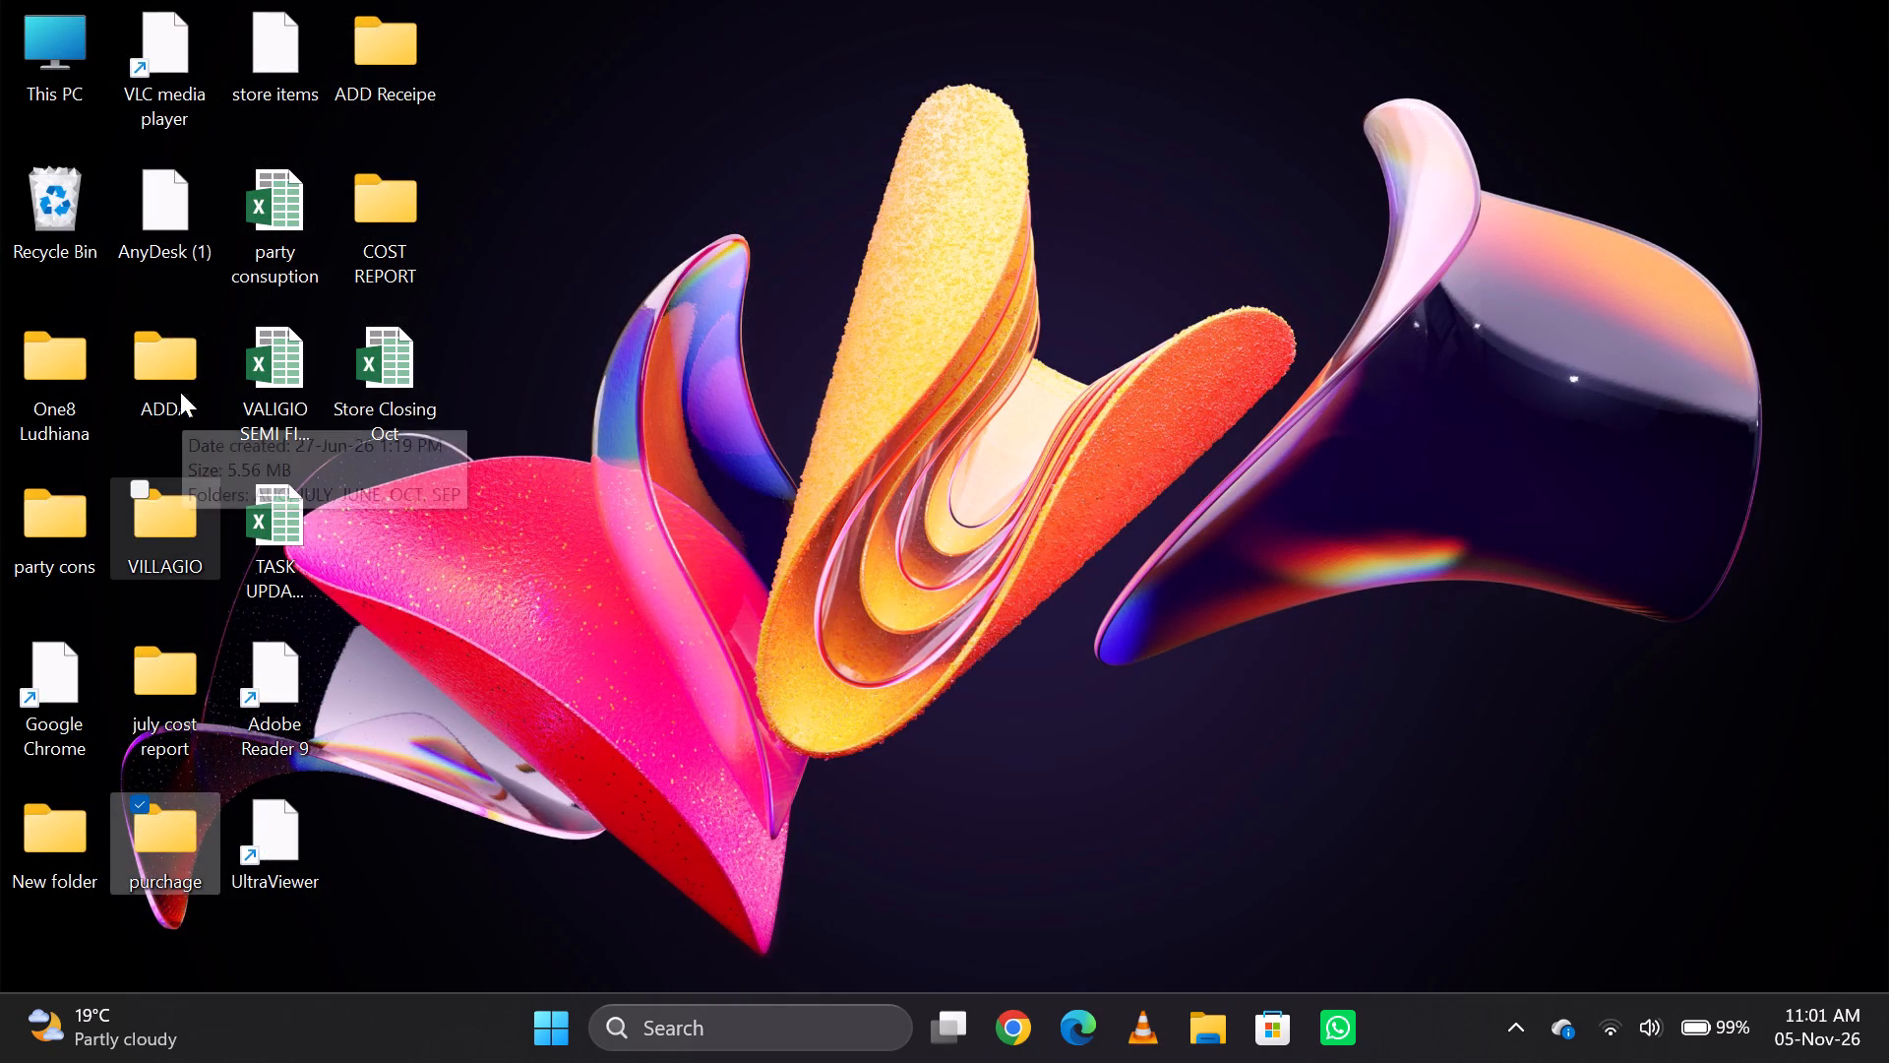
Open the july cost report folder on the desktop to check its contents.
double_click(160, 704)
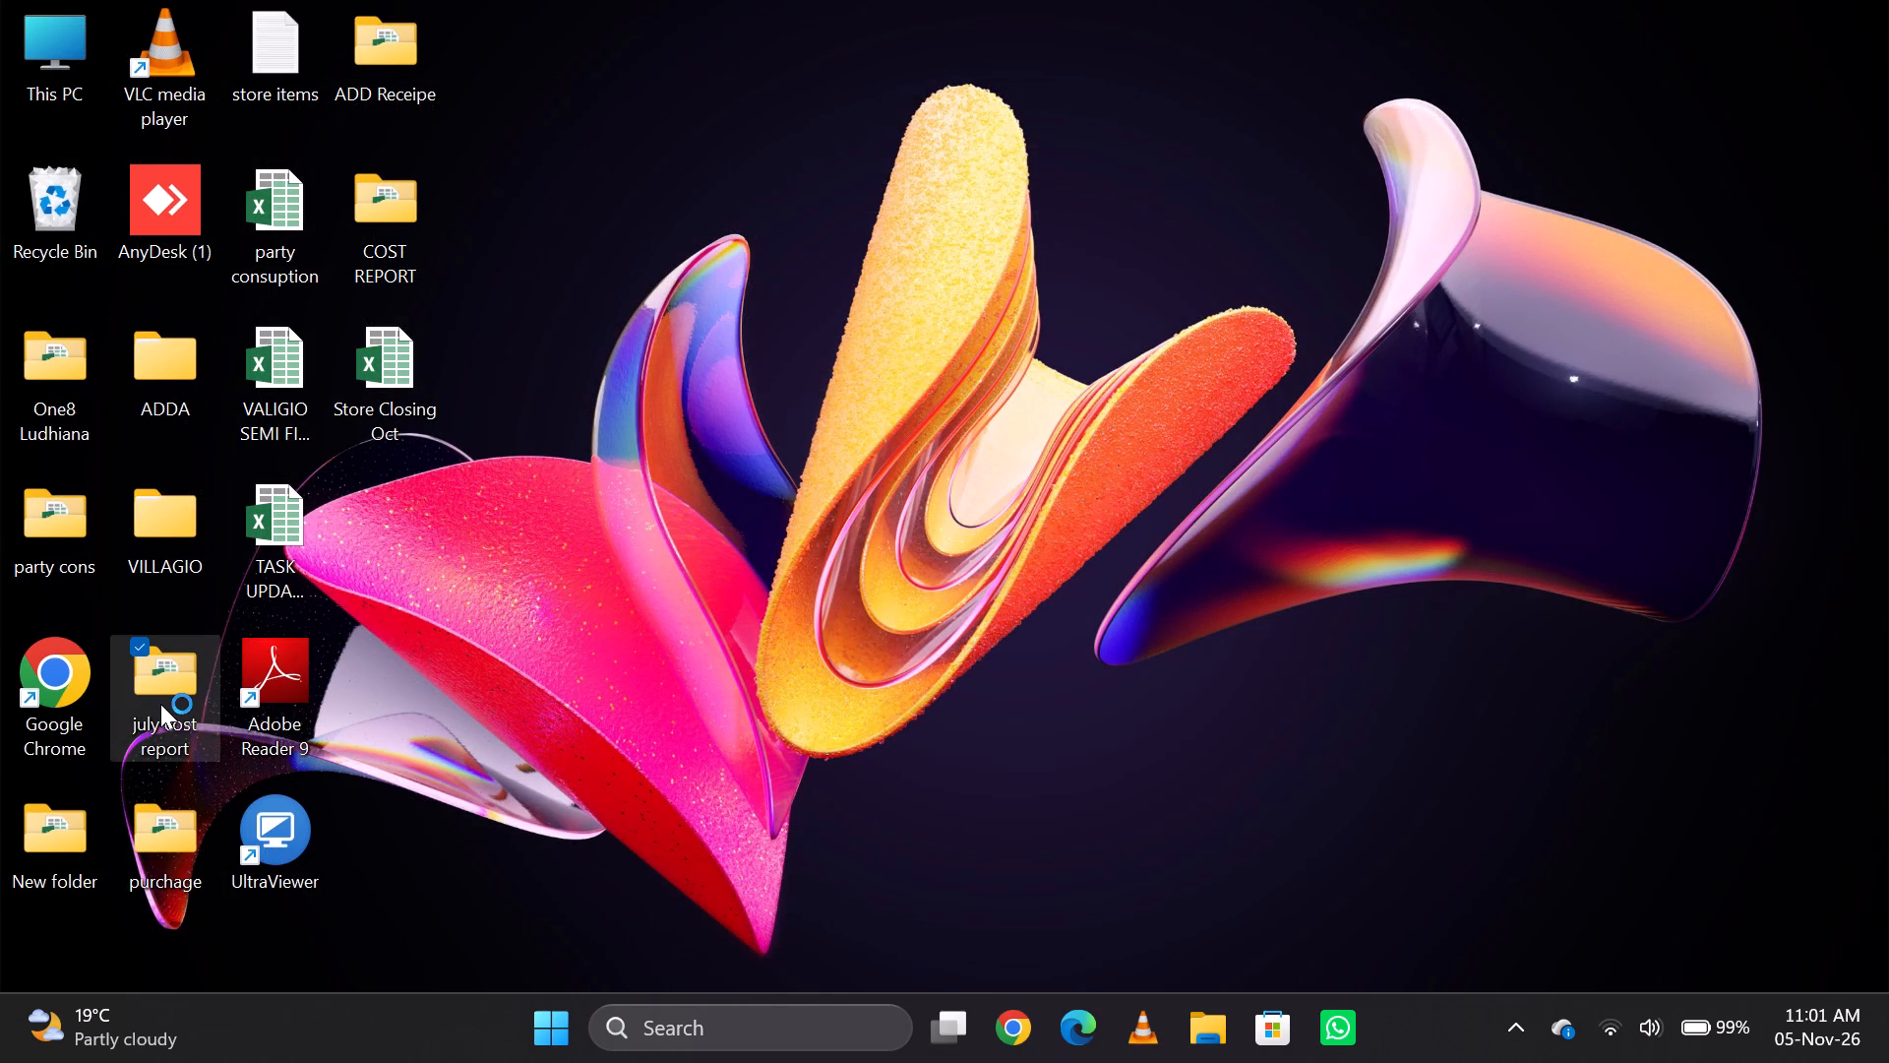
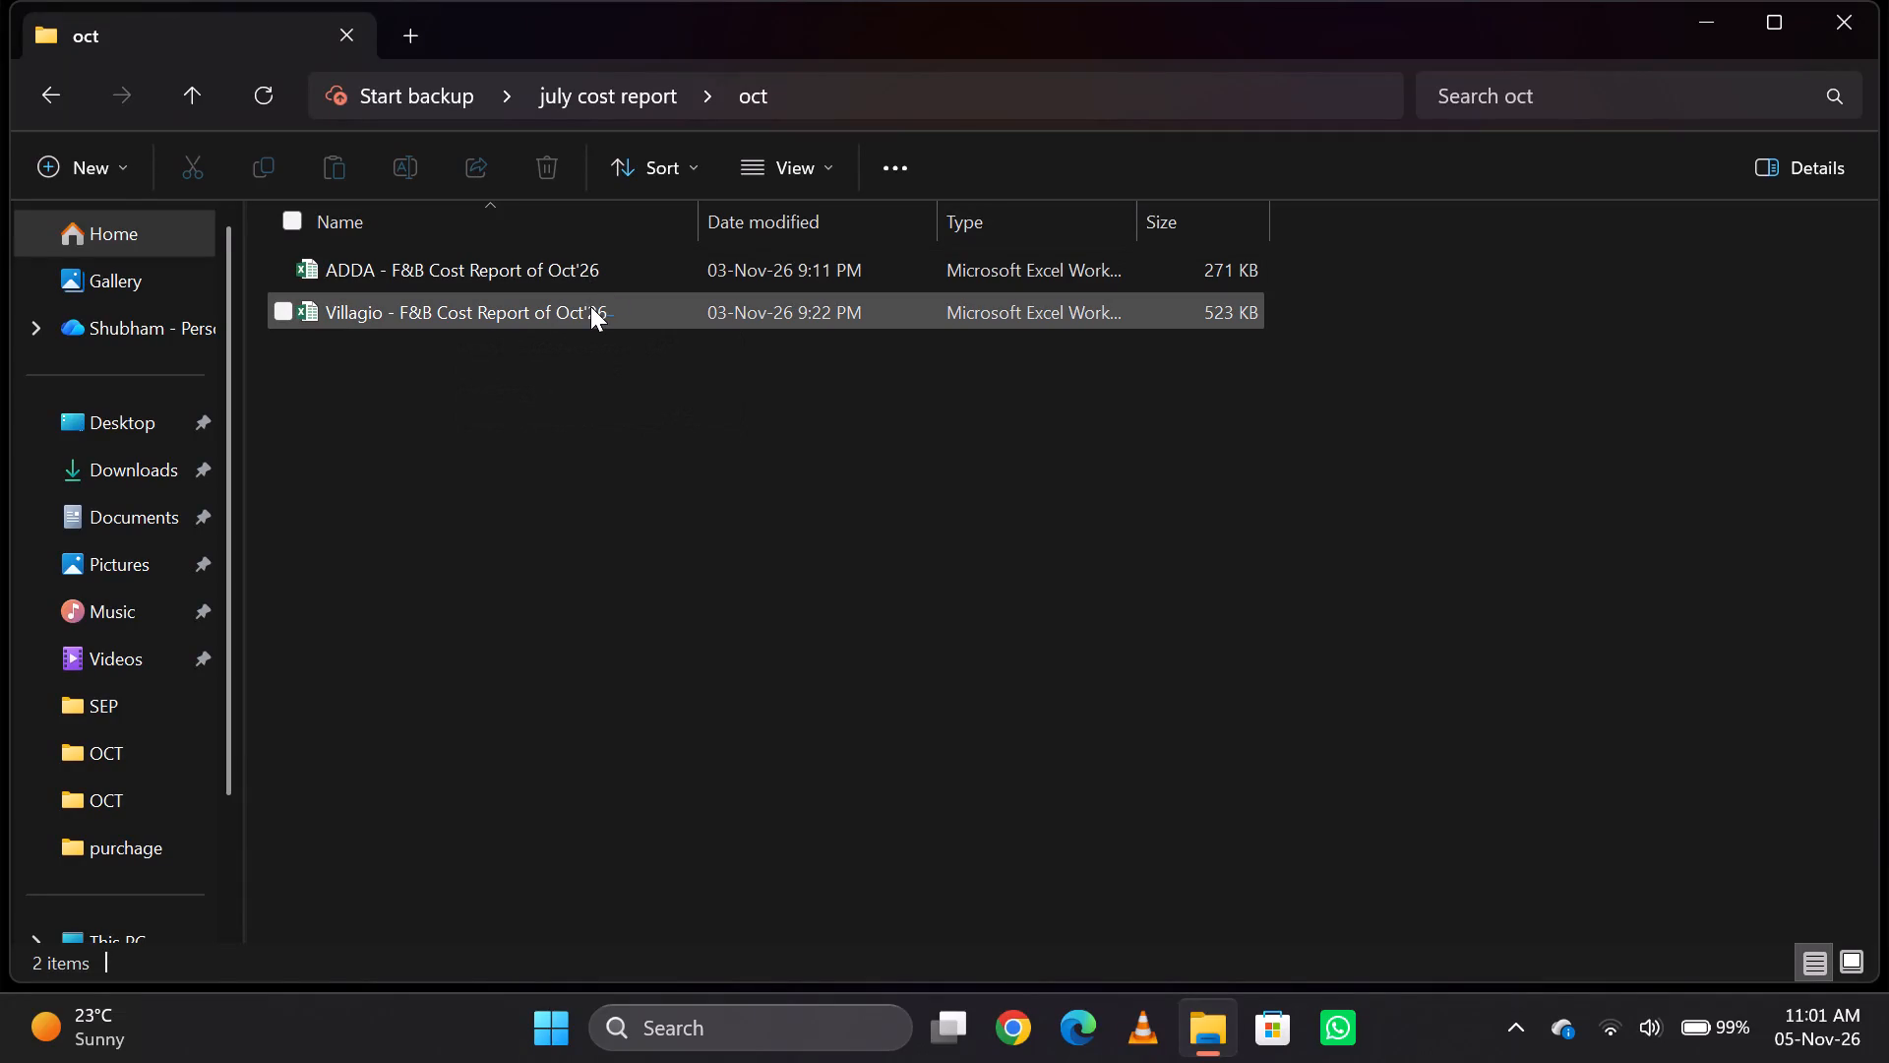
Open the Villagio - F&B Cost Report of Oct'26 workbook from the oct folder.
double_click(590, 306)
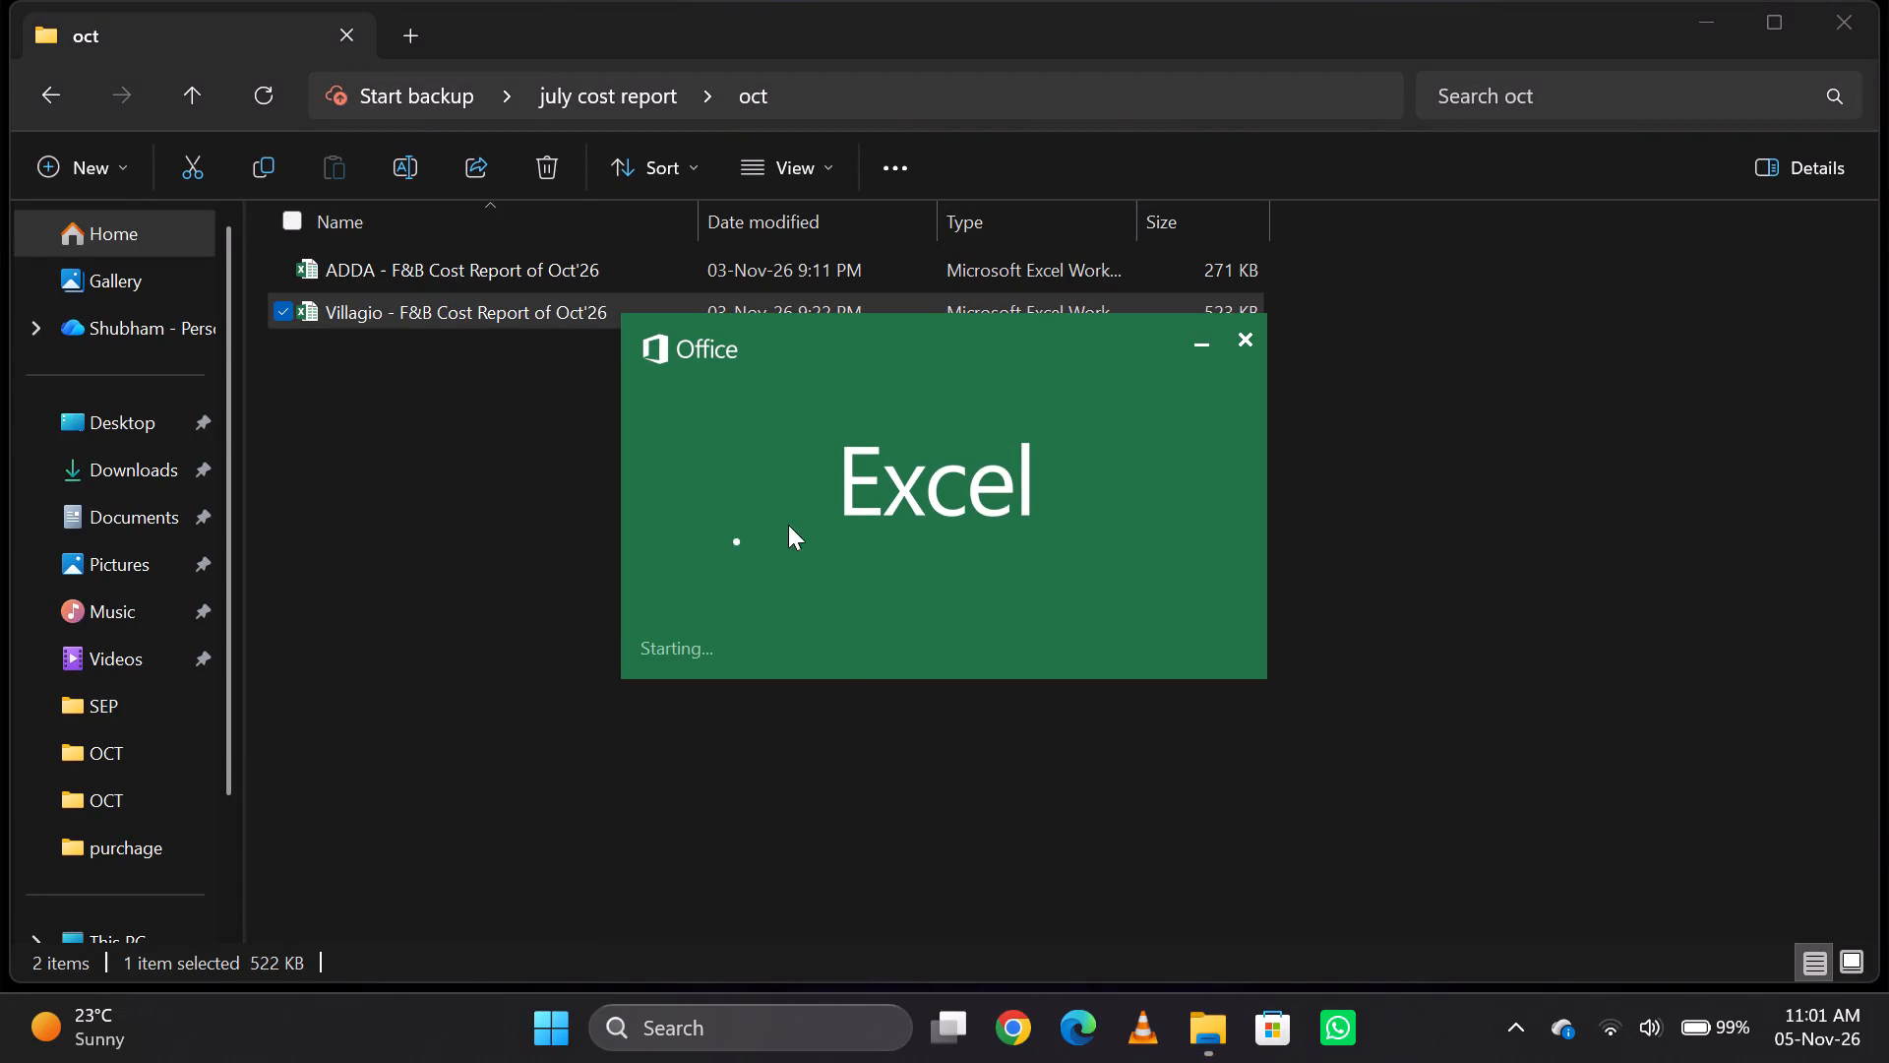
Launch the Kuro shortcut stored in New folder on the desktop.
left_click(1731, 5)
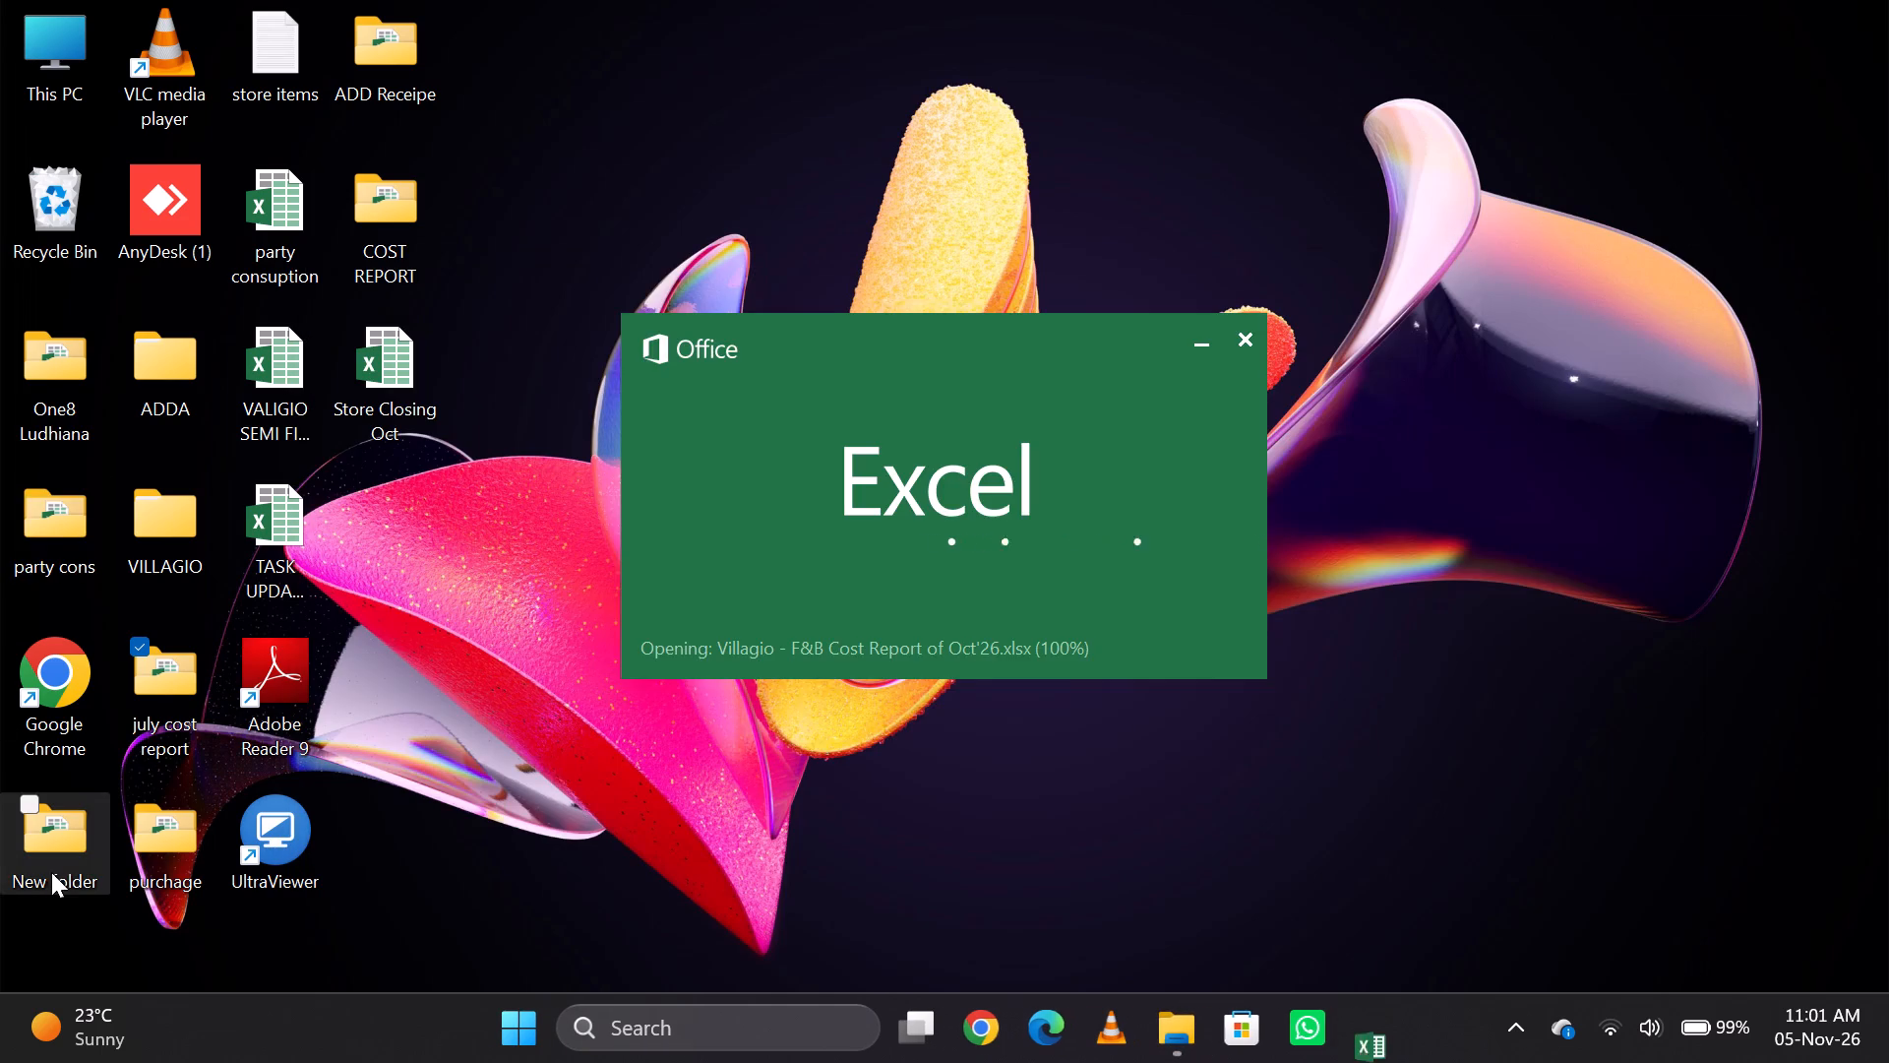
double_click(51, 868)
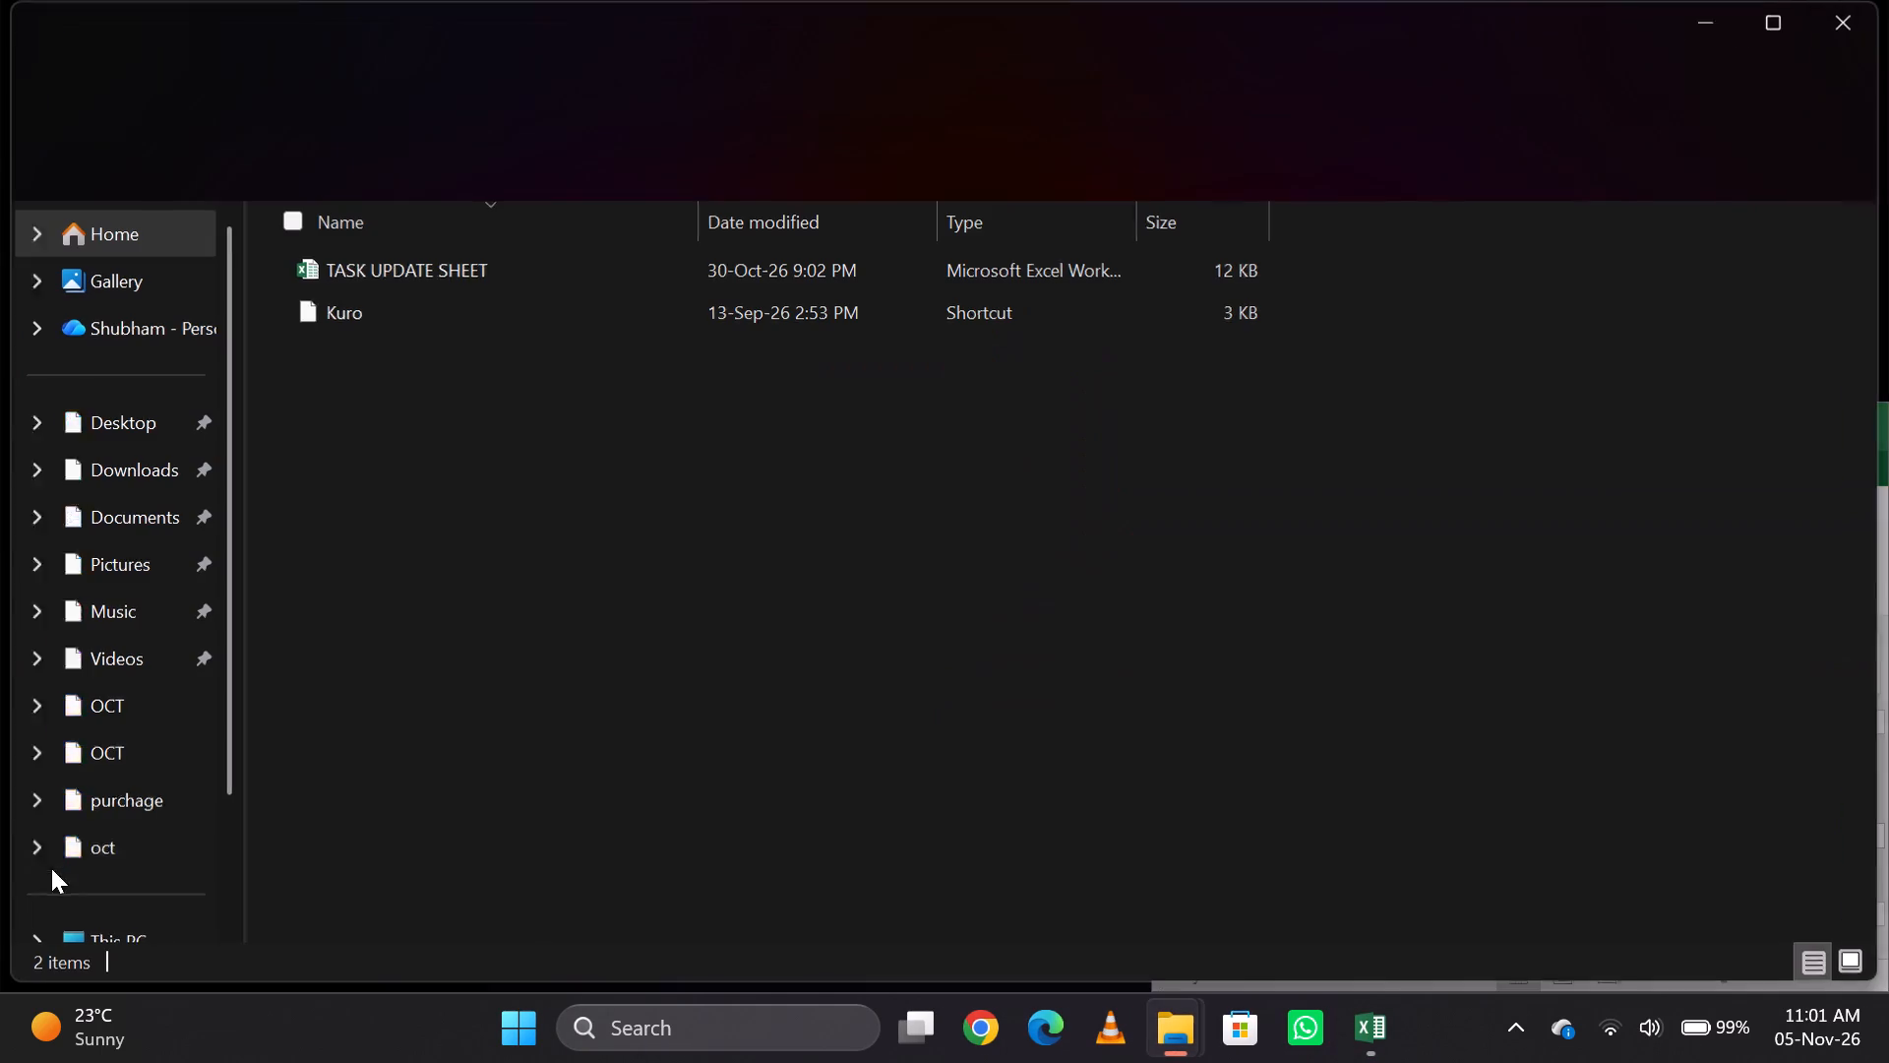
double_click(417, 327)
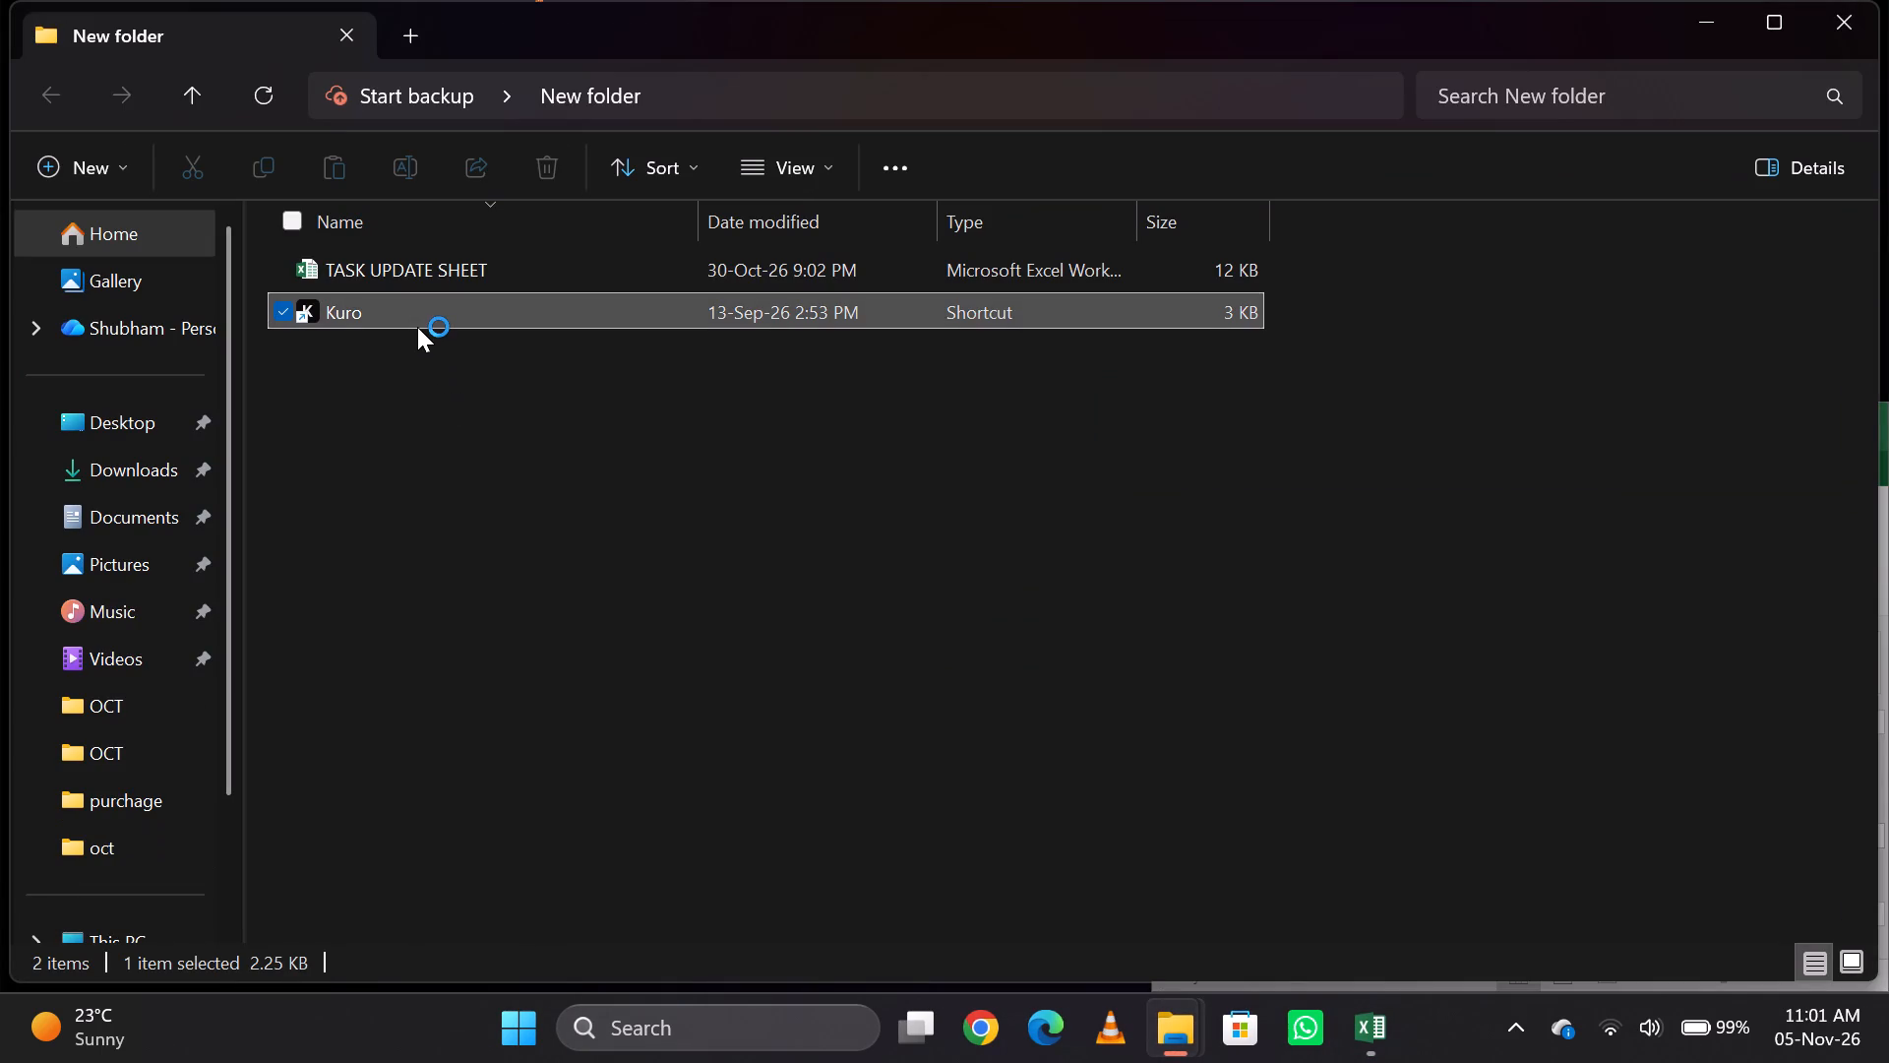
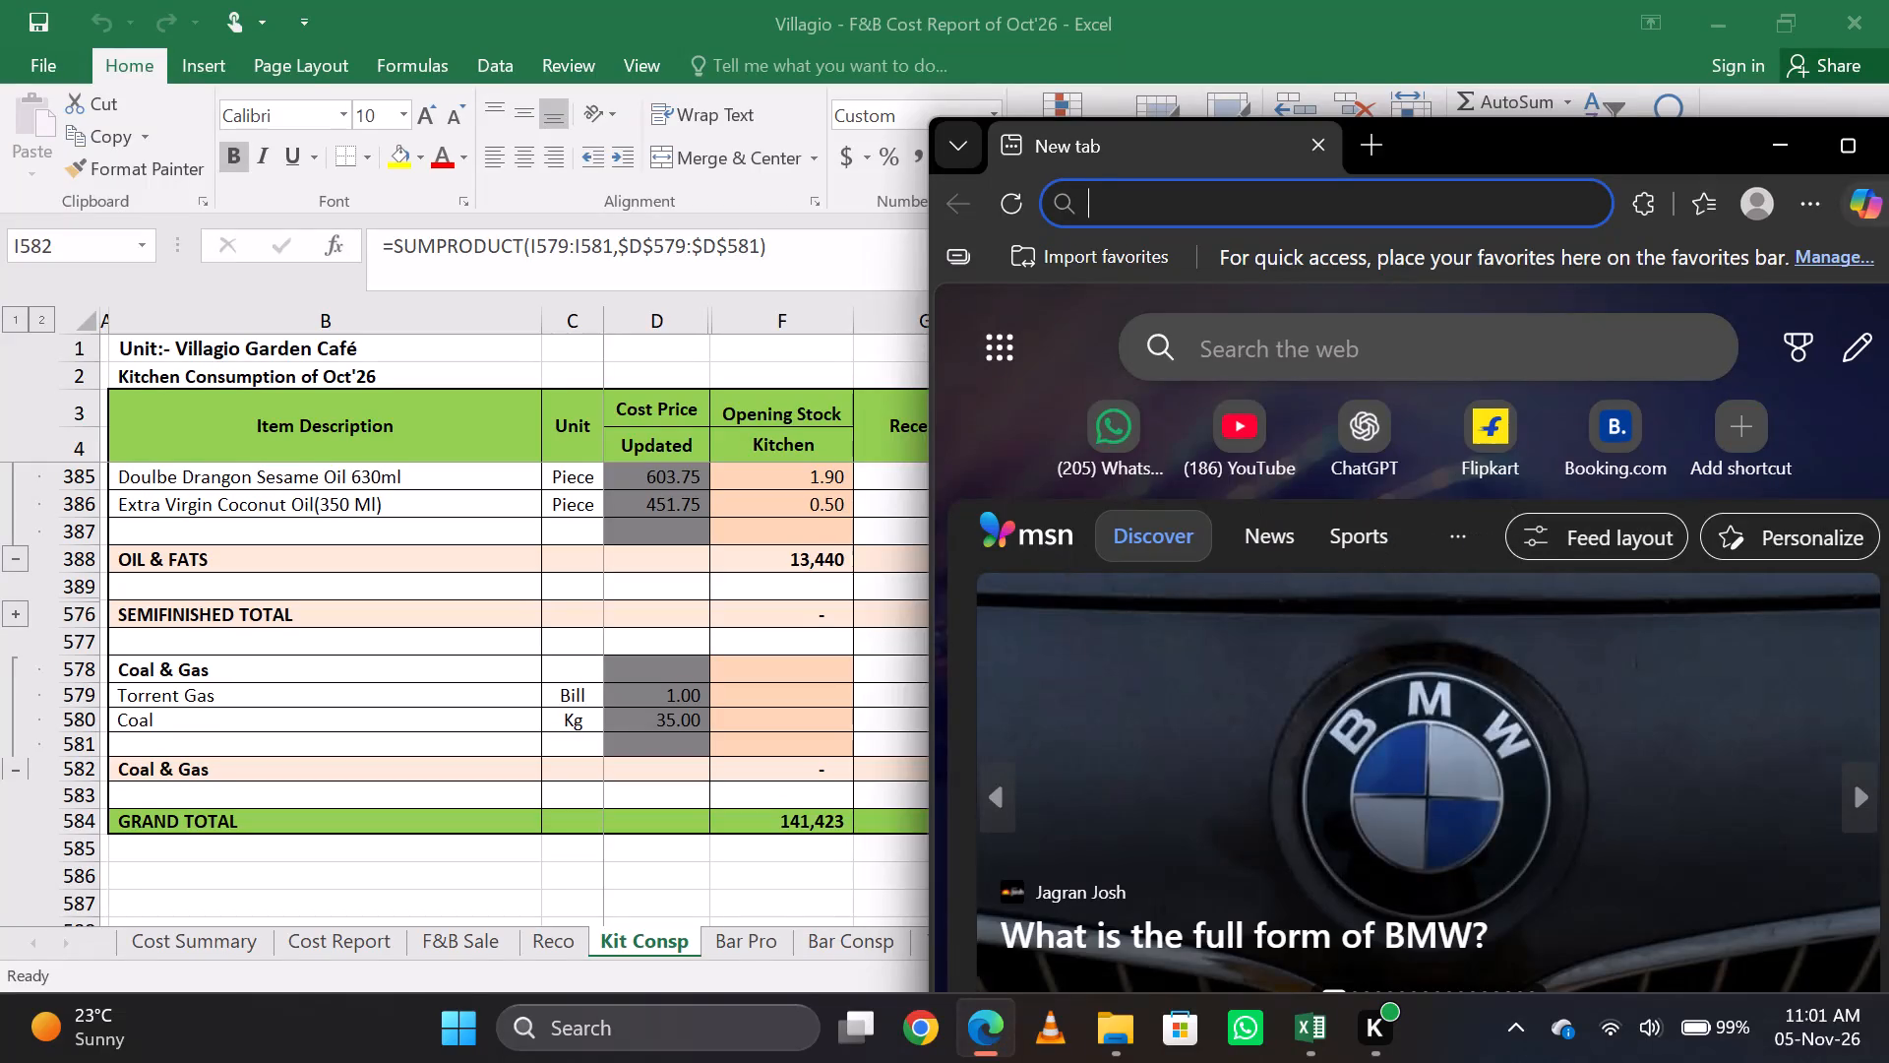
Open YouTube and search for the song using the suggestion "wajha tum.ho".
left_click(1236, 444)
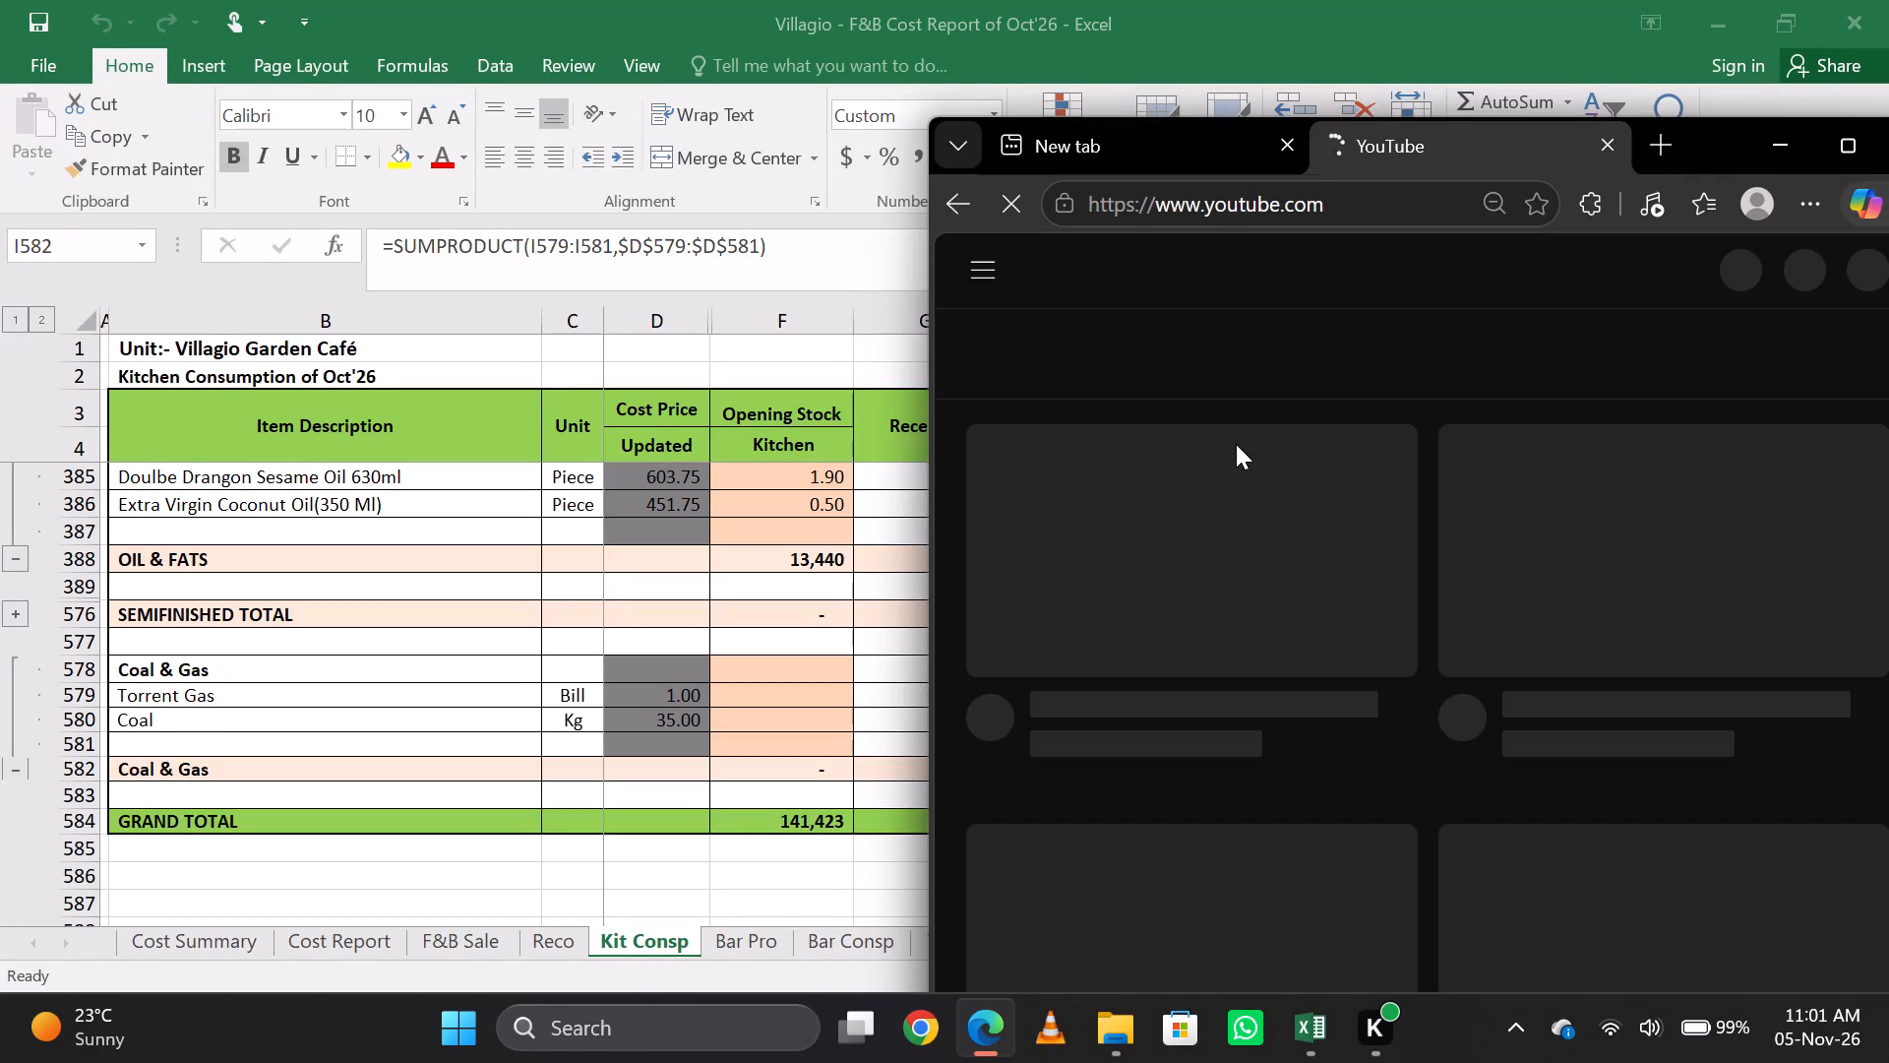
left_click(1261, 277)
type("kese")
key("BackSpace")
key("BackSpace")
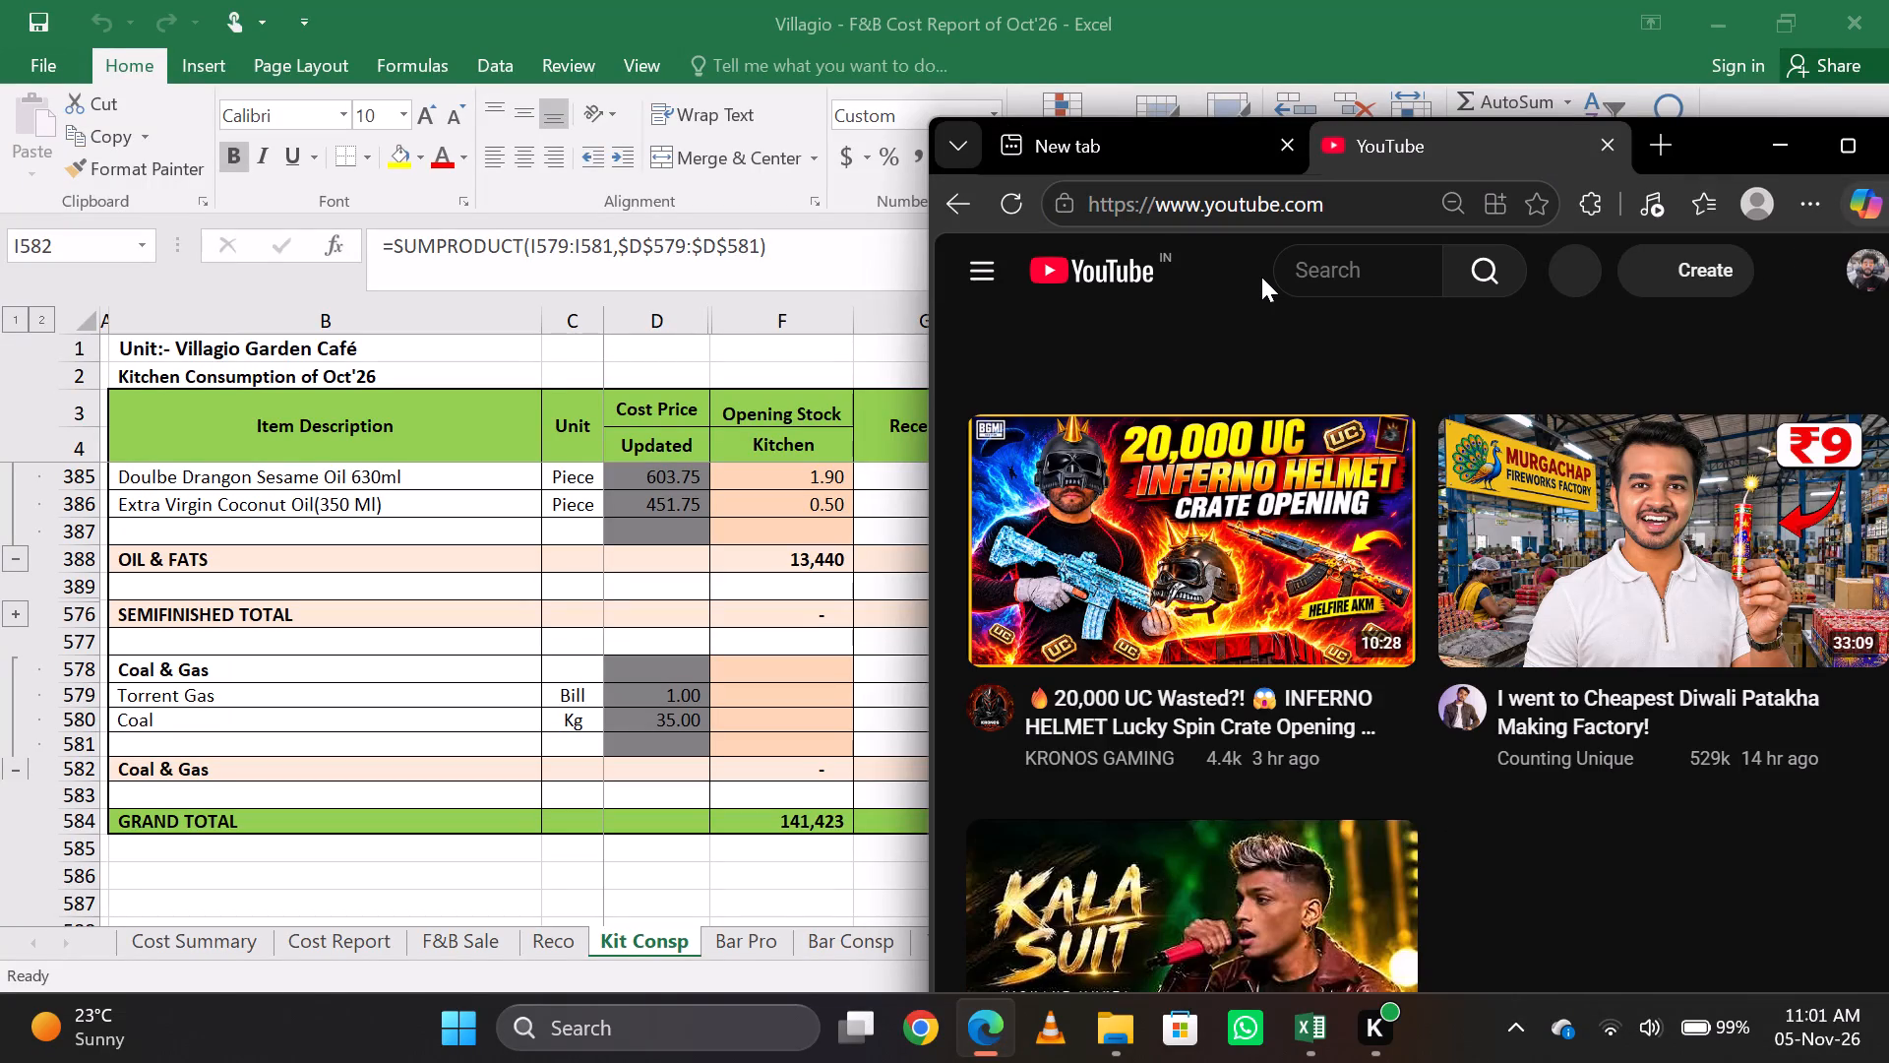
key("BackSpace")
left_click(1323, 279)
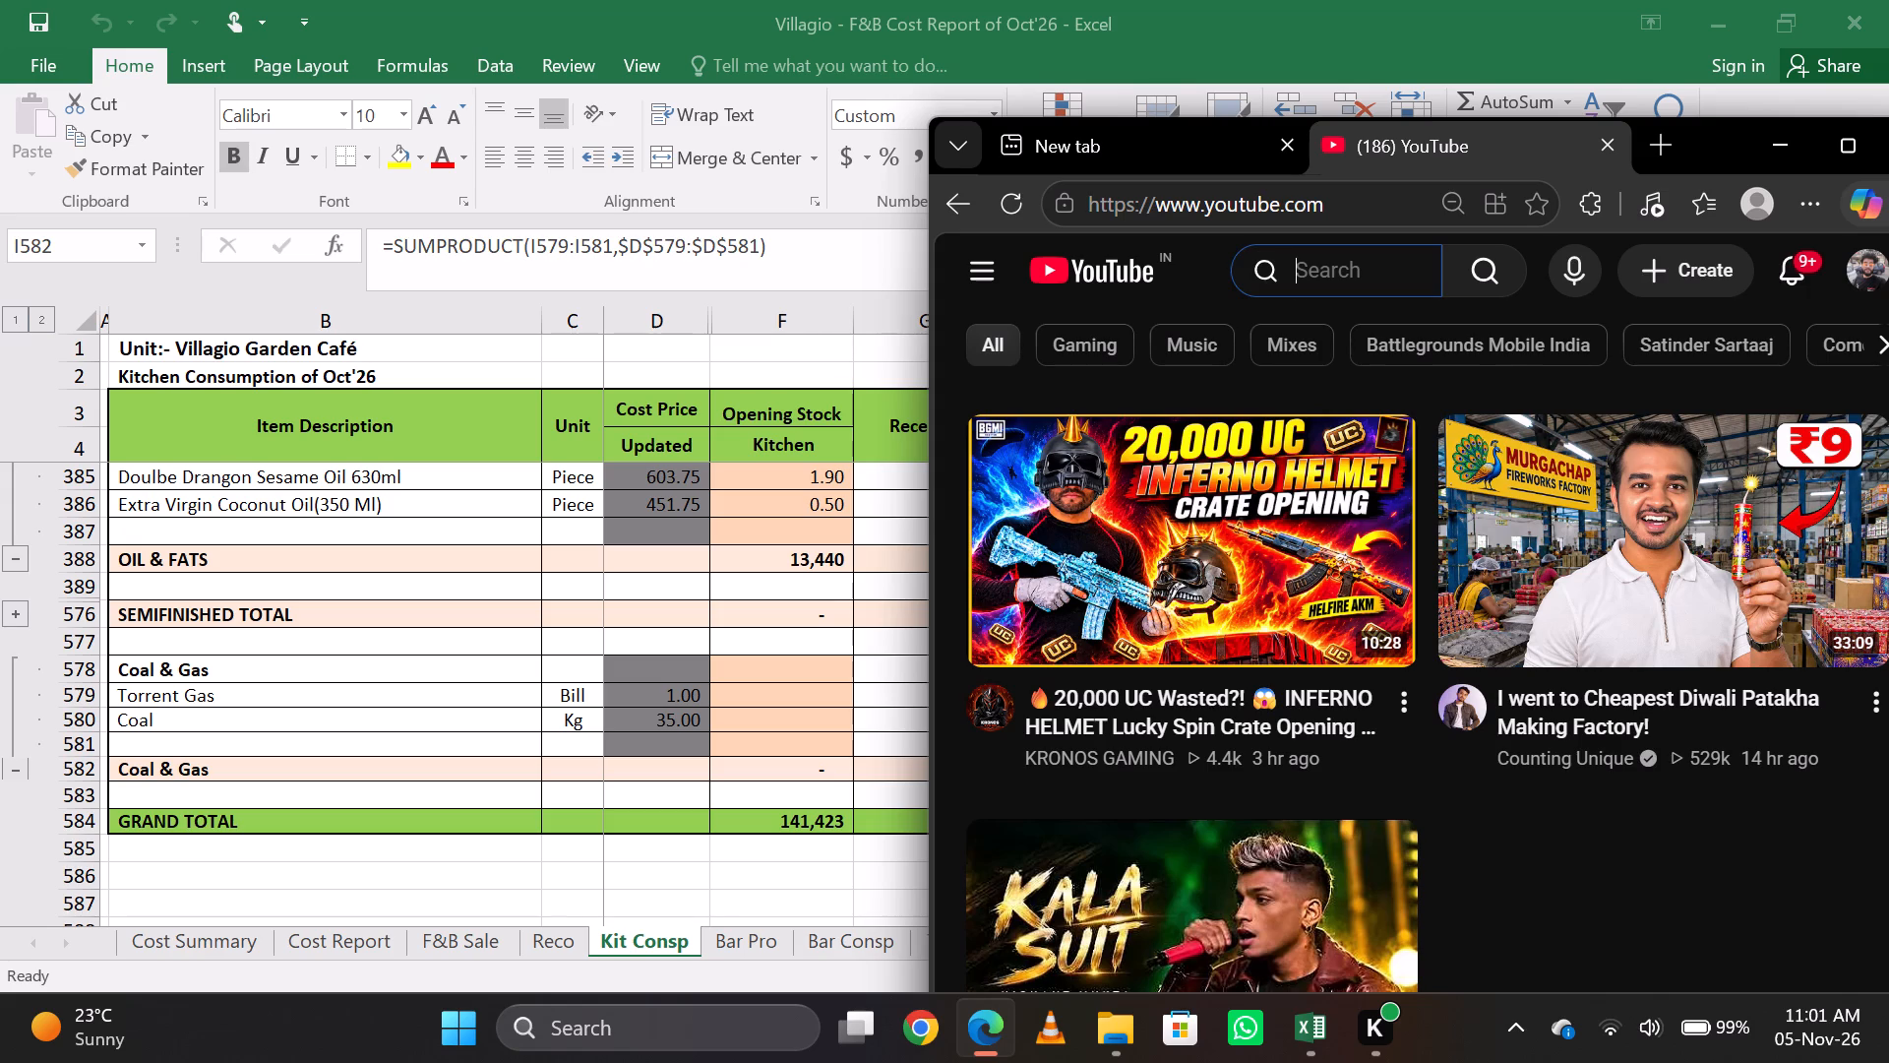
type("wajha tu")
left_click(1350, 344)
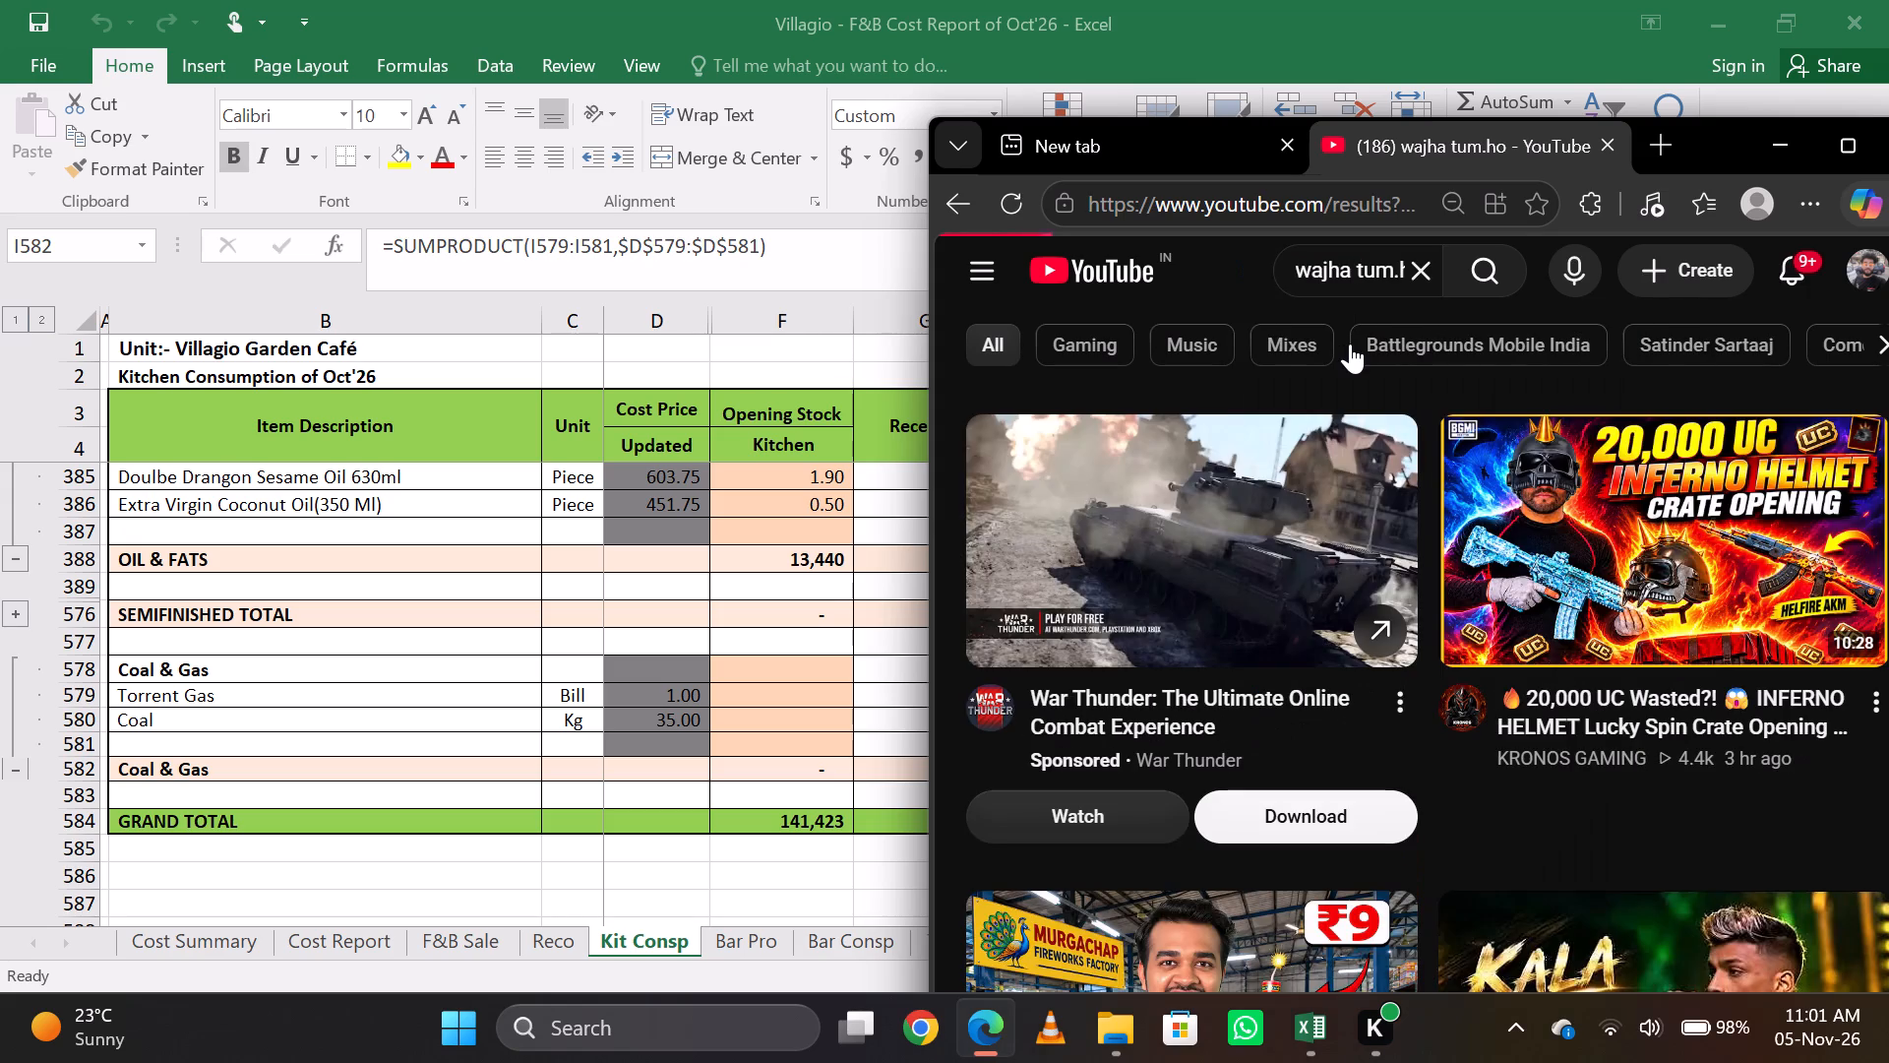
Play the WAJAH TUM HO full video song and skip forward 15 seconds.
left_click(1304, 533)
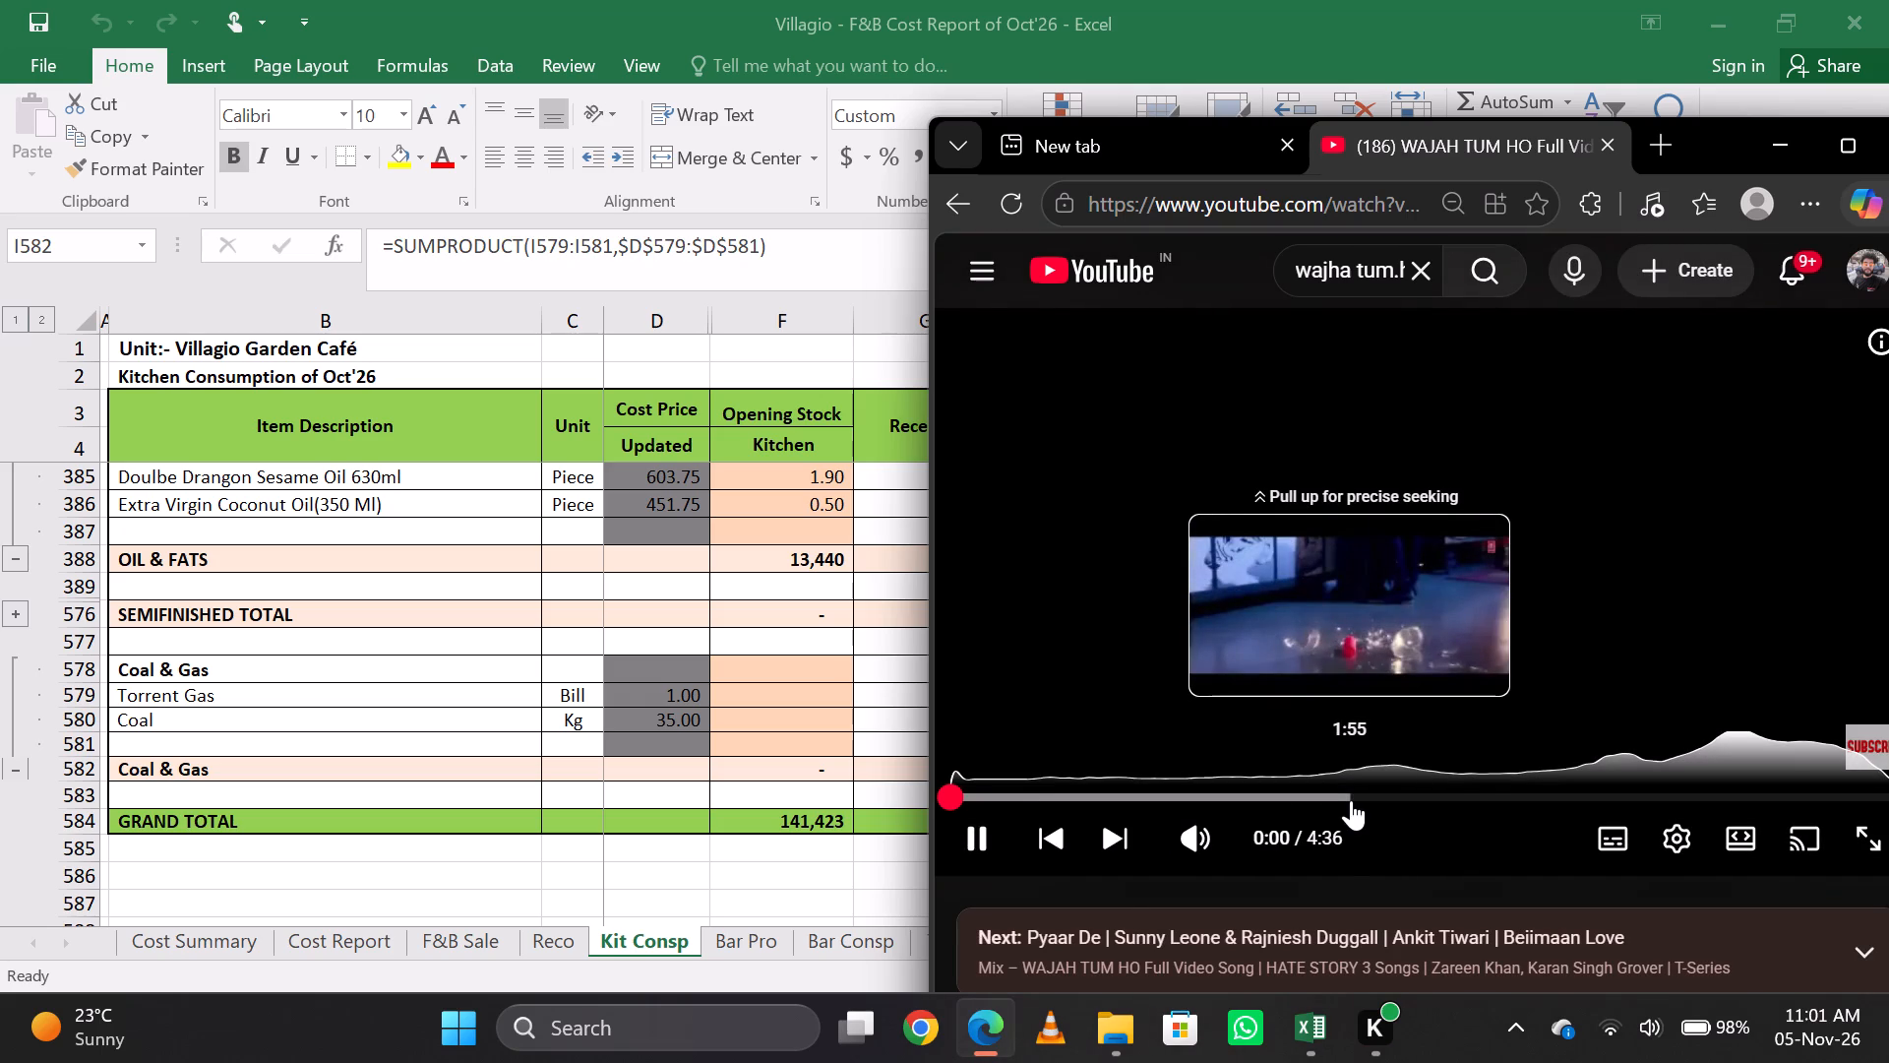
key("Right")
key("Right")
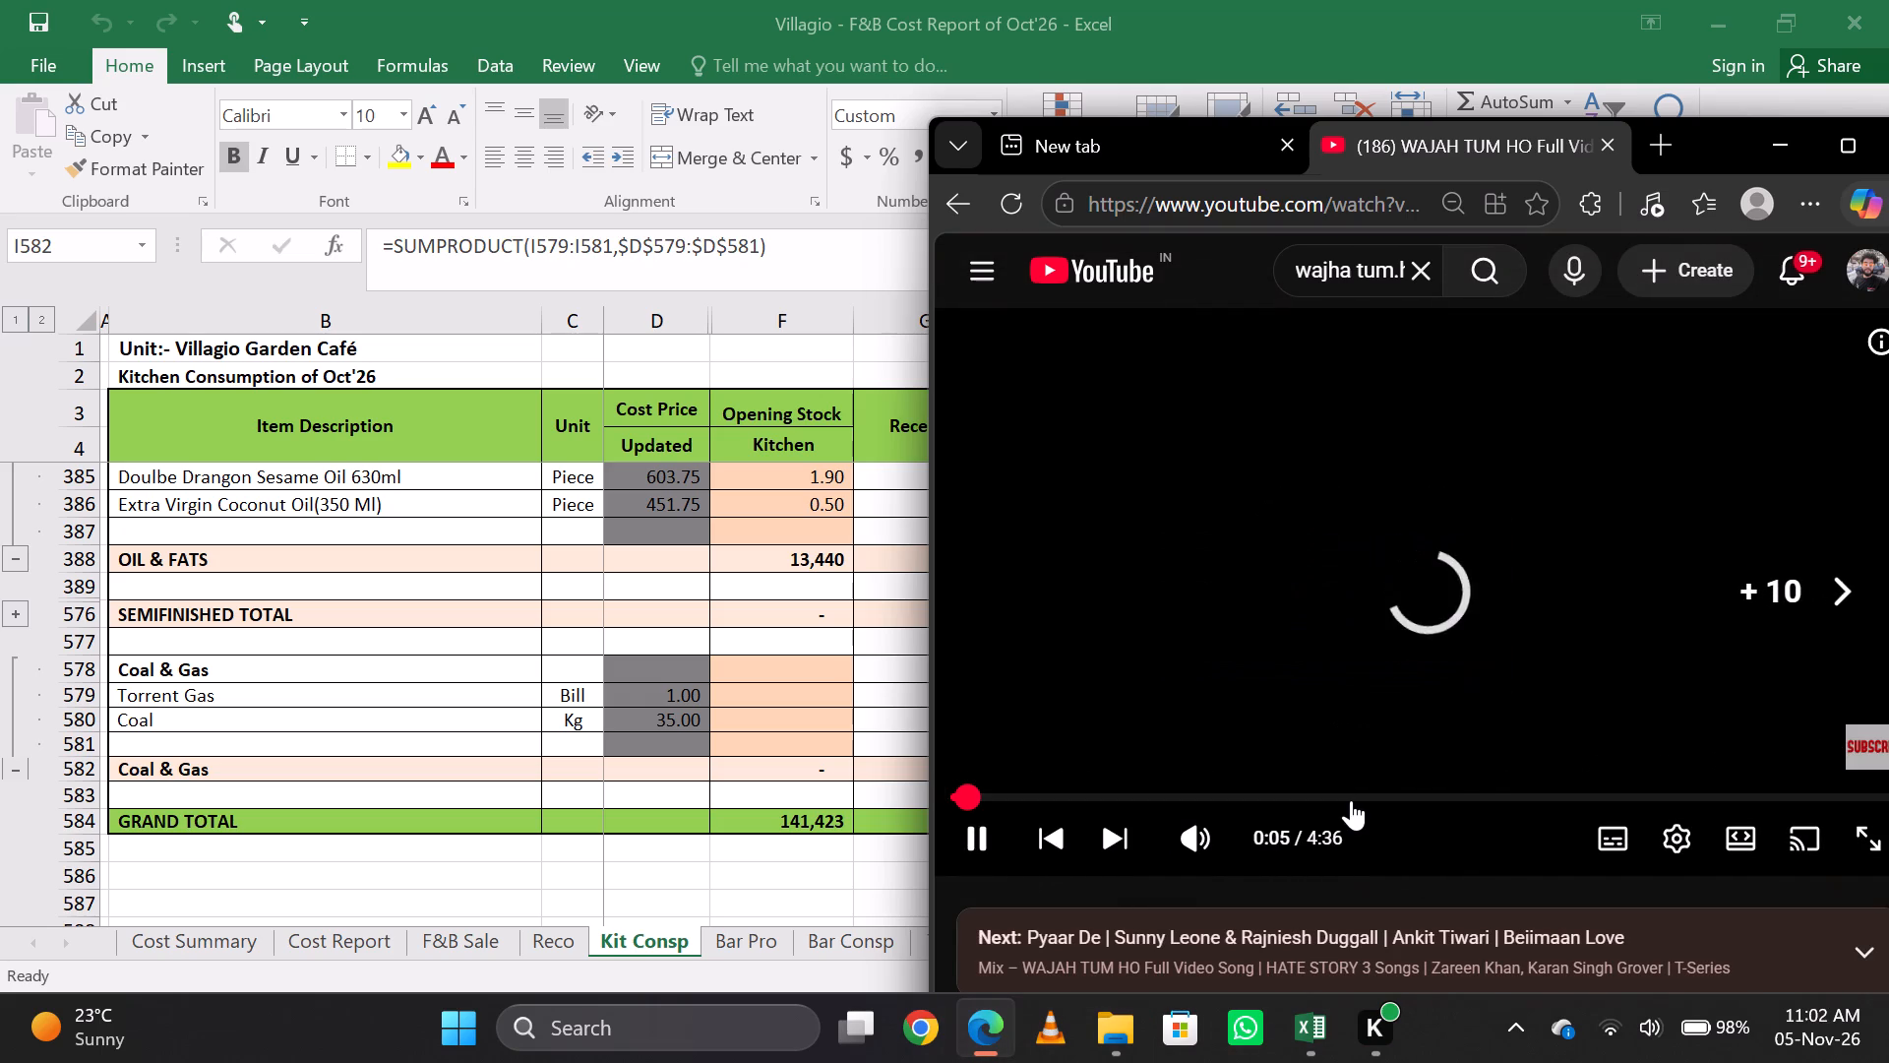
key("Right")
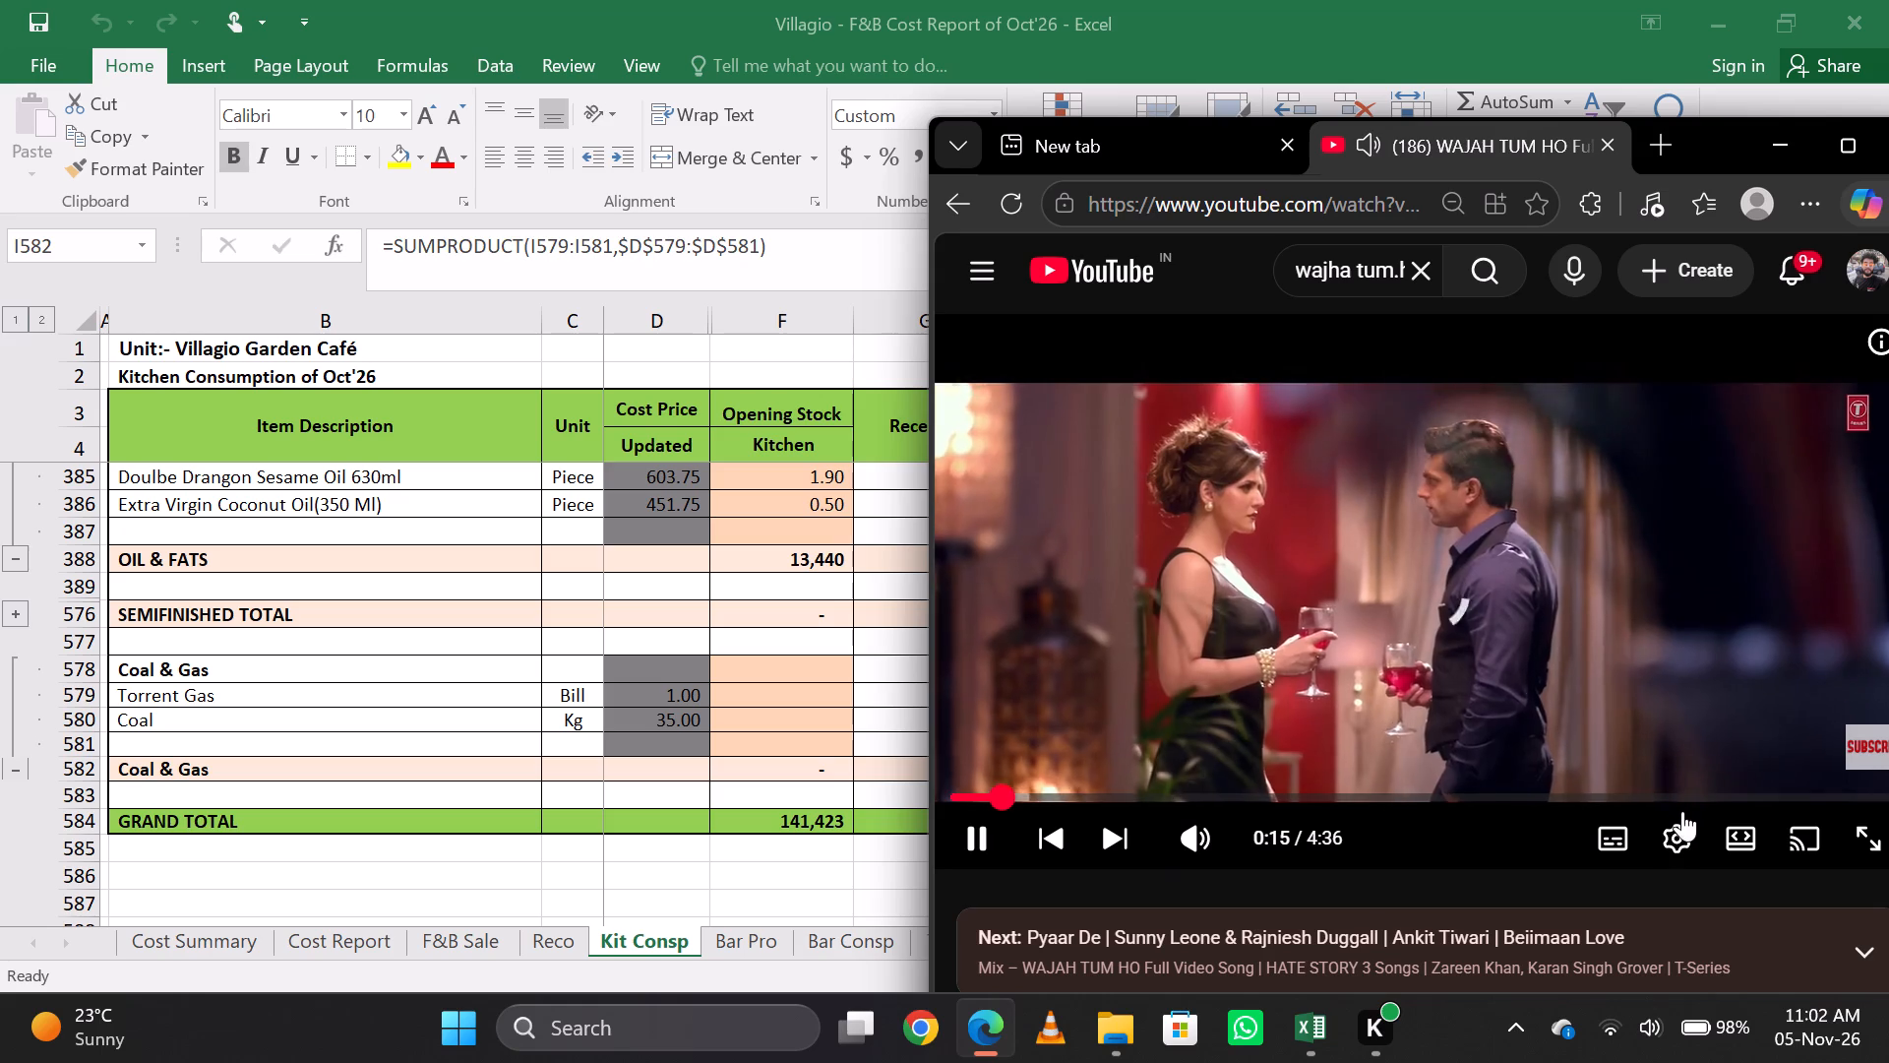
Set the video's playback quality to 360p.
left_click(1674, 834)
left_click(1816, 766)
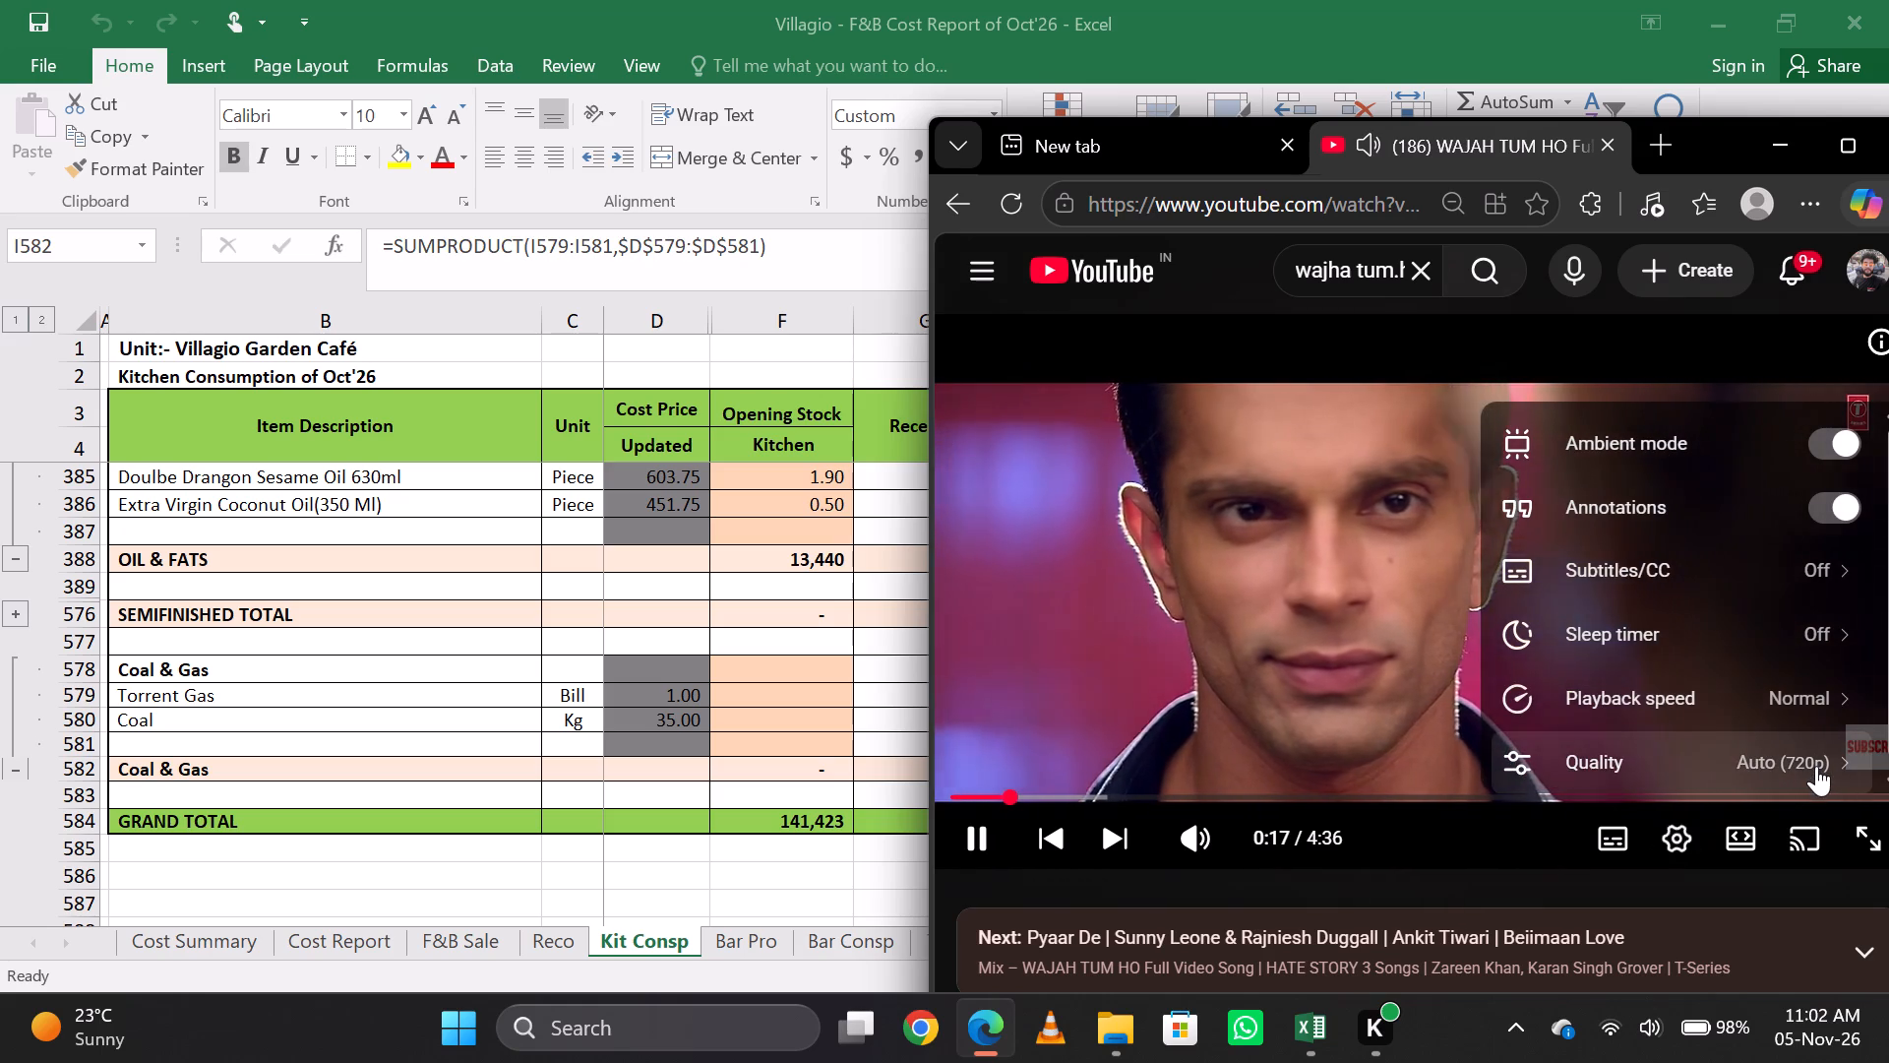
scroll(1739, 668, "down", 2)
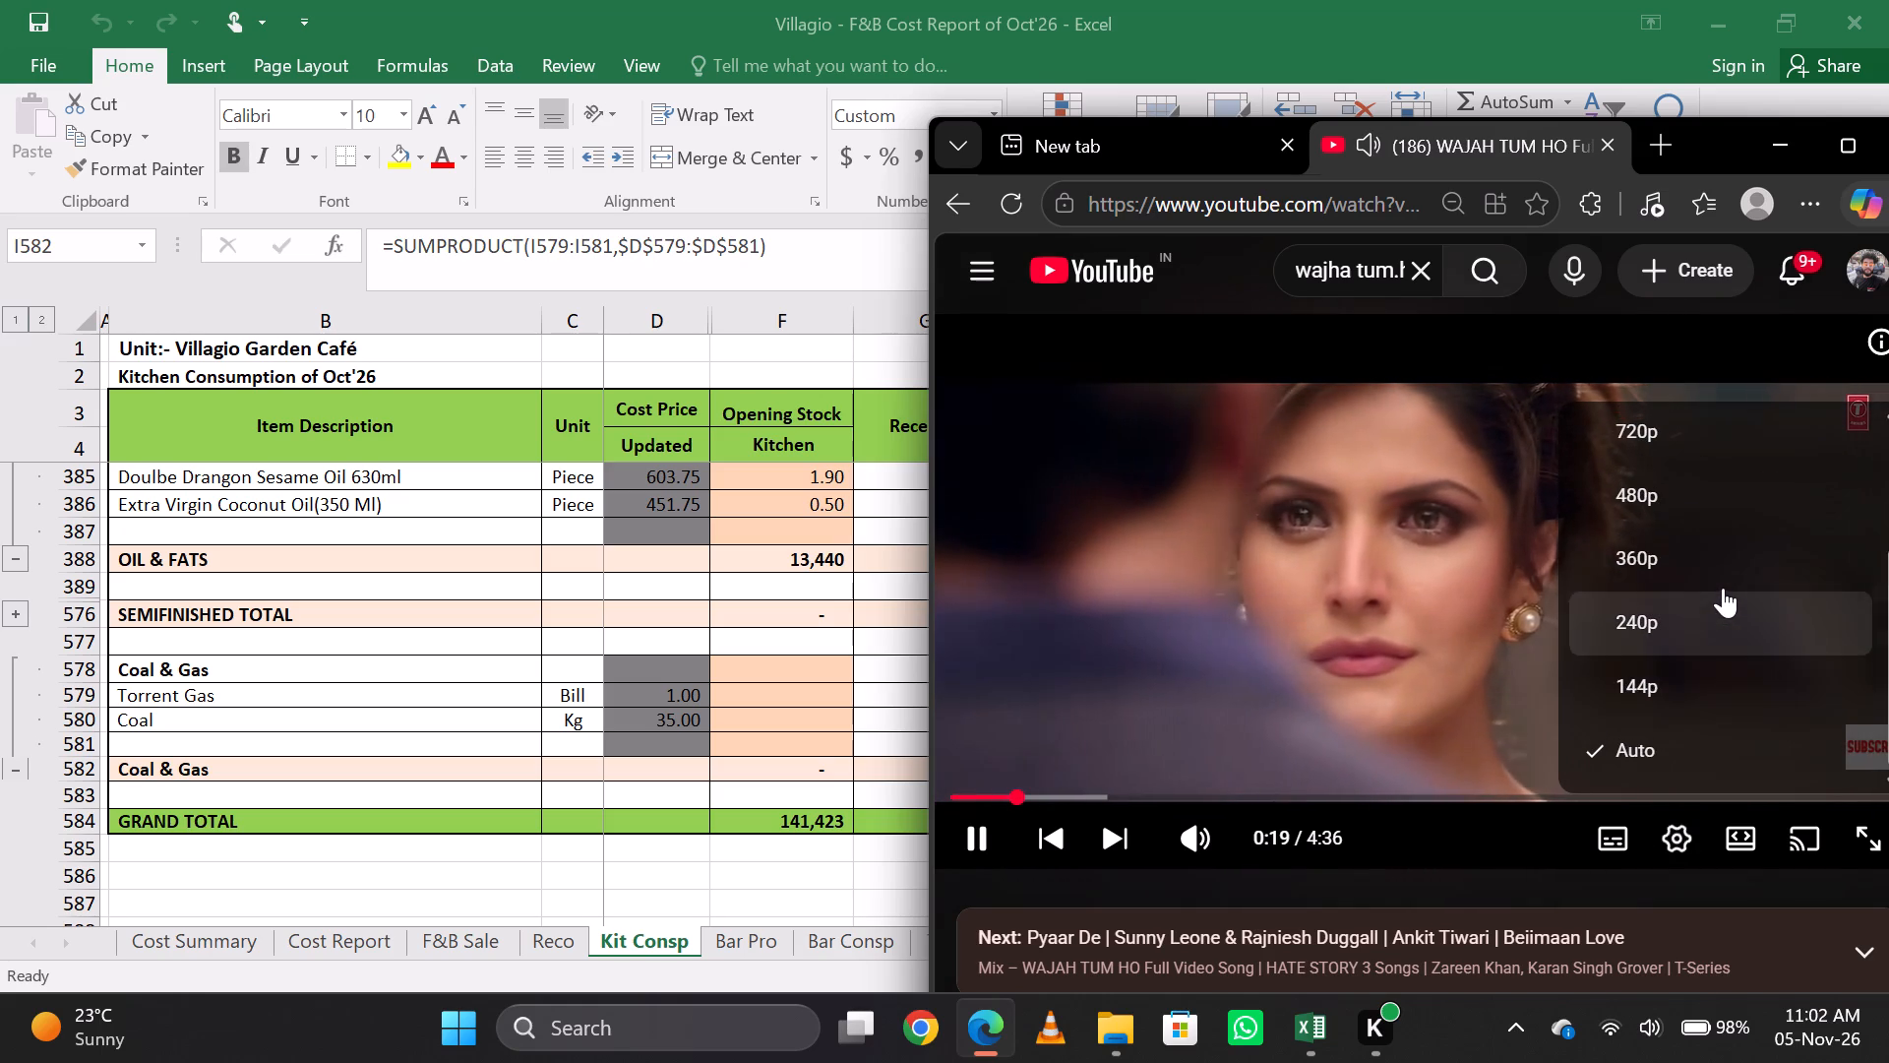
left_click(1717, 579)
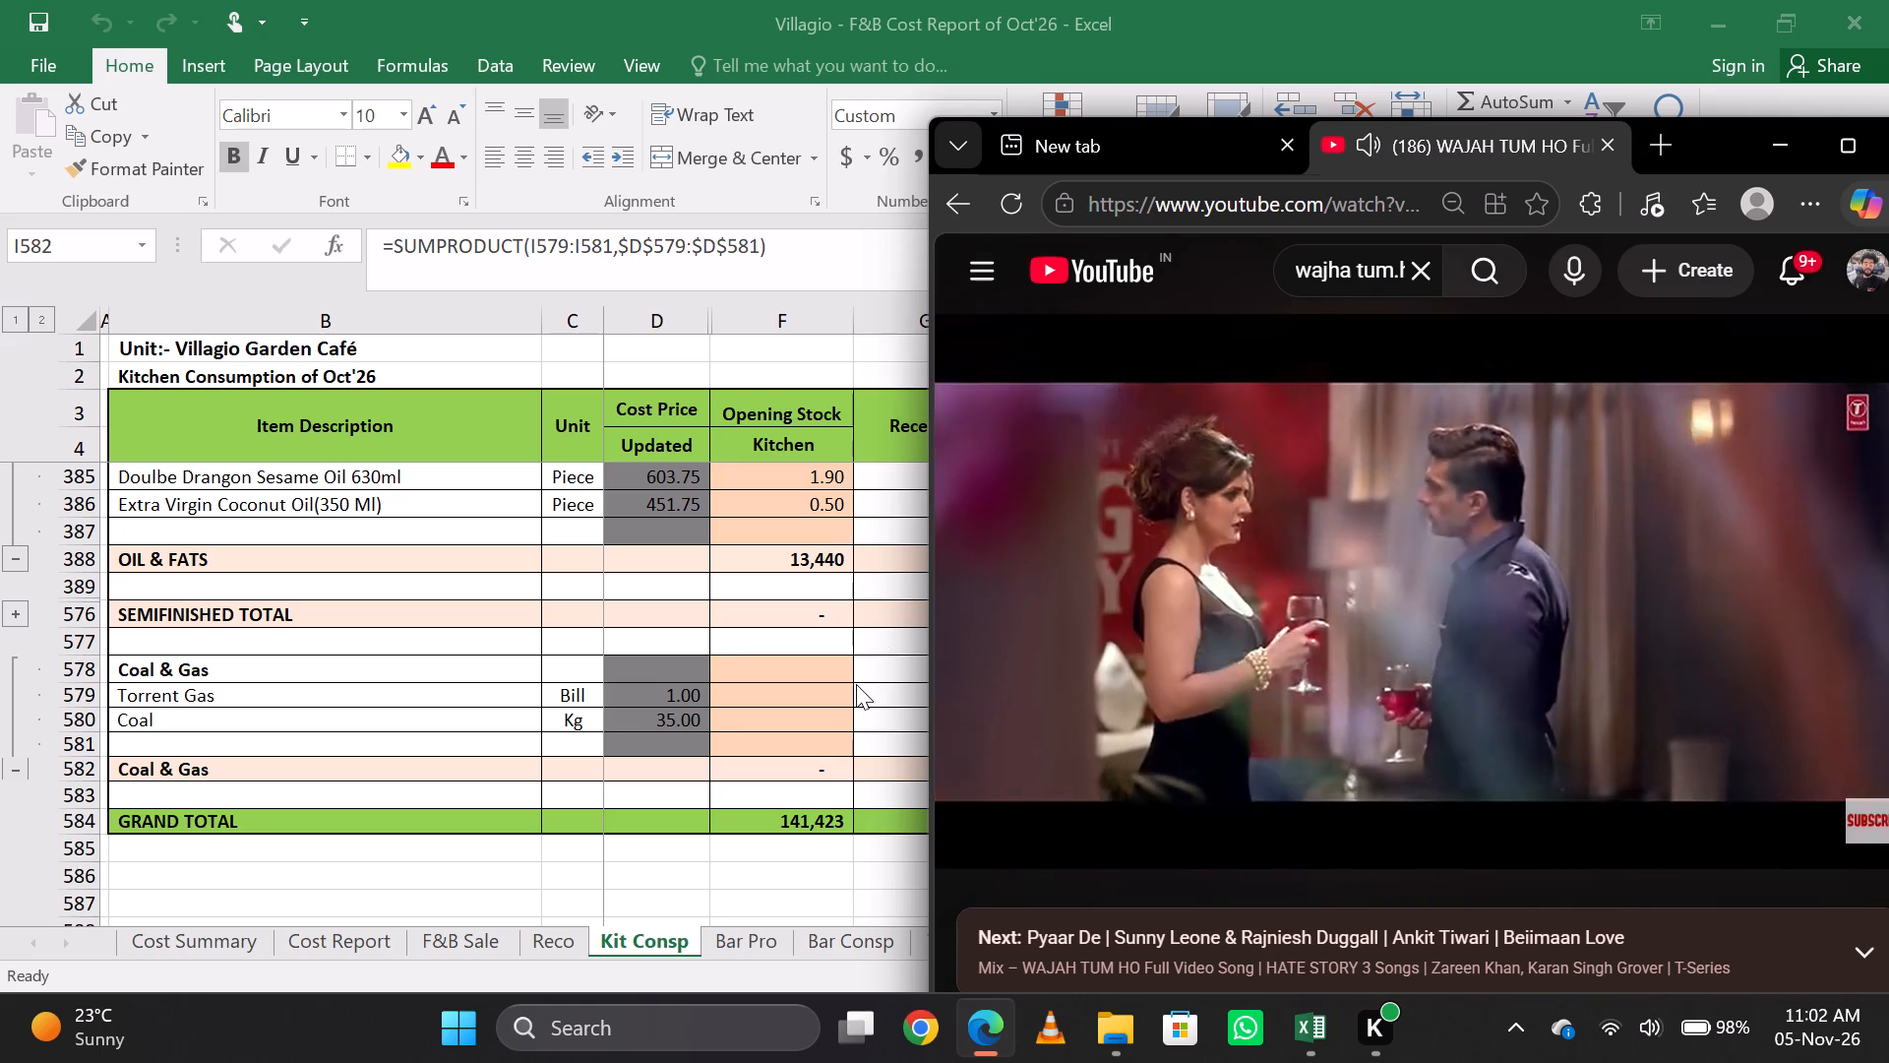
Switch to the Excel cost report and go to the Bar Pro sheet, selecting only closing stock cell H7 for Monin Passion Fruit.
left_click(856, 684)
left_click(935, 629)
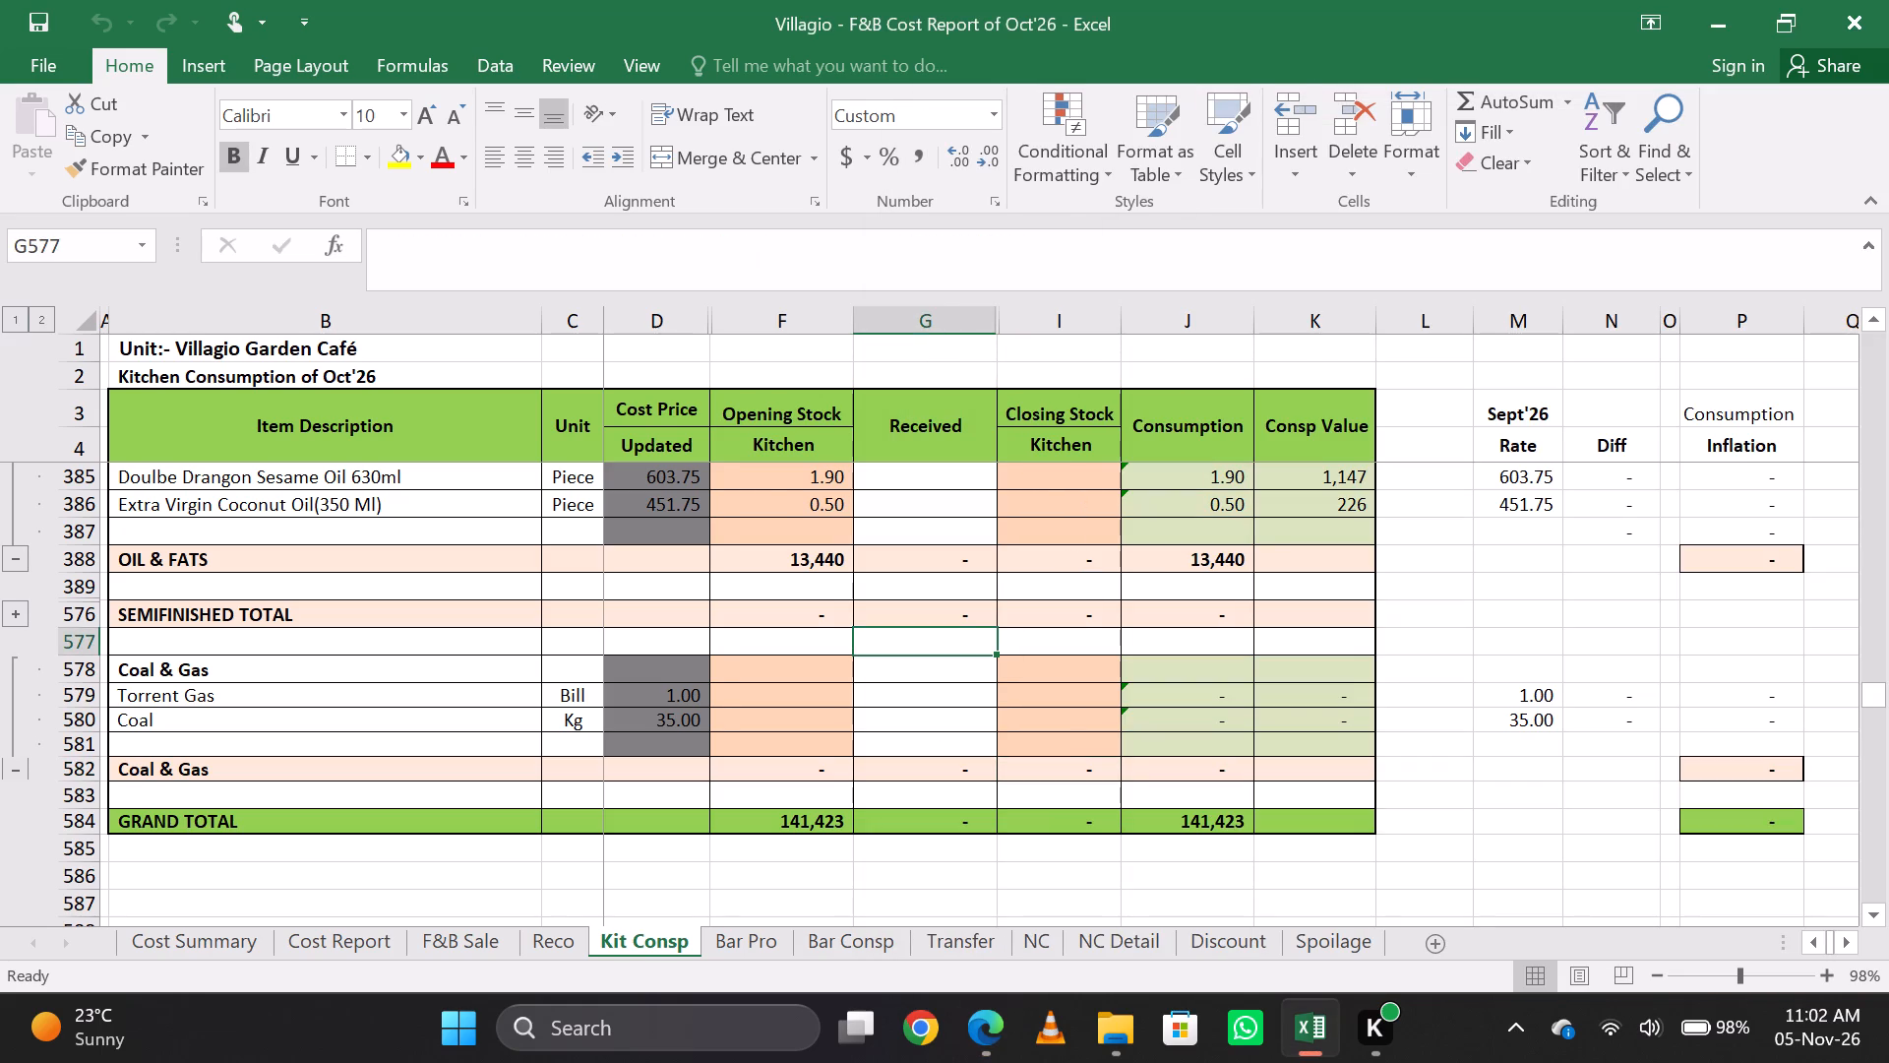
key("Down")
key("Up")
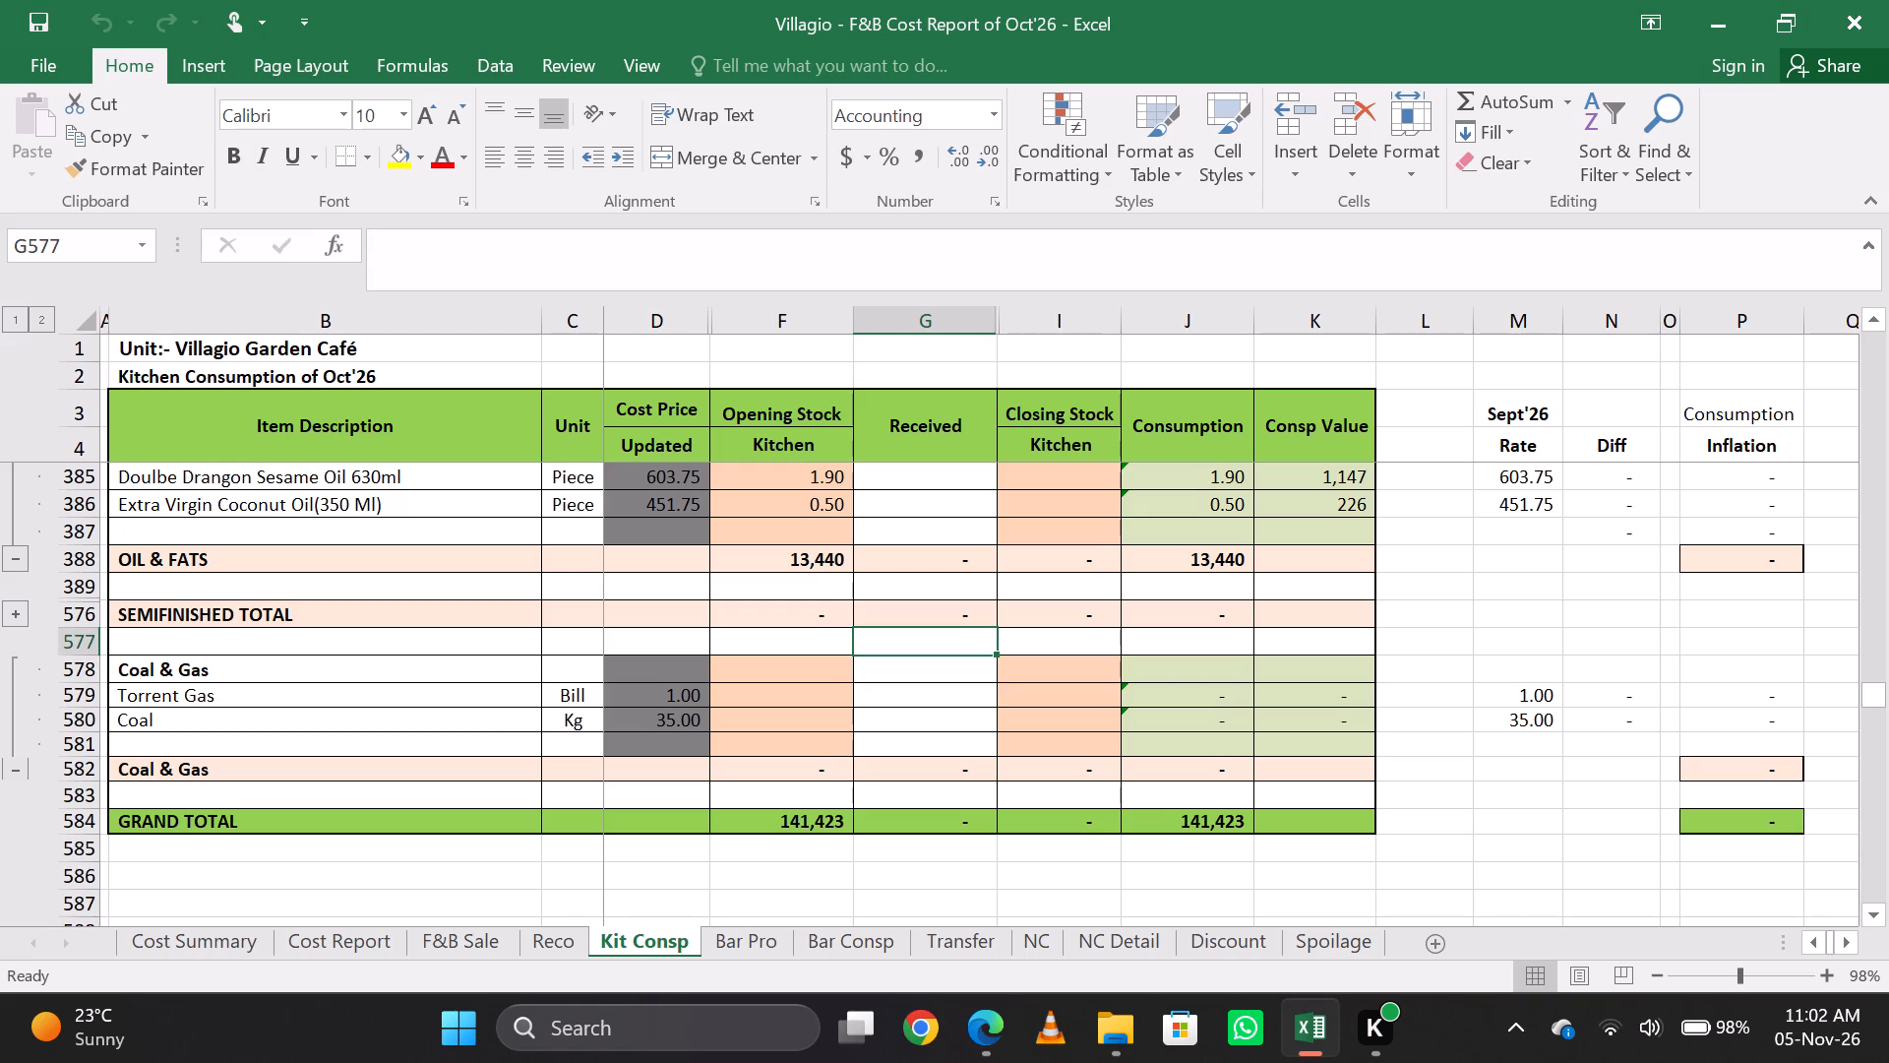
key("ctrl+Page_Down")
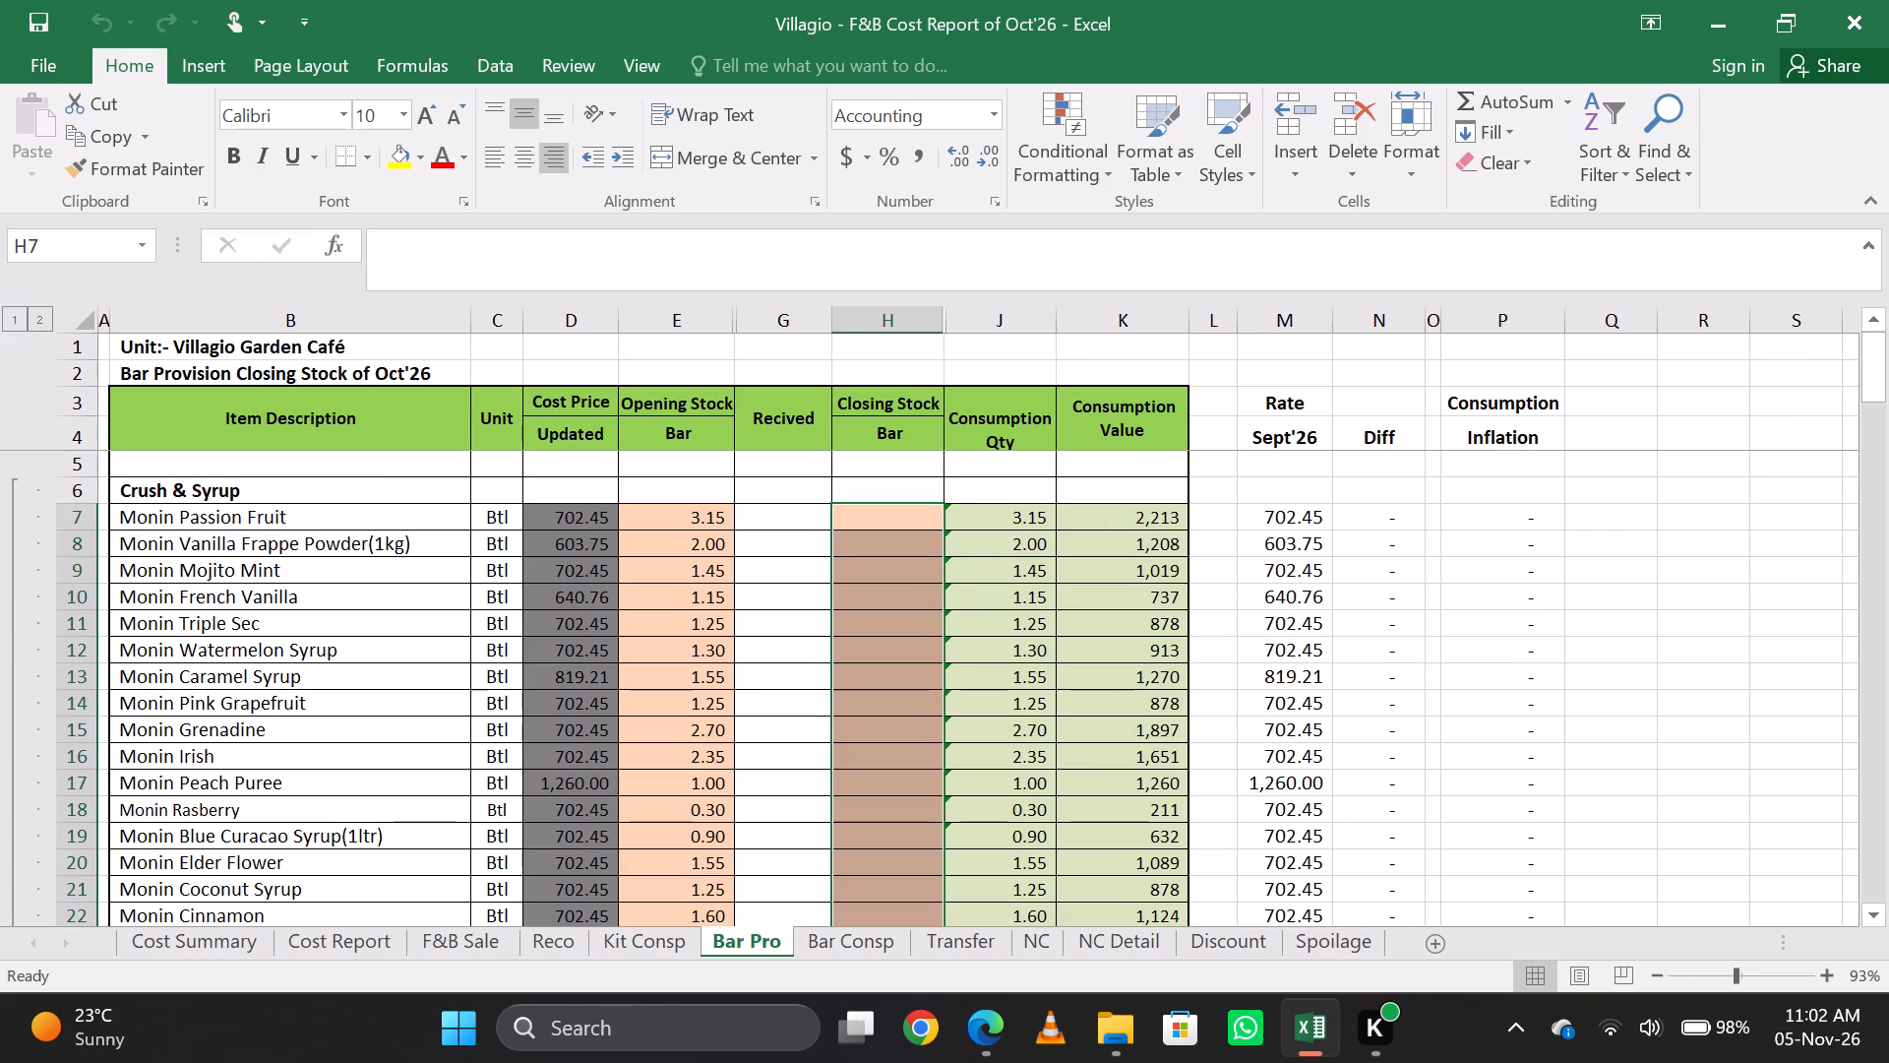
key("Down")
key("Up")
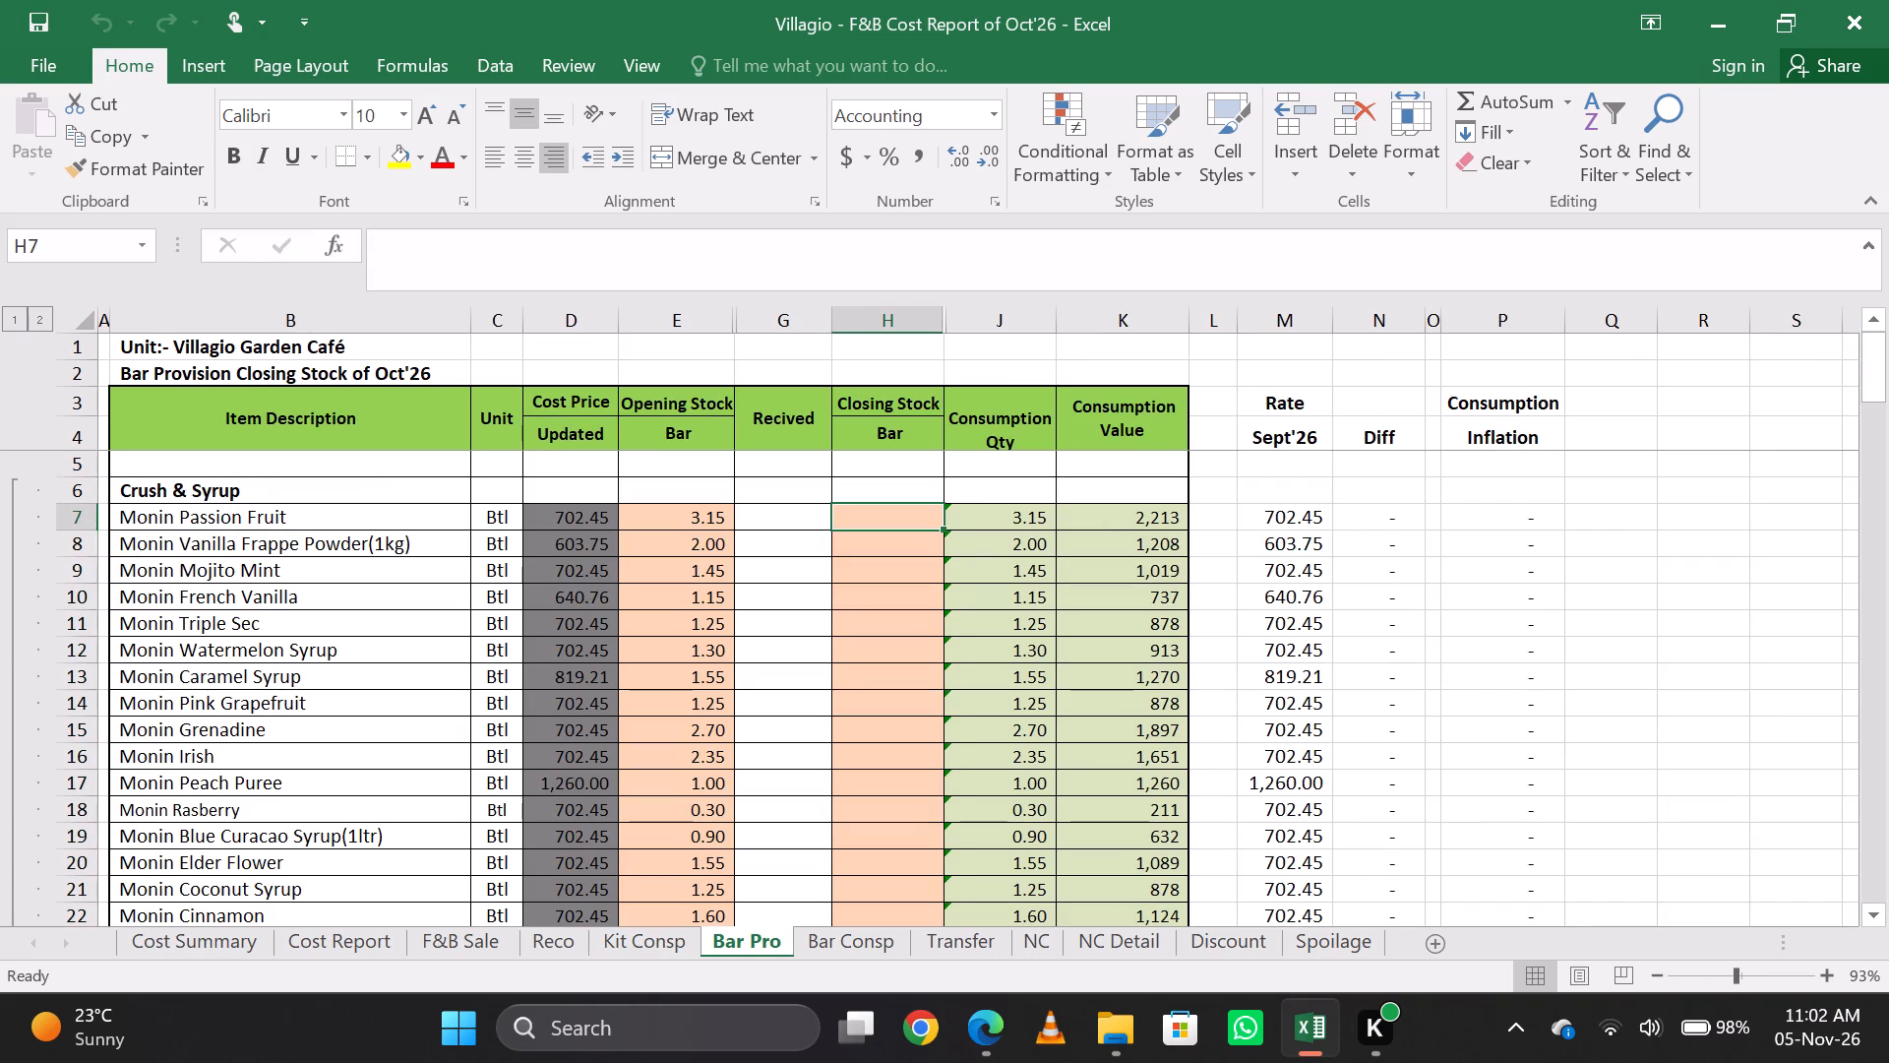
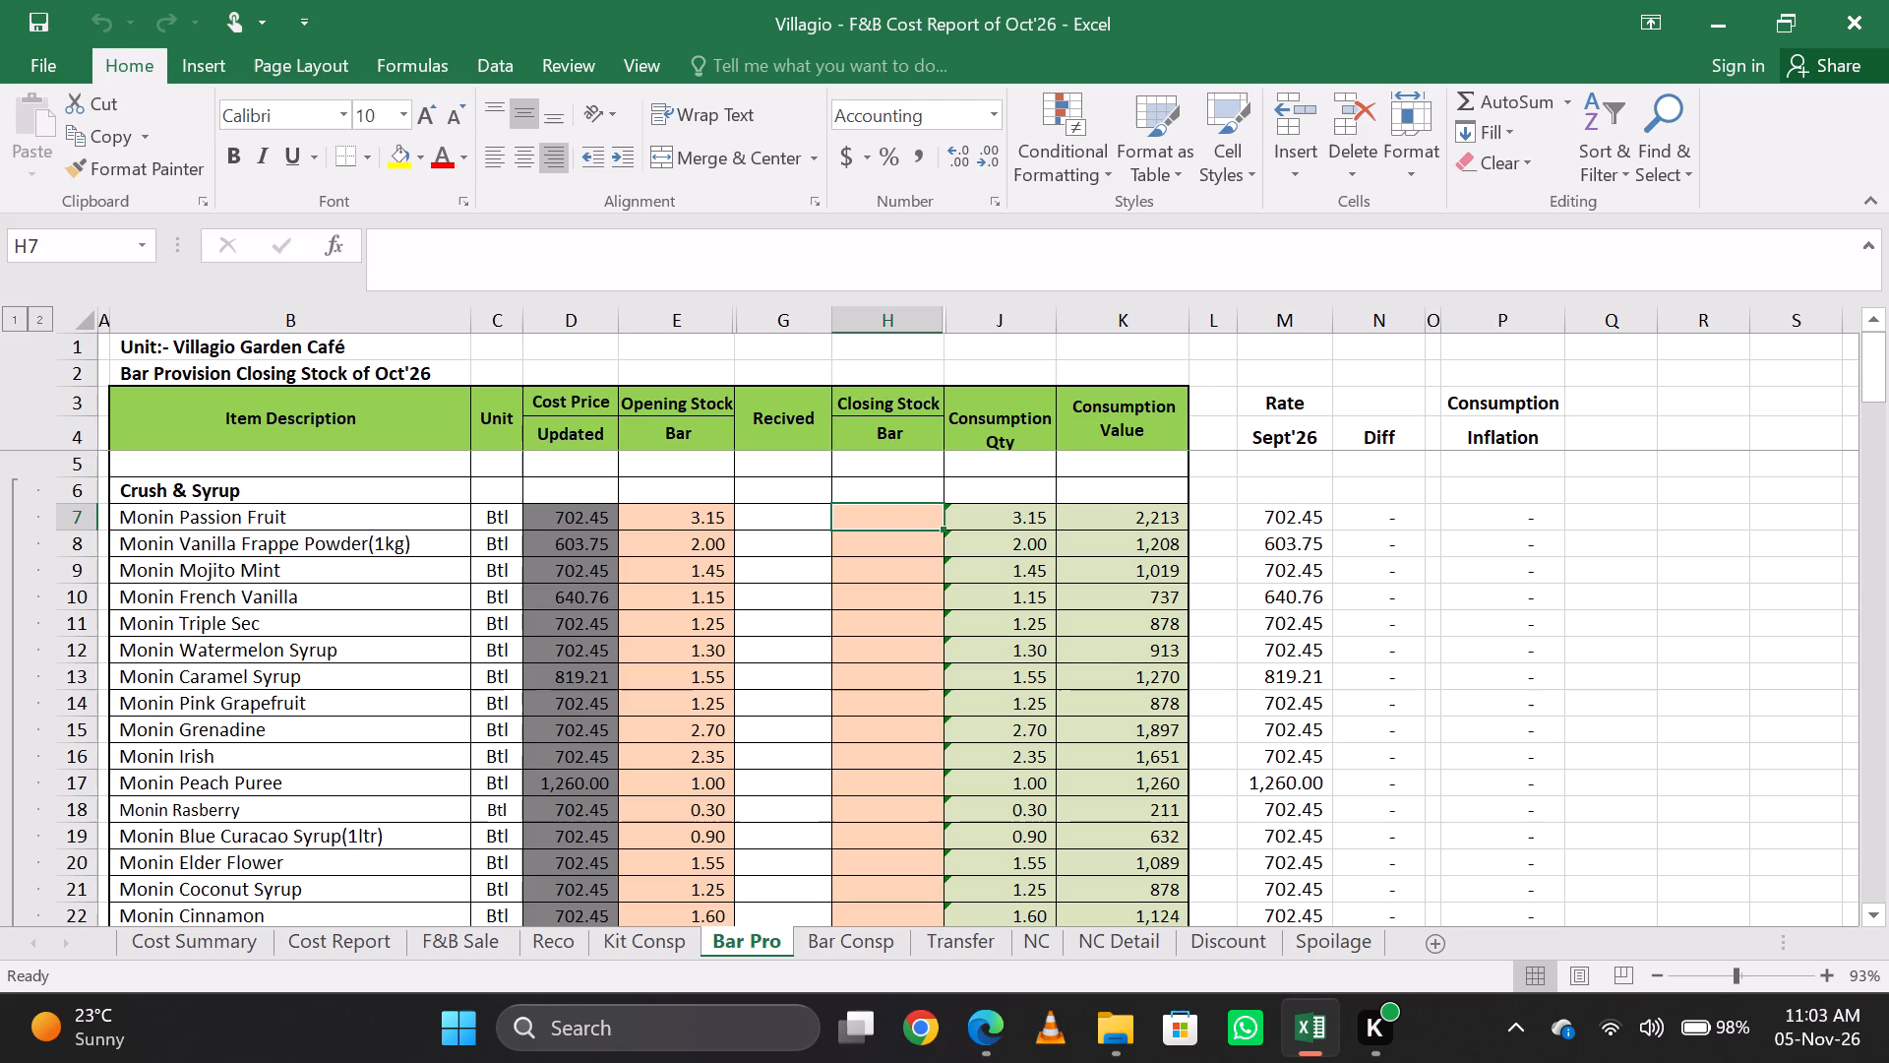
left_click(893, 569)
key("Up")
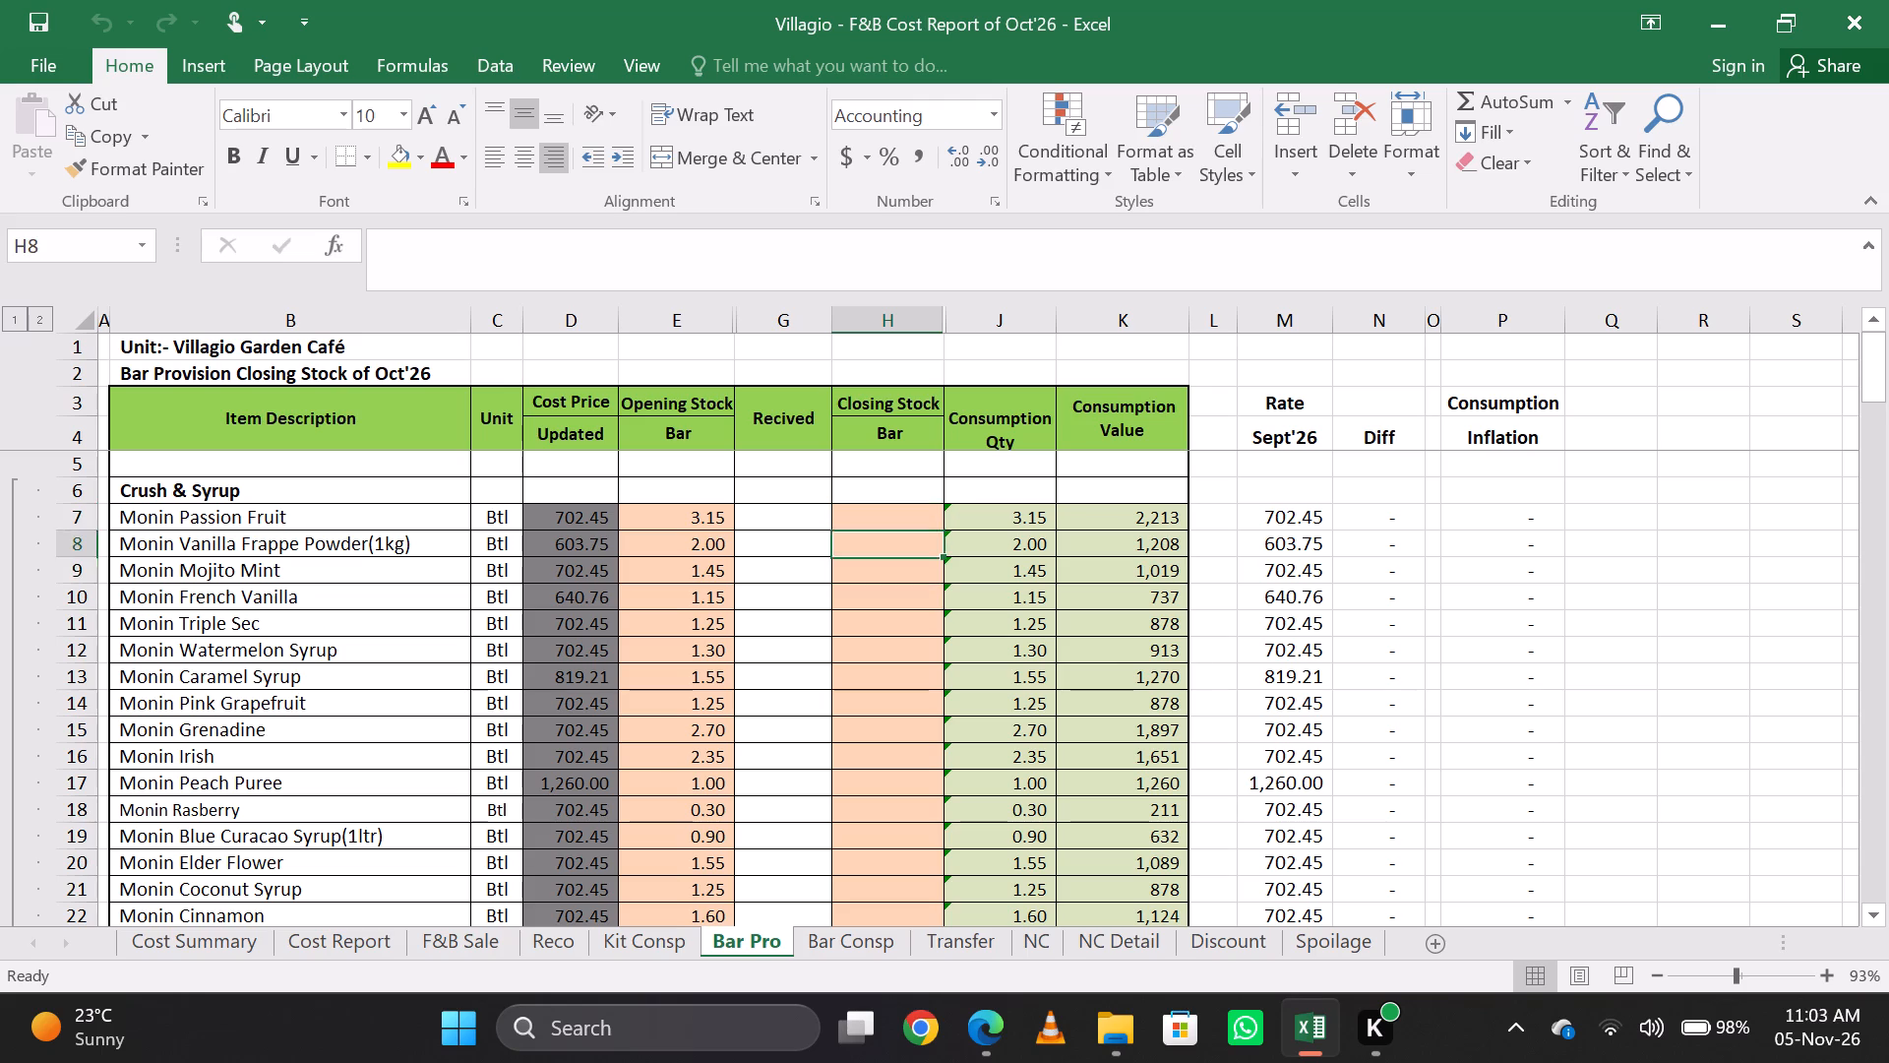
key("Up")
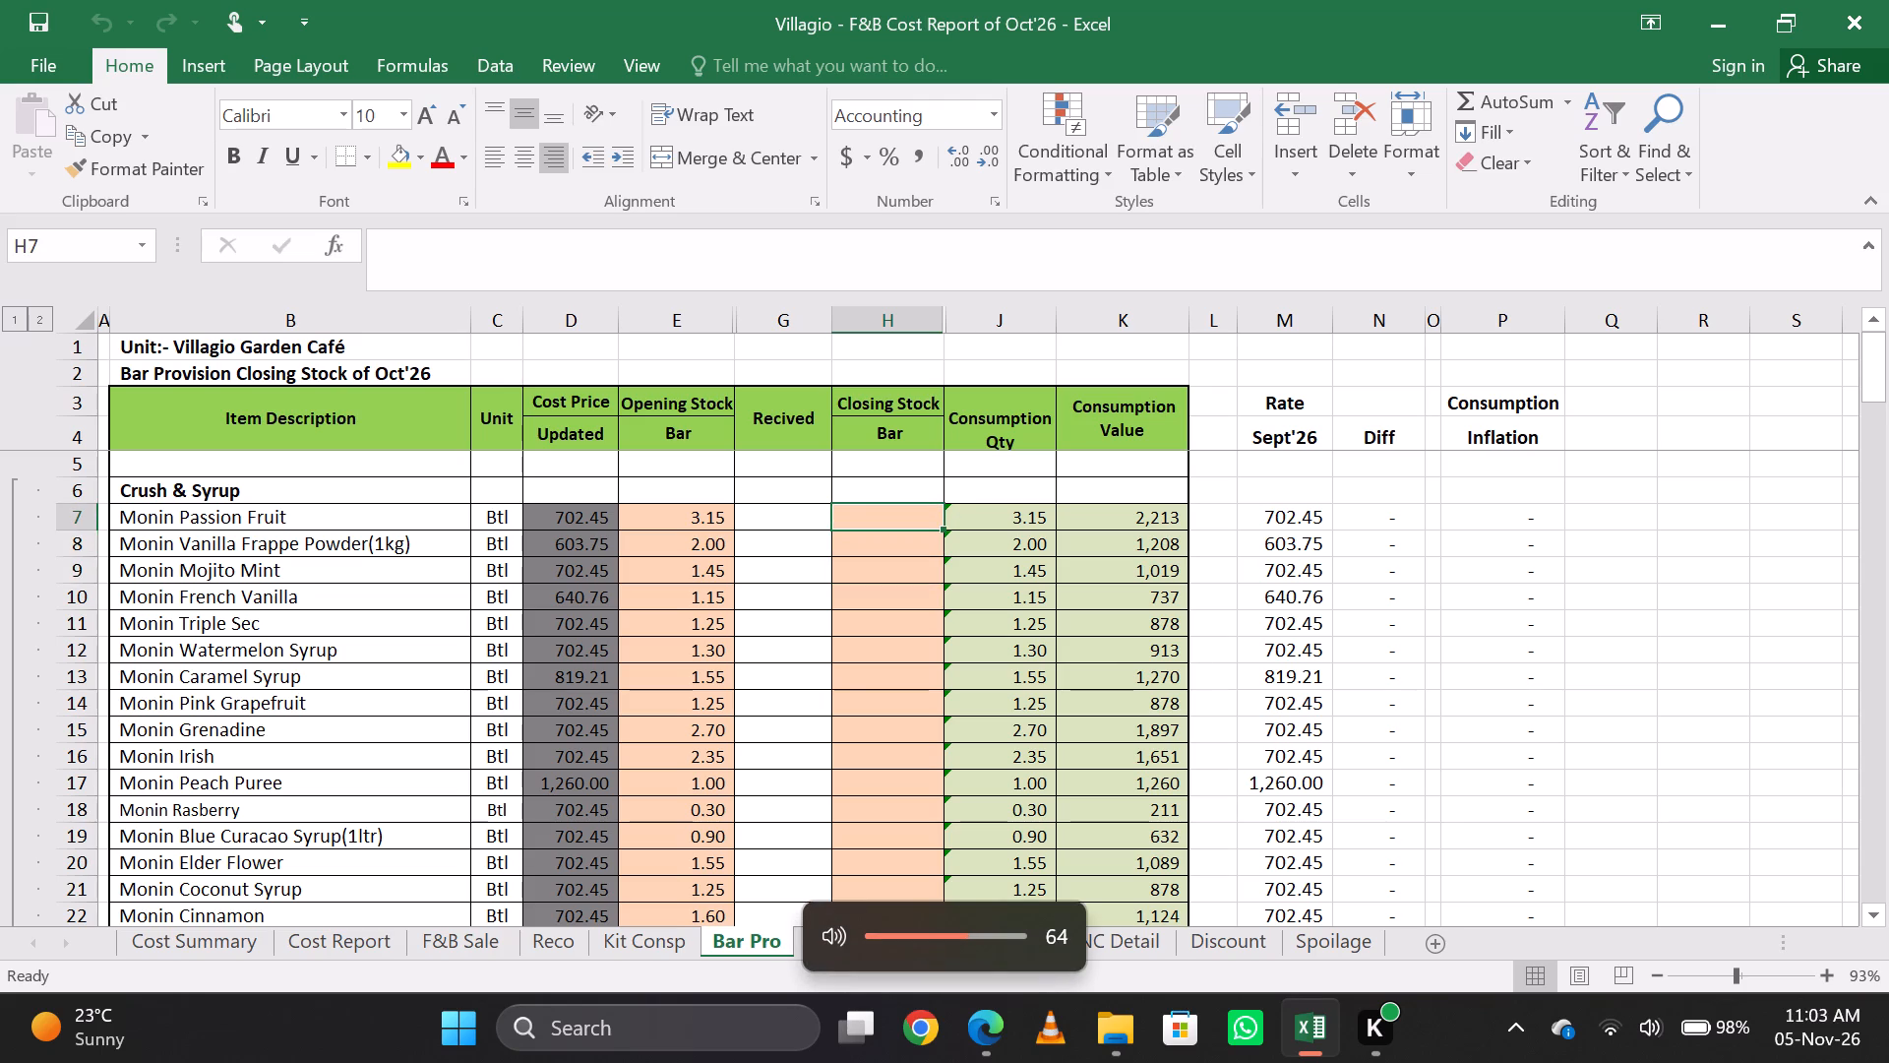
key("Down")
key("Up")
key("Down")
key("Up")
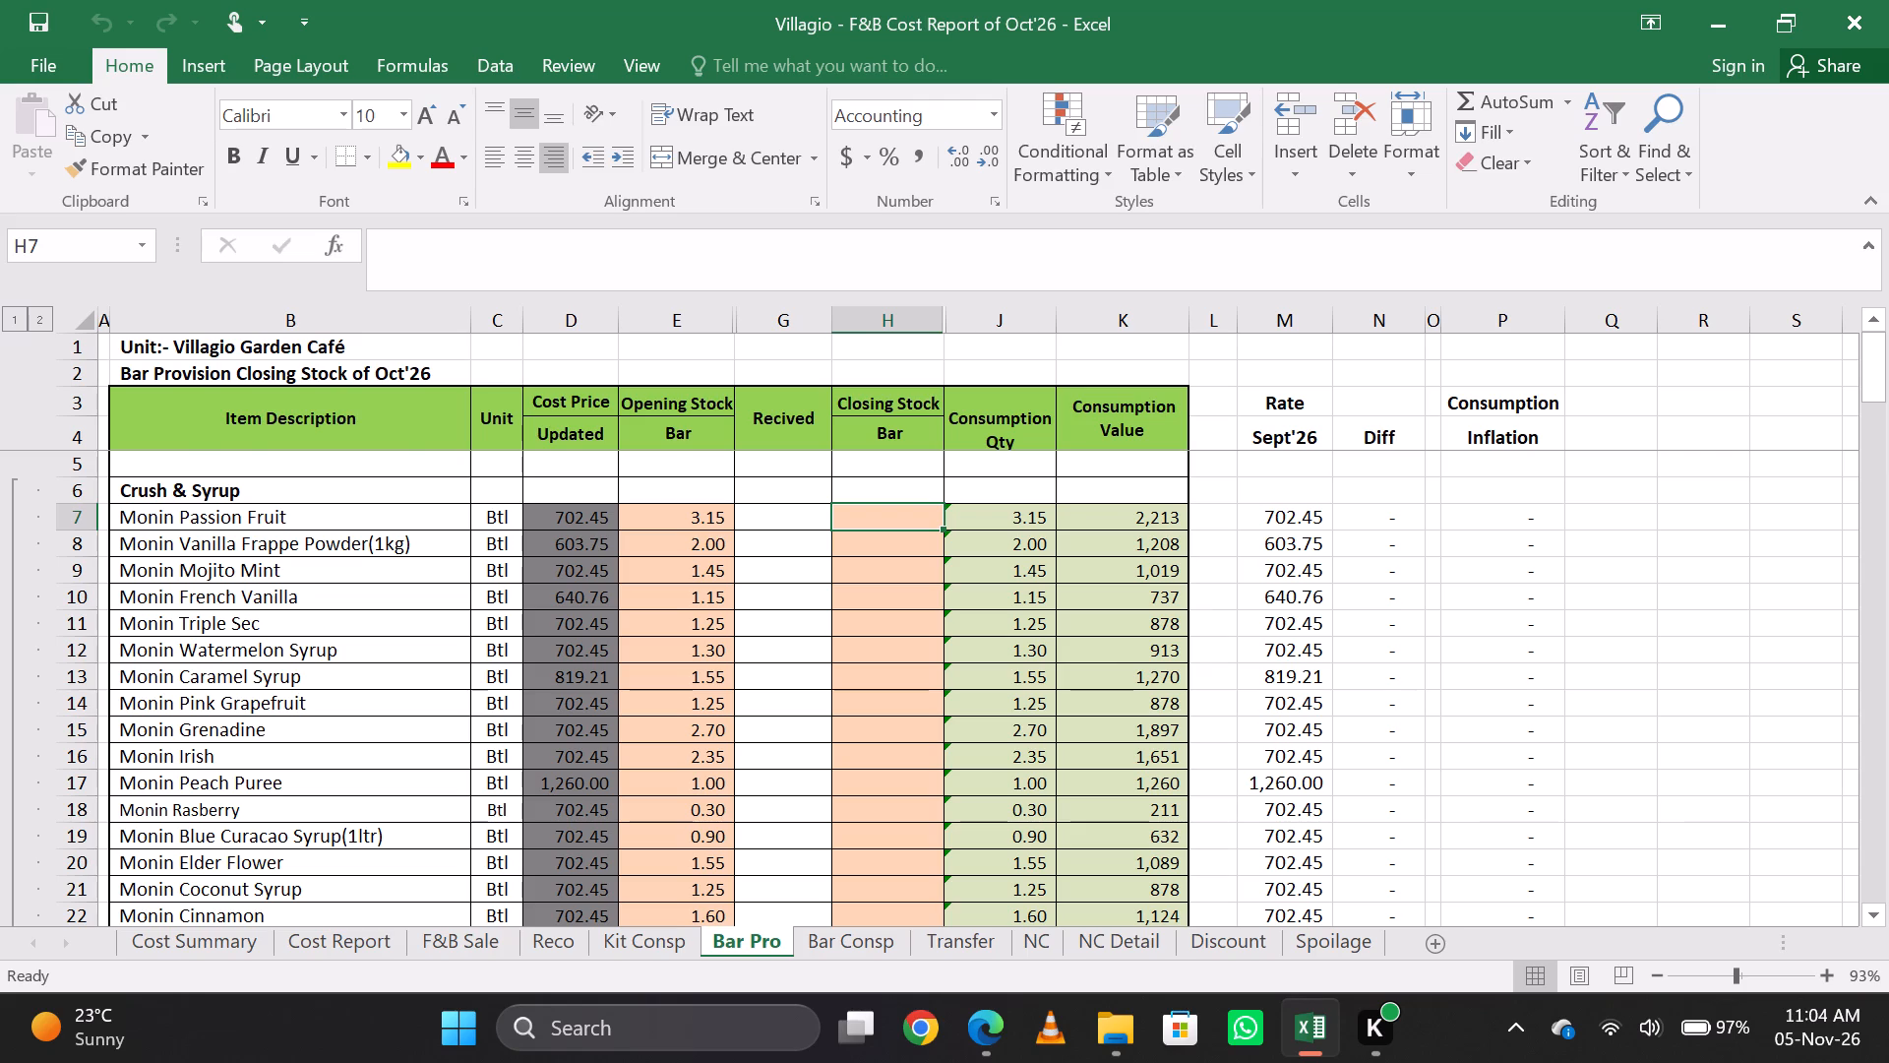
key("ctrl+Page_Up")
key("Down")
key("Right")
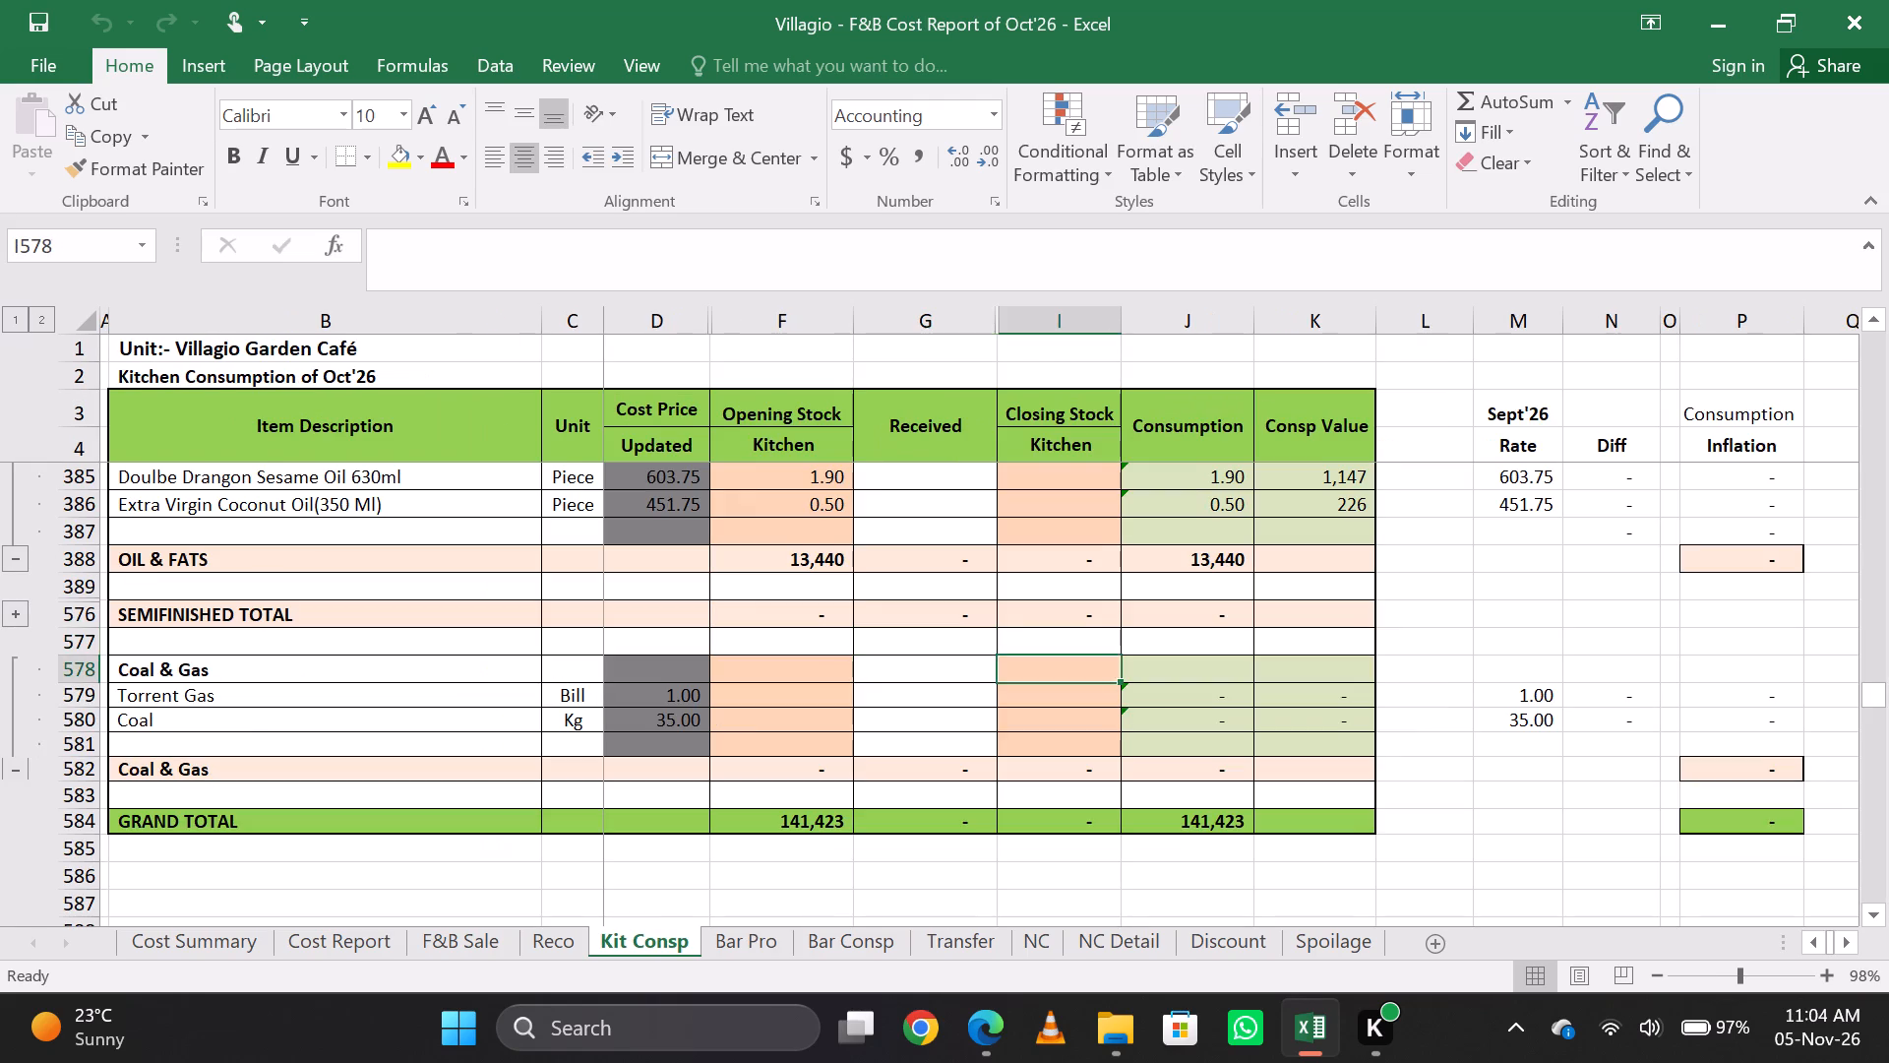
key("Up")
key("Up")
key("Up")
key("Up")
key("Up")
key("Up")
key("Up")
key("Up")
Go to the Bar Consp sheet and examine the Beverage section's items and their closing stock cells.
key("ctrl+Page_Down")
key("ctrl+Page_Down")
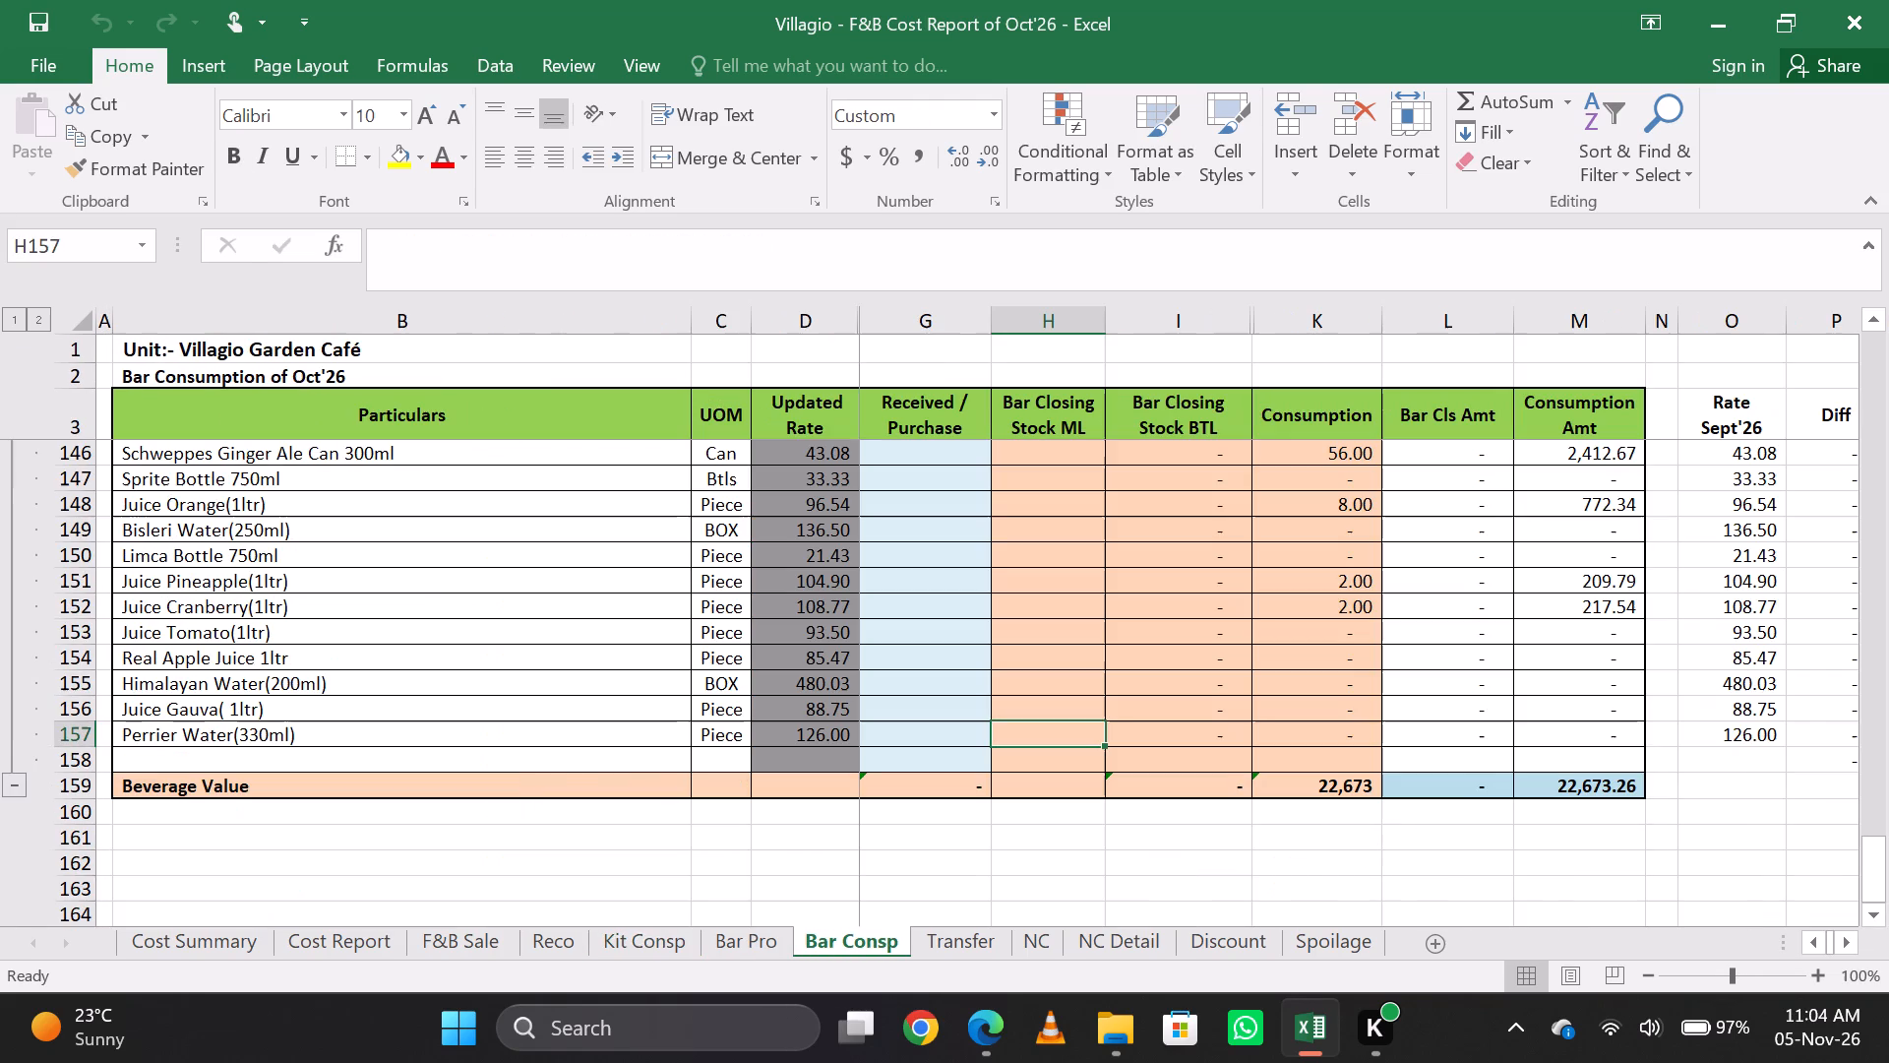
key("Down")
key("Up")
key("Up")
key("Up")
key("Up")
key("Up")
key("Up")
key("Up")
key("Up")
key("Up")
key("Up")
key("Up")
key("Up")
key("Up")
key("Up")
key("Up")
key("Up")
key("Up")
key("Up")
key("Right")
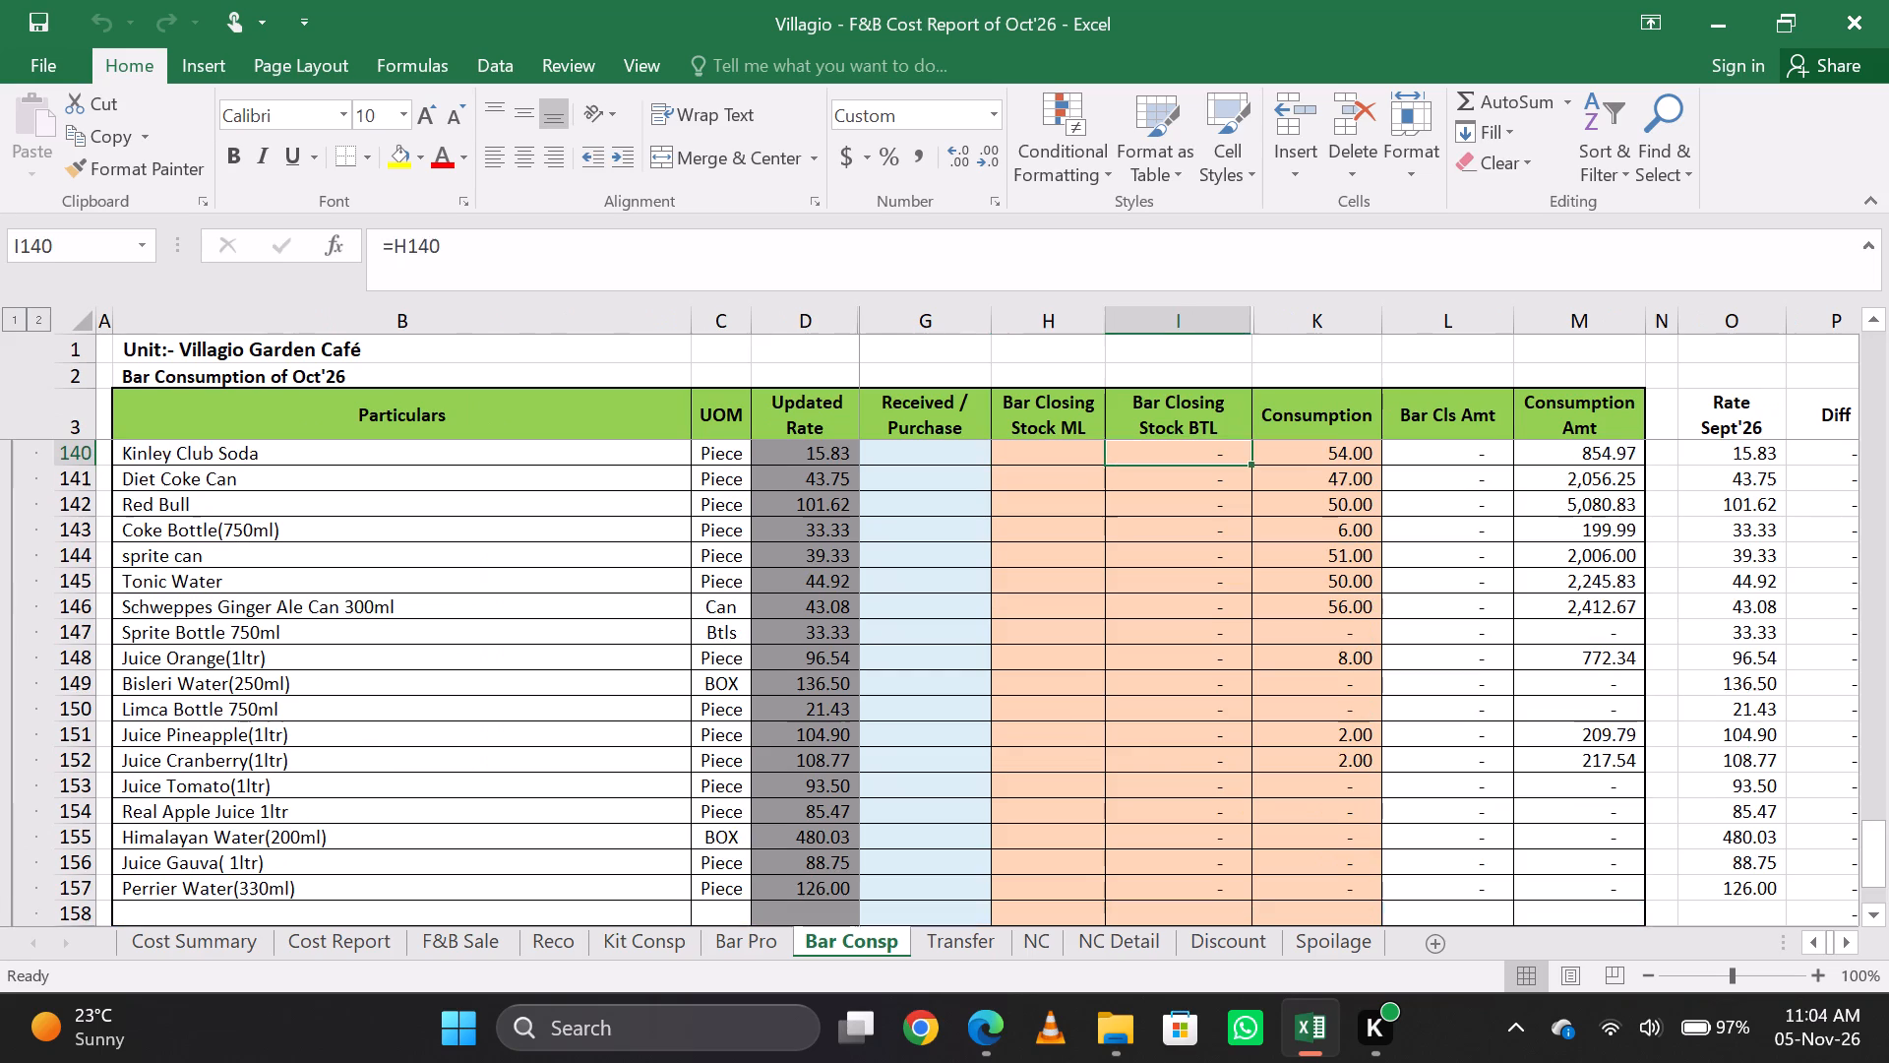
key("Up")
key("Left")
key("Up")
key("Up")
key("Up")
key("Down")
key("Down")
key("Down")
key("Down")
key("Down")
key("Down")
key("Down")
key("Down")
key("Down")
key("Down")
key("Down")
key("Down")
key("Down")
key("Down")
key("Down")
key("Down")
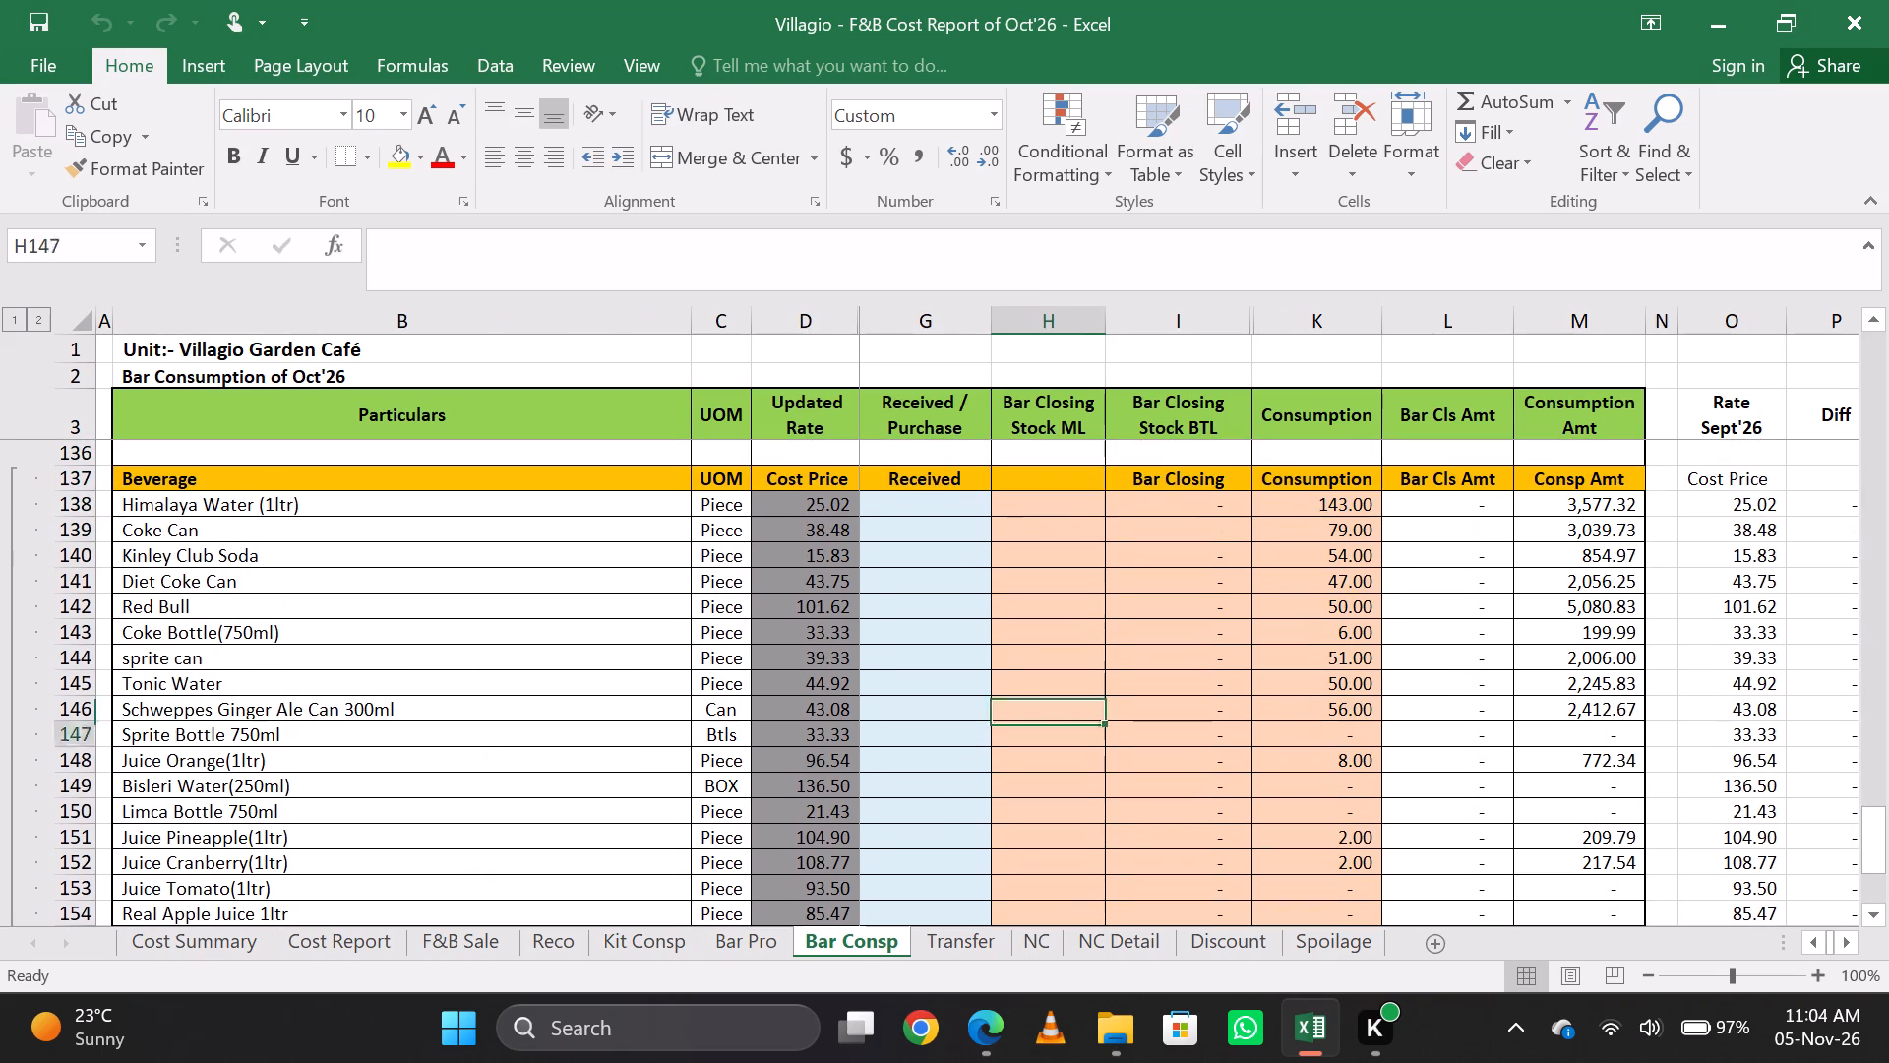
key("Down")
key("Down")
key("Down")
key("Down")
key("Down")
key("Down")
key("Up")
key("Up")
key("Up")
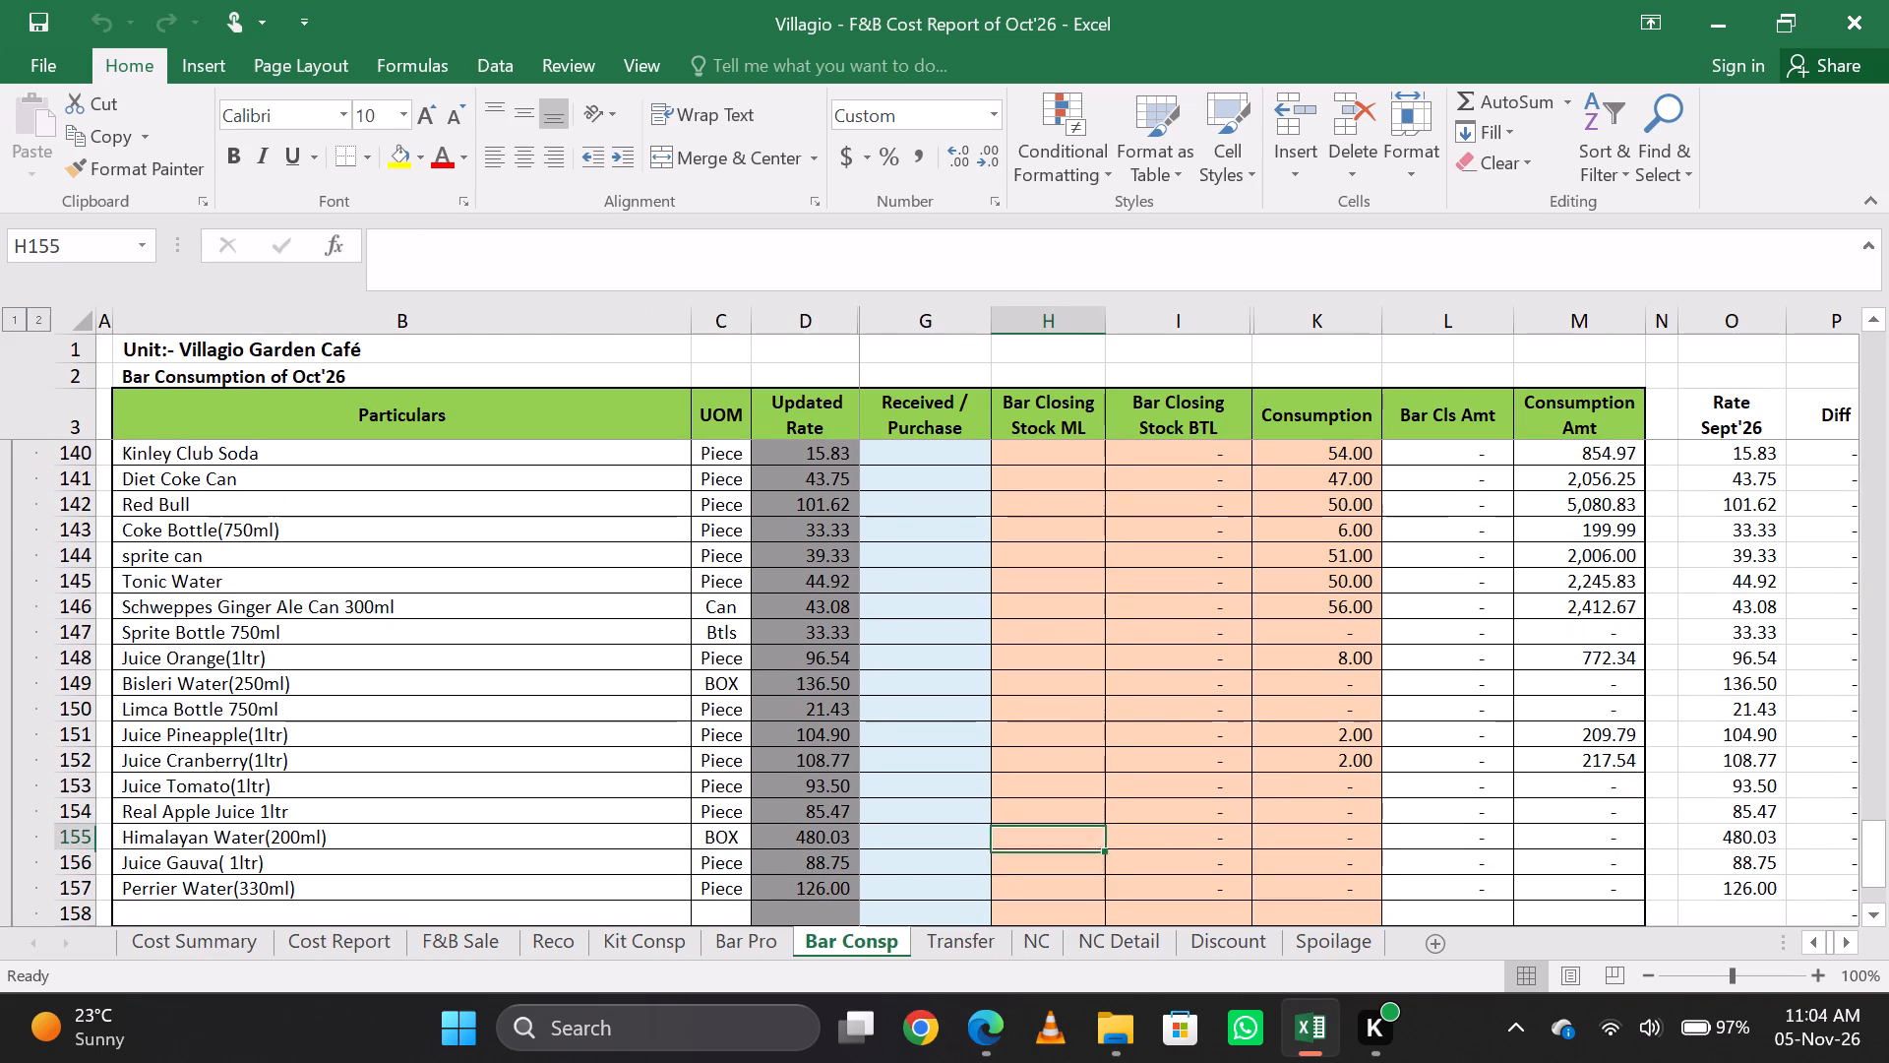
key("Up")
key("Up")
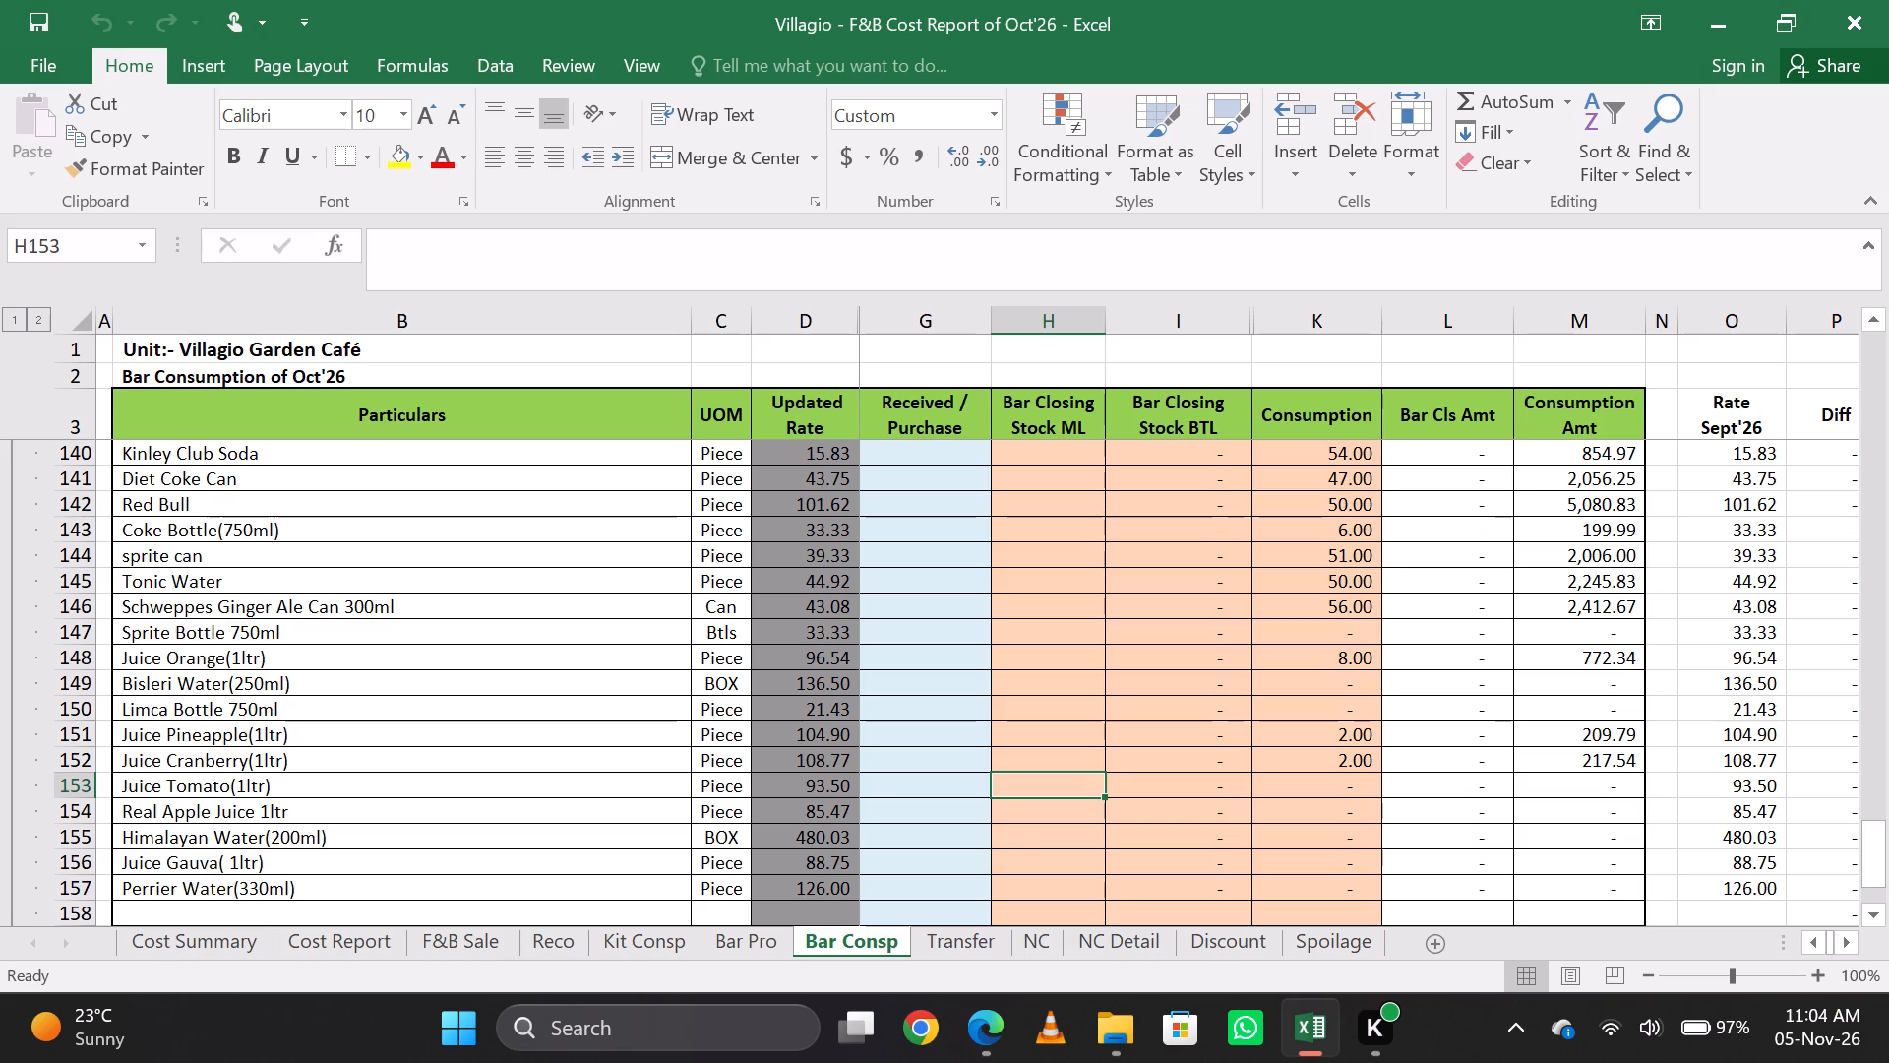
Enter 6 as the Bar Closing Stock ML for Juice Orange(1ltr) in H148 of the Bar Consp sheet.
key("Down")
key("Up")
key("Up")
key("Up")
key("Up")
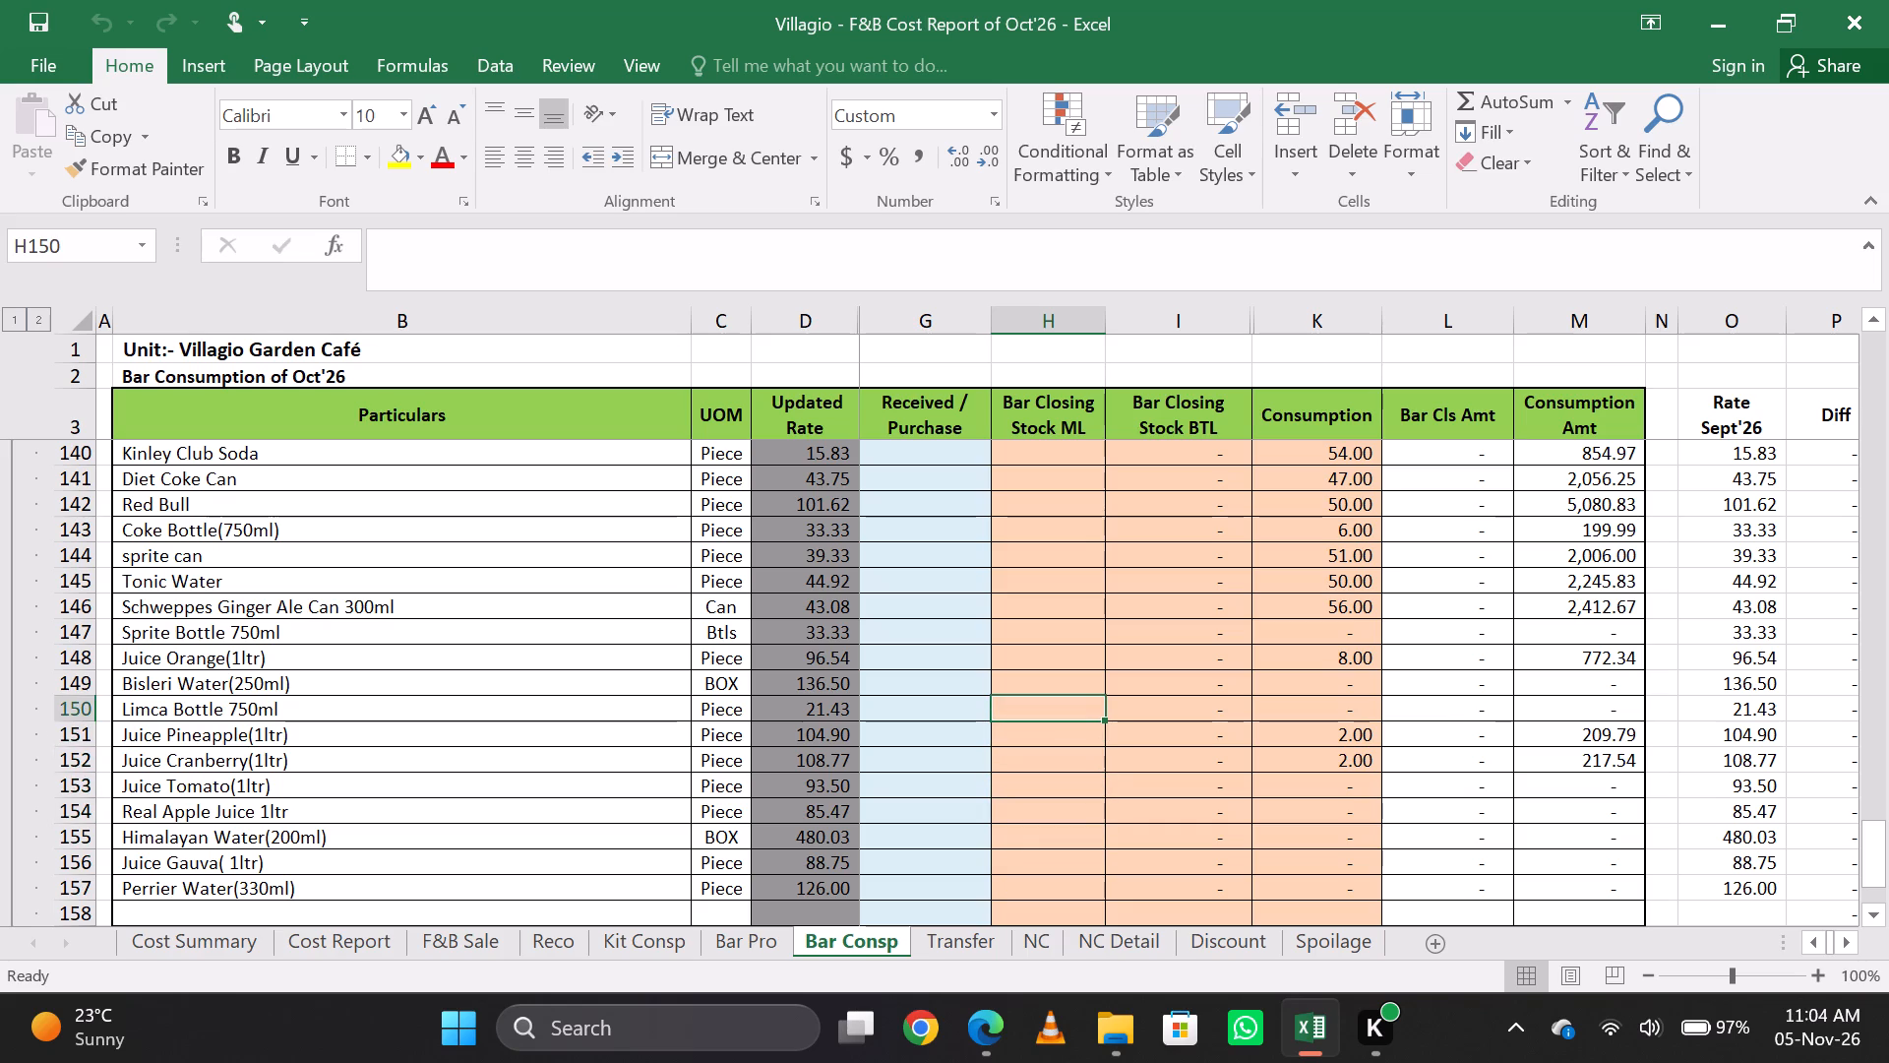
key("Up")
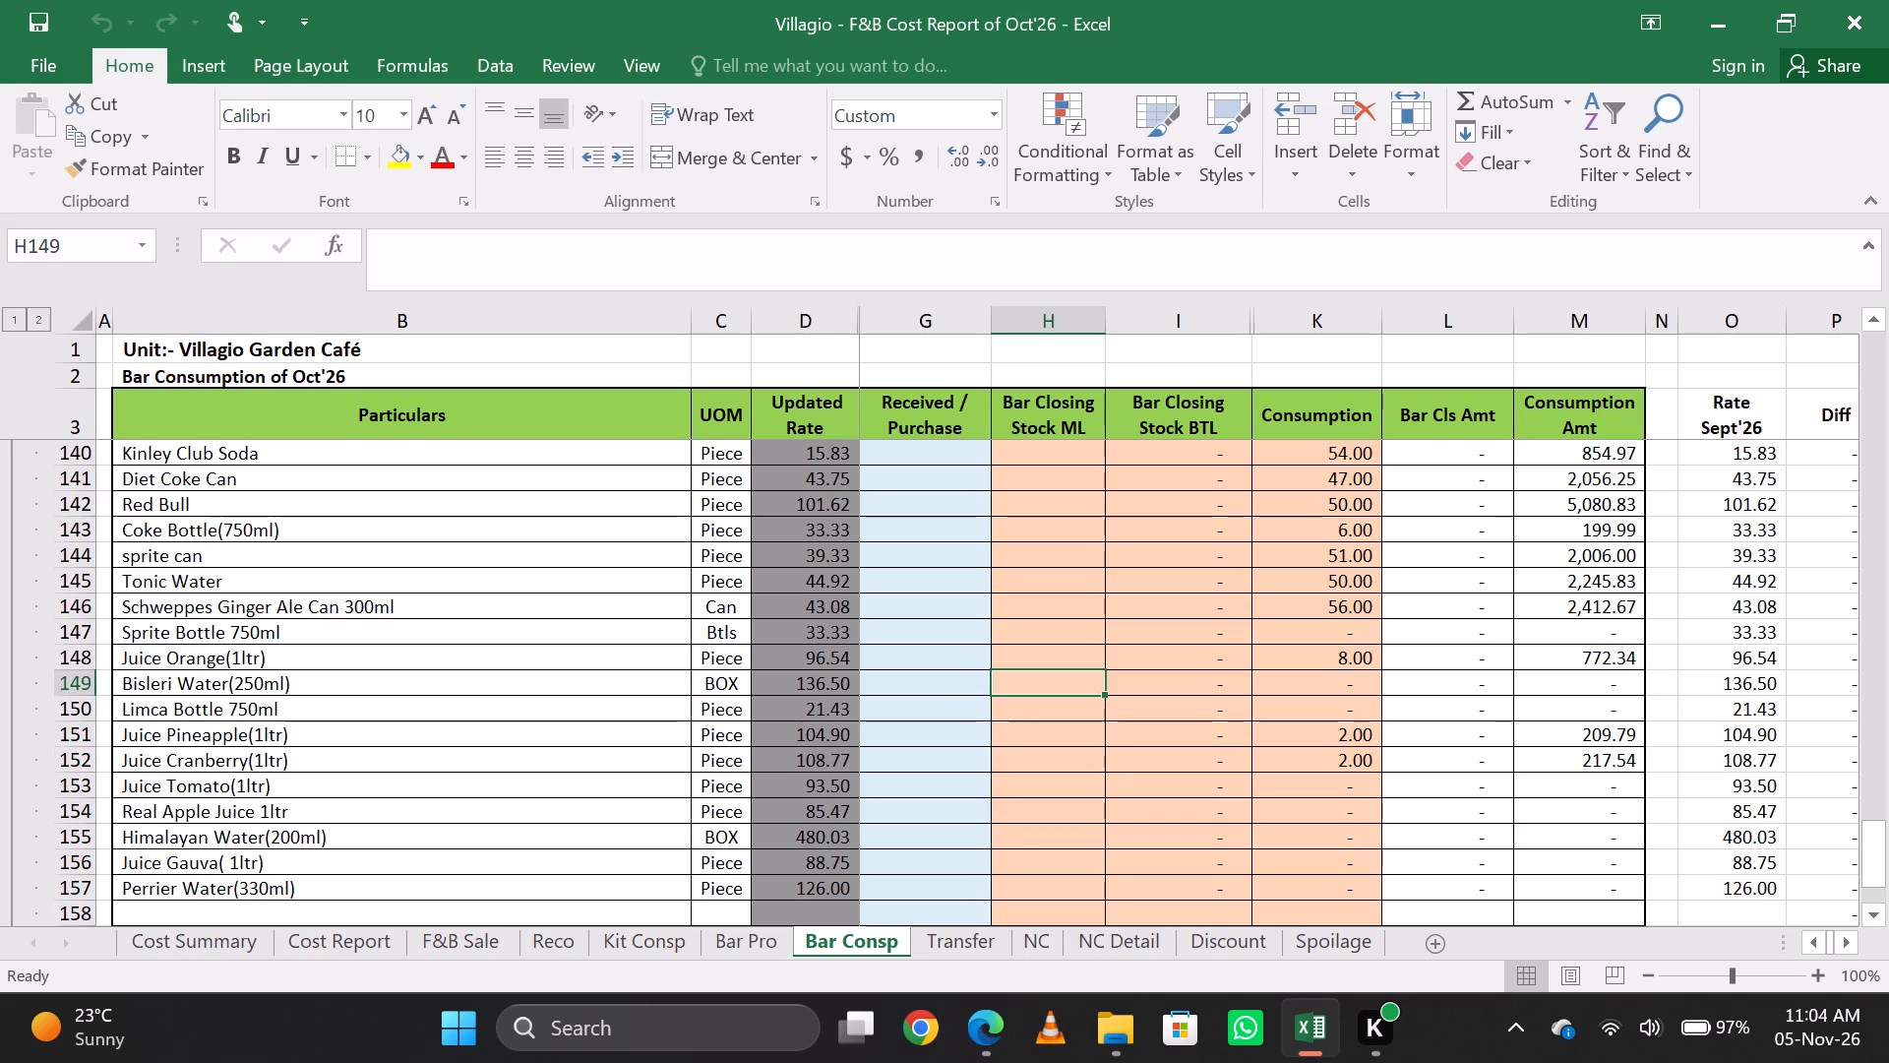
key("Up")
key("Down")
key("Up")
key("Up")
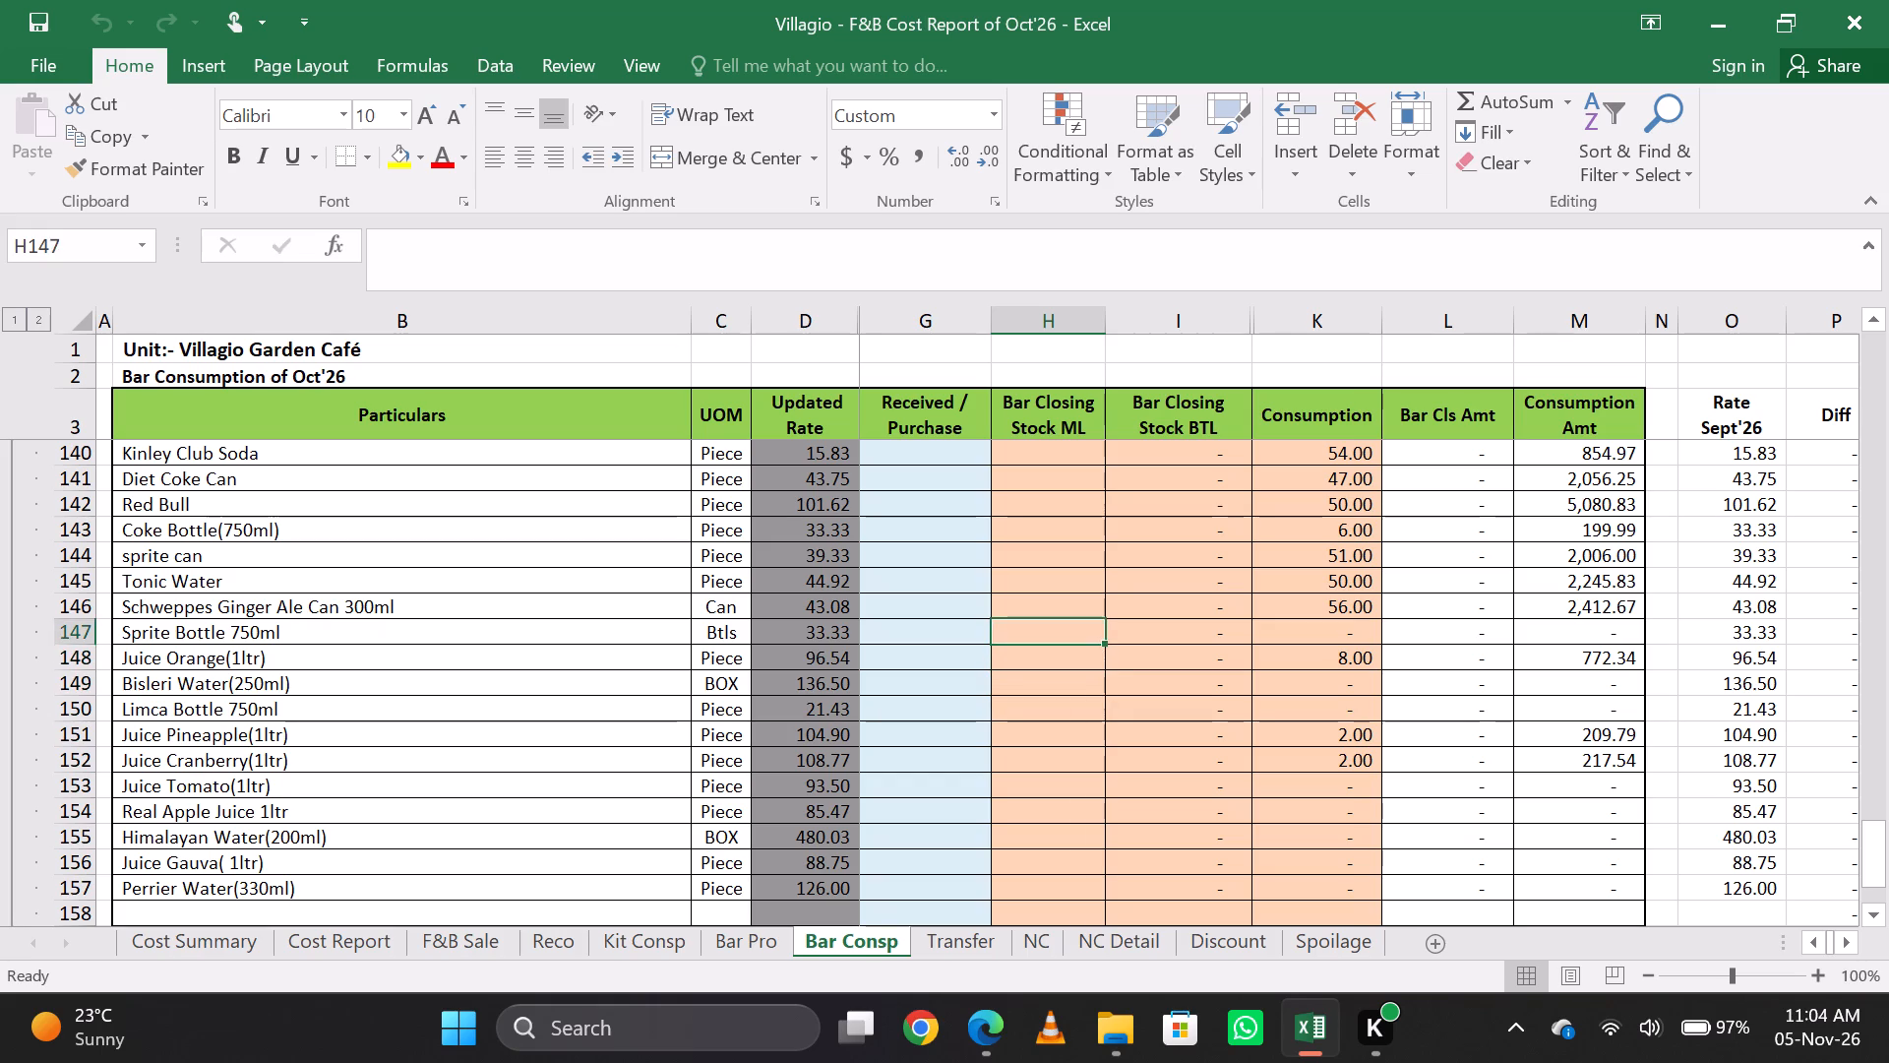
key("Down")
key("Up")
key("Down")
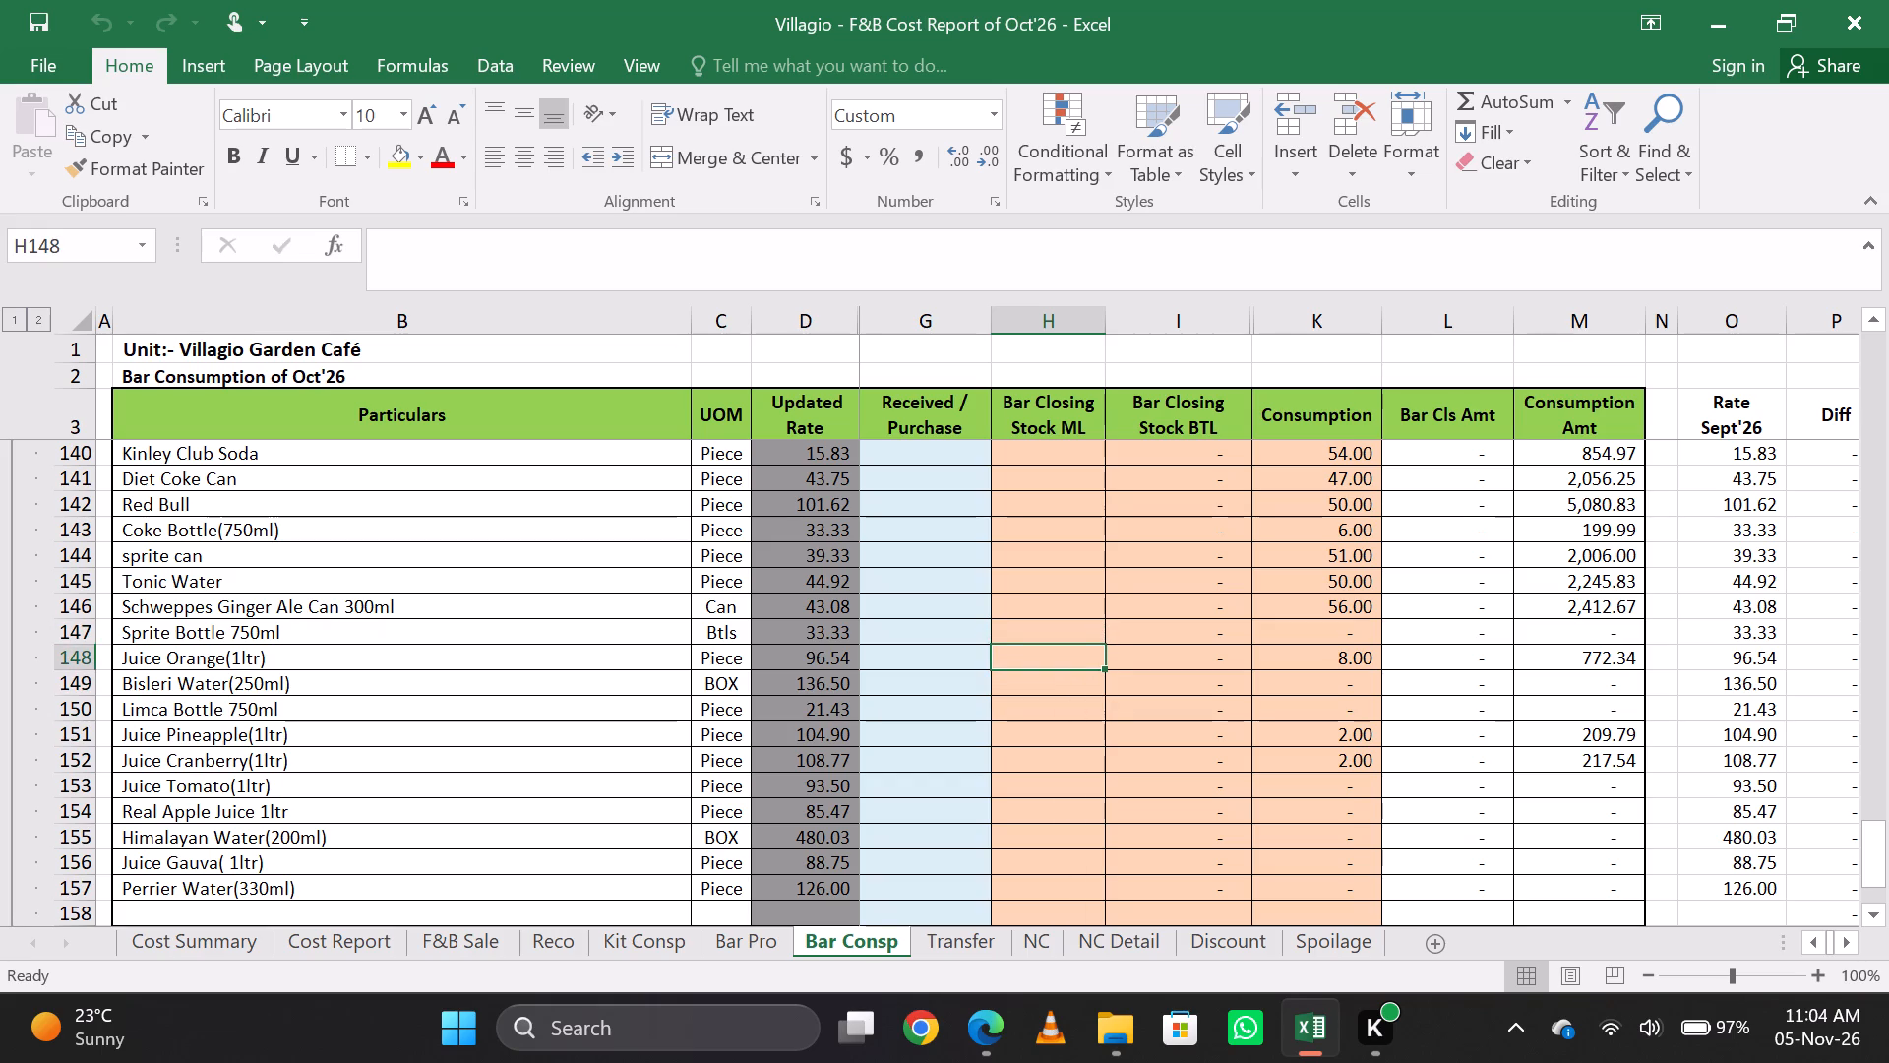
key("6")
key("Down")
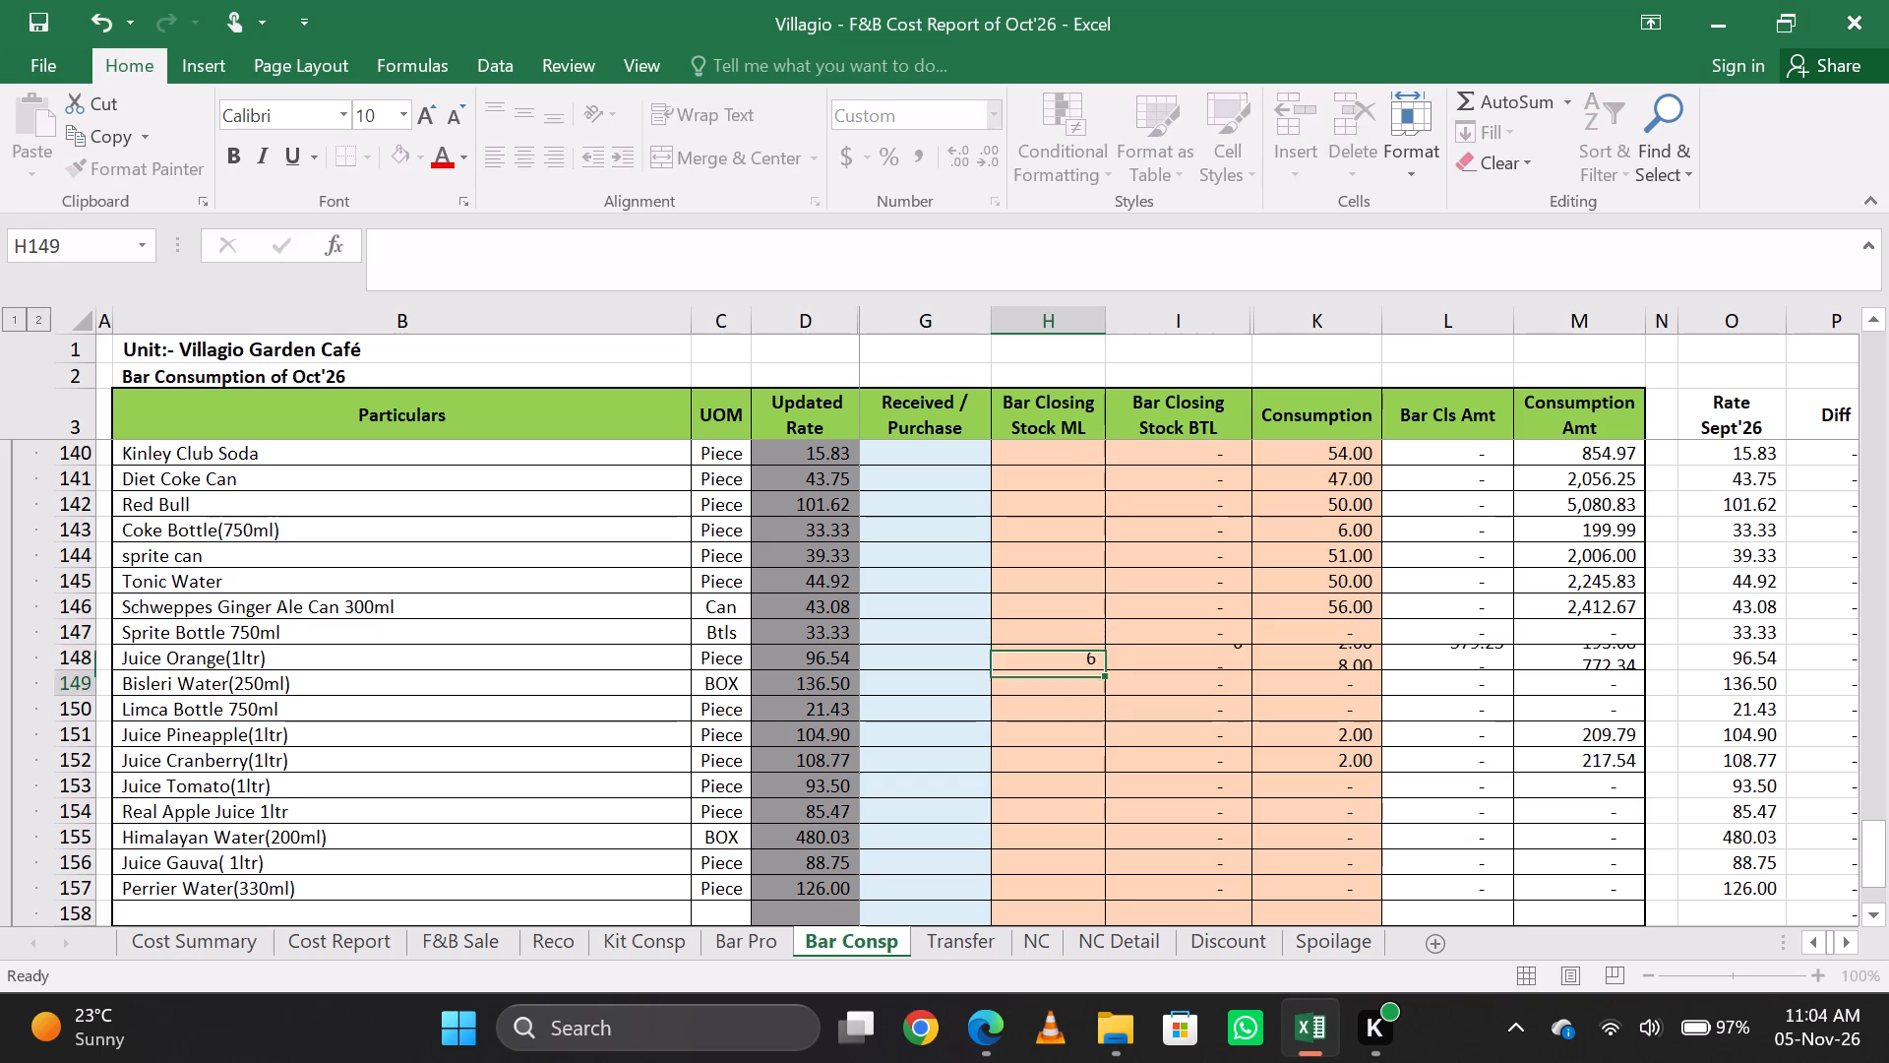
key("Up")
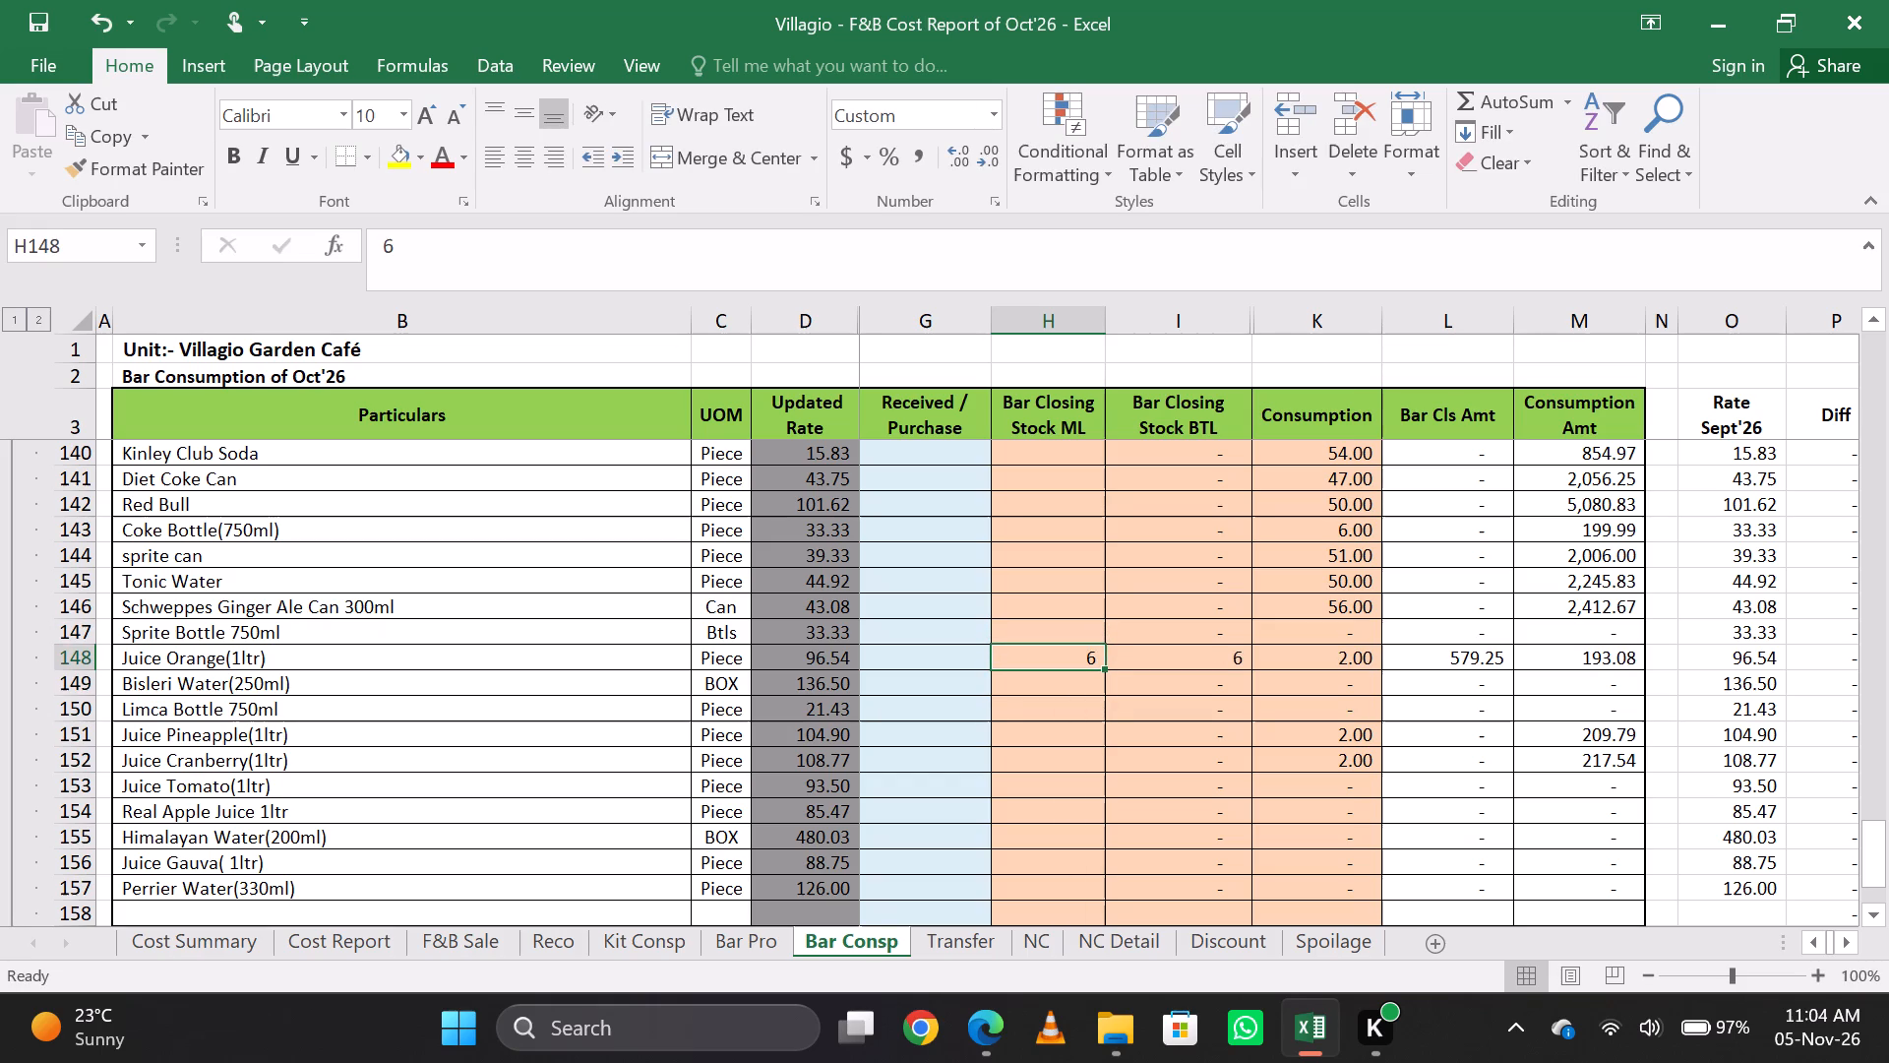
Enter 1 as the Bar Closing Stock ML for Juice Cranberry(1ltr) in H152.
key("Down")
key("Down")
key("Down")
key("Down")
key("Down")
key("Up")
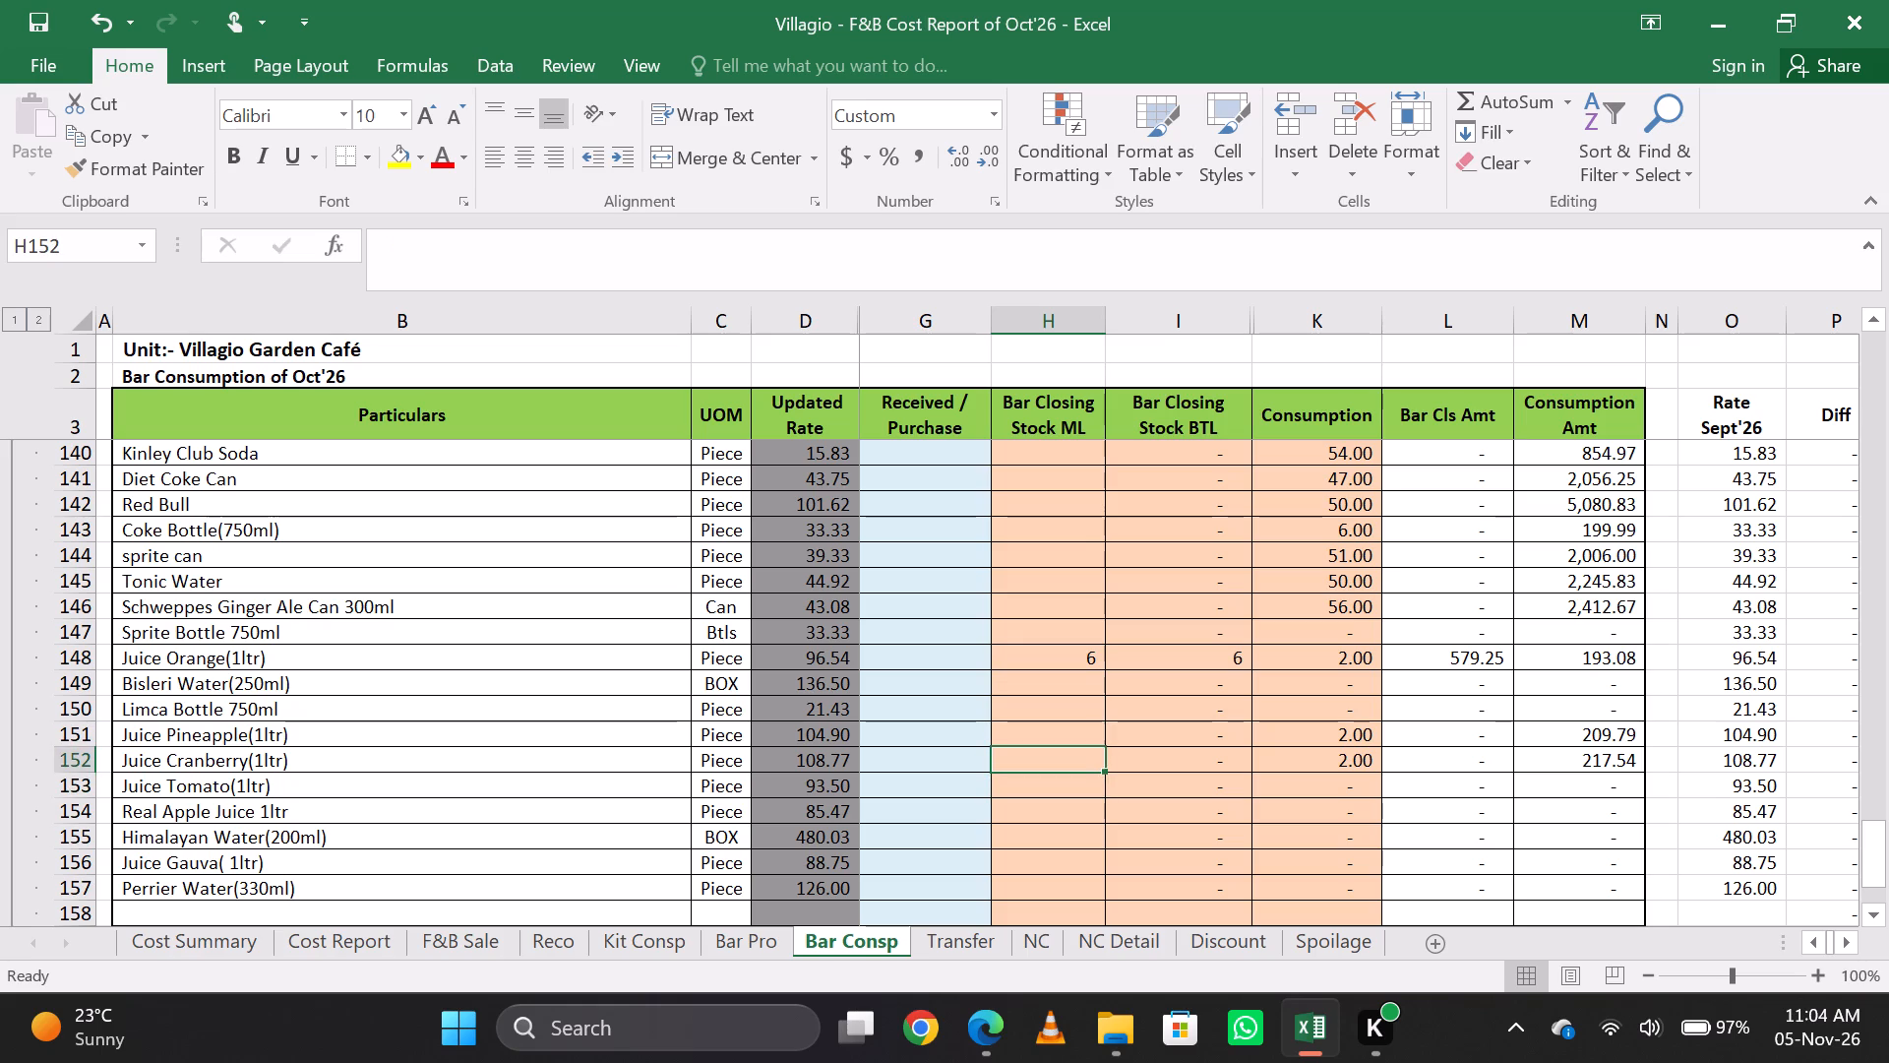
key("1")
key("Down")
key("Up")
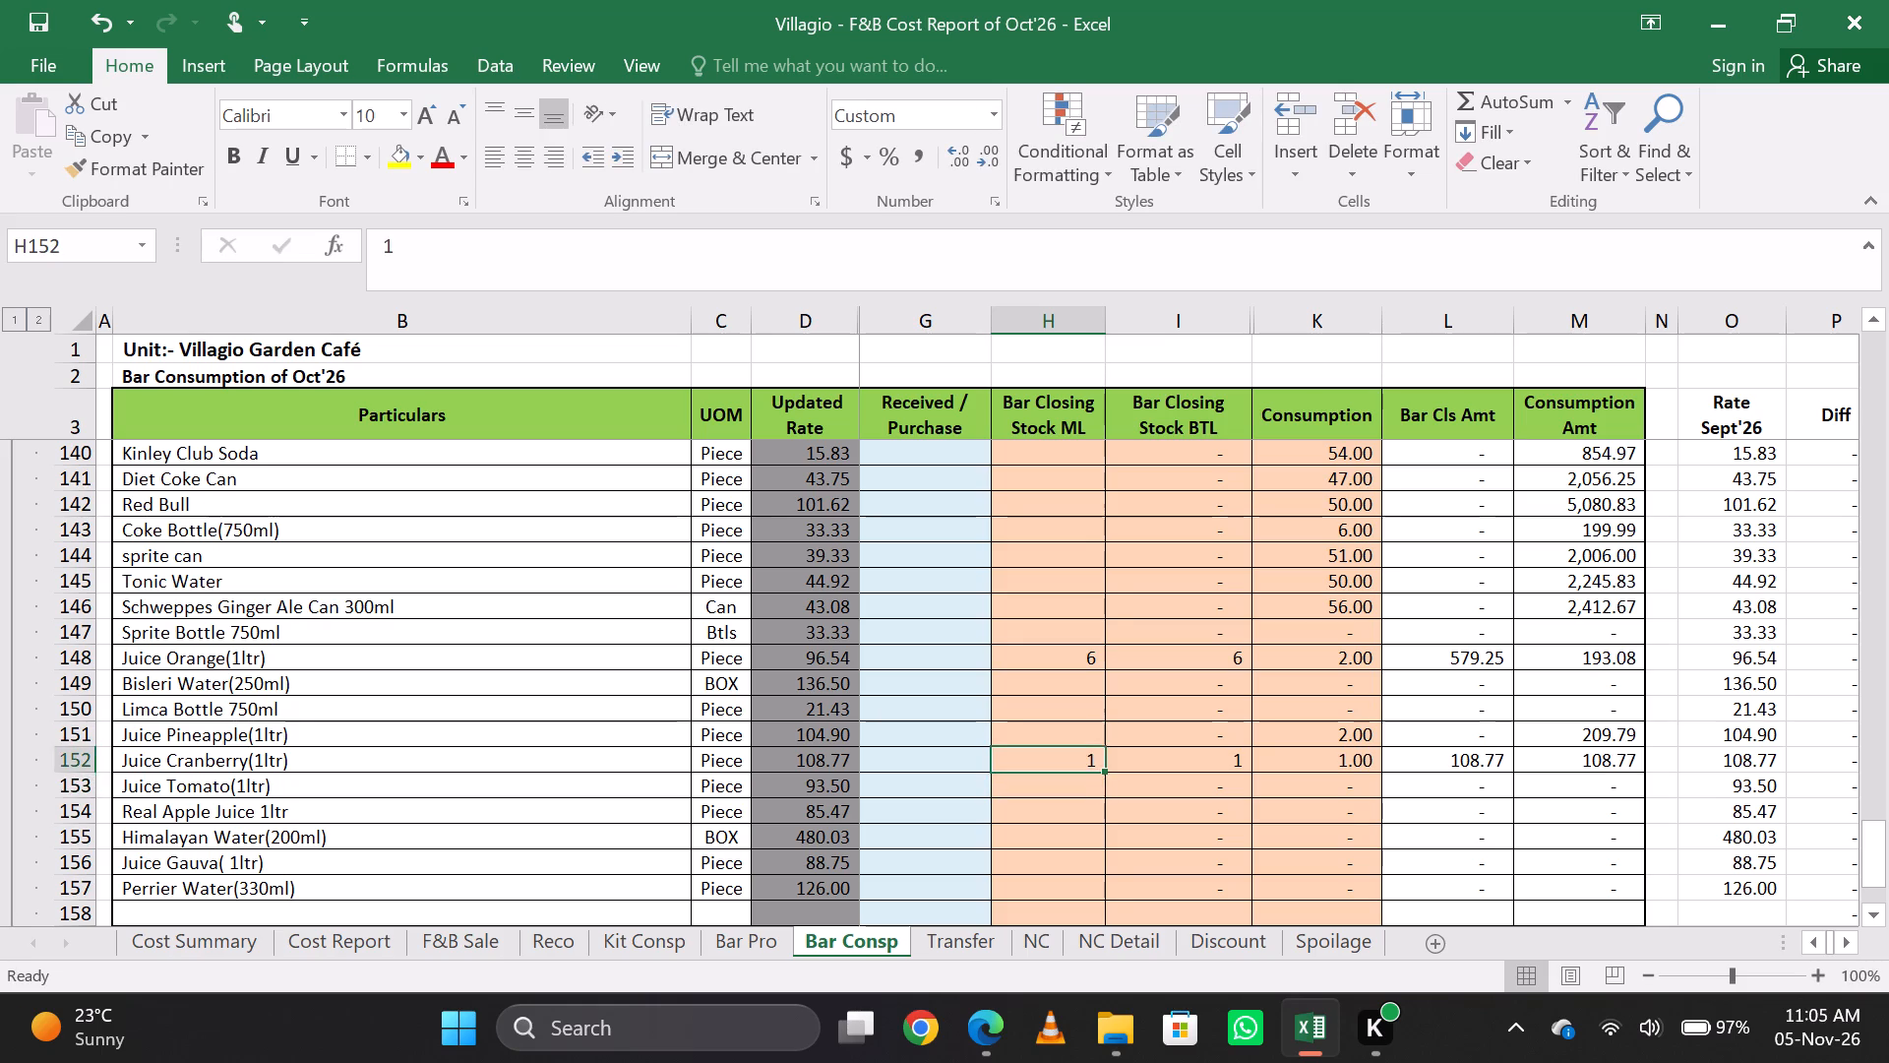
Enter 2 as the Bar Closing Stock ML for Juice Pineapple(1ltr) in H151.
key("Down")
key("Up")
key("Up")
key("2")
key("Down")
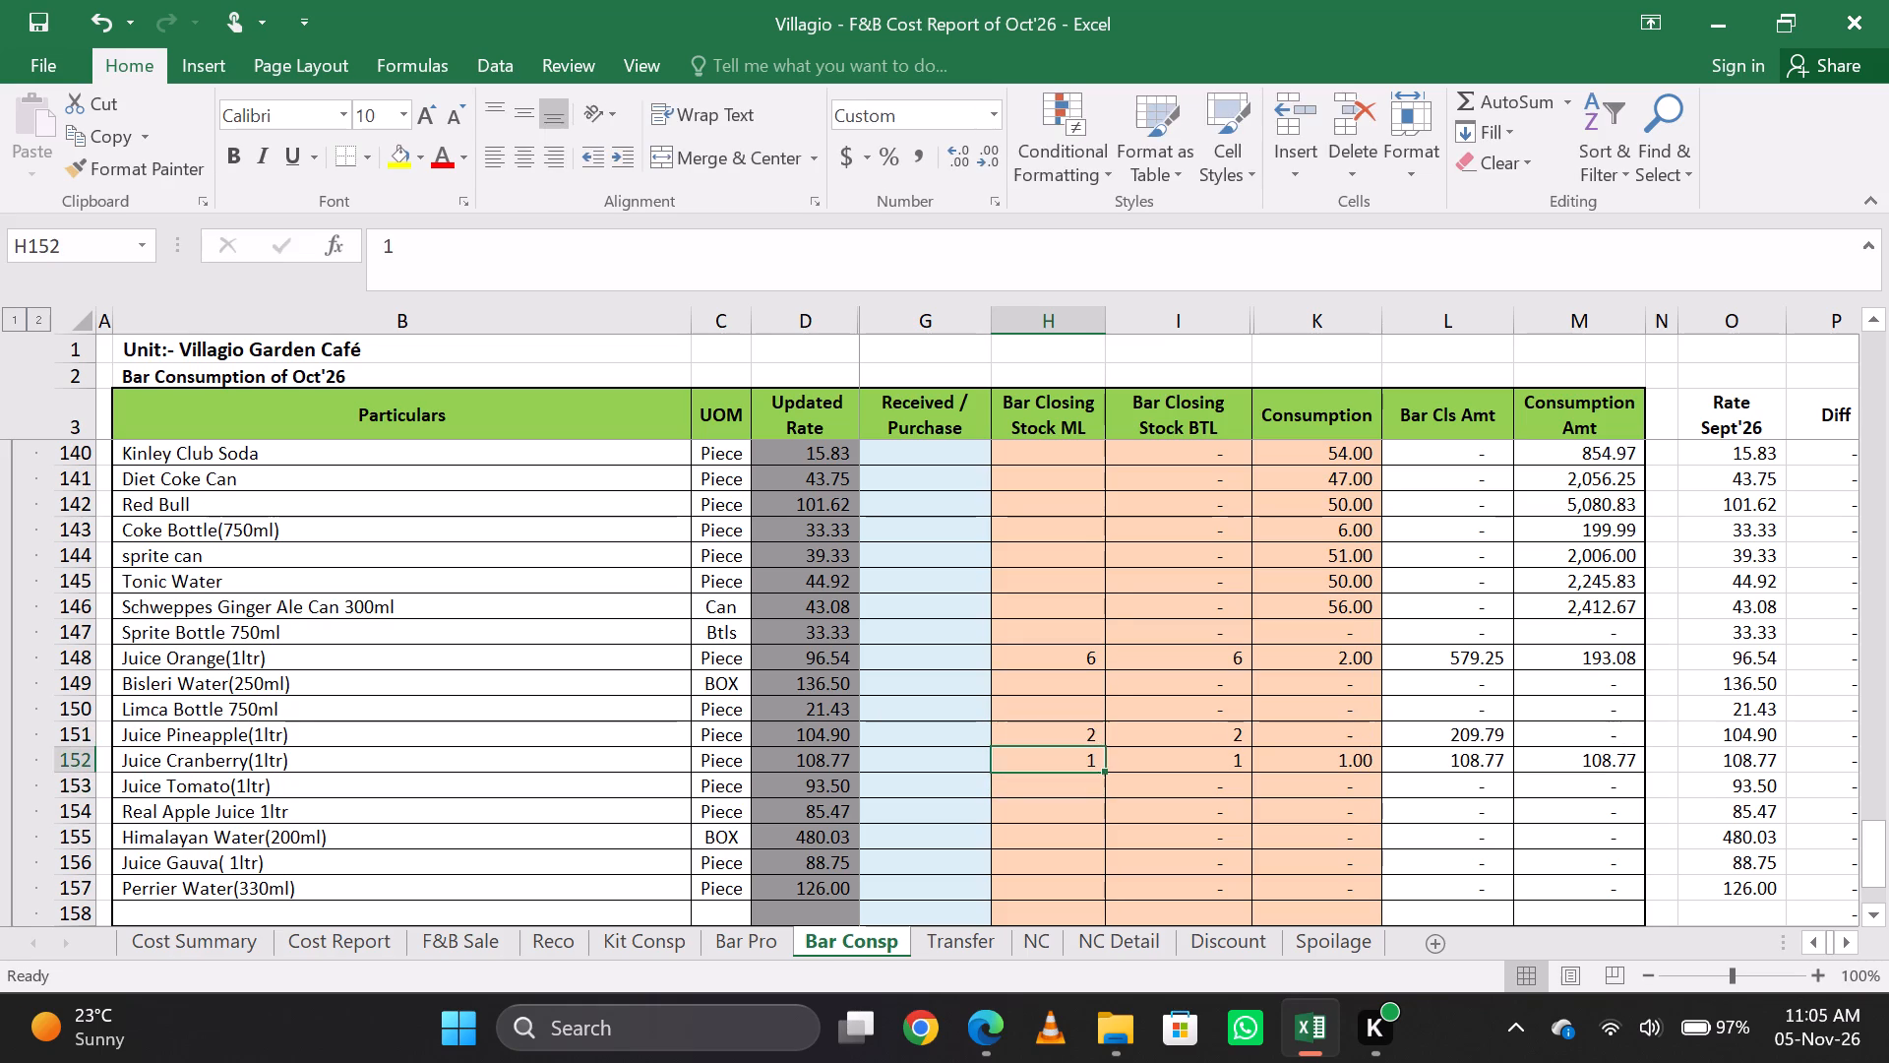
key("Up")
key("Down")
key("Up")
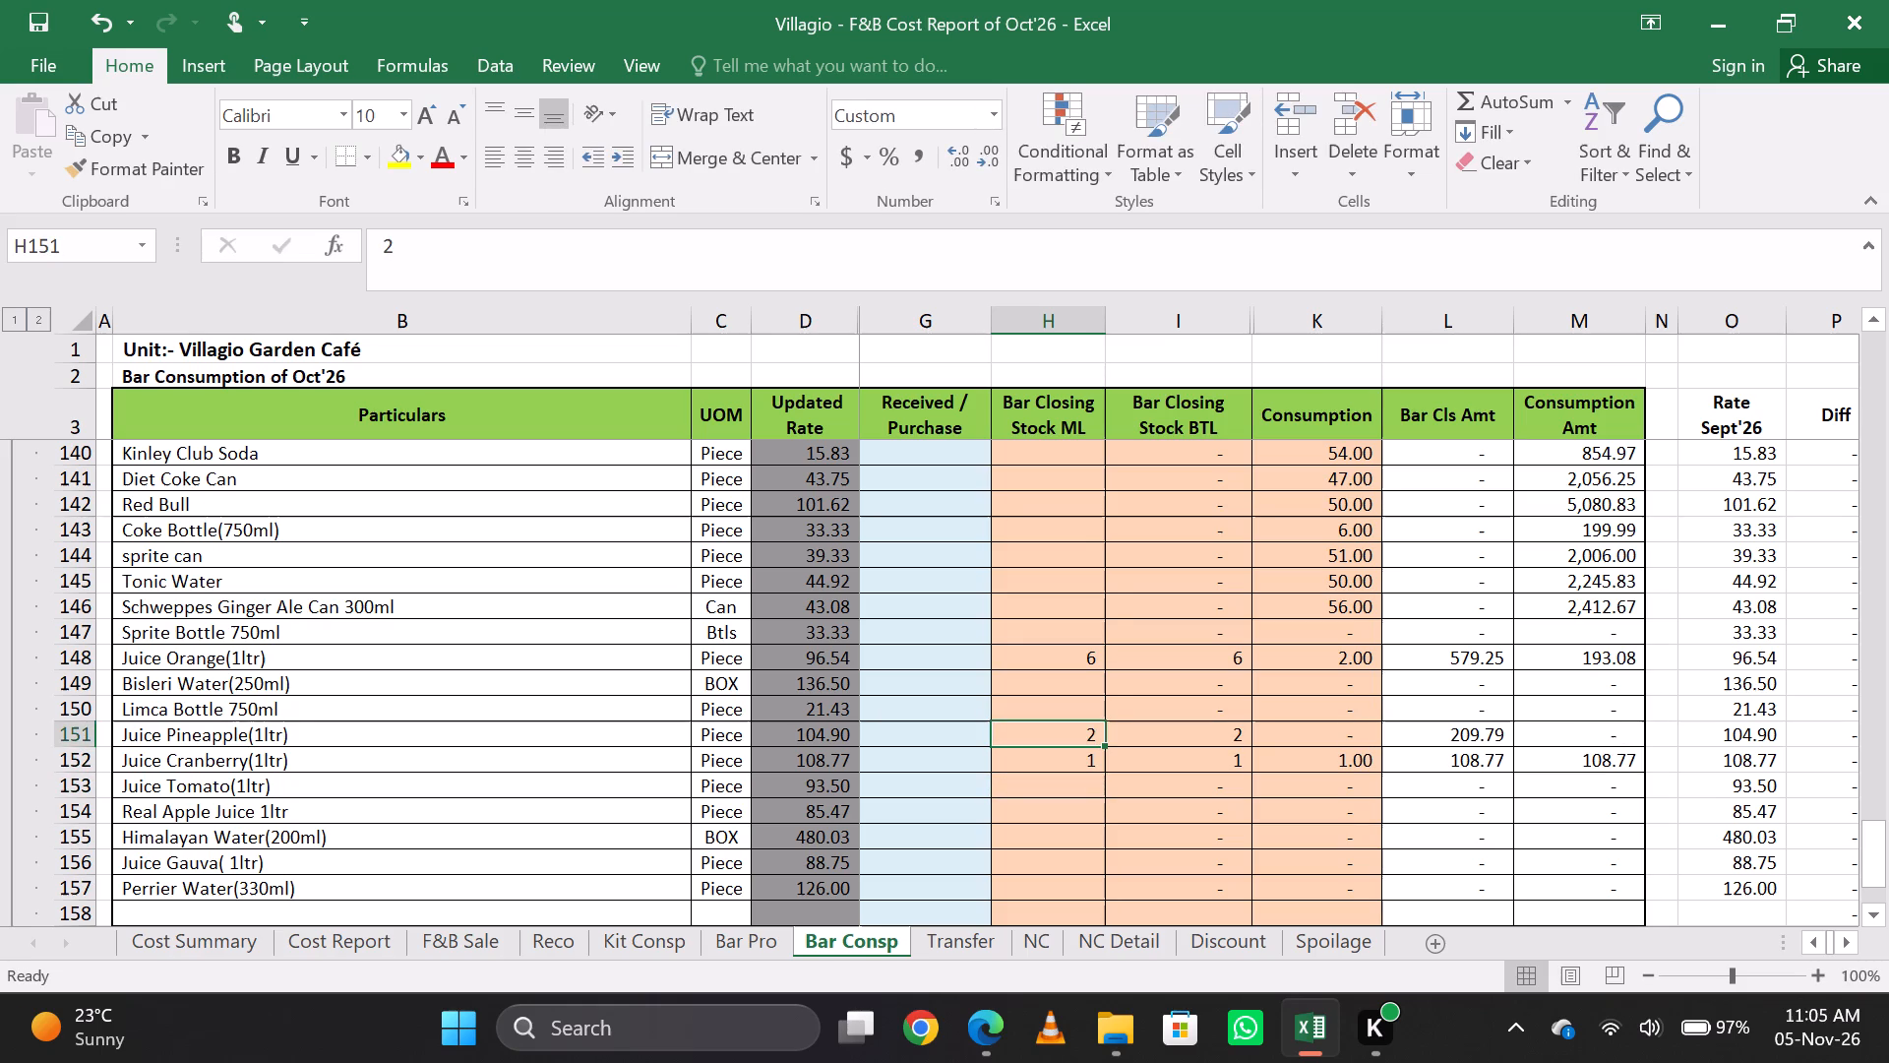
Enter 1 as the Bar Closing Stock ML for Juice Tomato(1ltr) in H153.
key("Down")
key("Down")
key("Down")
key("Up")
key("1")
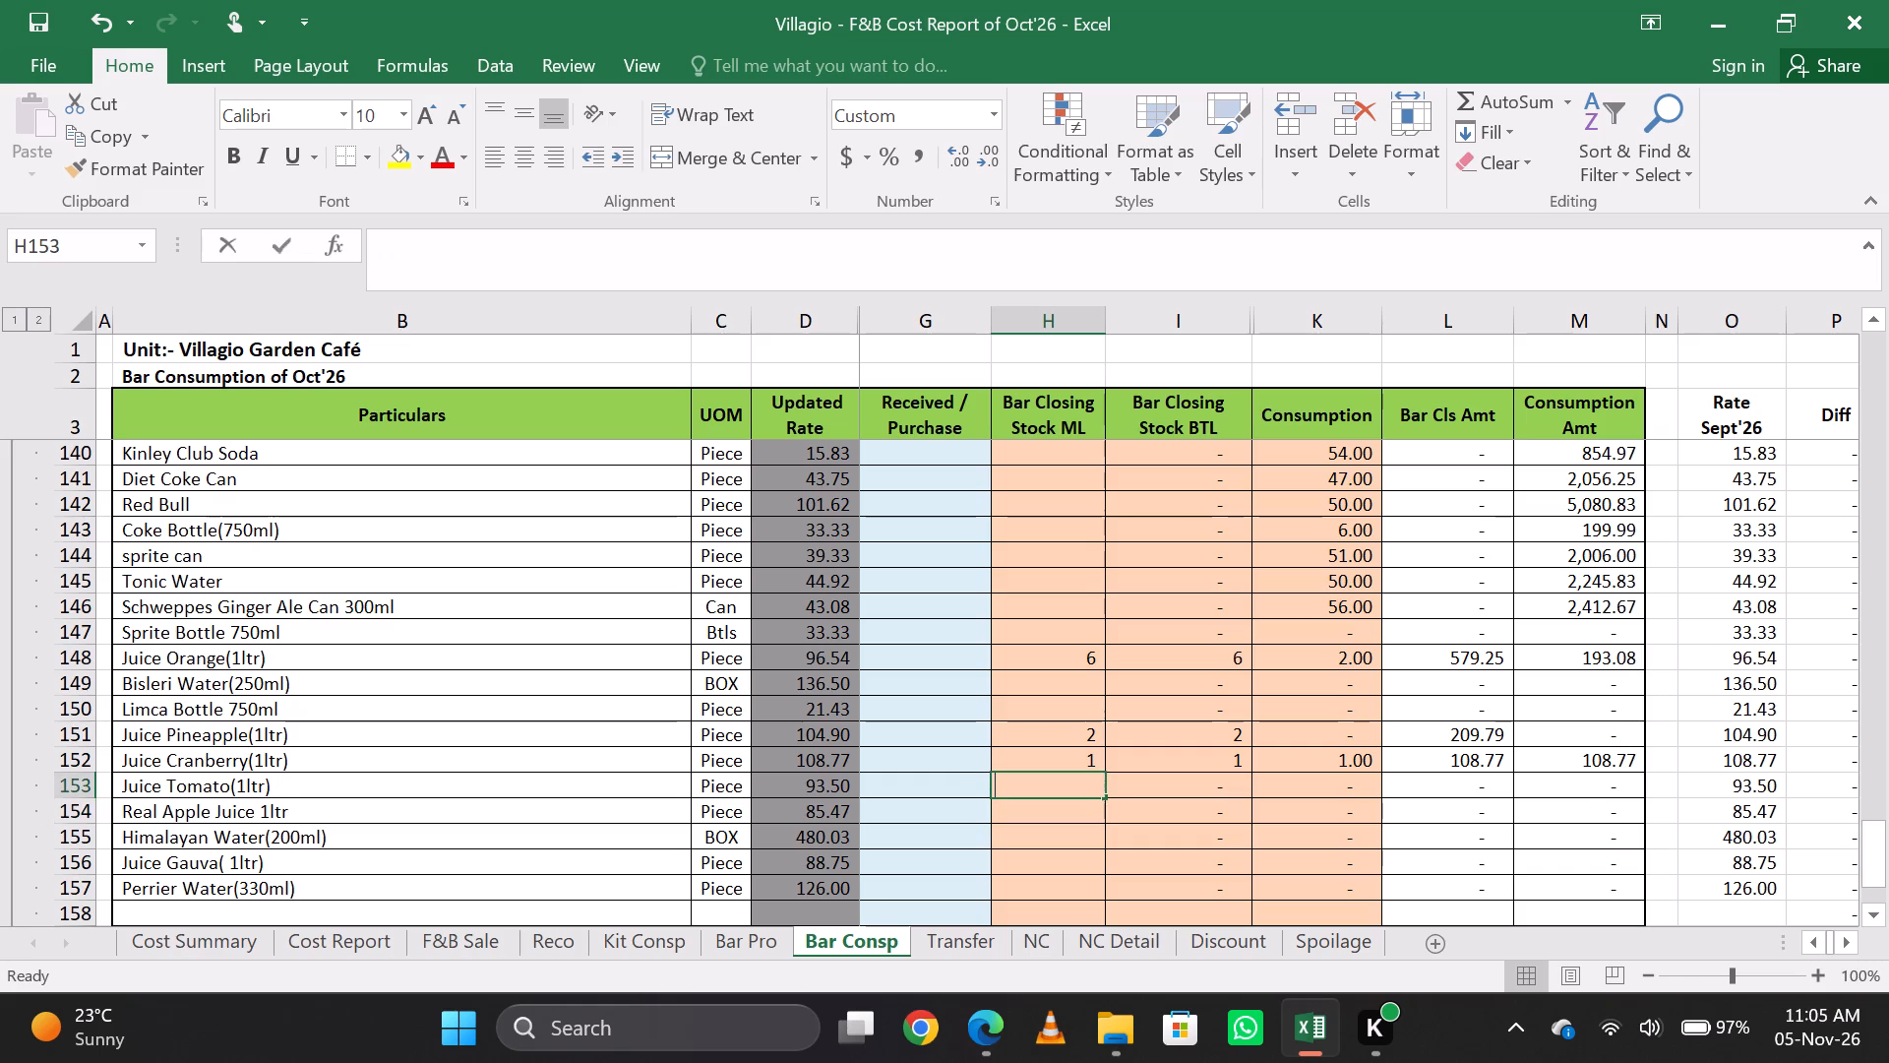
key("Down")
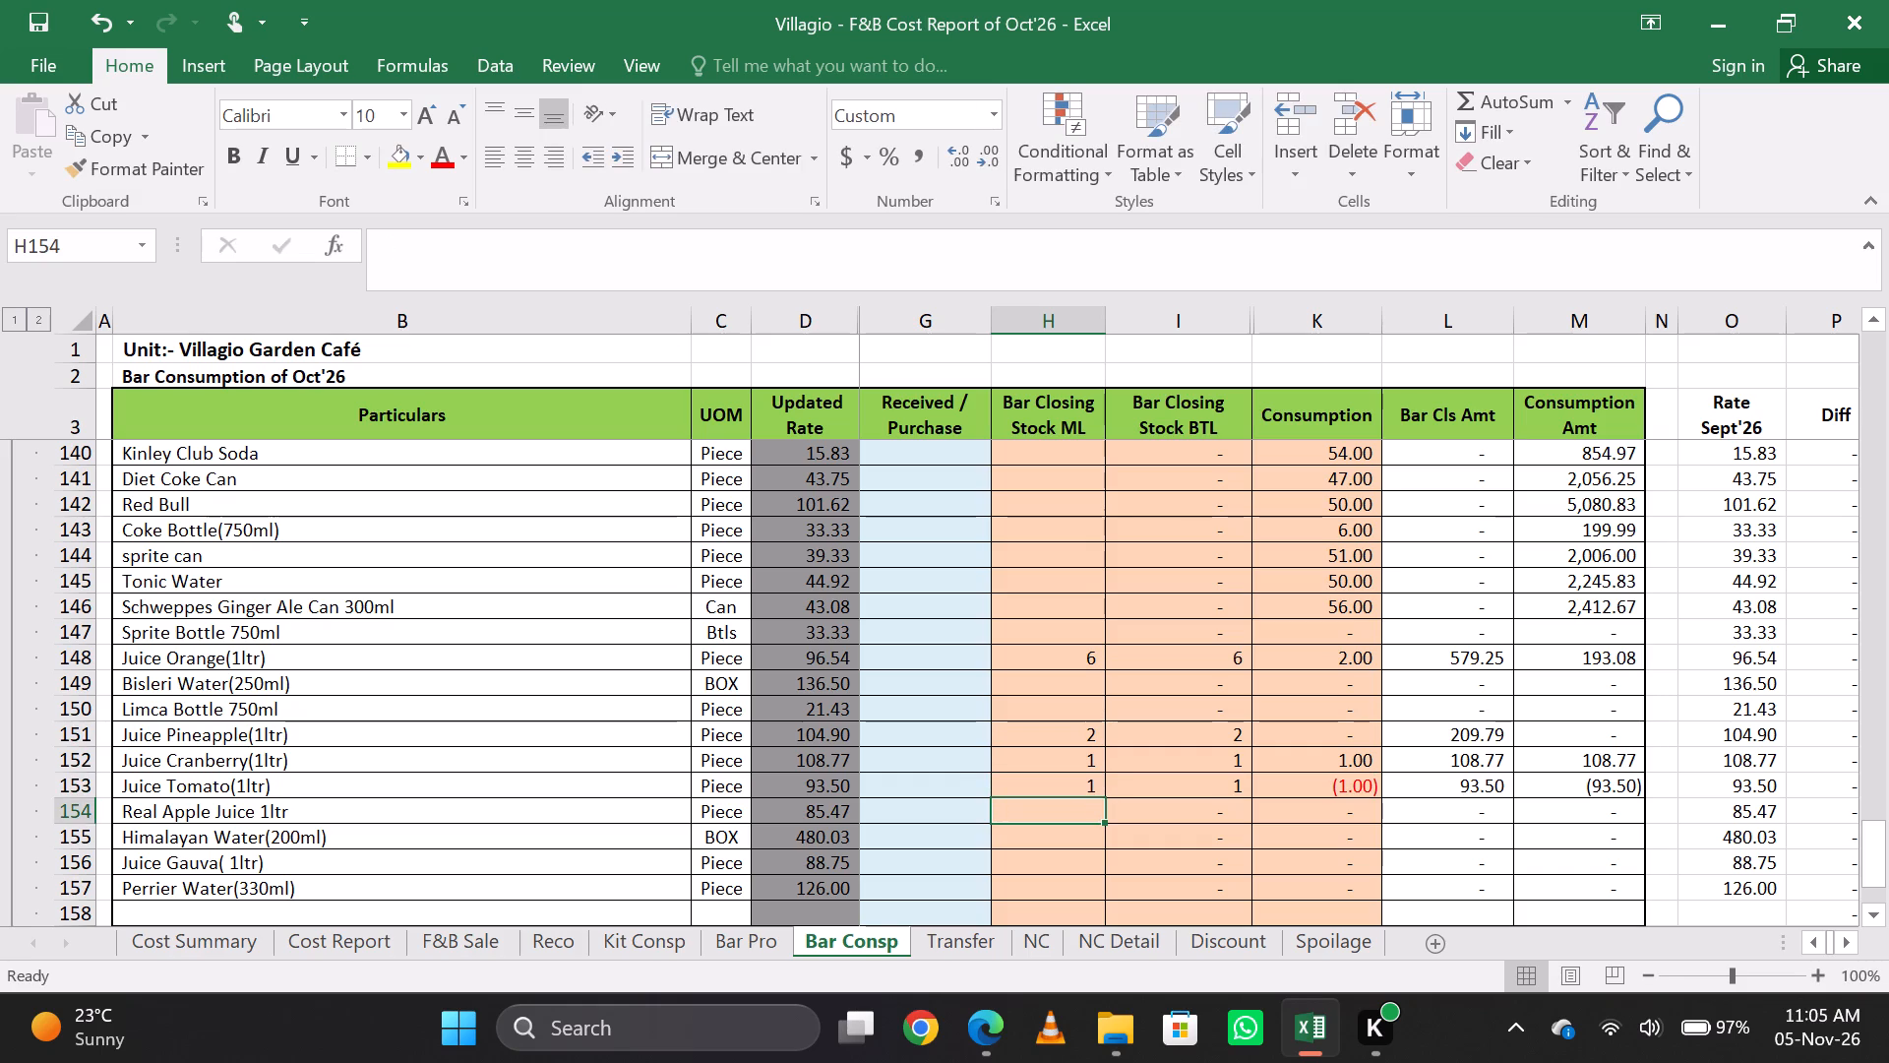
key("Up")
key("Down")
Review the juice and bottle rows around the closing stock entries on the Bar Consp sheet.
key("Up")
key("Up")
key("Up")
key("Up")
key("Up")
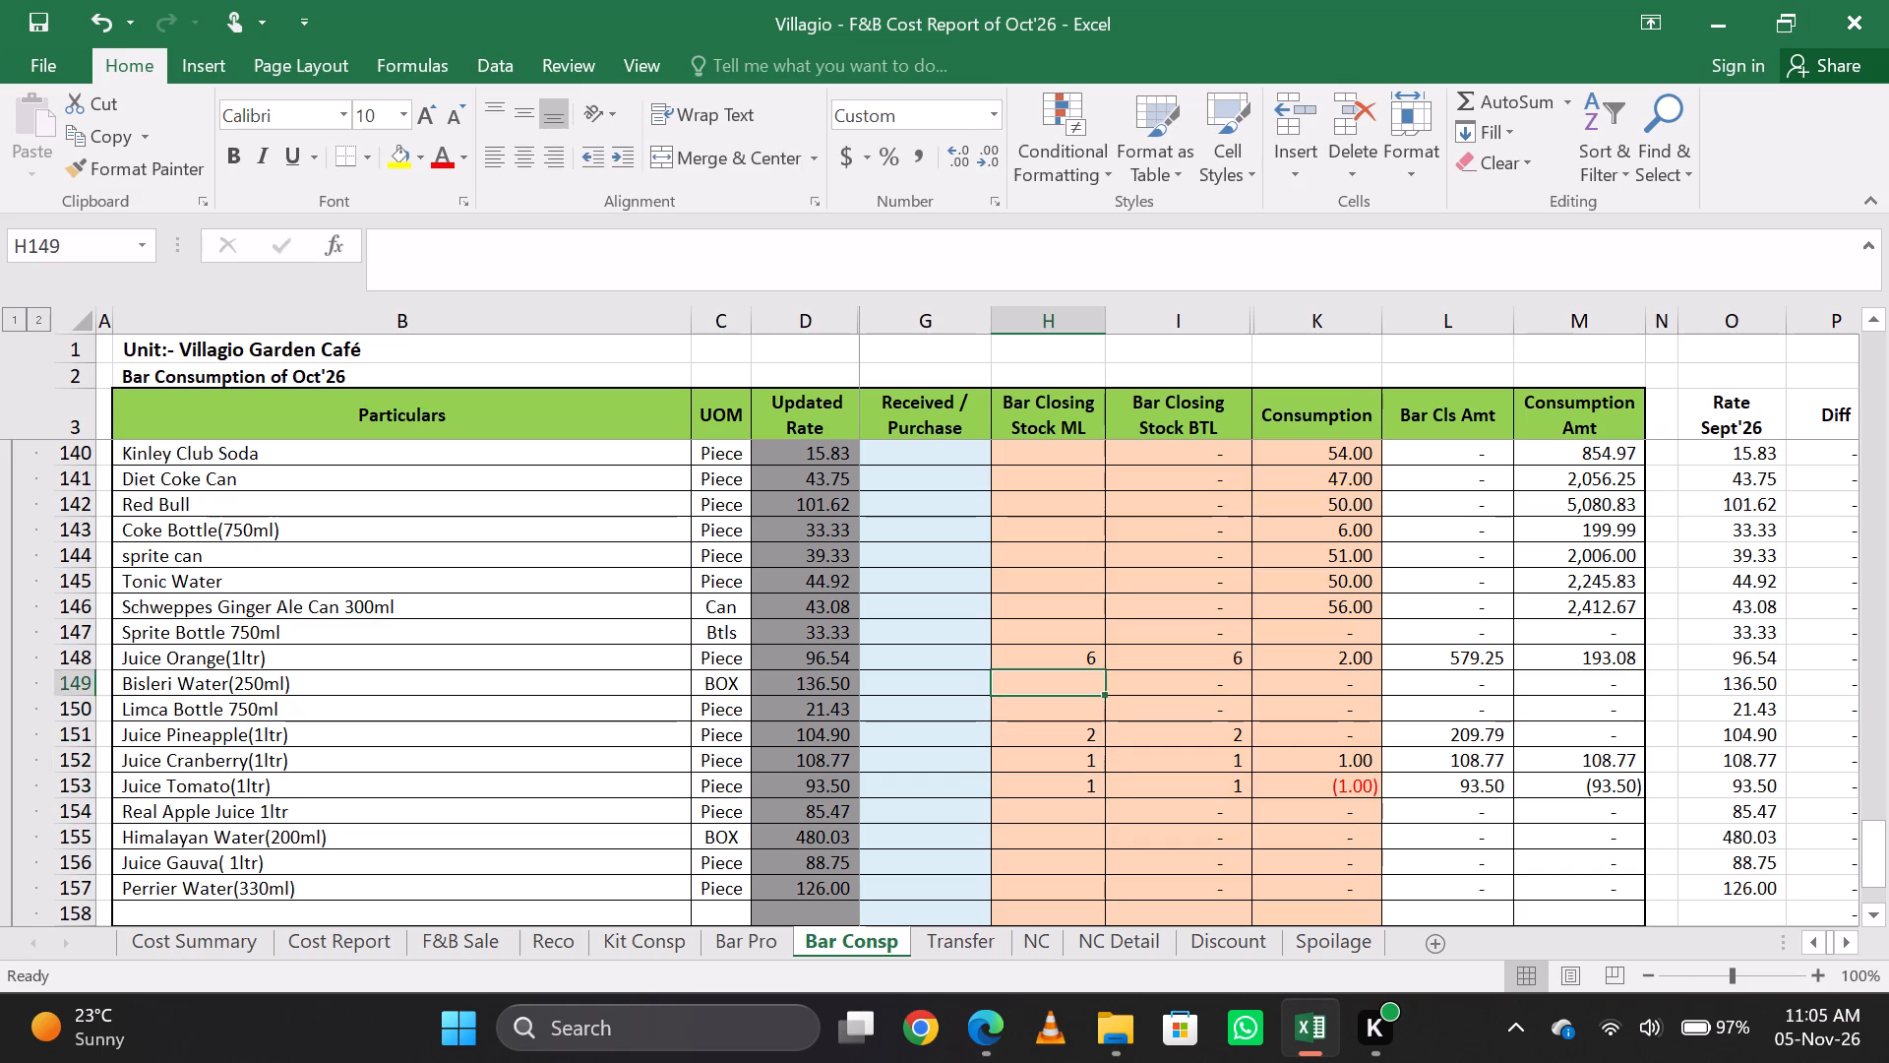
key("Up")
key("Up")
key("Down")
key("Up")
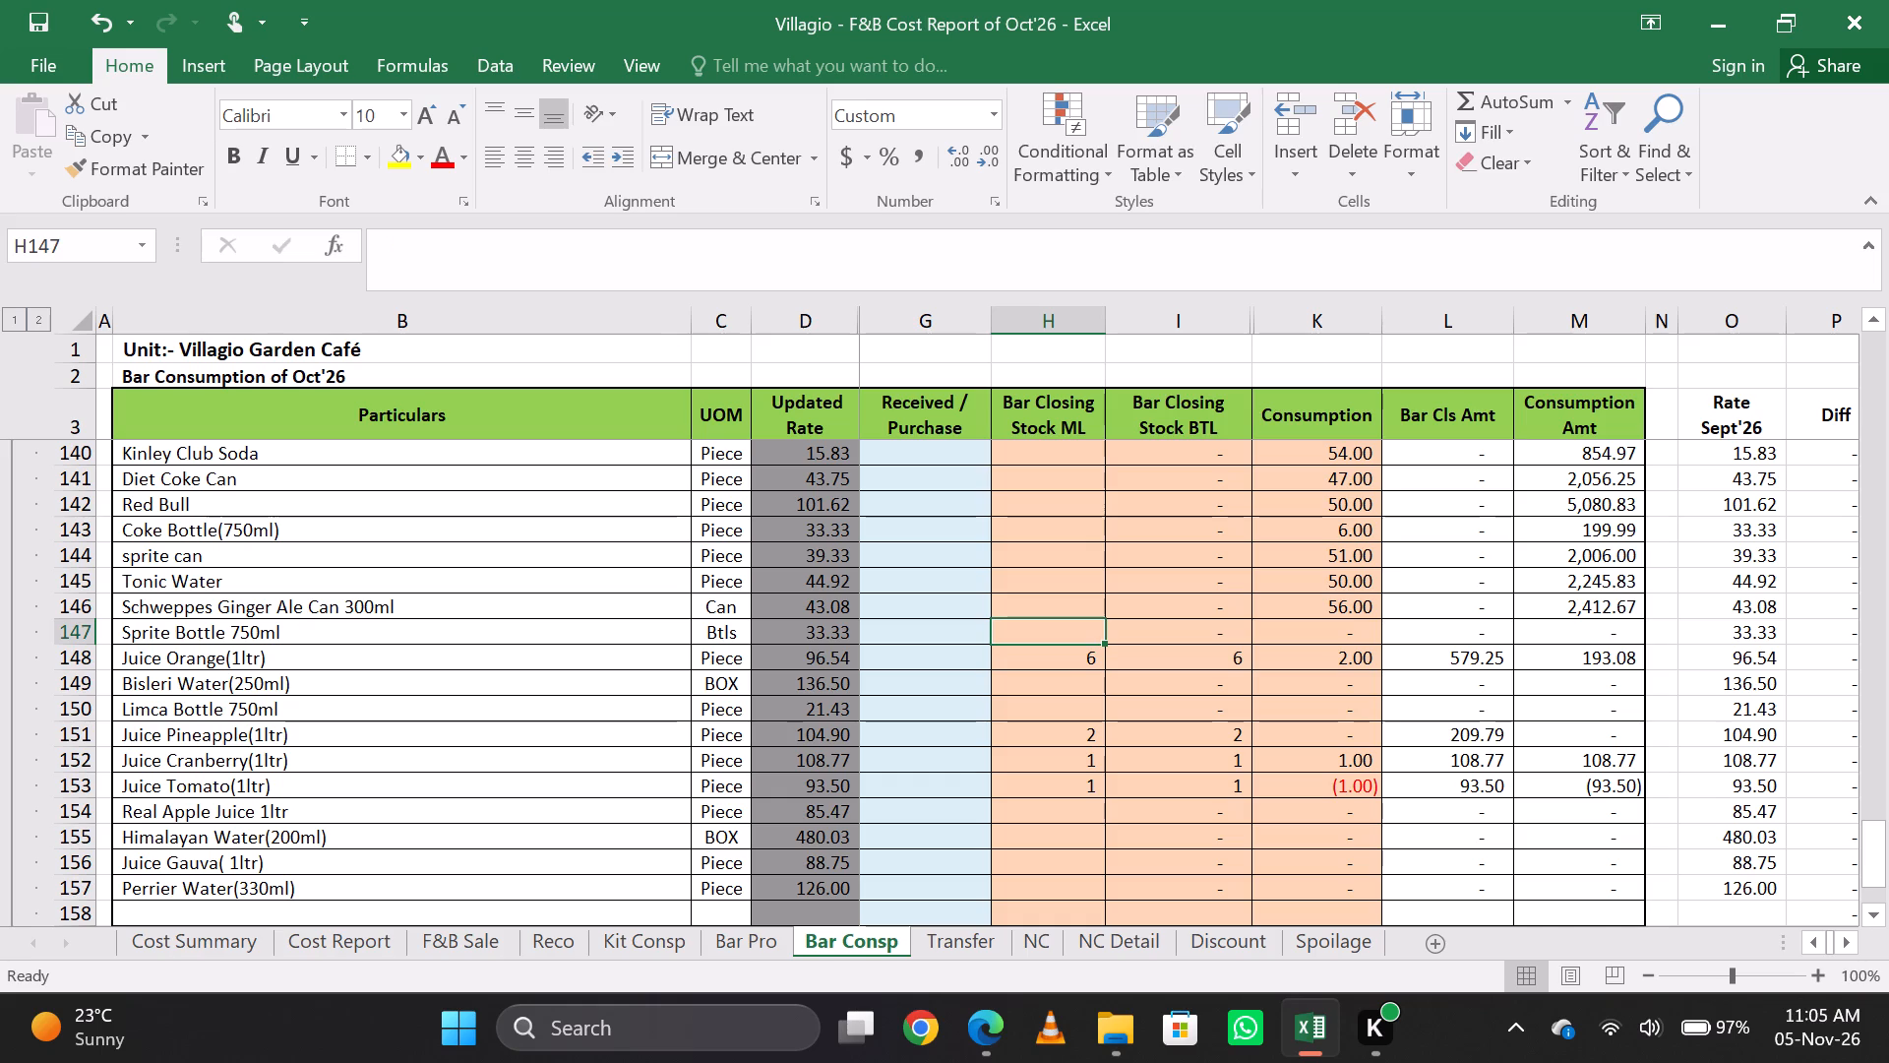
Return to the Bar Pro sheet at closing stock cell H7 for Monin Passion Fruit.
key("ctrl+Page_Up")
key("ctrl+Page_Down")
key("ctrl+Page_Down")
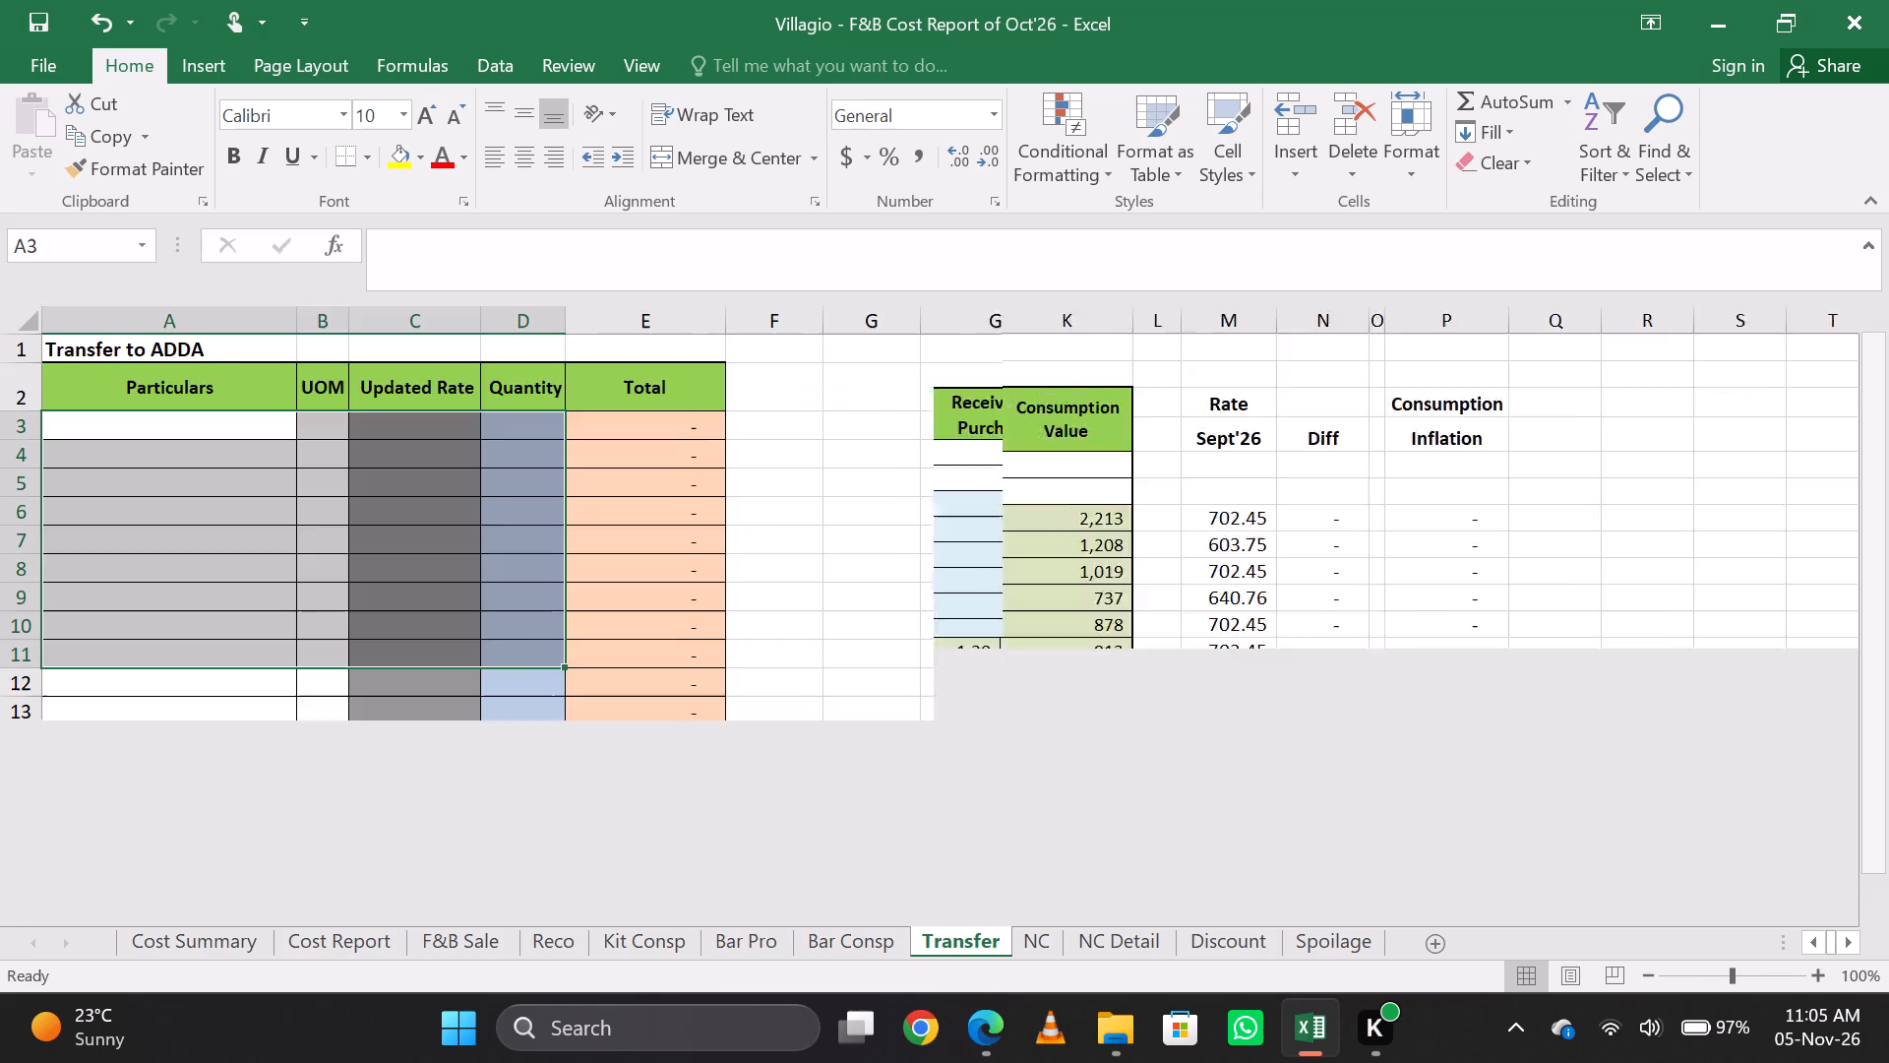
key("ctrl+Page_Up")
key("ctrl+Page_Up")
key("Down")
key("Up")
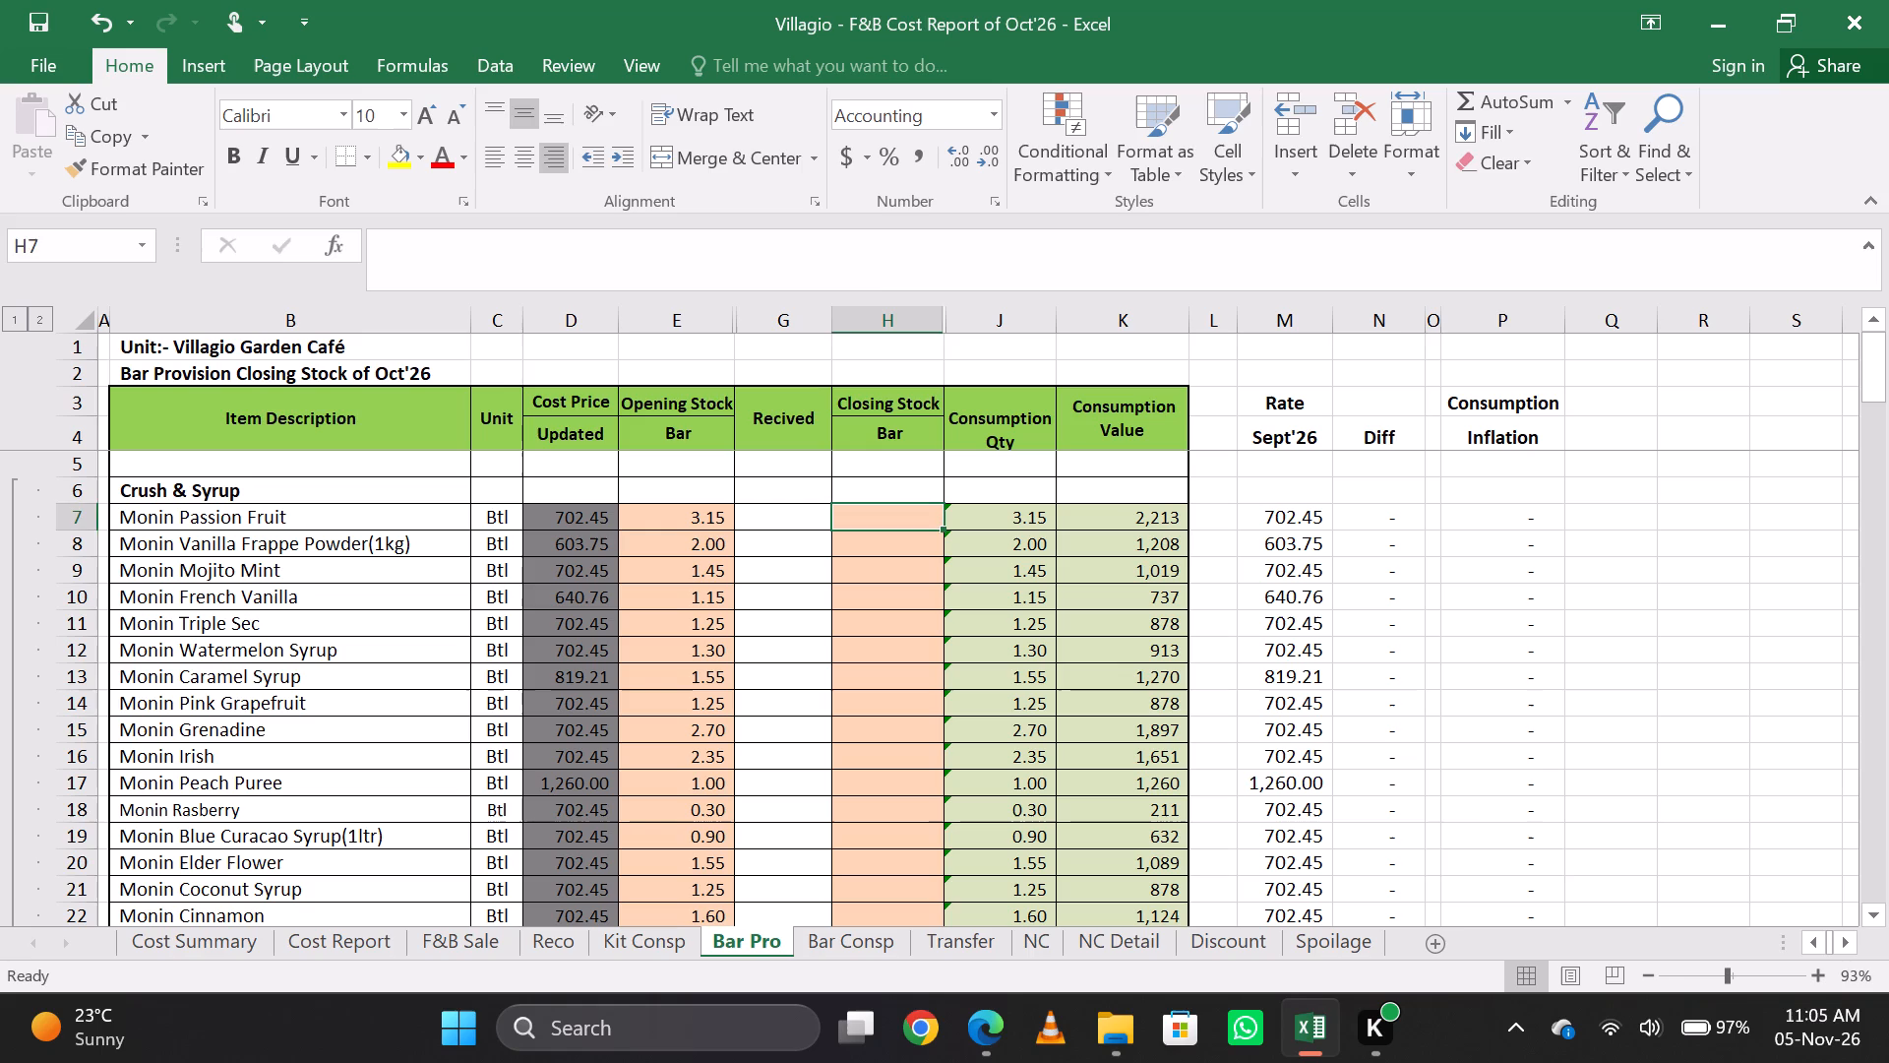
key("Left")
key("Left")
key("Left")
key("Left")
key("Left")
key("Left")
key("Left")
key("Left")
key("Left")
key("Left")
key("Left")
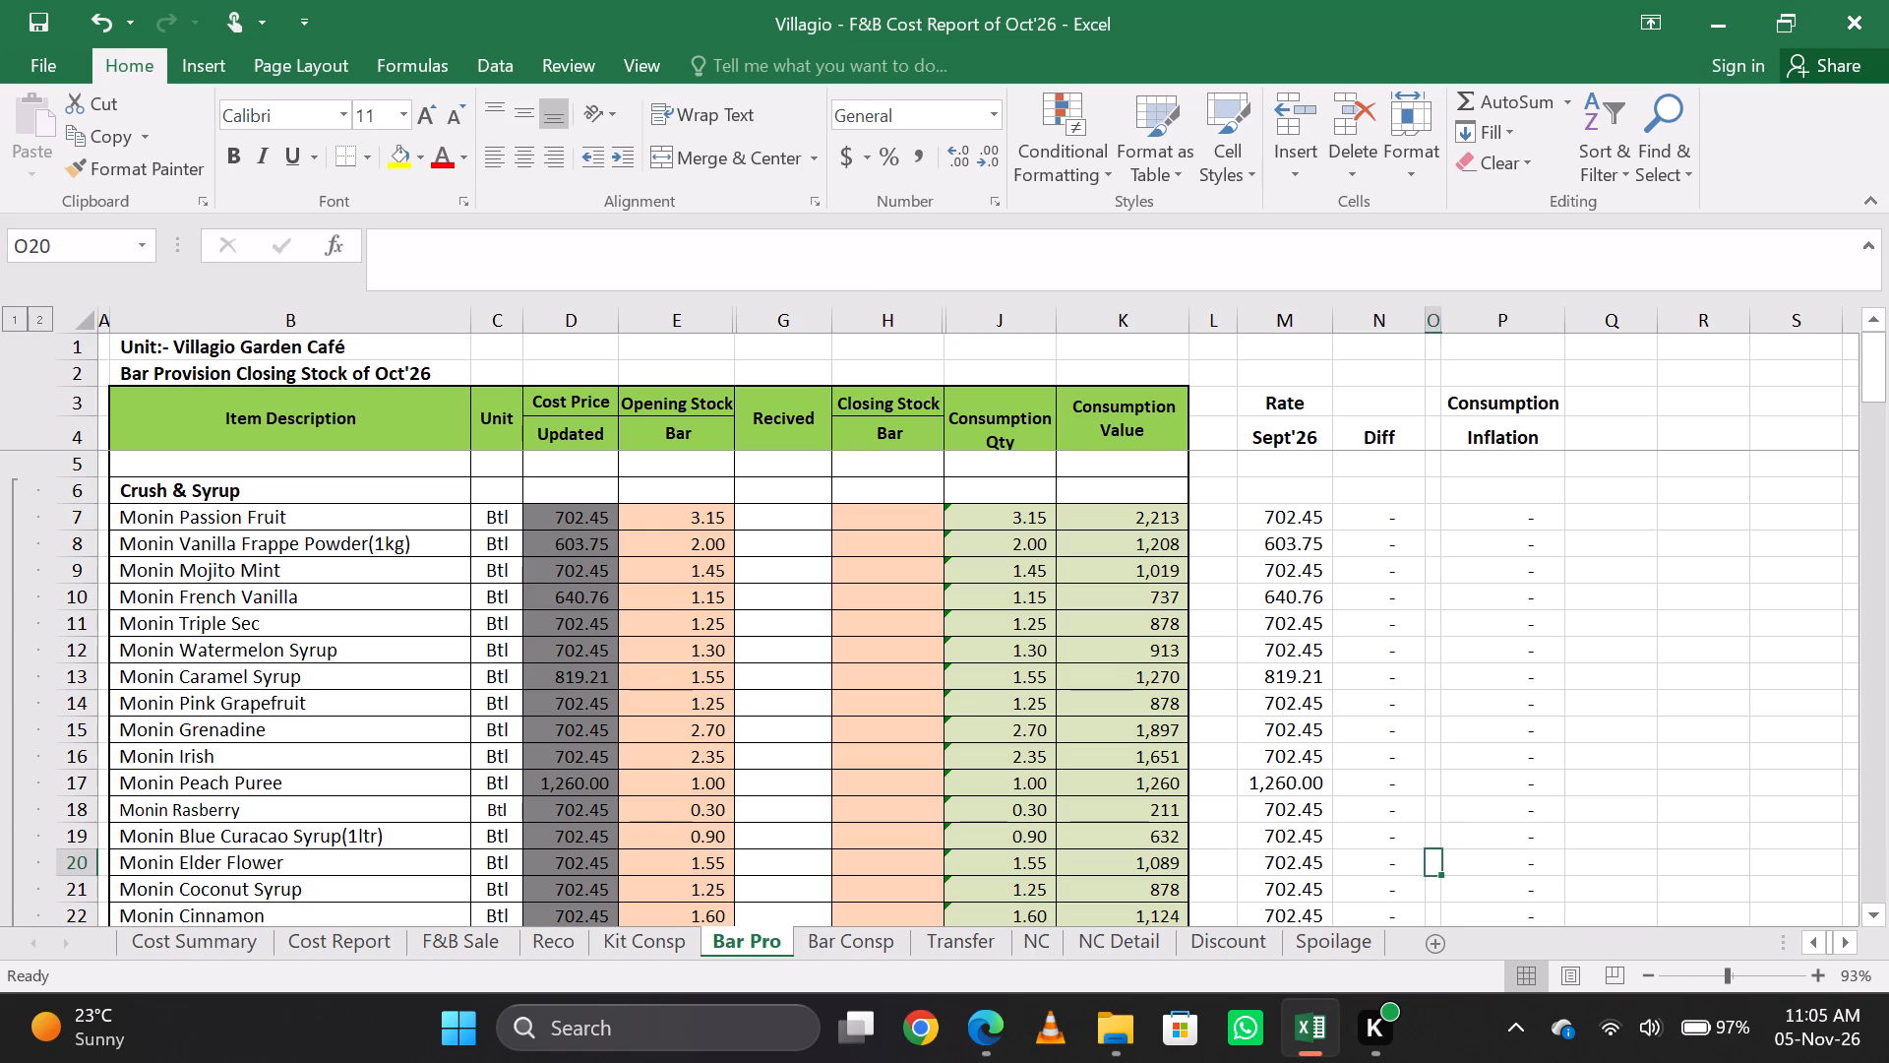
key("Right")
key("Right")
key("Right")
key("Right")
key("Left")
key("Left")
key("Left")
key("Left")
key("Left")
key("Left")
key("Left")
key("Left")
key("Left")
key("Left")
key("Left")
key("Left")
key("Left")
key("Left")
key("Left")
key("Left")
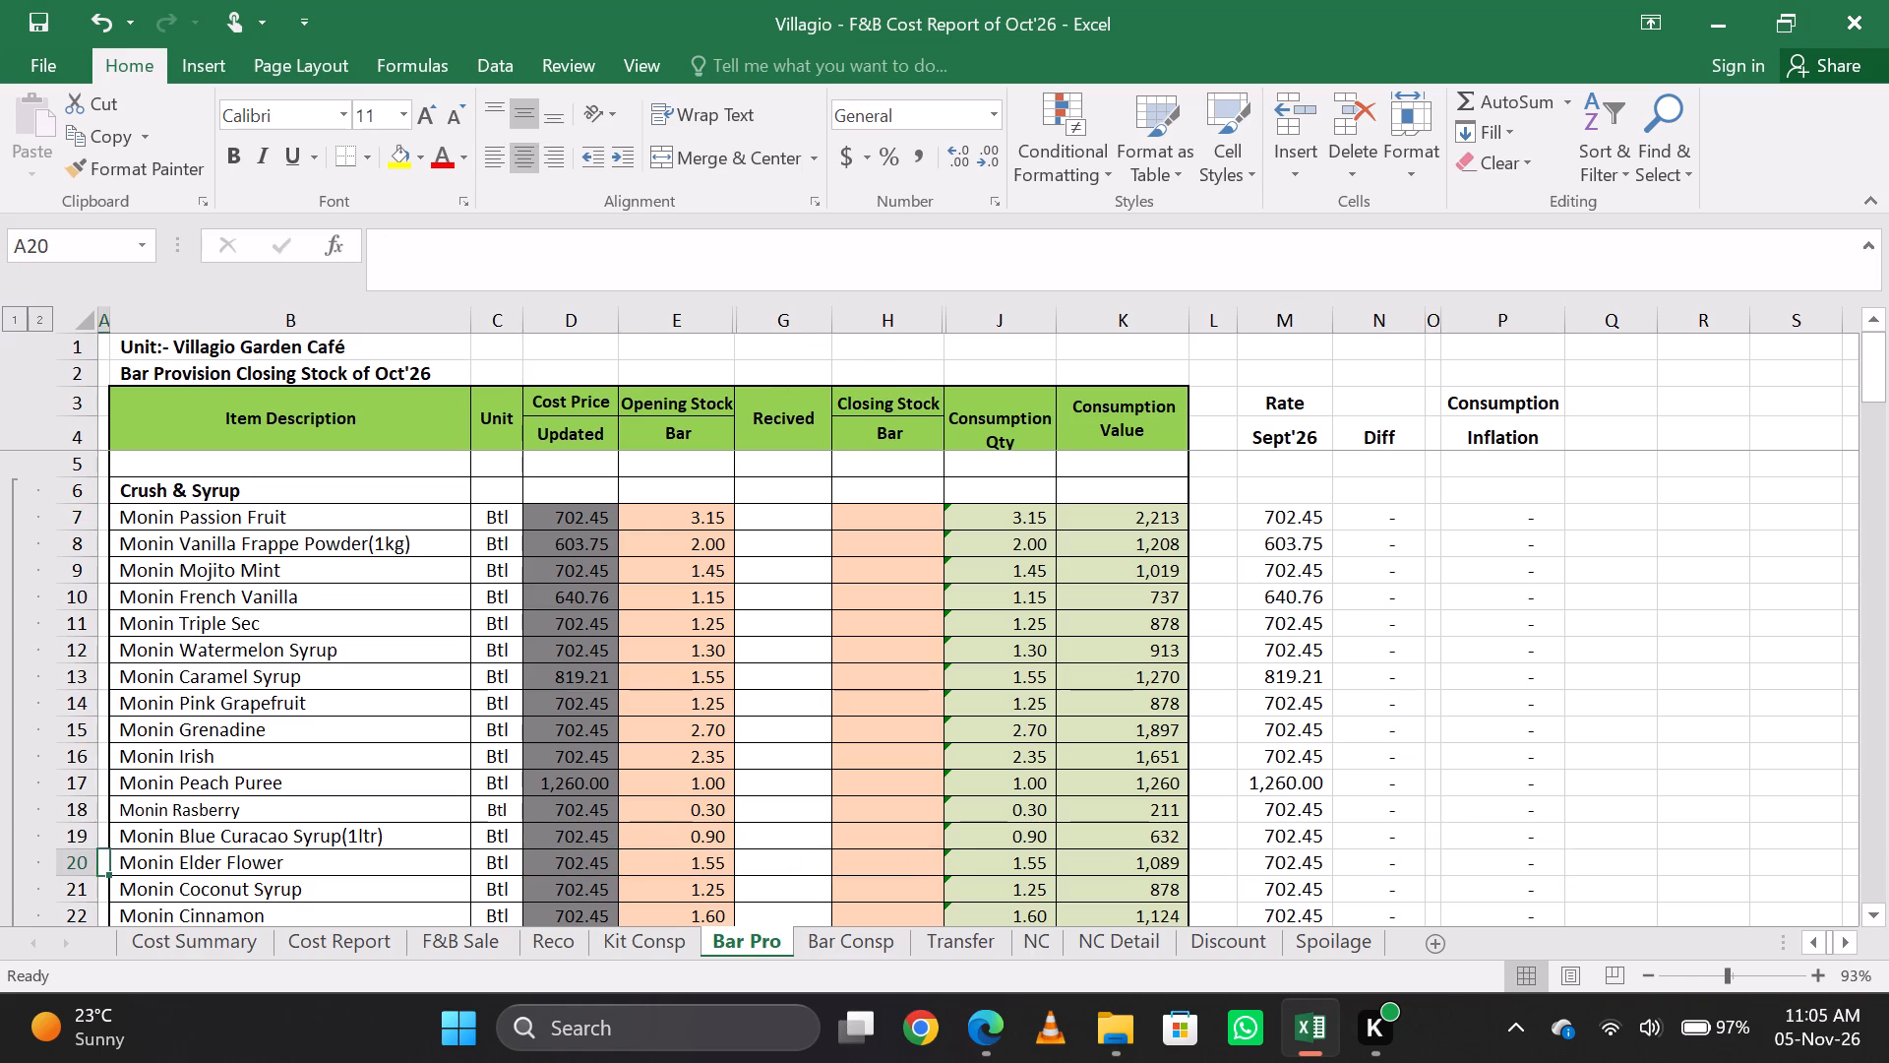
Enter 1+75 as the Bar closing stock for Monin Cinnamon in H22 of the Bar Pro sheet.
key("Right")
key("Right")
key("Right")
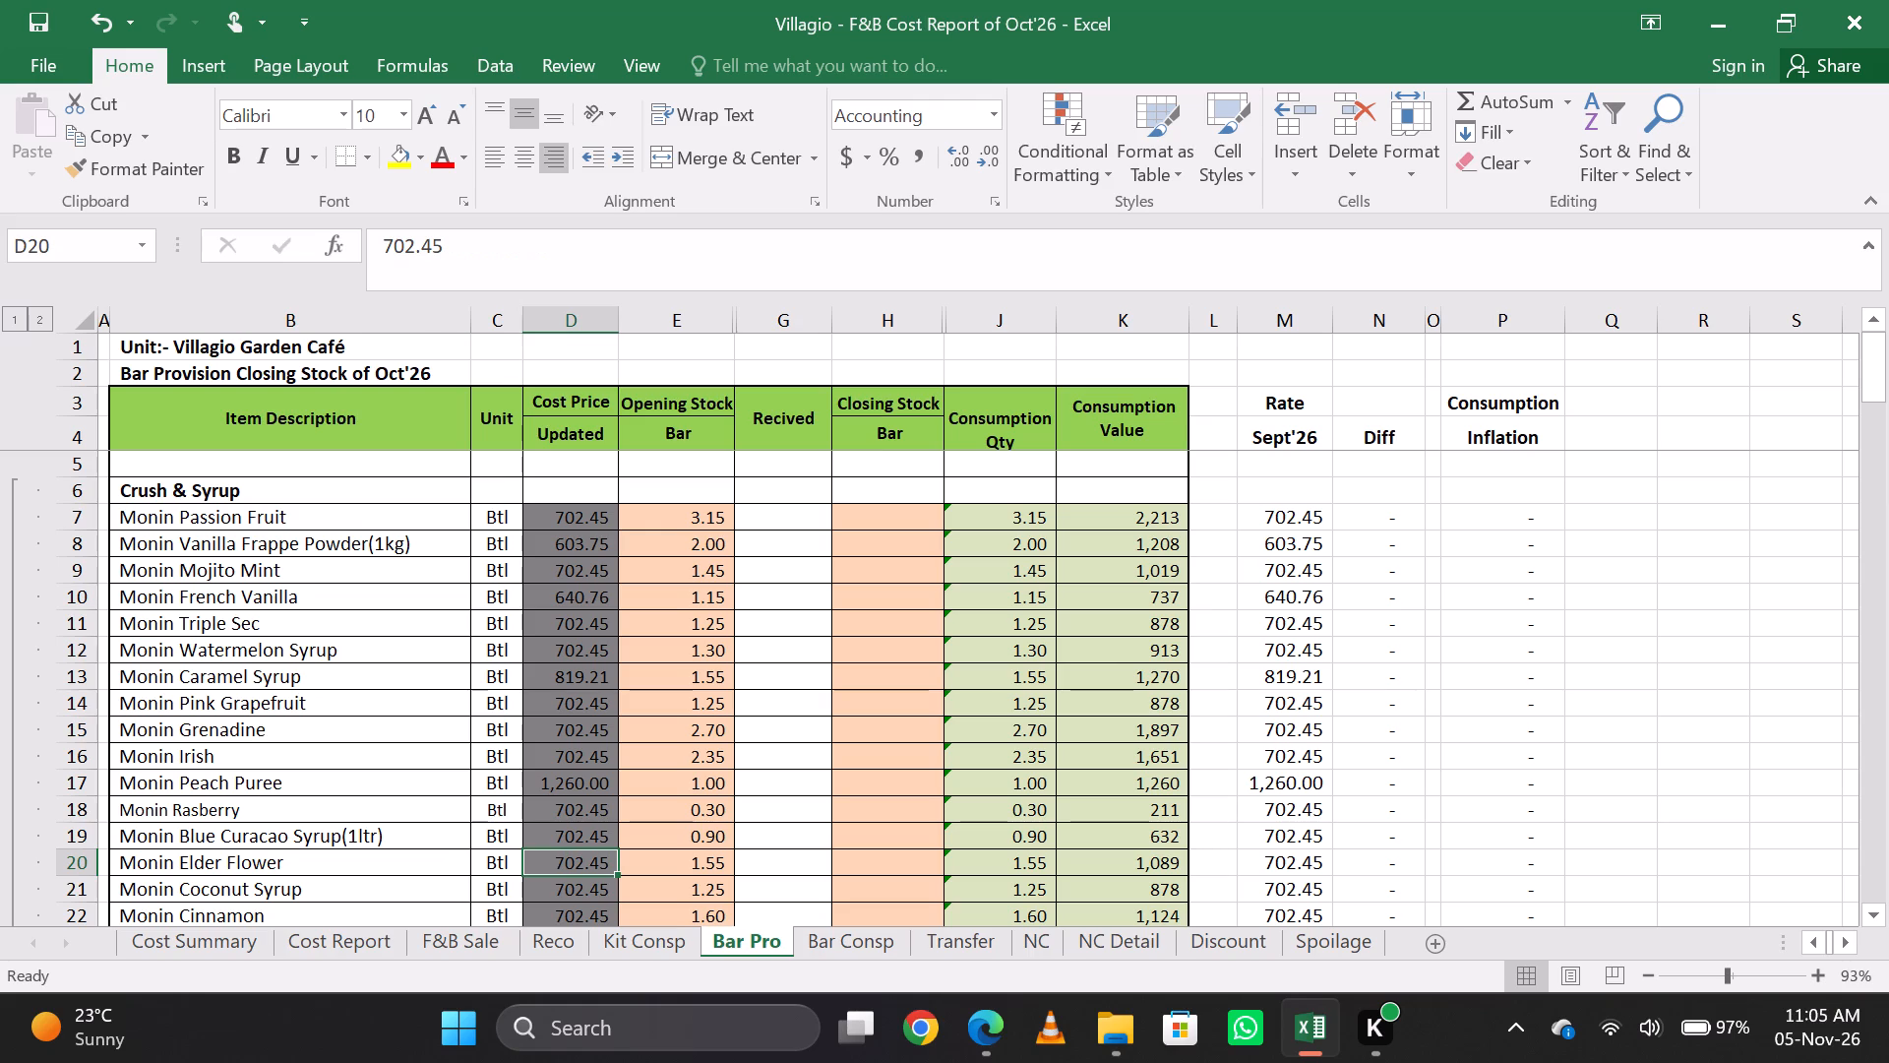
key("Down")
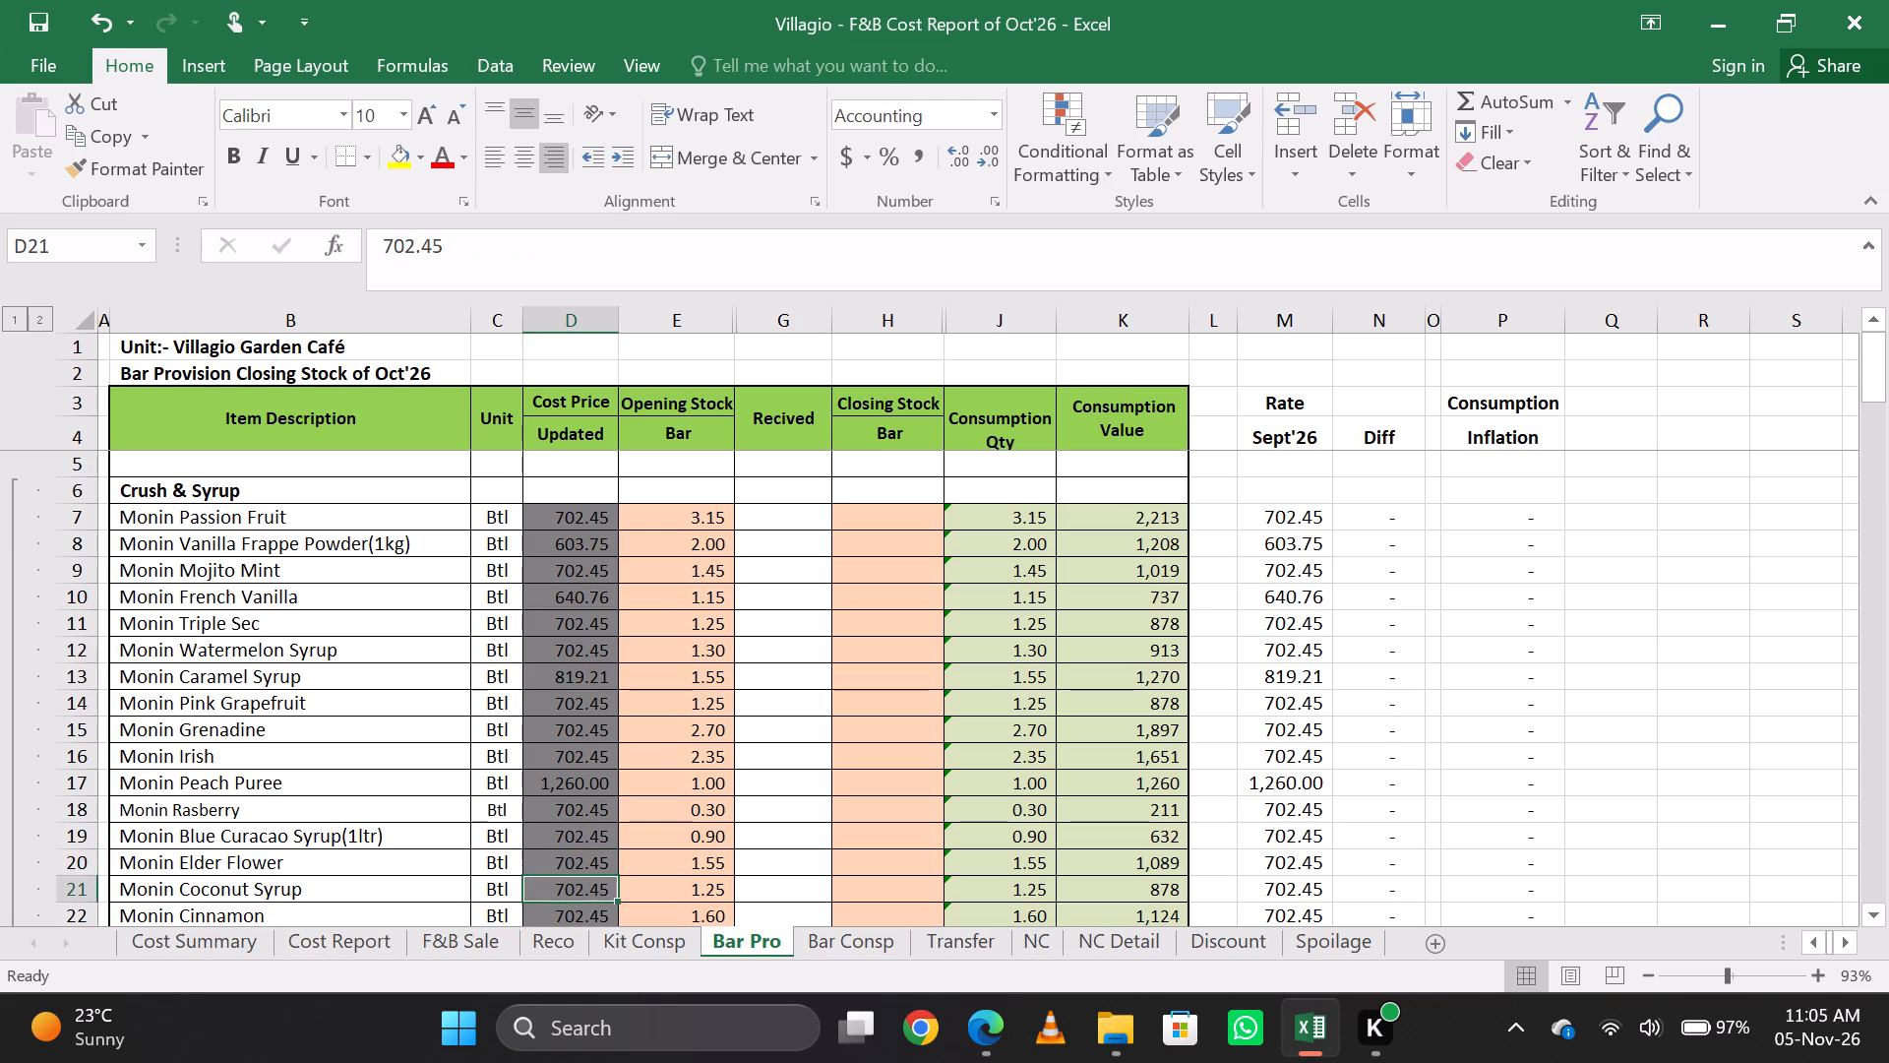
key("Up")
key("Right")
key("Right")
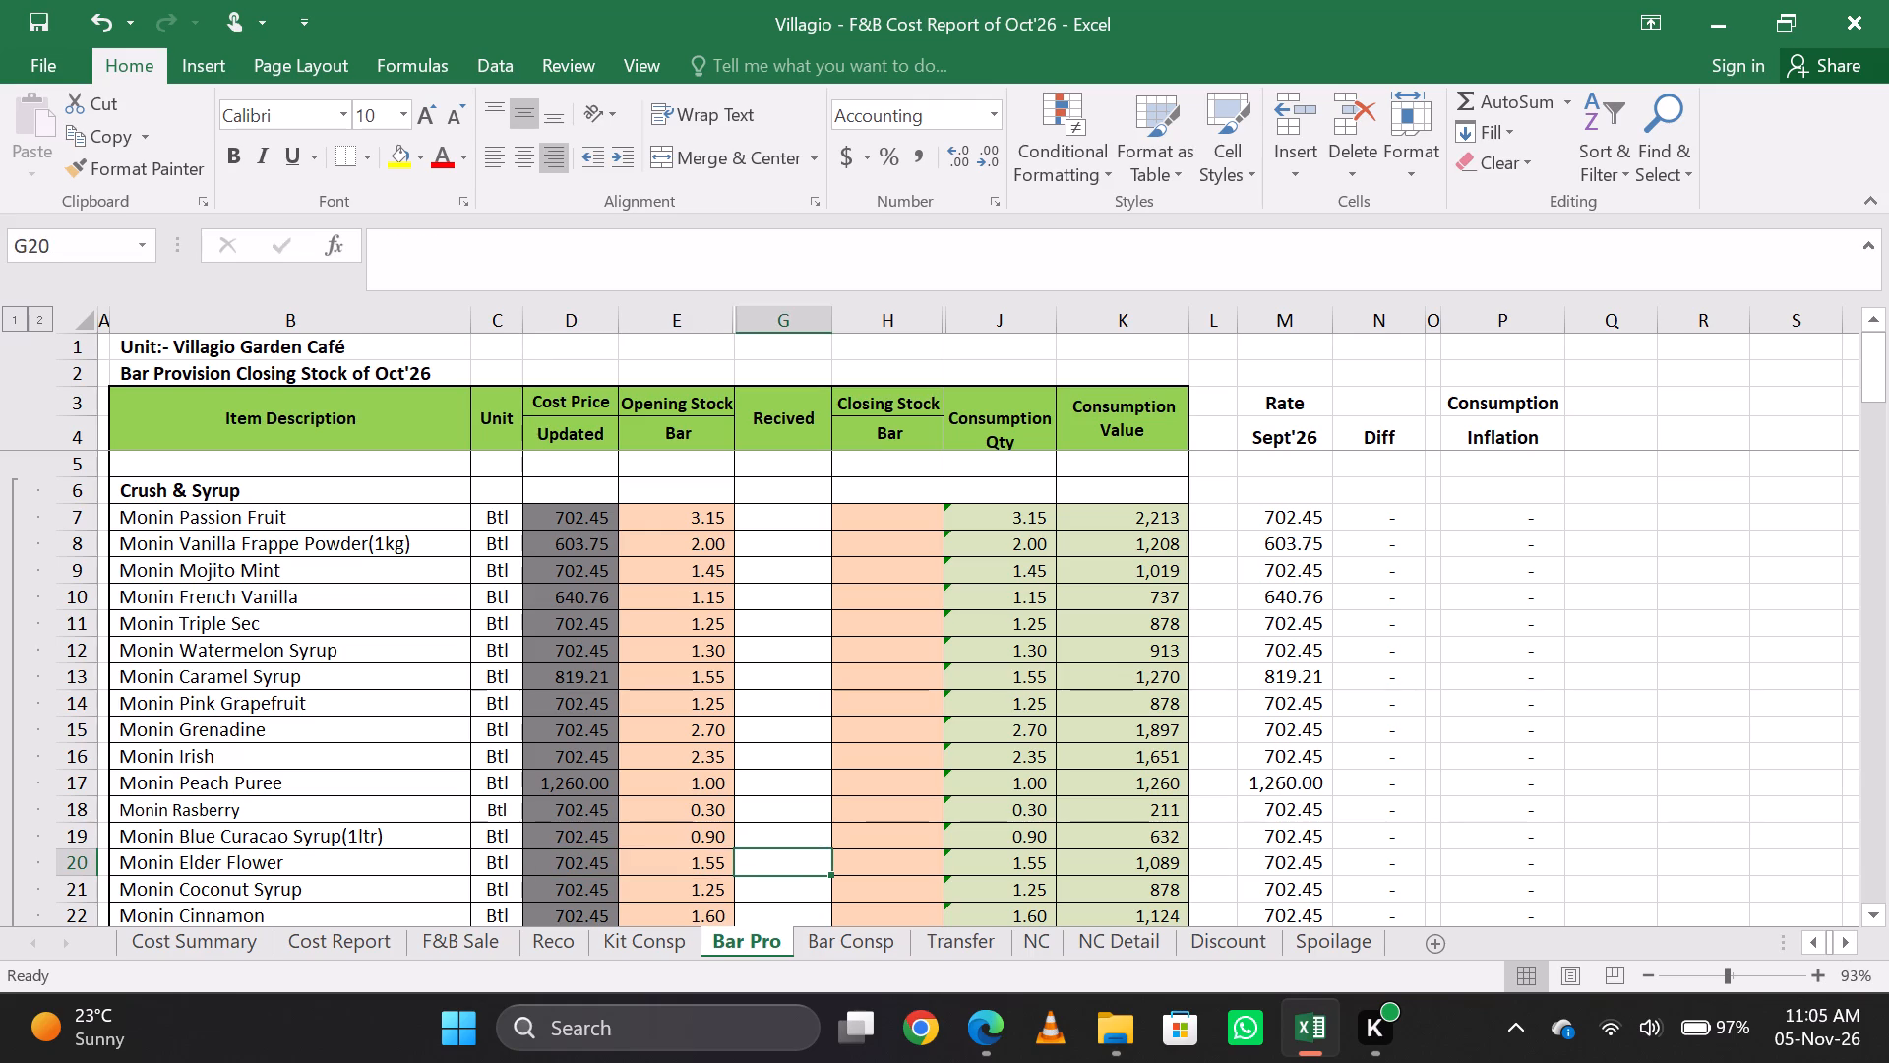
key("Up")
key("Up")
key("Up")
key("Right")
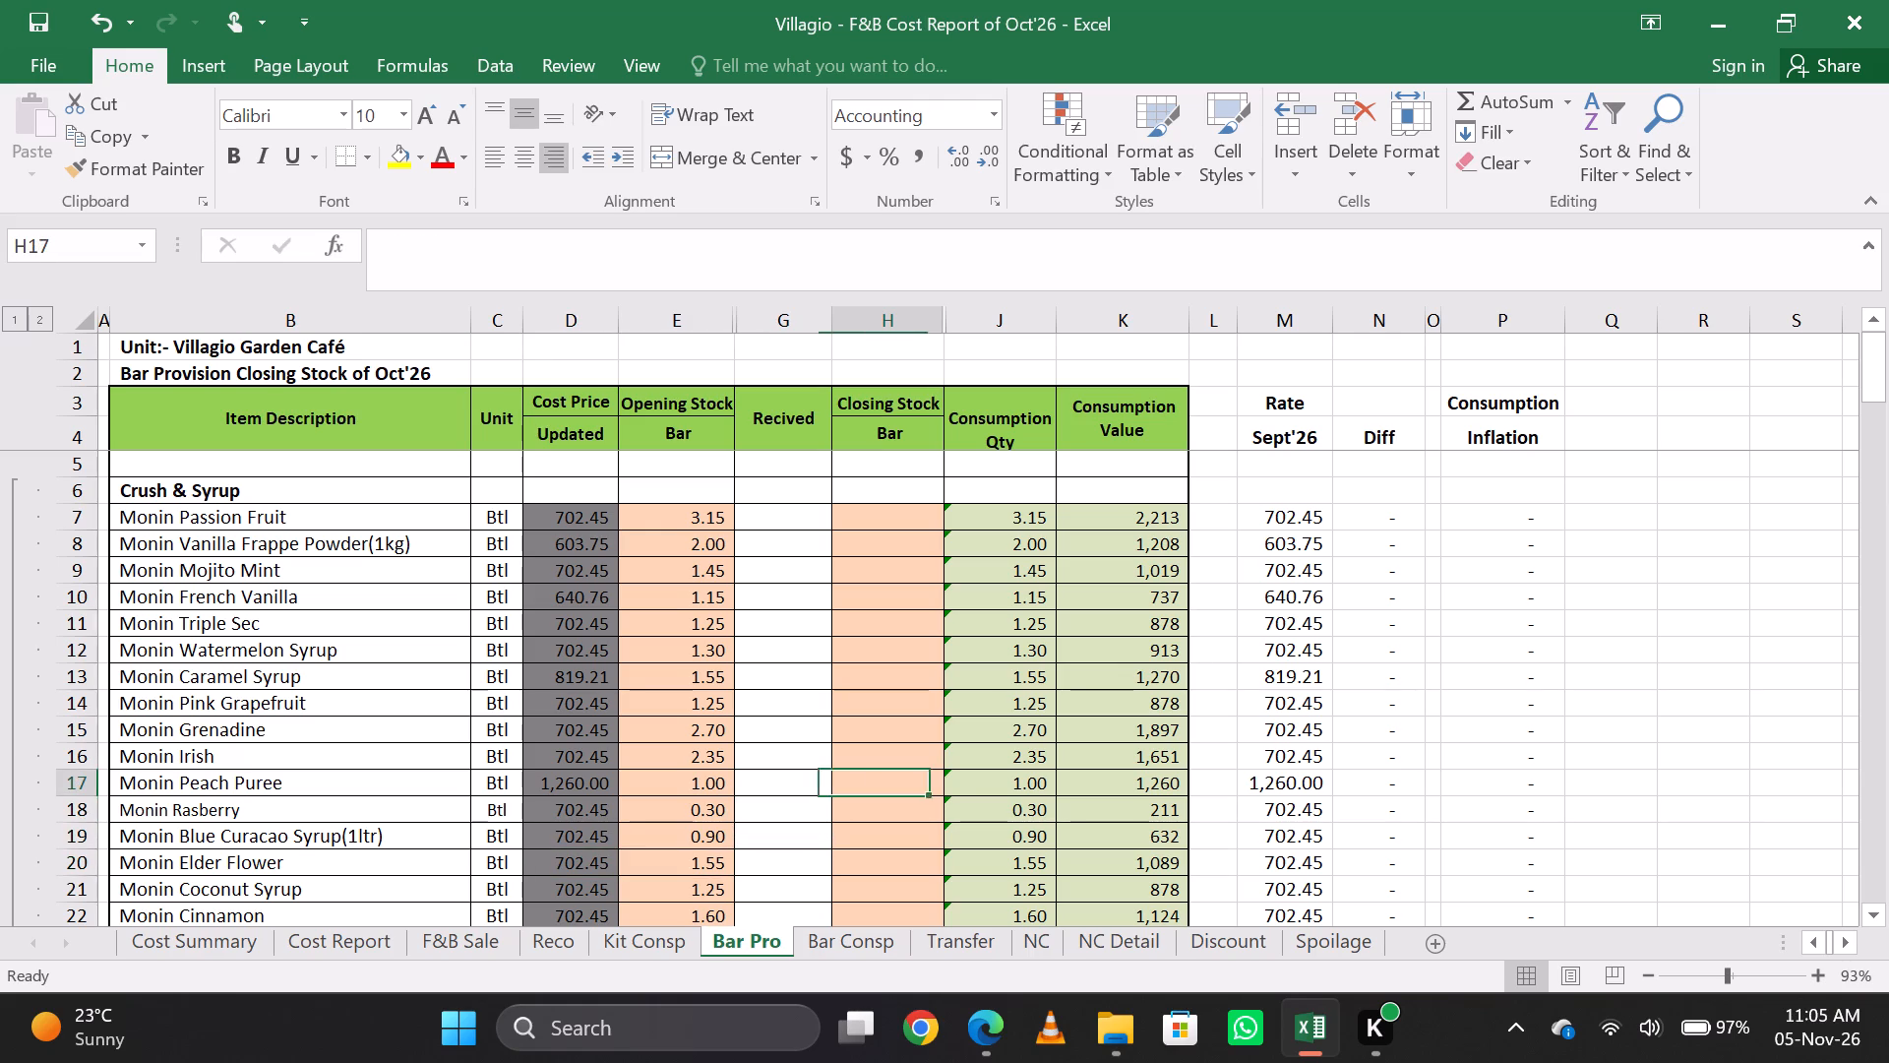
key("Down")
key("Up")
key("Down")
key("Down")
key("Down")
key("Down")
key("Down")
key("Down")
key("Down")
key("Down")
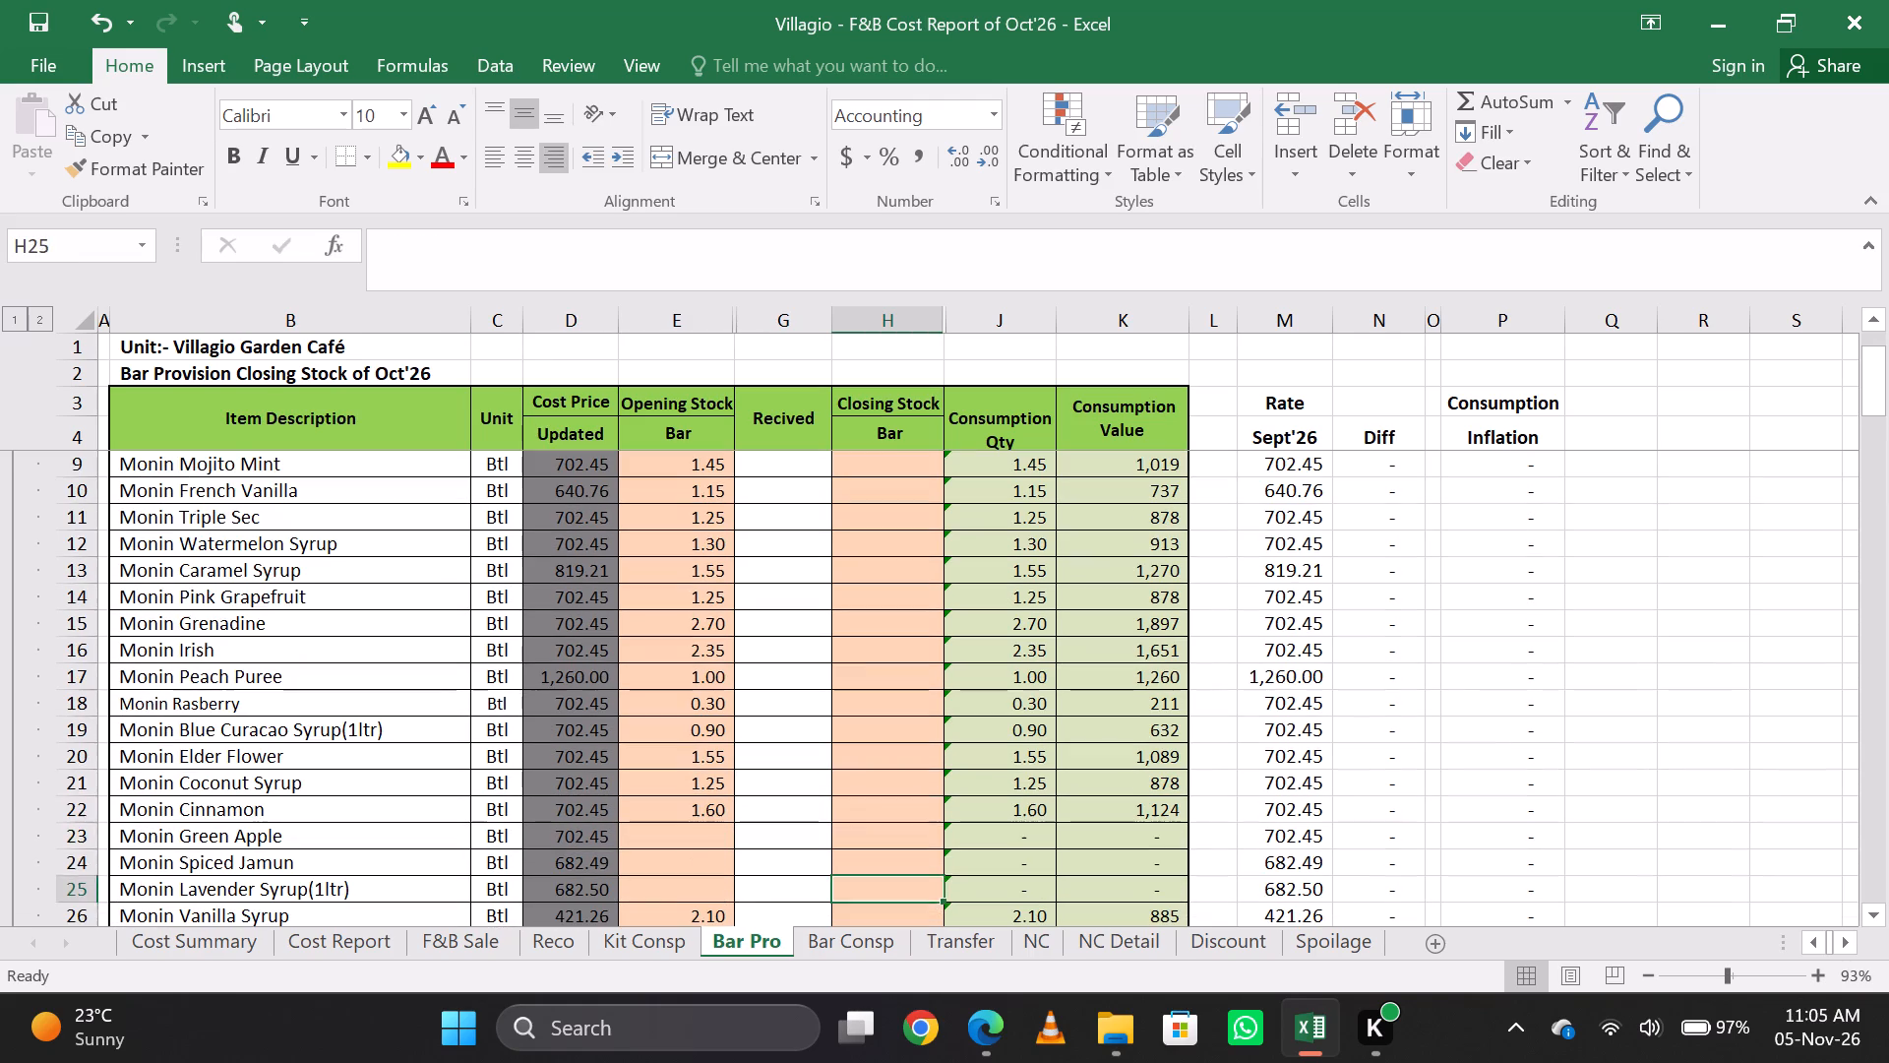
key("Up")
key("Up")
key("Up")
key("Up")
key("Down")
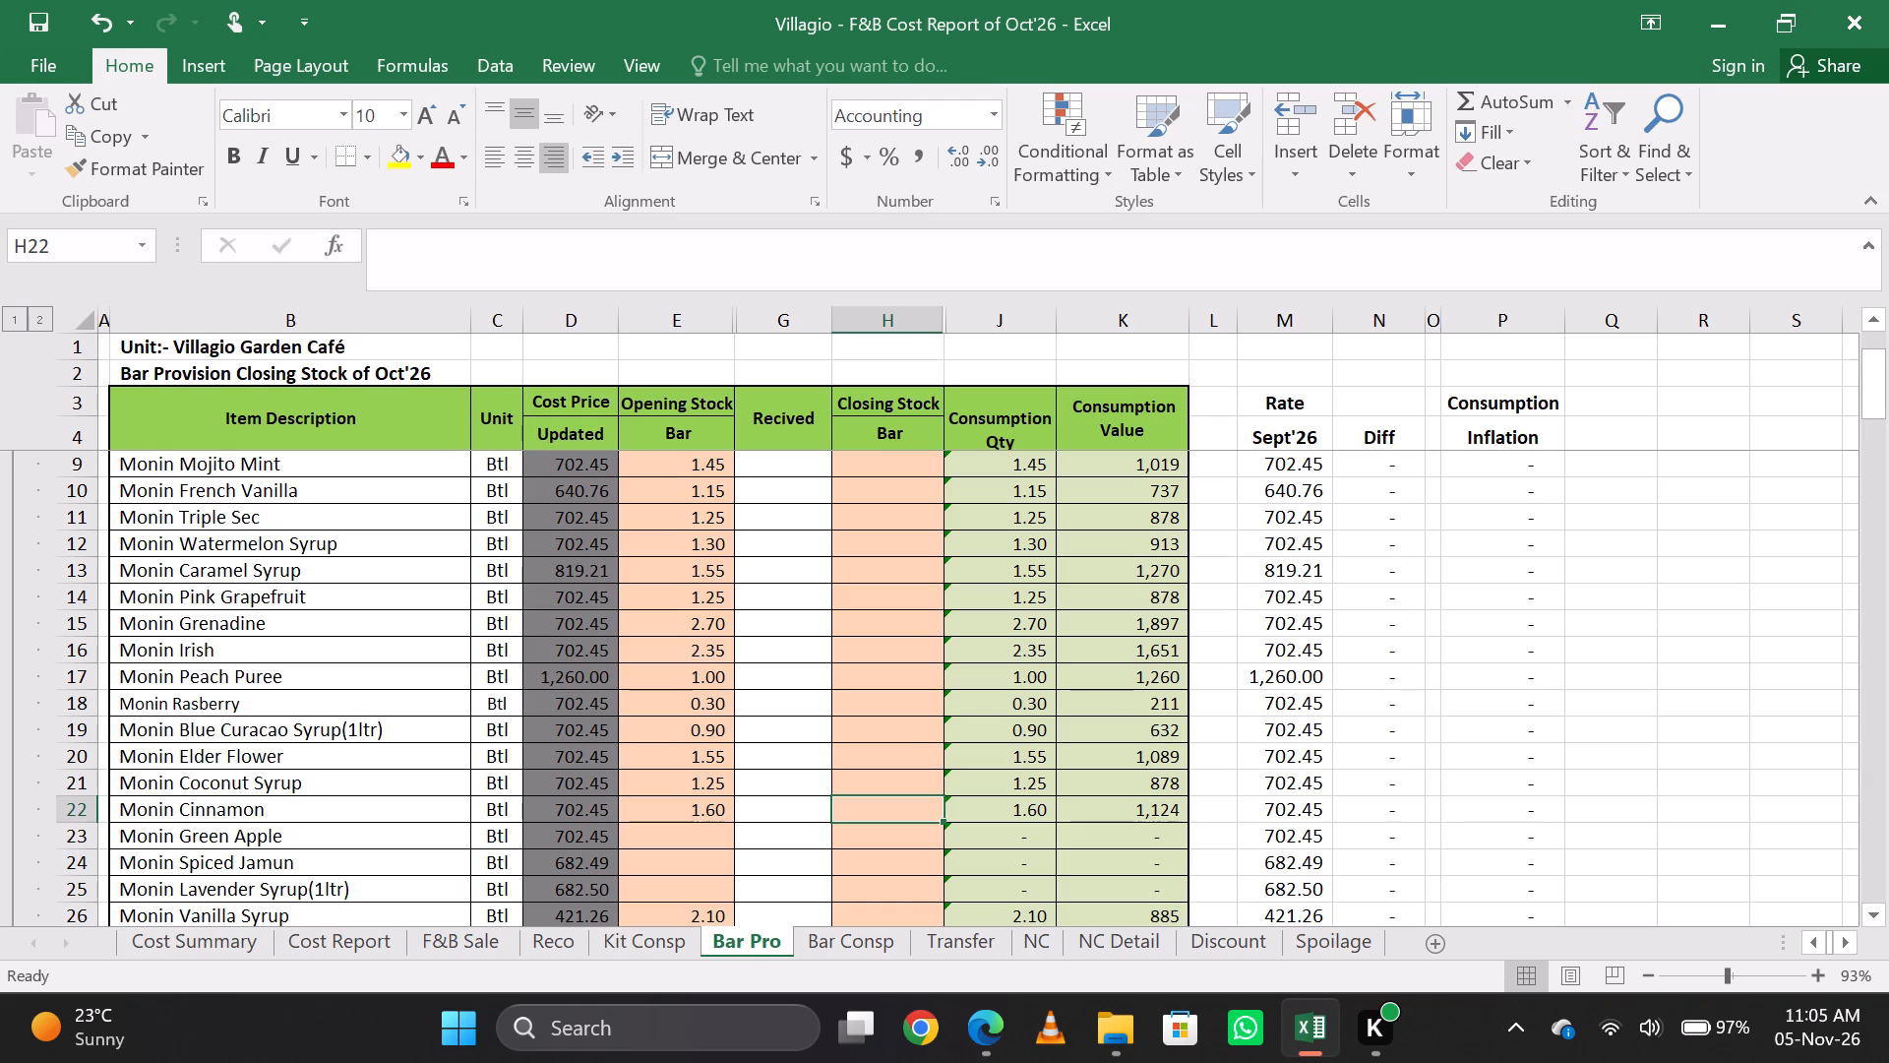
key("1")
type("+75")
key("Return")
key("Up")
Turn the Monin Cinnamon closing stock entry in H22 into the formula =1+75.
left_click(587, 286)
key("Left")
key("Left")
key("Left")
key("Left")
key("Left")
key("Left")
key("Left")
key("Left")
key("Left")
key("Left")
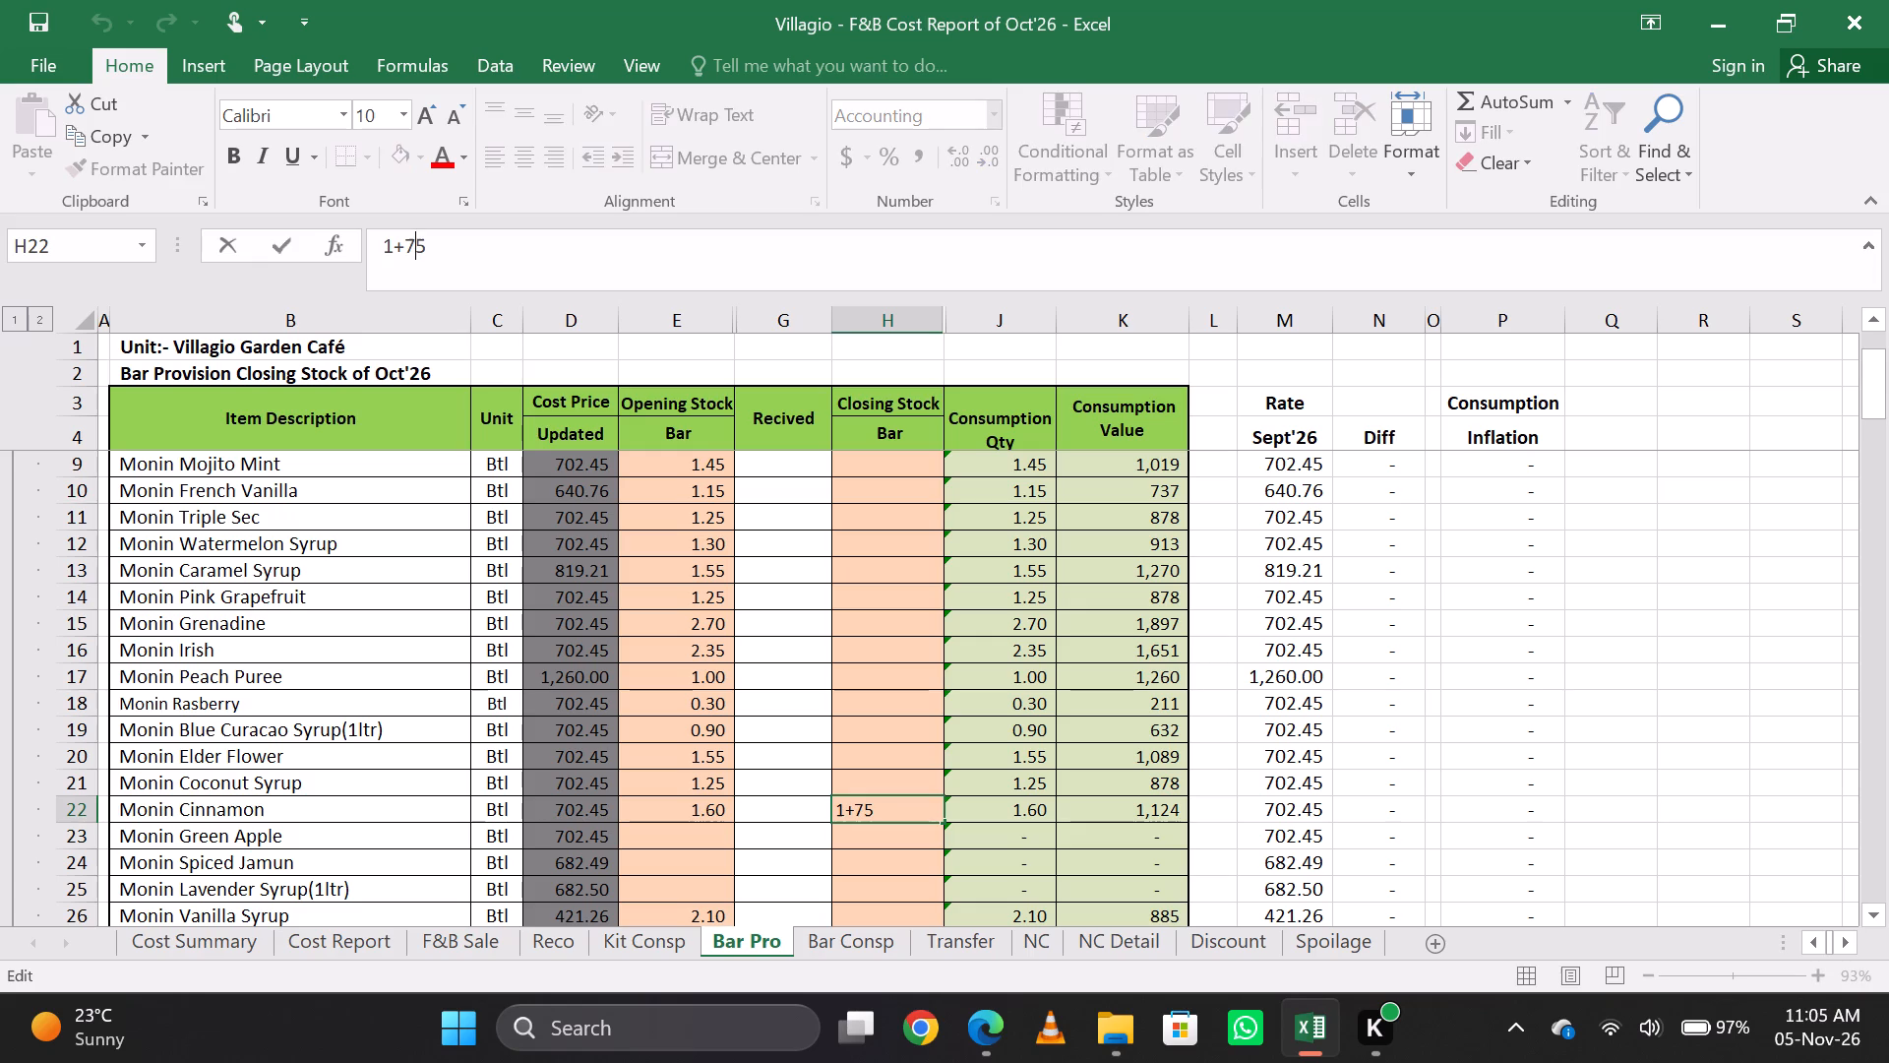
key("equal")
key("Return")
key("Up")
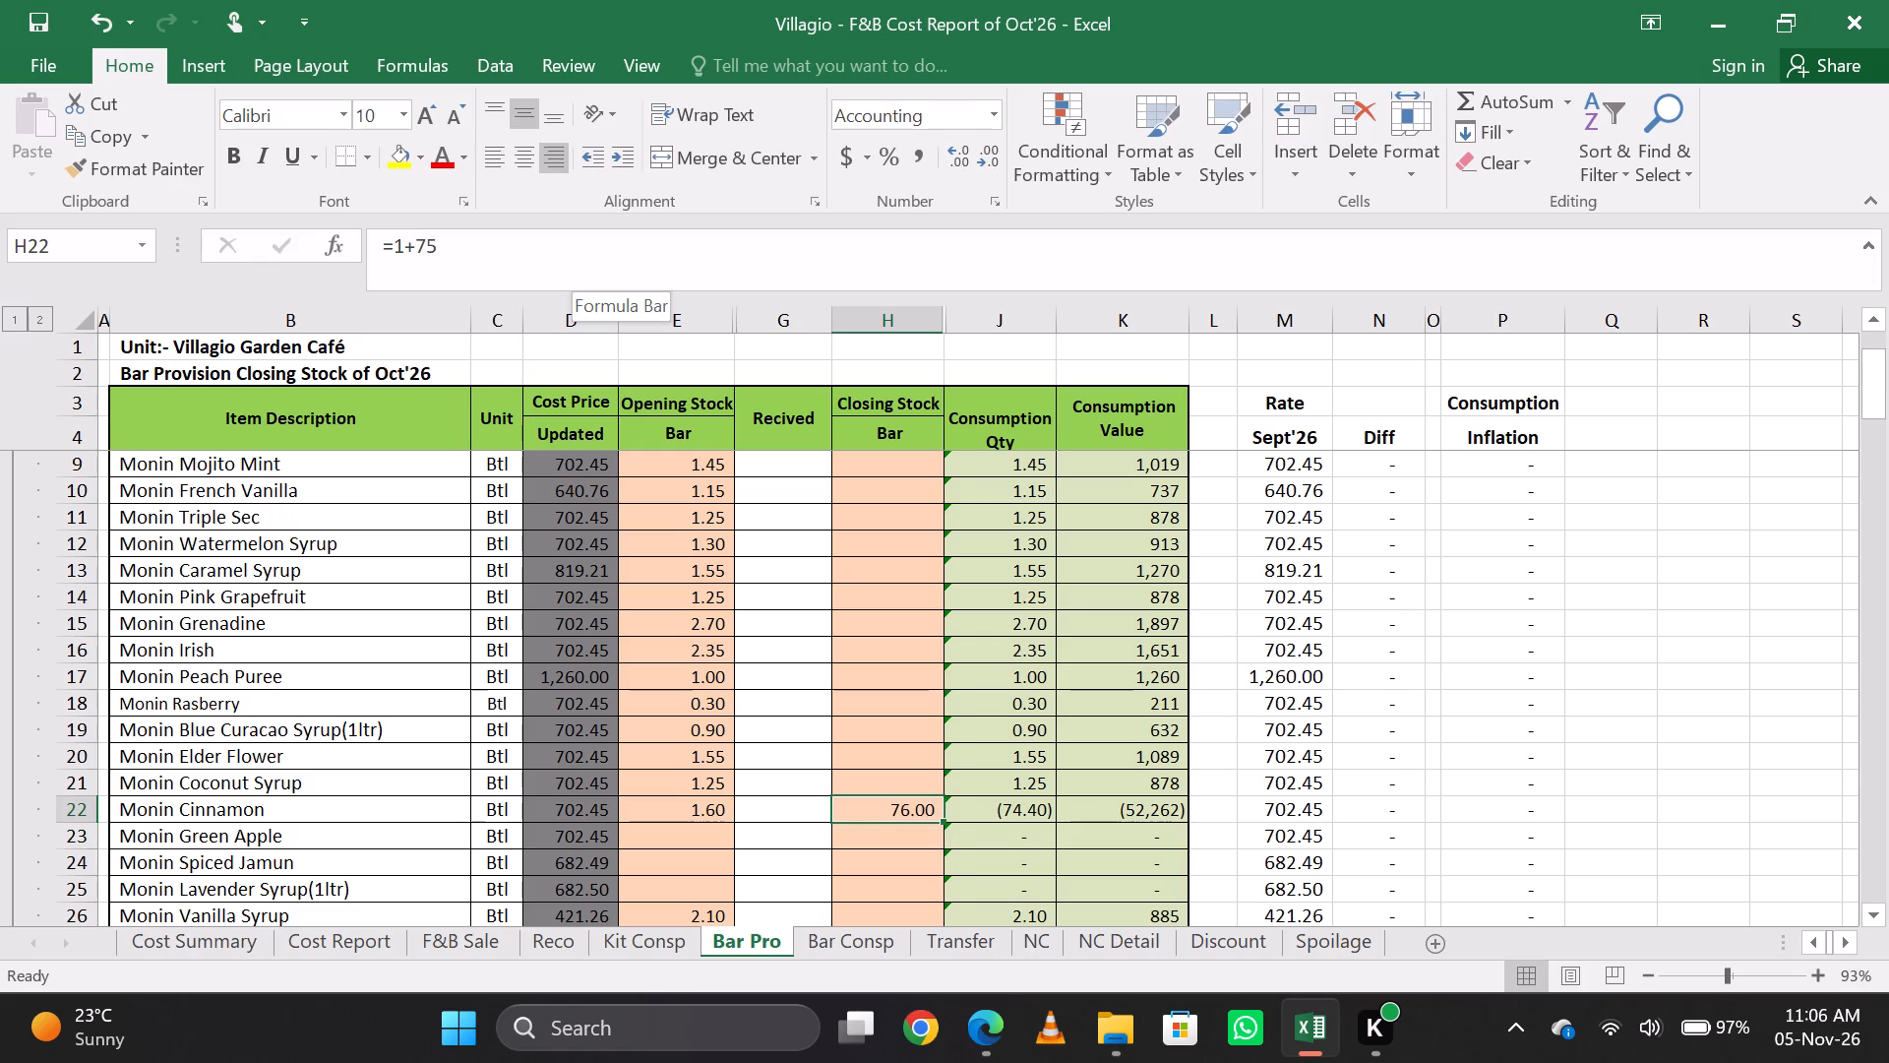
Correct the Monin Cinnamon closing stock formula in H22 to =1+.75.
left_click(563, 269)
key("Left")
key("Left")
key("period")
key("Return")
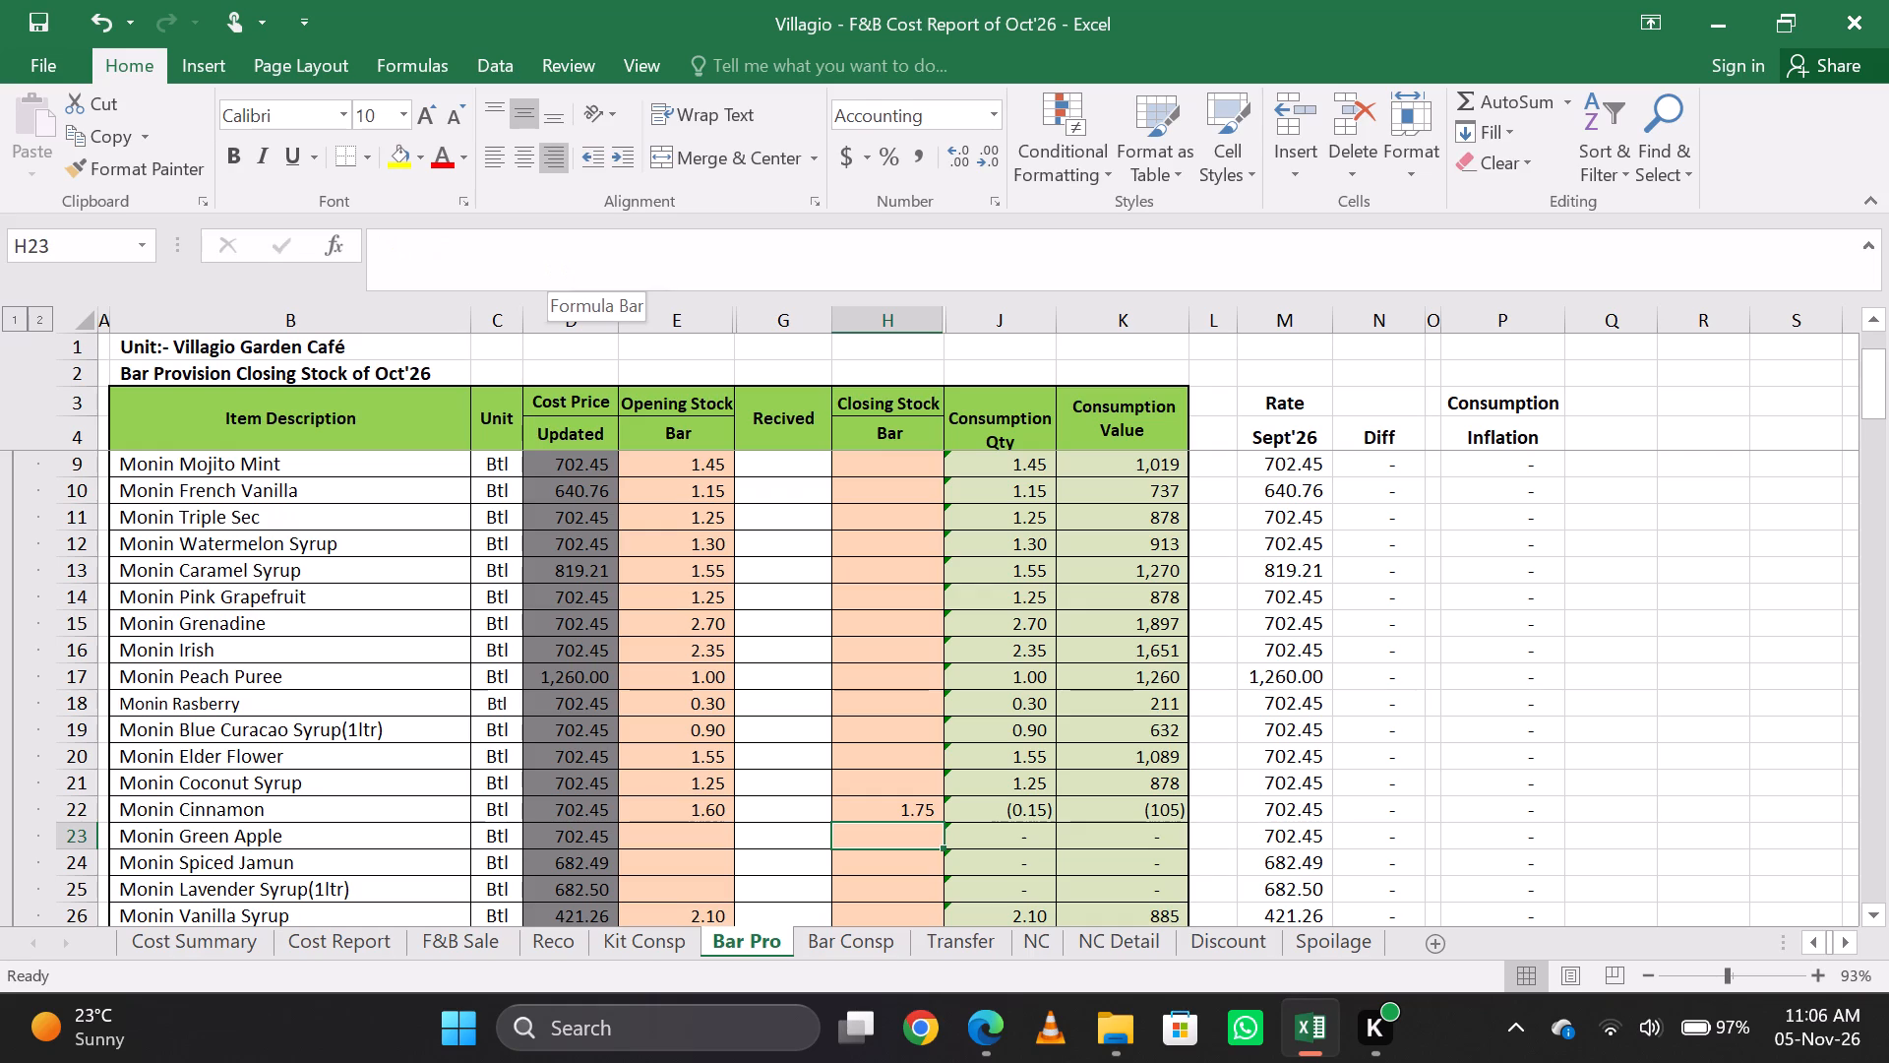
Enter =2+.6 as the Bar closing stock for Monin Vanilla Syrup in H26.
key("Up")
key("Up")
key("Up")
key("Up")
key("Up")
key("Up")
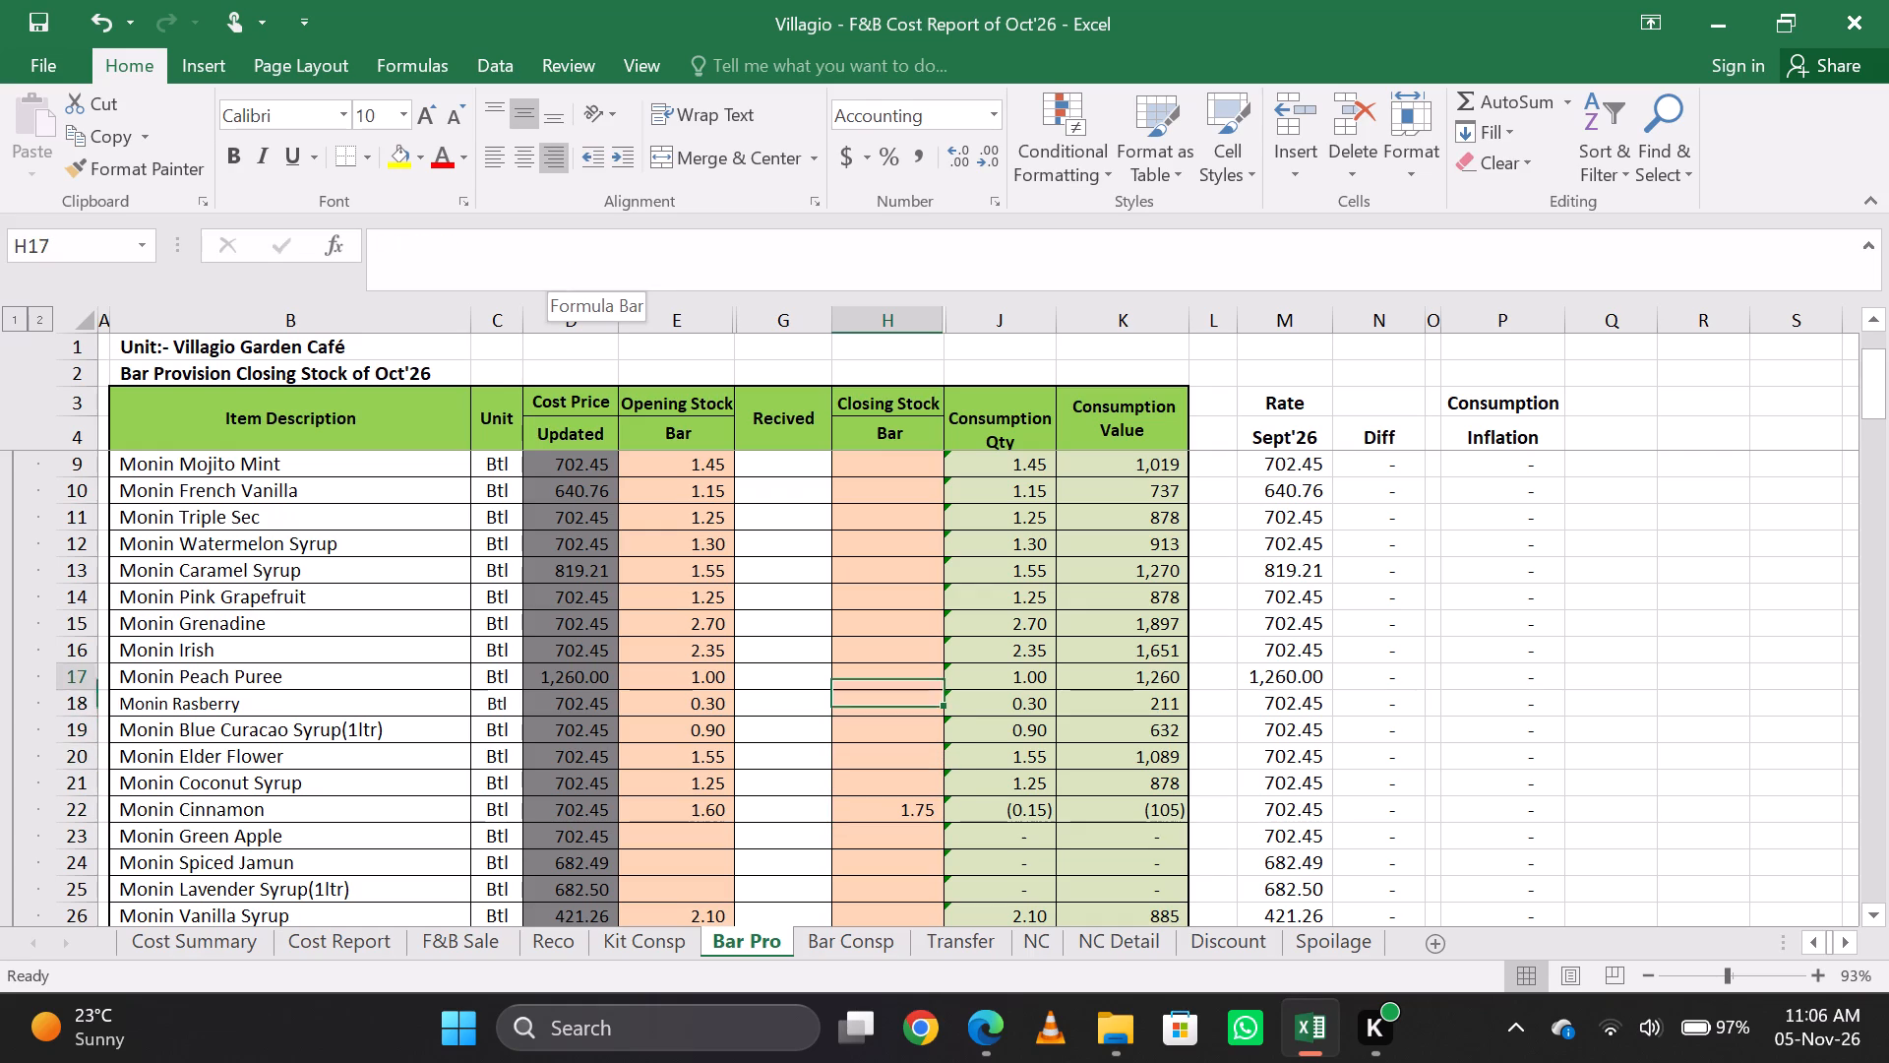
key("Up")
key("Up")
key("Up")
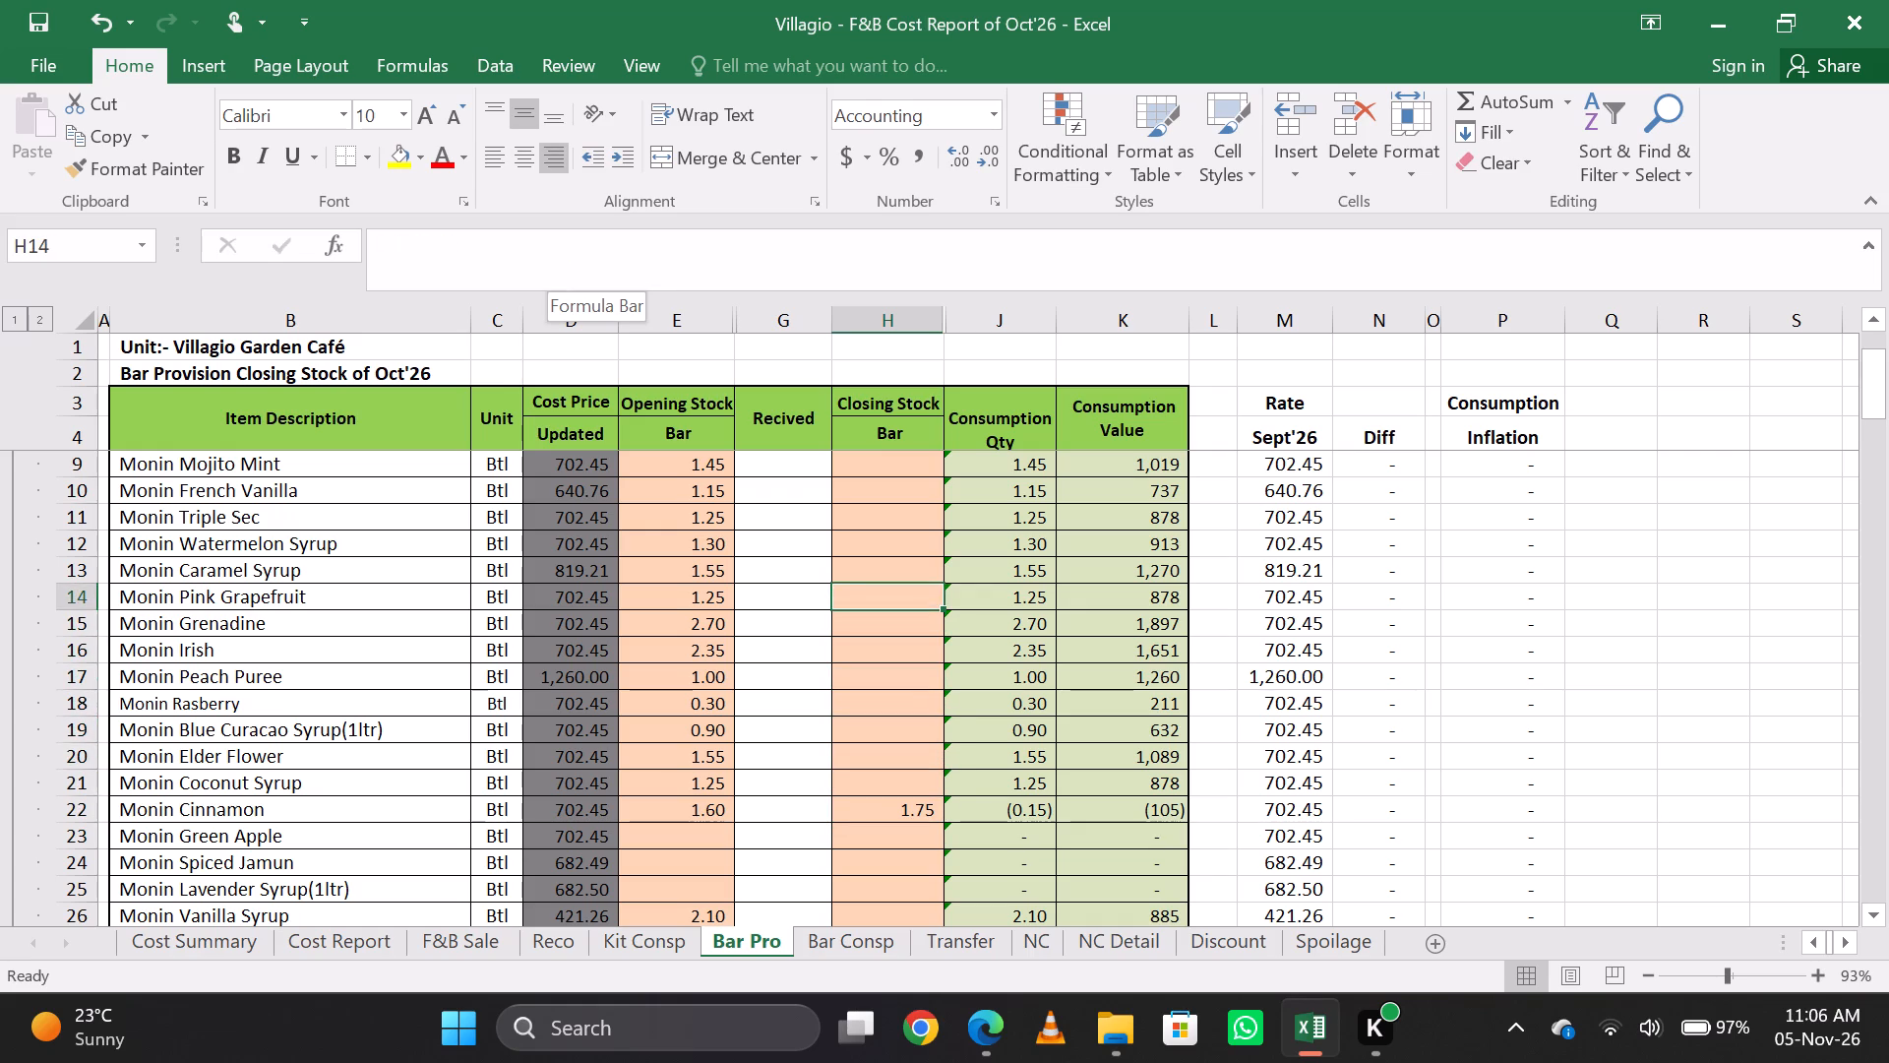
key("Down")
key("Down")
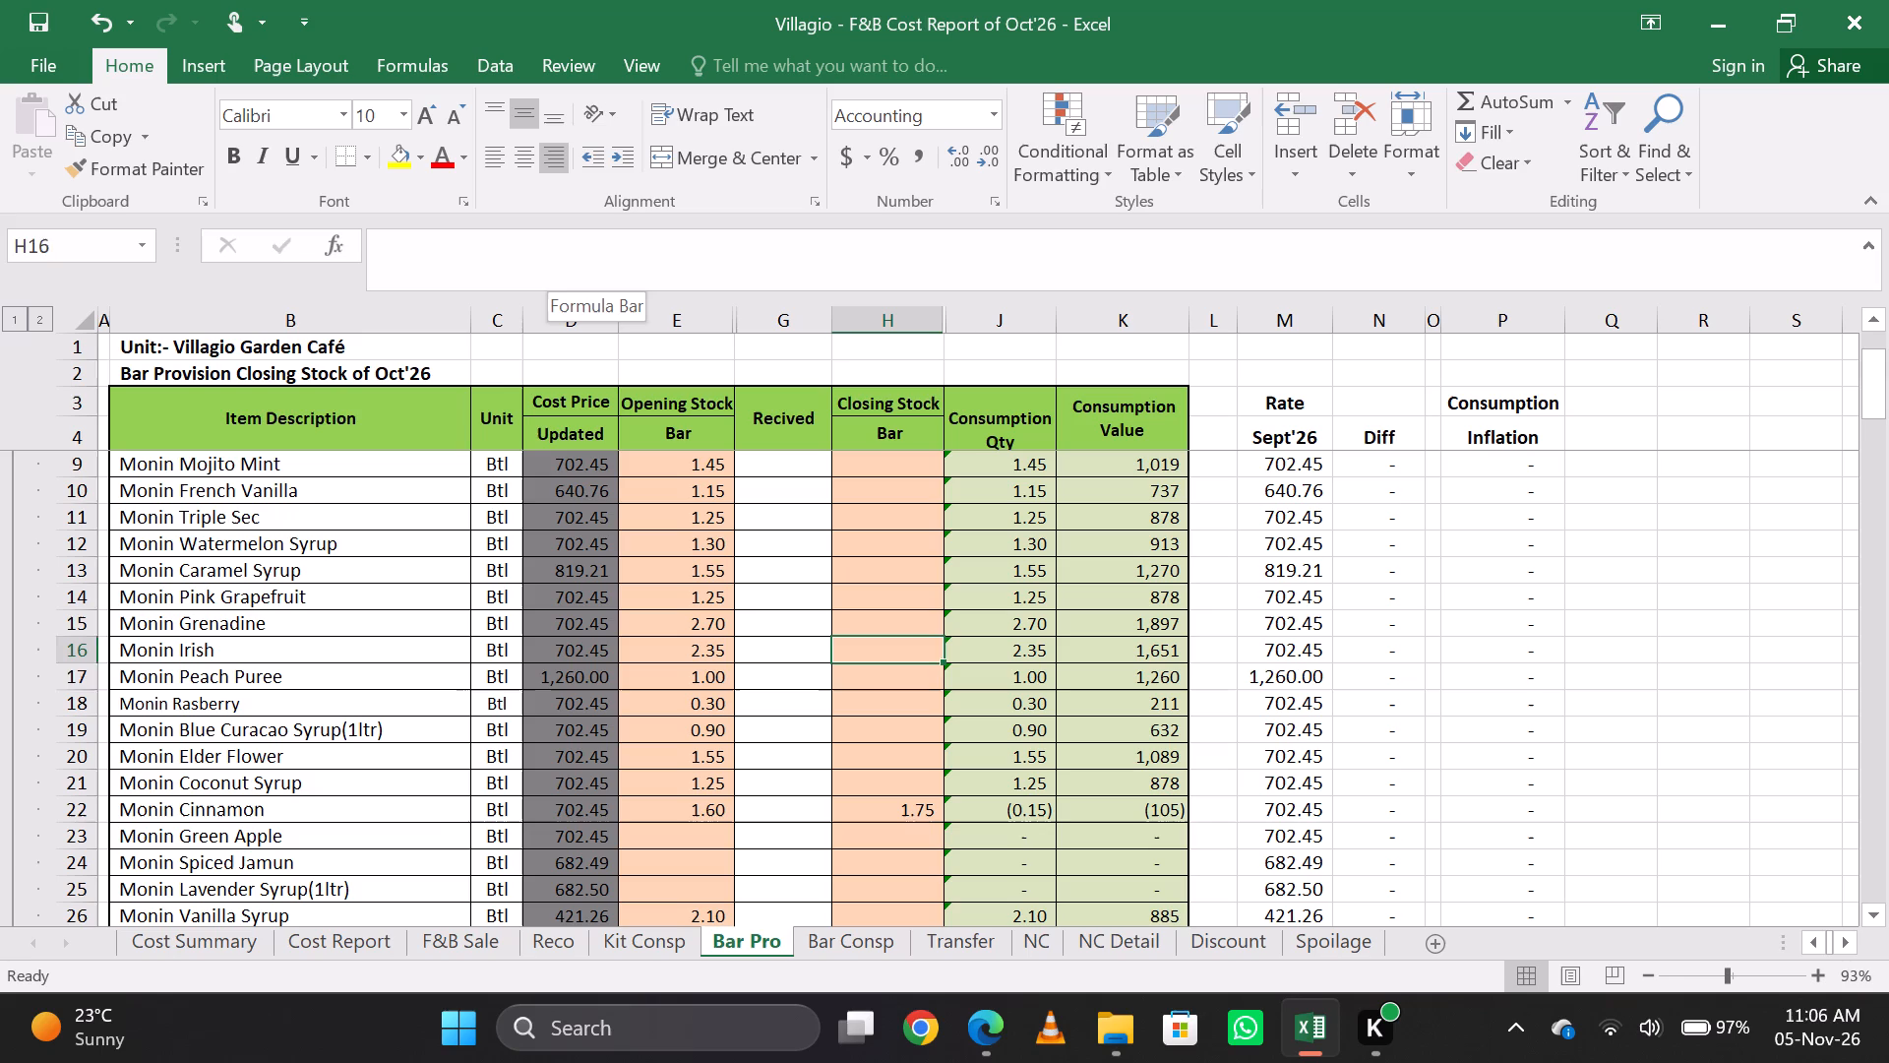
key("Down")
key("Down")
key("Down")
key("Down")
key("Down")
key("Down")
key("Down")
key("Down")
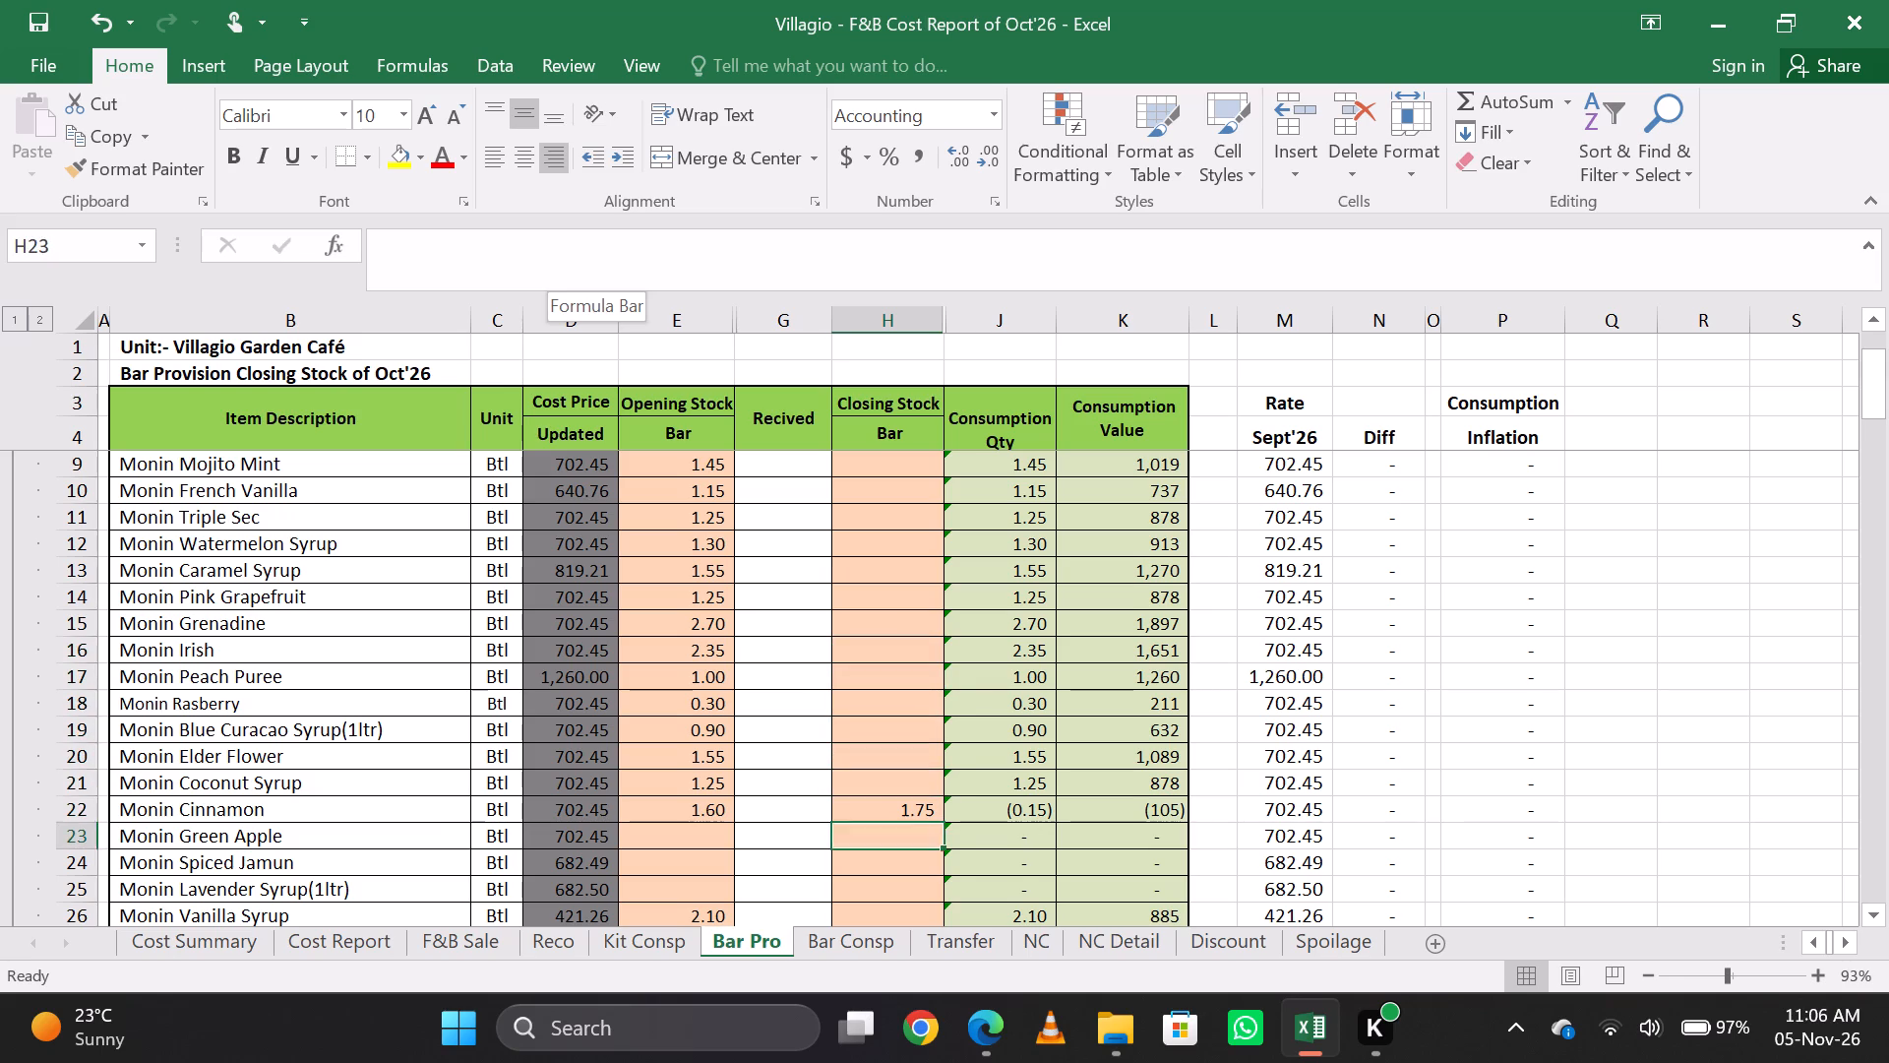
key("Down")
key("Down")
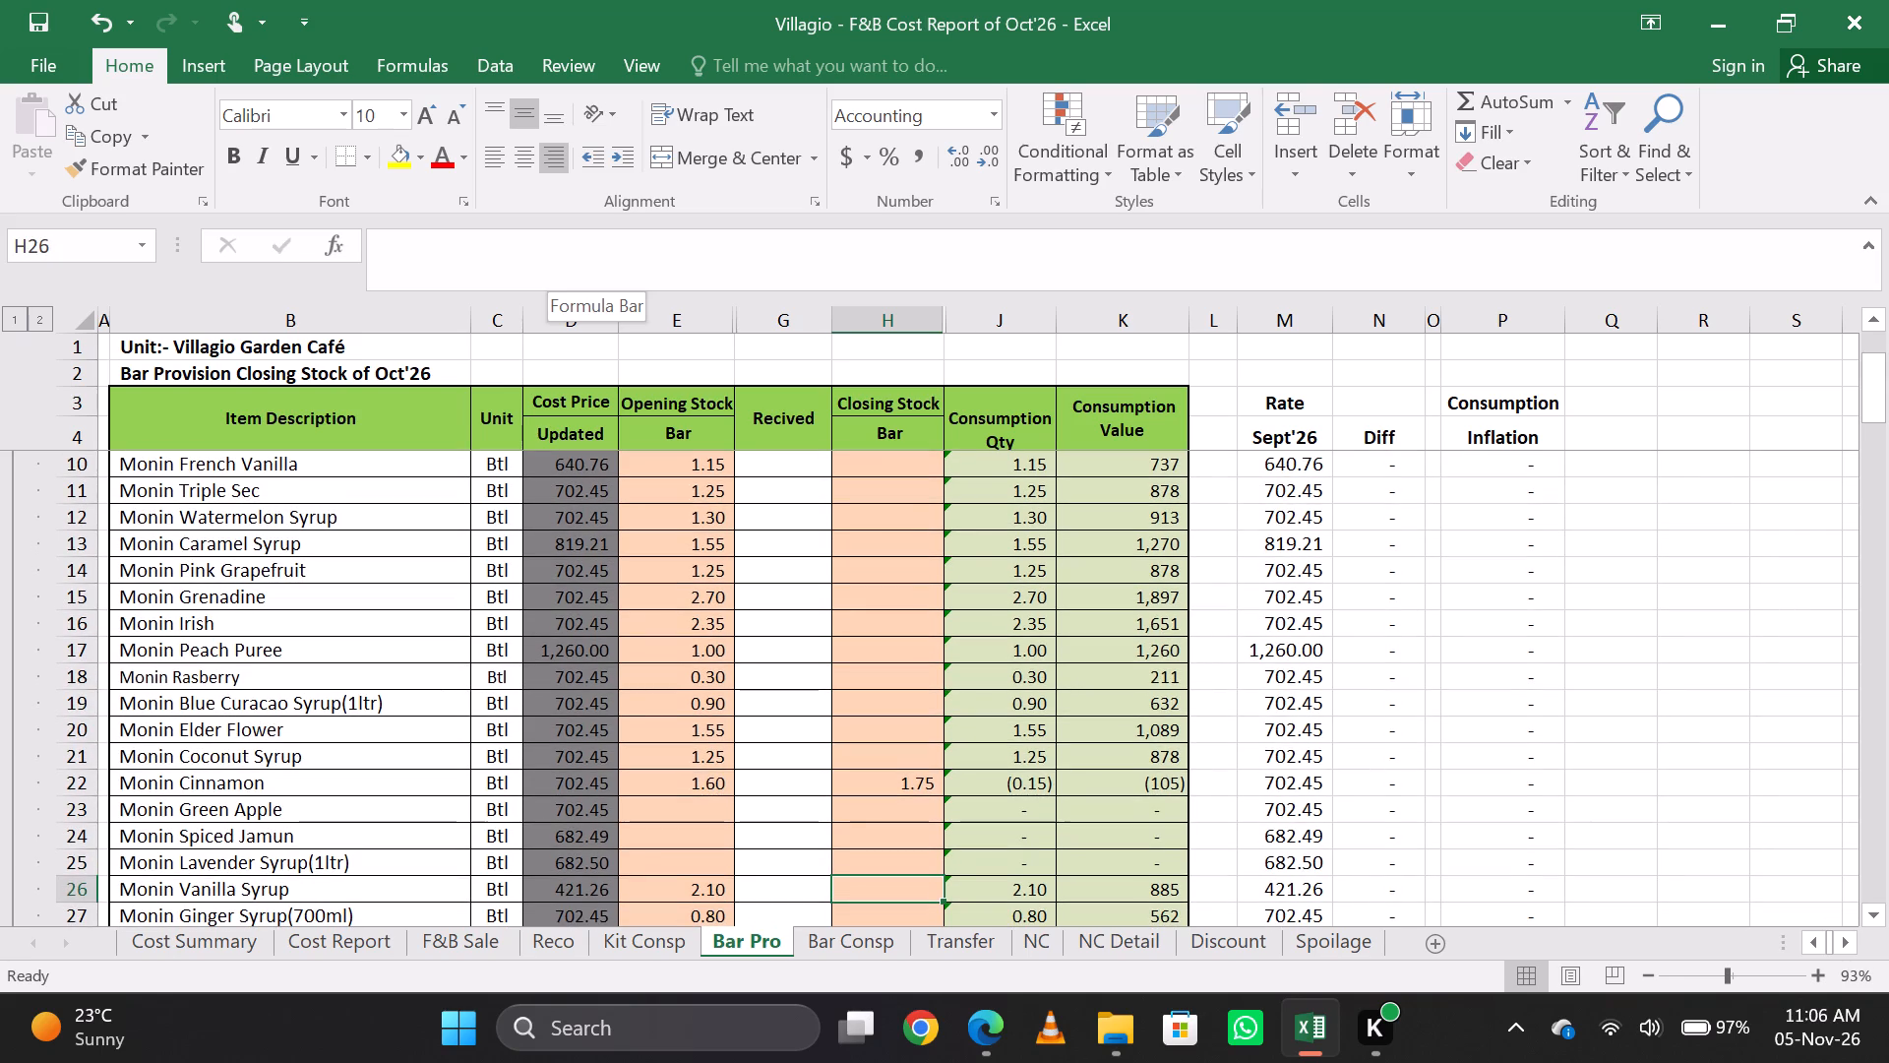
key("Down")
key("Up")
type("=12=")
key("BackSpace")
key("BackSpace")
key("BackSpace")
key("2")
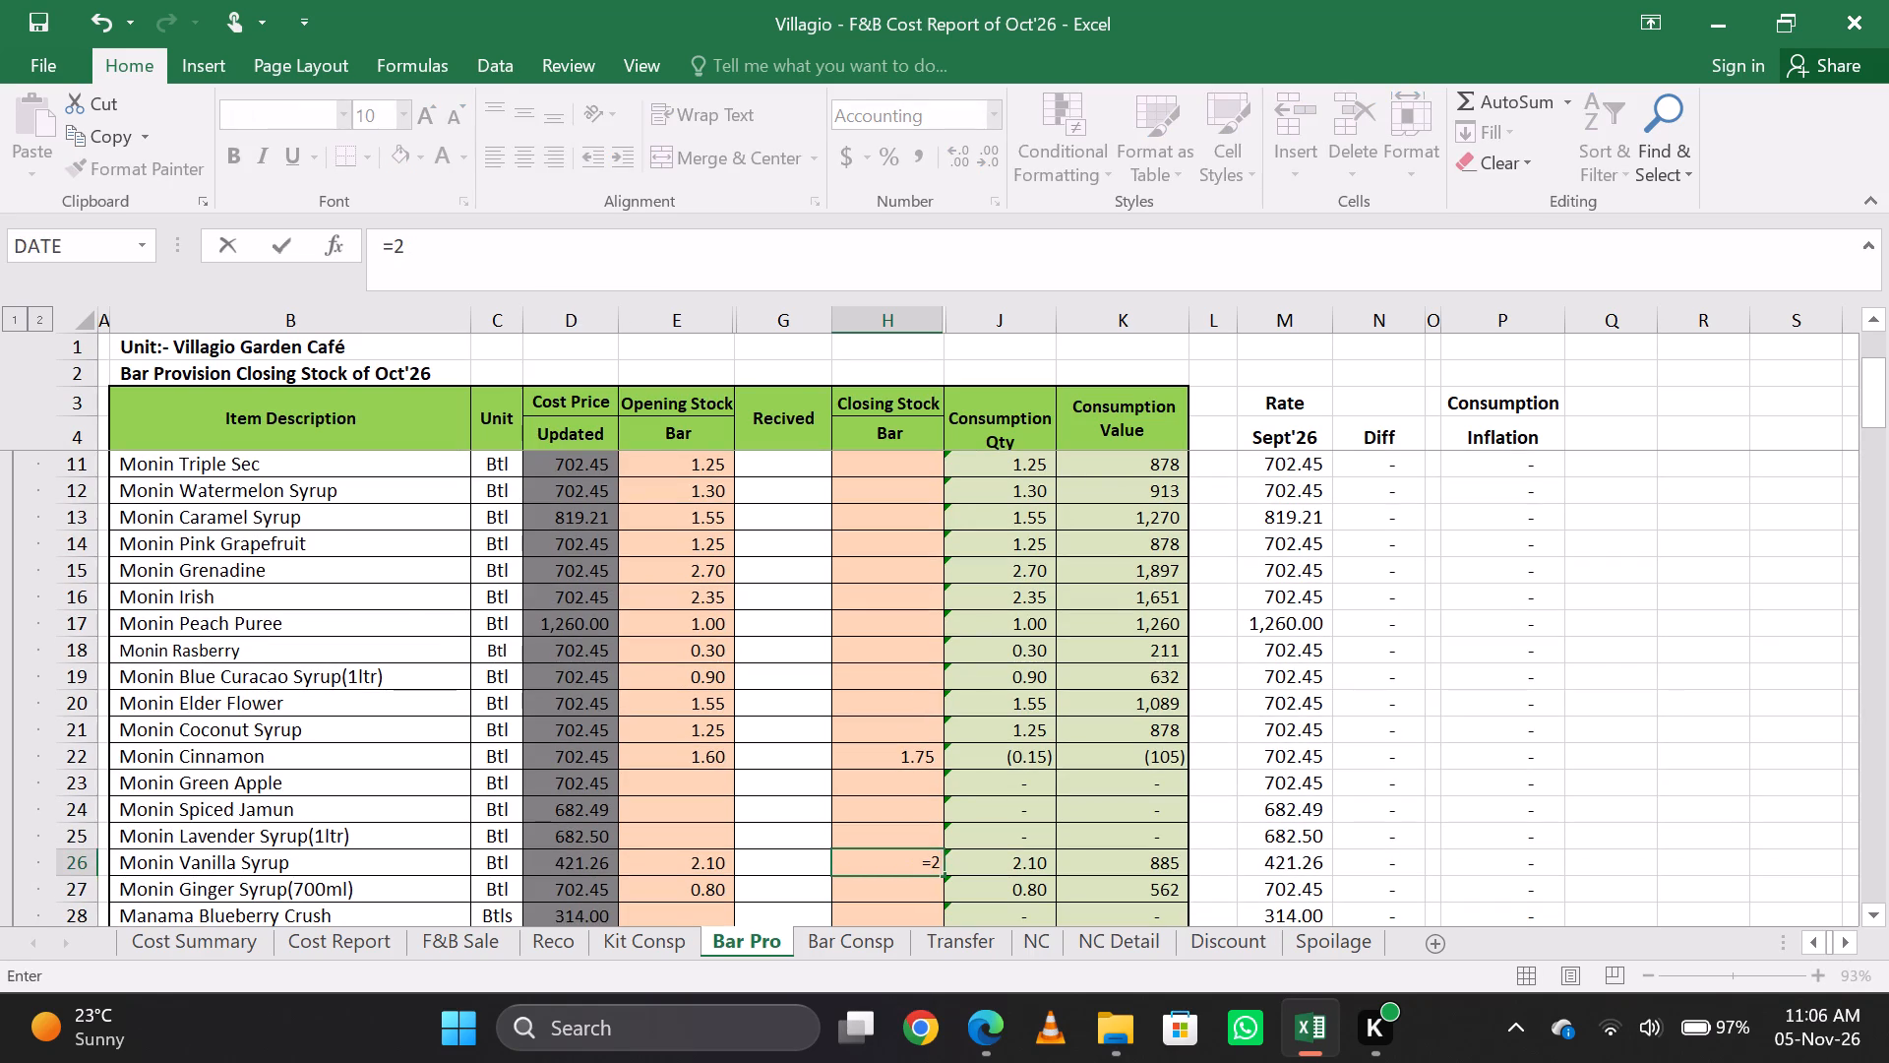
type("+.6")
key("Return")
key("Up")
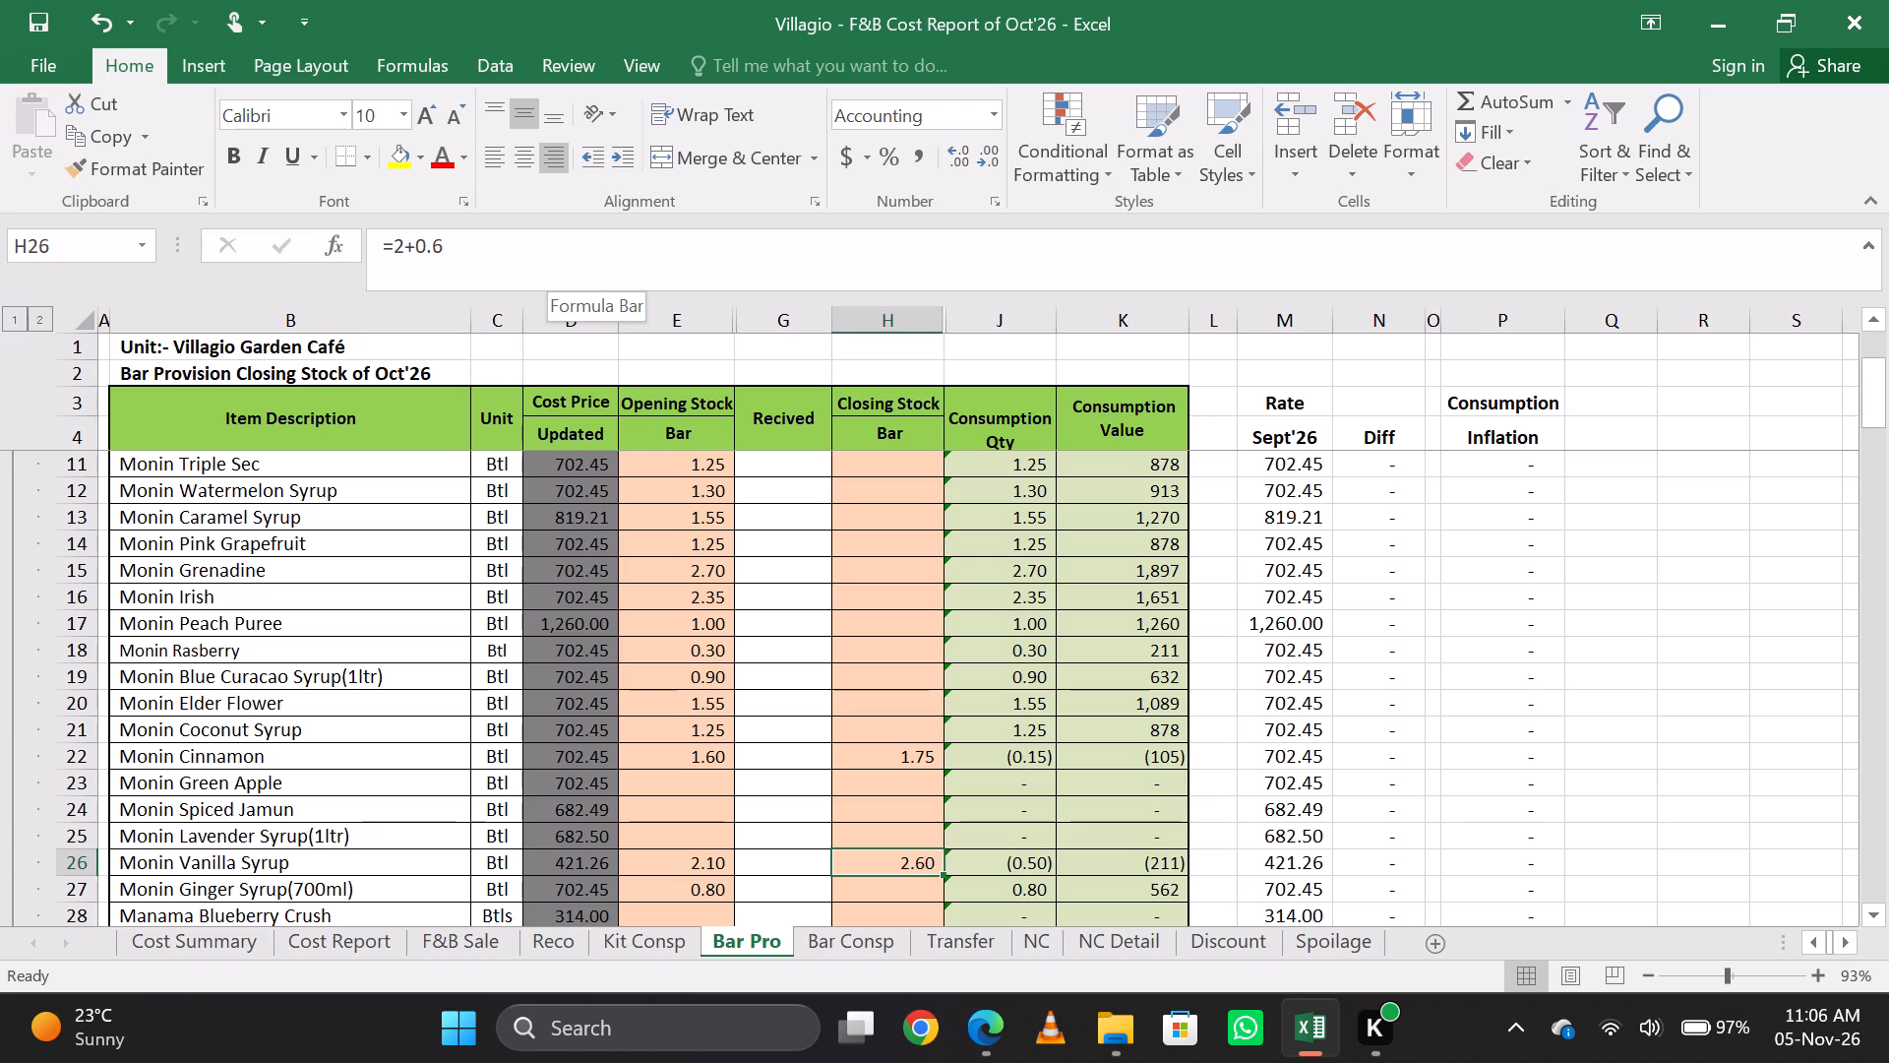
Enter 4.2 as the Bar closing stock for Monin Popcorn Syrup in H31.
key("Down")
key("Up")
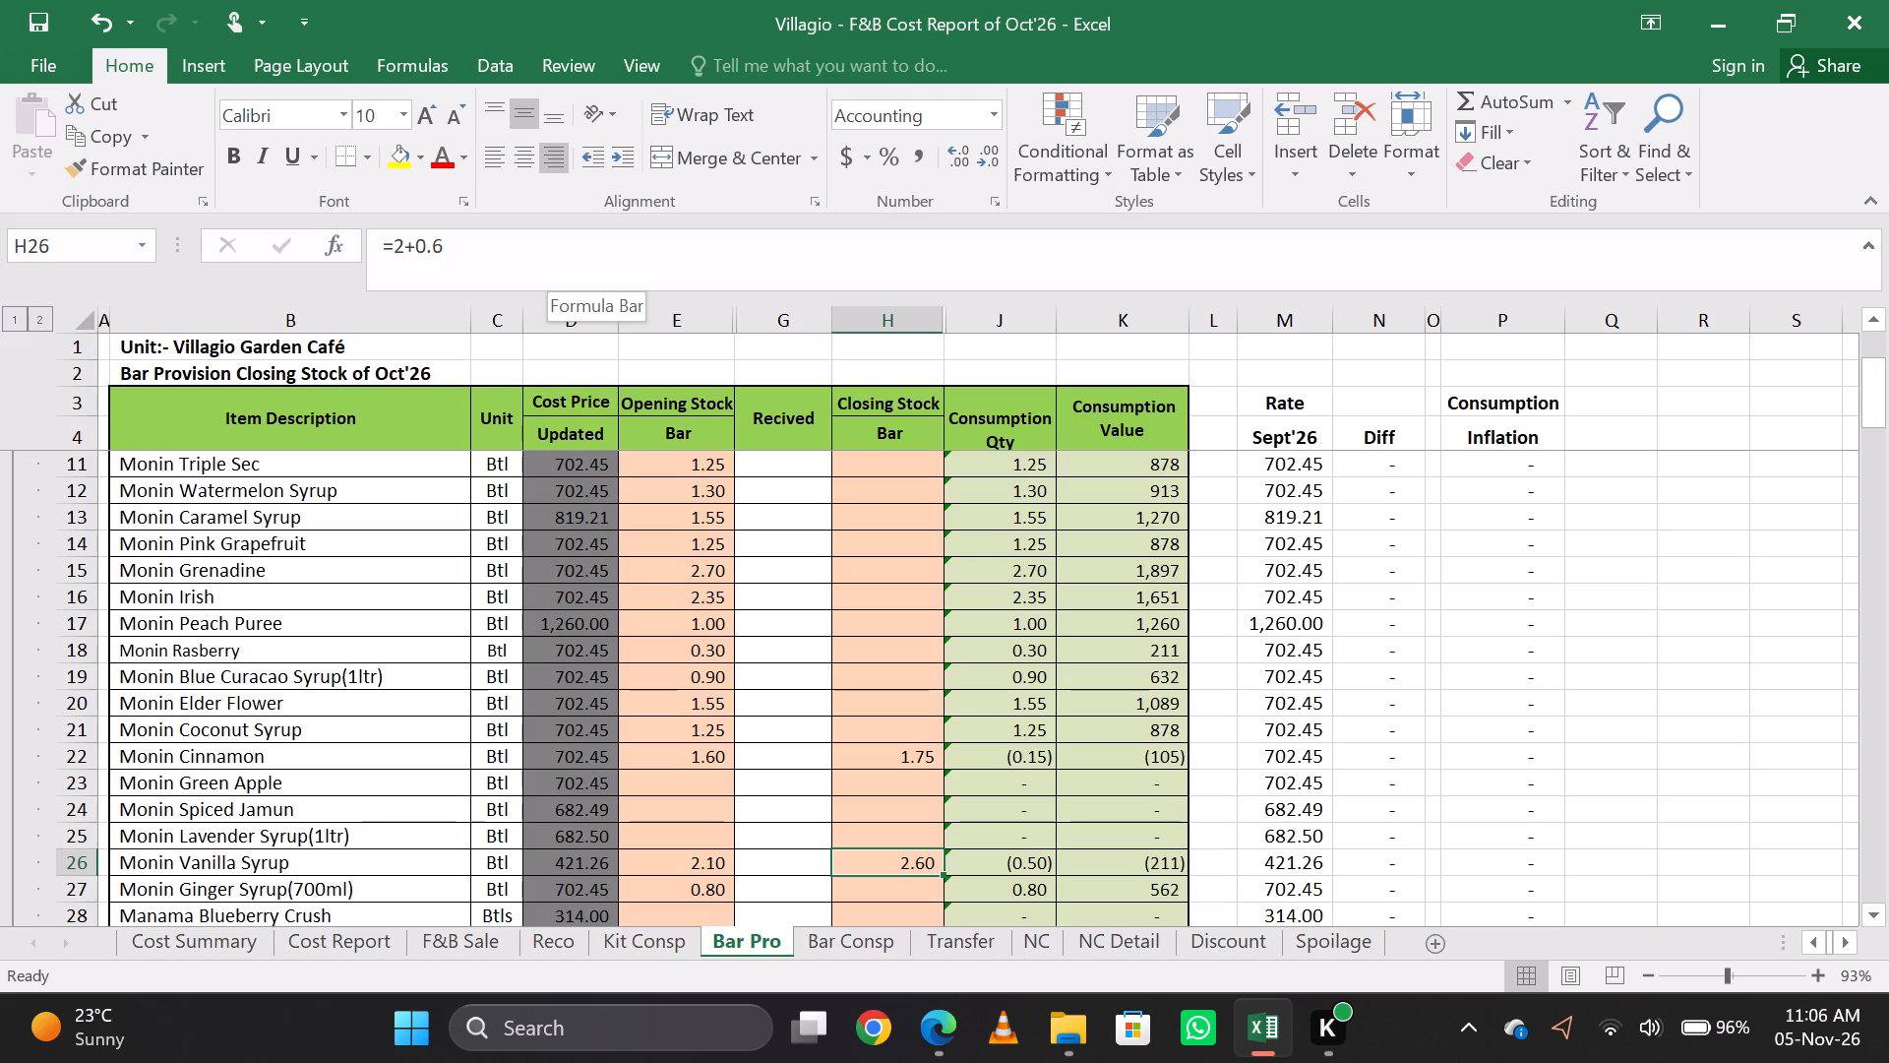
key("Down")
key("Up")
key("Up")
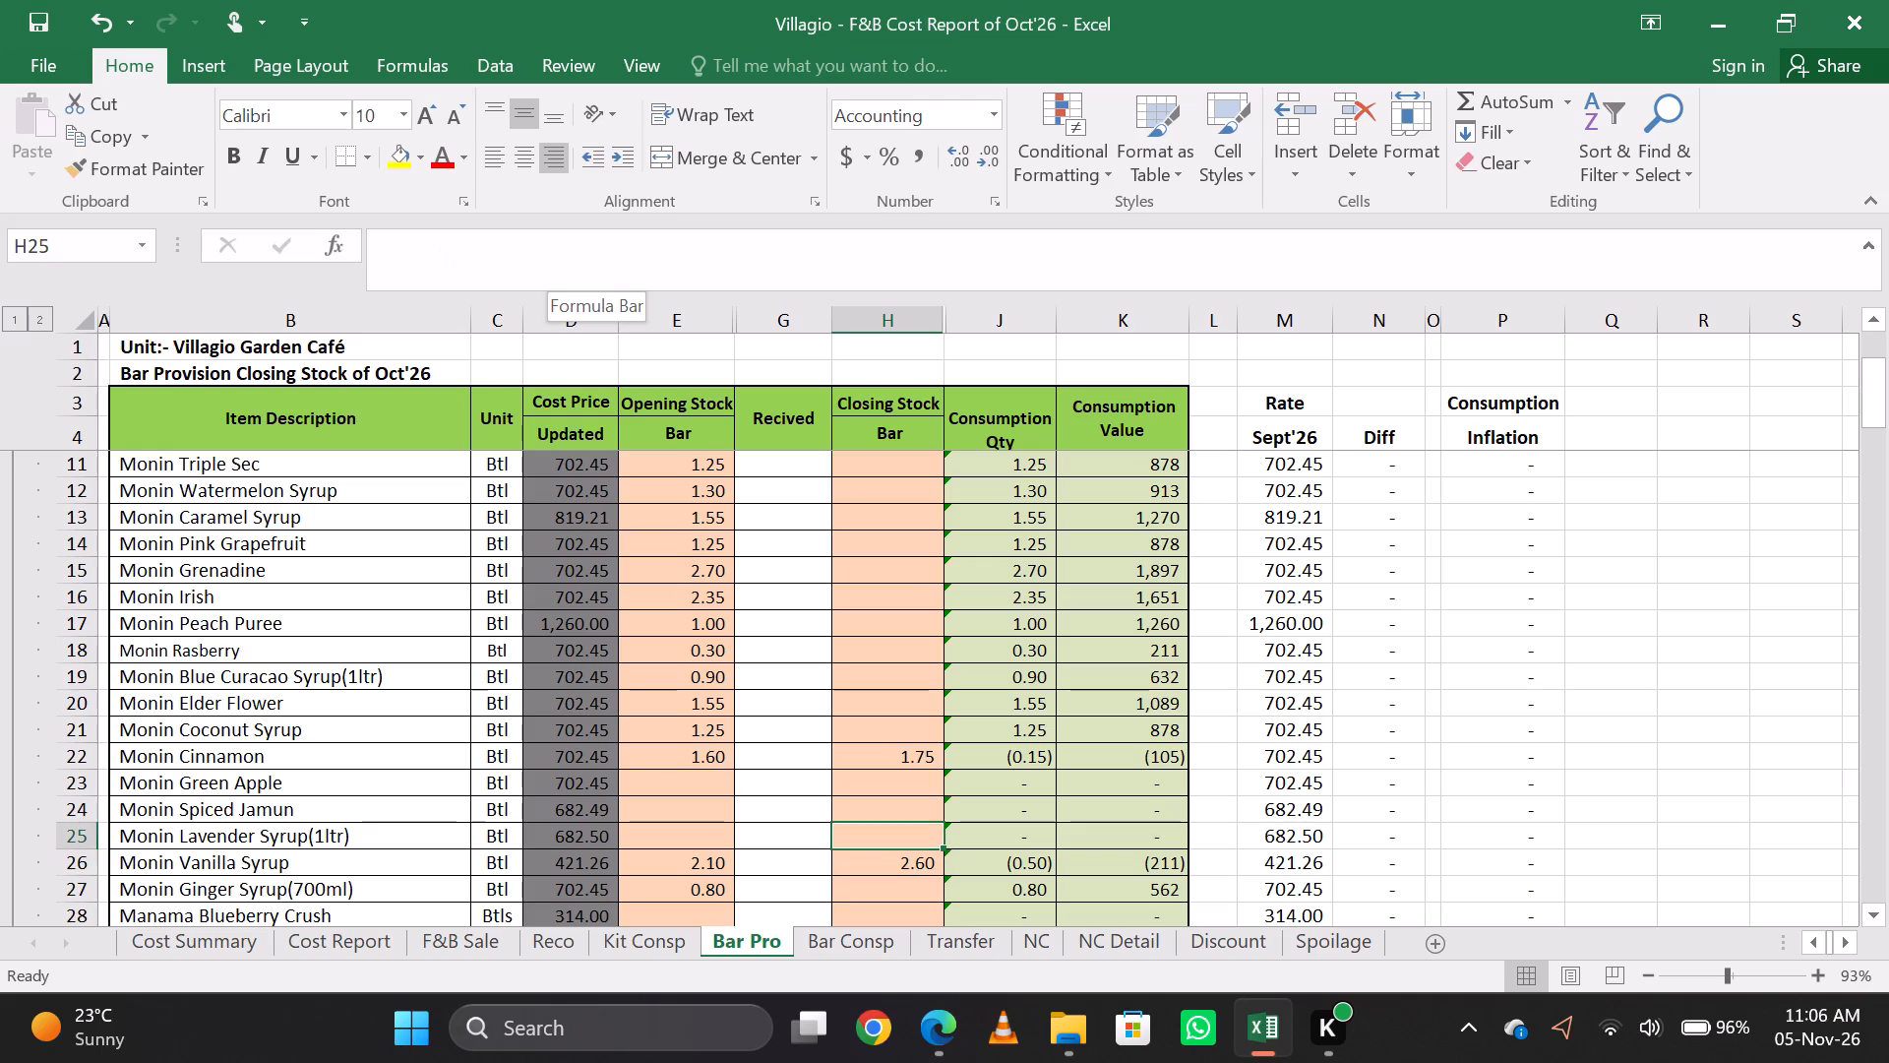
key("Down")
key("Down")
key("Down")
key("Down")
key("Down")
key("Down")
key("Down")
key("Down")
key("Down")
key("Down")
key("Down")
key("Down")
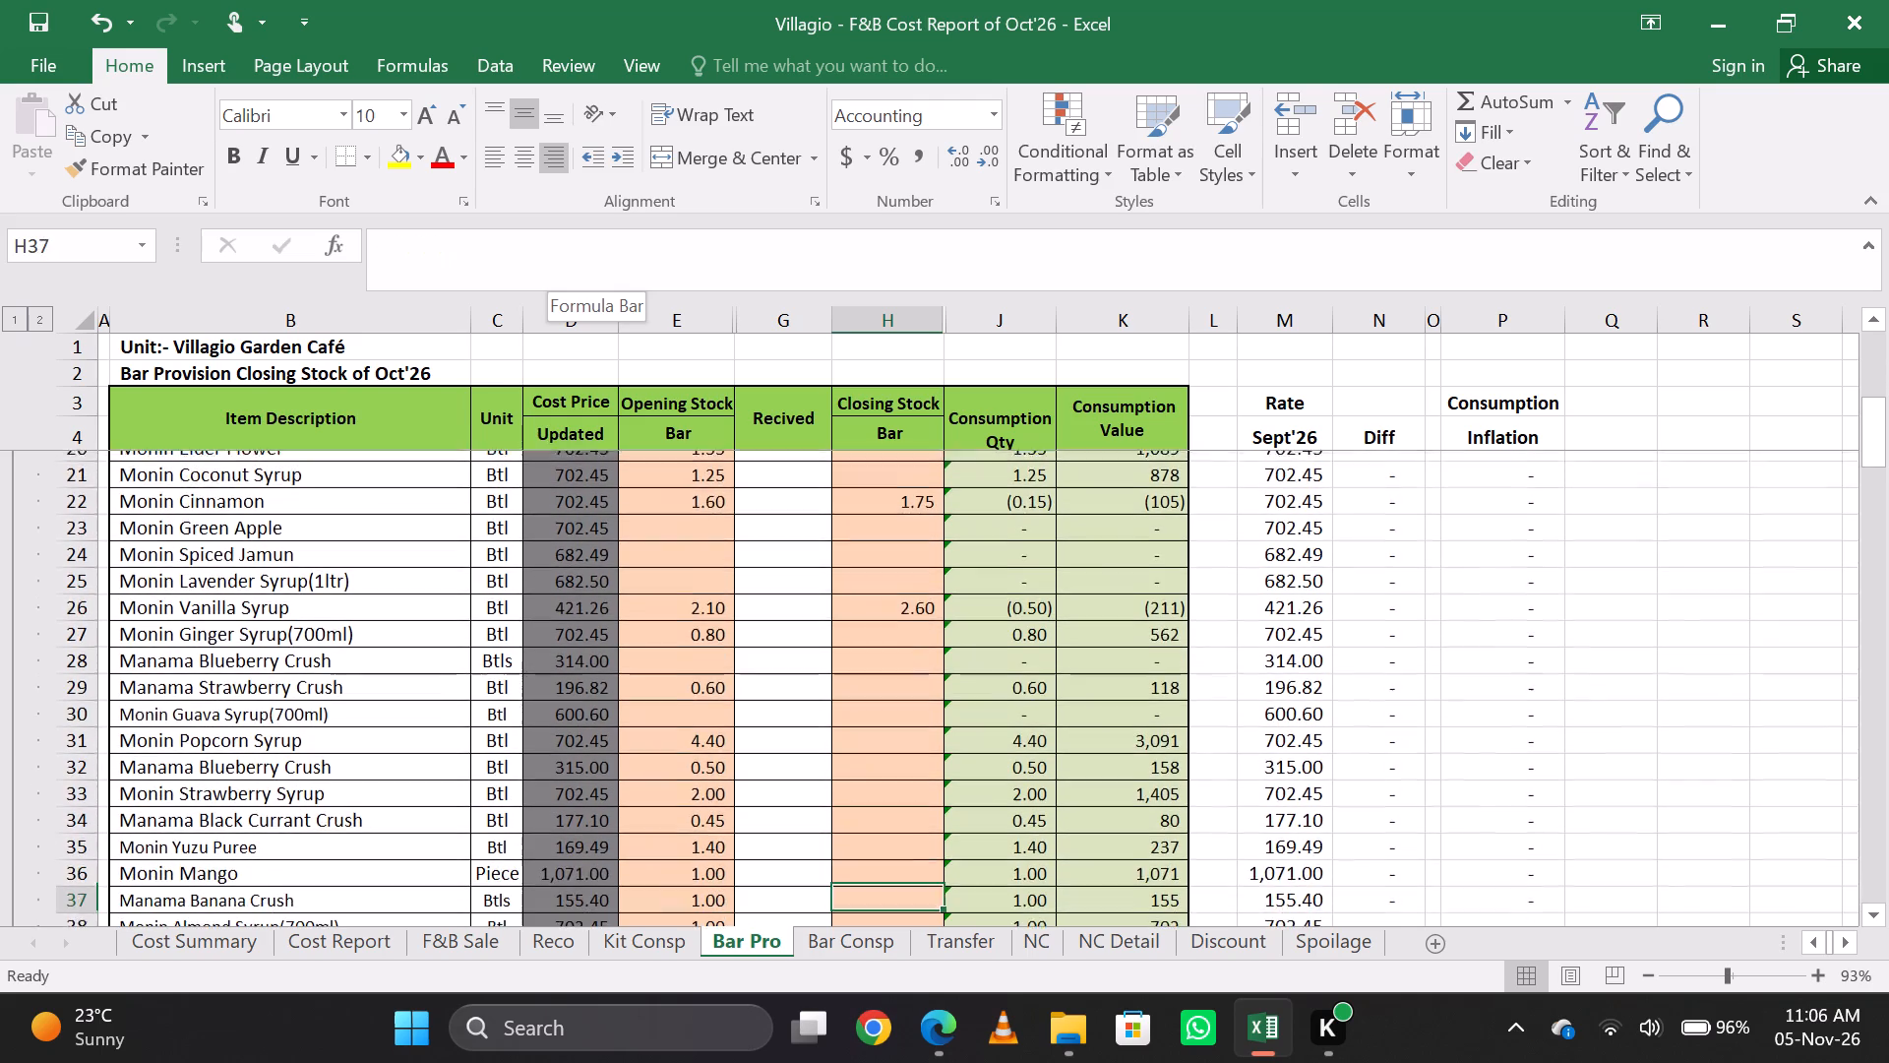
key("Down")
key("Up")
key("Up")
key("Up")
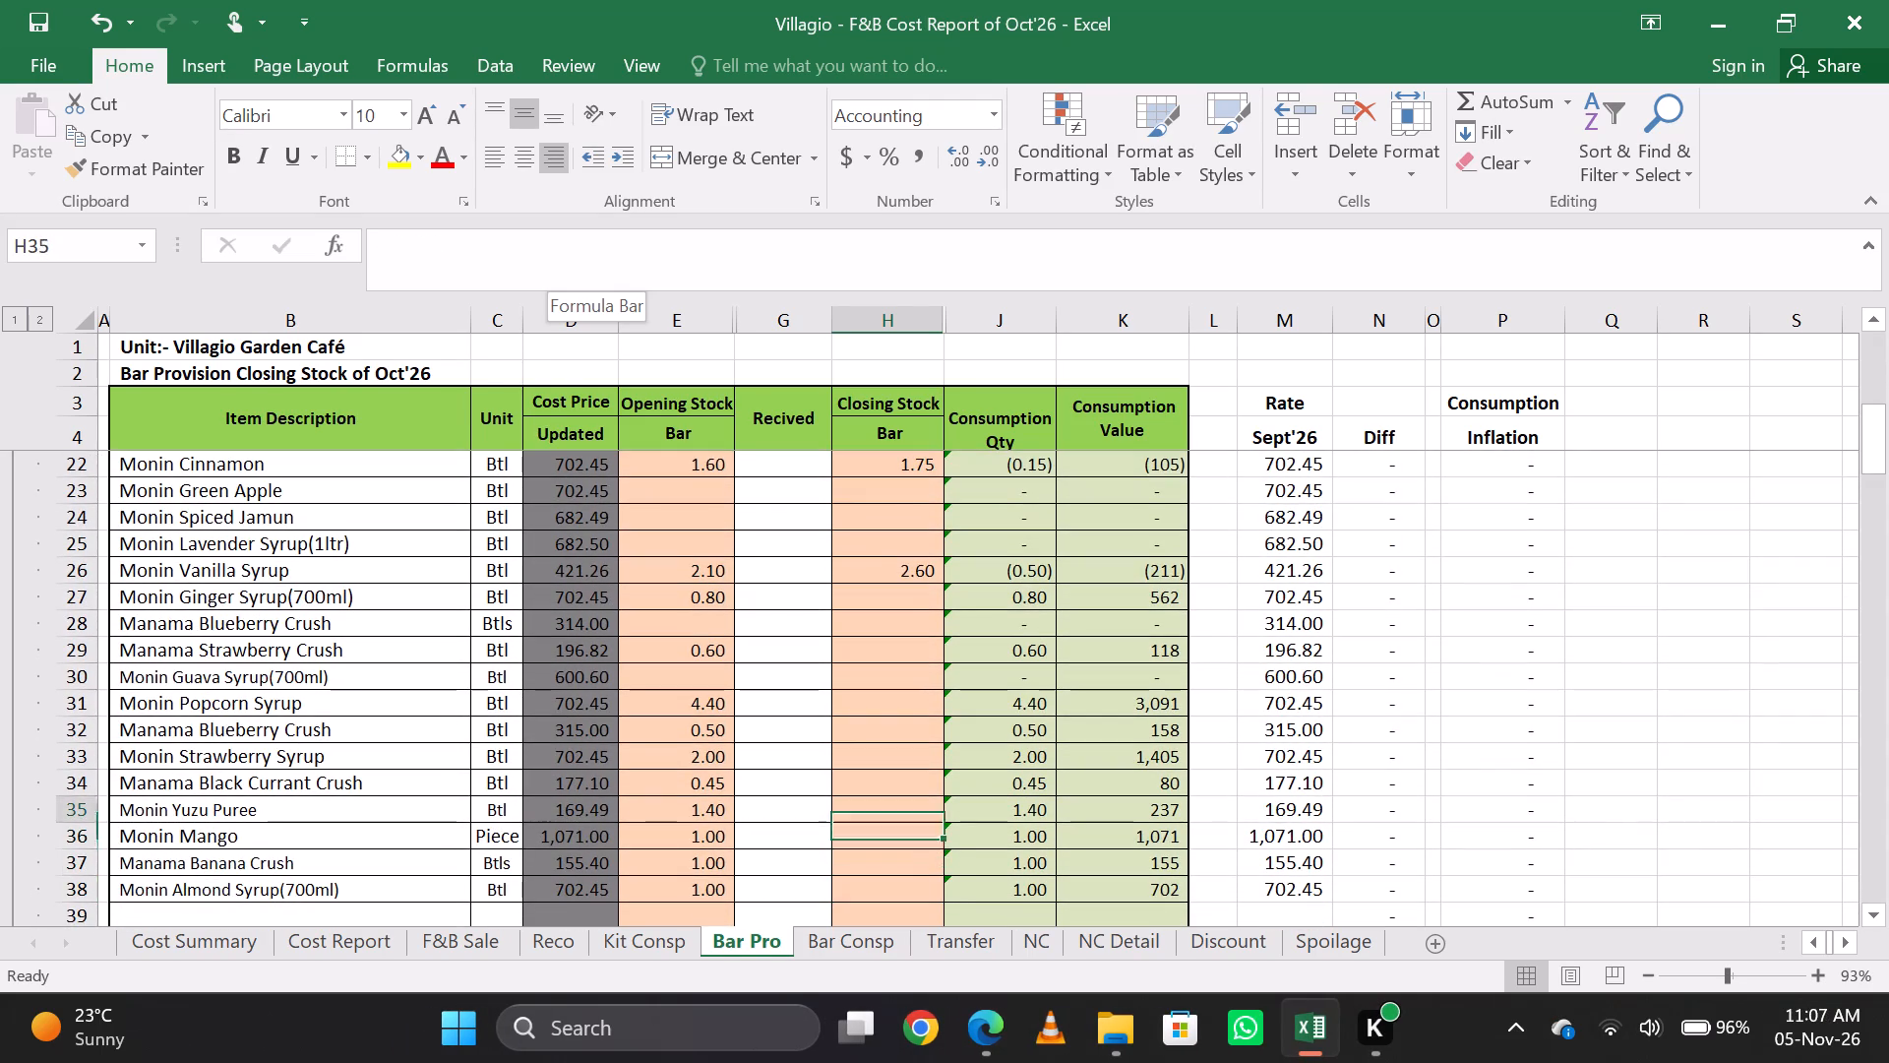
key("Up")
key("Up")
key("Up")
key("Up")
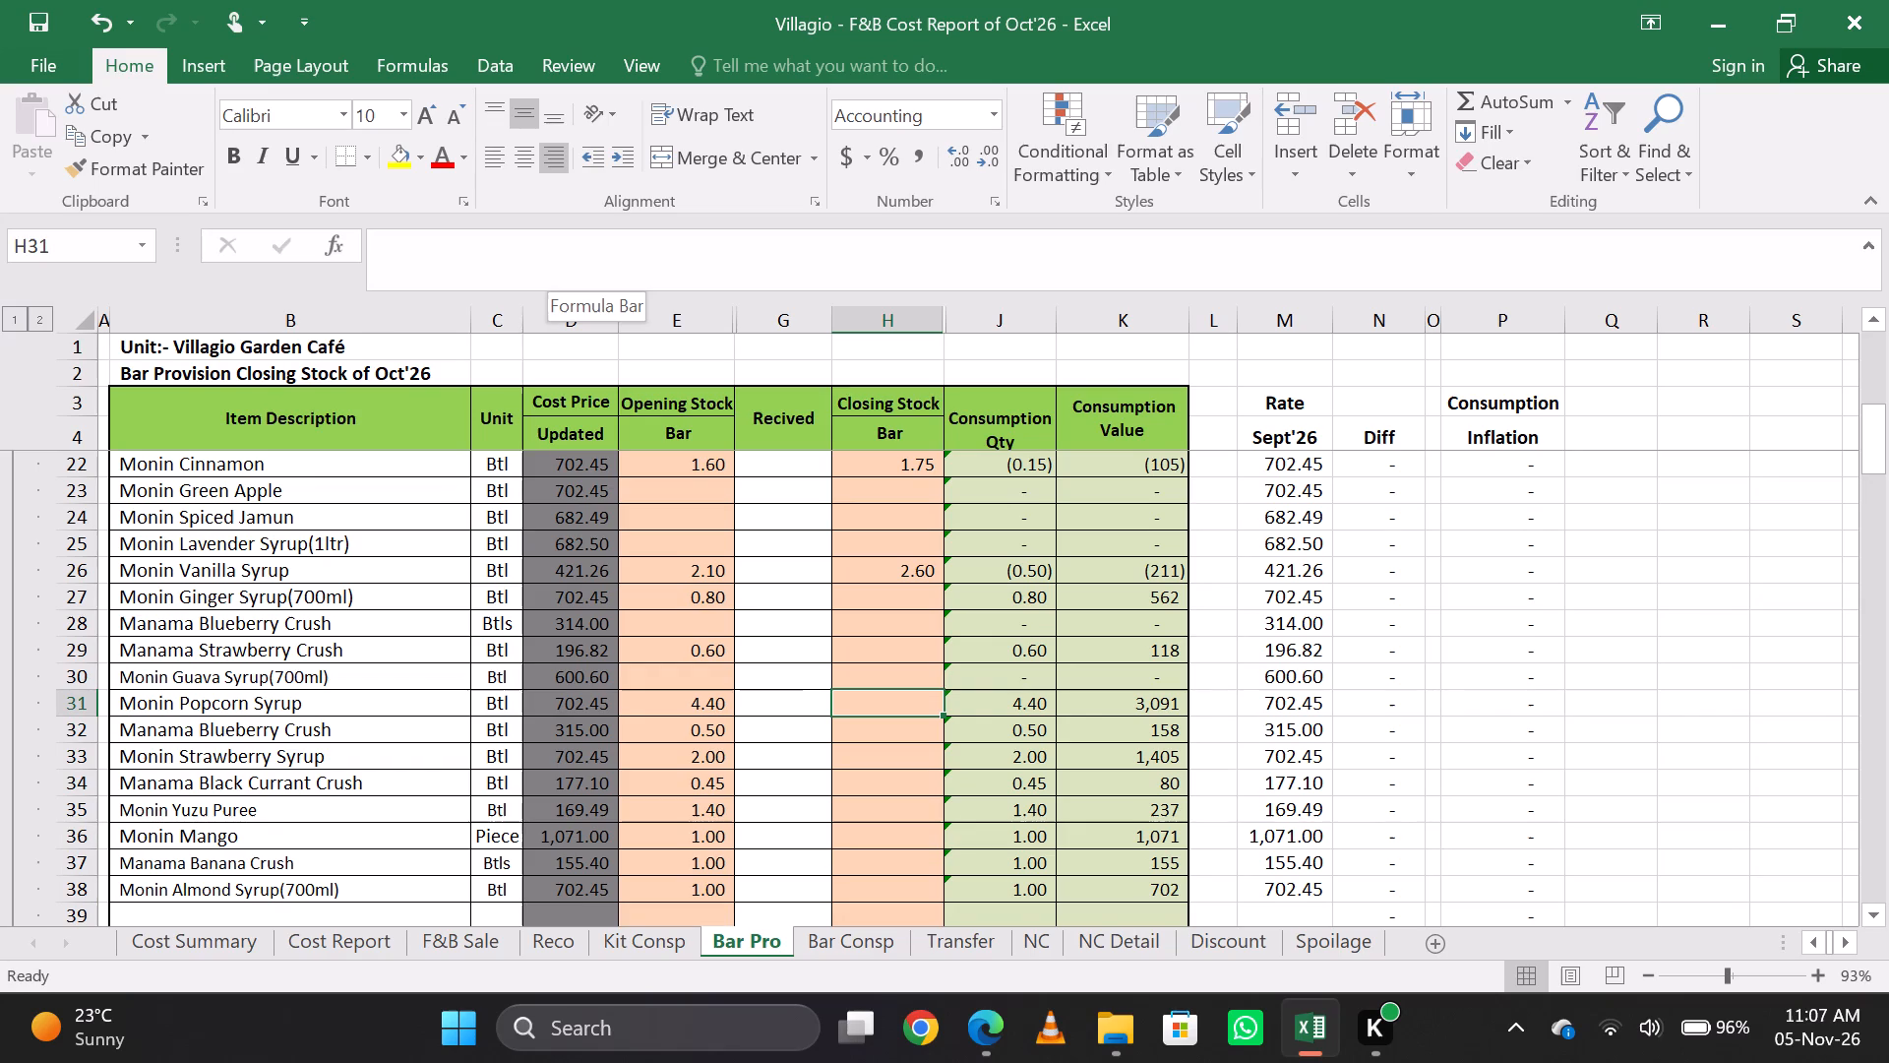
type("4.2")
key("Return")
key("Up")
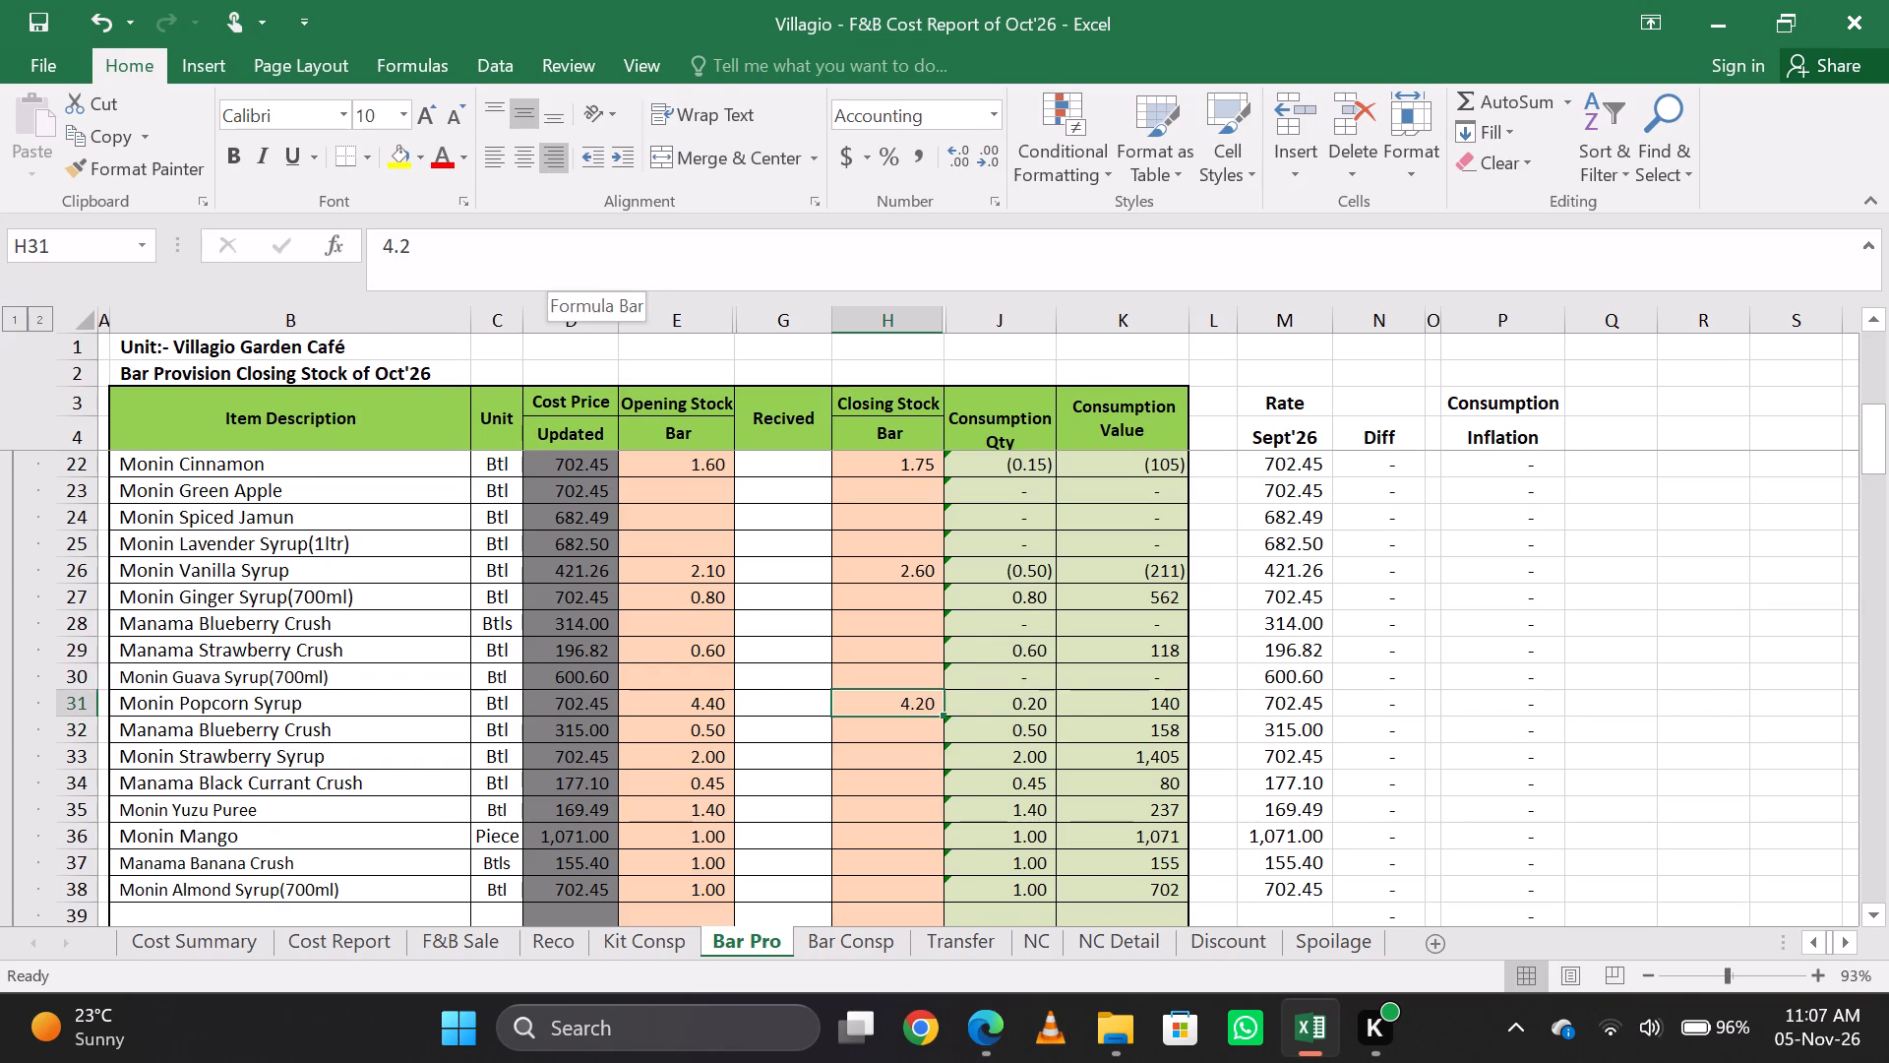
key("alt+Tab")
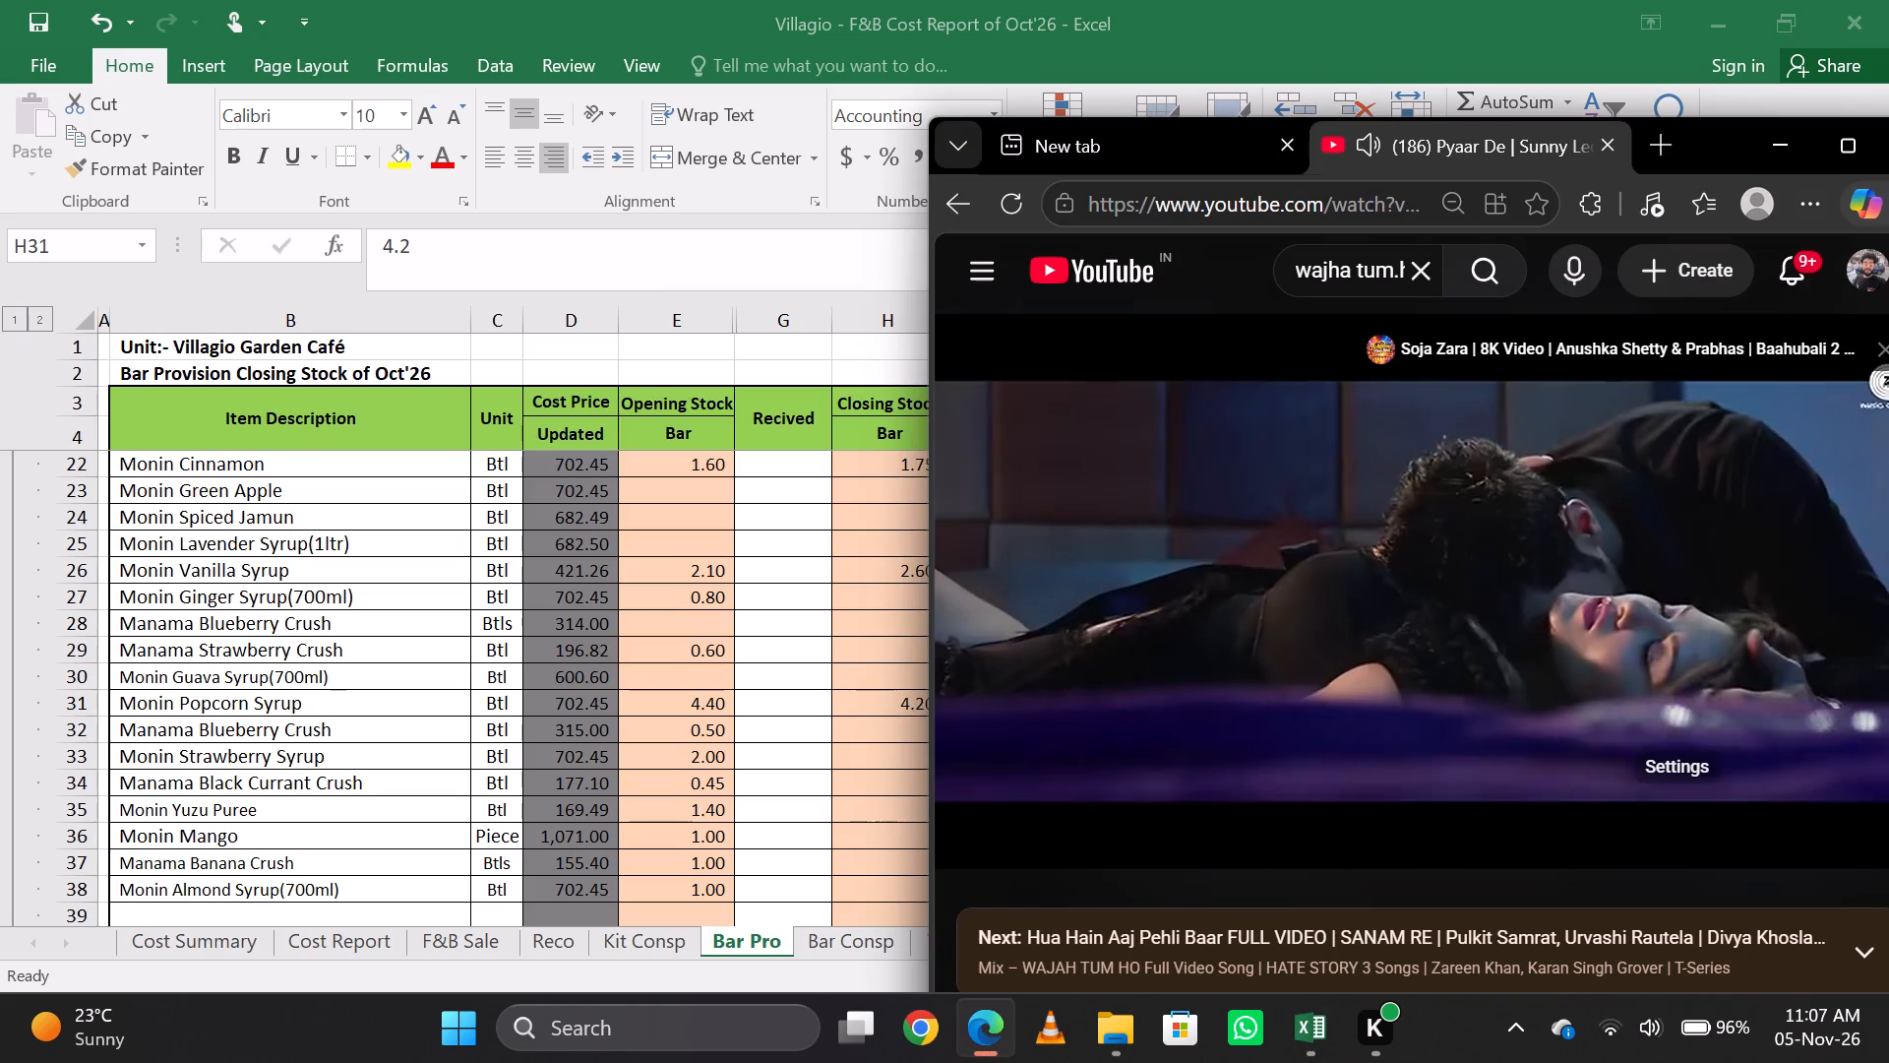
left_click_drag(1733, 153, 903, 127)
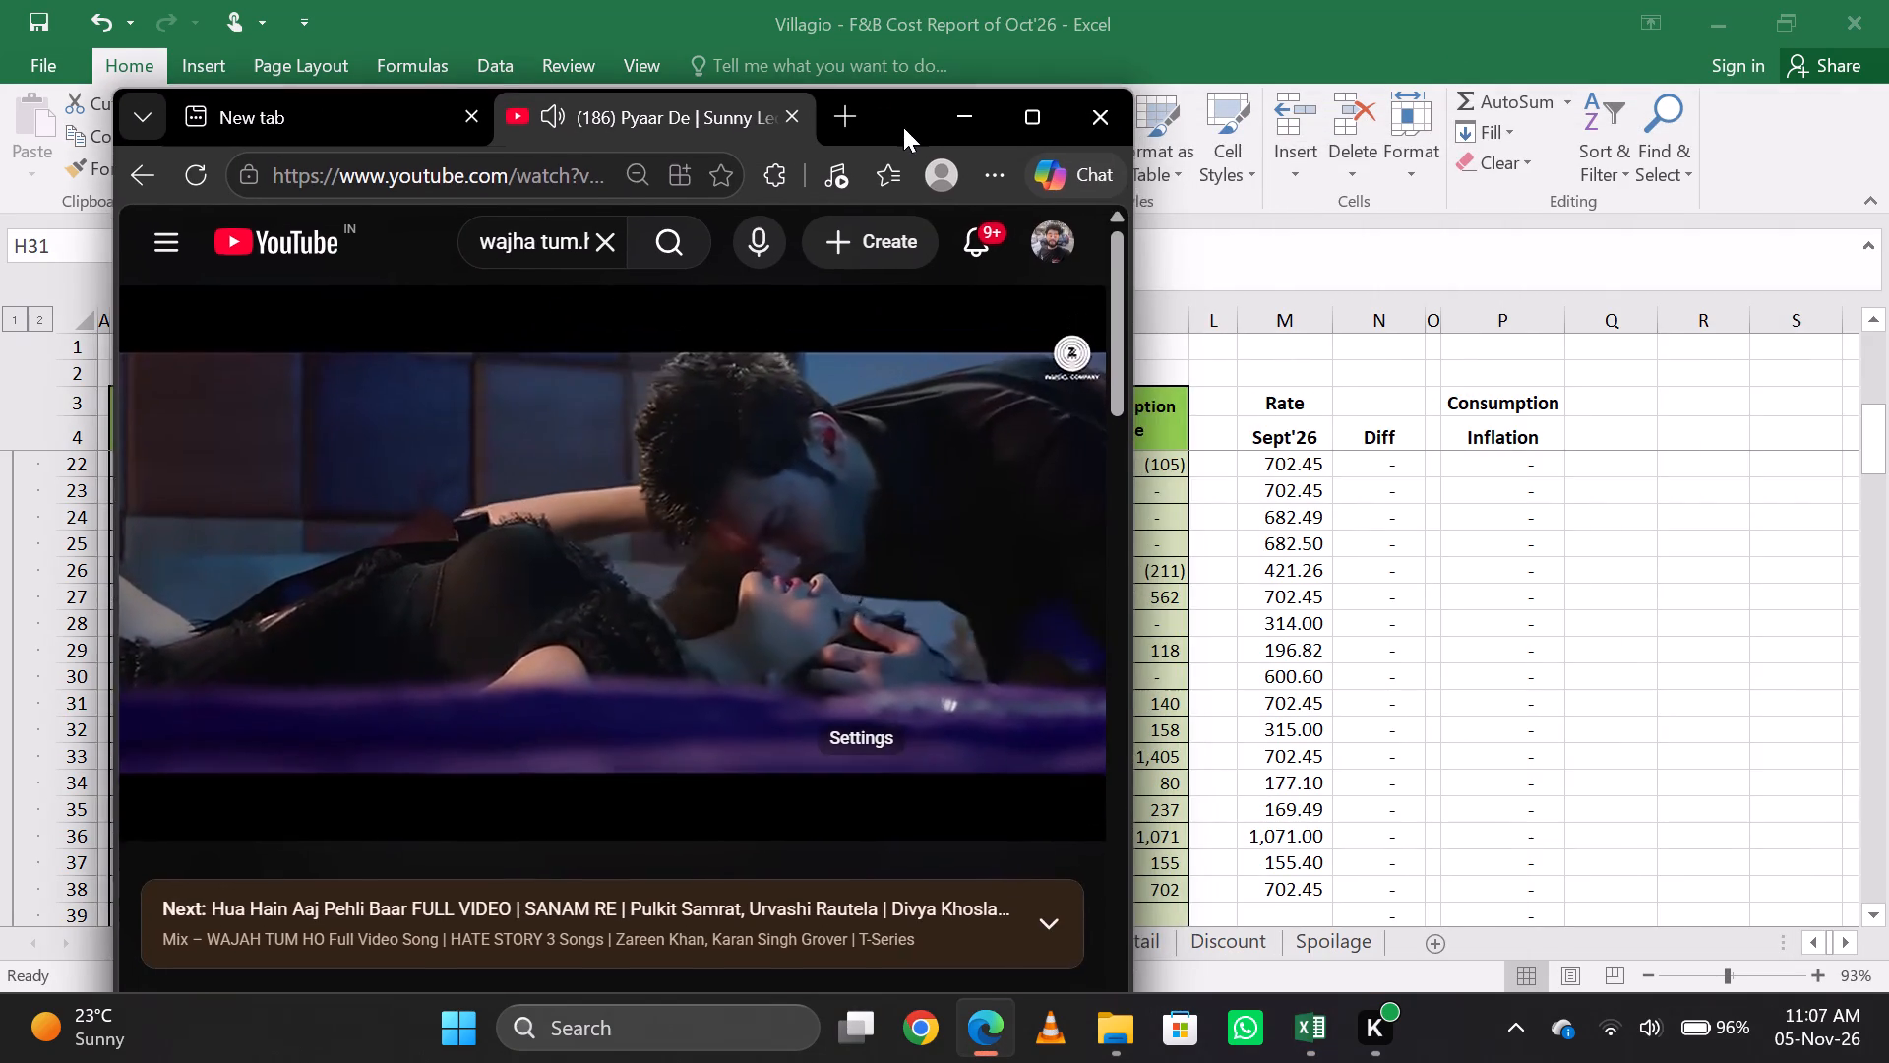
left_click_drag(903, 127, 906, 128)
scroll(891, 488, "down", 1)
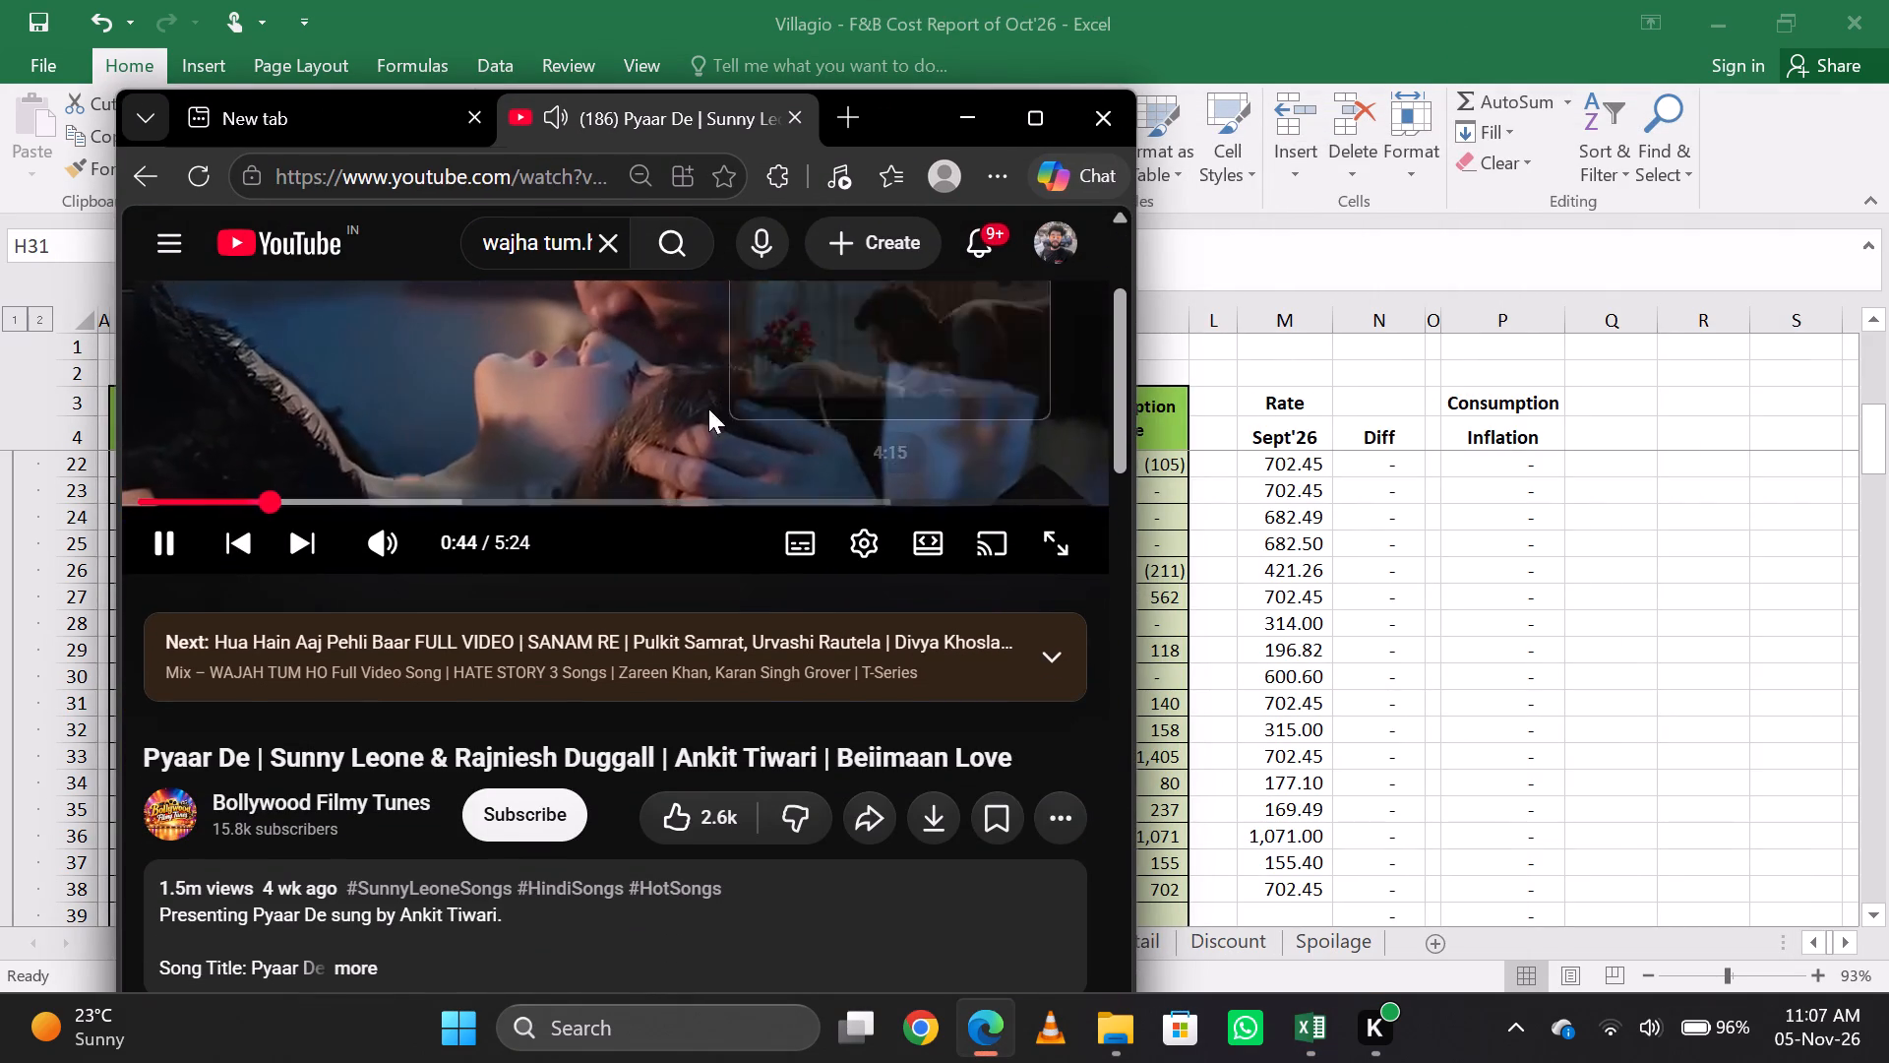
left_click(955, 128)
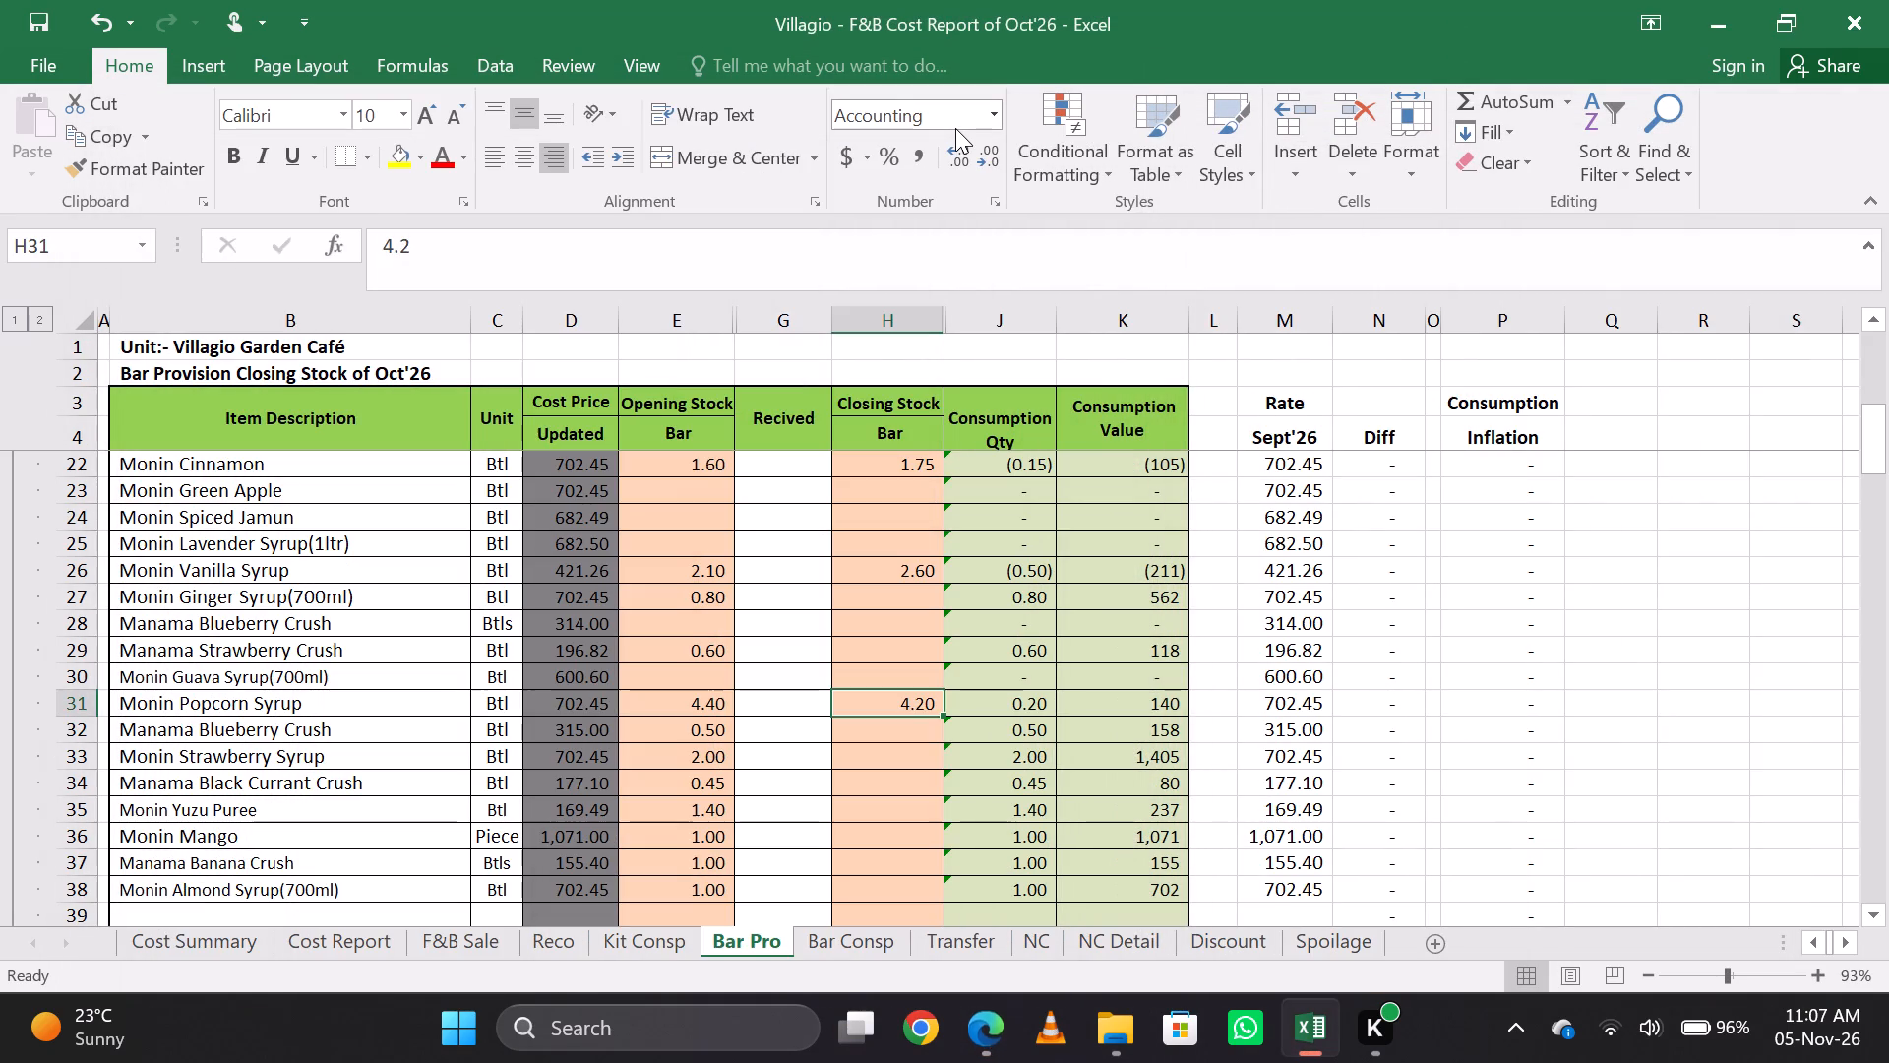
Enter 2.1 as the Bar closing stock for Monin Caramel Syrup in H13.
key("Down")
key("Up")
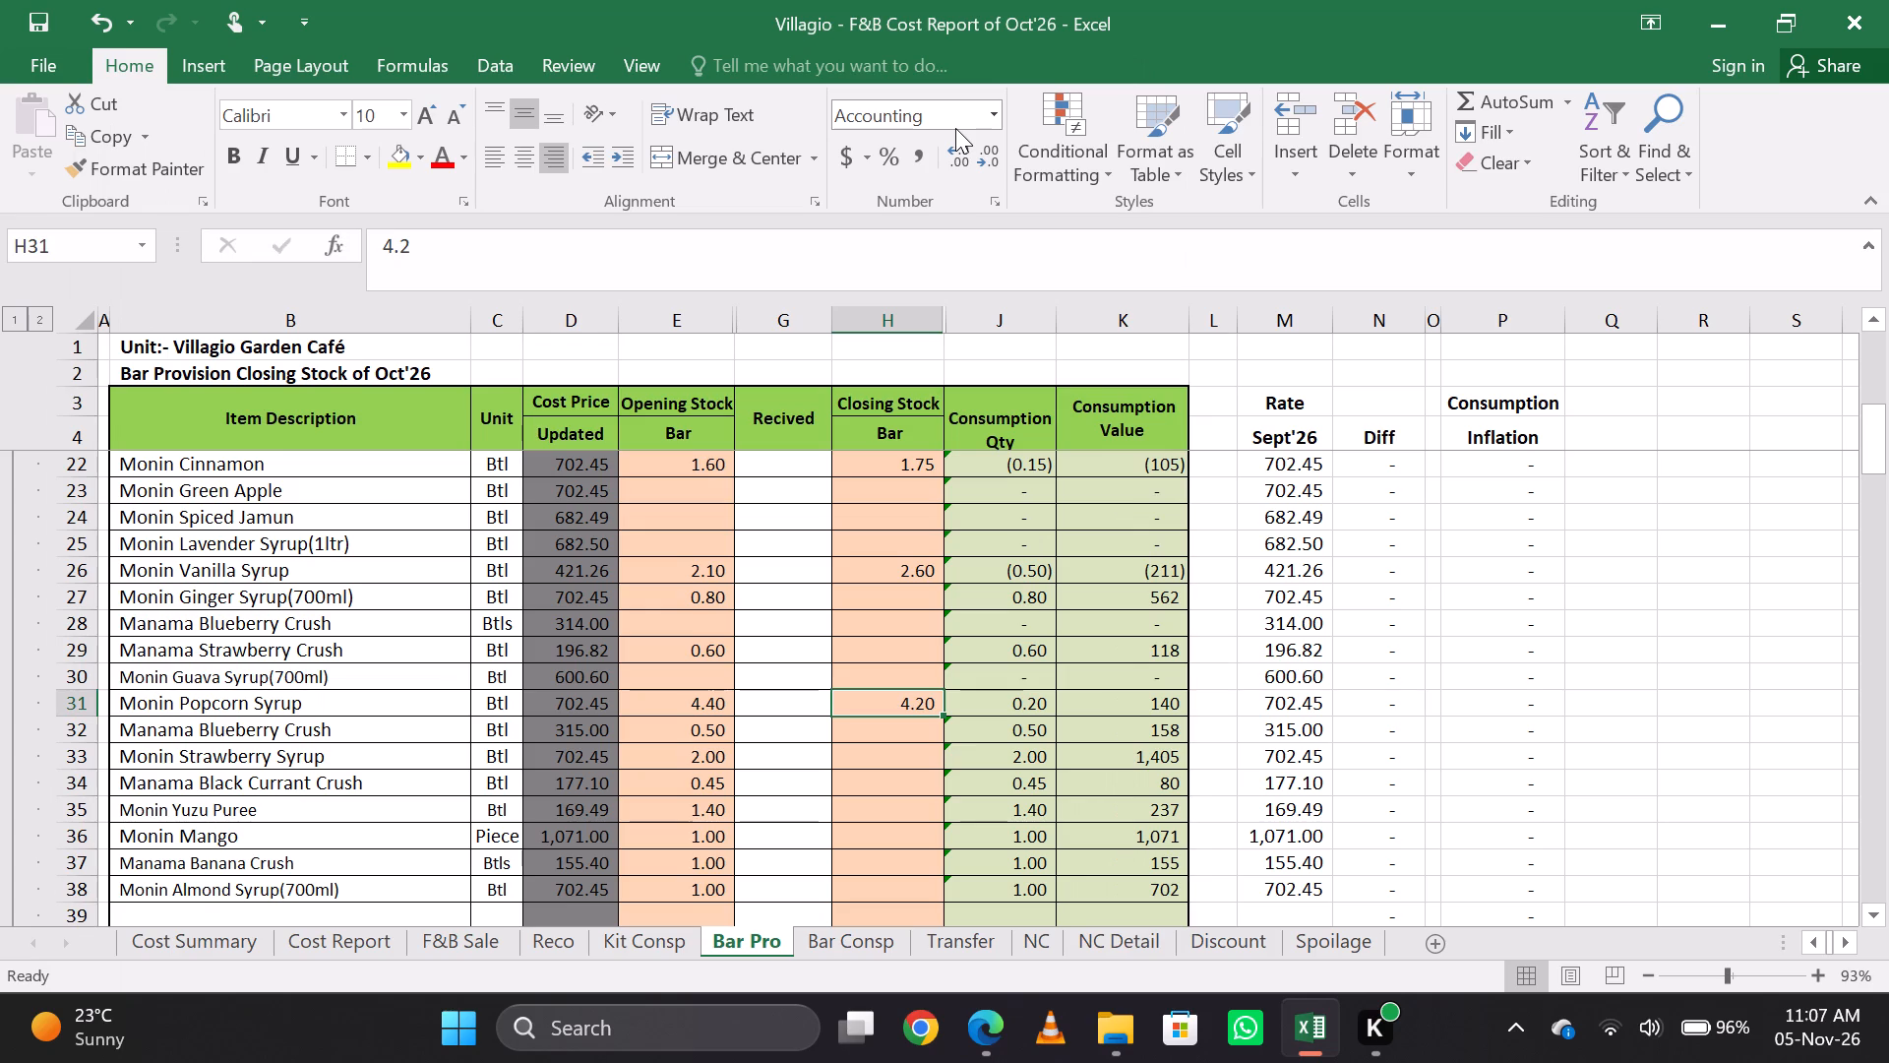
key("Up")
key("Down")
key("Down")
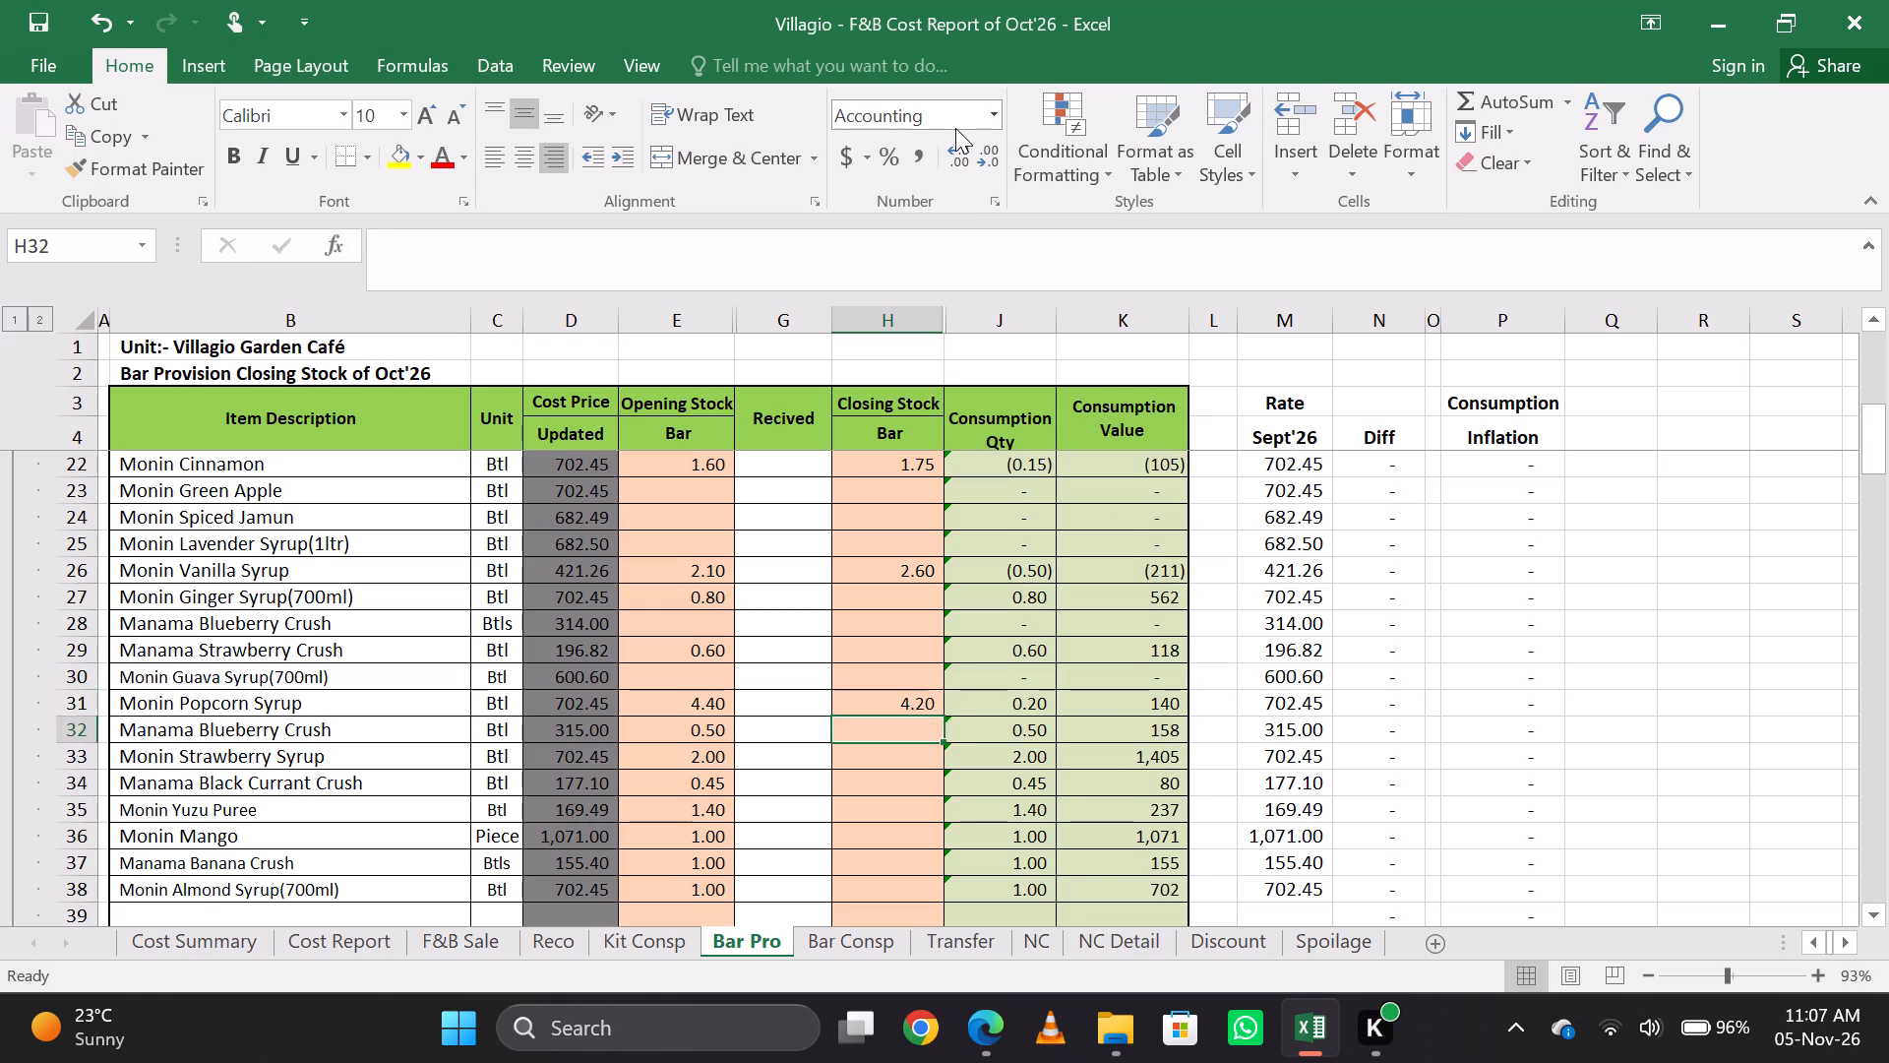
key("Up")
key("Down")
key("Down")
key("Up")
key("Up")
key("Up")
key("Up")
key("Up")
key("Up")
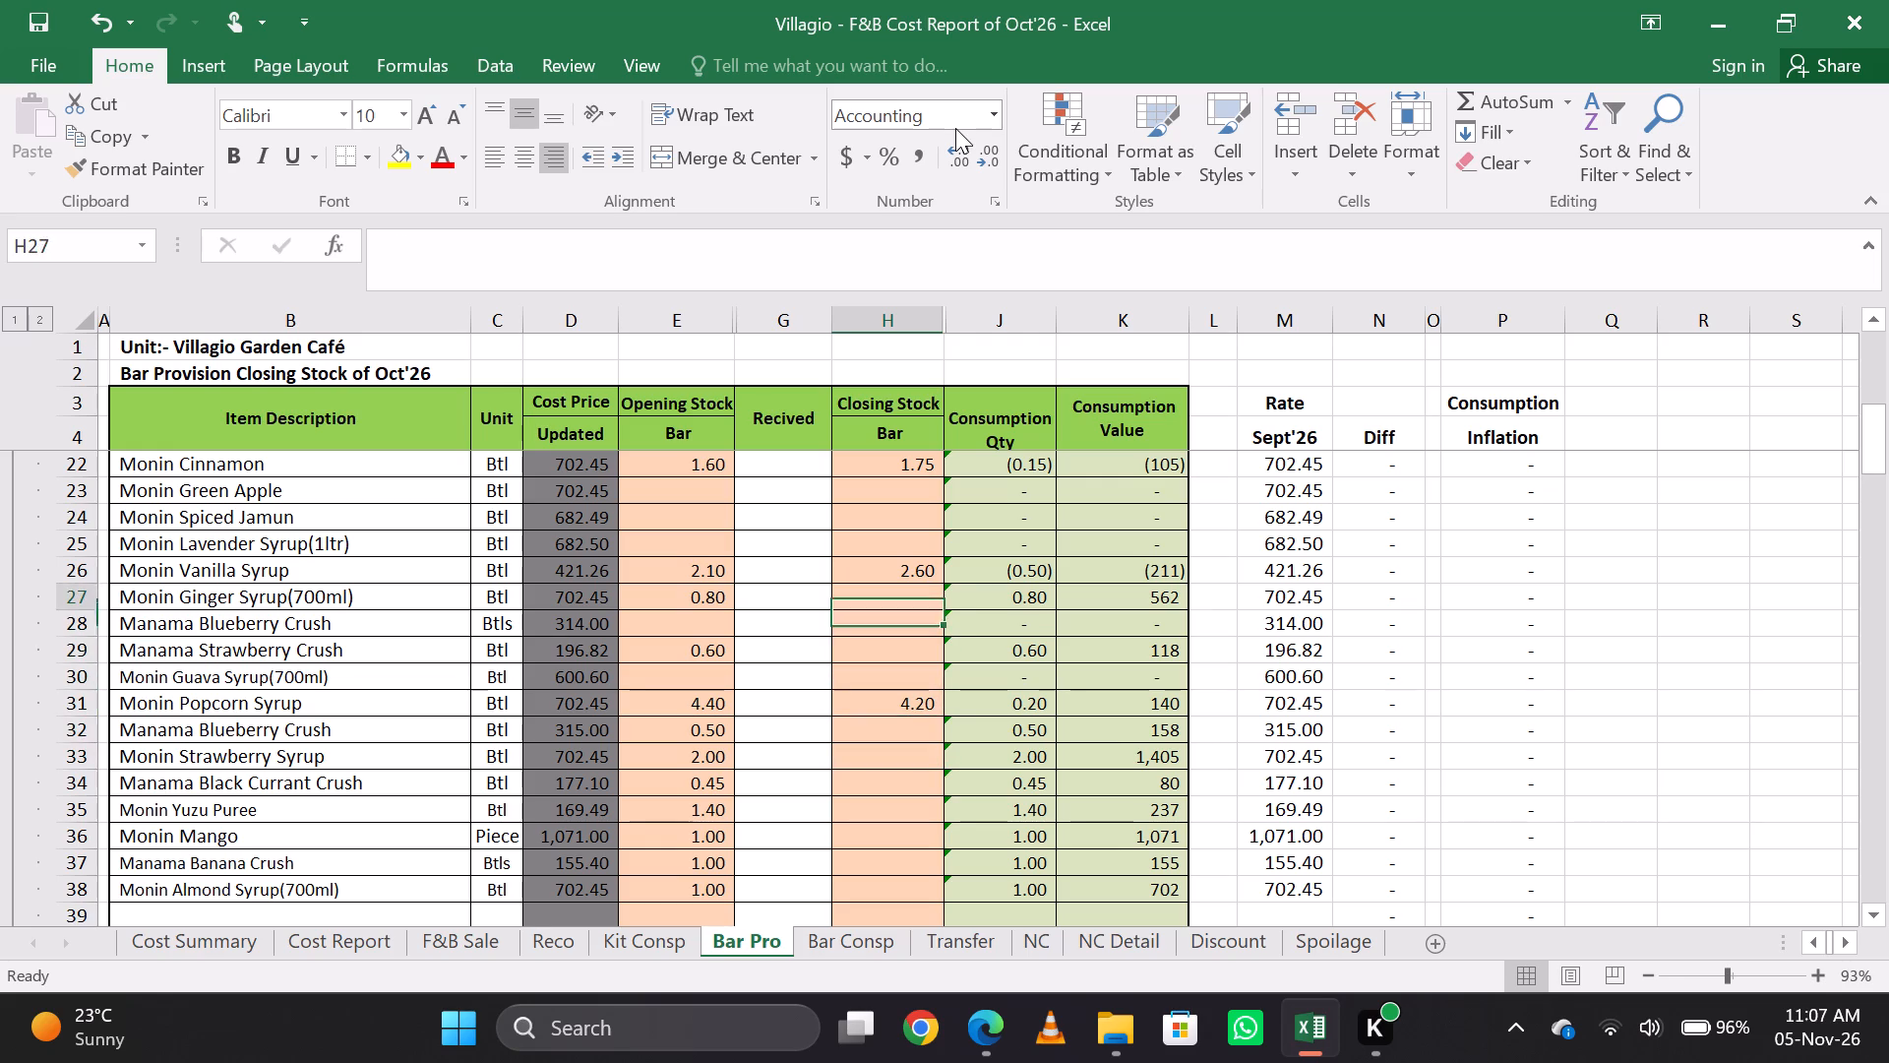
key("Up")
key("Up")
key("Up")
key("Up")
key("Up")
key("Up")
key("Up")
key("Up")
key("Up")
key("Up")
key("Up")
key("Up")
key("Down")
key("Up")
key("Up")
key("Up")
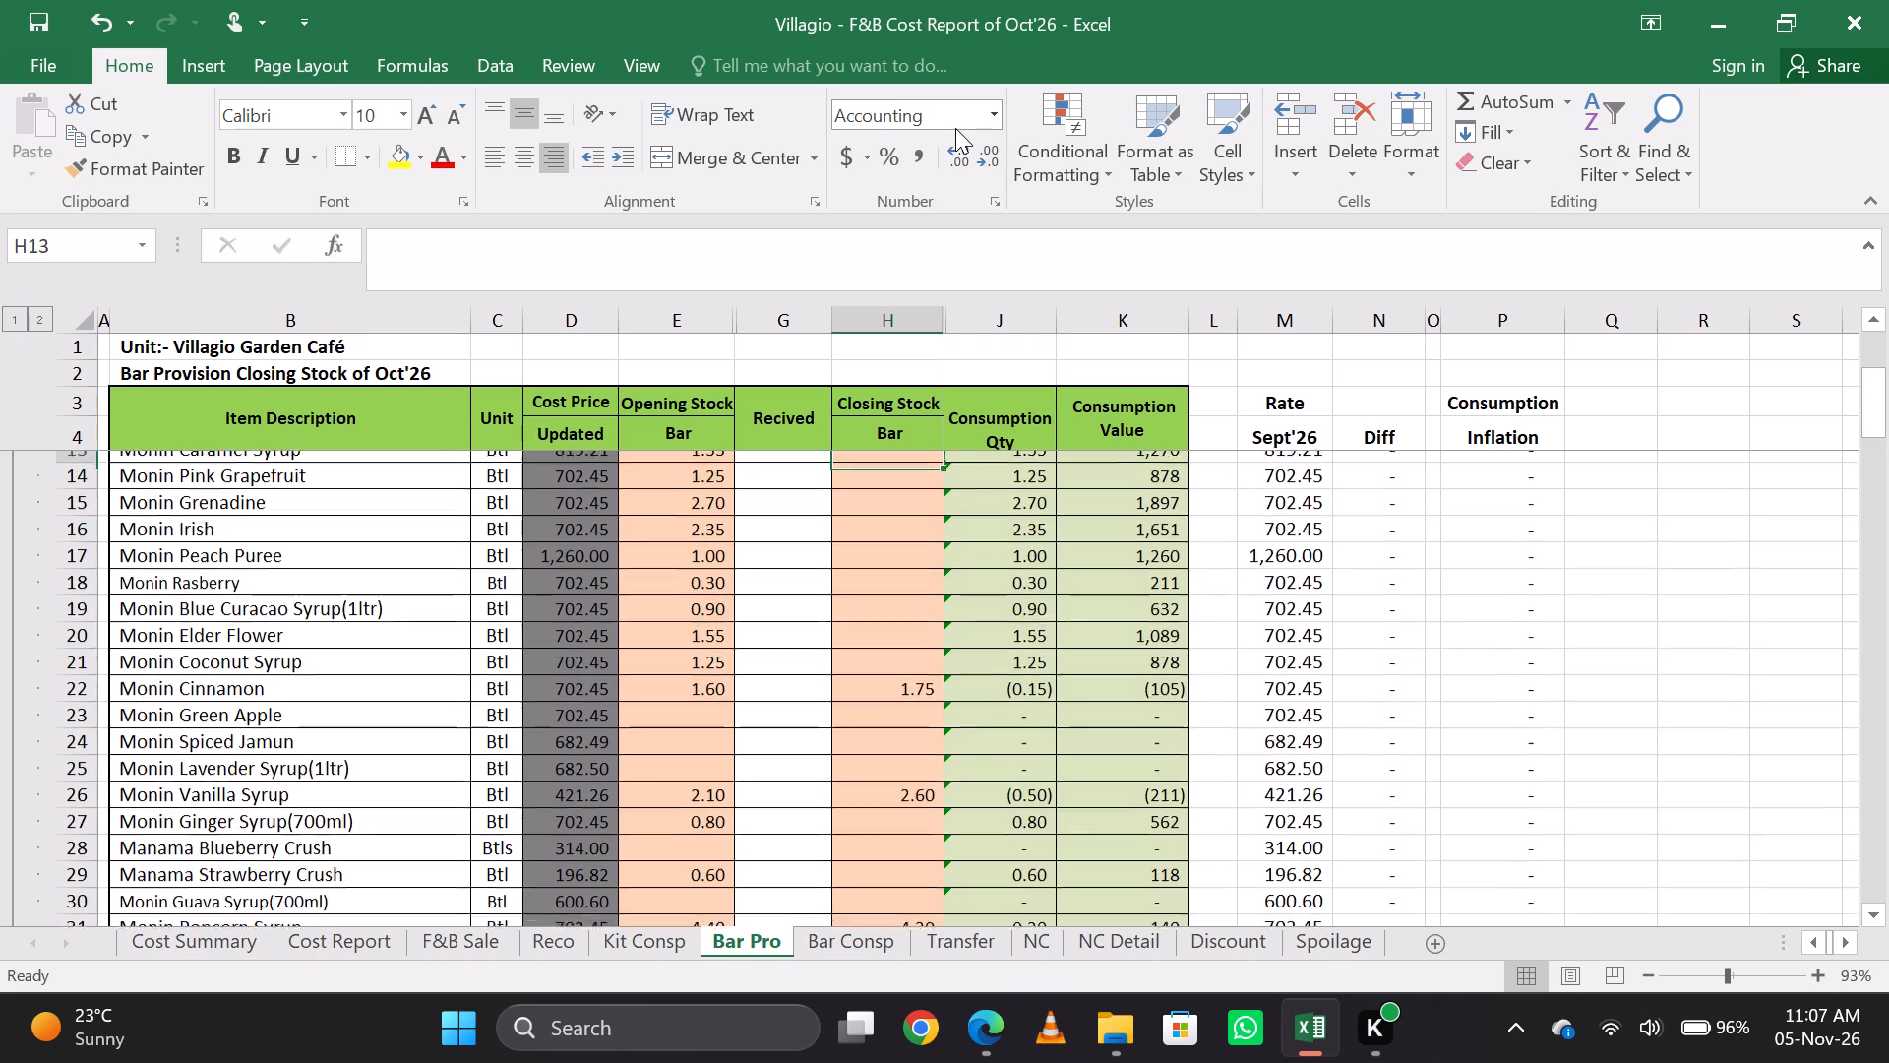
key("Down")
key("Up")
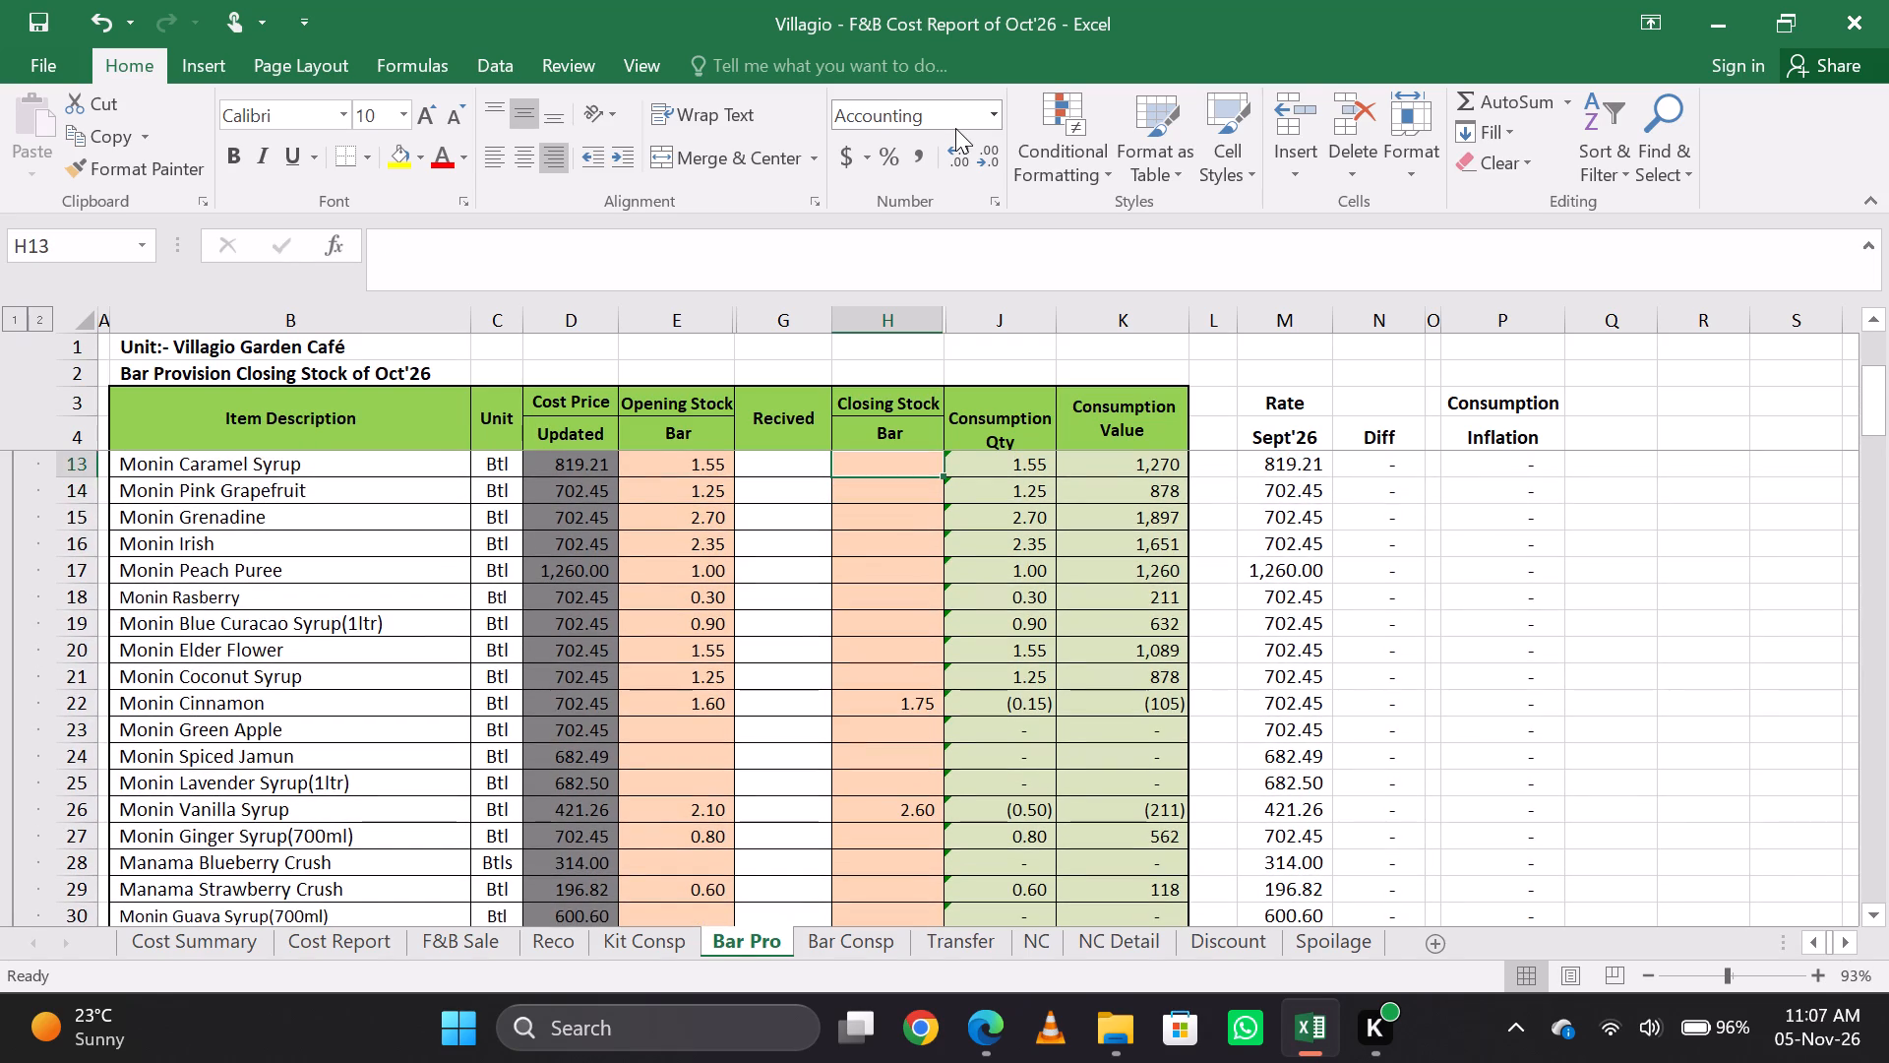
key("2")
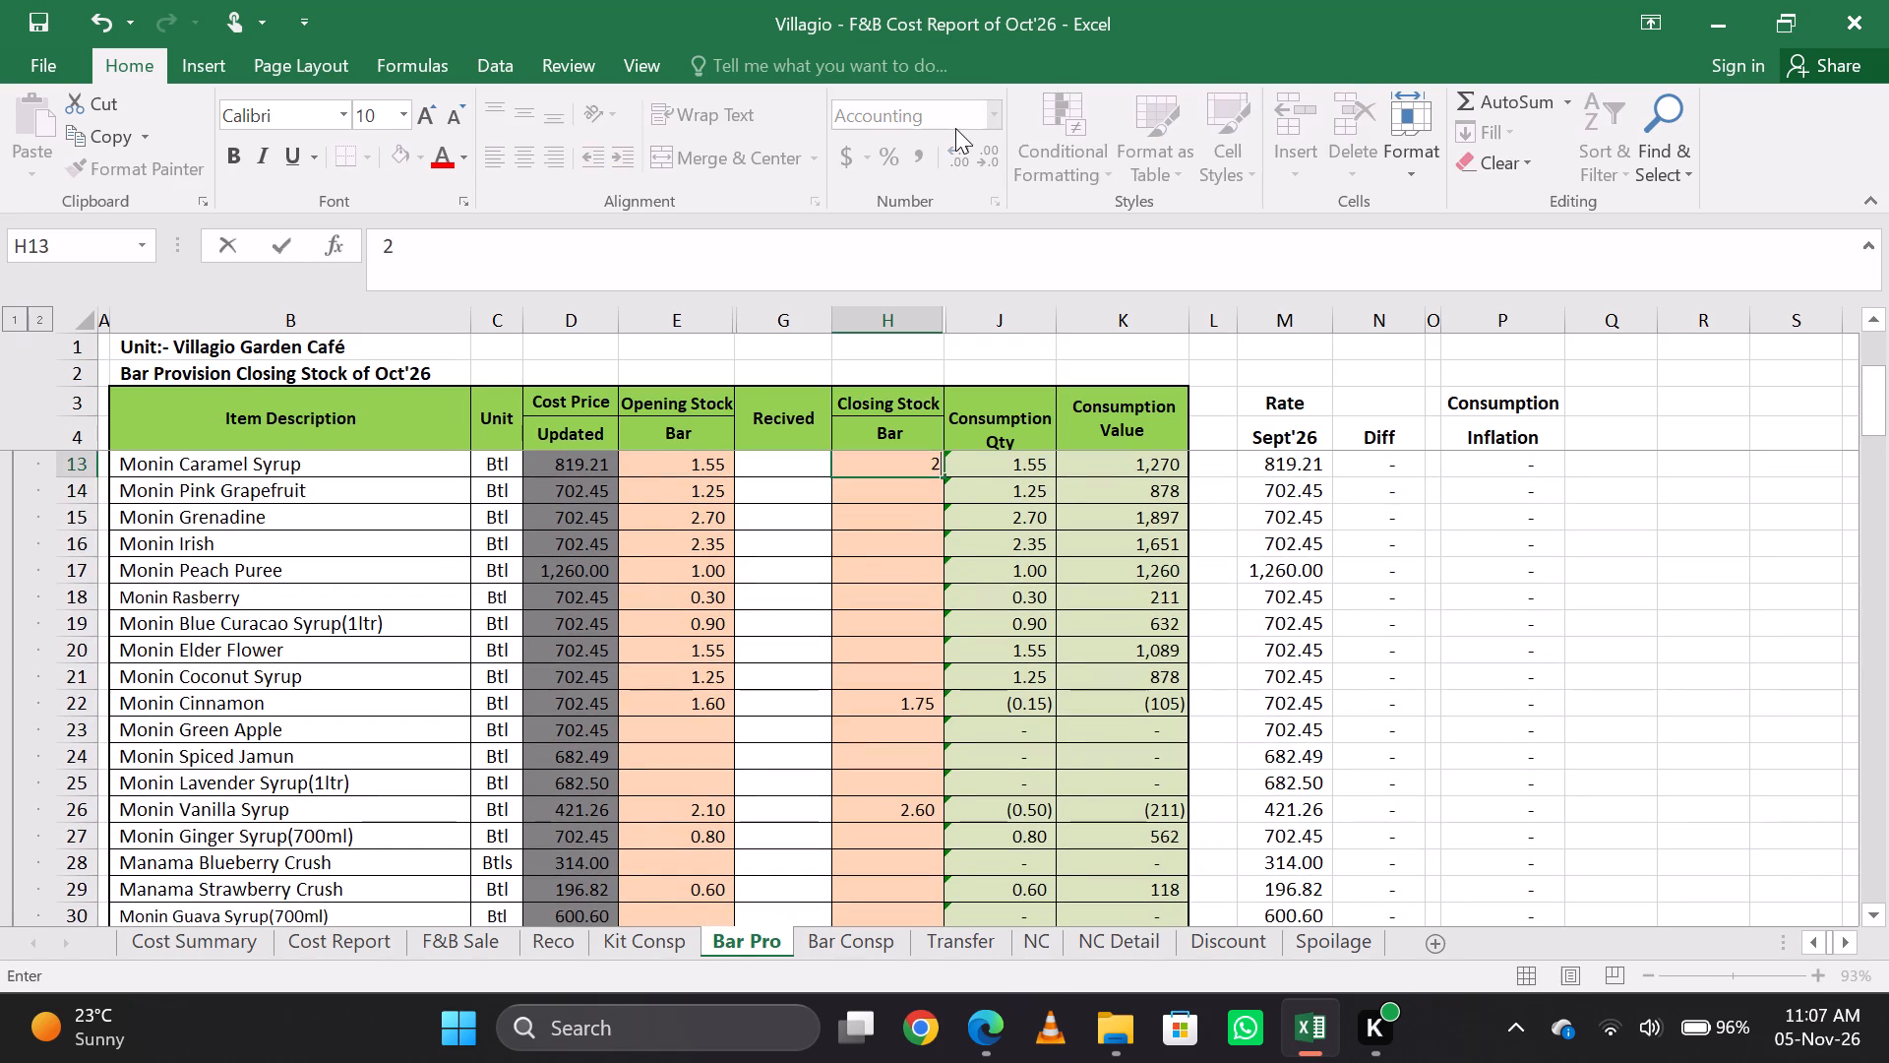
type(".1")
key("Return")
key("Up")
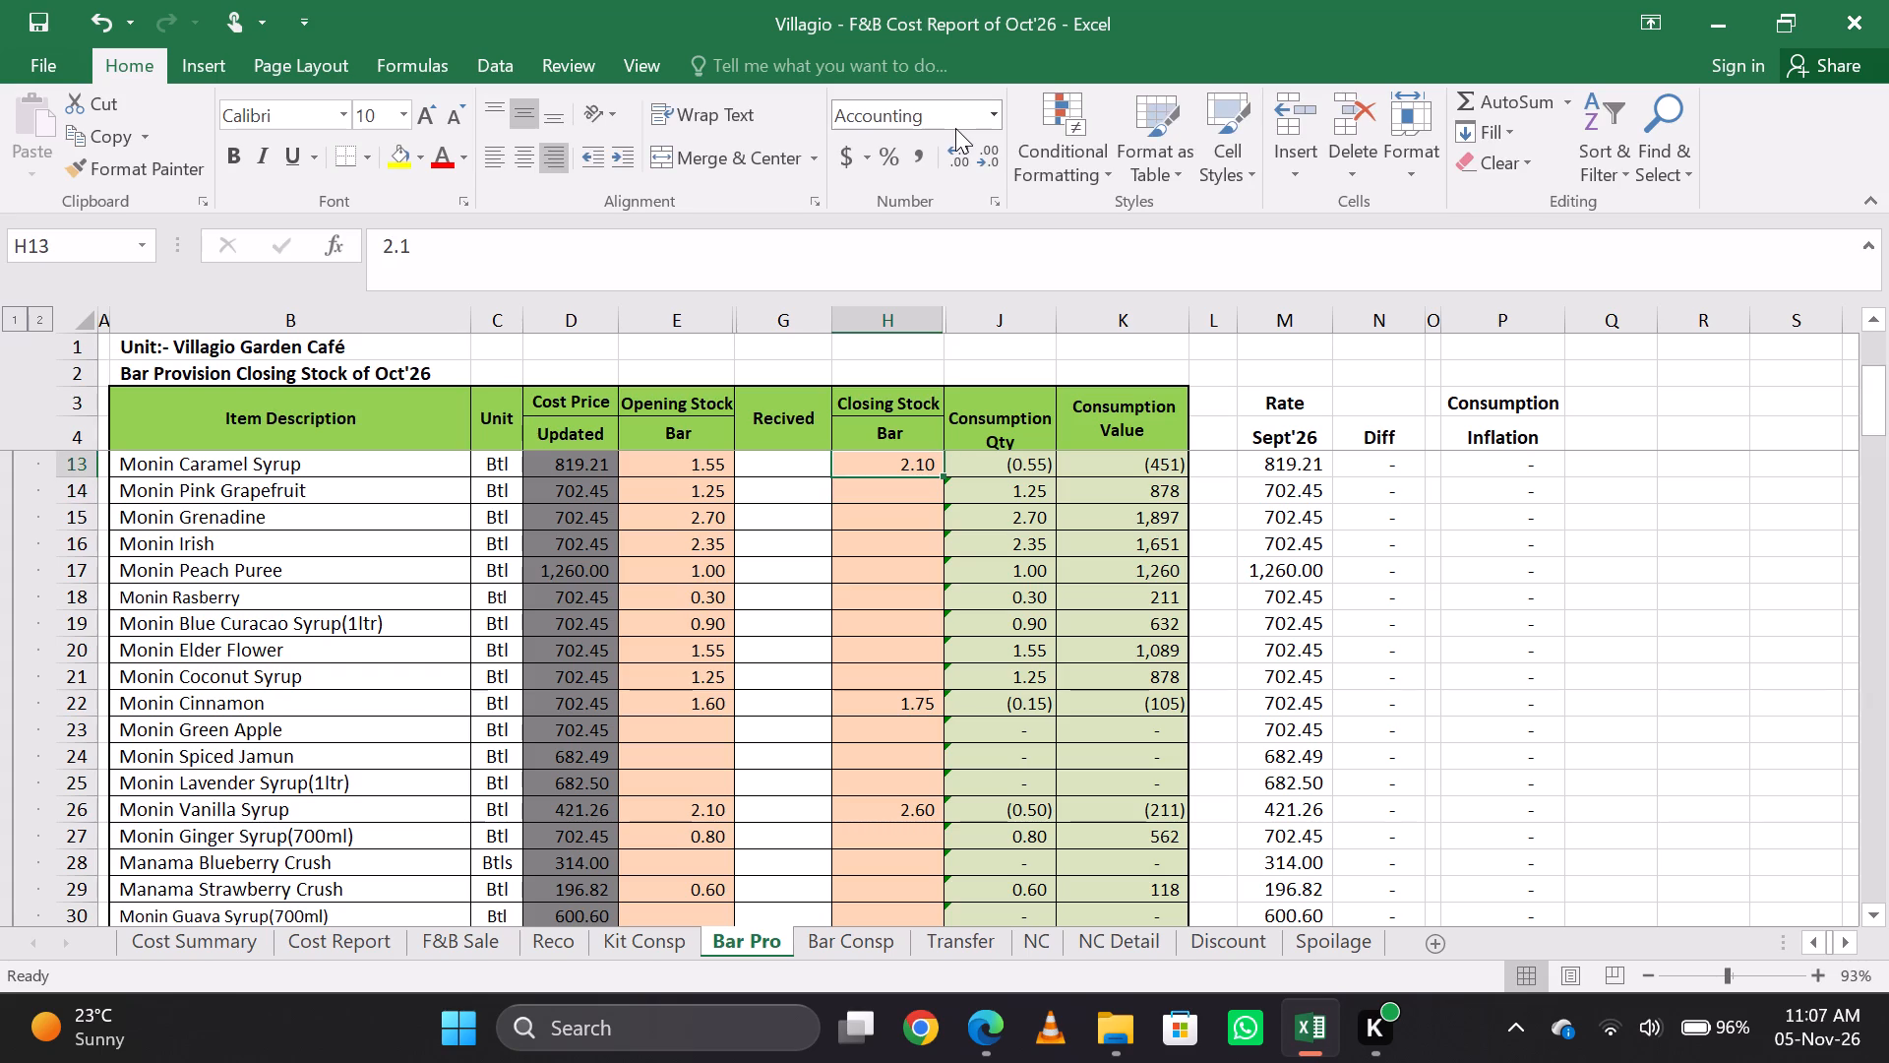
Enter 1 as the Bar closing stock for Monin Almond Syrup(700ml) in H38.
key("Down")
key("ctrl+f")
type("almo")
key("Return")
key("Escape")
key("Down")
key("Down")
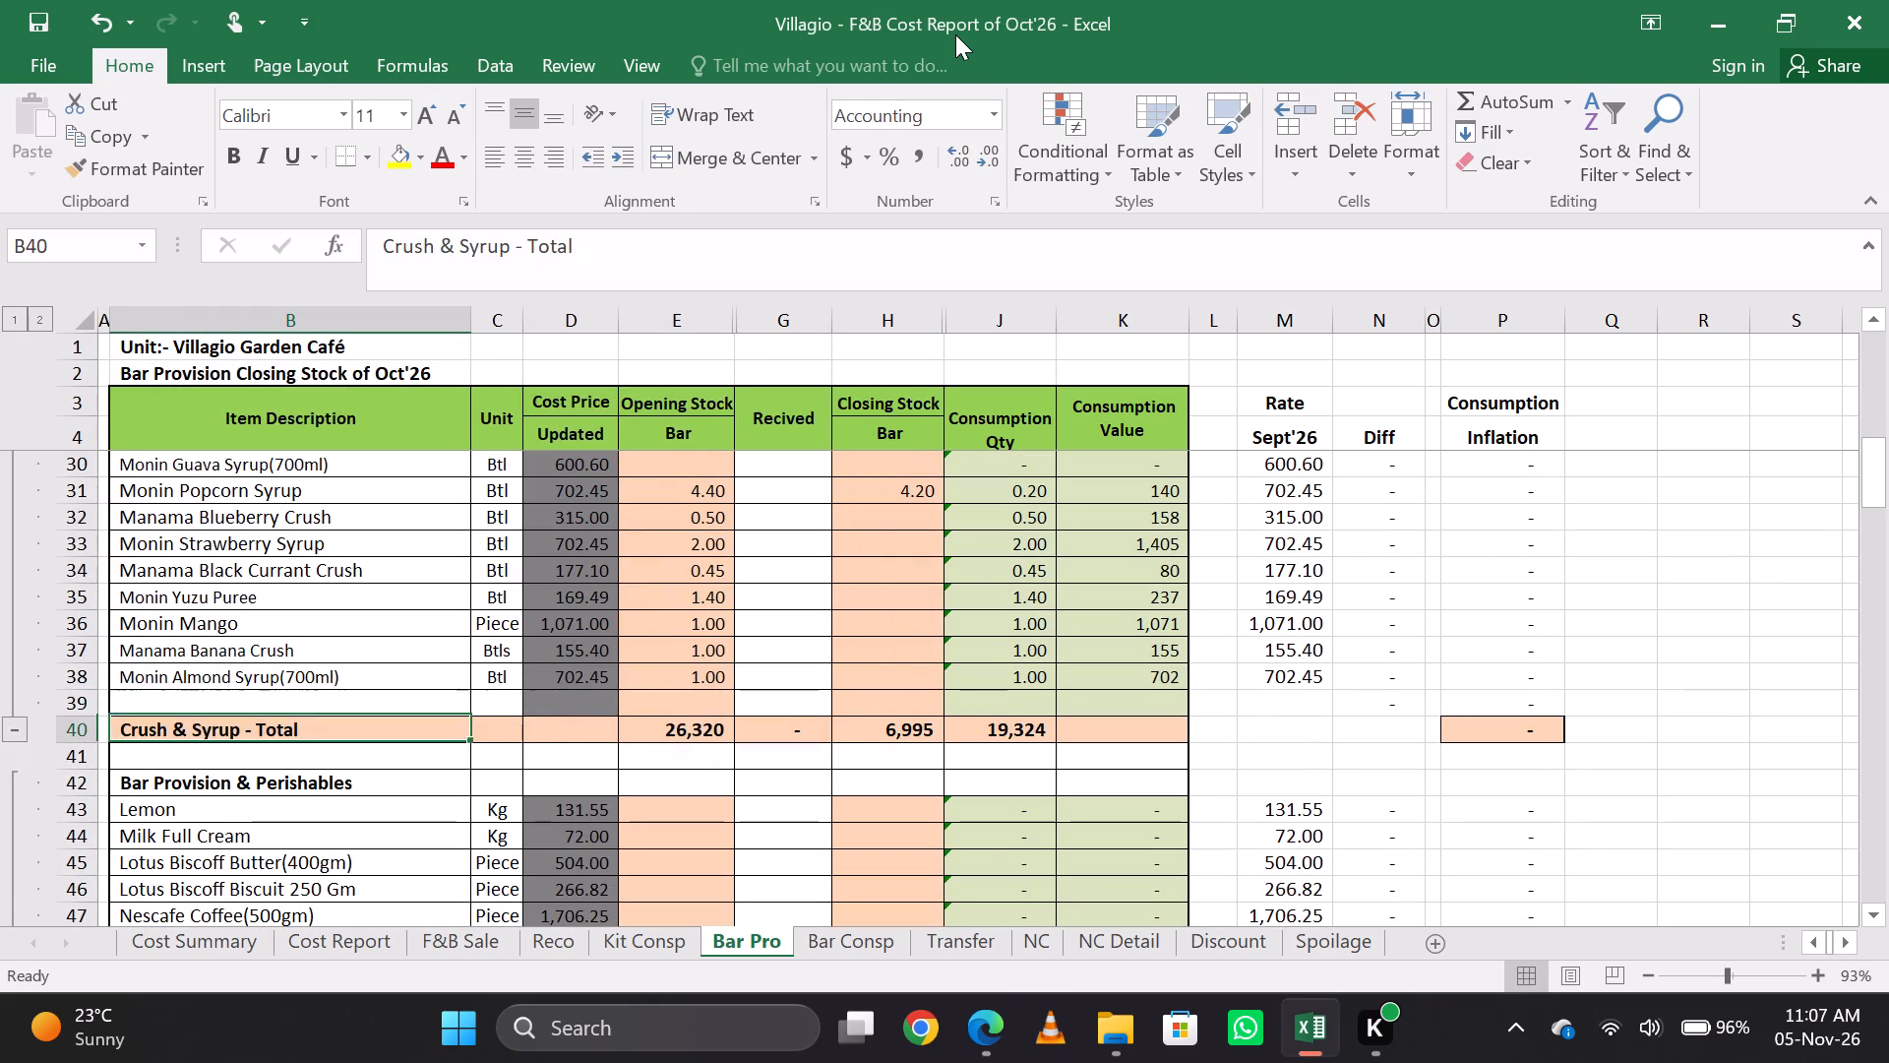
key("Up")
key("Up")
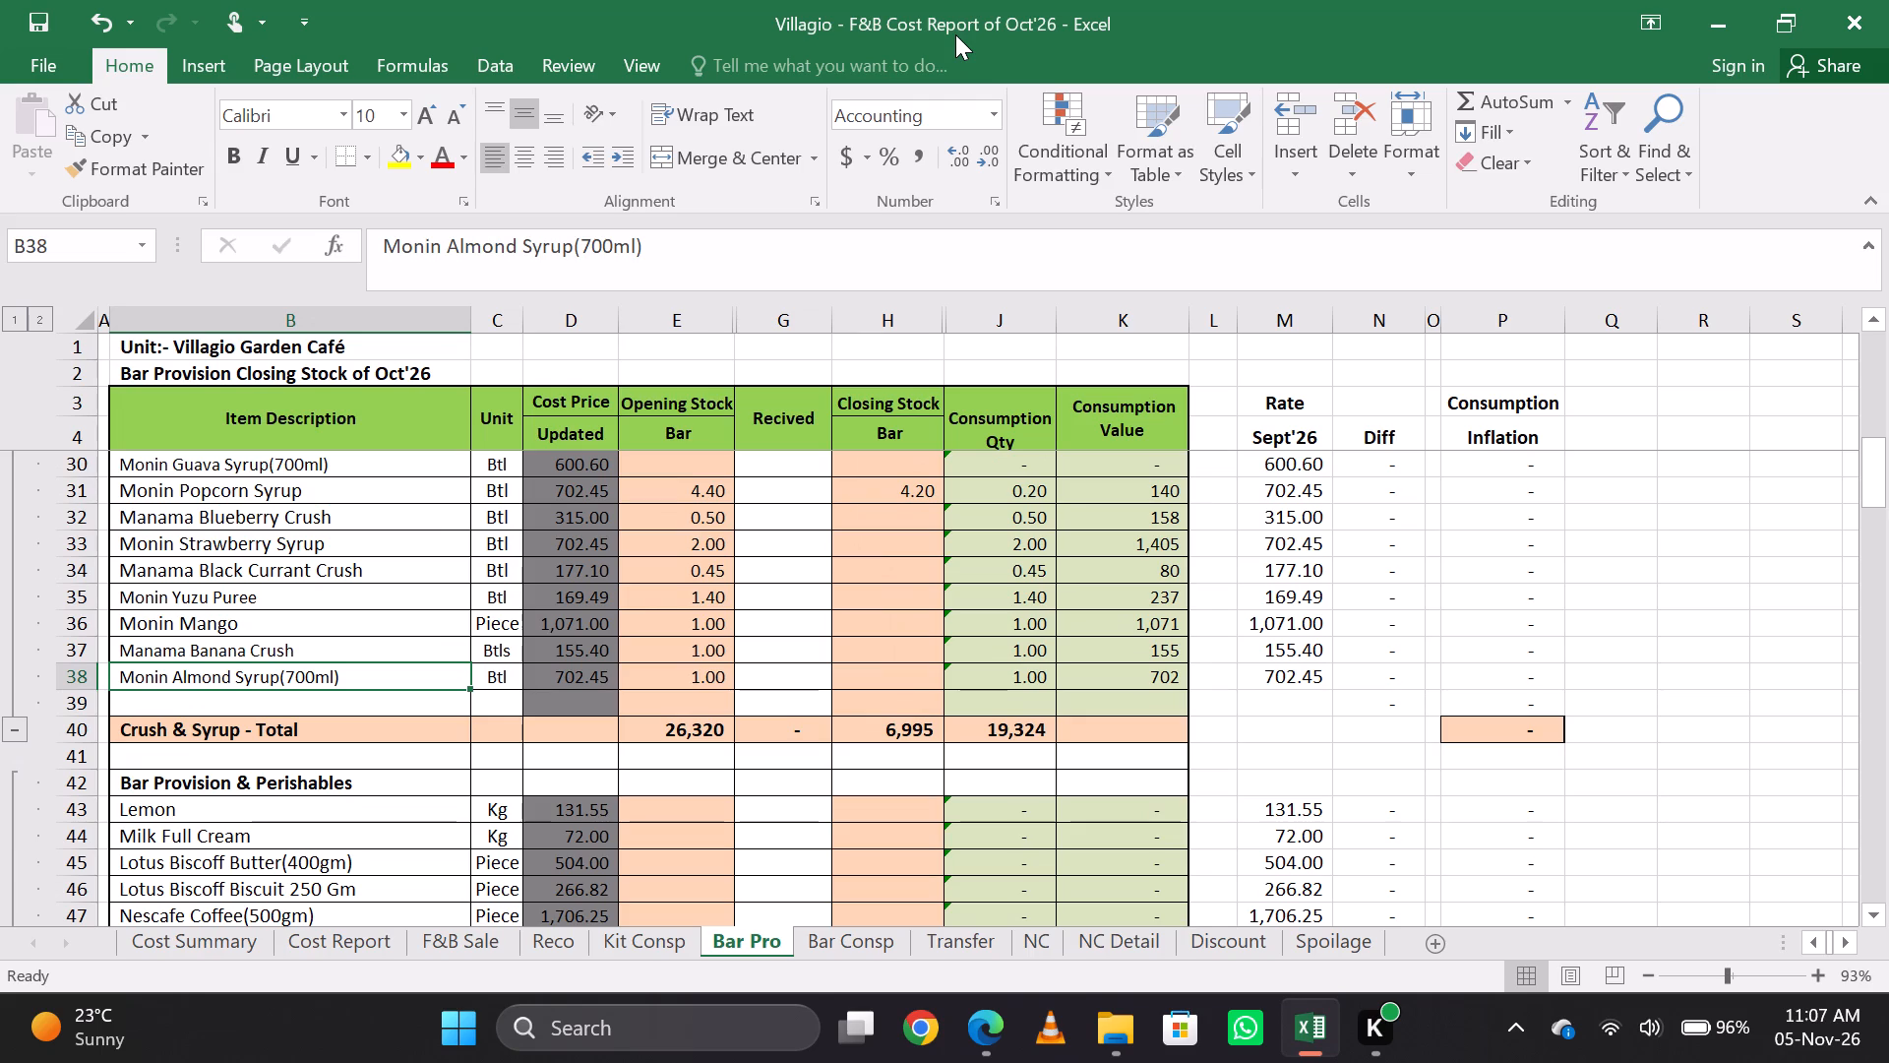
key("Right")
key("Right")
key("Right")
key("Right")
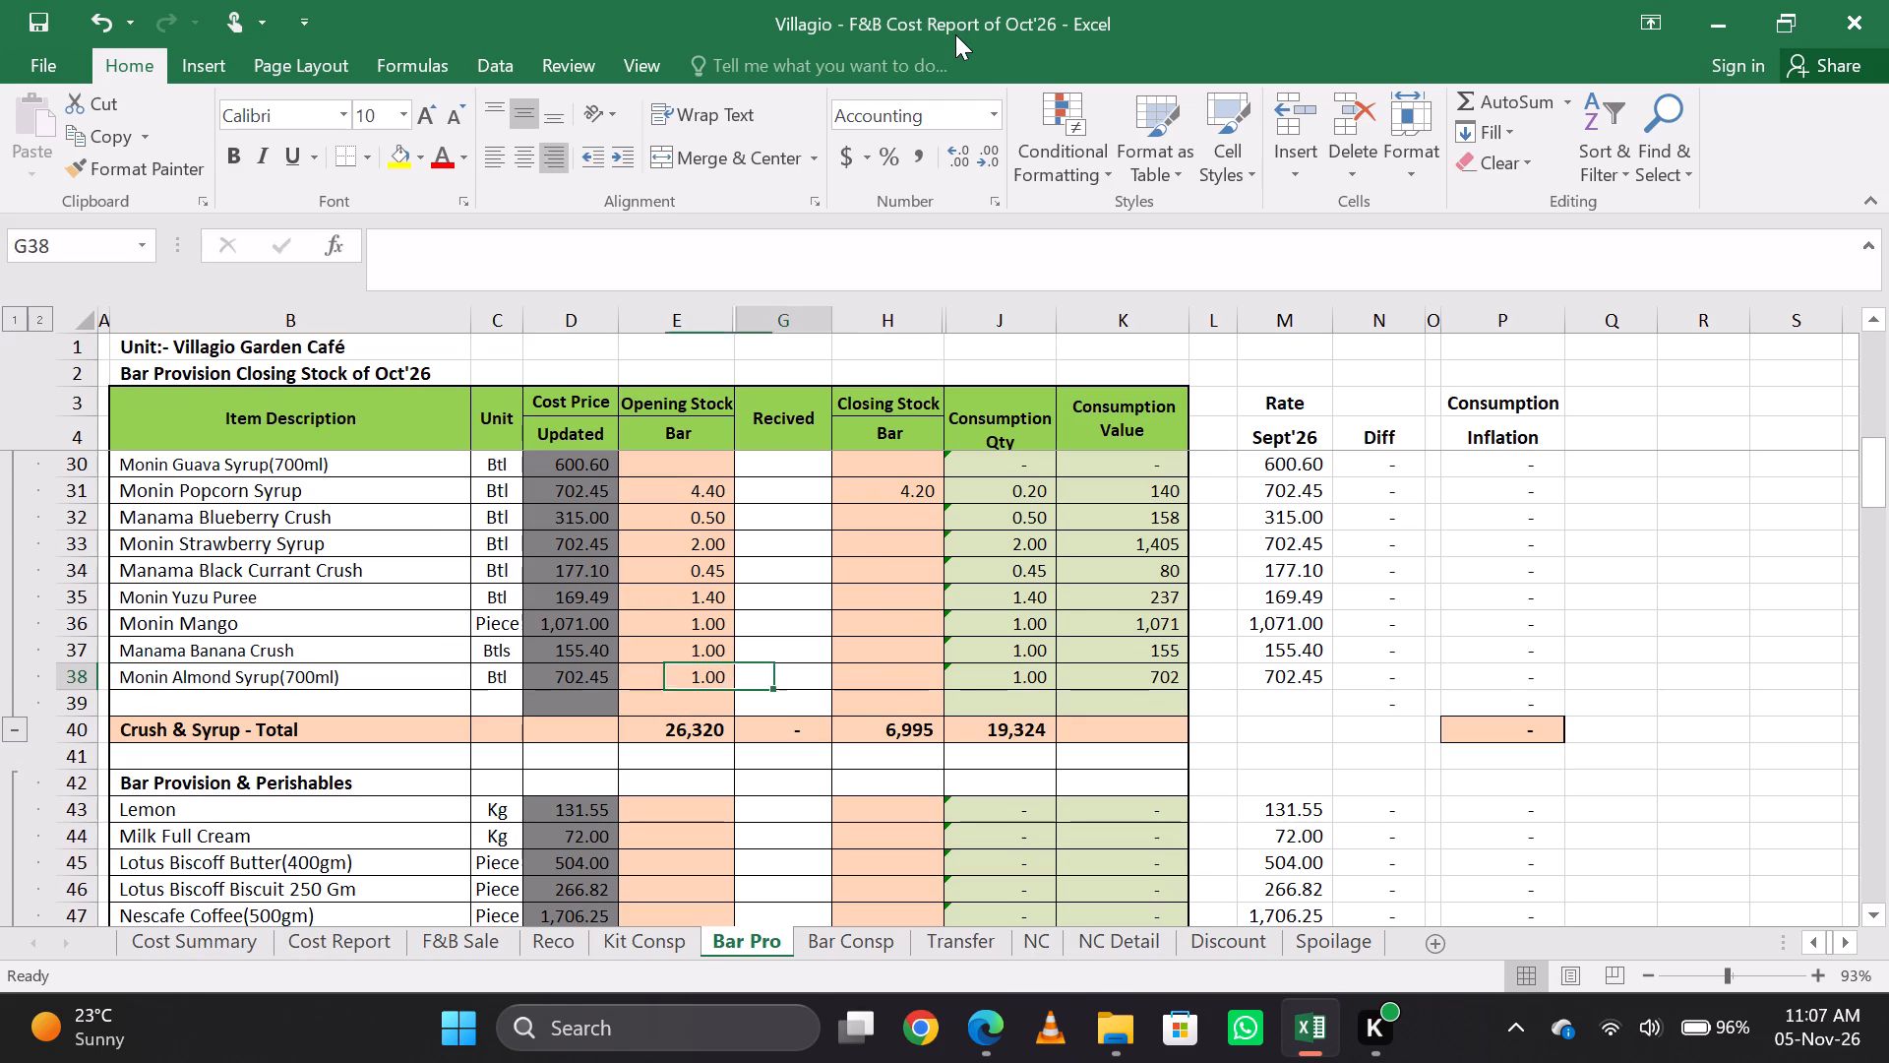
key("Right")
key("1")
key("Down")
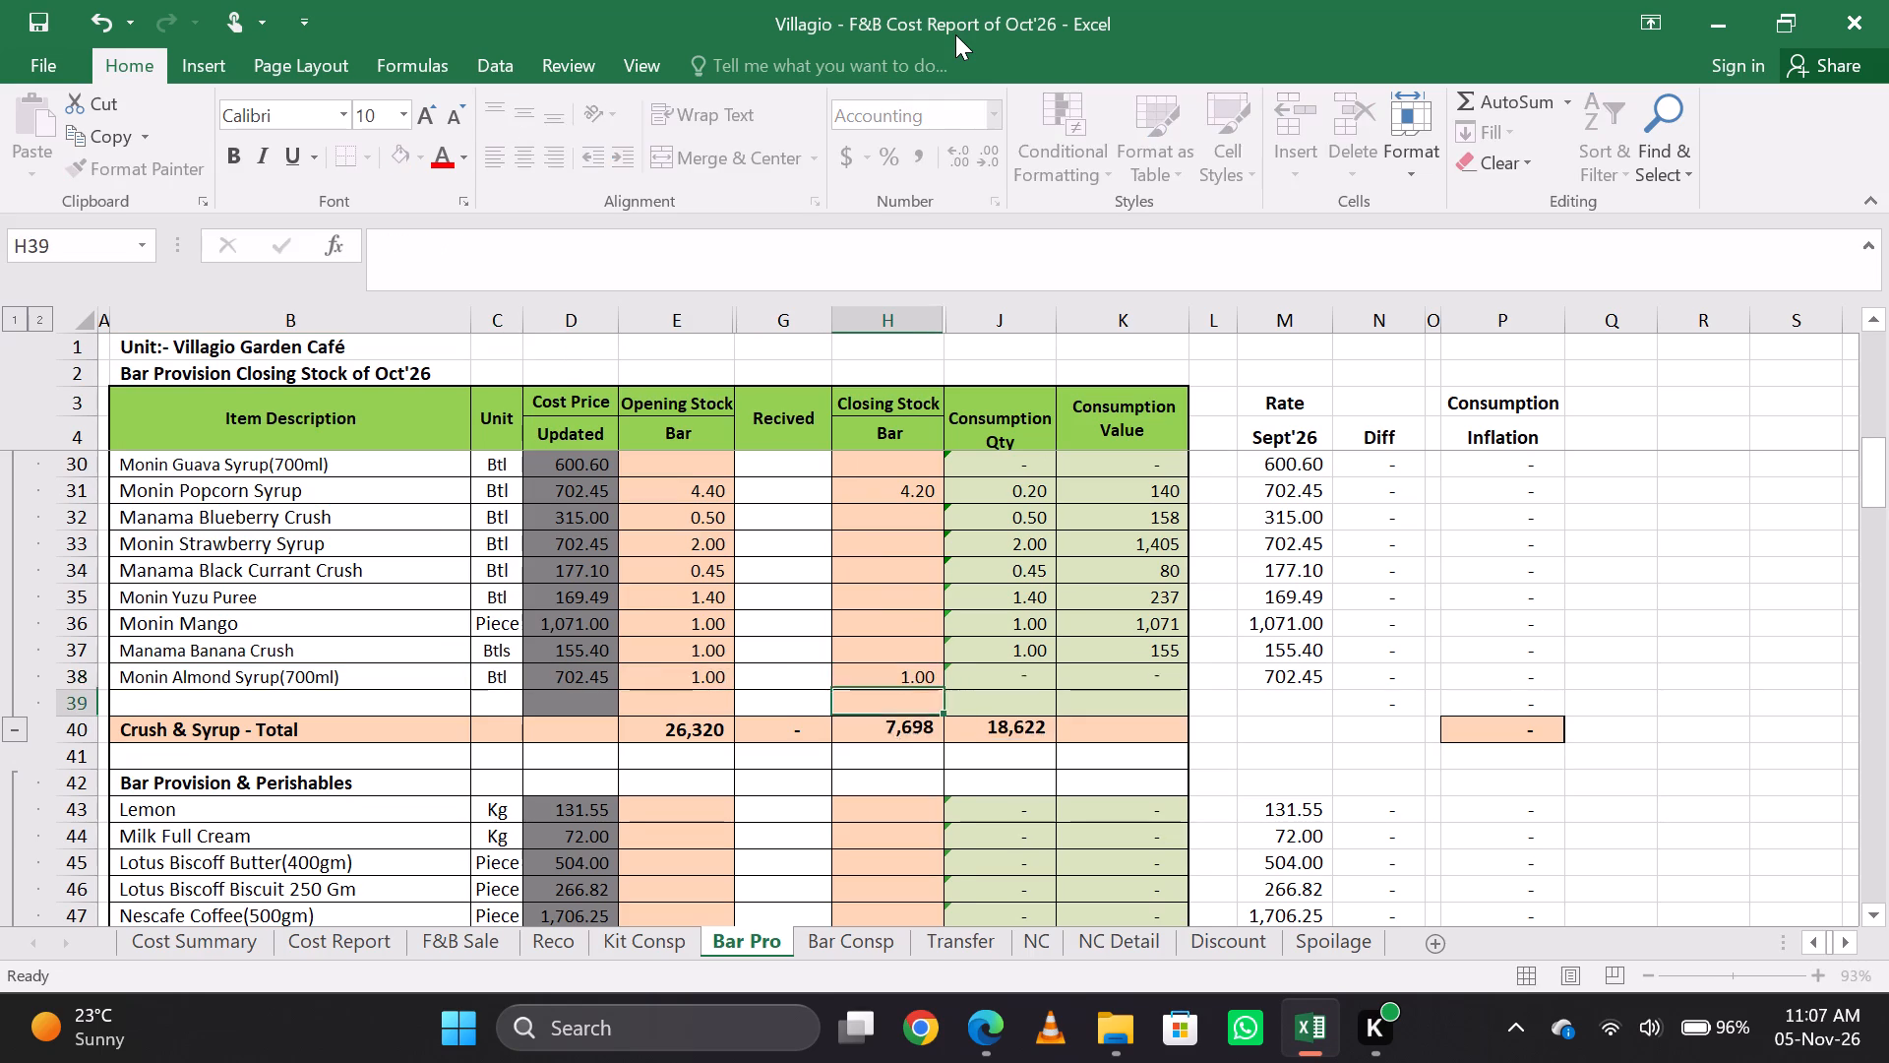
key("Up")
key("Down")
key("Up")
key("Down")
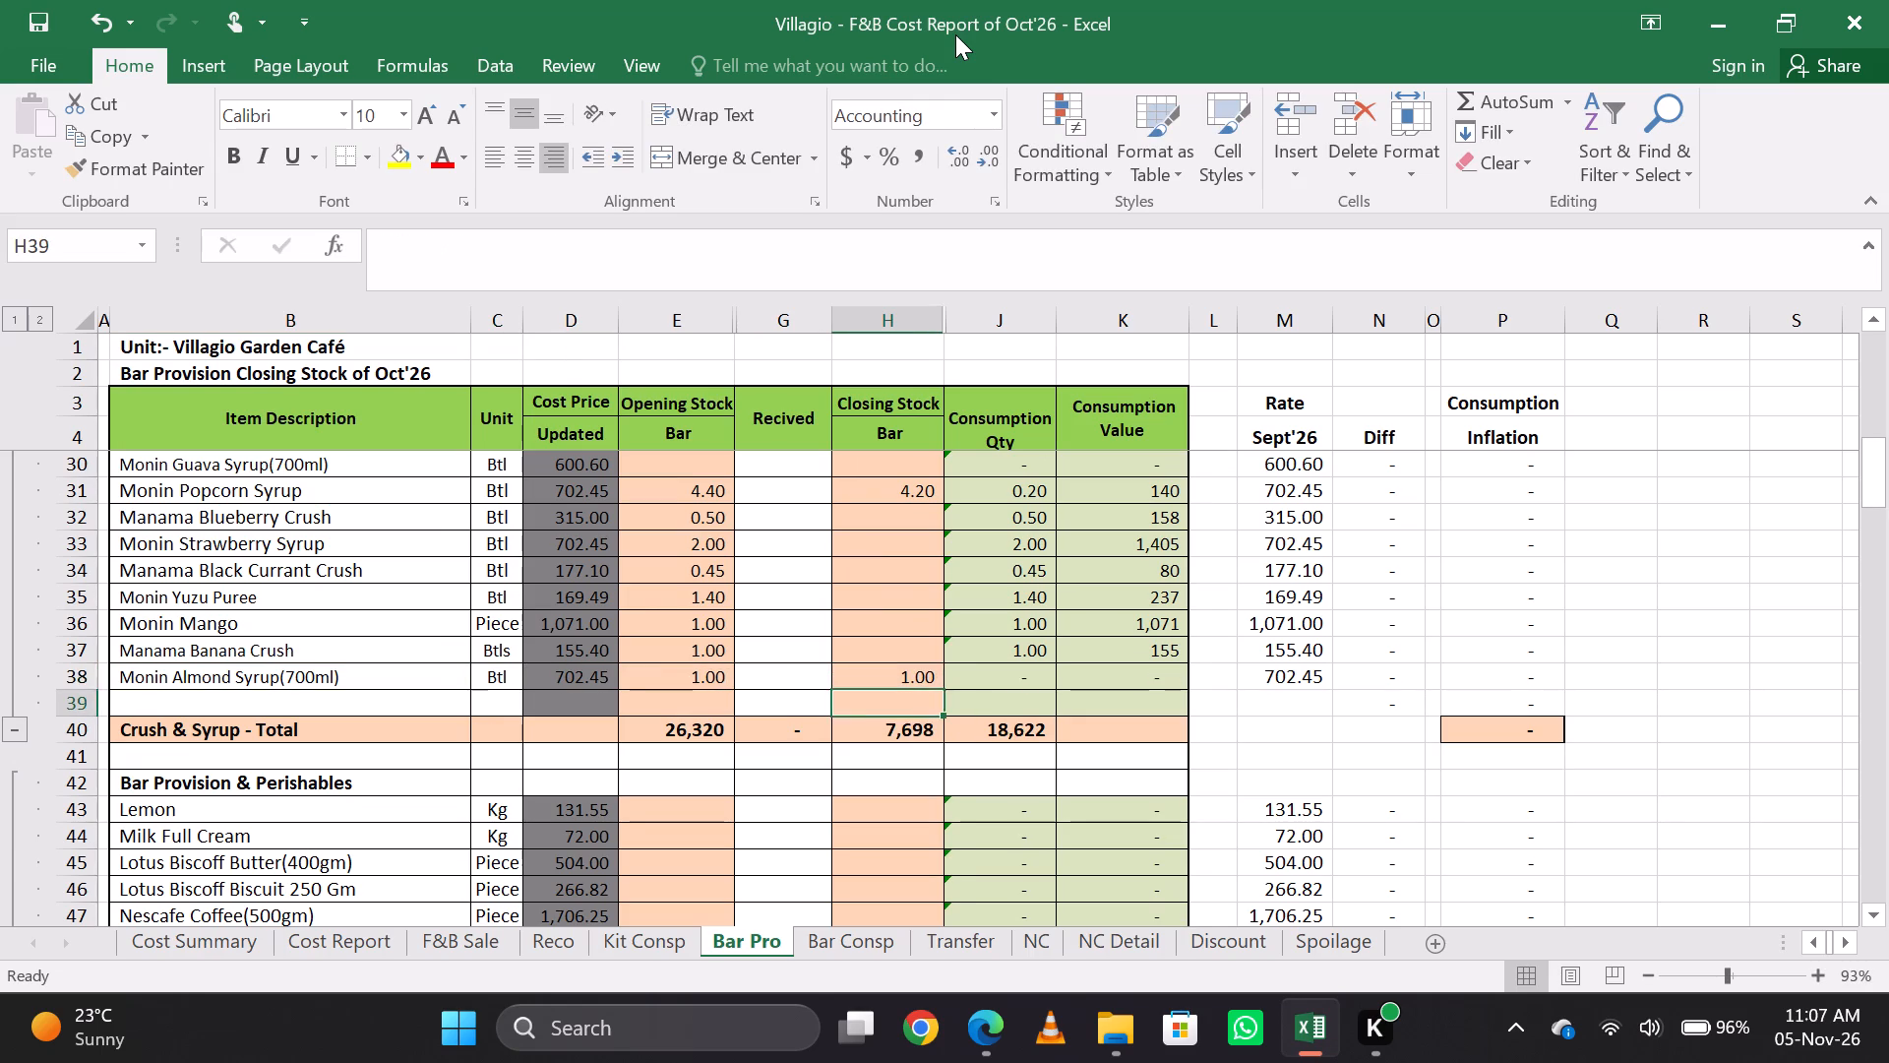
key("Up")
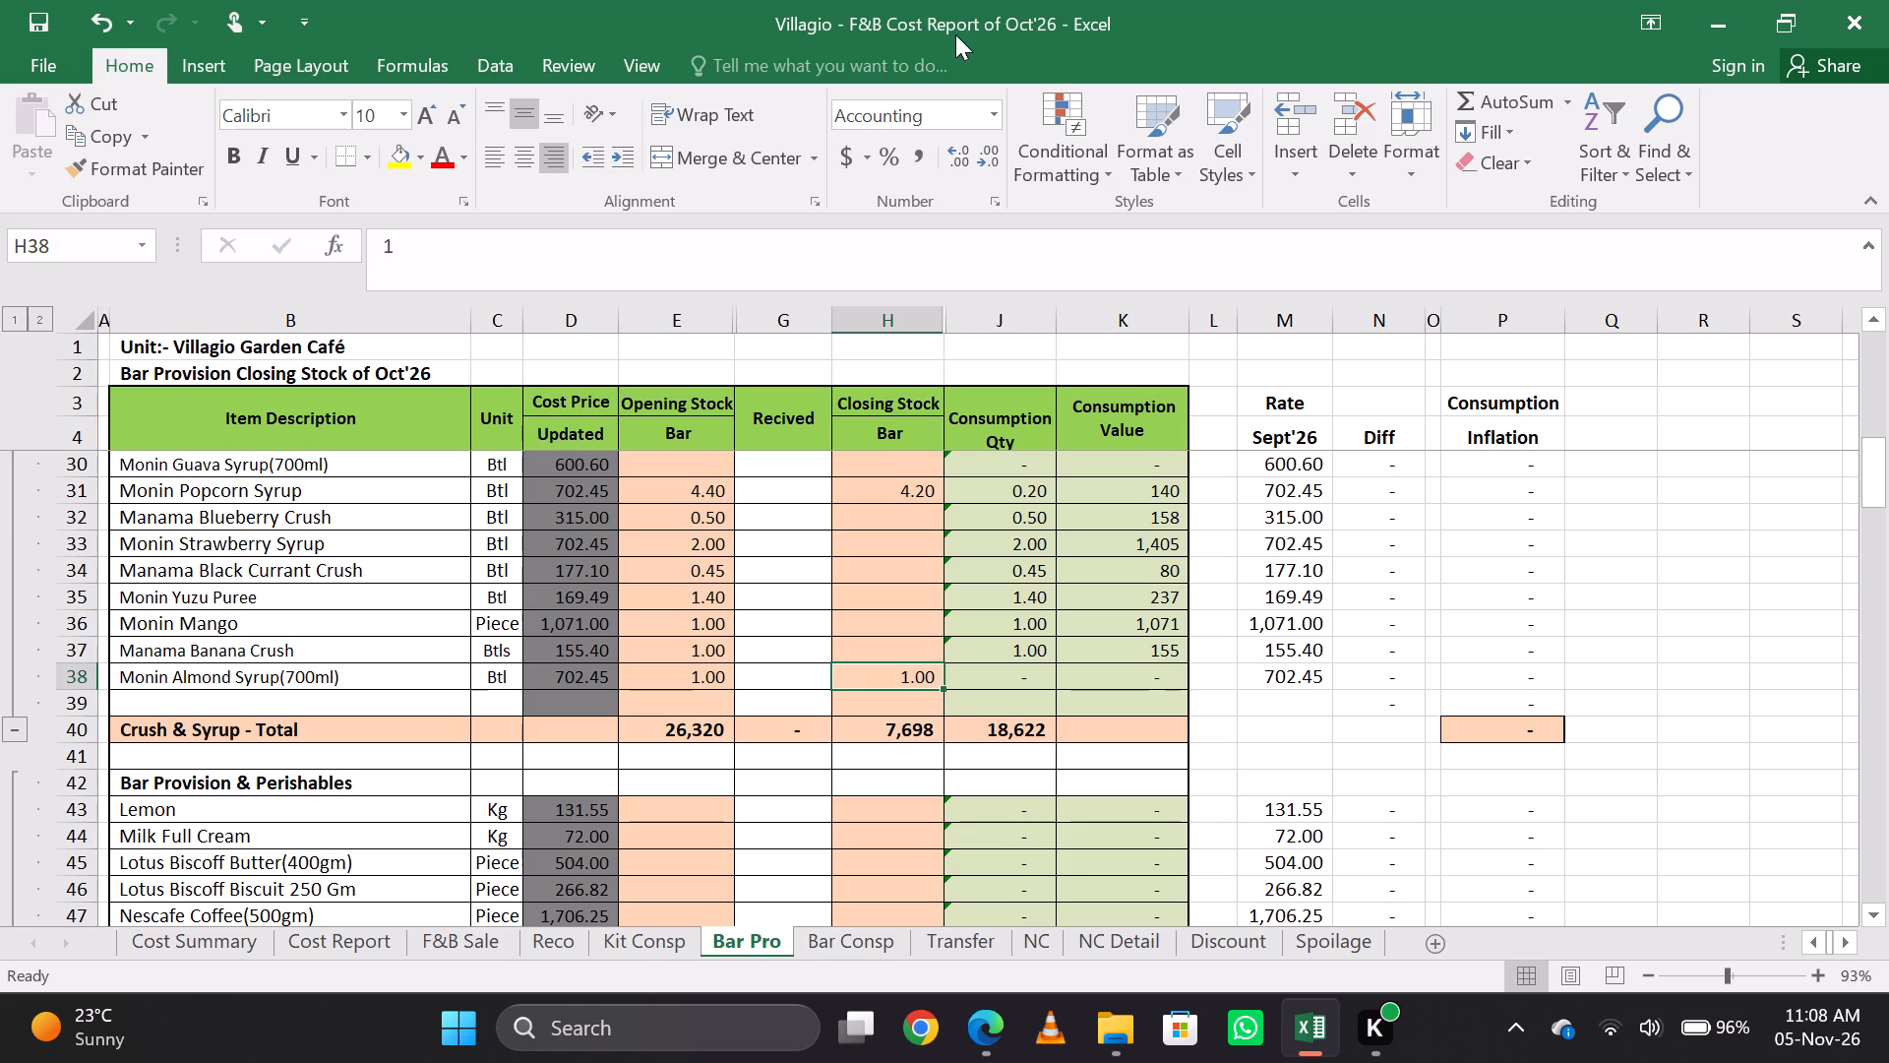
Enter 1.6 as the Bar closing stock for Monin Grenadine in H15.
key("ctrl+f")
key("g")
type("ren")
key("Return")
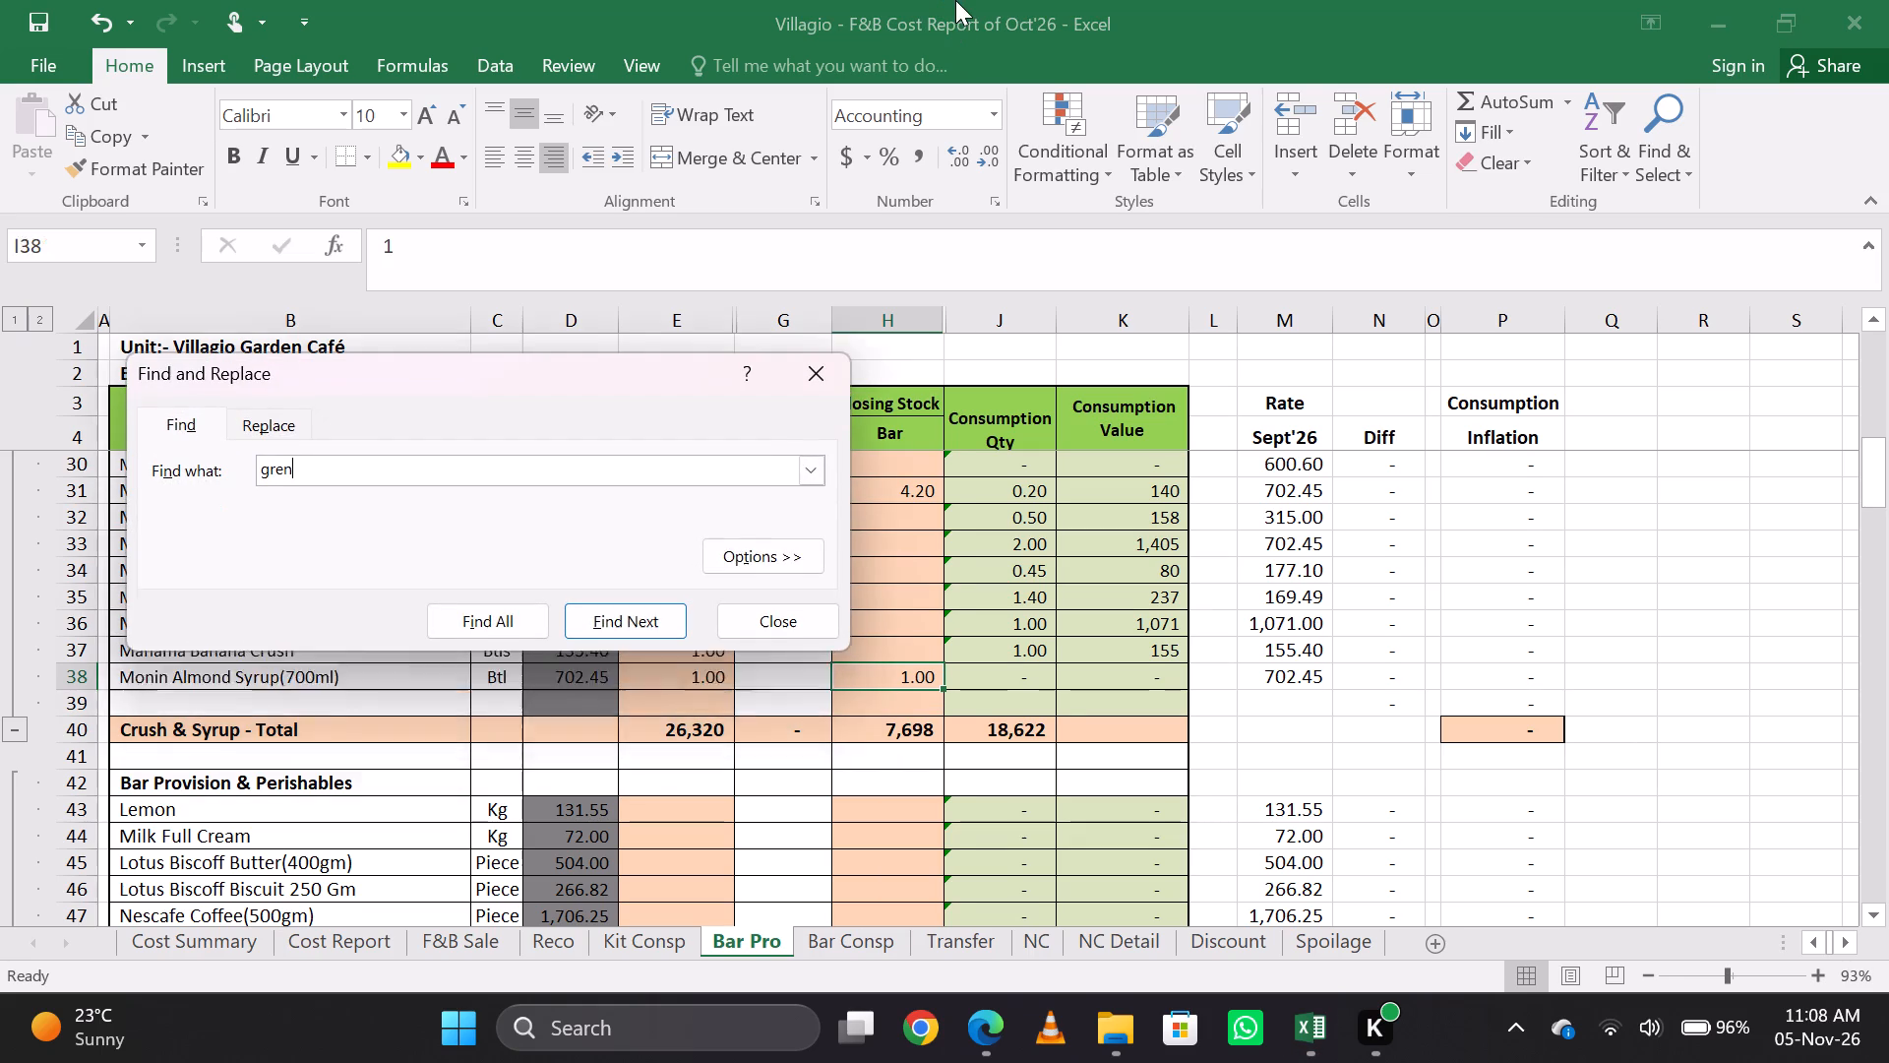
key("Escape")
key("Right")
key("Right")
key("Right")
key("Right")
key("Right")
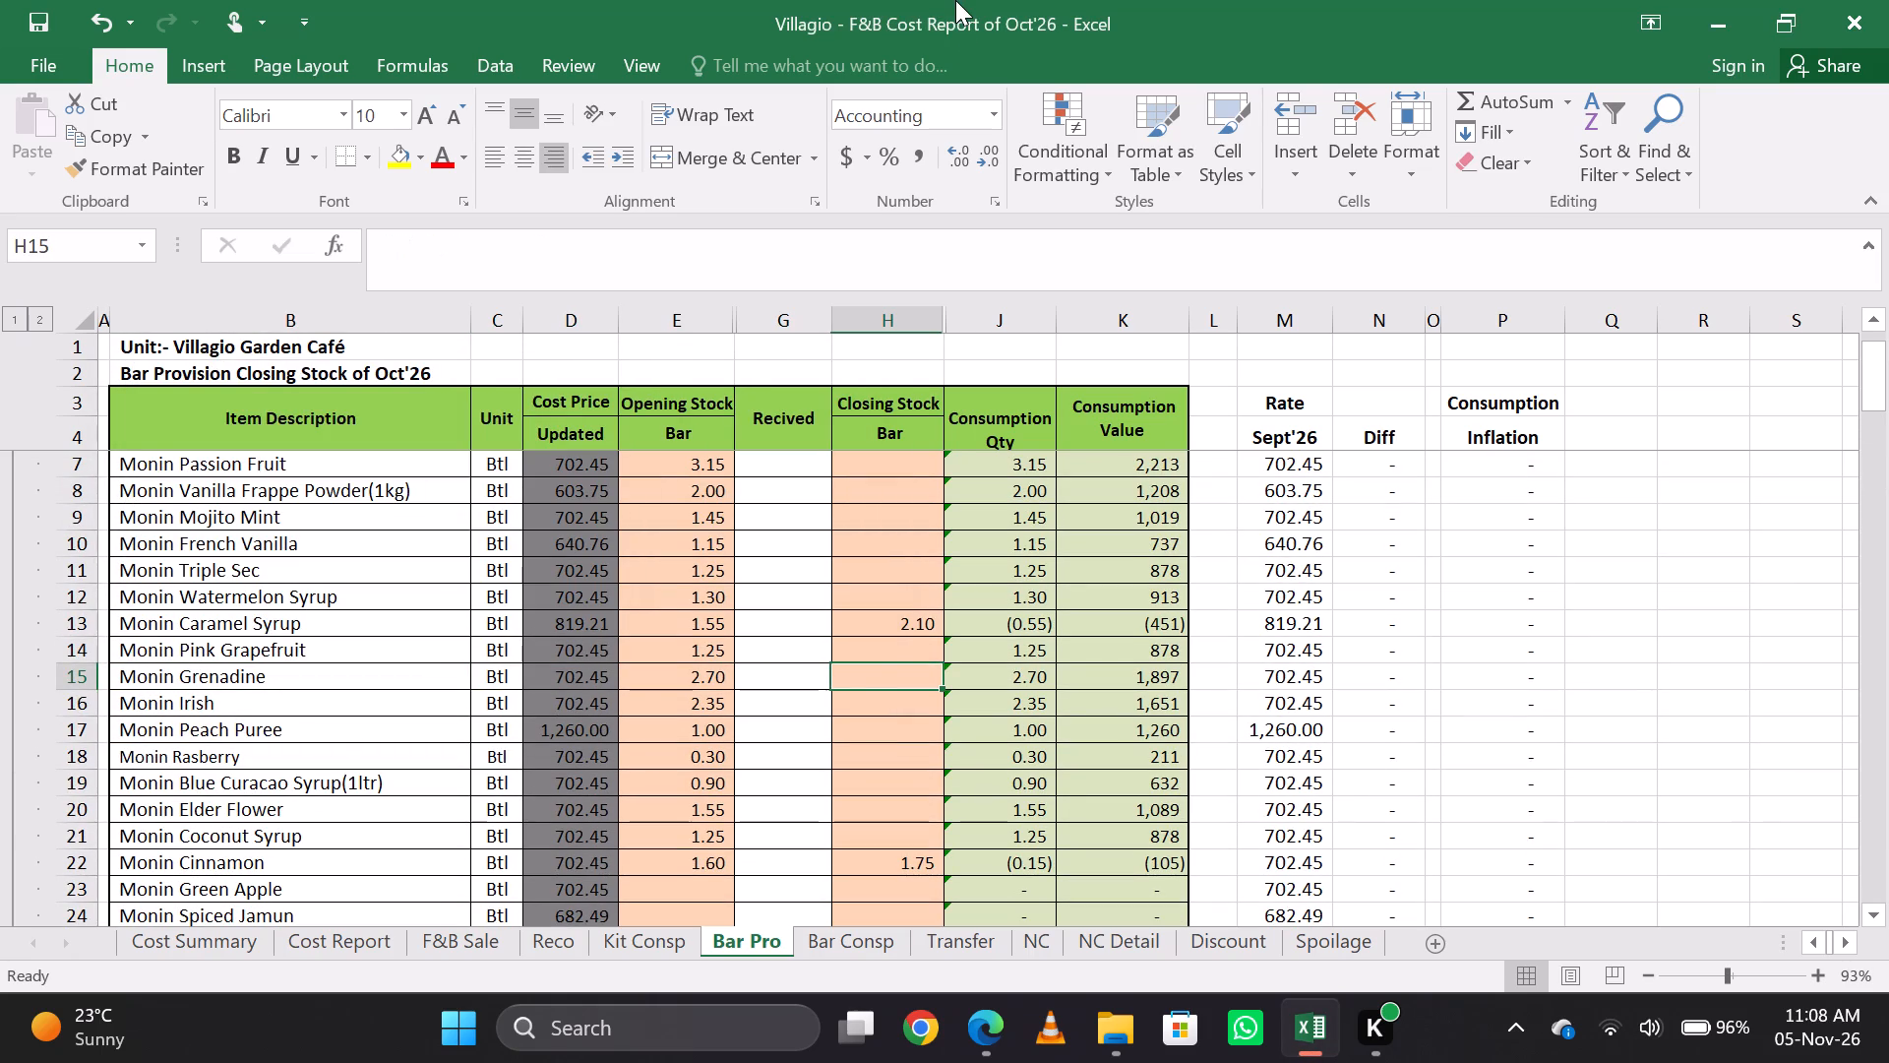
type("1.6")
key("Return")
key("Up")
Enter =1.6 as the Bar closing stock for Monin Elder Flower in H20.
key("ctrl+f")
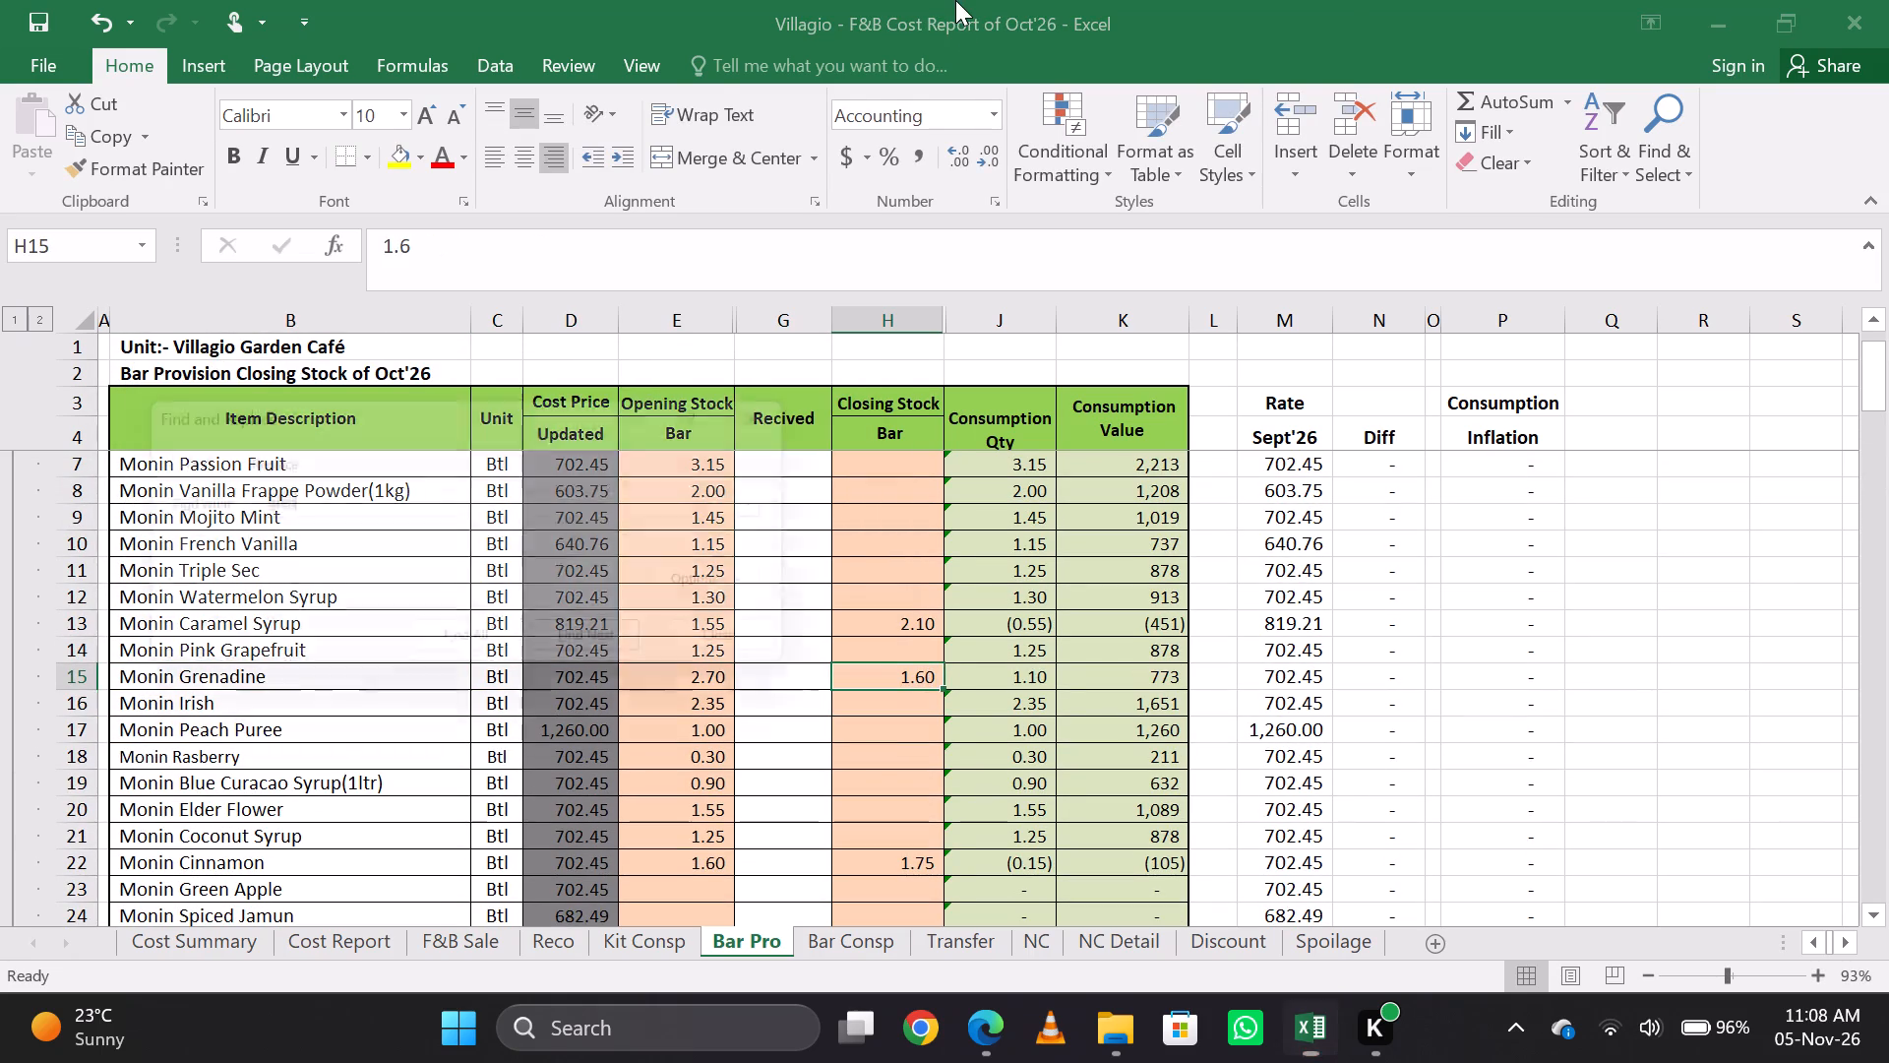
key("BackSpace")
key("BackSpace")
key("BackSpace")
key("BackSpace")
key("BackSpace")
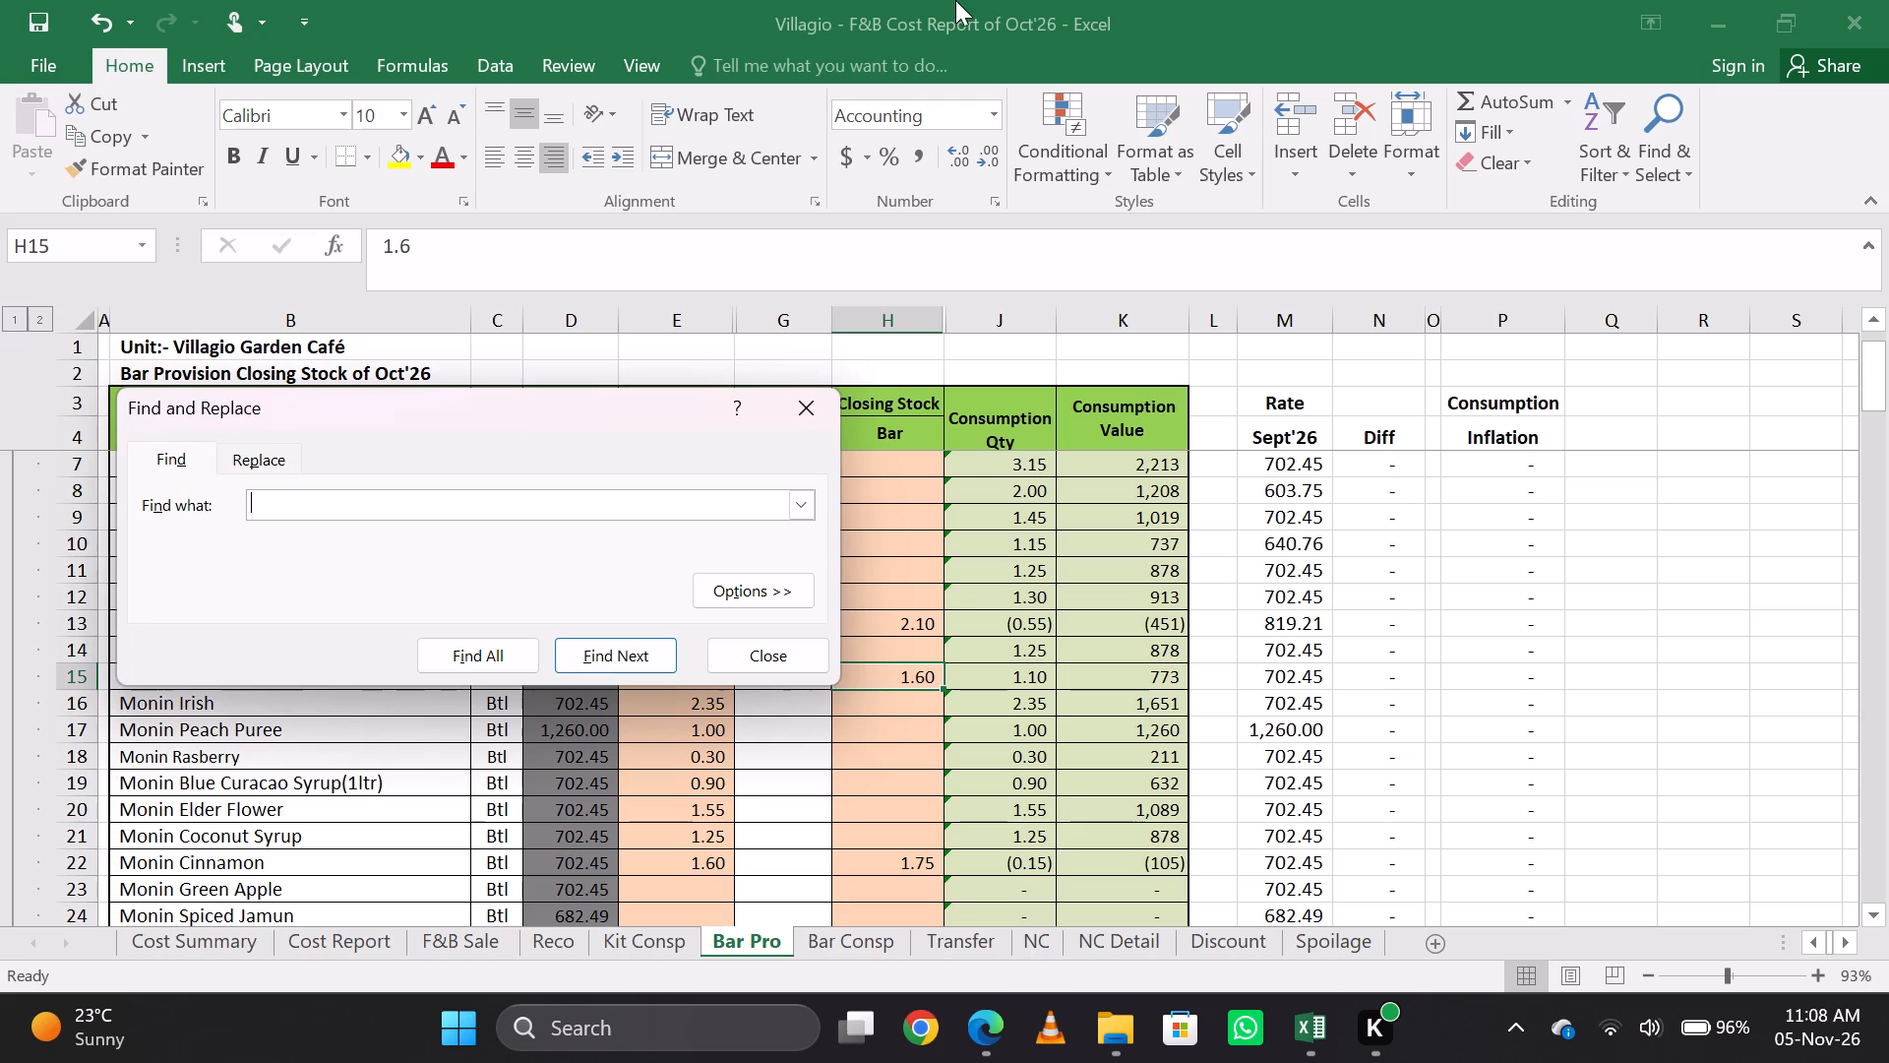
type("elder")
key("Return")
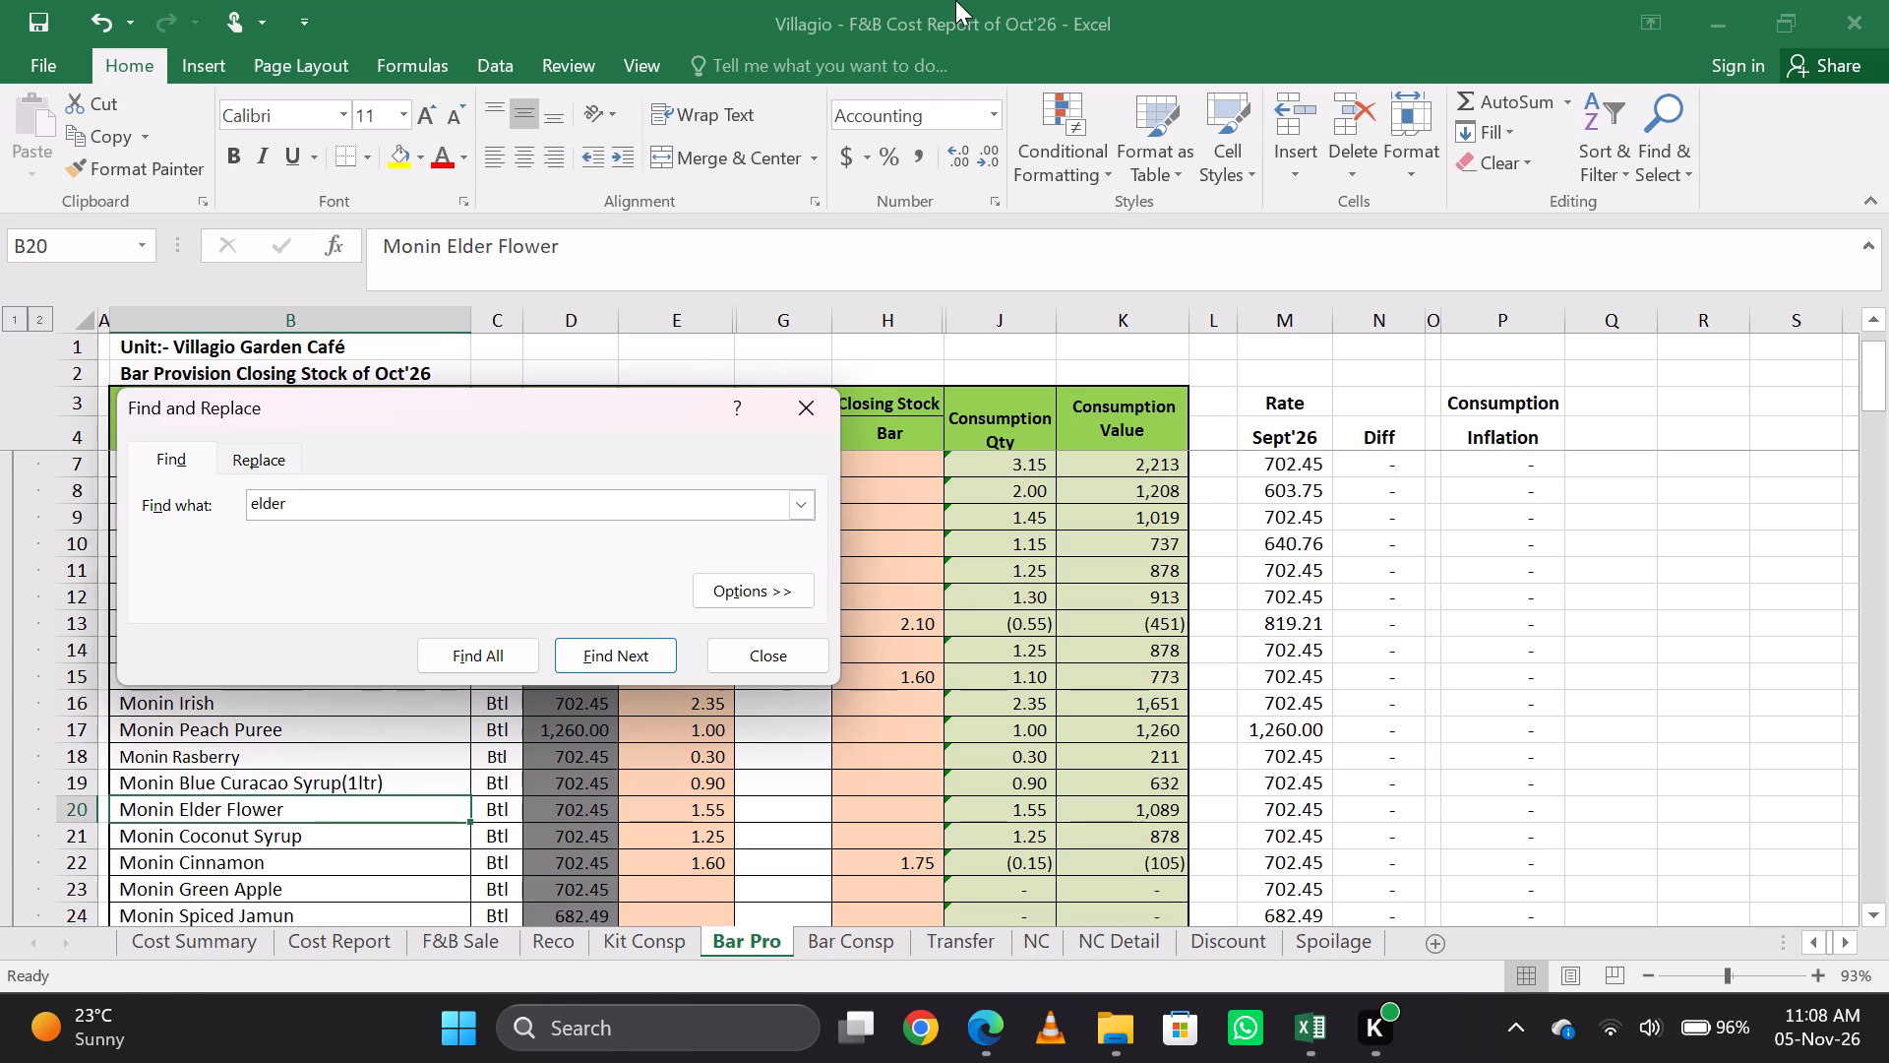
key("Escape")
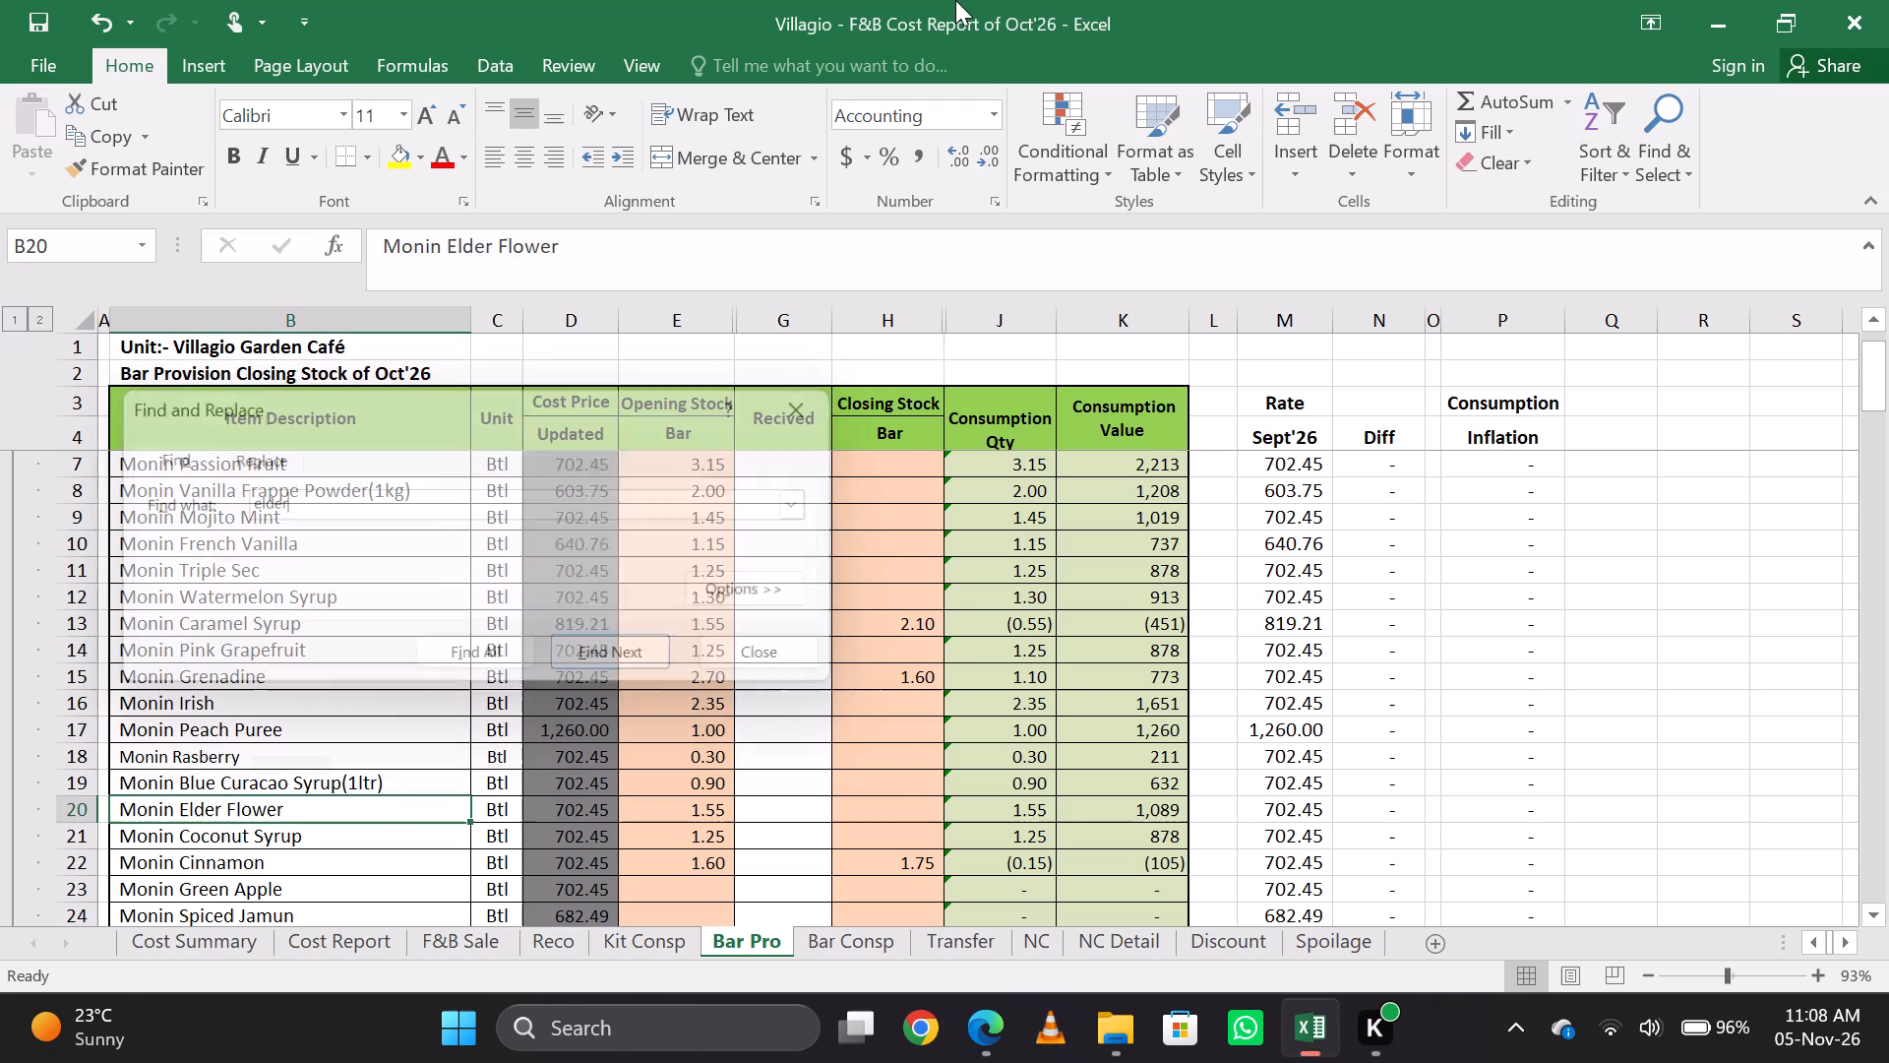
key("Right")
key("Right")
key("Right")
key("Right")
key("Right")
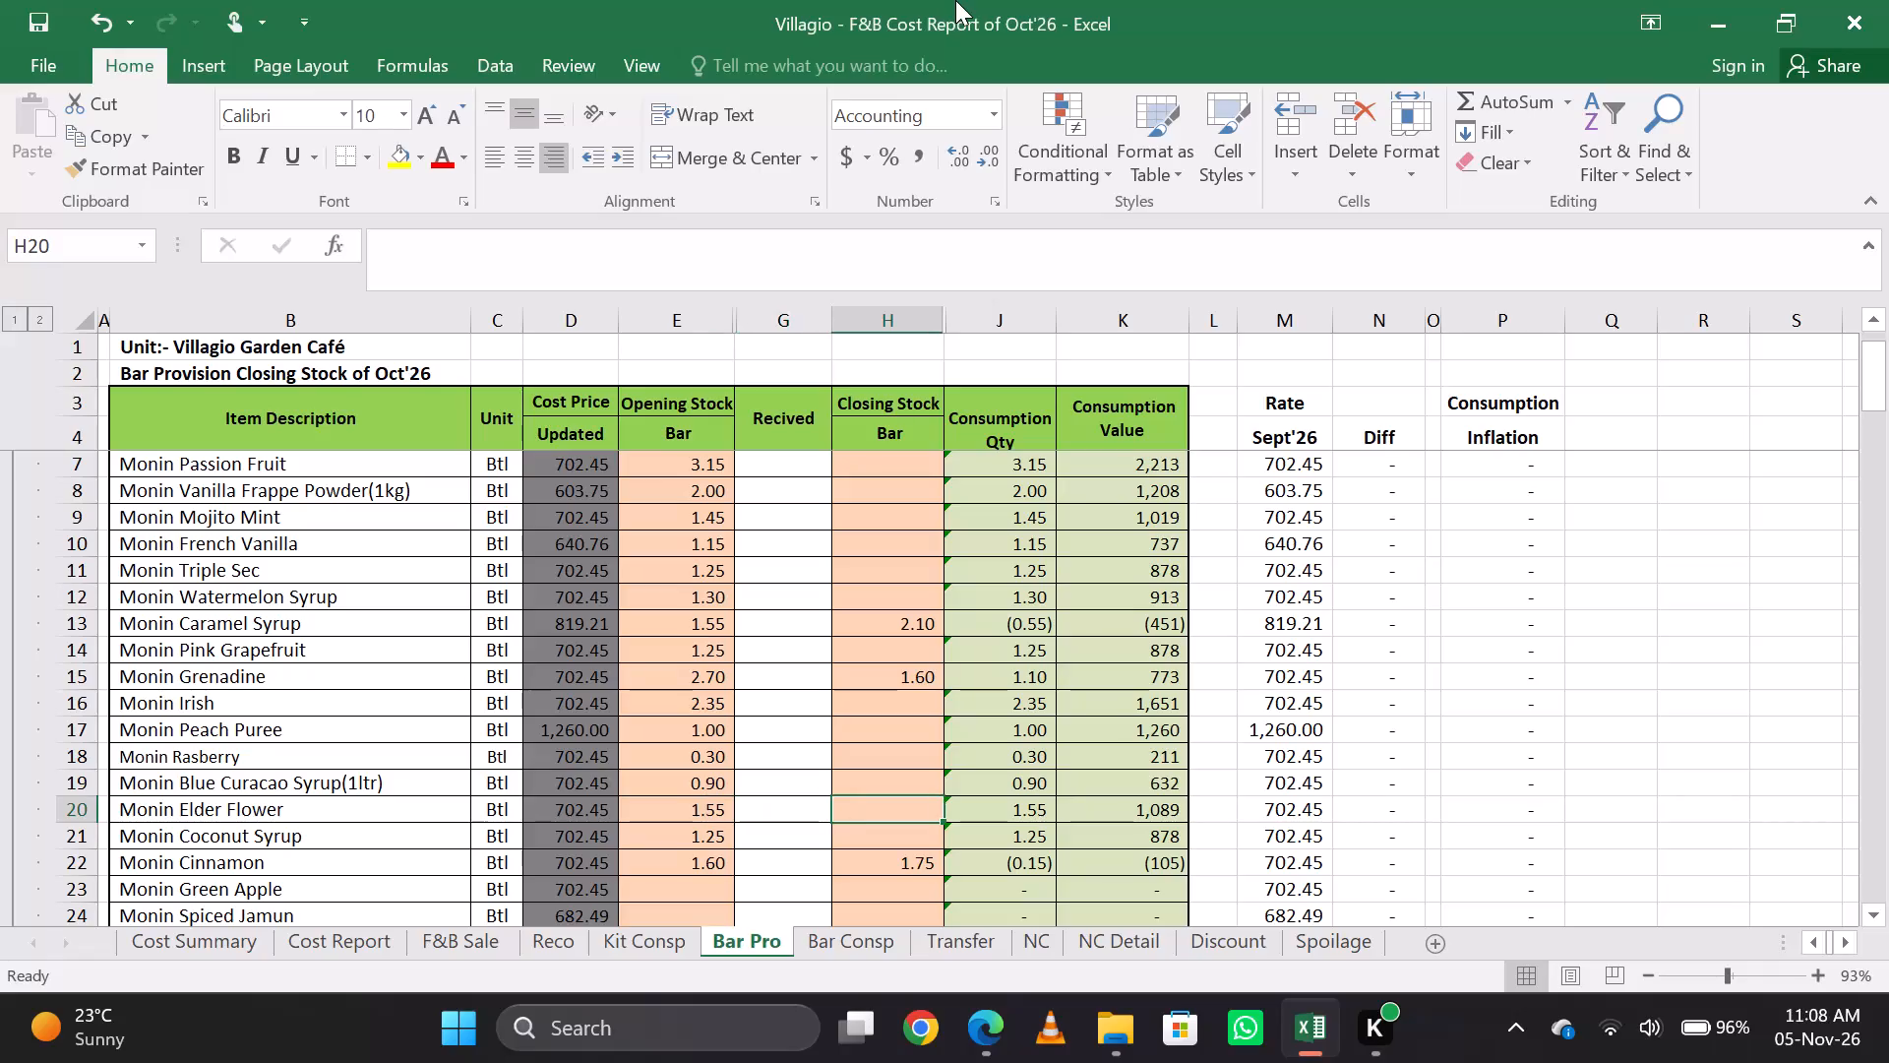
key("equal")
type("1.6")
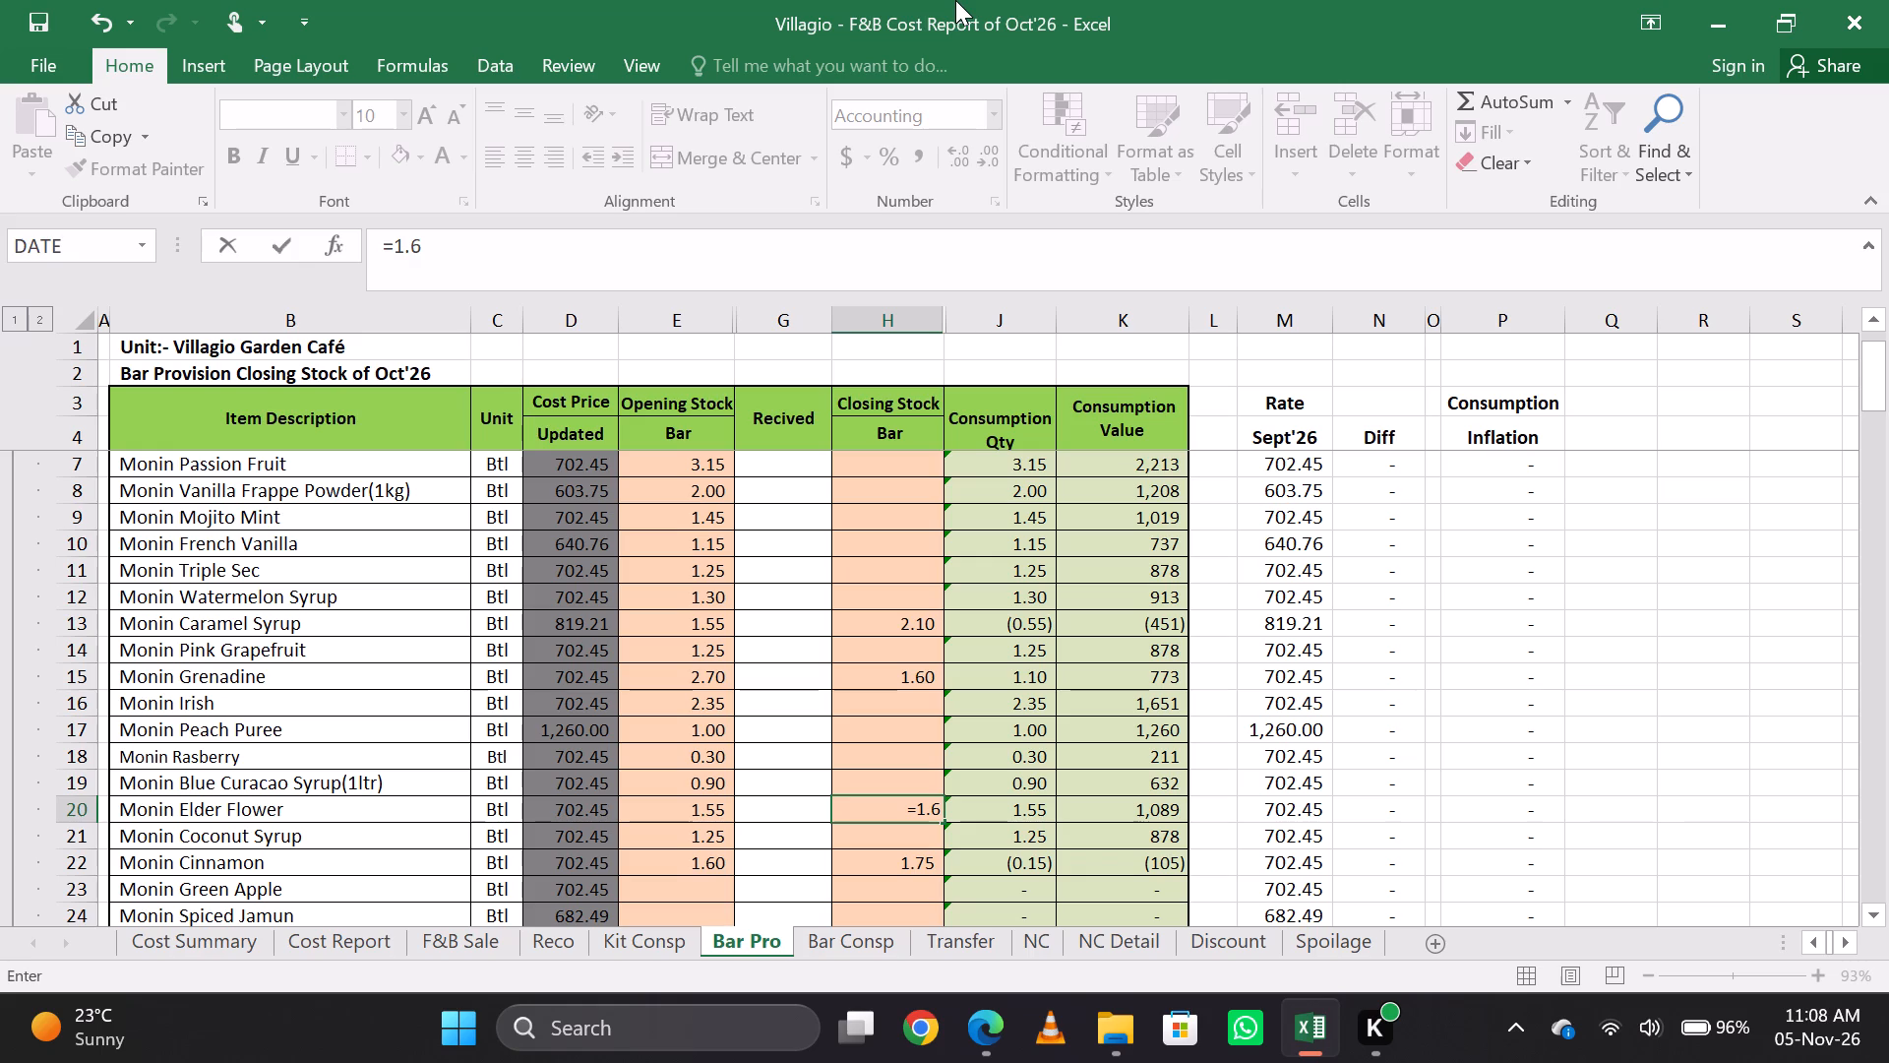
key("Return")
key("Up")
Find Monin Strawberry Syrup by searching for "stra" and enter 1 as its Bar closing stock in H33.
key("ctrl+f")
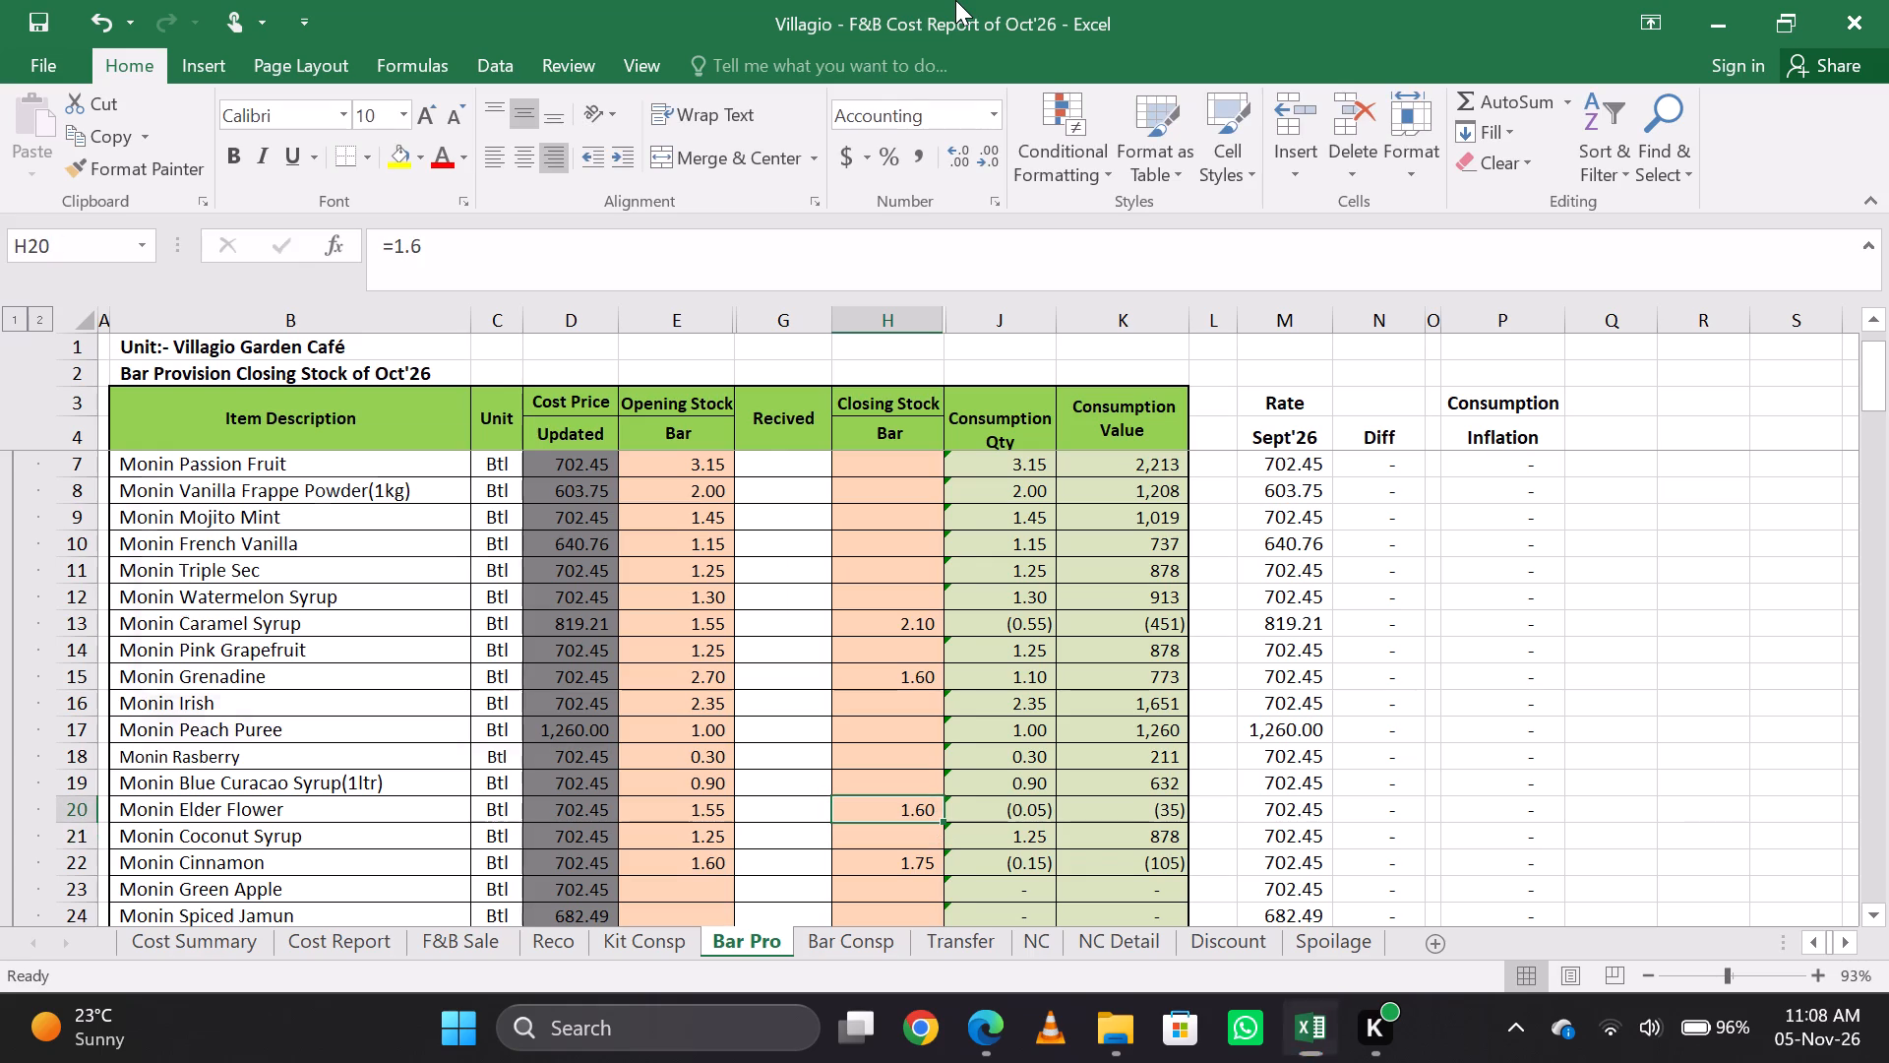
key("BackSpace")
key("BackSpace")
key("BackSpace")
type("star")
key("BackSpace")
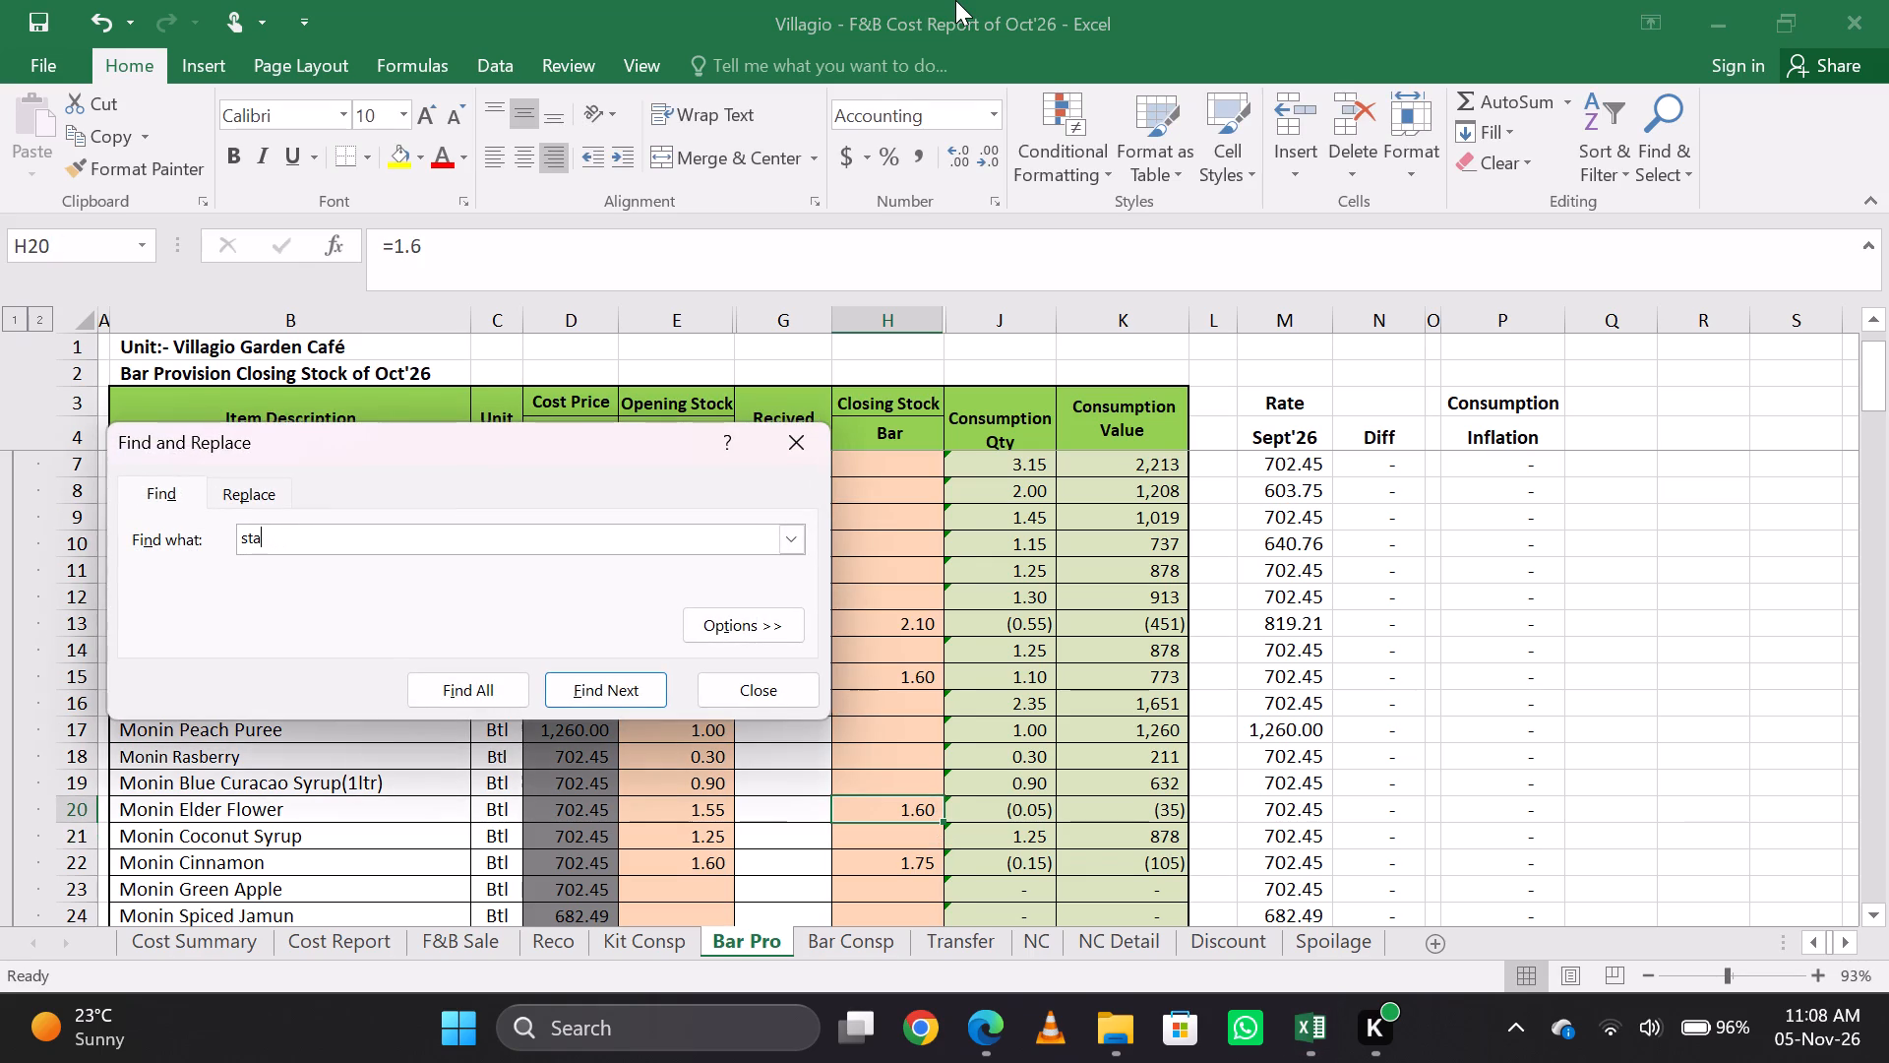
key("BackSpace")
type("aw")
key("BackSpace")
type("be")
key("Return")
key("Escape")
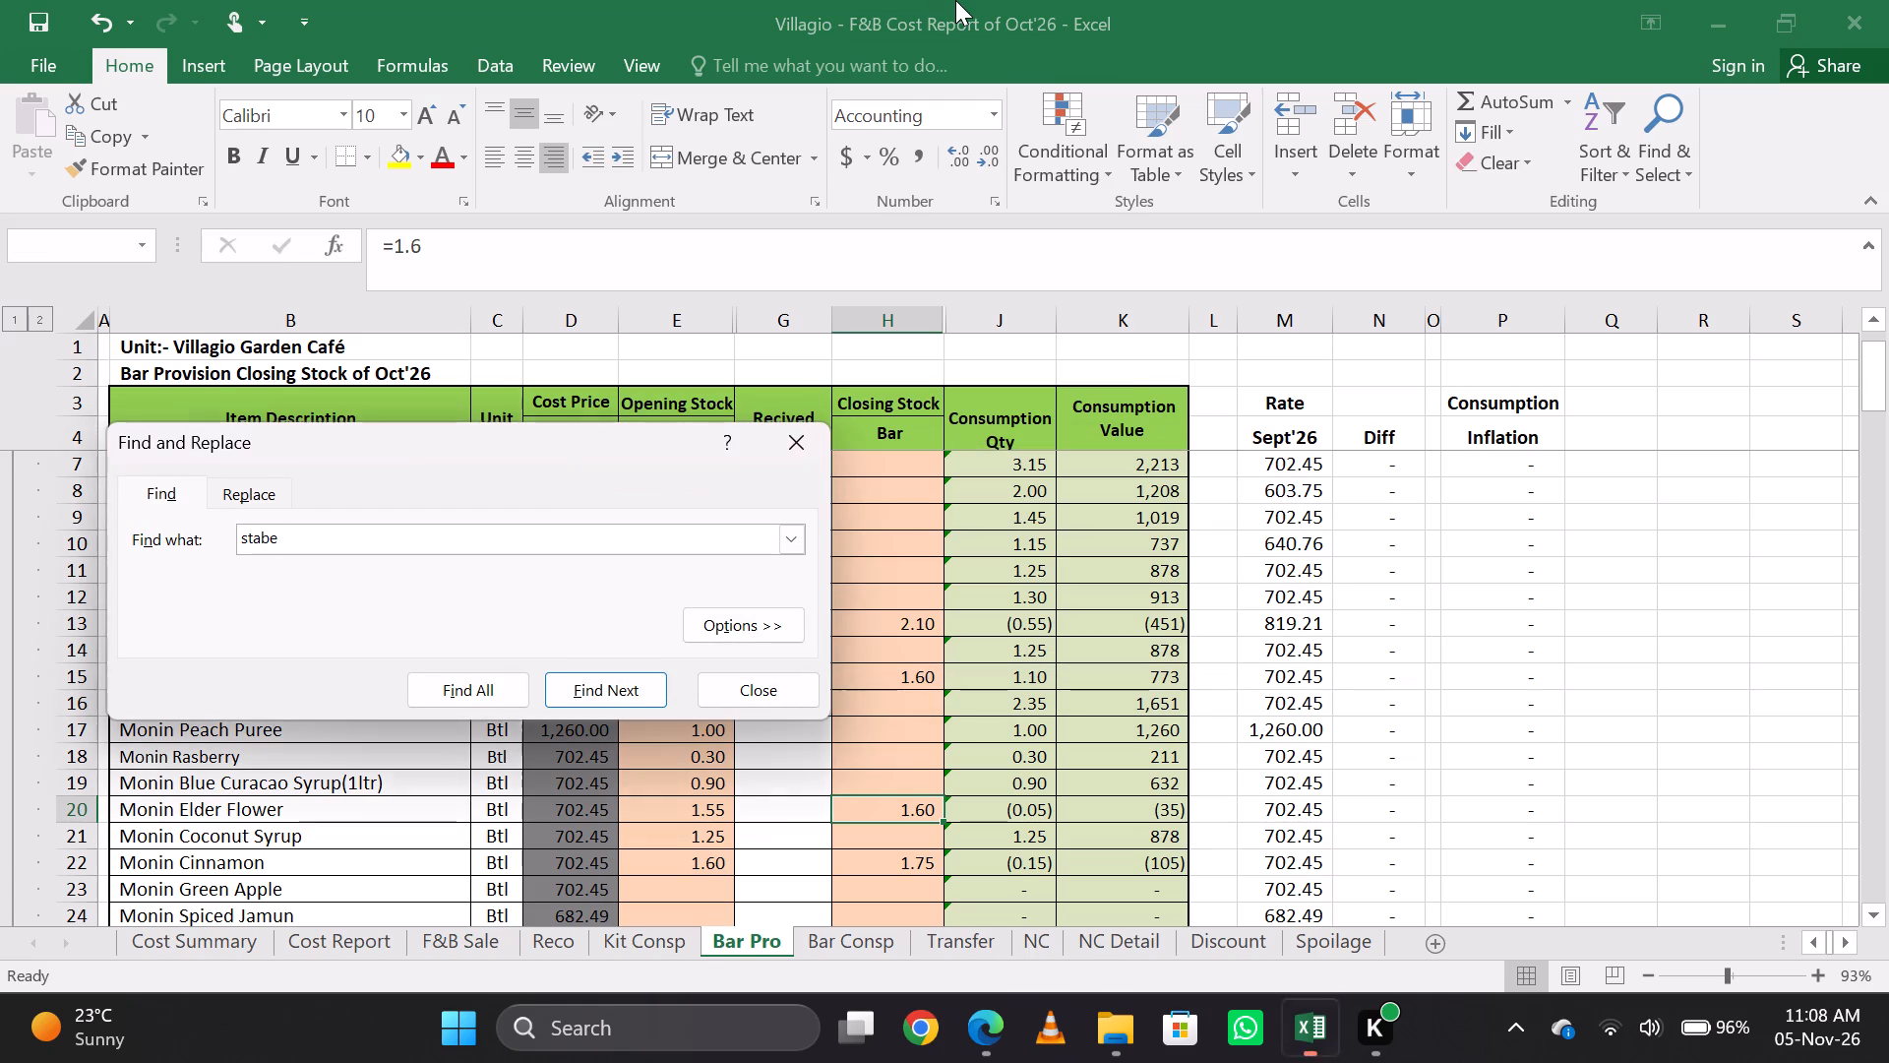
key("BackSpace")
key("Return")
key("Return")
key("BackSpace")
key("Return")
key("Return")
key("BackSpace")
type("ra")
key("Return")
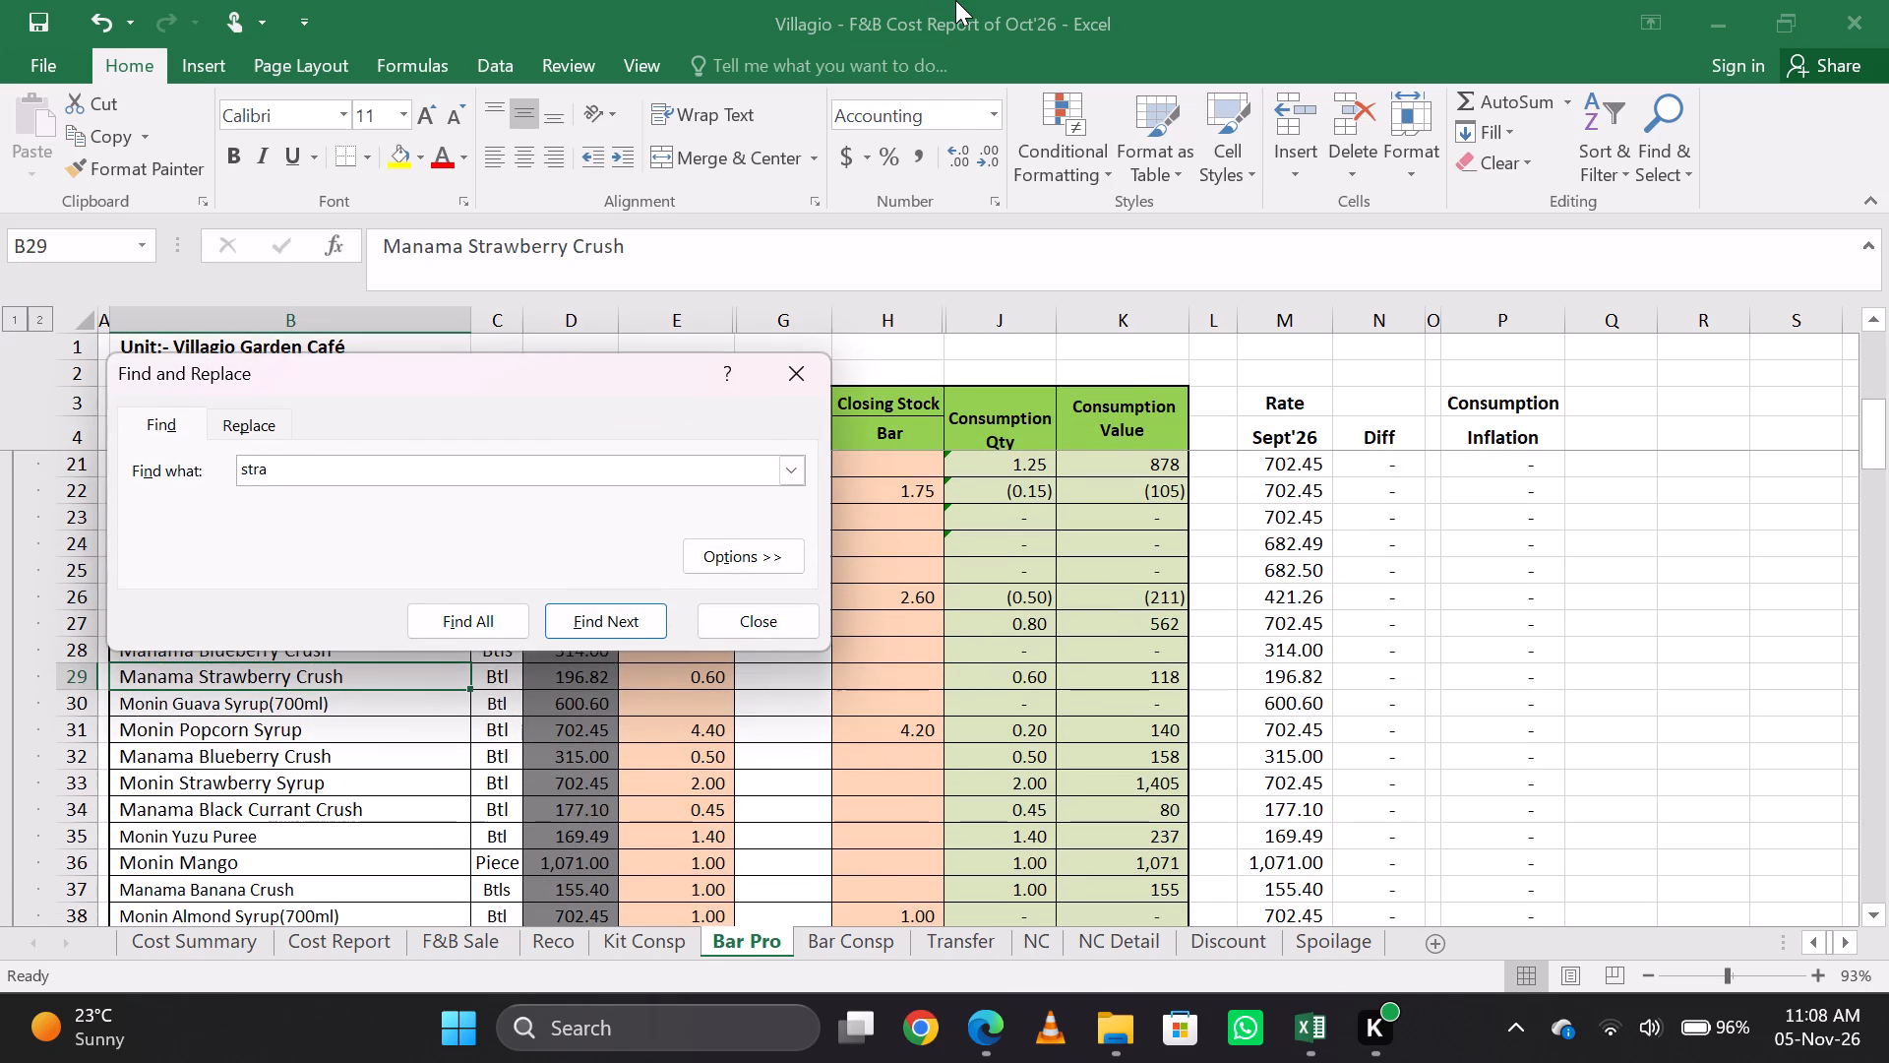
key("Return")
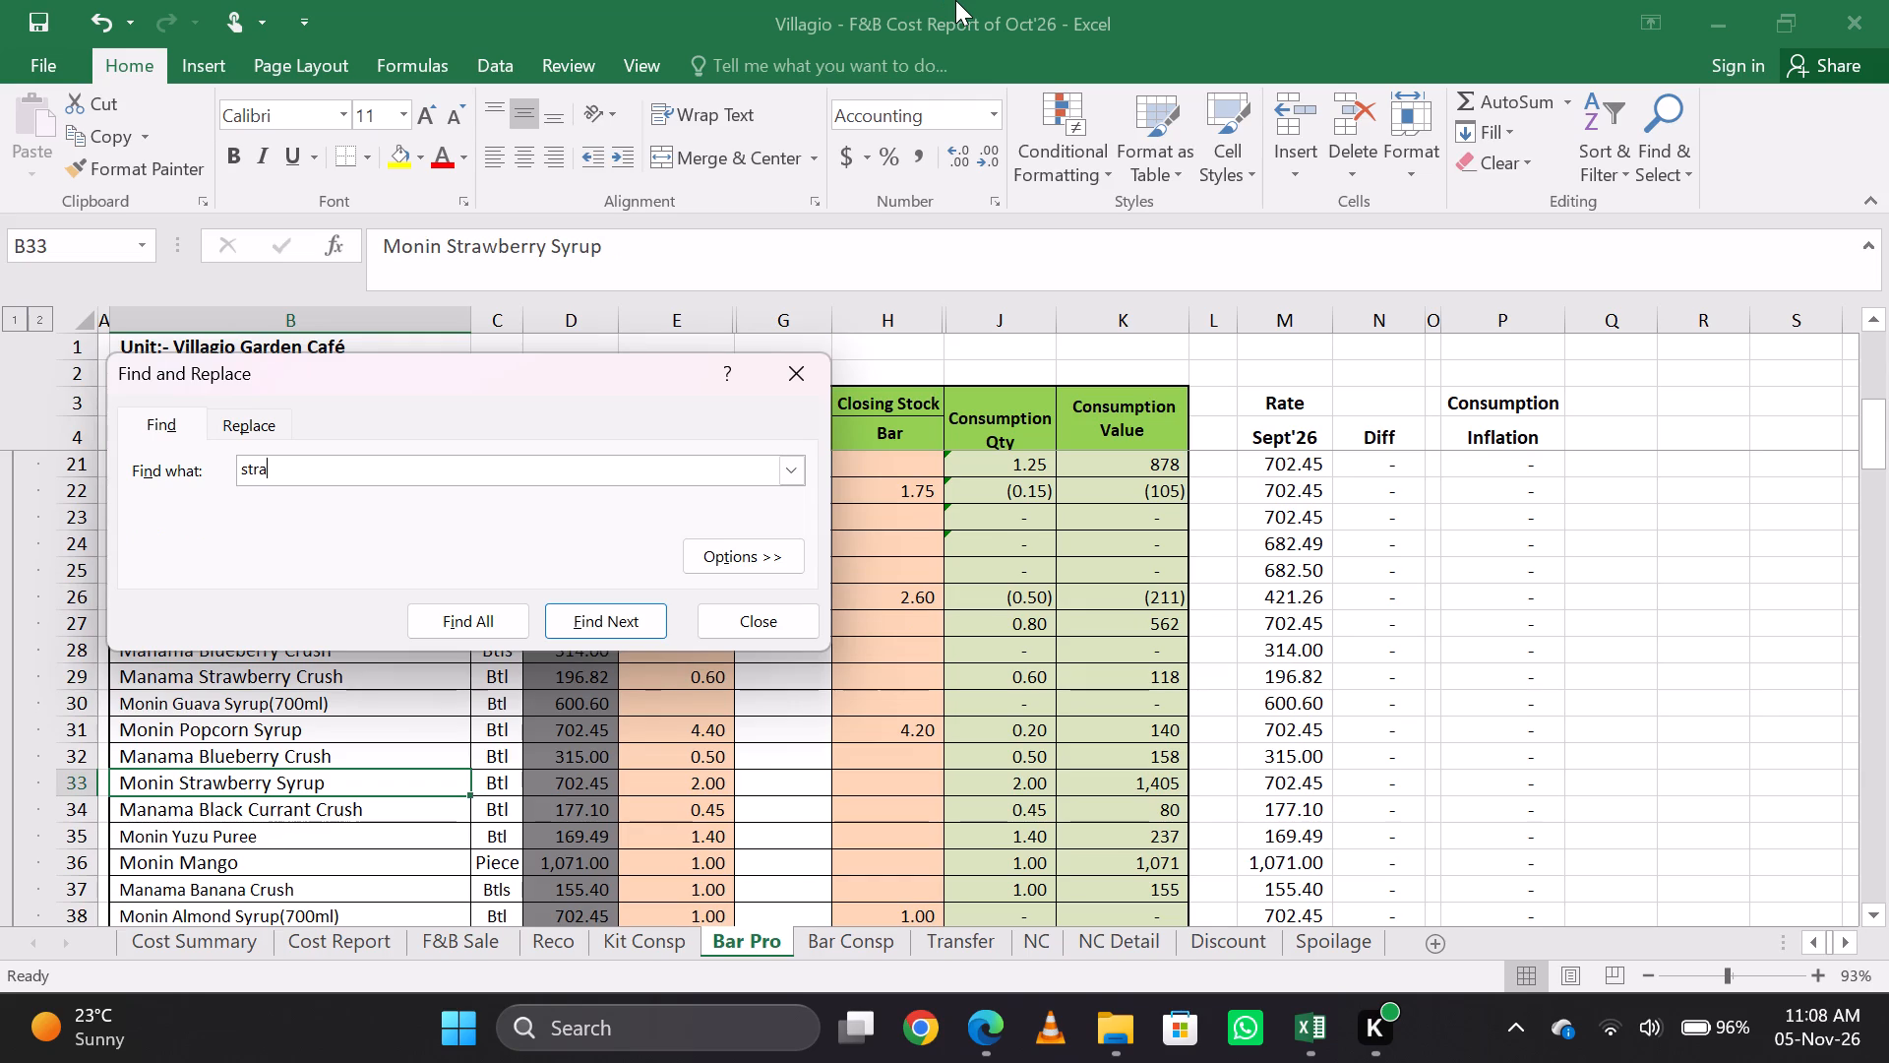
key("Escape")
key("Right")
key("Right")
key("Right")
key("Right")
key("Right")
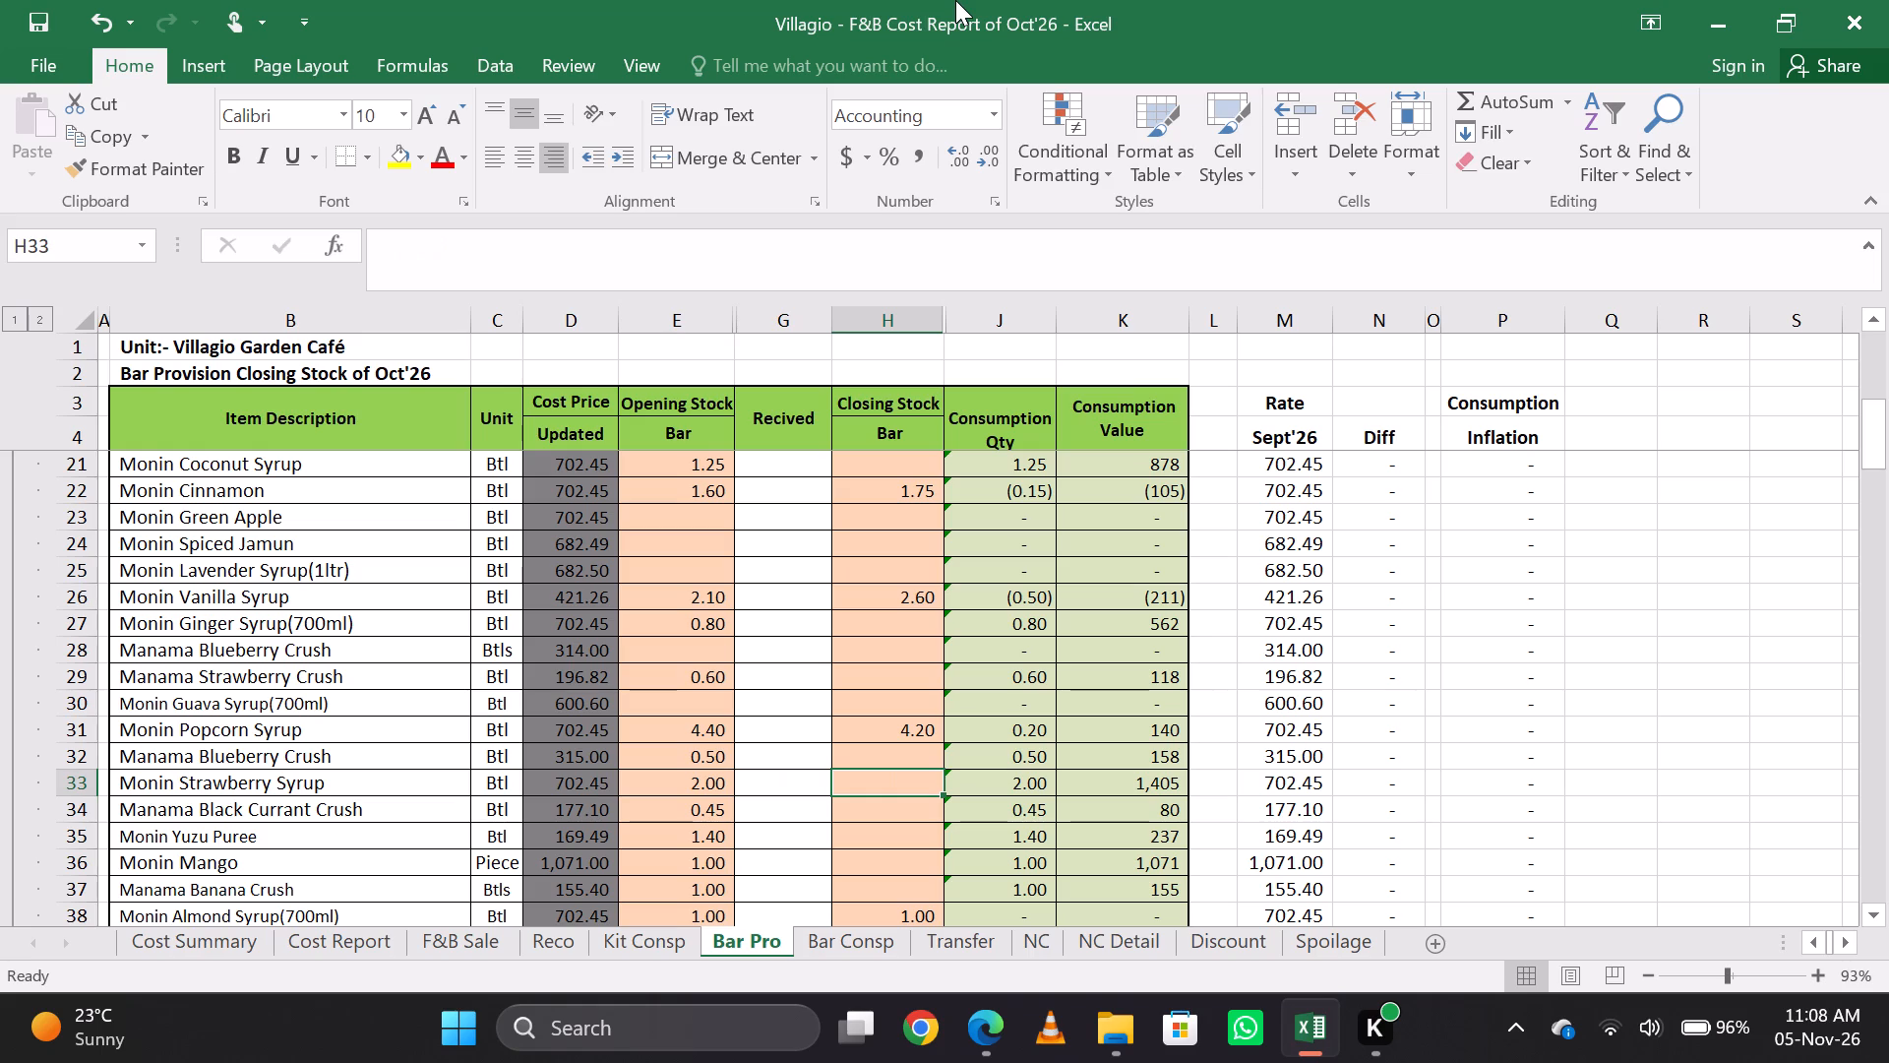
key("1")
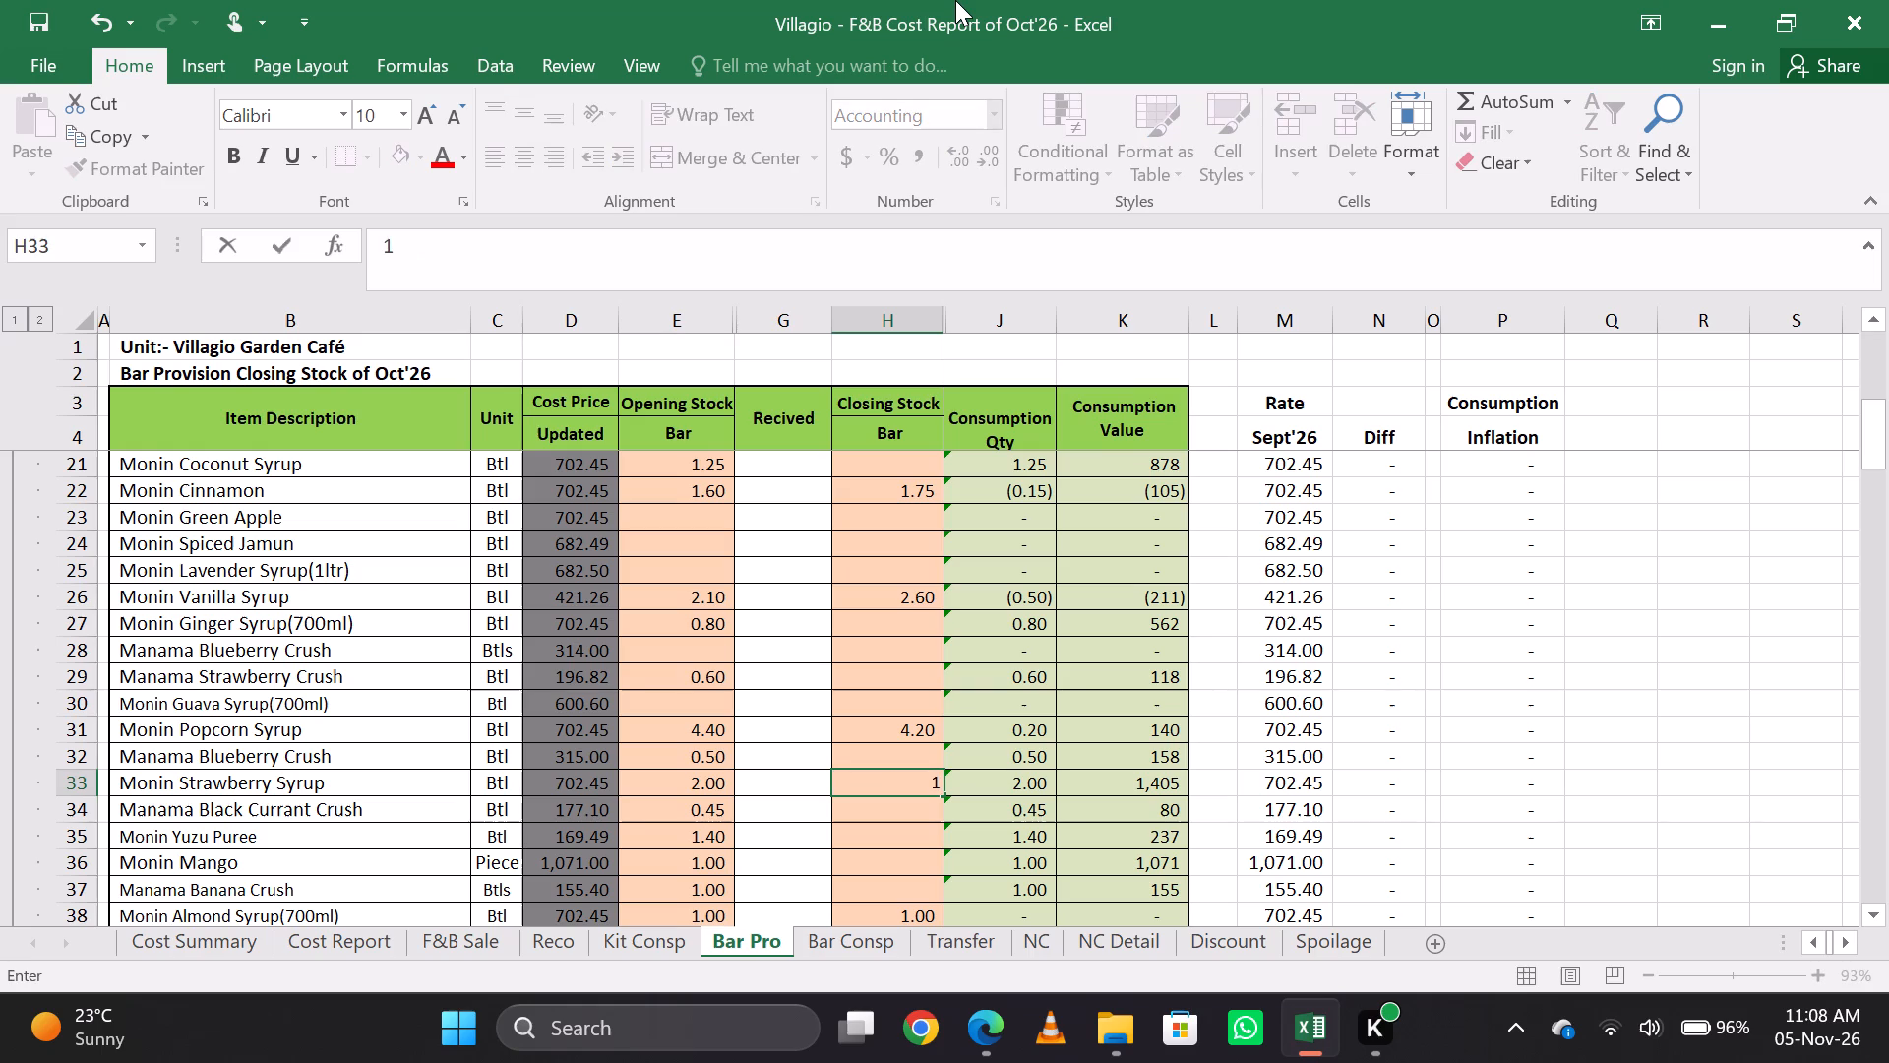
key("Return")
key("Up")
Search the Bar Pro sheet for "yell".
key("ctrl+f")
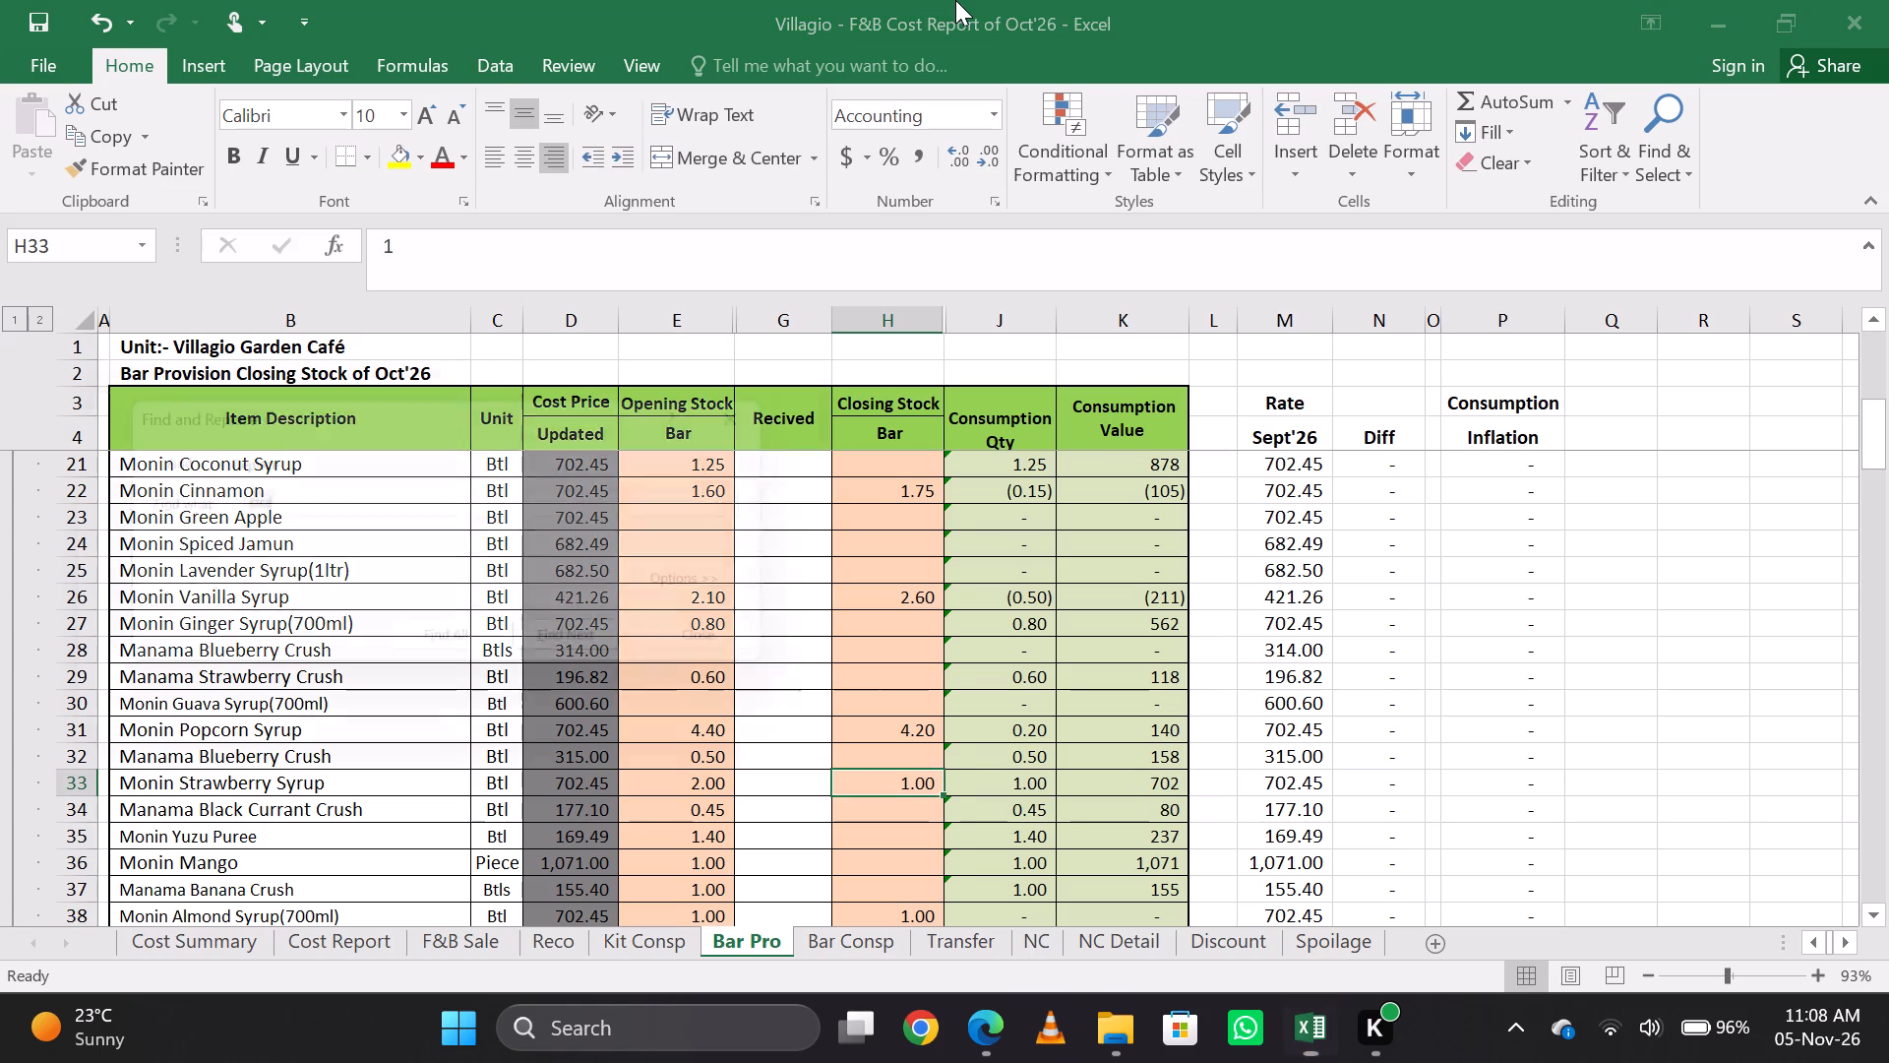
type("bab")
key("BackSpace")
key("BackSpace")
key("BackSpace")
key("BackSpace")
key("BackSpace")
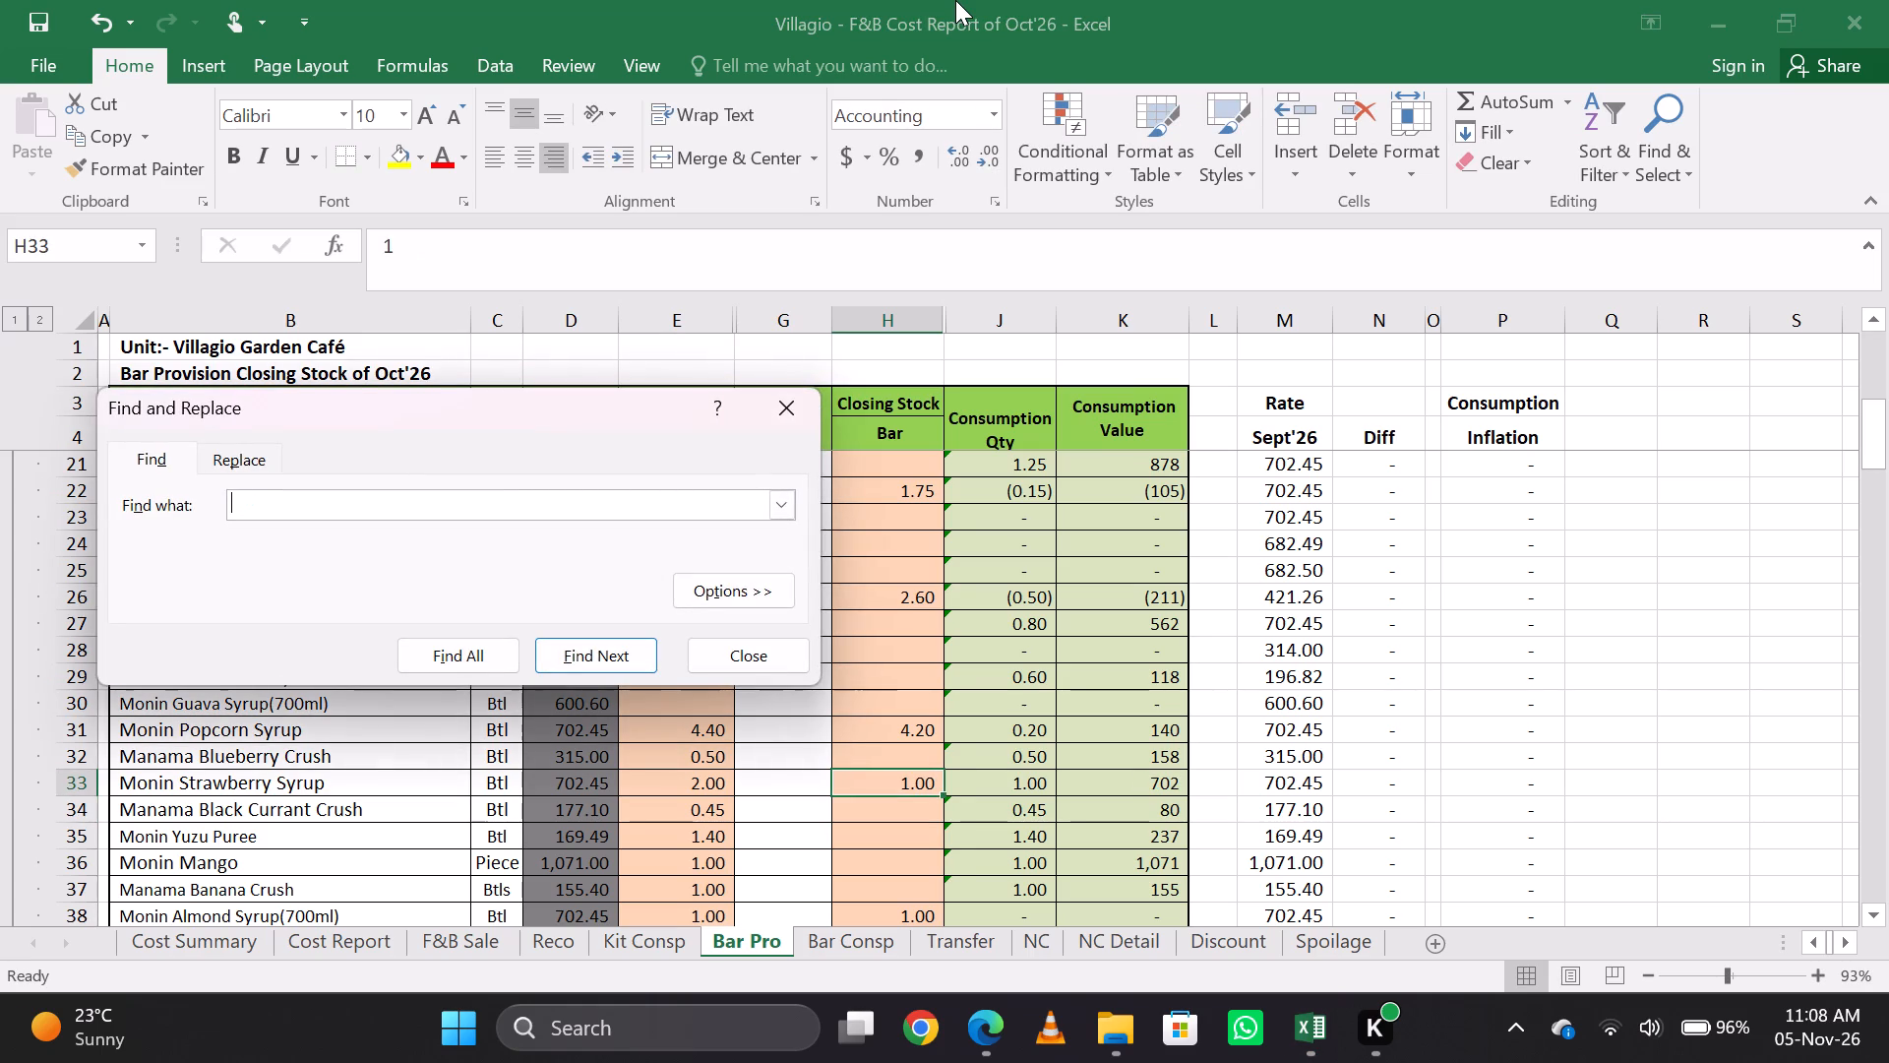
type("yell")
key("Return")
key("Return")
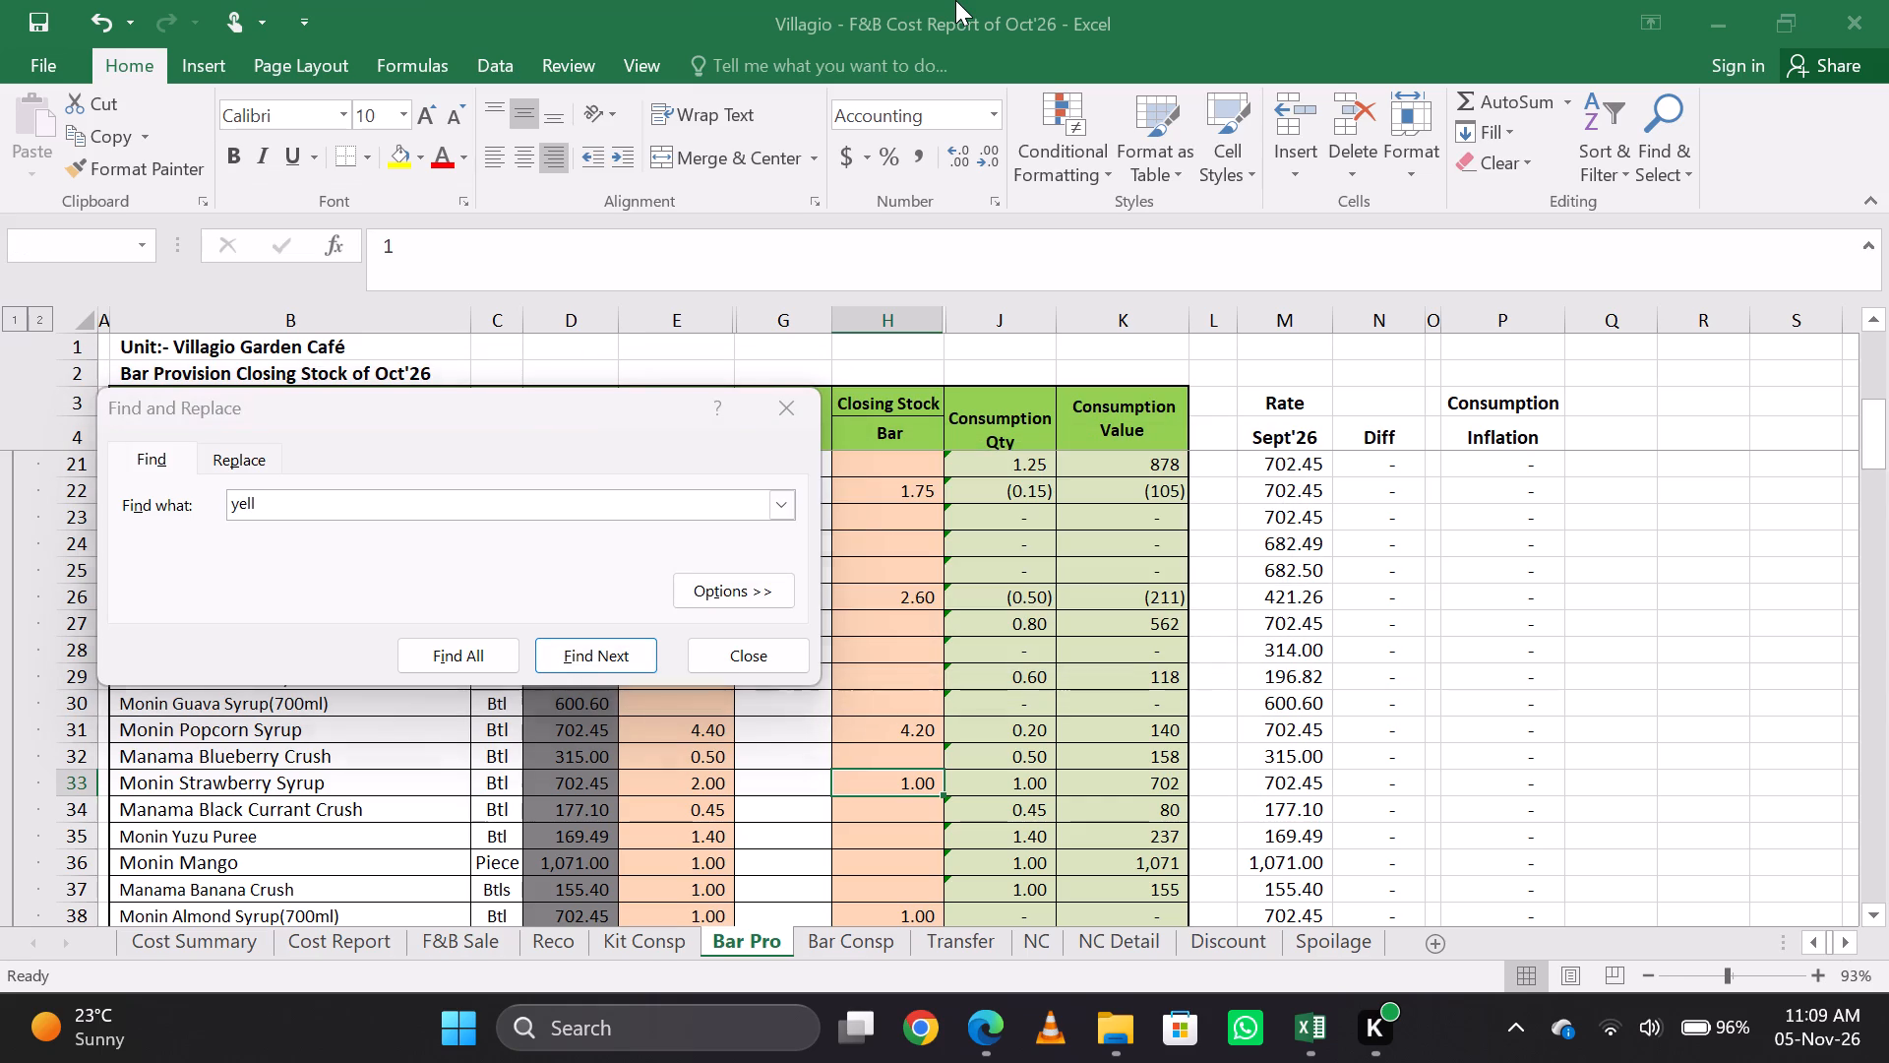
Find Manama Banana Crush by searching for "bana" and enter 1 as its Bar closing stock in H37.
key("BackSpace")
key("BackSpace")
key("BackSpace")
key("BackSpace")
key("BackSpace")
type("bana")
key("Return")
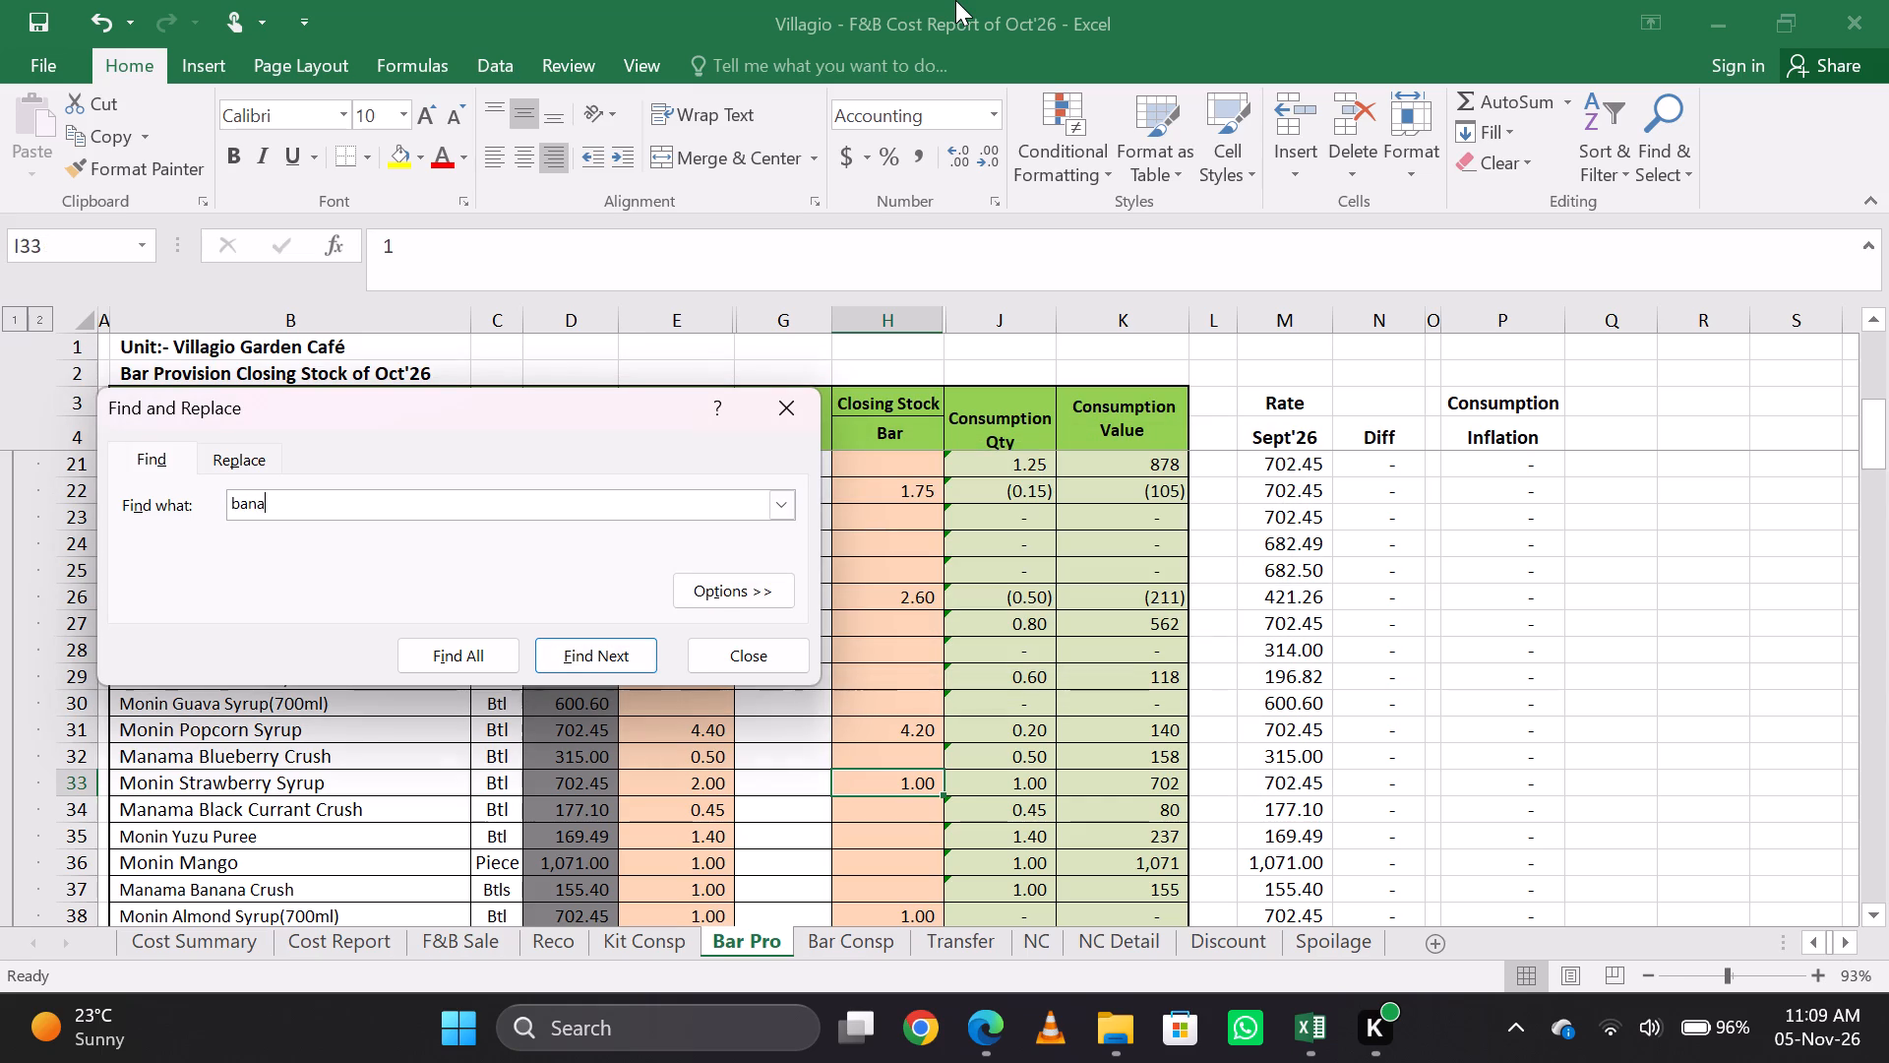
key("Return")
key("Return")
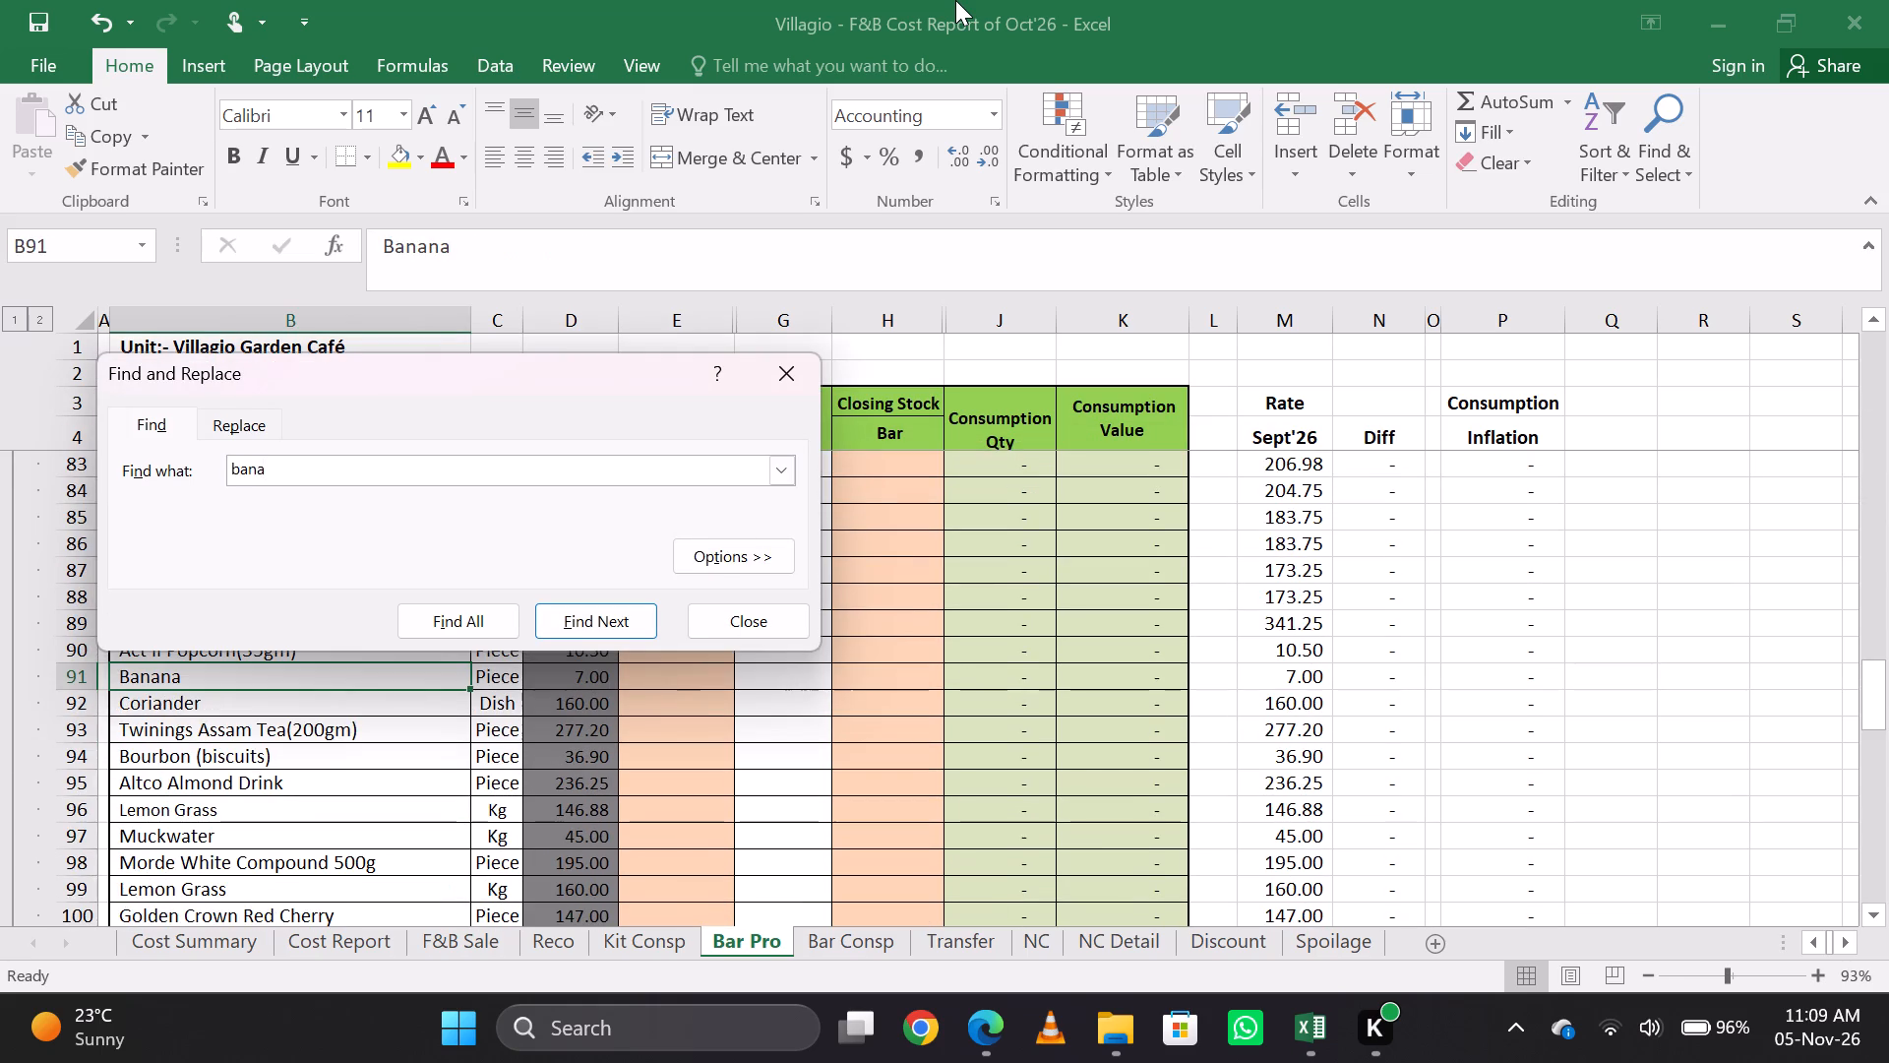
key("Return")
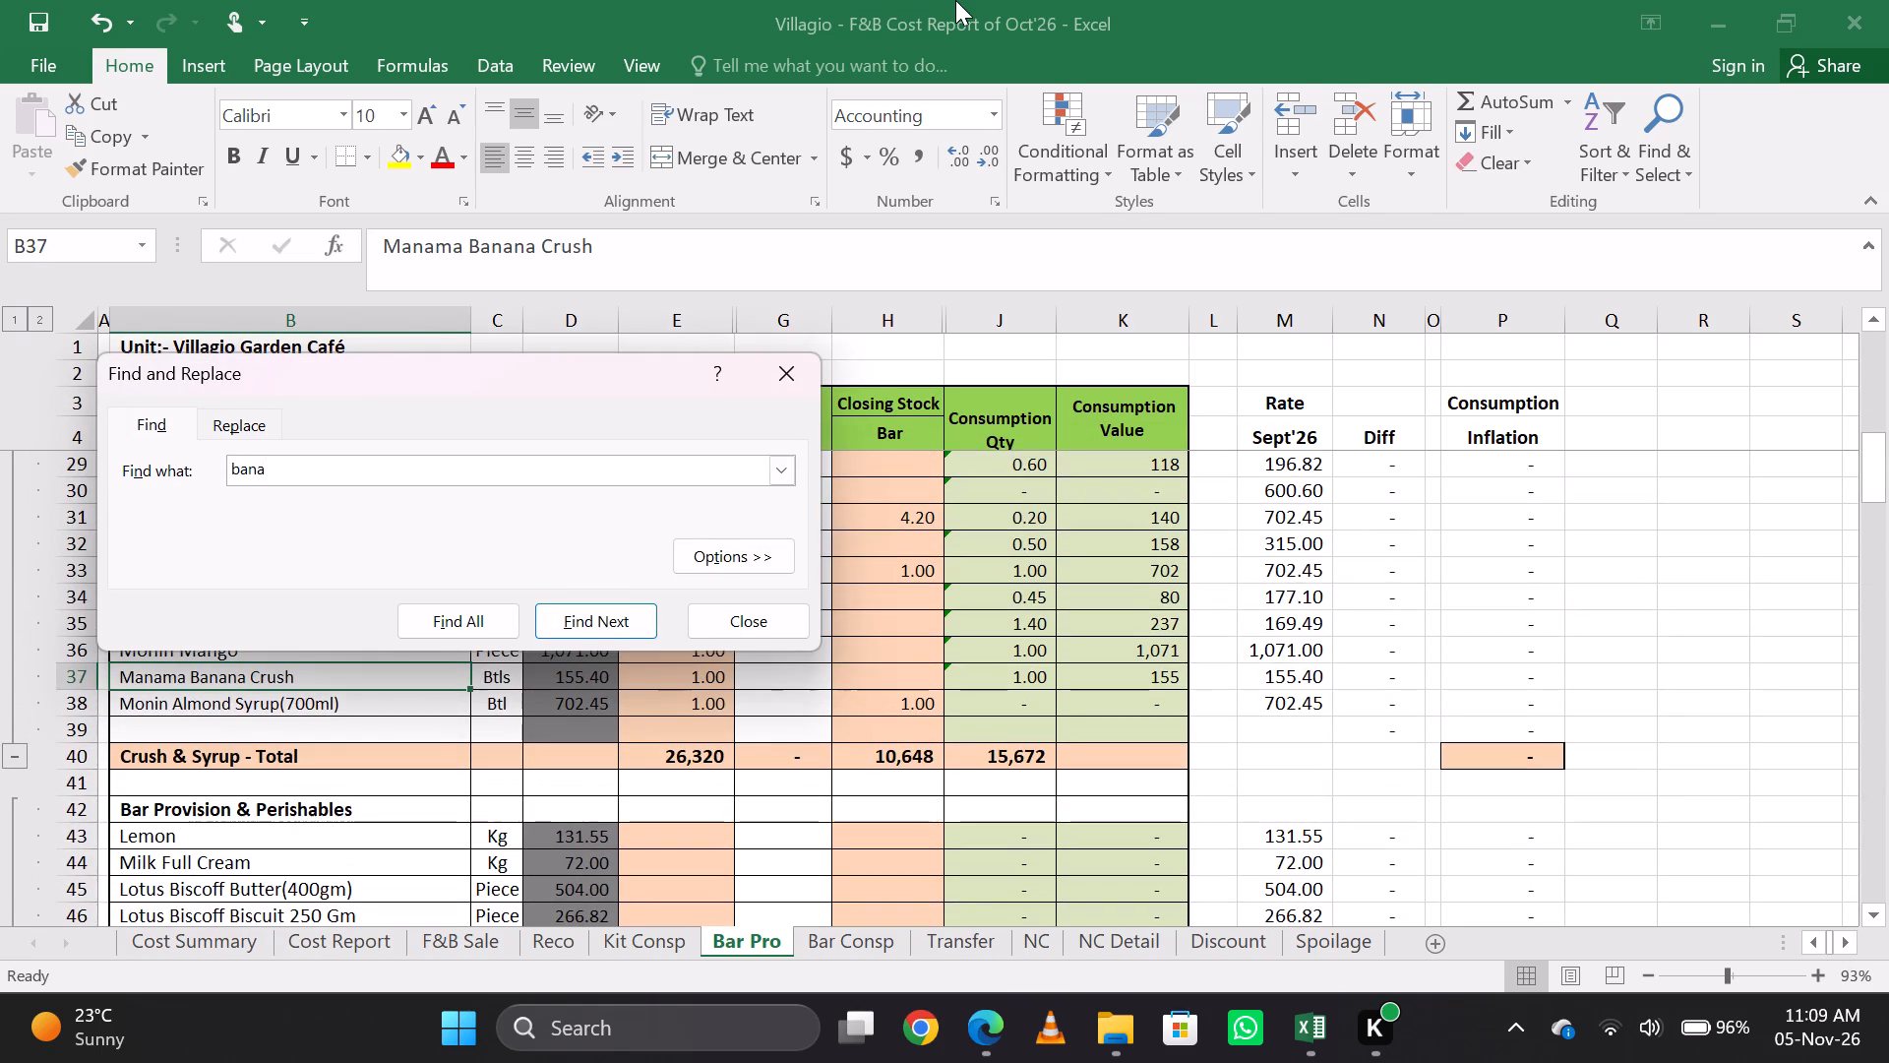
key("Escape")
key("Right")
key("Right")
key("Right")
key("Right")
key("Right")
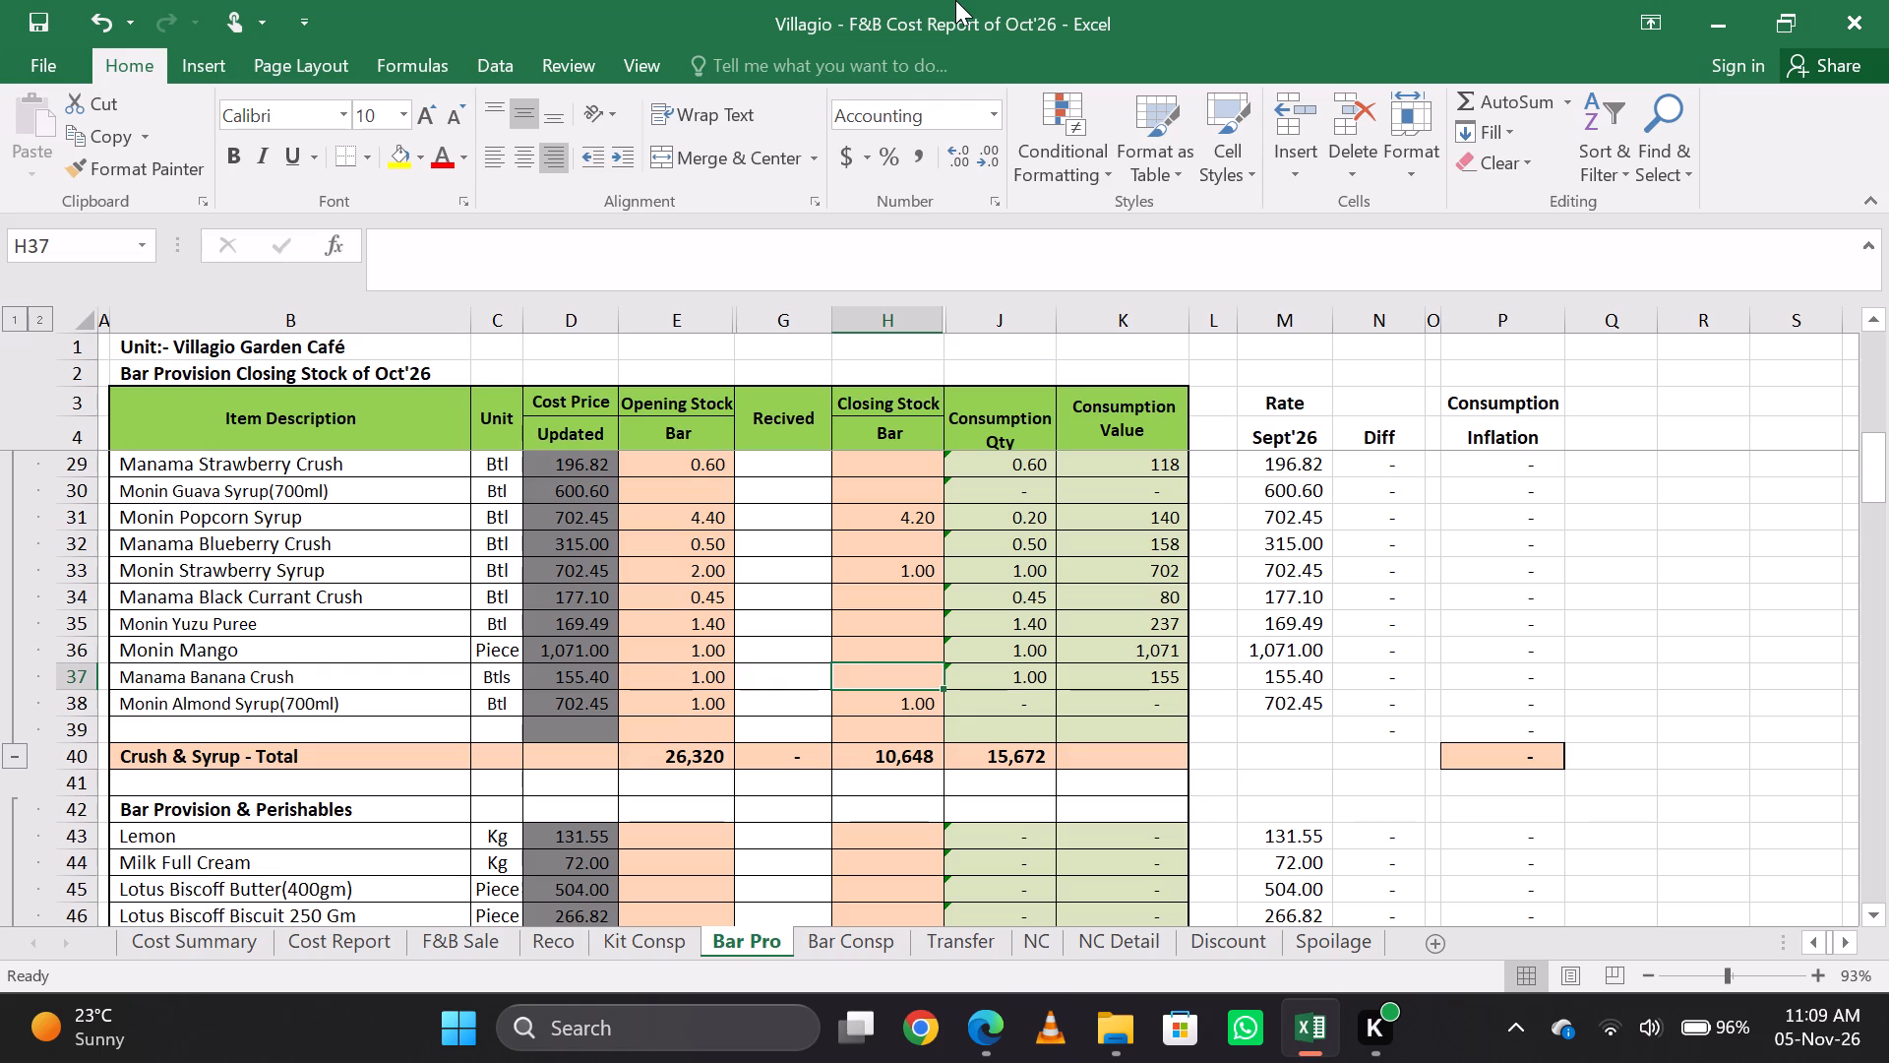
key("1")
key("Return")
key("Up")
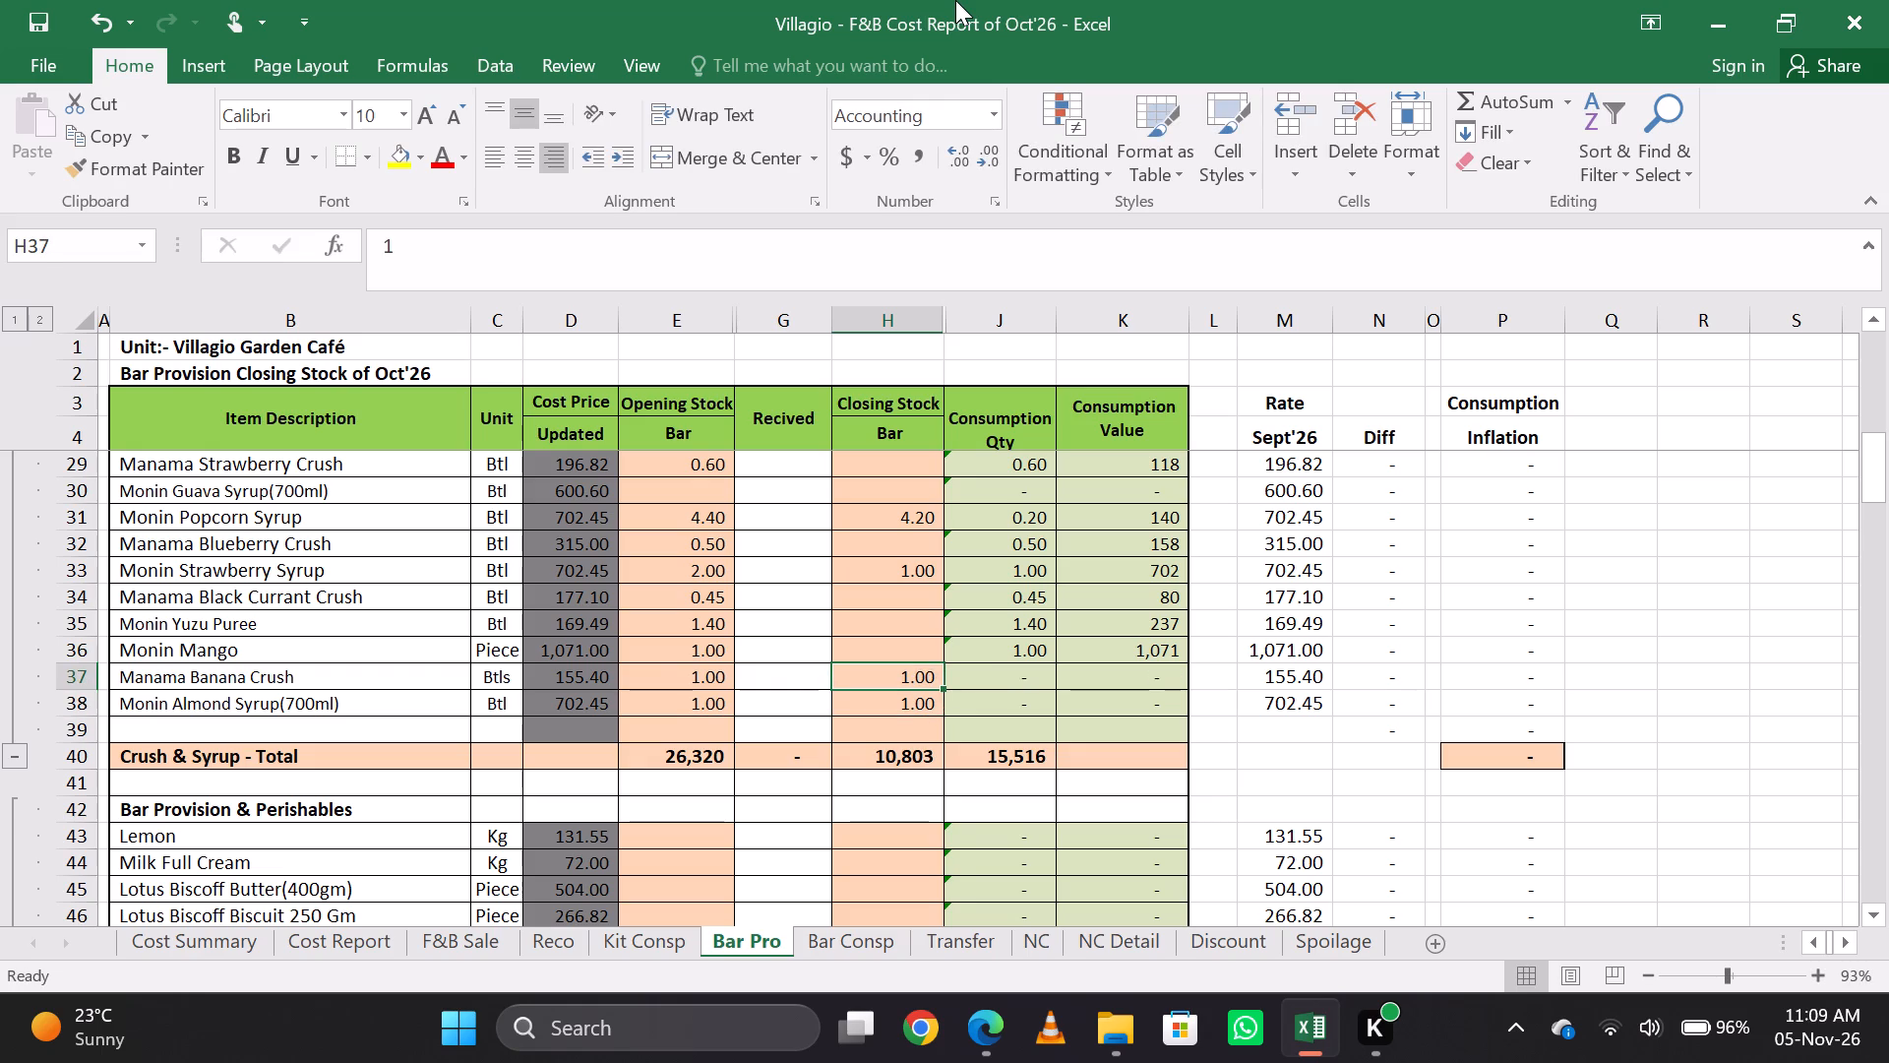
Switch to YouTube in Edge and open the "Dil Mein Chhupa Loonga" lyrical video from the suggestions.
key("alt+Tab")
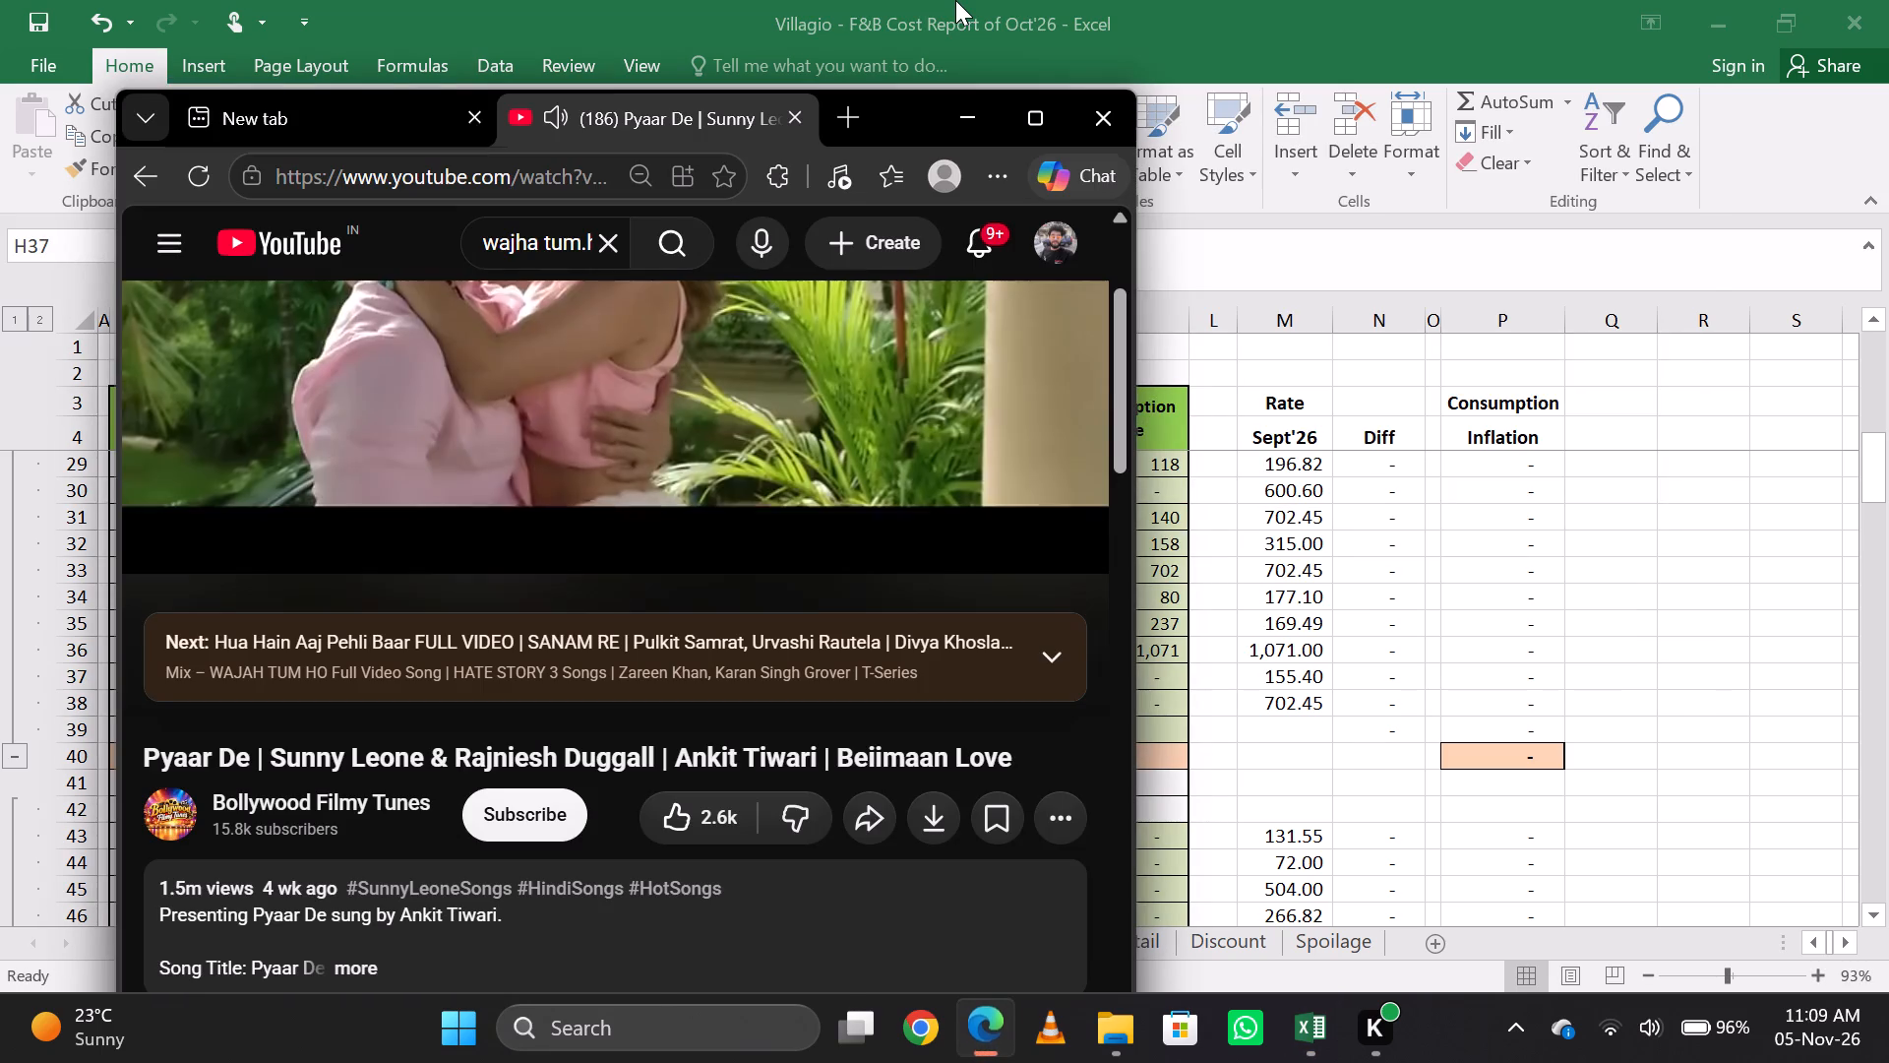
scroll(620, 573, "down", 4)
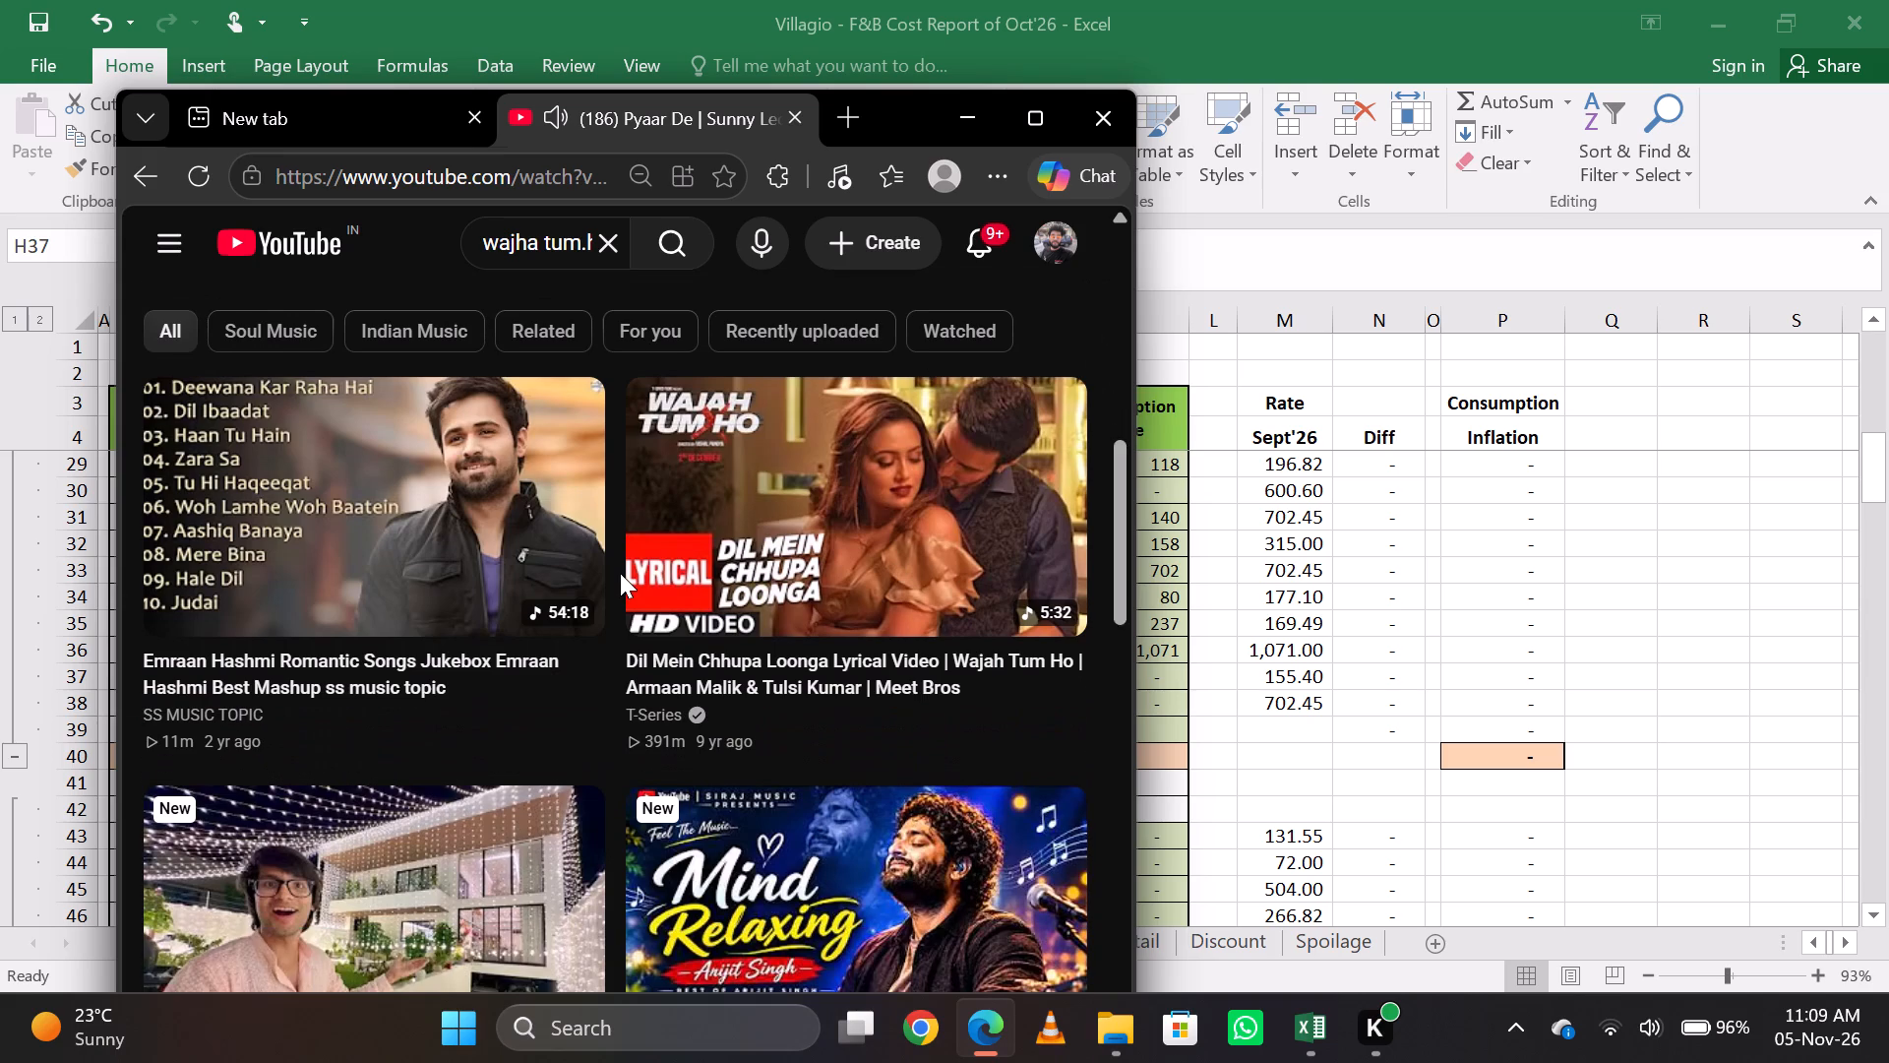
scroll(620, 573, "down", 1)
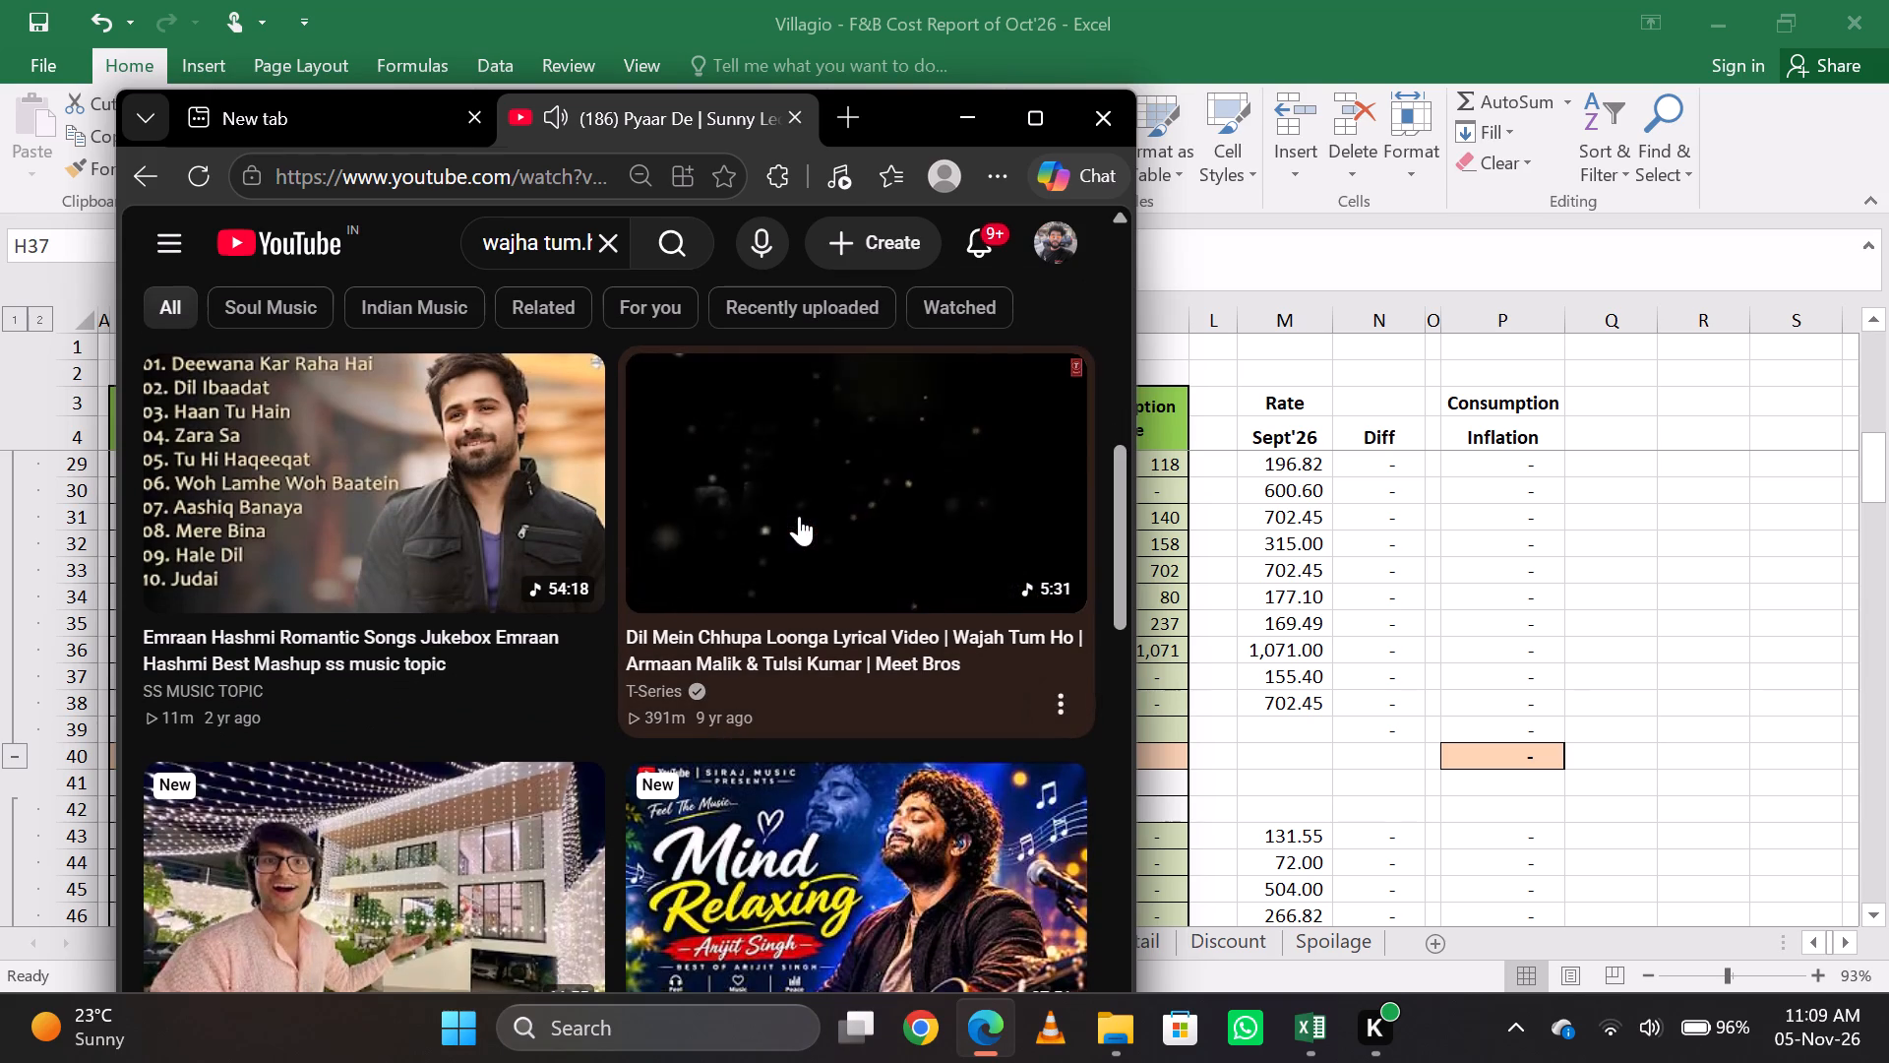
left_click(799, 516)
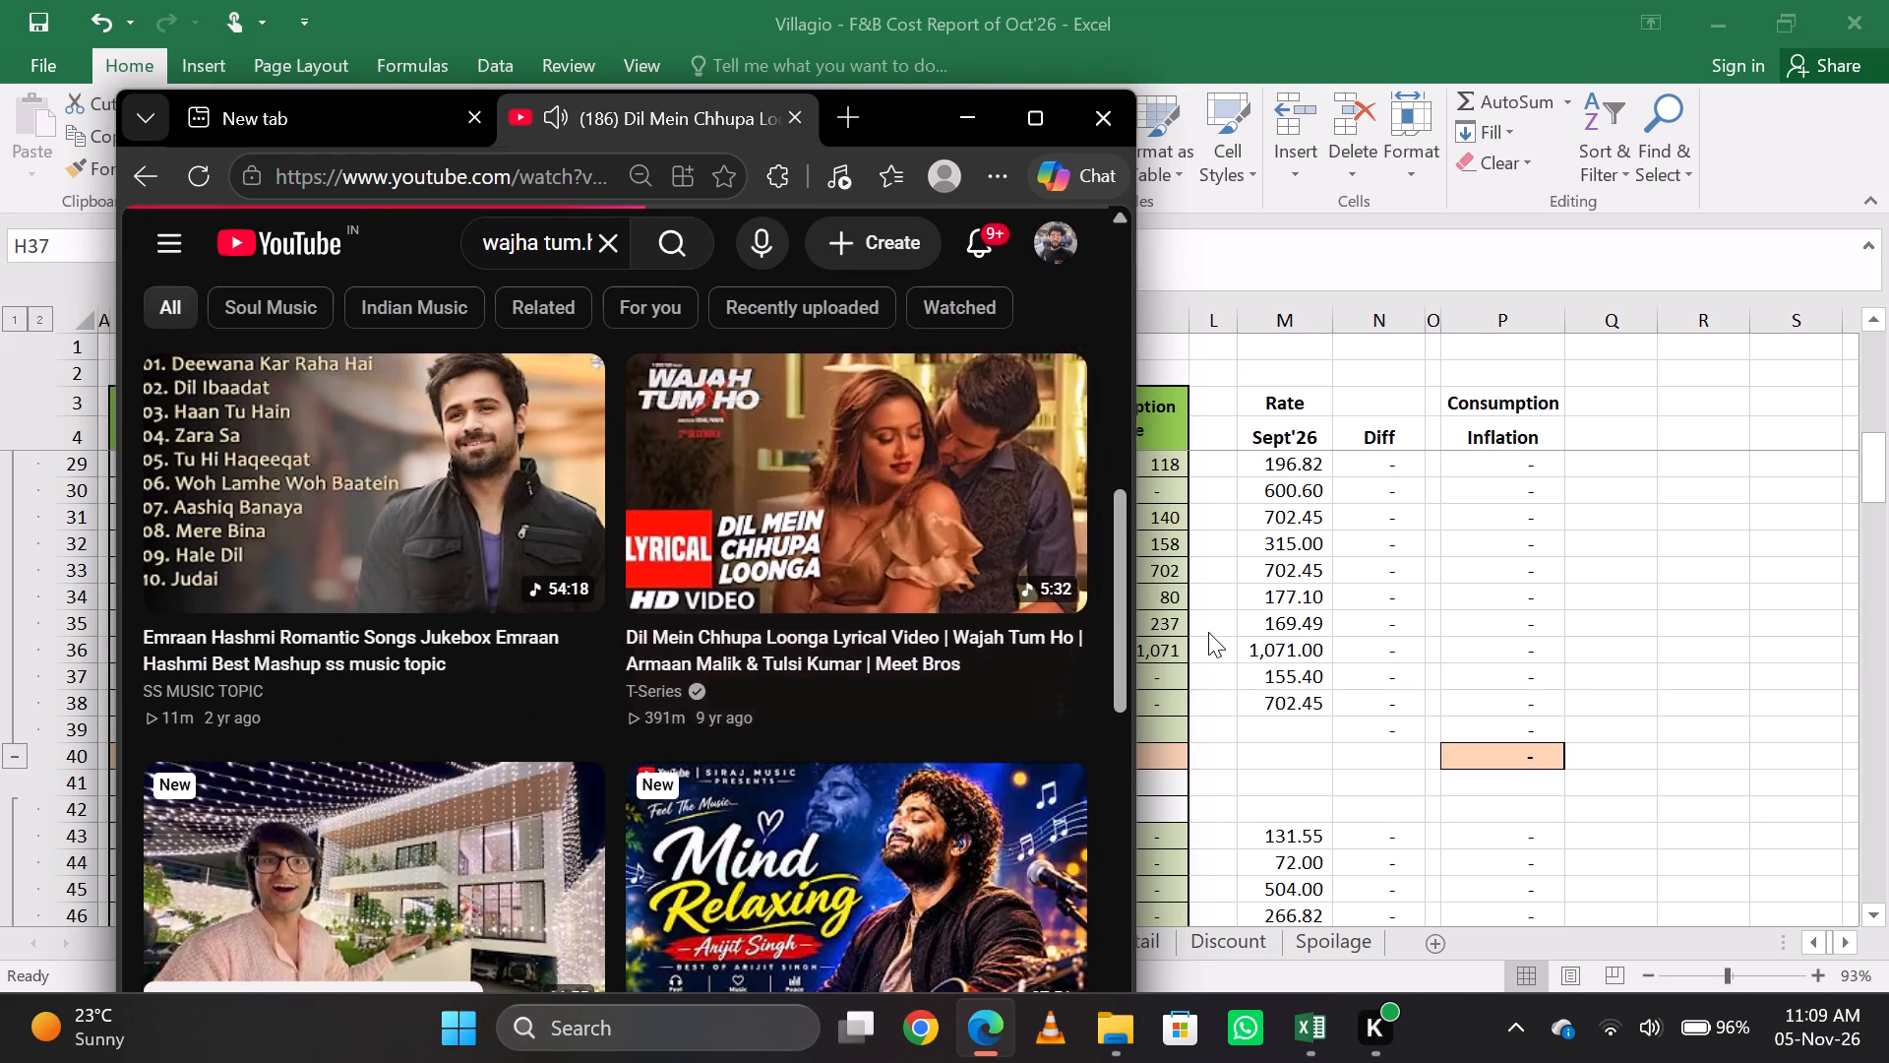
Switch back to the Villagio cost report workbook in Excel.
left_click(1149, 623)
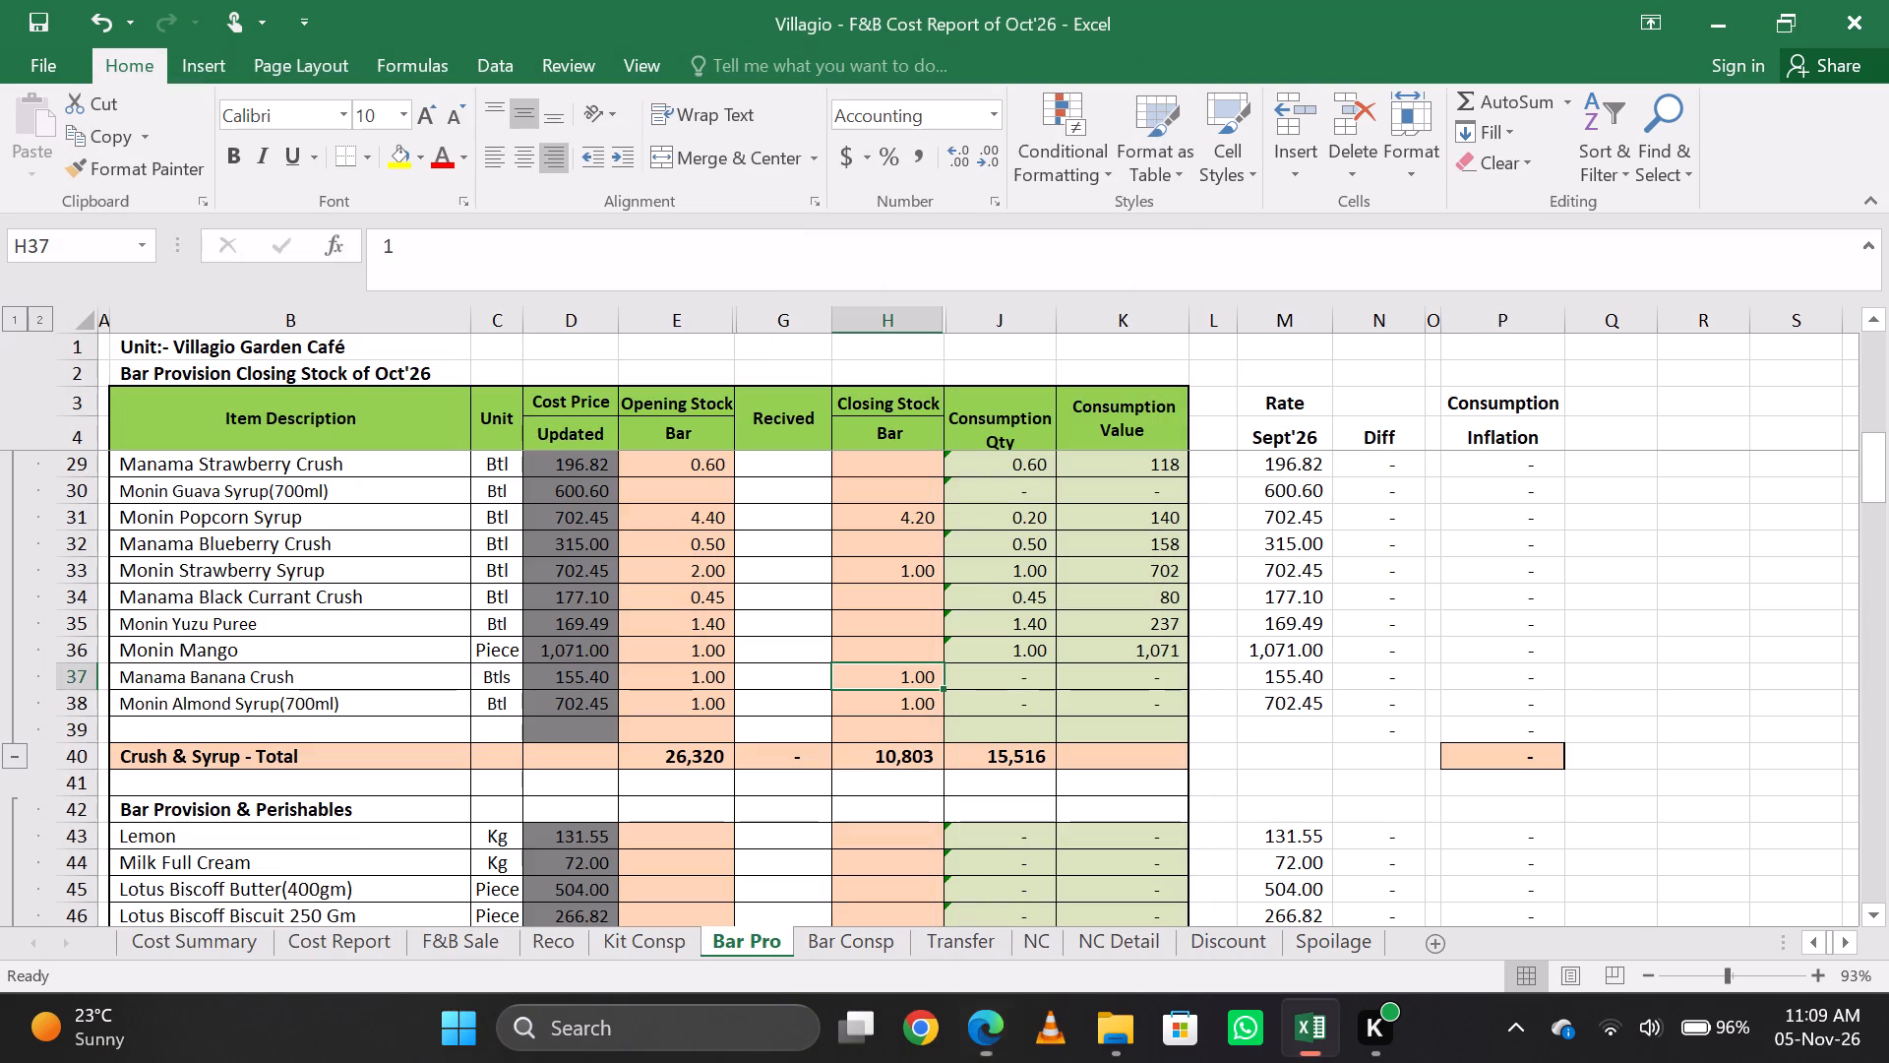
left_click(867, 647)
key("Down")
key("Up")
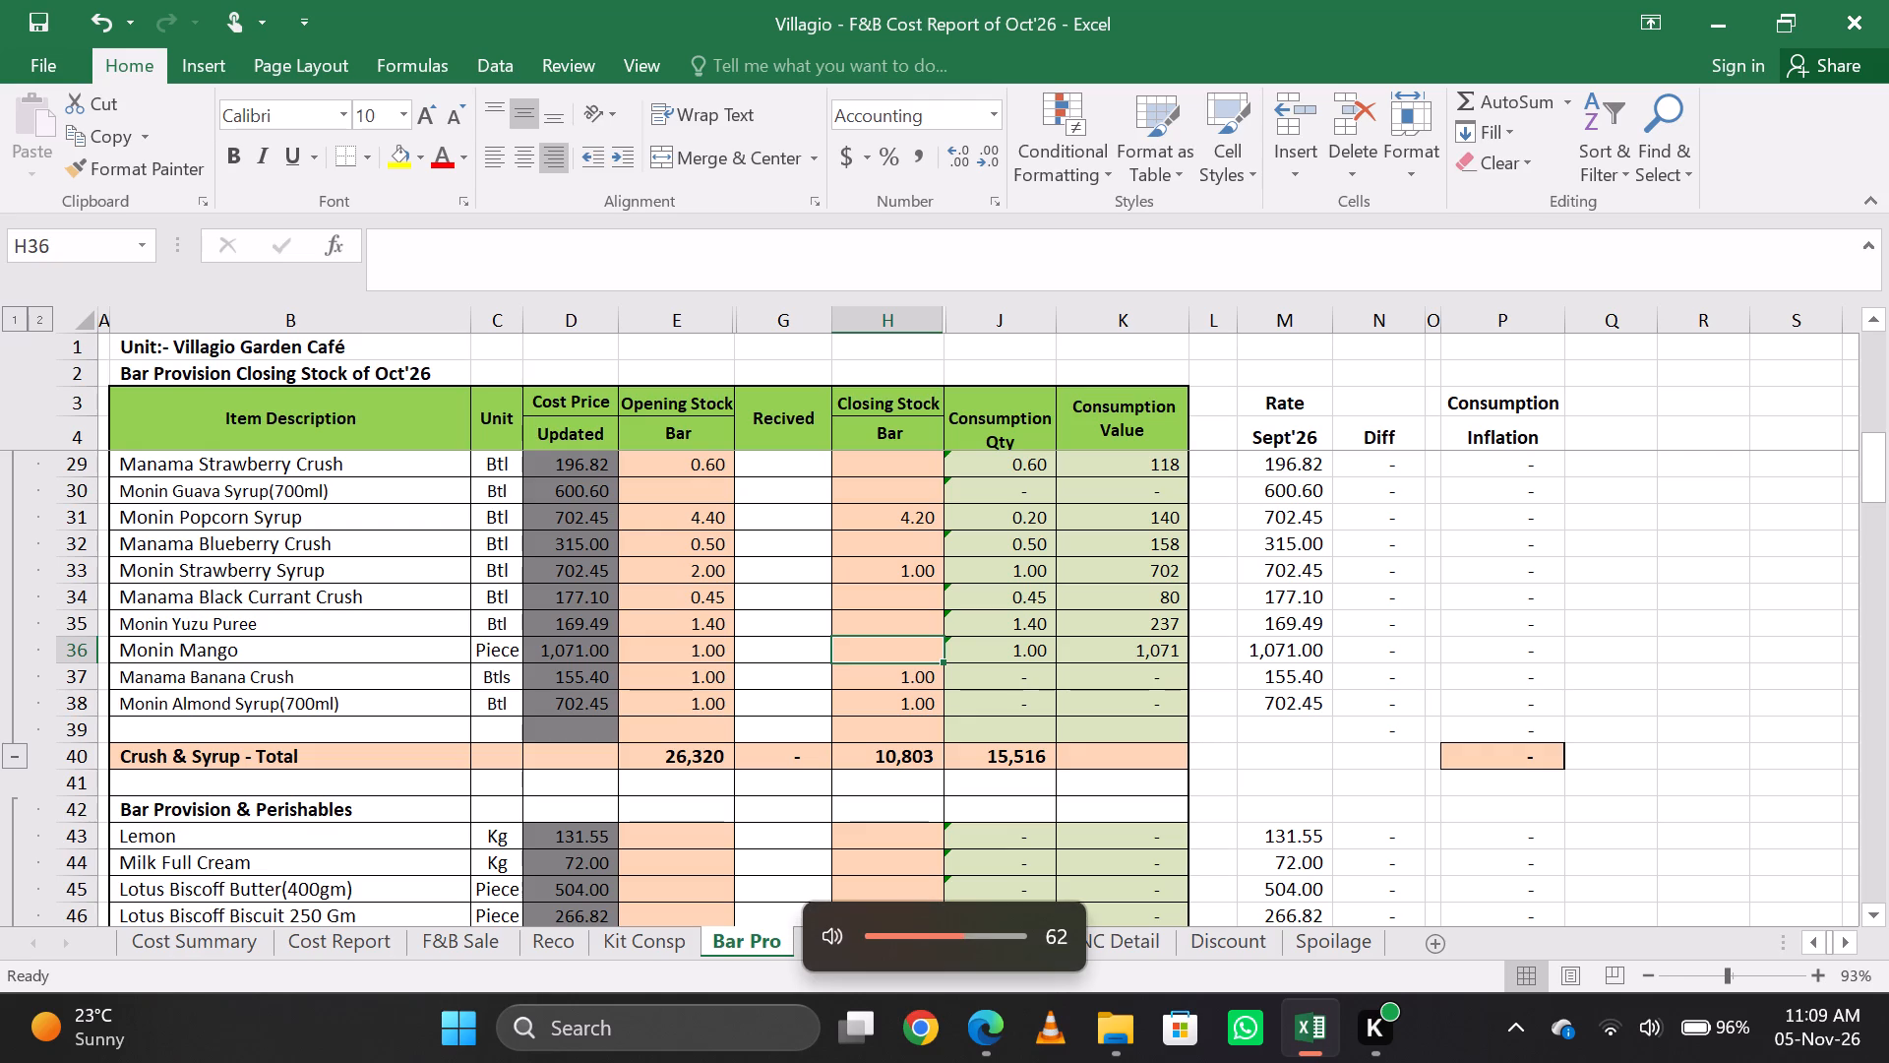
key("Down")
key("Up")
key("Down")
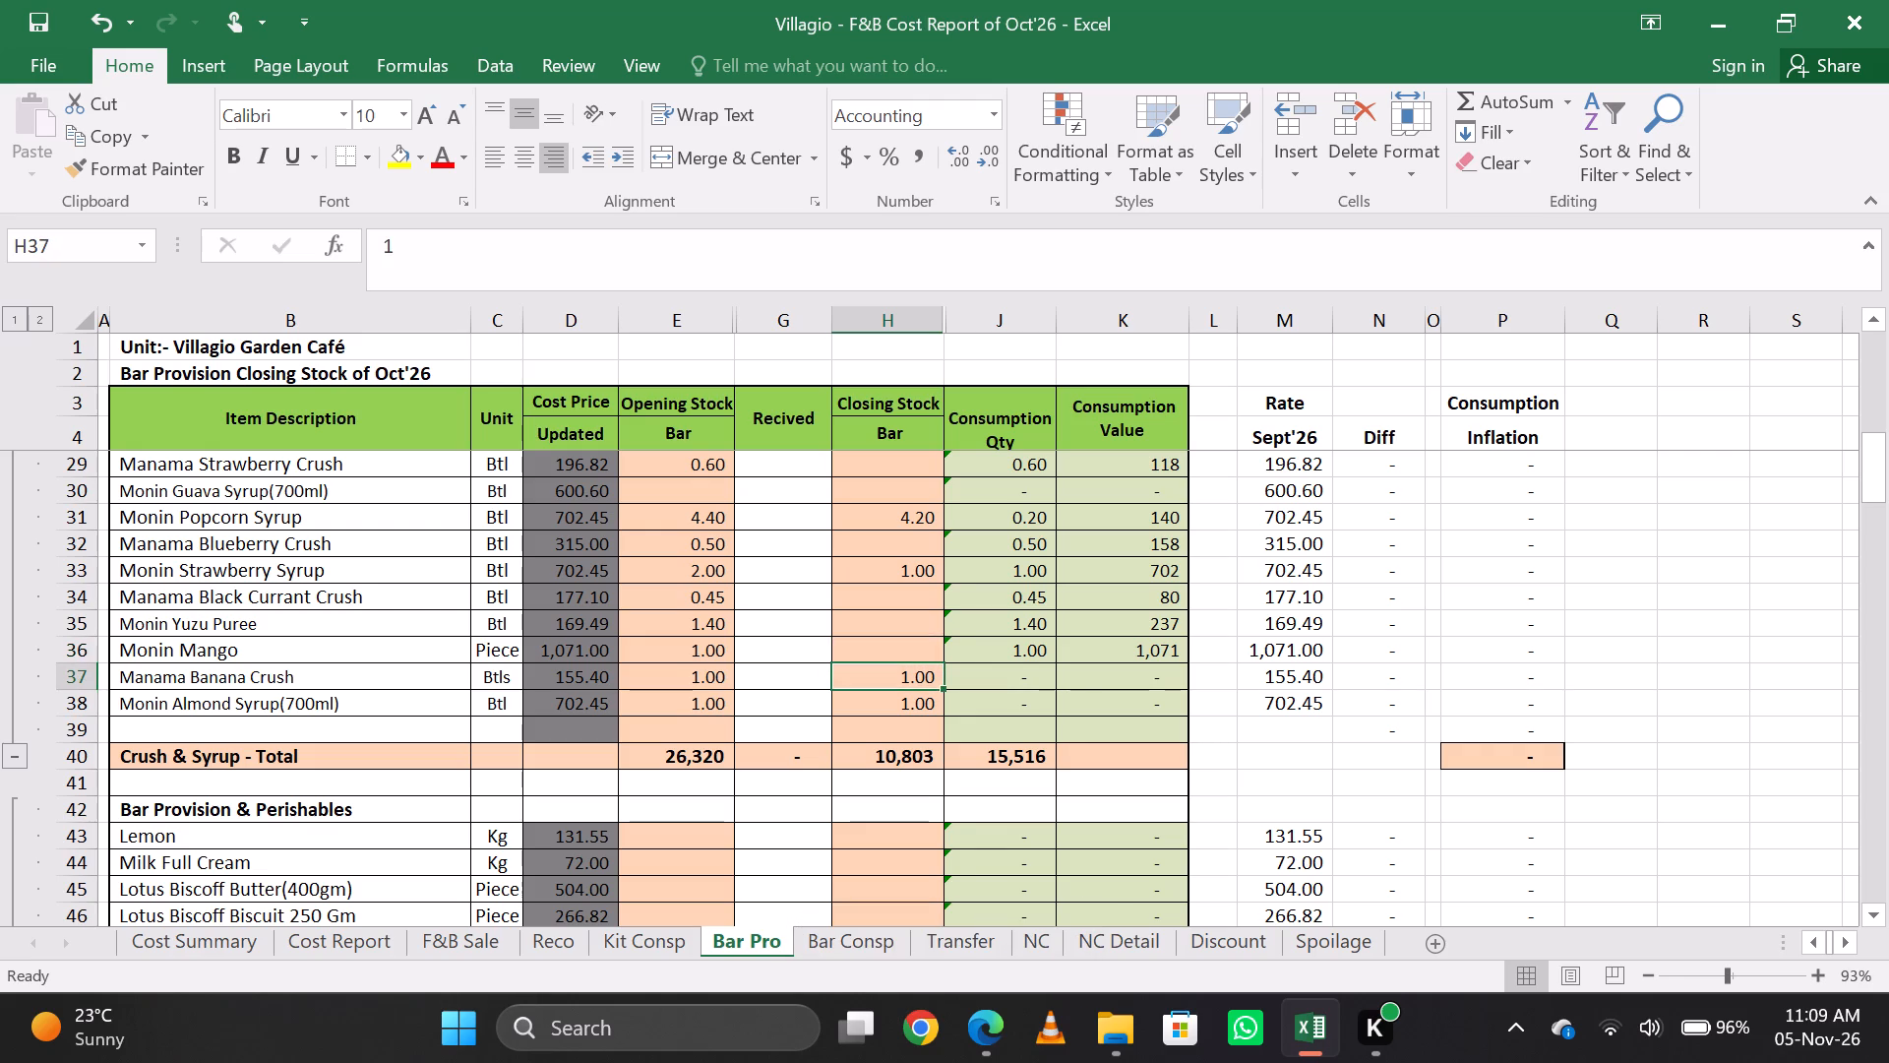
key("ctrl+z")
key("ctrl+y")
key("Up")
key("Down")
Find Monin Watermelon Syrup by searching for "waterm" and enter 2.65 as its Bar closing stock in H12.
key("ctrl+f")
type("waterm")
key("Return")
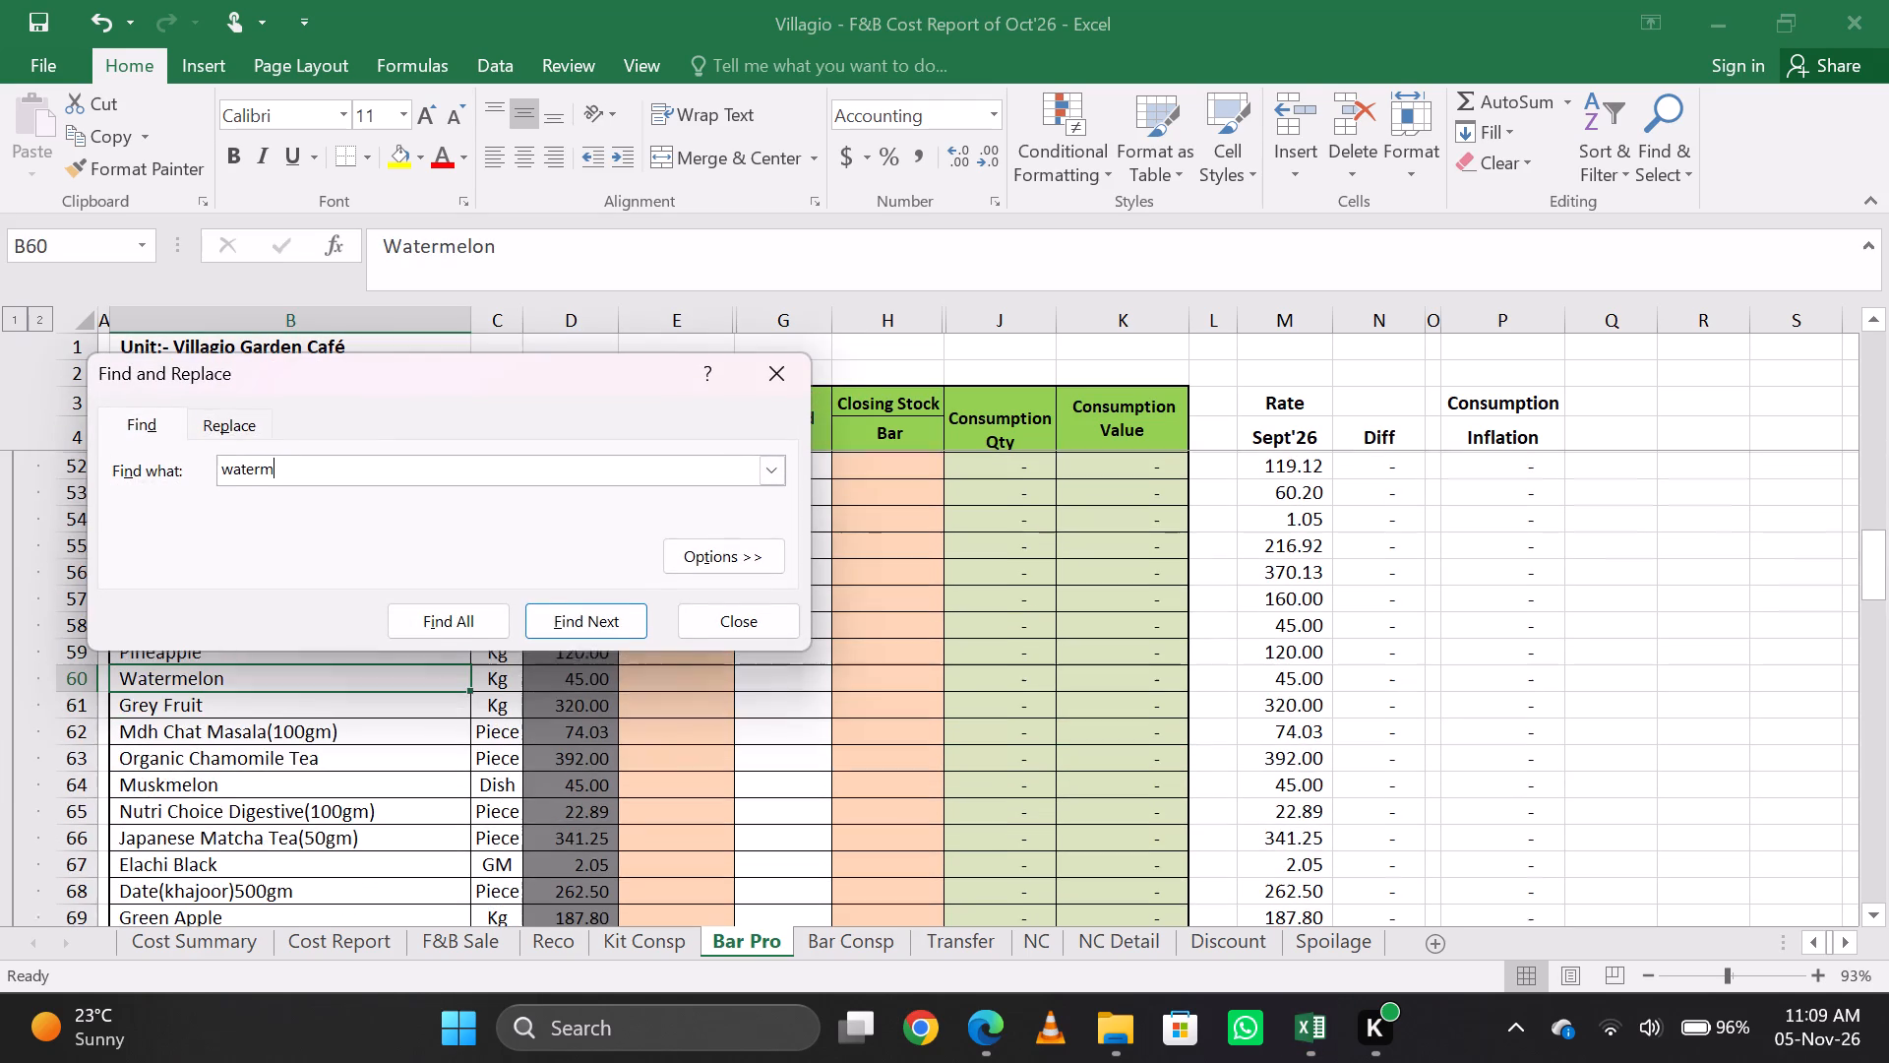
key("Escape")
key("Right")
key("ctrl+f")
key("Return")
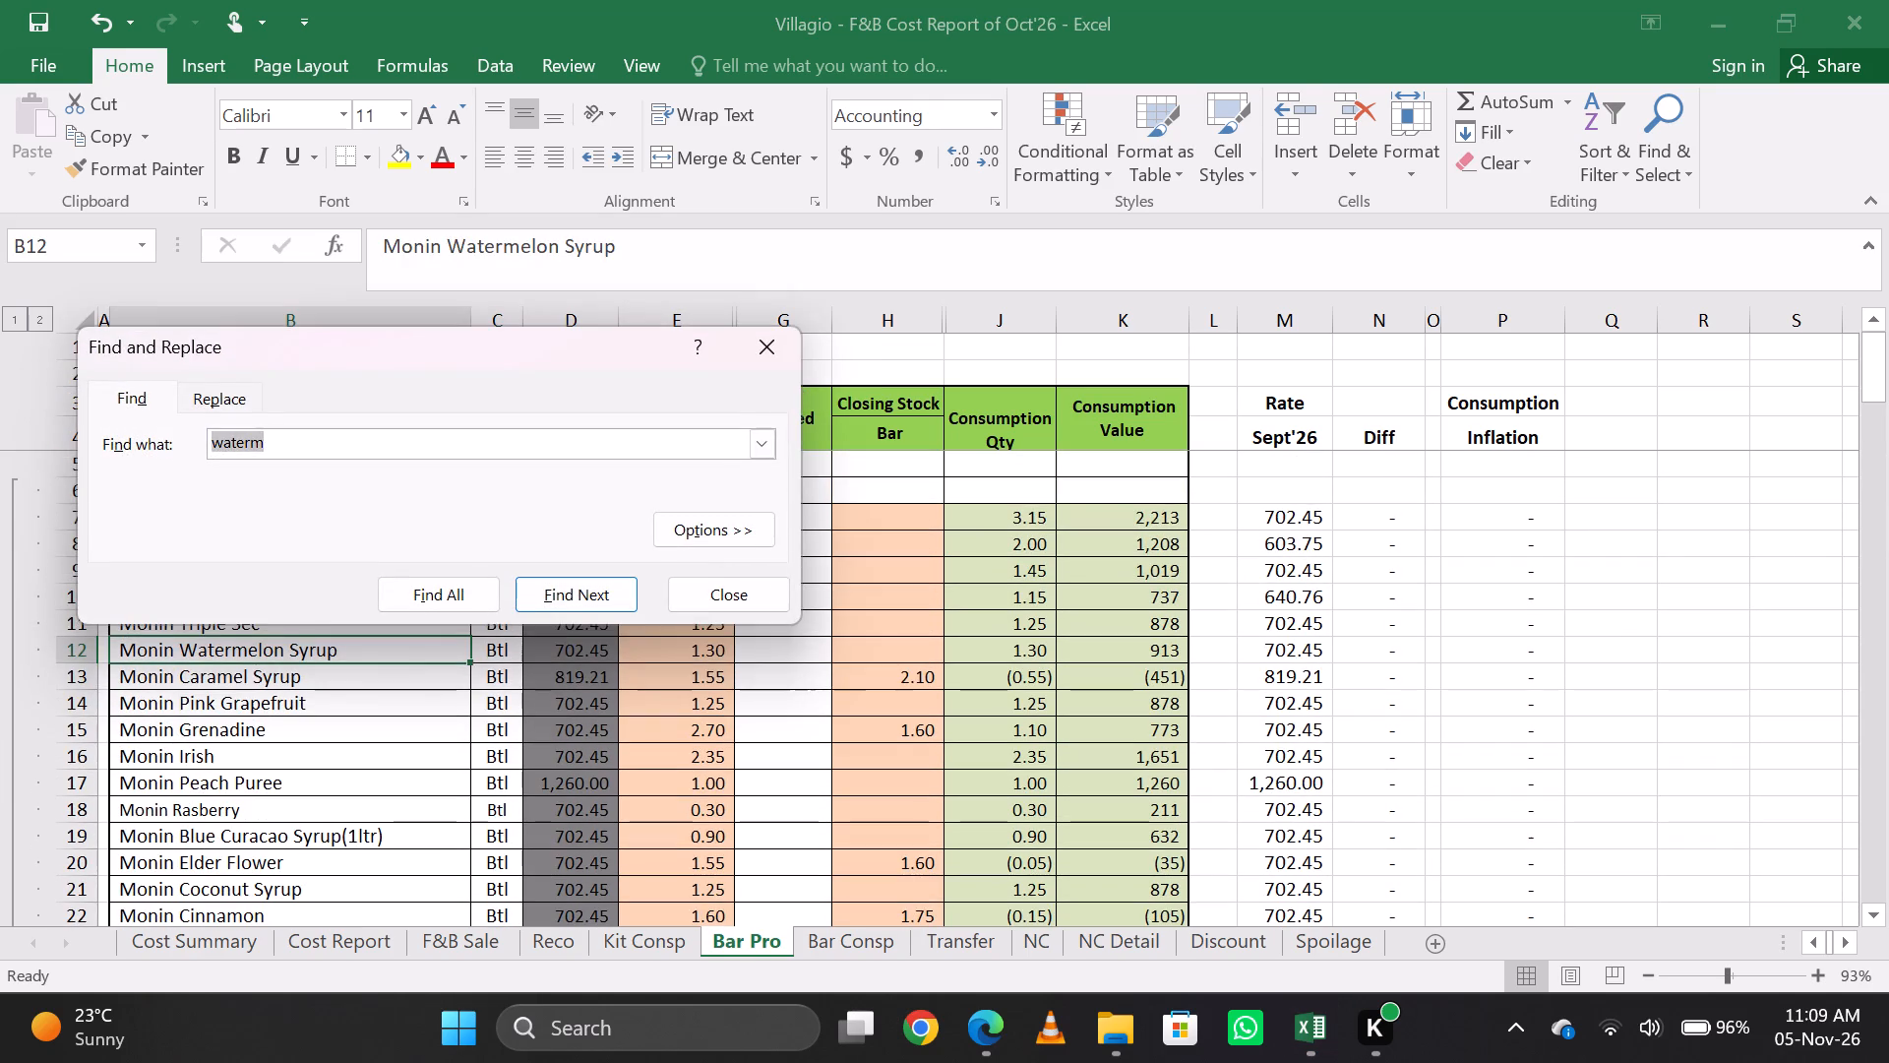
key("Escape")
key("Right")
key("Right")
key("Right")
key("Right")
key("Right")
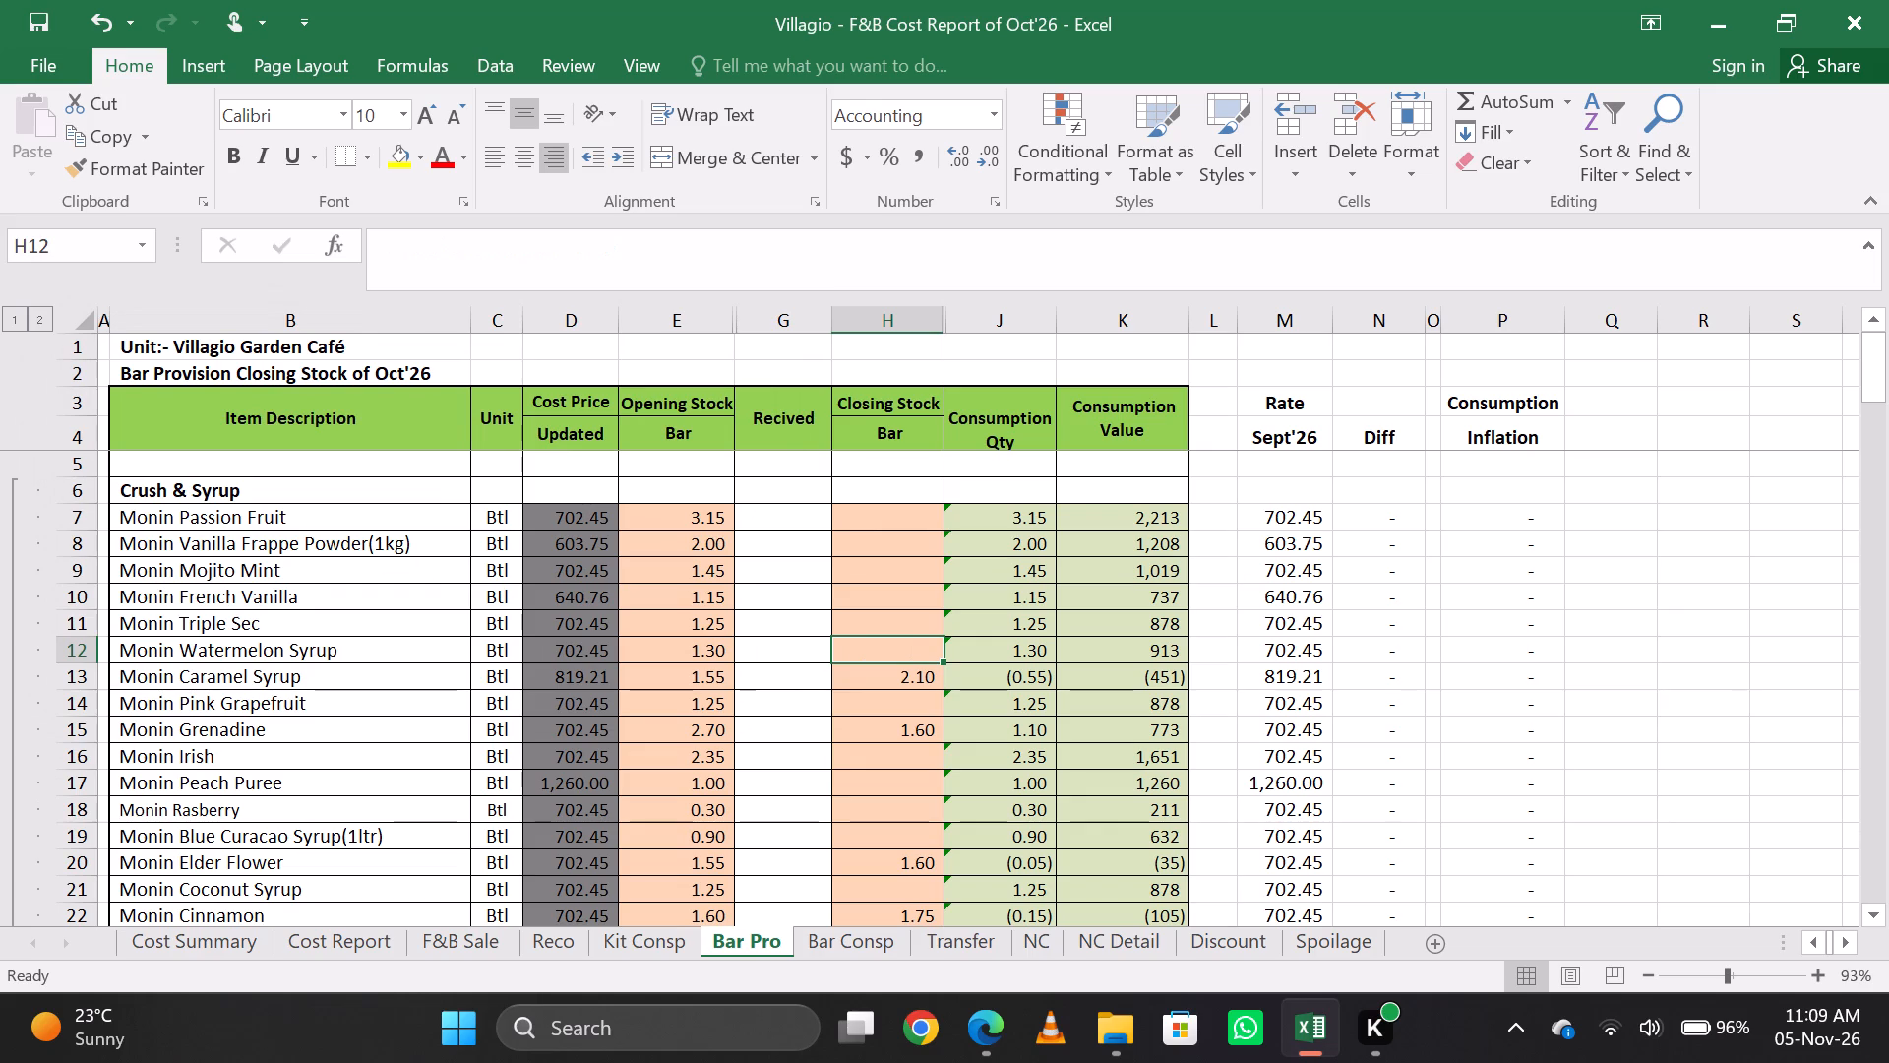
type("2.6")
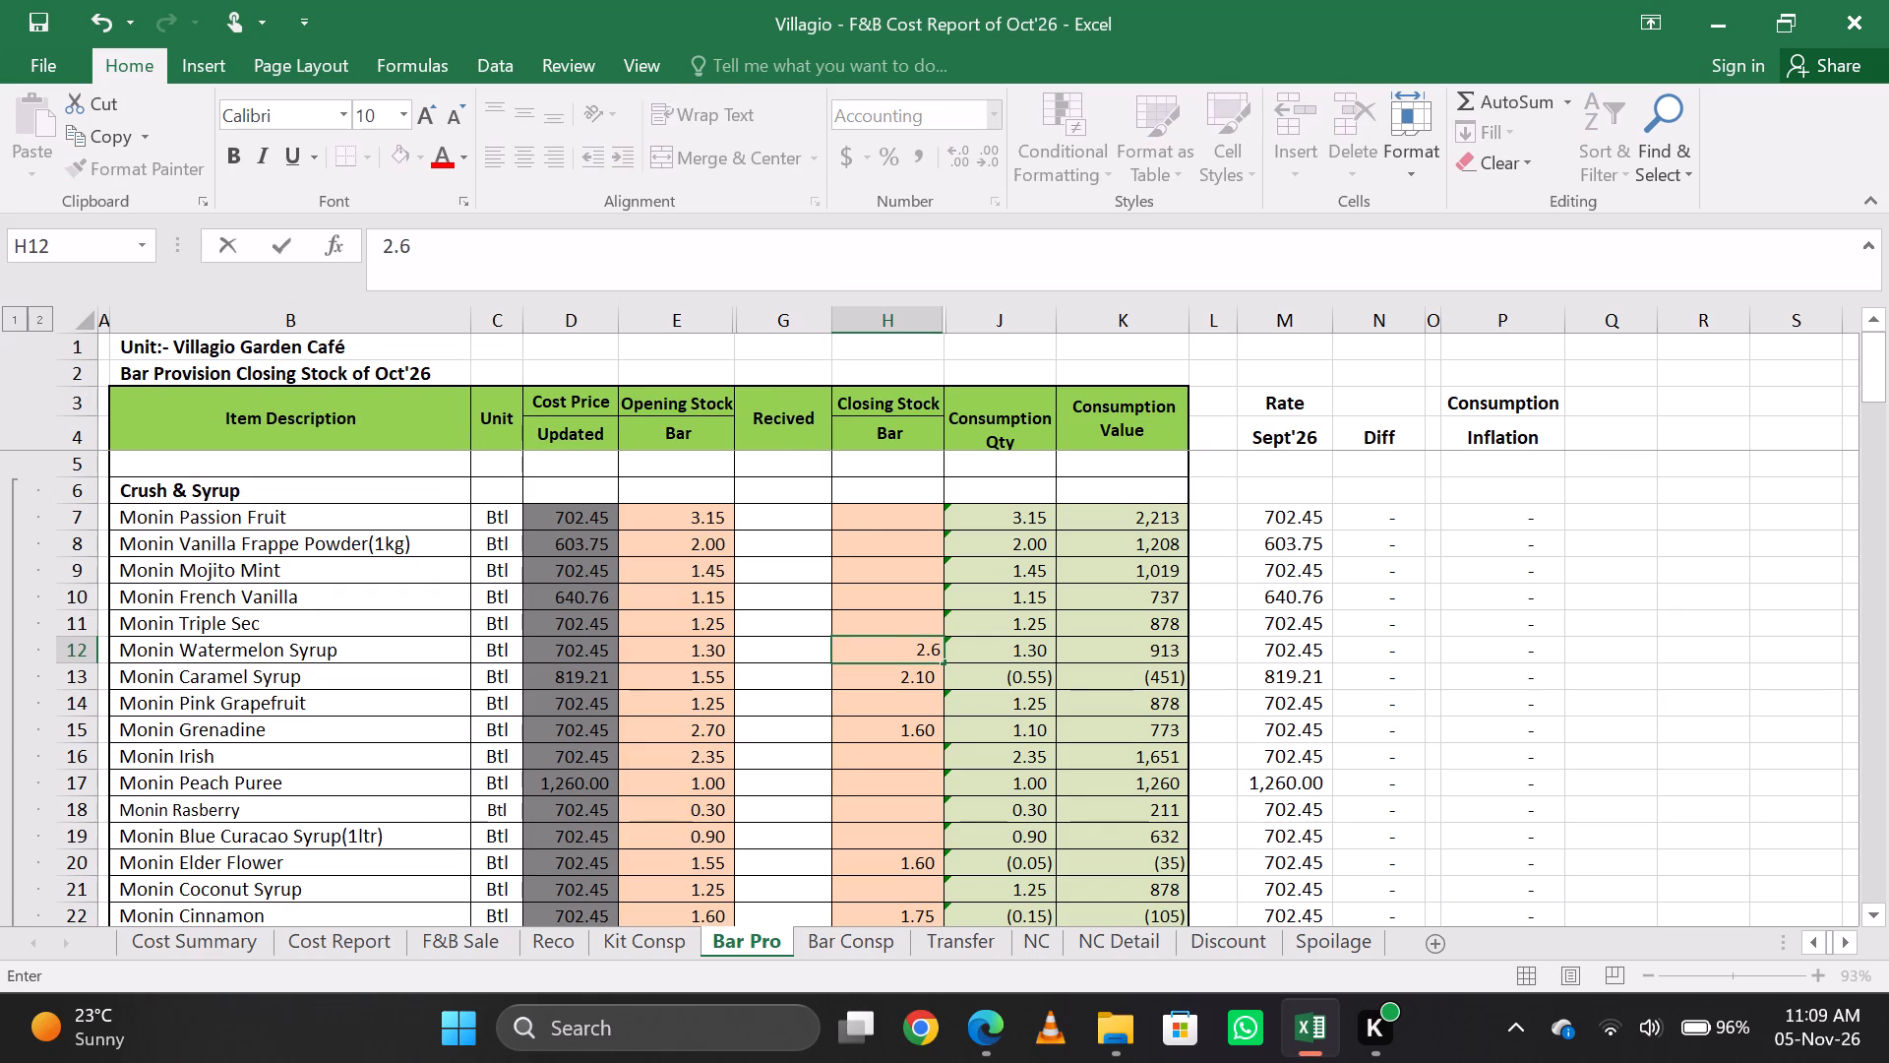
key("5")
key("Return")
key("Up")
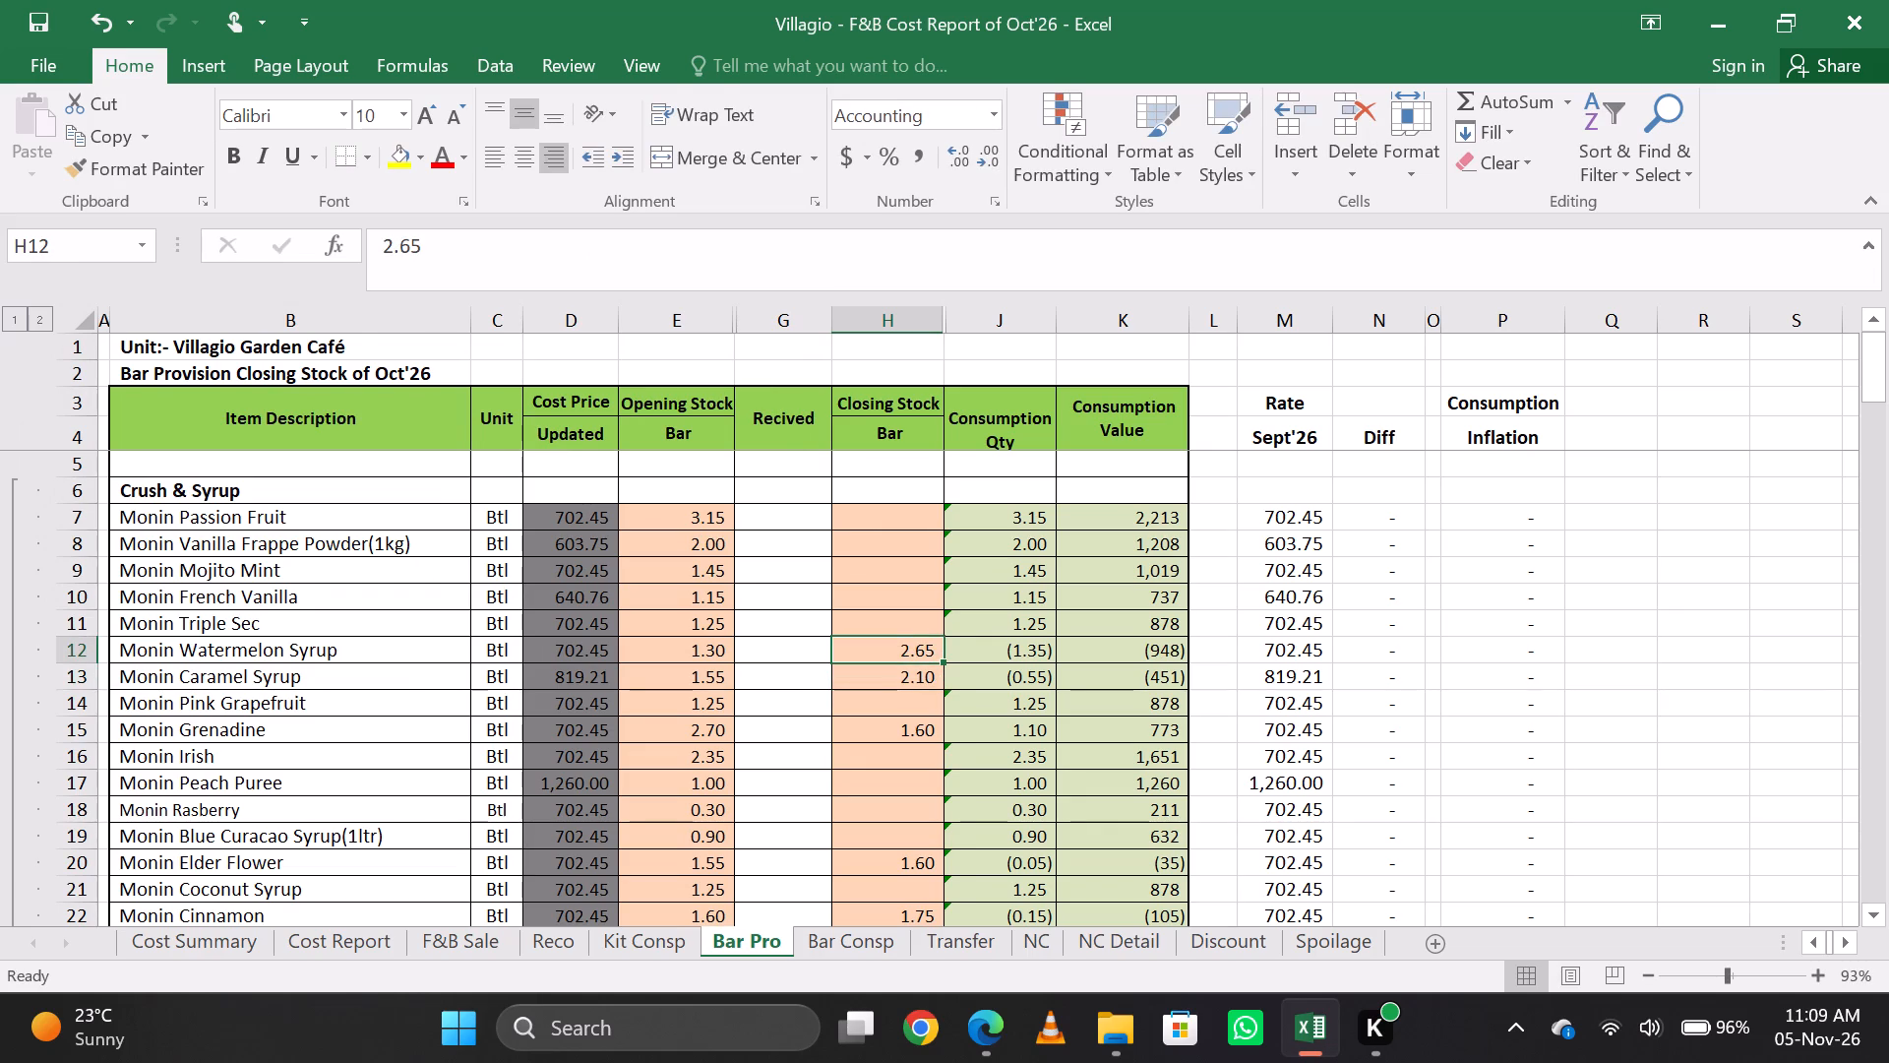
key("Down")
key("Up")
Find Monin Irish by searching for "iri" and enter 2.5 as its Bar closing stock in H16.
key("ctrl+f")
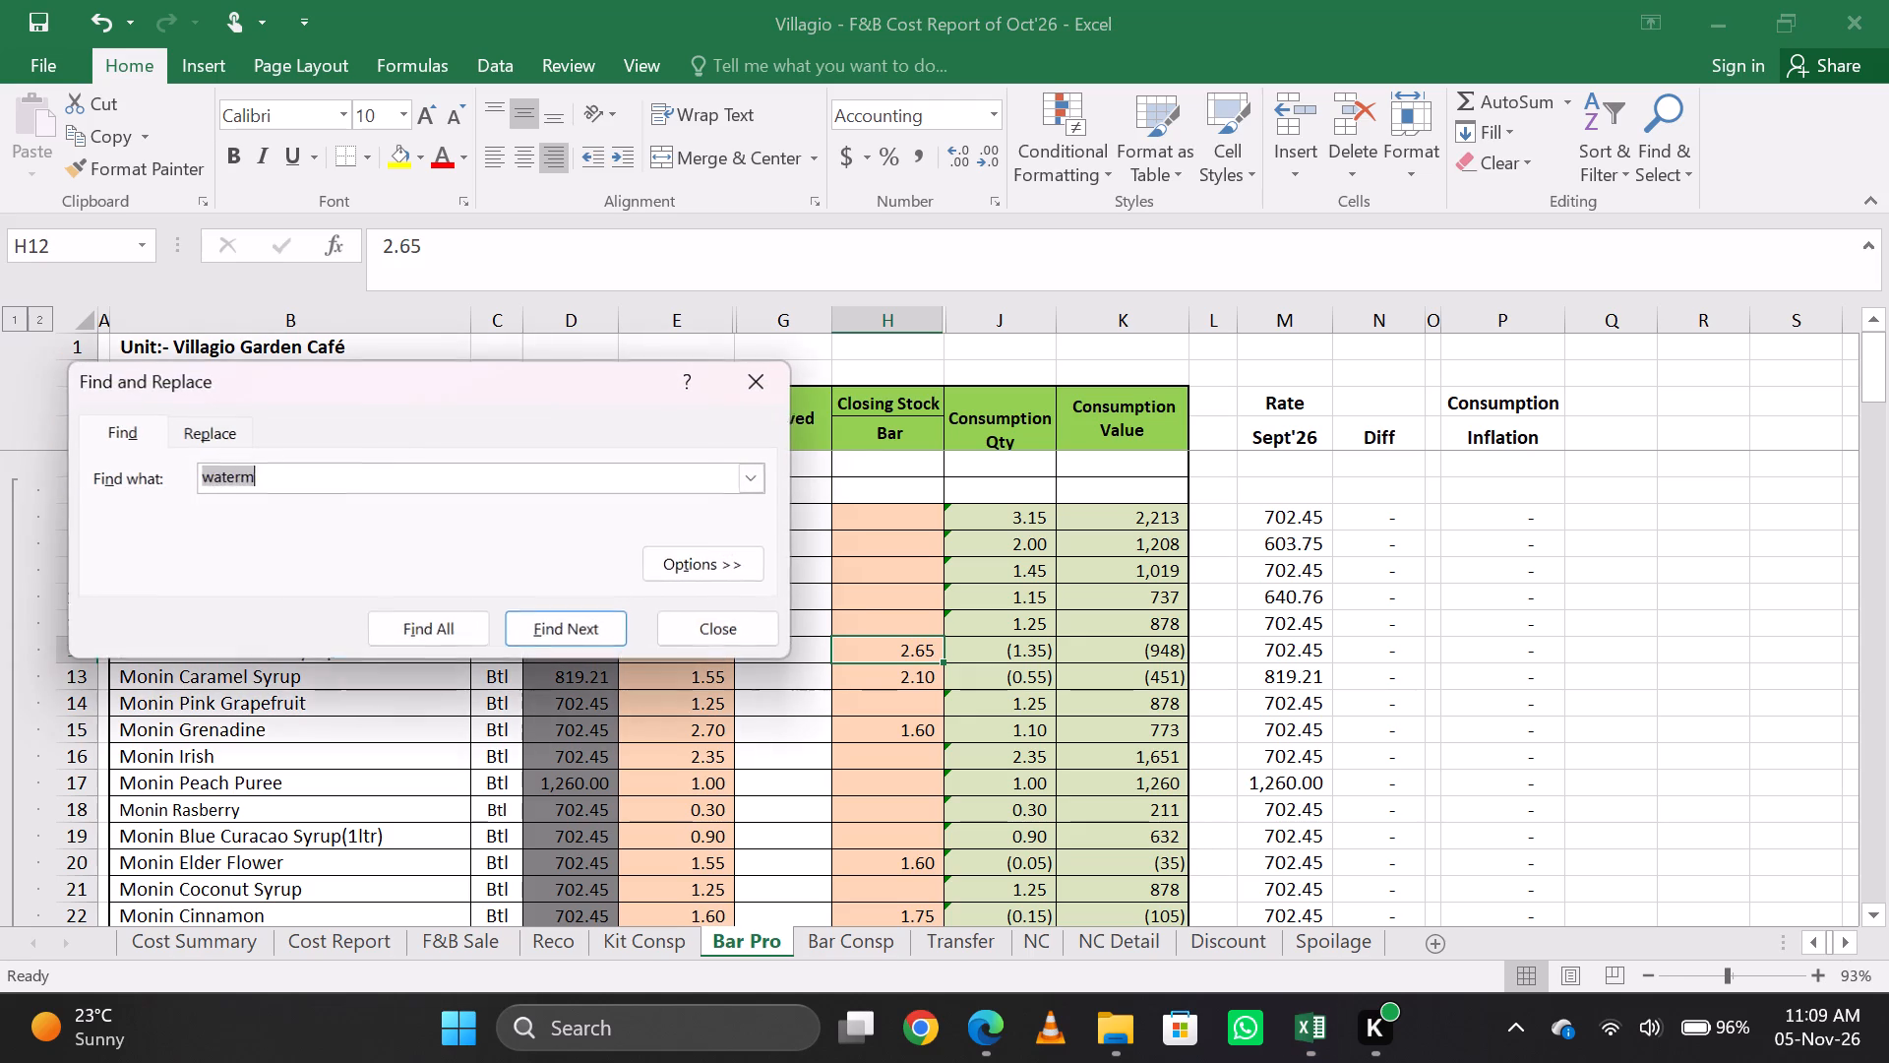
type("iri")
key("Return")
key("Escape")
key("Right")
key("Right")
key("Right")
key("Right")
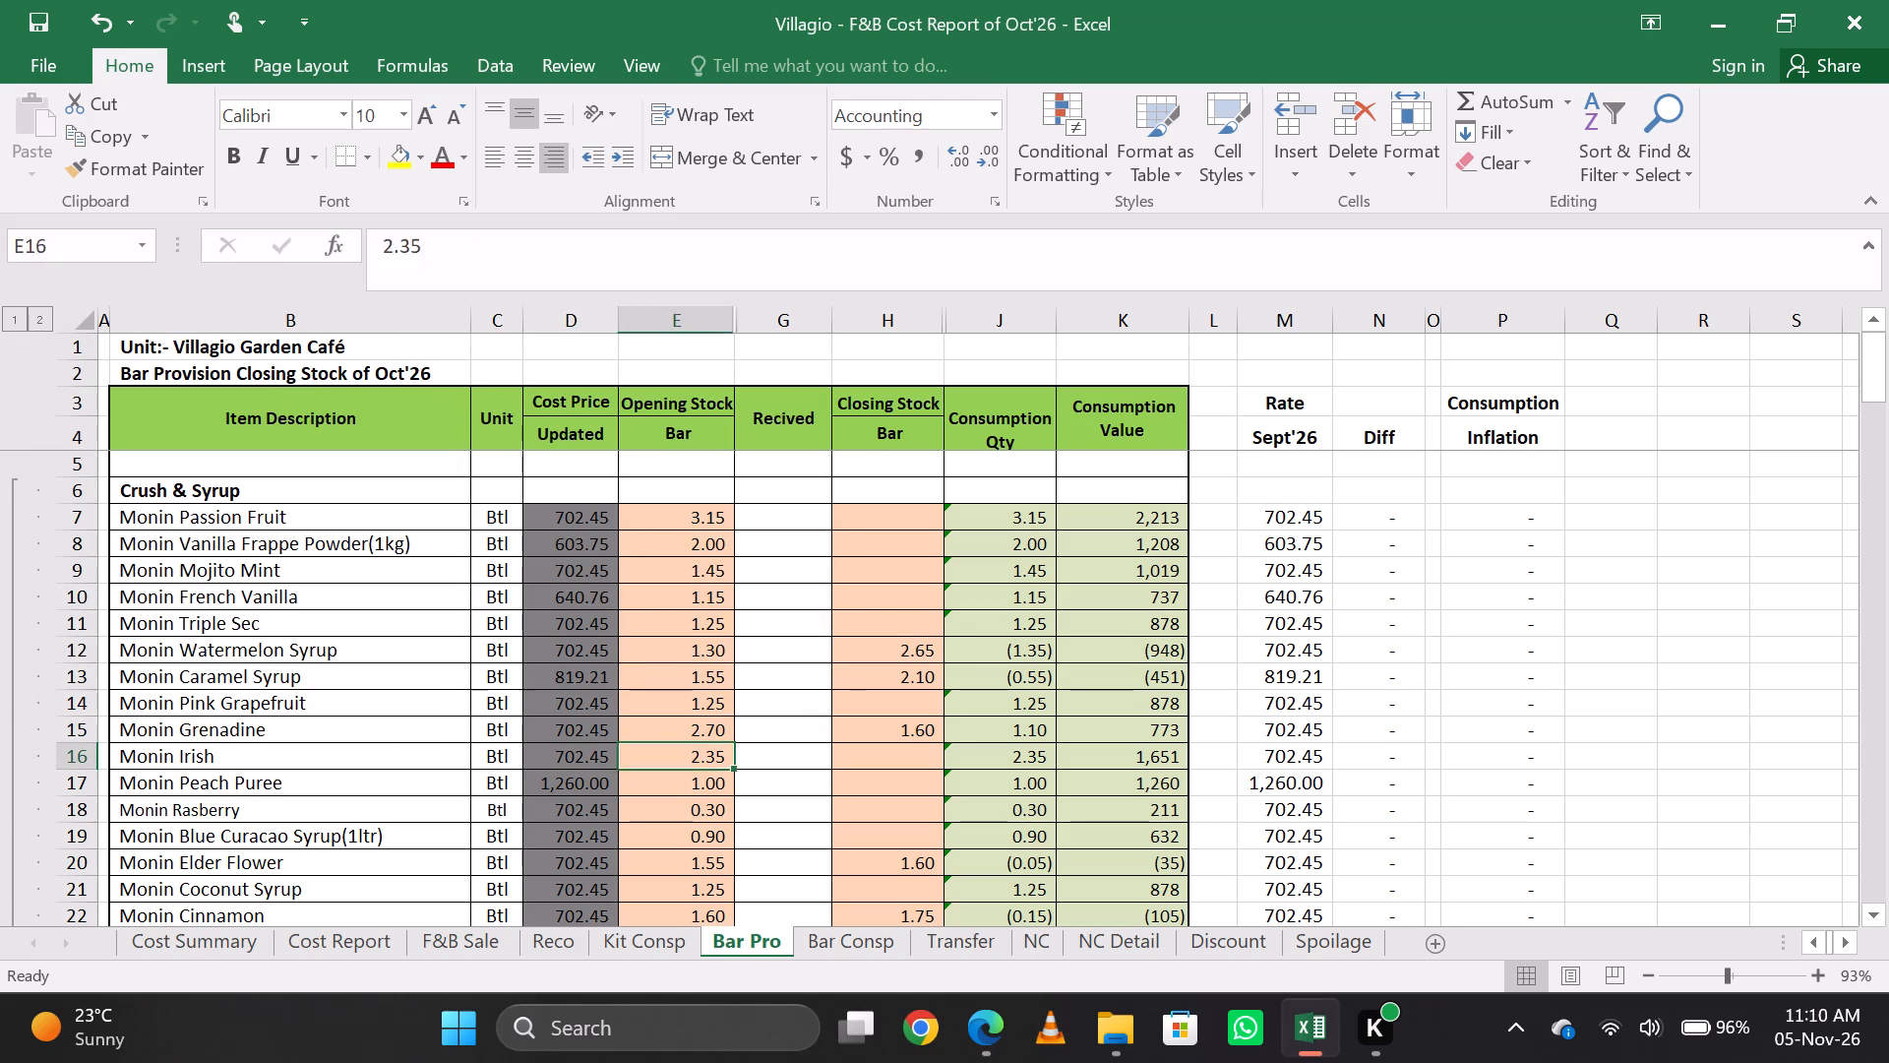
key("Right")
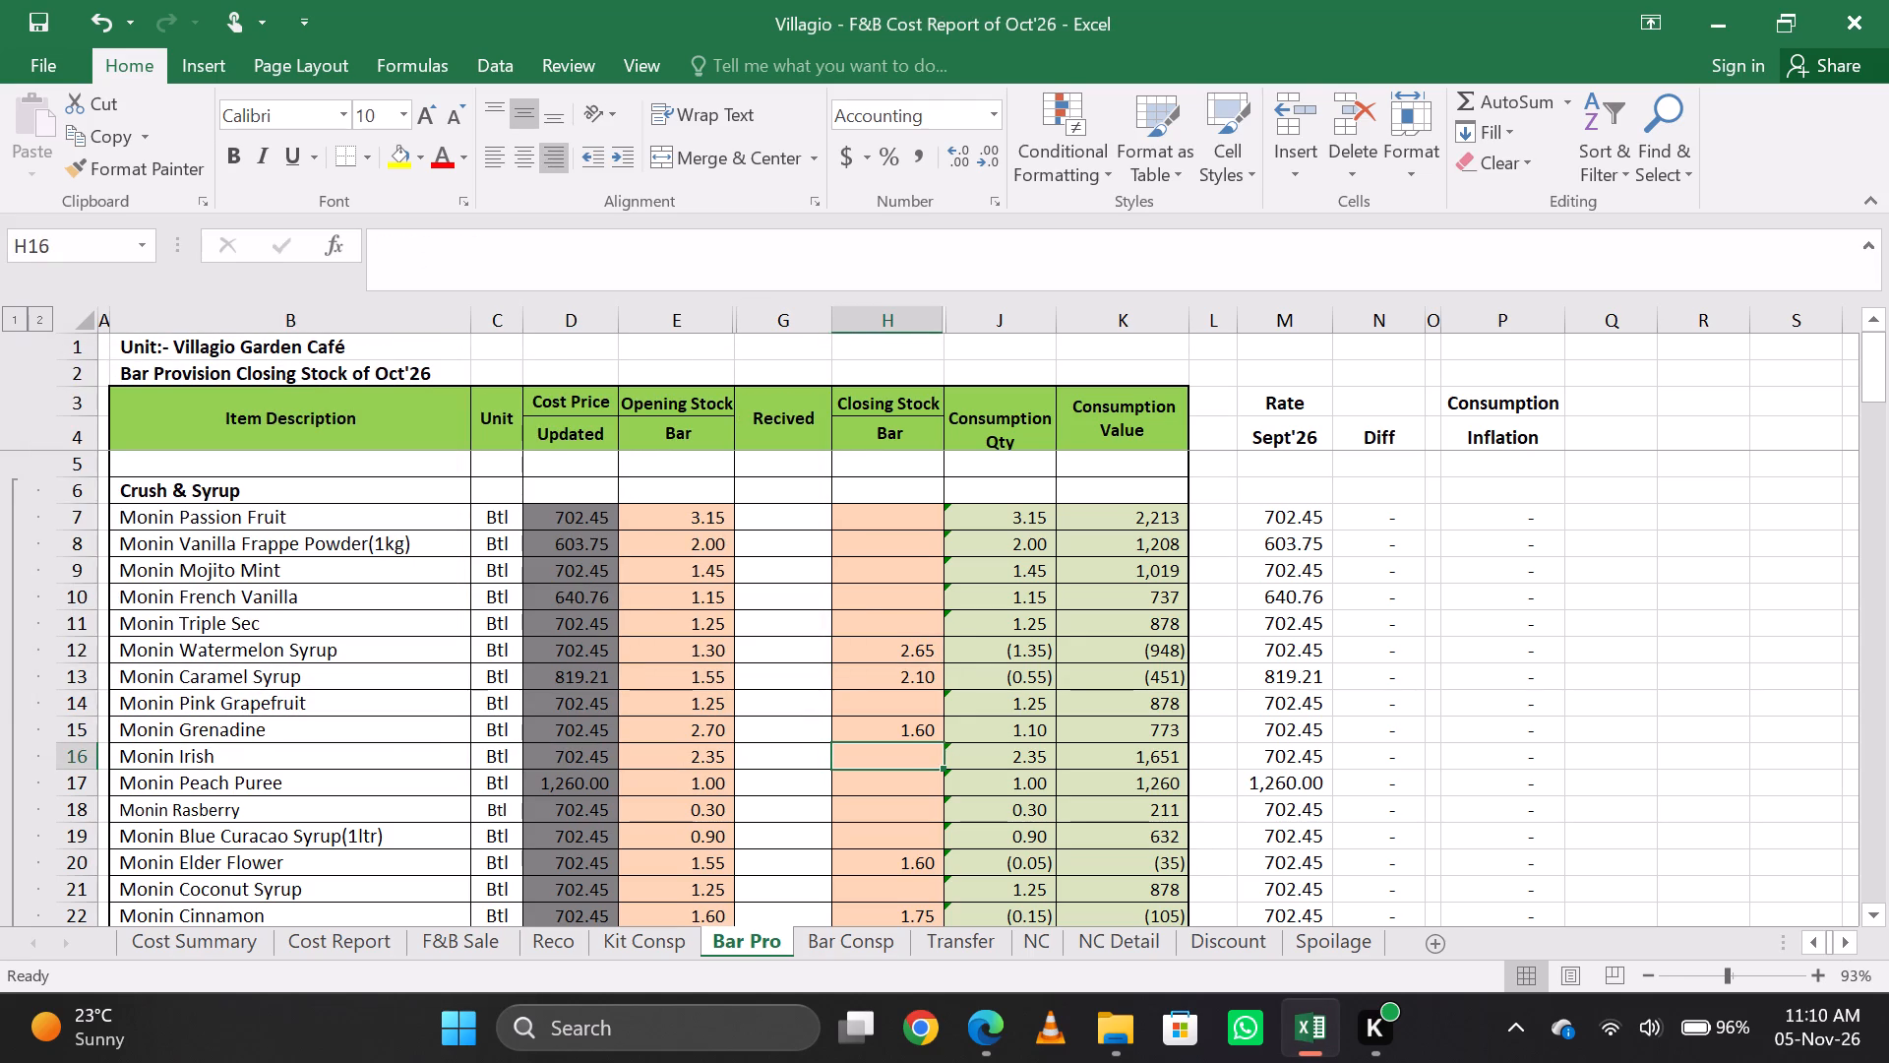
type("2.5")
key("Return")
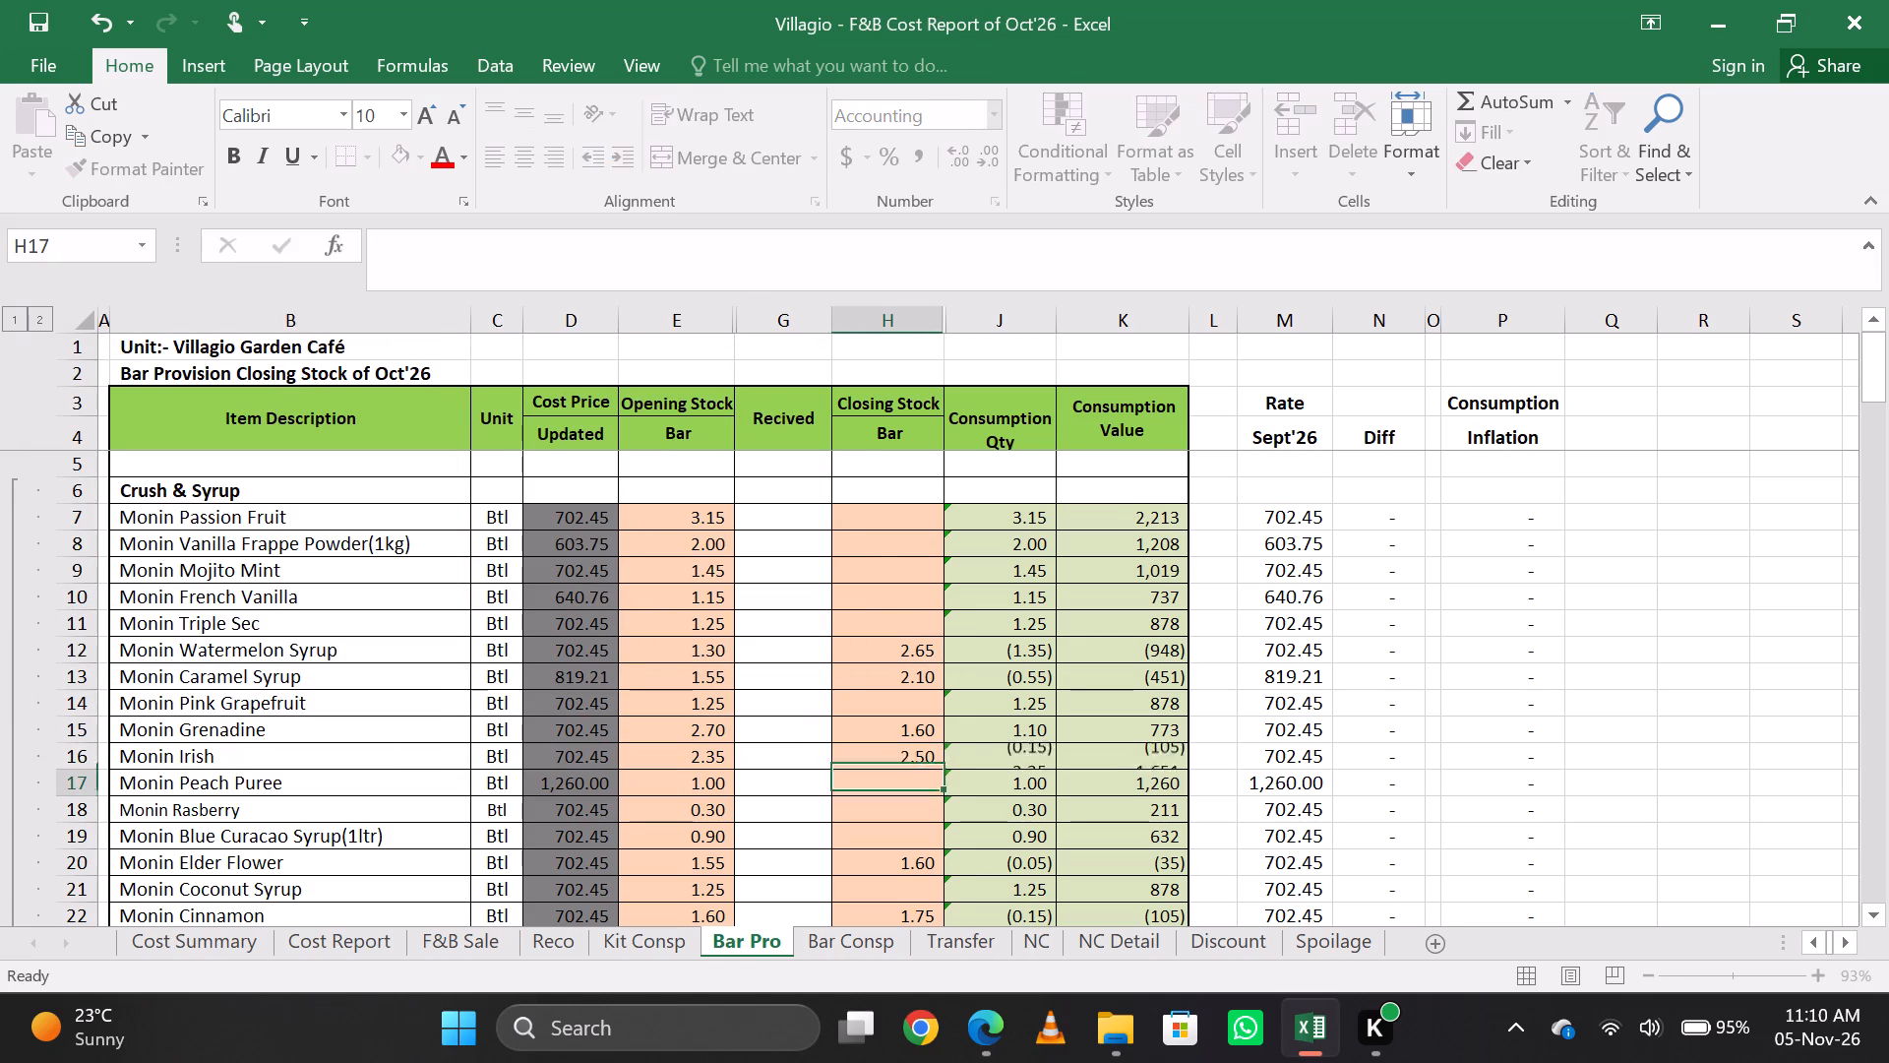
Find Monin Yuzu Puree by searching for "yuz" and enter 1.6 as its Bar closing stock in H35.
key("ctrl+f")
key("BackSpace")
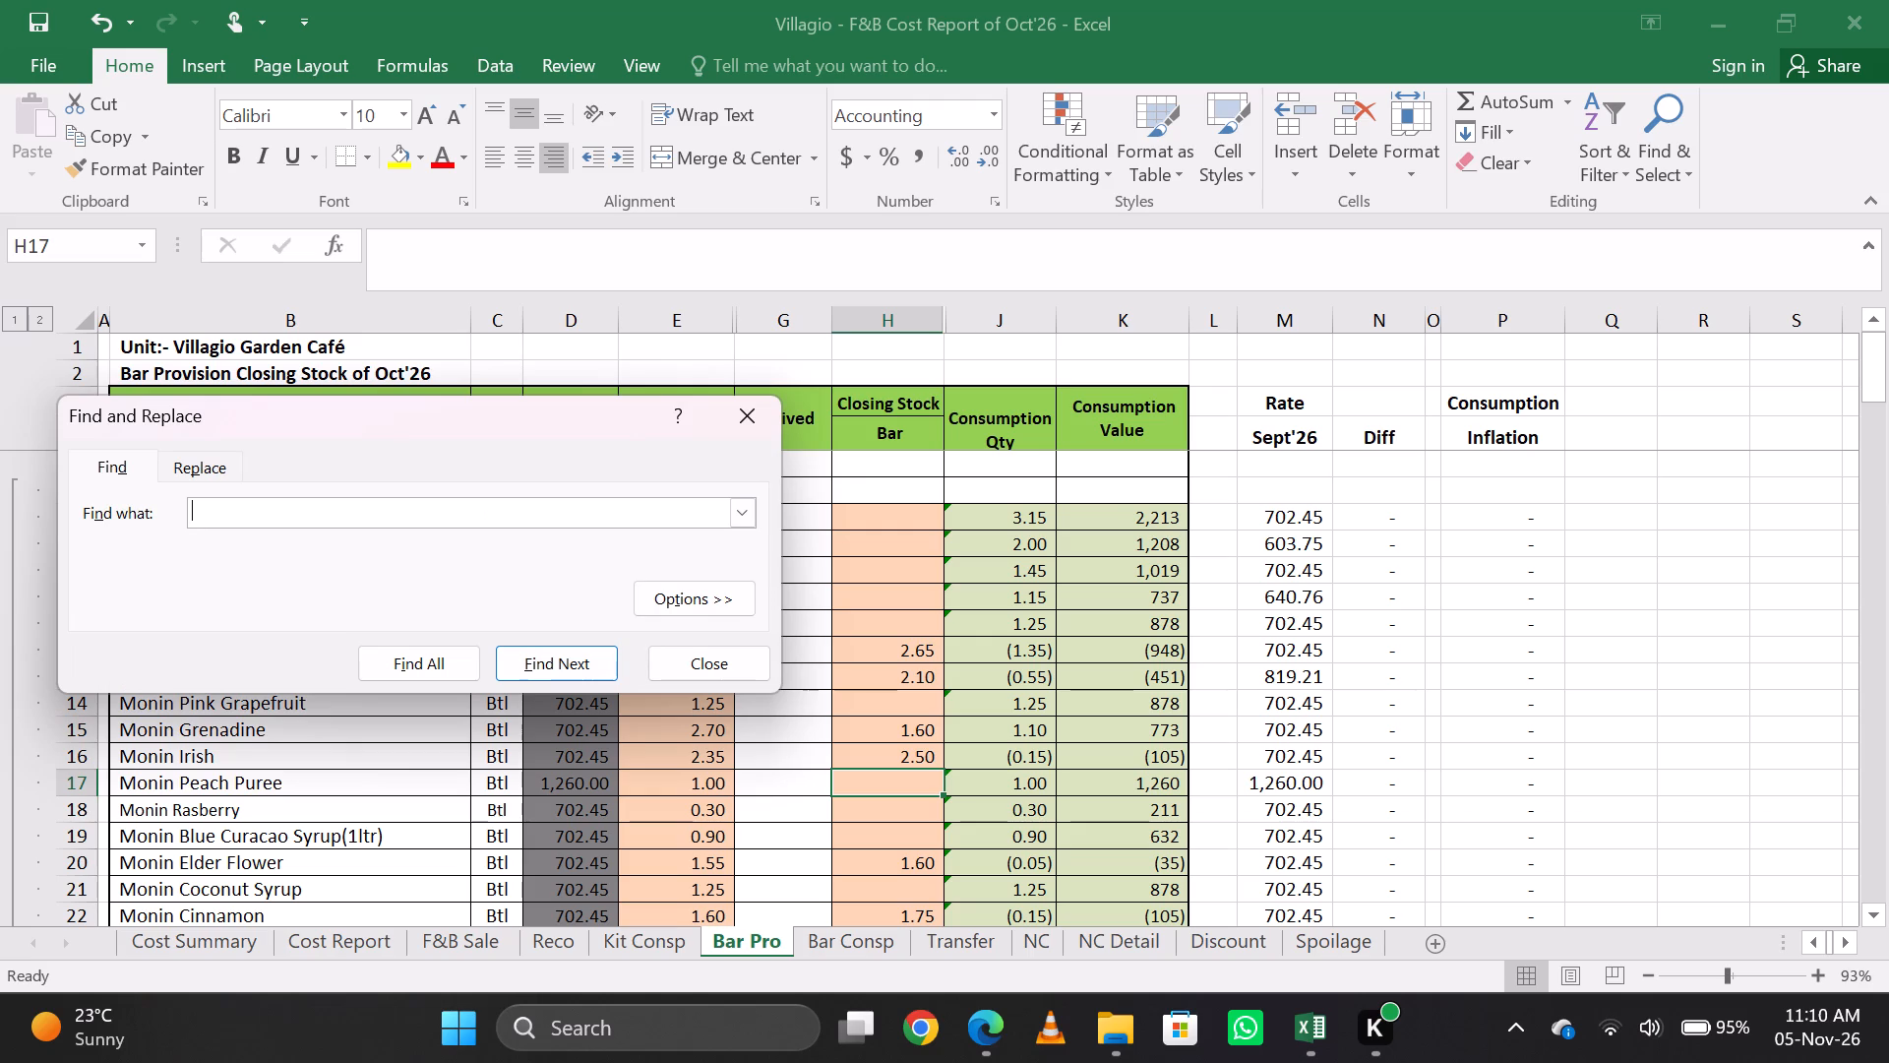
type("yuz")
key("Return")
key("Escape")
key("Right")
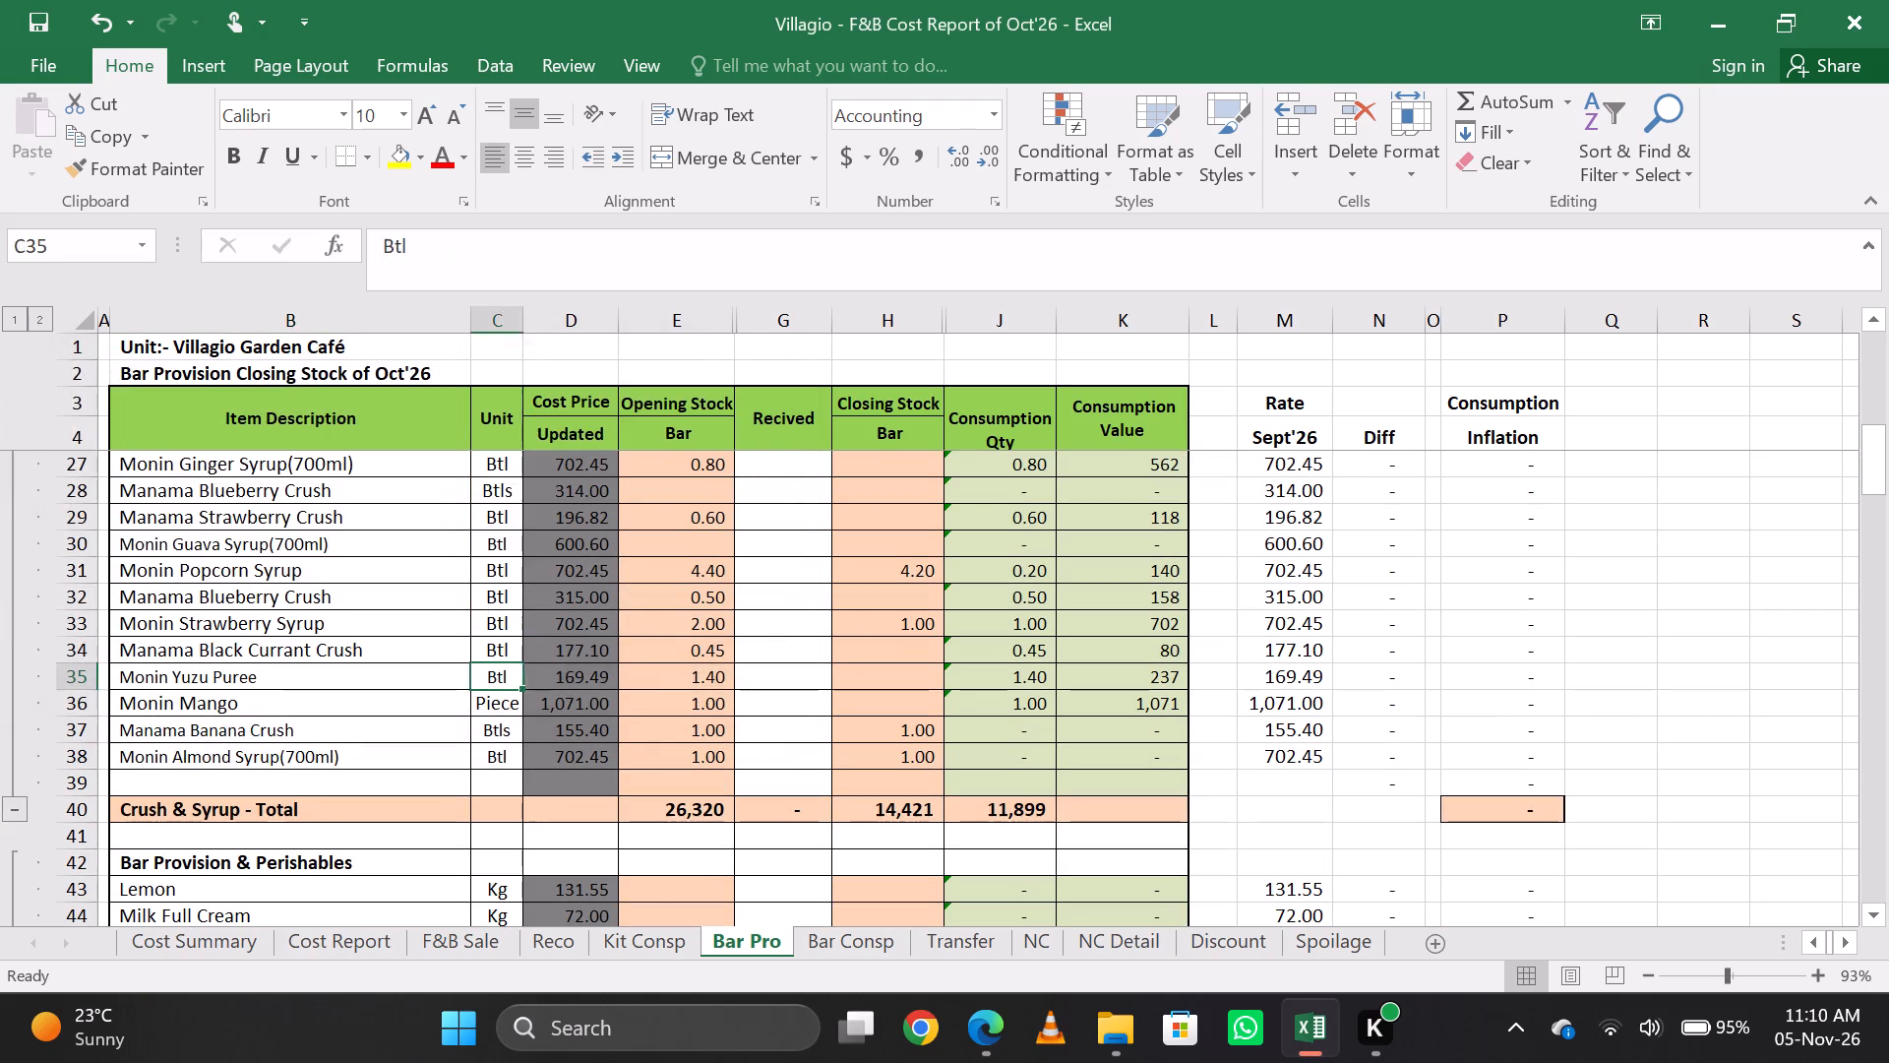
key("Right")
key("Right")
key("Right")
key("Right")
key("Right")
key("Left")
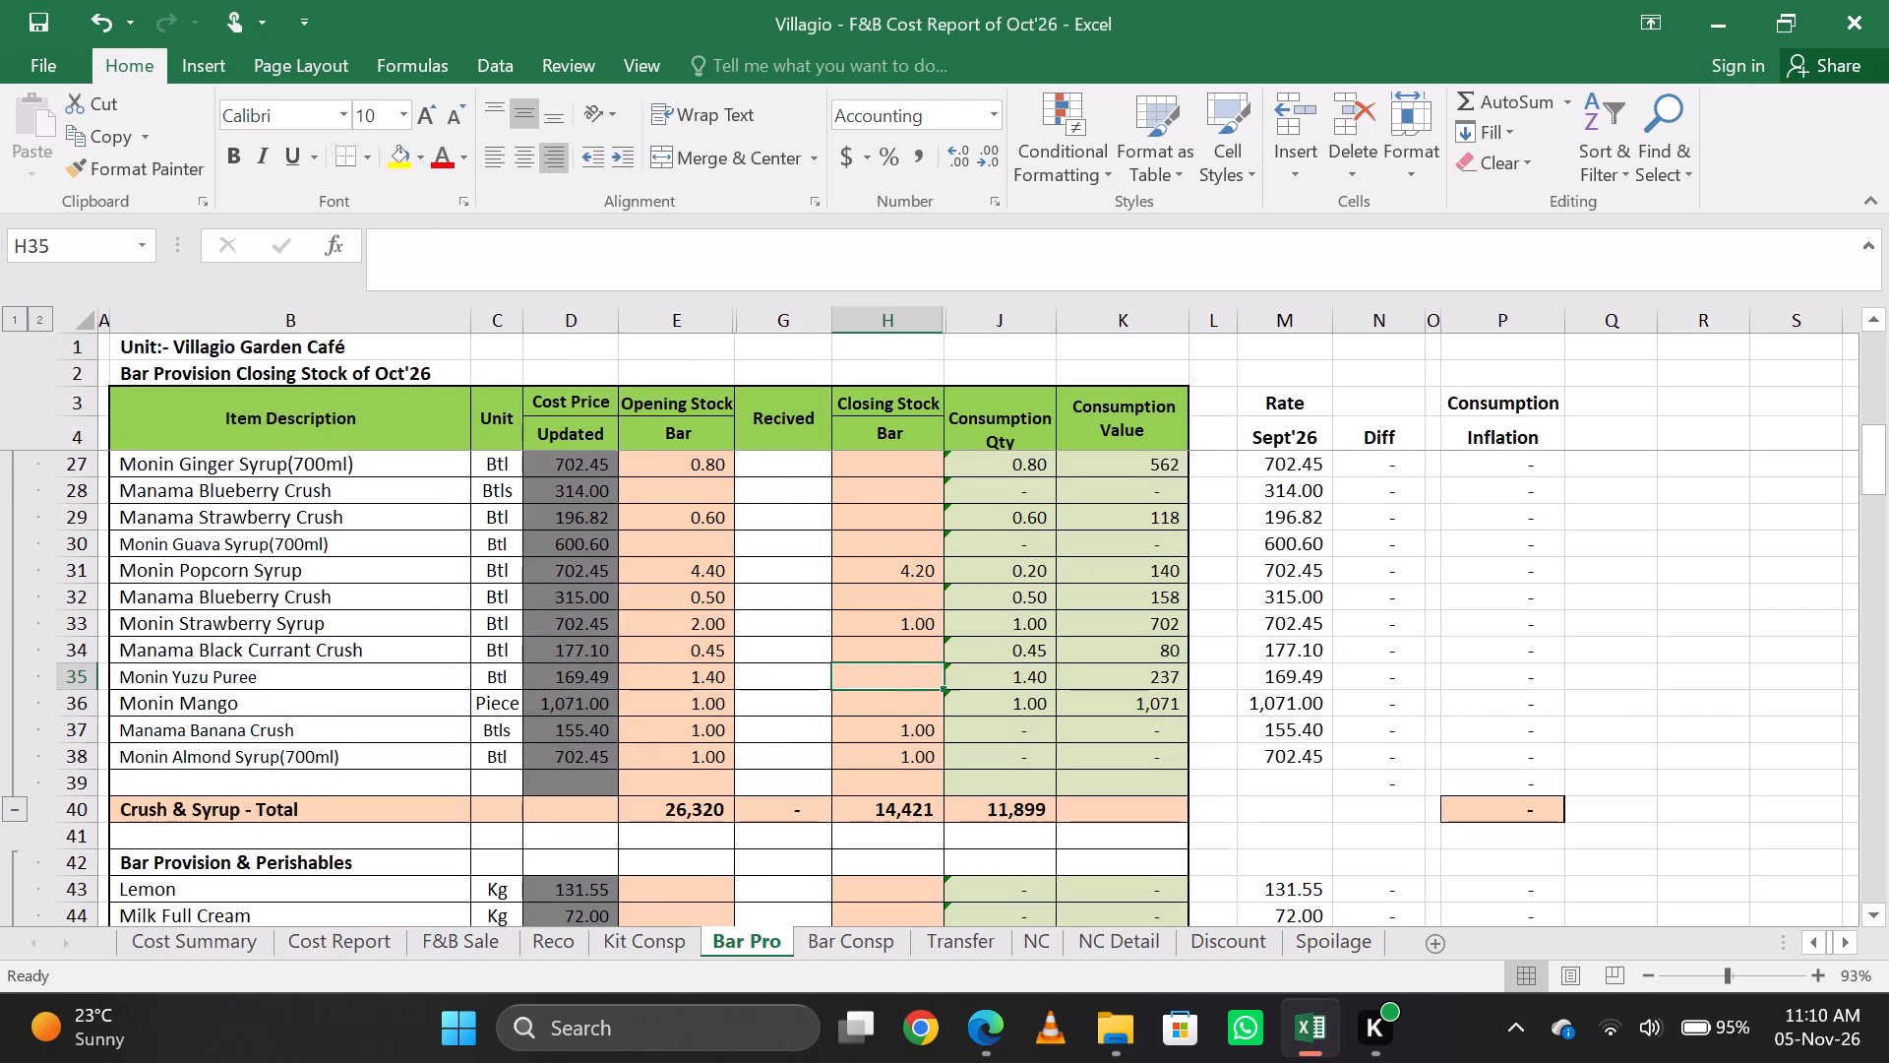
type("1.6")
key("Return")
key("Up")
Find Monin Triple Sec by searching for "trip" and enter 1.75 as its Bar closing stock in H11.
key("ctrl+f")
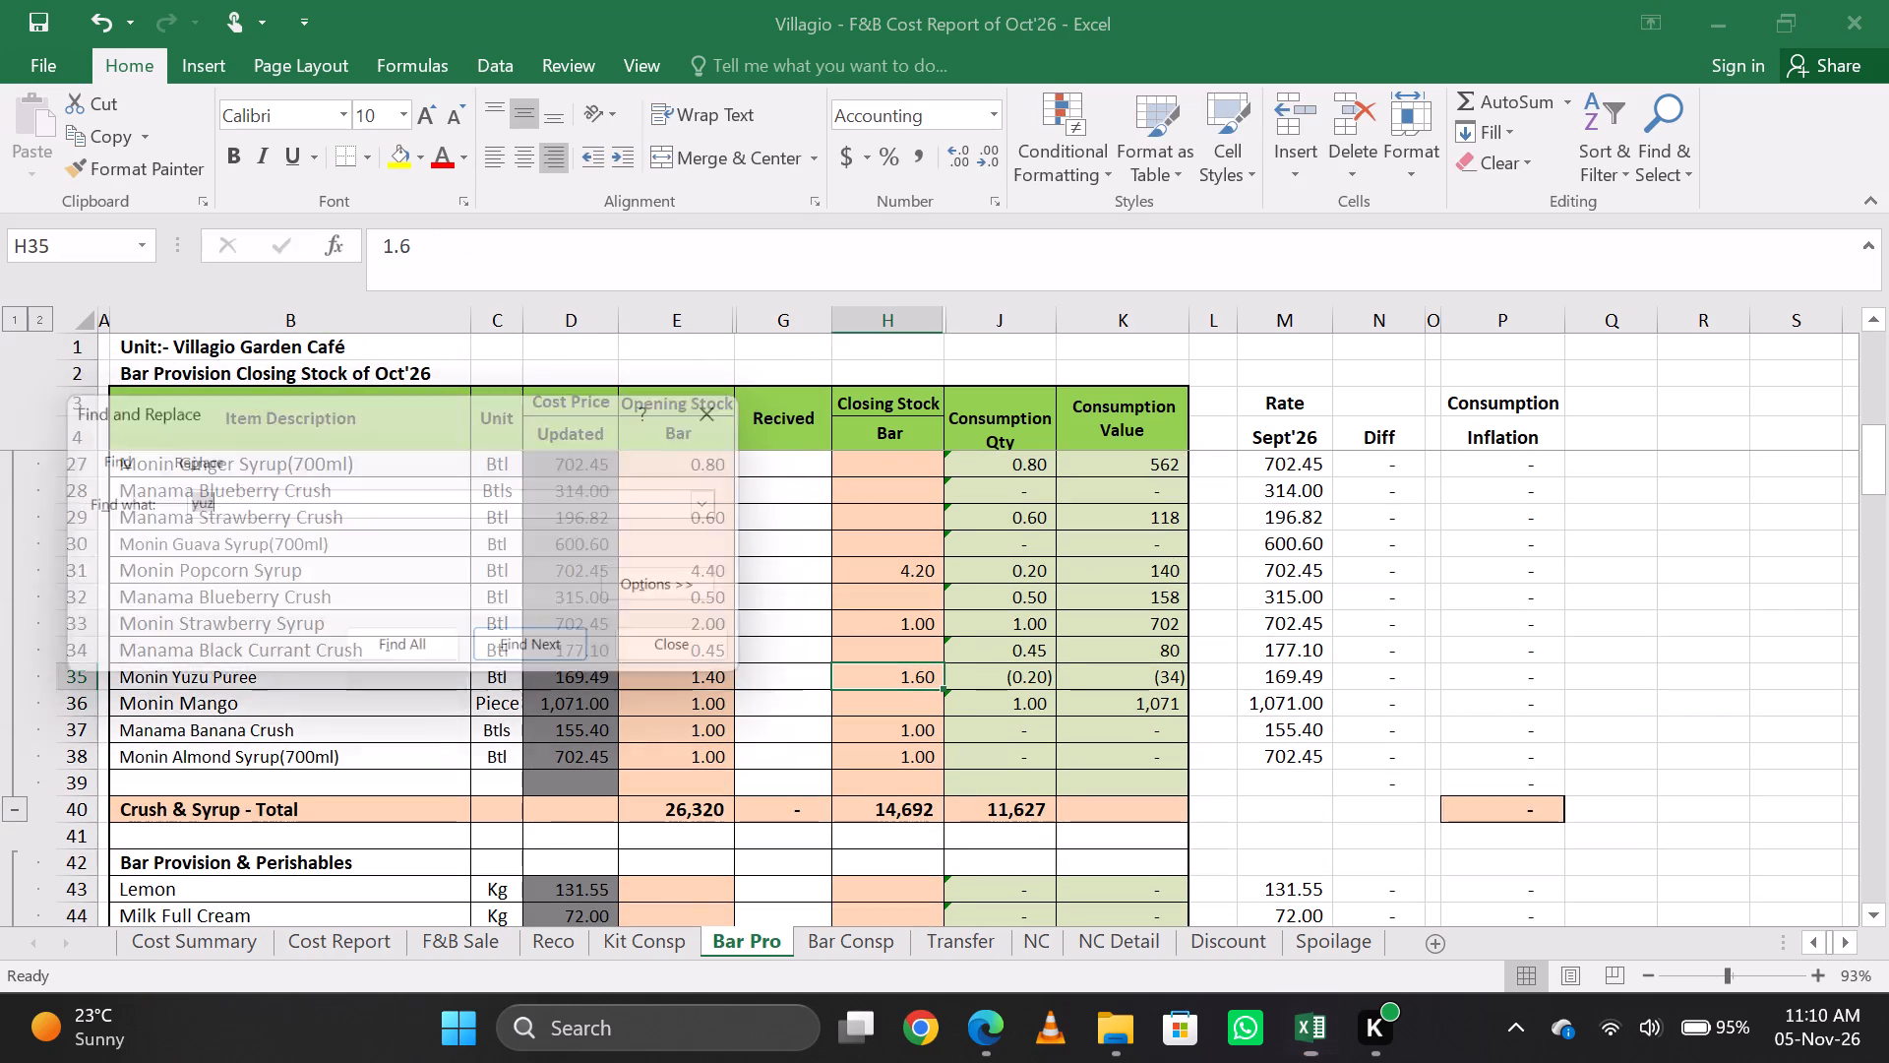
key("BackSpace")
key("BackSpace")
key("BackSpace")
key("BackSpace")
type("trip")
key("Return")
key("Escape")
key("Right")
key("Right")
key("Right")
key("Right")
key("Right")
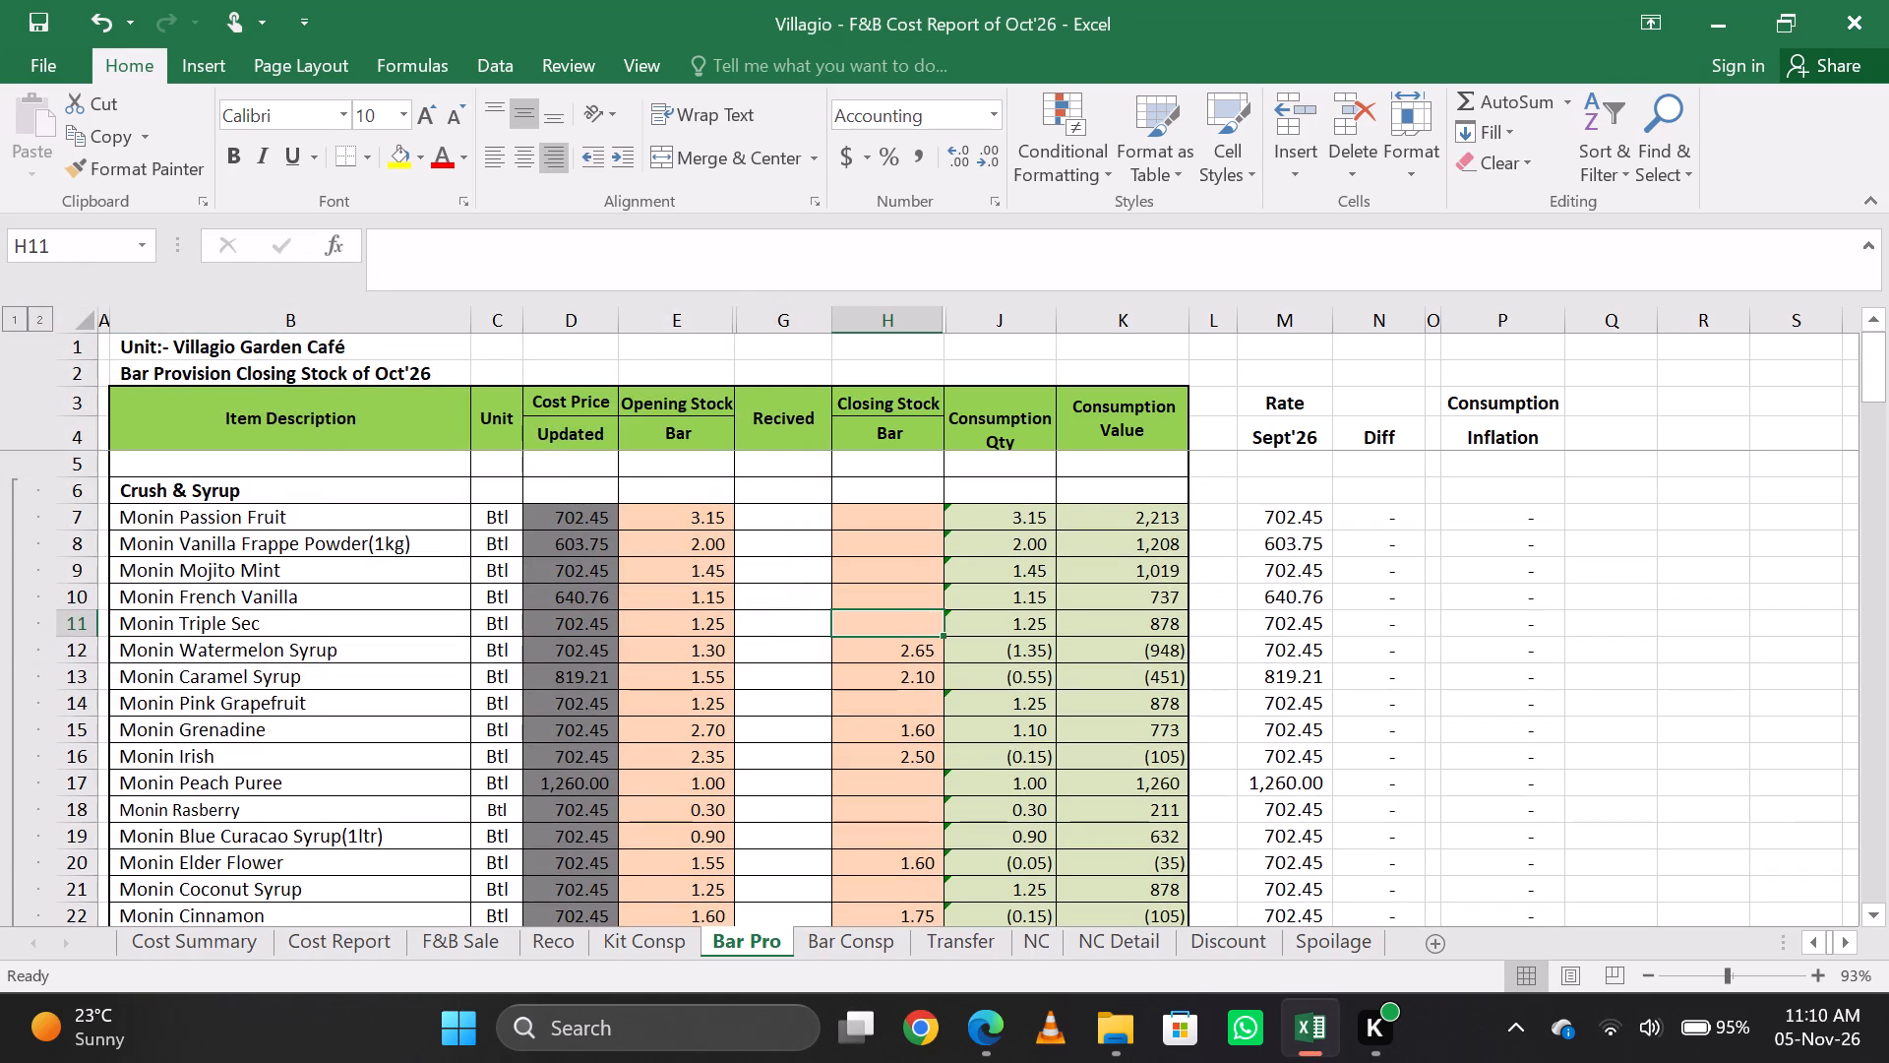
type("1.")
type("75")
key("Return")
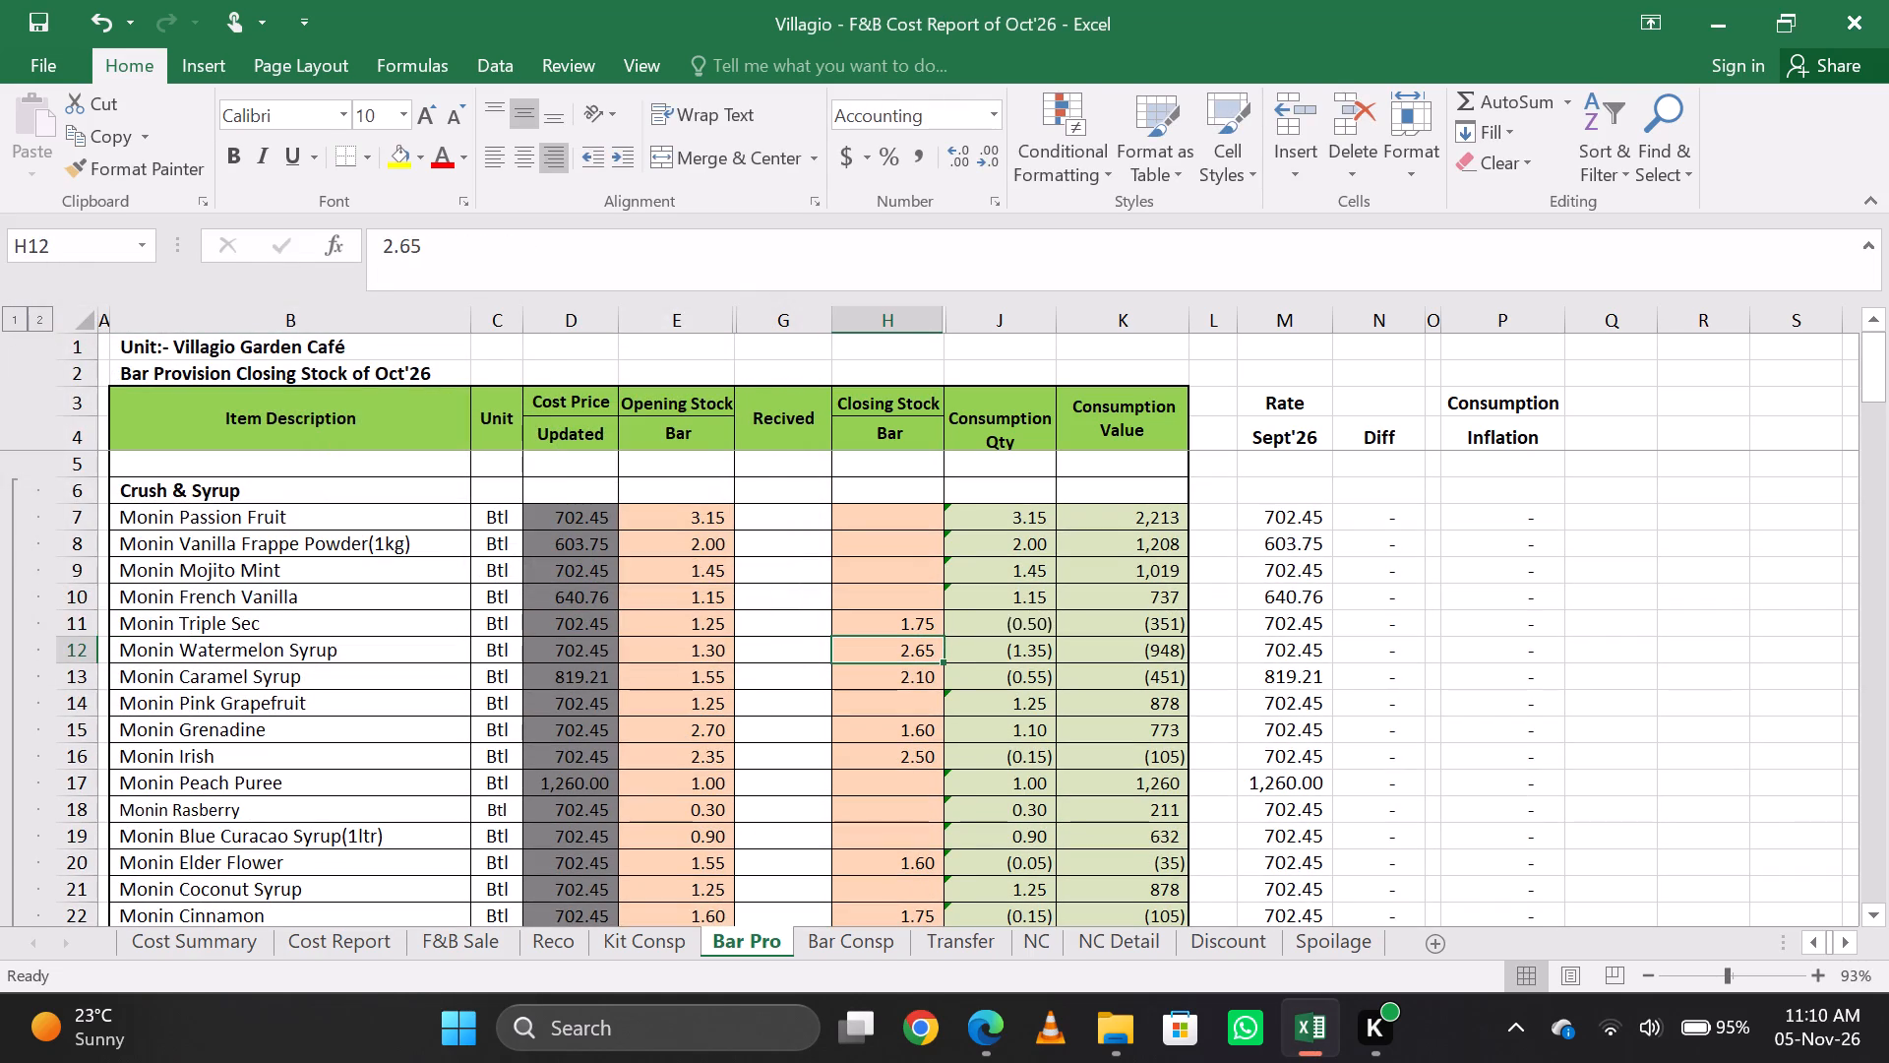
Find Monin French Vanilla by searching for "fren" and select its Bar closing stock cell H10.
key("ctrl+f")
key("BackSpace")
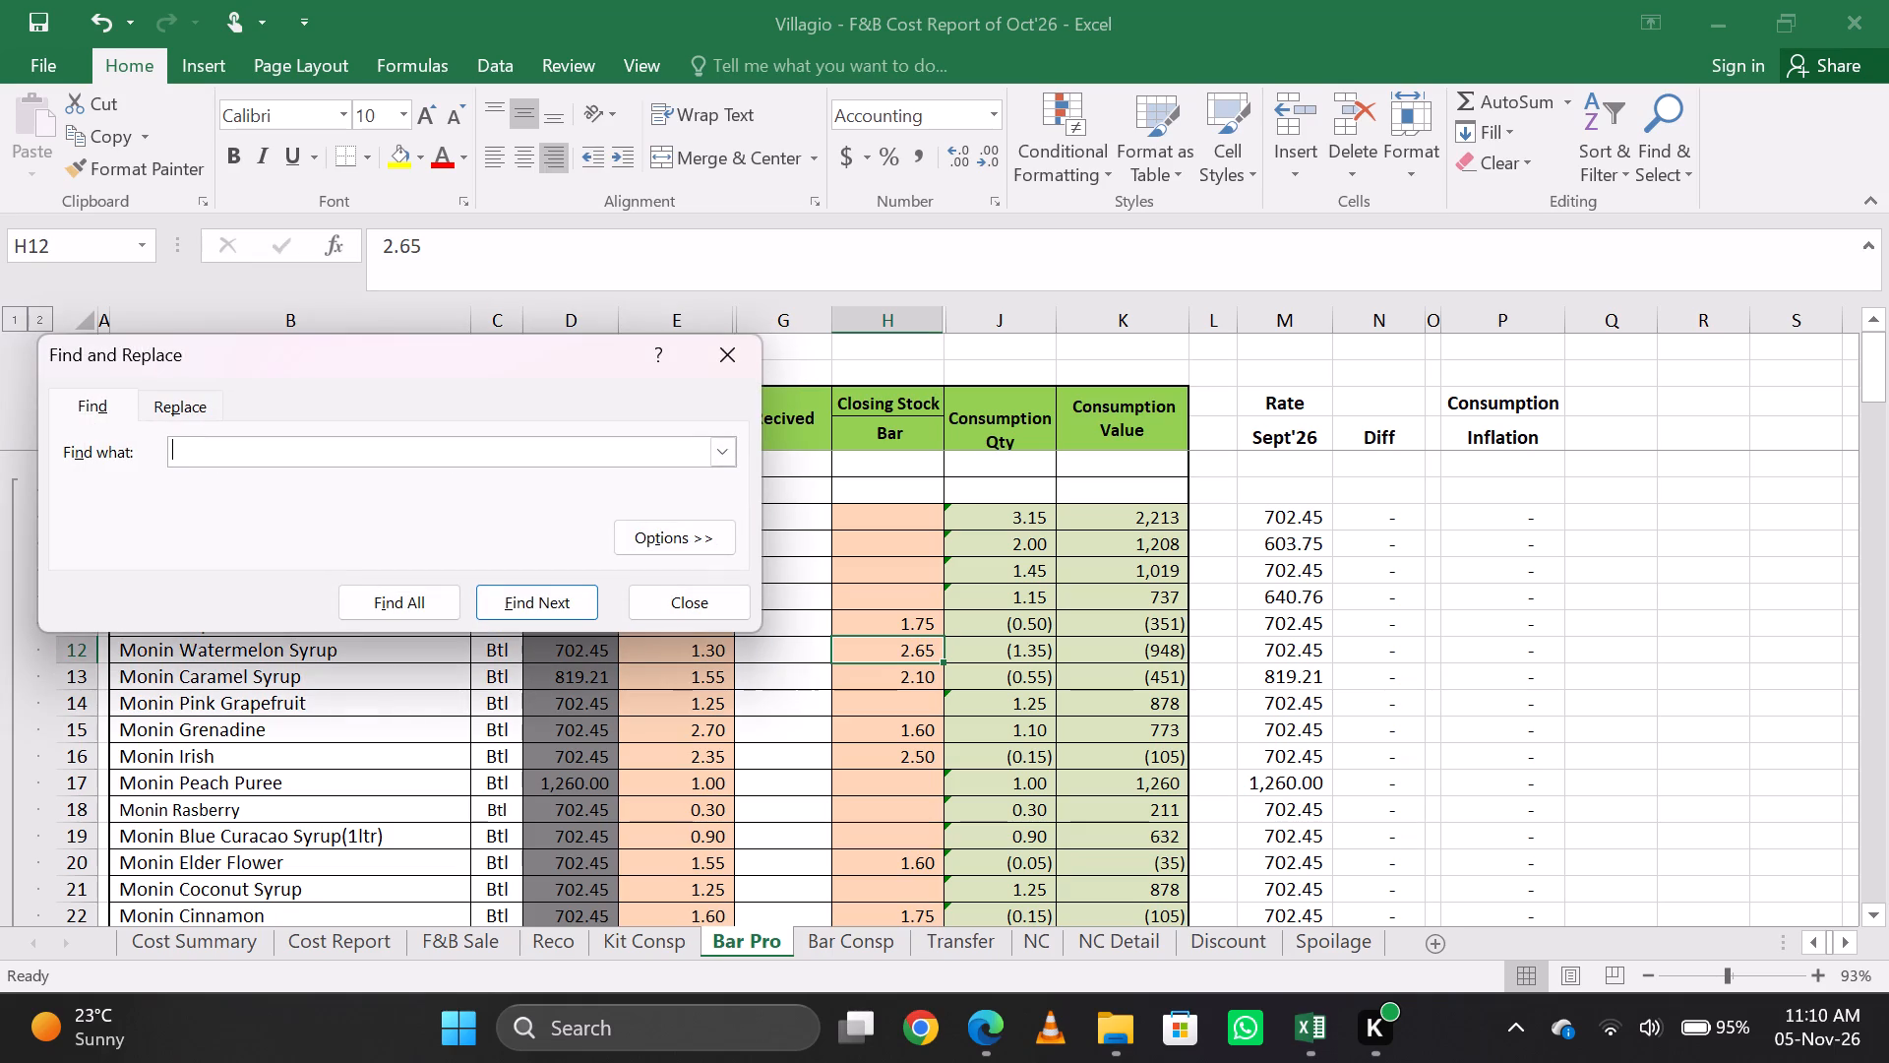
key("BackSpace")
type("fren")
key("Return")
key("Escape")
key("Right")
key("Right")
key("Right")
key("Right")
key("Right")
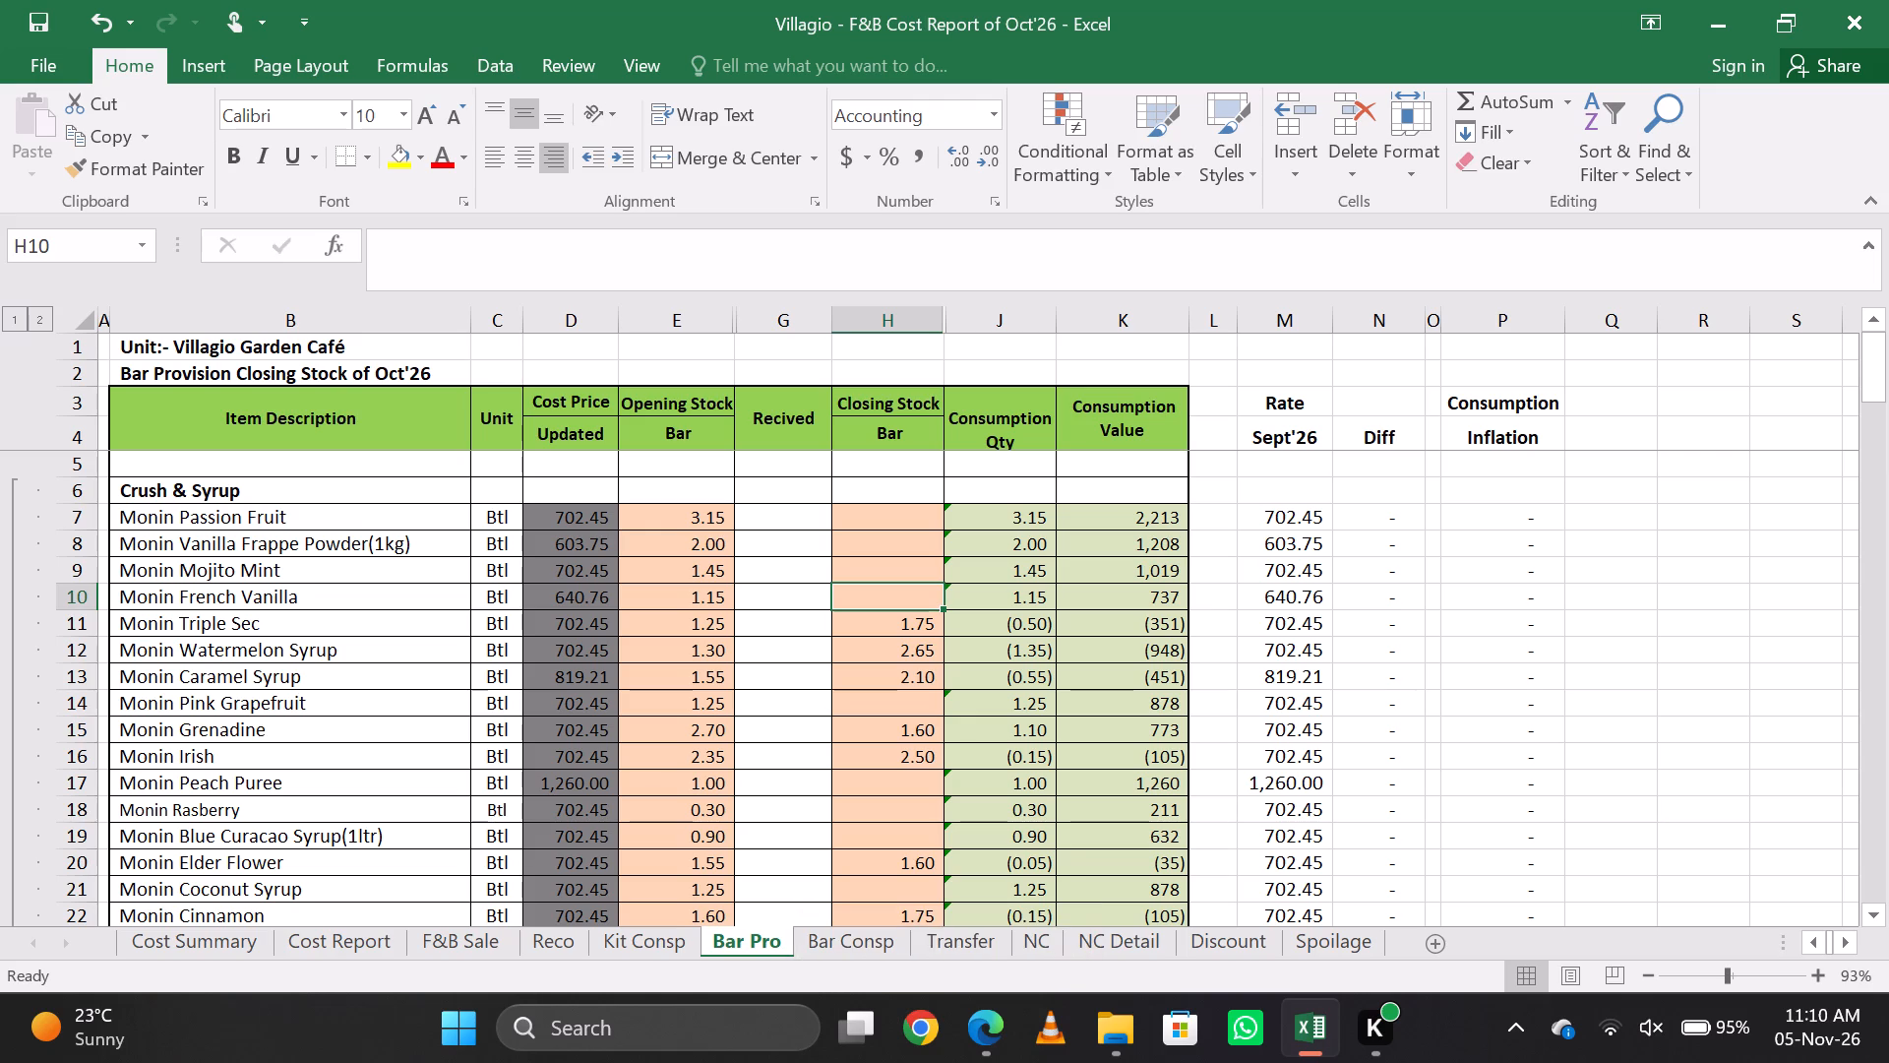
Switch to YouTube in Edge, pause the playing video and return to the Excel workbook.
key("alt+Tab")
key("space")
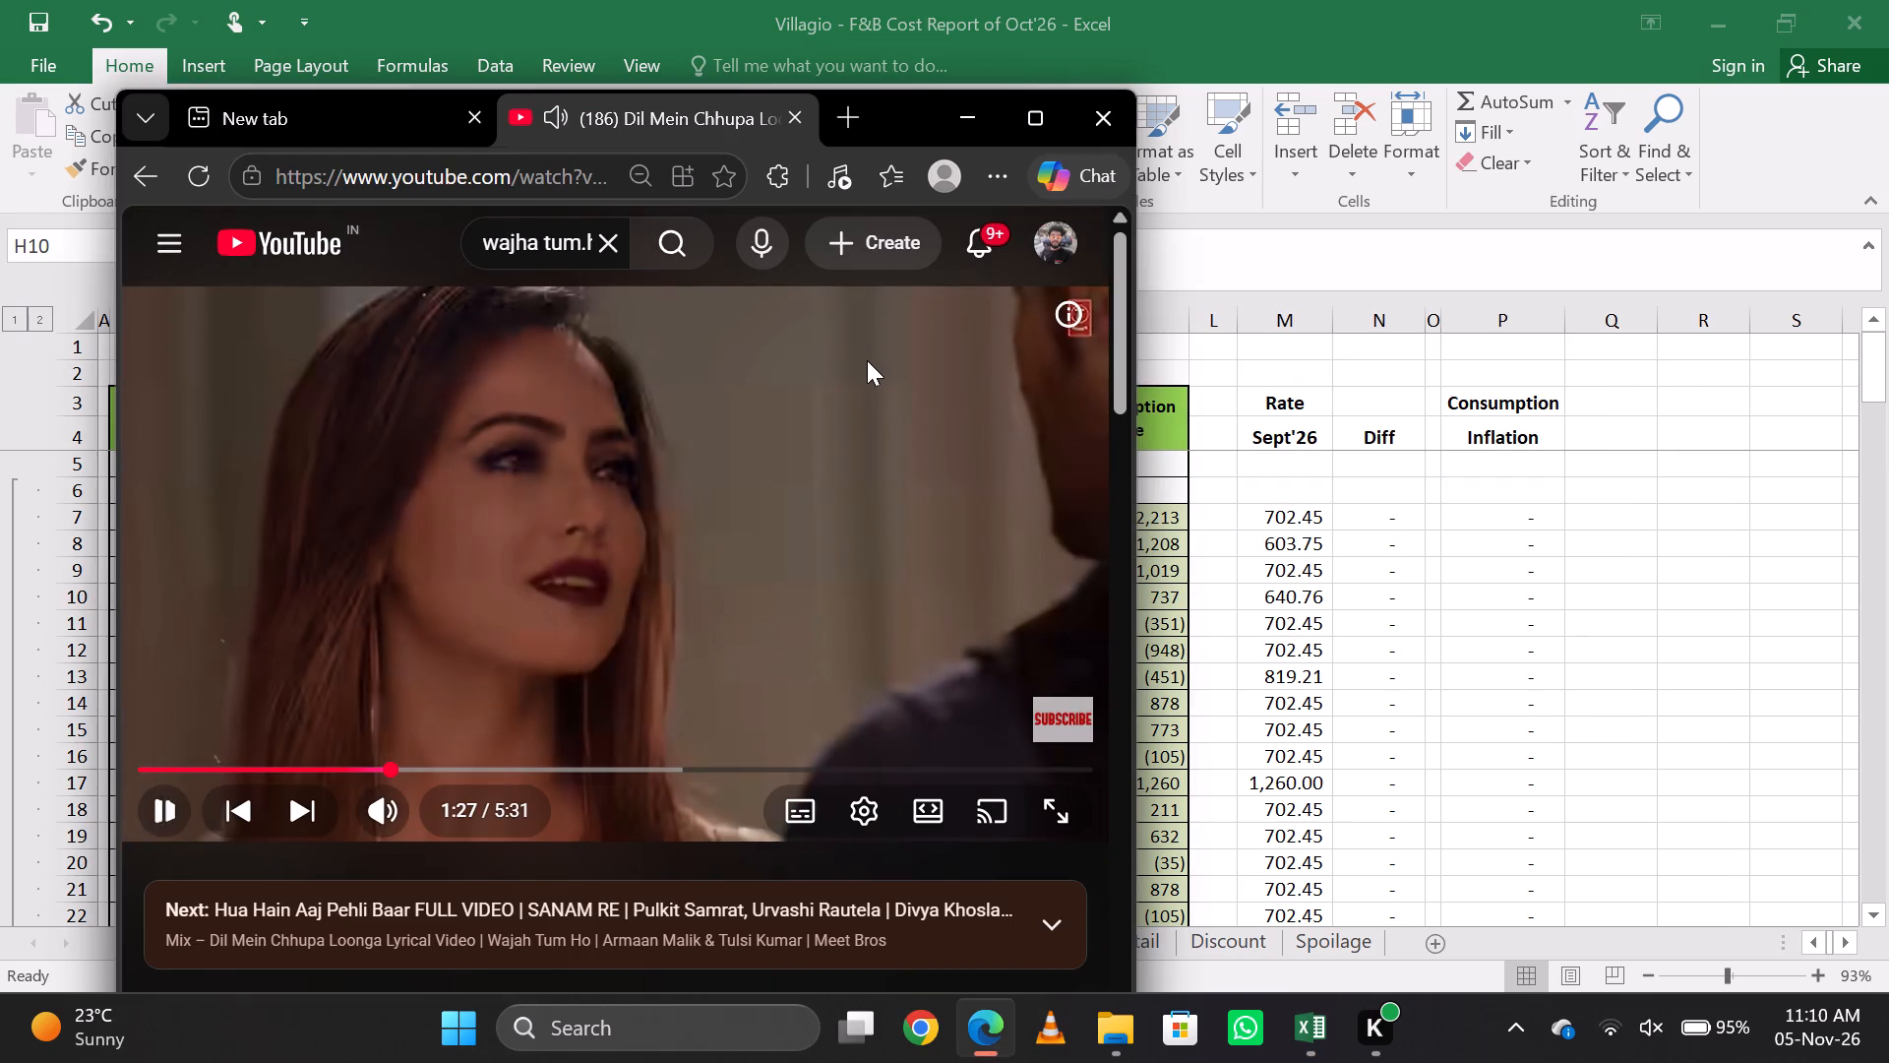
left_click(1325, 565)
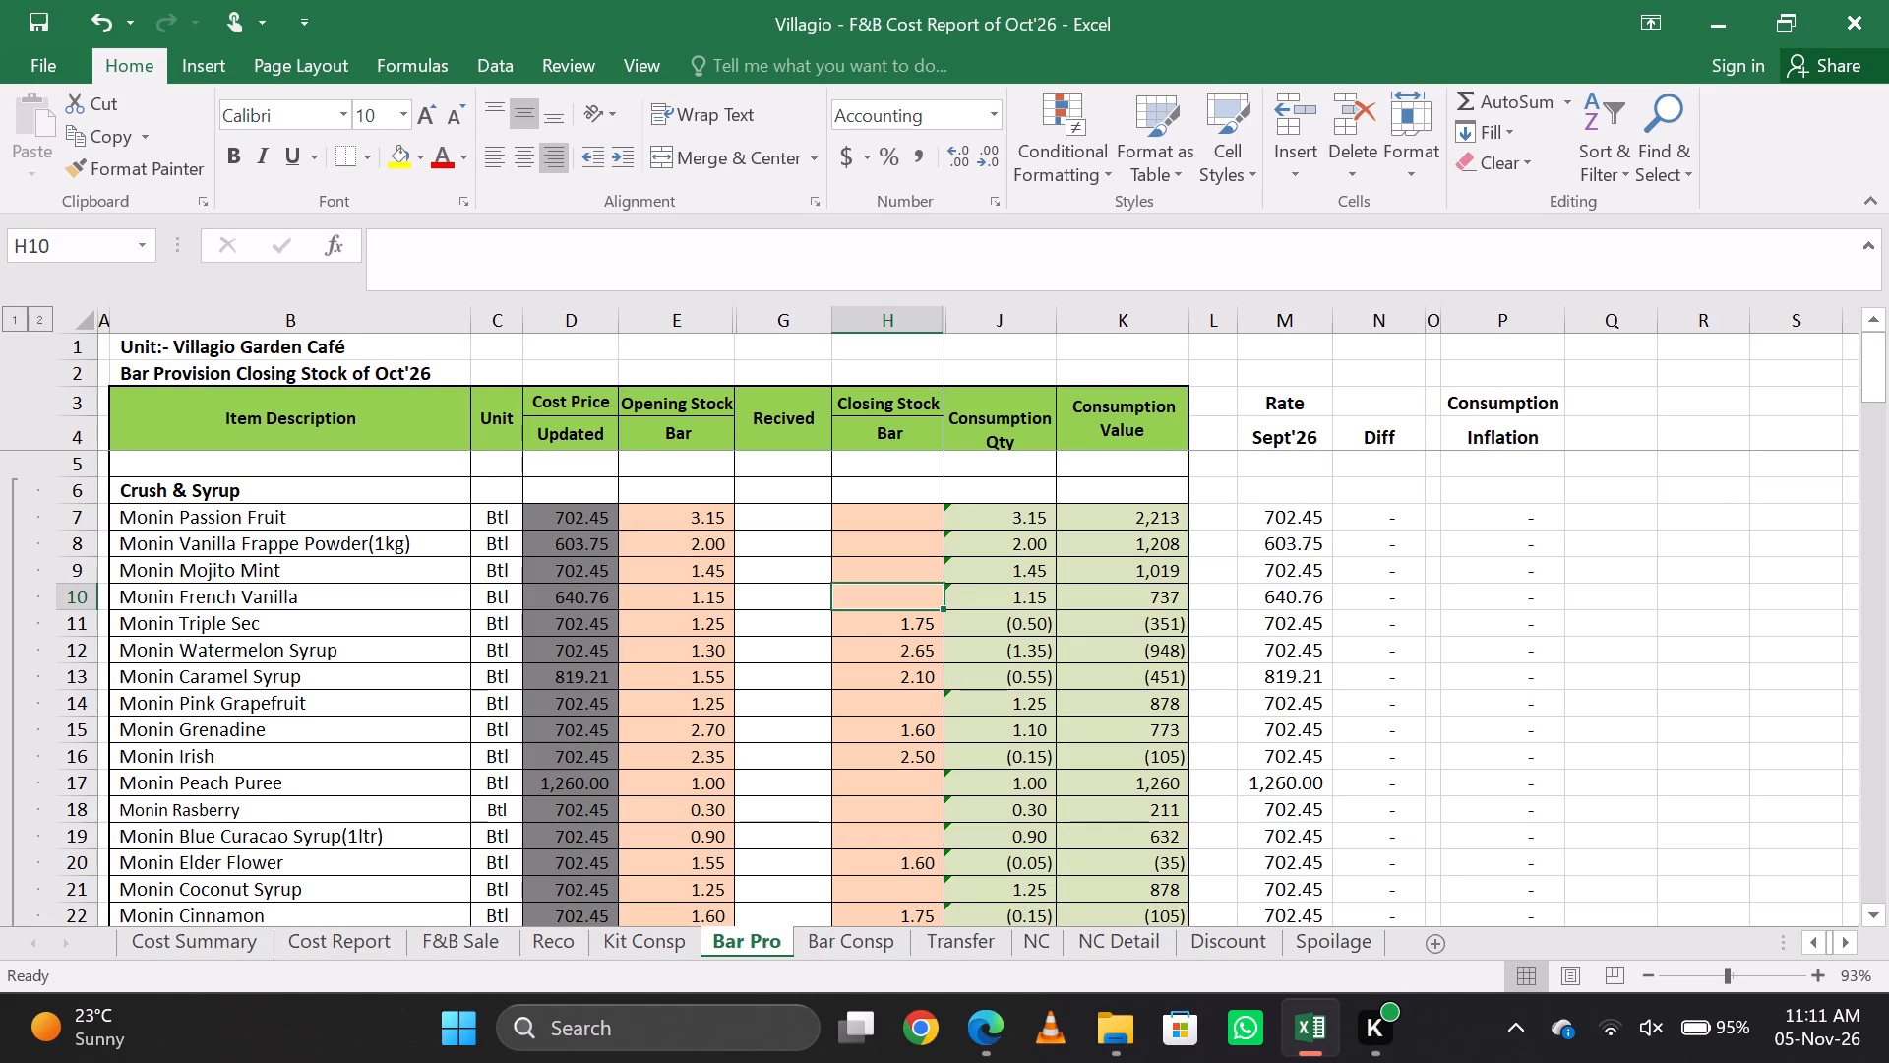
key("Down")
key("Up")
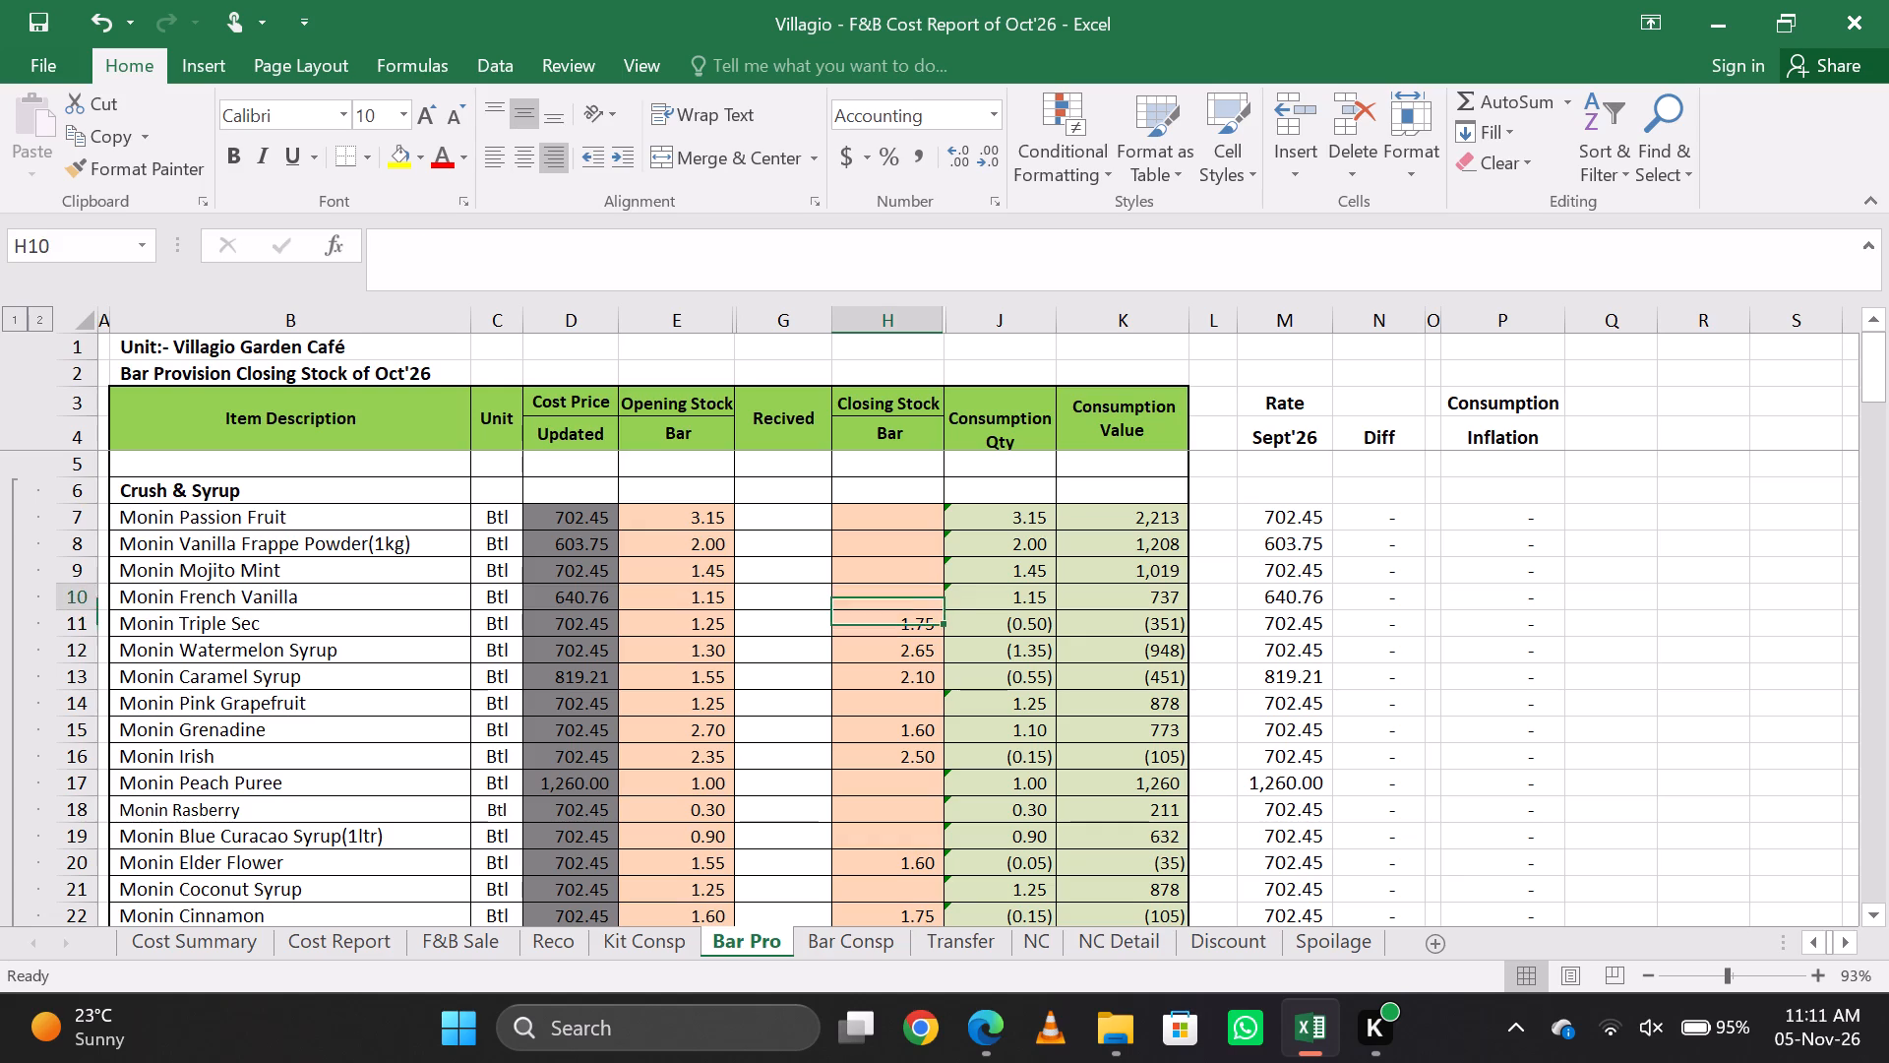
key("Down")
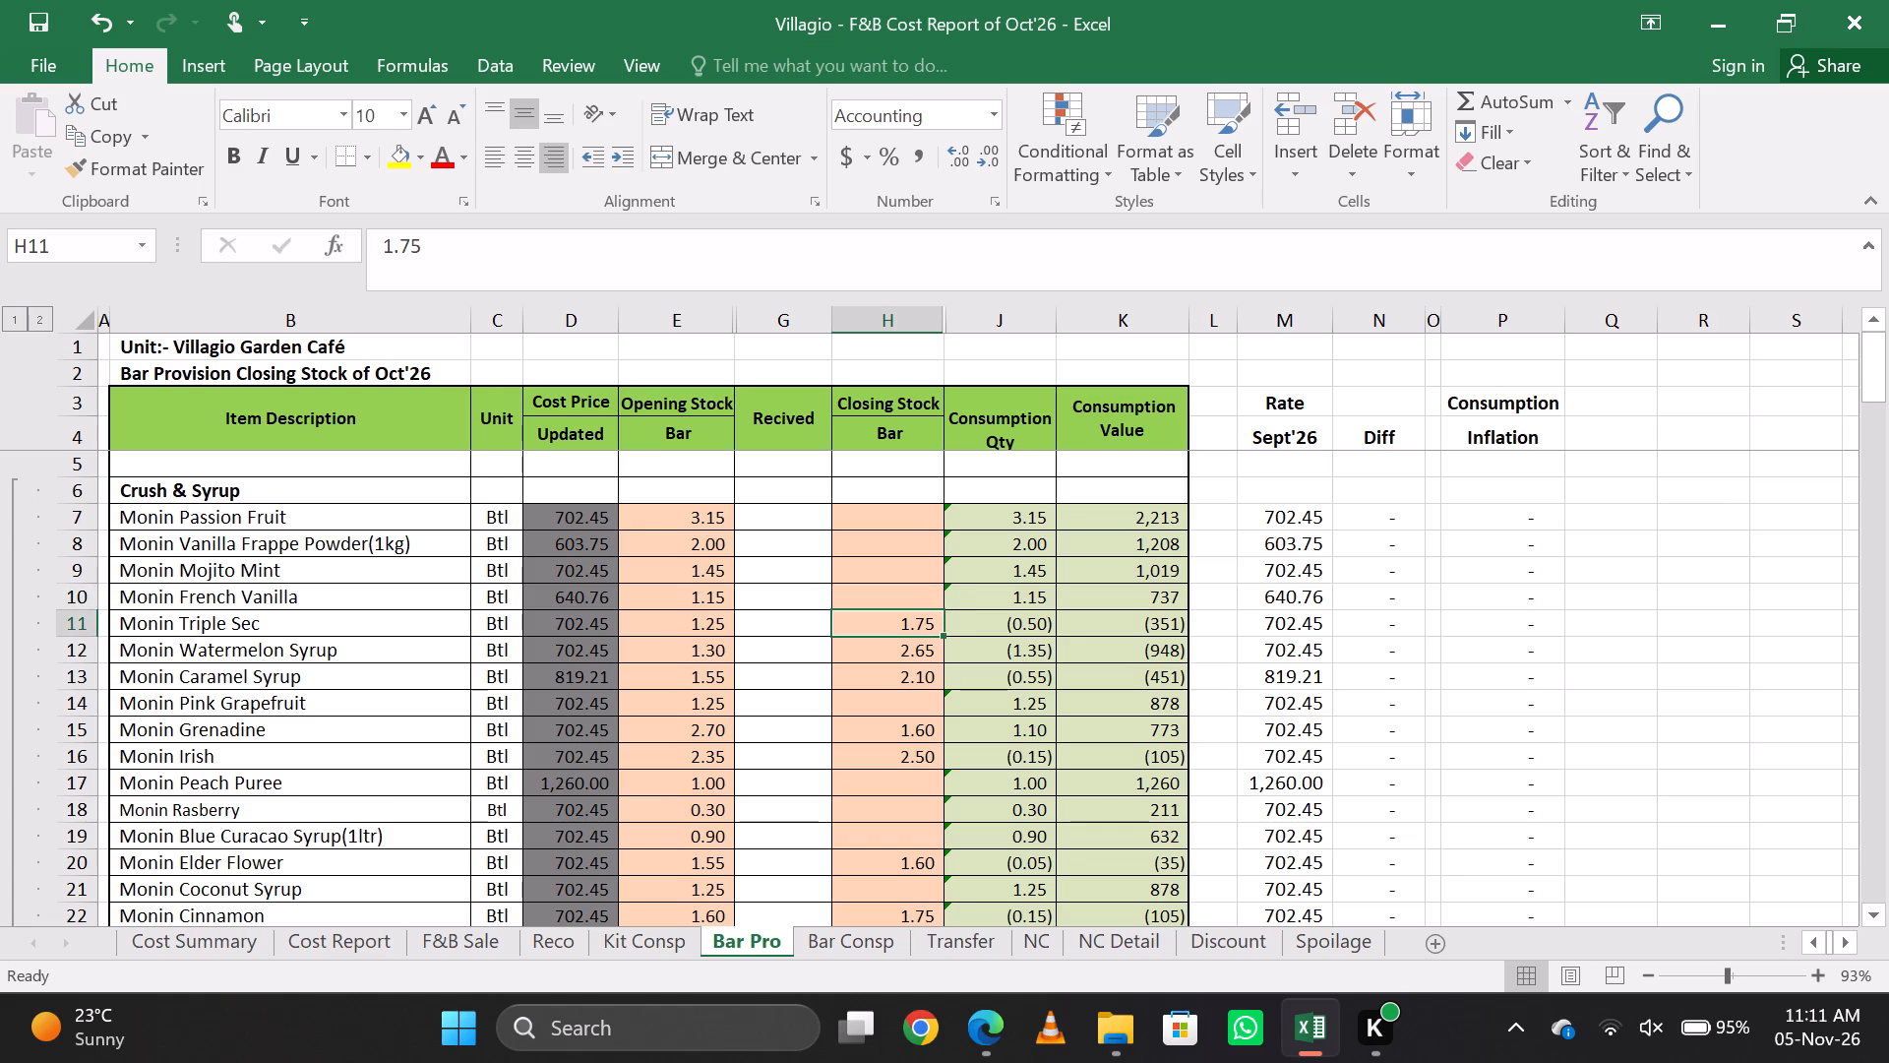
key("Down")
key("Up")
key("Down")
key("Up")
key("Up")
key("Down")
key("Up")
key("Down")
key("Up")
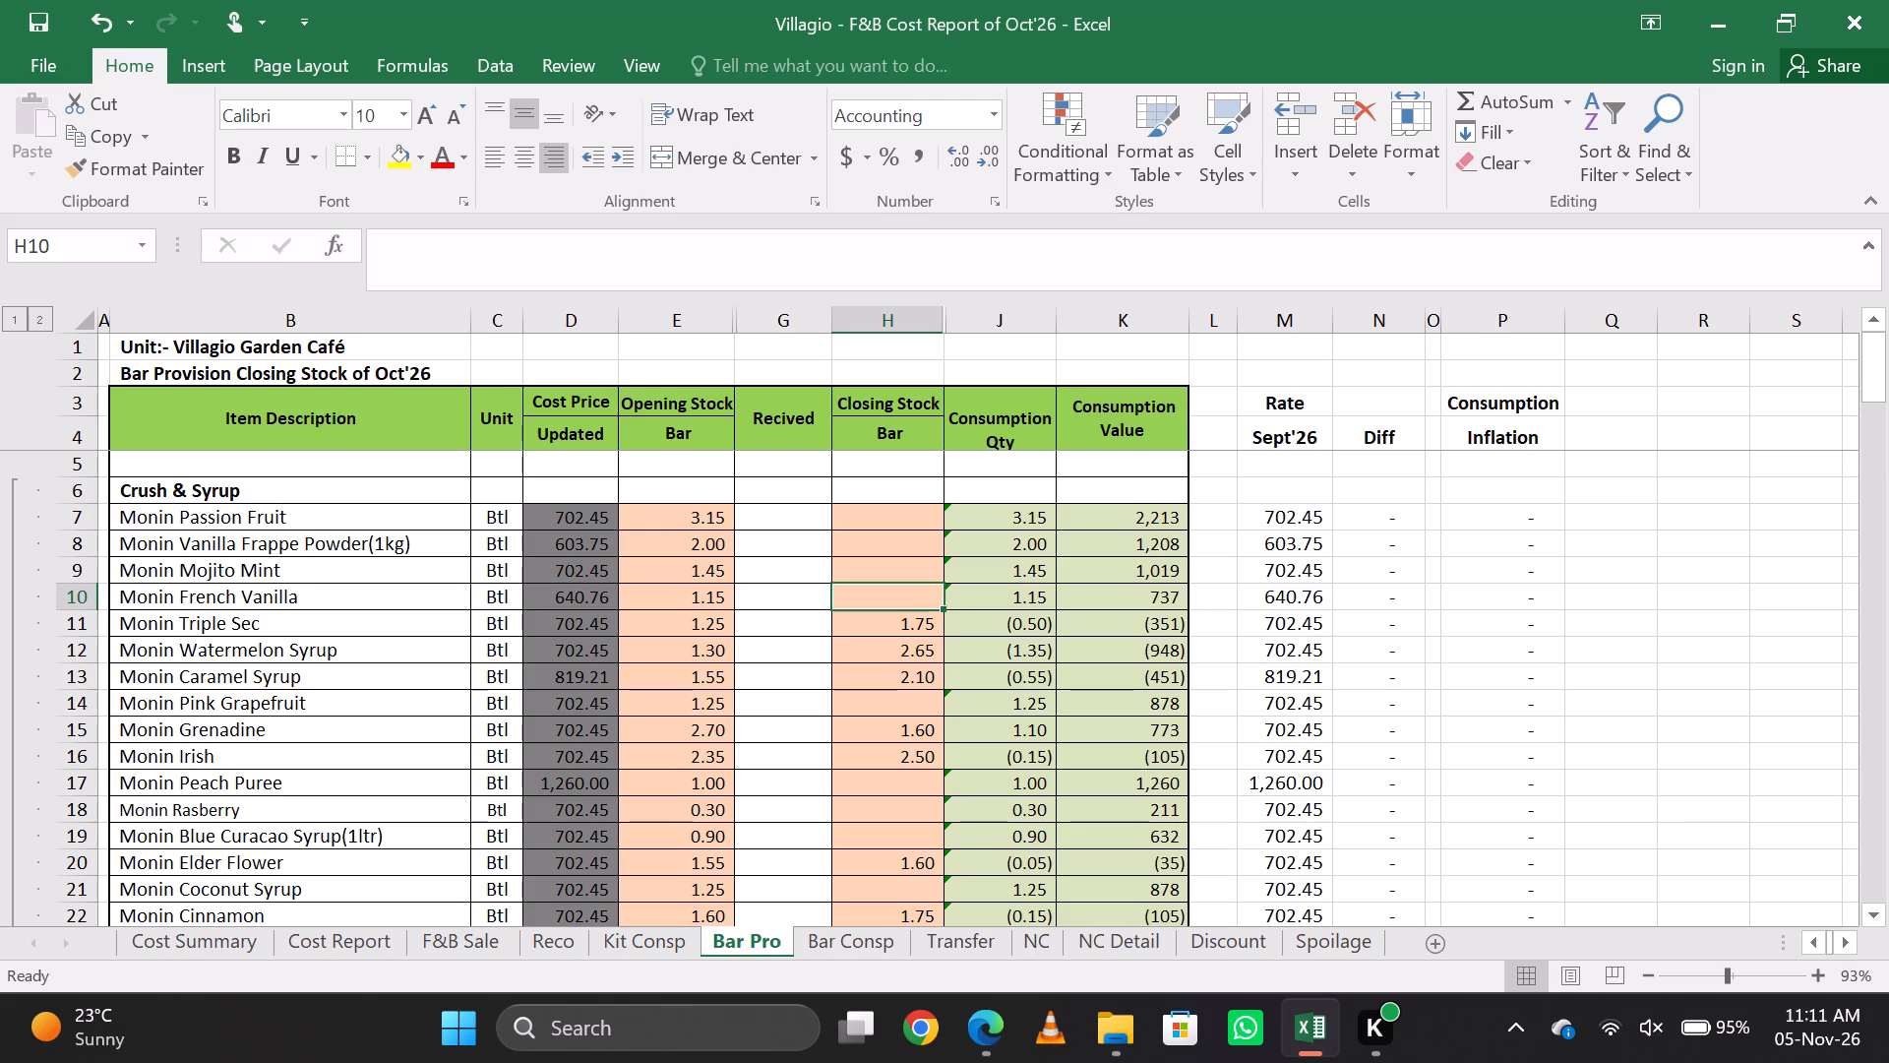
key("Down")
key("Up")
Enter 1 as the Bar closing stock of Monin French Vanilla in H10.
key("1")
key("Down")
key("Up")
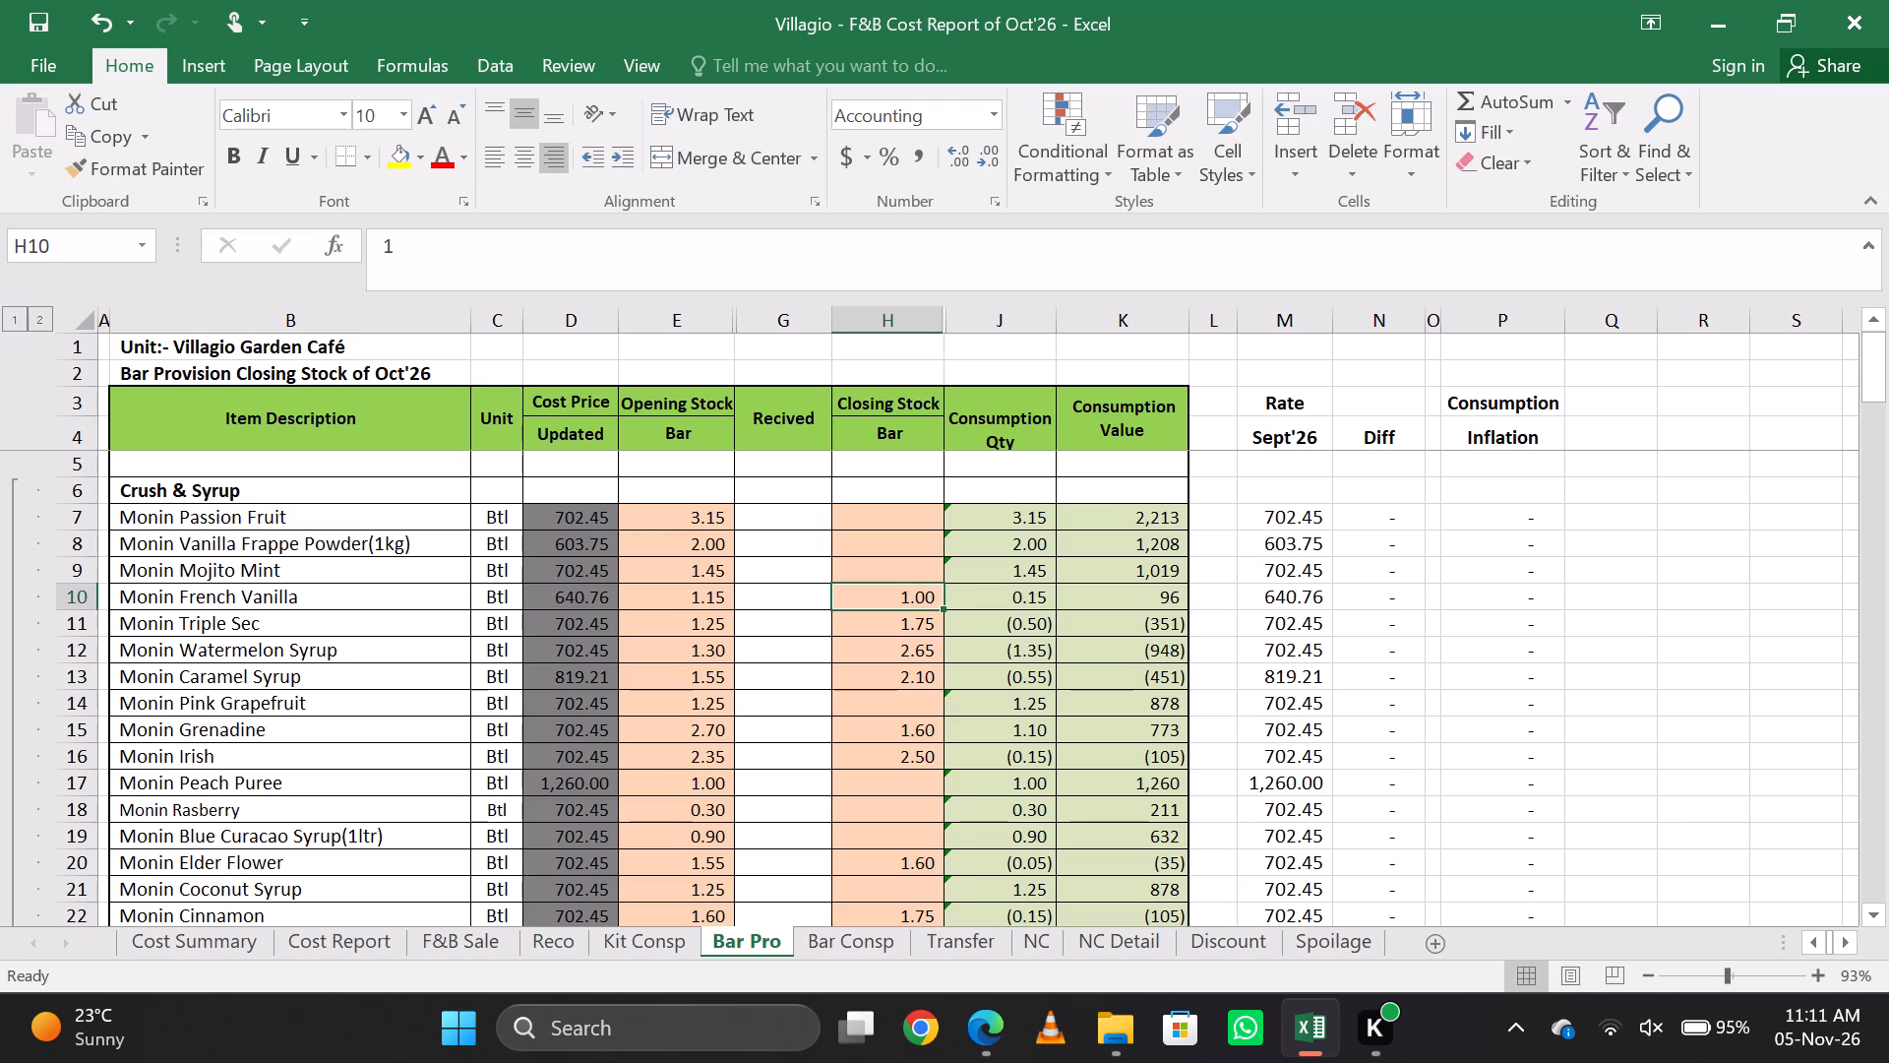
Find Monin Coconut Syrup by searching for "coco" and enter 1.3 as its Bar closing stock in H21.
key("ctrl+f")
key("BackSpace")
type("coco")
key("Return")
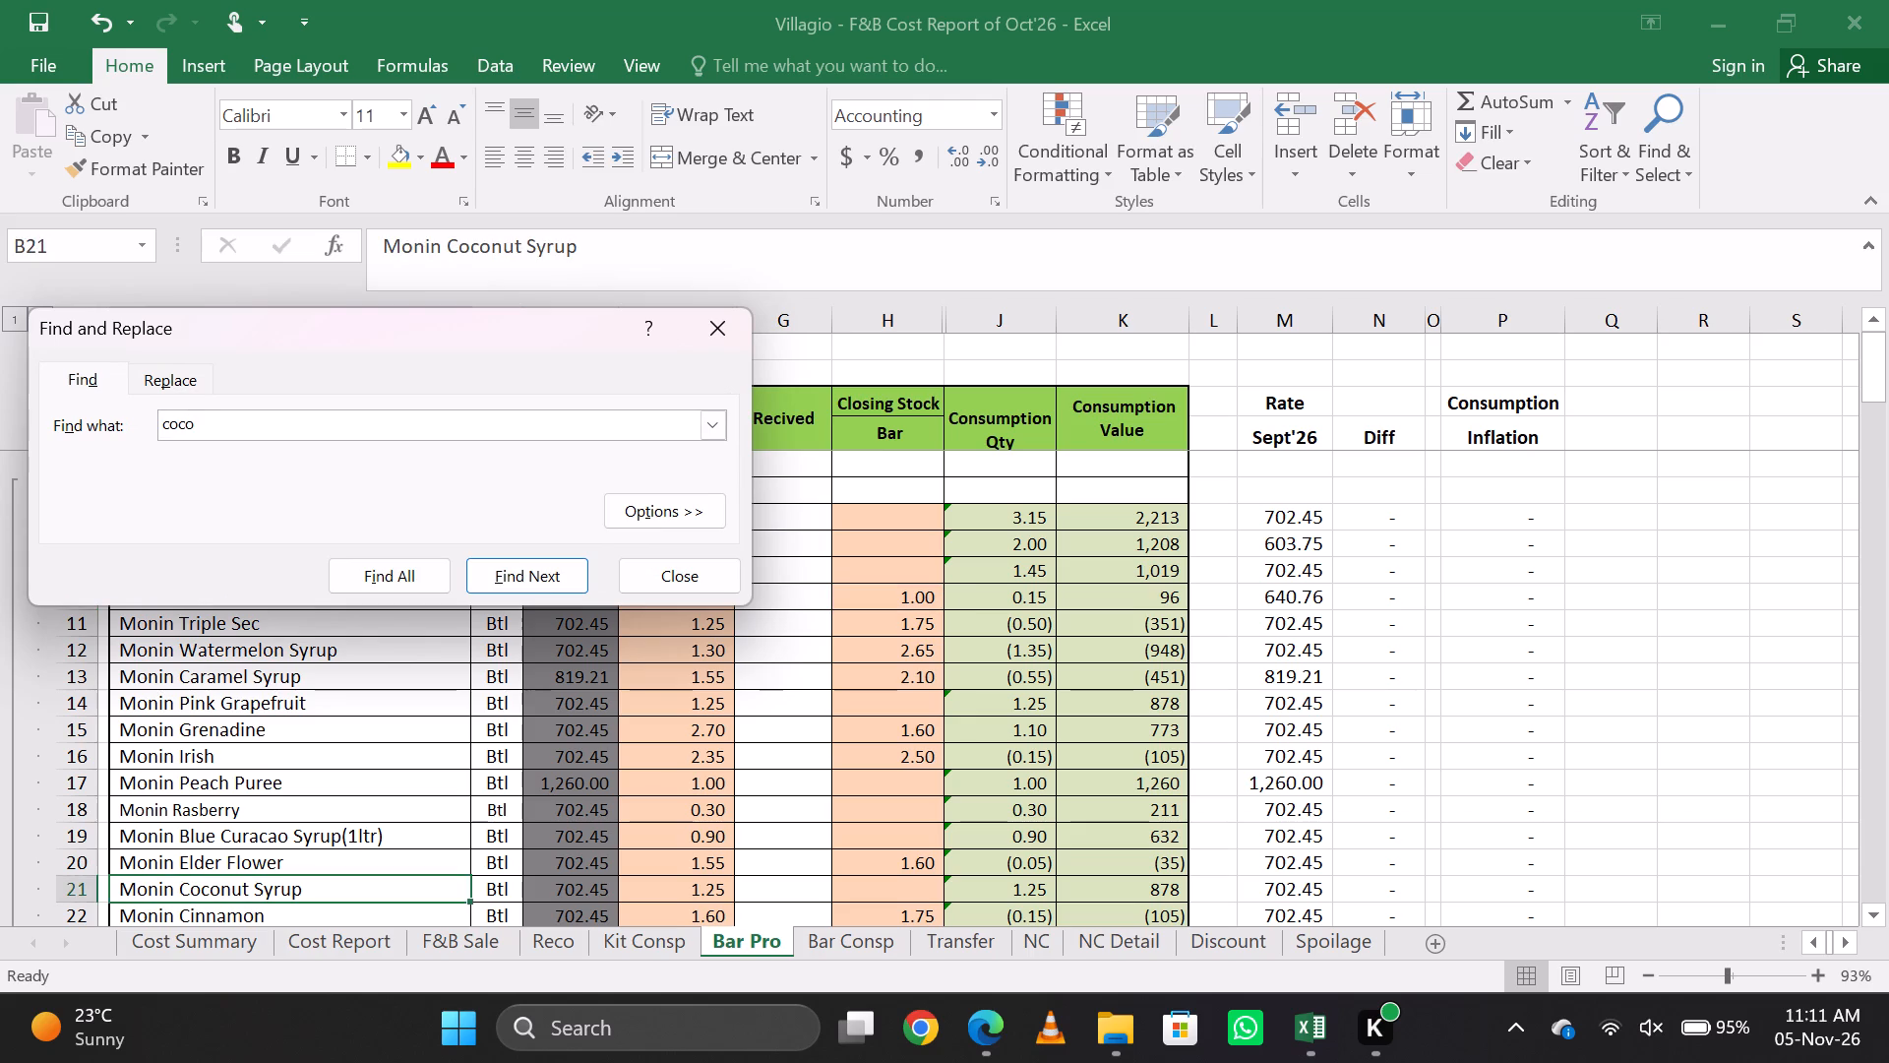
key("Escape")
key("Right")
key("Right")
key("Right")
key("Right")
key("Right")
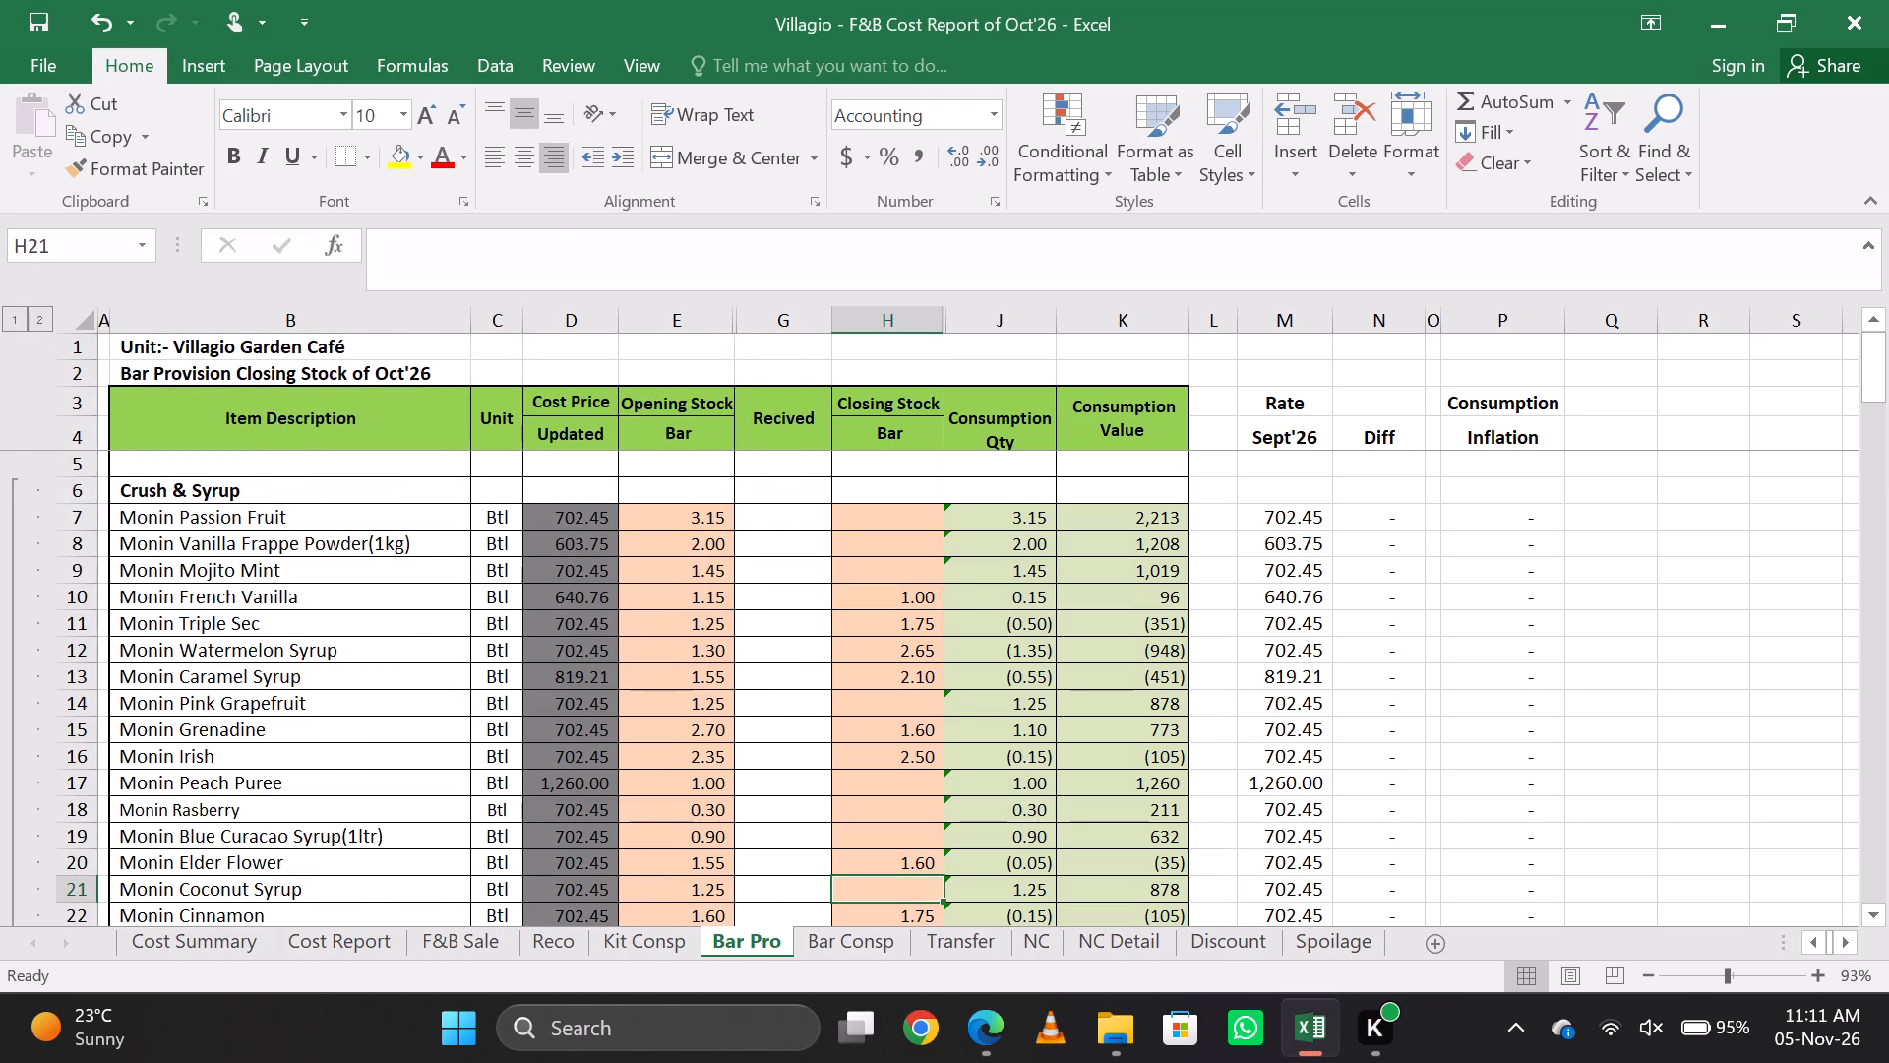
type("1.3")
key("Return")
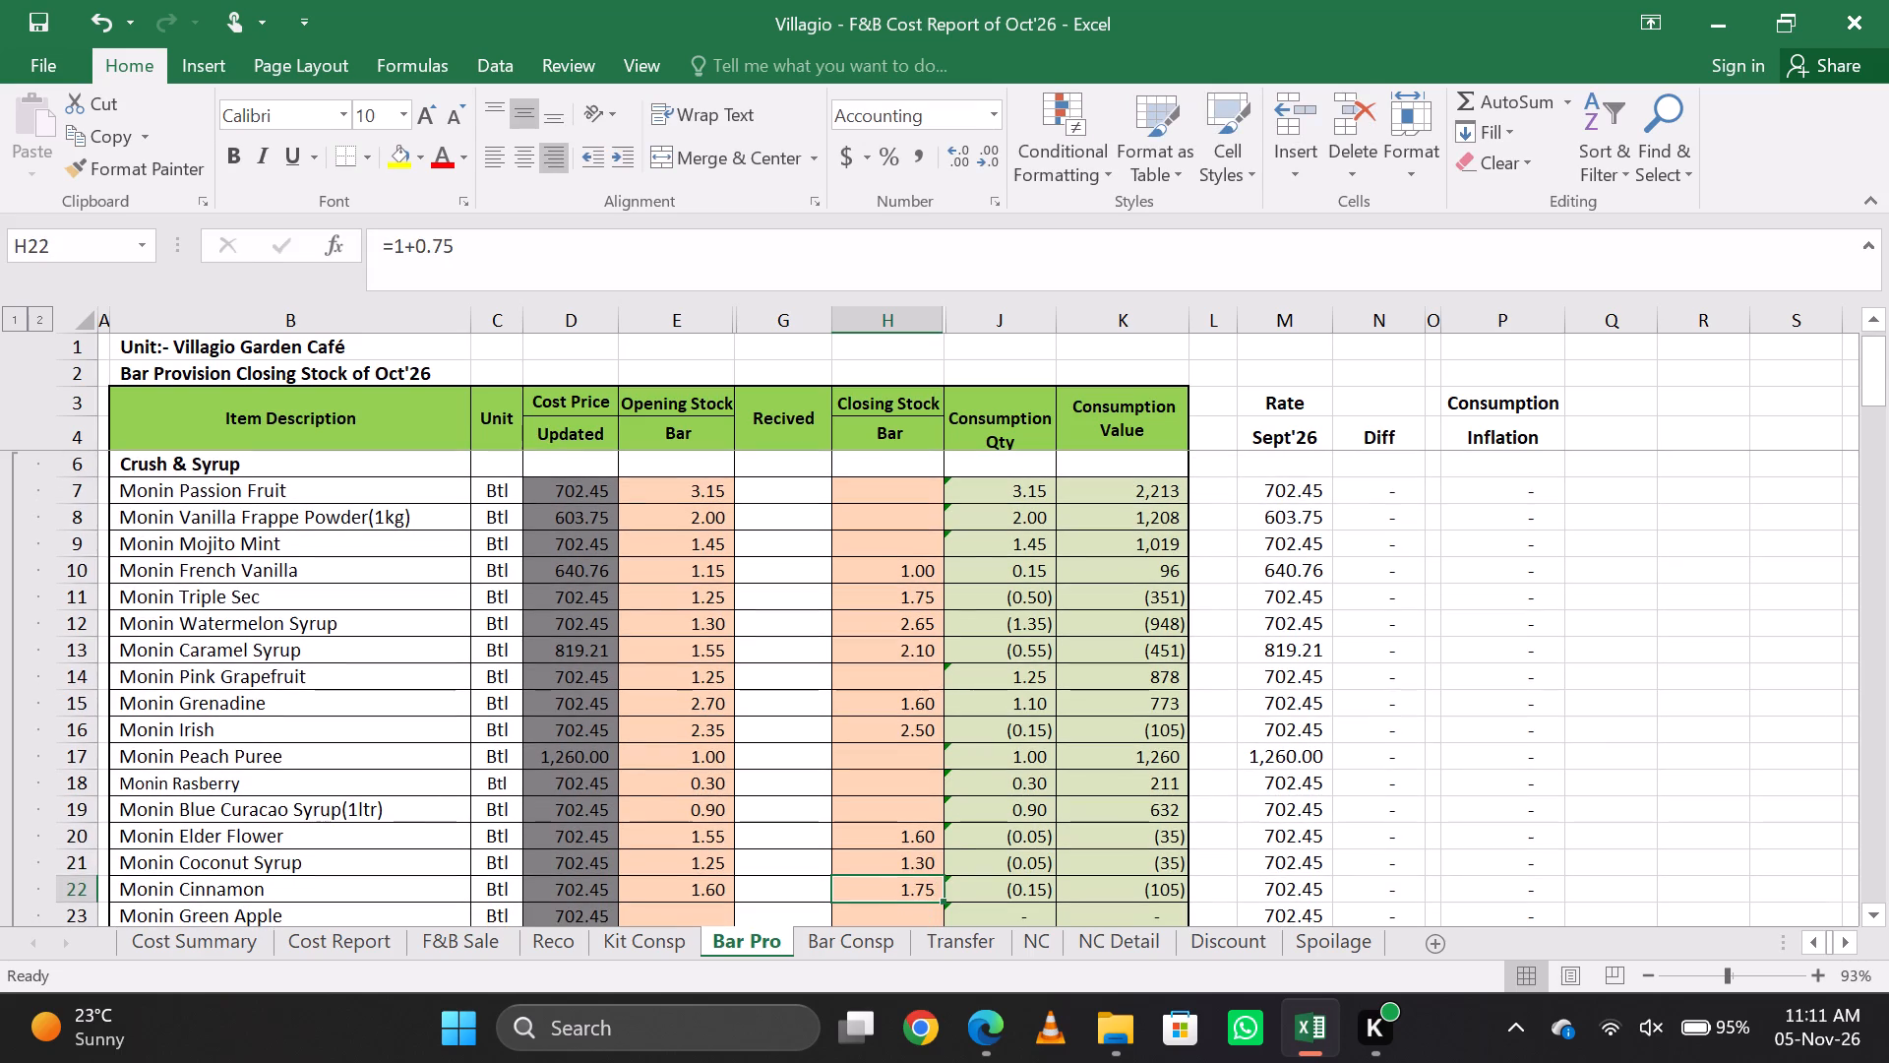
key("Up")
key("Down")
key("Up")
key("Down")
key("Up")
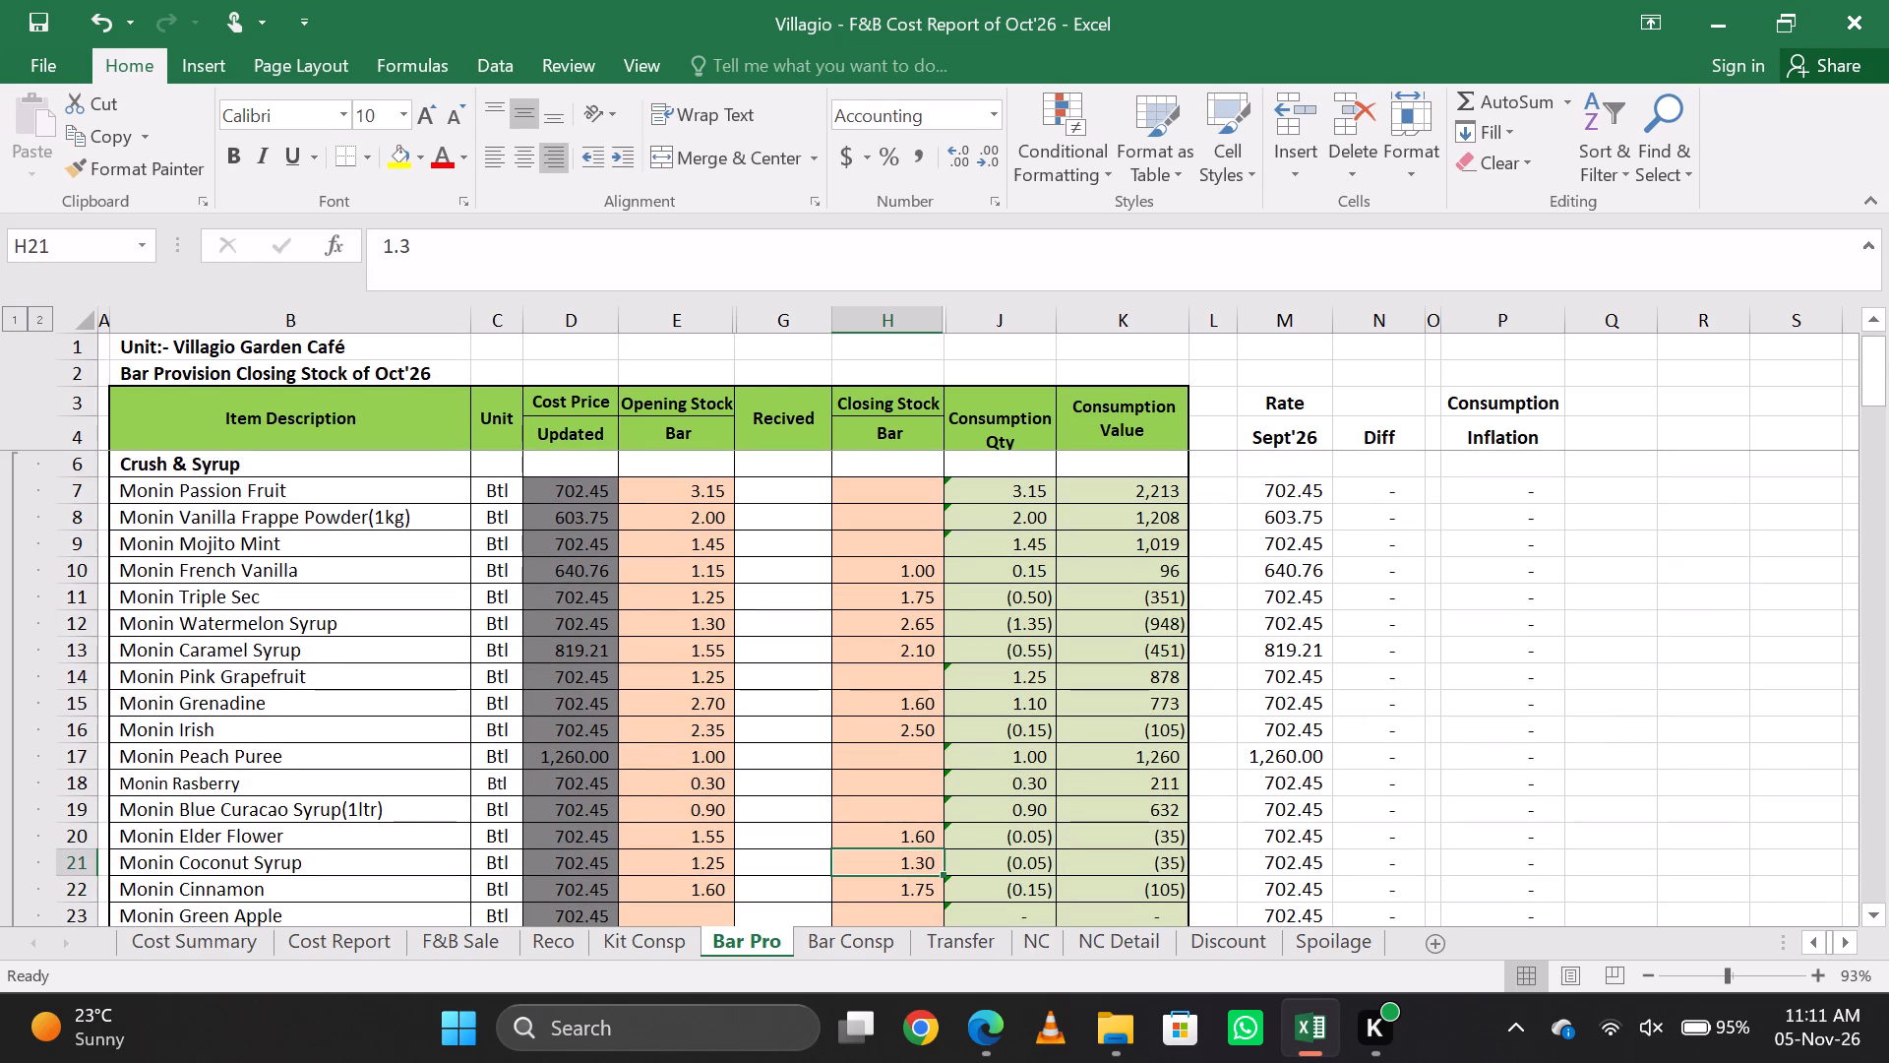
Find Manama Strawberry Crush by searching for "stra" and enter 0.4 as its Bar closing stock in H29.
key("ctrl+f")
key("BackSpace")
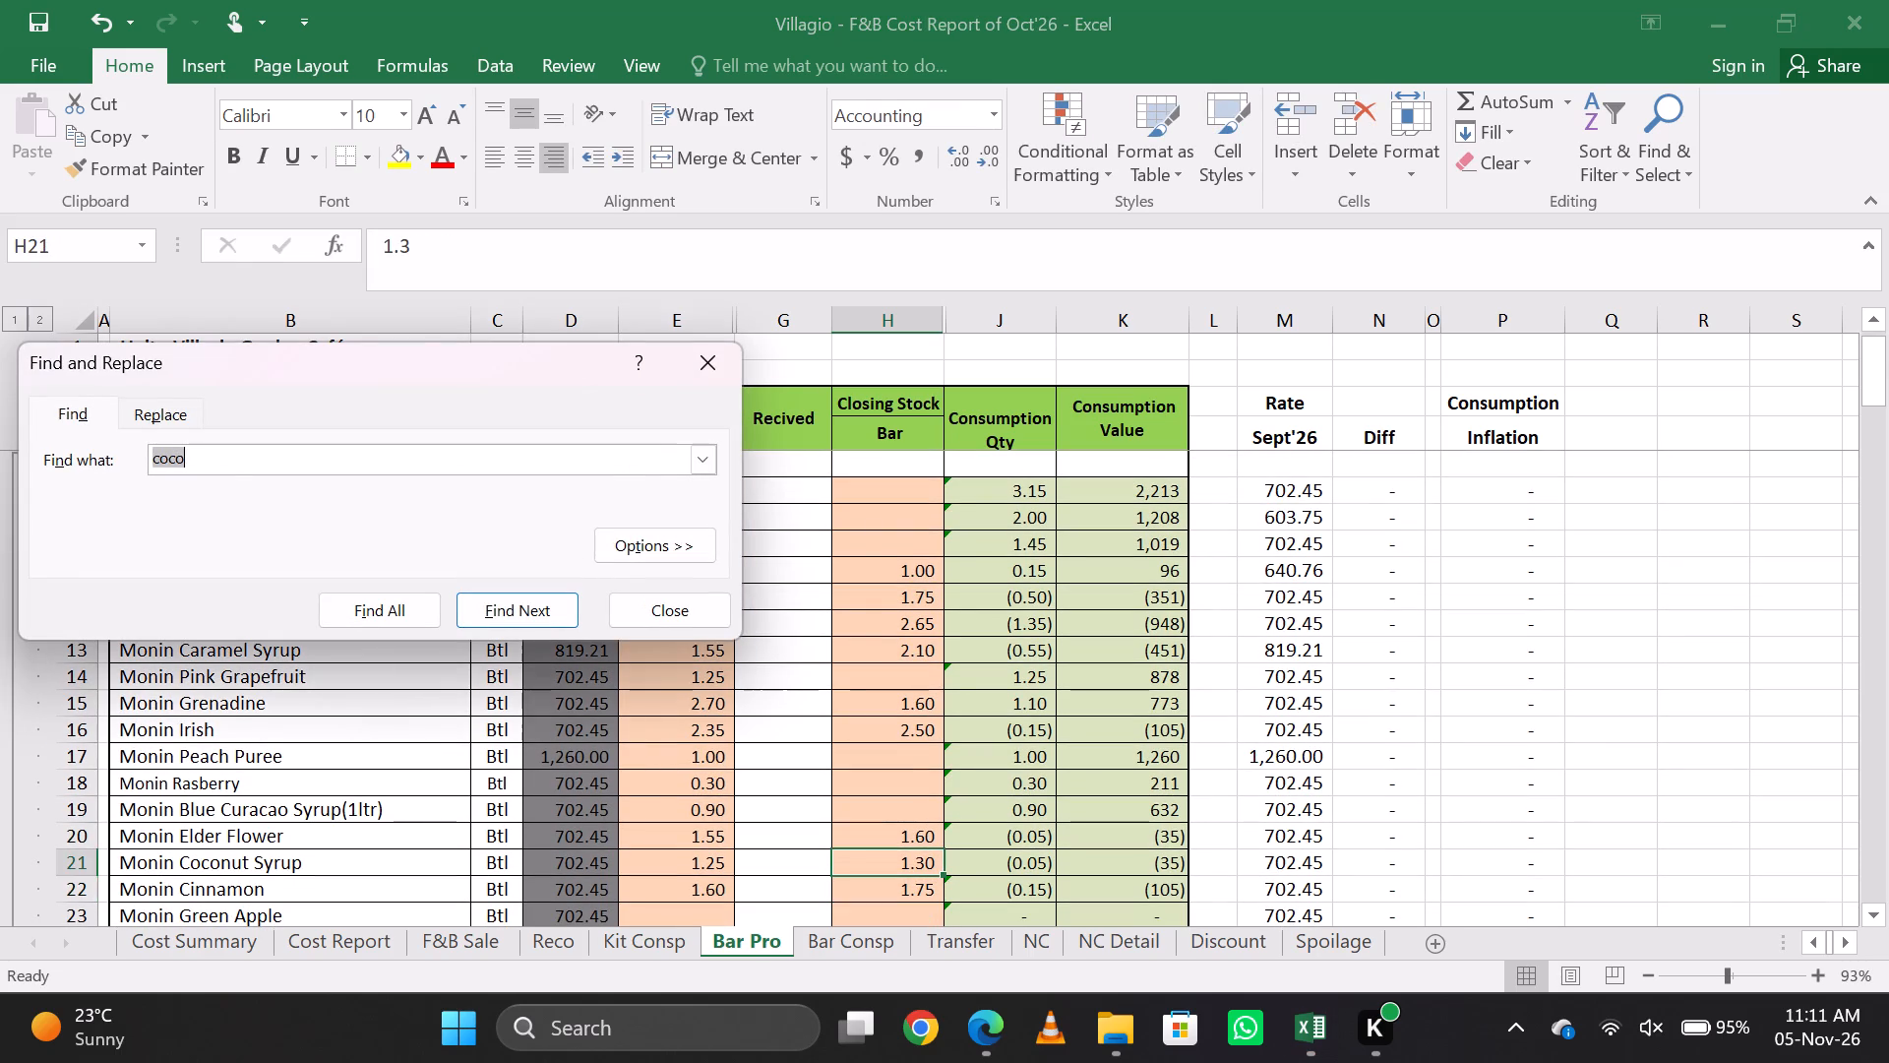
key("BackSpace")
key("BackSpace")
key("BackSpace")
key("BackSpace")
key("BackSpace")
type("stra")
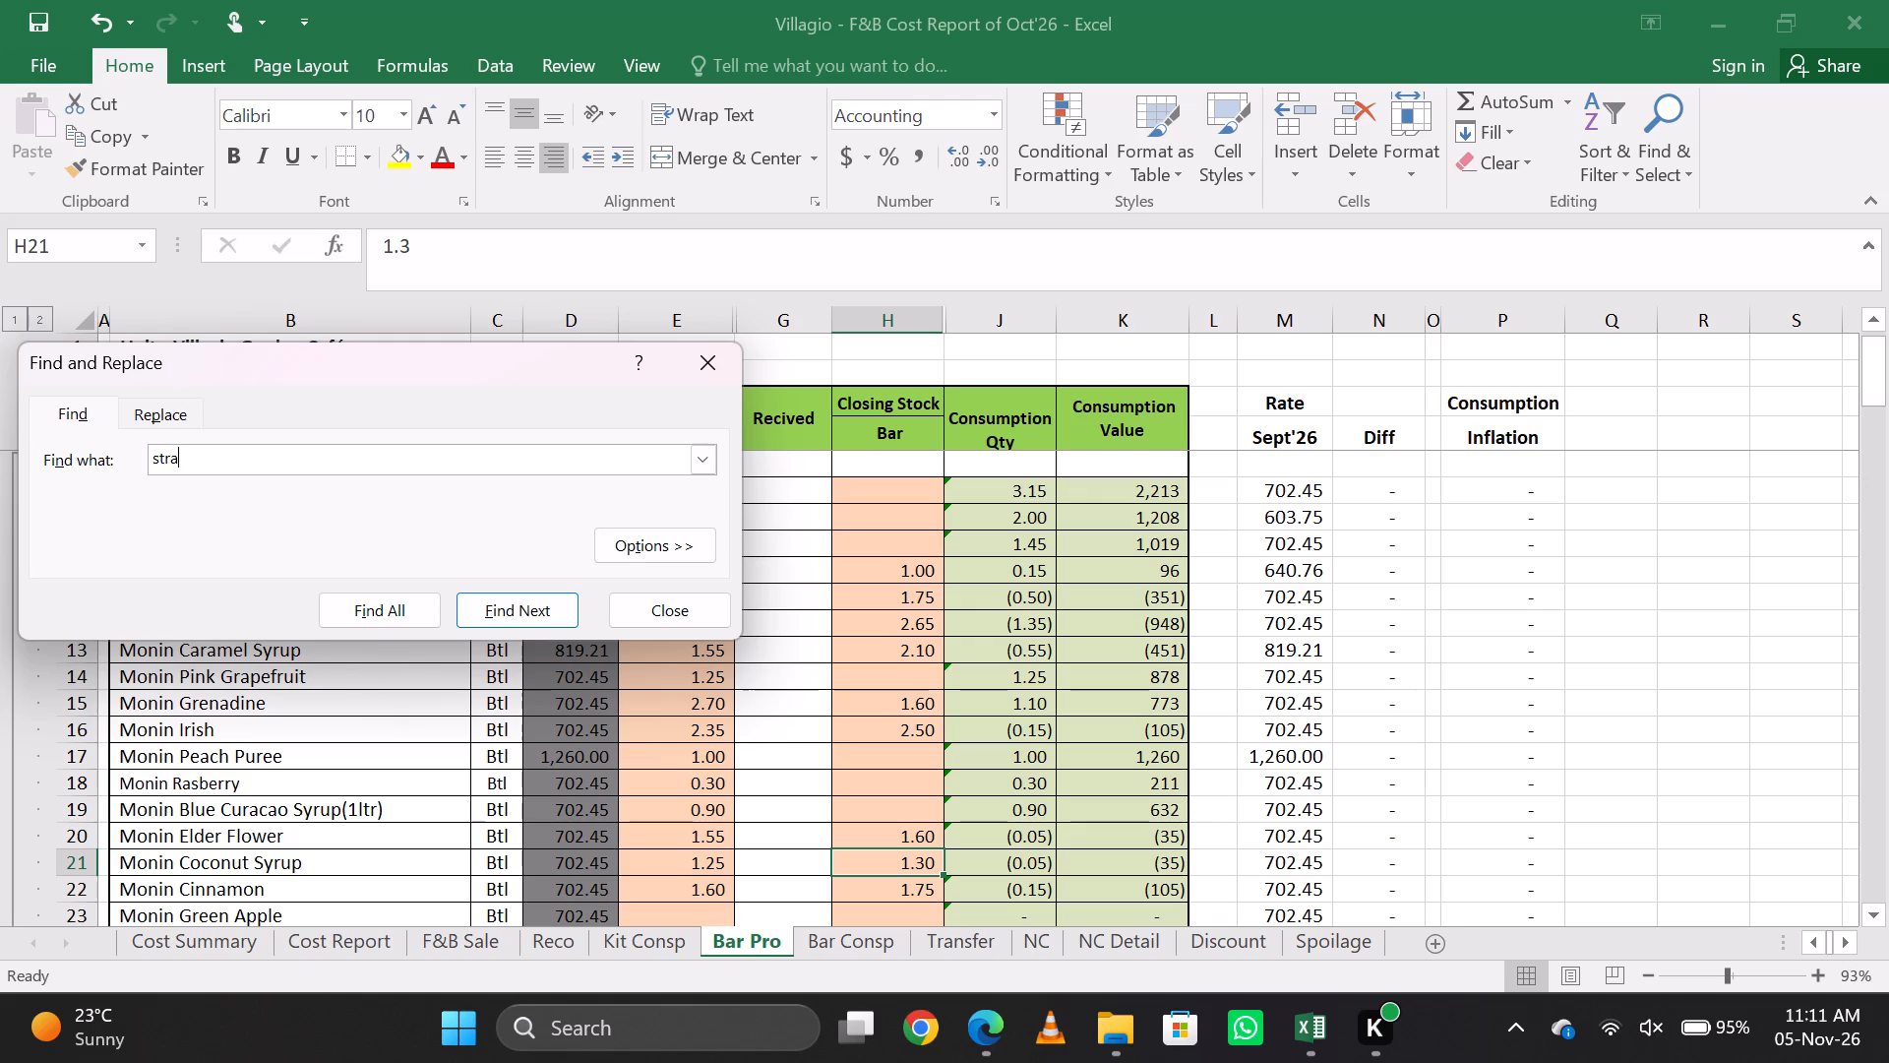
key("Return")
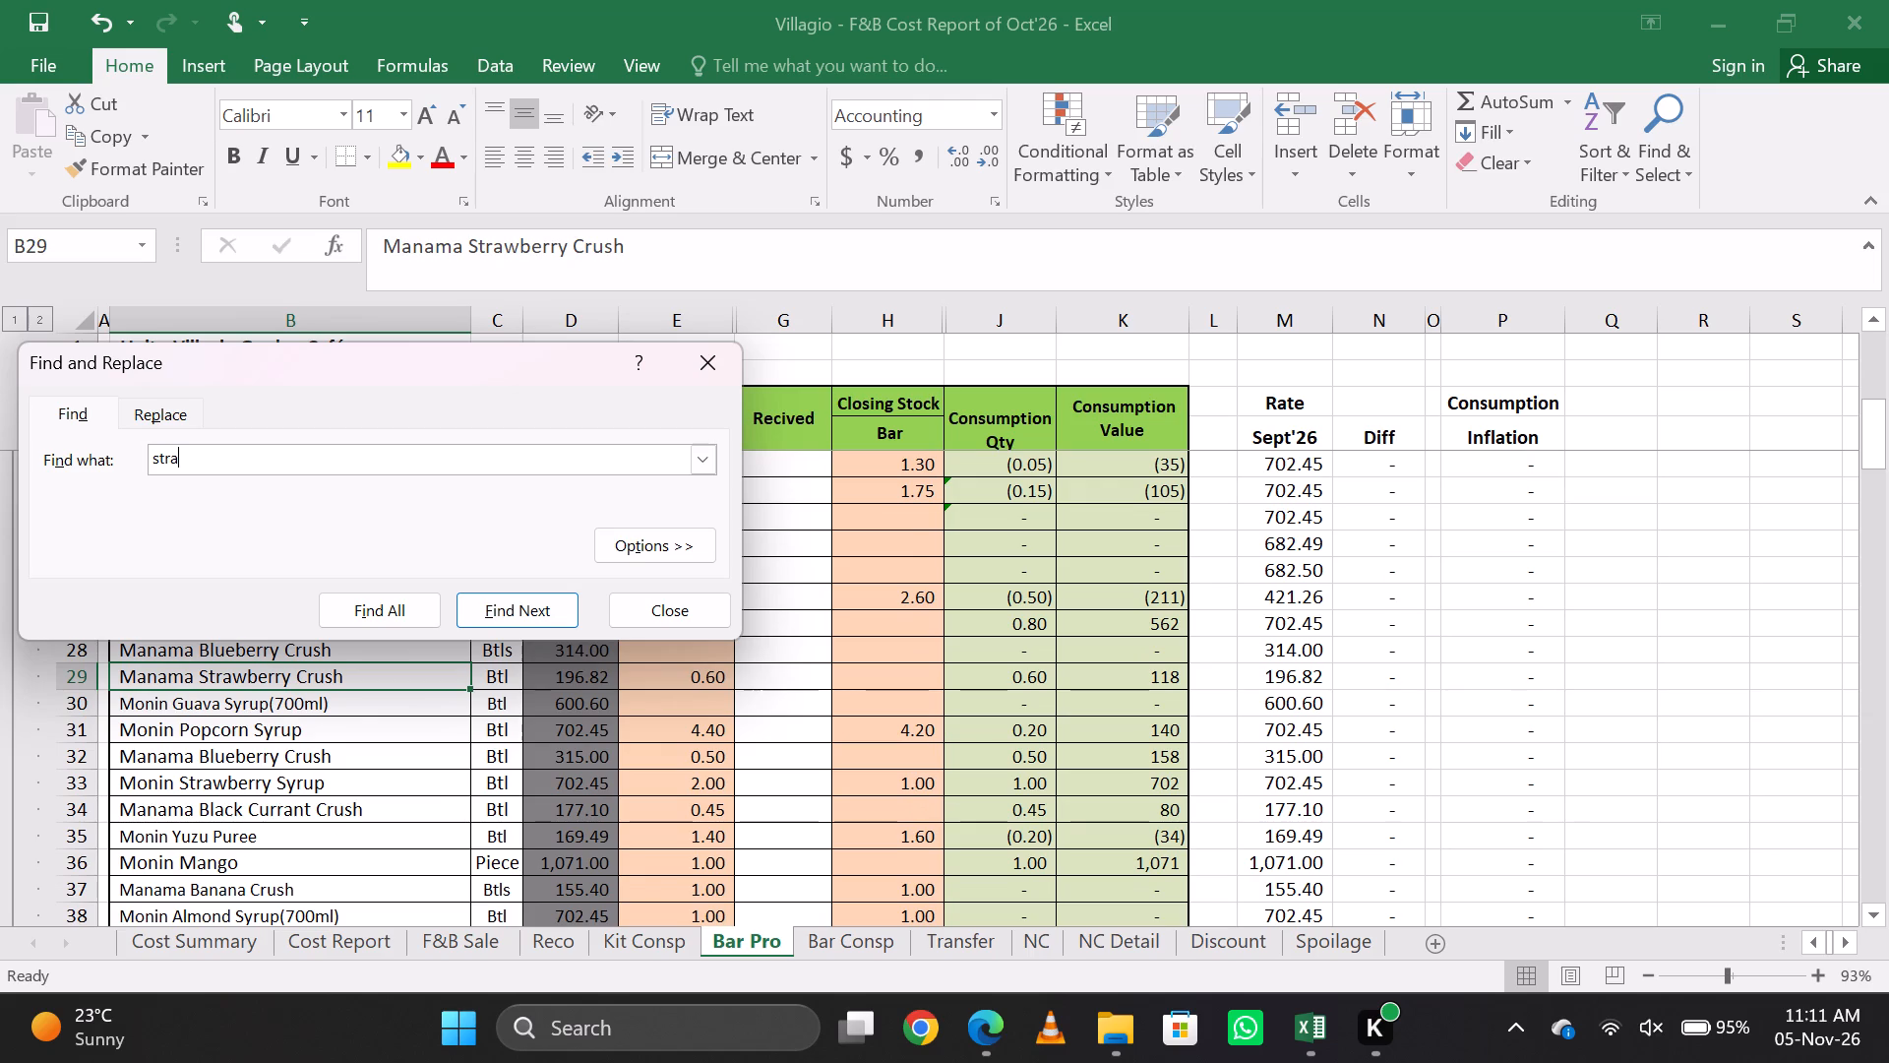
key("Escape")
key("Right")
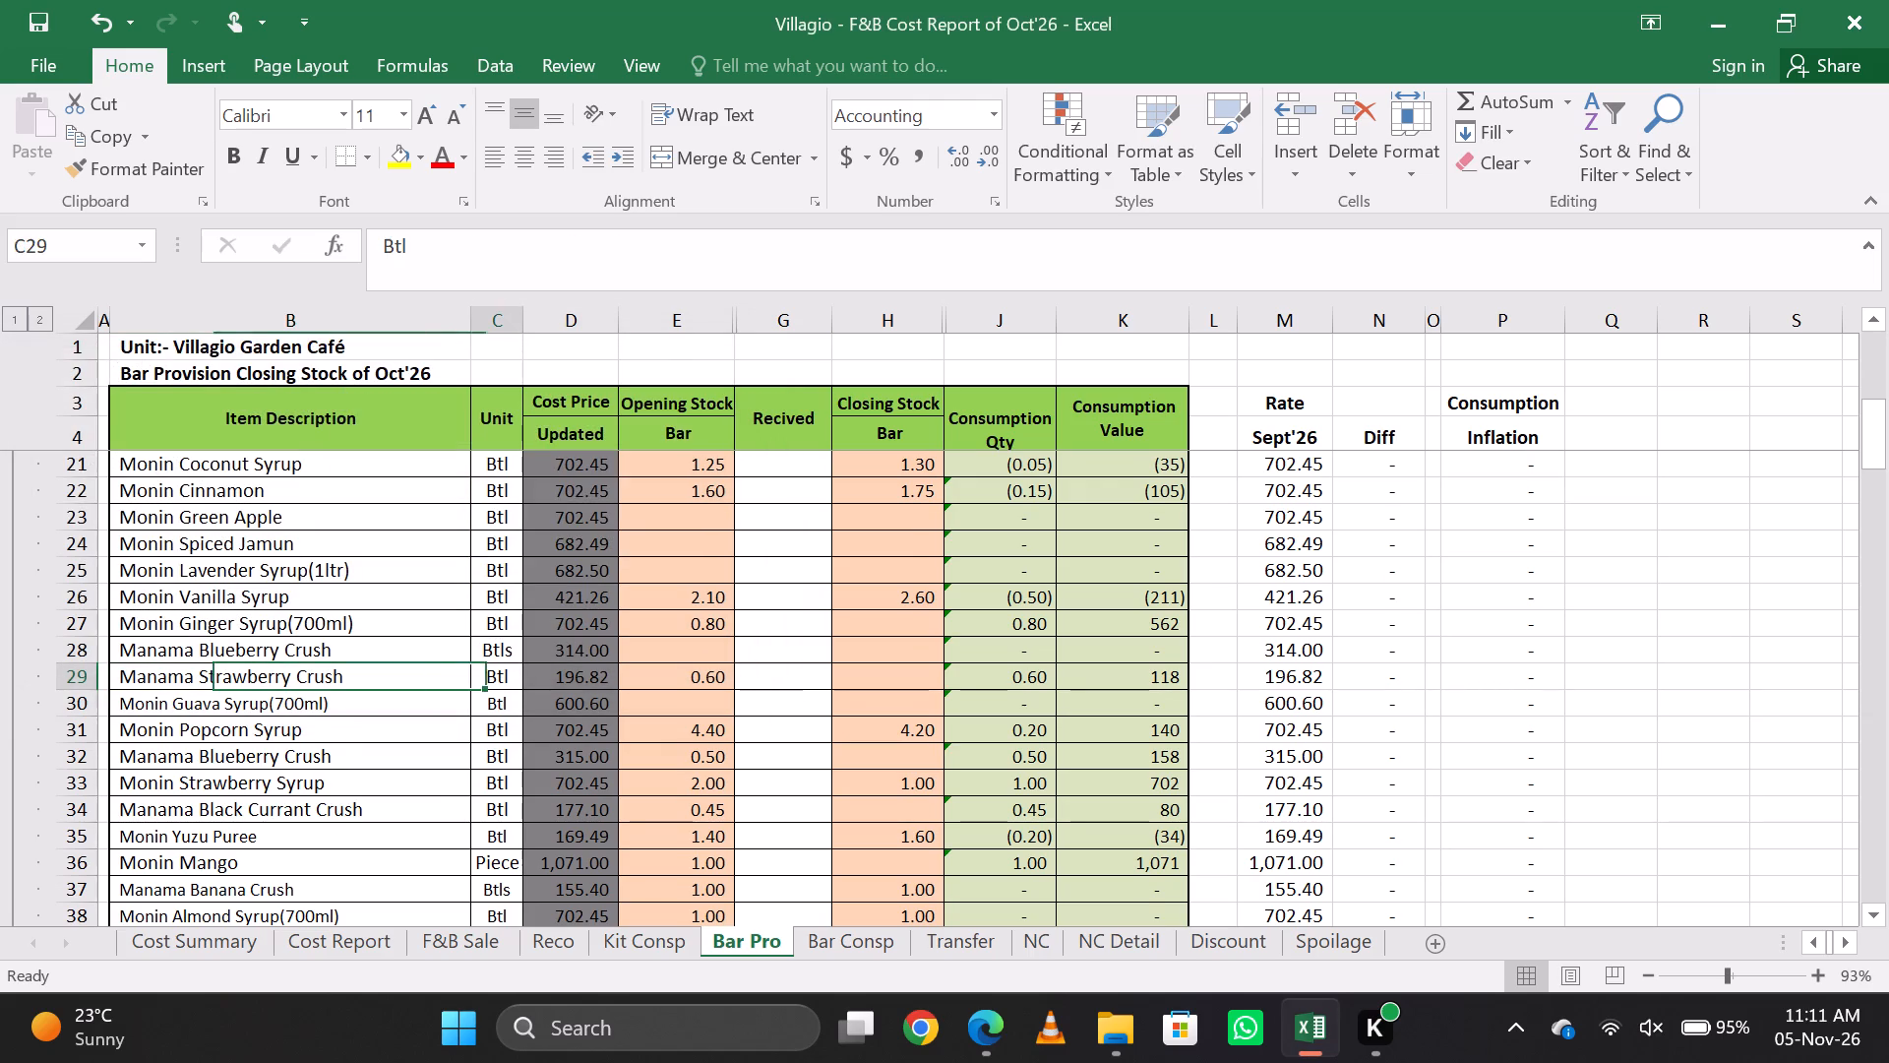
key("Left")
key("Right")
key("Right")
key("Right")
key("Right")
key("Right")
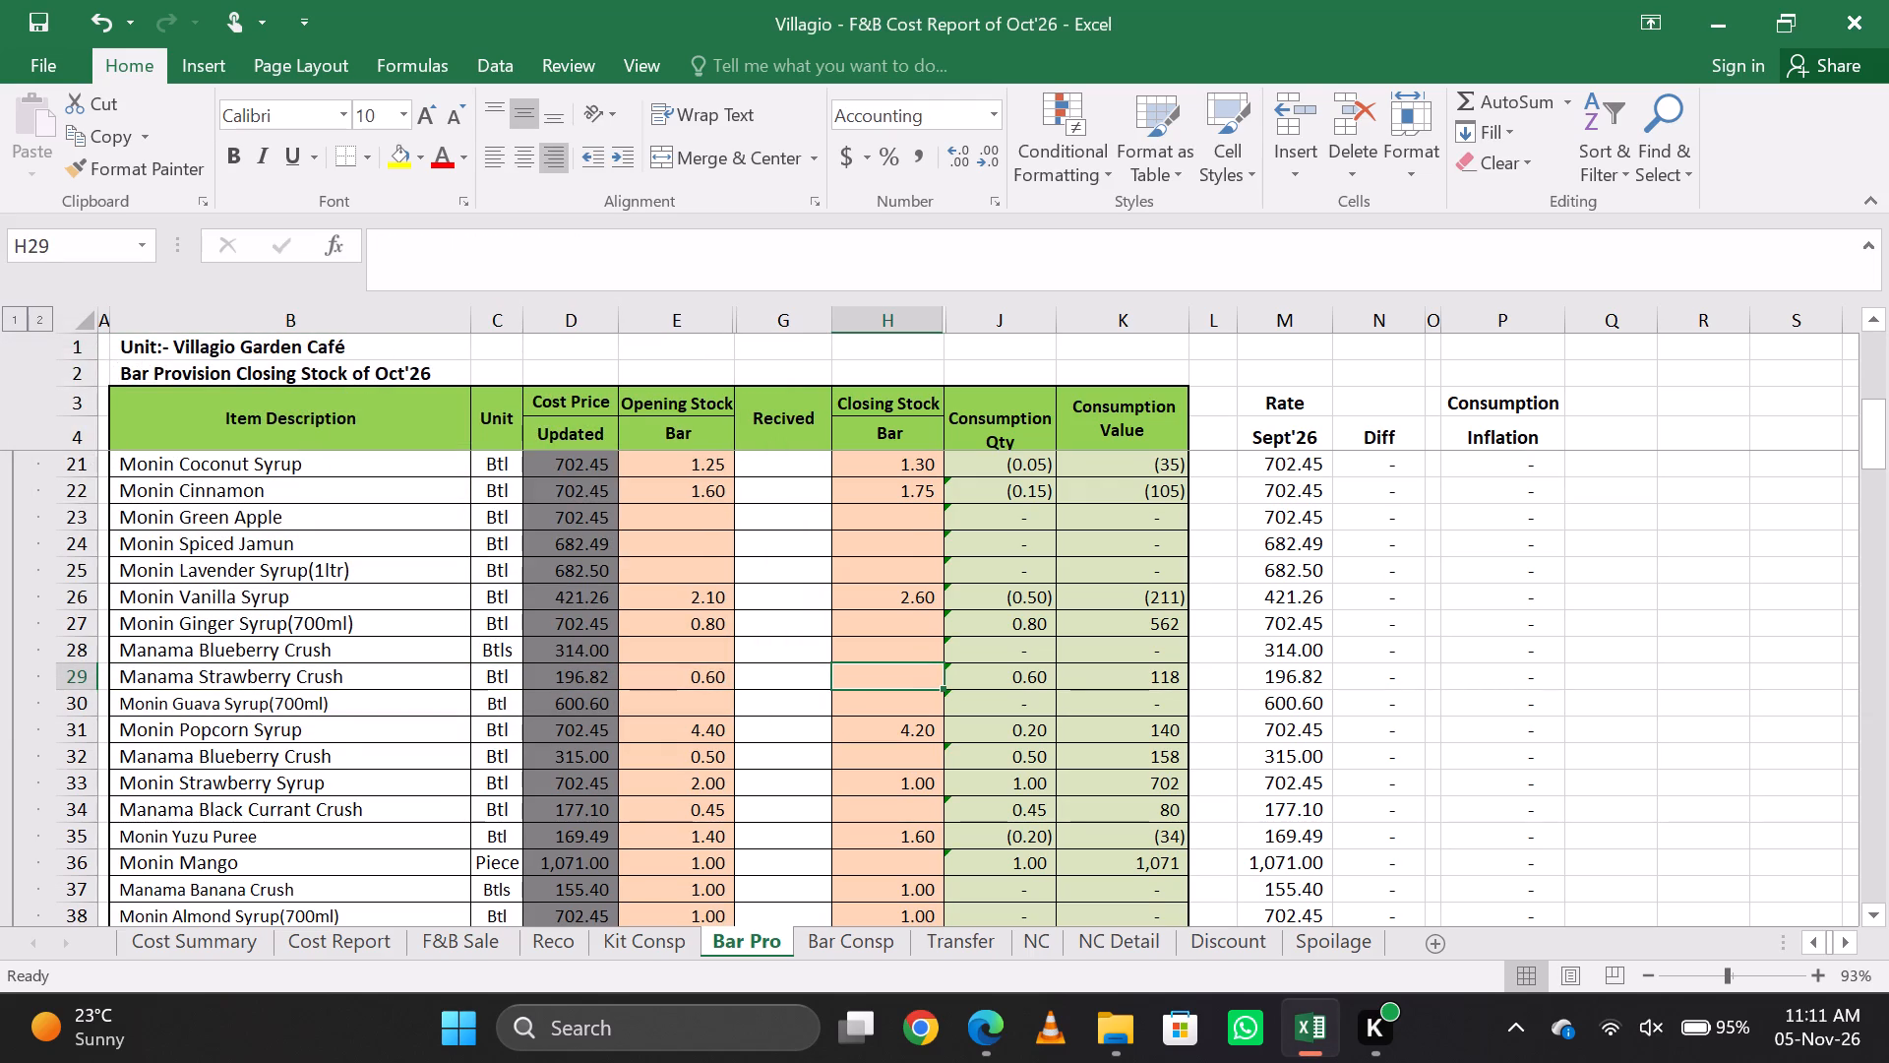
type(".4")
key("Return")
key("Up")
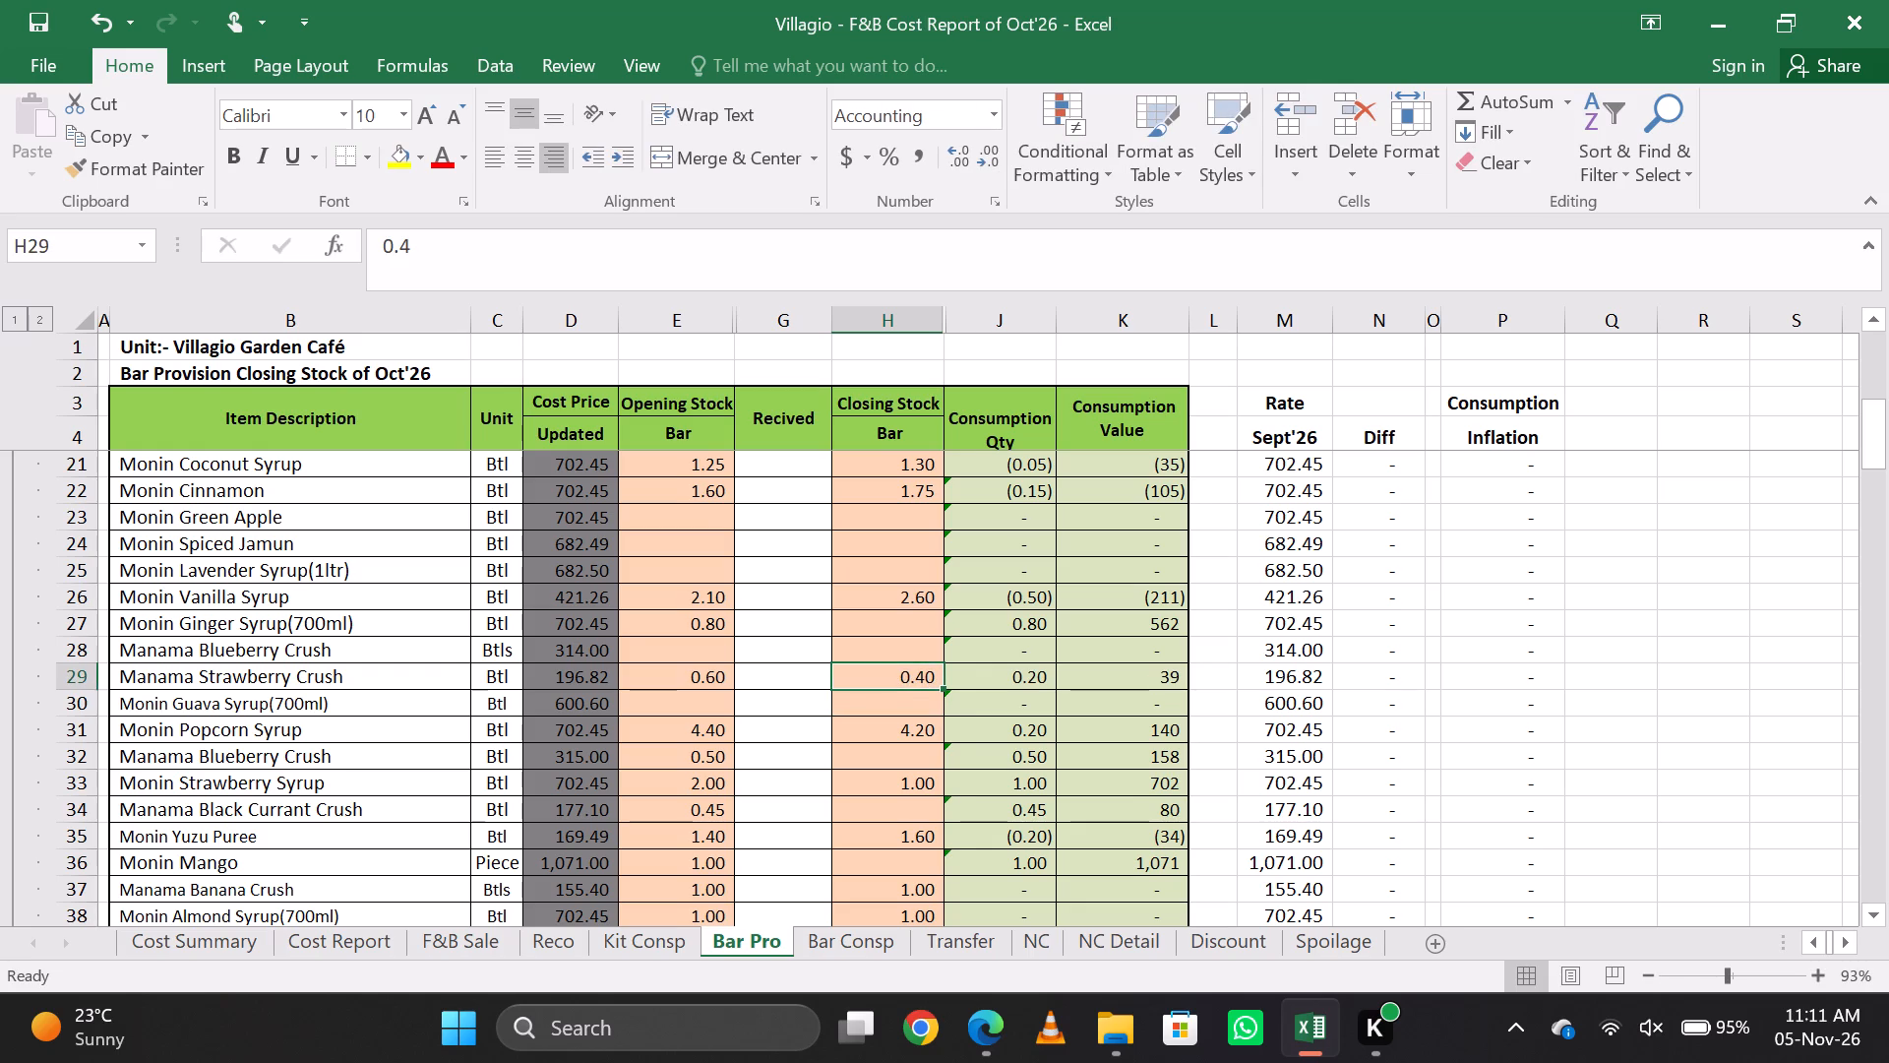
Find Manama Black Currant Crush by searching for "black" and select its Bar closing stock cell H34.
key("ctrl+f")
key("BackSpace")
key("BackSpace")
key("BackSpace")
key("BackSpace")
key("BackSpace")
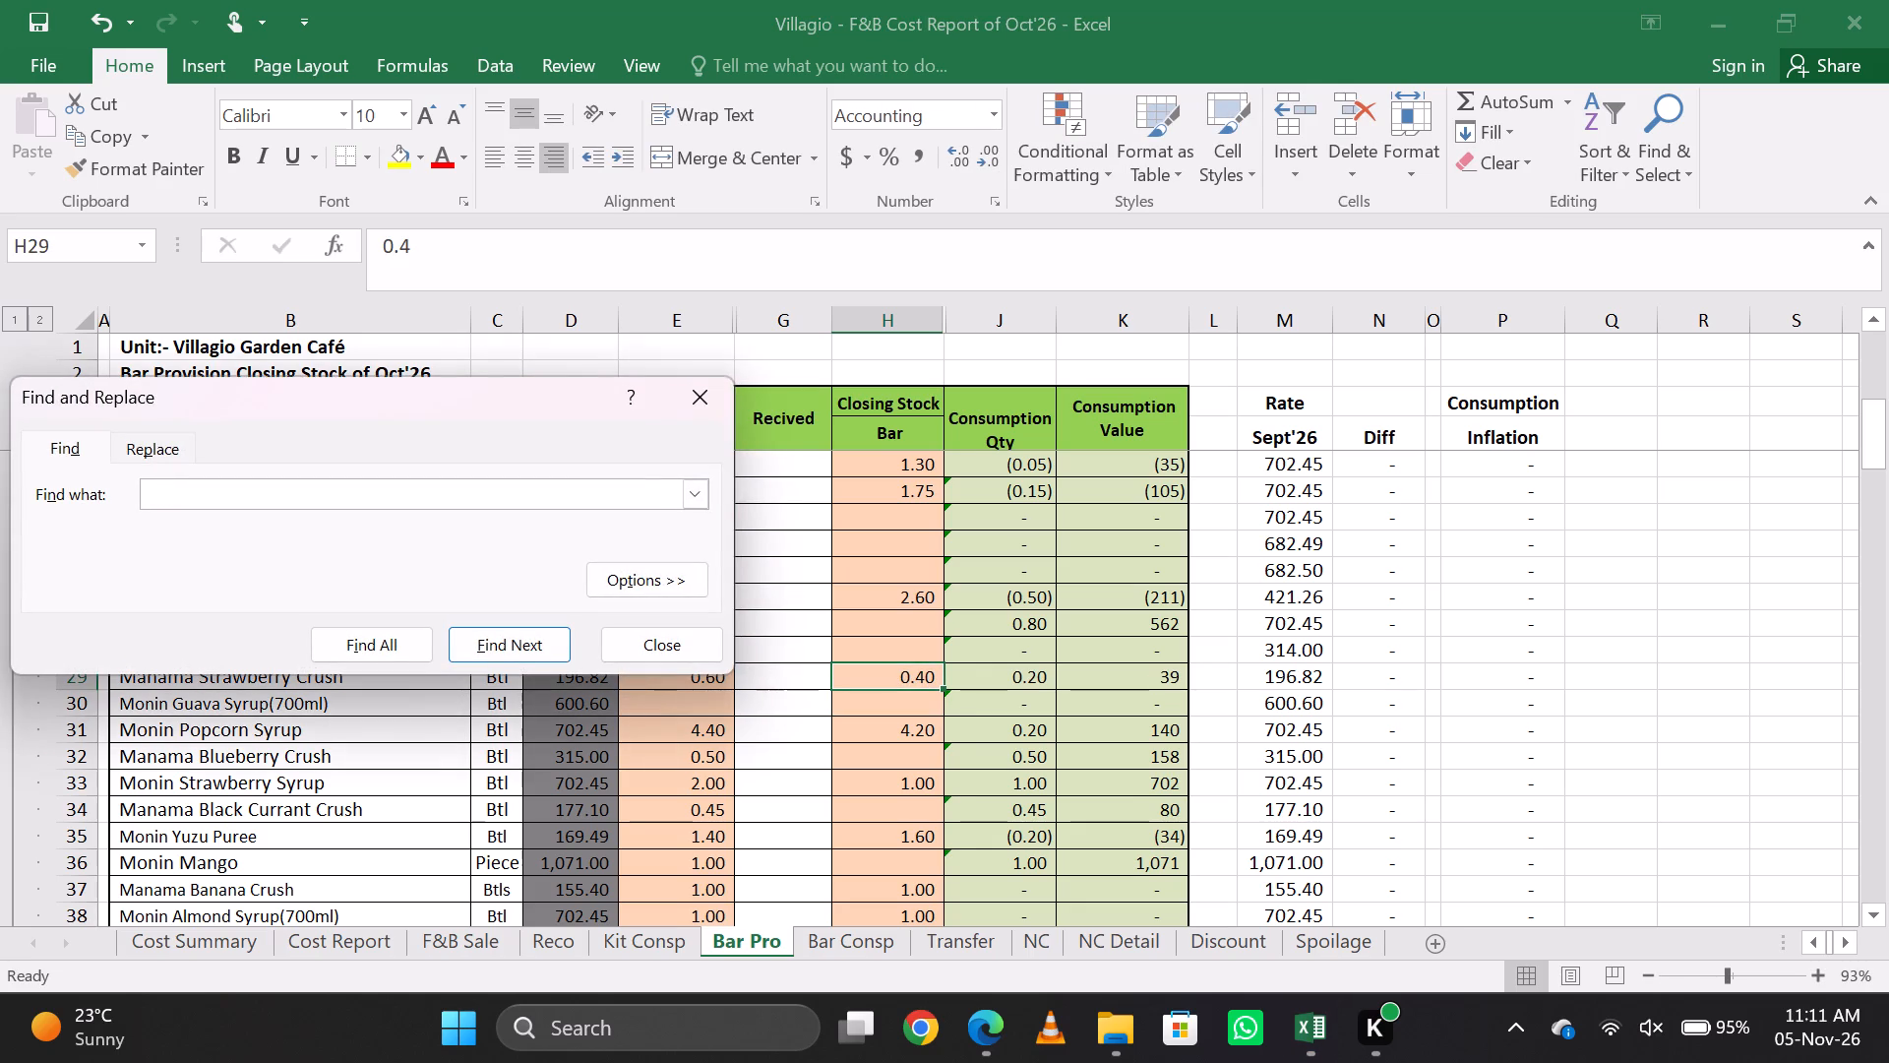
type("black")
key("Return")
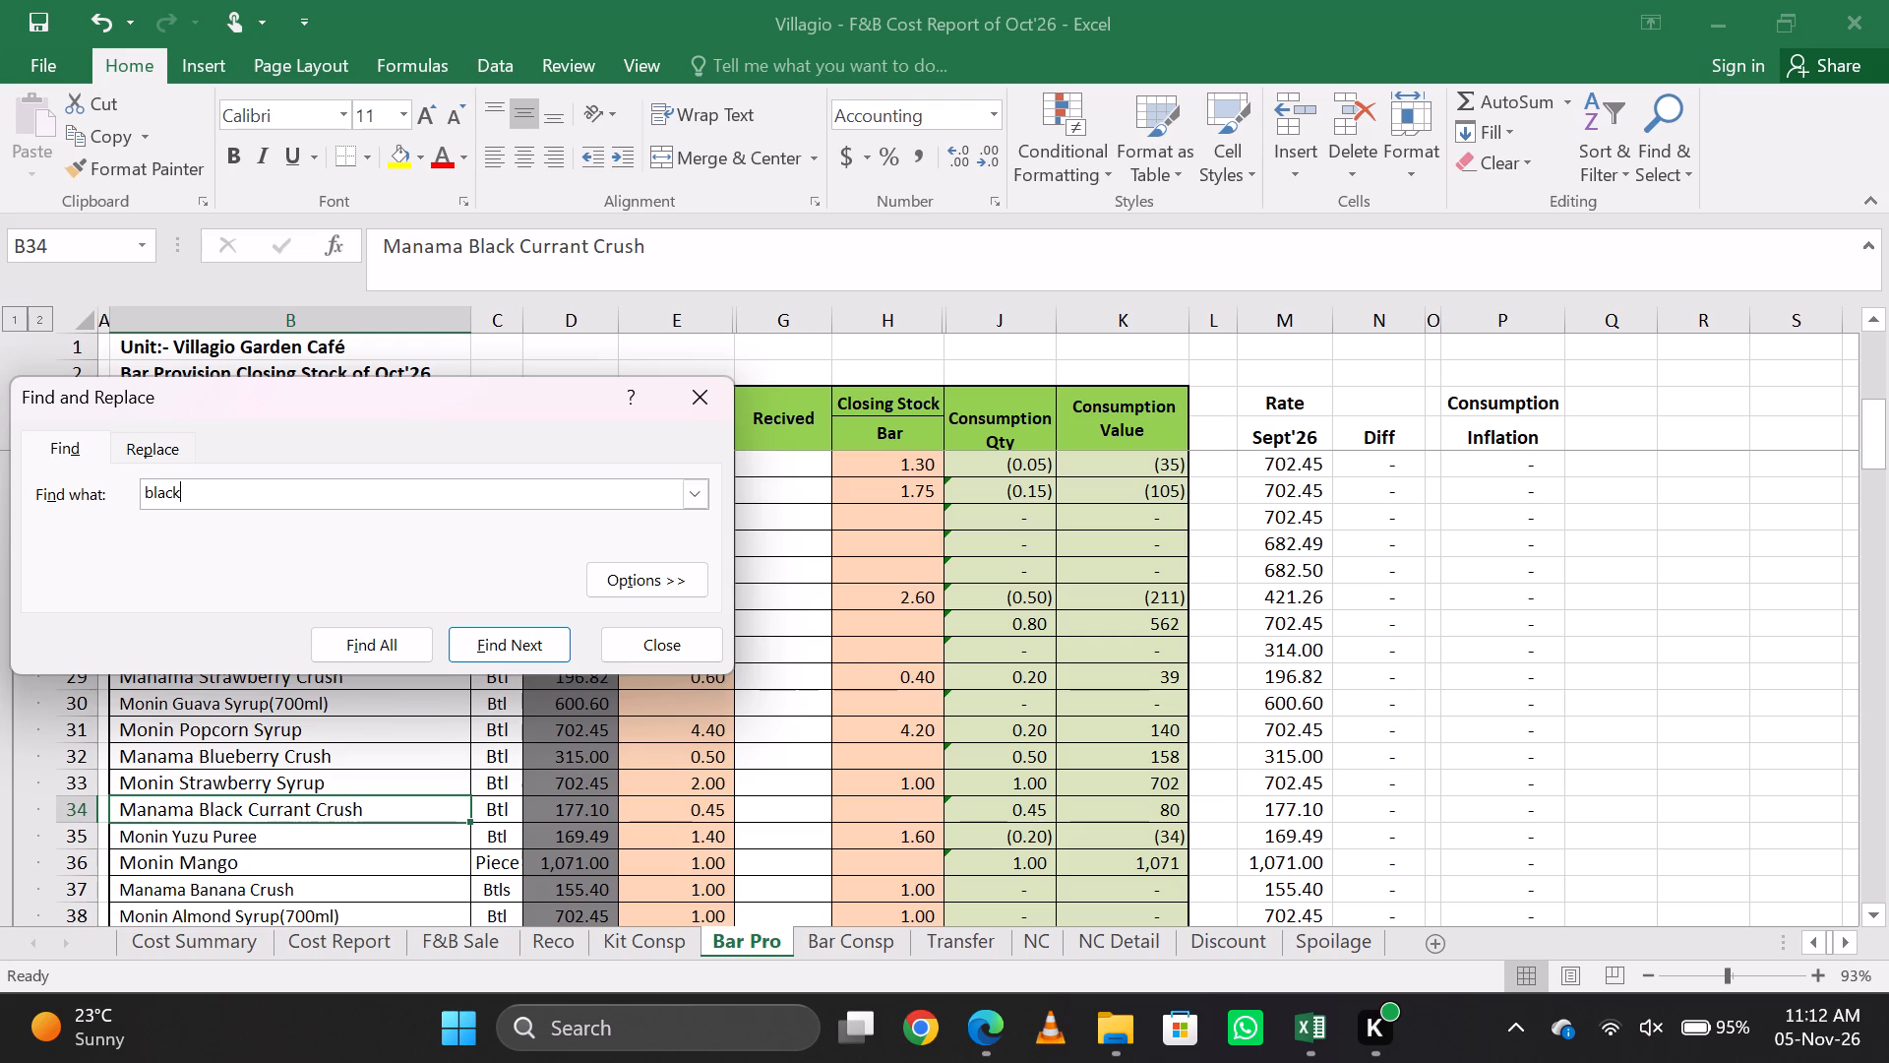
key("Escape")
key("Right")
key("Right")
key("Right")
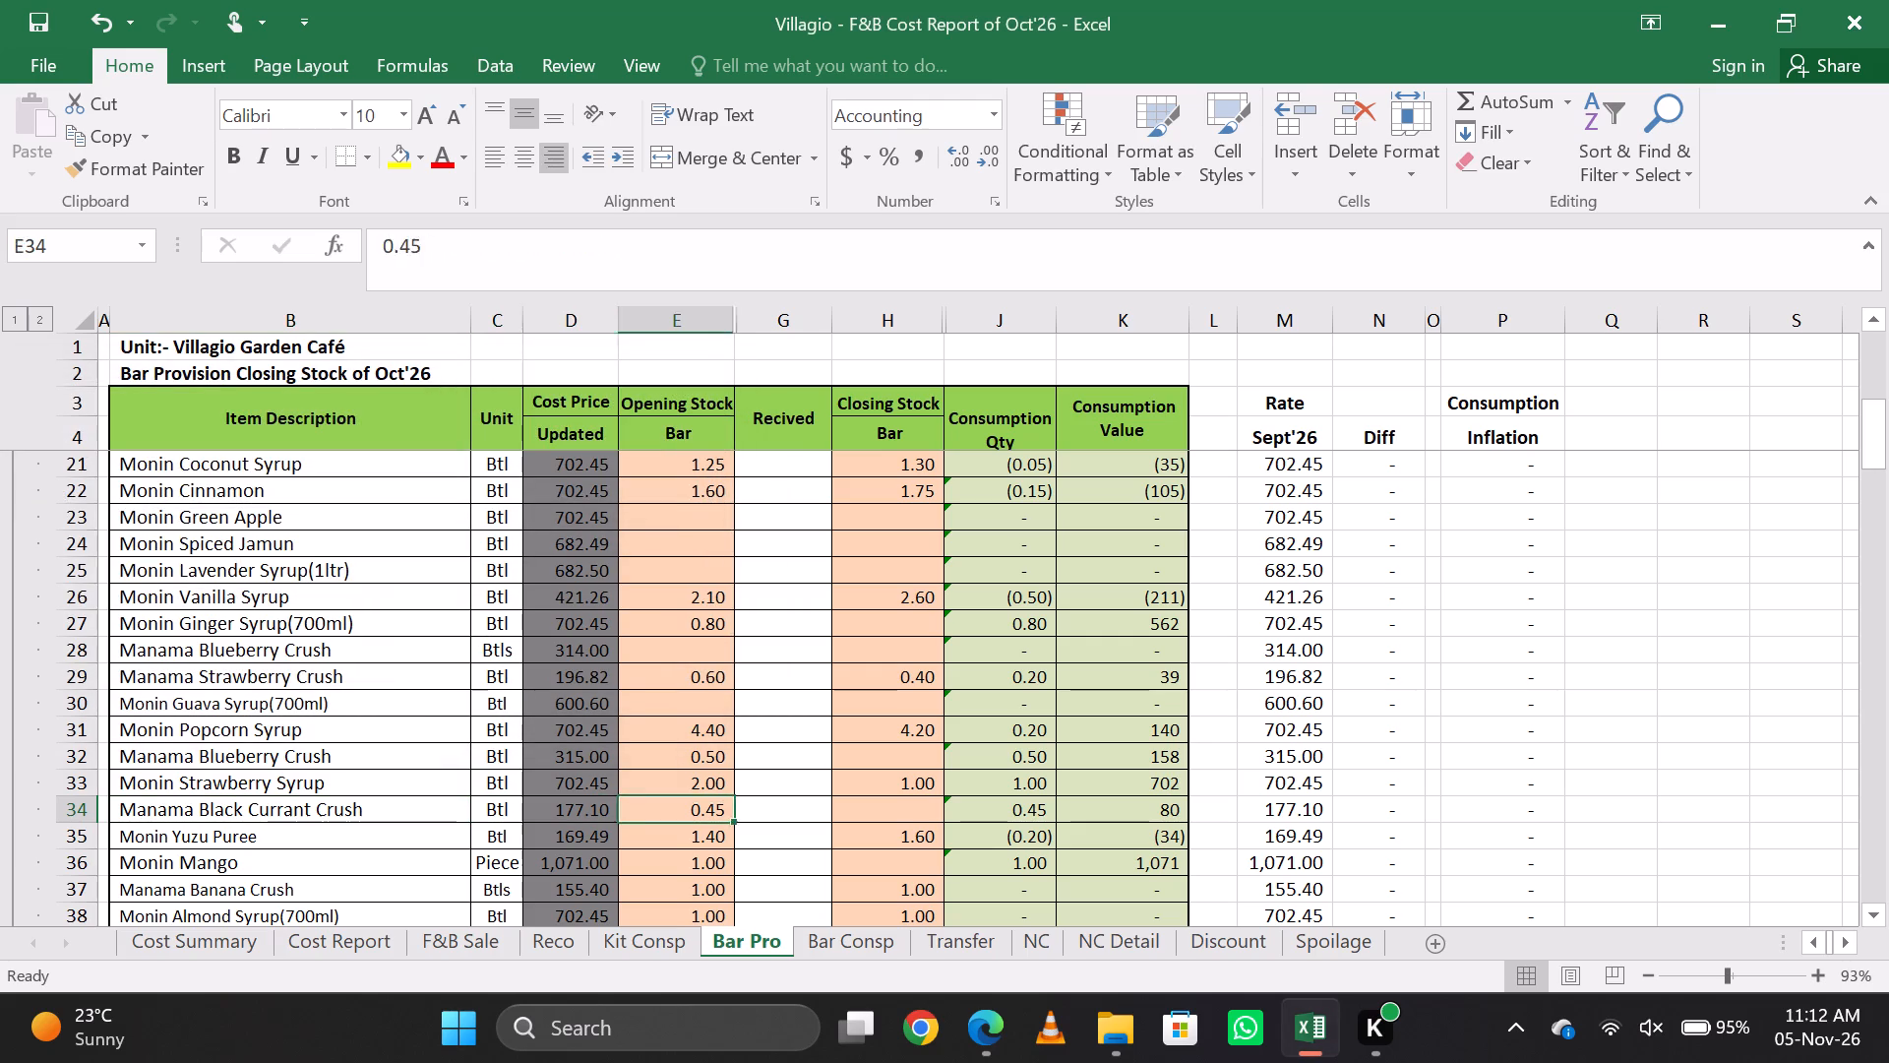
key("Right")
key("Right")
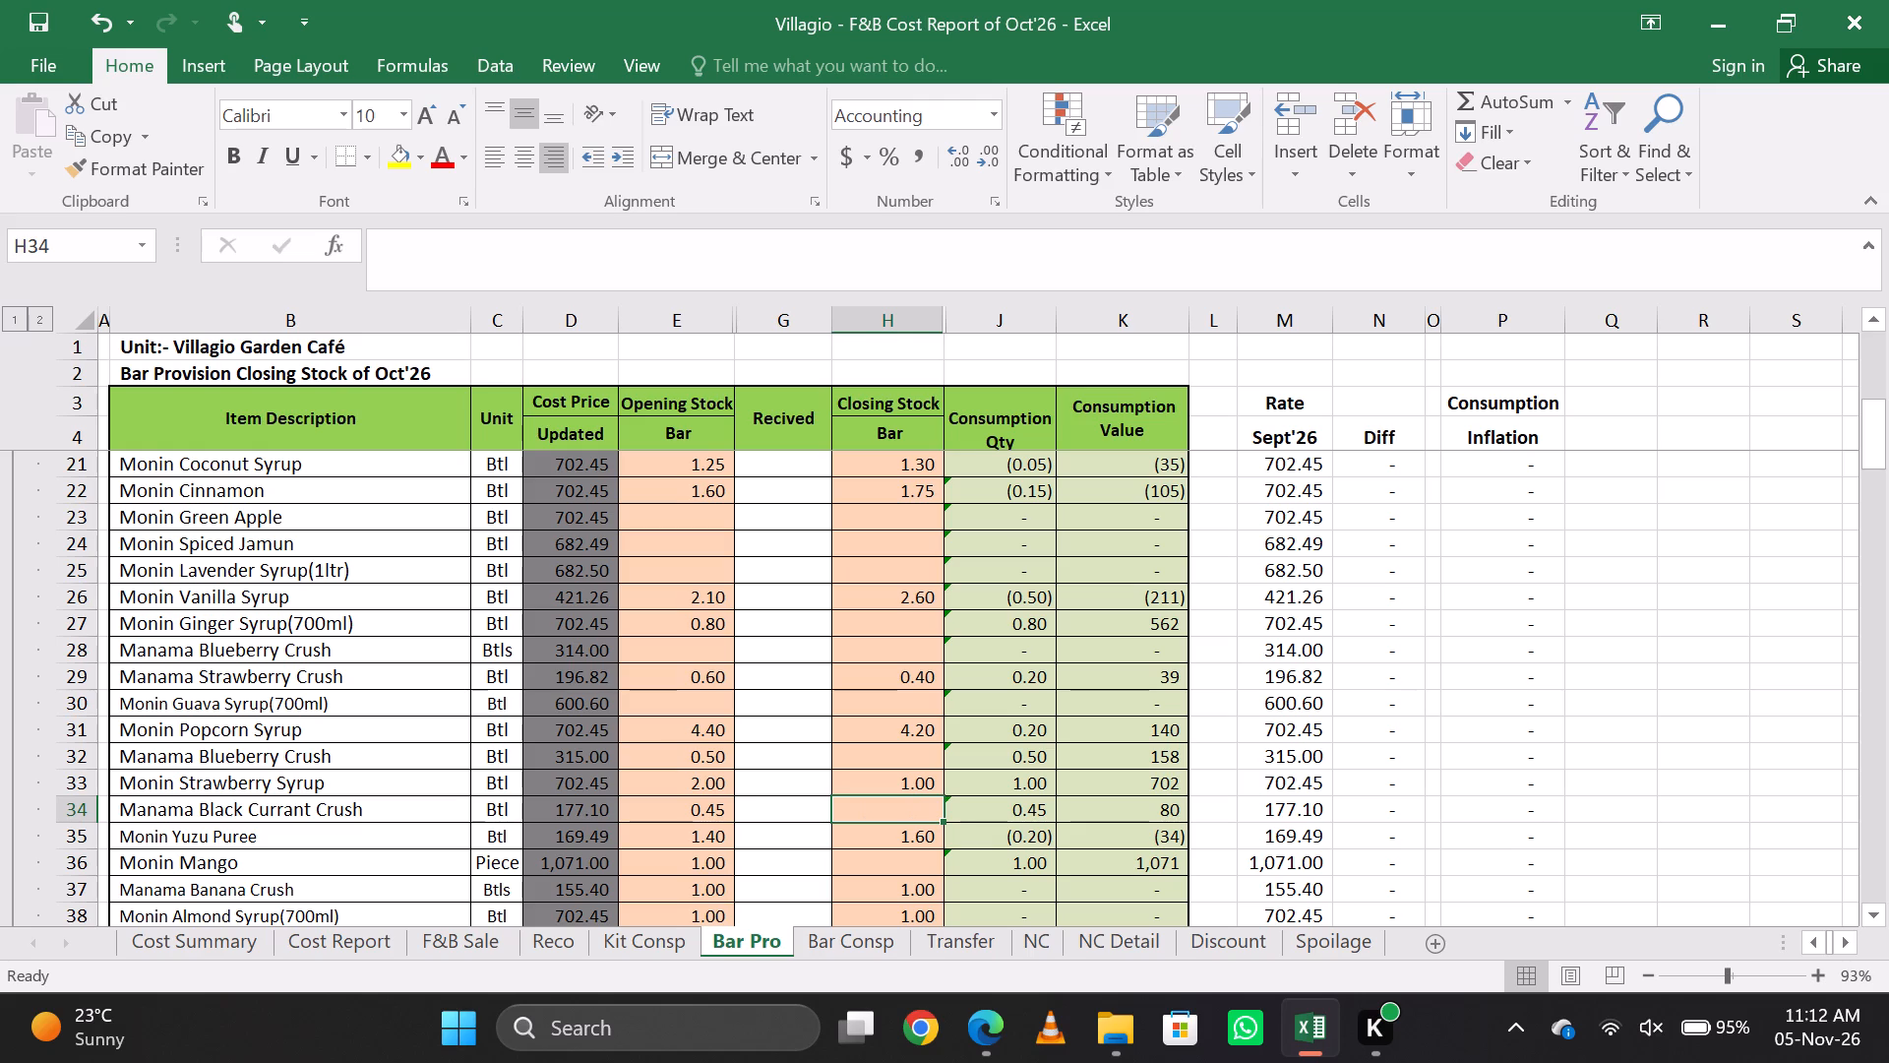
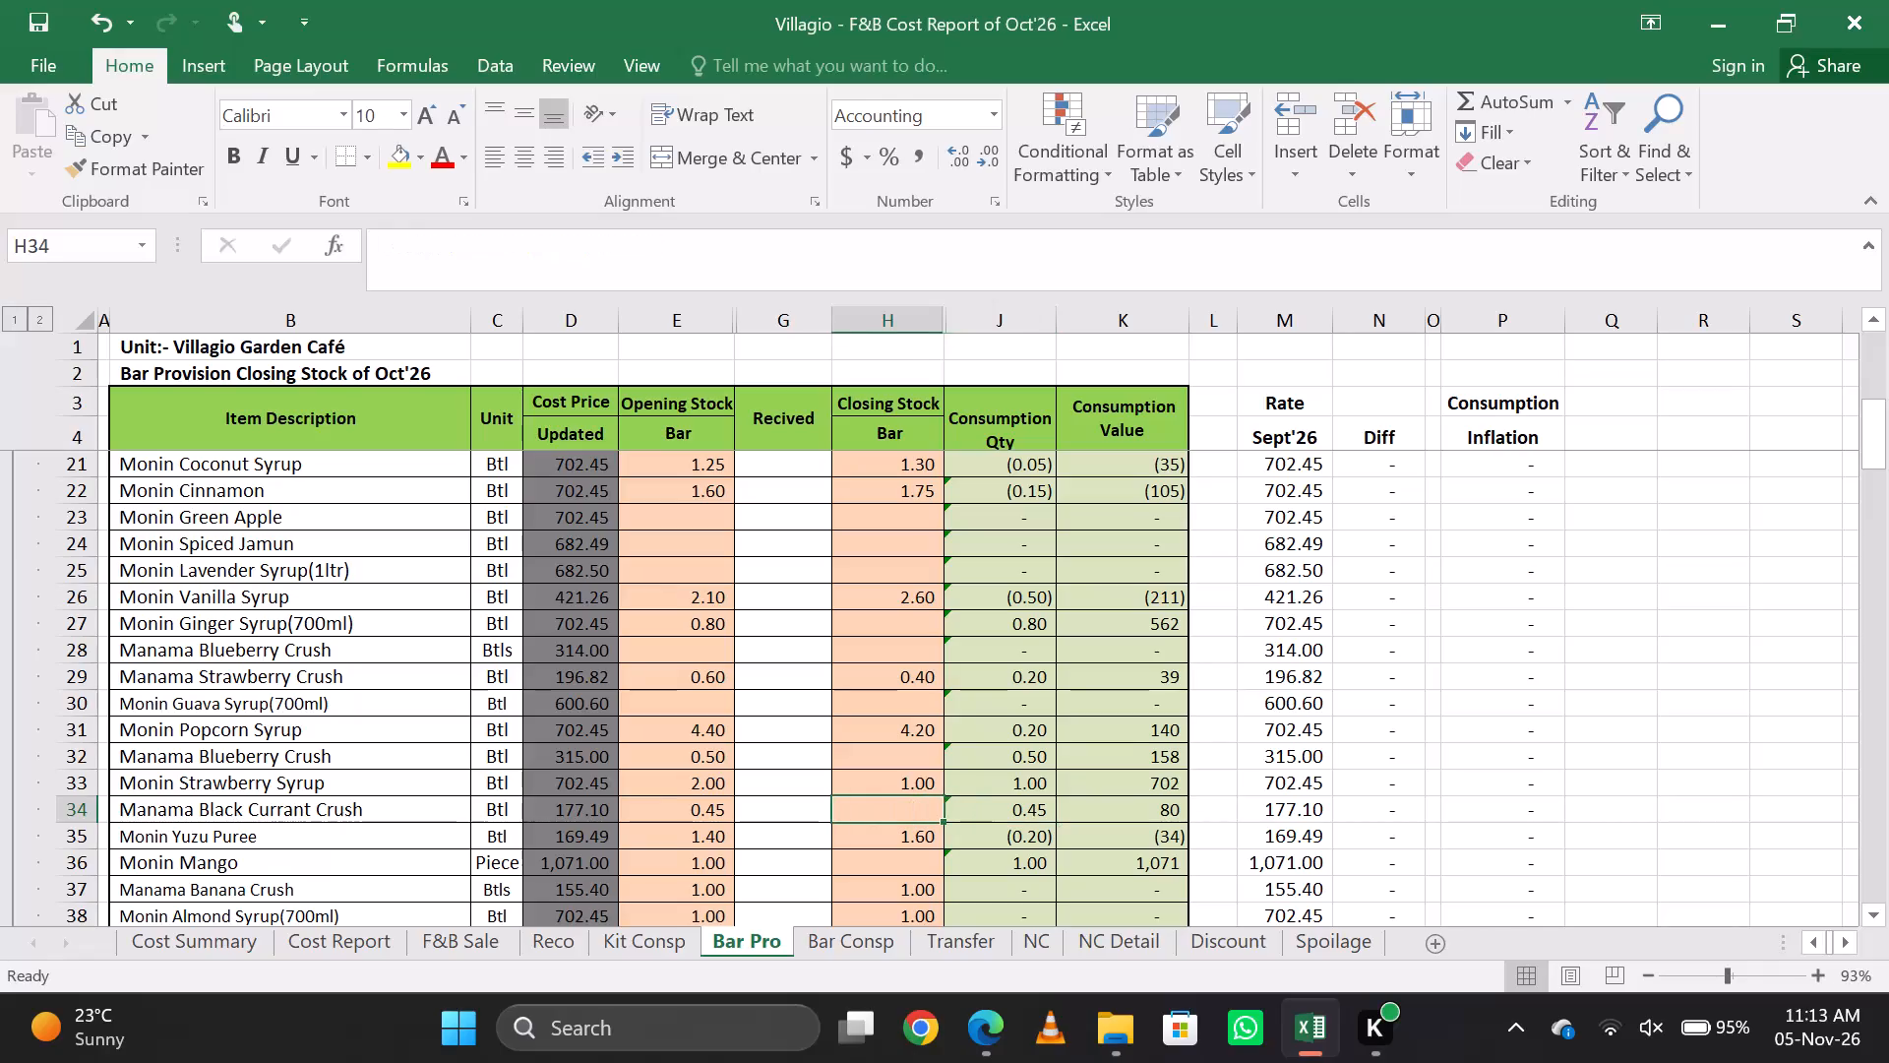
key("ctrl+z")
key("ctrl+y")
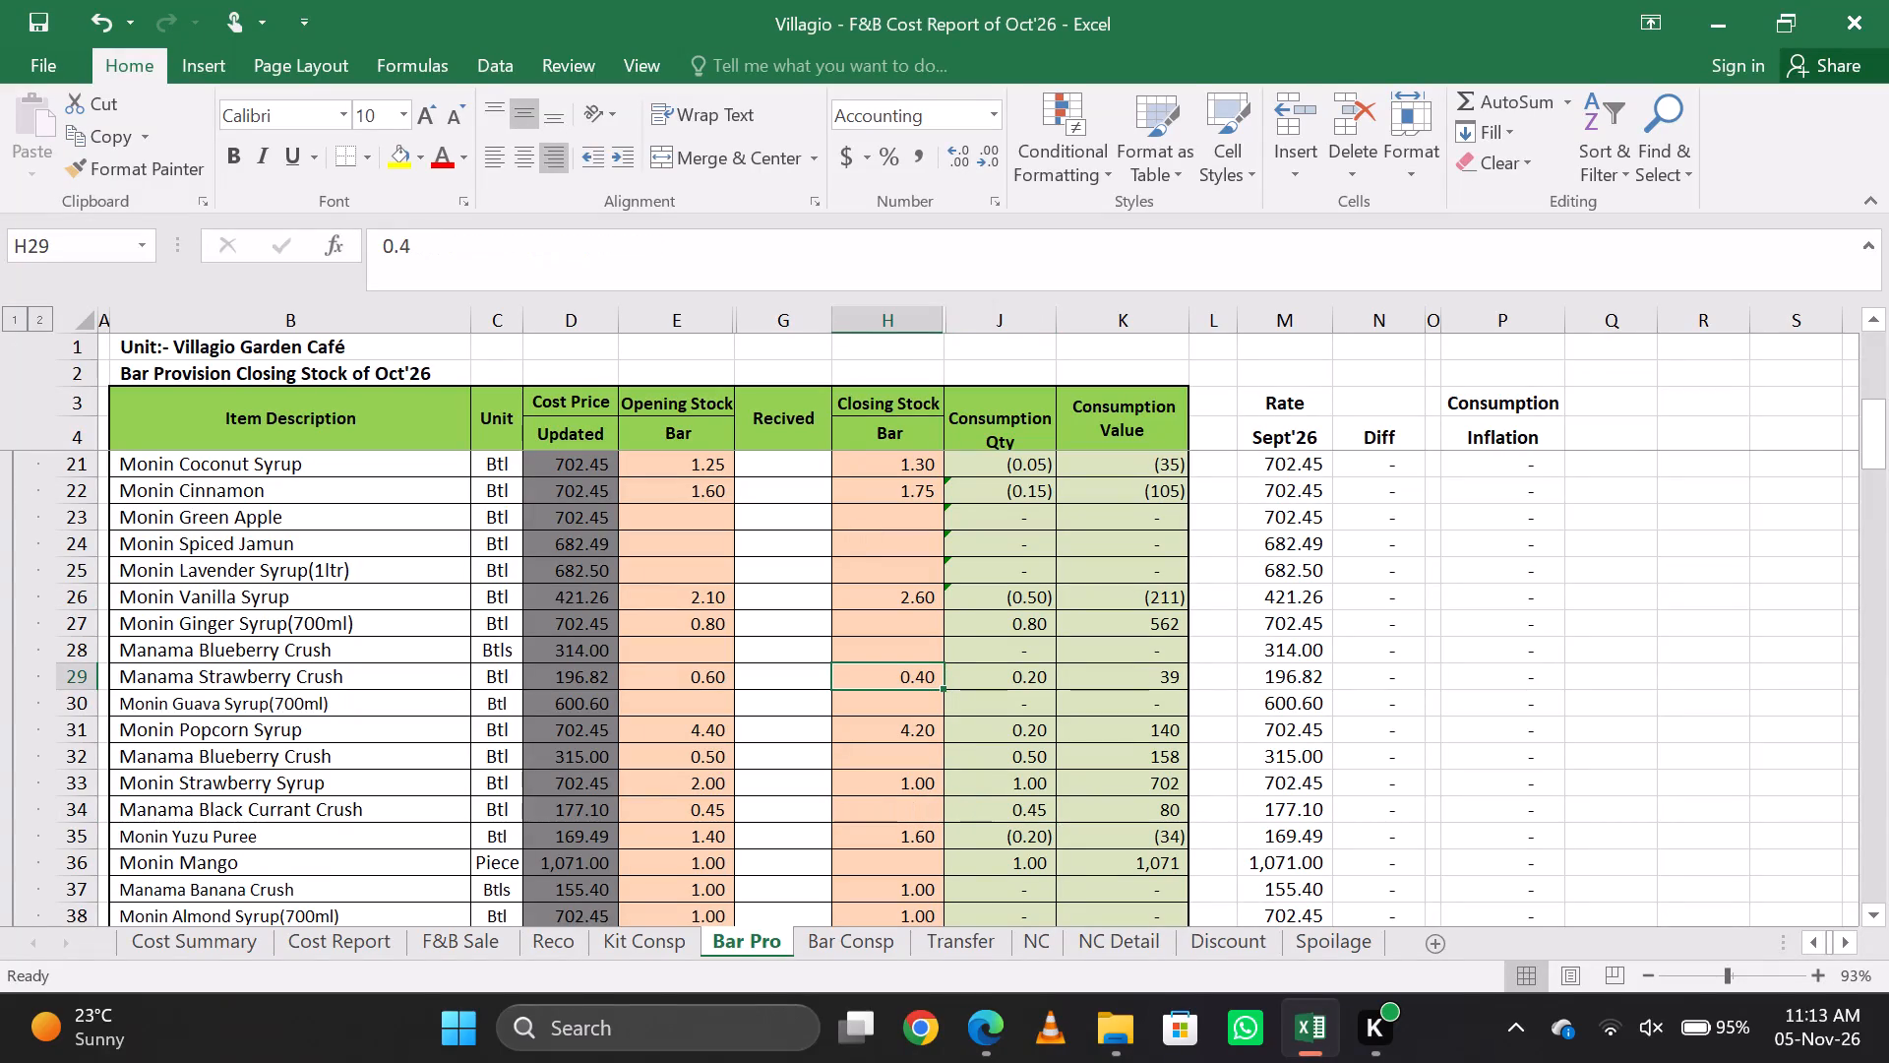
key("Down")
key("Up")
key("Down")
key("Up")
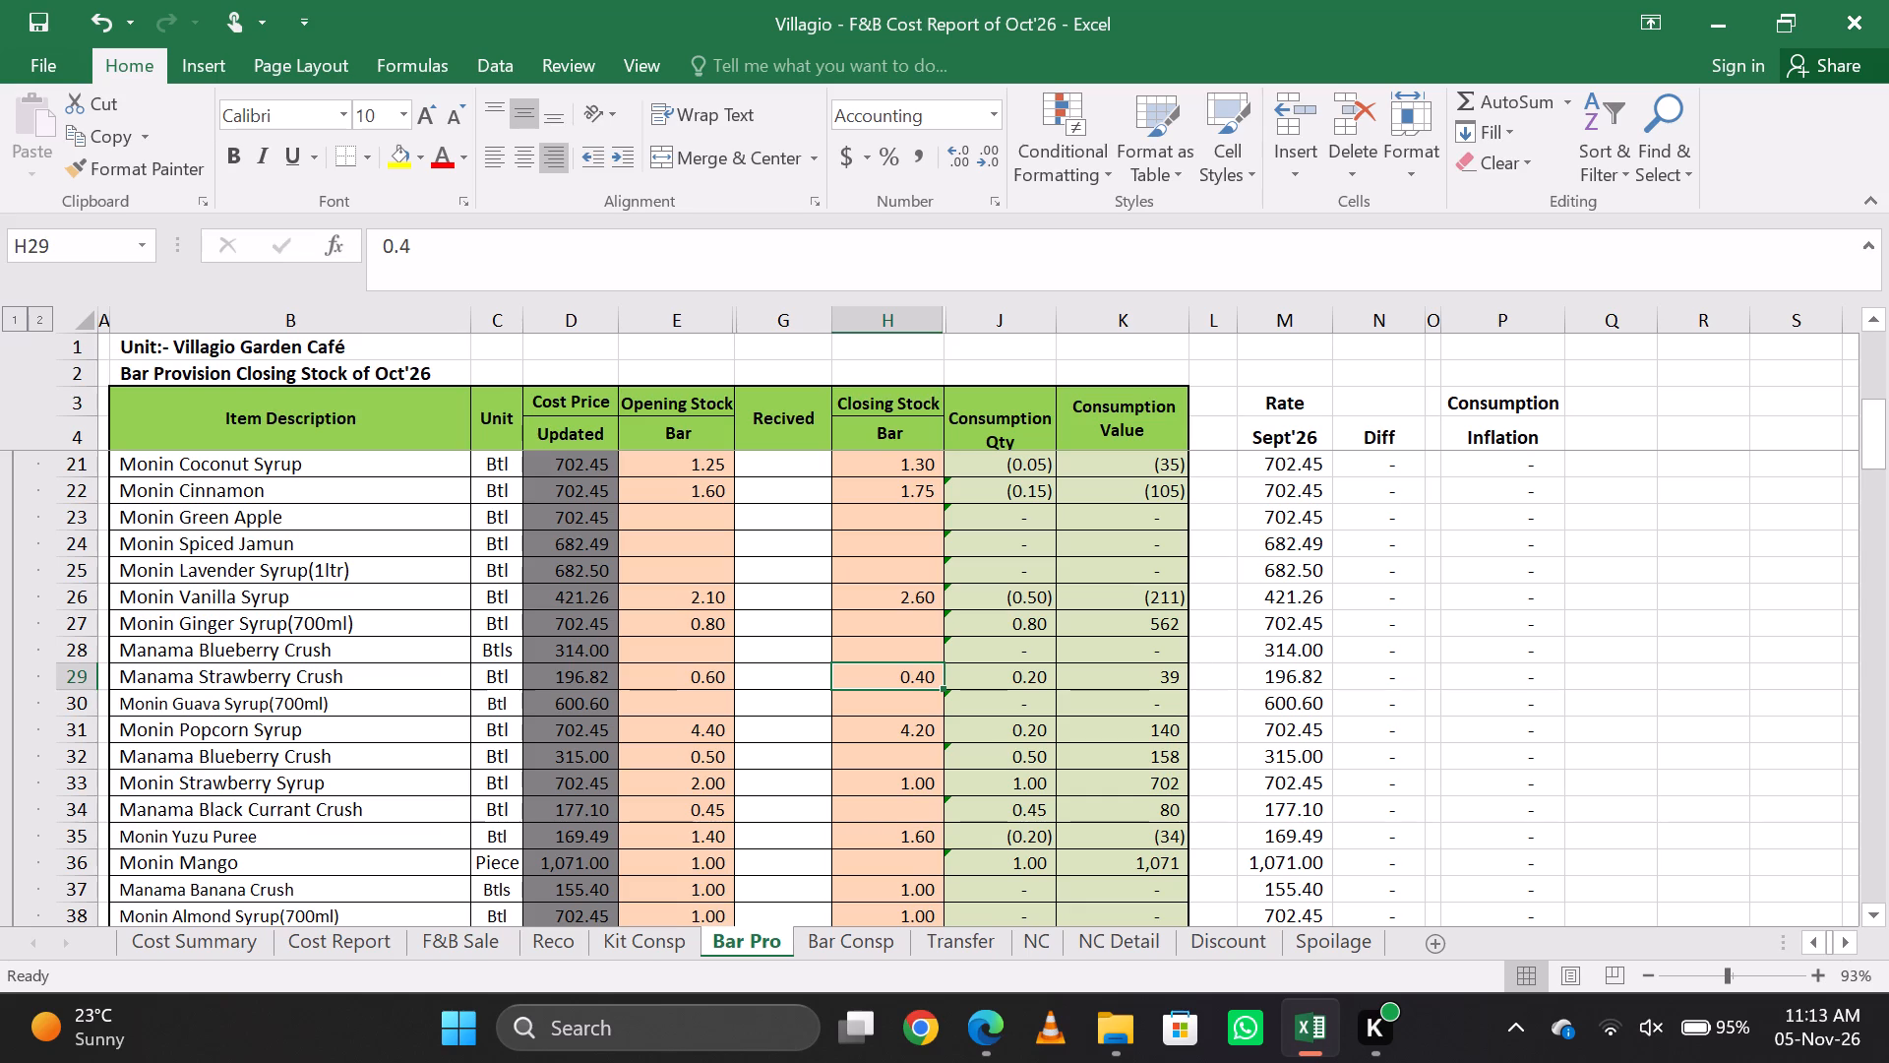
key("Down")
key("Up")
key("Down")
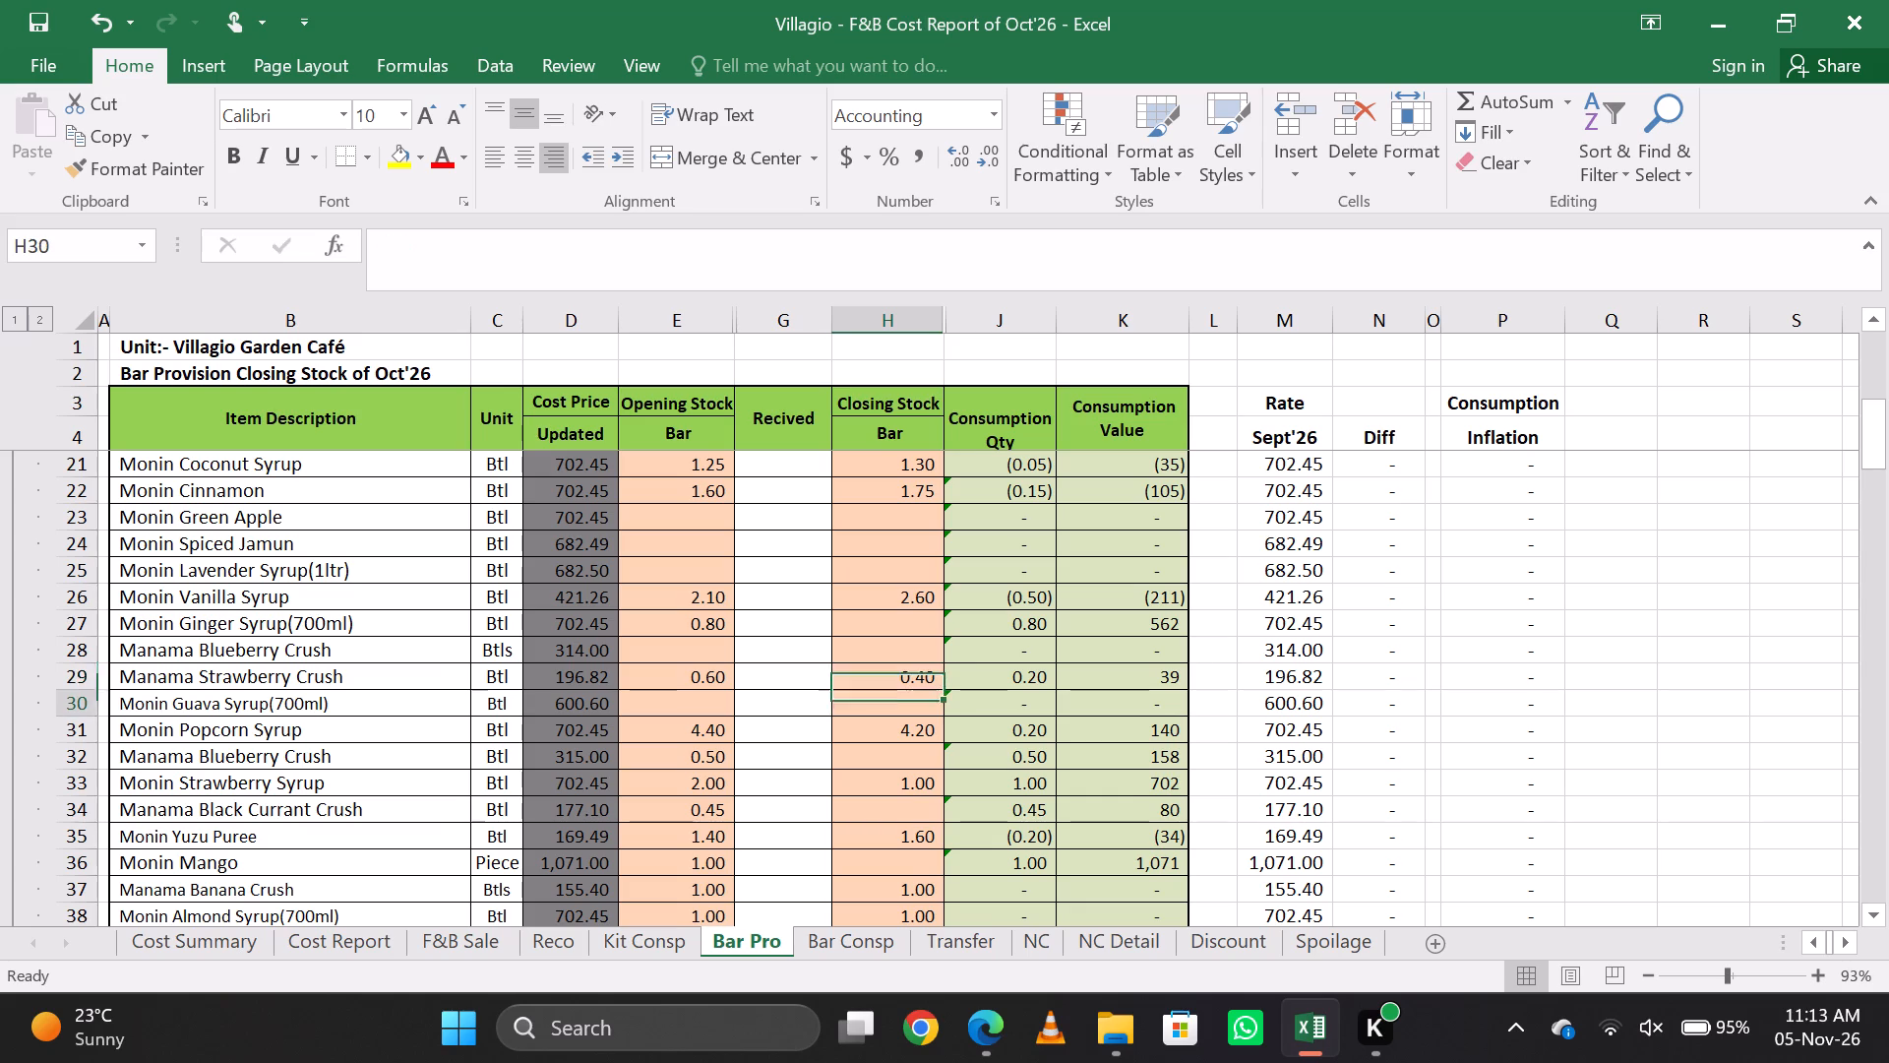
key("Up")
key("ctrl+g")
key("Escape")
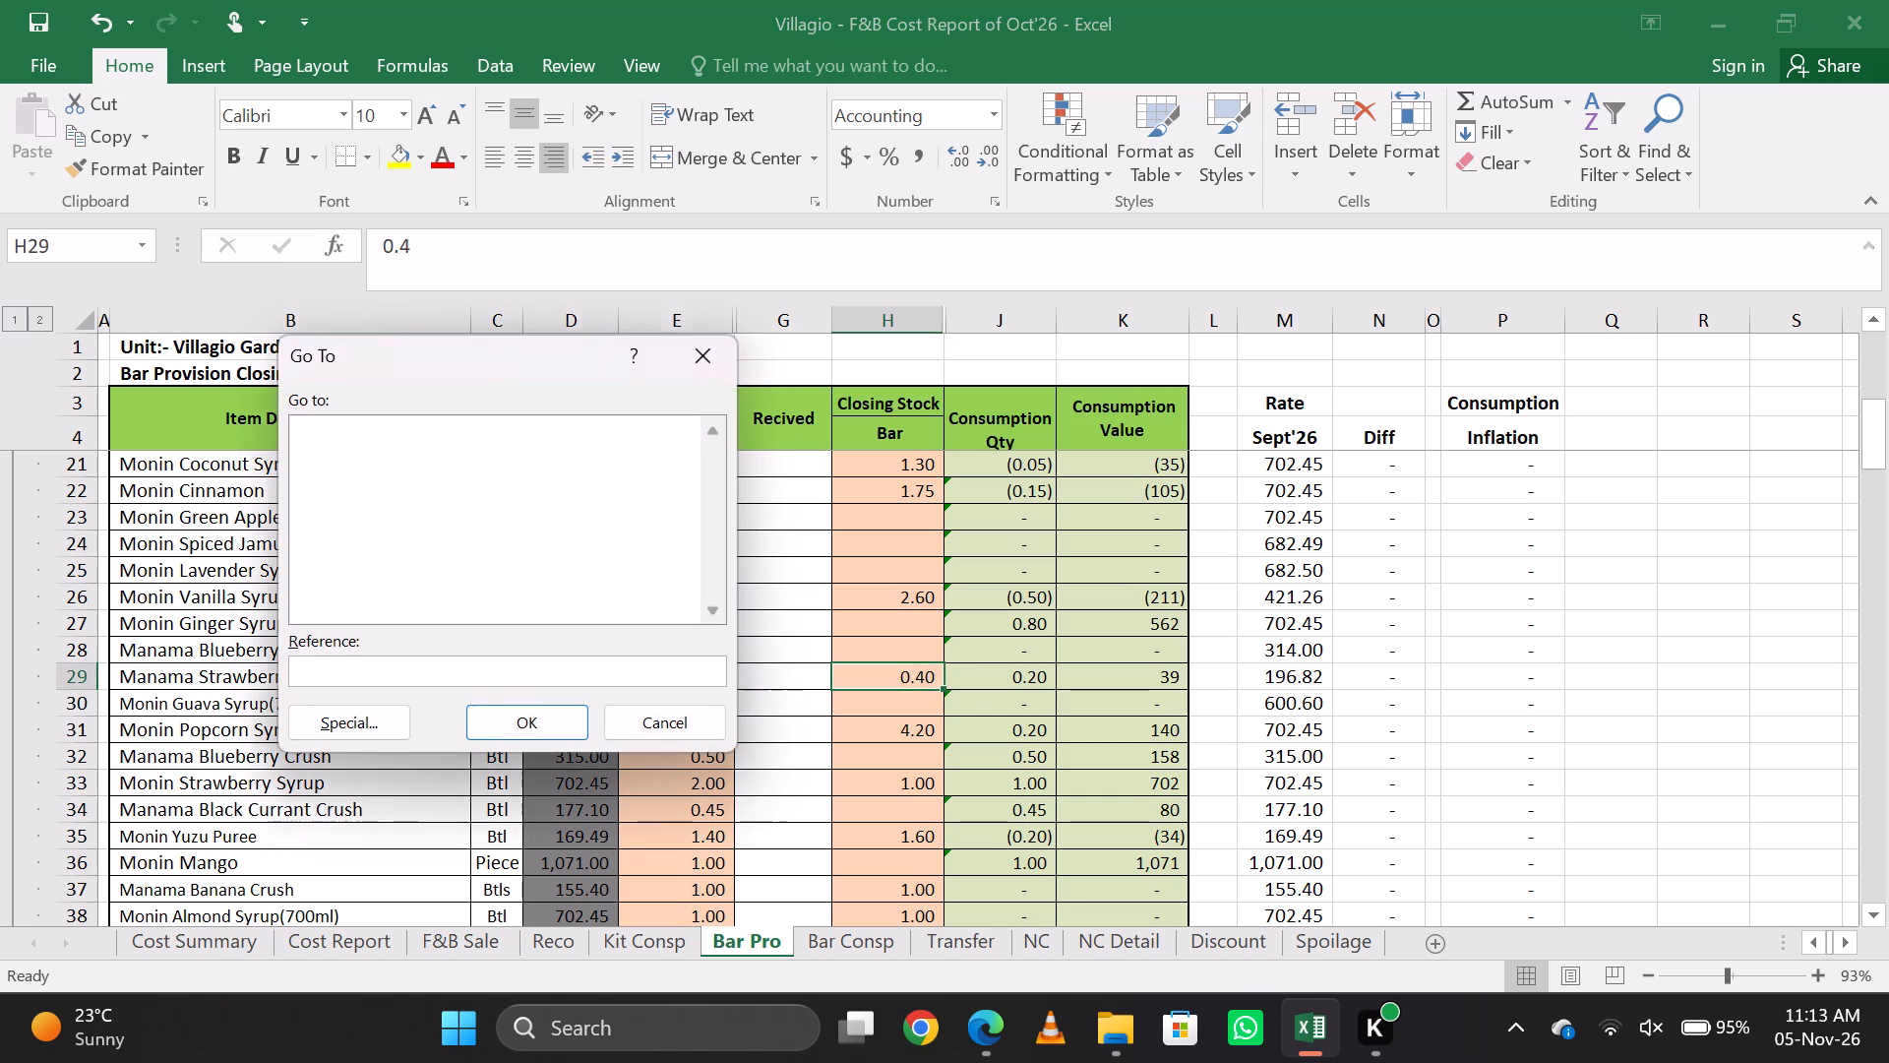
Find Manama Black Currant Crush by searching for "black" and enter 0.35 as its Bar closing stock in H34.
key("ctrl+f")
type("bla")
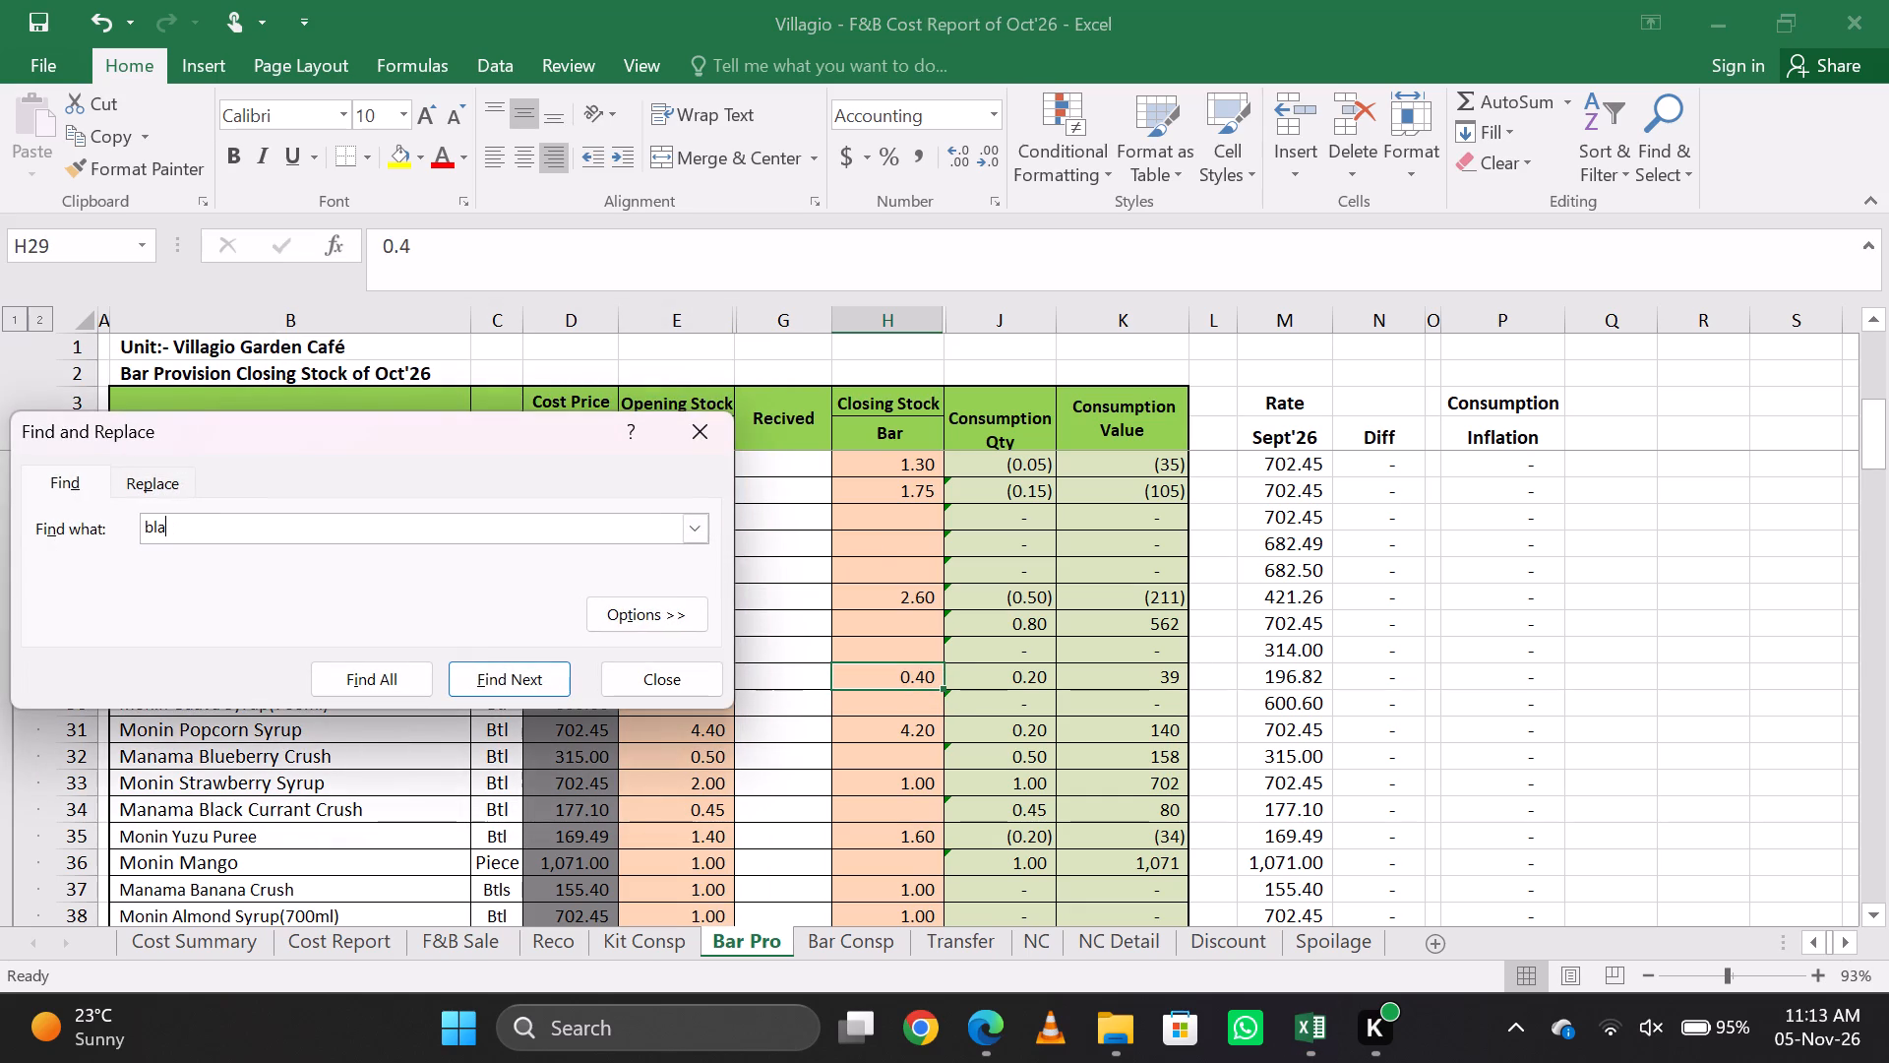
type("ck")
key("Return")
key("Escape")
key("Right")
key("Right")
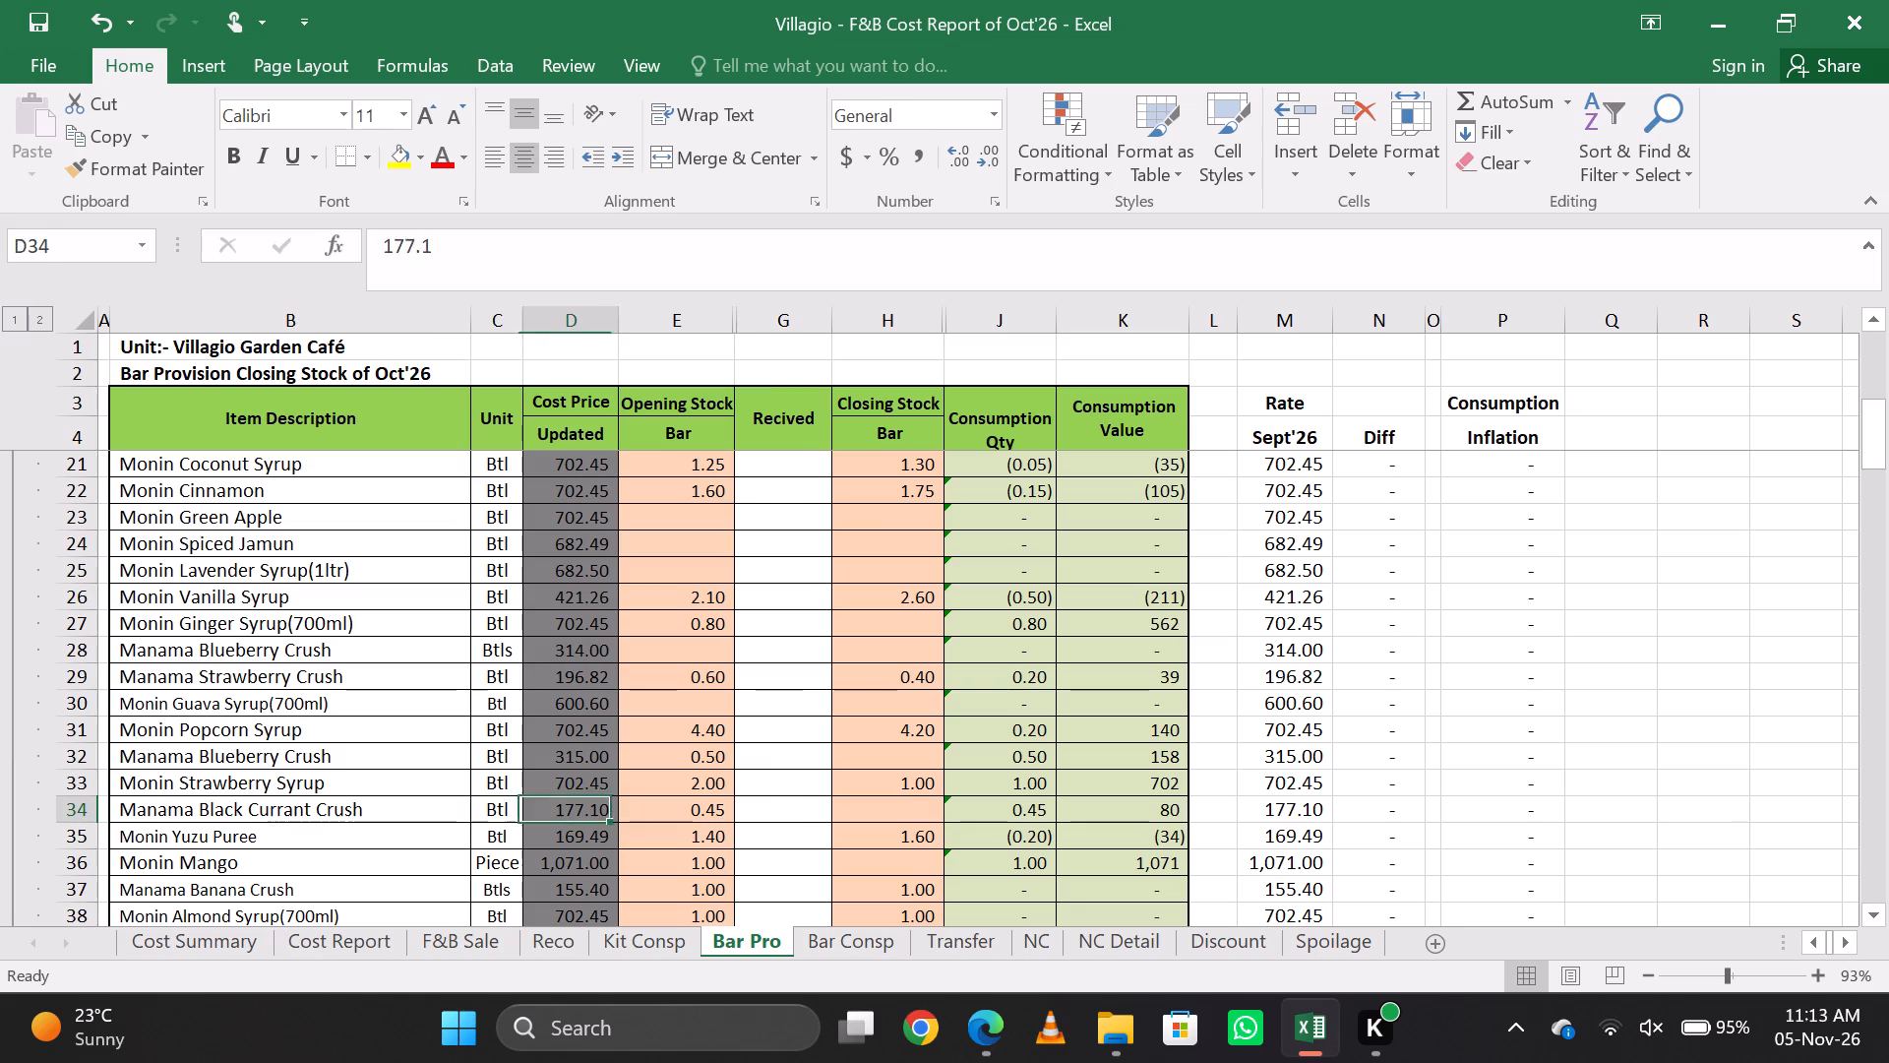
key("Right")
key("Right")
key("Right")
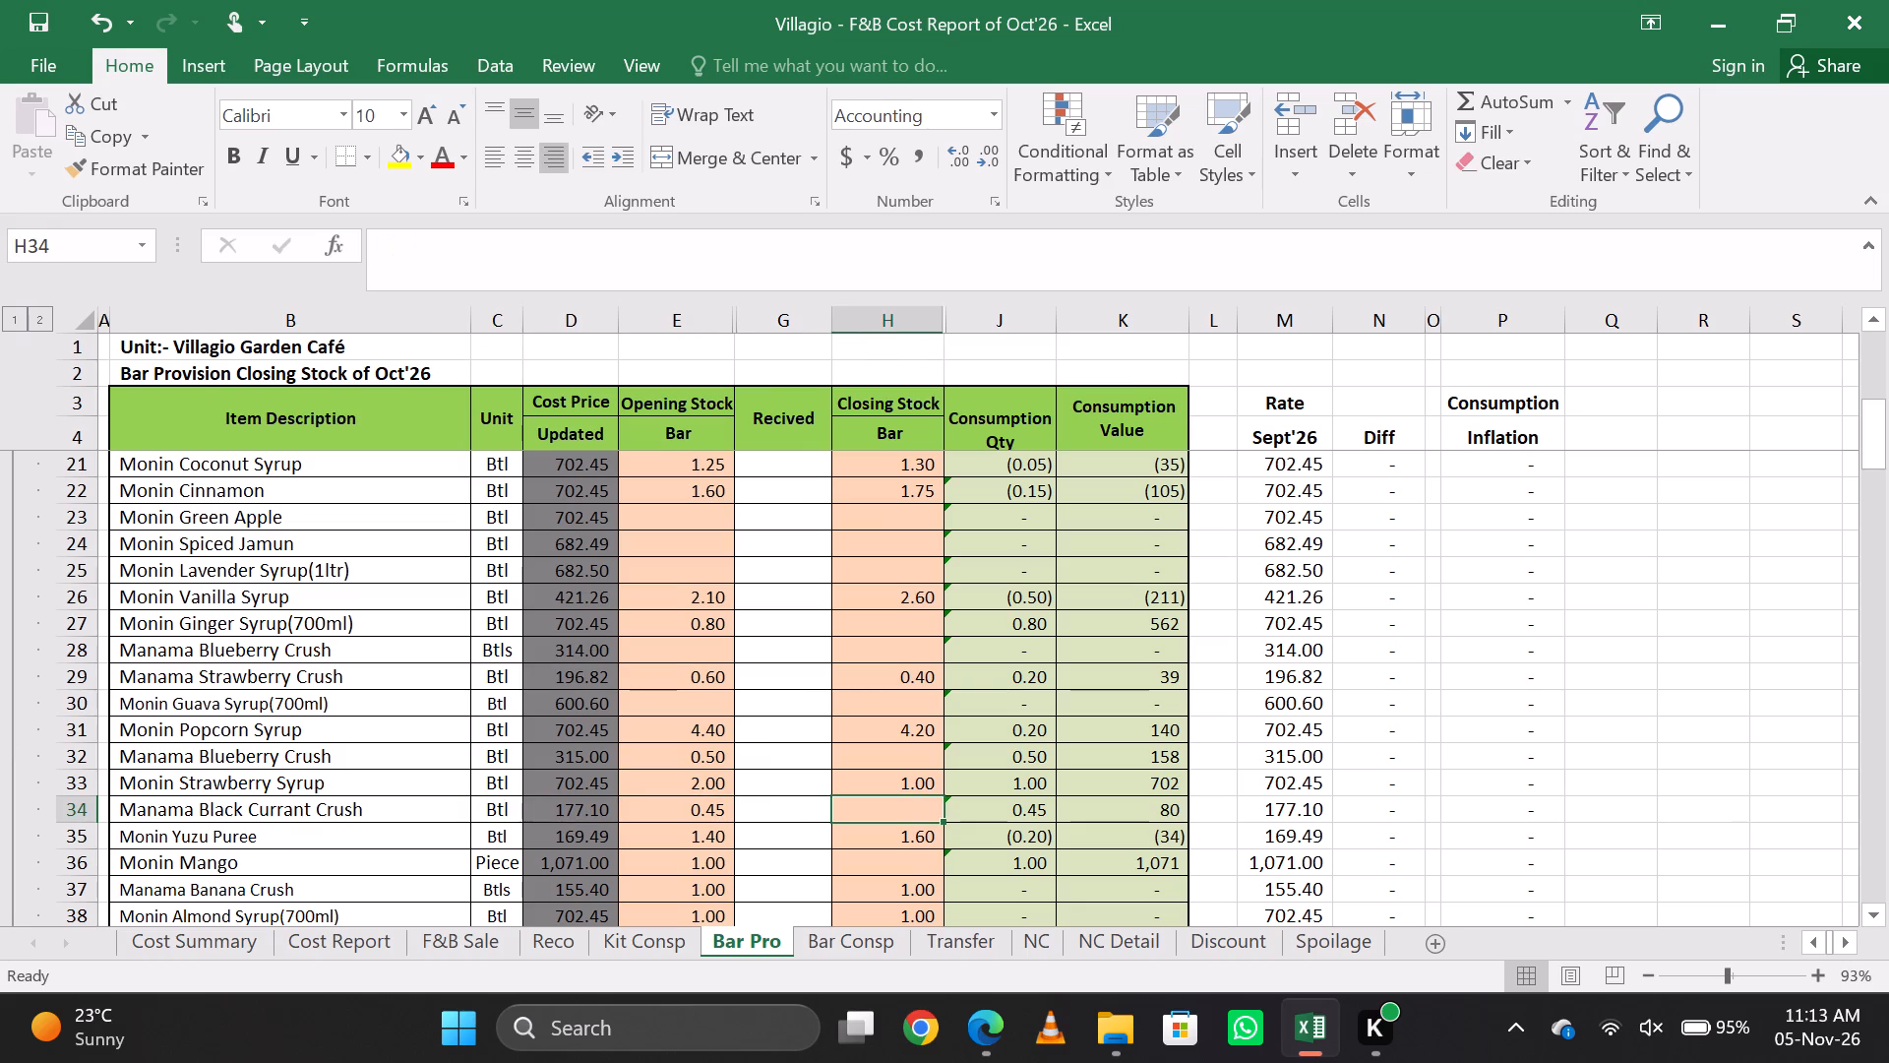
type(".35")
key("Down")
key("Up")
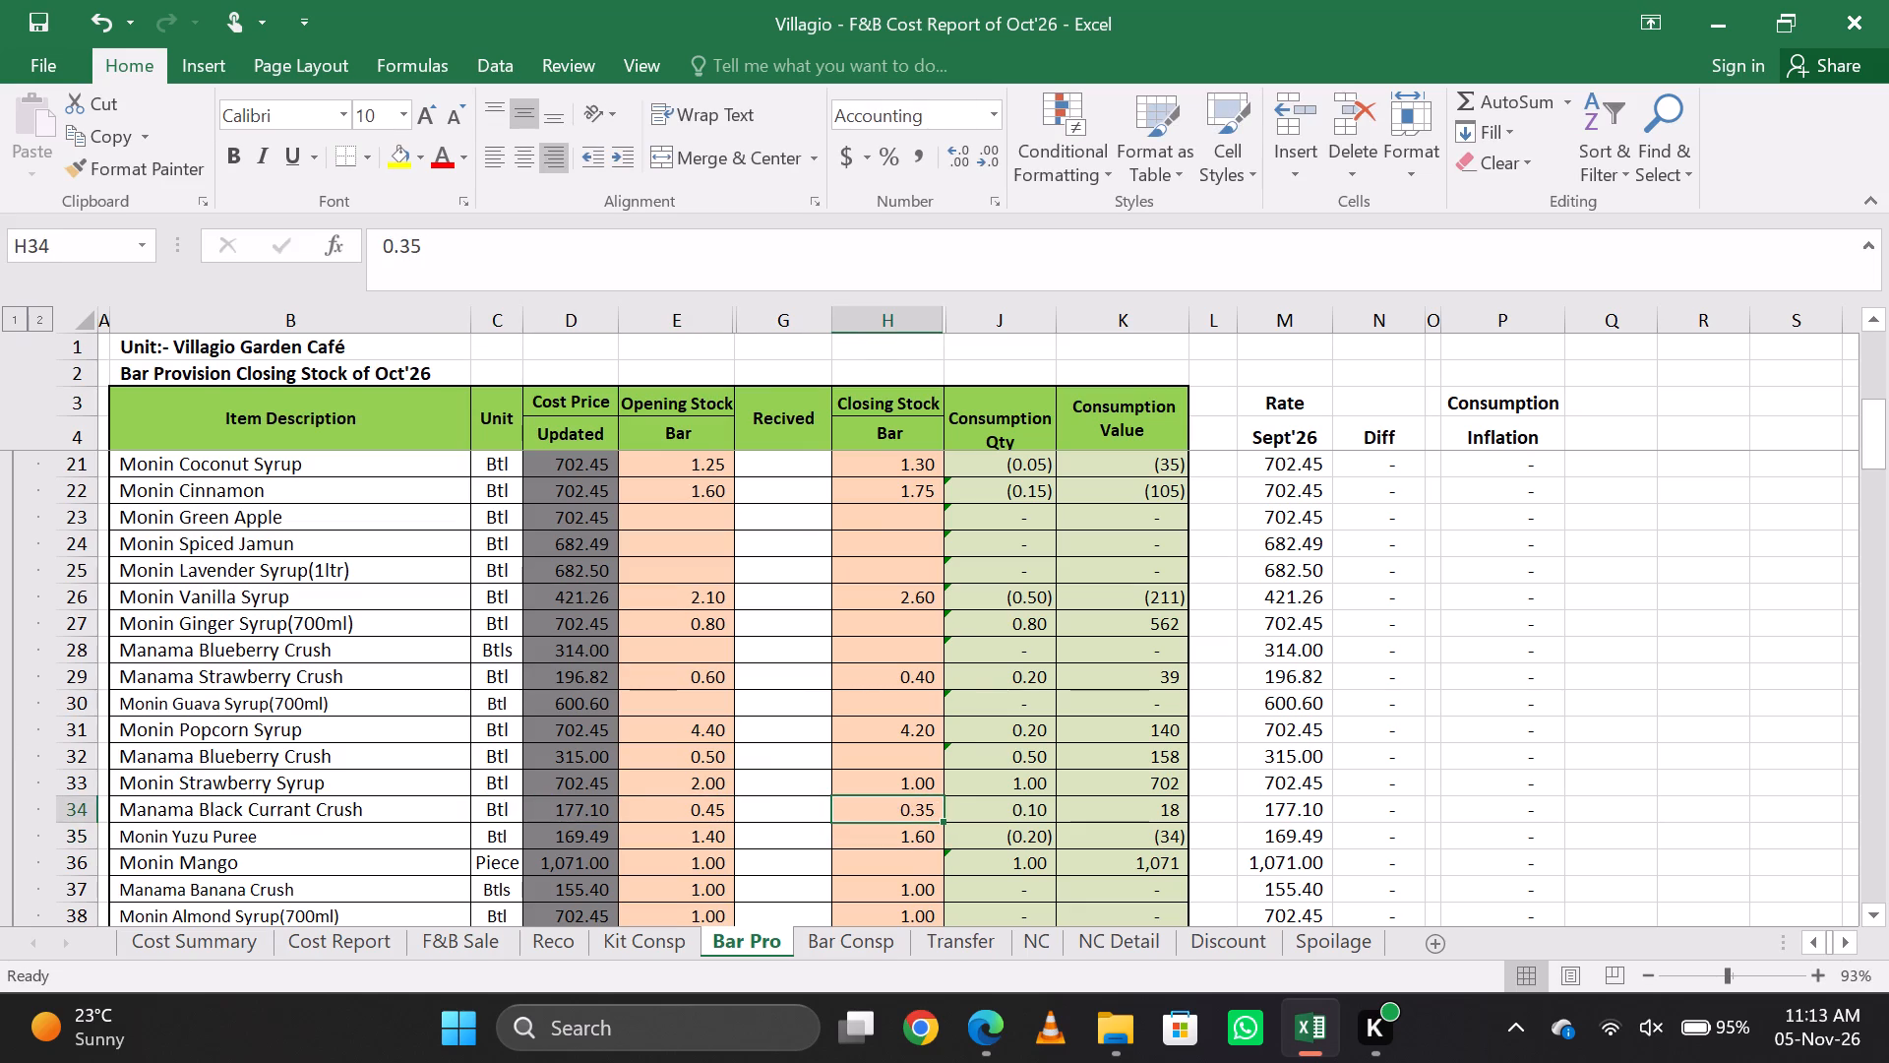
Search for "blueb" up to the Manama Blueberry Crush entry in row 32 and enter 0.45 as its Bar closing stock in H32.
key("ctrl+f")
key("BackSpace")
key("BackSpace")
key("BackSpace")
key("BackSpace")
key("BackSpace")
key("BackSpace")
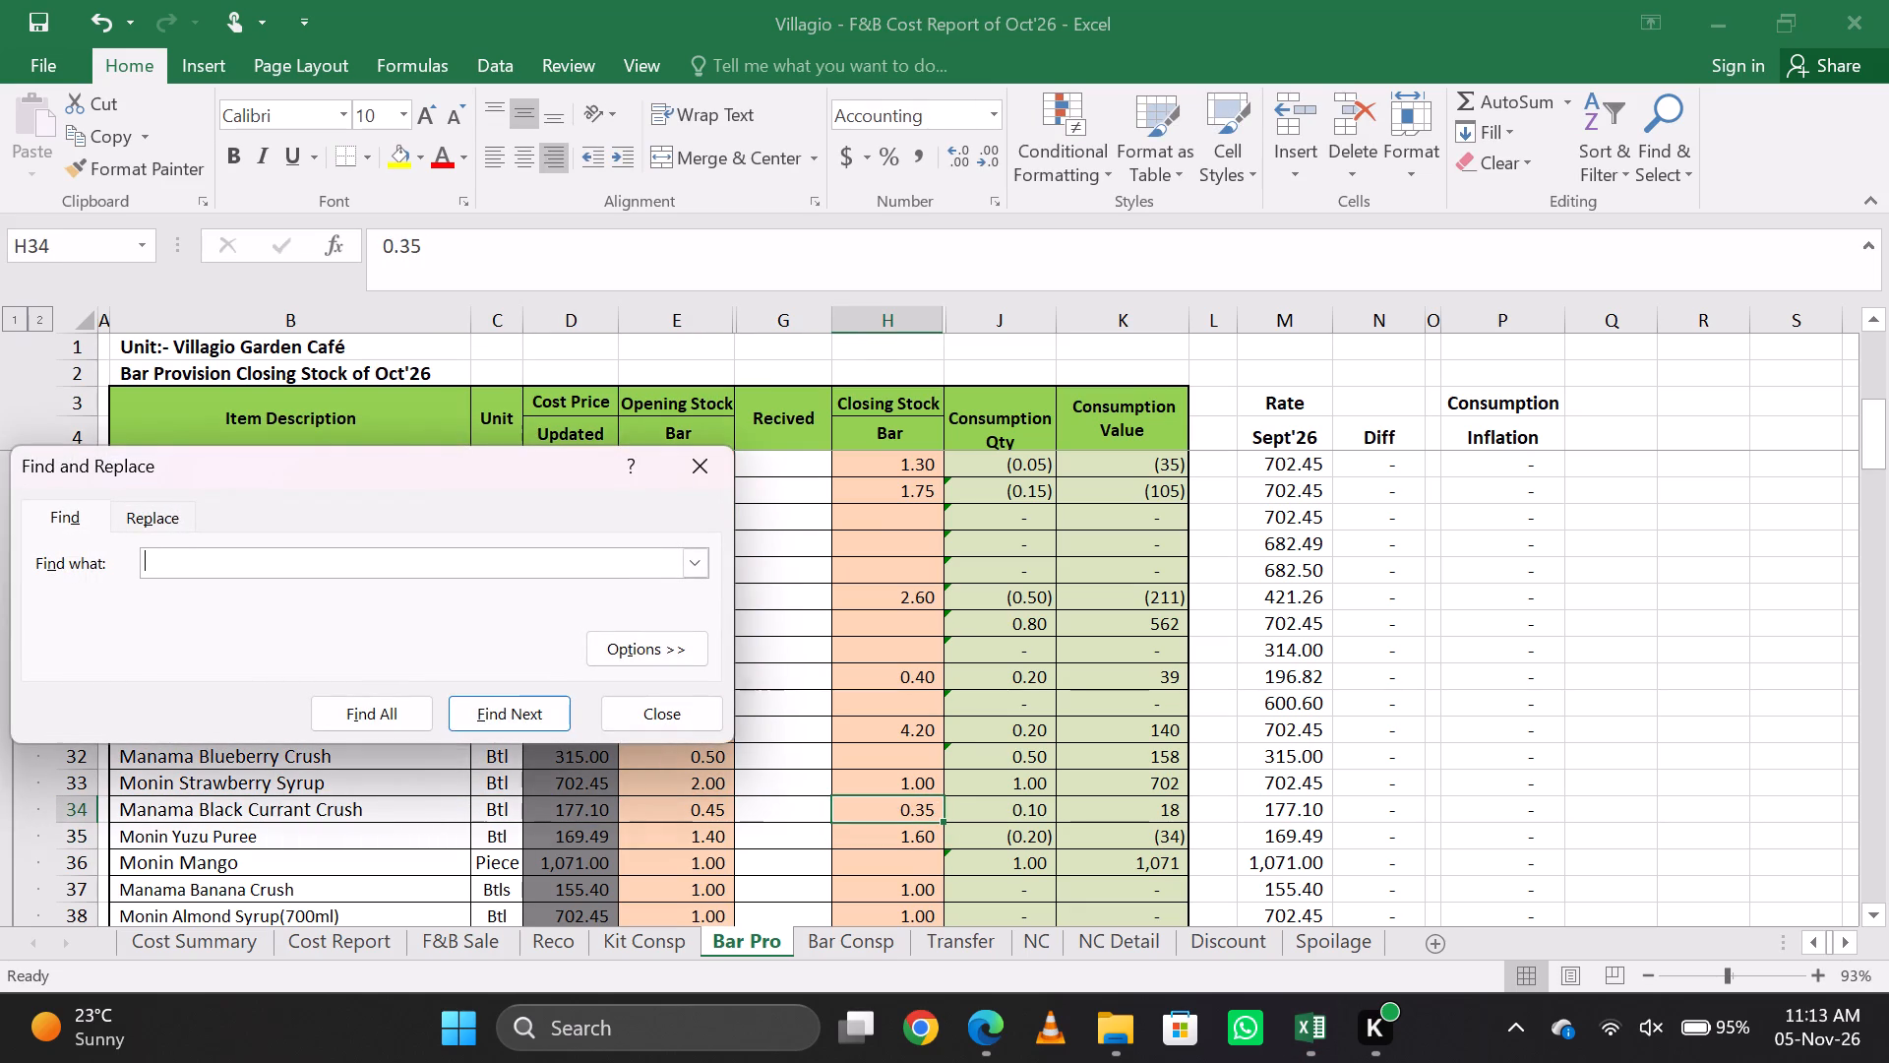
type("blue")
key("space")
key("BackSpace")
key("b")
key("Return")
key("Escape")
key("Right")
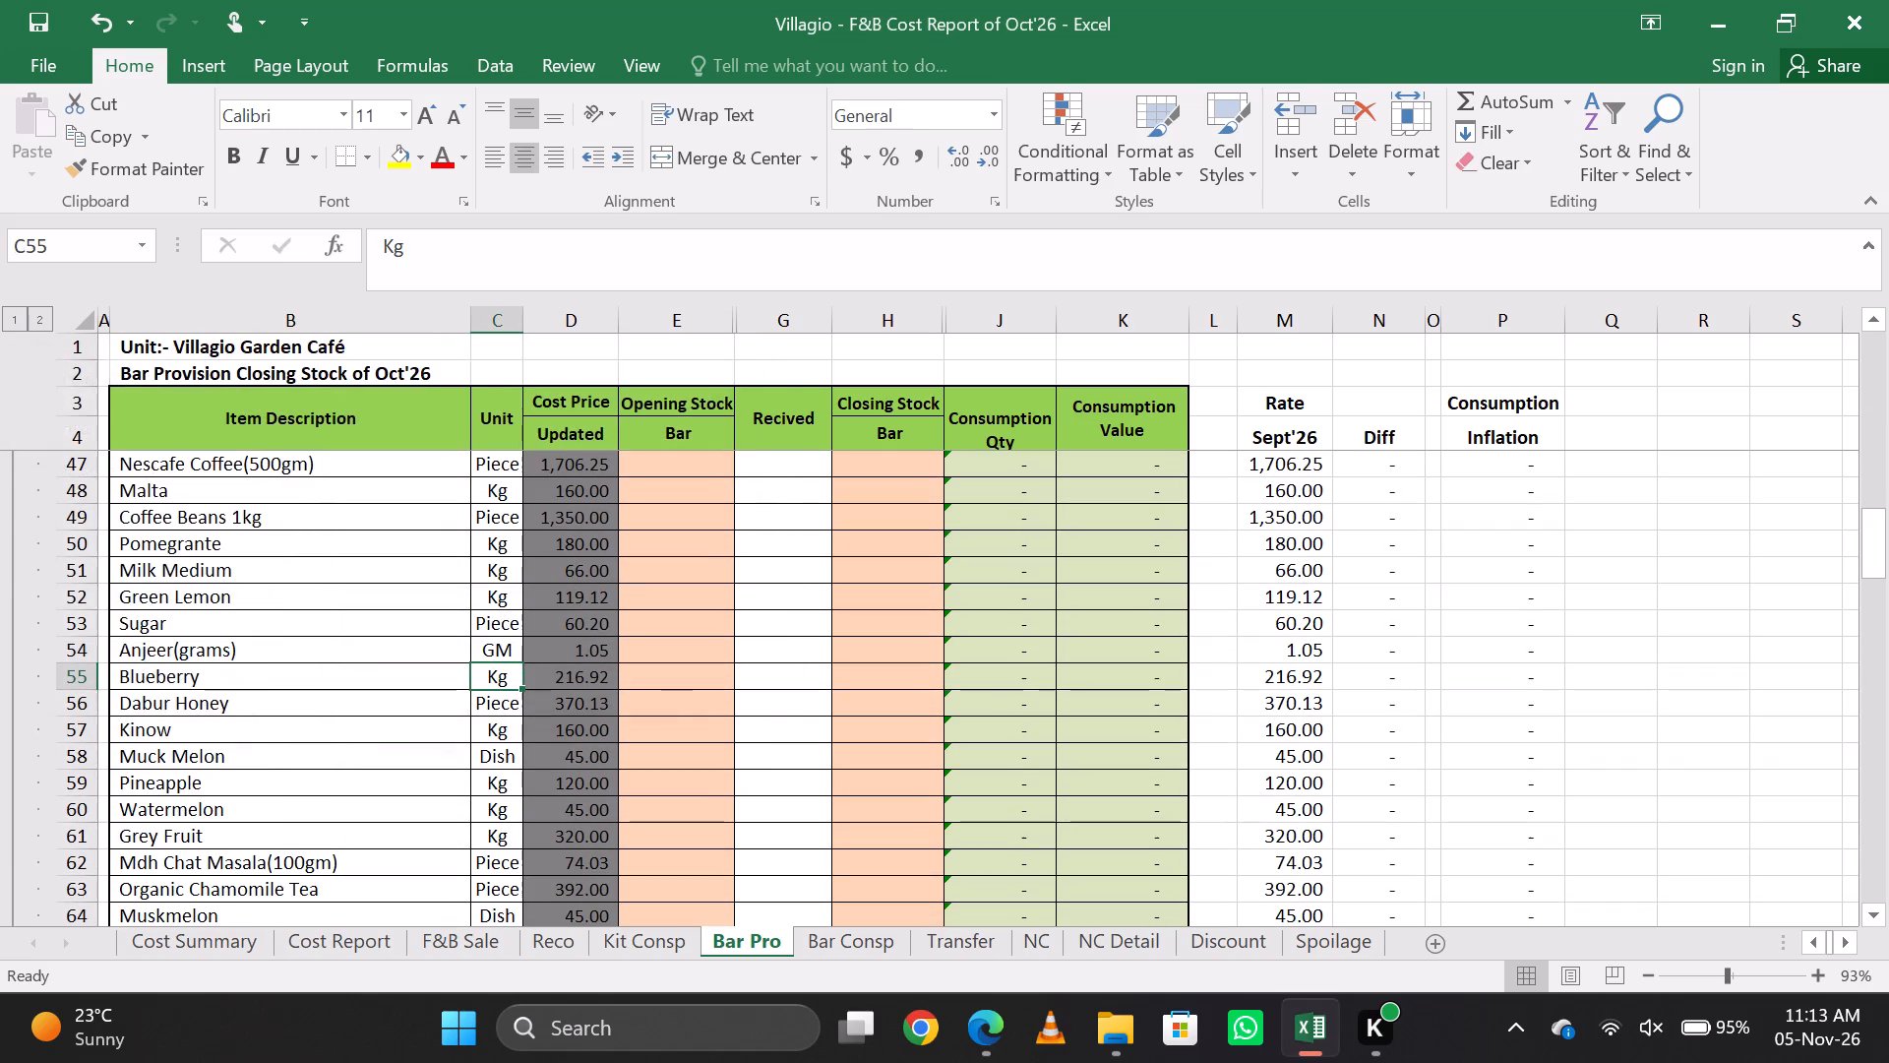
key("ctrl+f")
key("Return")
key("Escape")
key("Right")
key("Right")
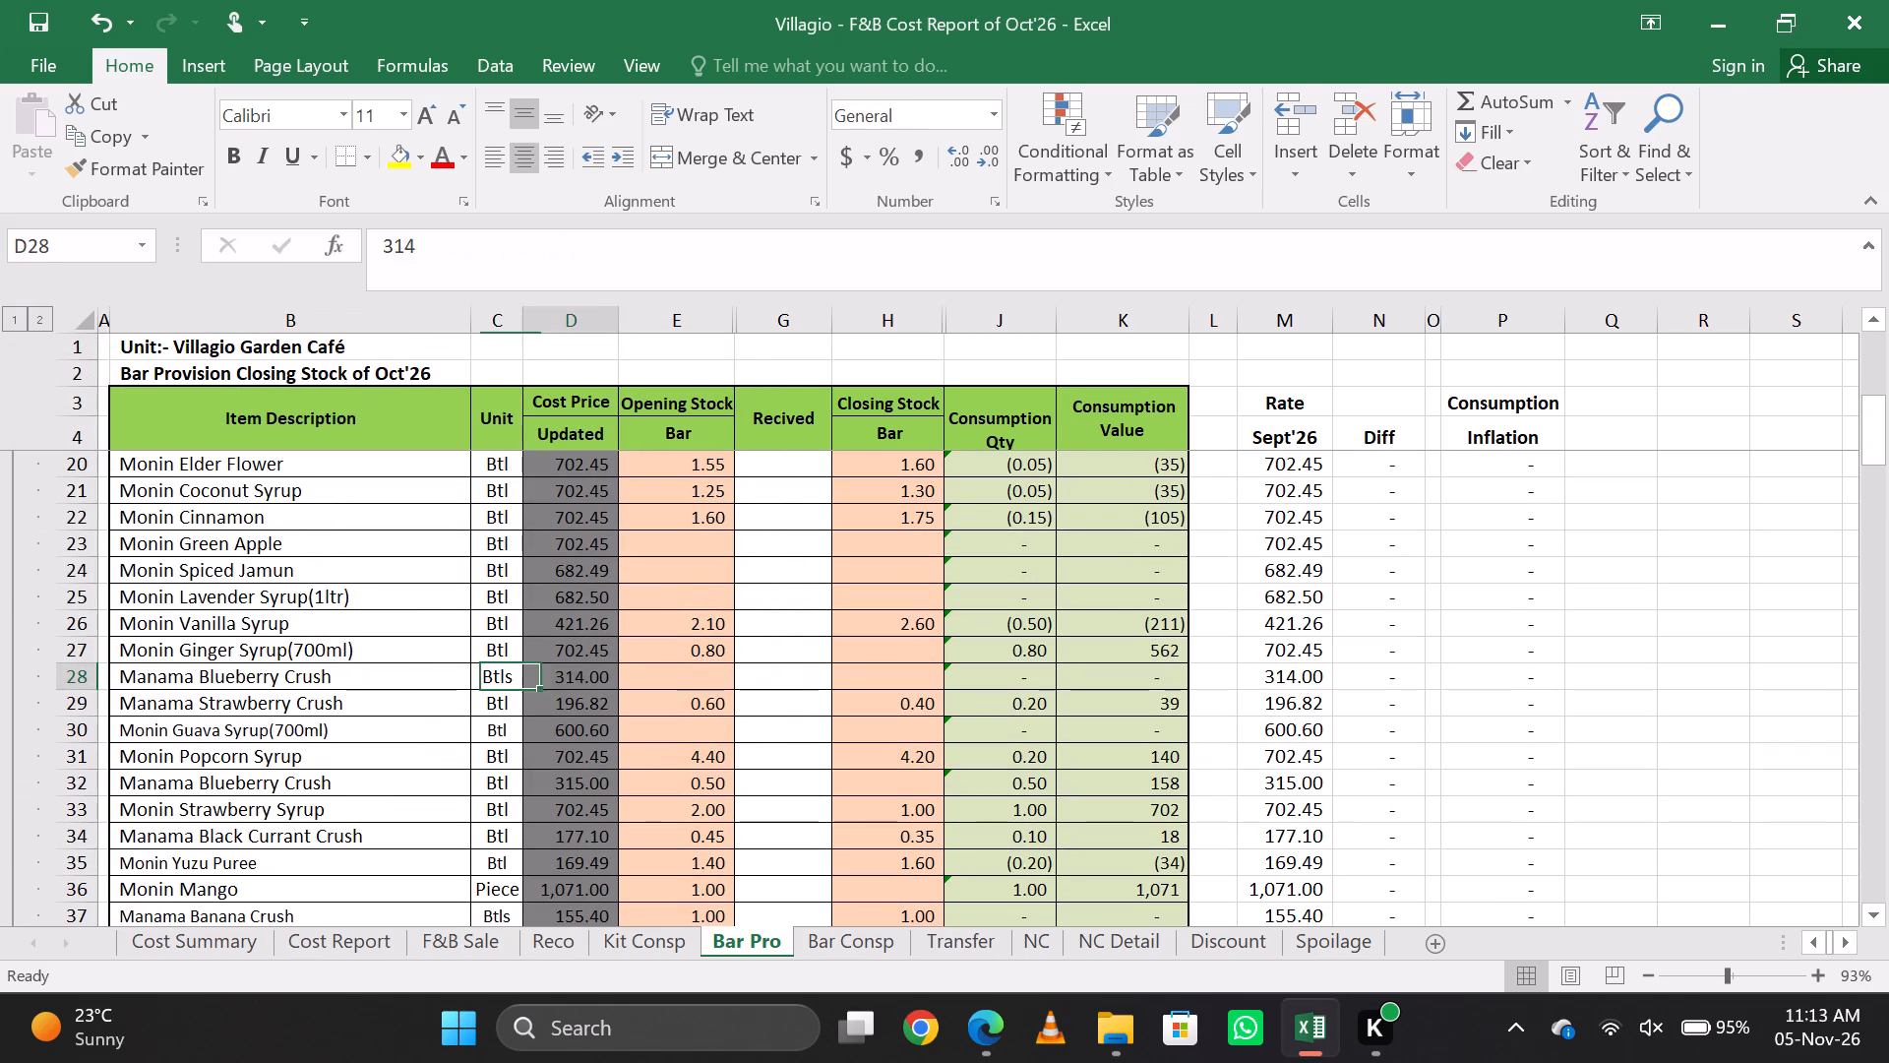
key("Right")
key("Right")
key("Right")
key("ctrl+f")
key("Return")
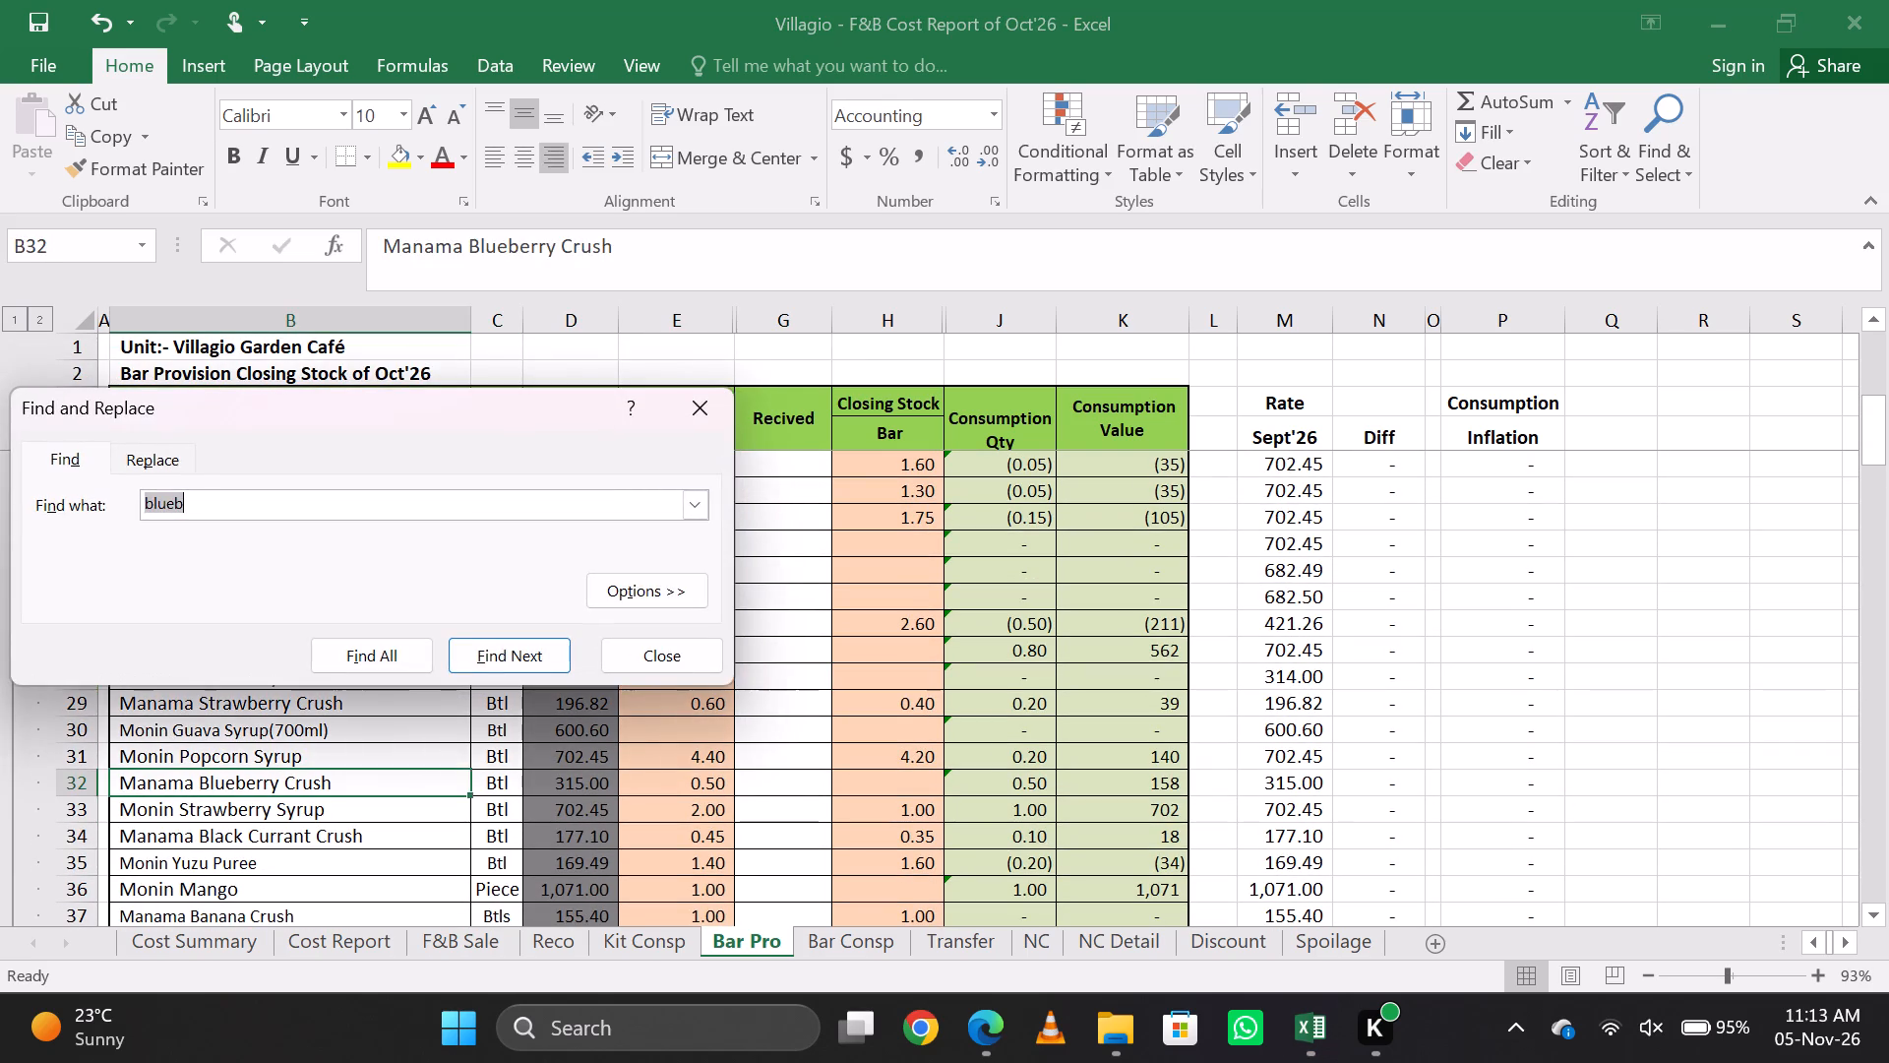
key("Escape")
key("Right")
key("Right")
key("Right")
key("Right")
key("Right")
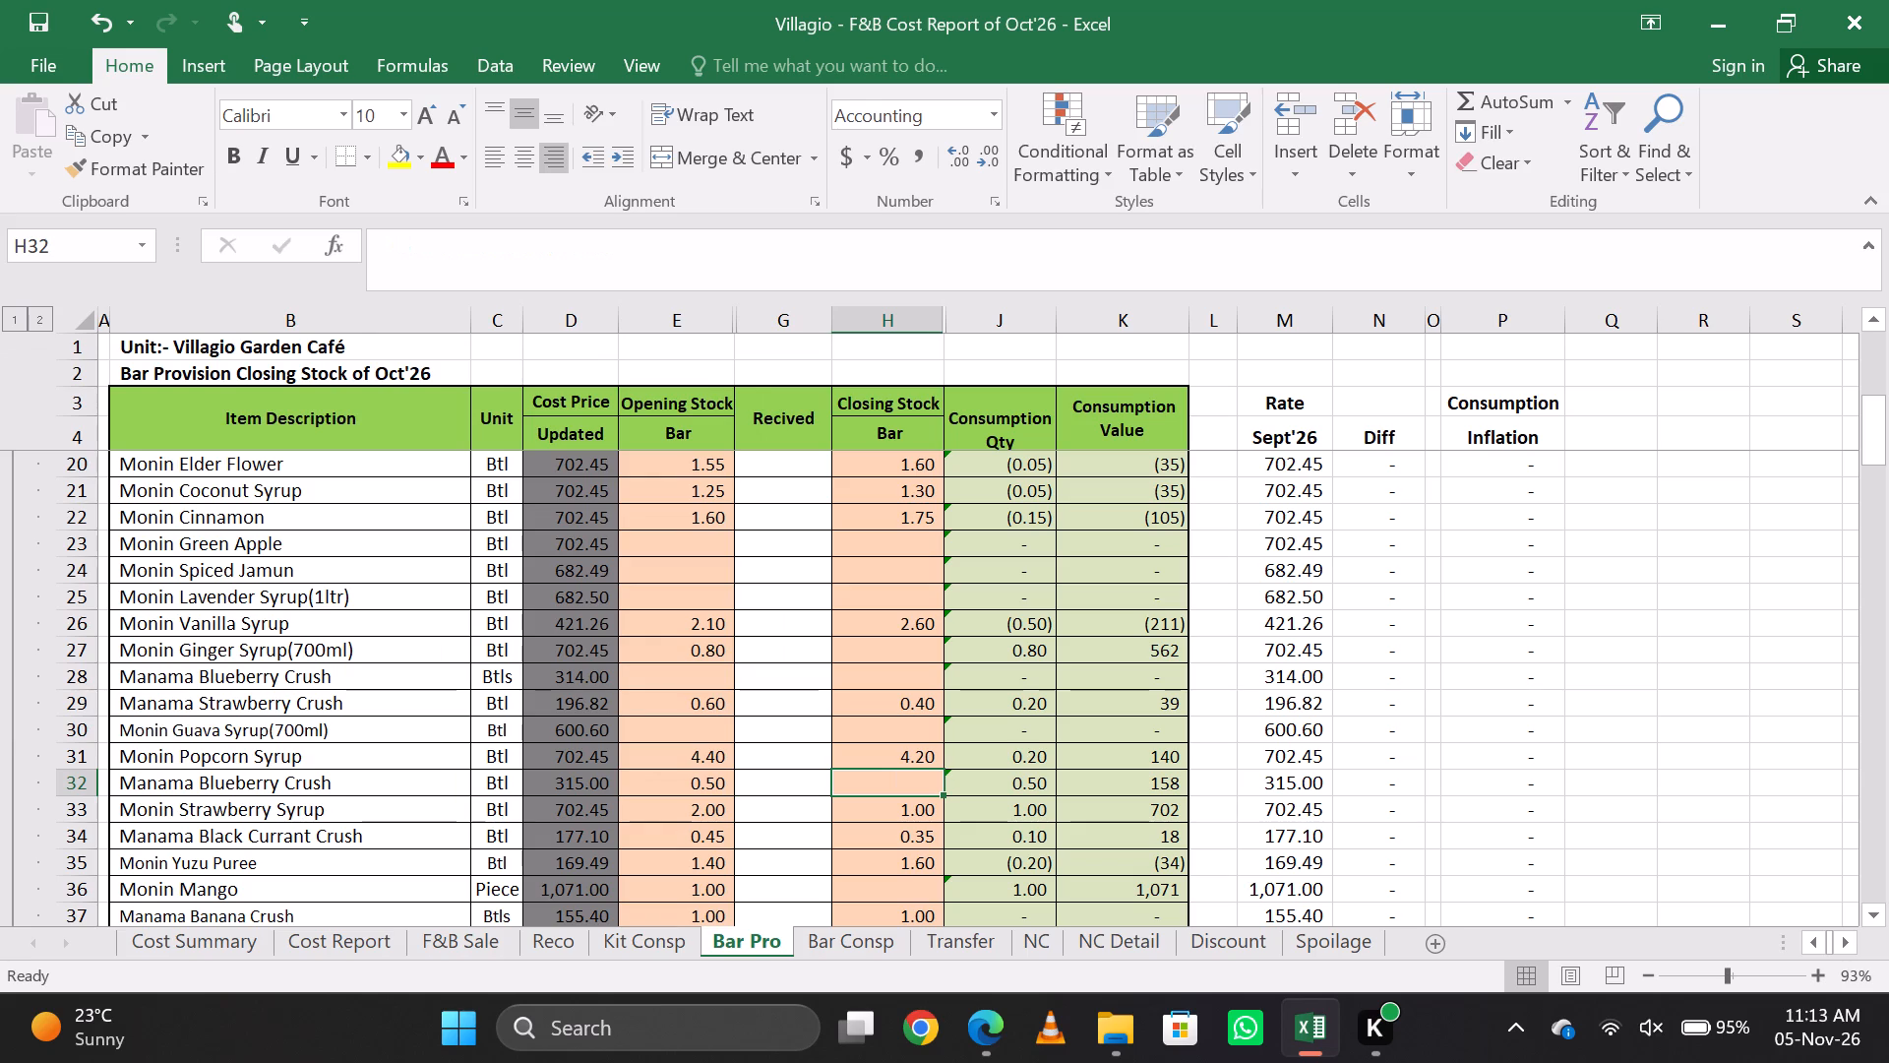
type(".45")
key("Return")
Find Monin Hazelnut by searching for "haze" and enter 0.85 as its Bar closing stock in H72.
key("ctrl+f")
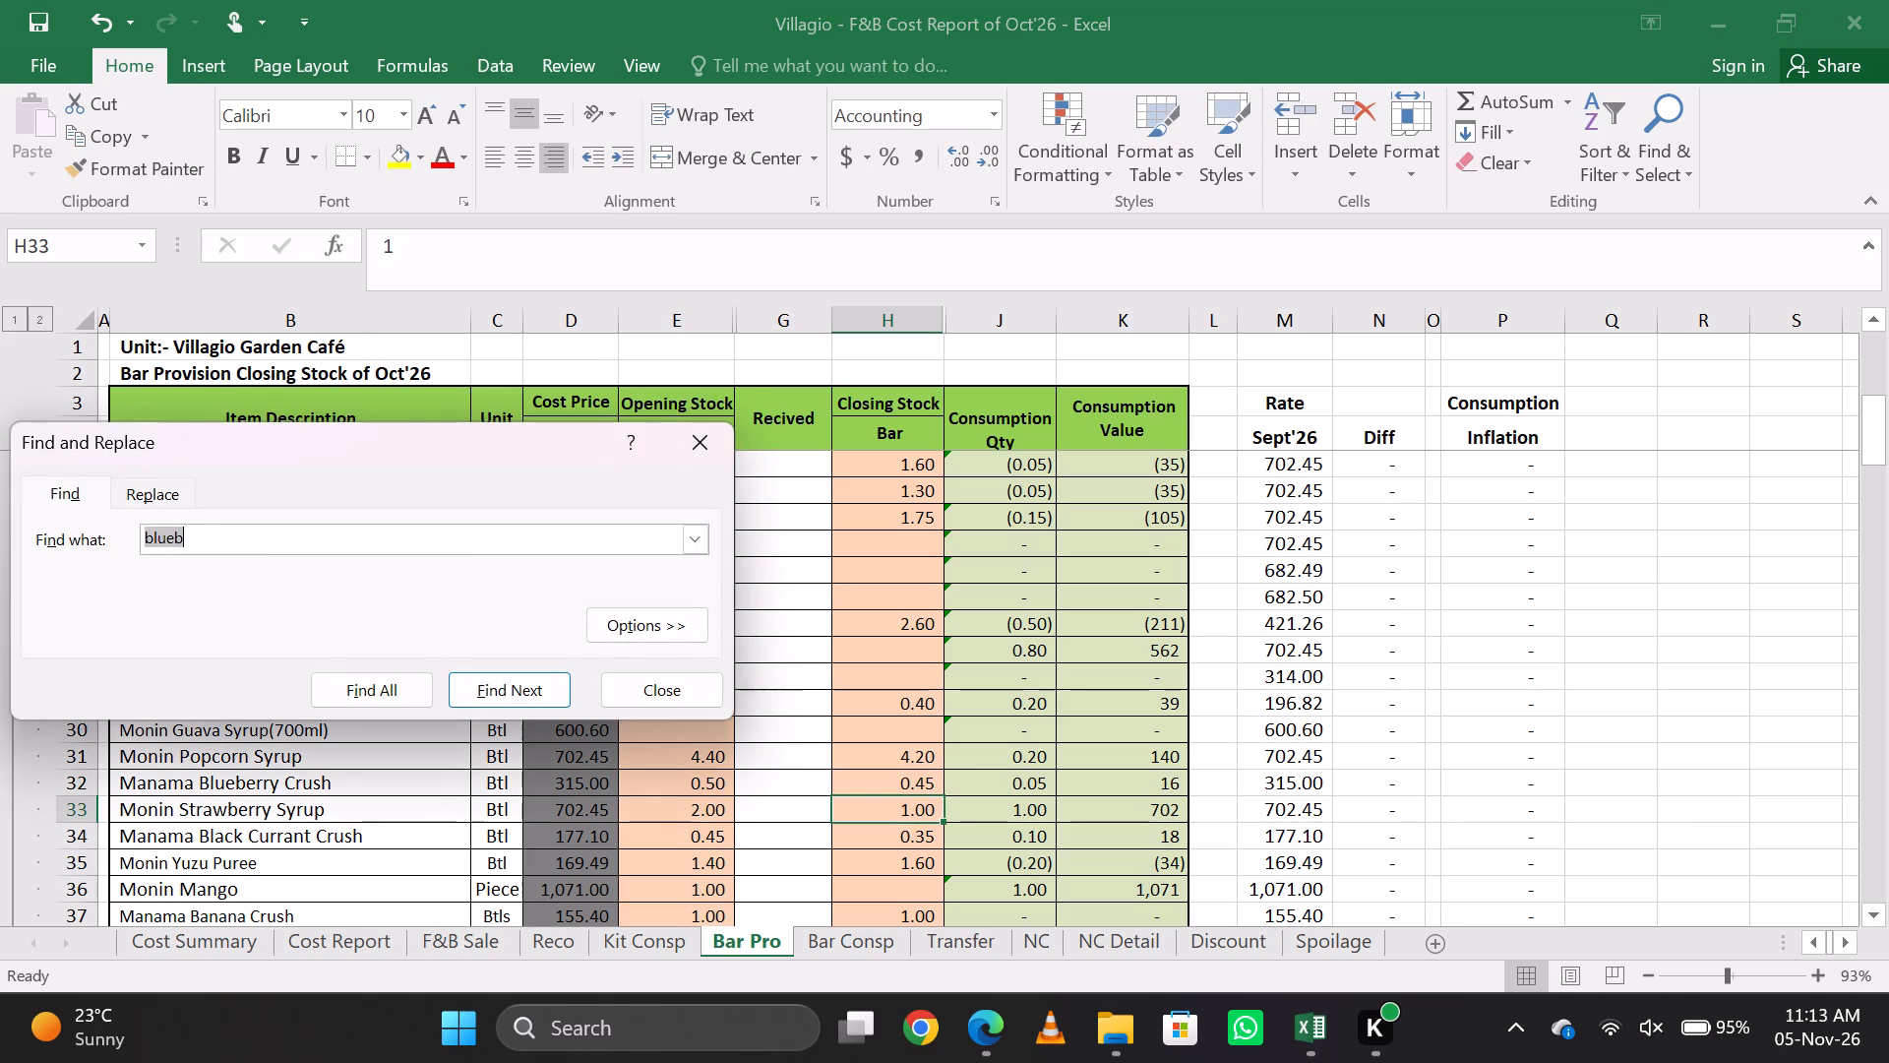
key("BackSpace")
key("BackSpace")
key("BackSpace")
type("hz")
key("BackSpace")
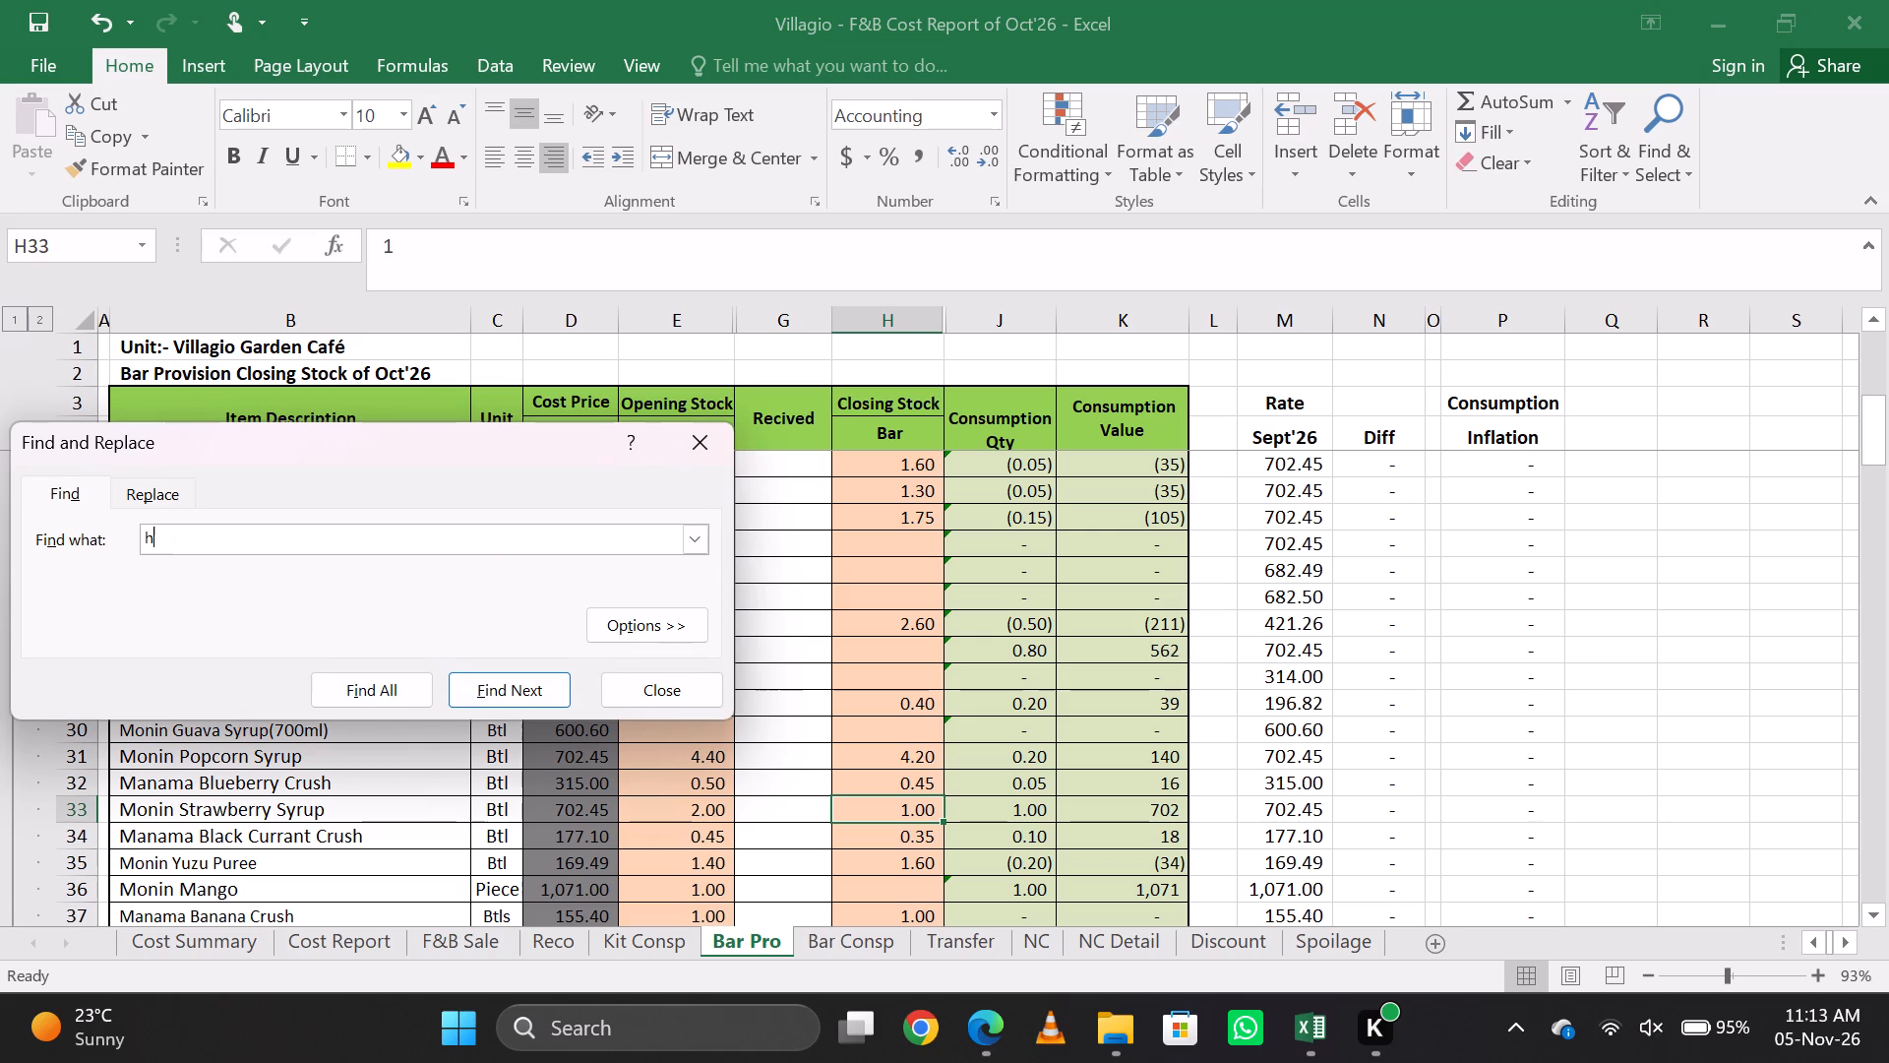
type("aze")
key("Return")
key("Return")
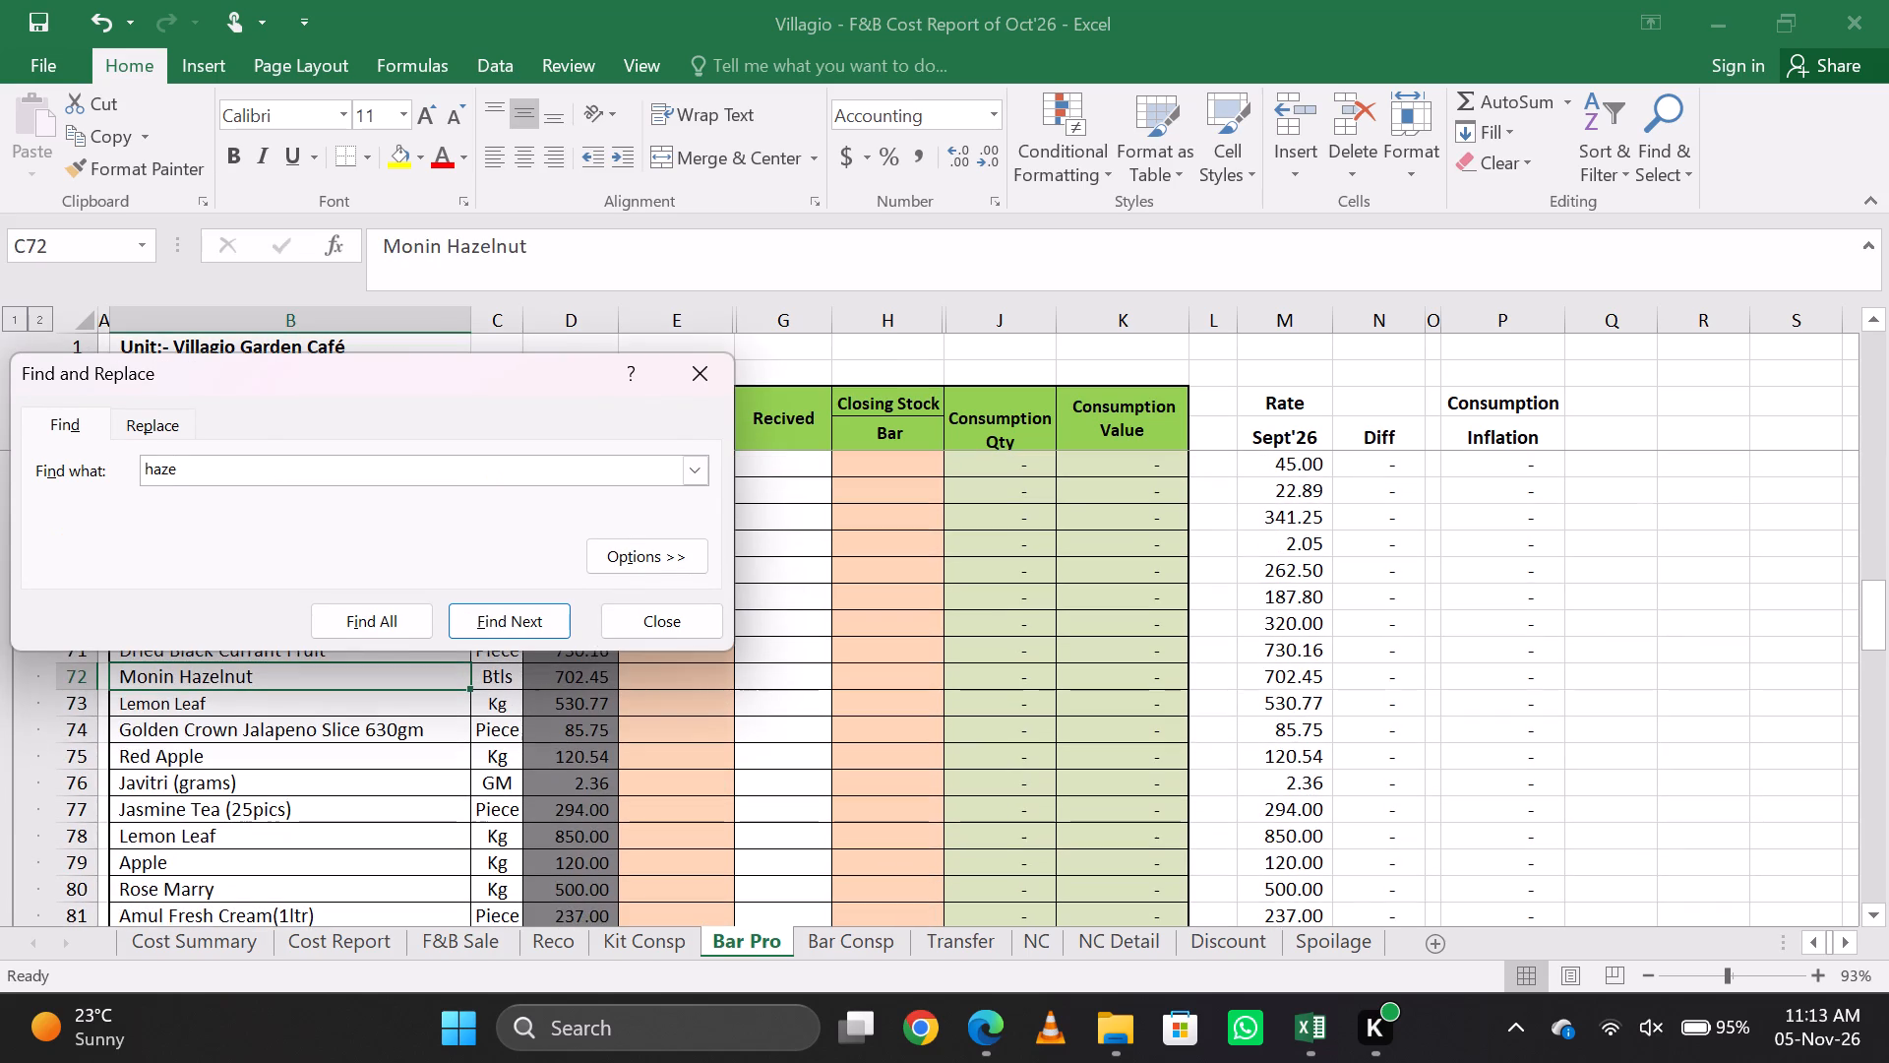
key("Escape")
key("Right")
key("Right")
key("Right")
key("Right")
key("Right")
key("Left")
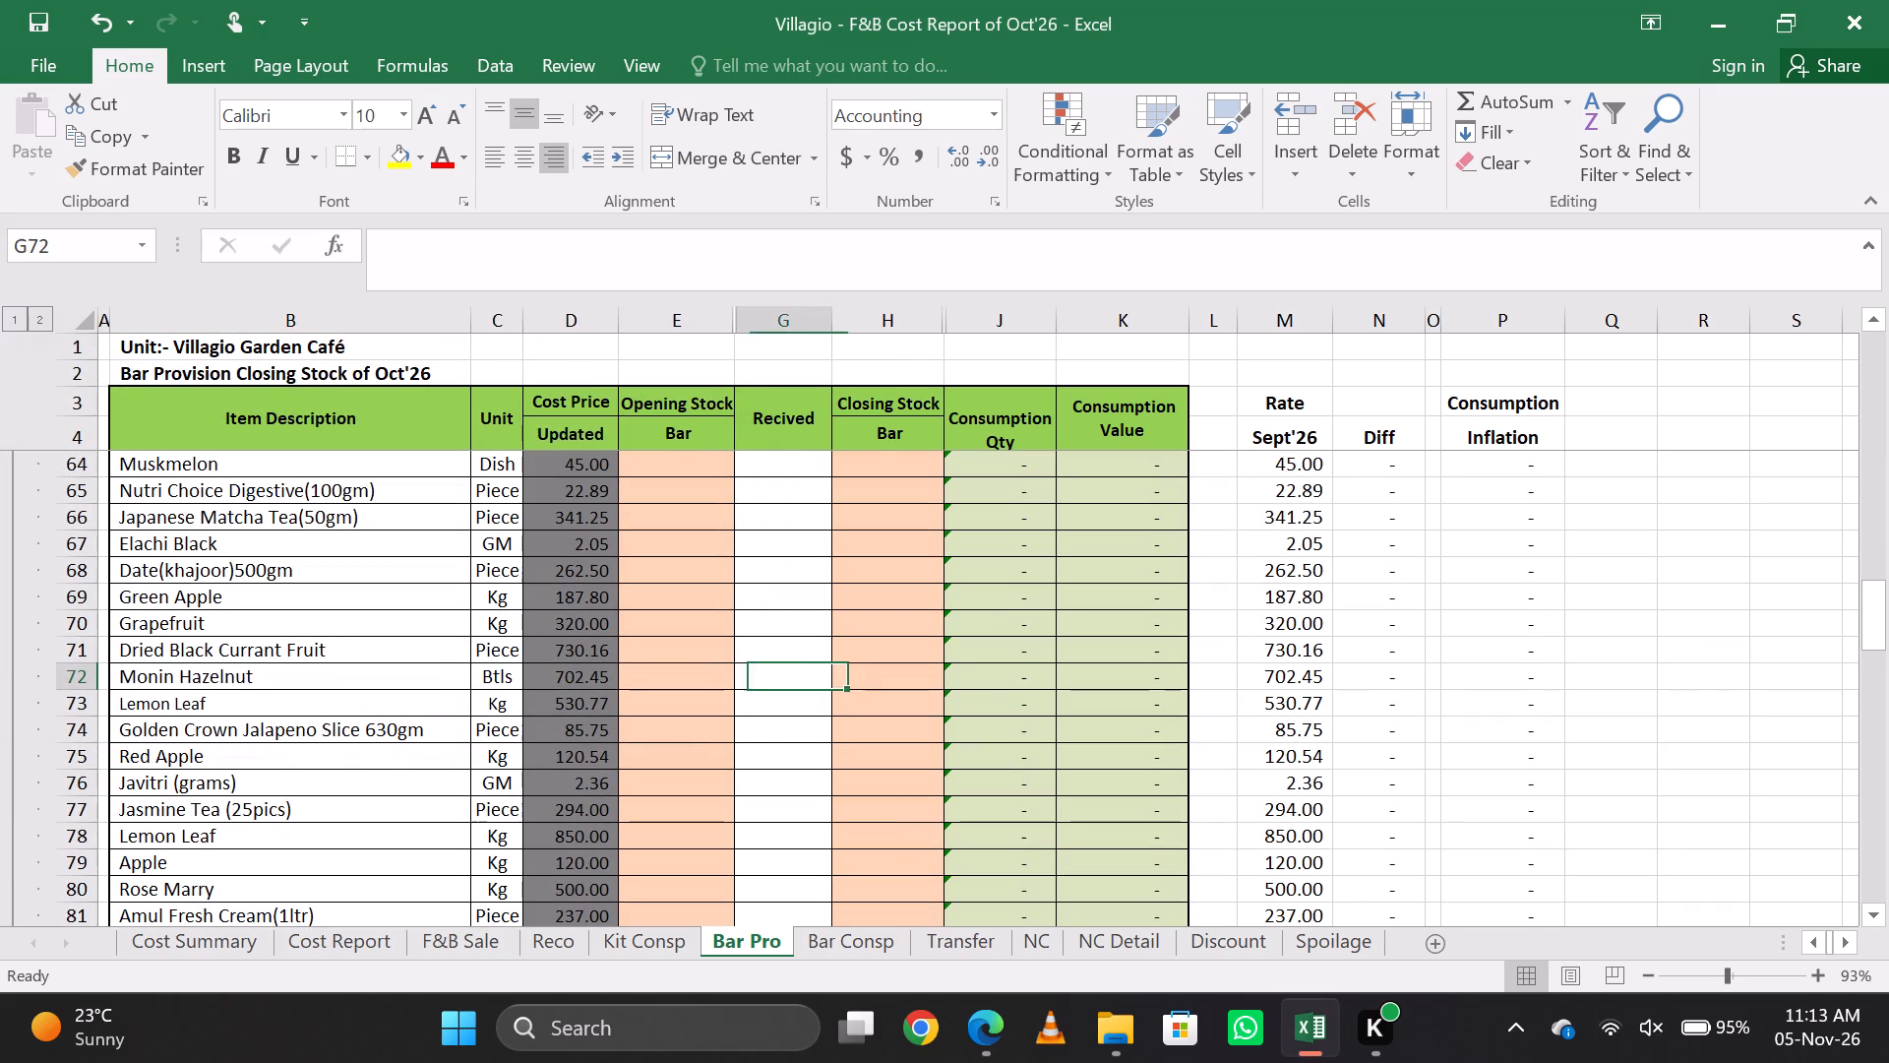
key("Right")
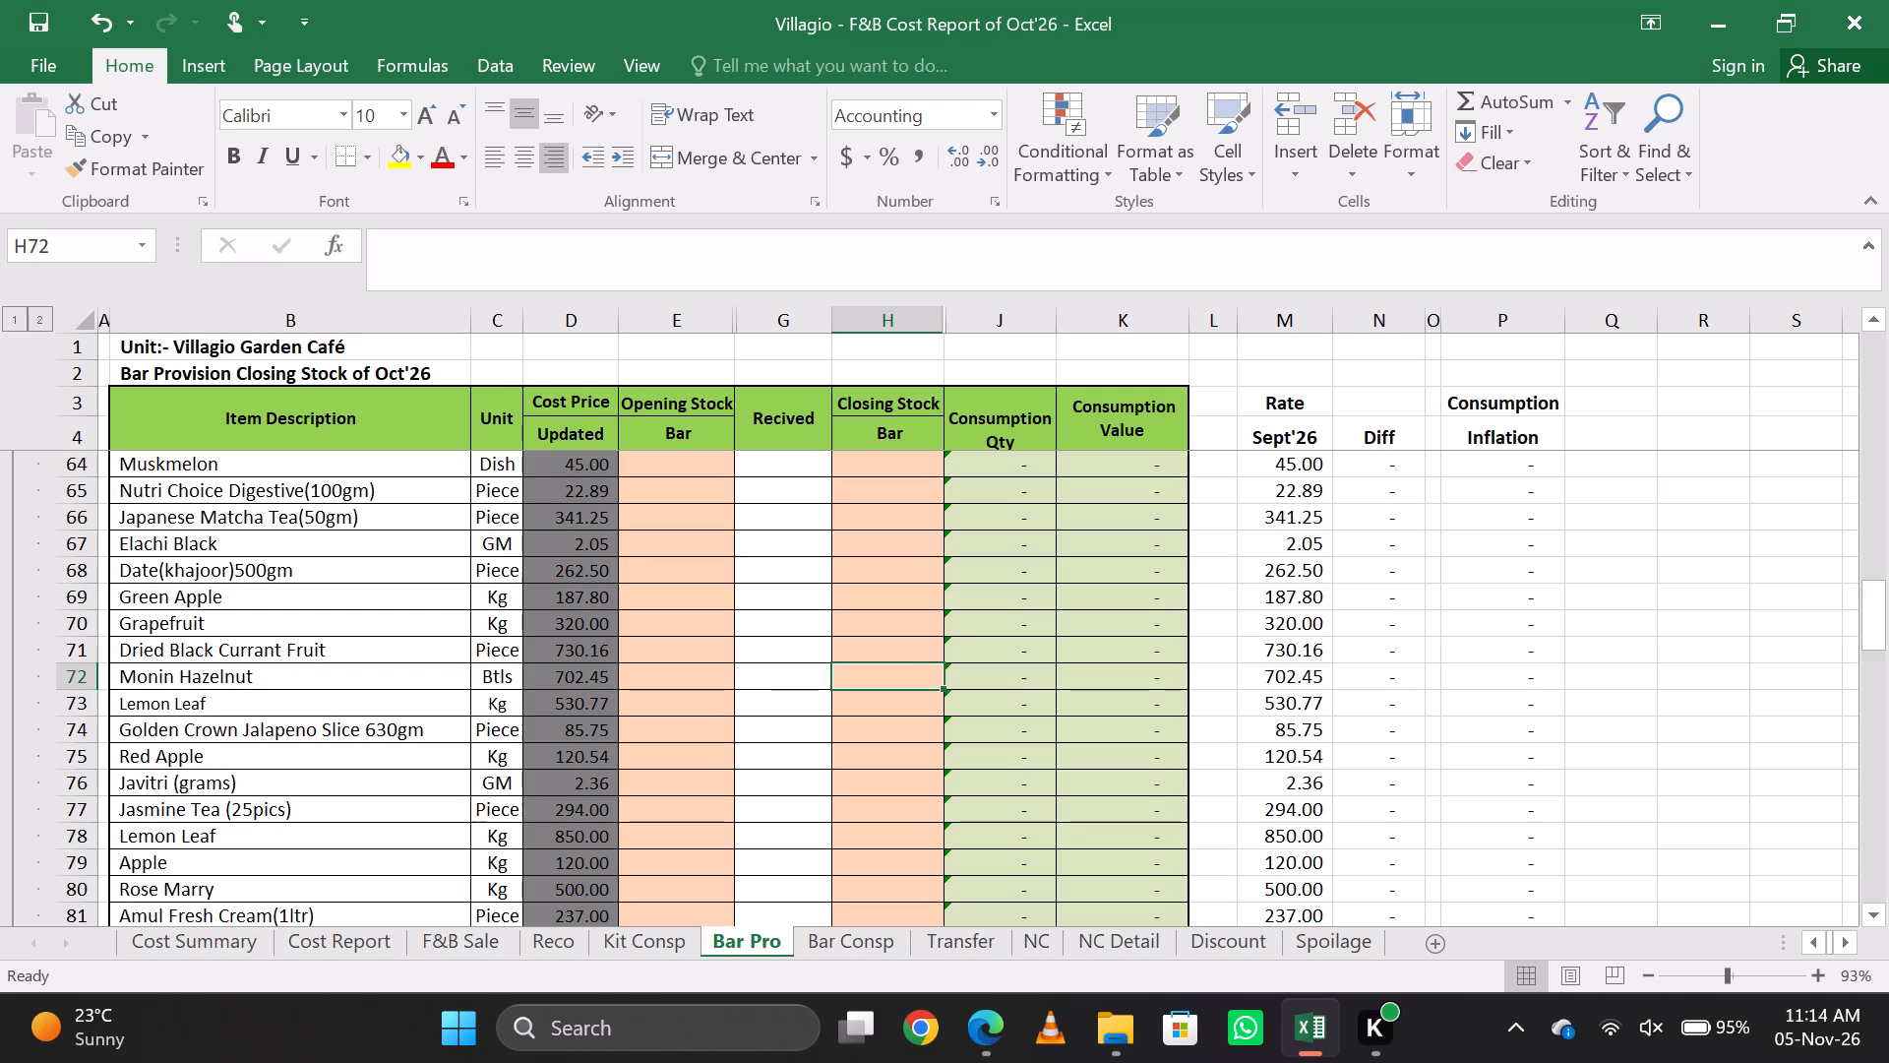
type(".86")
key("BackSpace")
key("5")
key("Return")
Find Monin Mojito Mint by searching for "moji" and enter 0.55 as its Bar closing stock in H9.
key("ctrl+f")
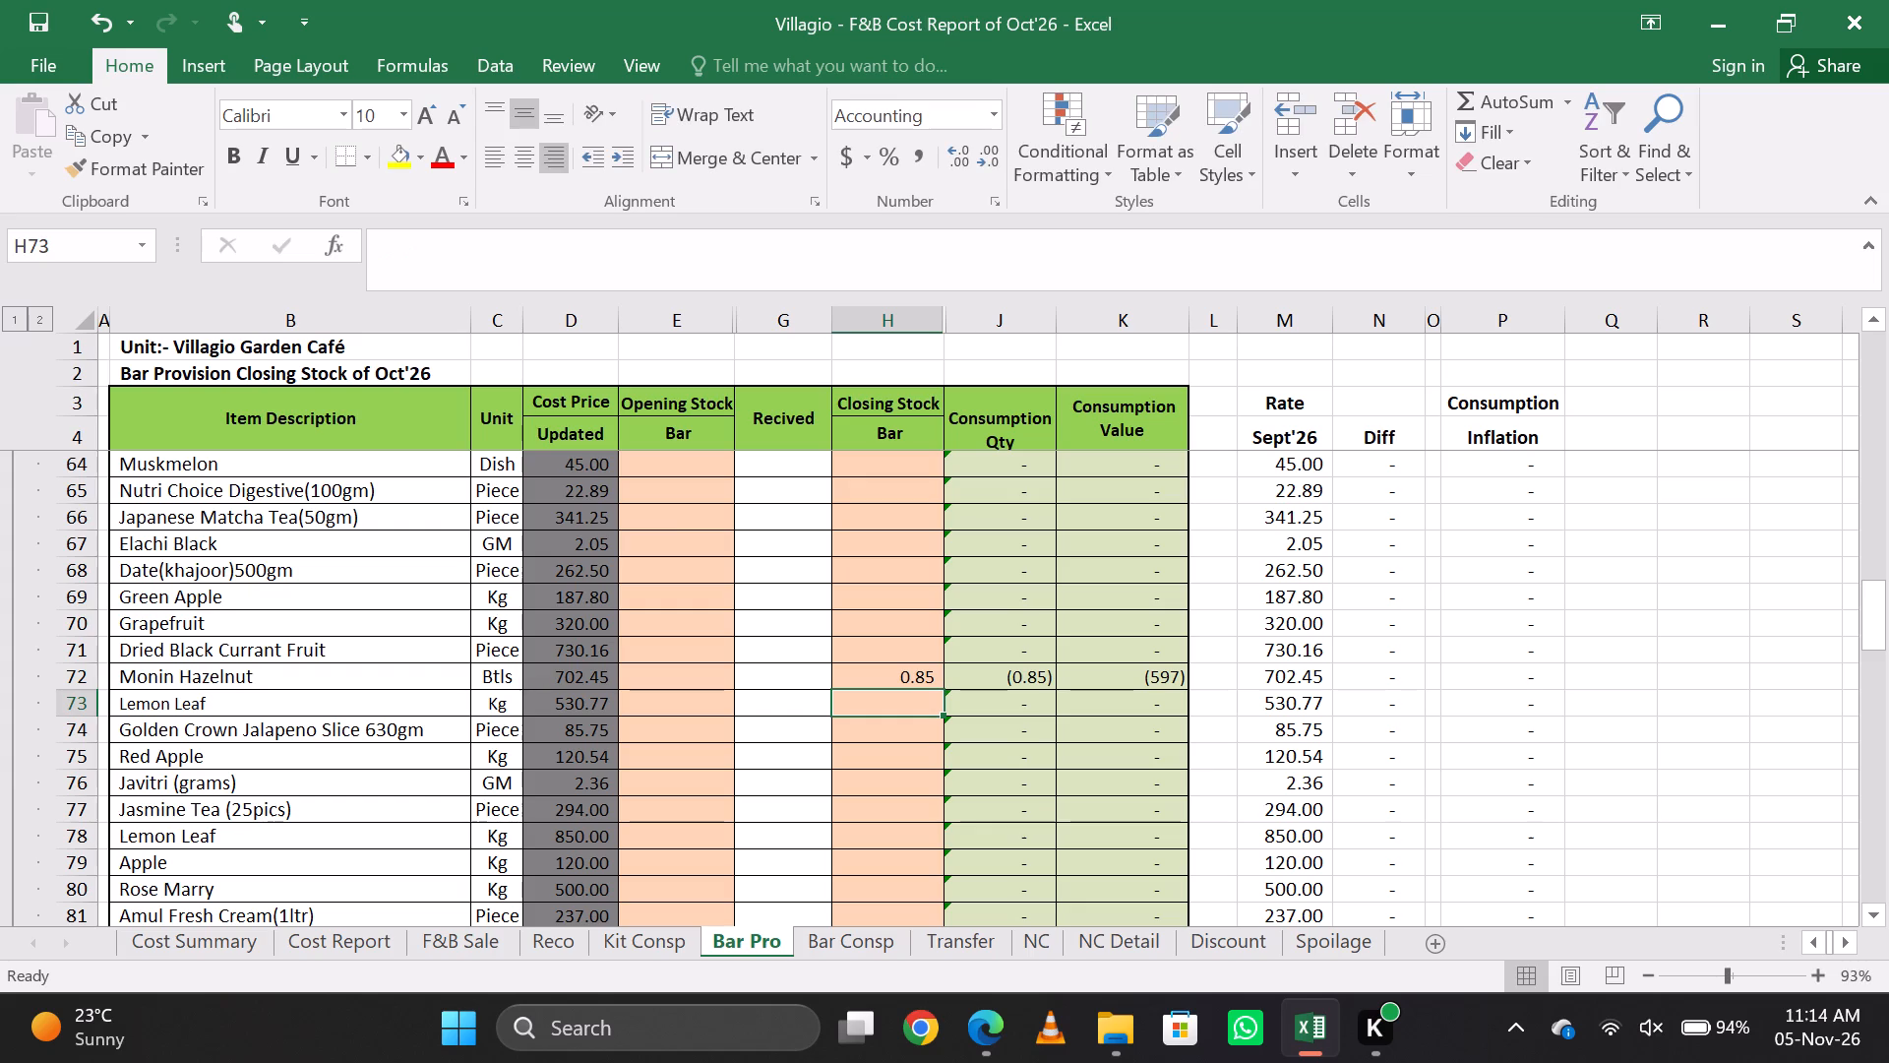
key("BackSpace")
key("BackSpace")
key("BackSpace")
key("BackSpace")
key("BackSpace")
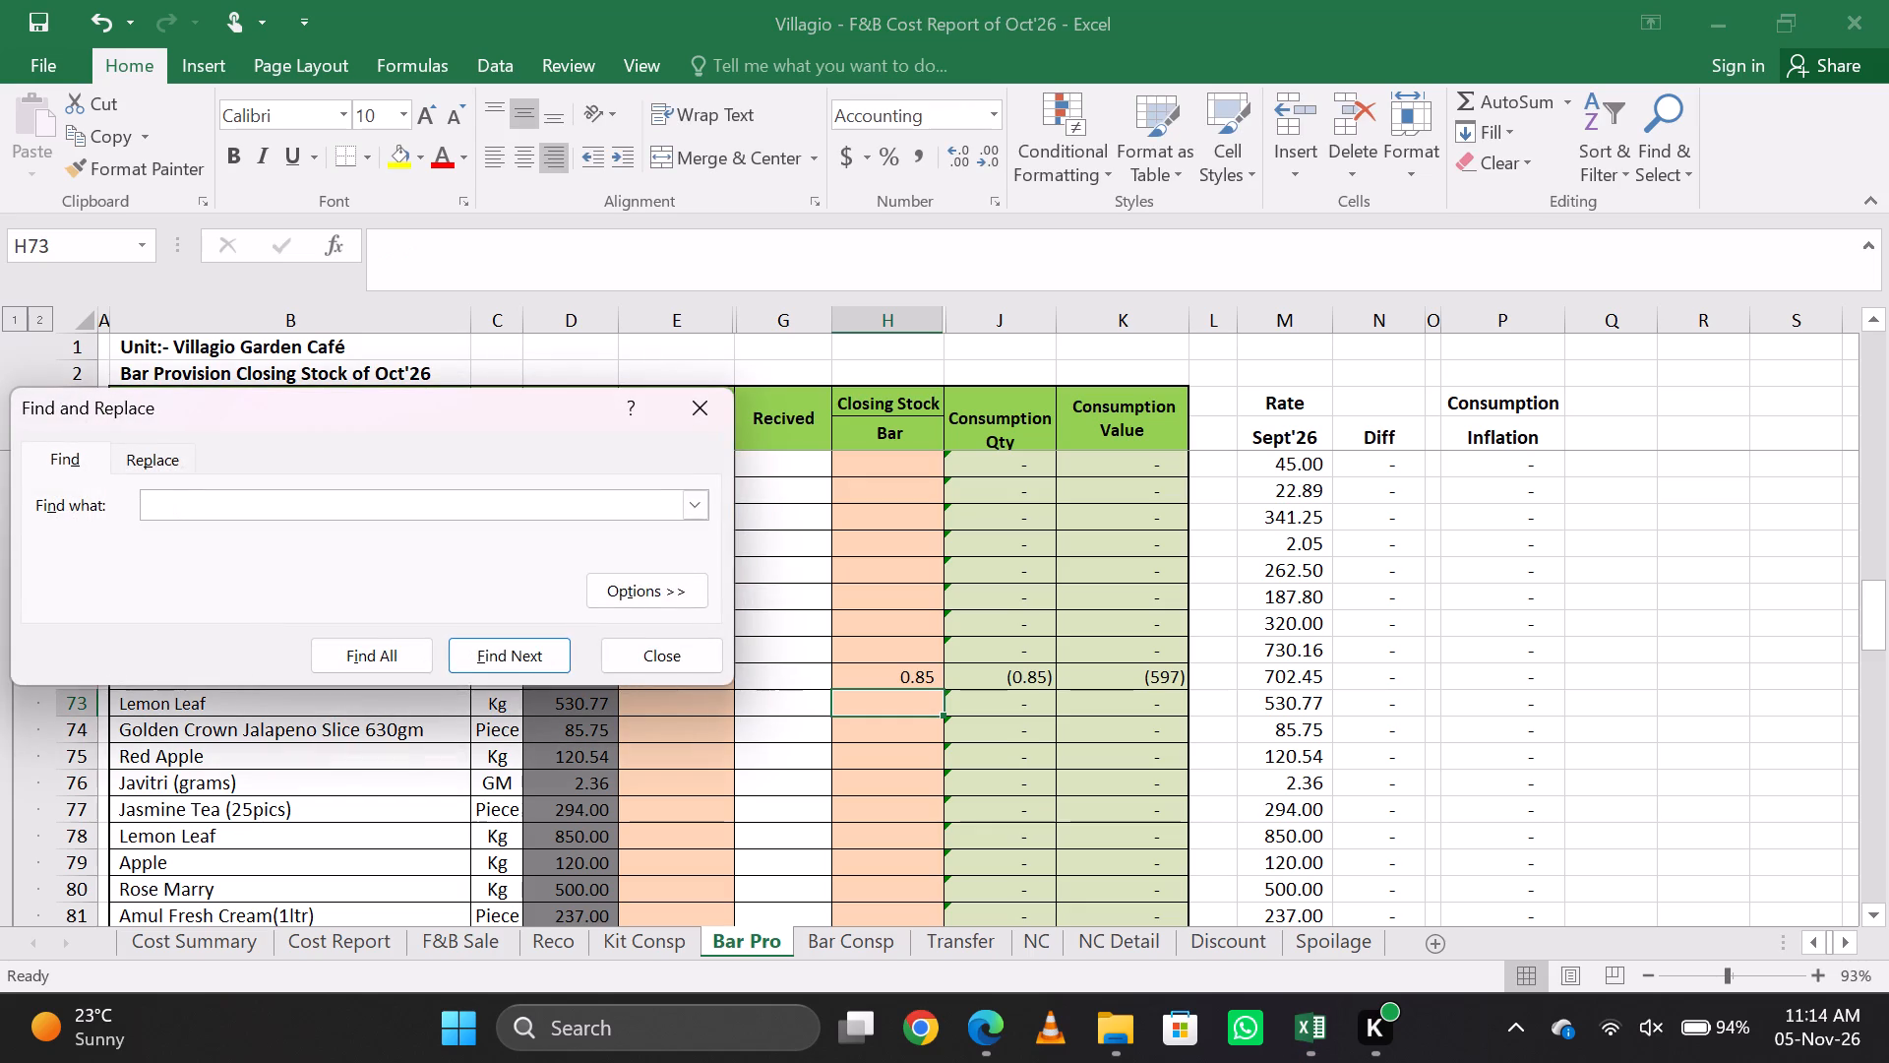
type("mi")
key("BackSpace")
type("oji")
key("Return")
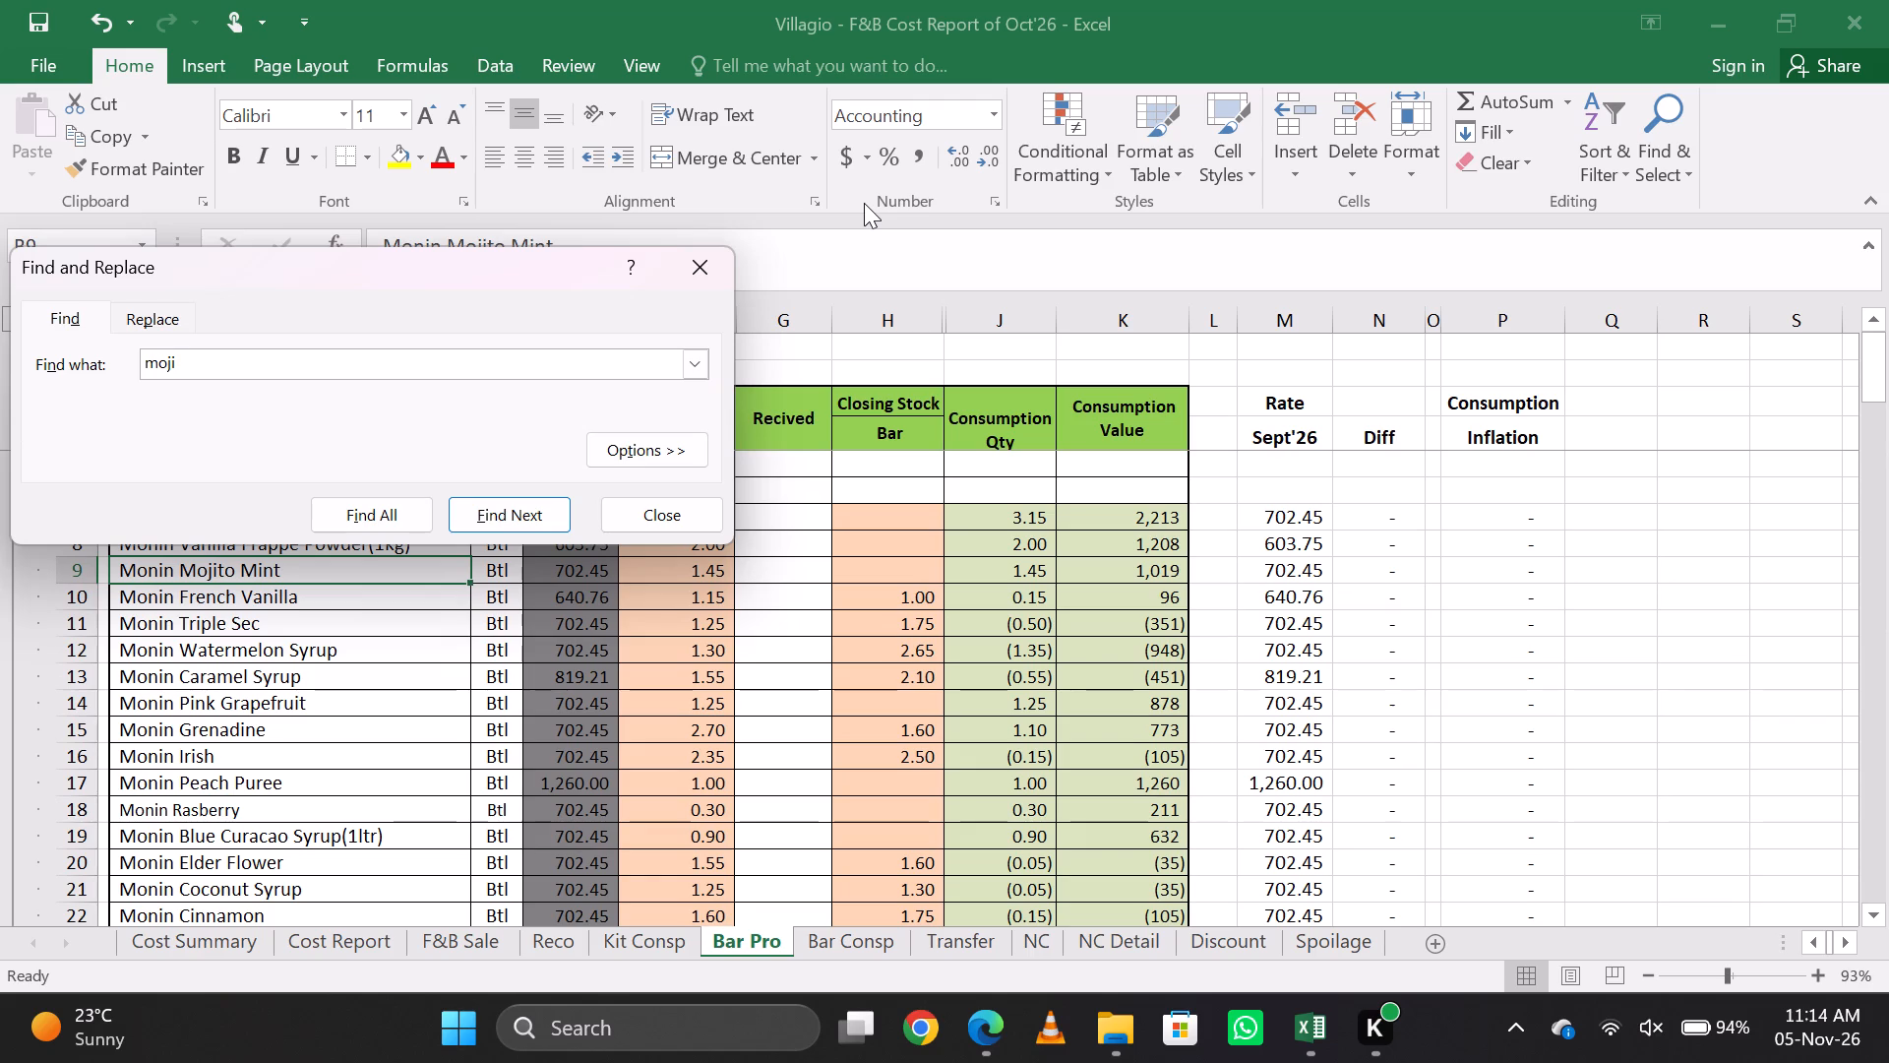
key("Escape")
key("Right")
key("Right")
key("Right")
key("Right")
key("Right")
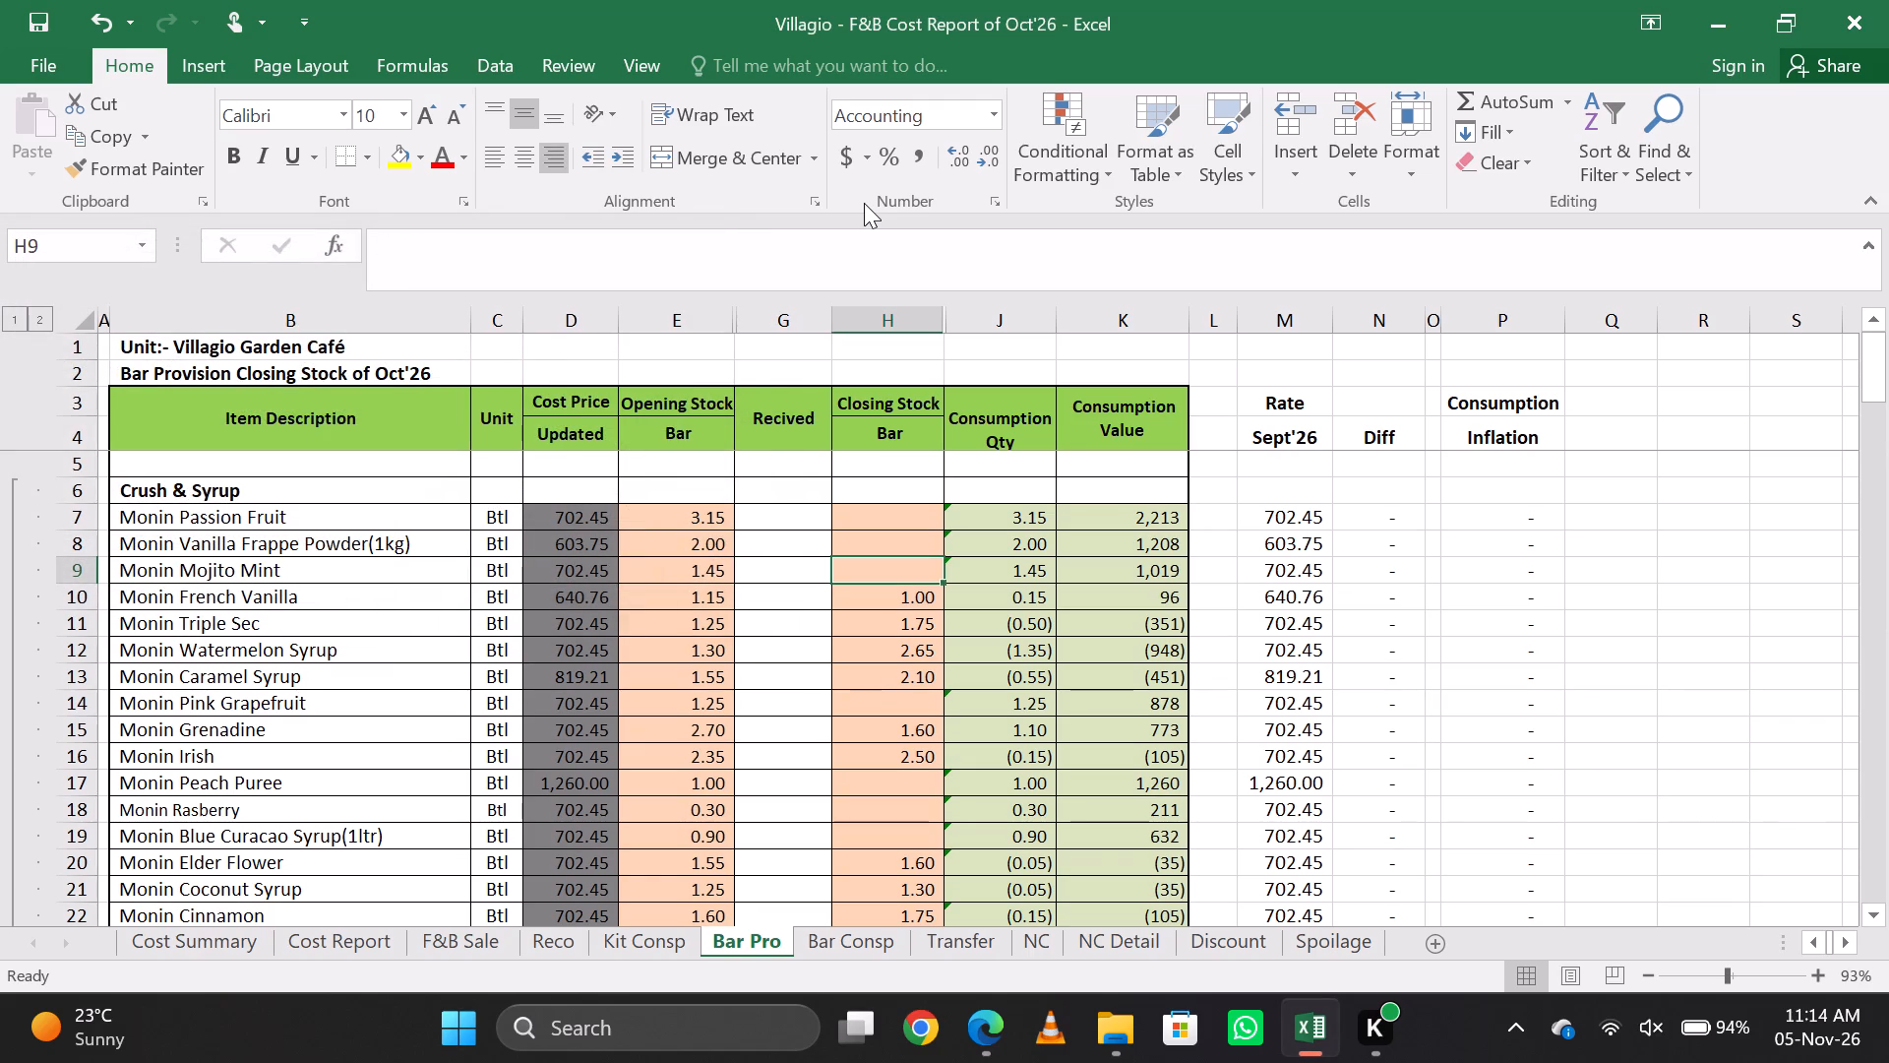
type(".55")
key("Return")
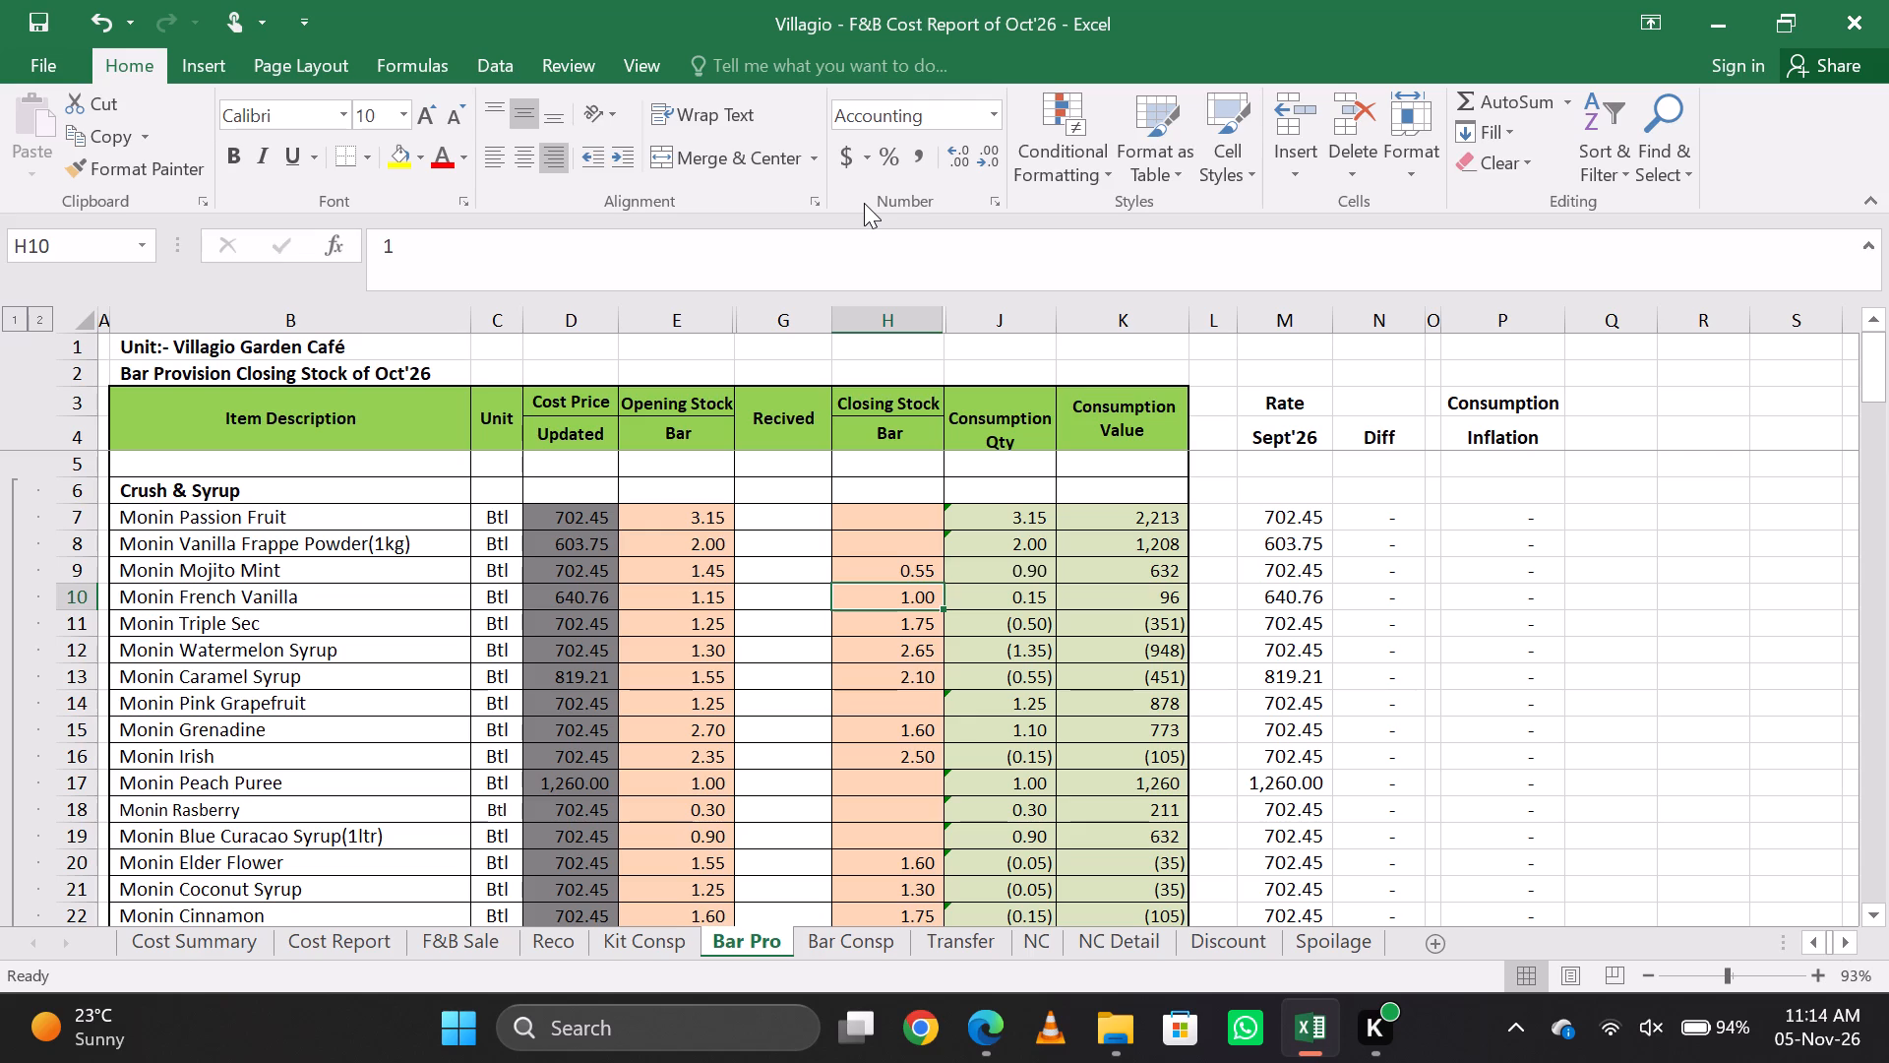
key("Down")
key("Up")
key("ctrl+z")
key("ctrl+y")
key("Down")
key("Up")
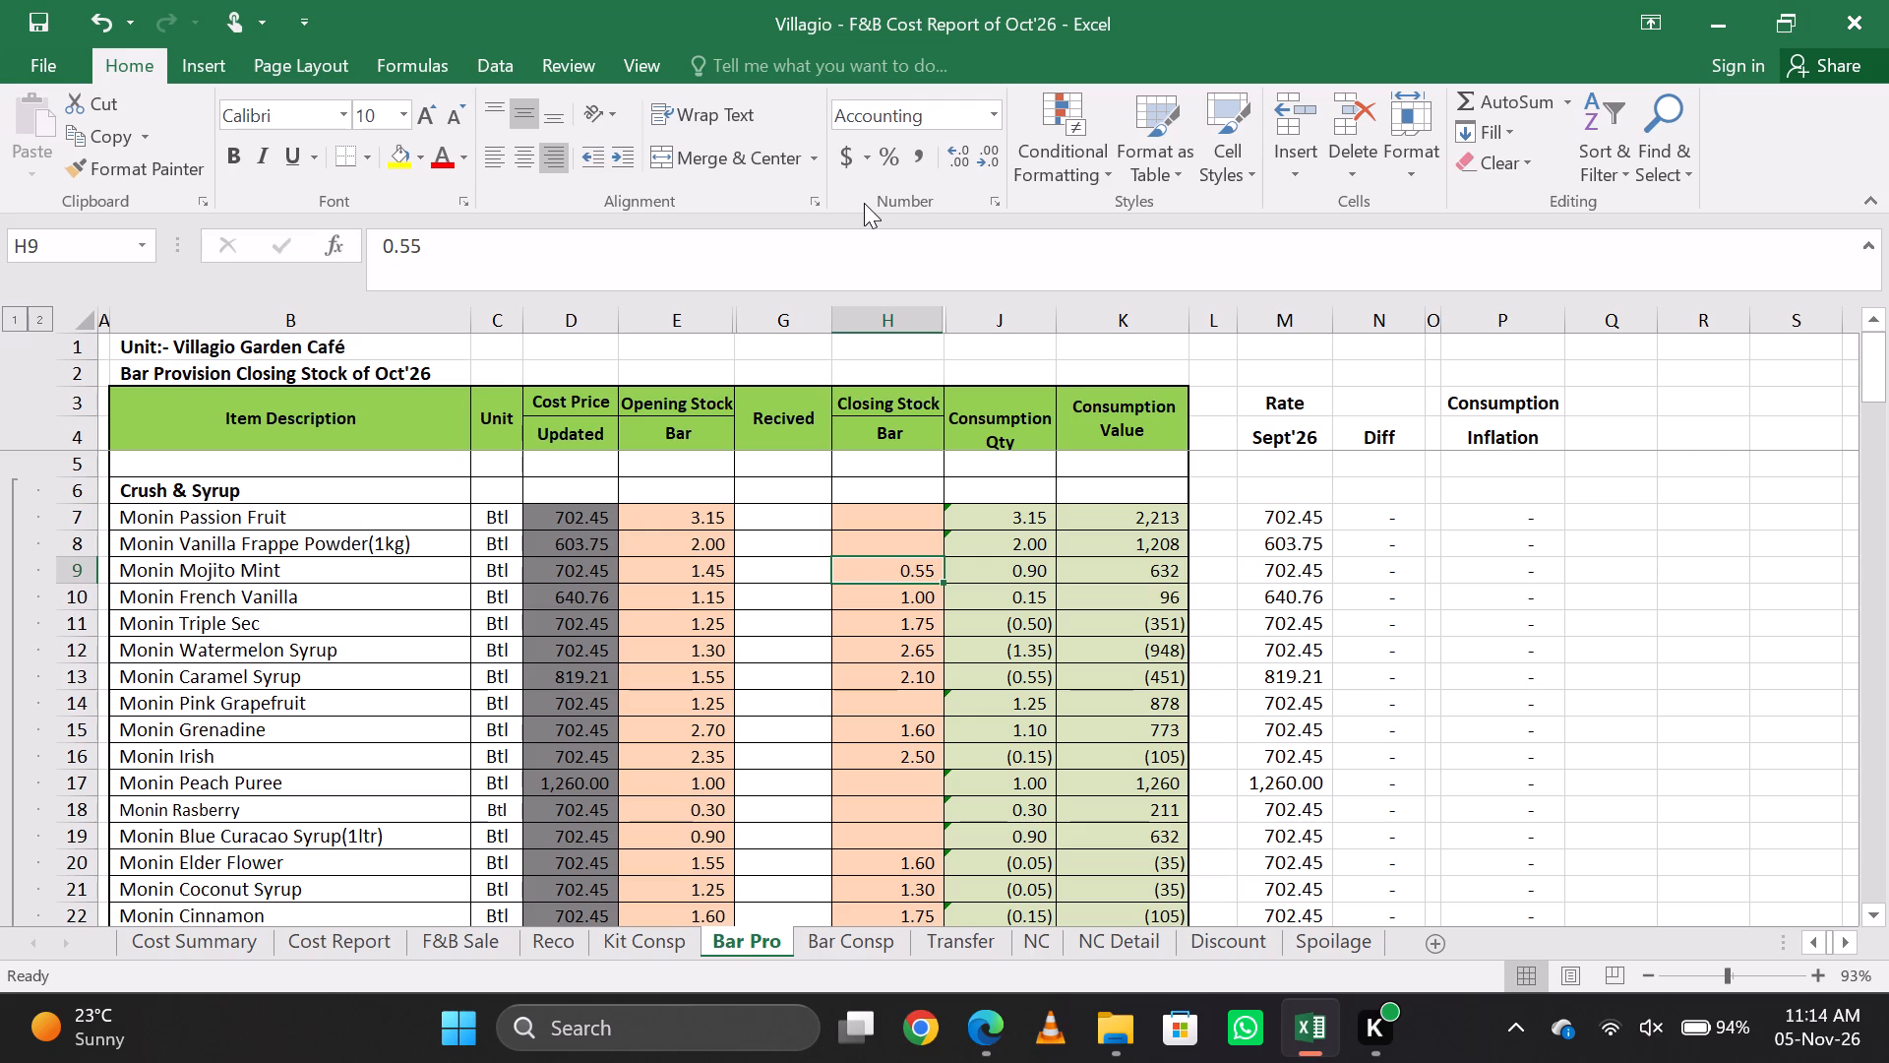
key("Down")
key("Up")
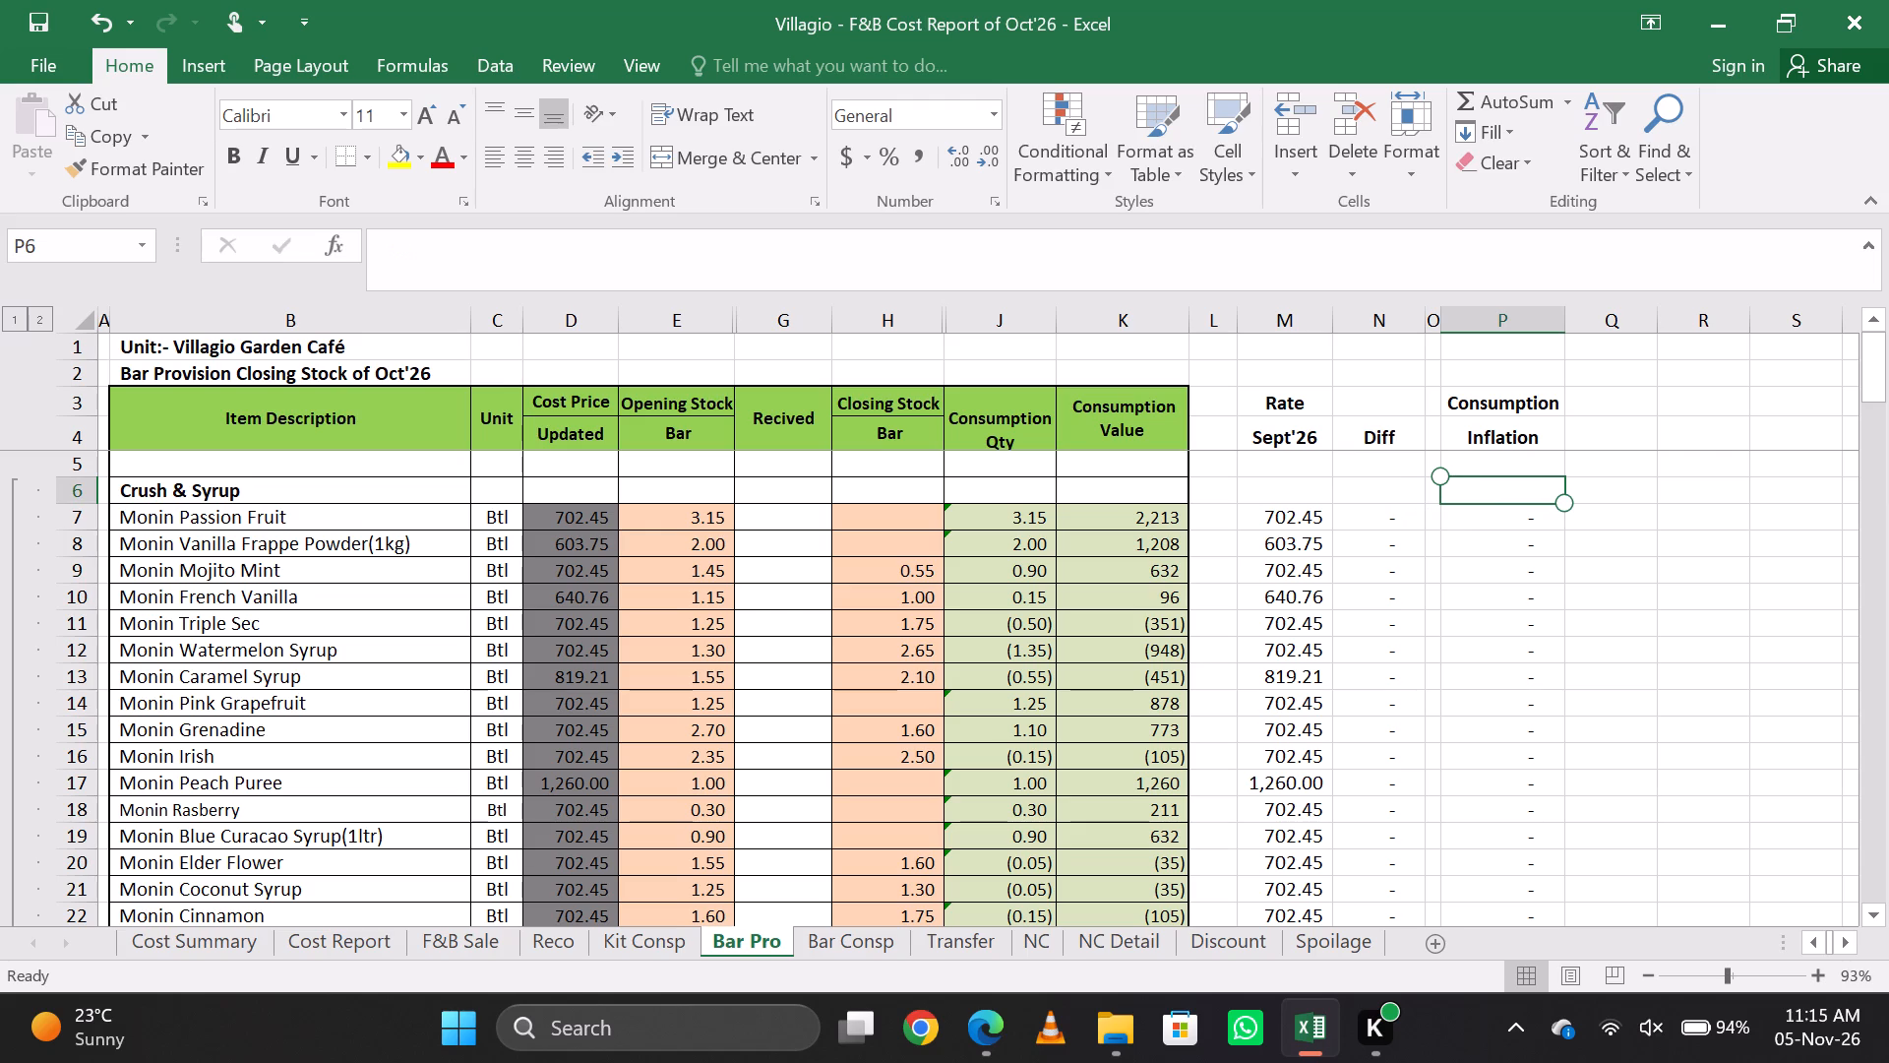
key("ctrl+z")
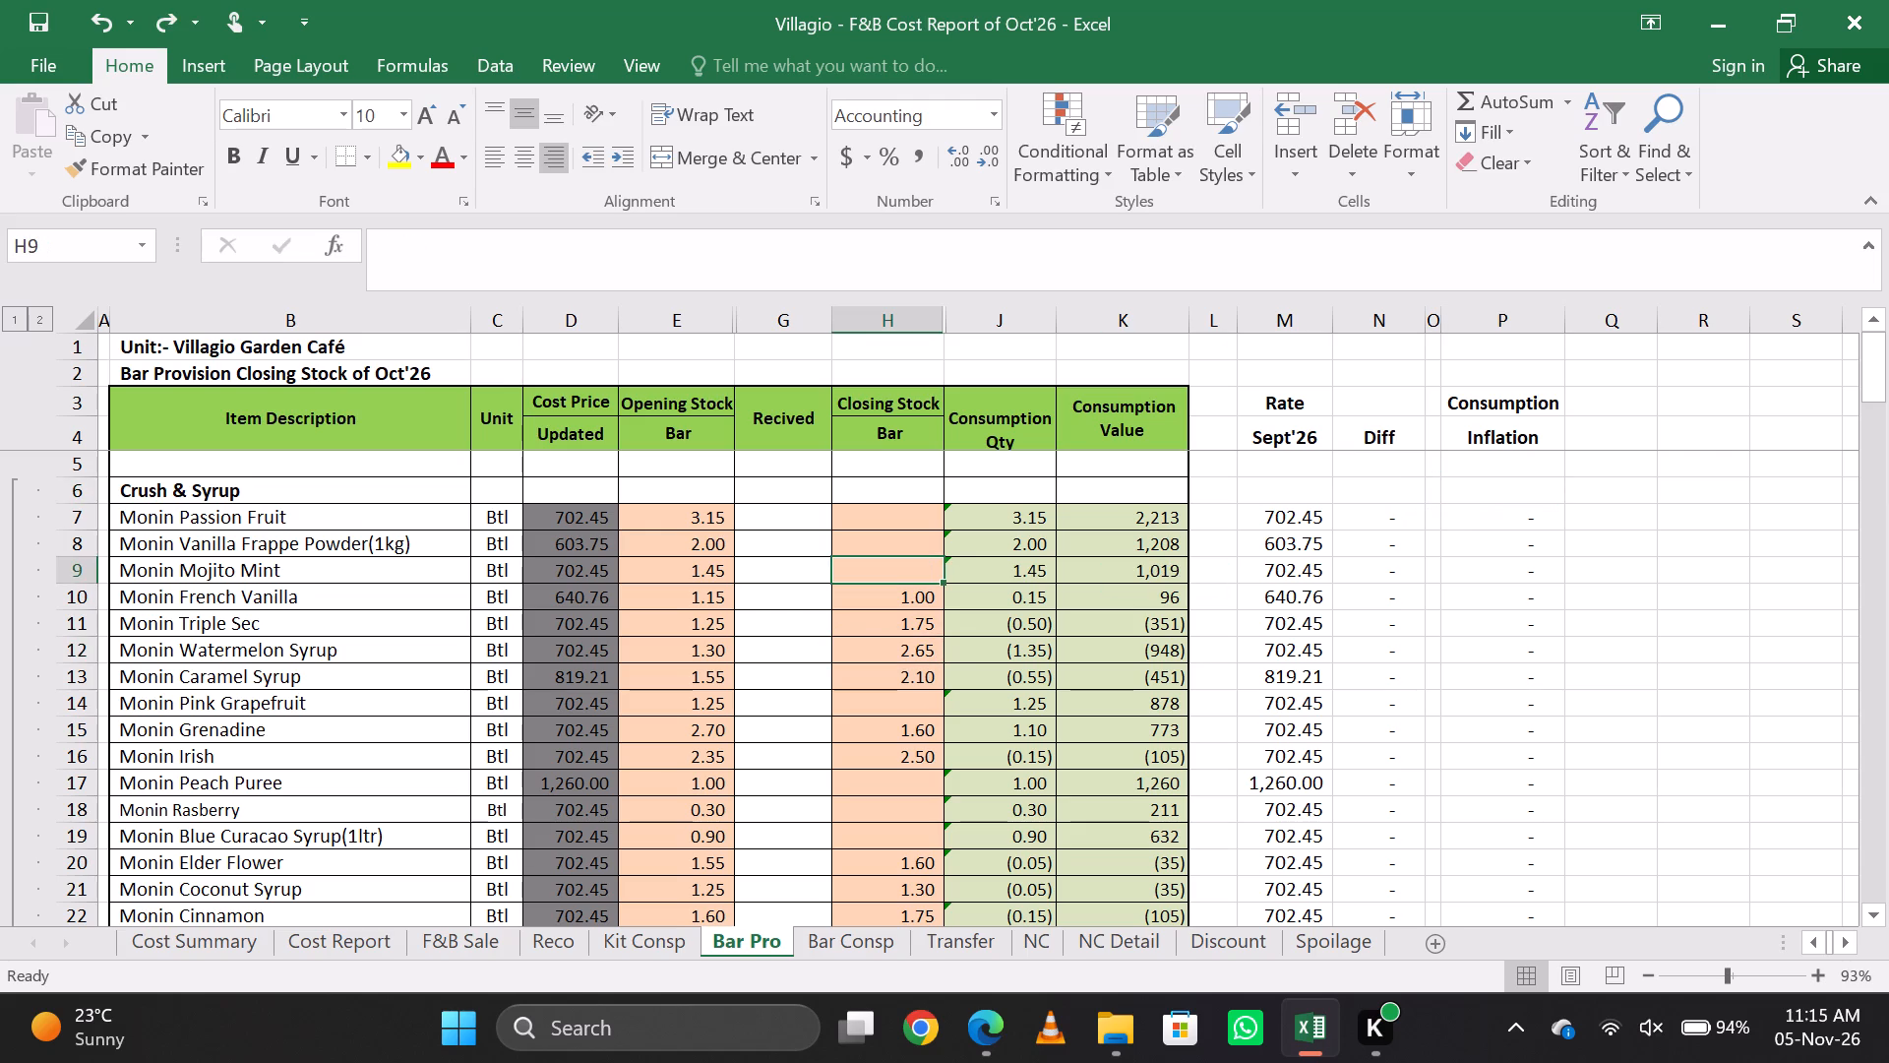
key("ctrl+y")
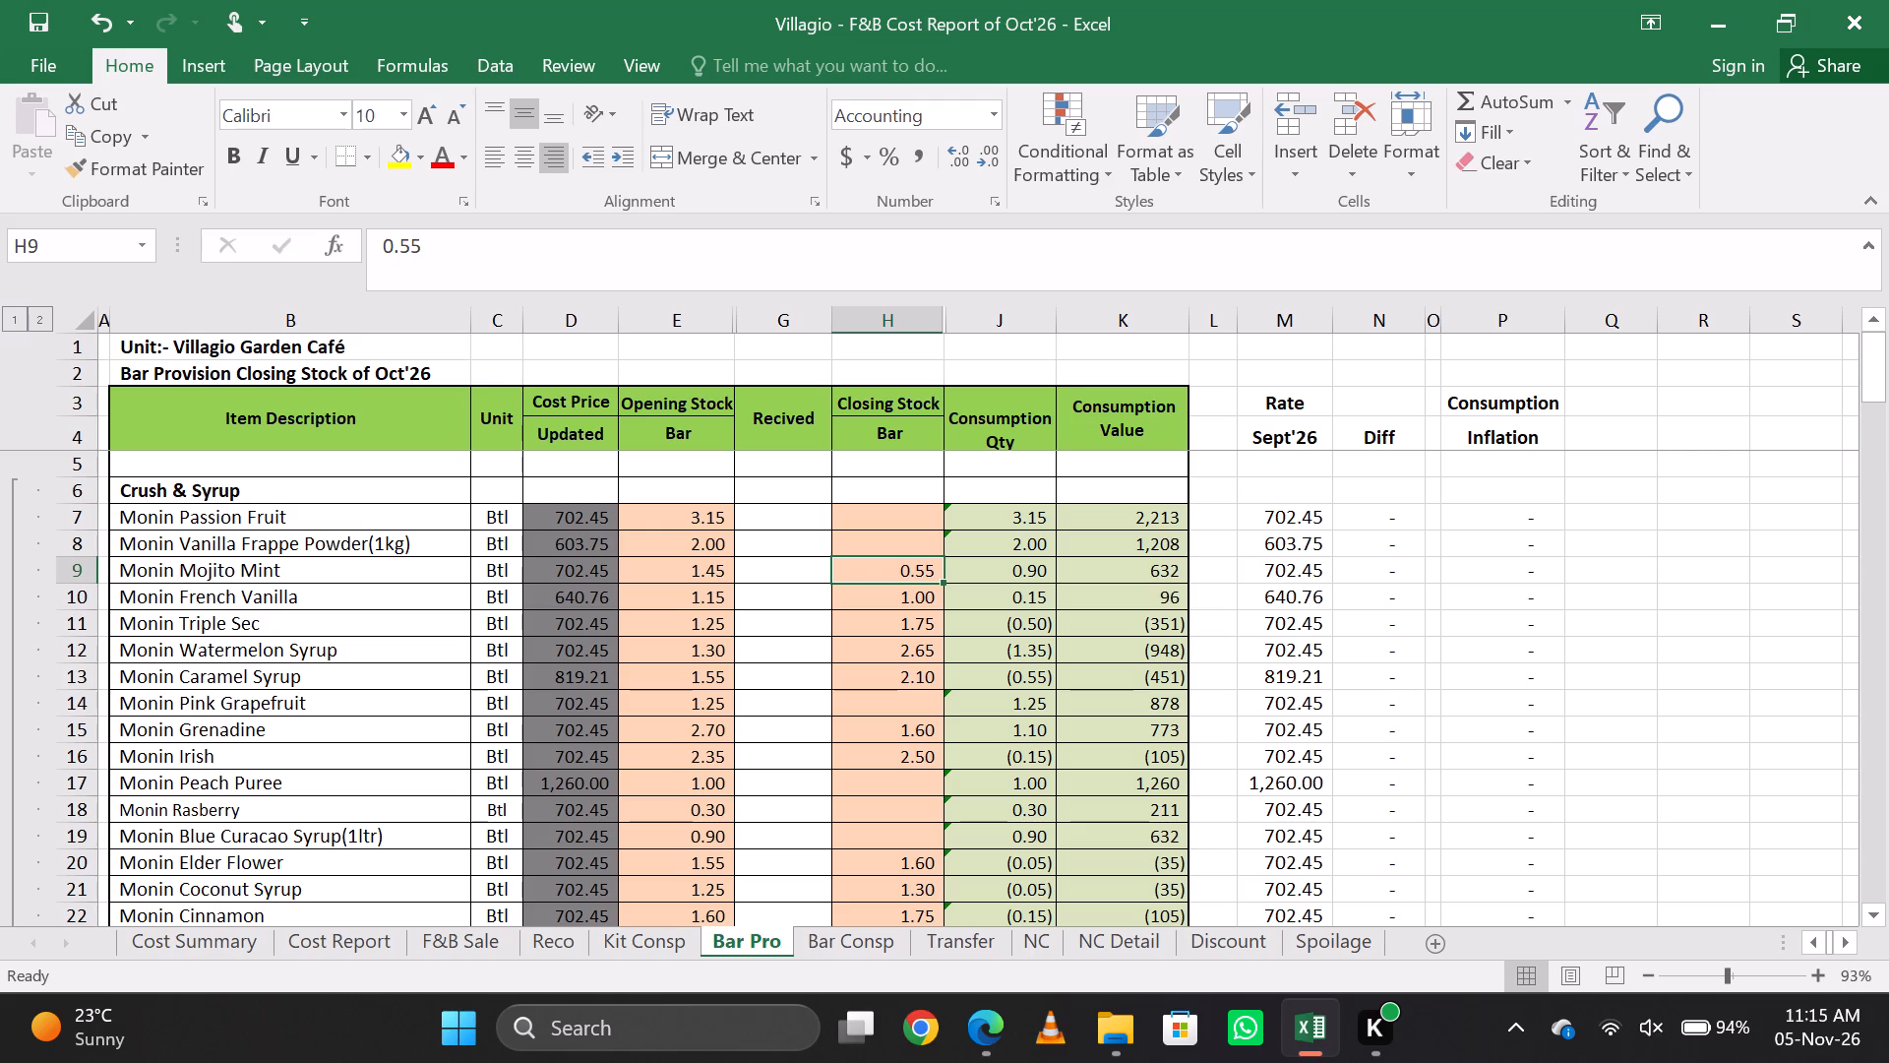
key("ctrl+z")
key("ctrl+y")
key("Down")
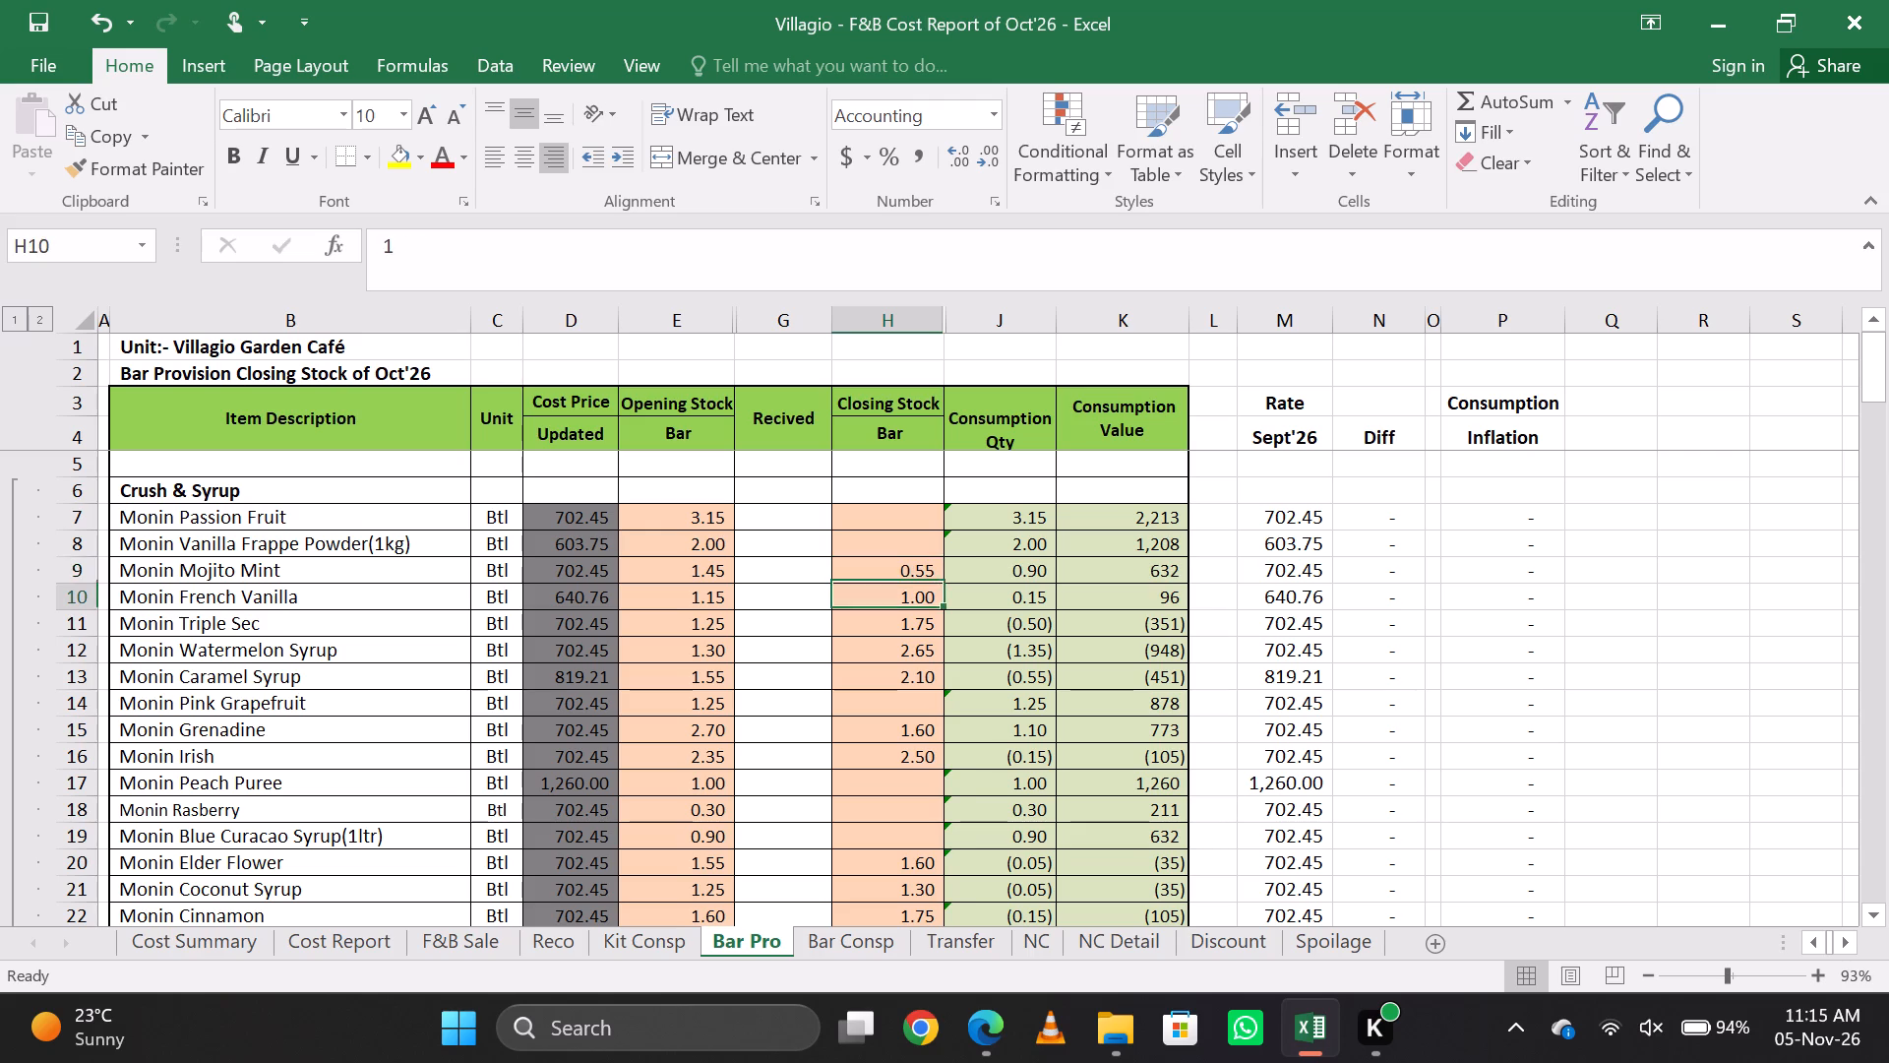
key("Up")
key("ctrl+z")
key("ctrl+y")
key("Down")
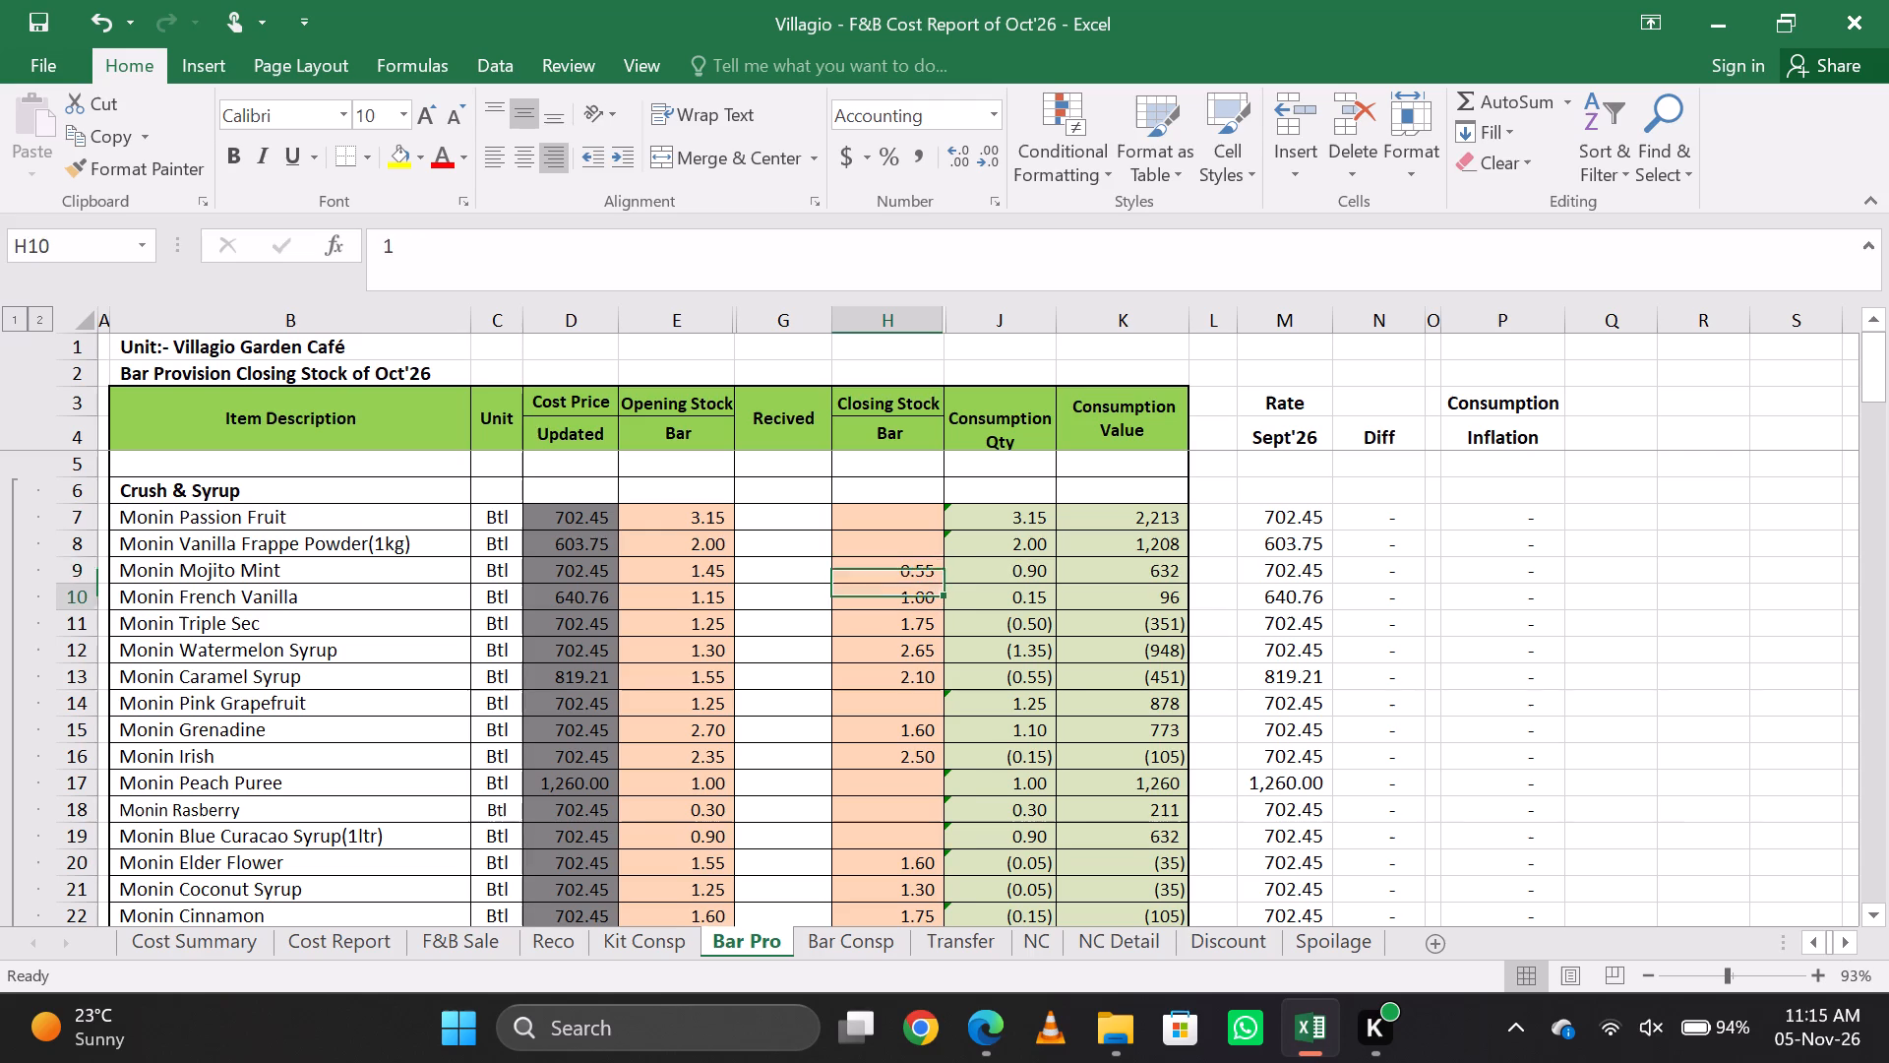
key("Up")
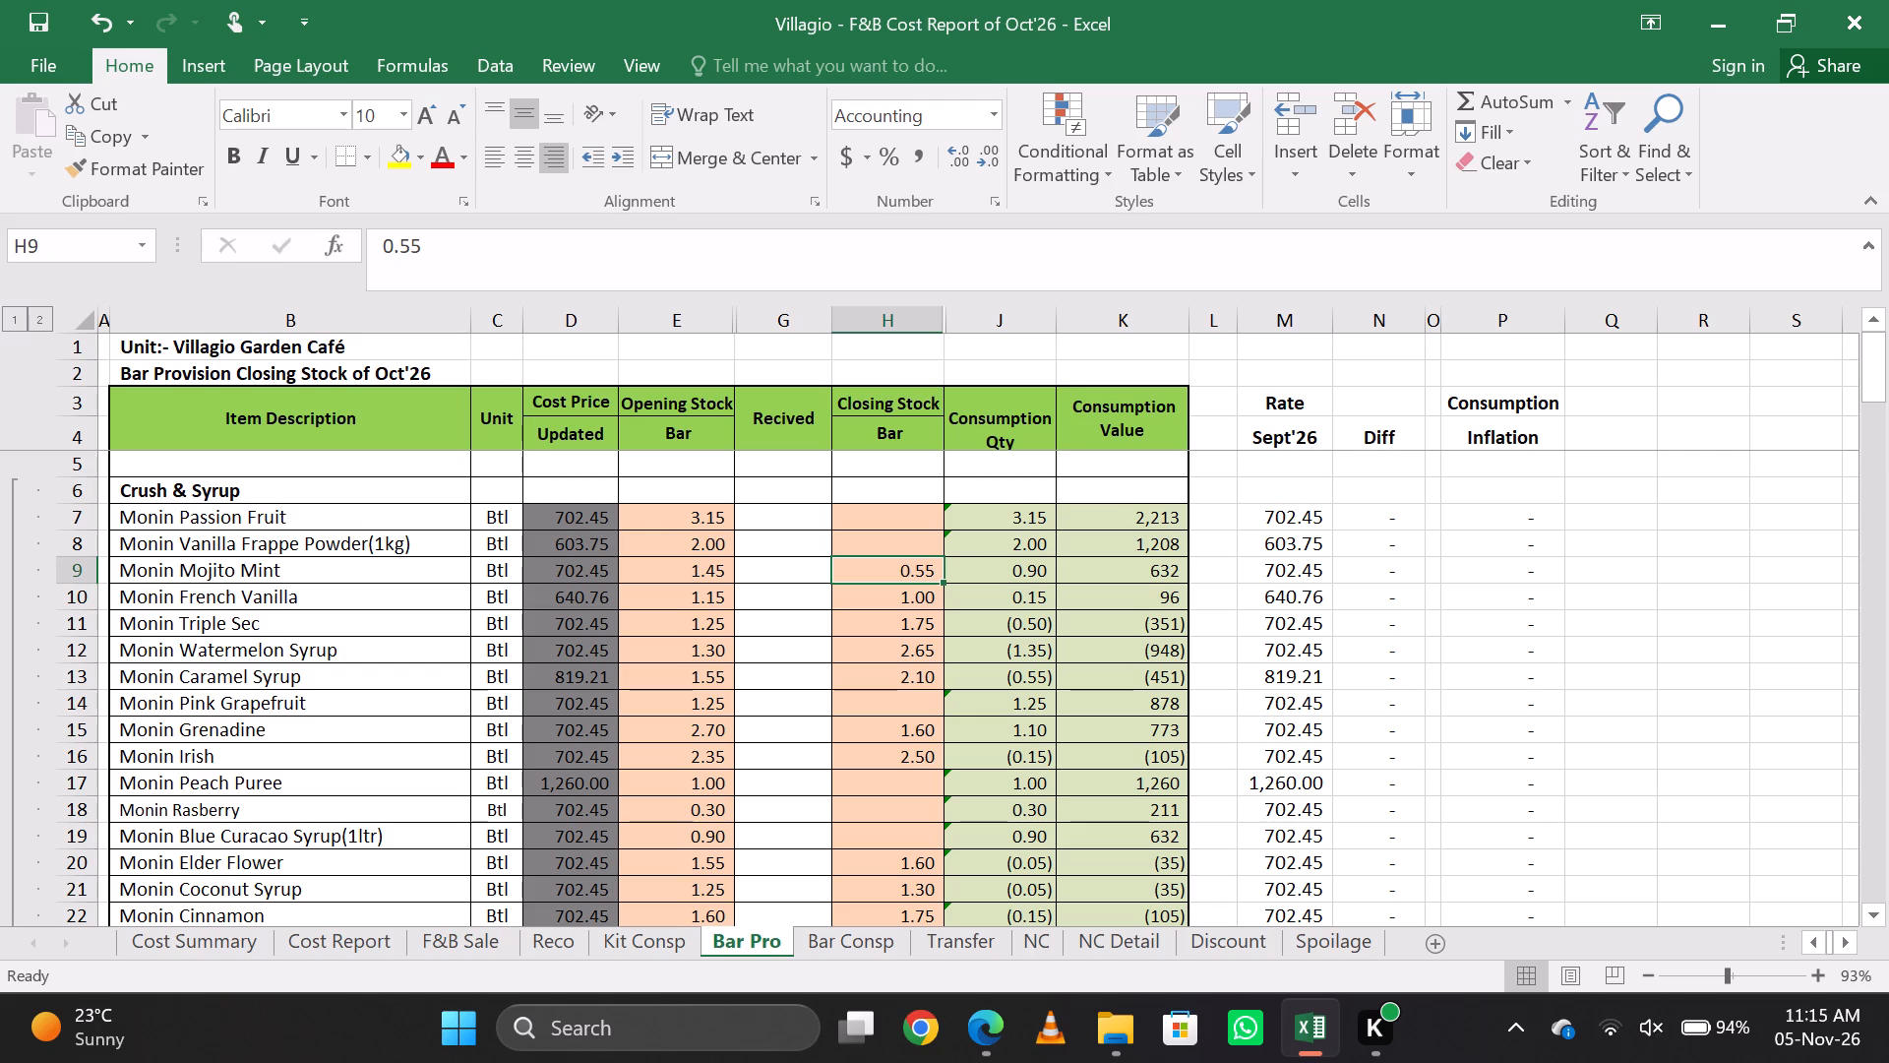
Save the workbook with the latest Bar closing stock entries.
key("Down")
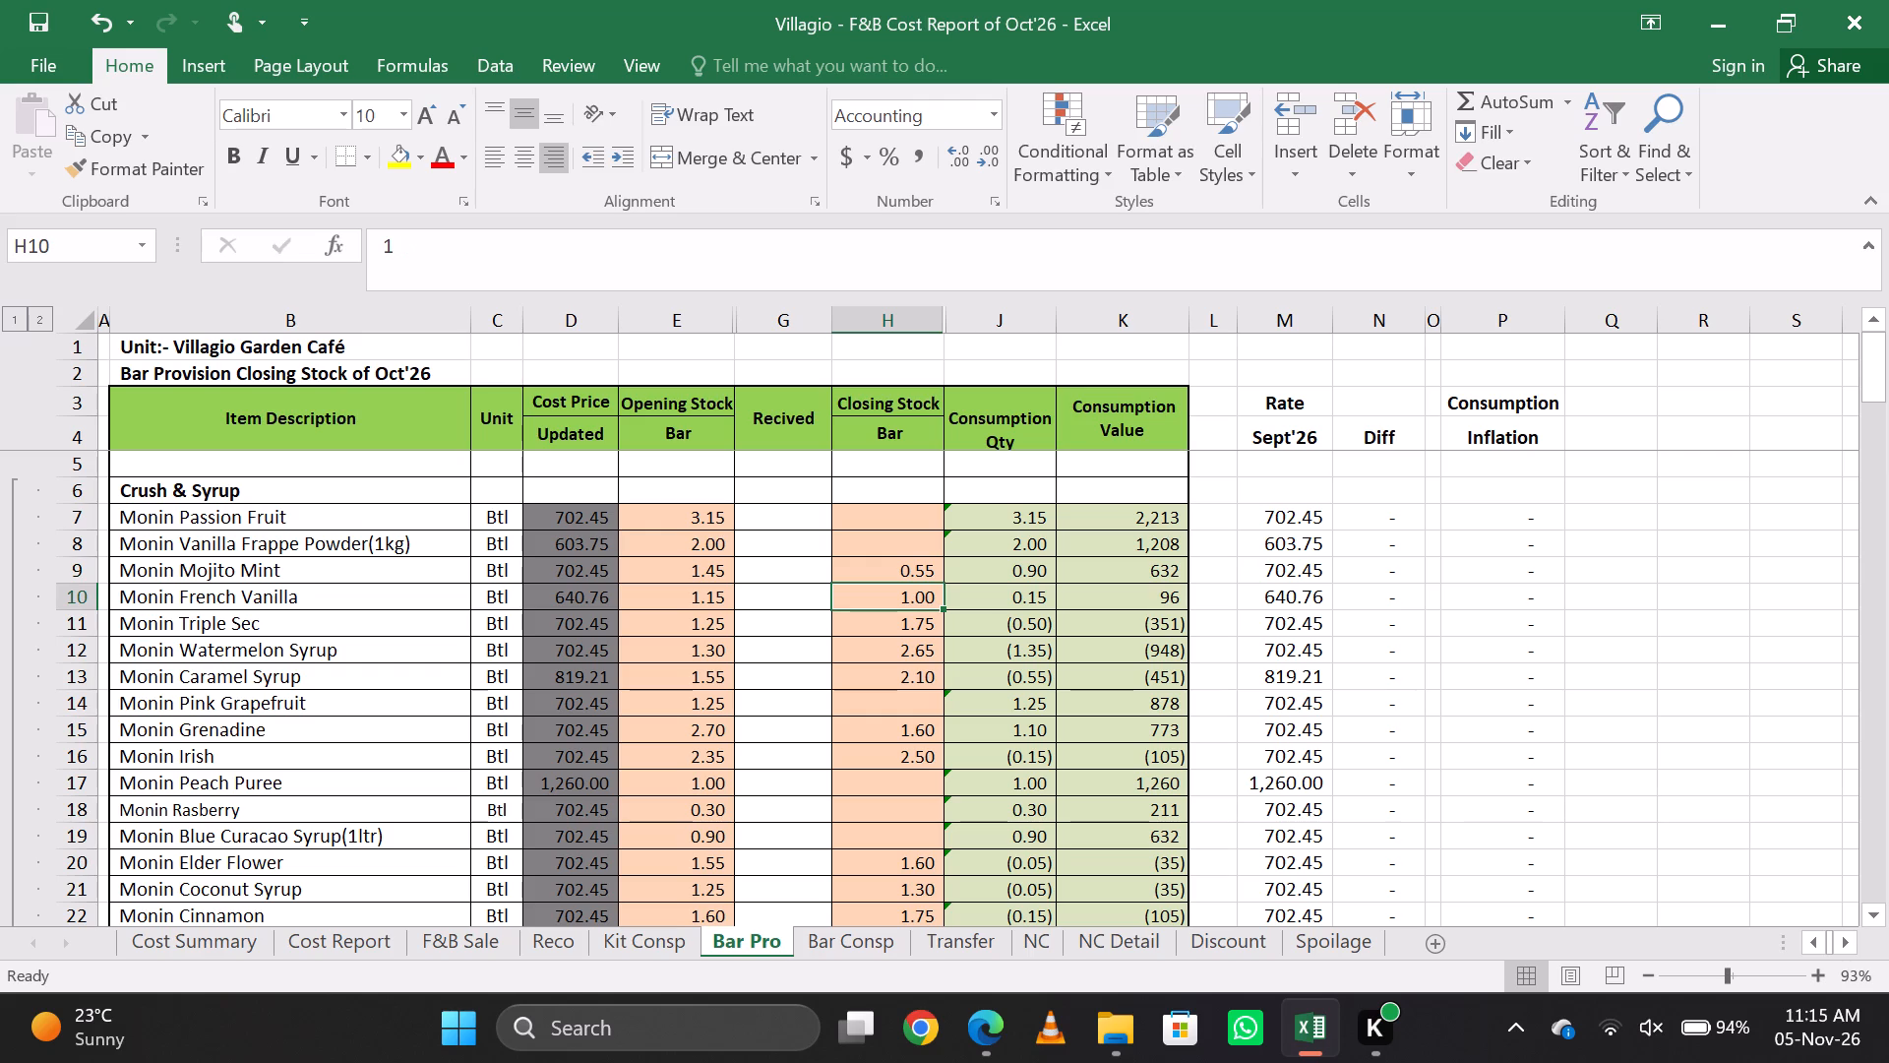
key("Down")
key("Up")
key("ctrl+s")
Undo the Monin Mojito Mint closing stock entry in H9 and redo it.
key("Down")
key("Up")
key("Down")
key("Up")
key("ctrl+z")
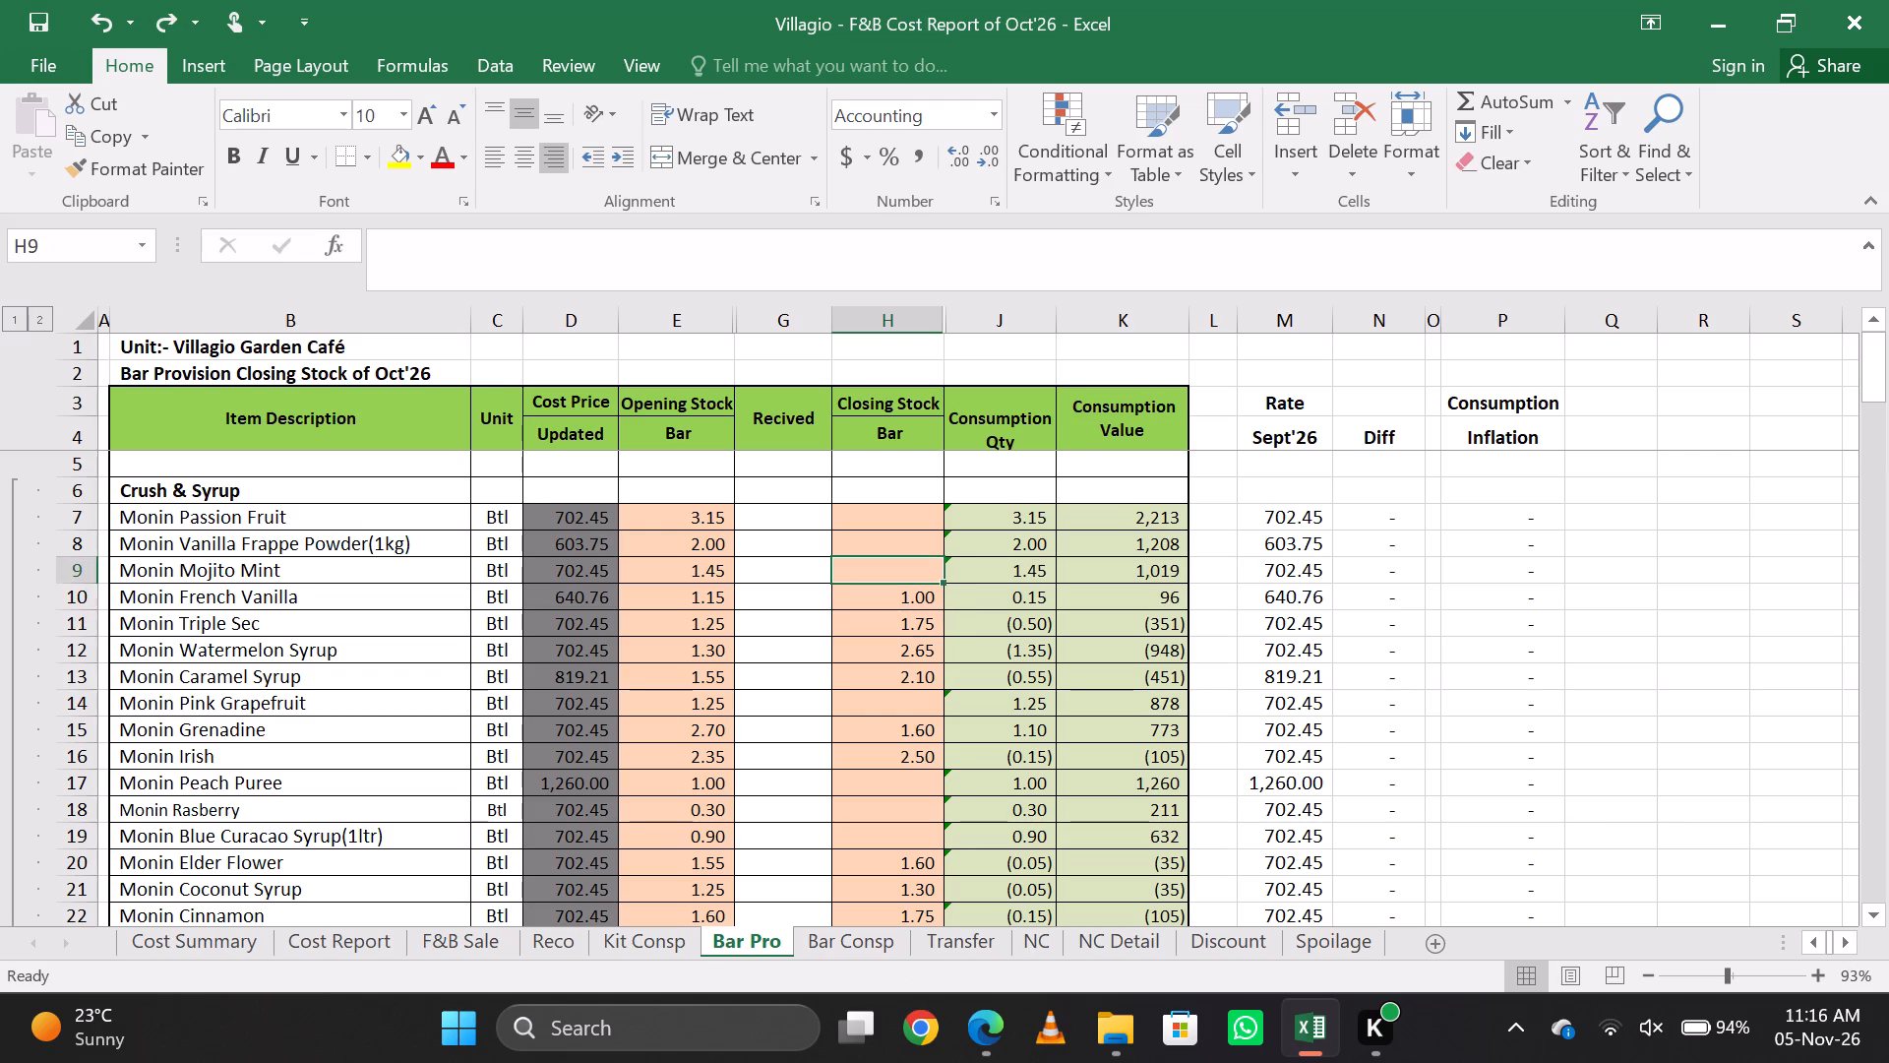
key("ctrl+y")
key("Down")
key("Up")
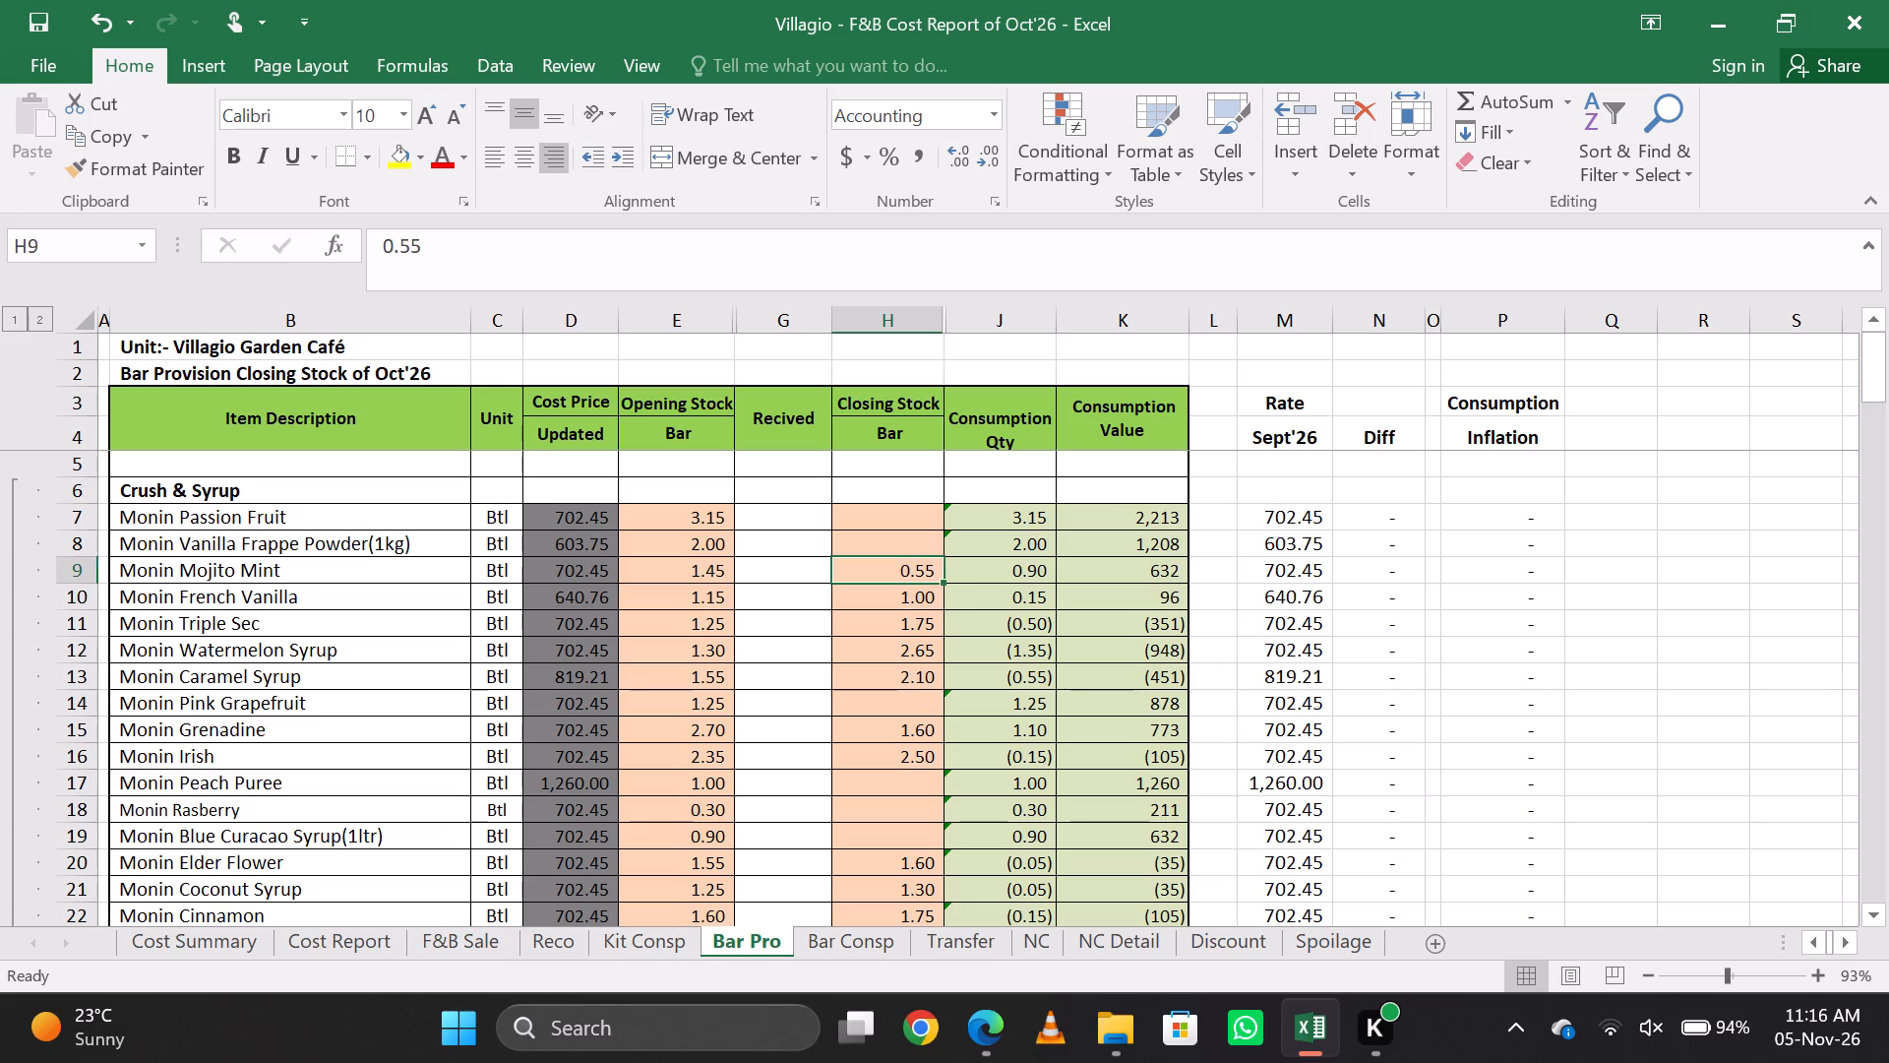
Find Monin Passion Fruit by searching for "passi", enter =0.9+0.75 as its Bar closing stock in H7, and save the workbook.
key("ctrl+f")
type("passi")
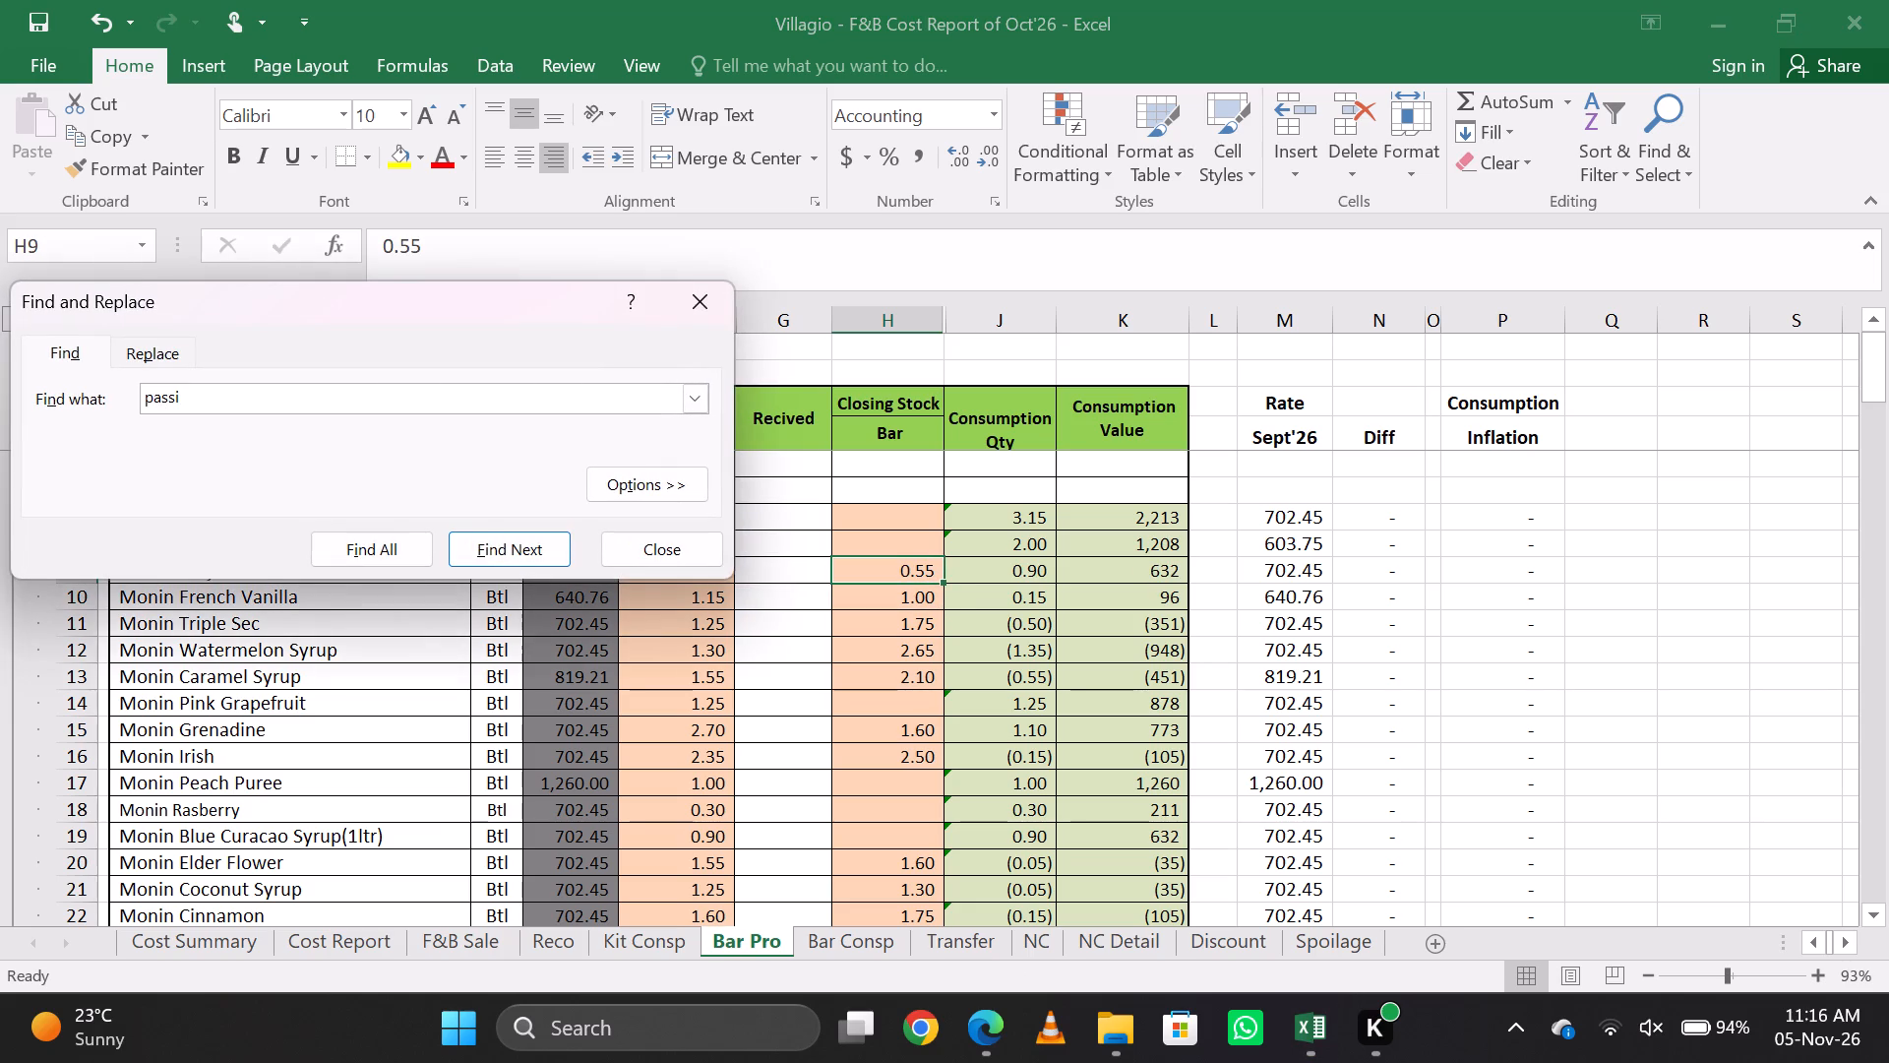
key("Return")
key("Escape")
key("Right")
key("Right")
key("Right")
key("Right")
key("Right")
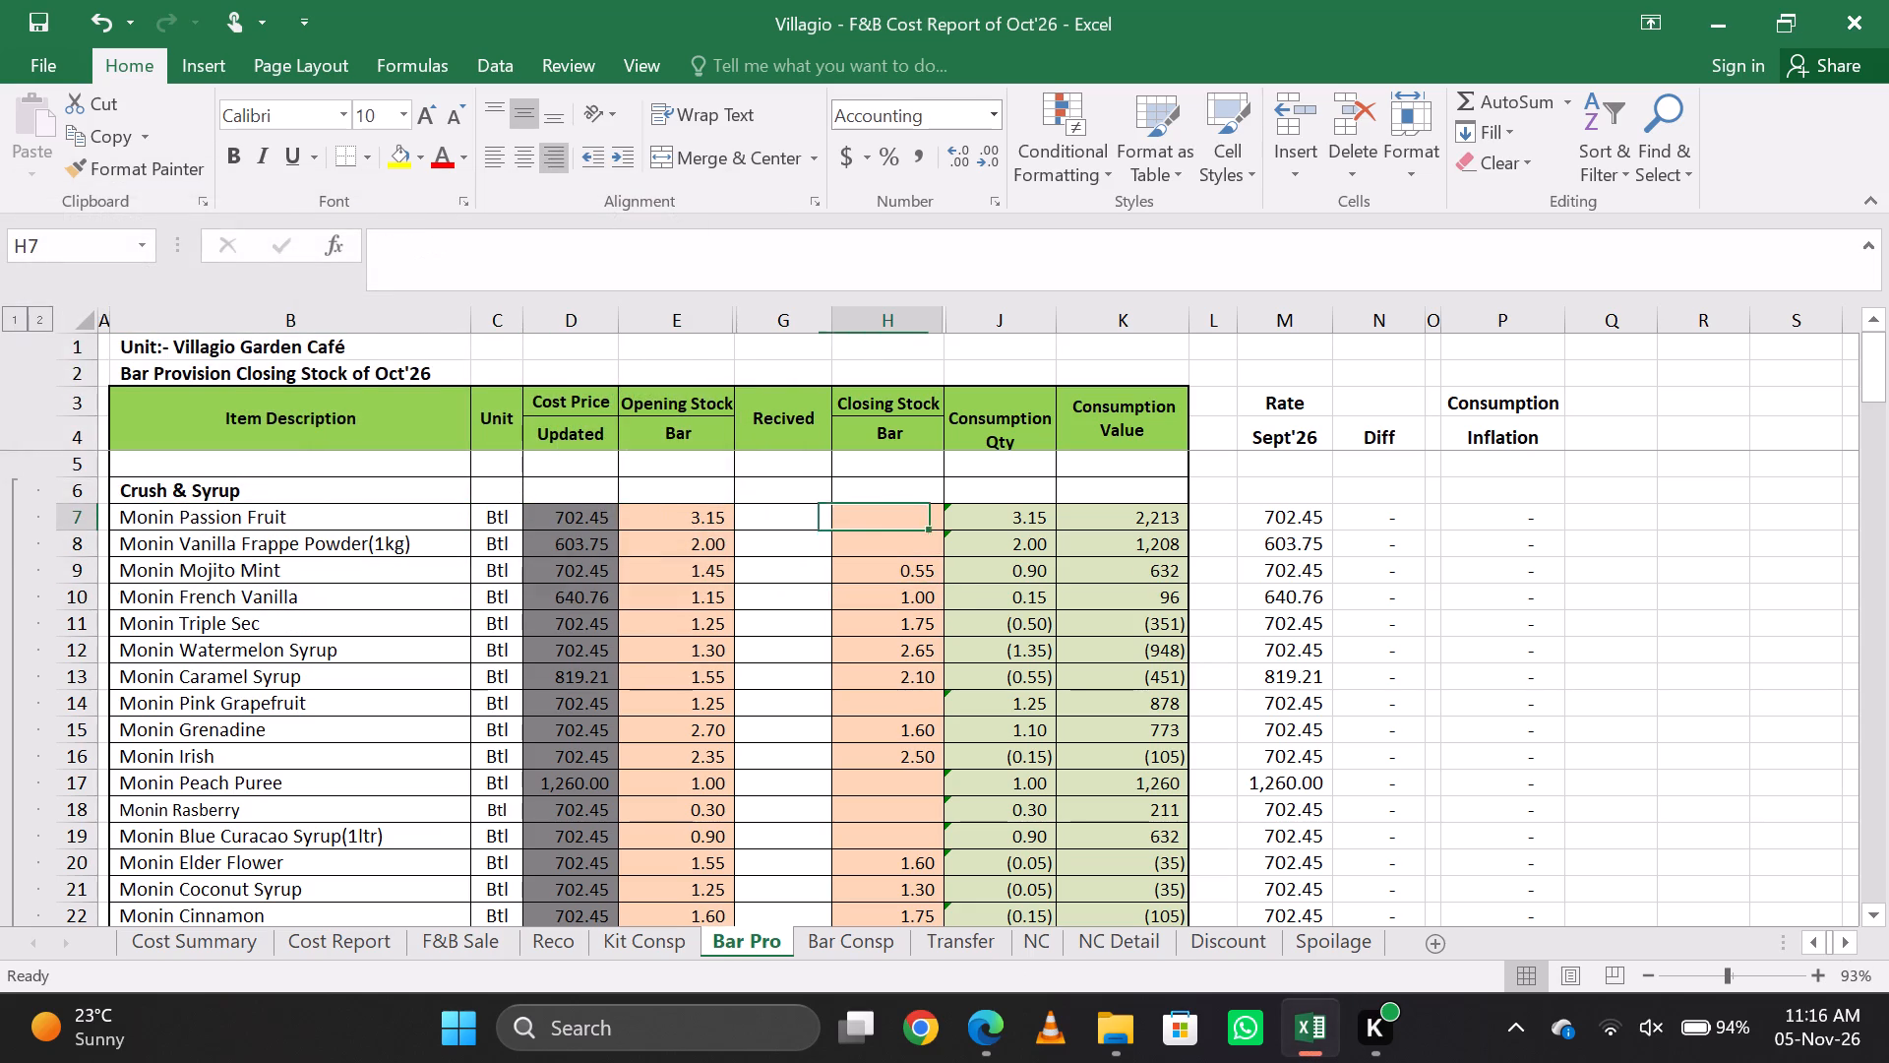
key("equal")
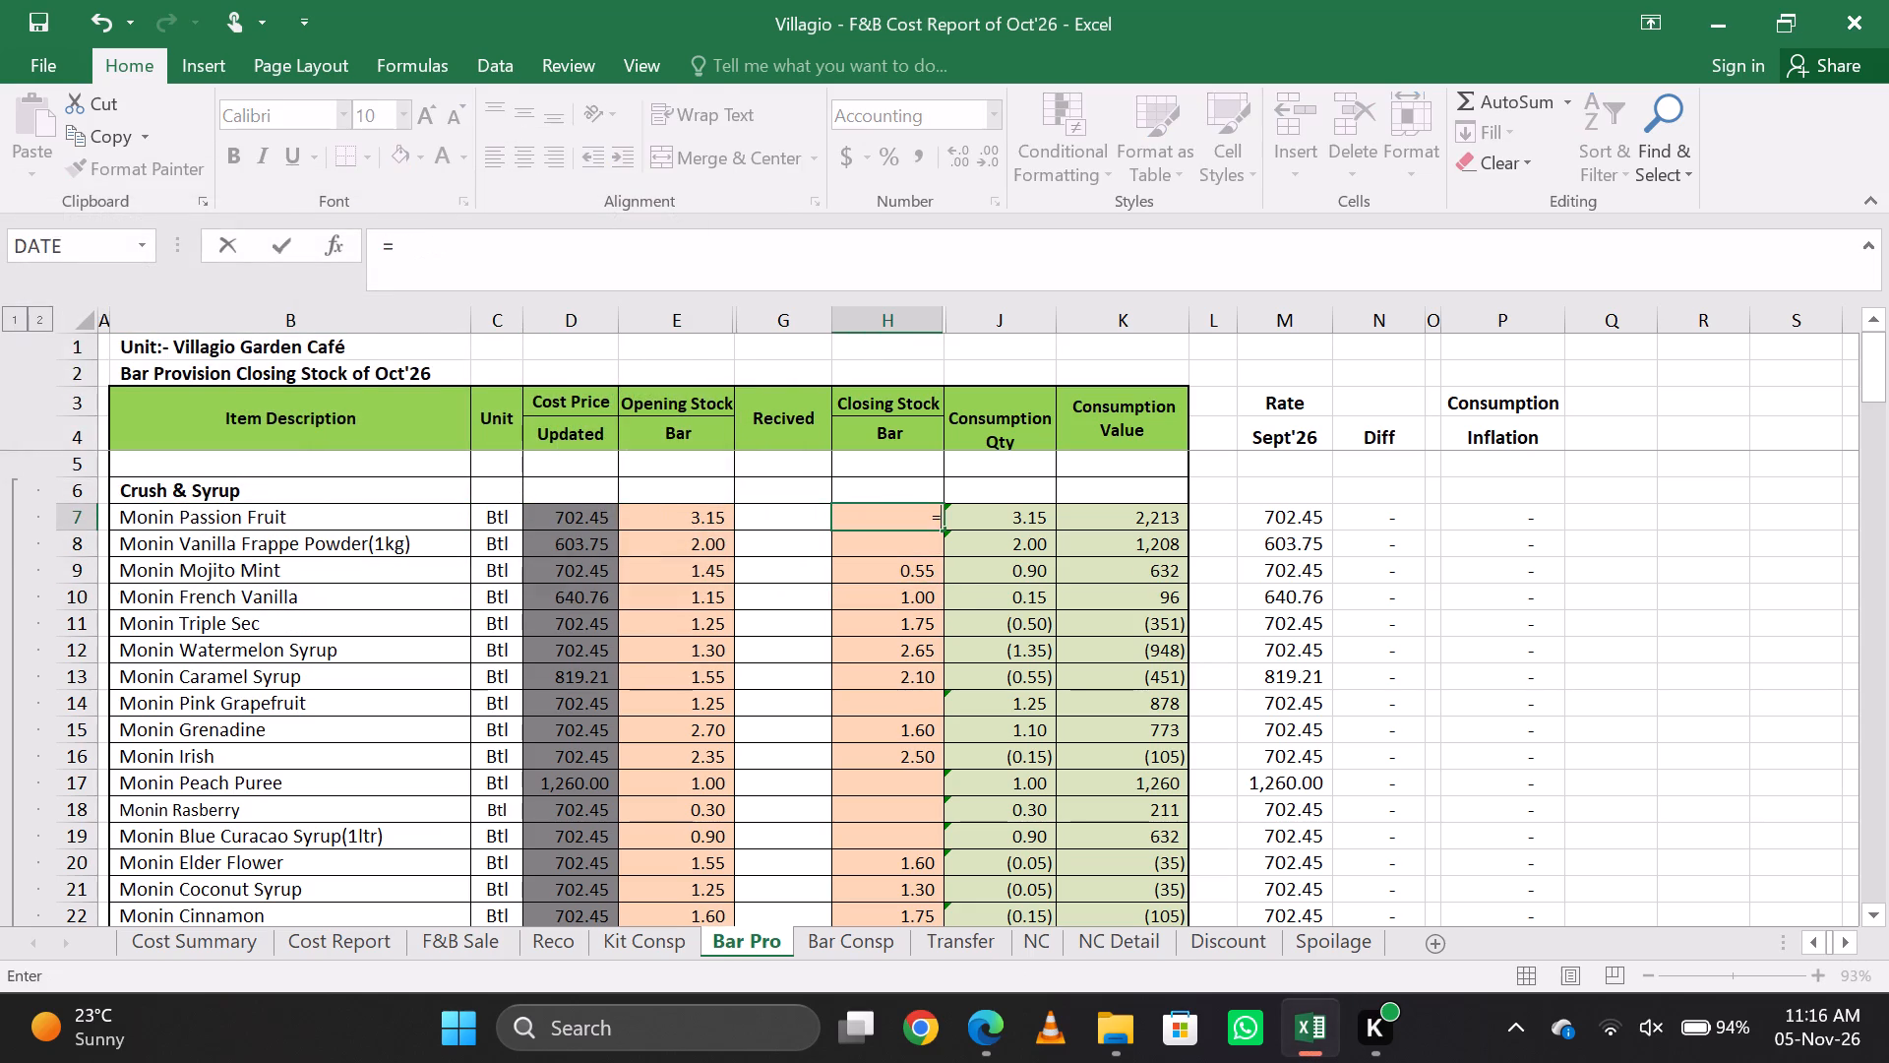
type(".9.")
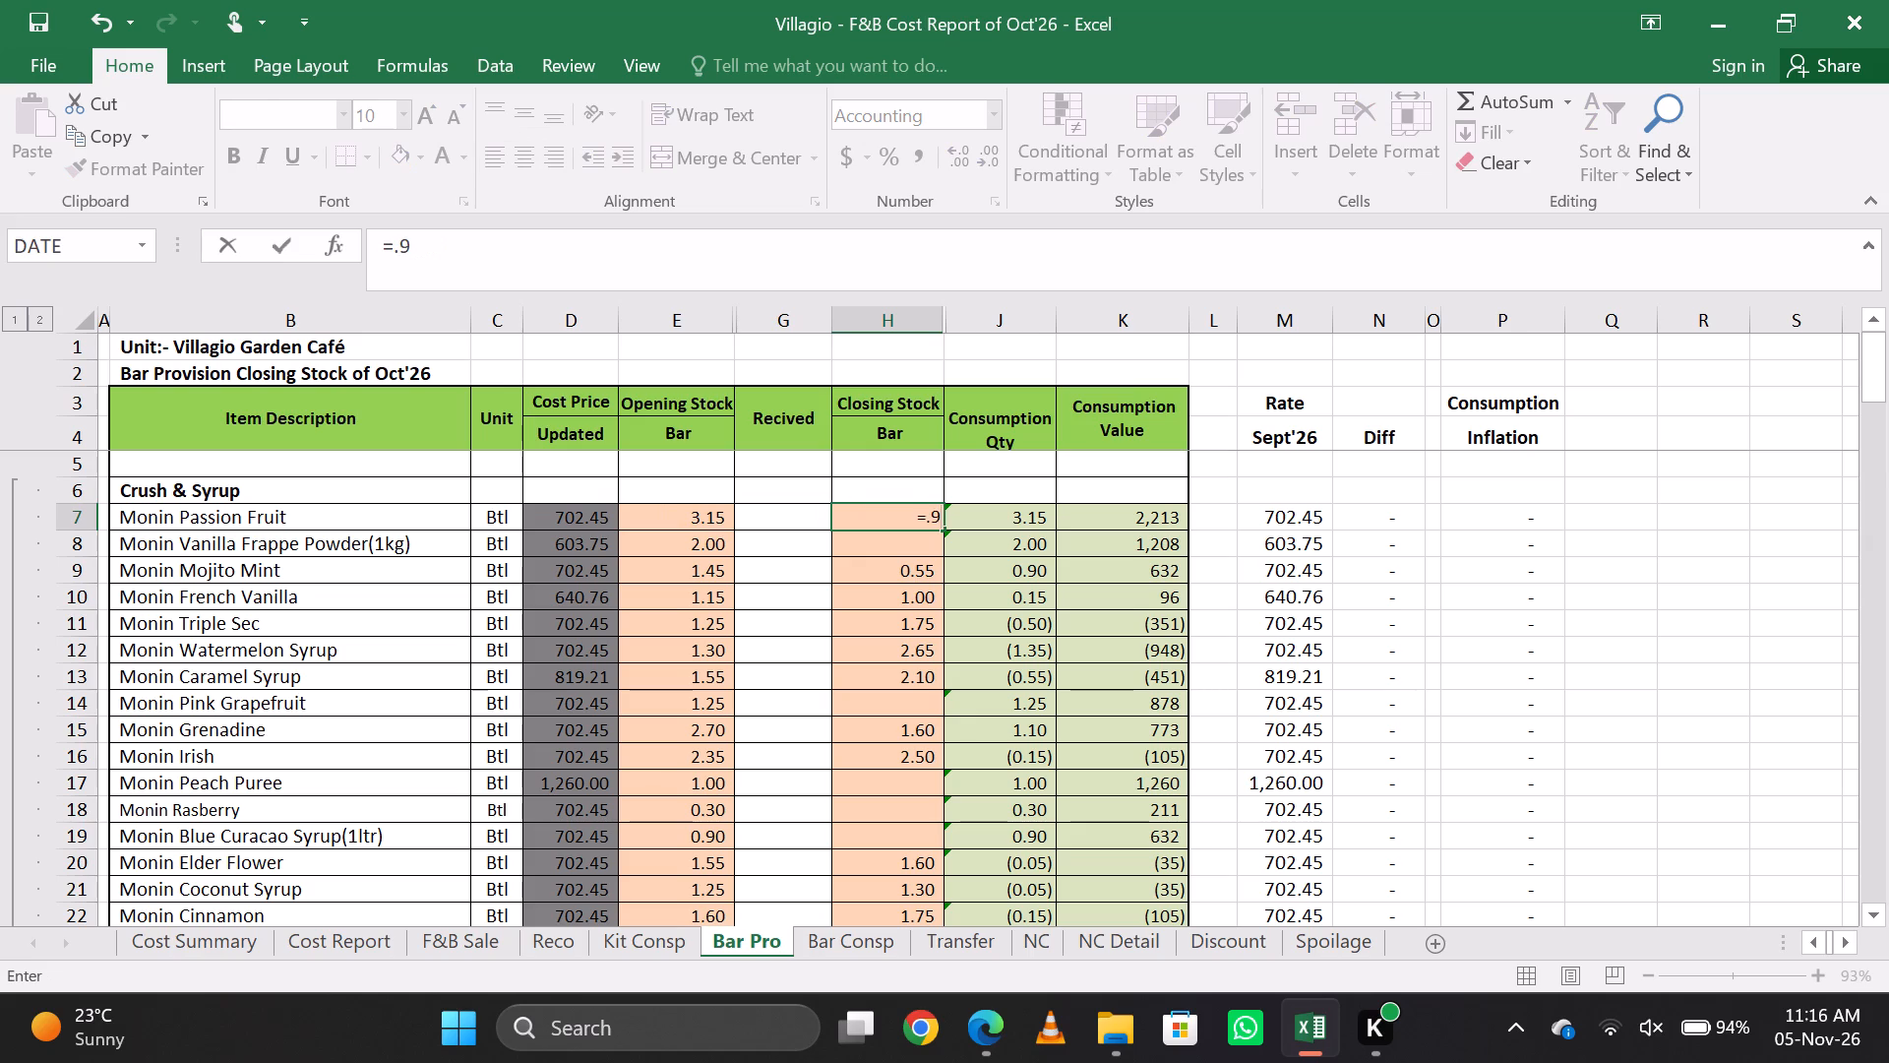
key("BackSpace")
type("+.75")
key("Return")
key("Up")
key("ctrl+s")
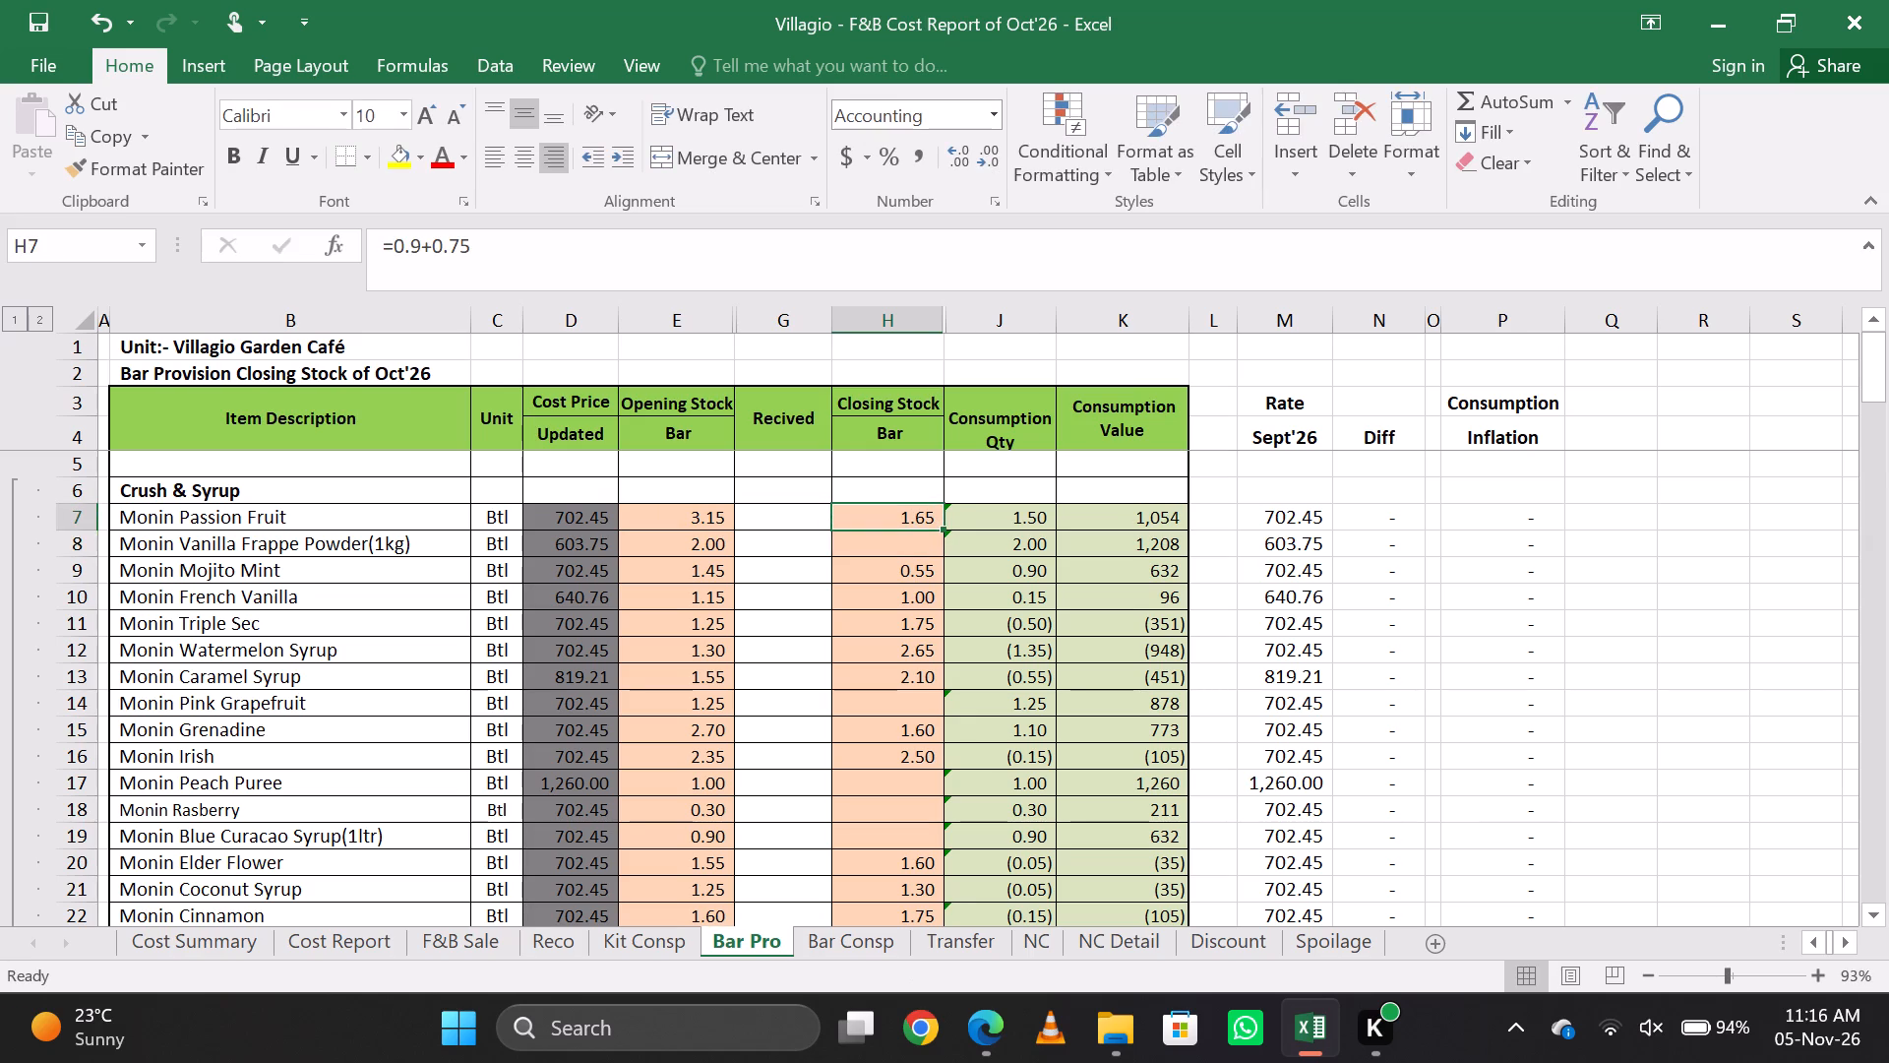
key("Down")
key("Up")
Find Monin Peach Puree by searching for "peach" and enter =0.65+0.3 as its Bar closing stock in H17.
key("ctrl+f")
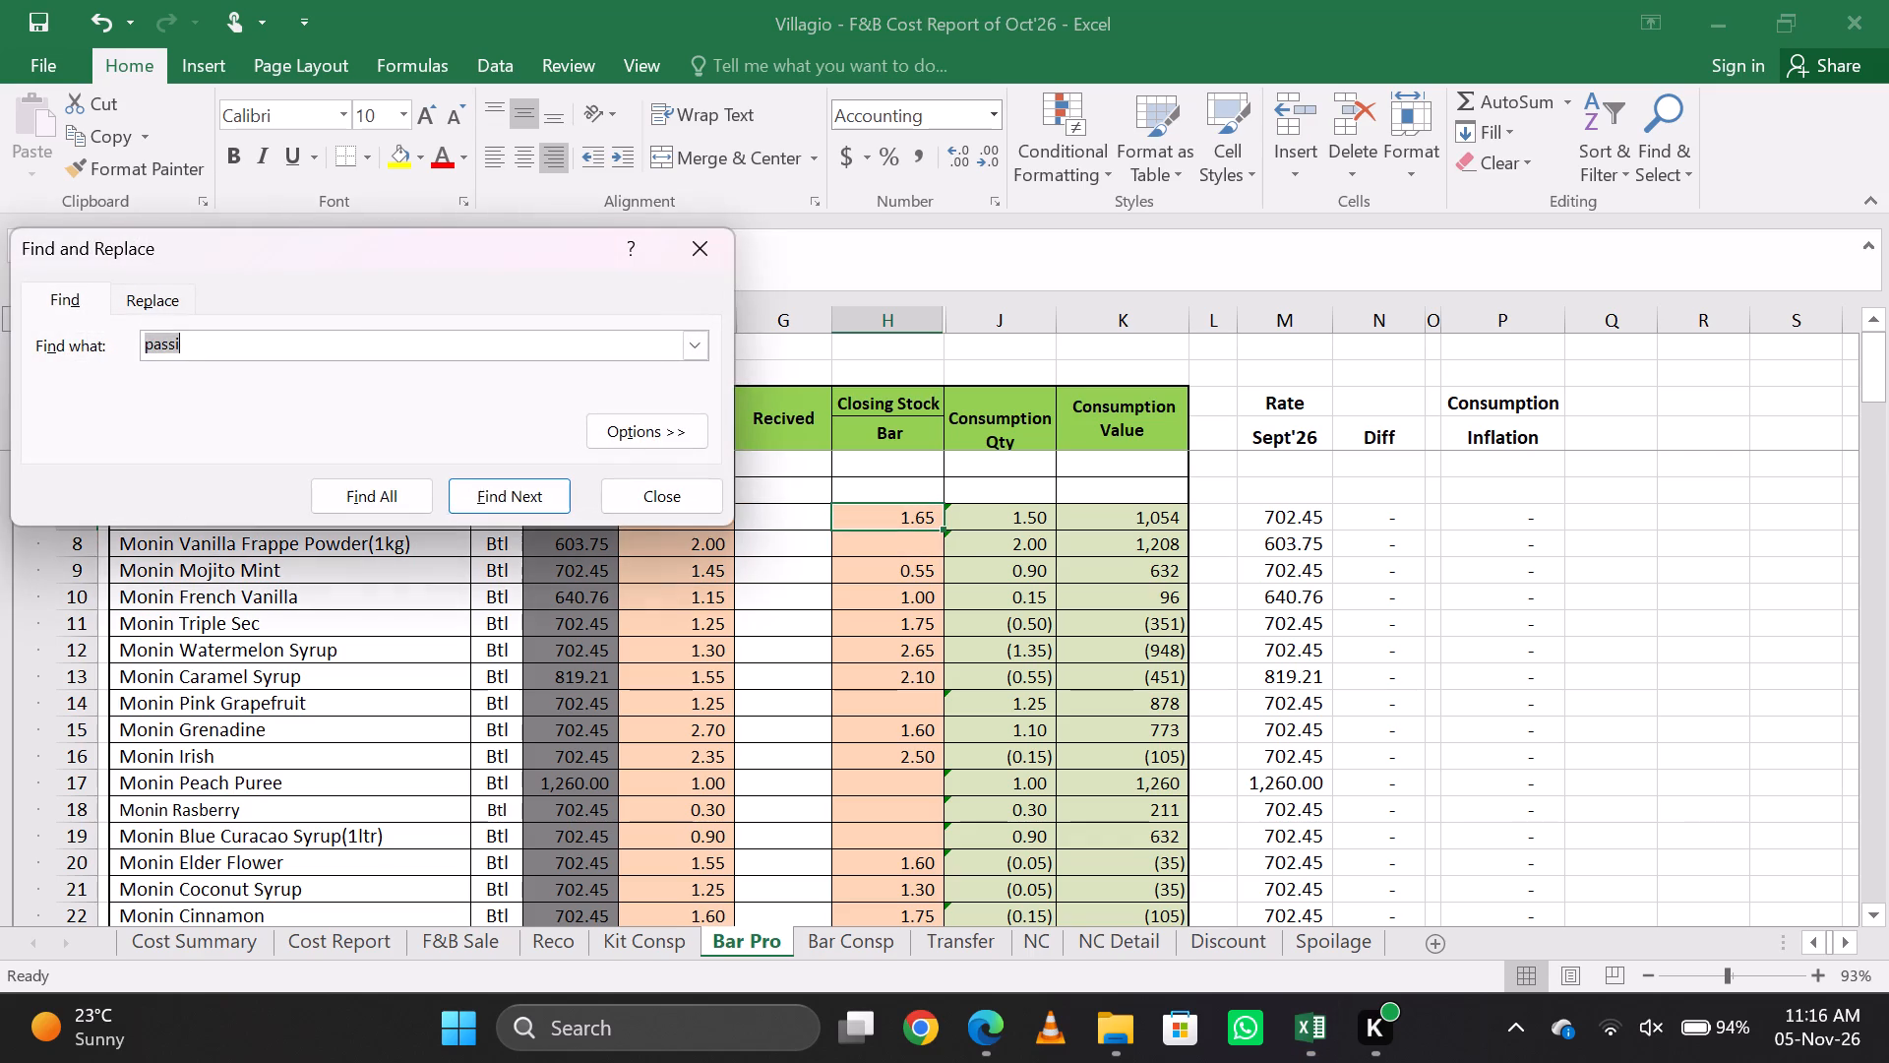
type("peacj")
key("BackSpace")
key("h")
key("Return")
key("Escape")
key("Right")
key("Right")
key("Right")
key("Right")
key("Right")
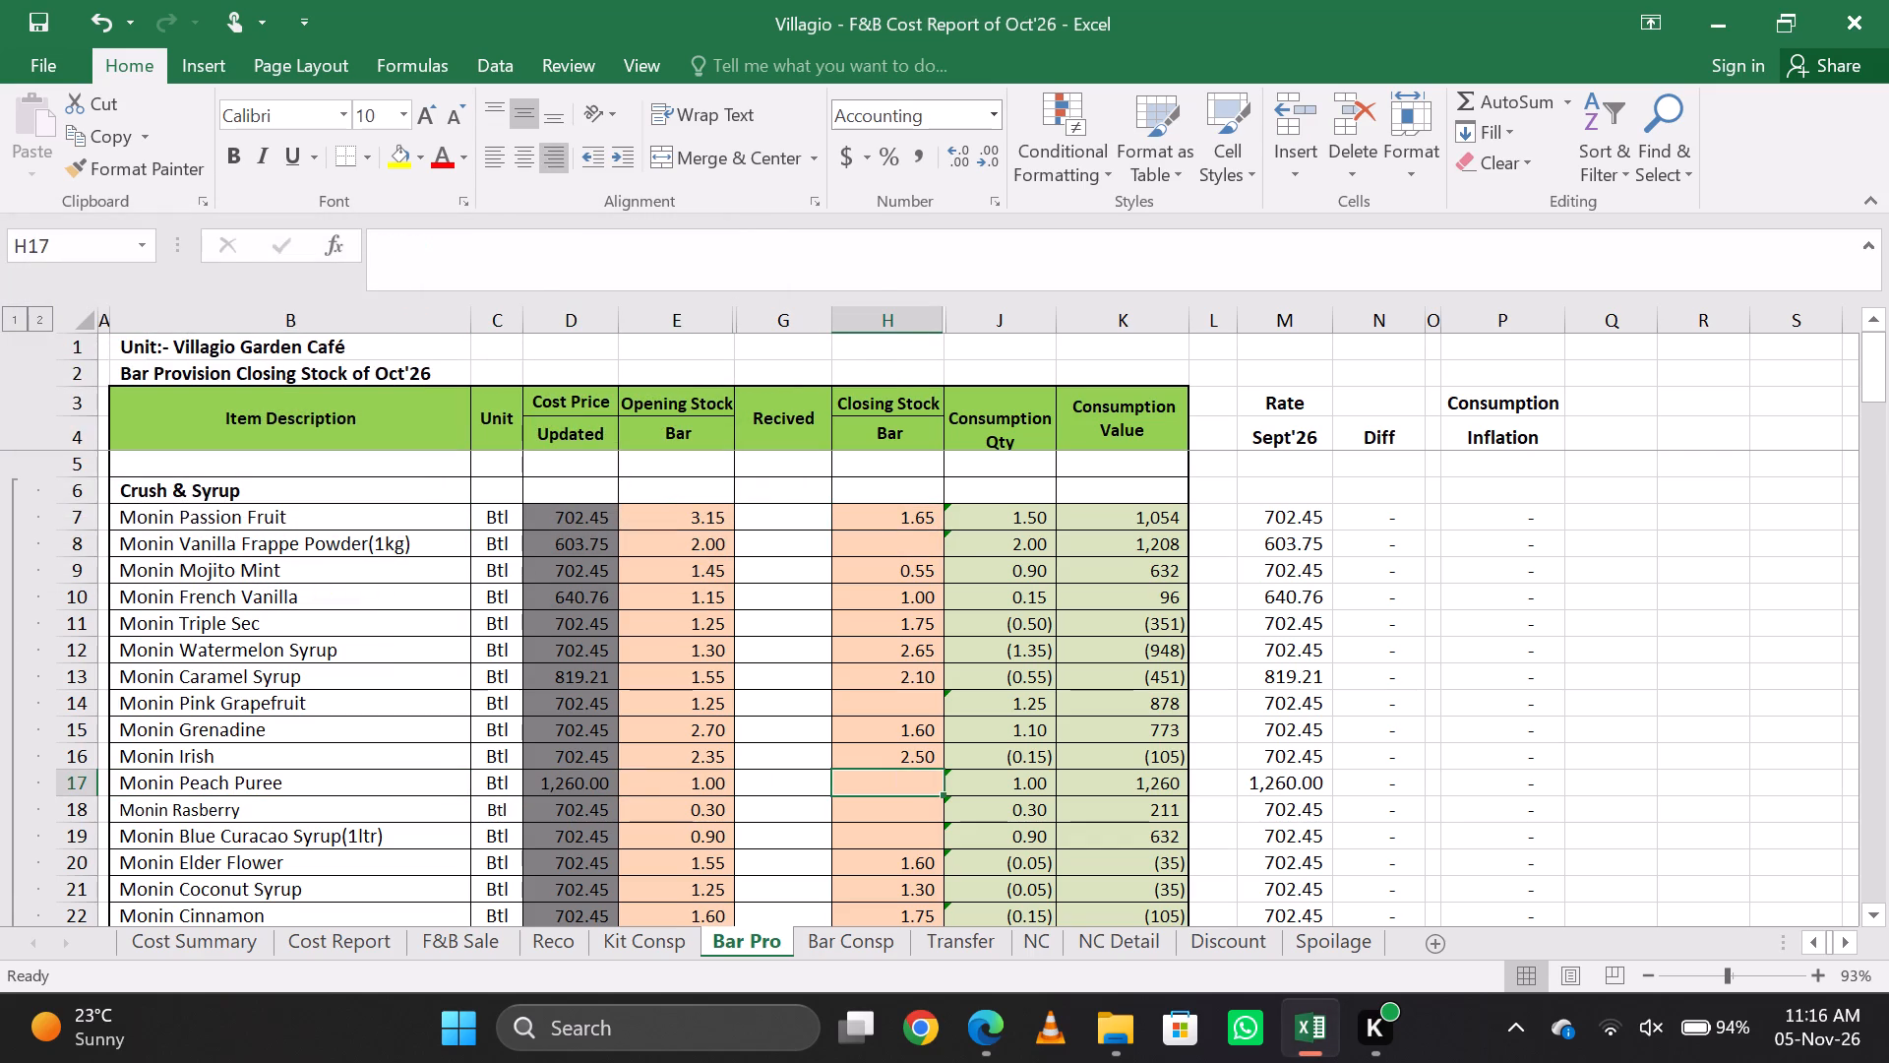
key("equal")
key("period")
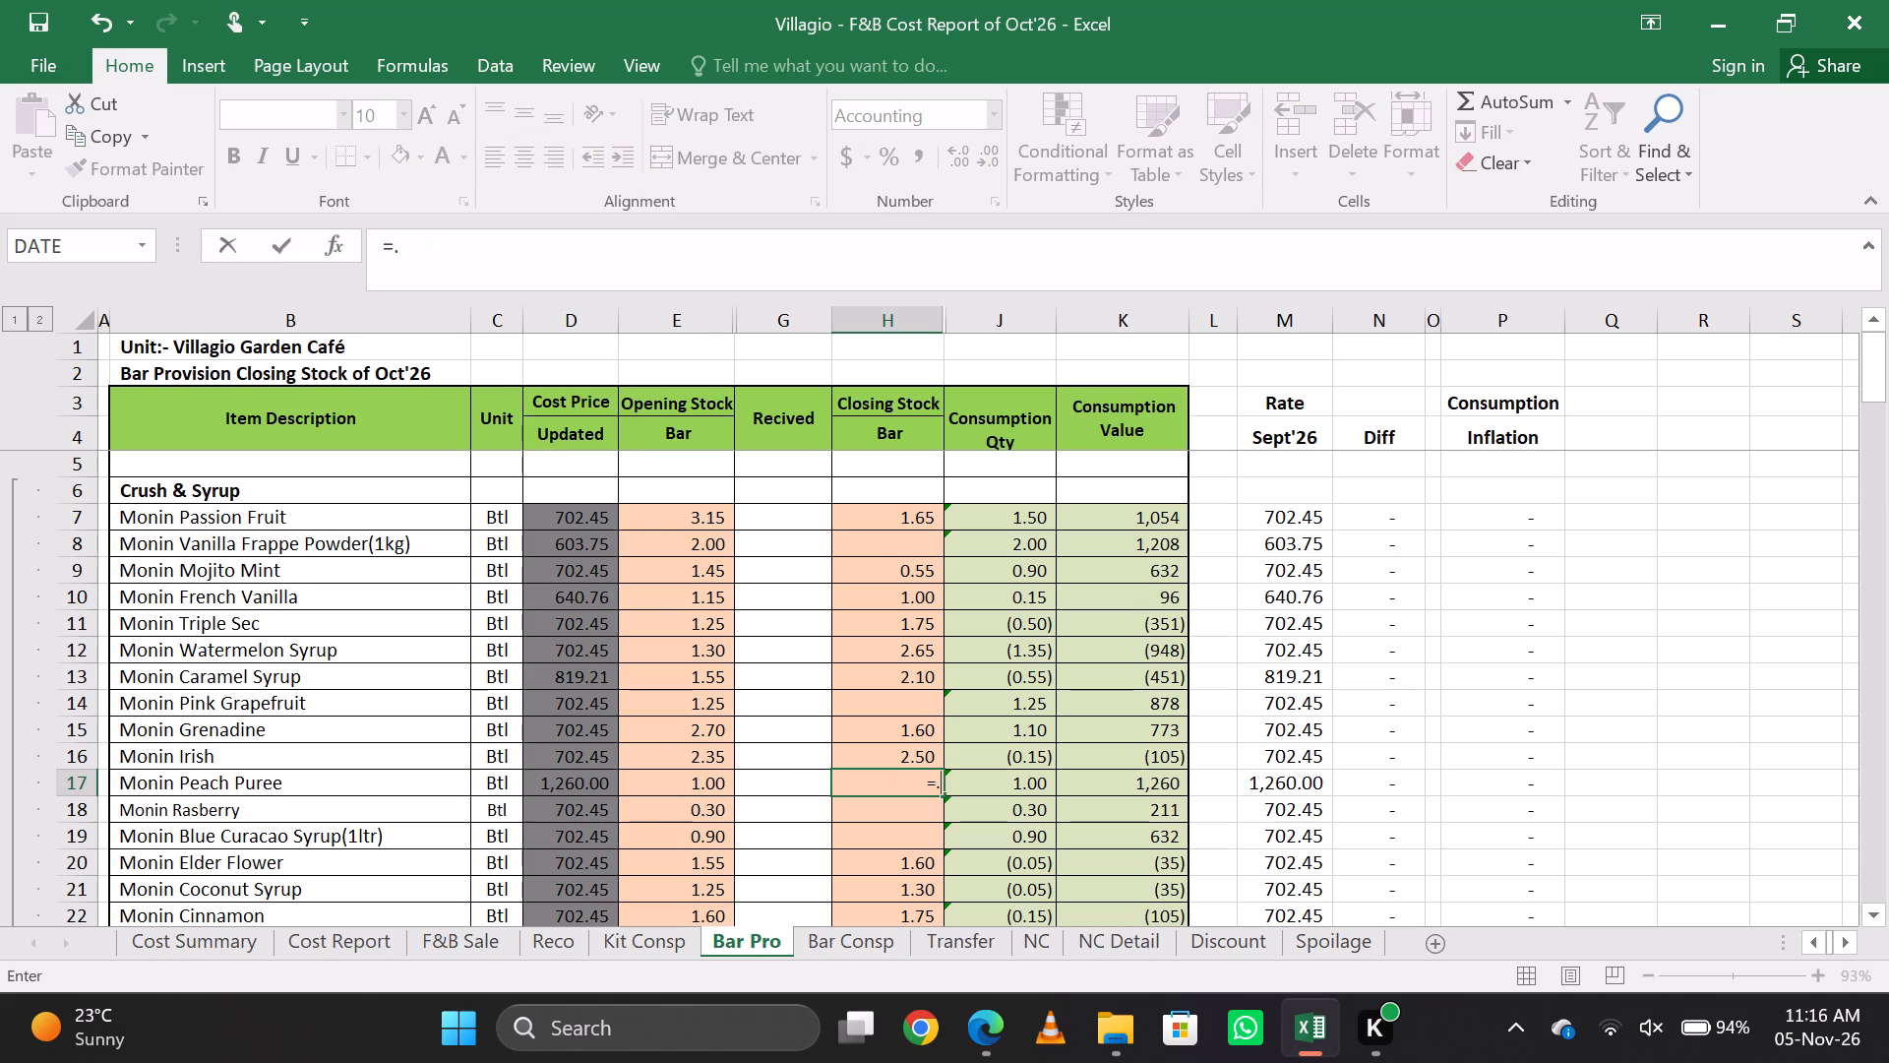
type("65")
key("shift+plus")
type(".3")
key("Return")
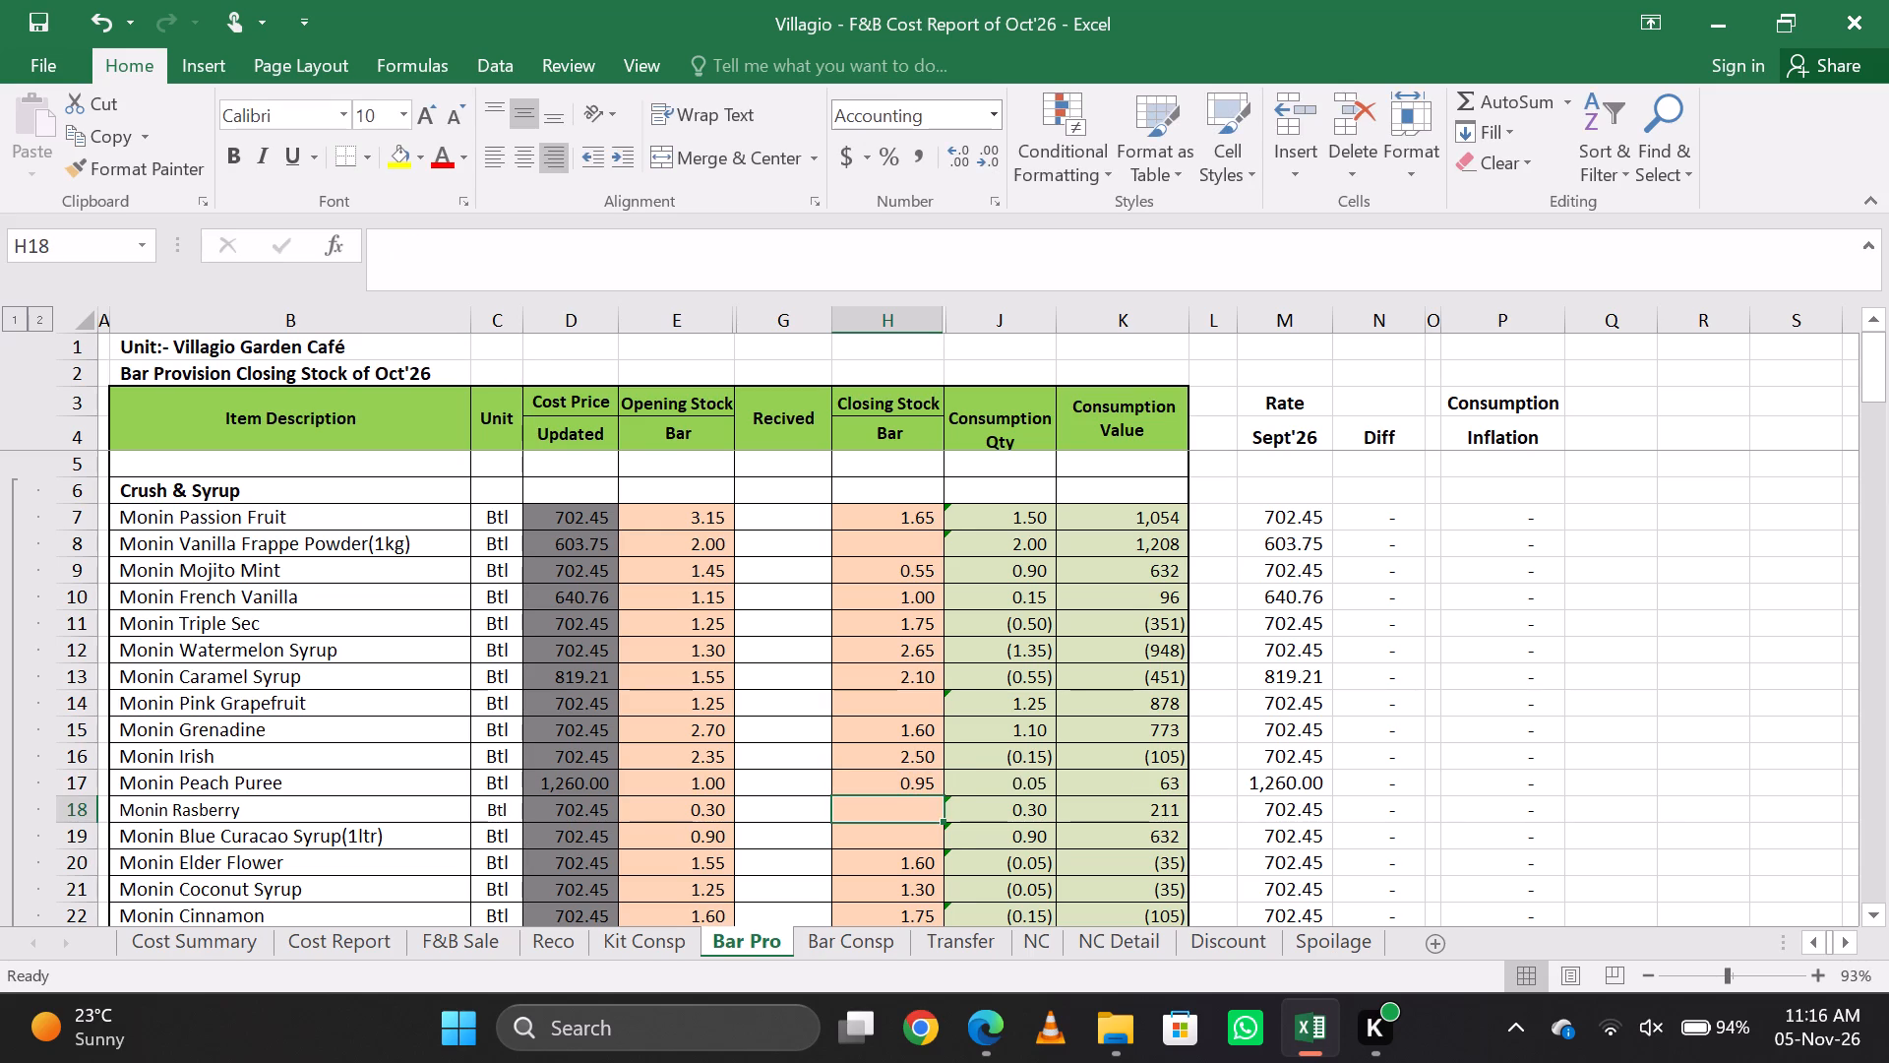
Search for "ras" up to the Monin Rasberry entry and check its Bar closing stock cell in H18.
key("ctrl+f")
key("BackSpace")
key("BackSpace")
type("ras")
key("Return")
key("Return")
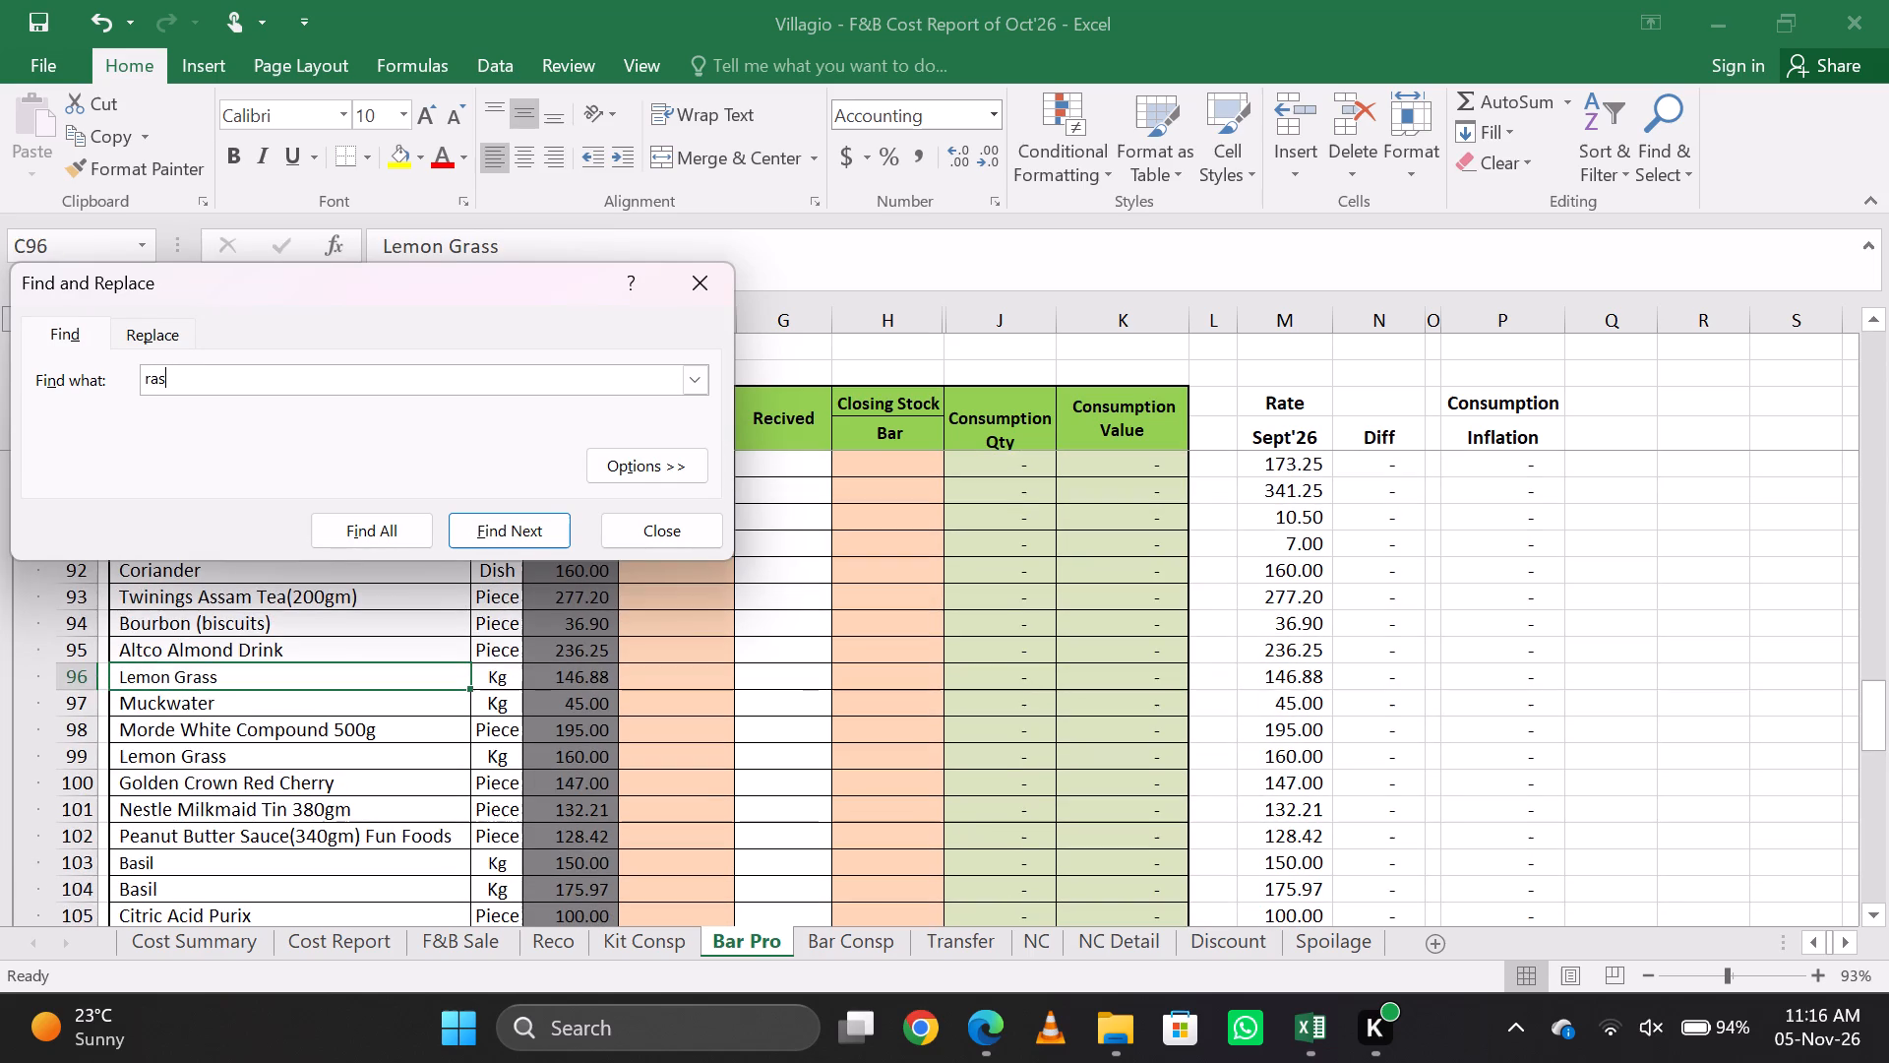
key("Return")
key("Escape")
key("Right")
key("Right")
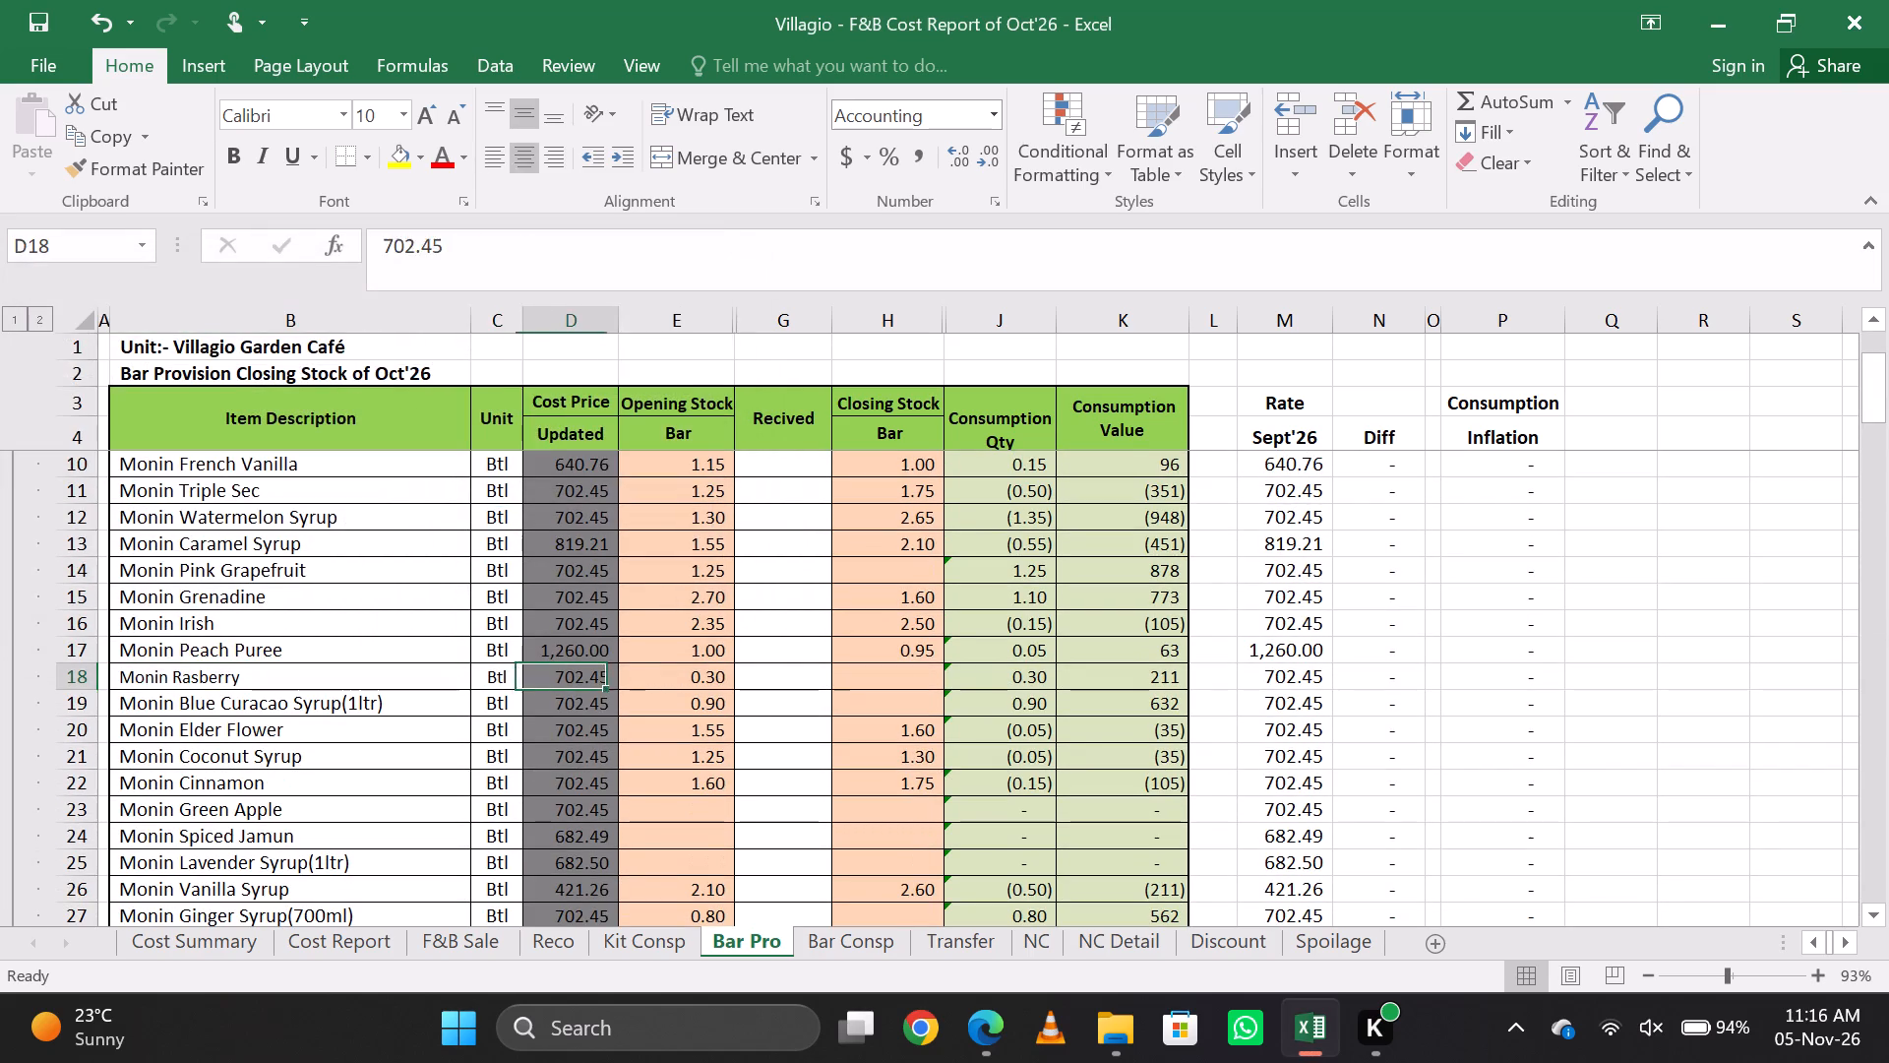
key("Right")
key("Right")
key("Right")
key("Right")
key("Left")
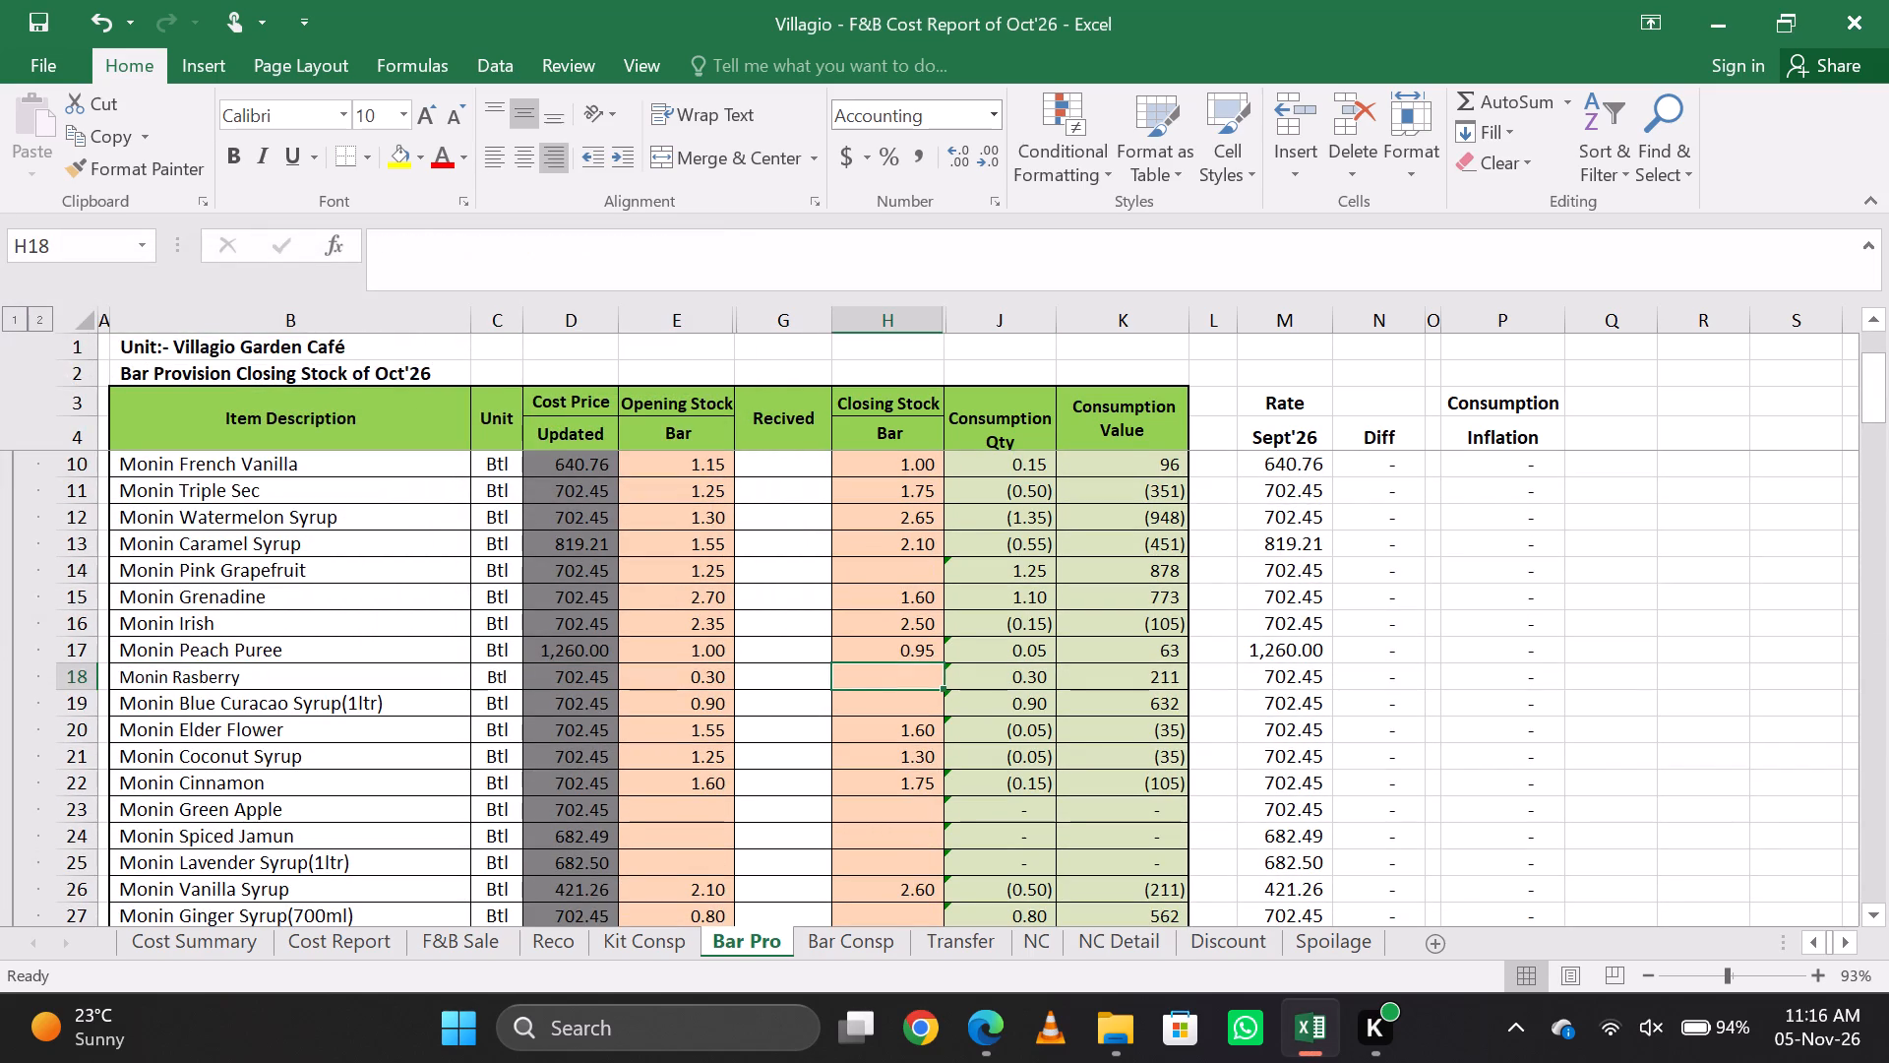
key("Right")
key("Left")
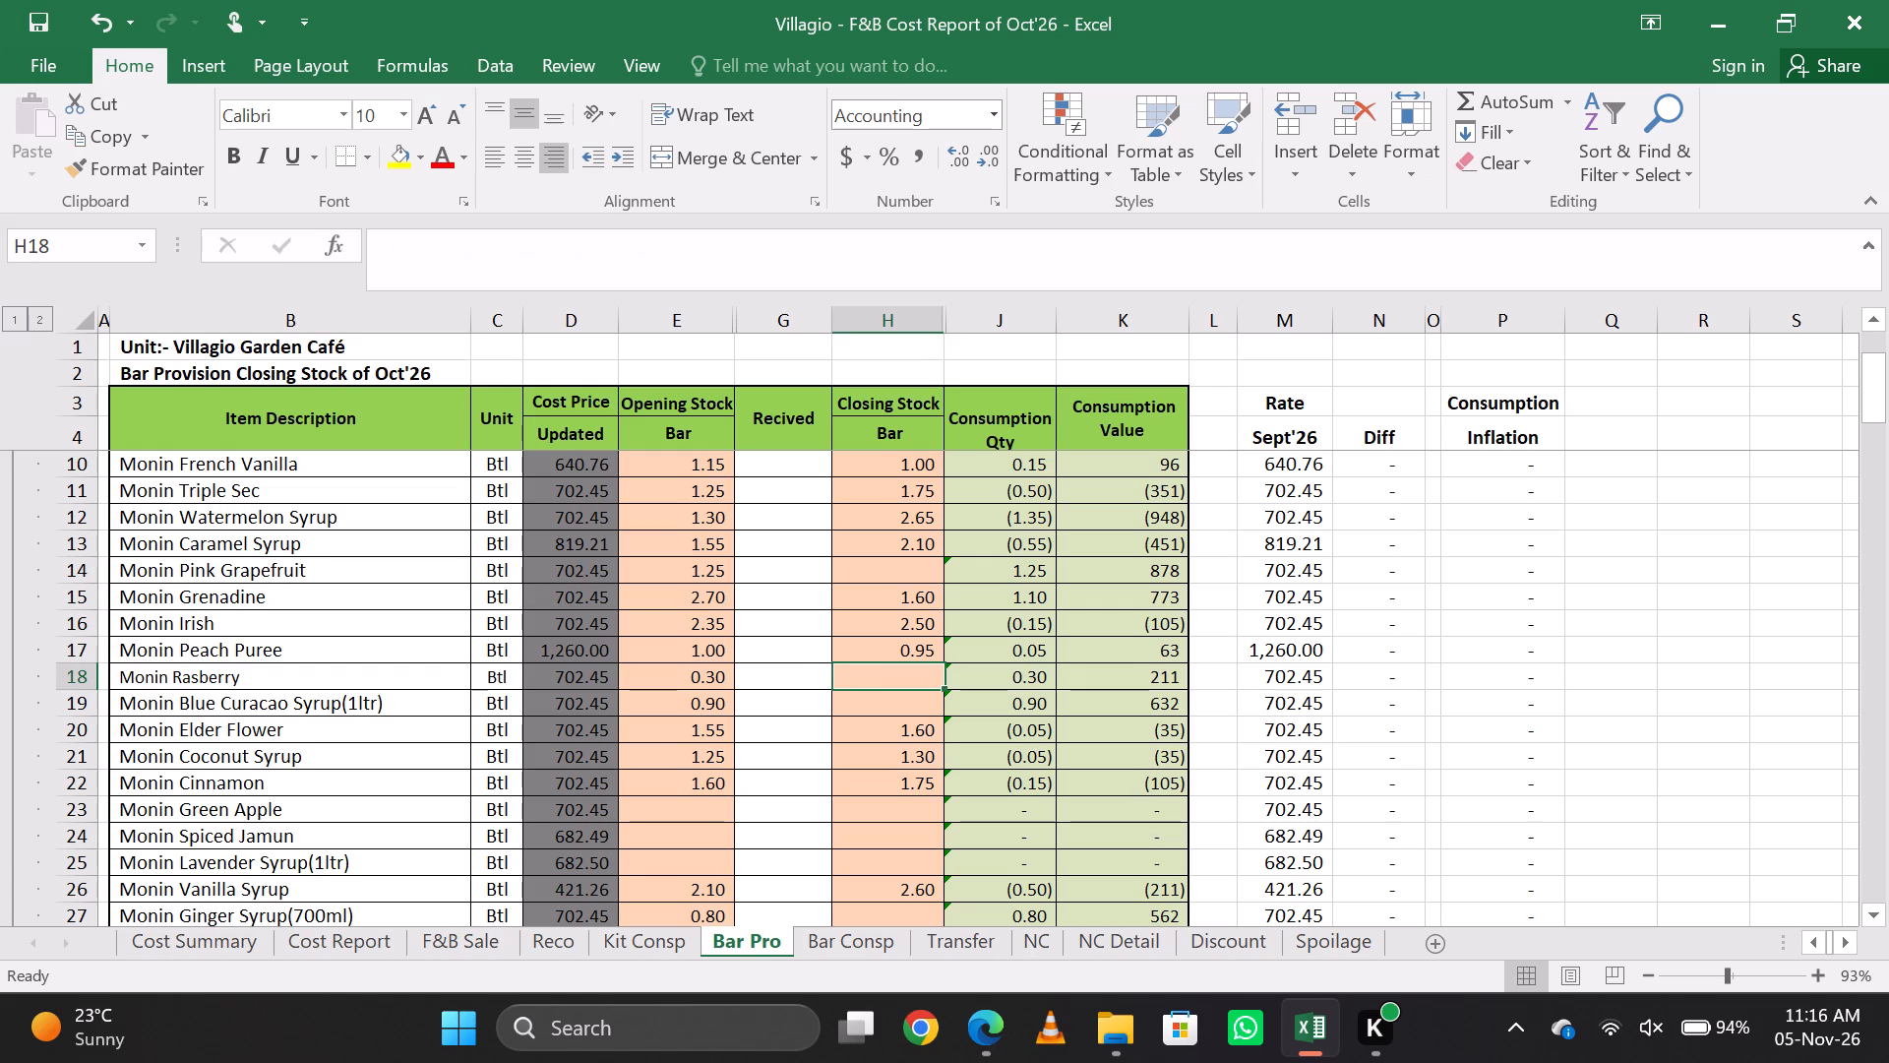
Search again for "ras" up to the Monin Rasberry entry in row 18 and enter 1 as its Bar closing stock in H18.
key("ctrl+f")
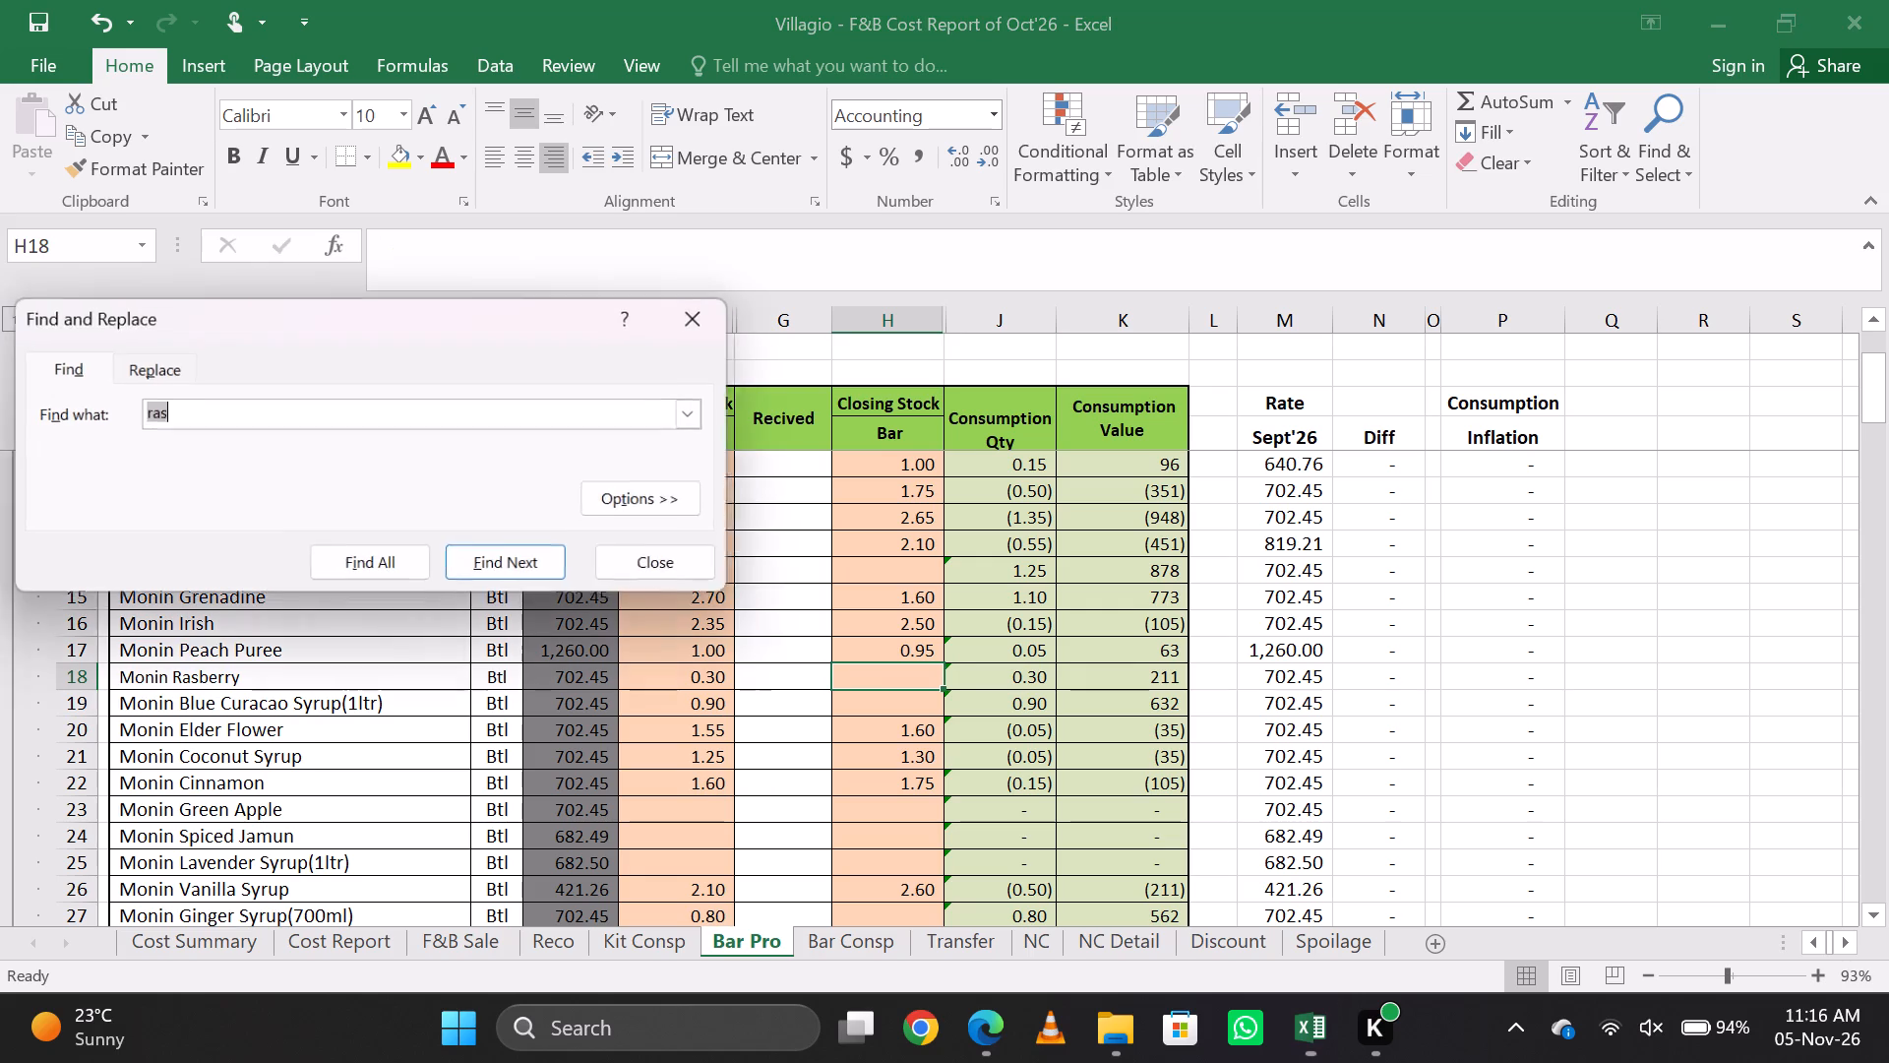
key("ctrl+Return")
key("Return")
key("BackSpace")
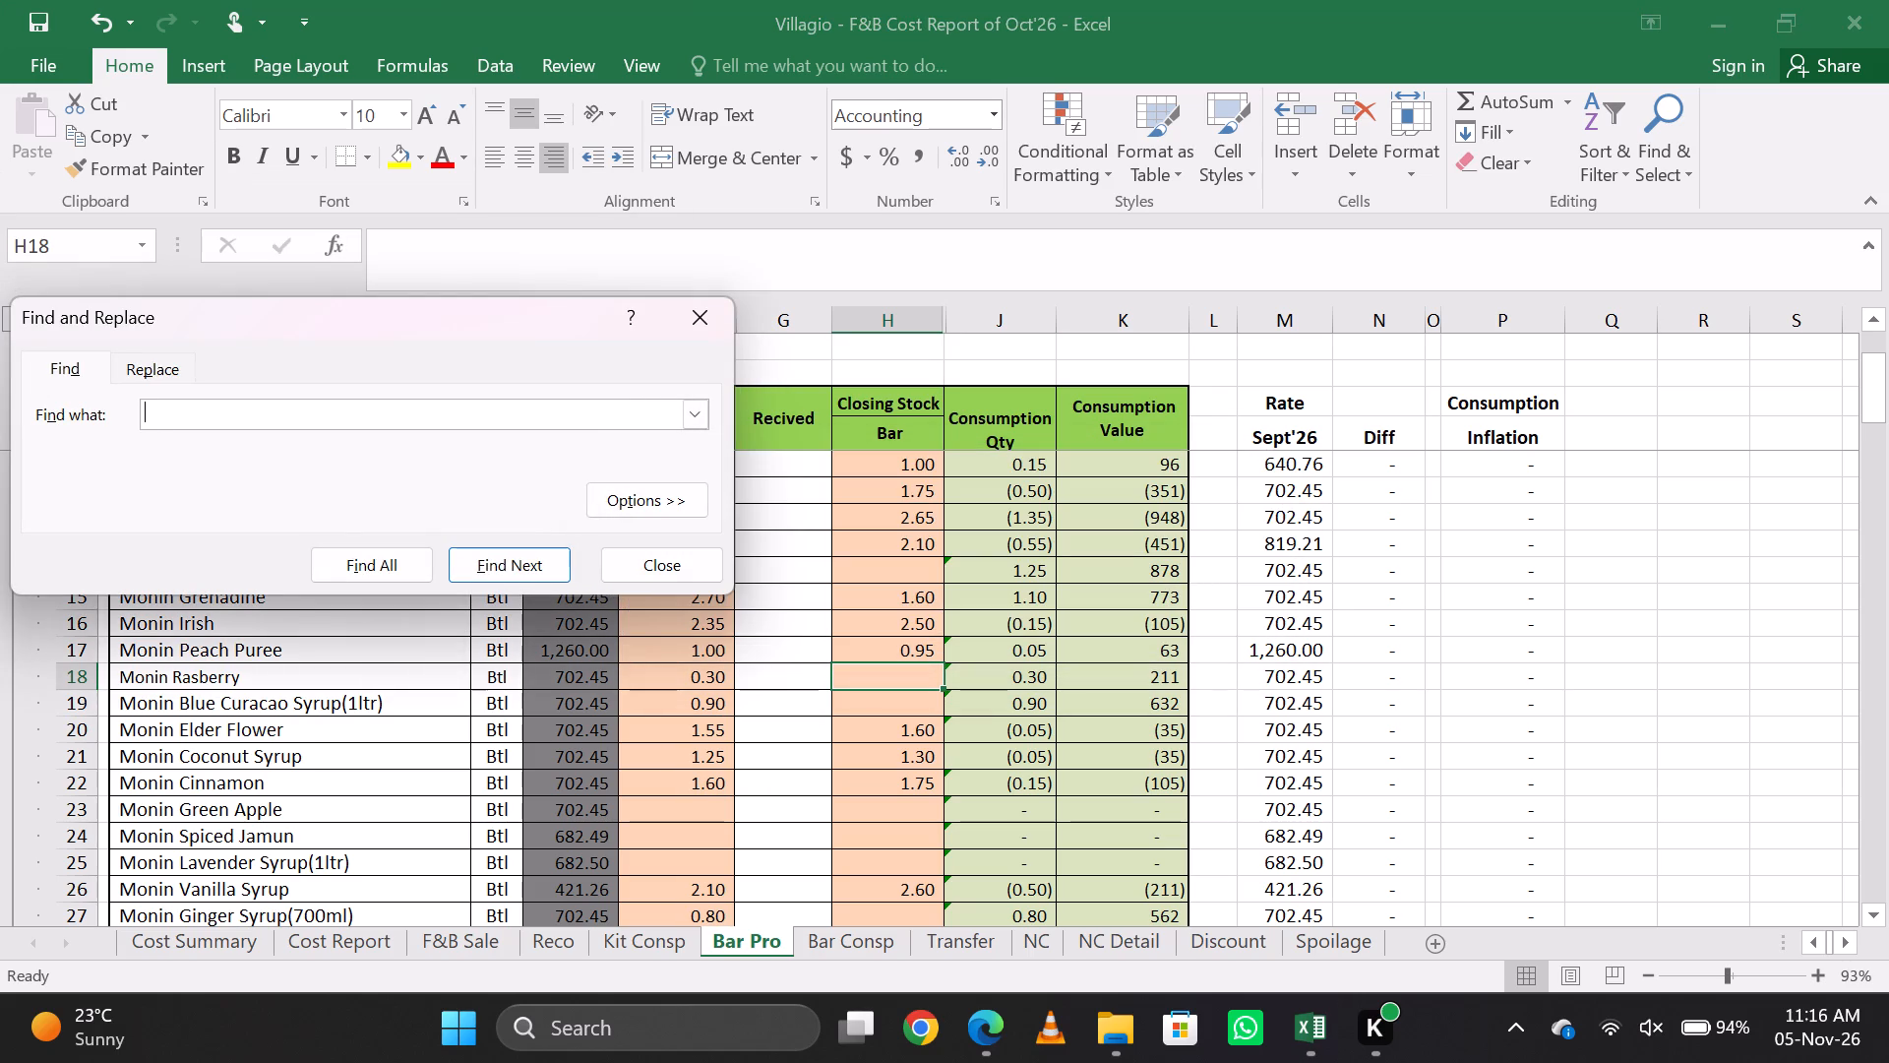
key("BackSpace")
key("BackSpace")
type("ras")
key("Return")
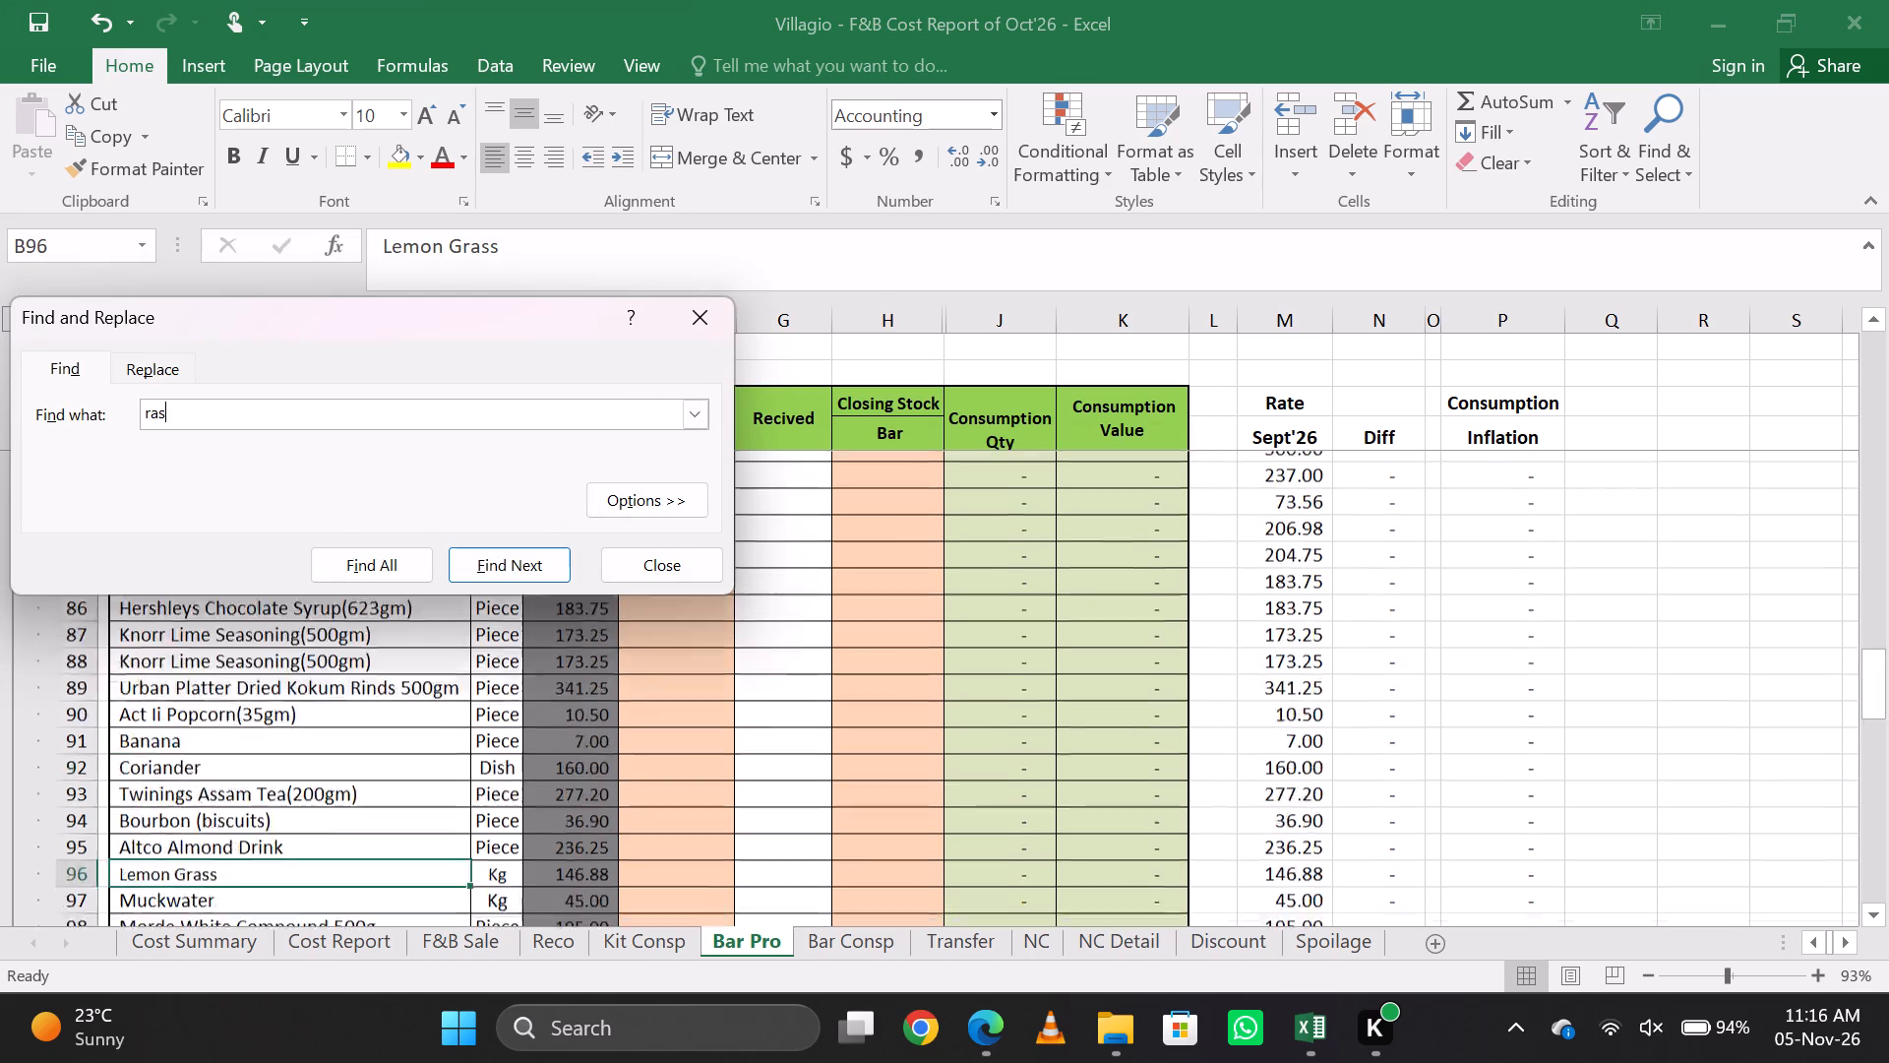
key("Return")
key("Return")
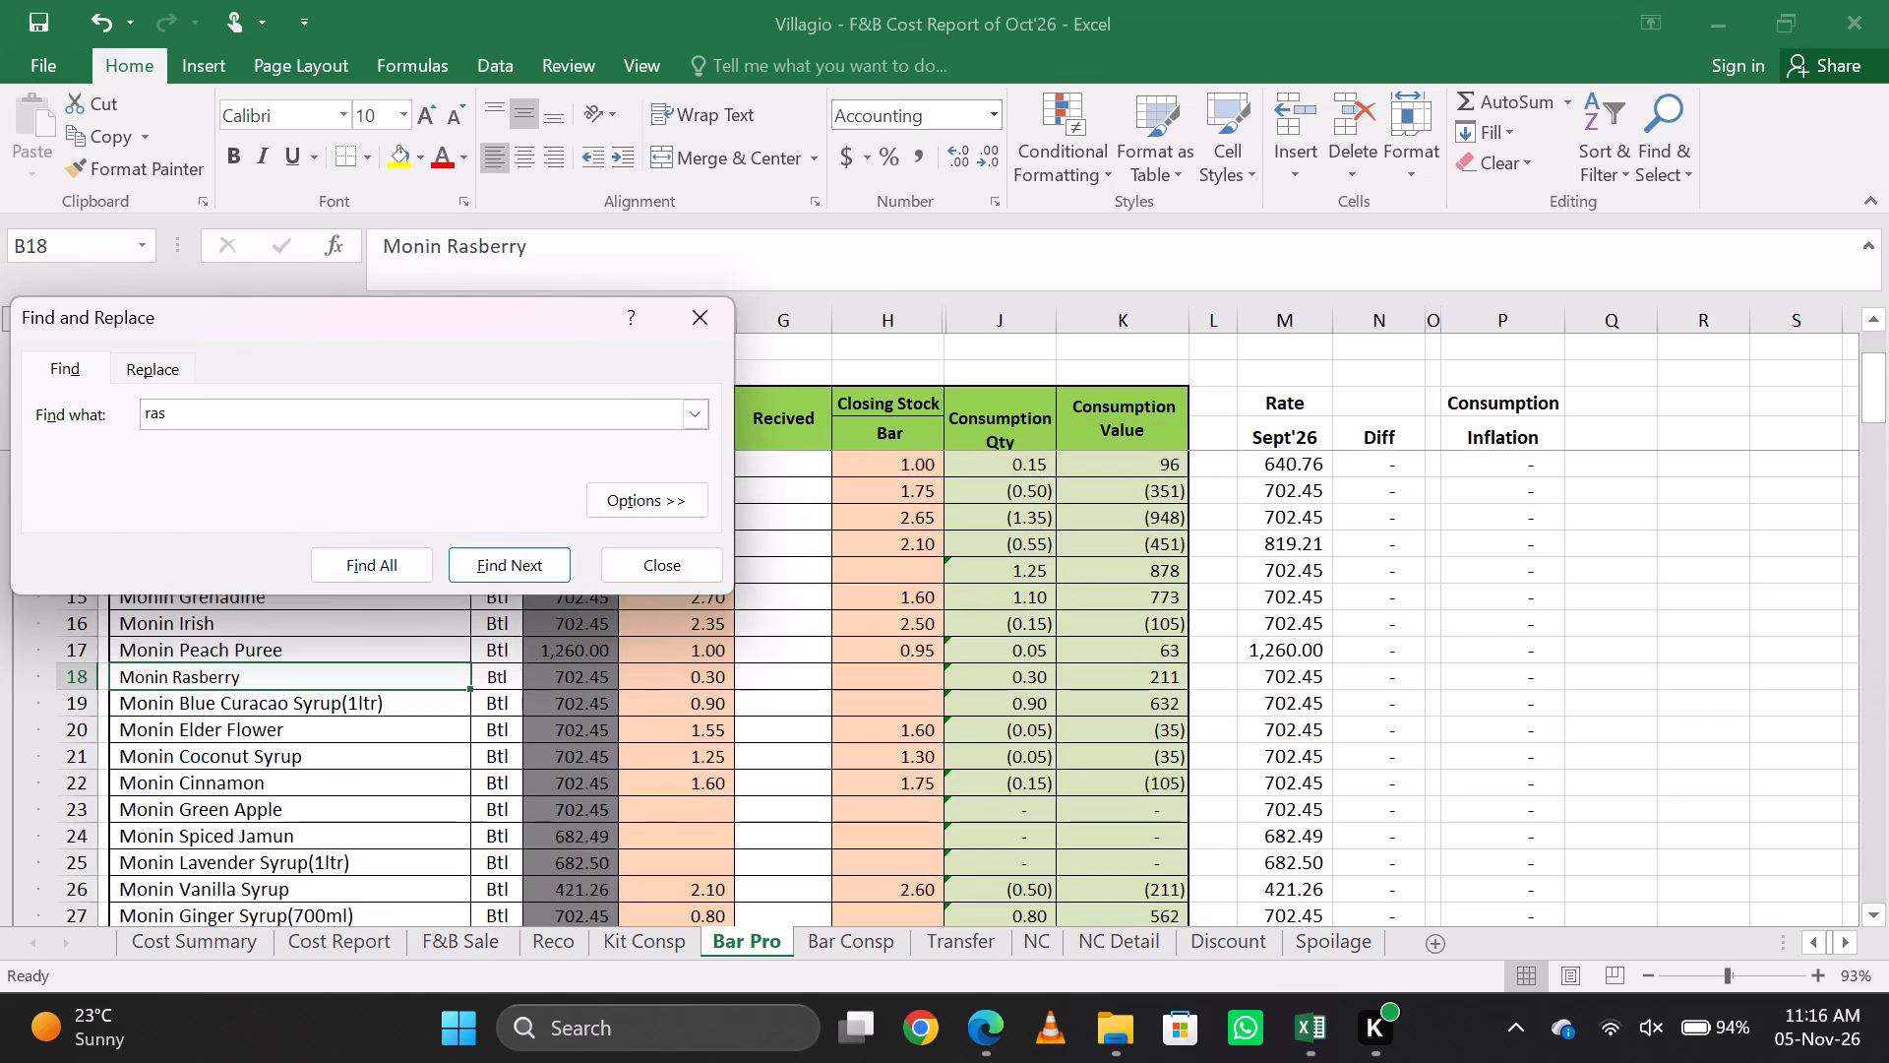
key("Escape")
key("Right")
key("Right")
key("Right")
key("Right")
key("Right")
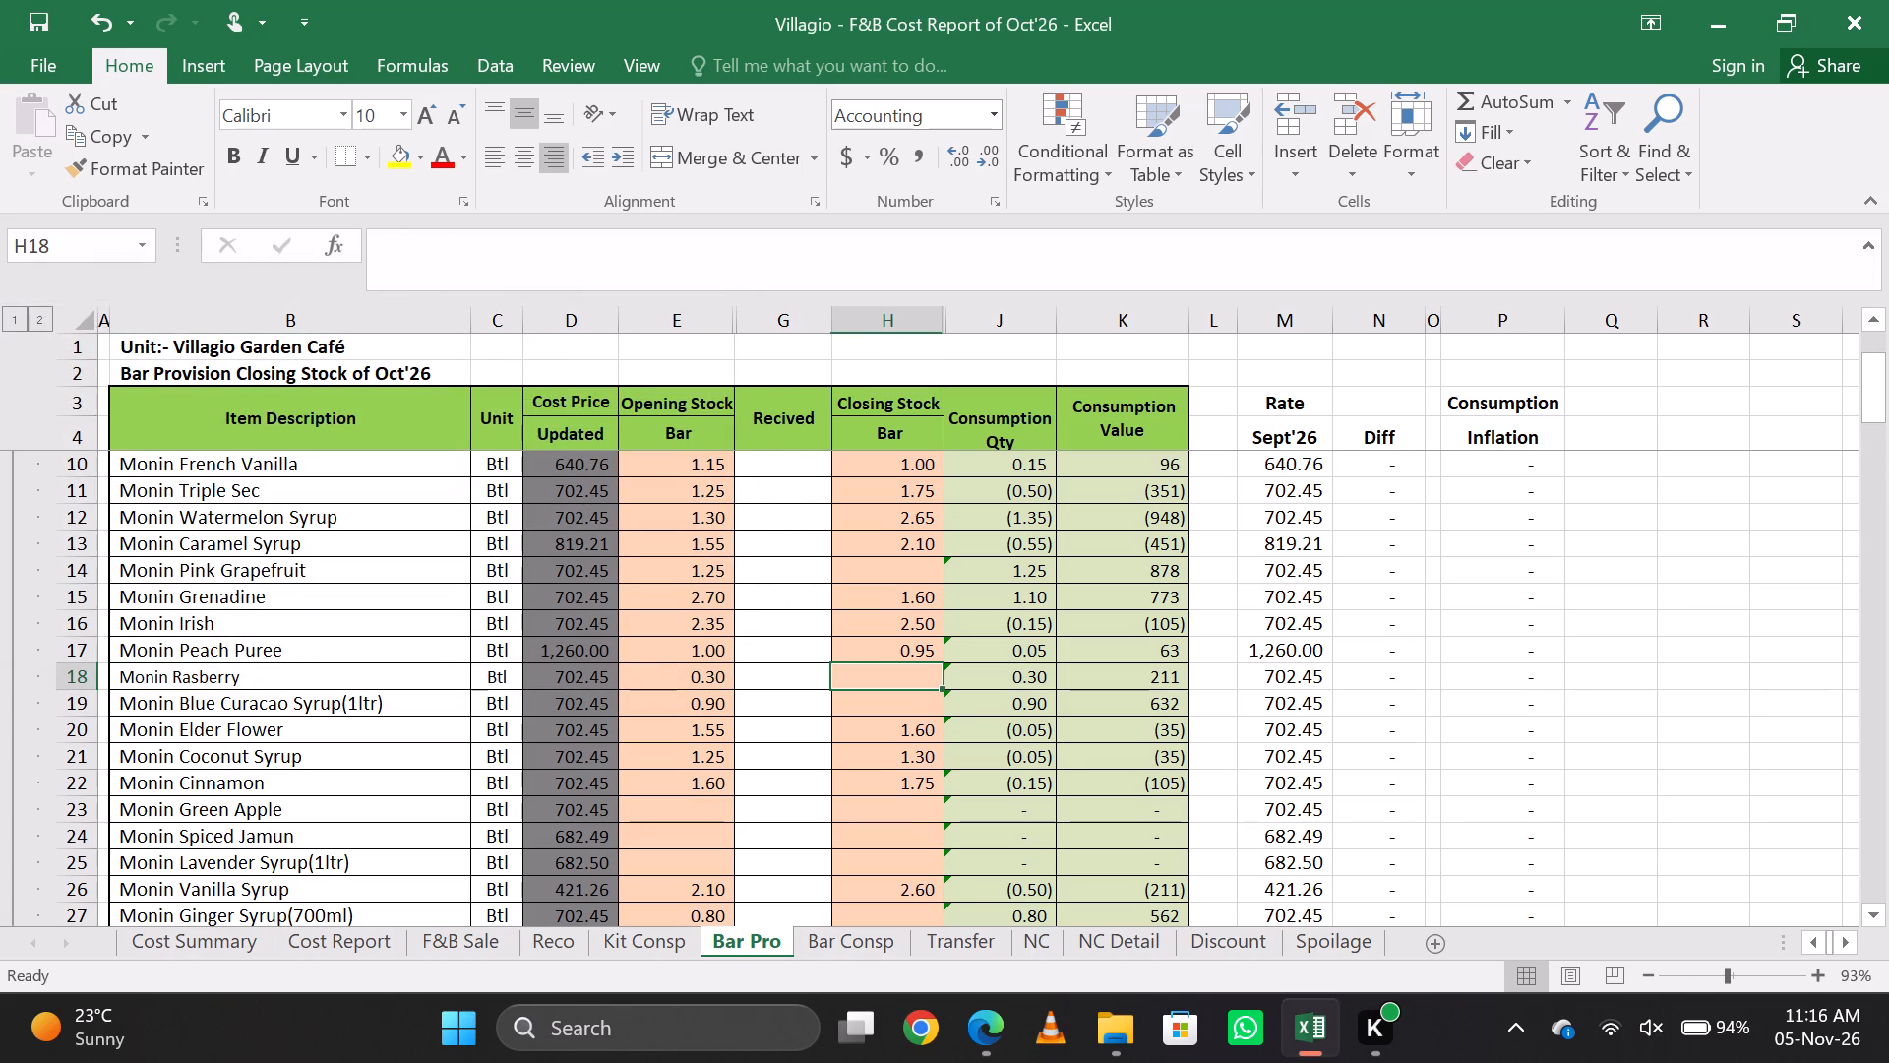
key("1")
key("Down")
key("Up")
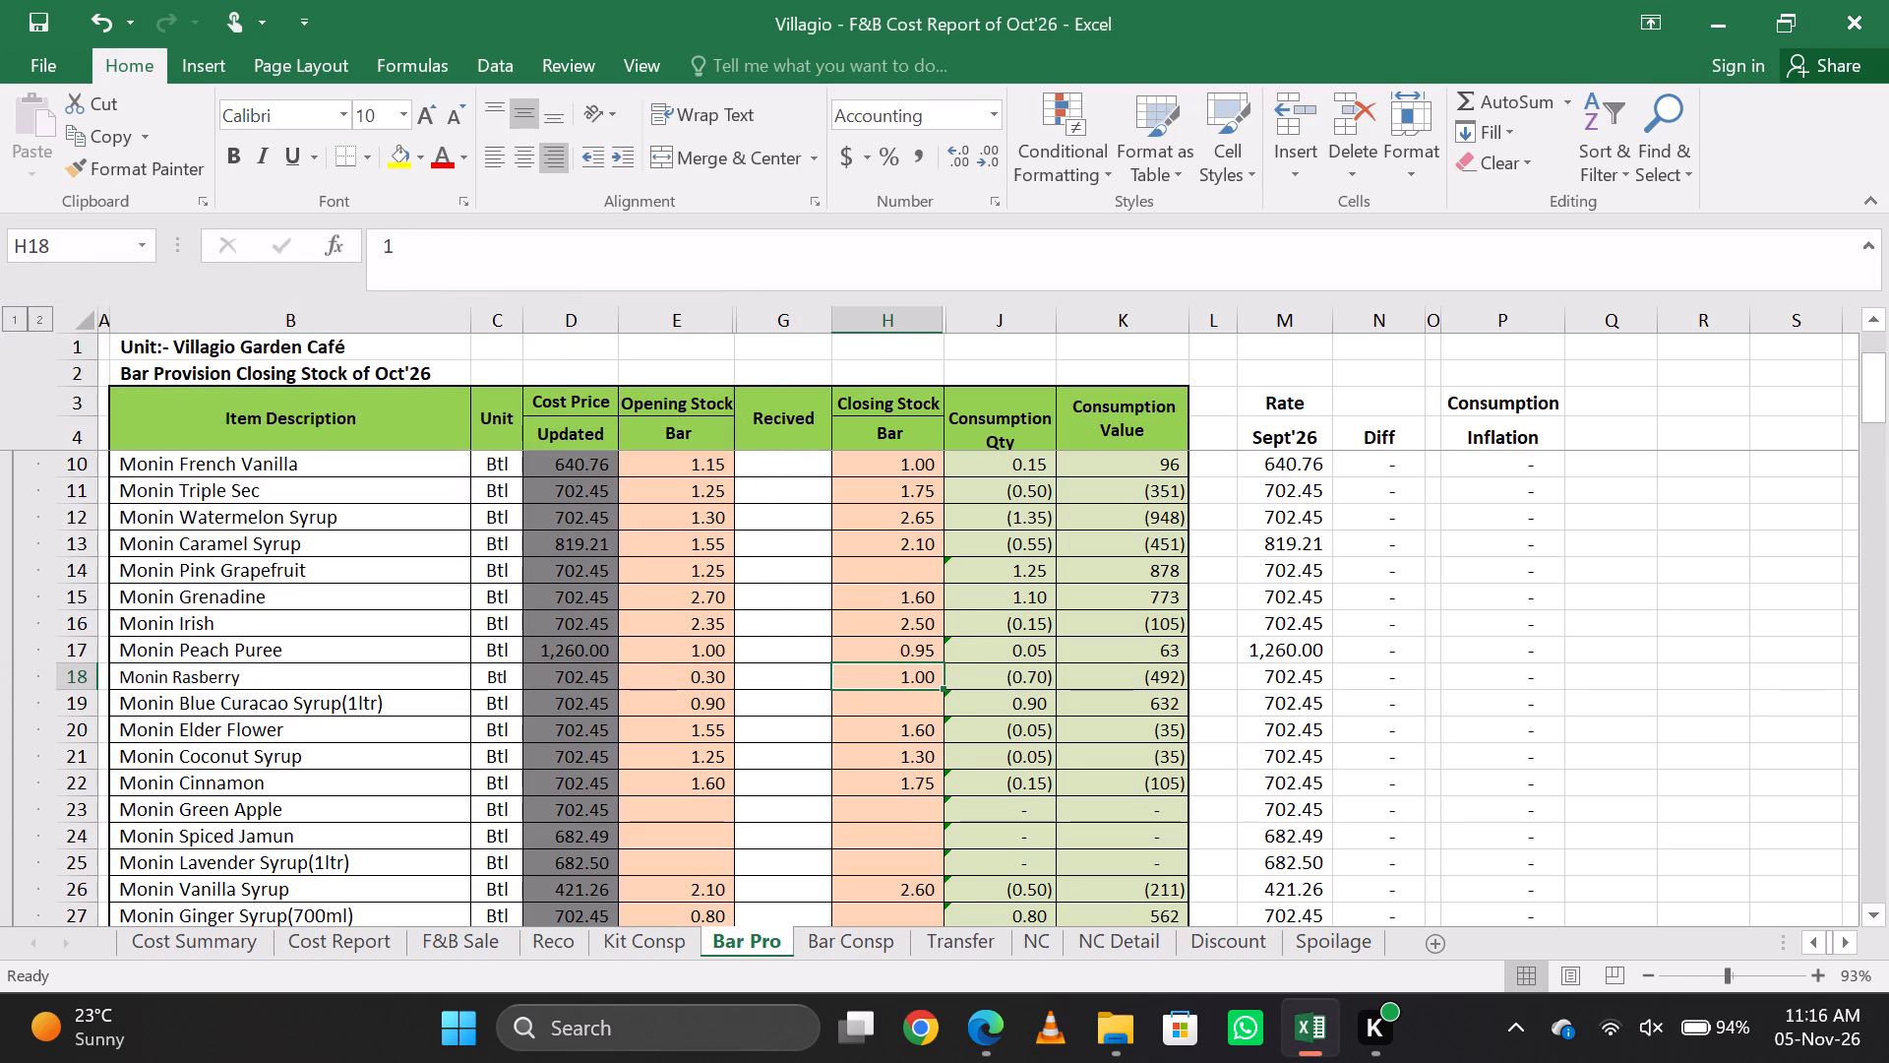
Find Monin Pink Grapefruit by searching for "pink g" and enter 0.4 as its Bar closing stock in H14.
key("ctrl+f")
key("BackSpace")
key("BackSpace")
key("BackSpace")
key("BackSpace")
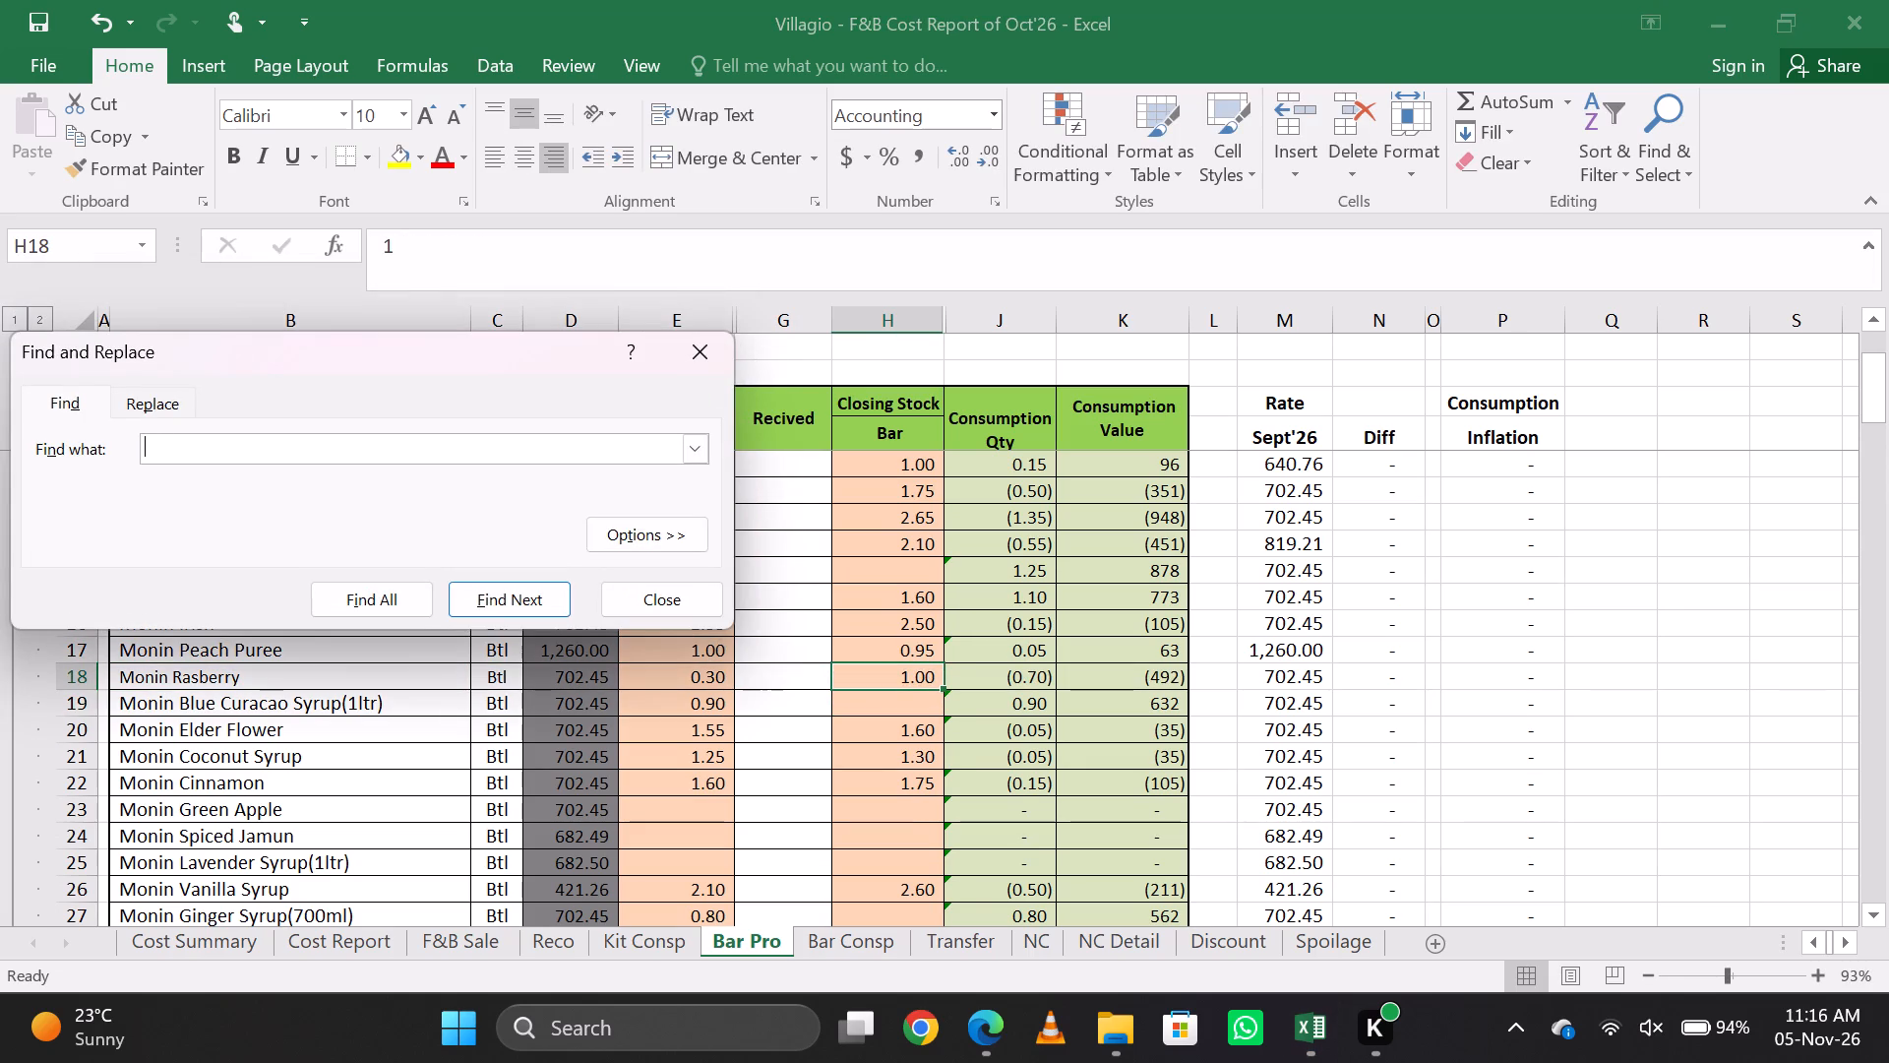
type("pink g")
key("Return")
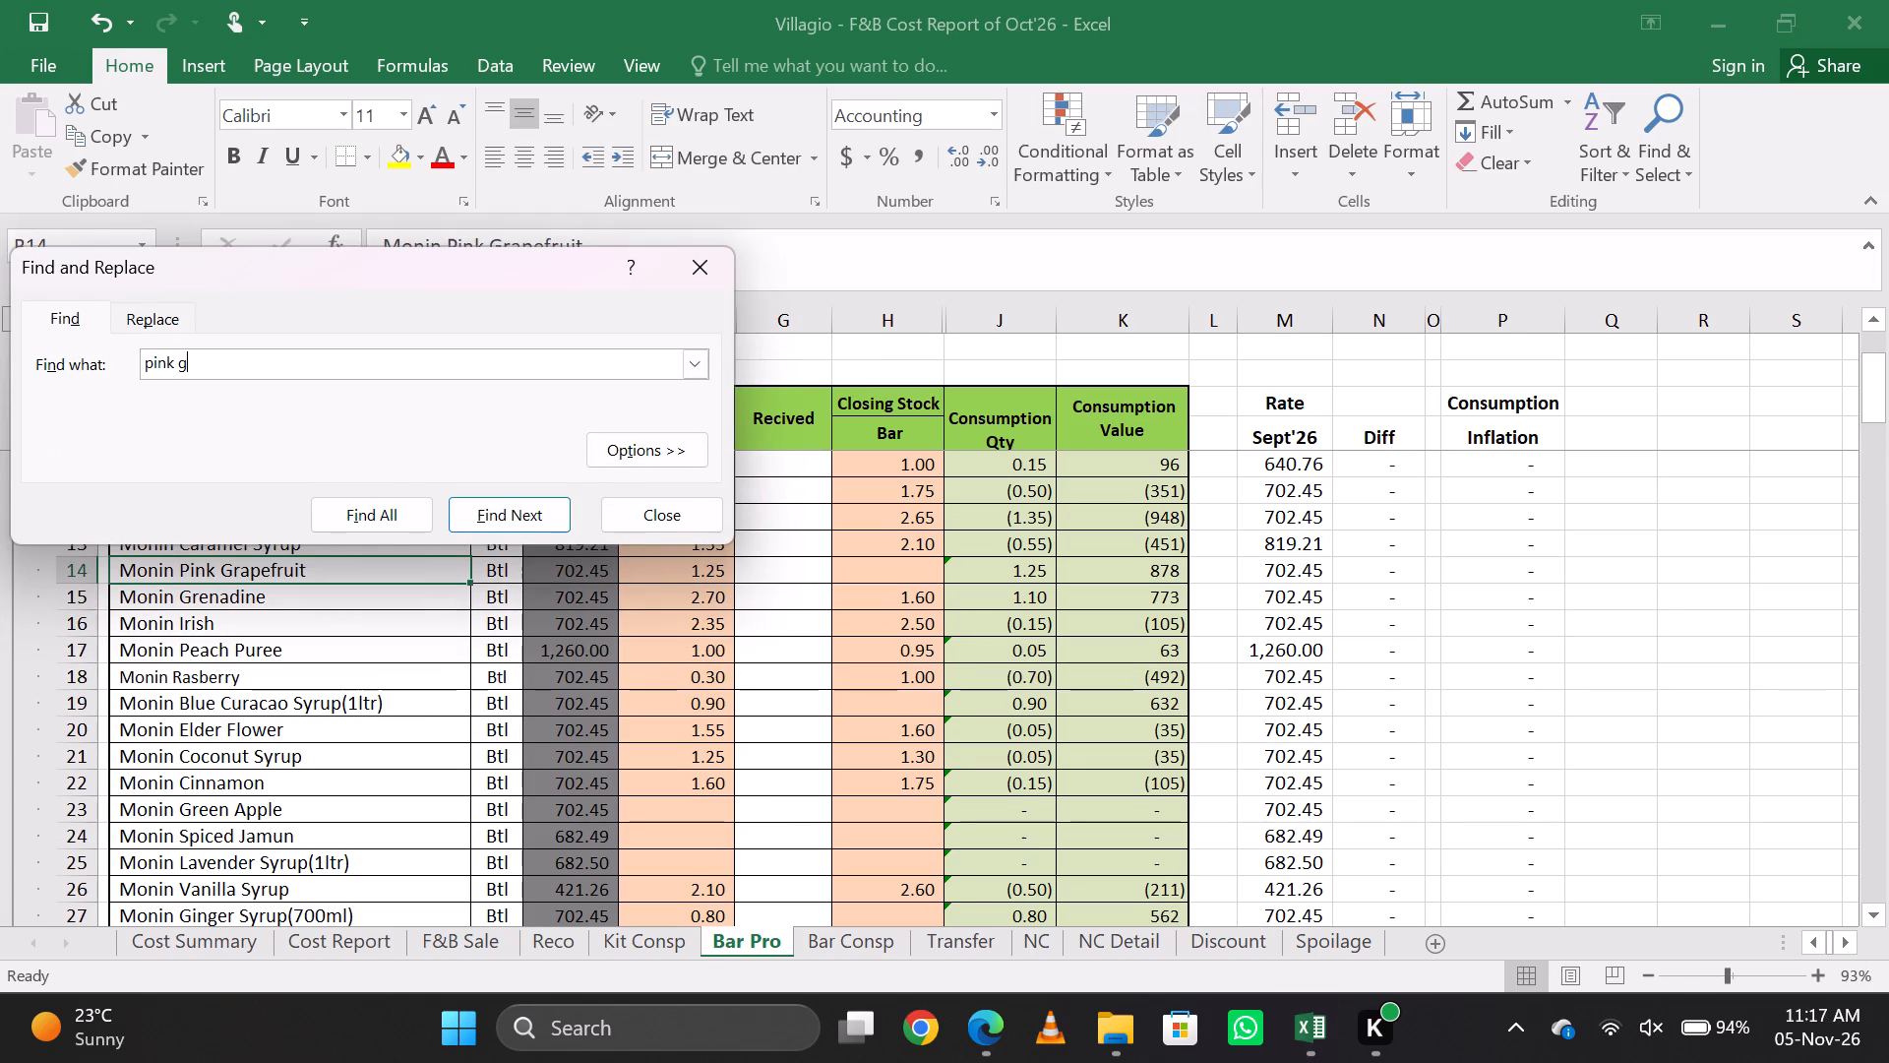
key("Escape")
key("Right")
key("Right")
key("Right")
key("Right")
key("Right")
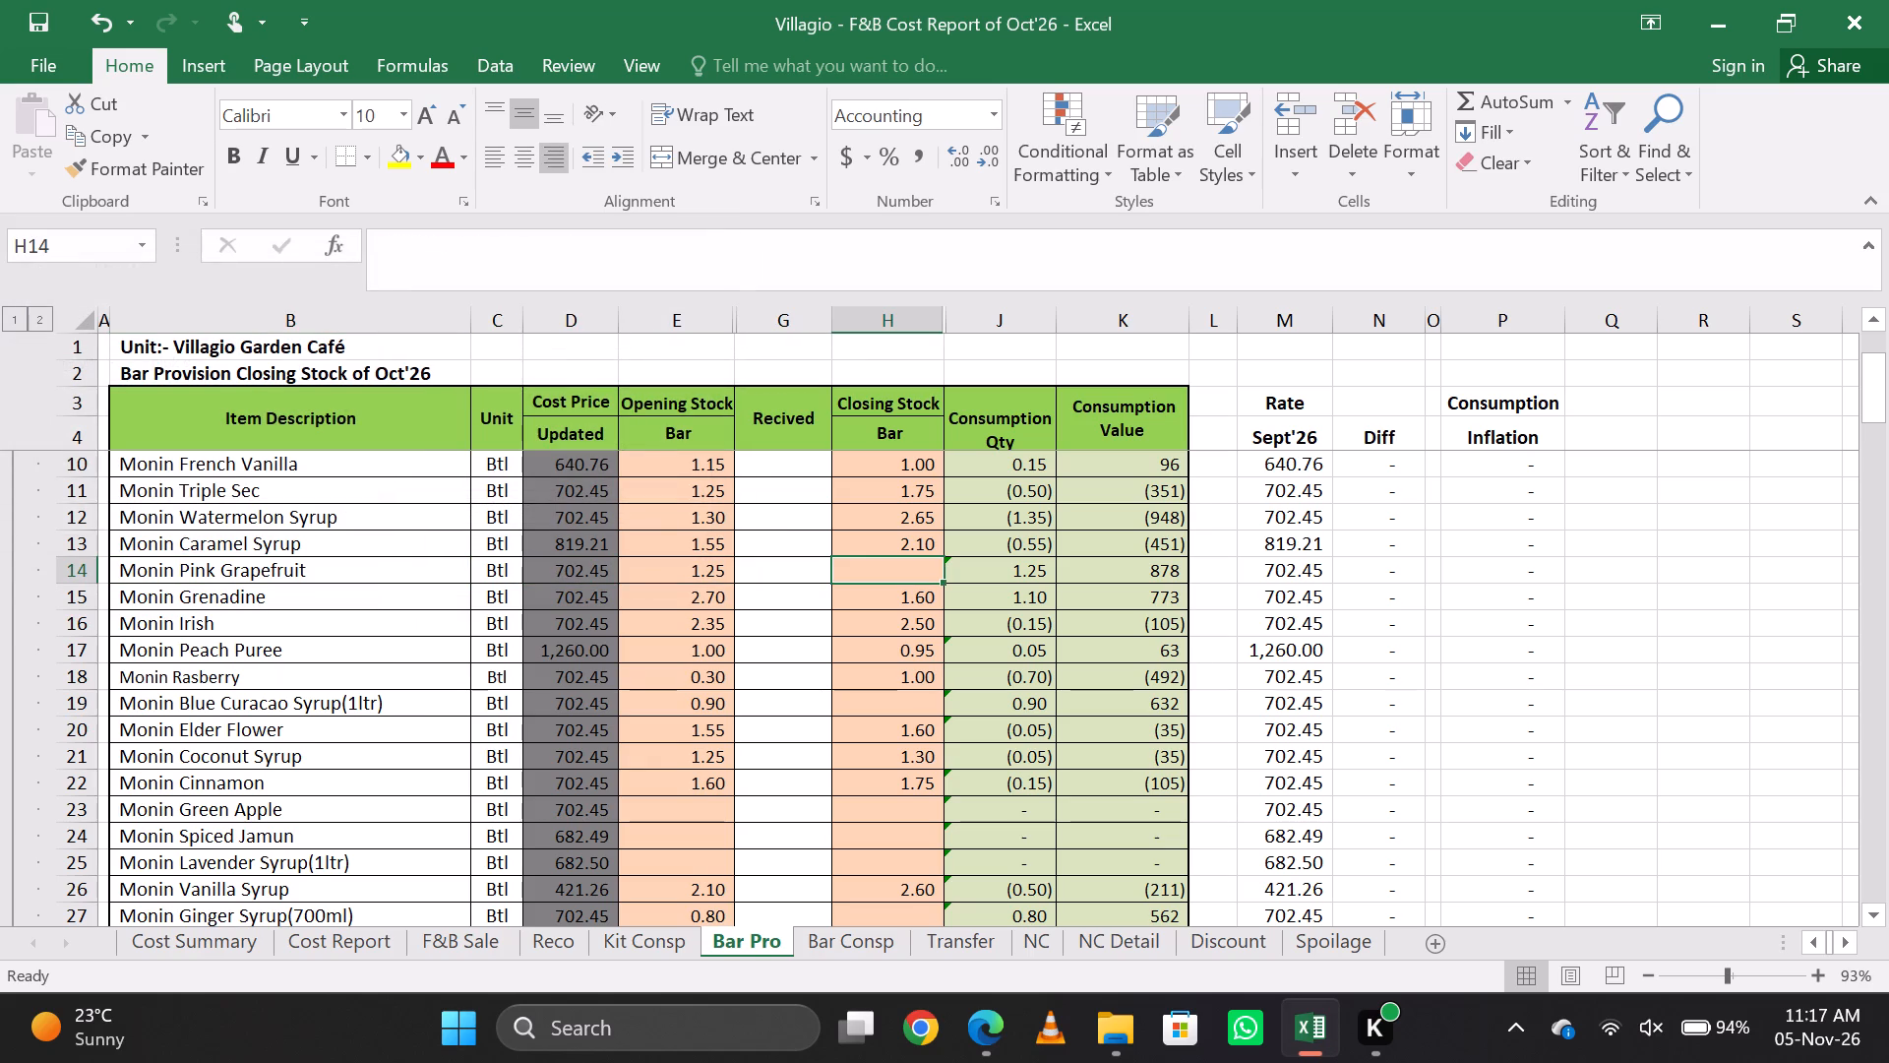
type(".4")
key("Return")
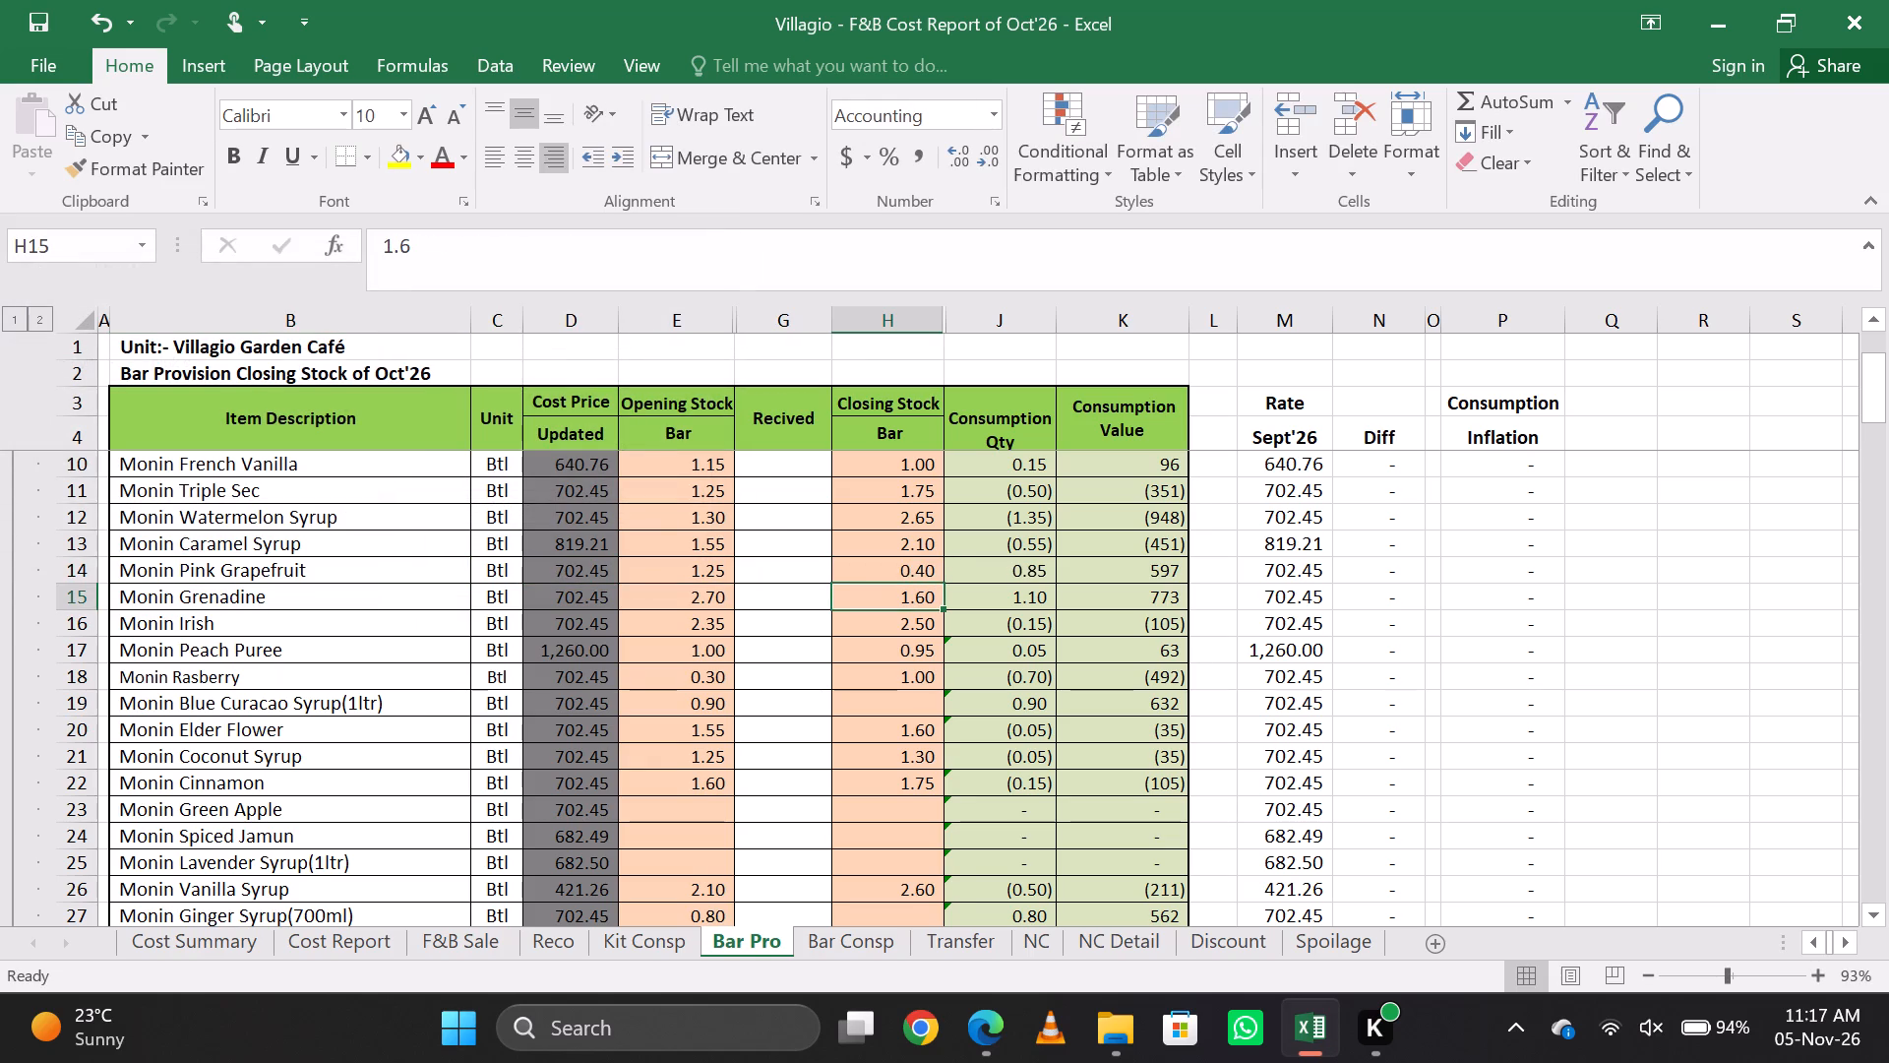
Find Monin Blue Curacao Syrup(1ltr) by searching for "blue" and enter .65 as its Bar closing stock in H19.
key("ctrl+f")
key("BackSpace")
key("BackSpace")
key("BackSpace")
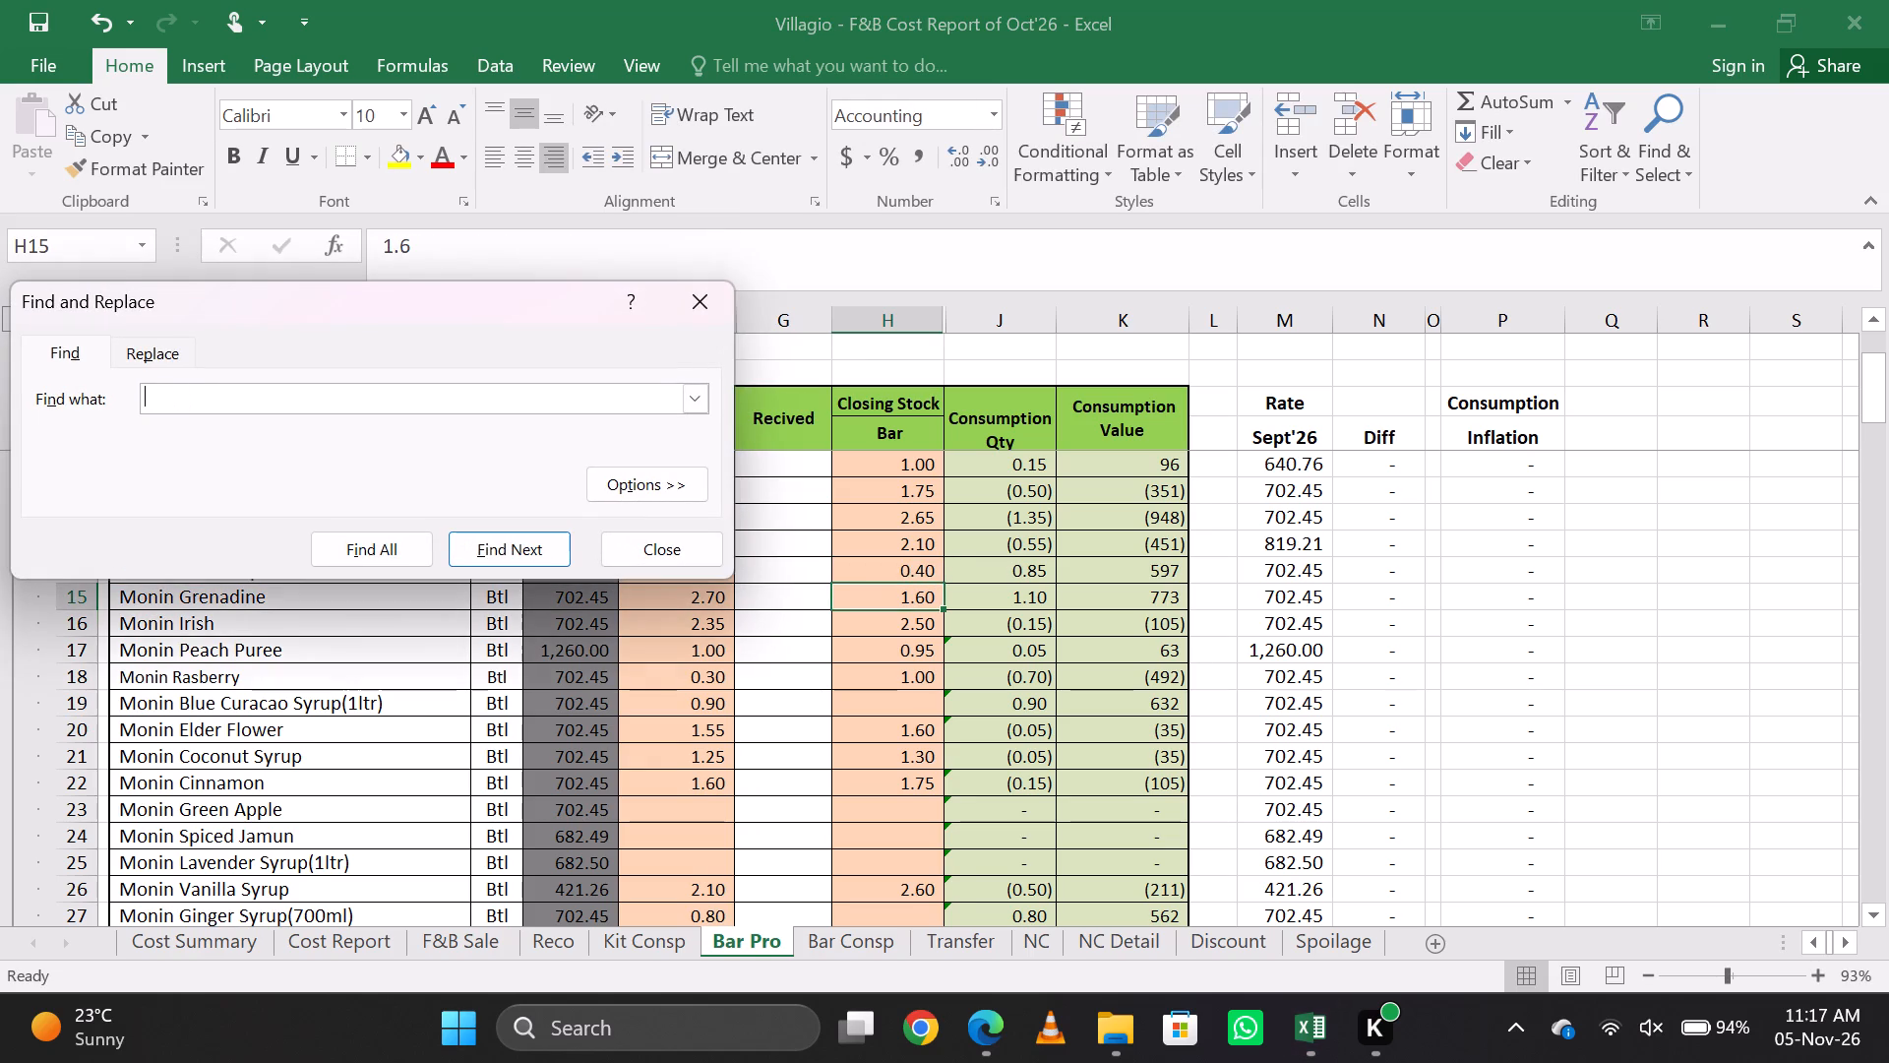
type("vlu")
key("BackSpace")
key("BackSpace")
key("BackSpace")
key("BackSpace")
type("blur")
key("BackSpace")
type("ec")
key("Return")
key("Return")
key("BackSpace")
key("Return")
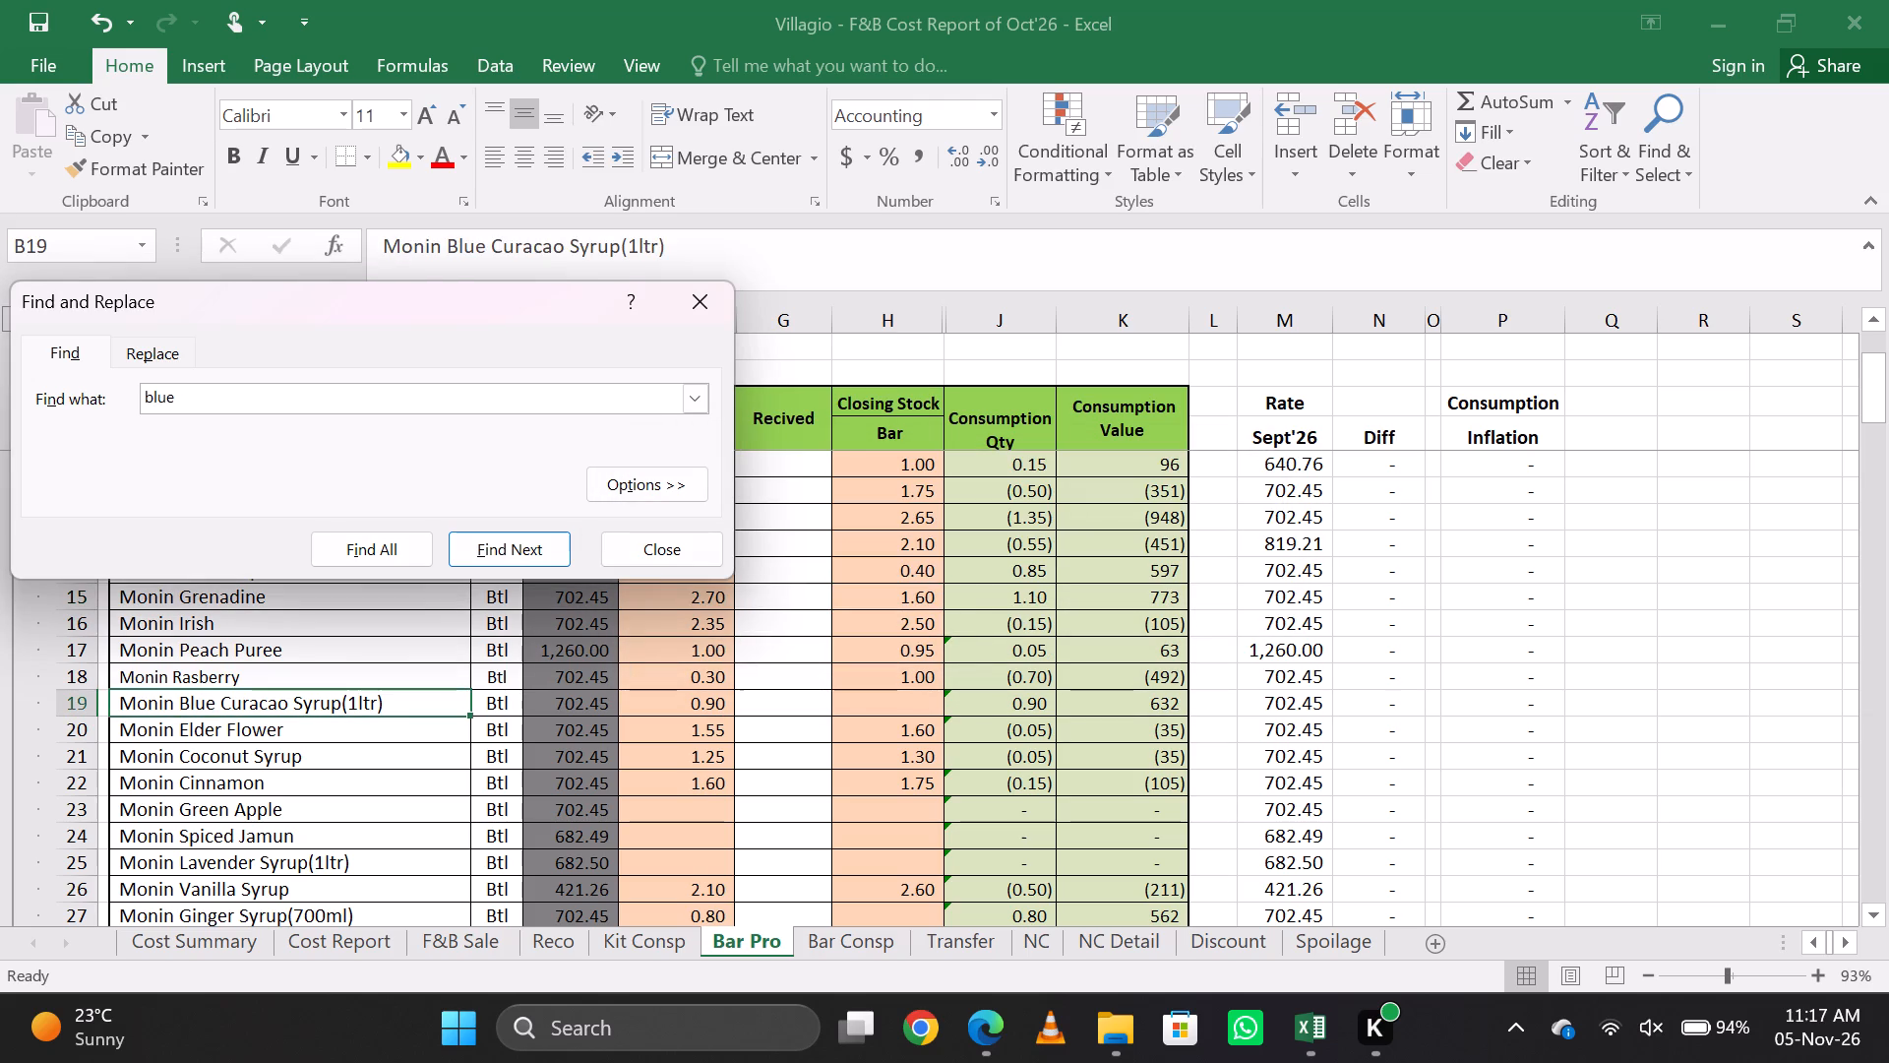
key("Return")
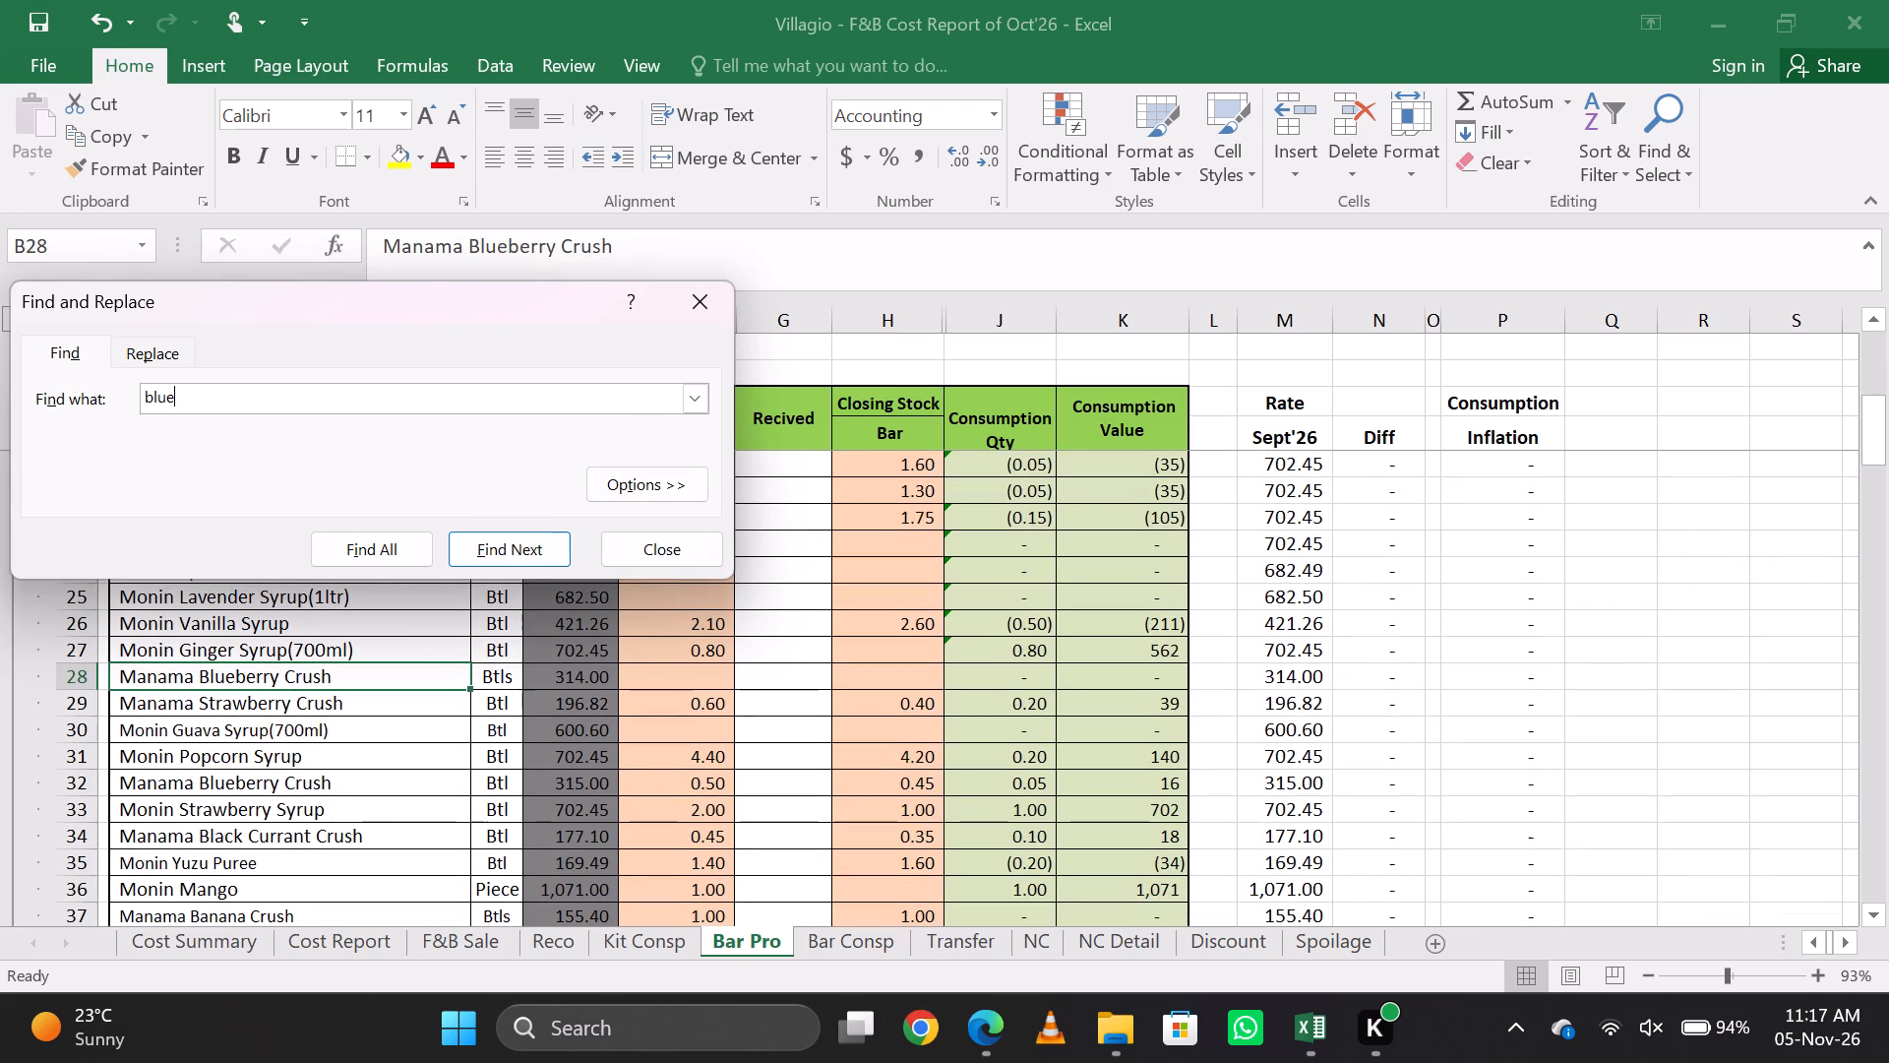
key("Return")
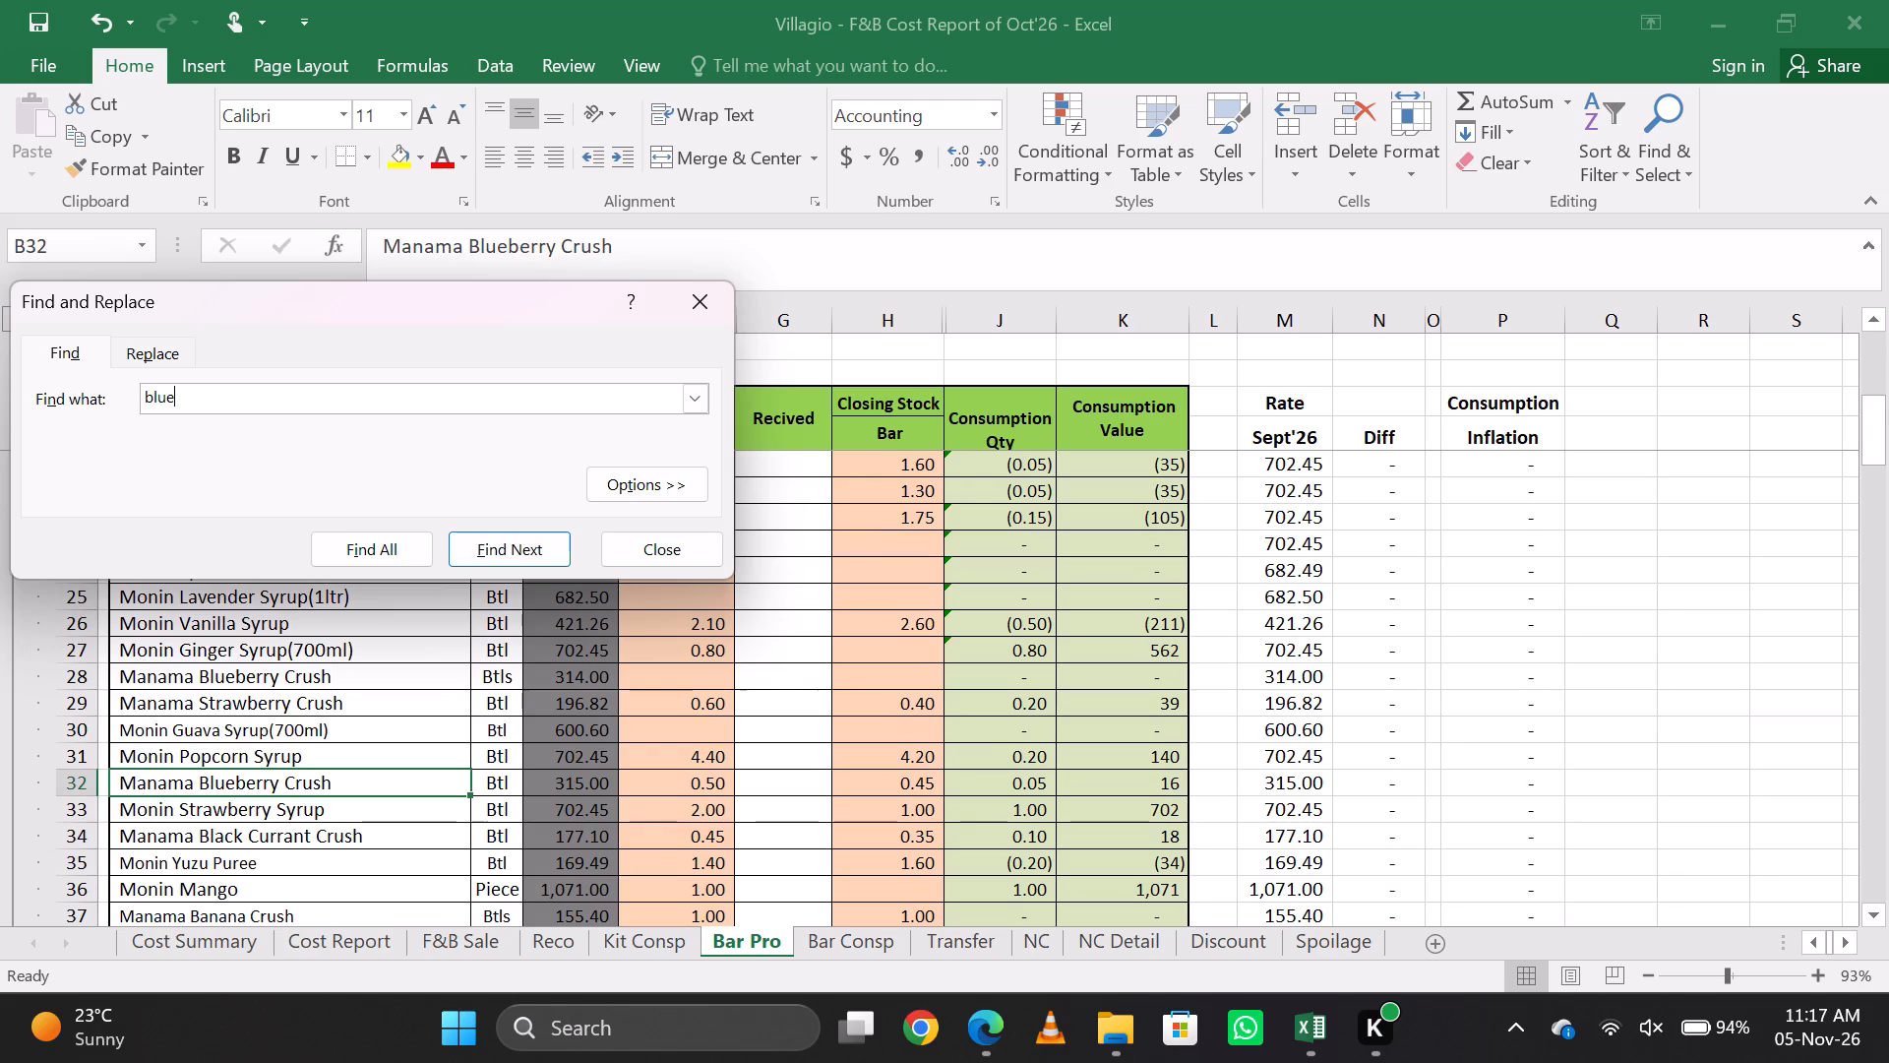
key("Return")
key("Return")
key("Escape")
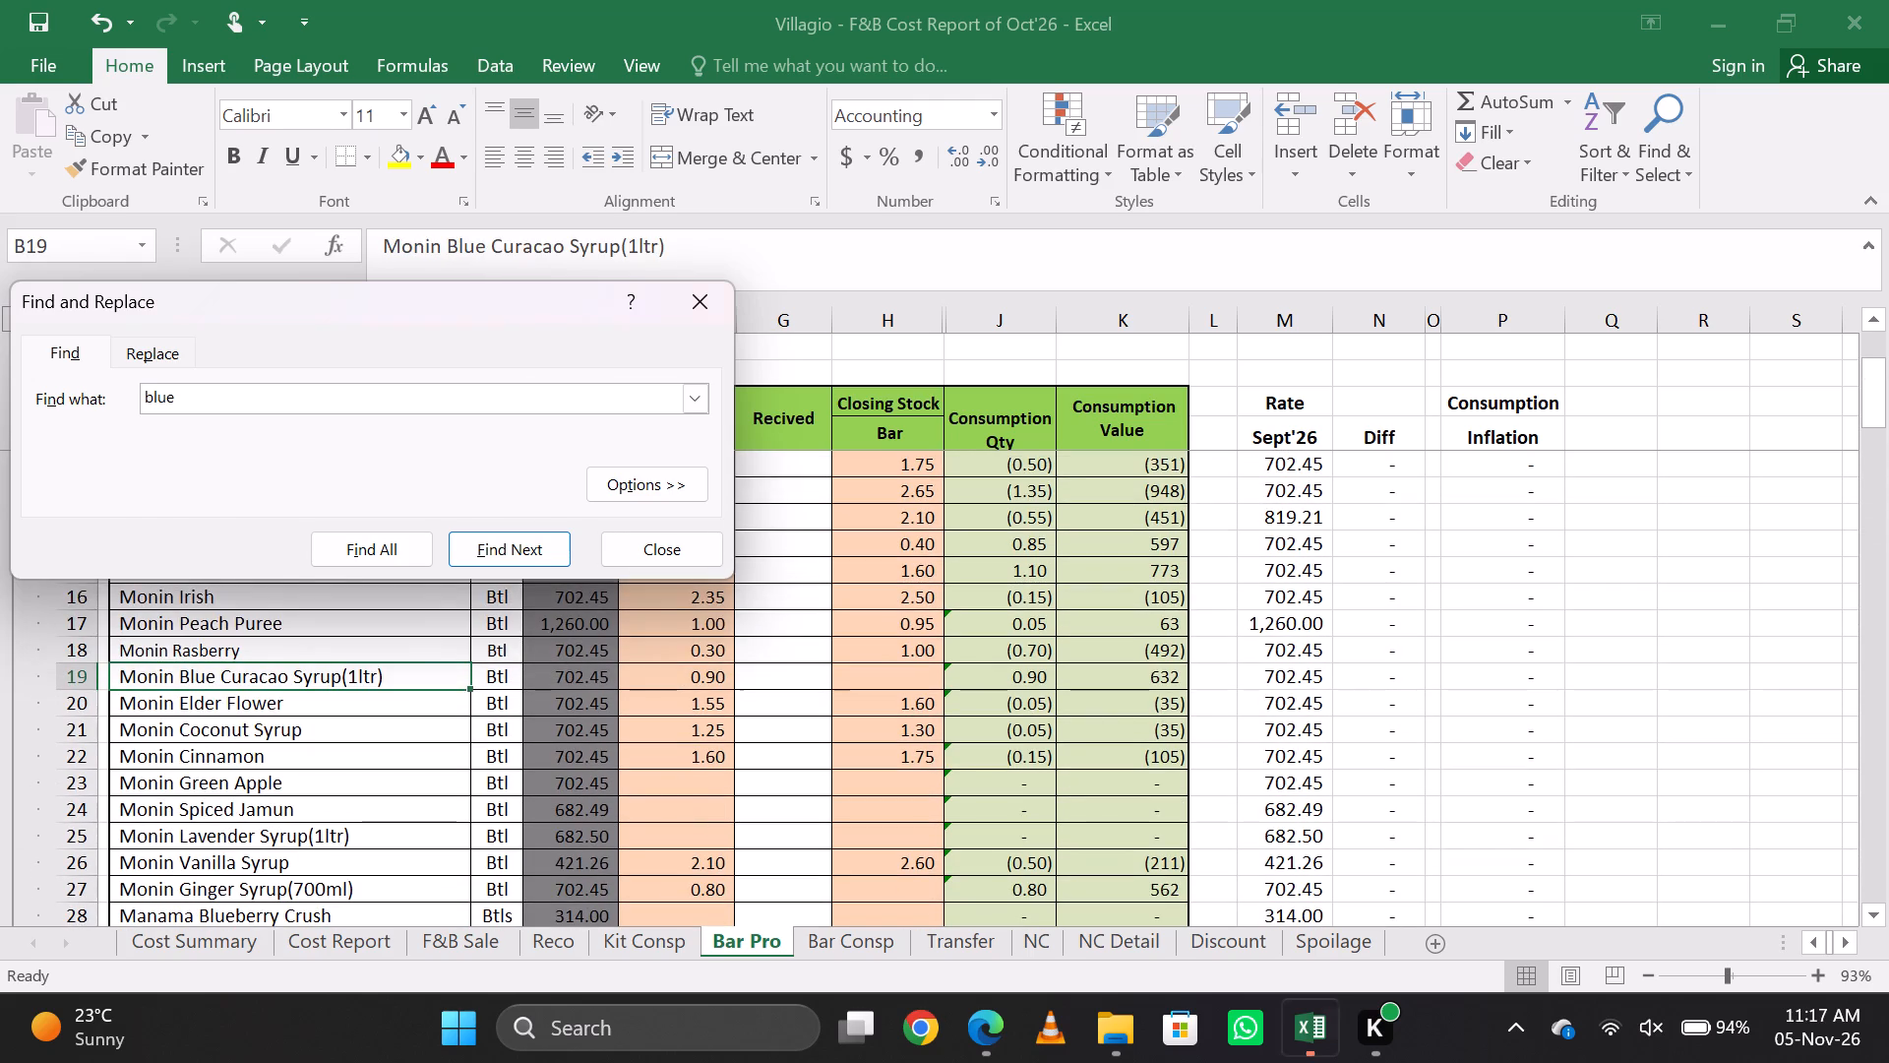
key("Right")
key("Right")
key("Right")
key("Right")
key("Right")
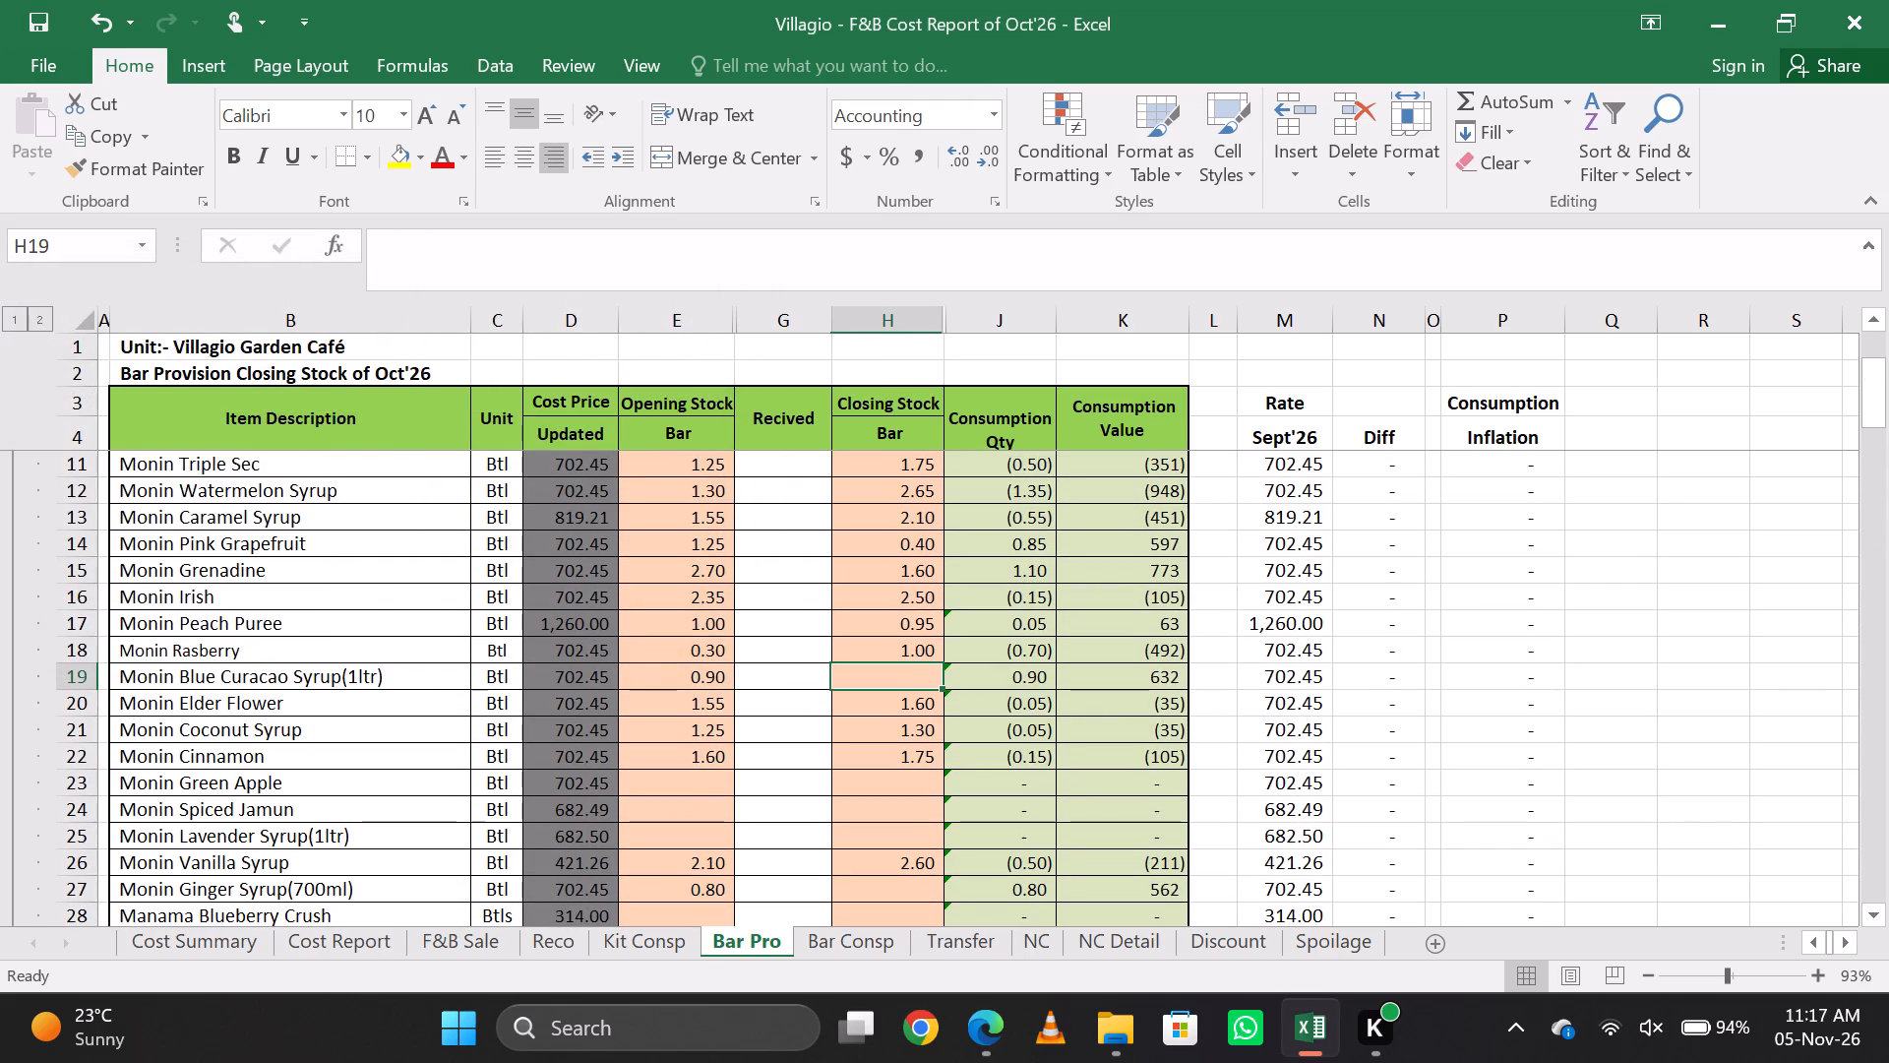
type(".65")
key("Return")
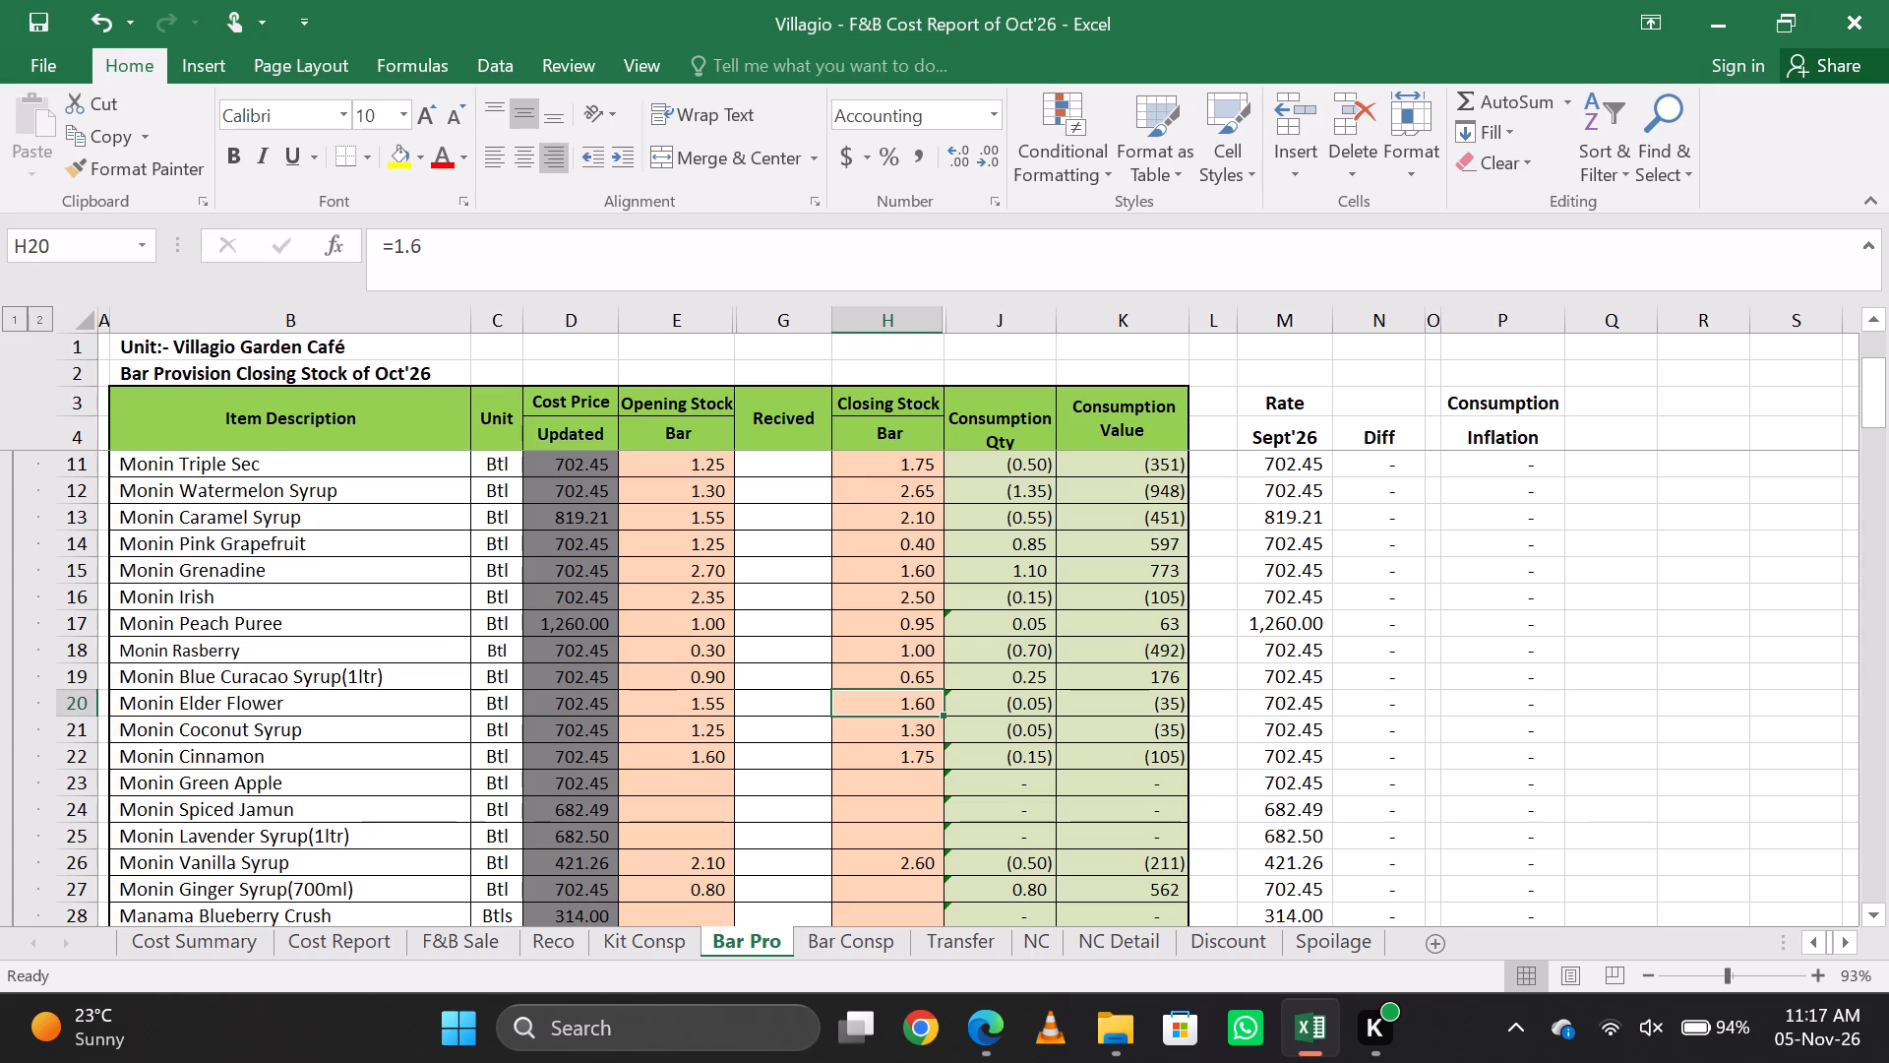
Search for "cara" and check the Monin Caramel Syrup and Hershey Caramel Syrup entries on the Bar Pro sheet.
key("ctrl+f")
key("BackSpace")
key("BackSpace")
key("BackSpace")
key("BackSpace")
key("BackSpace")
key("BackSpace")
key("BackSpace")
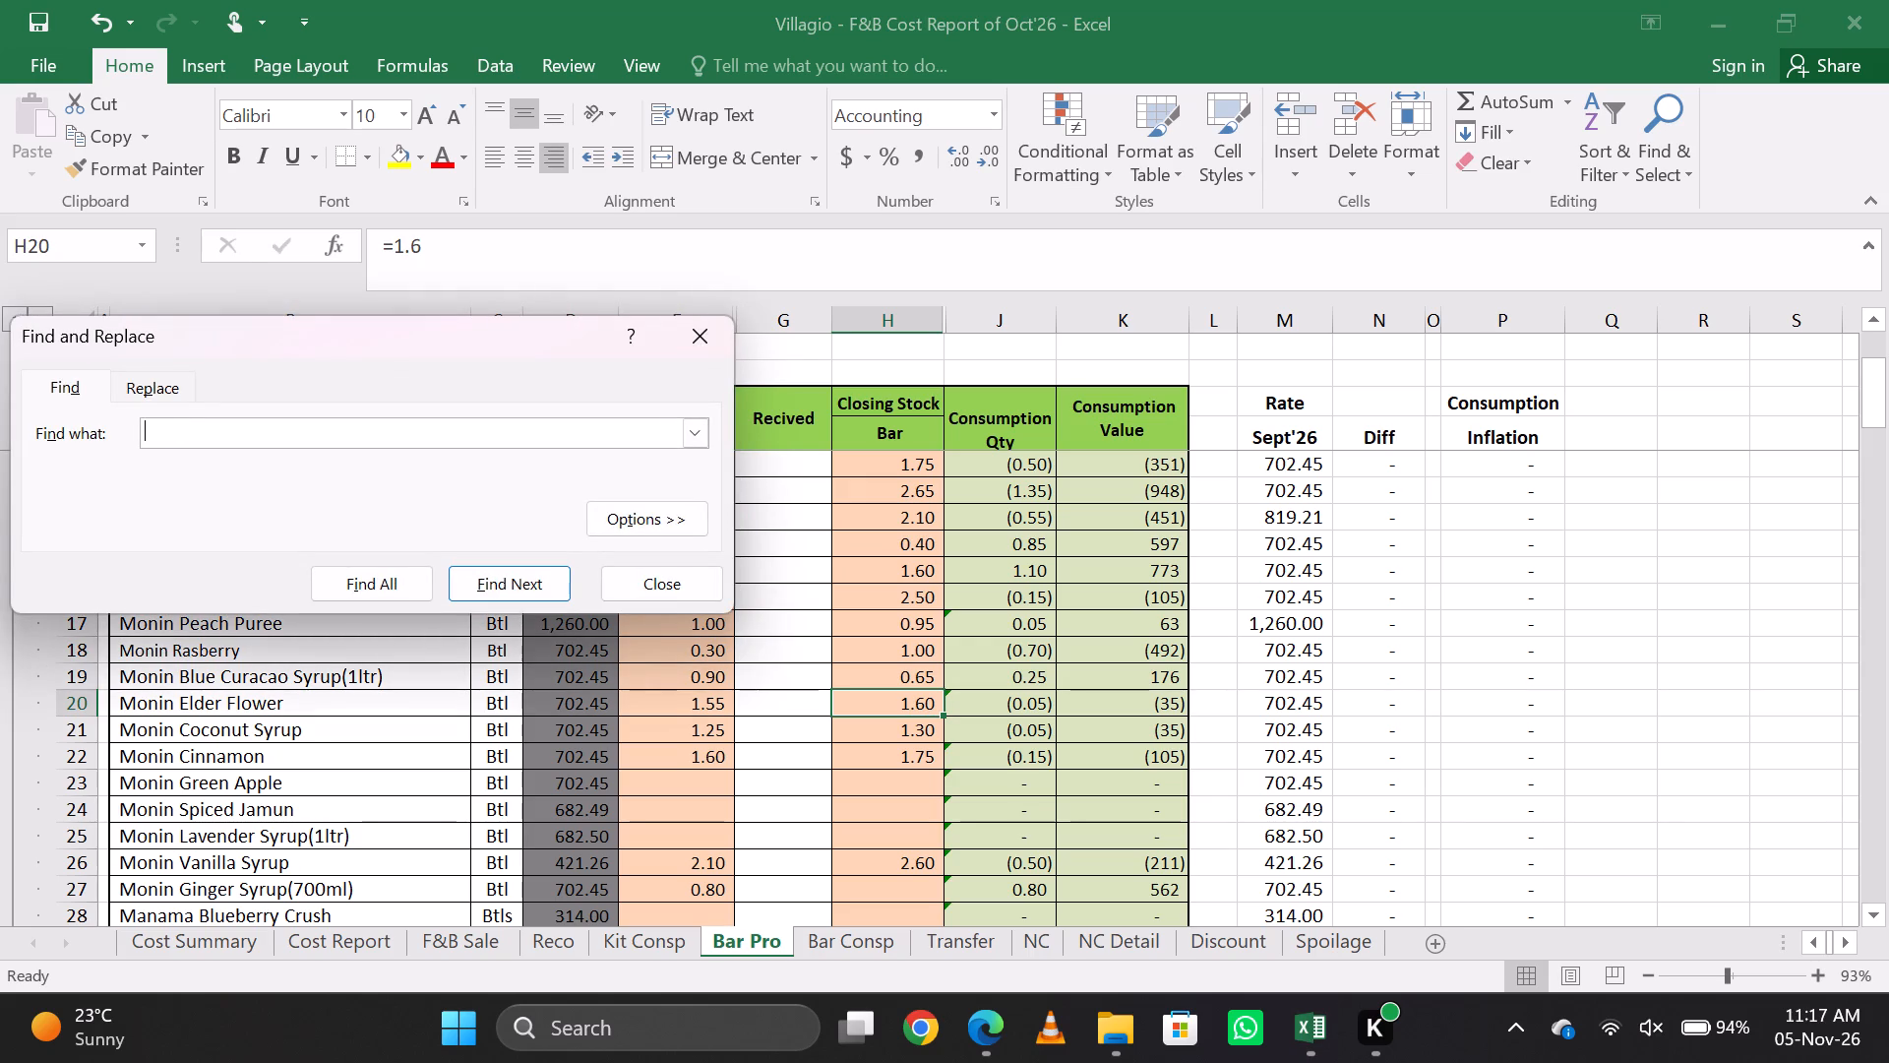
key("BackSpace")
type("cara")
key("Return")
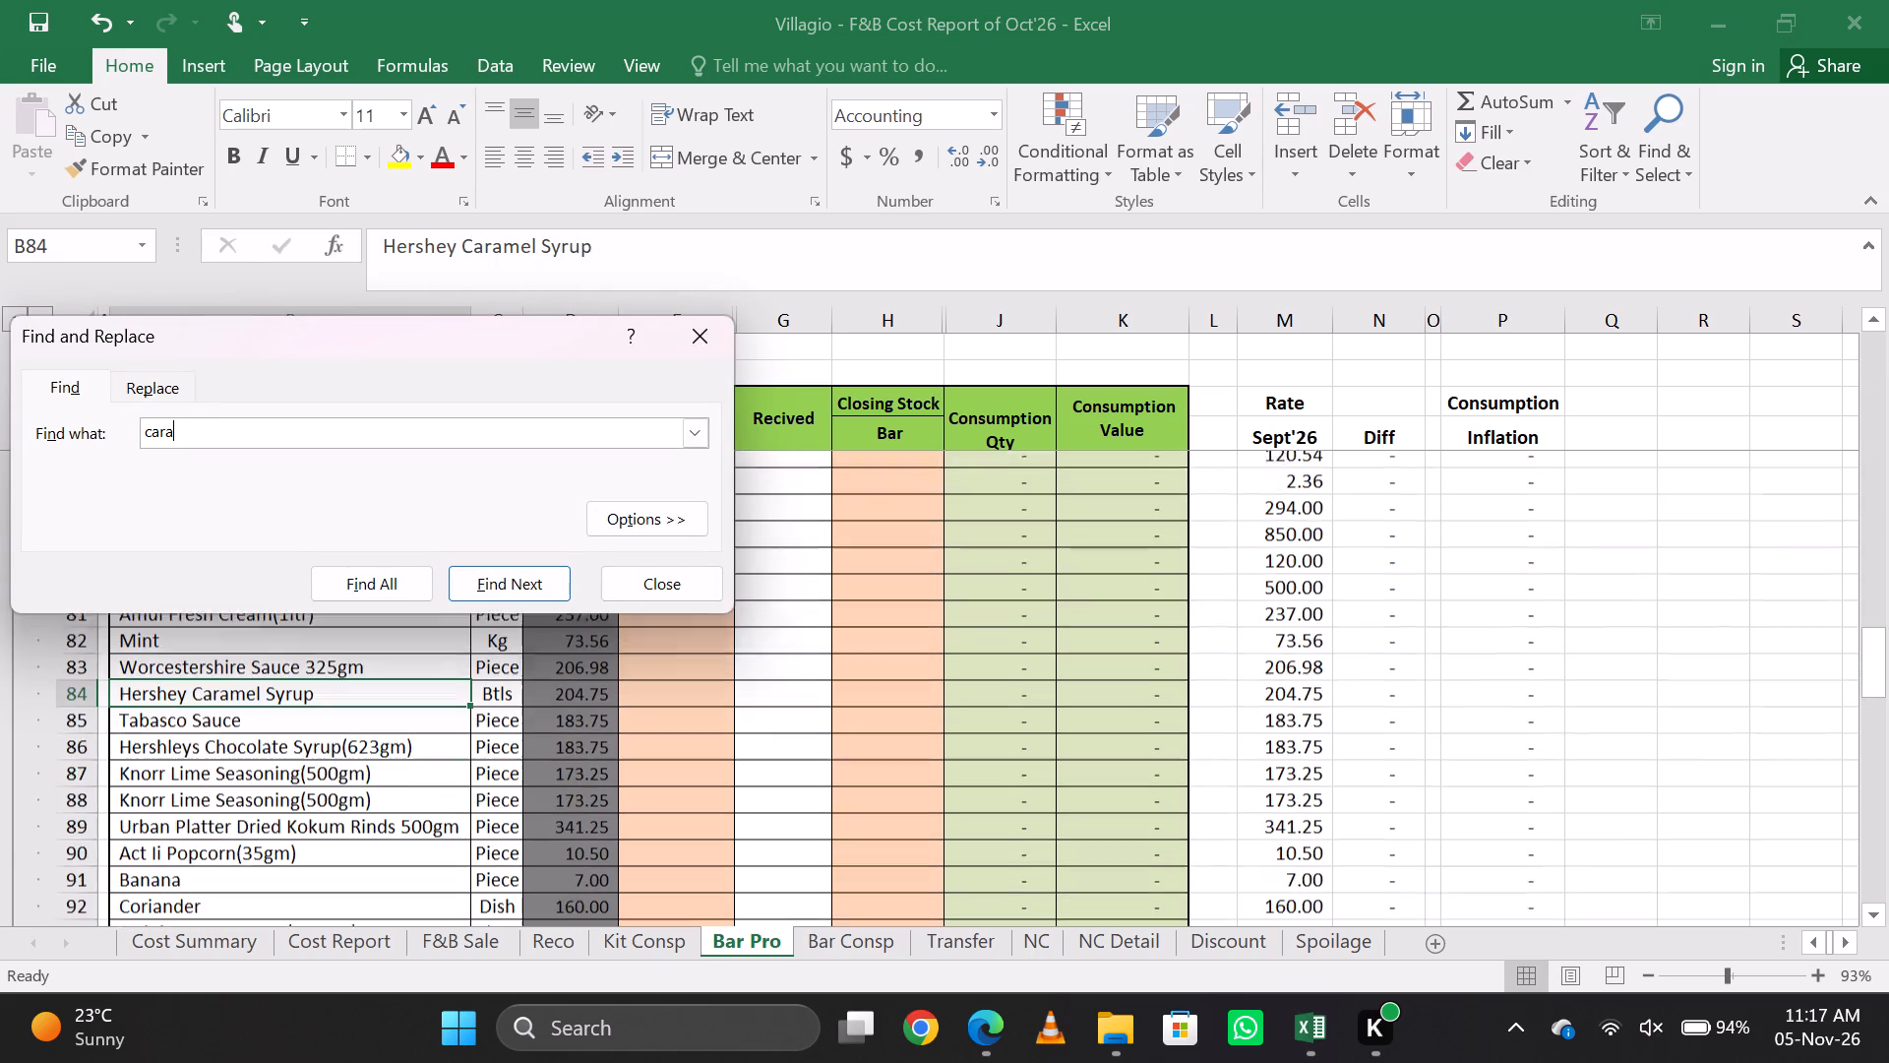
key("Return")
key("Return")
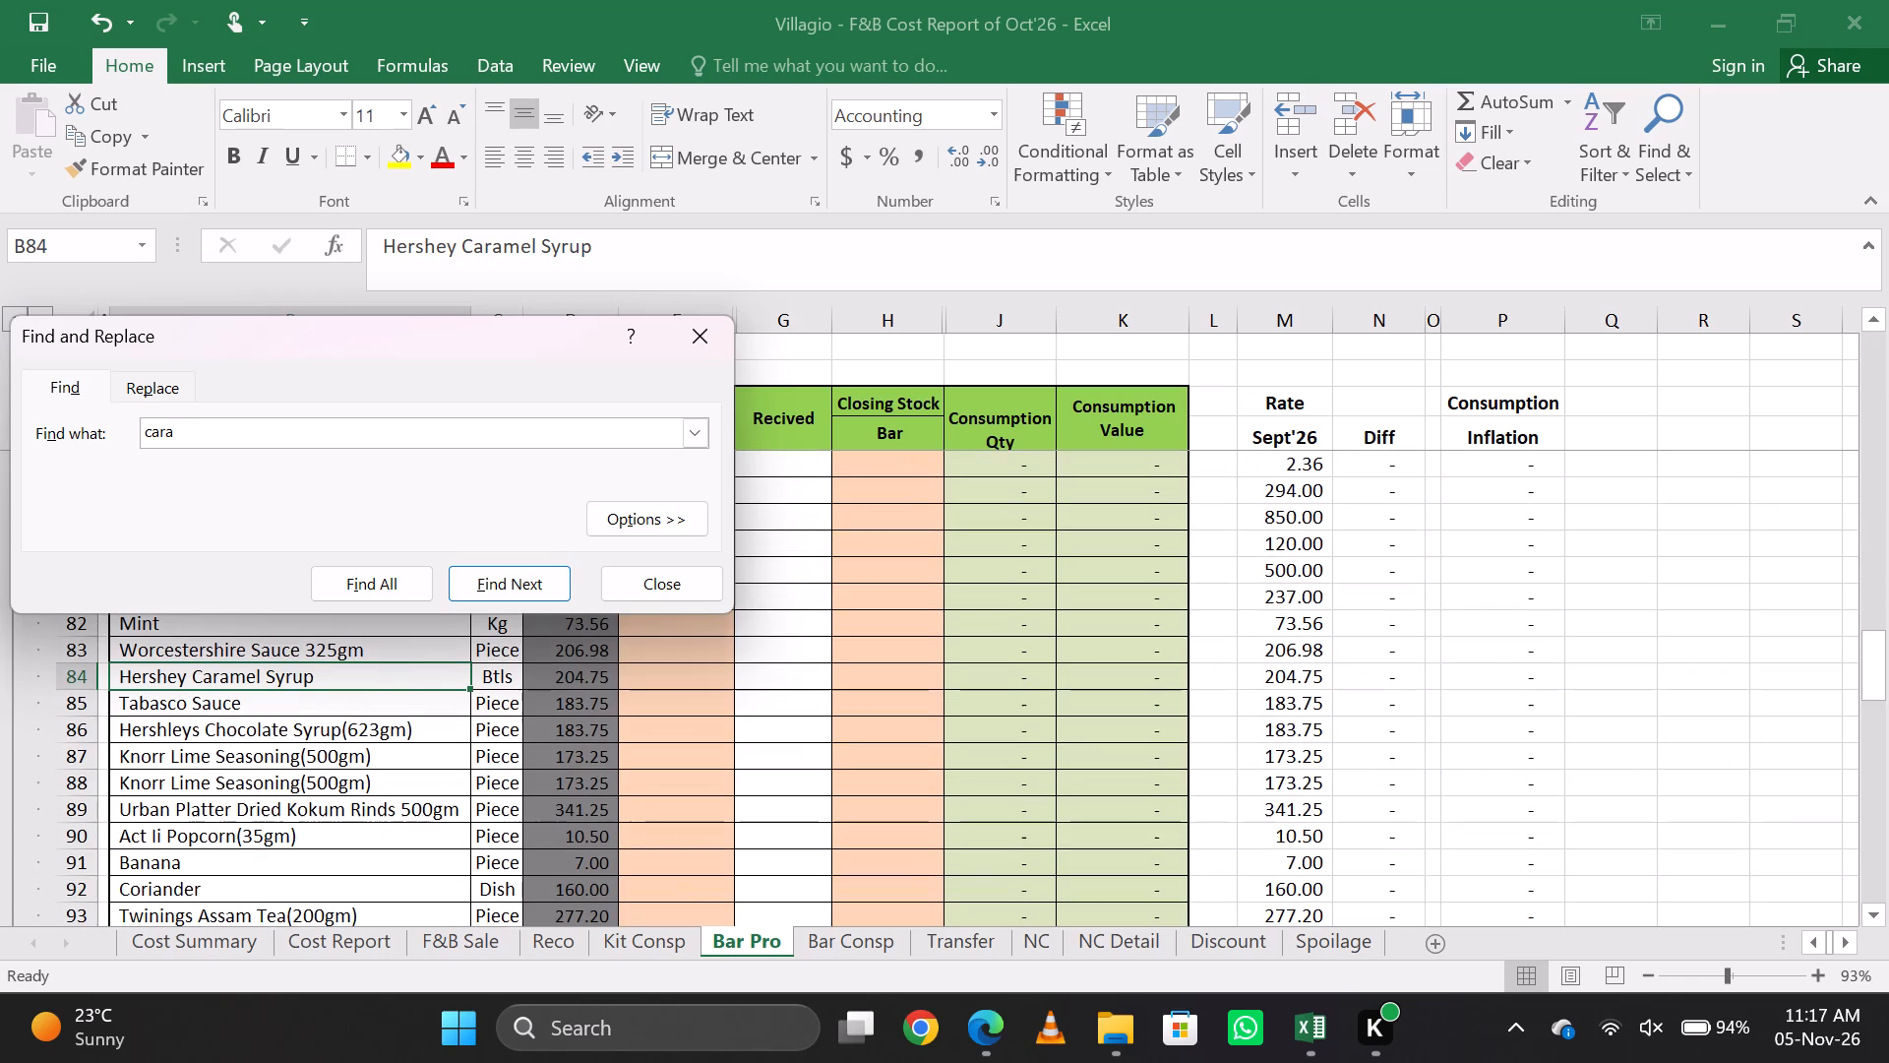
key("Return")
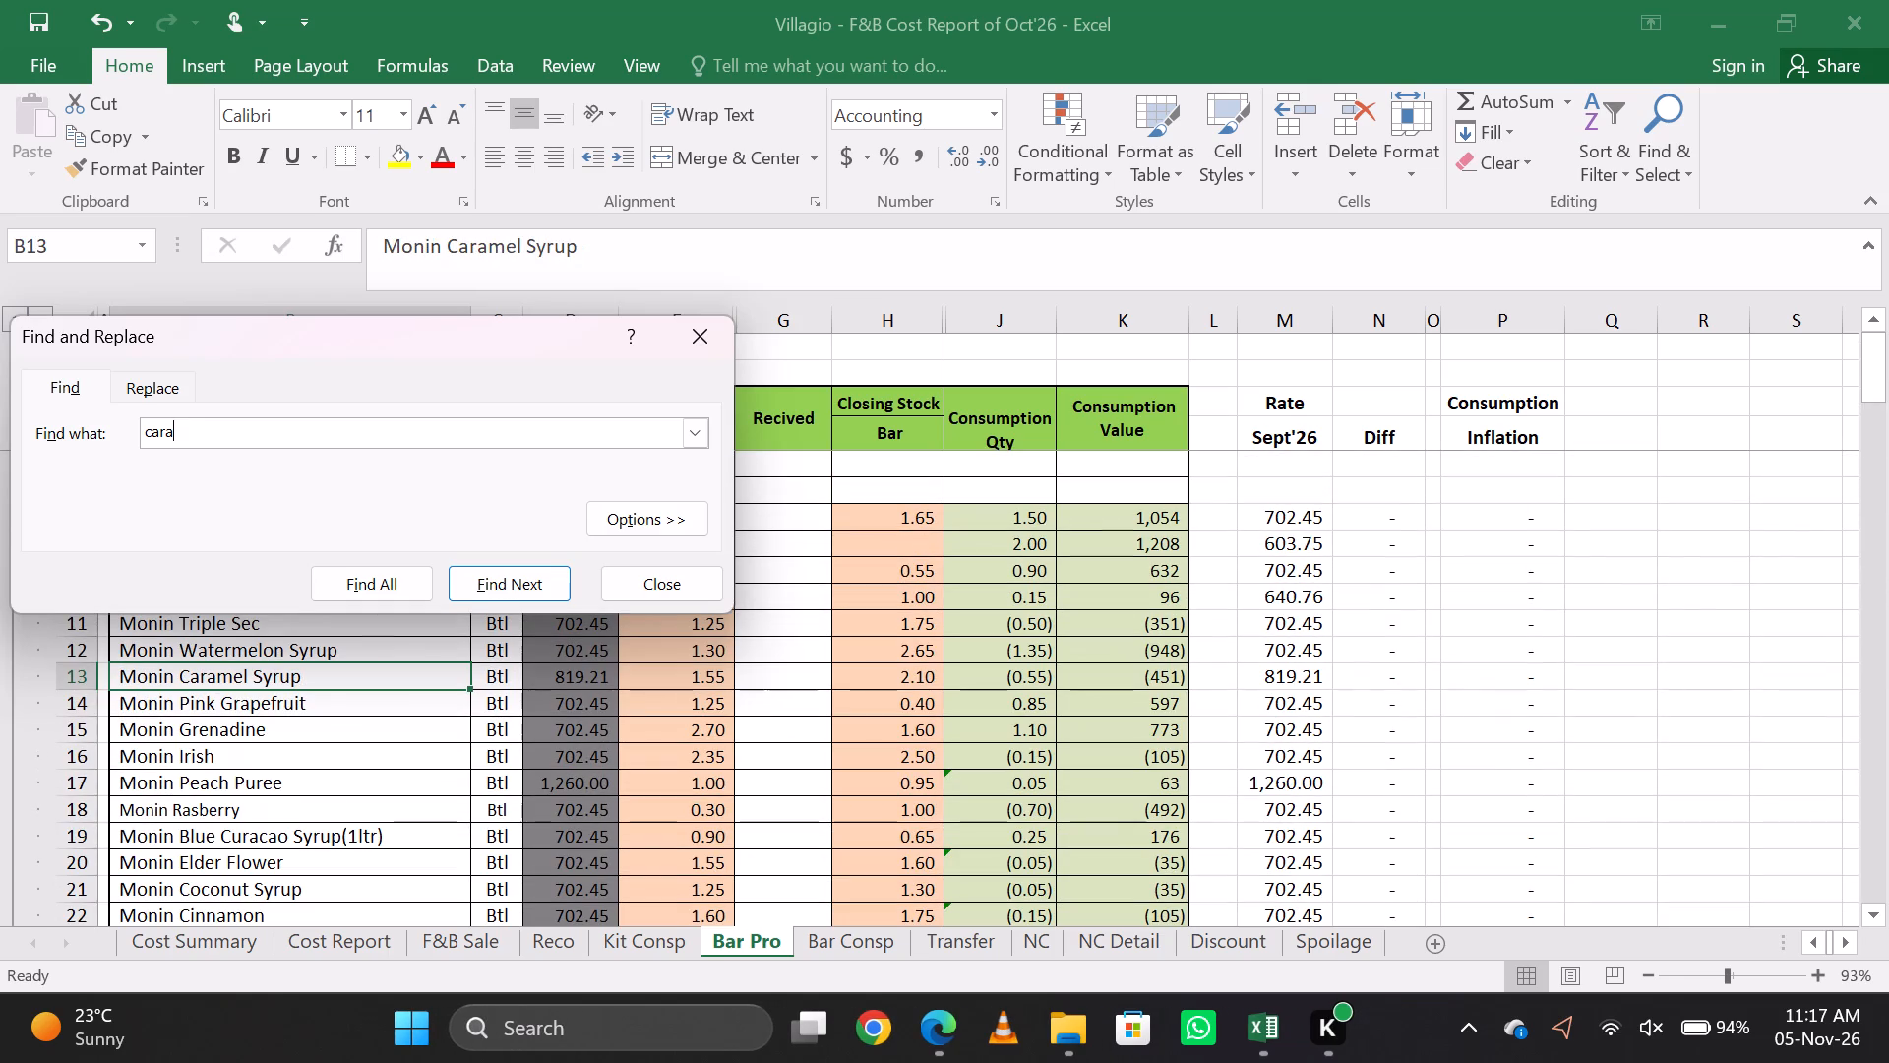
key("Return")
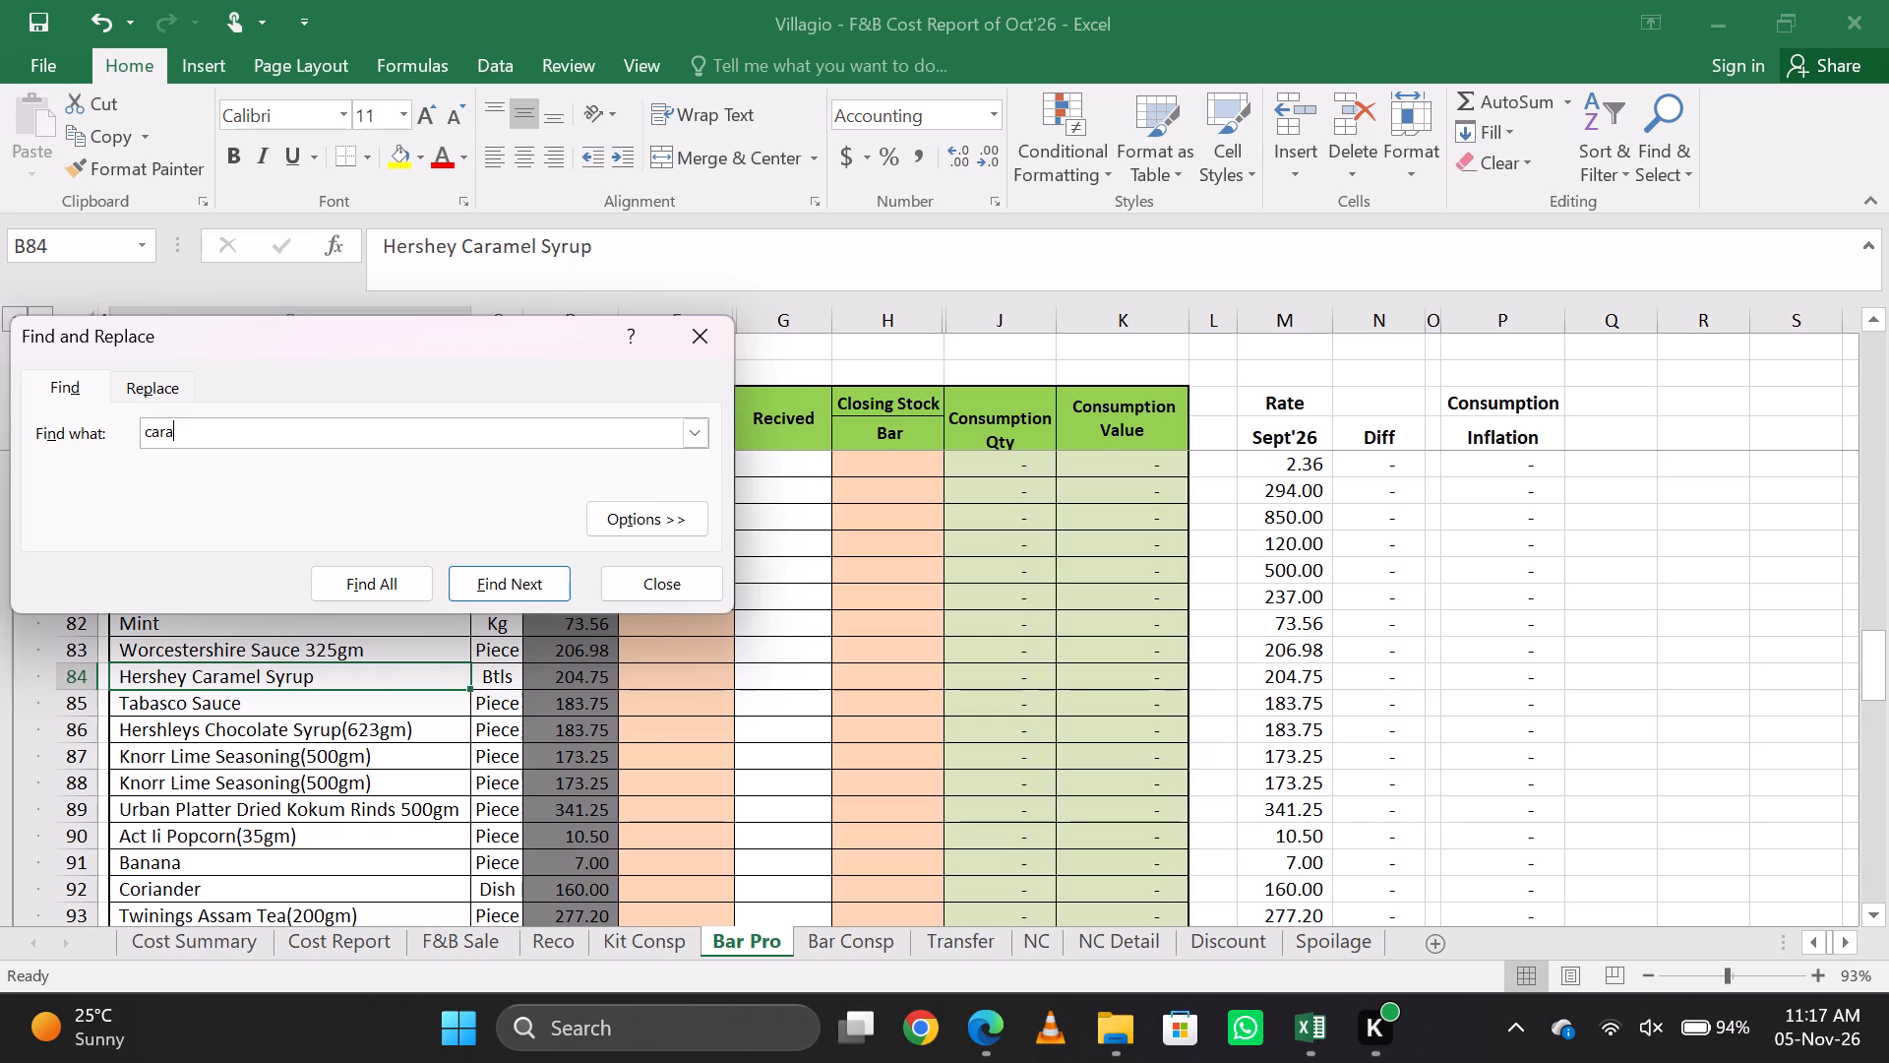
key("Escape")
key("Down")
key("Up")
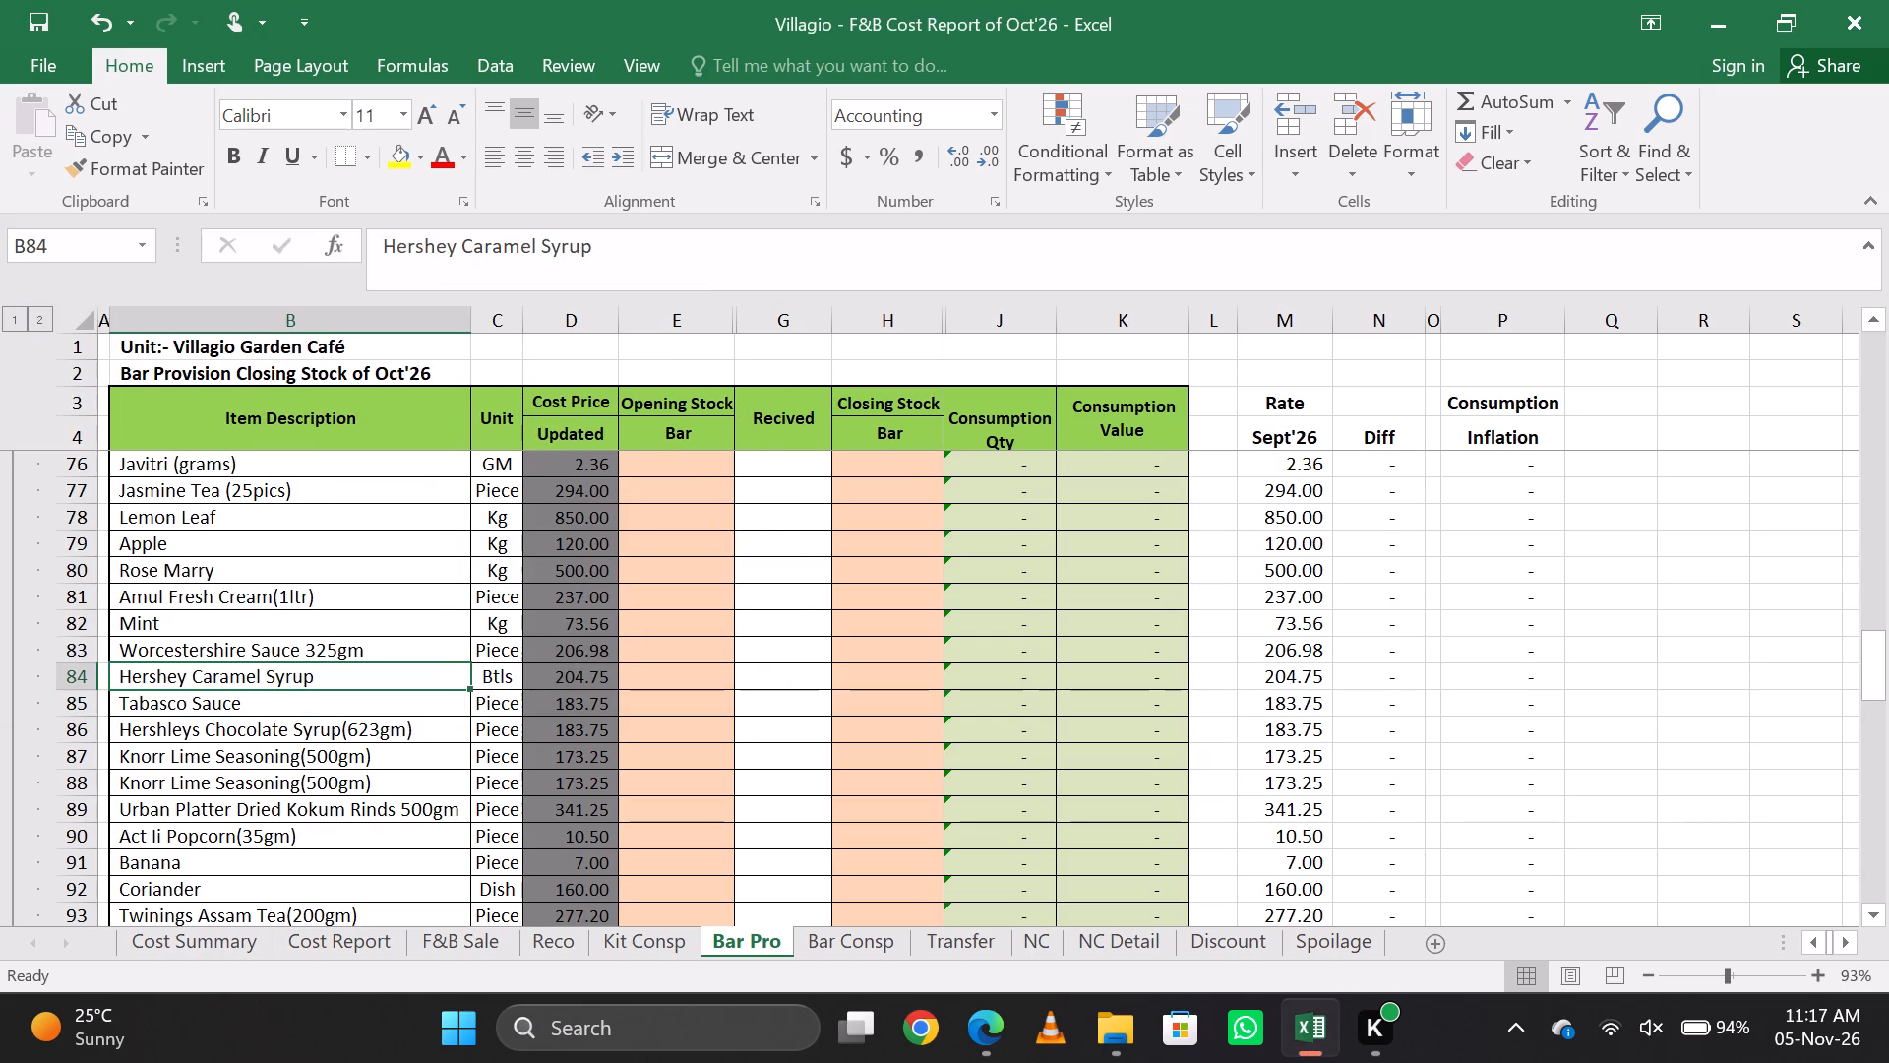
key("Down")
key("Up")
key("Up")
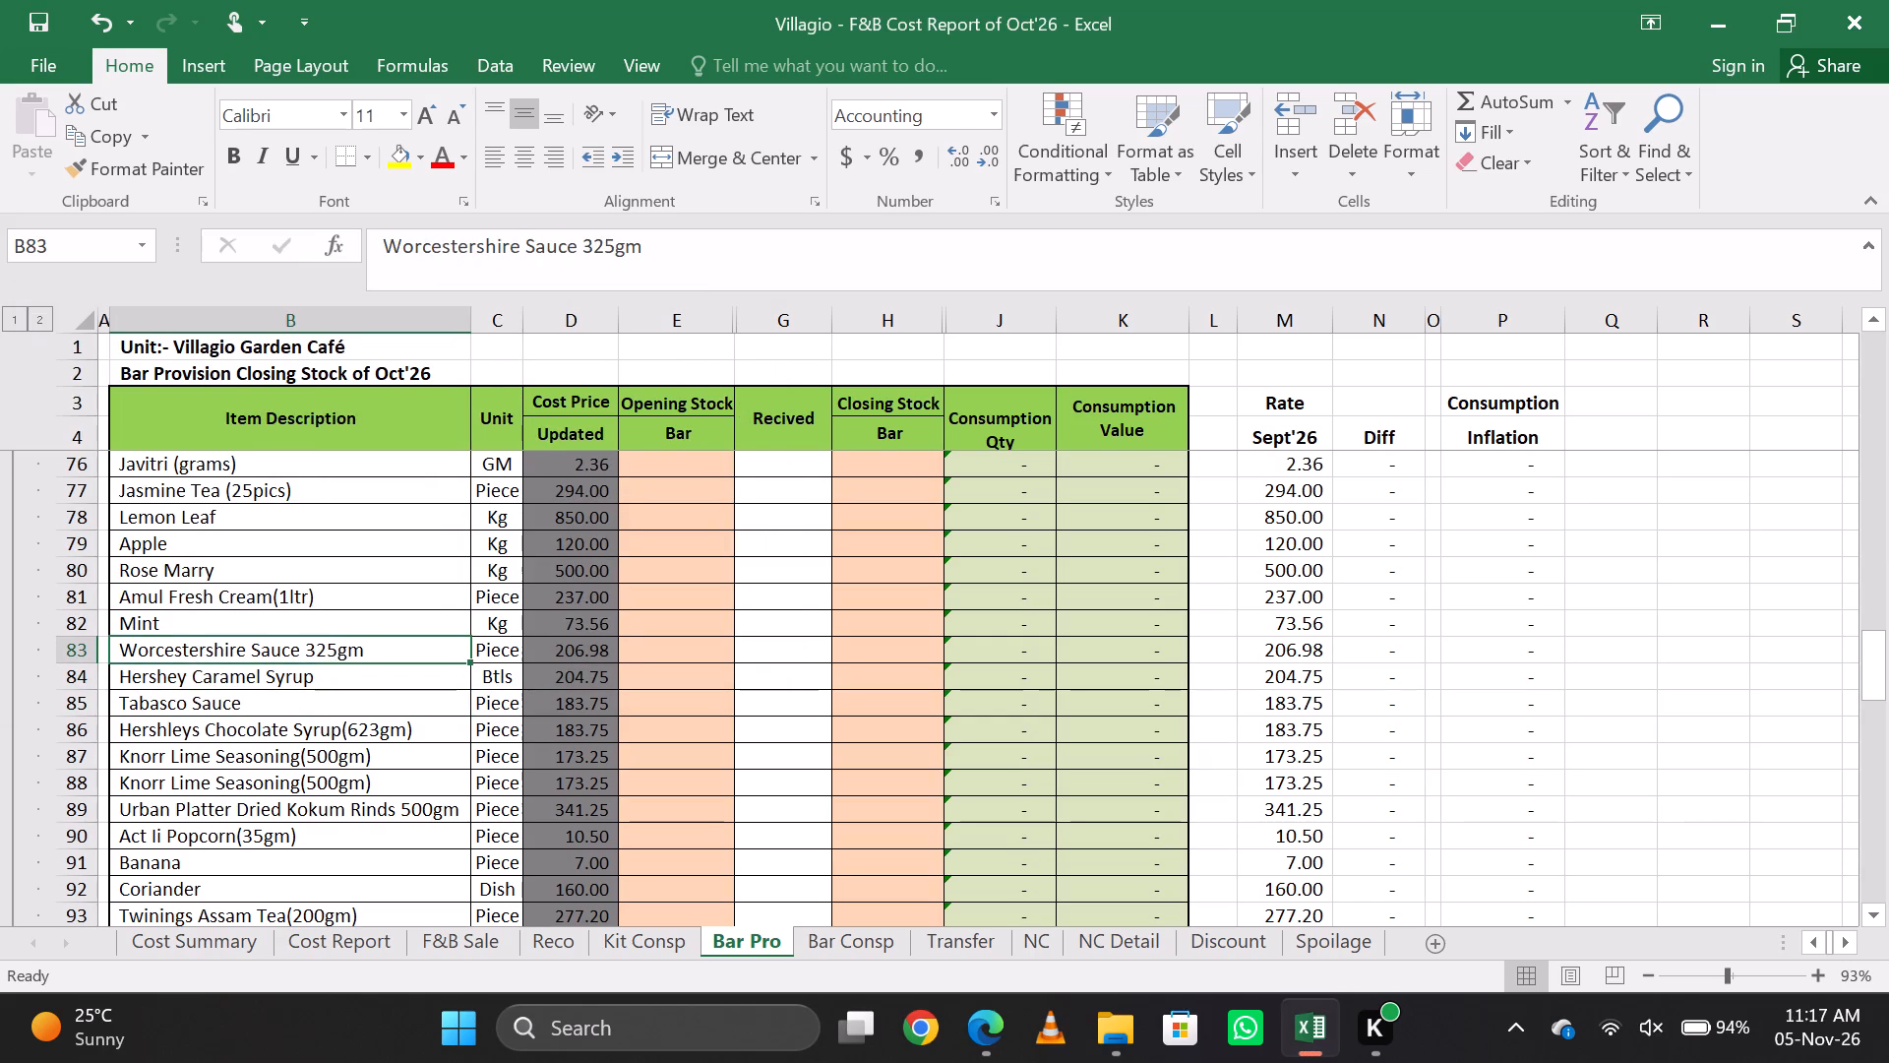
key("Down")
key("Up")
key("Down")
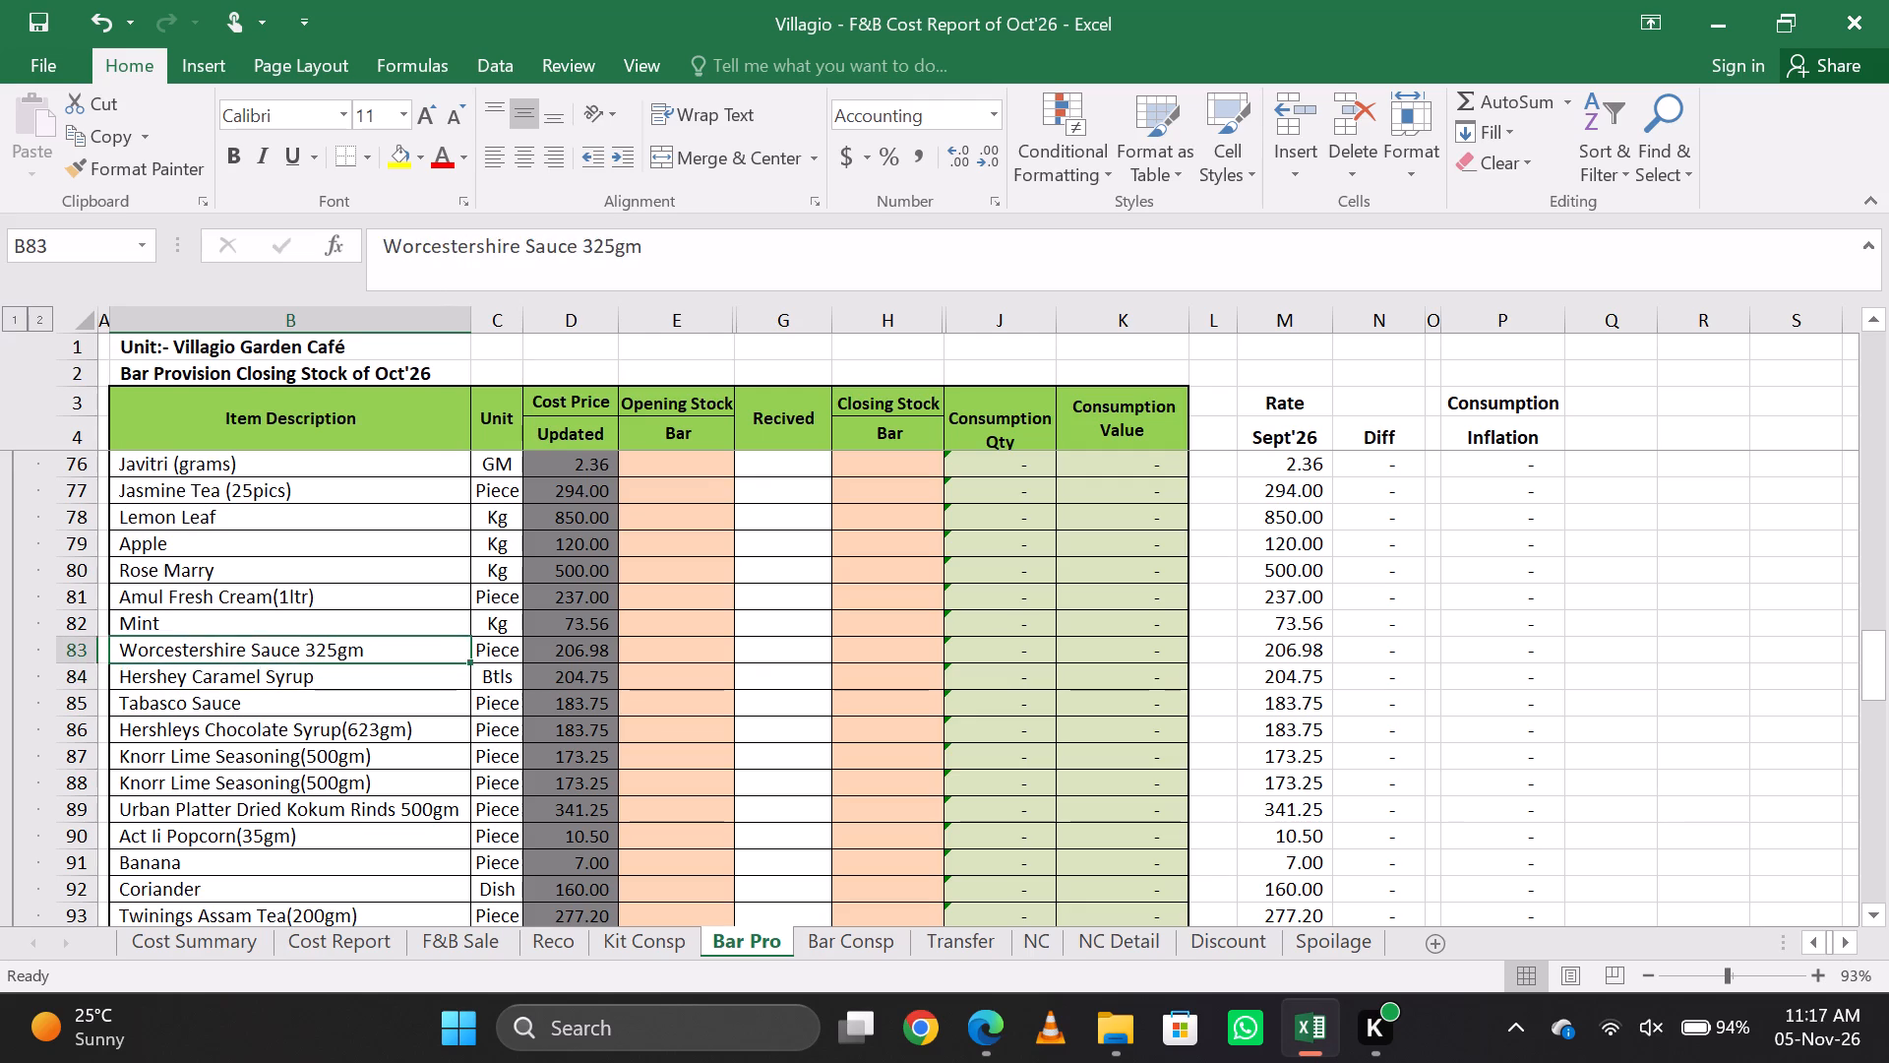
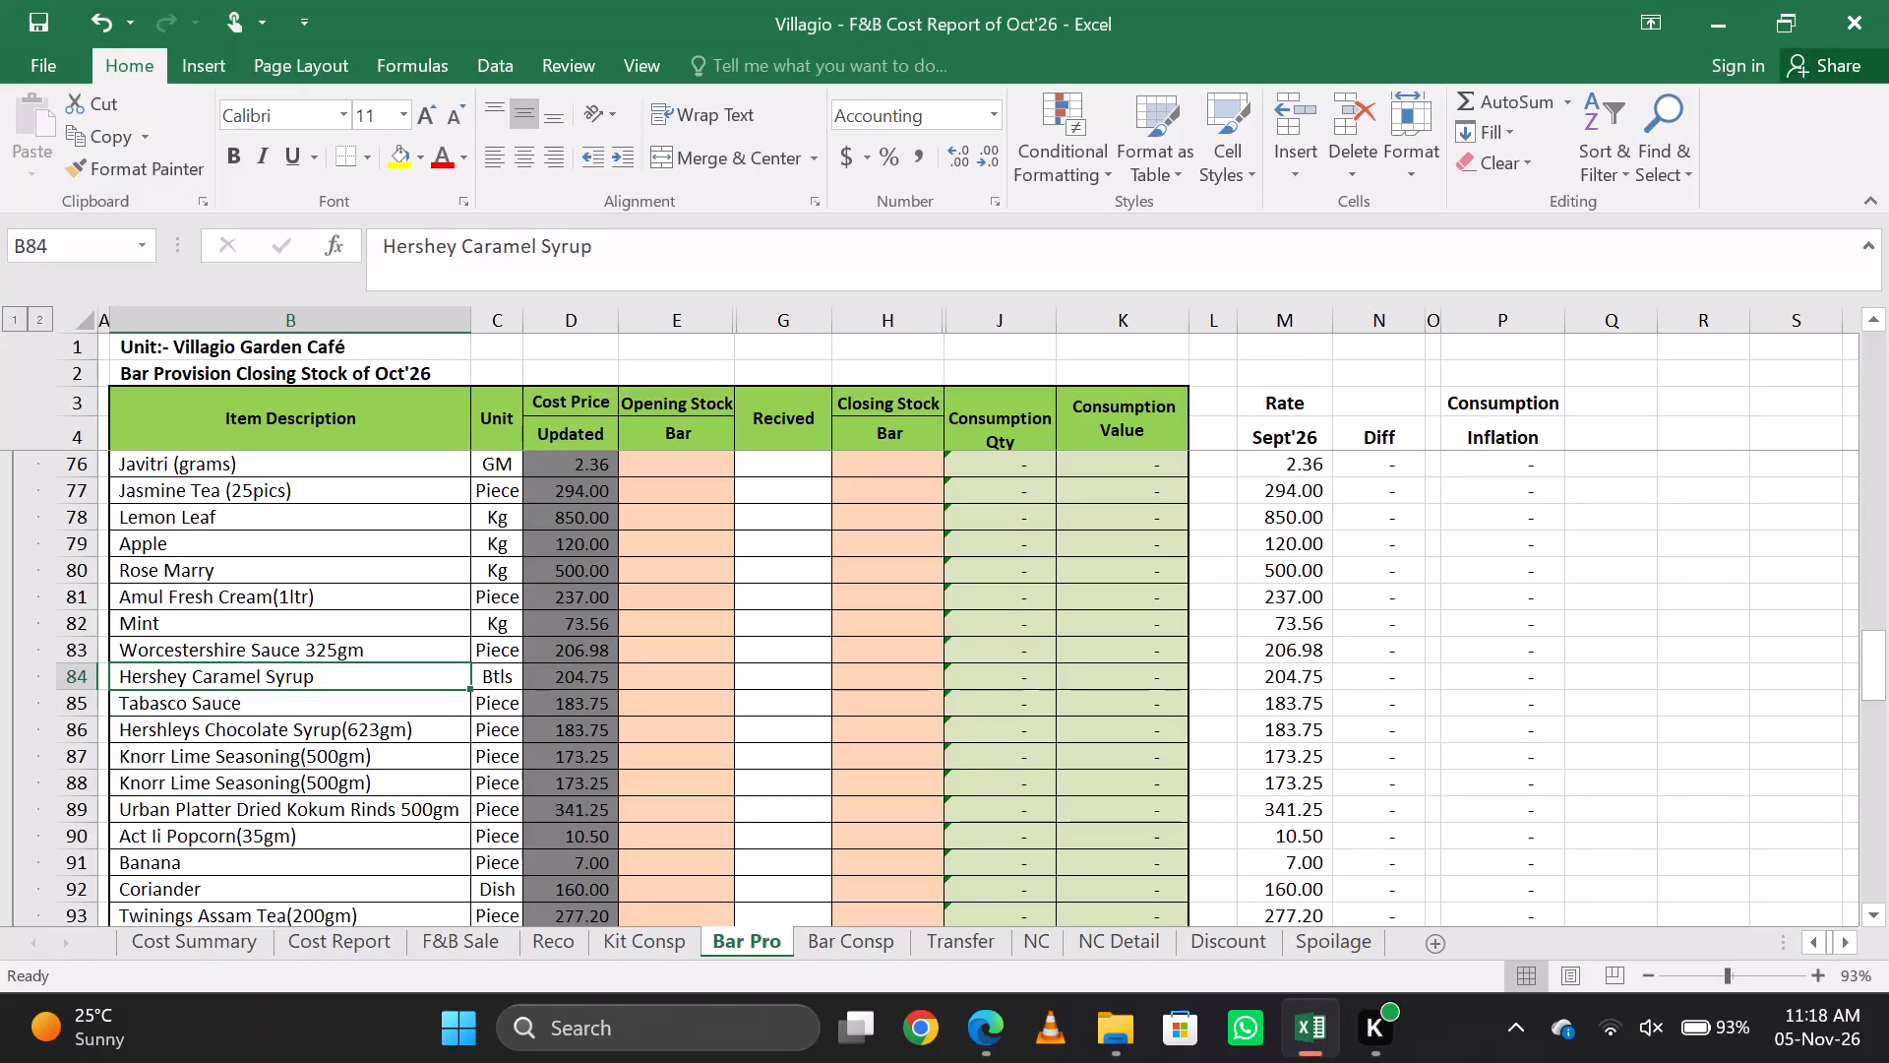
Save the cost report workbook.
key("ctrl+s")
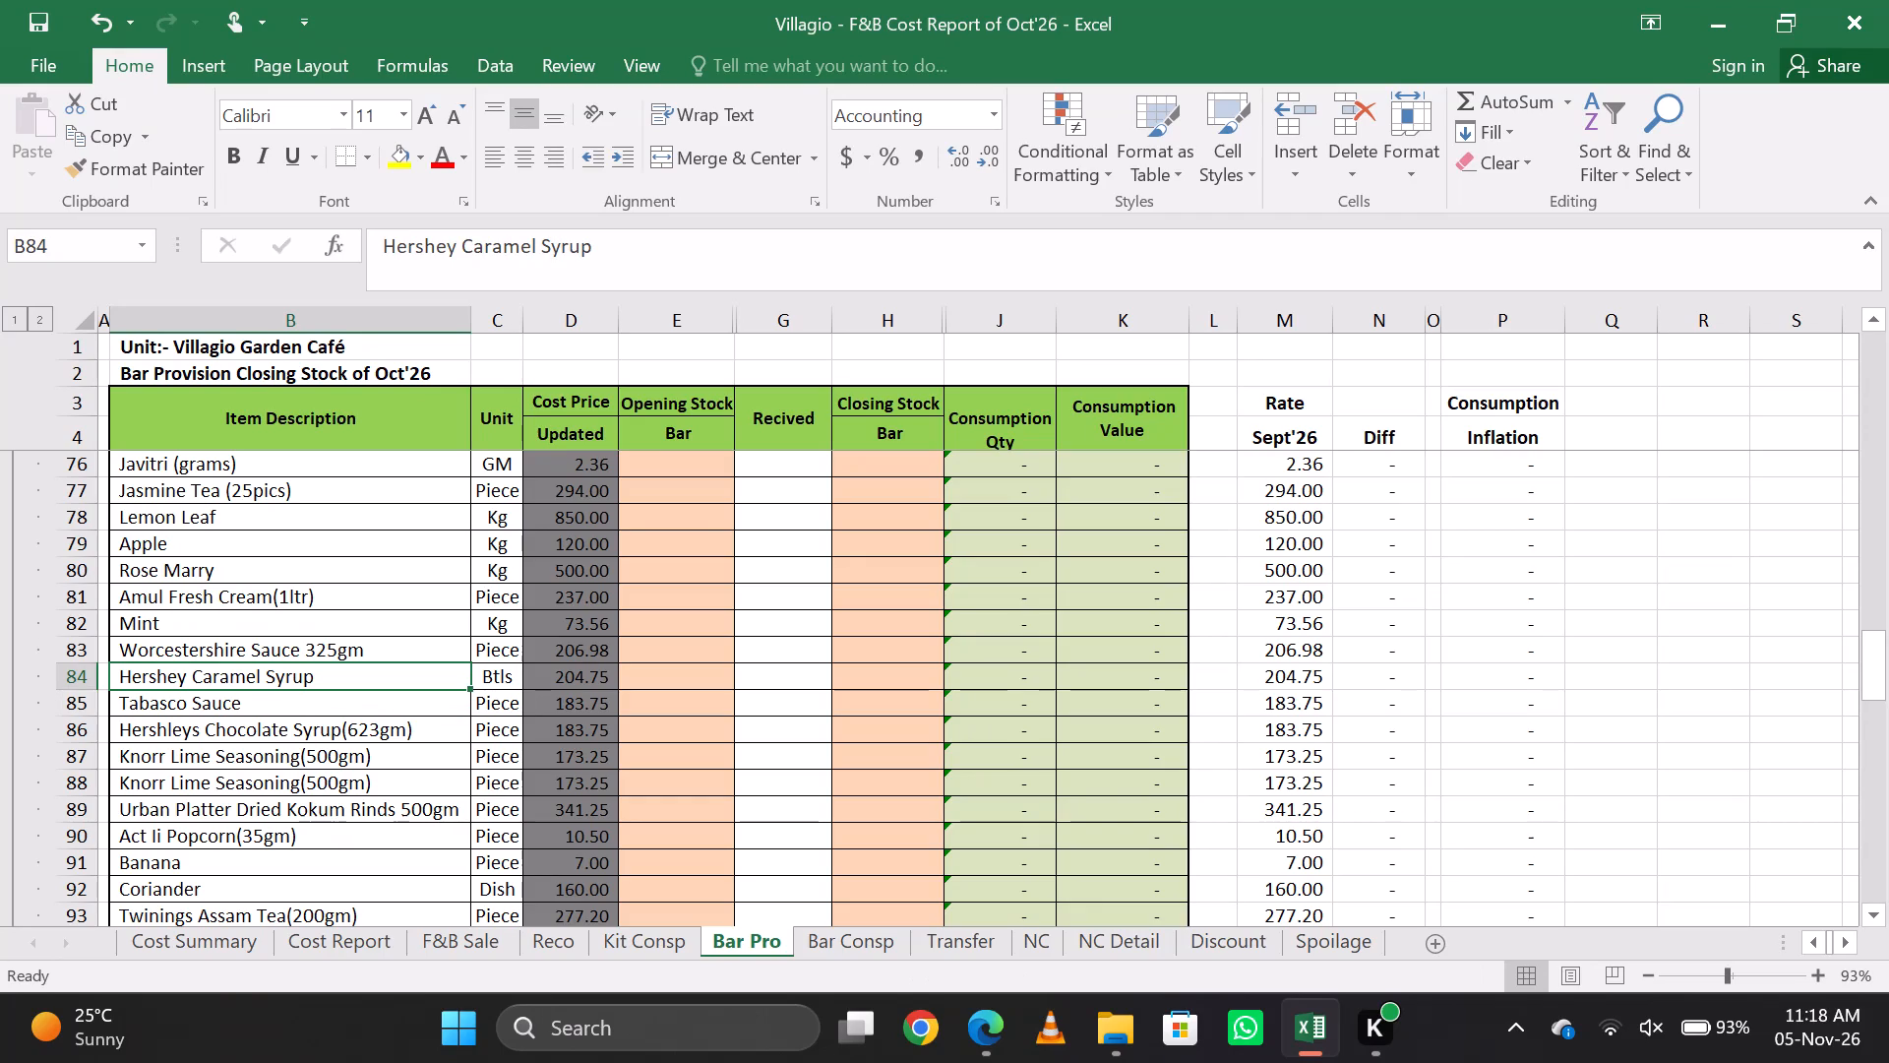
Go to the Kit Consp sheet and look over the kitchen Closing Stock column's dairy and bakery rows, ending on Paneer's cell I7.
key("ctrl+Page_Up")
key("ctrl+Page_Up")
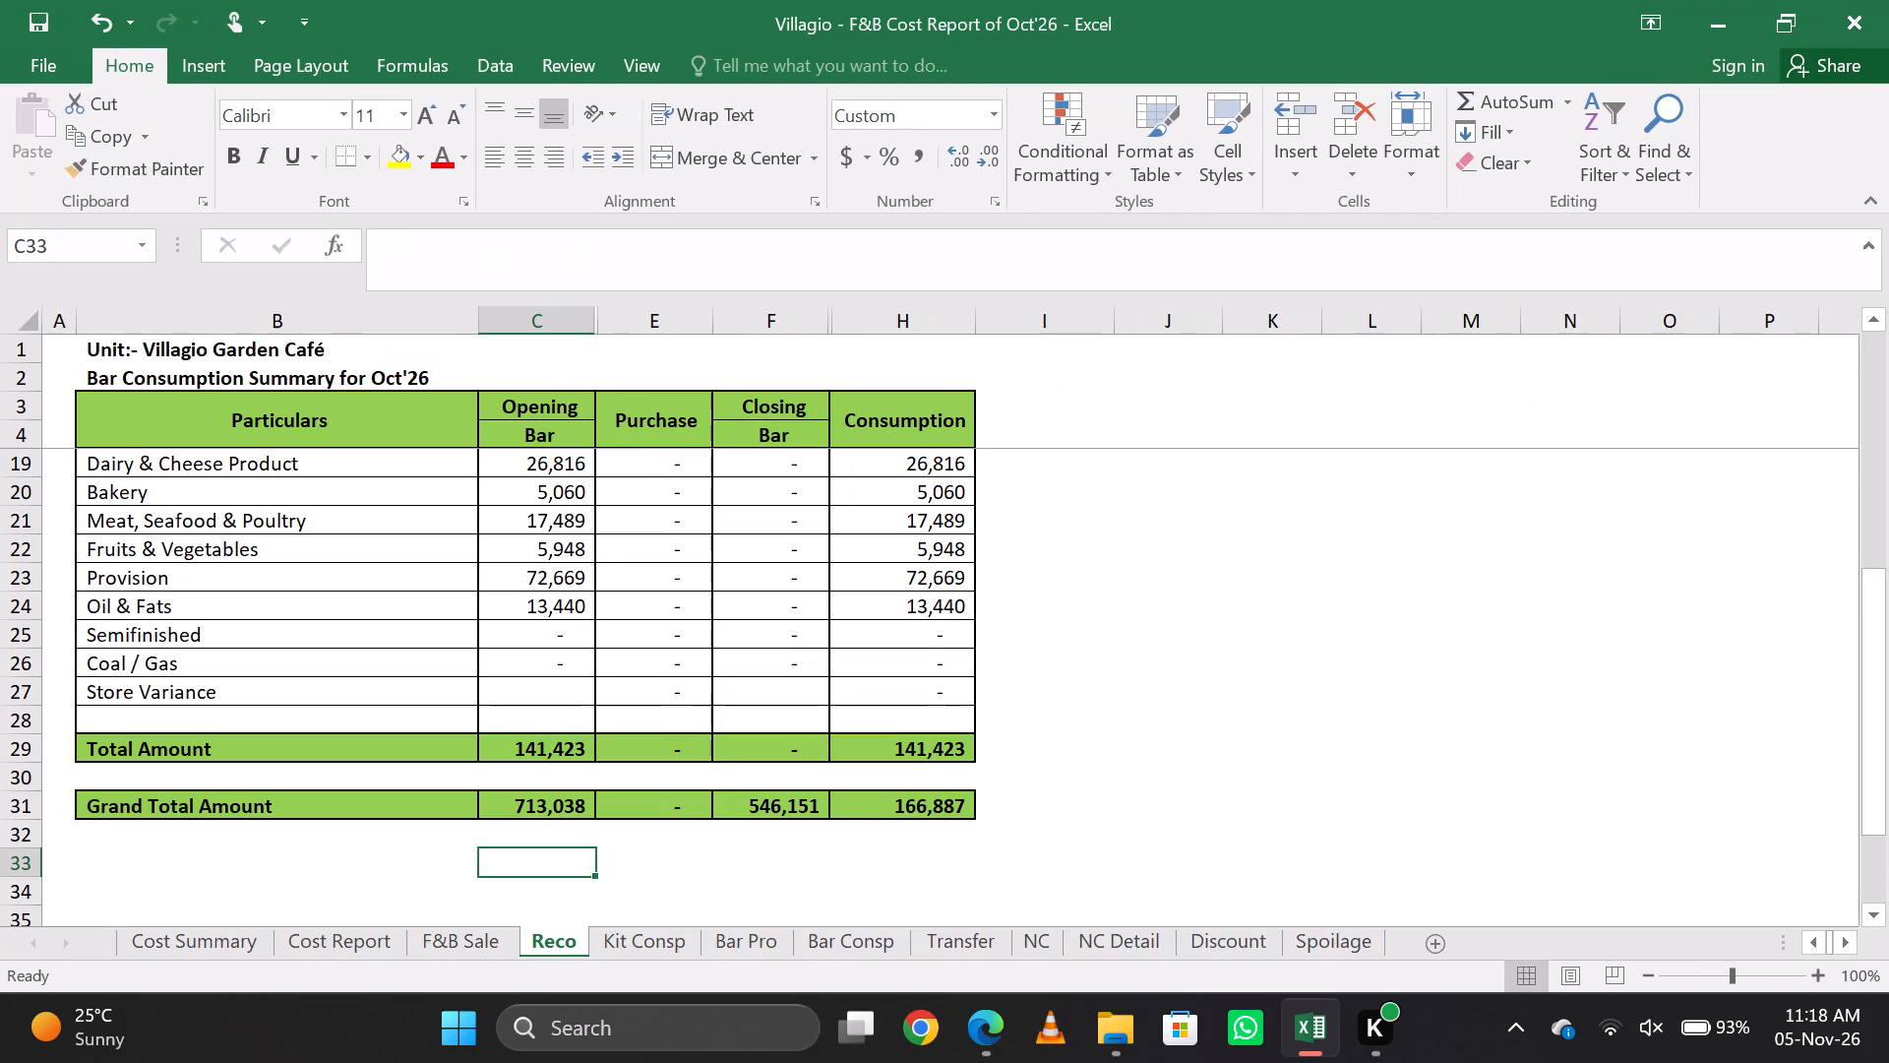
key("ctrl+Page_Down")
key("Down")
key("Up")
key("ctrl+Up")
key("ctrl+Up")
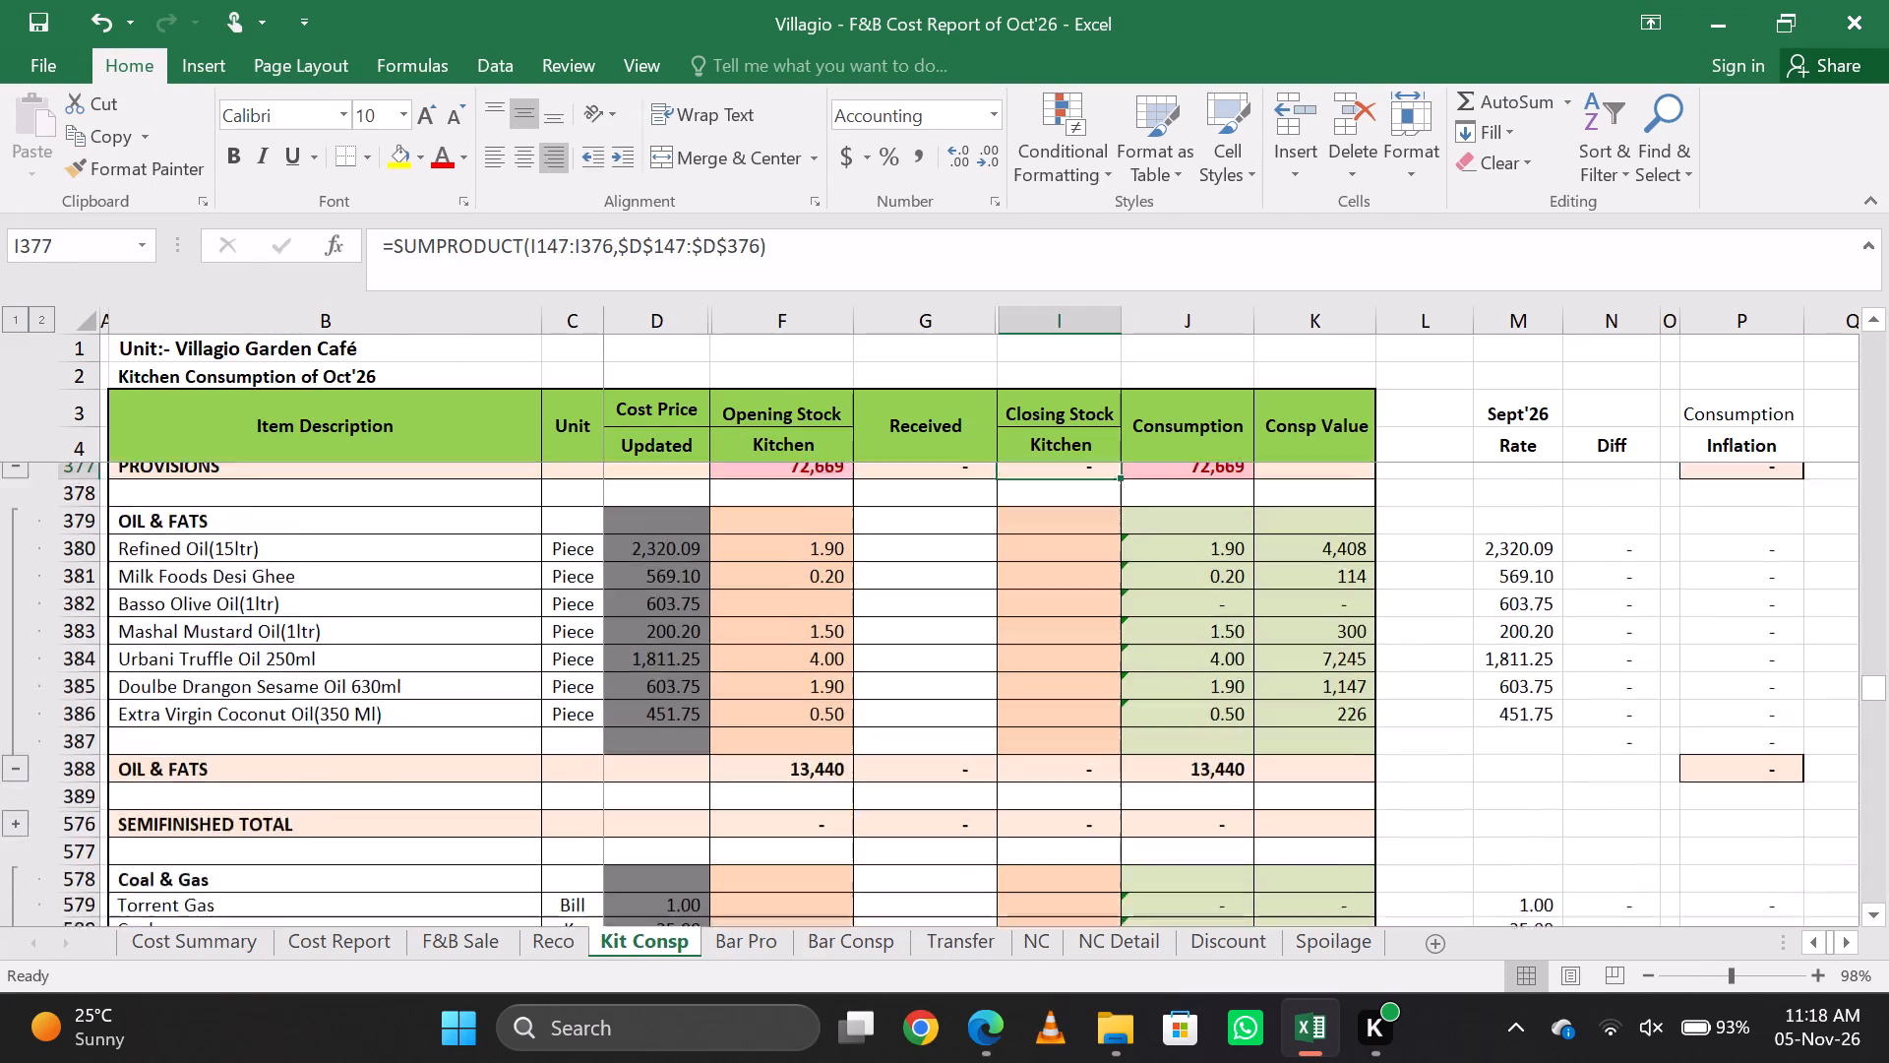
key("ctrl+Up")
key("ctrl+Up")
key("ctrl+Up")
key("ctrl+Up")
key("ctrl+Up")
key("ctrl+Up")
key("ctrl+Up")
key("ctrl+Up")
key("ctrl+Up")
key("ctrl+Up")
key("ctrl+Up")
key("ctrl+Up")
key("ctrl+Up")
key("ctrl+Up")
key("ctrl+Up")
key("ctrl+Up")
key("ctrl+Up")
key("ctrl+Up")
key("ctrl+Up")
key("ctrl+Up")
key("Down")
key("Down")
key("Down")
key("Down")
key("Down")
key("Down")
key("Down")
key("Down")
key("Down")
key("Down")
key("Down")
key("Down")
key("Down")
key("Down")
key("Down")
key("Down")
key("Down")
key("Down")
key("Down")
key("Down")
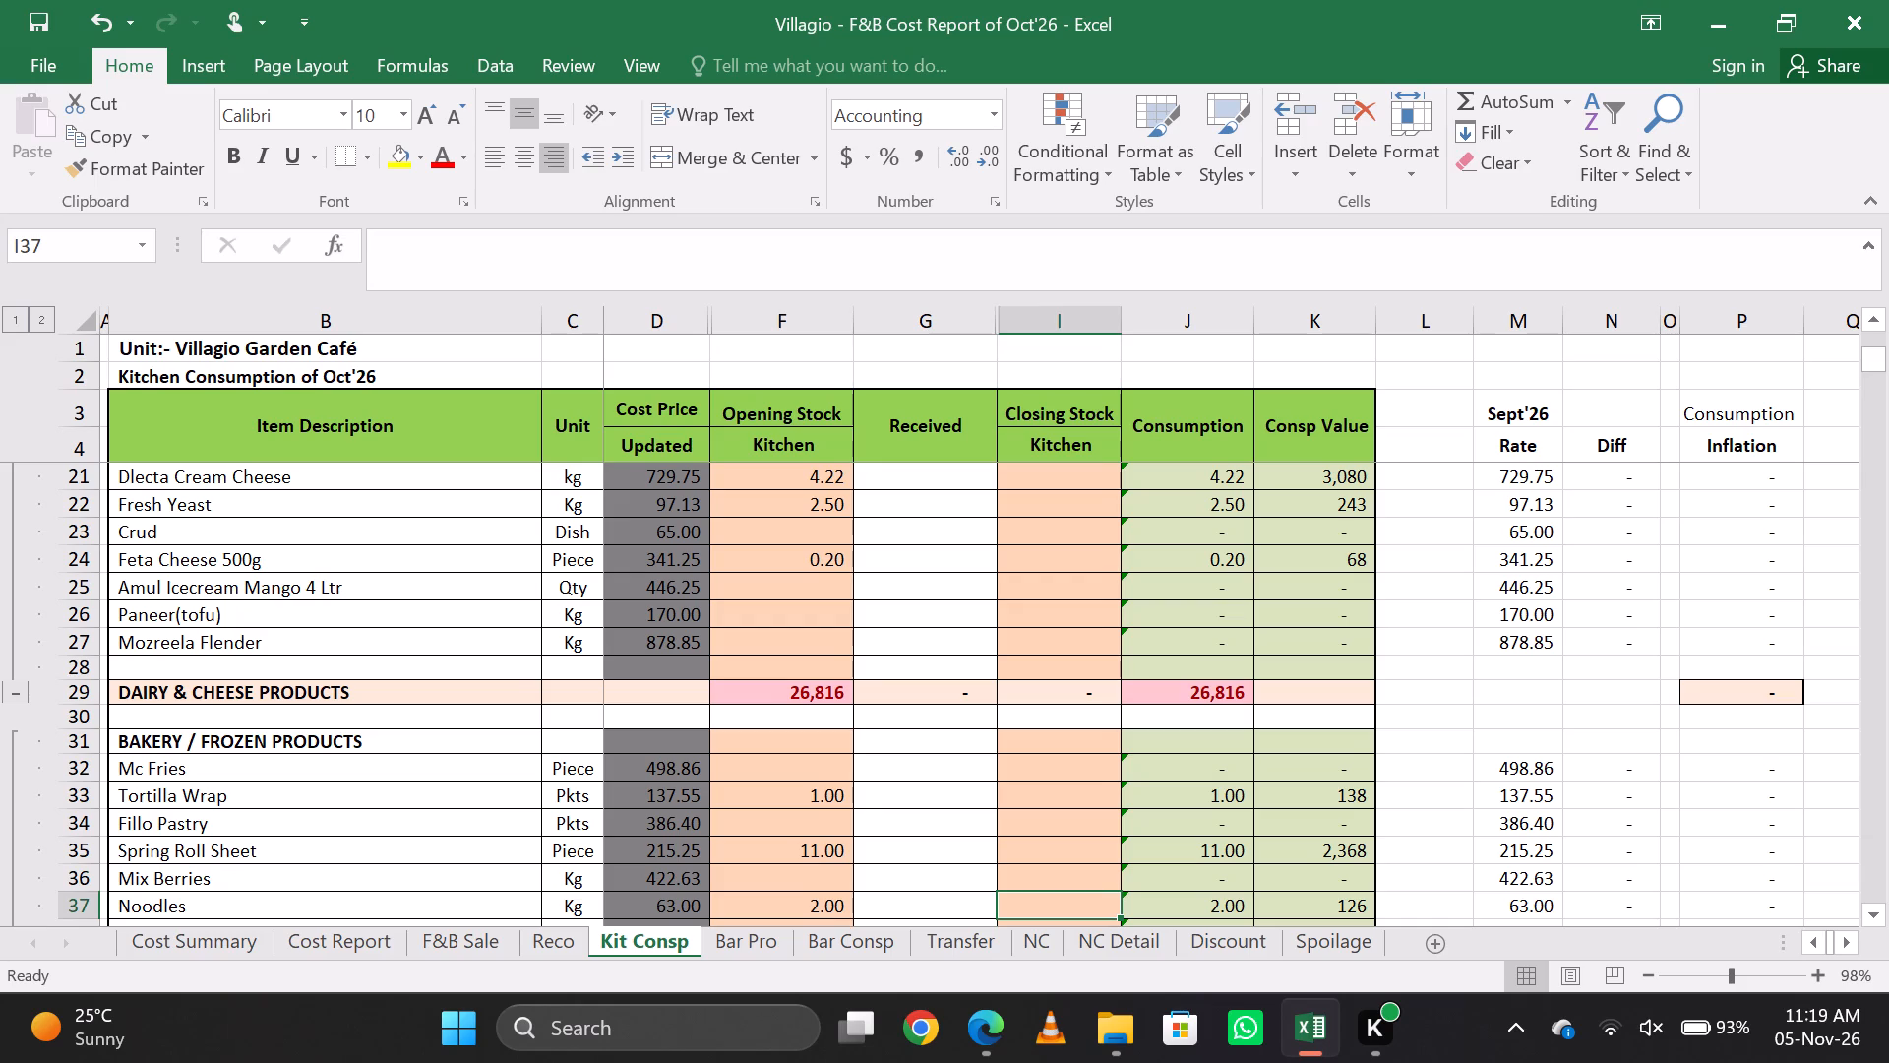
key("Down")
key("Up")
key("Up")
key("Up")
key("Up")
key("Up")
key("Up")
key("Up")
key("Up")
key("Up")
key("Up")
key("Up")
key("Up")
key("Up")
key("Up")
key("Up")
key("Up")
key("Up")
key("Up")
key("Up")
key("Up")
key("Up")
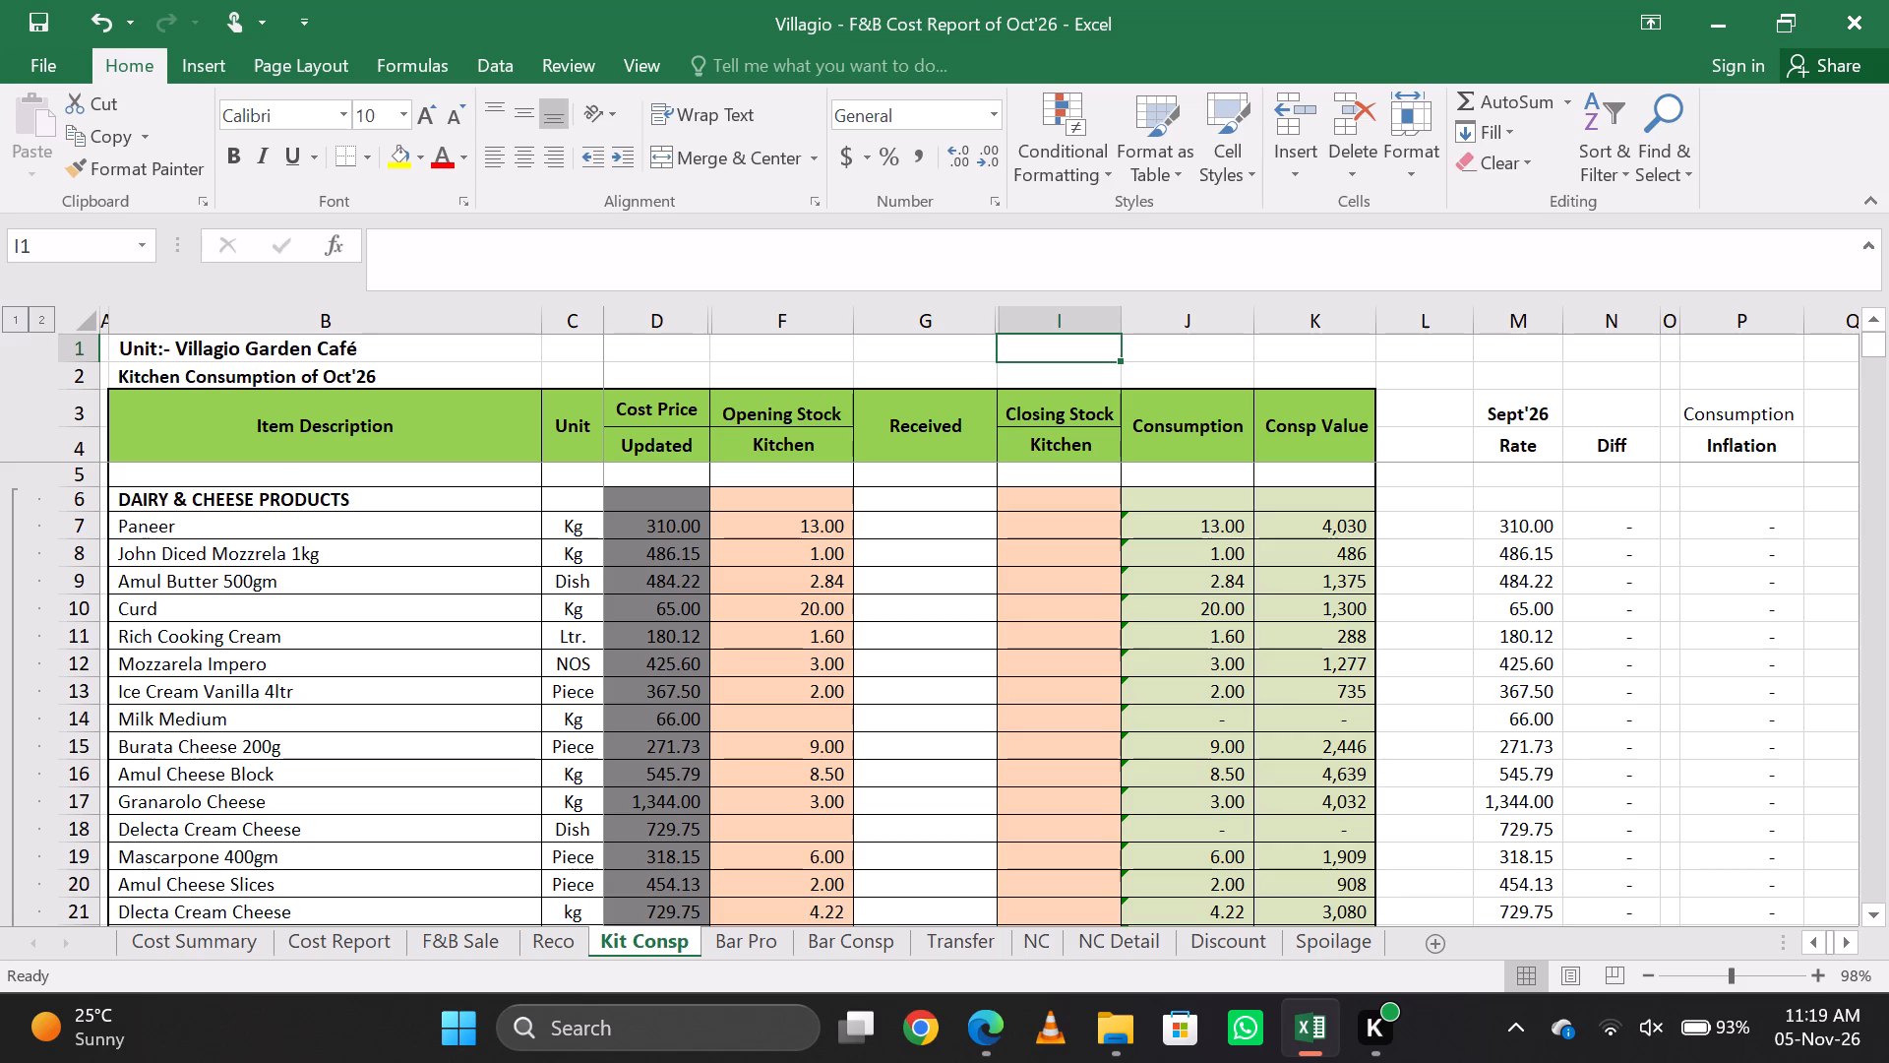
key("Down")
key("Down")
key("Down")
key("Down")
key("Down")
key("Down")
key("Up")
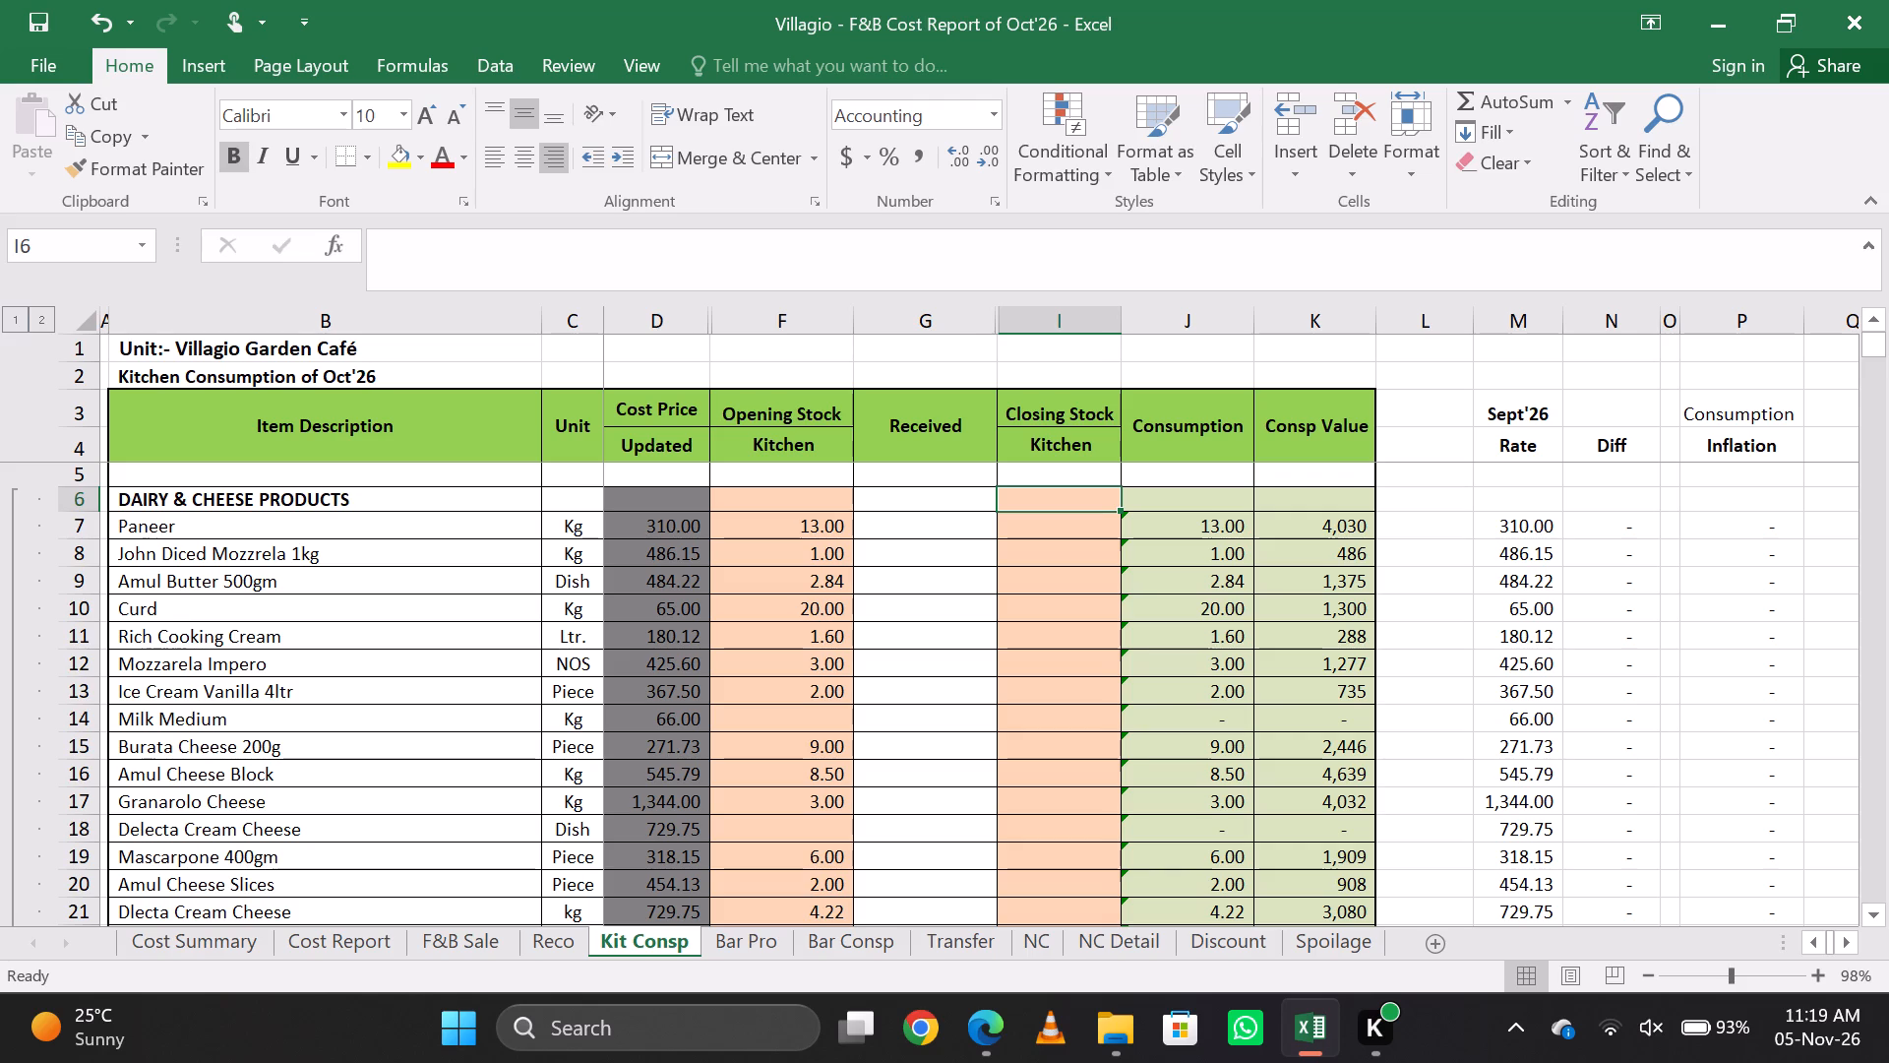
key("Down")
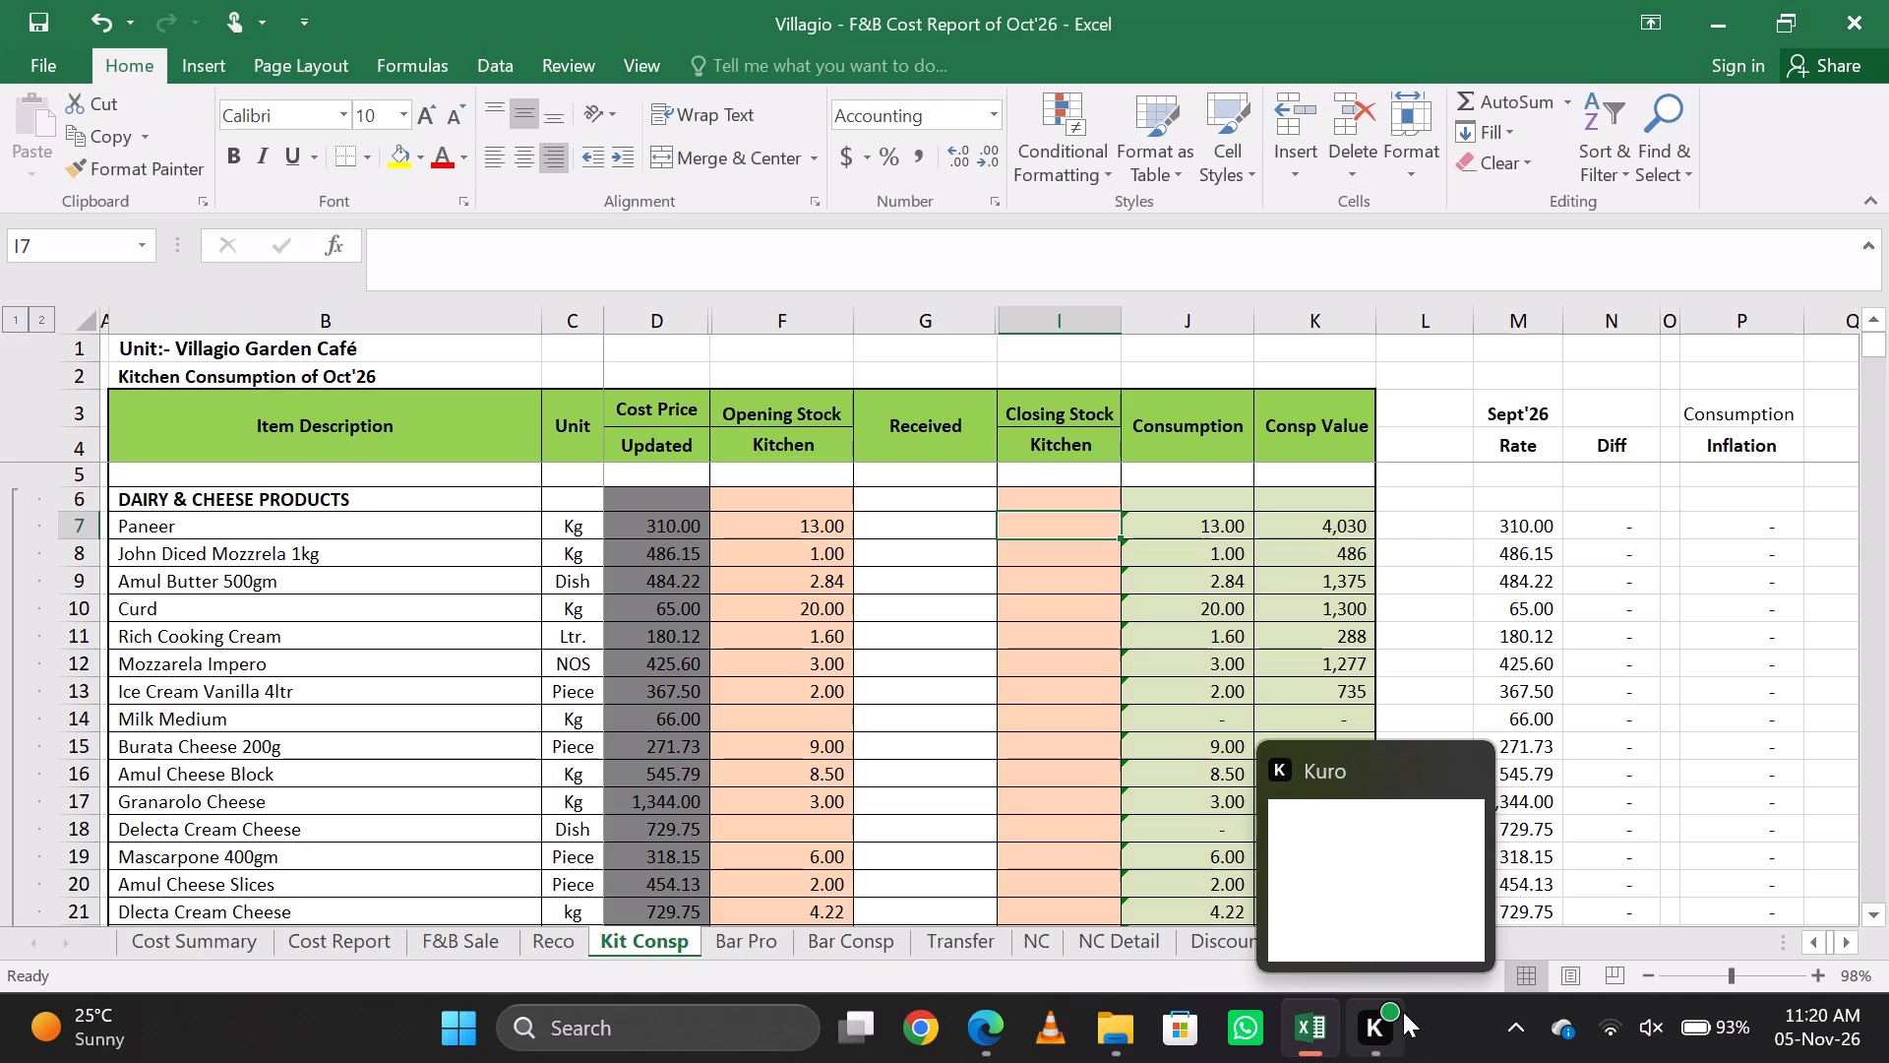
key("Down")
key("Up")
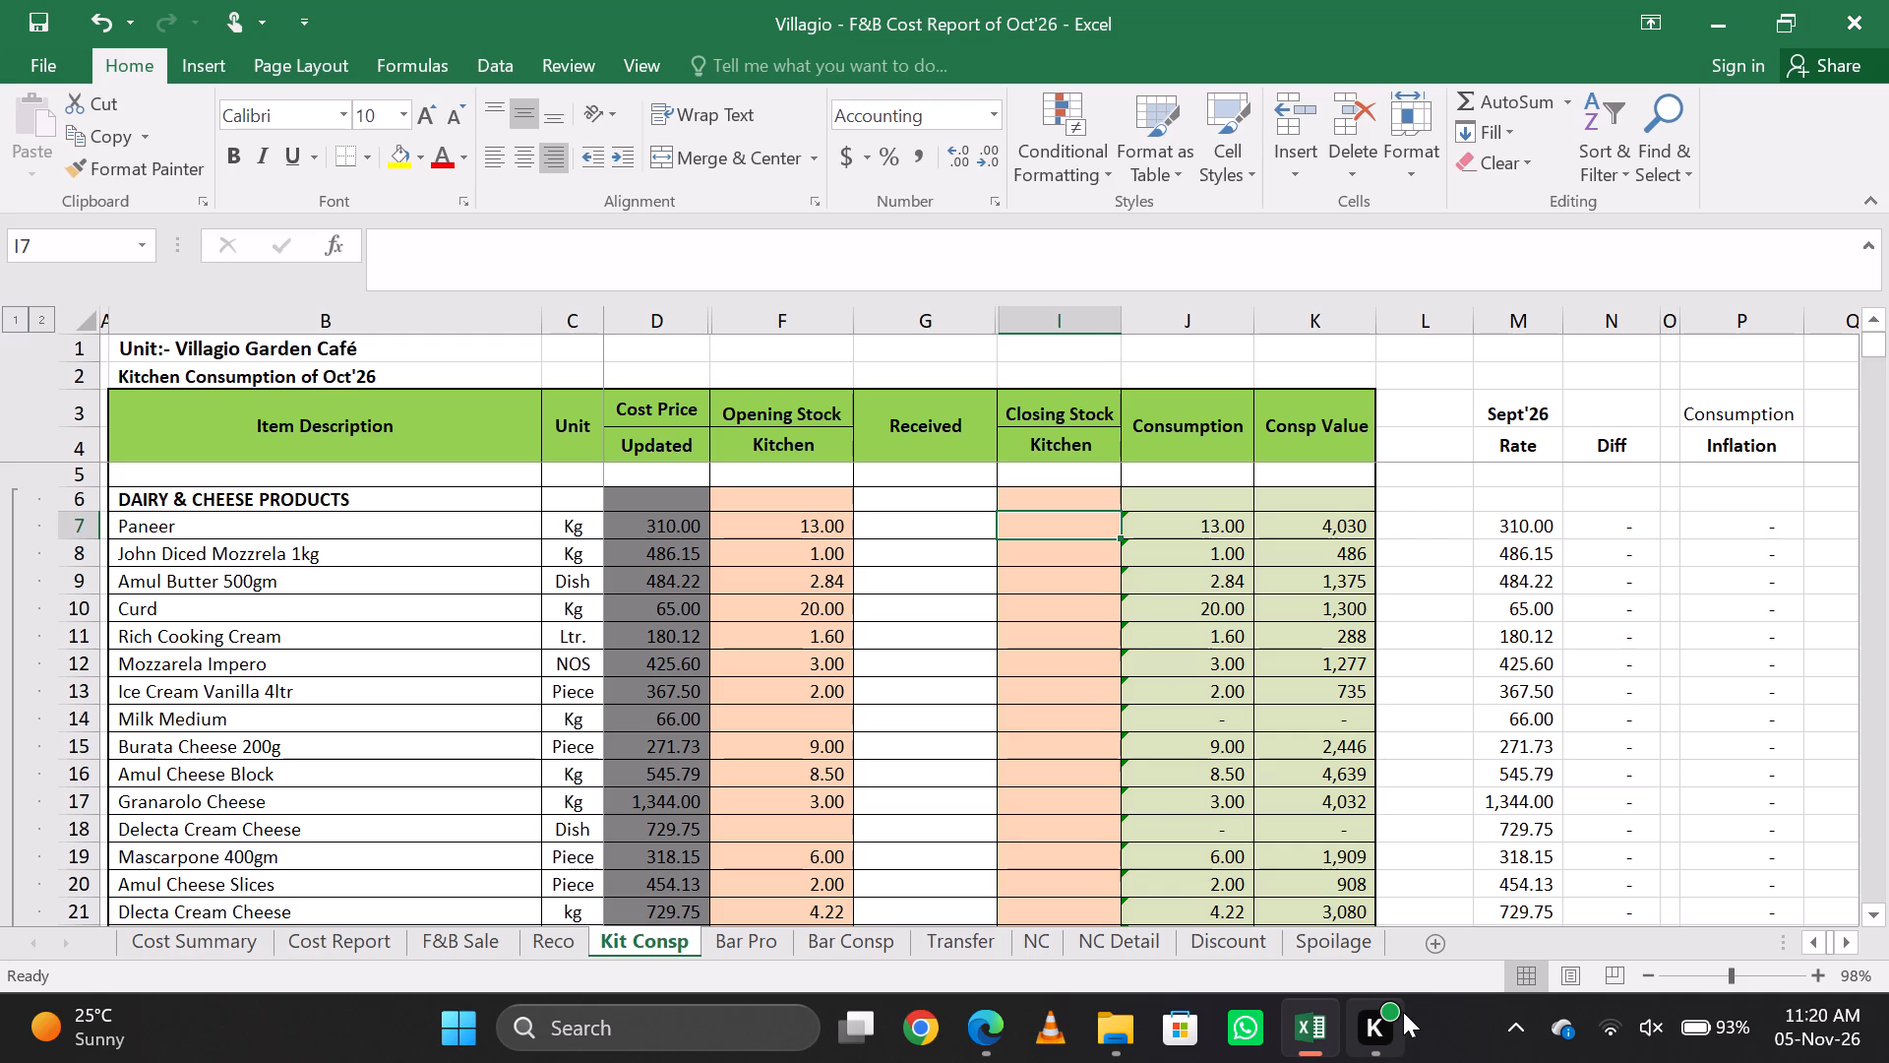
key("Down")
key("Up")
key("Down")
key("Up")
Search the Kit Consp sheet for "white s" to locate the White Sauce row in the semifinished section.
key("ctrl+f")
key("BackSpace")
type("white s")
key("Return")
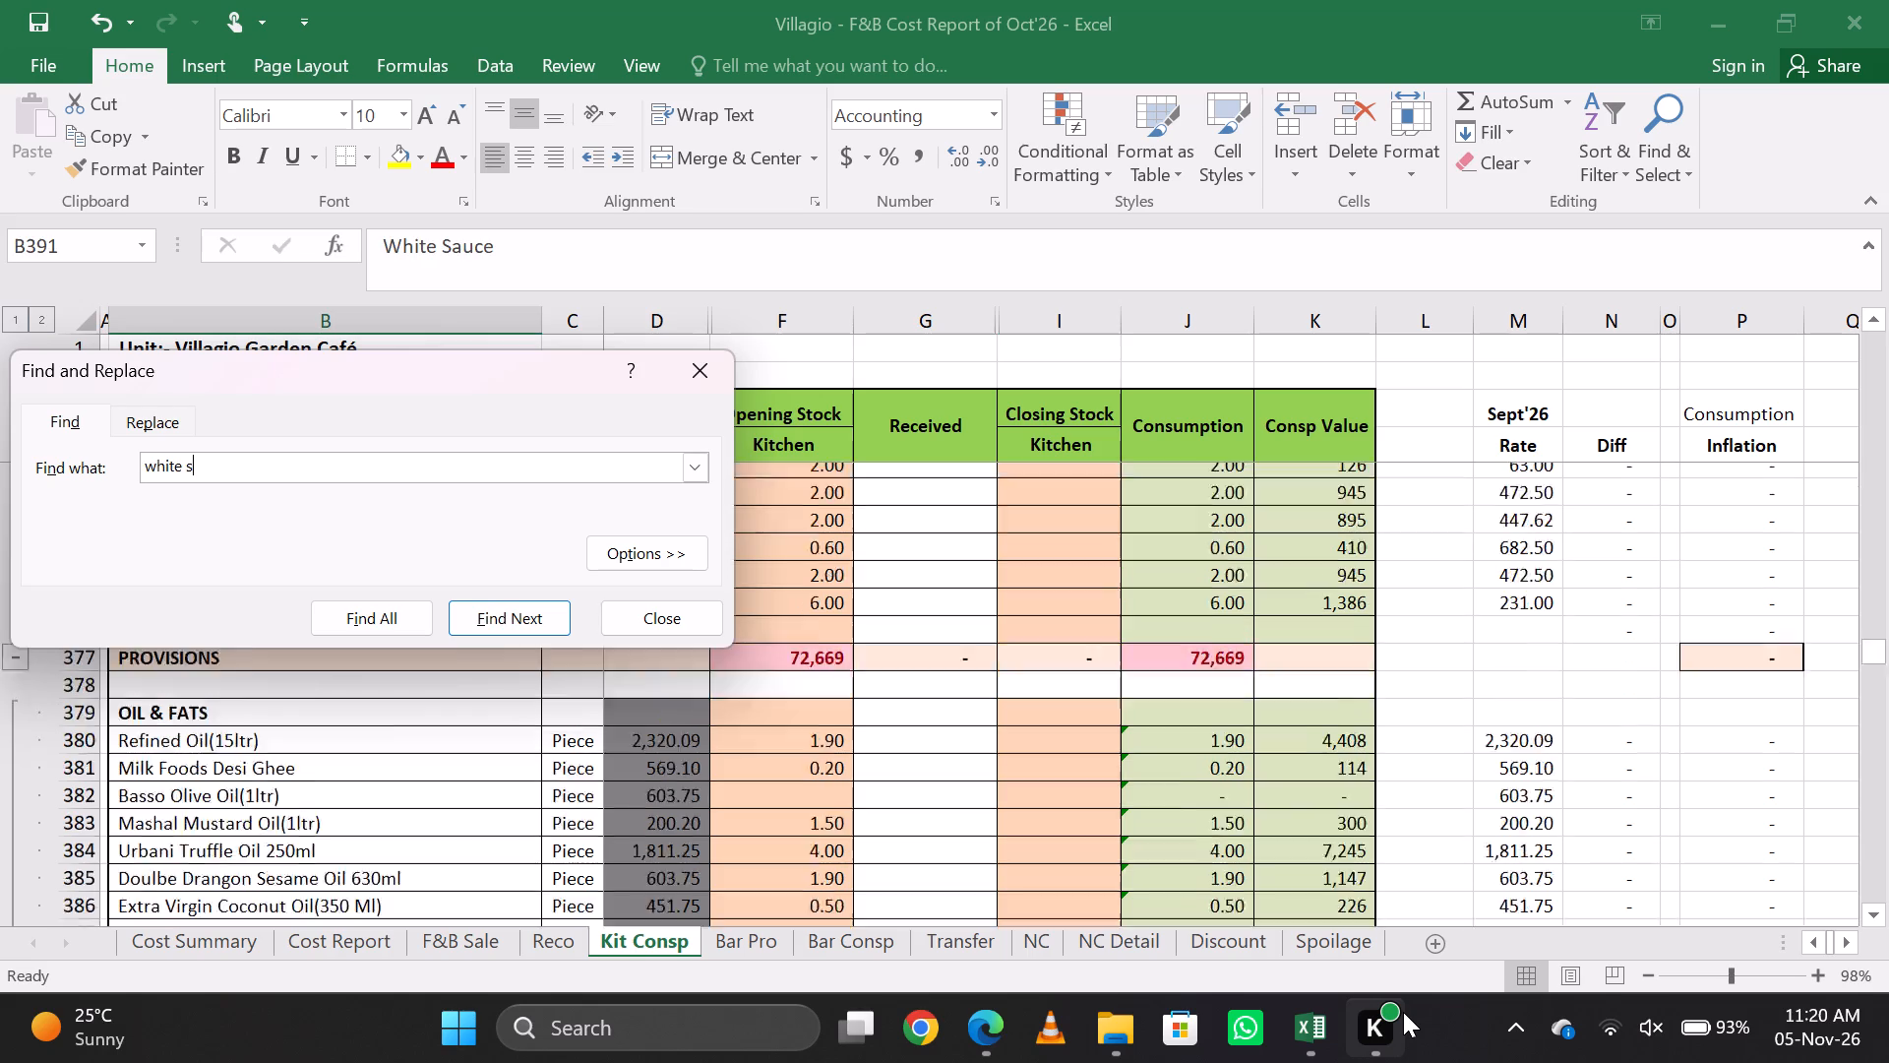
key("Return")
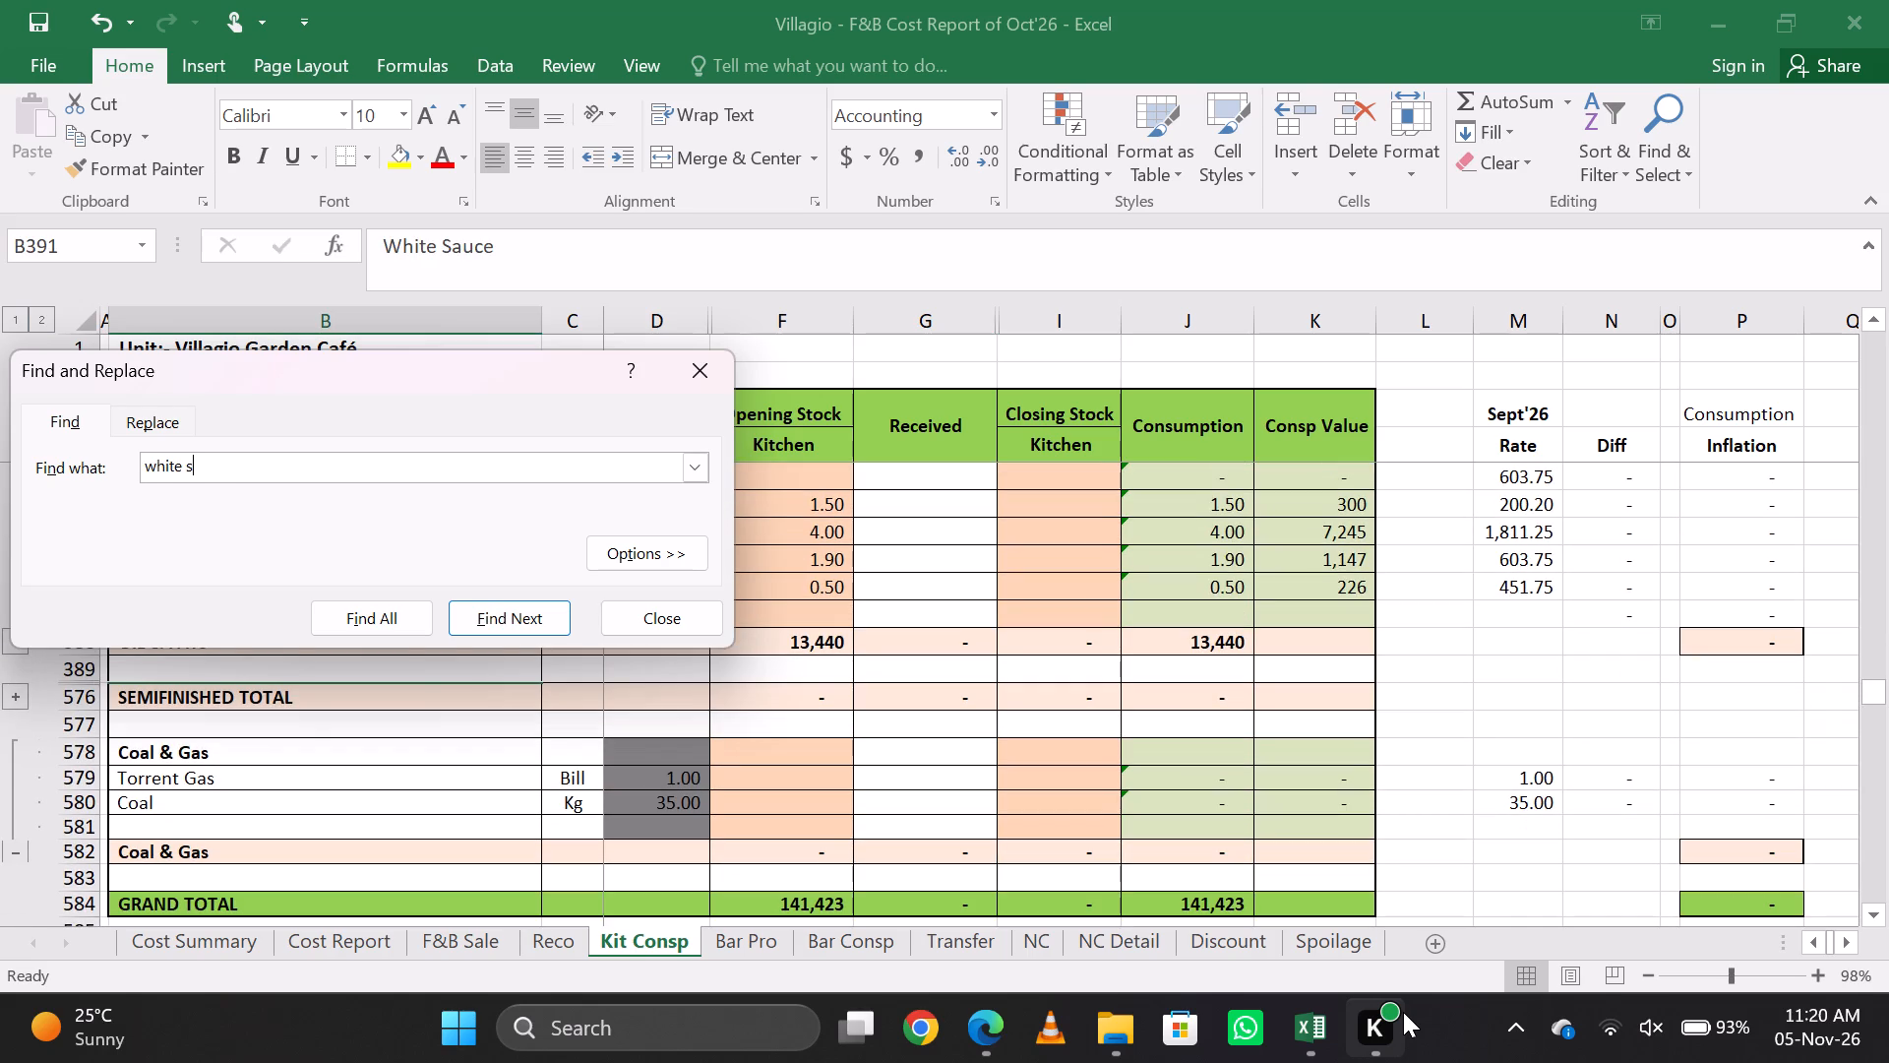
key("Escape")
key("Down")
key("Up")
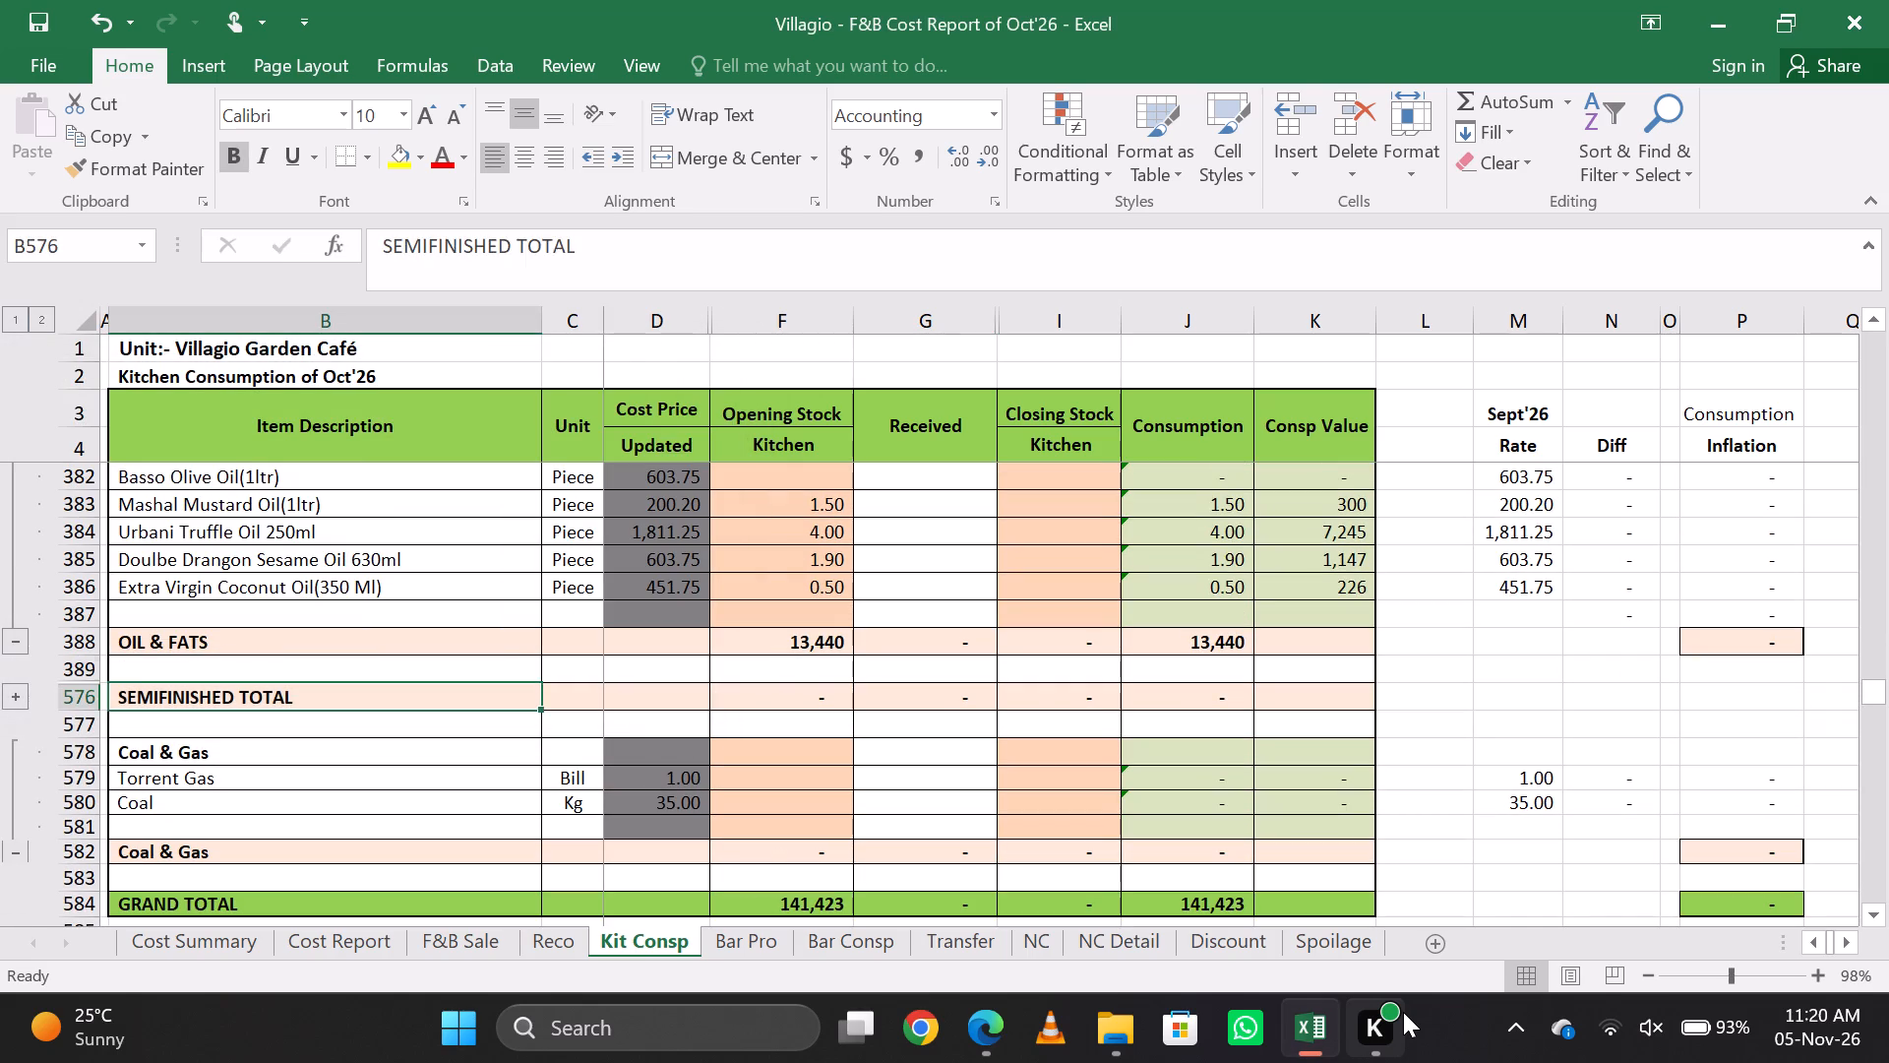
Unhide the semifinished item rows between row 389 and the SEMIFINISHED TOTAL row 576.
key("shift+space")
key("shift+Down")
key("shift+Down")
key("shift+Down")
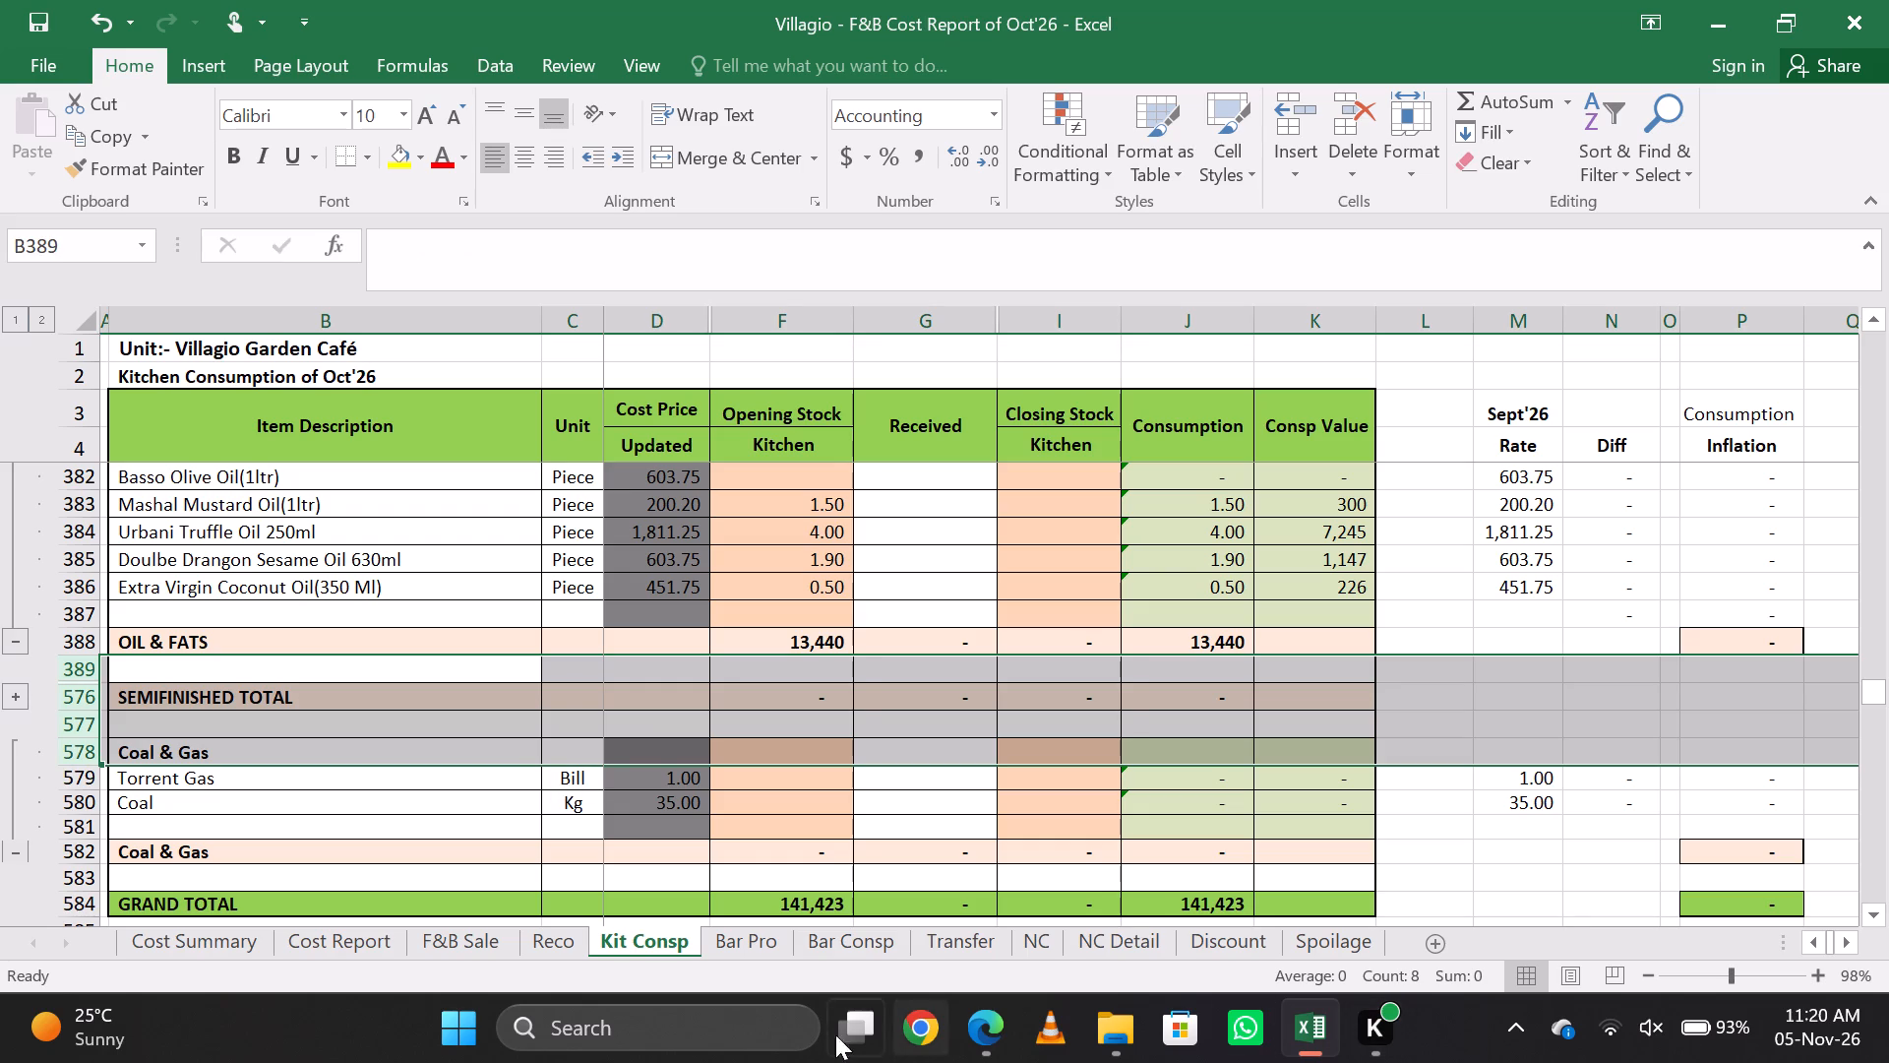
right_click(80, 695)
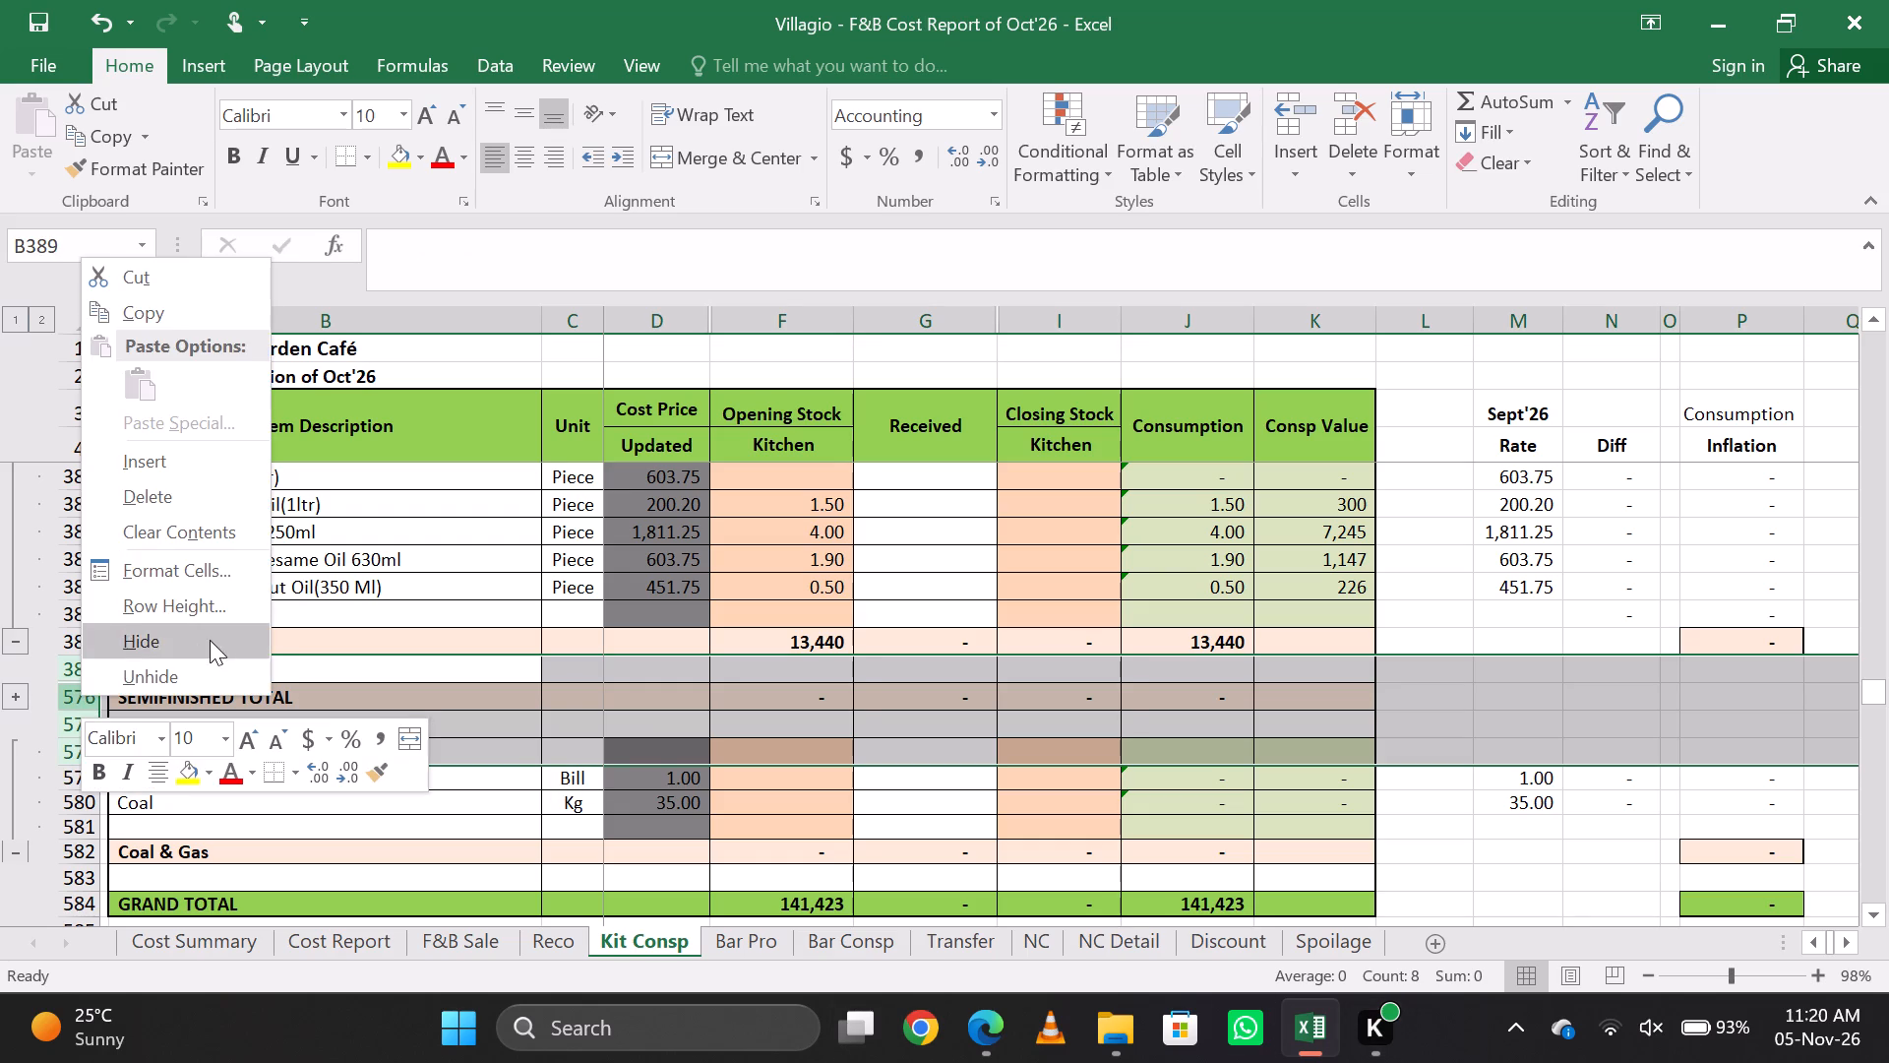
left_click(228, 674)
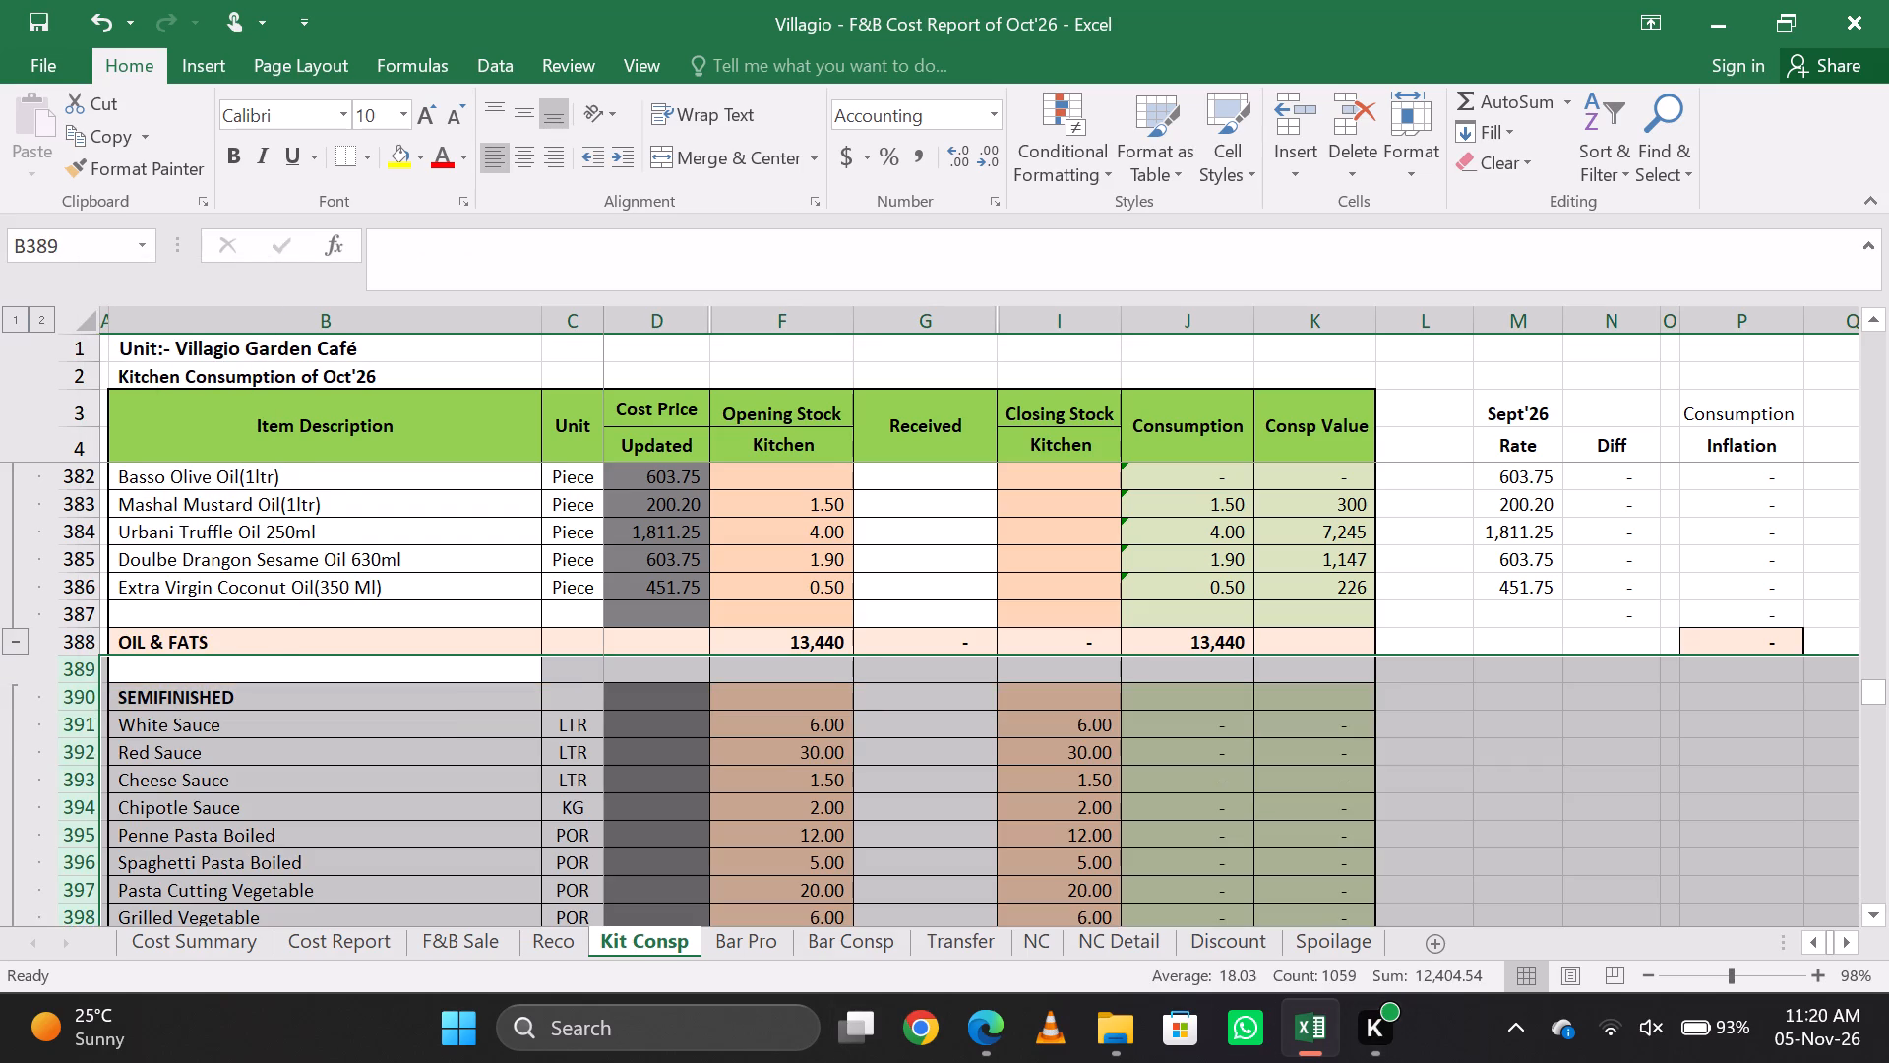
Clear the Closing Stock quantities of all semifinished items from White Sauce to Cinmon Powder, cells I391 to I574.
left_click(342, 785)
key("Up")
key("Right")
key("Right")
key("Right")
key("Right")
key("Right")
key("Up")
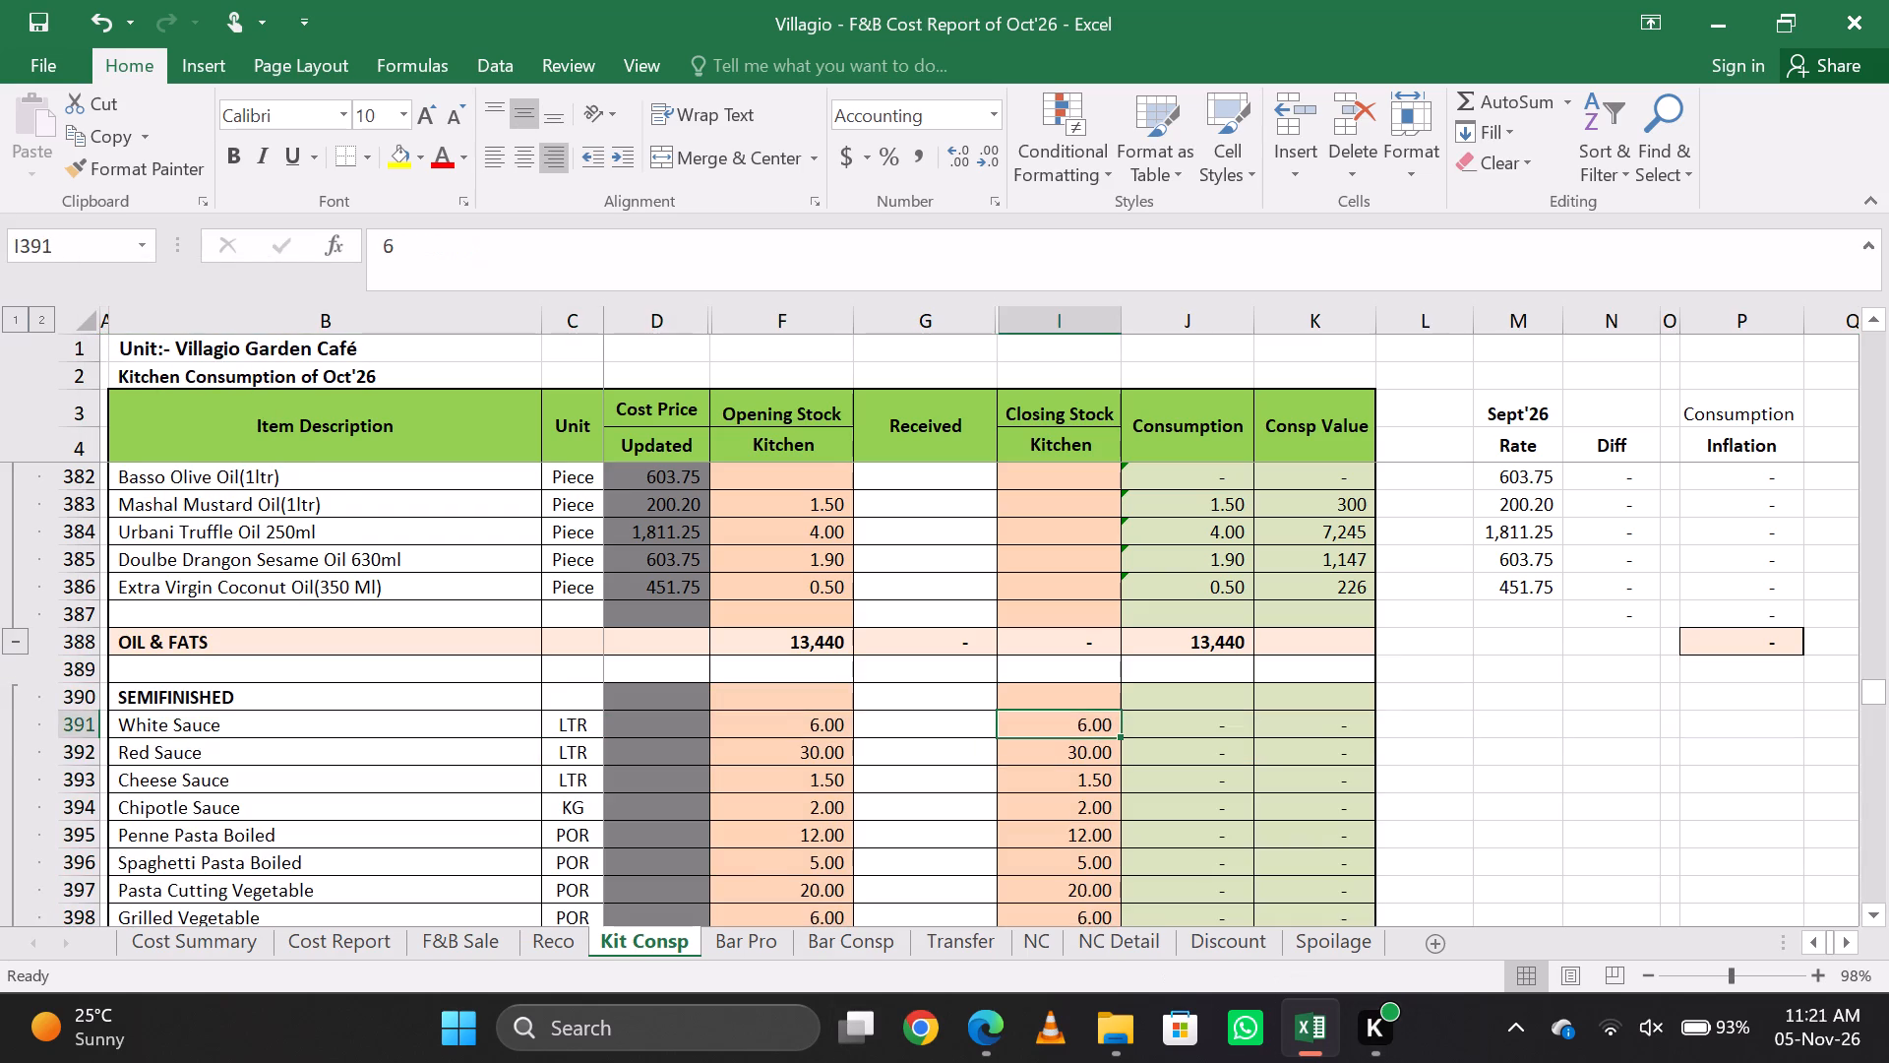
key("Down")
key("Up")
key("shift+Down")
key("shift+Down")
key("shift+Down")
key("shift+Down")
key("shift+Down")
key("shift+Down")
key("shift+Down")
key("shift+Down")
key("shift+Down")
key("shift+Down")
key("shift+Down")
key("shift+Down")
key("shift+Down")
key("shift+Down")
key("shift+Down")
key("shift+Down")
key("shift+Down")
key("shift+Down")
key("shift+Down")
key("shift+Down")
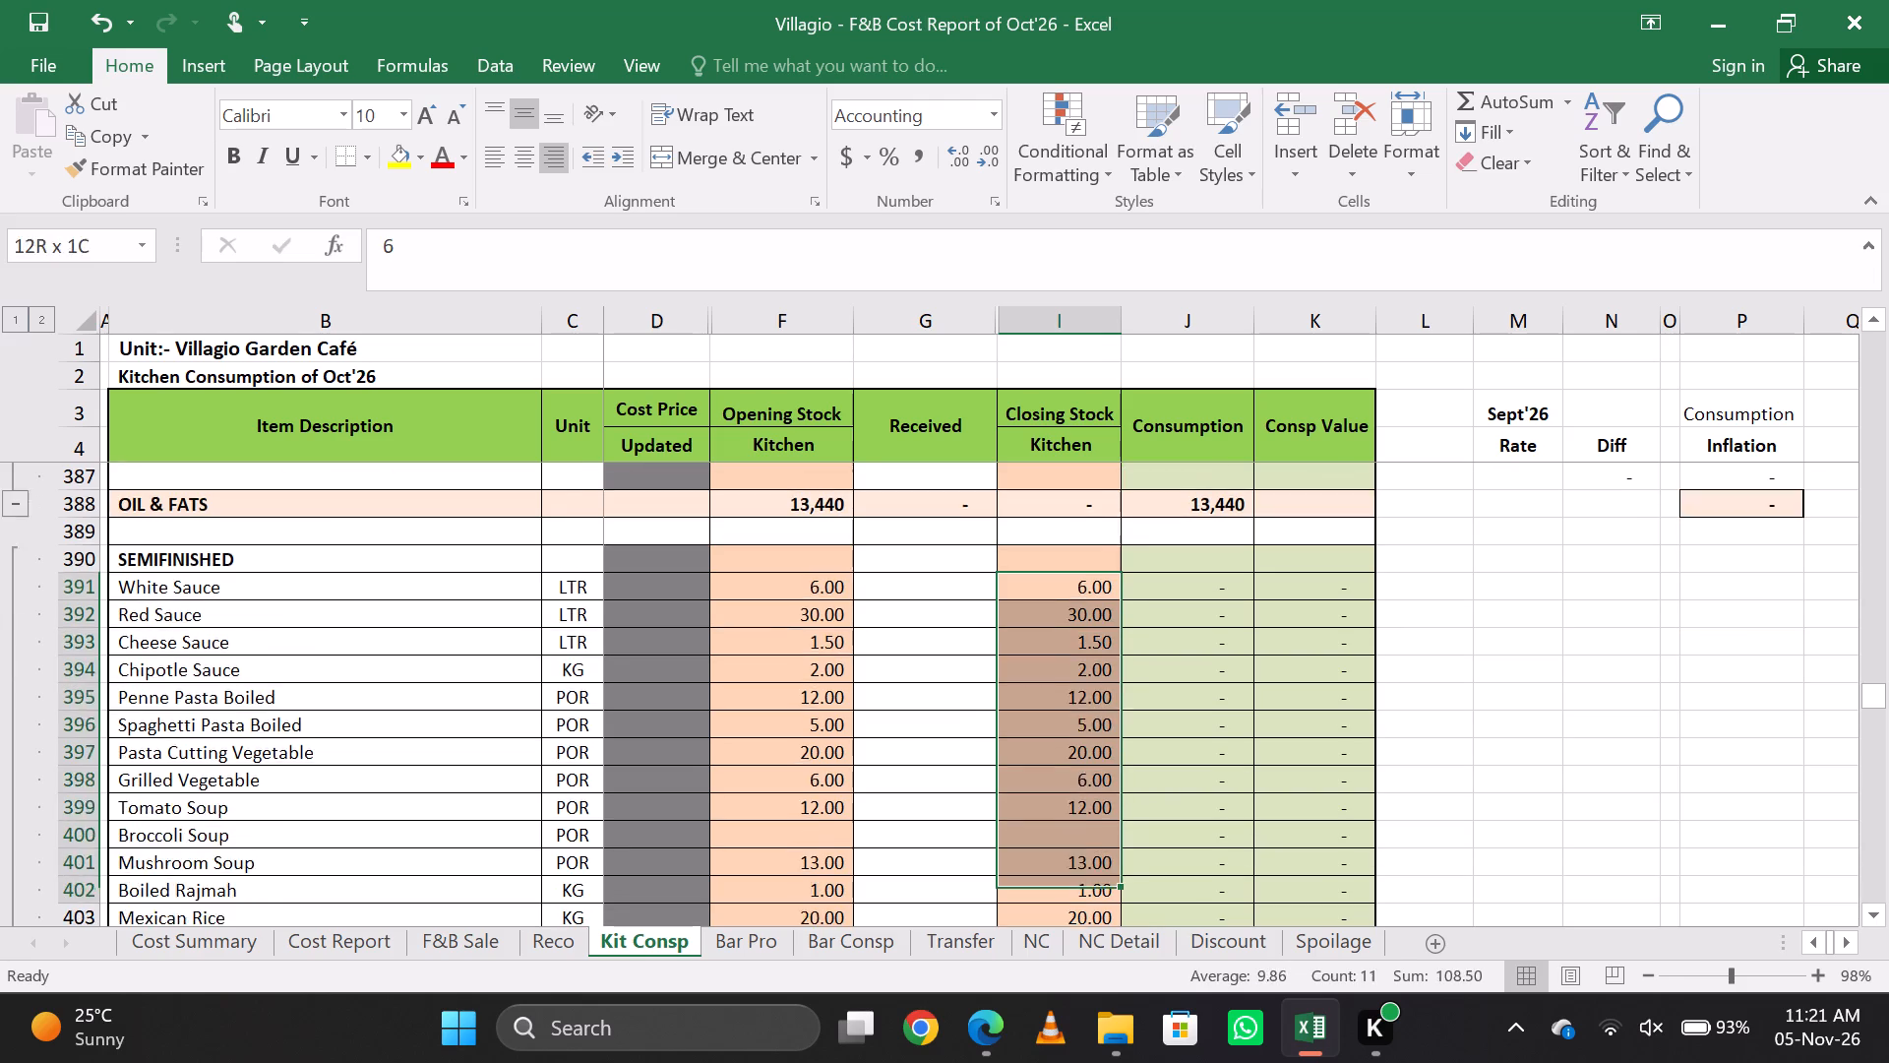
key("shift+Down")
key("shift+Down")
key("shift+Down")
key("shift+Down")
key("shift+Down")
key("shift+Down")
key("shift+Down")
key("shift+Down")
key("shift+Down")
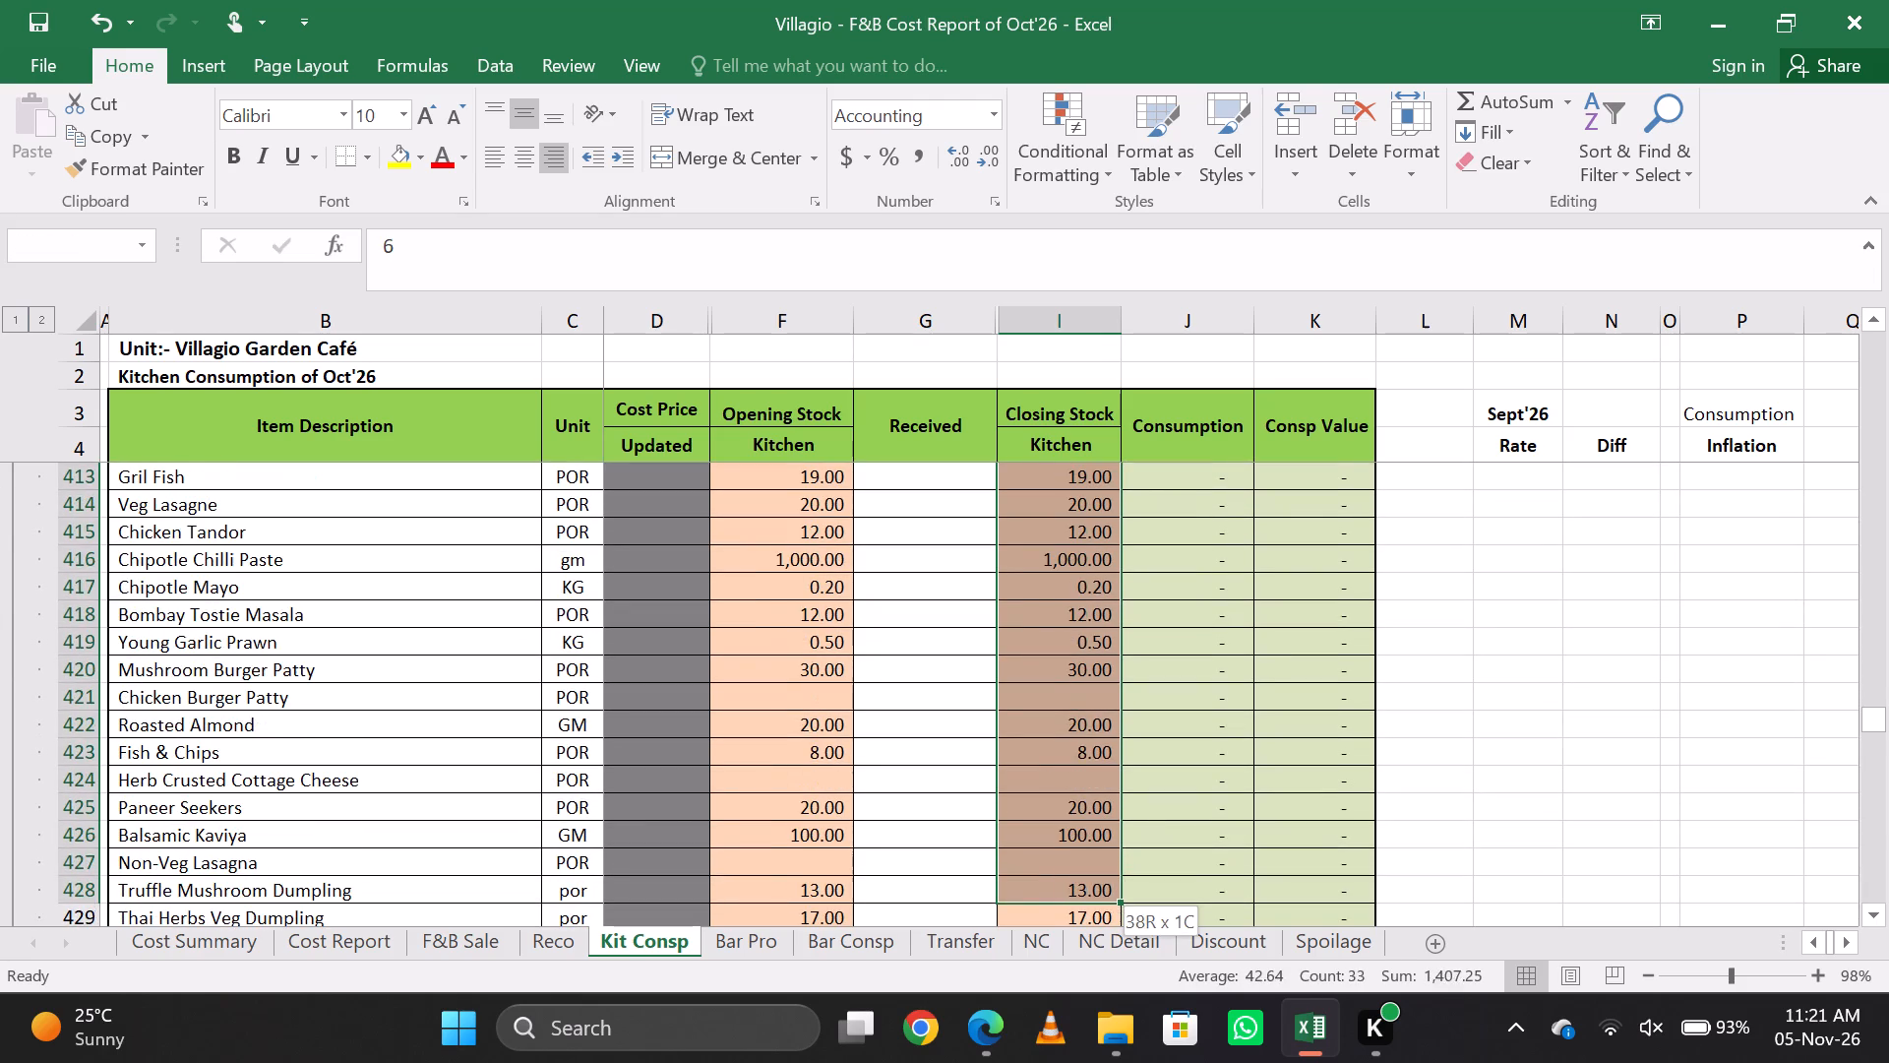
key("shift+Up")
key("shift+Down")
key("shift+Down")
key("shift+Down")
key("shift+Down")
key("shift+Down")
key("shift+Down")
key("shift+Down")
key("shift+Down")
key("shift+Down")
key("shift+Down")
key("shift+Down")
key("shift+Down")
key("shift+Down")
key("shift+Down")
key("shift+Down")
key("shift+Down")
key("shift+Down")
key("shift+Down")
key("shift+Down")
key("shift+Down")
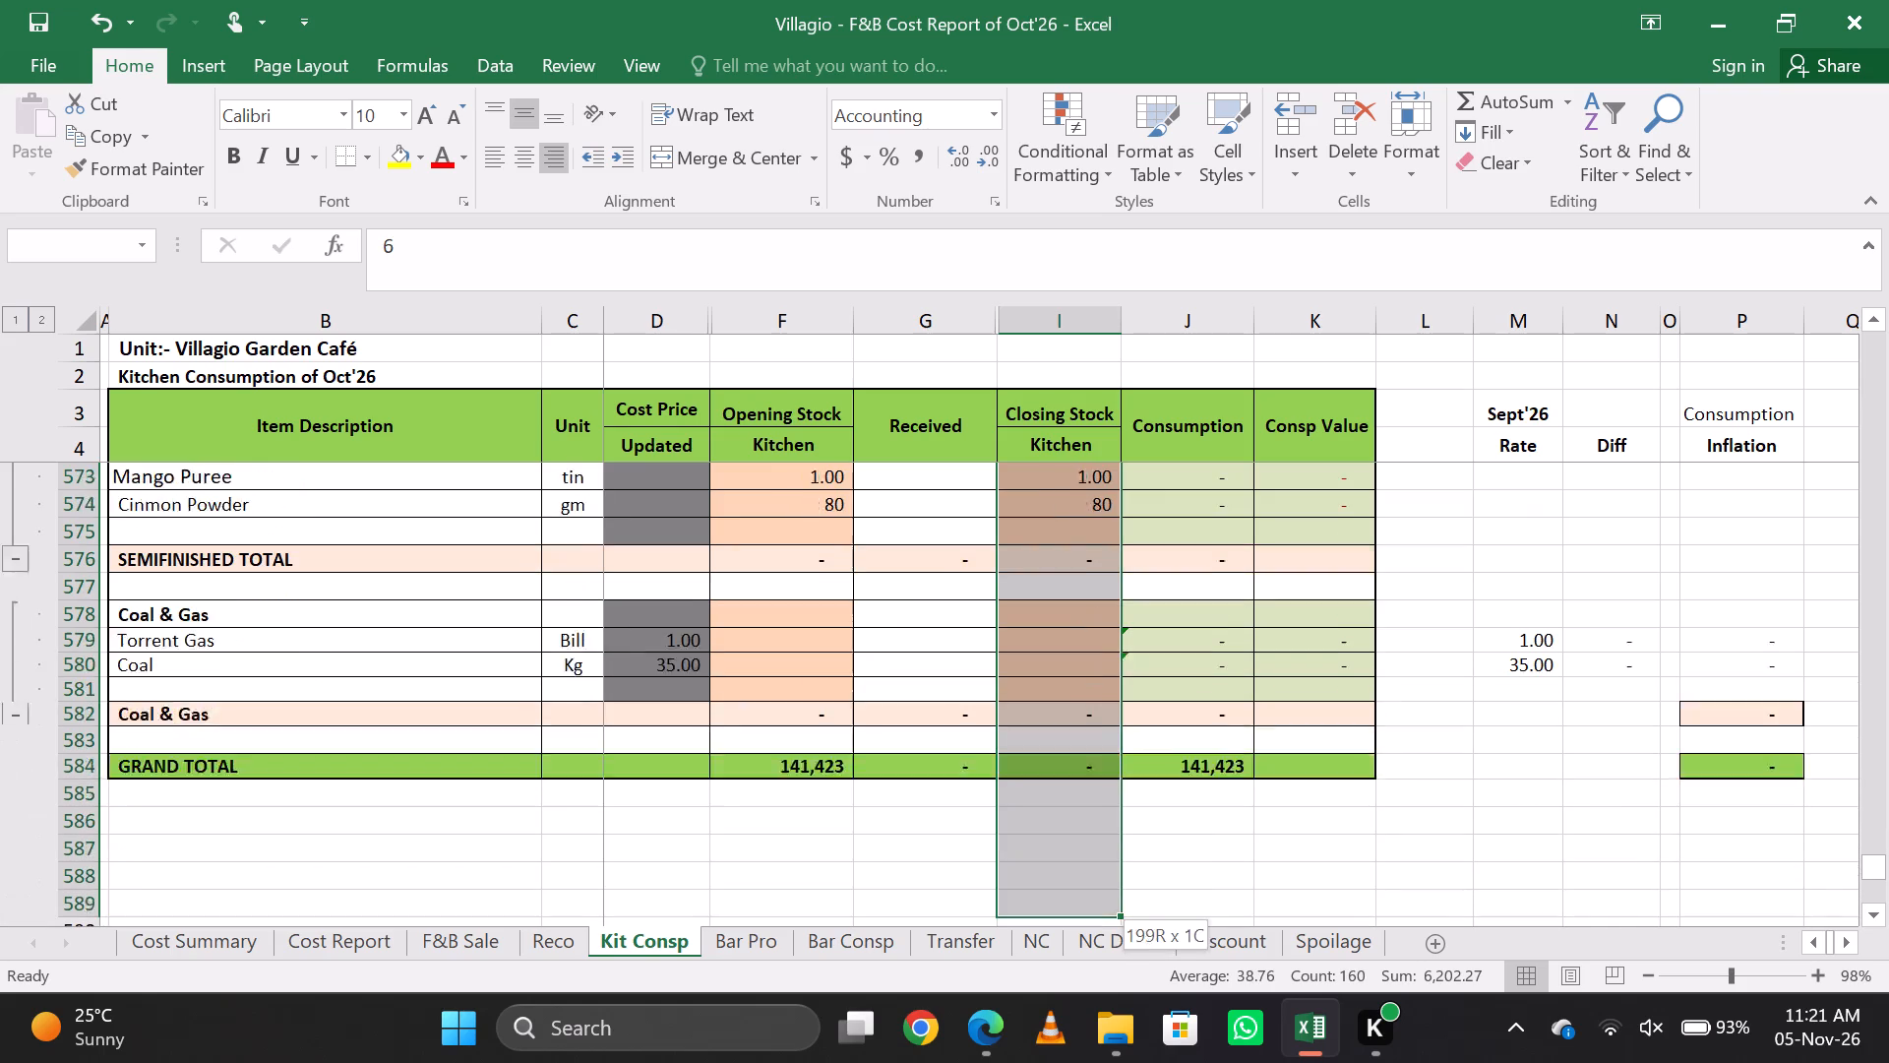
key("shift+Up")
key("shift+Up")
key("shift+Up")
key("shift+Up")
key("shift+Up")
key("shift+Up")
key("shift+Up")
key("shift+Up")
key("shift+Up")
key("shift+Up")
key("shift+Up")
key("shift+Up")
key("shift+Up")
key("shift+Up")
key("shift+Up")
key("shift+Up")
key("shift+Up")
key("shift+Up")
key("shift+Up")
key("shift+Up")
key("shift+Down")
key("shift+Down")
key("shift+Down")
key("shift+Down")
key("shift+Down")
key("shift+Down")
key("shift+Down")
key("shift+Down")
key("shift+Down")
key("shift+Down")
key("shift+Down")
key("shift+Down")
key("shift+Down")
key("shift+Down")
key("shift+Down")
key("shift+Down")
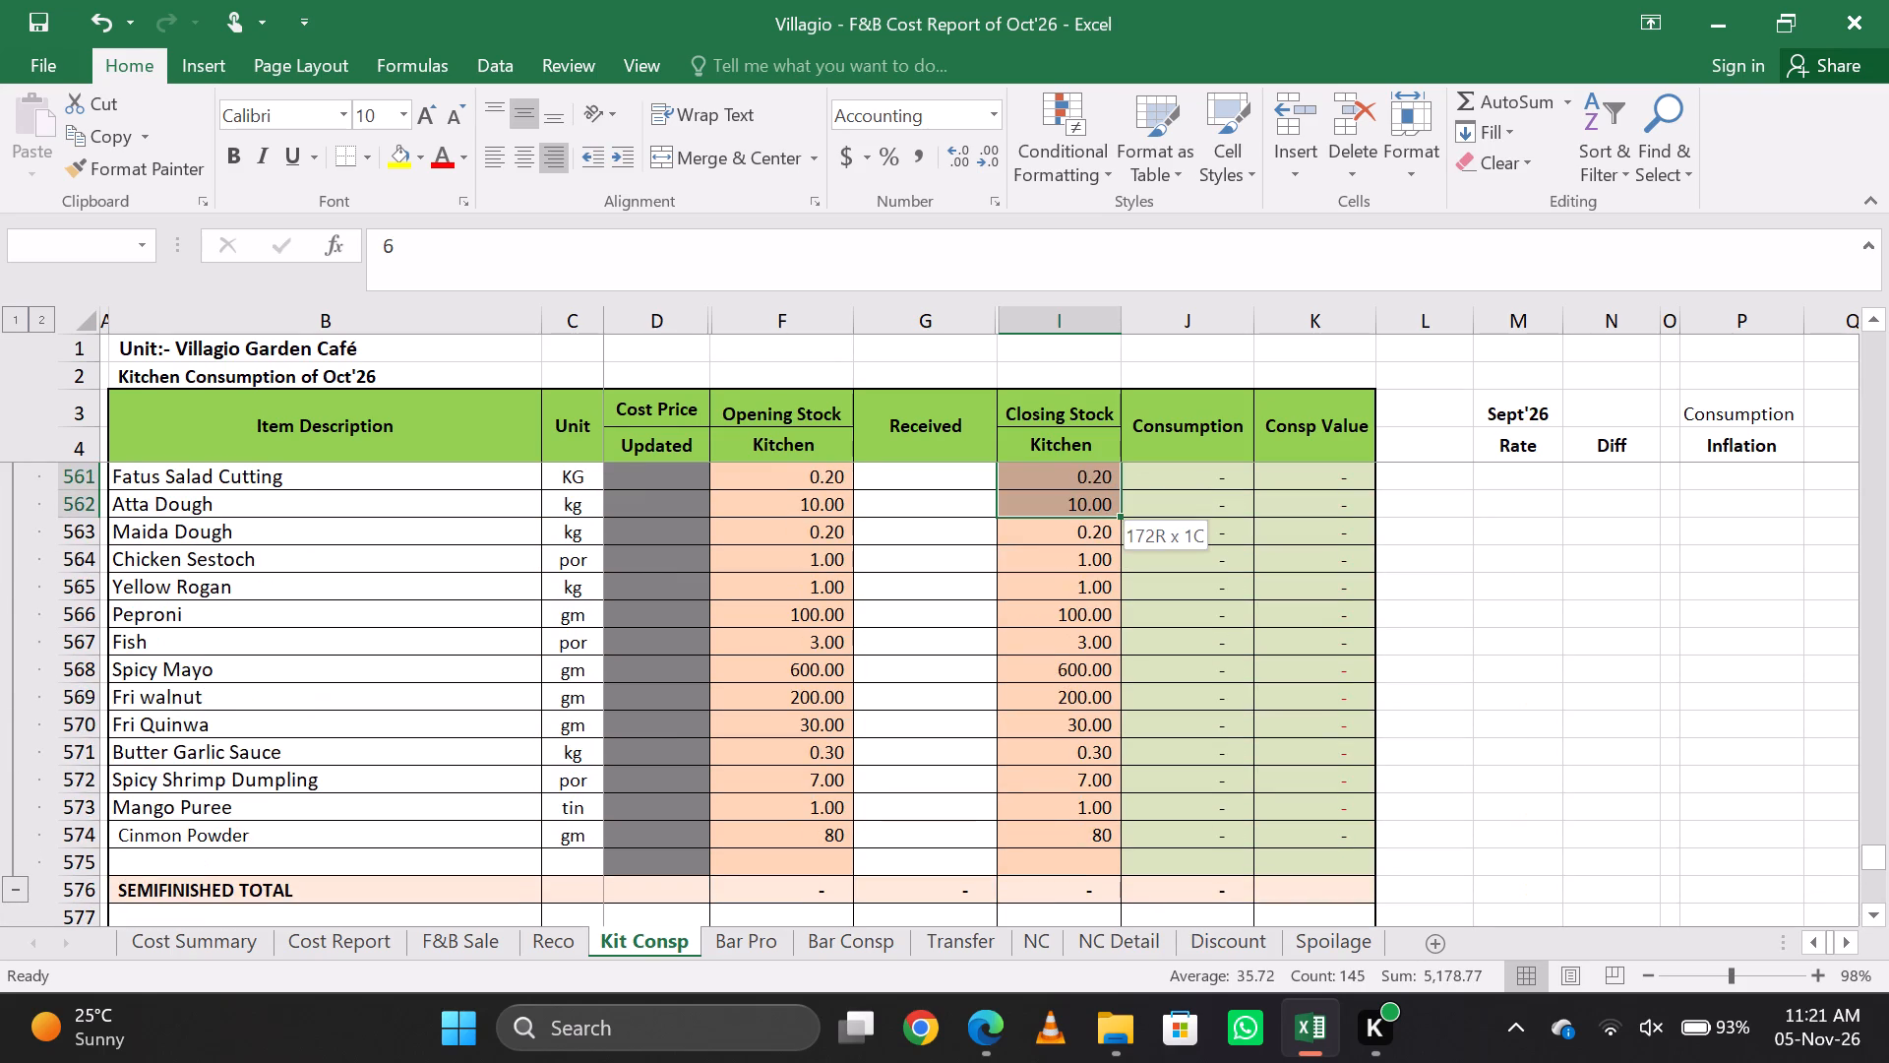
key("shift+Up")
key("shift+Up")
key("shift+Up")
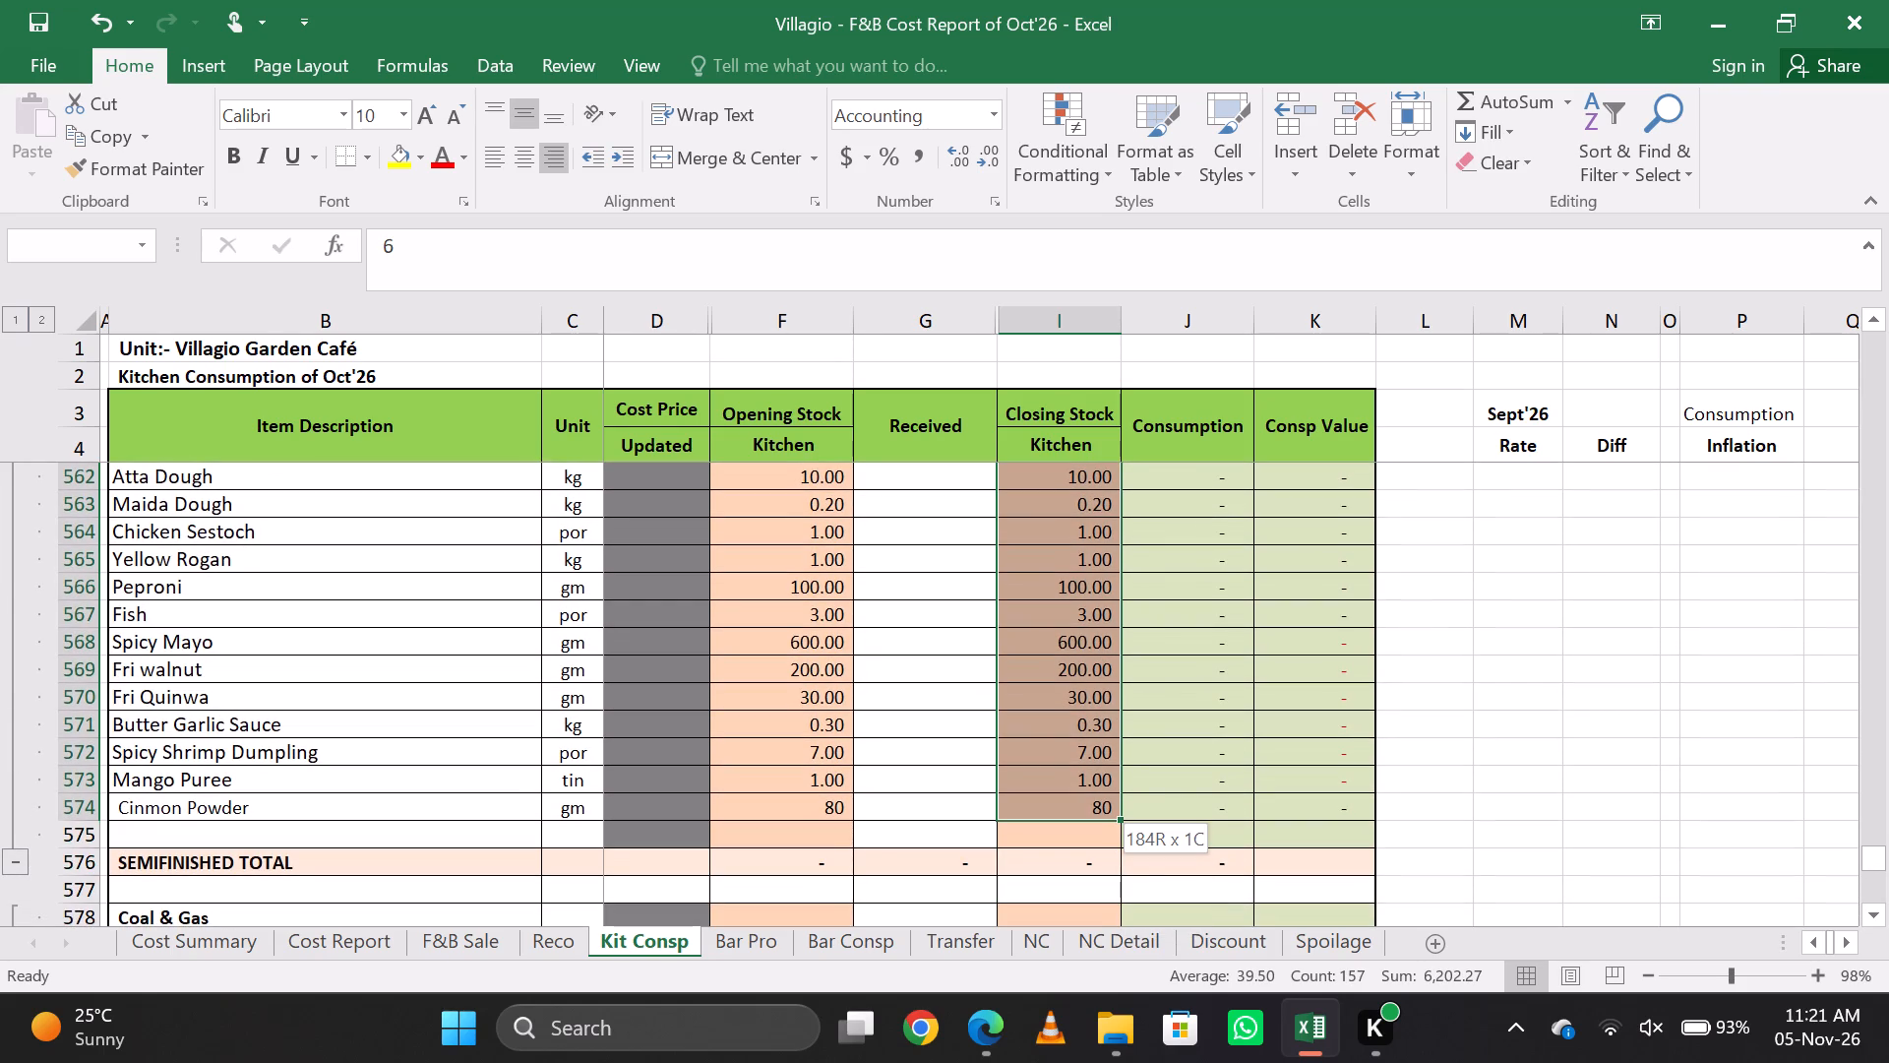
key("Delete")
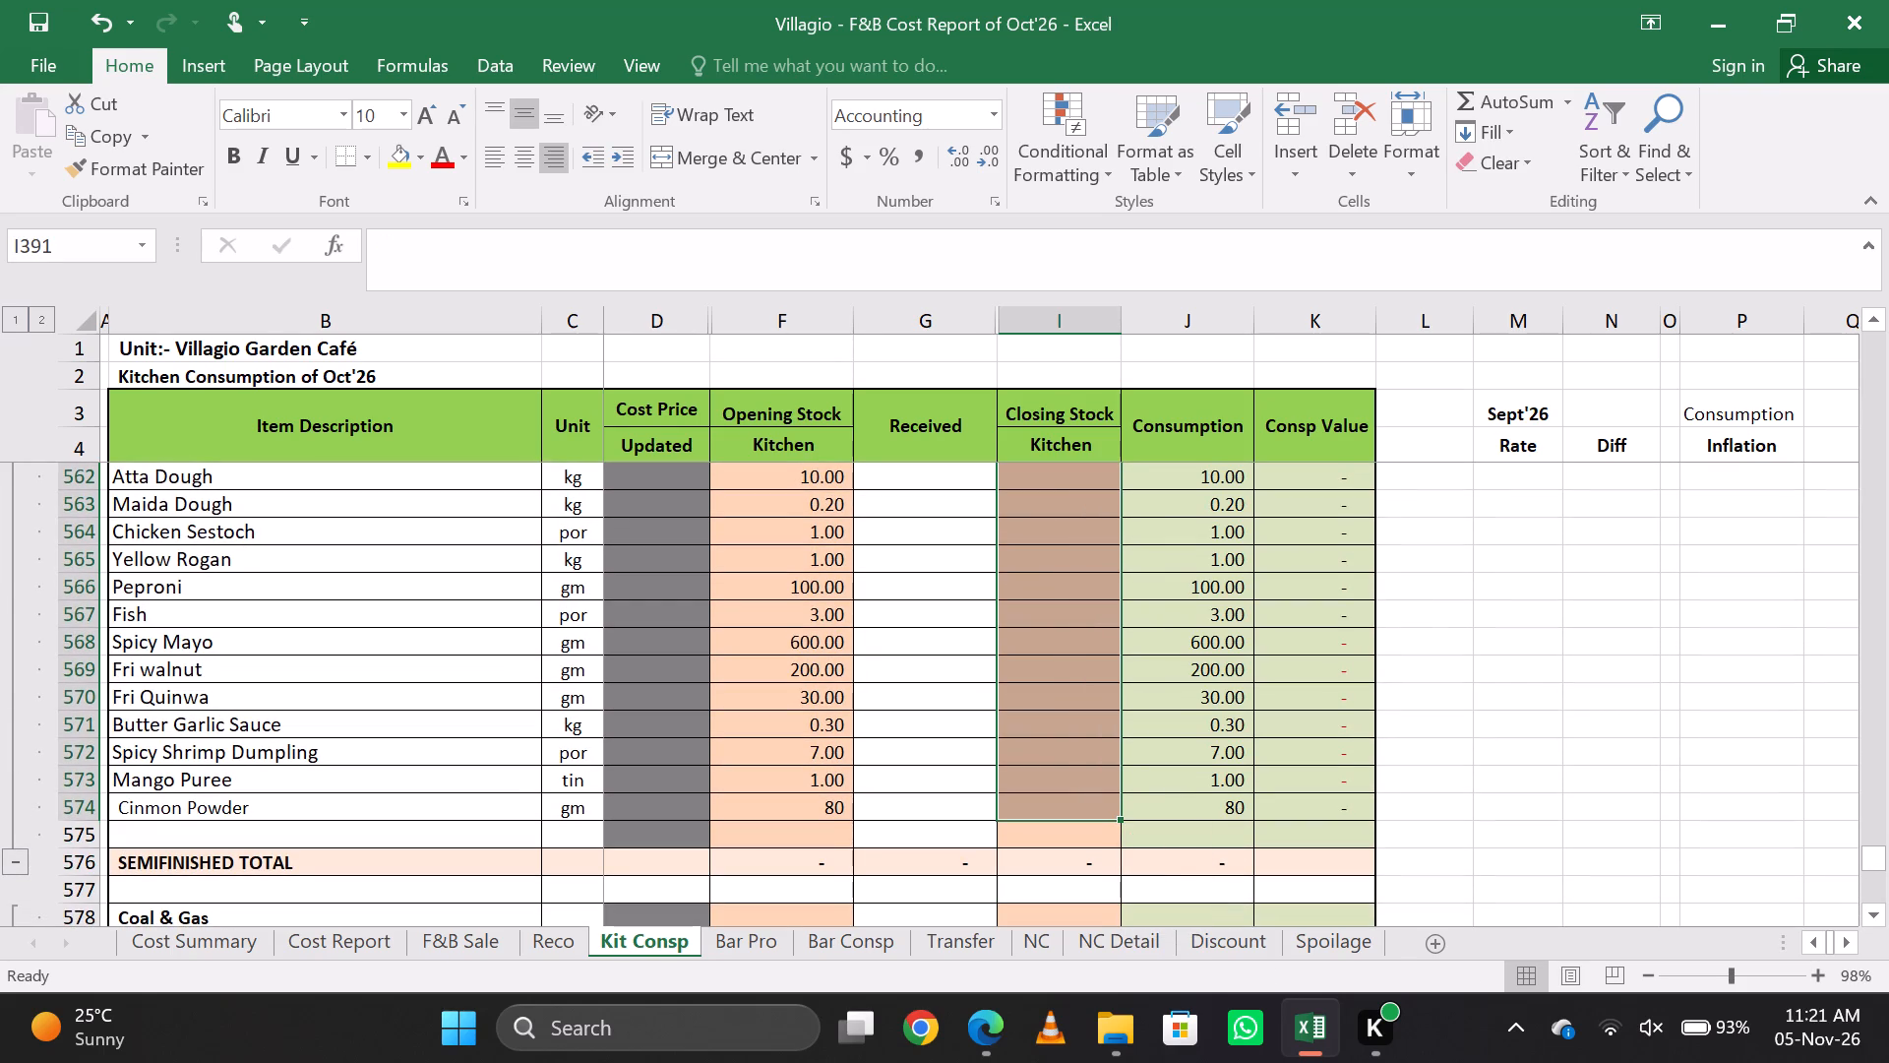
Look over the semifinished rows' Closing Stock column between White Sauce and Basil Chicken Dumpling, checking the cleared cells.
key("Up")
key("Down")
key("Up")
key("Up")
key("Up")
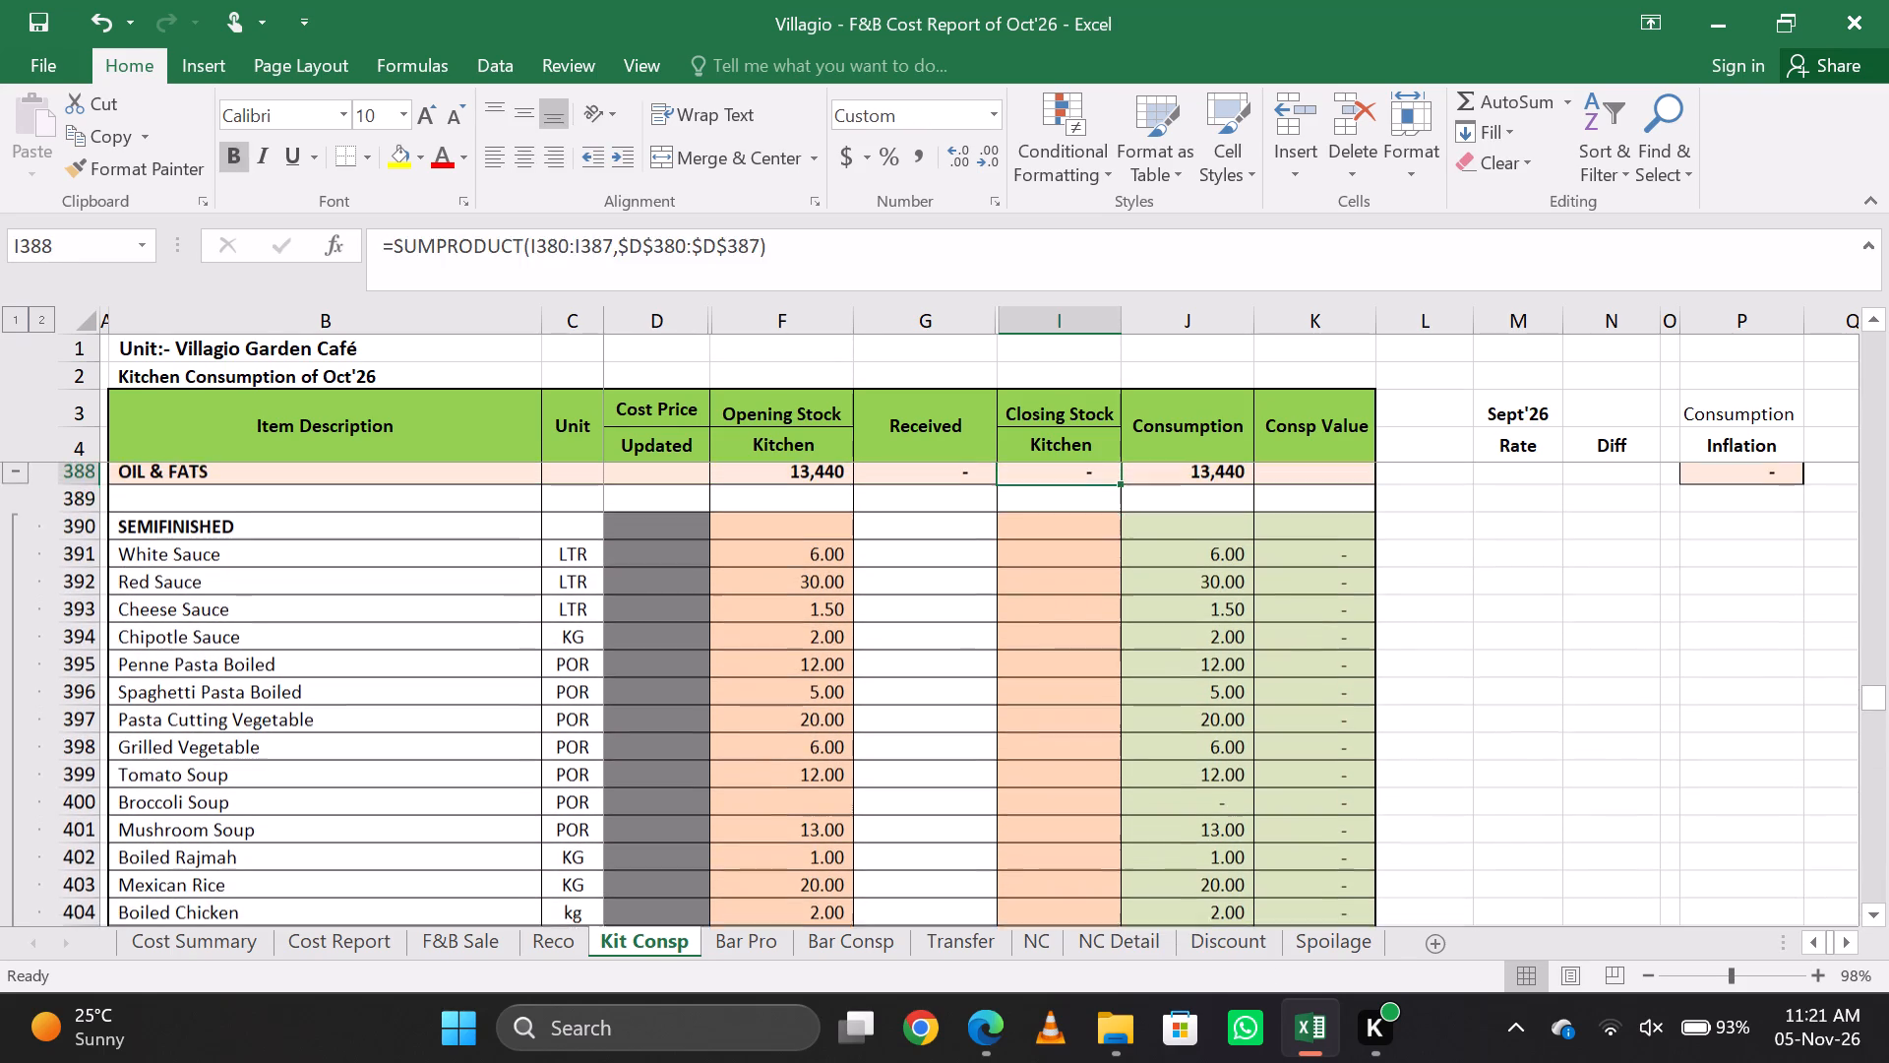
key("Down")
key("Down")
key("Down")
key("Down")
key("Down")
key("Down")
key("Down")
key("Down")
key("Down")
key("Down")
key("Down")
key("Down")
key("Down")
key("Down")
key("Down")
key("Down")
key("Down")
key("Down")
key("Down")
key("Down")
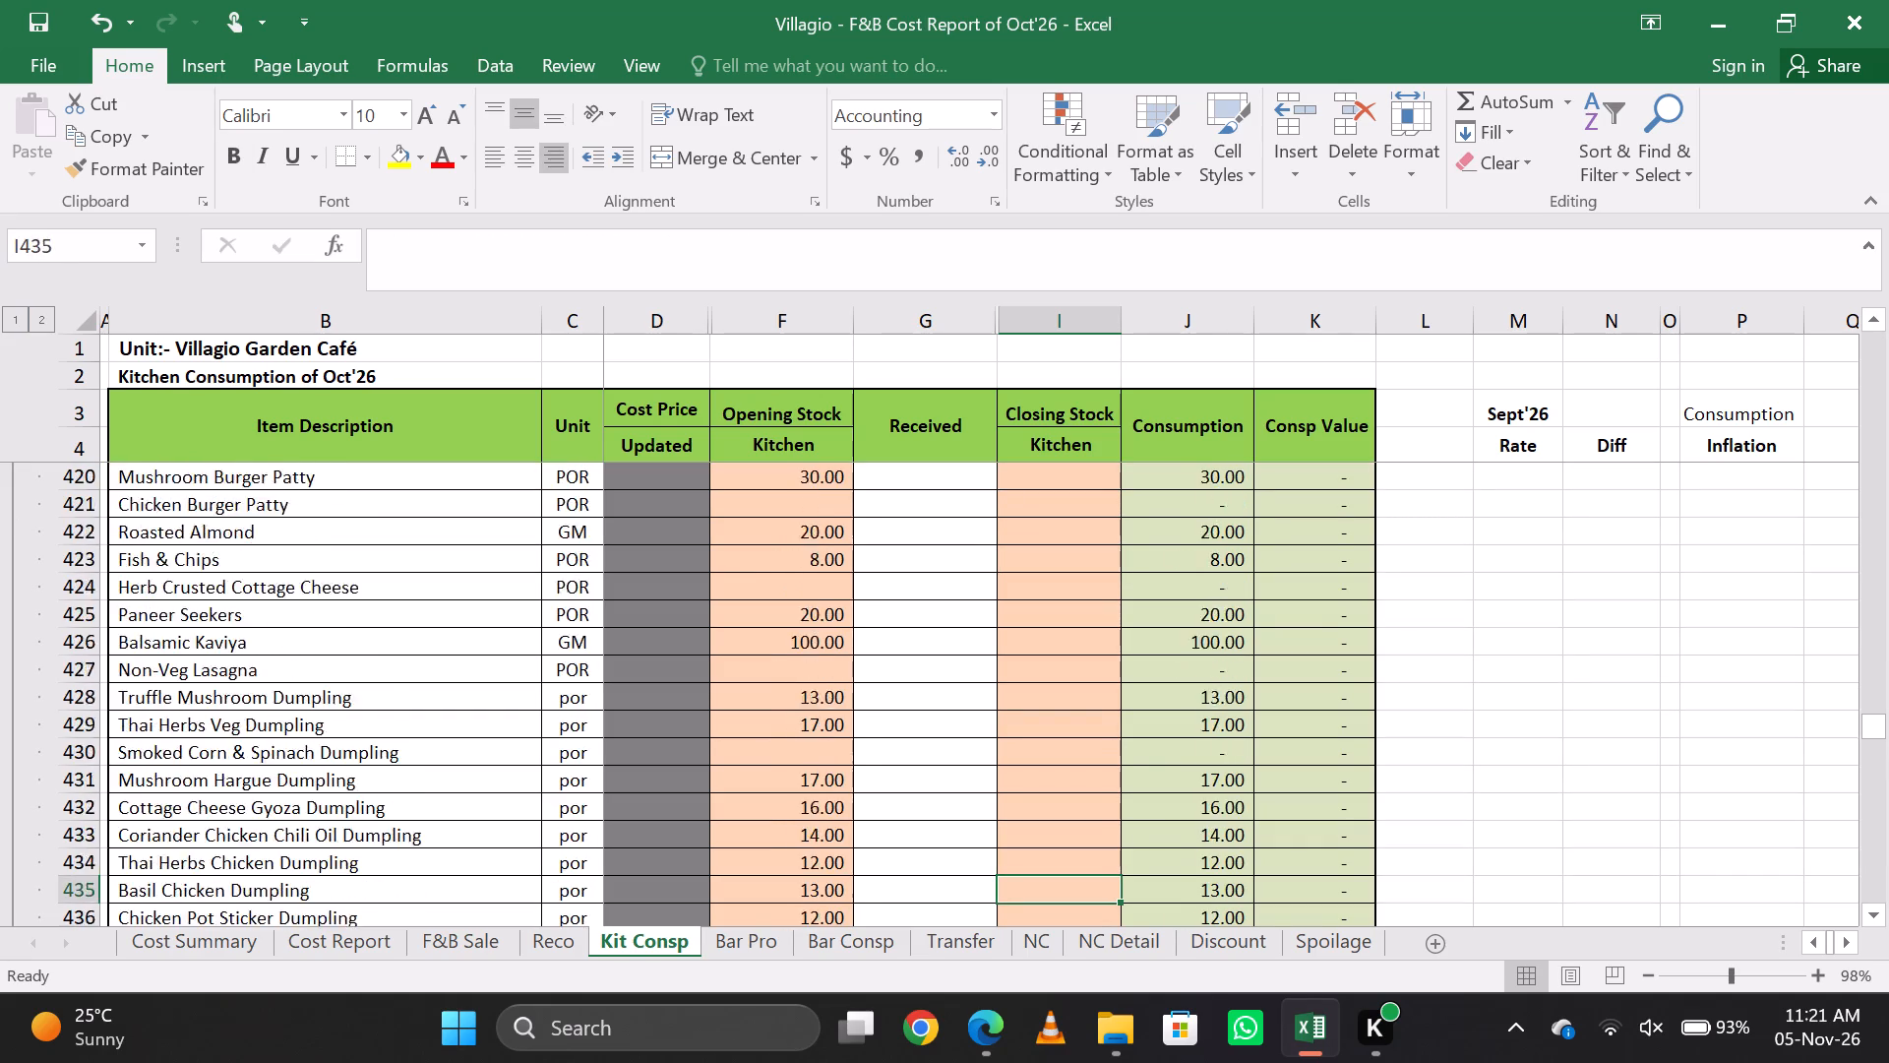
key("Page_Up")
key("Up")
key("Up")
key("Up")
key("Up")
key("Up")
key("Up")
key("Up")
key("Up")
key("Up")
key("Up")
key("Up")
key("Up")
key("Up")
key("Up")
key("Up")
key("Up")
key("Up")
key("Up")
key("Up")
key("Up")
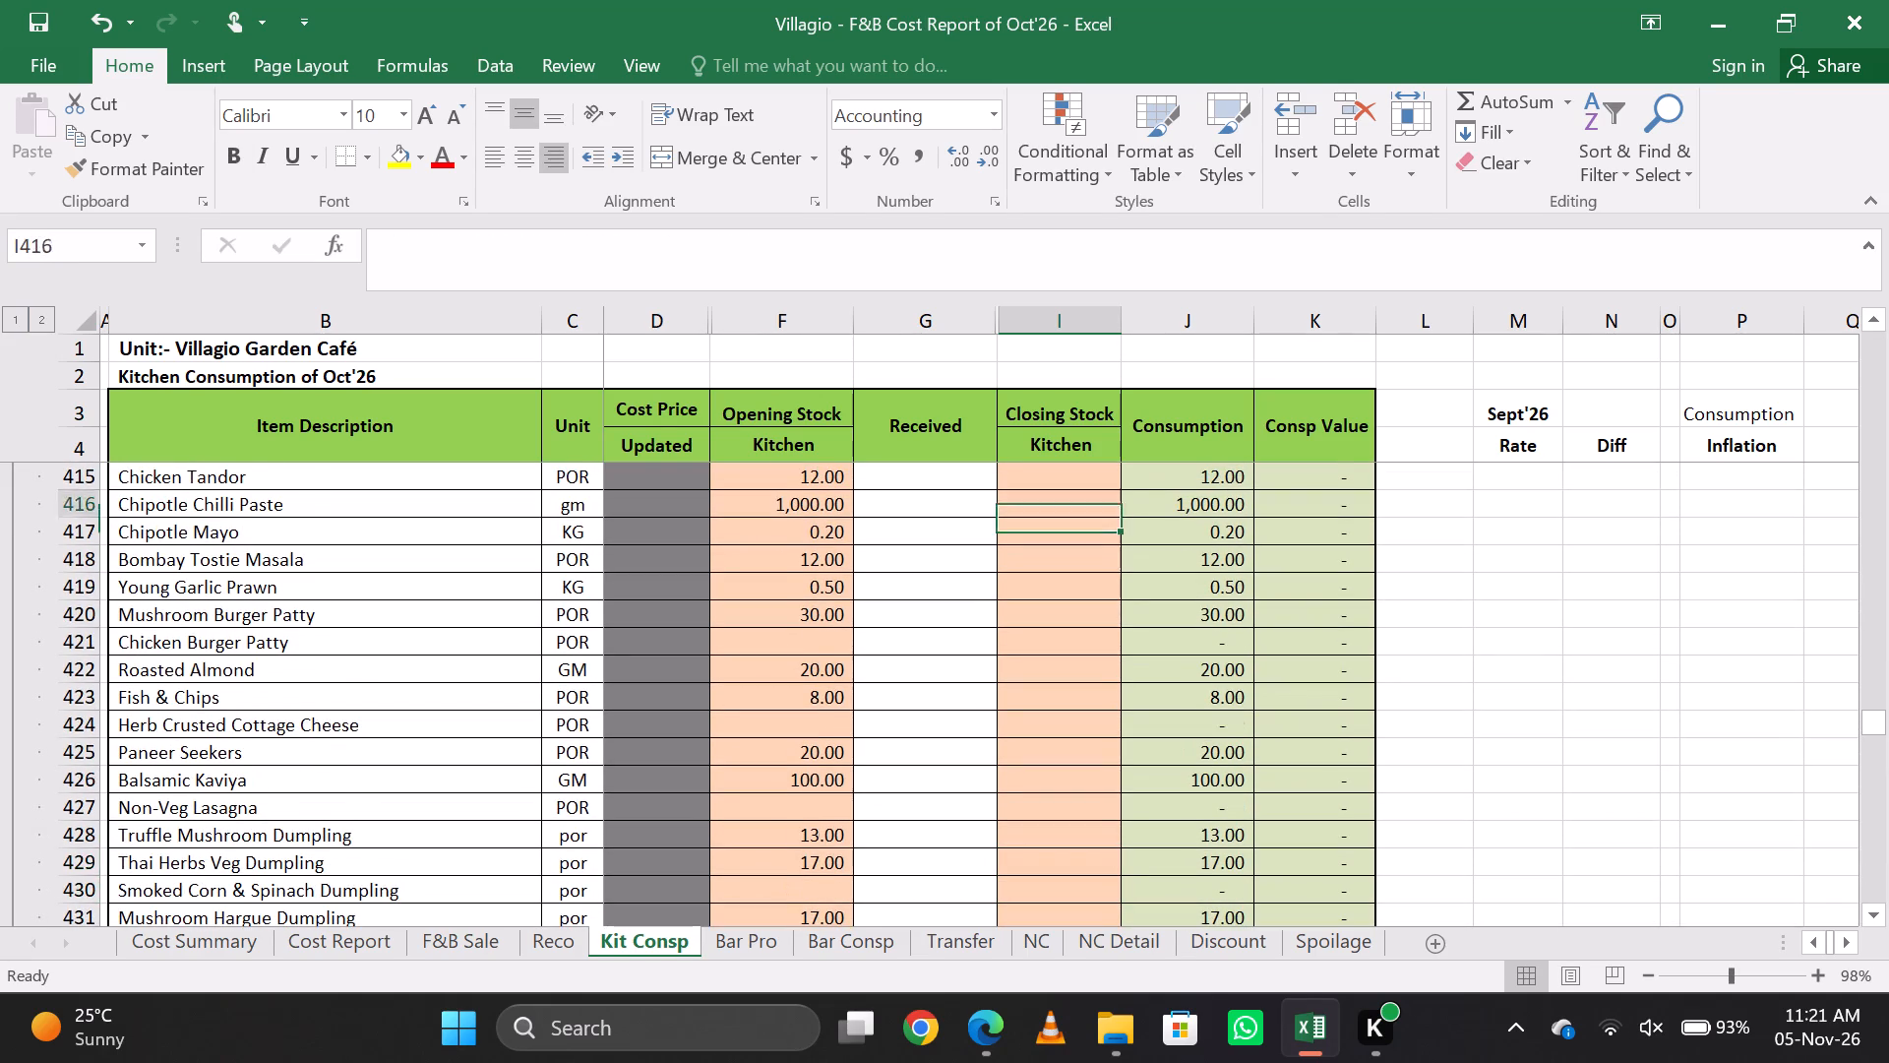
Look over the rows around the OIL & FATS and SEMIFINISHED headings, returning to White Sauce's Closing Stock cell I391.
key("Down")
key("Down")
key("Down")
key("Down")
key("Down")
key("Down")
key("Down")
key("Down")
key("Down")
key("Down")
key("Down")
key("Down")
key("Down")
key("Down")
key("Down")
key("Down")
key("Down")
key("Down")
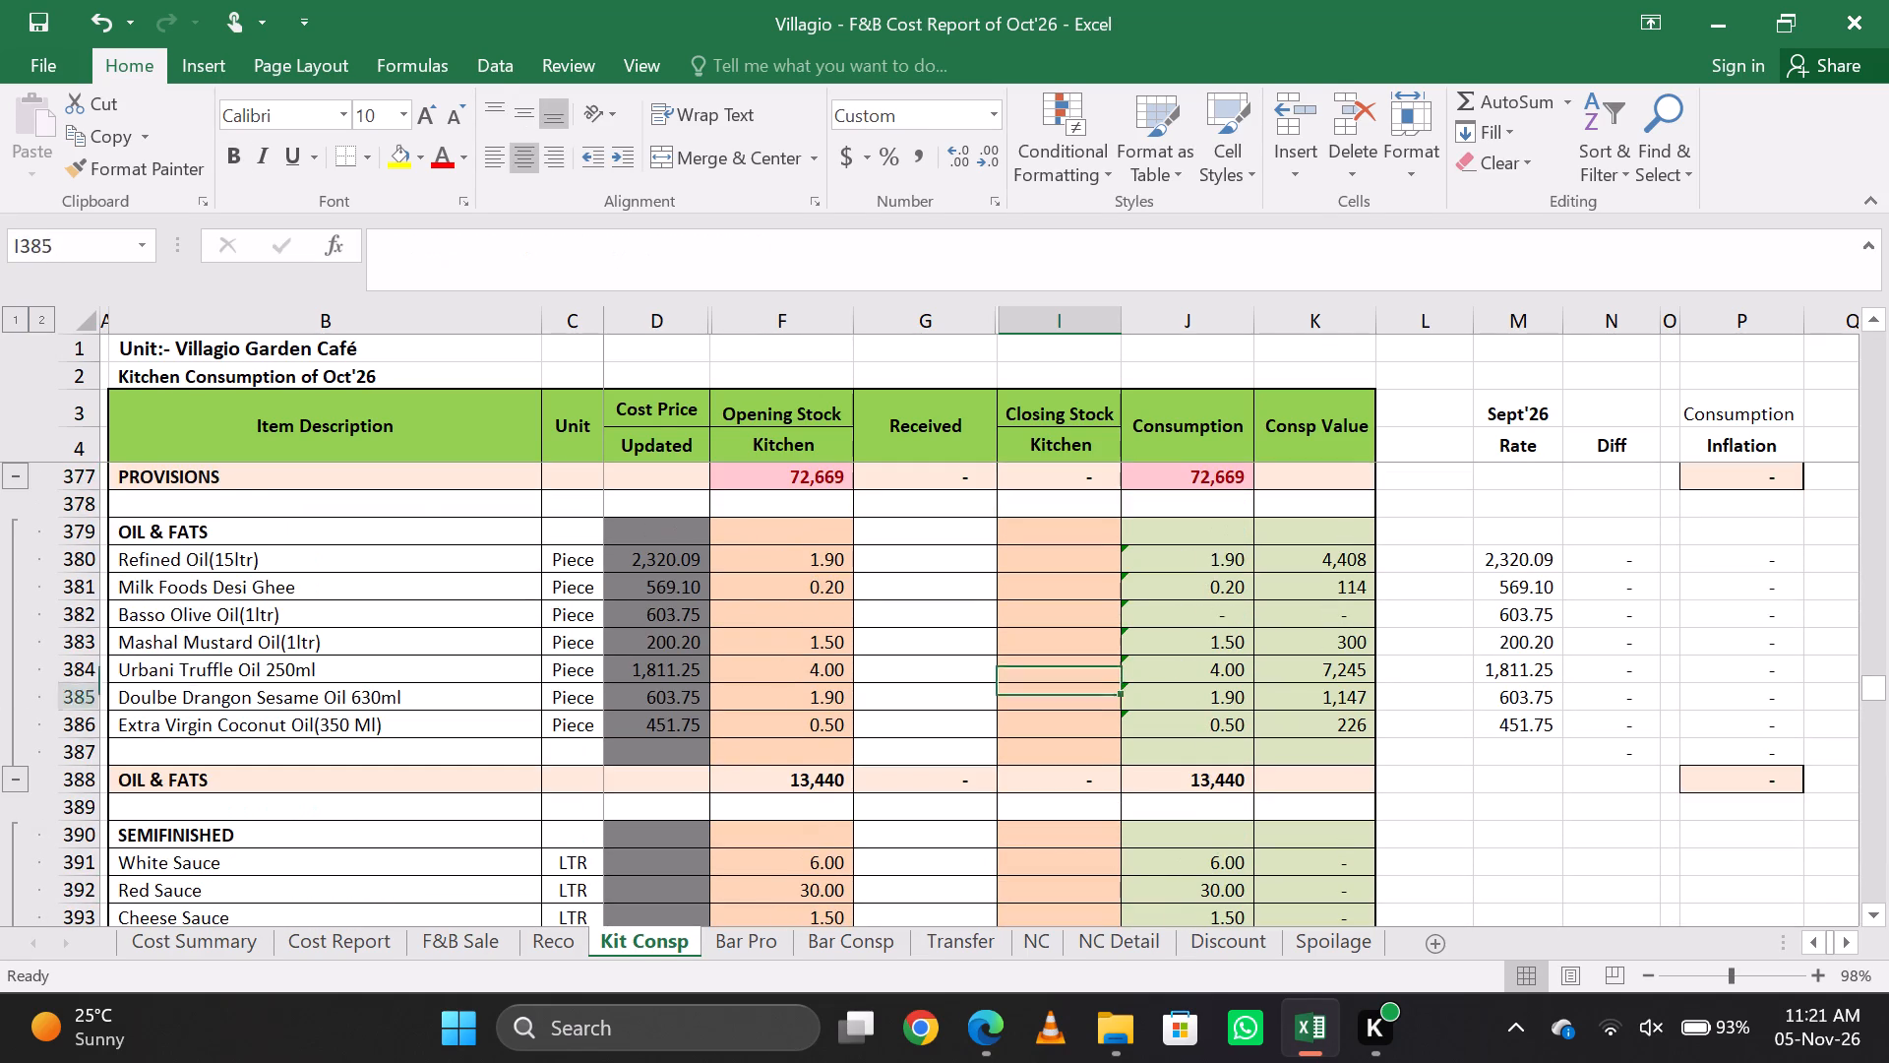
key("Up")
key("Up")
key("Up")
key("Up")
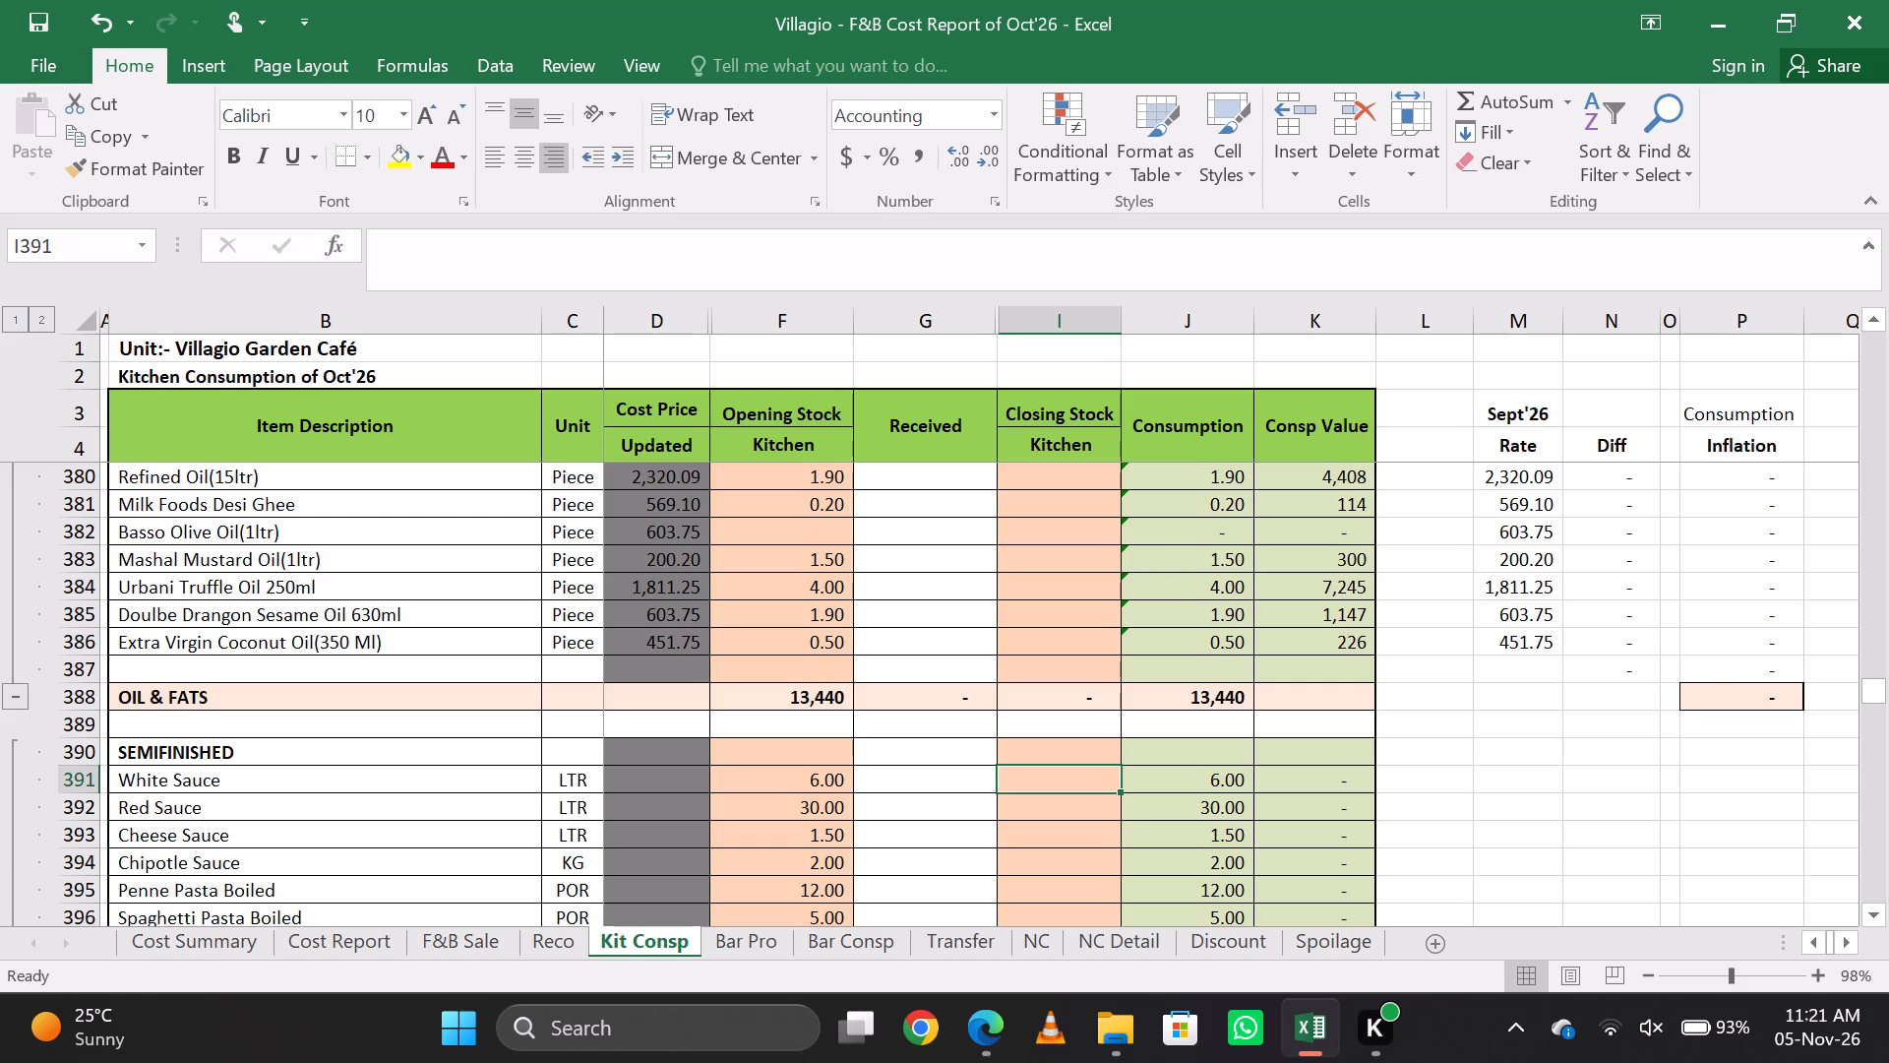
Switch to Edge, resume the paused YouTube video, and return to the Excel cost report.
key("alt+Tab")
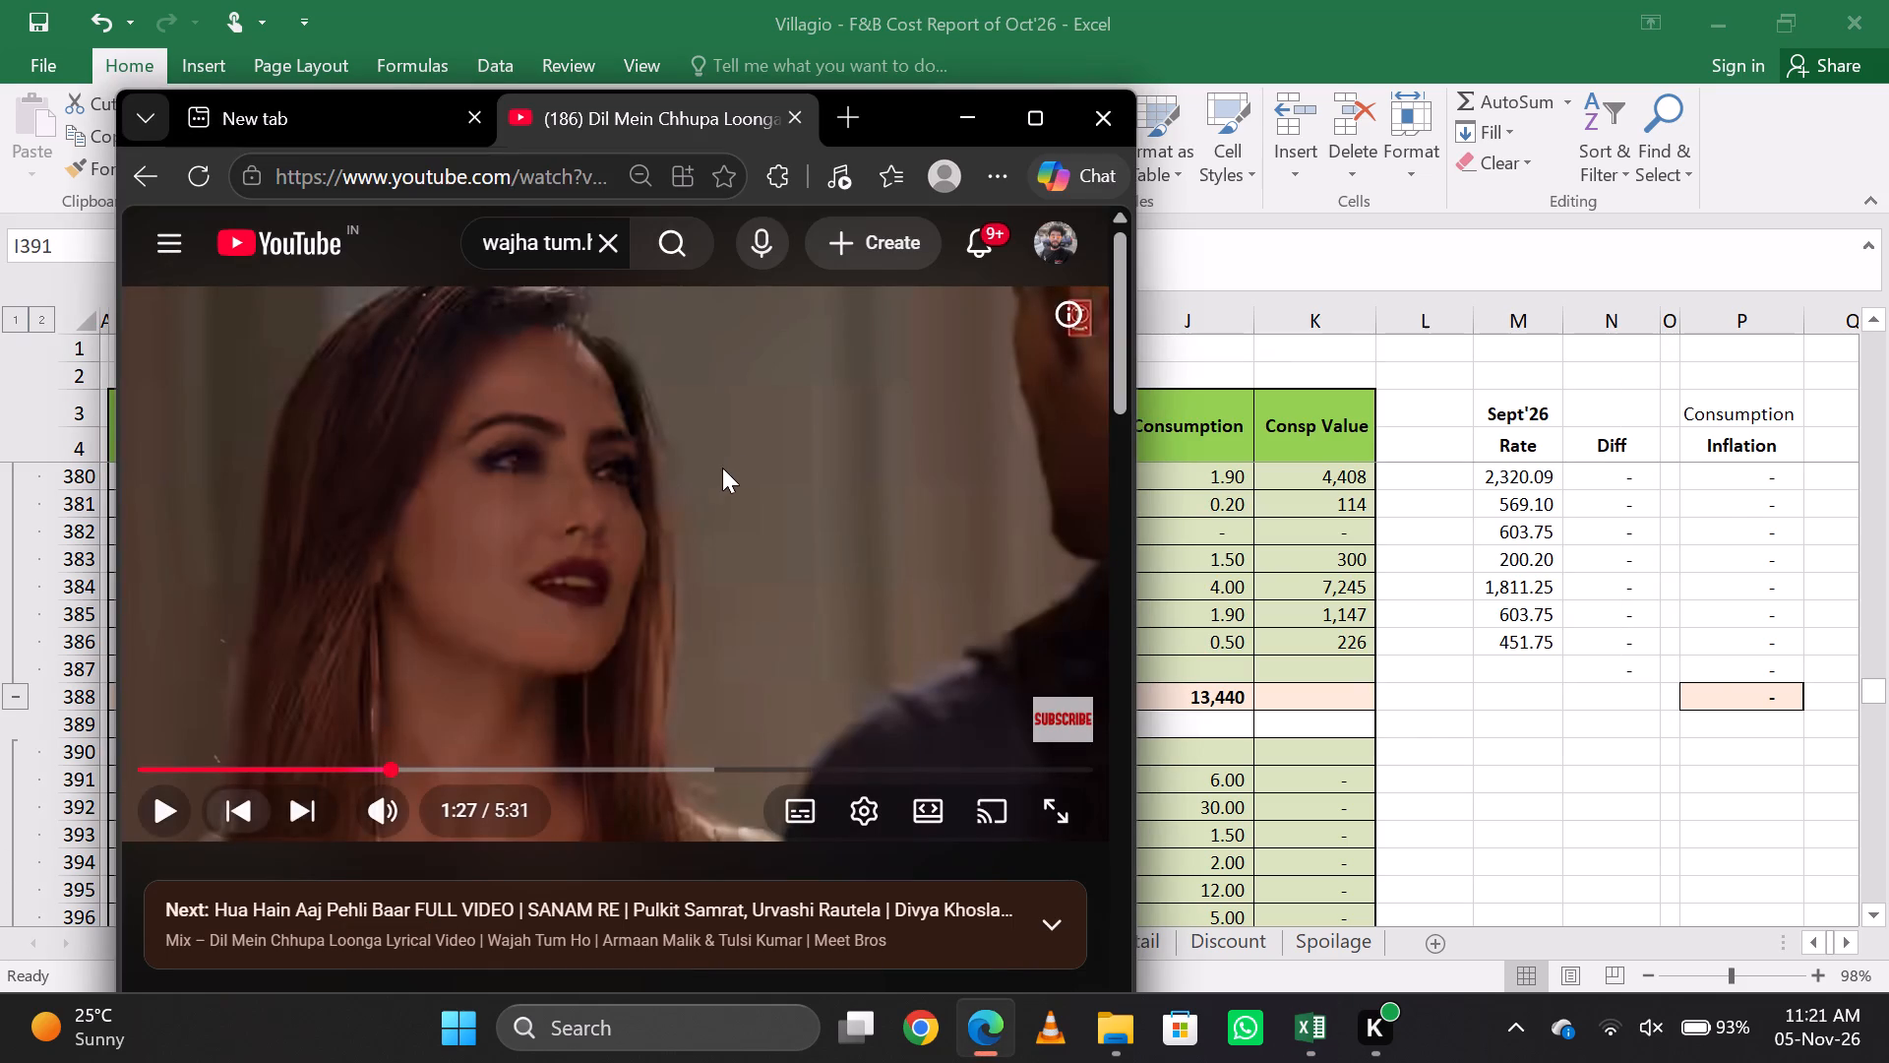
left_click(743, 467)
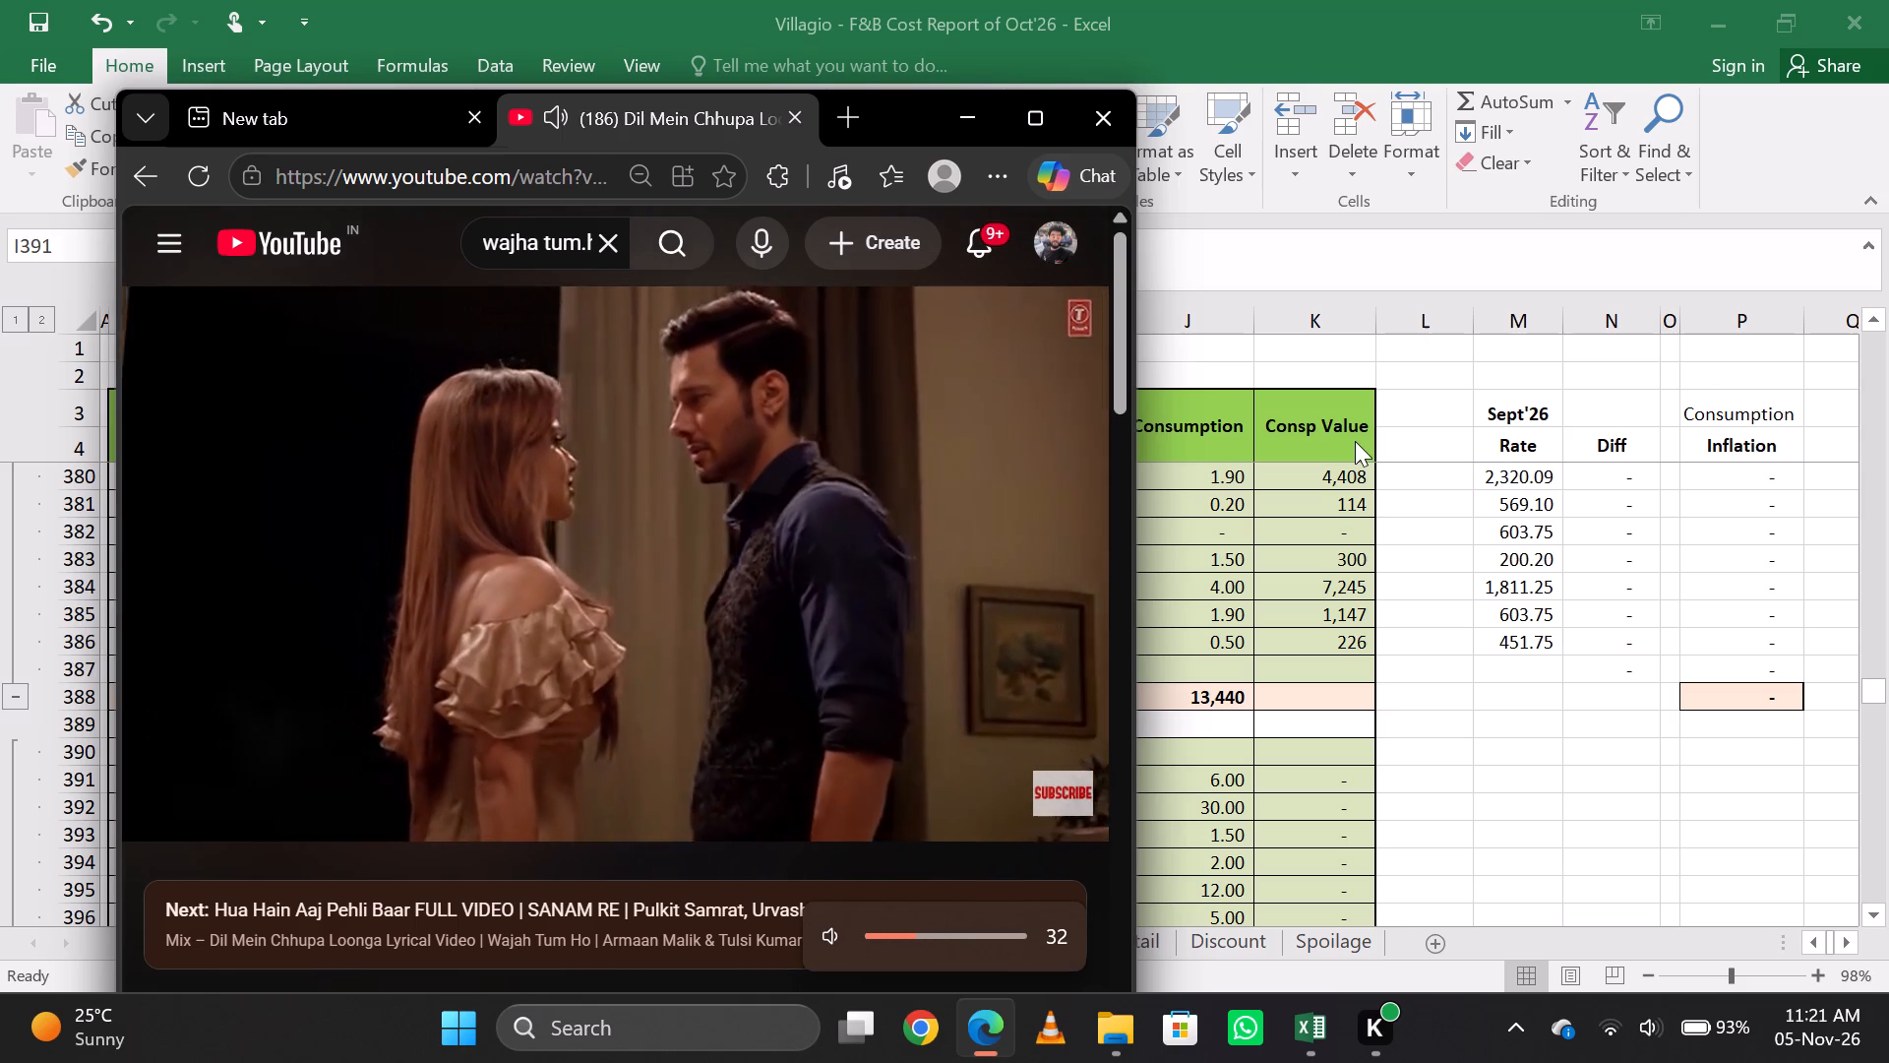
left_click(1191, 549)
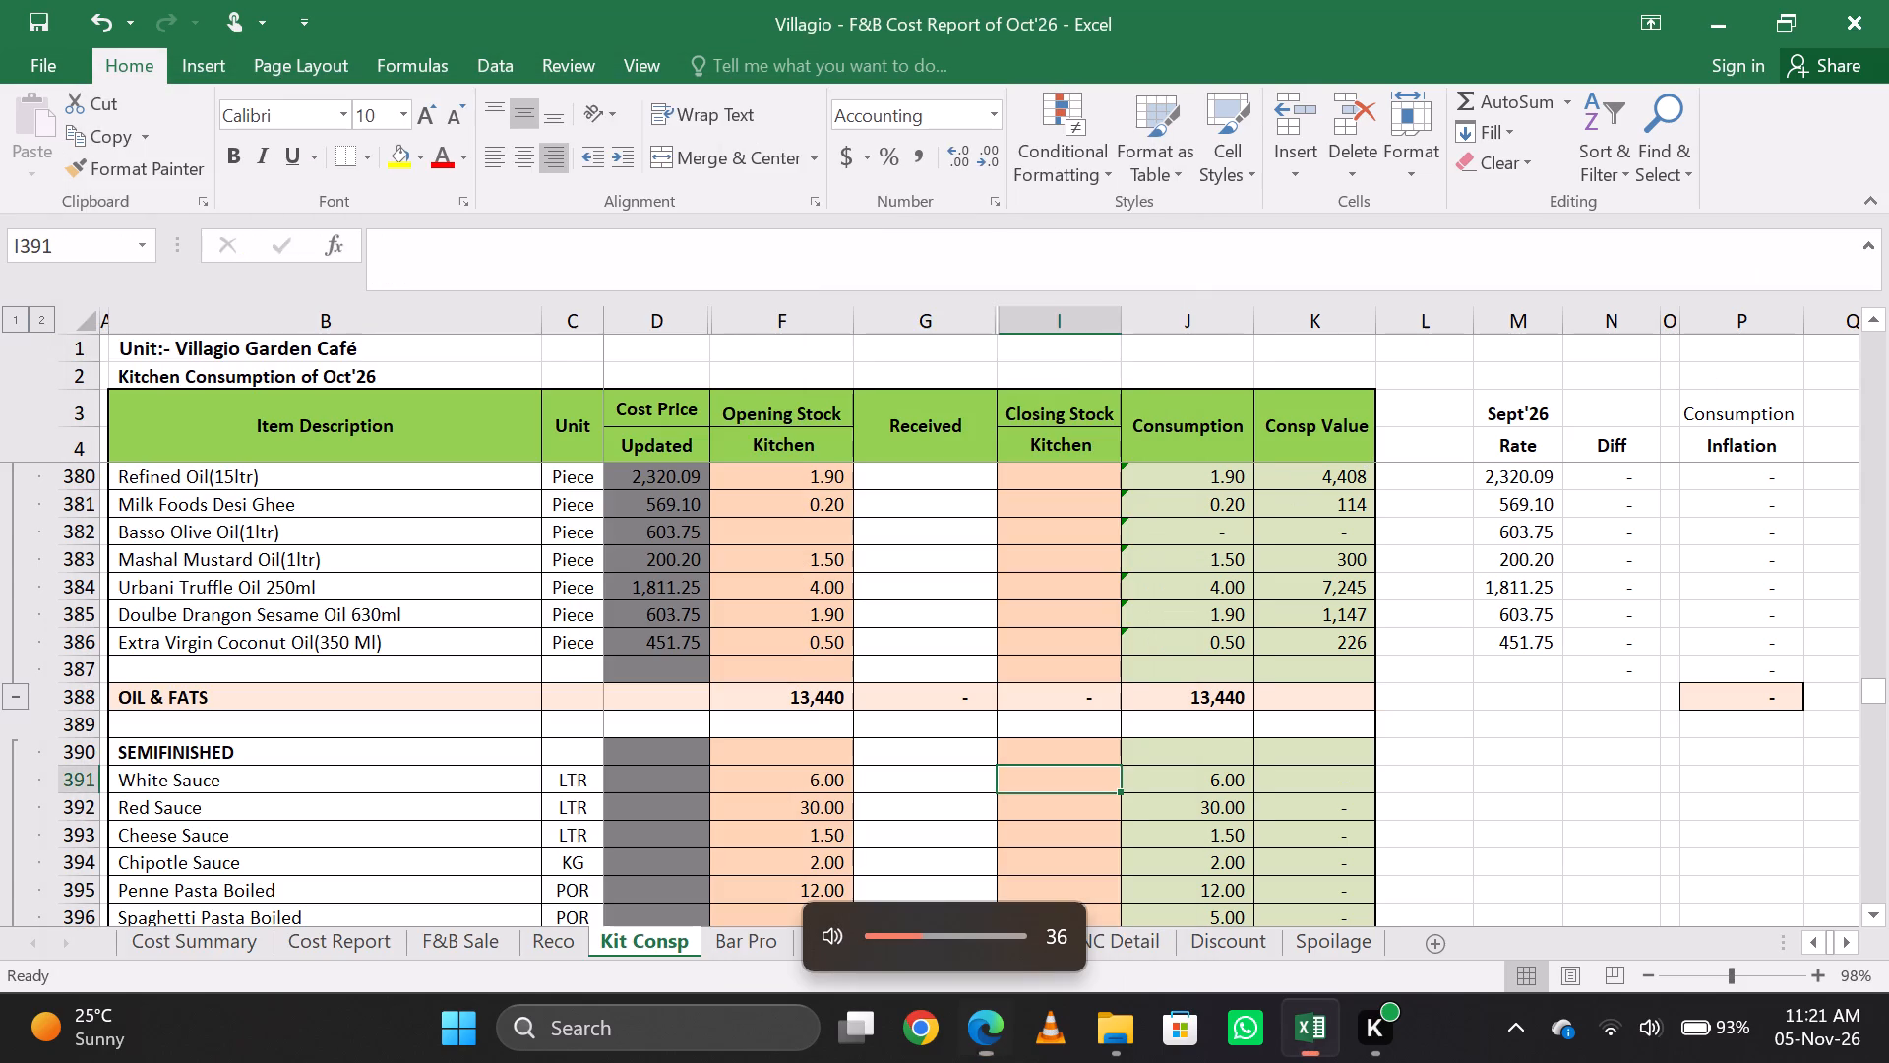
Enter 2 as the Closing Stock quantity of White Sauce in cell I391.
key("Down")
key("Up")
key("Down")
key("Up")
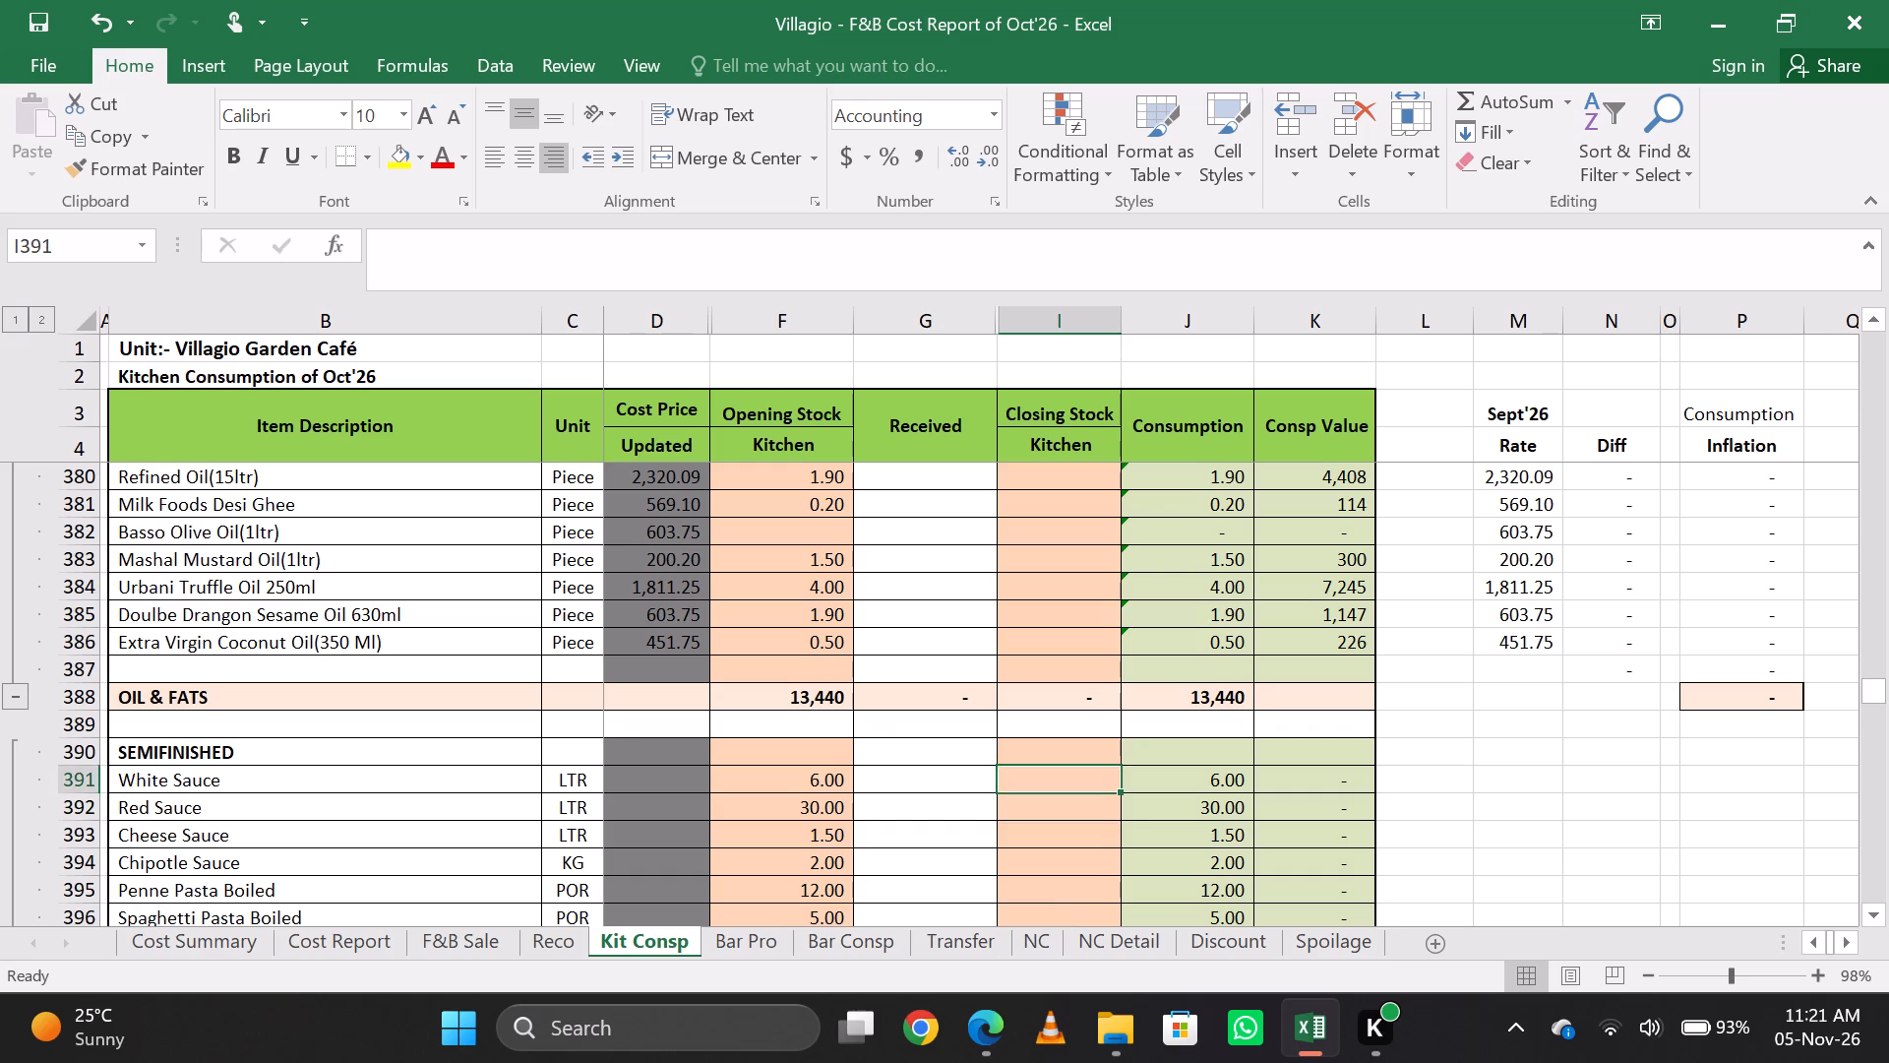
key("Down")
key("Up")
key("2")
key("Down")
key("Up")
key("Down")
key("Up")
Search the Kit Consp sheet for "tomato s" and cycle through the matching items.
key("ctrl+f")
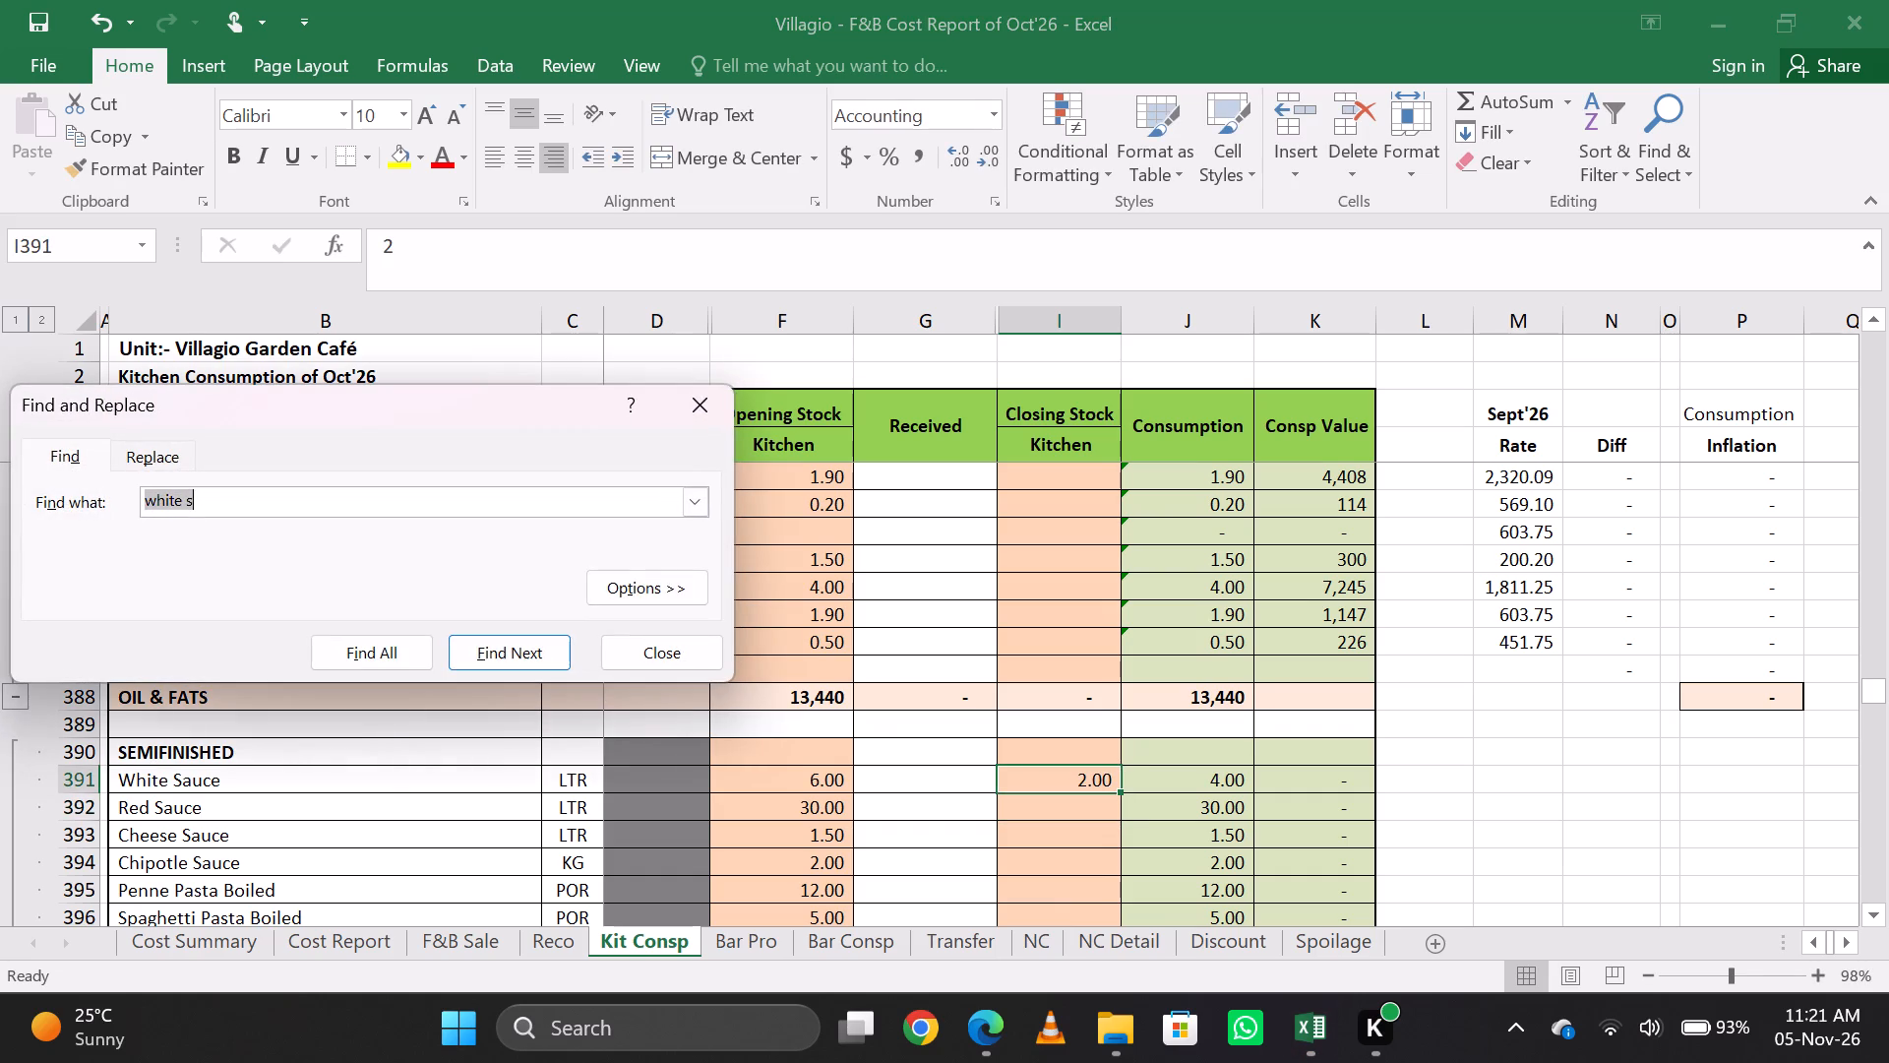
key("BackSpace")
key("BackSpace")
key("BackSpace")
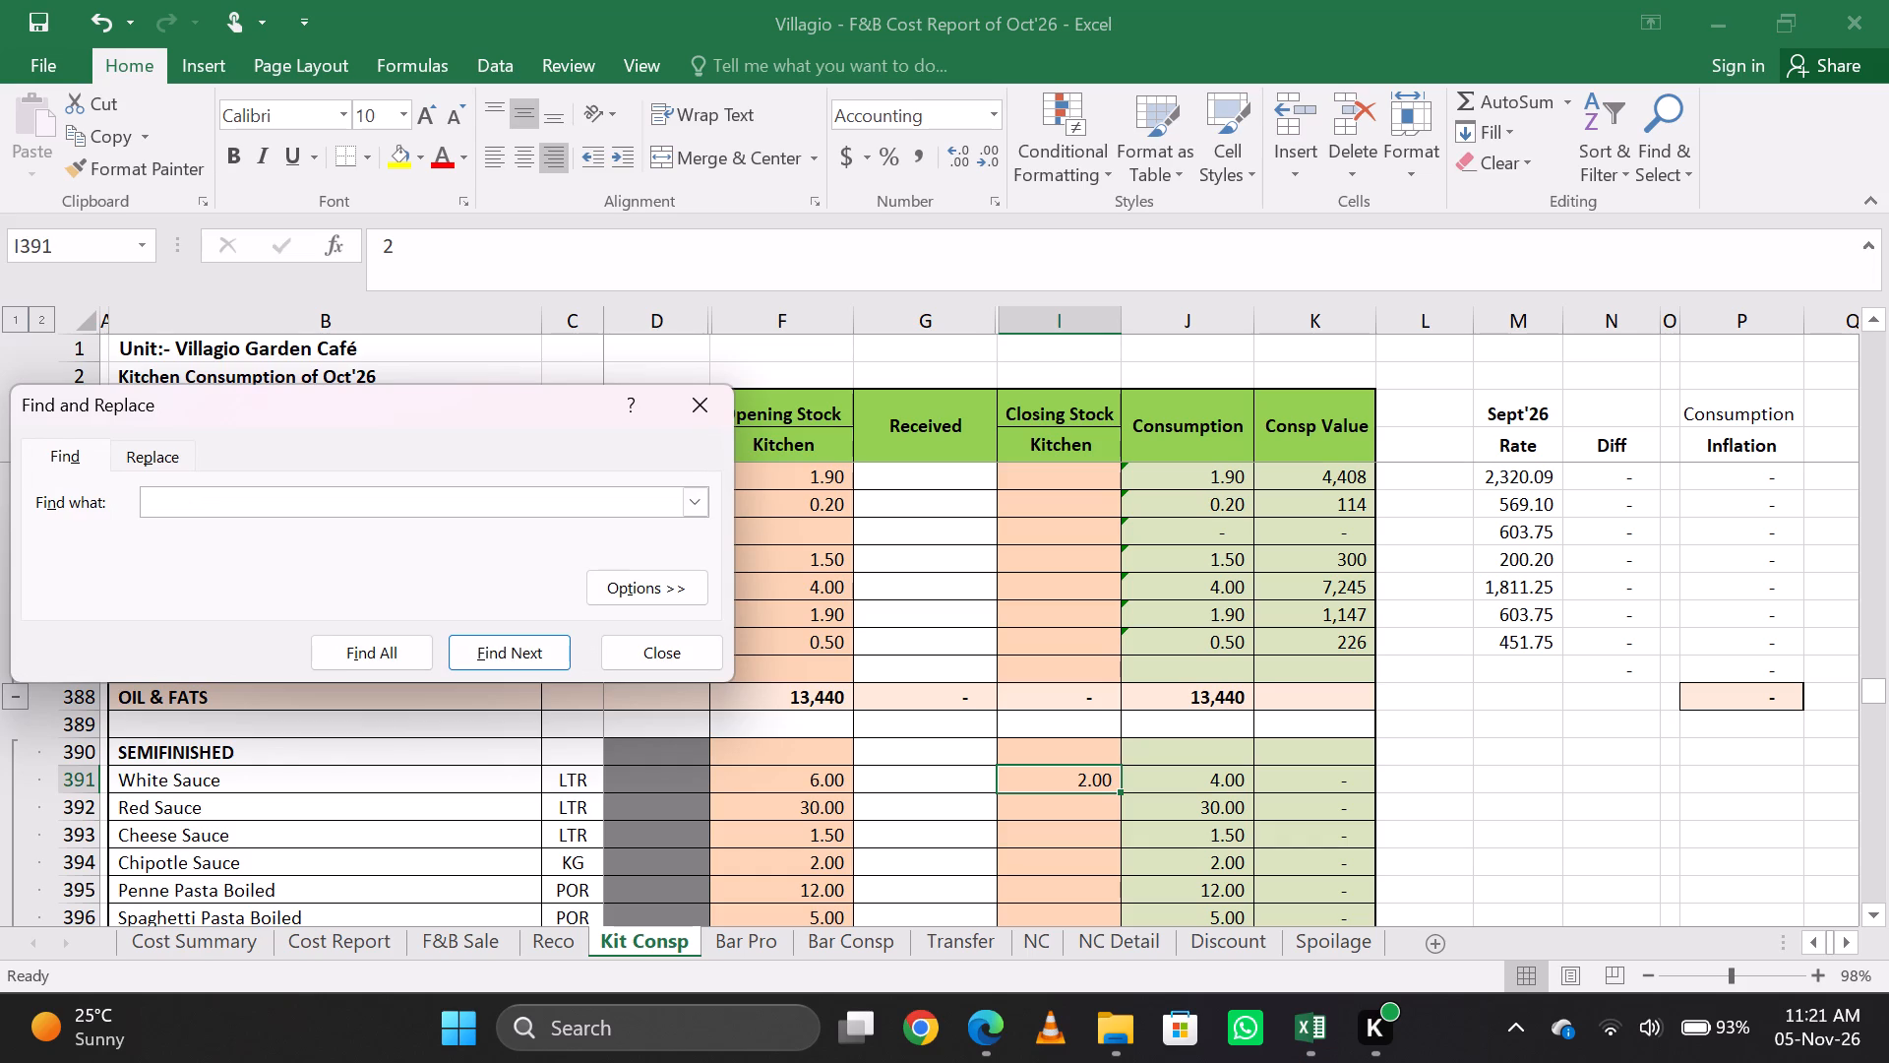
type("tomato s")
key("Return")
key("Escape")
key("Right")
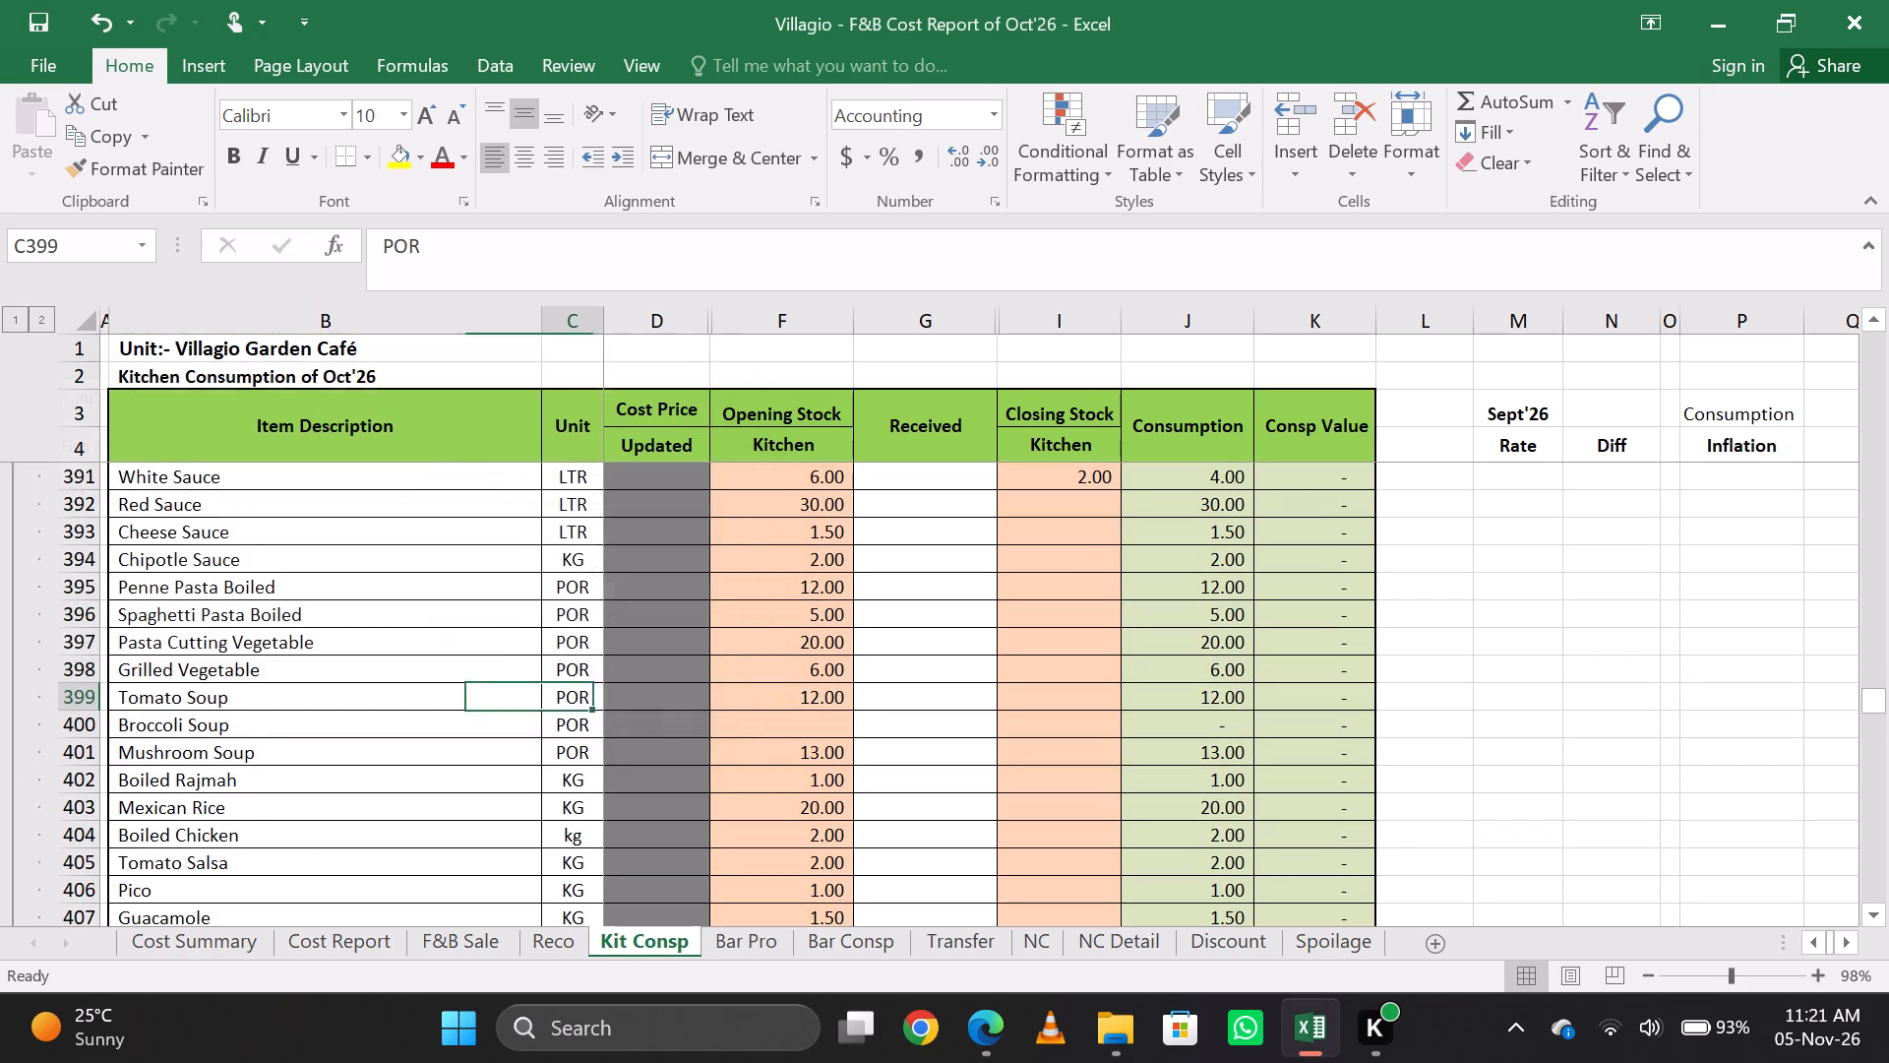
key("ctrl+f")
key("Return")
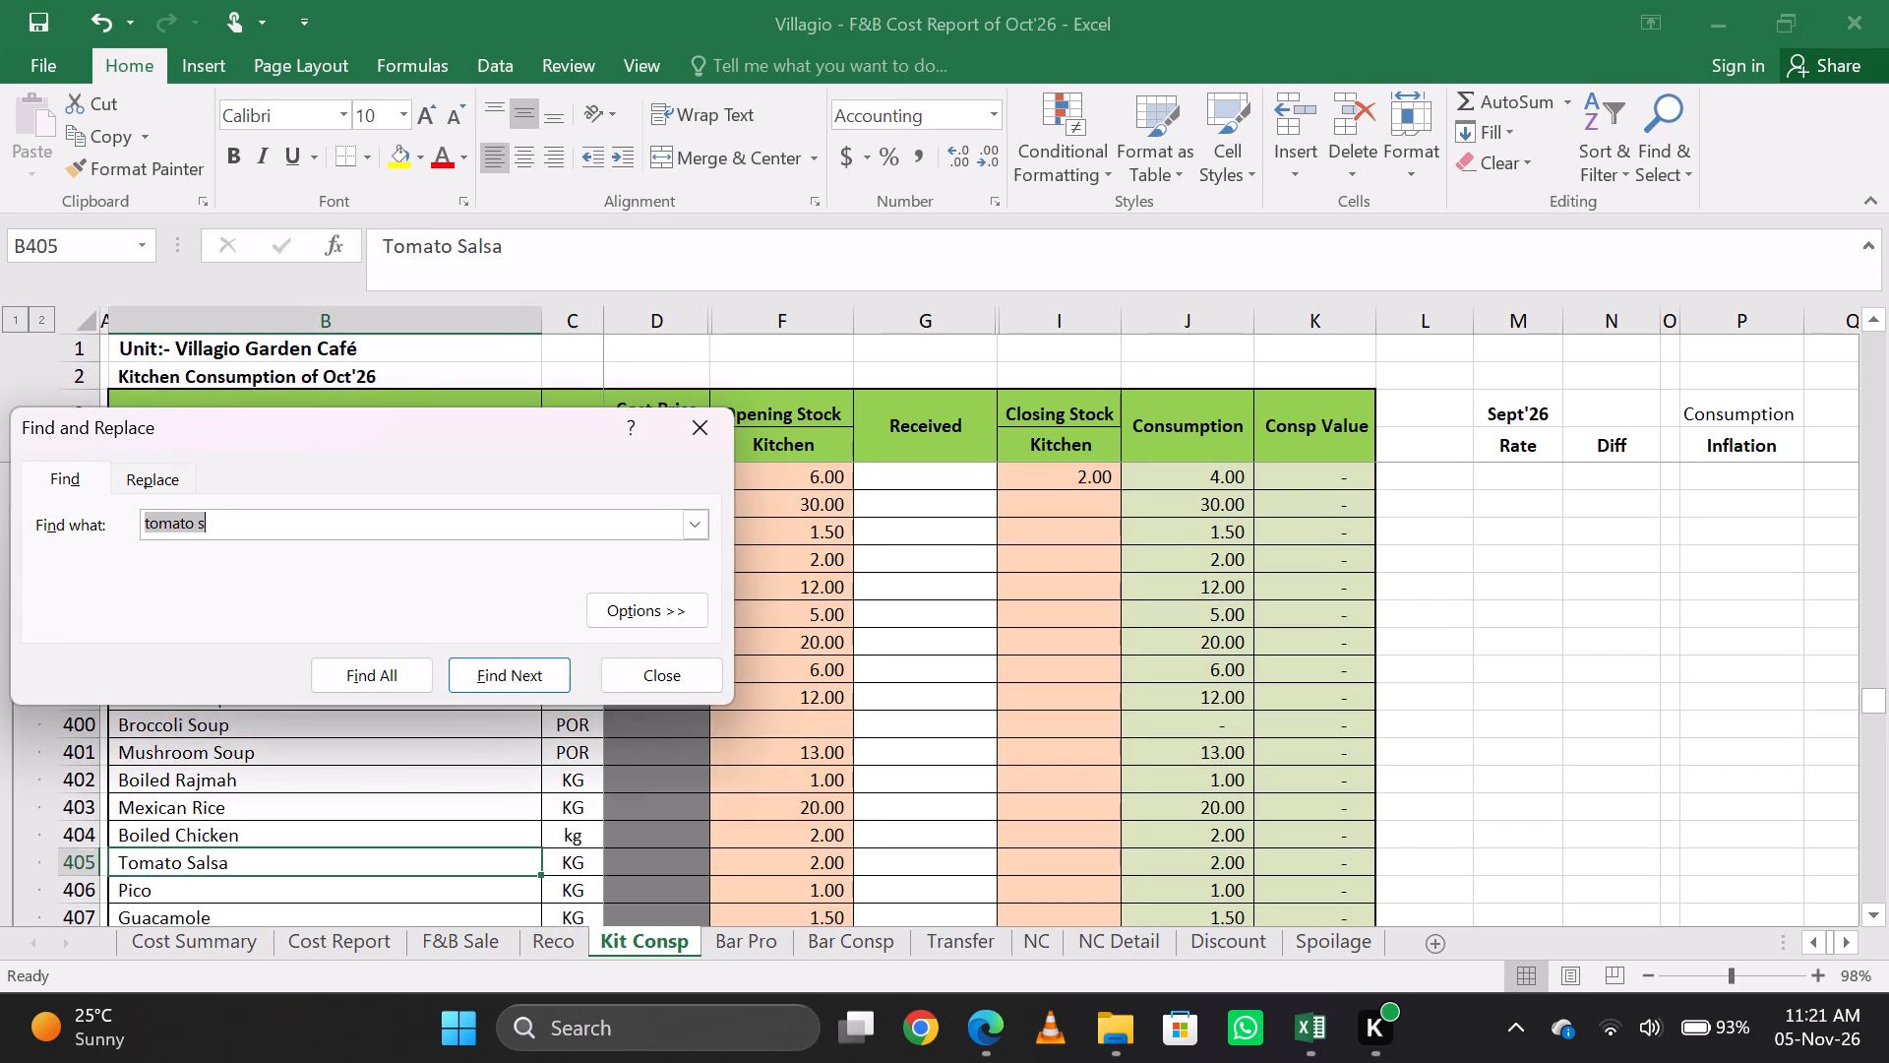
key("Return")
key("Return")
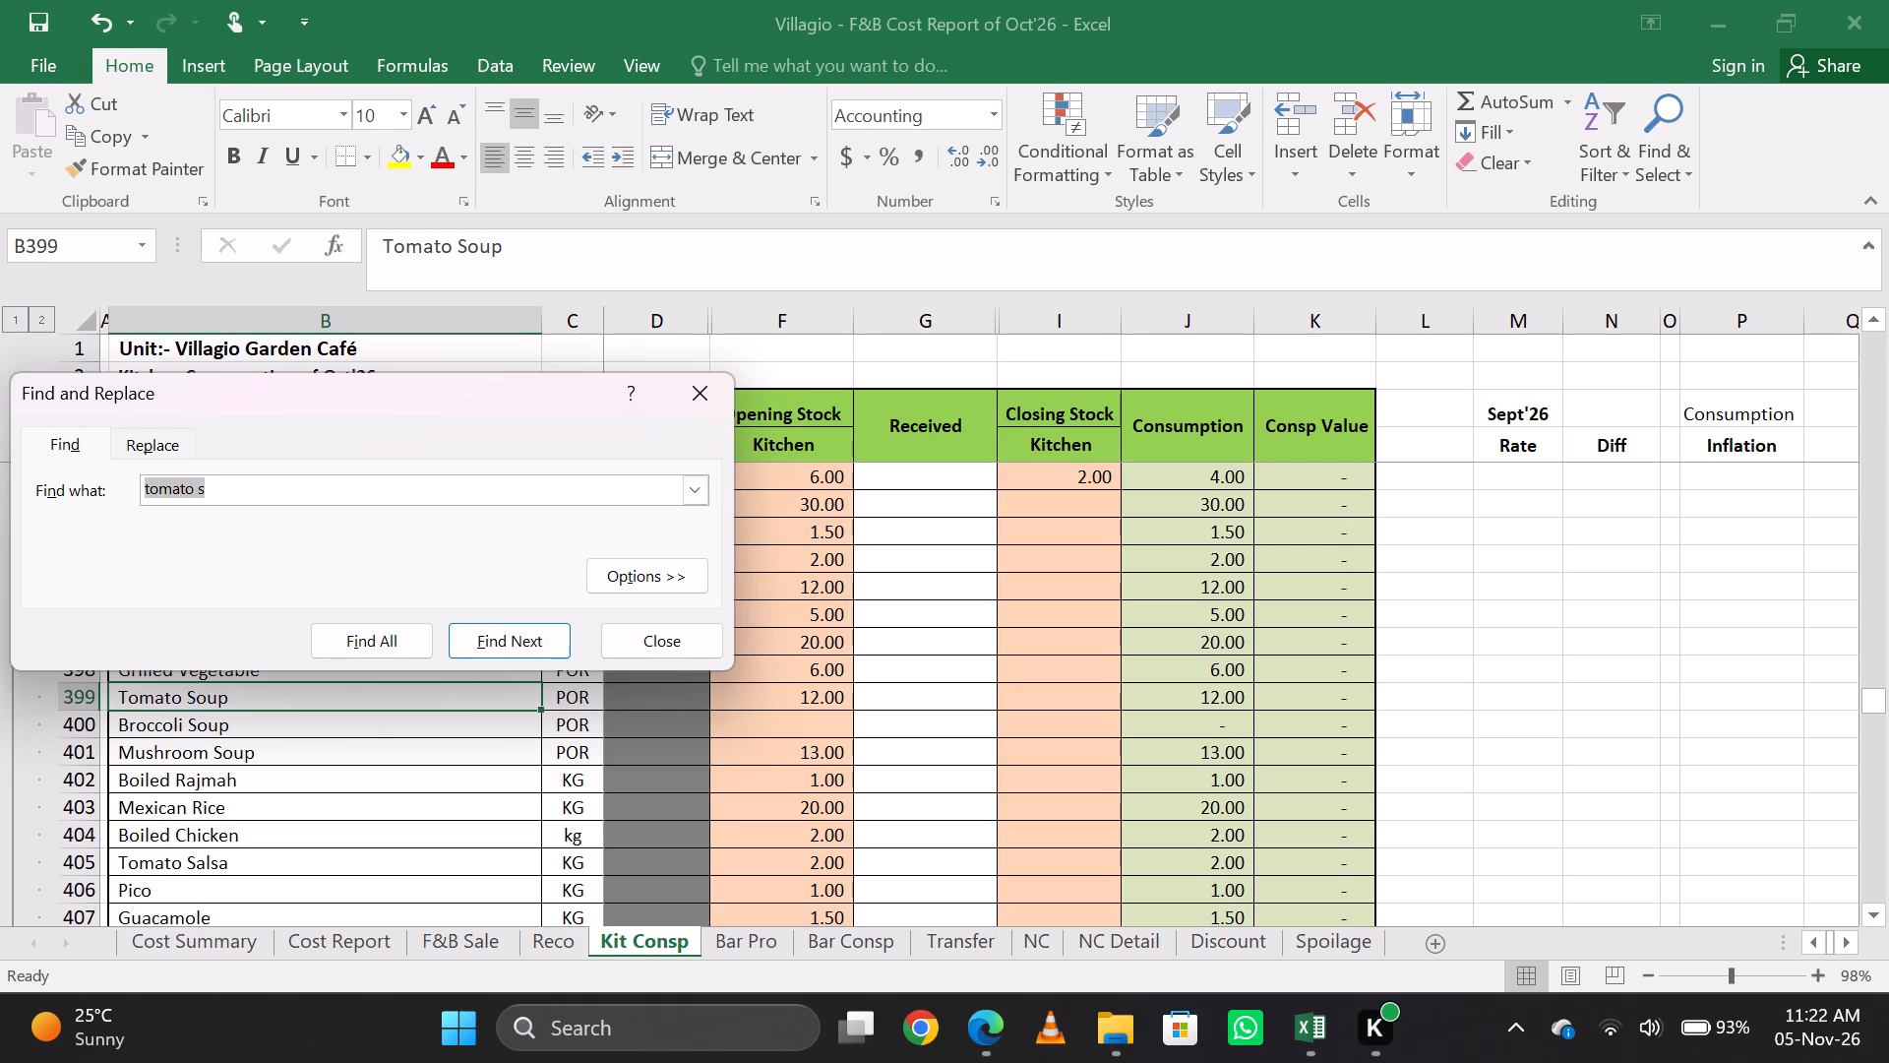
key("Return")
key("Return")
key("Return")
key("Return")
key("Return")
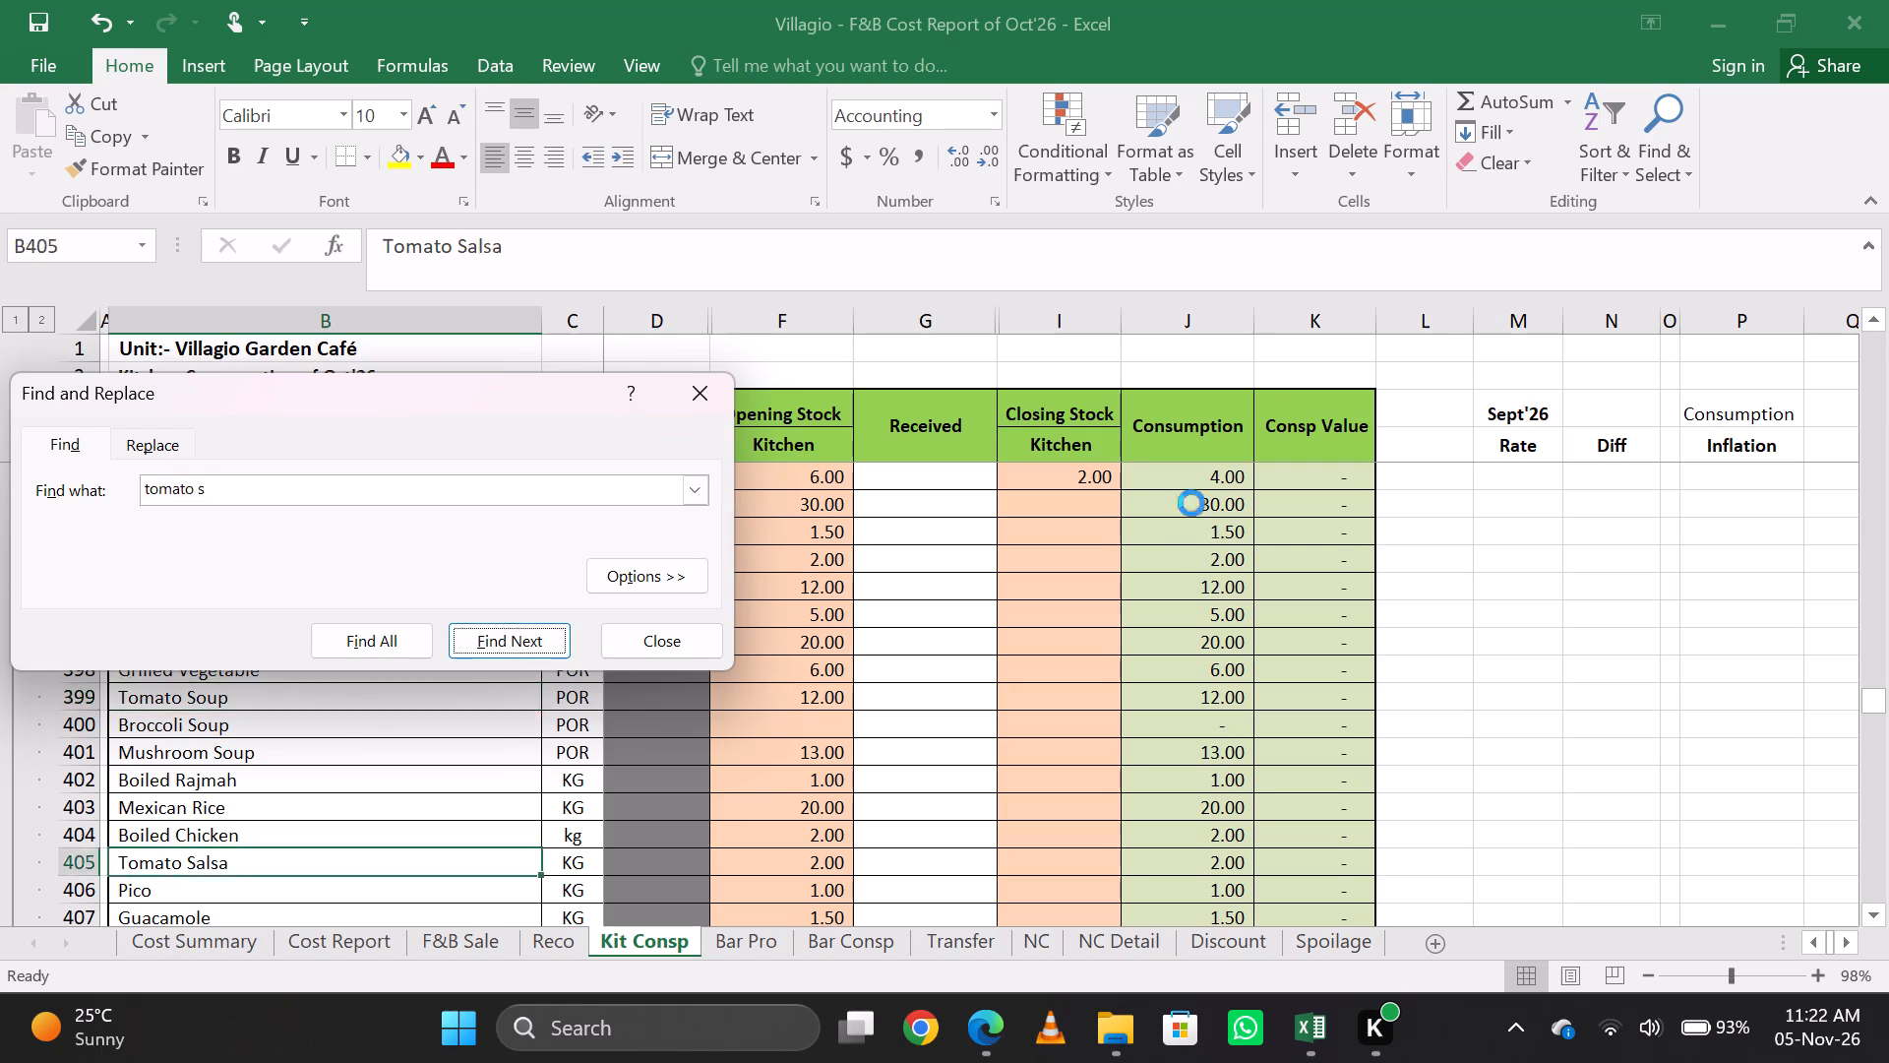
key("Return")
key("Return")
key("Return")
key("Return")
key("Return")
key("Return")
Search the Kit Consp sheet for "sauce" and step through the matches in the semifinished section.
key("BackSpace")
key("BackSpace")
key("BackSpace")
key("BackSpace")
key("BackSpace")
key("BackSpace")
key("BackSpace")
key("BackSpace")
key("BackSpace")
key("BackSpace")
key("BackSpace")
key("BackSpace")
key("BackSpace")
key("BackSpace")
key("BackSpace")
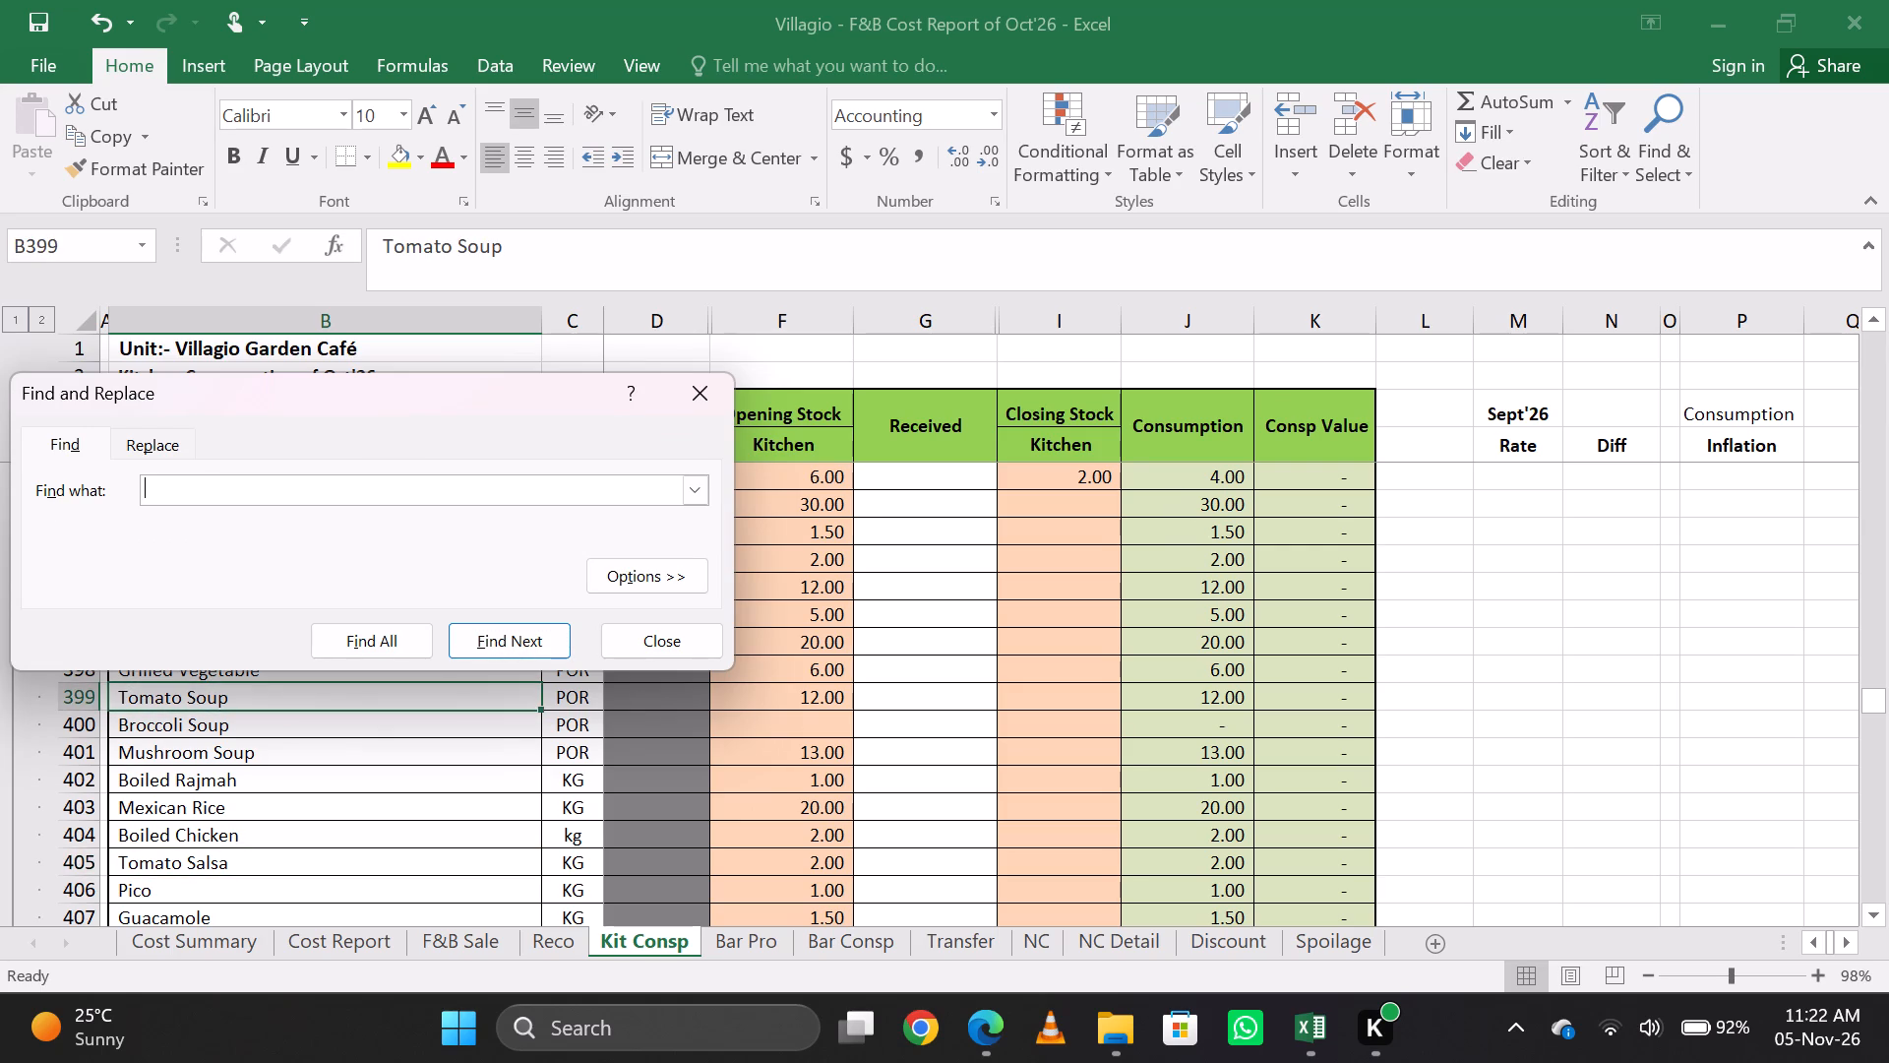
type("sauce")
key("Return")
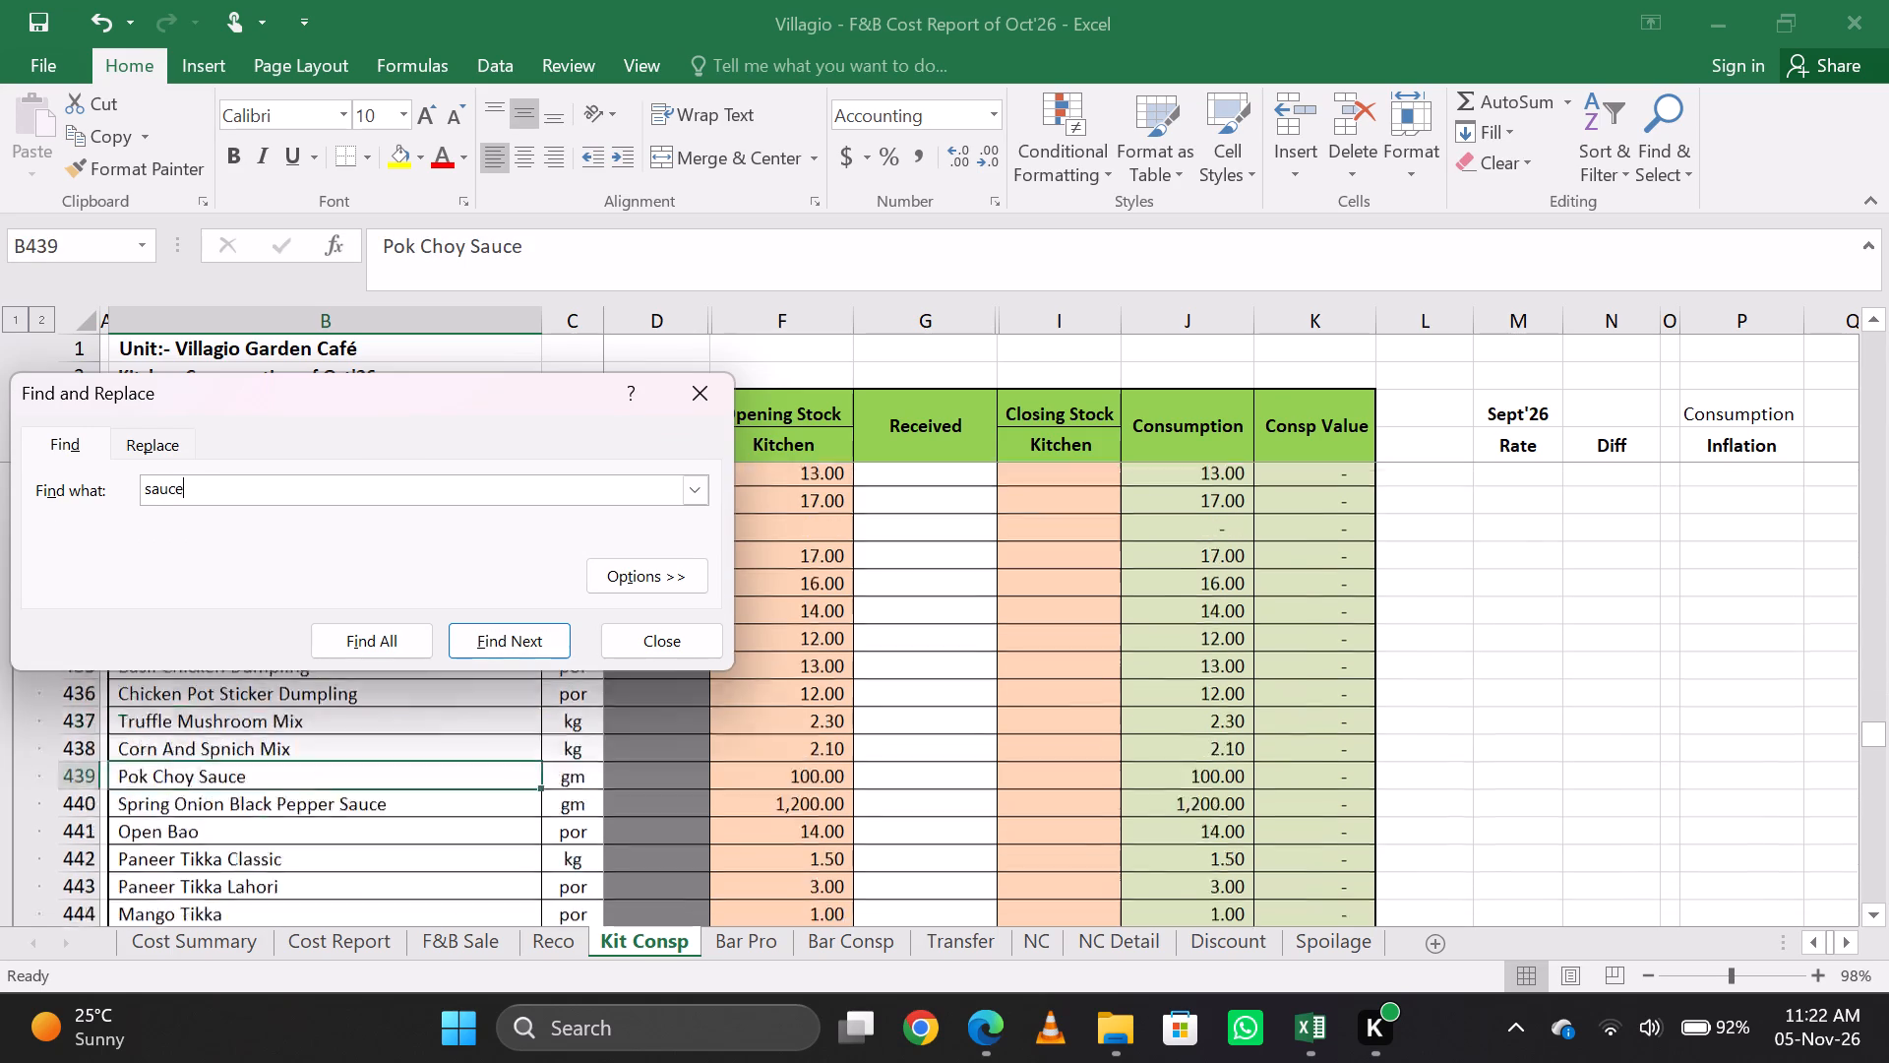
key("Return")
key("Return")
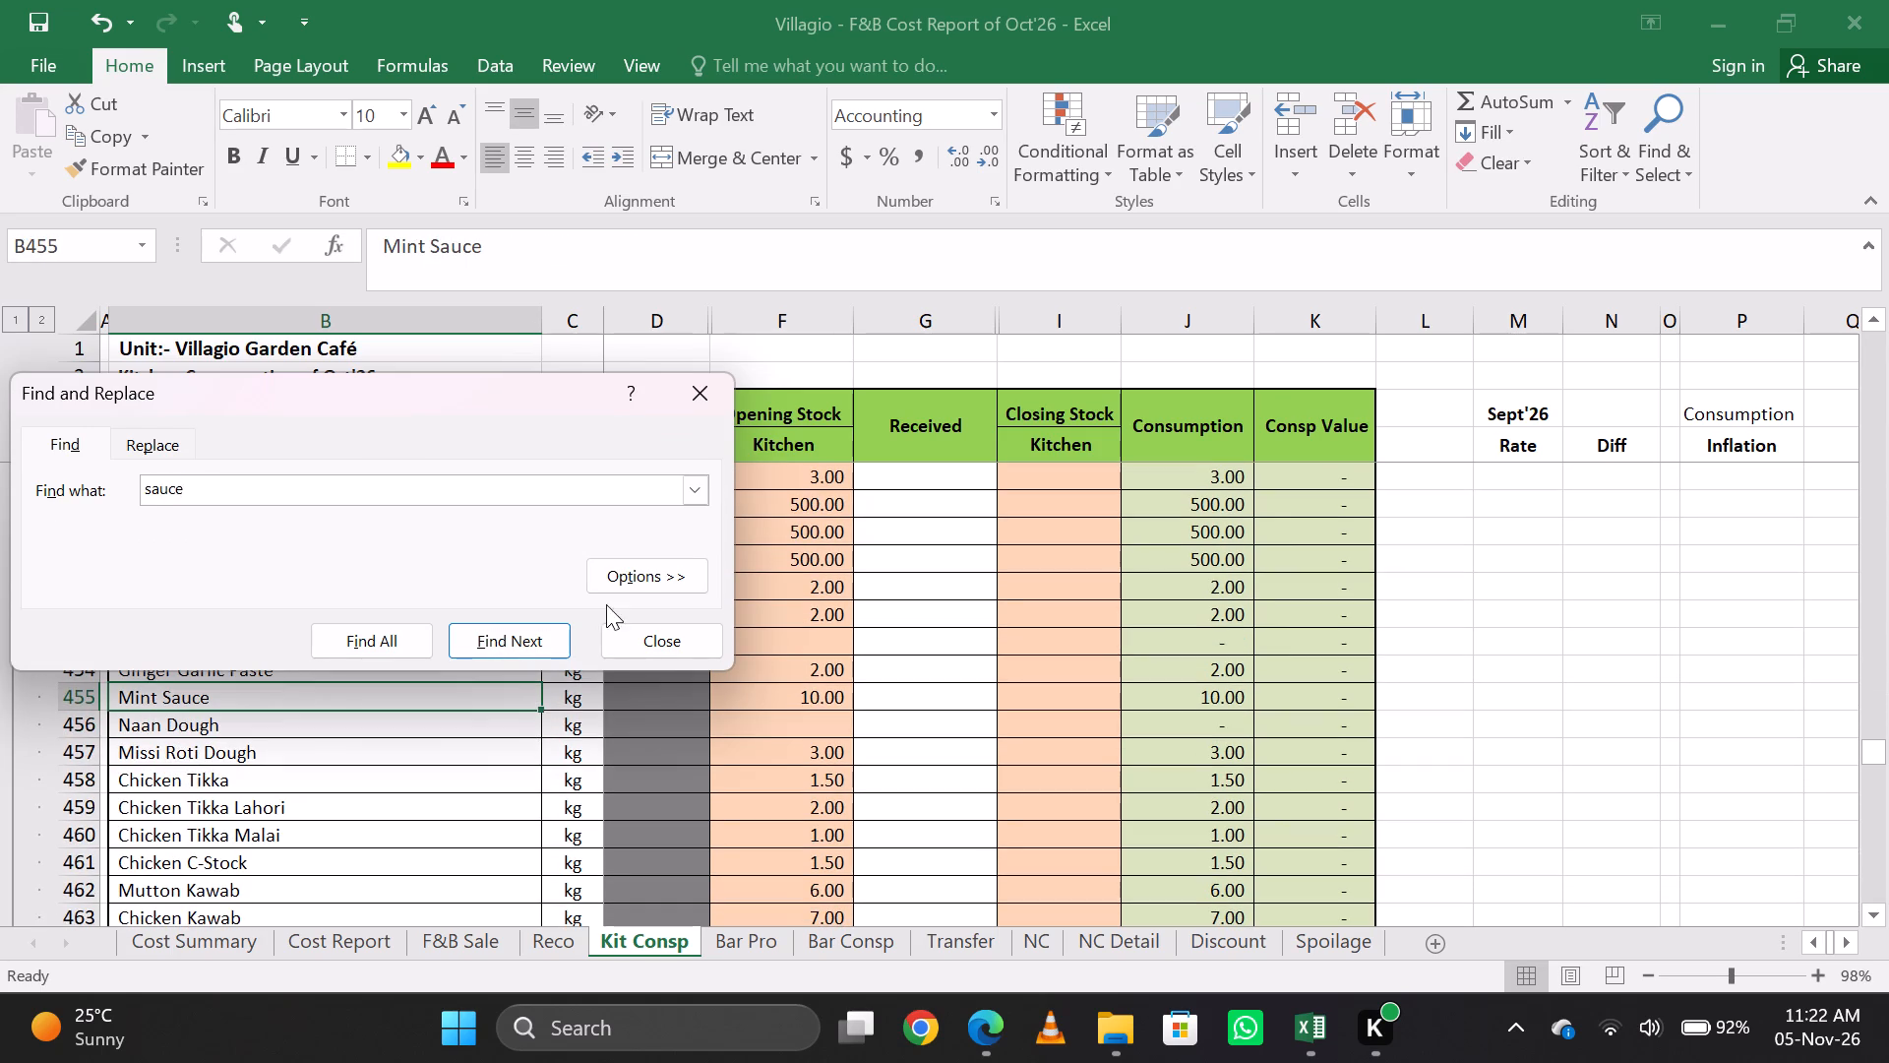
left_click_drag(499, 395, 1044, 125)
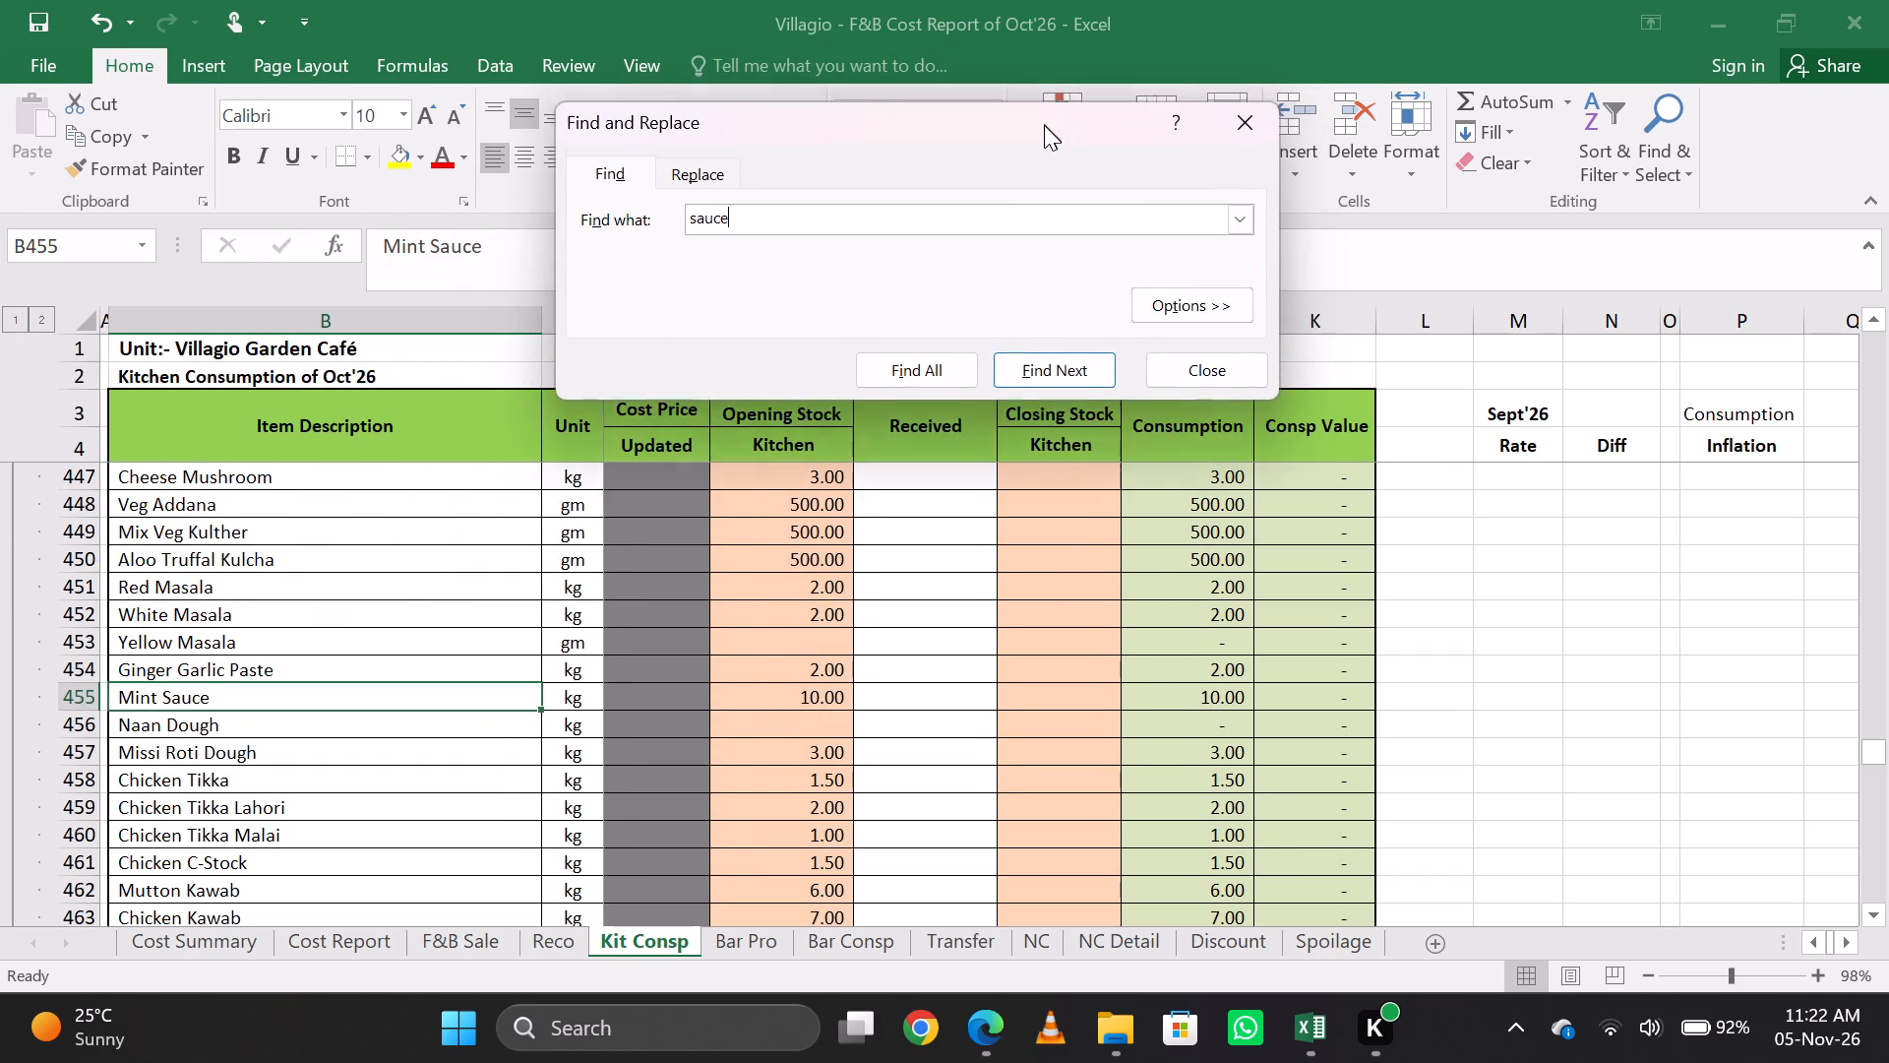
left_click_drag(1044, 125, 1044, 151)
key("Return")
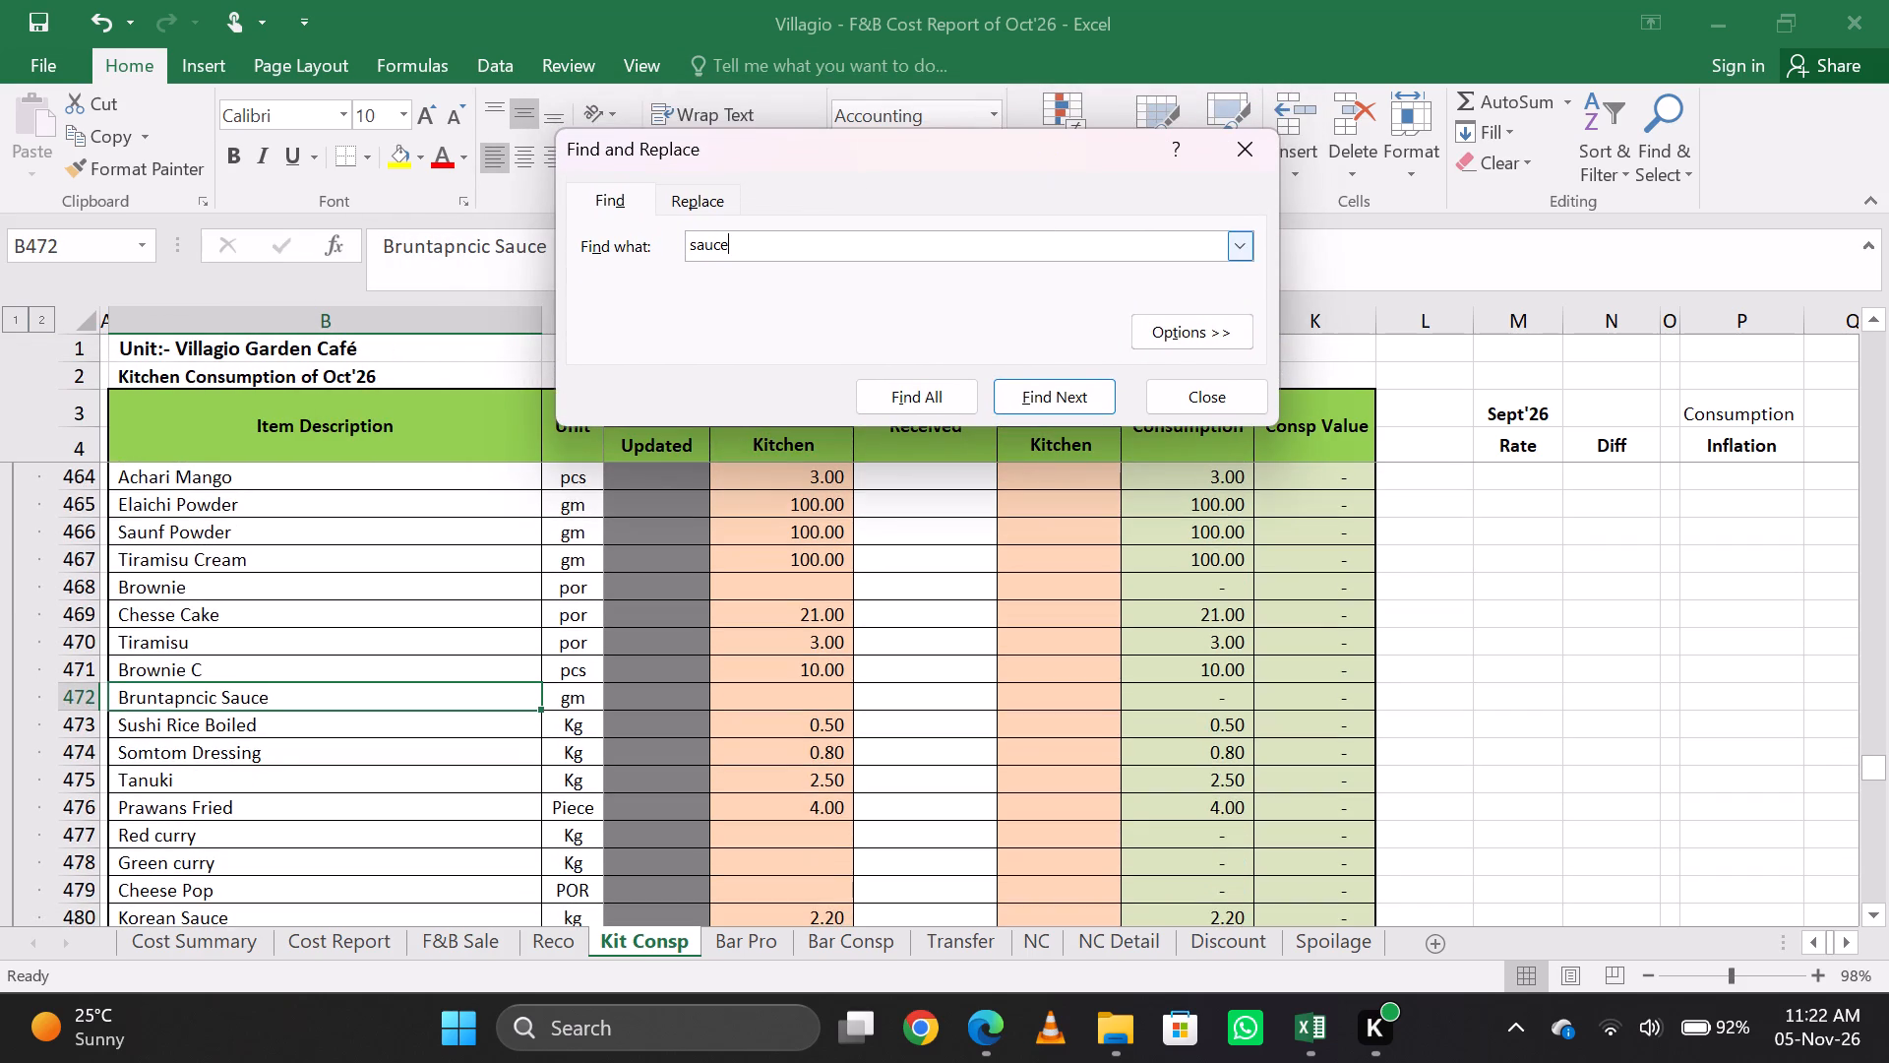
key("Return")
key("Return")
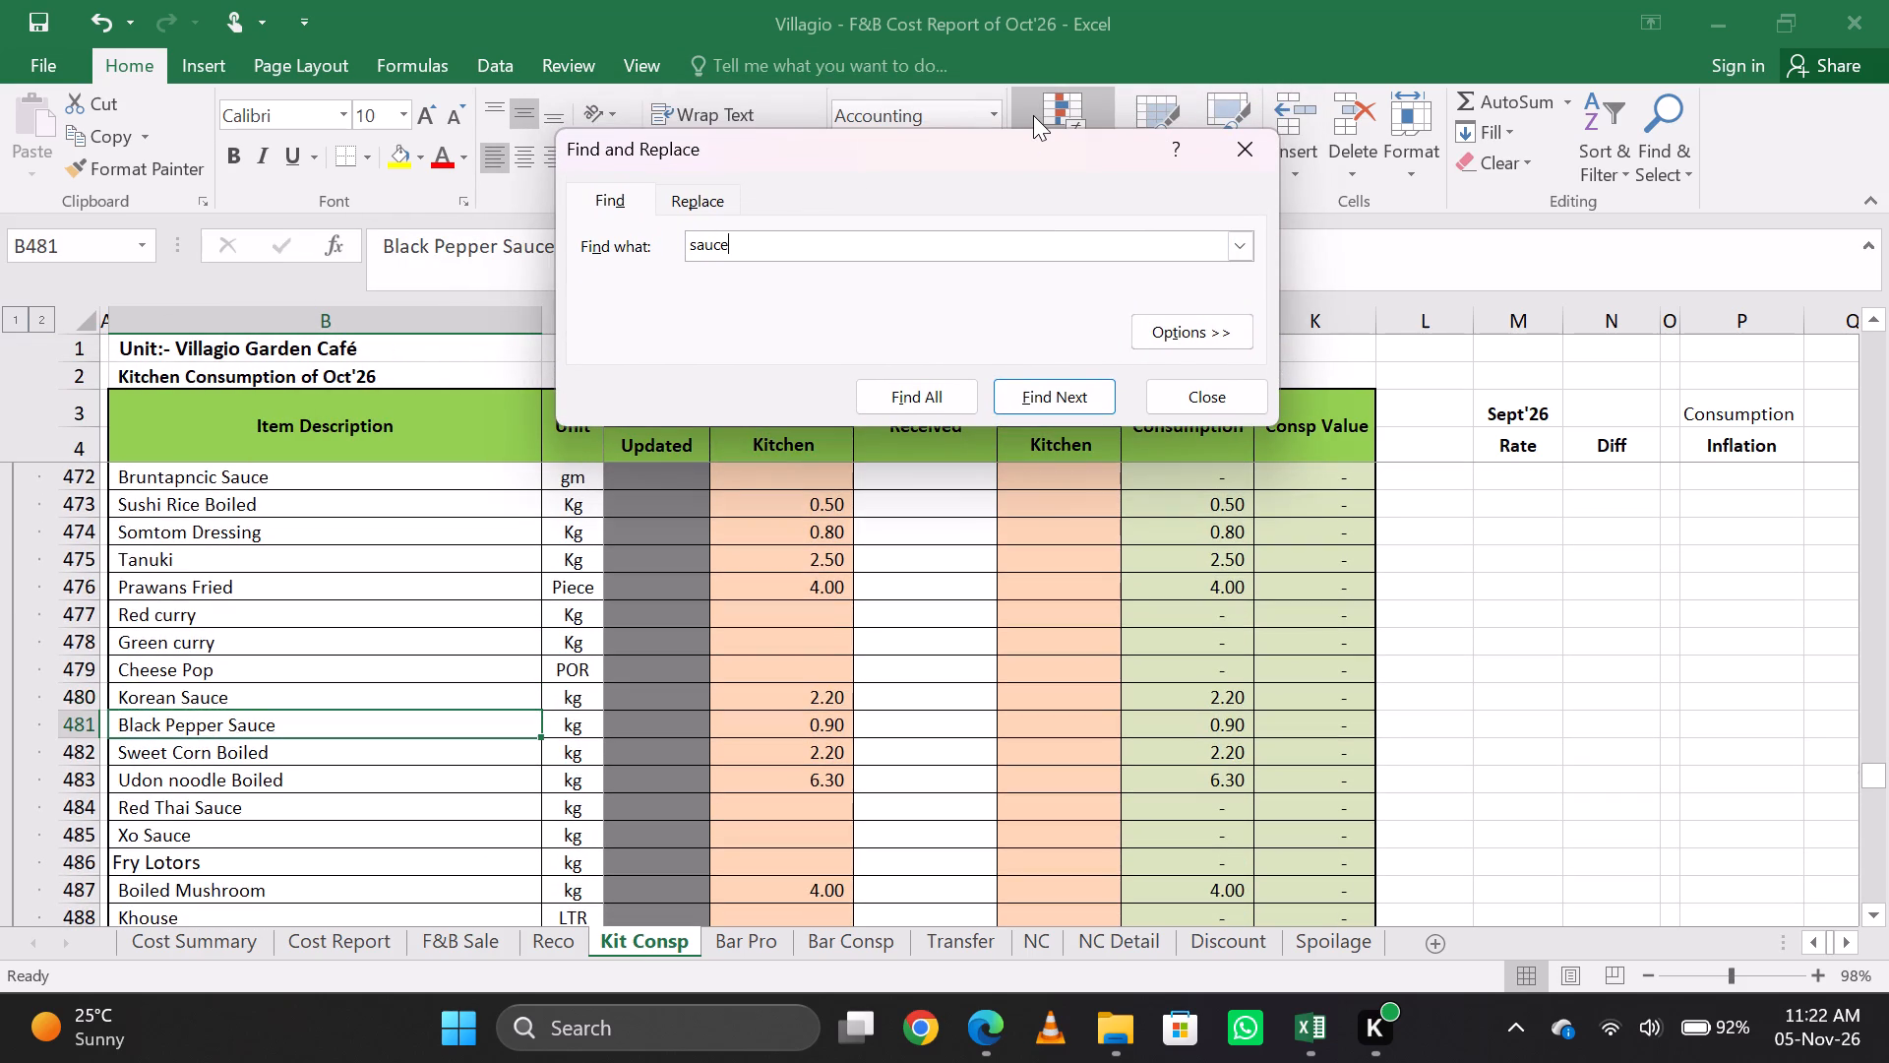
key("Return")
key("Return")
key("Return")
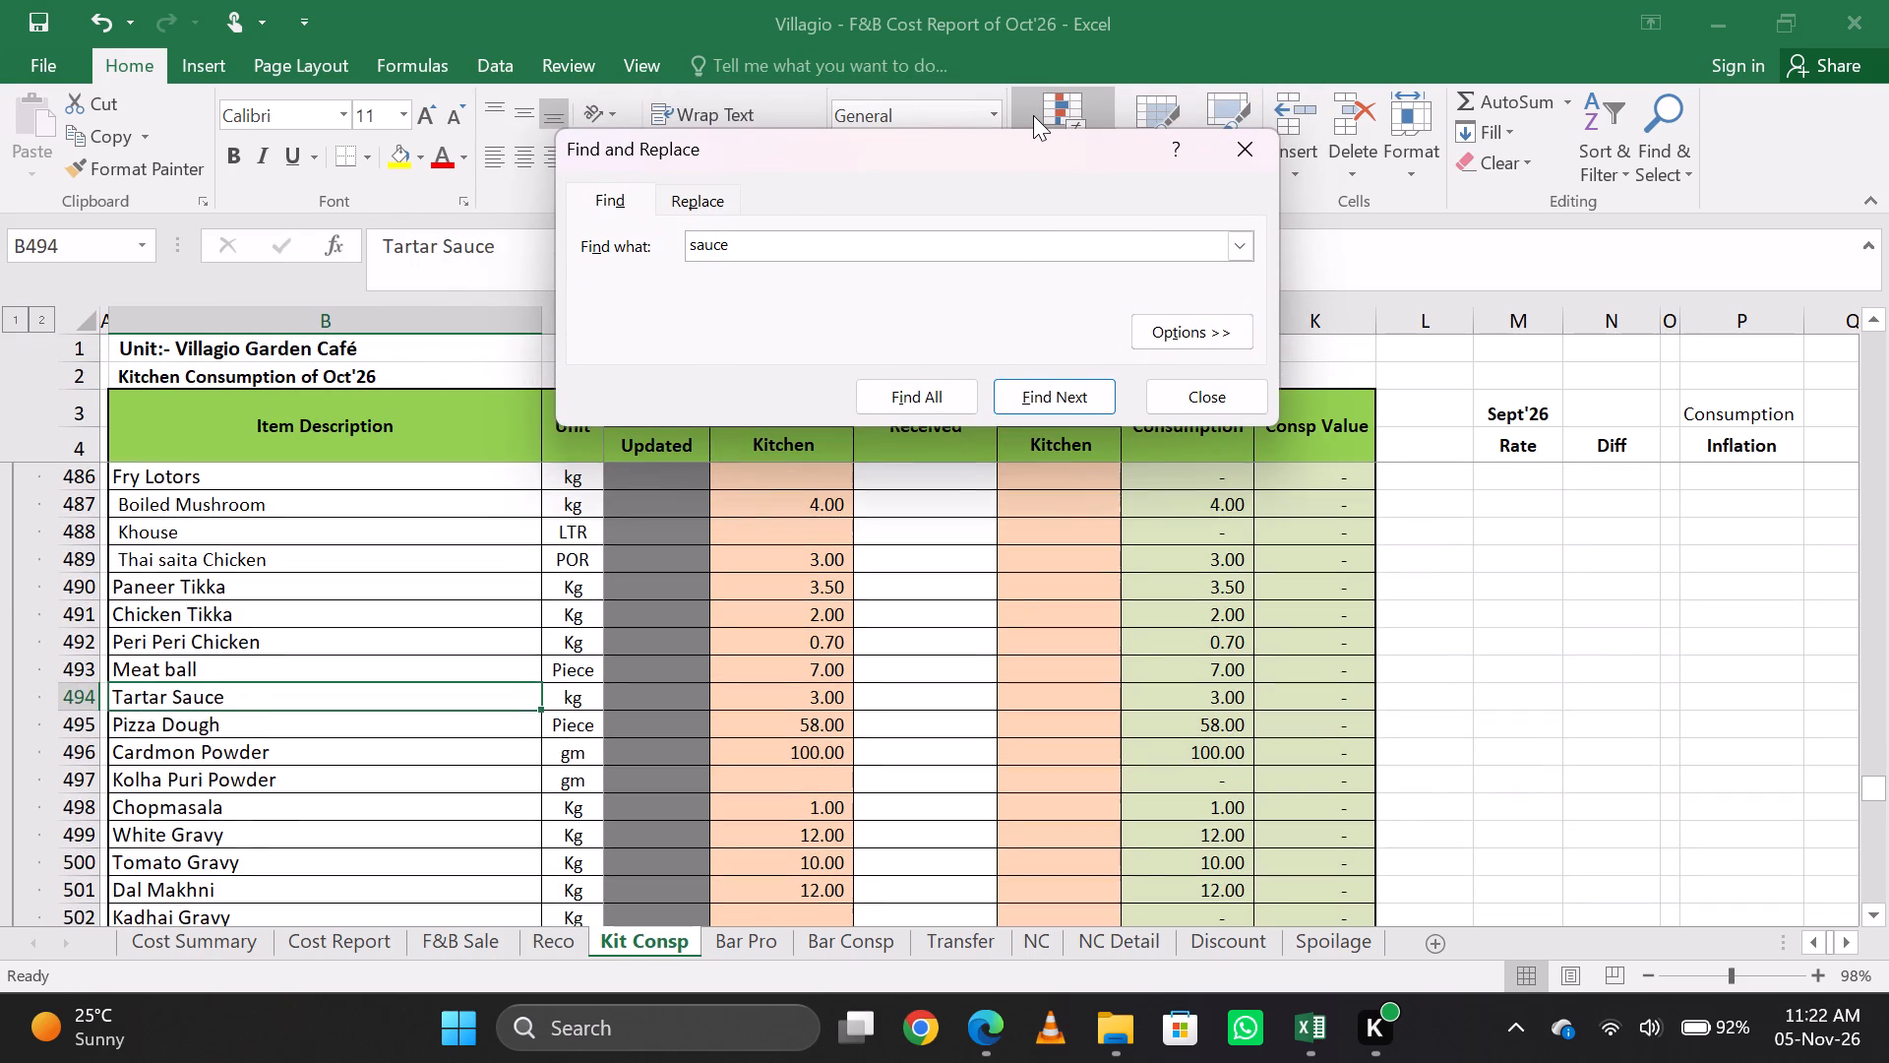
key("Return")
key("Return")
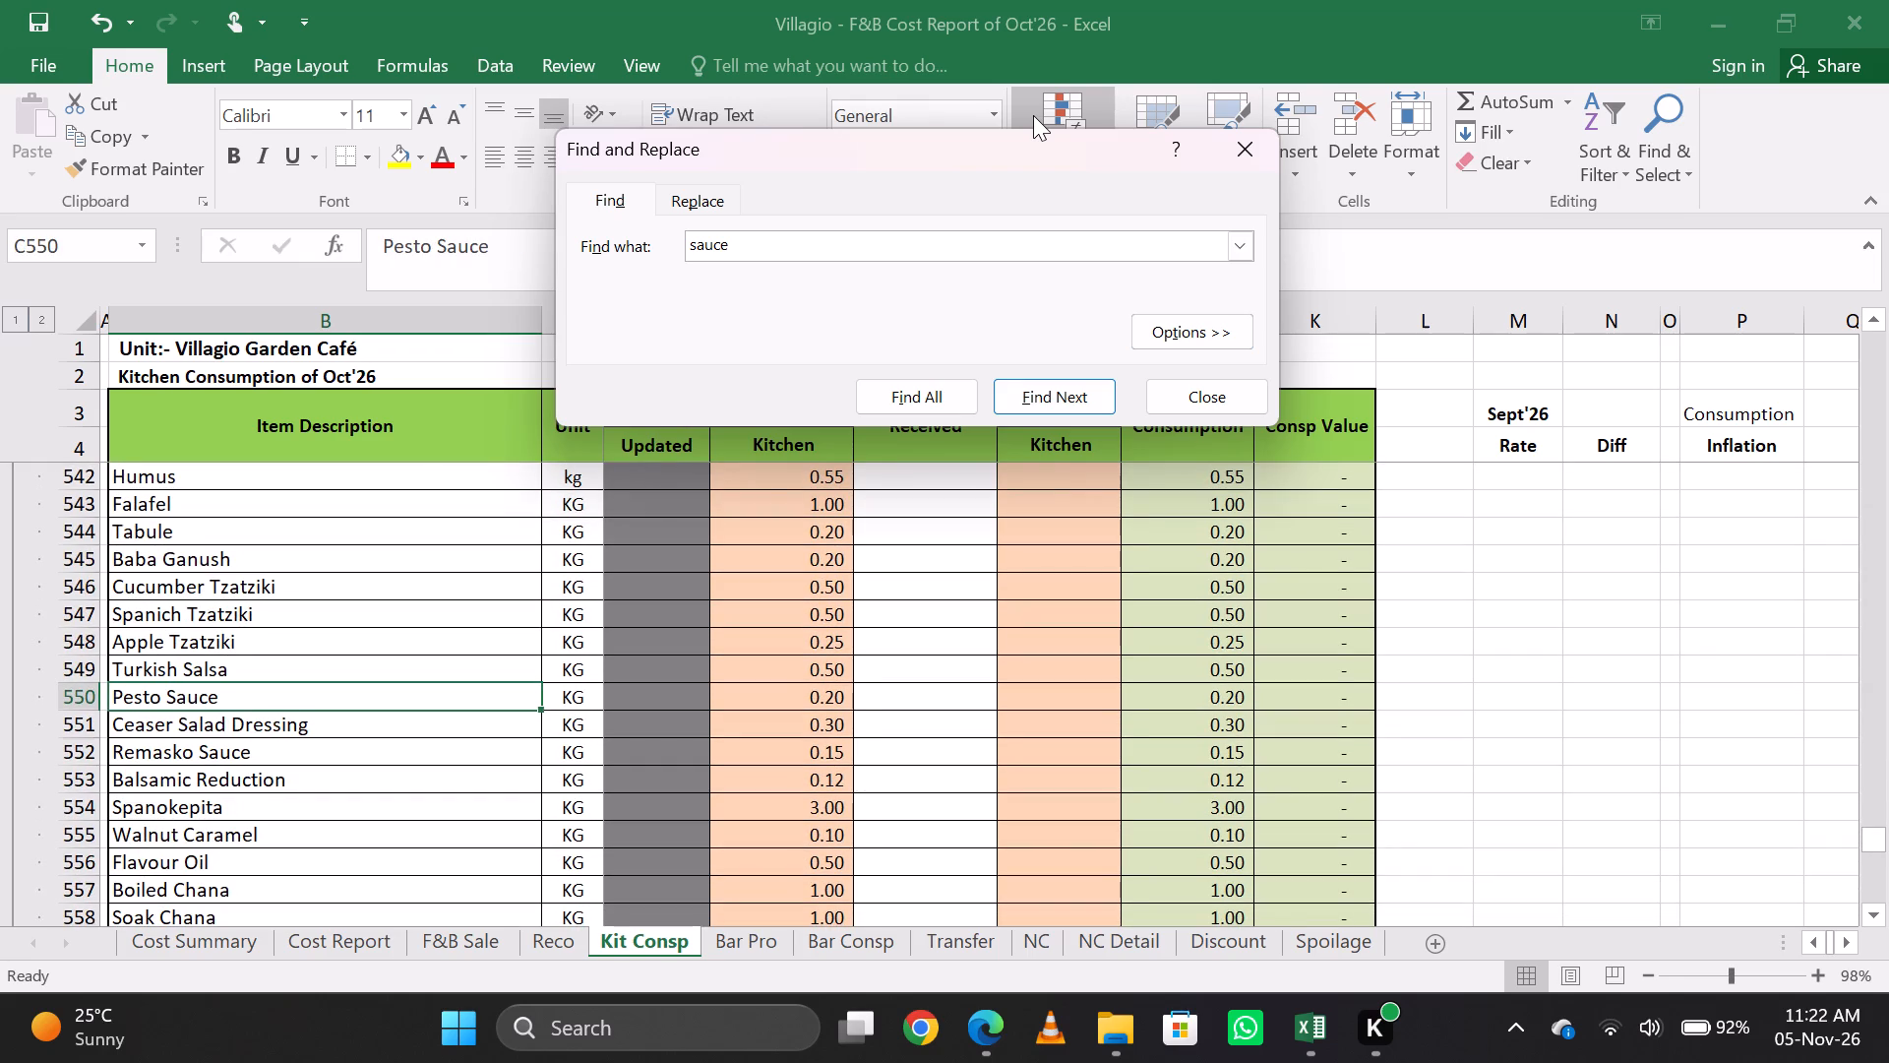
key("Return")
Search the sheet for "kiss", shorten it to "kis", and go to Kisan Tomato Ketchup's Closing Stock cell I185.
key("BackSpace")
key("BackSpace")
key("BackSpace")
key("BackSpace")
key("BackSpace")
key("BackSpace")
key("BackSpace")
key("BackSpace")
key("BackSpace")
key("BackSpace")
key("BackSpace")
key("BackSpace")
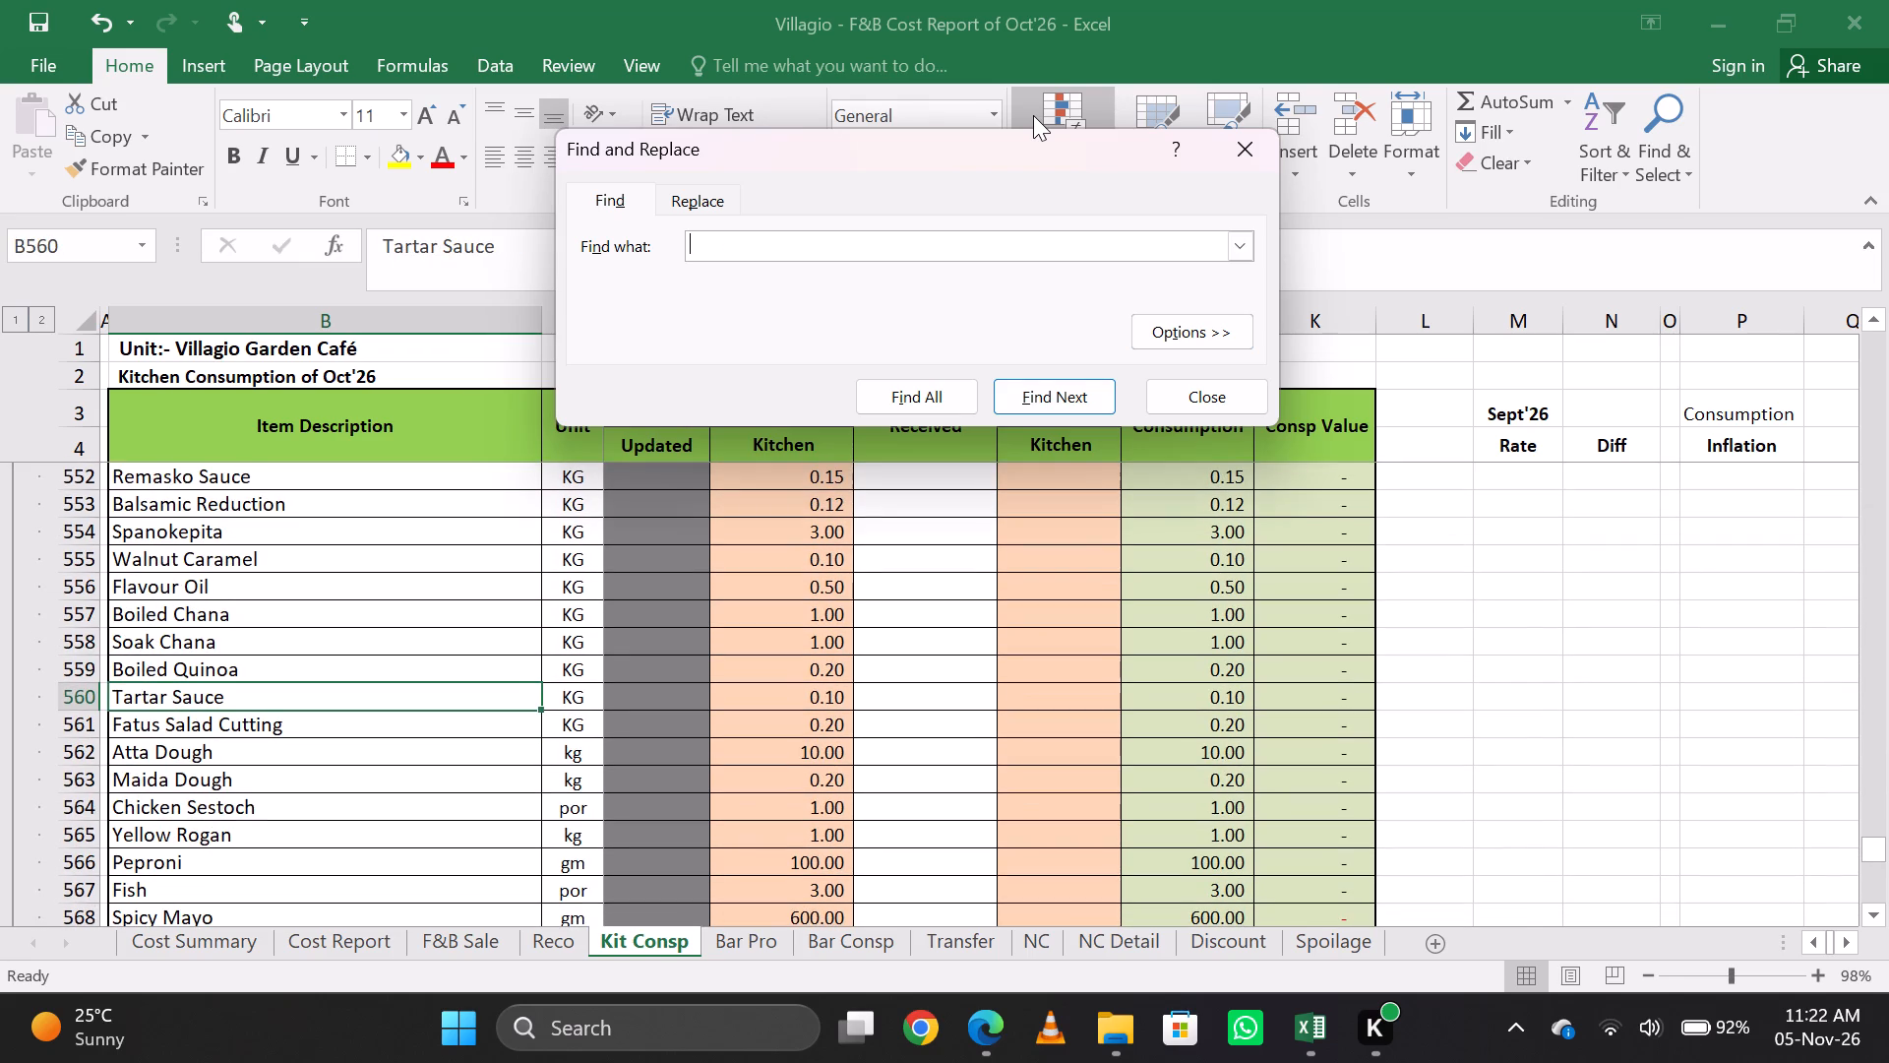
type("kiss")
key("Return")
key("Return")
key("BackSpace")
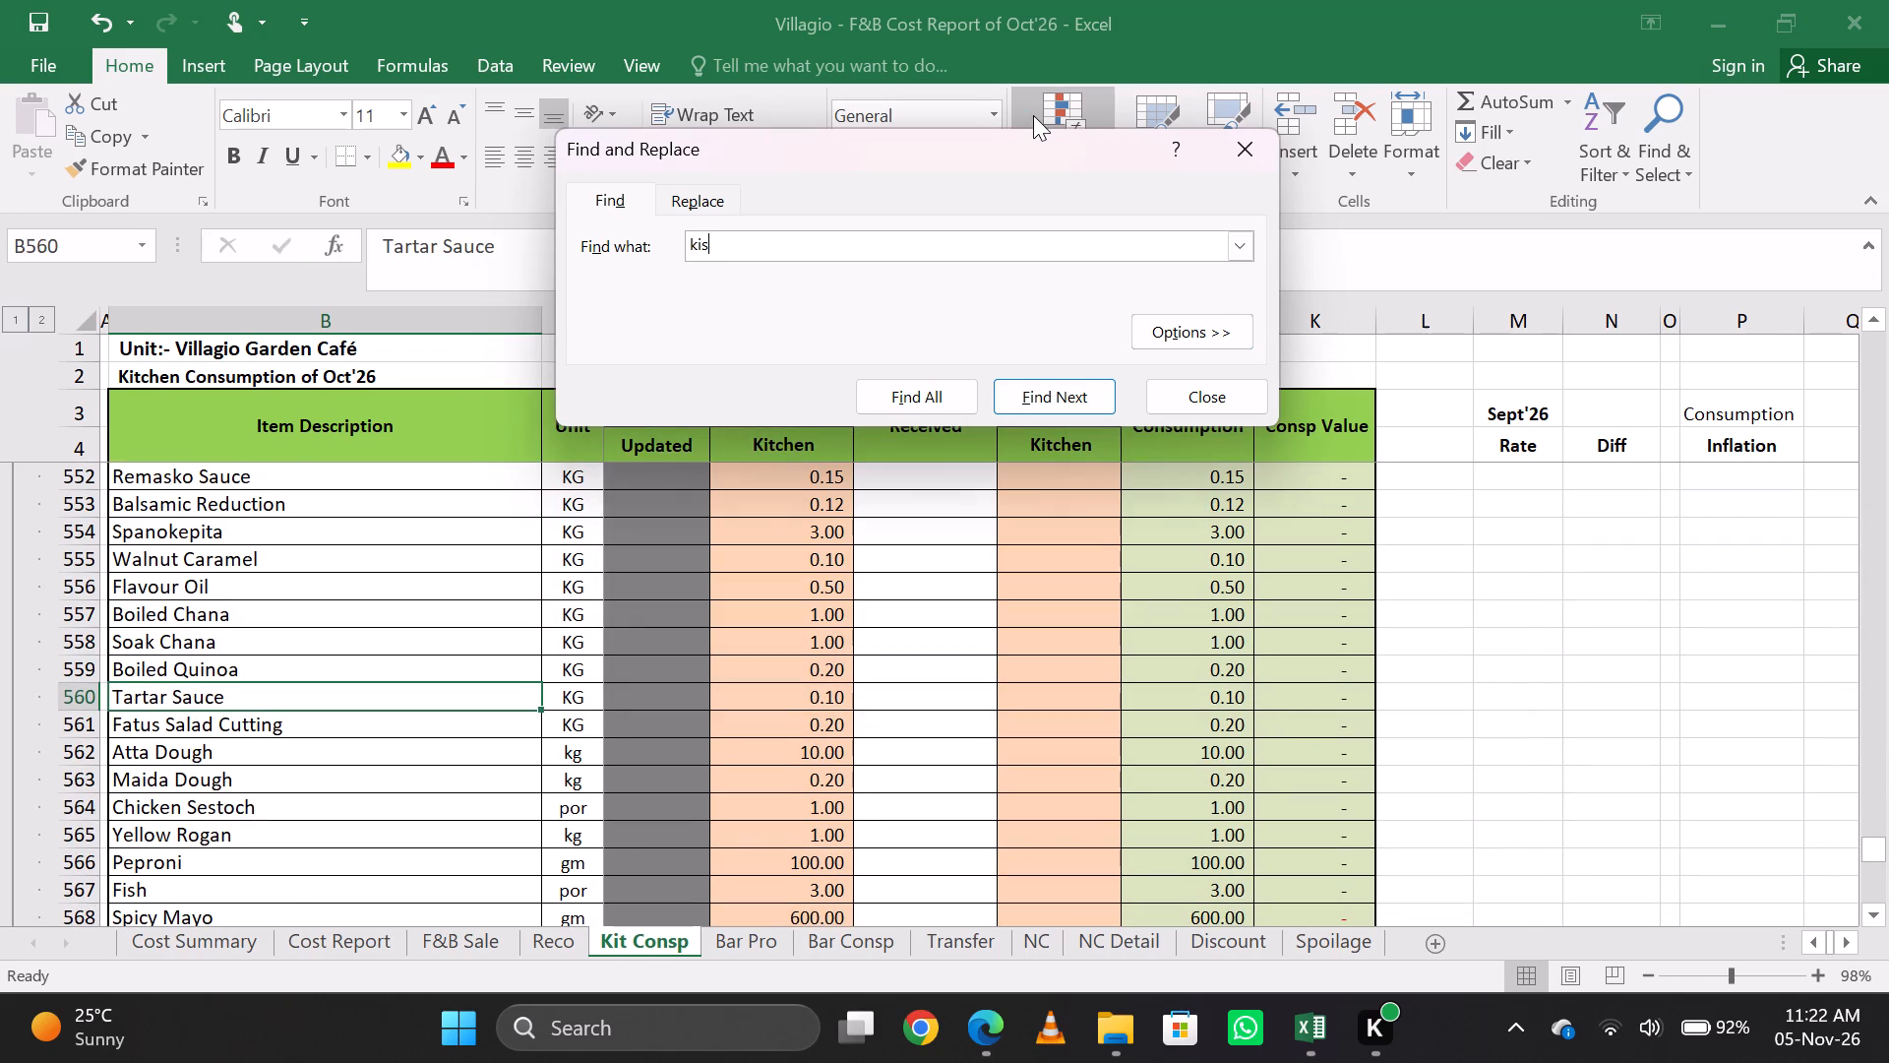
key("Return")
key("Escape")
key("Right")
key("Right")
key("Right")
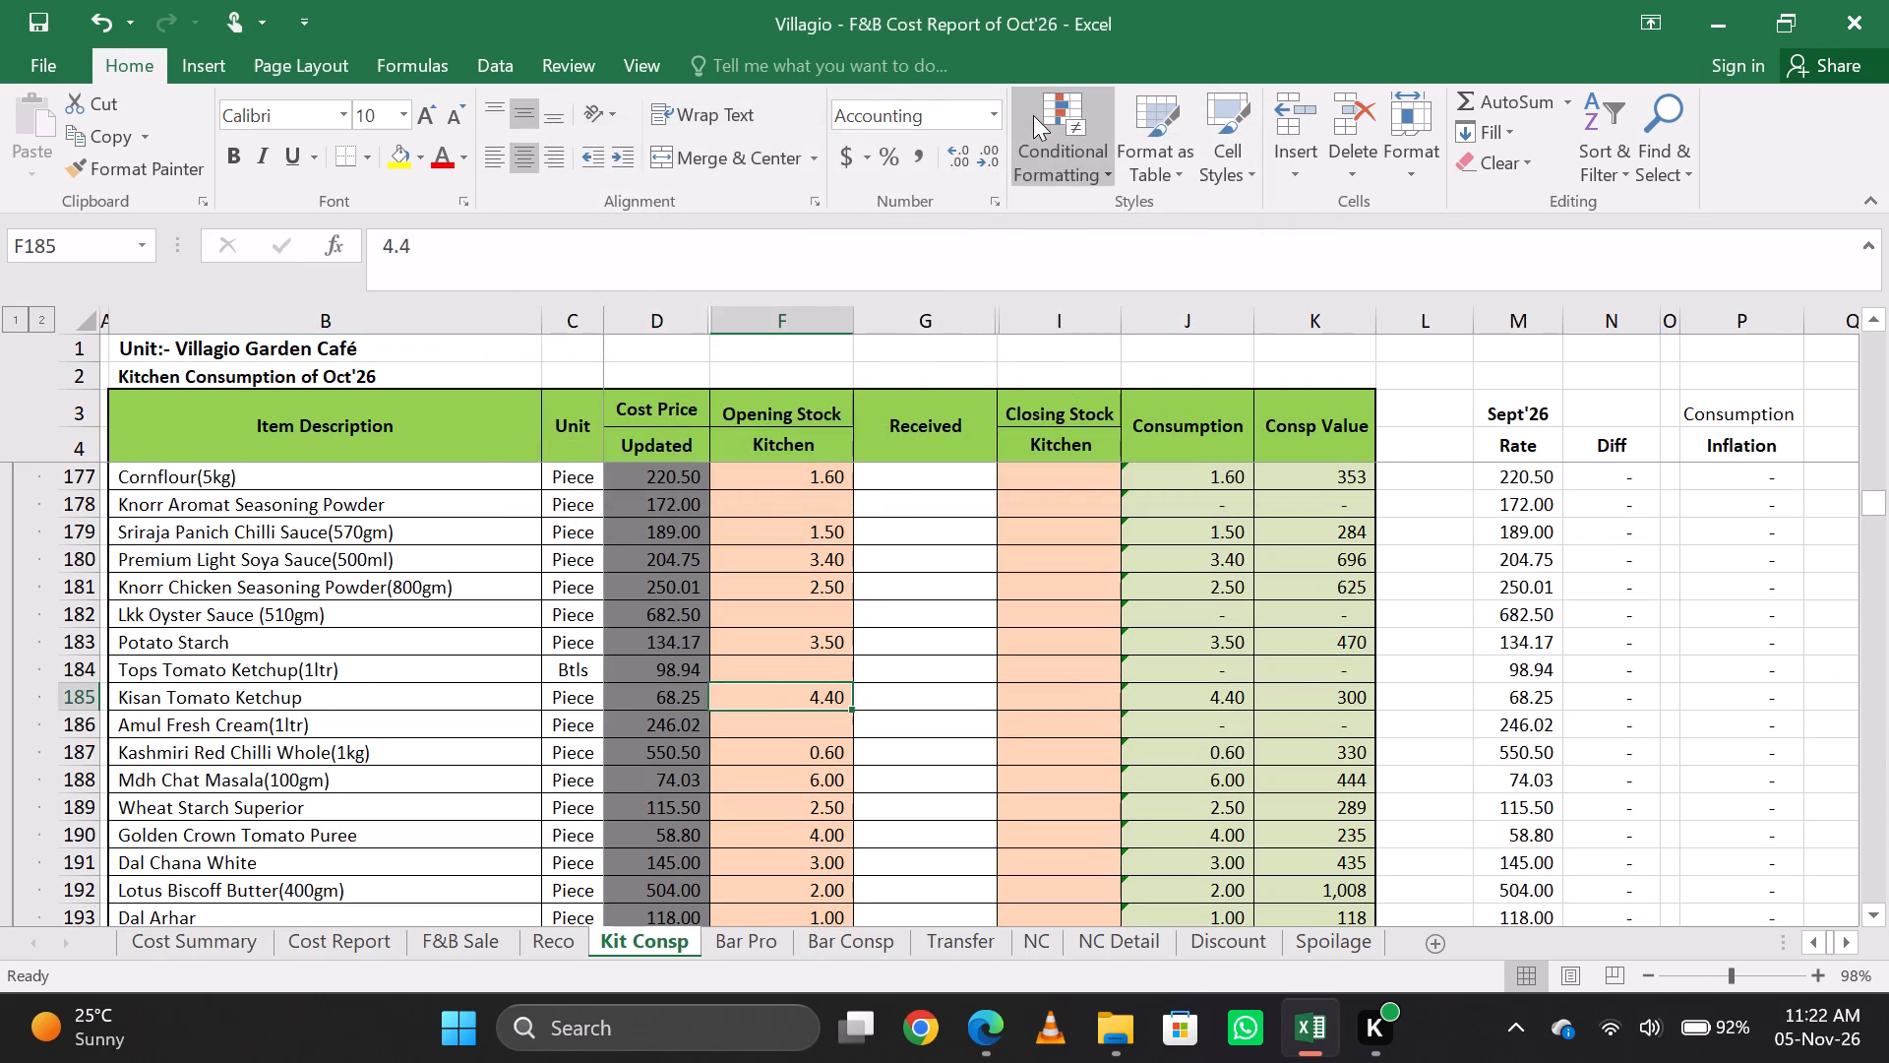
key("Right")
key("Right")
key("Right")
key("Left")
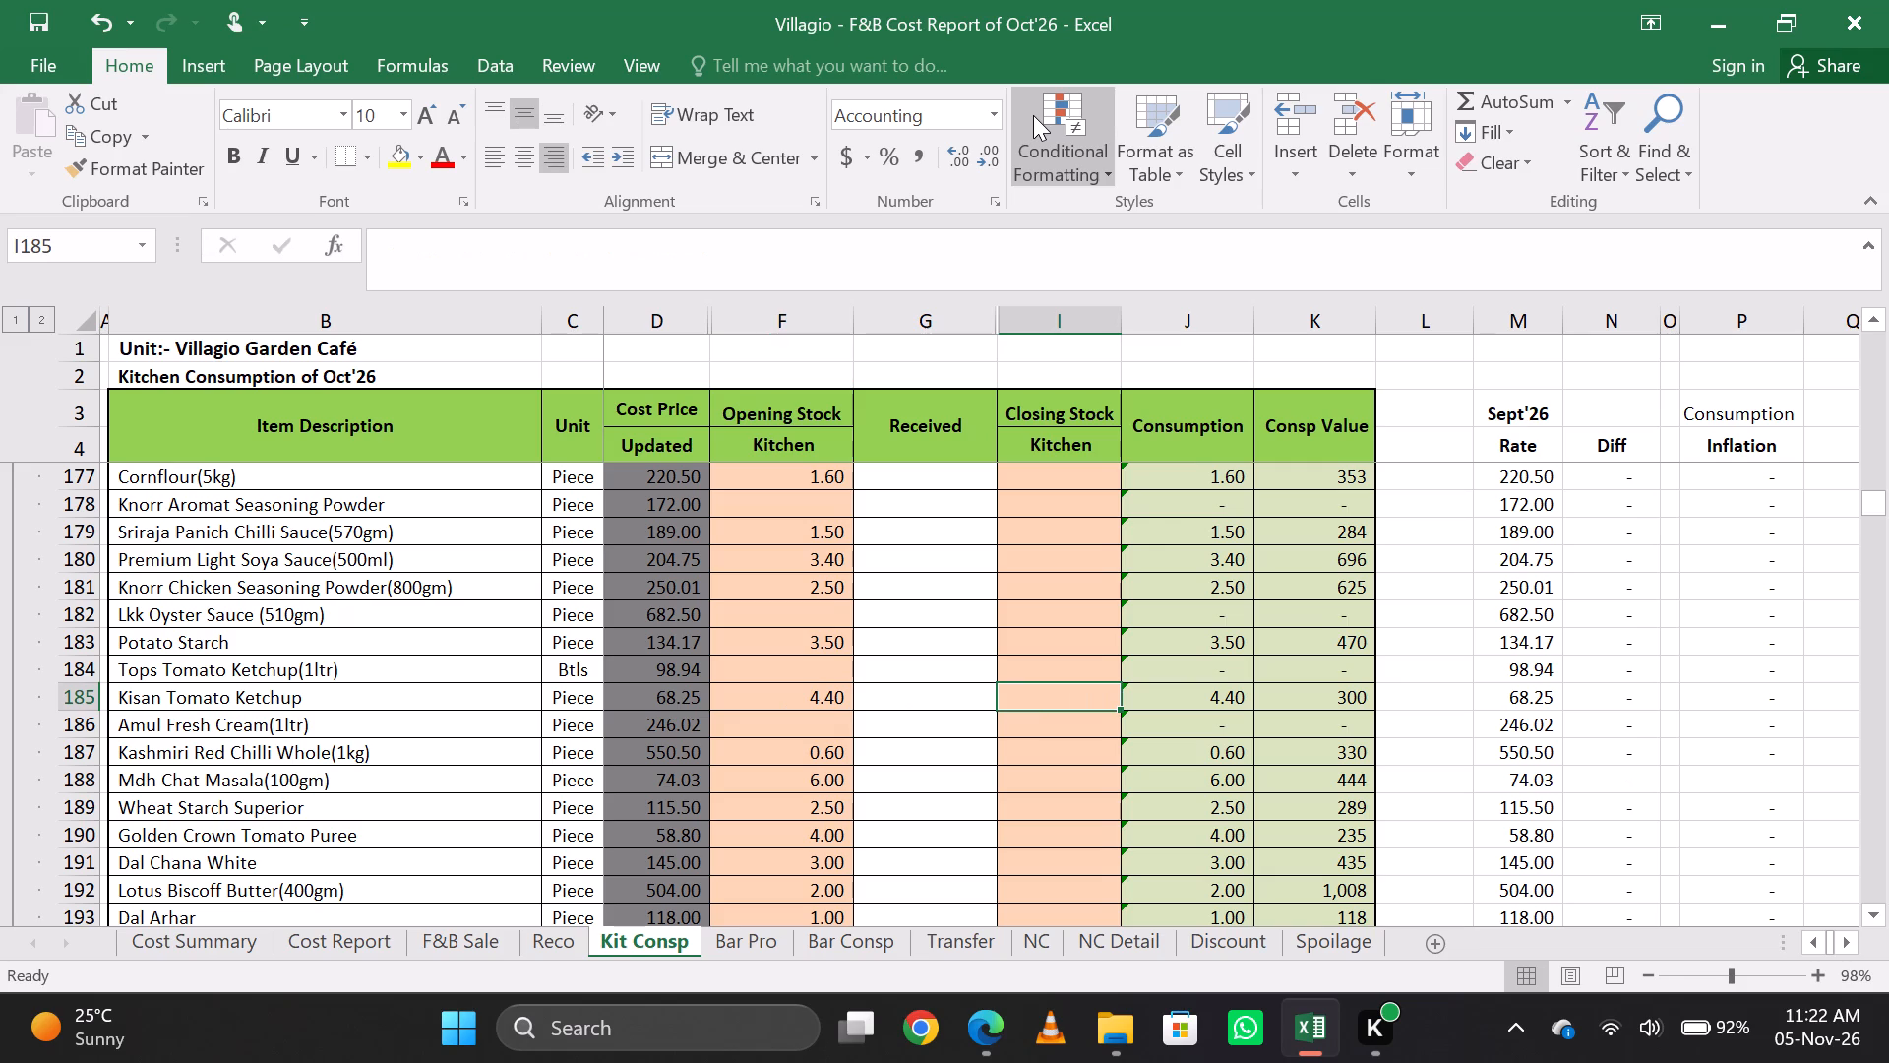
key("Right")
key("Left")
Cycle through the other "kis" matches on the Kit Consp sheet.
key("ctrl+f")
key("Return")
key("Return")
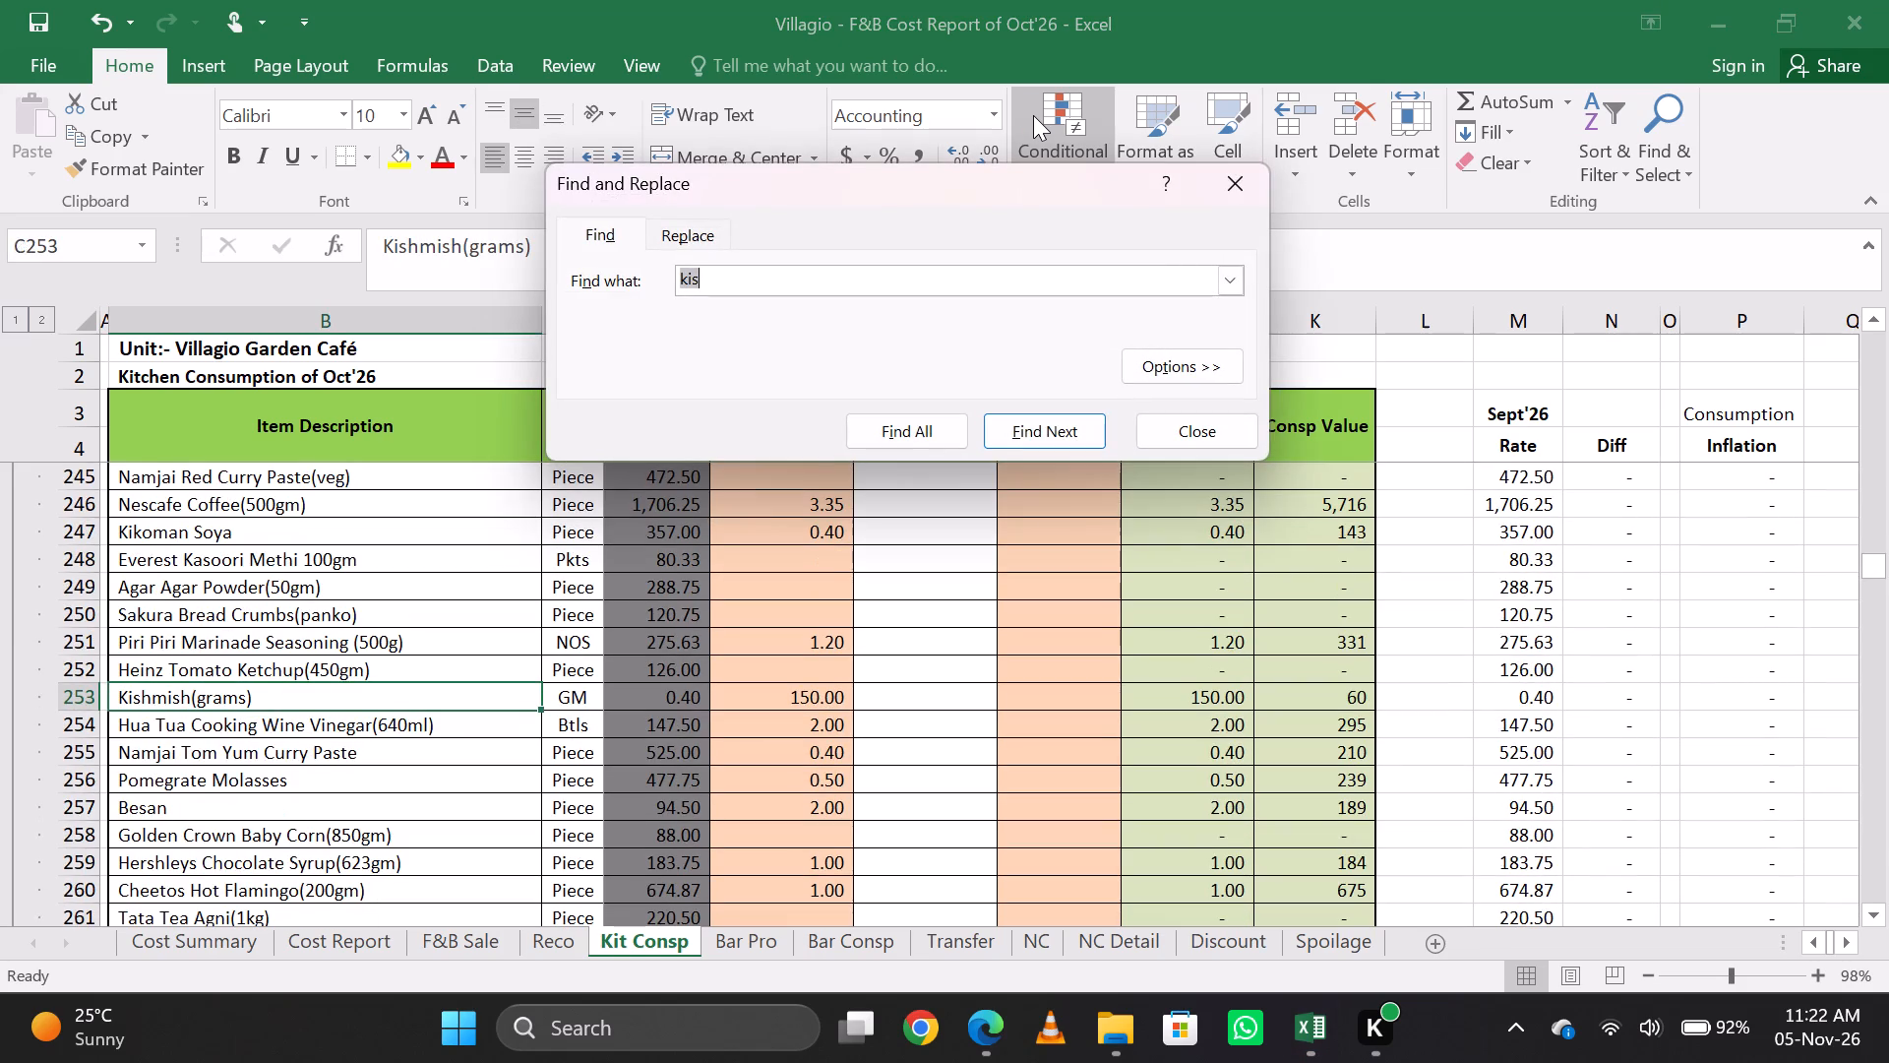
key("Return")
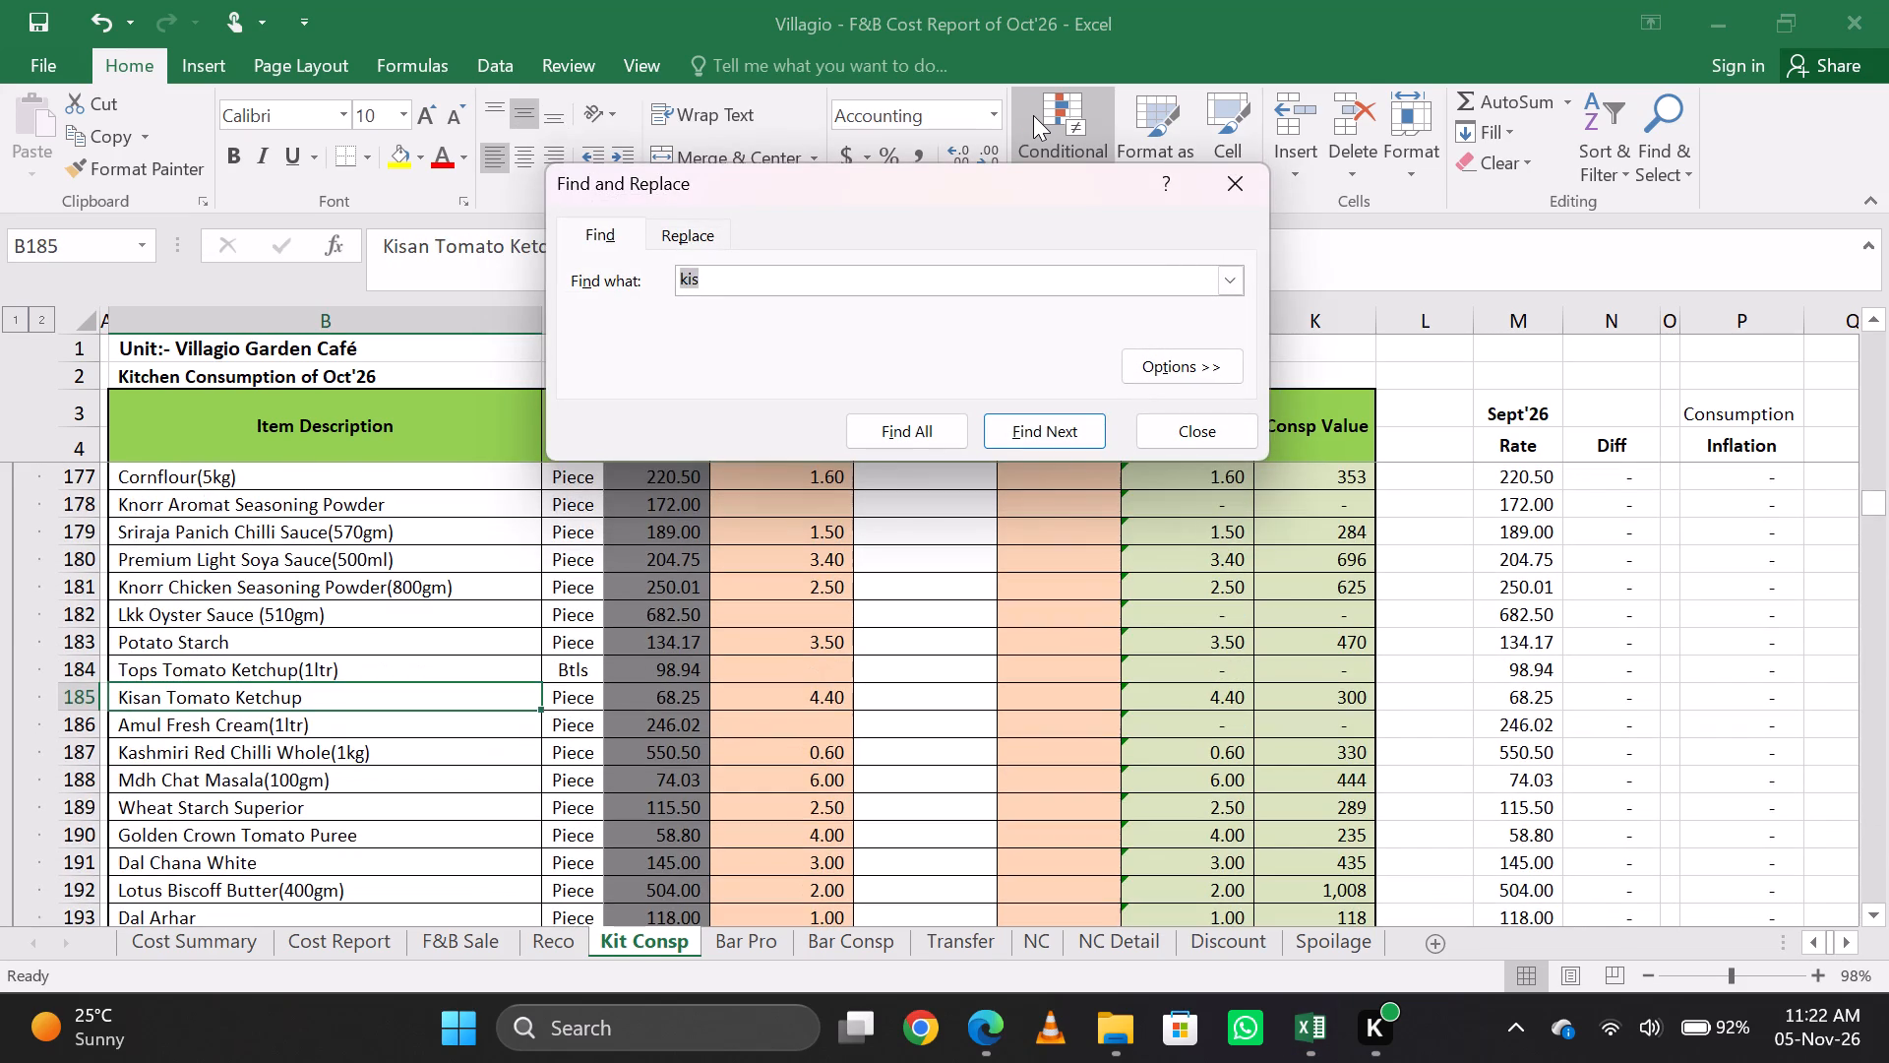
key("Return")
key("Return")
key("Return")
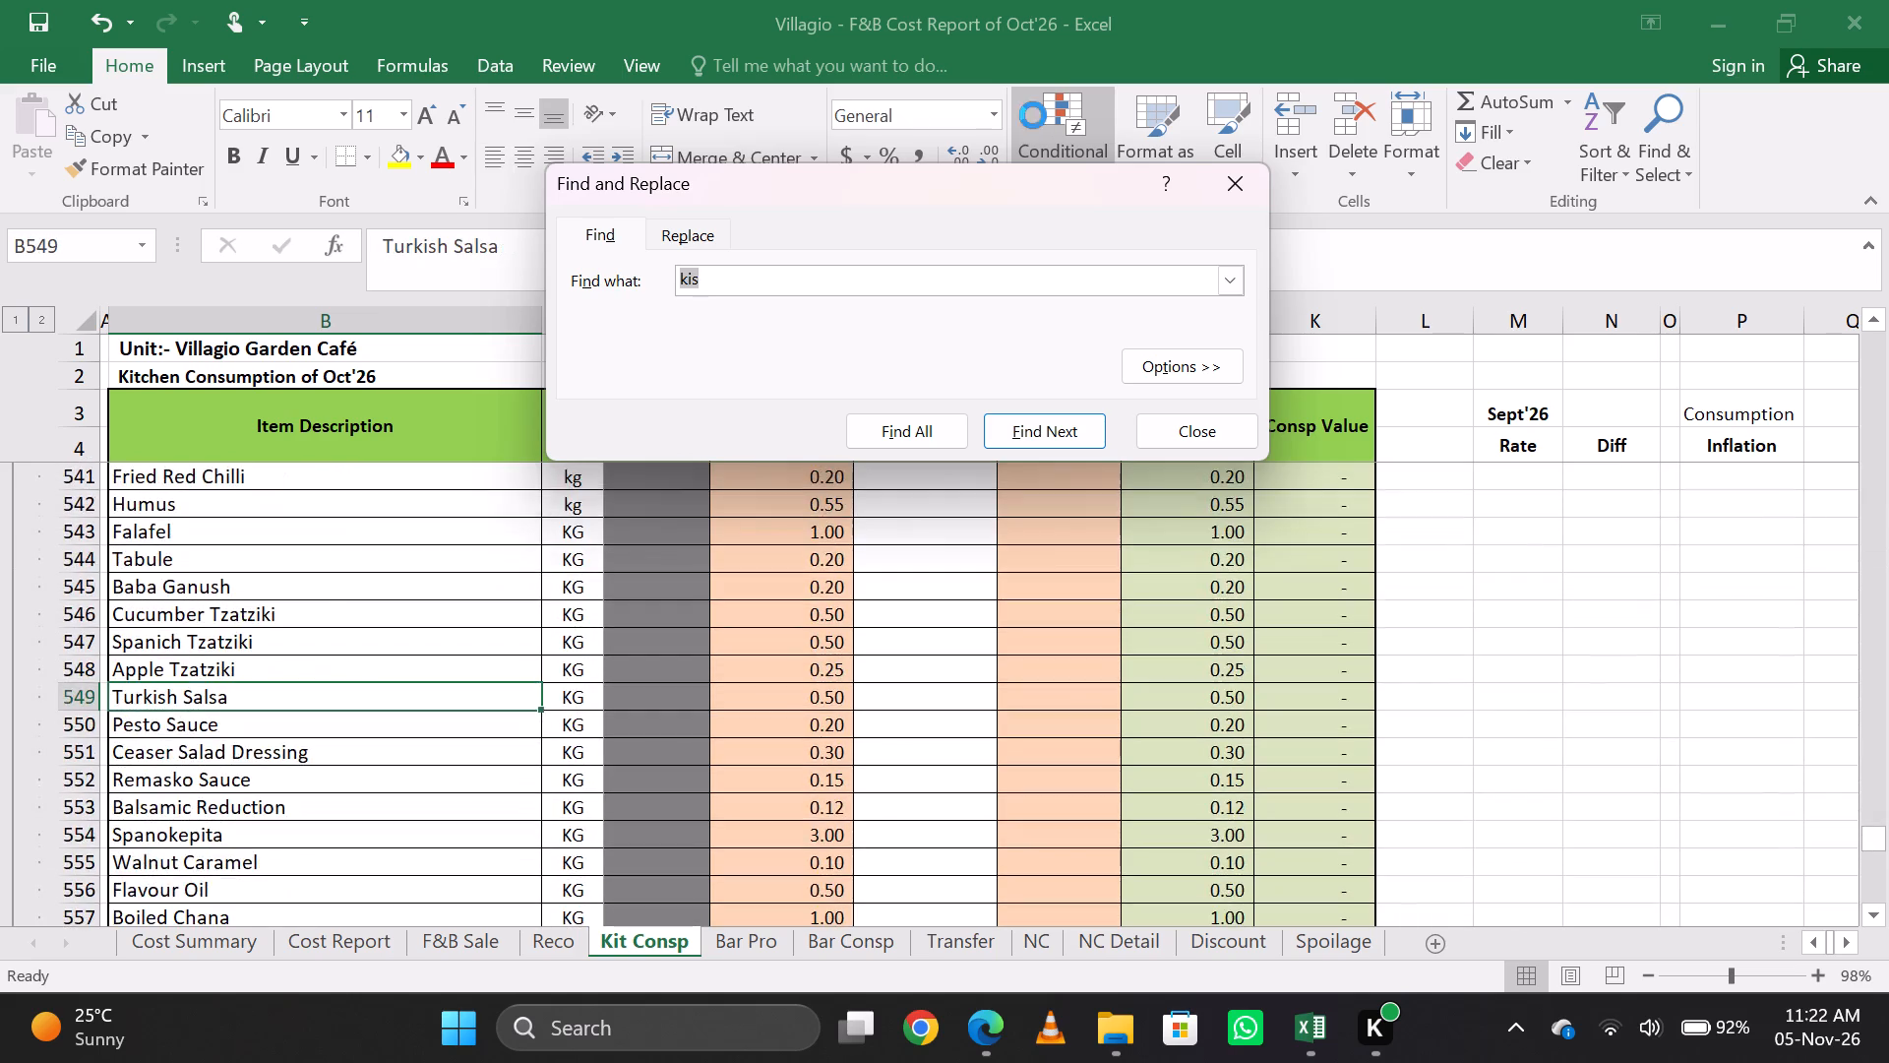
key("Return")
key("Return")
key("Return")
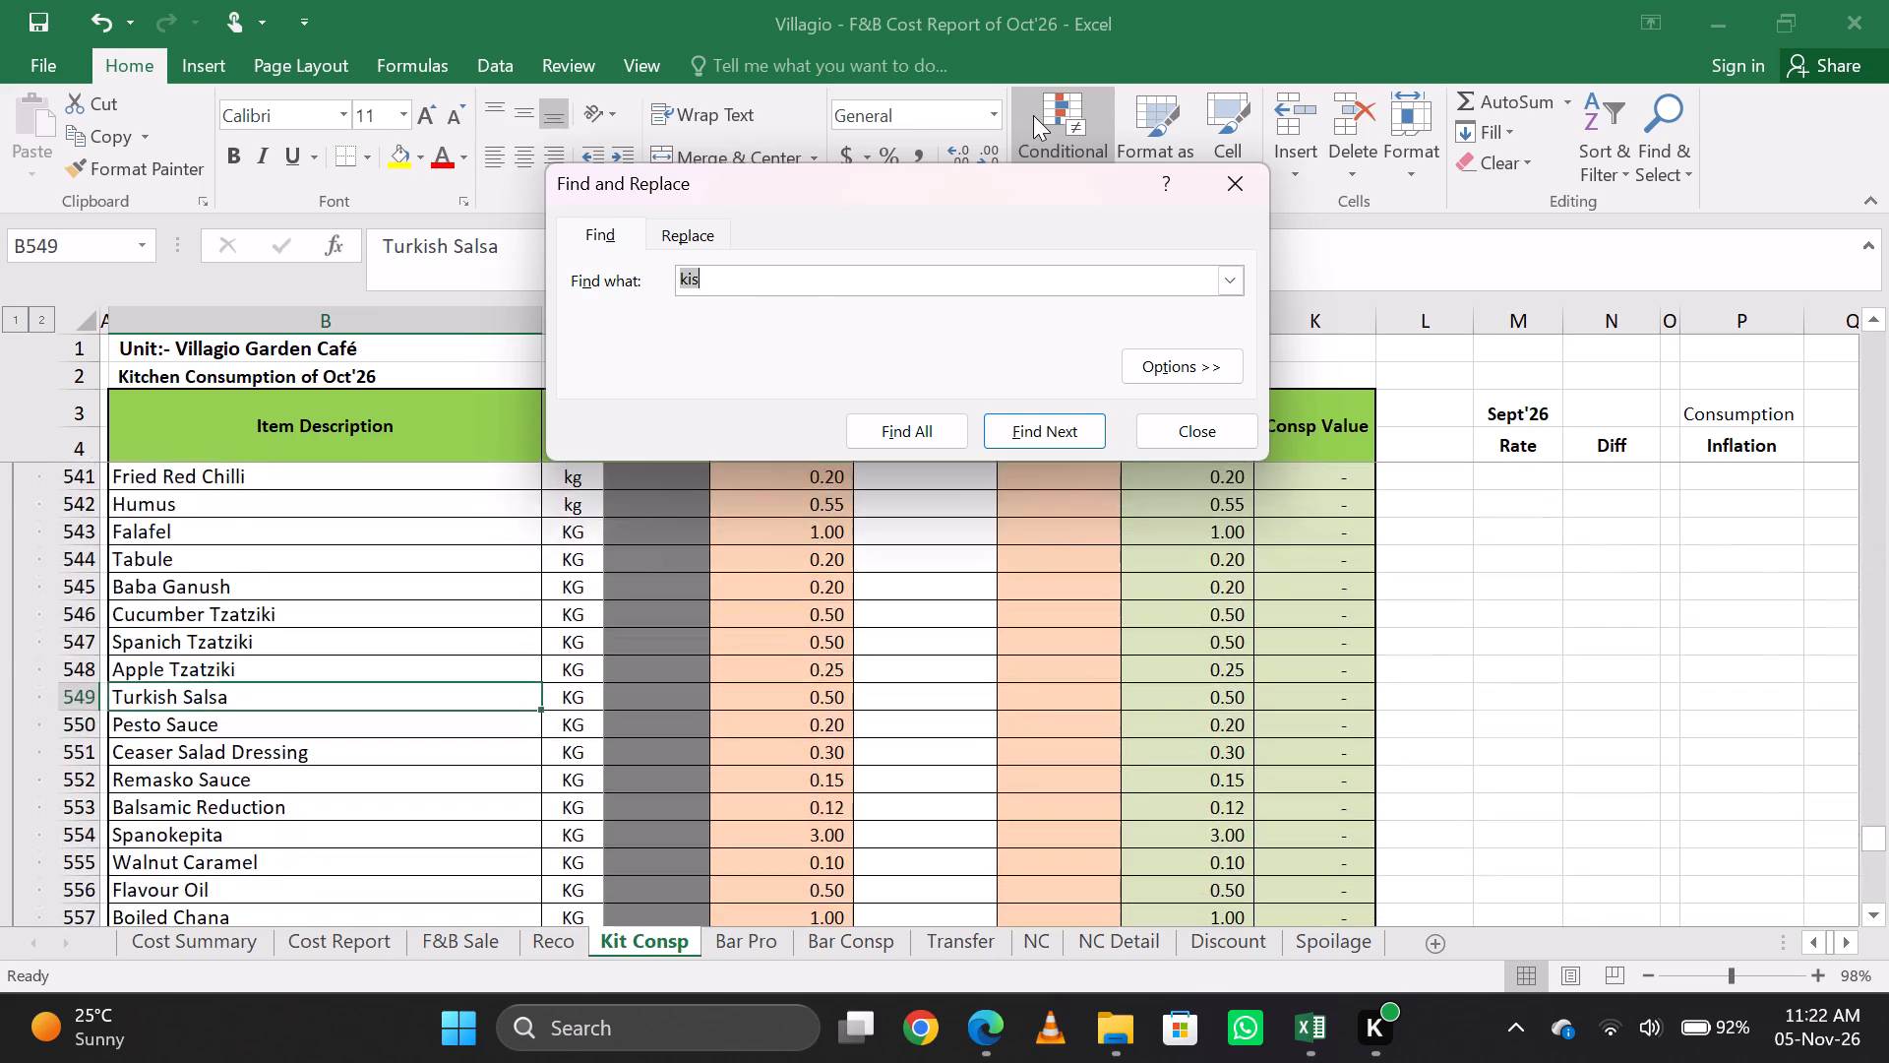
Search the sheet for "white sa" to locate the White Sauce row in the semifinished section.
key("BackSpace")
key("BackSpace")
key("BackSpace")
key("BackSpace")
key("BackSpace")
key("BackSpace")
key("BackSpace")
key("BackSpace")
key("BackSpace")
key("BackSpace")
key("BackSpace")
key("BackSpace")
key("BackSpace")
key("BackSpace")
key("BackSpace")
type("white sa")
key("Return")
key("Escape")
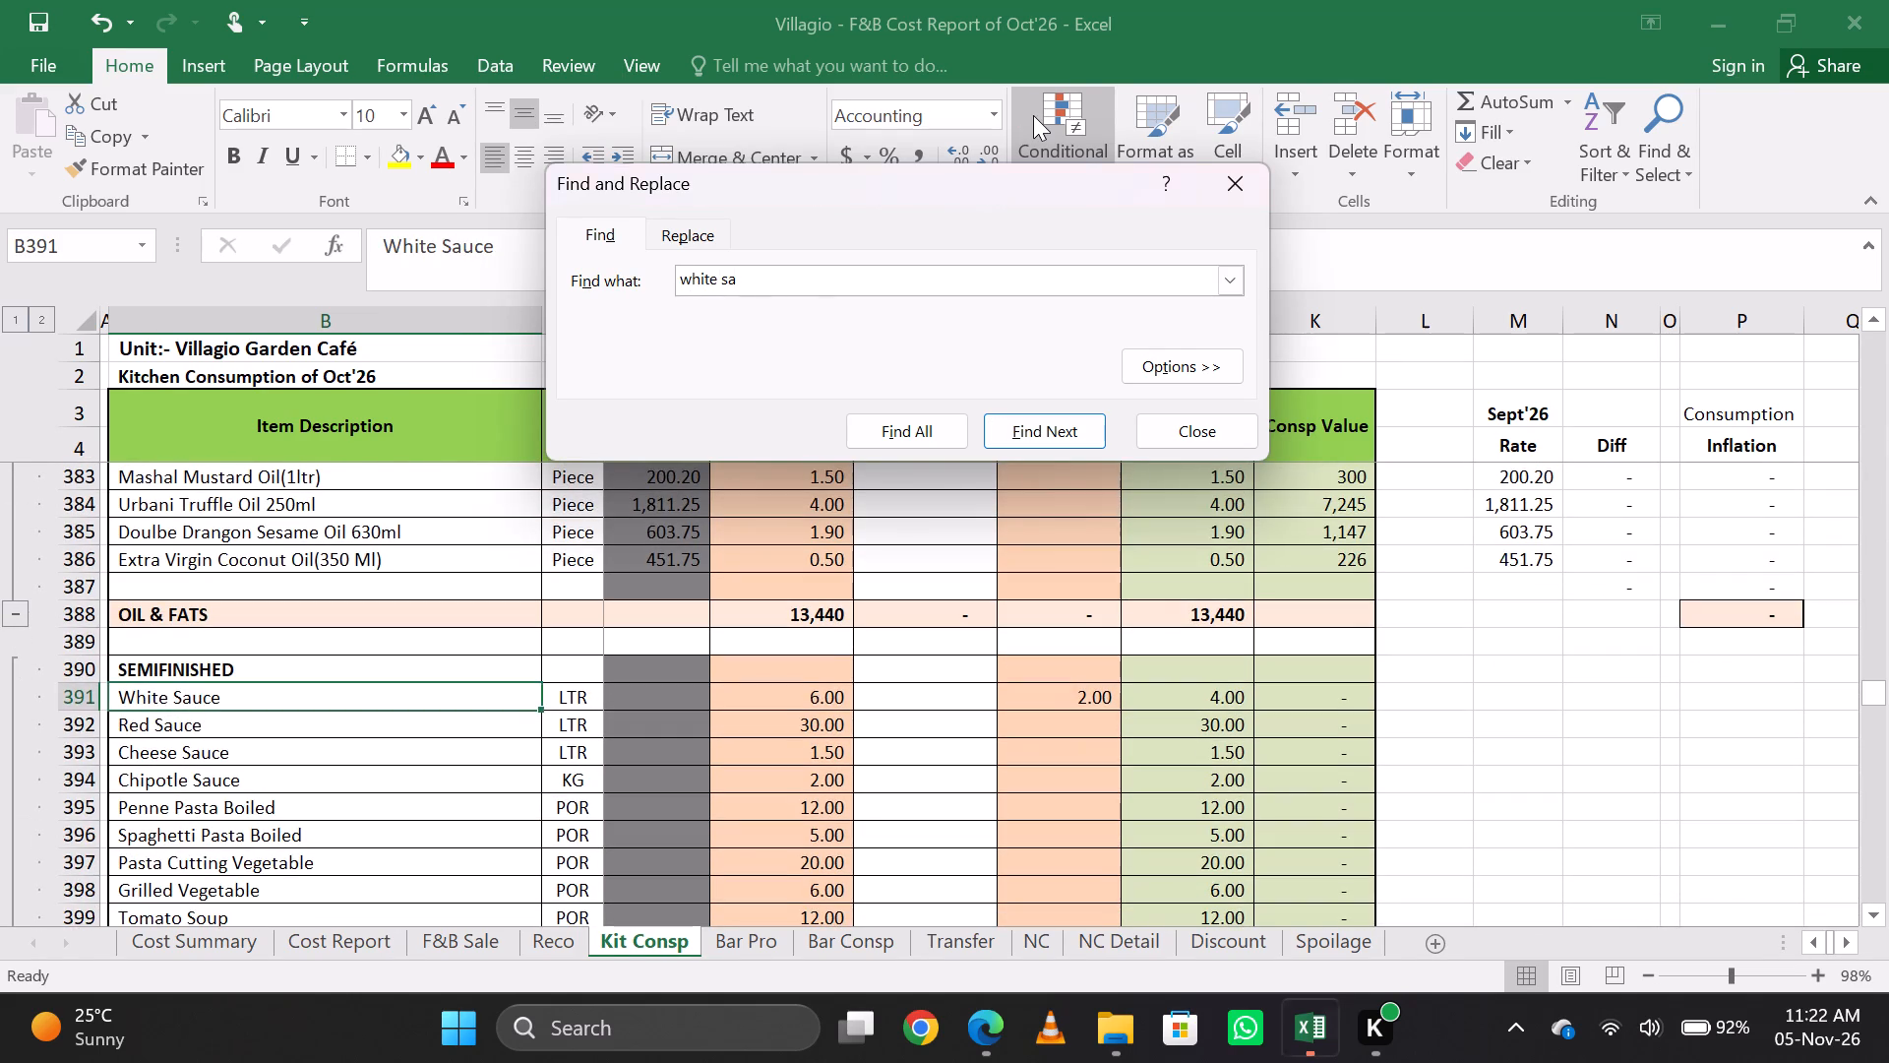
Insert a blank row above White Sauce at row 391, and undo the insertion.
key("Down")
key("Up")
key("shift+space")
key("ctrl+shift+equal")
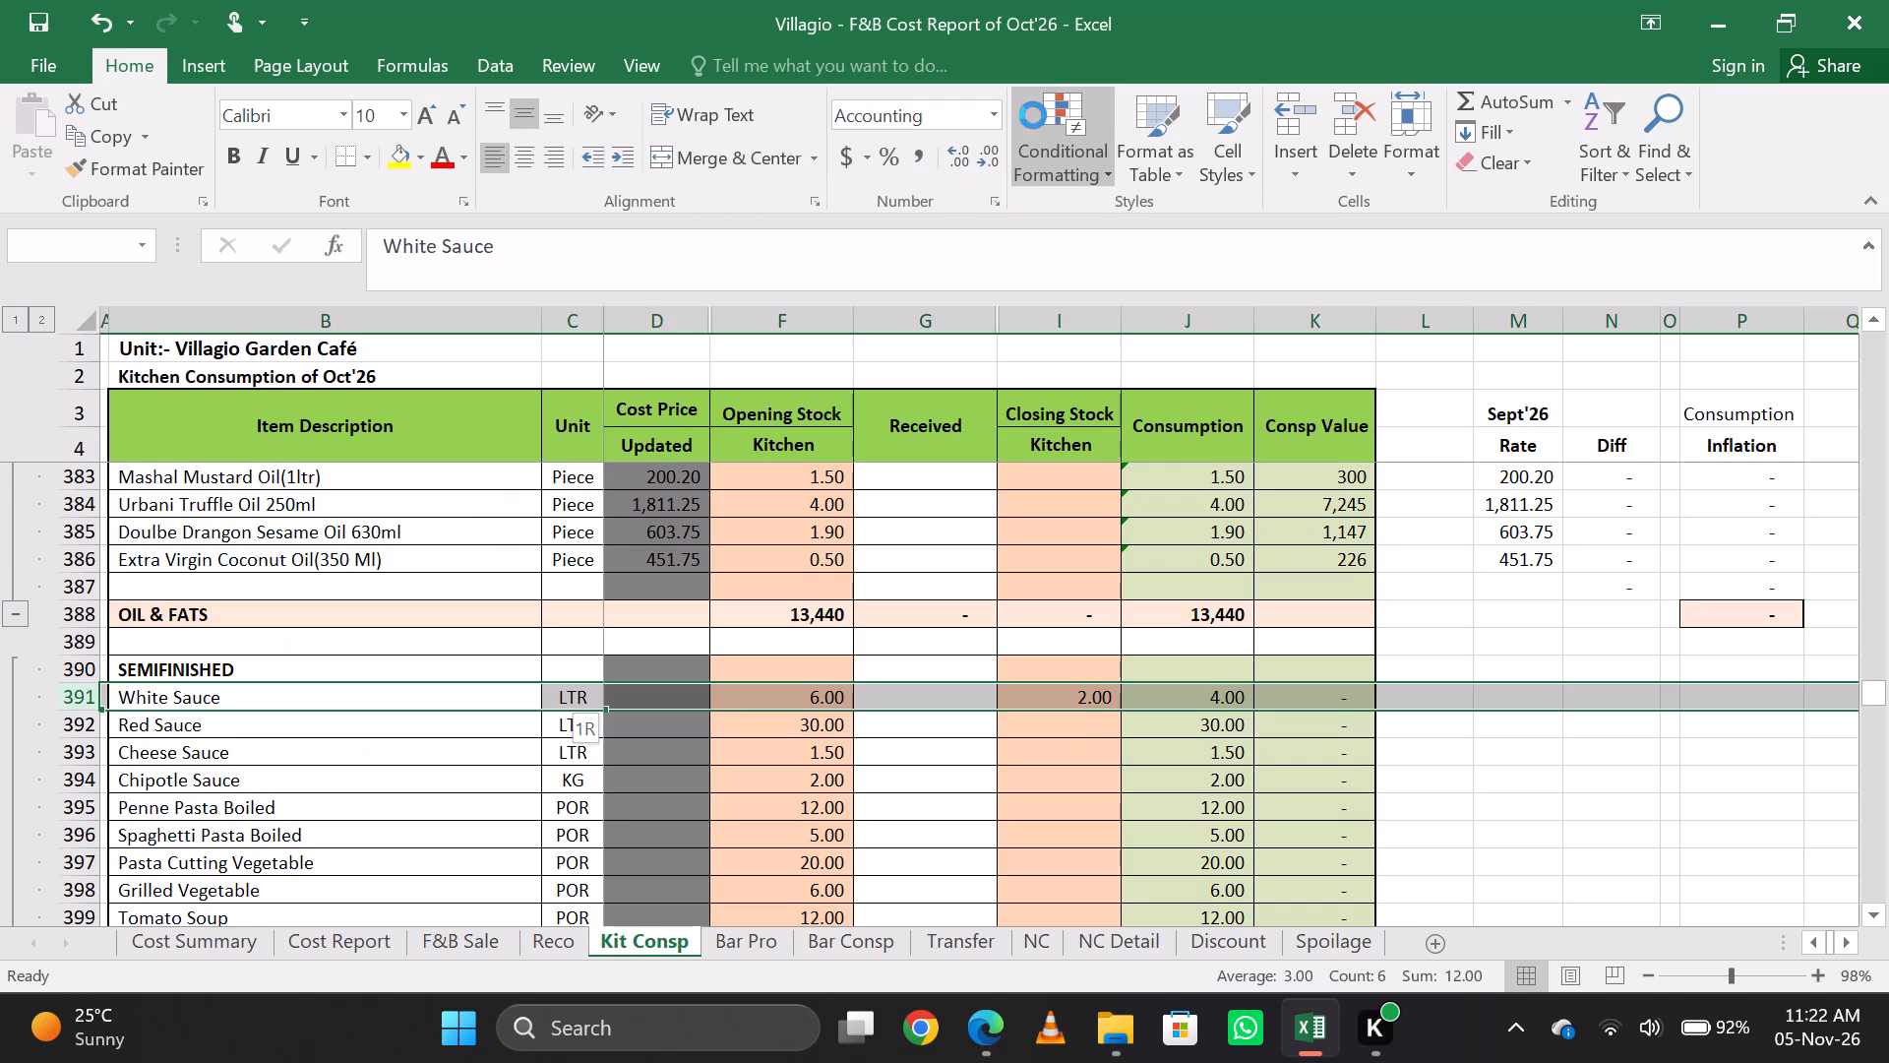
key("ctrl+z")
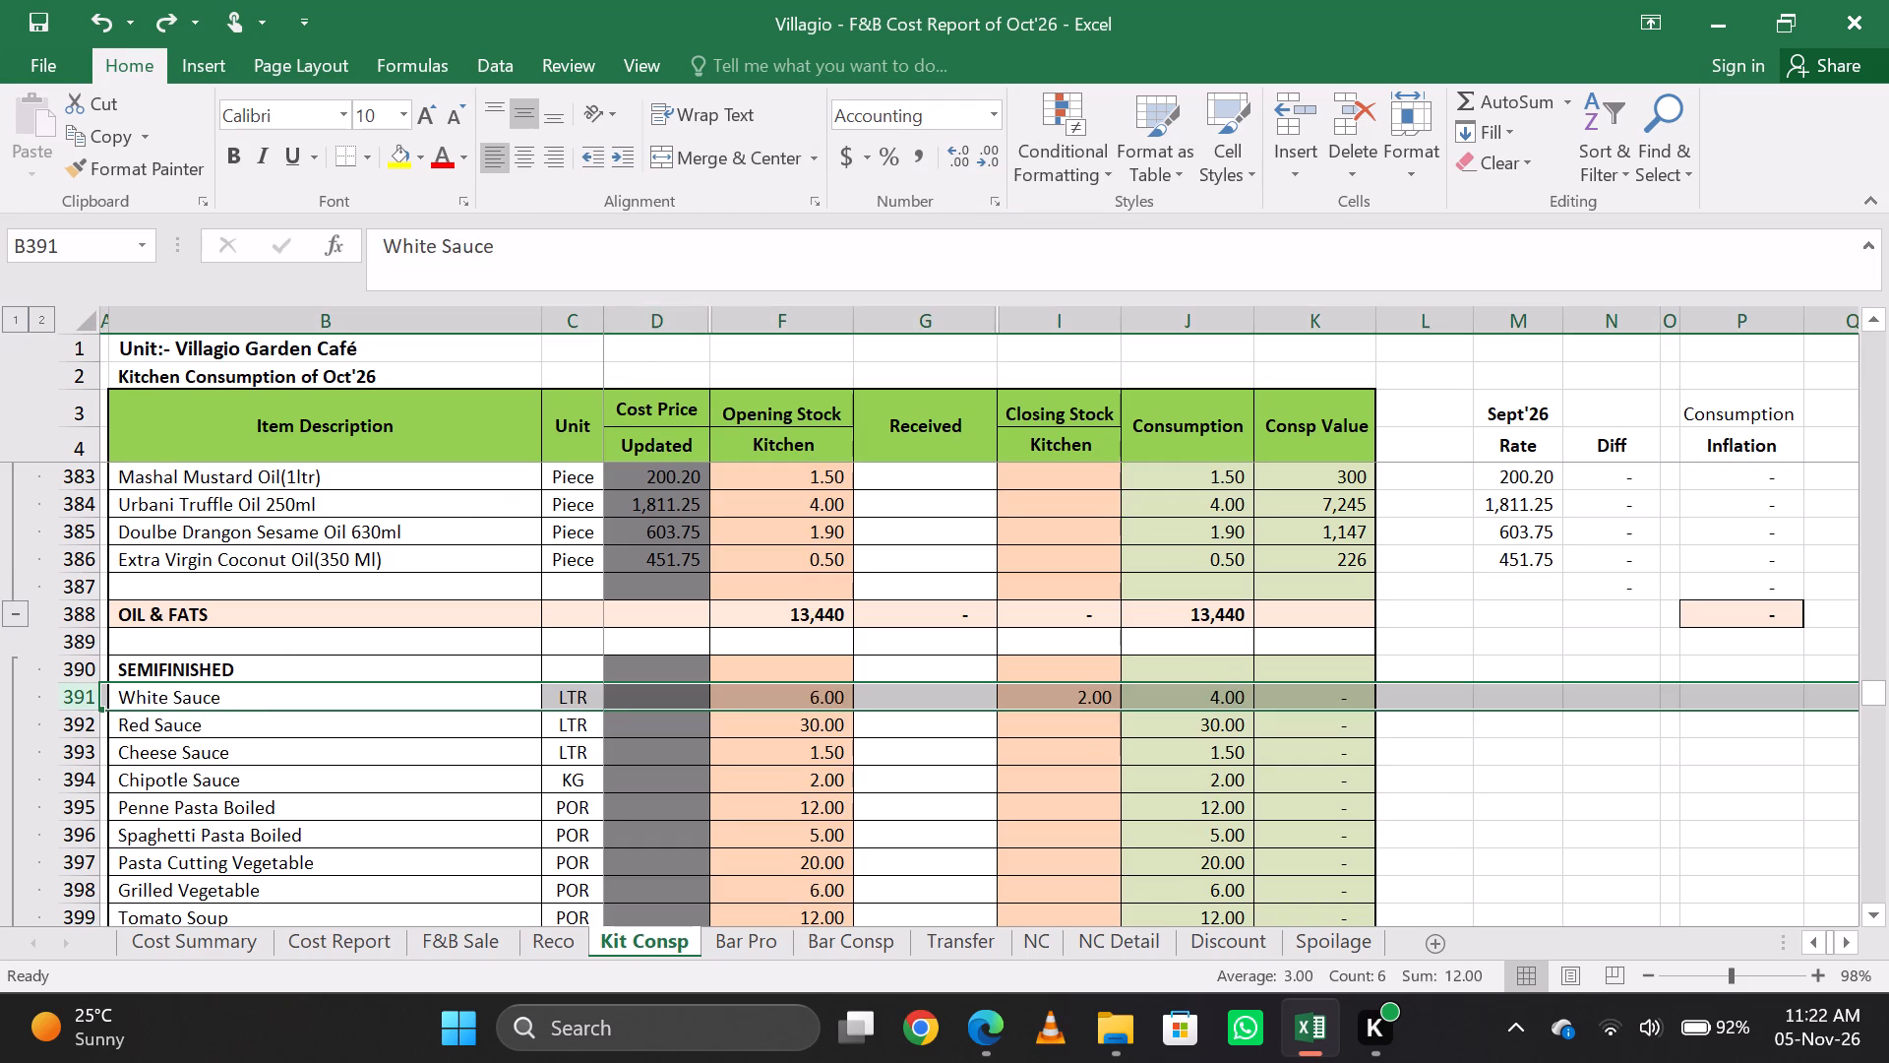
Insert a blank row at row 392, between White Sauce and Red Sauce, in the semifinished section.
key("Down")
key("shift+space")
key("ctrl+shift+equal")
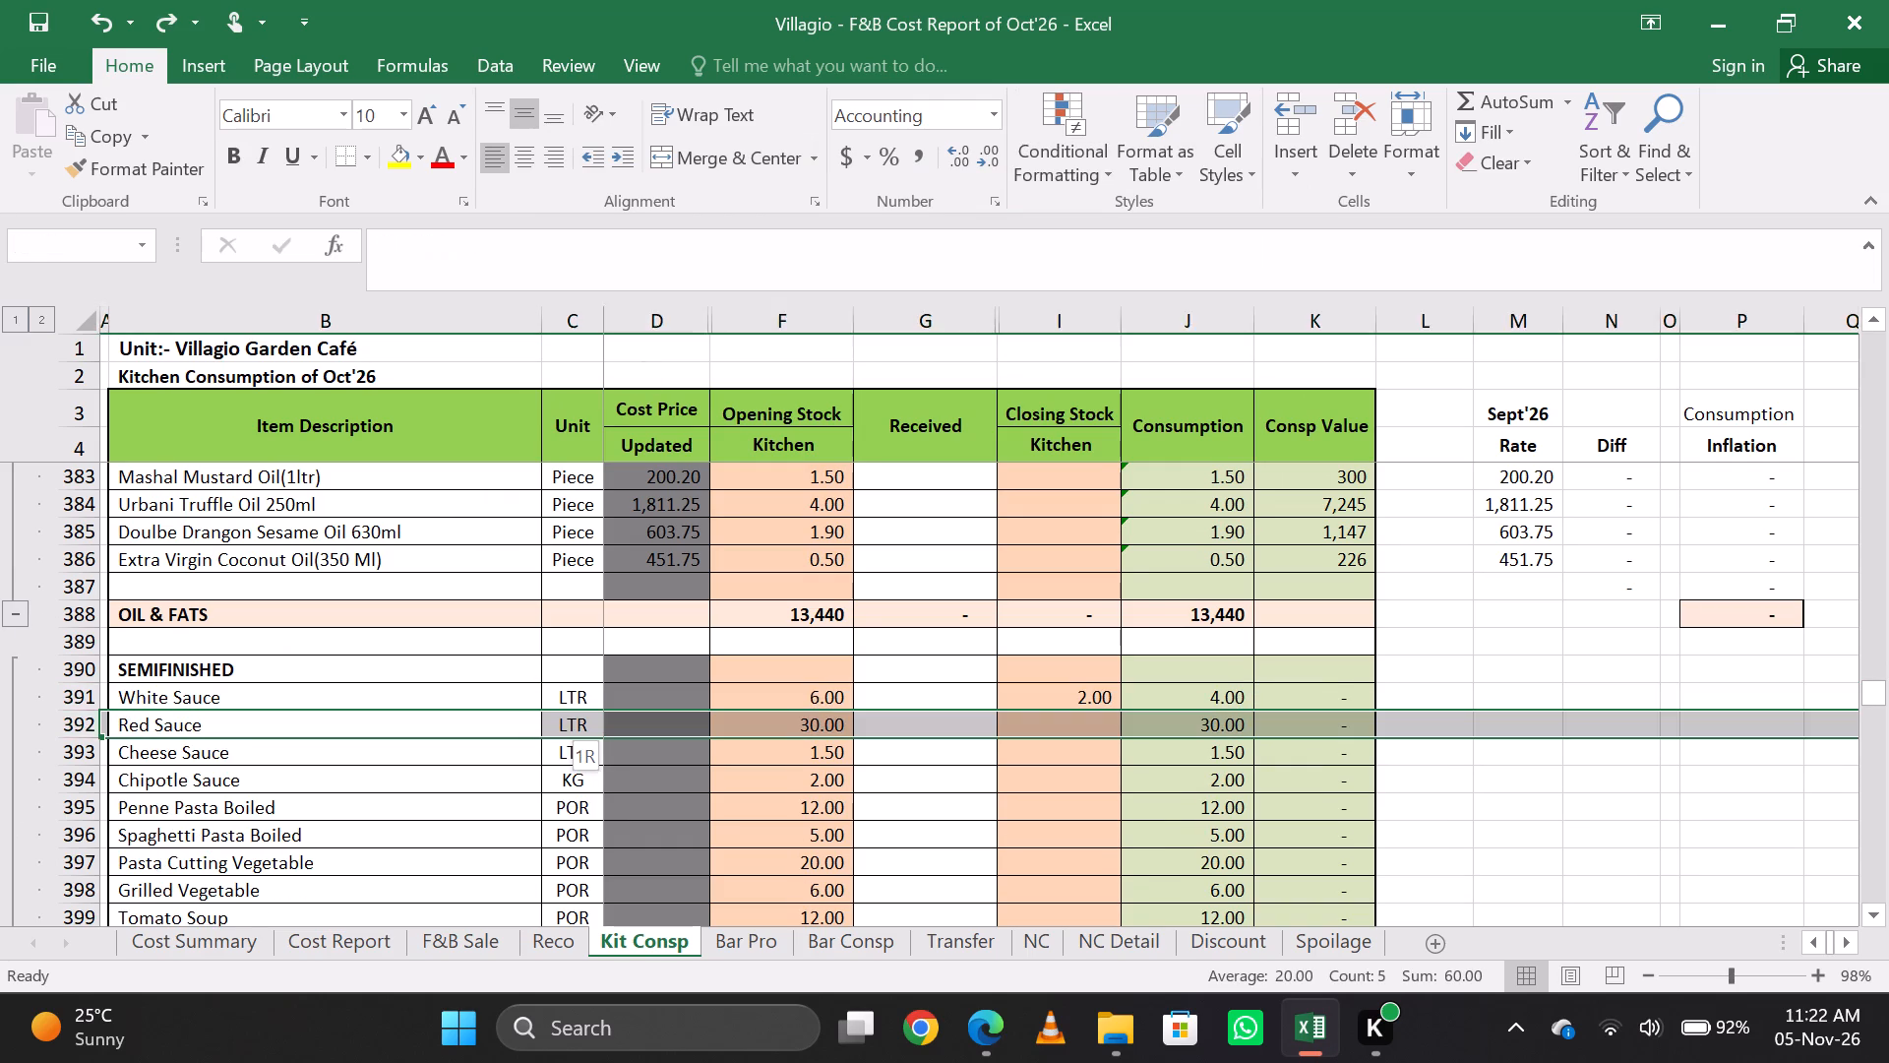
key("Down")
key("Up")
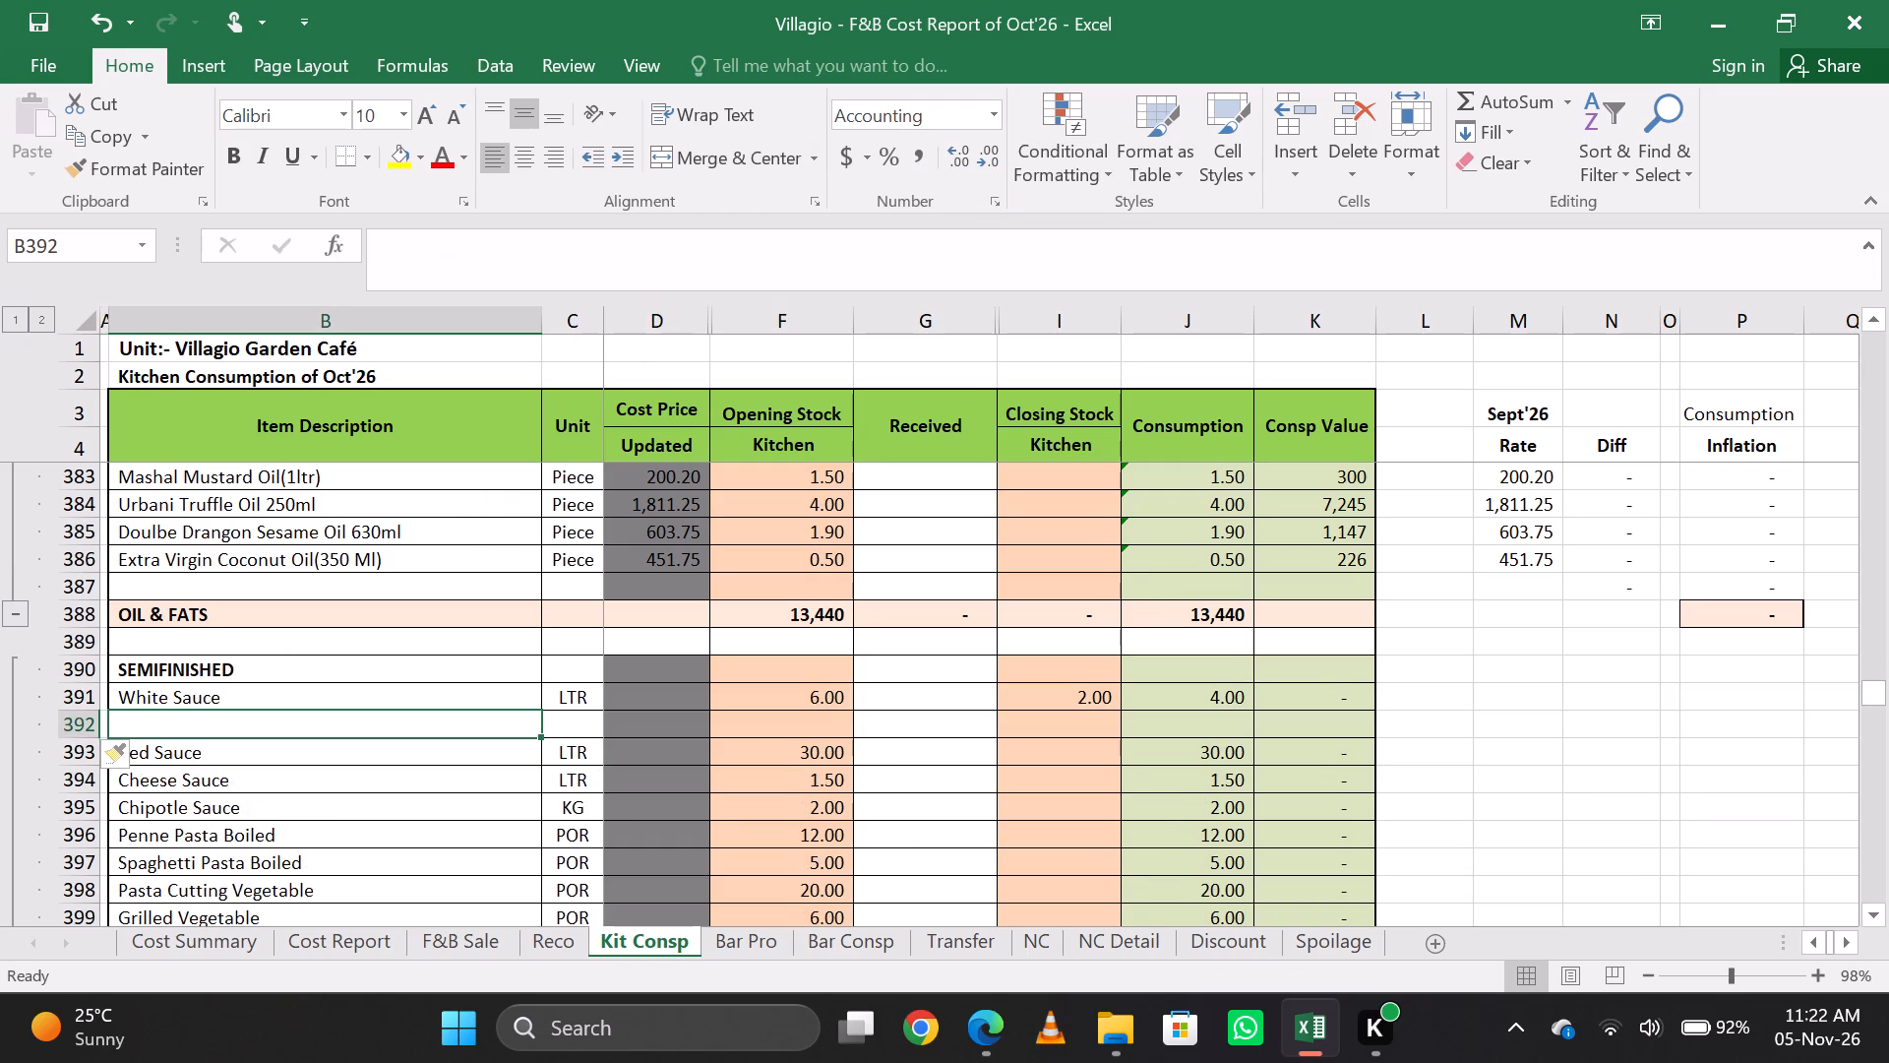
Enter Tomato Sauce as the item in blank row 392, with KG as its unit.
key("shift+t")
key("o")
type("mato s")
key("BackSpace")
type("Sauce")
key("Tab")
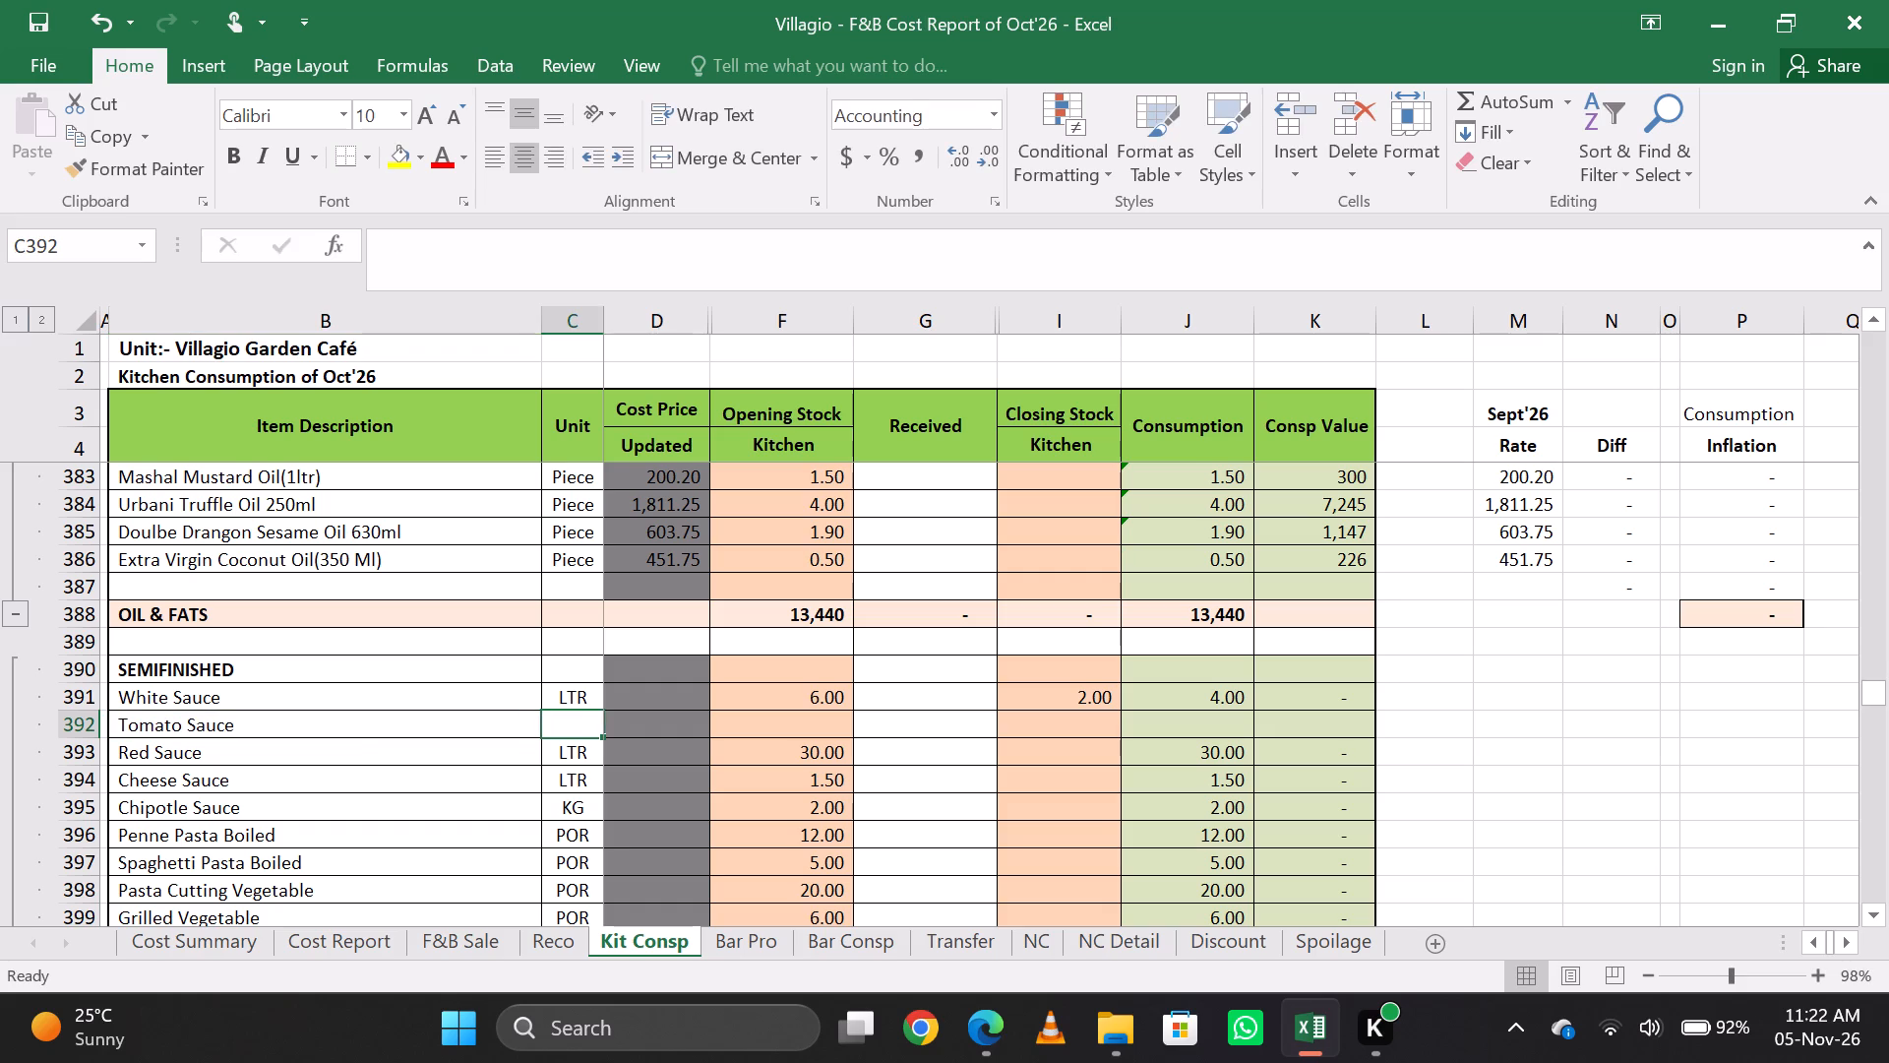
type("kg")
key("Tab")
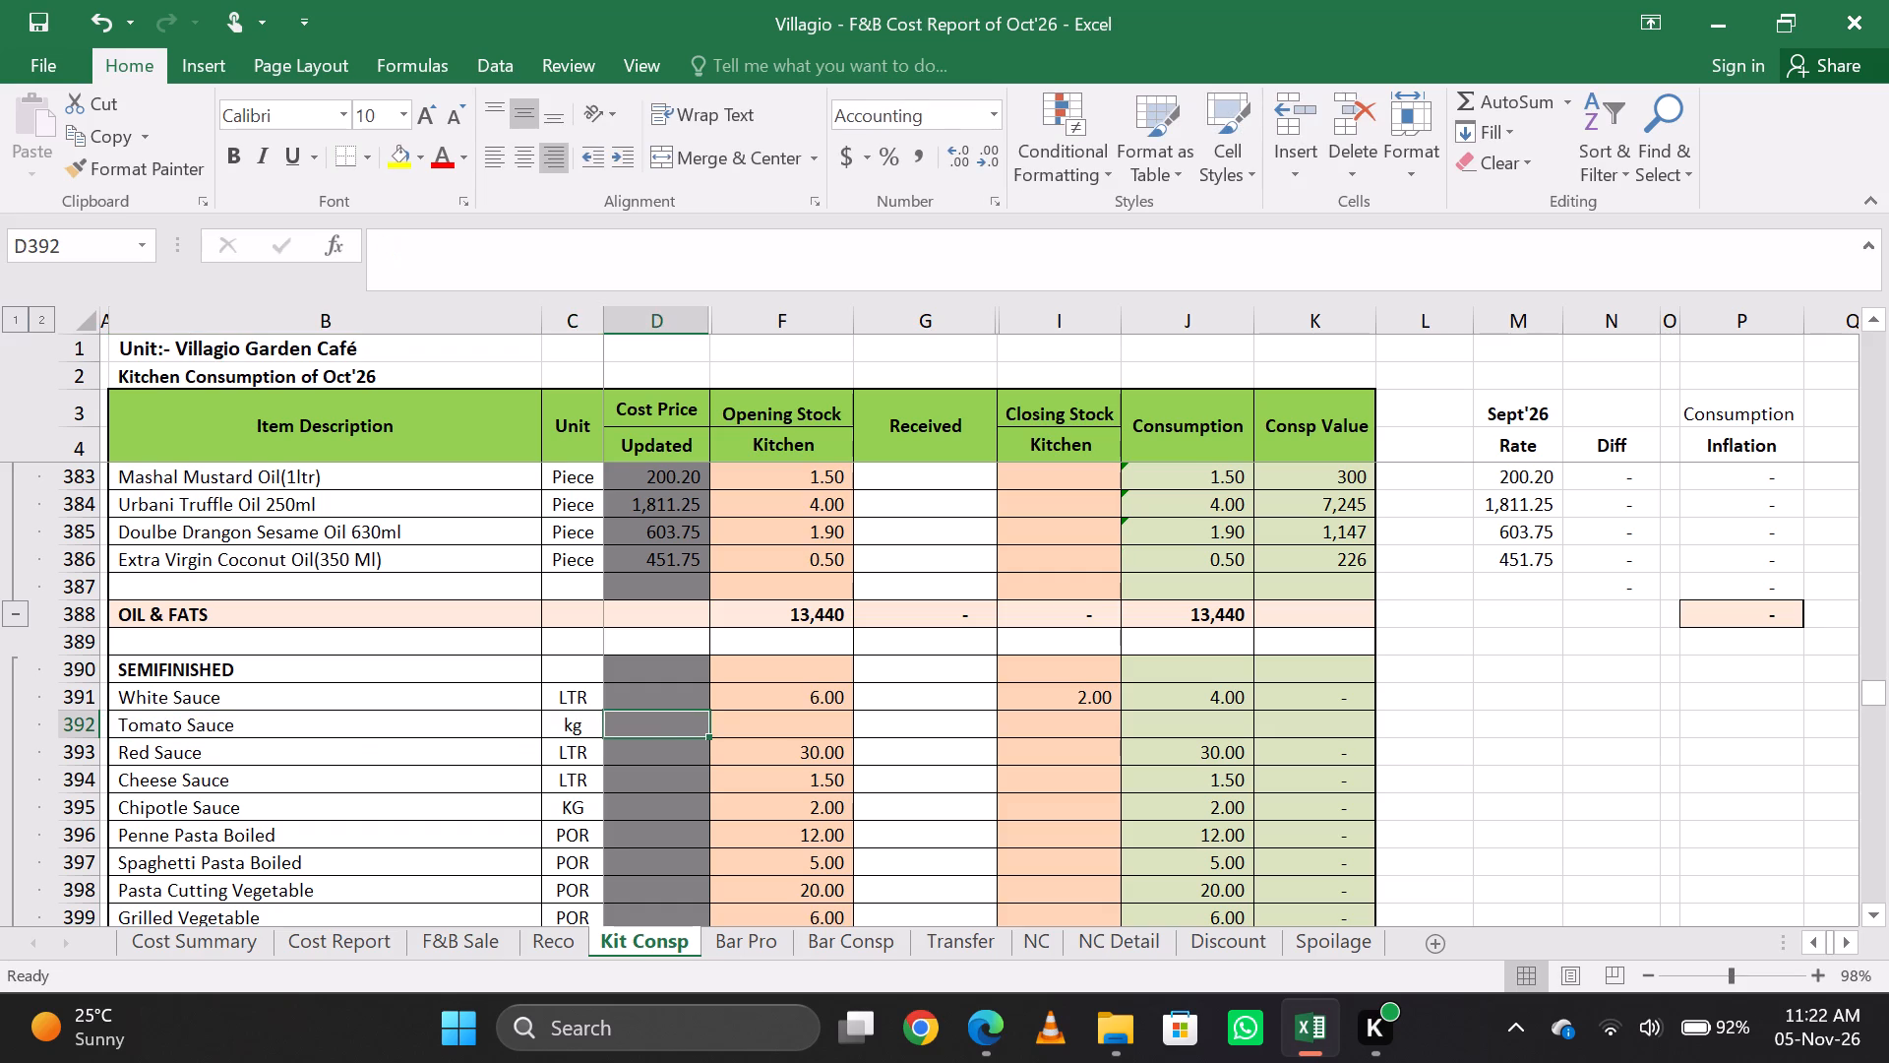
key("Left")
type("KF")
key("BackSpace")
key("g")
Fill the Consumption and Consp Value formulas down from the White Sauce row into the Tomato Sauce row.
key("Tab")
key("Tab")
key("Tab")
key("Tab")
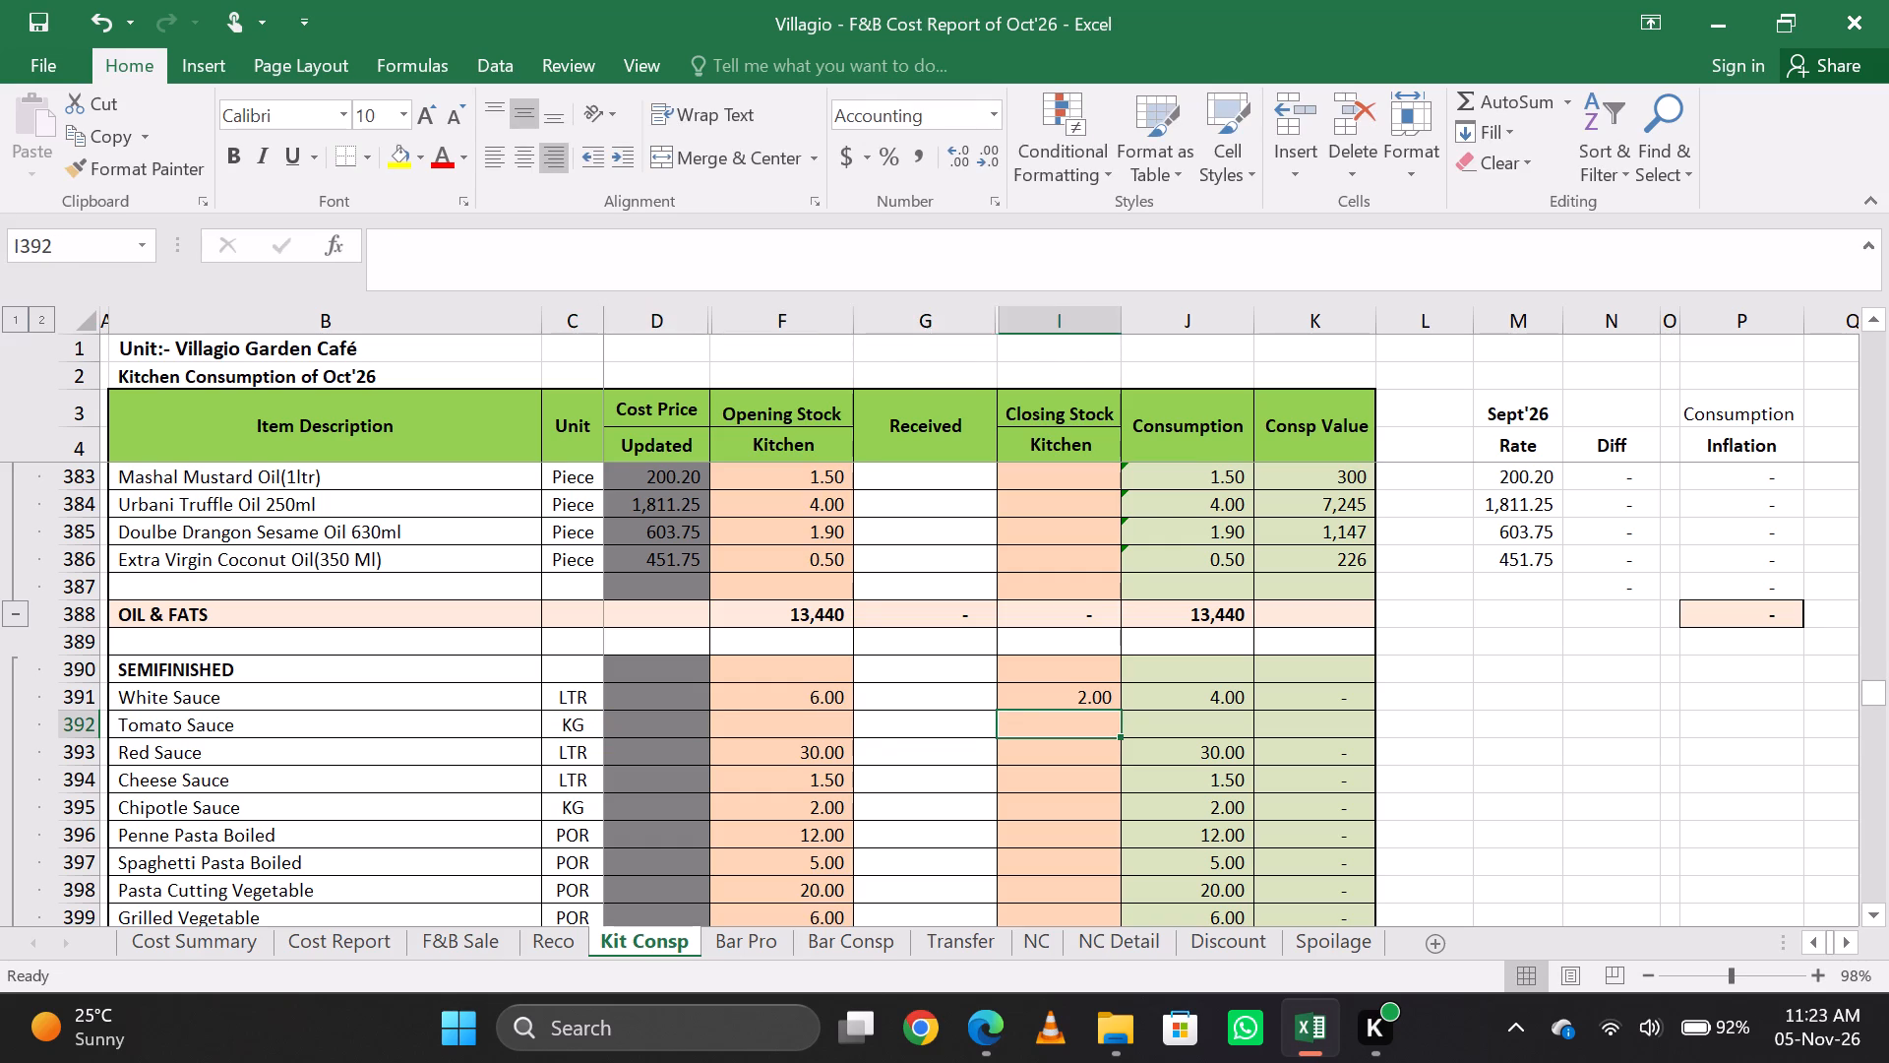
key("Left")
key("Left")
key("Right")
key("Right")
key("Right")
key("ctrl+d")
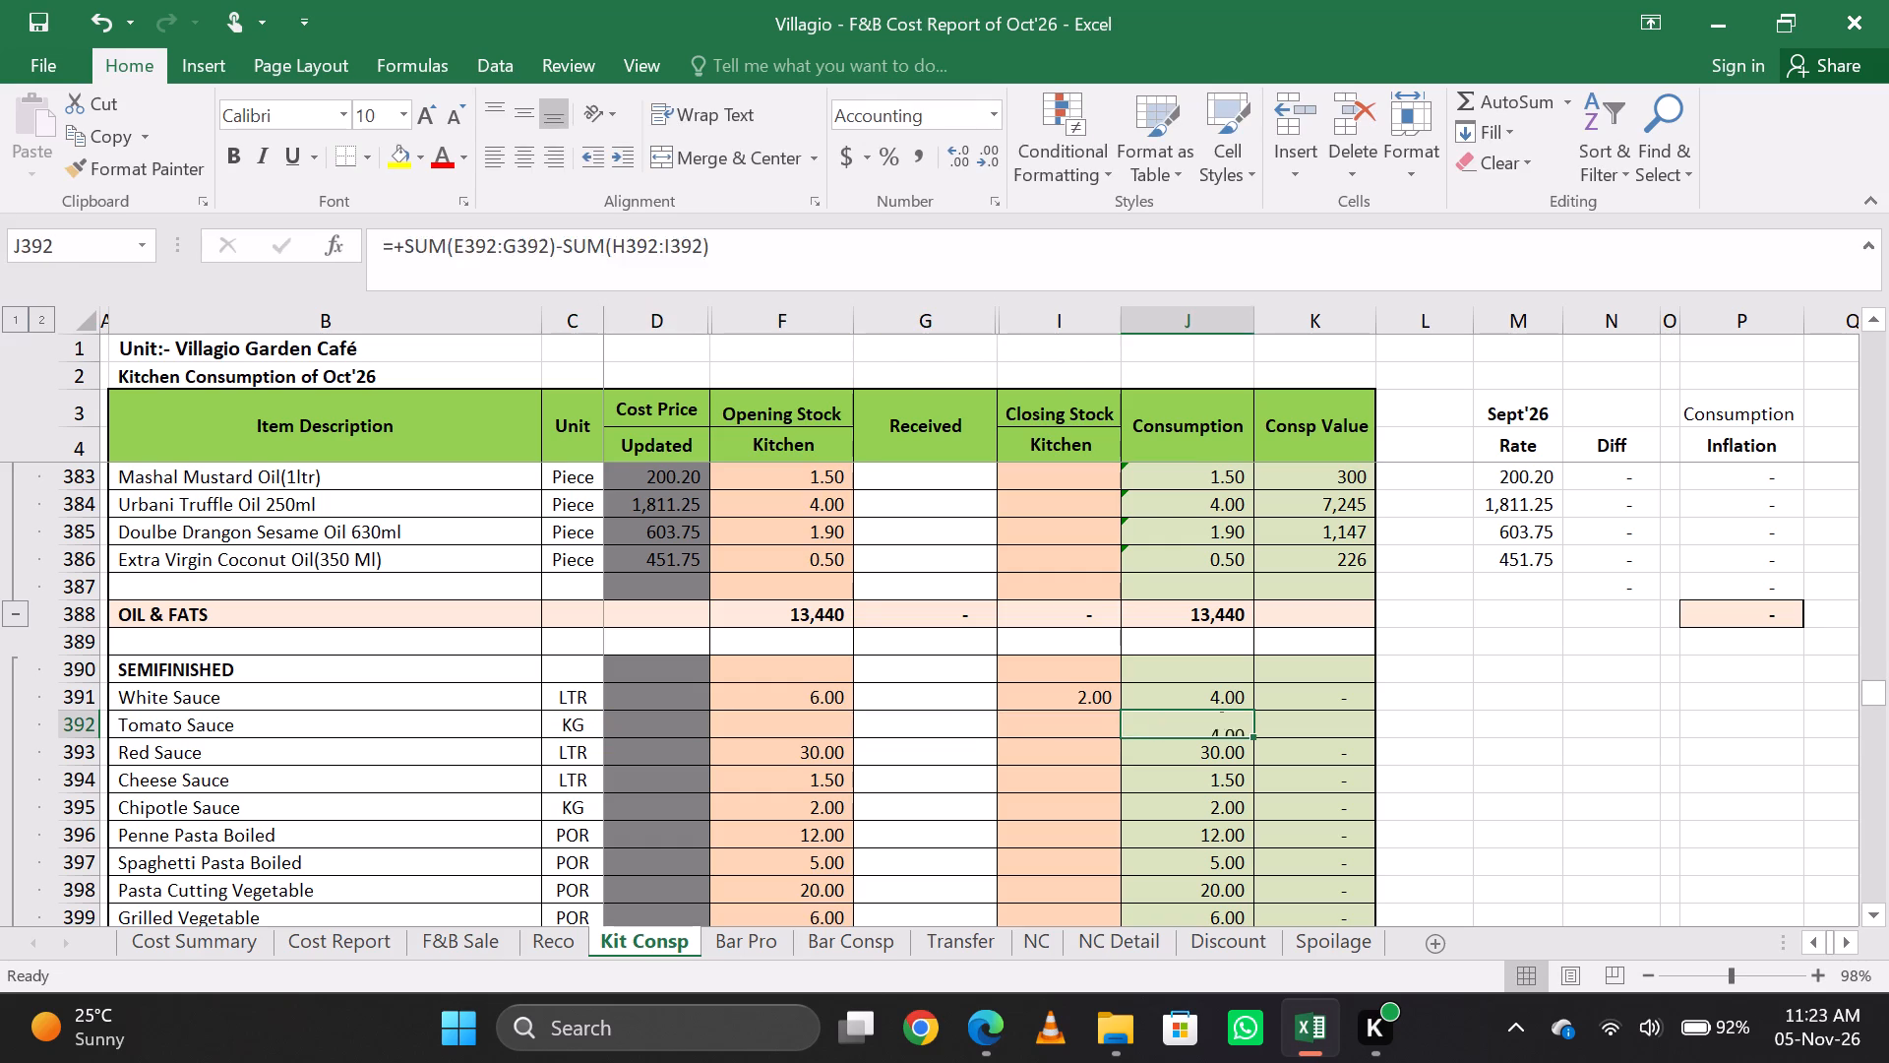
key("Right")
key("ctrl+d")
Enter 30 as the kitchen closing stock for Tomato Sauce.
key("ctrl+Left")
key("Left")
type("30")
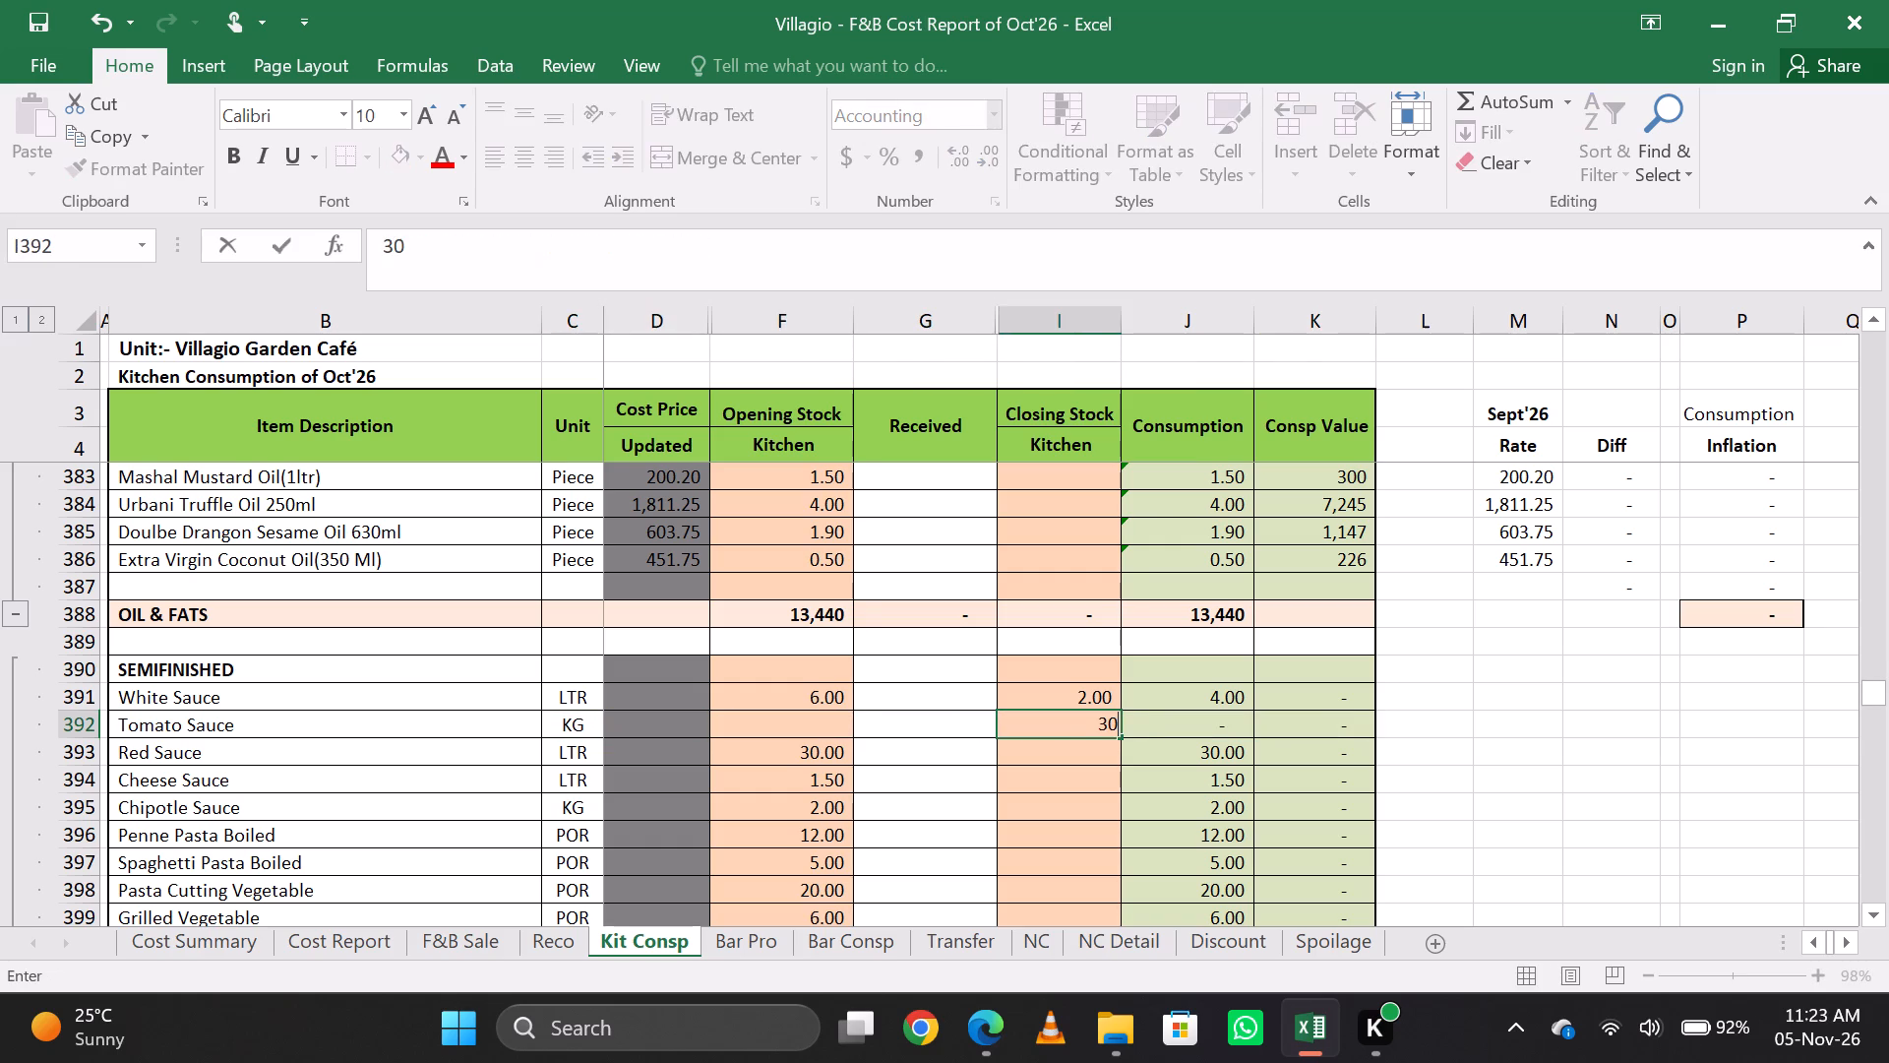
key("Left")
key("Right")
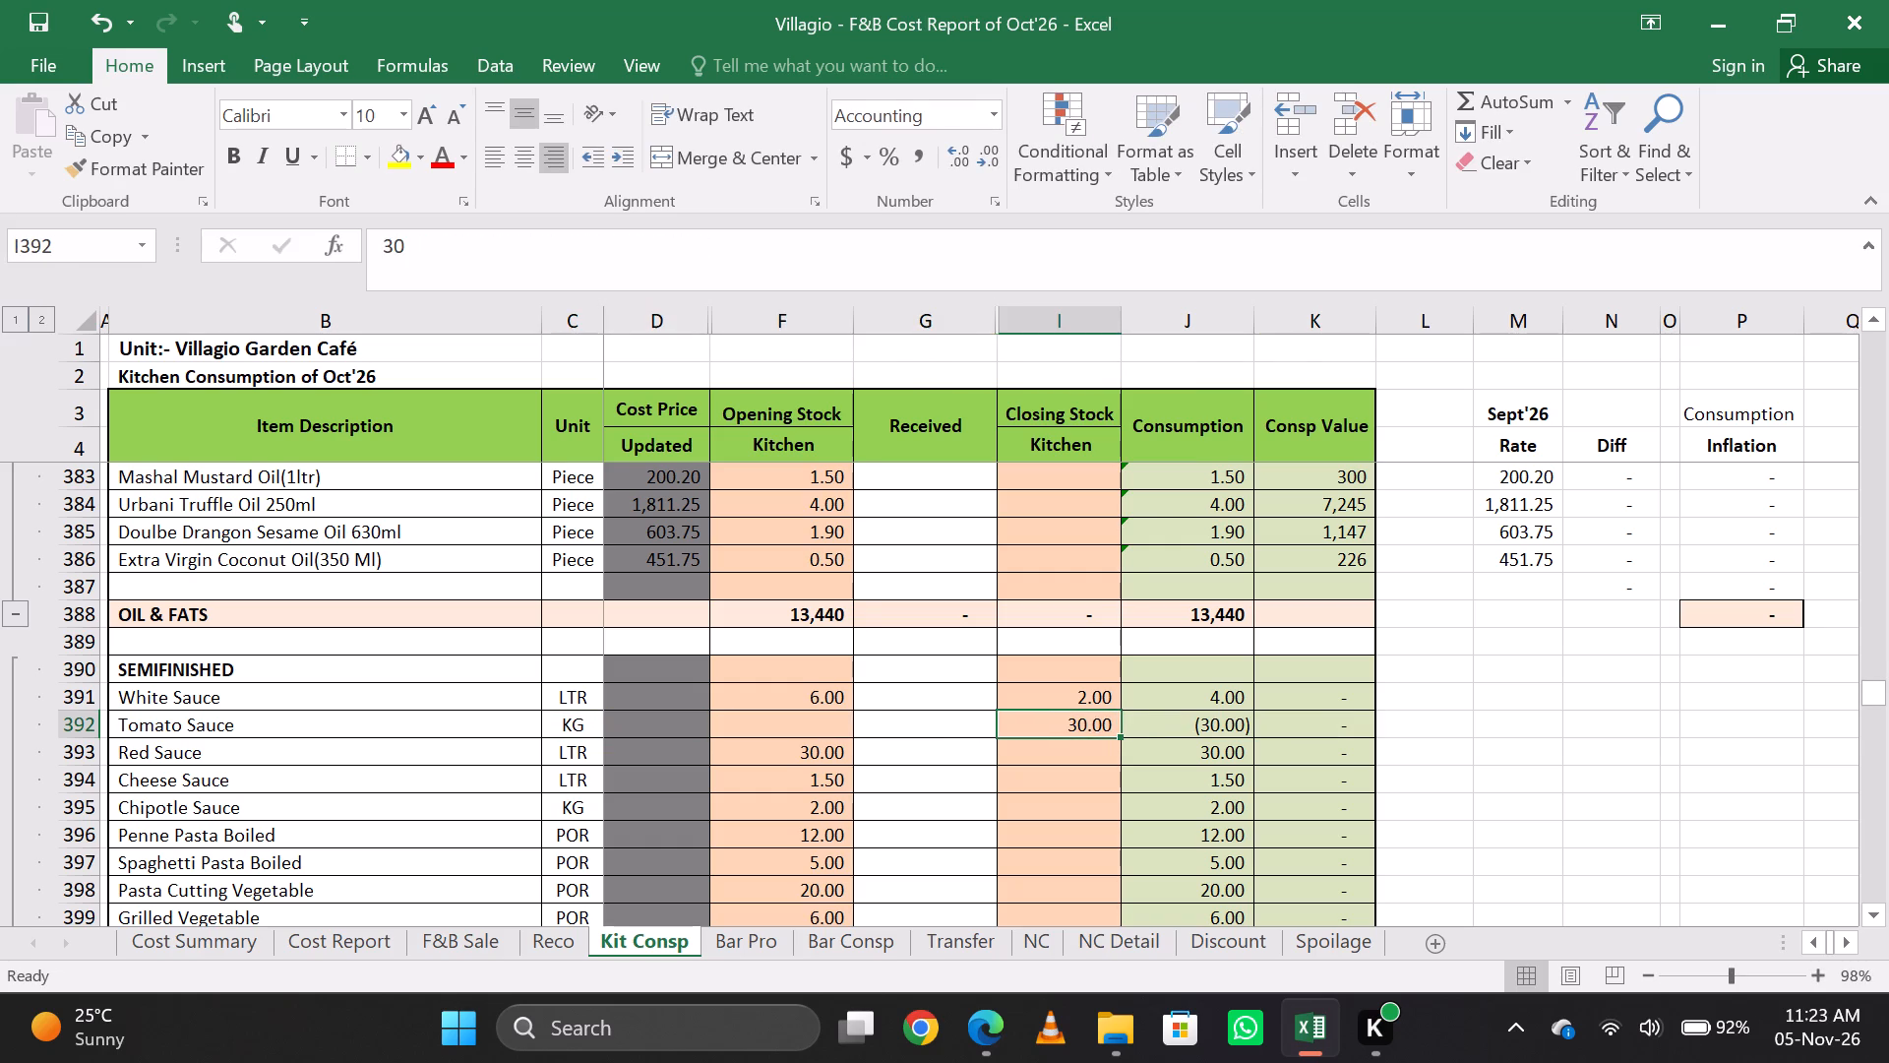
key("Left")
key("Right")
key("Left")
Enter 0.3 as the kitchen closing stock for Cheese Sauce.
key("Down")
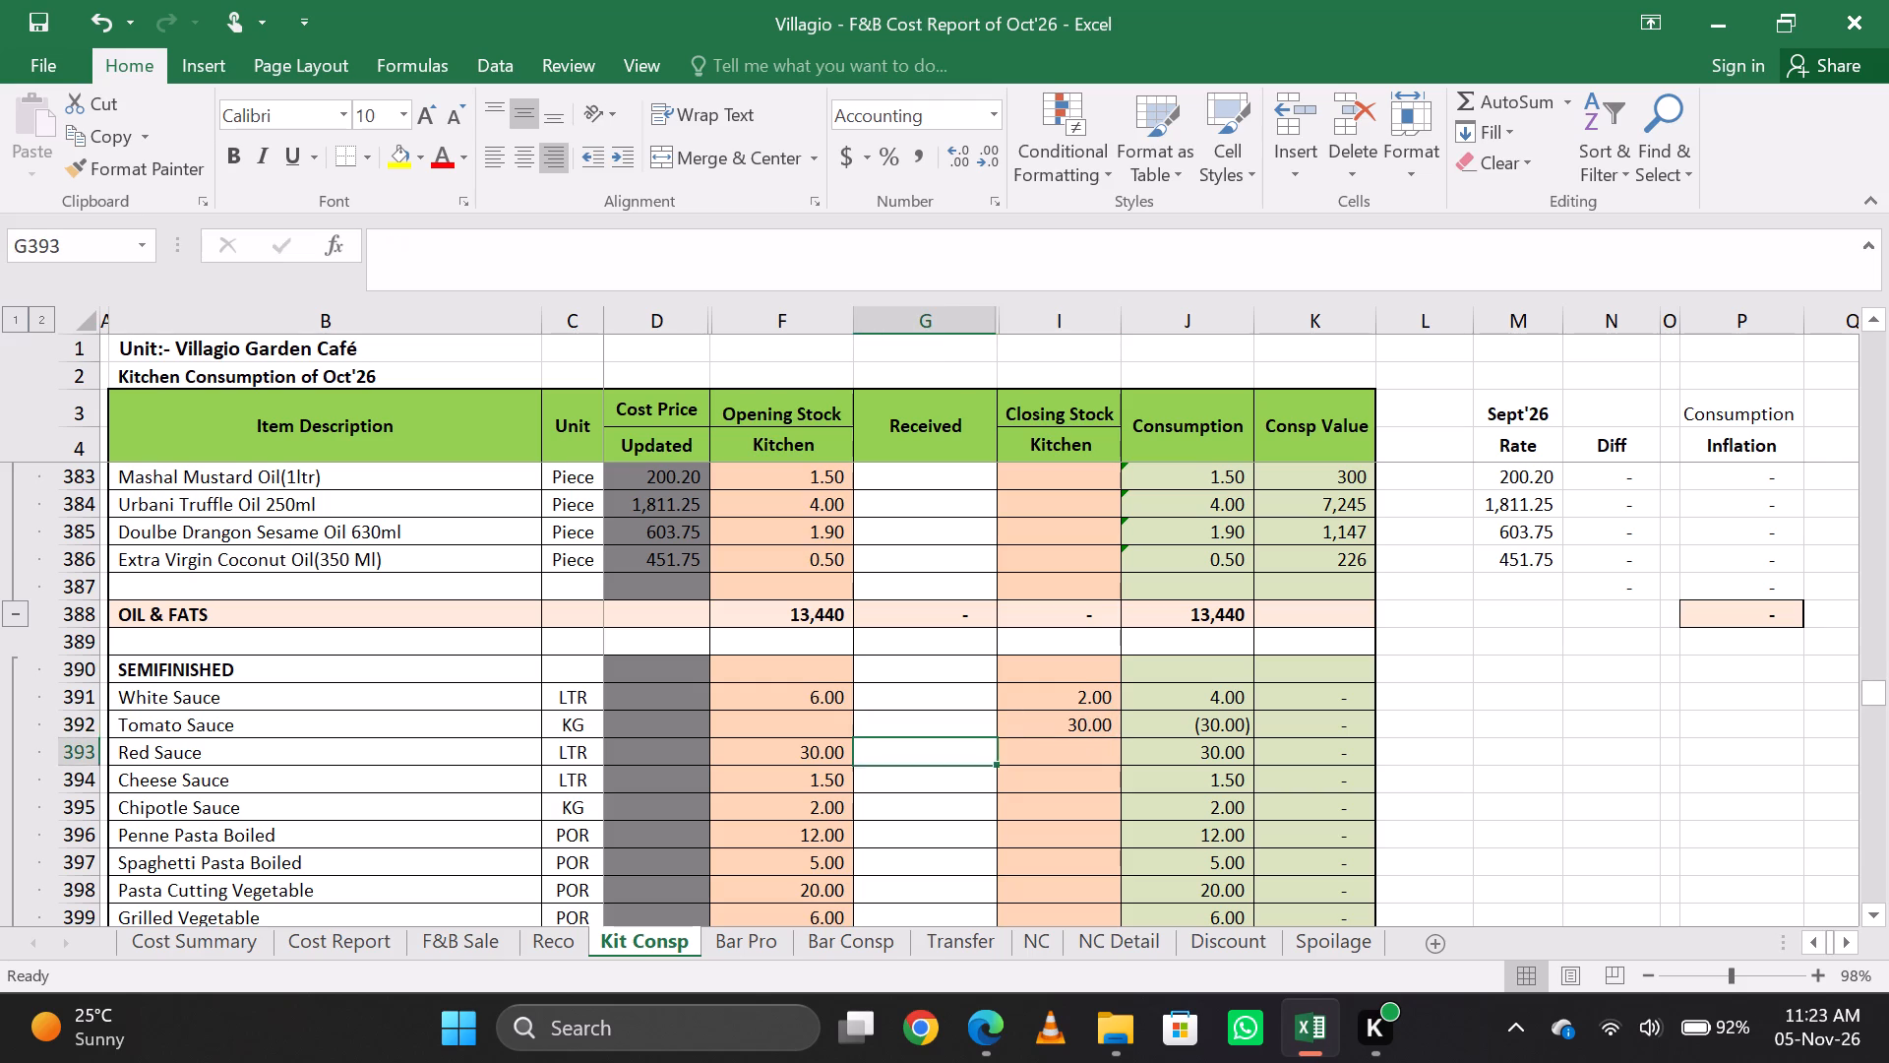
key("Down")
key("Right")
key("Left")
key("Right")
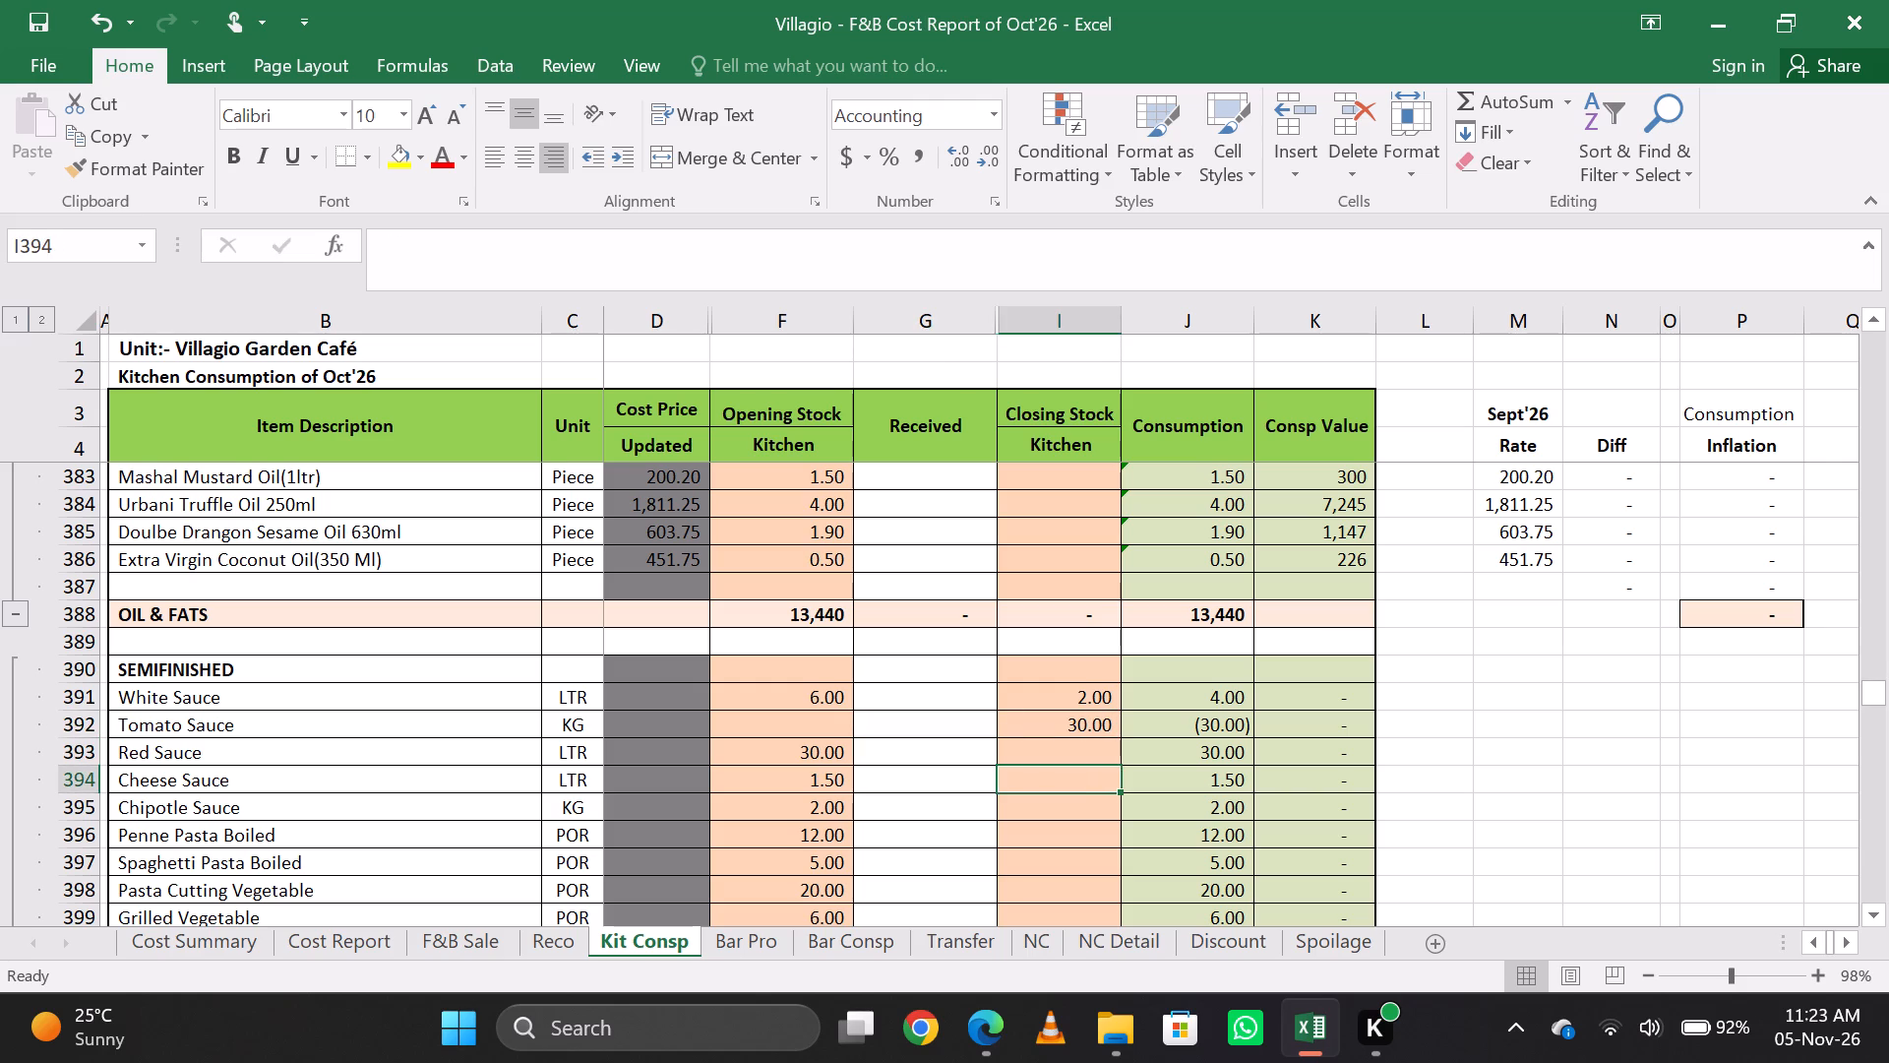
type(".3")
key("Return")
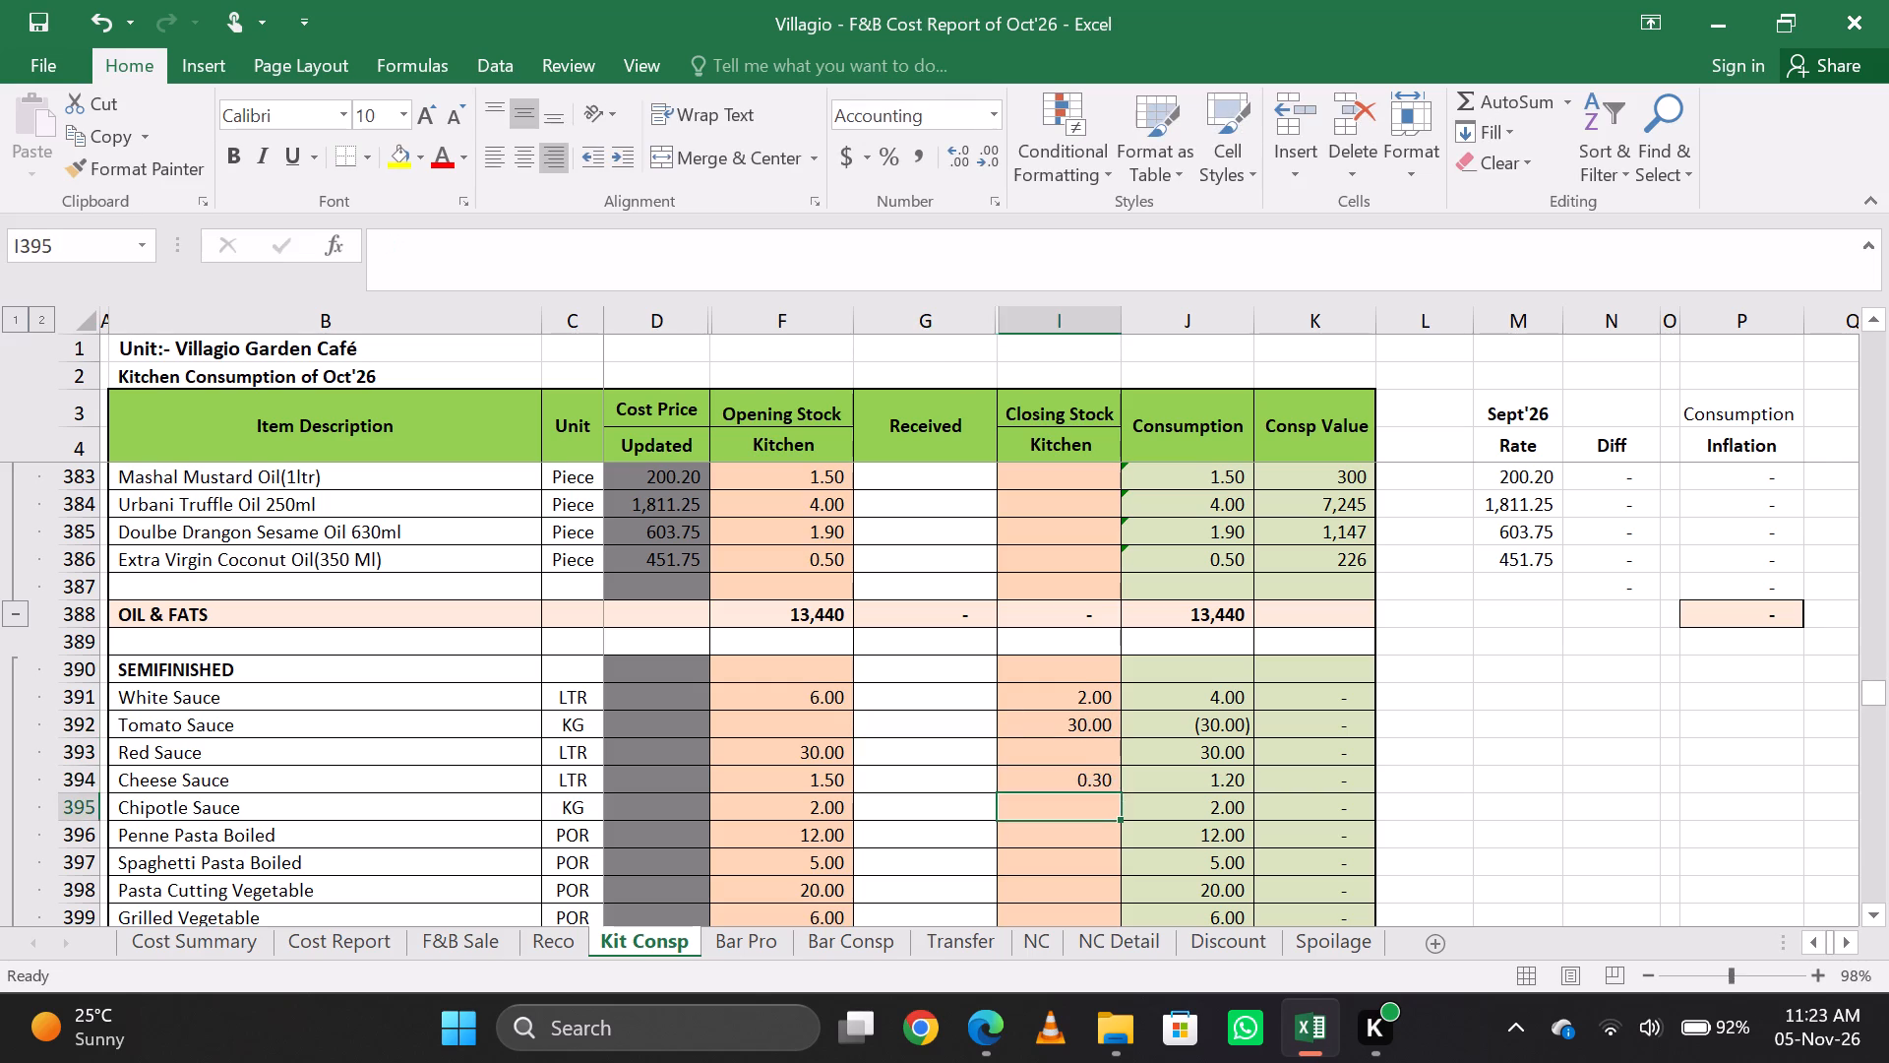
key("Up")
key("Escape")
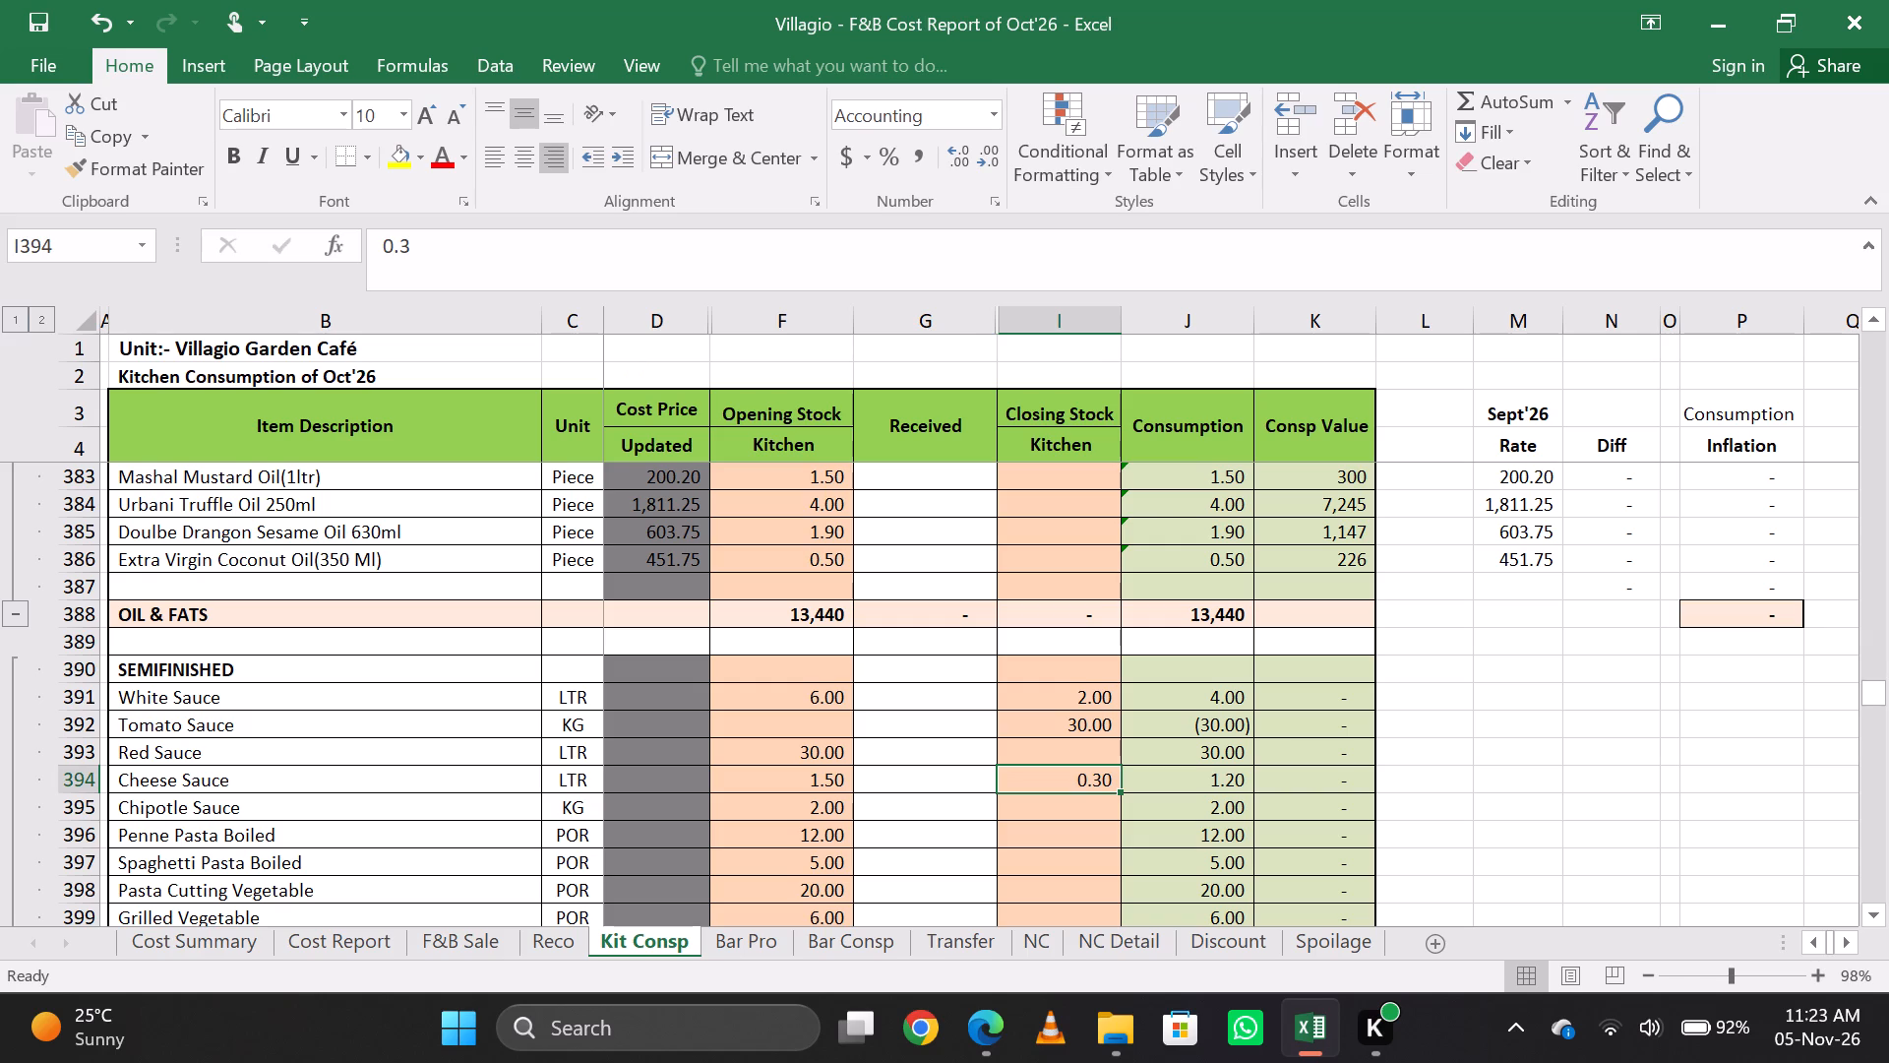
key("Down")
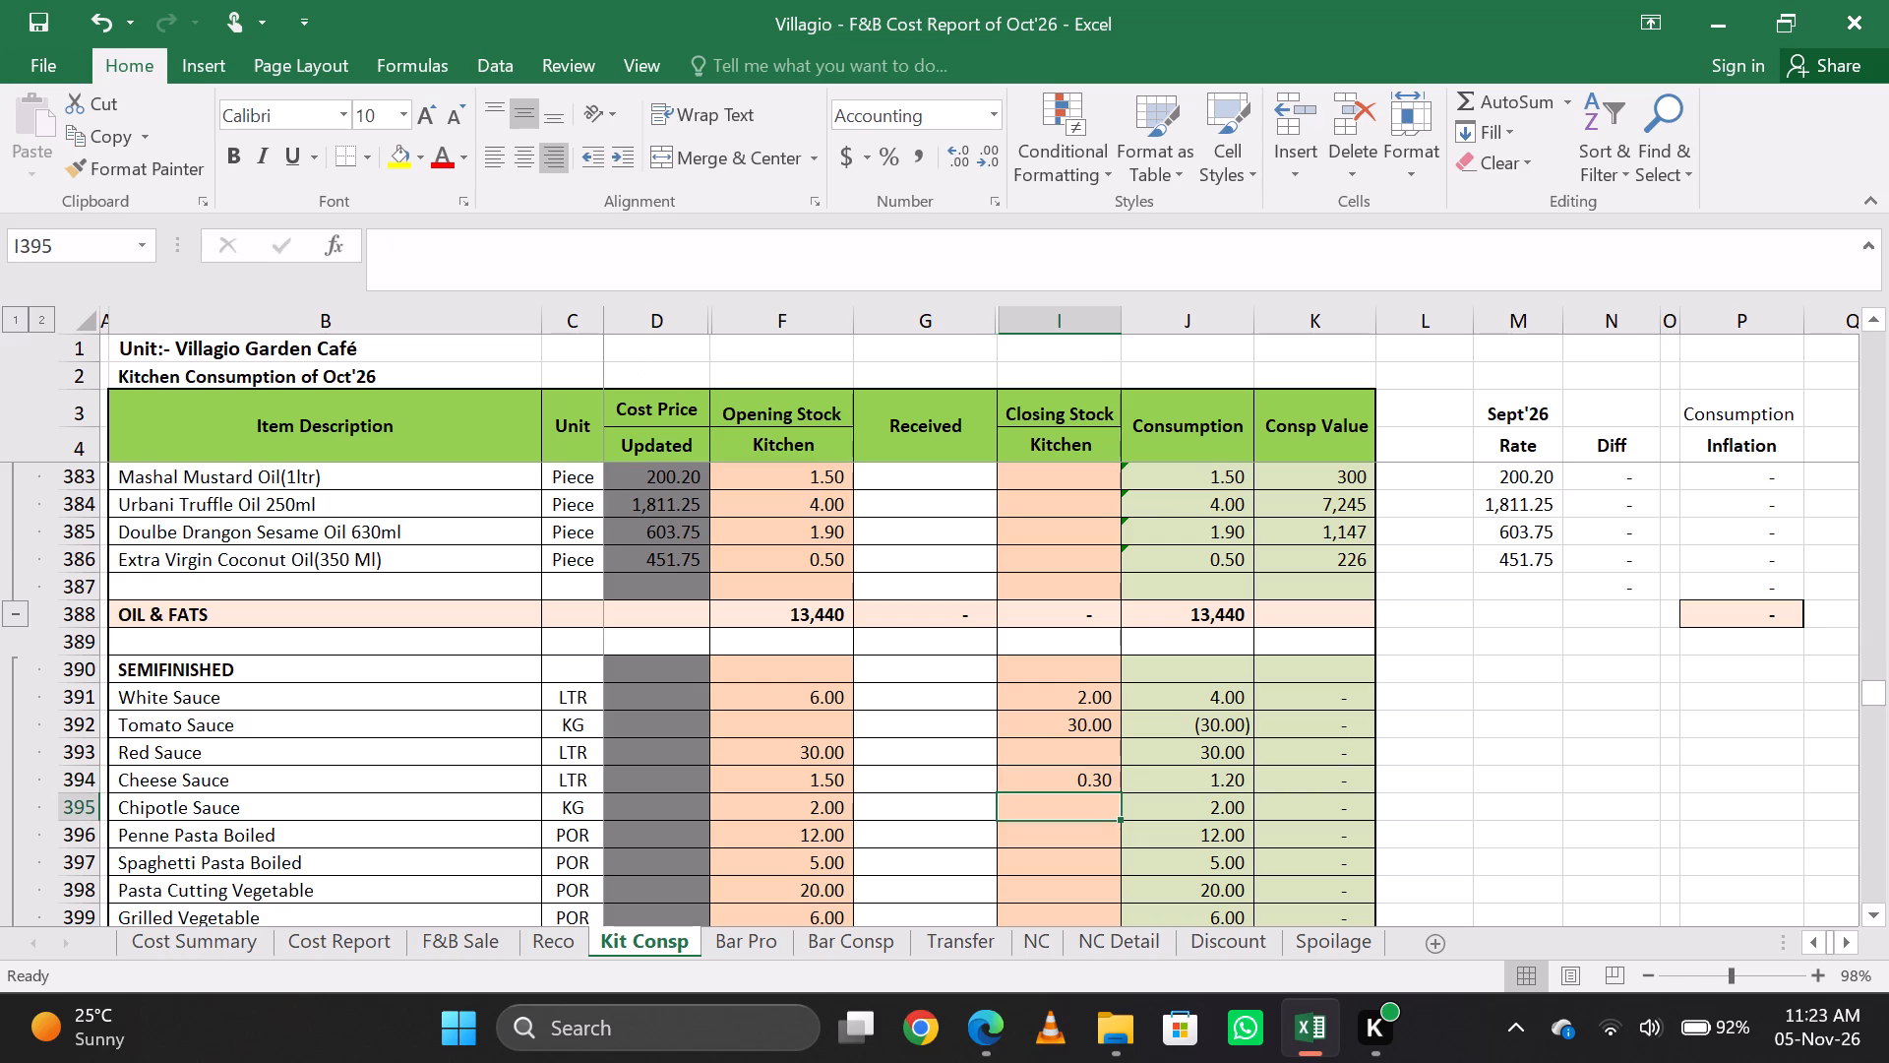
key("ctrl+f")
type("BASIL P")
key("Return")
key("Return")
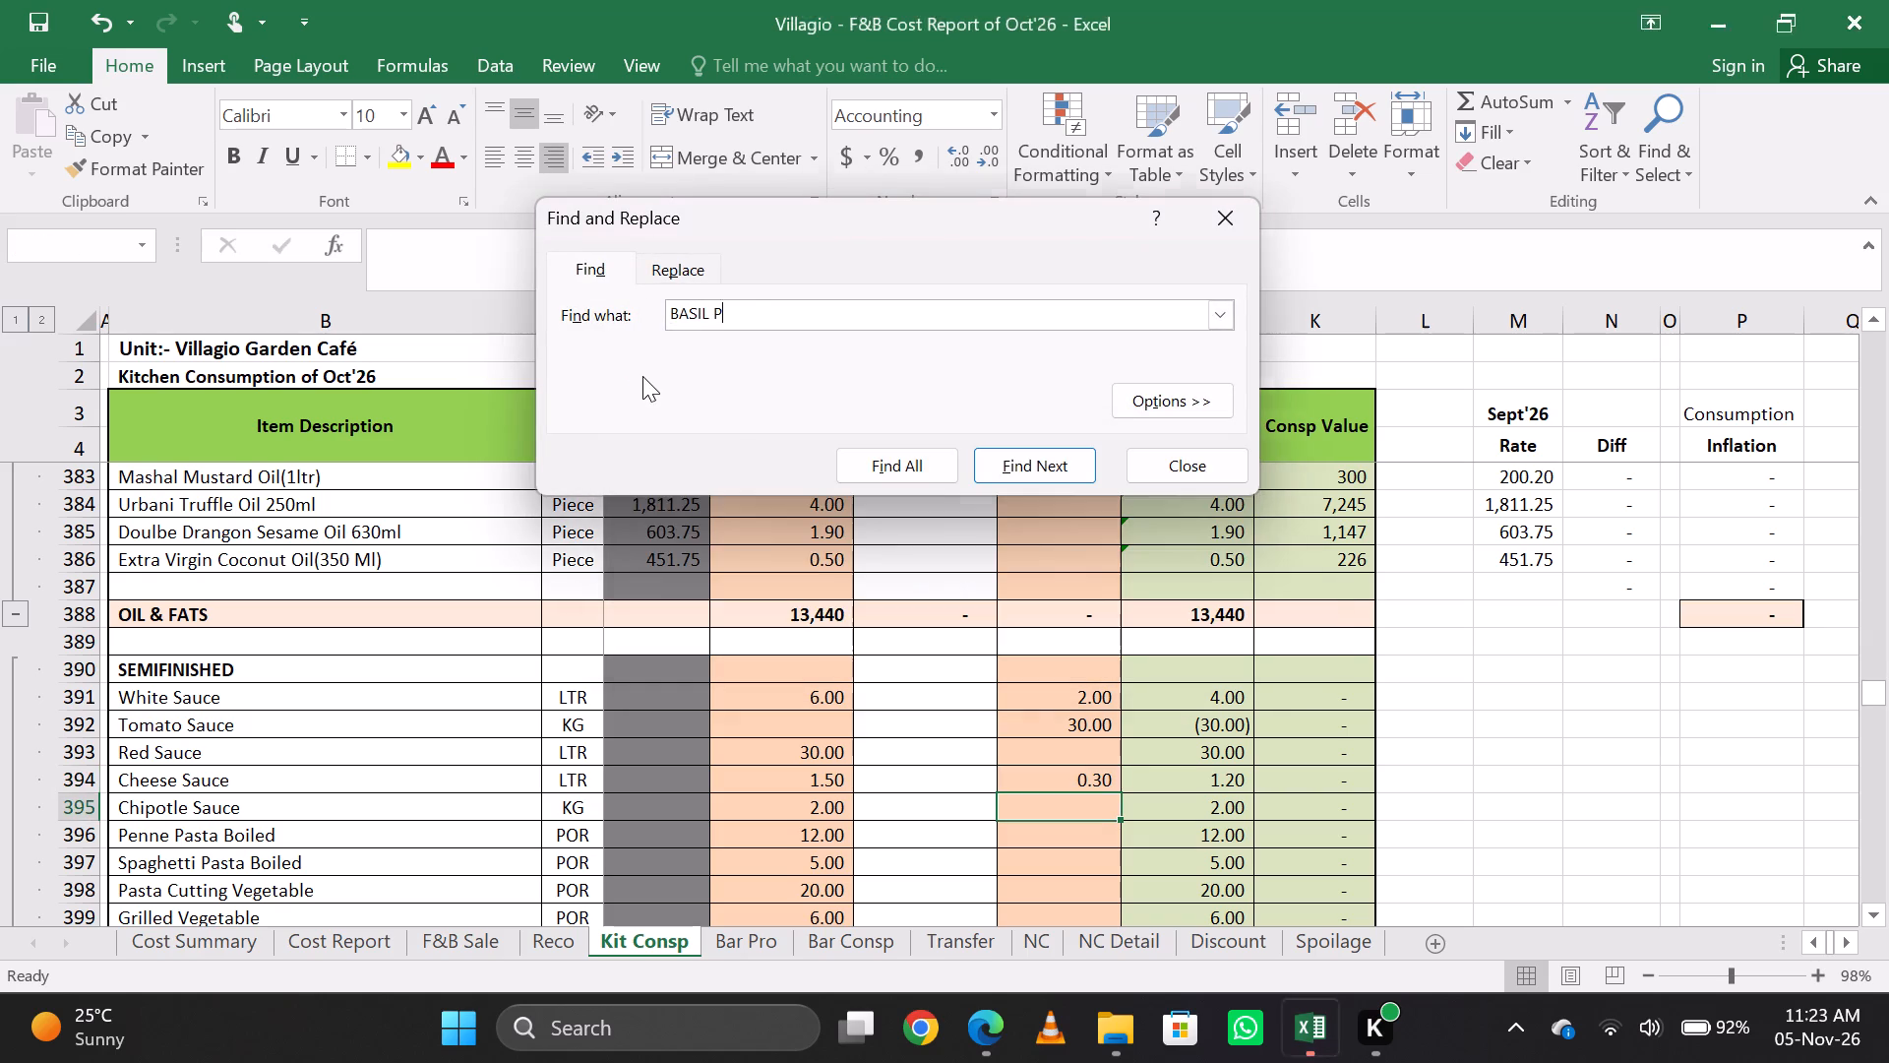
key("BackSpace")
key("Return")
key("Return")
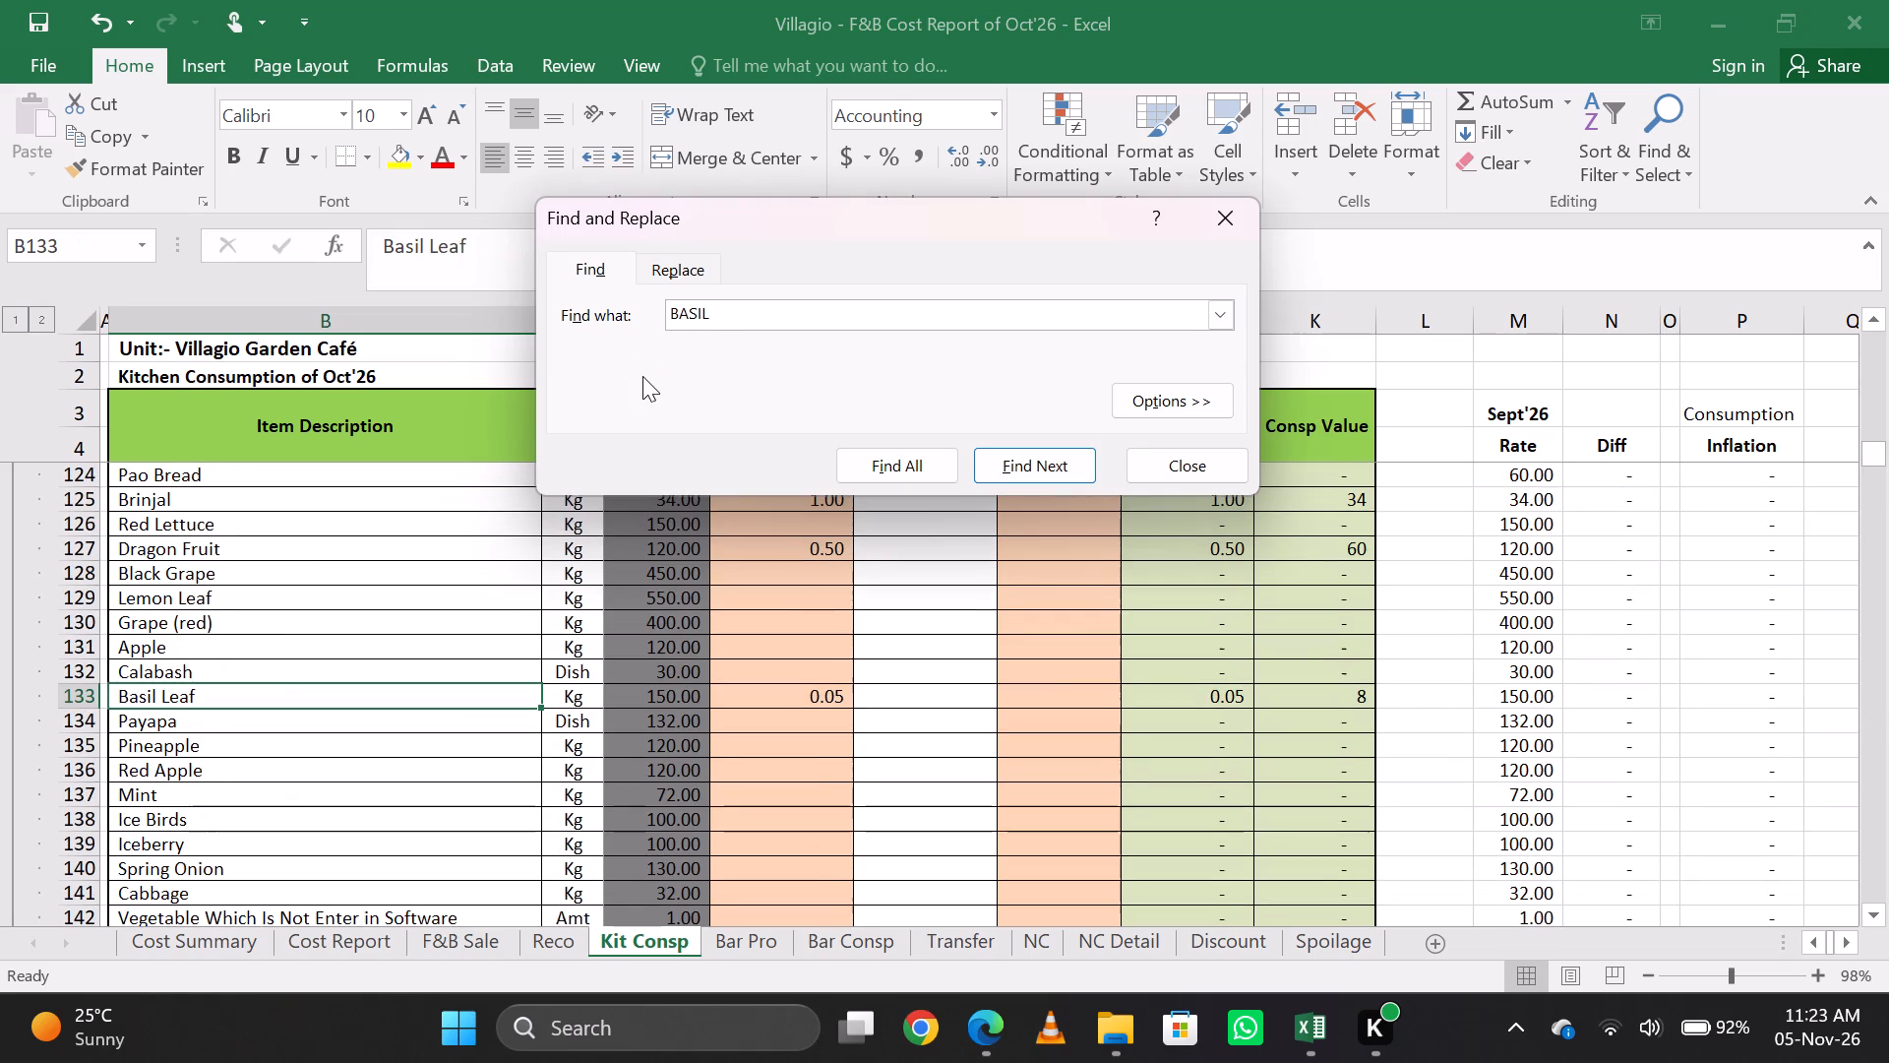
key("Return")
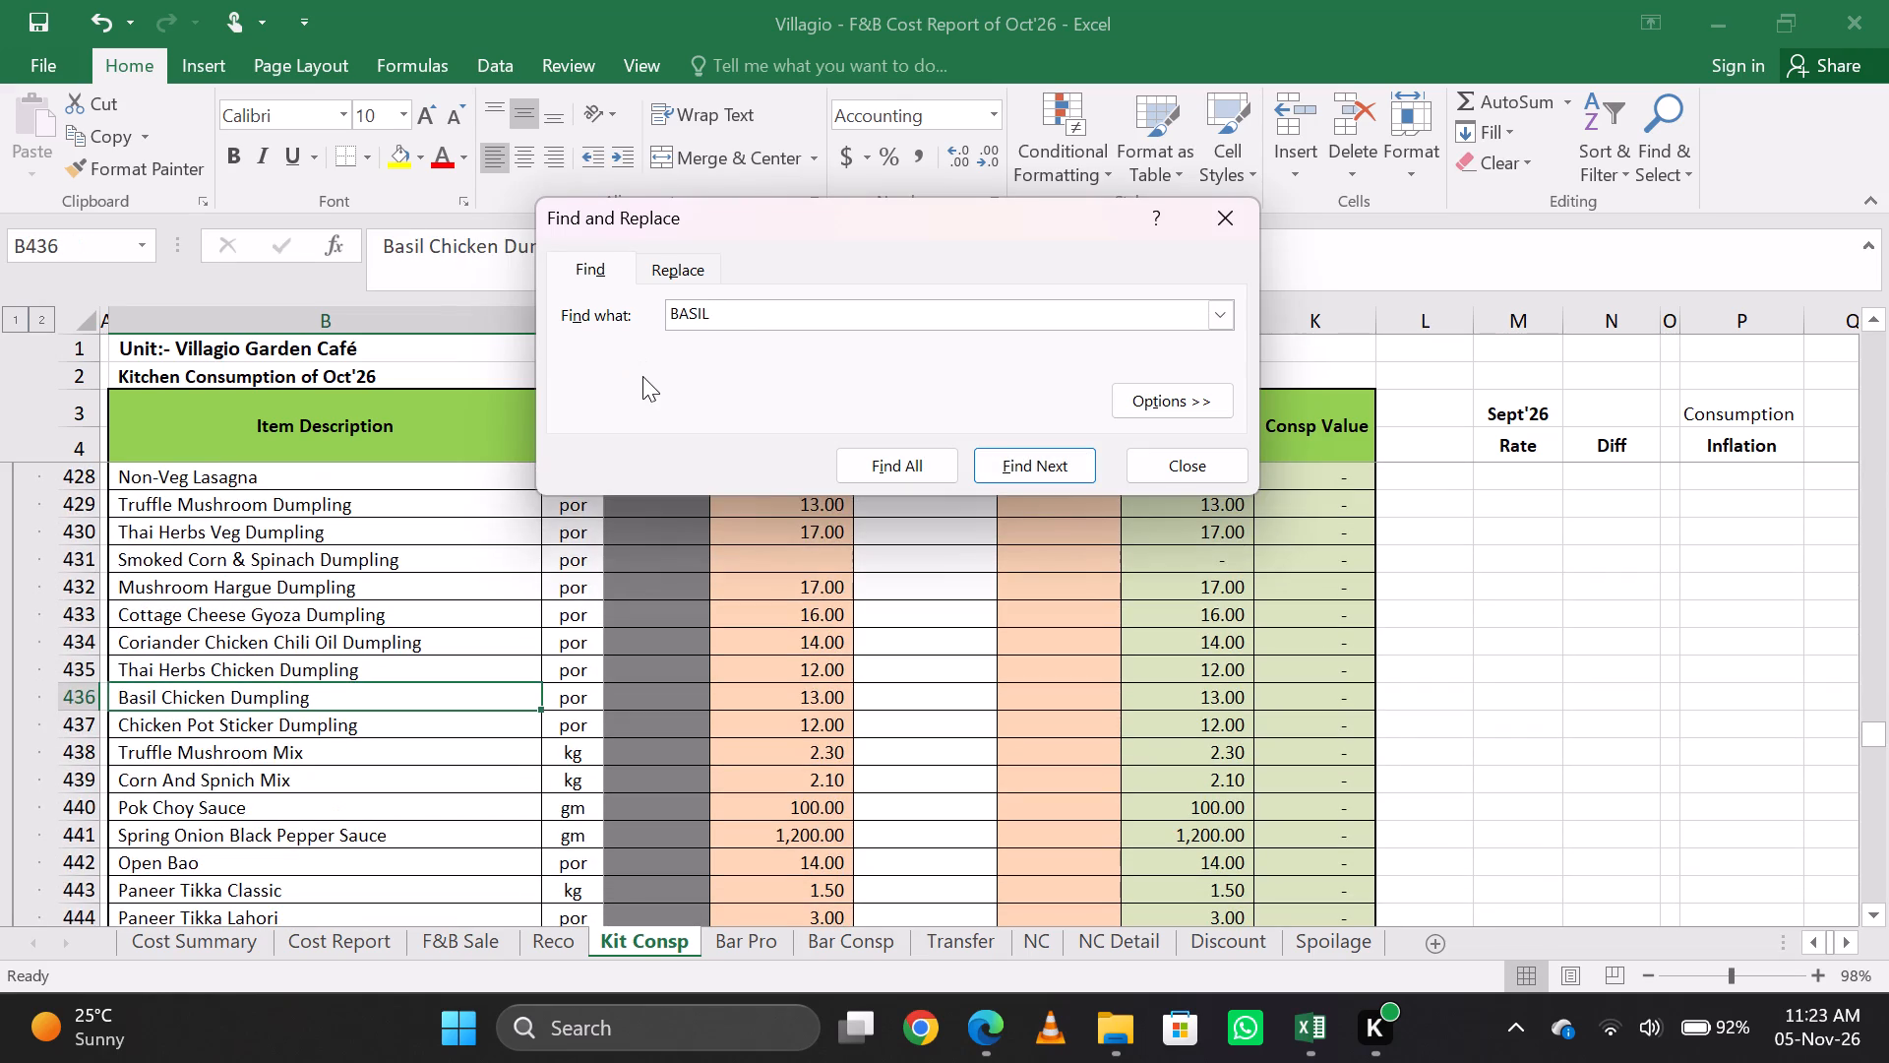
Find Pesto Sauce by searching for "PEST" and enter 0.5 as its kitchen closing stock.
key("BackSpace")
key("BackSpace")
key("BackSpace")
key("BackSpace")
key("BackSpace")
key("BackSpace")
key("BackSpace")
key("BackSpace")
key("BackSpace")
key("BackSpace")
key("BackSpace")
key("BackSpace")
key("BackSpace")
key("BackSpace")
key("BackSpace")
key("BackSpace")
key("BackSpace")
key("BackSpace")
key("BackSpace")
key("BackSpace")
type("PEST")
key("Return")
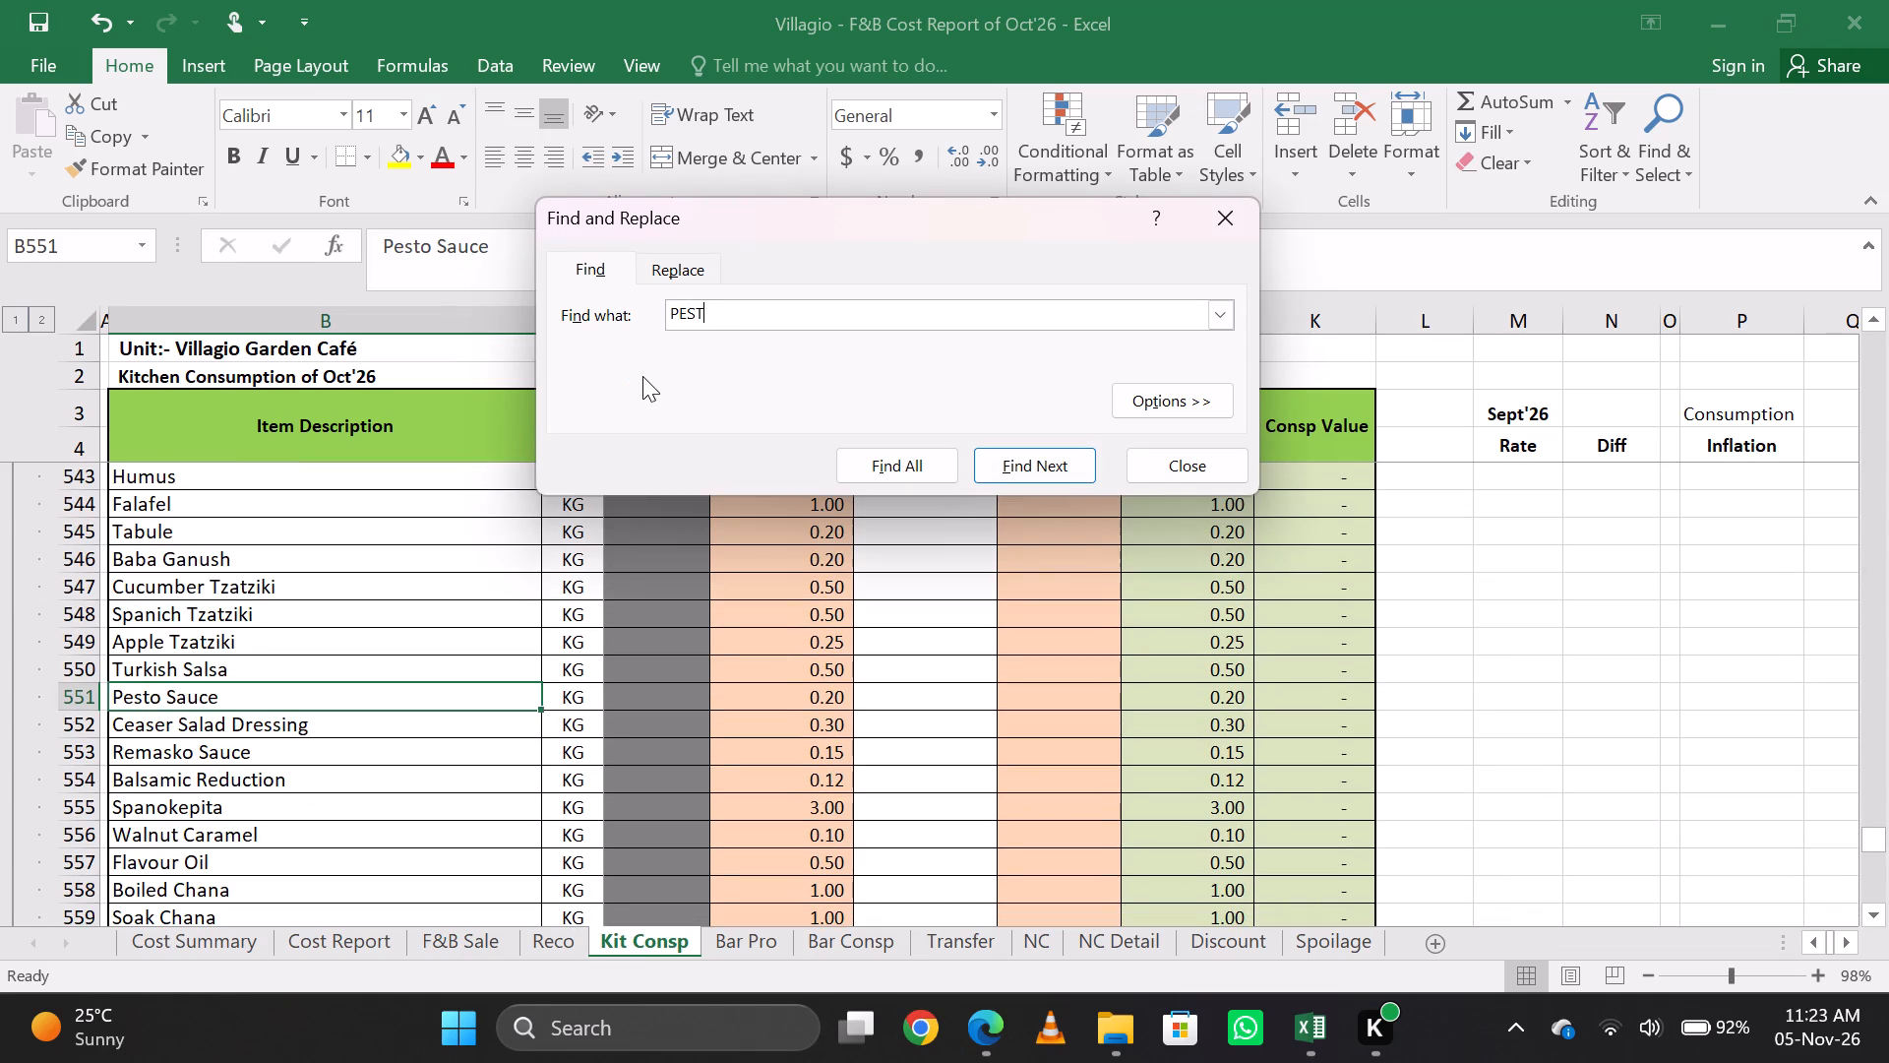
key("Return")
key("Escape")
key("Right")
key("Right")
key("Right")
key("Right")
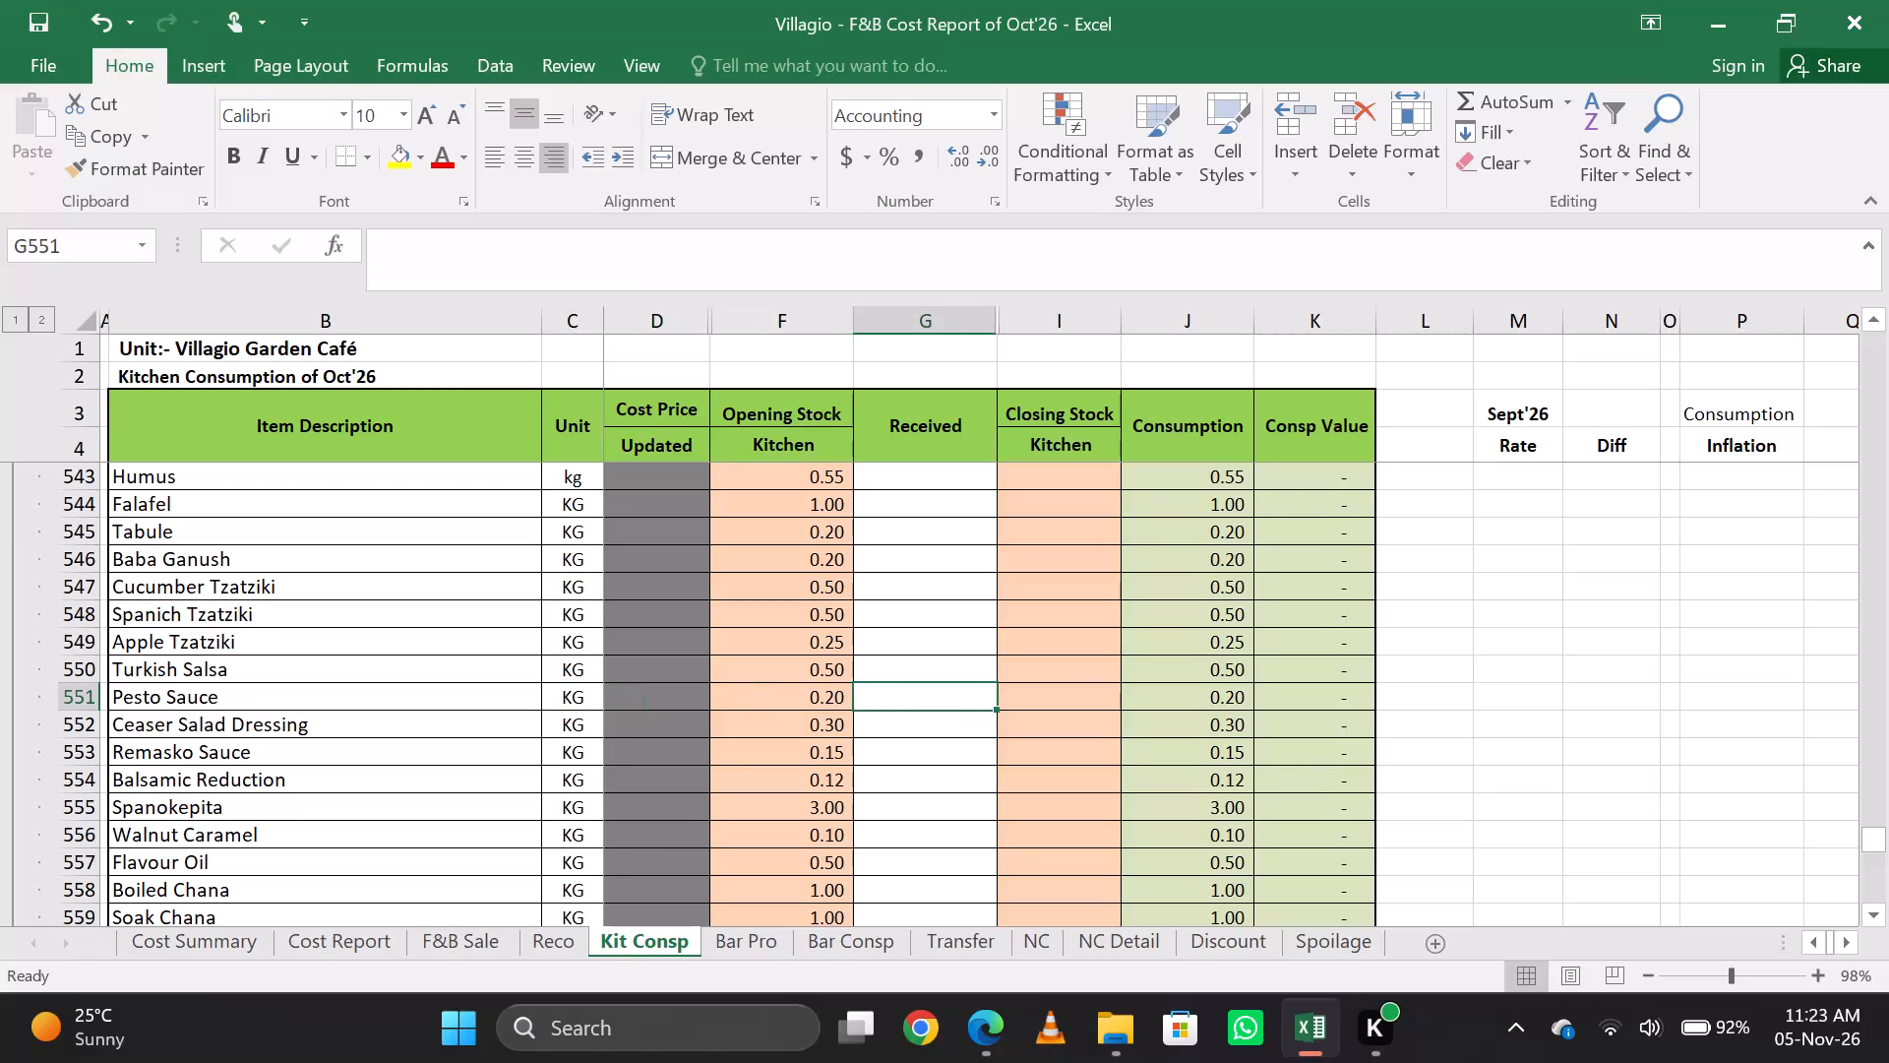
key("Right")
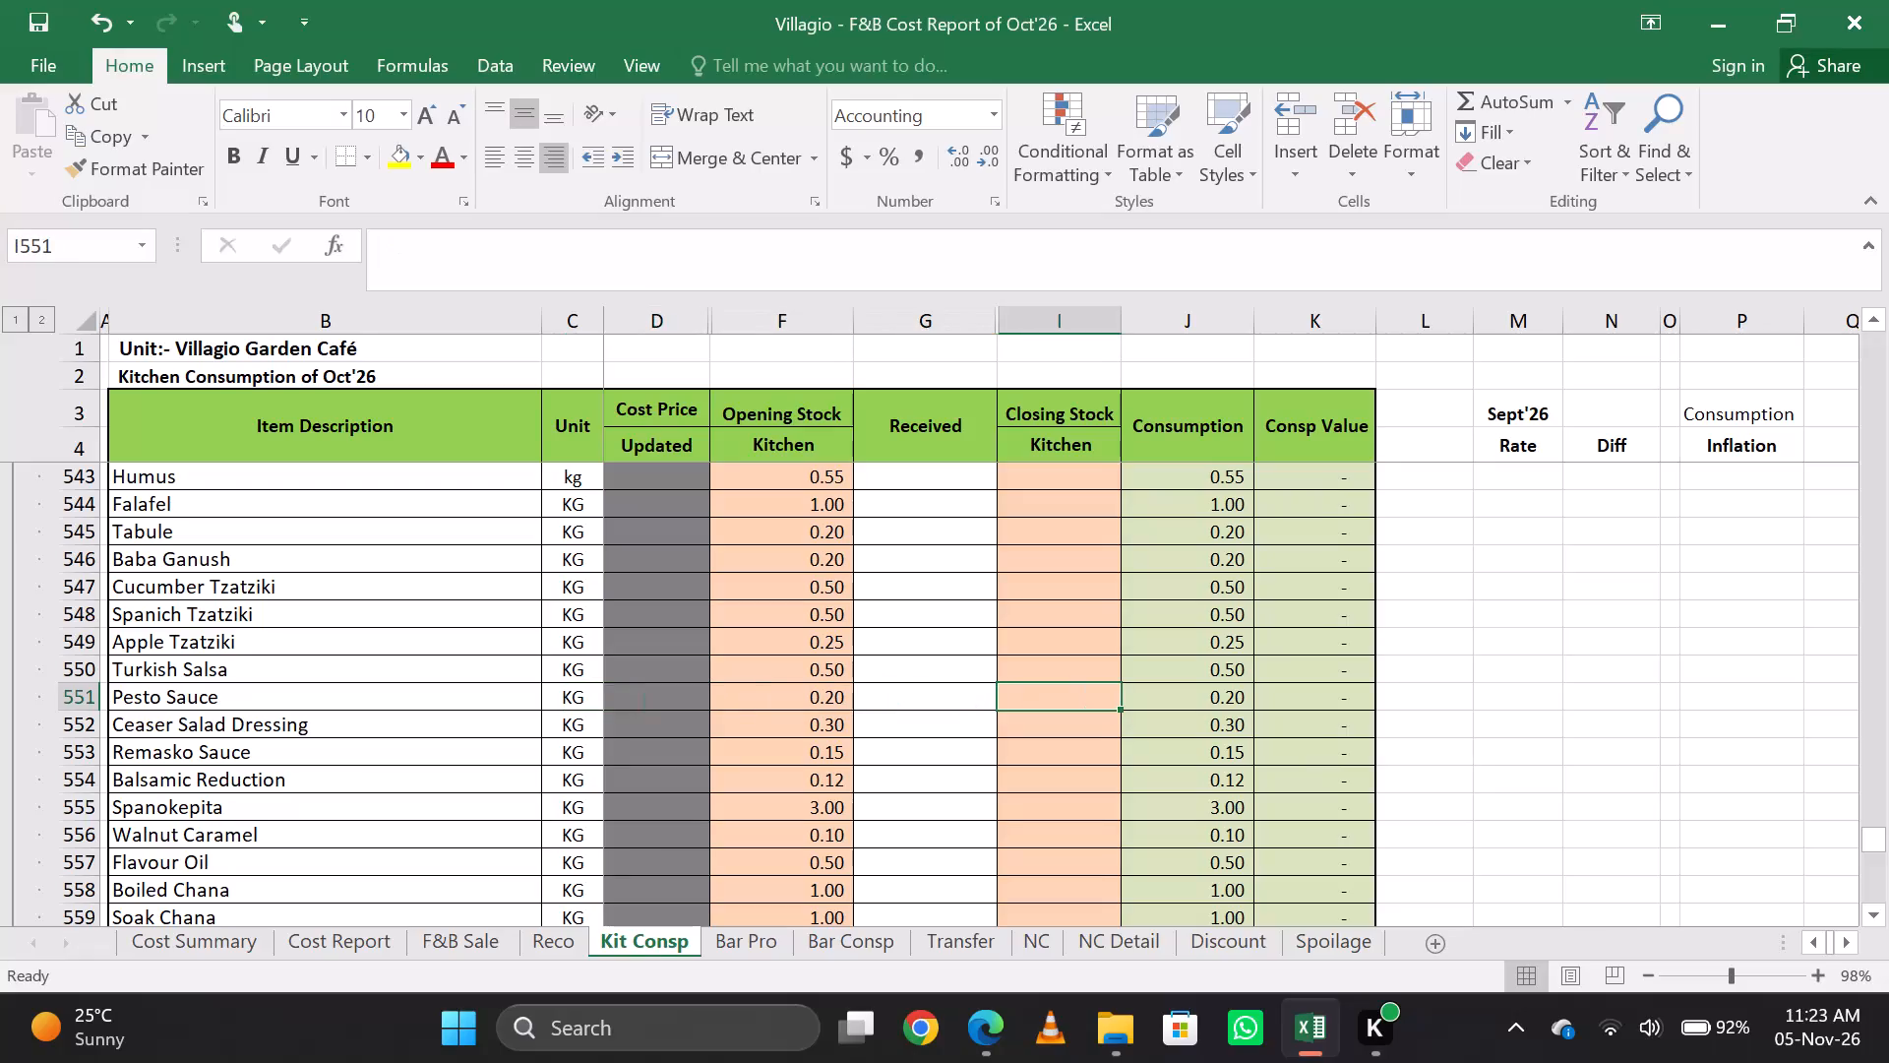
type(".5")
key("Return")
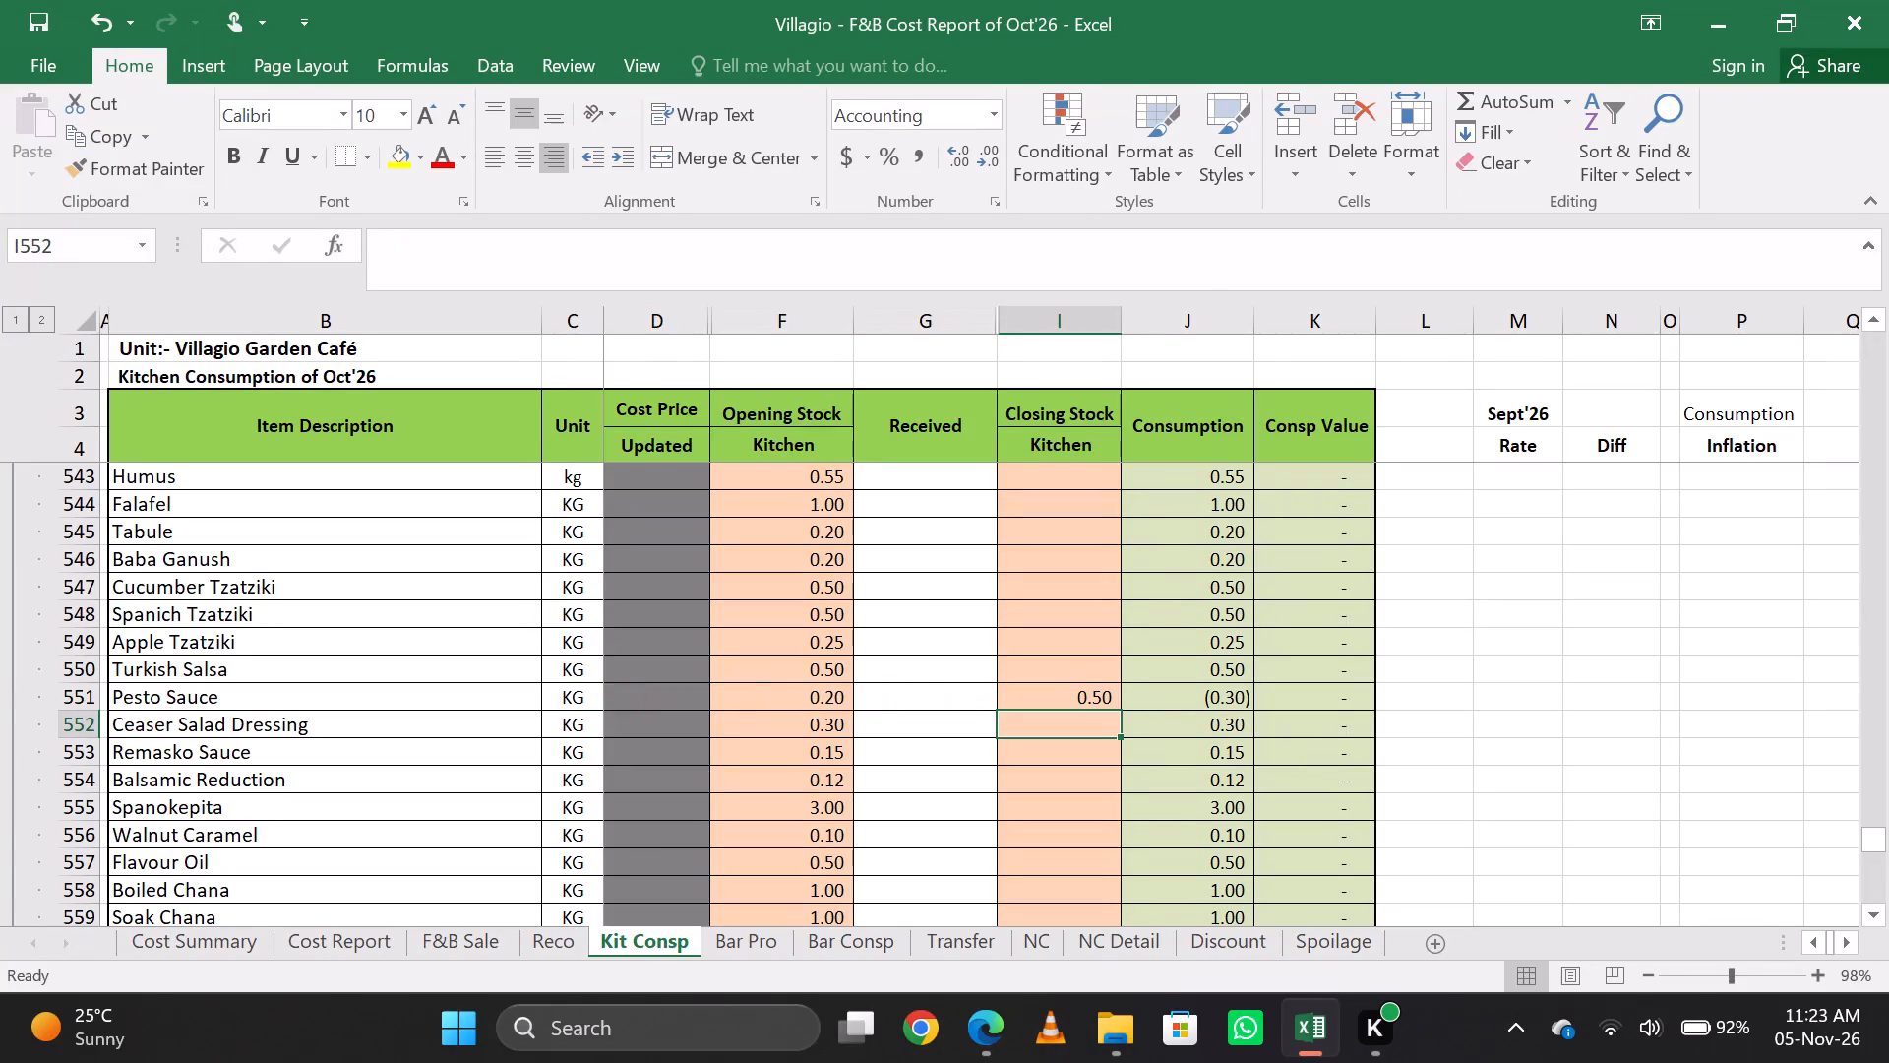
Search the Kit Consp sheet for "DAM".
key("ctrl+f")
key("BackSpace")
key("BackSpace")
key("BackSpace")
key("BackSpace")
key("BackSpace")
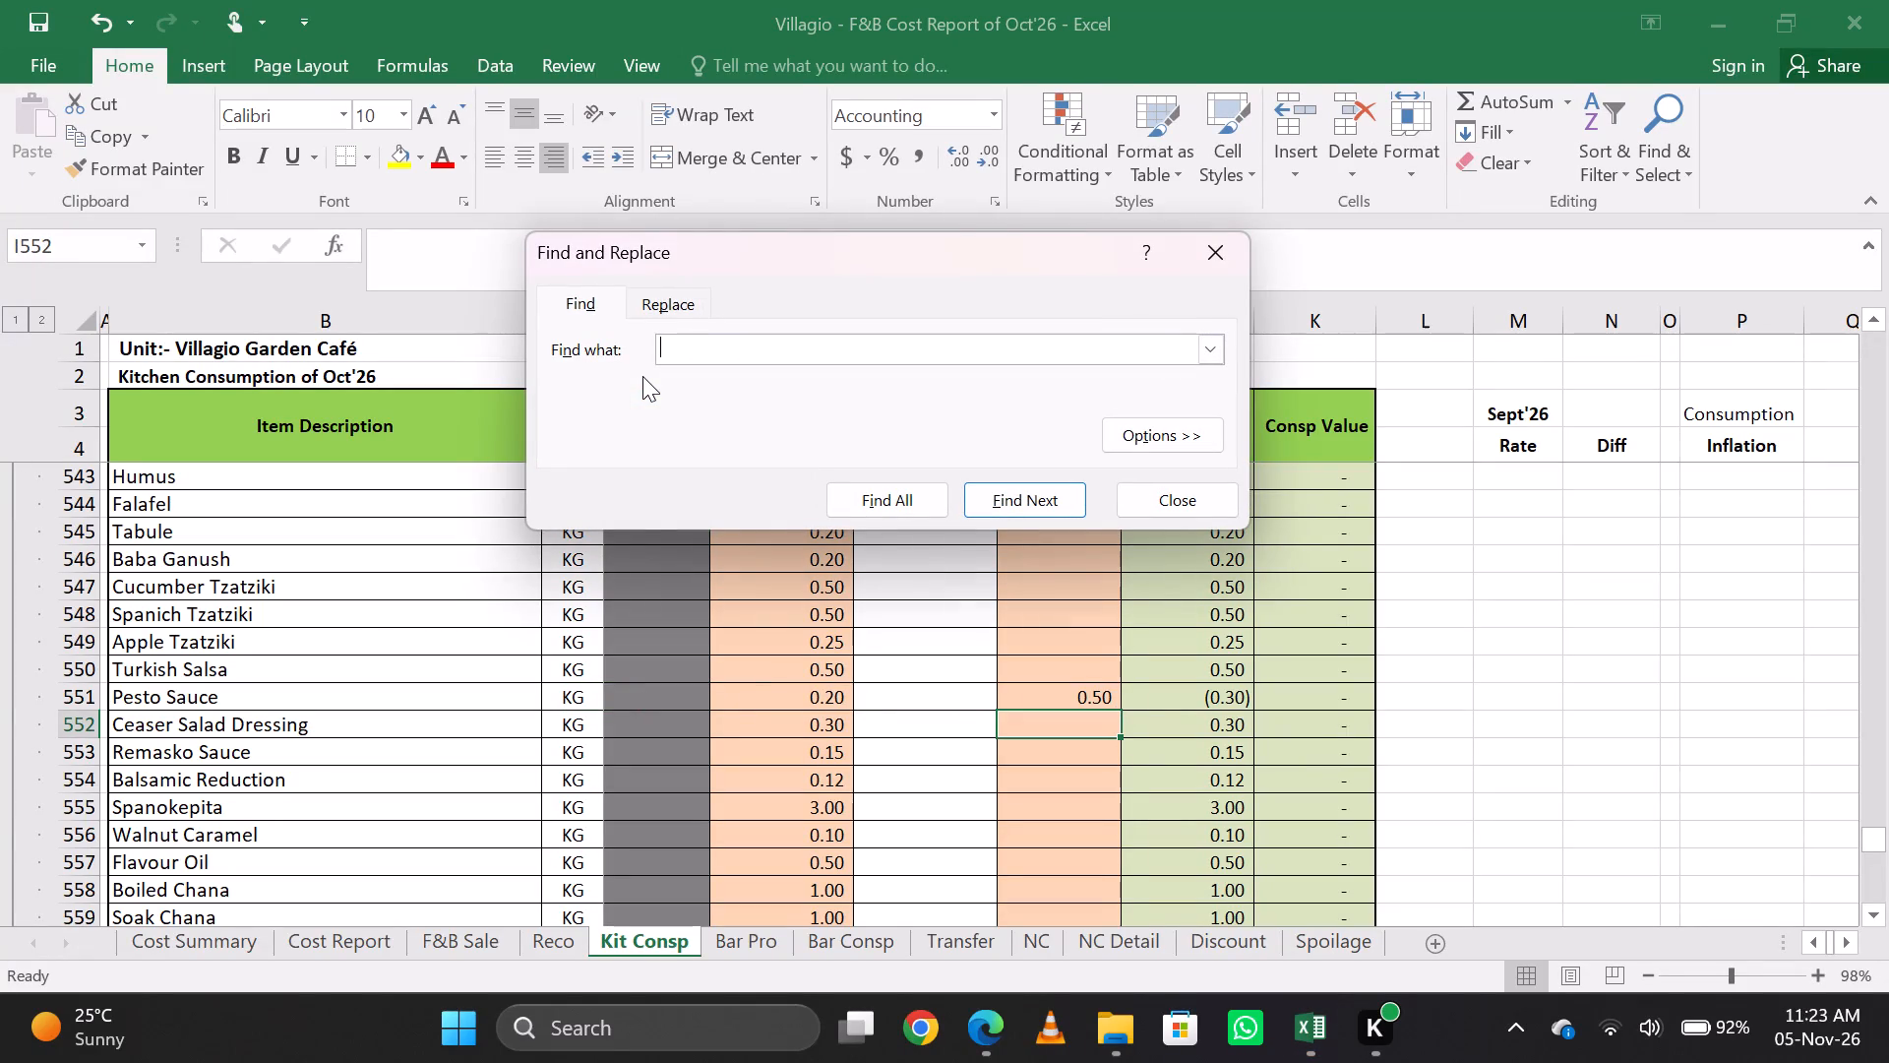
type("DAM")
key("Return")
key("Return")
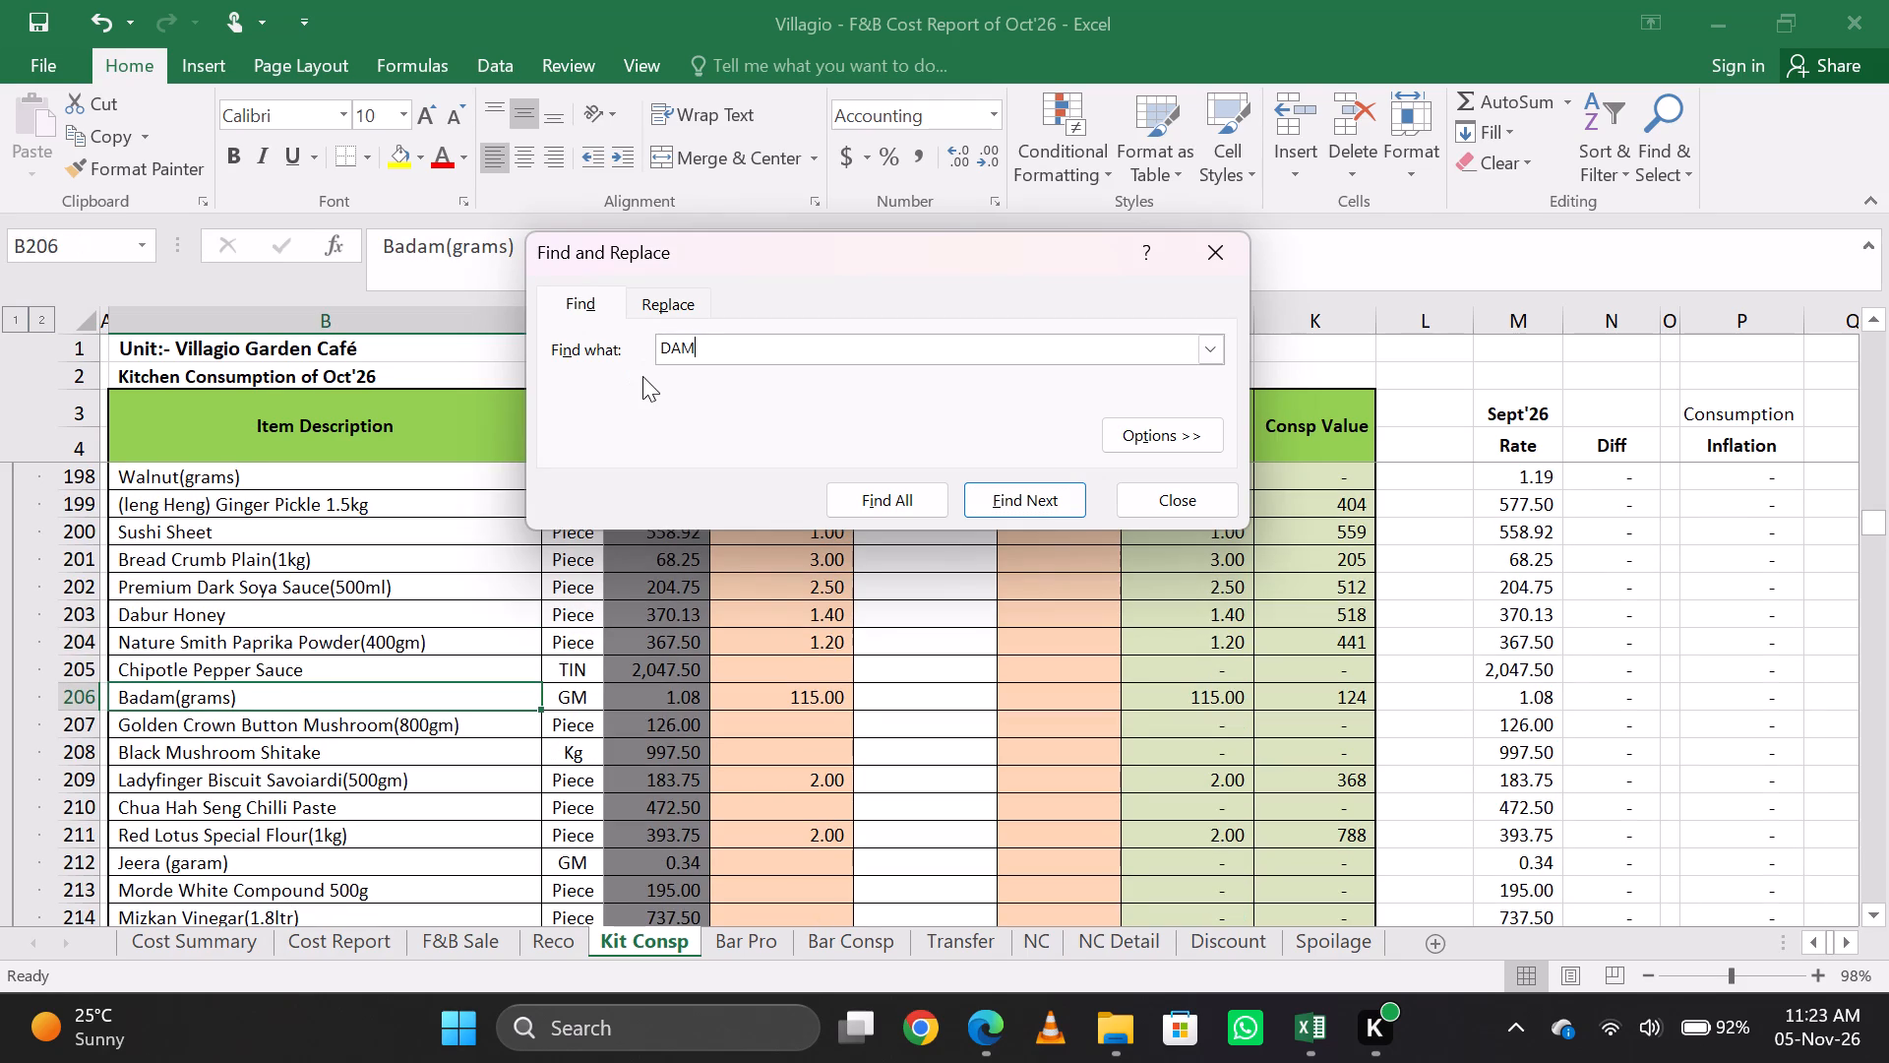
key("Return")
Search the Kit Consp sheet for "DEMI".
key("BackSpace")
key("BackSpace")
key("BackSpace")
key("BackSpace")
type("DEMI")
key("Return")
key("Return")
Search the Kit Consp sheet for "GLCE", and correct the search term to "GLACE".
key("BackSpace")
key("BackSpace")
key("BackSpace")
key("BackSpace")
key("BackSpace")
key("BackSpace")
key("BackSpace")
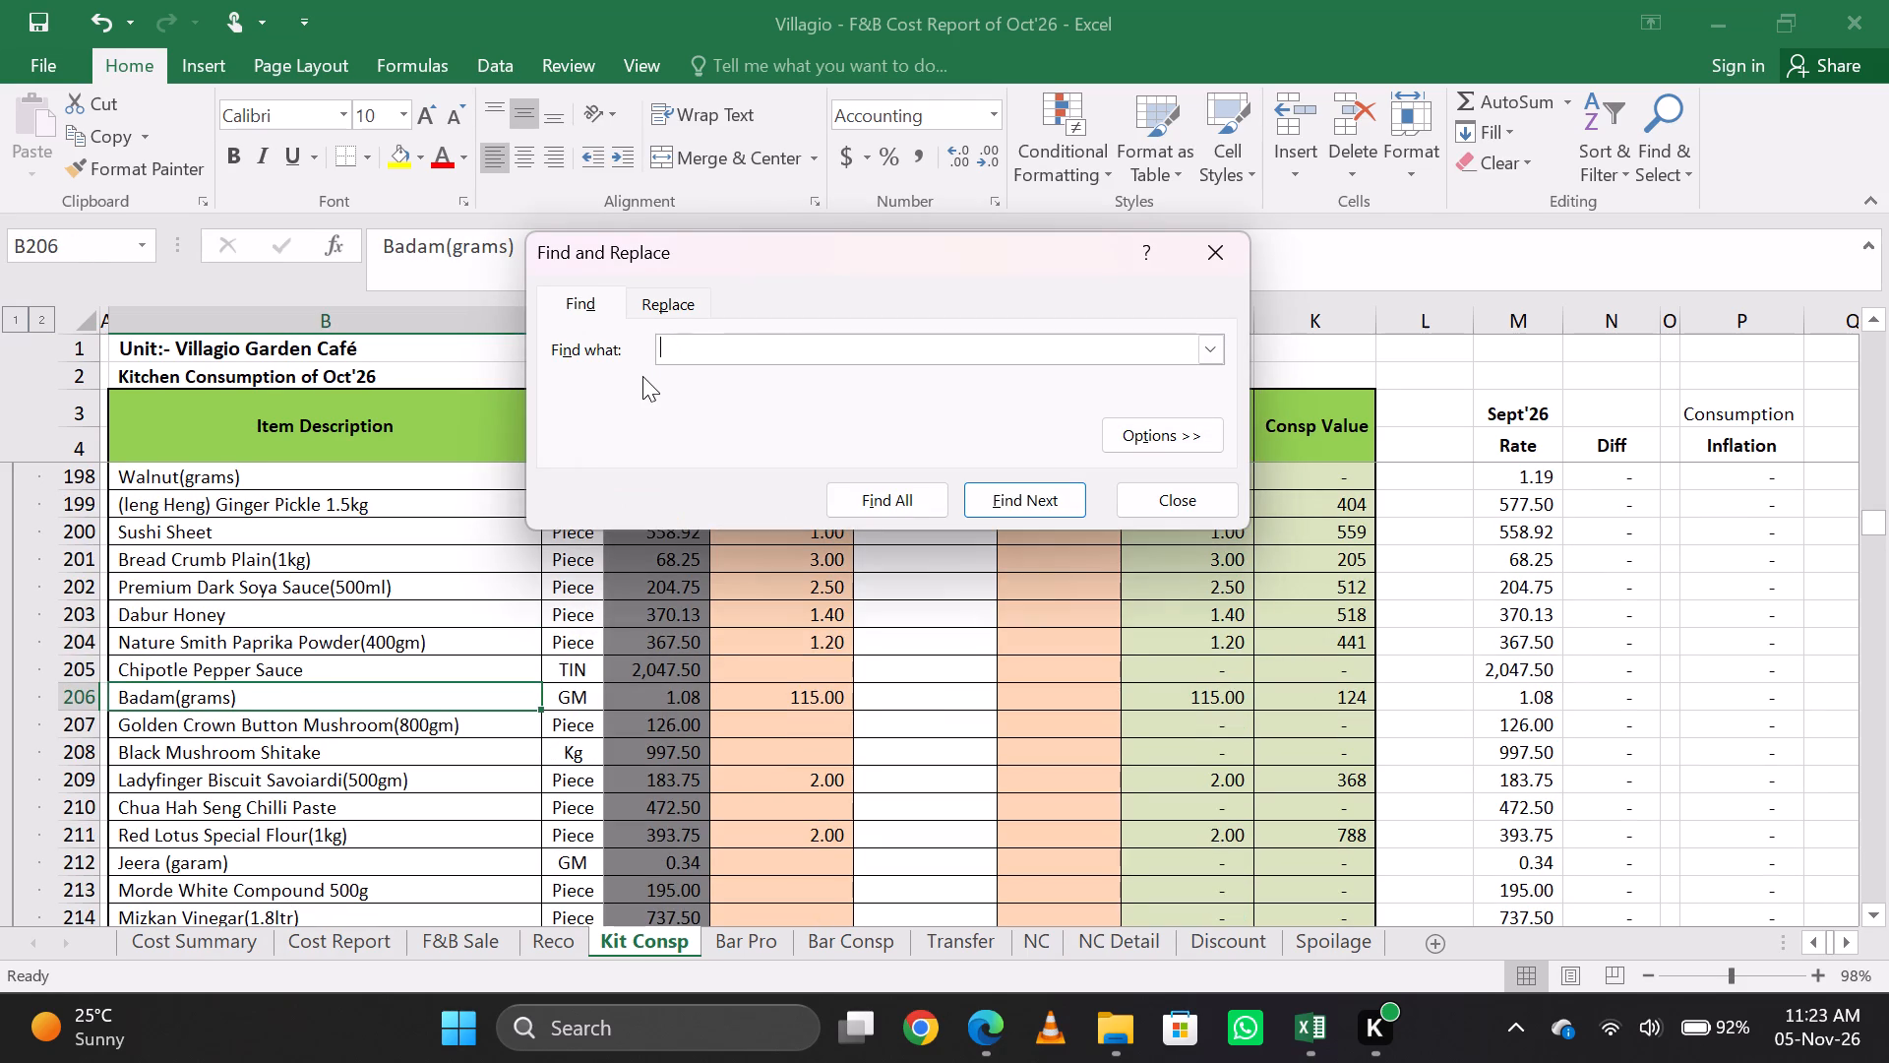
type("GLCE")
key("Return")
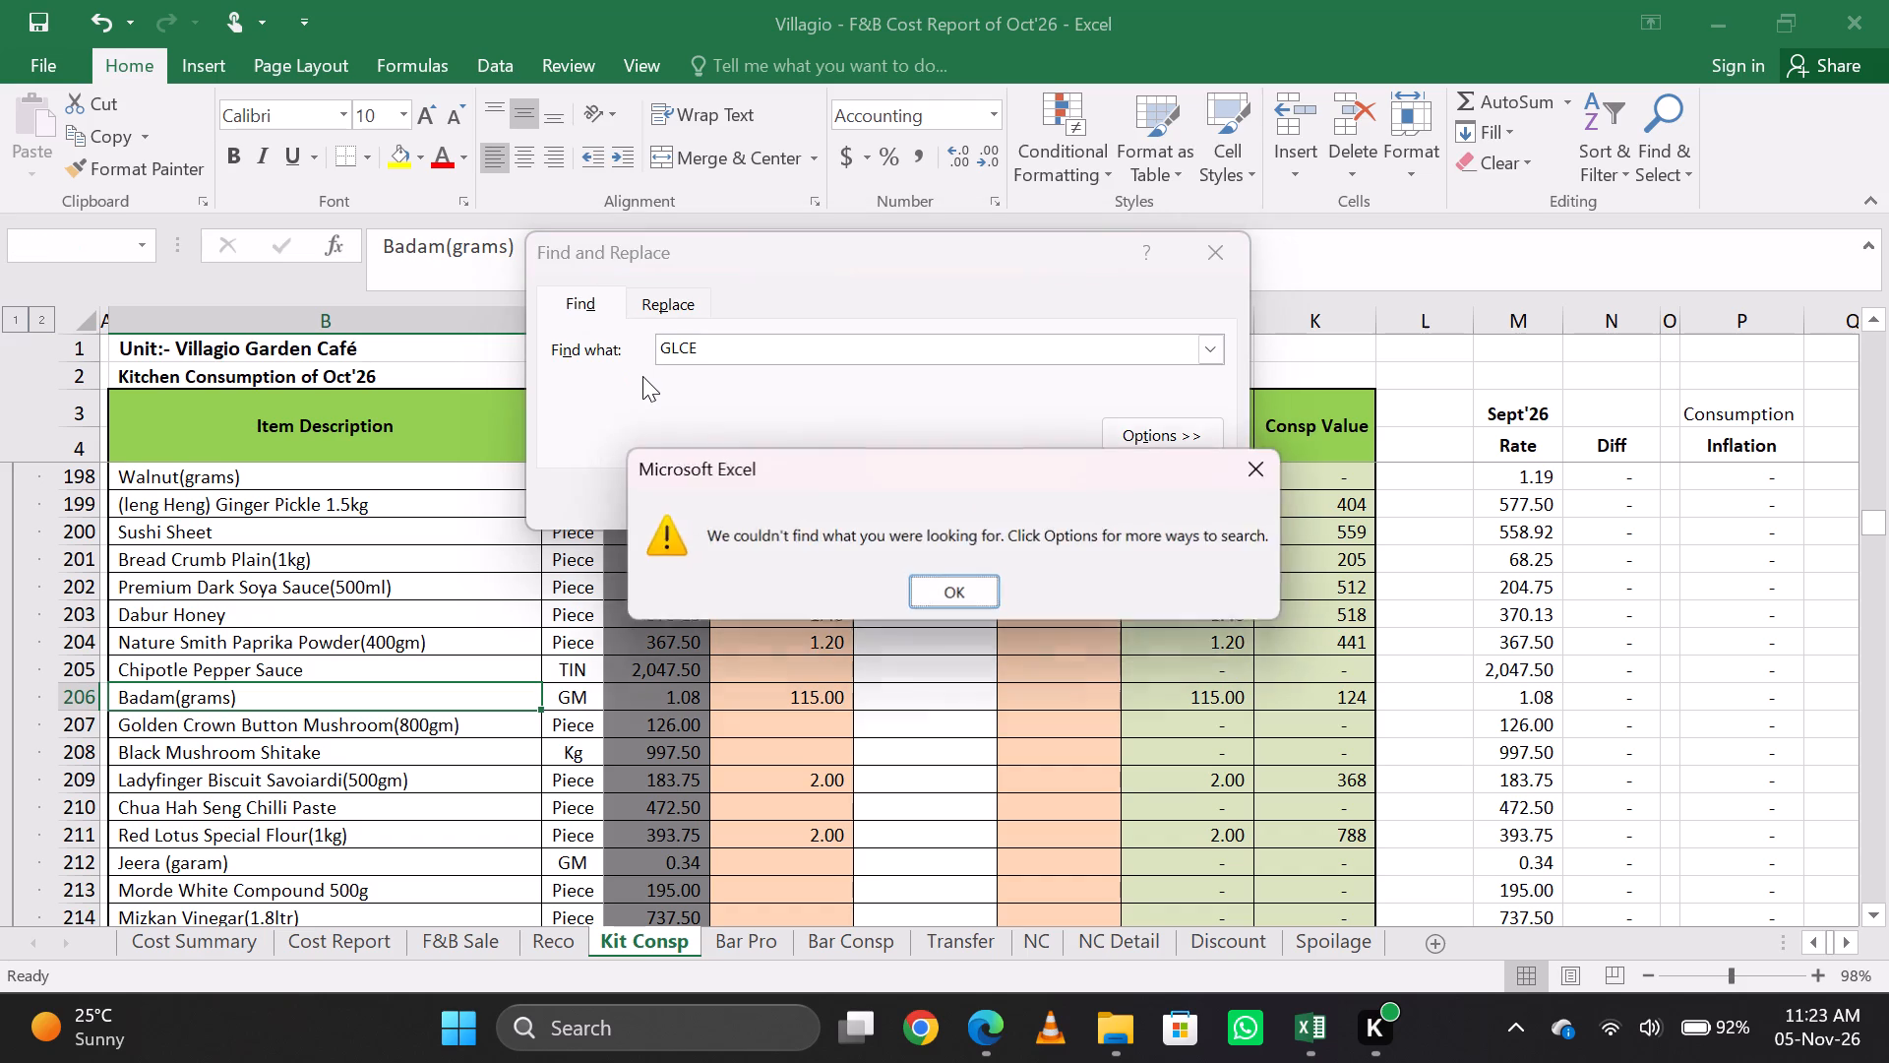
key("Return")
key("BackSpace")
key("BackSpace")
type("ACE")
key("Return")
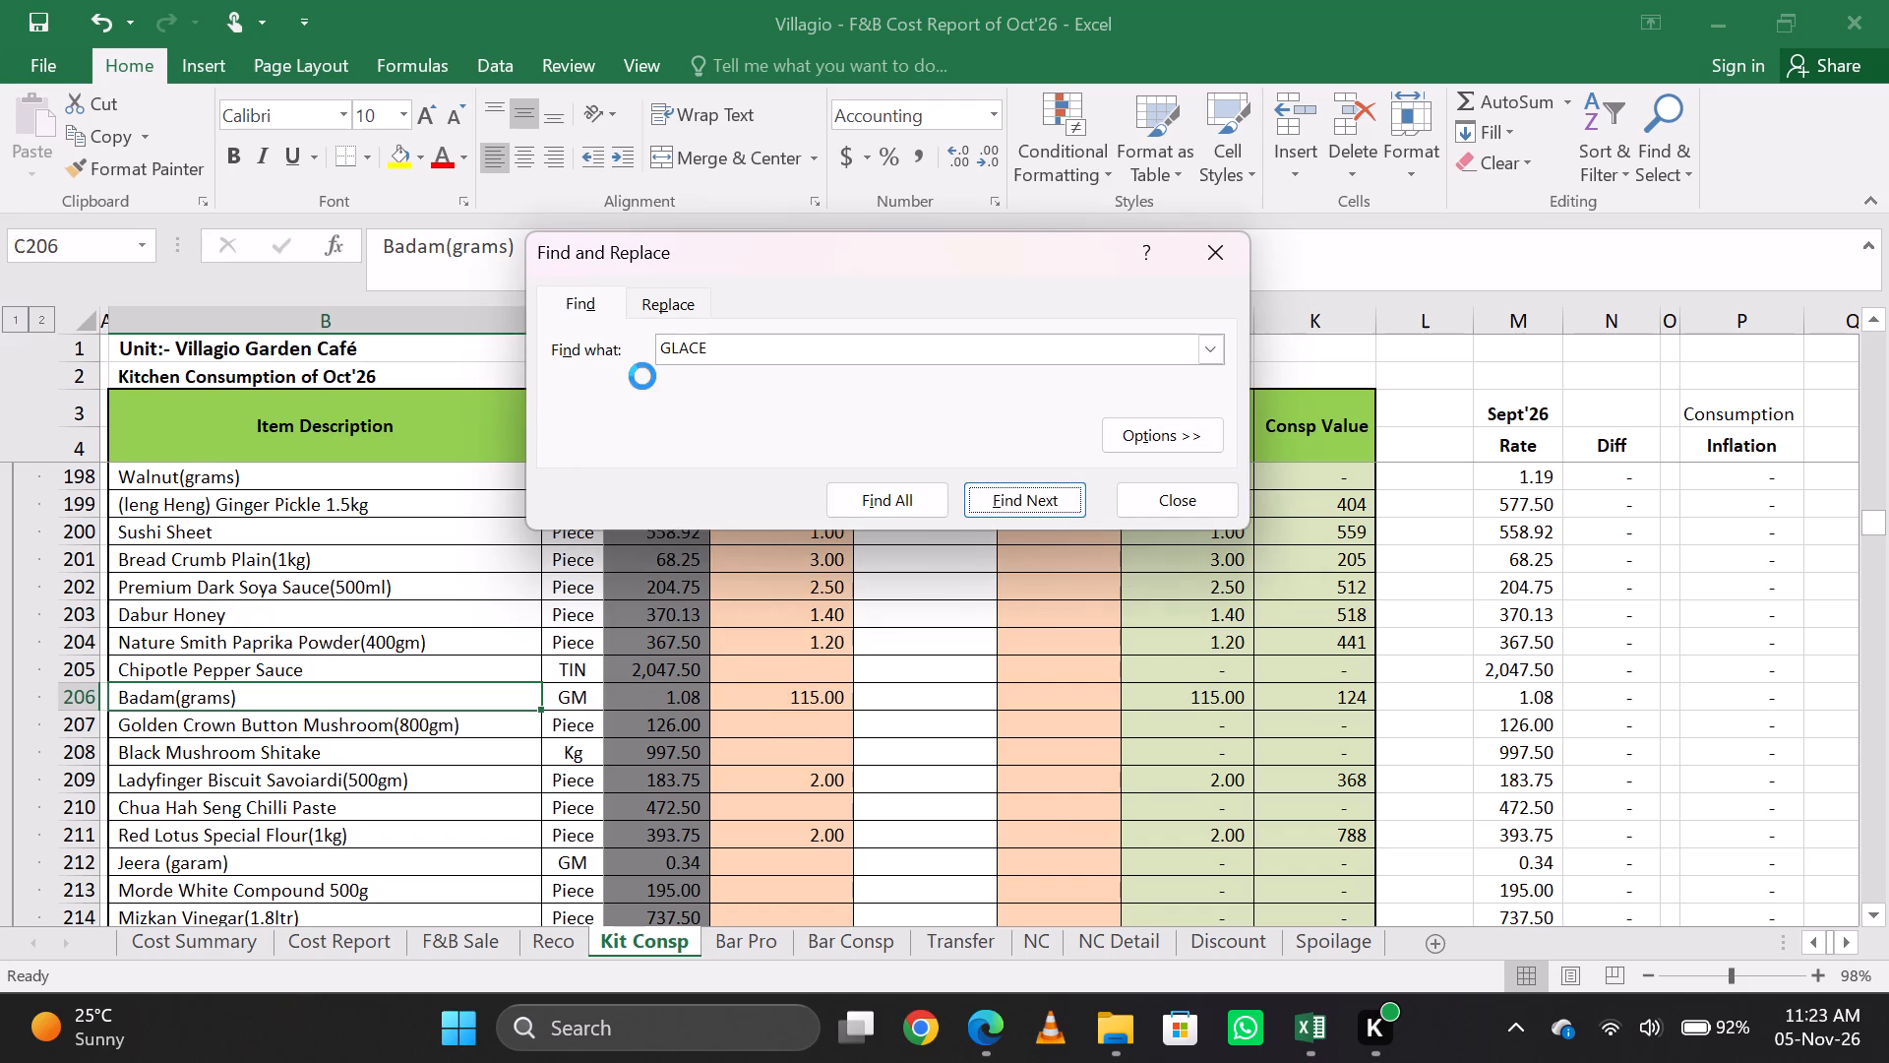
key("Return")
Search the Kit Consp sheet for "gla", shorten the search to "gl", and go through the matches.
key("BackSpace")
key("BackSpace")
key("BackSpace")
key("BackSpace")
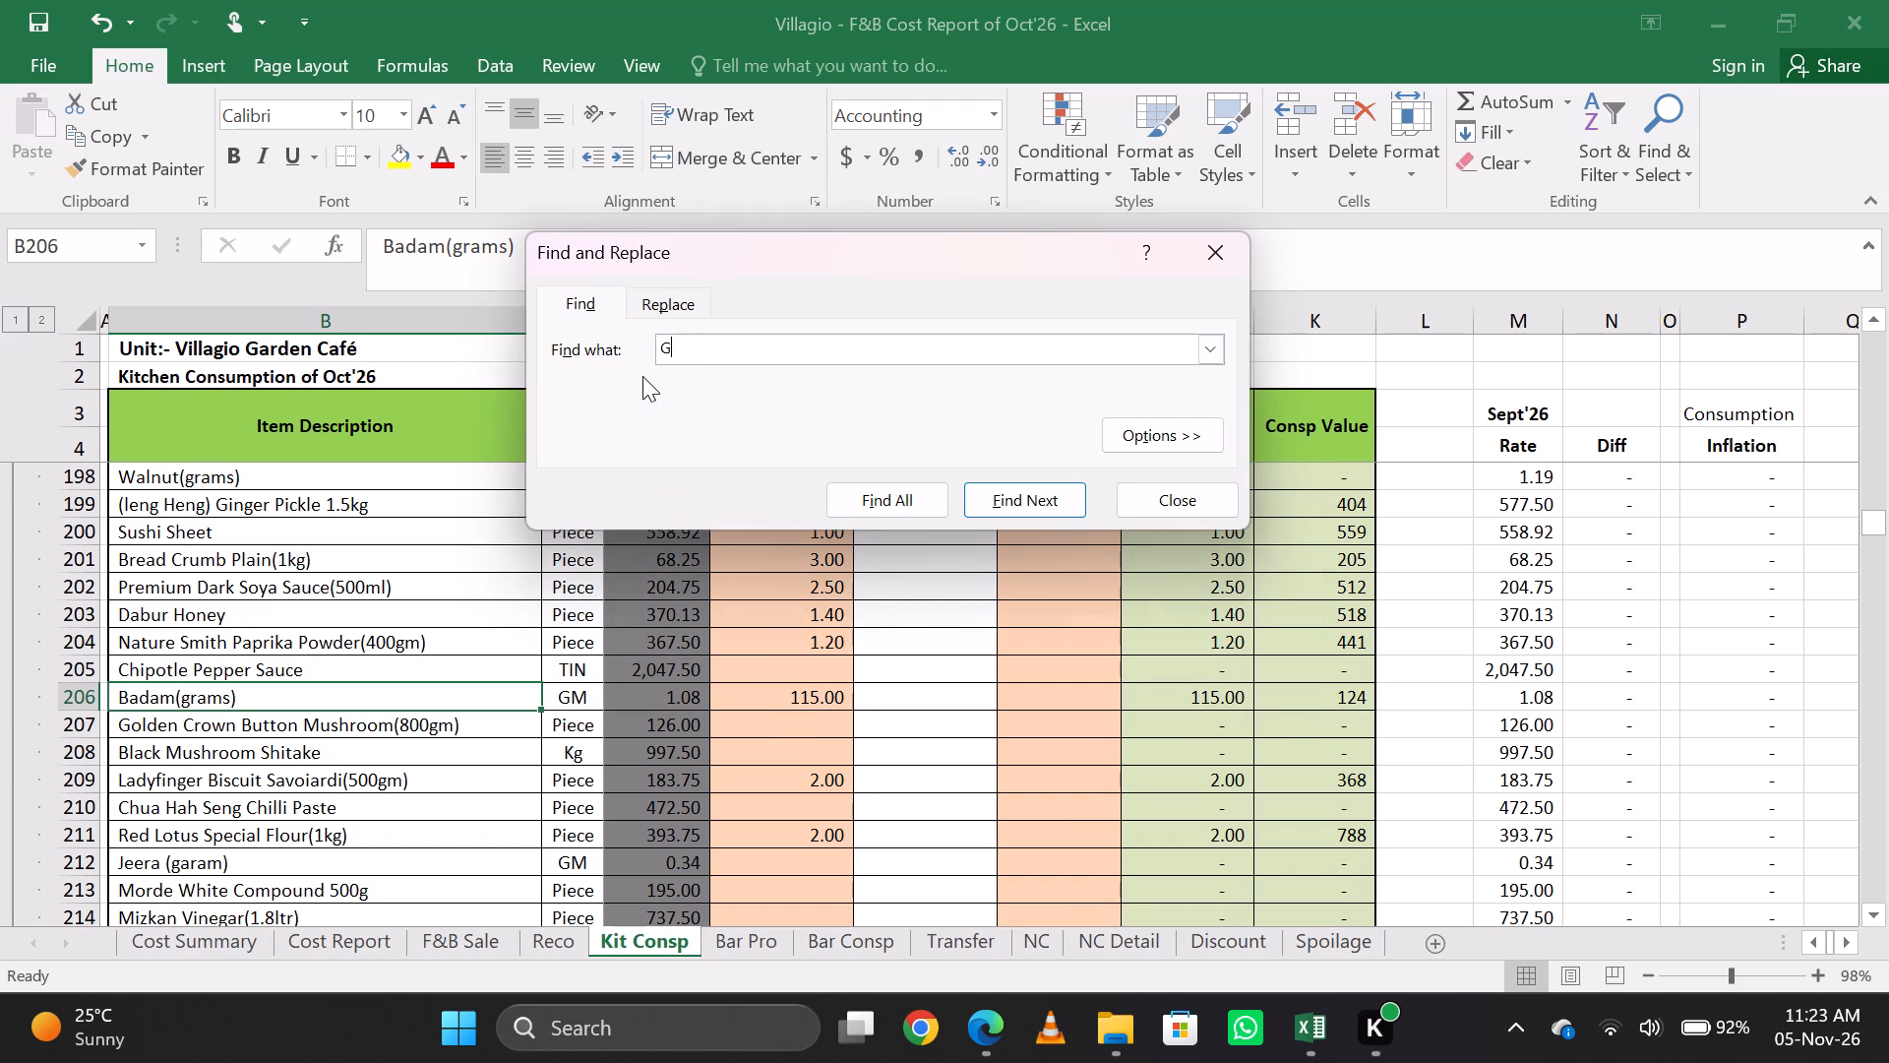
key("BackSpace")
key("BackSpace")
key("BackSpace")
type("gla")
key("Return")
key("Return")
key("BackSpace")
key("Return")
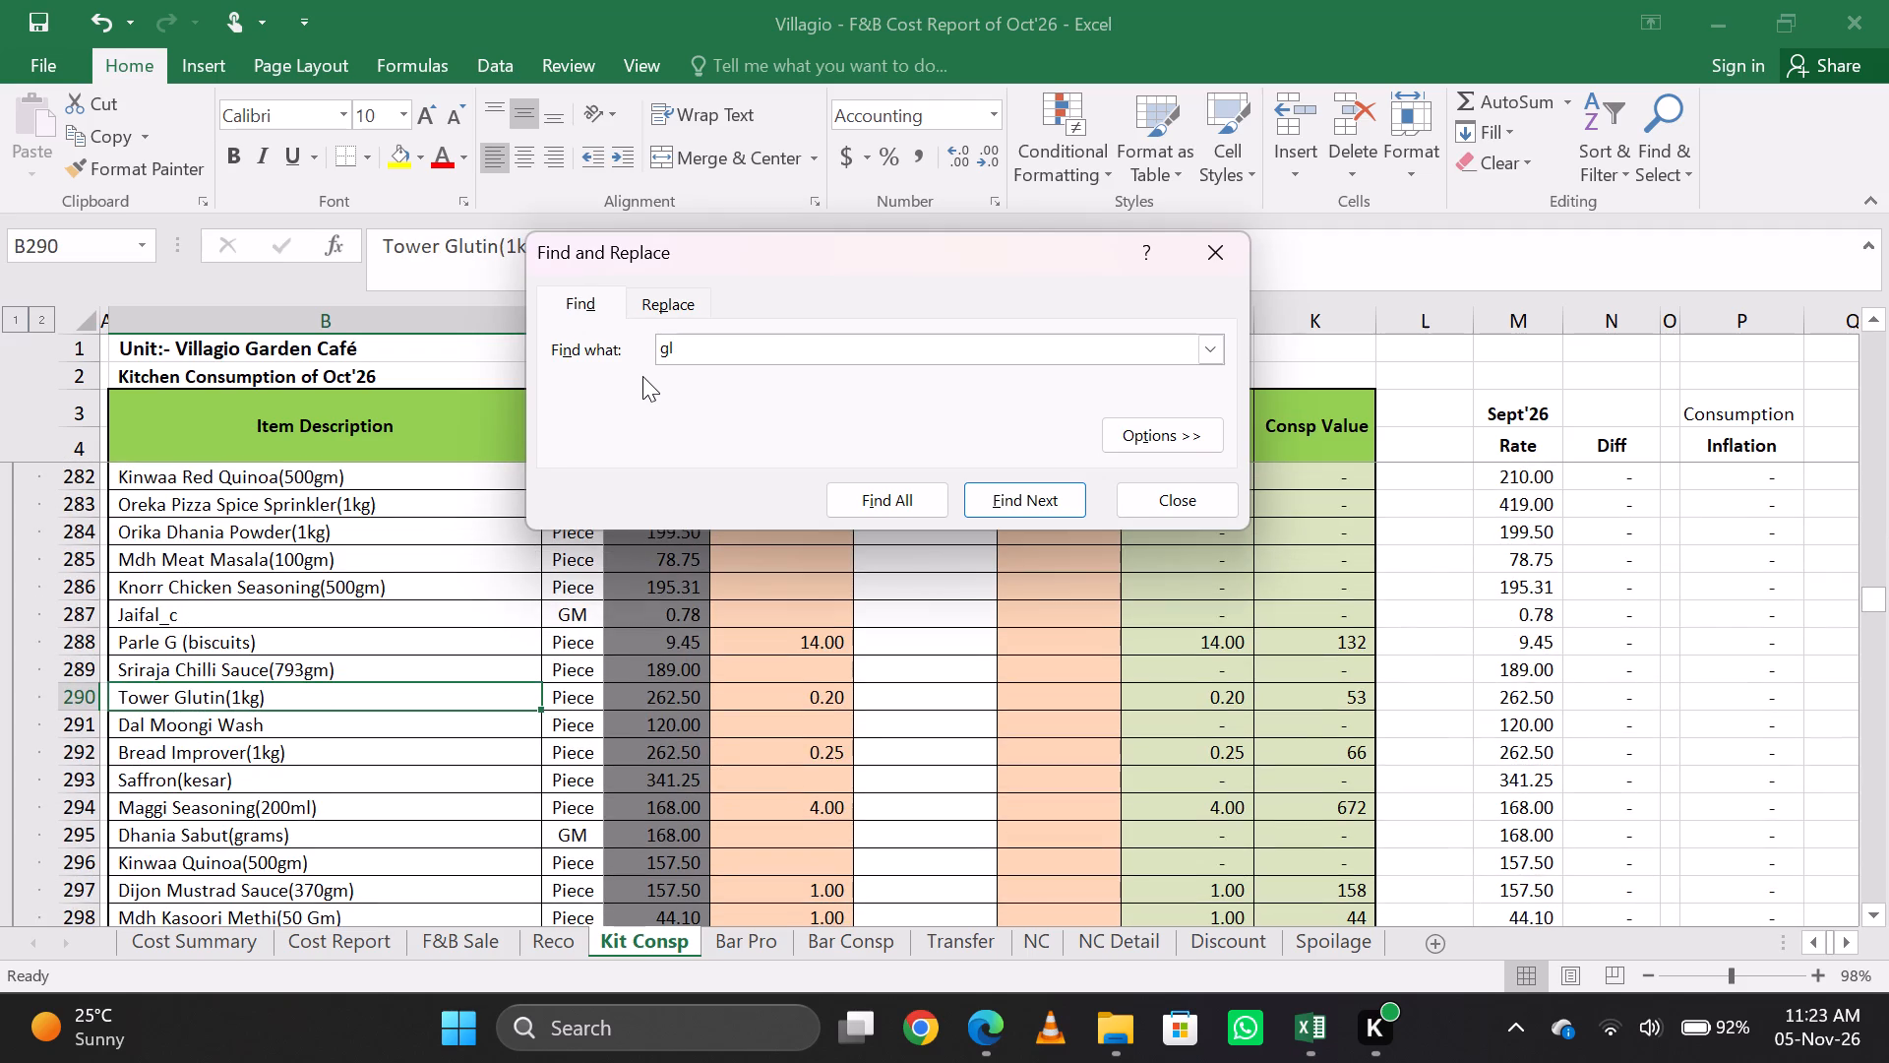
key("Return")
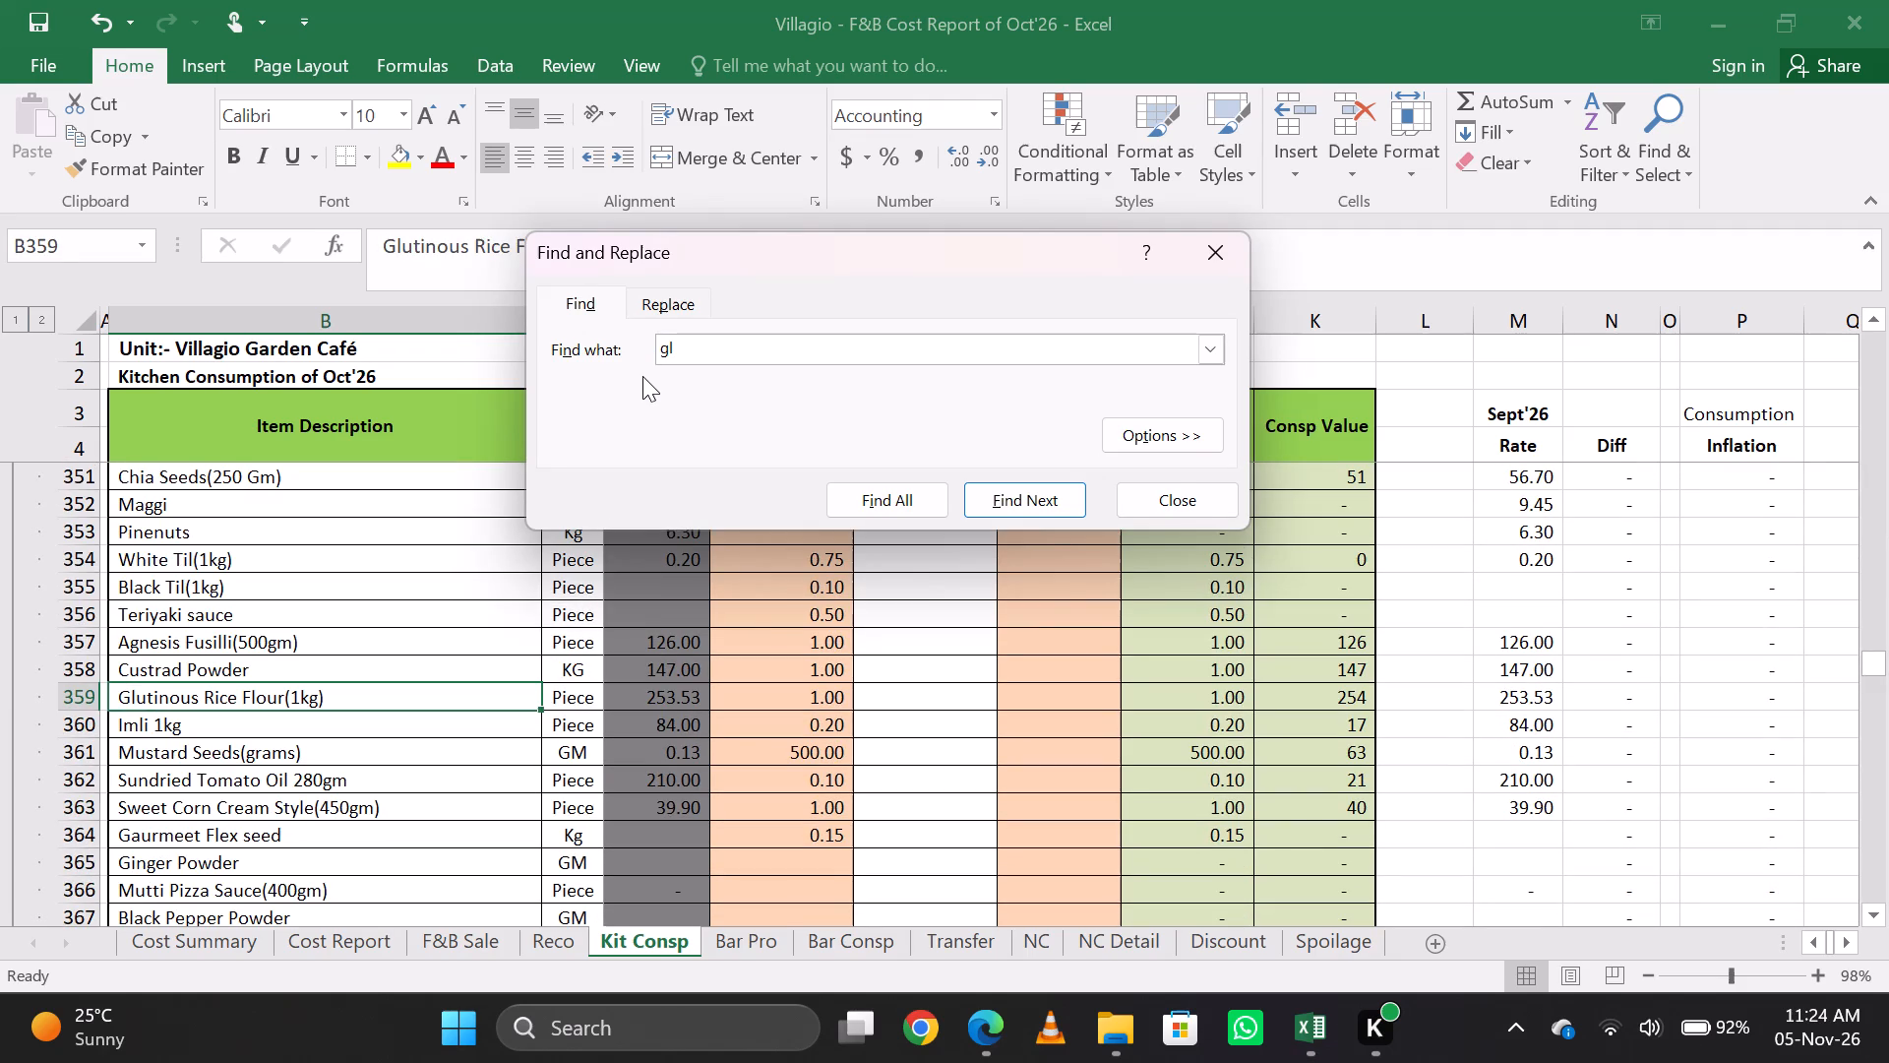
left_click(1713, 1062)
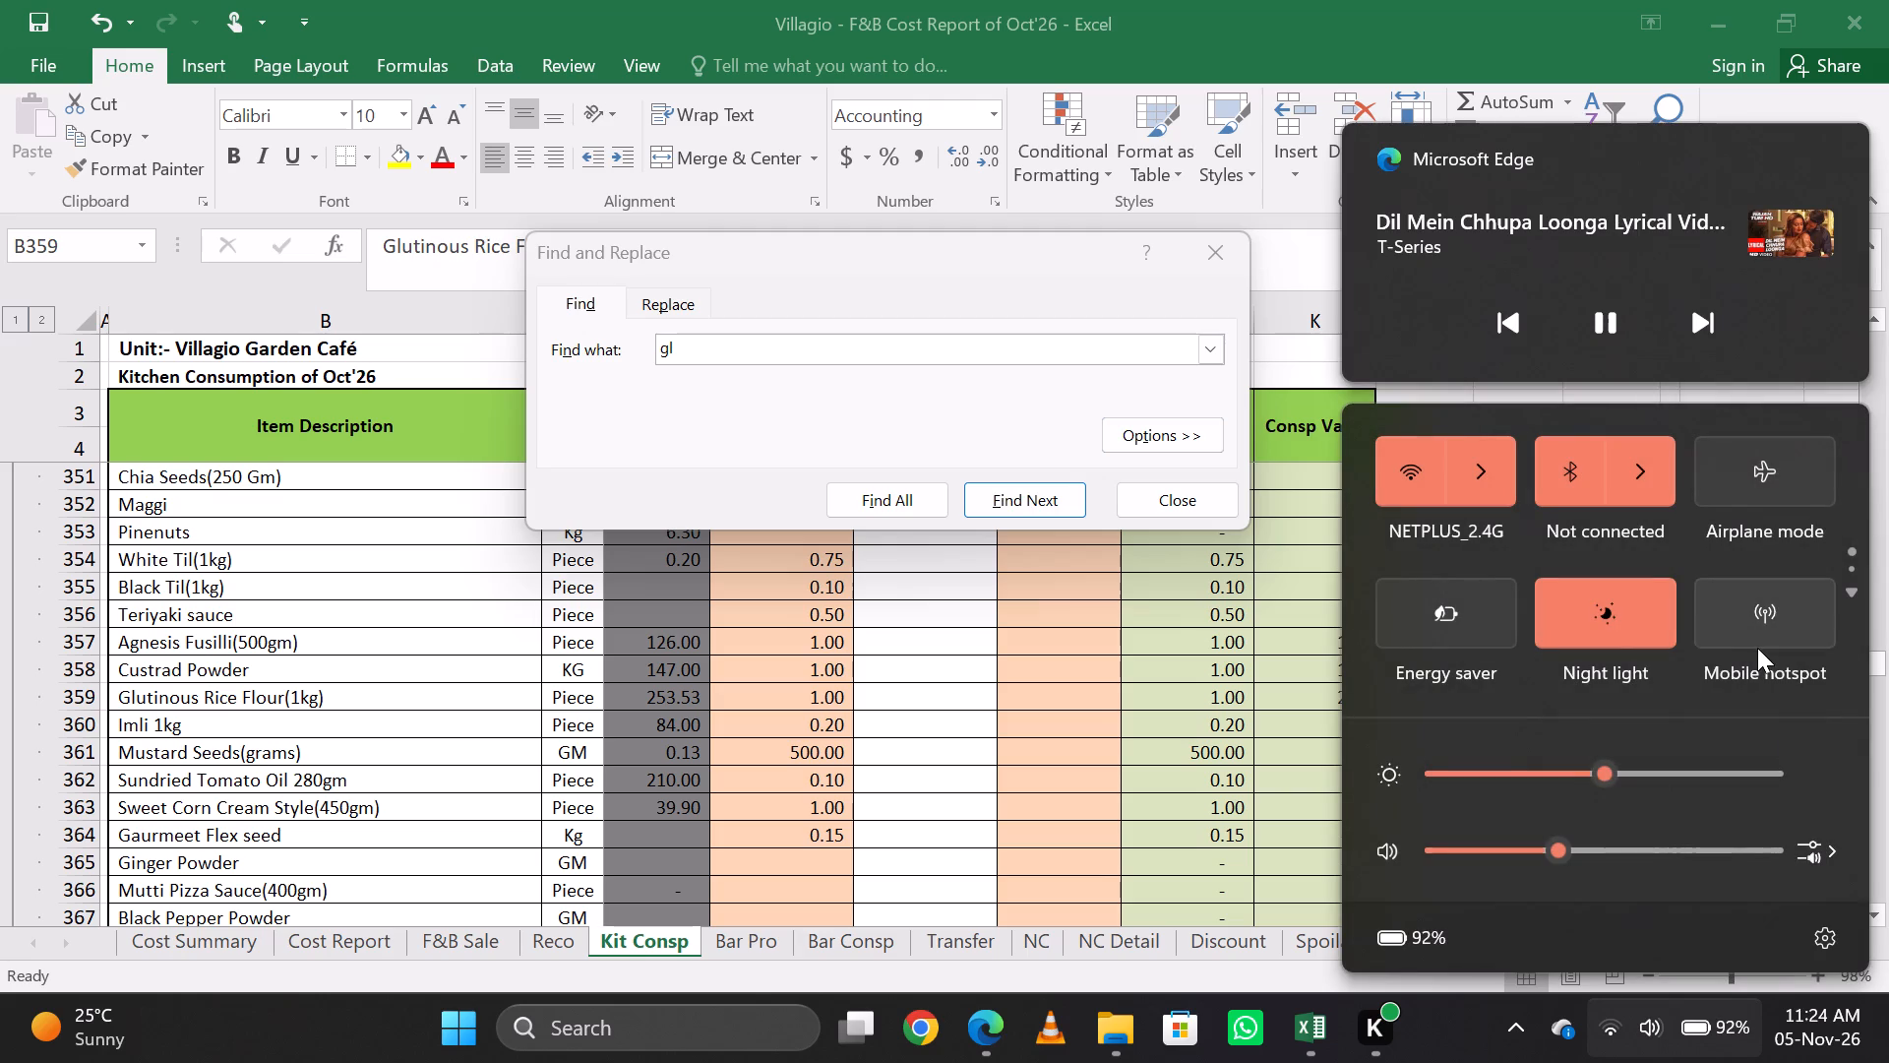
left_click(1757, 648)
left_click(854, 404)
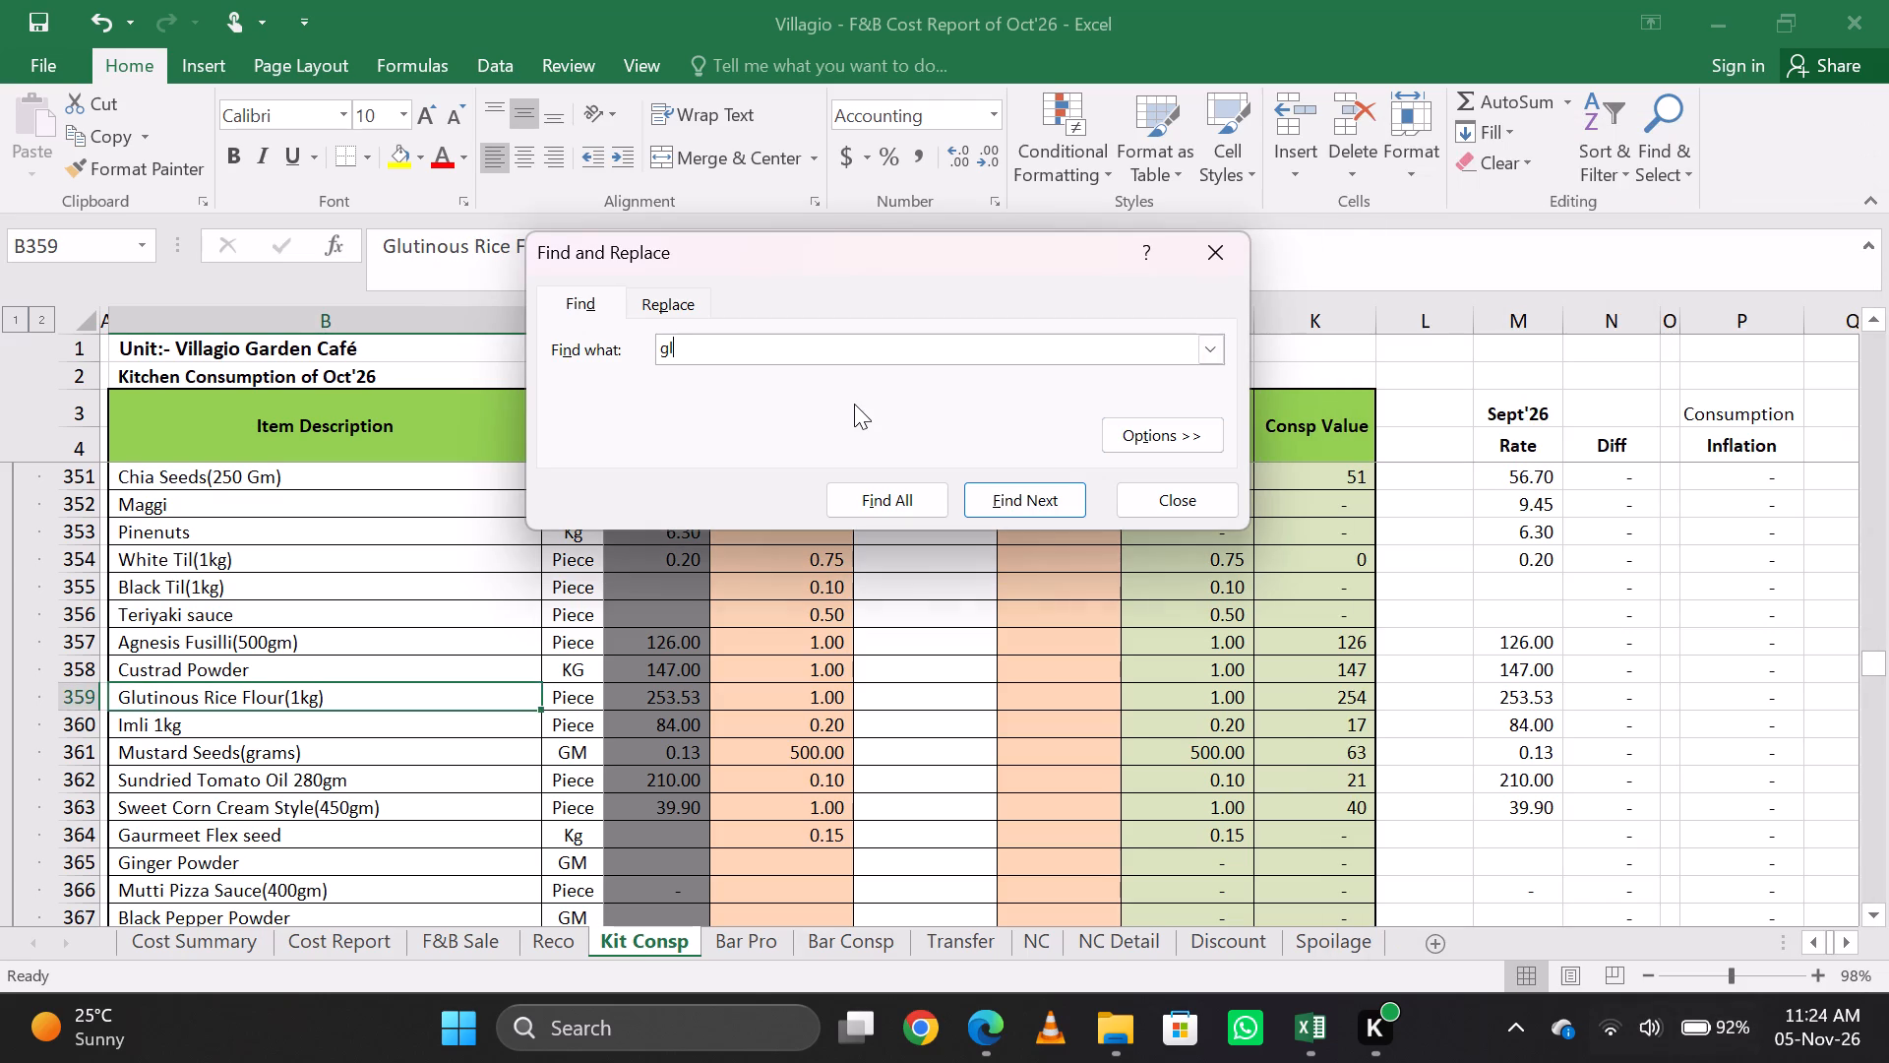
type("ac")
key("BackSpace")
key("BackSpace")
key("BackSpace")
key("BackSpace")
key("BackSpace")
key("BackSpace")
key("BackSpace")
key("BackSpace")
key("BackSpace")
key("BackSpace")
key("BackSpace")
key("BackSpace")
Search the sheet for "white" to locate the White Sauce row in the semifinished section.
key("w")
type("hir")
key("BackSpace")
type("te")
key("Return")
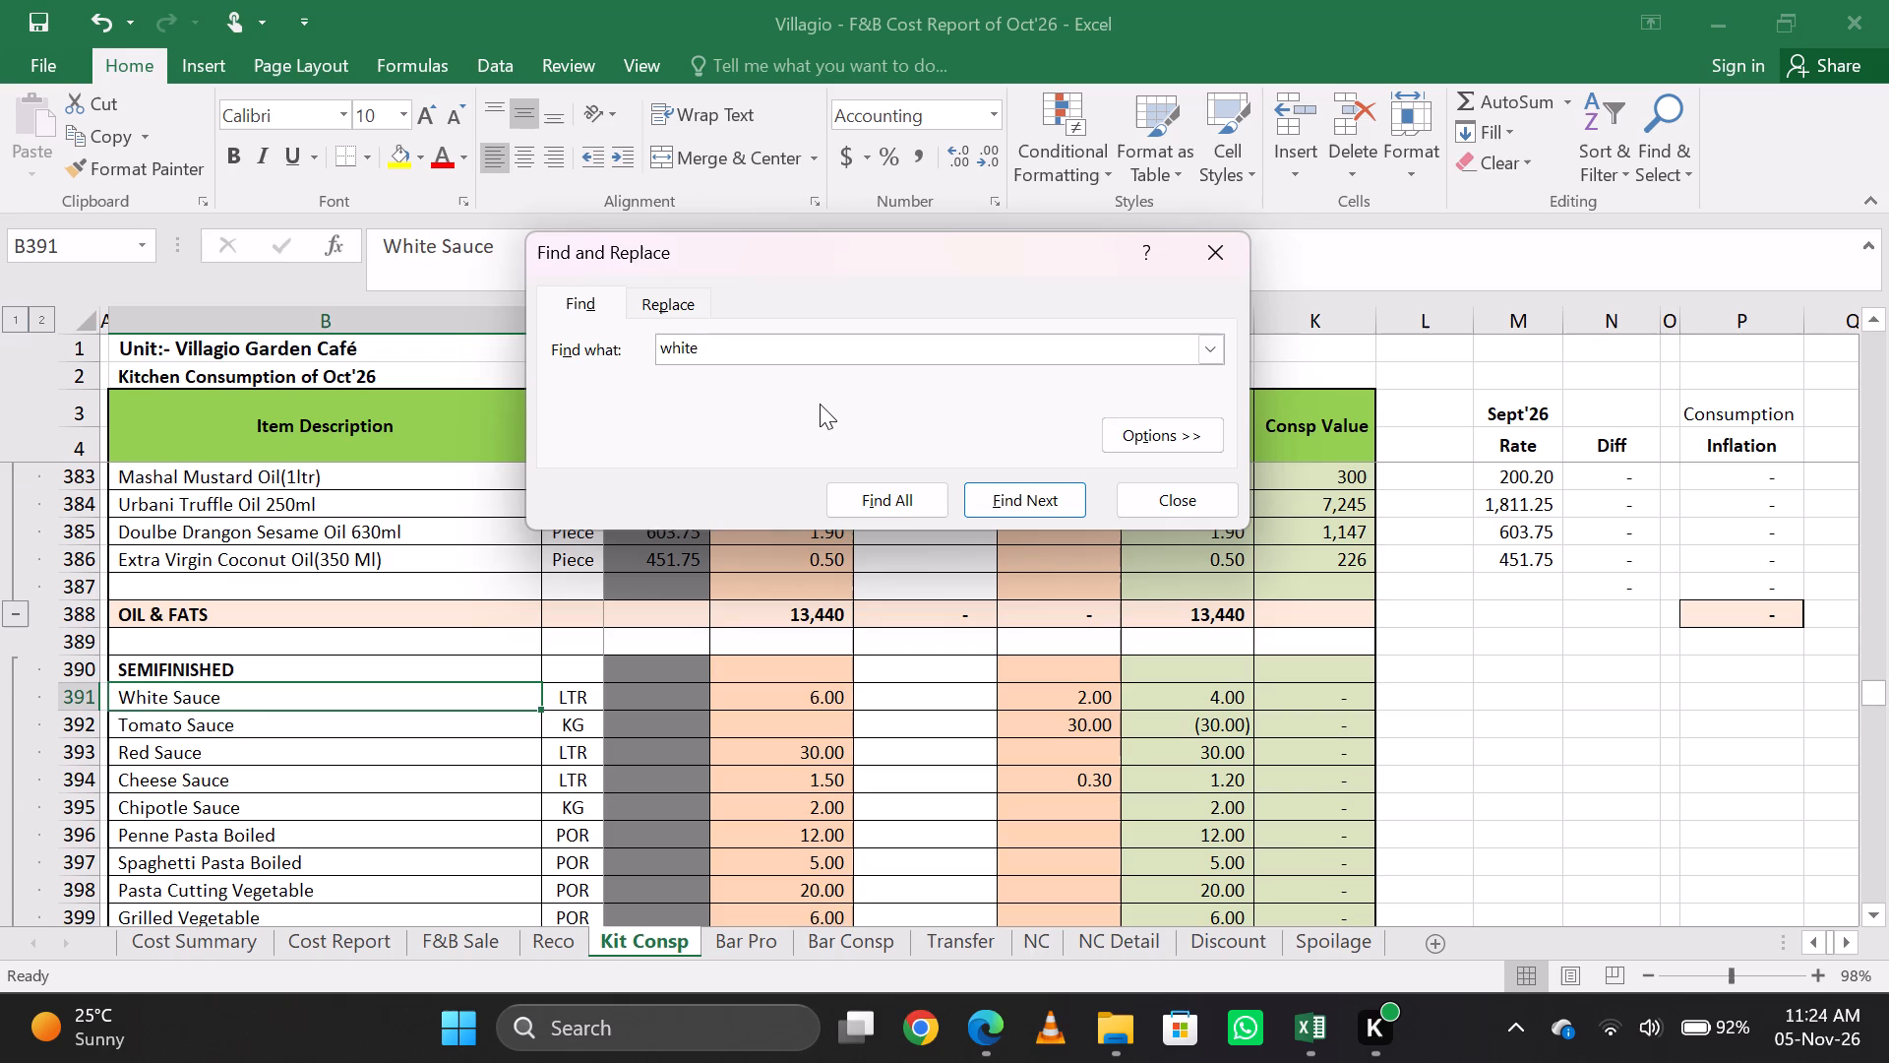
Look through the item descriptions in the semifinished section, from White Sauce down to Paneer Seekers, for a demi glace entry.
key("Escape")
key("Down")
key("Down")
key("Down")
key("Down")
key("Down")
key("Down")
key("Down")
key("Down")
key("Down")
key("Down")
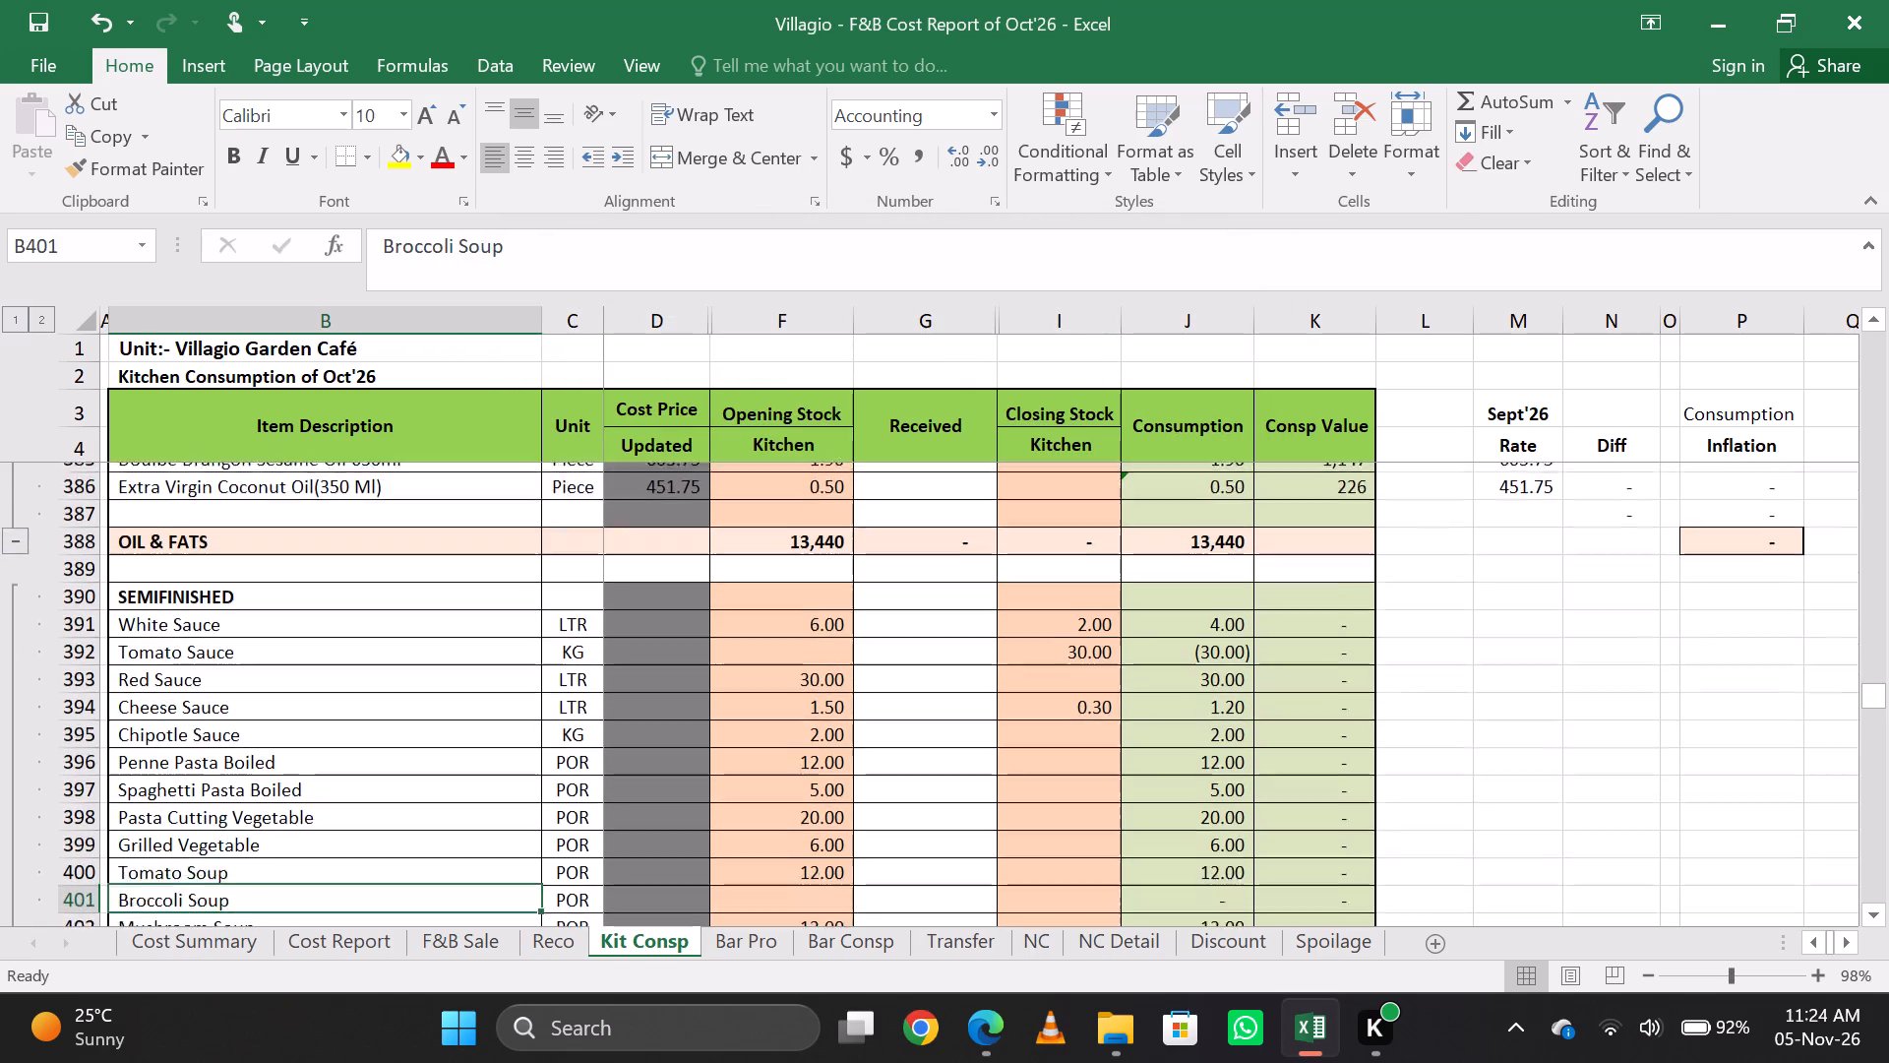
key("Down")
key("Down")
key("Down")
key("Down")
key("Down")
key("Down")
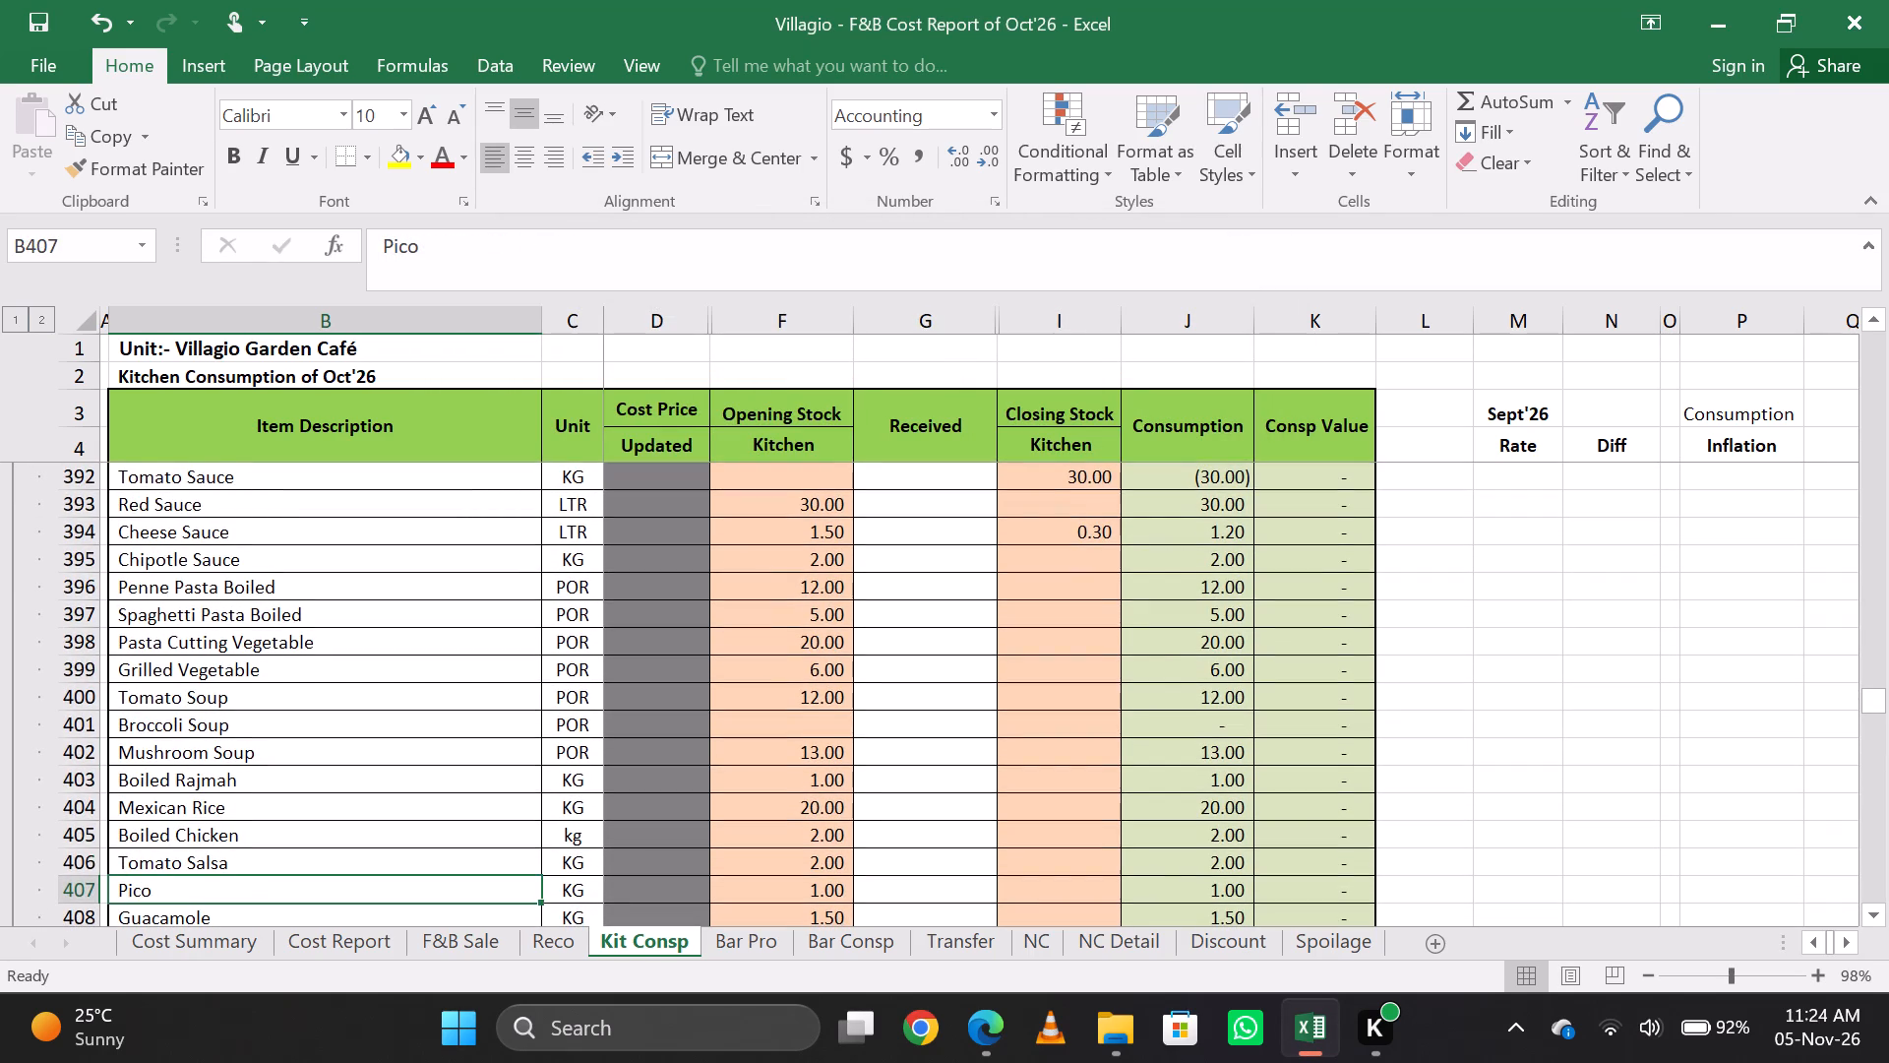
key("Down")
key("Down")
key("Down")
key("Down")
key("Down")
key("Down")
key("Down")
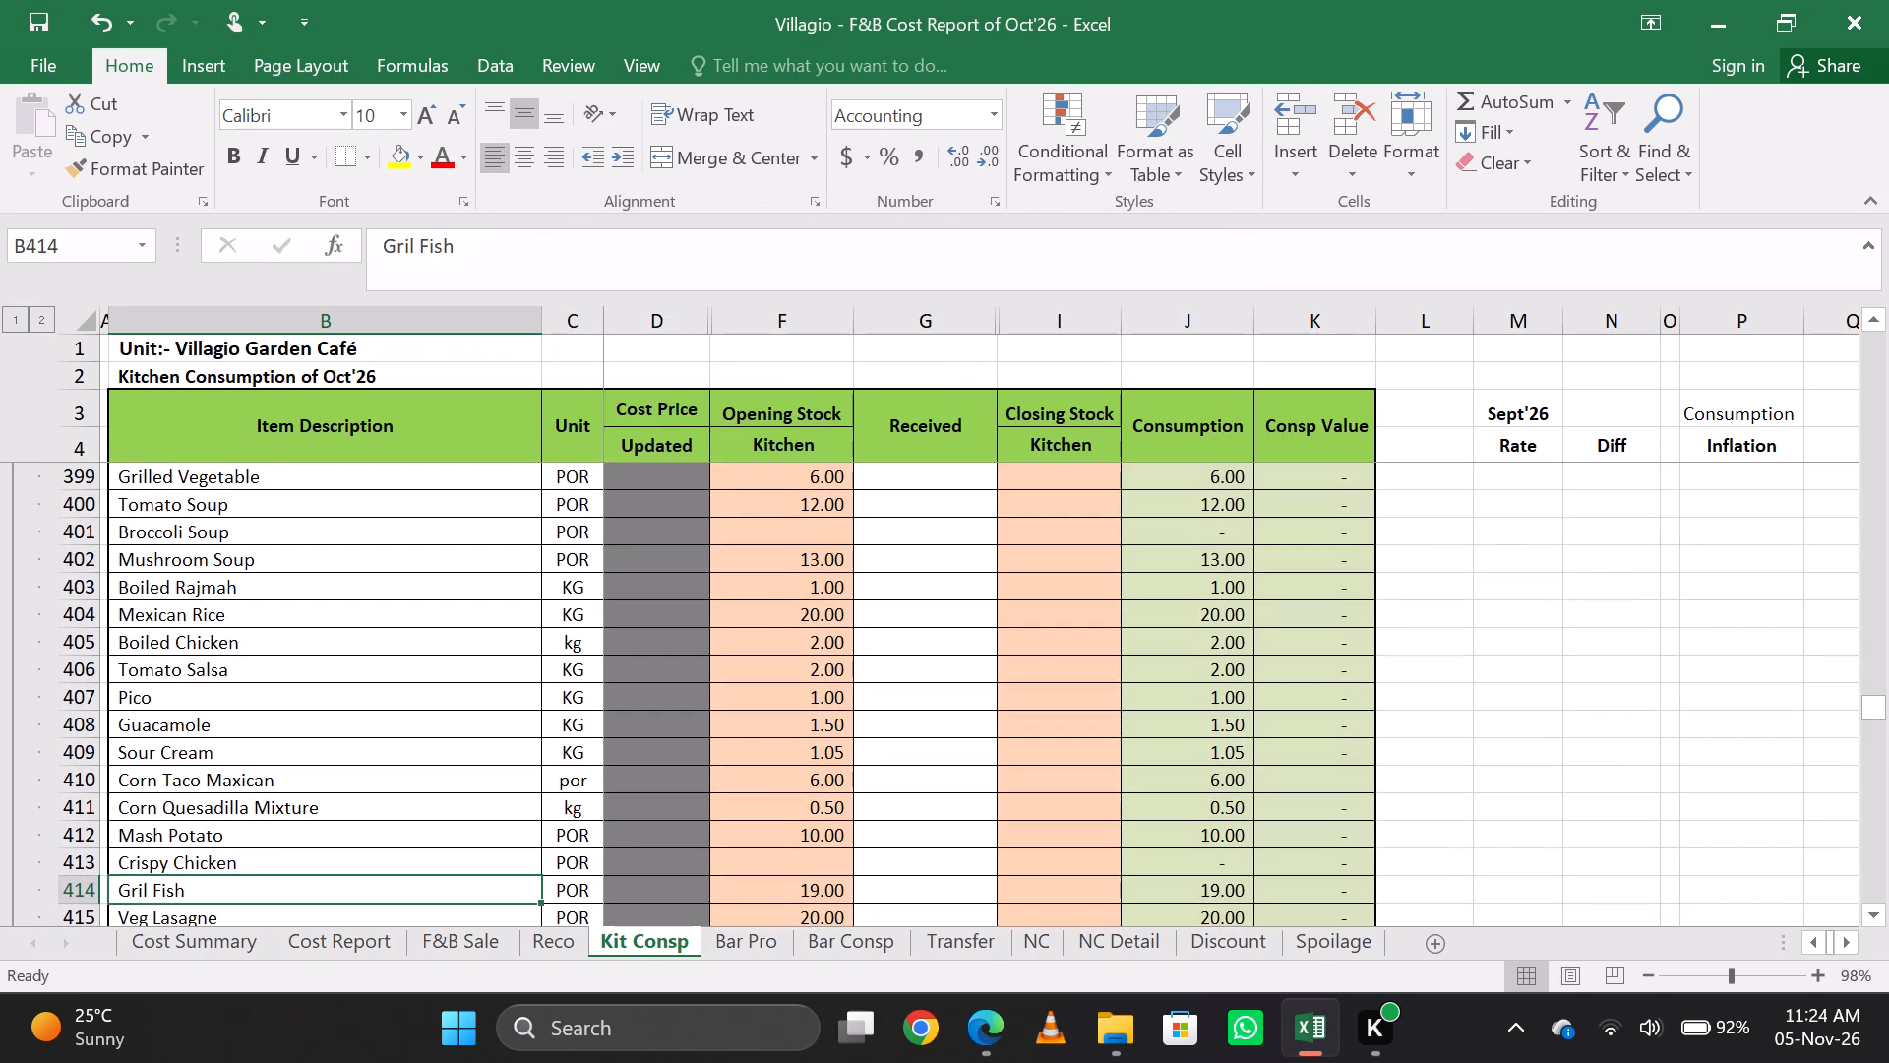
key("Down")
key("Down")
key("Down")
key("Down")
key("Down")
key("Down")
key("Down")
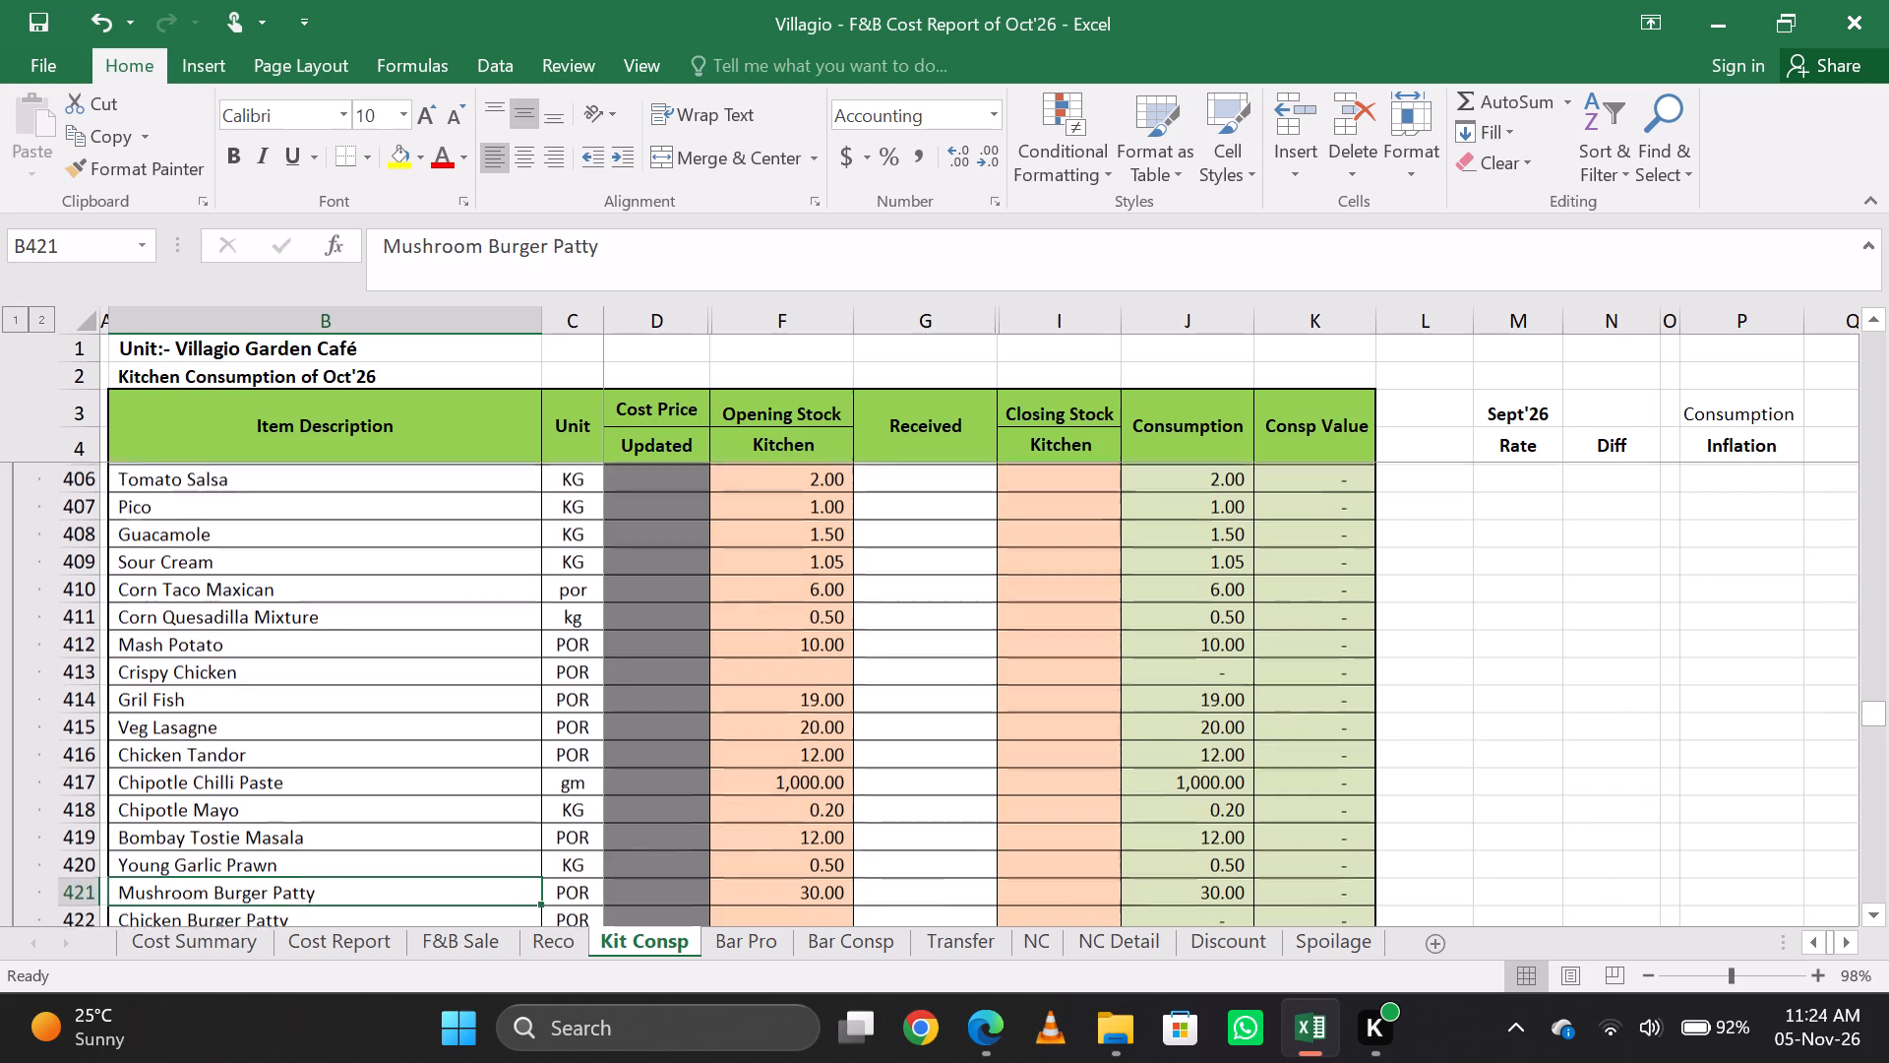
key("Down")
key("Down")
key("Down")
key("Down")
key("Down")
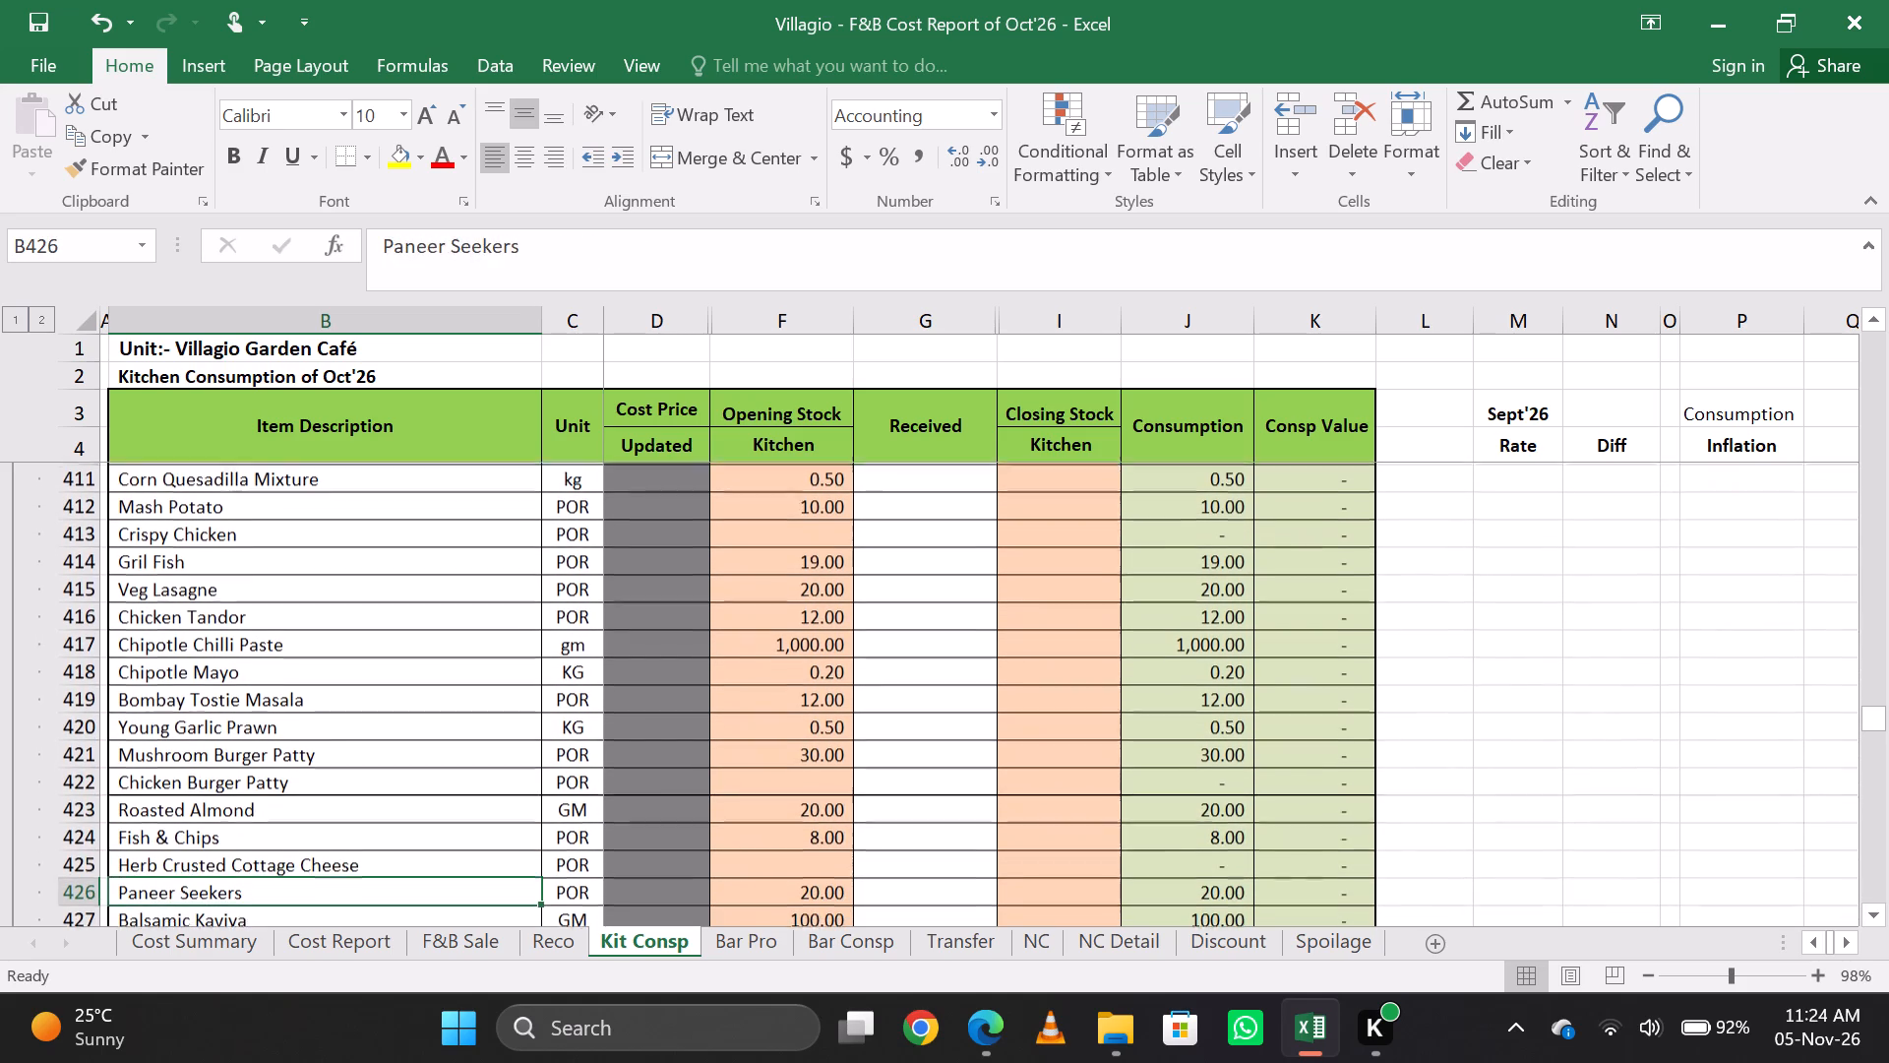
key("Up")
key("Up")
key("Up")
key("Up")
key("Up")
key("Up")
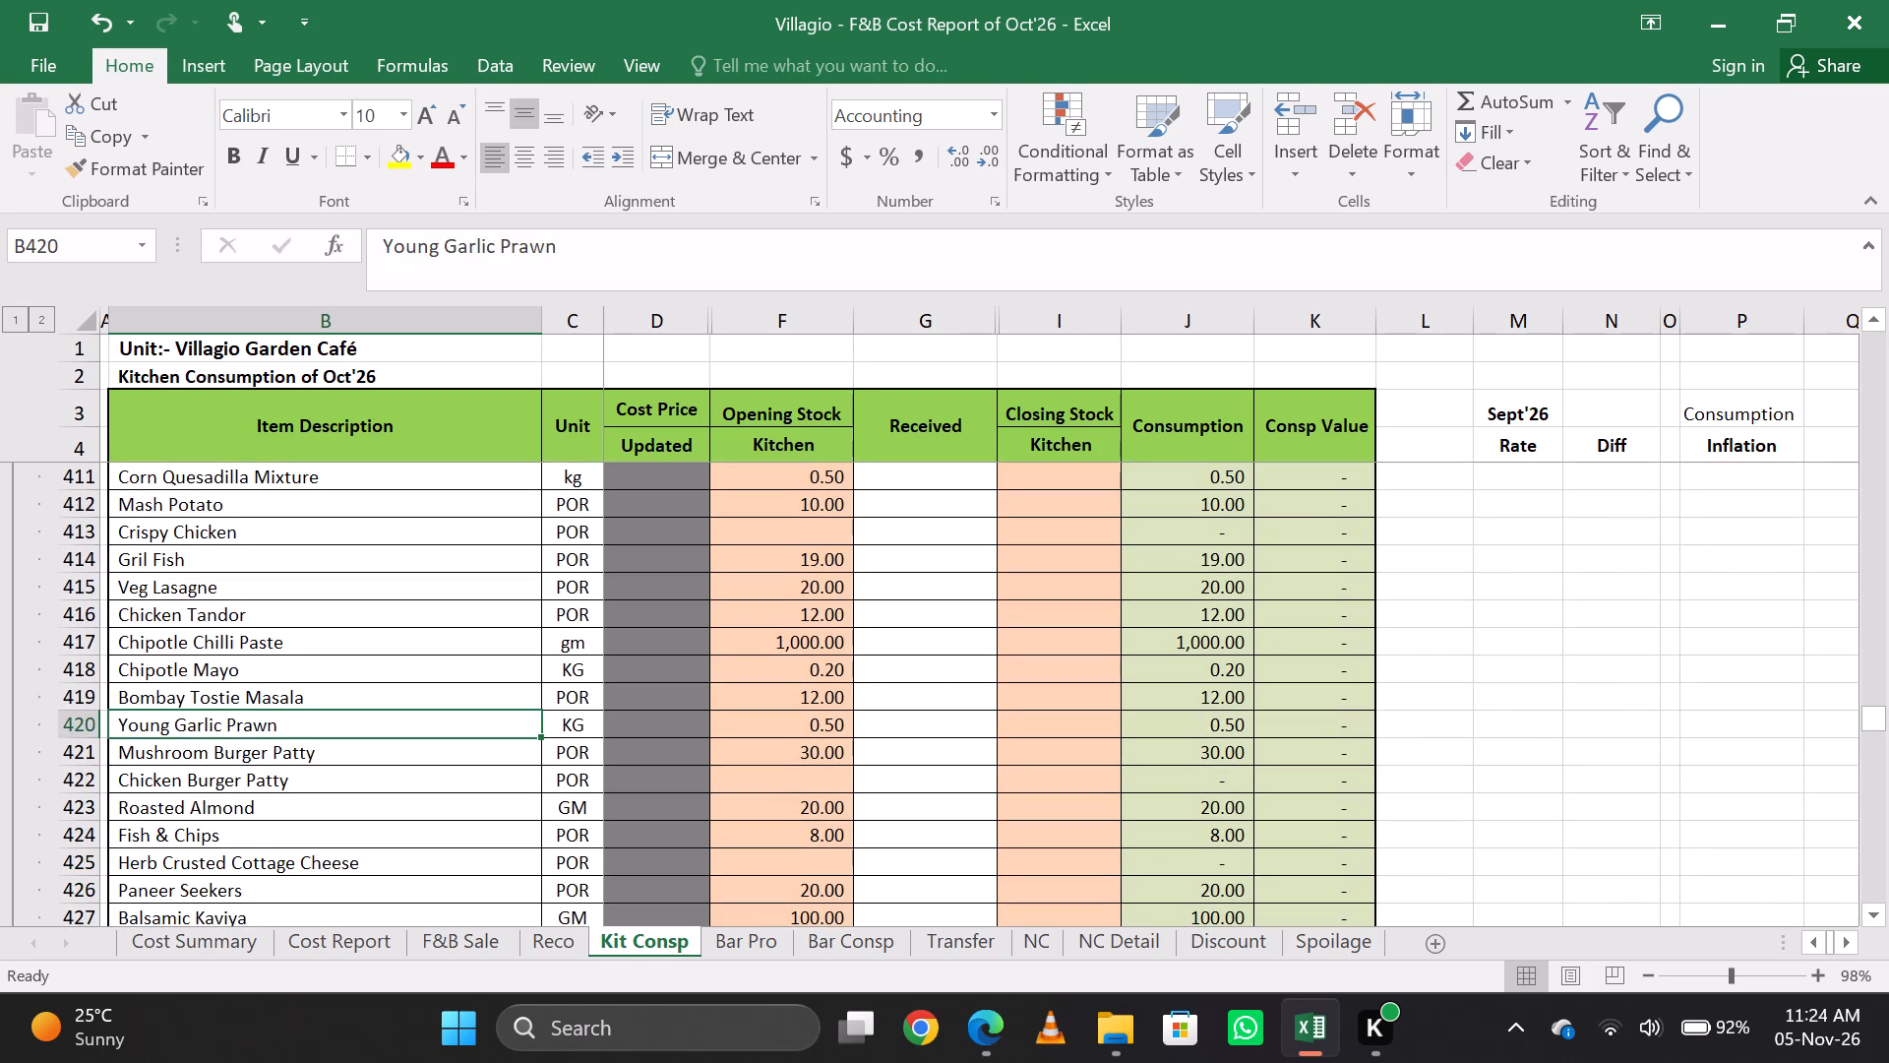
key("Down")
key("Up")
key("Down")
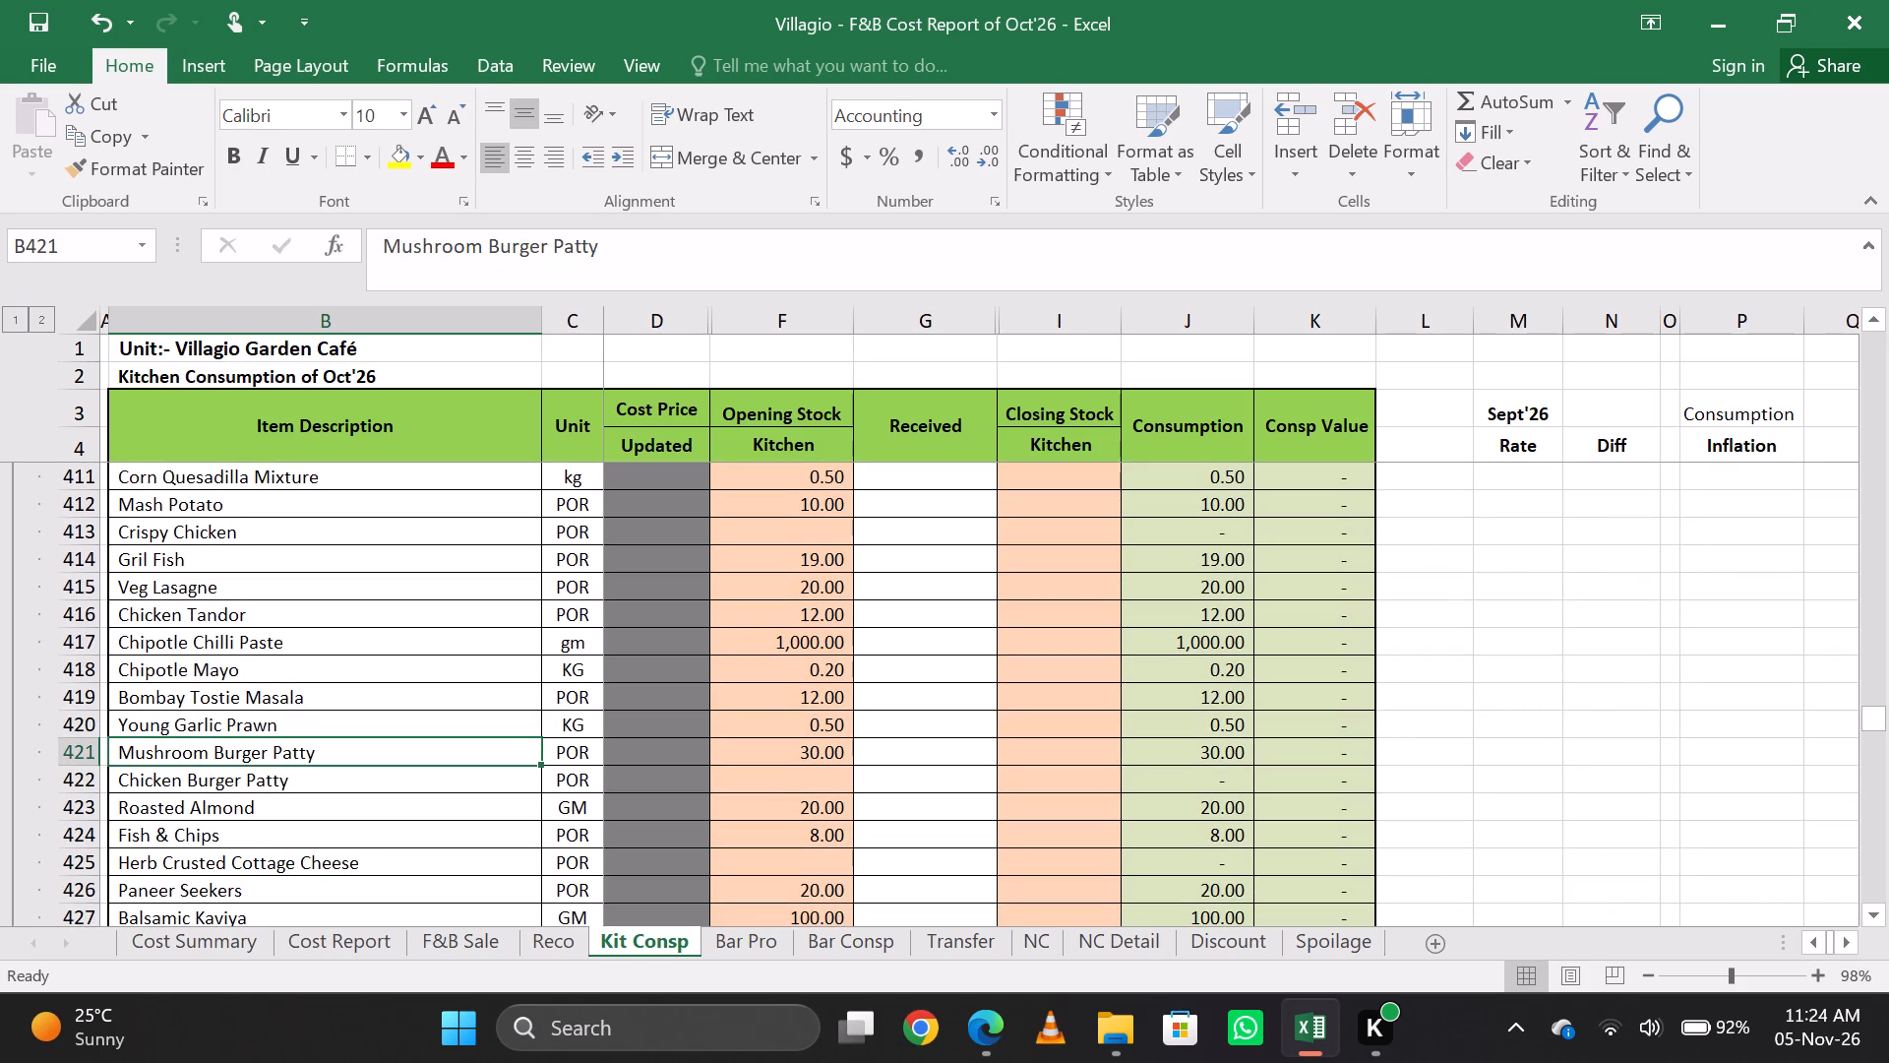
Search the Kit Consp sheet for "demi".
key("ctrl+f")
key("BackSpace")
key("BackSpace")
key("BackSpace")
key("BackSpace")
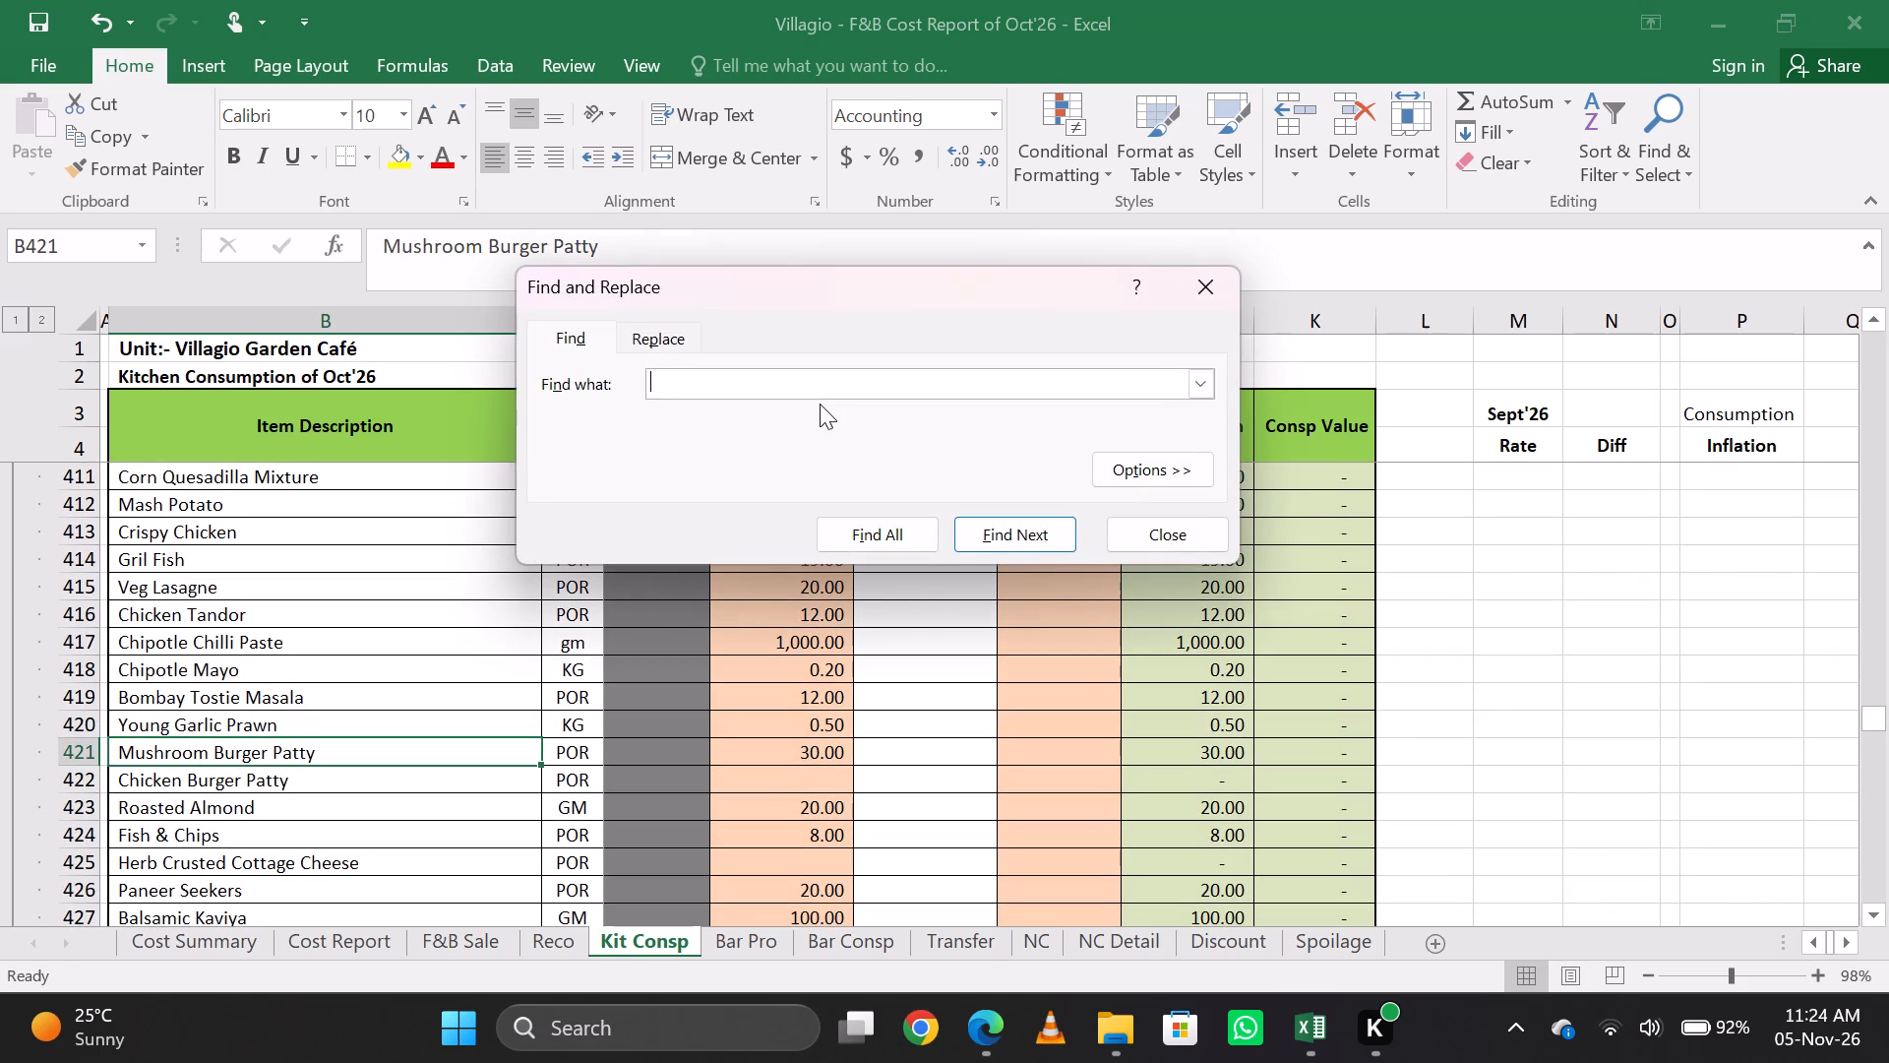
type("demi")
key("Return")
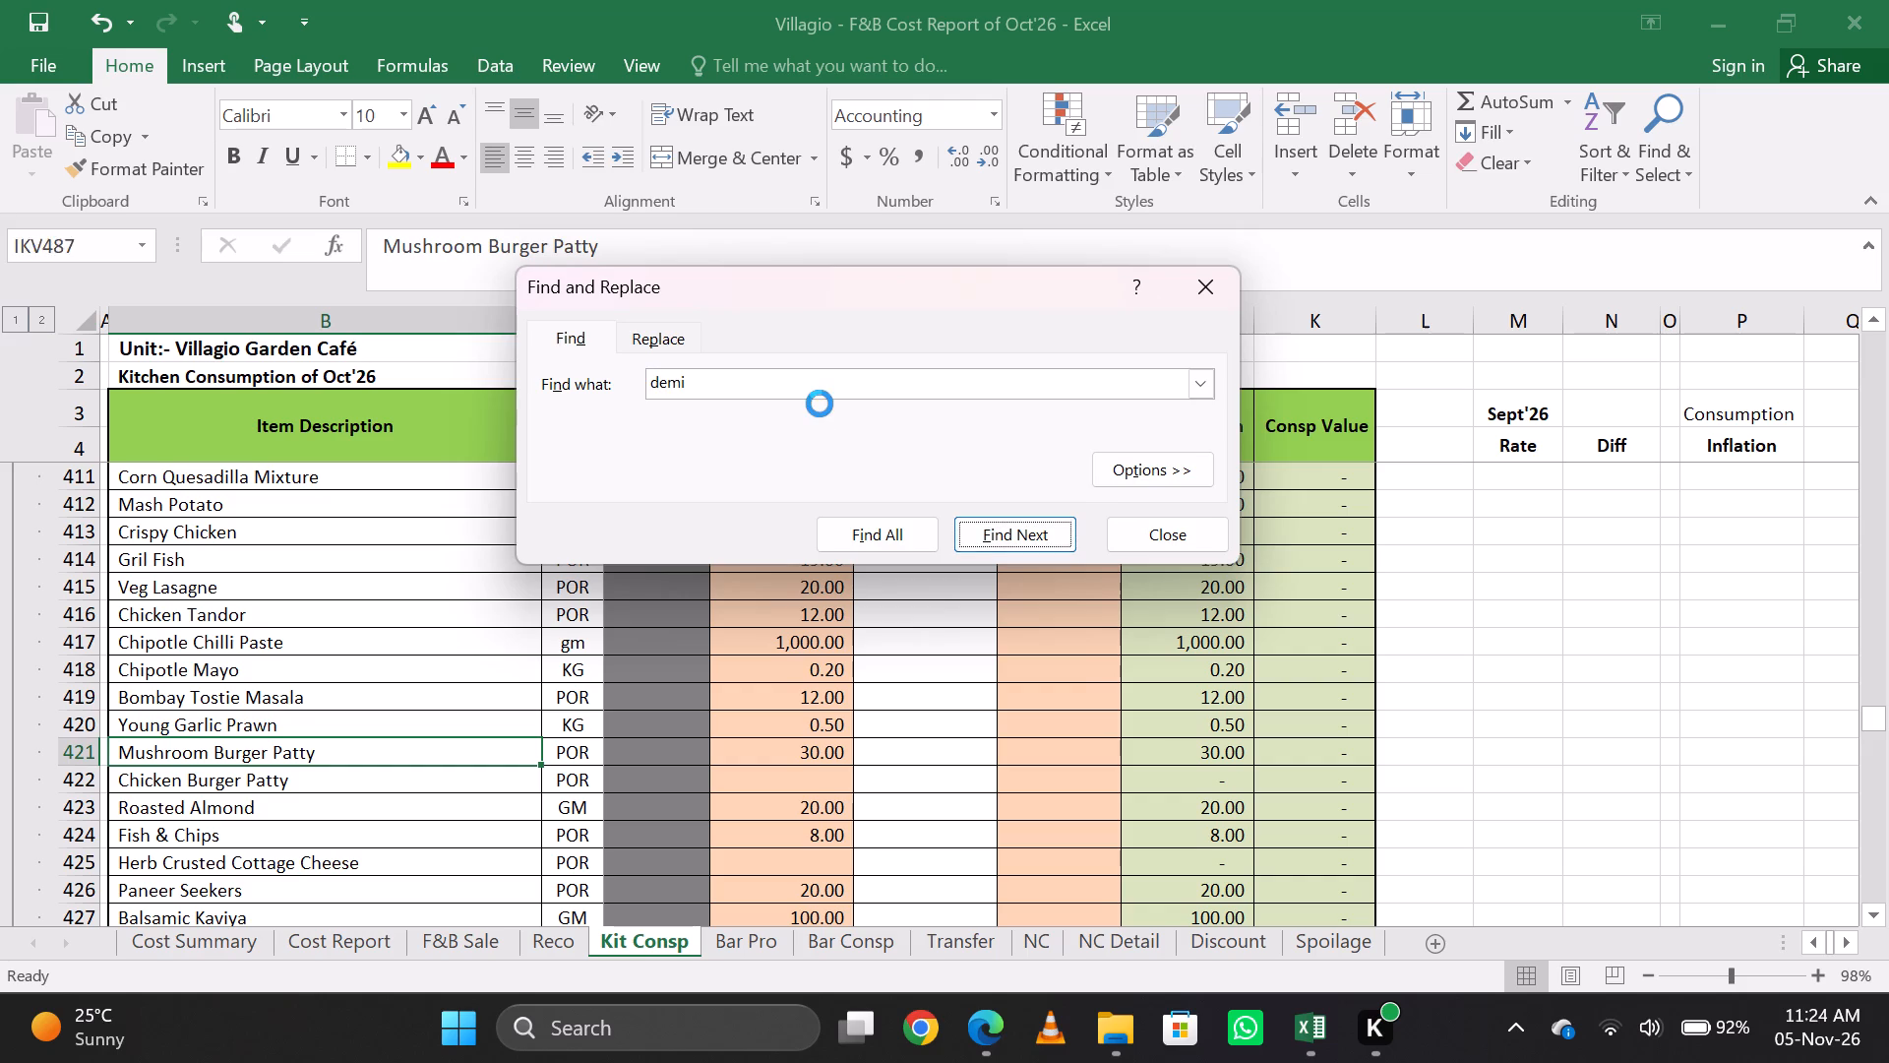
key("Escape")
key("Escape")
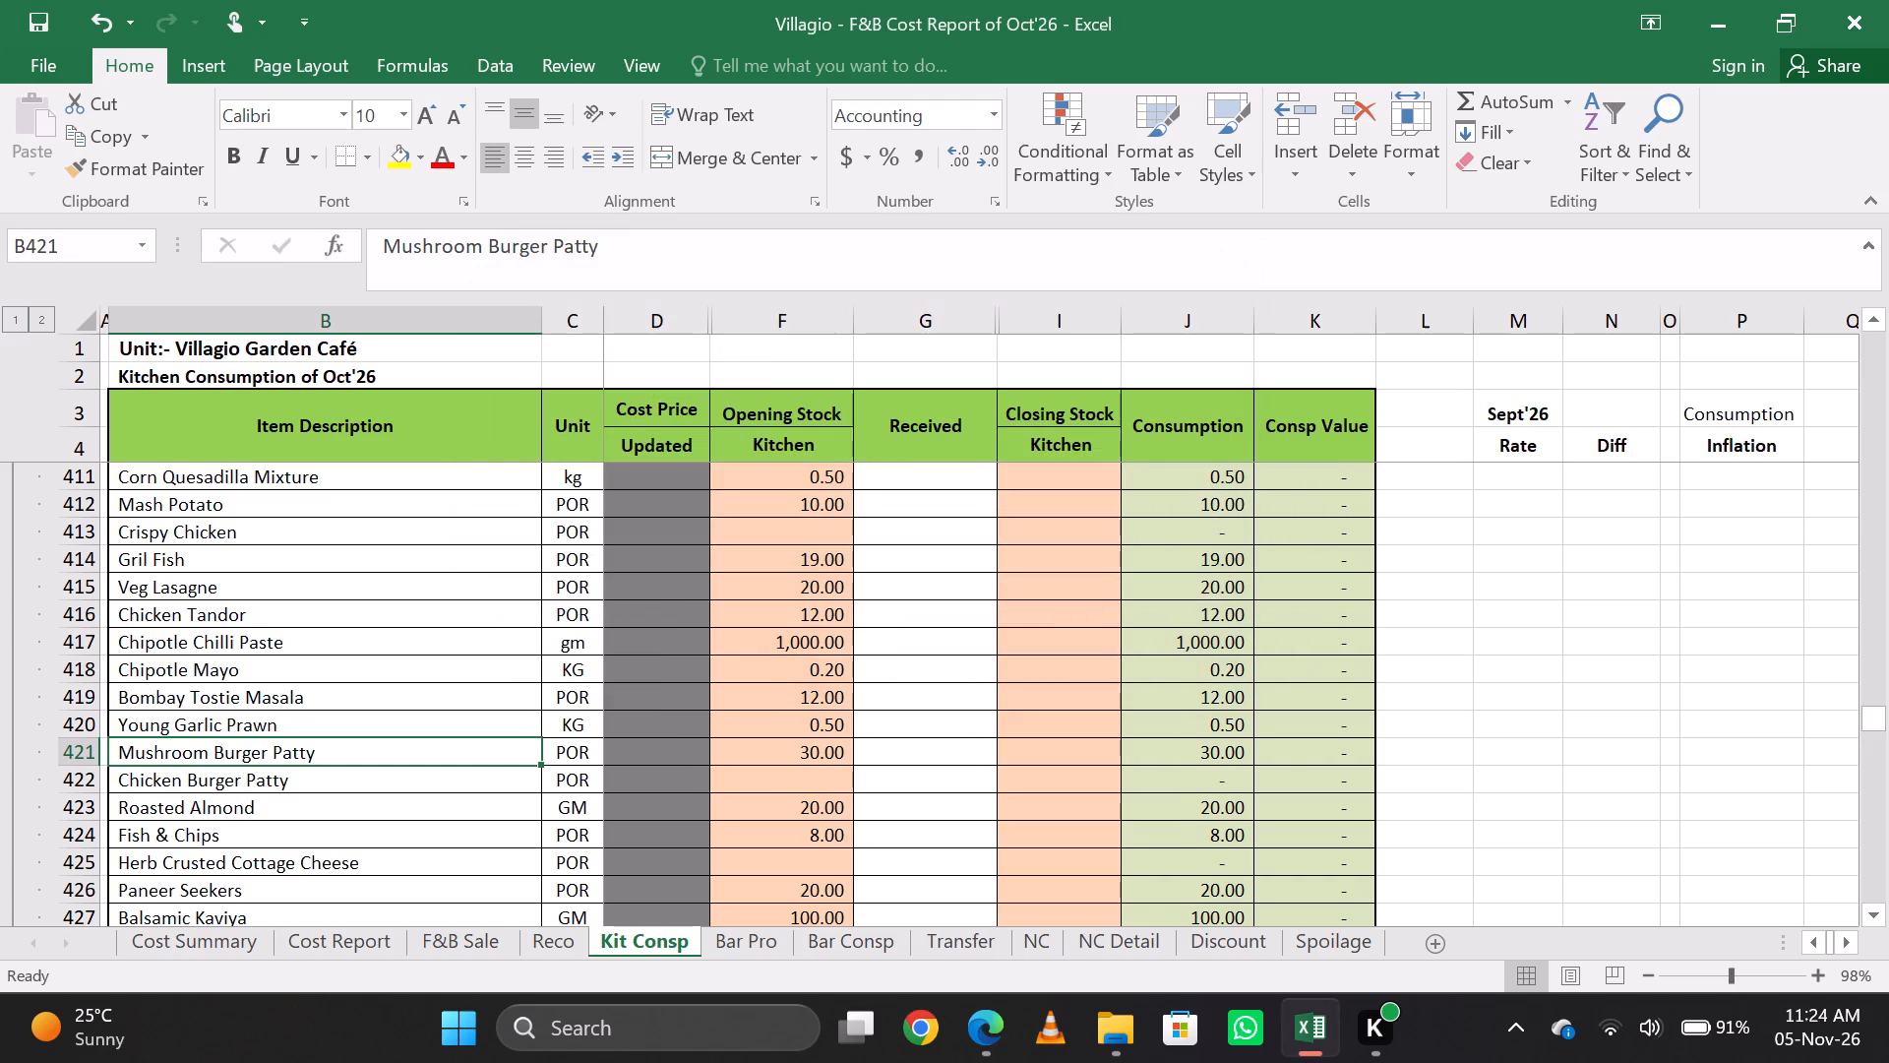
Go back up through the semifinished items and check the sauce and pasta rows for a place to add the missing sauce.
key("Up")
key("Up")
key("Up")
key("Up")
key("Up")
key("Up")
key("Up")
key("Up")
key("Up")
key("Up")
key("Up")
key("Up")
key("Up")
key("Up")
key("Up")
key("Up")
key("Up")
key("Up")
key("Up")
key("Up")
key("Up")
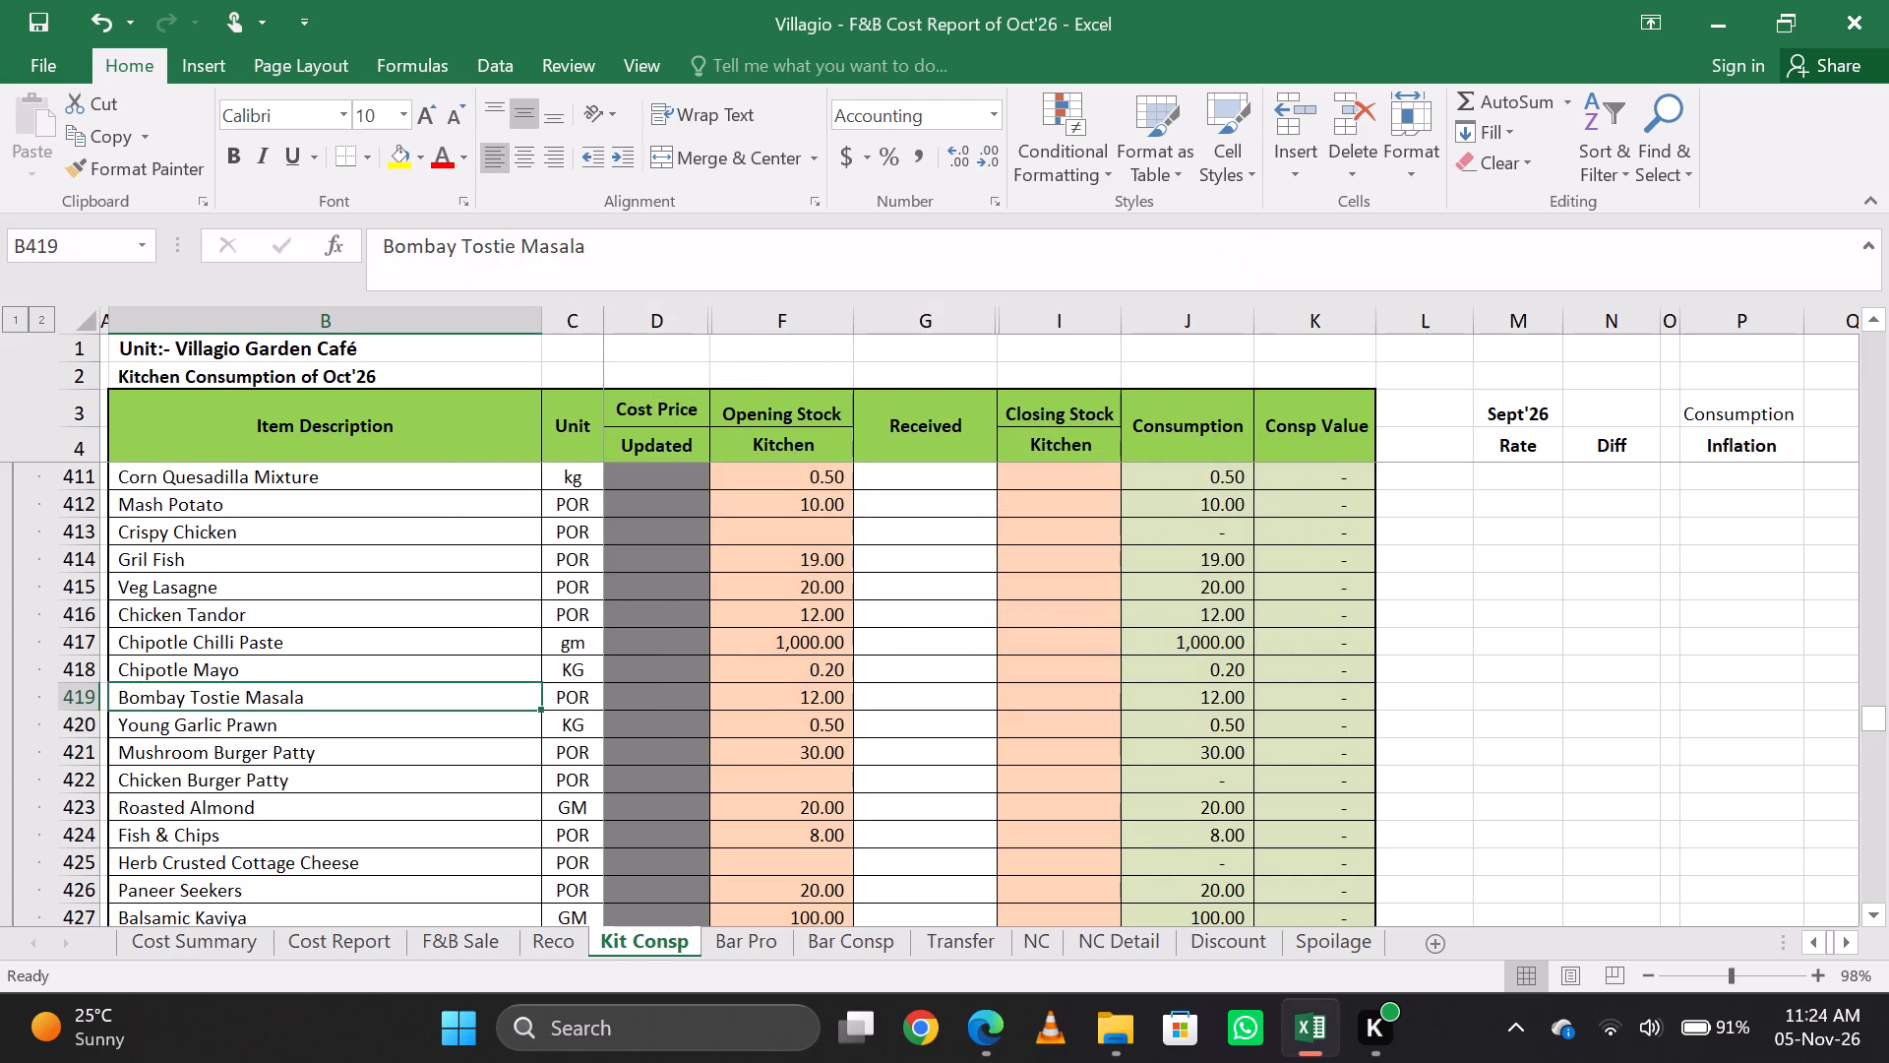
key("Up")
key("Up")
key("Up")
key("Up")
key("Up")
key("Up")
key("Up")
key("Up")
key("Up")
key("Up")
key("Up")
key("Up")
key("Up")
key("Up")
key("Up")
key("Up")
key("Up")
key("Up")
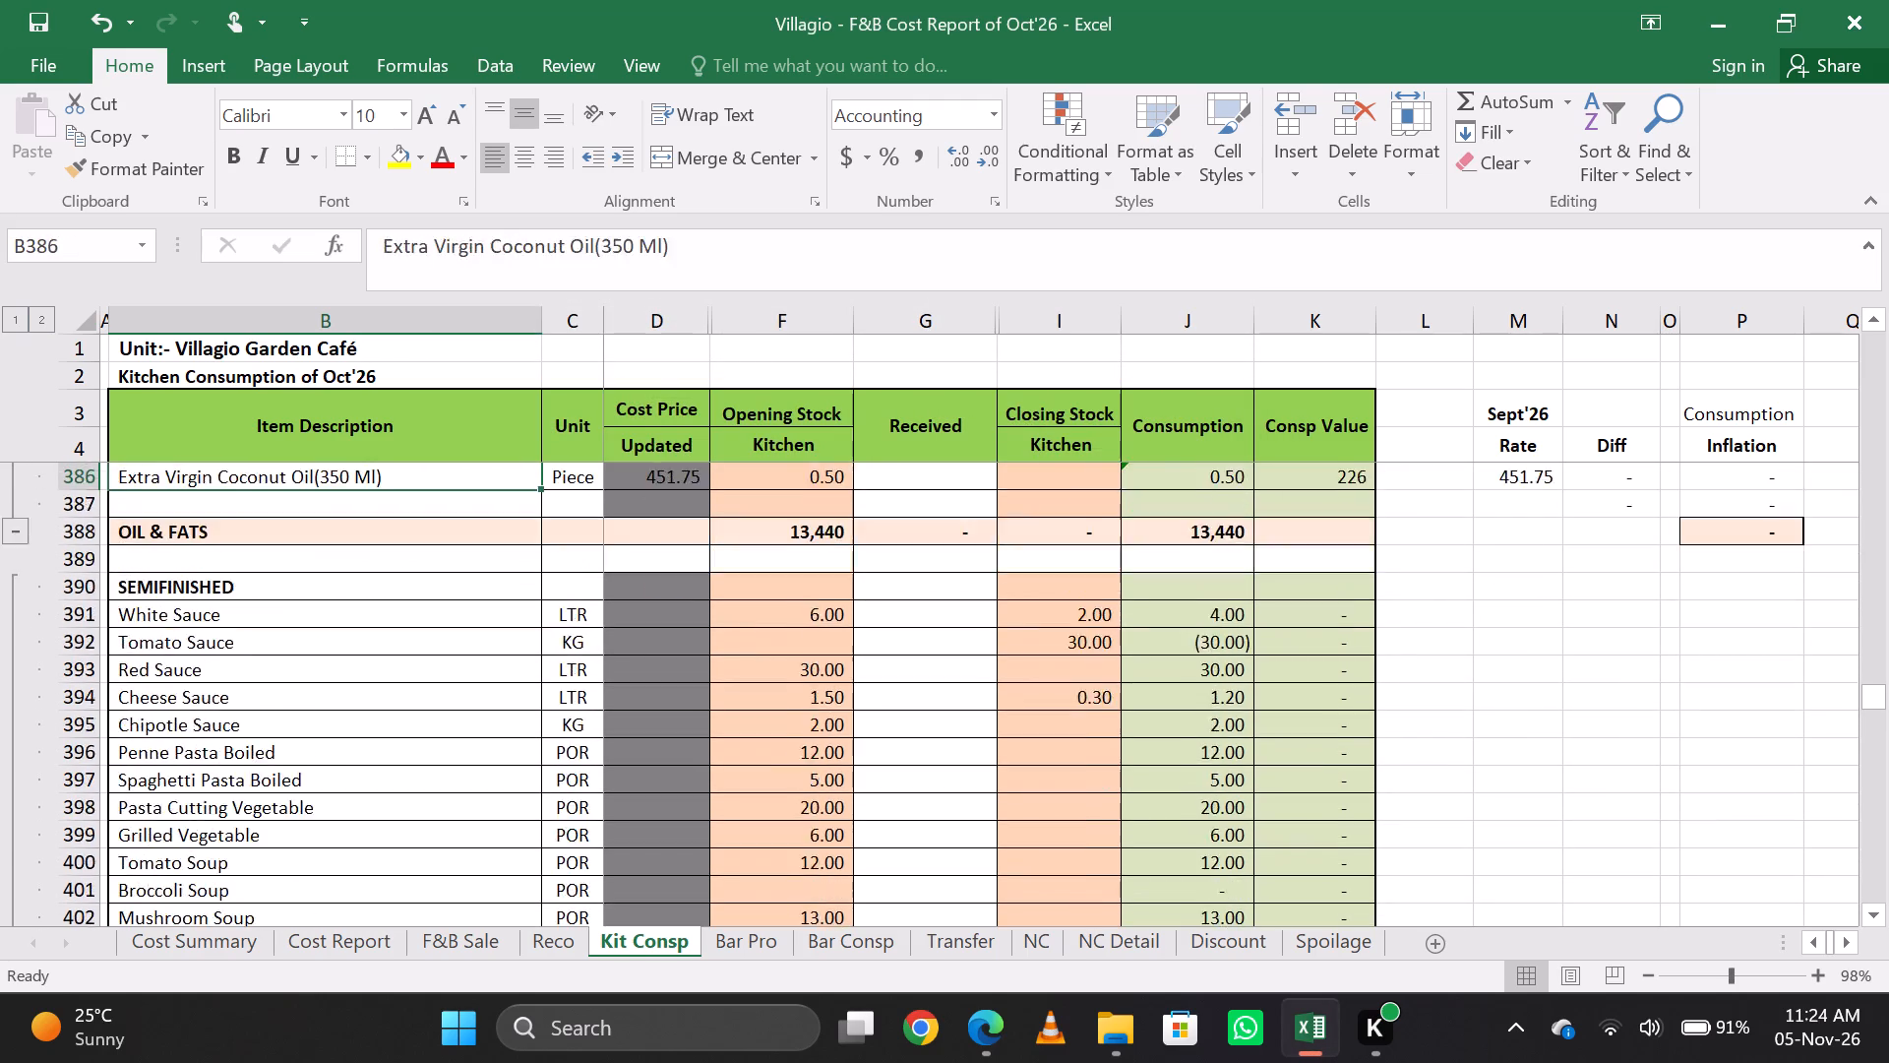
key("Down")
key("Down")
key("Down")
key("Down")
key("Down")
key("Down")
key("Down")
key("Down")
key("Down")
key("Down")
key("Down")
key("Down")
key("Down")
key("Down")
key("Down")
key("Down")
key("Down")
key("Down")
key("Down")
key("Down")
key("Up")
key("Up")
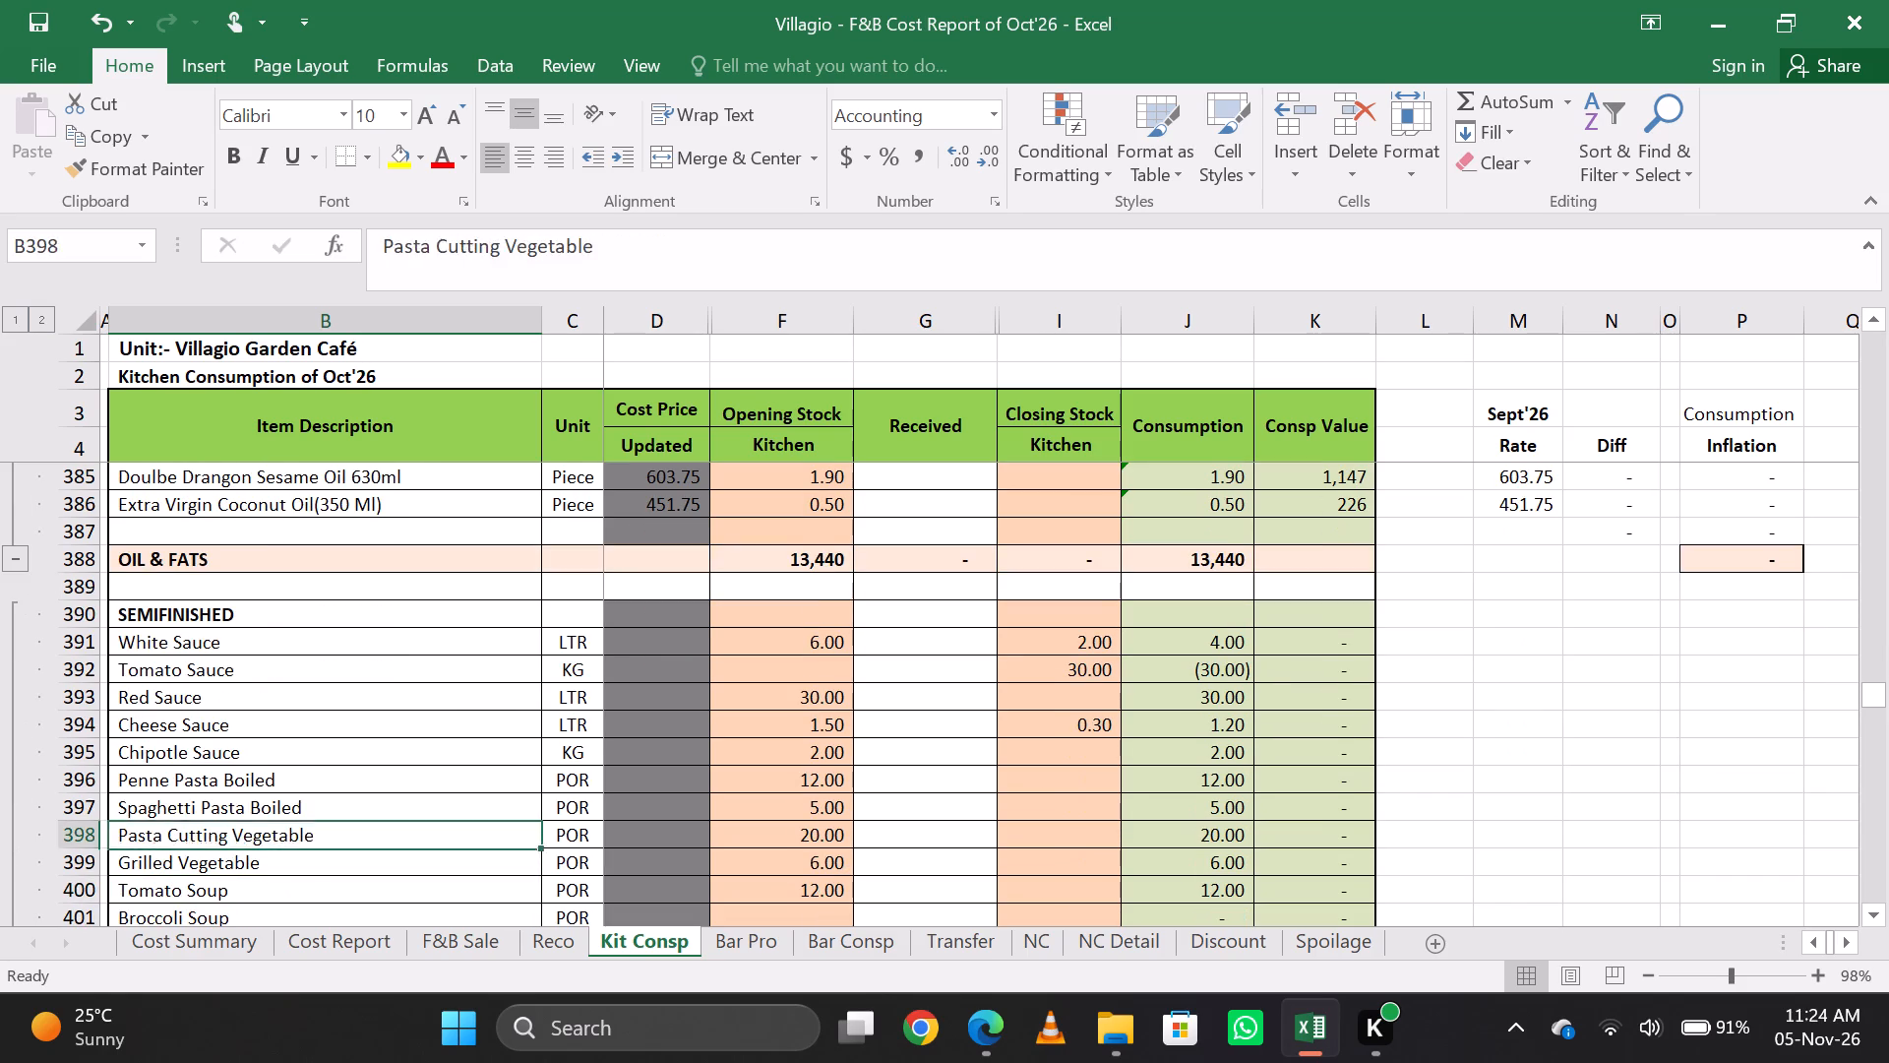
key("Up")
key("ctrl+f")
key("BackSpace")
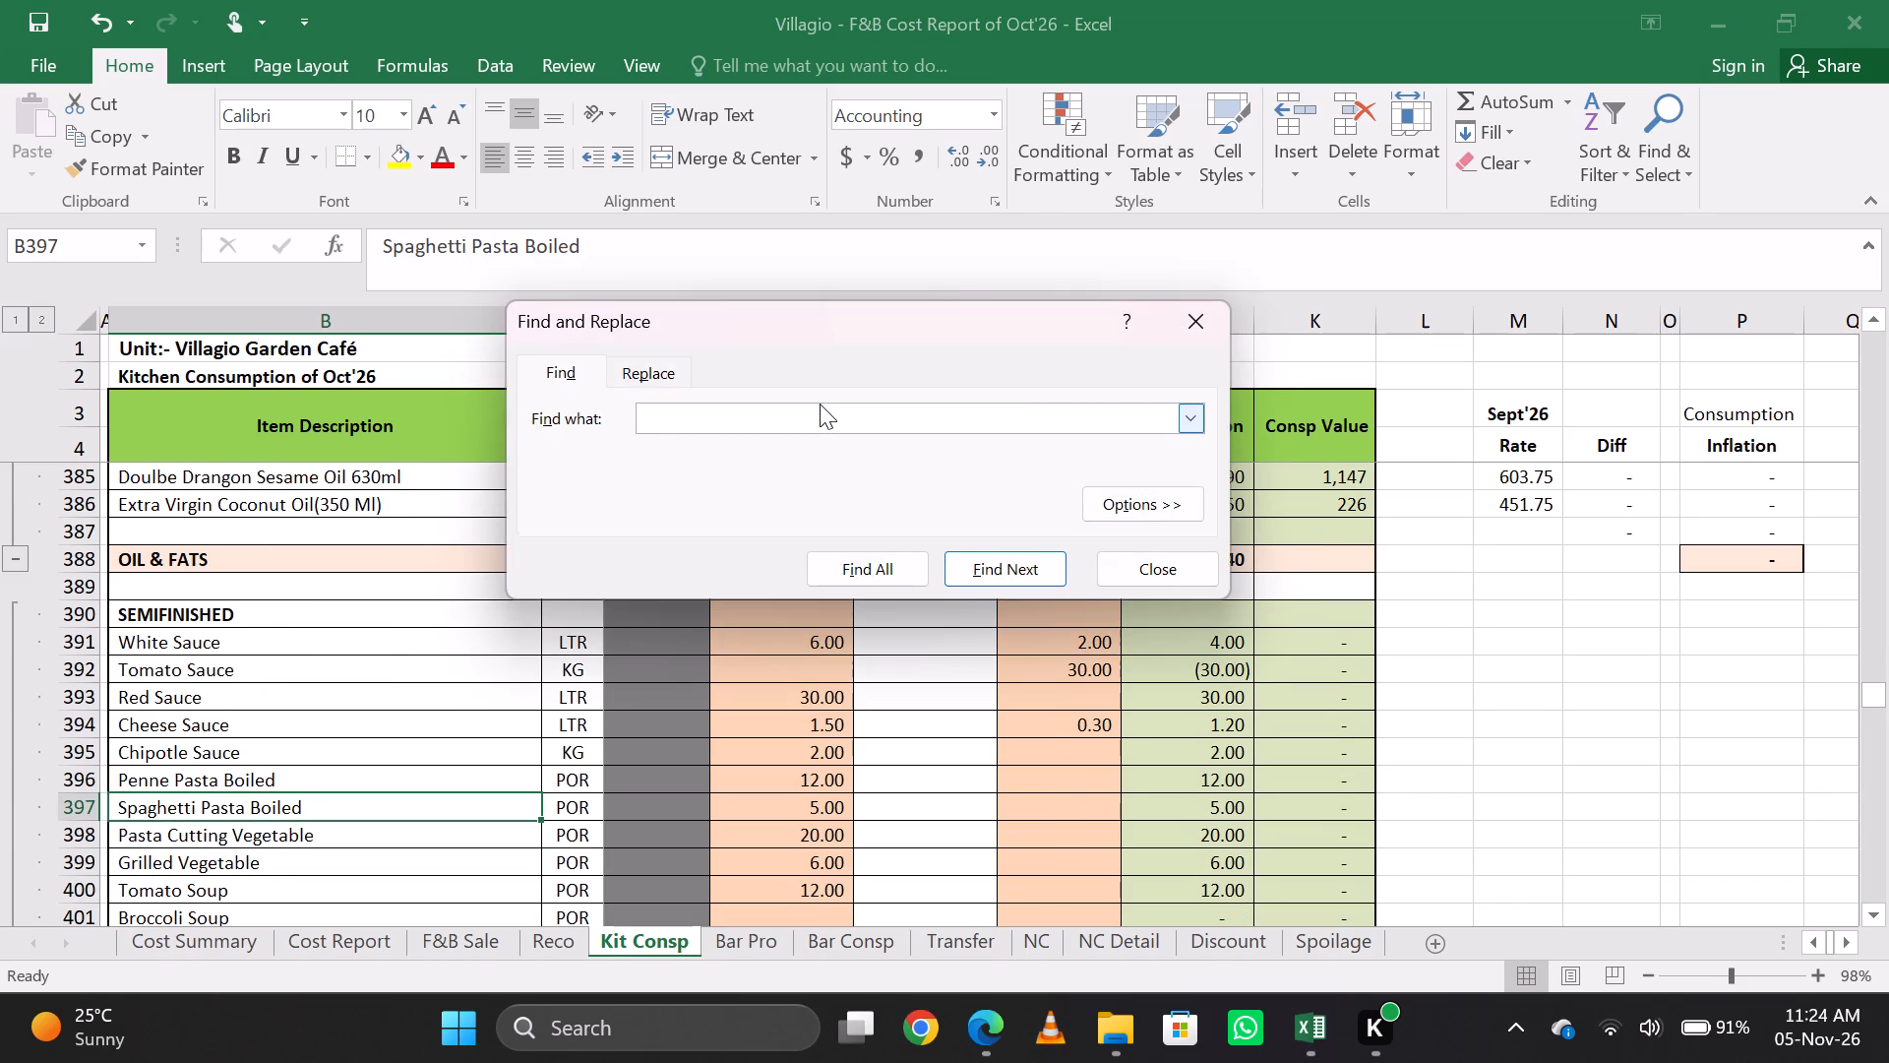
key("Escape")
Insert a blank row above Penne Pasta Boiled in the semifinished section.
key("Down")
key("Up")
key("Down")
key("shift+space")
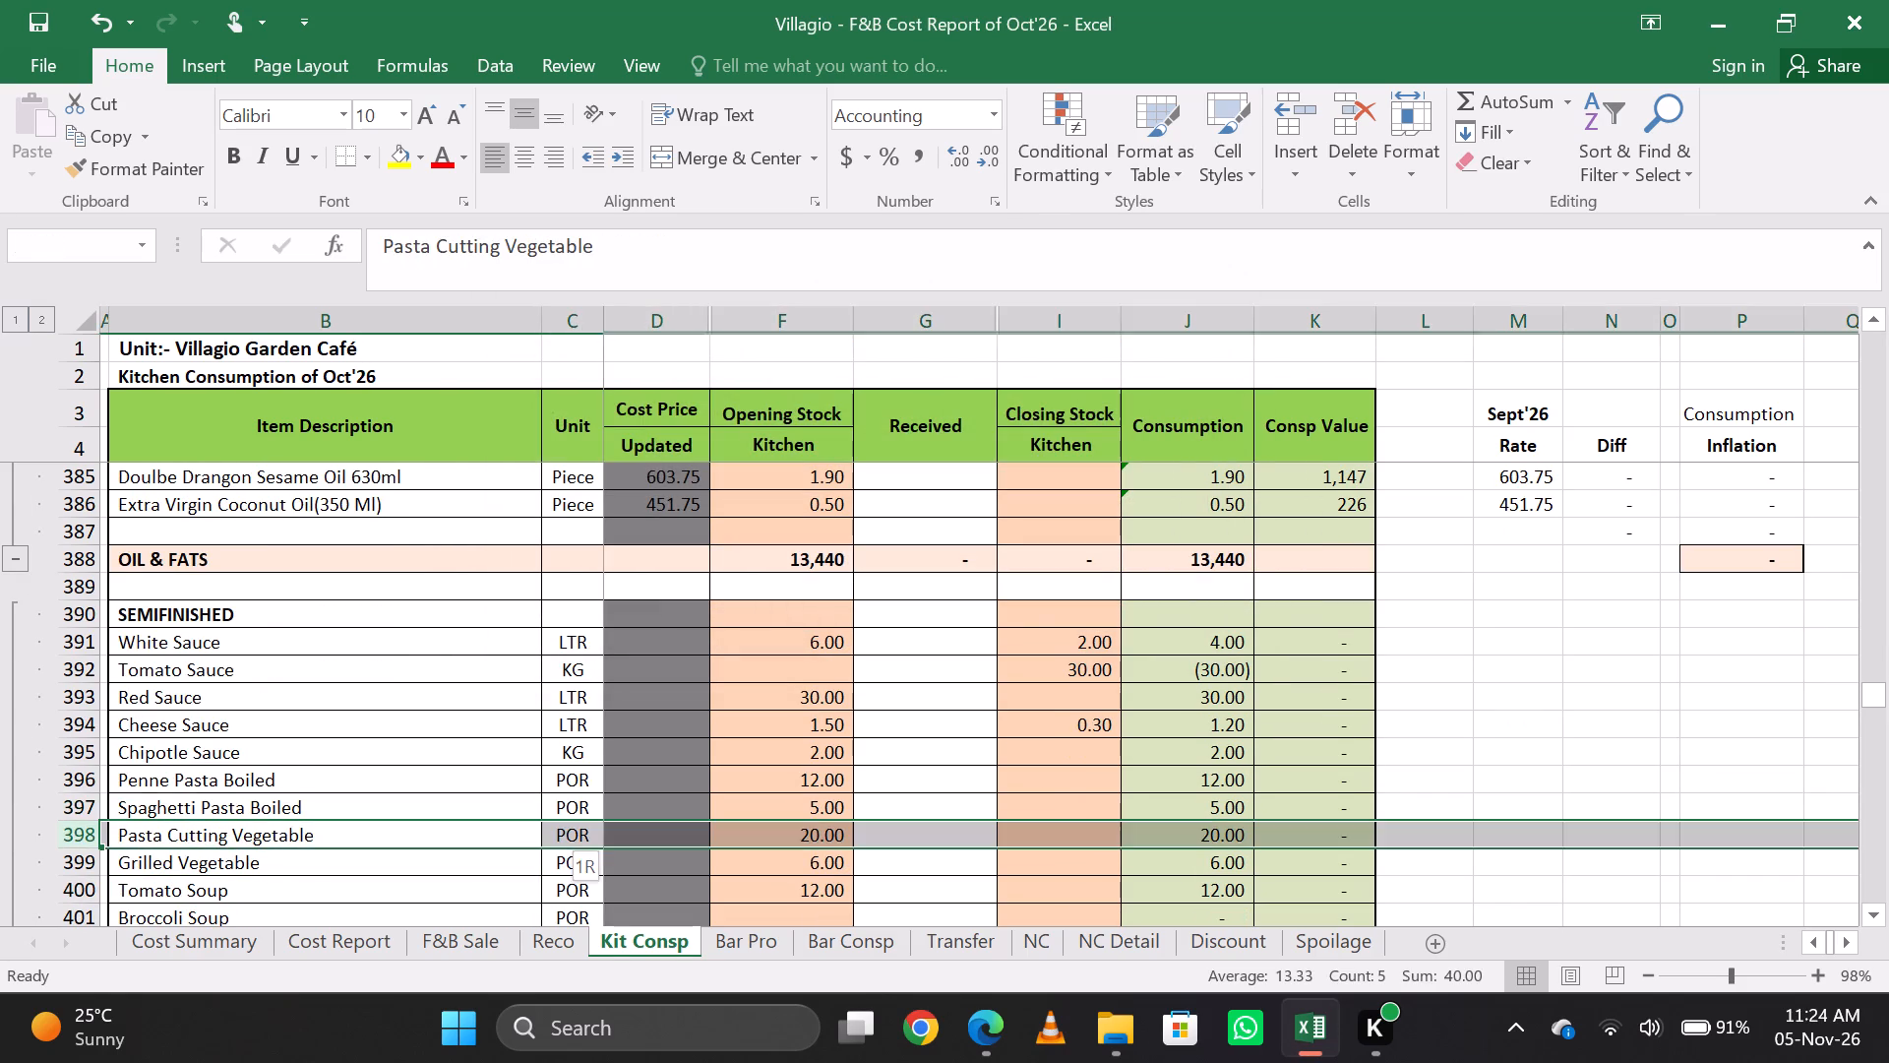
key("Up")
key("Up")
key("shift+space")
key("ctrl+shift+equal")
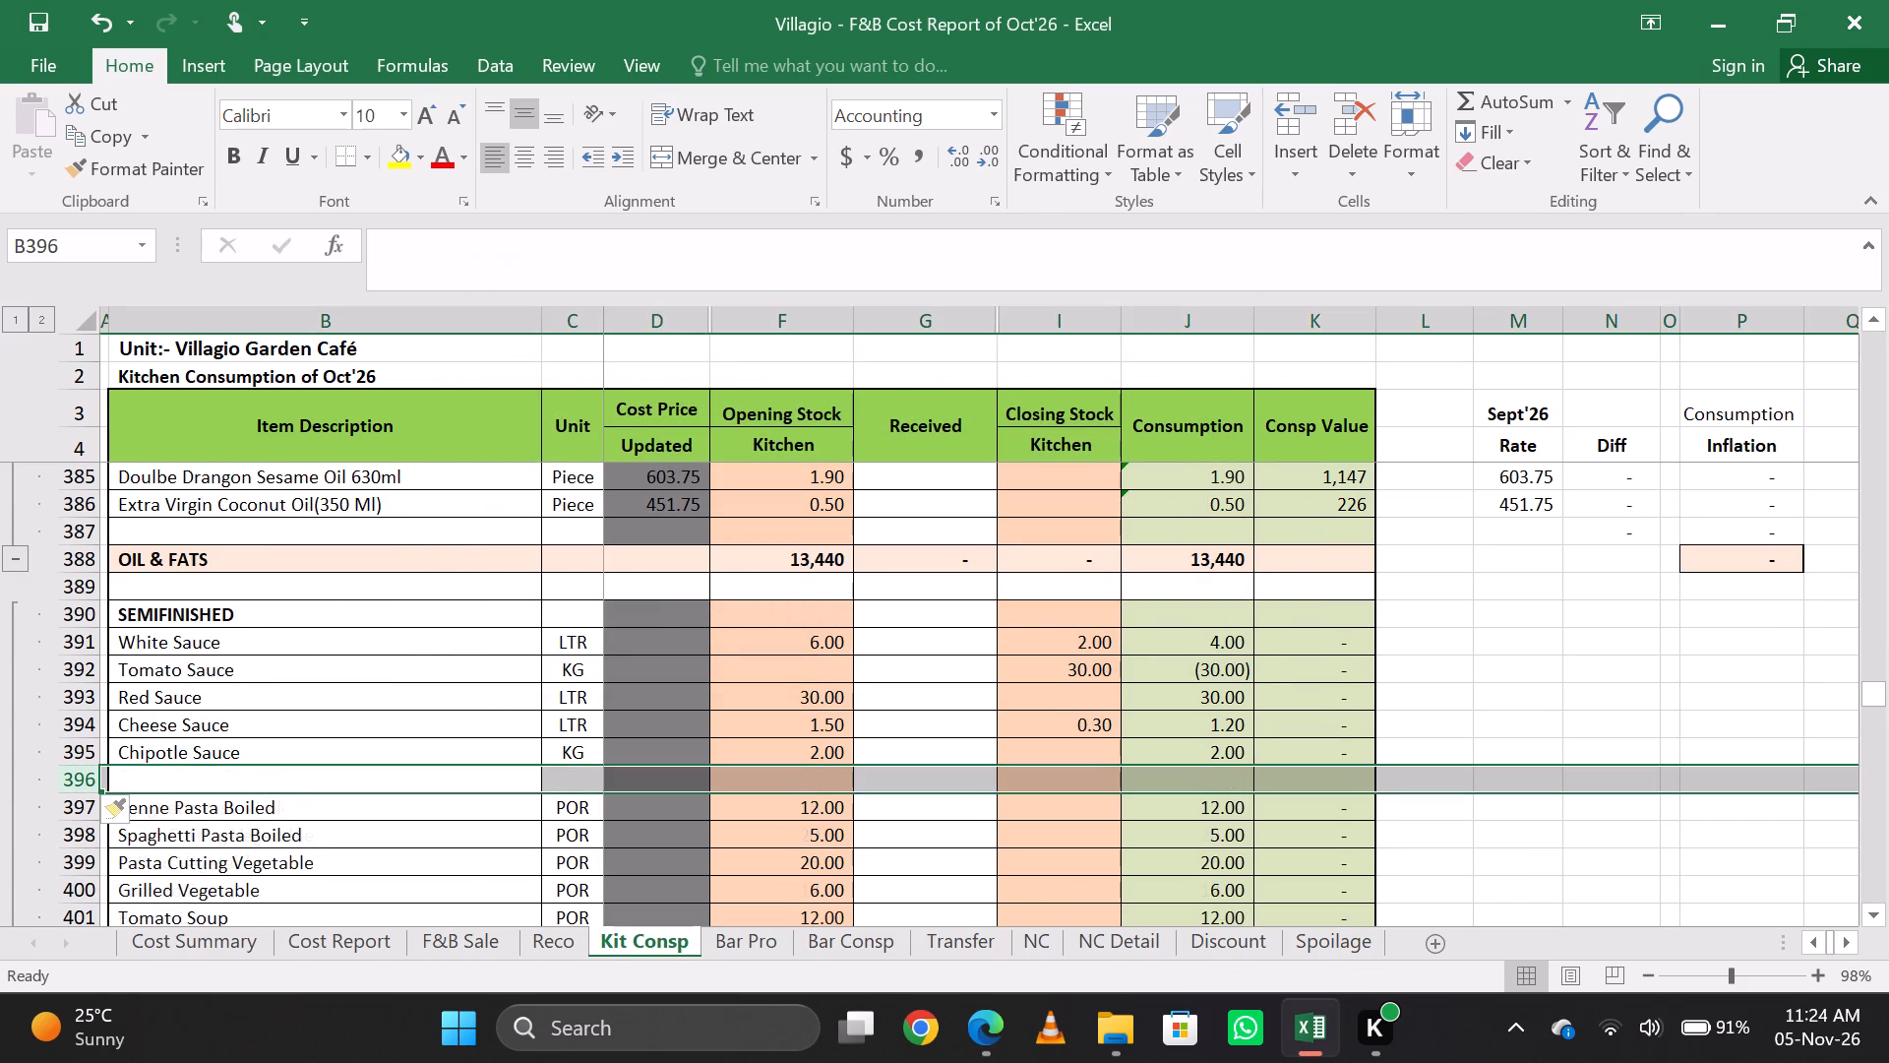
Enter "Dami Glace Sauce" as the item description in the blank row below Chipotle Sauce, with KG as its unit.
key("Down")
key("Up")
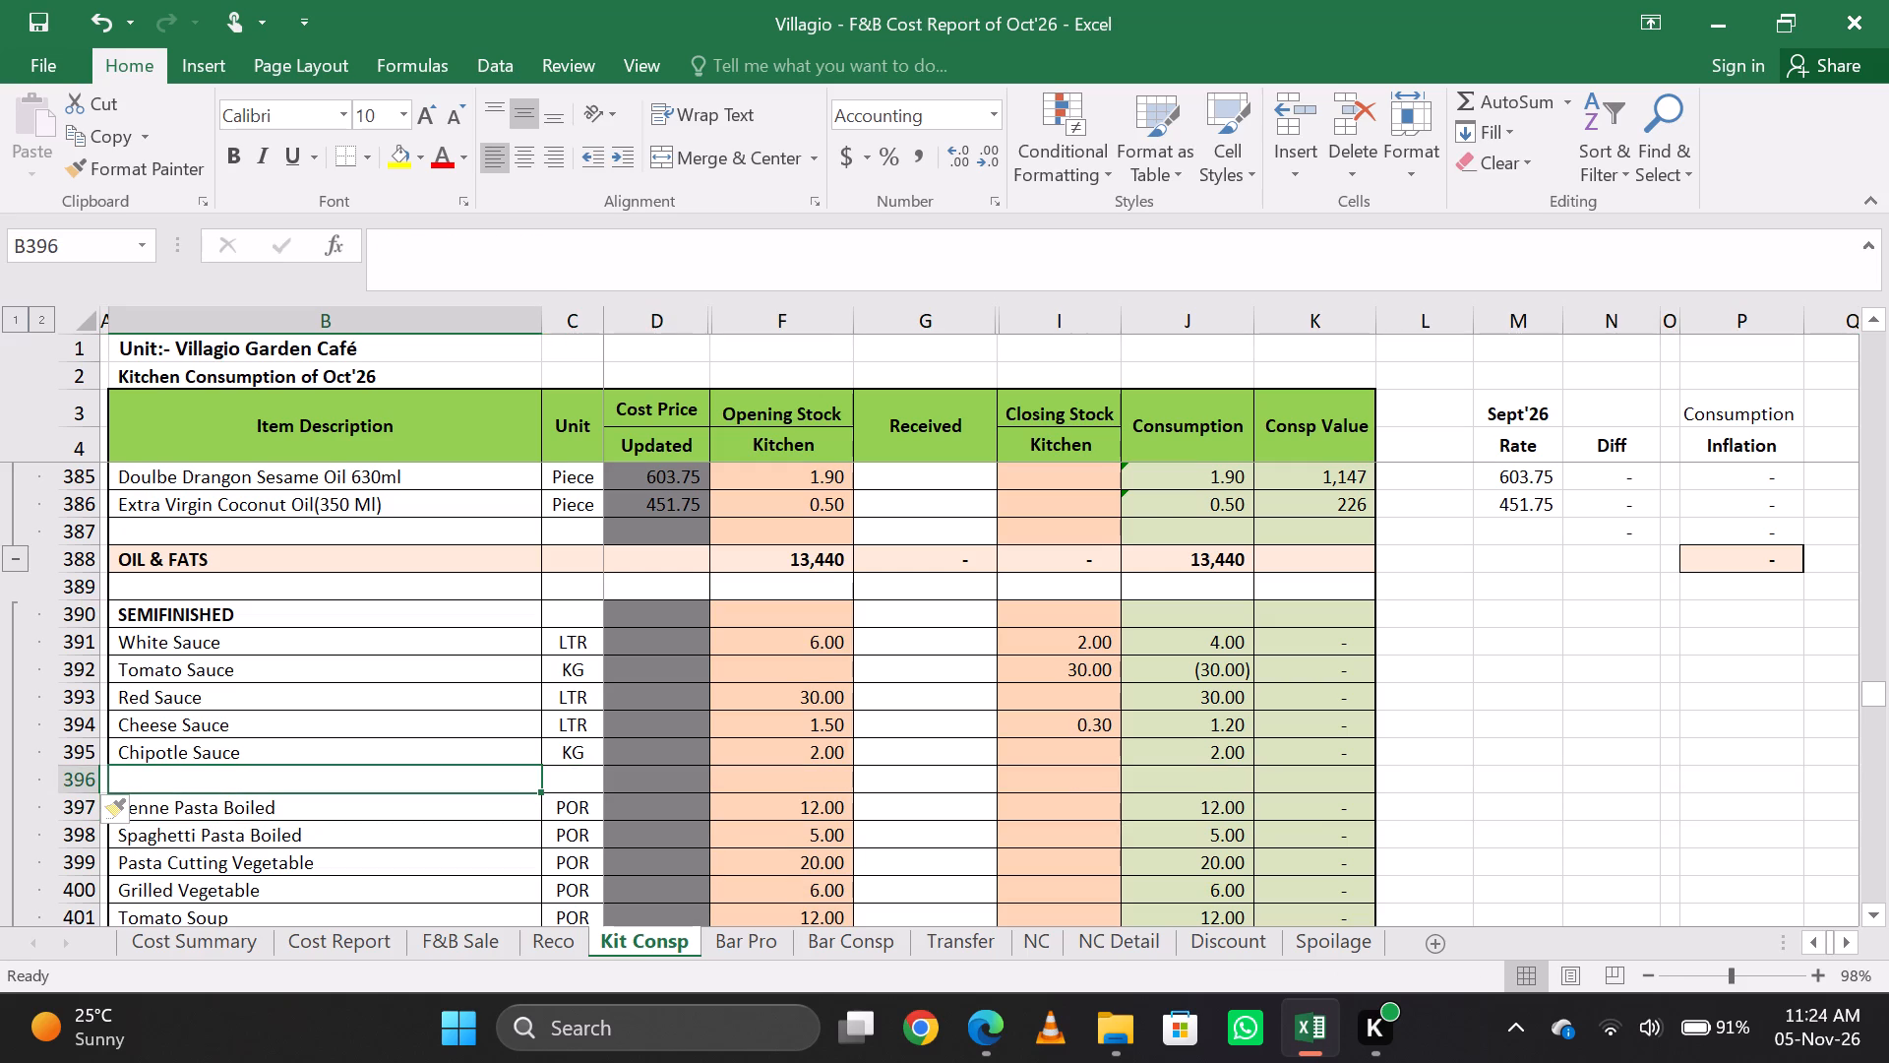
type("De")
key("BackSpace")
type("ami")
key("space")
key("shift+g")
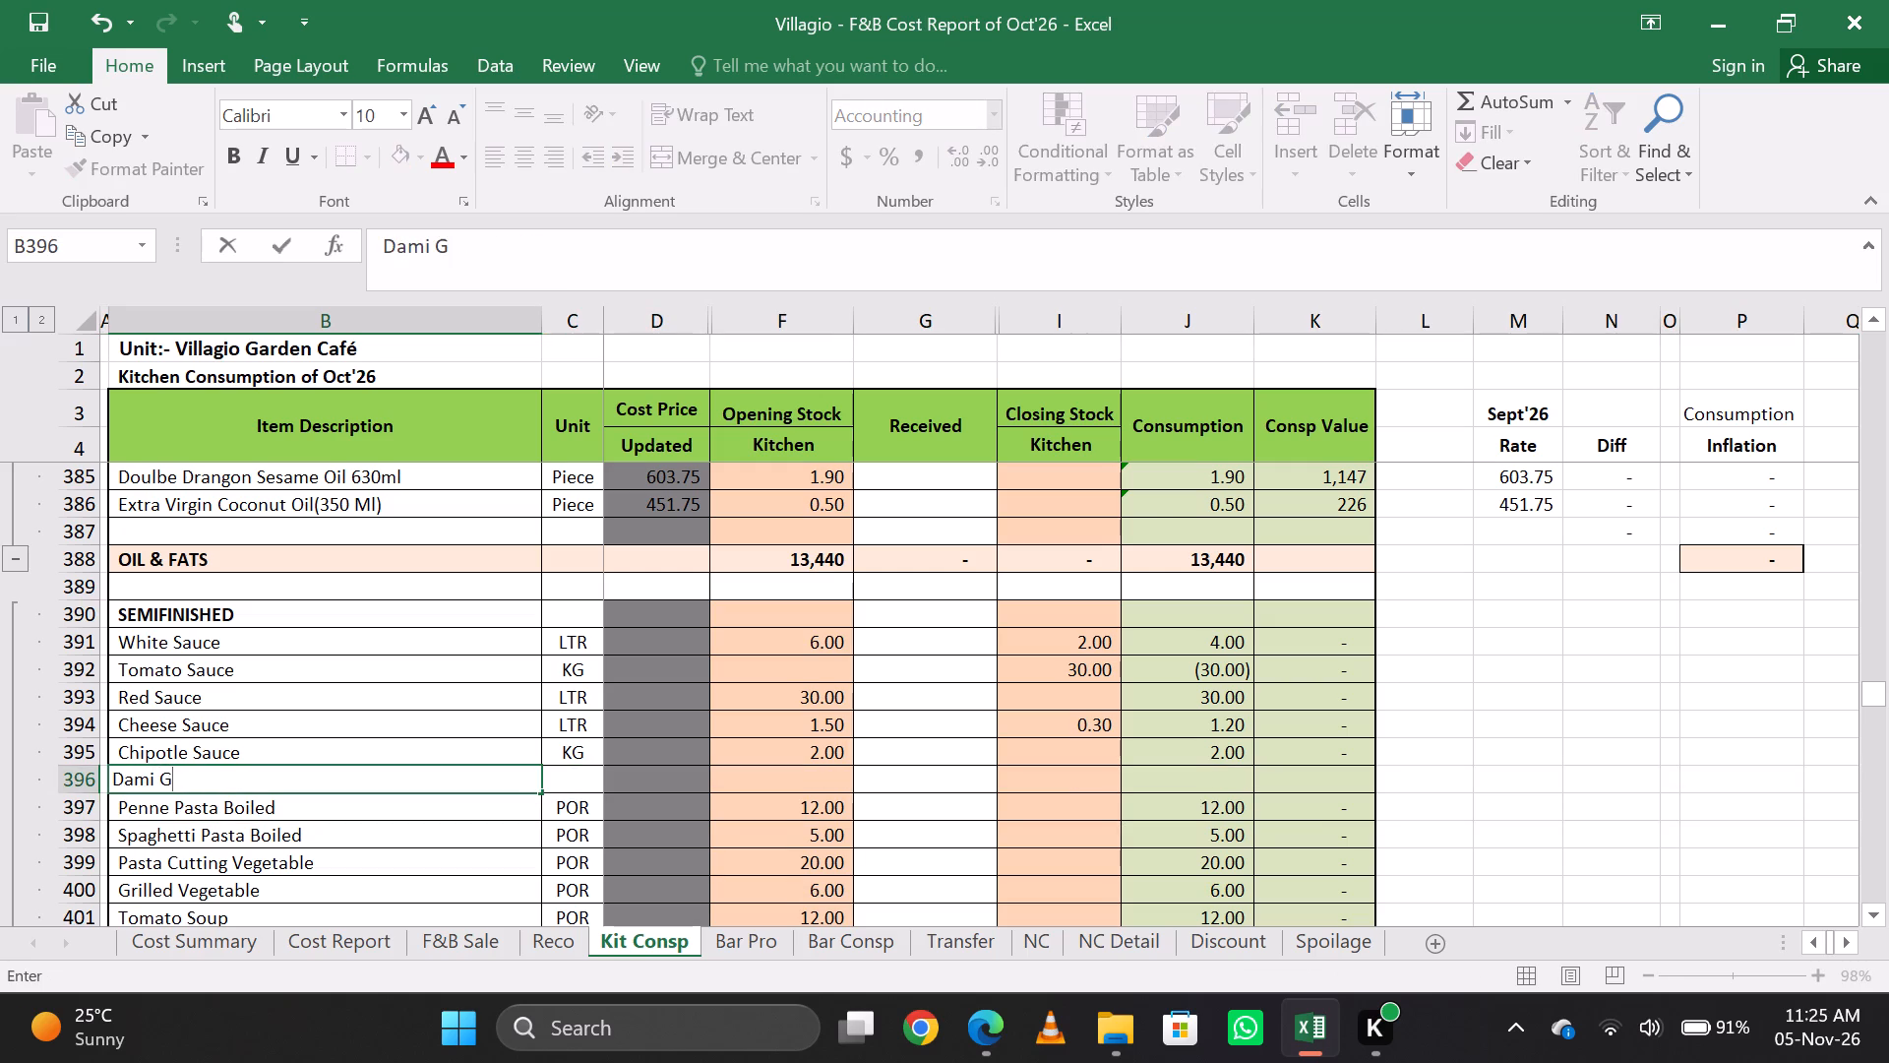
key("l")
type("acr")
key("BackSpace")
type("e")
key("space")
type("Sauce")
key("Tab")
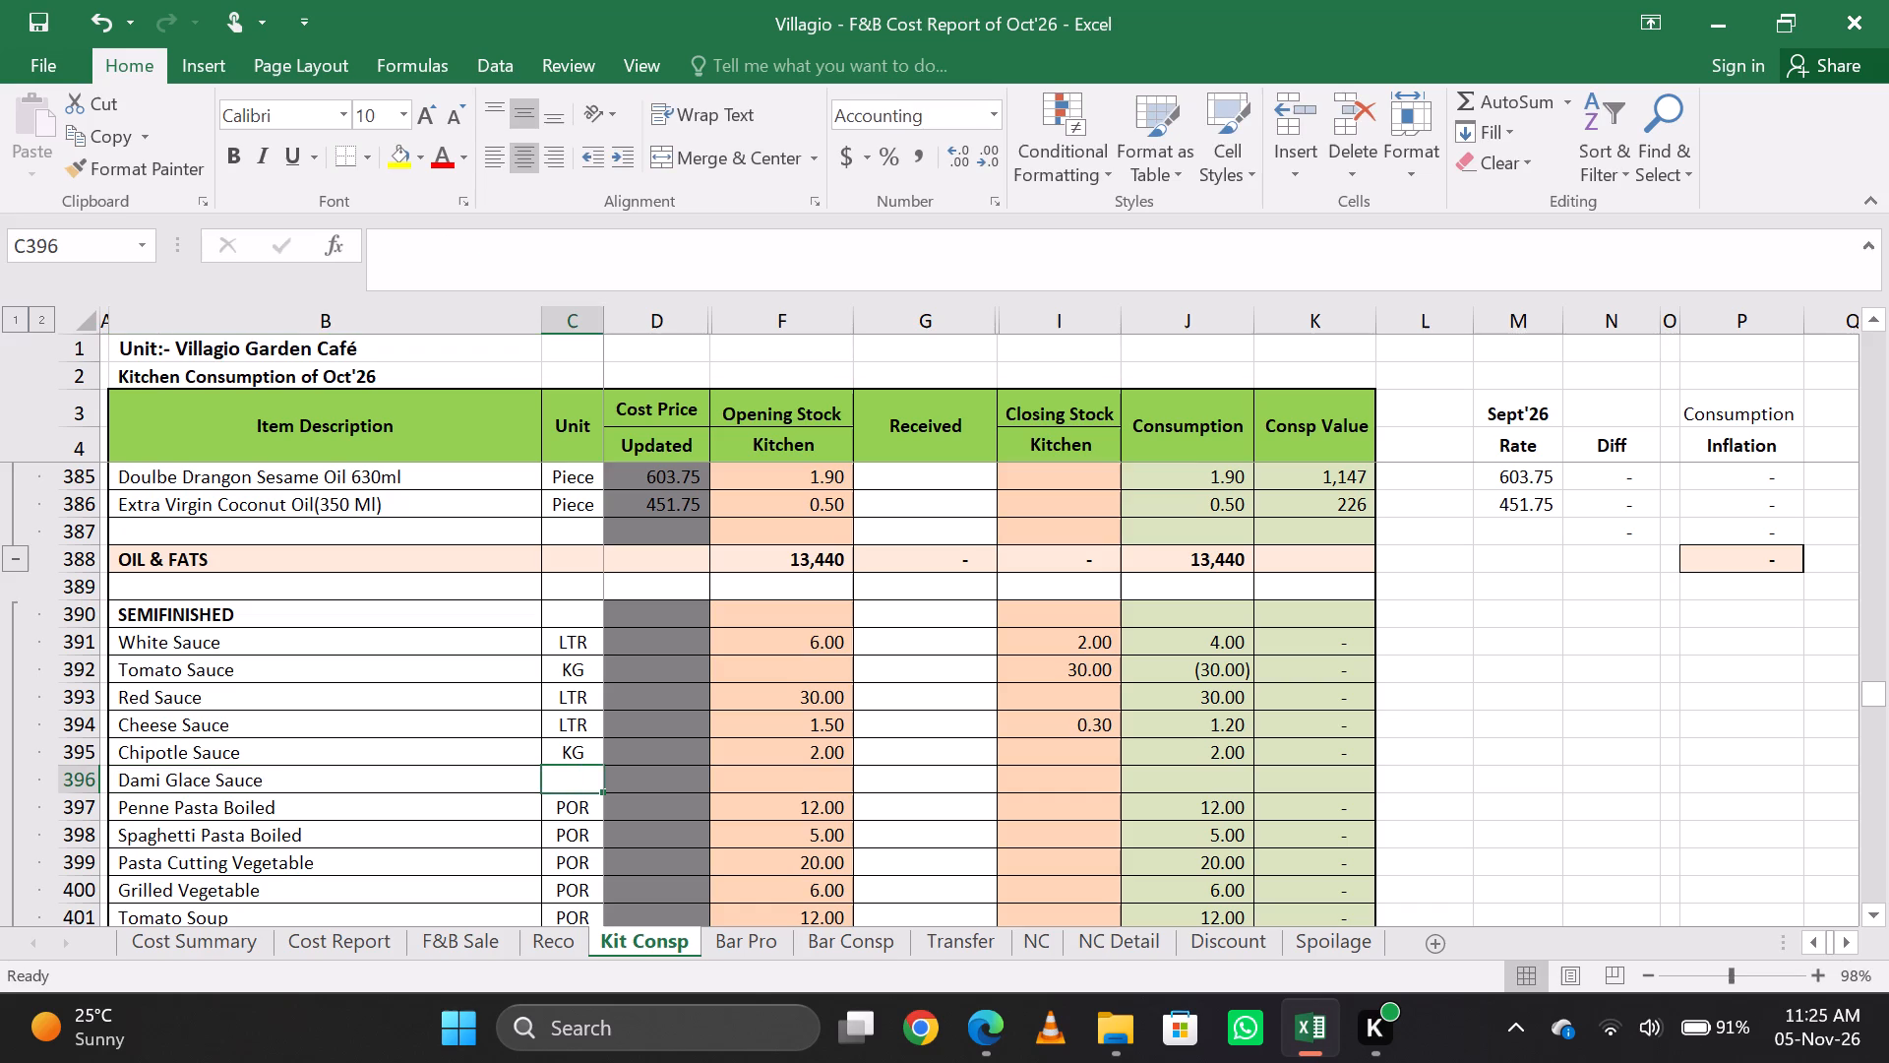
key("shift+k")
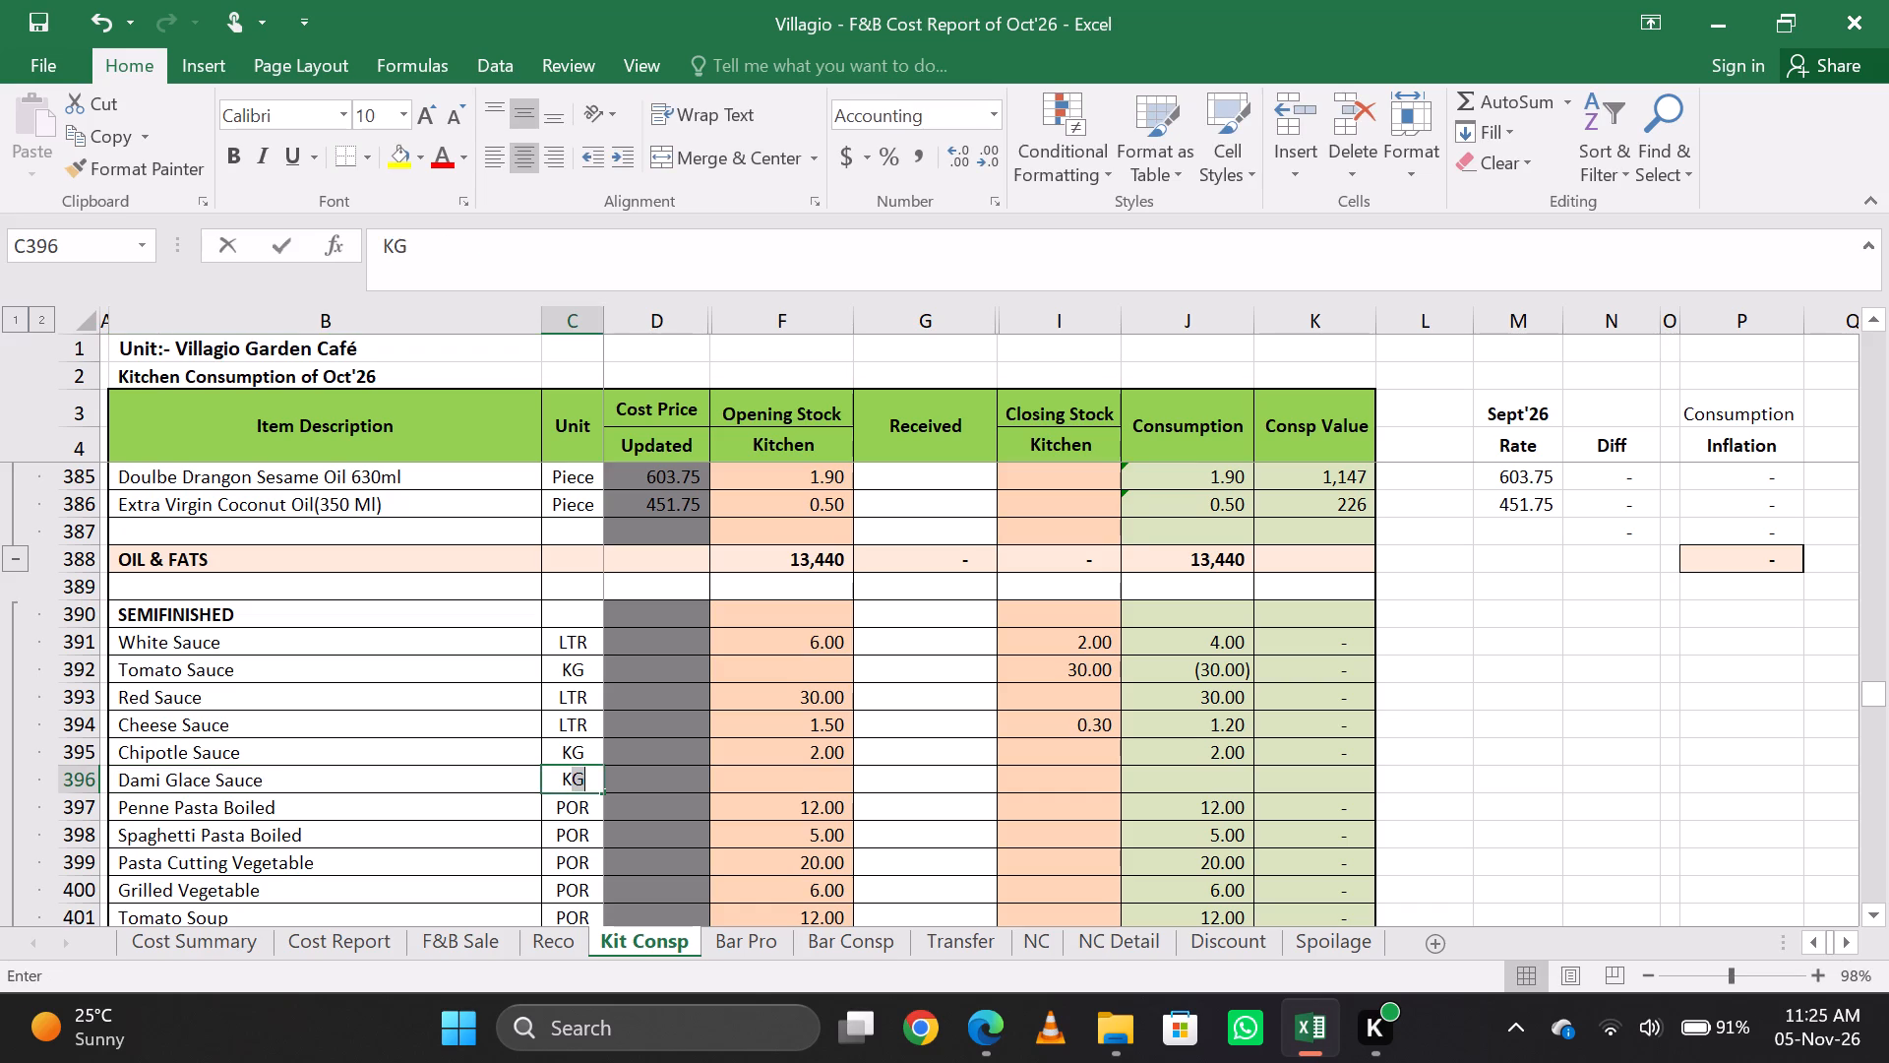
key("Tab")
Fill the Consumption and Consp Value formulas from the Chipotle Sauce row down into the Dami Glace Sauce row.
key("Tab")
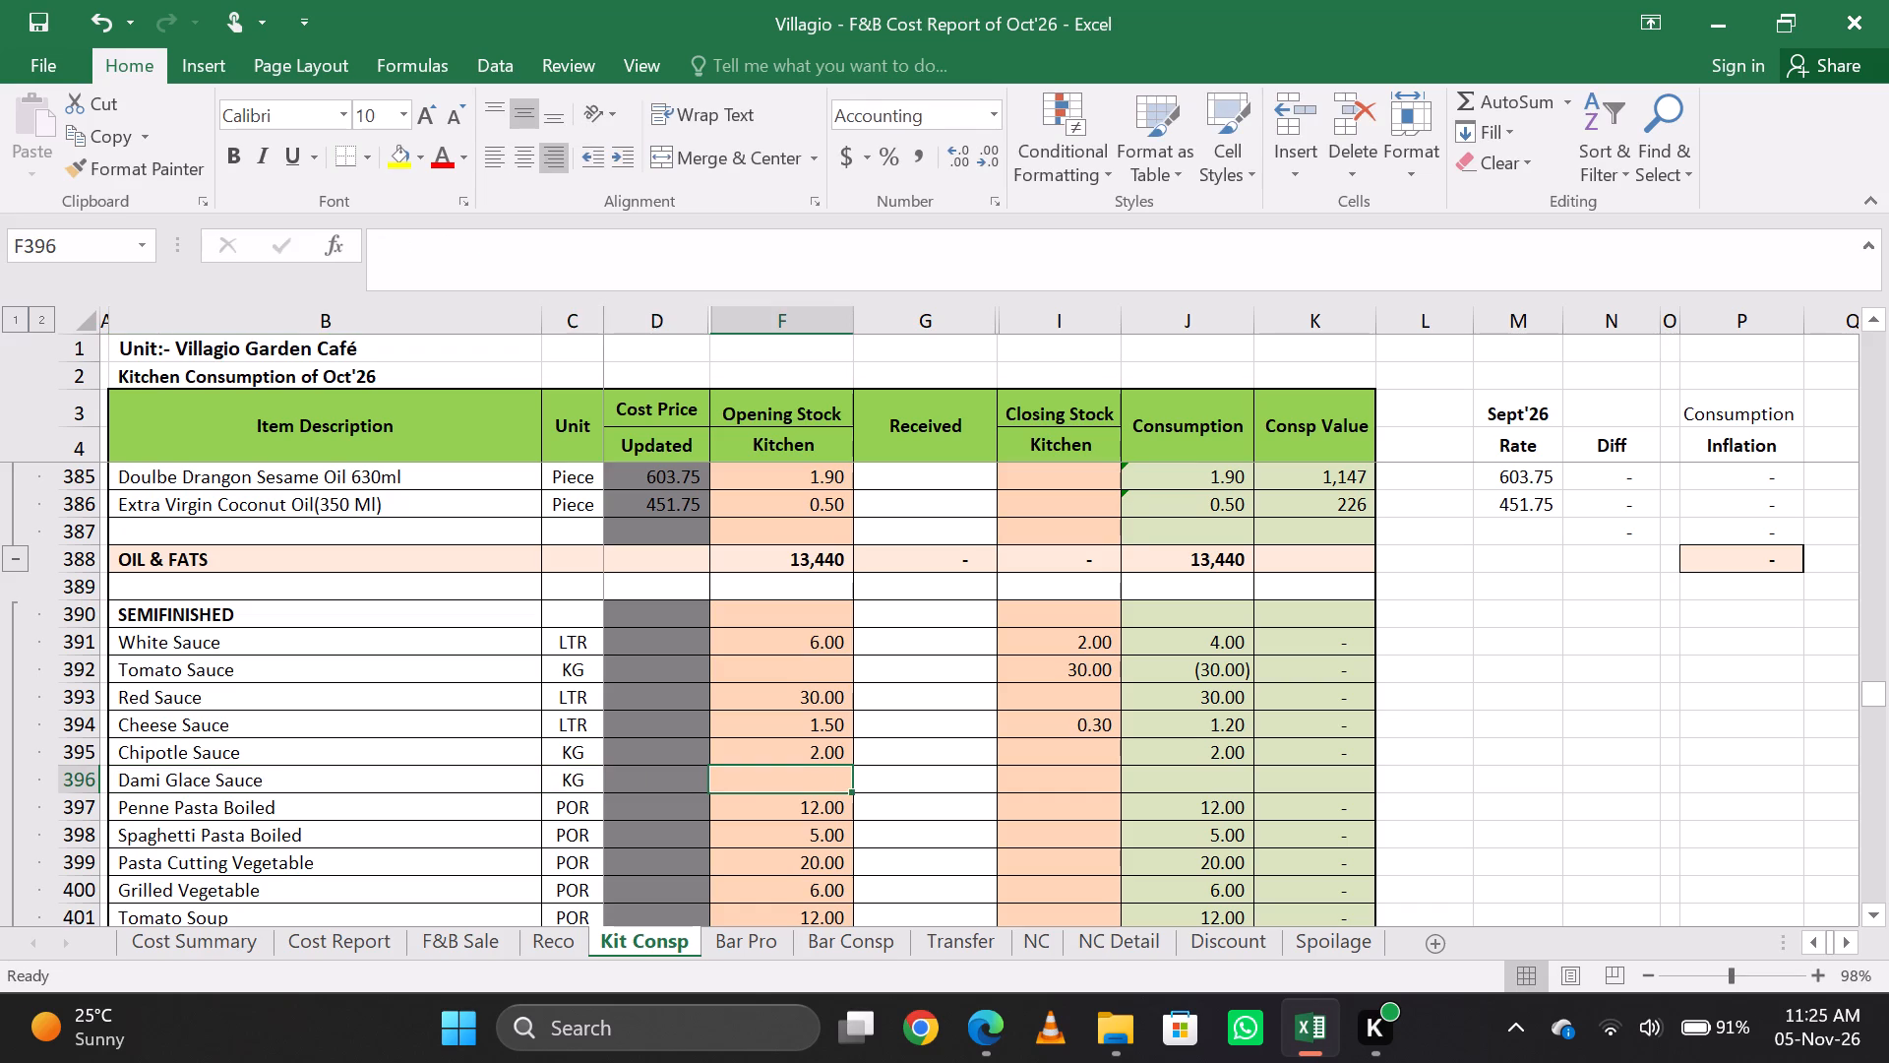
key("Tab")
key("Tab")
key("Tab")
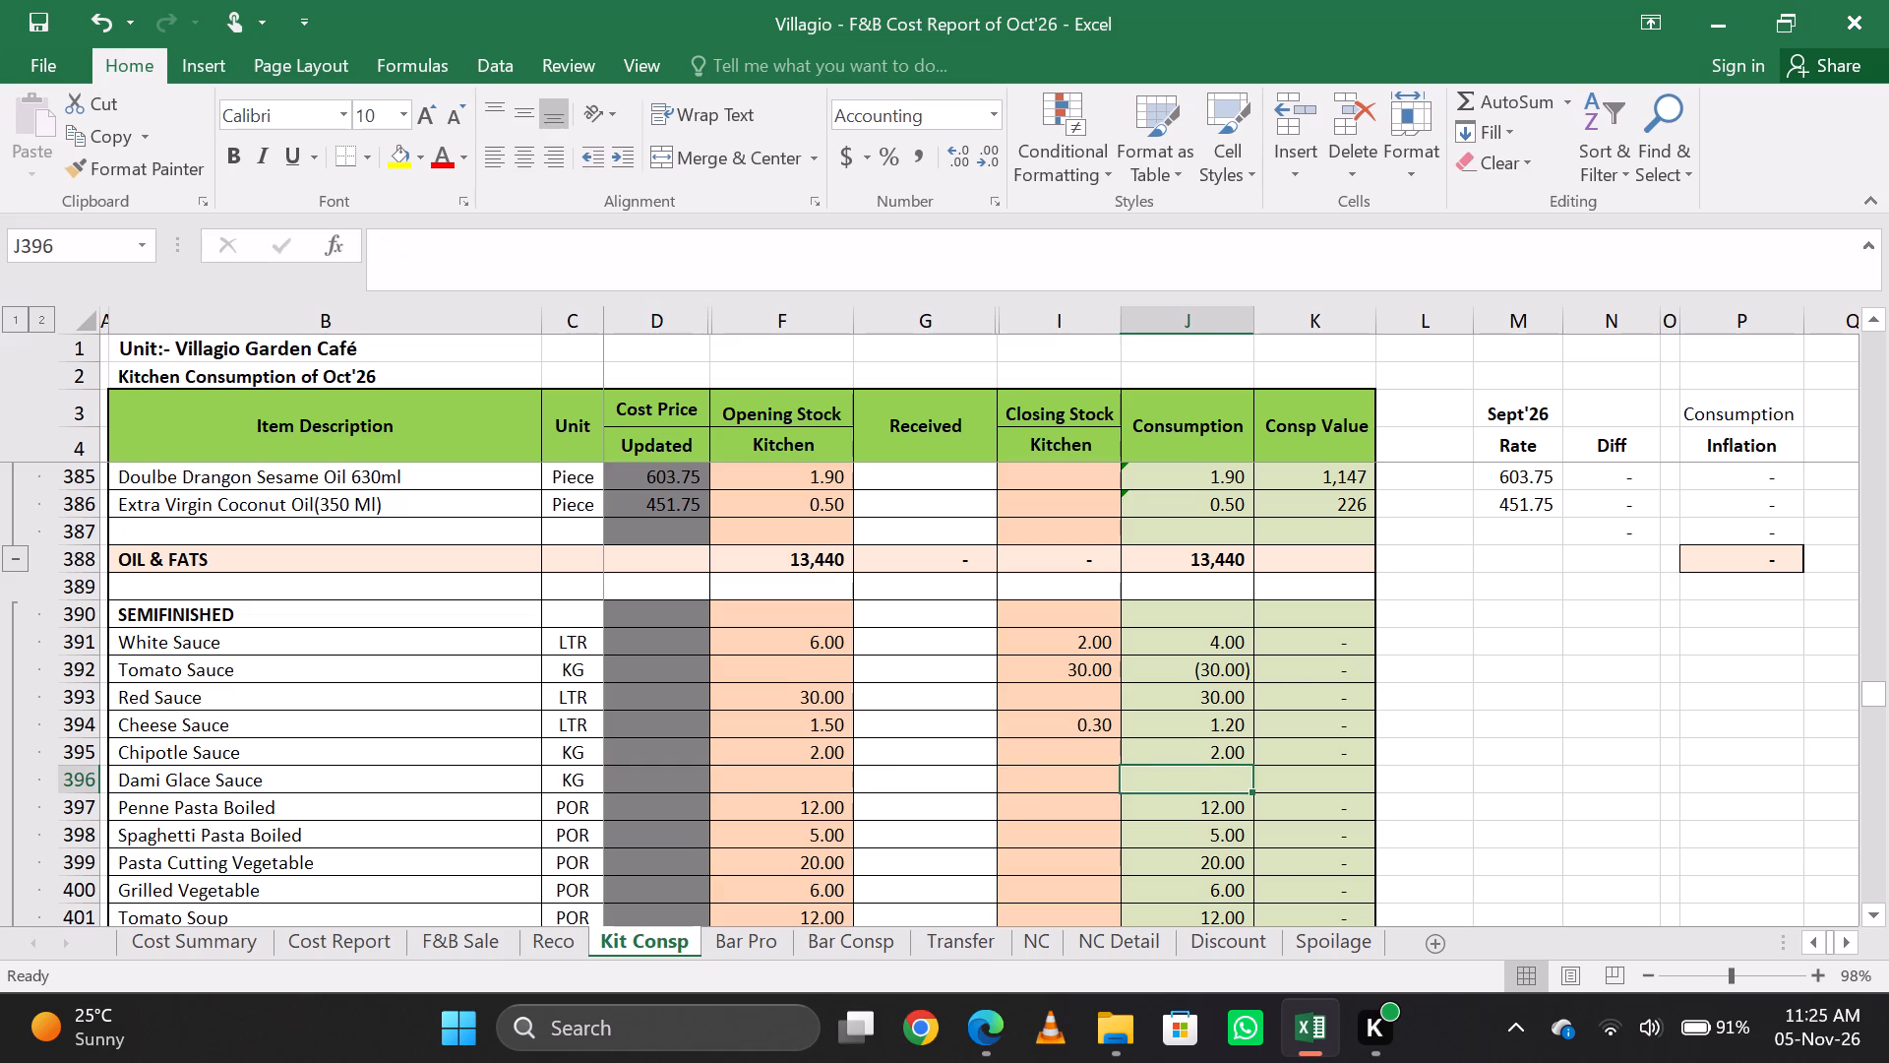
key("ctrl+d")
key("Right")
key("ctrl+d")
Set the kitchen closing stock of Dami Glace Sauce to 0.5.
key("Left")
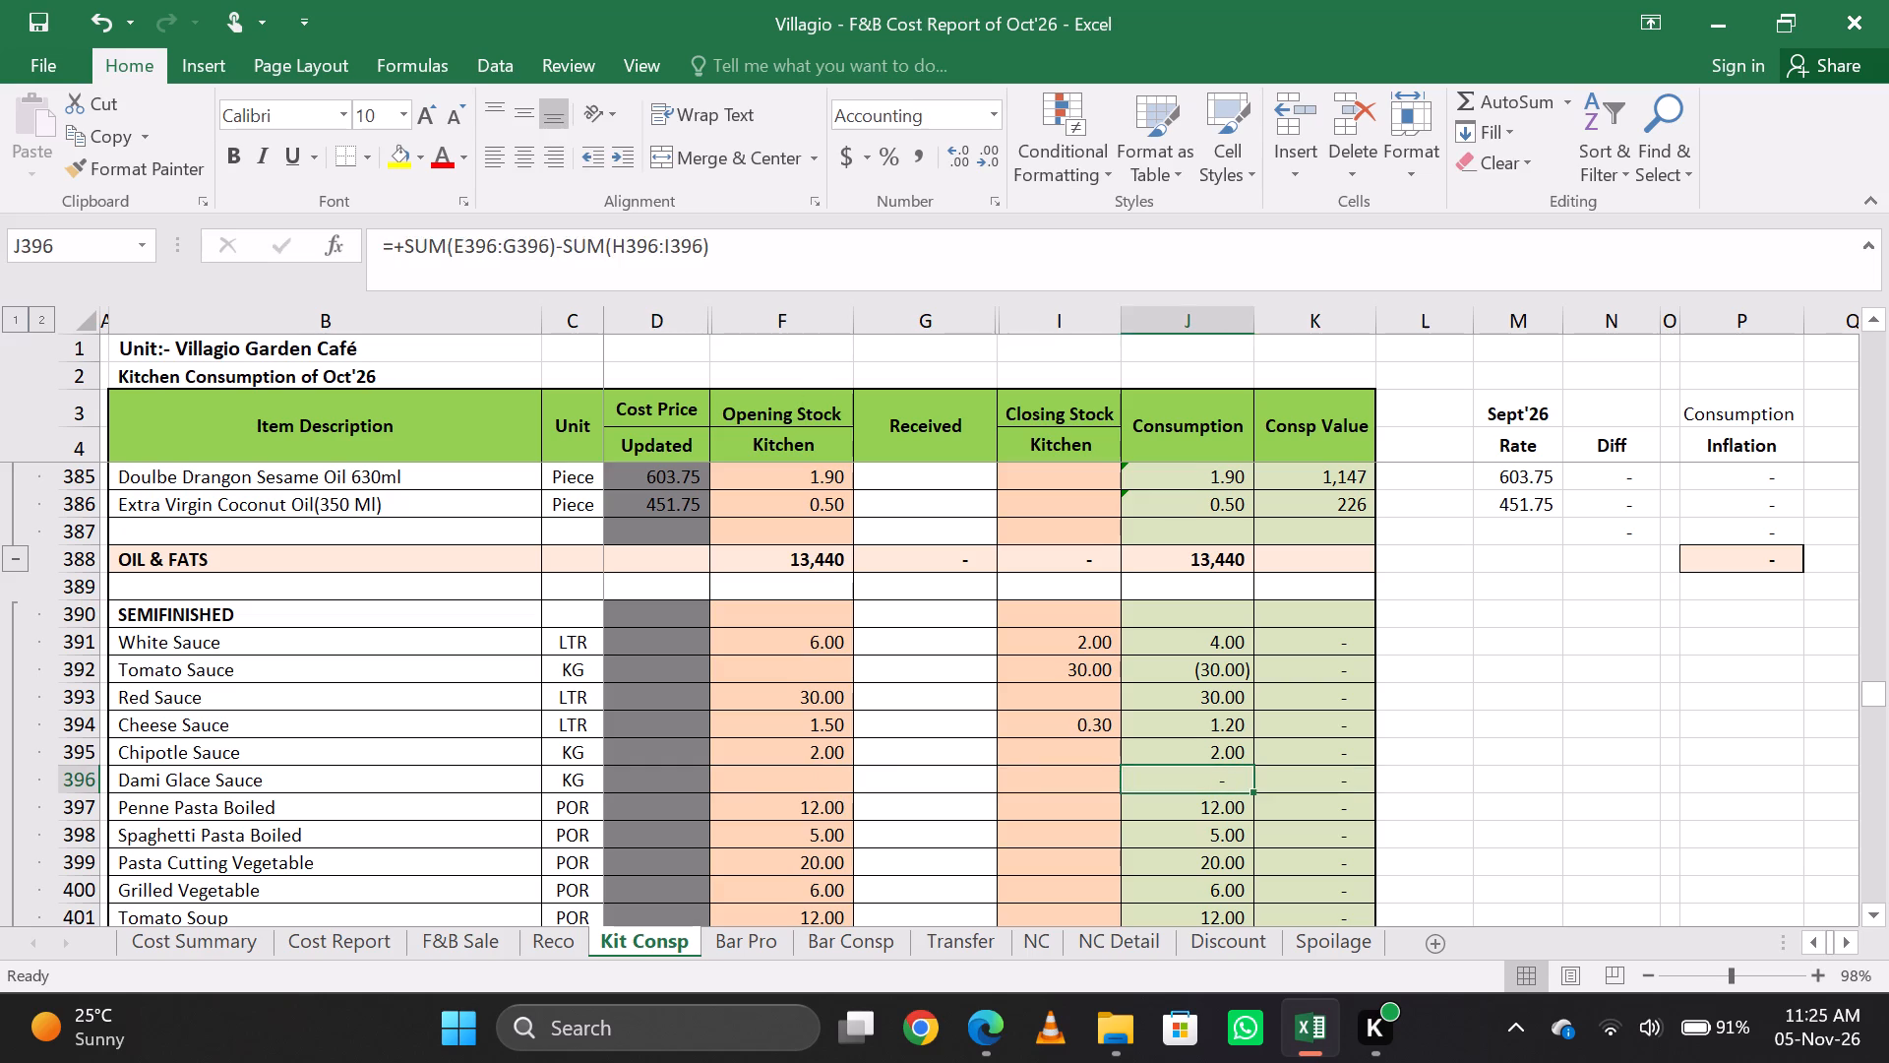
key("Left")
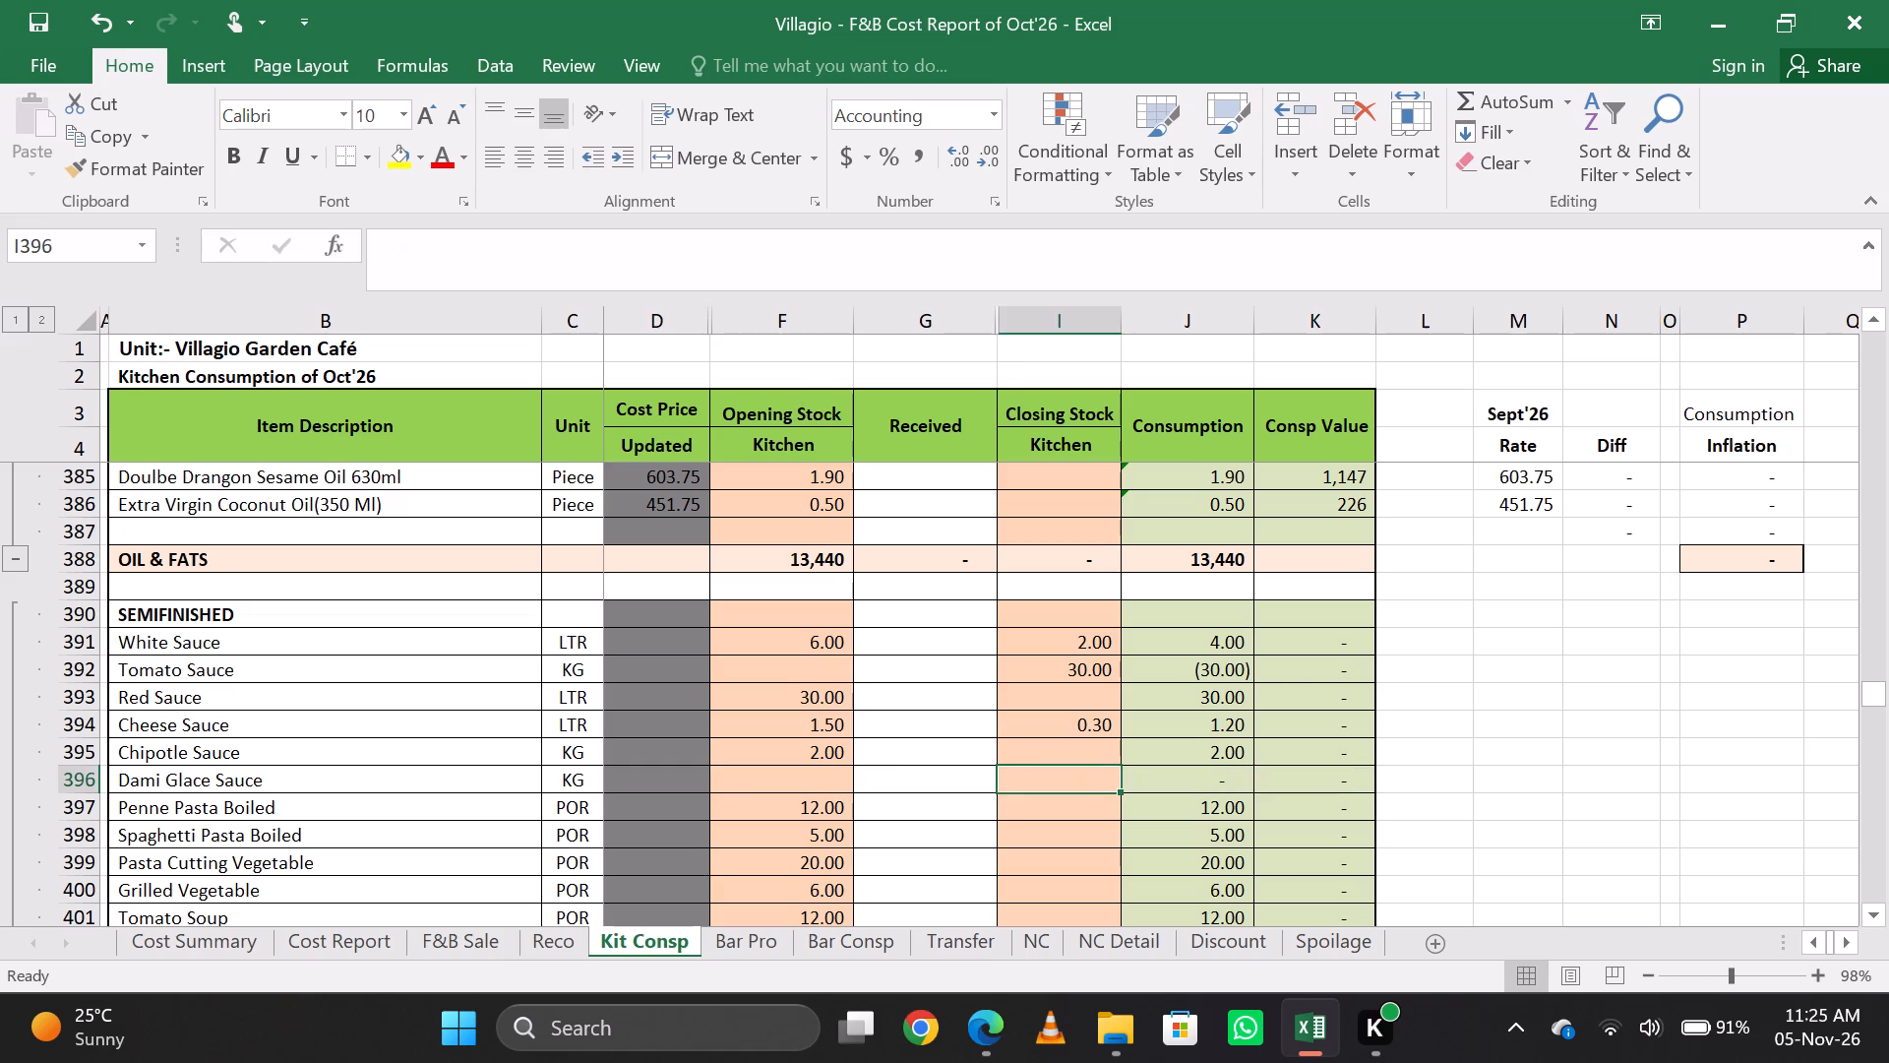
type(".5")
key("Return")
key("Up")
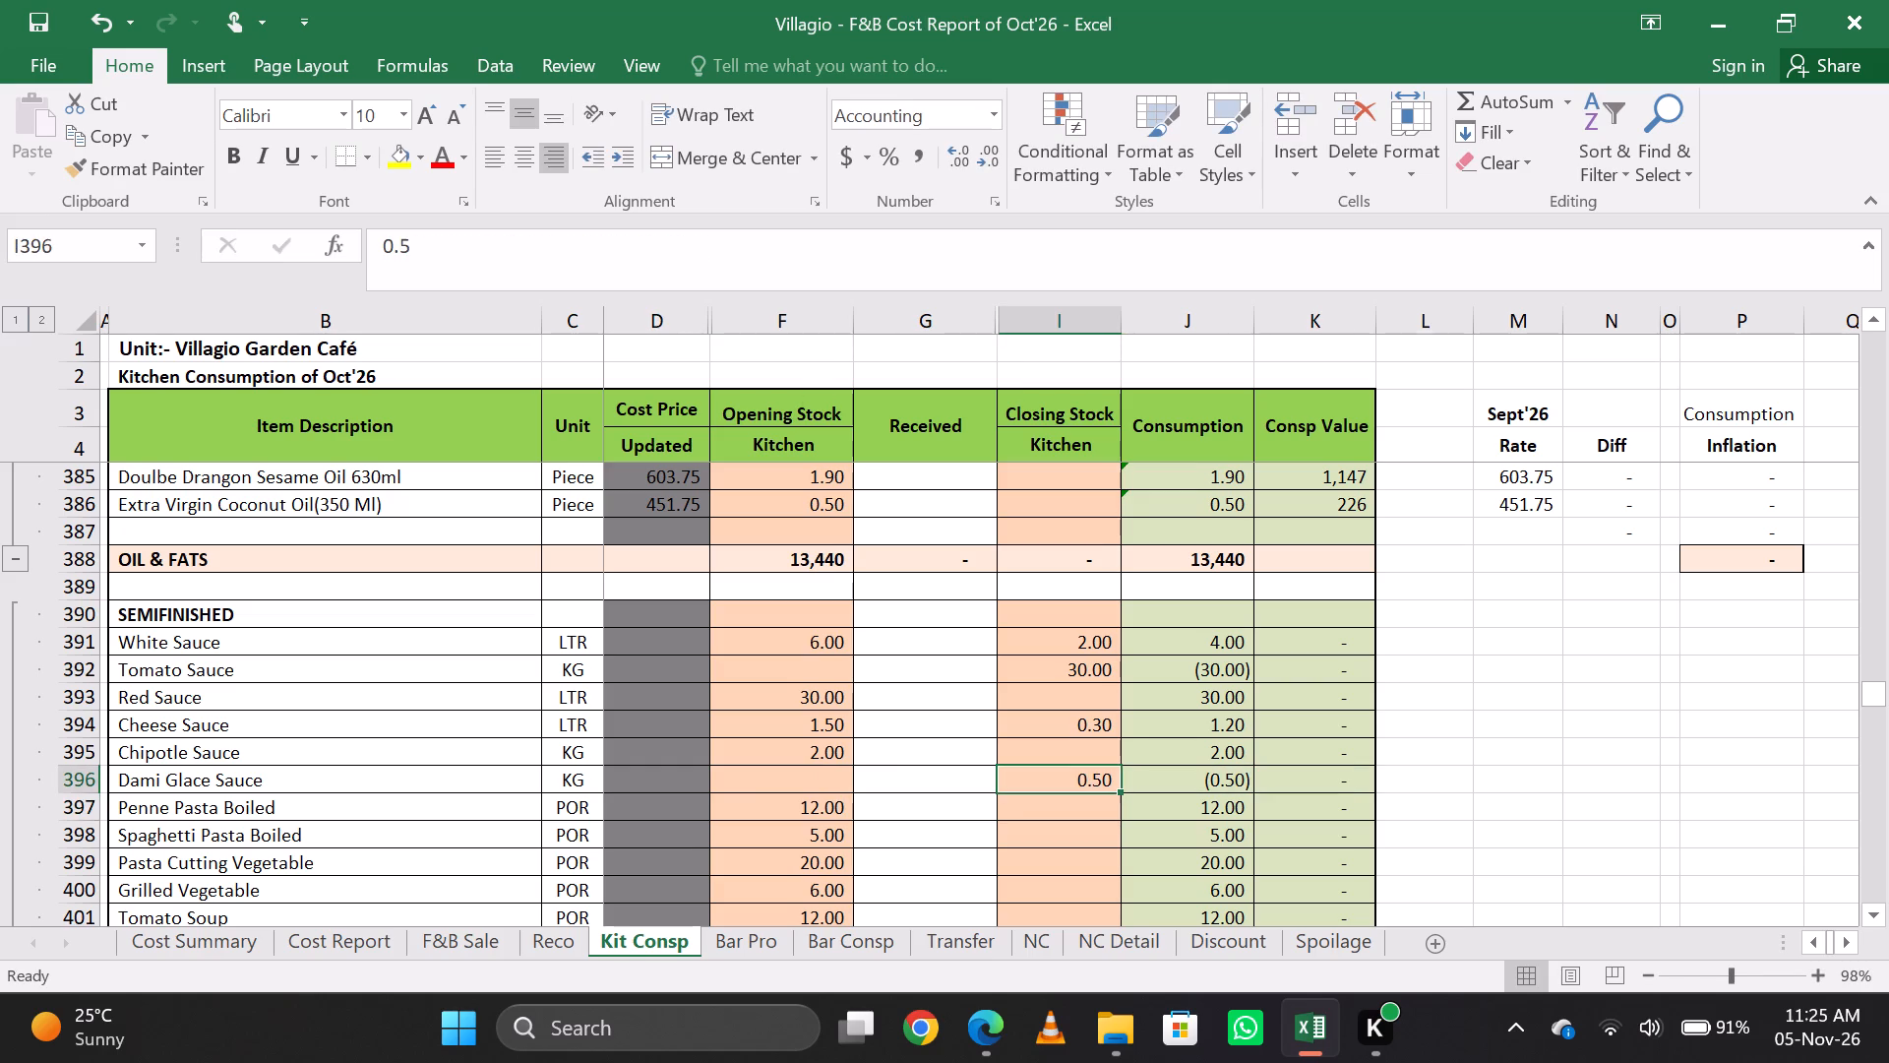
Switch to the YouTube video in Edge, choose 240p as its playback quality, and return to the Excel workbook.
key("alt+Tab")
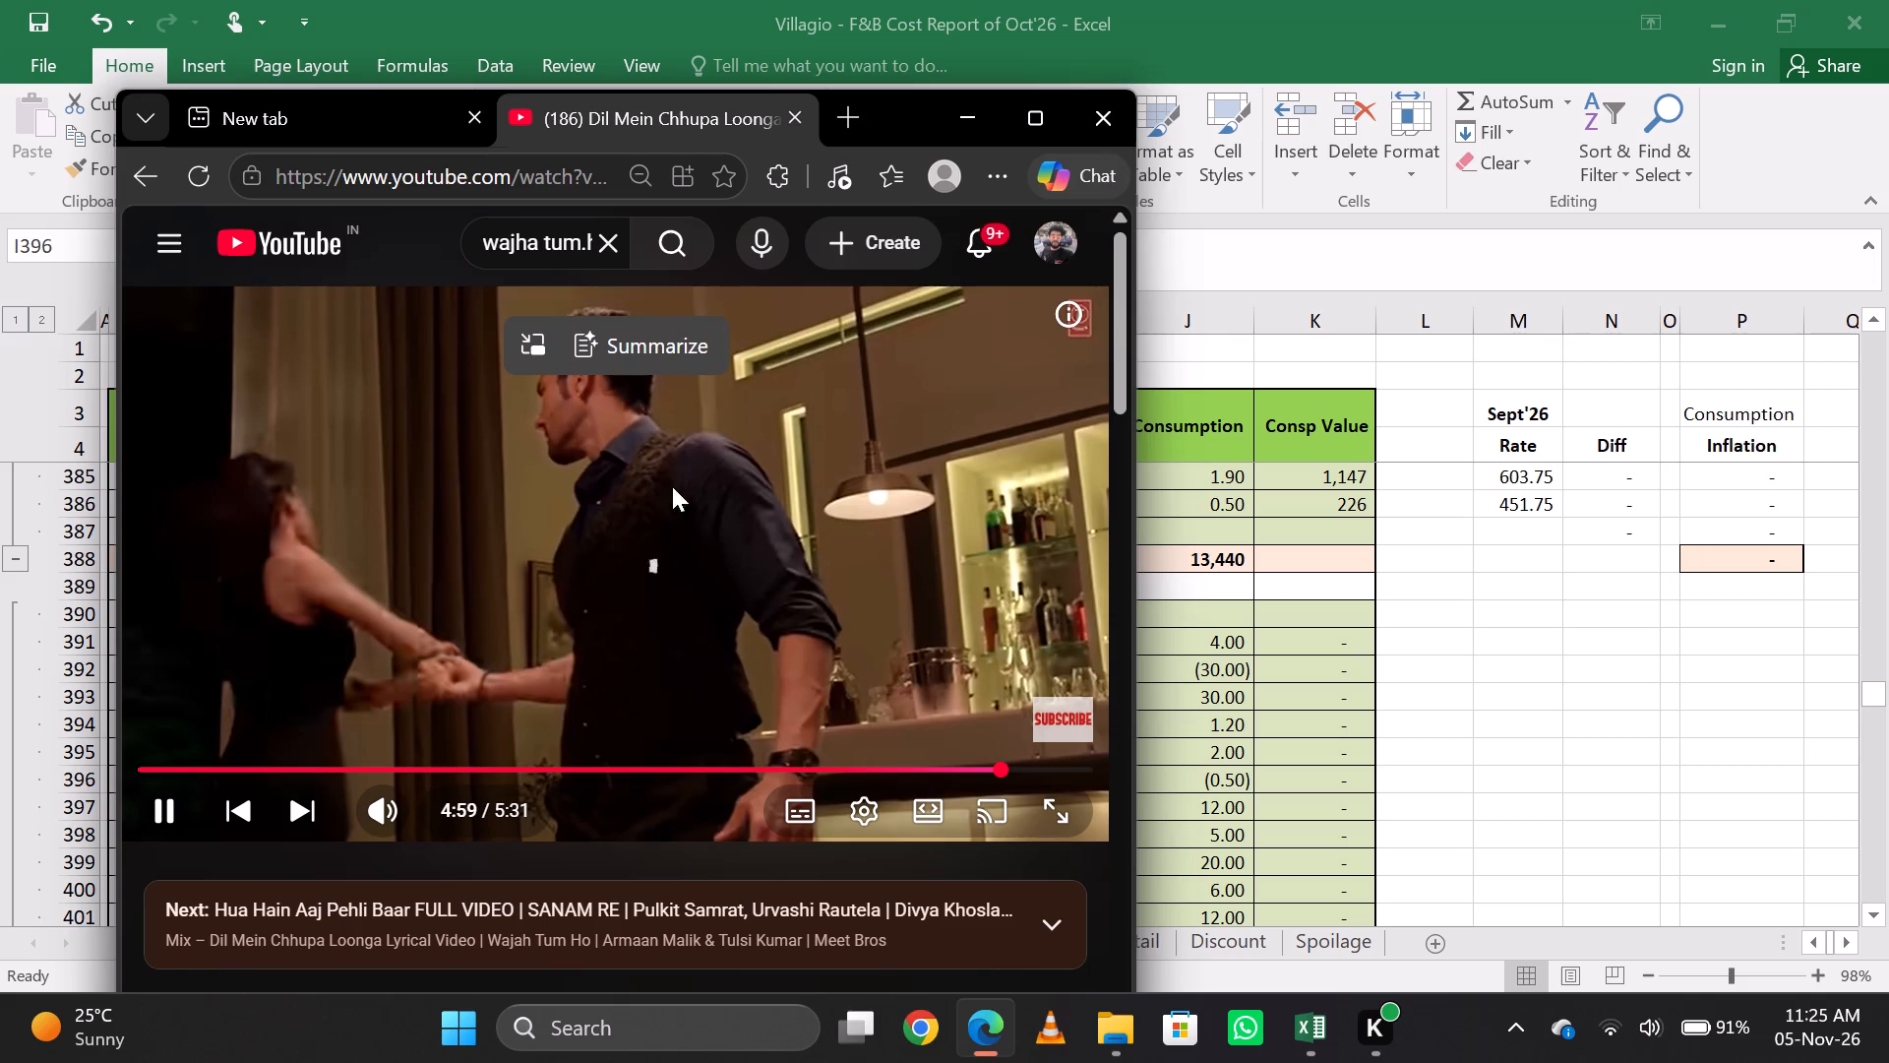
left_click(862, 809)
left_click(1000, 731)
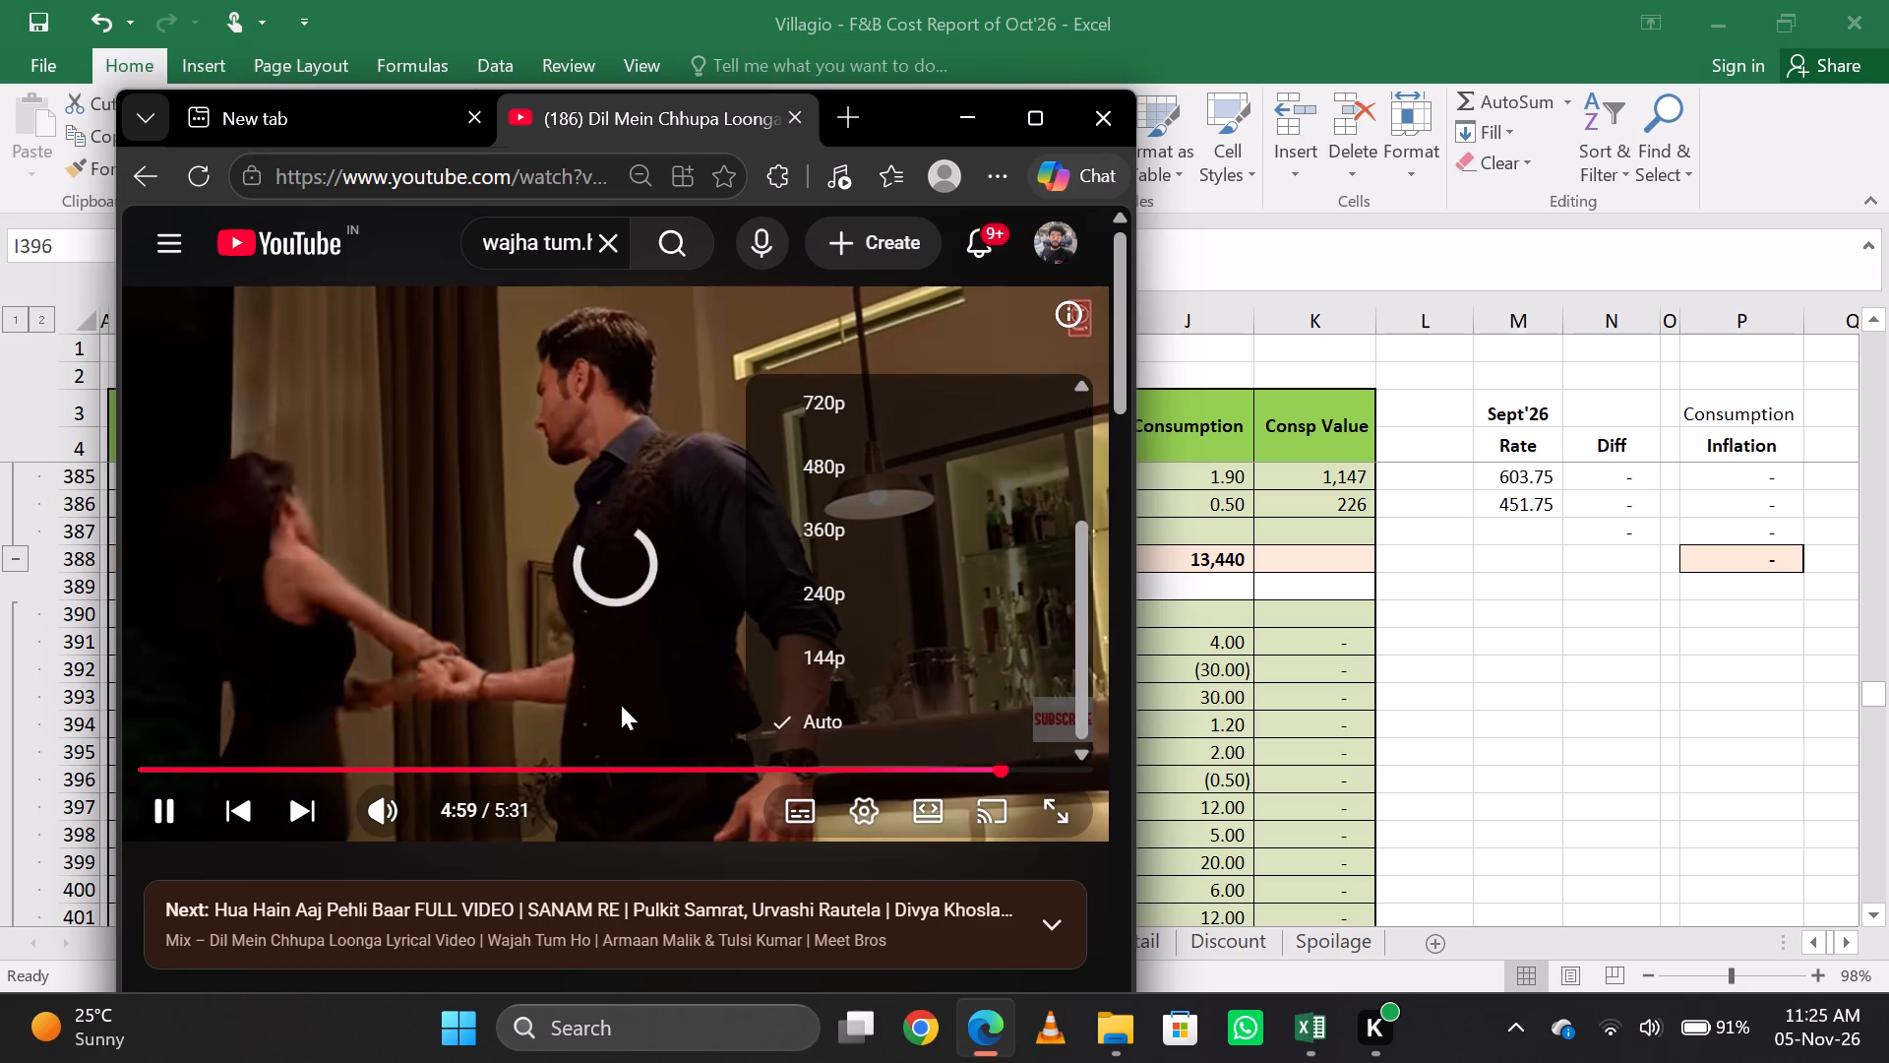
left_click(966, 581)
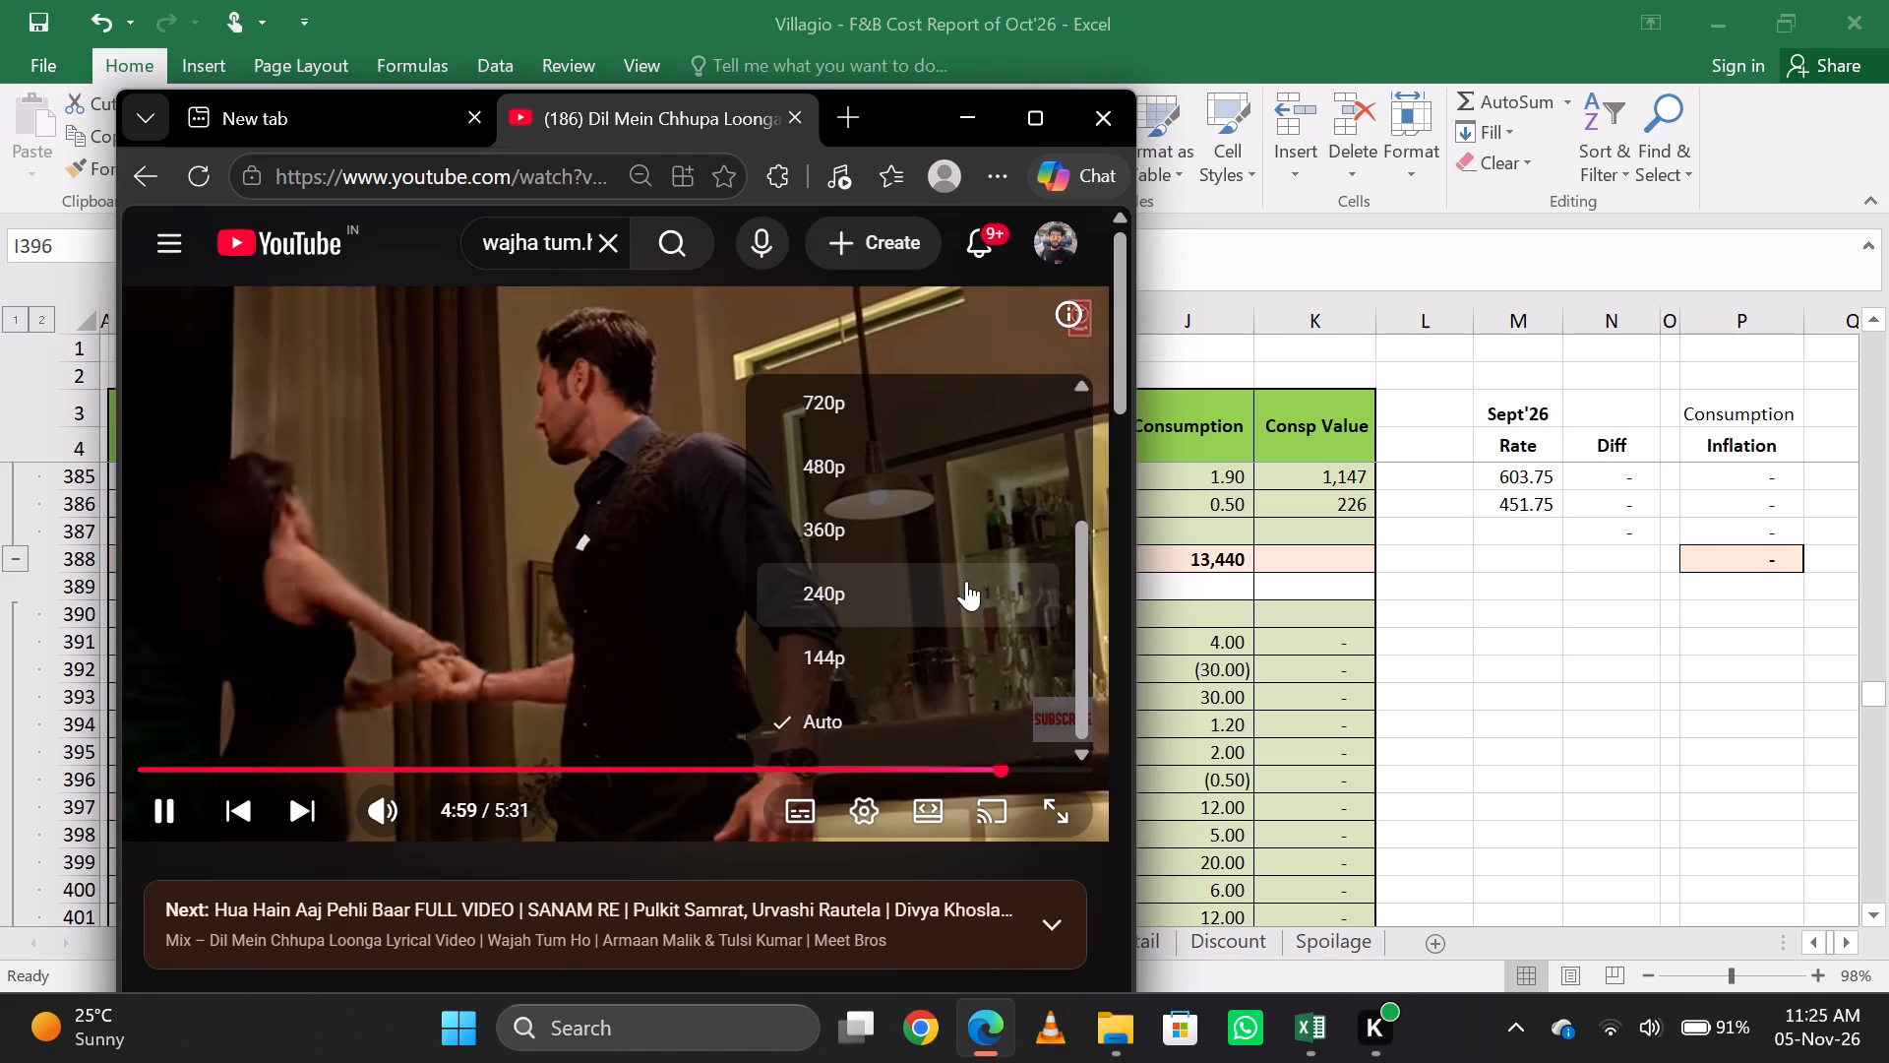
left_click(1326, 609)
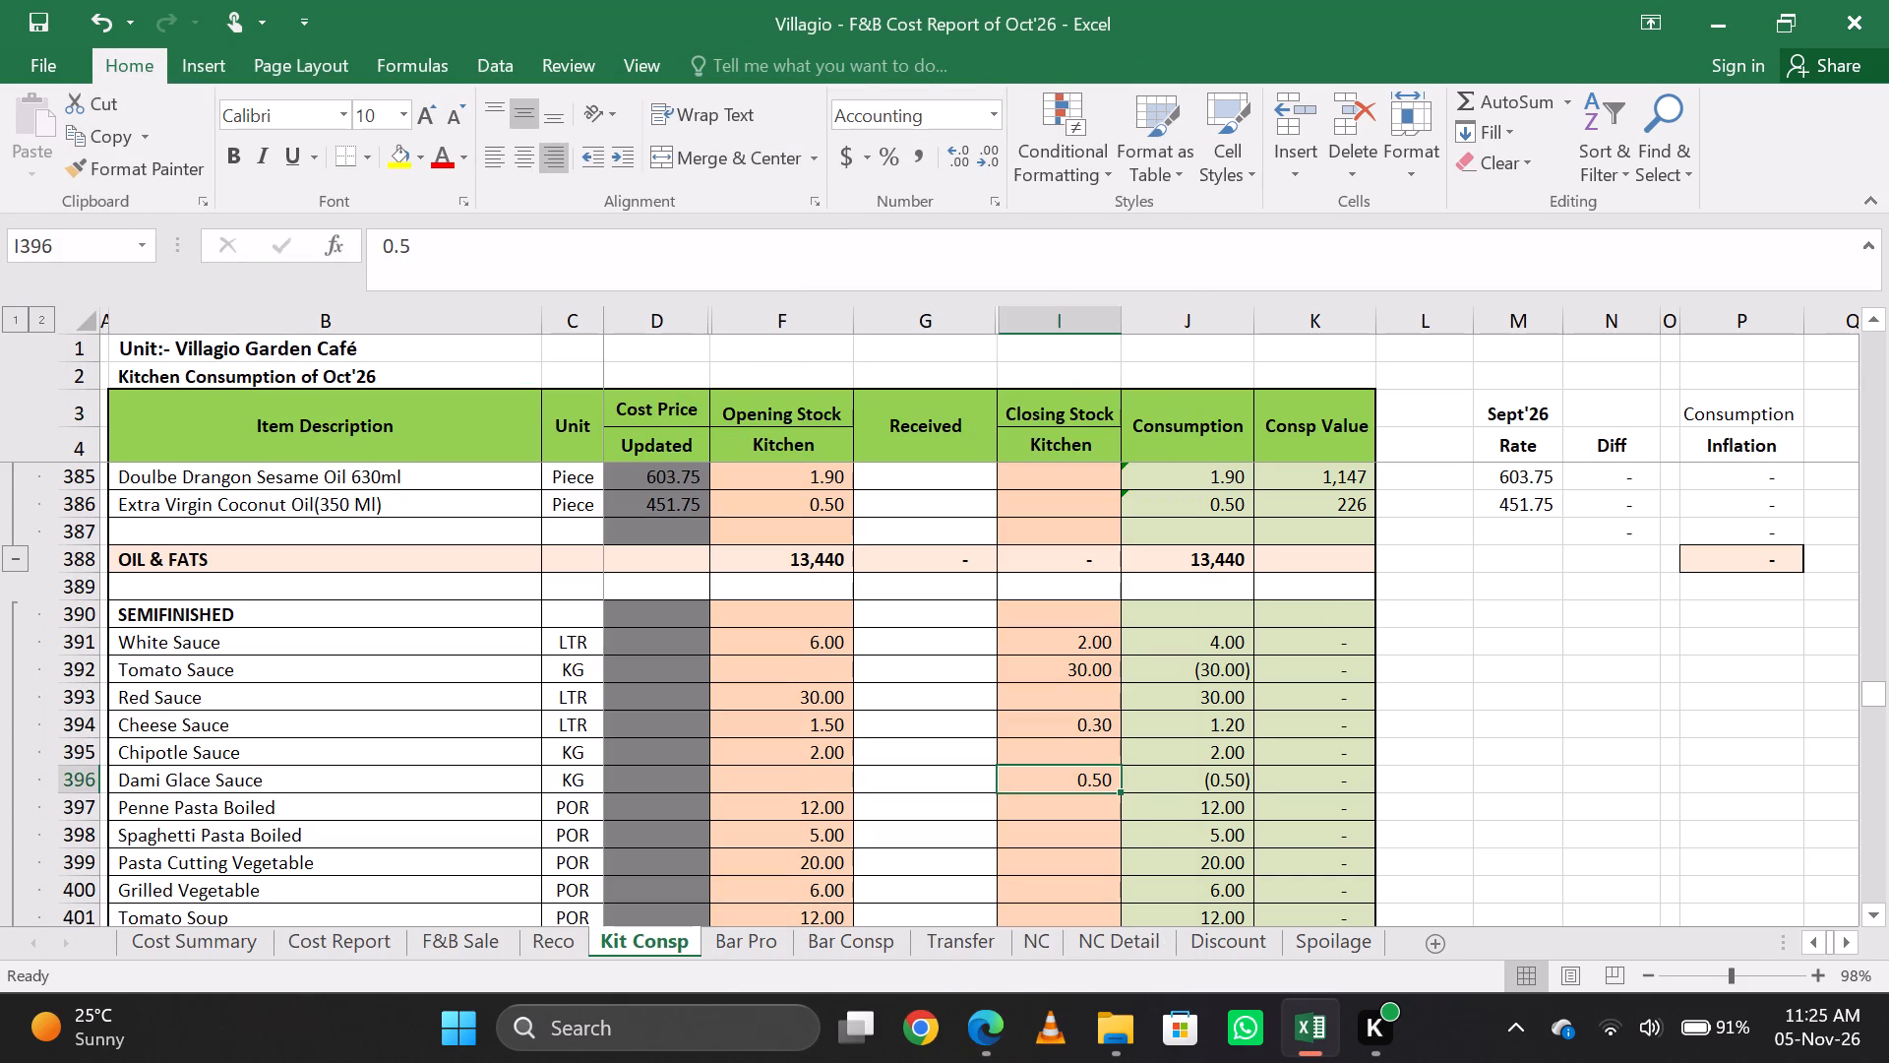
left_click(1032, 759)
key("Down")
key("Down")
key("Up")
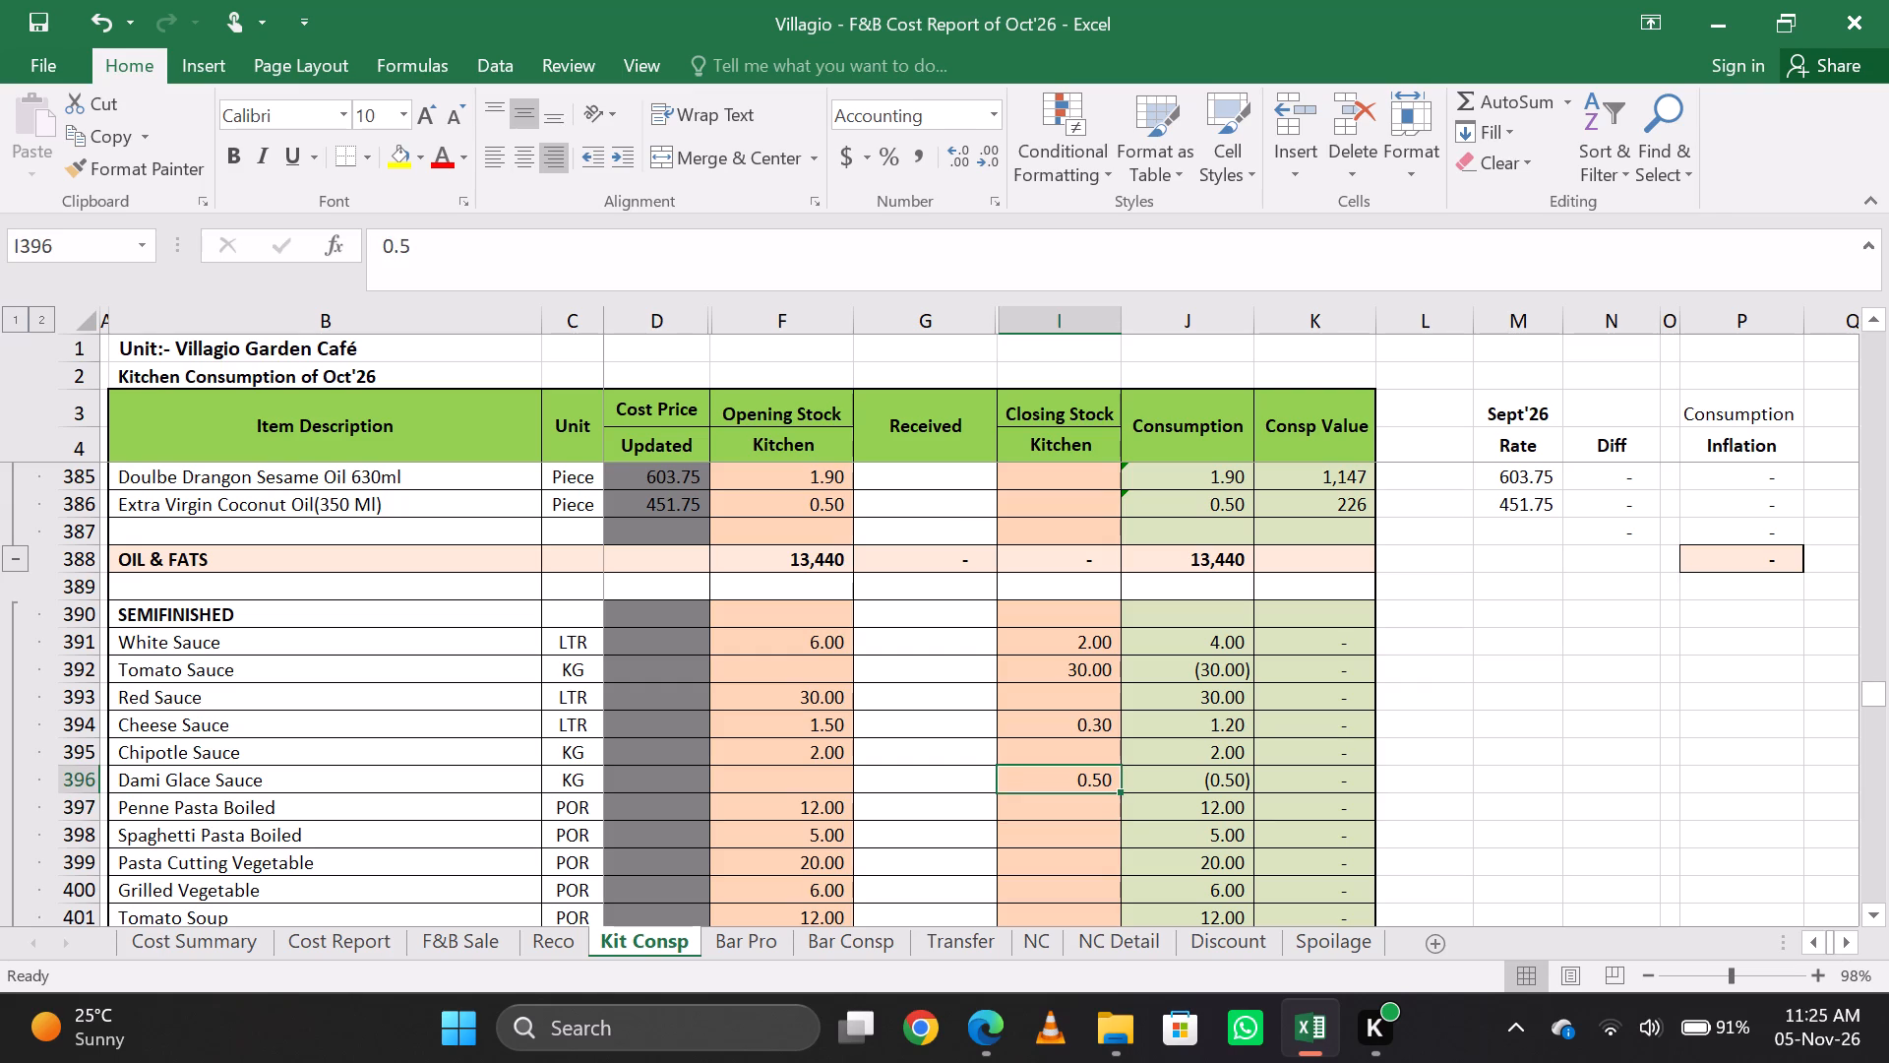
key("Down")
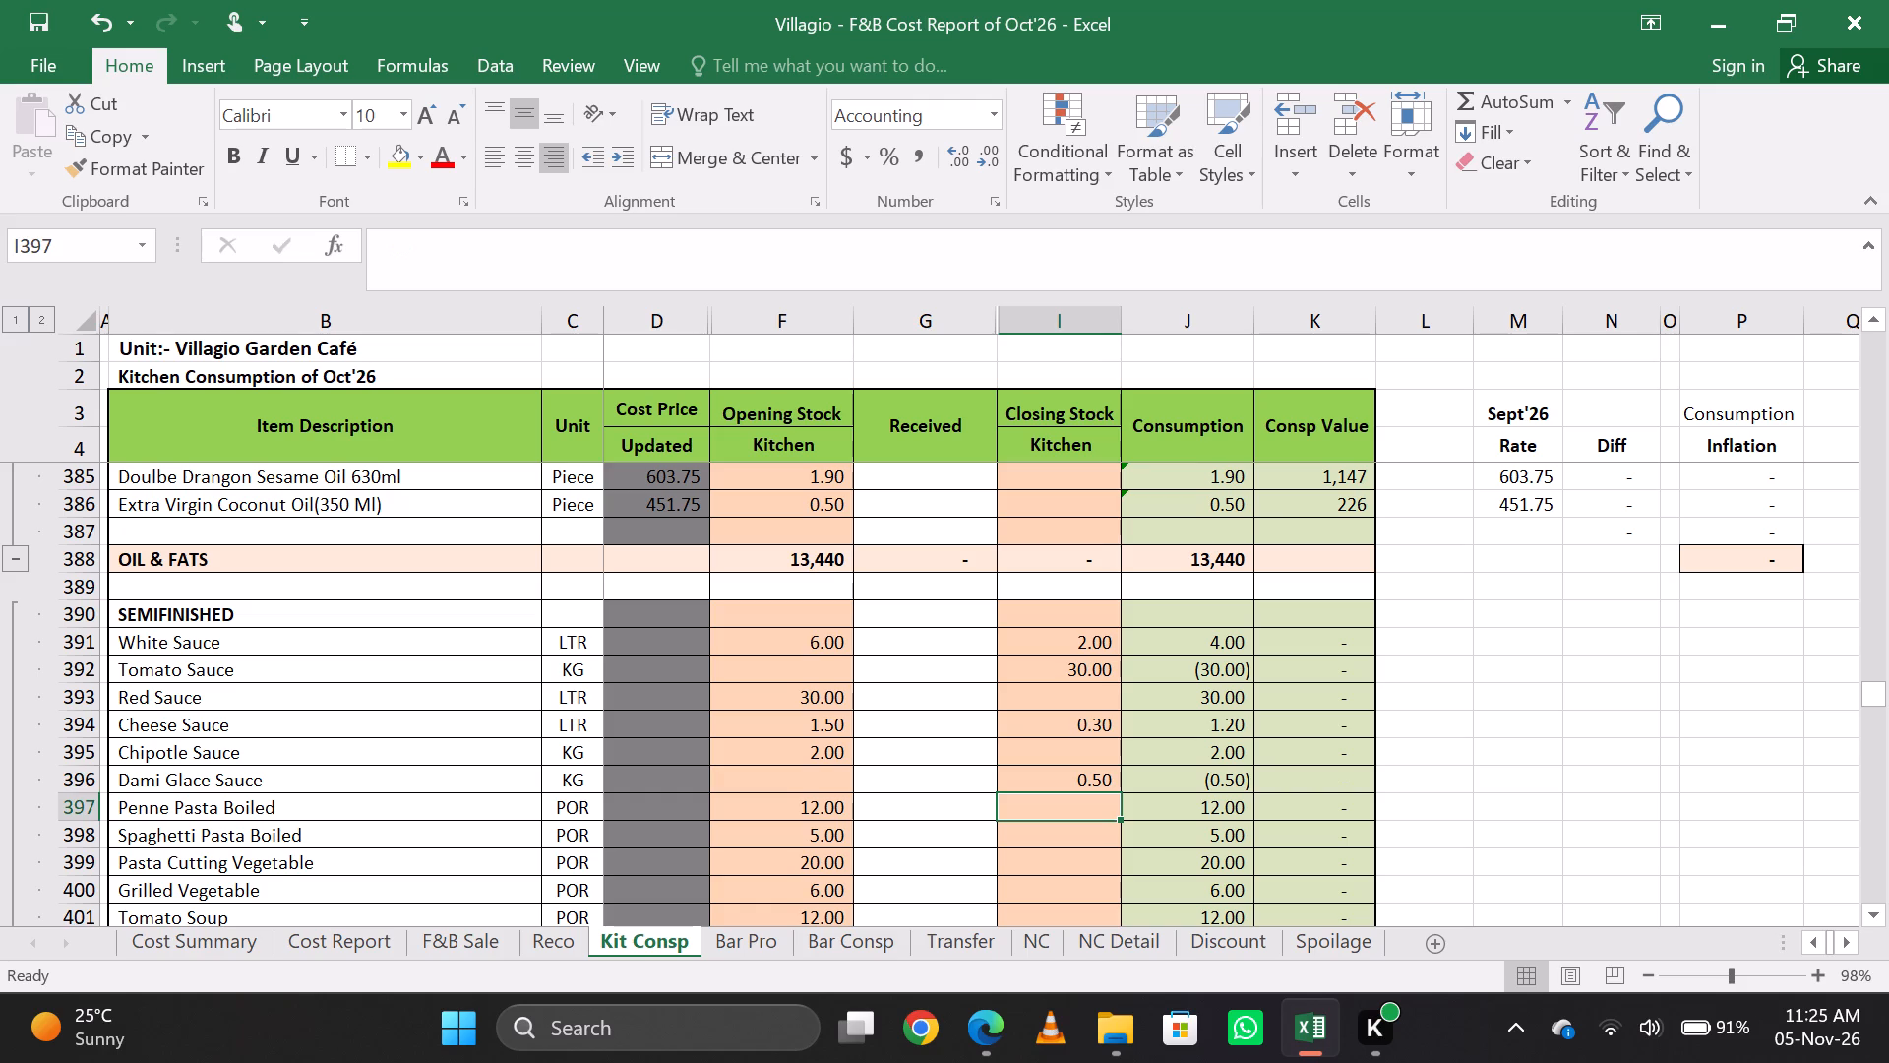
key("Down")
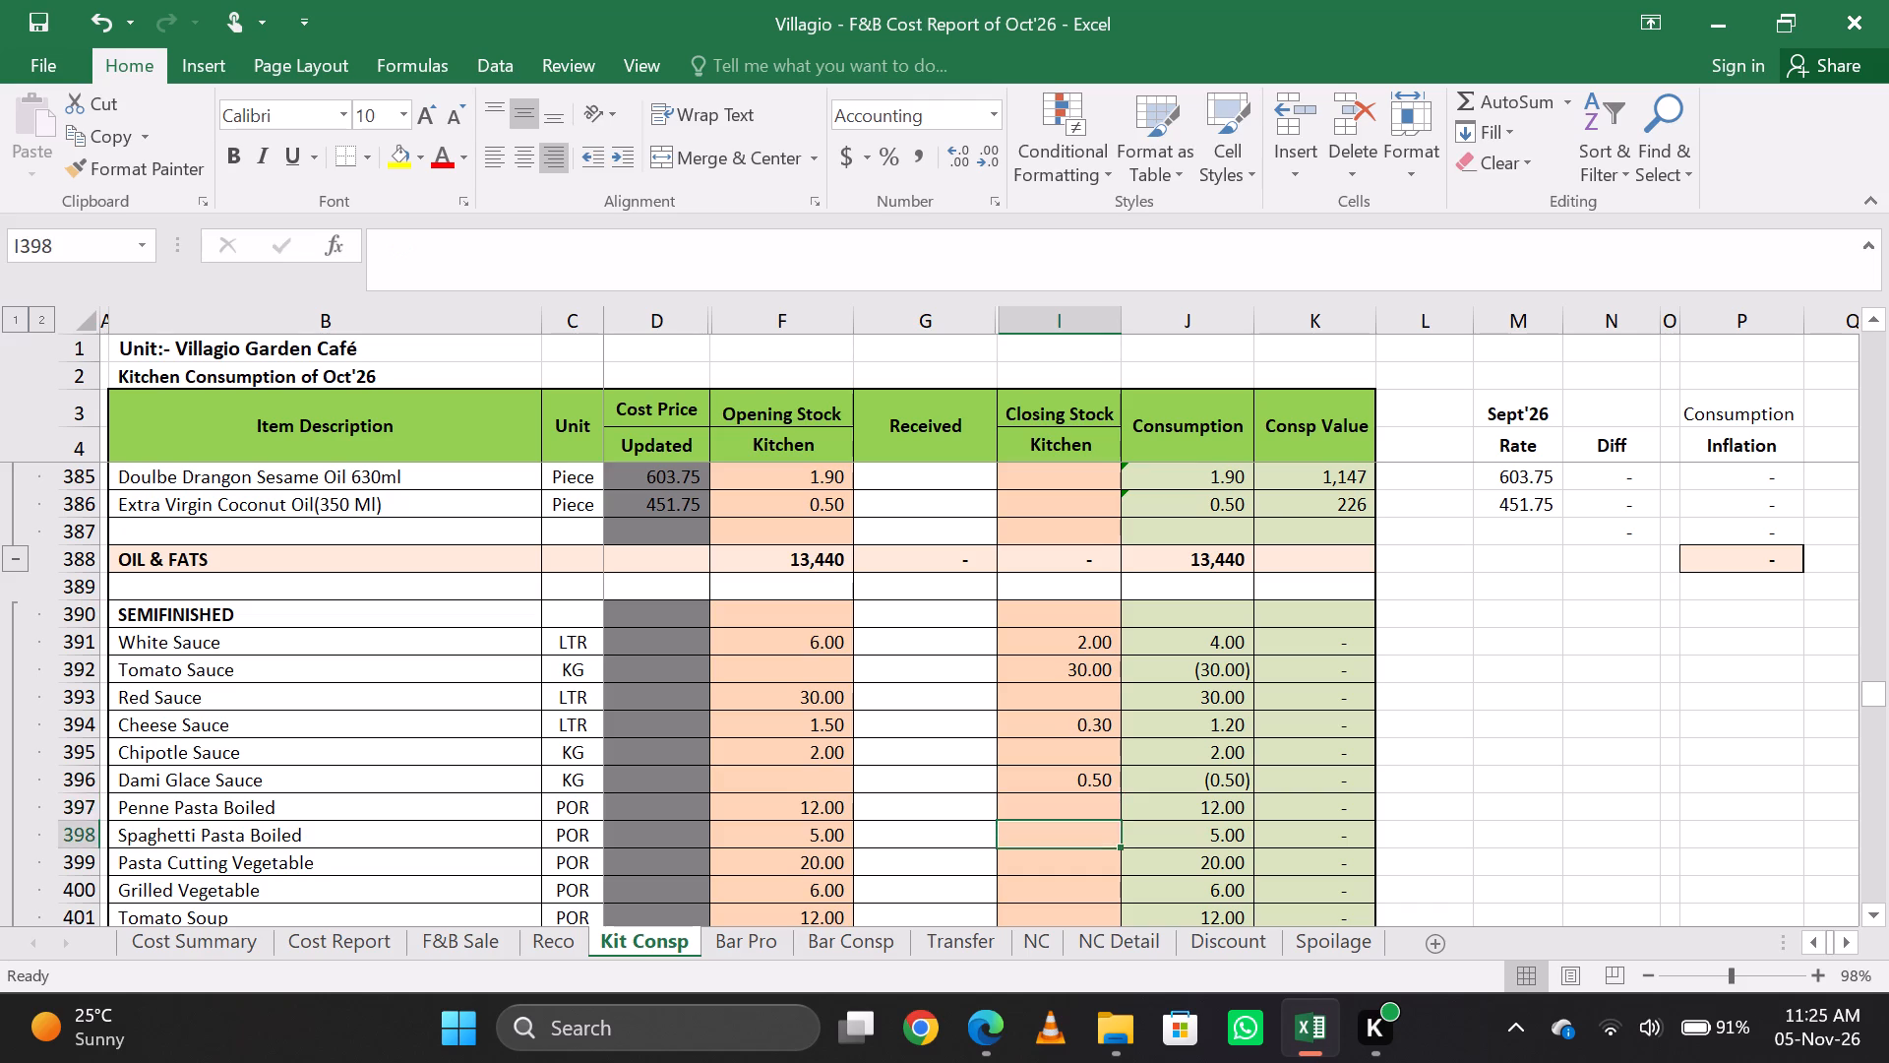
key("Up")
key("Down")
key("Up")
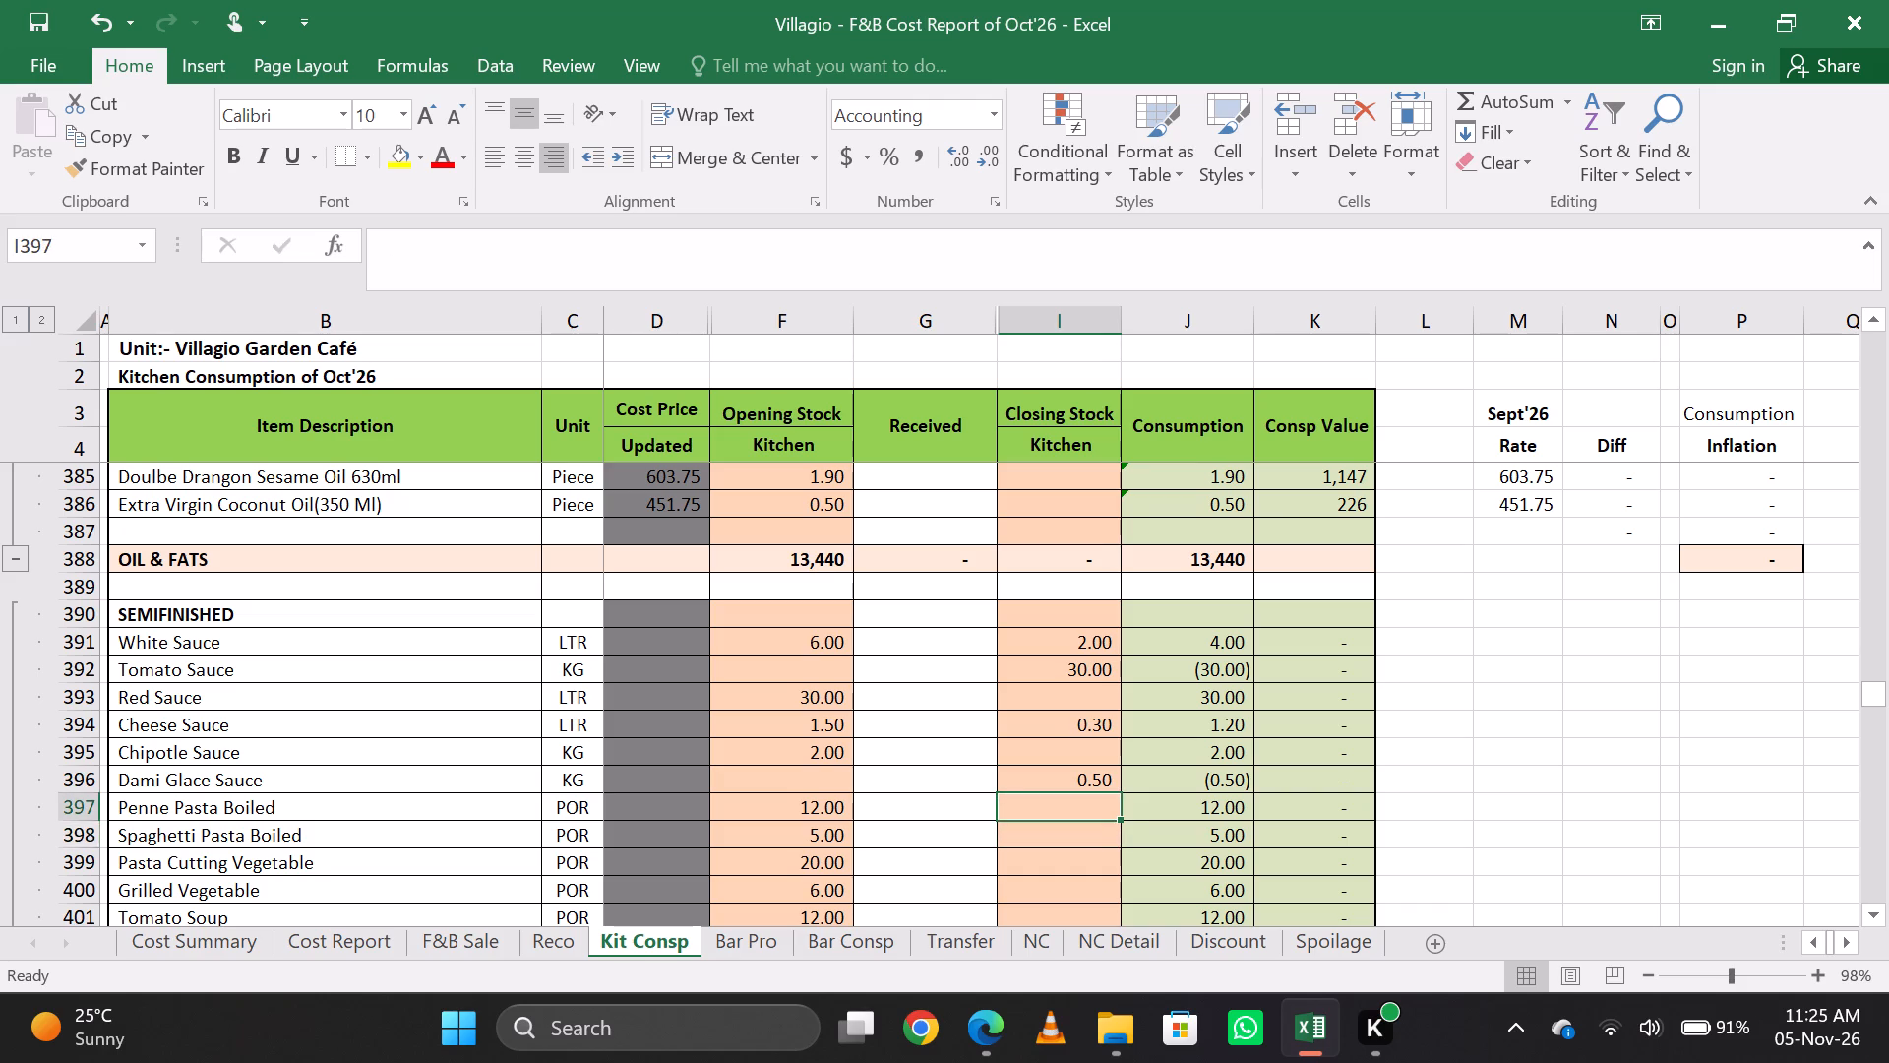
Search the sheet for "chip" and set the kitchen closing stock of Chipotle Chilli Paste to 1000.
key("ctrl+f")
type("chip")
key("Return")
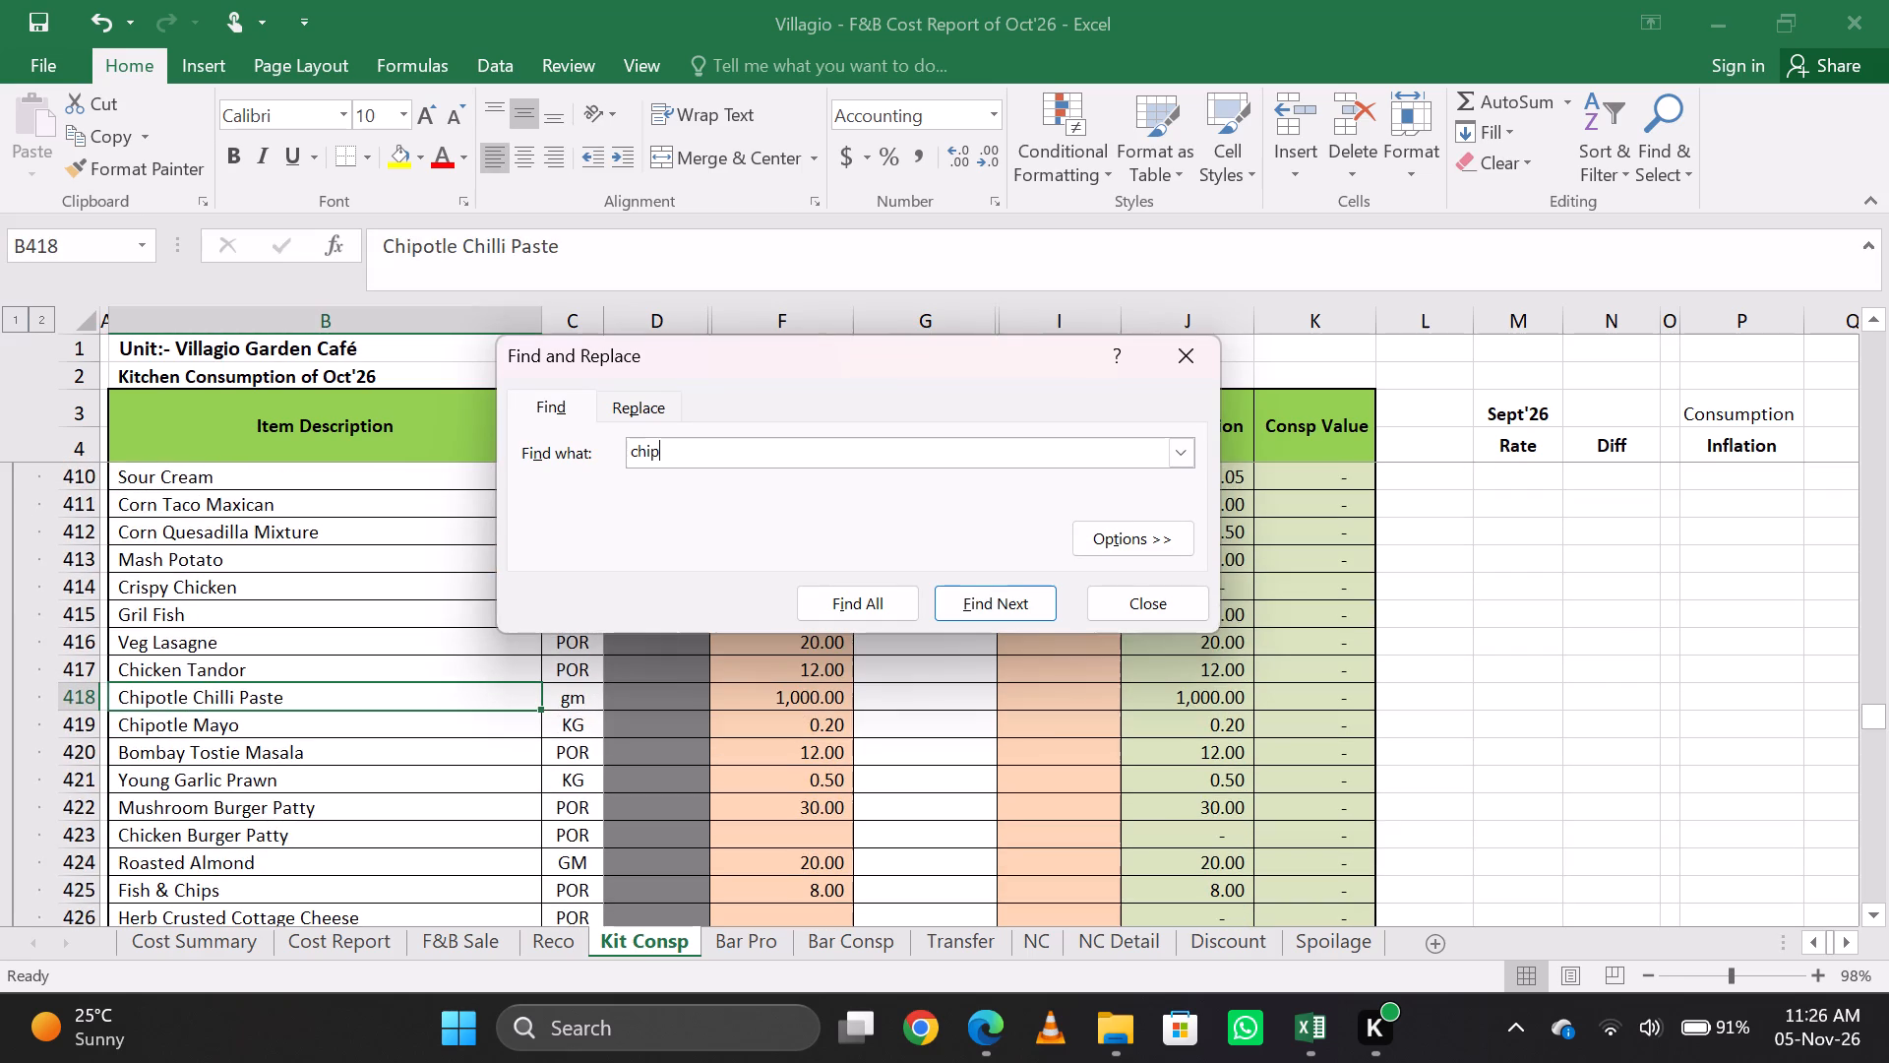
key("Escape")
key("Right")
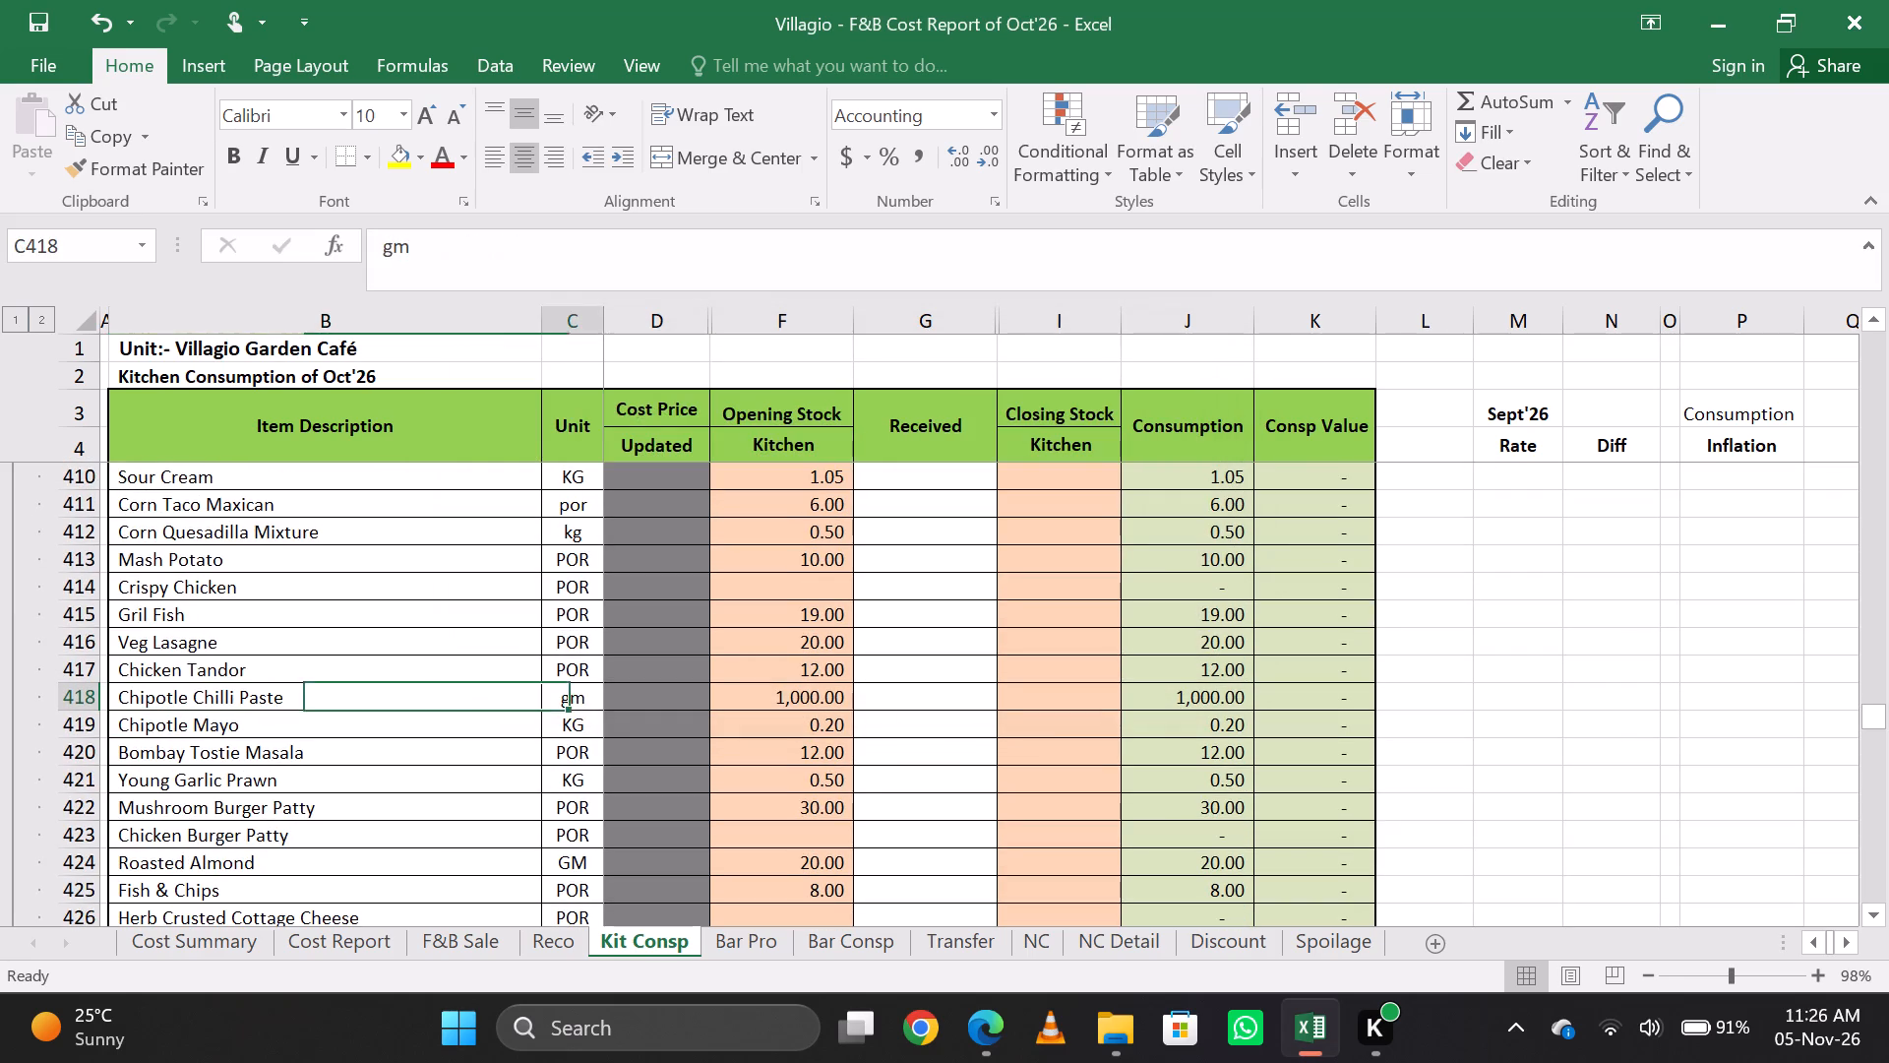
key("Right")
key("Right")
key("Right")
key("Right")
key("1")
key("Down")
key("Up")
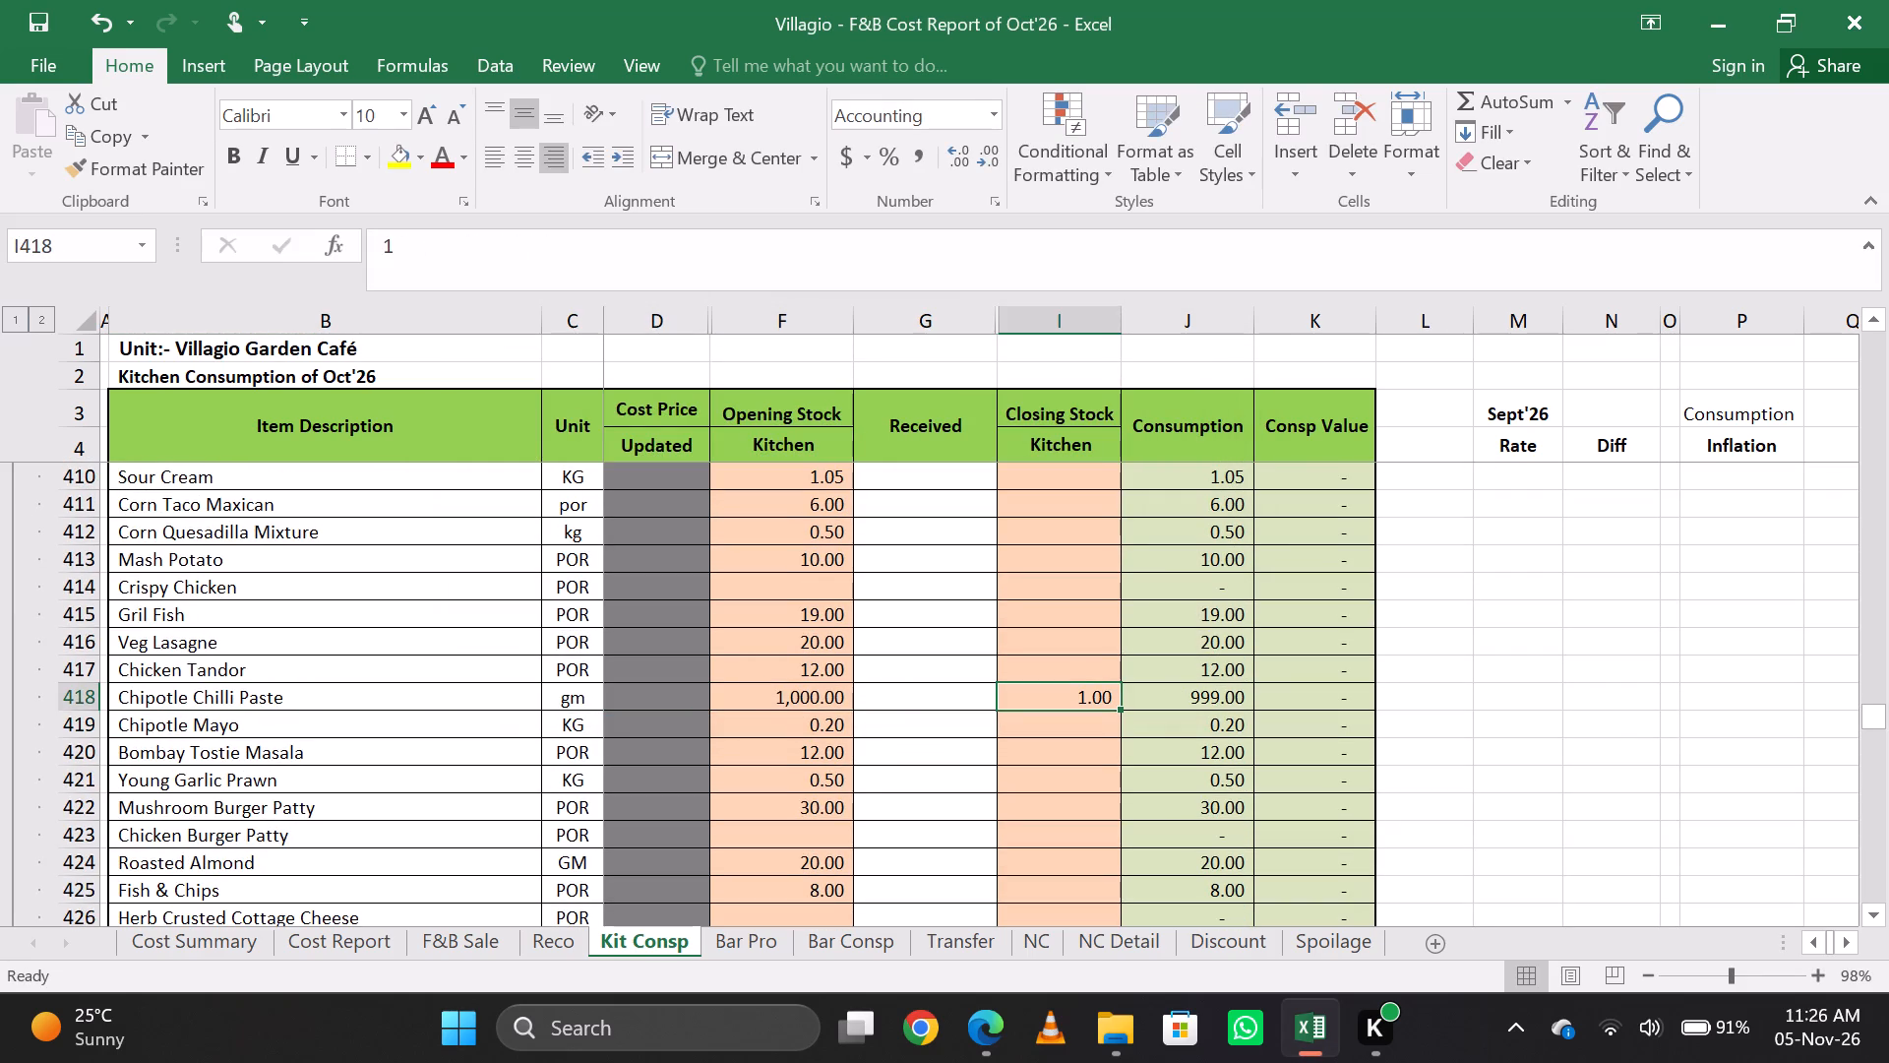
key("Down")
key("Up")
type("1000")
key("Return")
key("Up")
Search the sheet for "gril" and set the kitchen closing stock of Grilled Vegetable to 10.
key("ctrl+f")
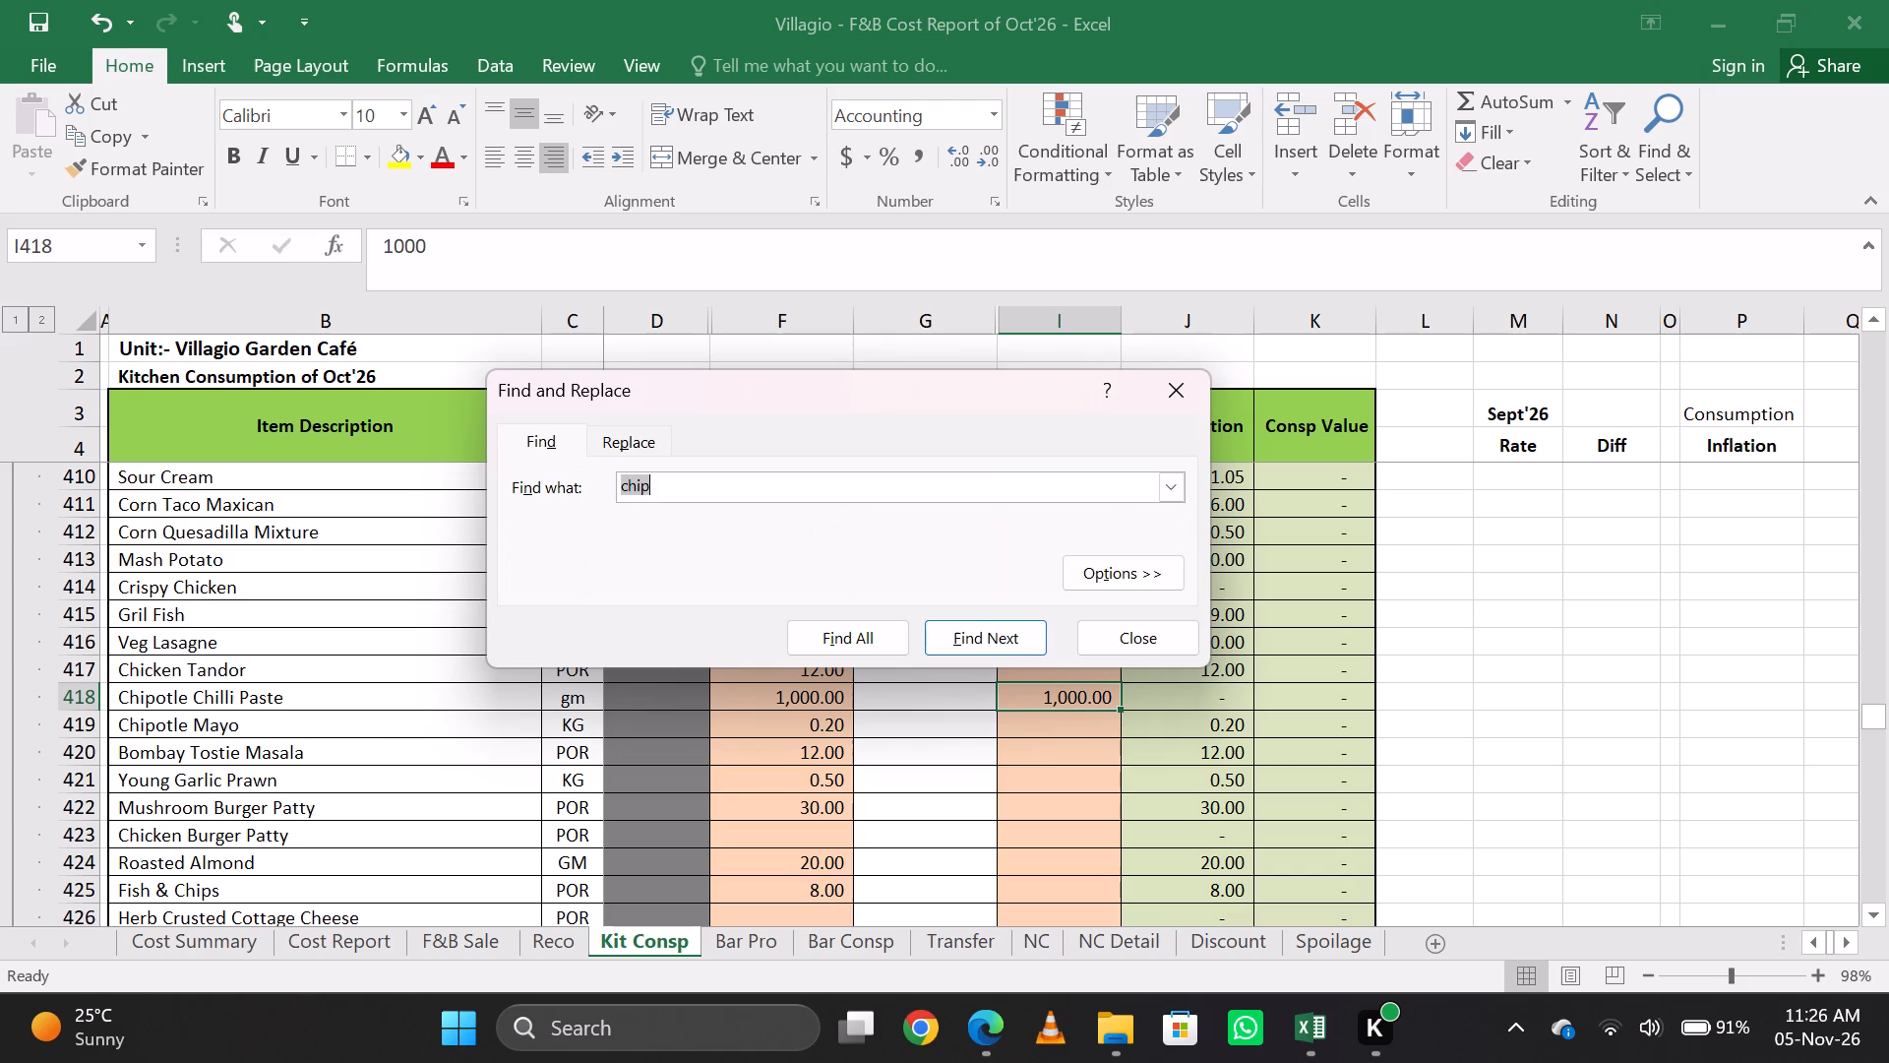
key("BackSpace")
type("gril")
key("Return")
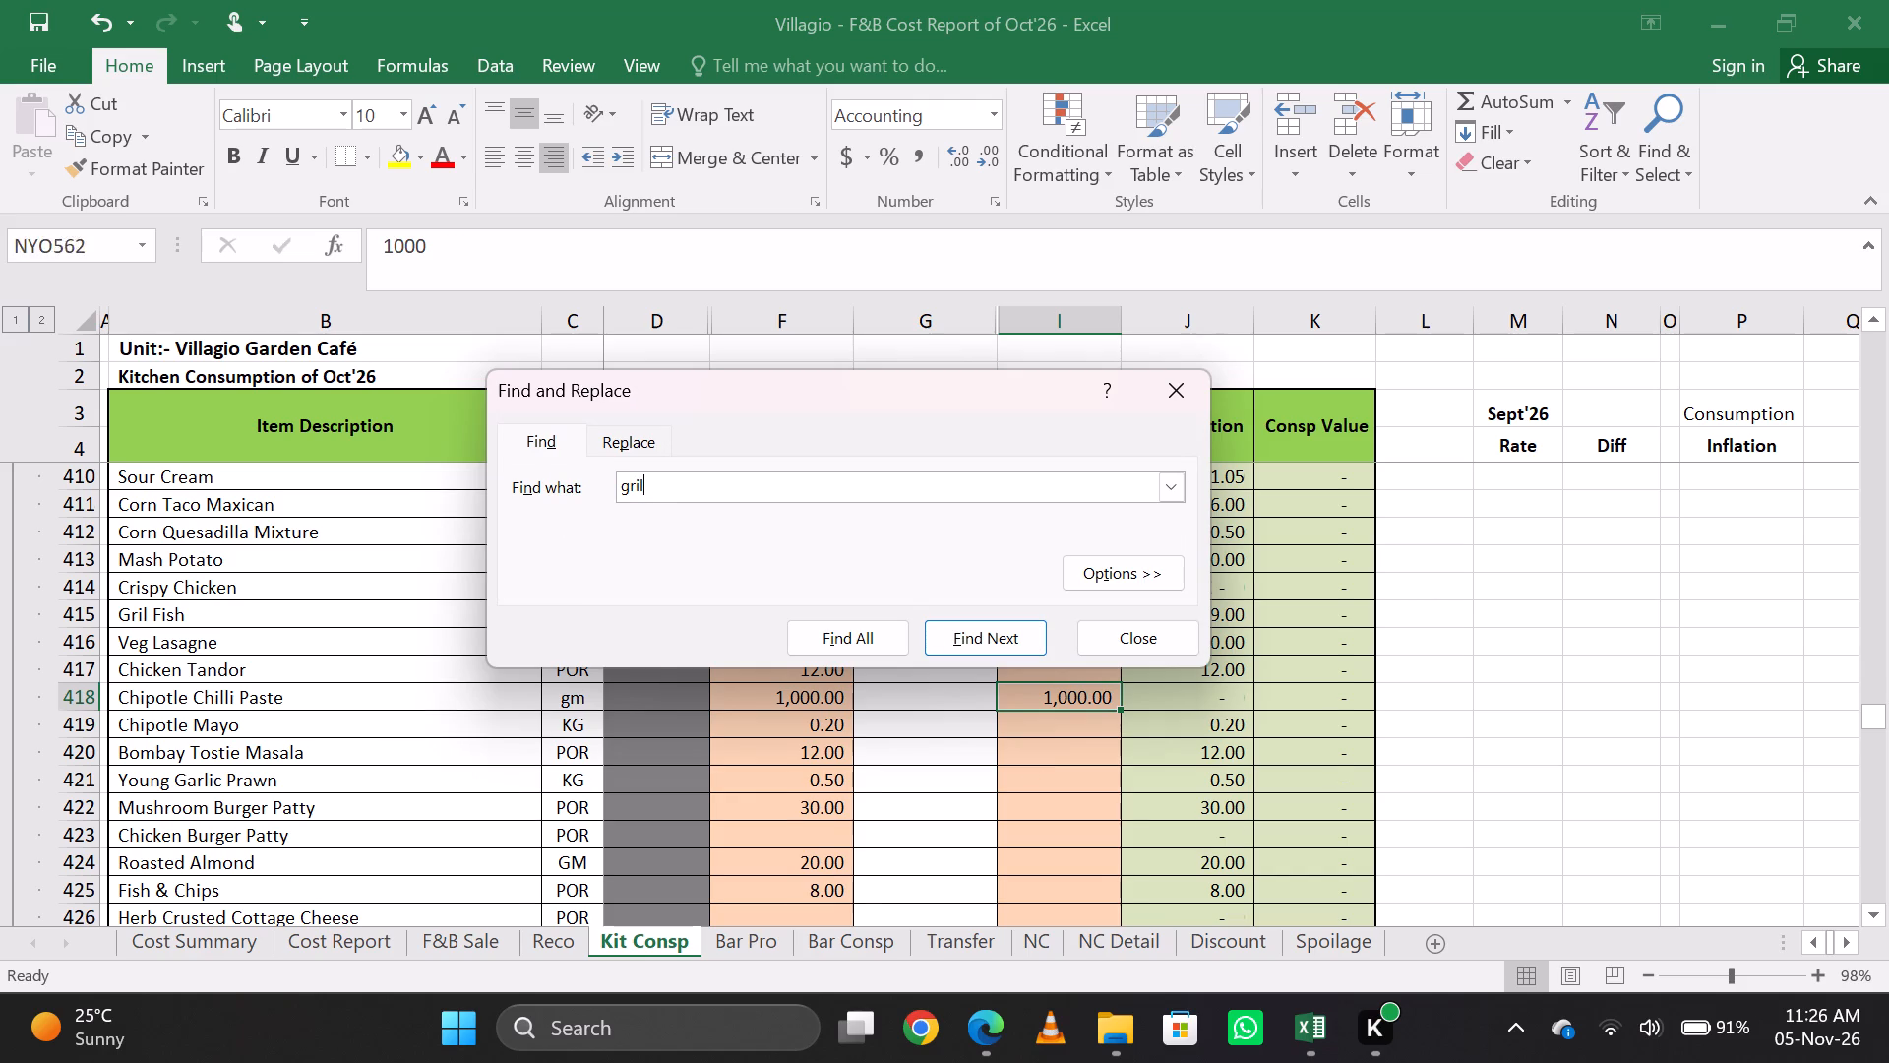
key("Escape")
key("Right")
key("Right")
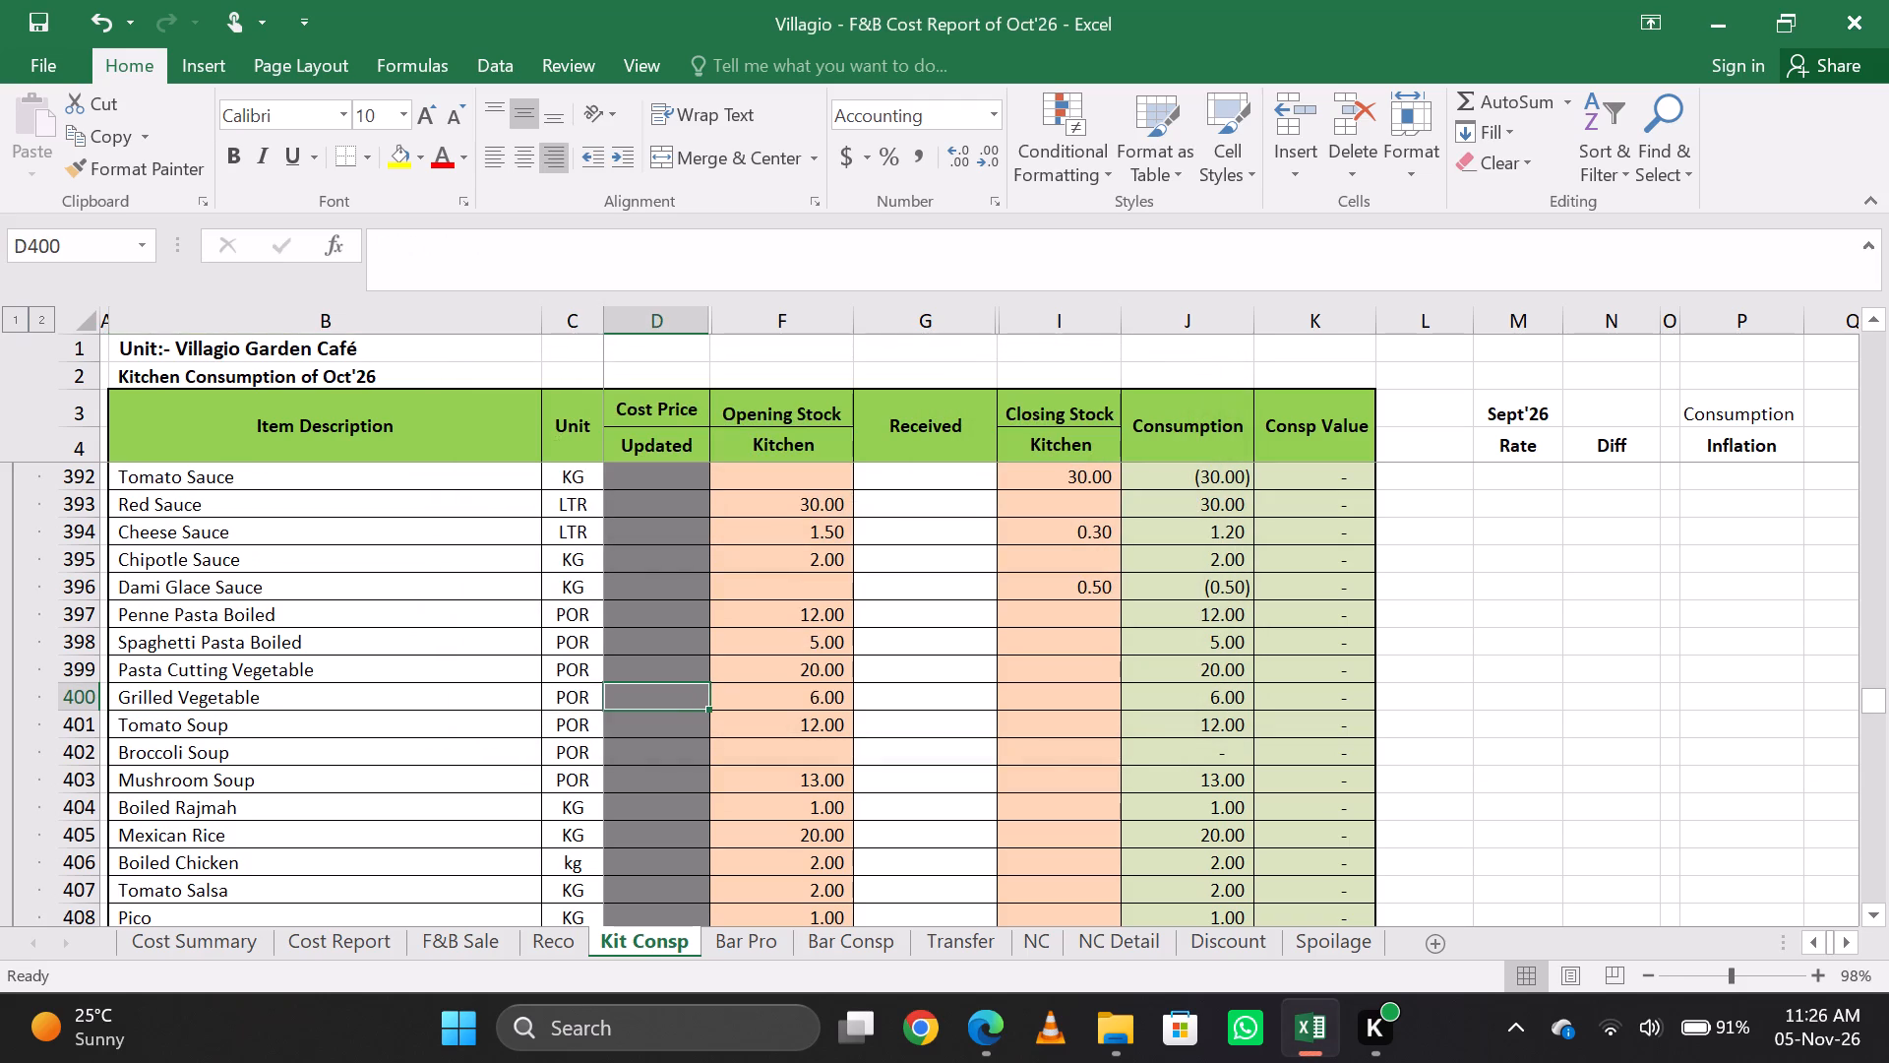
key("Right")
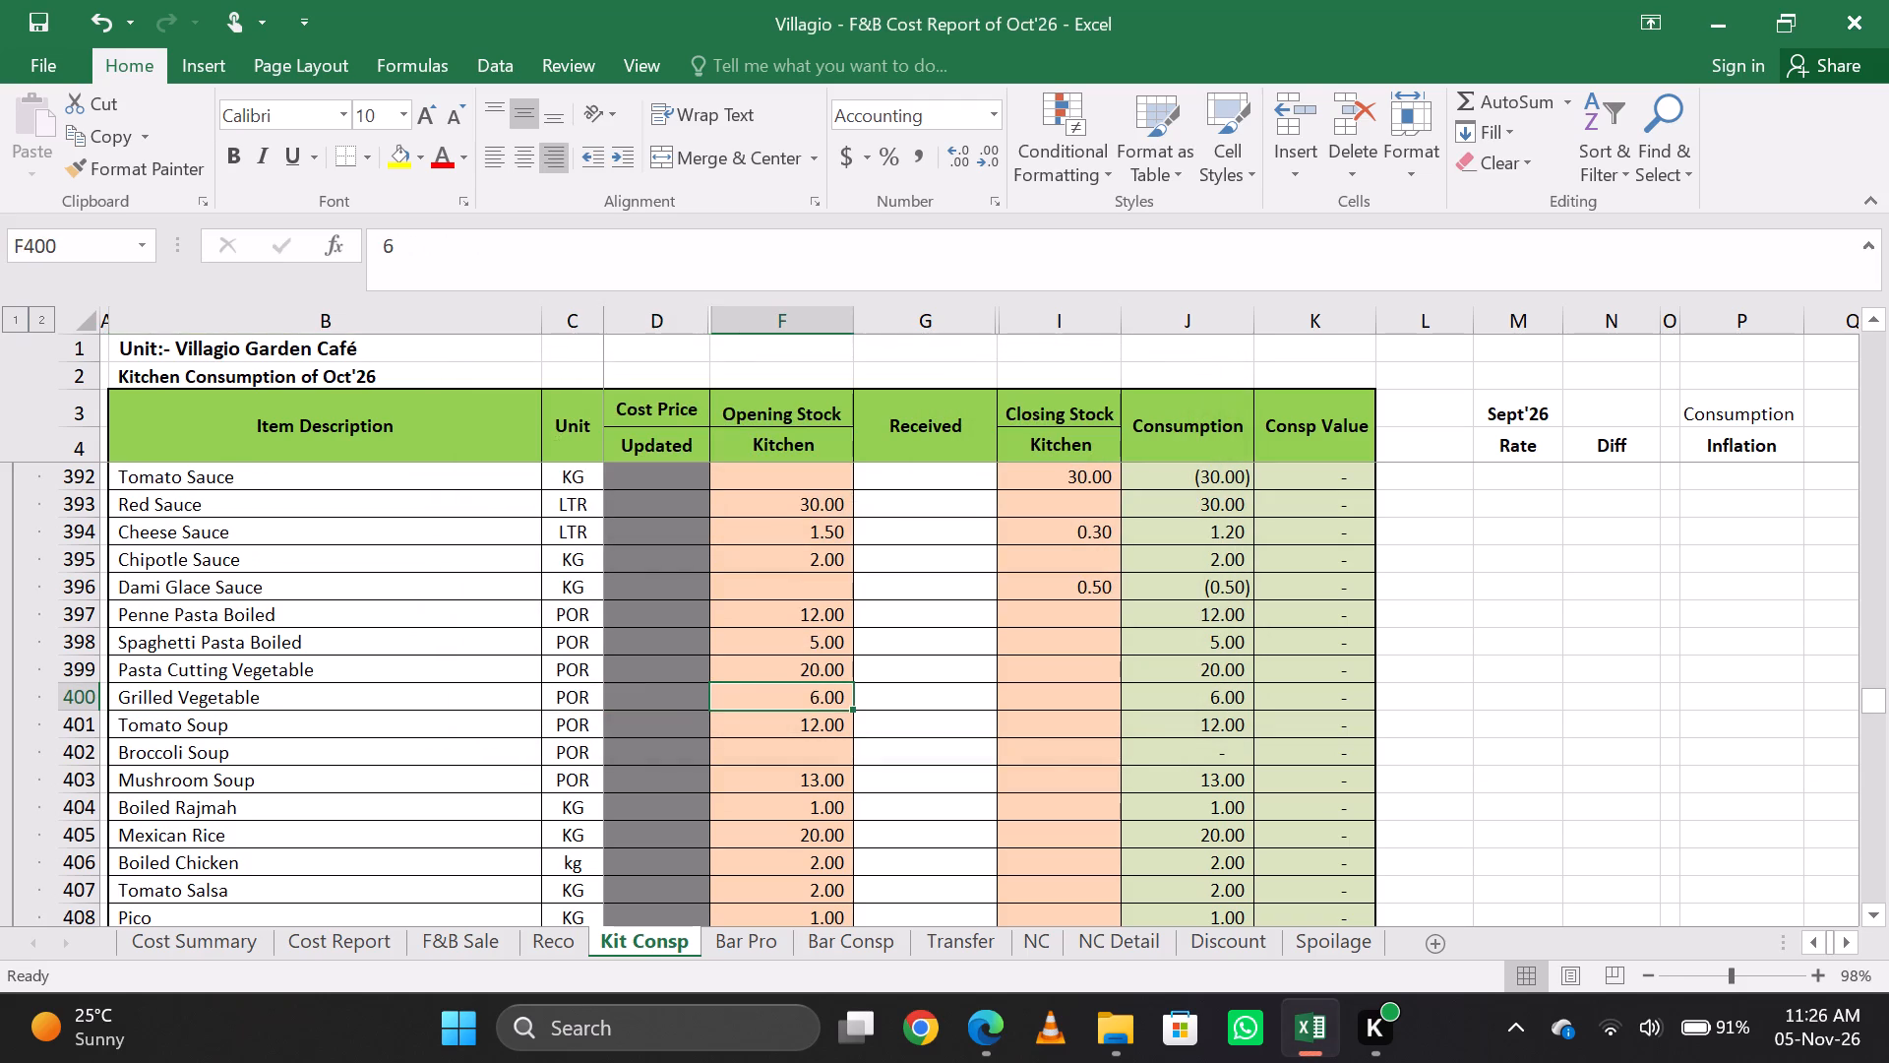
key("Right")
key("Right")
type("10")
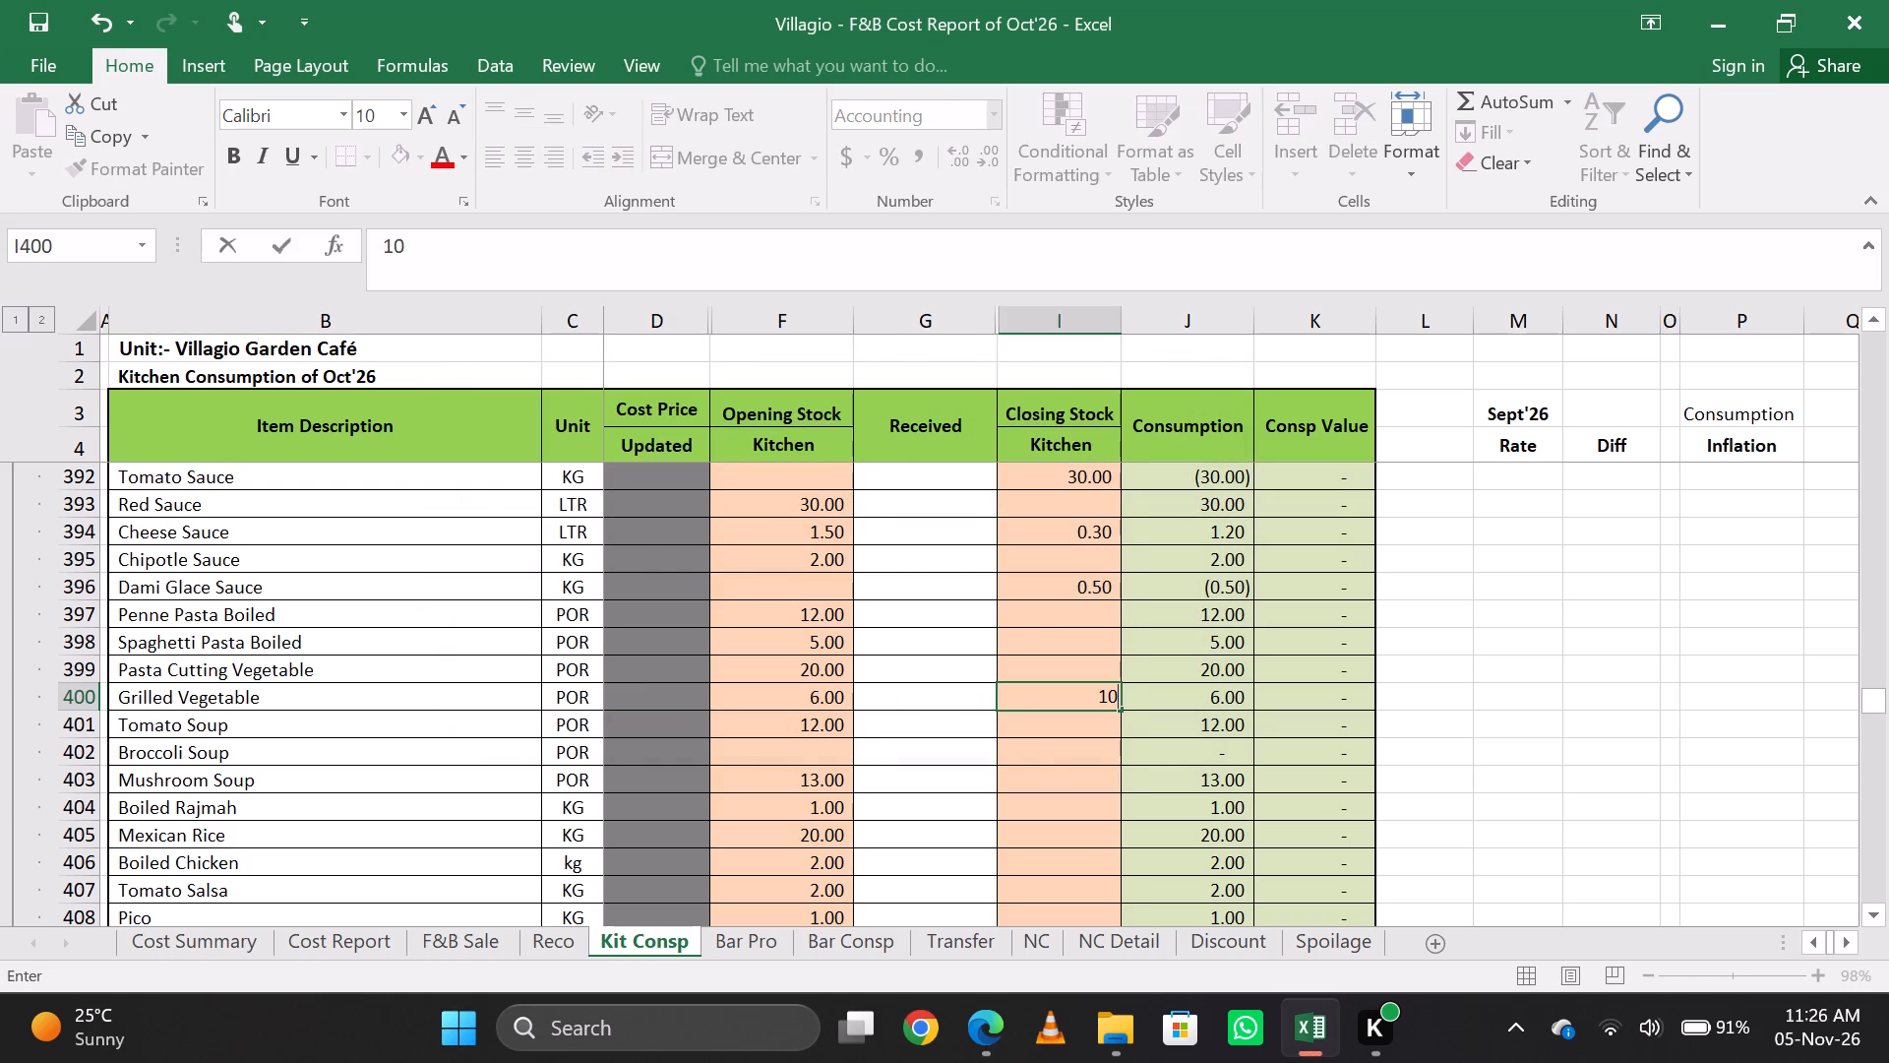
key("Return")
Search the sheet for a pasta vegetable item using "pasta ve", "pasta v" and "pasta", and check the semifinished pasta rows.
key("ctrl+f")
key("BackSpace")
key("BackSpace")
key("BackSpace")
key("BackSpace")
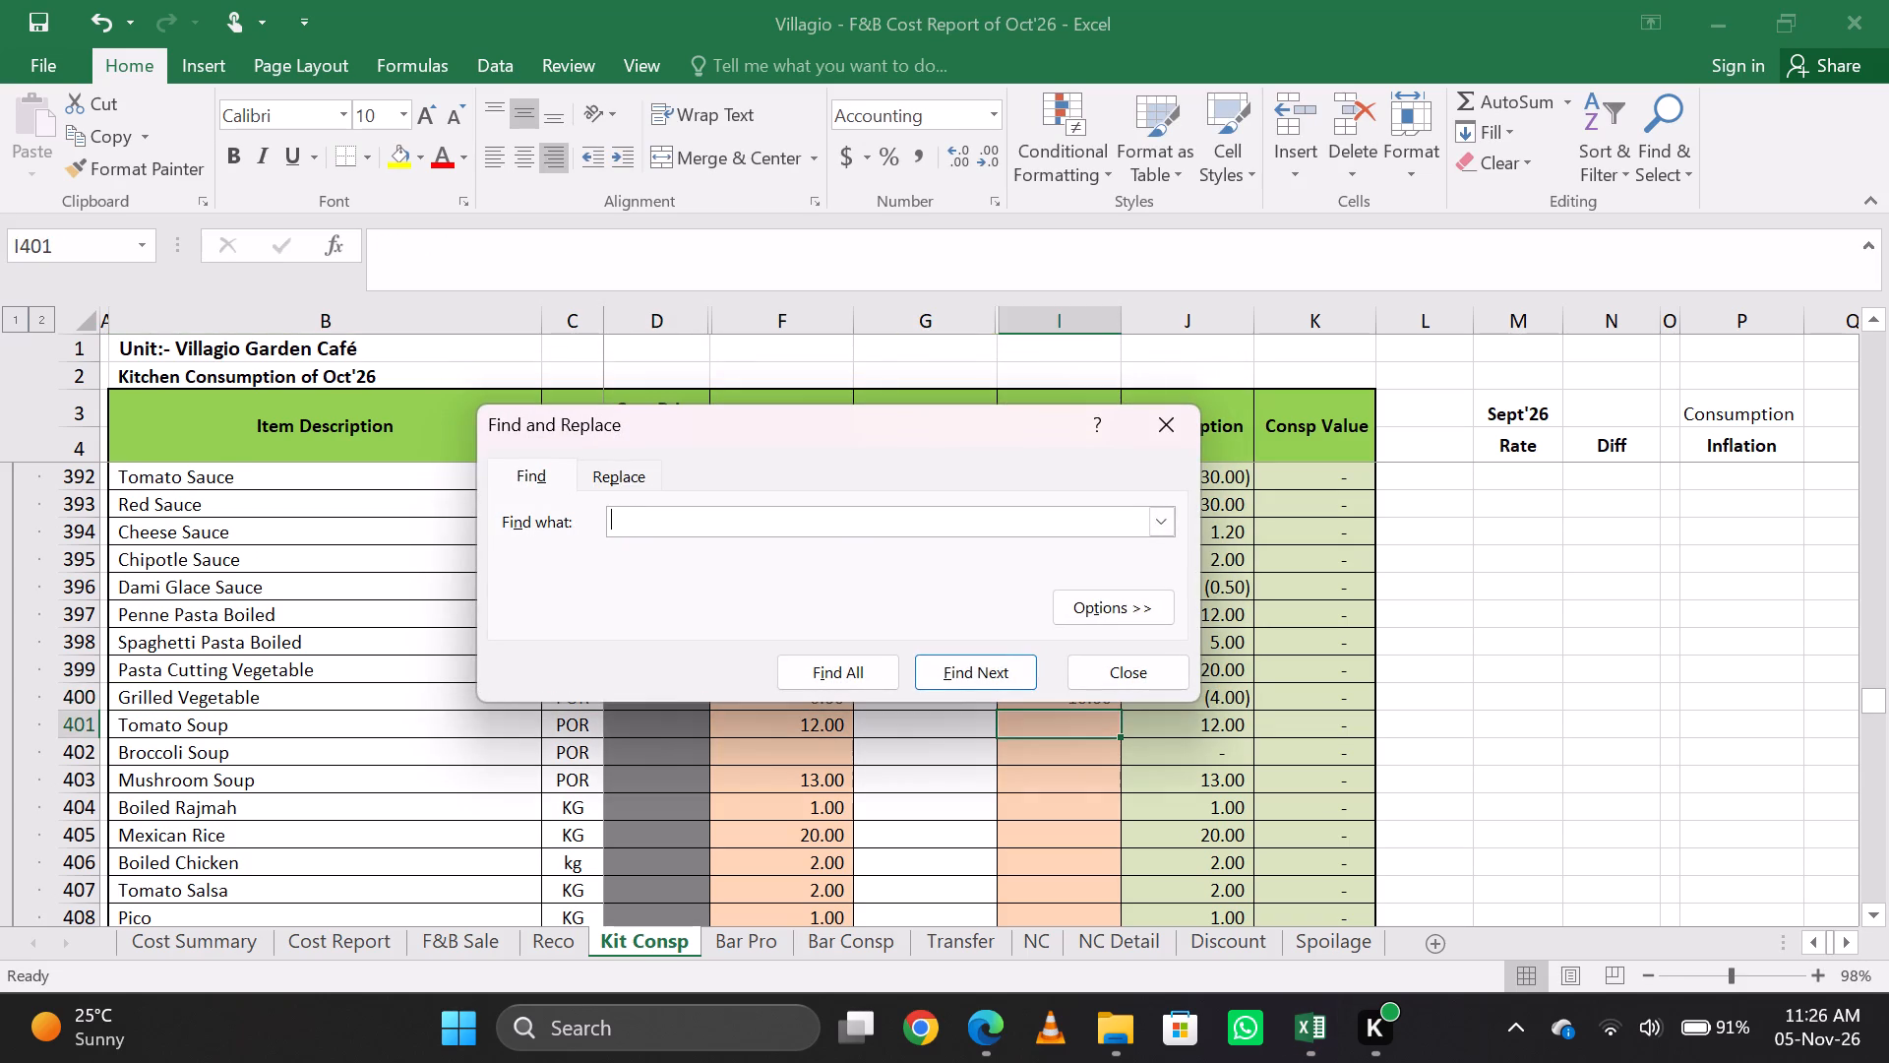
type("pasta")
key("Return")
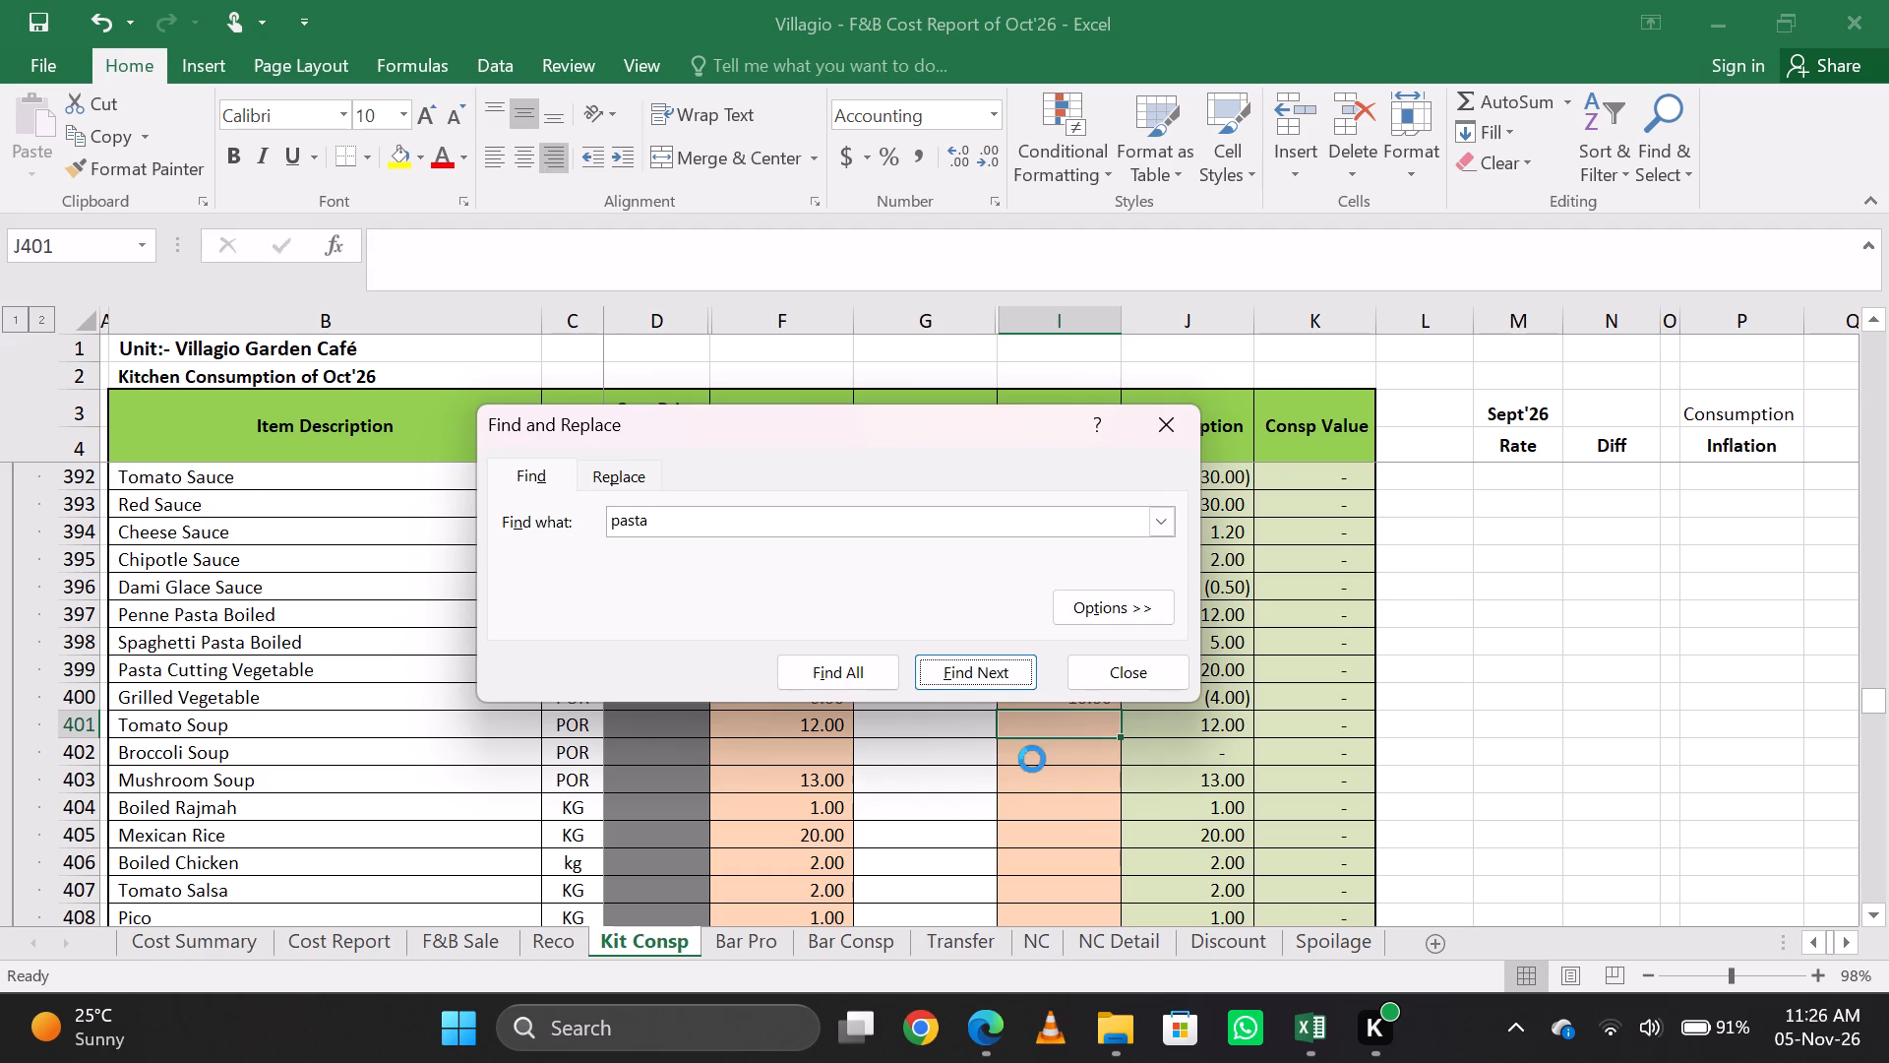
key("space")
type("ve")
key("Return")
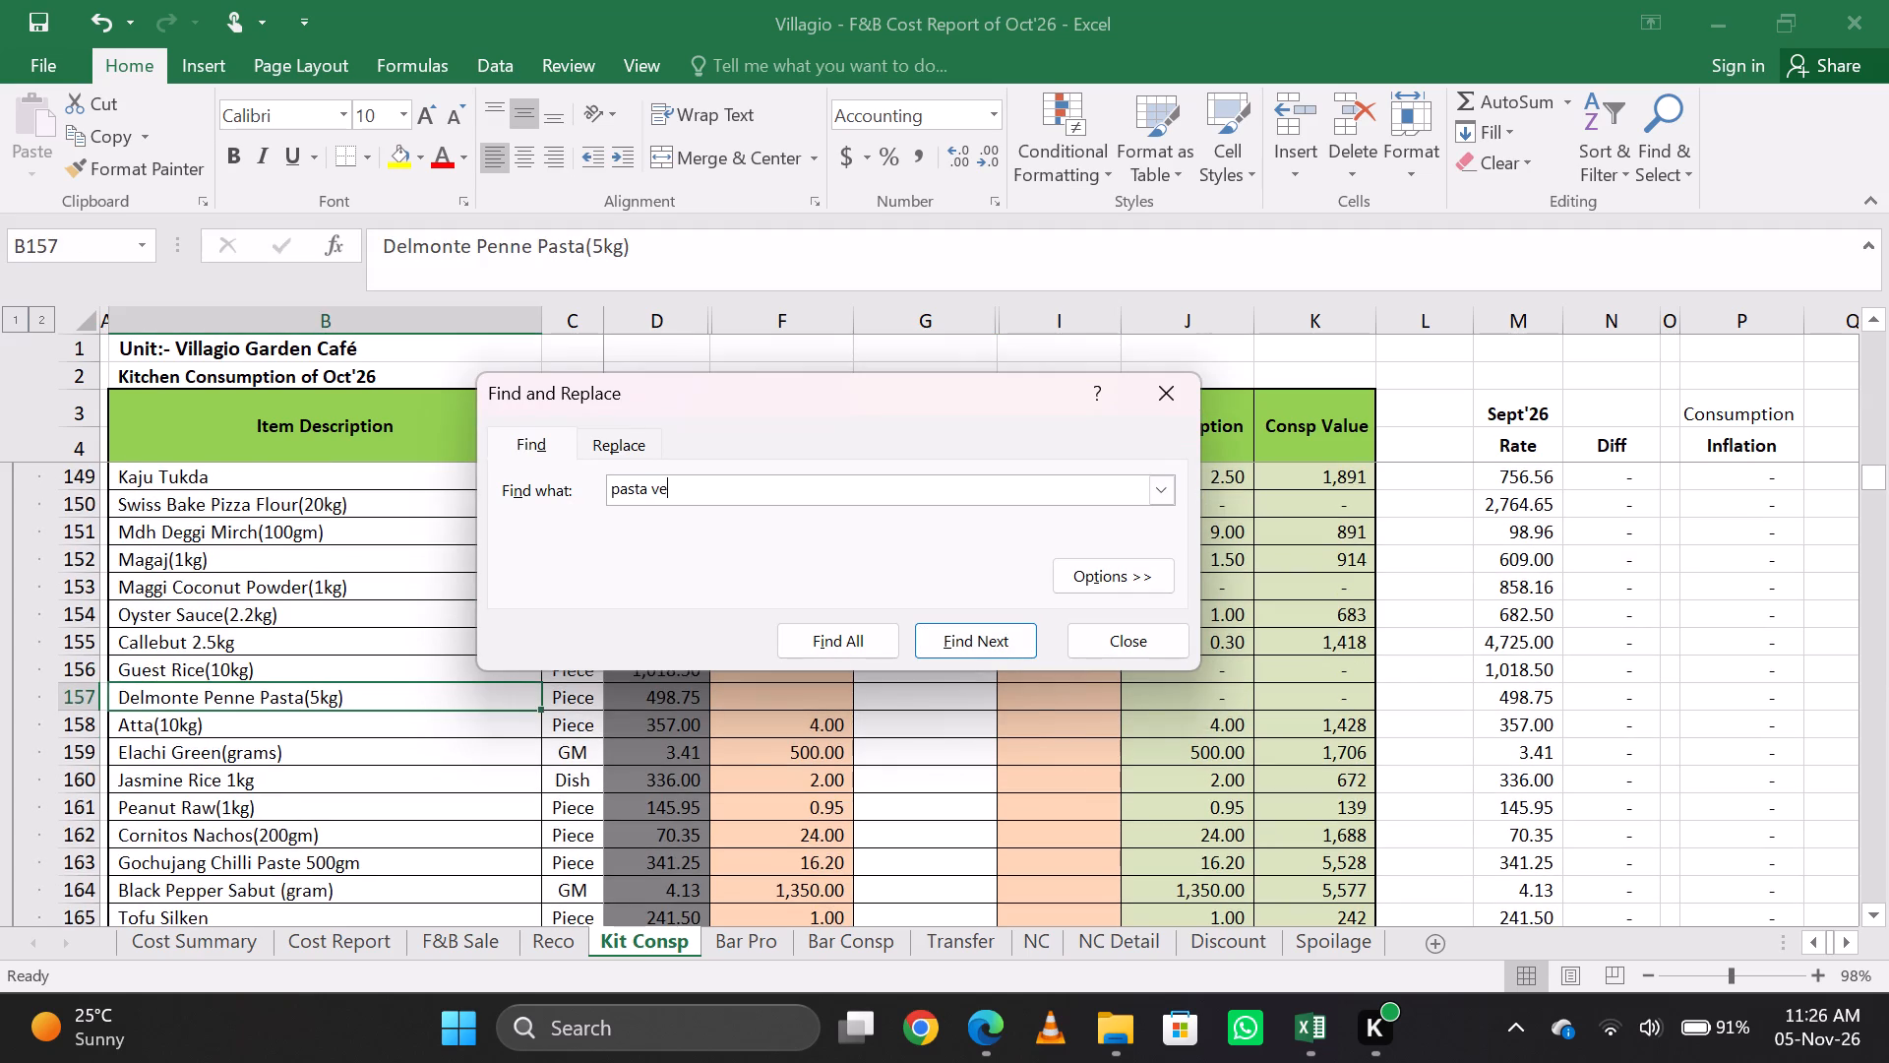
key("Return")
key("BackSpace")
key("Return")
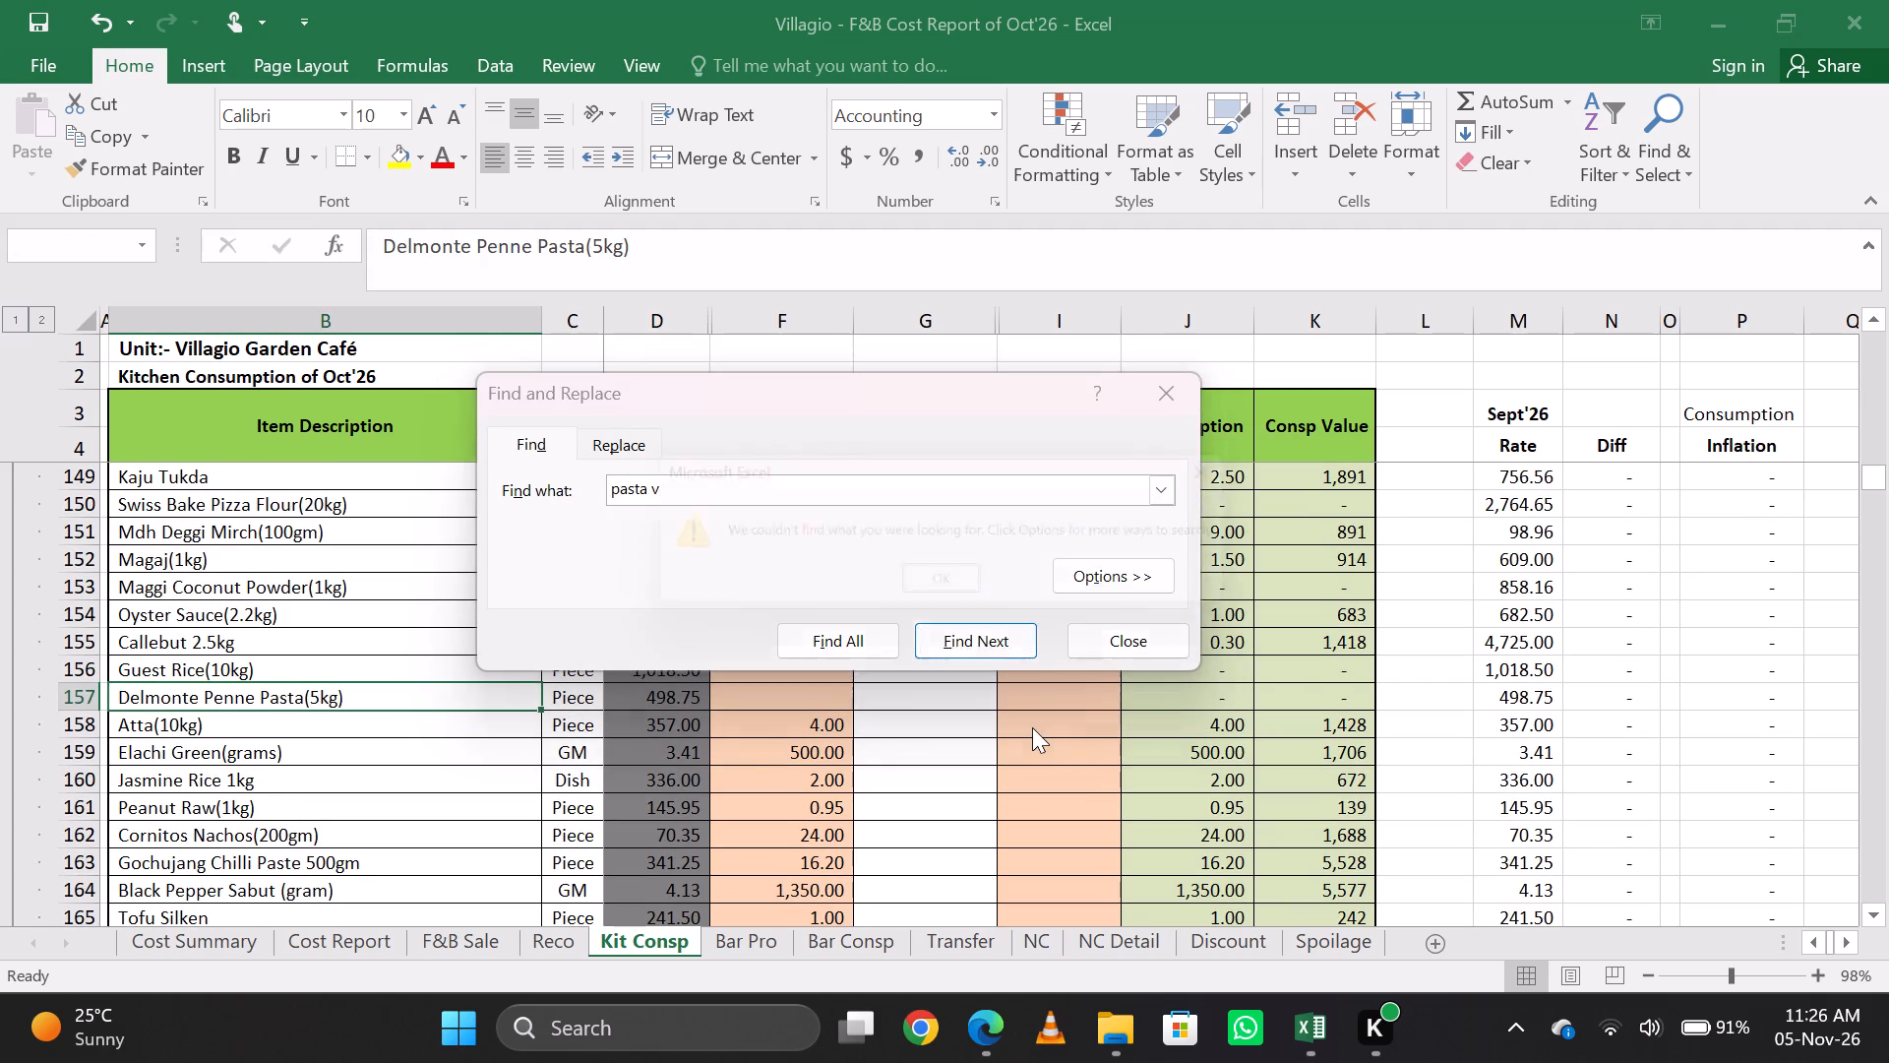
key("Return")
key("BackSpace")
key("Return")
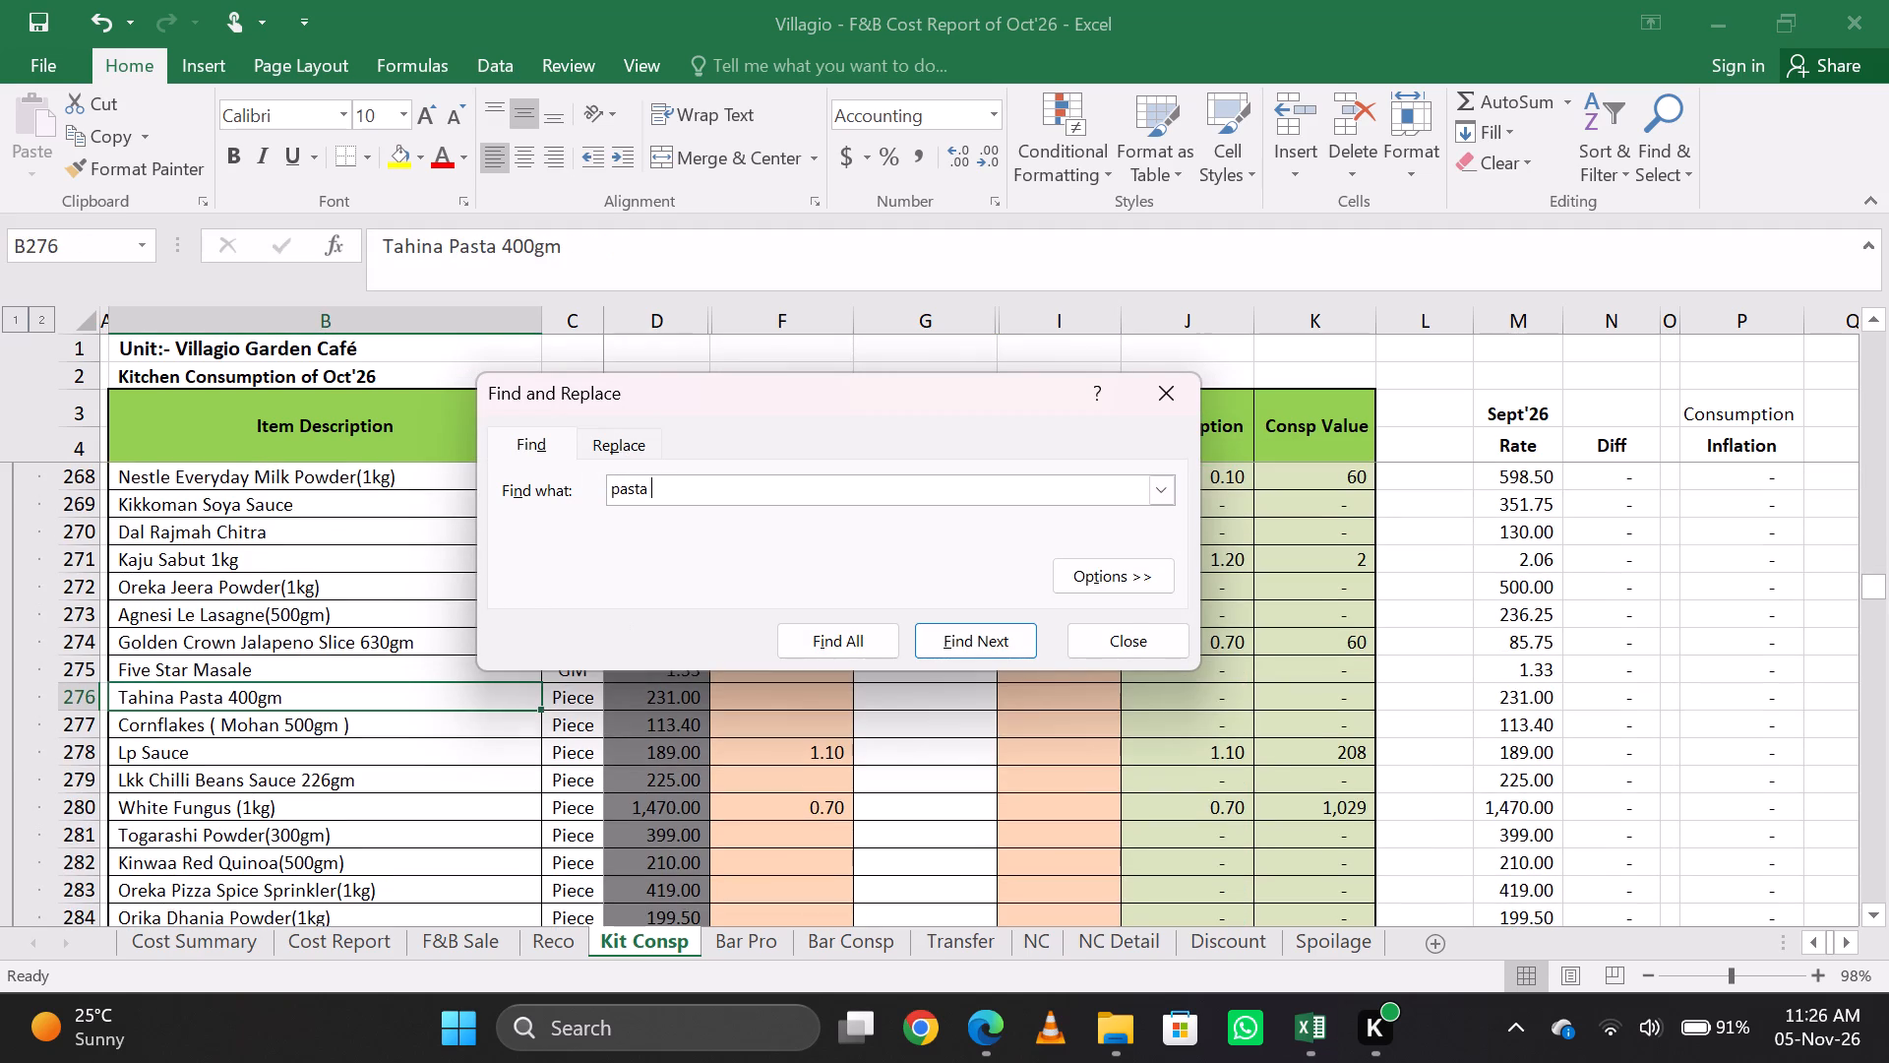
key("Return")
key("Return")
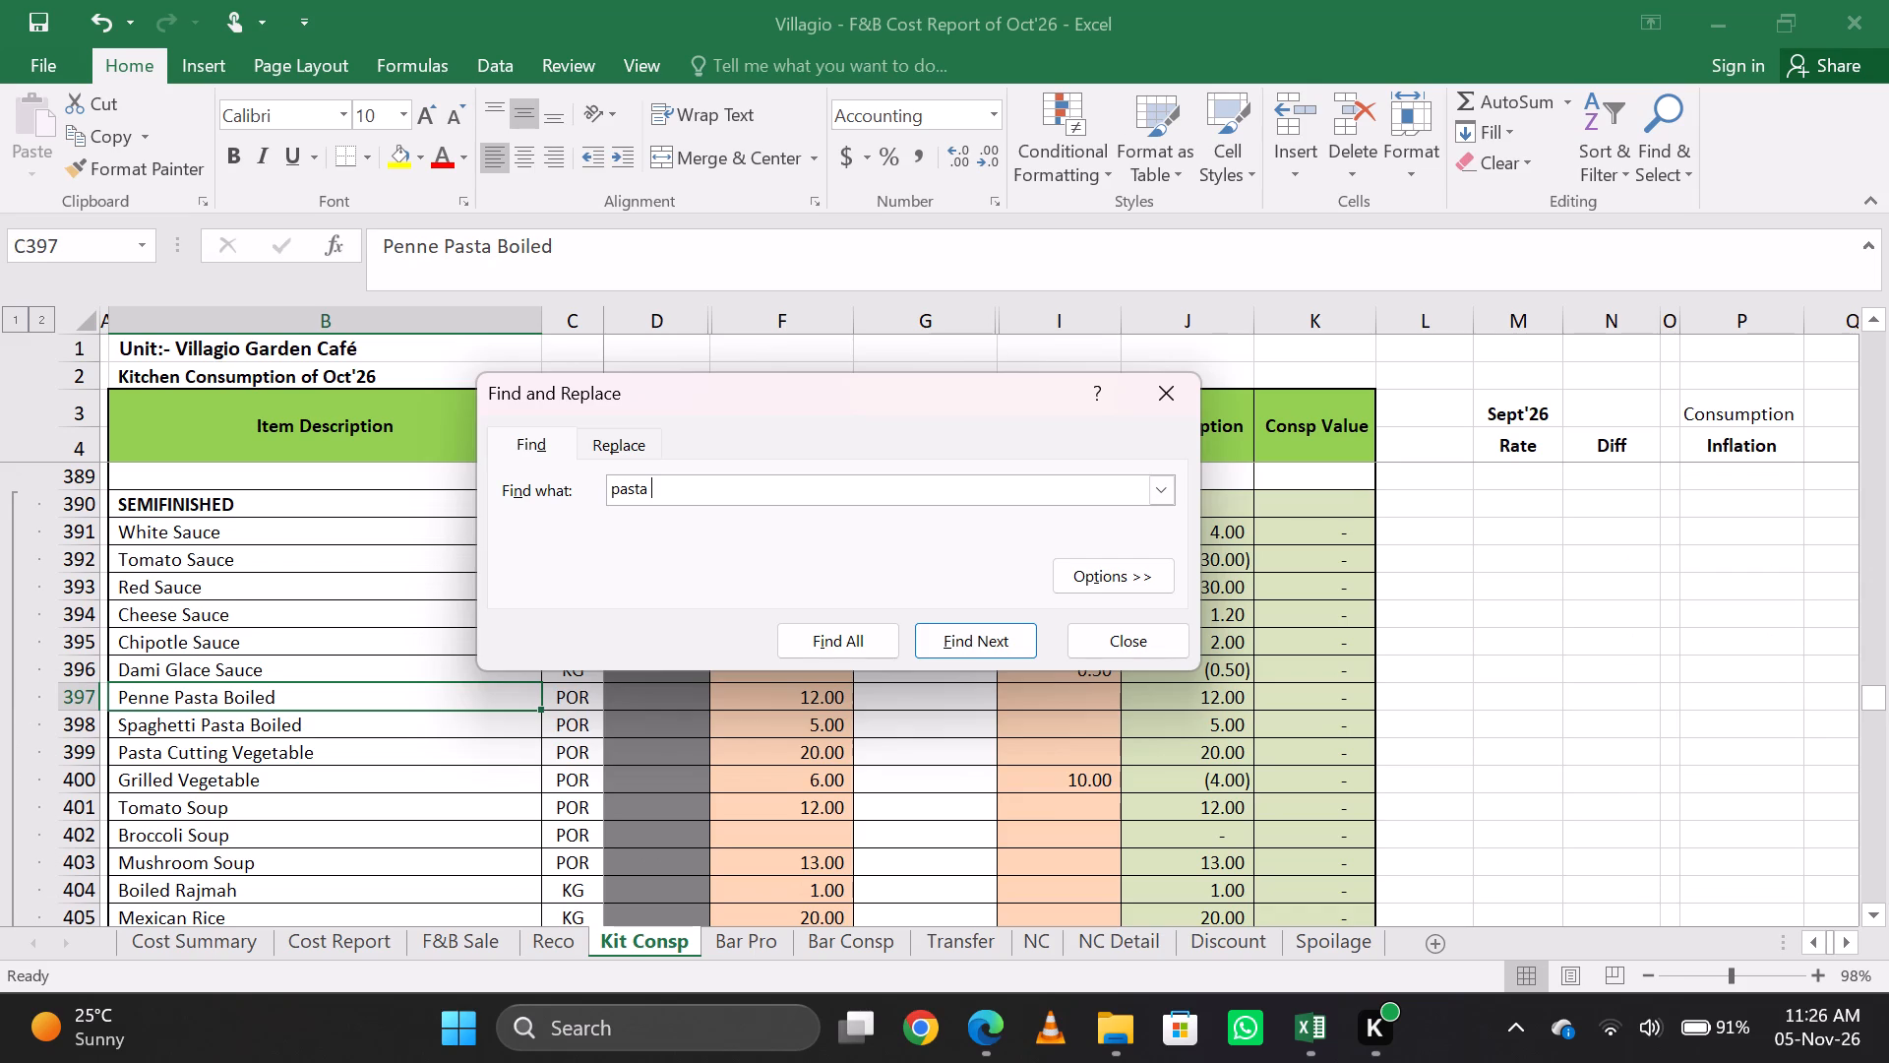
key("Escape")
Insert a blank row between Penne Pasta Boiled and Spaghetti Pasta Boiled.
key("Down")
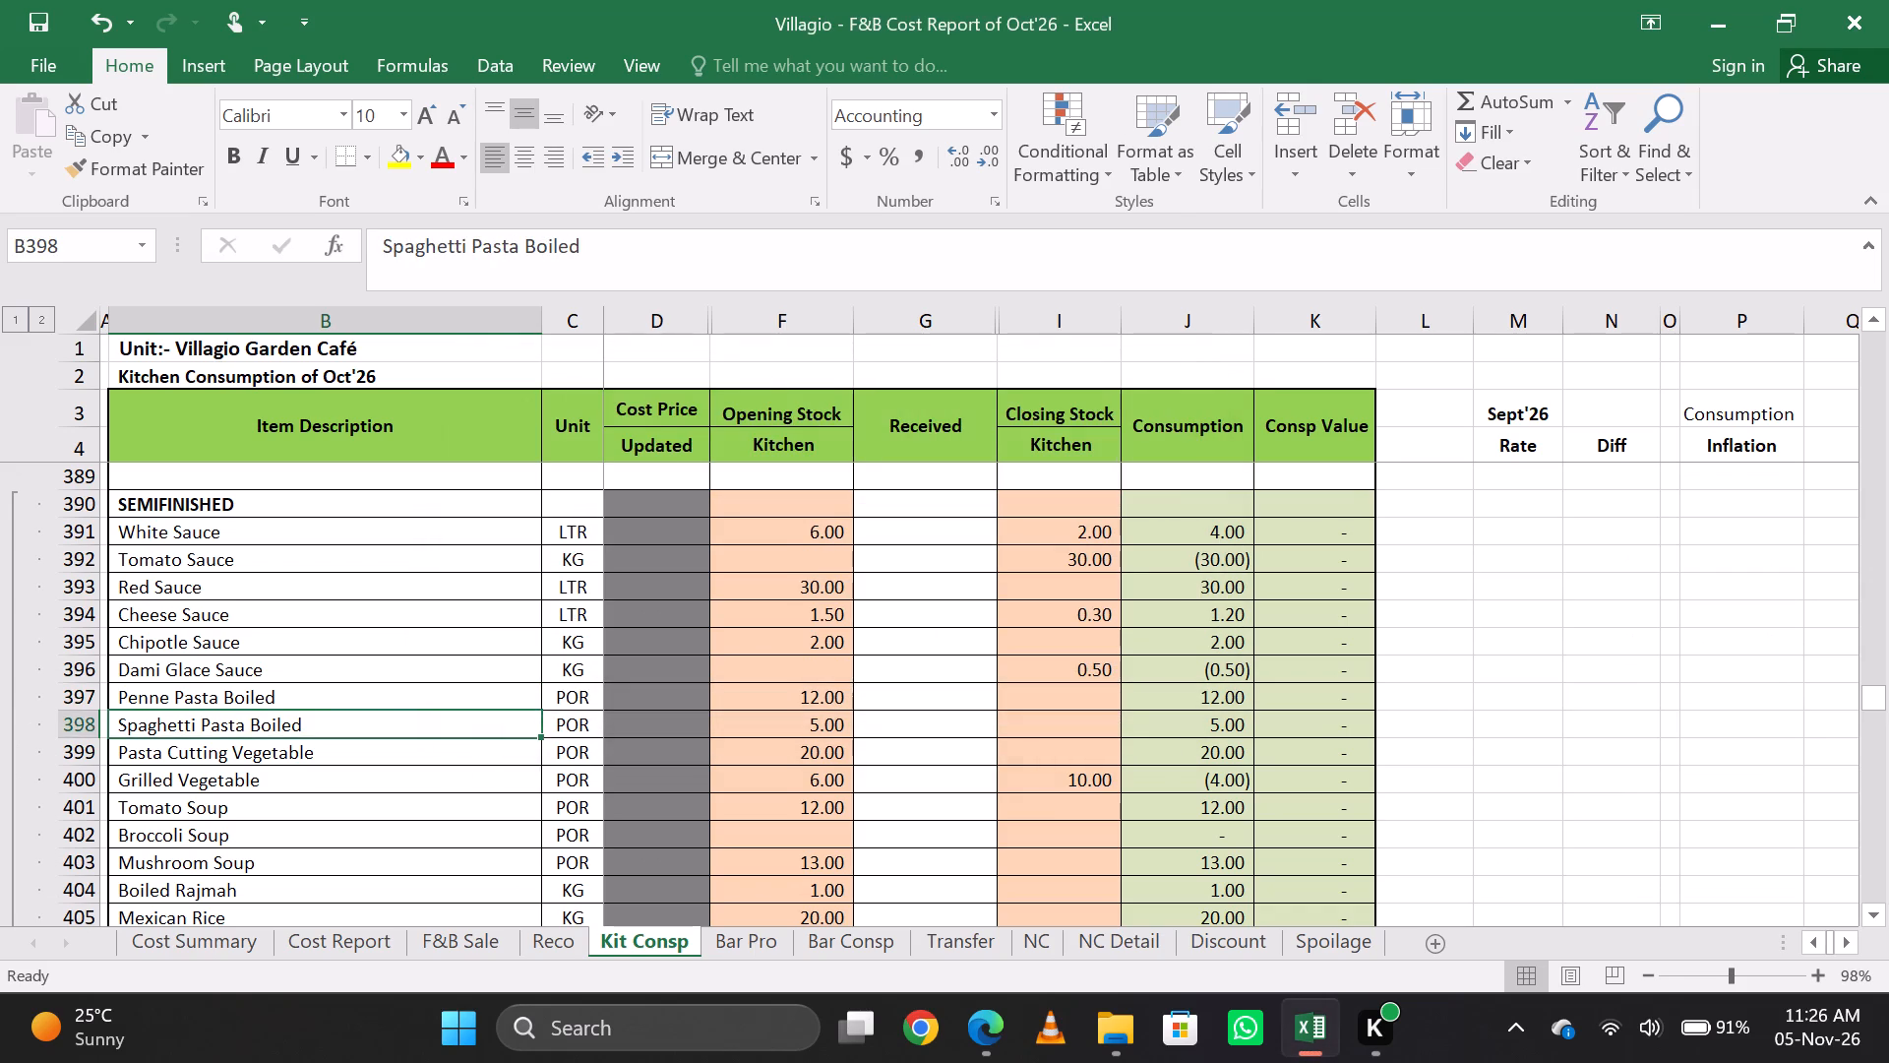
key("Up")
key("Down")
key("Up")
key("shift+space")
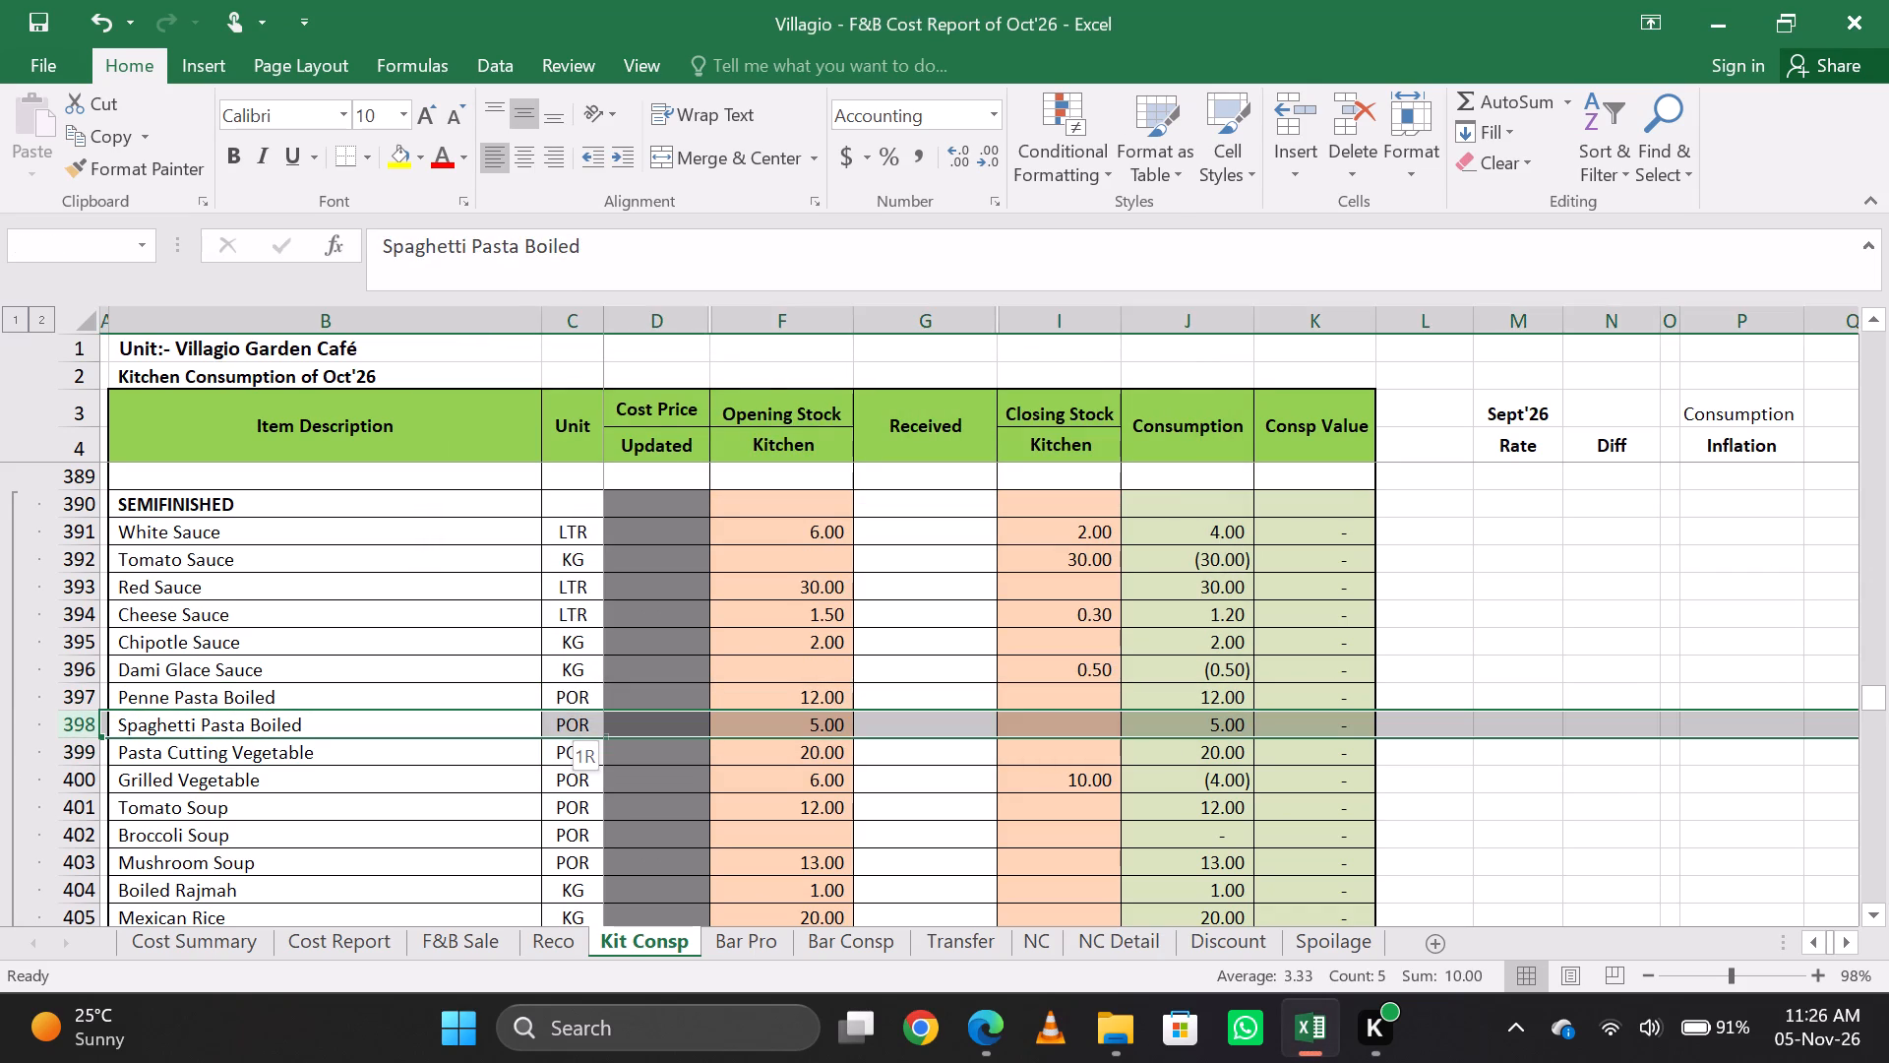
key("ctrl+shift+equal")
key("Down")
key("Up")
Enter "Pasta Veg" as the item description in the blank row below Penne Pasta Boiled, with POR as its unit.
type("Pasta Veg")
key("Tab")
key("Tab")
key("Page_Up")
key("Left")
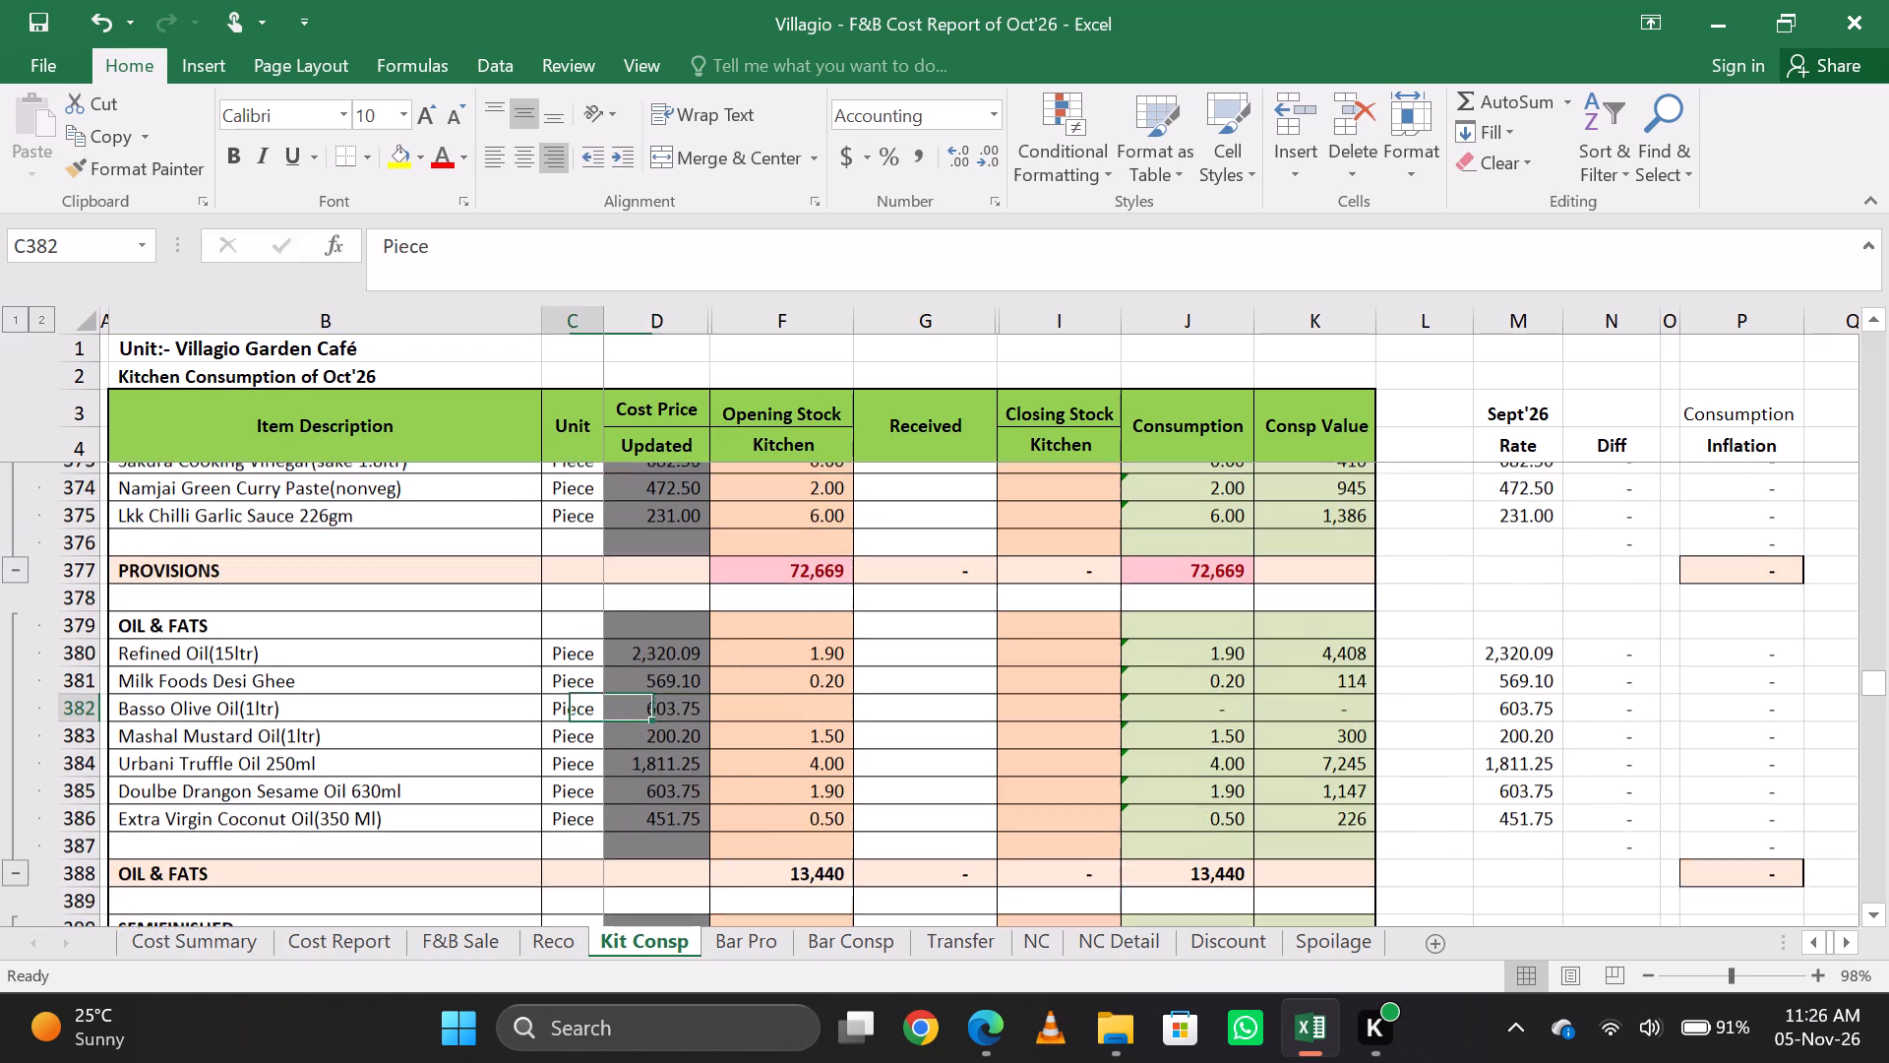
key("Page_Down")
key("Down")
key("Up")
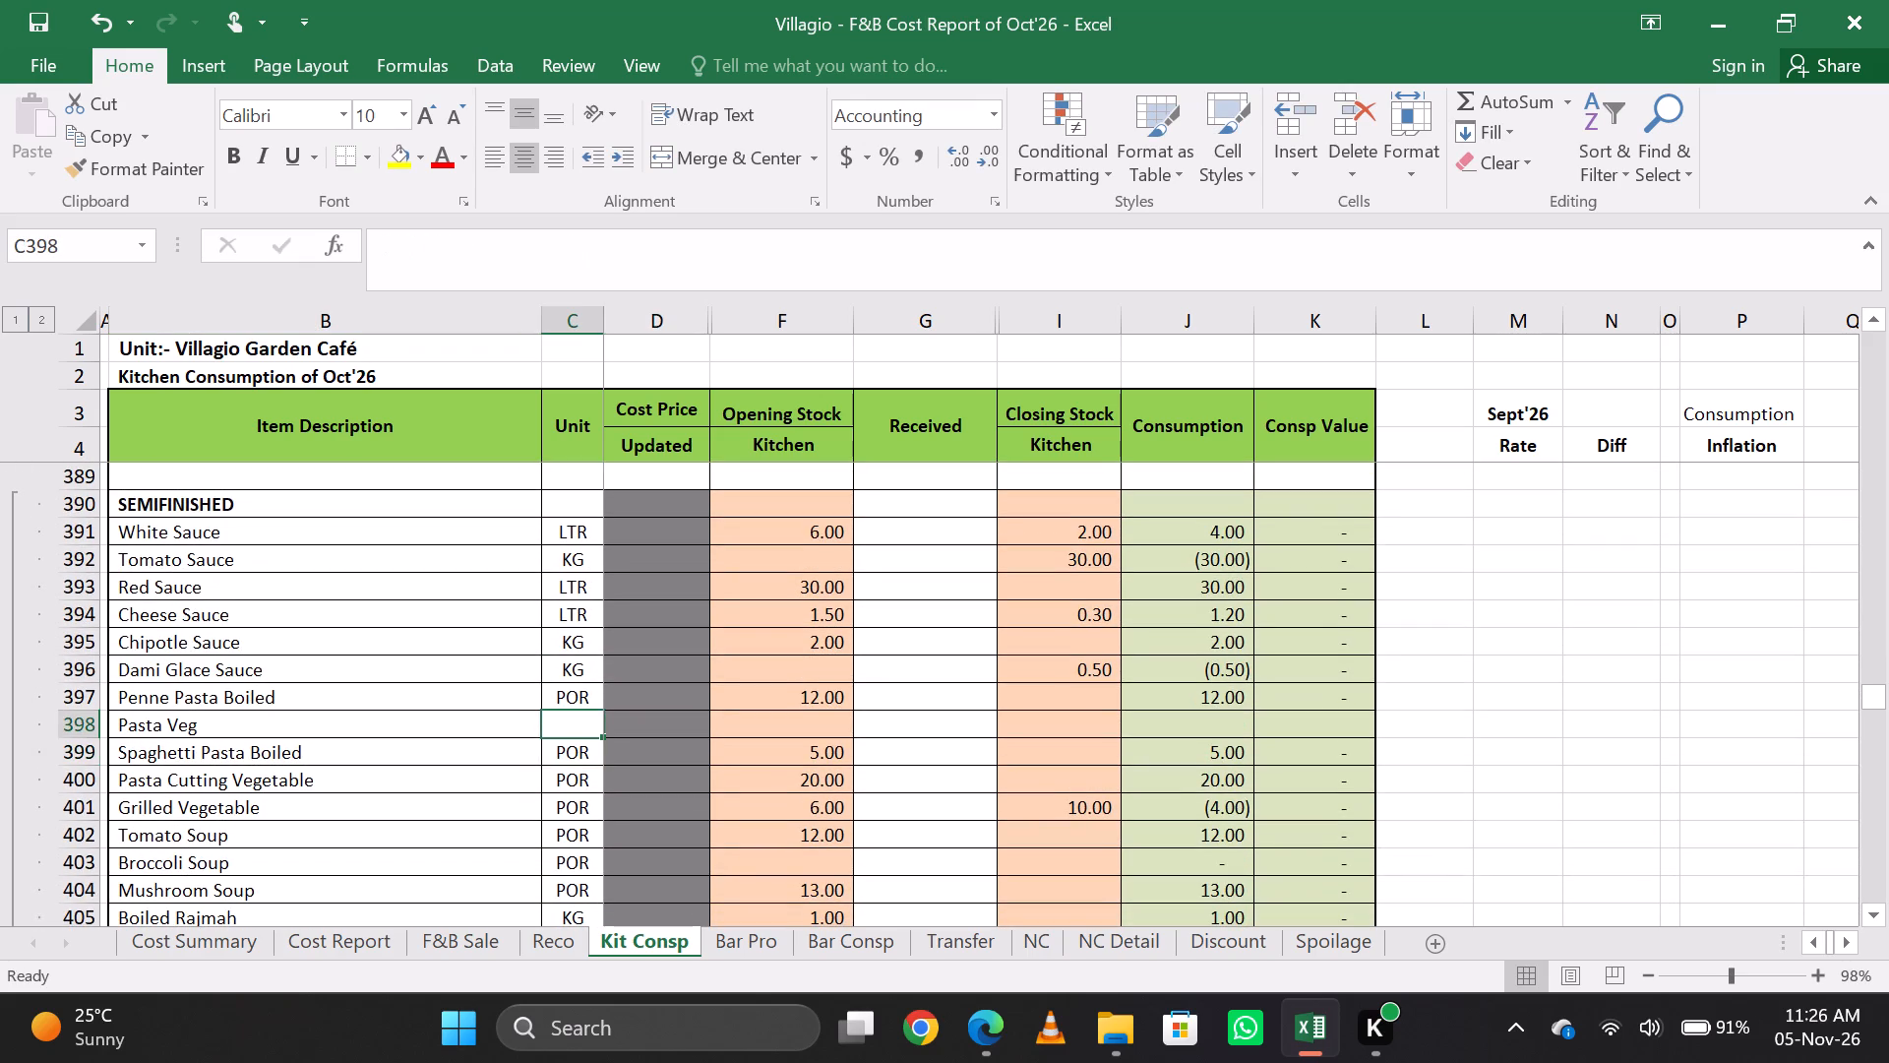
type("pot")
key("BackSpace")
key("BackSpace")
key("BackSpace")
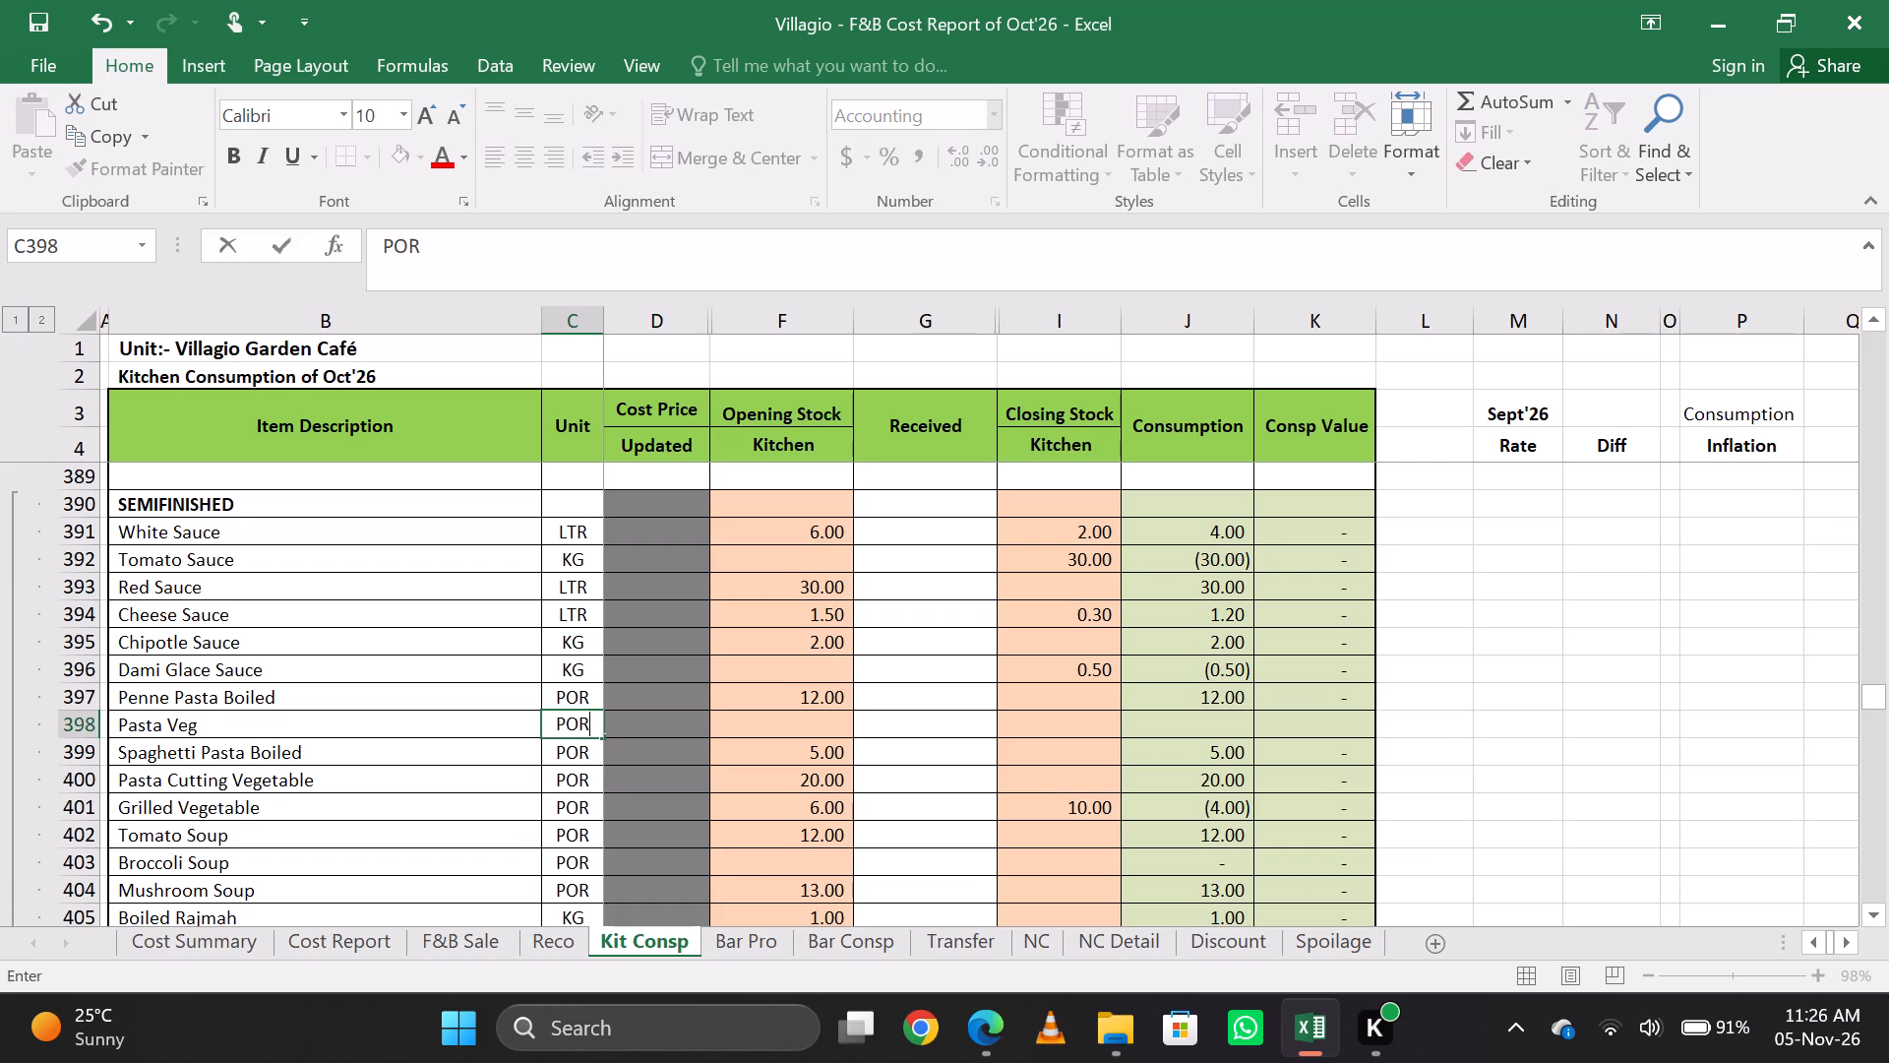
Set the kitchen closing stock of Pasta Veg to 15.
key("Tab")
key("Tab")
key("Tab")
key("Tab")
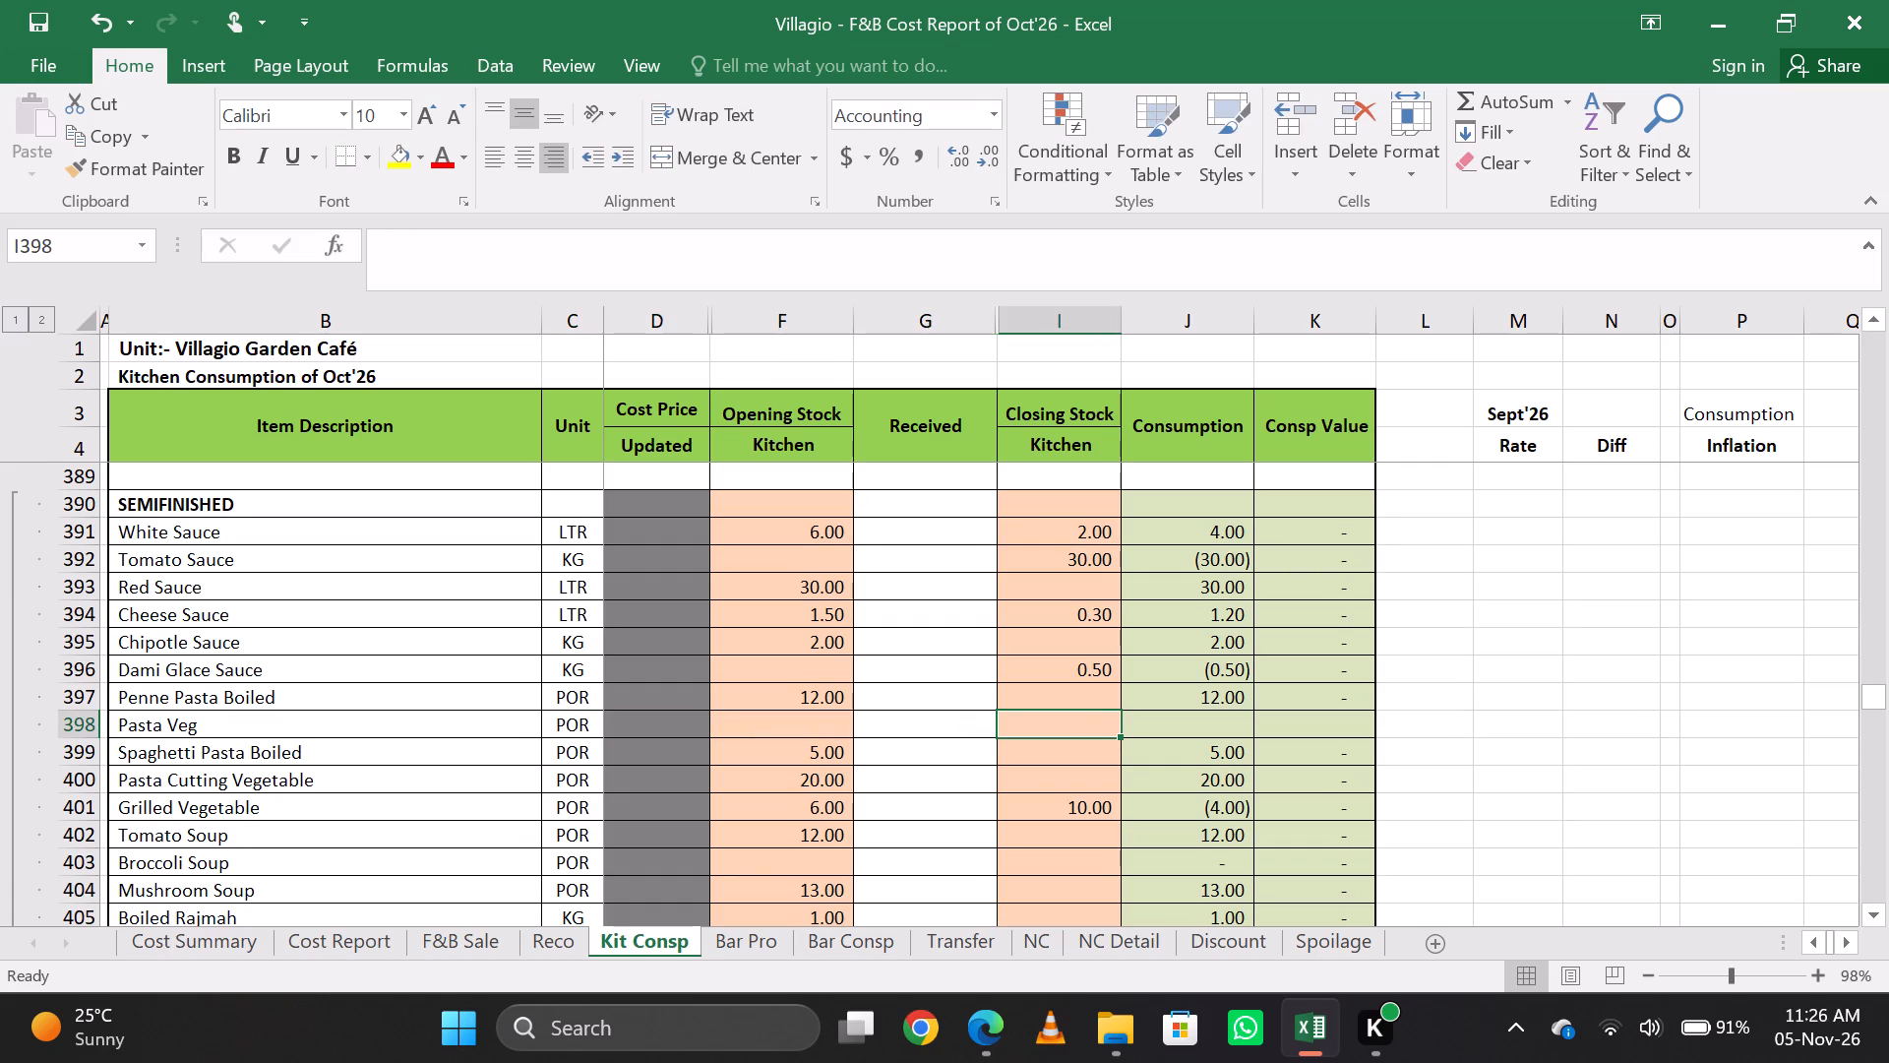
type("15")
key("Right")
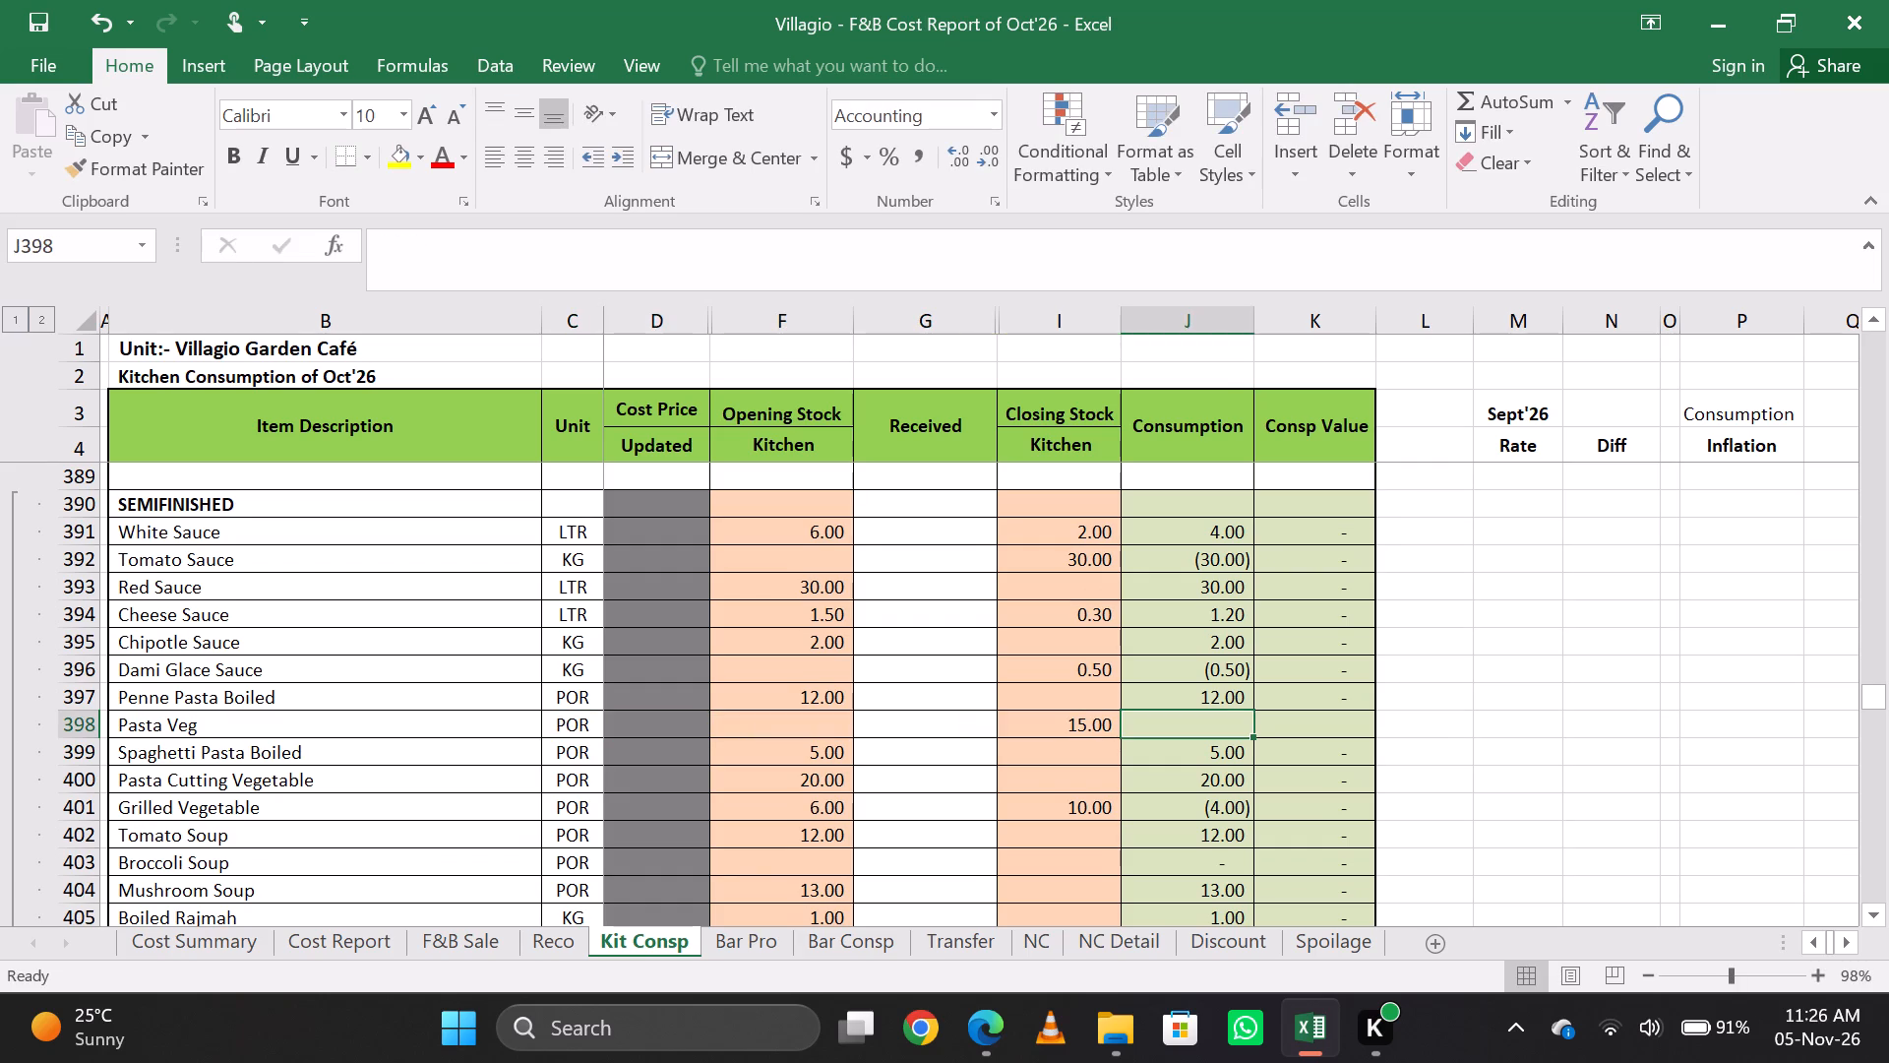
Fill the Consumption and Consp Value formulas from the Penne Pasta Boiled row down into the Pasta Veg row.
key("ctrl+d")
key("Right")
key("ctrl+d")
key("Left")
key("Left")
key("Left")
key("Left")
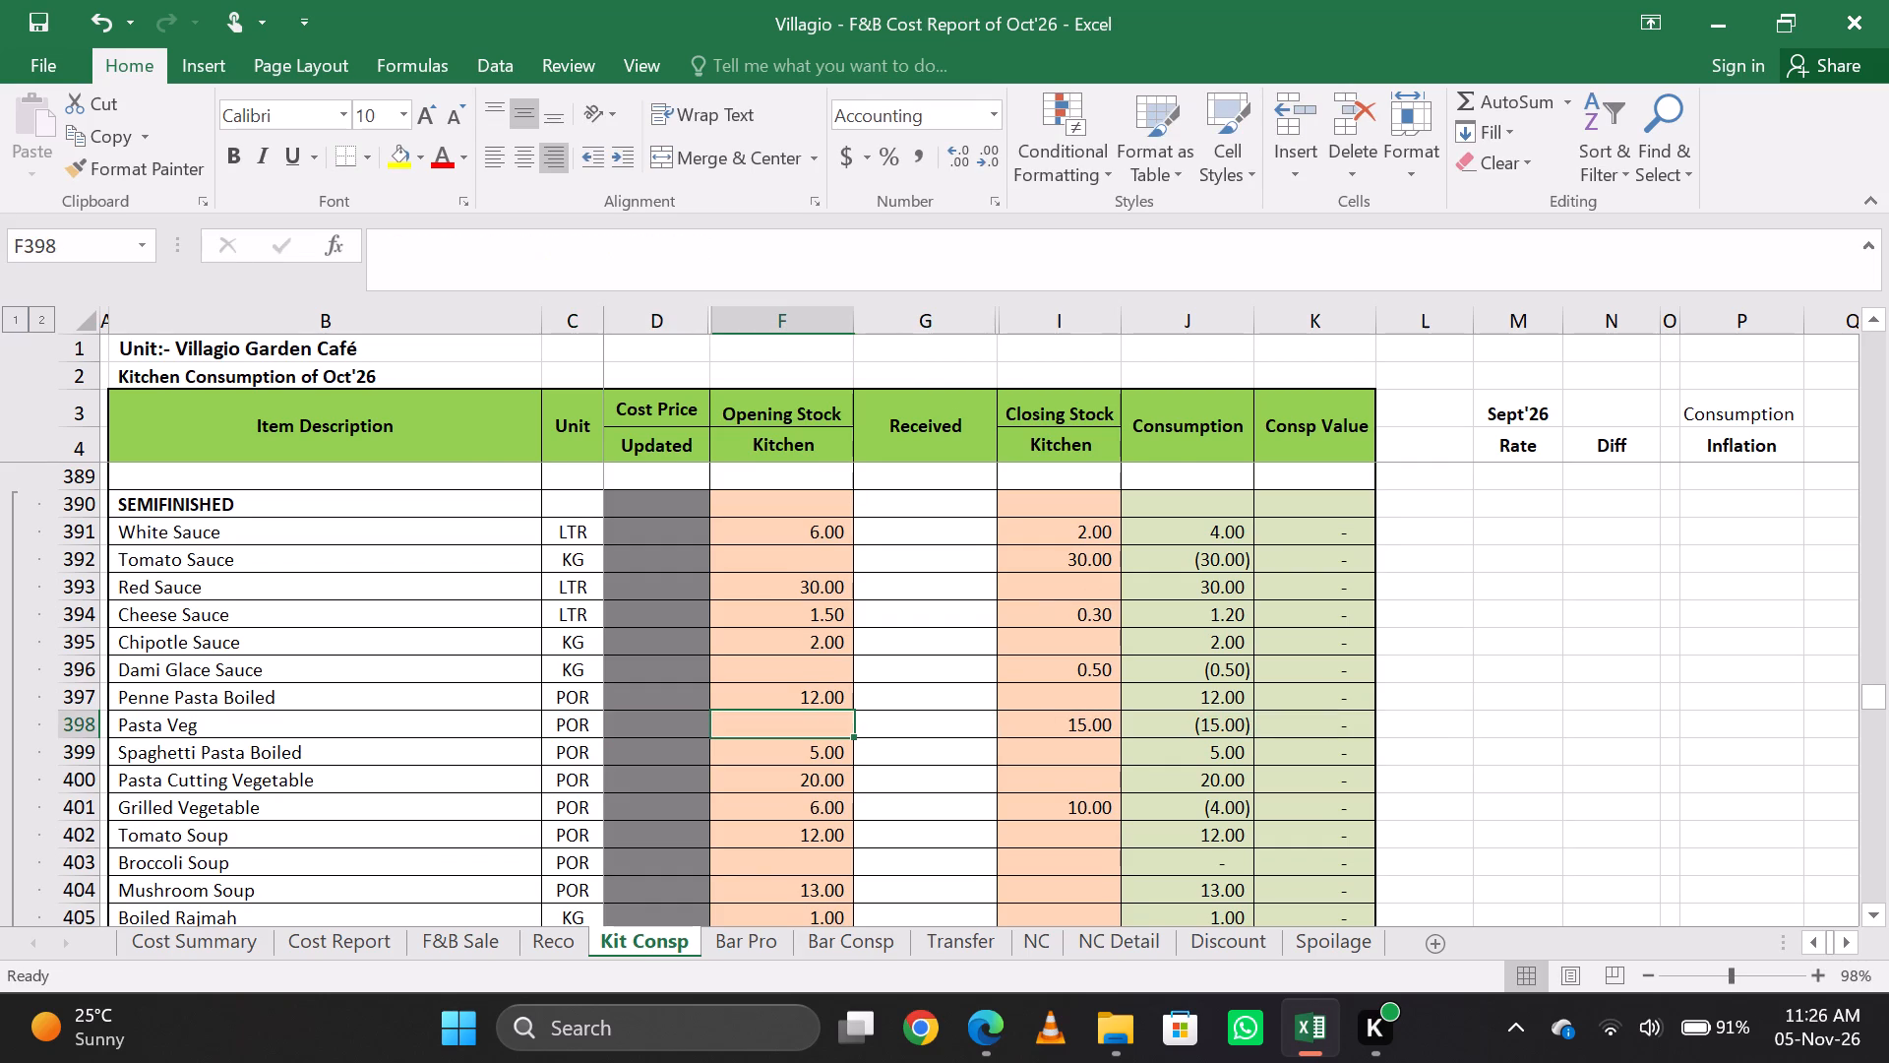
Search the sheet for "TACO" and set the kitchen closing stock of Corn Taco Maxican to 8.
key("ctrl+f")
key("BackSpace")
key("BackSpace")
key("BackSpace")
key("BackSpace")
key("BackSpace")
key("BackSpace")
key("BackSpace")
key("BackSpace")
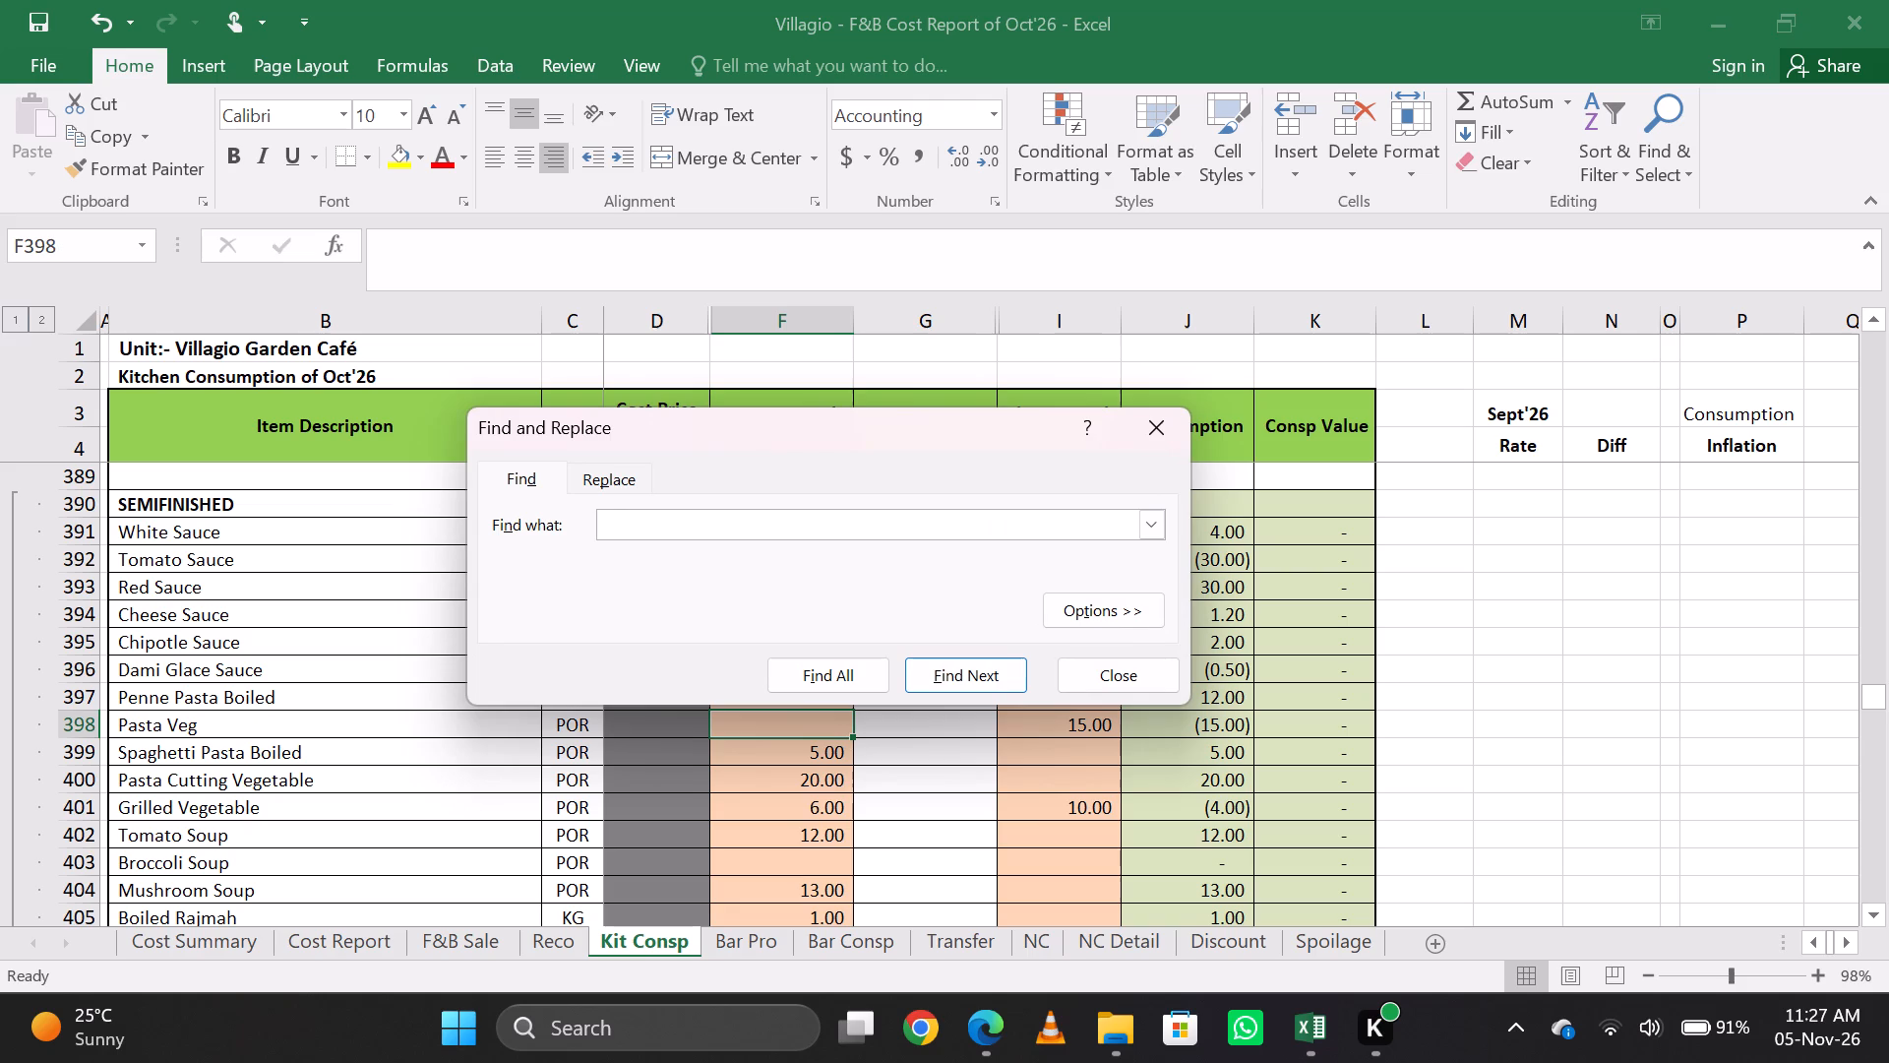
type("TACO")
key("Return")
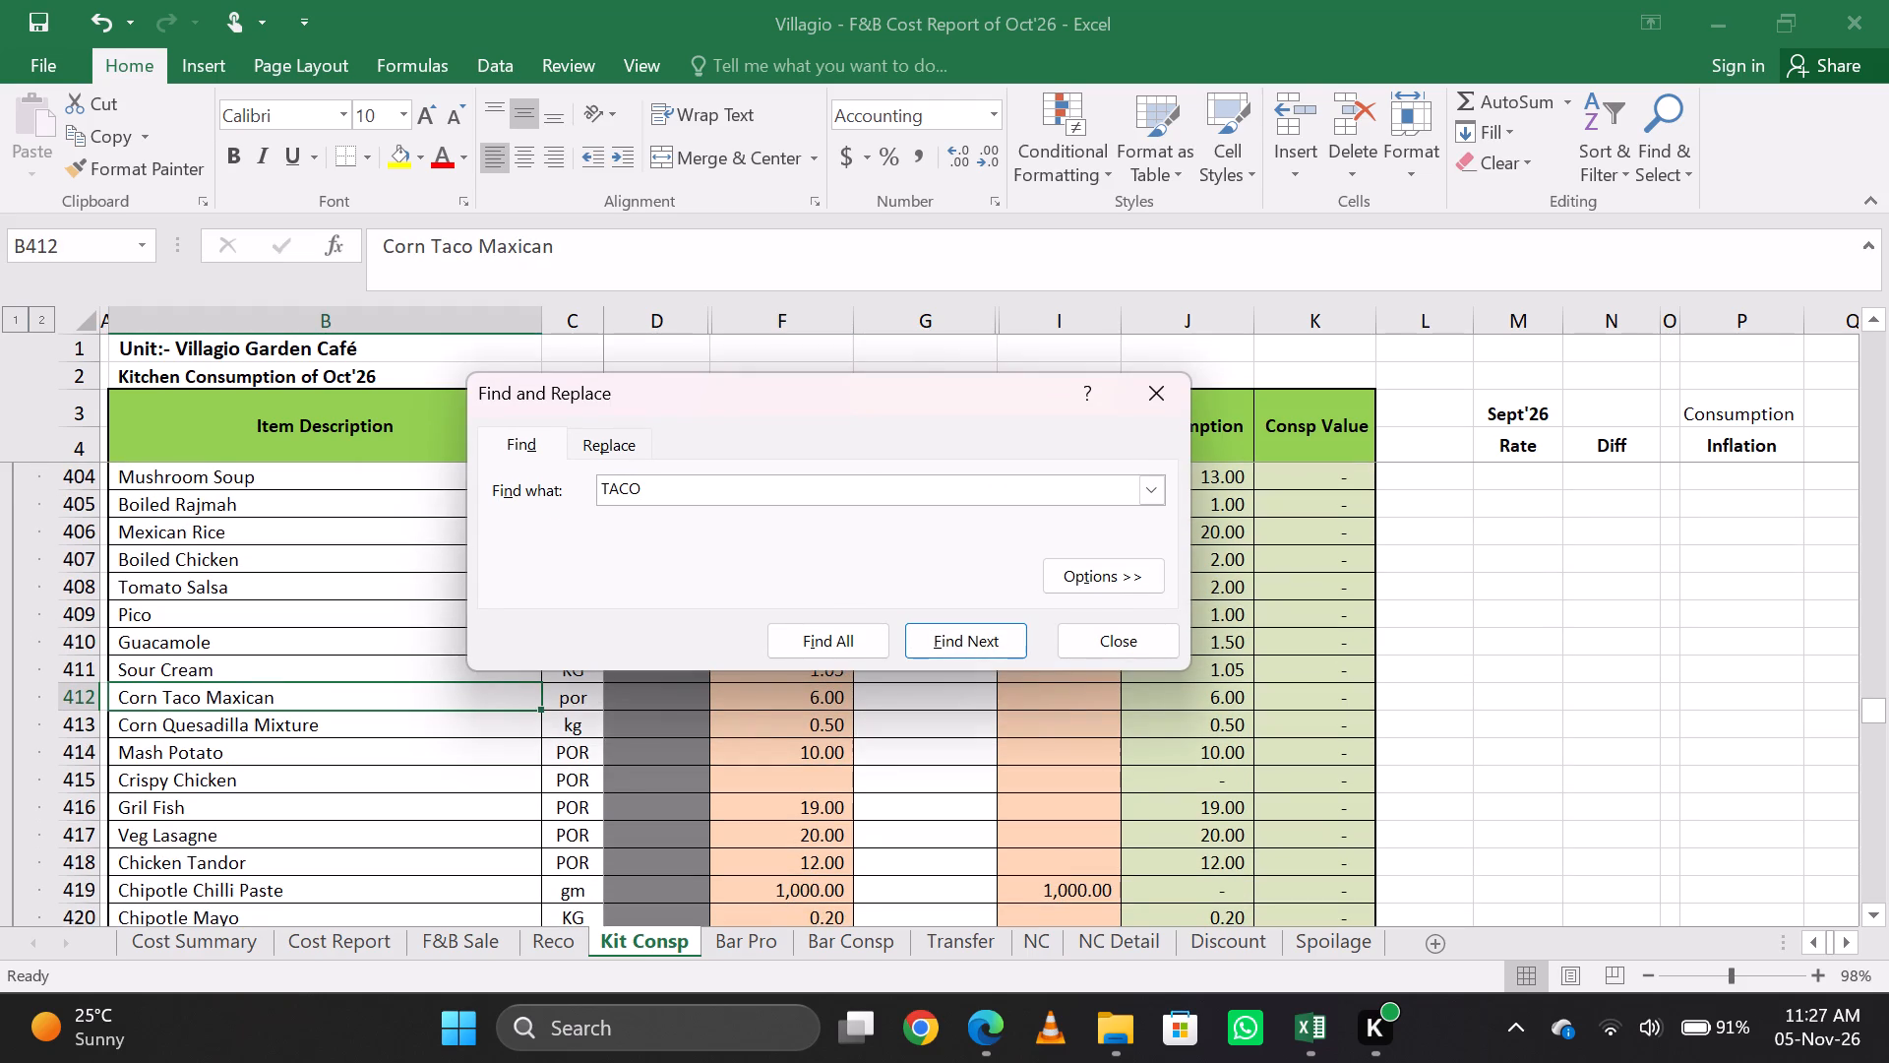
key("Return")
key("Return")
key("Escape")
key("Right")
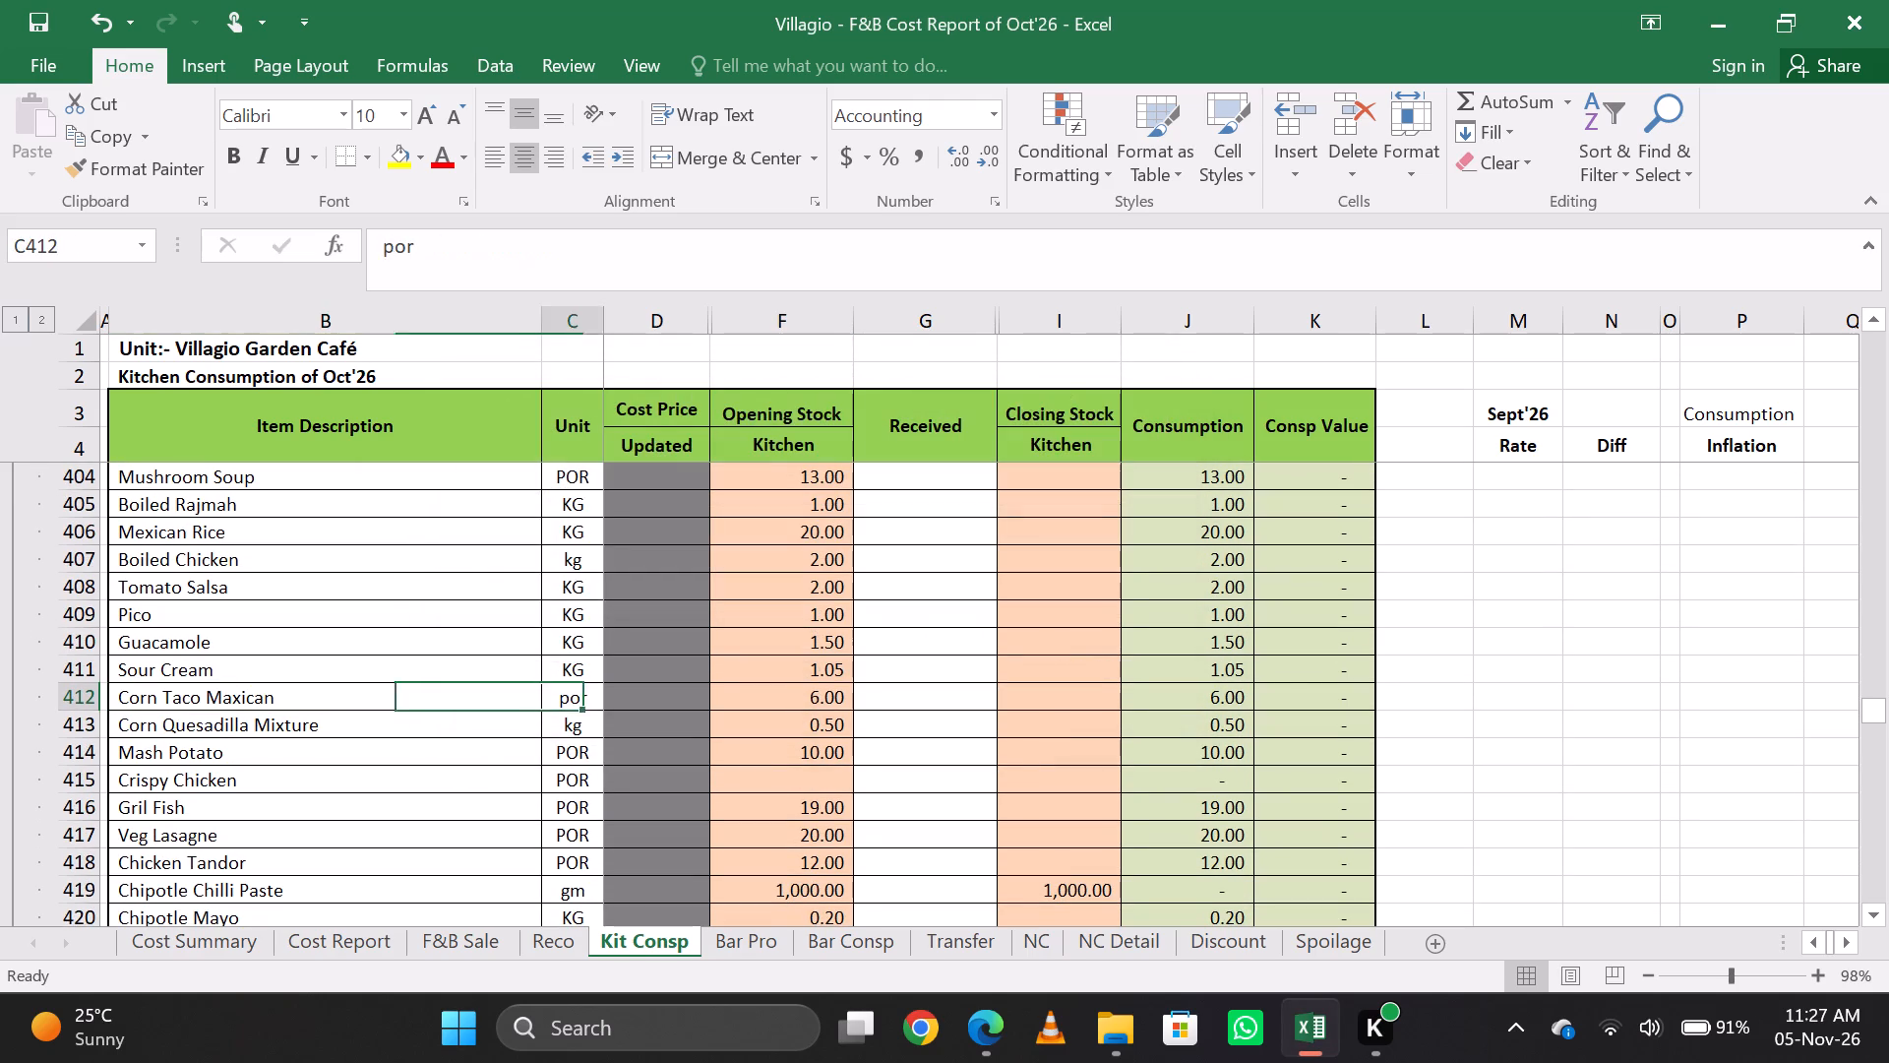
key("Right")
key("Right")
key("Right")
key("Right")
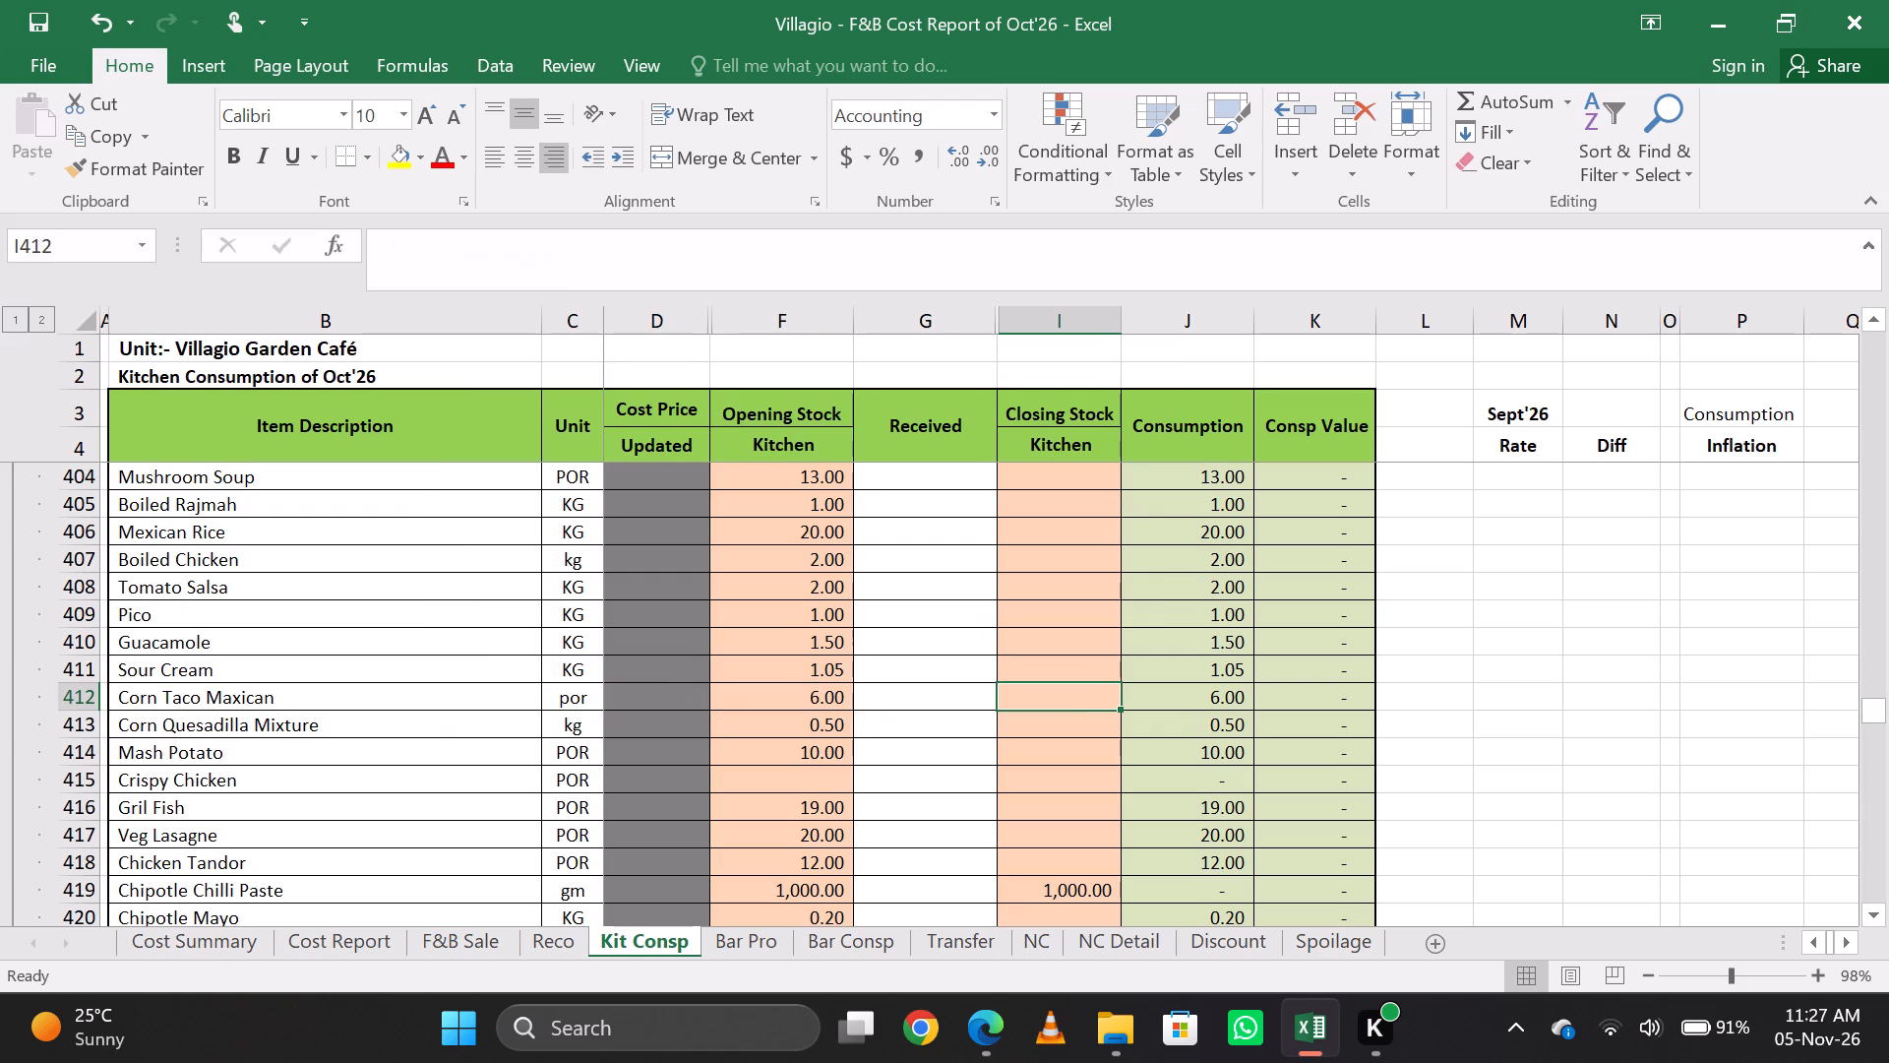
key("8")
key("Down")
key("Up")
Search the sheet for "BOIL R" and for "BOIL", going through the matching item descriptions.
key("ctrl+f")
key("BackSpace")
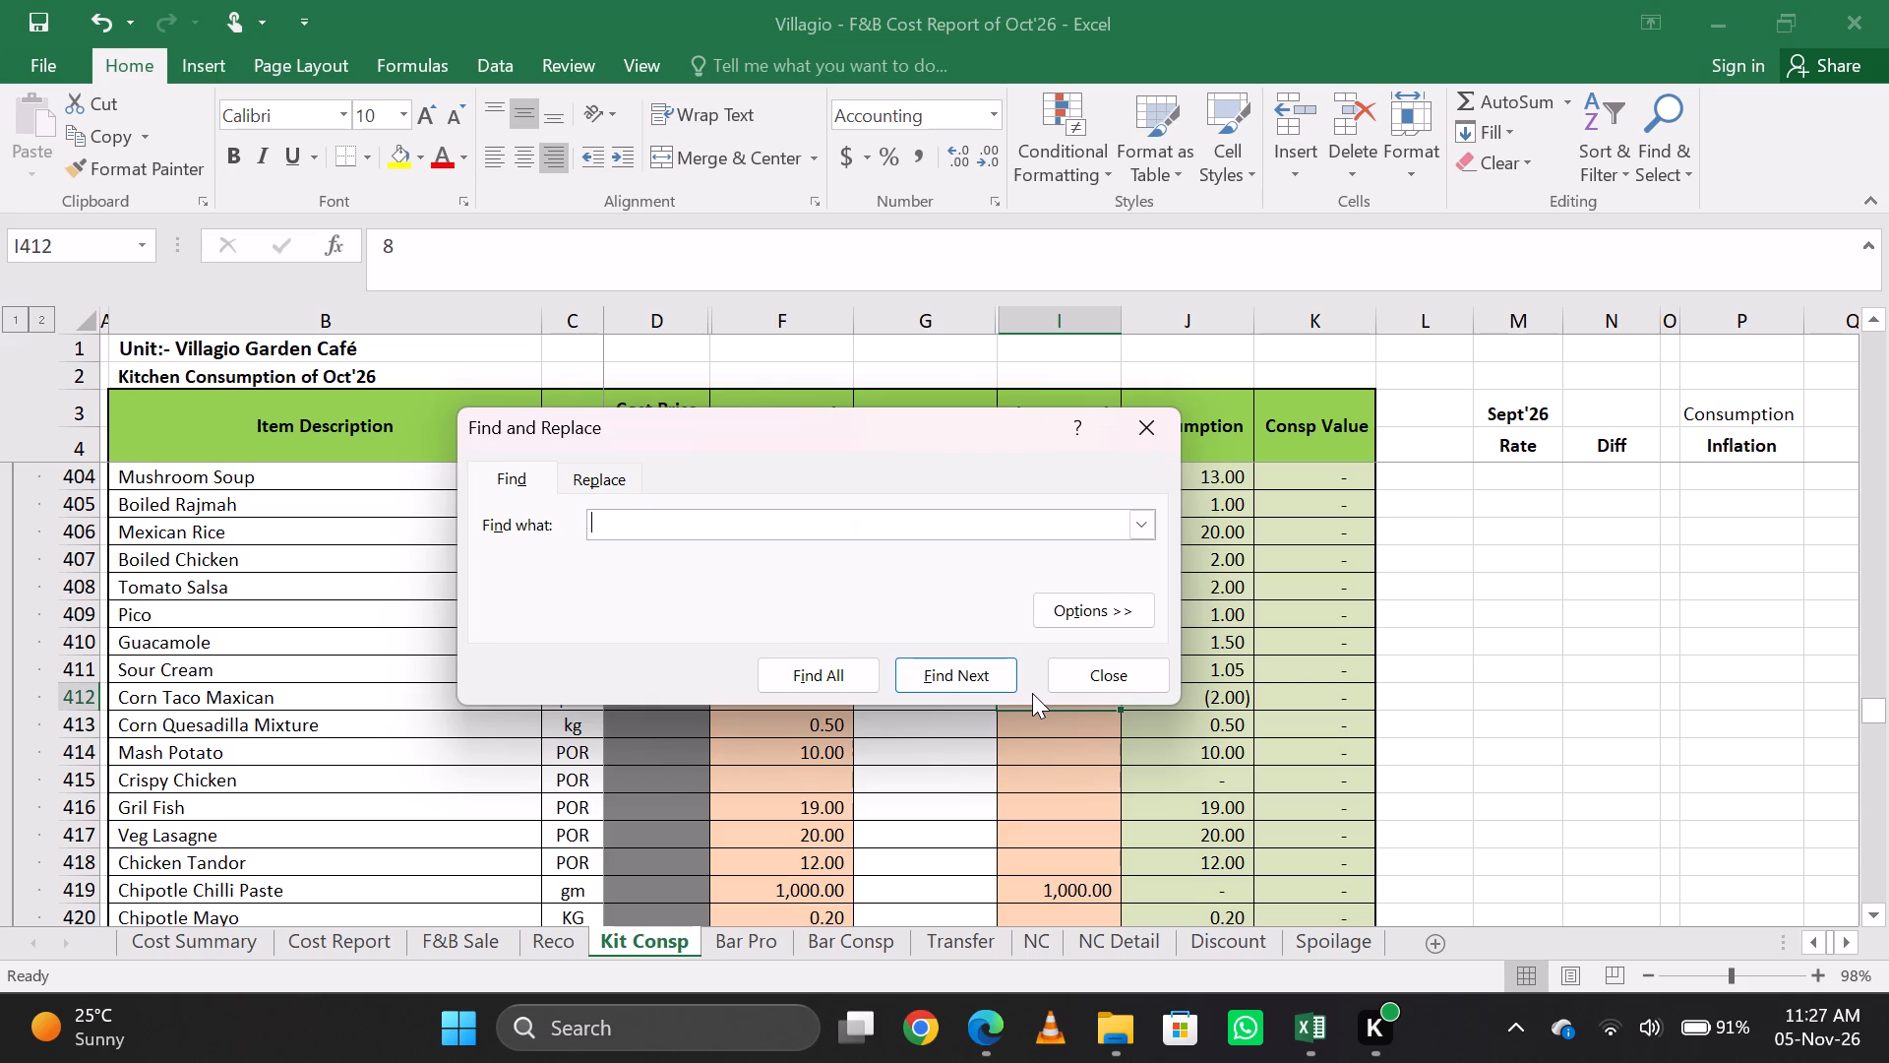
type("BOIL R")
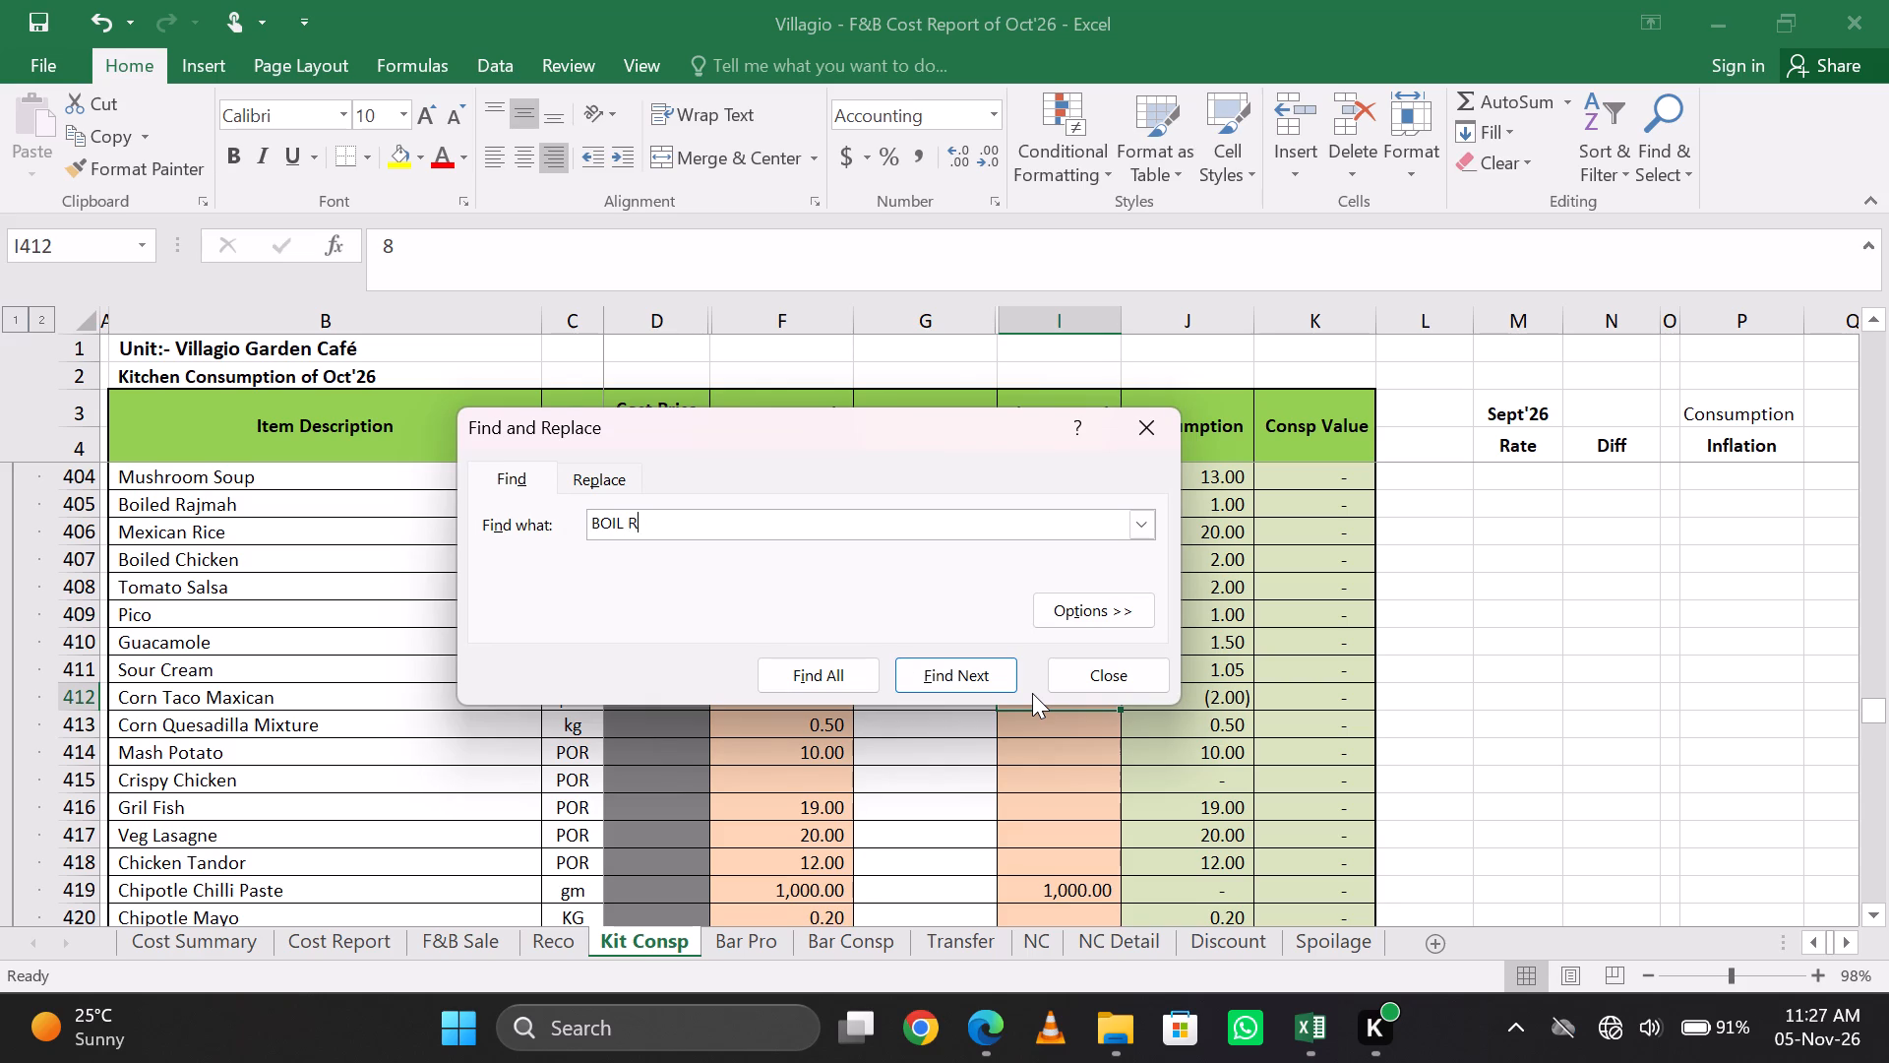
key("Return")
key("Return")
key("BackSpace")
key("Return")
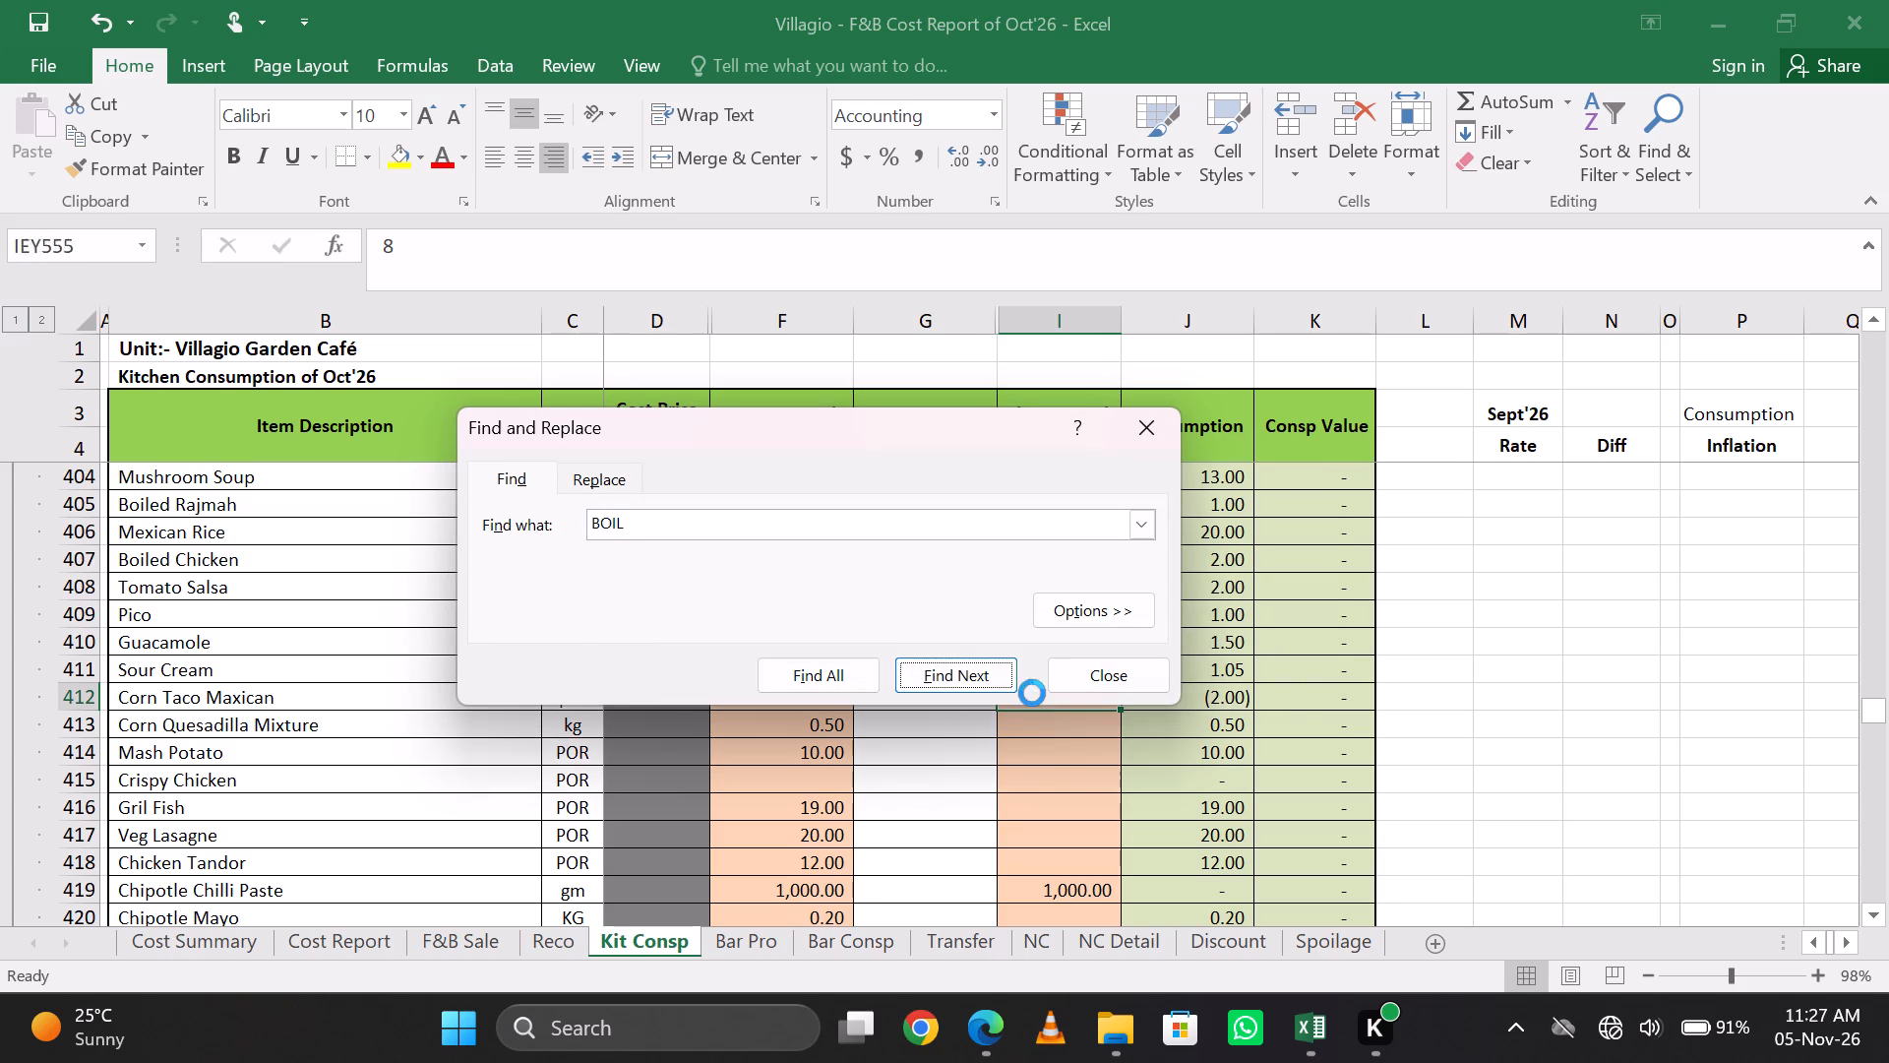
key("Return")
key("BackSpace")
key("Return")
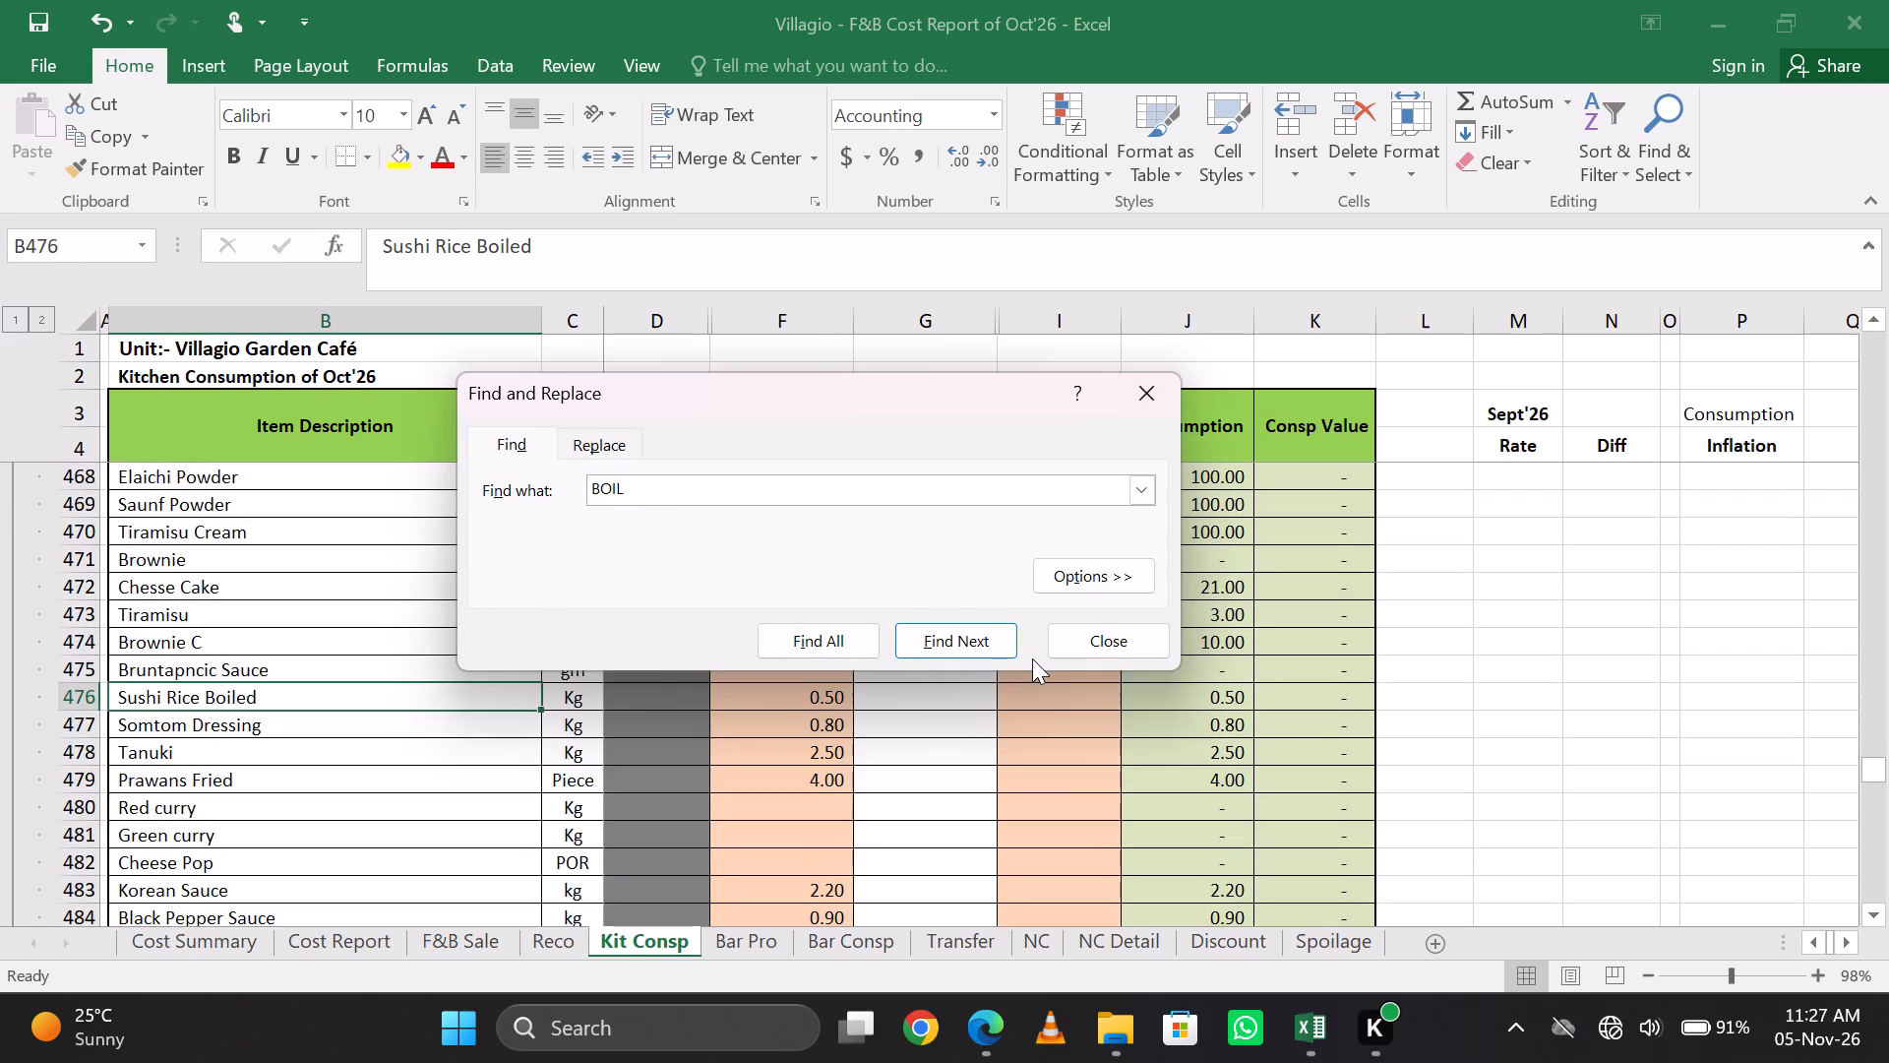
key("Return")
key("Return")
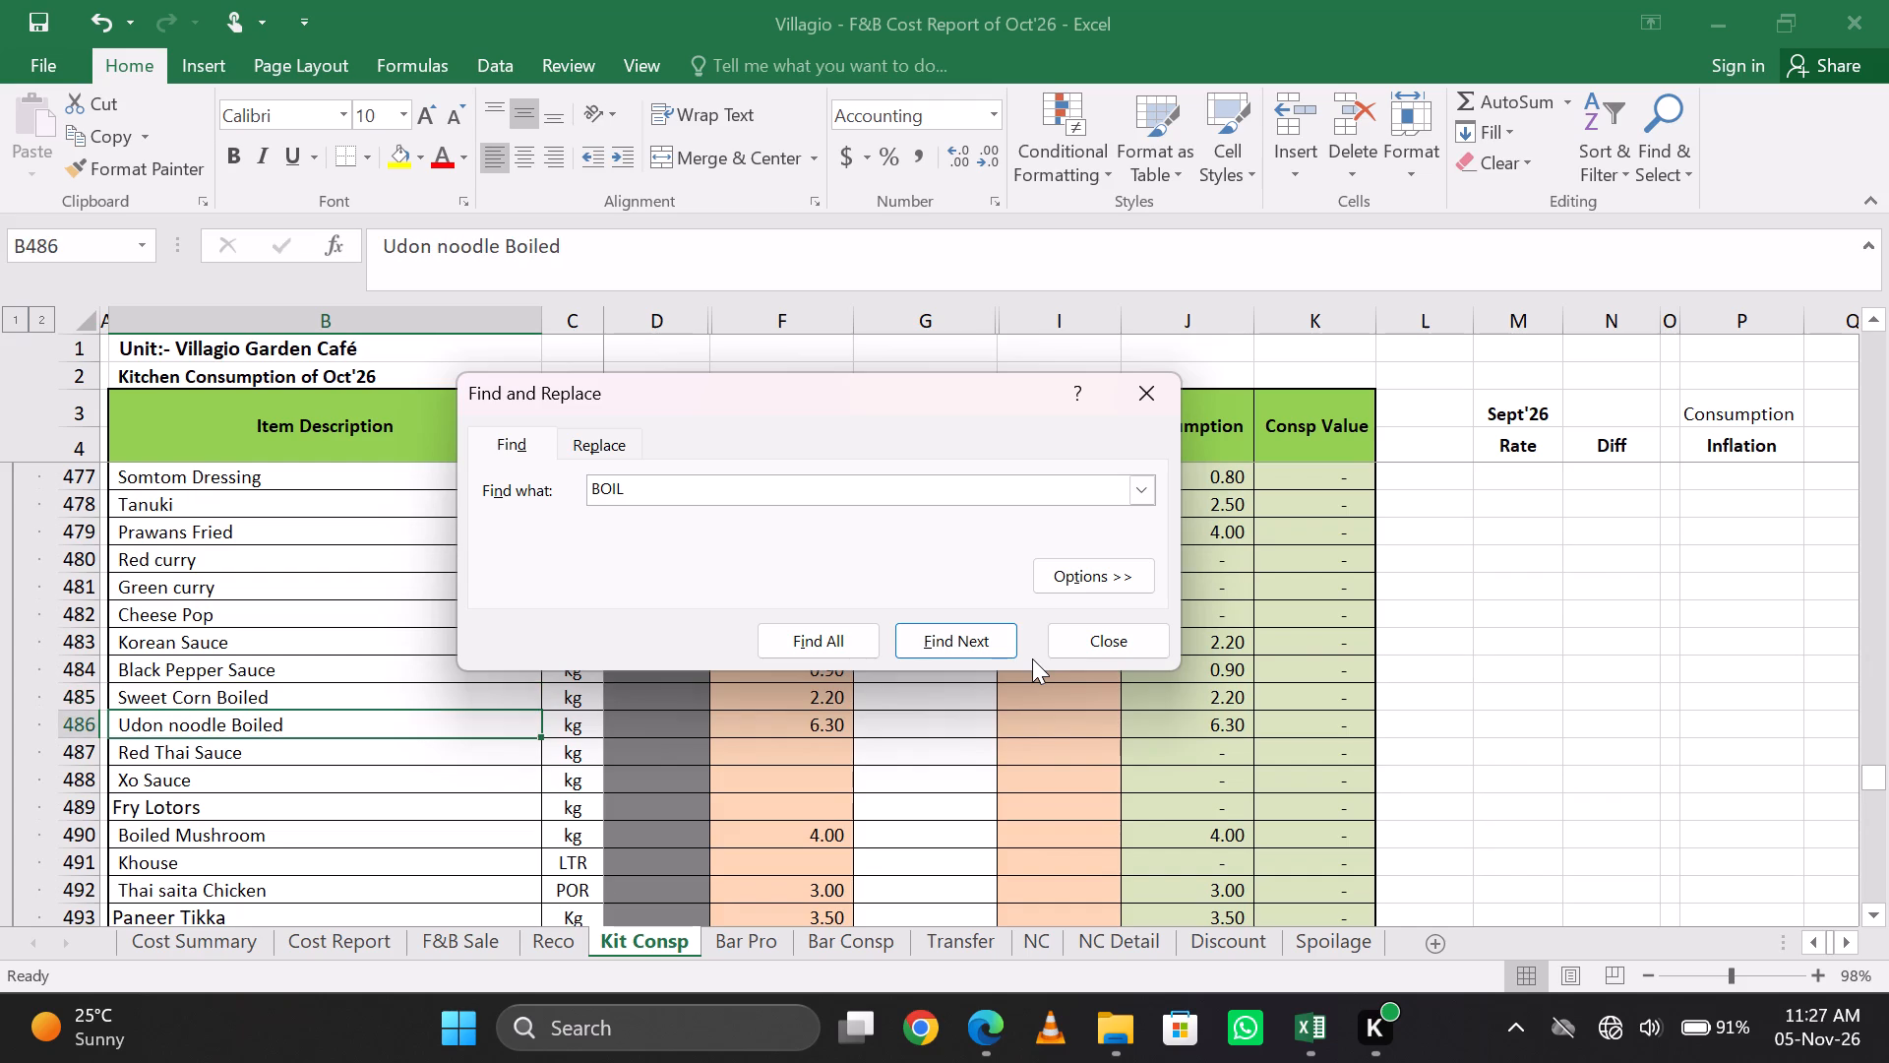
key("Return")
key("Return")
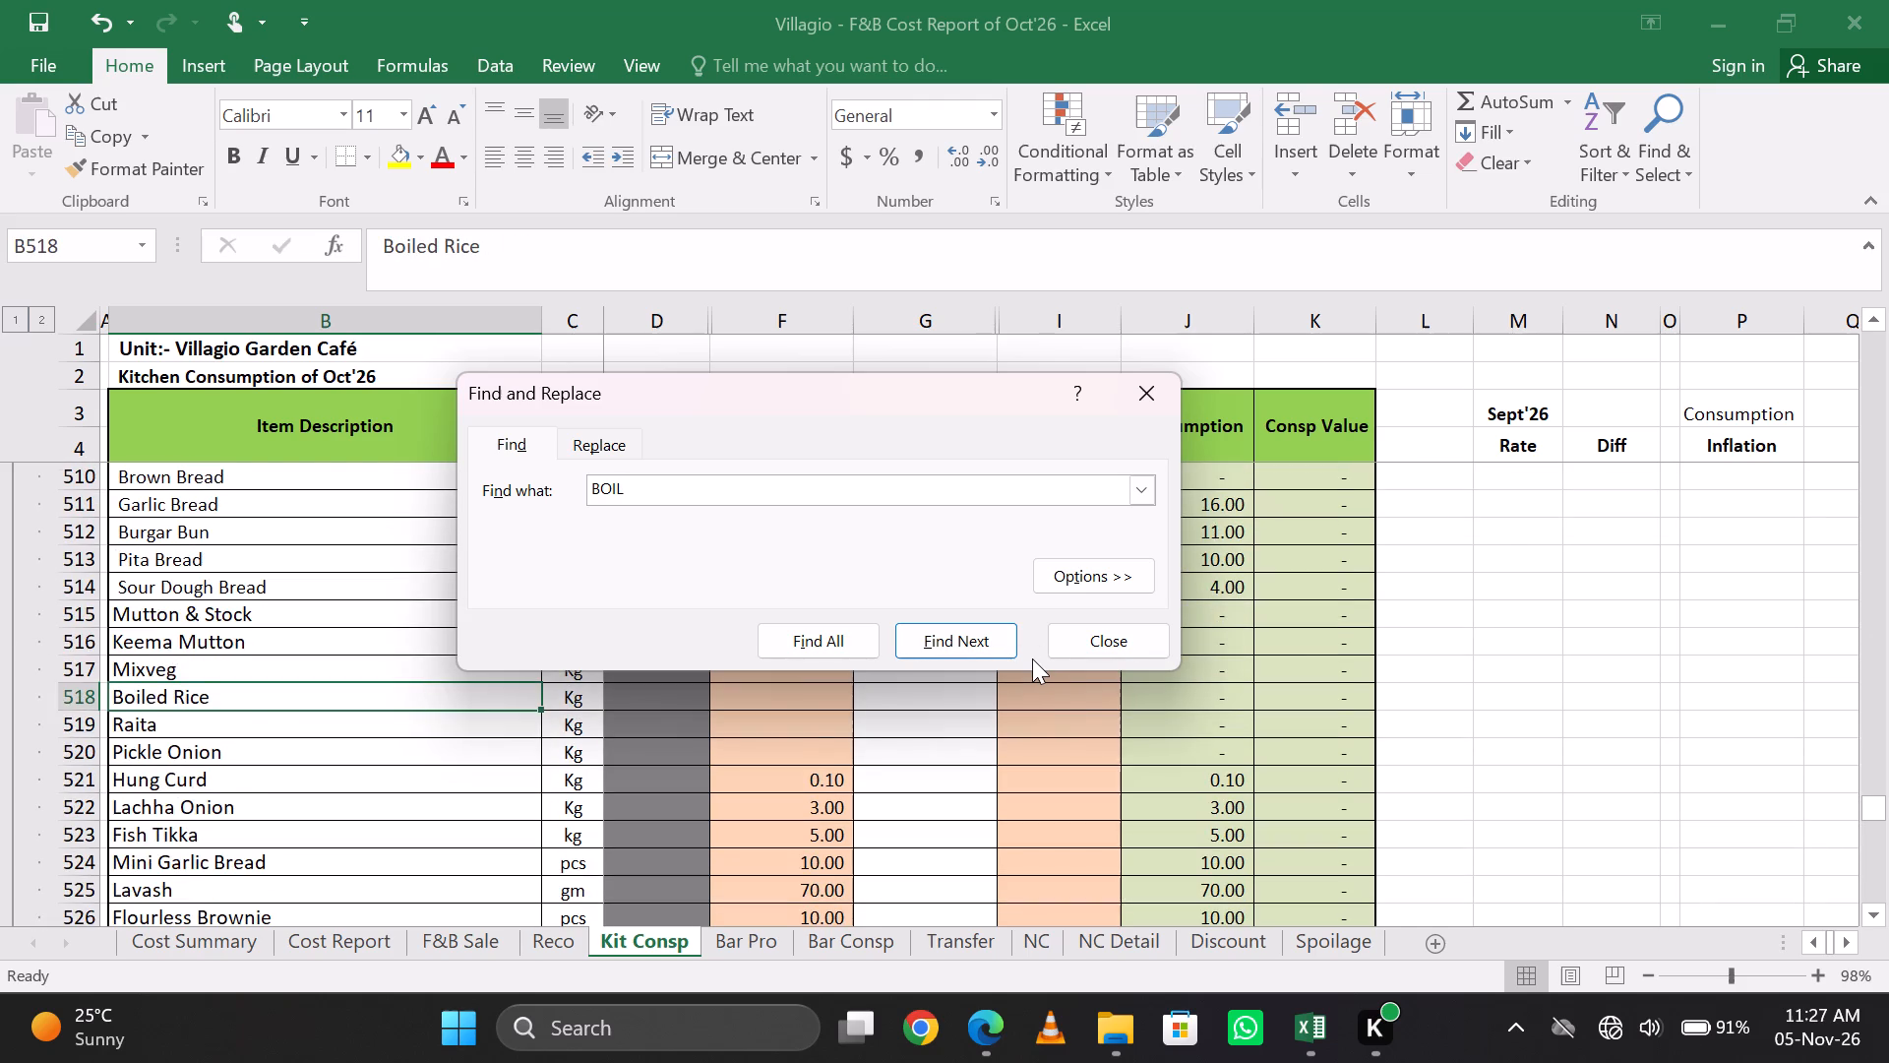
key("Return")
Search the sheet for "RAJM" and set the kitchen closing stock of Boiled Rajmah to 1.
key("BackSpace")
key("BackSpace")
key("BackSpace")
key("BackSpace")
key("BackSpace")
key("BackSpace")
key("BackSpace")
key("BackSpace")
key("BackSpace")
key("BackSpace")
key("BackSpace")
key("BackSpace")
key("BackSpace")
key("BackSpace")
type("RAJM")
key("Return")
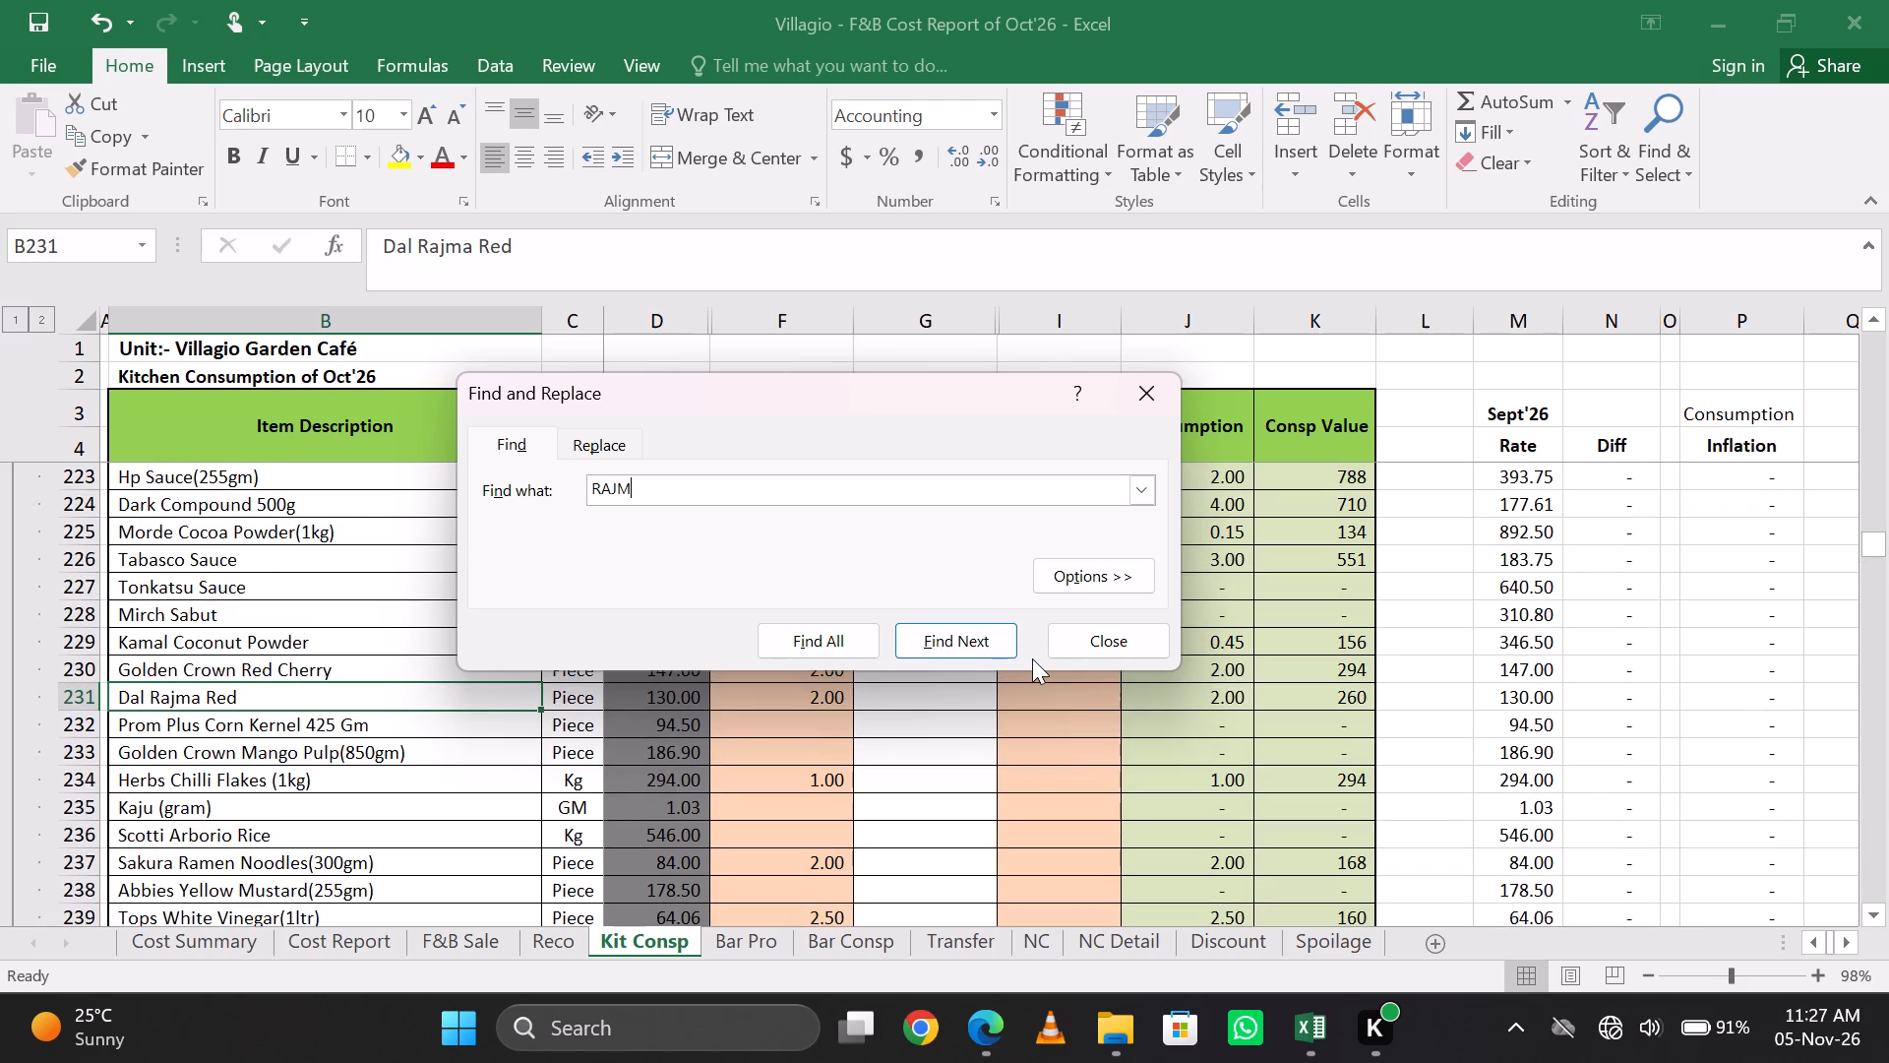
key("Return")
key("Return")
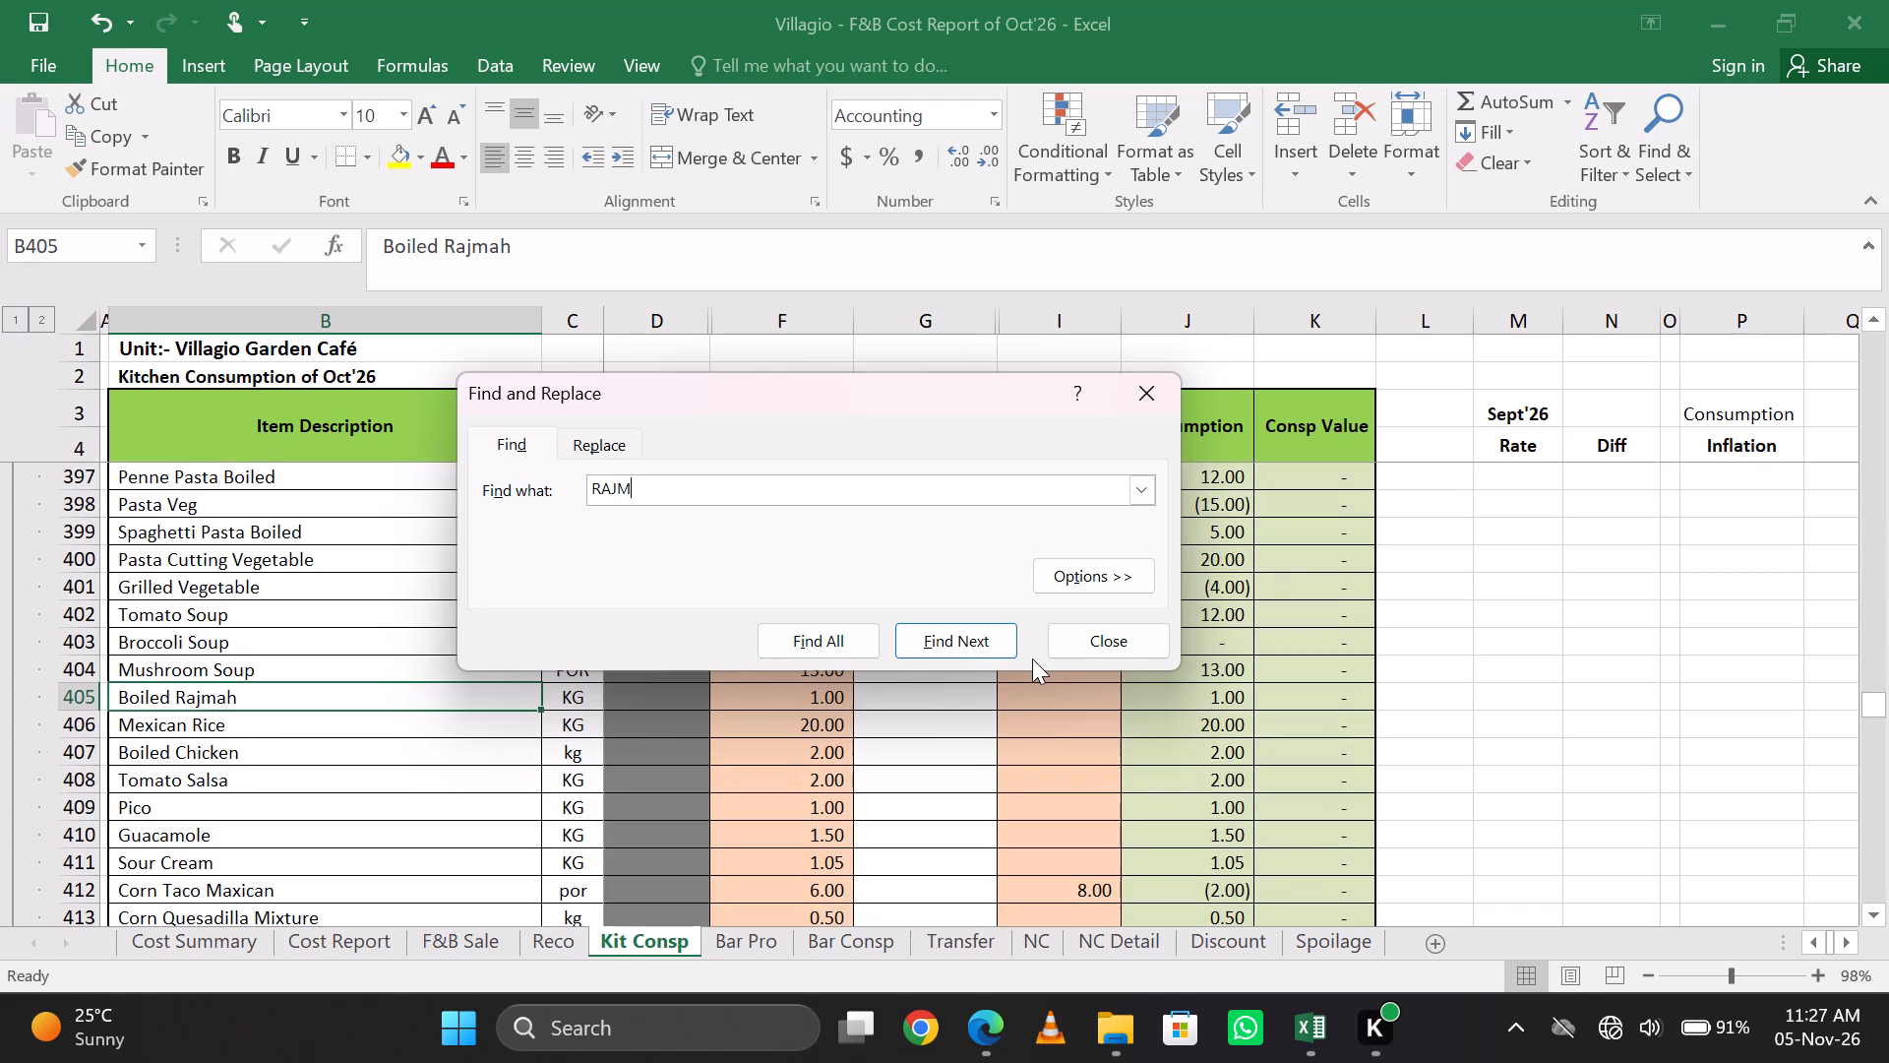
key("Return")
key("Return")
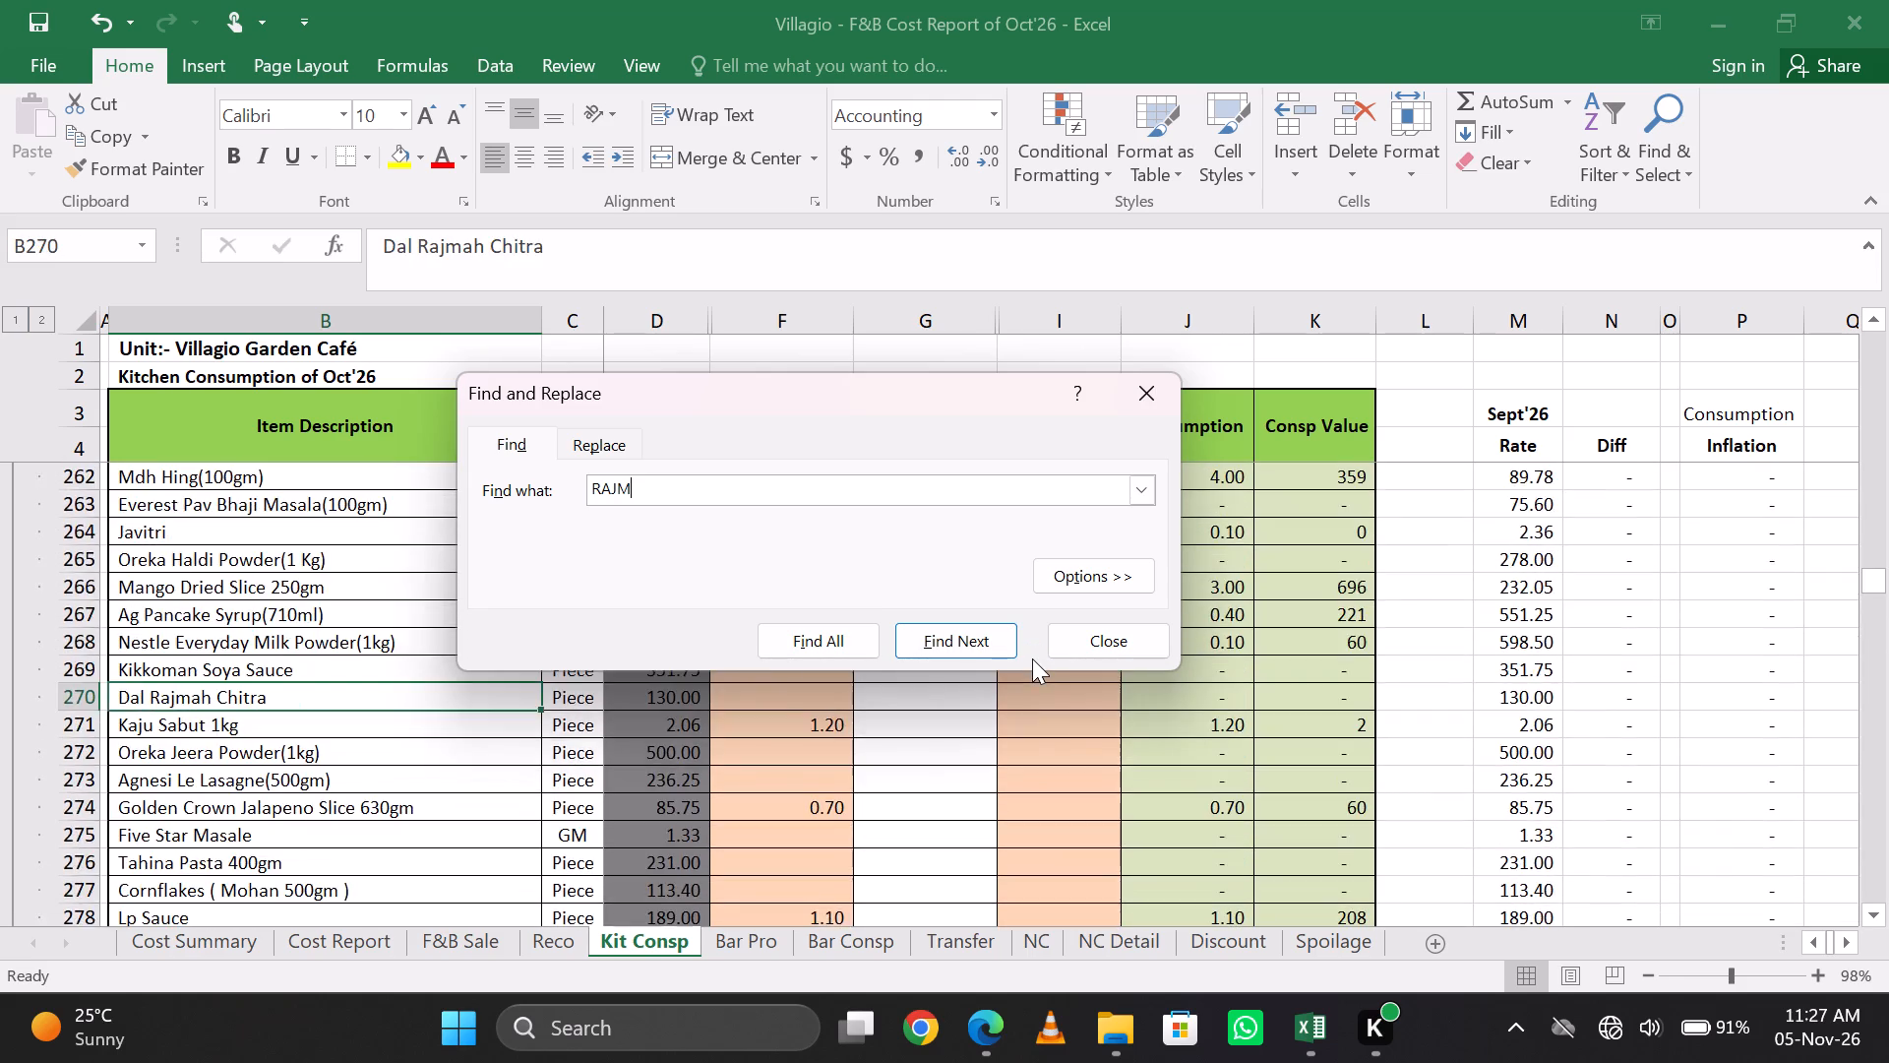
key("Return")
key("Escape")
key("Right")
key("Right")
key("Right")
key("Right")
key("Right")
key("Right")
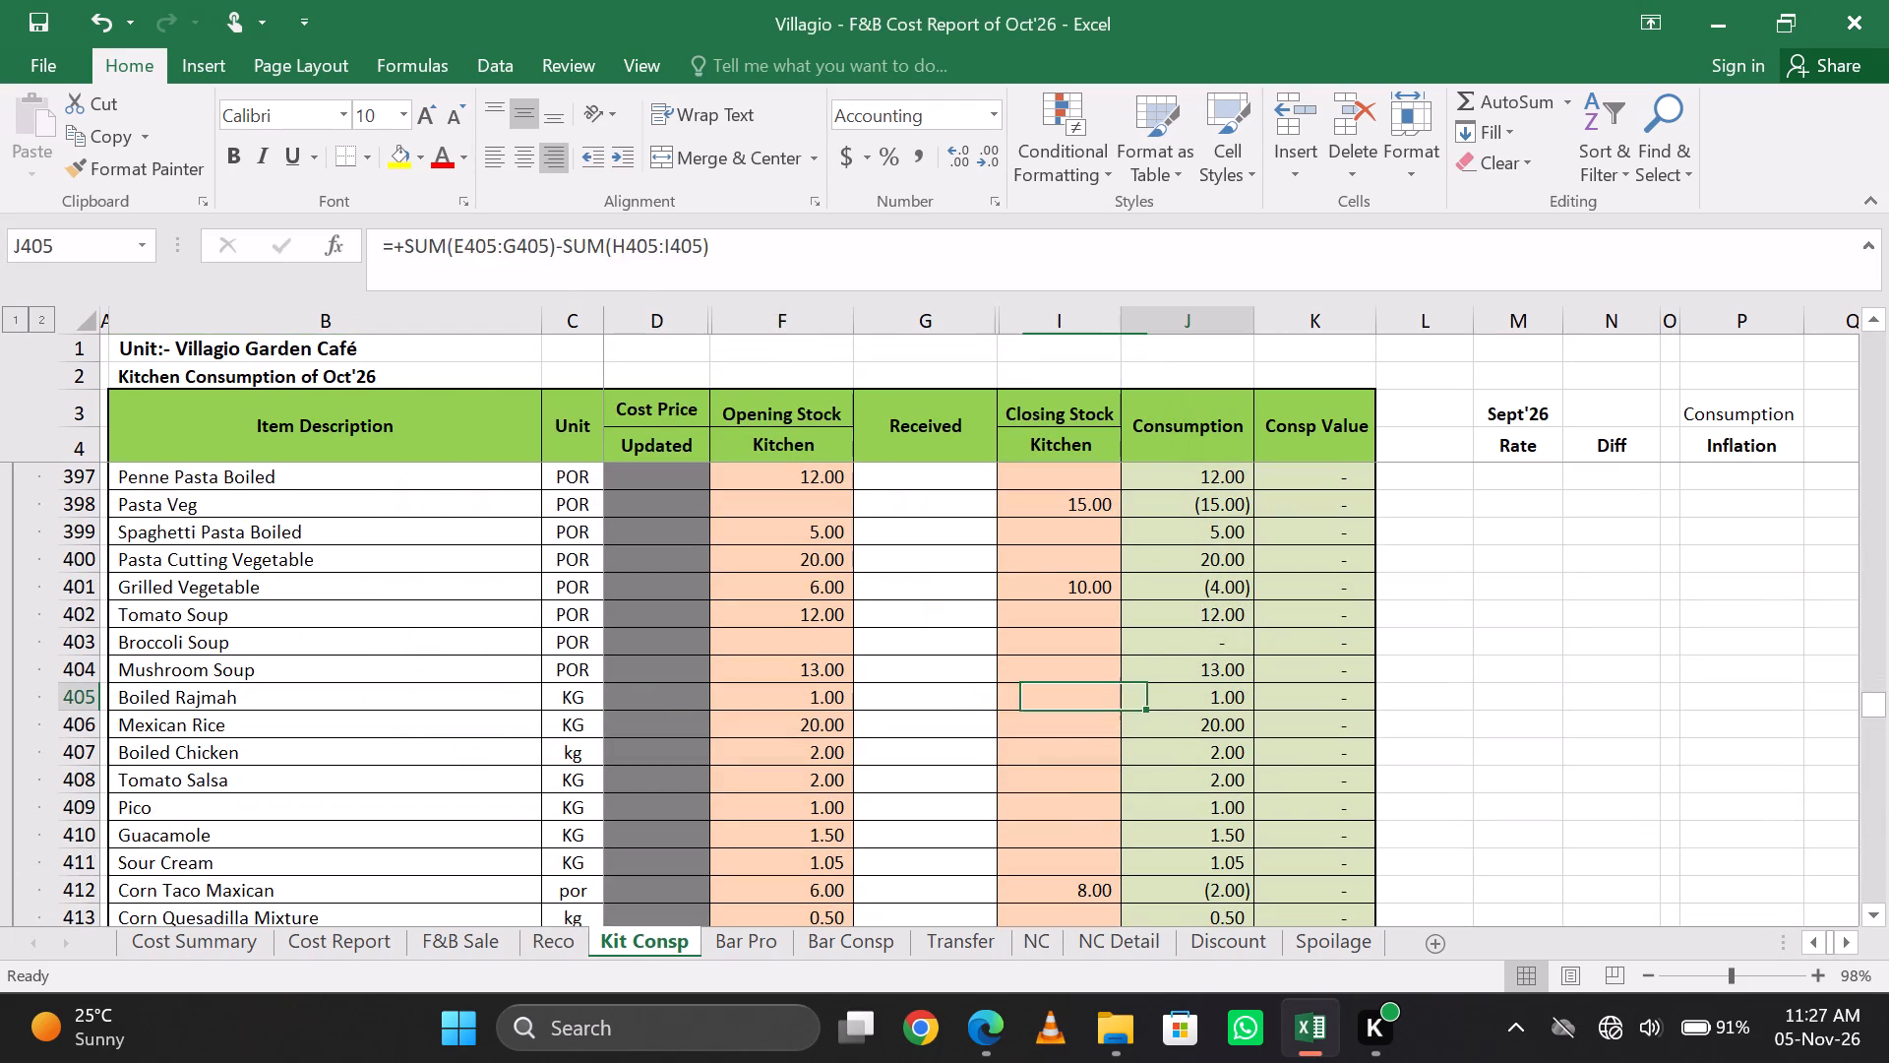
key("Left")
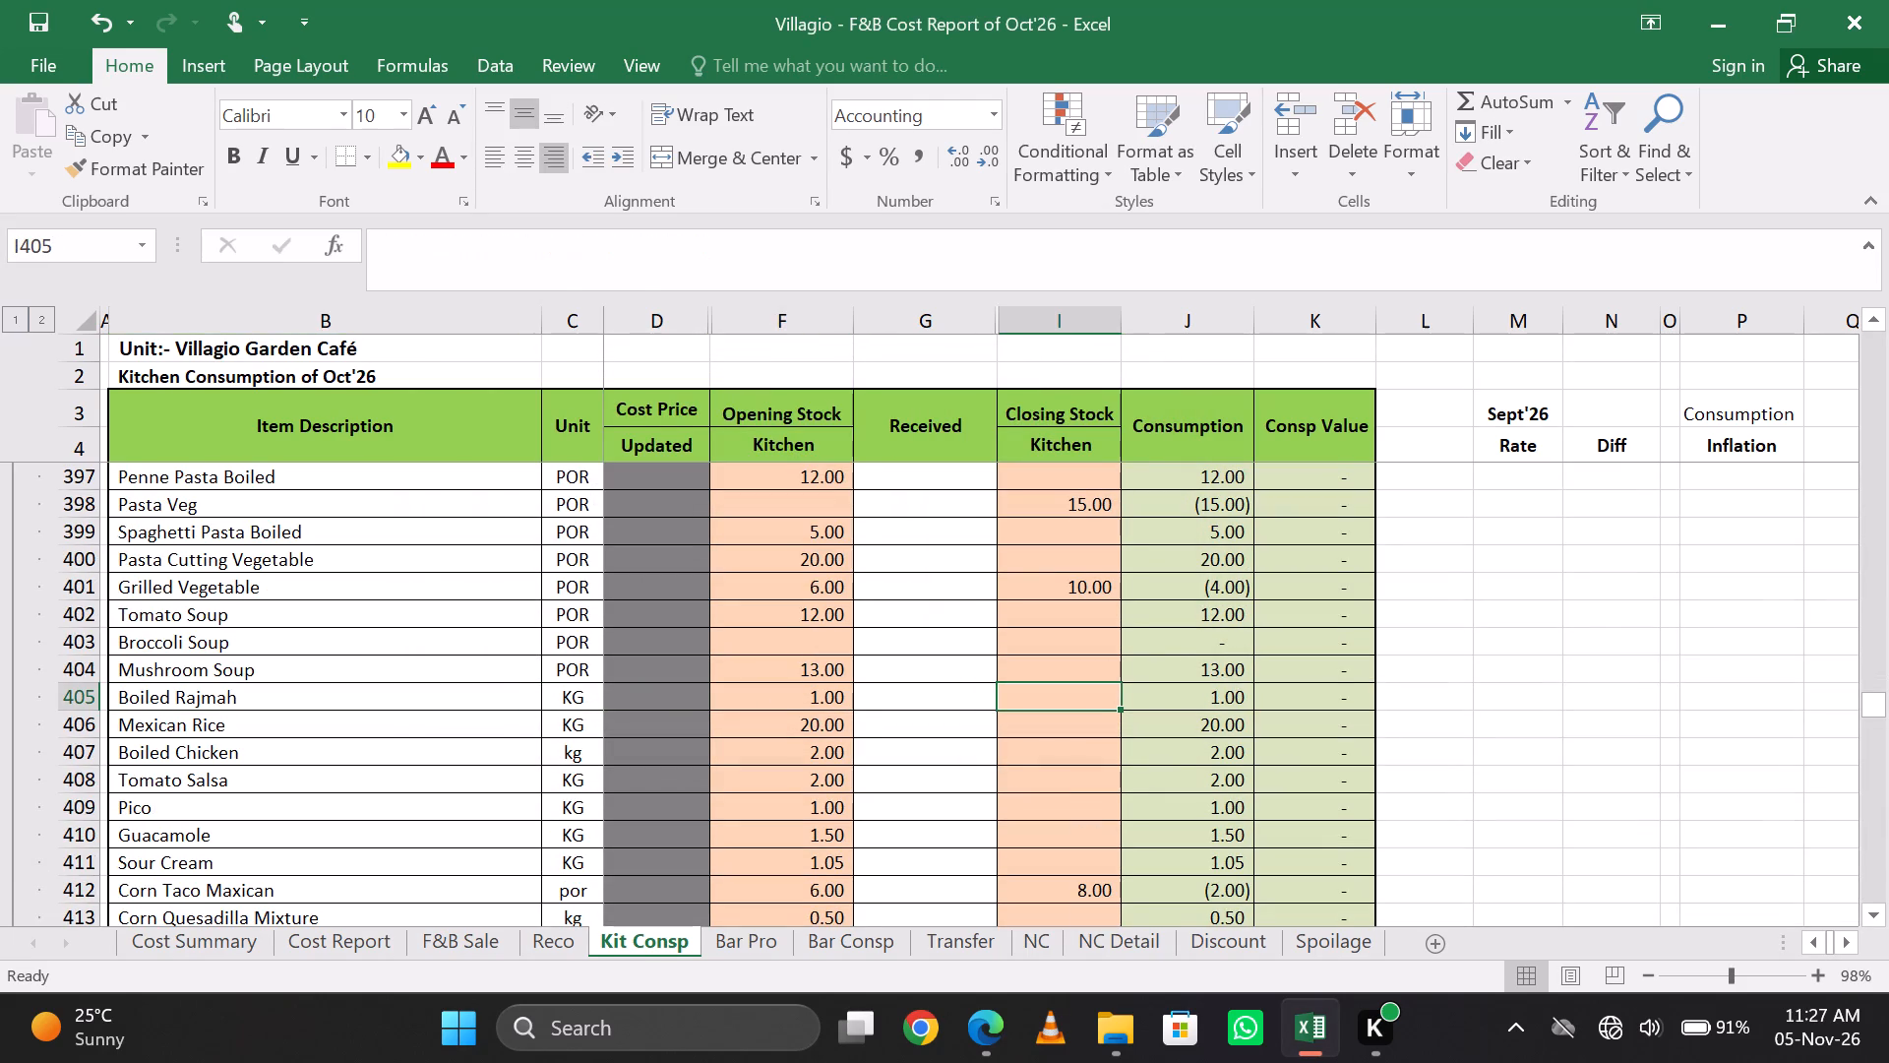
key("1")
key("Down")
key("Up")
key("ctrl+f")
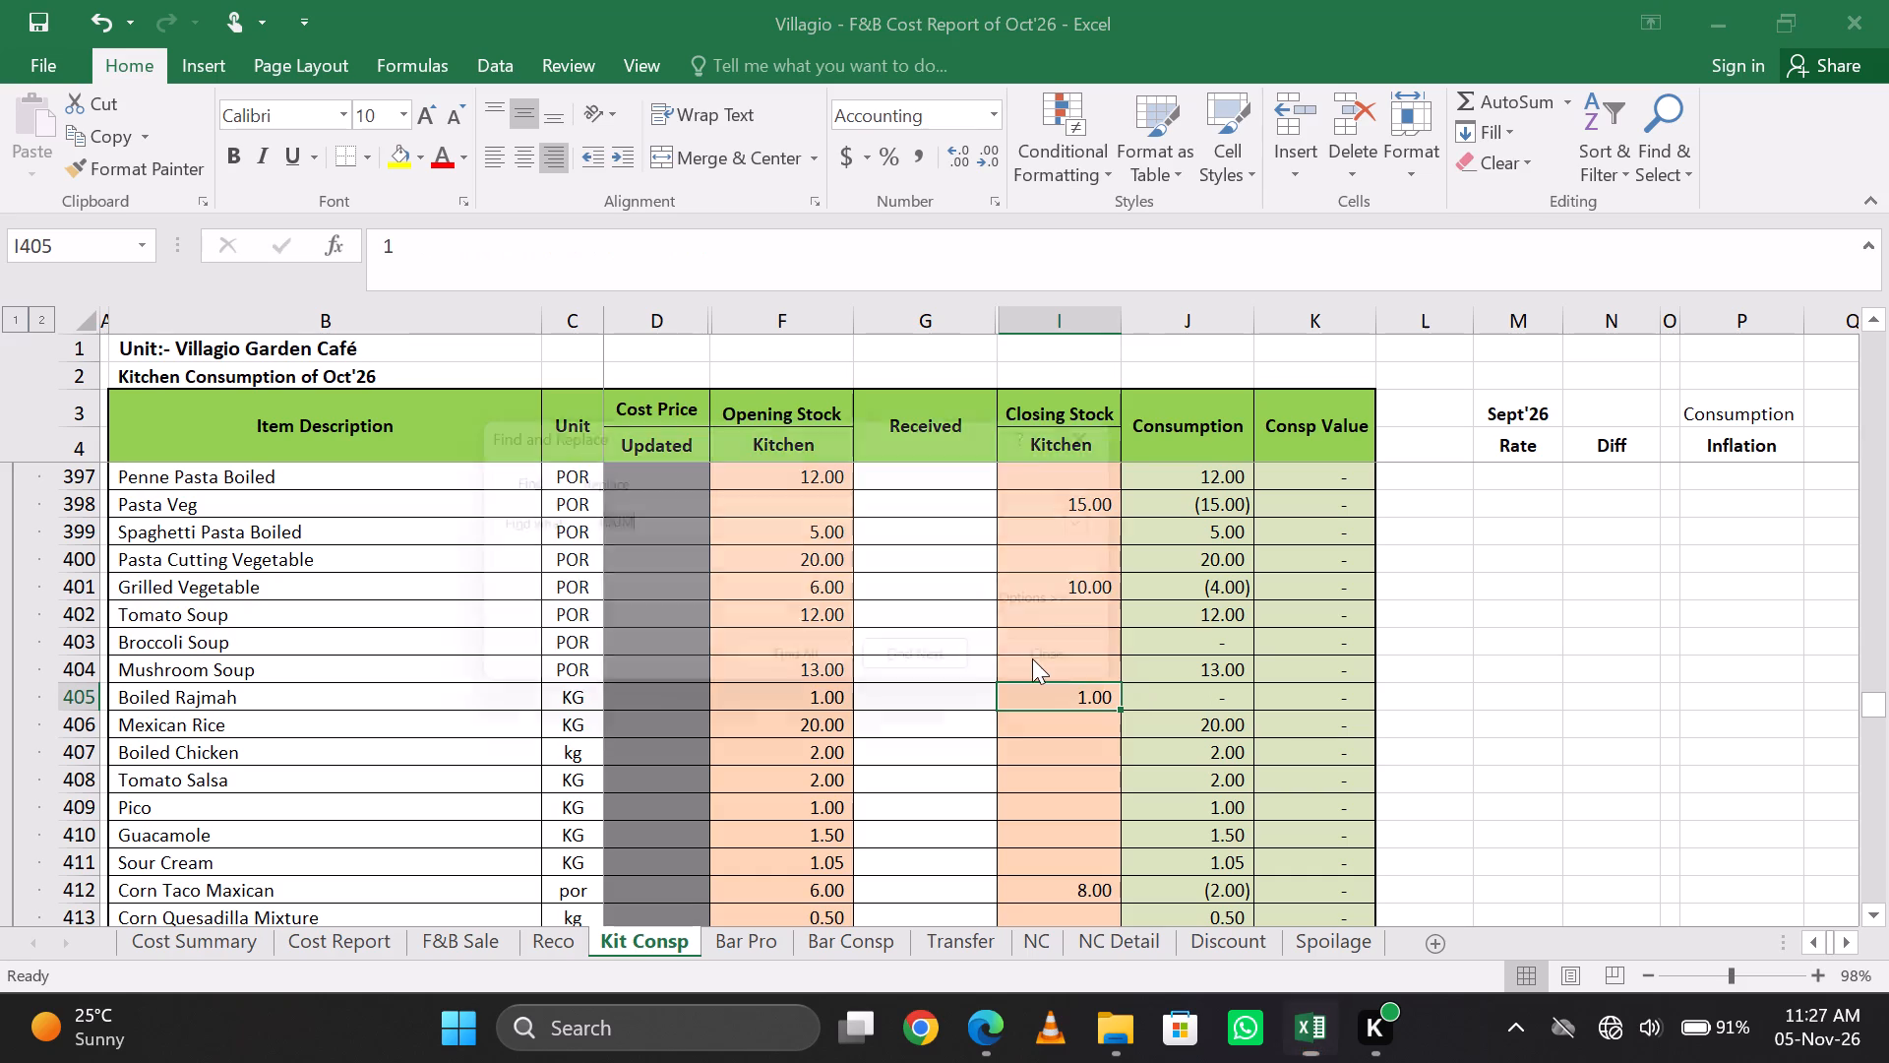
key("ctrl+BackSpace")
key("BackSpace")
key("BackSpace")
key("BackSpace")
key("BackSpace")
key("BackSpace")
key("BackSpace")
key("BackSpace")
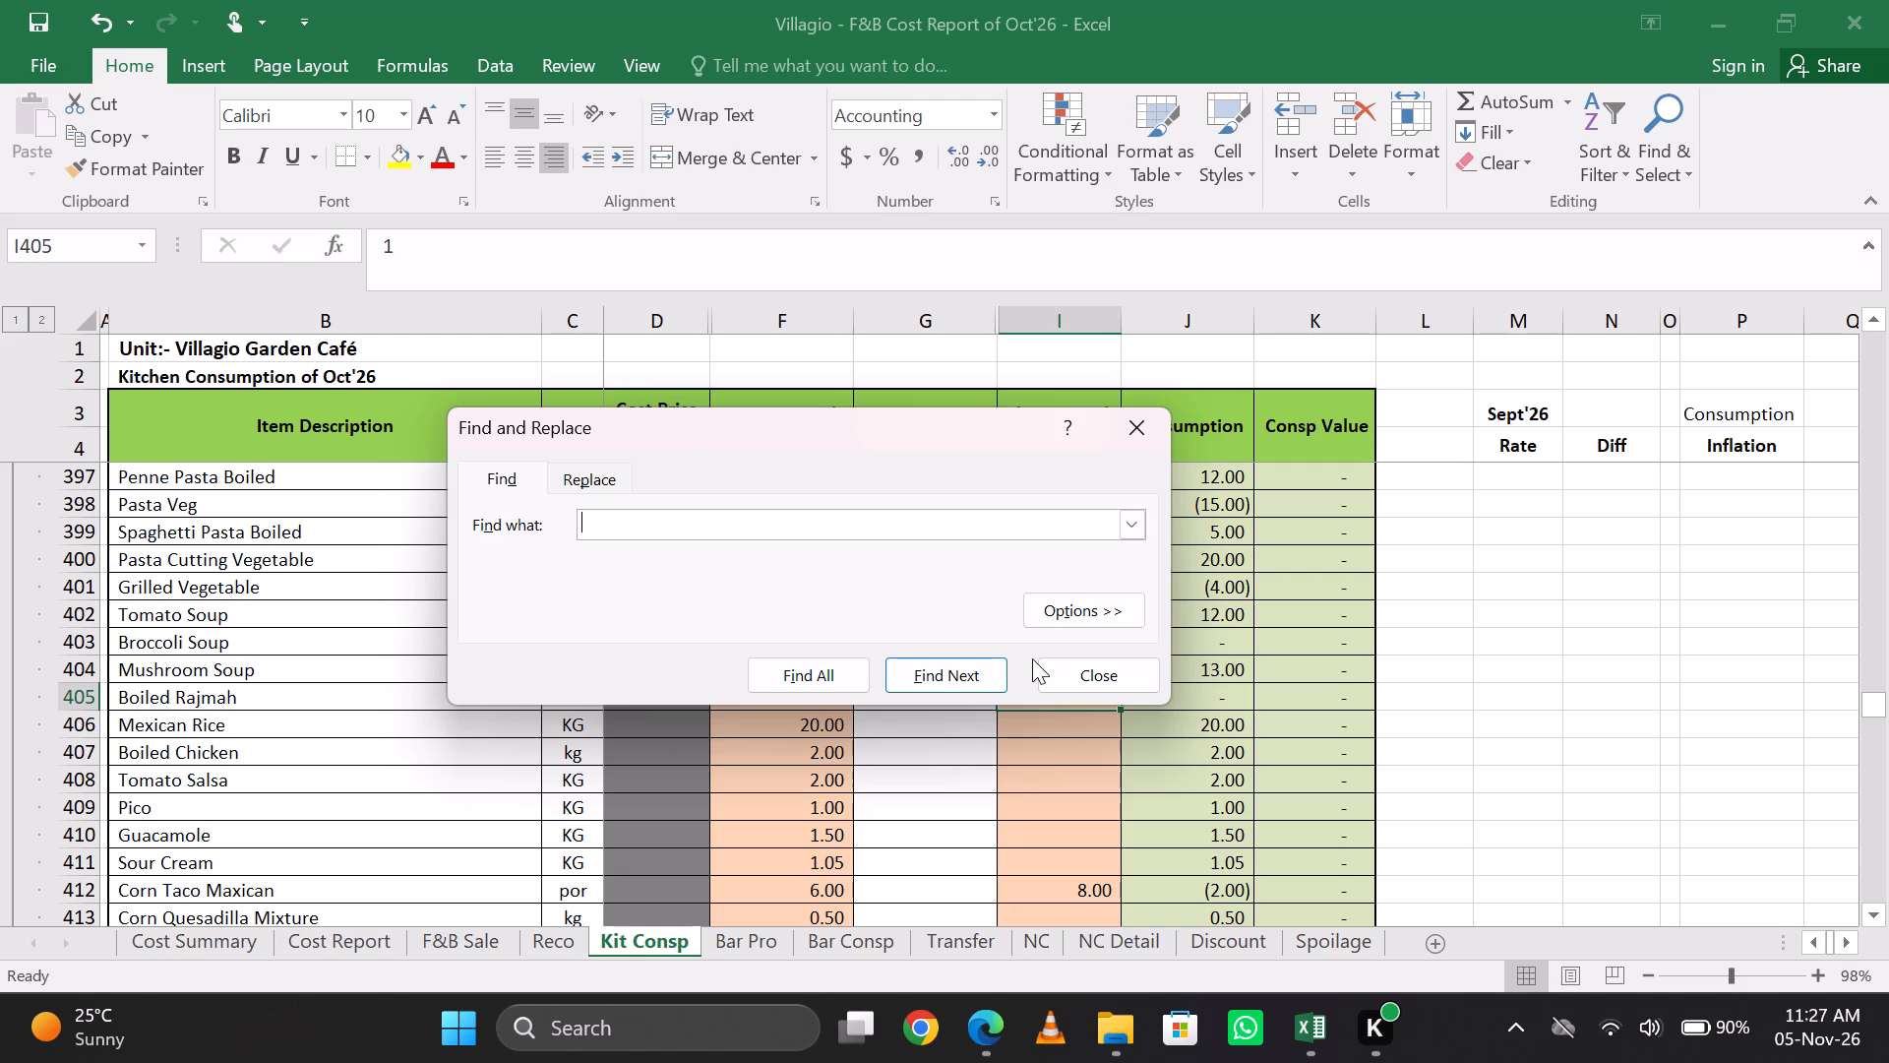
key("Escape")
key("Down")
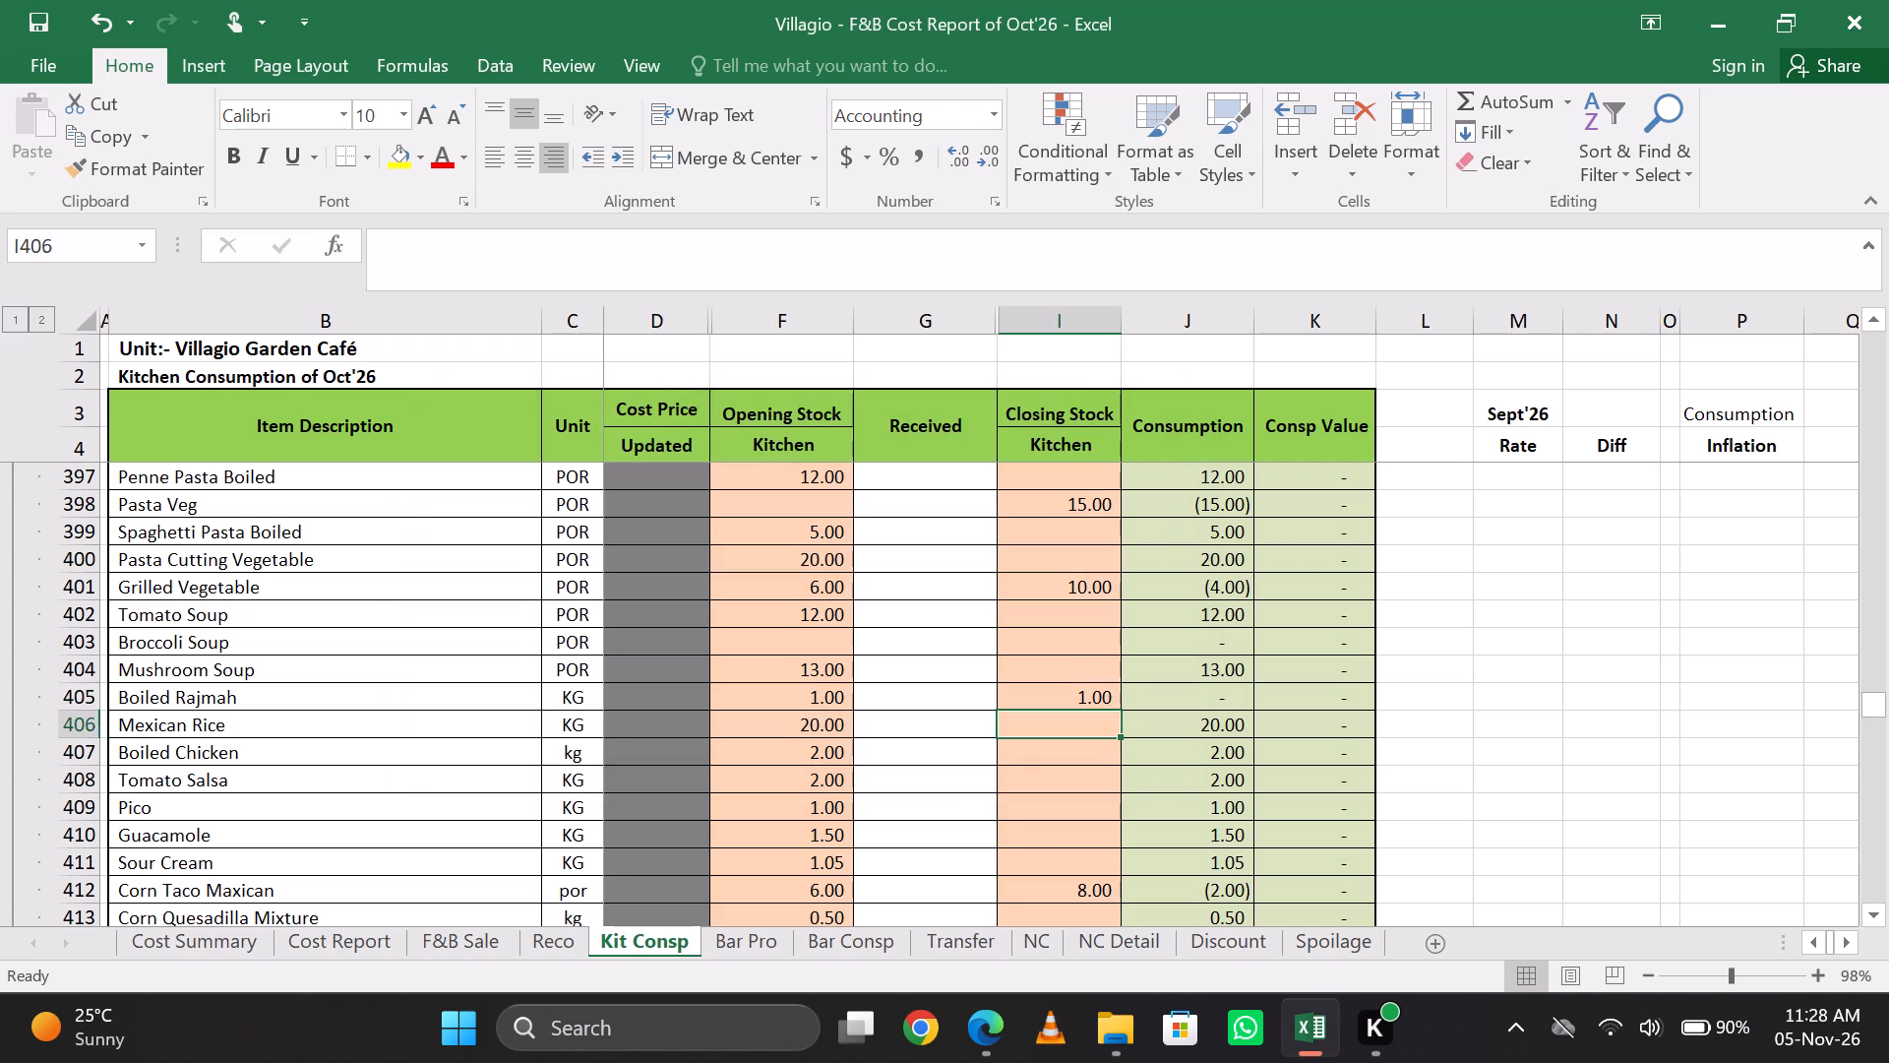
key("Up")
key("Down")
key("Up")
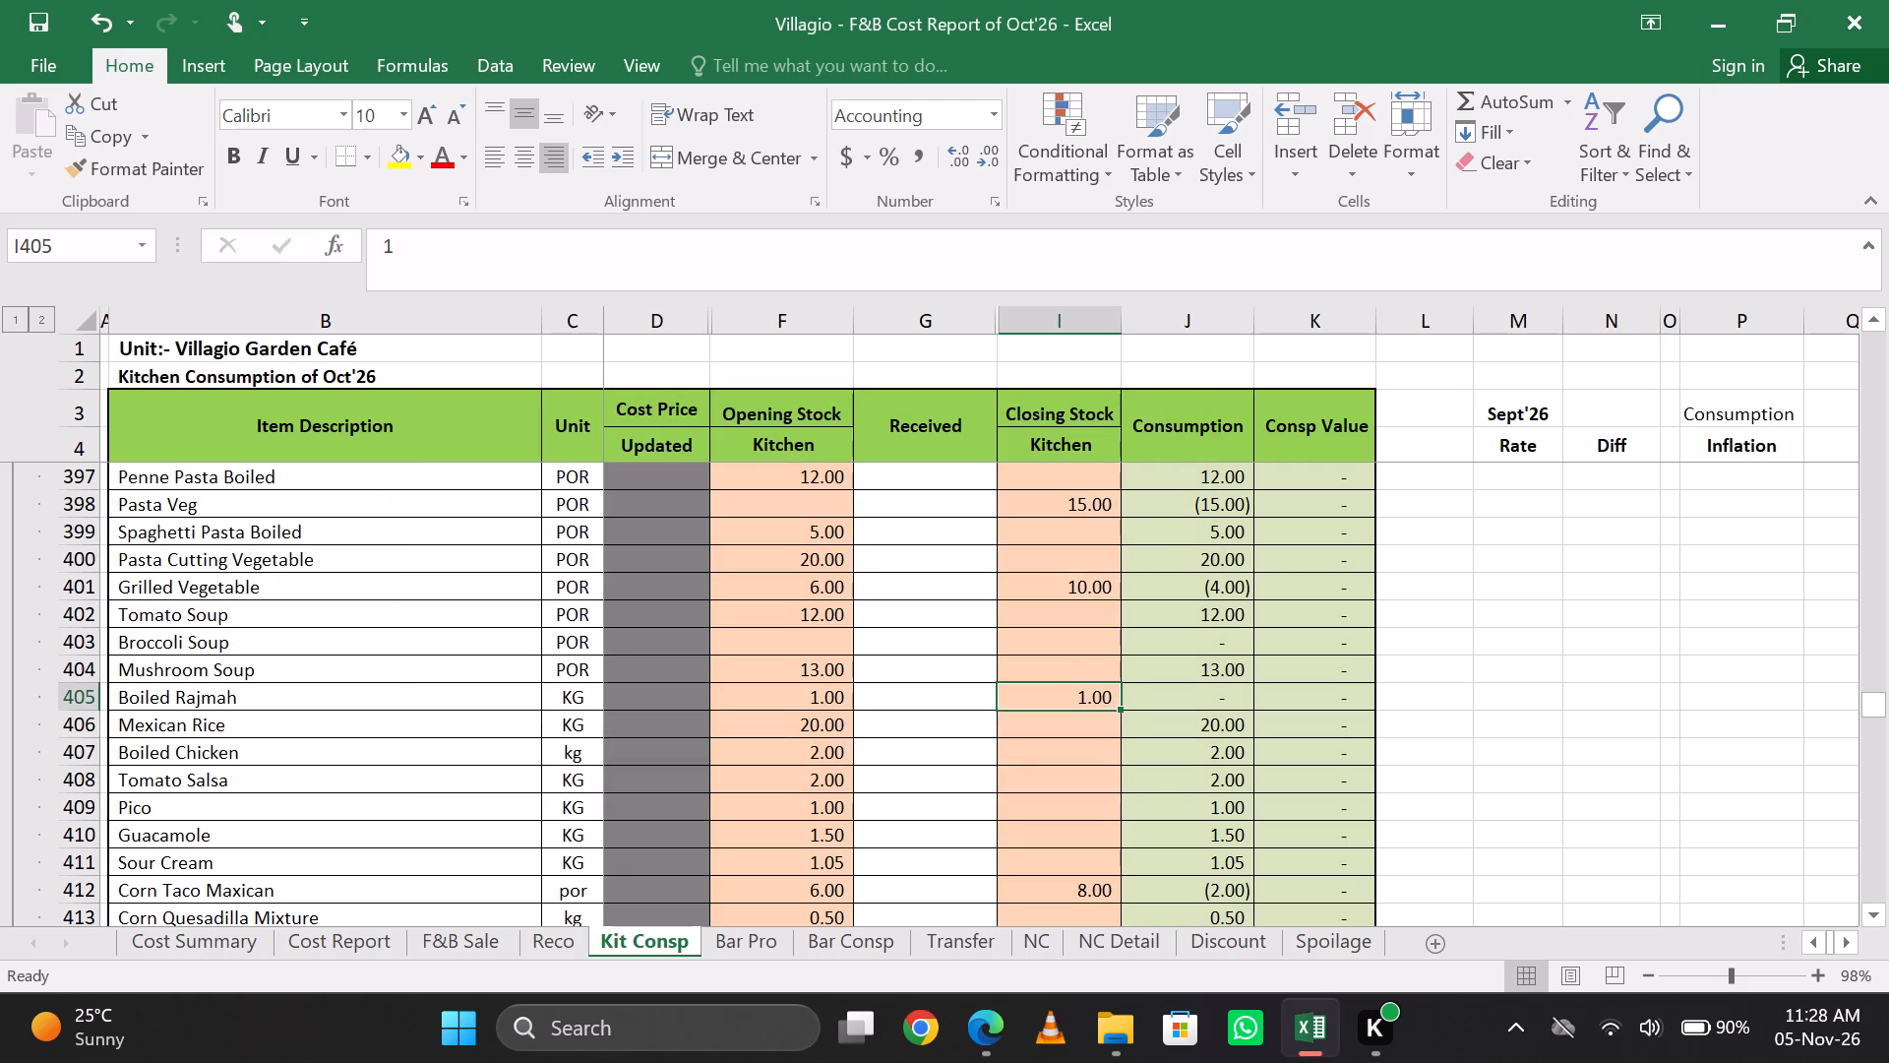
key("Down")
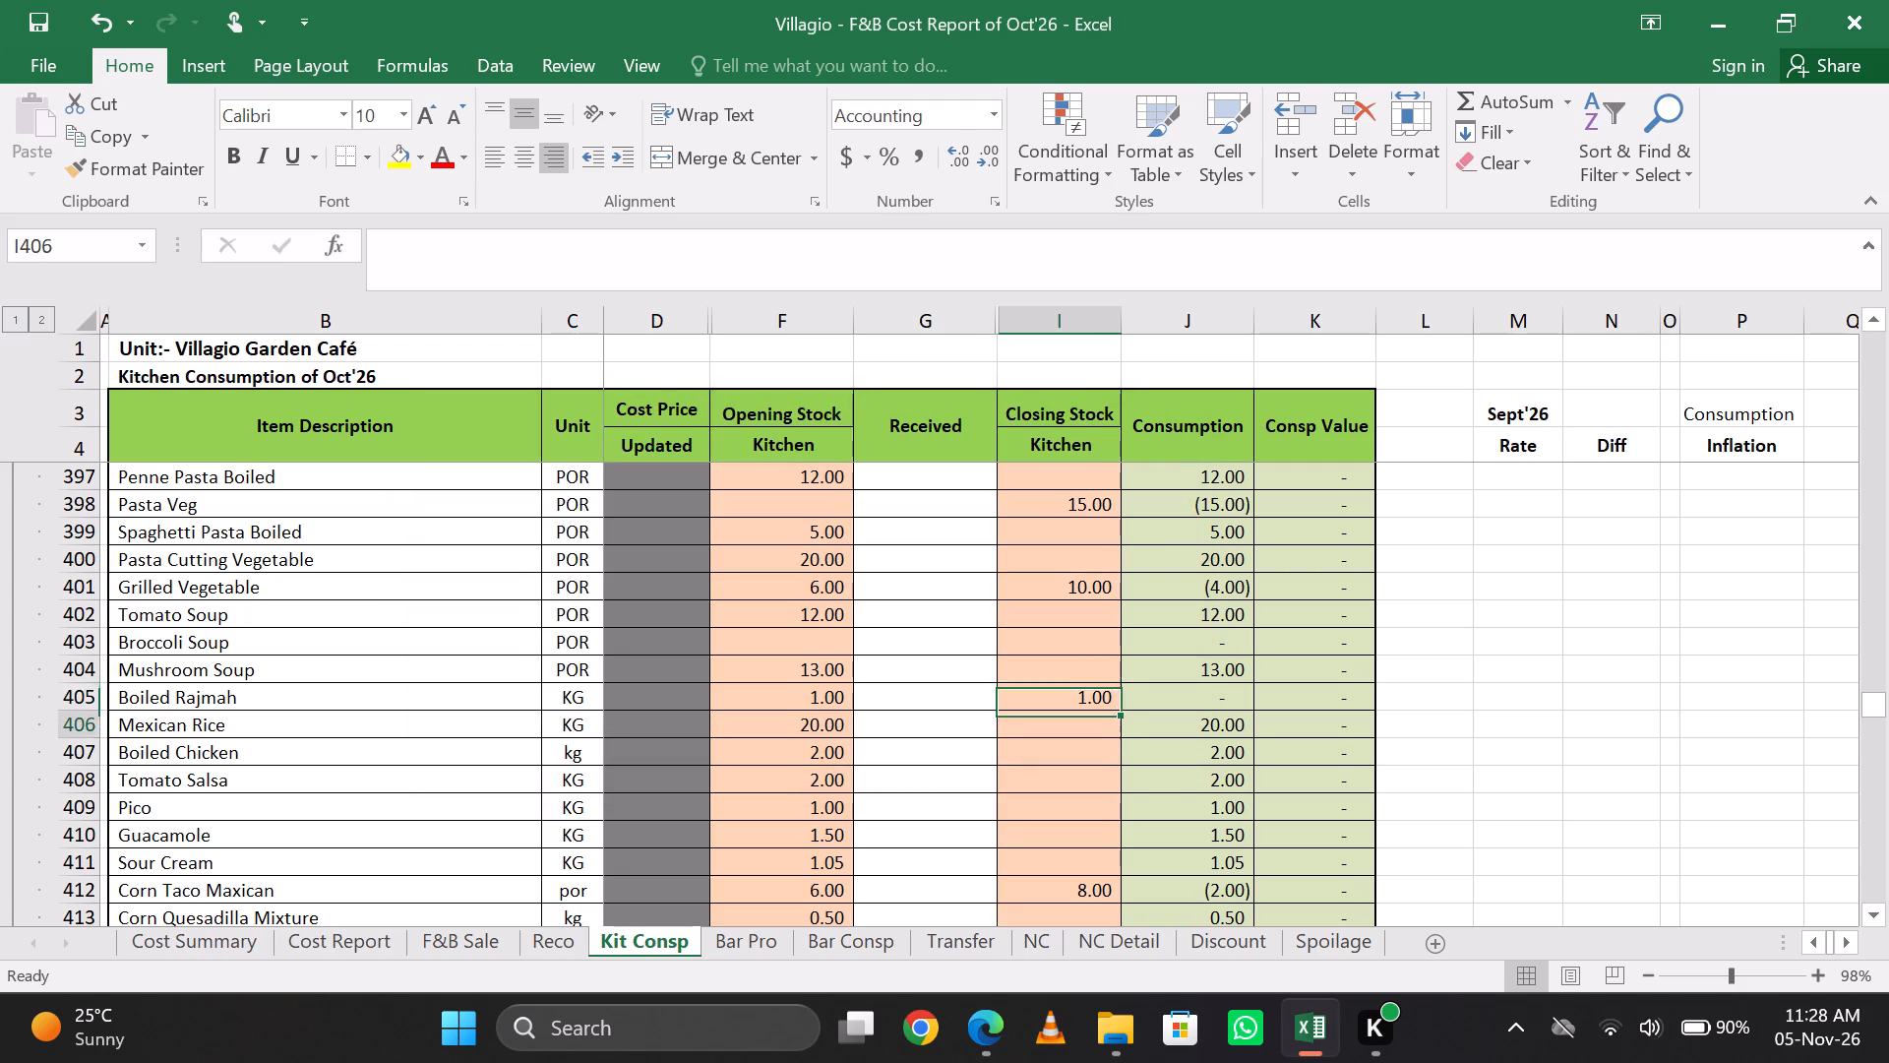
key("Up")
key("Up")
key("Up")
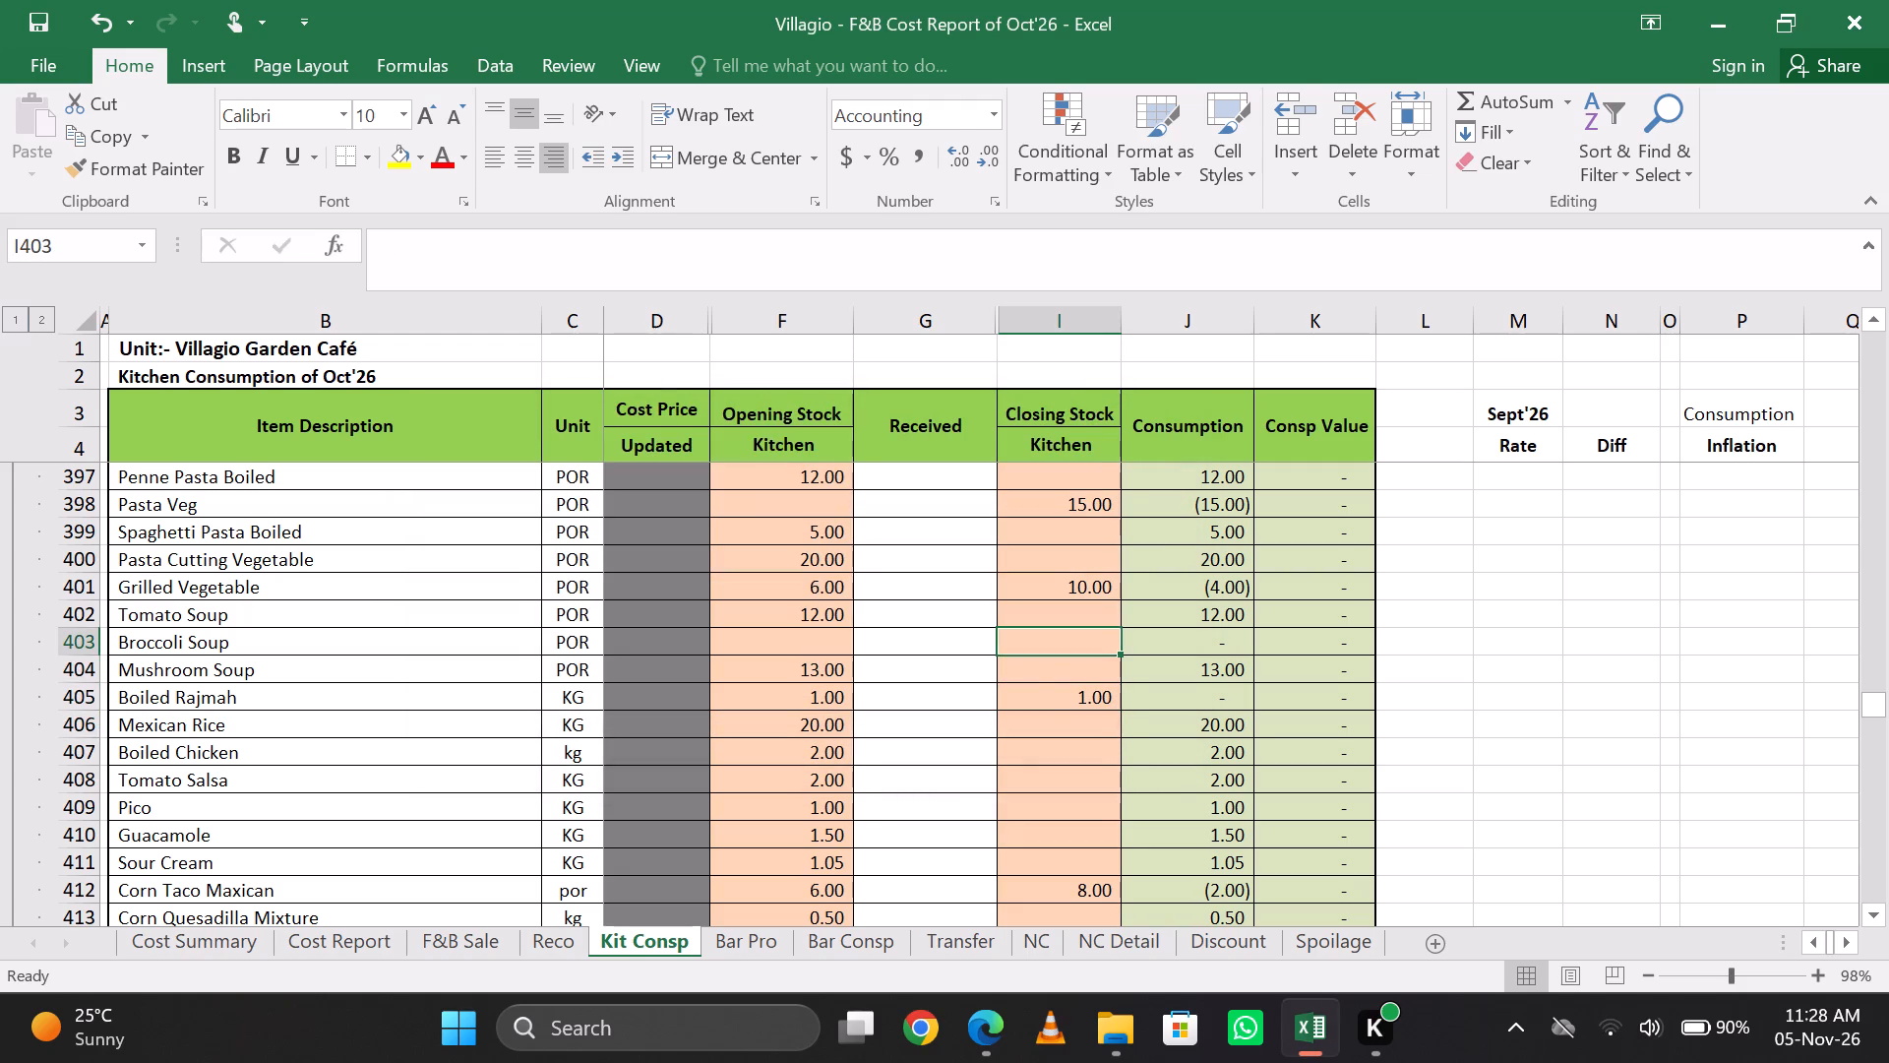
Search the sheet for "TOMATO" and set the kitchen closing stock of Tomato Salsa to 2.
key("ctrl+f")
type("TOMATO")
key("Return")
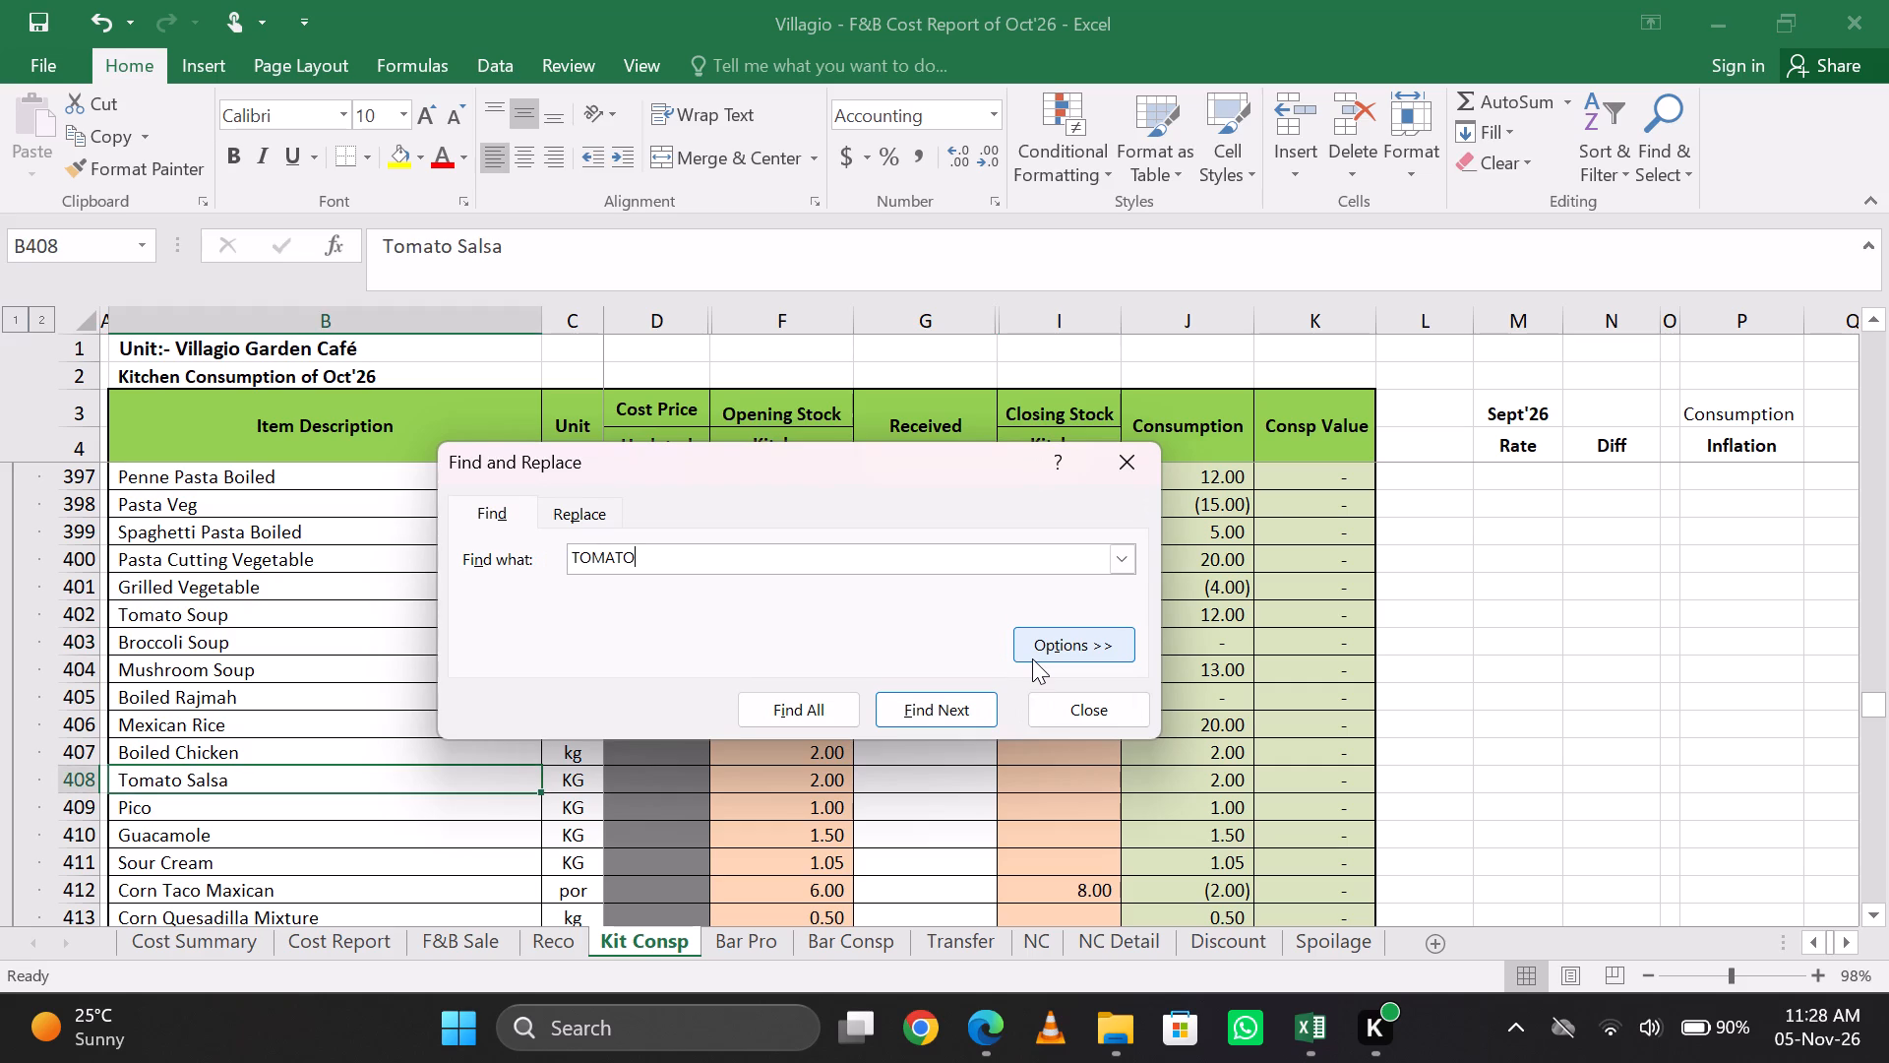
key("space")
key("Escape")
key("Right")
key("Right")
key("Right")
key("Right")
key("Right")
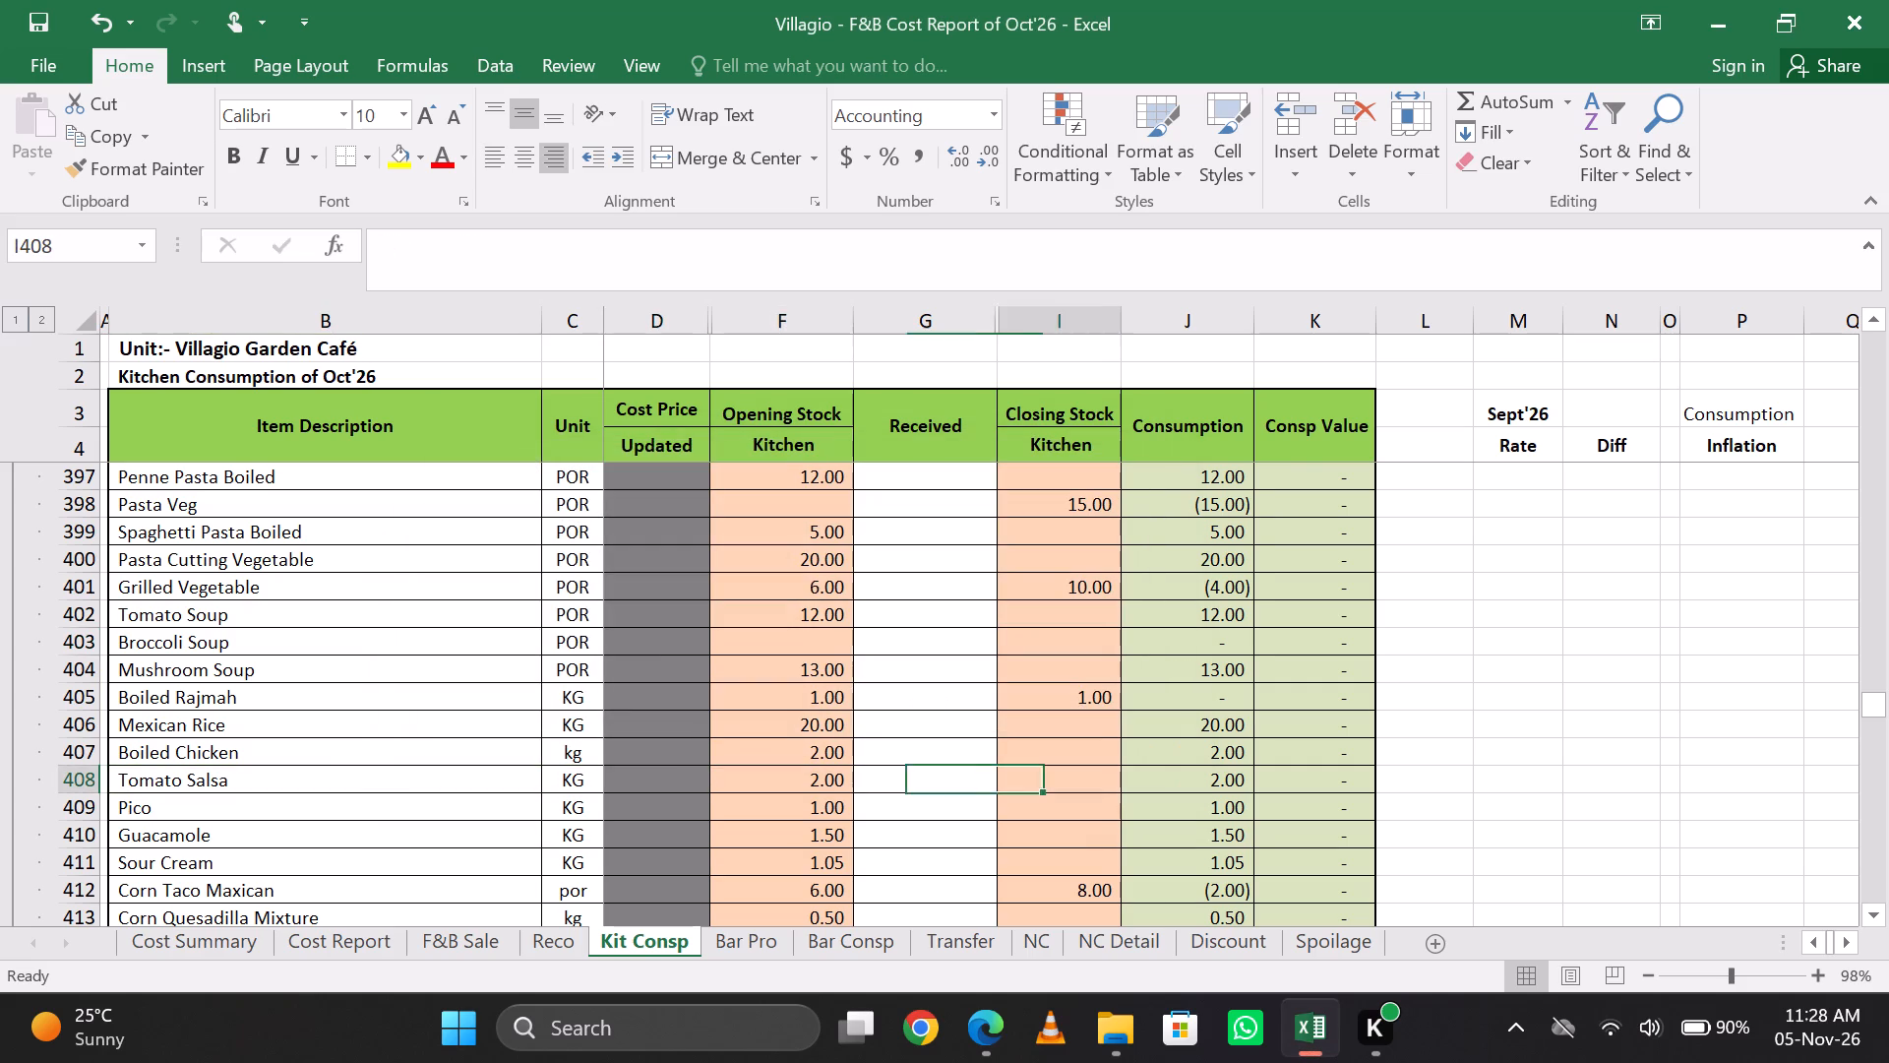
key("Right")
key("Left")
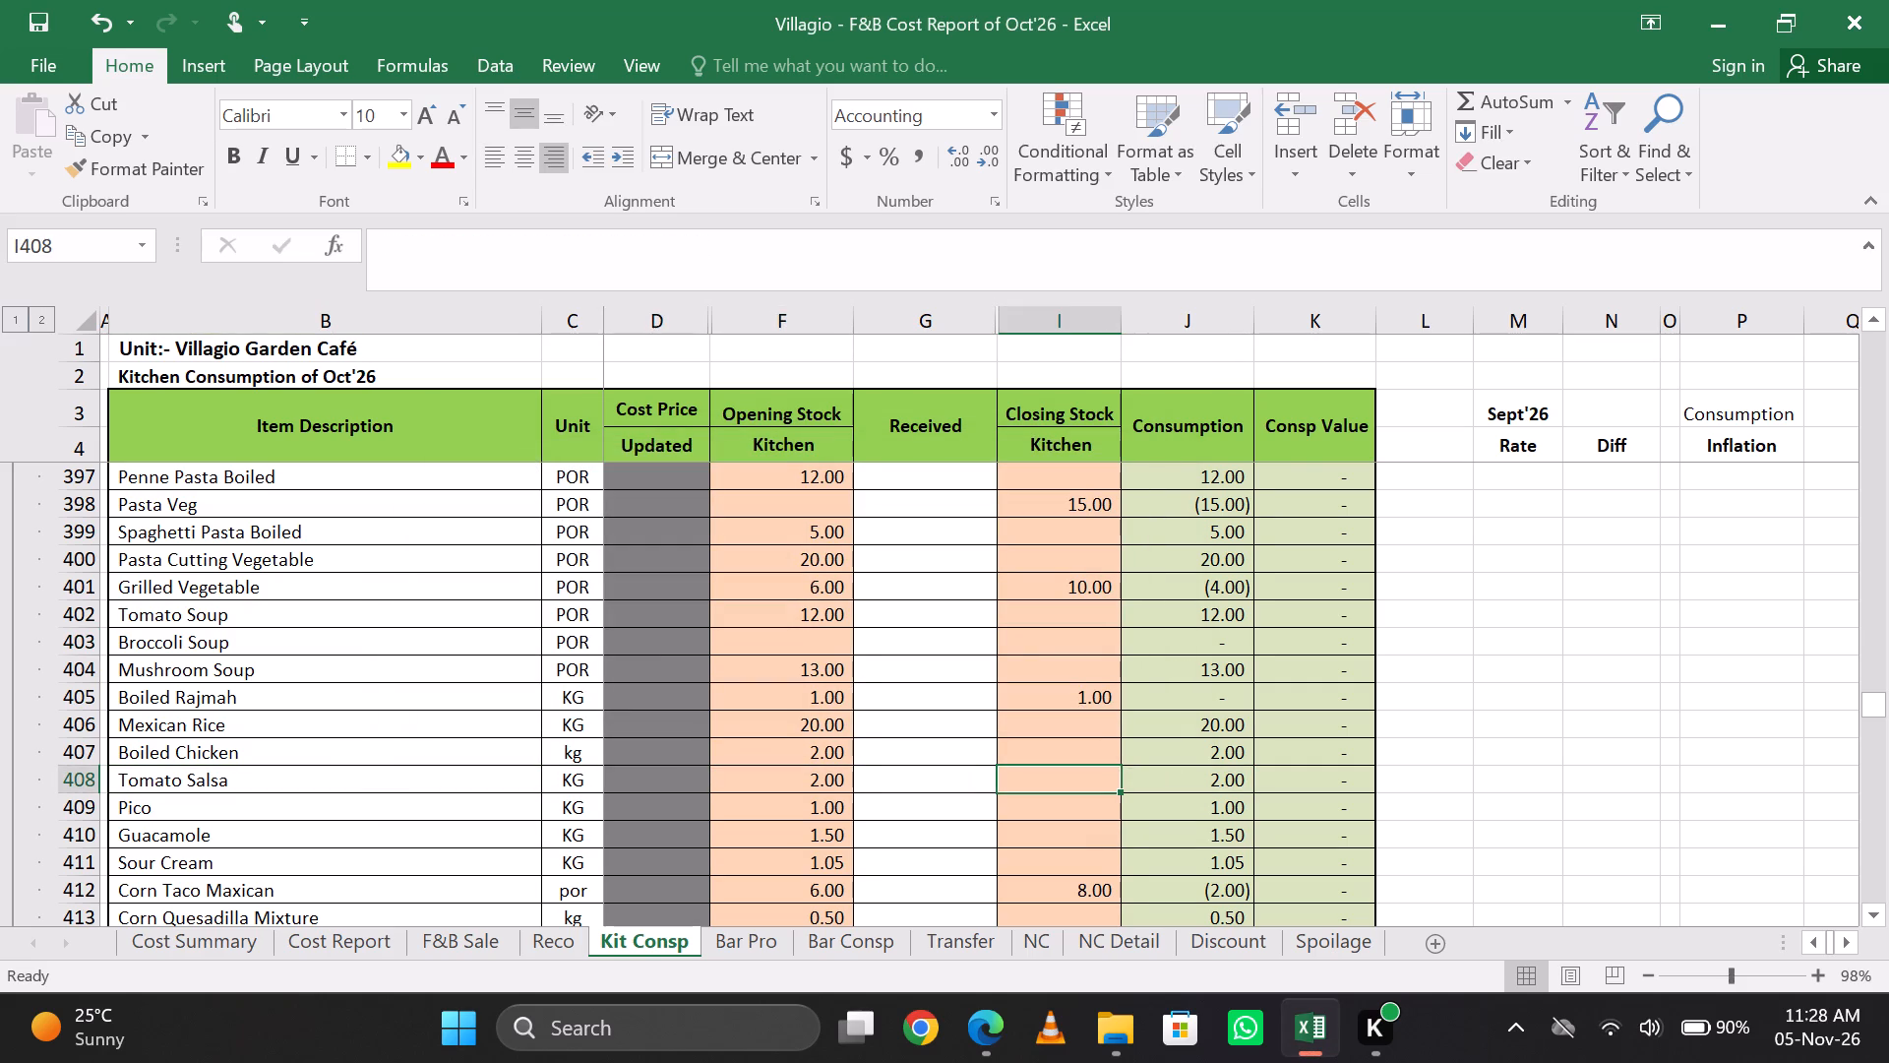
key("2")
key("Down")
key("Up")
Search the sheet for "TOMATO S", go on to the Tomato Soup match and set its kitchen closing stock to 1.
key("ctrl+f")
key("BackSpace")
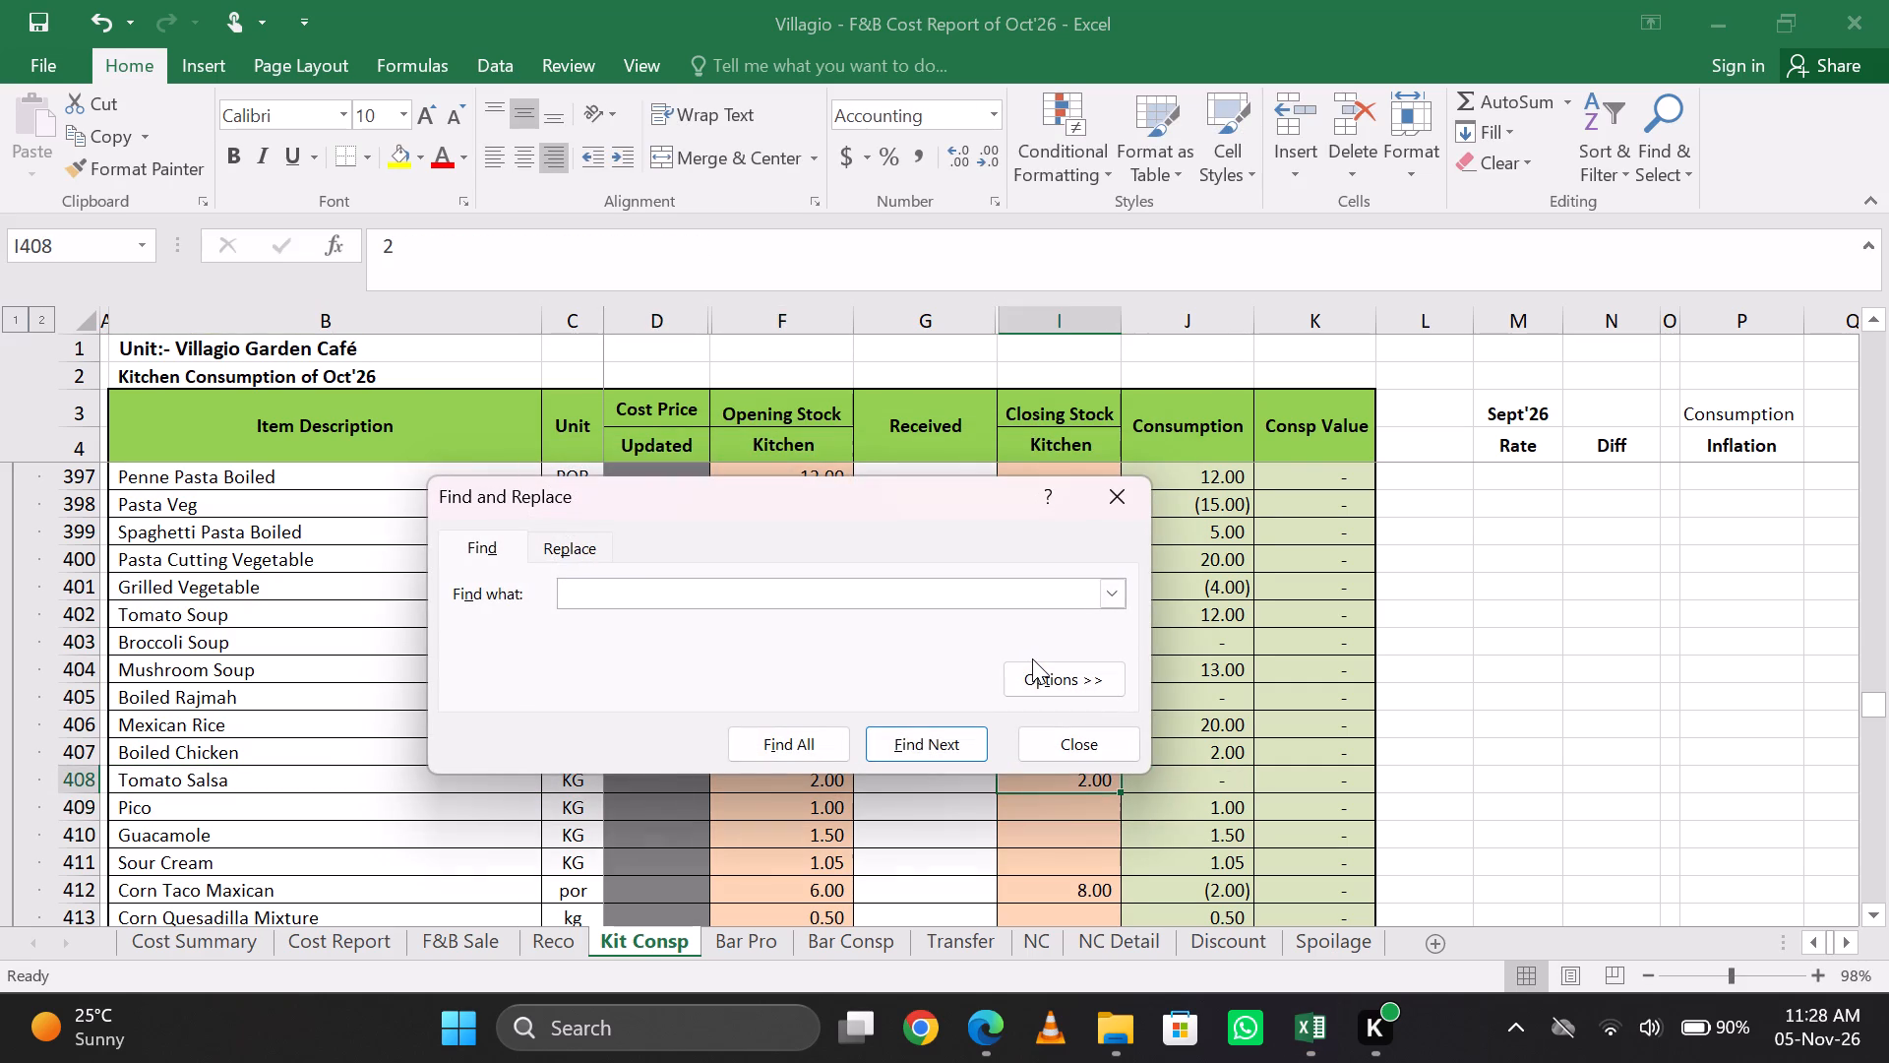
key("BackSpace")
type("TOMATO S")
key("Return")
key("Escape")
key("Right")
key("Right")
key("Right")
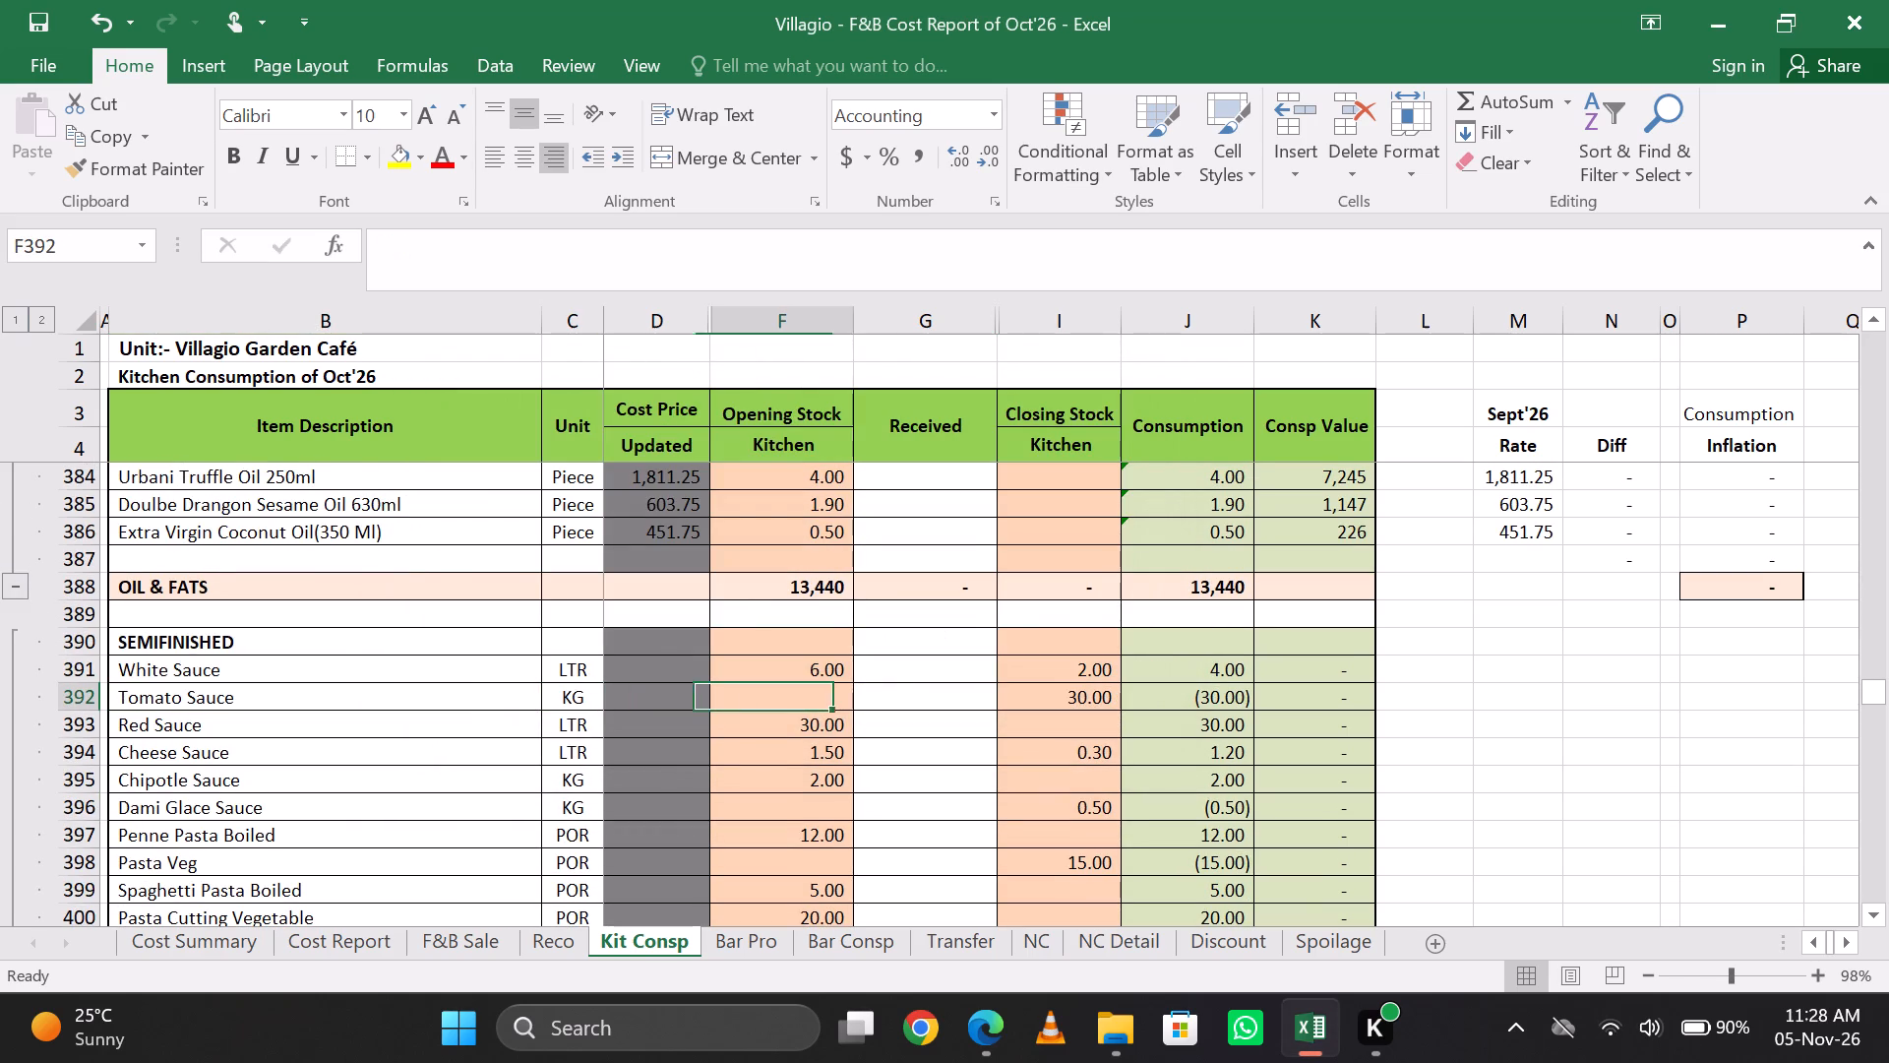
key("Right")
key("Right")
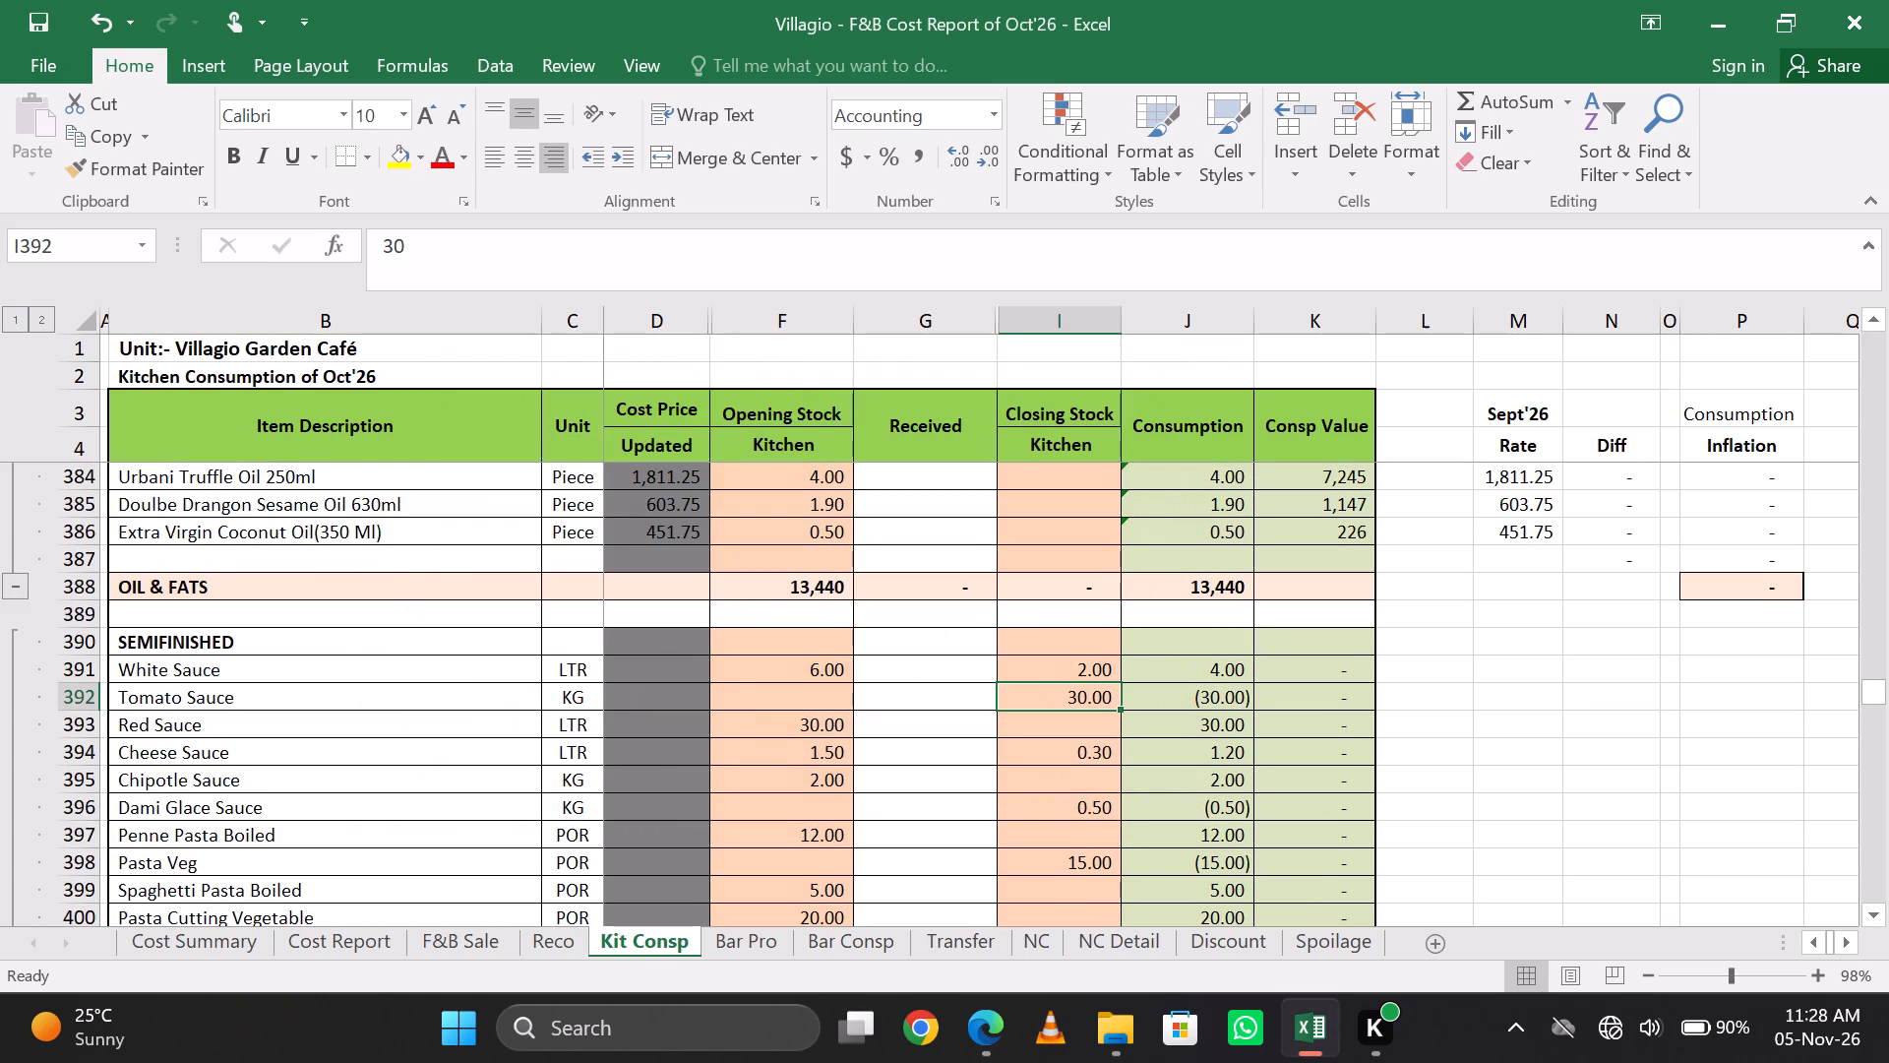
key("ctrl+f")
key("Return")
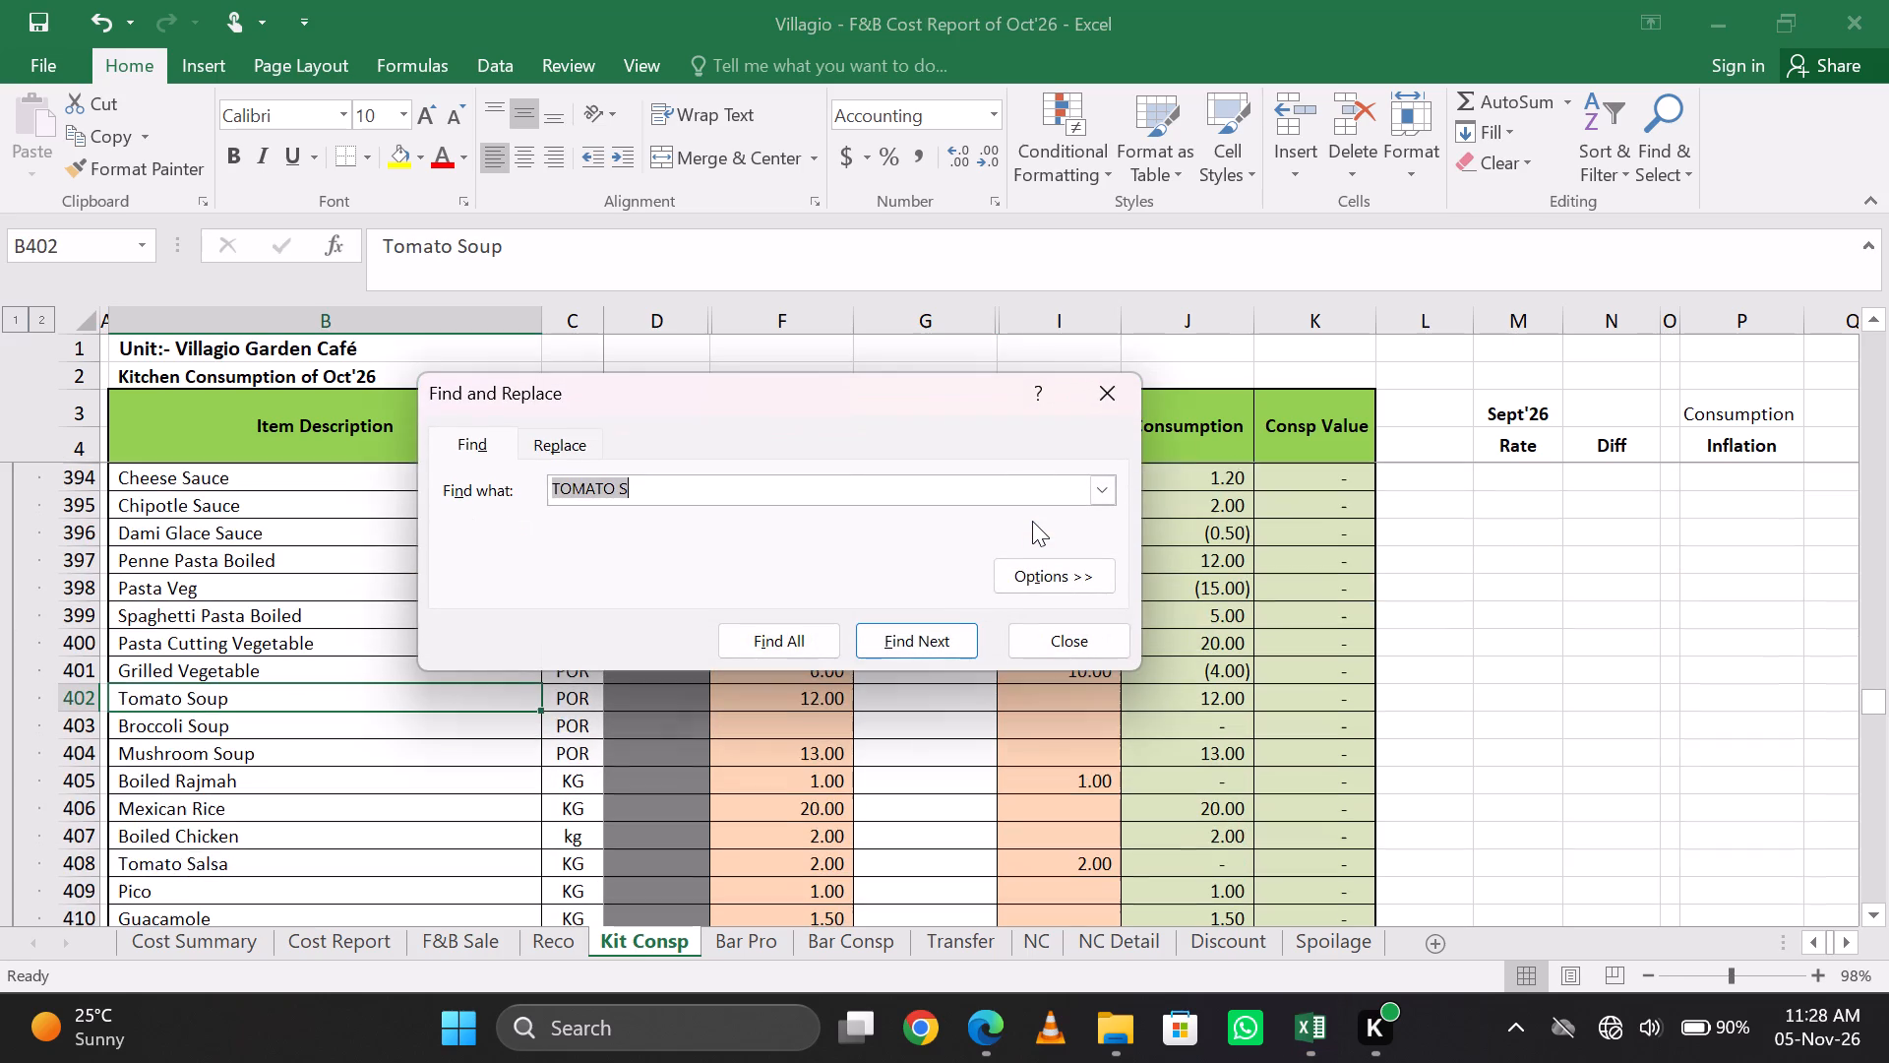
key("Escape")
key("Right")
key("Right")
key("Right")
key("Right")
key("Right")
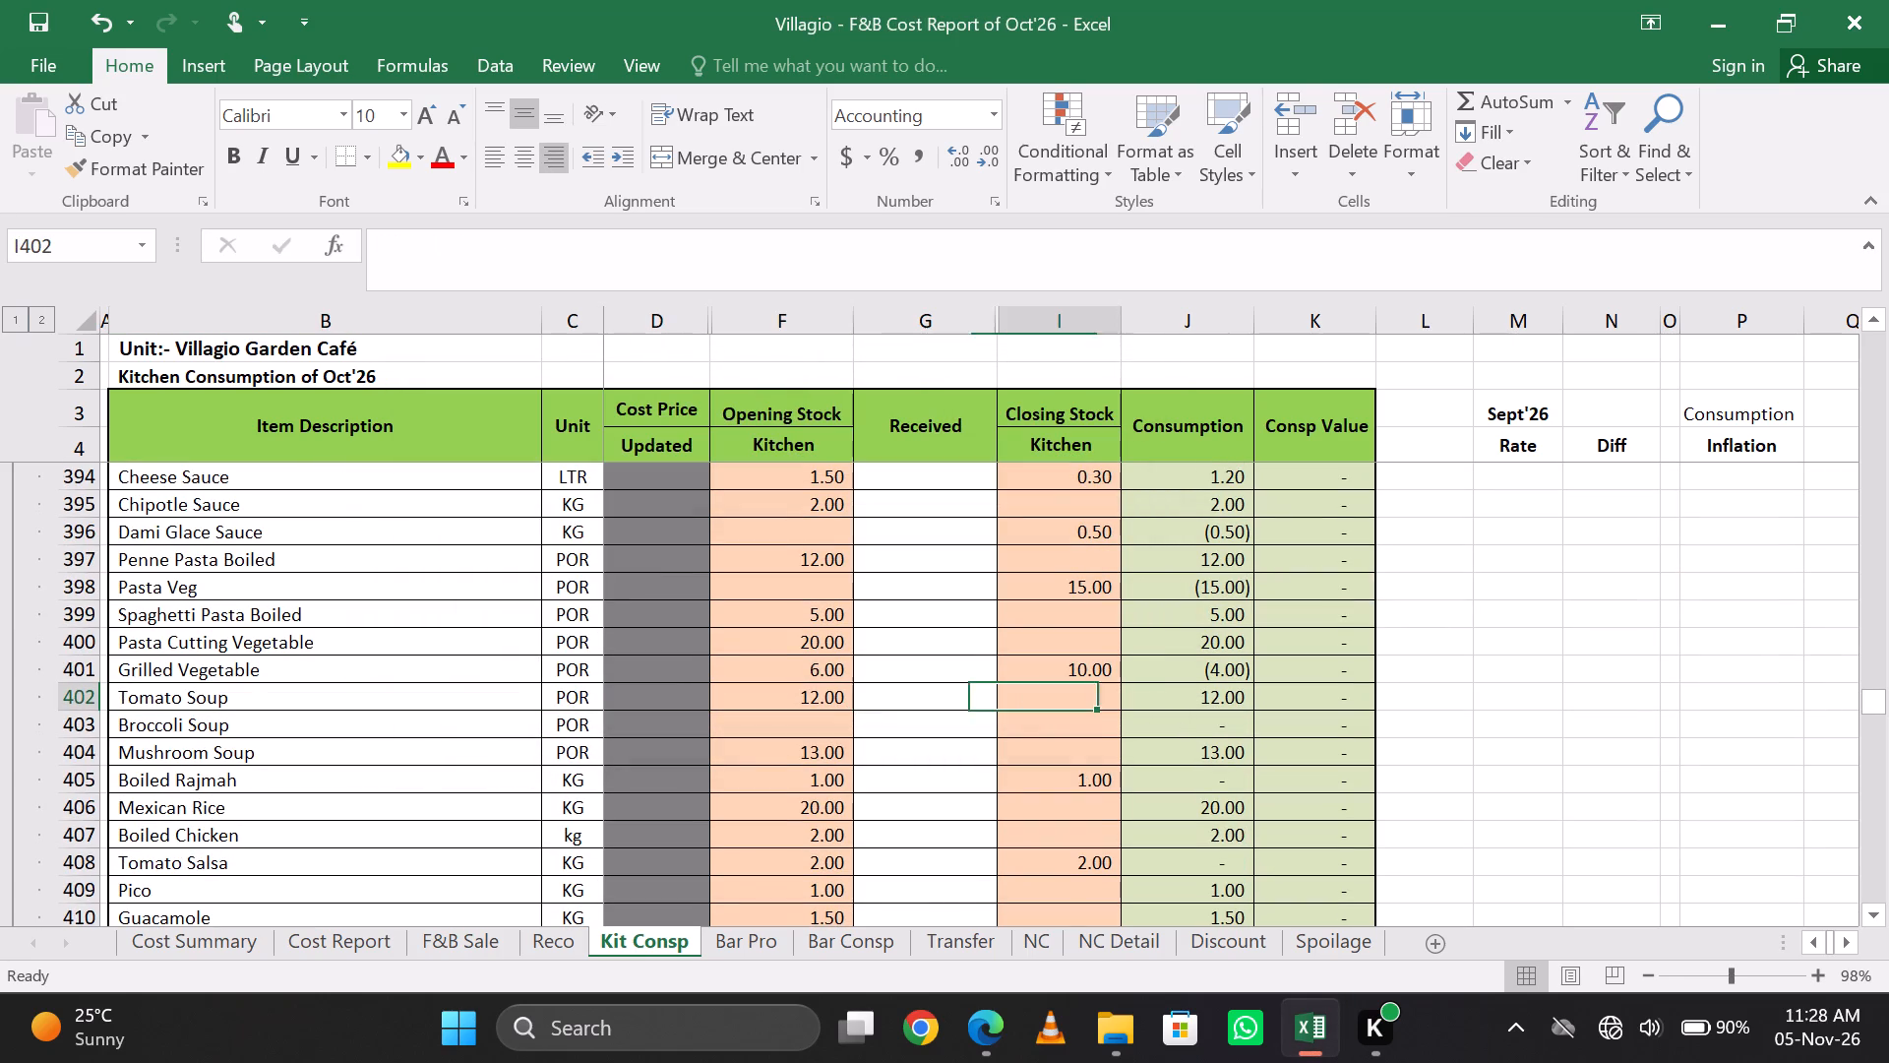
key("F1")
key("Down")
key("Up")
key("Escape")
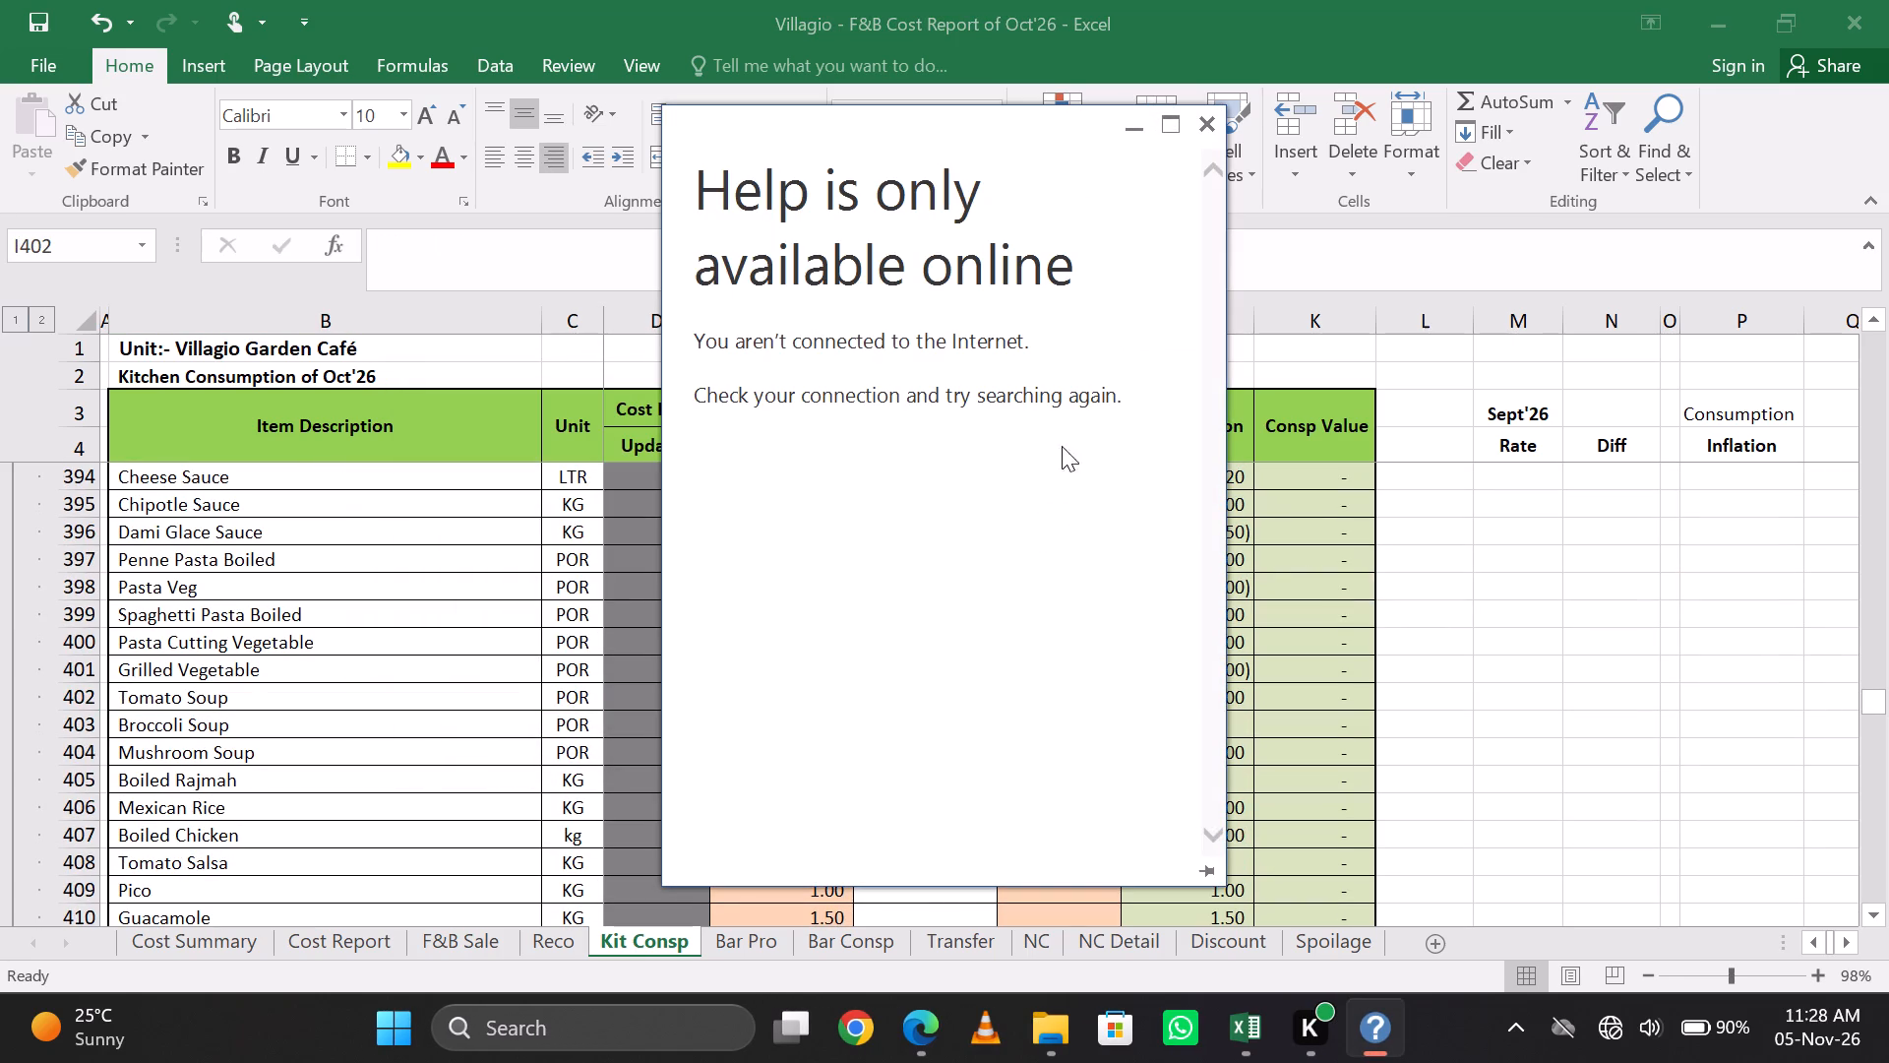
left_click(1209, 118)
key("Down")
key("Up")
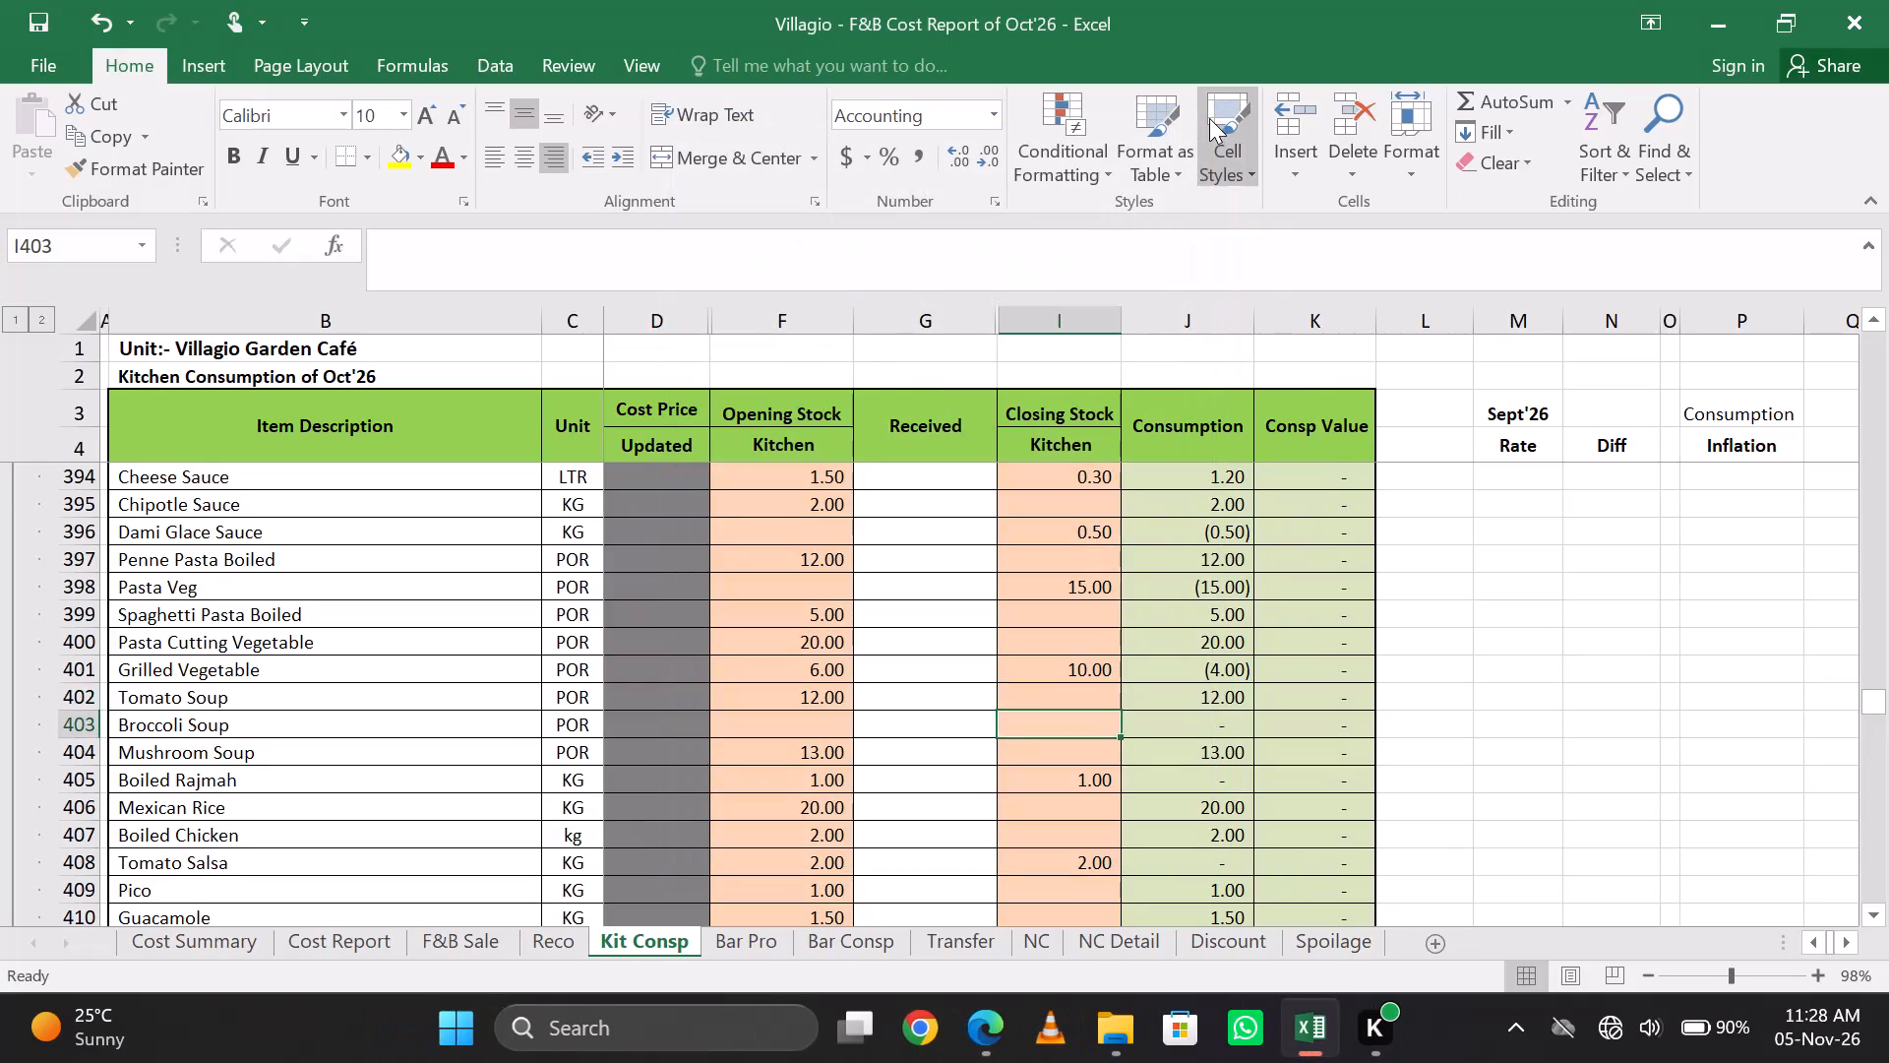
key("1")
key("Down")
key("Up")
Search the sheet for "MUSHR" and set the kitchen closing stock of Mushroom Soup to 3.
key("ctrl+f")
key("BackSpace")
key("BackSpace")
key("BackSpace")
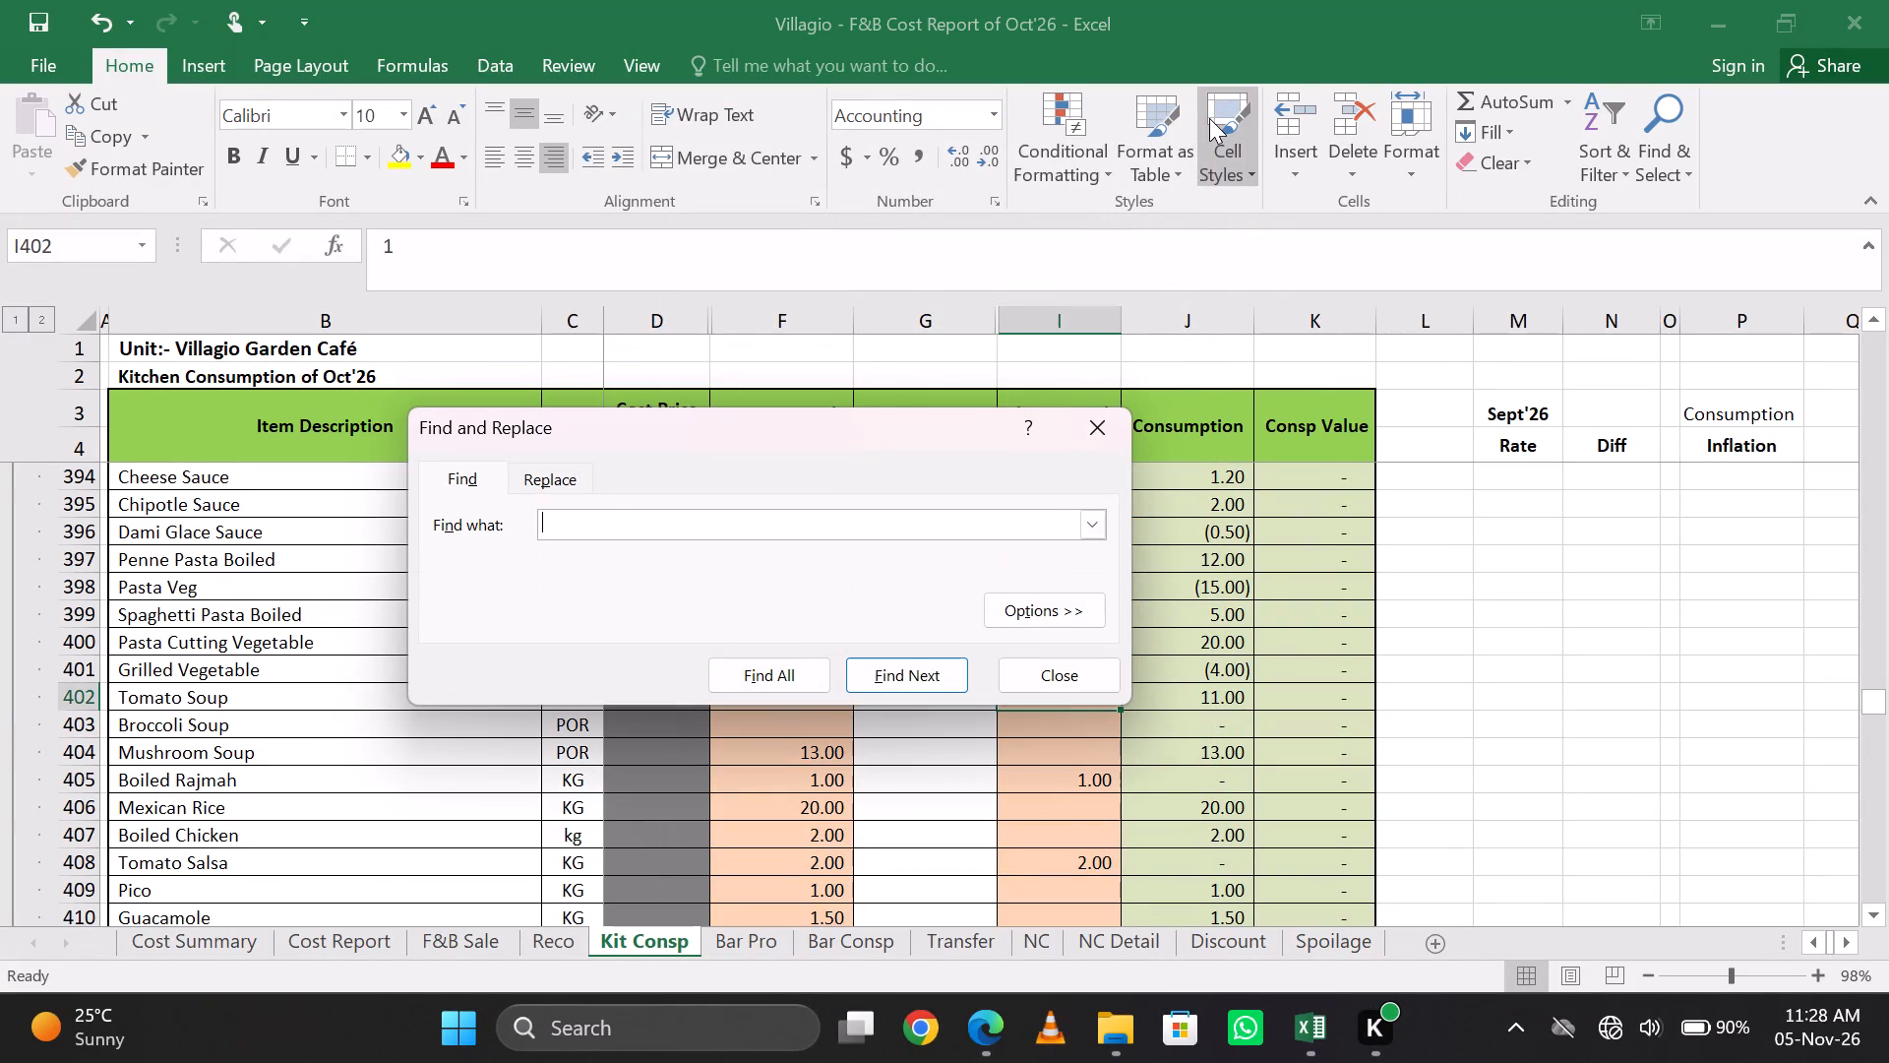
key("BackSpace")
key("n")
key("BackSpace")
type("MUSHR")
key("Return")
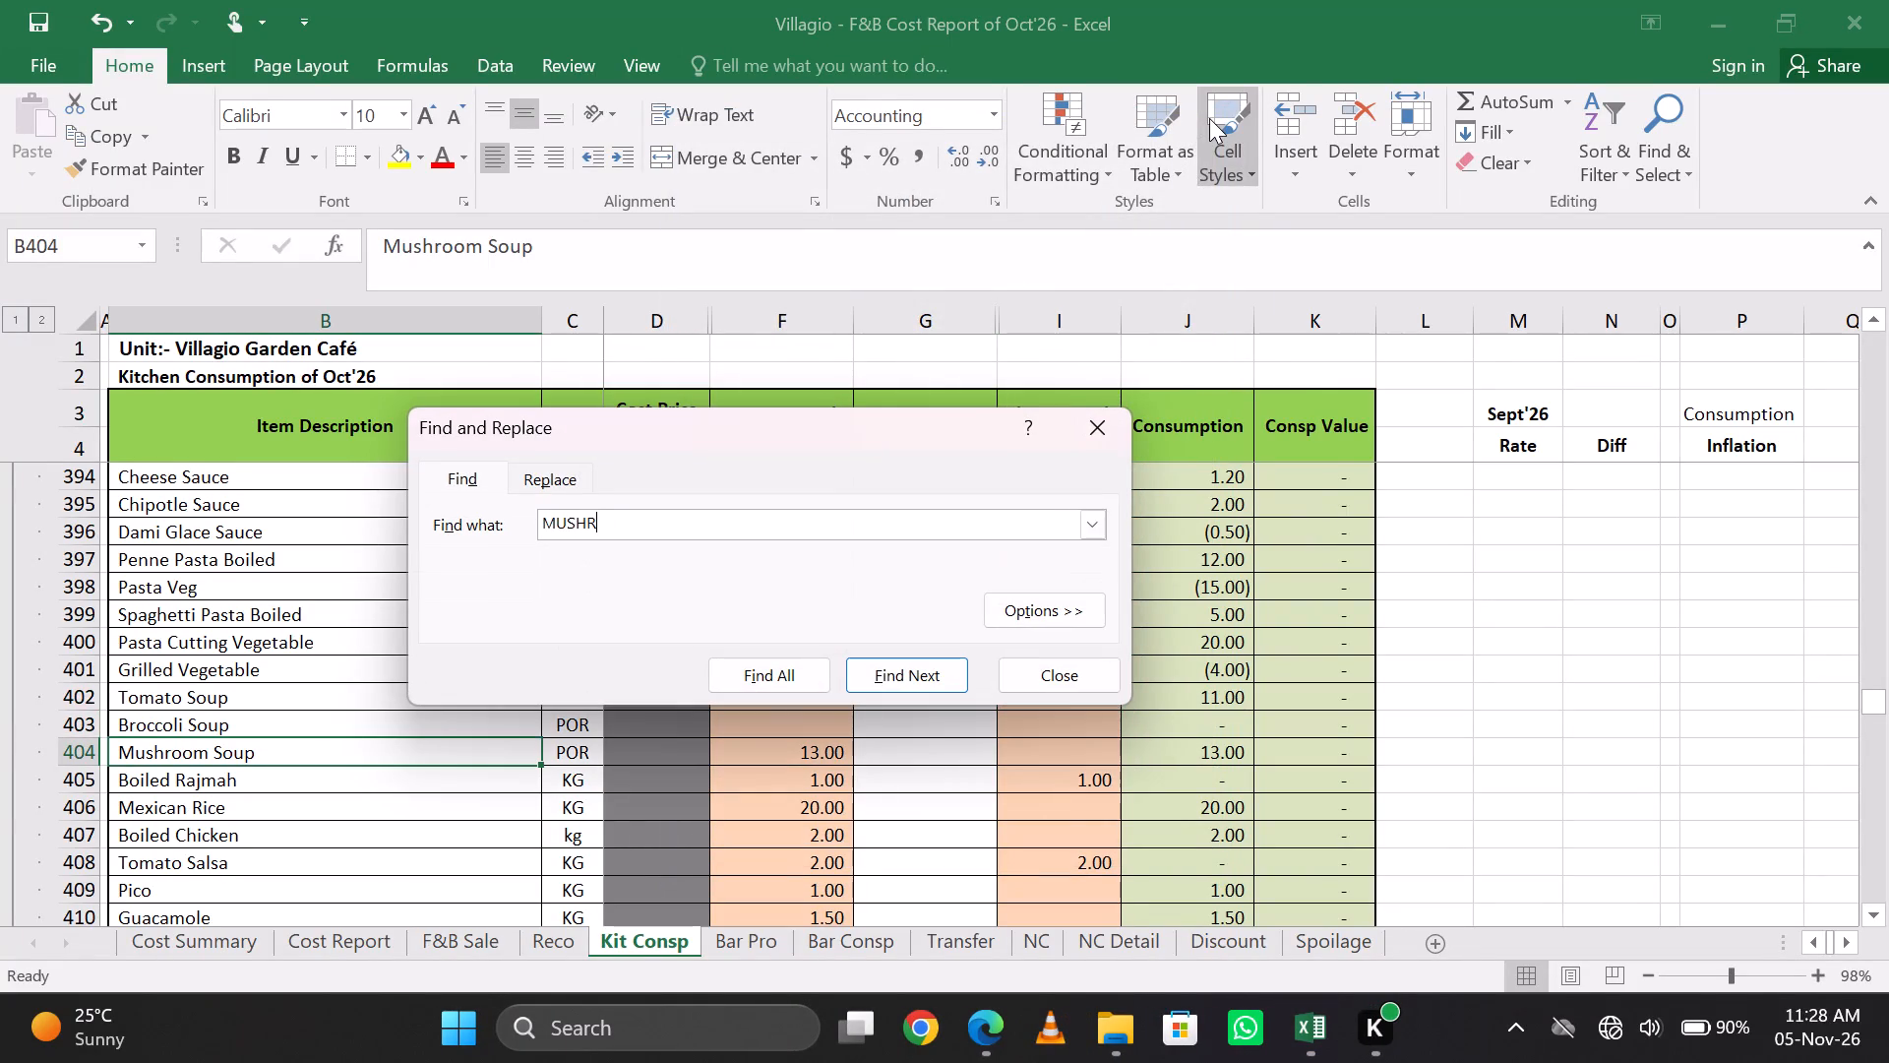
key("Escape")
key("Right")
key("Right")
key("Right")
key("Right")
key("Right")
key("3")
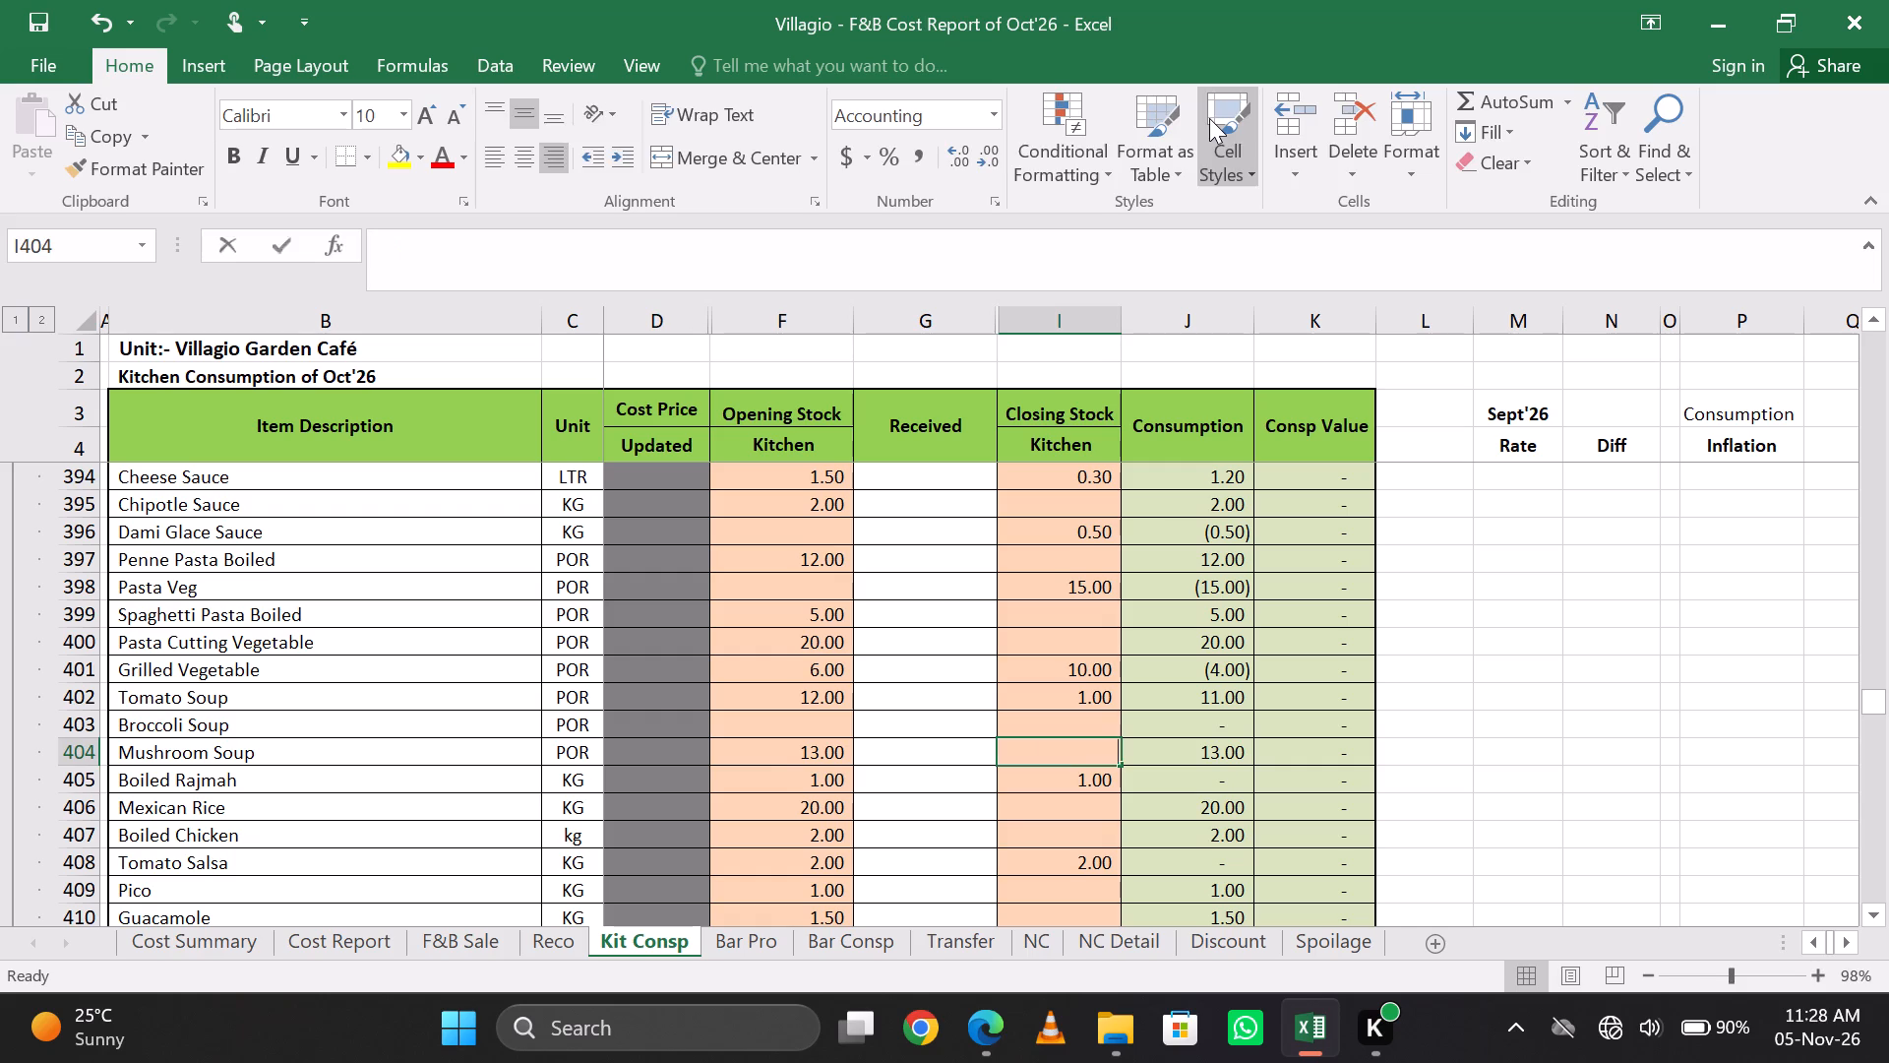
key("Down")
key("Up")
Search the sheet for "SOUR C" and set the kitchen closing stock of Sour Cream to 0.25.
key("ctrl+f")
key("BackSpace")
key("BackSpace")
key("BackSpace")
key("BackSpace")
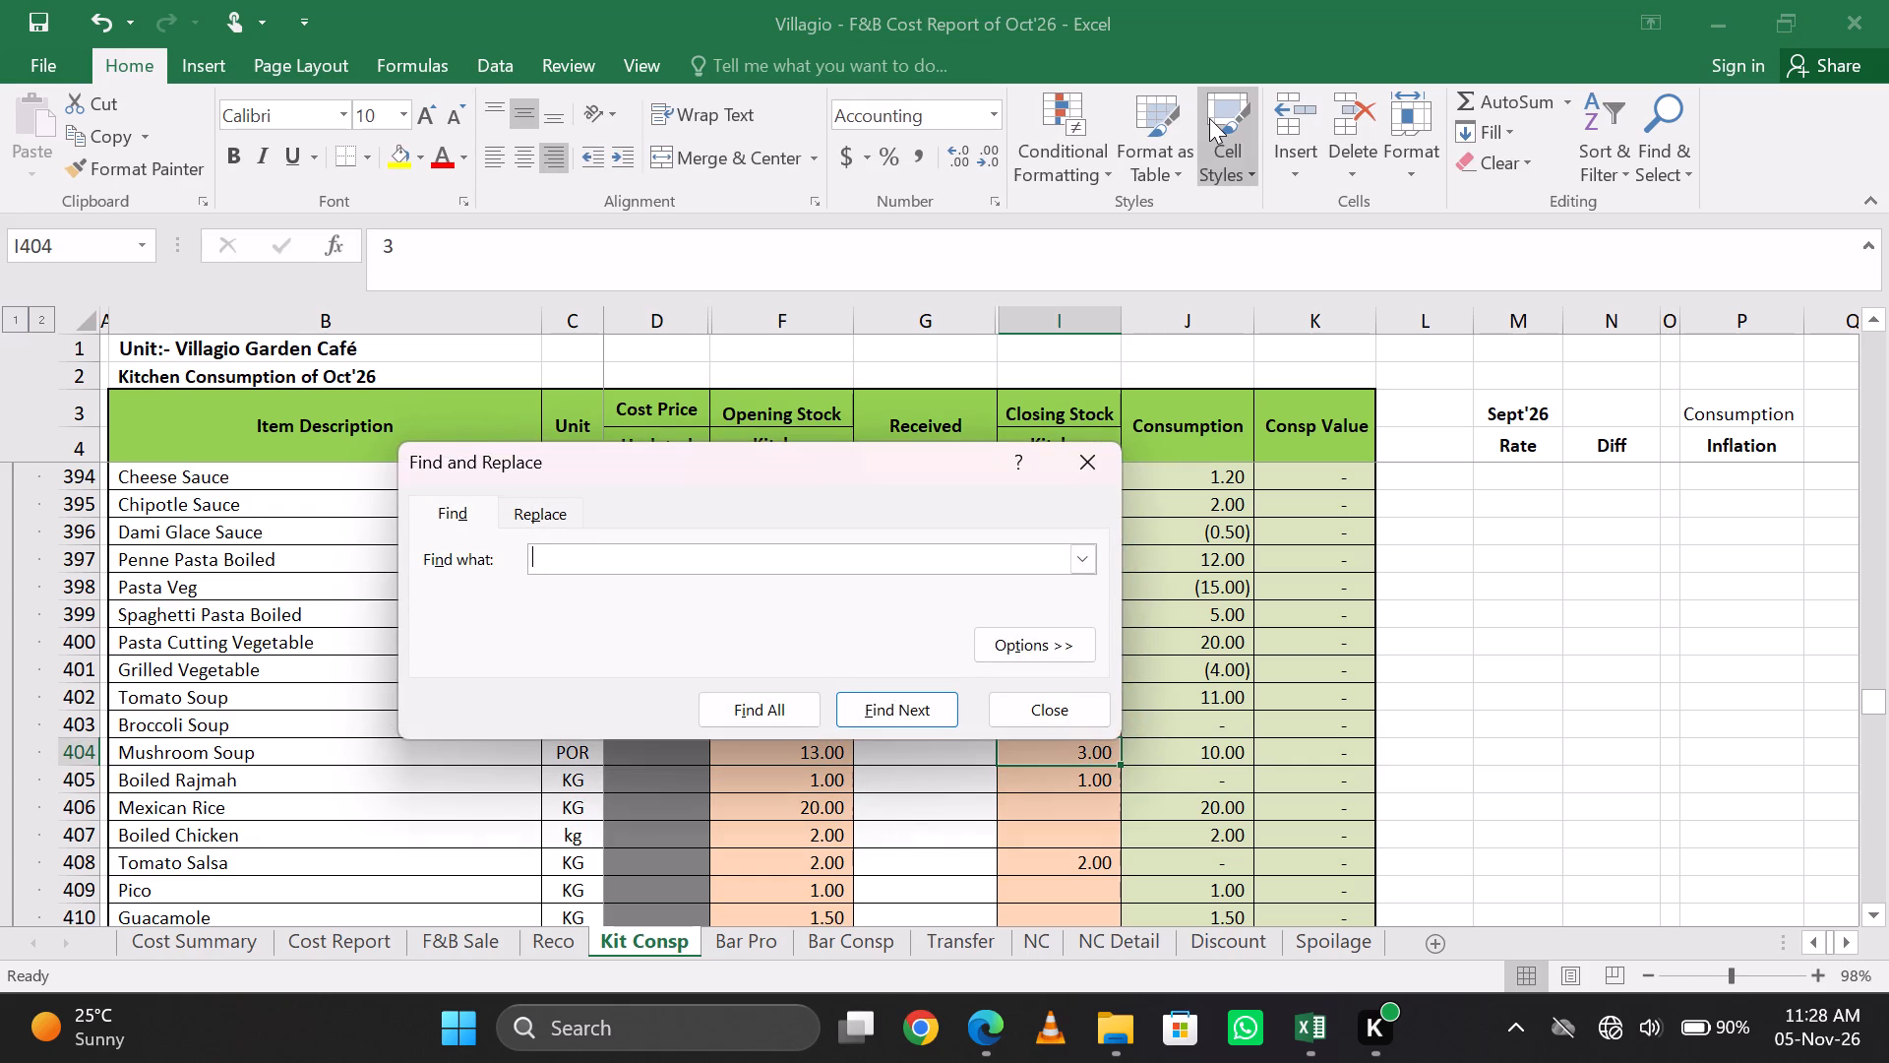
type("SOUR C")
key("Return")
key("Escape")
key("Right")
key("Right")
key("Right")
key("Right")
key("Right")
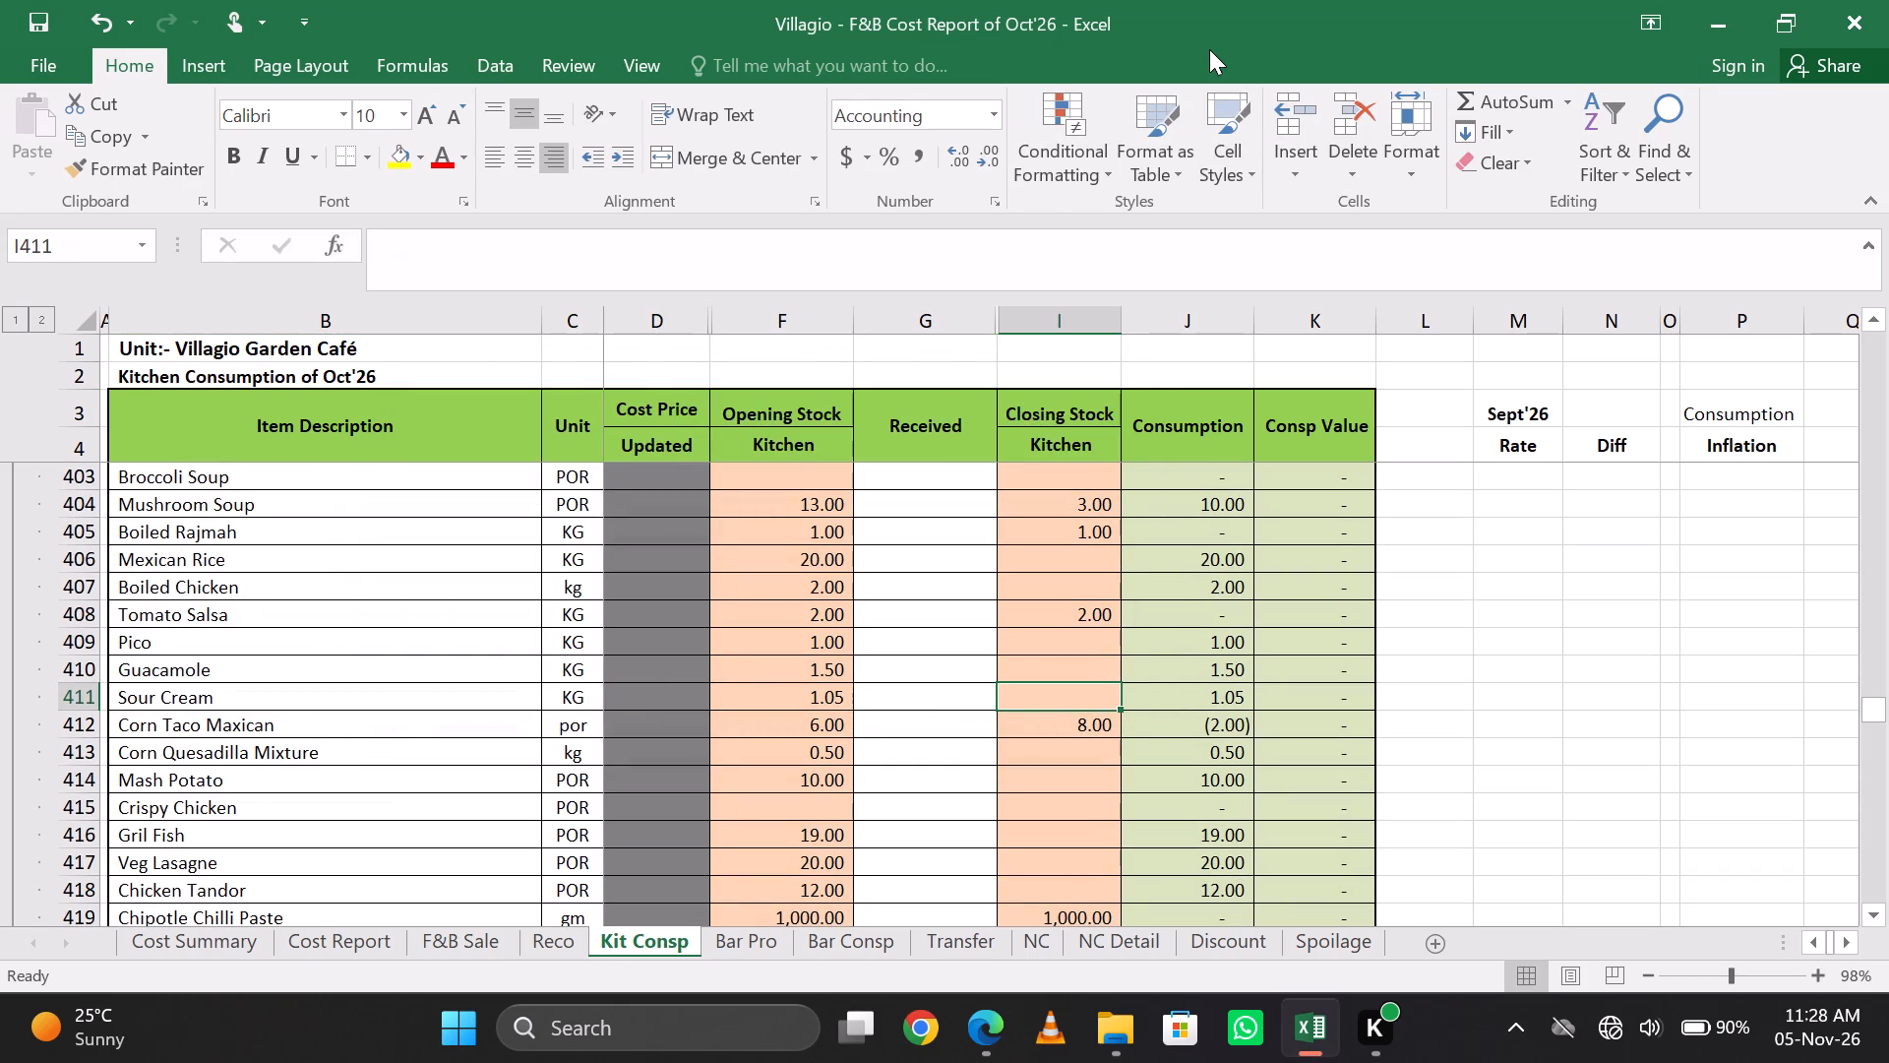
type(".25")
key("Down")
key("Up")
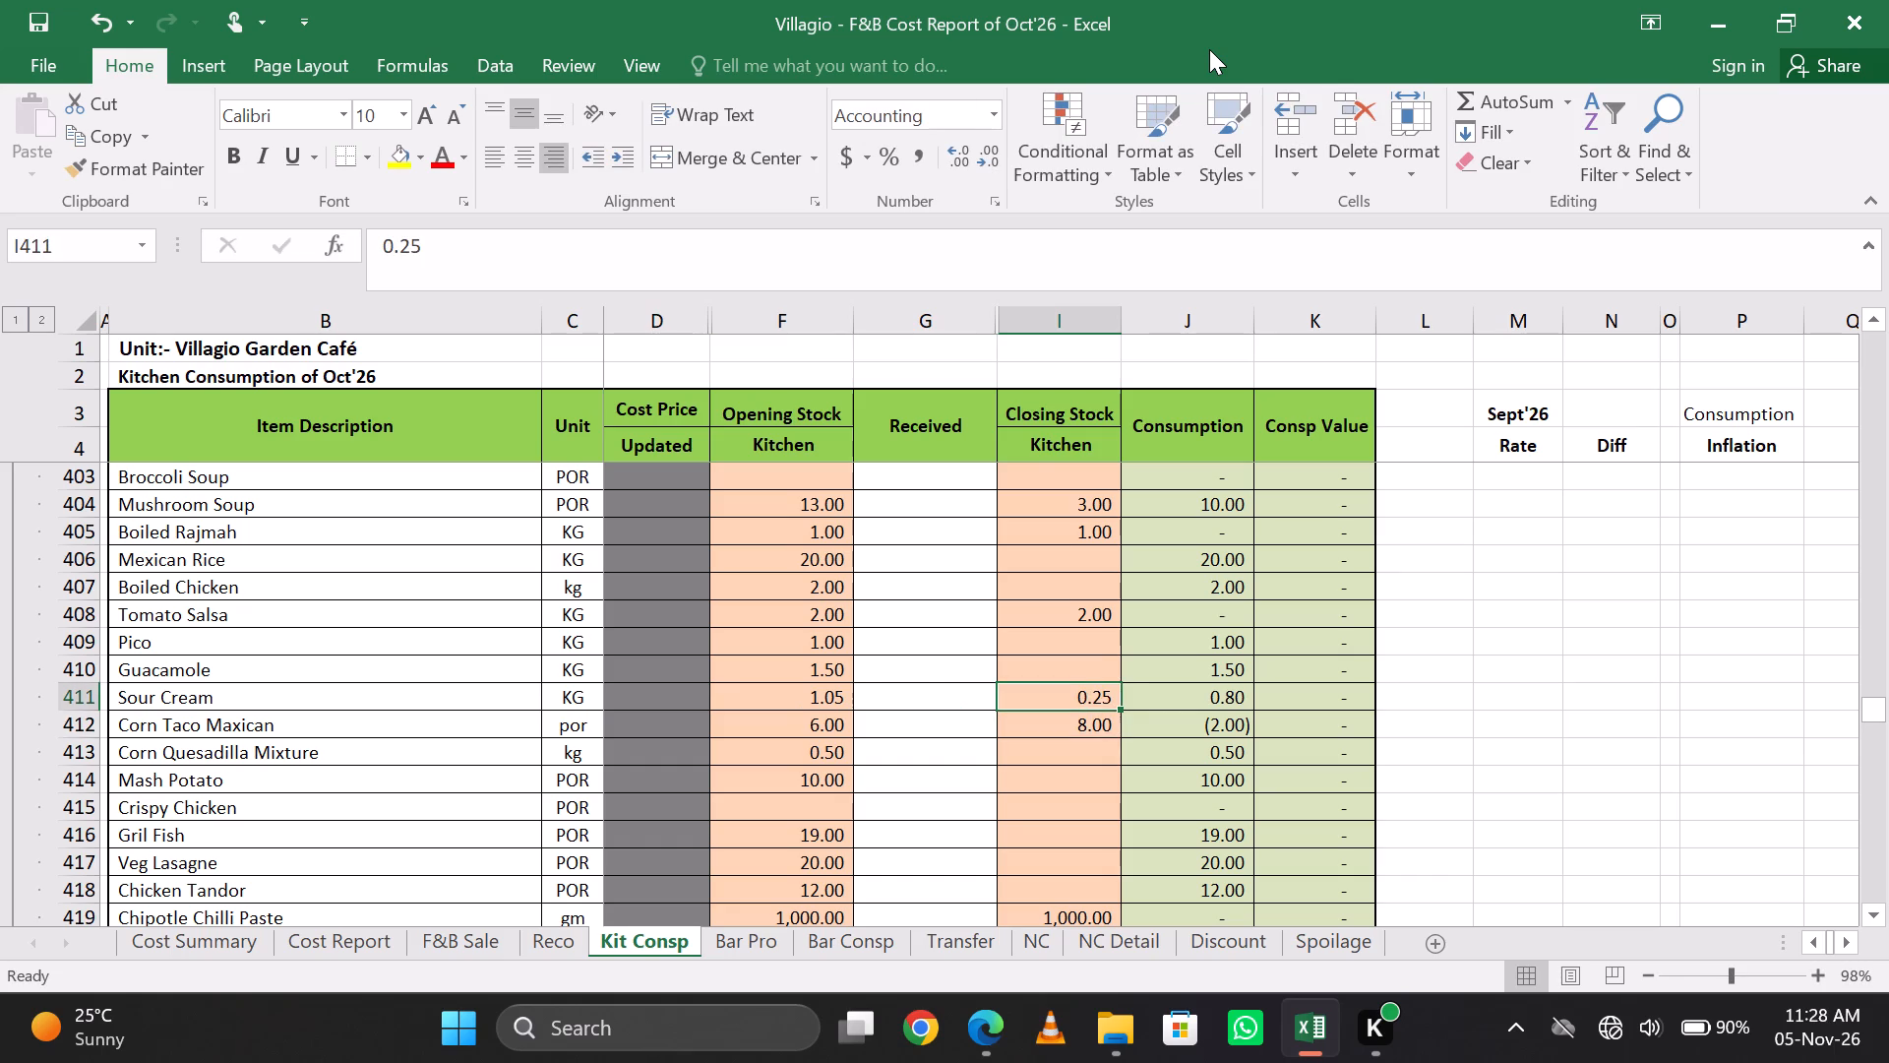
Search the sheet for "PENN", go on to the Penne Pasta Boiled match and set its kitchen closing stock to 15.
key("ctrl+f")
key("BackSpace")
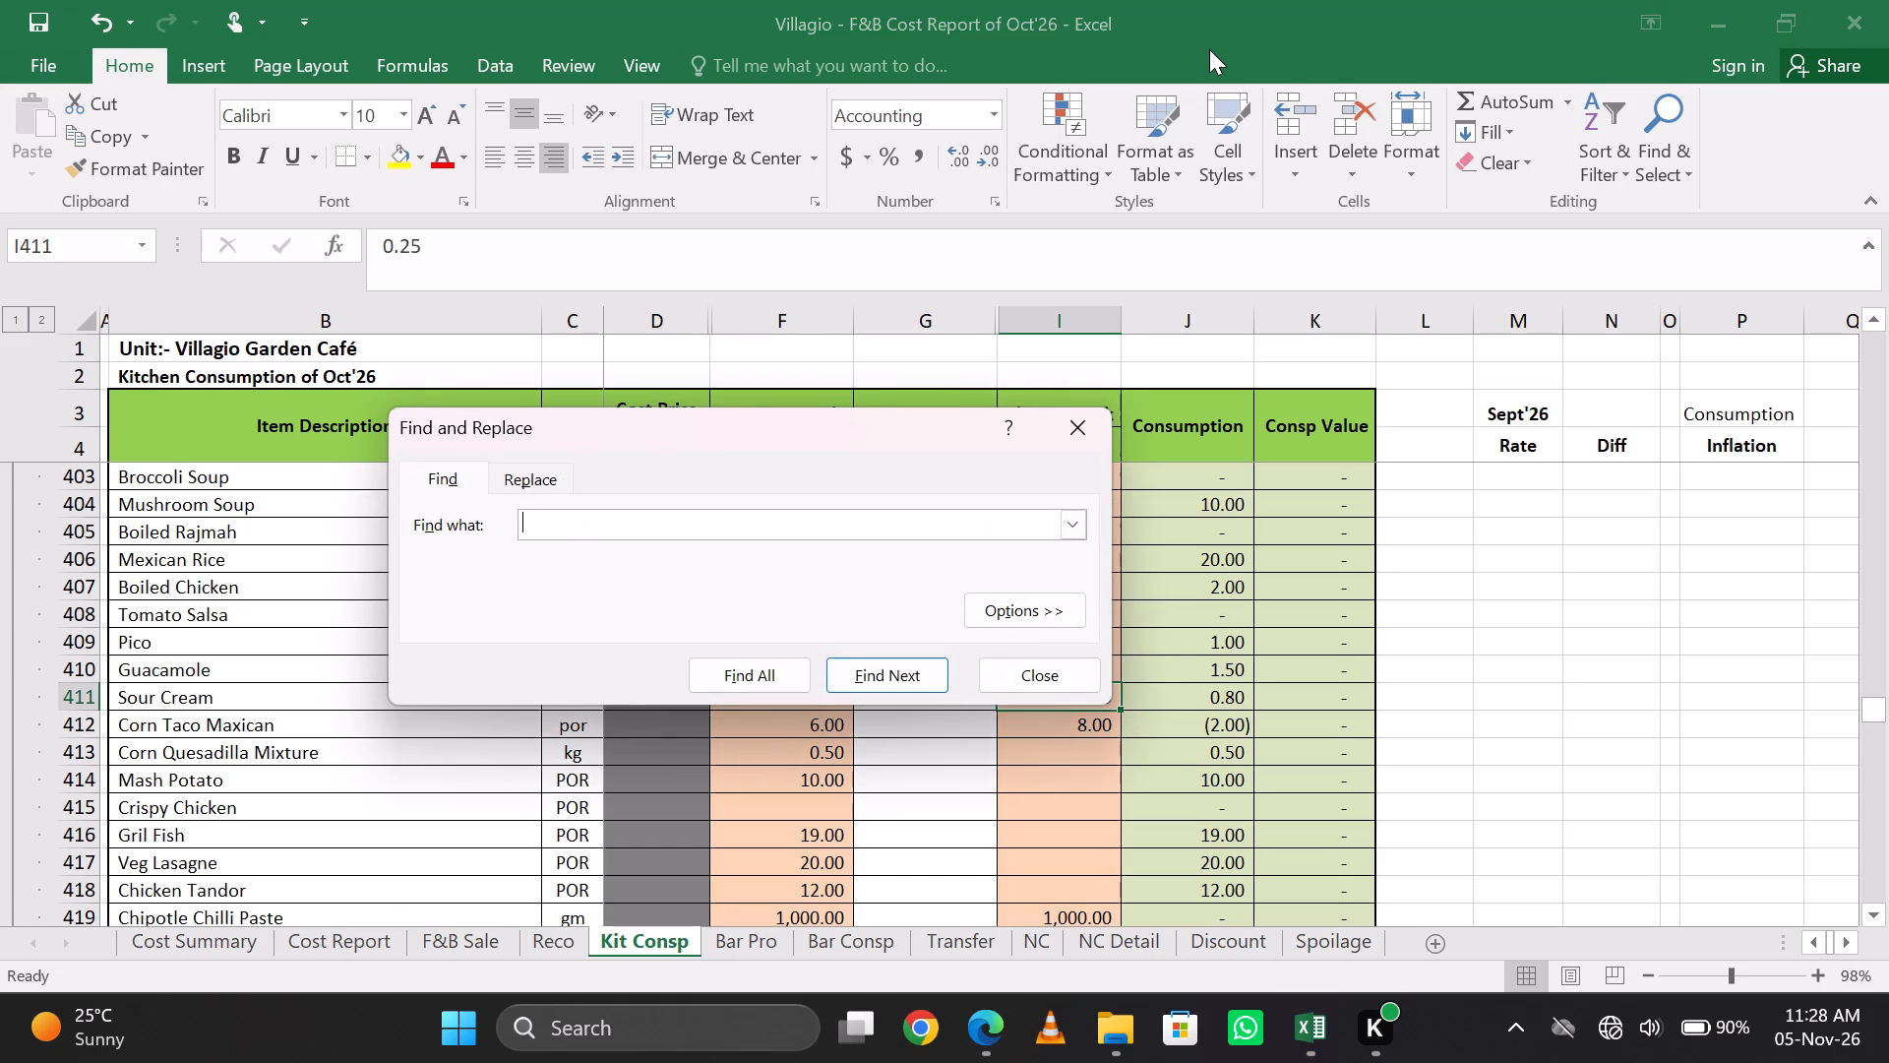
key("BackSpace")
key("p")
type("ENN")
key("Return")
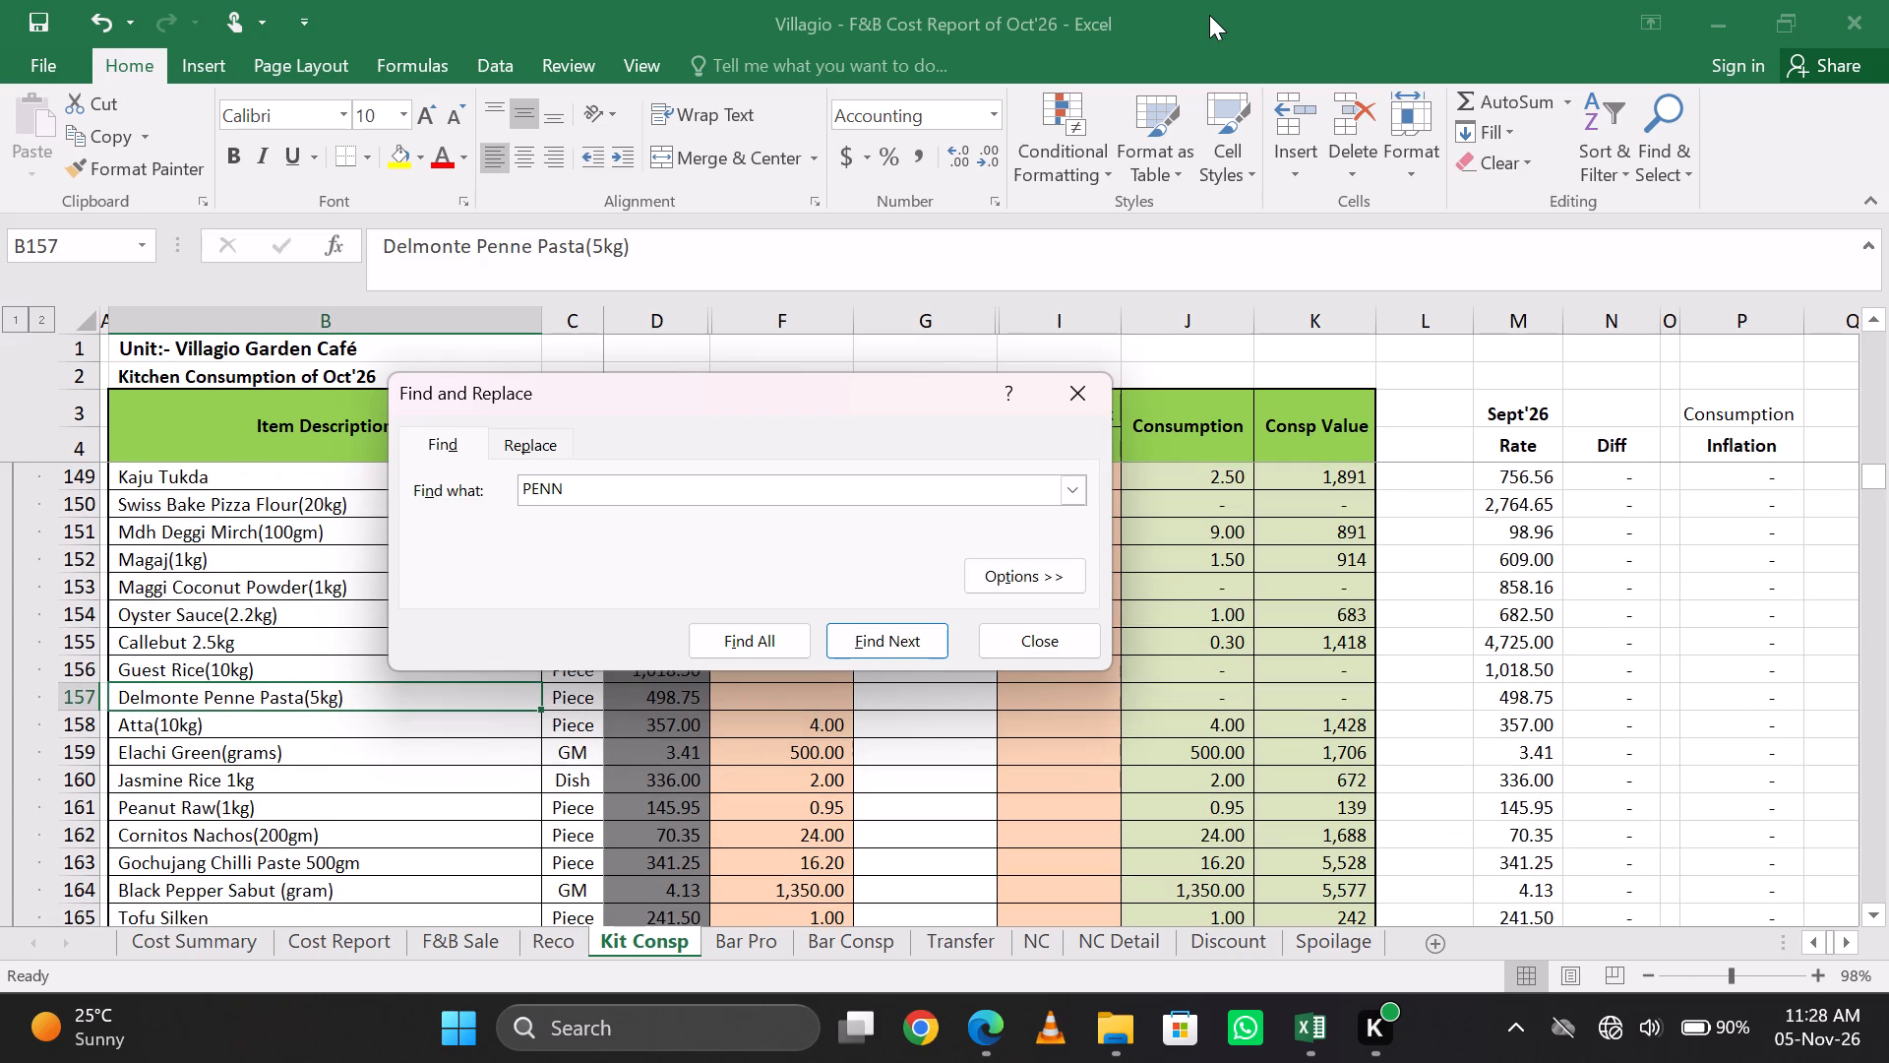
key("Return")
key("Return")
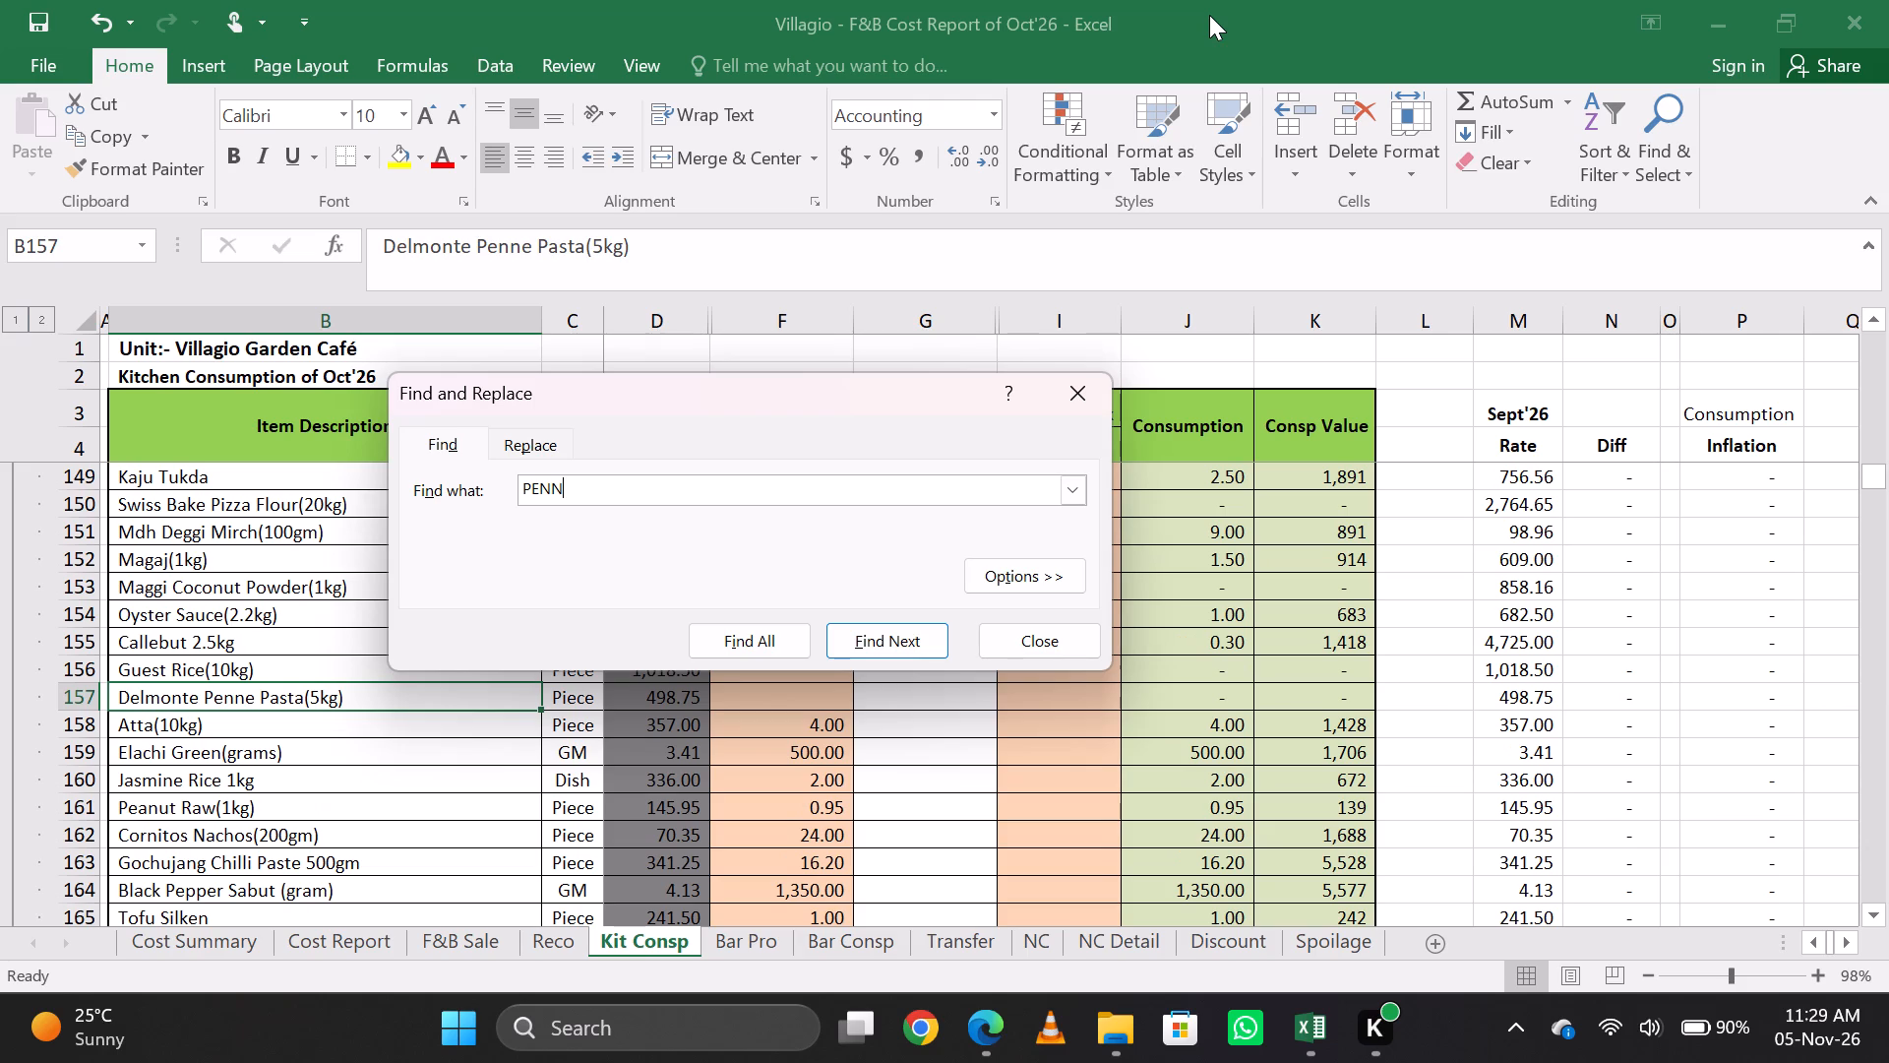
key("Return")
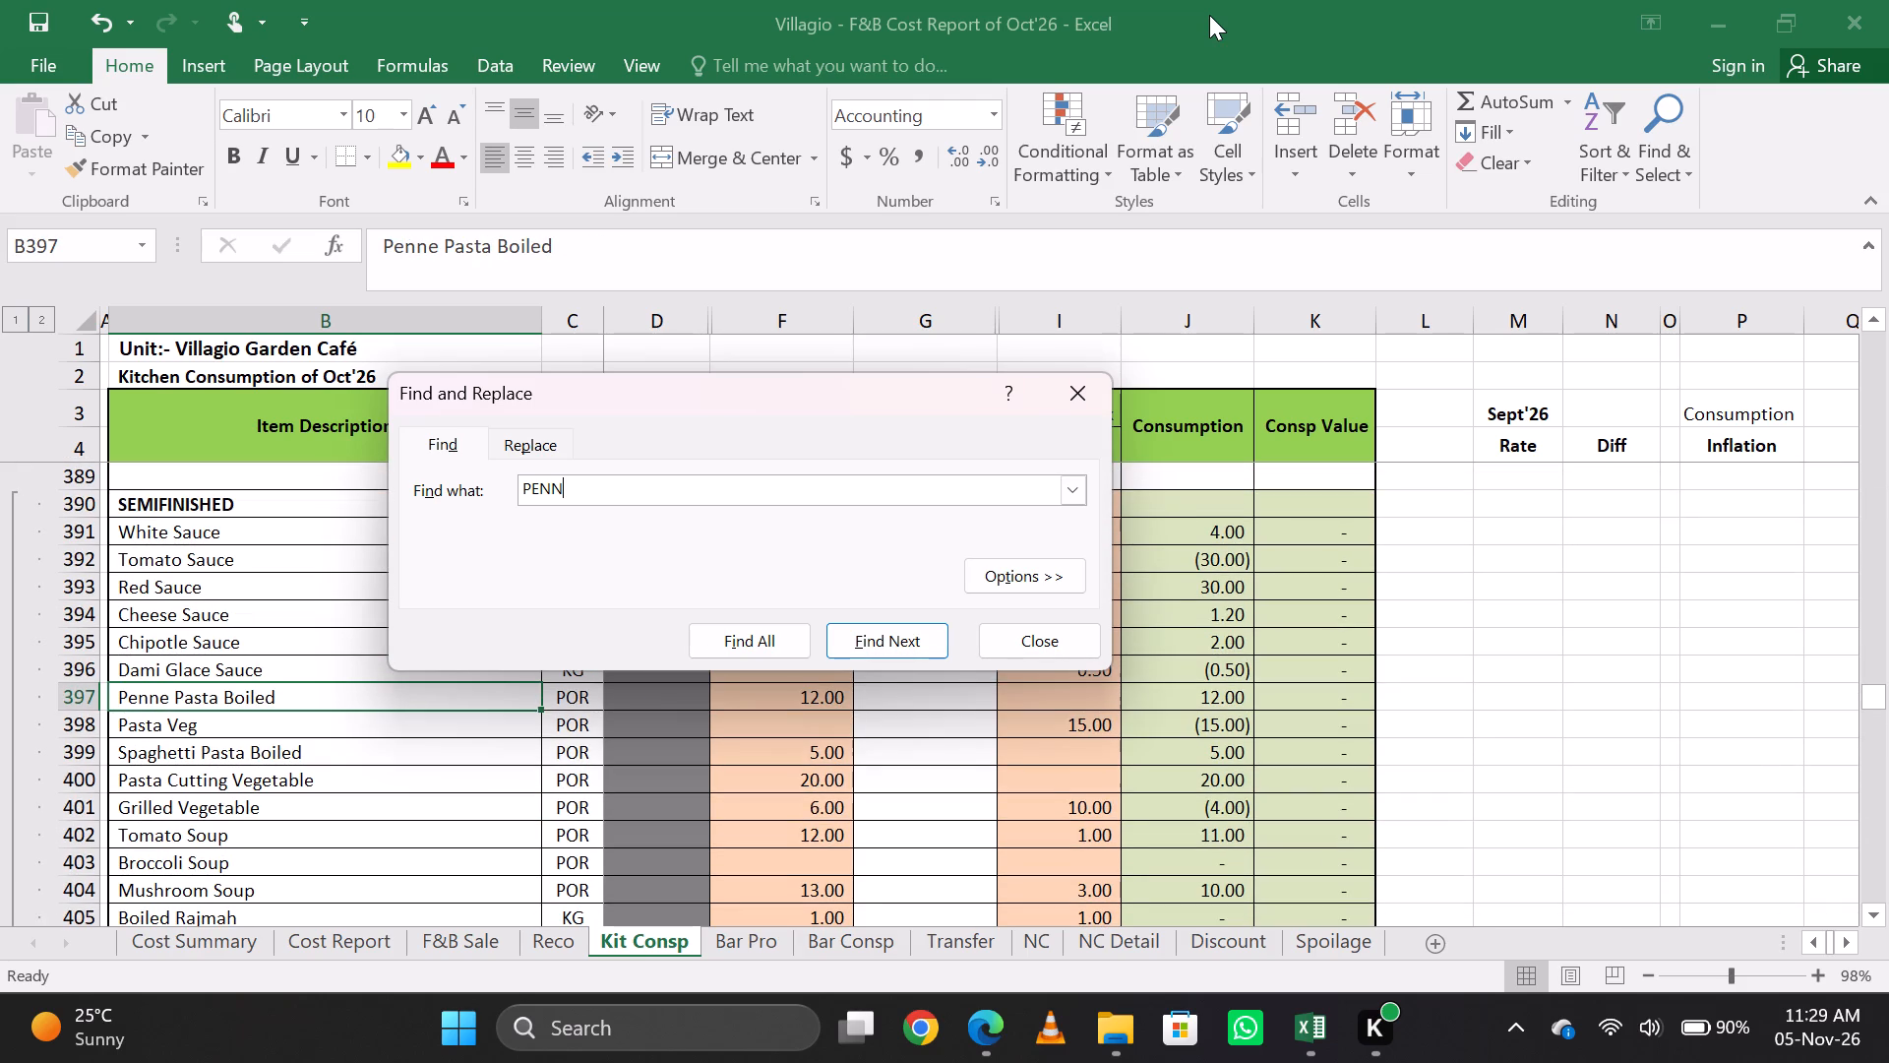
key("Escape")
key("Right")
key("Right")
key("Right")
key("Right")
key("Right")
type("15")
key("Right")
key("Left")
Search the sheet for "SPEG", and for the shorter "SPE", to look for the spaghetti item.
key("ctrl+f")
key("BackSpace")
key("BackSpace")
key("BackSpace")
key("BackSpace")
key("BackSpace")
key("BackSpace")
key("BackSpace")
key("BackSpace")
key("BackSpace")
key("BackSpace")
key("BackSpace")
key("BackSpace")
key("BackSpace")
key("BackSpace")
key("BackSpace")
key("BackSpace")
key("BackSpace")
key("BackSpace")
key("BackSpace")
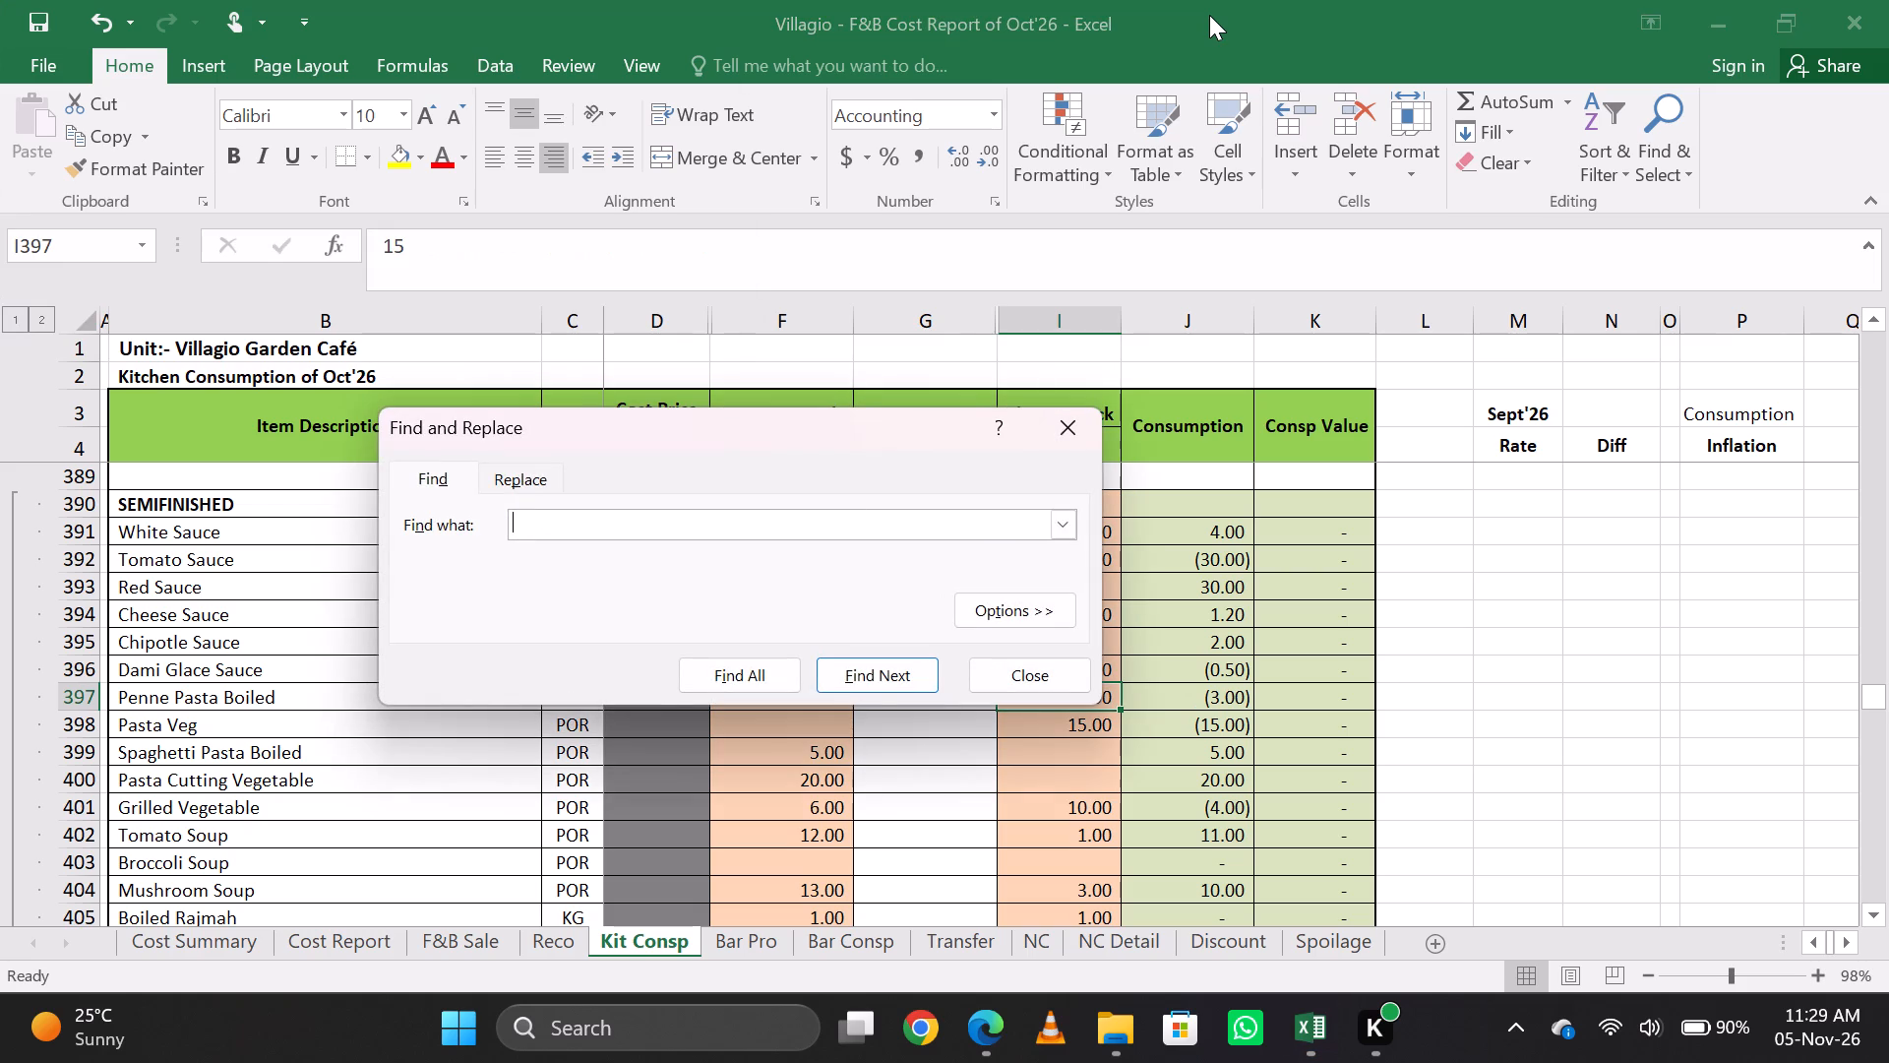
key("BackSpace")
key("BackSpace")
type("SPEG")
key("Return")
key("backslash")
key("Return")
key("BackSpace")
key("Return")
key("Return")
key("BackSpace")
key("Return")
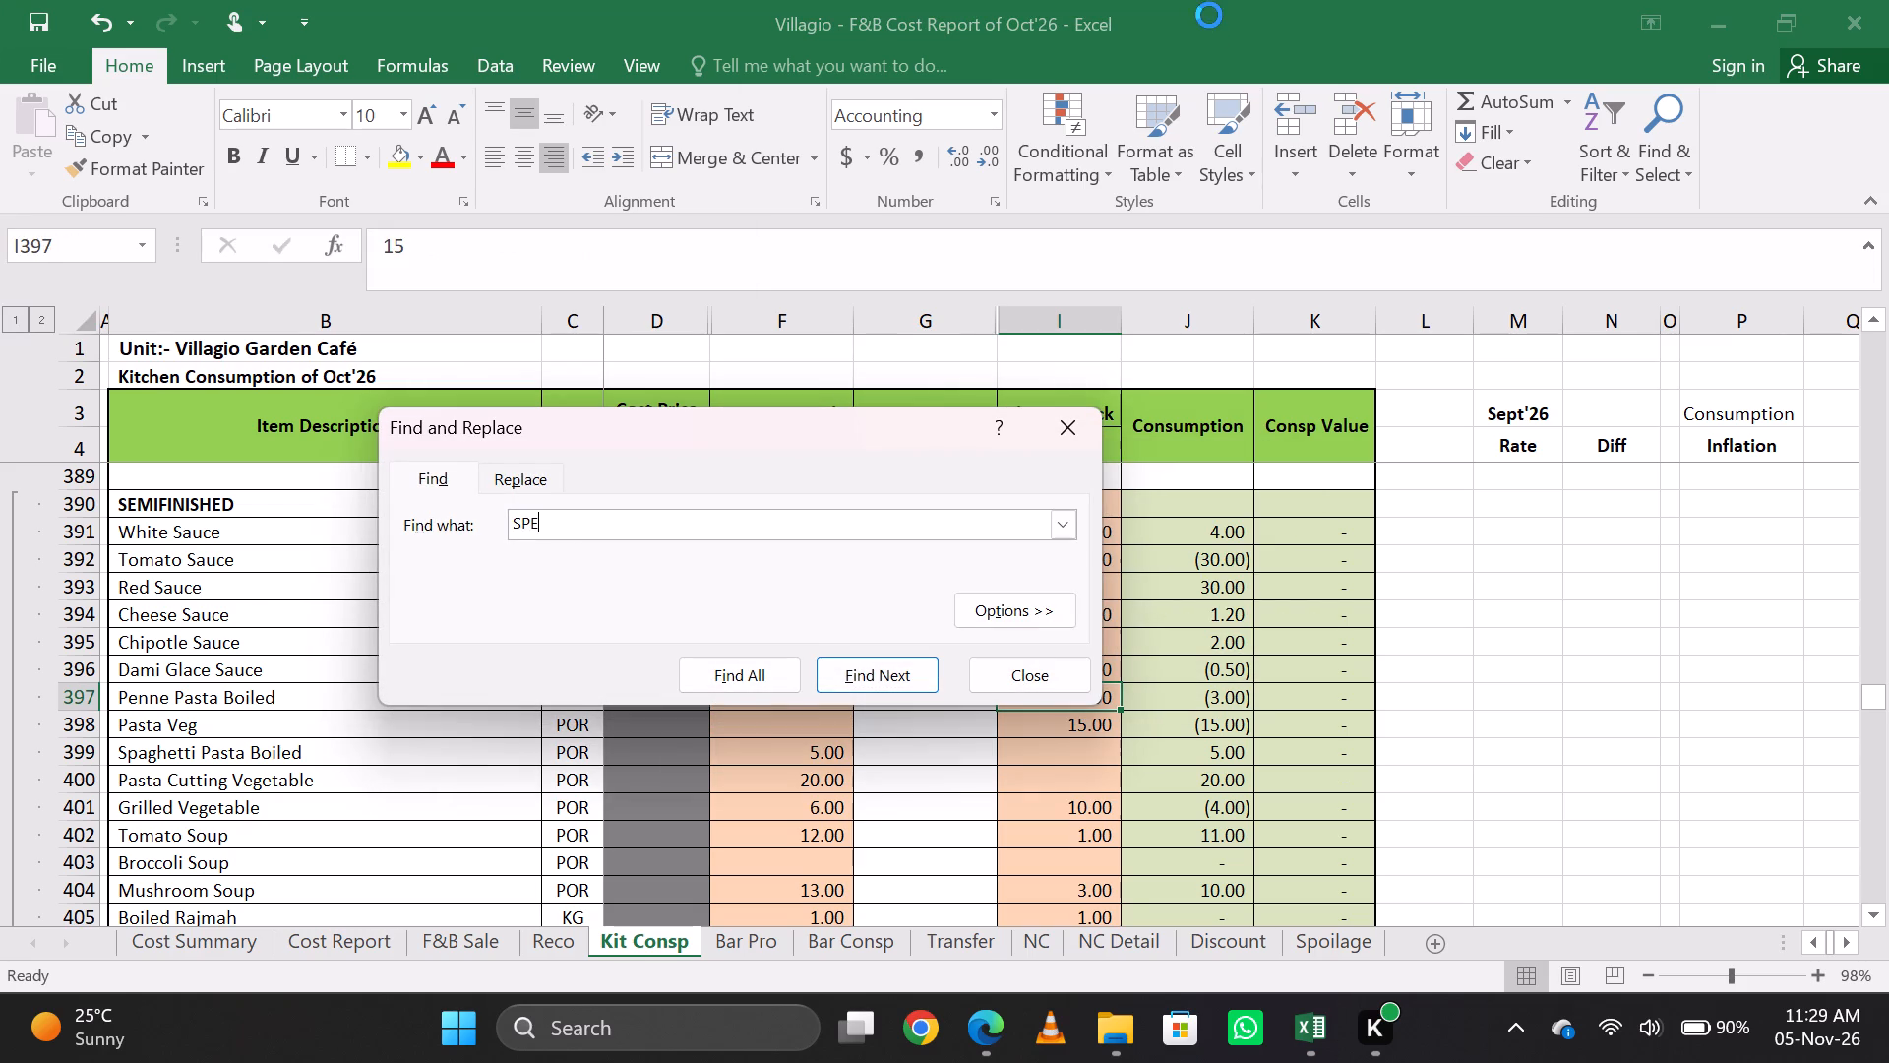
key("Return")
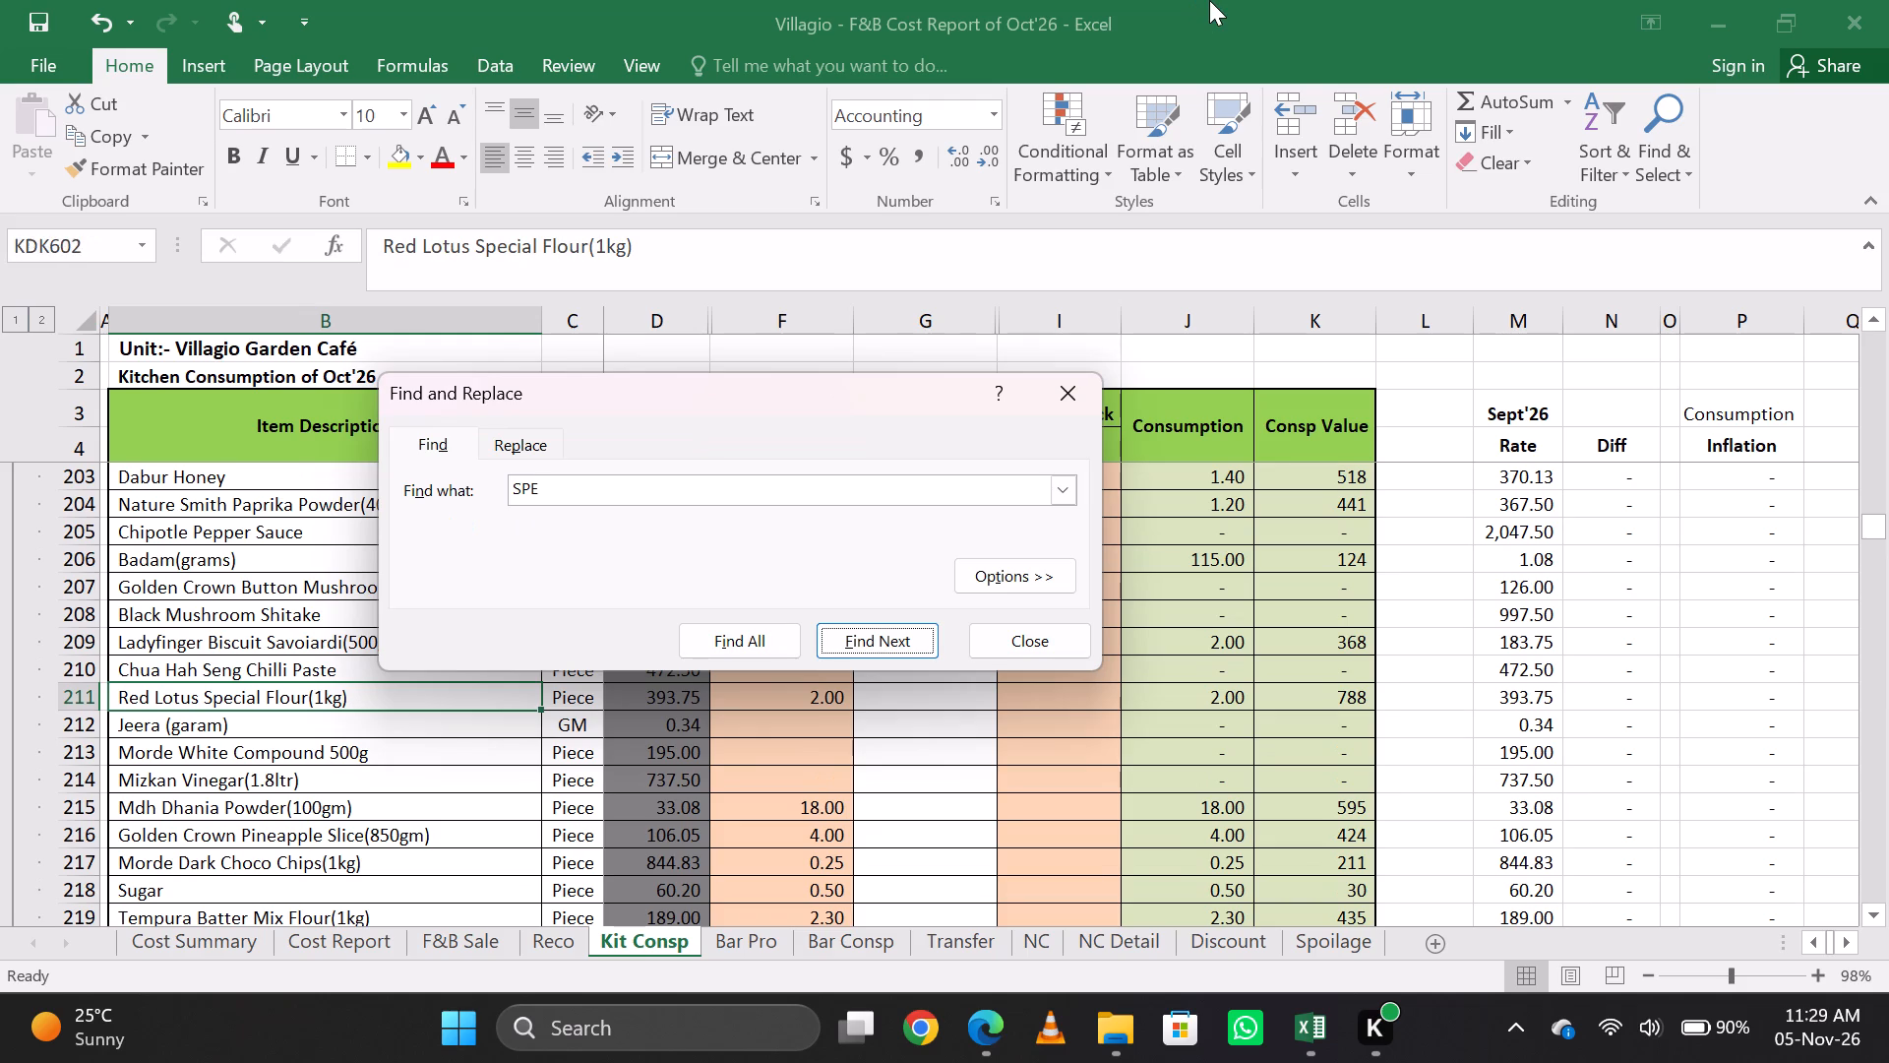
key("Return")
key("Return")
key("Return")
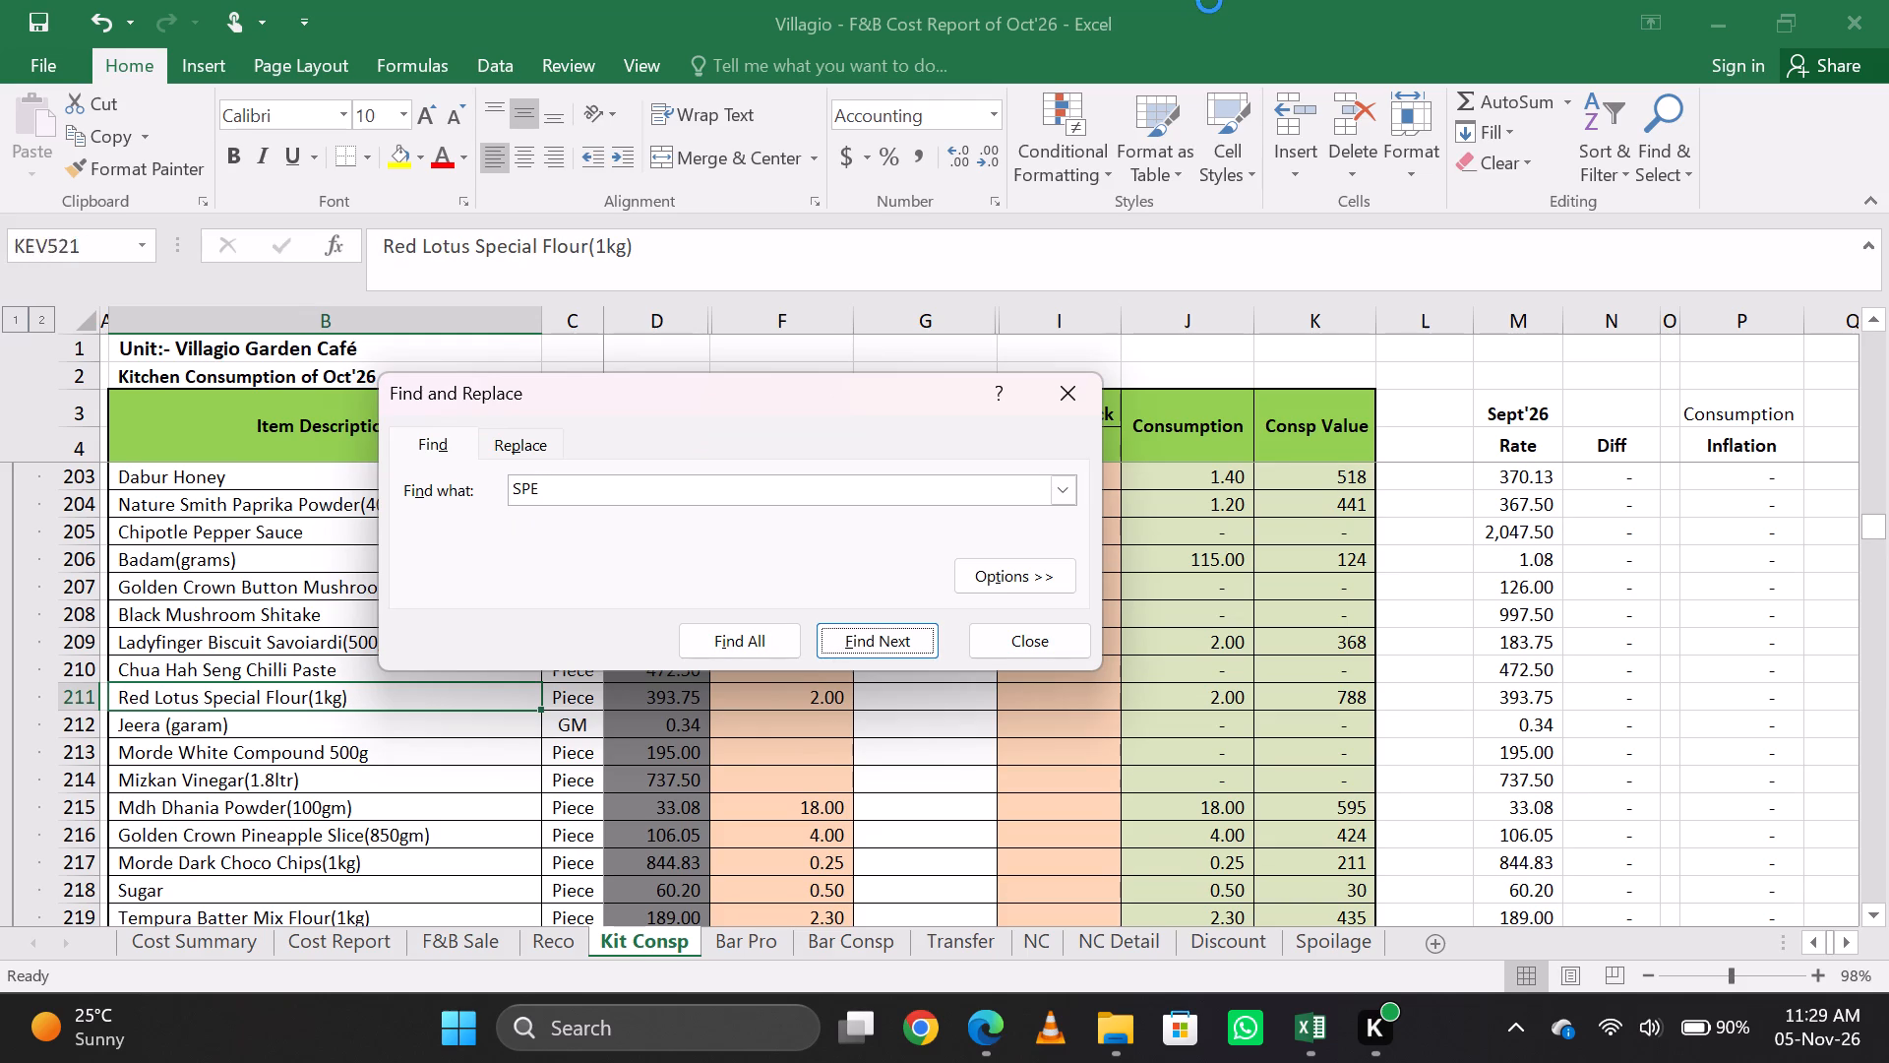
Search the sheet for "SPA" and set the kitchen closing stock of Spaghetti Pasta Boiled to 10.
key("BackSpace")
key("Return")
key("a")
key("Return")
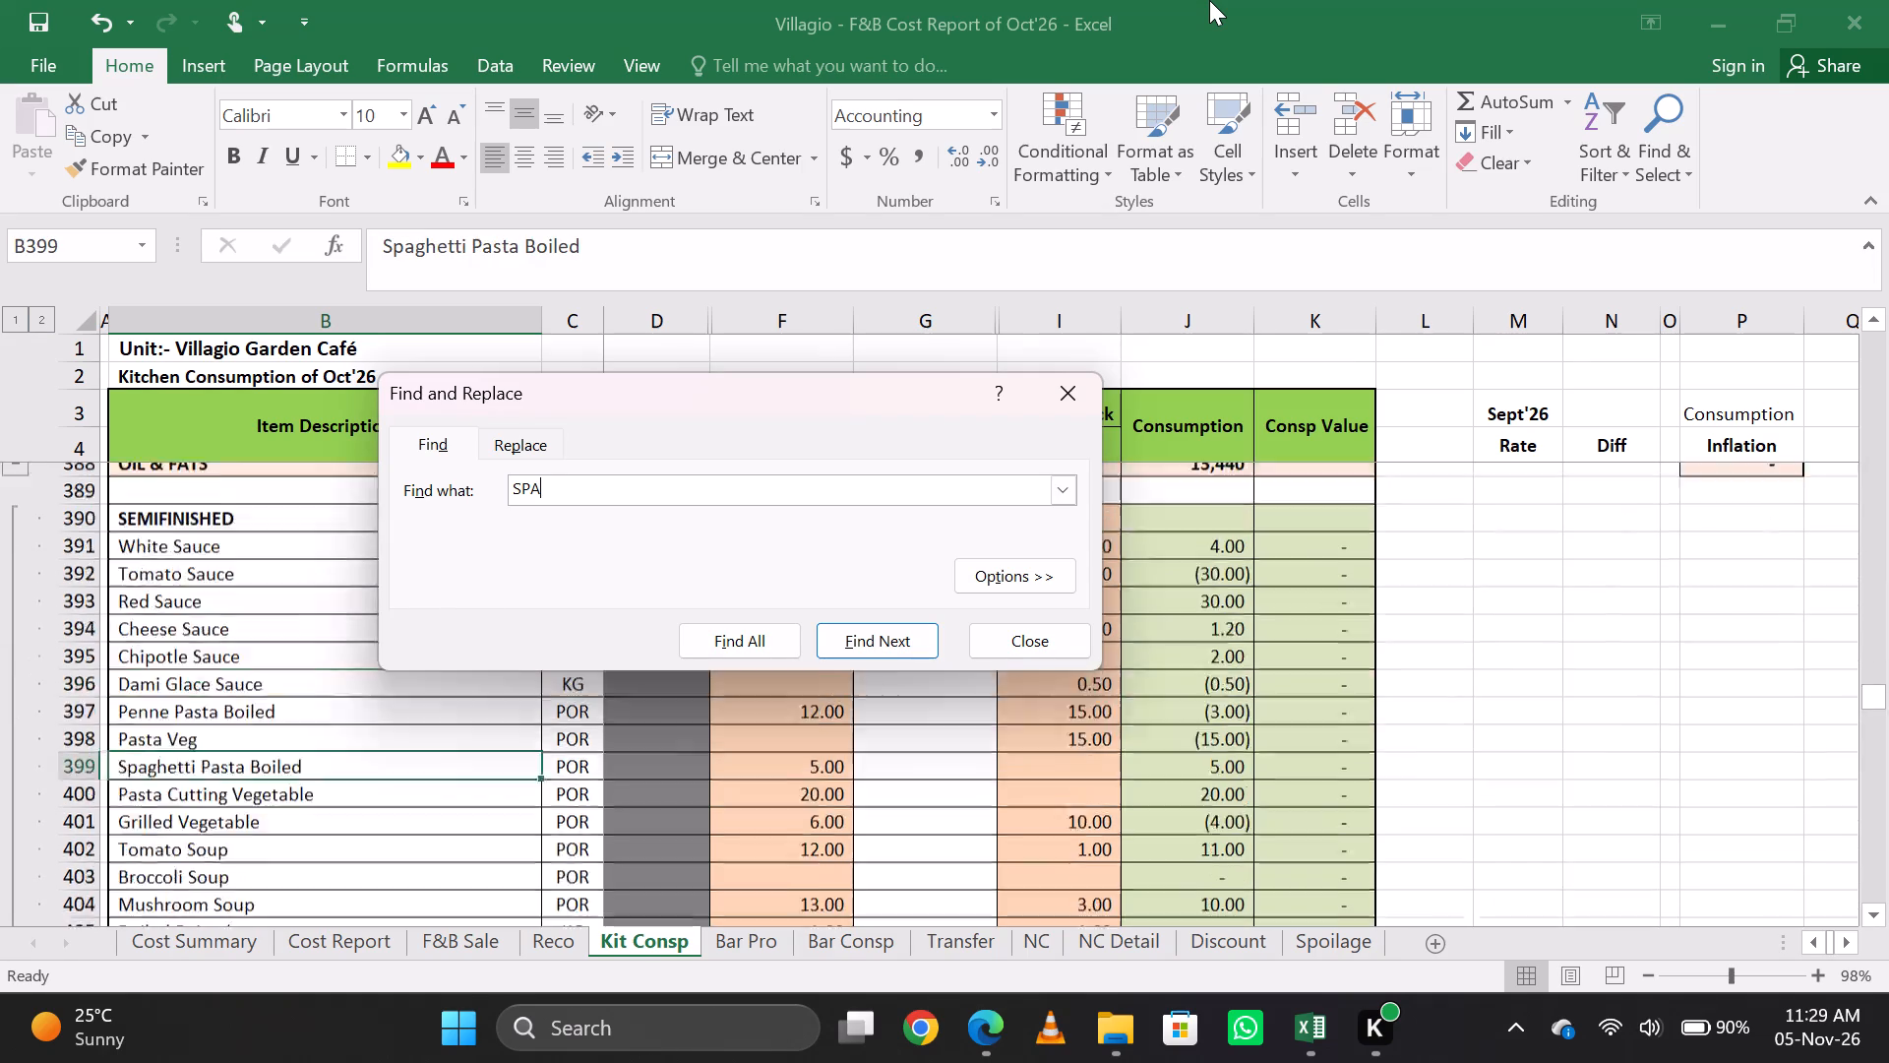
key("Escape")
key("Right")
key("Right")
key("Right")
key("Right")
key("Right")
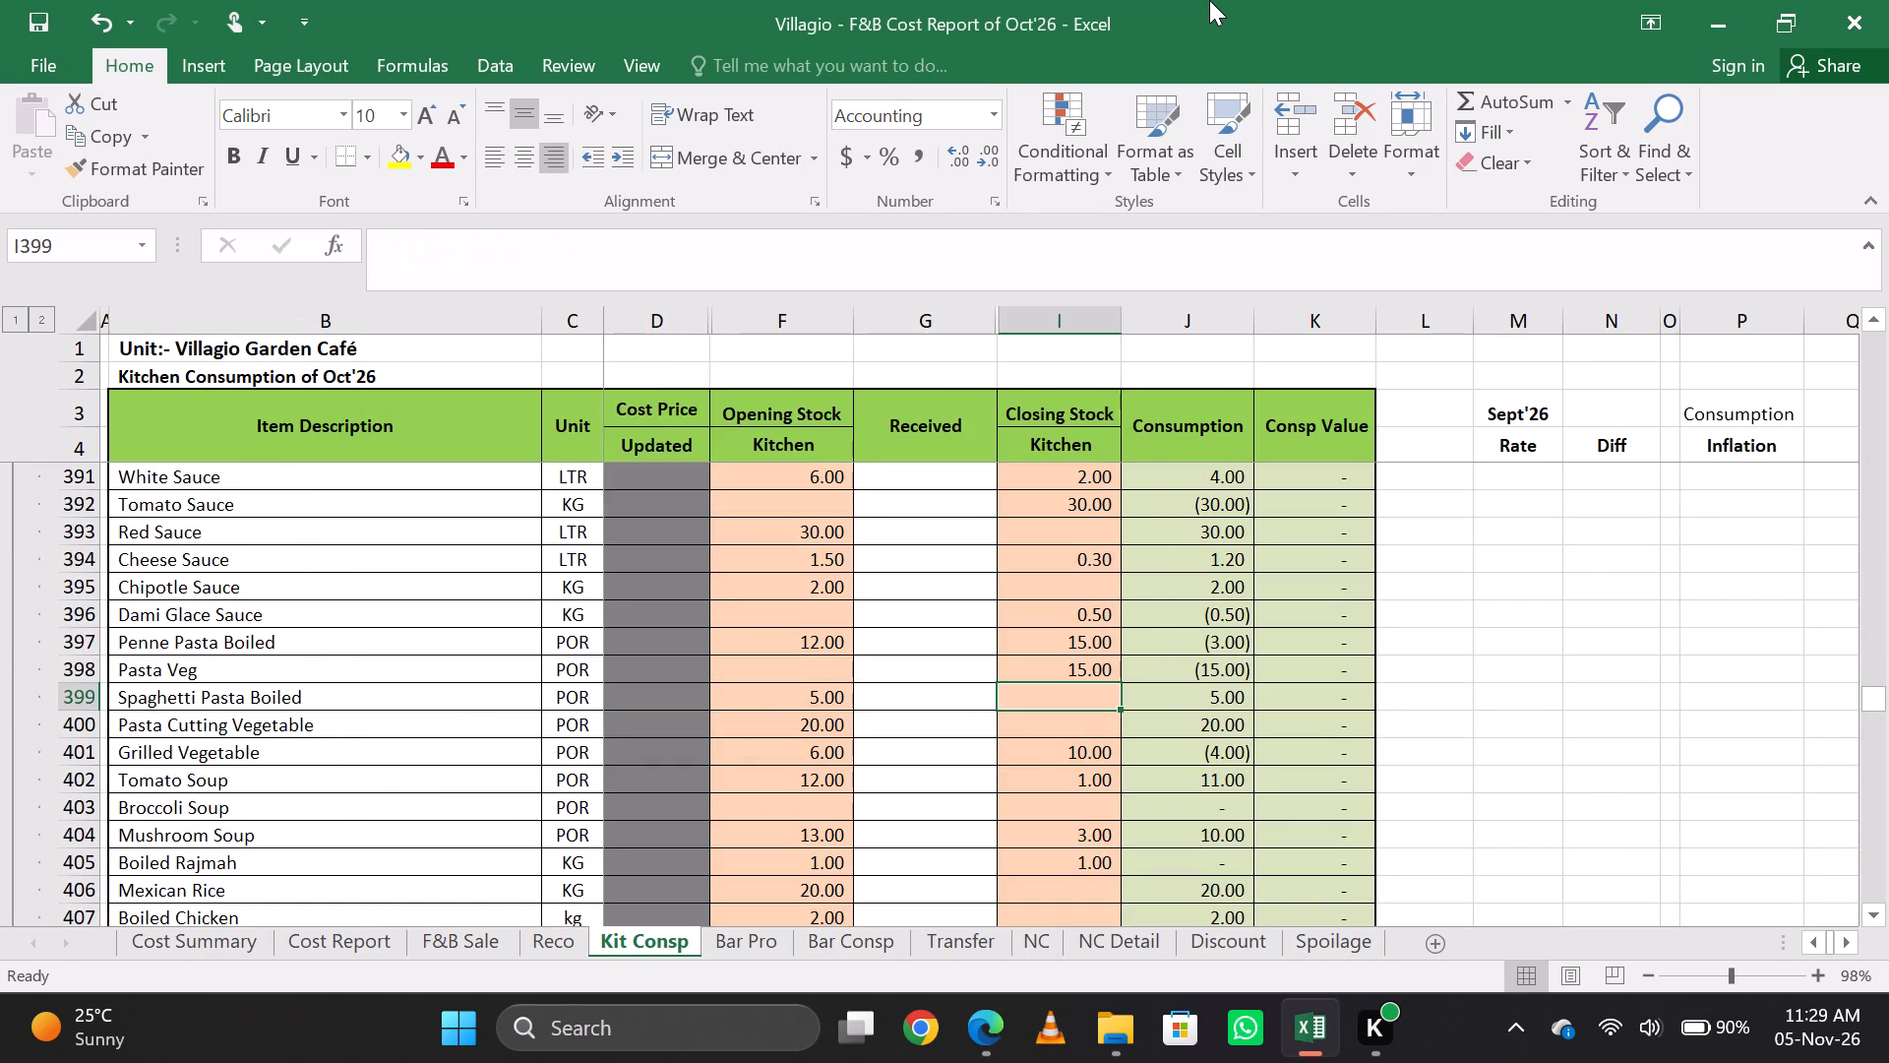
type("10")
key("Return")
Search the sheet for "VEG L" and set the kitchen closing stock of Veg Lasagne to 8.
key("ctrl+f")
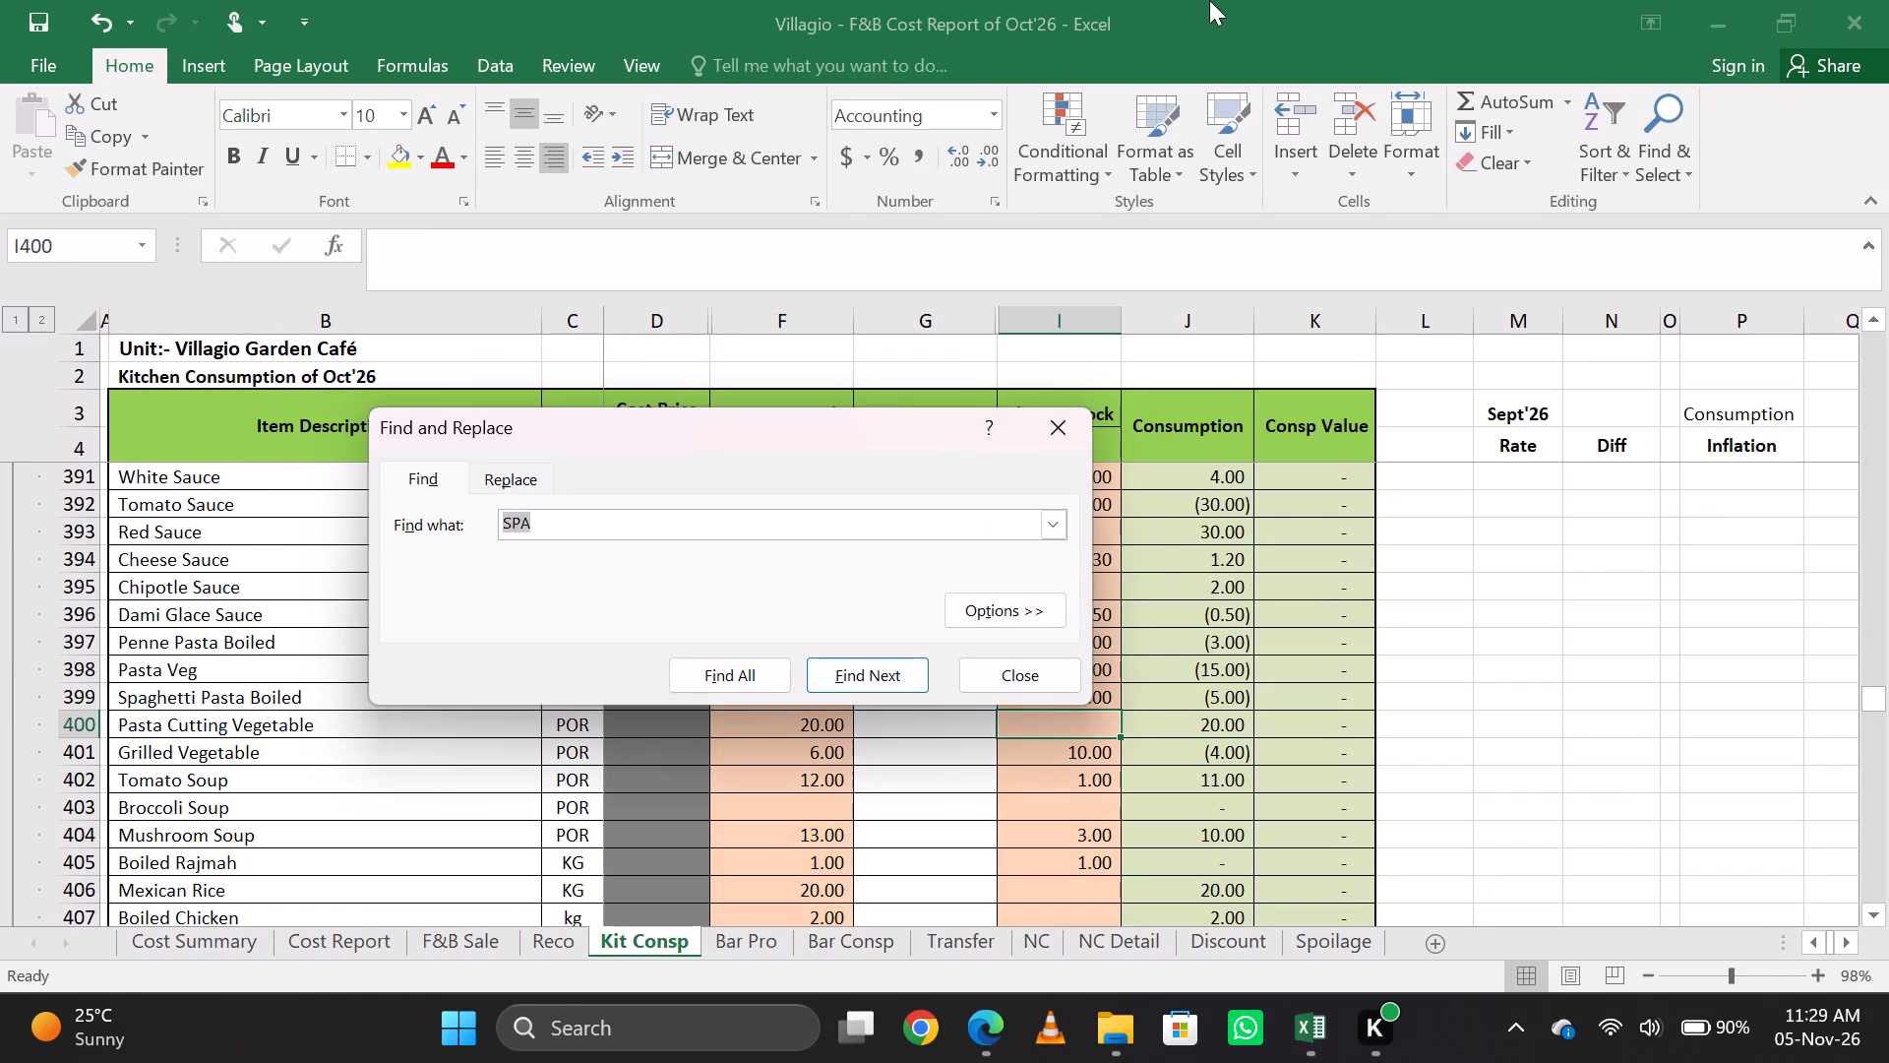
key("BackSpace")
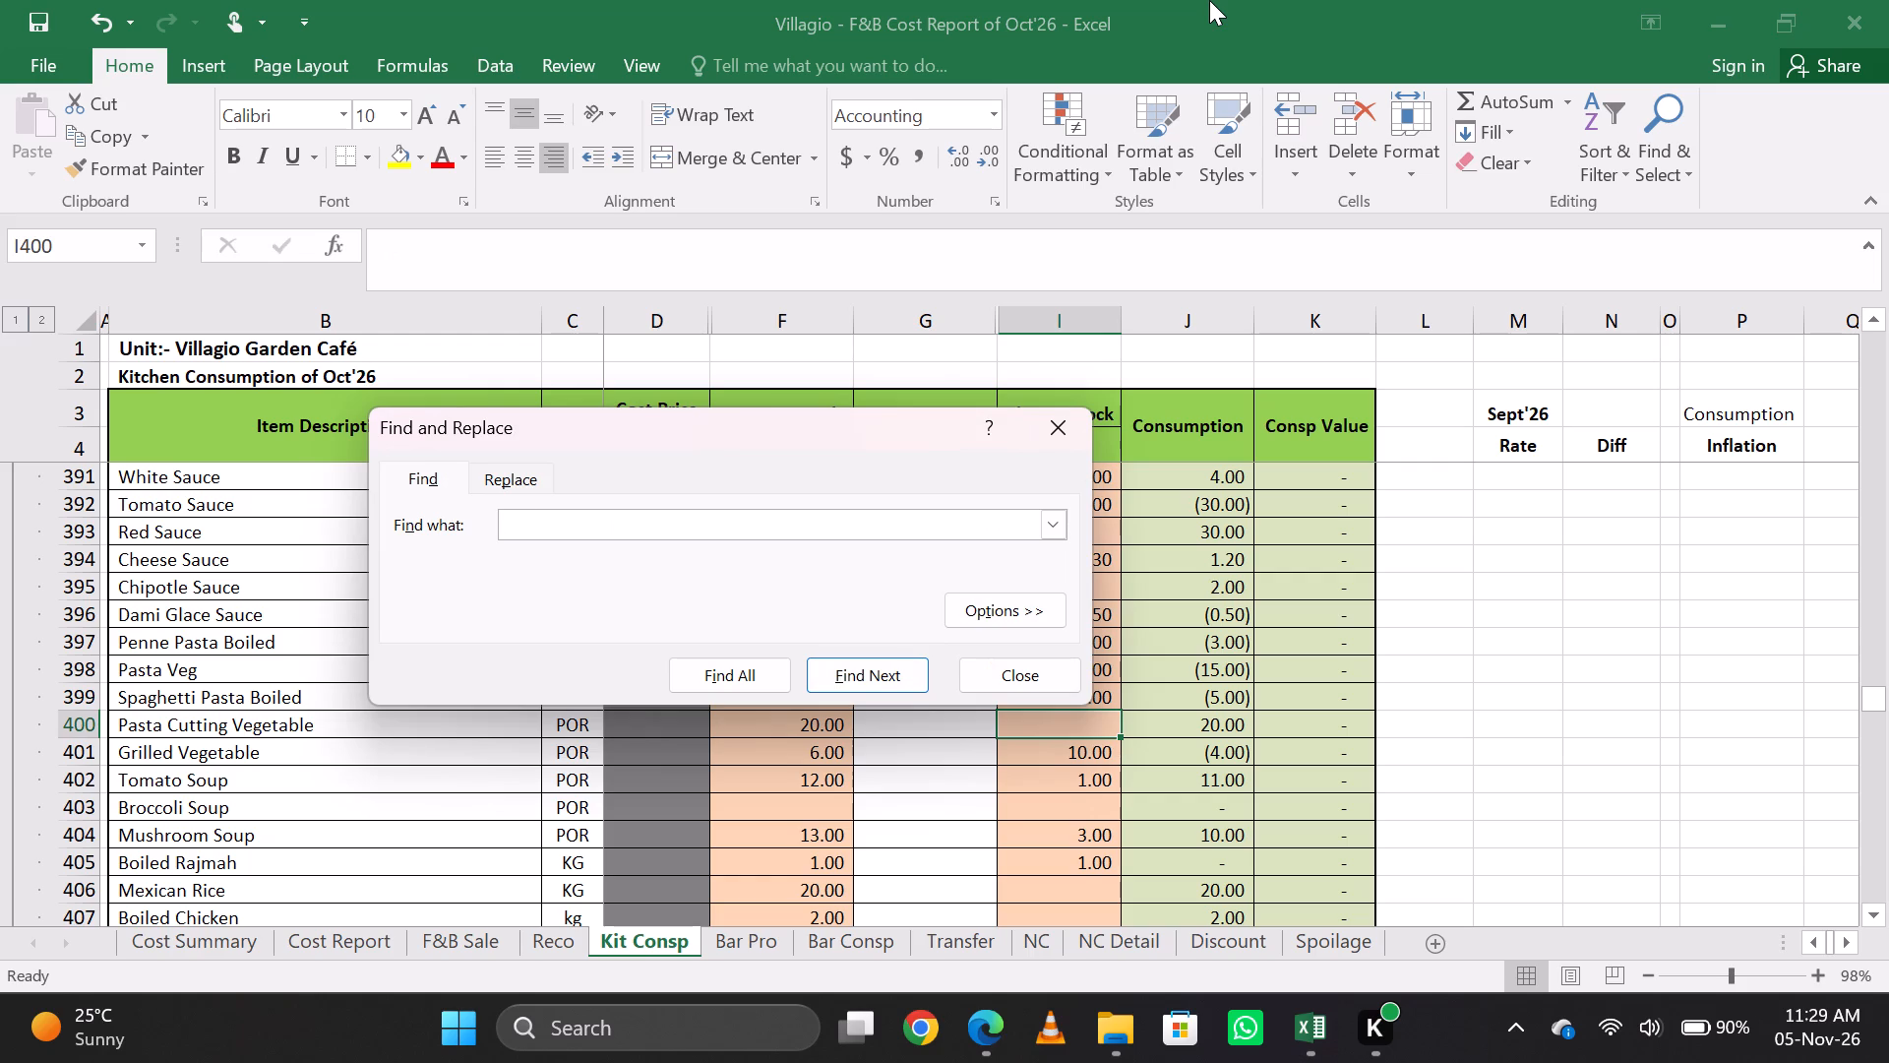
key("BackSpace")
type("VEG L")
key("Return")
key("Escape")
key("Right")
key("Right")
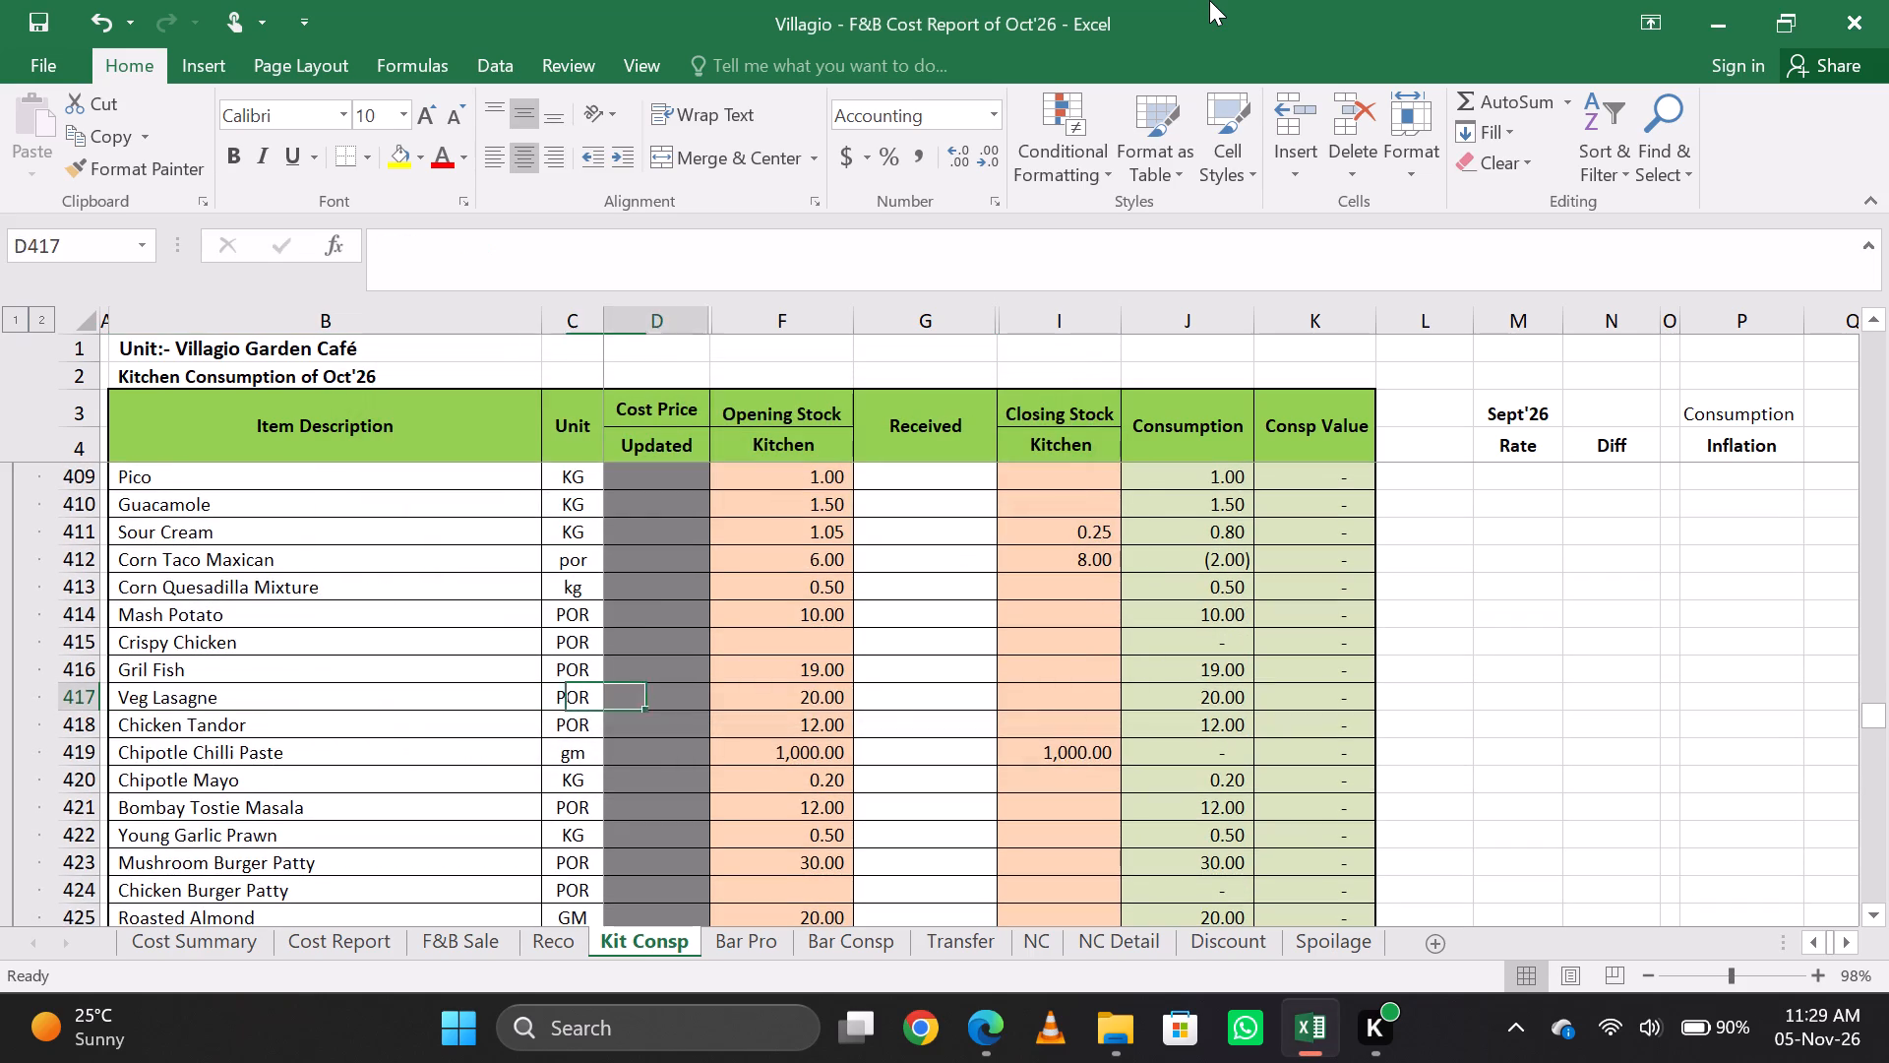
key("Right")
key("Right")
key("Right")
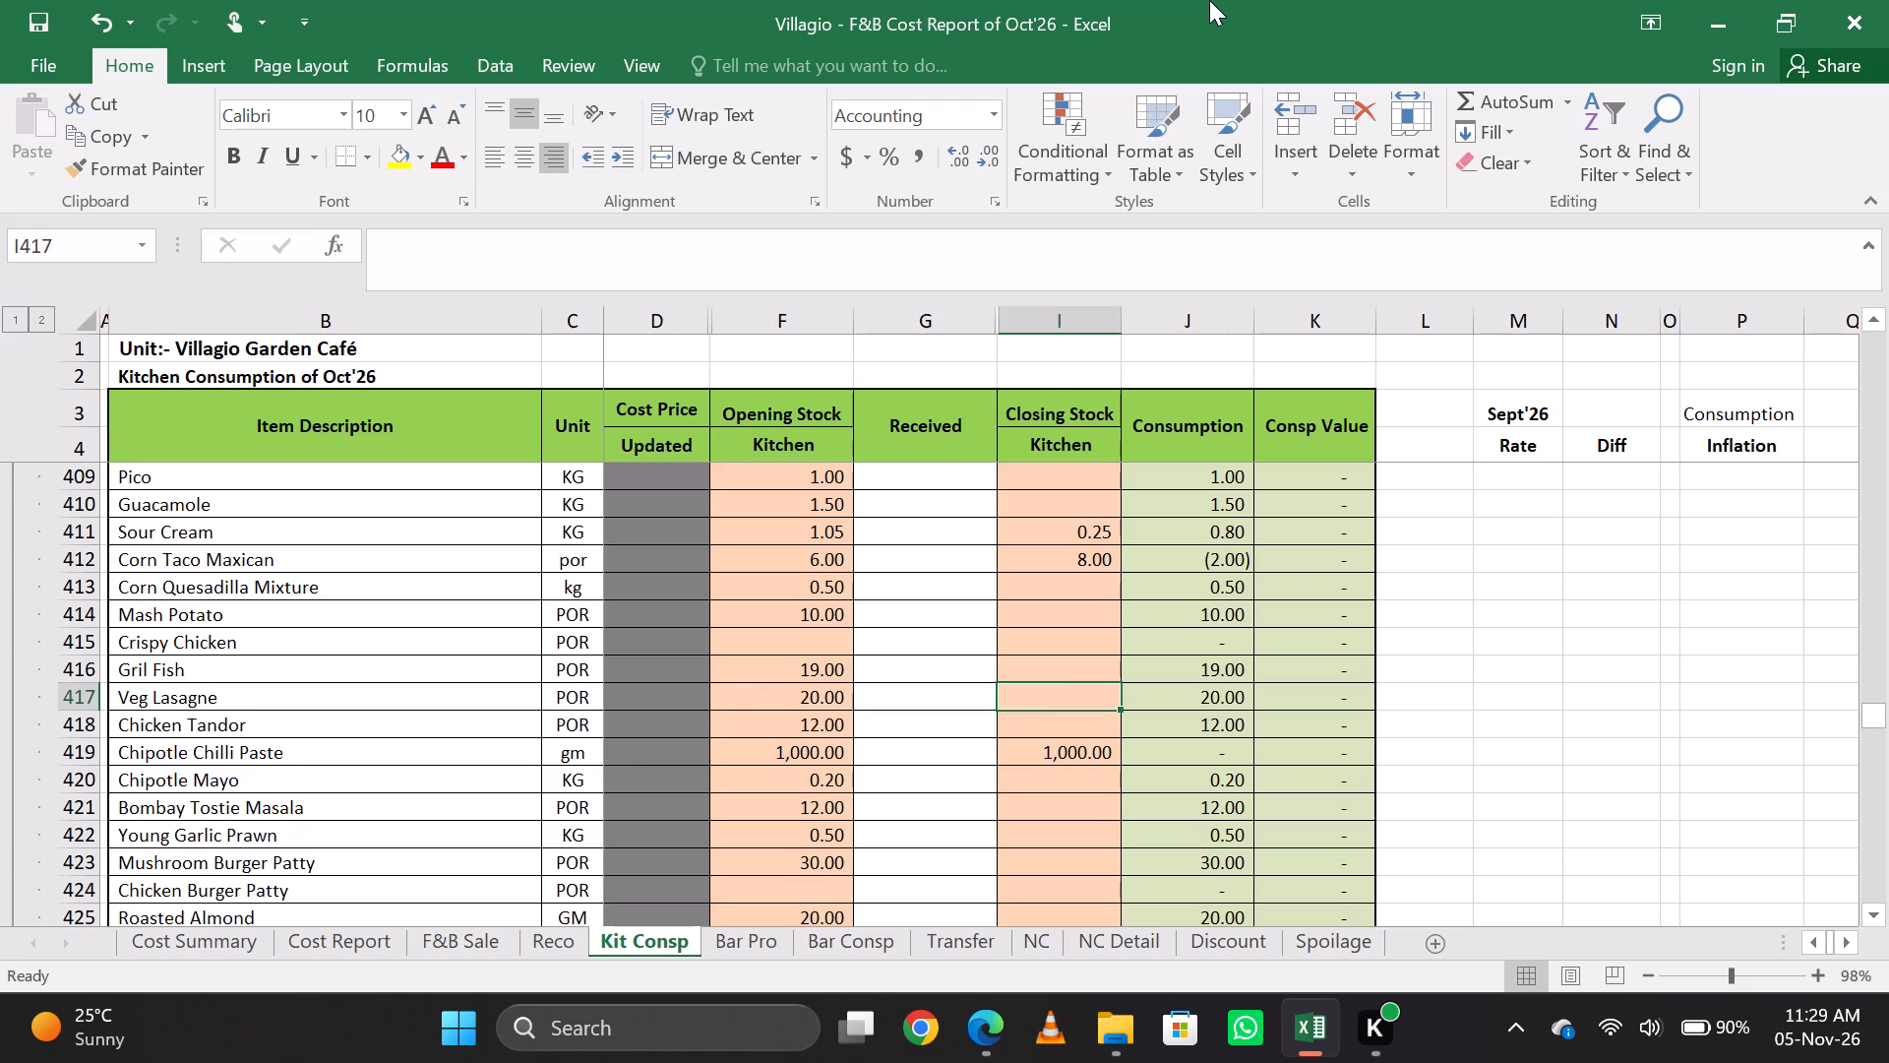
key("8")
key("Down")
key("Up")
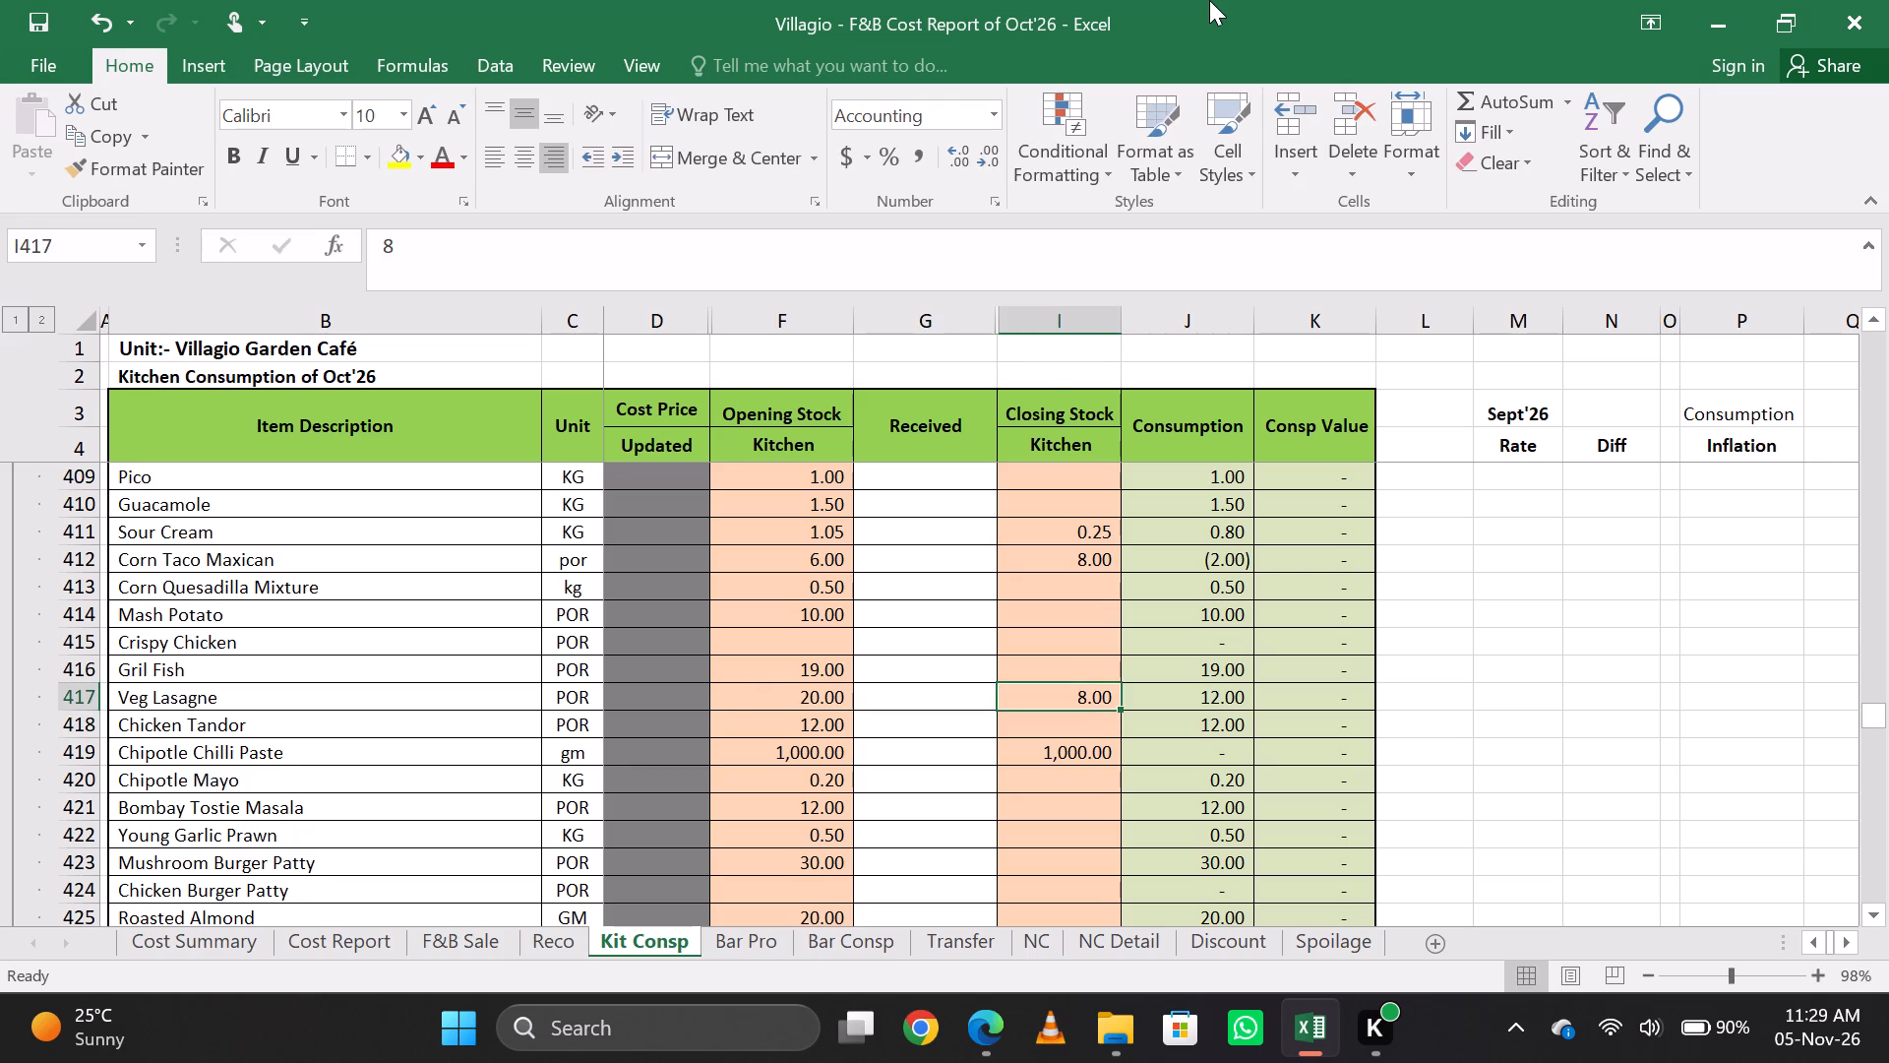
Search the sheet for "chicken l" to look for the matching semifinished item.
key("ctrl+f")
key("BackSpace")
key("BackSpace")
key("BackSpace")
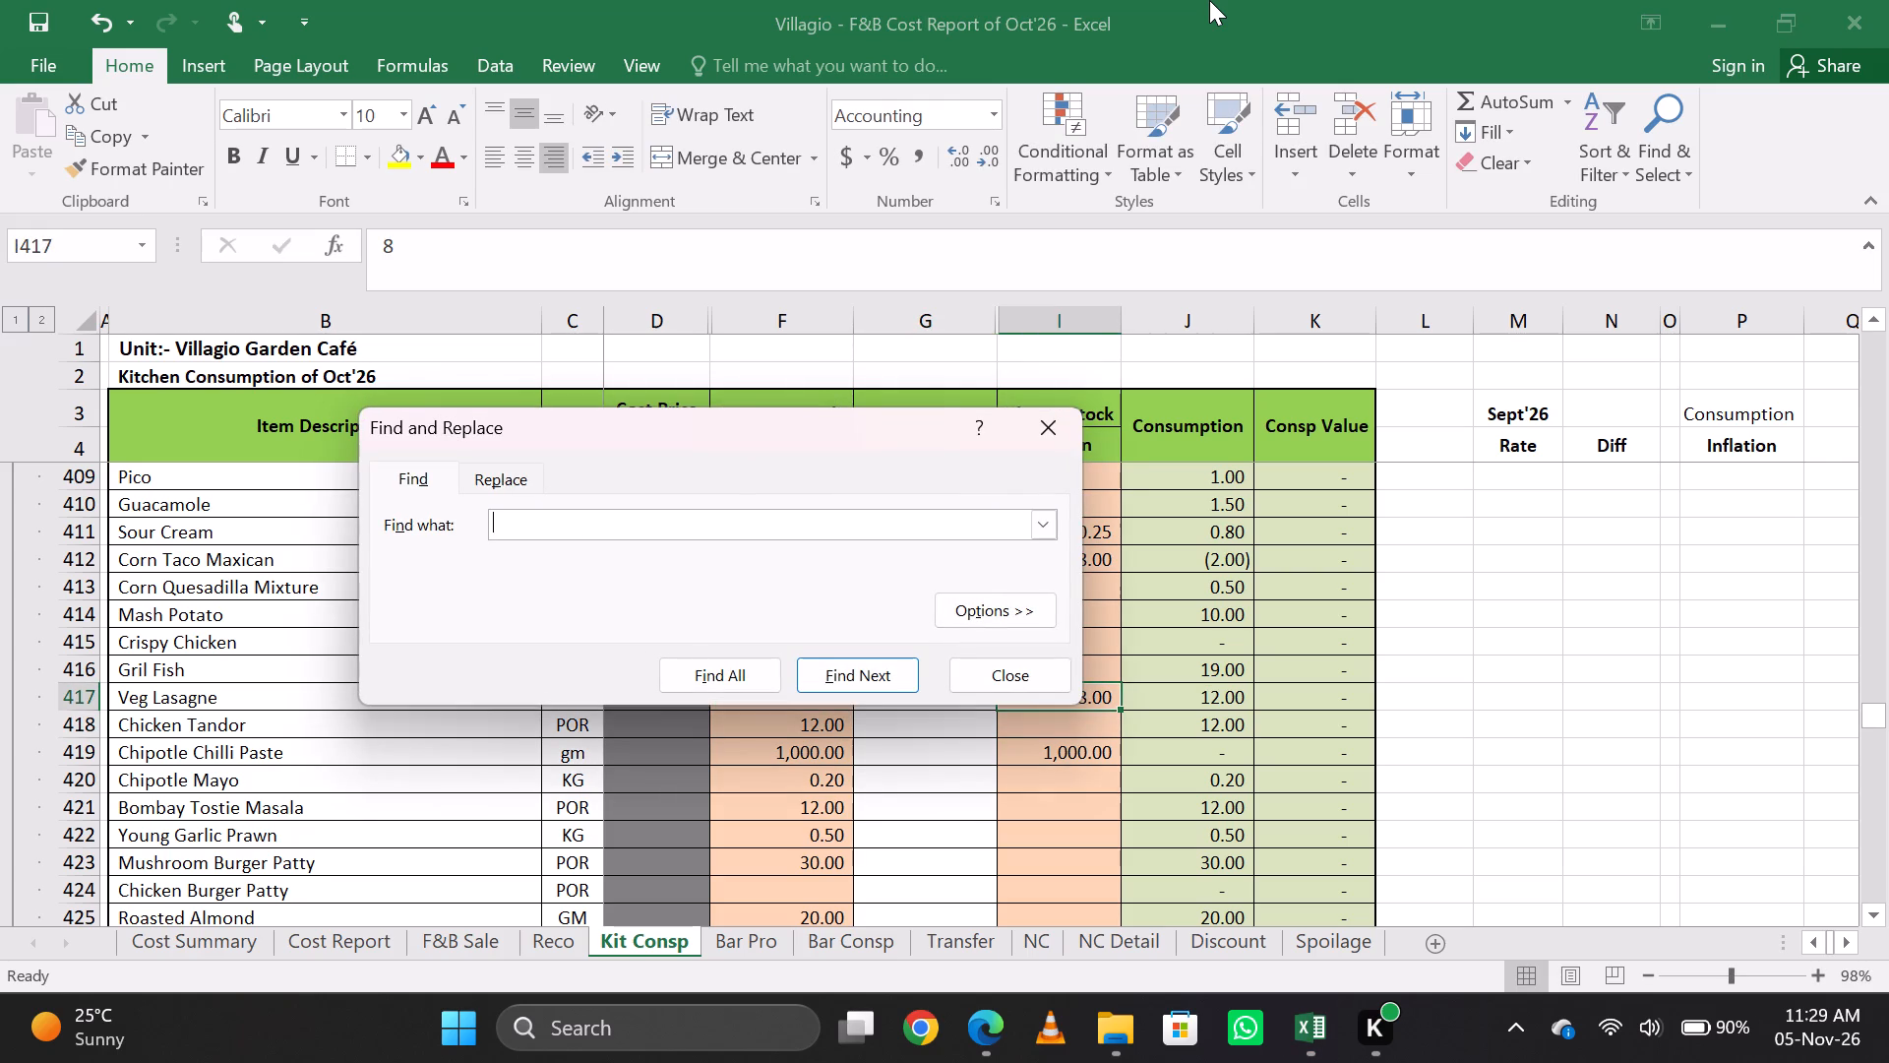
type("CHCIKEN")
key("Return")
key("Return")
key("BackSpace")
key("Return")
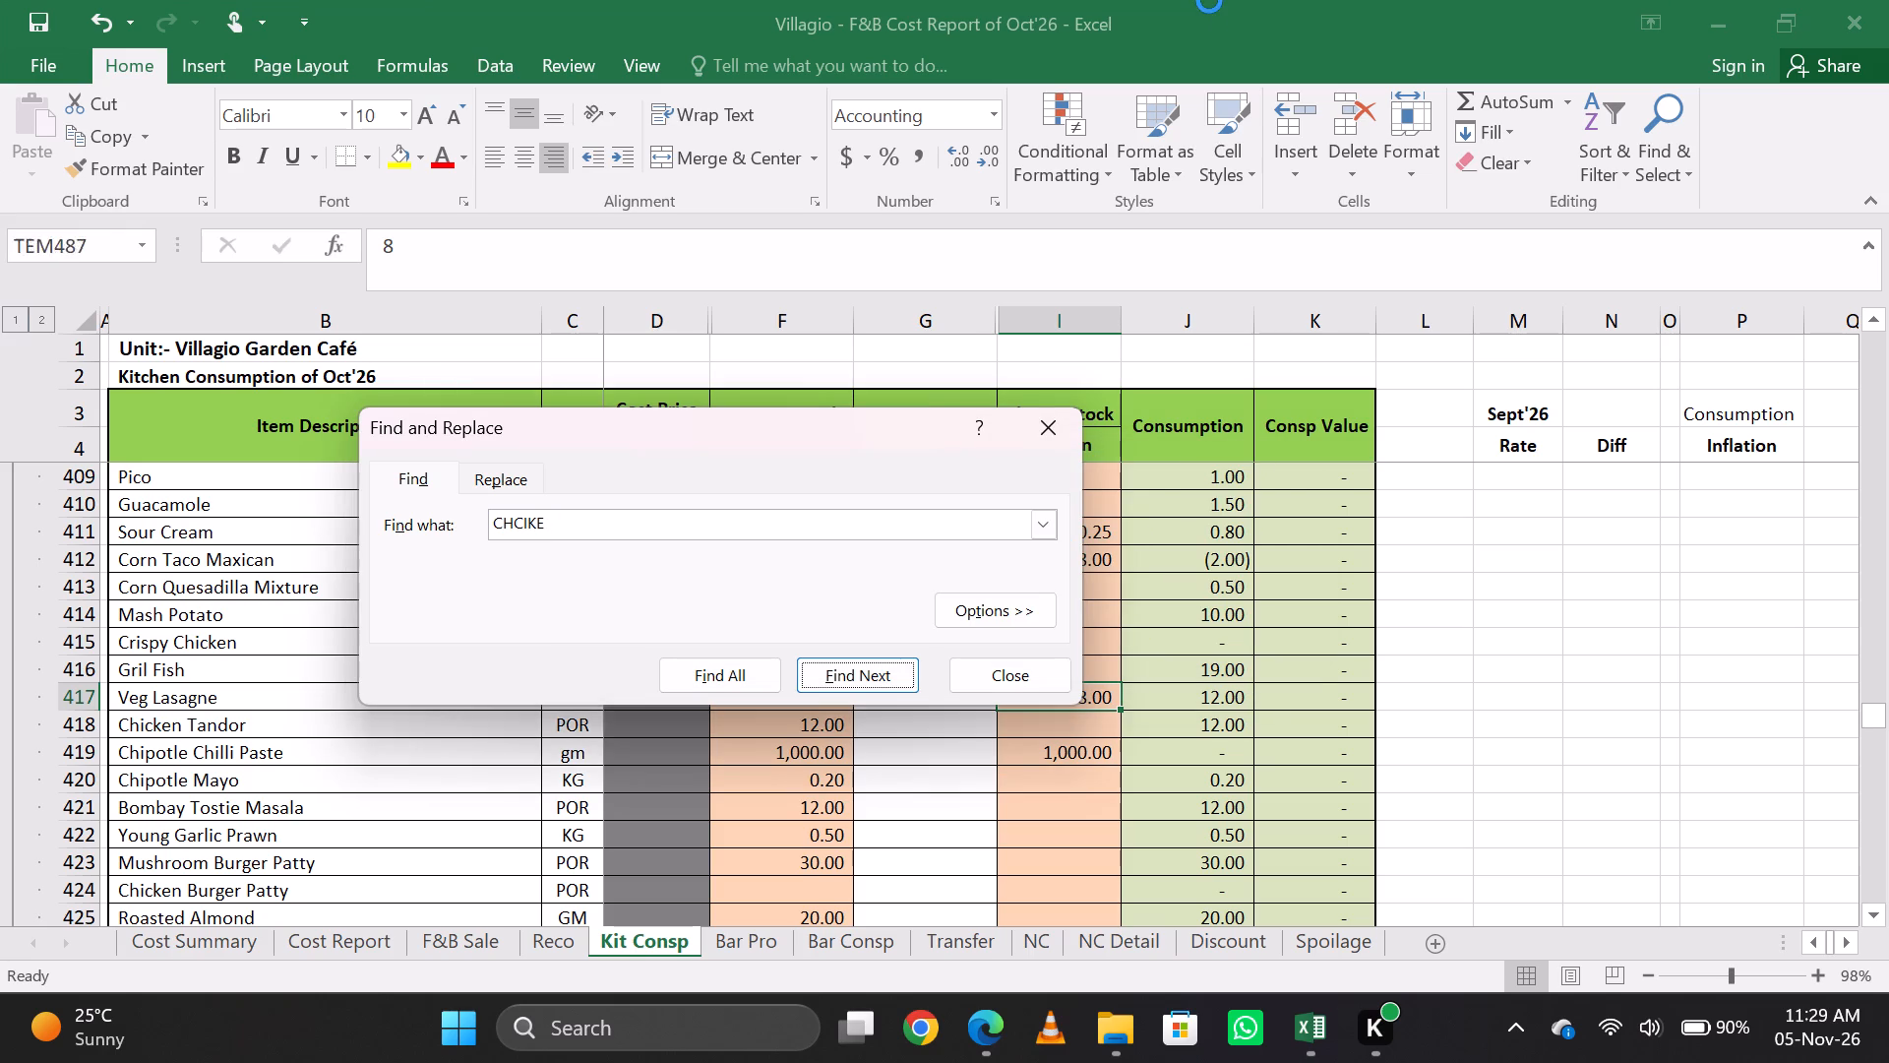
key("Return")
key("BackSpace")
key("BackSpace")
key("BackSpace")
key("BackSpace")
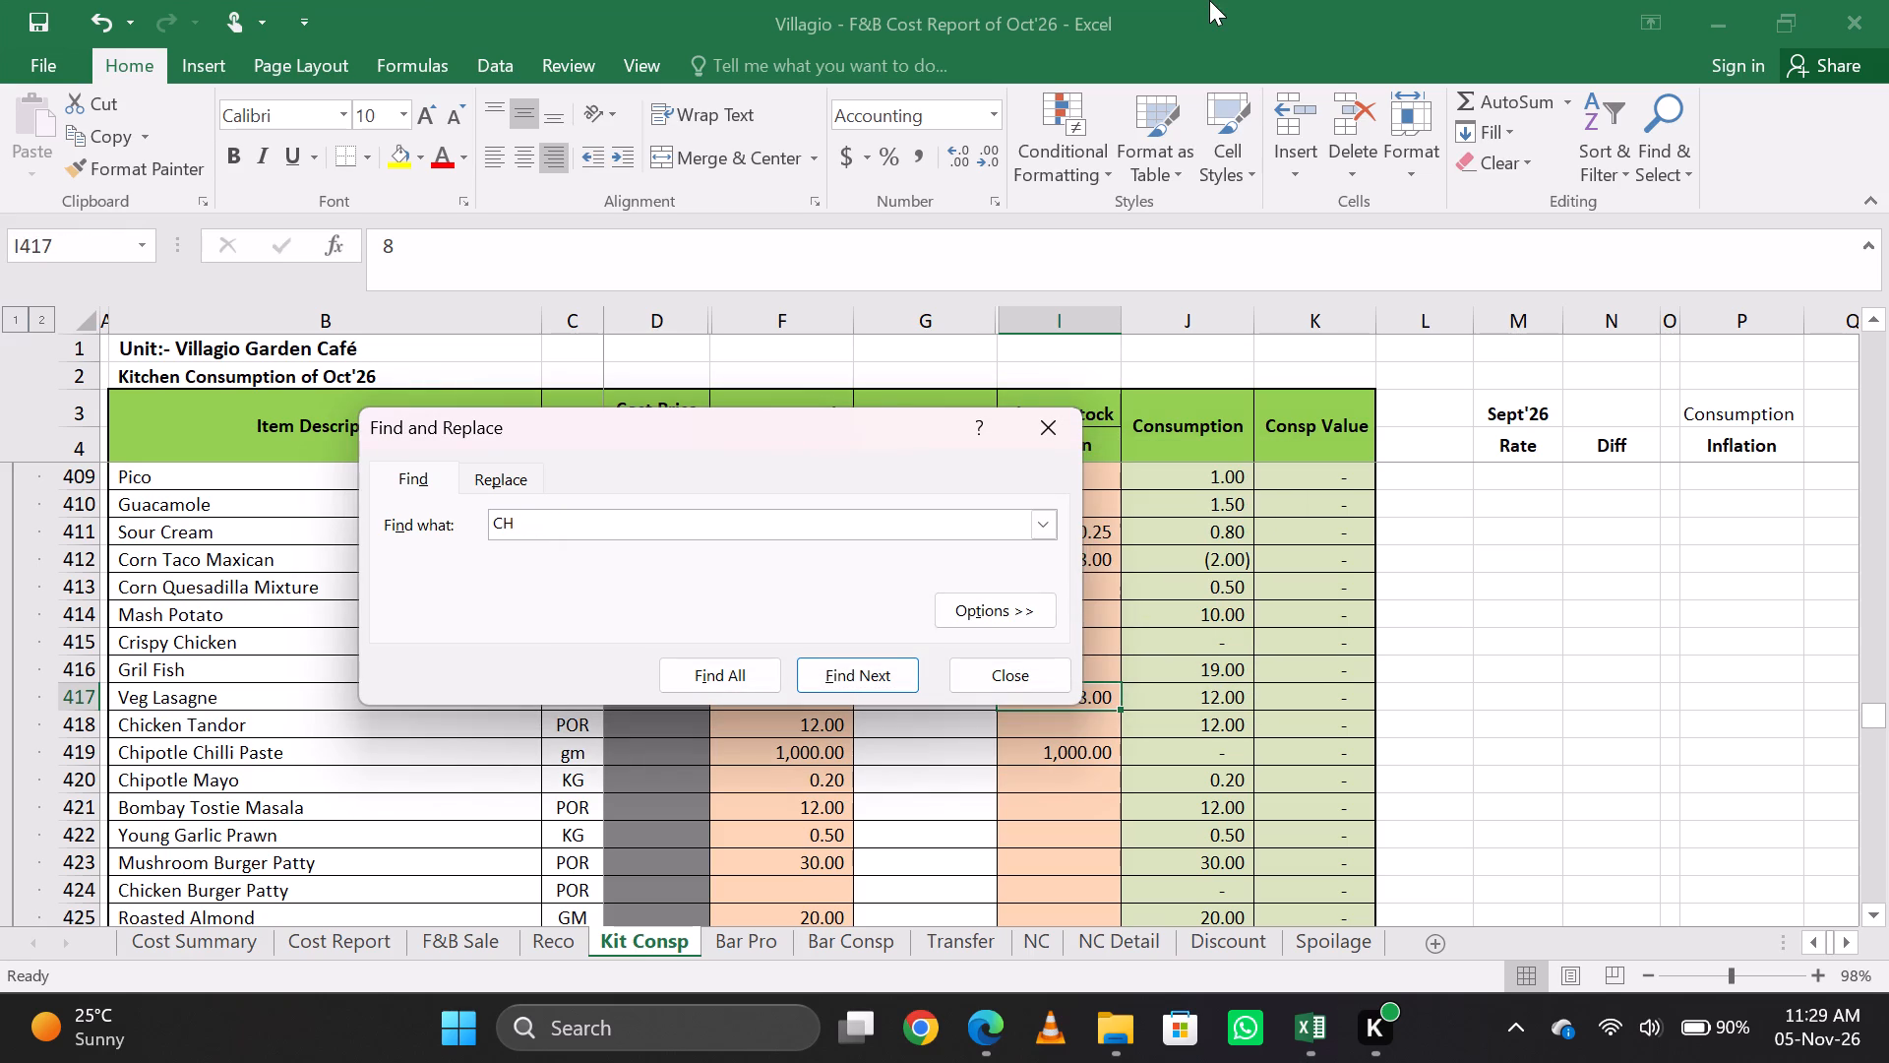
type("icken")
key("space")
key("l")
key("Return")
key("Return")
key("BackSpace")
key("BackSpace")
key("BackSpace")
key("BackSpace")
key("BackSpace")
key("BackSpace")
key("BackSpace")
key("BackSpace")
key("BackSpace")
key("BackSpace")
key("BackSpace")
key("BackSpace")
key("BackSpace")
key("BackSpace")
key("BackSpace")
key("BackSpace")
key("BackSpace")
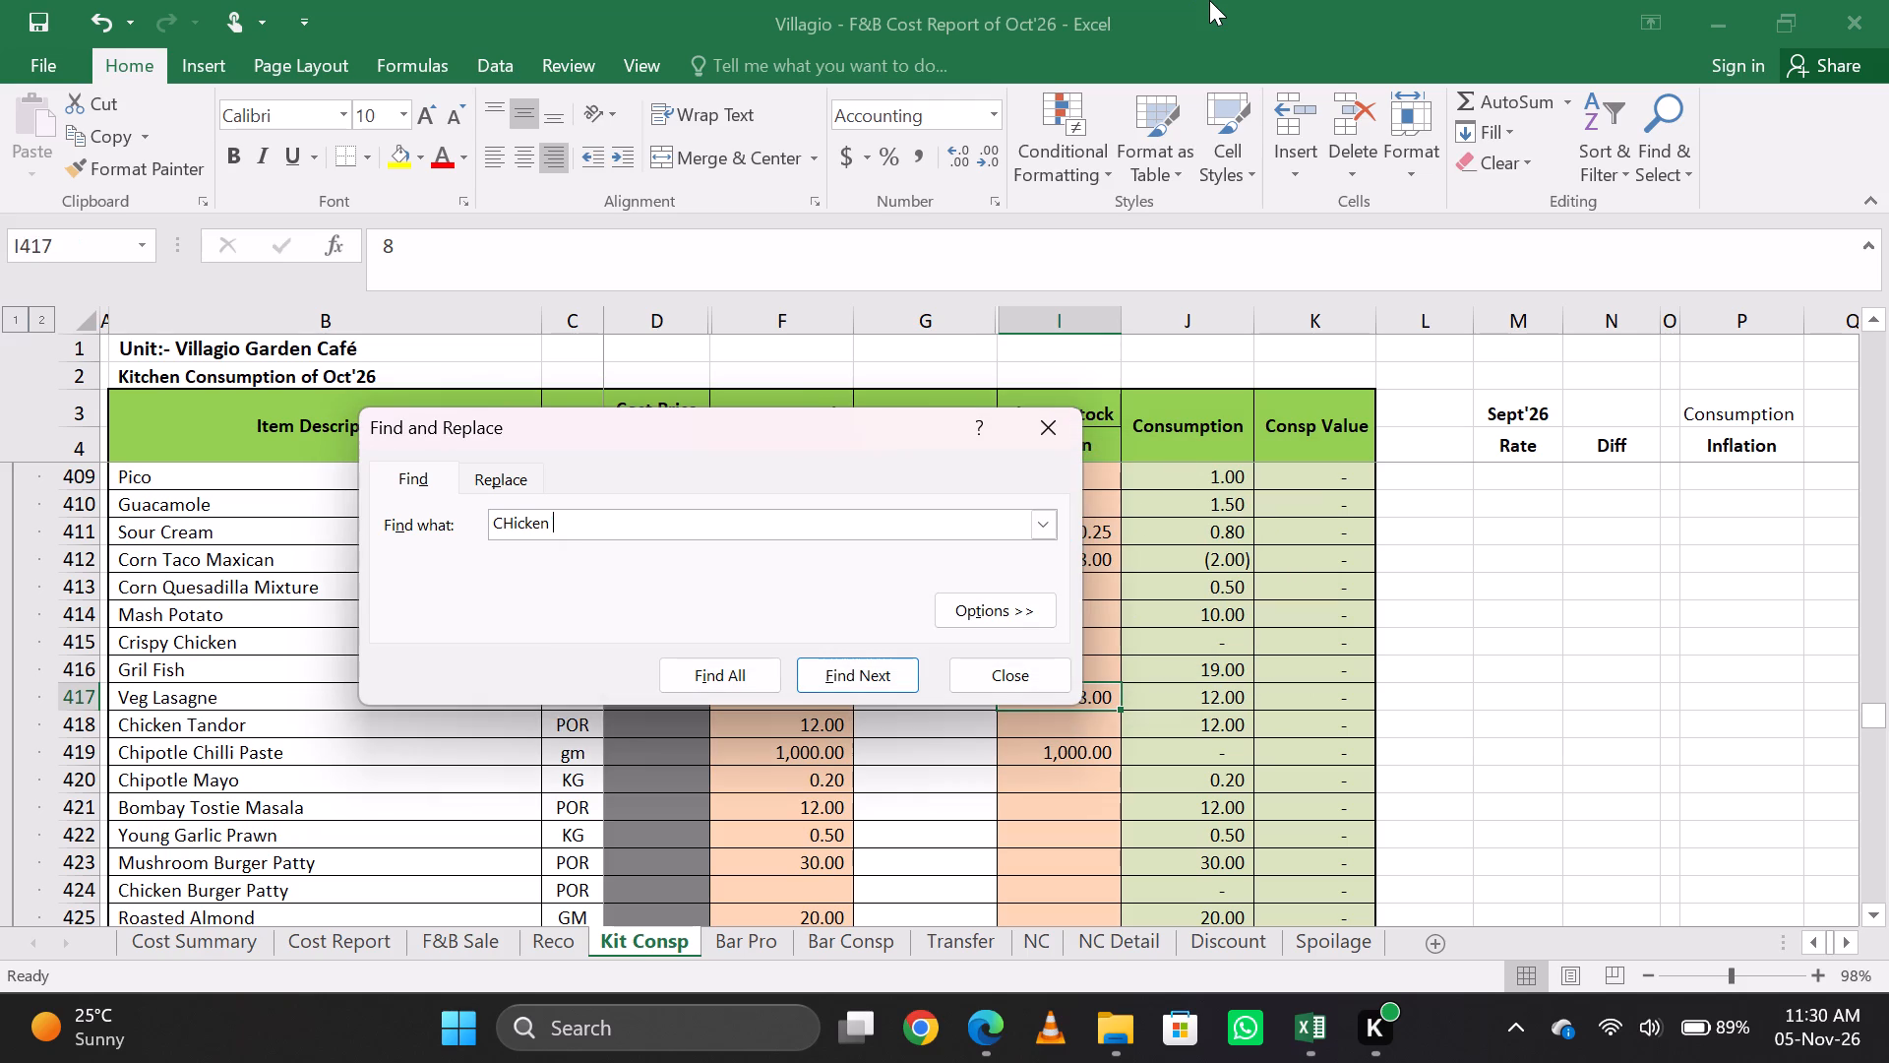
type("chic")
type("ken l")
key("Return")
key("Return")
Search the sheet for "chicken " and go through the matches to look for a chicken lasagne item.
key("BackSpace")
key("Return")
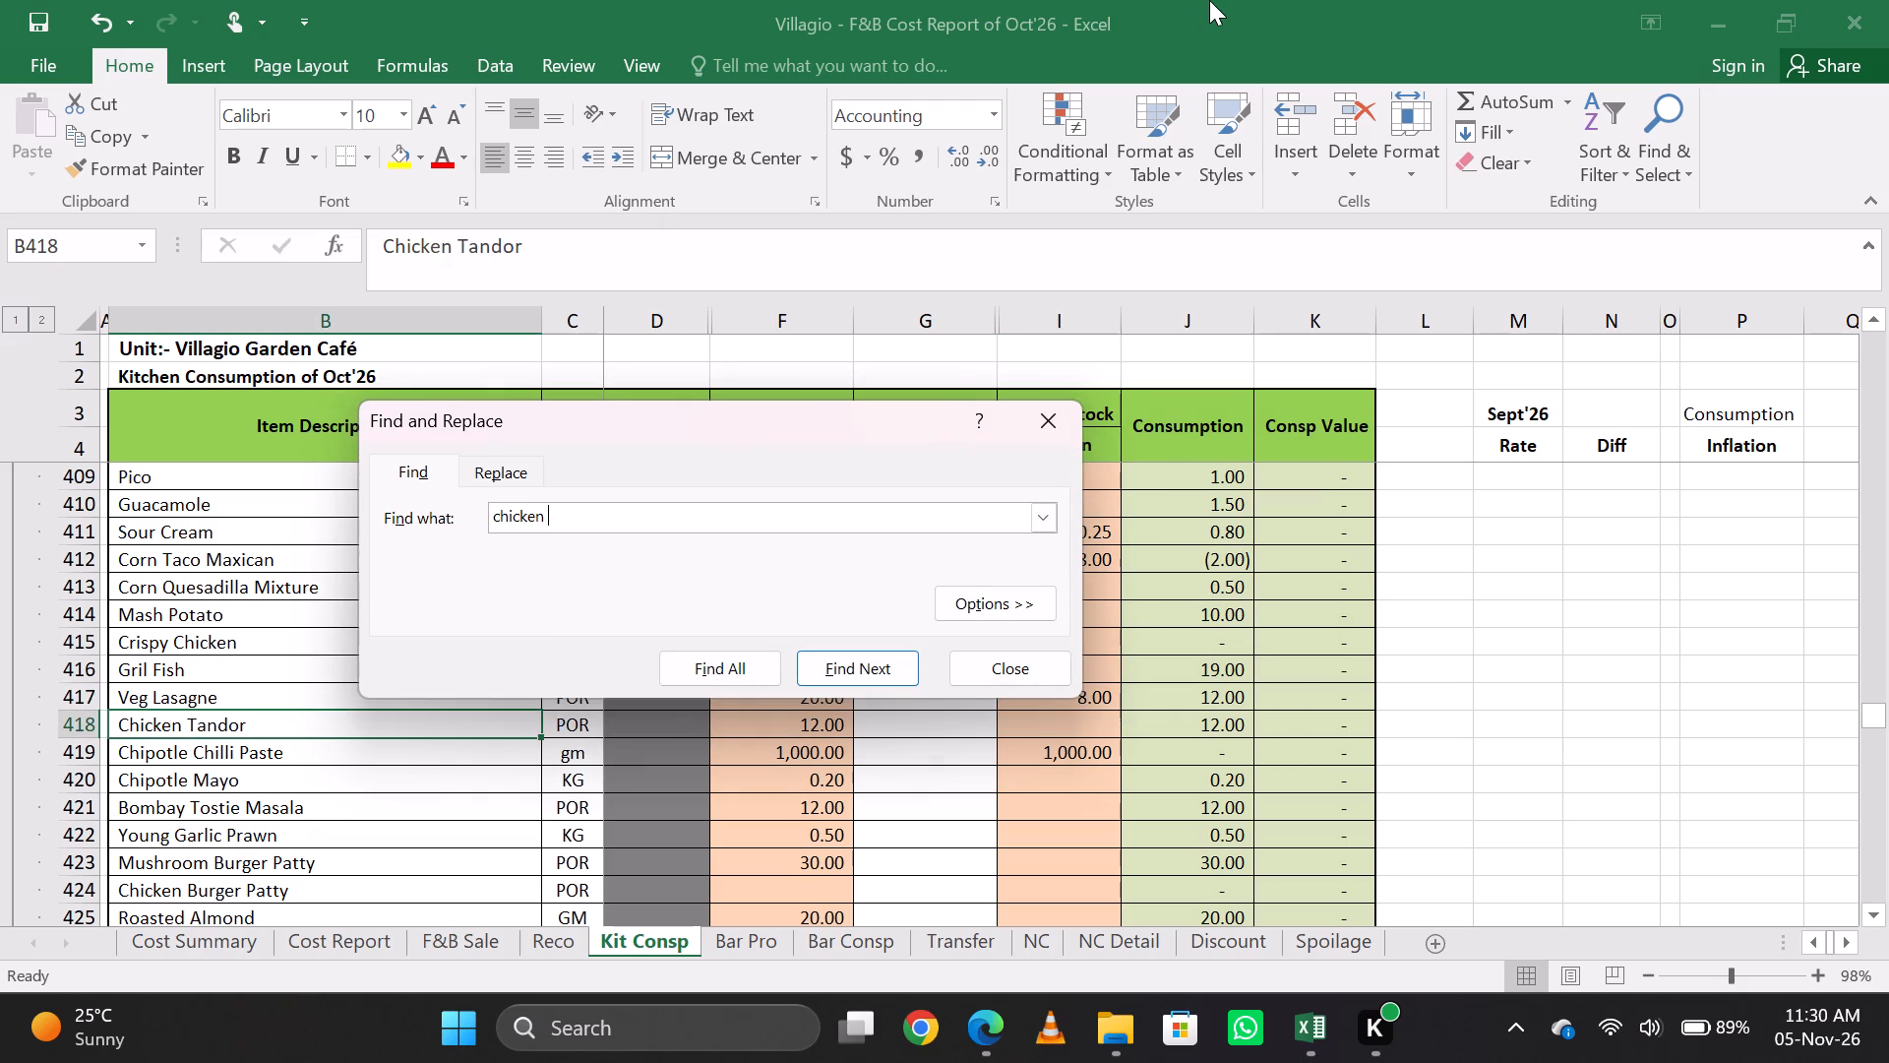
key("Return")
key("Return")
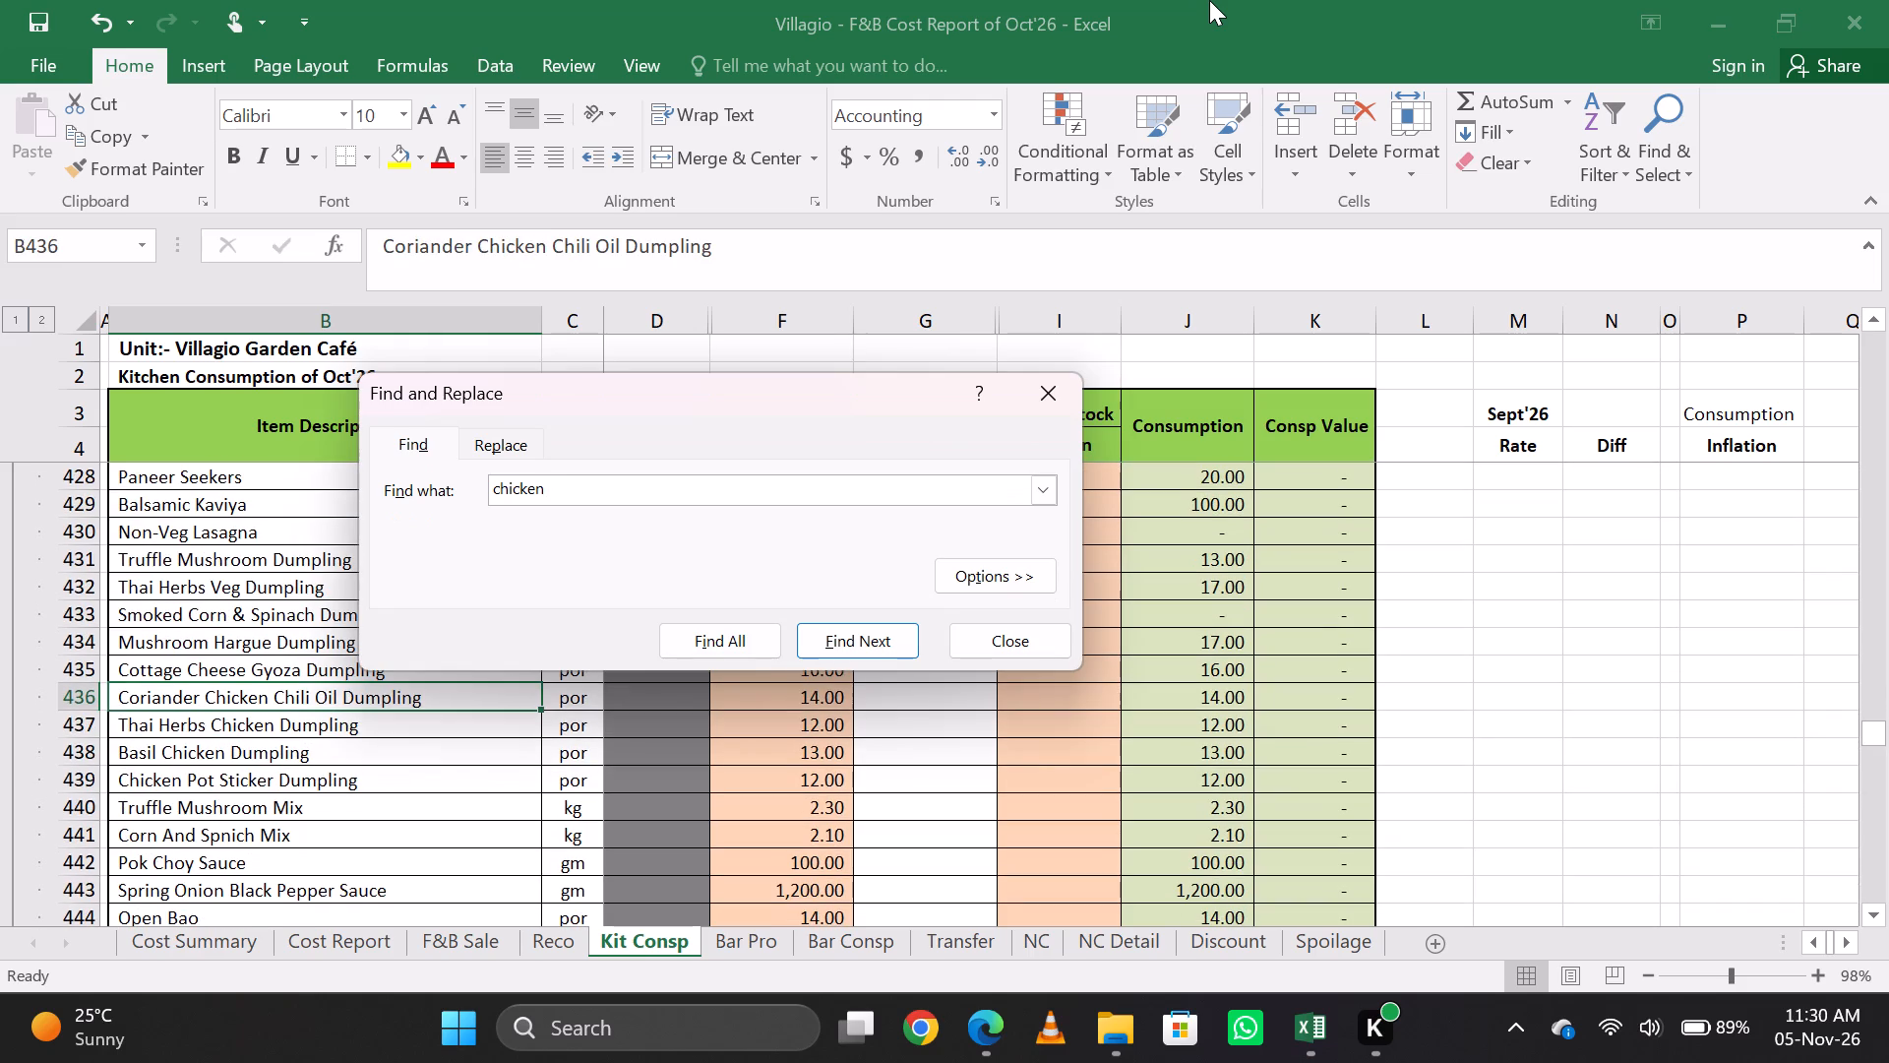
key("Return")
key("Return")
key("Return")
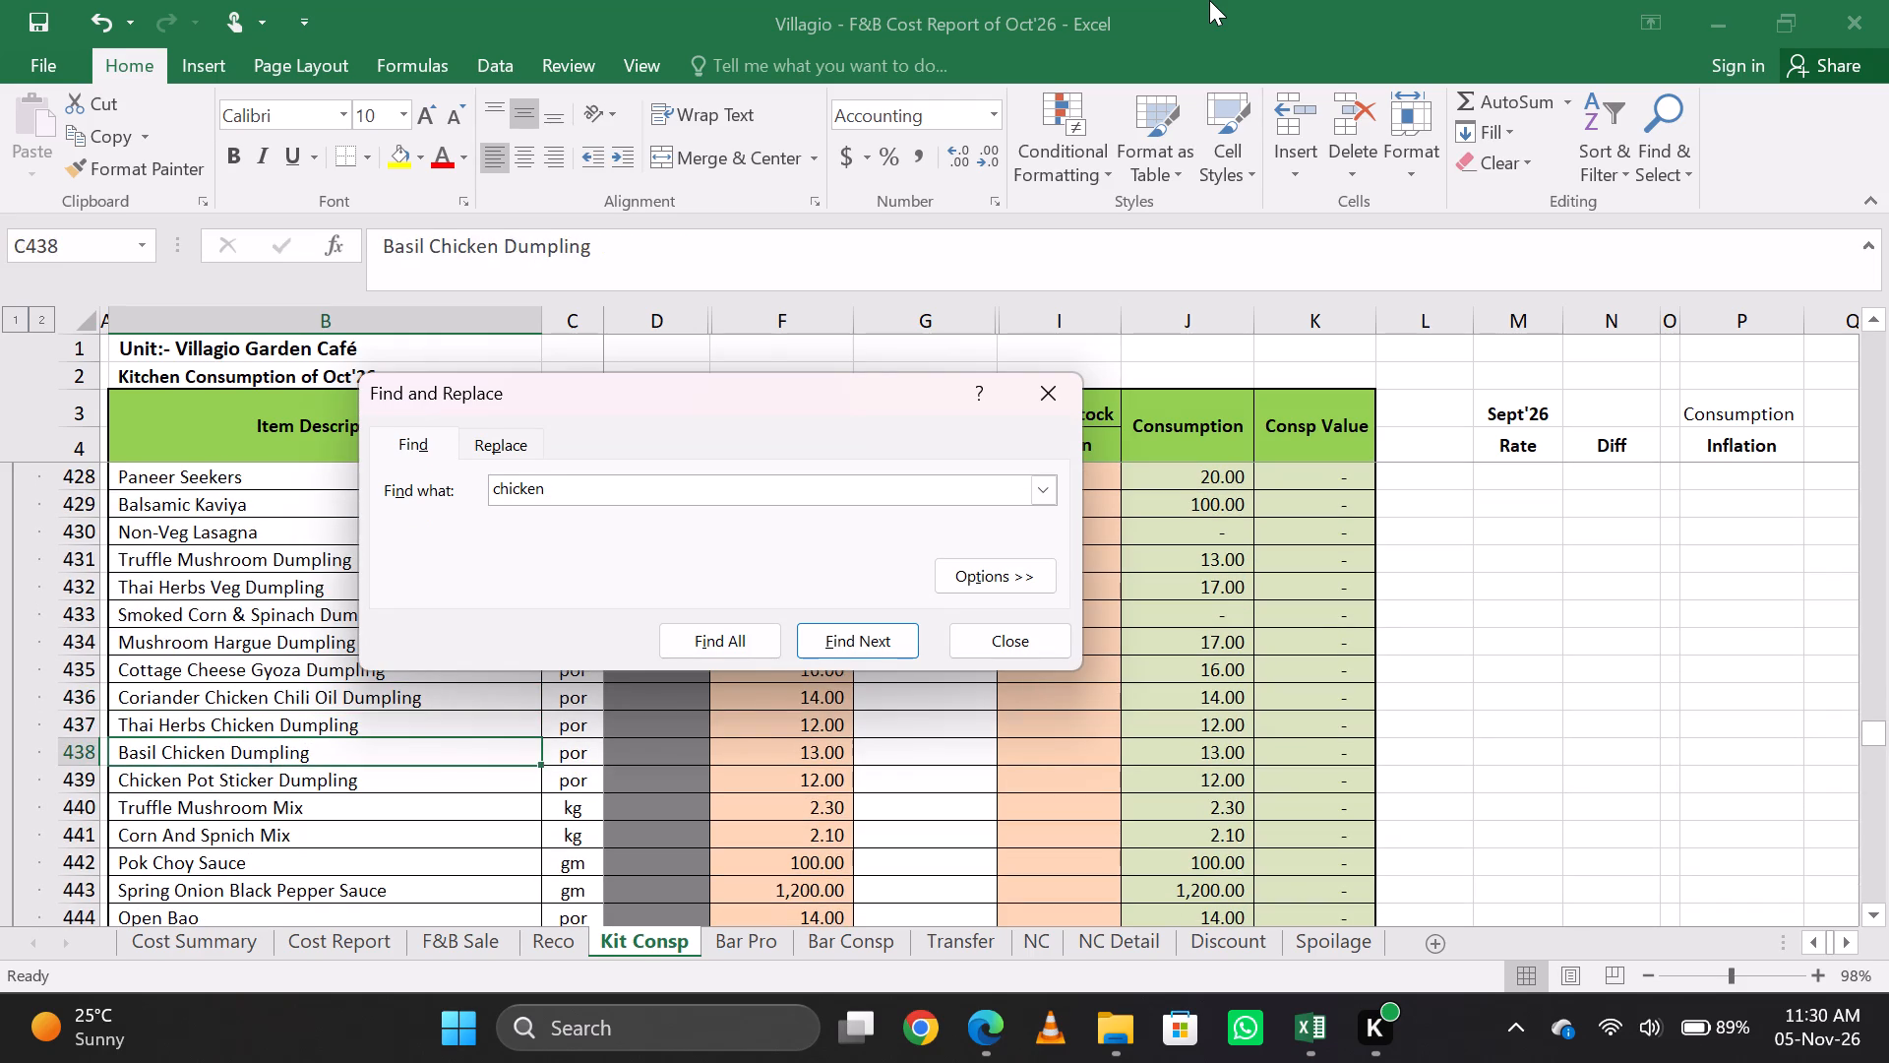
key("Return")
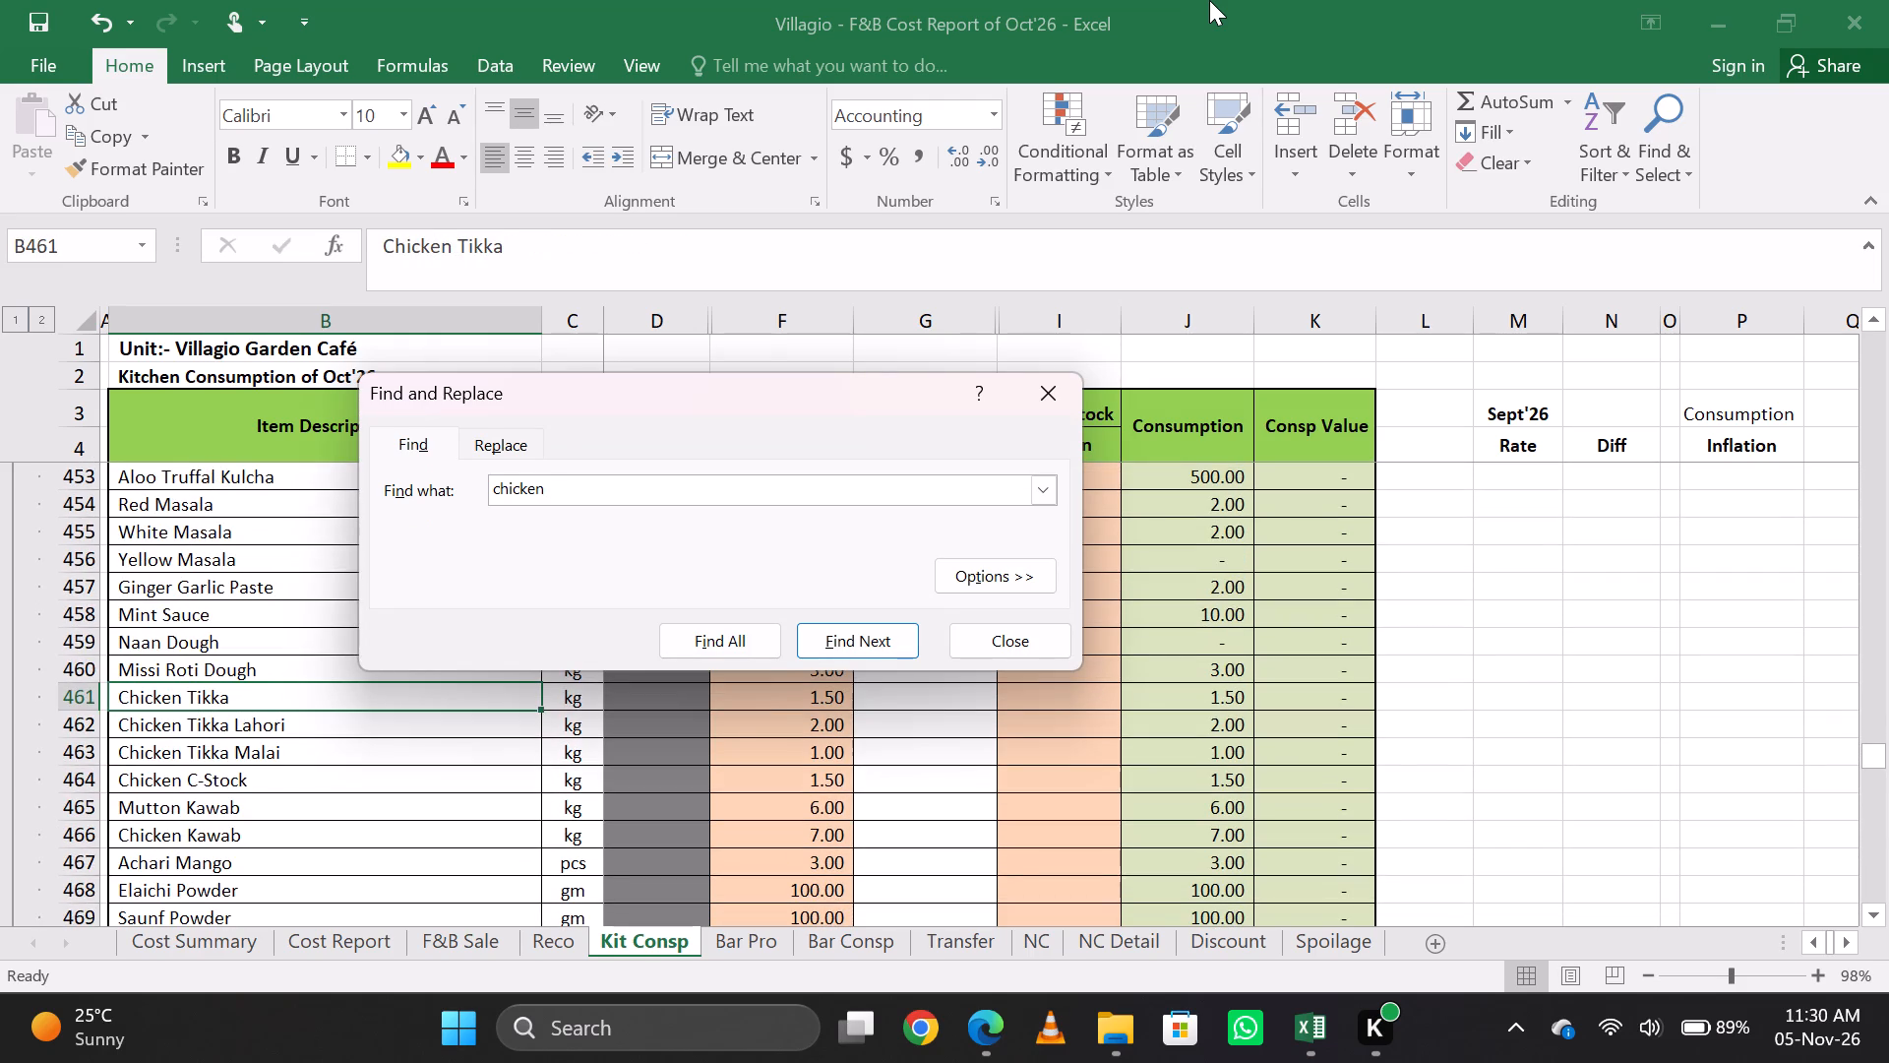
key("Return")
key("Return")
key("Return")
key("Return")
key("Return")
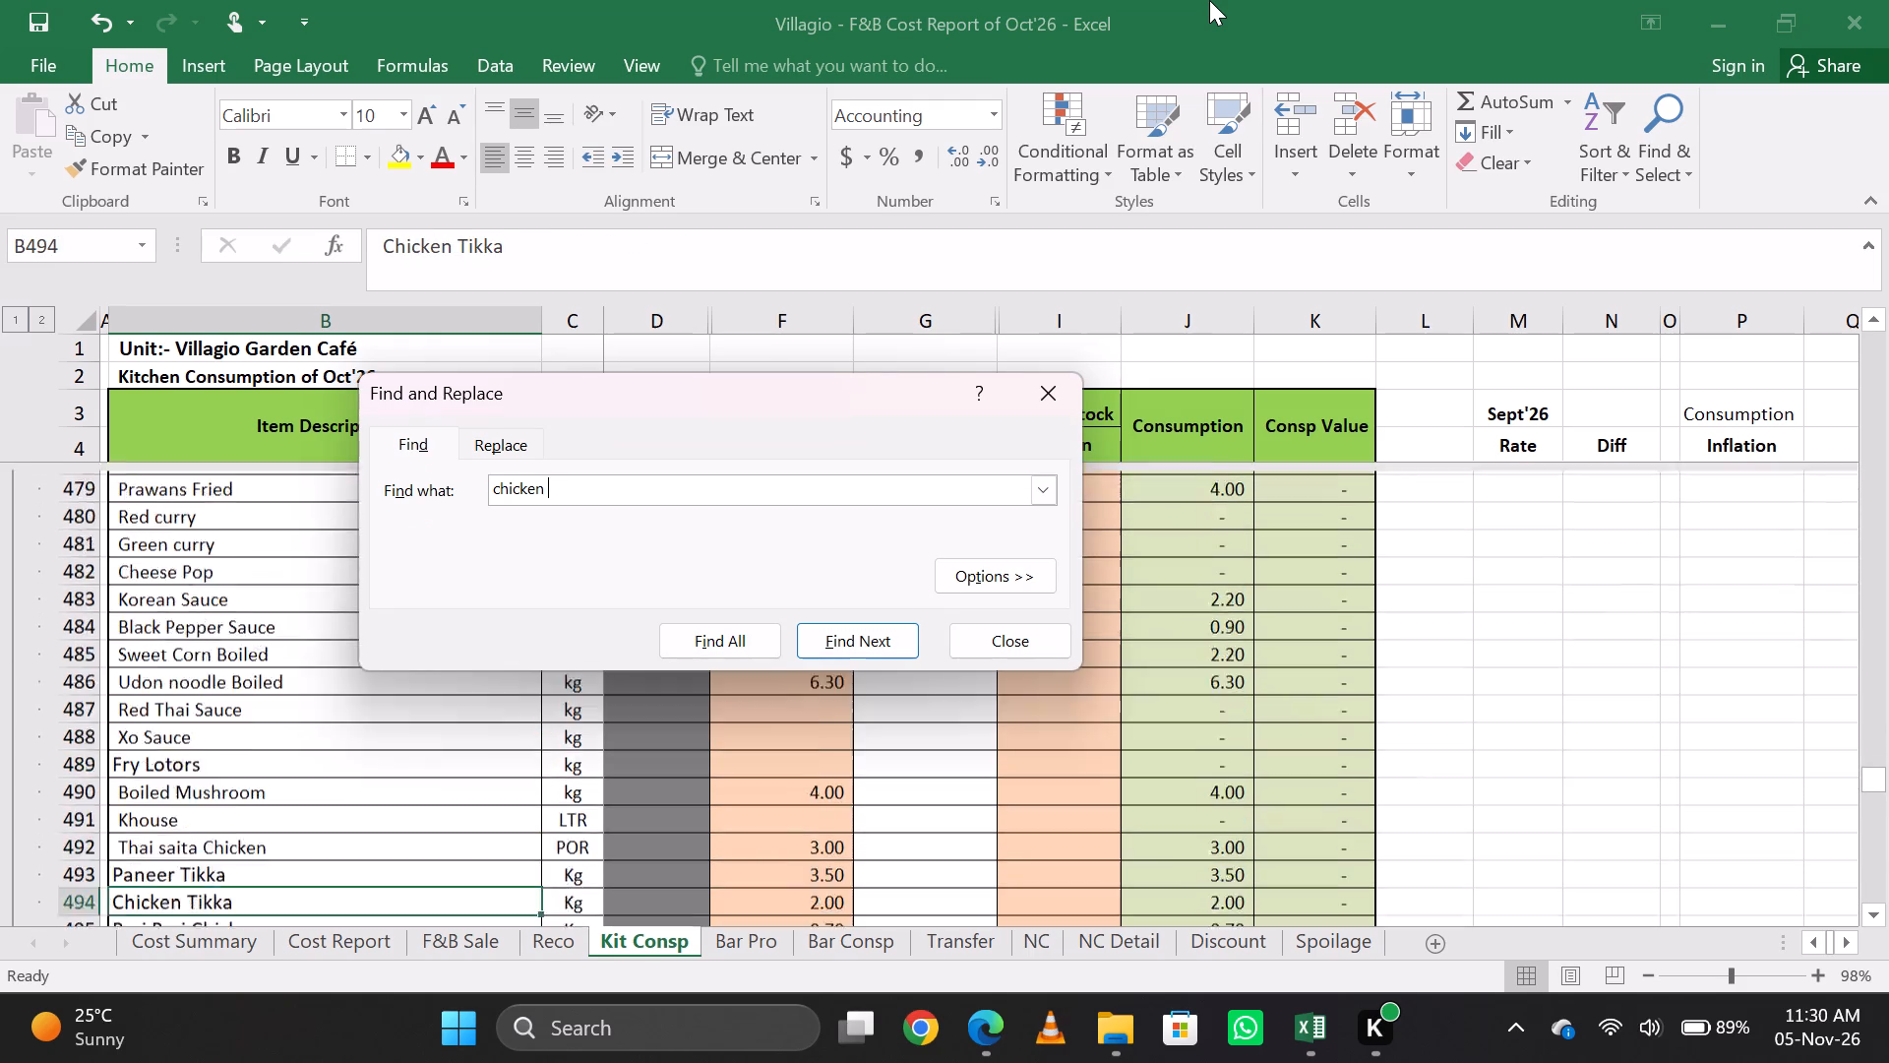
key("Return")
key("Return")
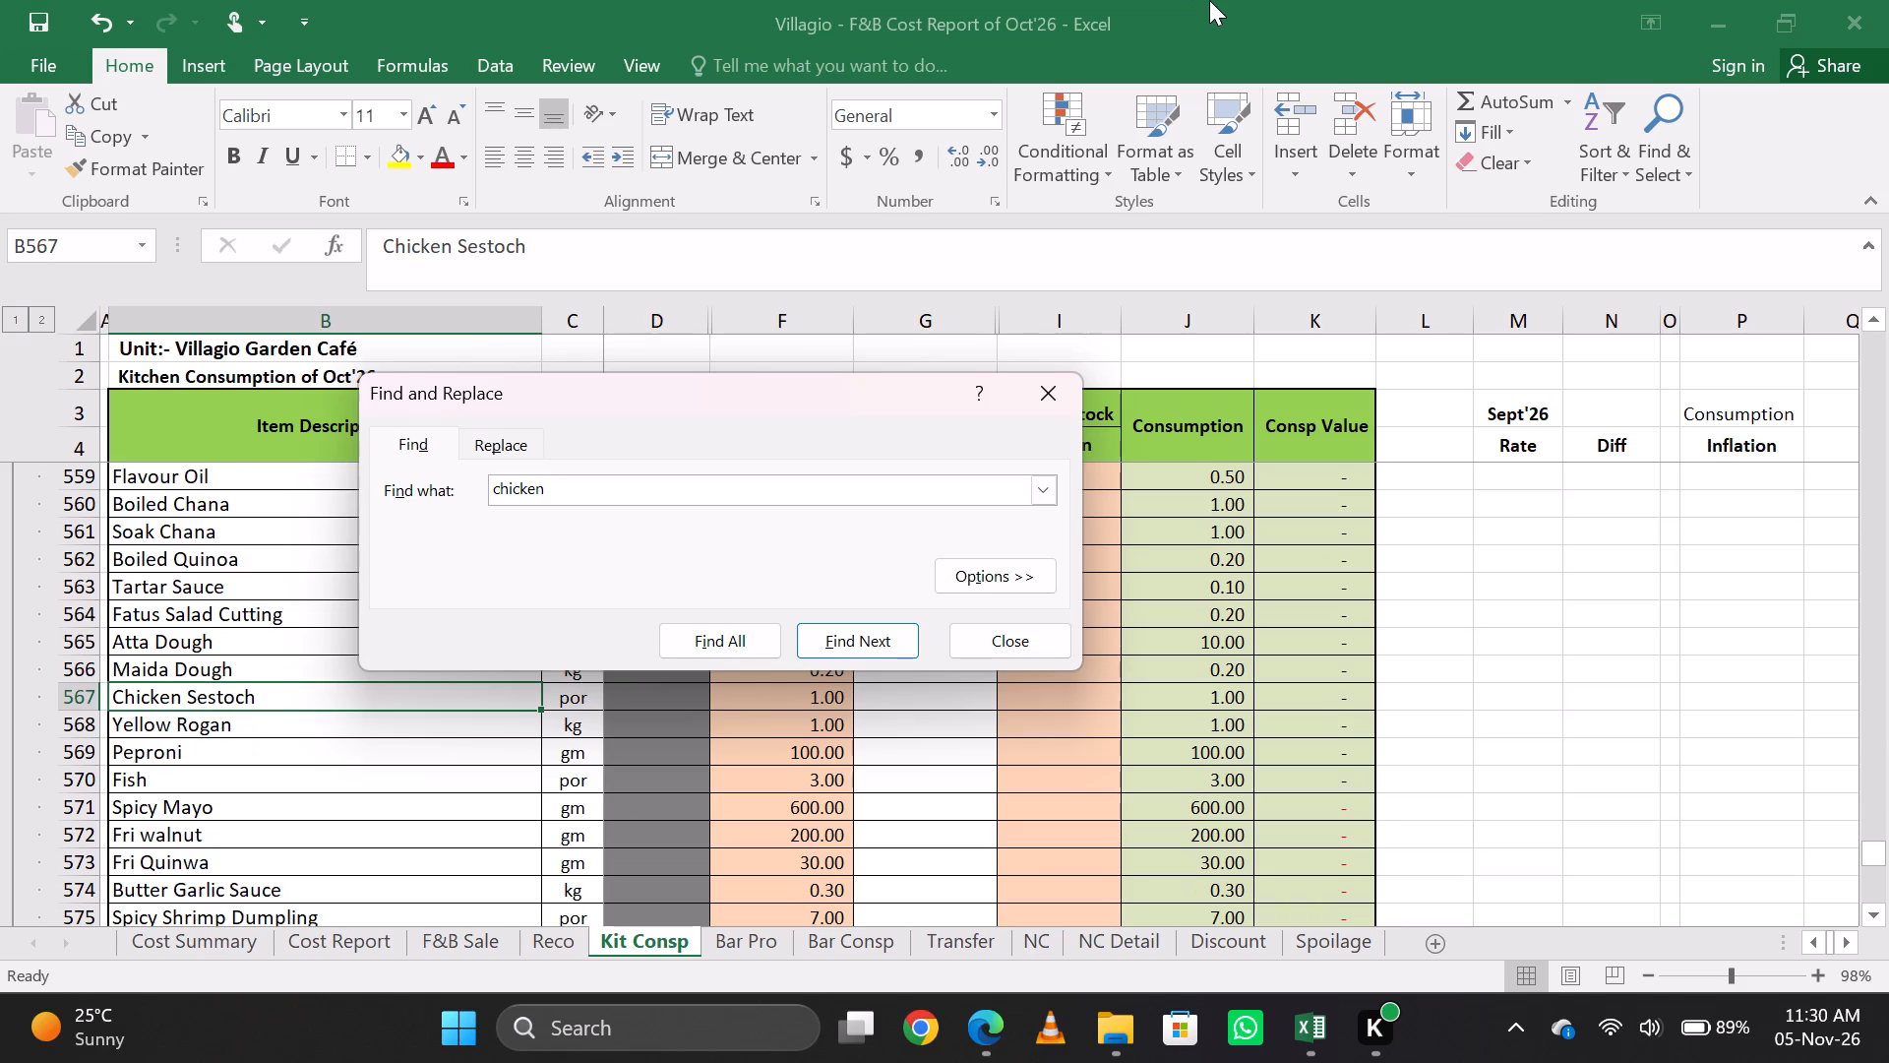
Insert a new row above Chicken Sestoch and enter the item Chicken Lagania with unit por.
key("Escape")
key("Down")
key("Up")
key("shift+space")
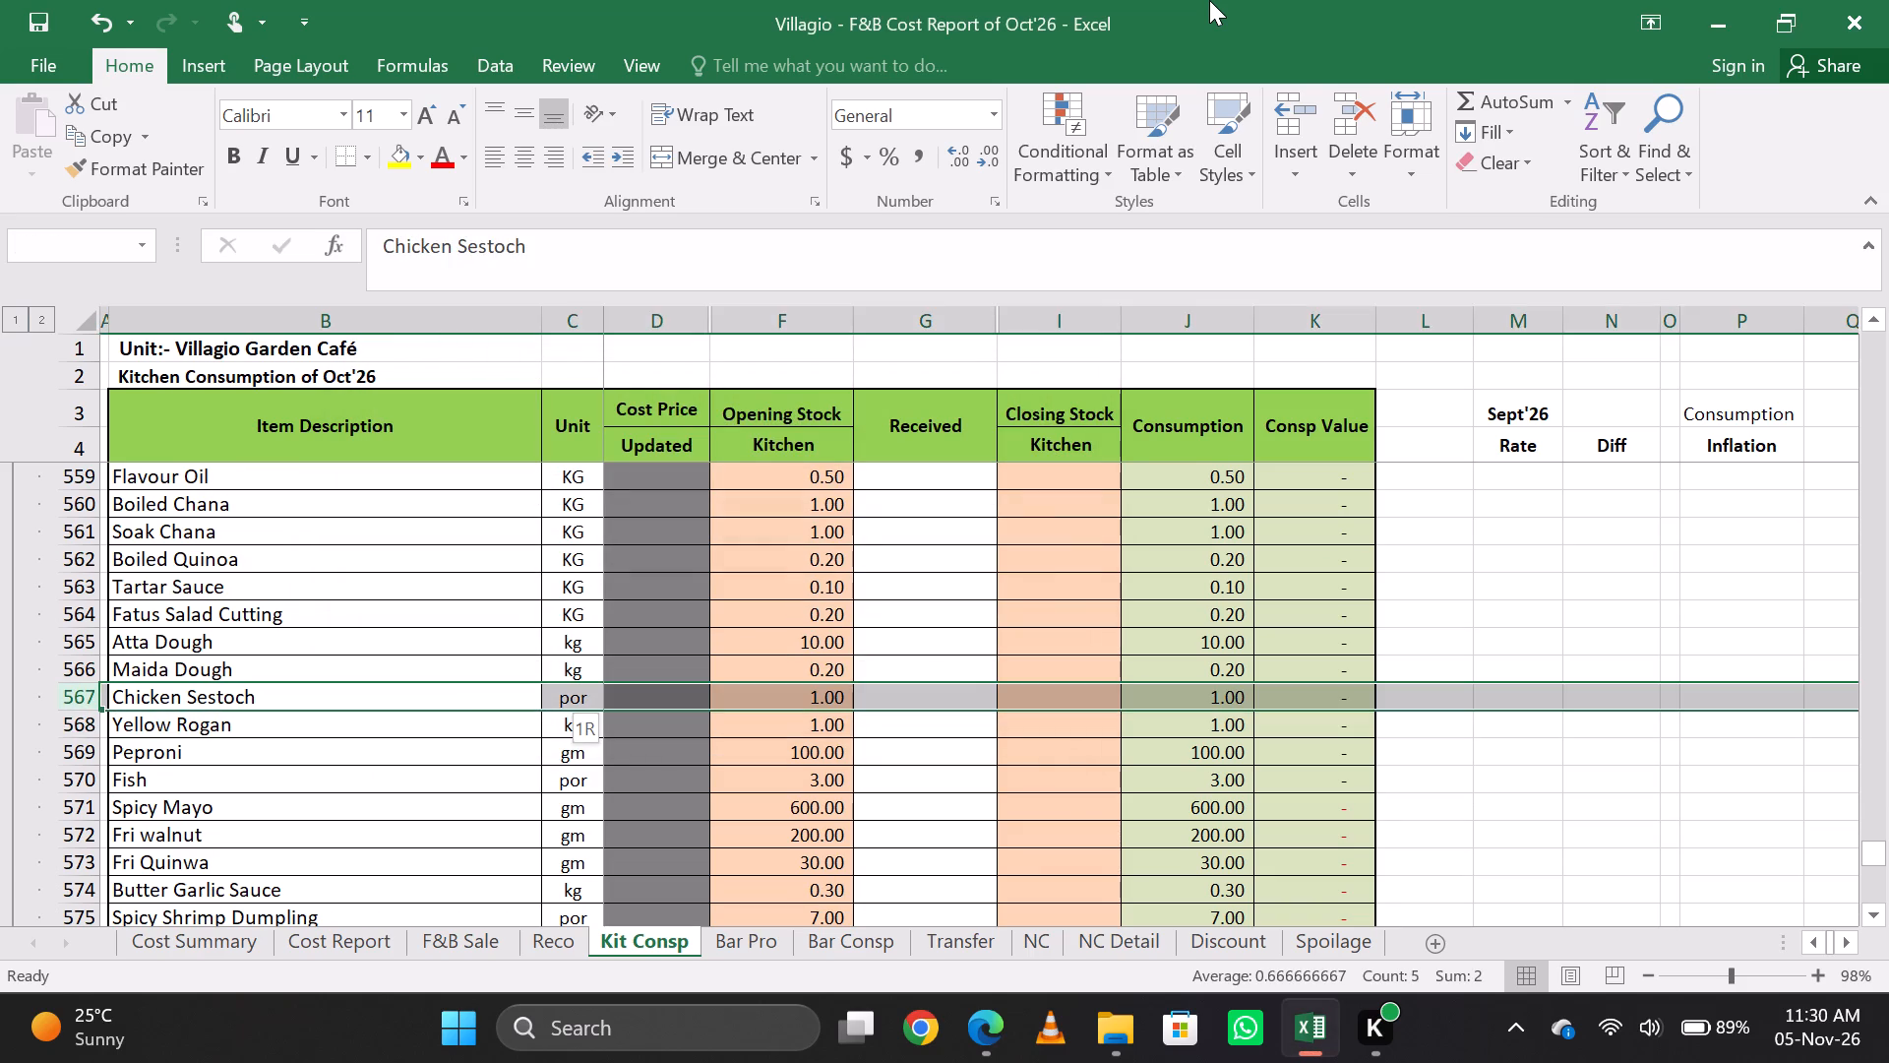
key("ctrl+shift+equal")
key("Down")
key("Up")
key("shift+c")
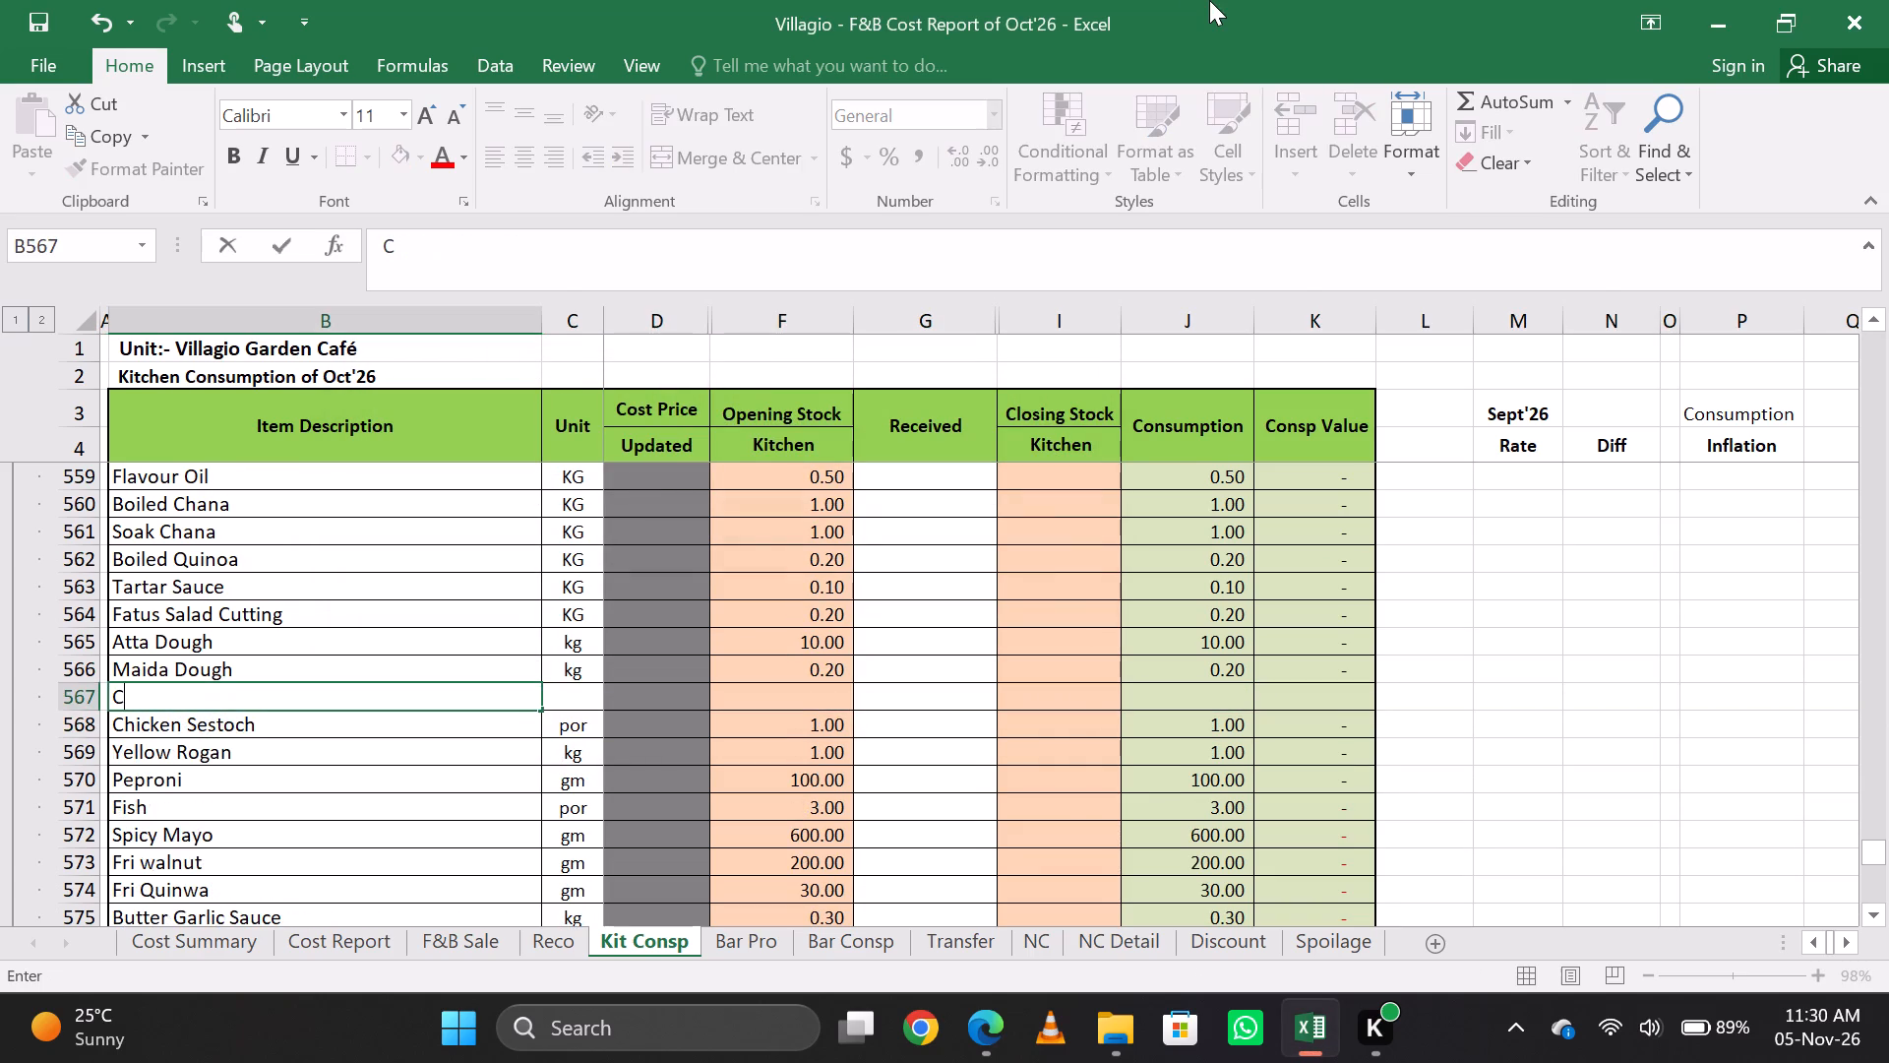
type("hicken Las")
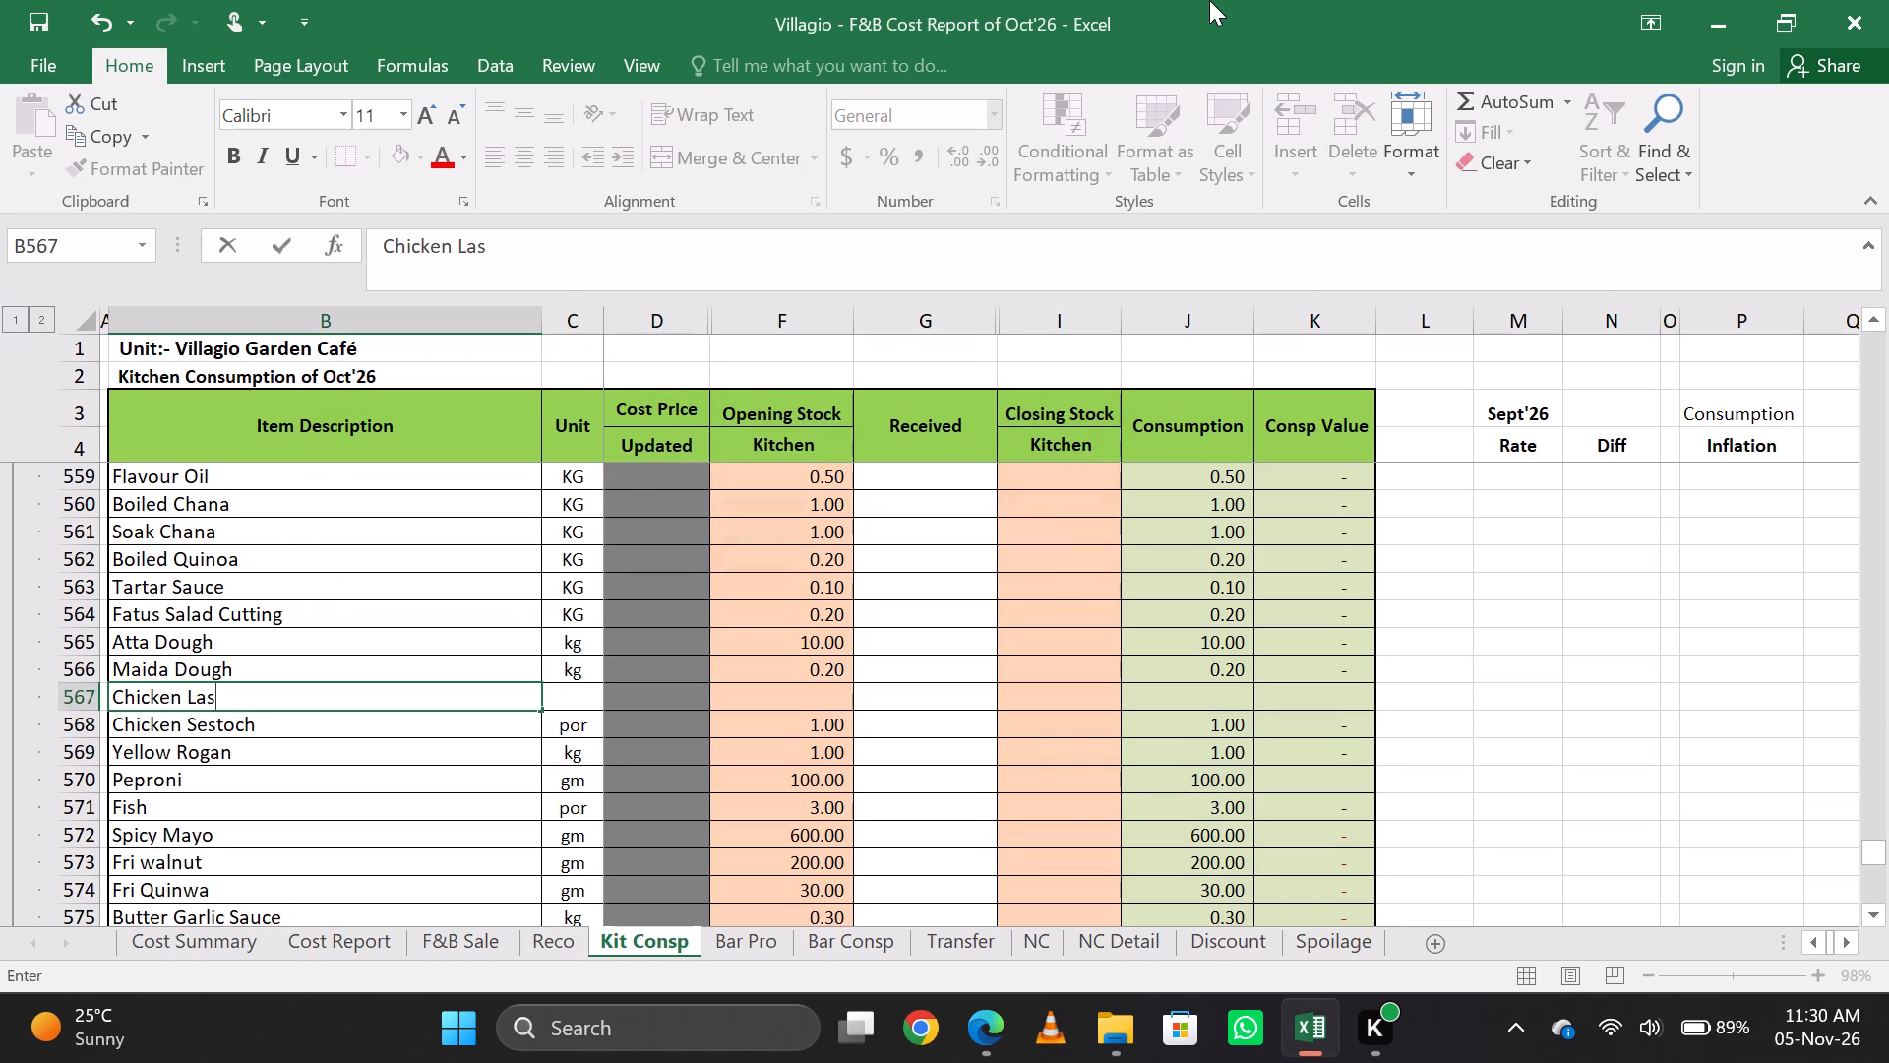
key("BackSpace")
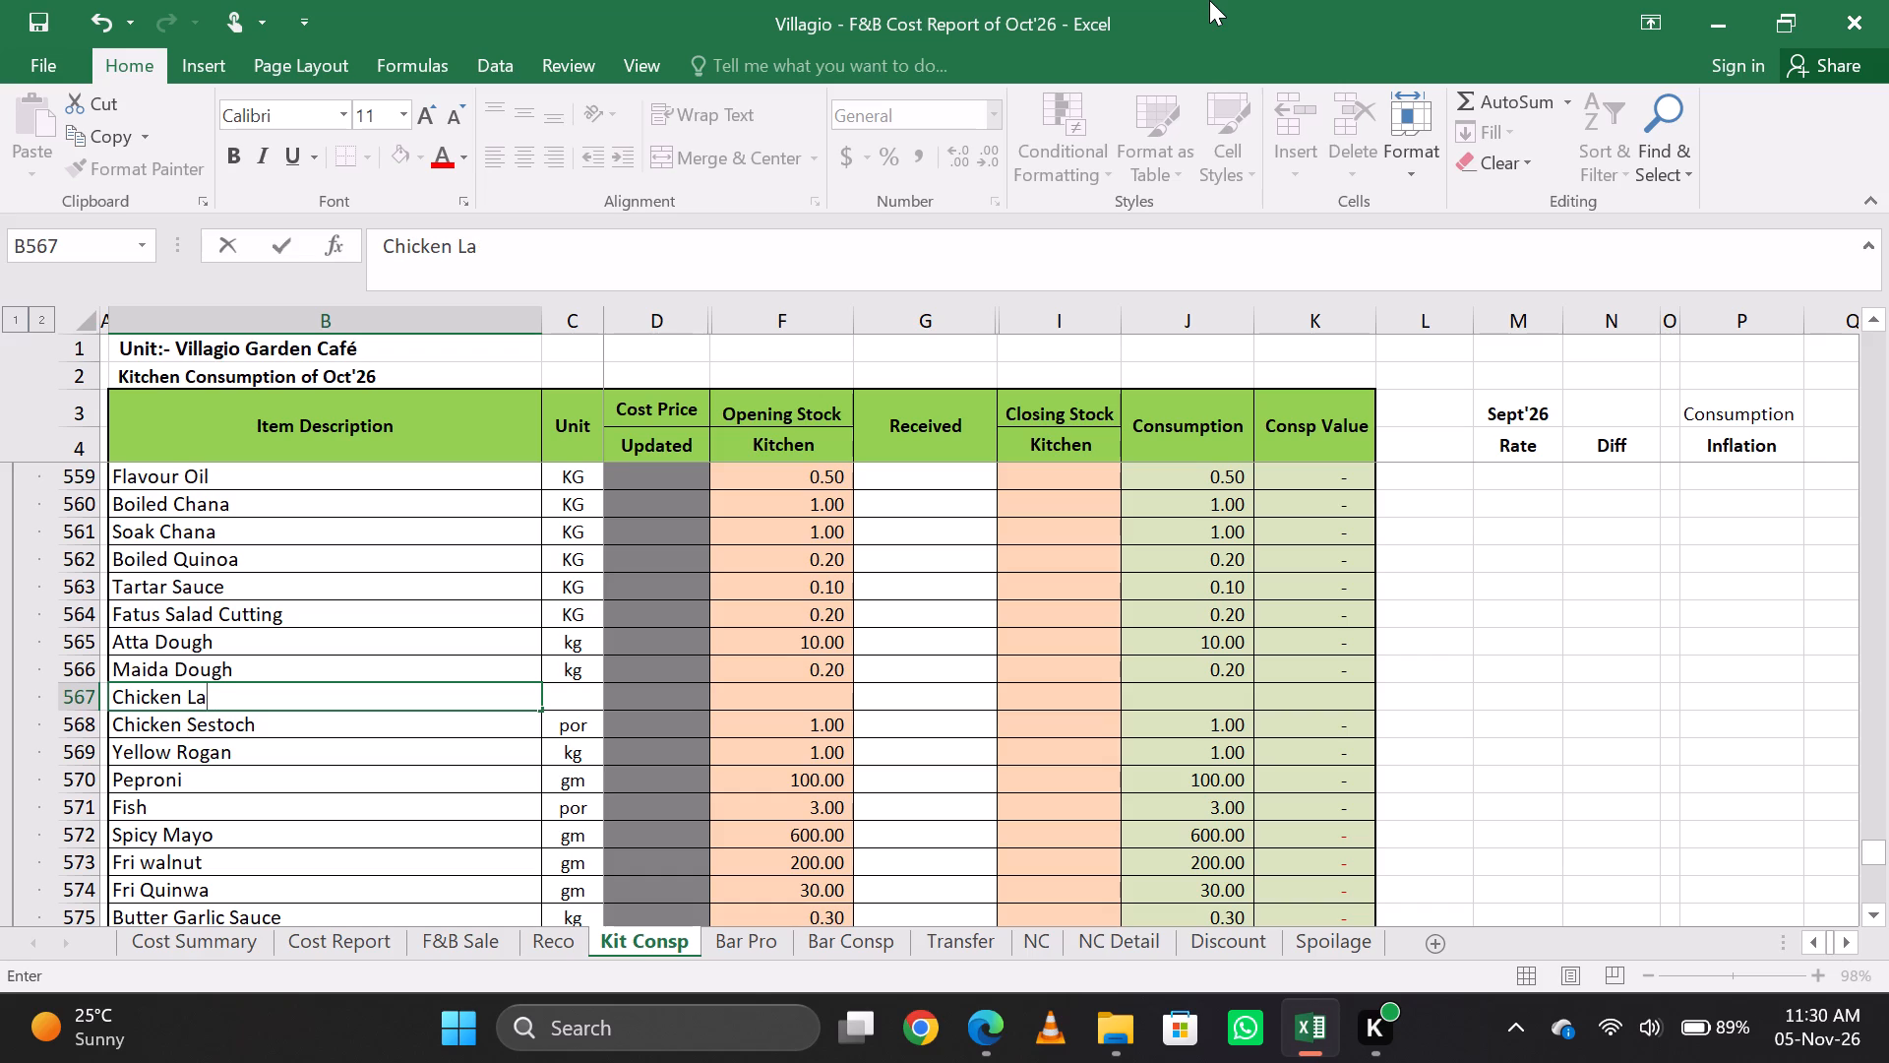
type("gania")
key("Tab")
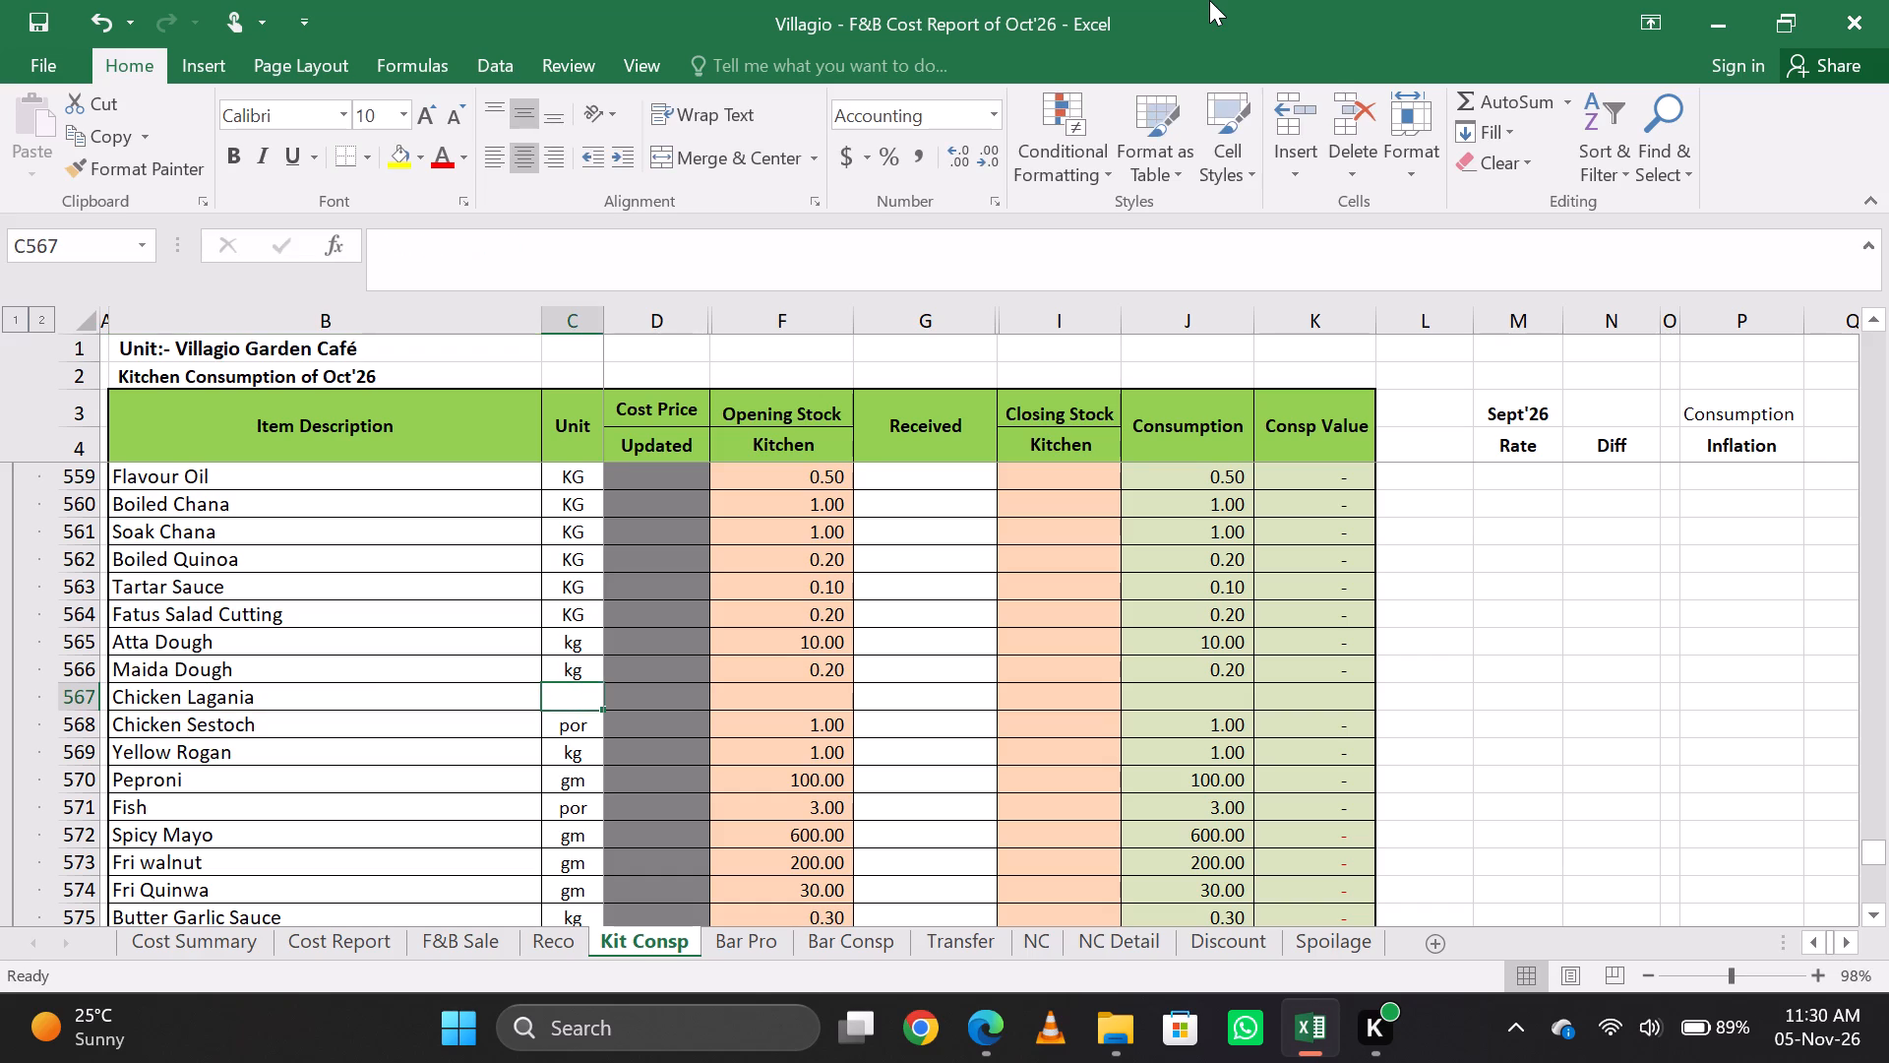
type("por")
Fill the Consumption and Consp Value formulas down from the Maida Dough row into the Chicken Lagania row.
key("Tab")
key("Tab")
key("Tab")
key("Tab")
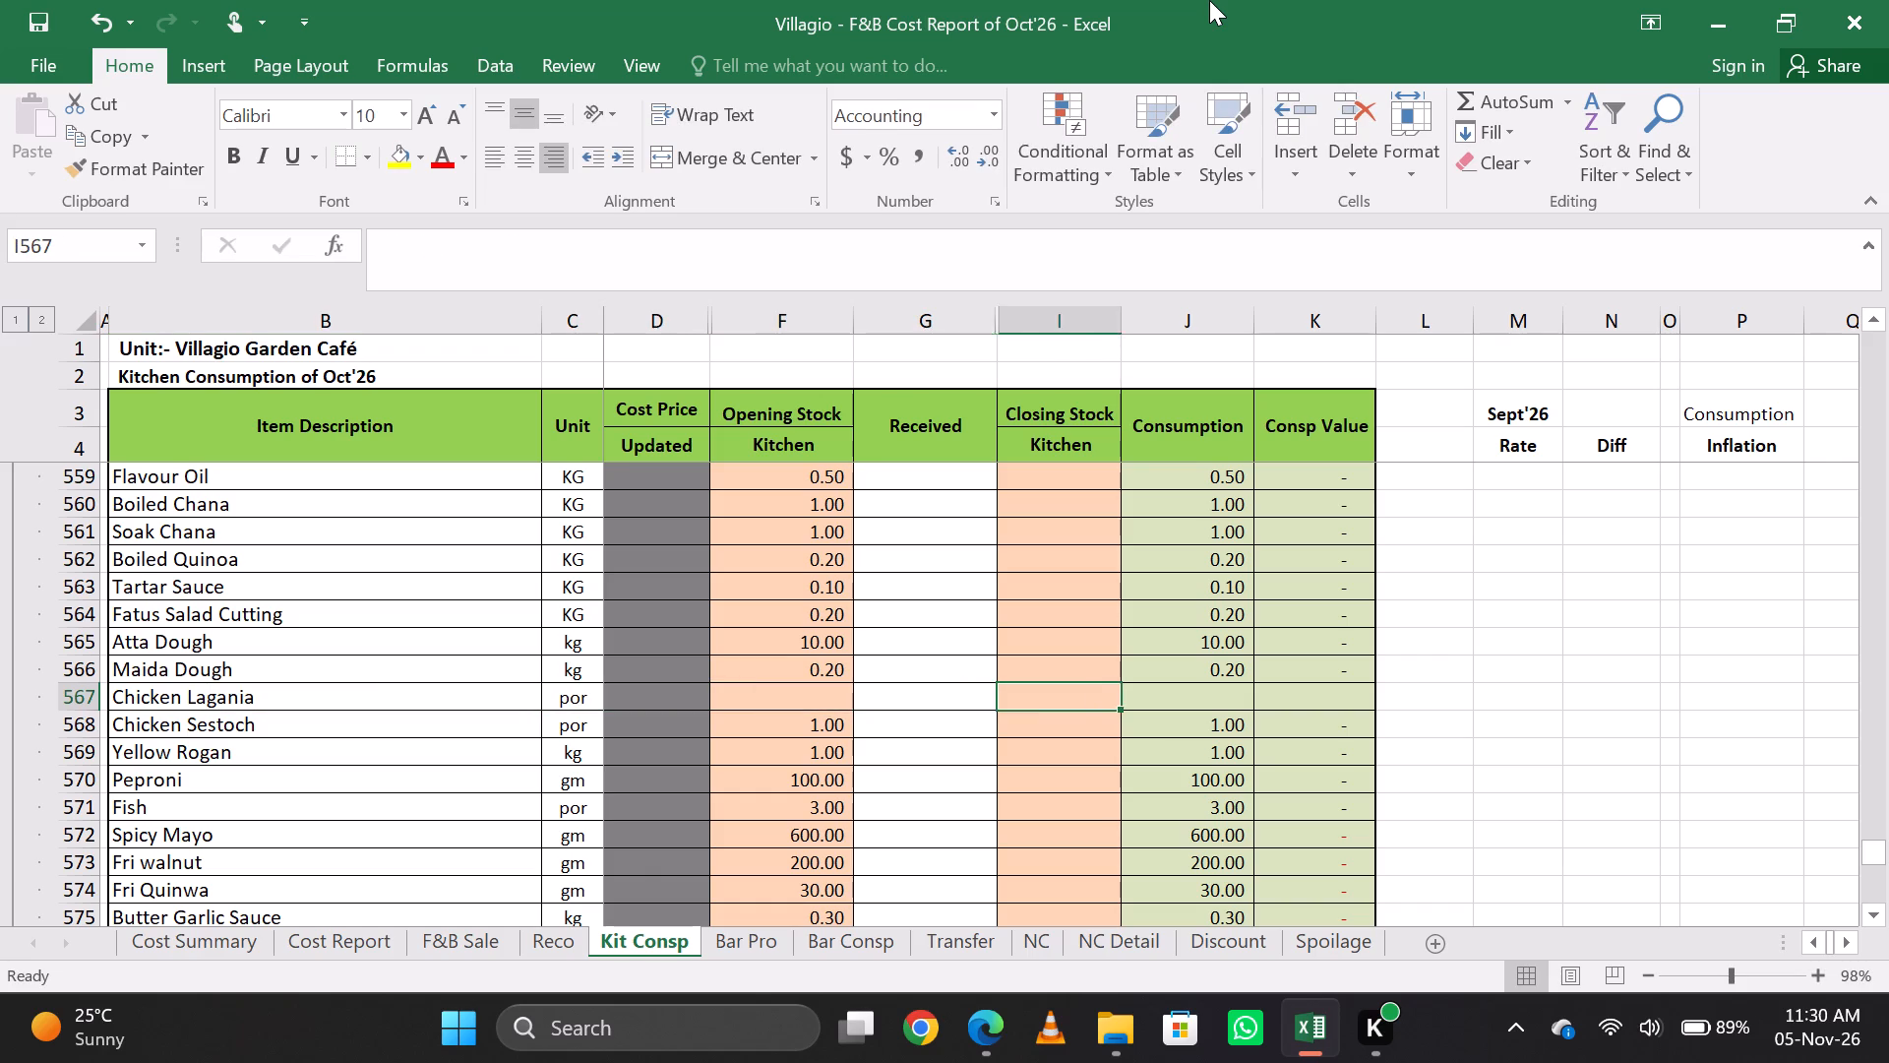
key("Tab")
key("ctrl+d")
key("Right")
key("ctrl+d")
Set the kitchen closing stock of Chicken Lagania to 12.
key("Left")
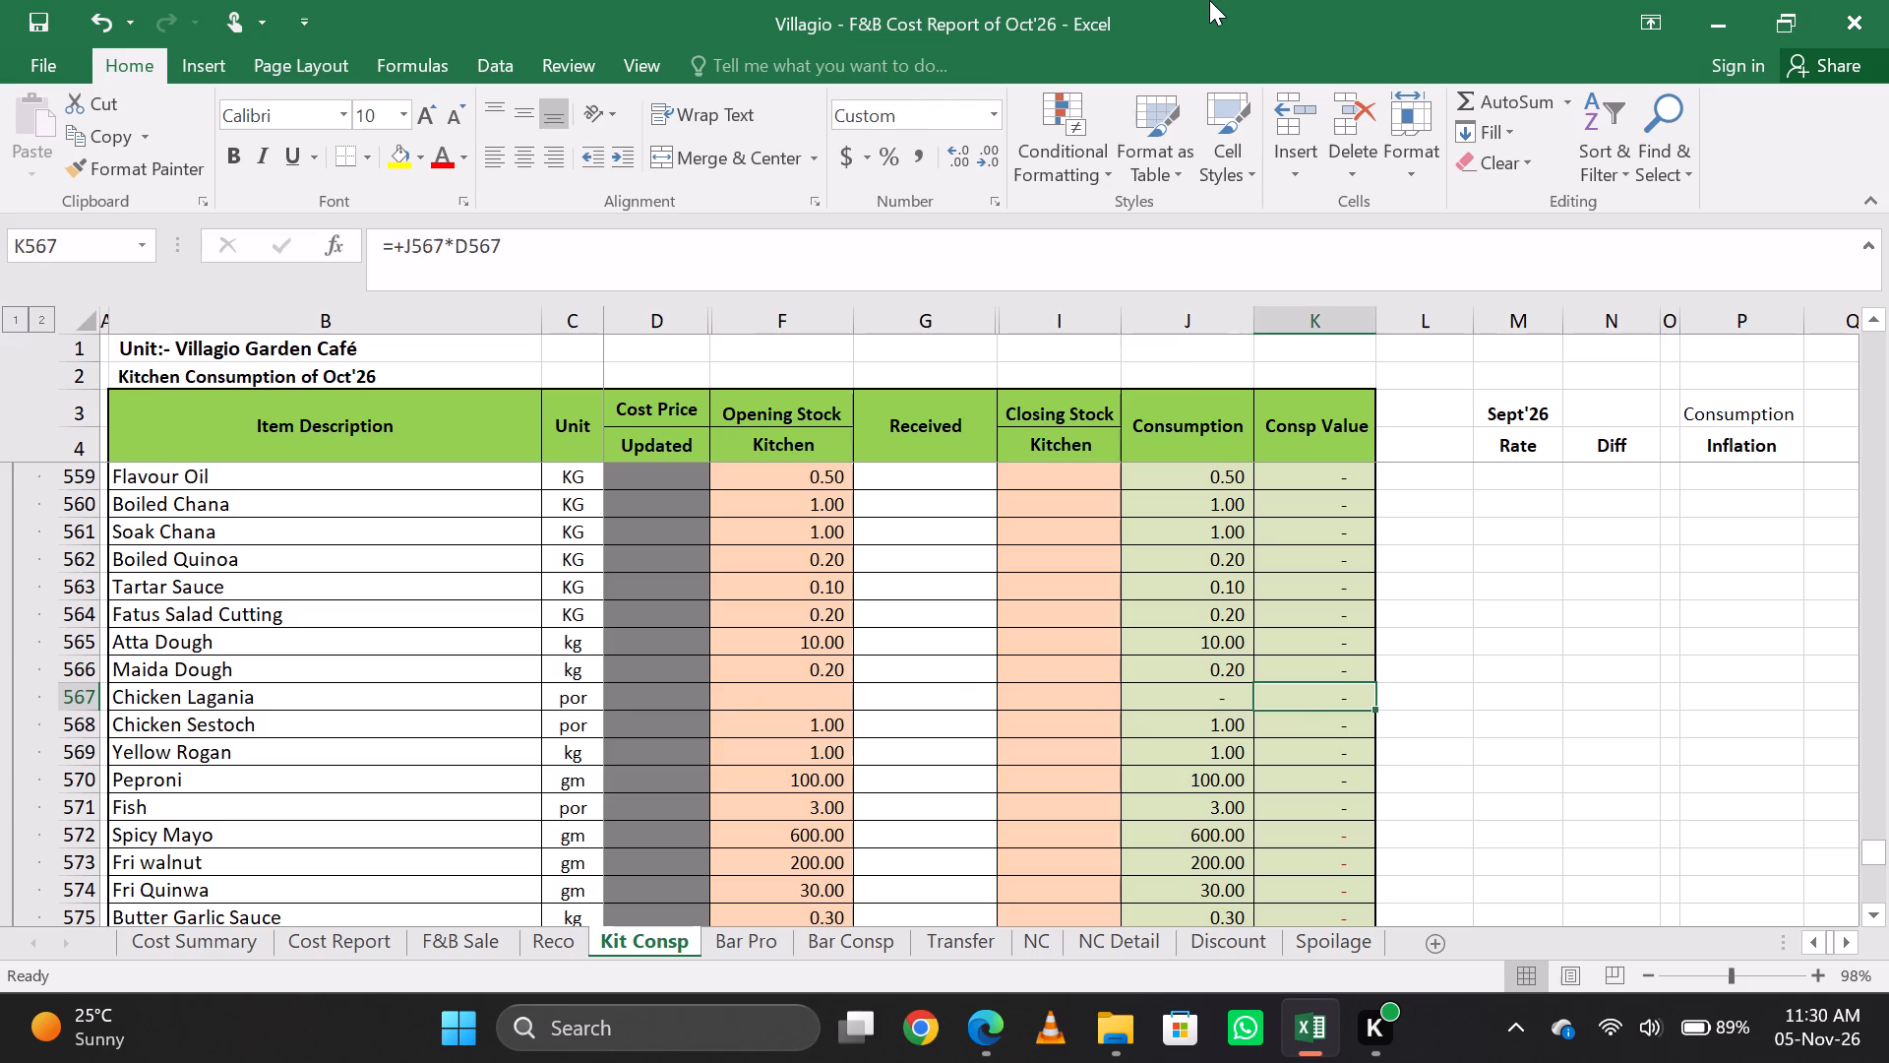
key("Left")
key("Right")
key("Left")
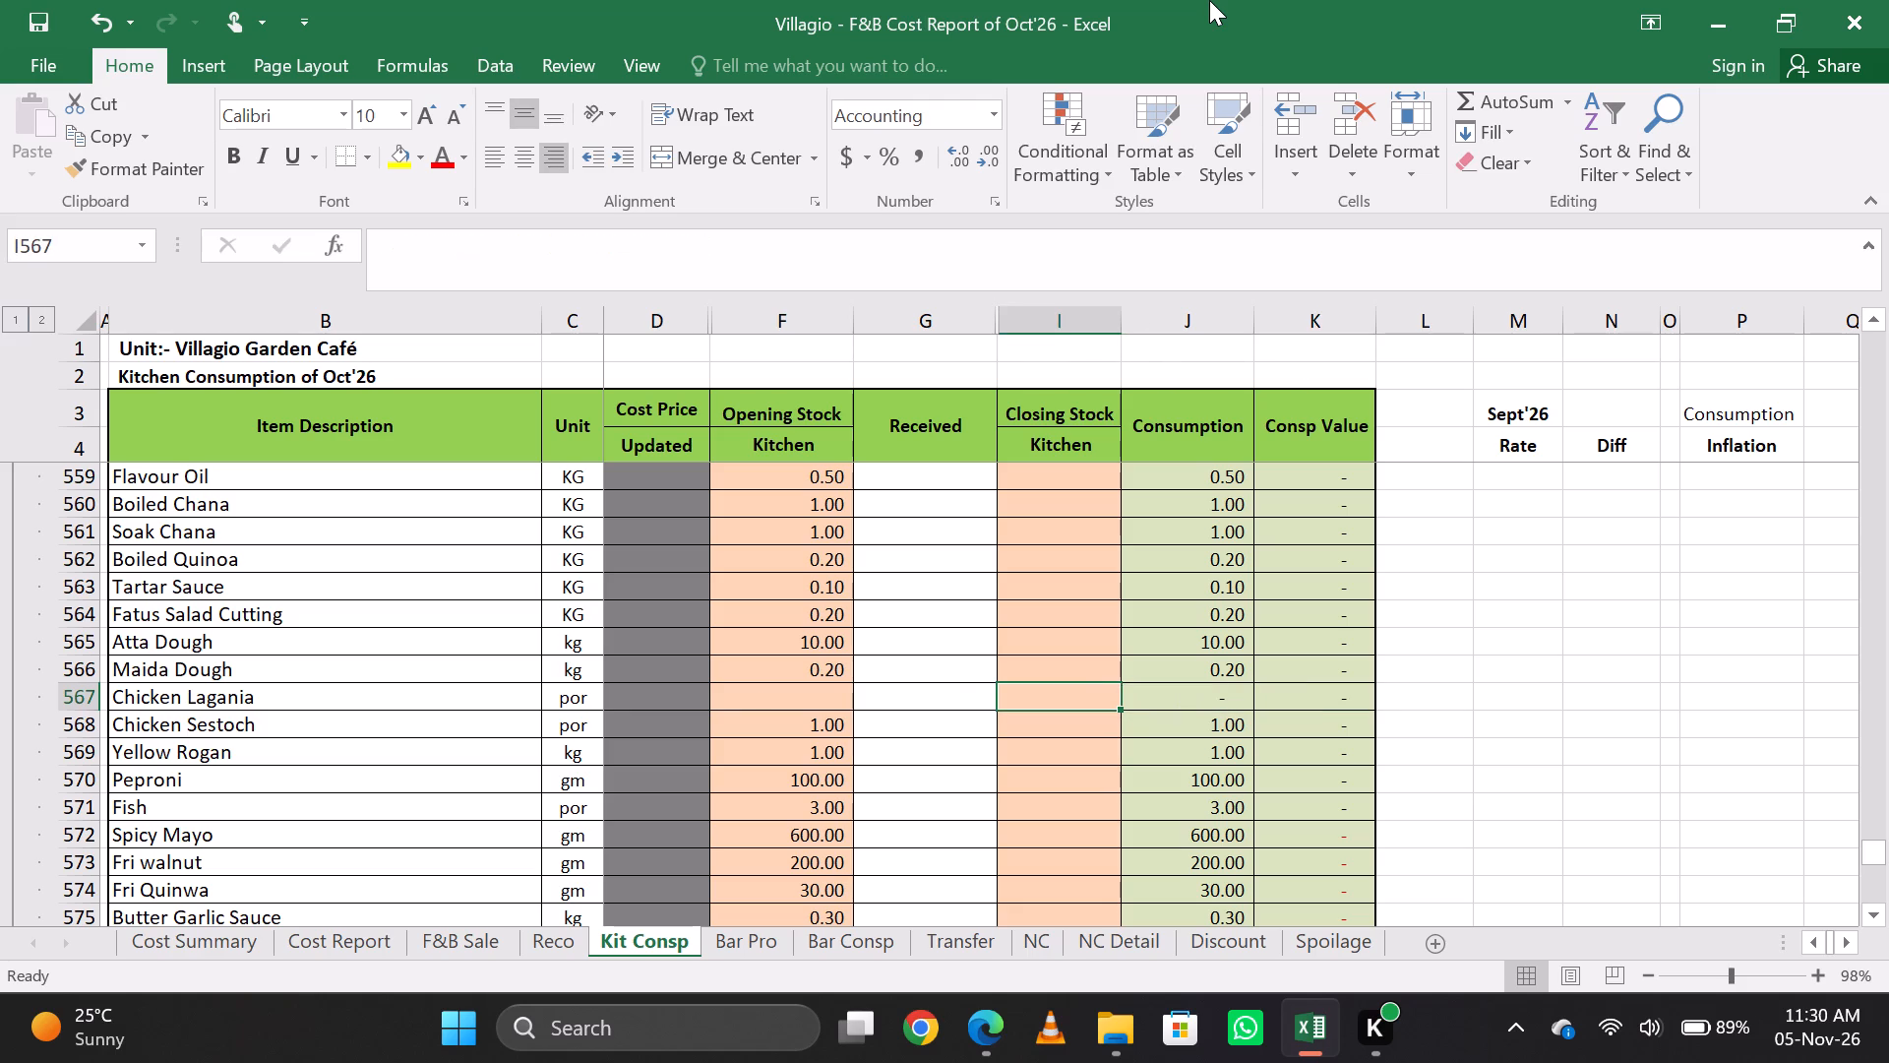
type("12")
key("Down")
key("Up")
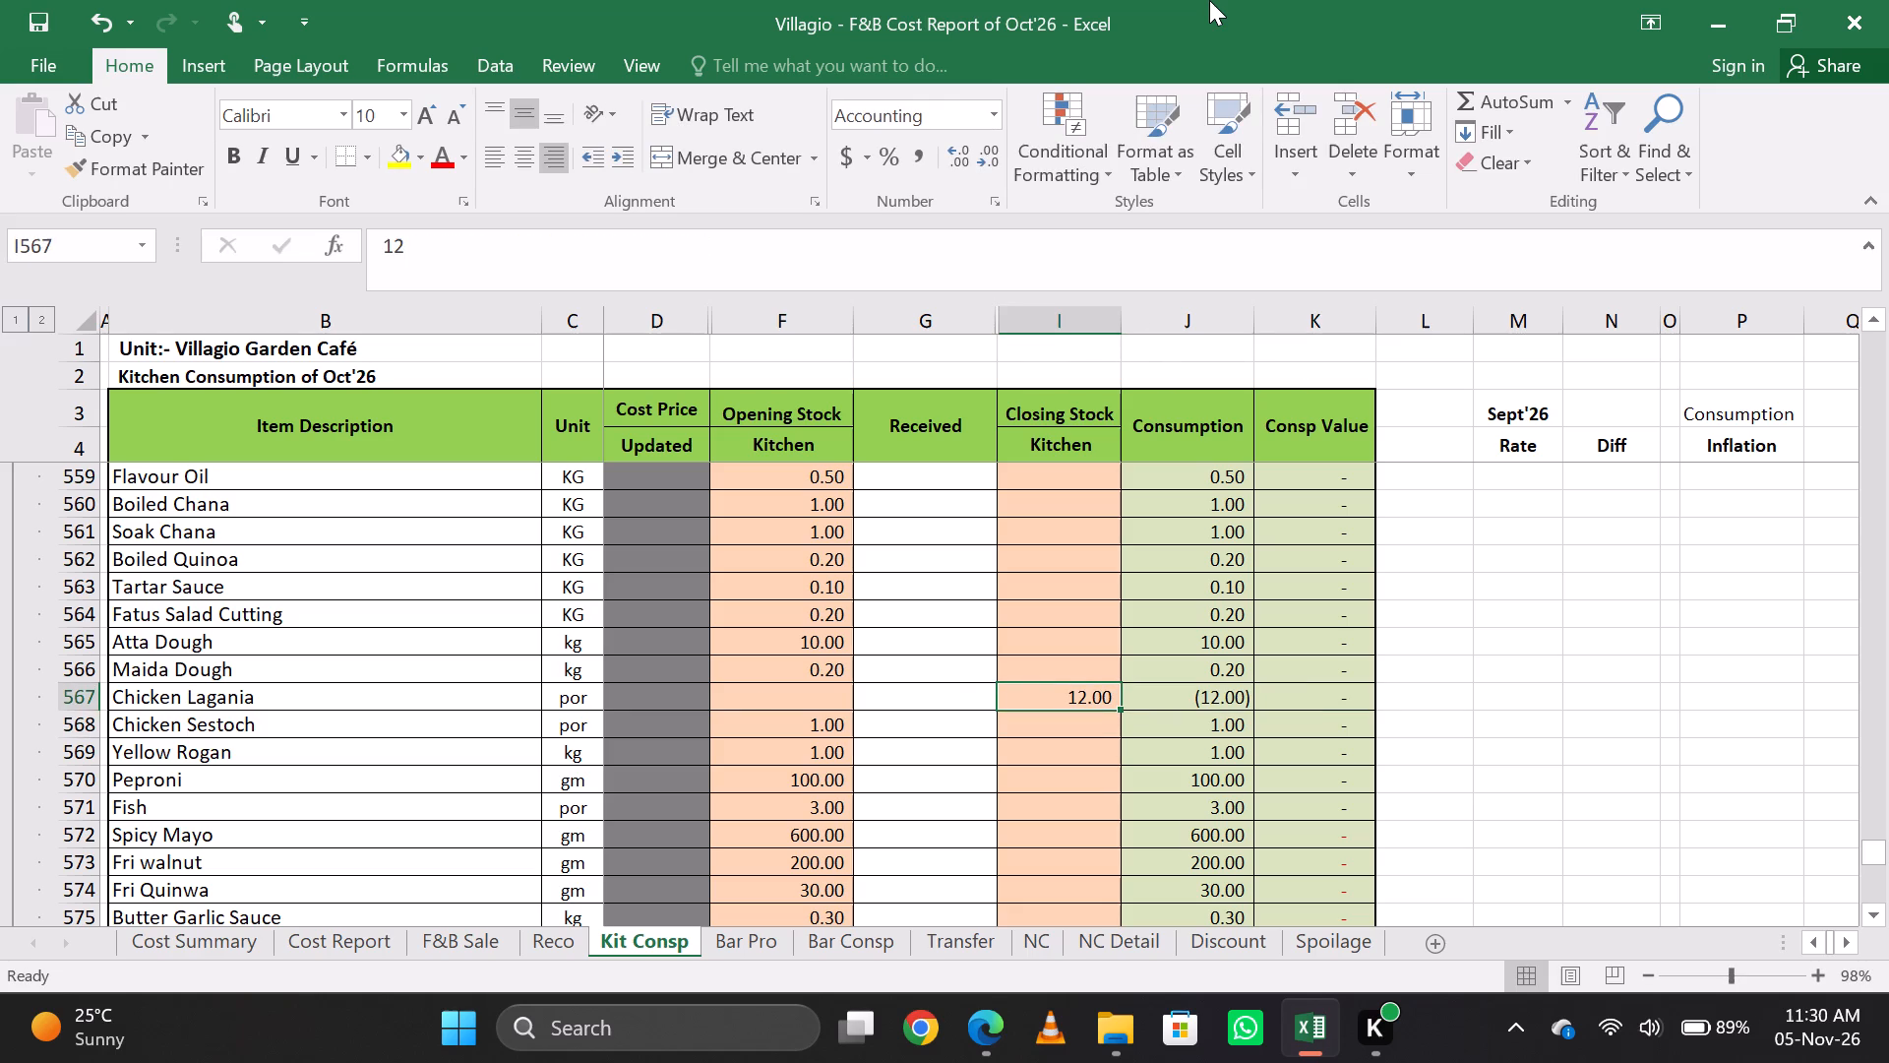
Fill the kitchen opening stock of Chicken Lagania down from the Maida Dough row above it.
key("Left")
key("Left")
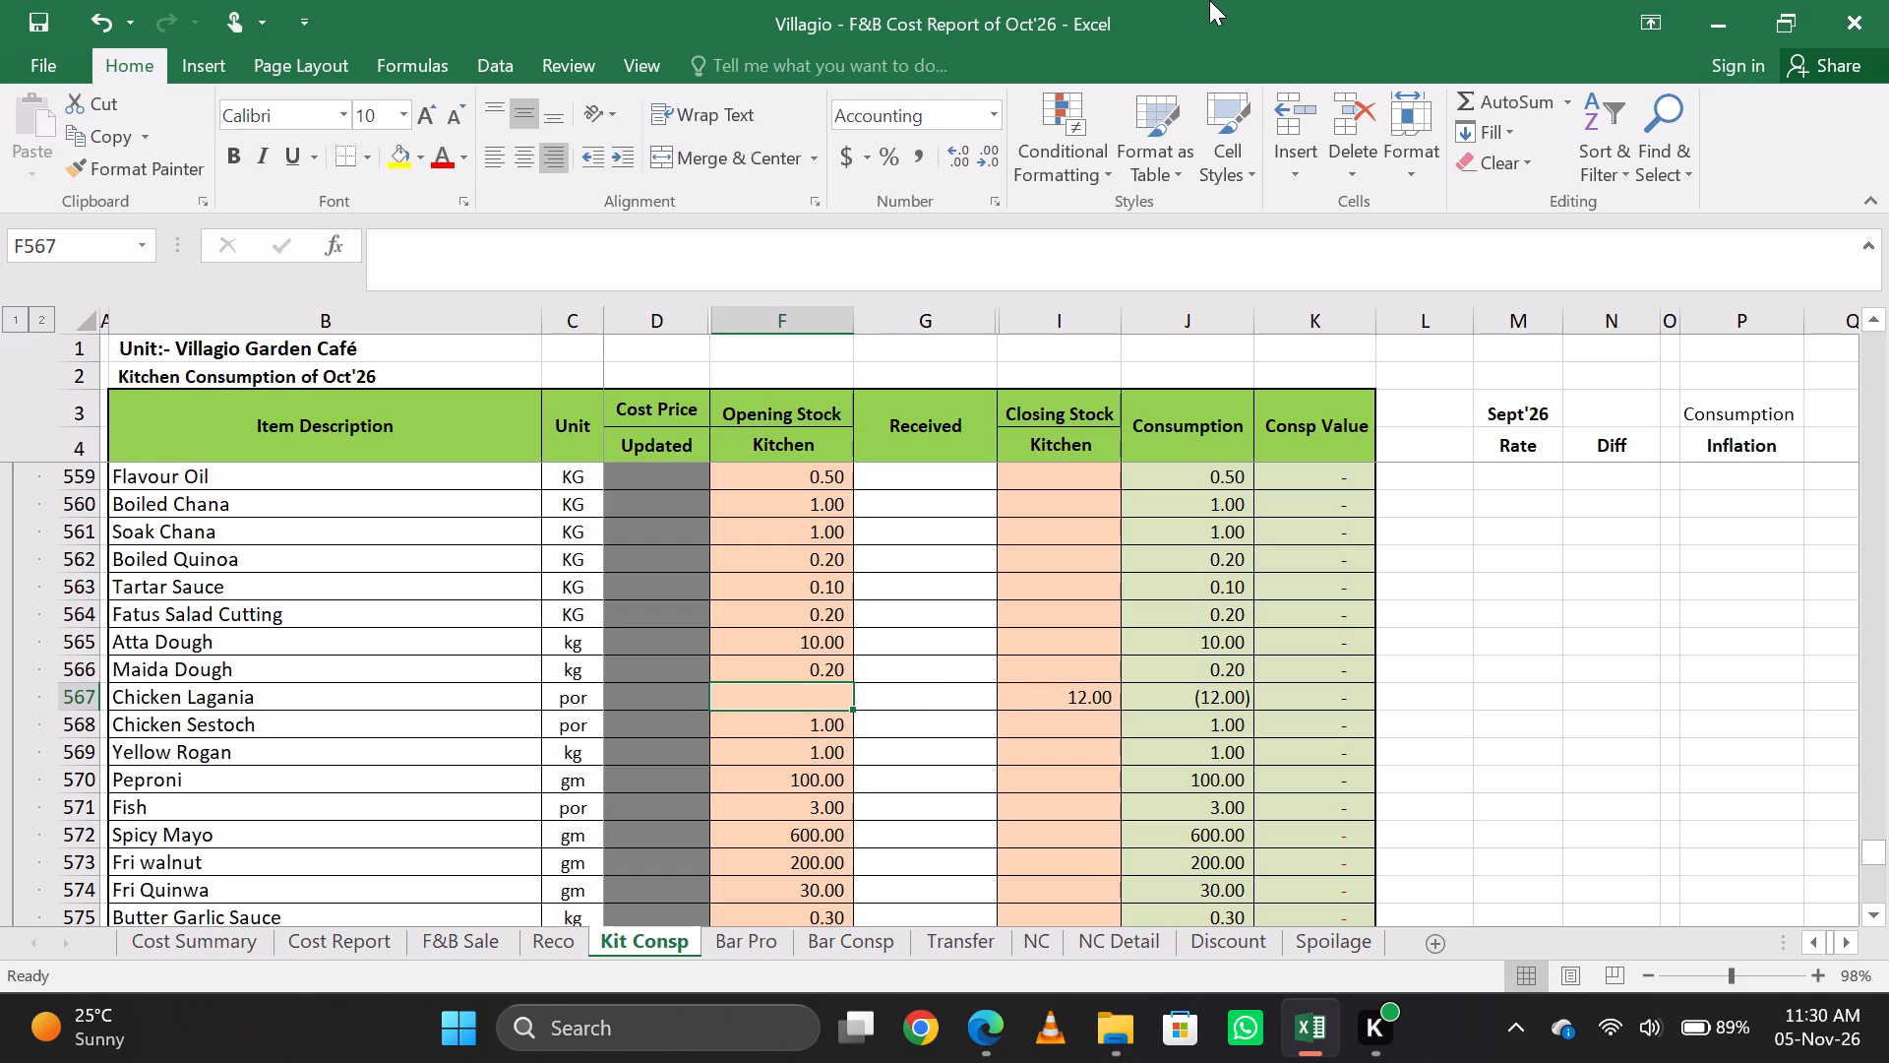
key("ctrl+d")
Look through the semifinished item rows above Chicken Lagania, up to the Mint Sauce row.
key("Right")
key("Right")
key("Up")
key("Up")
key("Up")
key("Up")
key("Up")
key("Up")
key("Up")
key("Up")
key("Up")
key("Up")
key("Up")
key("Up")
key("Up")
key("Up")
key("Up")
key("Up")
key("Up")
key("Up")
key("Up")
key("Up")
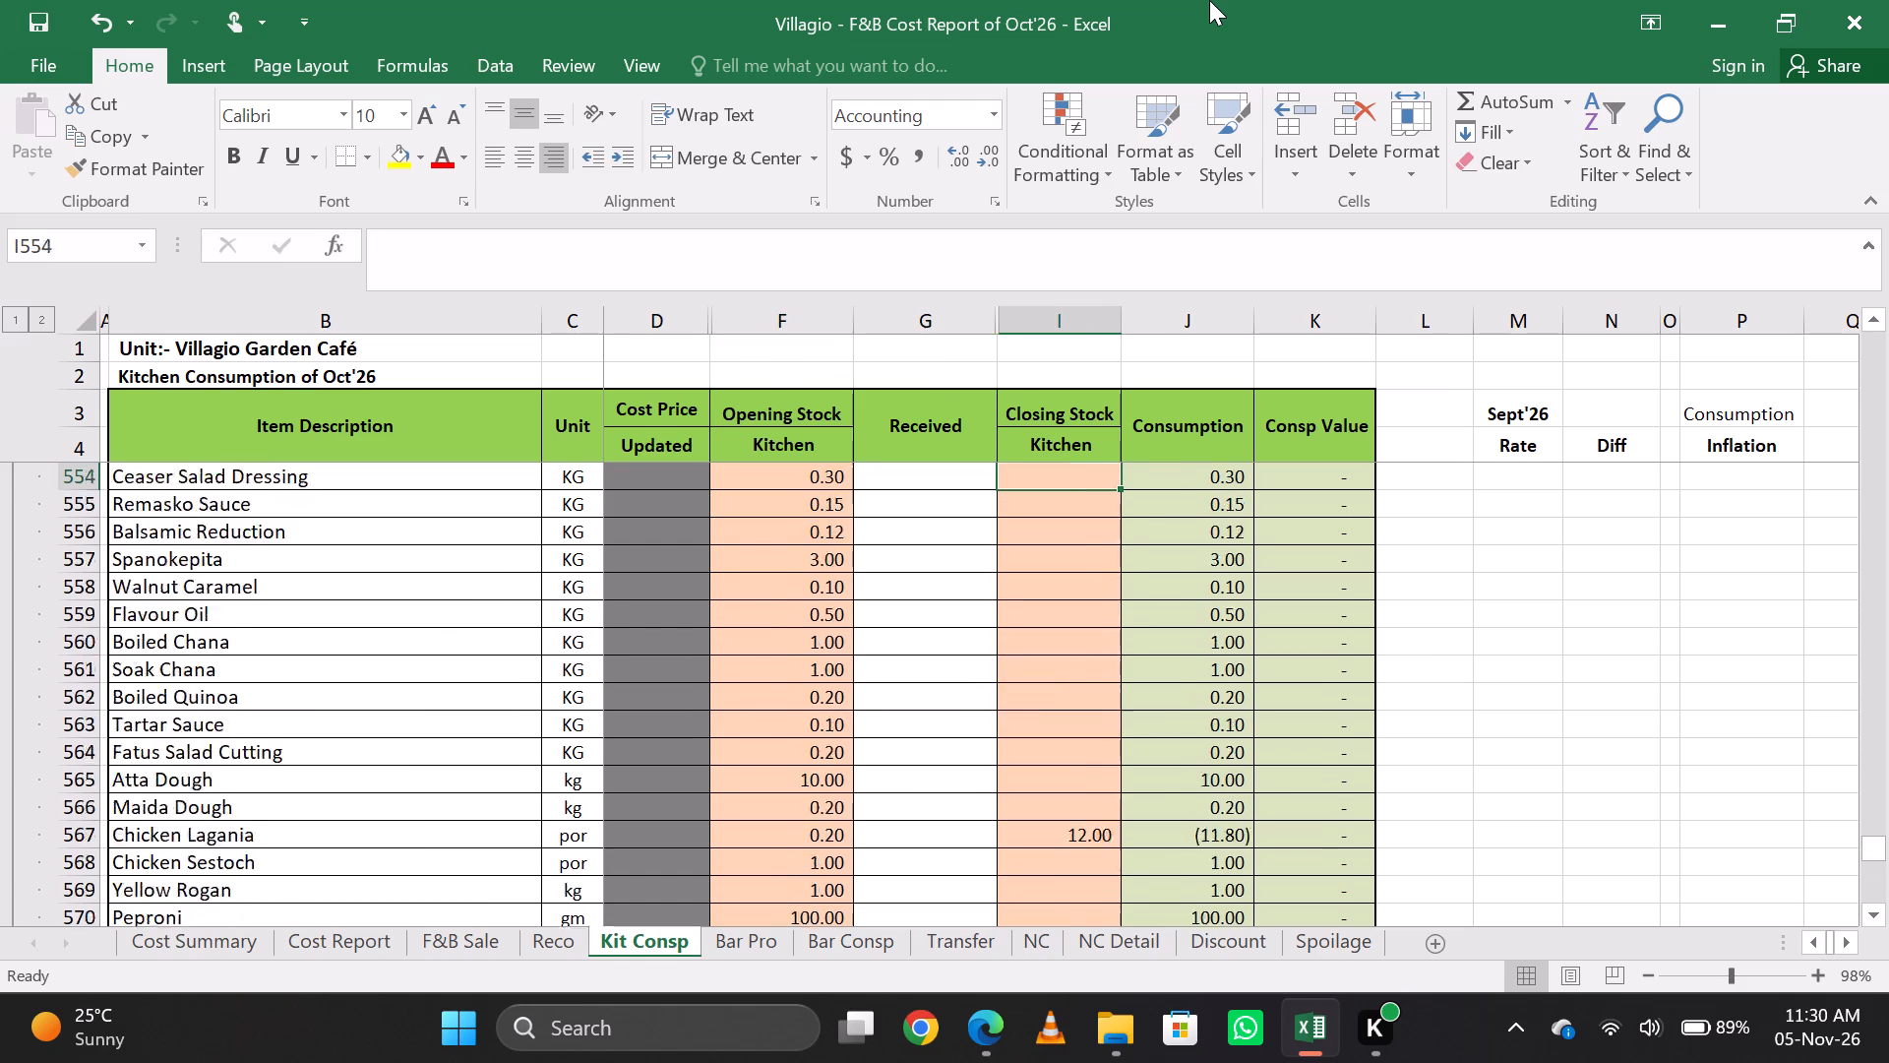
key("Down")
key("Down")
key("Down")
key("Down")
key("Down")
key("Down")
key("Down")
key("Down")
key("Down")
key("Down")
key("Down")
key("Down")
key("Down")
key("Down")
key("Down")
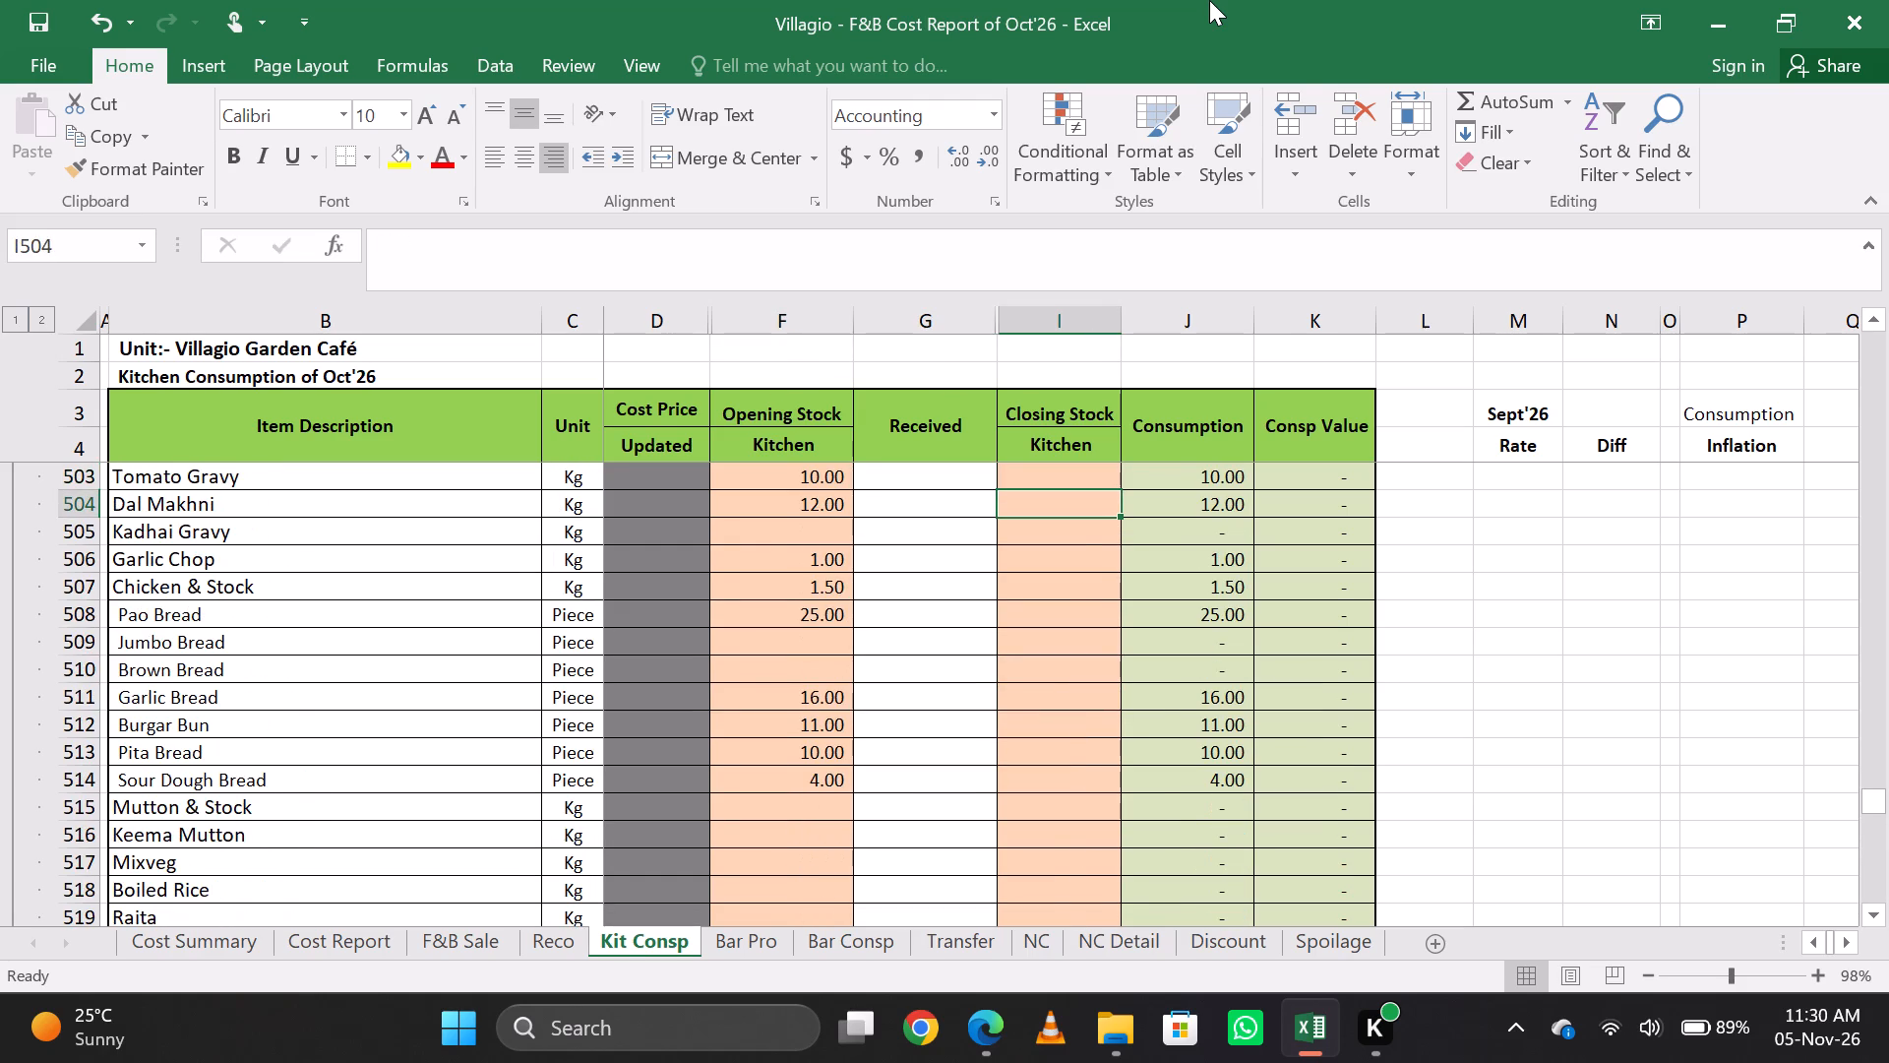
key("Left")
key("Left")
key("Up")
key("Up")
key("Up")
key("Up")
key("Up")
key("Up")
key("Up")
key("Up")
key("Up")
key("Up")
key("Up")
key("Up")
key("Up")
key("Up")
key("Up")
key("Up")
key("Up")
key("Up")
key("Up")
key("Up")
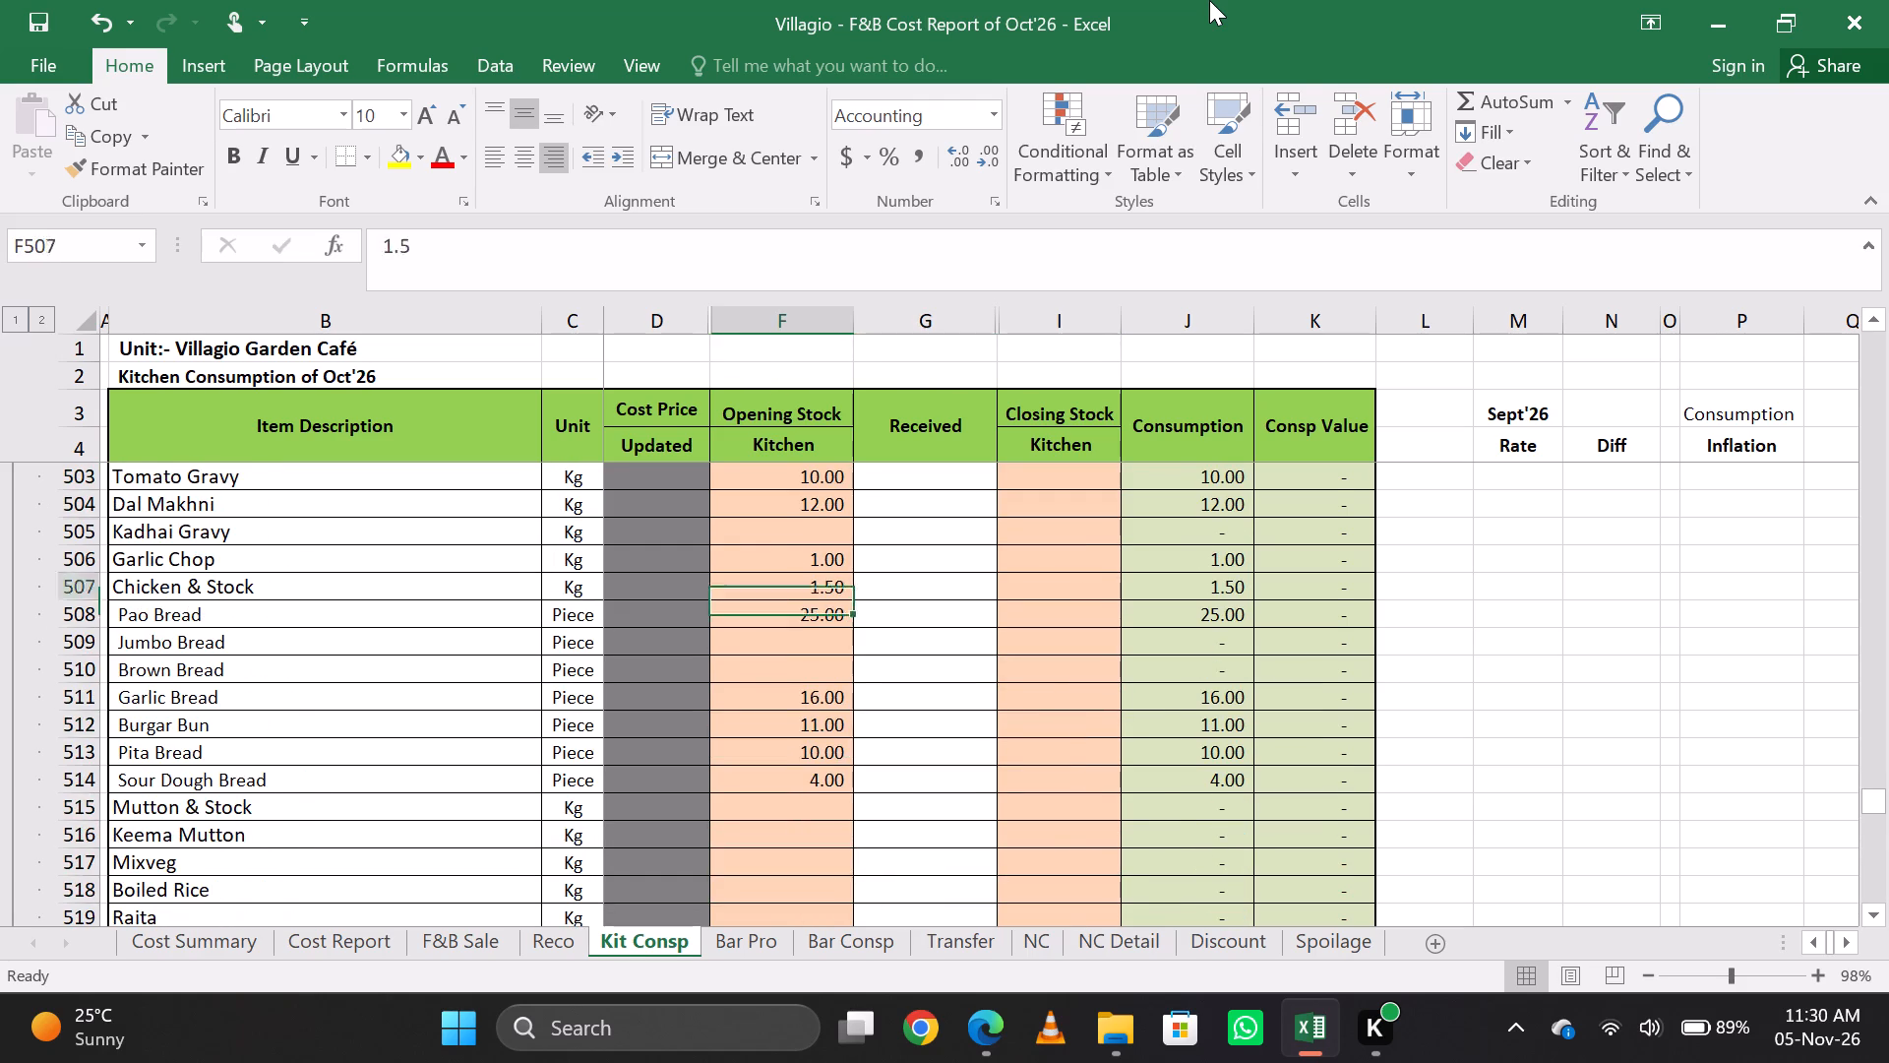
Search the sheet for "maxican", and for the longer "maxican r", to look for the Mexican rice item.
key("ctrl+f")
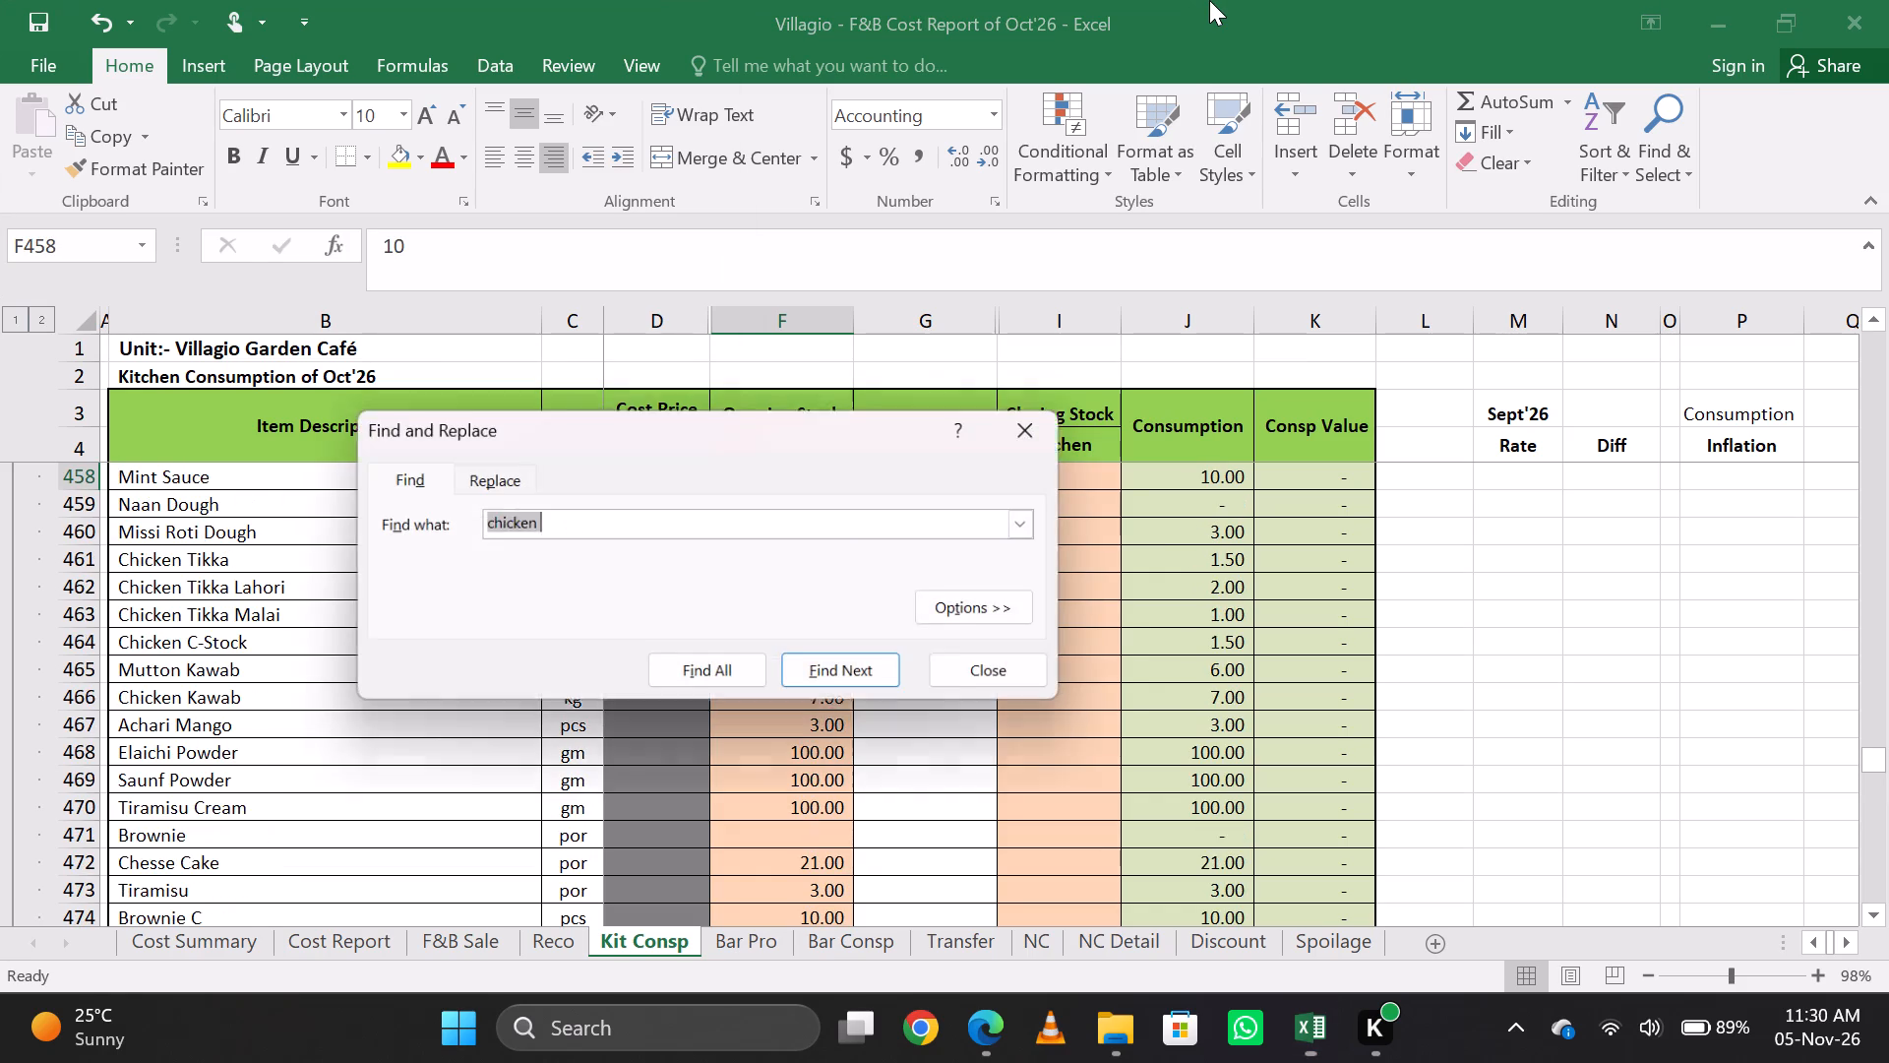
key("BackSpace")
key("BackSpace")
key("BackSpace")
key("BackSpace")
key("BackSpace")
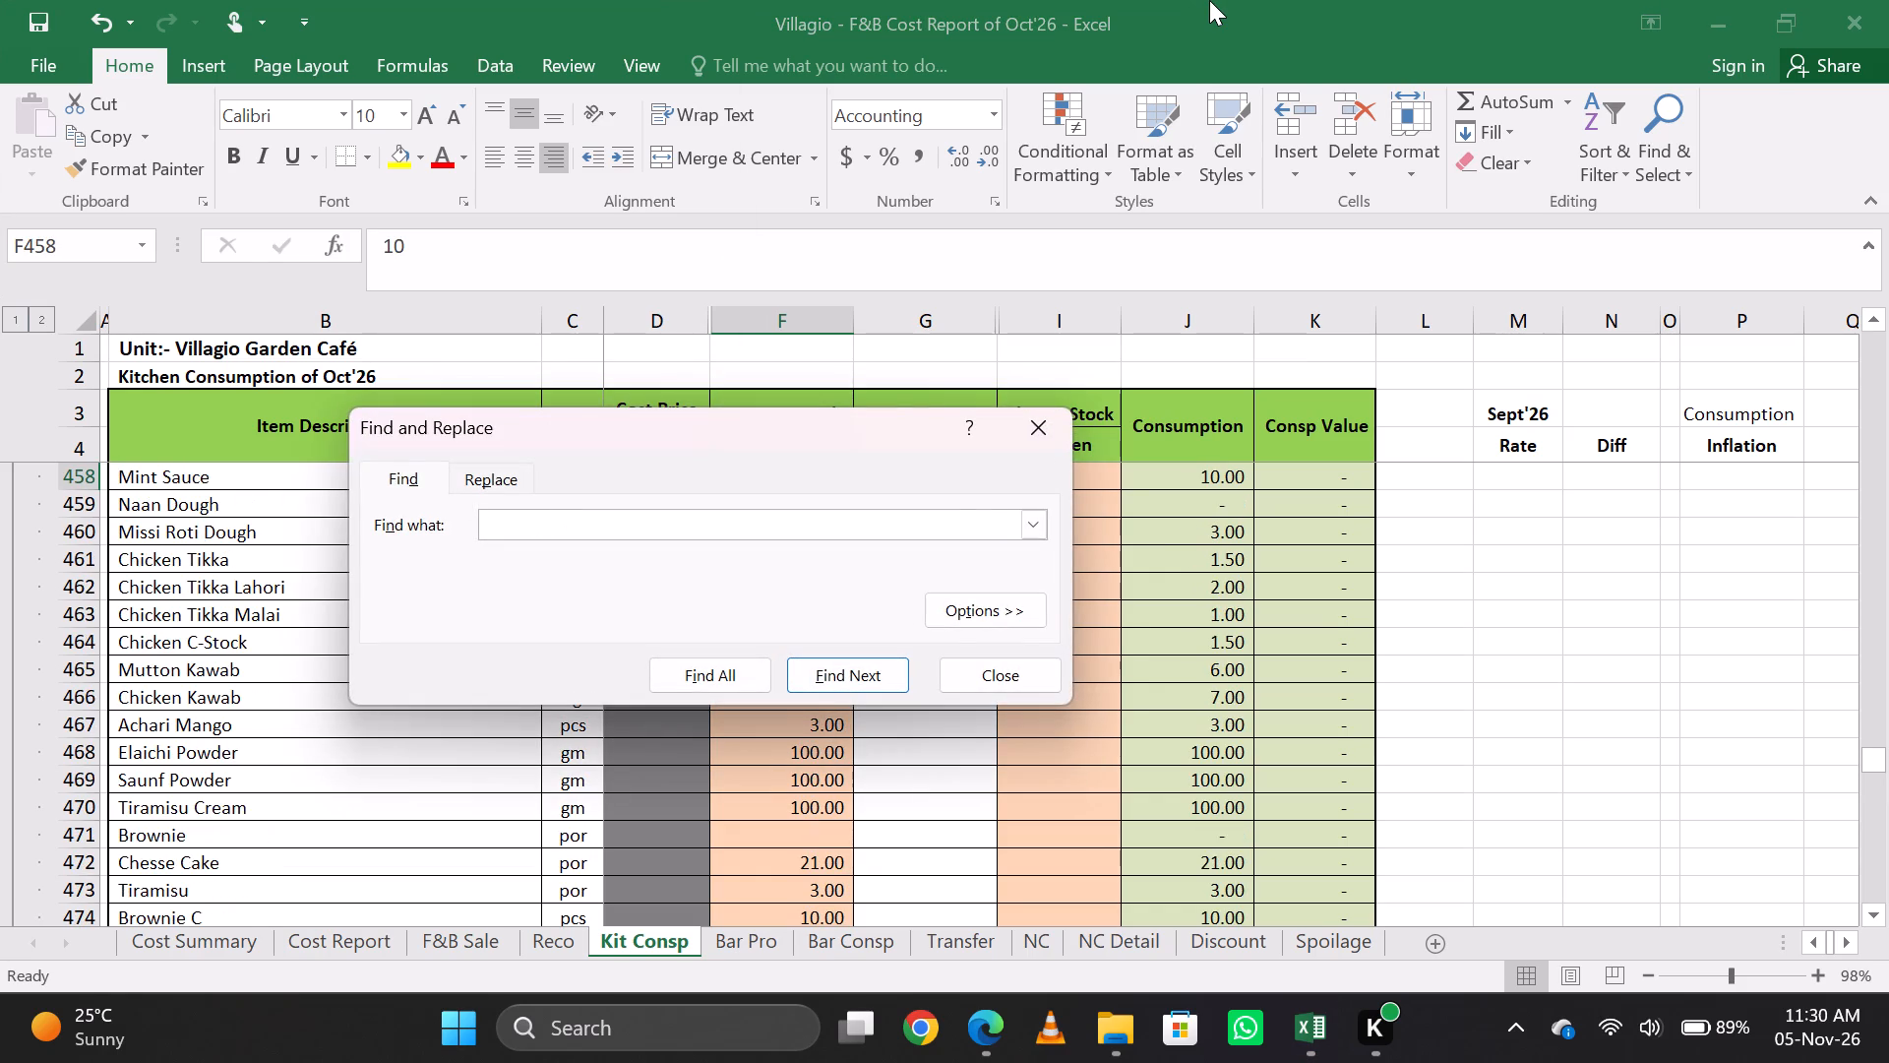
type("maxx")
key("BackSpace")
key("BackSpace")
type("xican")
key("Return")
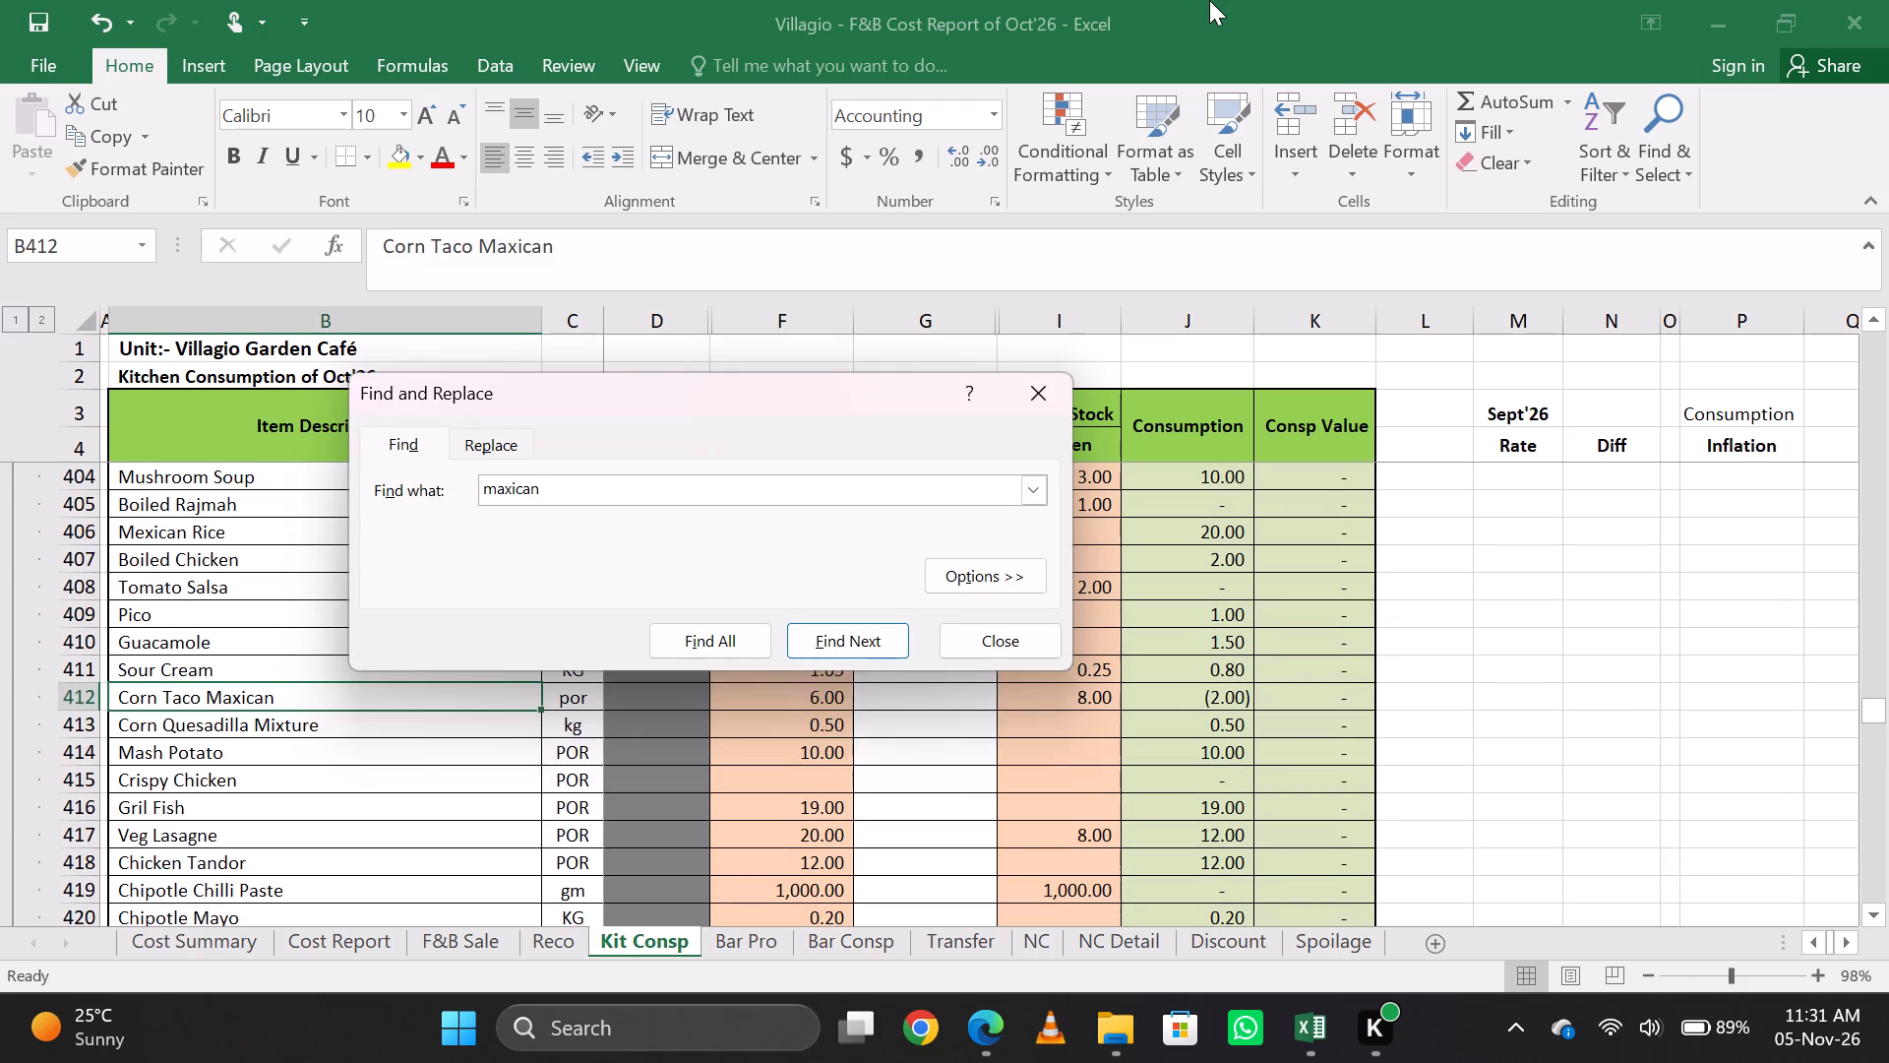
key("Return")
key("space")
type("r")
key("Return")
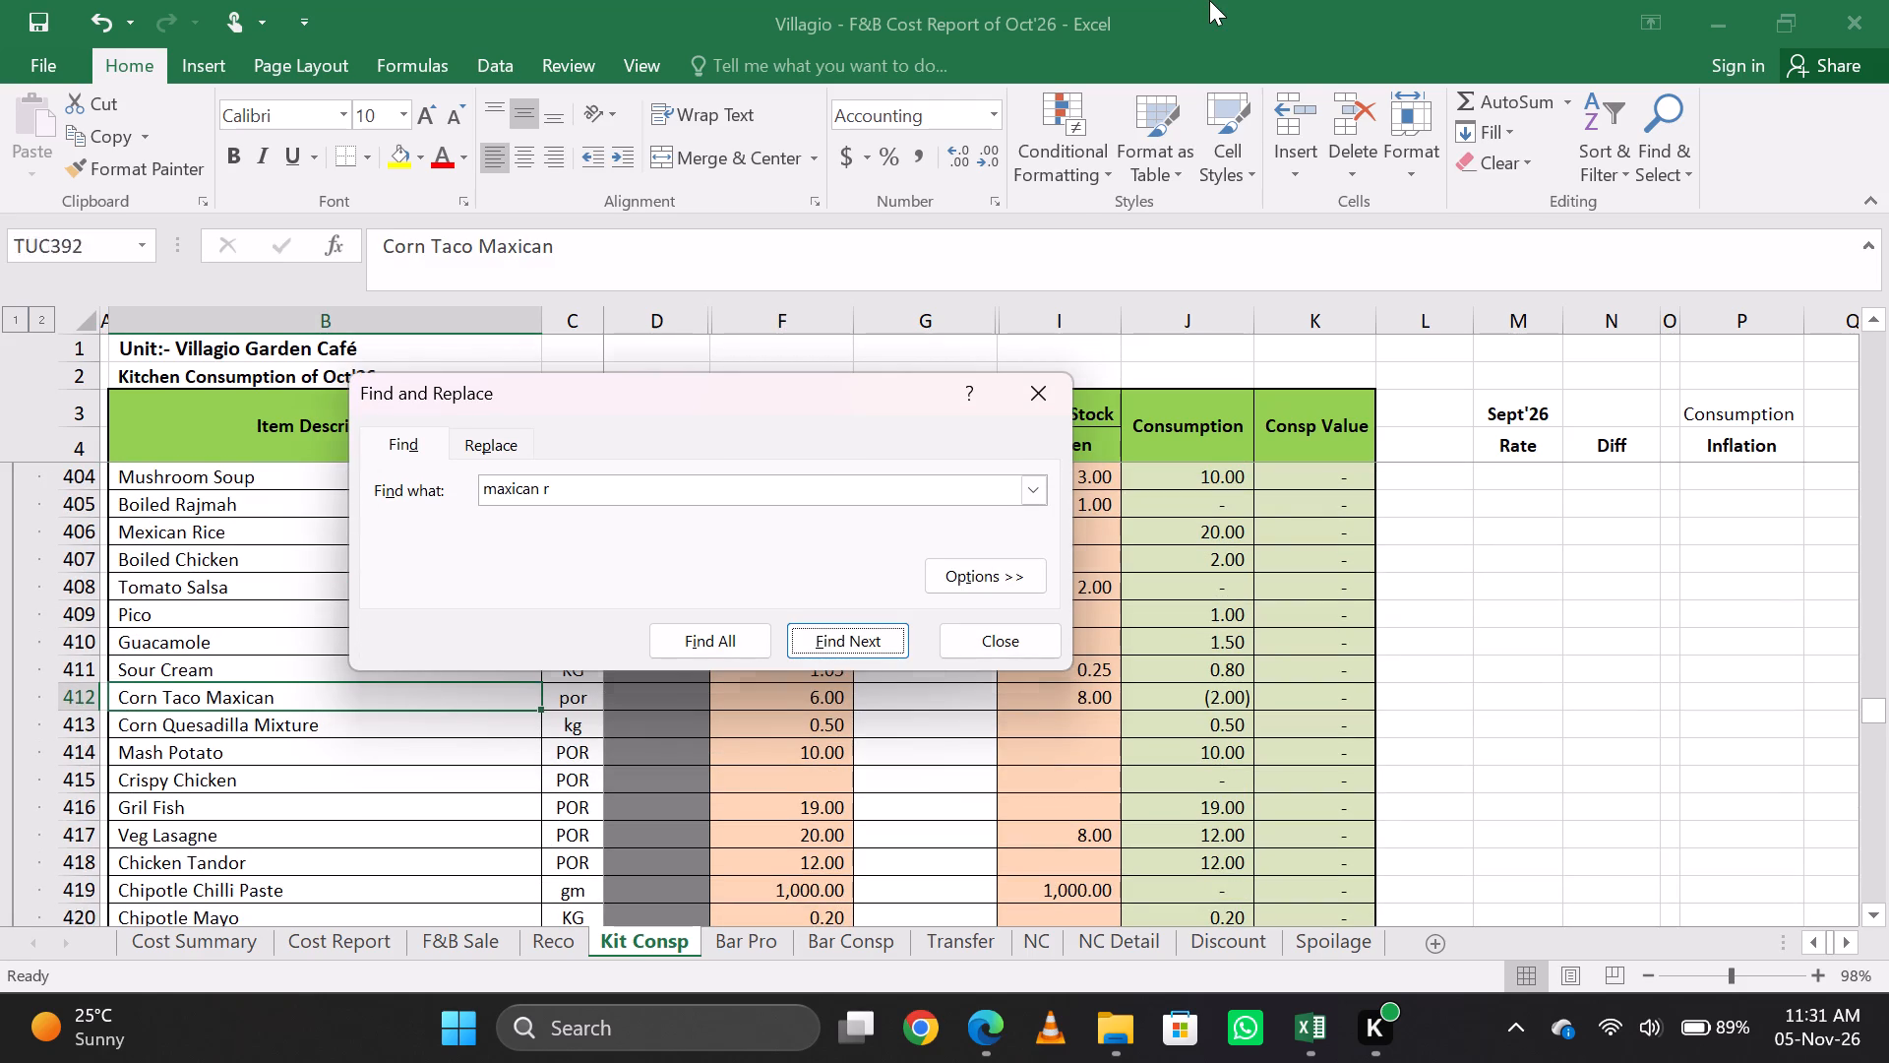
key("Return")
Search the sheet for "rice m" to look for the Mexican rice item.
key("BackSpace")
key("BackSpace")
key("BackSpace")
key("BackSpace")
key("BackSpace")
key("BackSpace")
key("BackSpace")
key("BackSpace")
key("BackSpace")
key("BackSpace")
key("BackSpace")
key("BackSpace")
key("BackSpace")
key("BackSpace")
key("BackSpace")
key("BackSpace")
key("BackSpace")
key("BackSpace")
key("BackSpace")
key("BackSpace")
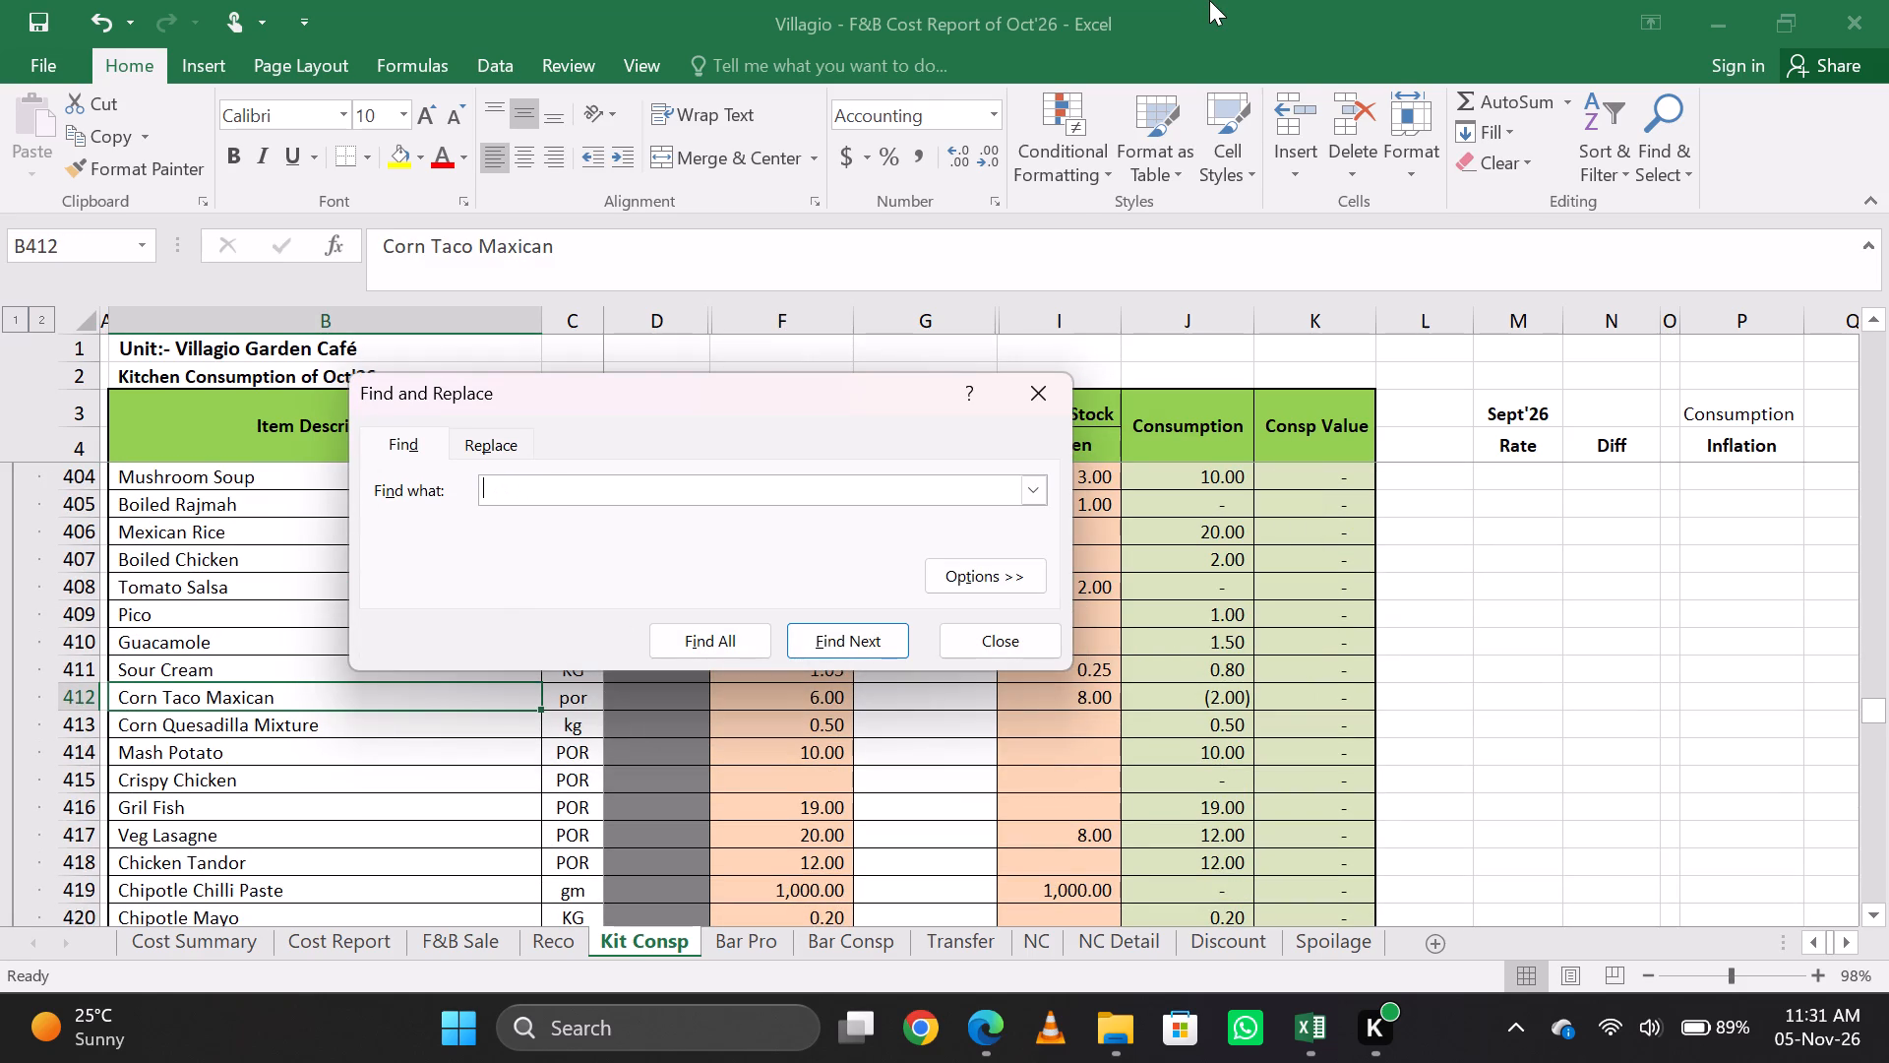
key("BackSpace")
type("rice m")
key("Return")
key("Return")
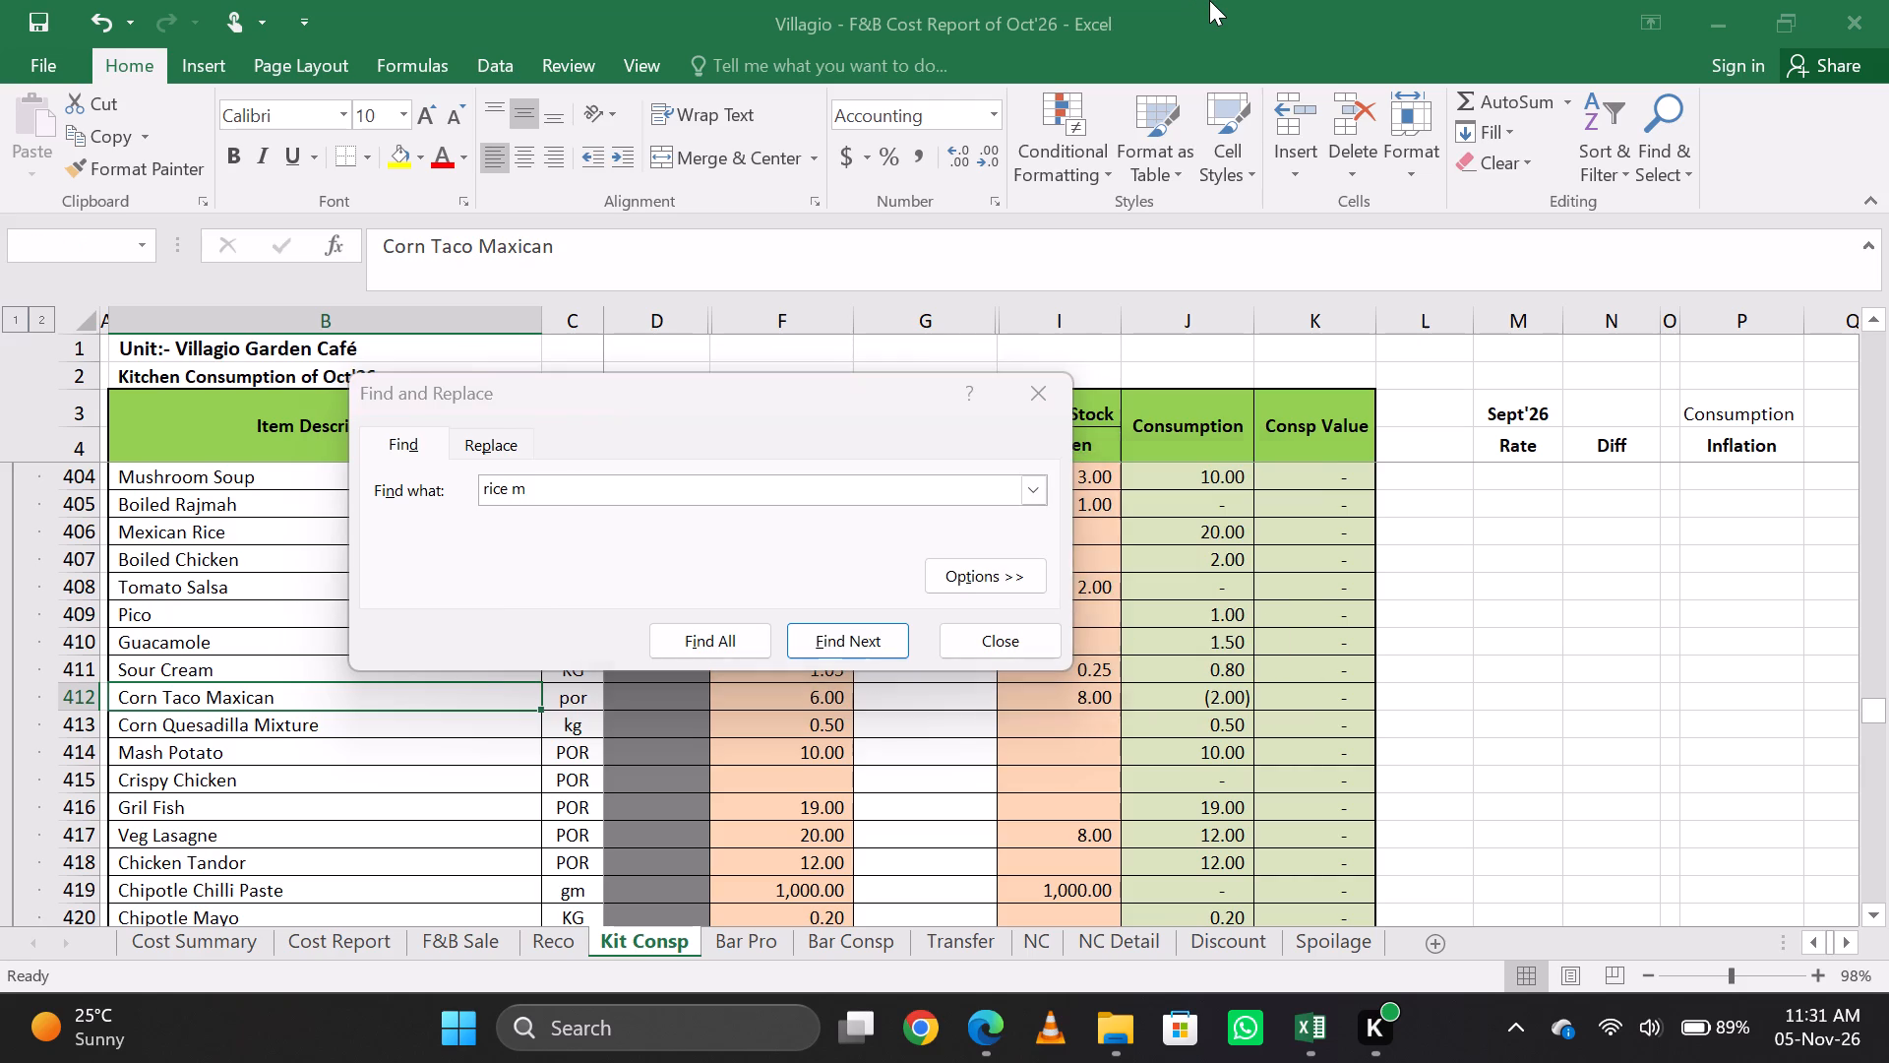
Search the sheet for "rice" to look for the Mexican rice item.
key("BackSpace")
key("Return")
key("Return")
key("Return")
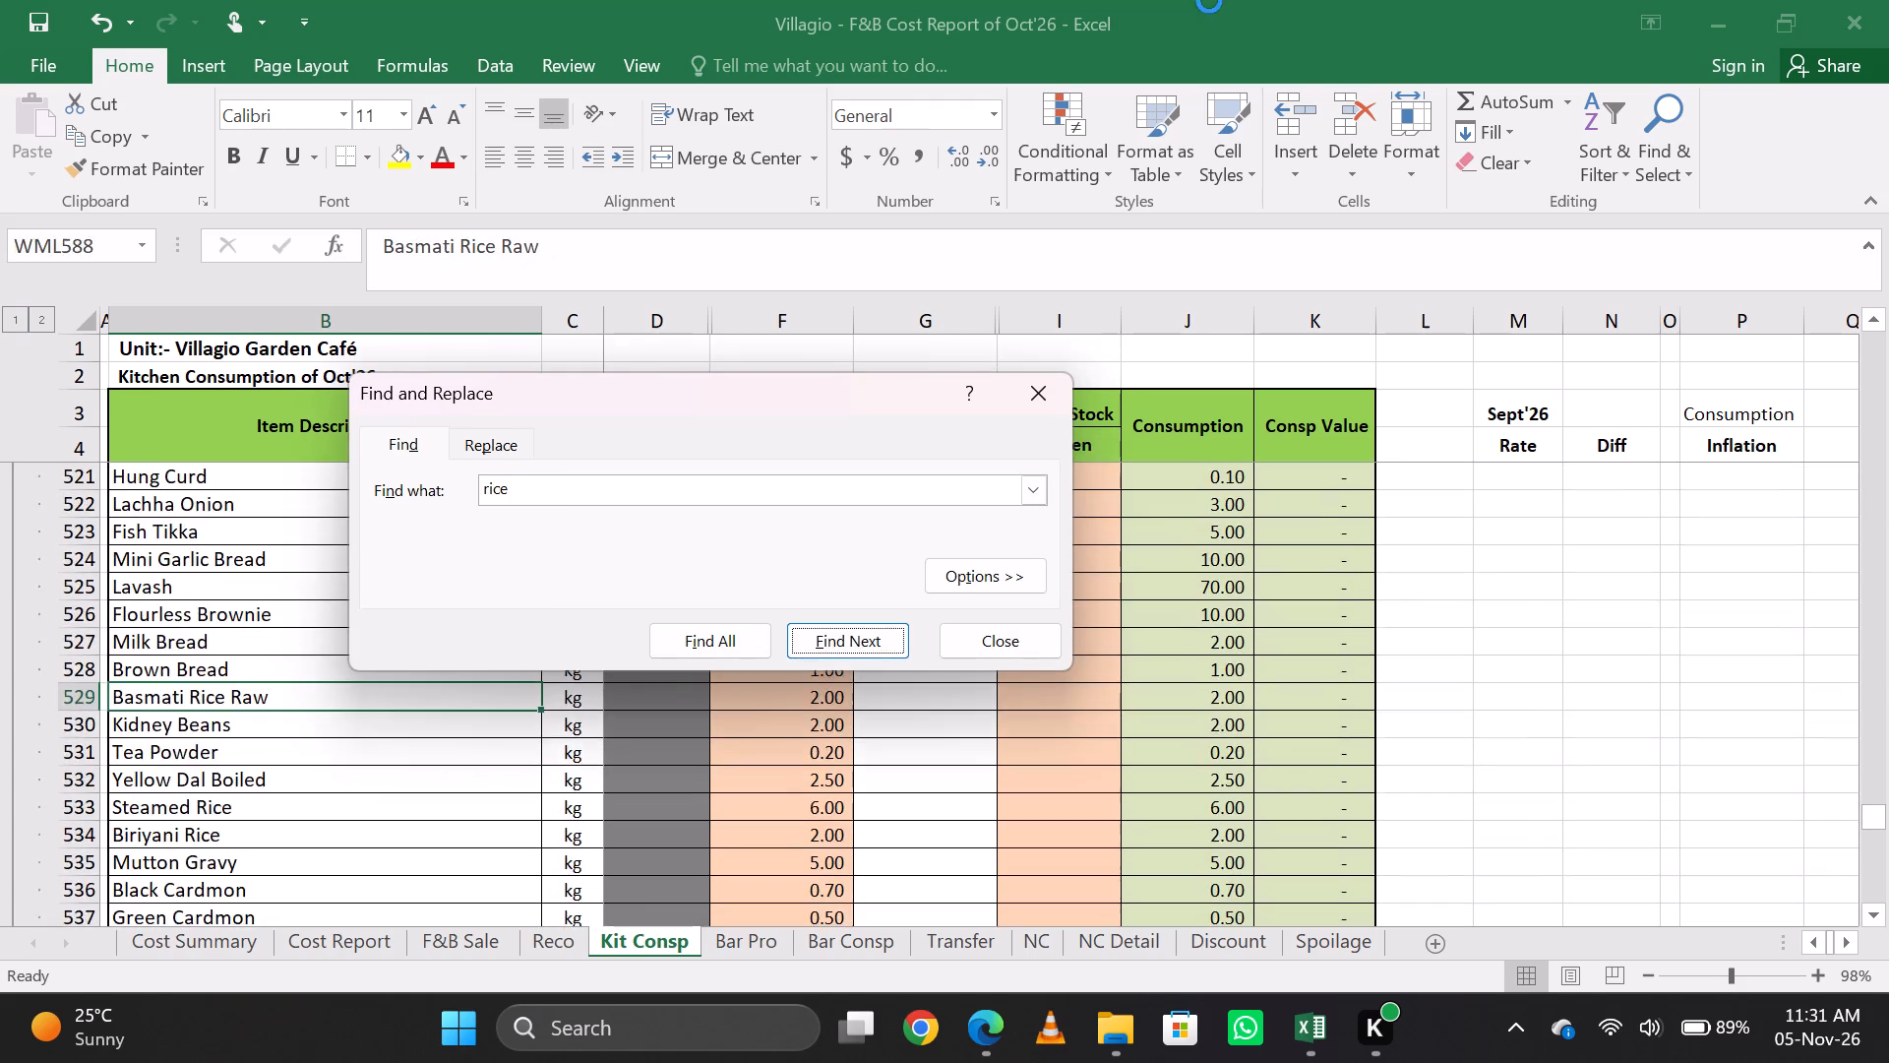
key("Return")
key("Return")
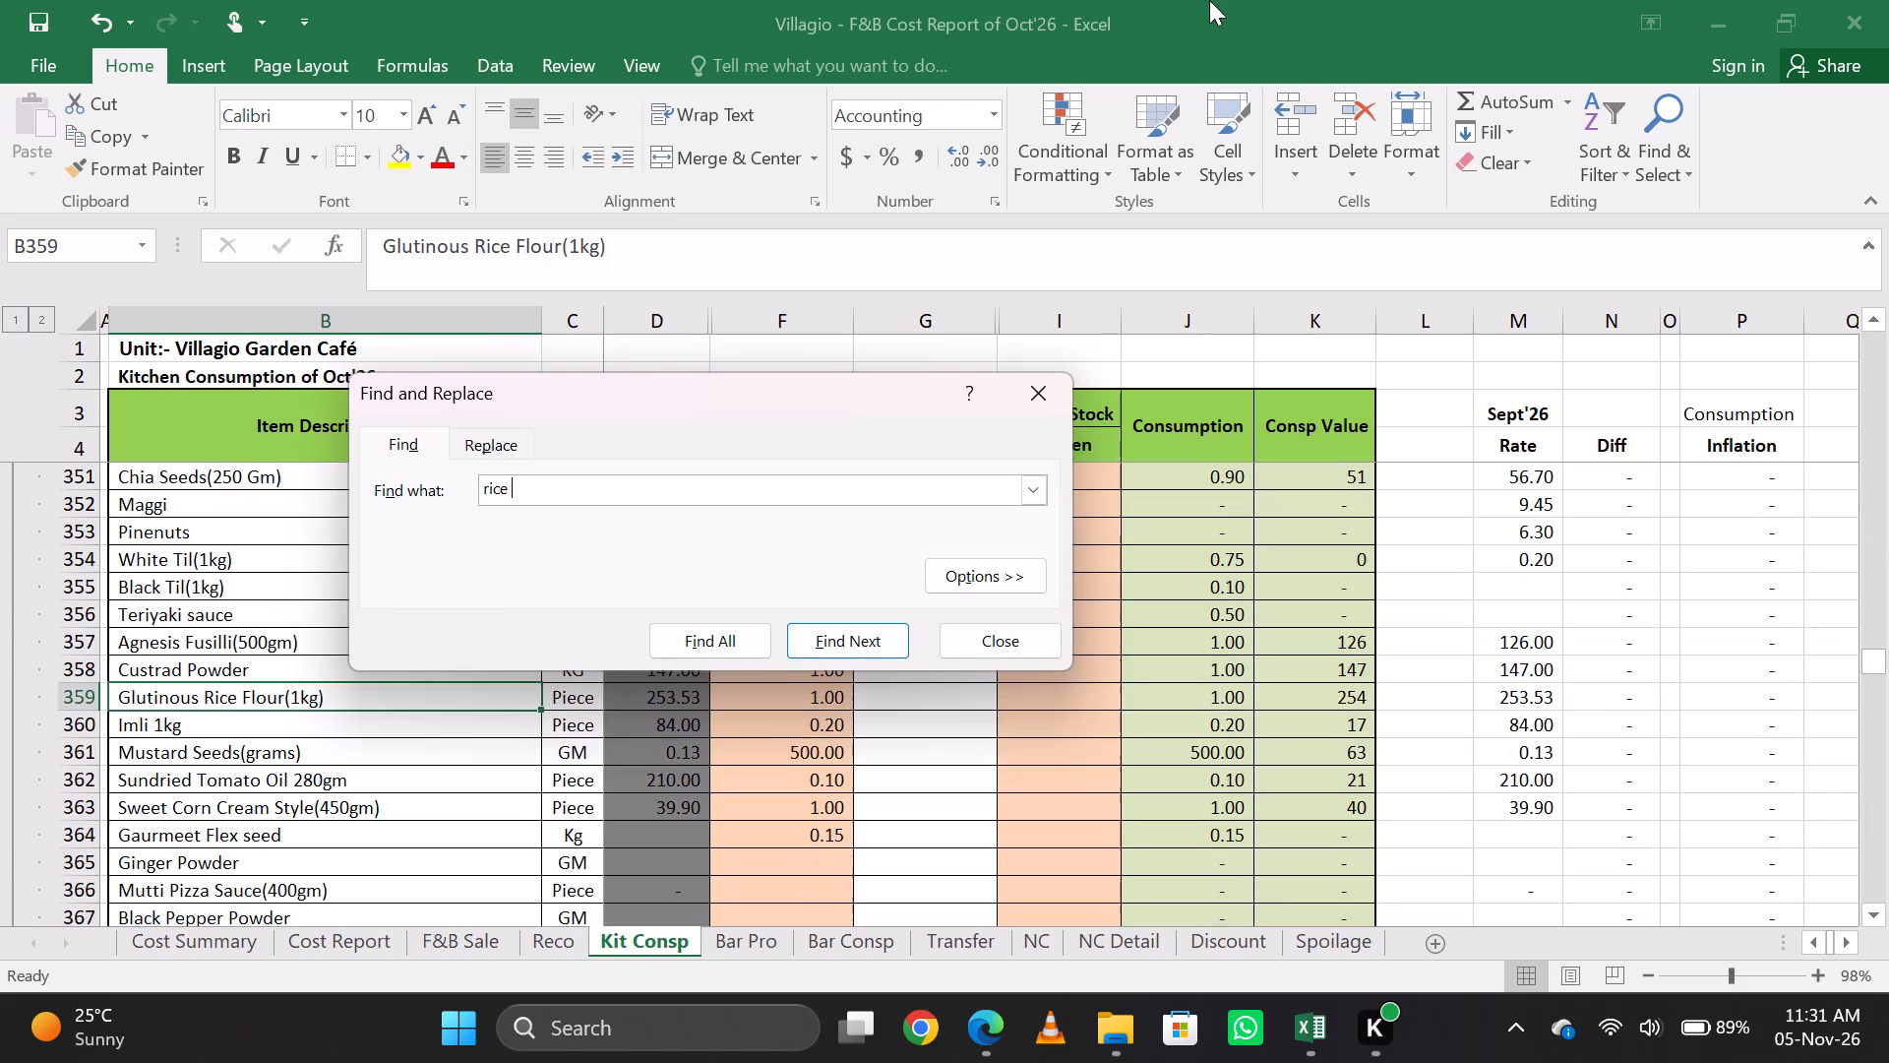
key("Return")
key("Escape")
key("Down")
key("Up")
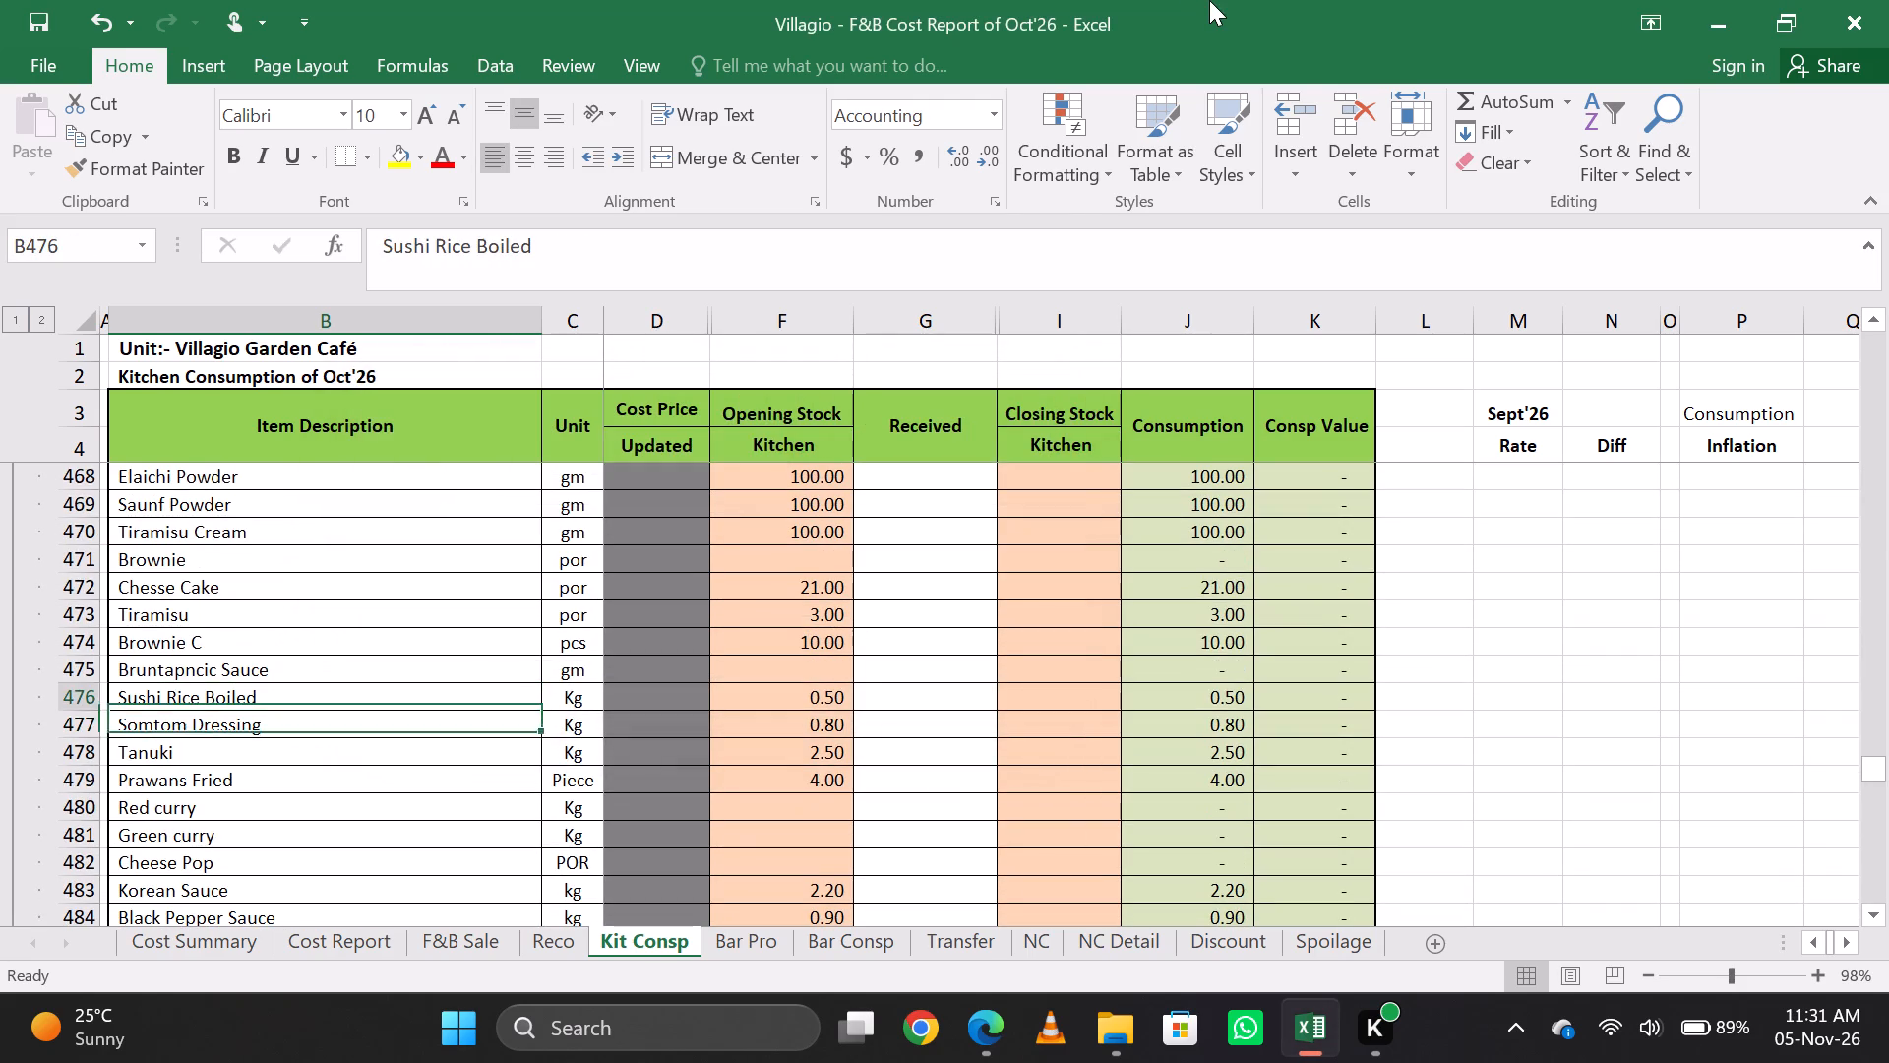
key("ctrl+f")
key("Return")
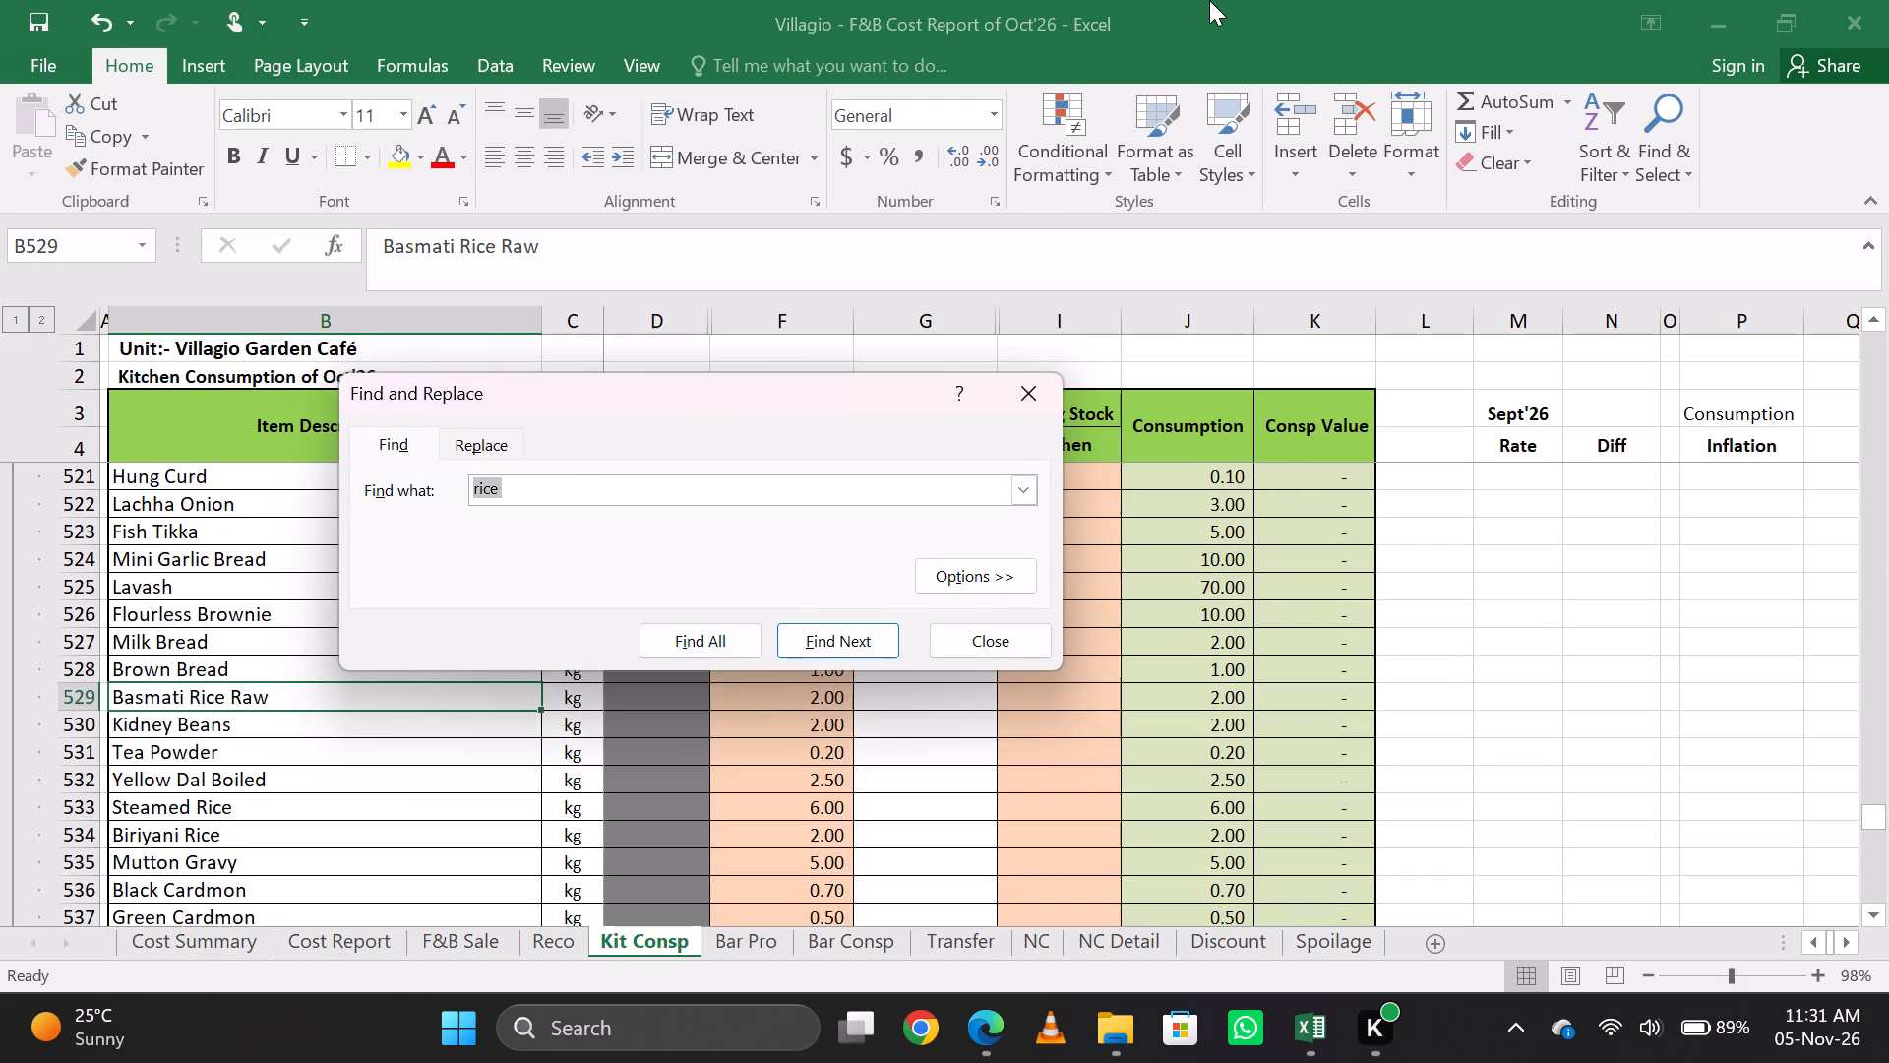
key("Escape")
Insert a row above Brown Bread and enter the item Maxican Rice with unit por.
key("Down")
key("Up")
key("Up")
key("shift+space")
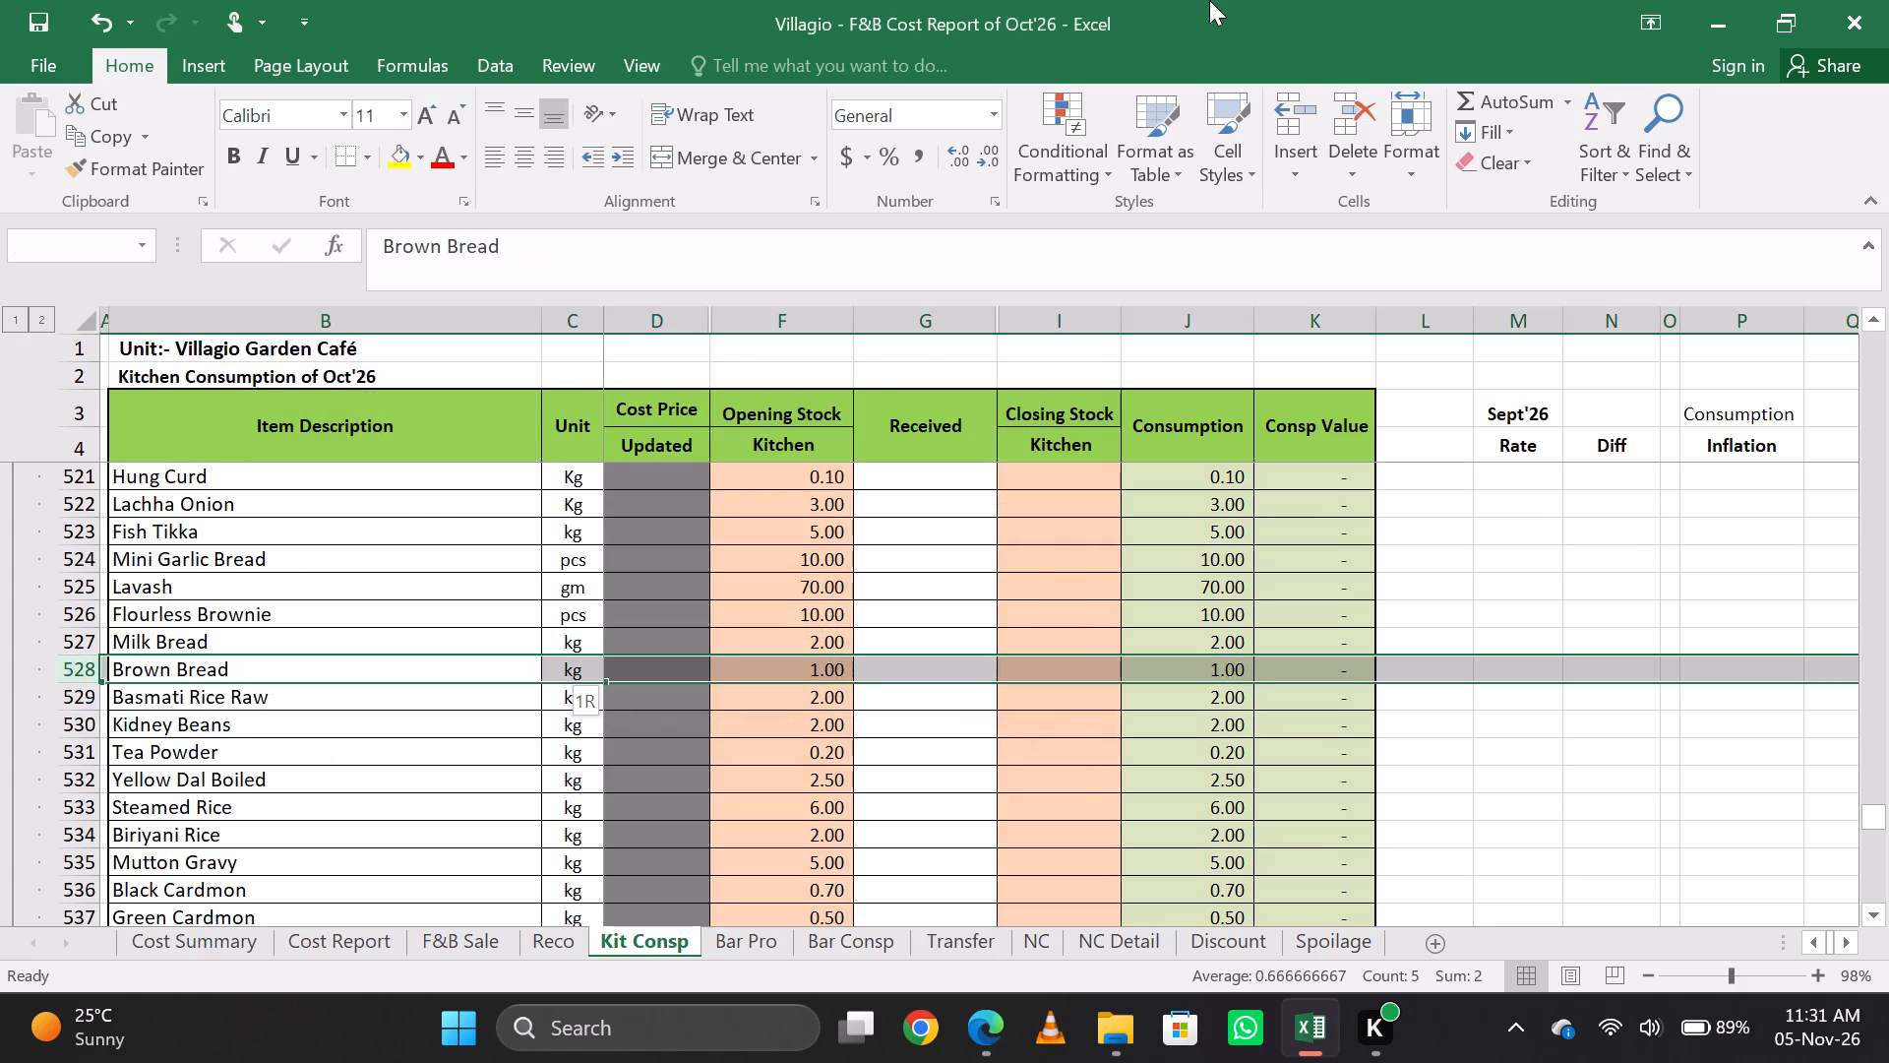
key("ctrl+shift+equal")
key("Down")
key("Up")
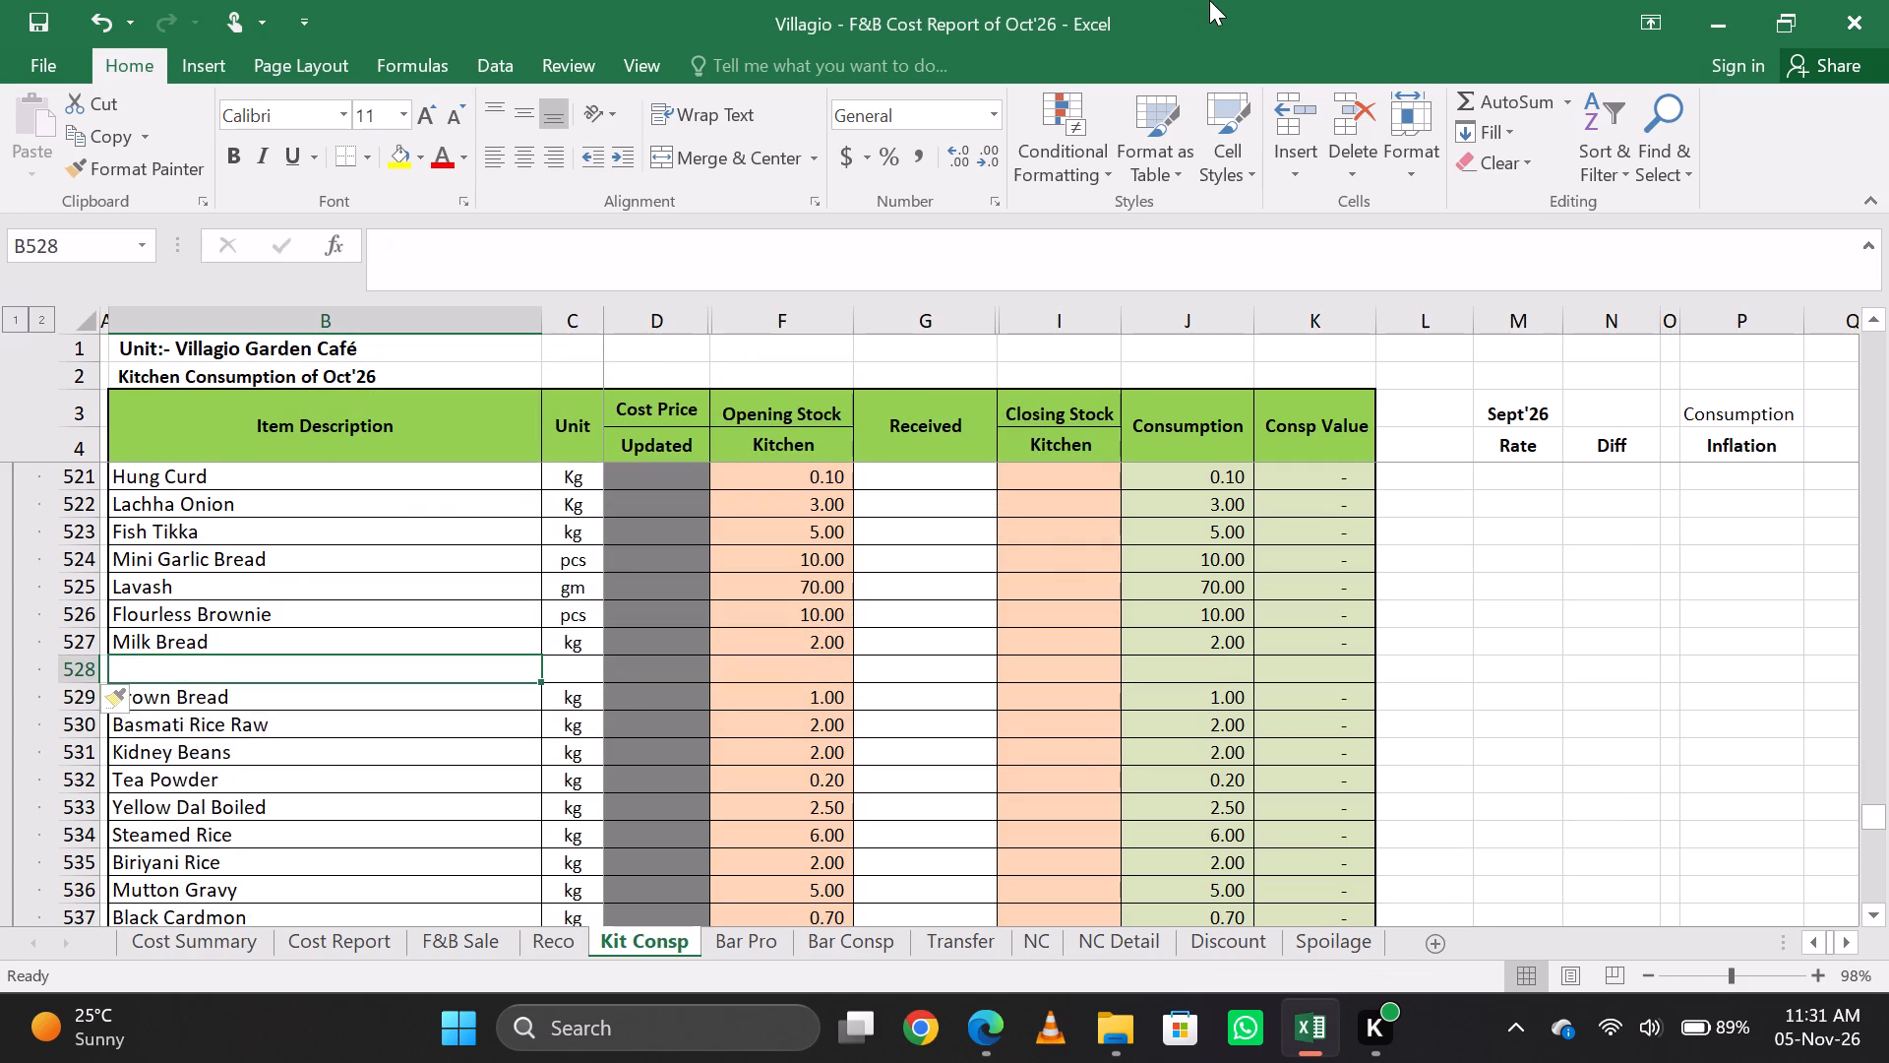
type("Ma")
type("xi")
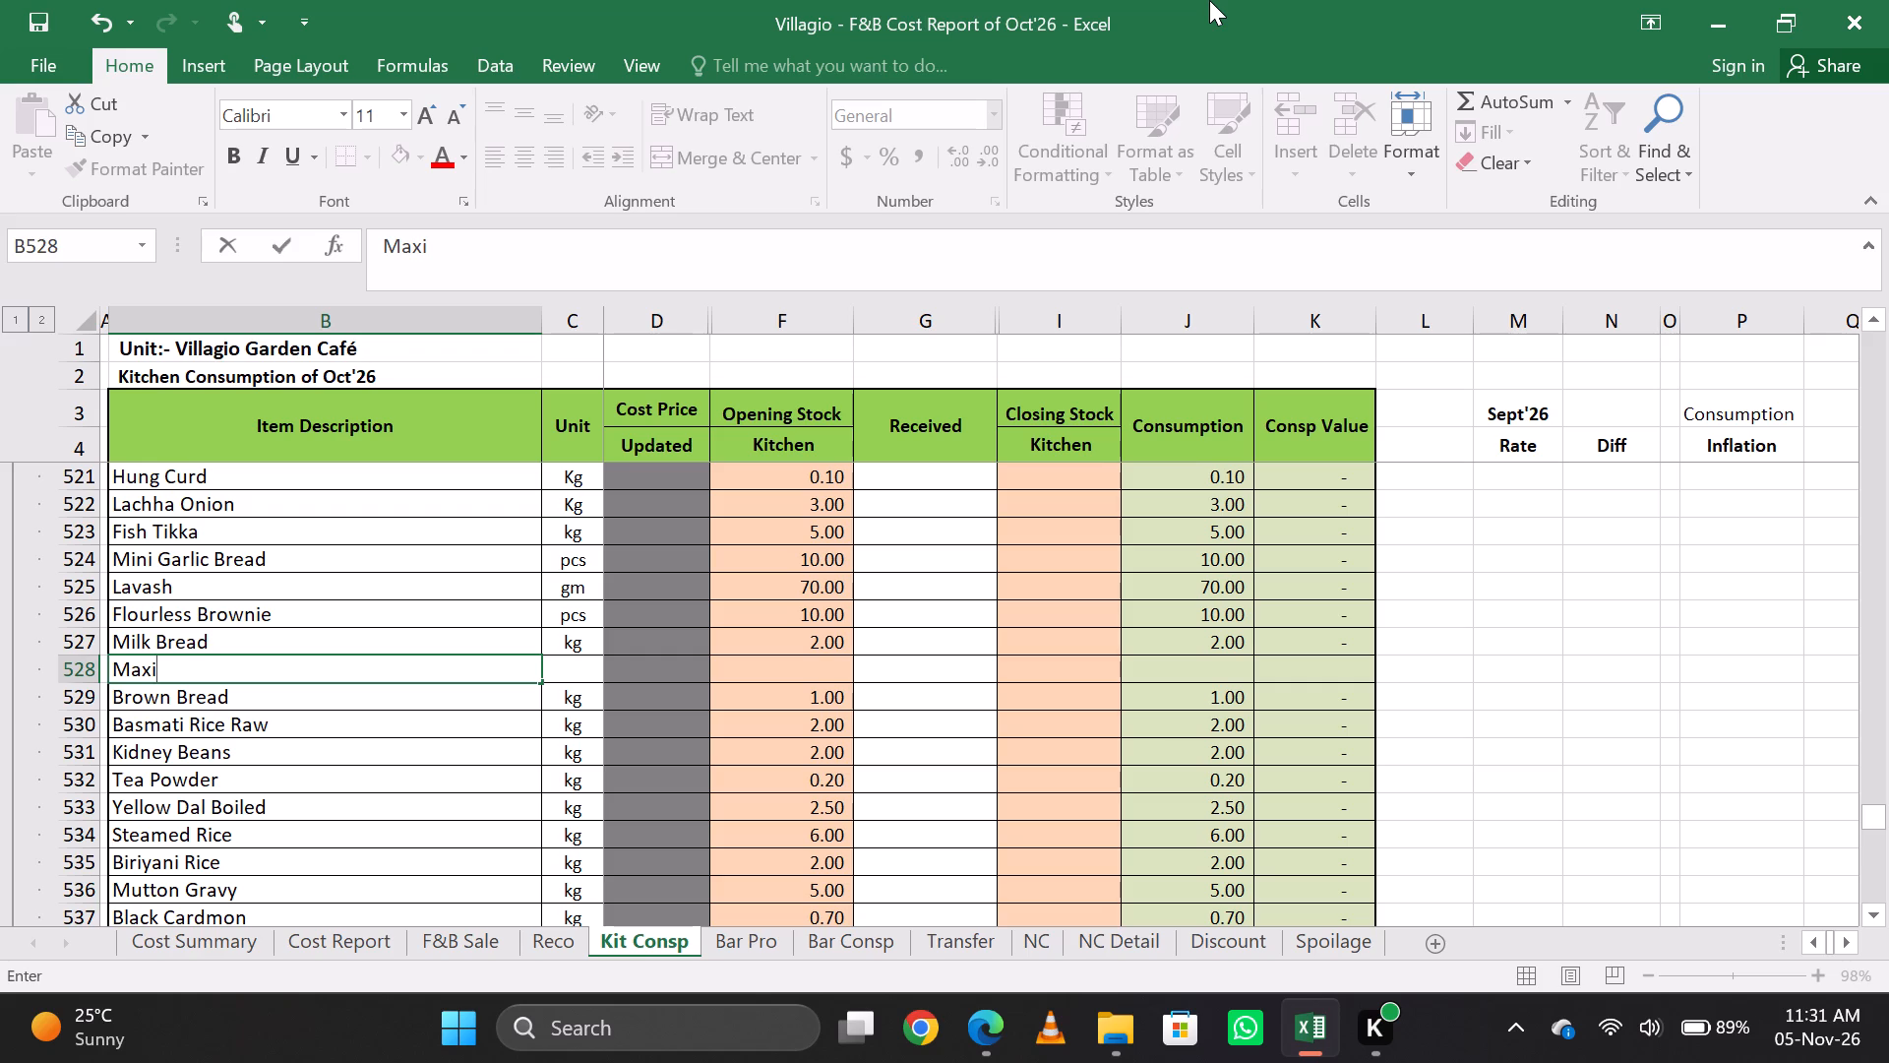
type("can Rice")
key("Tab")
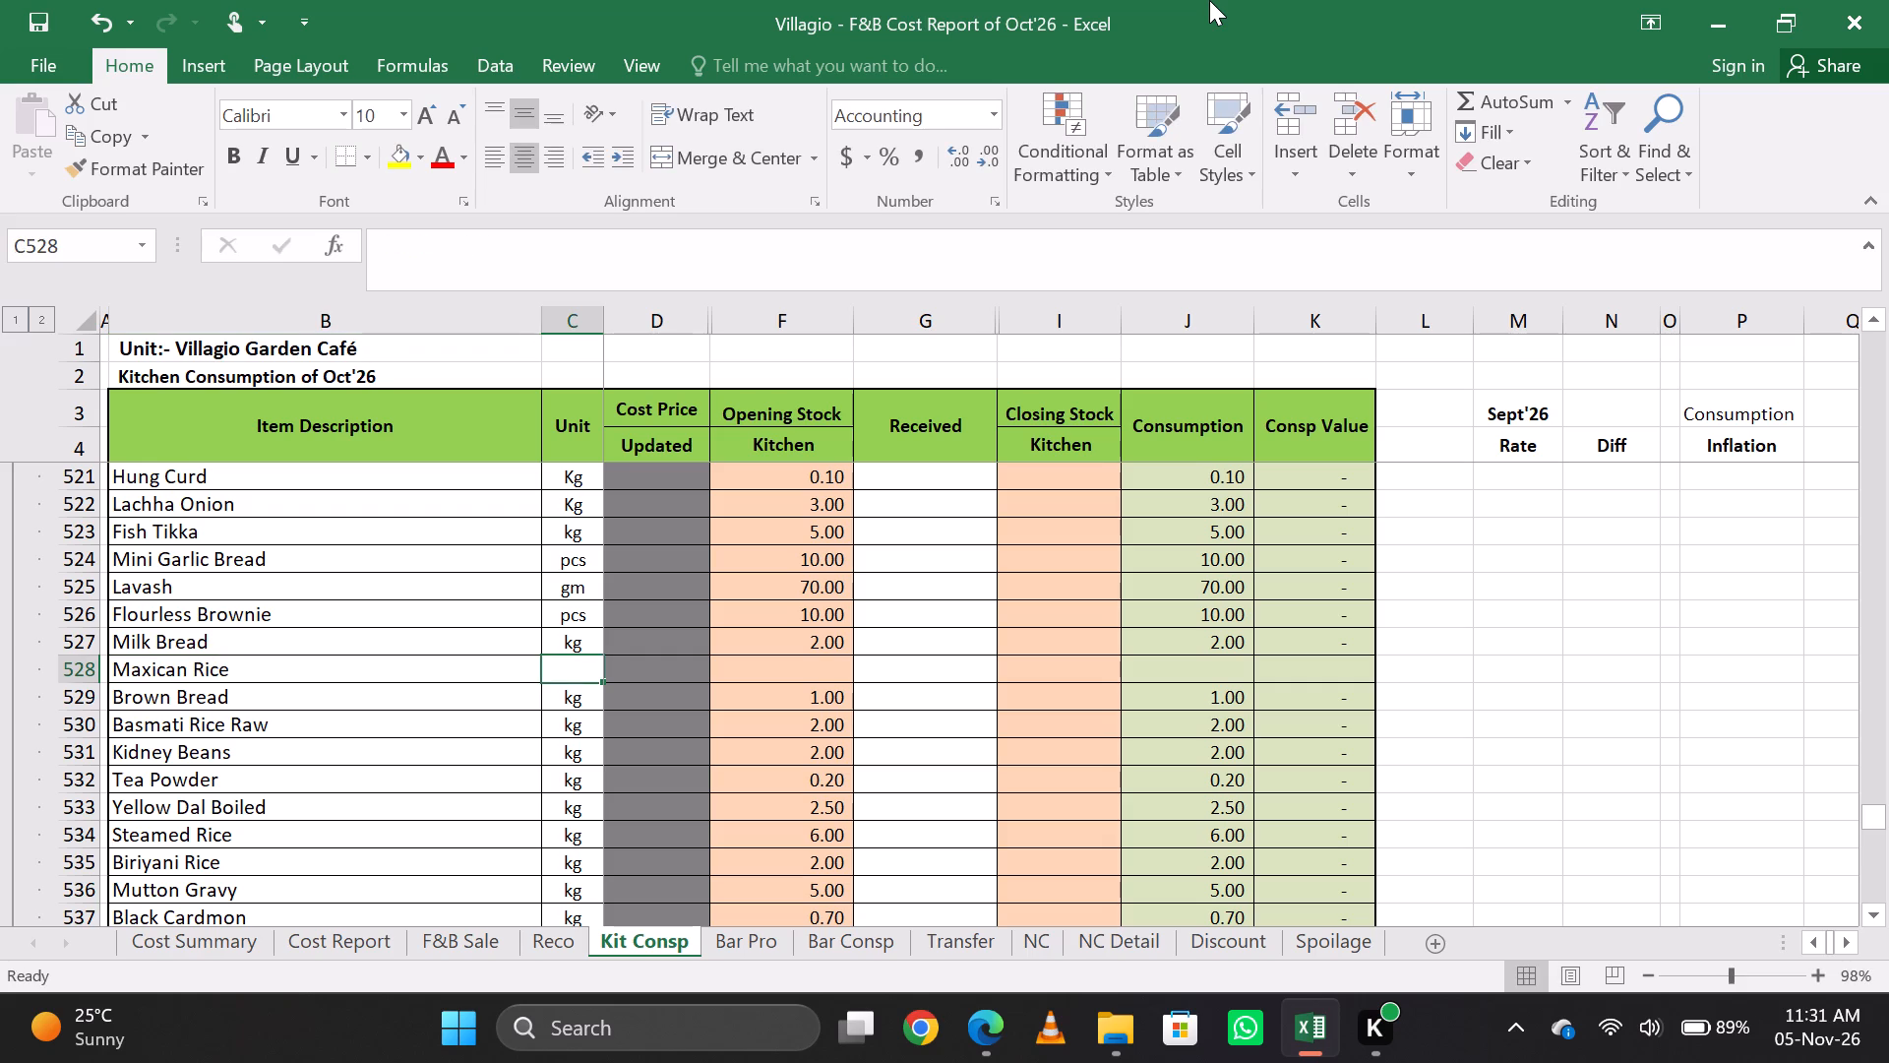
type("por")
key("Tab")
key("Tab")
key("Tab")
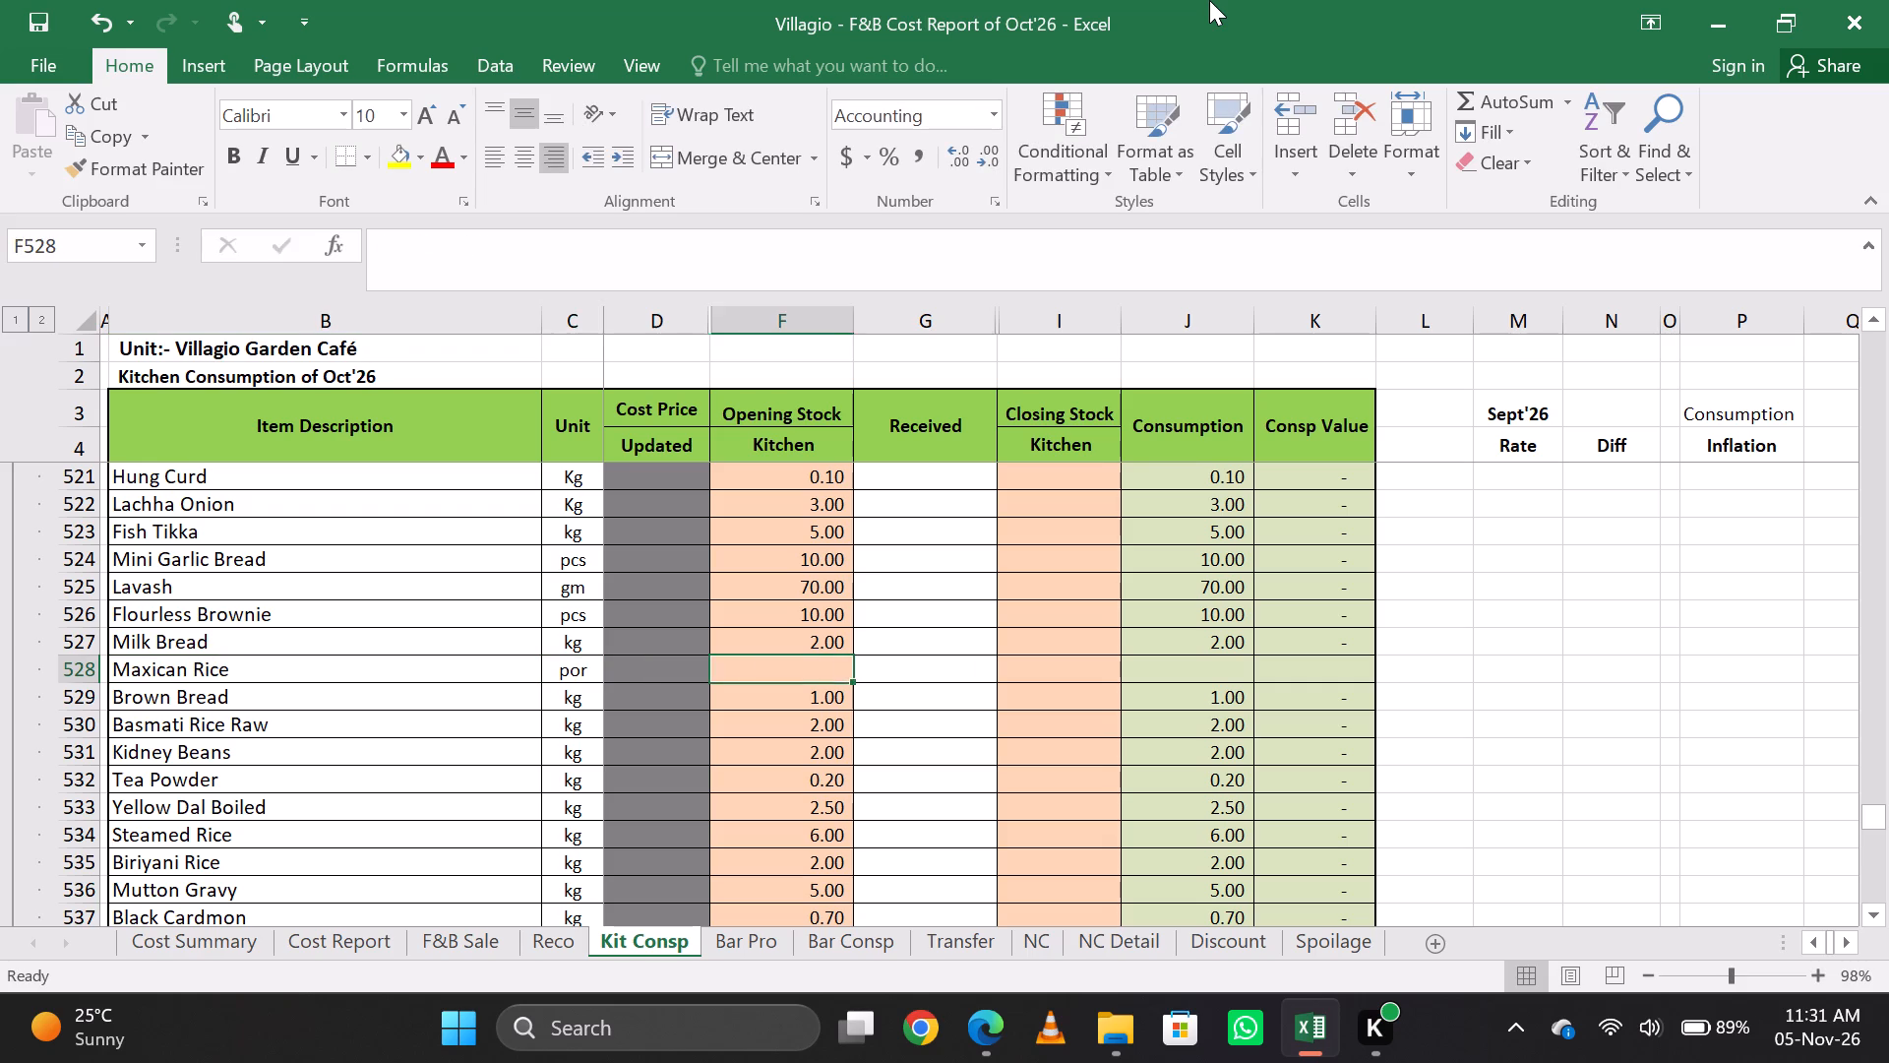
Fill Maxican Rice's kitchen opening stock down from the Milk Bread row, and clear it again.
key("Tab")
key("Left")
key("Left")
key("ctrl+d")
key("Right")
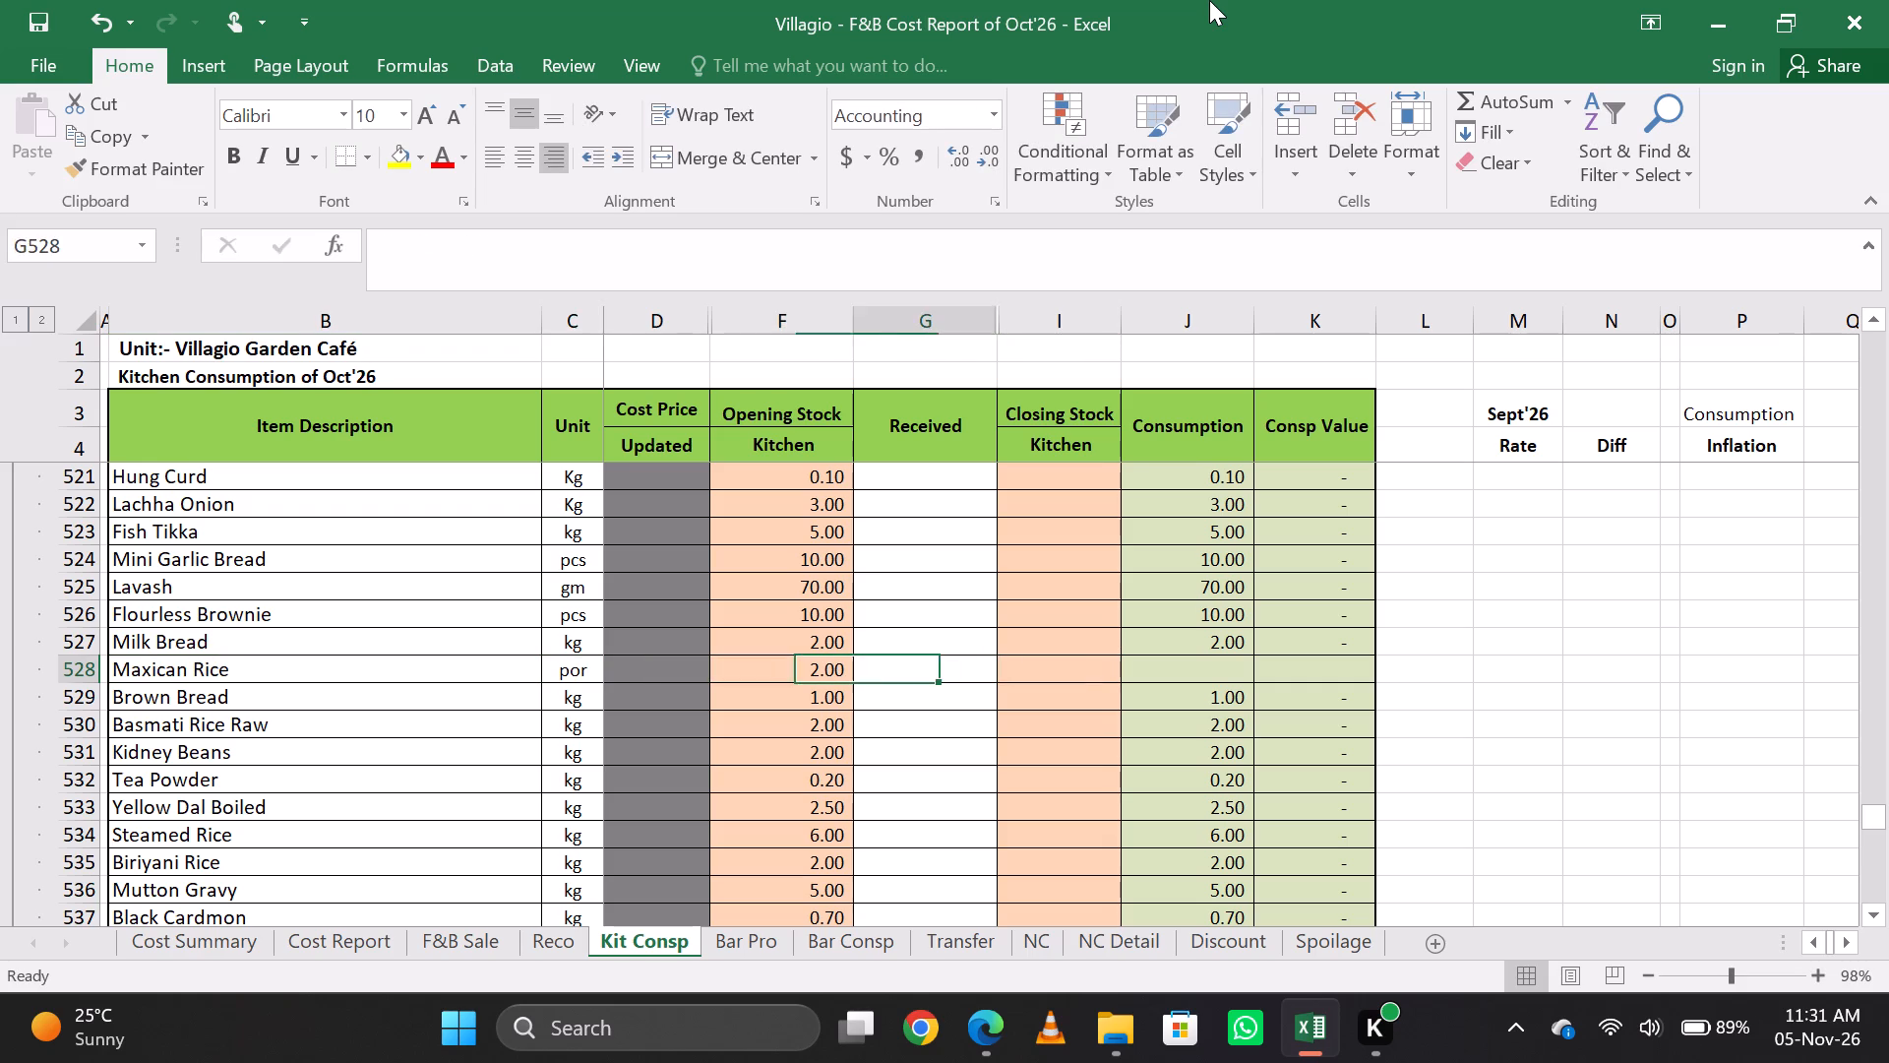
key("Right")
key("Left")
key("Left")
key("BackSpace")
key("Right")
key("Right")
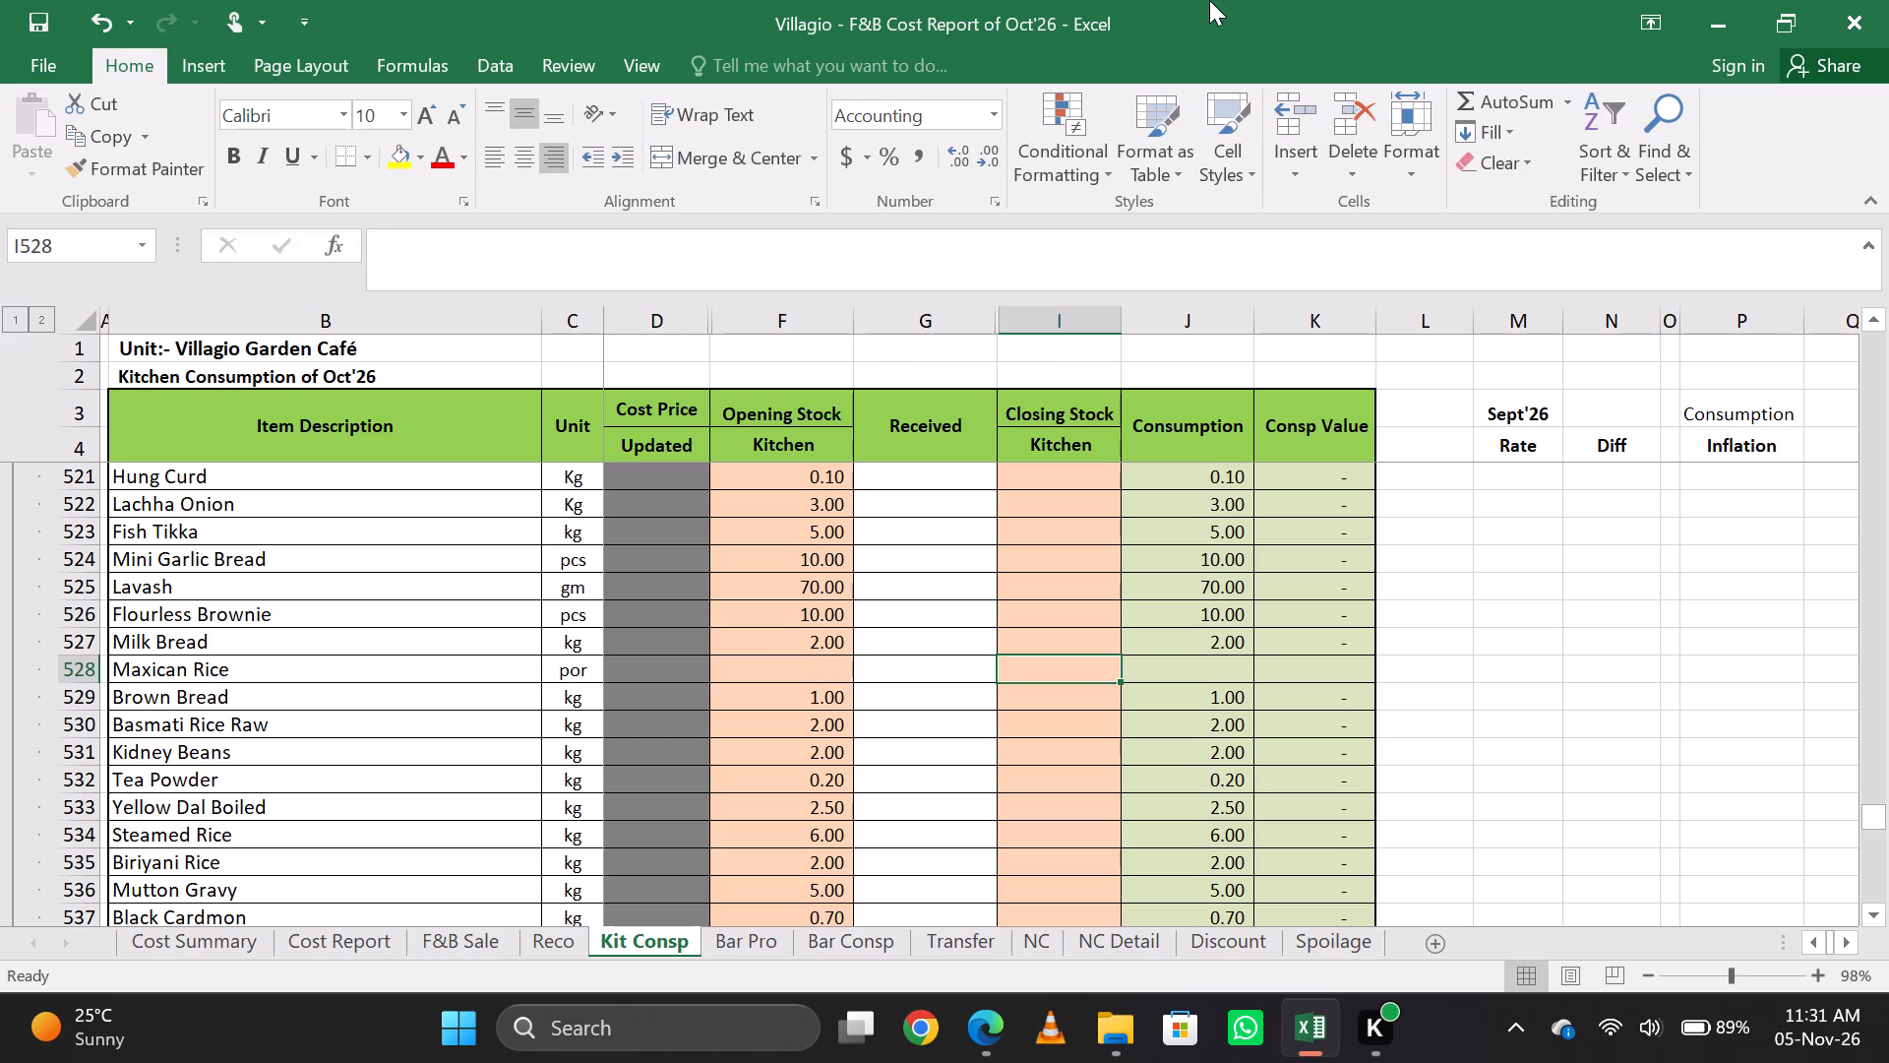
Fill the Consumption and Consp Value formulas of Maxican Rice down from the Milk Bread row.
key("Right")
key("ctrl+d")
key("Right")
key("ctrl+d")
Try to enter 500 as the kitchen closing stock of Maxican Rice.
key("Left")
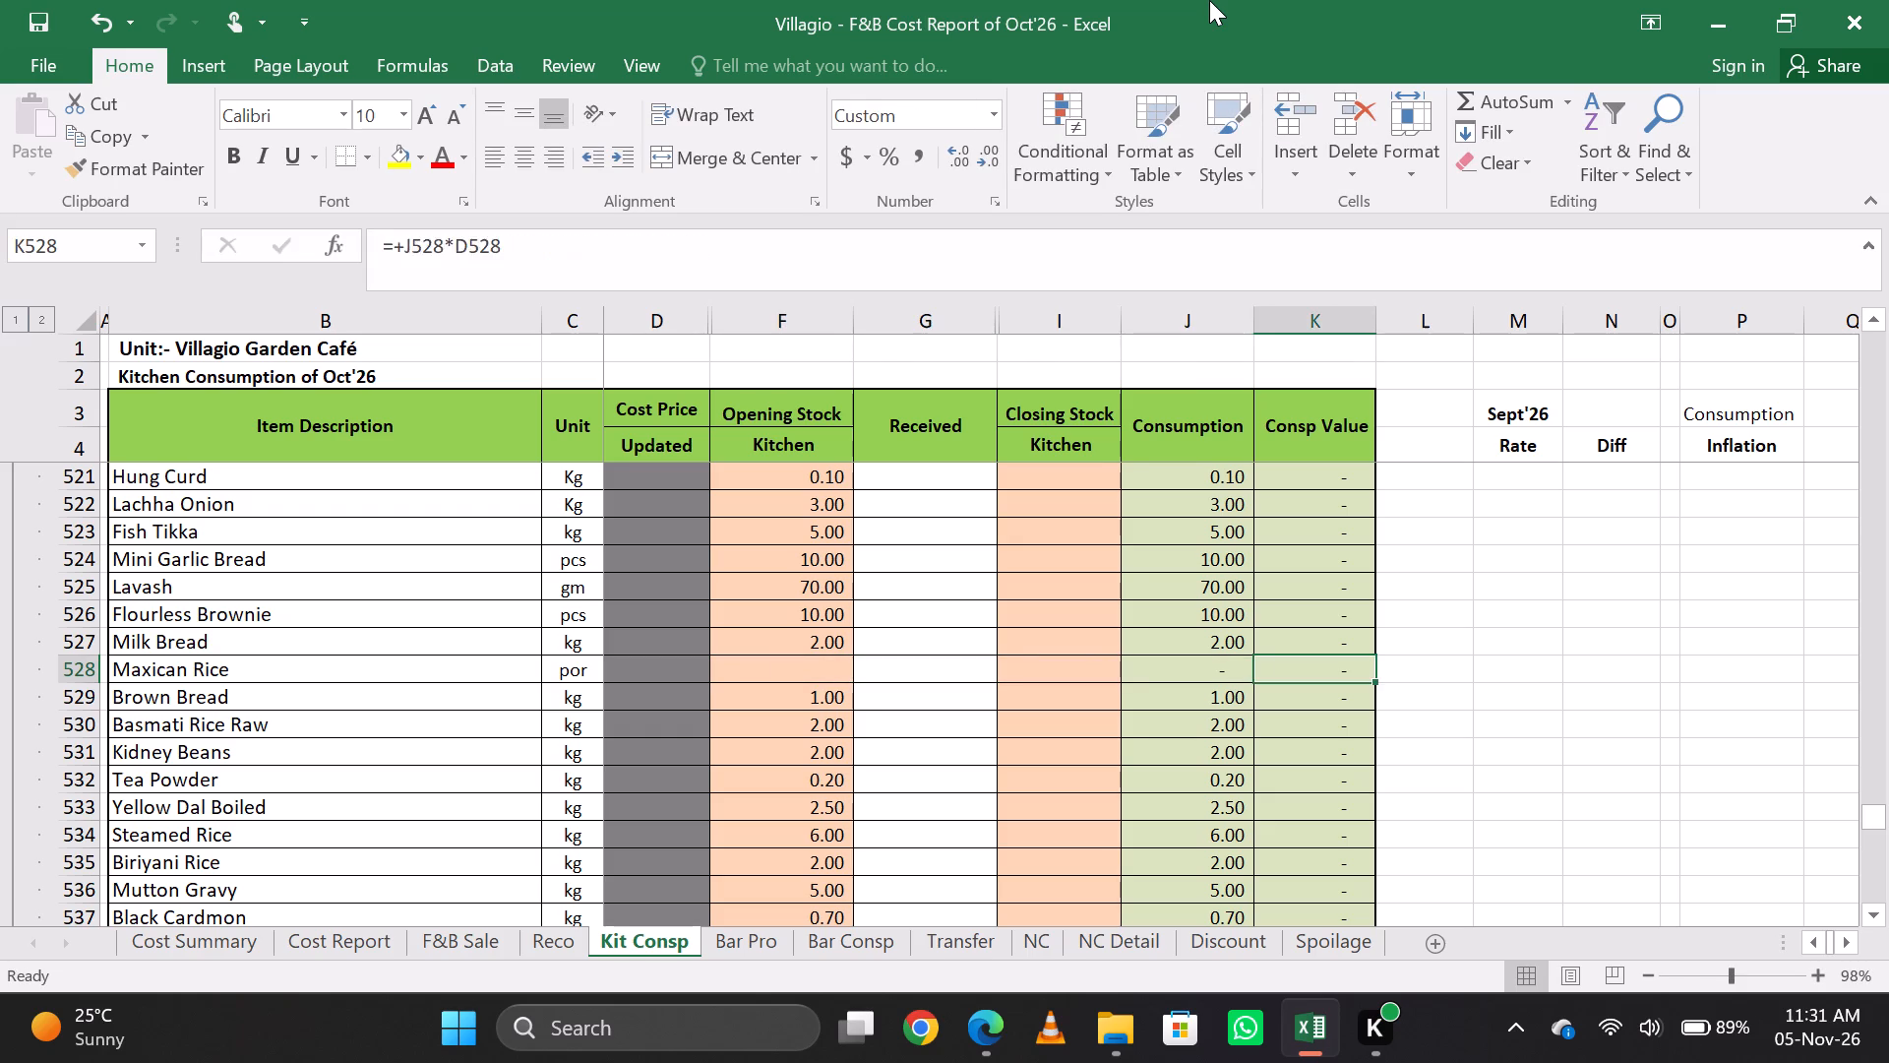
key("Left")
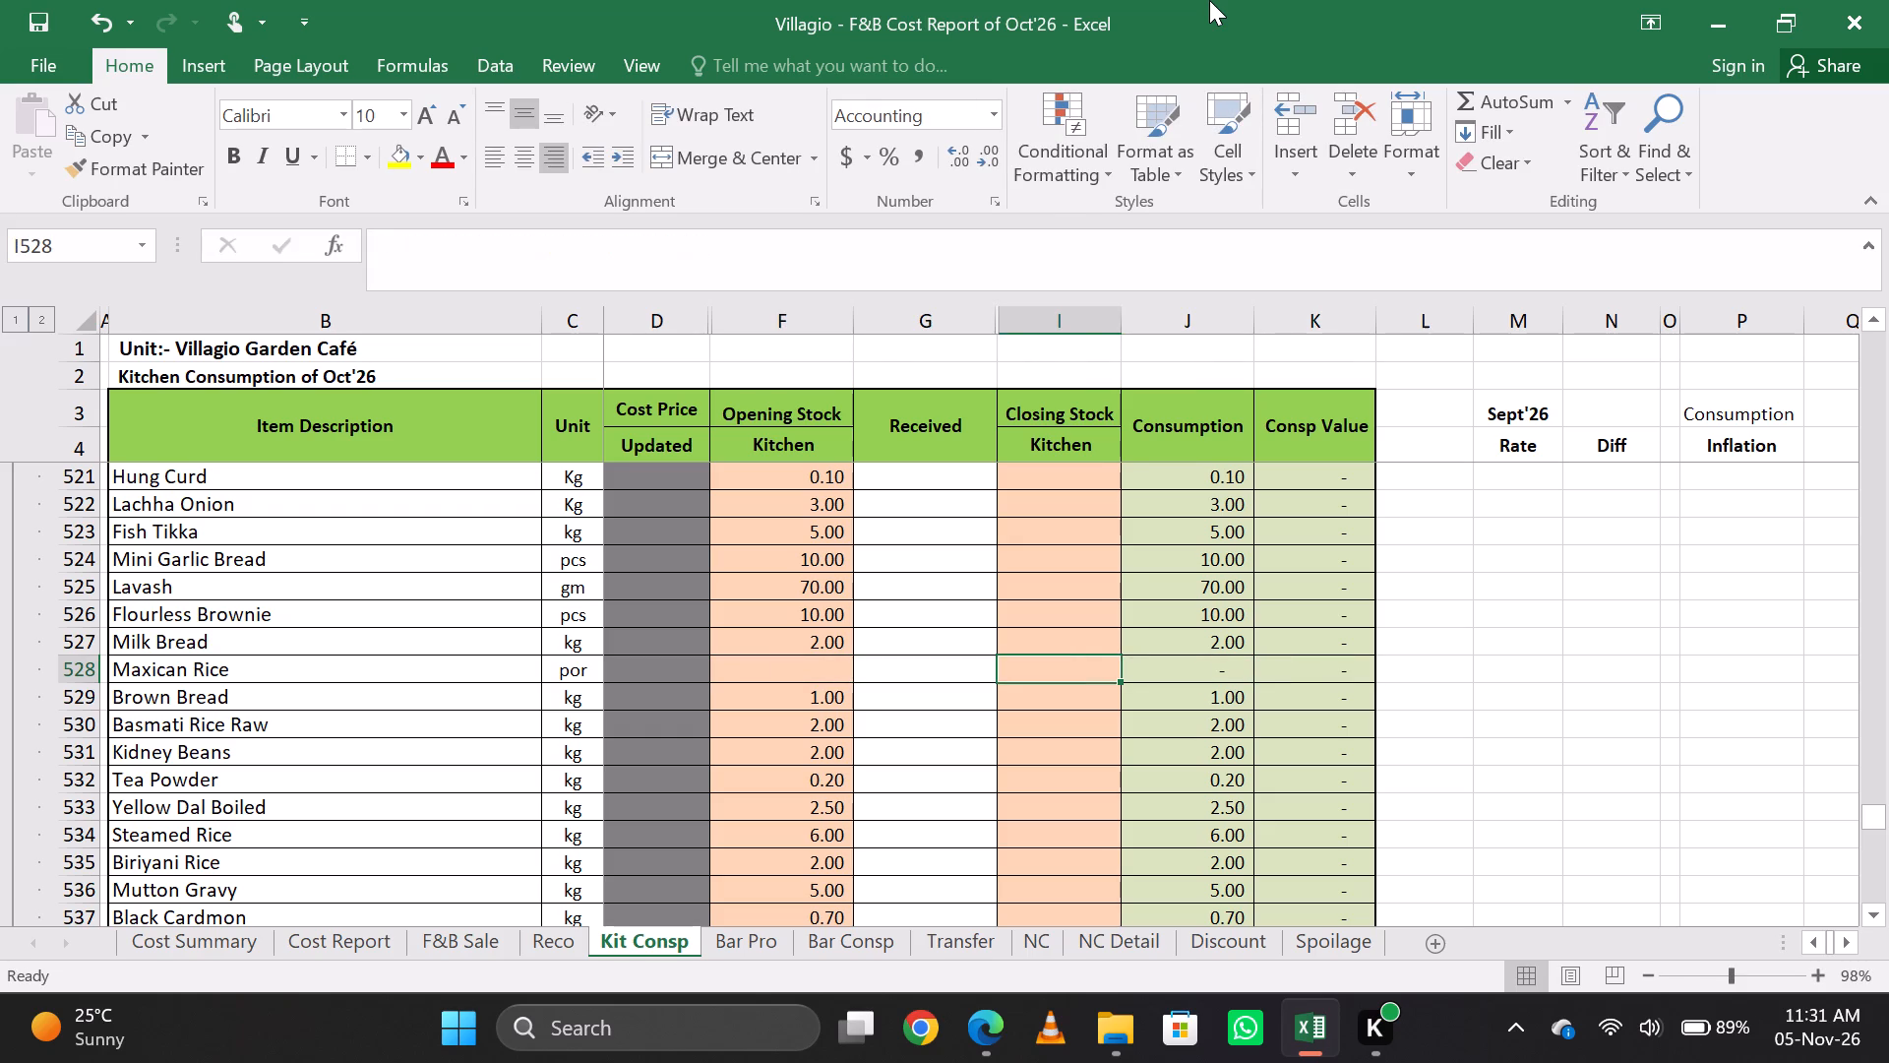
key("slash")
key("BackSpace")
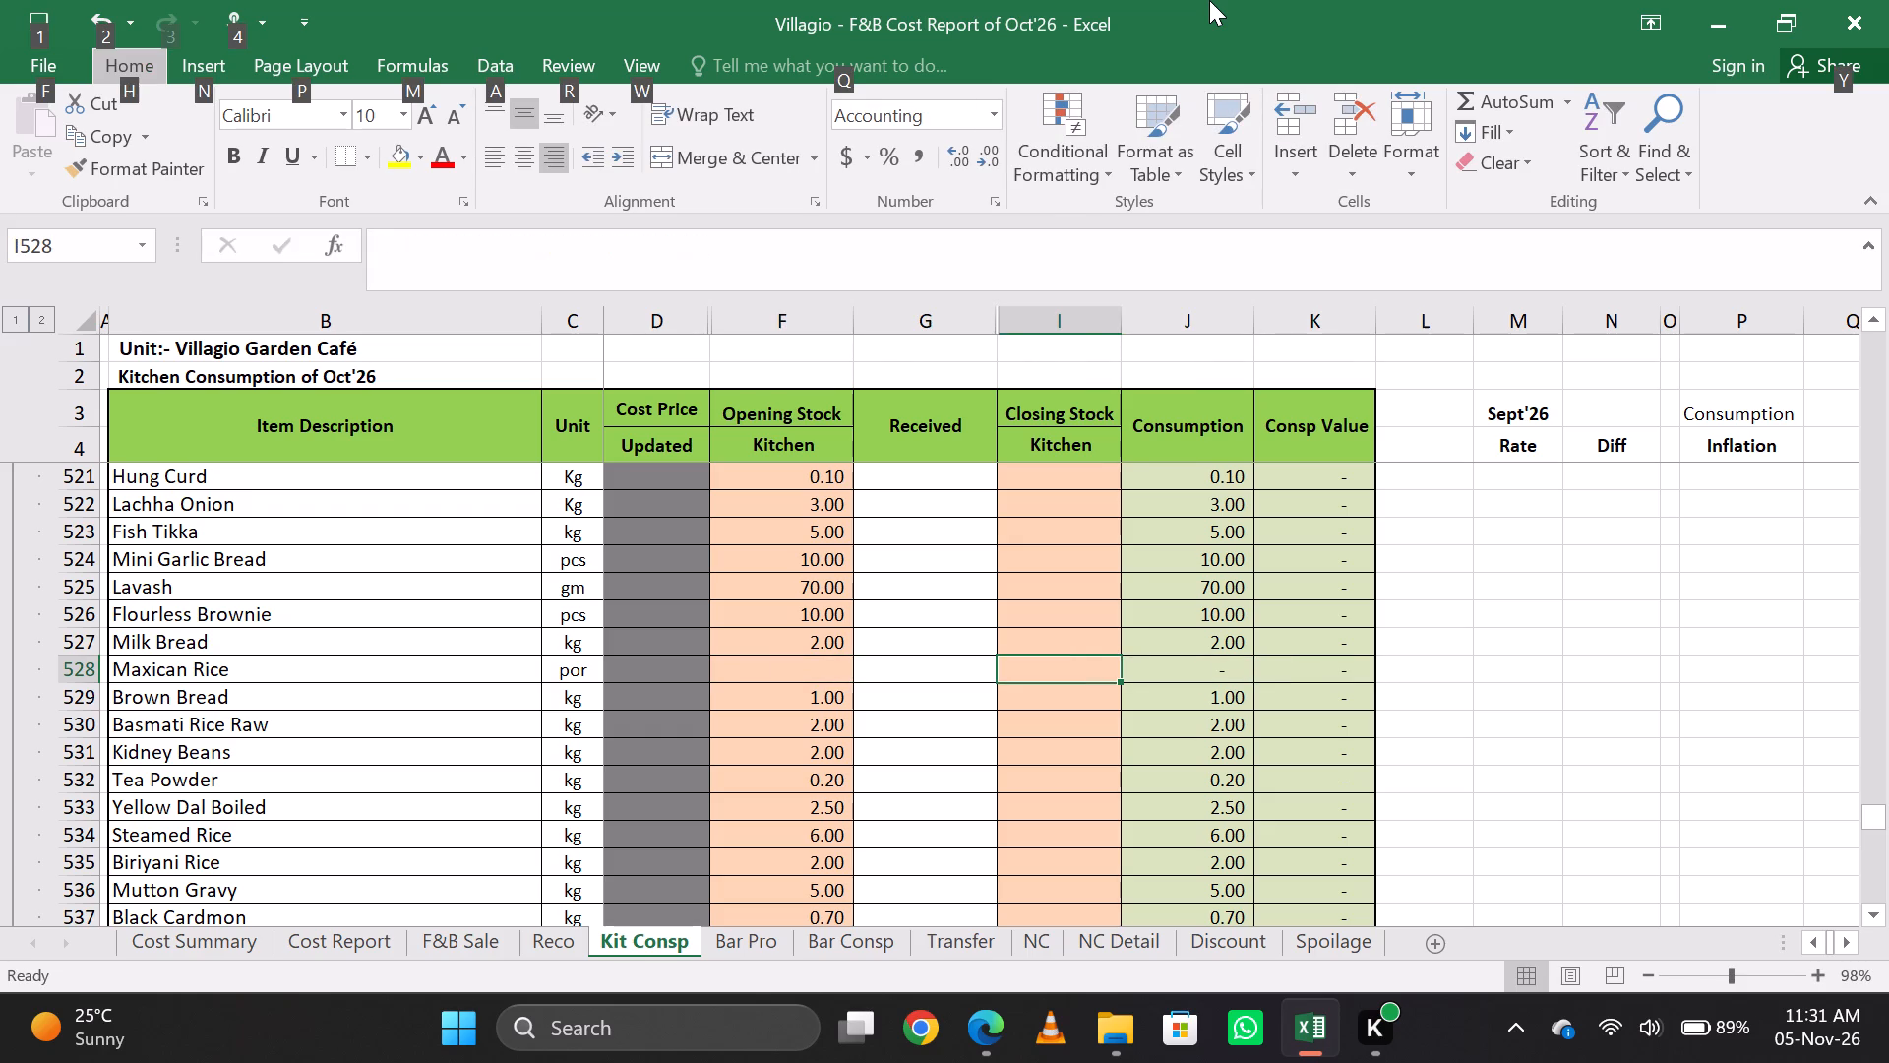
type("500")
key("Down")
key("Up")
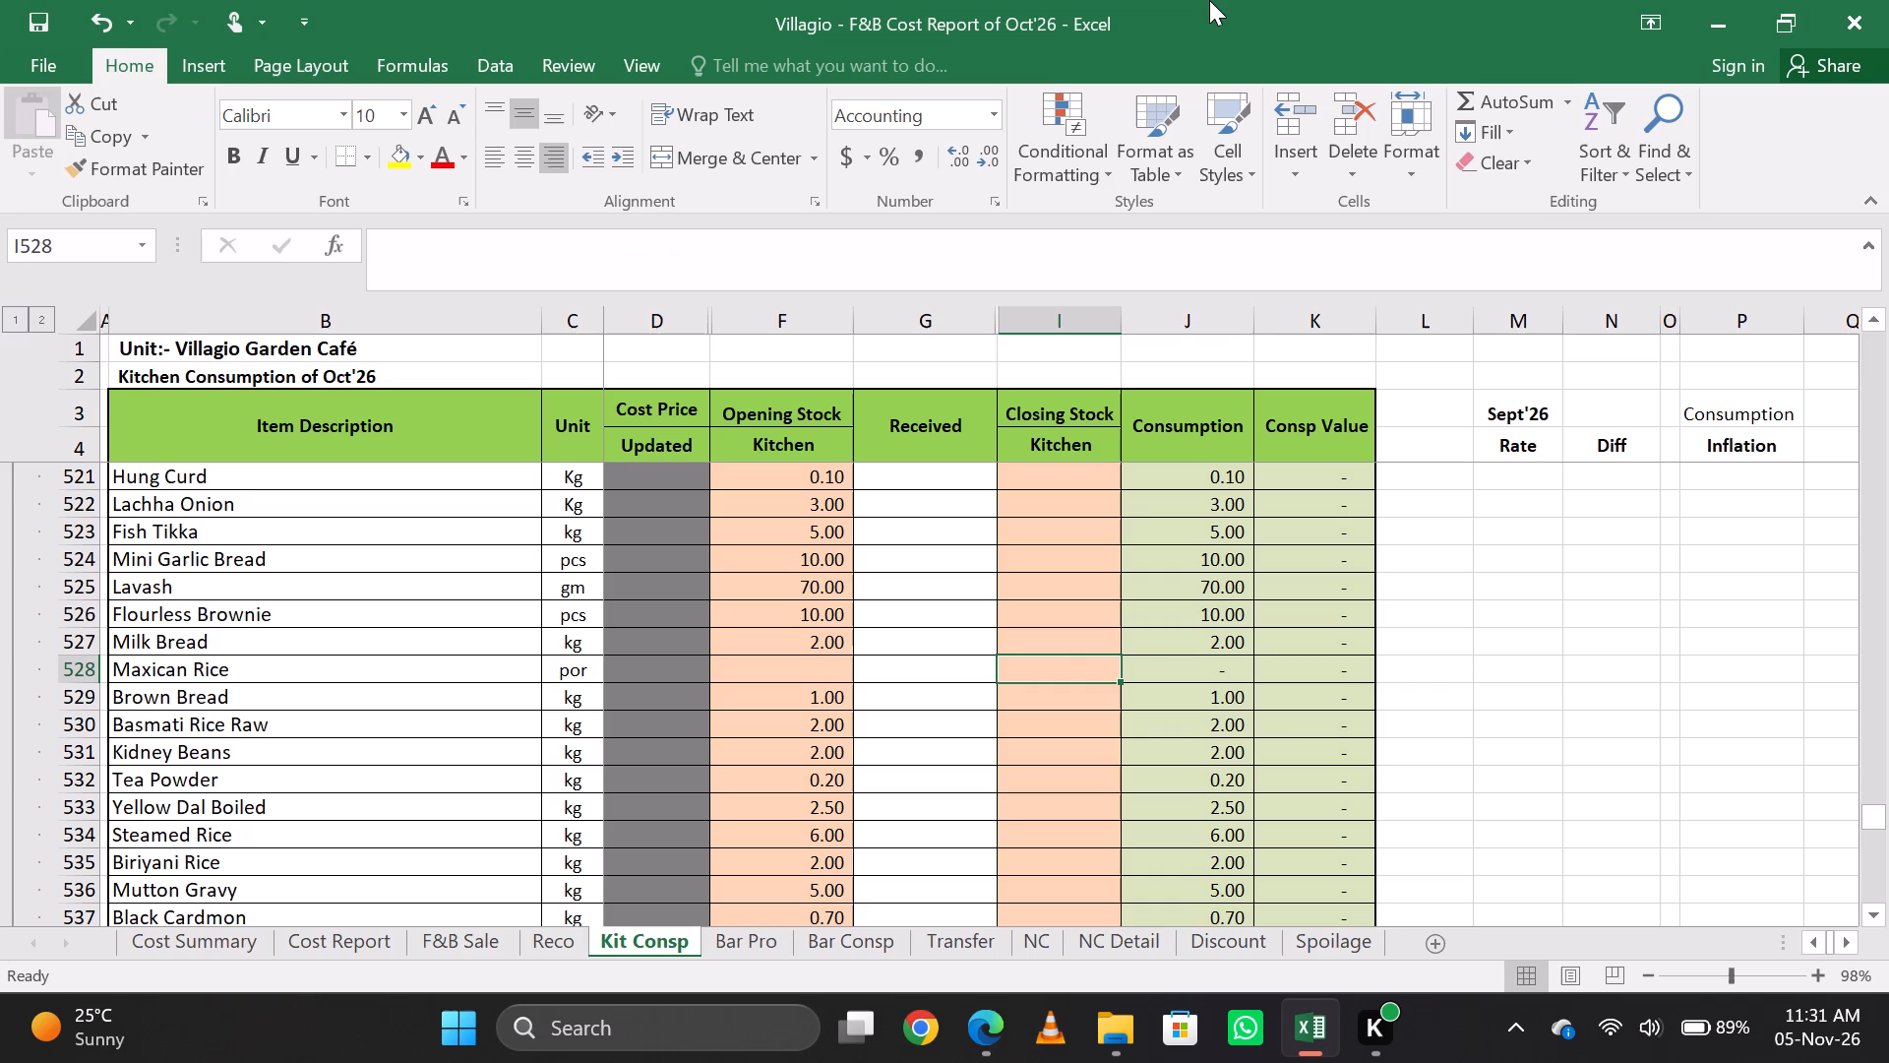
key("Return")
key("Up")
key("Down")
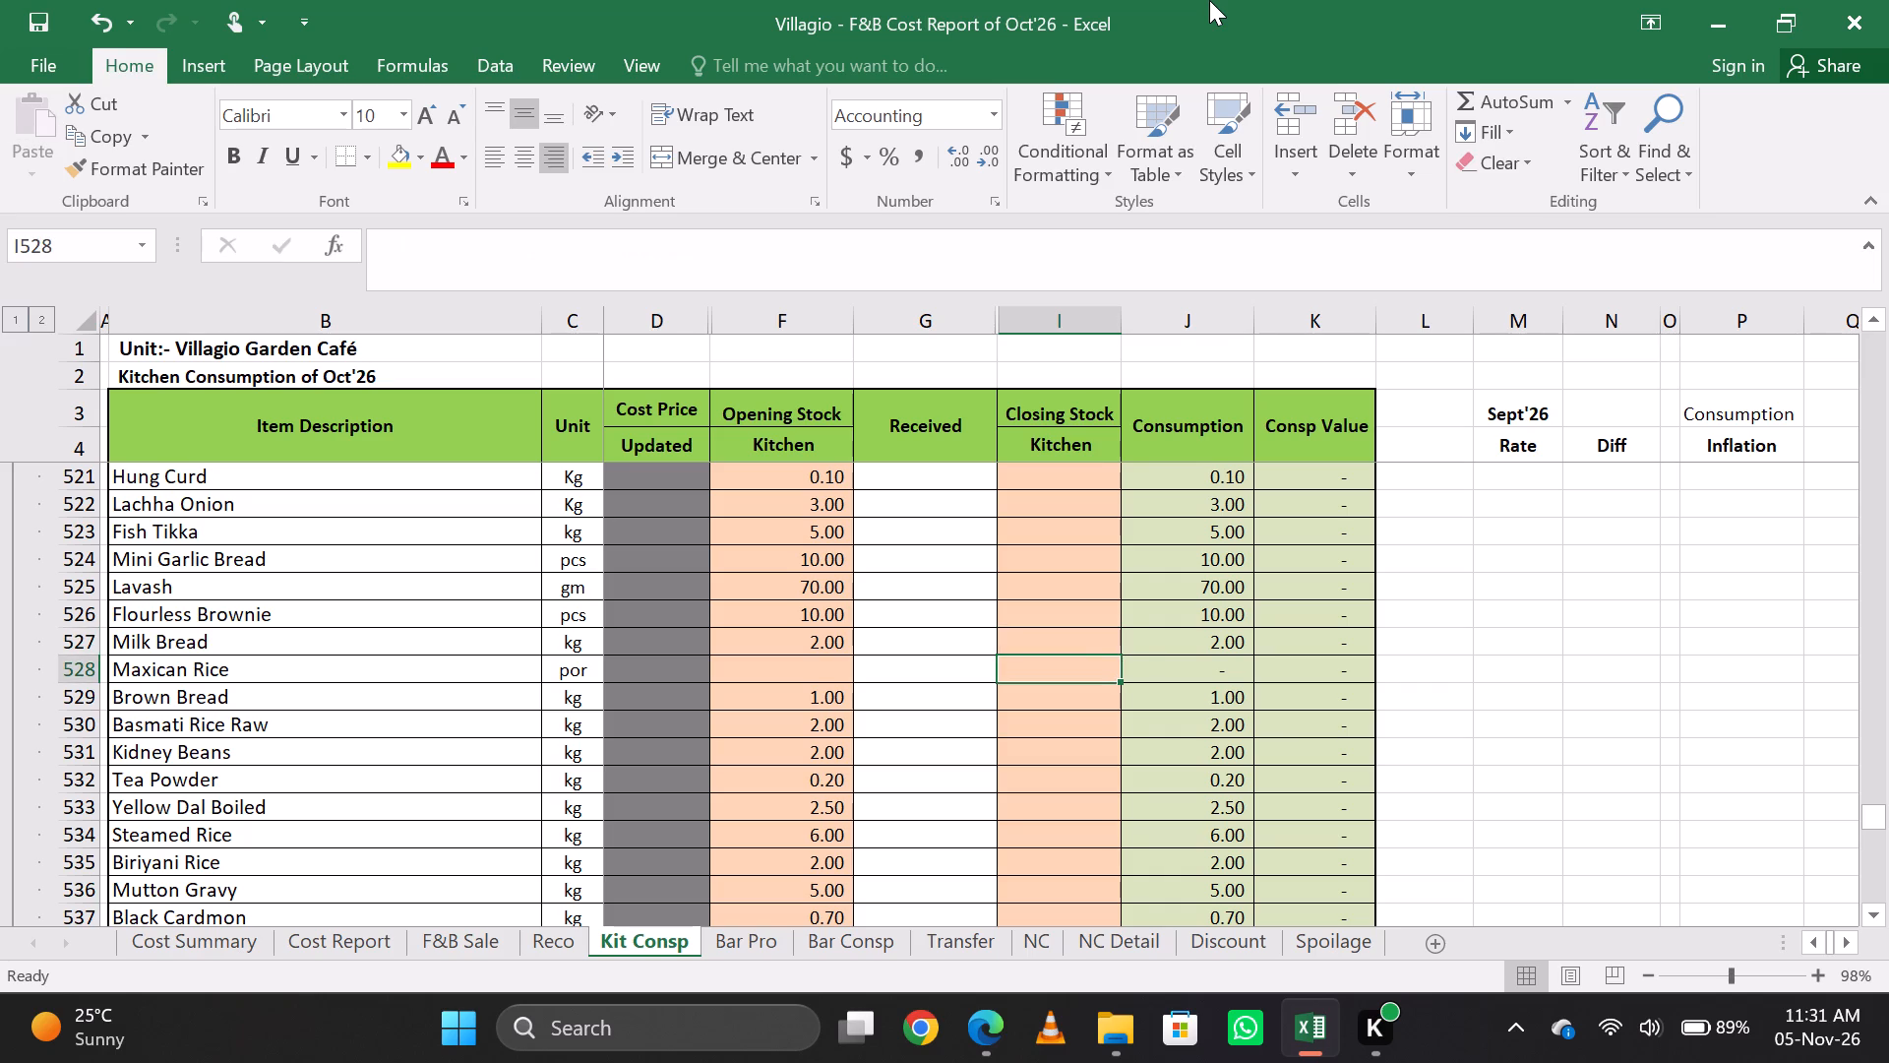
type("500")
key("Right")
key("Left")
Set the kitchen closing stock of Maxican Rice to 0.5 and its unit to kg.
type(".5")
key("Left")
key("Left")
key("Left")
key("Left")
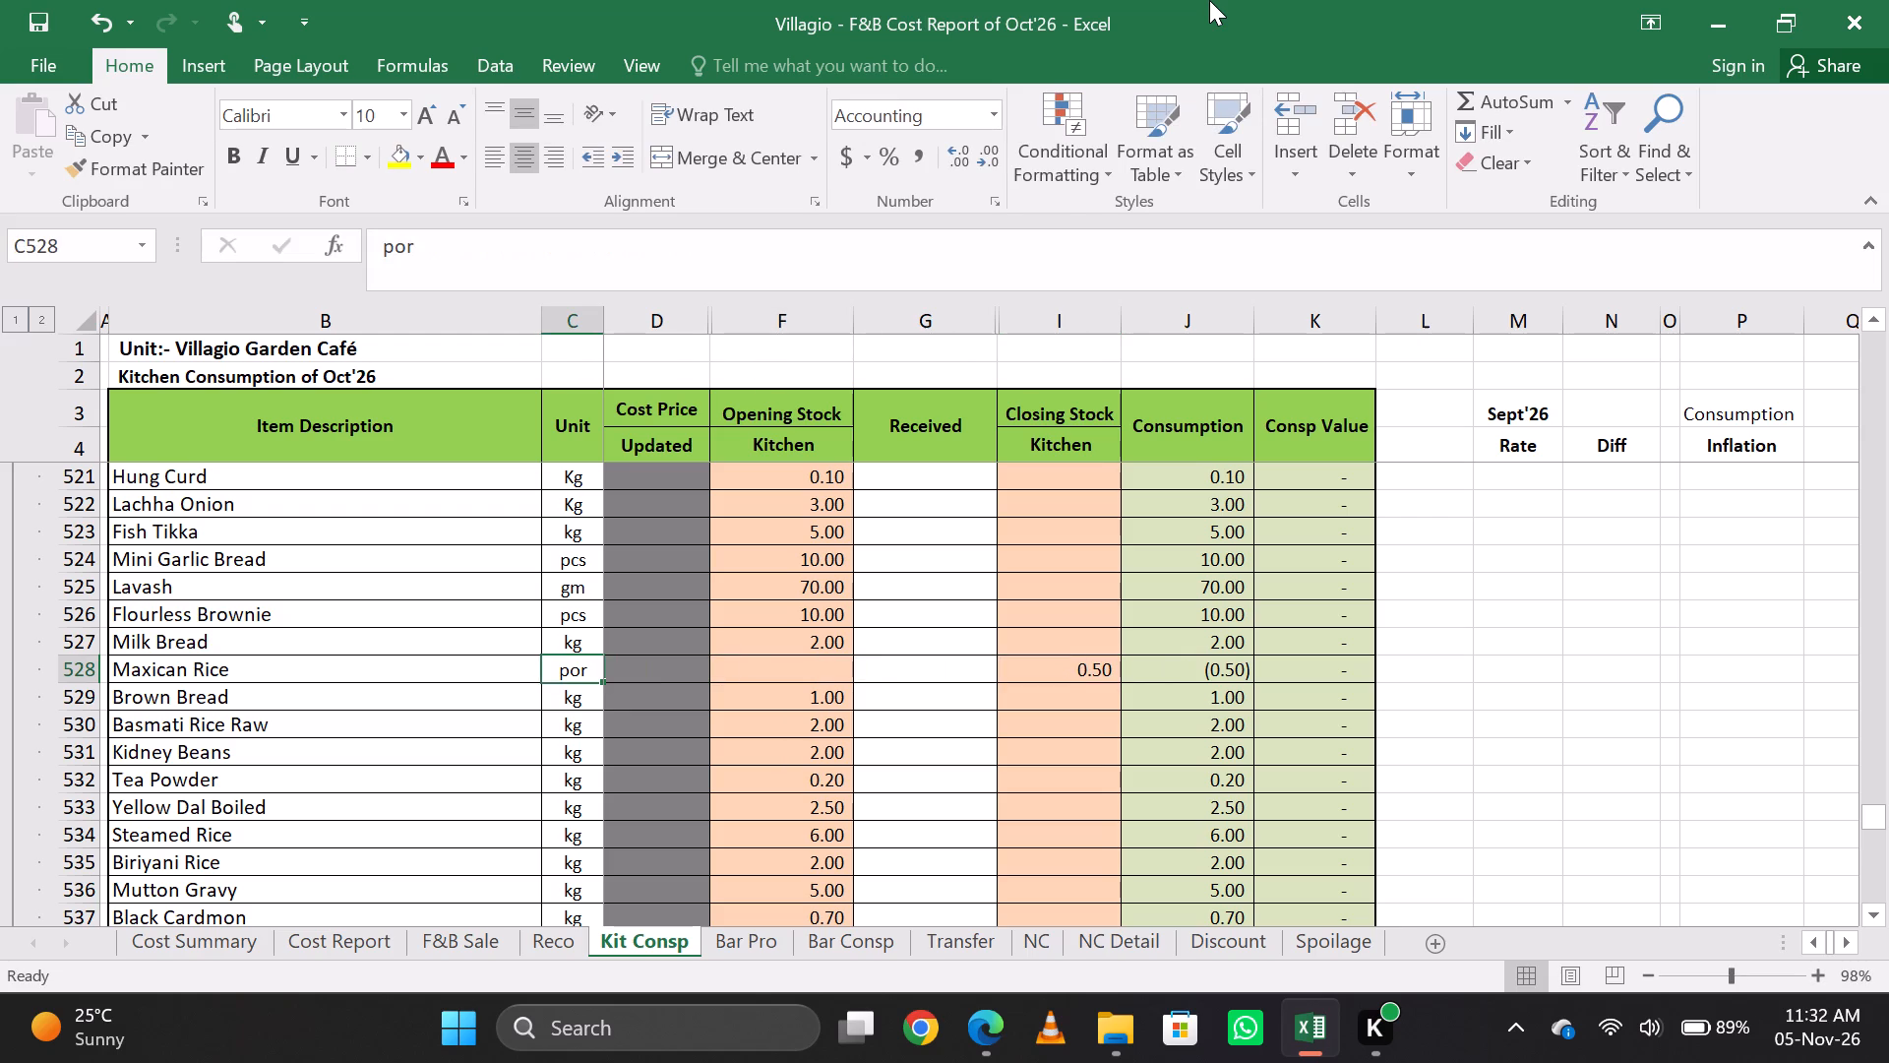
type("kg")
key("Right")
Fill the kitchen opening stock of Maxican Rice down from the Milk Bread row above it.
key("Right")
key("Right")
key("Left")
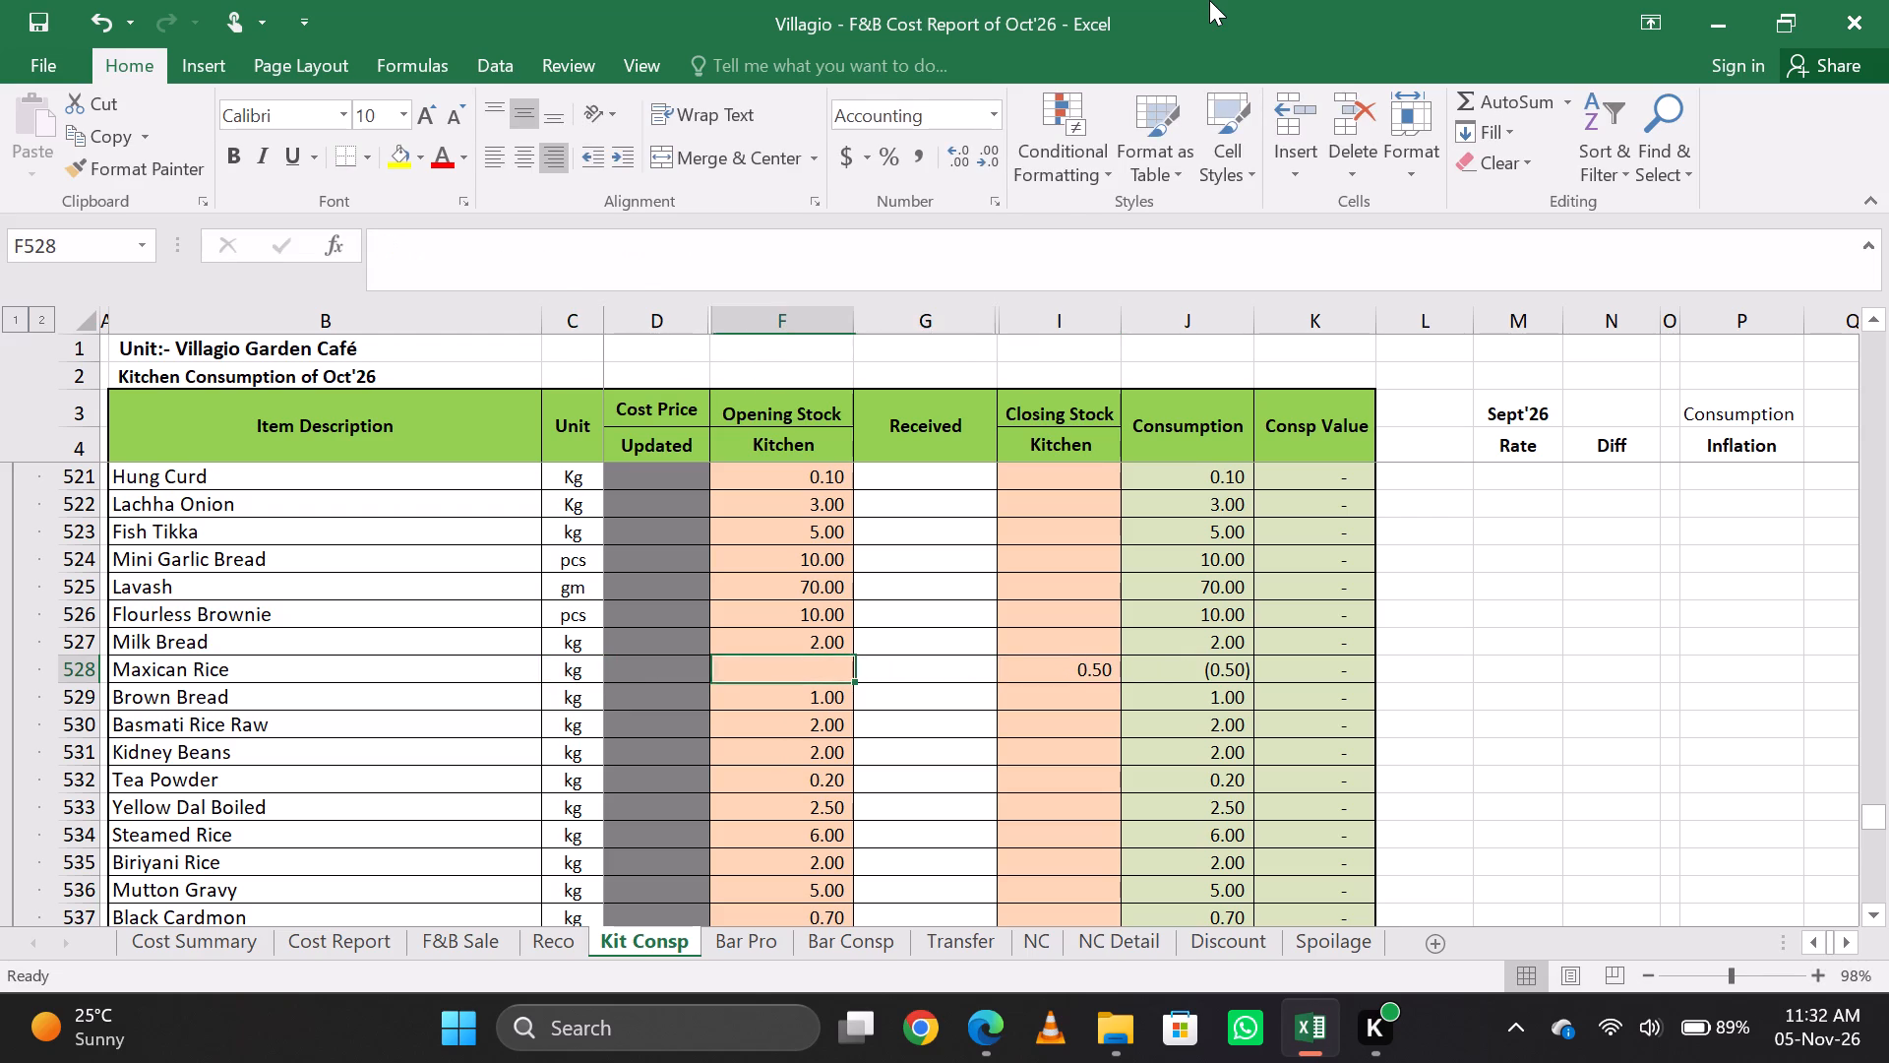
key("ctrl+d")
key("Right")
key("Right")
Find Guacamole by searching for "gua" and set its kitchen closing stock to 1.5.
key("ctrl+f")
key("BackSpace")
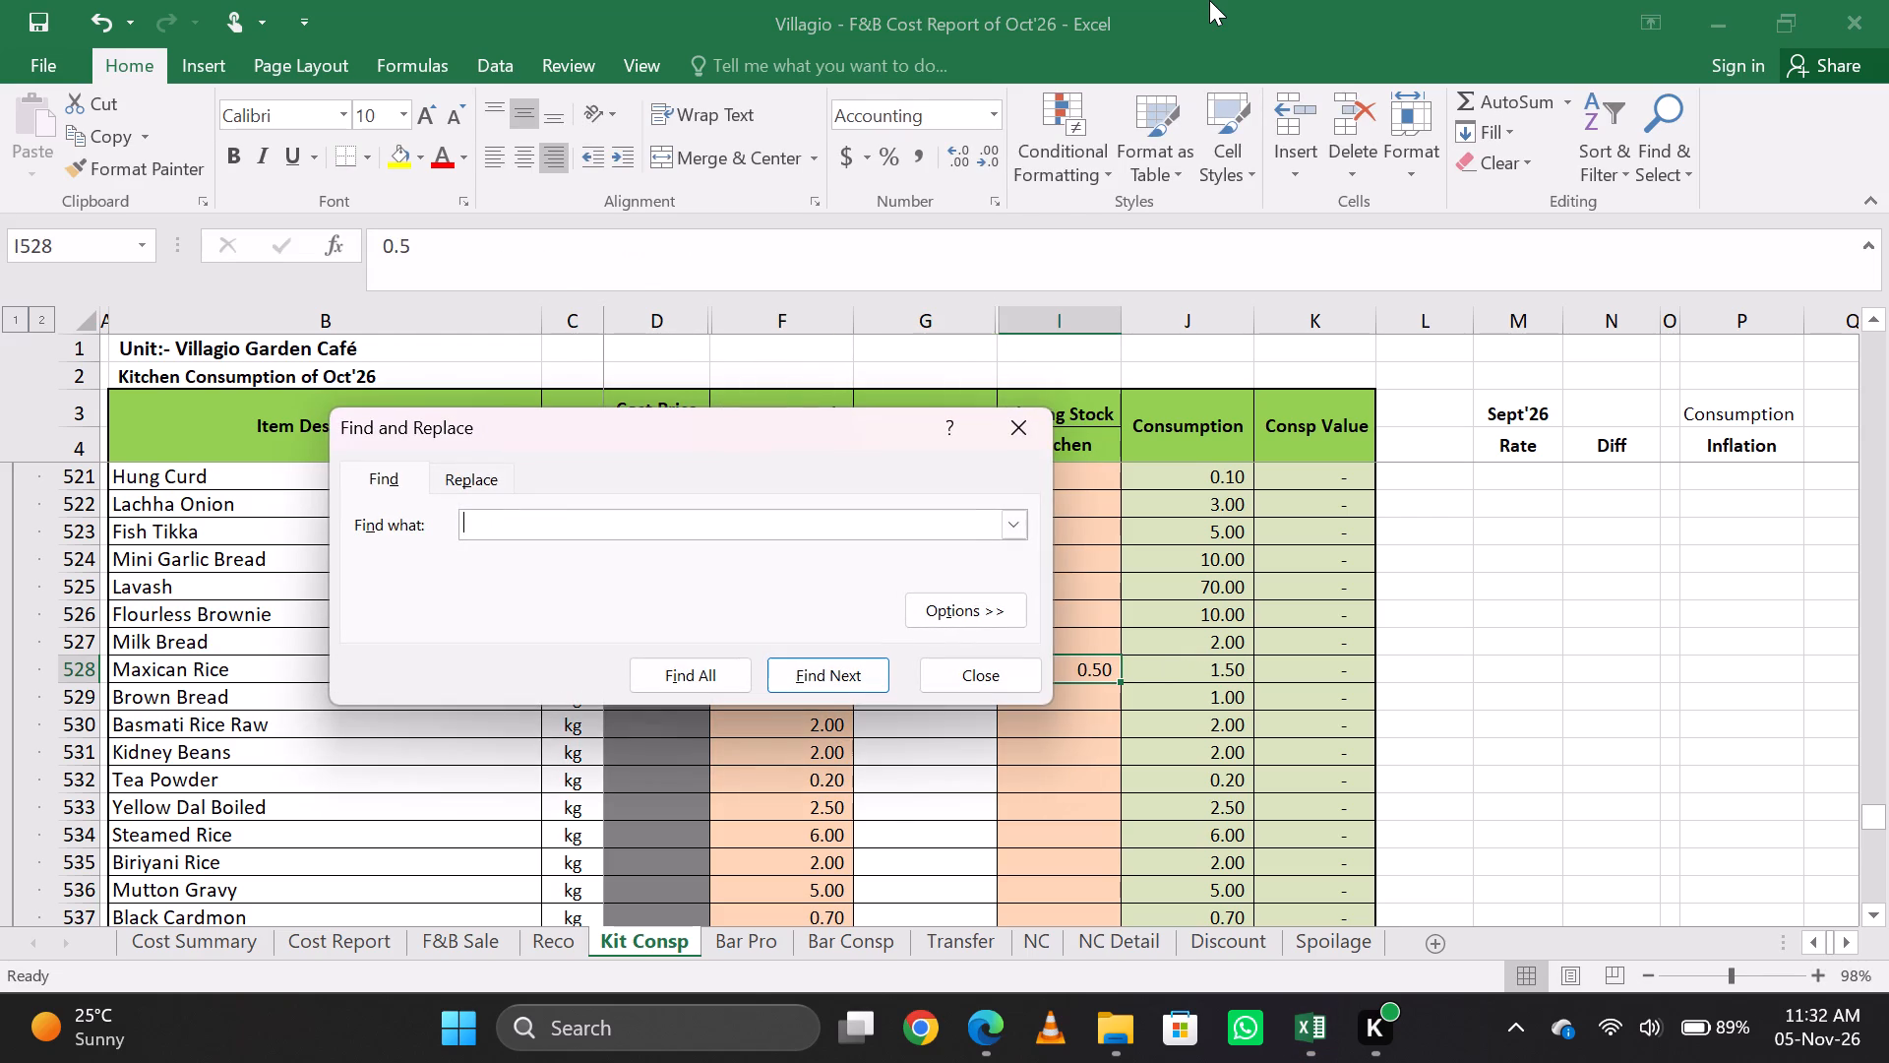
key("BackSpace")
key("BackSpace")
key("BackSpace")
key("BackSpace")
key("f")
key("Delete")
key("BackSpace")
key("BackSpace")
type("gu")
key("a")
key("Return")
key("Escape")
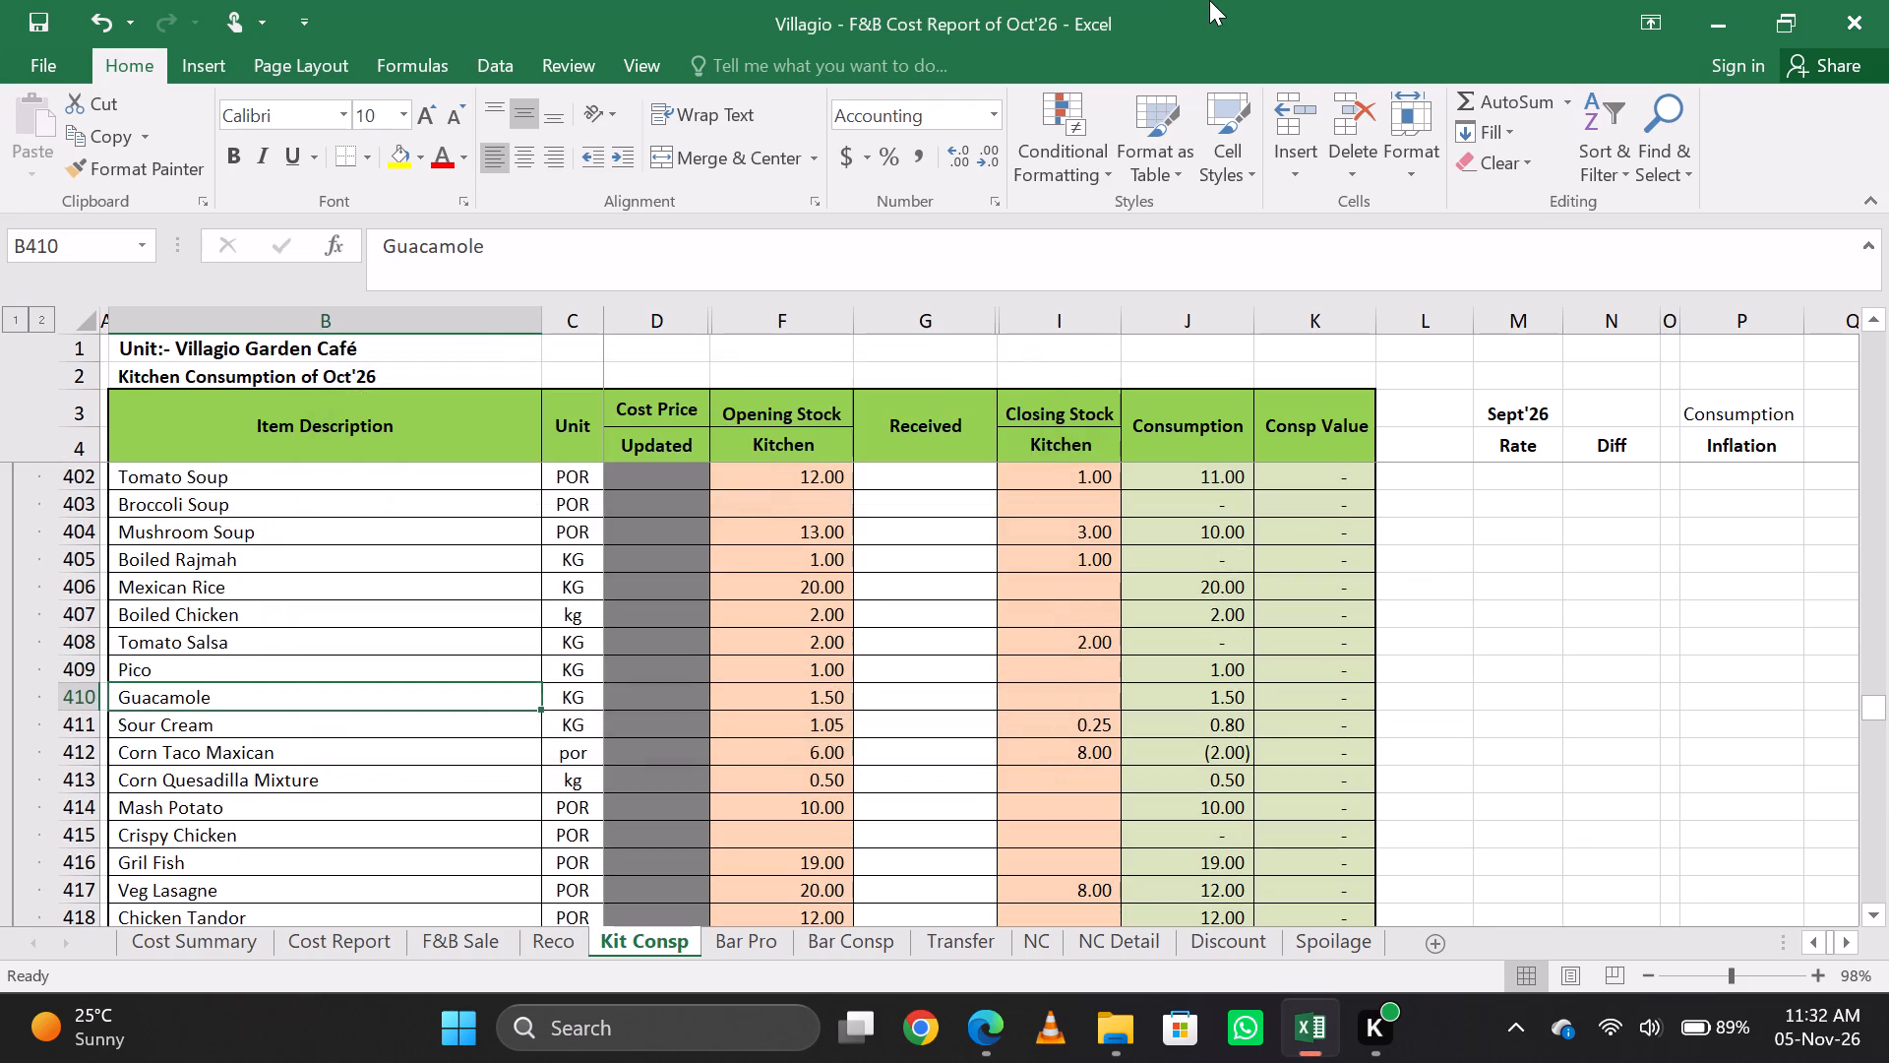
key("Right")
key("Right")
key("Right")
key("Right")
key("Right")
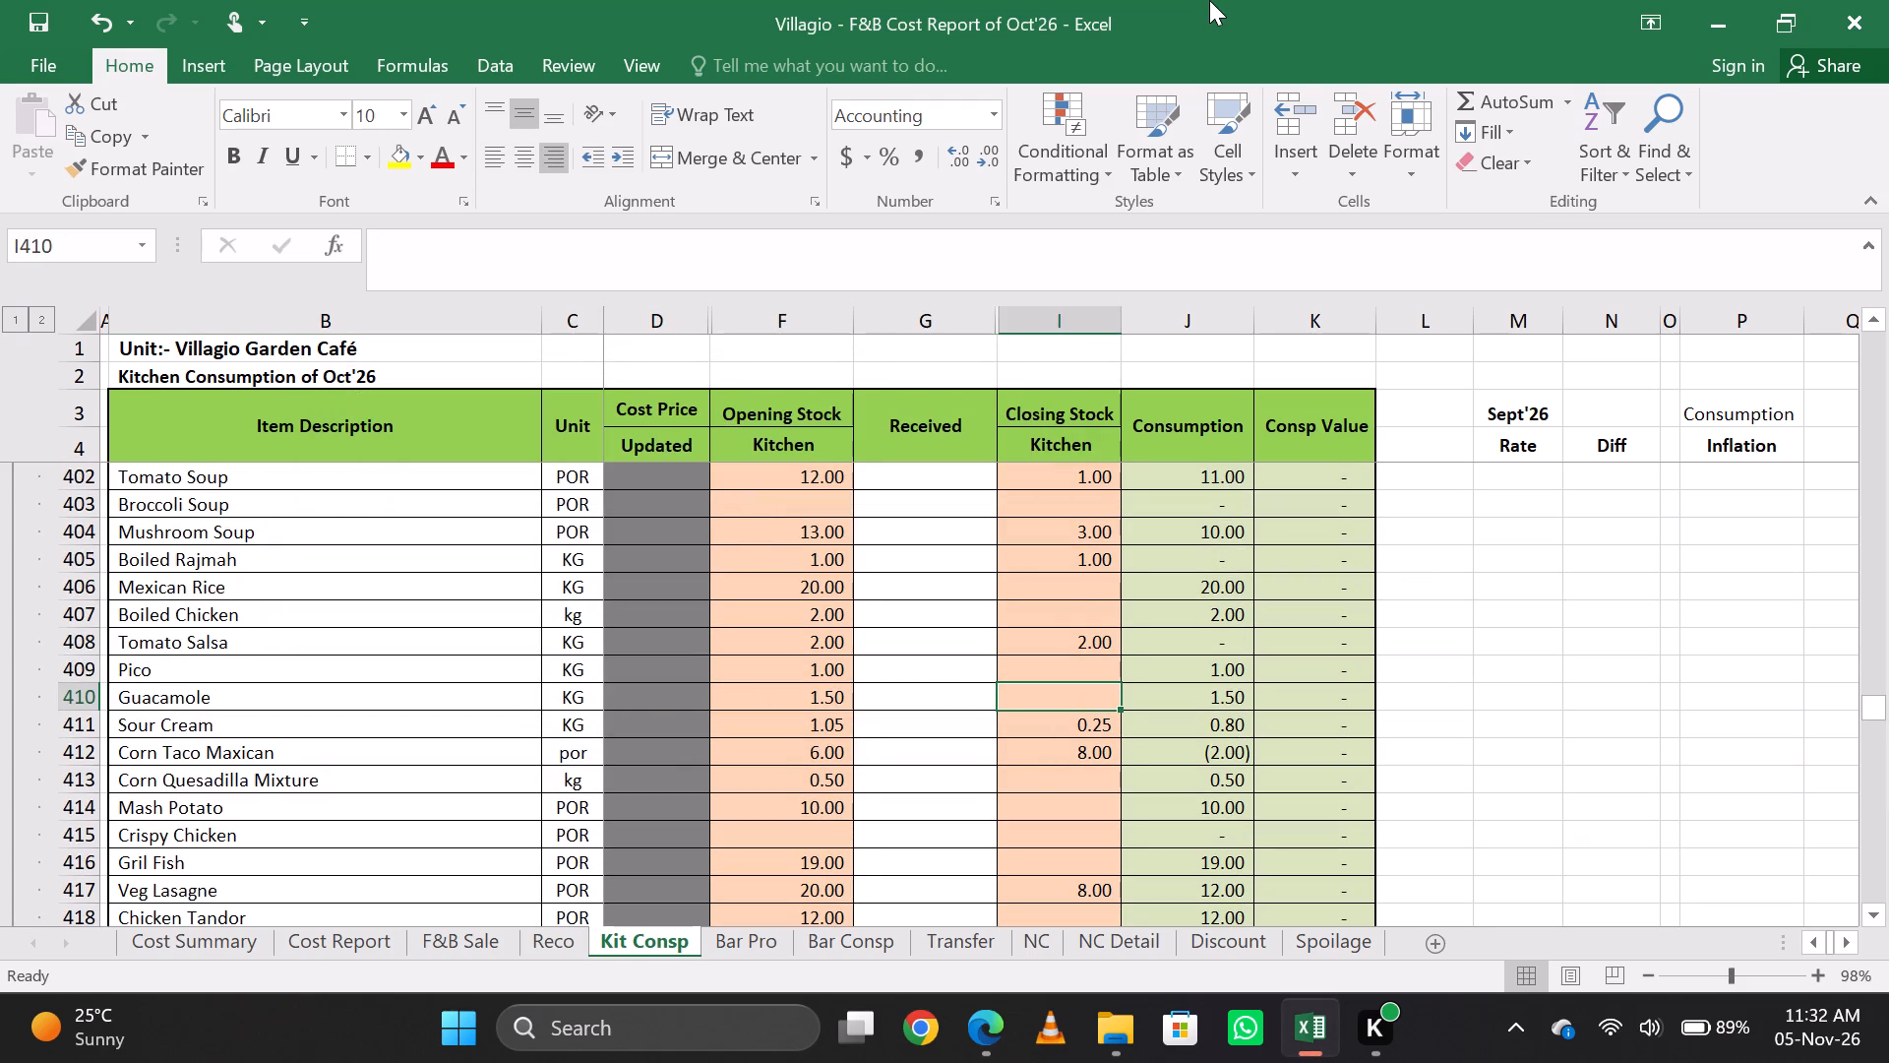
type("1.5")
key("Return")
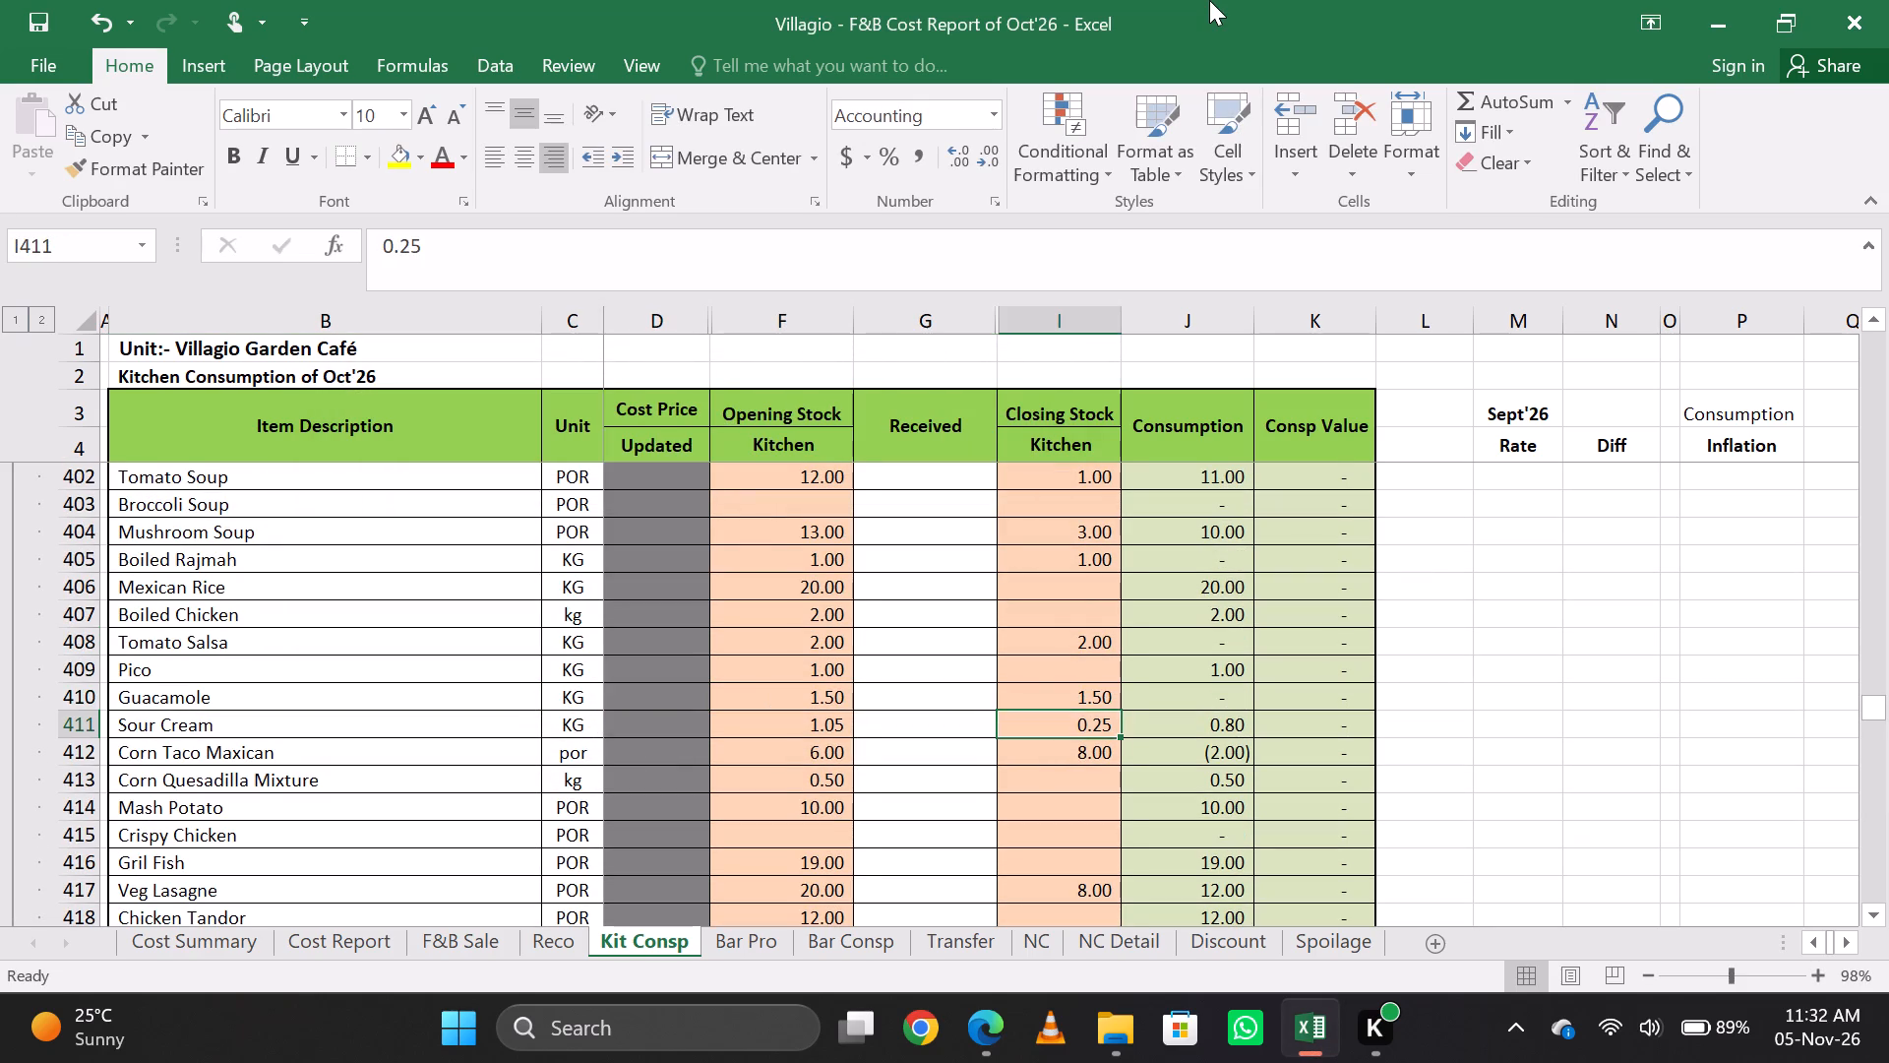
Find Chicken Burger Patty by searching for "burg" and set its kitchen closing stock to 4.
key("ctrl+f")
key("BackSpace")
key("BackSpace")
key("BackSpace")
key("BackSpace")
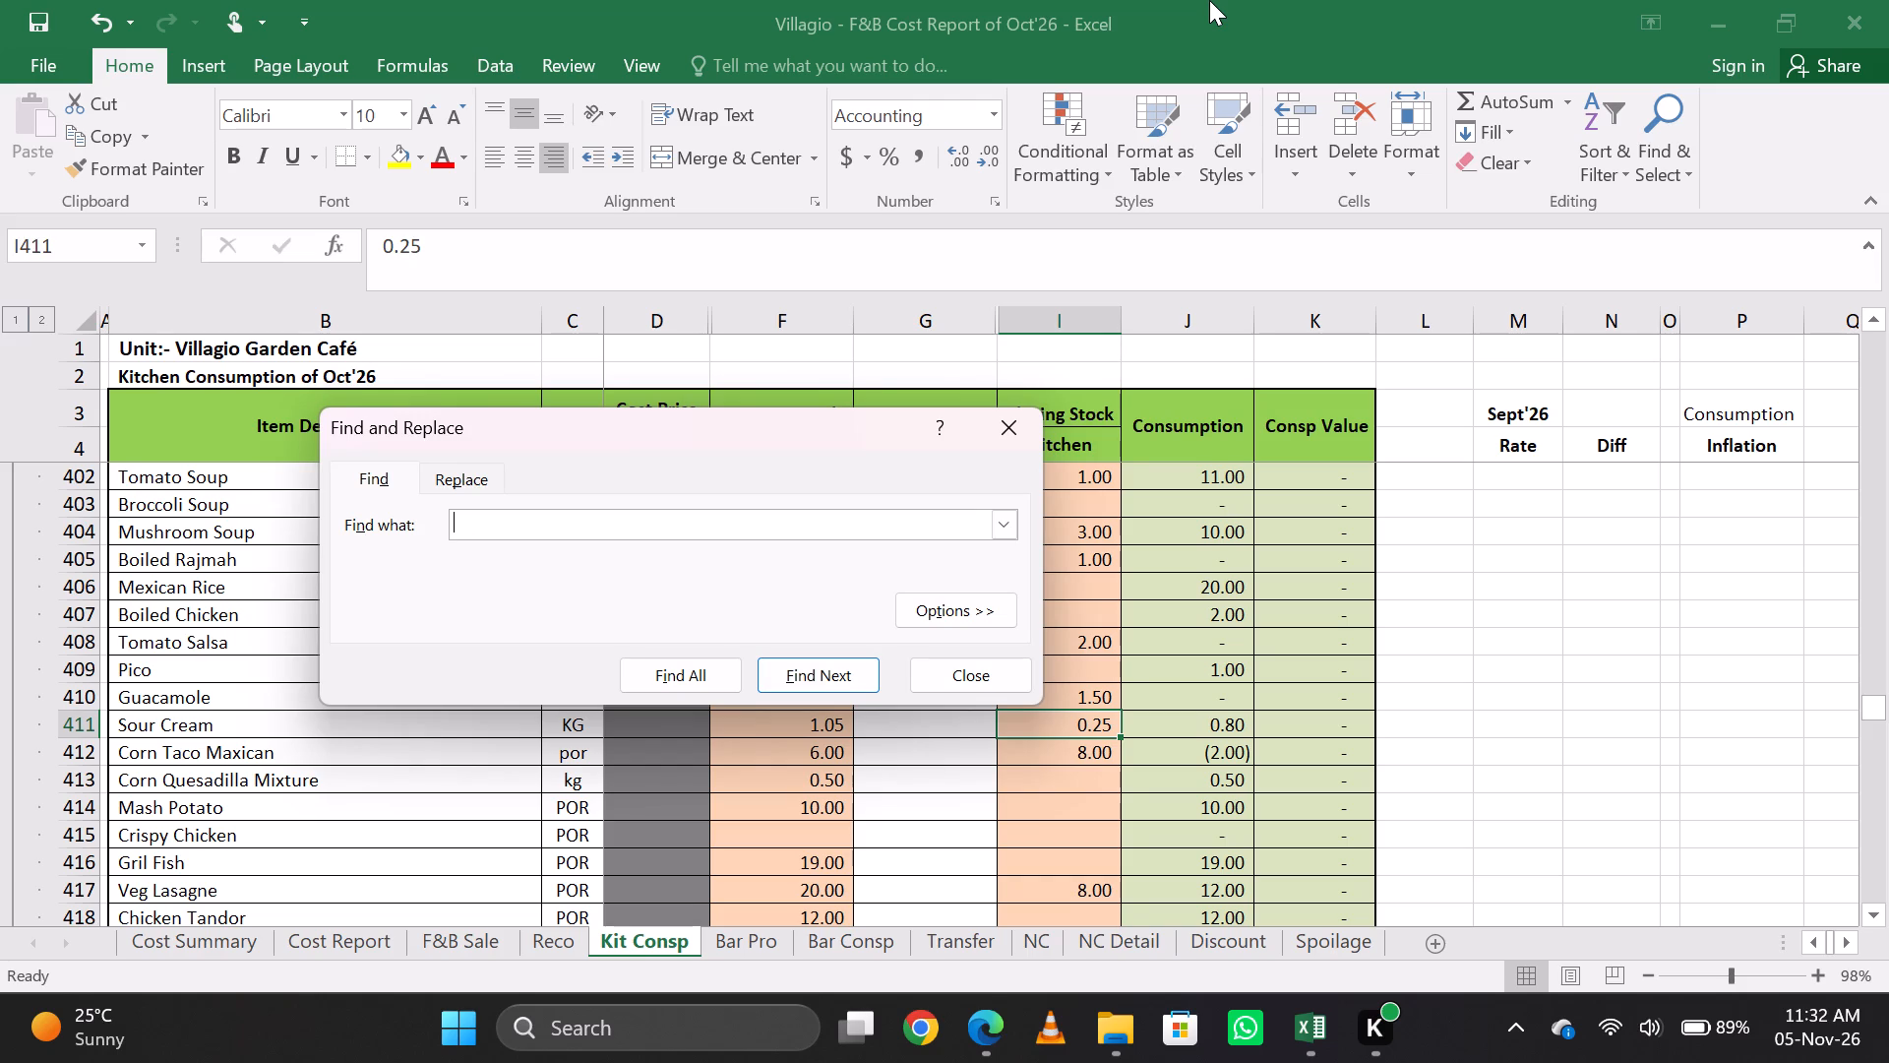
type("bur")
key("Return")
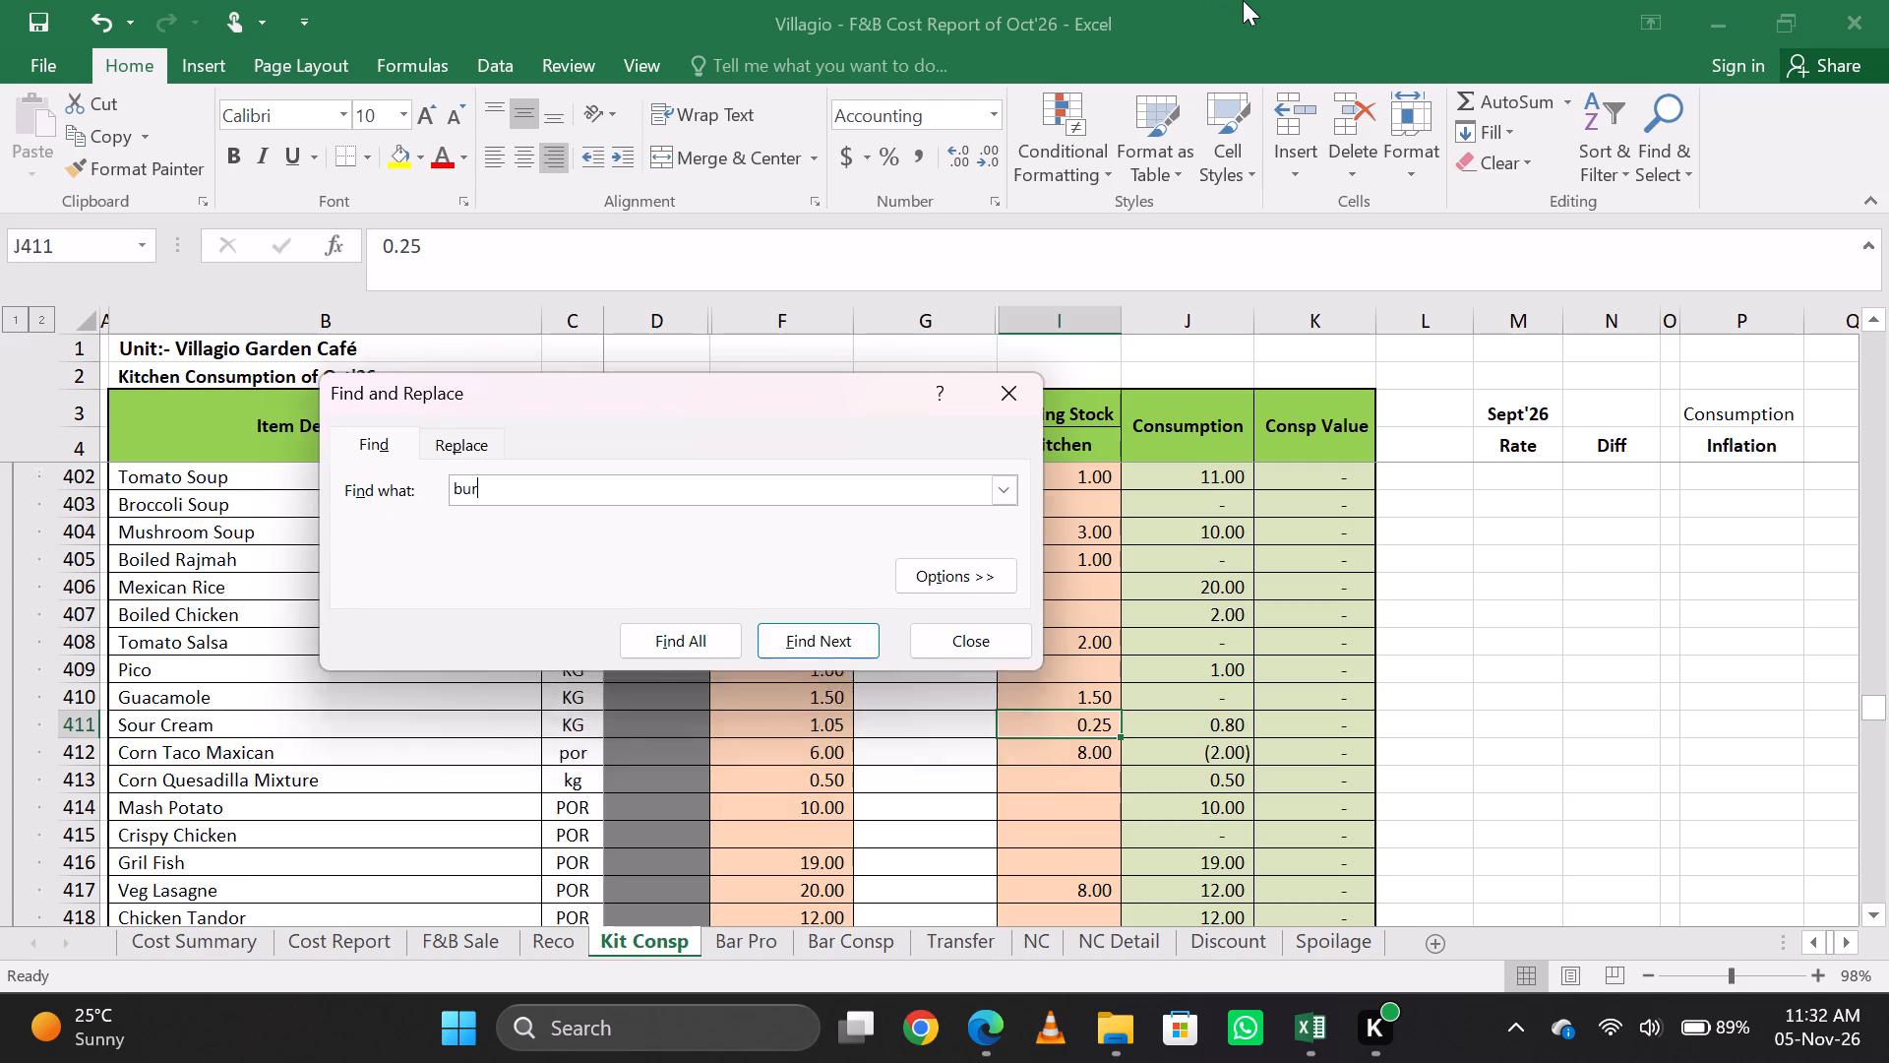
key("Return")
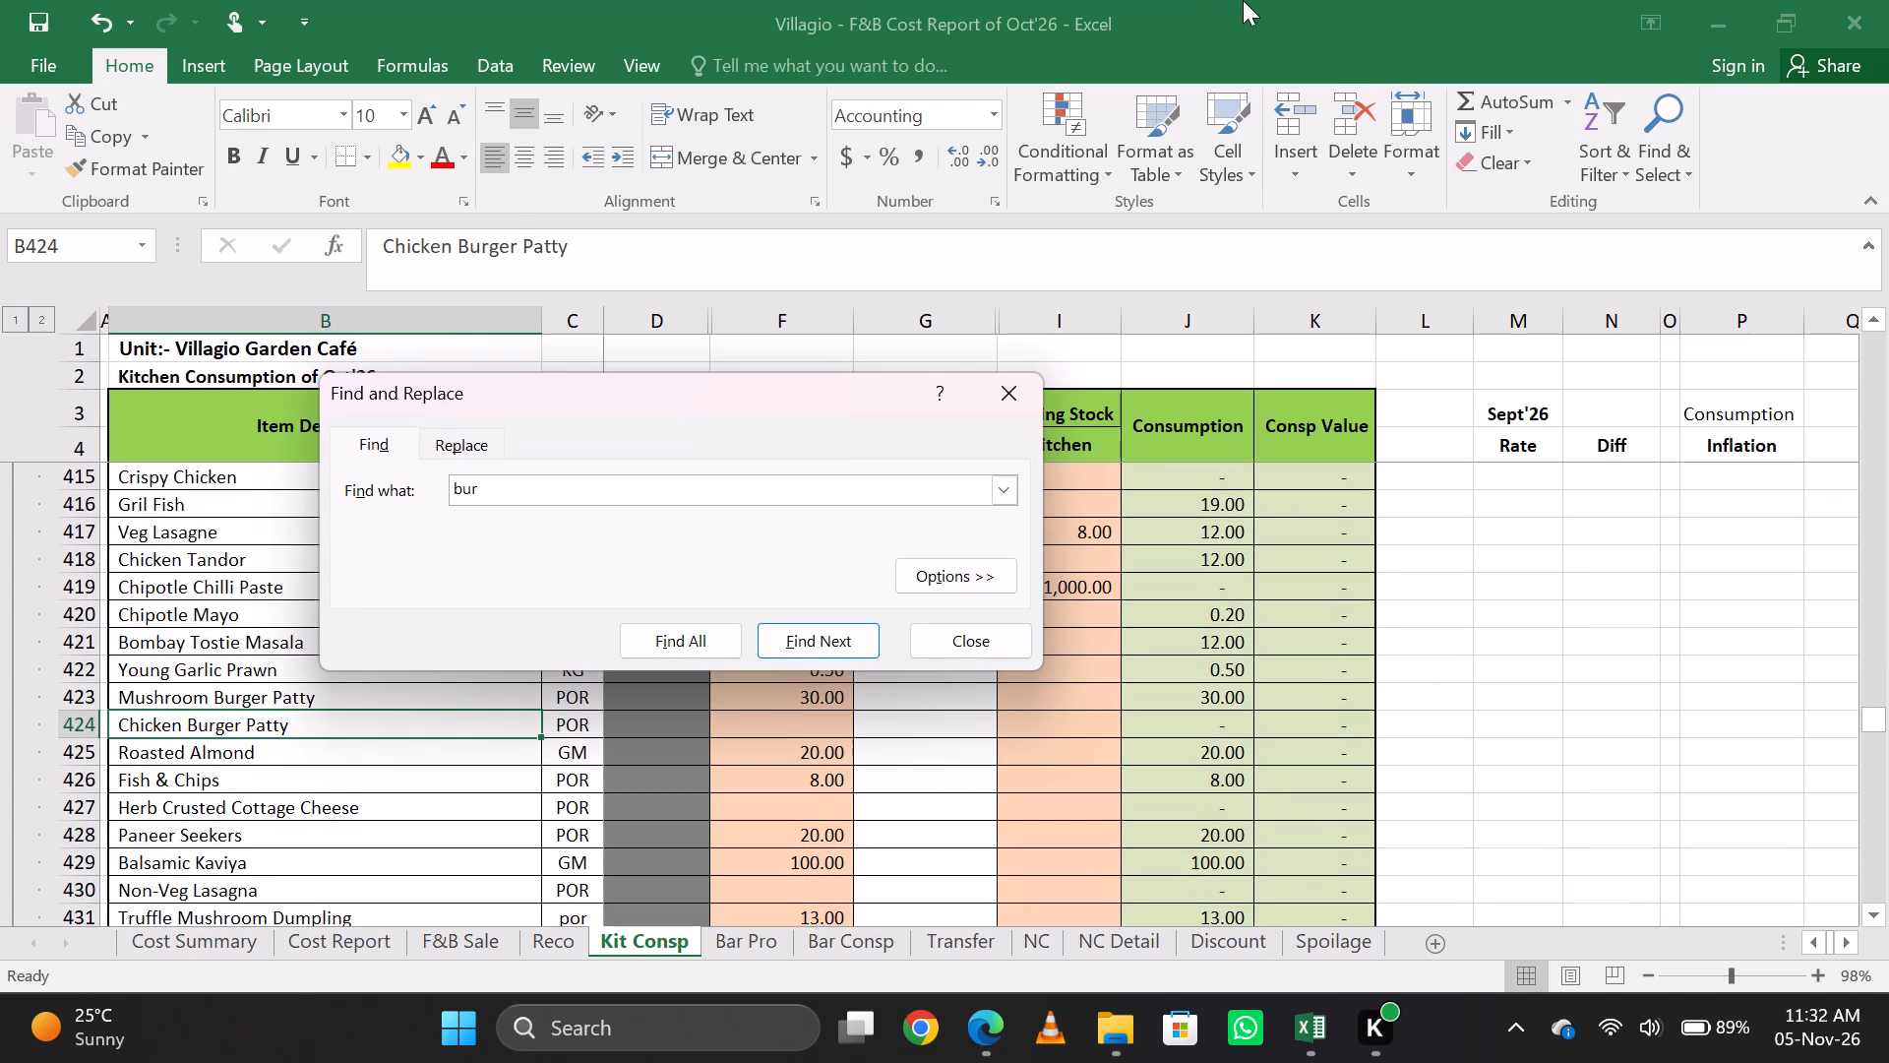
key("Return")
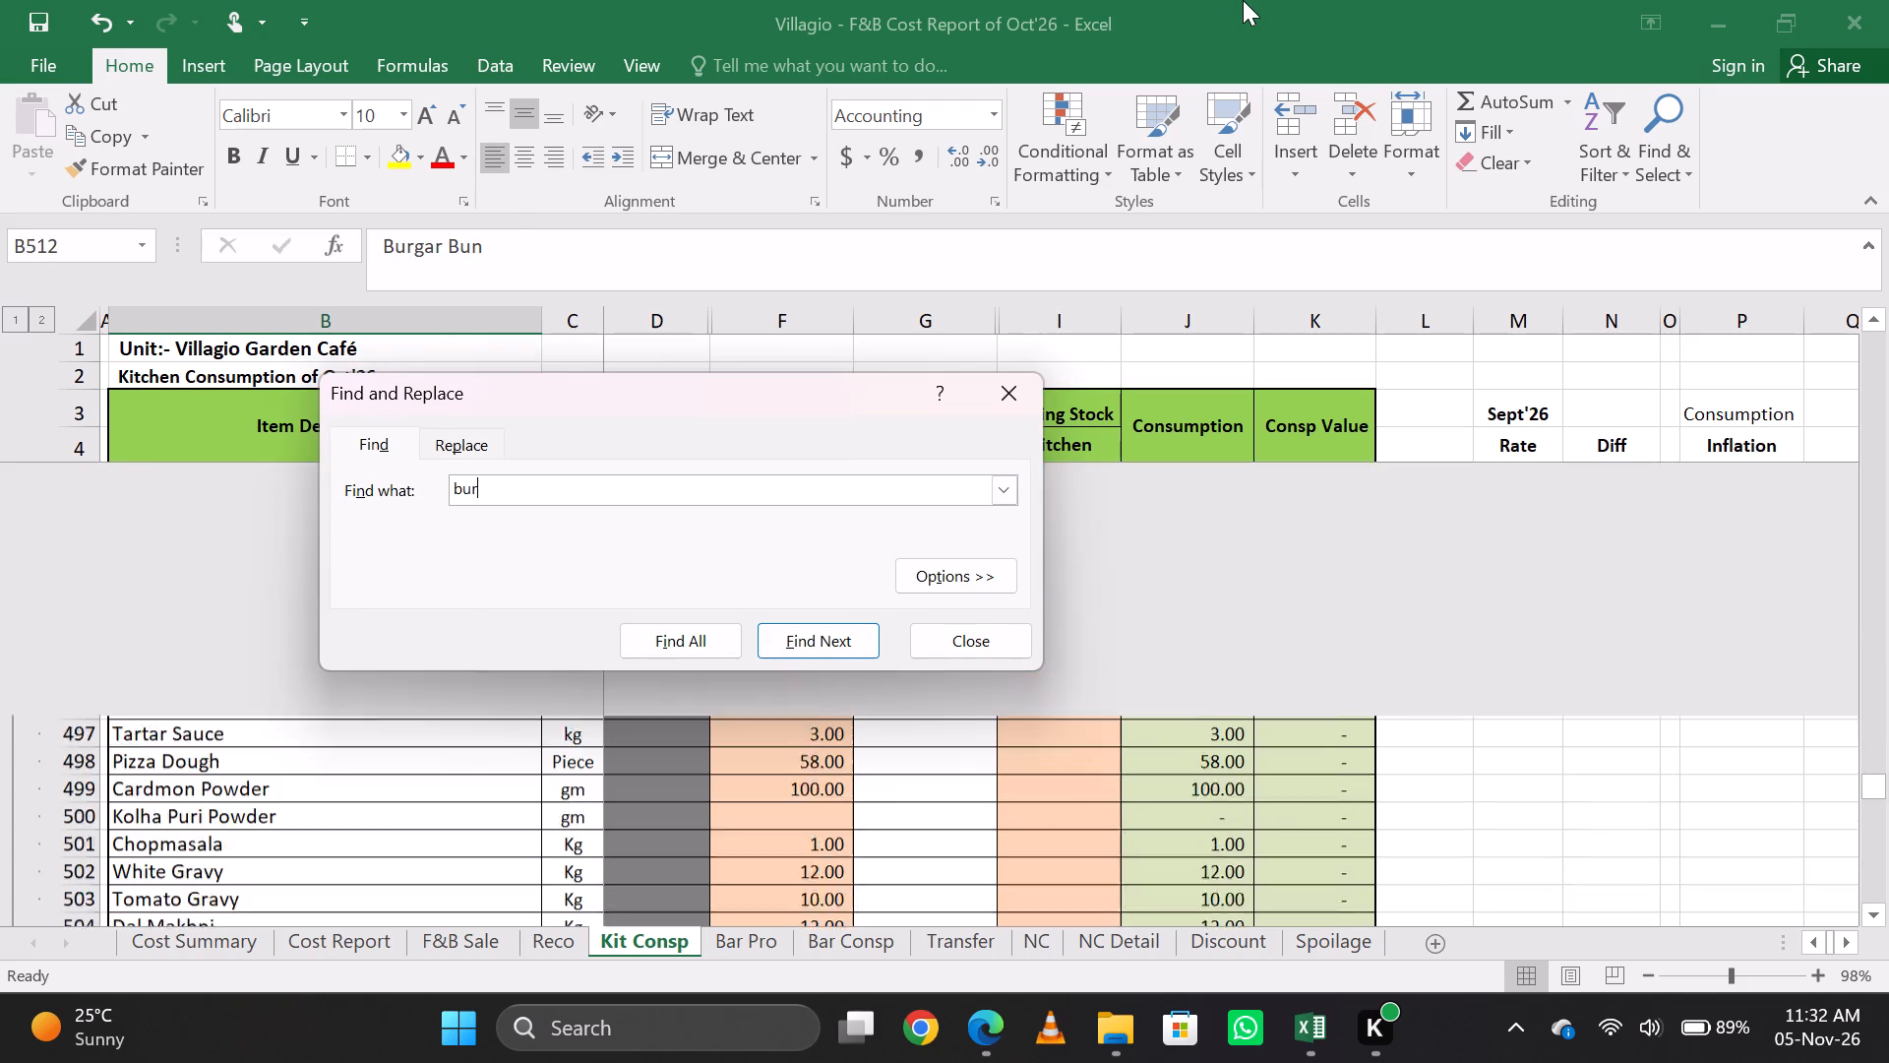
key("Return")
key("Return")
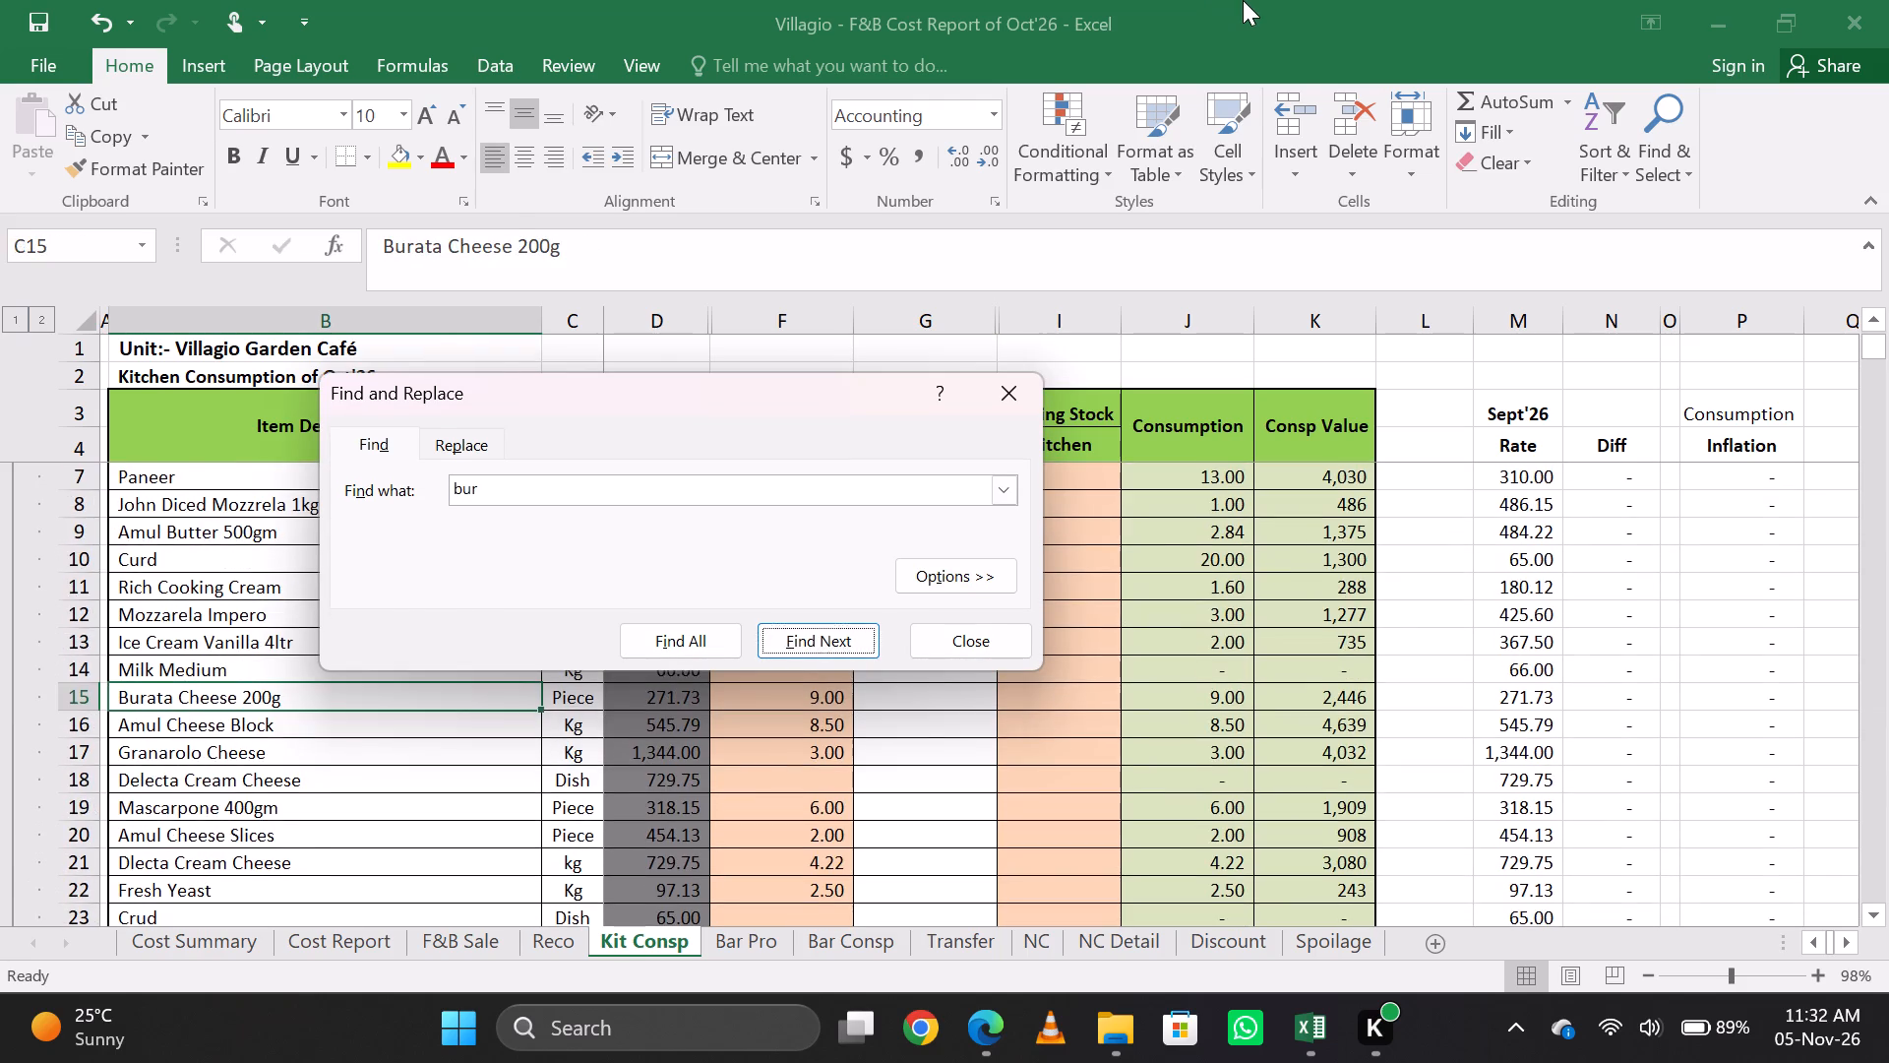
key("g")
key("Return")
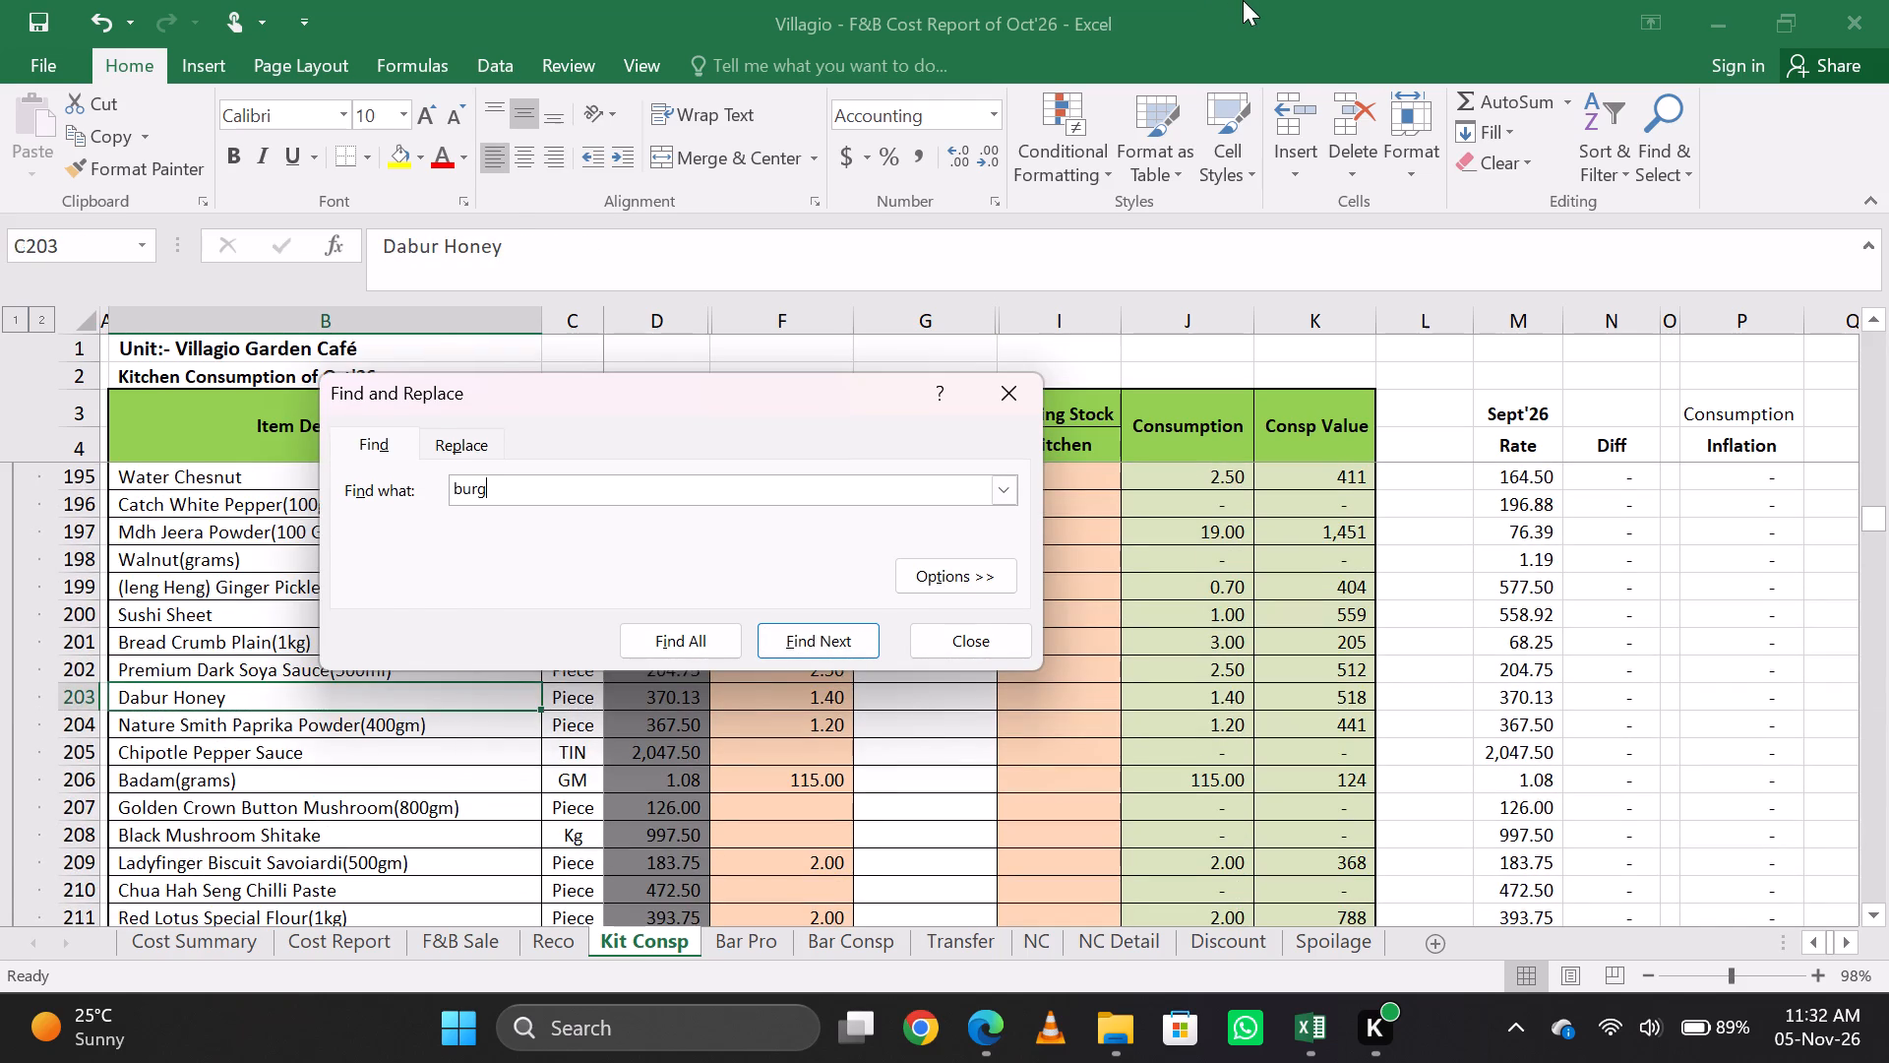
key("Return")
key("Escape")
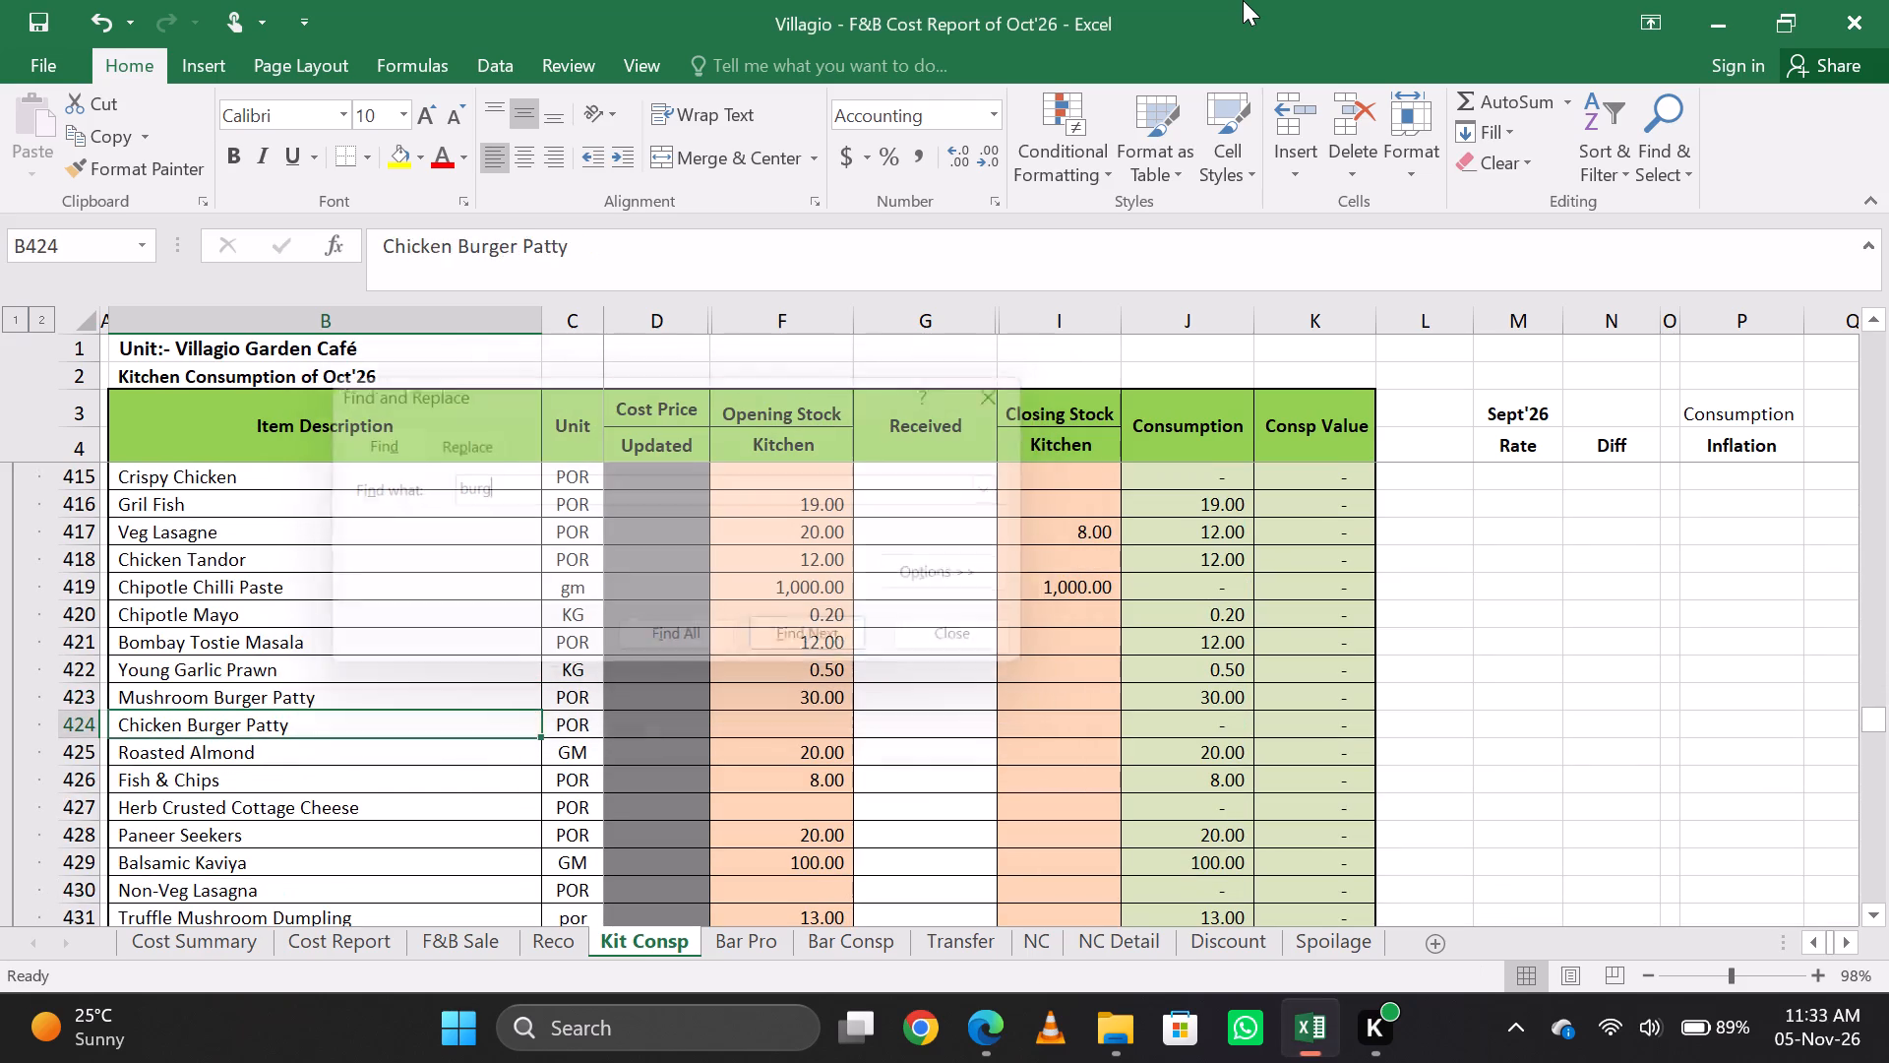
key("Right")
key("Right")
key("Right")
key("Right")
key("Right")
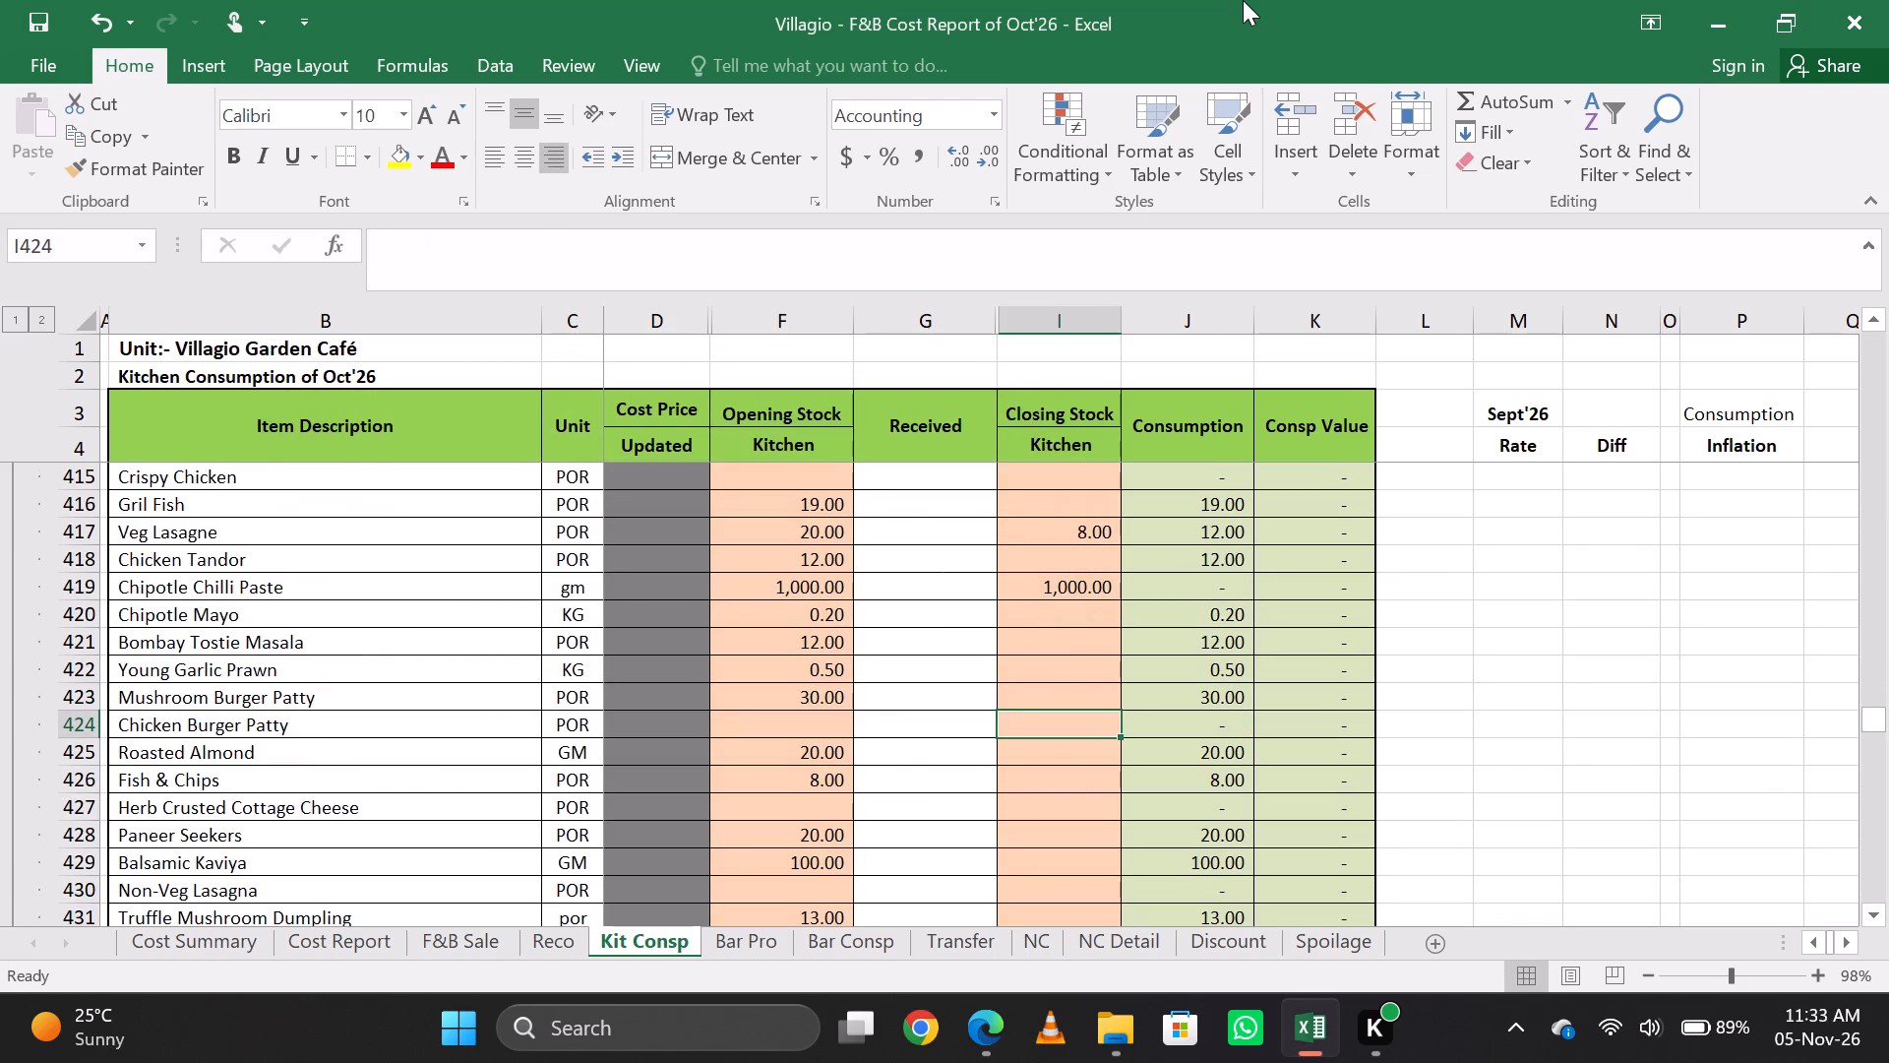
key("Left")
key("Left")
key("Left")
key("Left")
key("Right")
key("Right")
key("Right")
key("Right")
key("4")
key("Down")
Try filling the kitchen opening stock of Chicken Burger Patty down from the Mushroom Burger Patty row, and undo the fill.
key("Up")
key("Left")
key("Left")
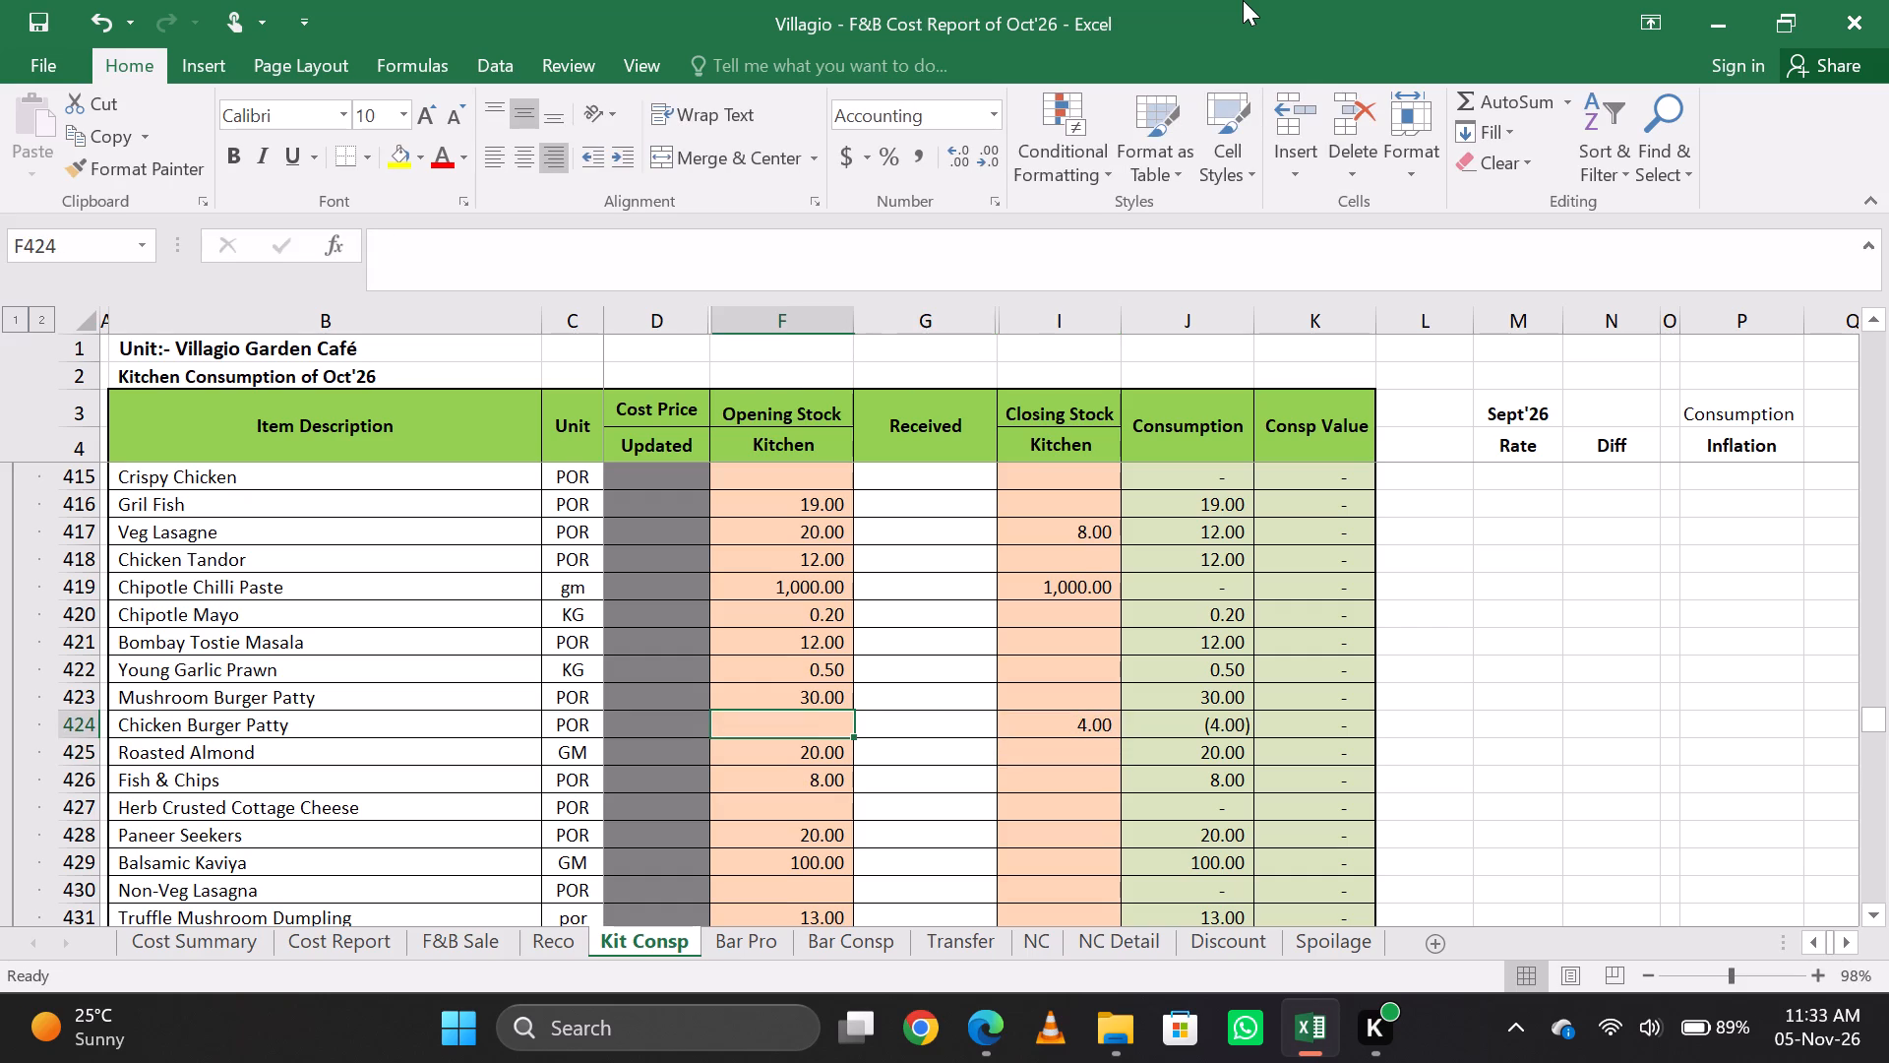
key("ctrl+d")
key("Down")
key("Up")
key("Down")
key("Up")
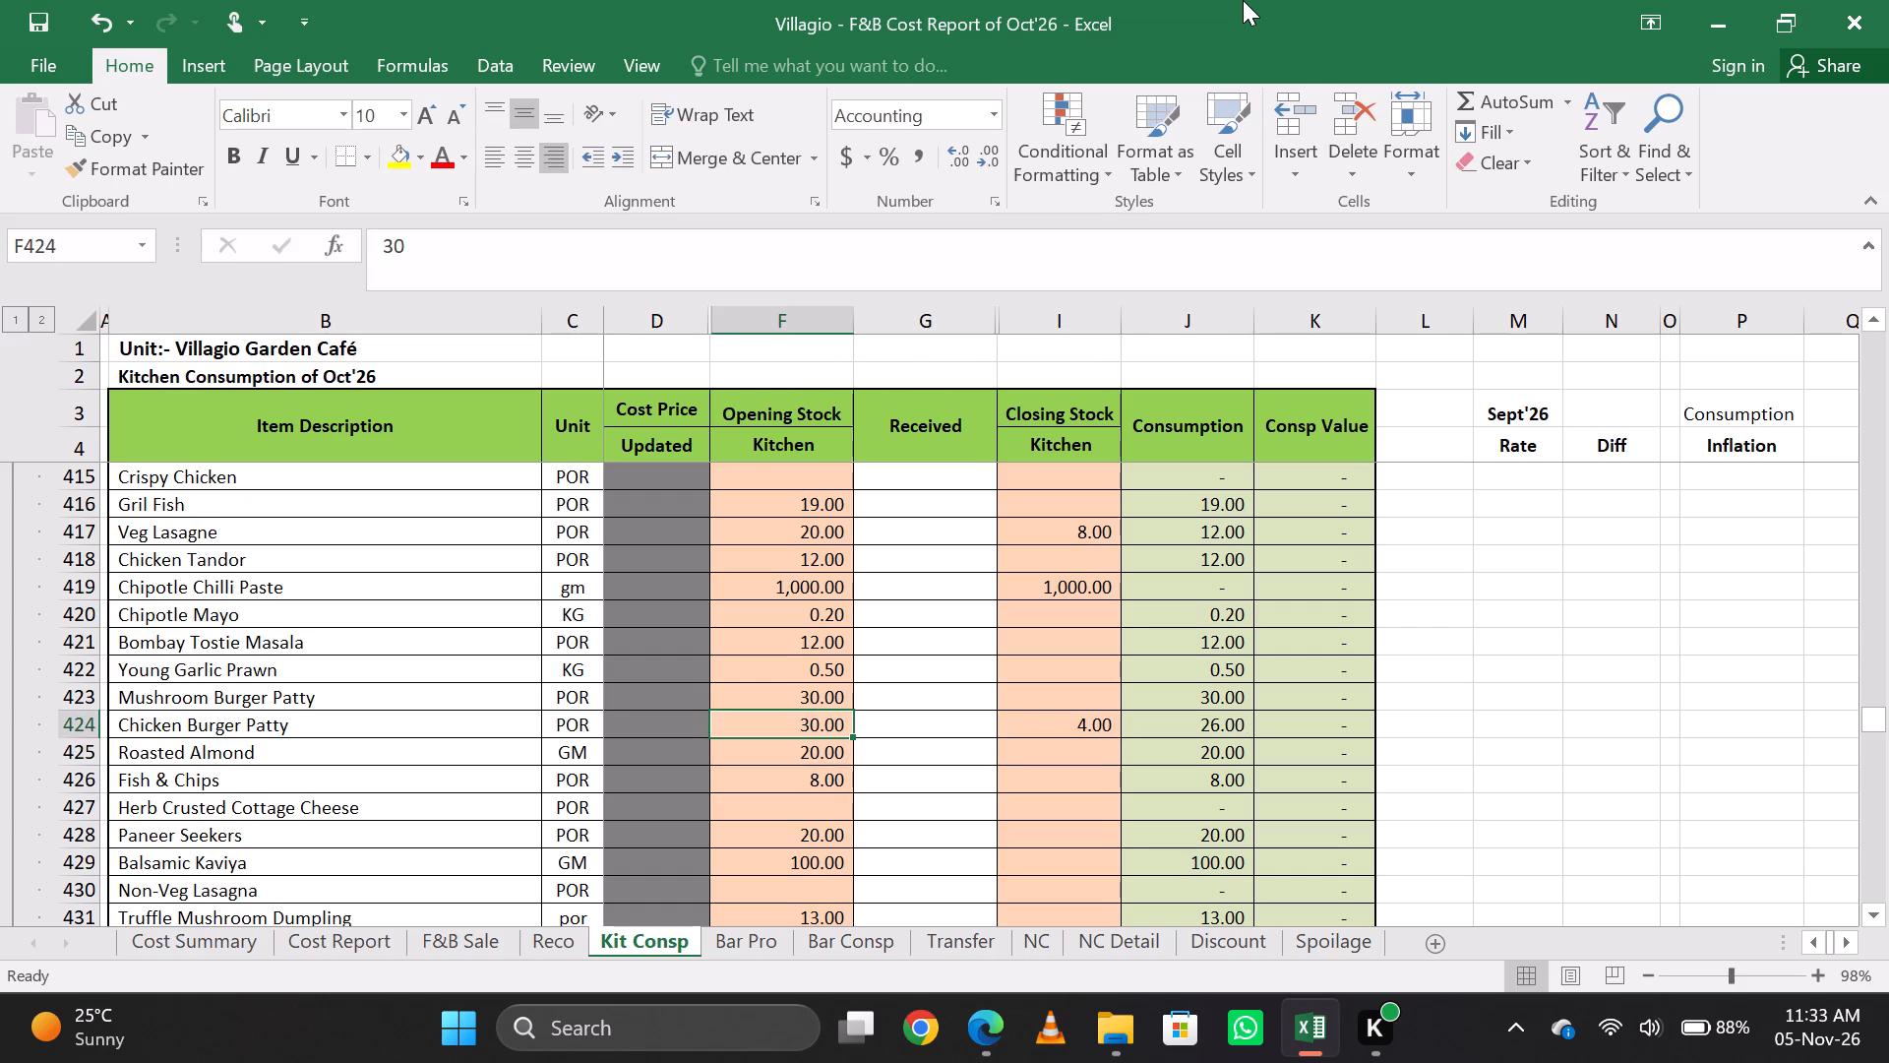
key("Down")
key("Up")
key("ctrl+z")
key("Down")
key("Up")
Look through the kitchen opening stock entries in the rows around and below Chicken Burger Patty.
key("Right")
key("Right")
key("Right")
key("Left")
key("Left")
key("Left")
key("Right")
key("Left")
key("Right")
key("Left")
key("Down")
key("Down")
key("Down")
key("Down")
key("Down")
key("Down")
key("Down")
key("Down")
key("Down")
key("Down")
key("Down")
key("Down")
key("Down")
key("Down")
key("Down")
key("Down")
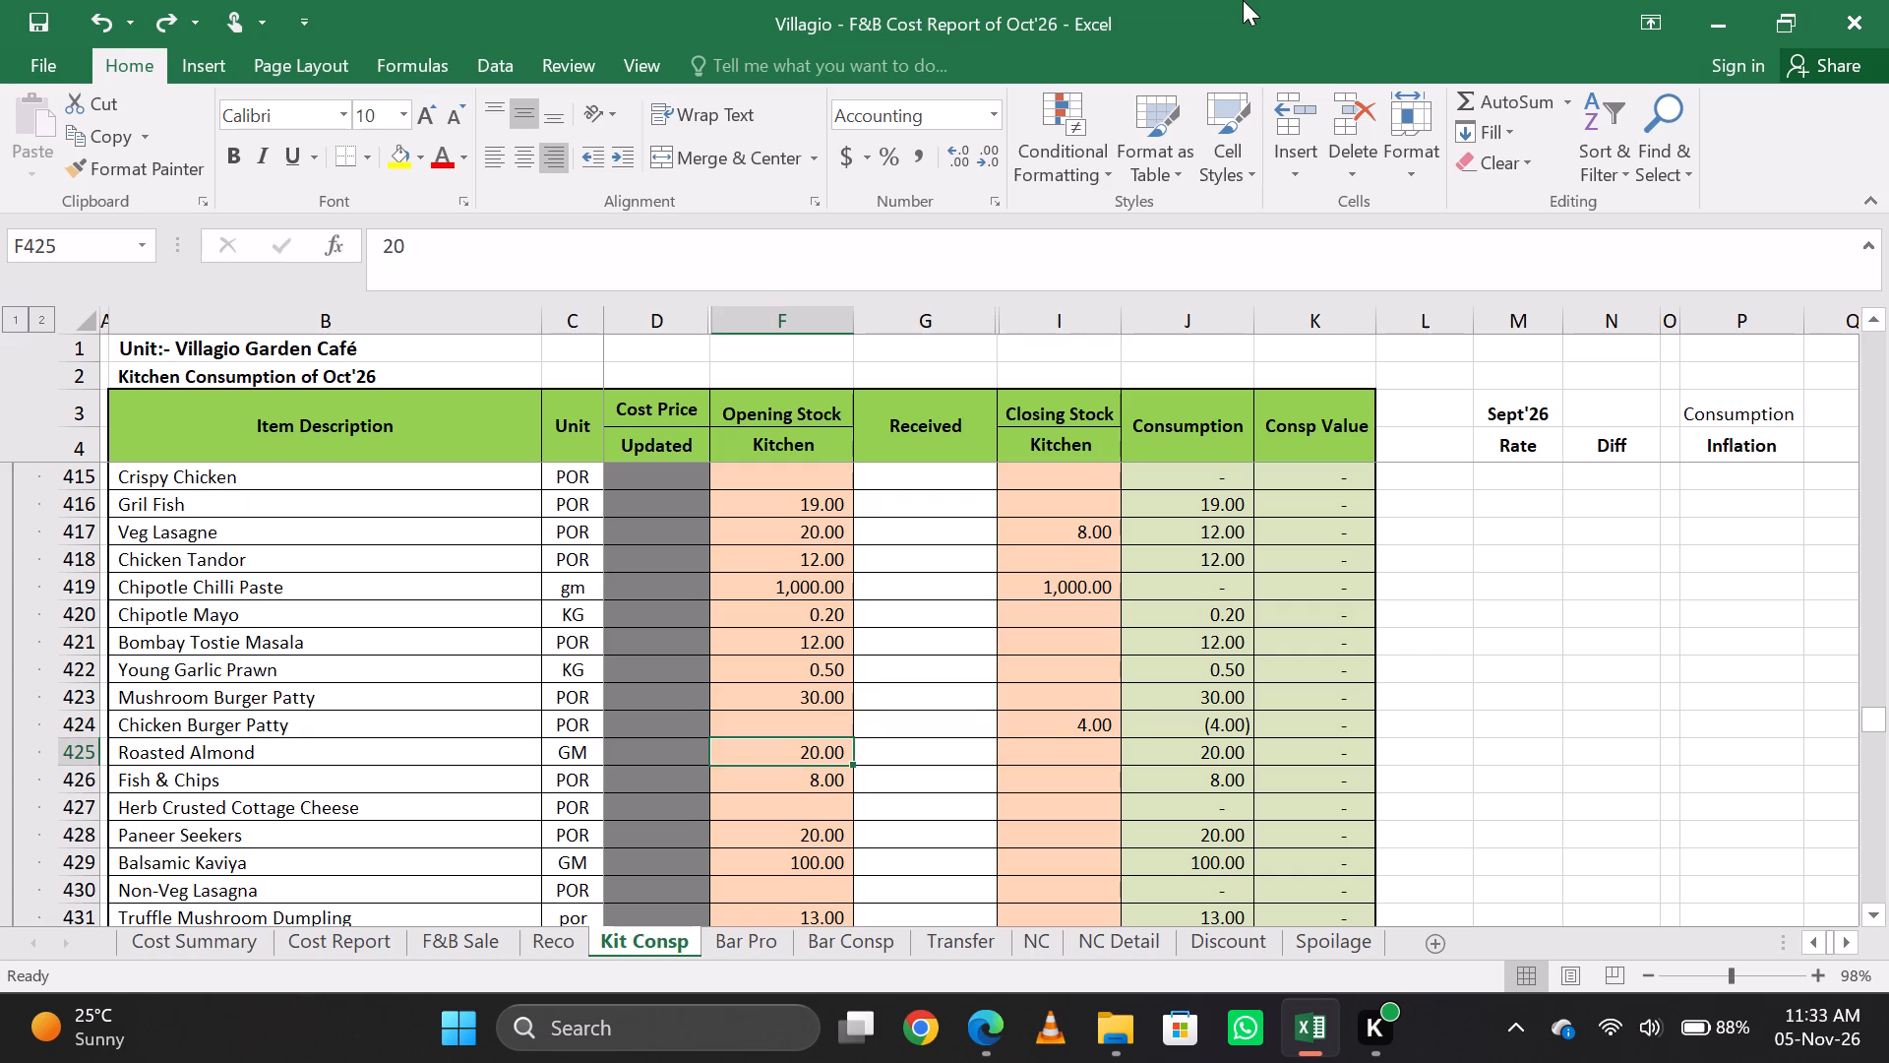
key("Down")
key("Down")
key("Down")
key("Up")
key("Up")
key("Up")
key("Up")
key("Up")
key("Up")
key("Up")
key("Up")
key("Up")
key("Up")
key("Up")
key("Up")
key("Up")
key("Up")
key("Up")
key("Up")
key("Up")
key("Up")
key("Up")
key("Up")
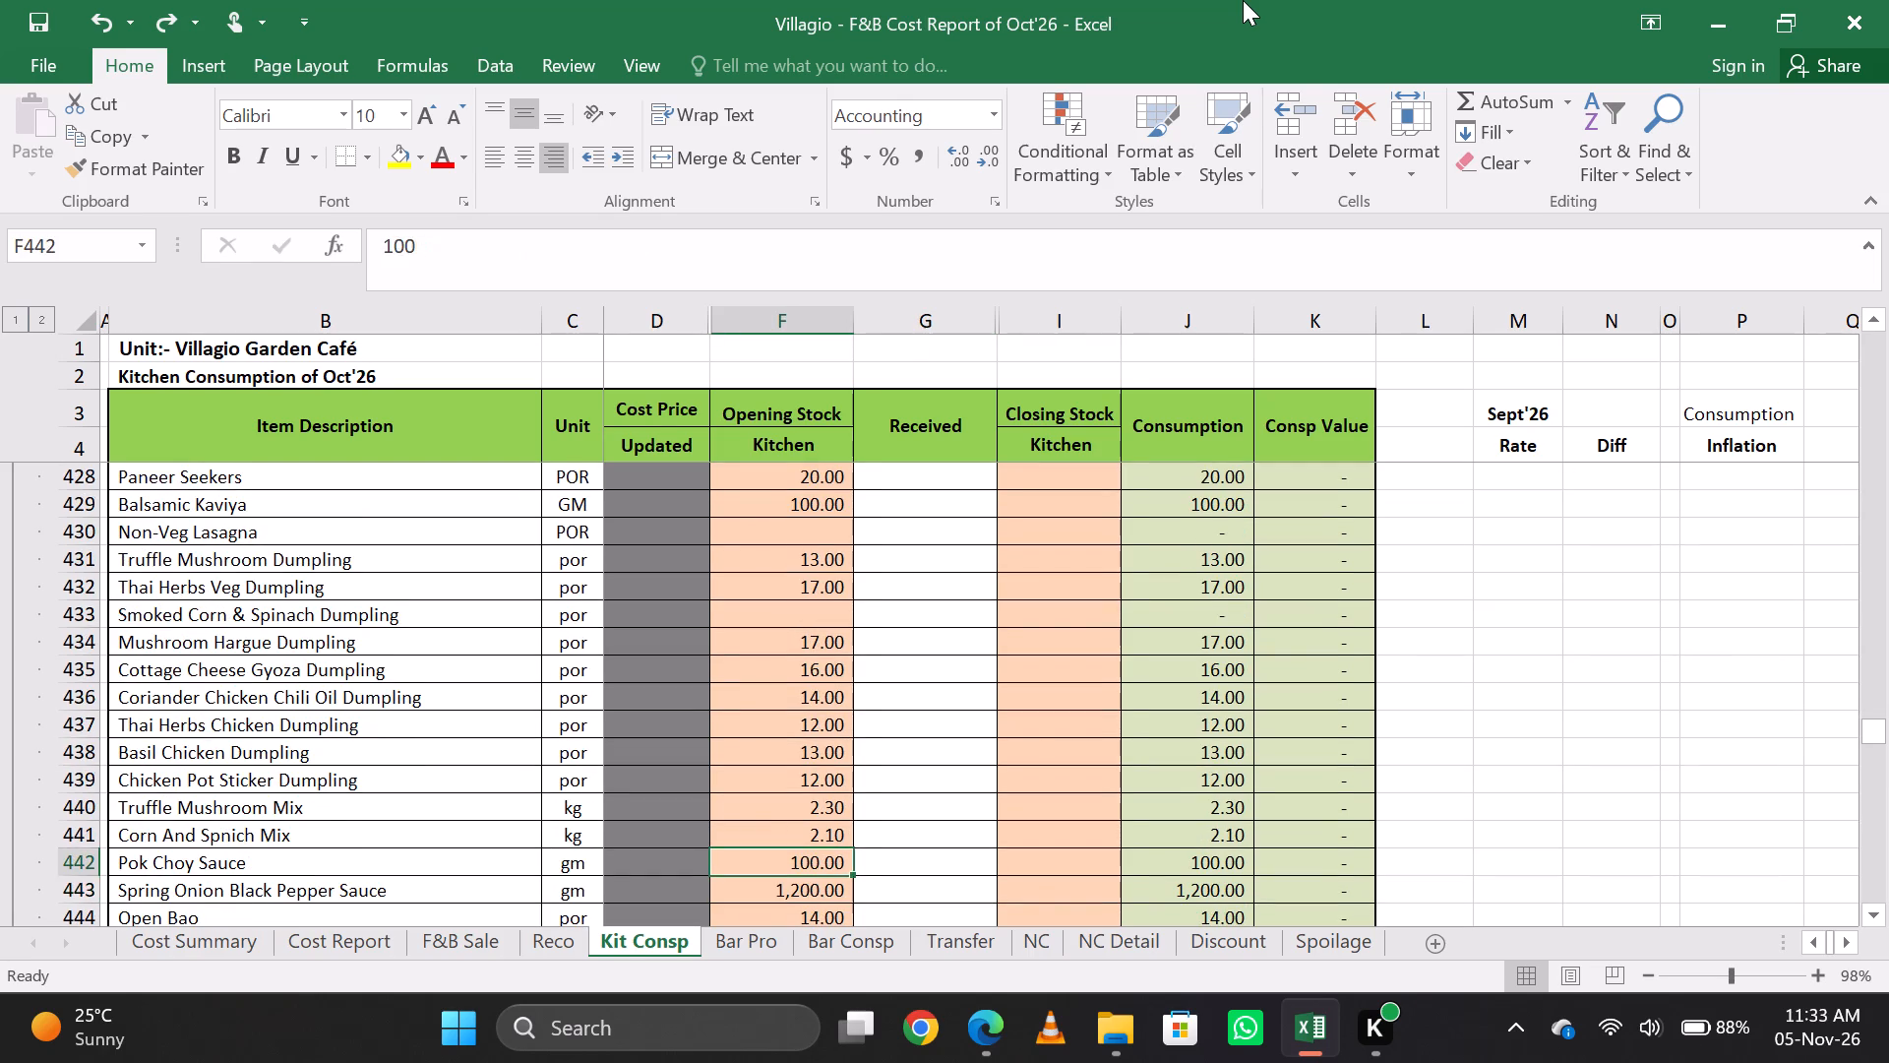
key("Down")
key("Down")
key("Down")
key("Down")
key("Down")
key("Down")
key("Down")
key("Down")
key("Down")
key("Down")
key("Down")
key("Down")
key("Down")
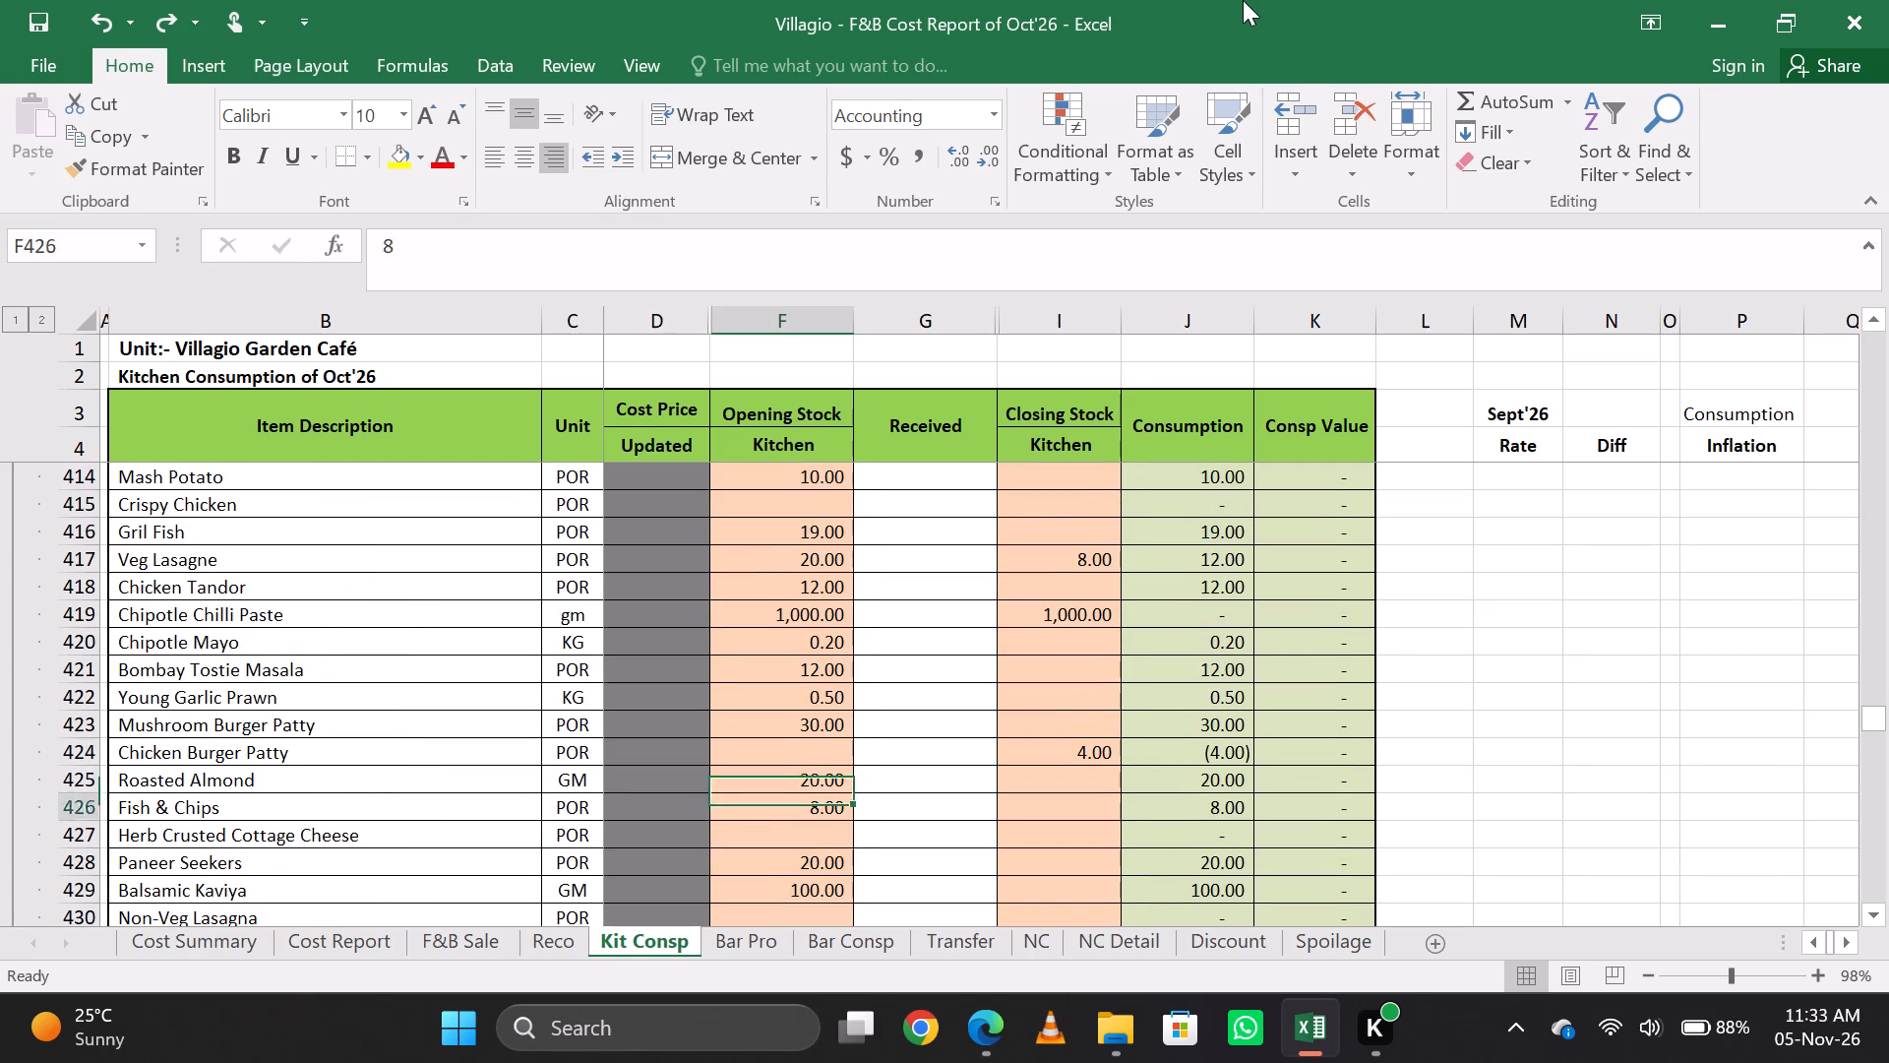
Undo the kitchen closing stock entries of Chicken Burger Patty and Guacamole.
key("Up")
key("Up")
key("Up")
key("ctrl+z")
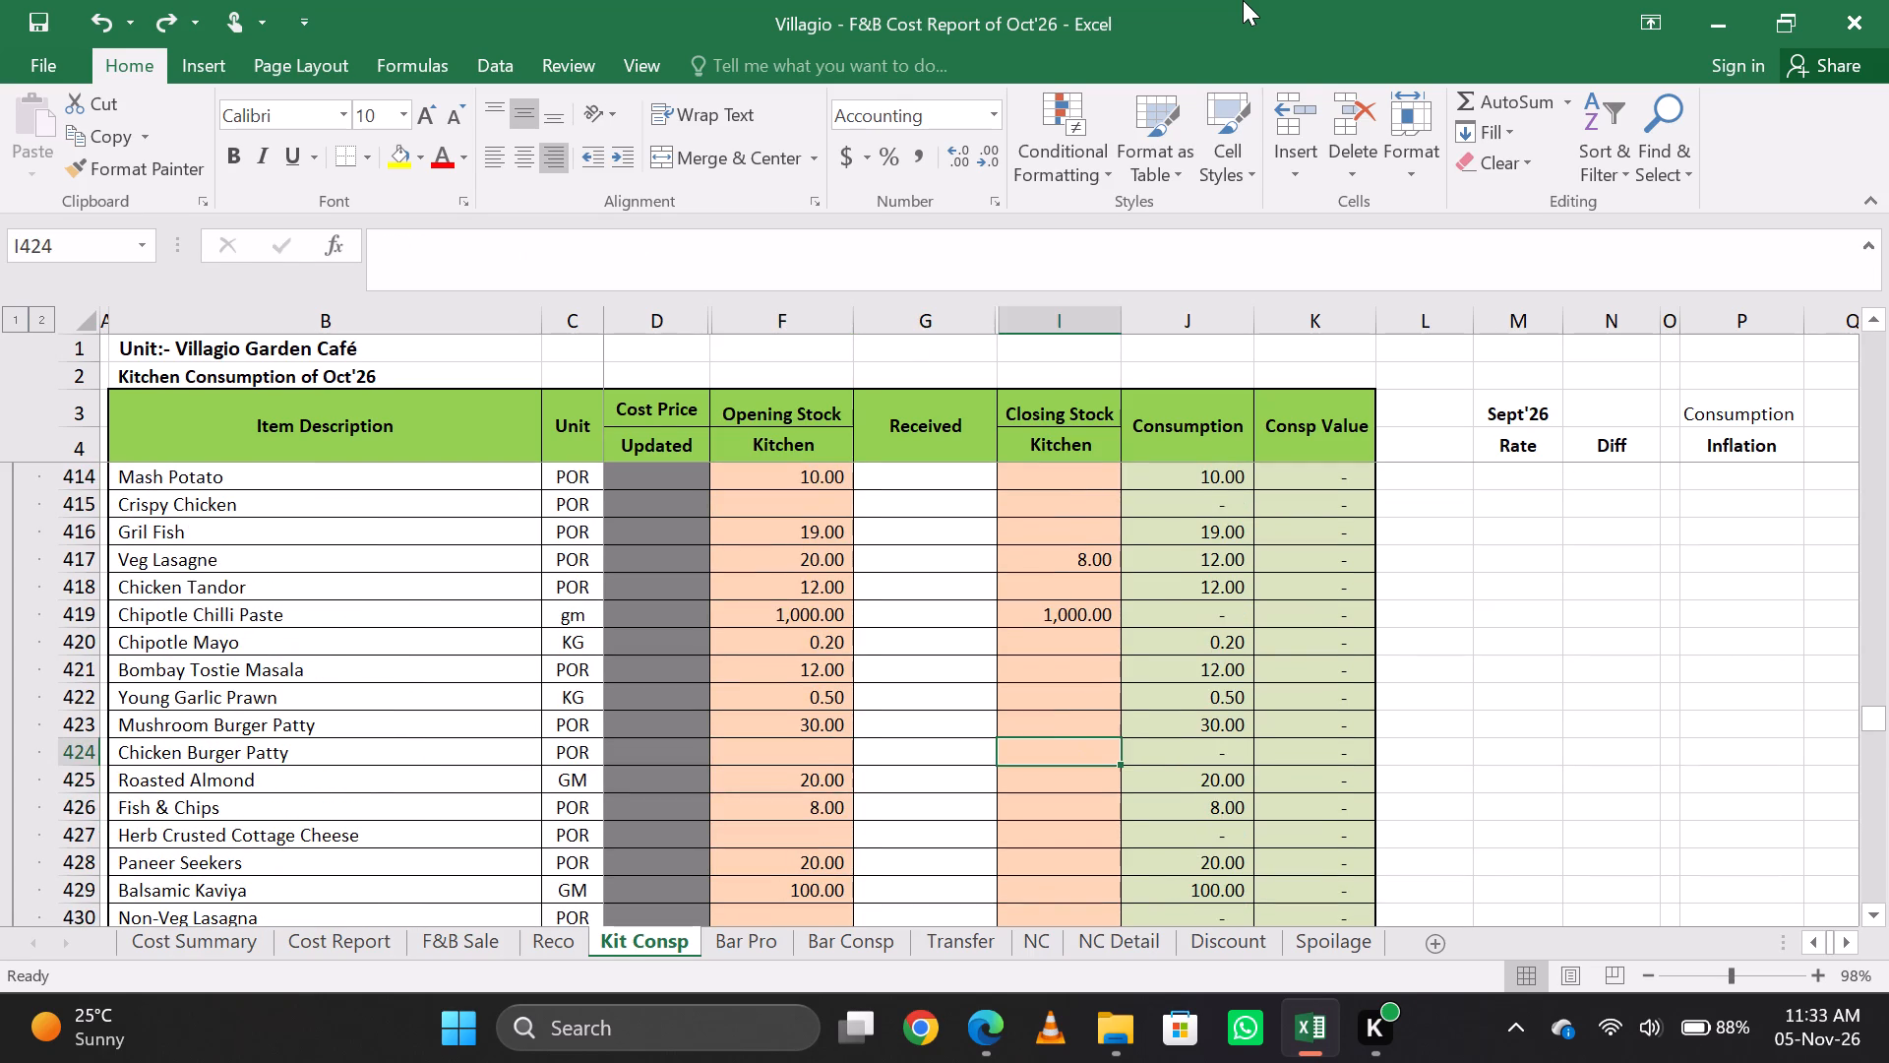
key("ctrl+z")
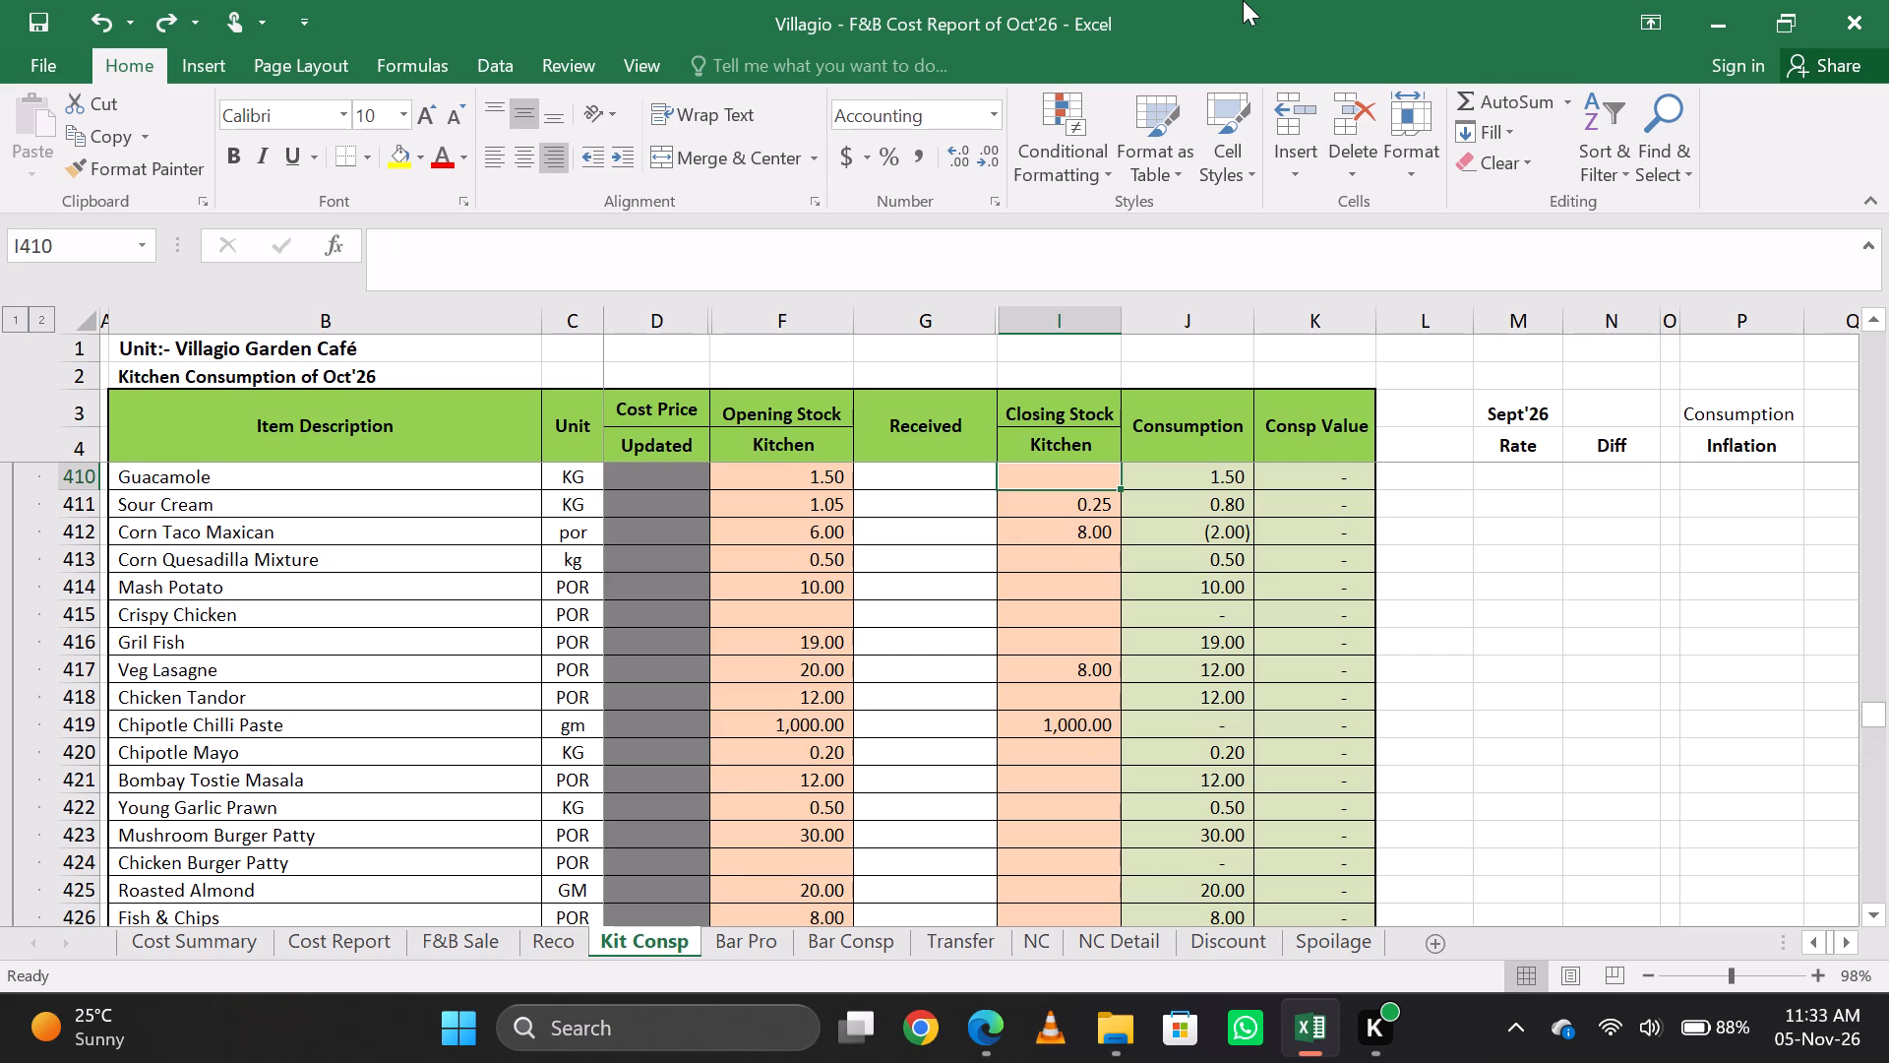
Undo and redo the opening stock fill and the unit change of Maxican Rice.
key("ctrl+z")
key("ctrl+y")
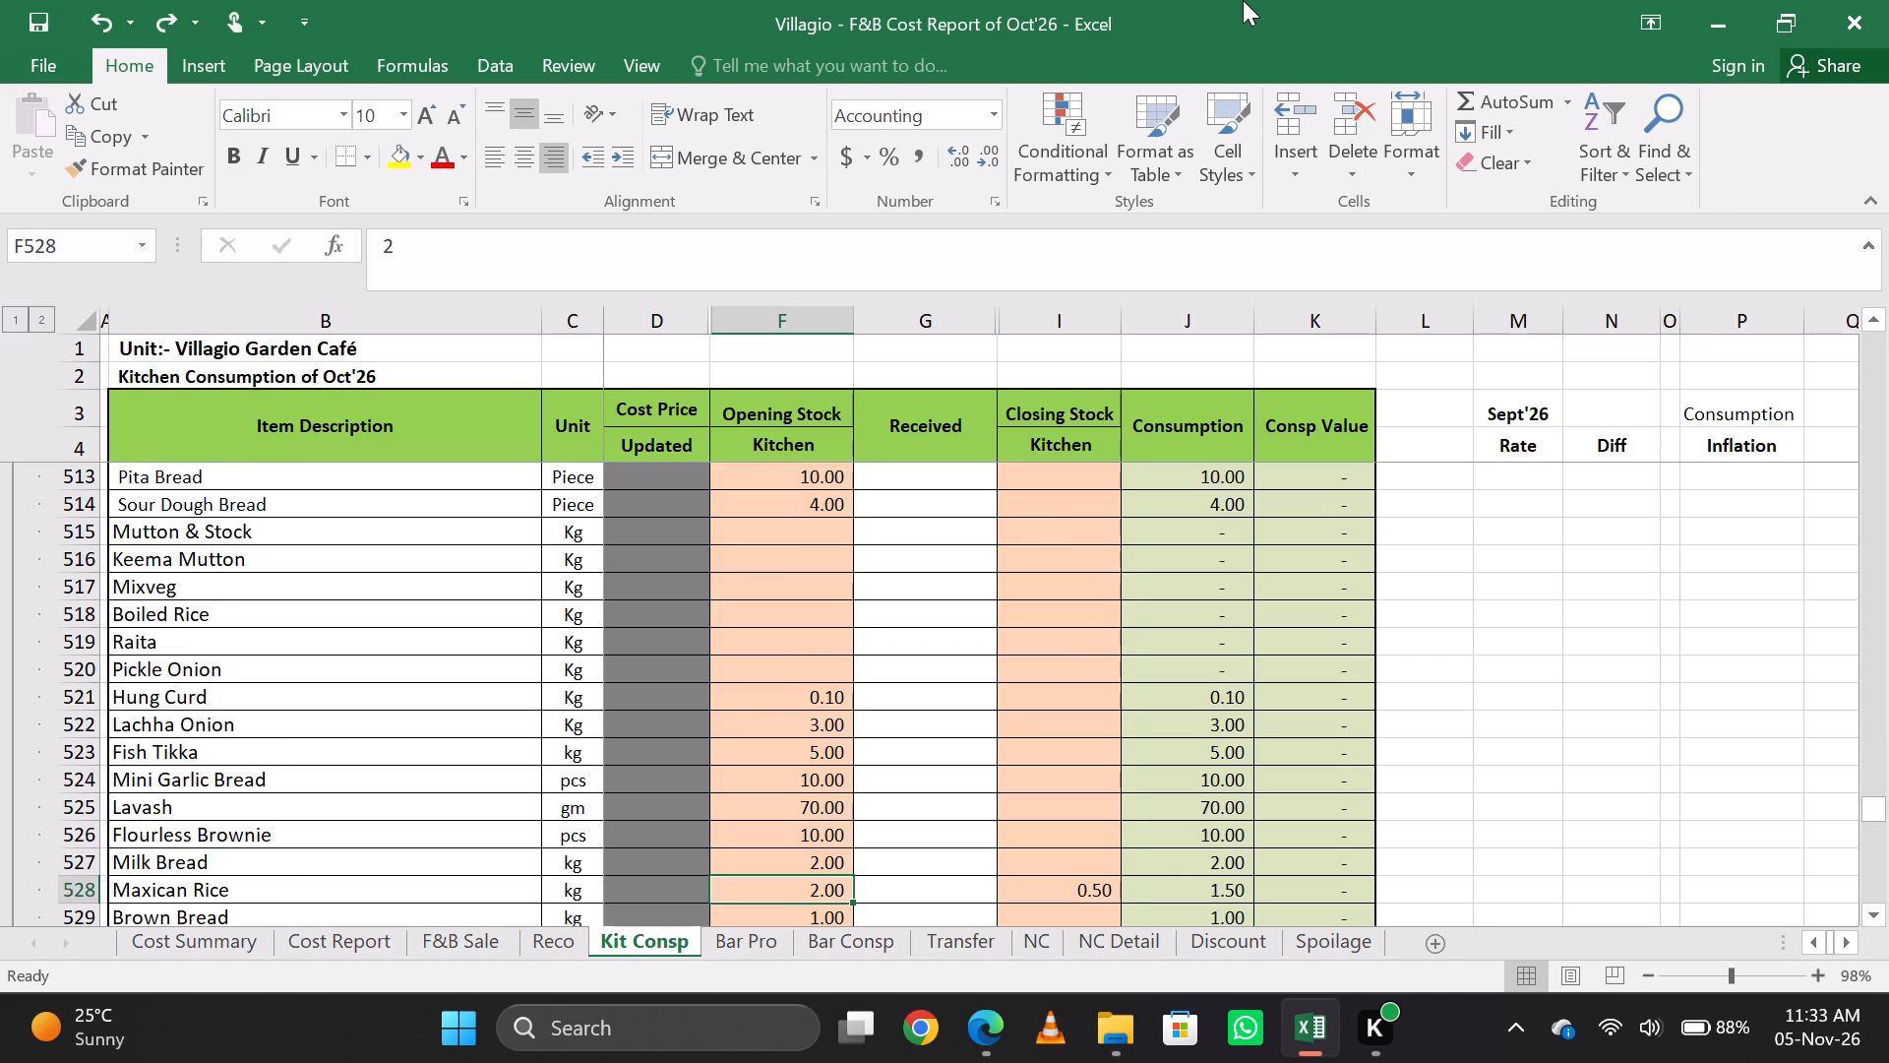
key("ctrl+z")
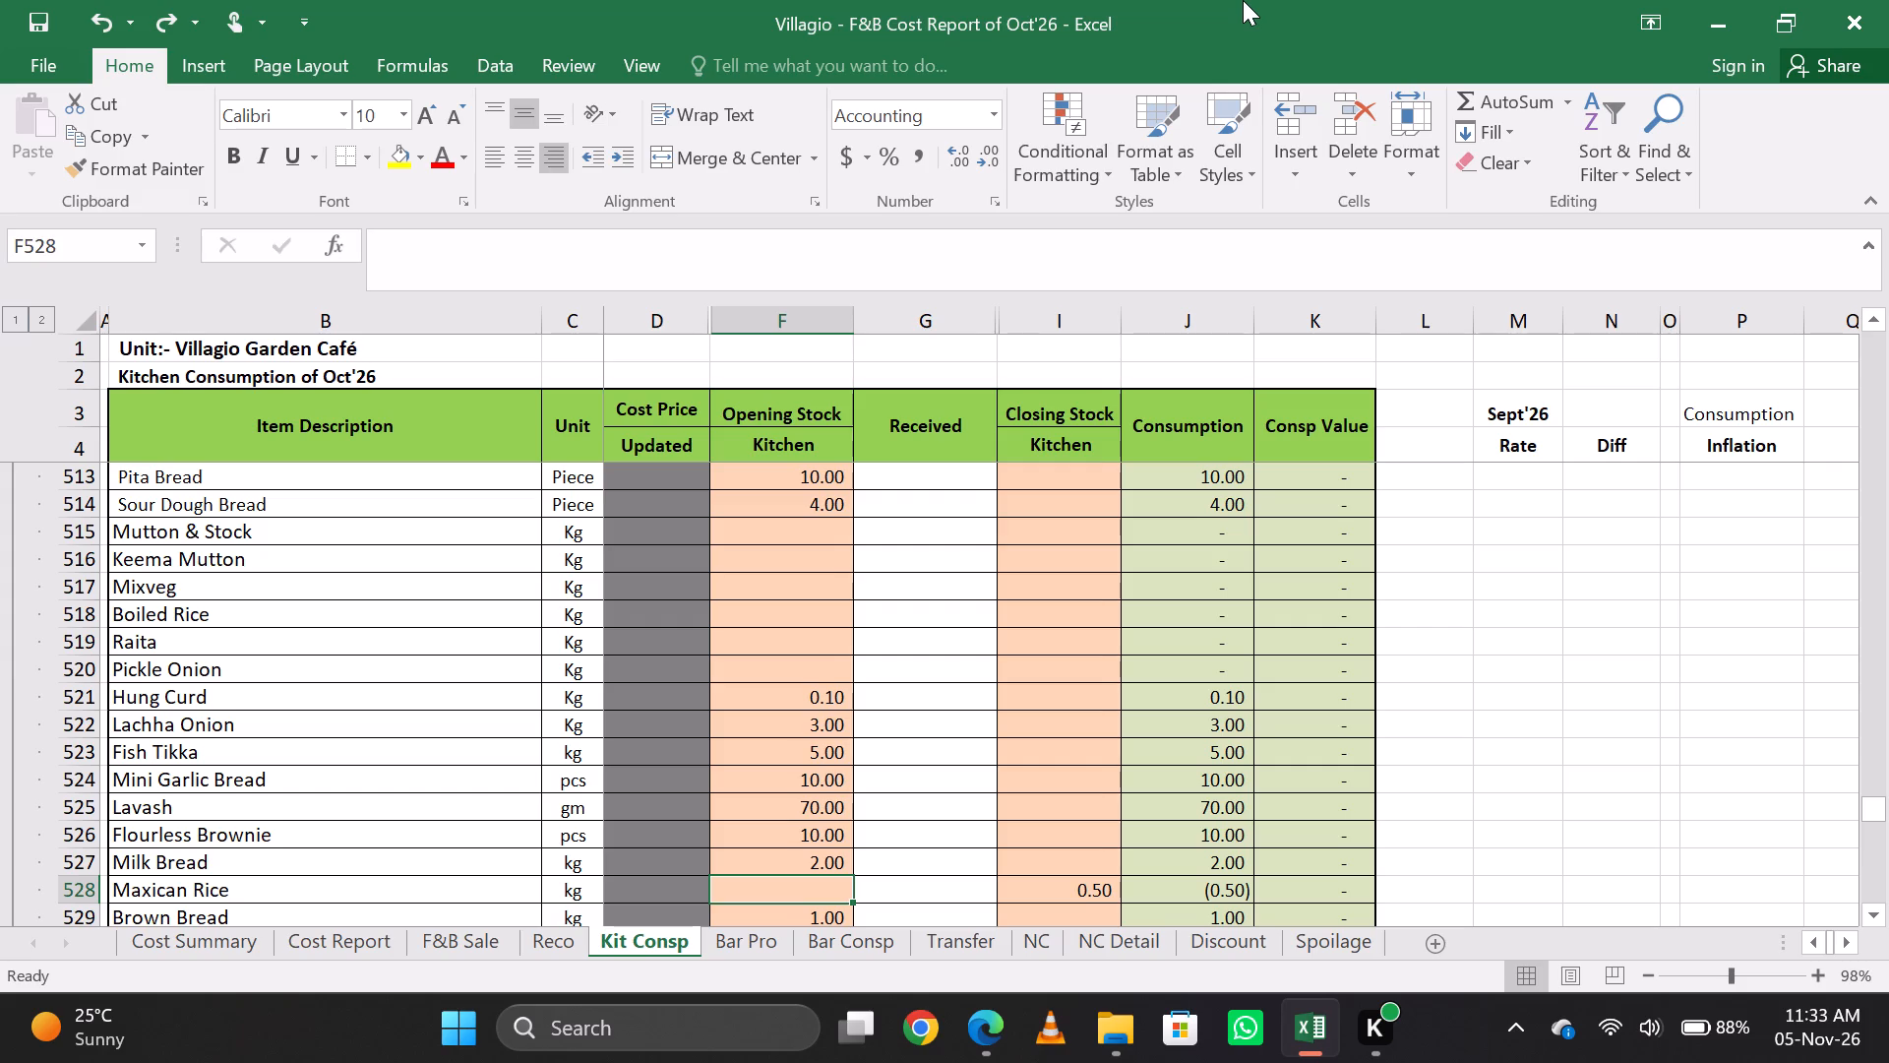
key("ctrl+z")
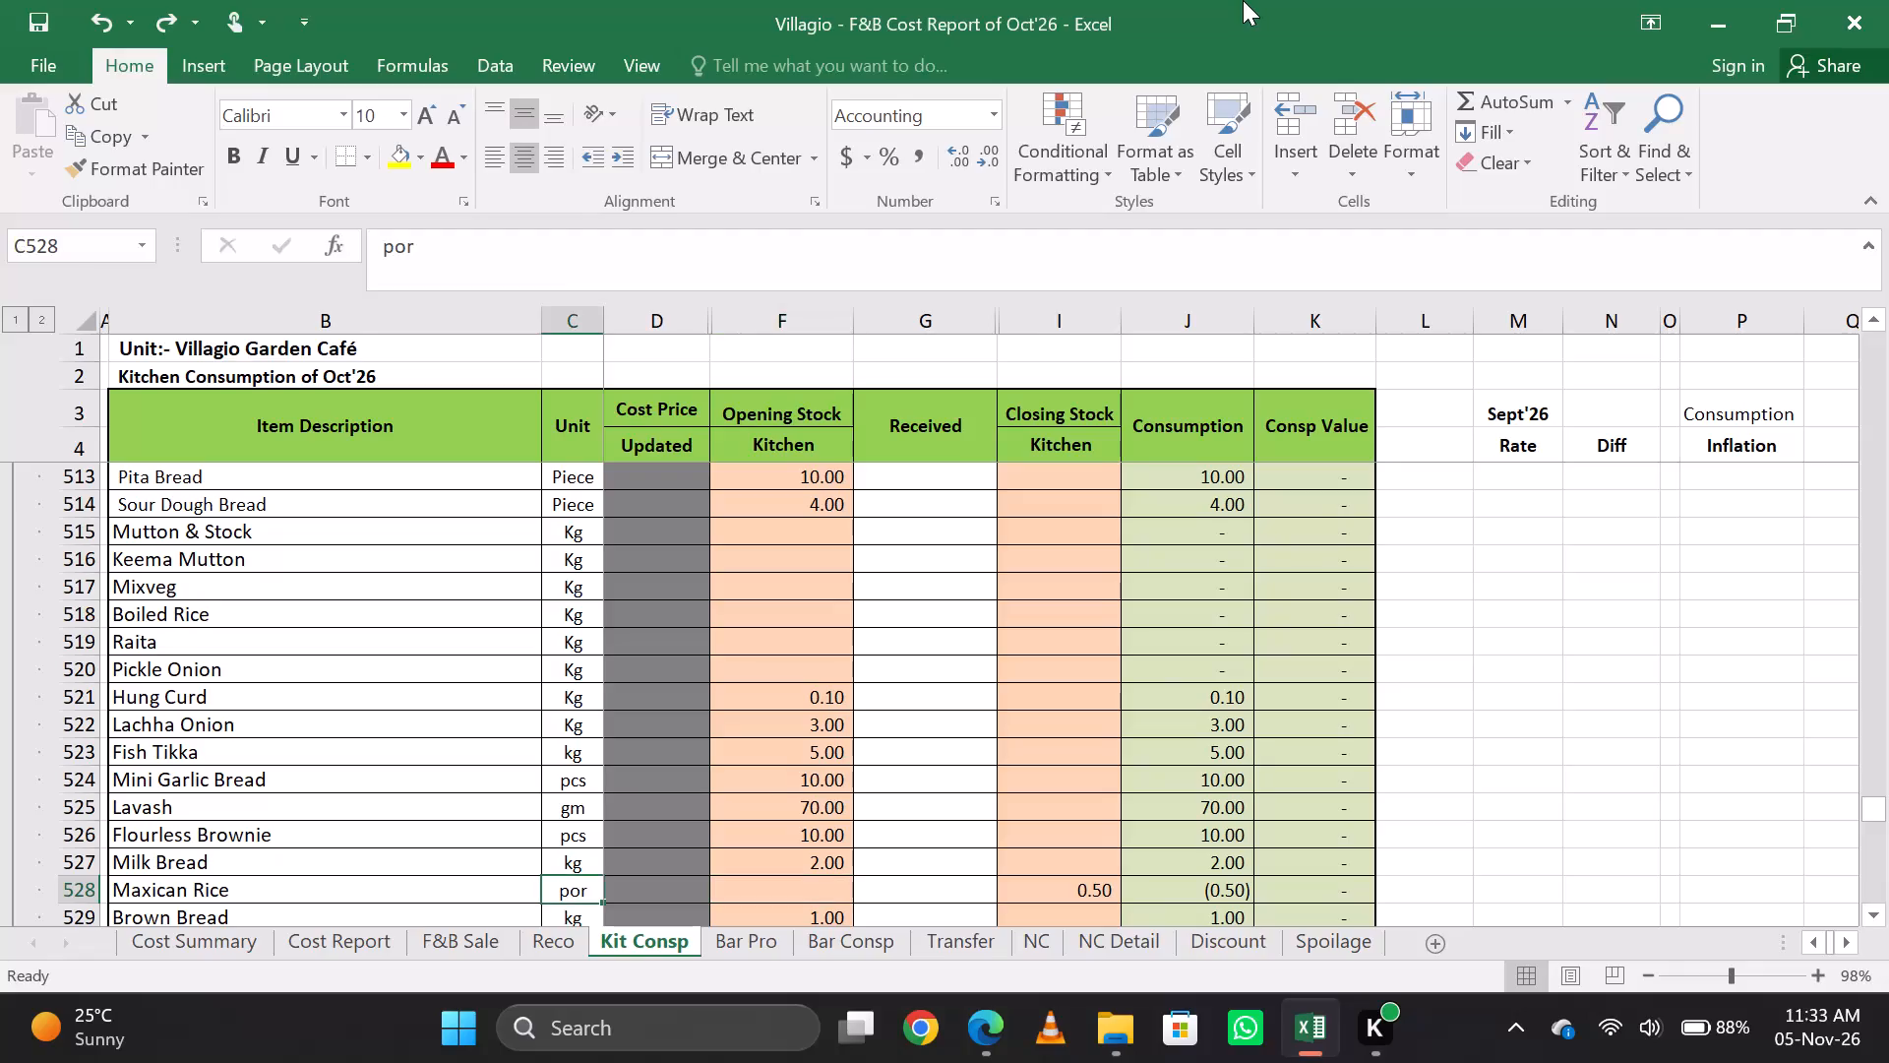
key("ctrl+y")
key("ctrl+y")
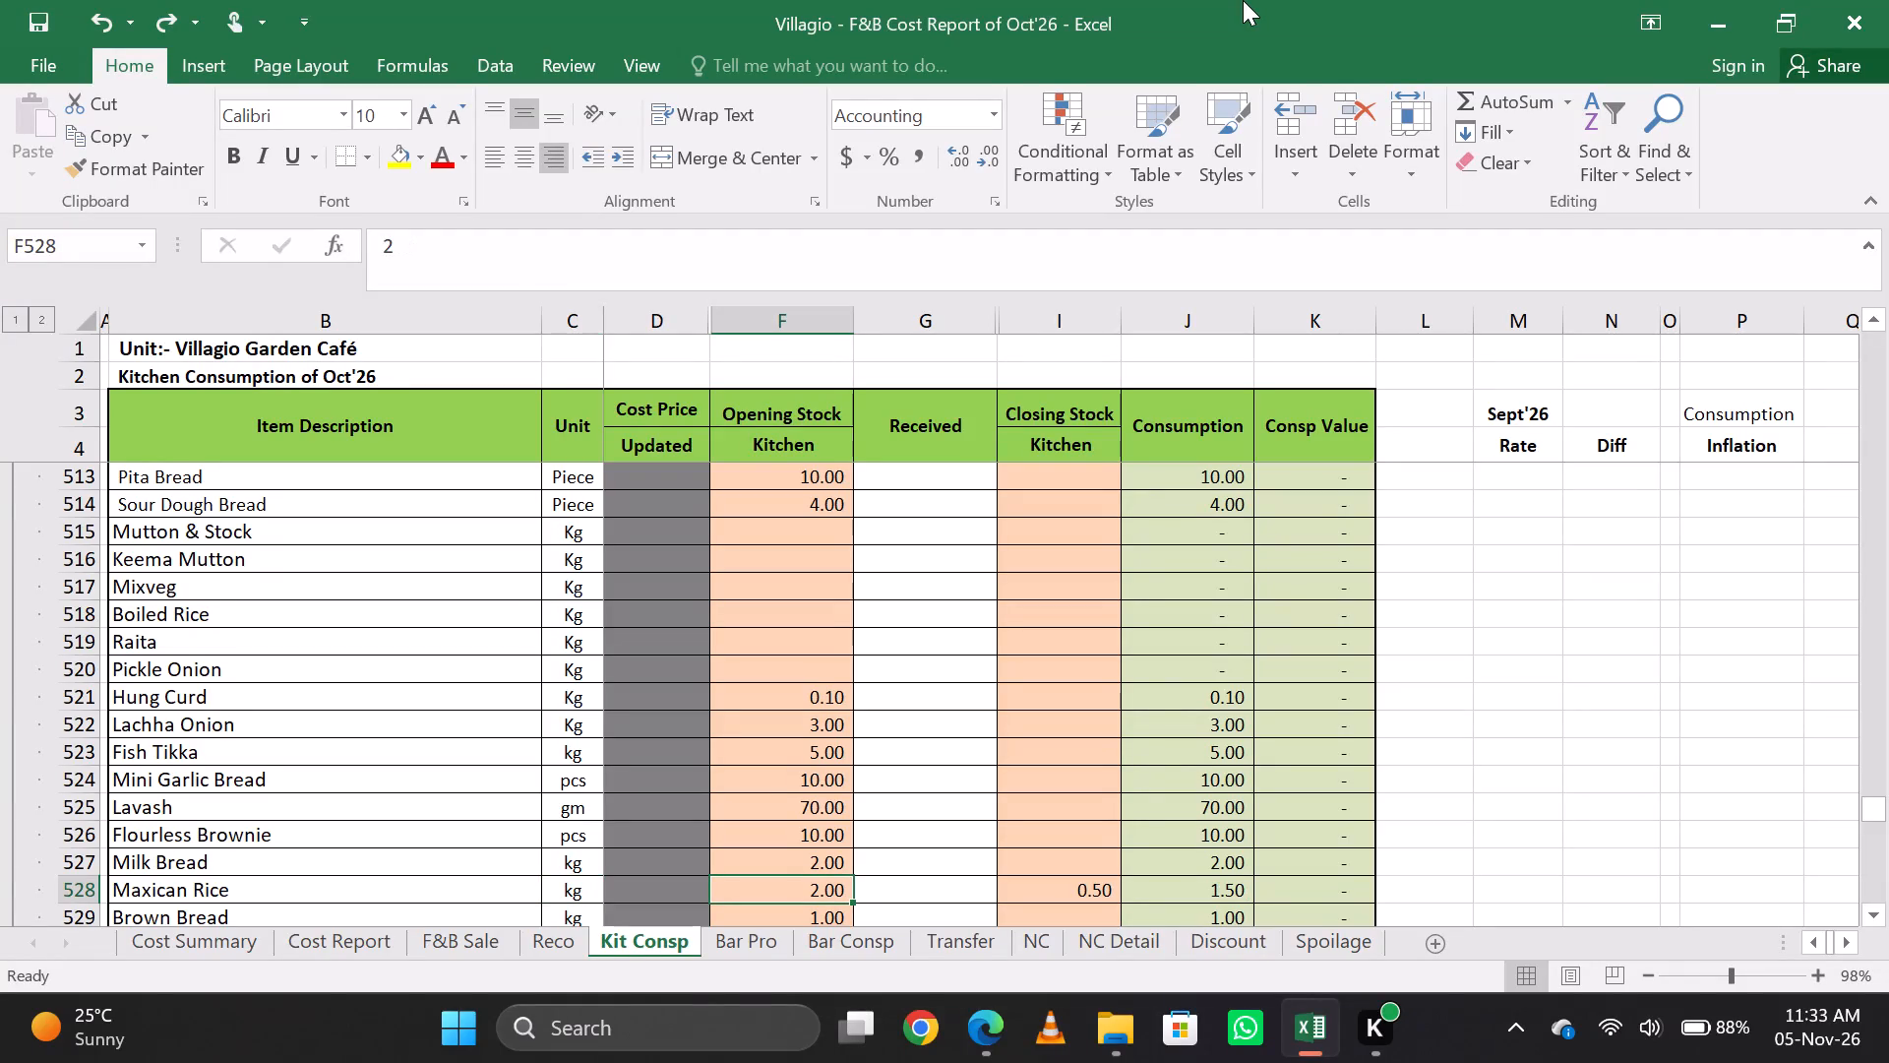
Clear the kitchen opening stock of Maxican Rice.
key("BackSpace")
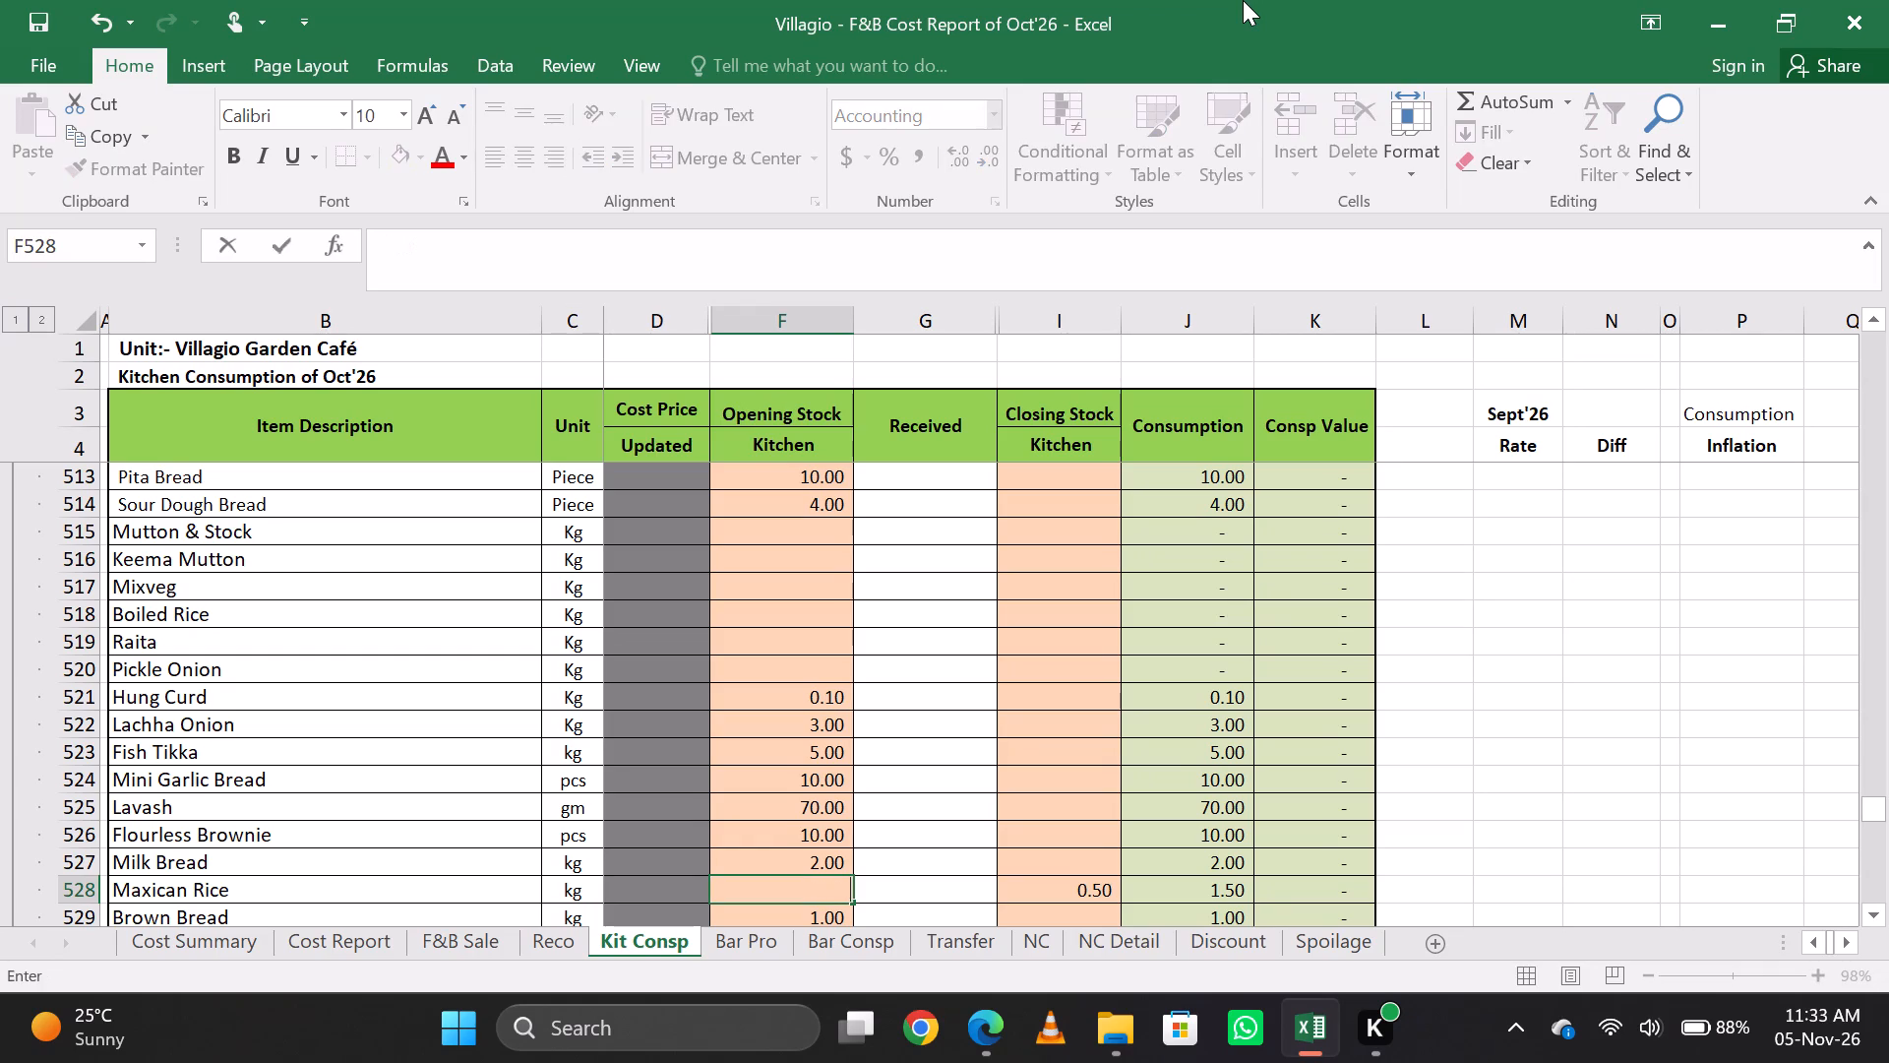
key("Return")
key("Up")
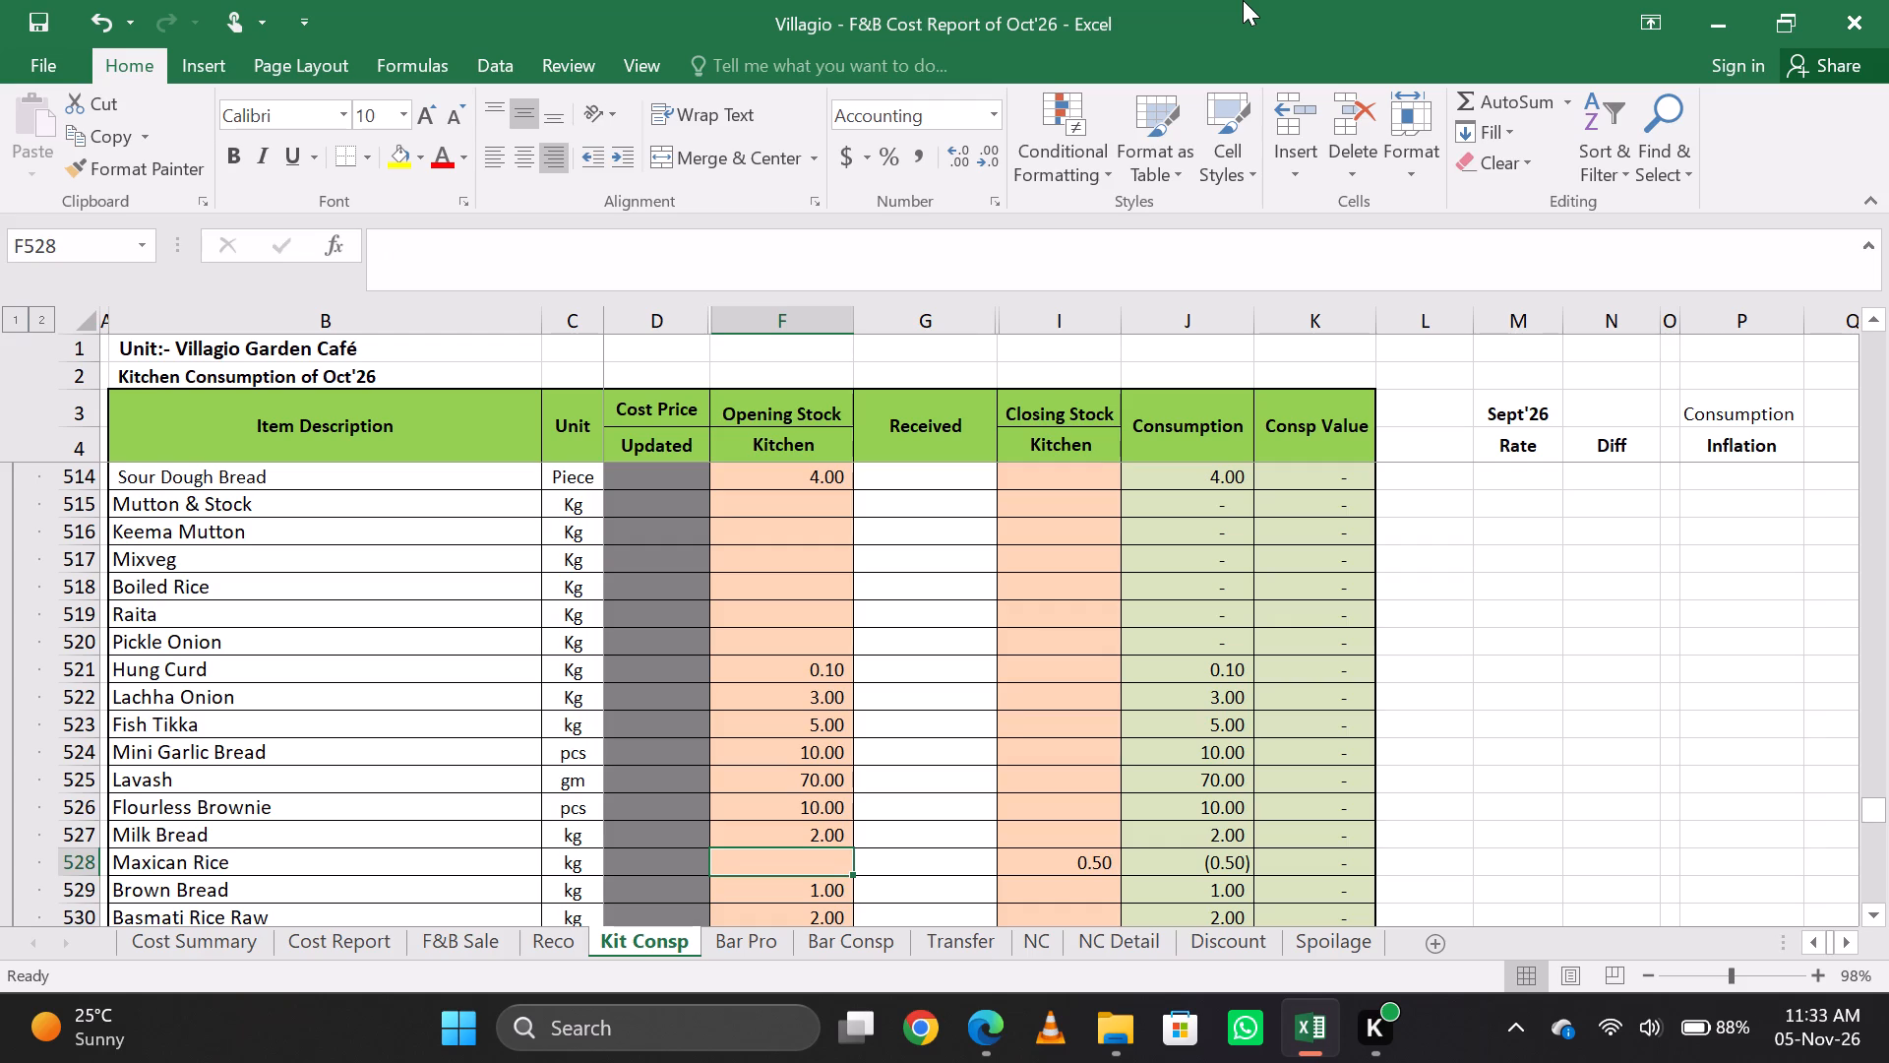
key("Down")
key("Up")
key("Down")
key("Up")
Find Chicken Burger Patty by searching for "burg" and enter 5 as its kitchen closing stock.
key("ctrl+f")
type("bur")
key("Return")
type("gr")
key("BackSpace")
key("Return")
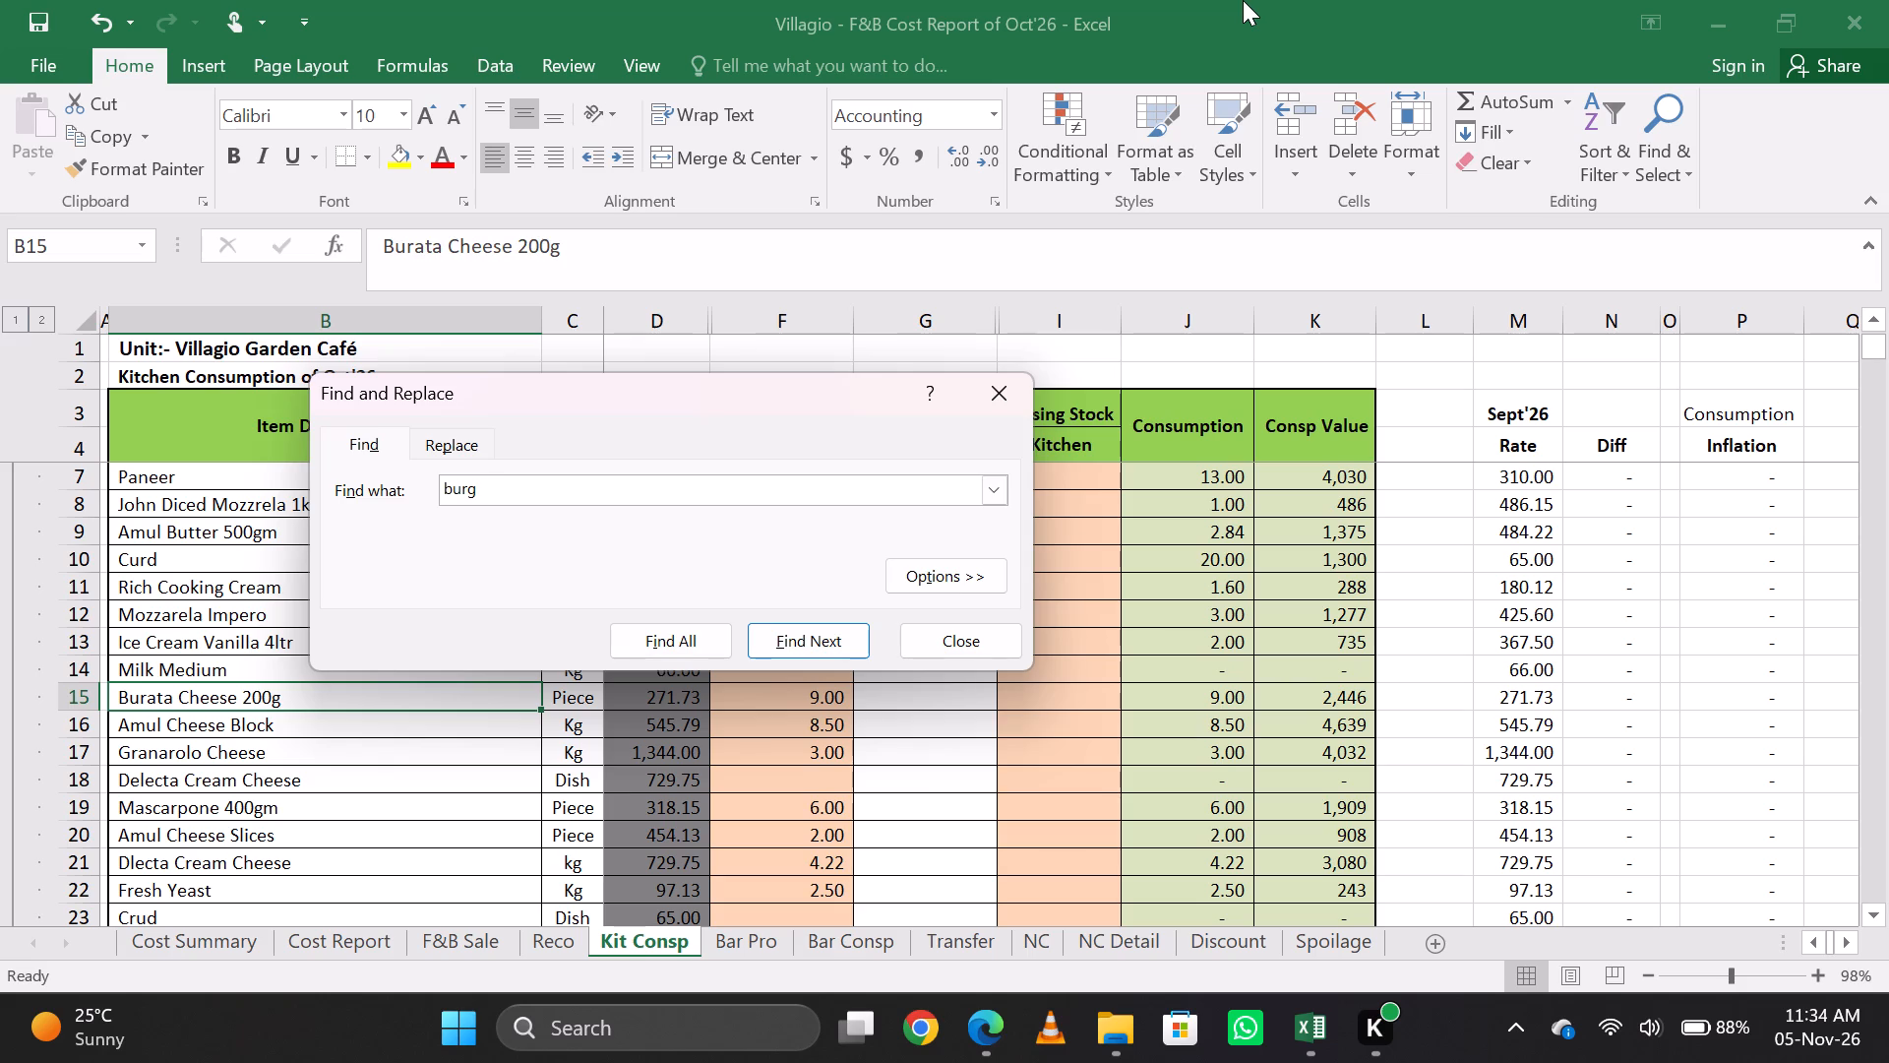
key("Escape")
key("Right")
key("Right")
key("Down")
key("Right")
key("Right")
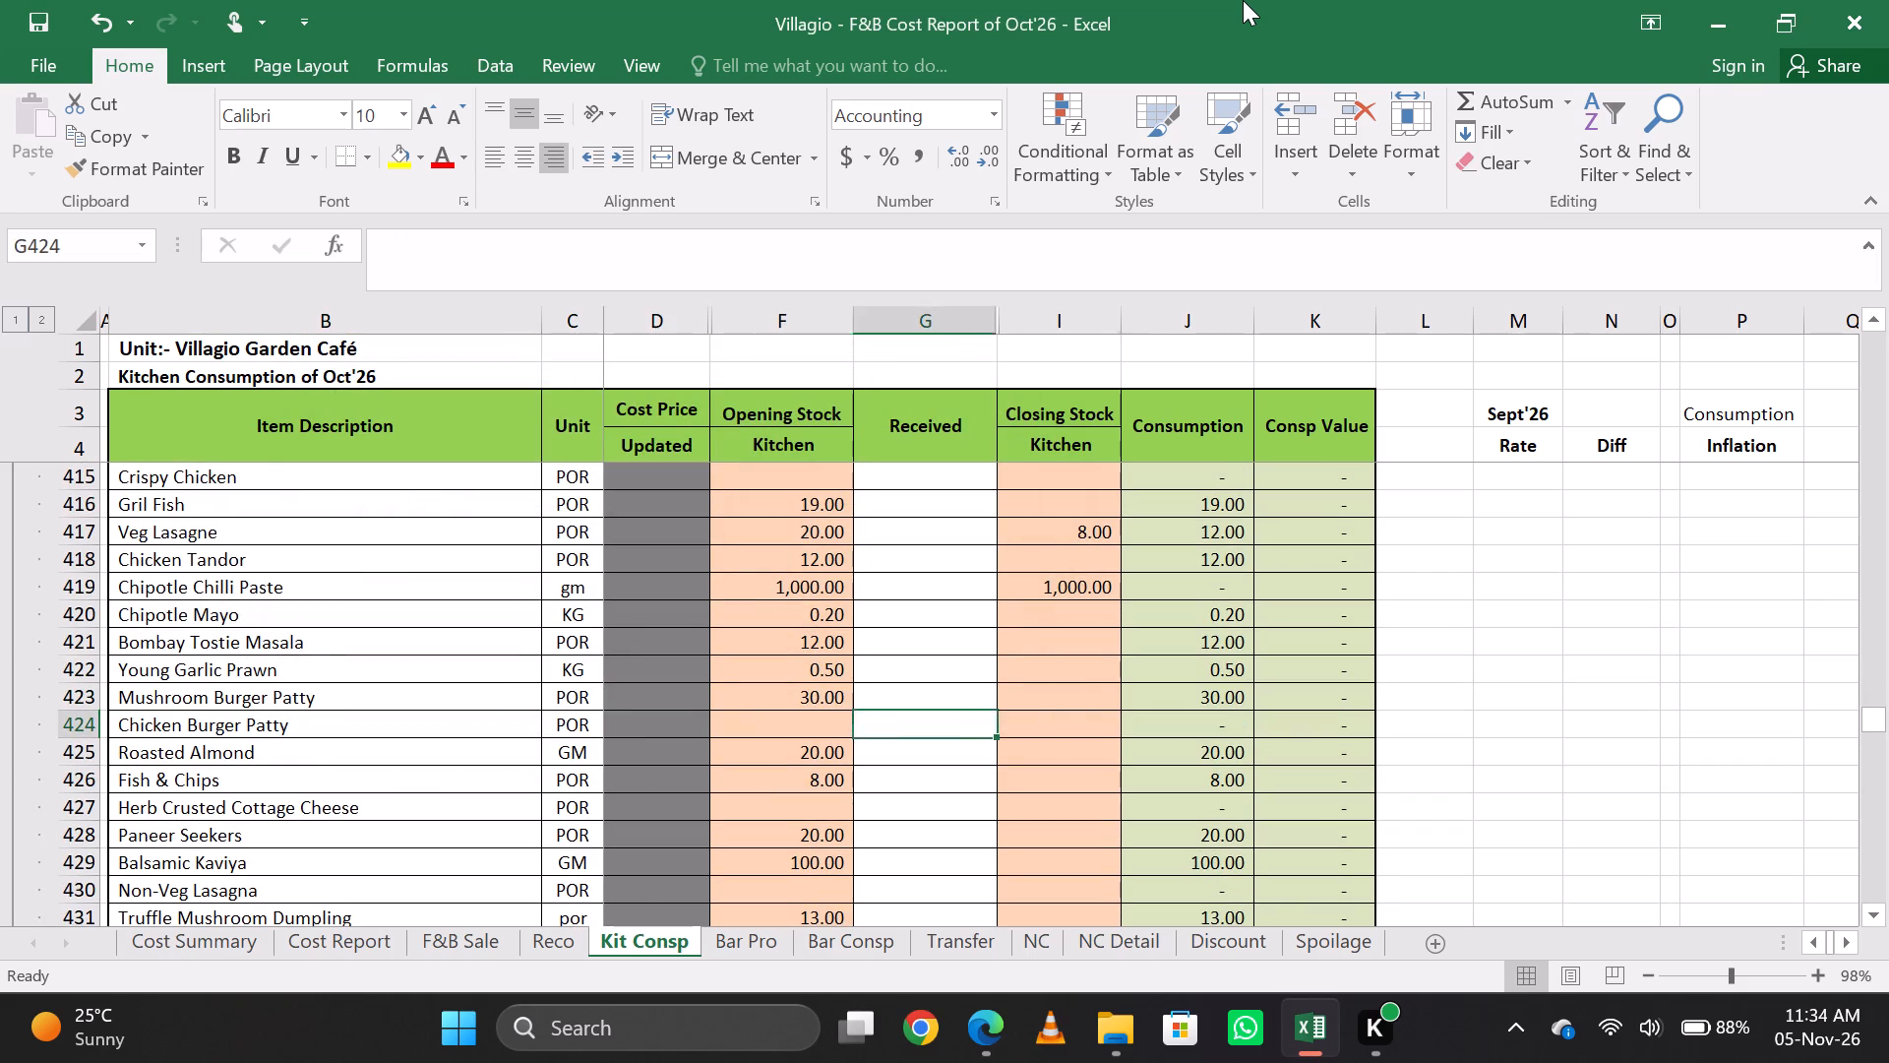
key("Right")
key("Left")
key("Right")
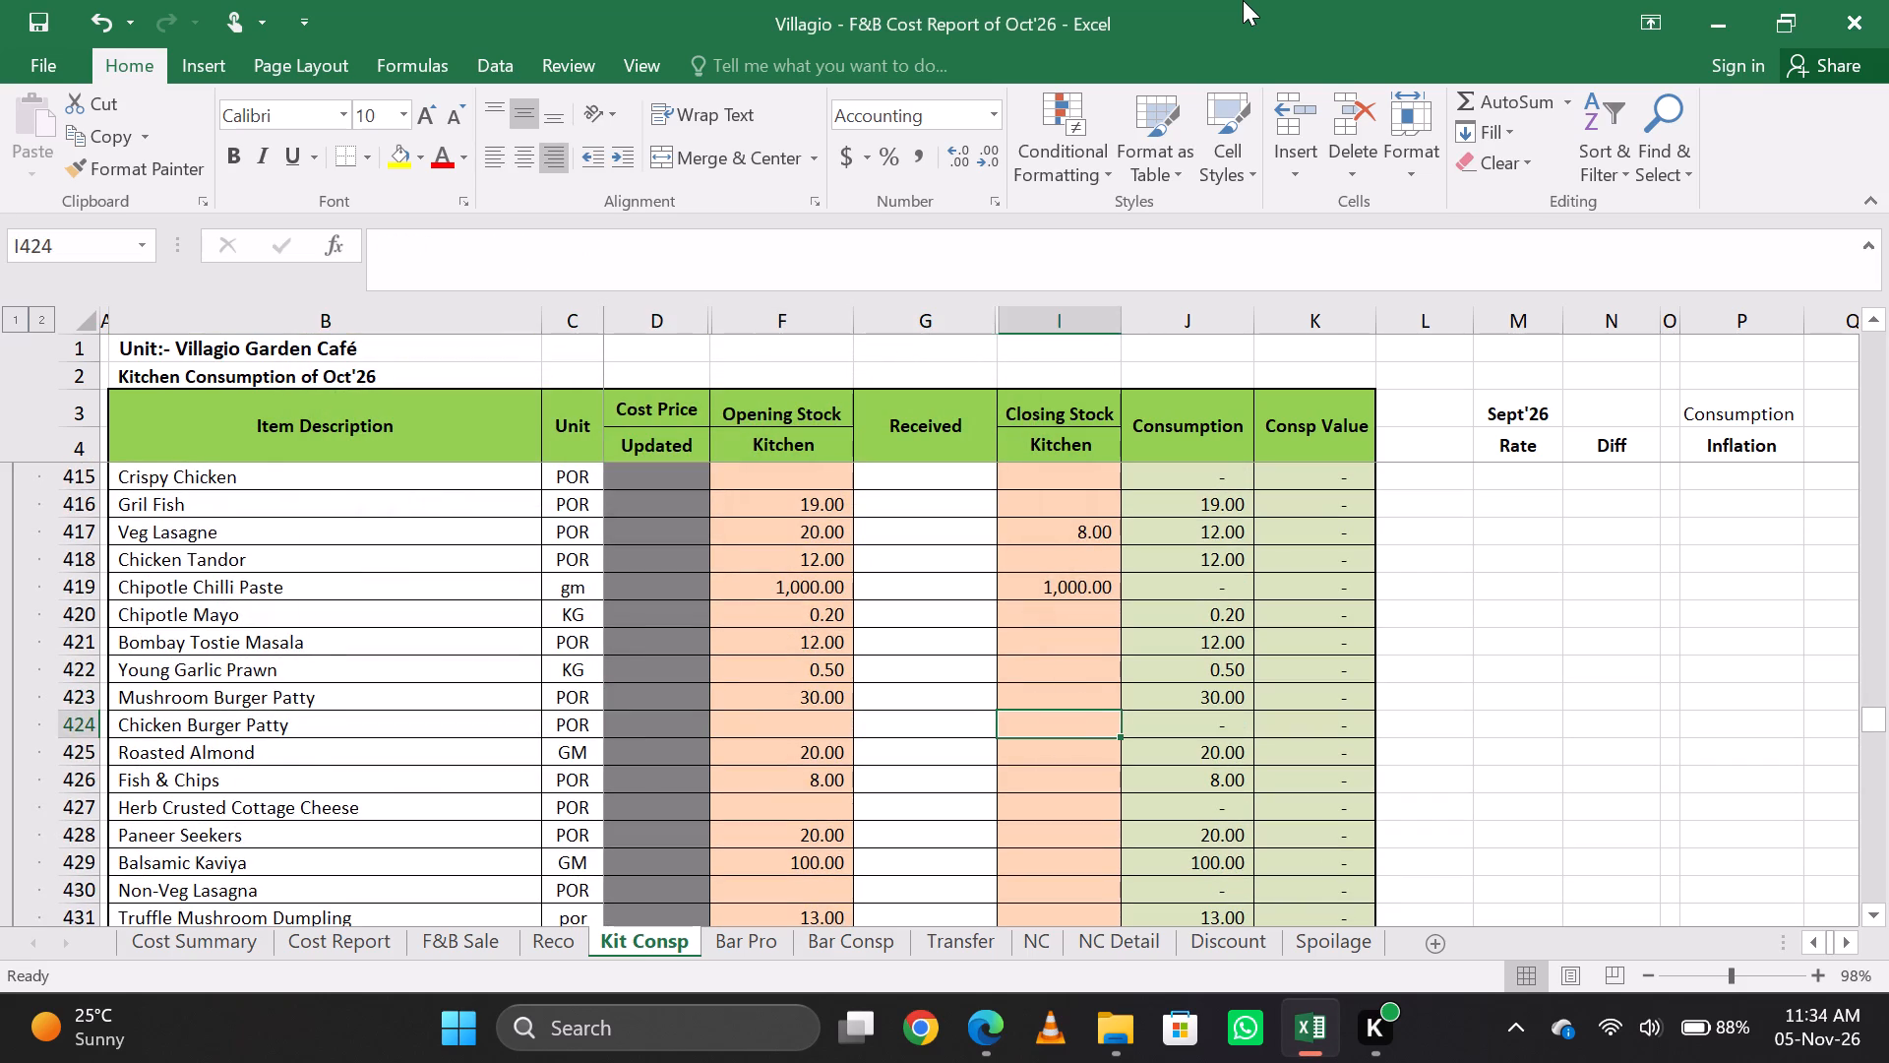
key("5")
key("Right")
key("Left")
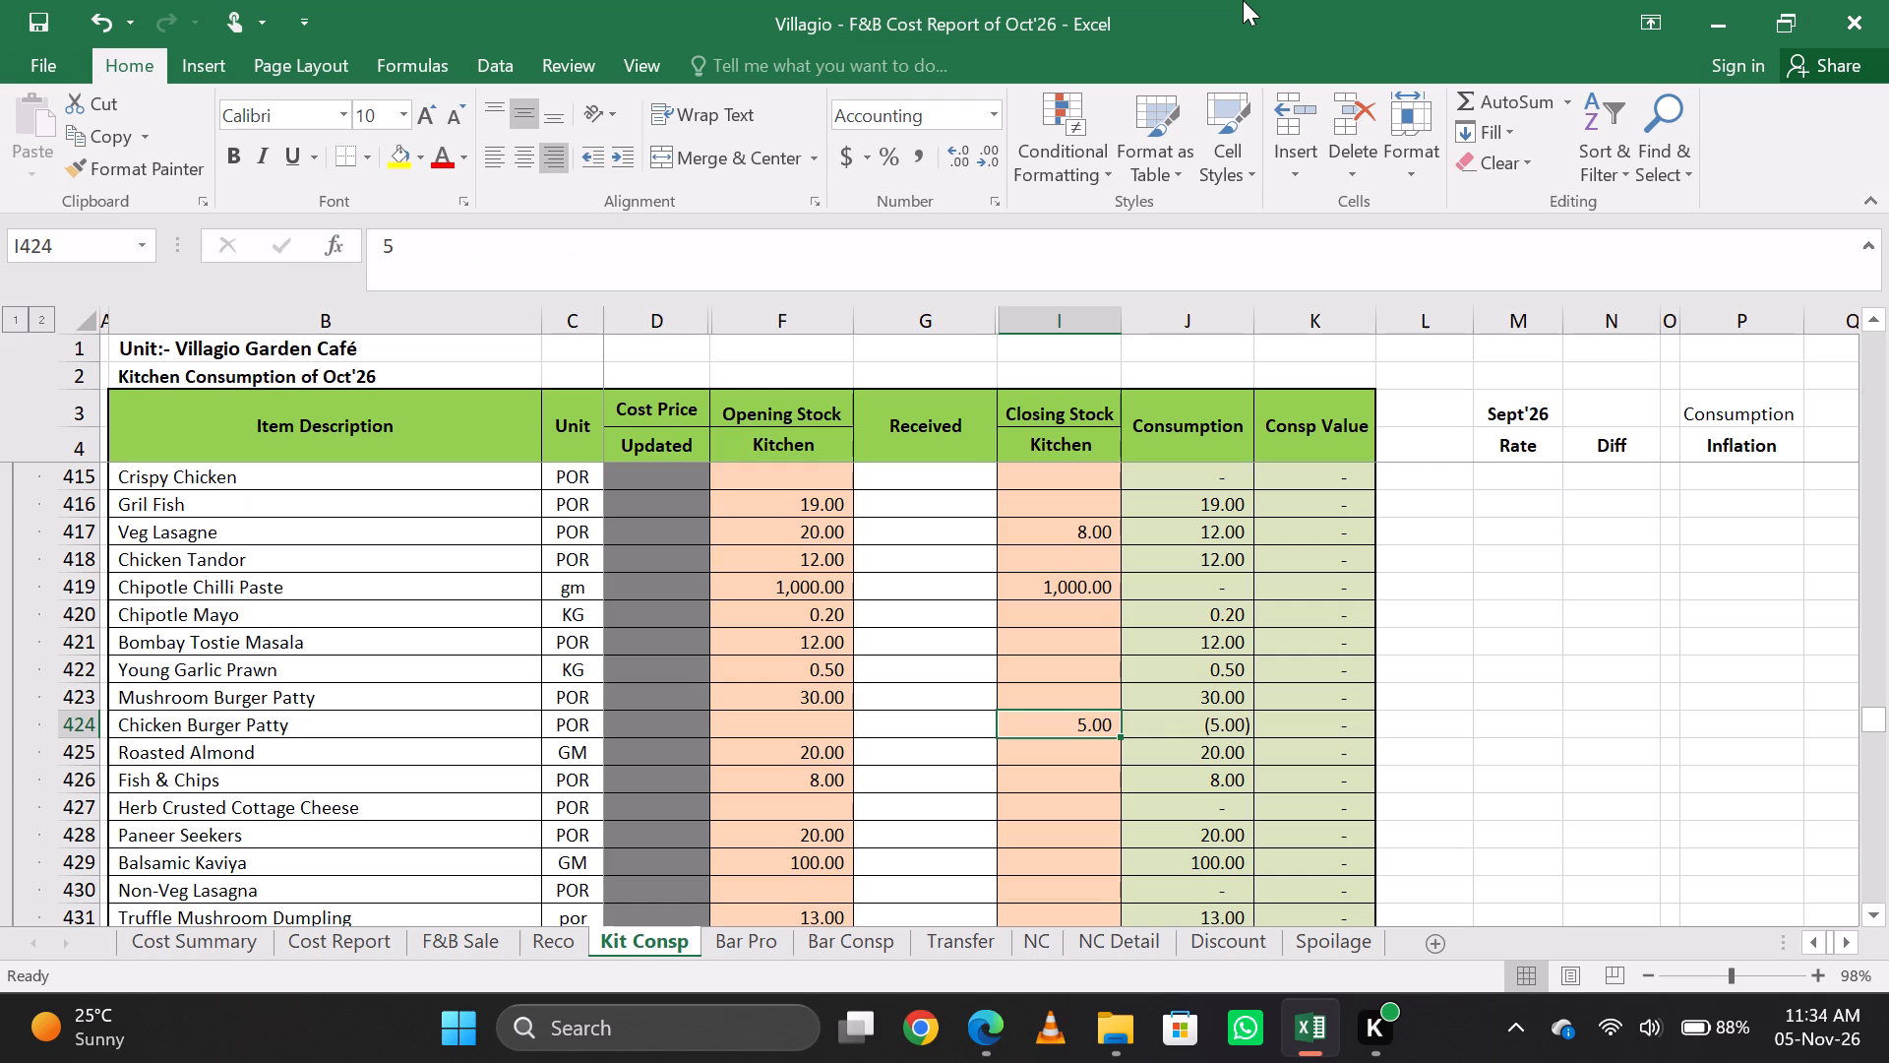
key("Down")
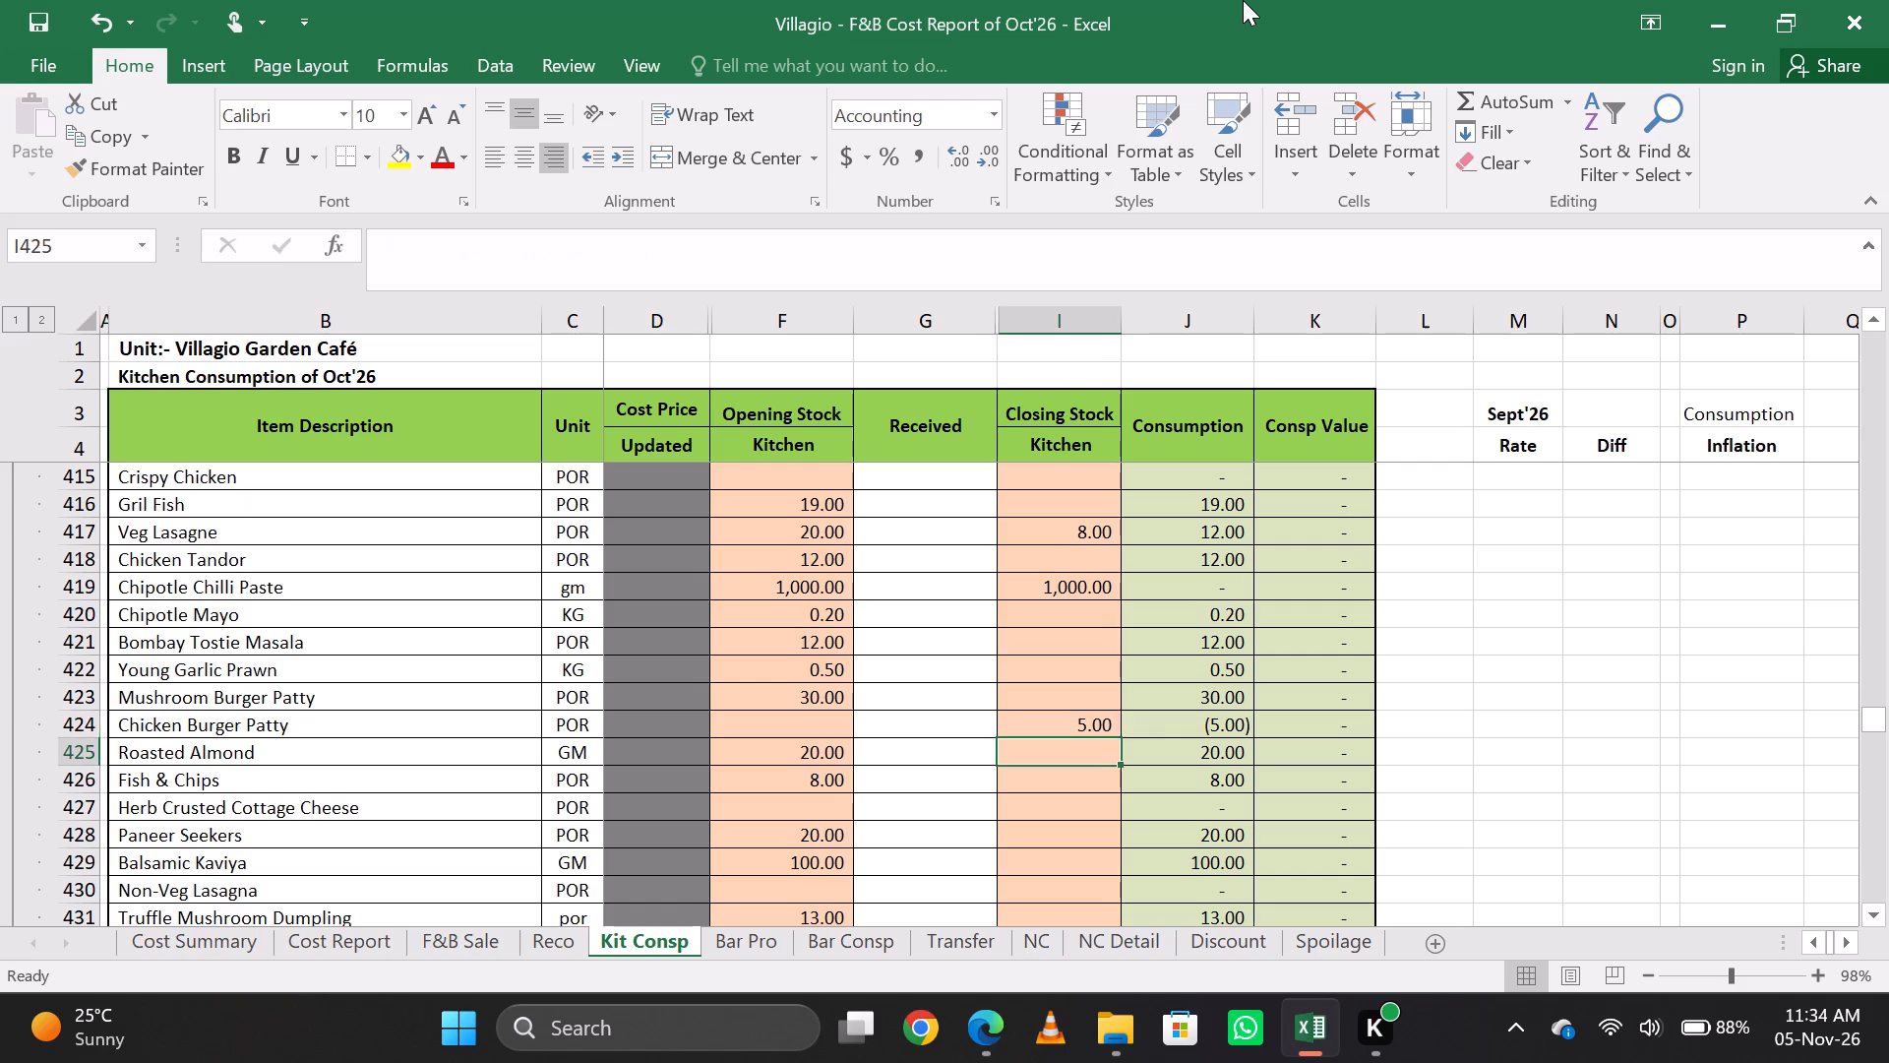
Change the kitchen closing stock of Chicken Burger Patty to 4.
key("Up")
key("4")
key("Down")
key("Up")
key("Left")
key("Right")
key("Left")
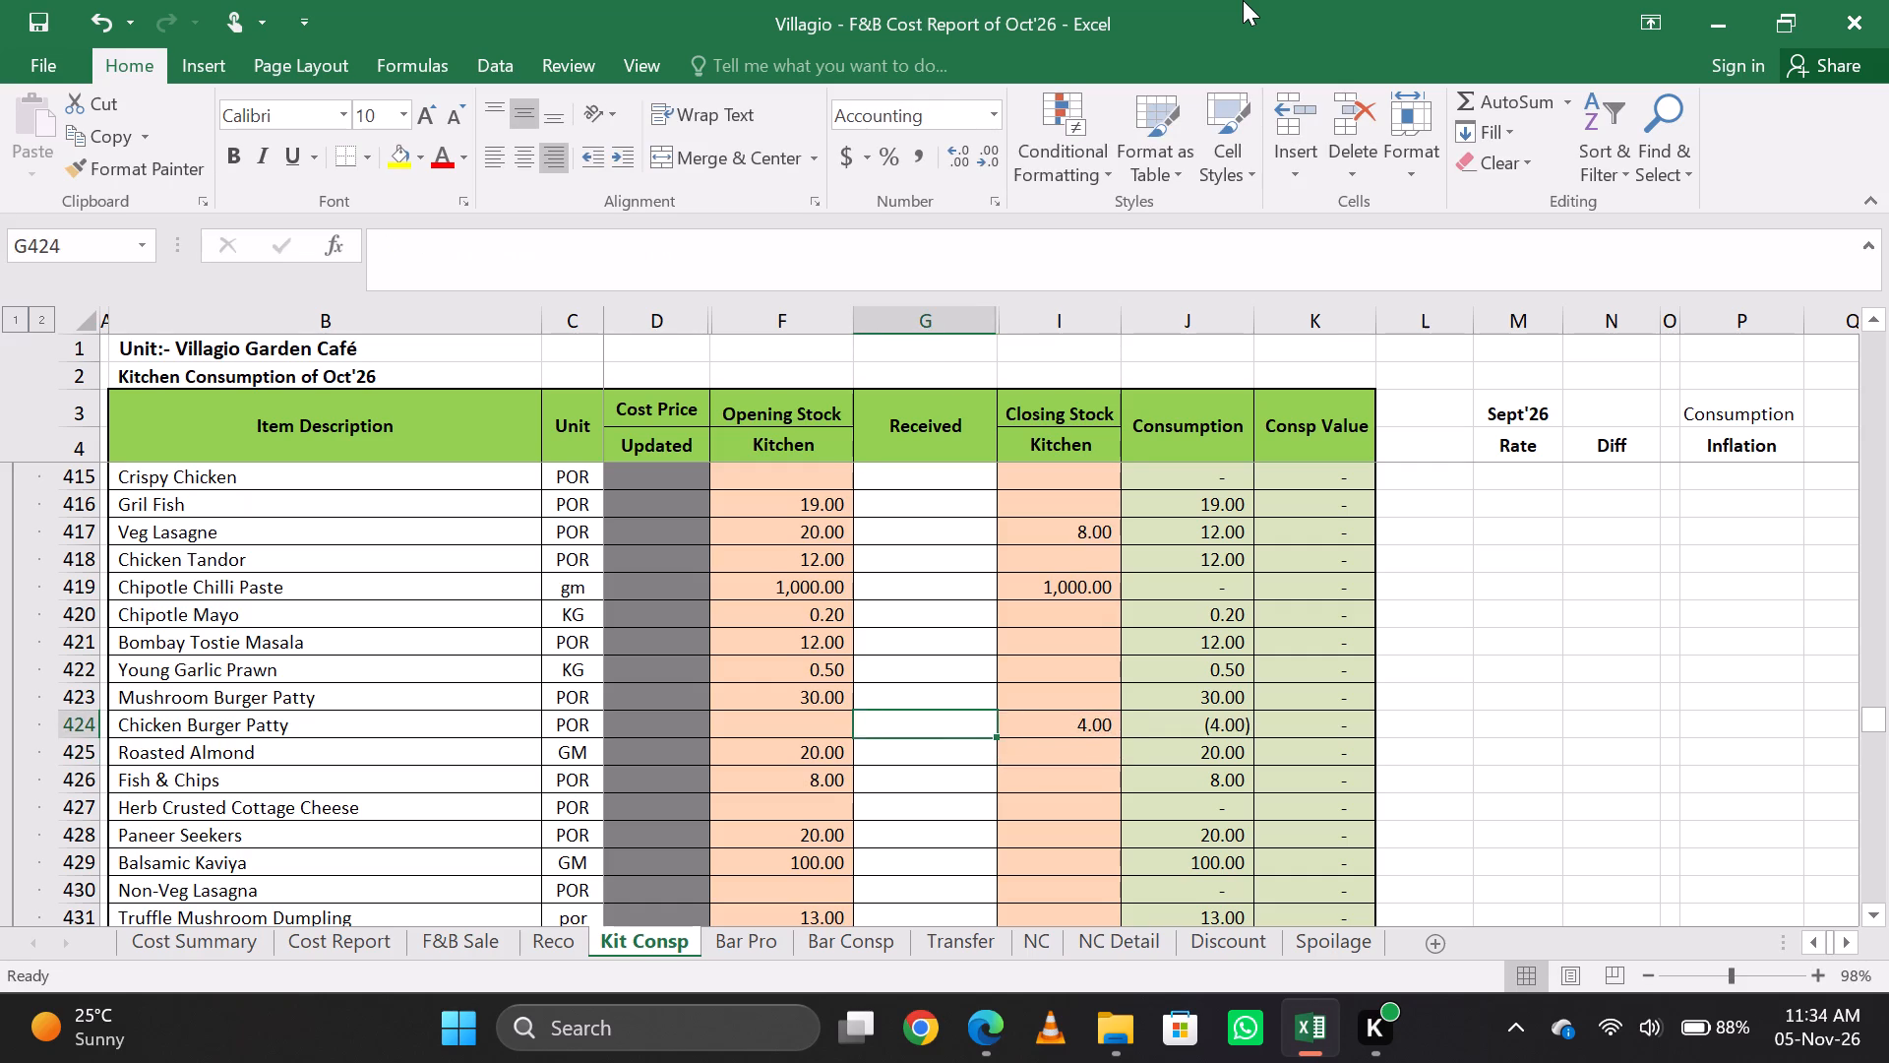
Search the sheet for "tomat".
key("Up")
key("ctrl+f")
key("BackSpace")
key("BackSpace")
key("BackSpace")
key("BackSpace")
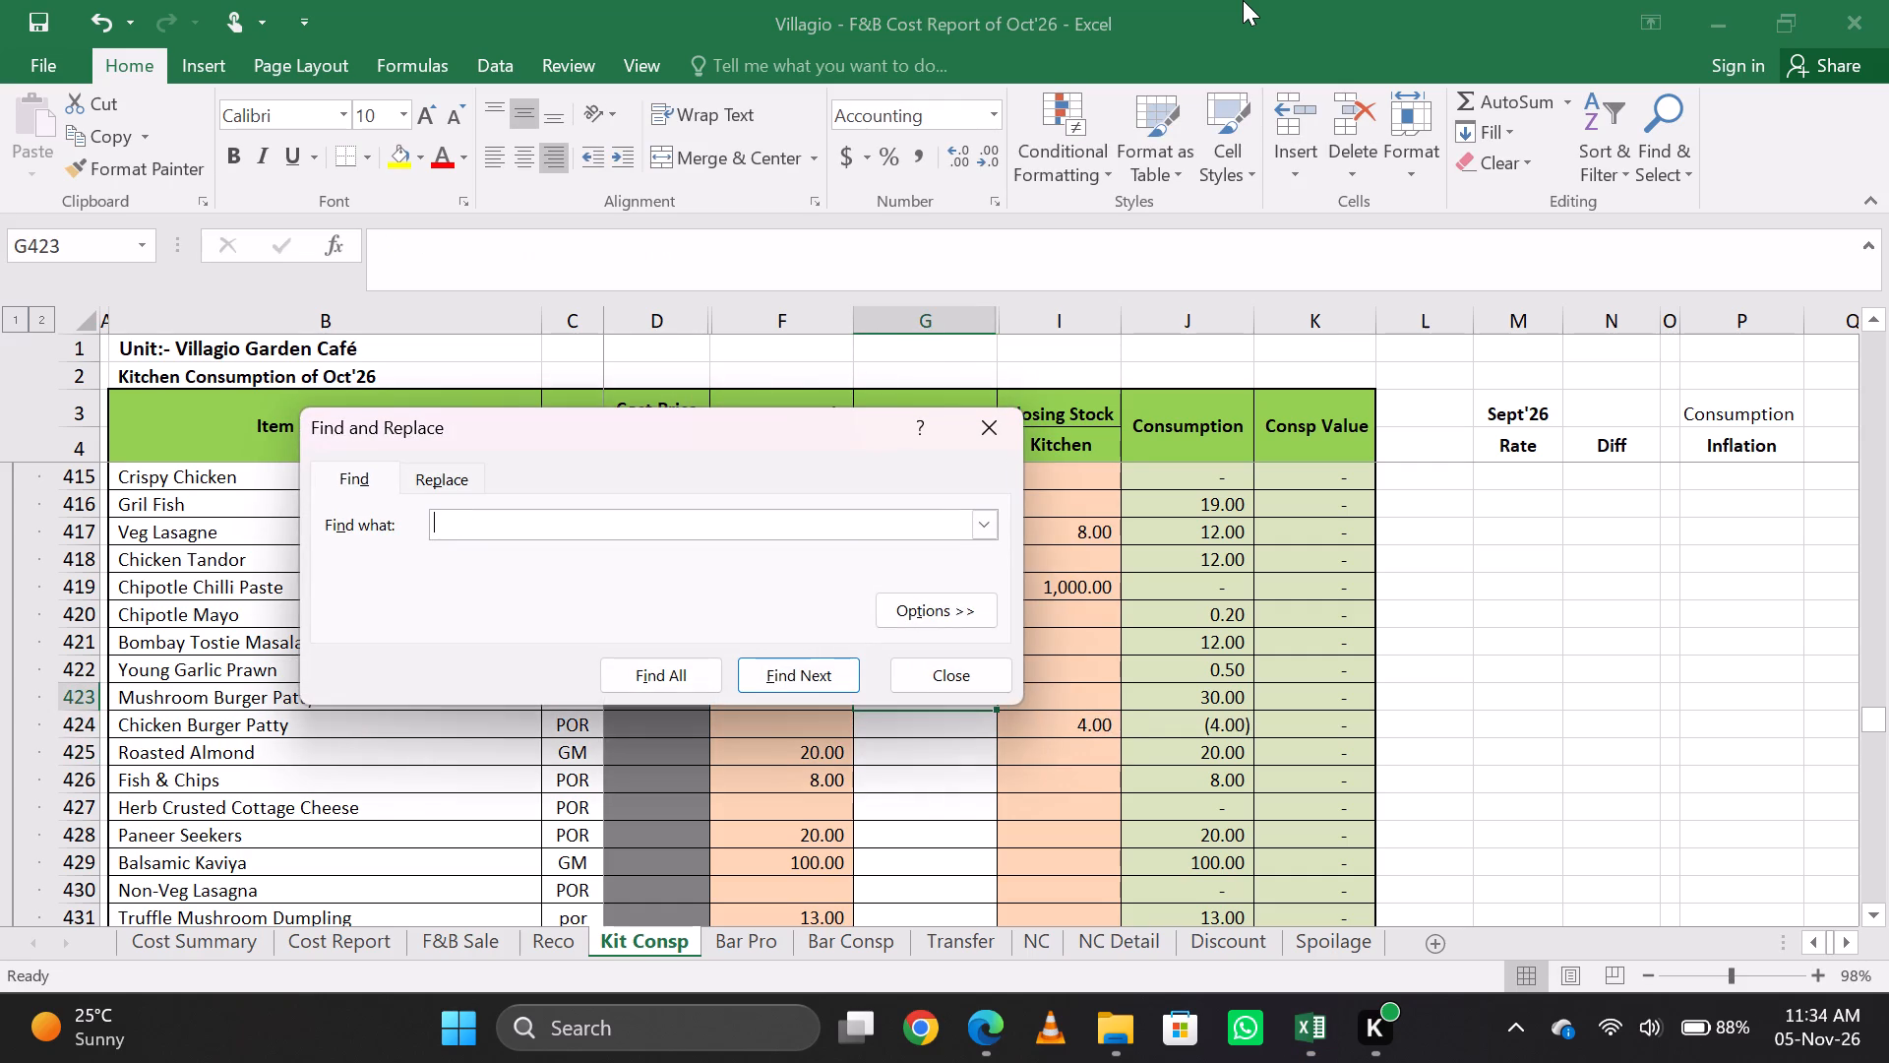
key("BackSpace")
key("BackSpace")
type("tomat")
key("Return")
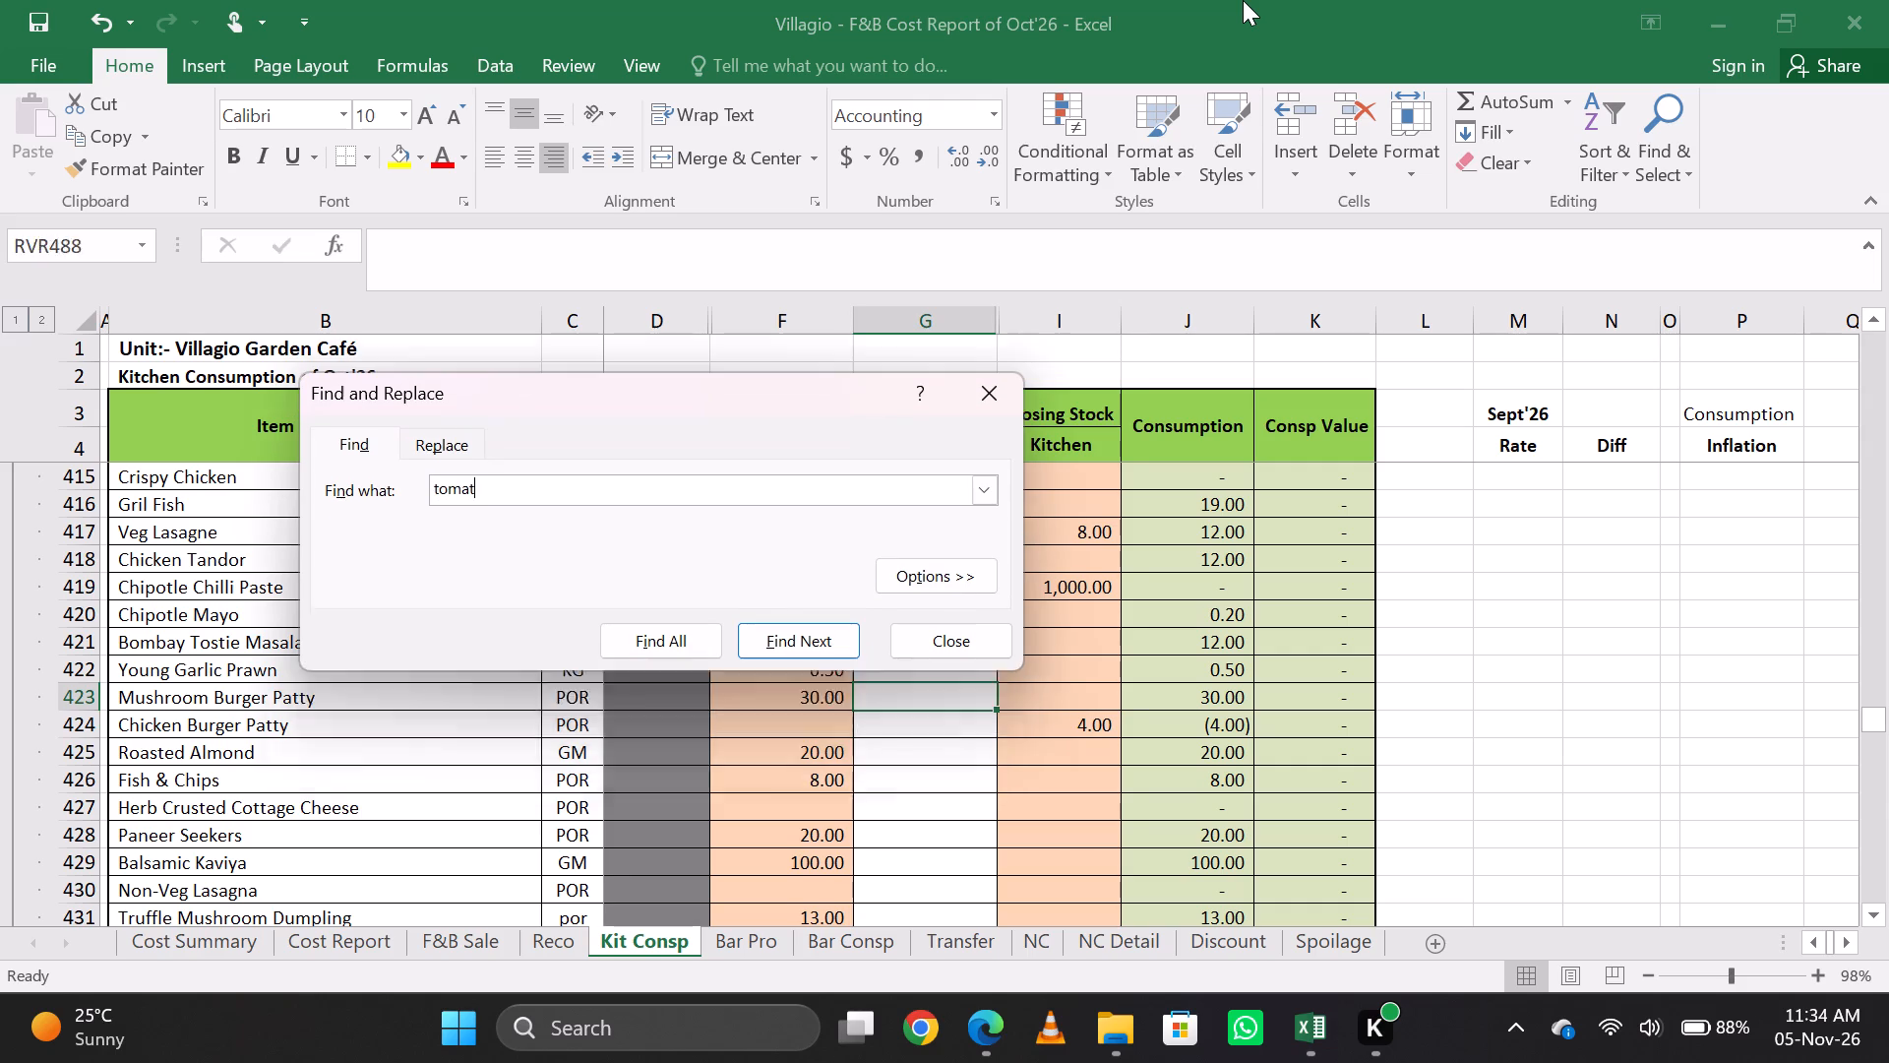
key("Return")
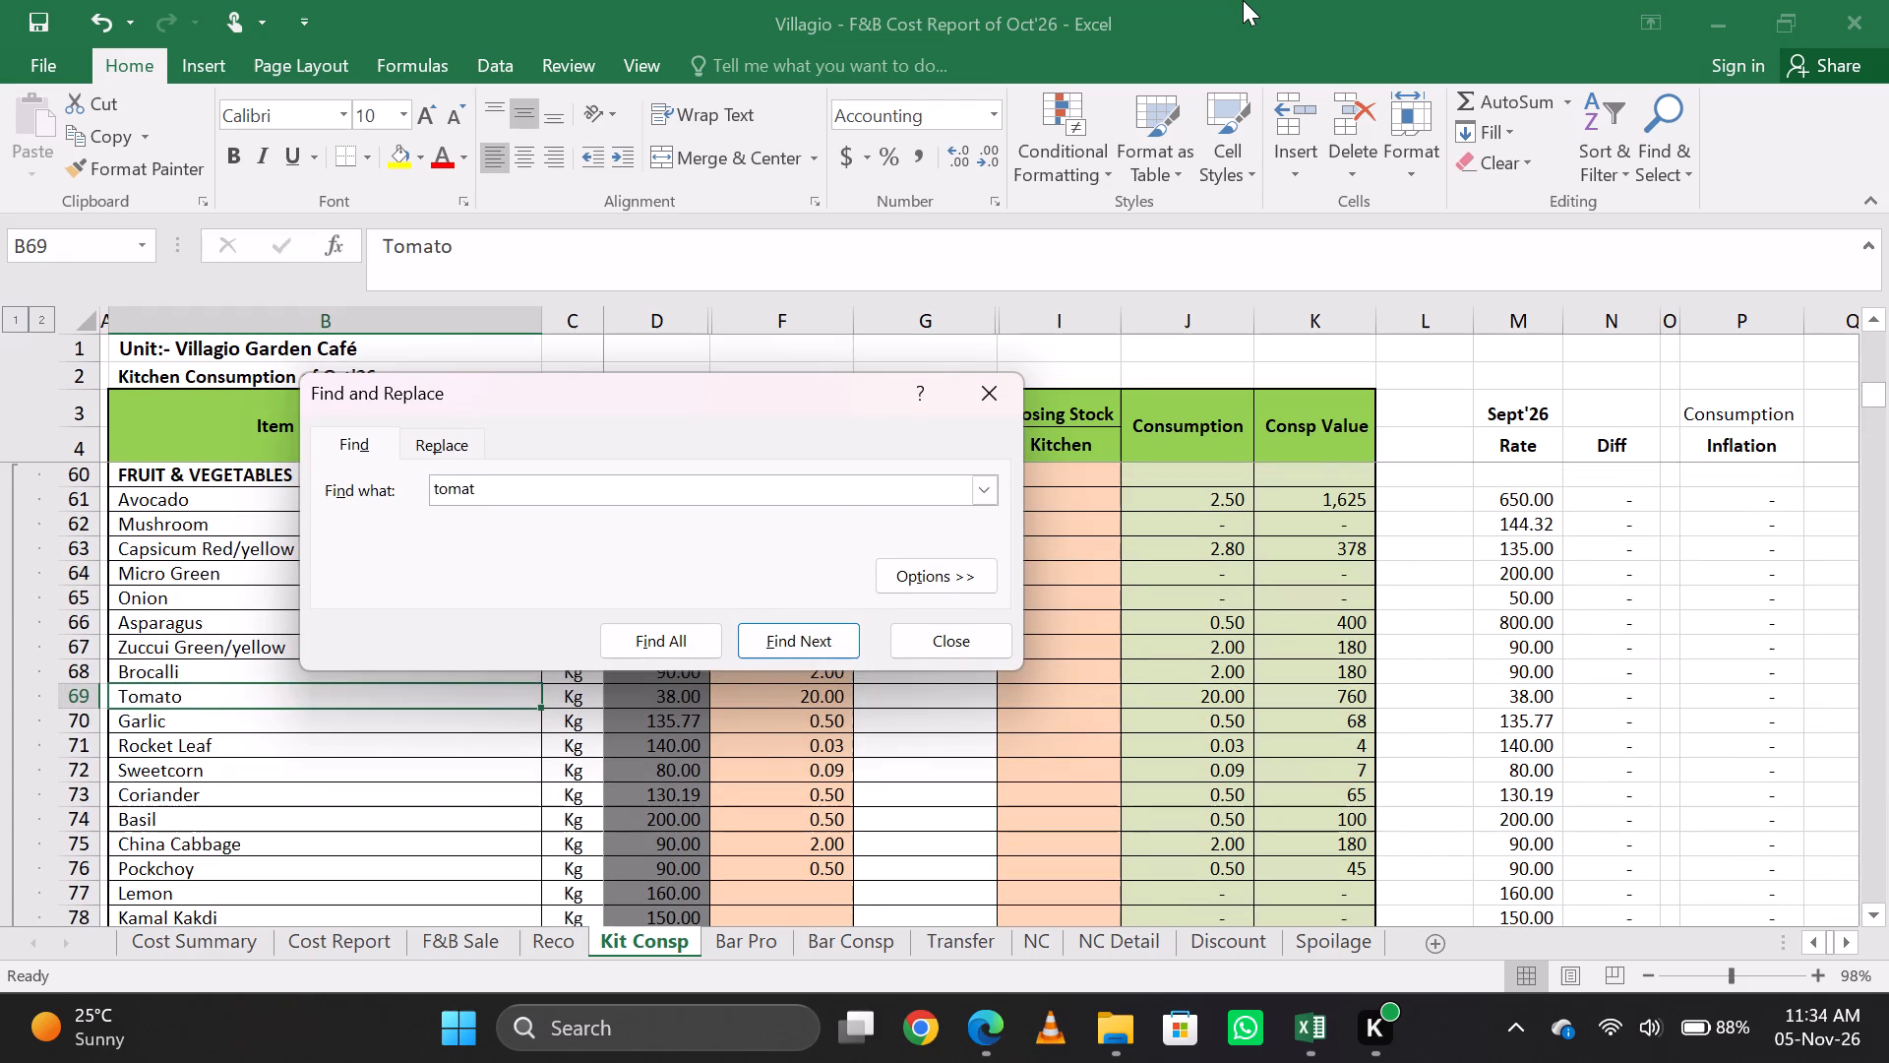
Refine the search to "tomato sa" to find Tomato Sauce and check its kitchen opening stock.
key("space")
type("sa")
key("Return")
key("Return")
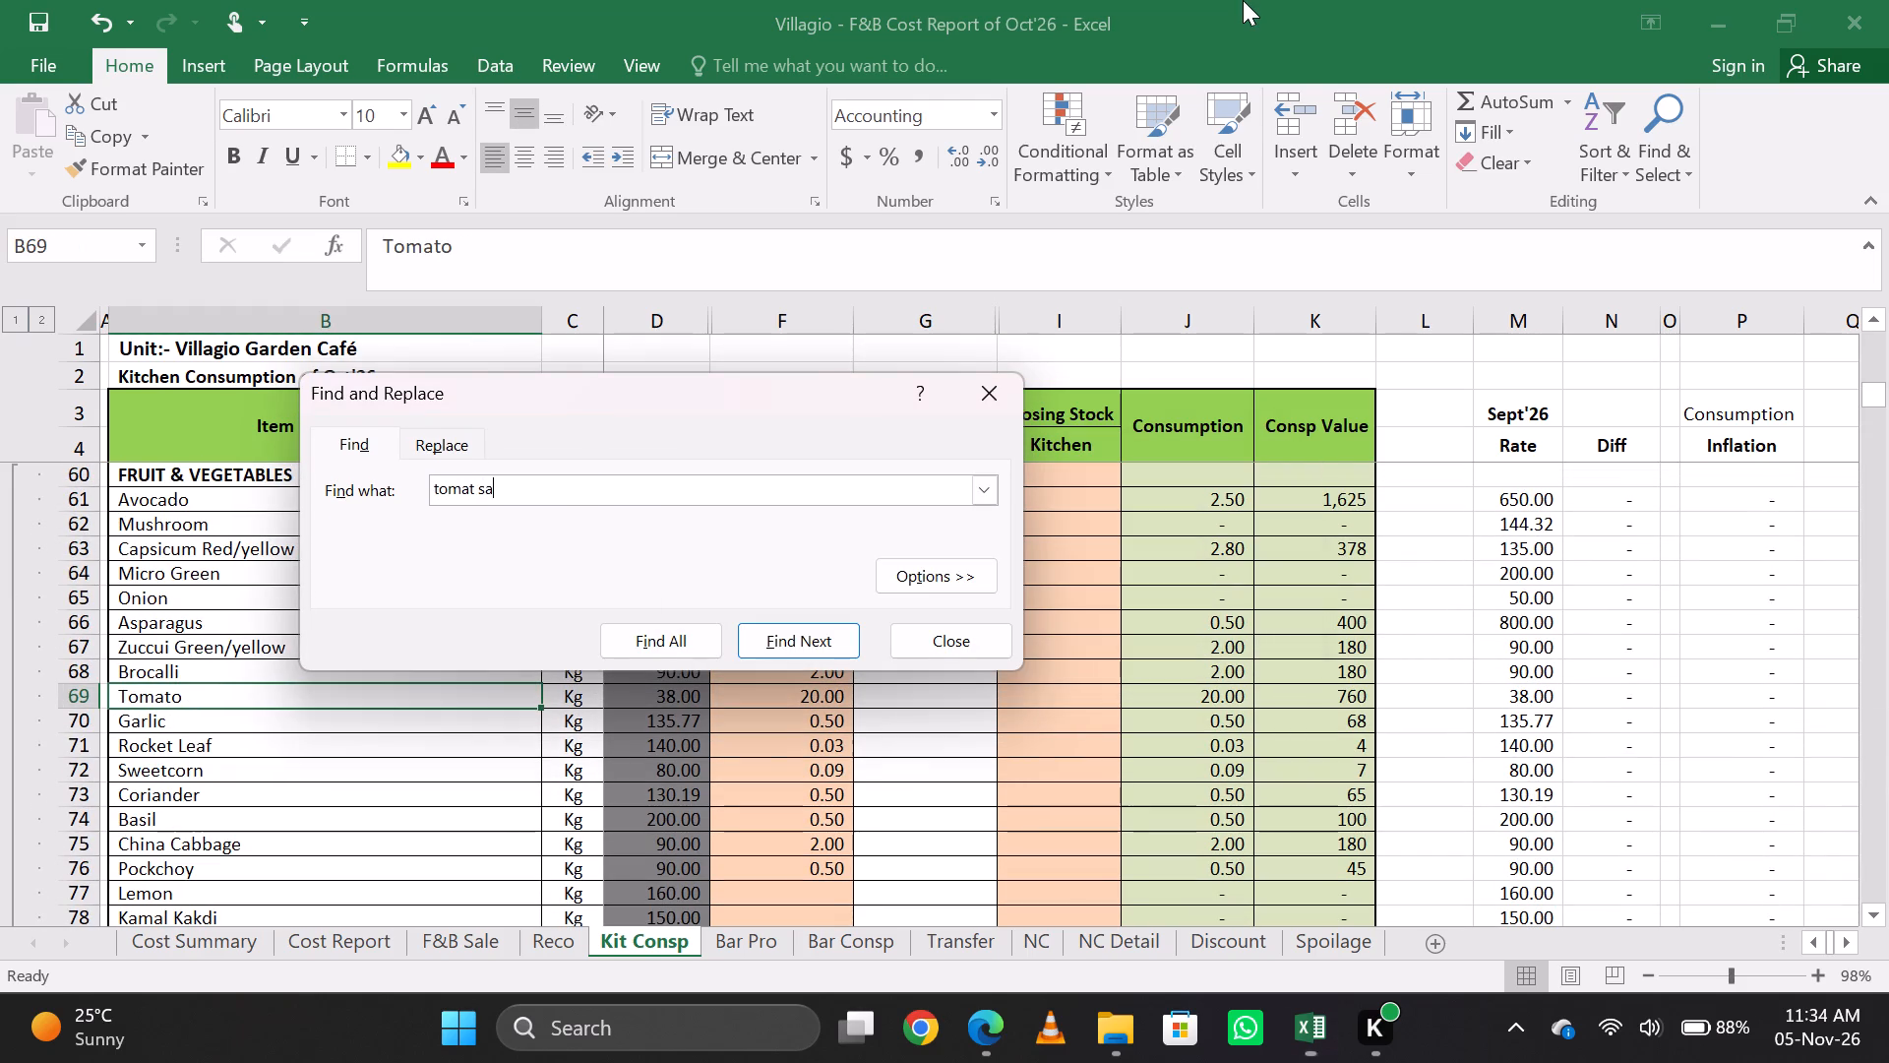
key("BackSpace")
key("Return")
key("Return")
key("BackSpace")
key("BackSpace")
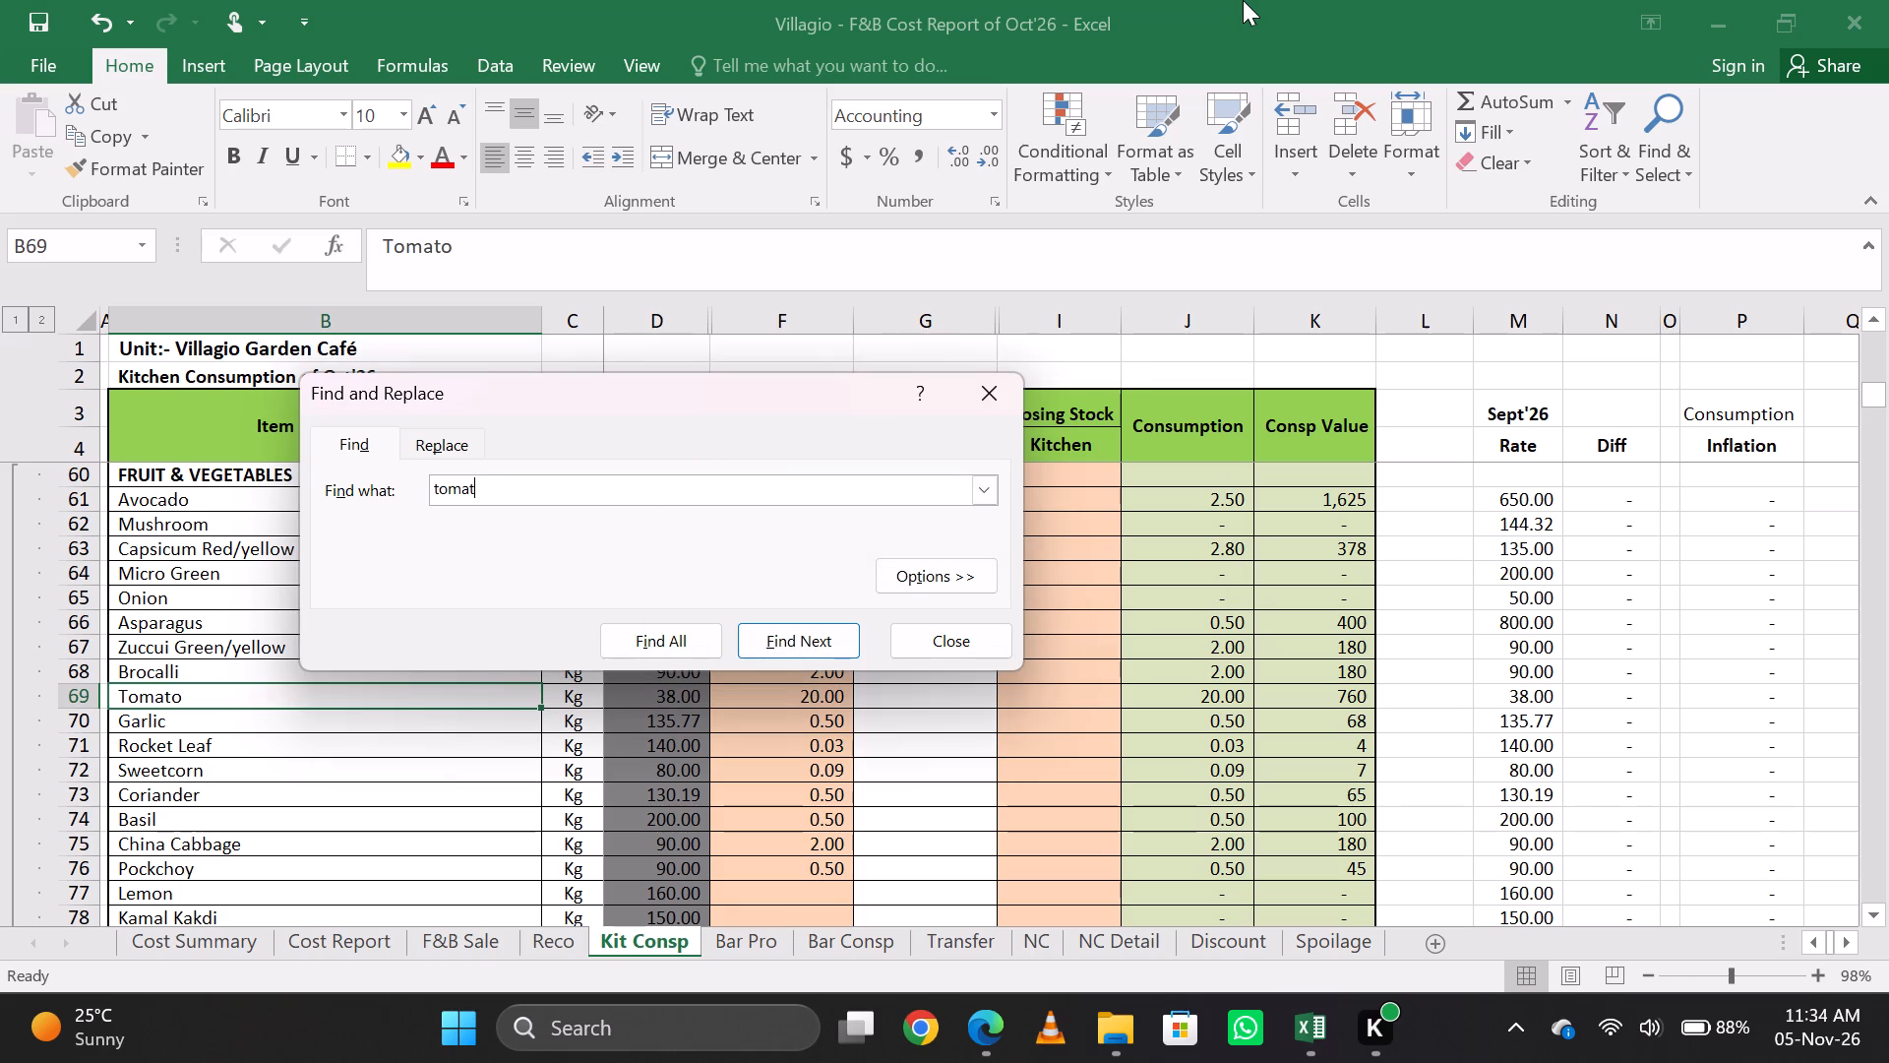
type("o sa")
key("Return")
key("Escape")
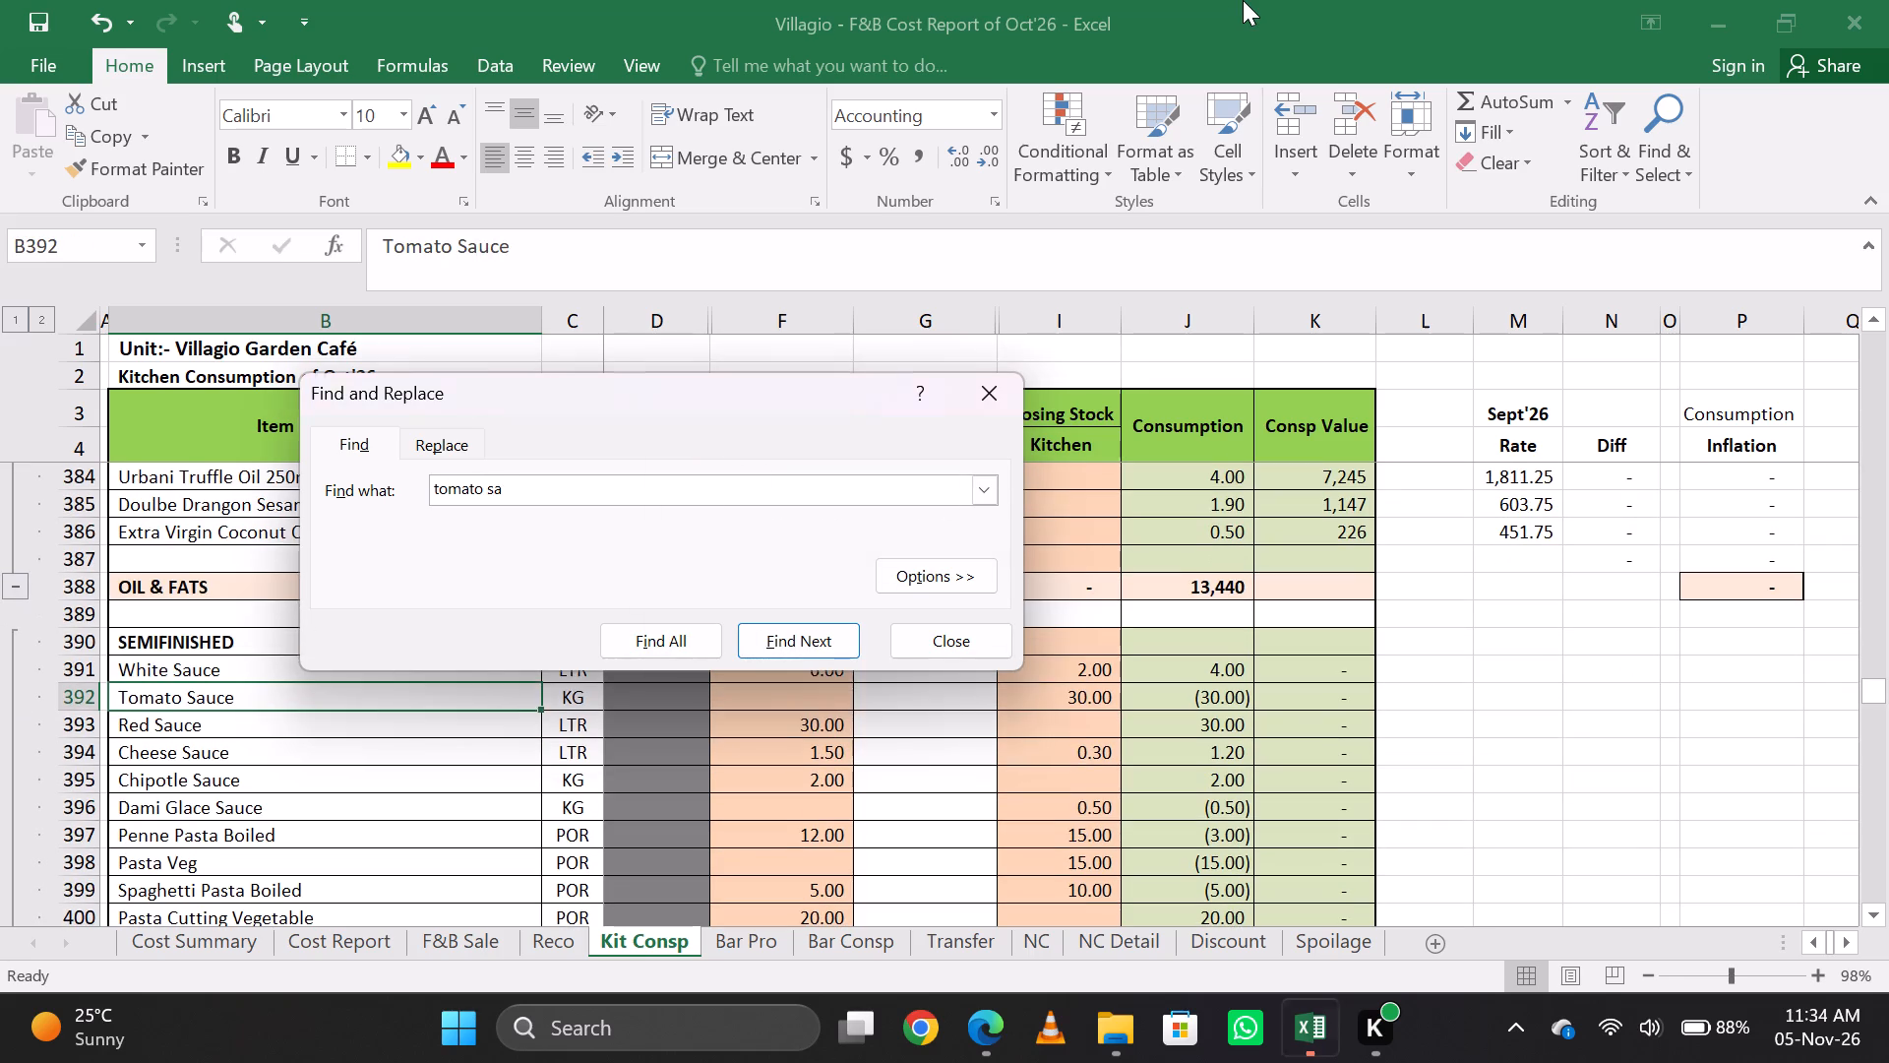
key("Right")
key("Right")
key("Right")
key("Right")
key("Left")
key("Right")
key("Left")
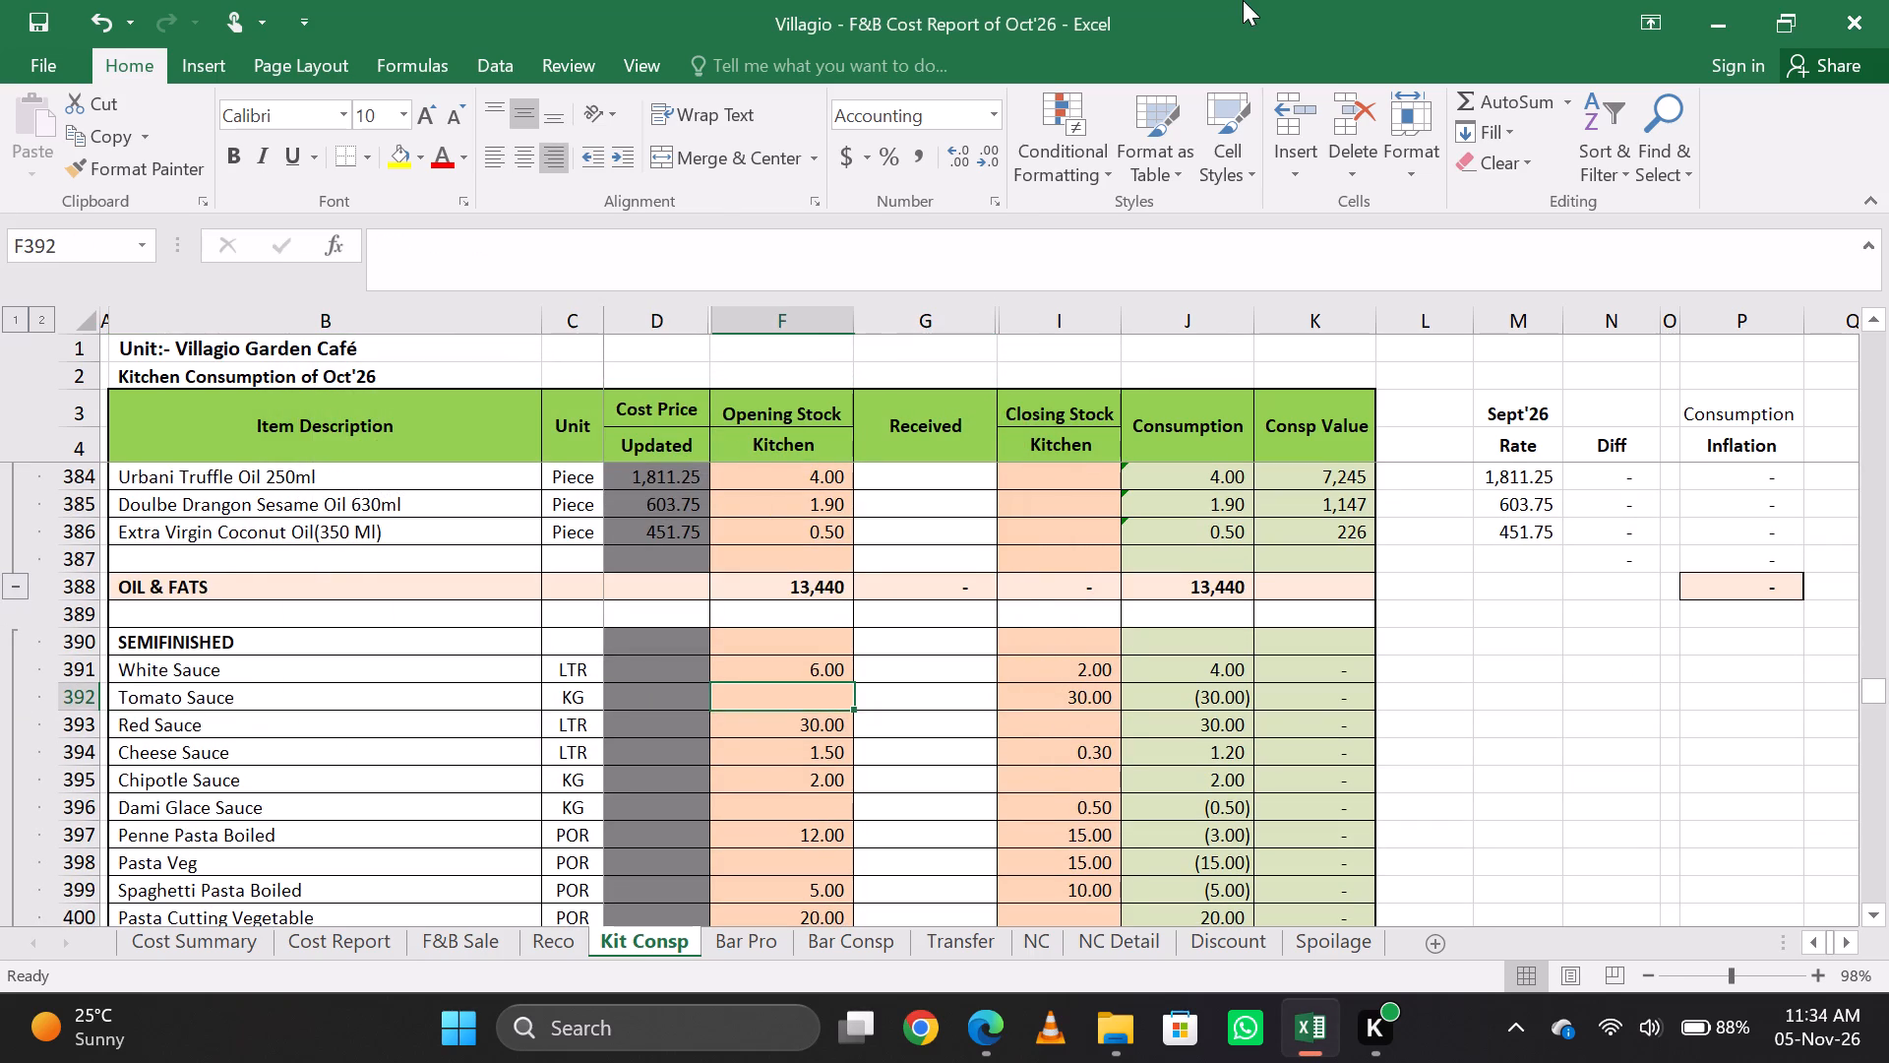
Find Dami Glace Sauce by searching for "dami" and check its stock entries.
key("ctrl+f")
key("BackSpace")
key("BackSpace")
key("BackSpace")
key("BackSpace")
key("BackSpace")
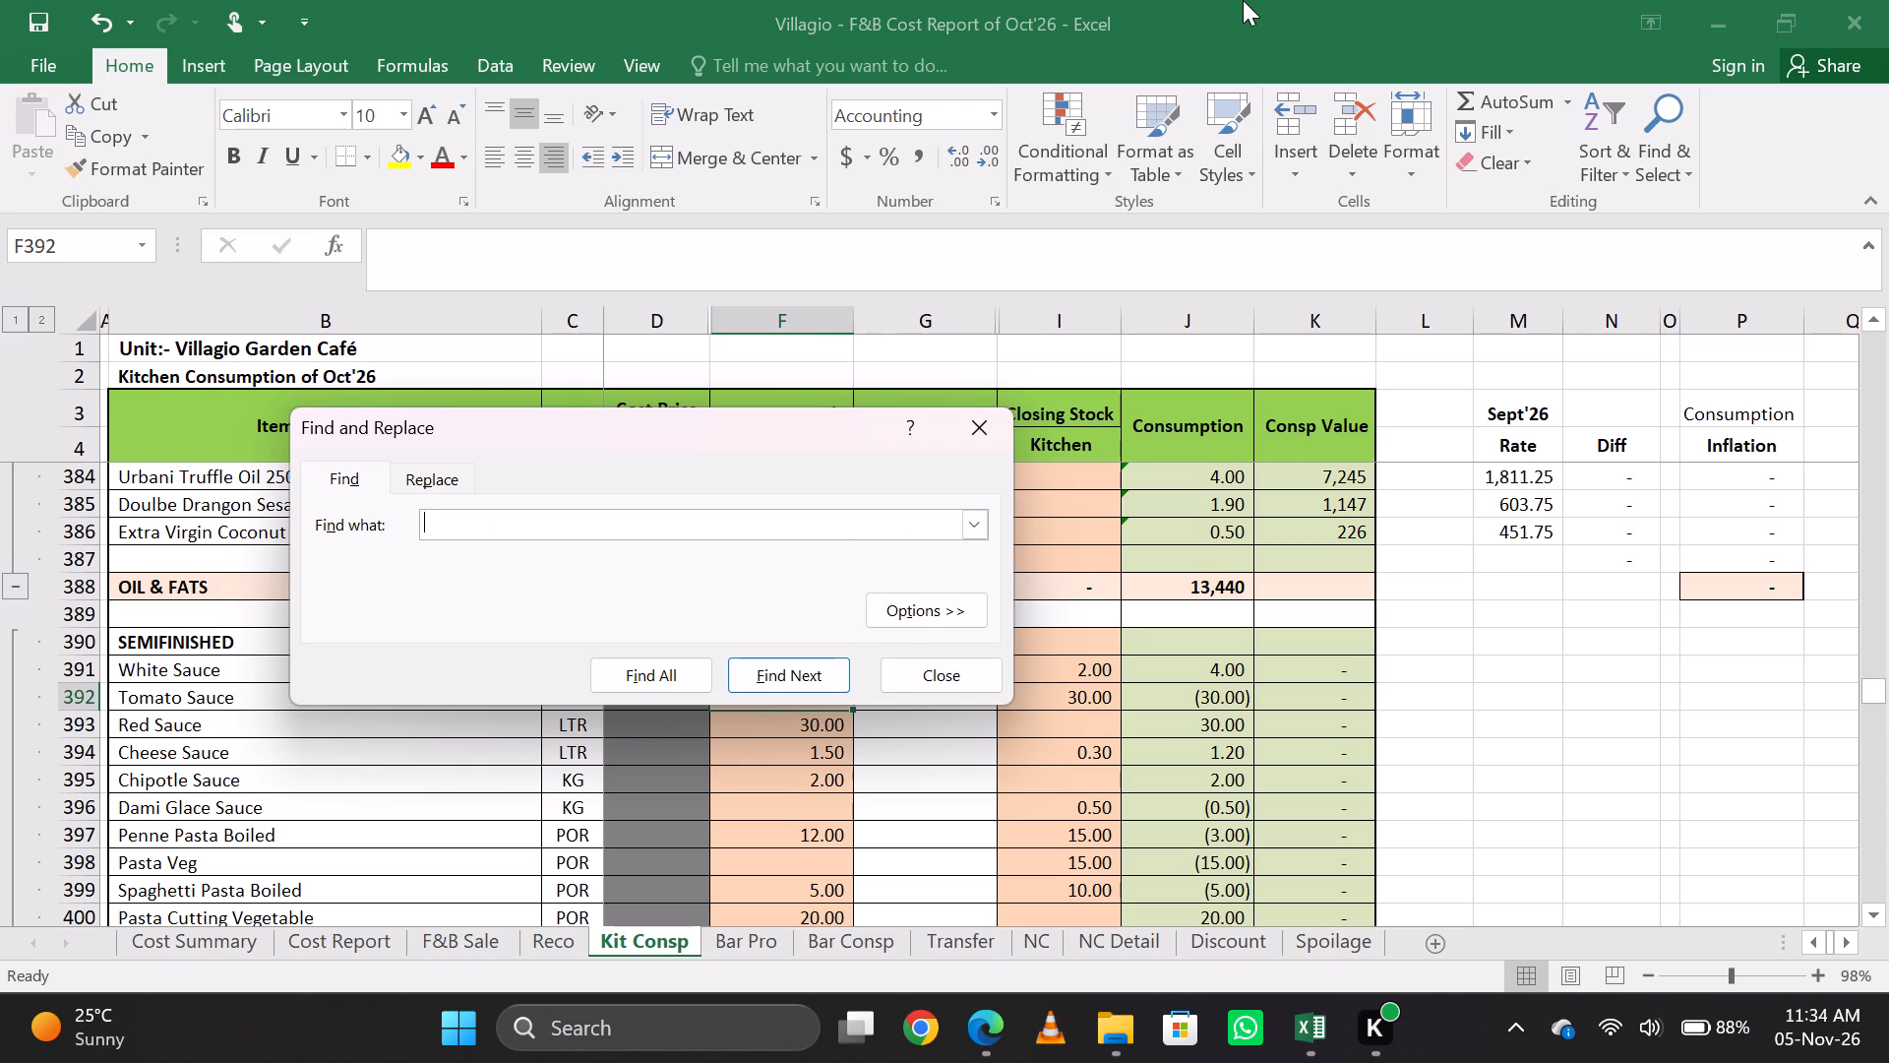
key("d")
type("ami")
key("Return")
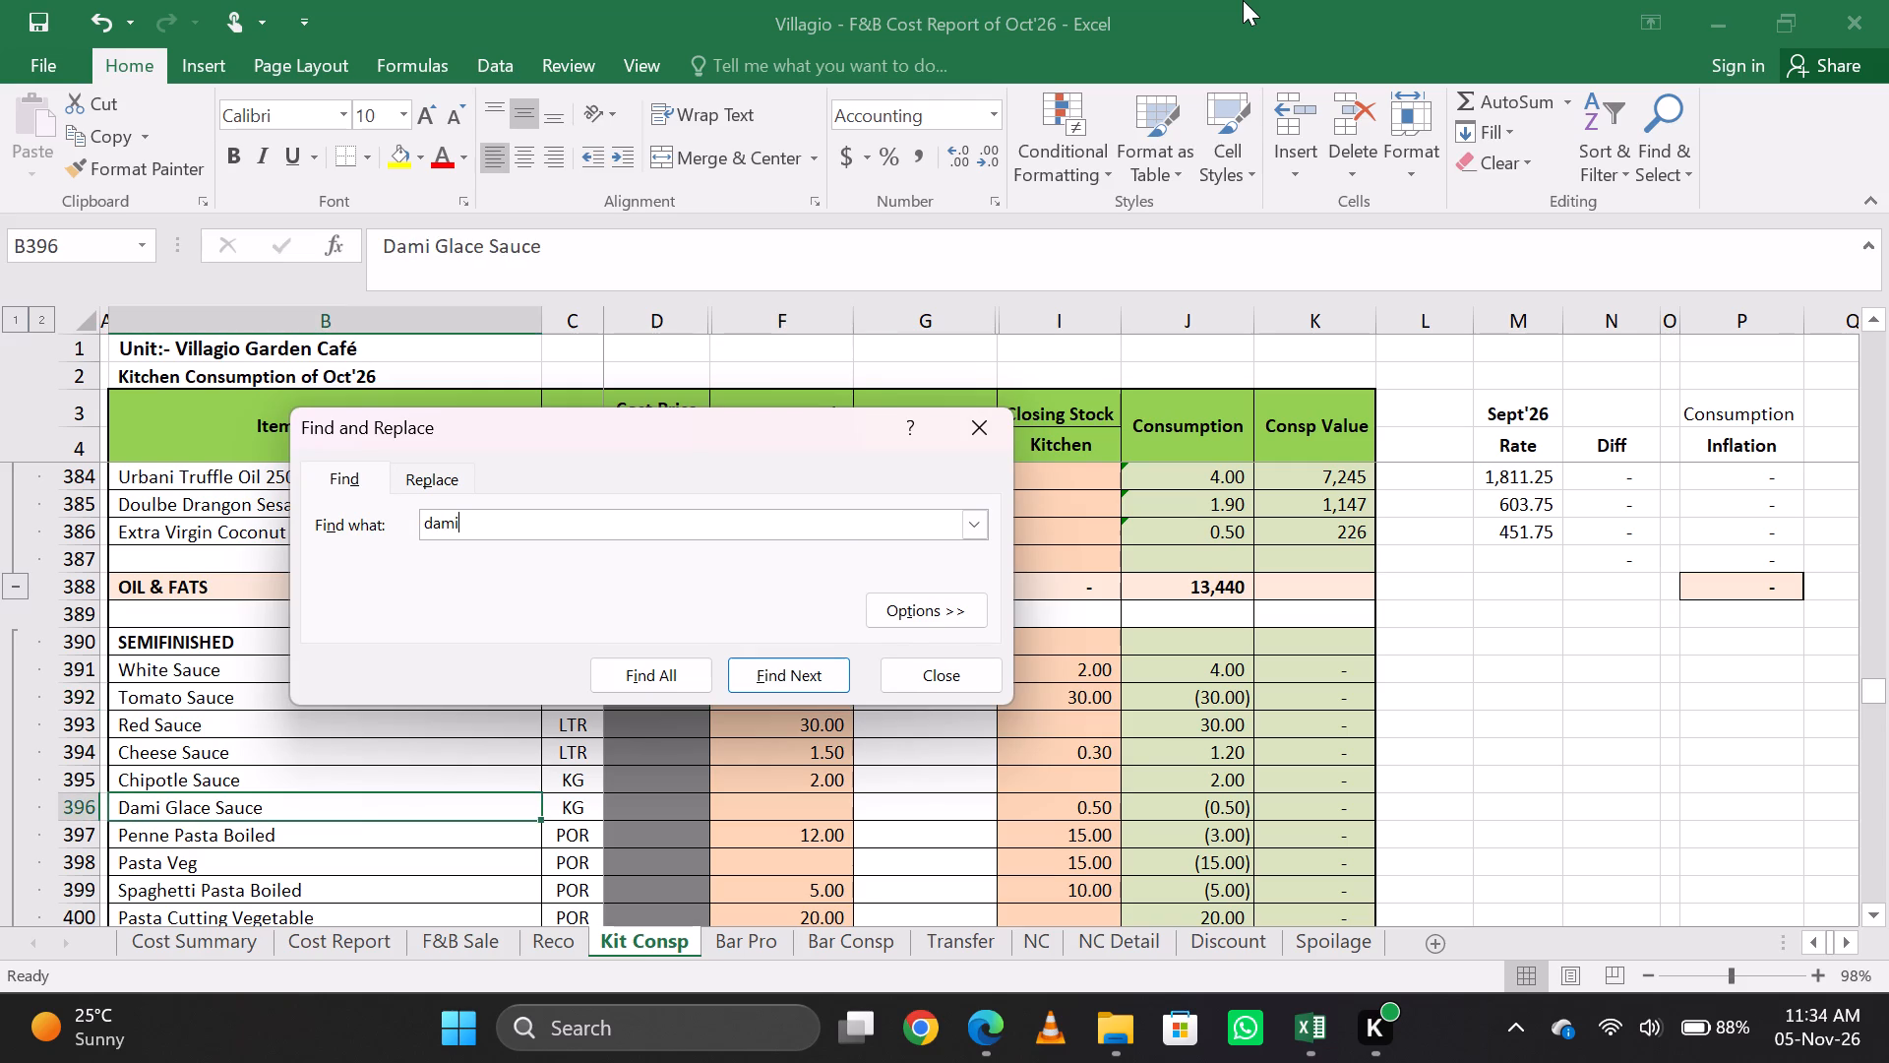
key("Escape")
key("Right")
key("Right")
key("Right")
key("Right")
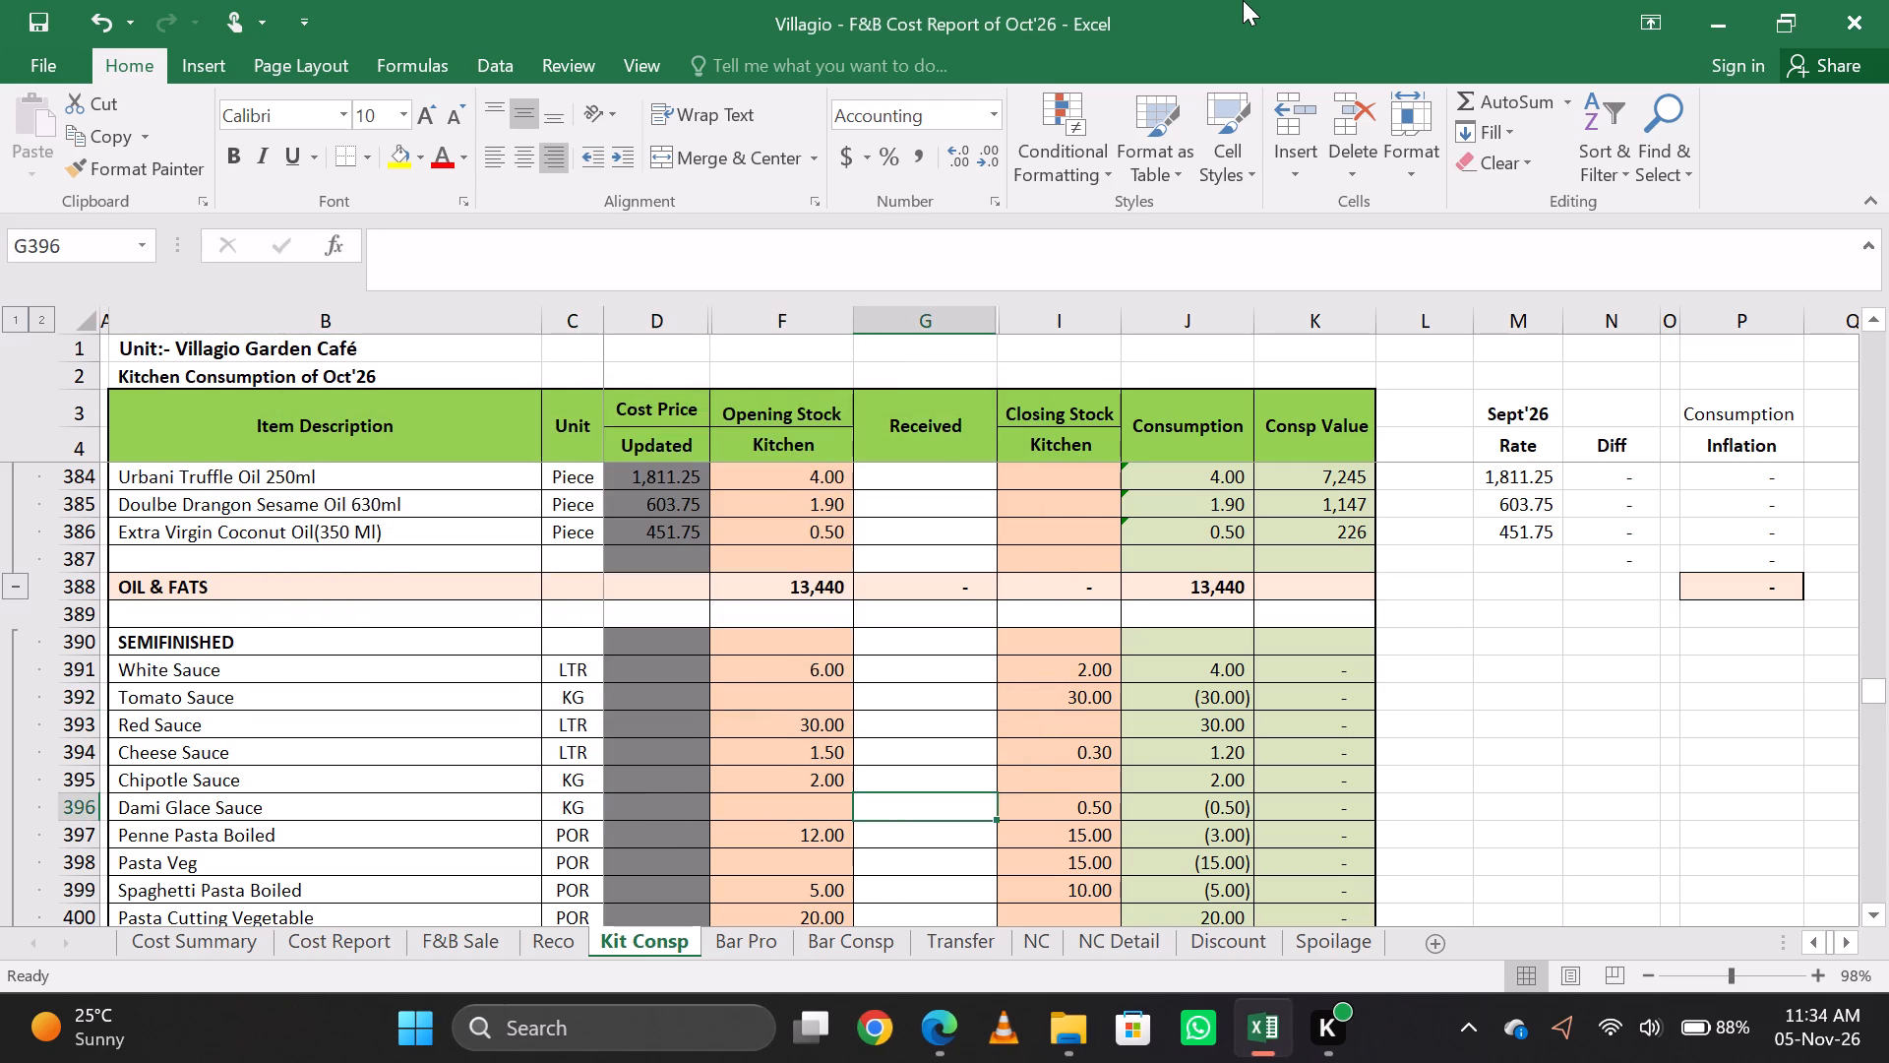
Find Chipotle Chilli Paste by searching for "chipo".
key("ctrl+f")
key("BackSpace")
key("BackSpace")
key("BackSpace")
key("BackSpace")
key("BackSpace")
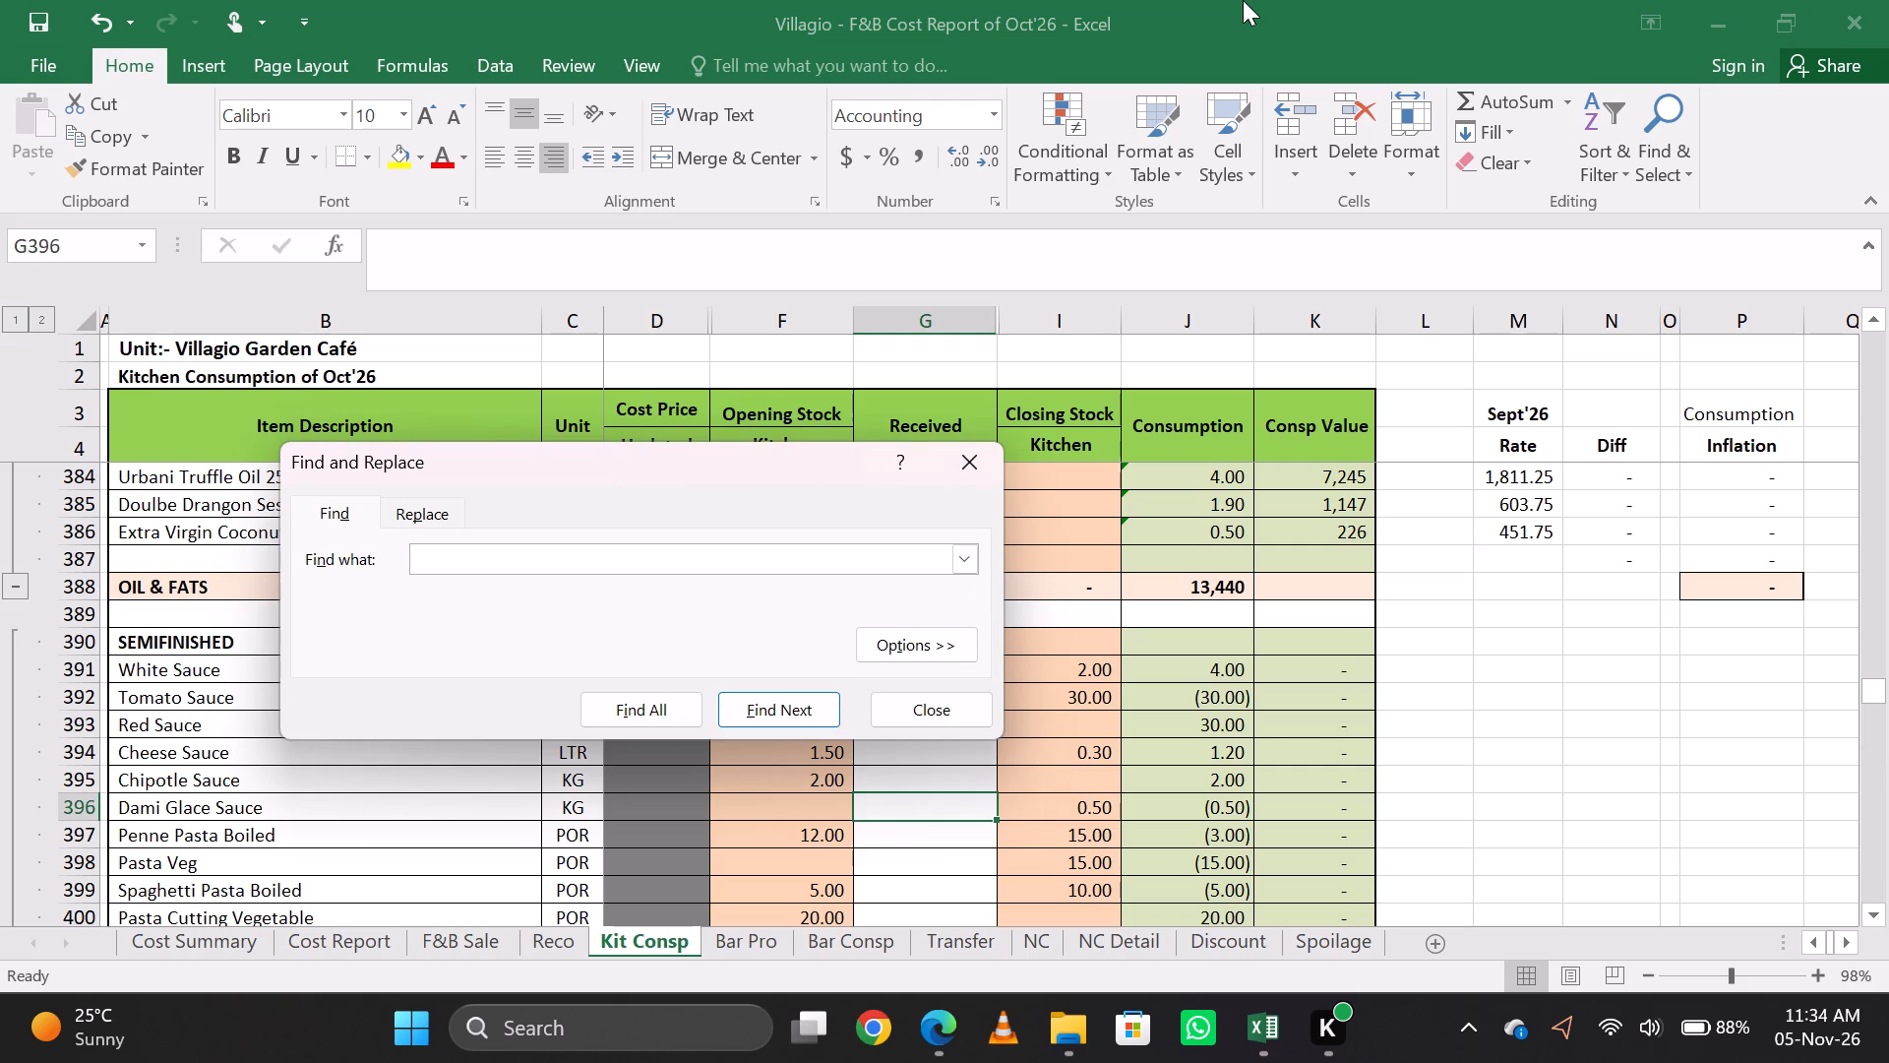
type("chipo")
key("Return")
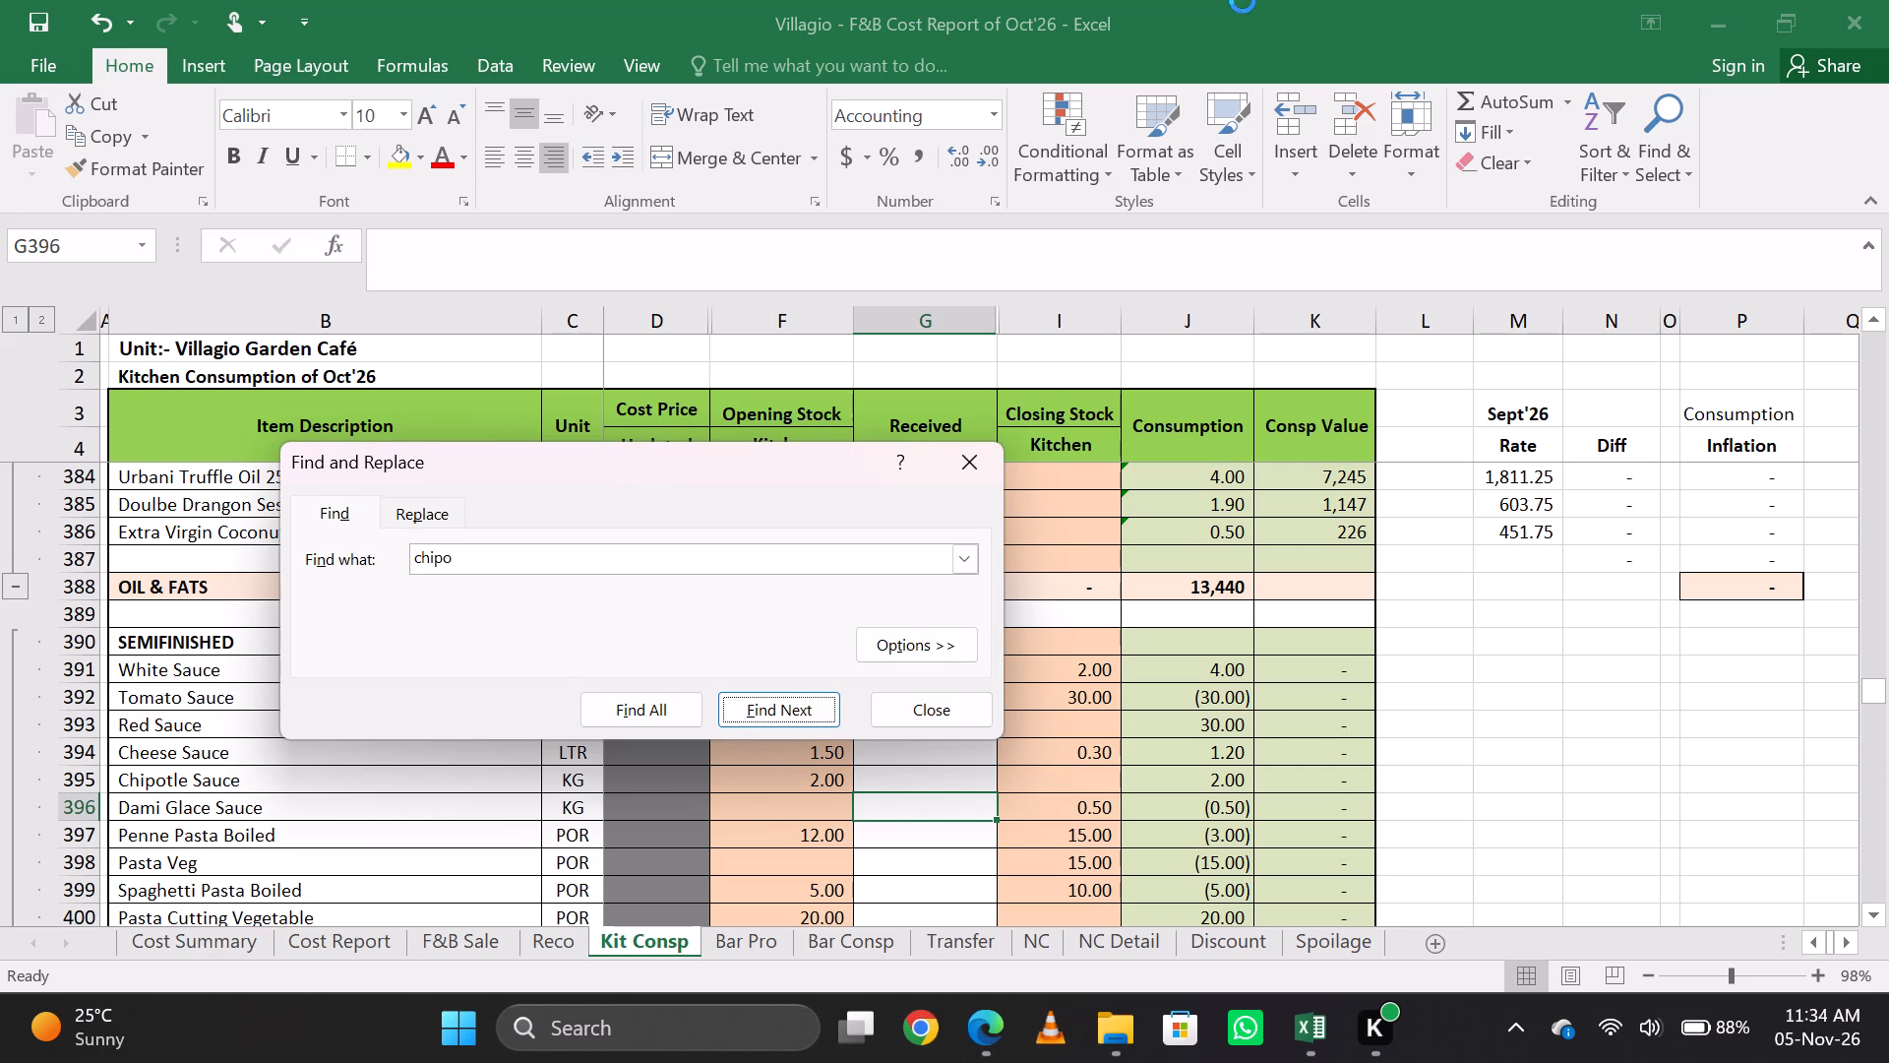
key("Escape")
key("Right")
key("Right")
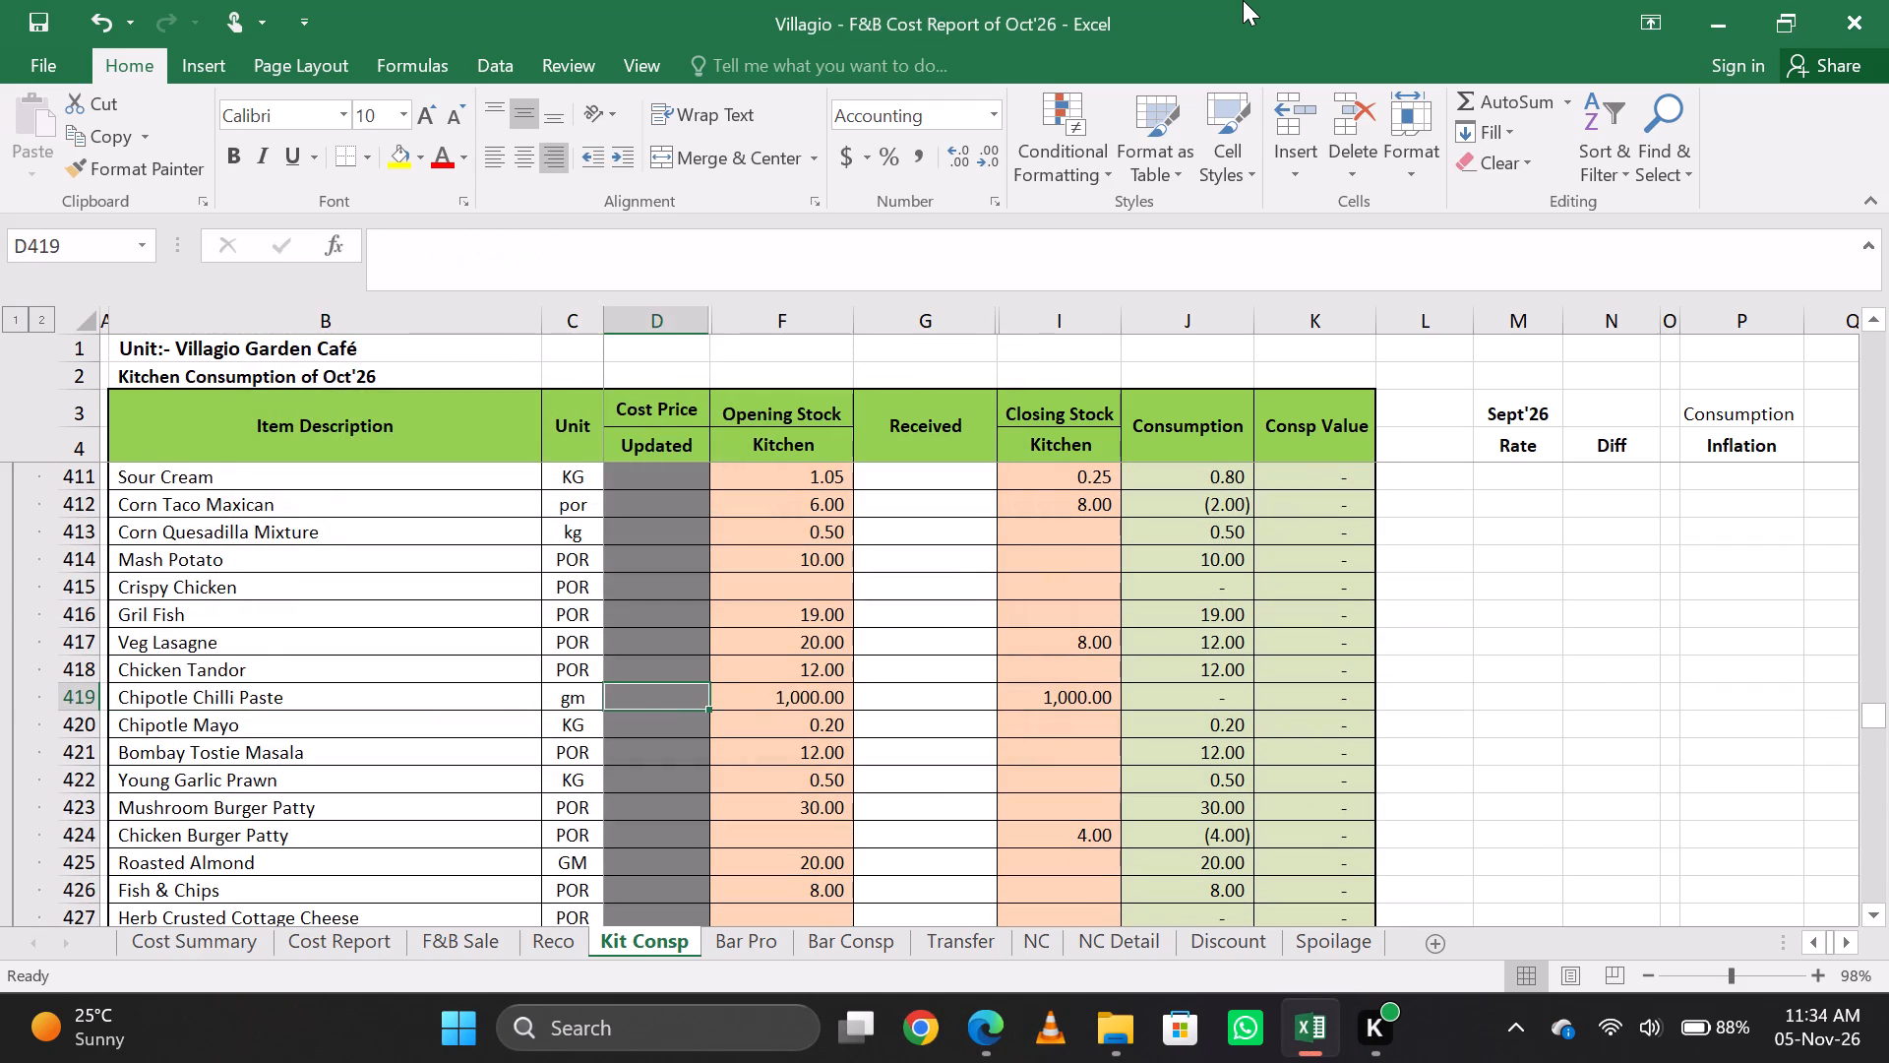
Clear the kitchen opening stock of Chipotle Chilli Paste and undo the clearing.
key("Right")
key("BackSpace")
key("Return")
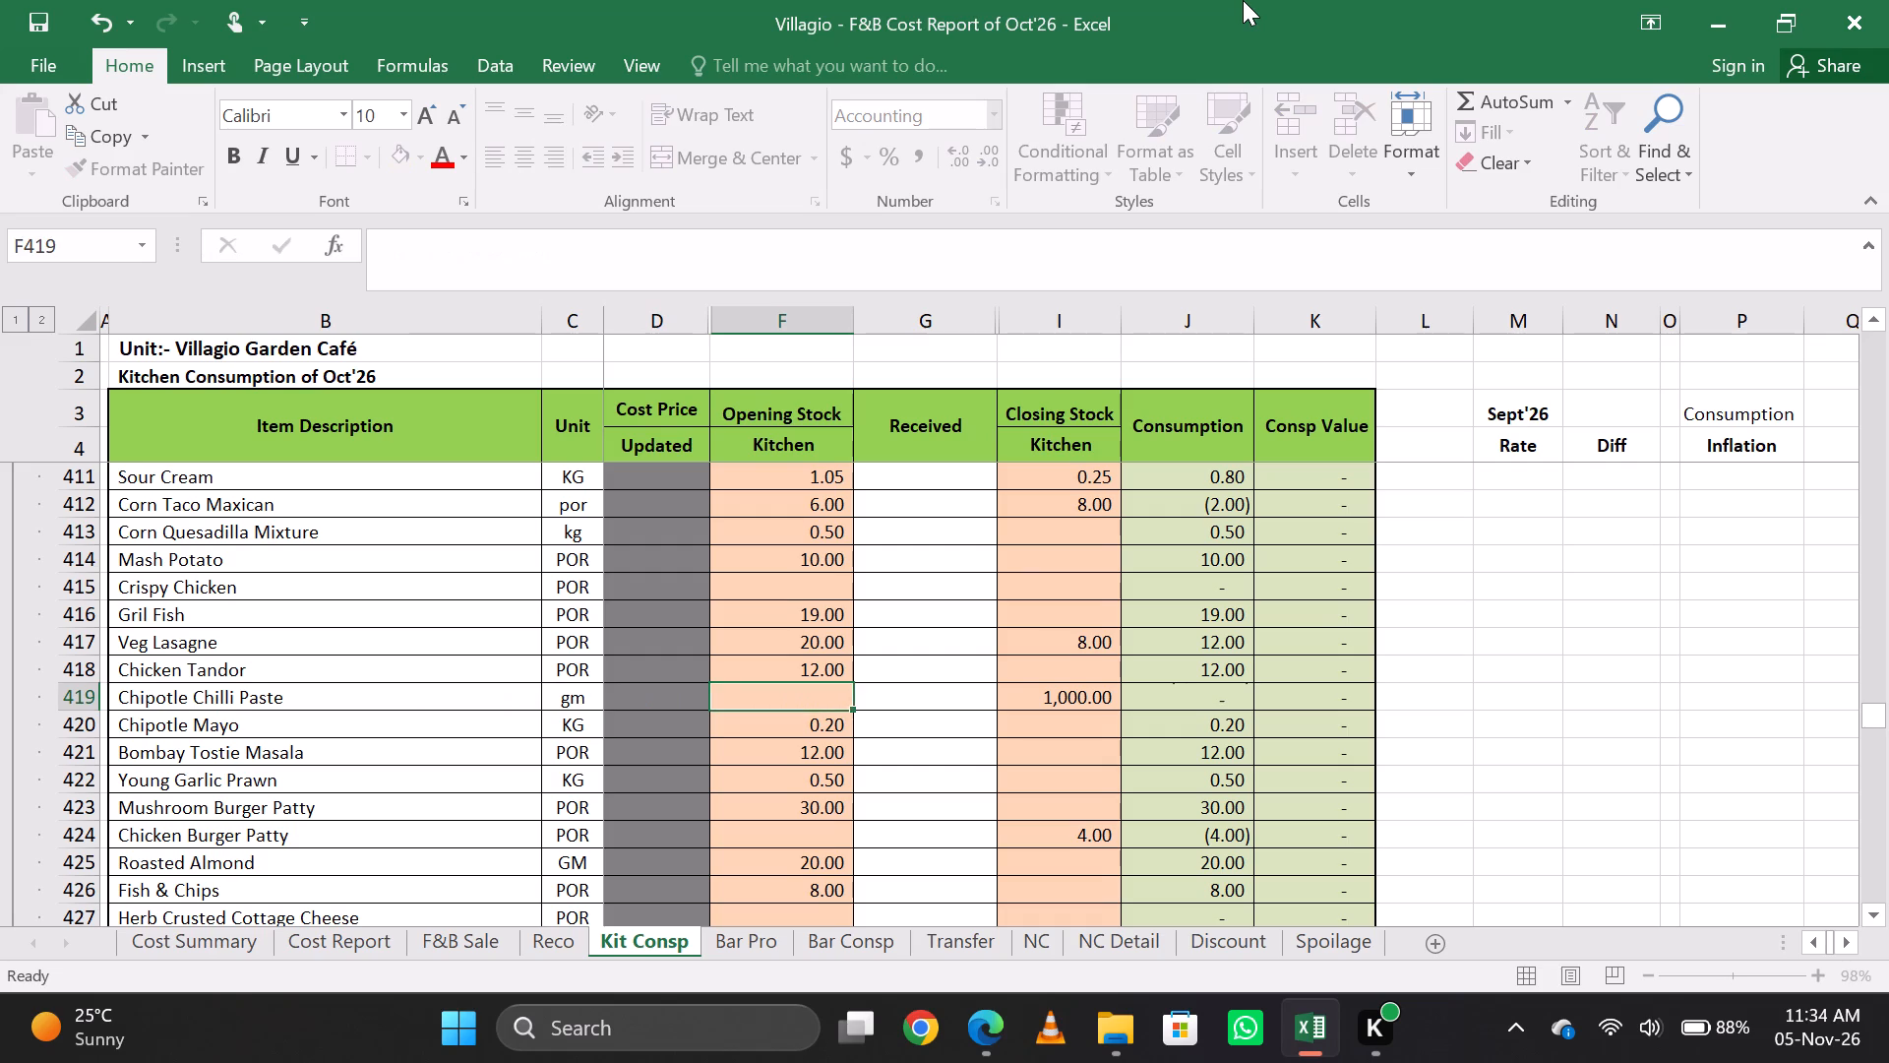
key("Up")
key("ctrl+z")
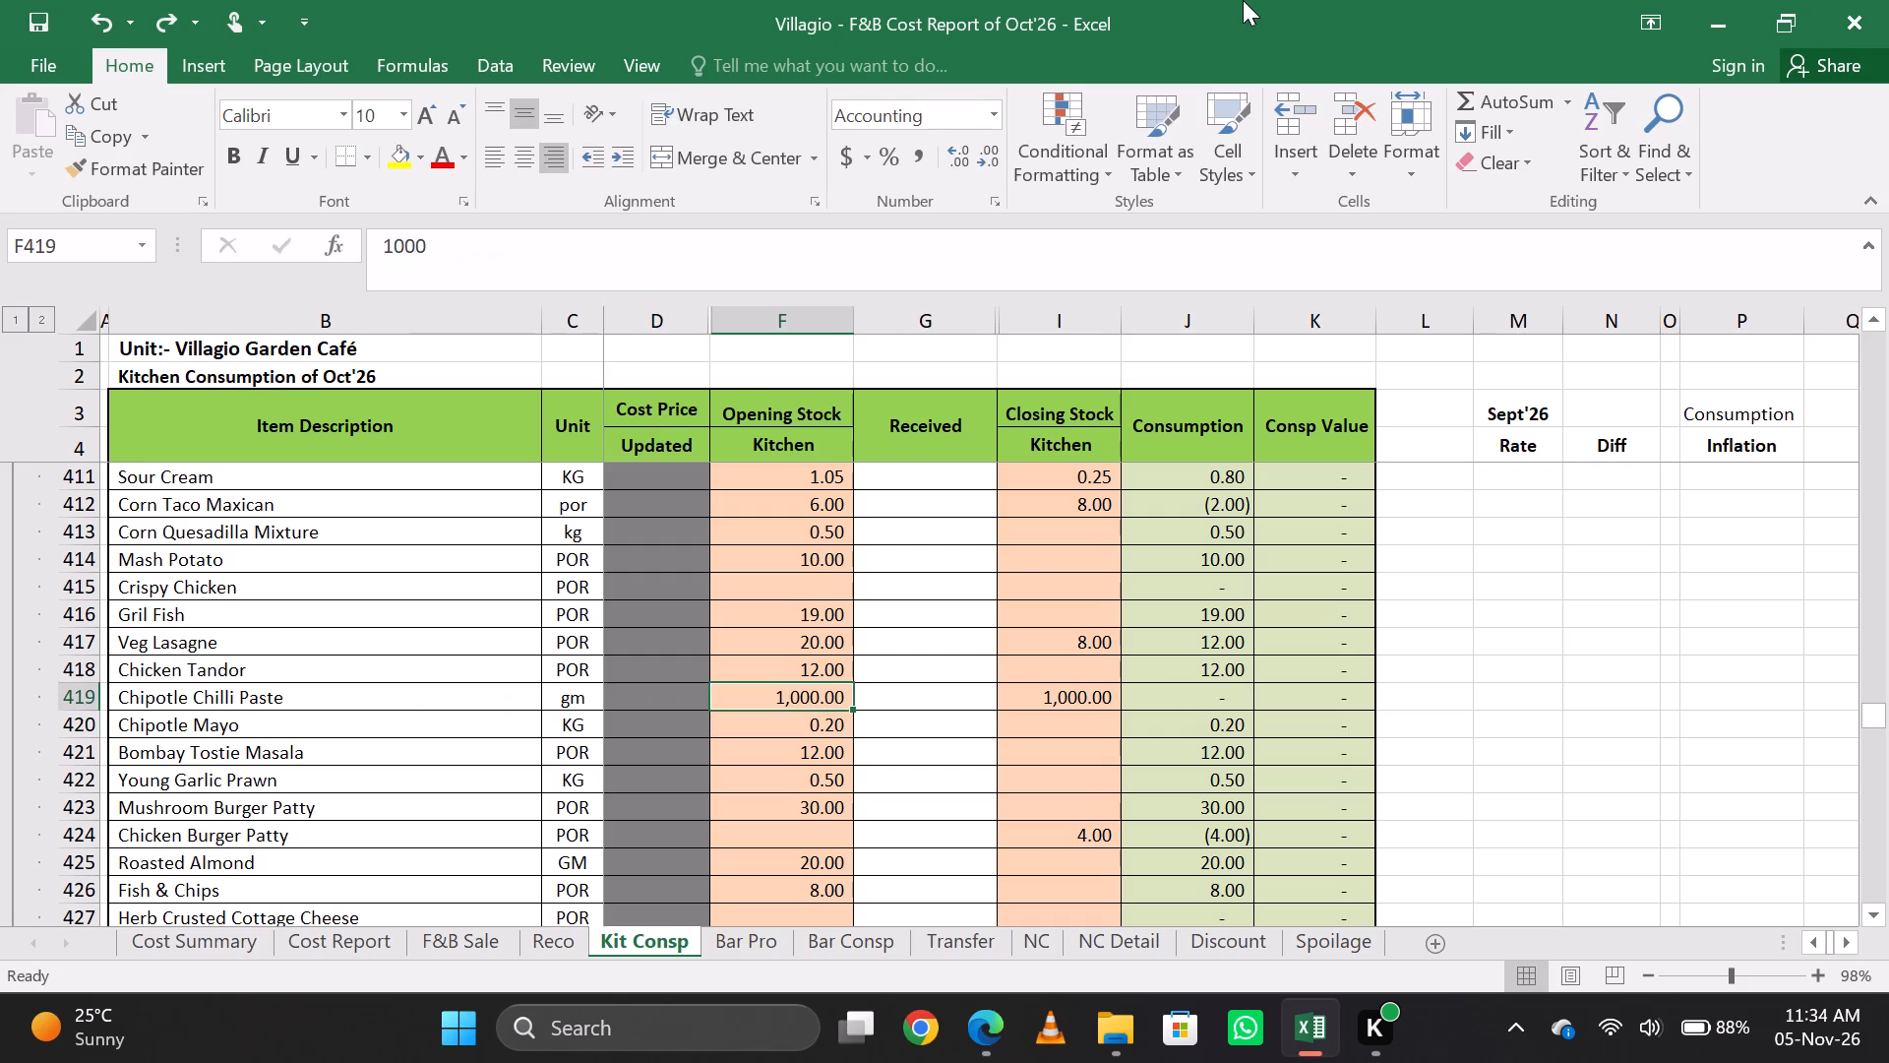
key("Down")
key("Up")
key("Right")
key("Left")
Find Pasta Veg by searching for "pasta ve" and check its kitchen opening stock.
key("ctrl+f")
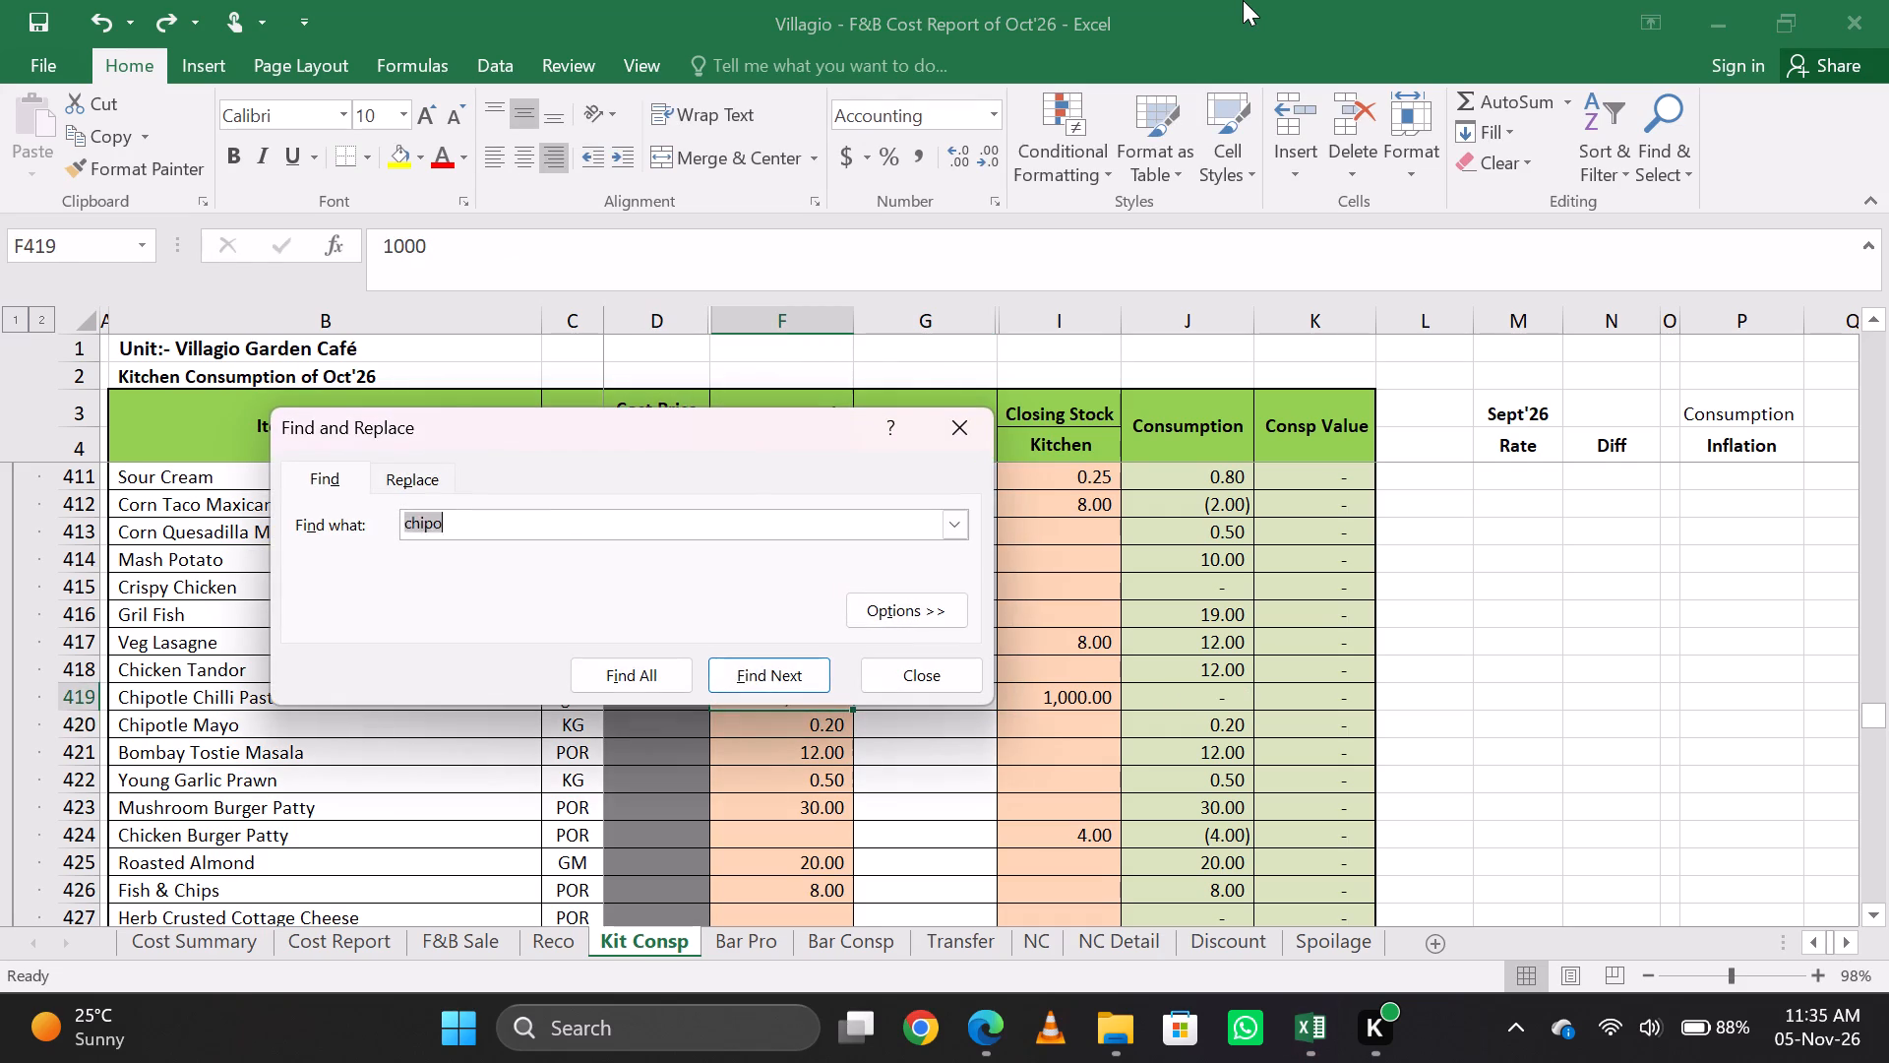
key("BackSpace")
key("BackSpace")
key("BackSpace")
key("BackSpace")
key("BackSpace")
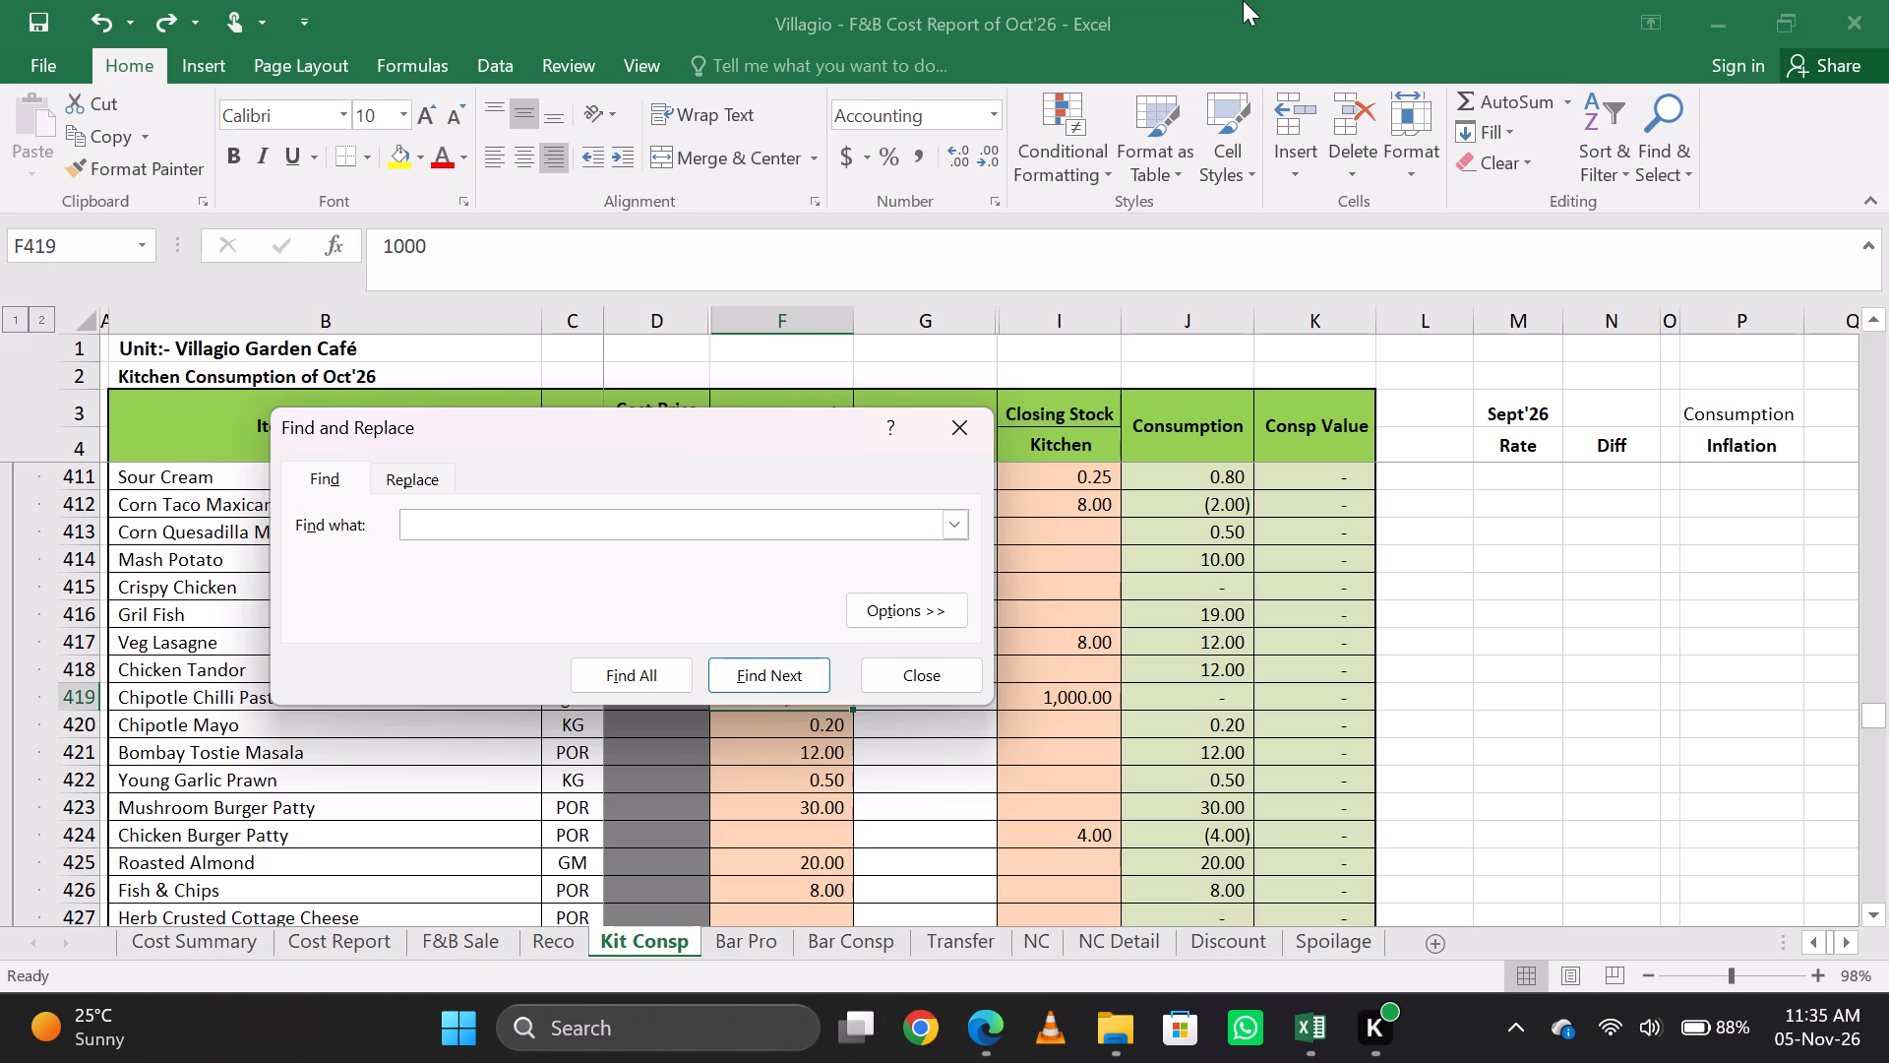
type("pasta ve")
key("Return")
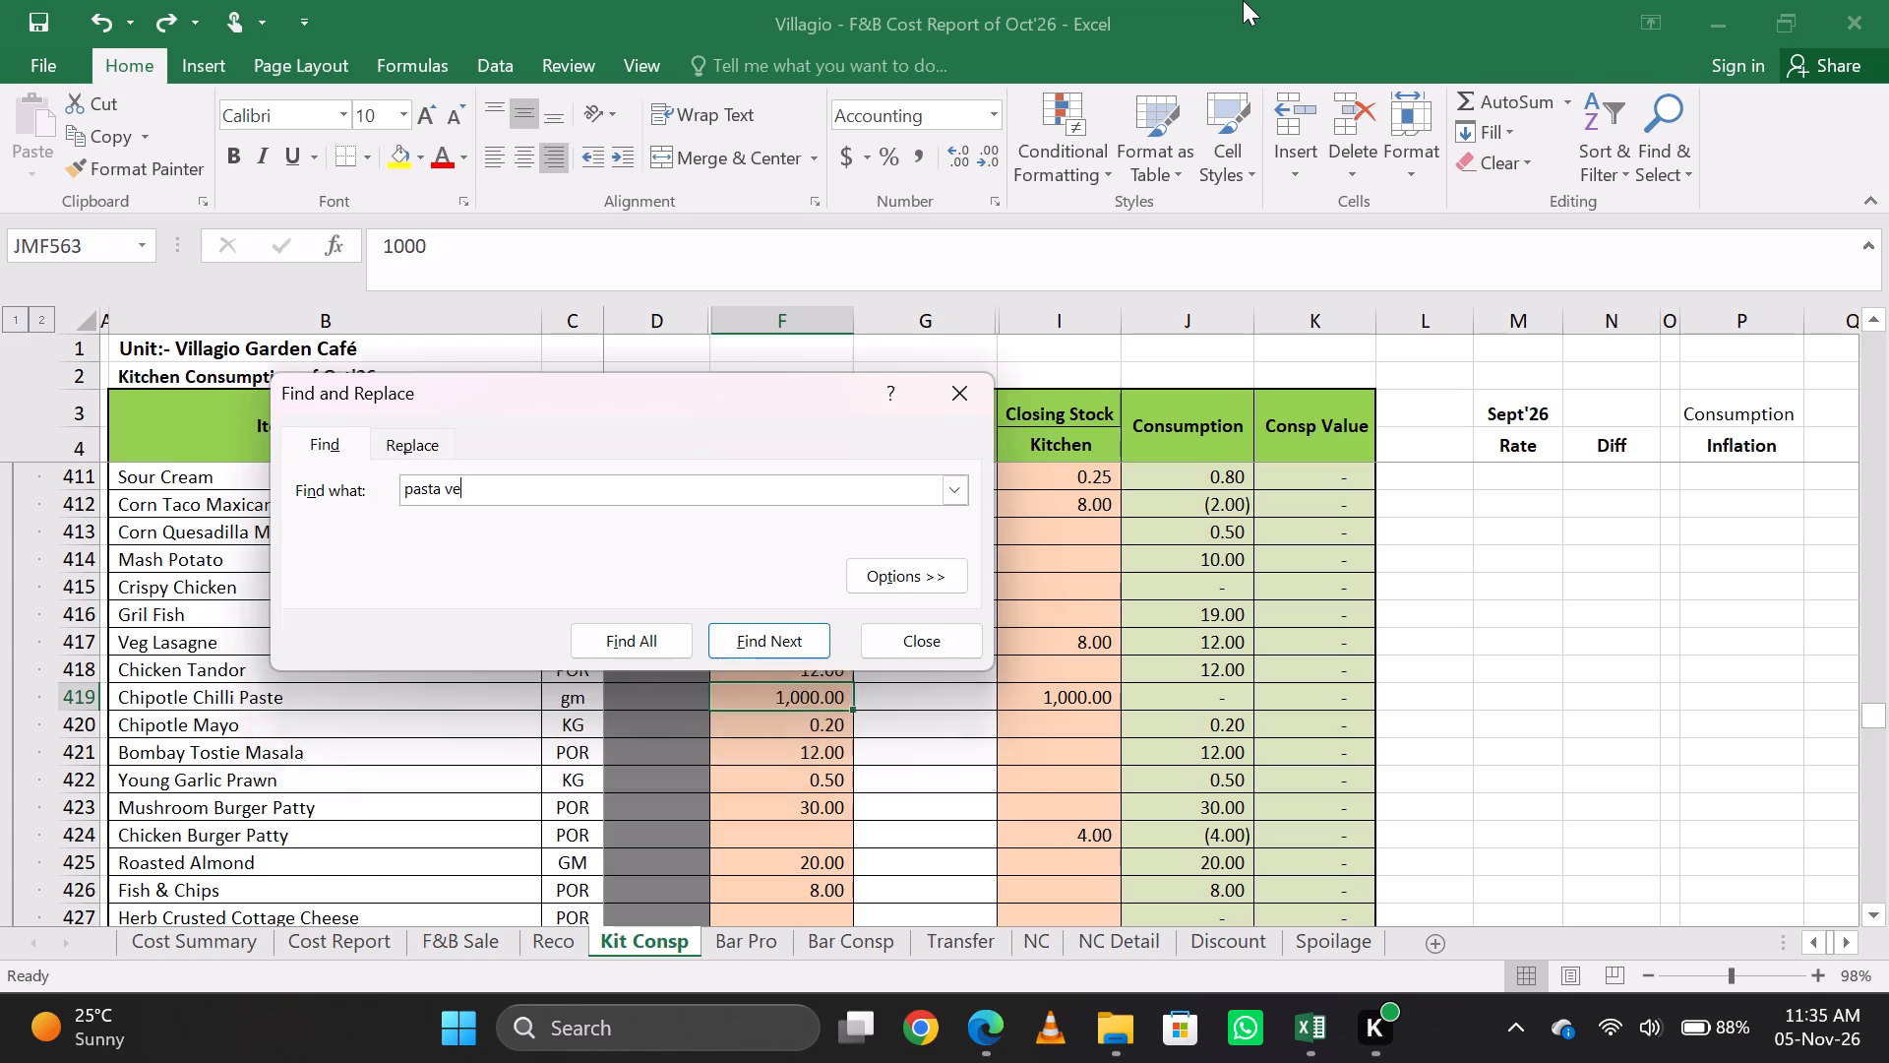
key("Escape")
key("Right")
key("Right")
key("Right")
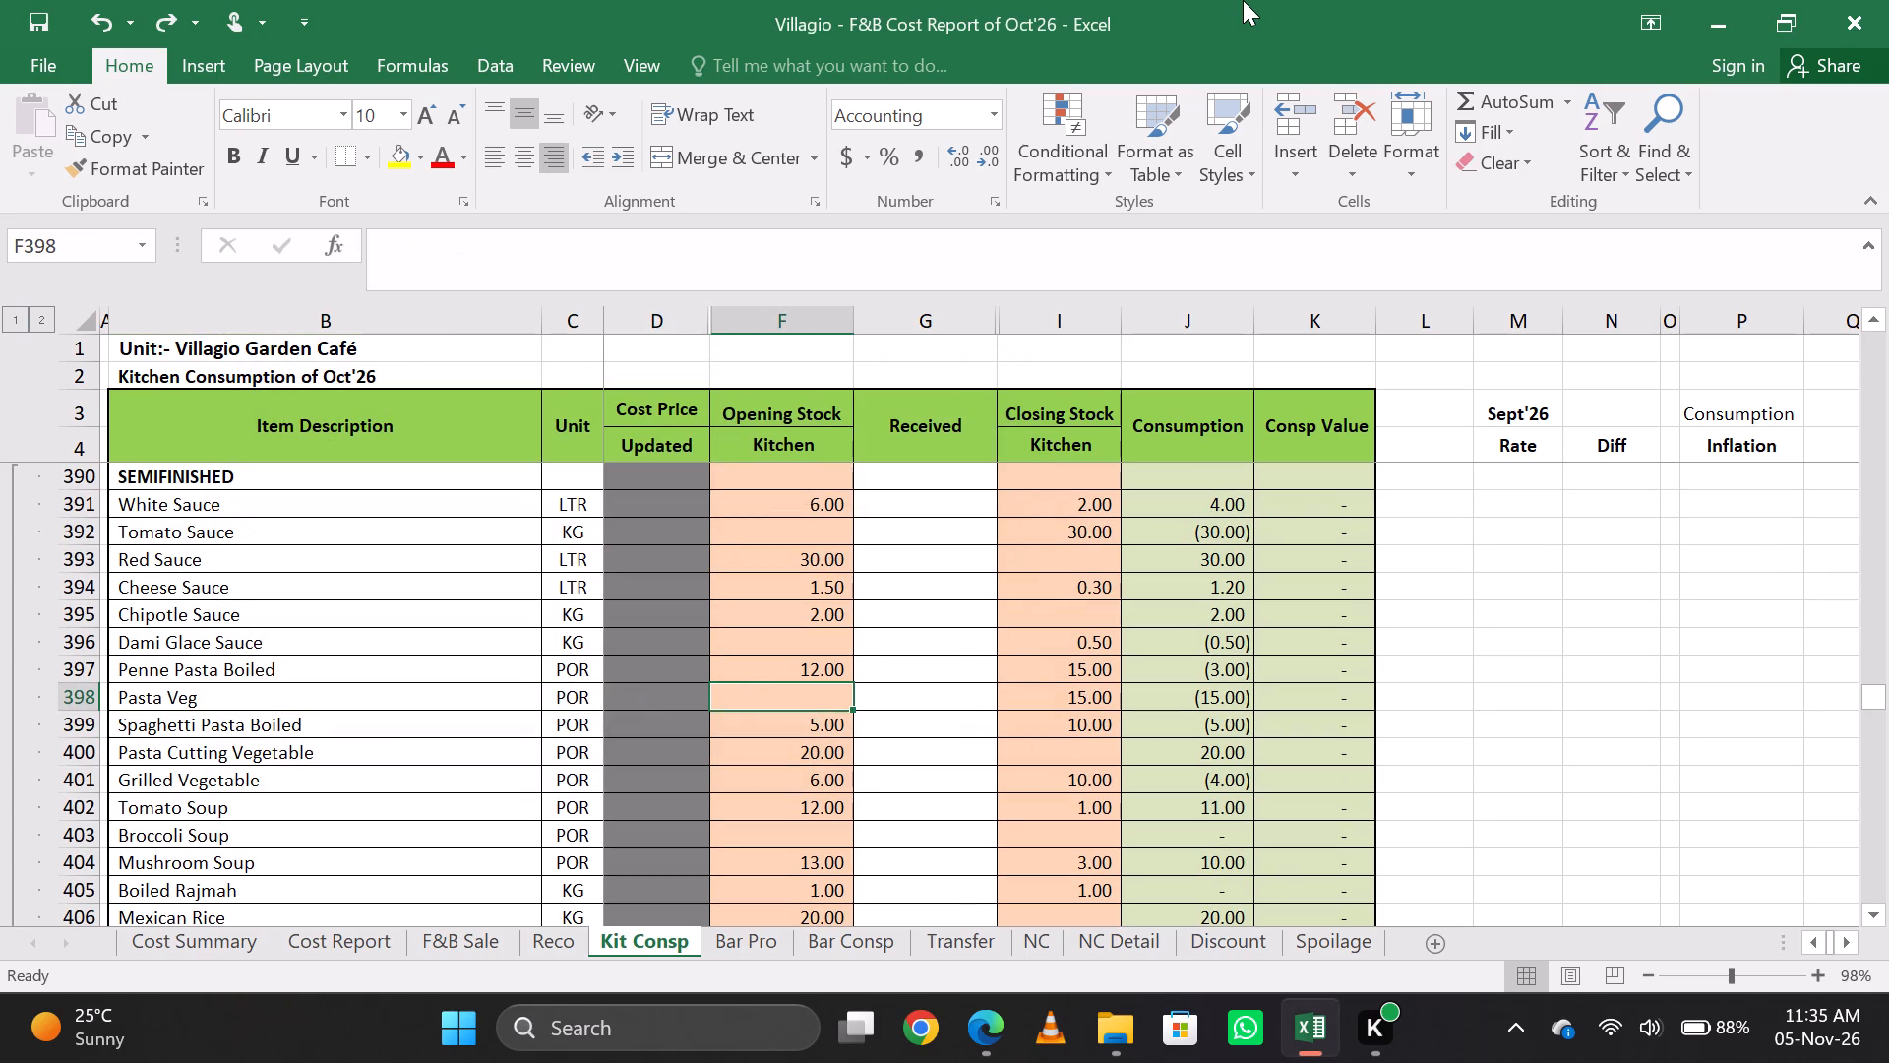
Find Spaghetti Pasta Boiled by searching for "spag".
key("ctrl+f")
key("BackSpace")
key("BackSpace")
key("BackSpace")
key("BackSpace")
key("BackSpace")
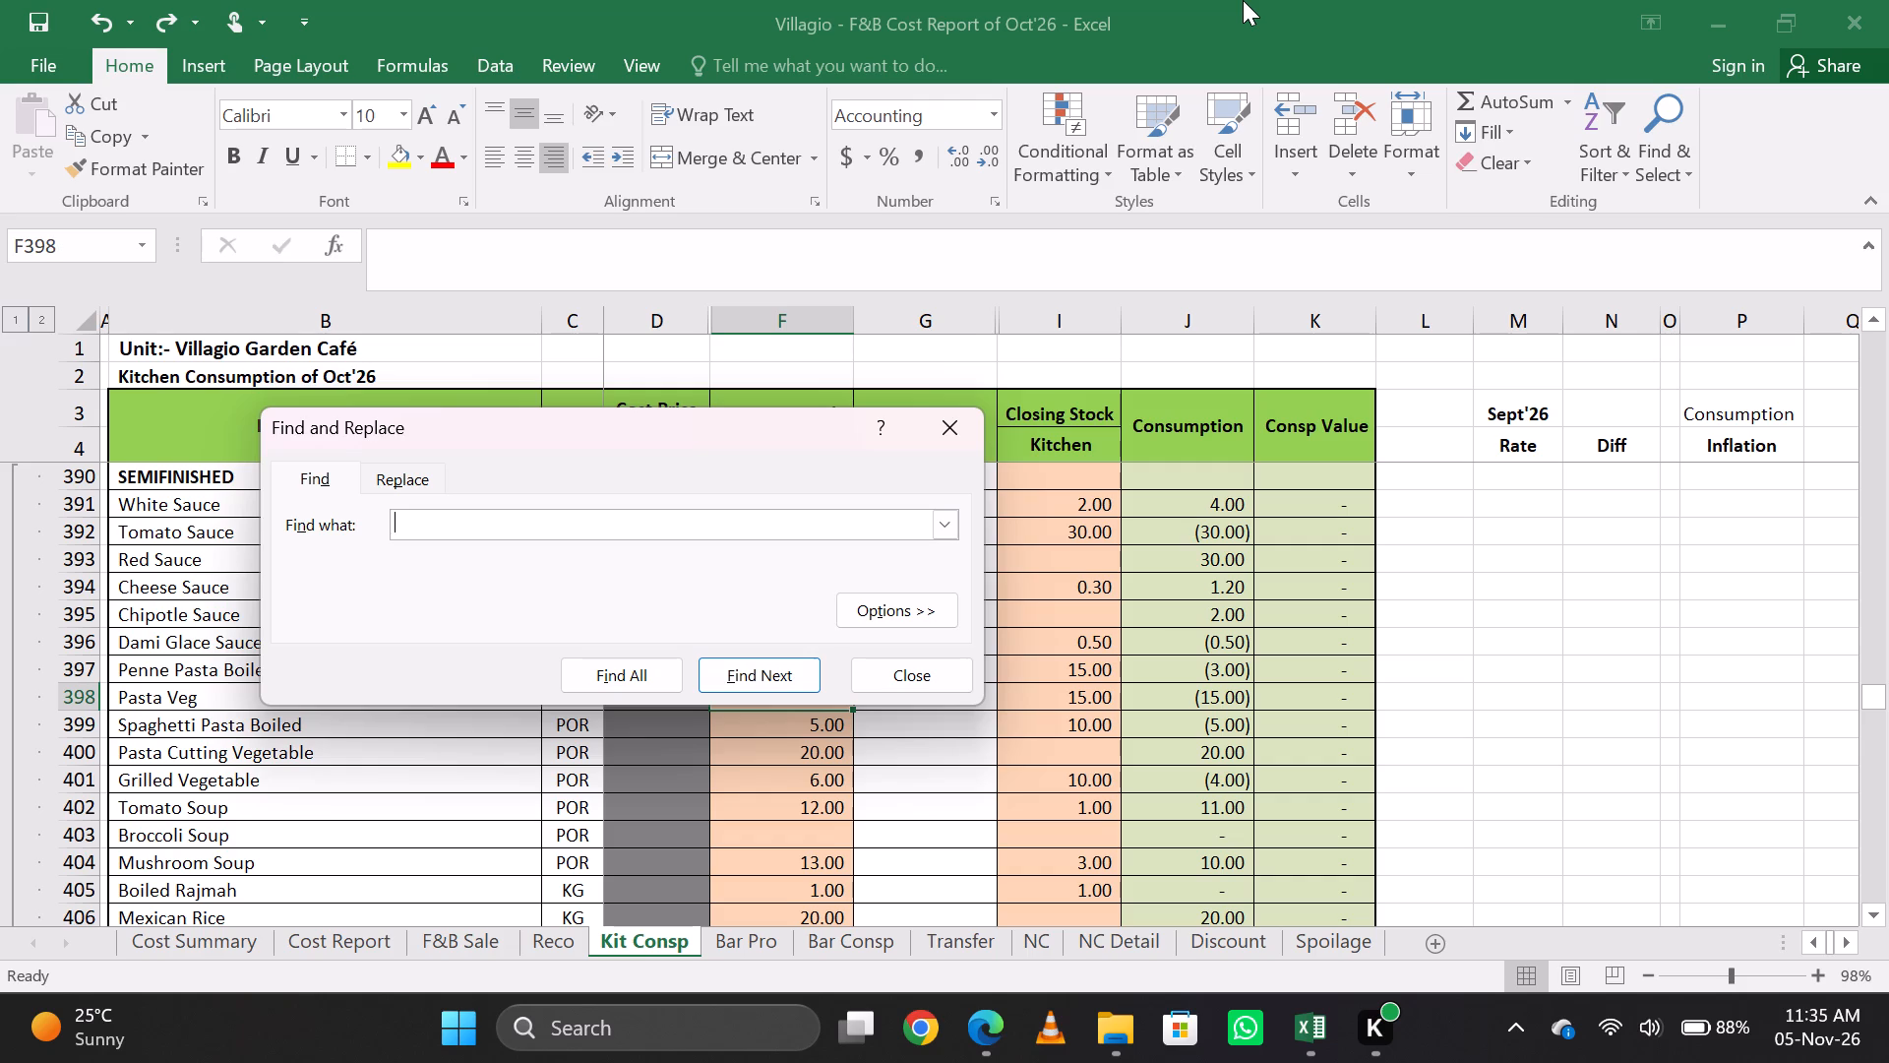
type("spr")
key("BackSpace")
type("eg")
key("Return")
key("Return")
key("BackSpace")
key("Return")
key("BackSpace")
type("ag")
key("Return")
key("Escape")
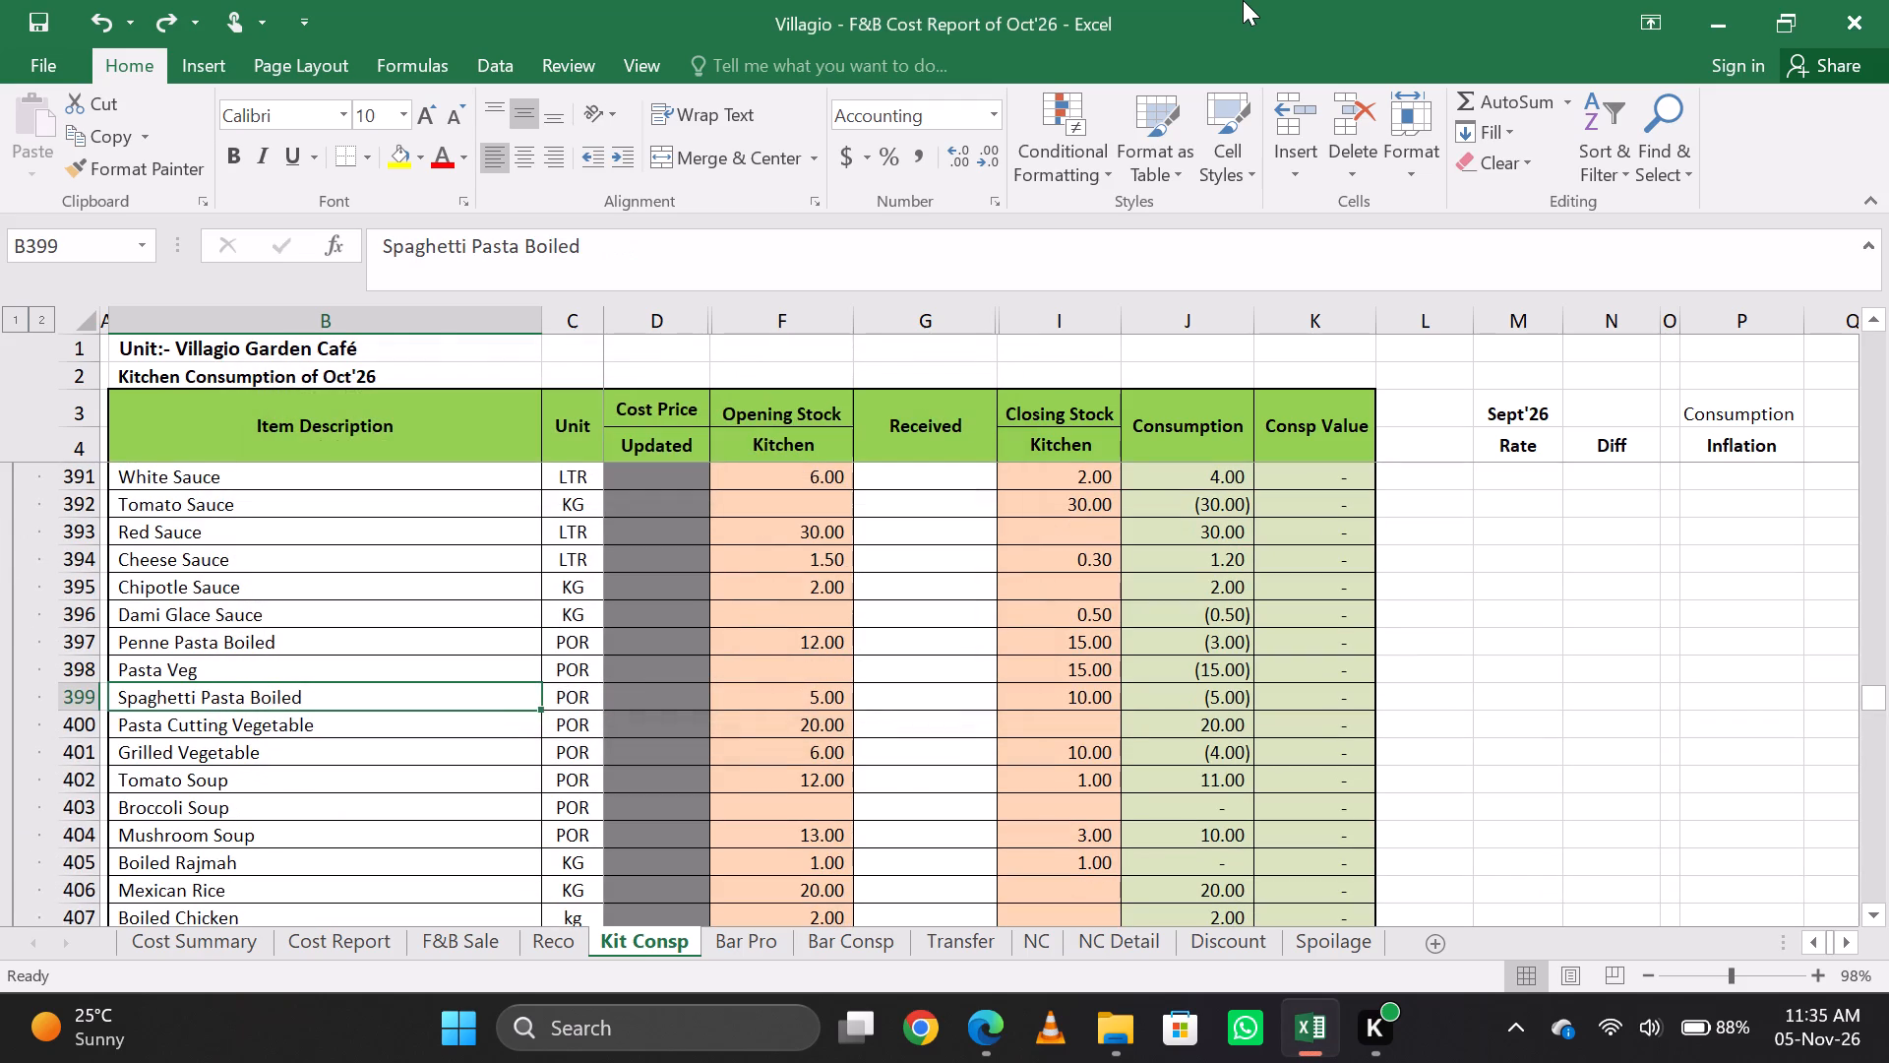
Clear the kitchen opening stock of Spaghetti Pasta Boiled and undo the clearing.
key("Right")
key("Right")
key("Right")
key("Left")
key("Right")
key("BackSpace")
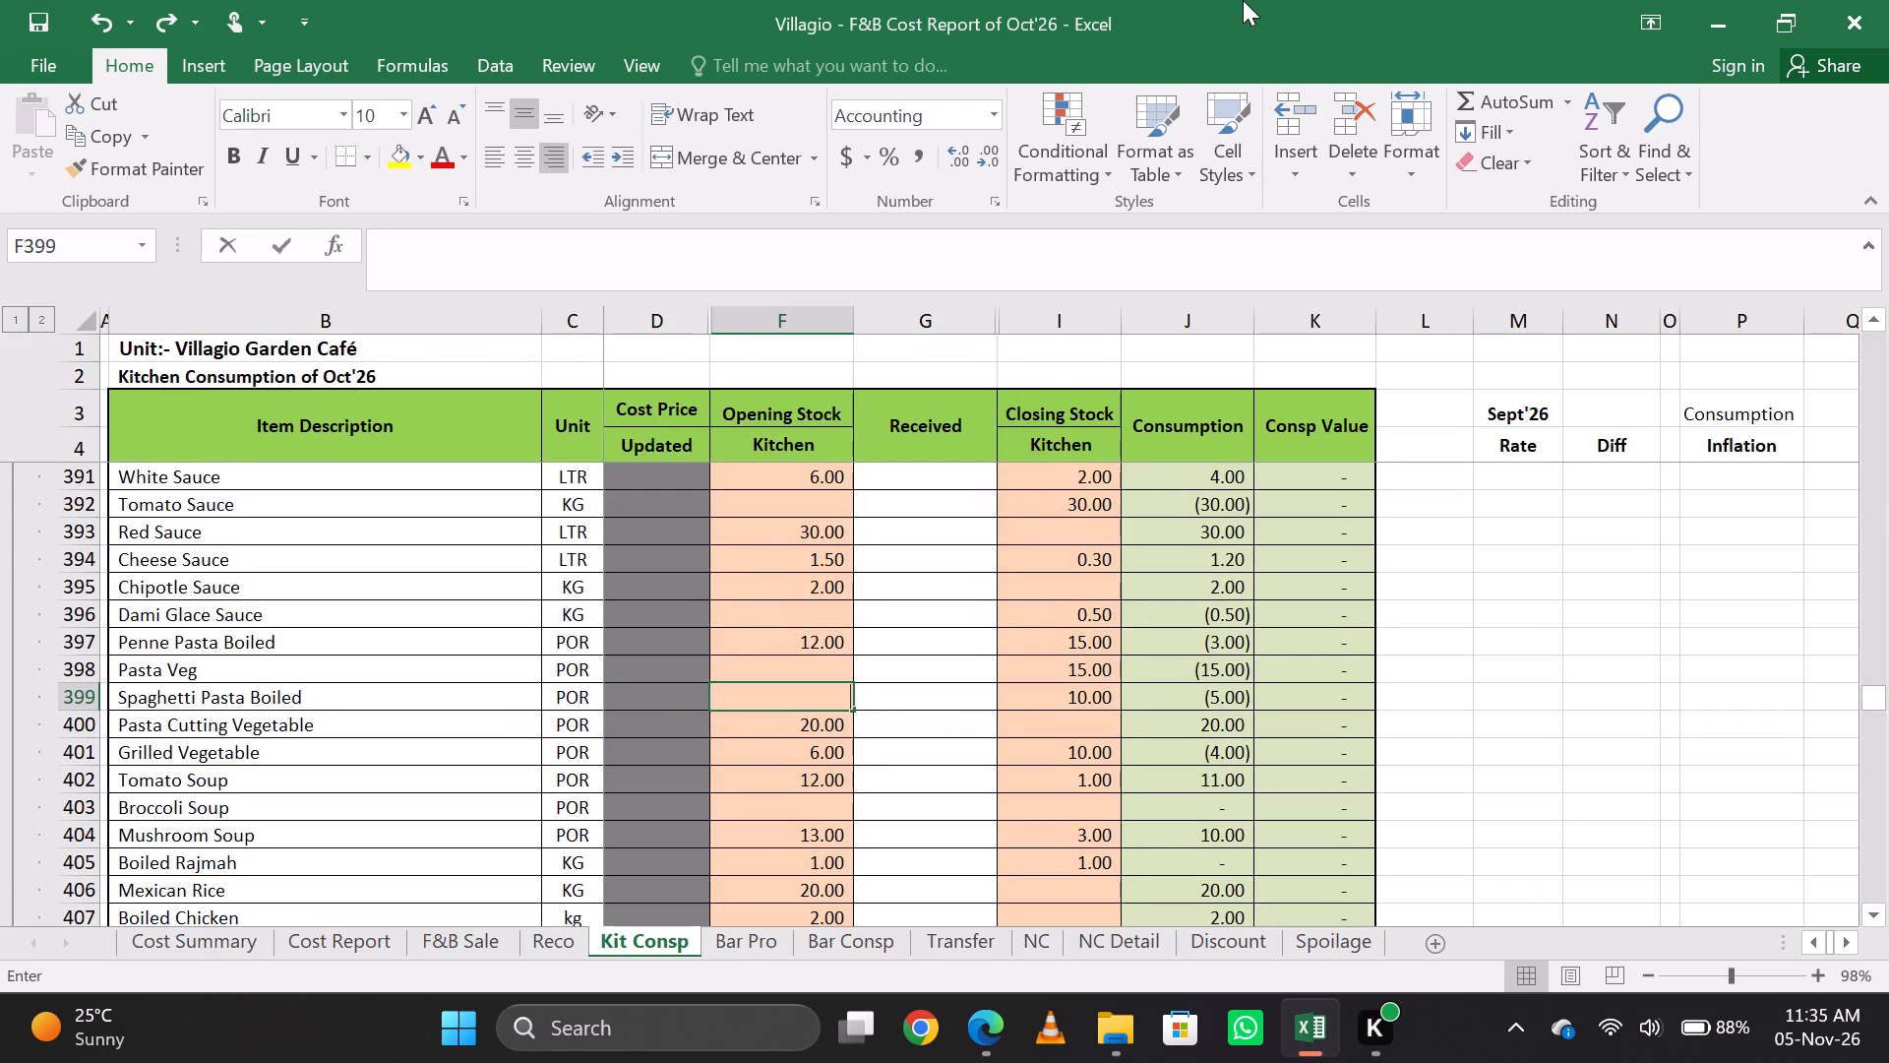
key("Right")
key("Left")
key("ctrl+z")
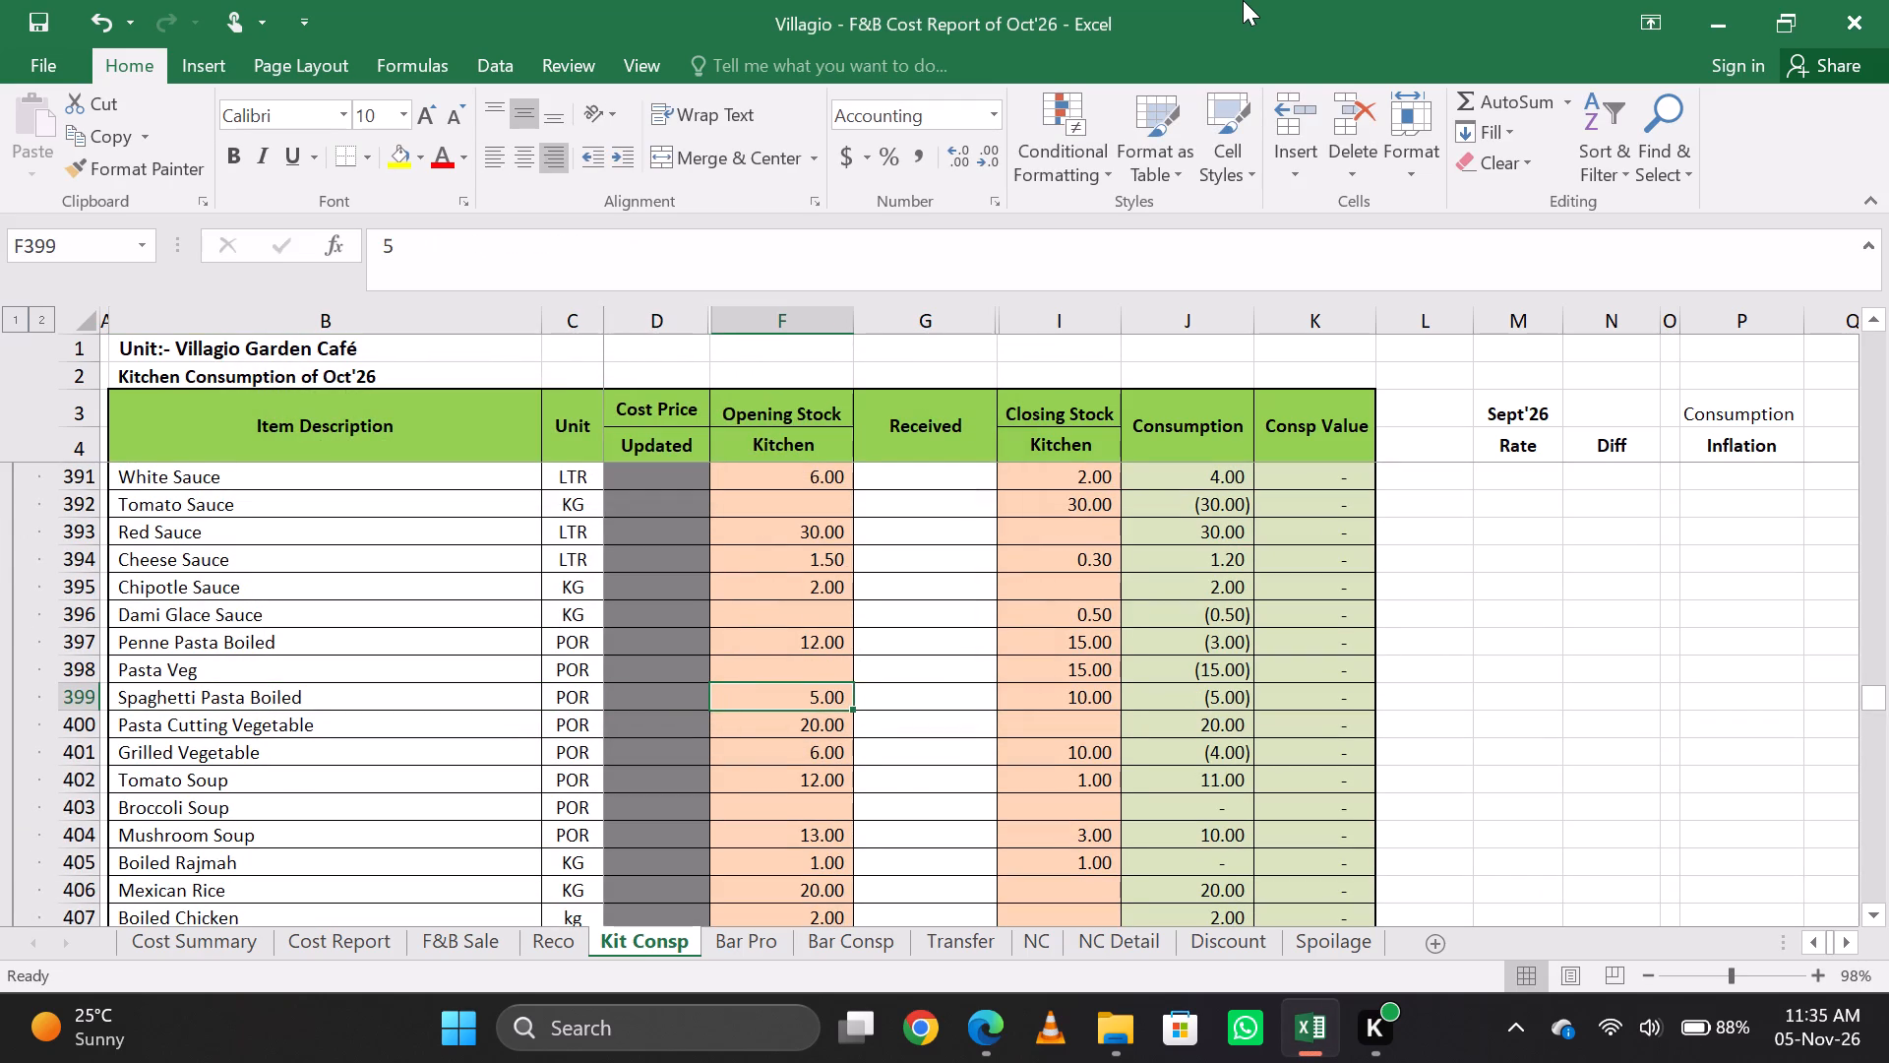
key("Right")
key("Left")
Find Mushroom Burger Patty by searching for "mushroom b" and enter 16 as its kitchen closing stock.
key("ctrl+f")
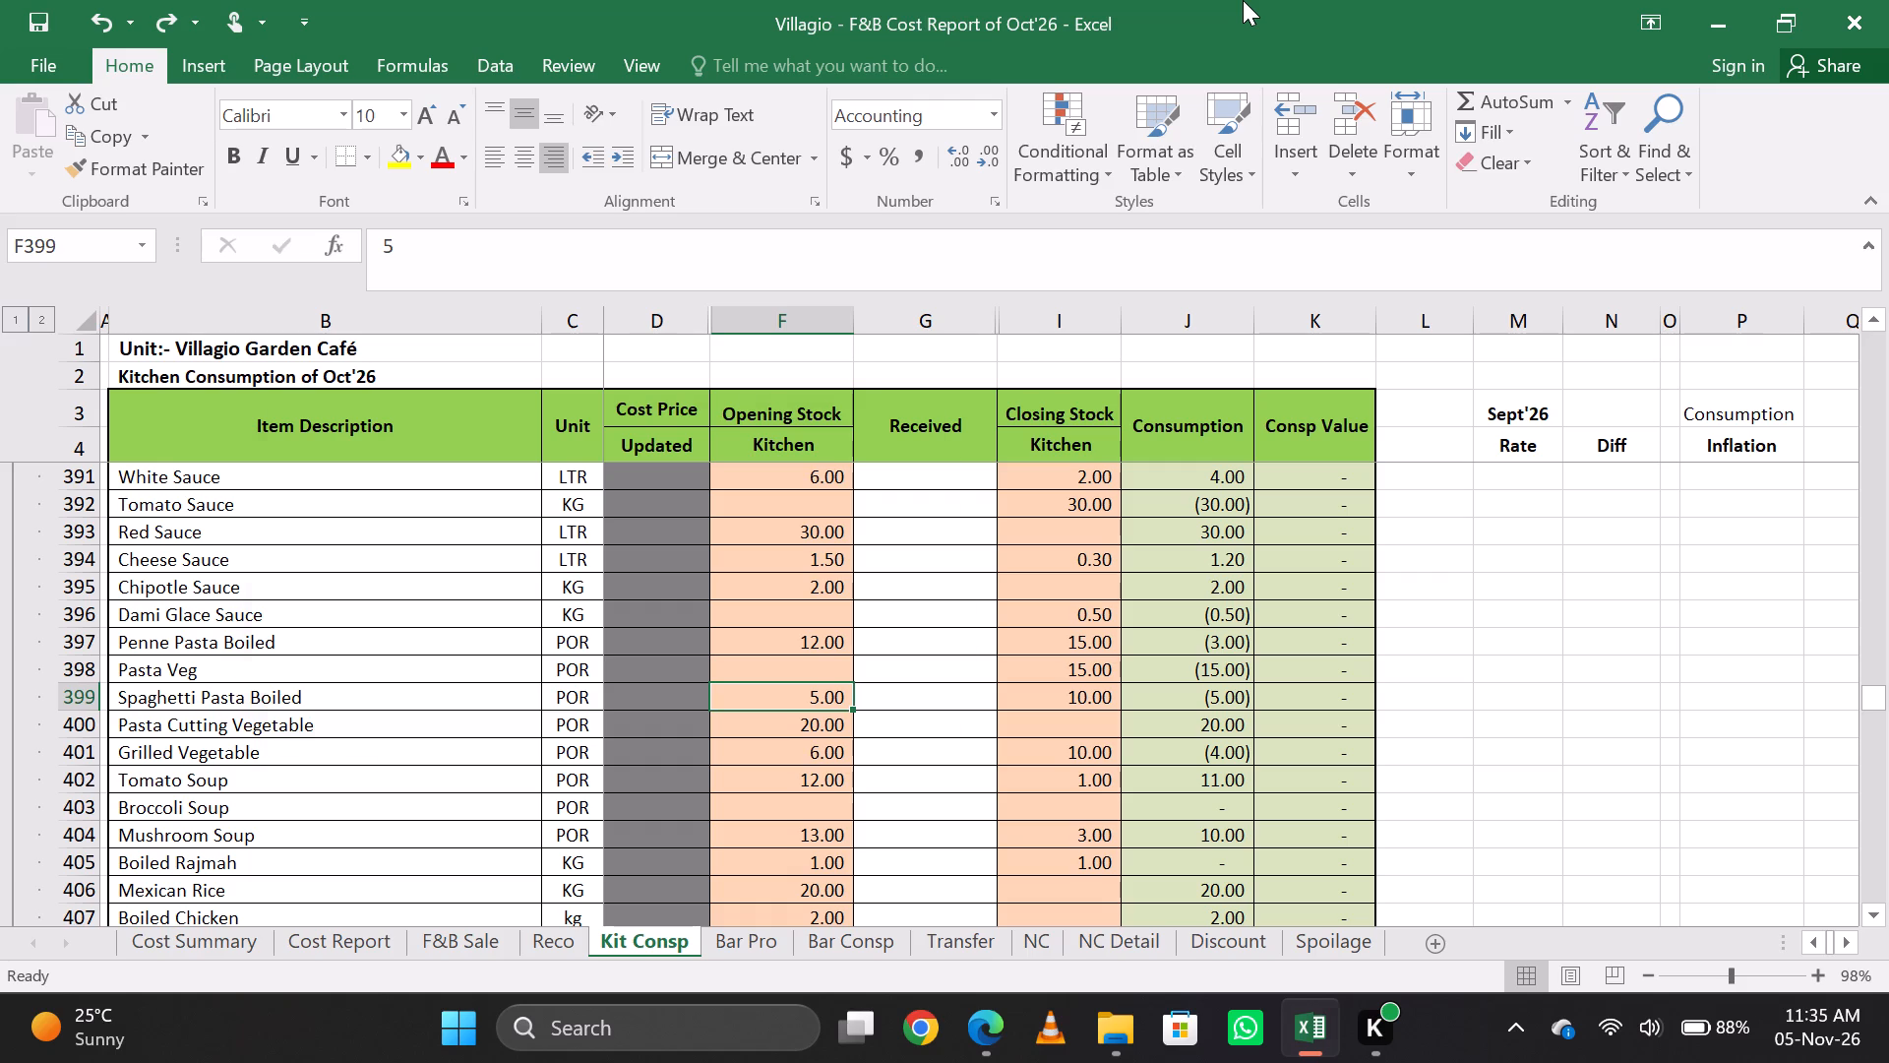
key("BackSpace")
key("BackSpace")
key("BackSpace")
key("BackSpace")
key("BackSpace")
key("BackSpace")
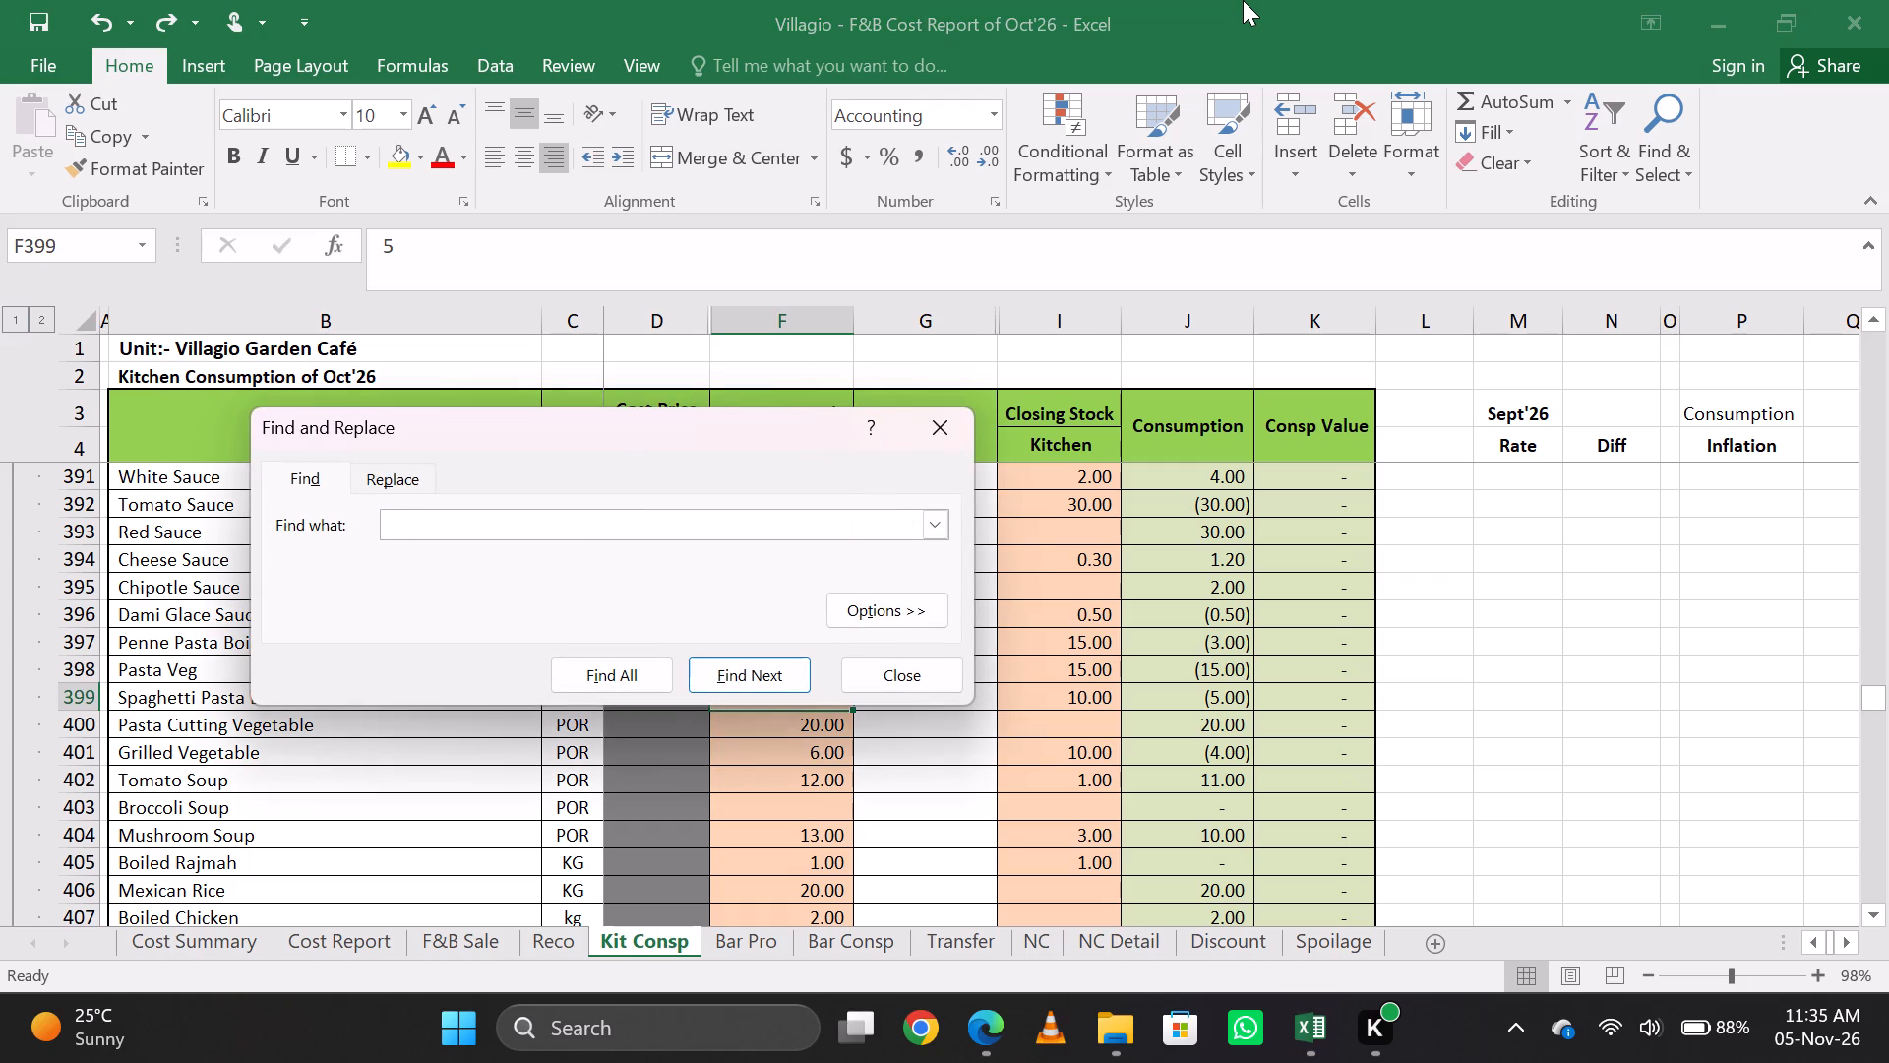
type("mushroom b")
key("Return")
key("Escape")
key("Right")
key("Right")
key("Right")
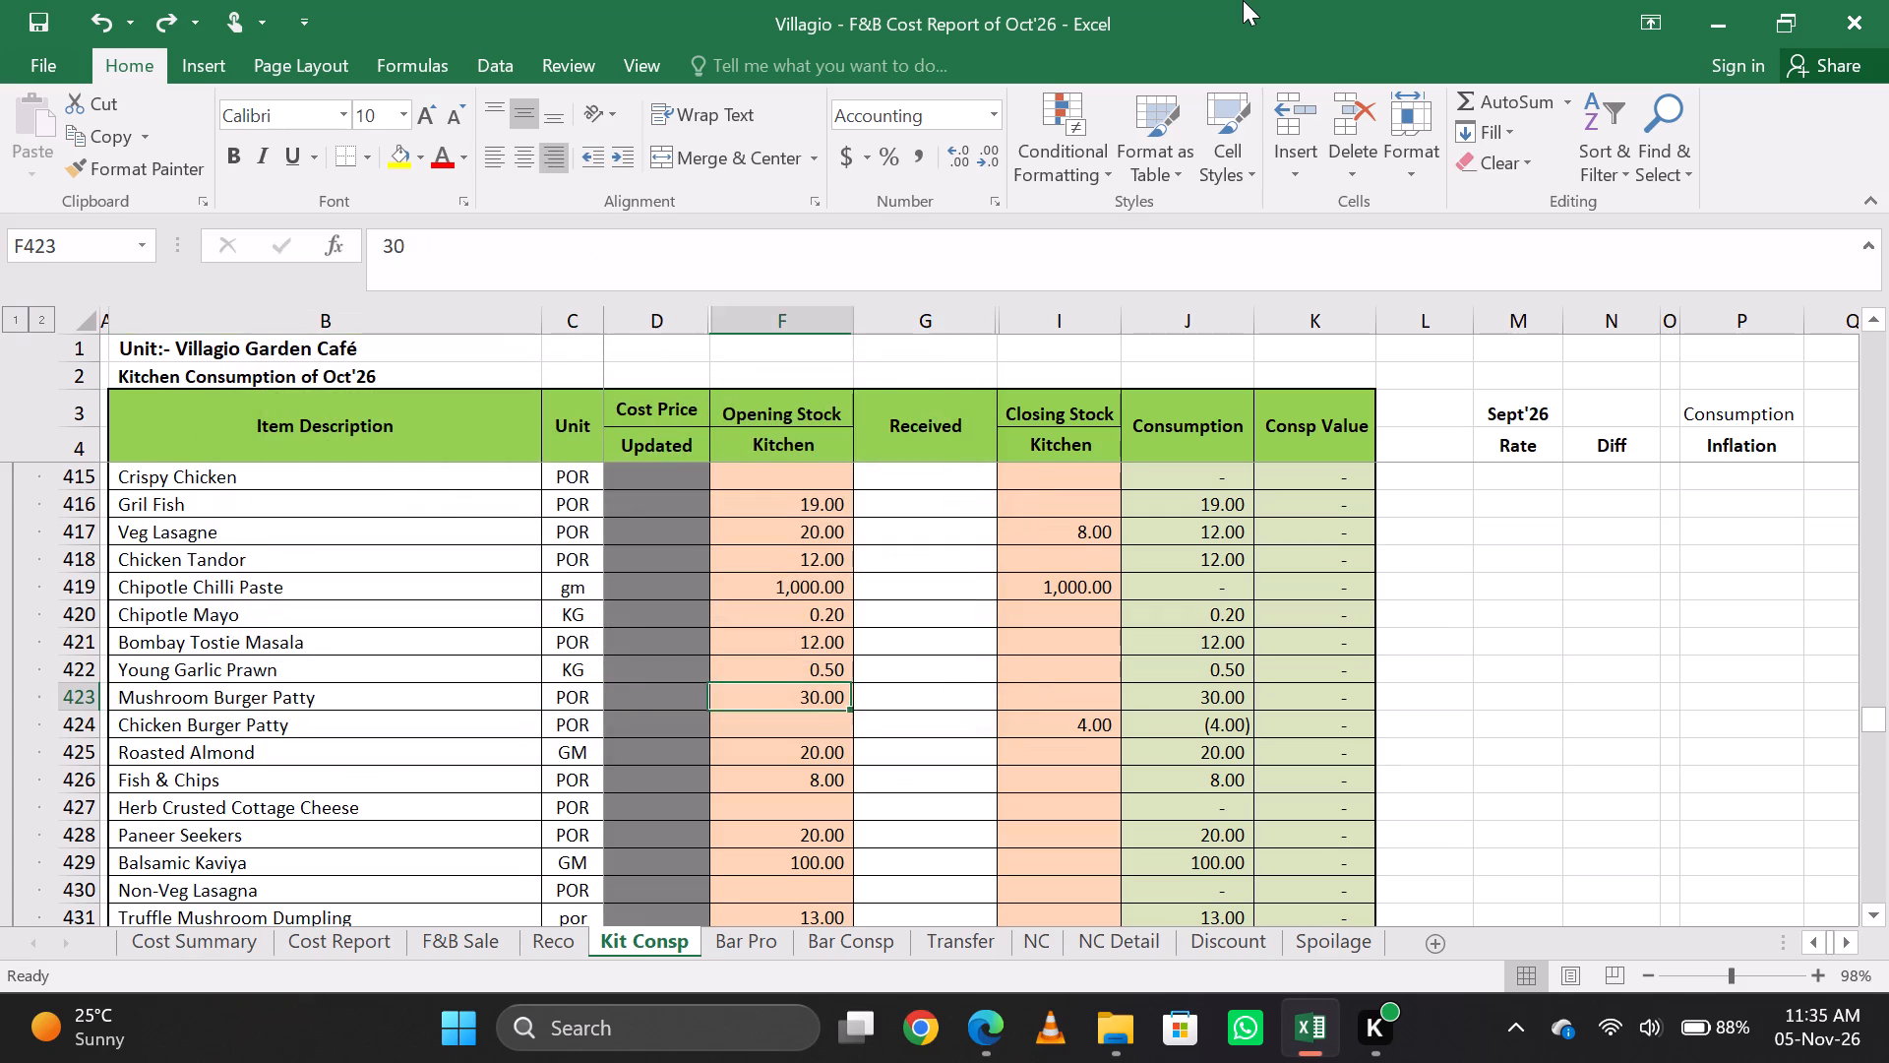
key("Right")
key("Left")
key("Right")
key("Right")
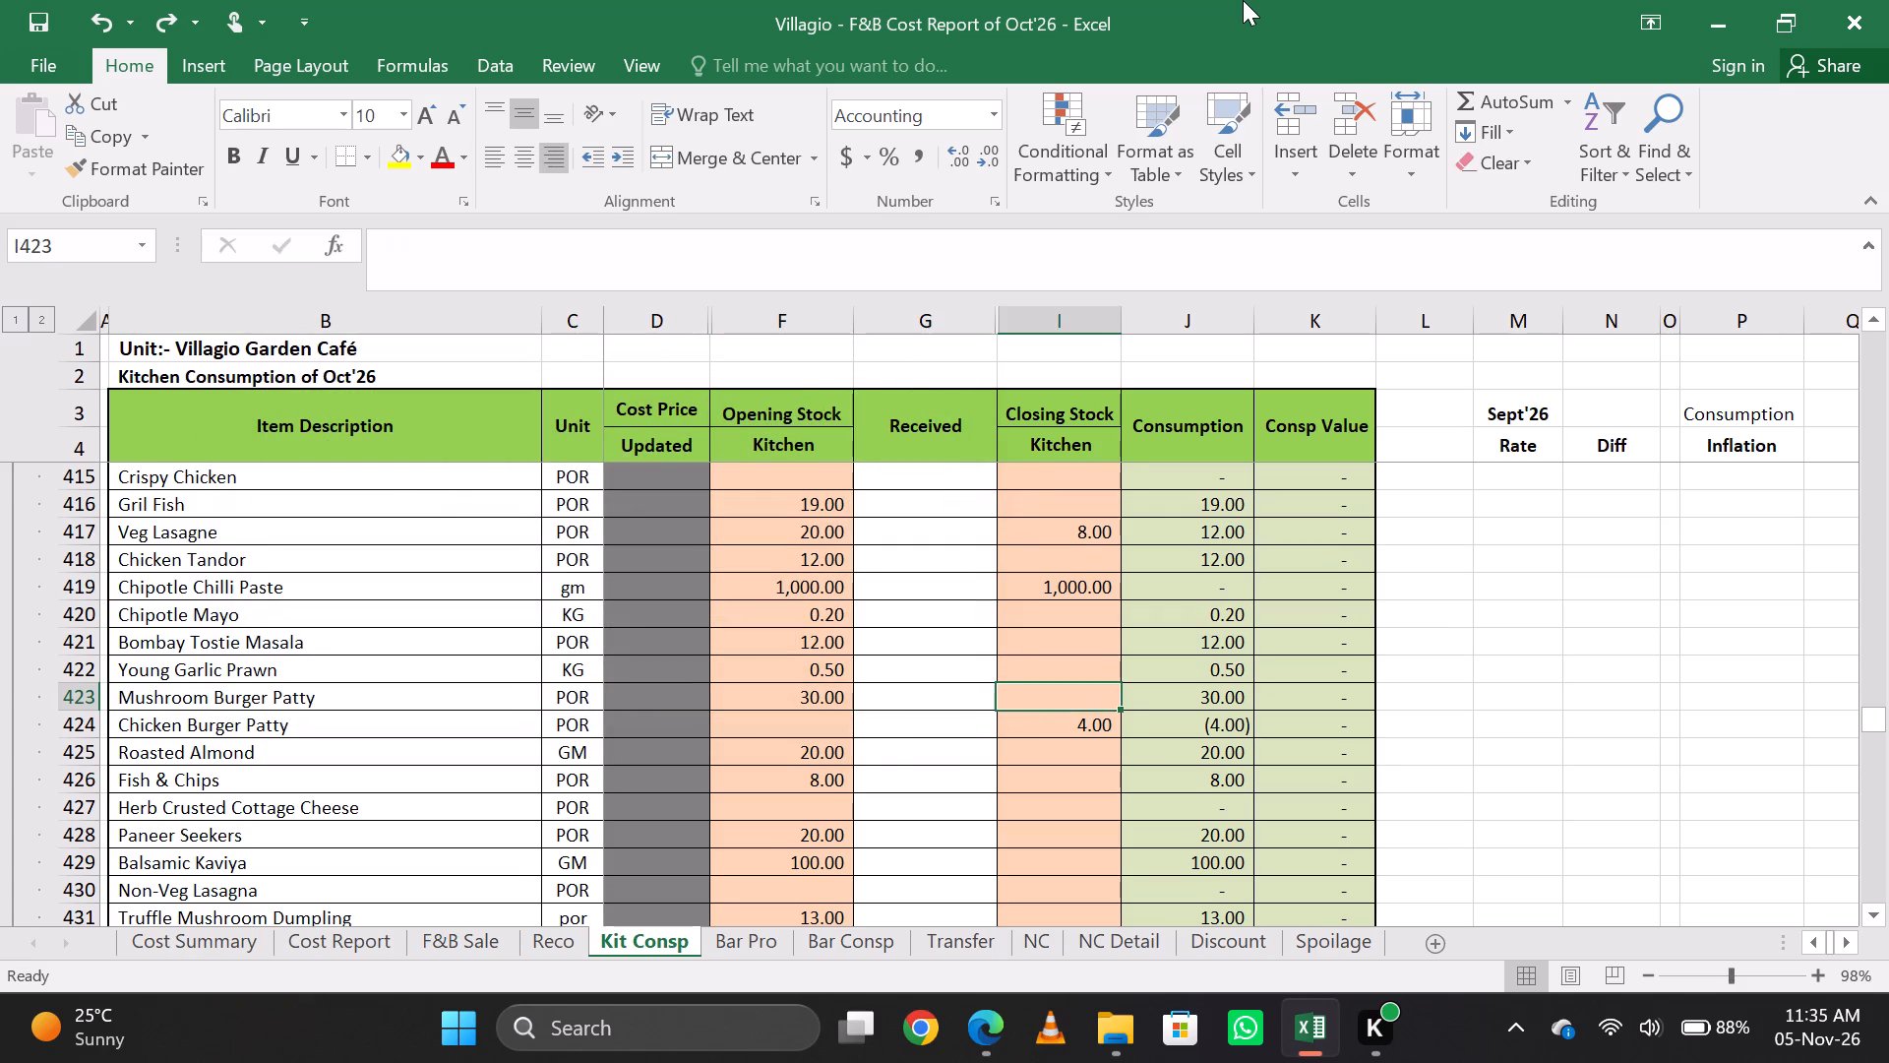
type("16")
key("Down")
key("Up")
Find Fish & Chips by searching for "fish" and enter 15 as its kitchen closing stock.
key("ctrl+f")
key("BackSpace")
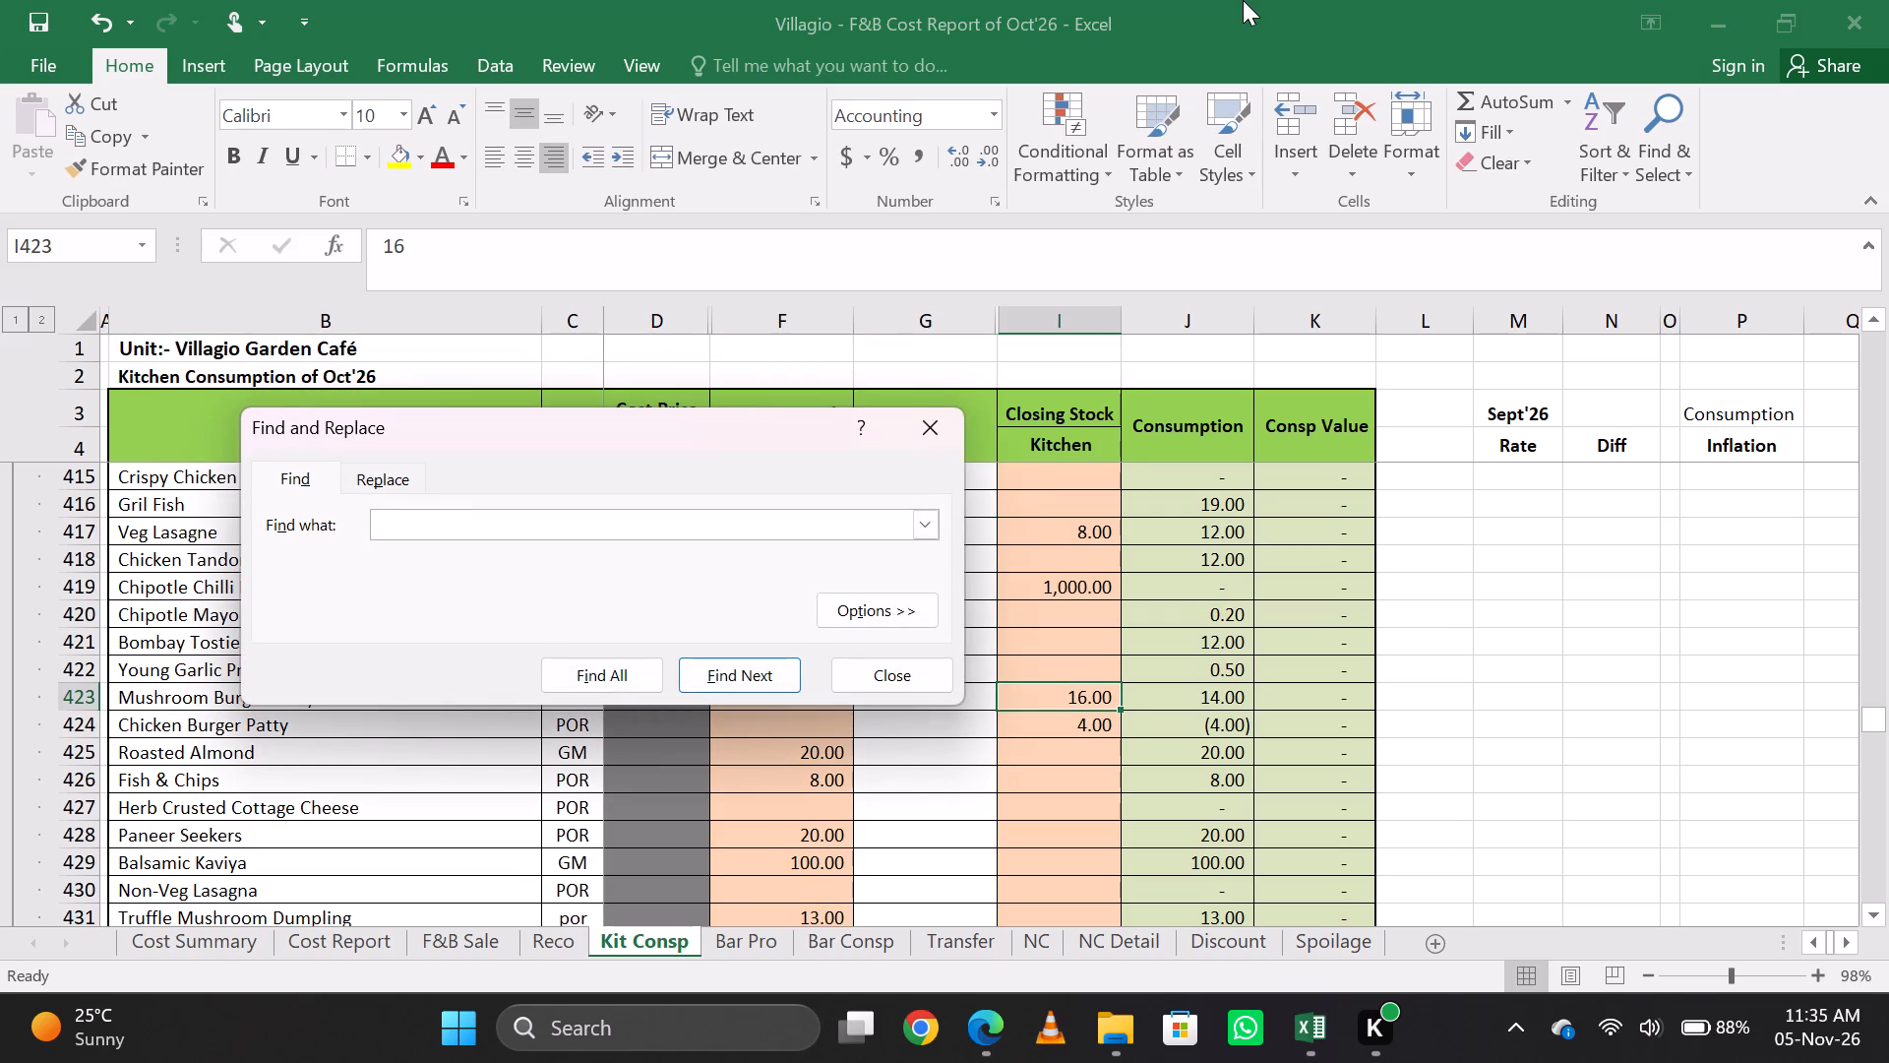
key("BackSpace")
type("fish")
key("Return")
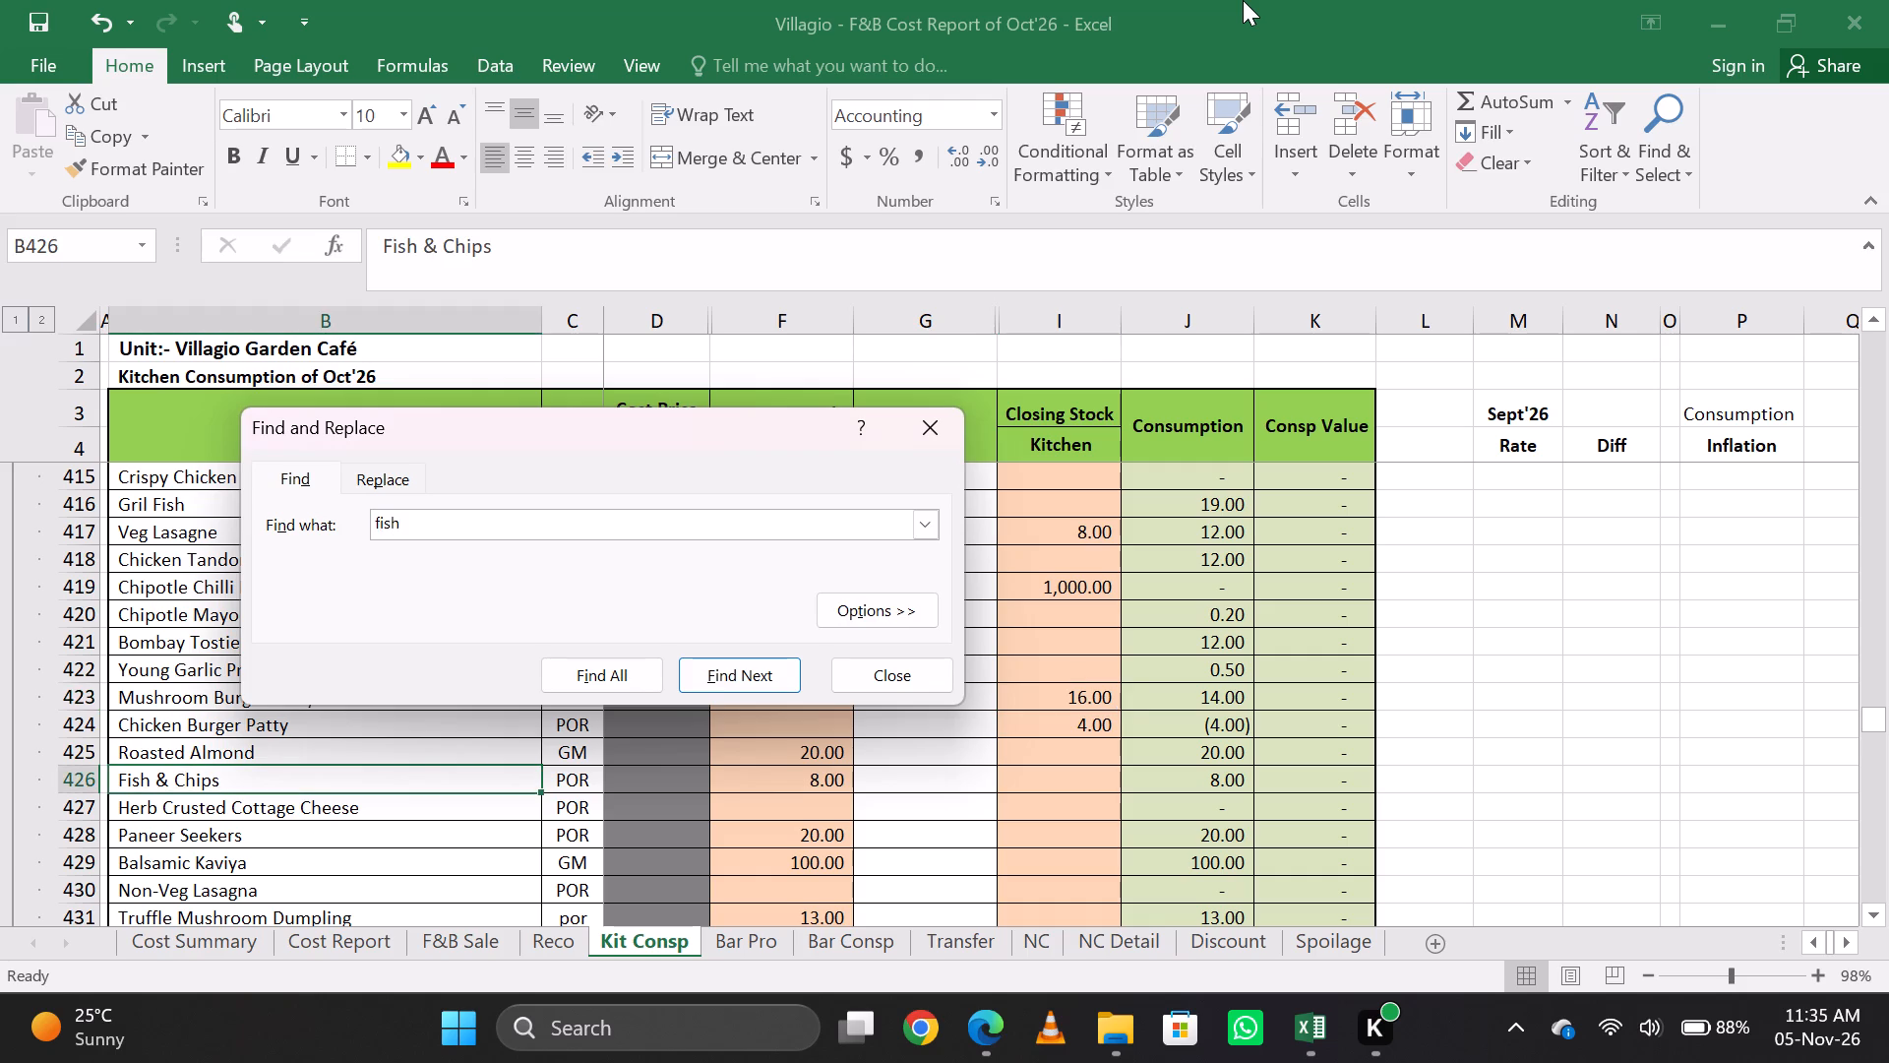
key("Escape")
key("Right")
key("Right")
key("Right")
key("Right")
key("Right")
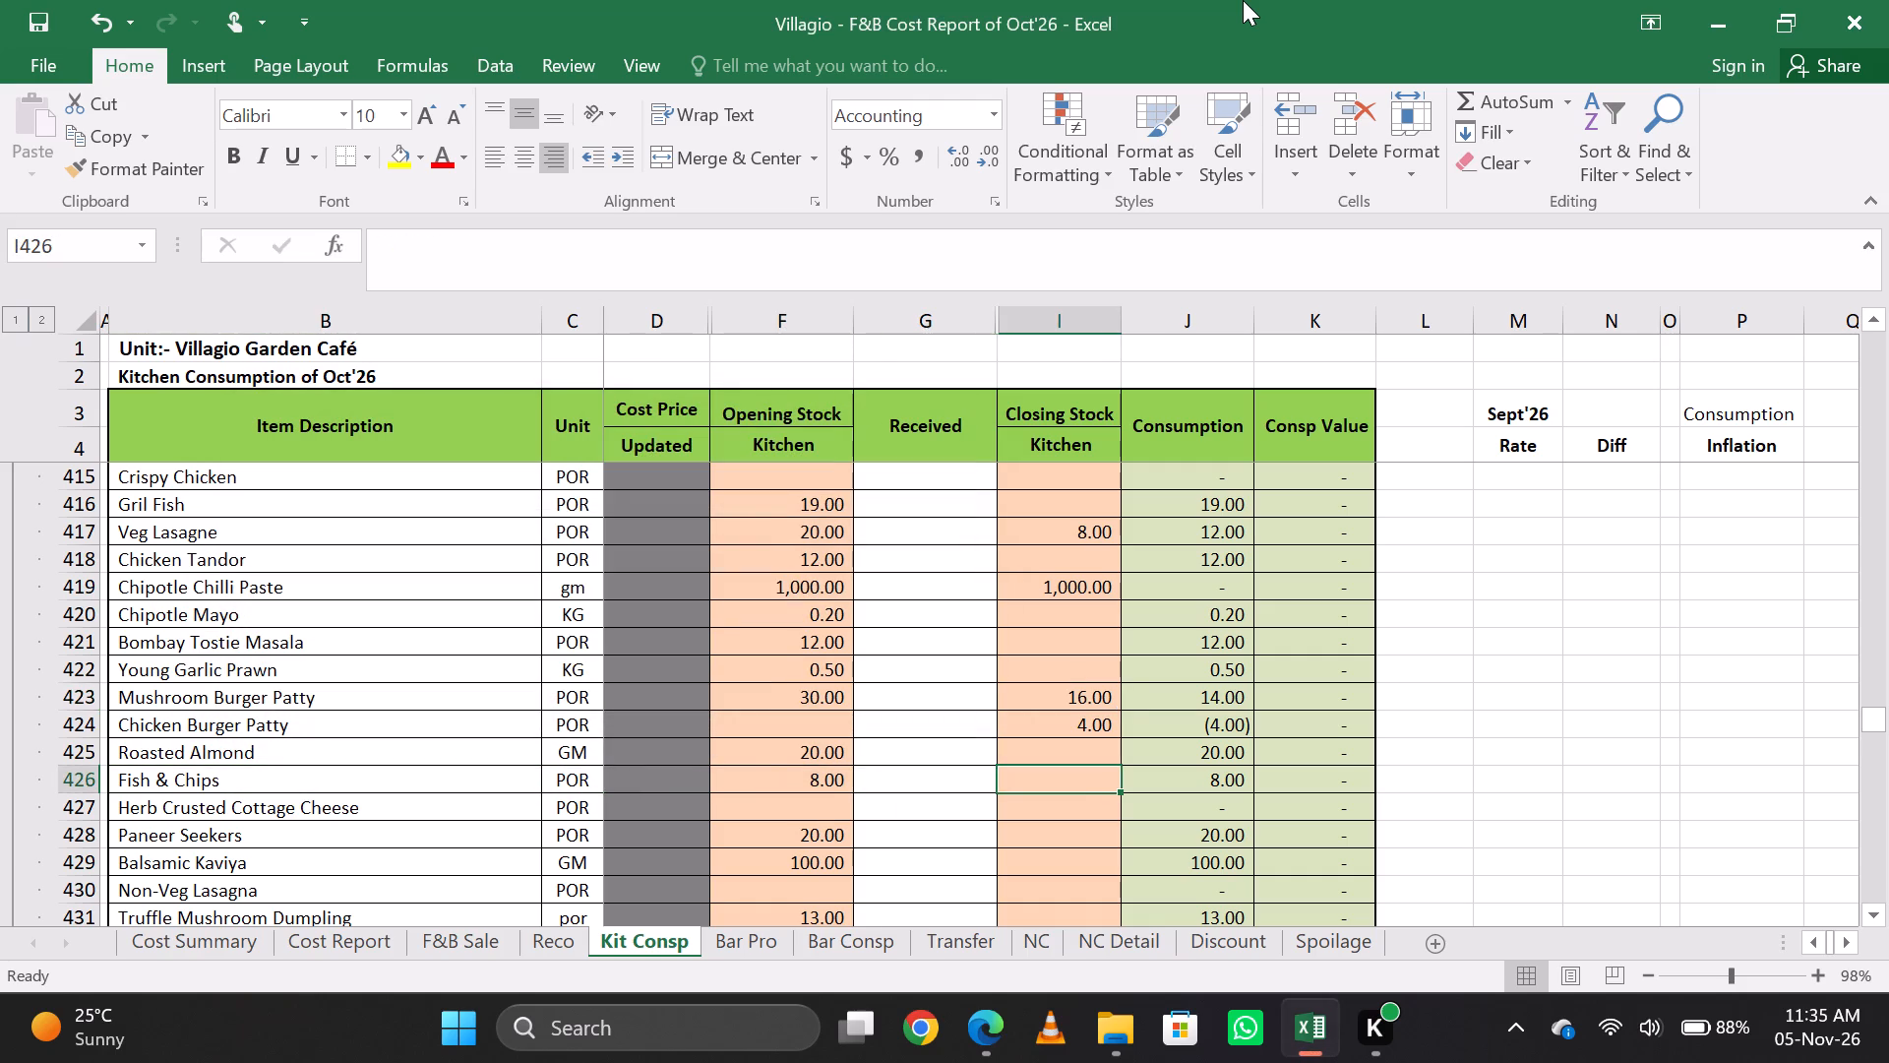
type("15")
key("Right")
key("Left")
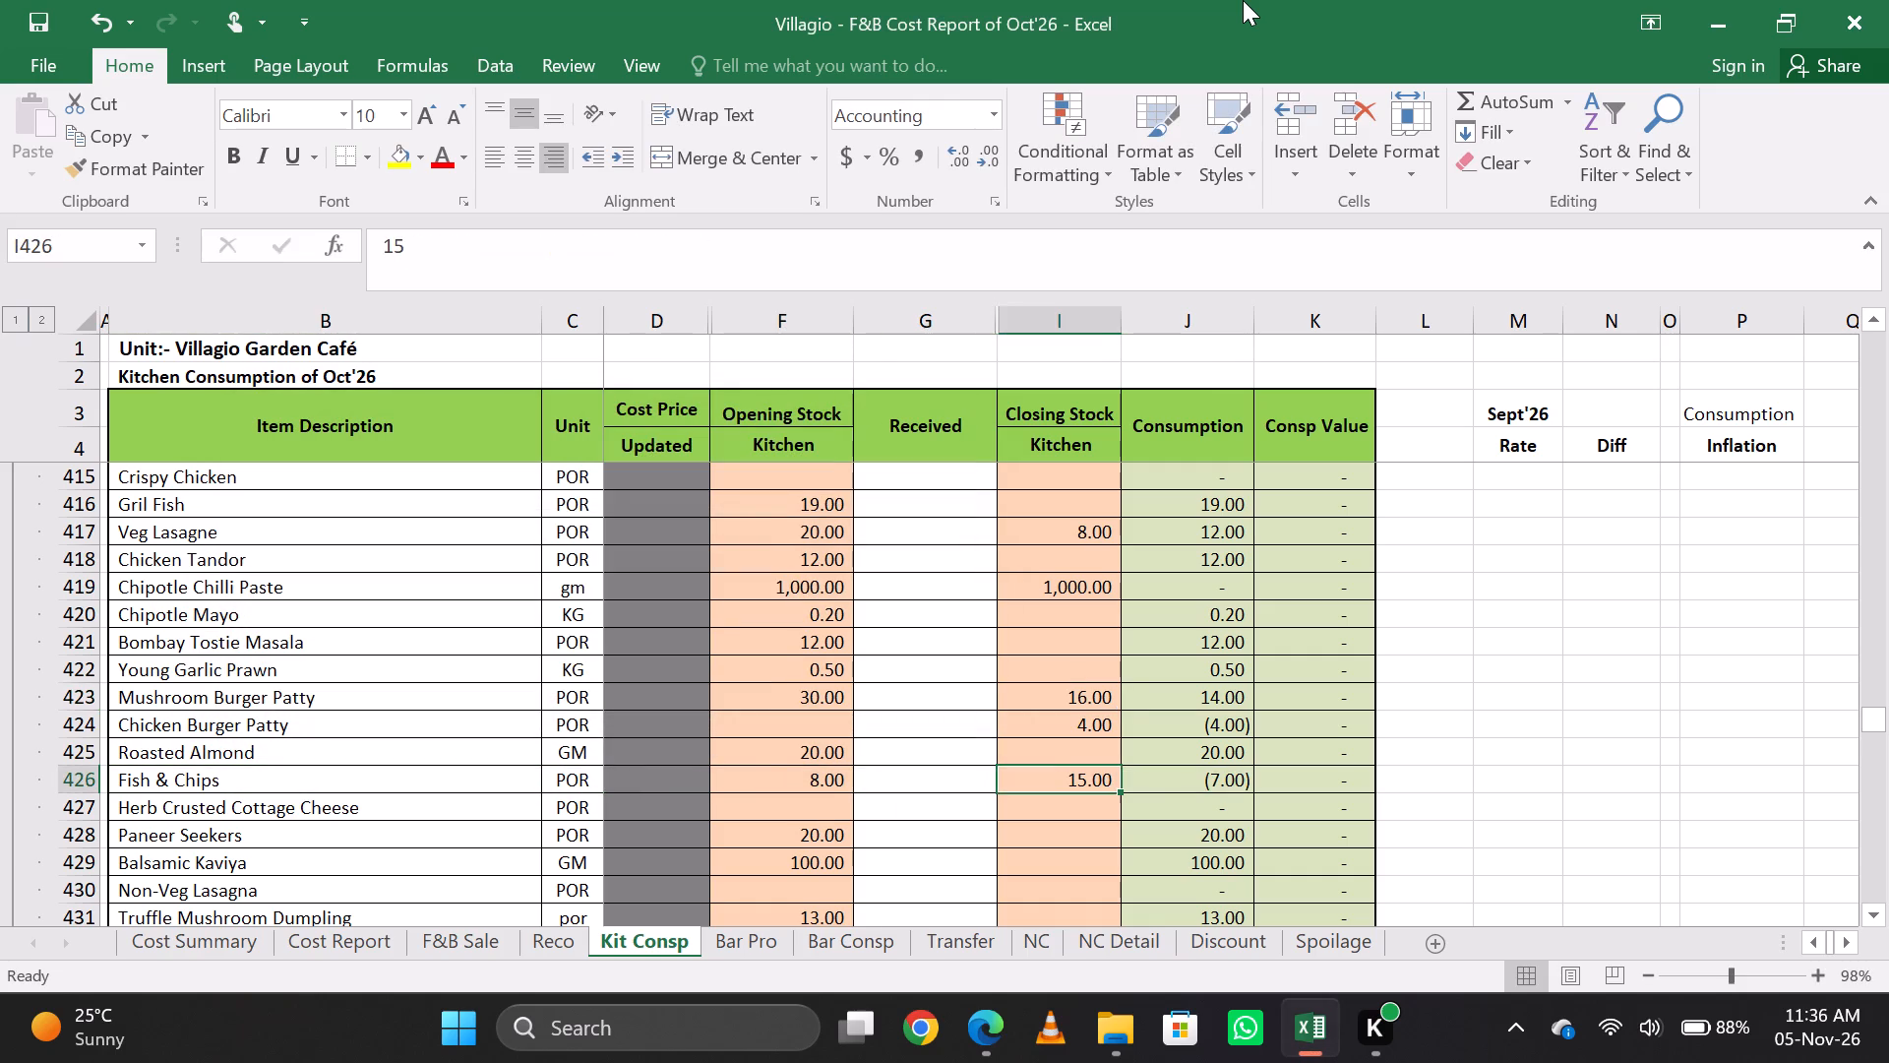
Search the kitchen consumption sheet for "grill" and go through the matches.
key("ctrl+f")
key("BackSpace")
key("BackSpace")
key("BackSpace")
key("BackSpace")
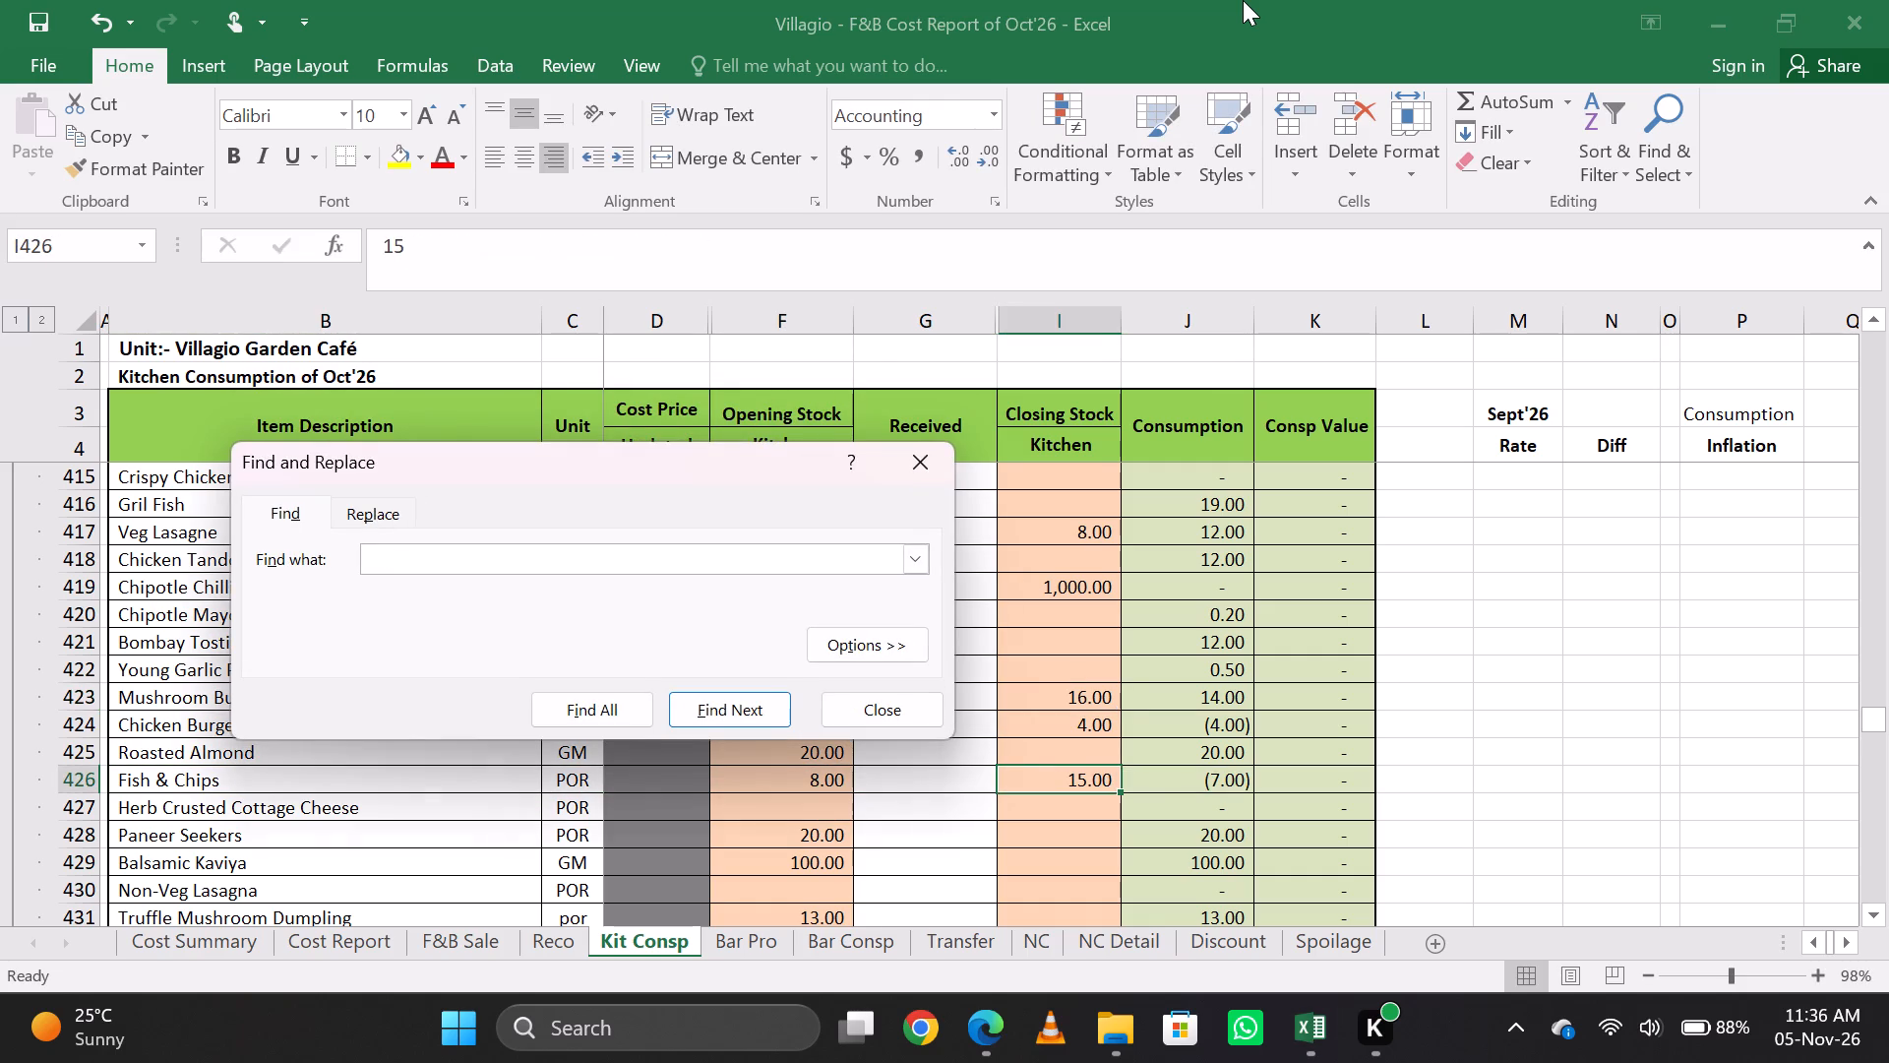
key("BackSpace")
type("gr")
key("o")
key("BackSpace")
type("ill")
key("Return")
key("Return")
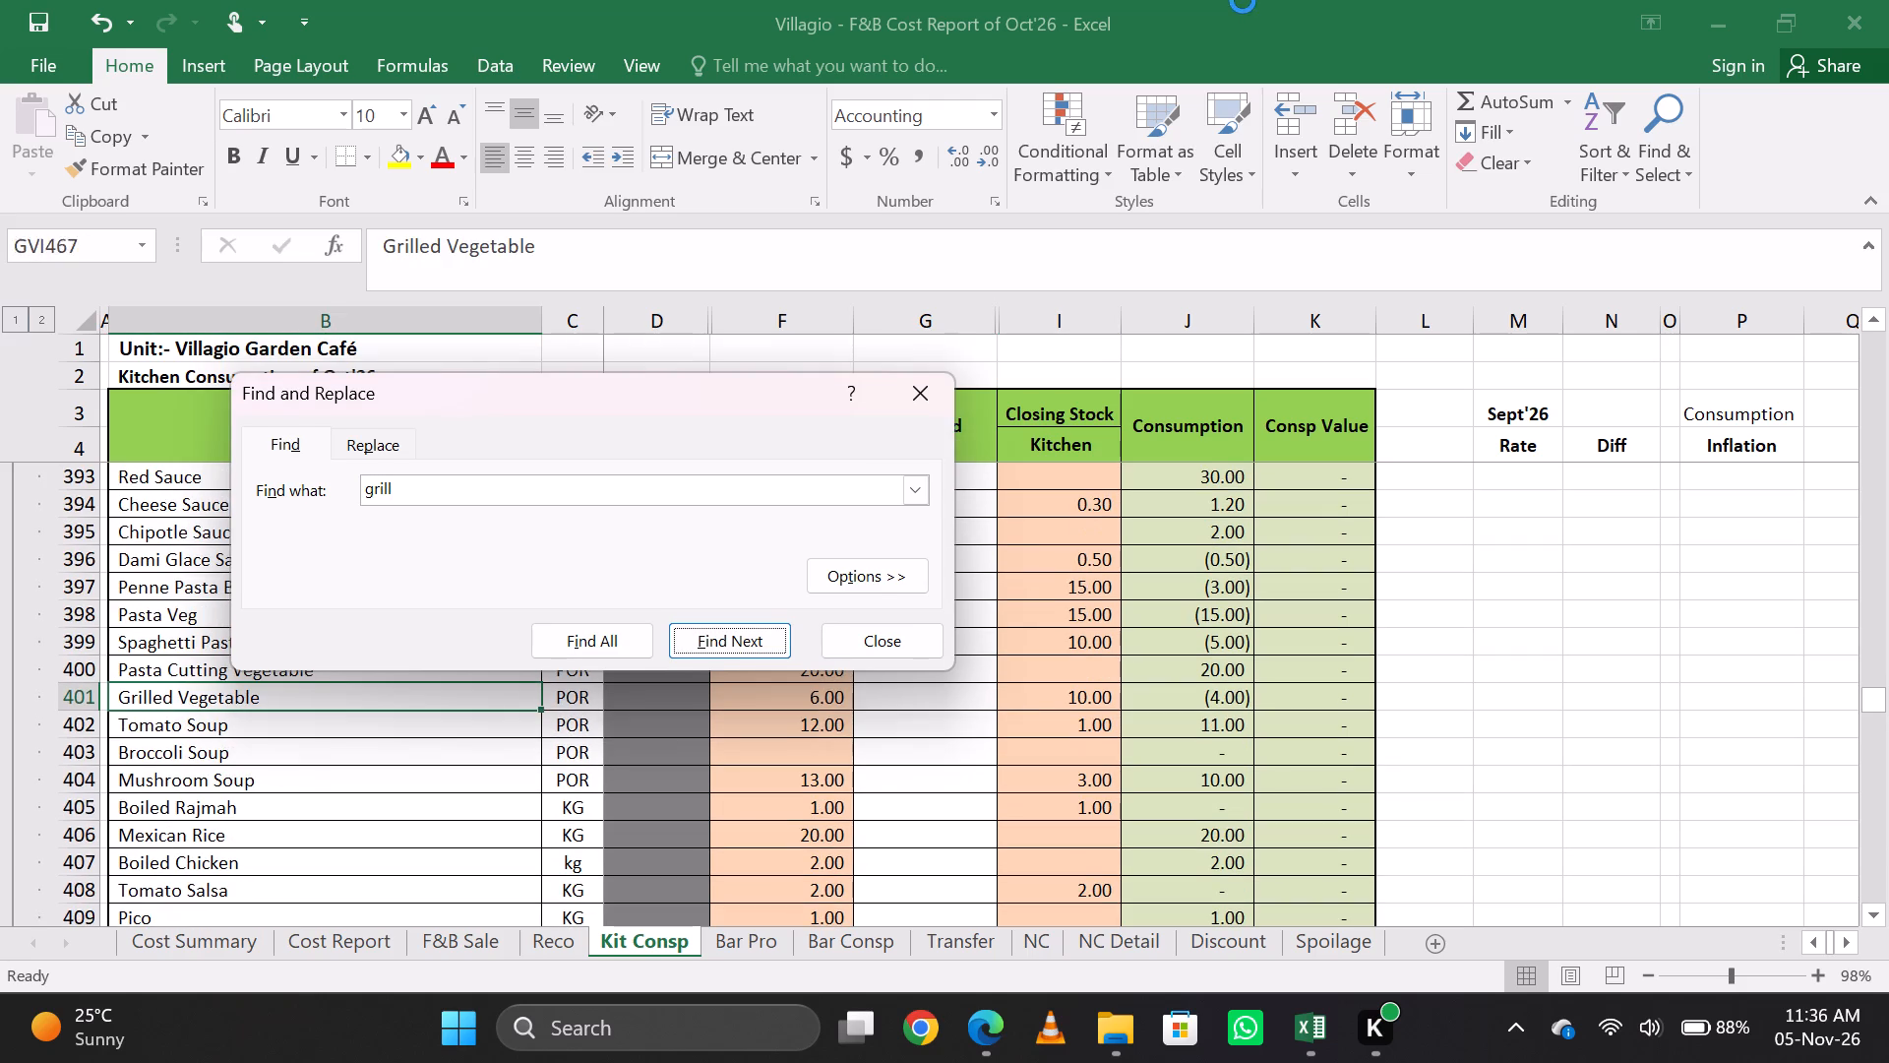
key("Return")
key("Return")
key("Return")
key("Return")
key("Return")
key("Return")
key("Return")
Find Gril Fish by searching for "fish" and enter 9 as its kitchen closing stock.
key("BackSpace")
key("BackSpace")
key("BackSpace")
key("BackSpace")
key("BackSpace")
key("BackSpace")
key("BackSpace")
key("BackSpace")
key("BackSpace")
key("BackSpace")
key("BackSpace")
key("BackSpace")
key("BackSpace")
key("BackSpace")
key("BackSpace")
key("BackSpace")
key("BackSpace")
key("BackSpace")
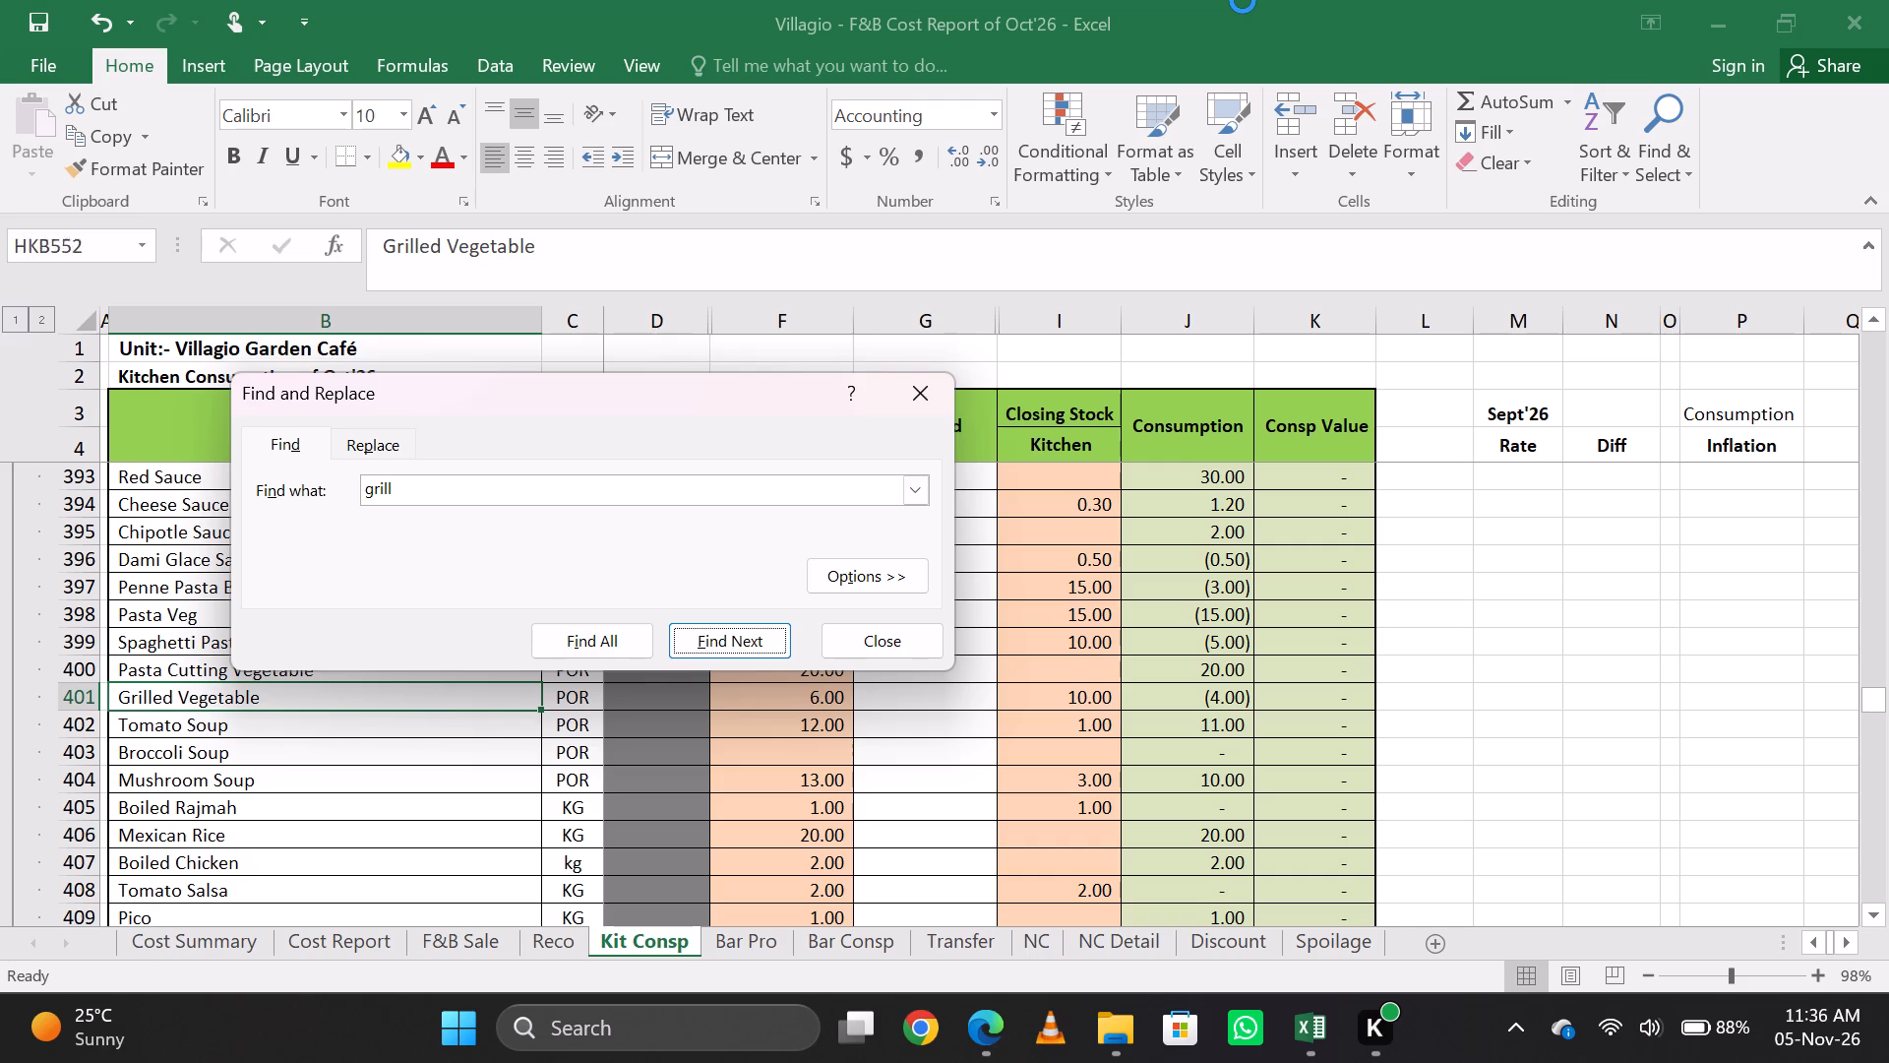
type("fish")
key("Return")
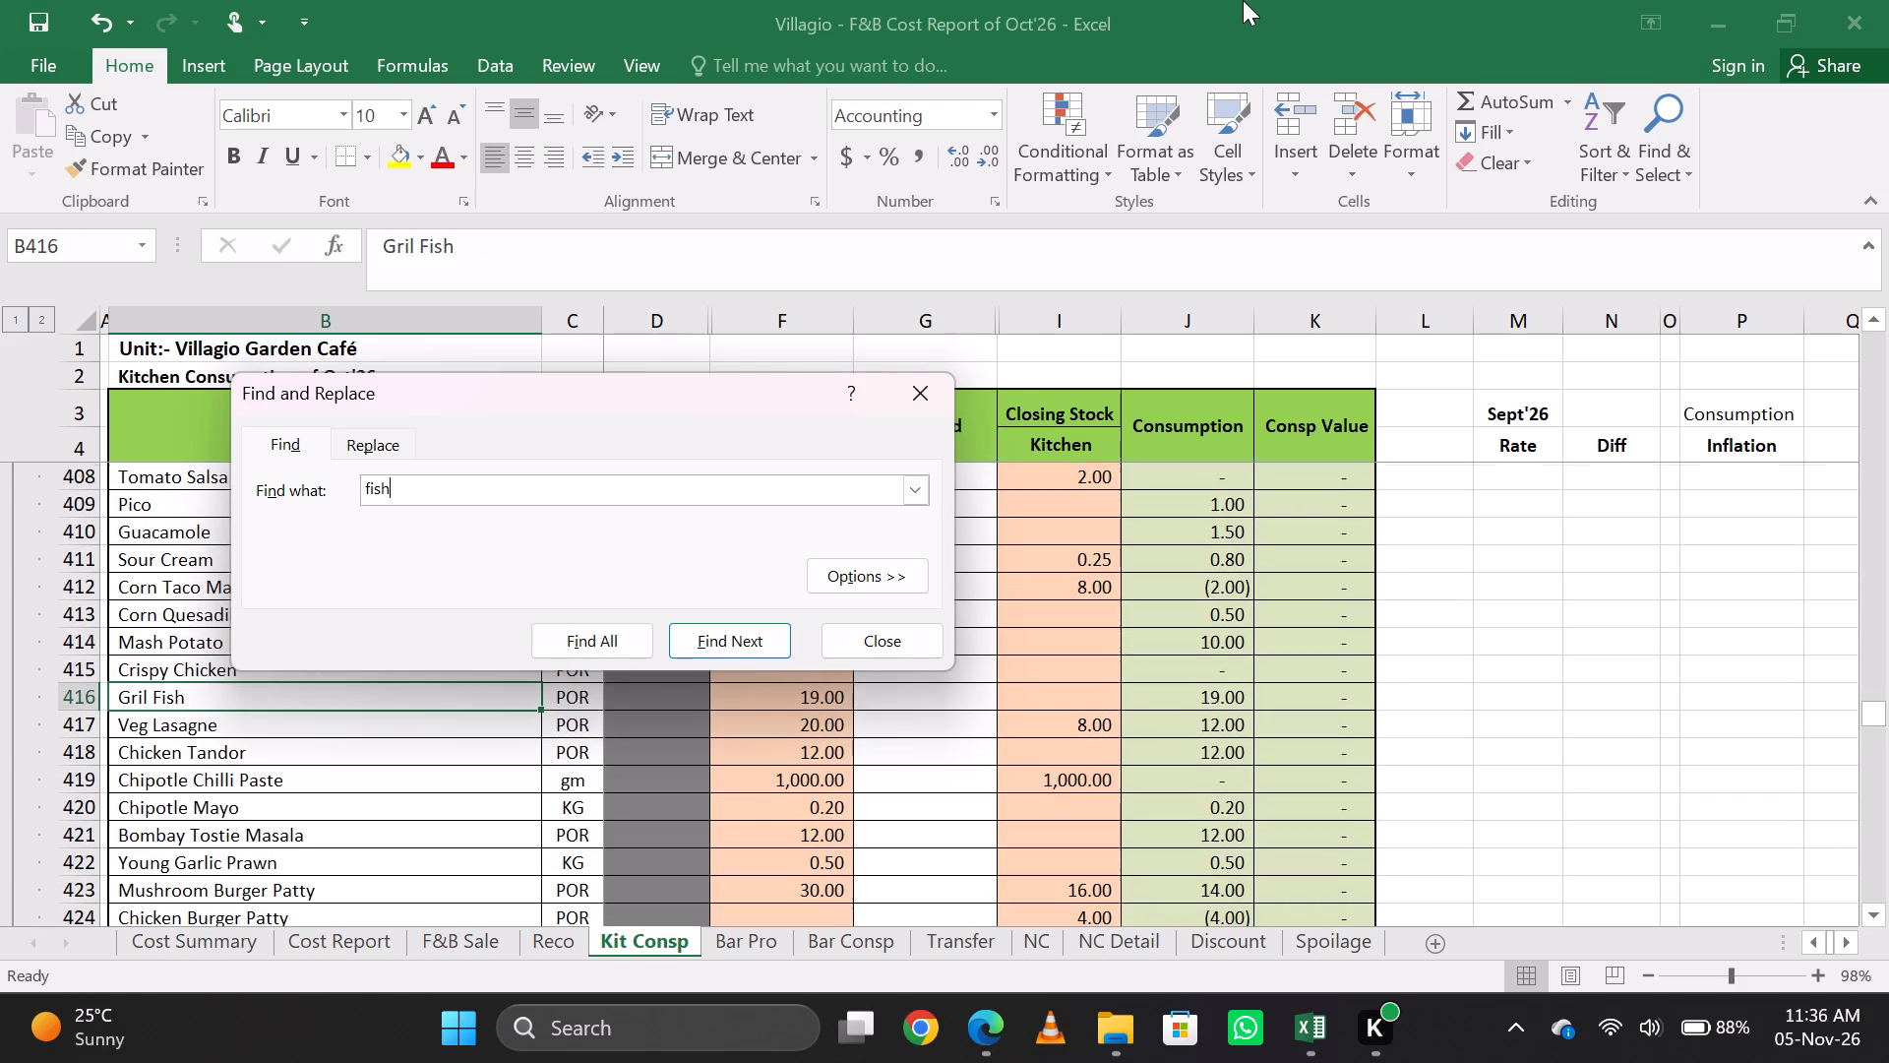
key("Return")
key("Return")
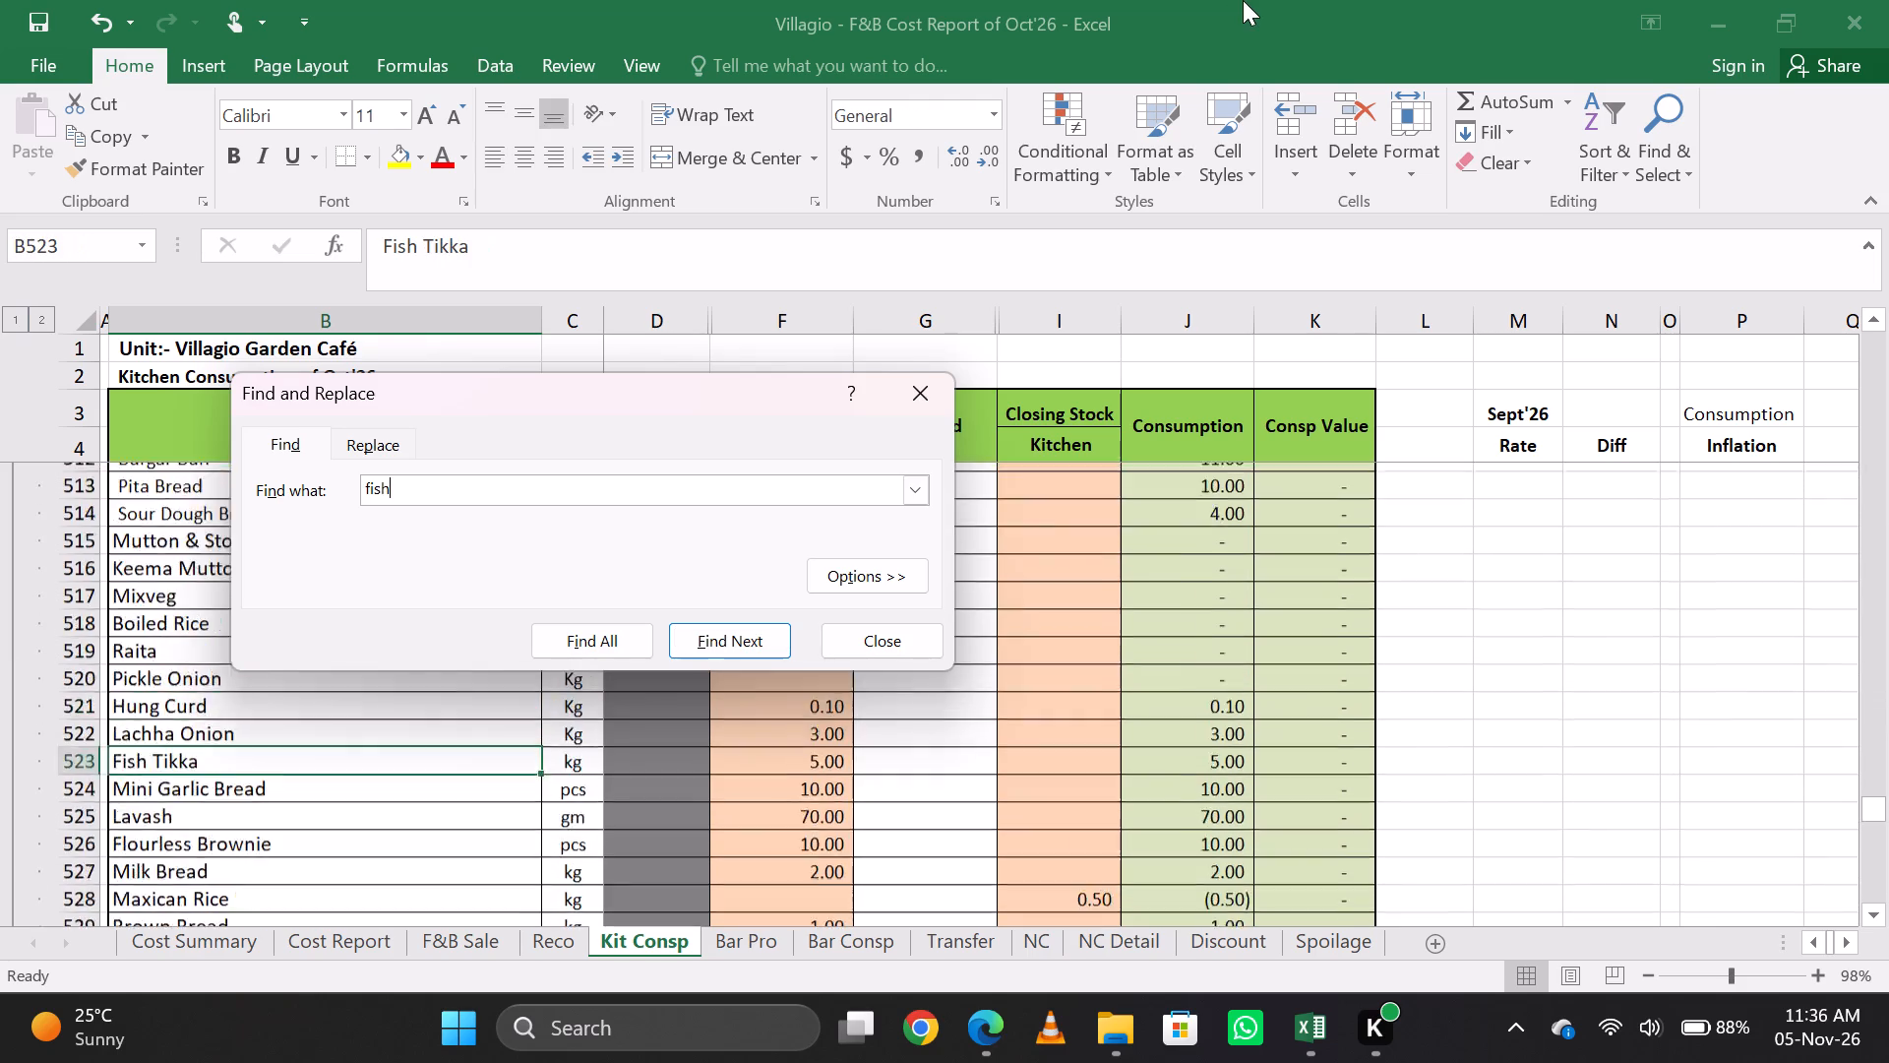
key("Return")
key("Return")
key("Return")
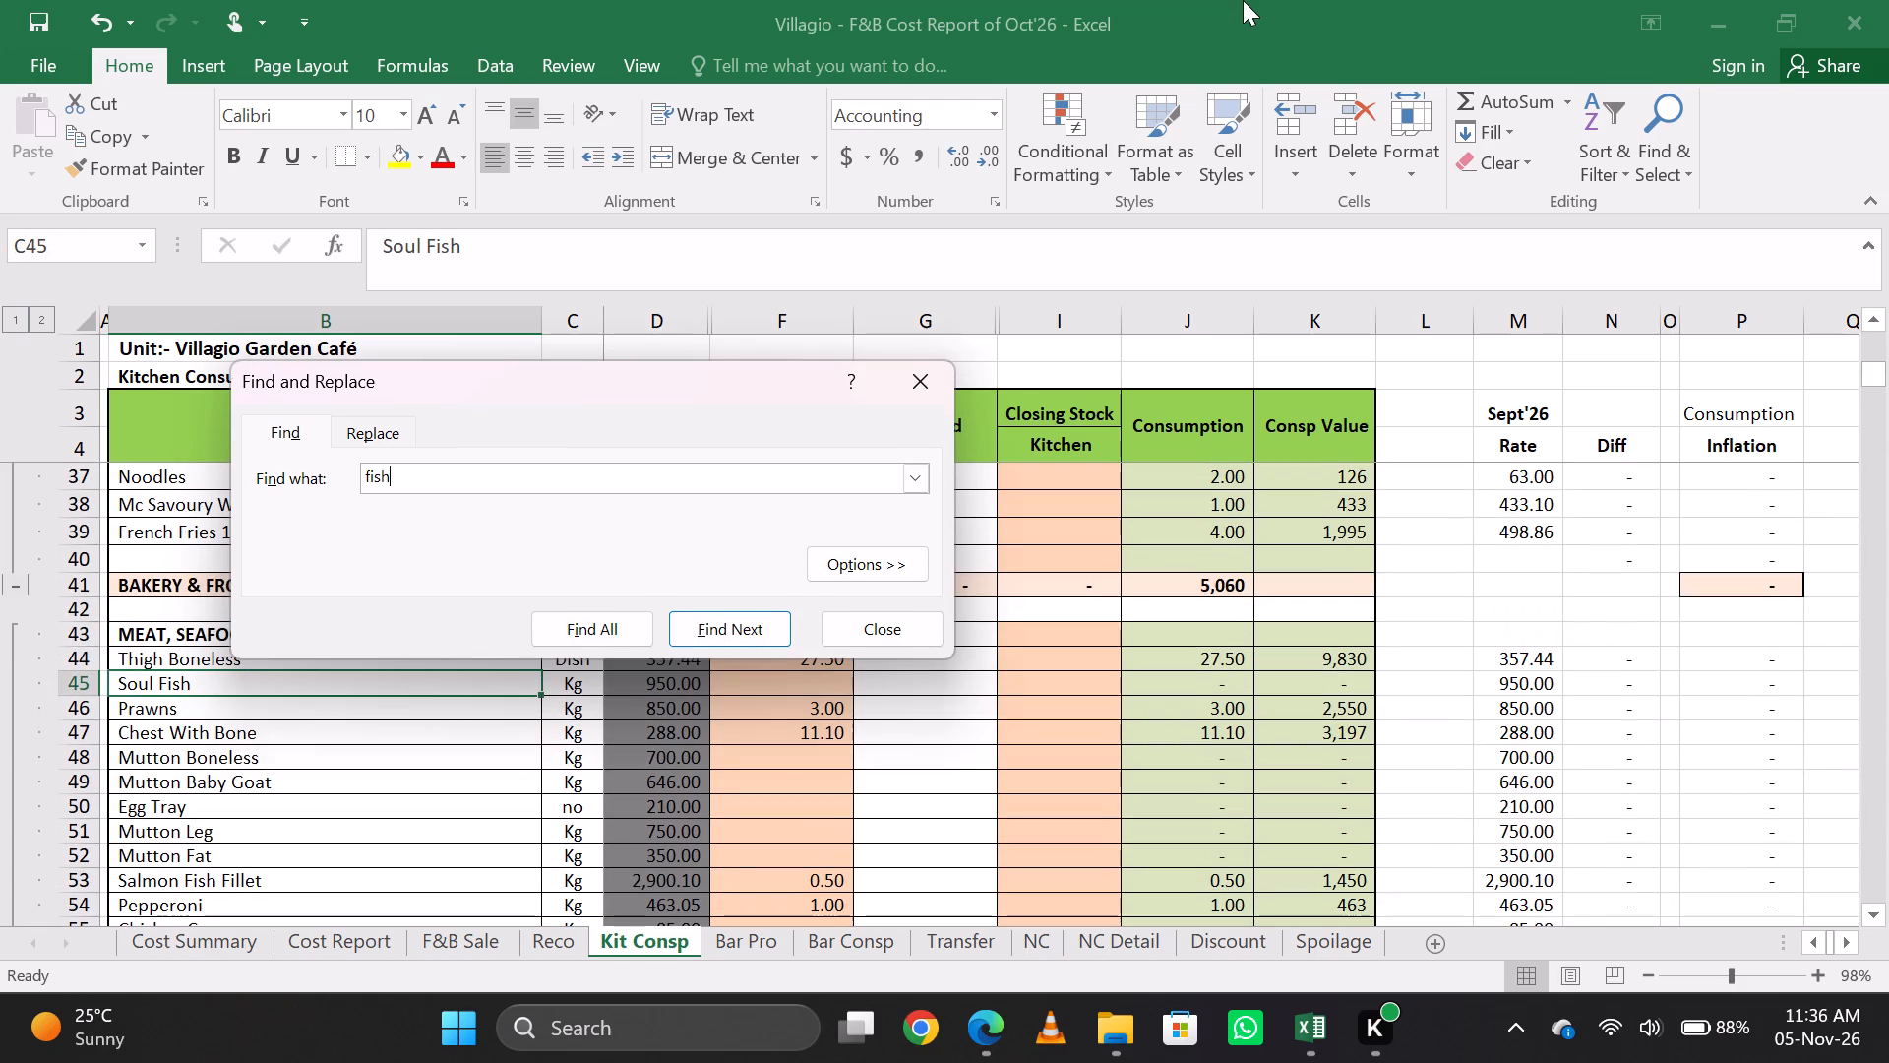
key("Return")
key("Escape")
key("Right")
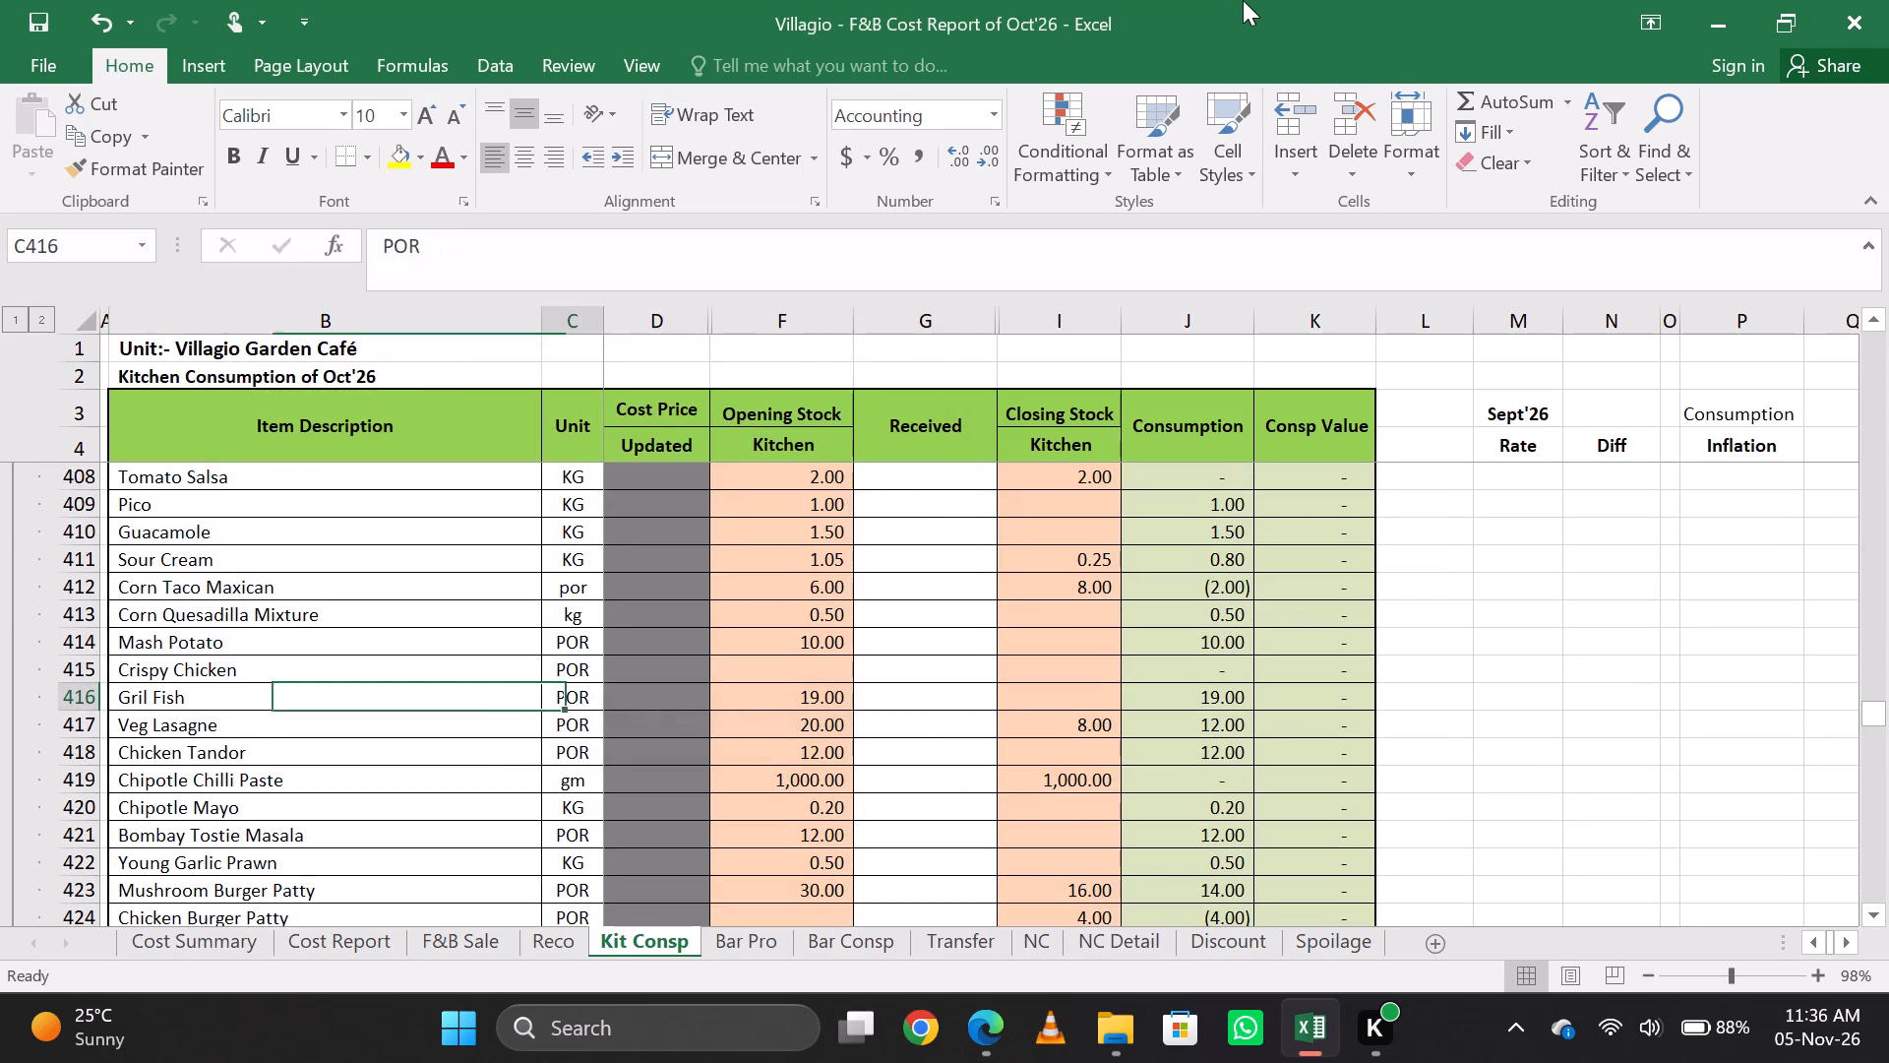
key("Right")
key("Right")
key("Right")
key("Right")
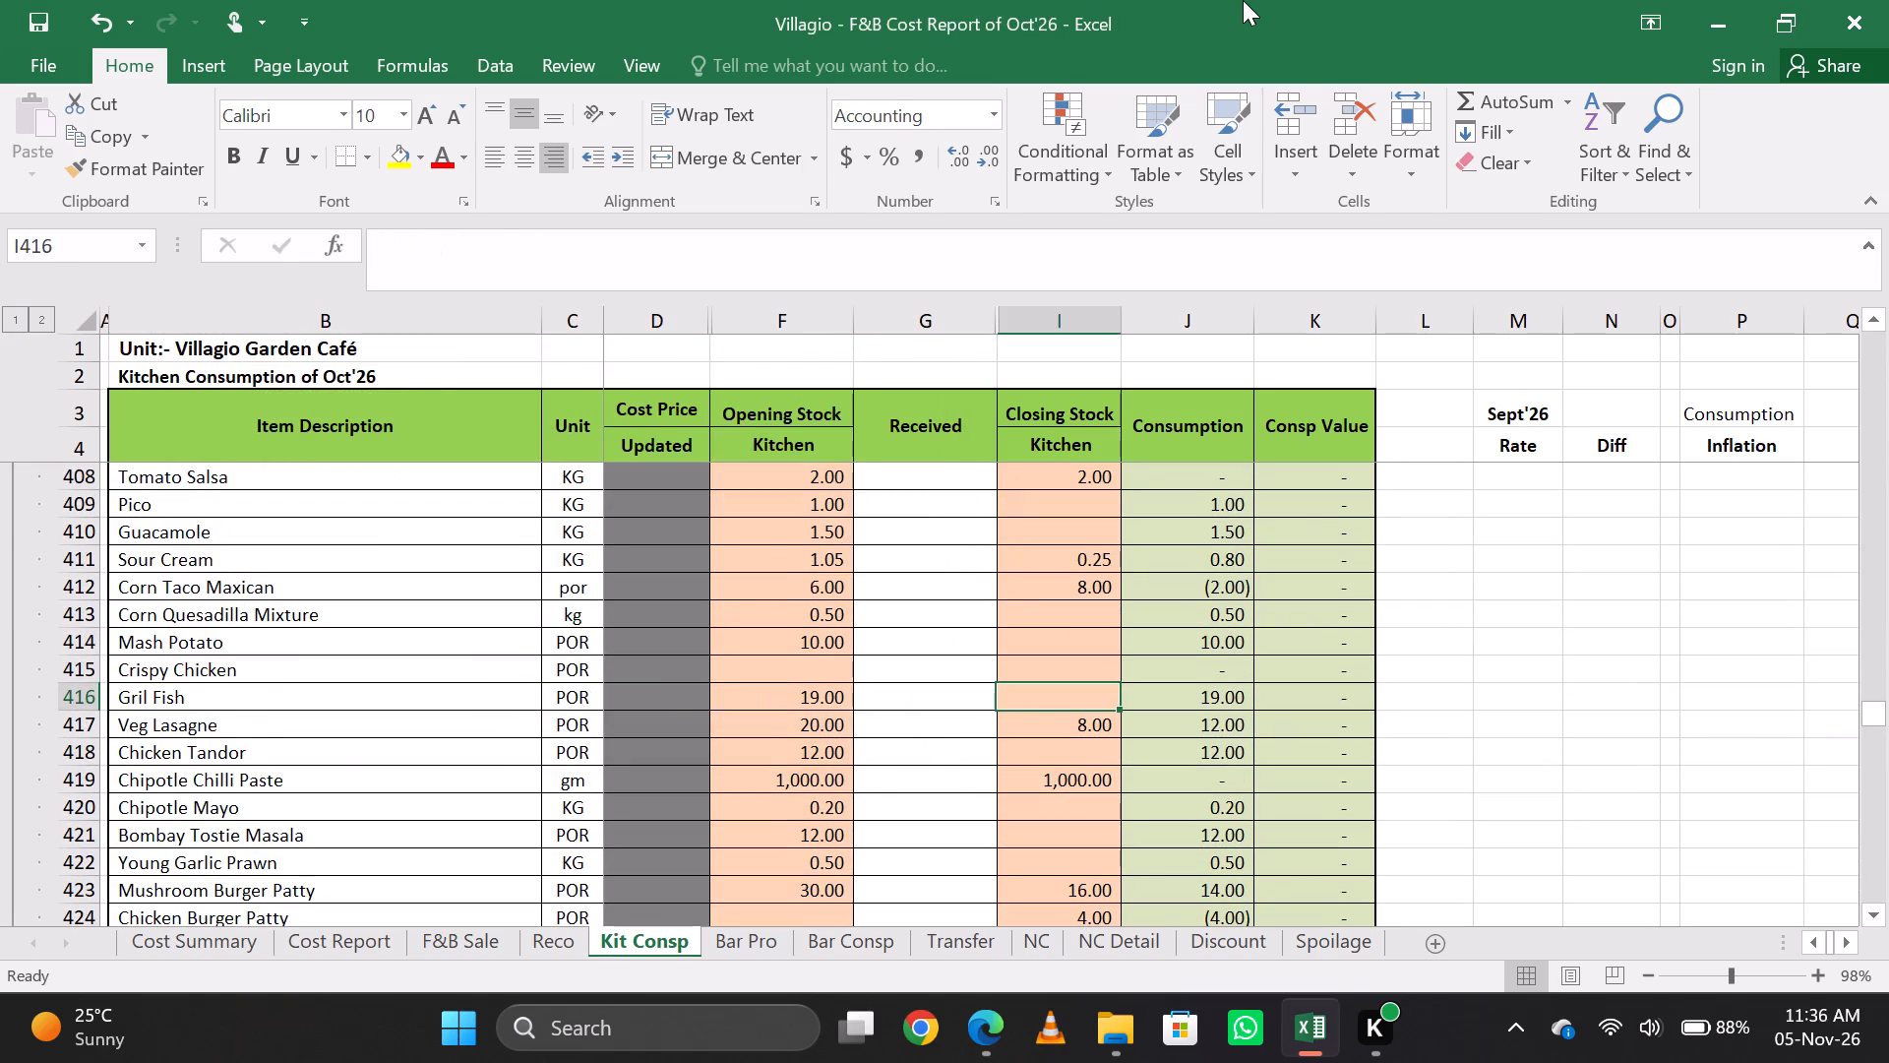
key("9")
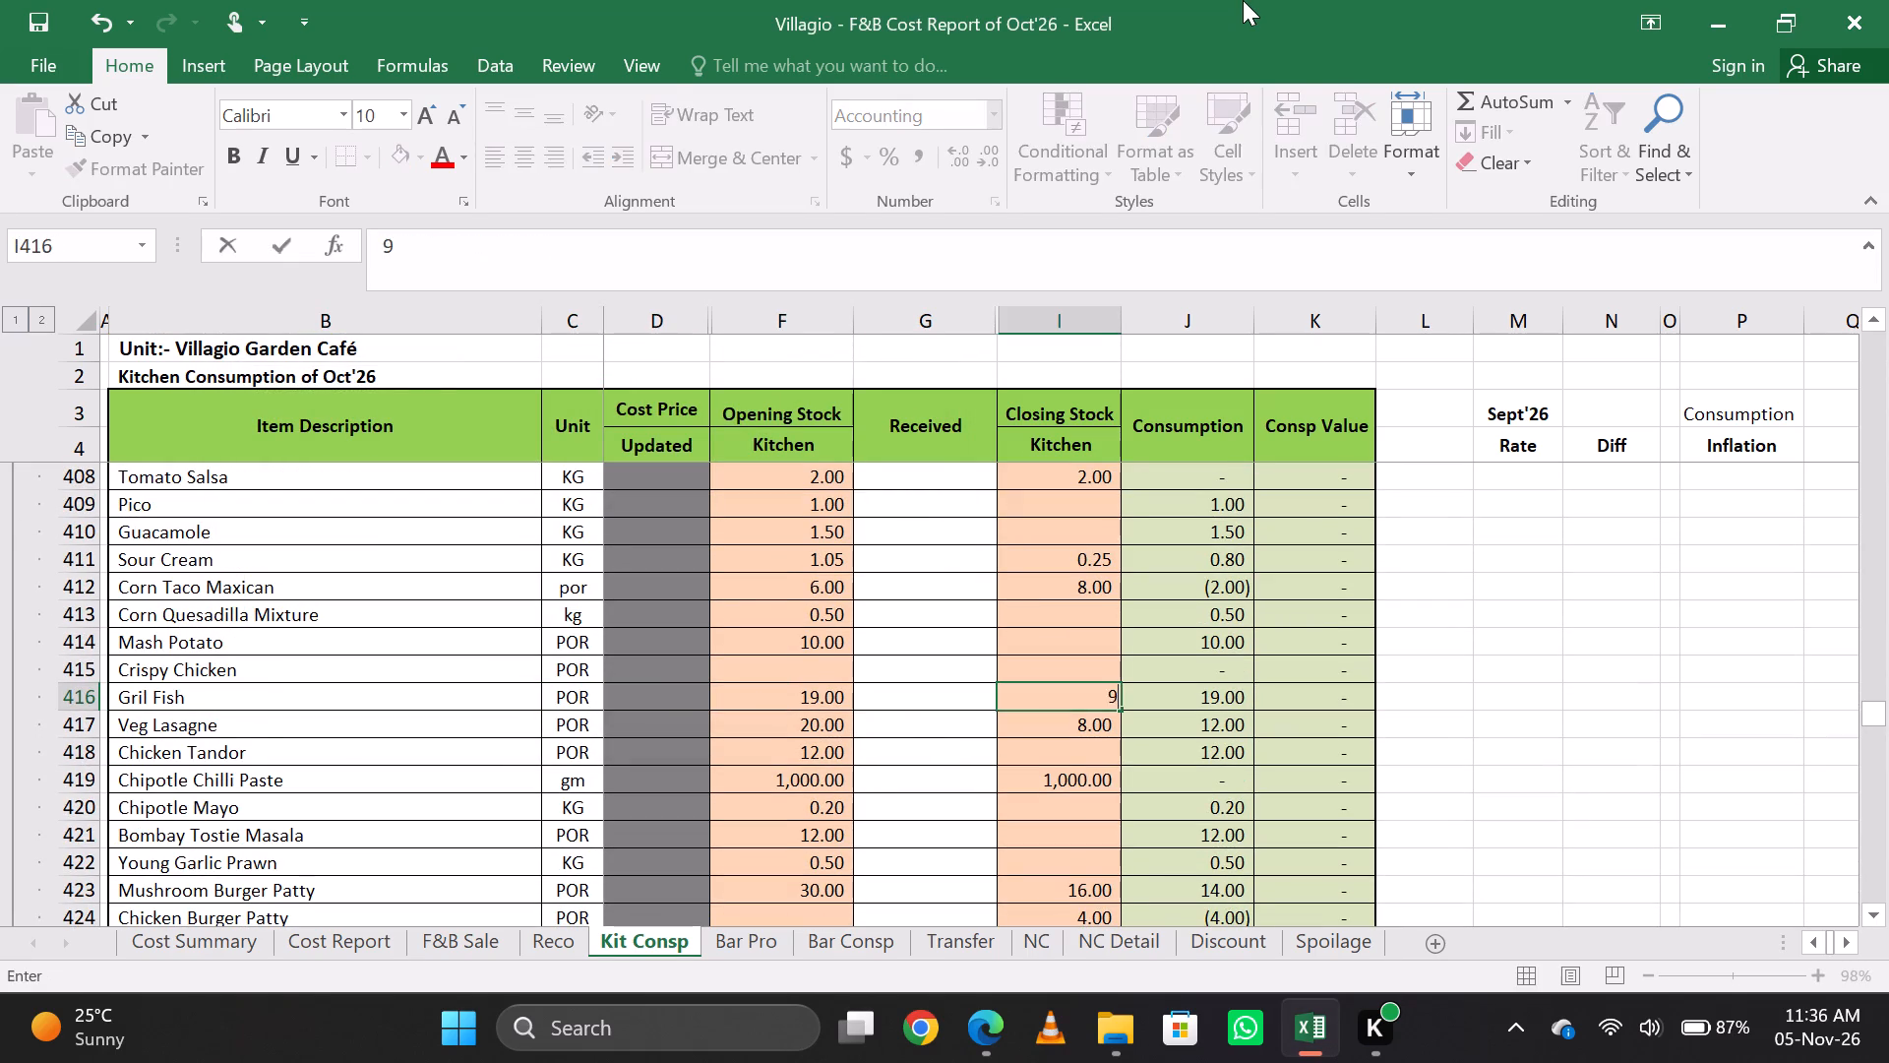
key("Return")
Look for a grilled chicken item by searching for "gril" and "gril c".
key("ctrl+f")
key("ctrl+BackSpace")
key("BackSpace")
key("BackSpace")
key("BackSpace")
key("BackSpace")
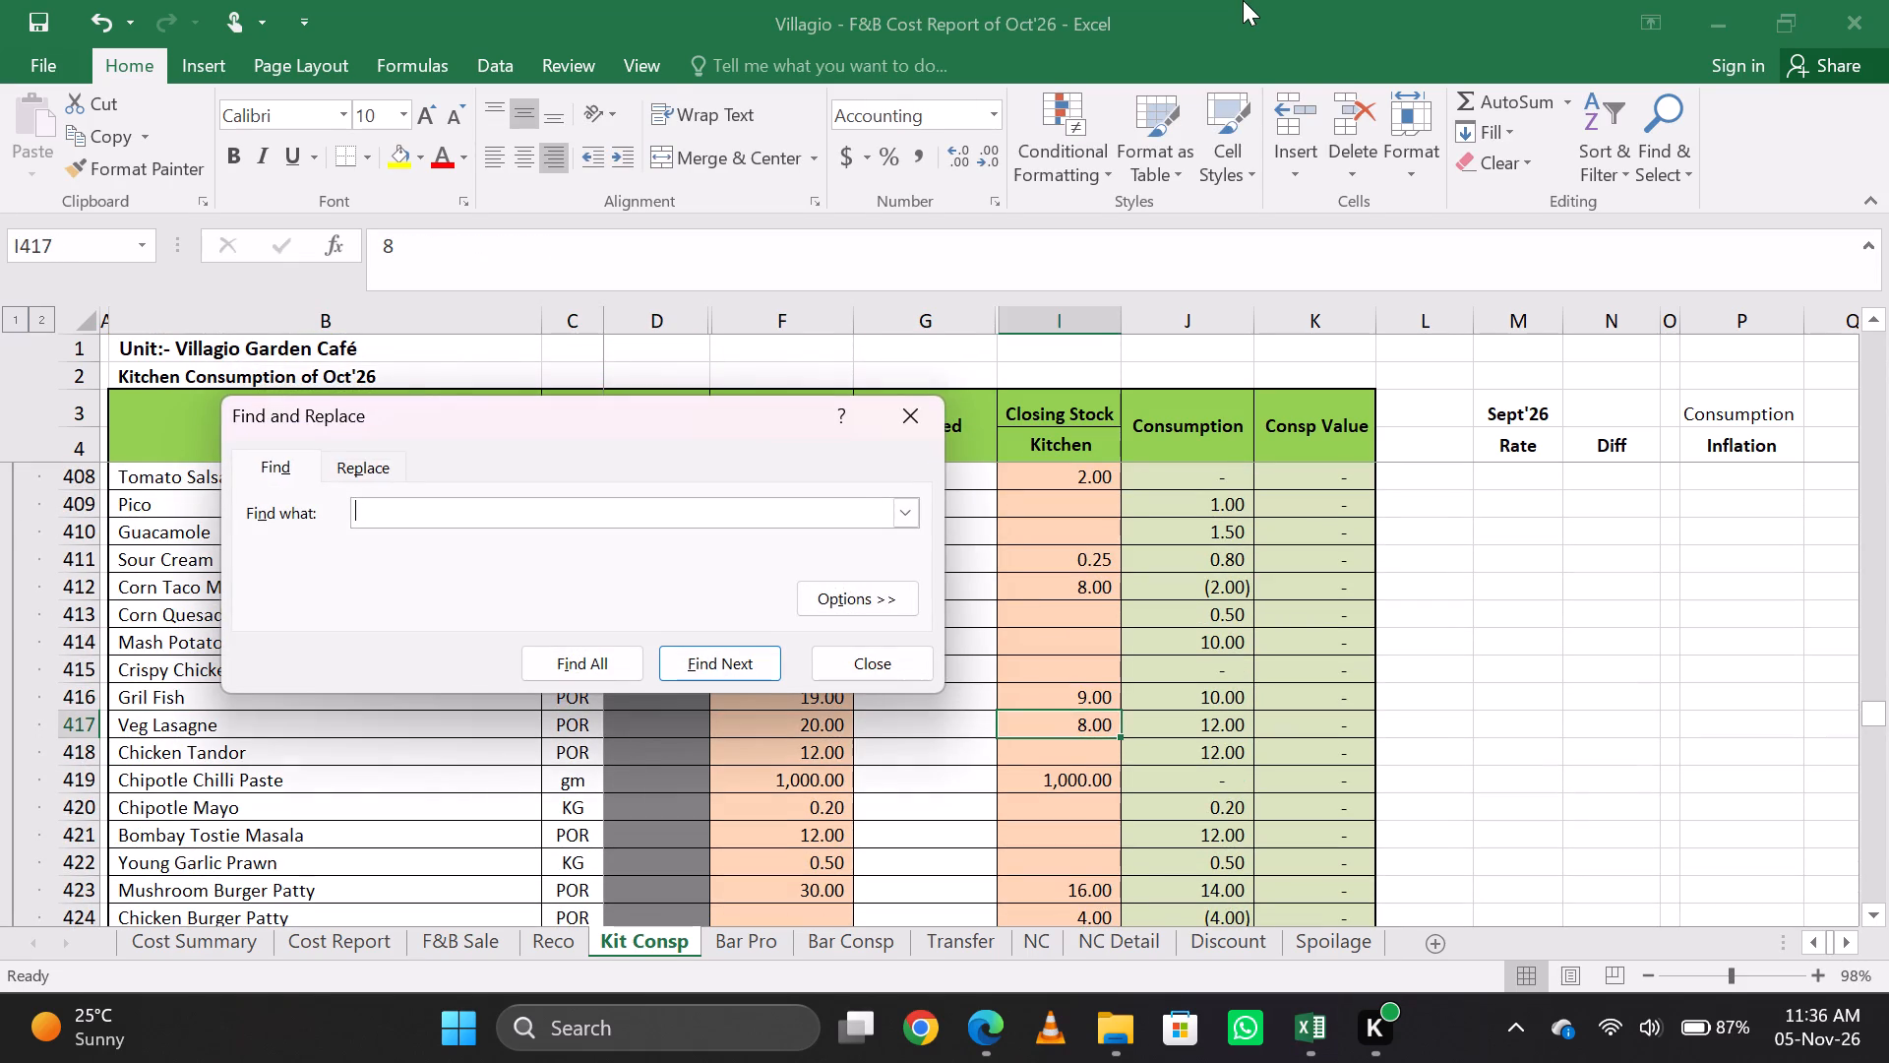
key("BackSpace")
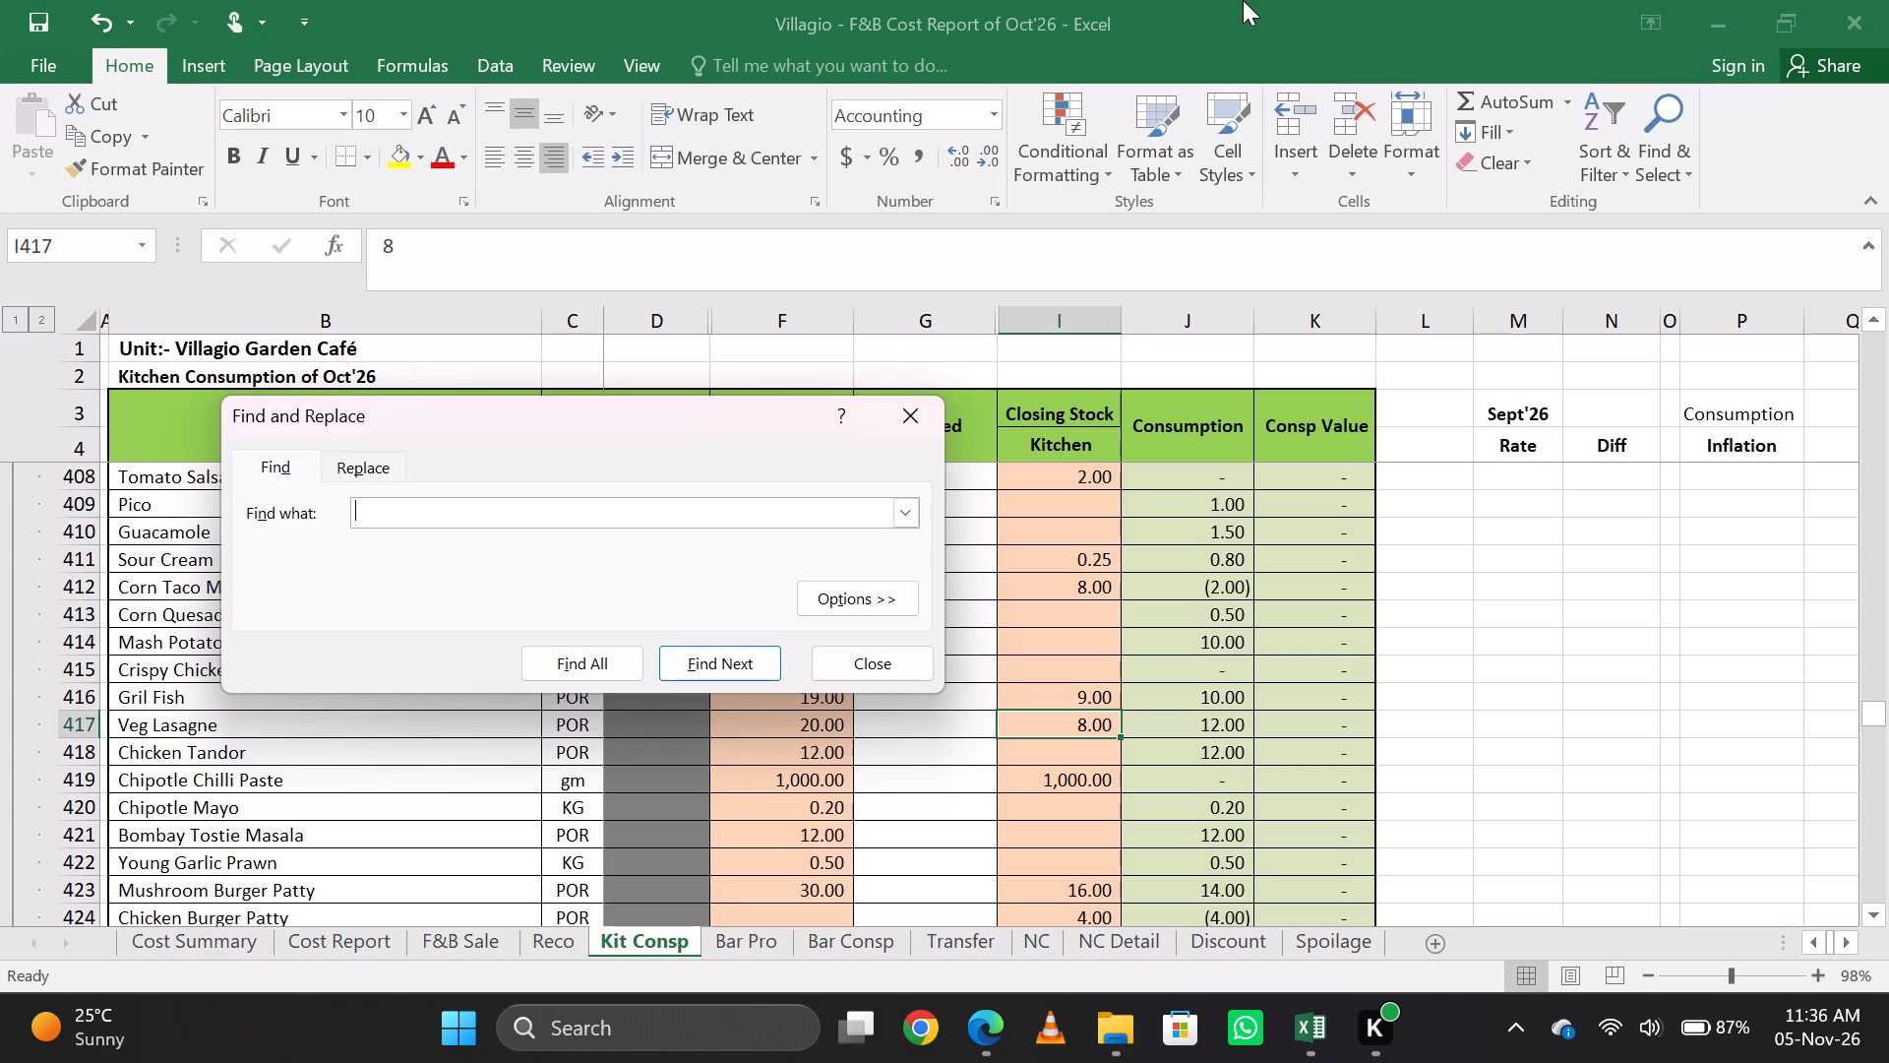
key("BackSpace")
type("gril")
key("Return")
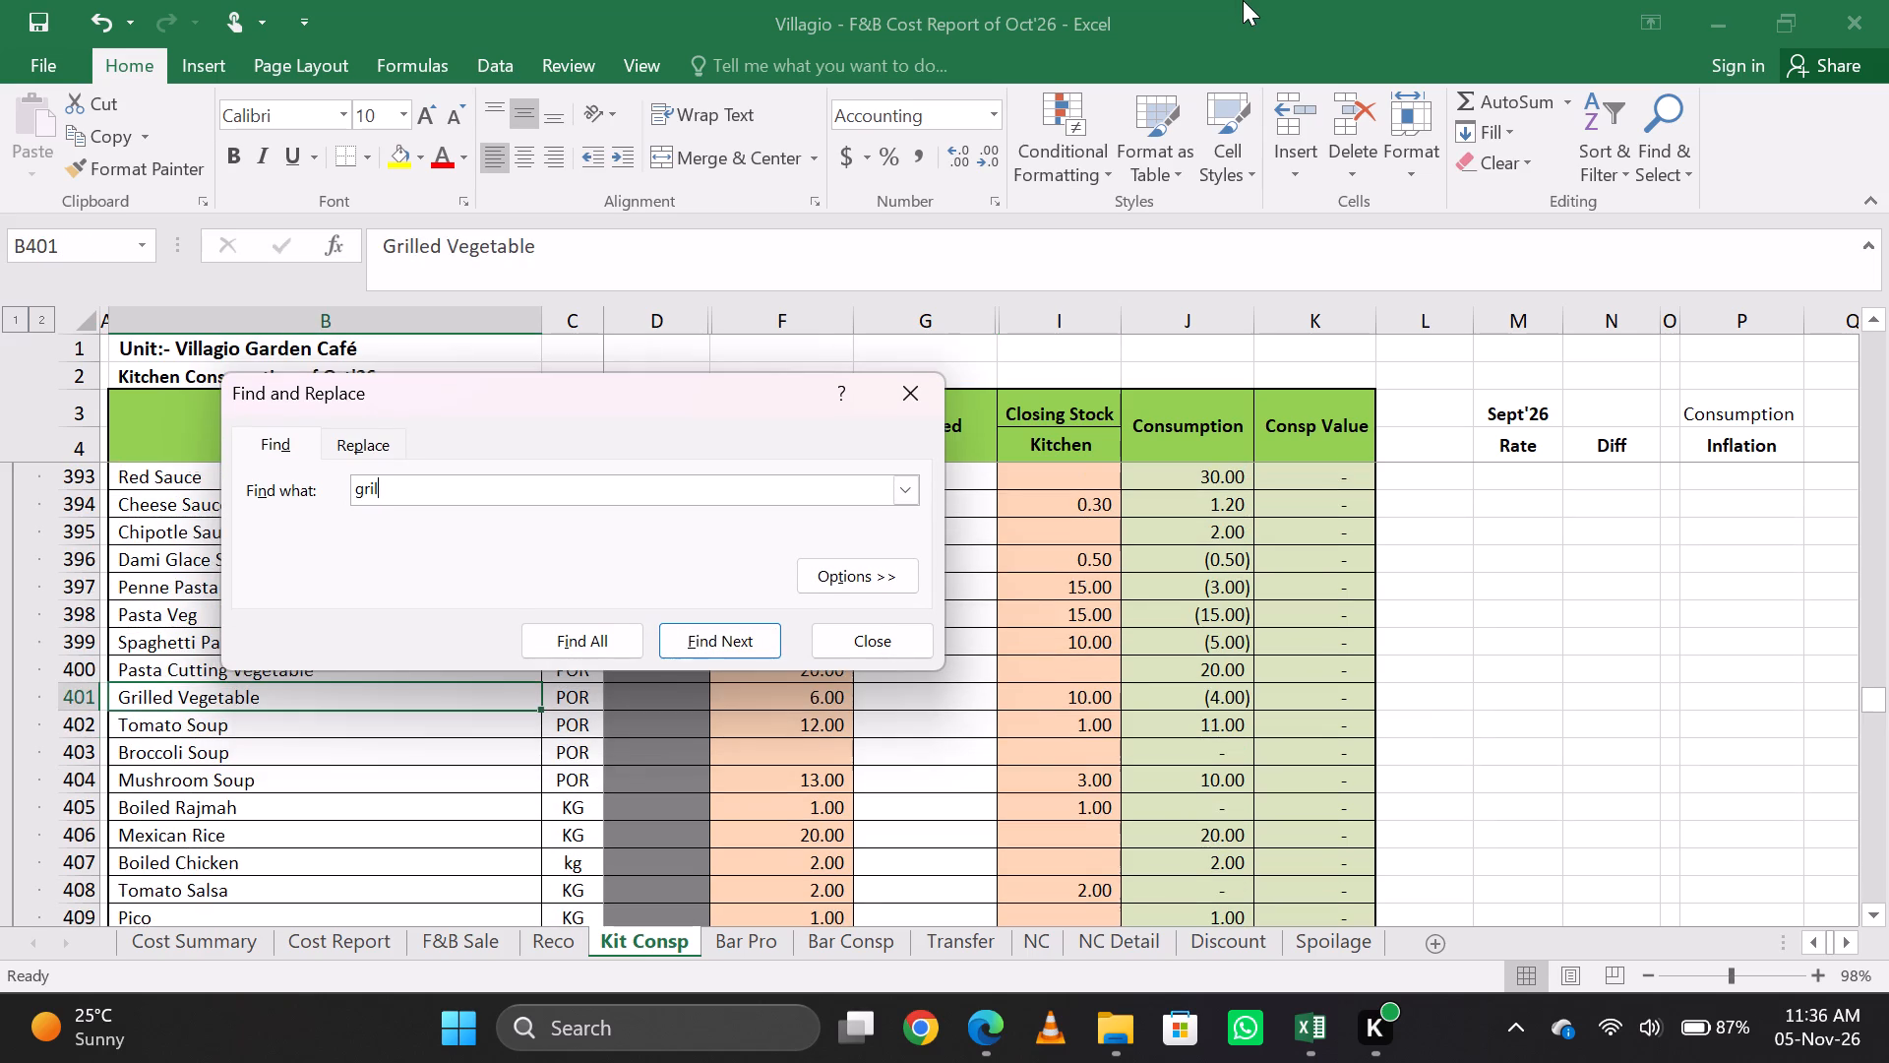
key("Return")
key("space")
type("c")
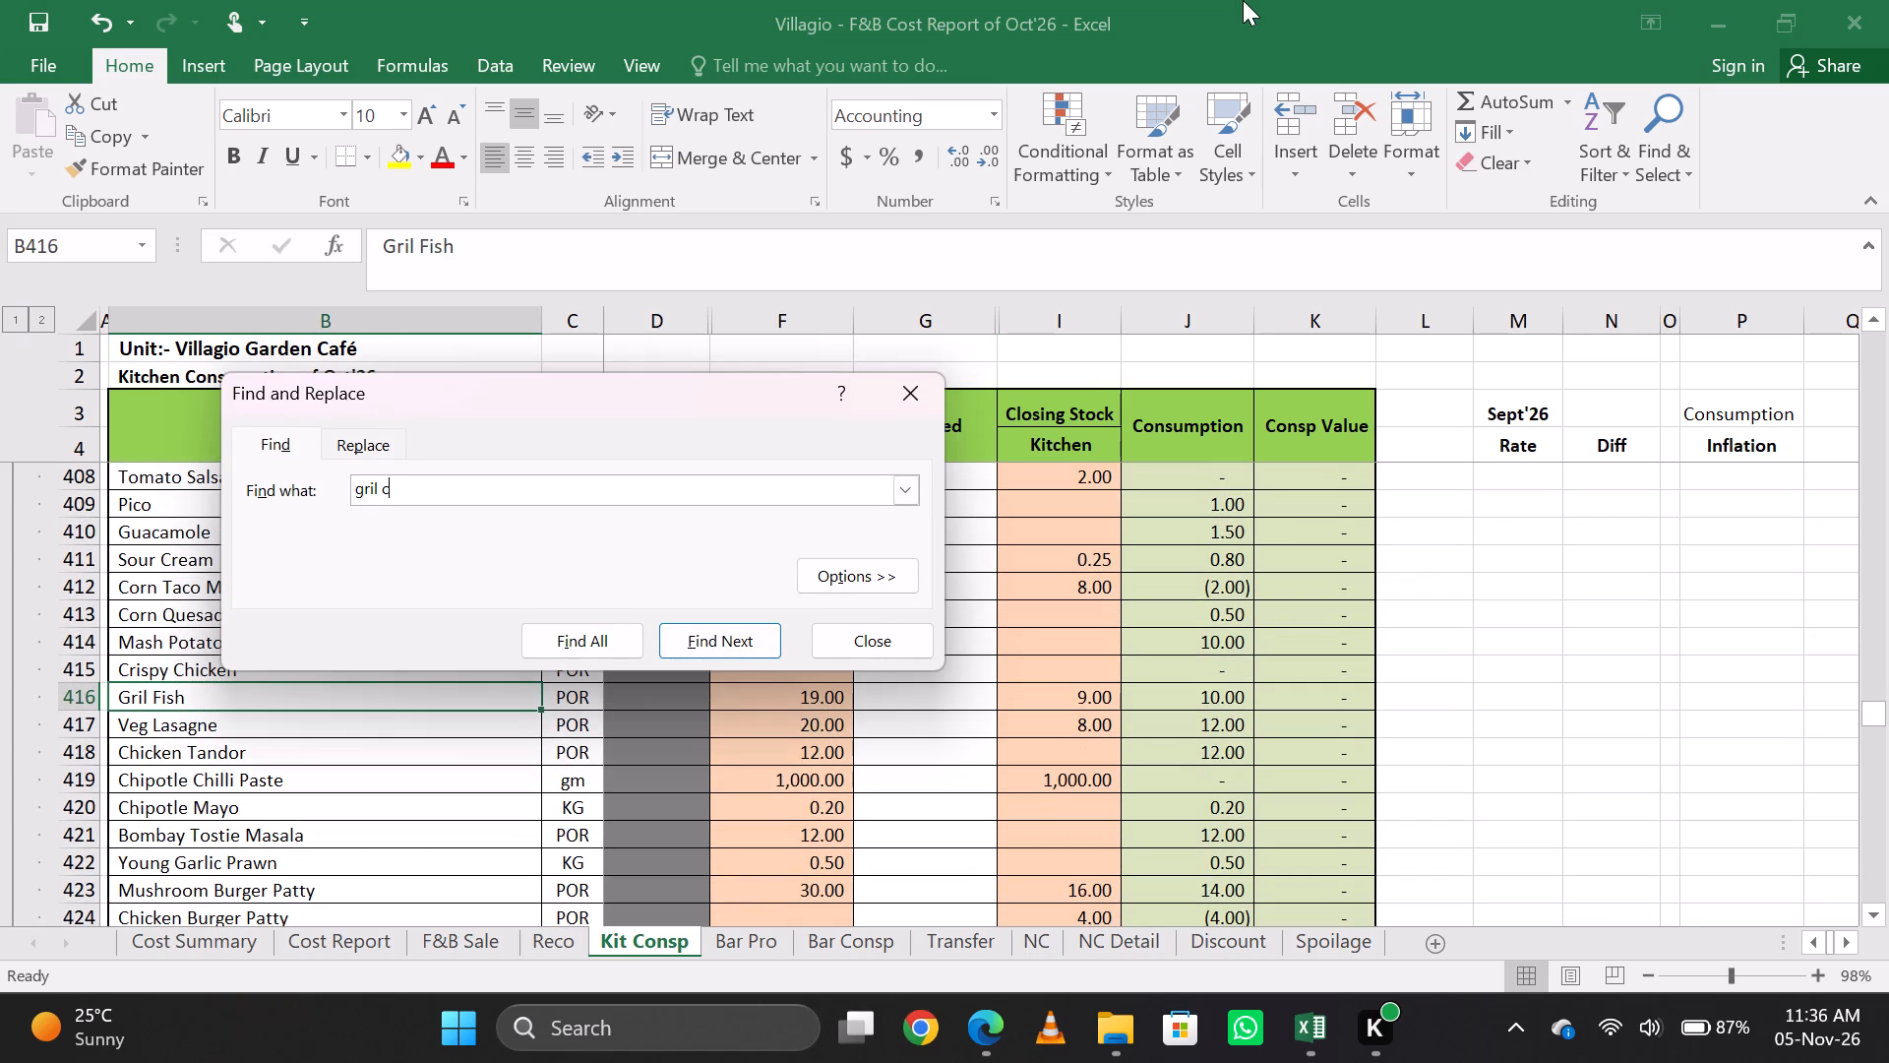
key("Return")
key("Return")
Look for the grilled chicken item again by searching for "chicken" and "chicken g".
key("BackSpace")
key("BackSpace")
key("BackSpace")
key("BackSpace")
key("BackSpace")
key("BackSpace")
key("BackSpace")
key("BackSpace")
key("BackSpace")
key("BackSpace")
key("BackSpace")
key("BackSpace")
key("BackSpace")
key("BackSpace")
key("BackSpace")
key("BackSpace")
key("BackSpace")
key("BackSpace")
key("BackSpace")
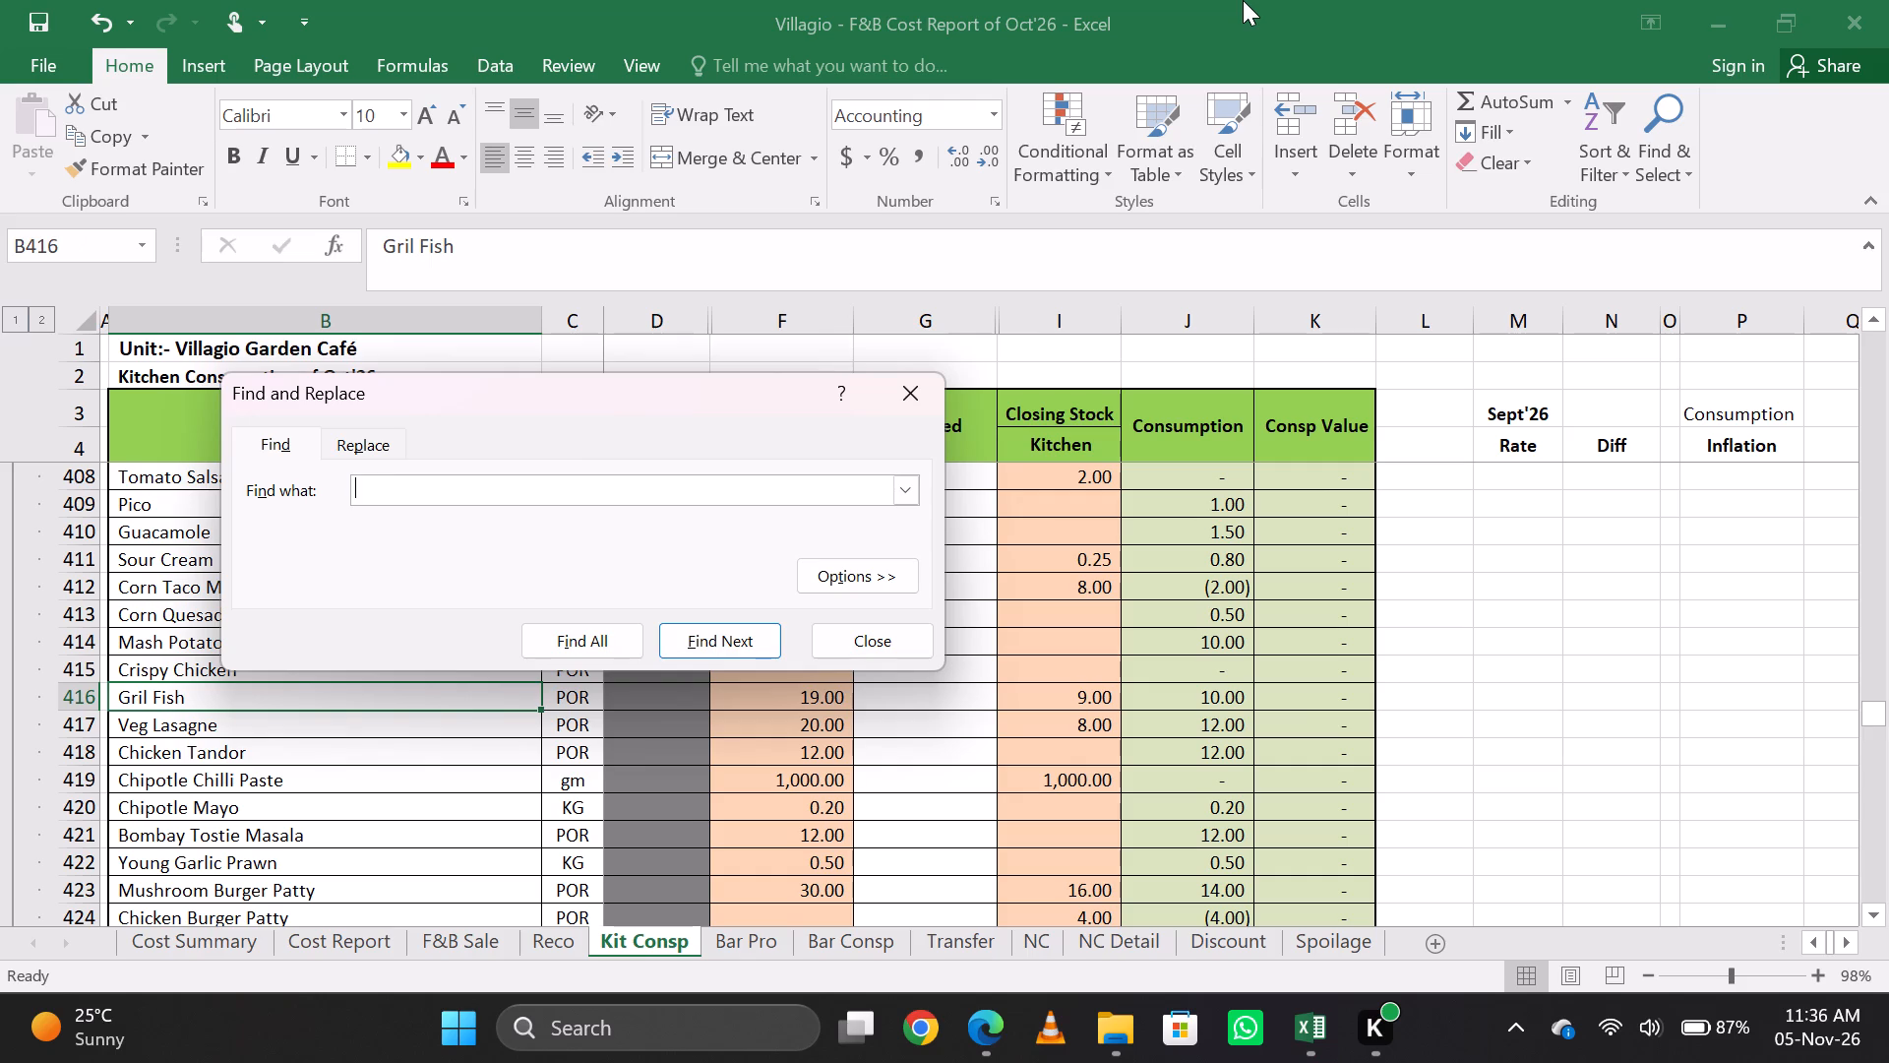
type("chicken")
key("Return")
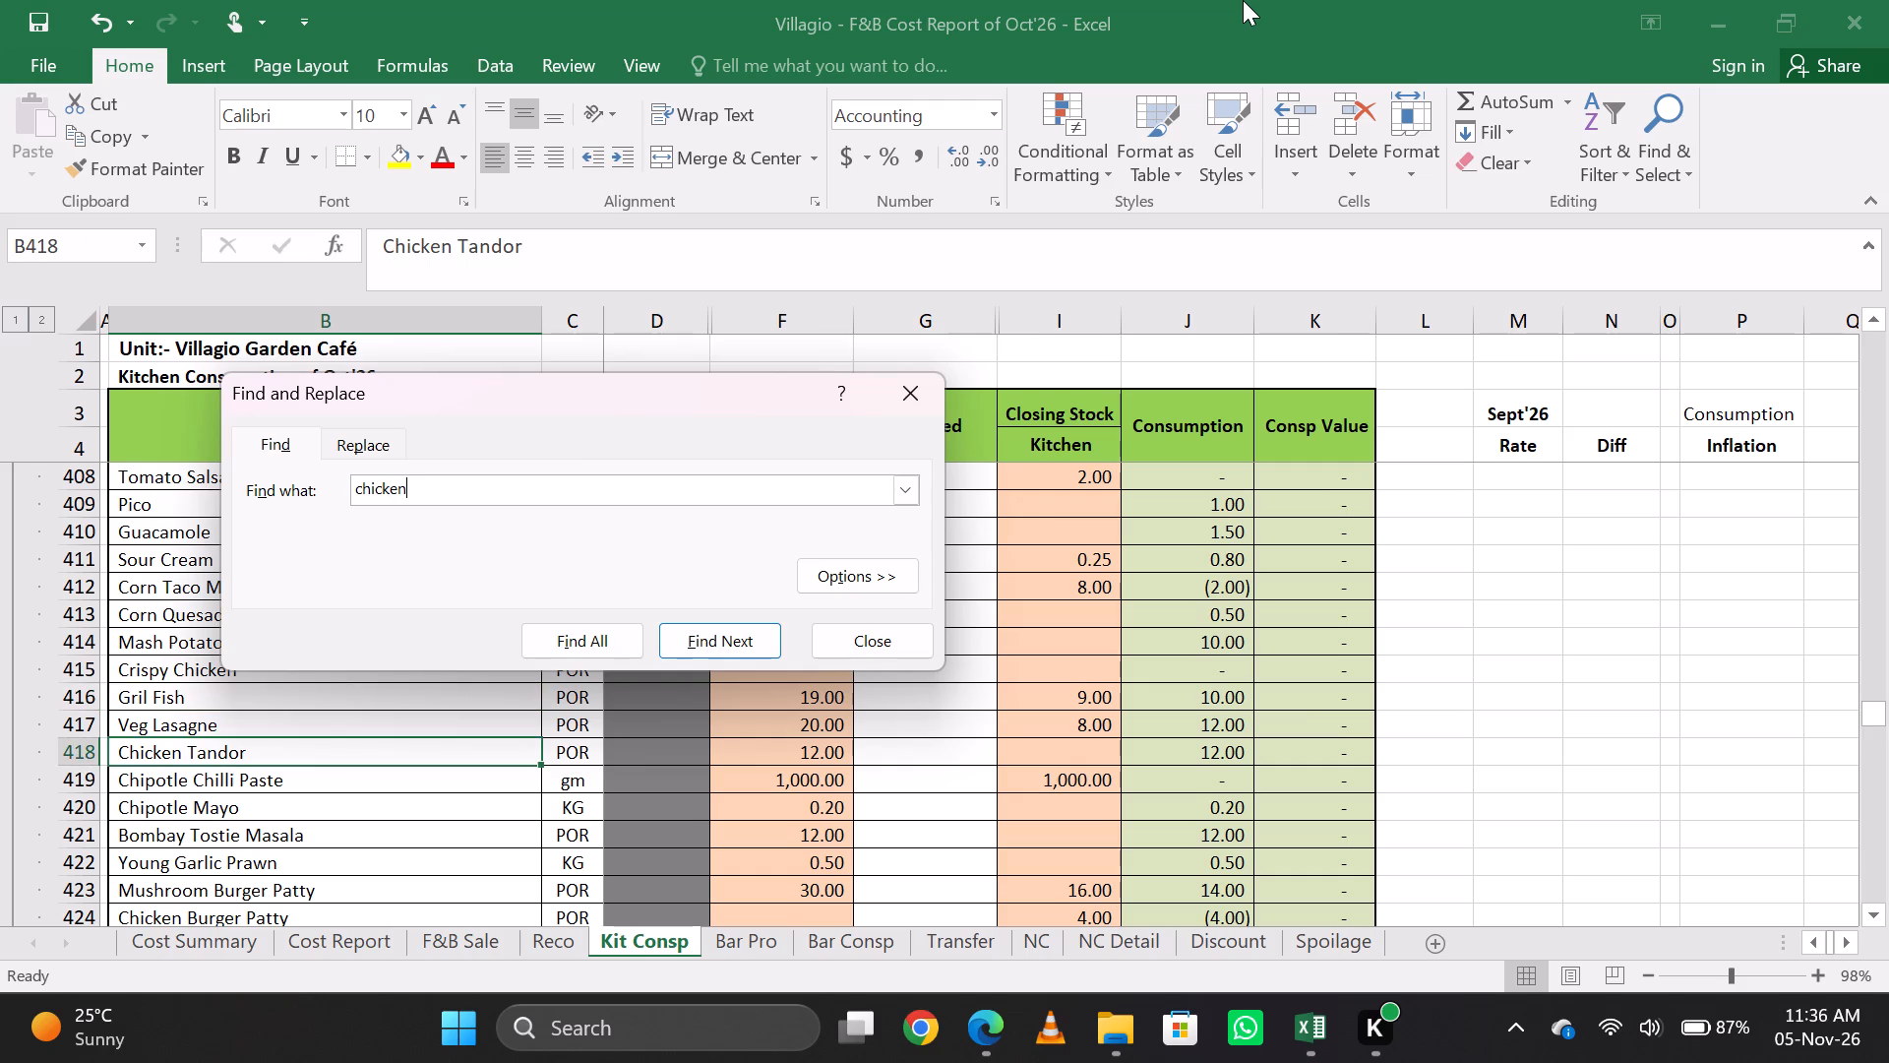
key("space")
type("g")
key("Return")
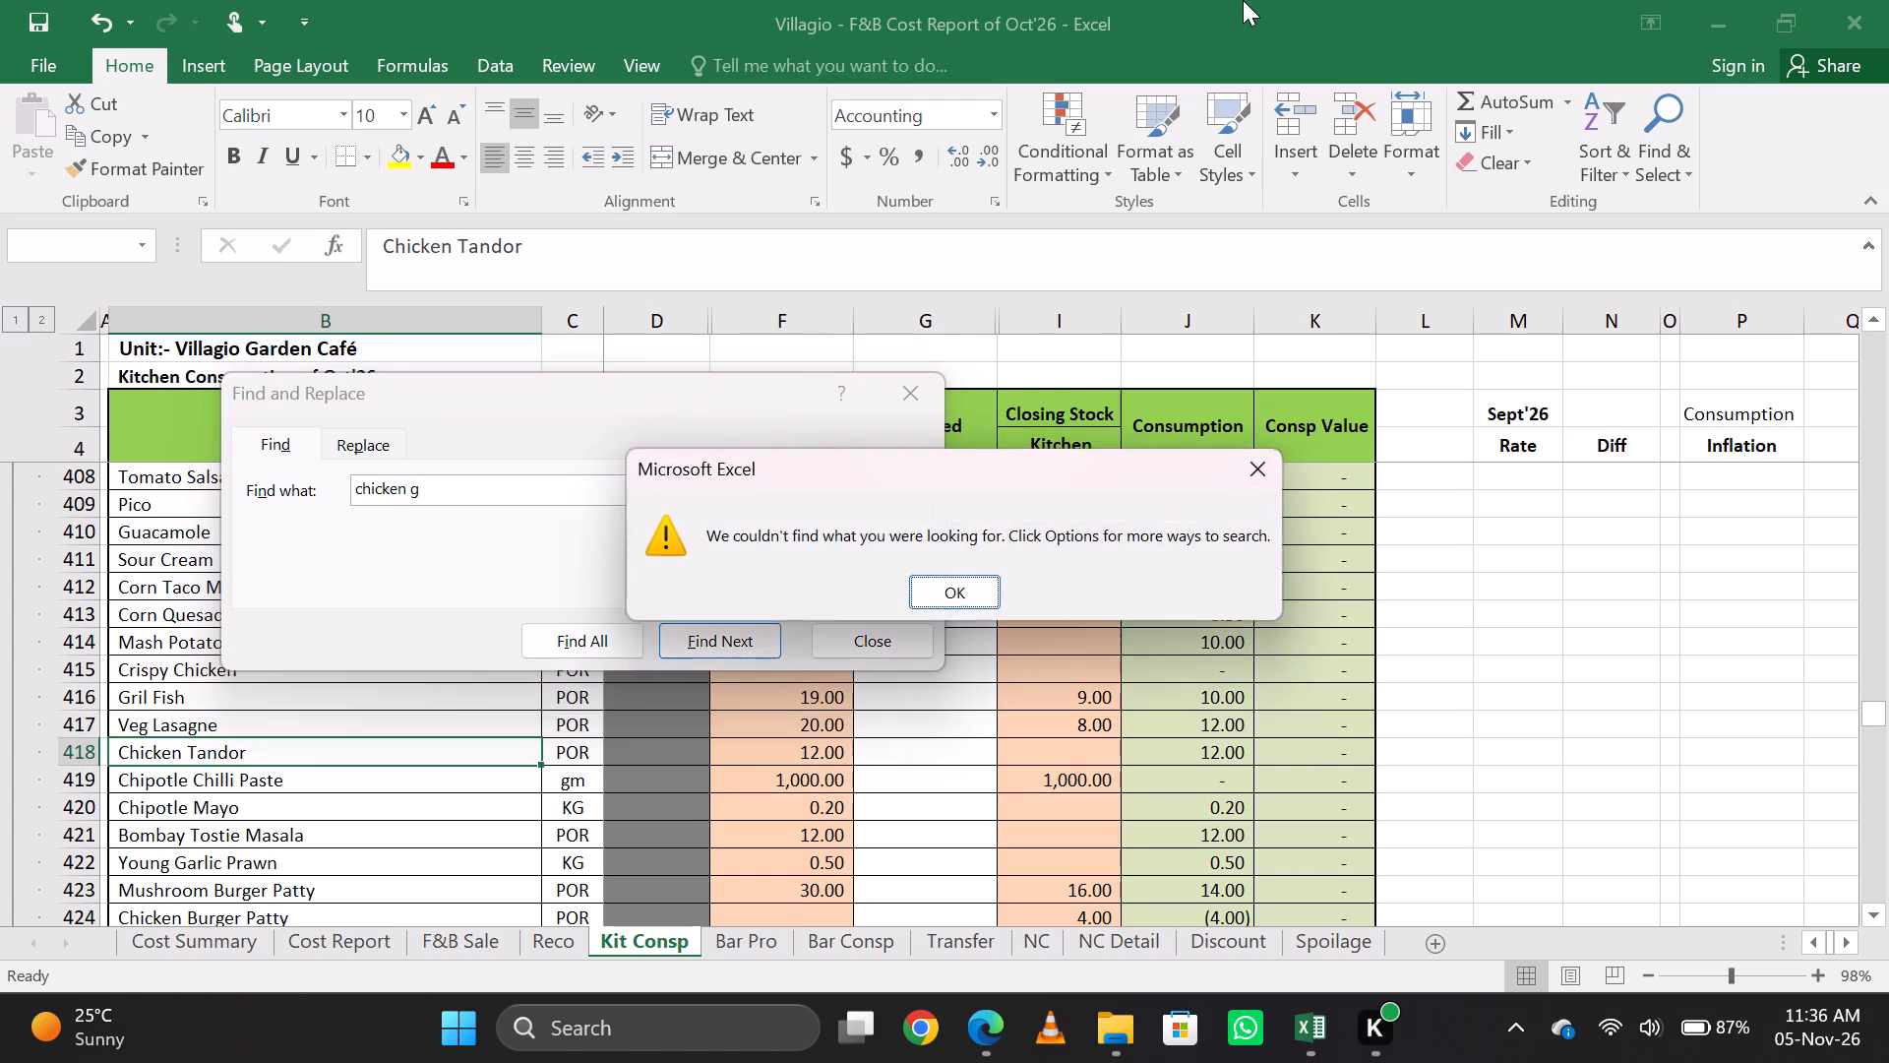
key("Return")
key("BackSpace")
key("BackSpace")
key("BackSpace")
key("BackSpace")
key("BackSpace")
key("BackSpace")
key("BackSpace")
key("BackSpace")
key("BackSpace")
key("BackSpace")
key("BackSpace")
key("BackSpace")
key("BackSpace")
key("BackSpace")
key("BackSpace")
key("BackSpace")
key("BackSpace")
key("BackSpace")
key("BackSpace")
key("BackSpace")
key("Escape")
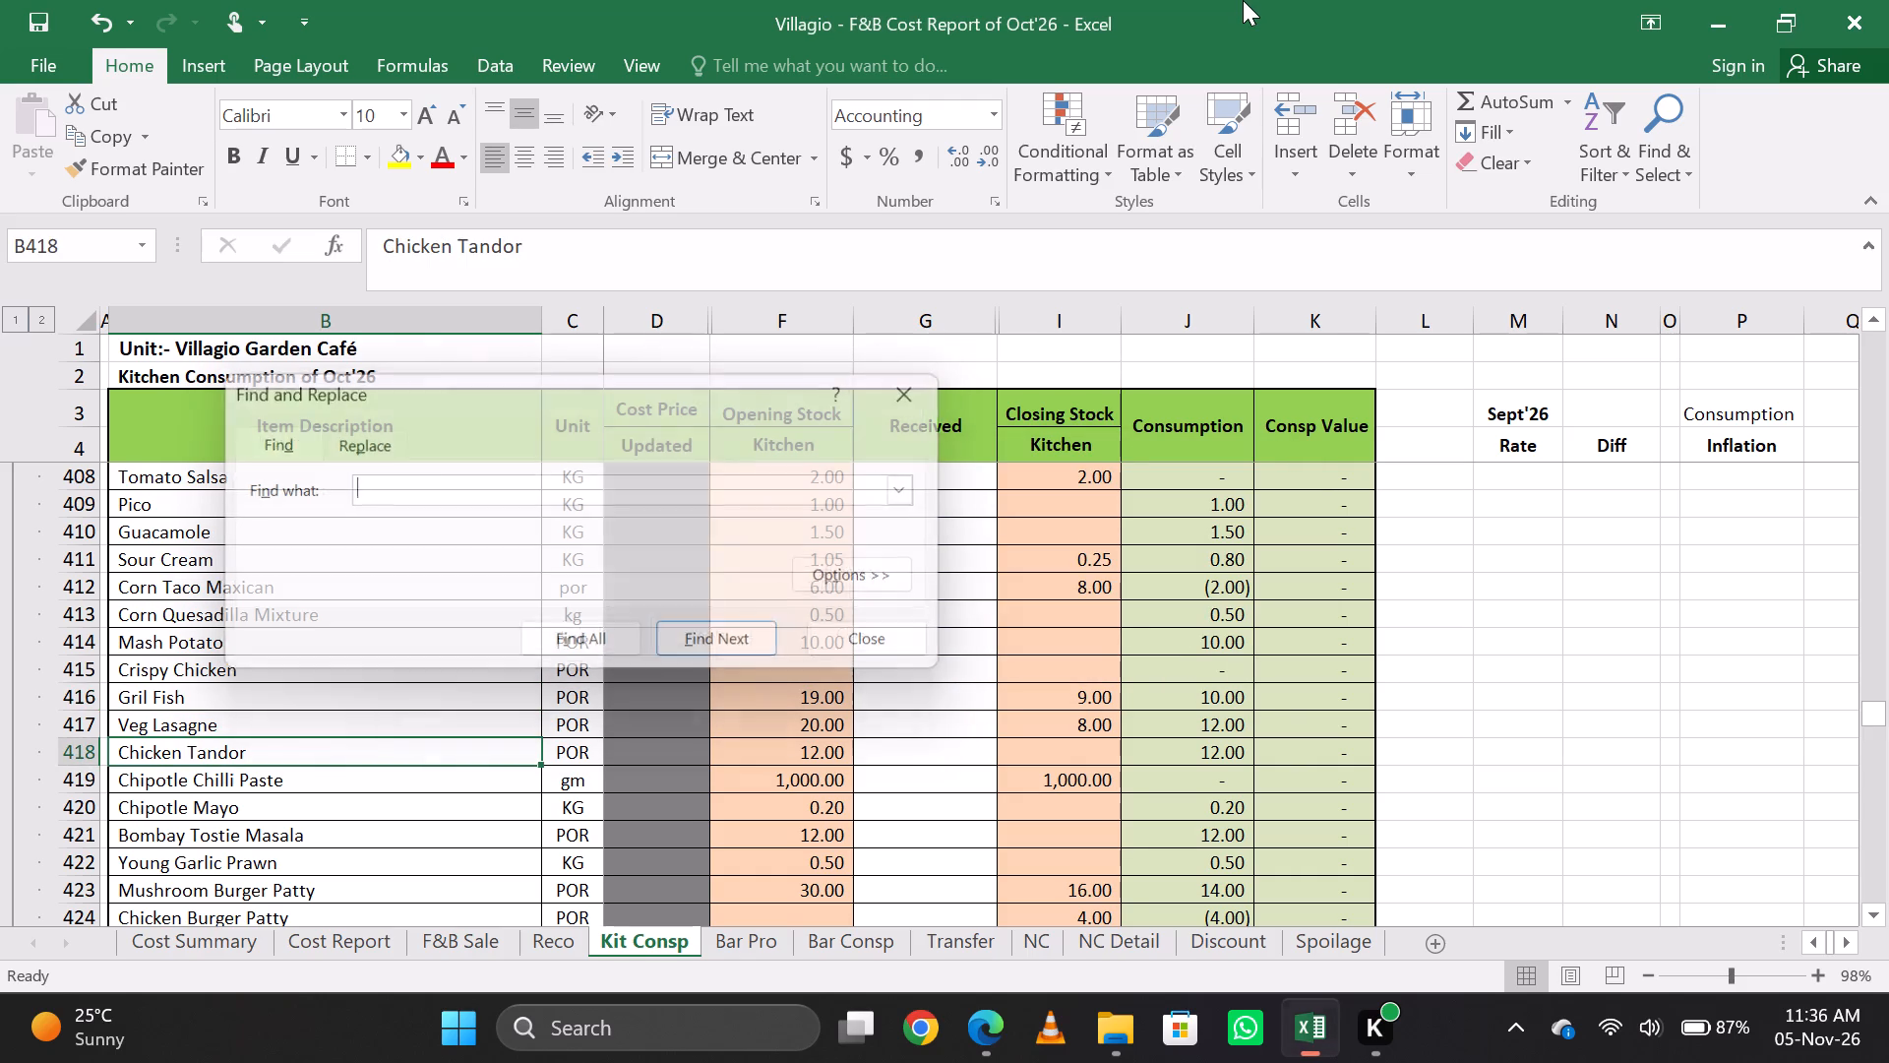
Insert a blank row between Gril Fish and Veg Lasagne.
key("Up")
key("Up")
key("Down")
key("shift+space")
key("ctrl+shift+equal")
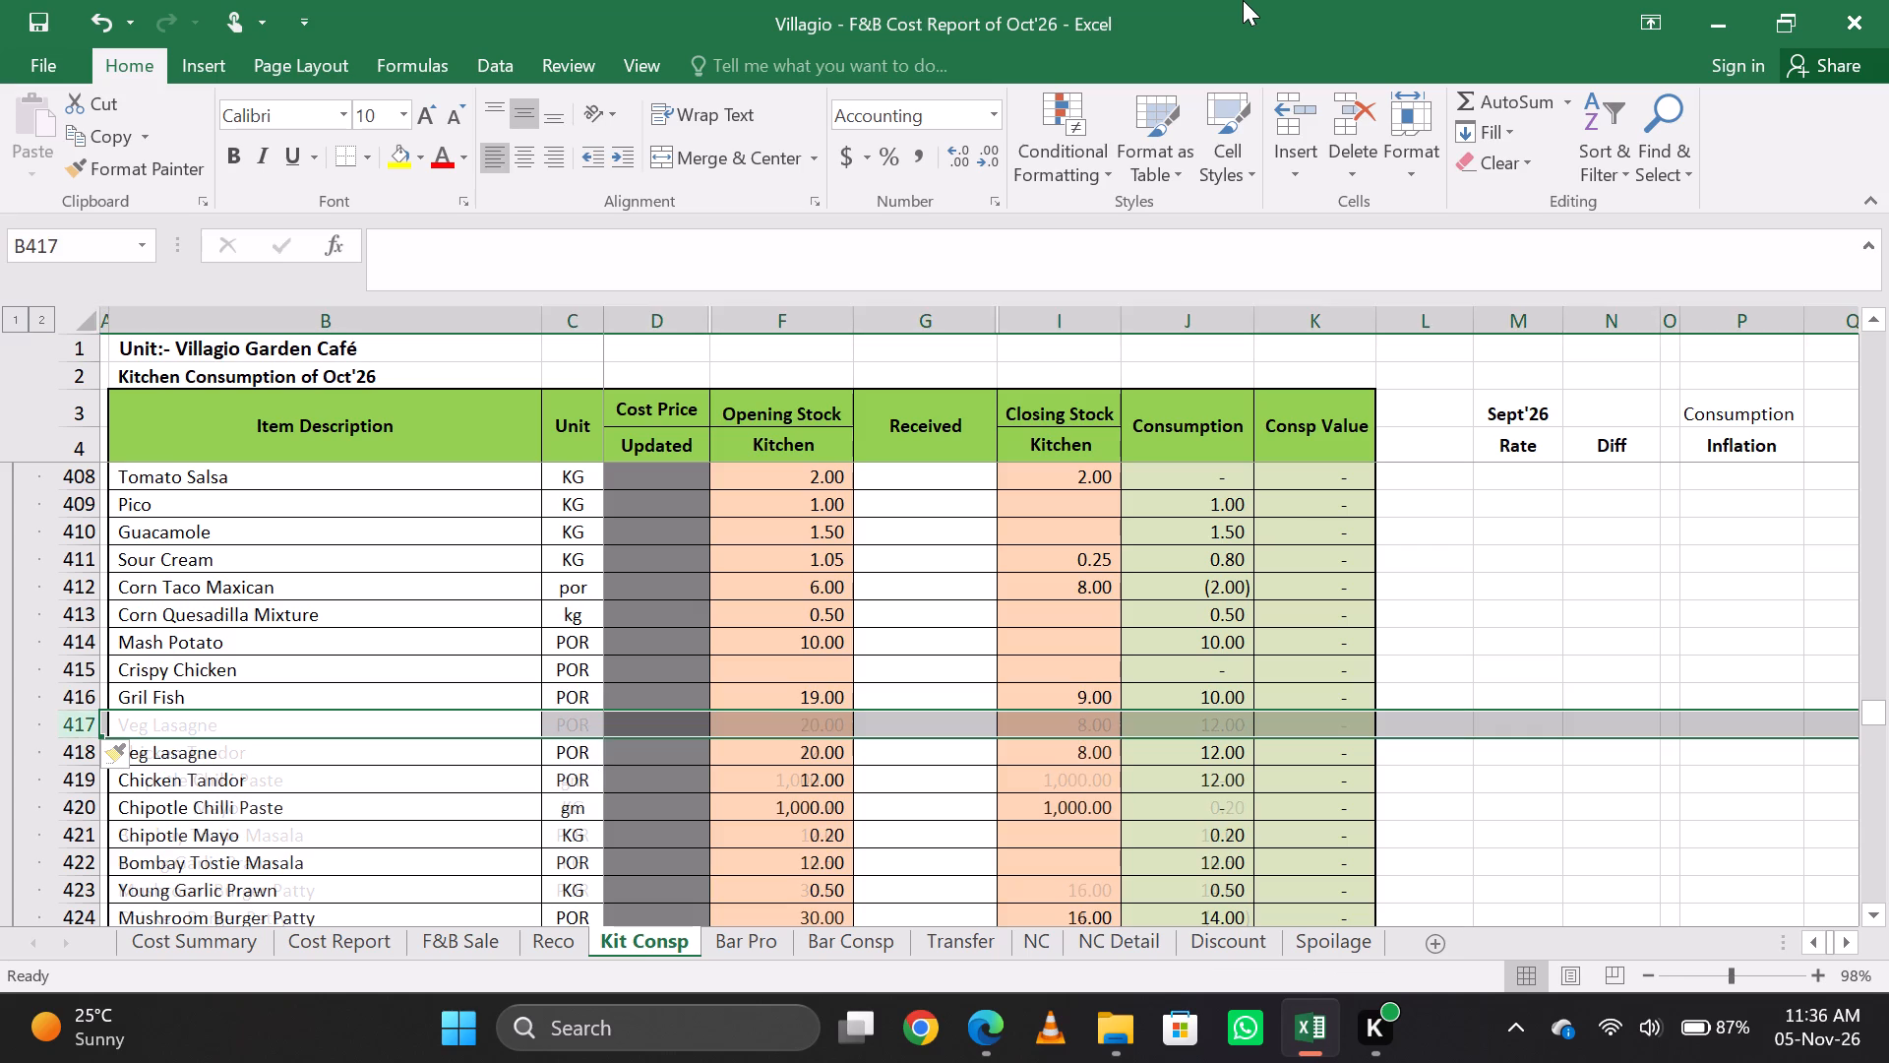
Enter Gril Chicken as the item description in the blank row below Gril Fish, with por as its unit.
key("Up")
key("Down")
left_click(632, 266)
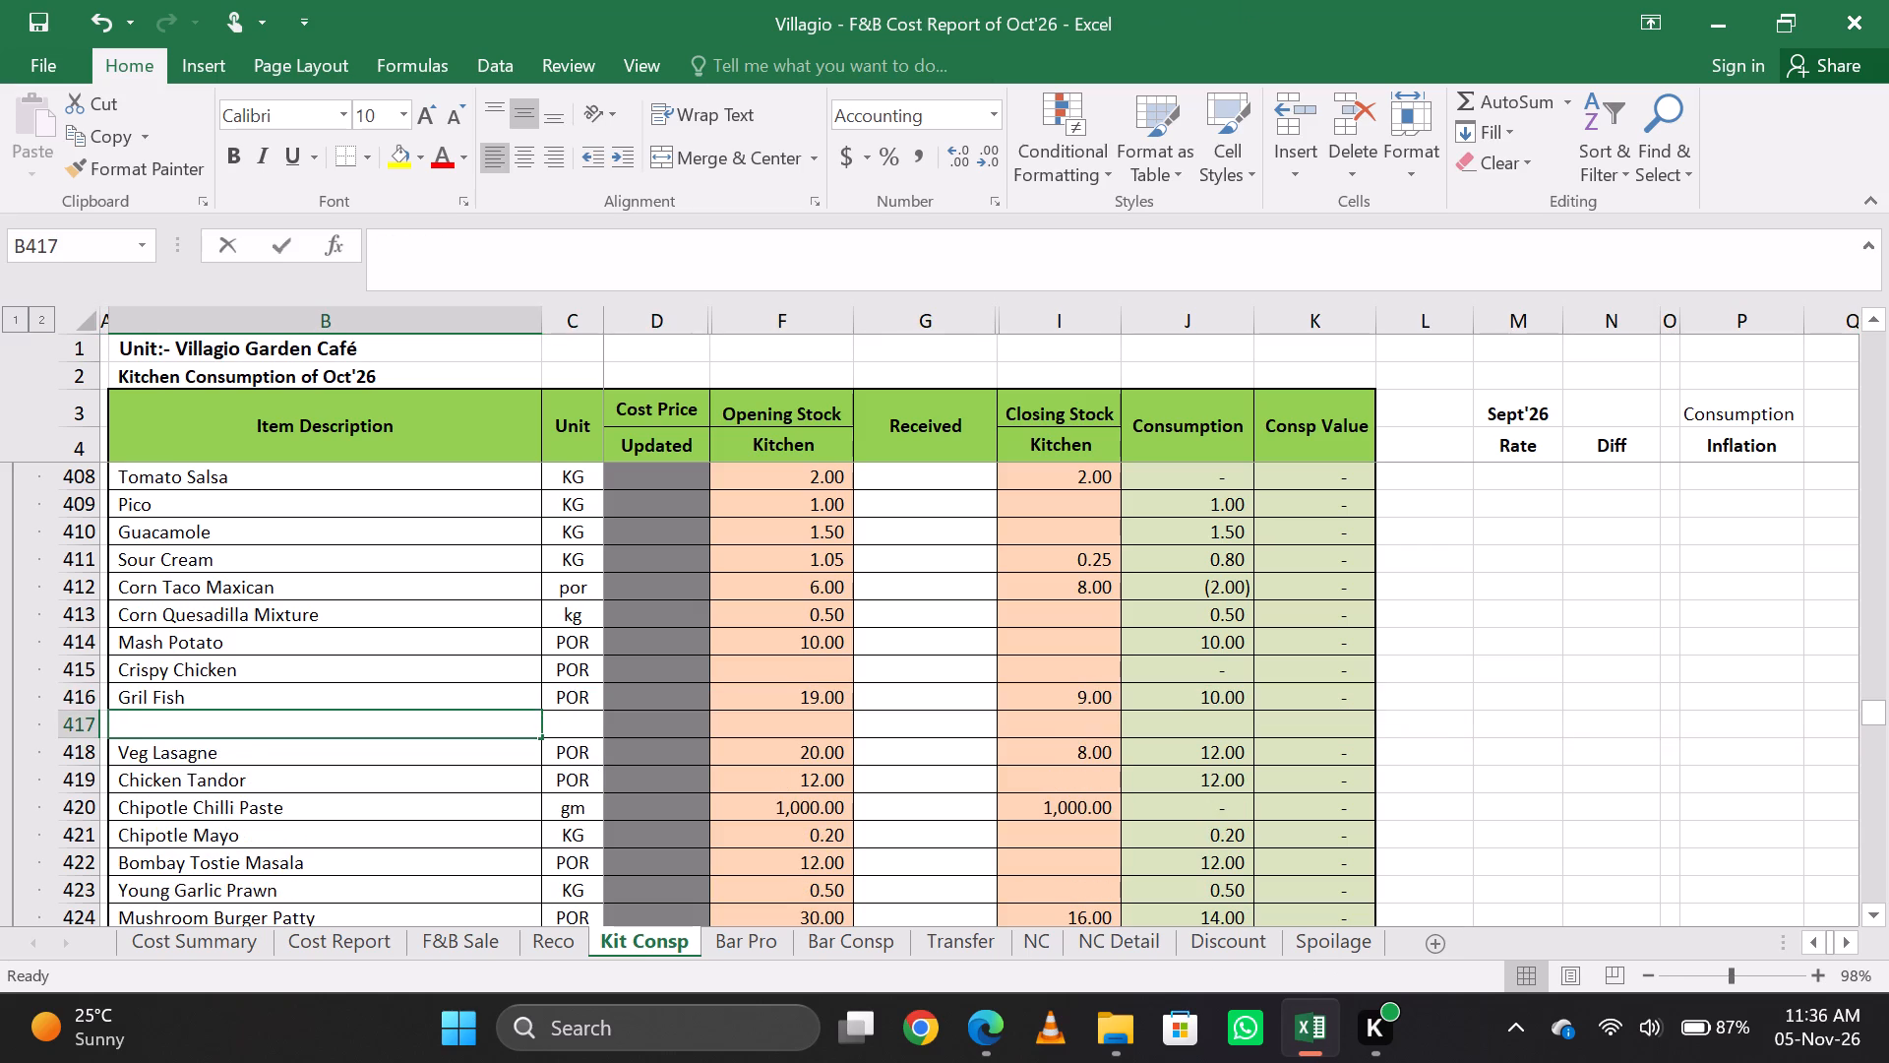
type("Gril")
key("space")
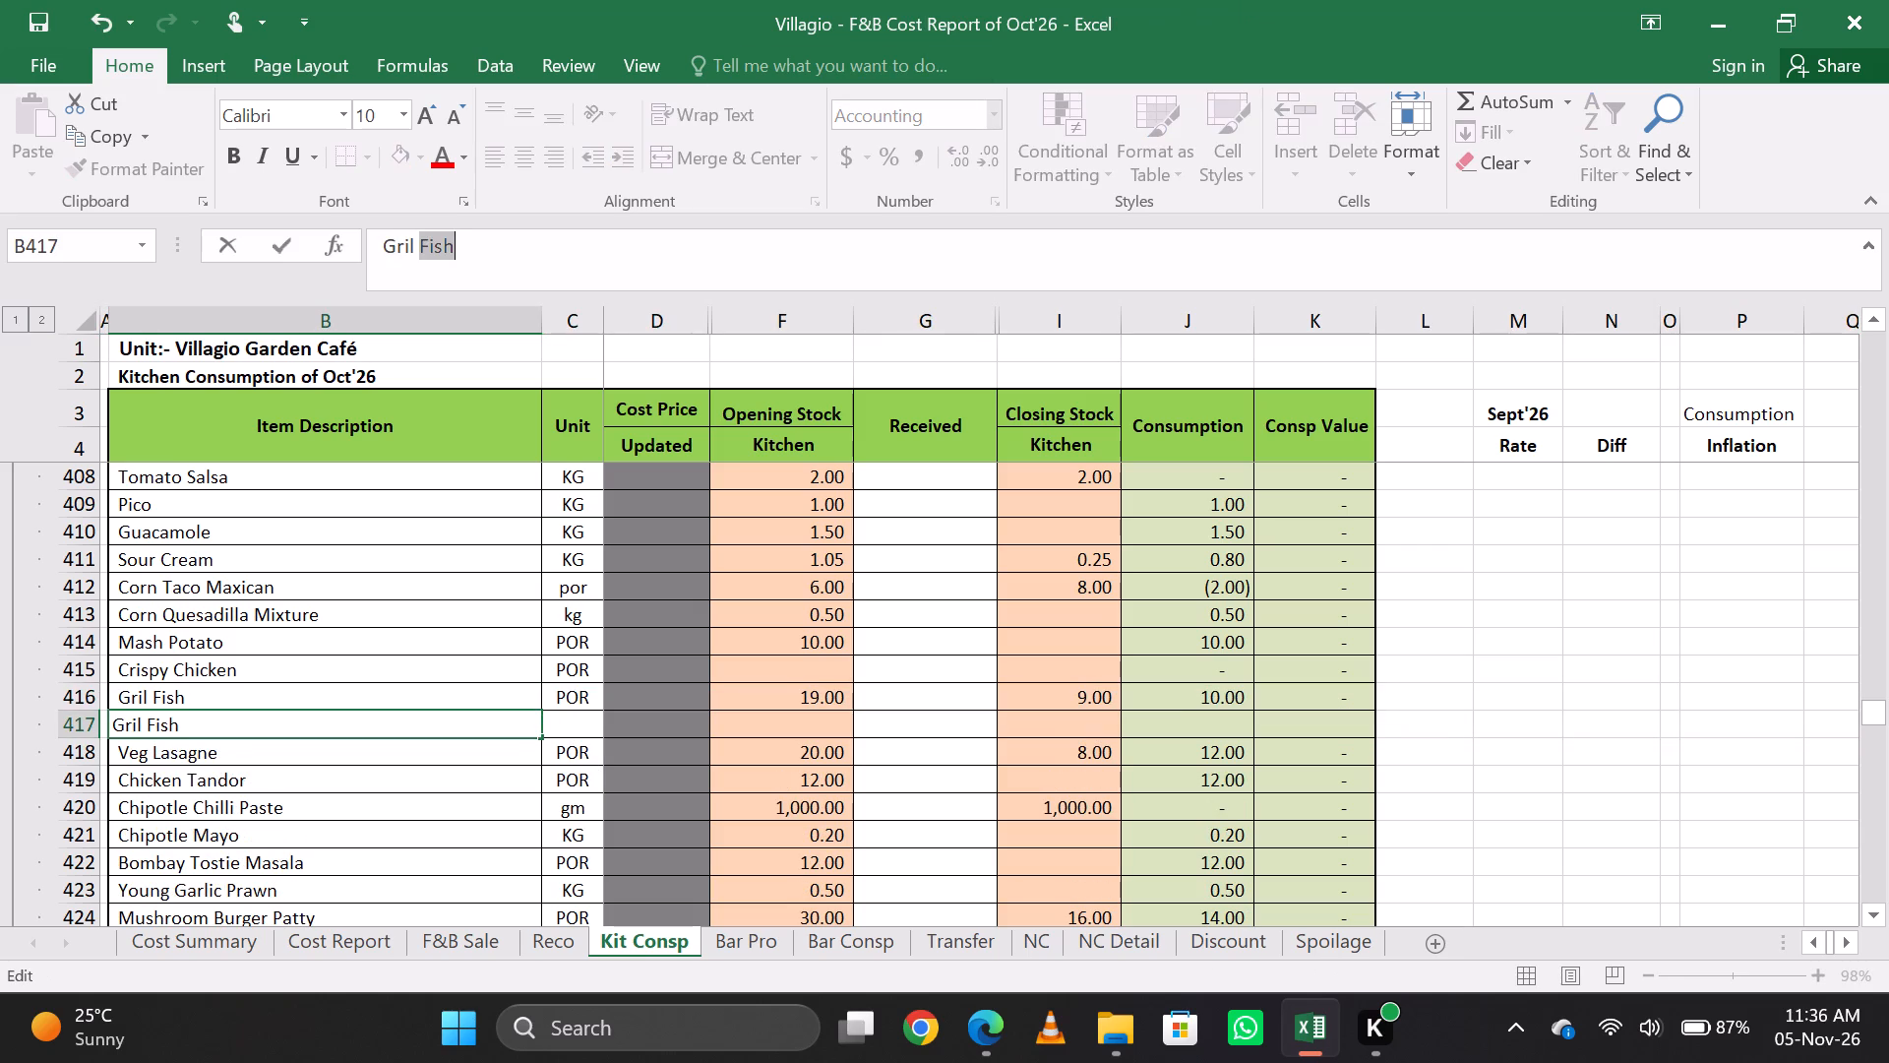
type("Chicken")
key("Tab")
key("Tab")
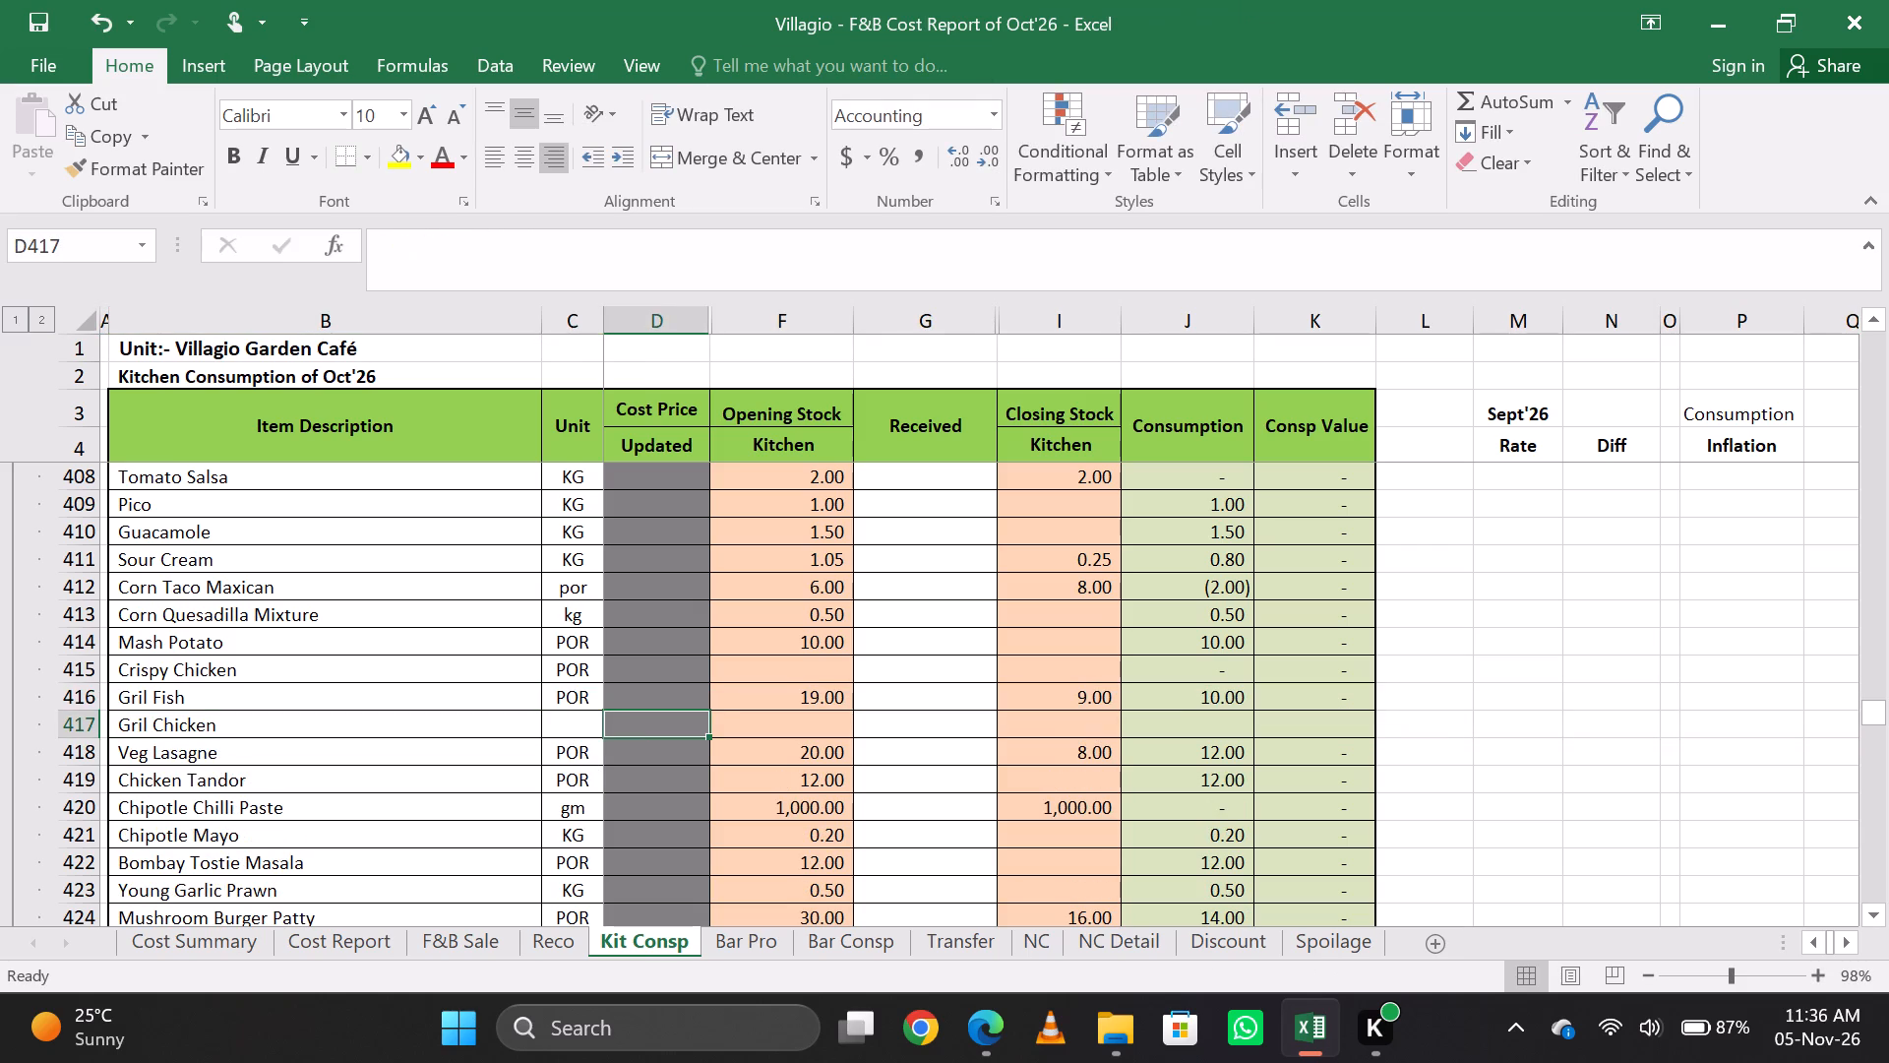
key("Left")
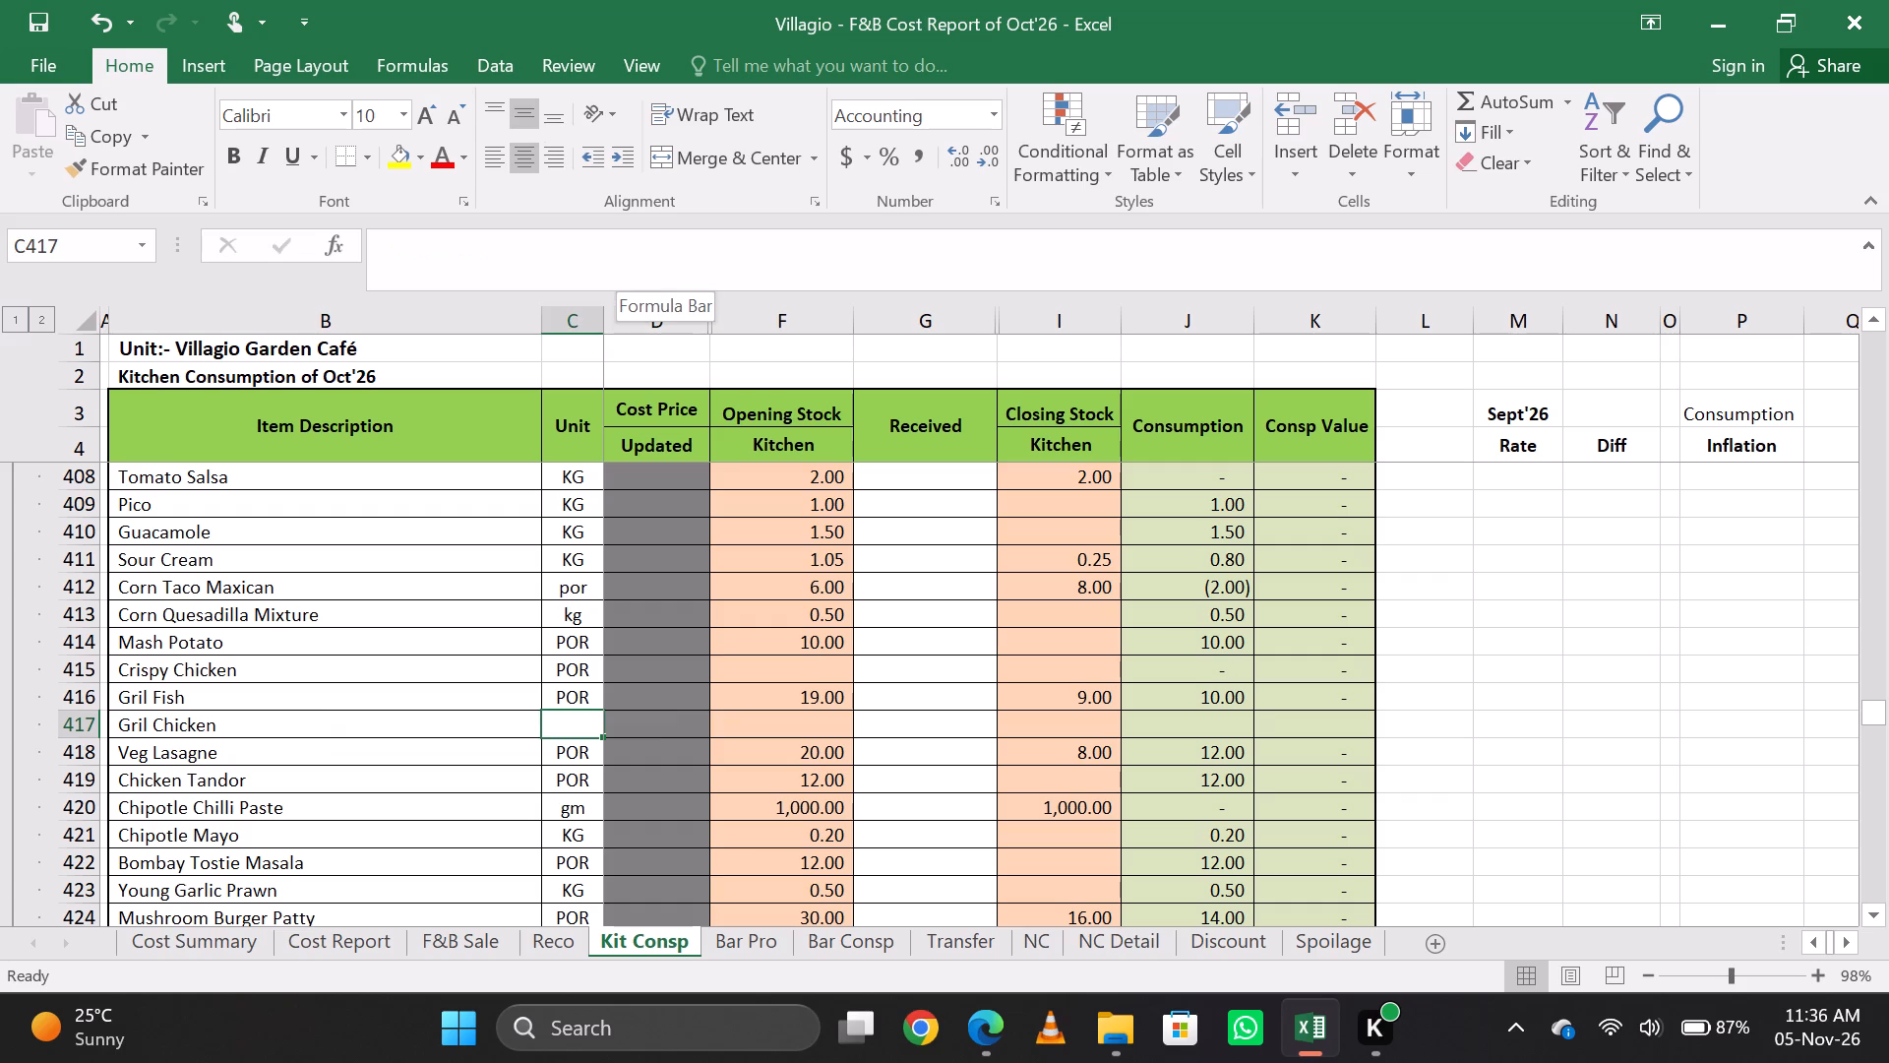
type("por")
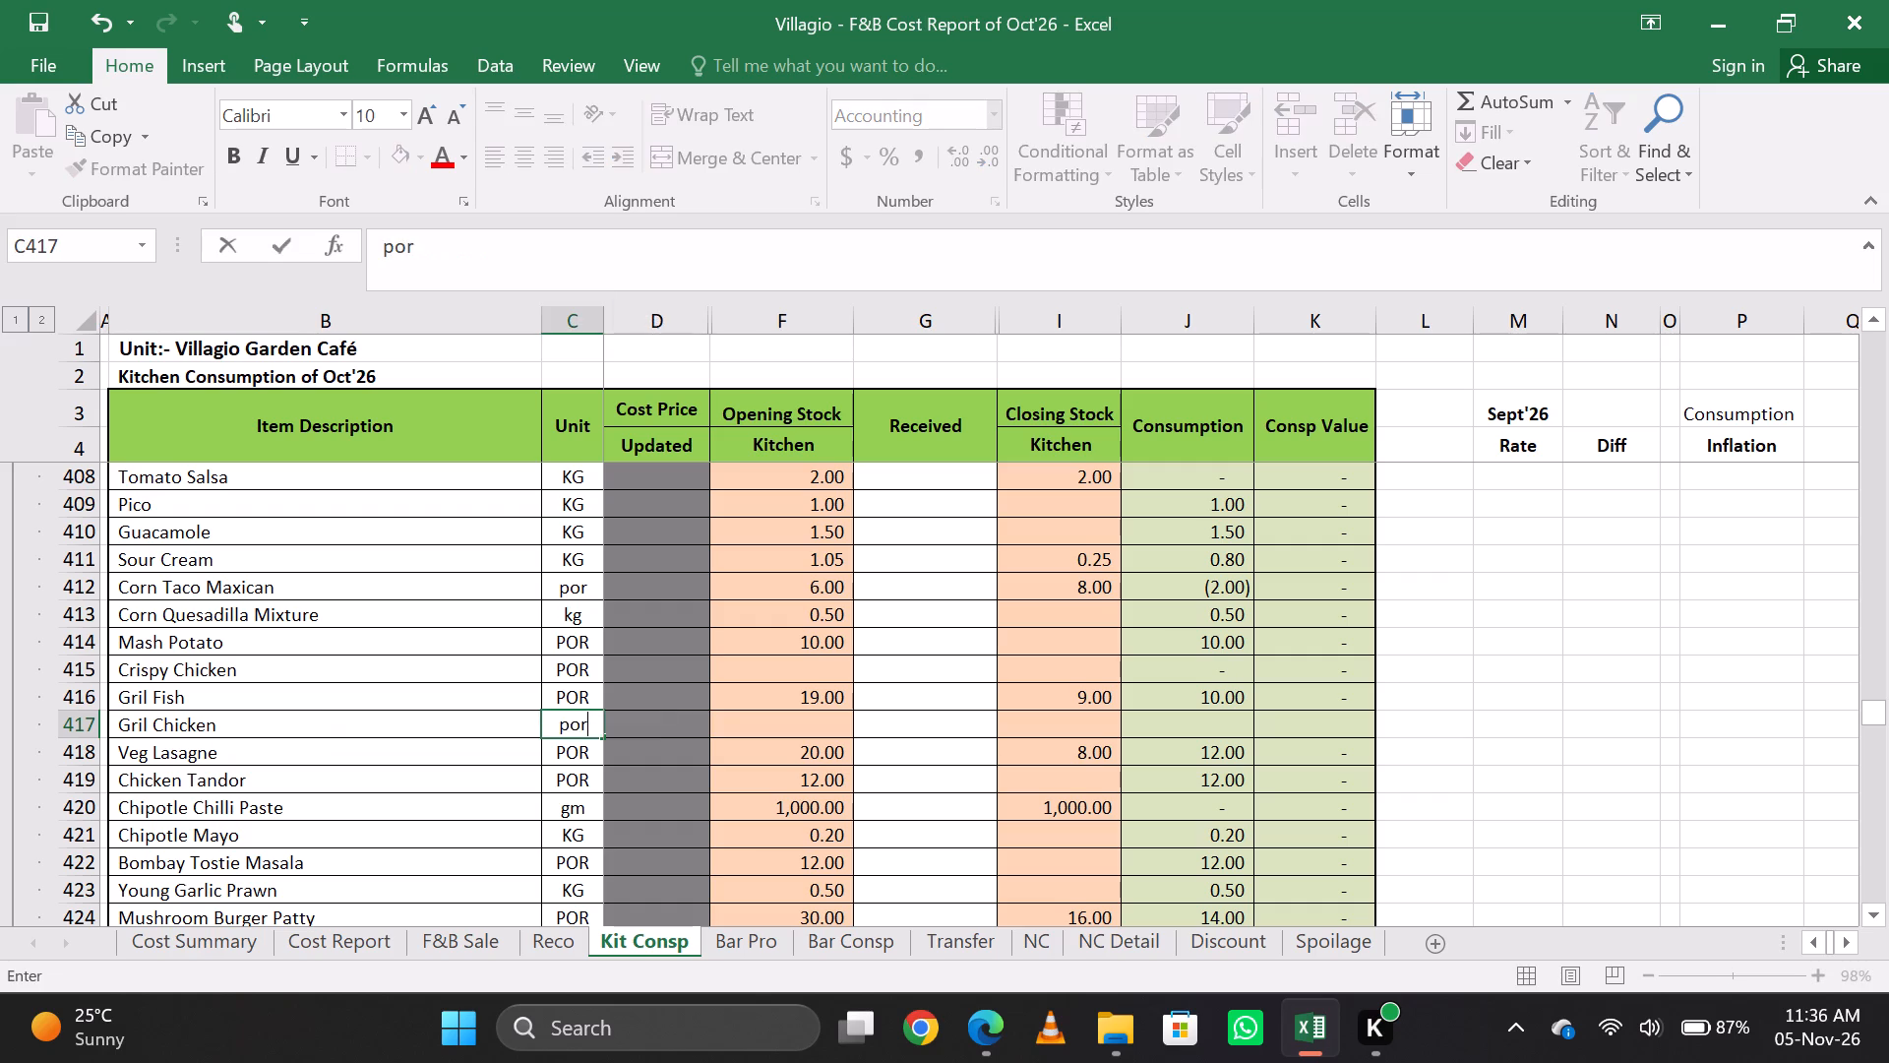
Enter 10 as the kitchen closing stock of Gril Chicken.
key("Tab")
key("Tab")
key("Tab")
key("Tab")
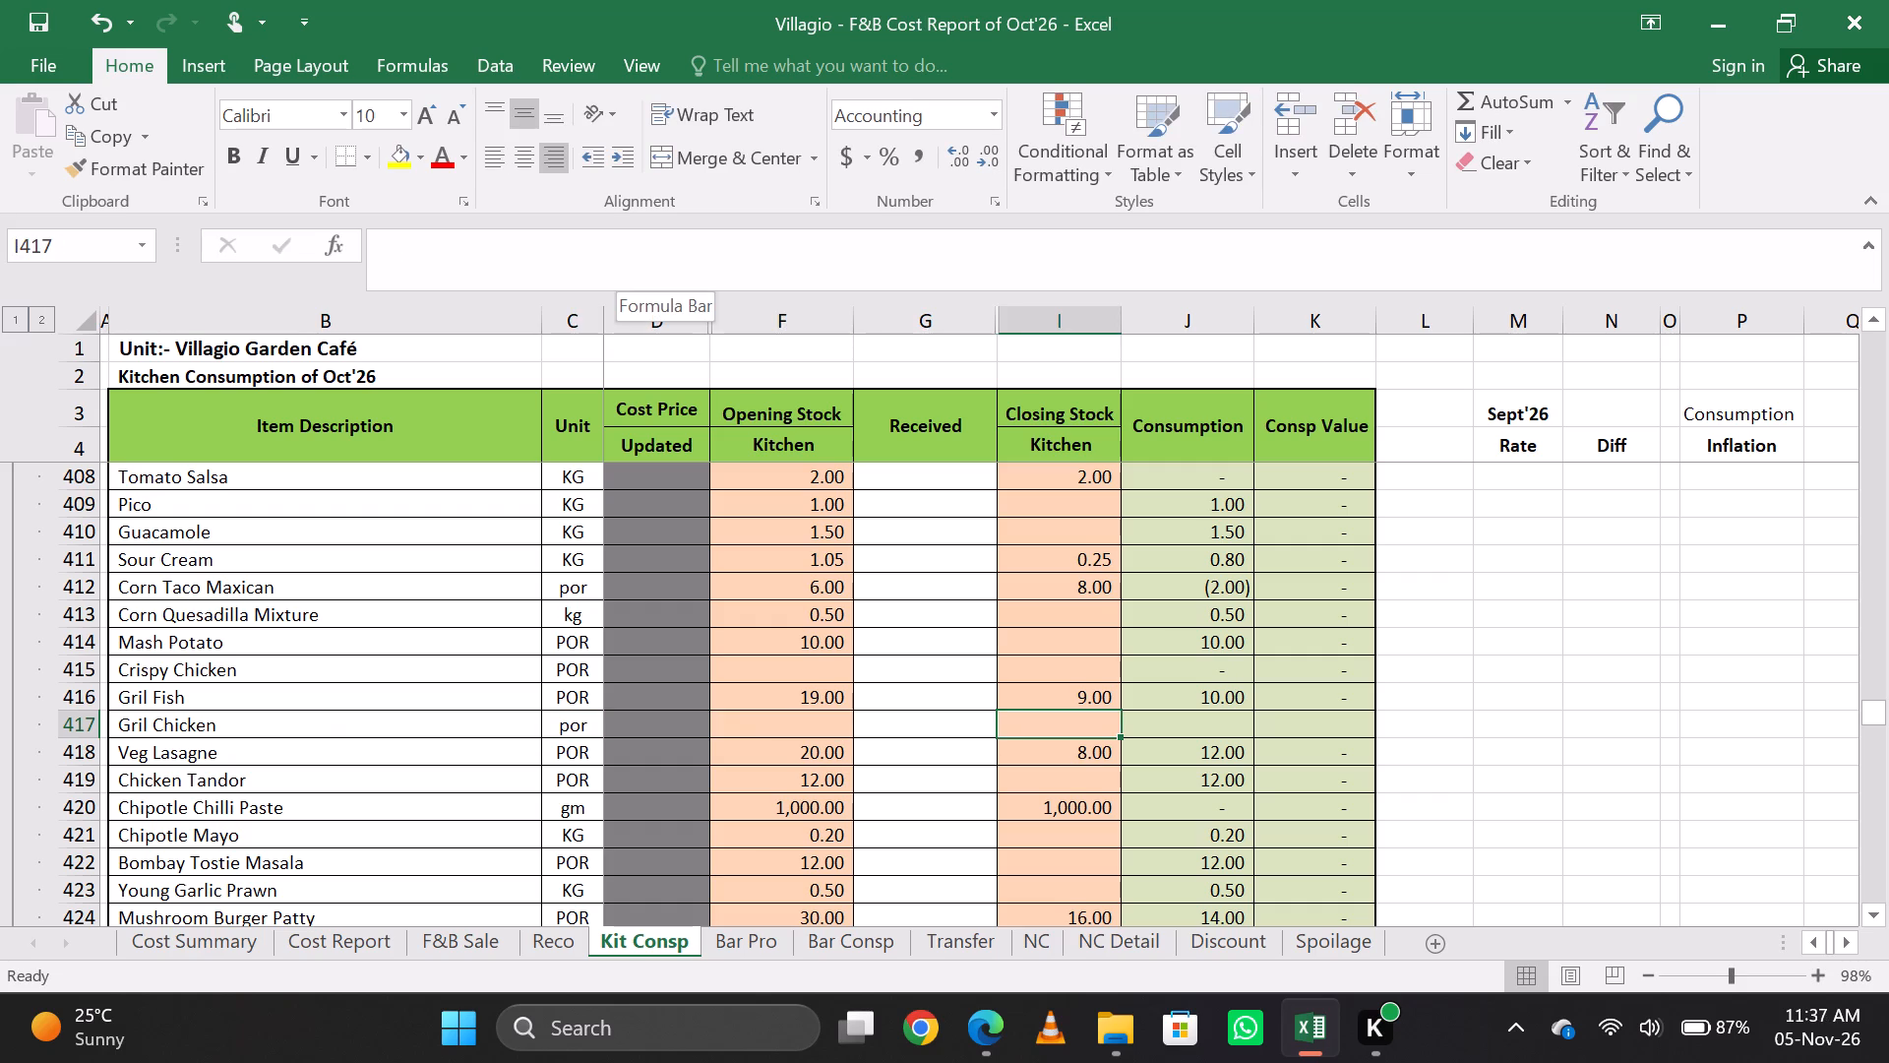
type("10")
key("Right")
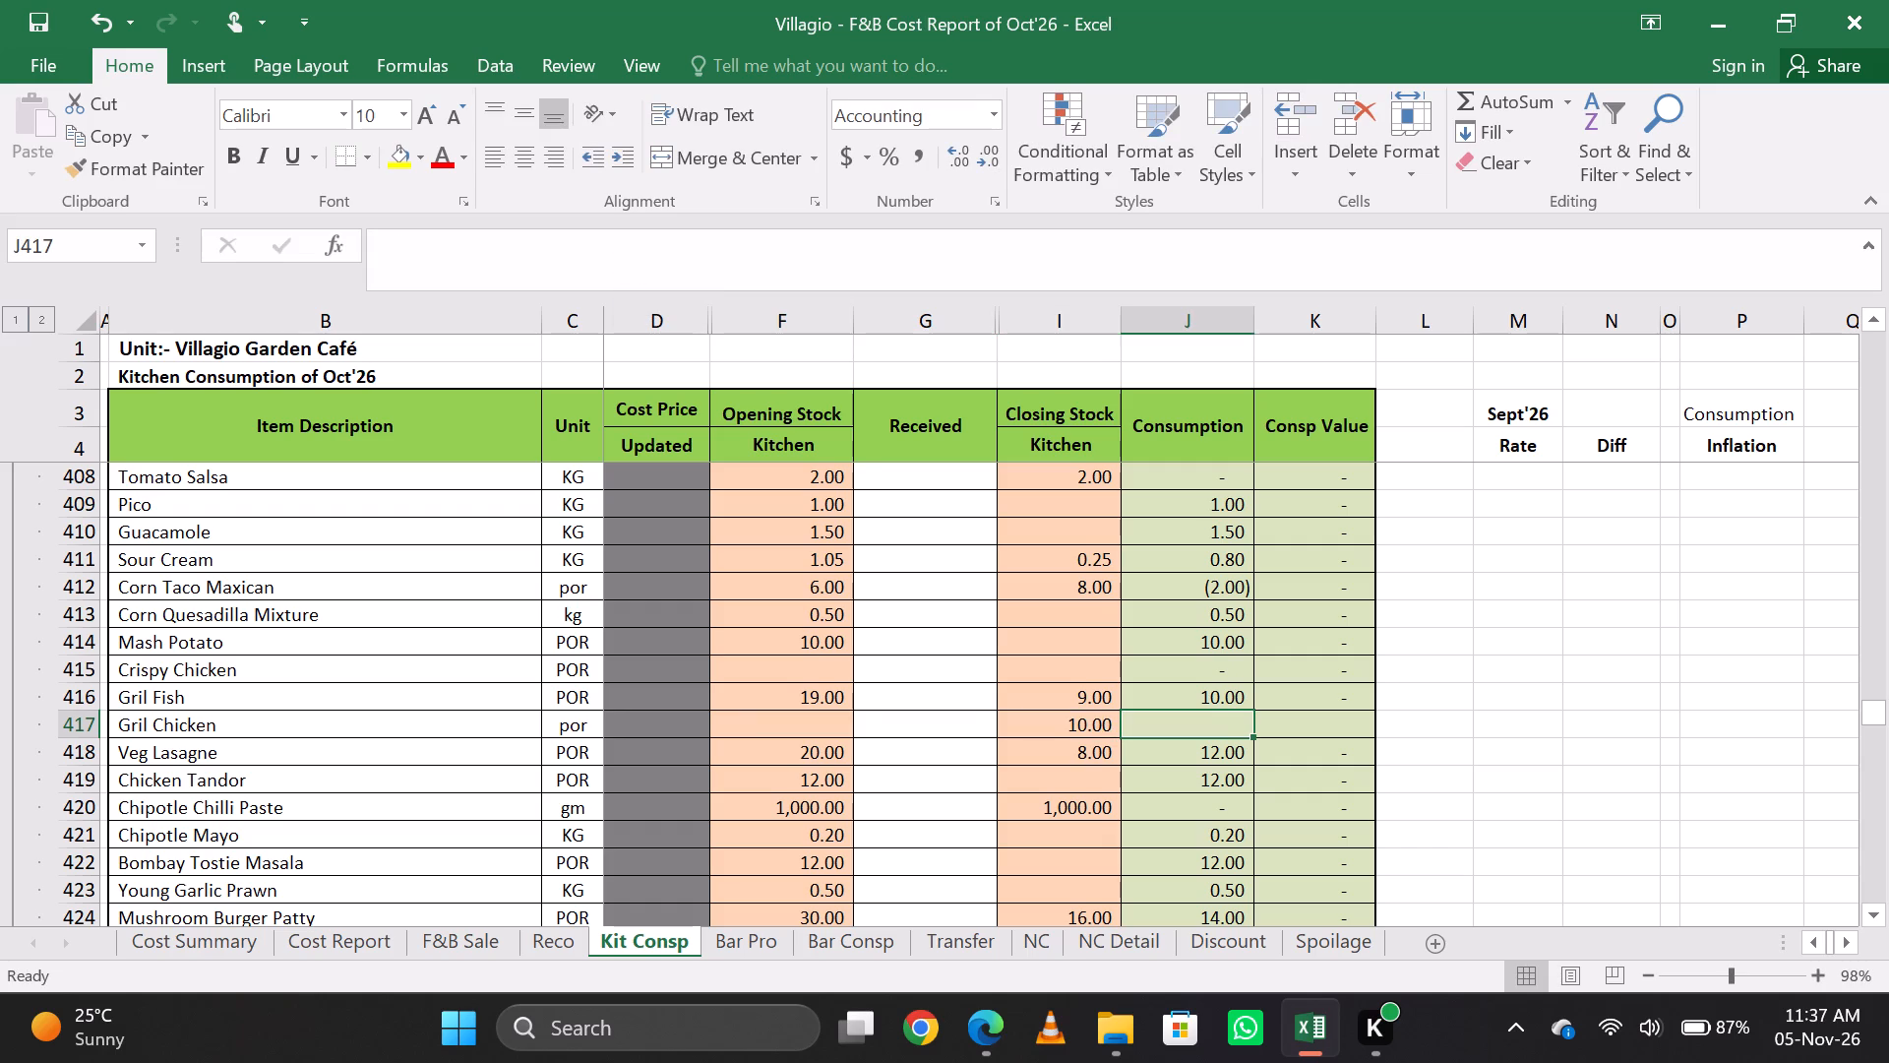
Fill the Consumption and Consp Value formulas down from Gril Fish into the Gril Chicken row.
key("ctrl+d")
key("Right")
key("ctrl+d")
Set the kitchen closing stock of Gril Chicken to 9.
key("Left")
key("Left")
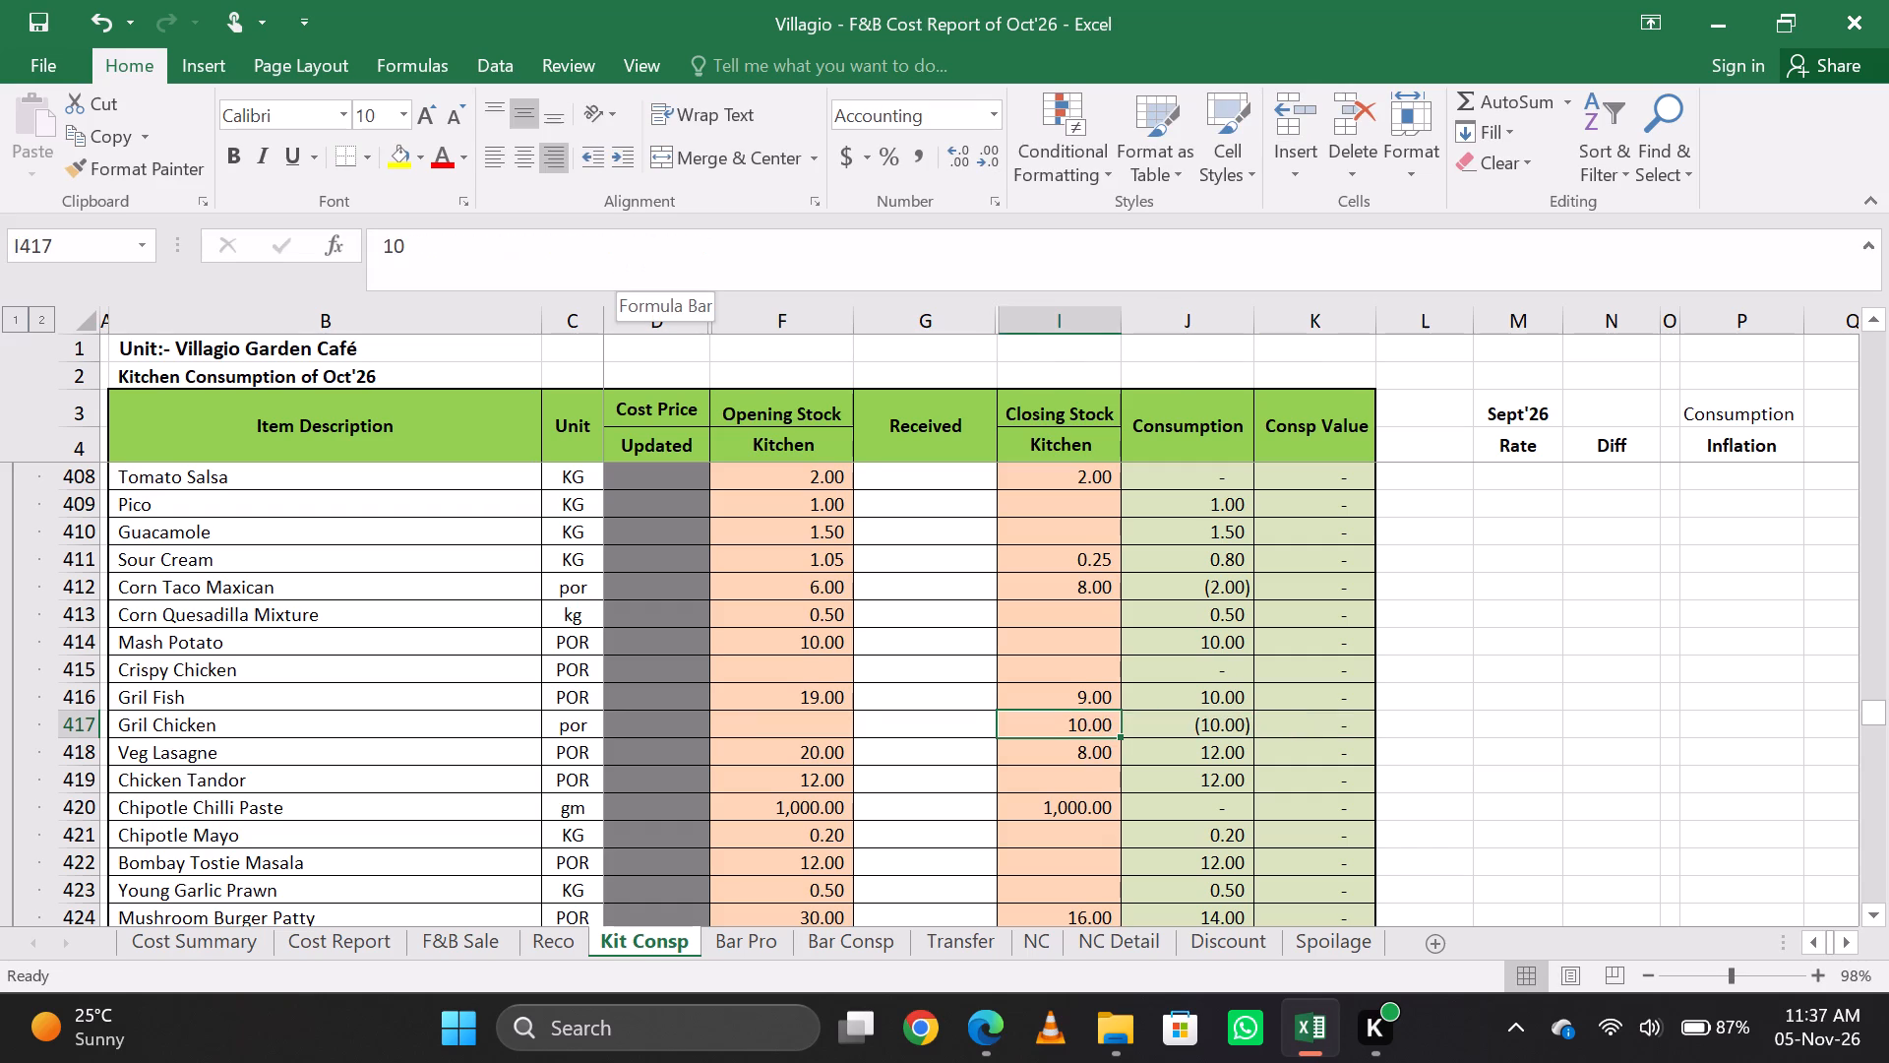
key("9")
key("Return")
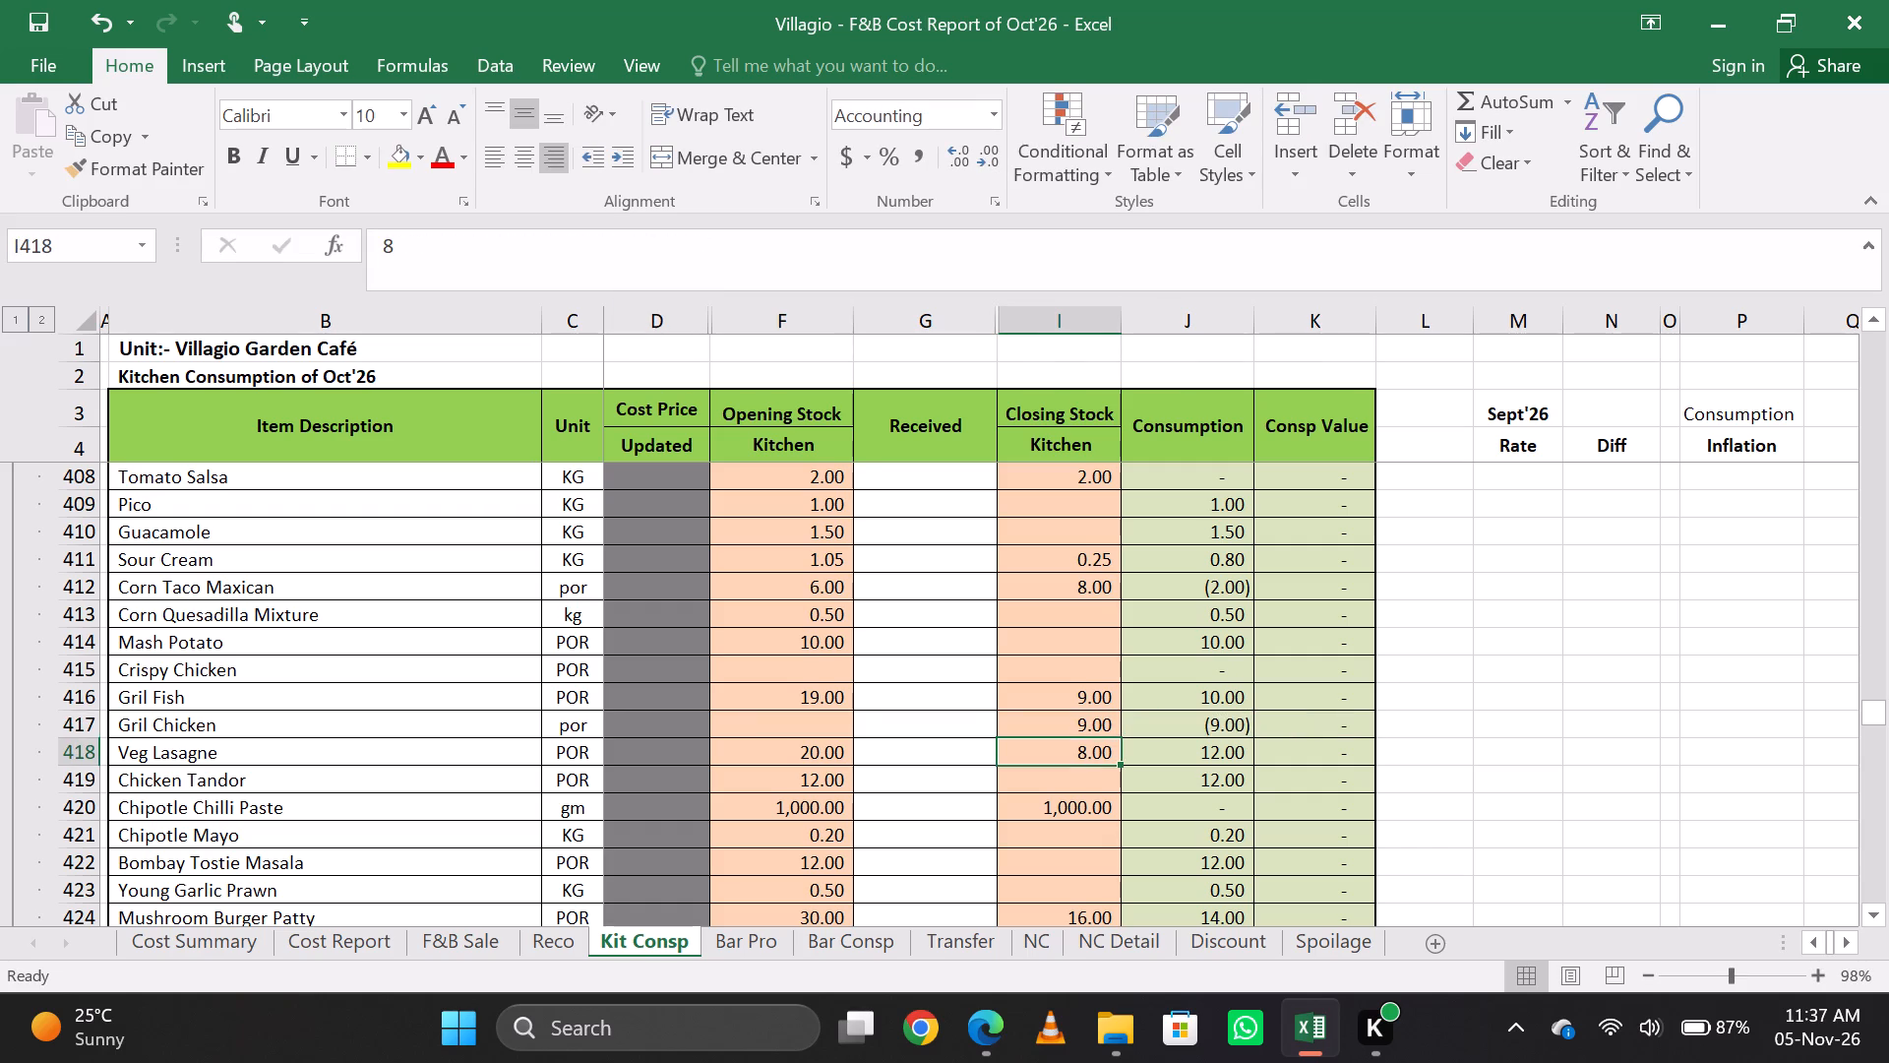
Undo the last change to the kitchen closing stock of Gril Chicken.
key("ctrl+z")
key("Down")
key("Up")
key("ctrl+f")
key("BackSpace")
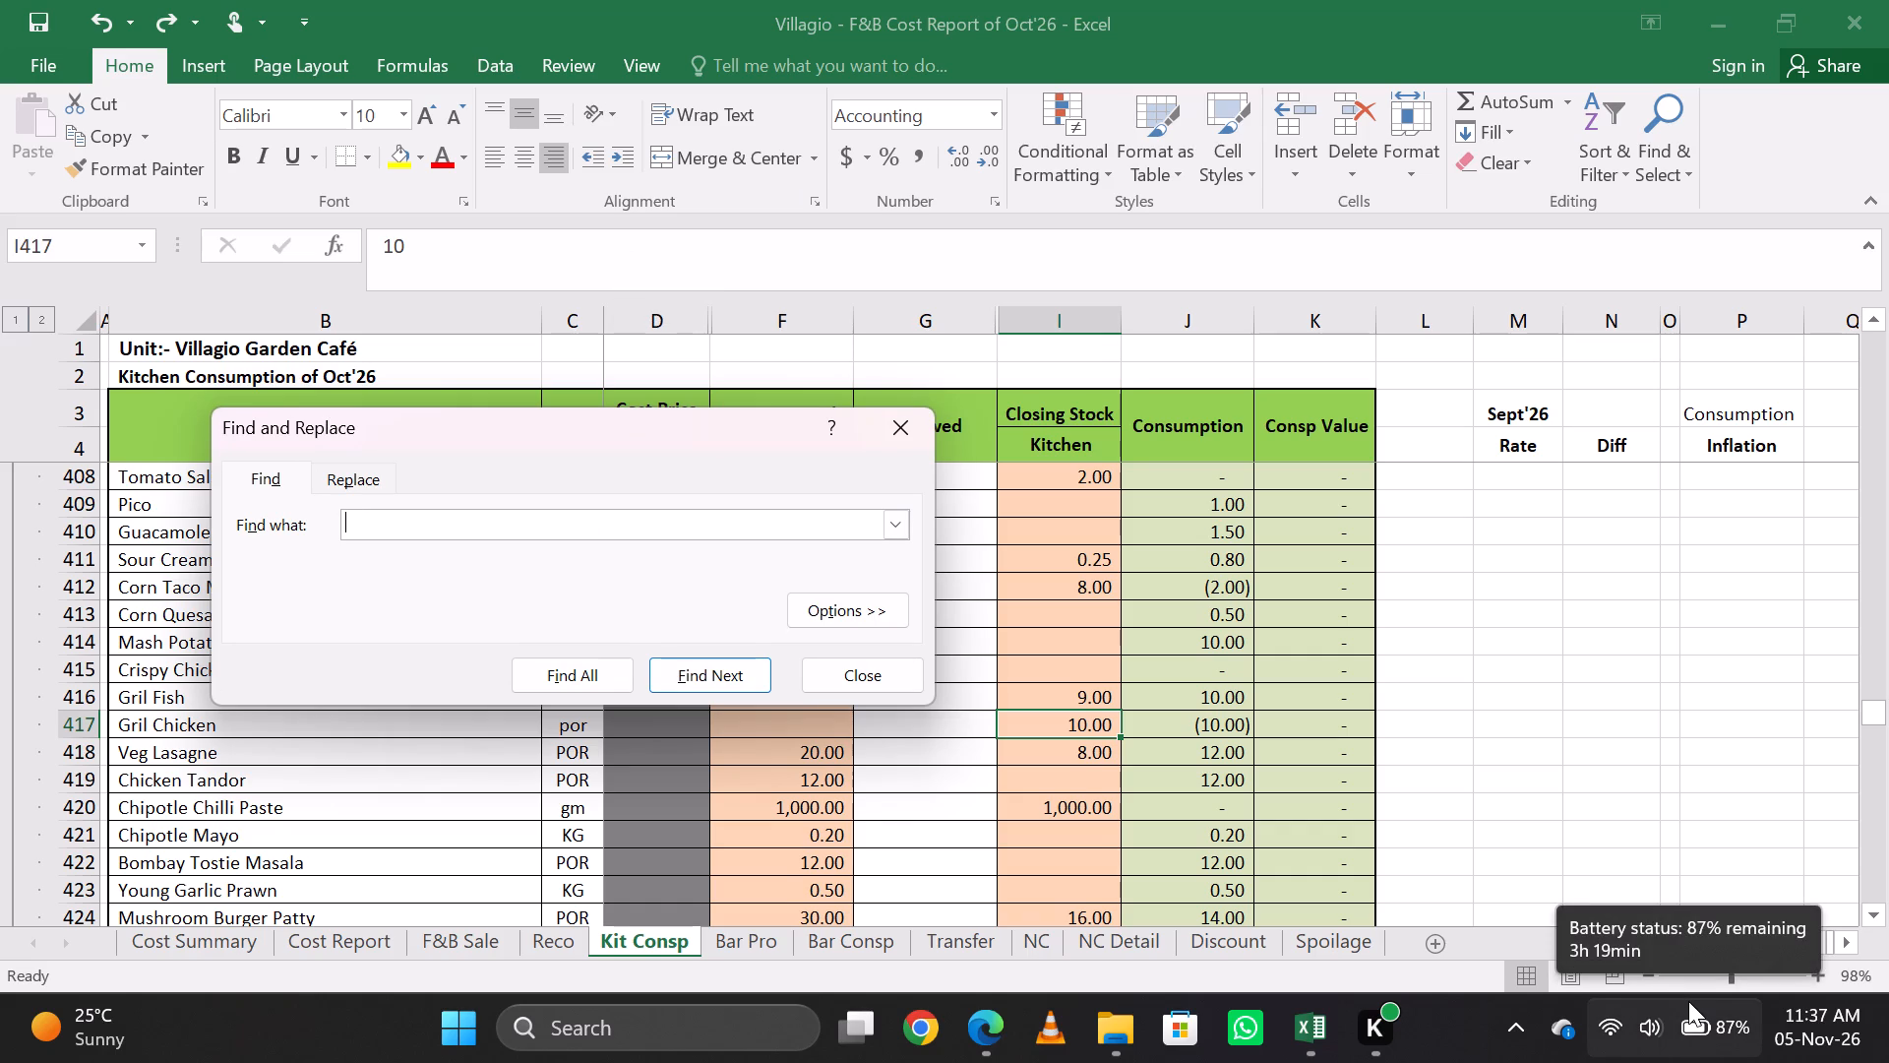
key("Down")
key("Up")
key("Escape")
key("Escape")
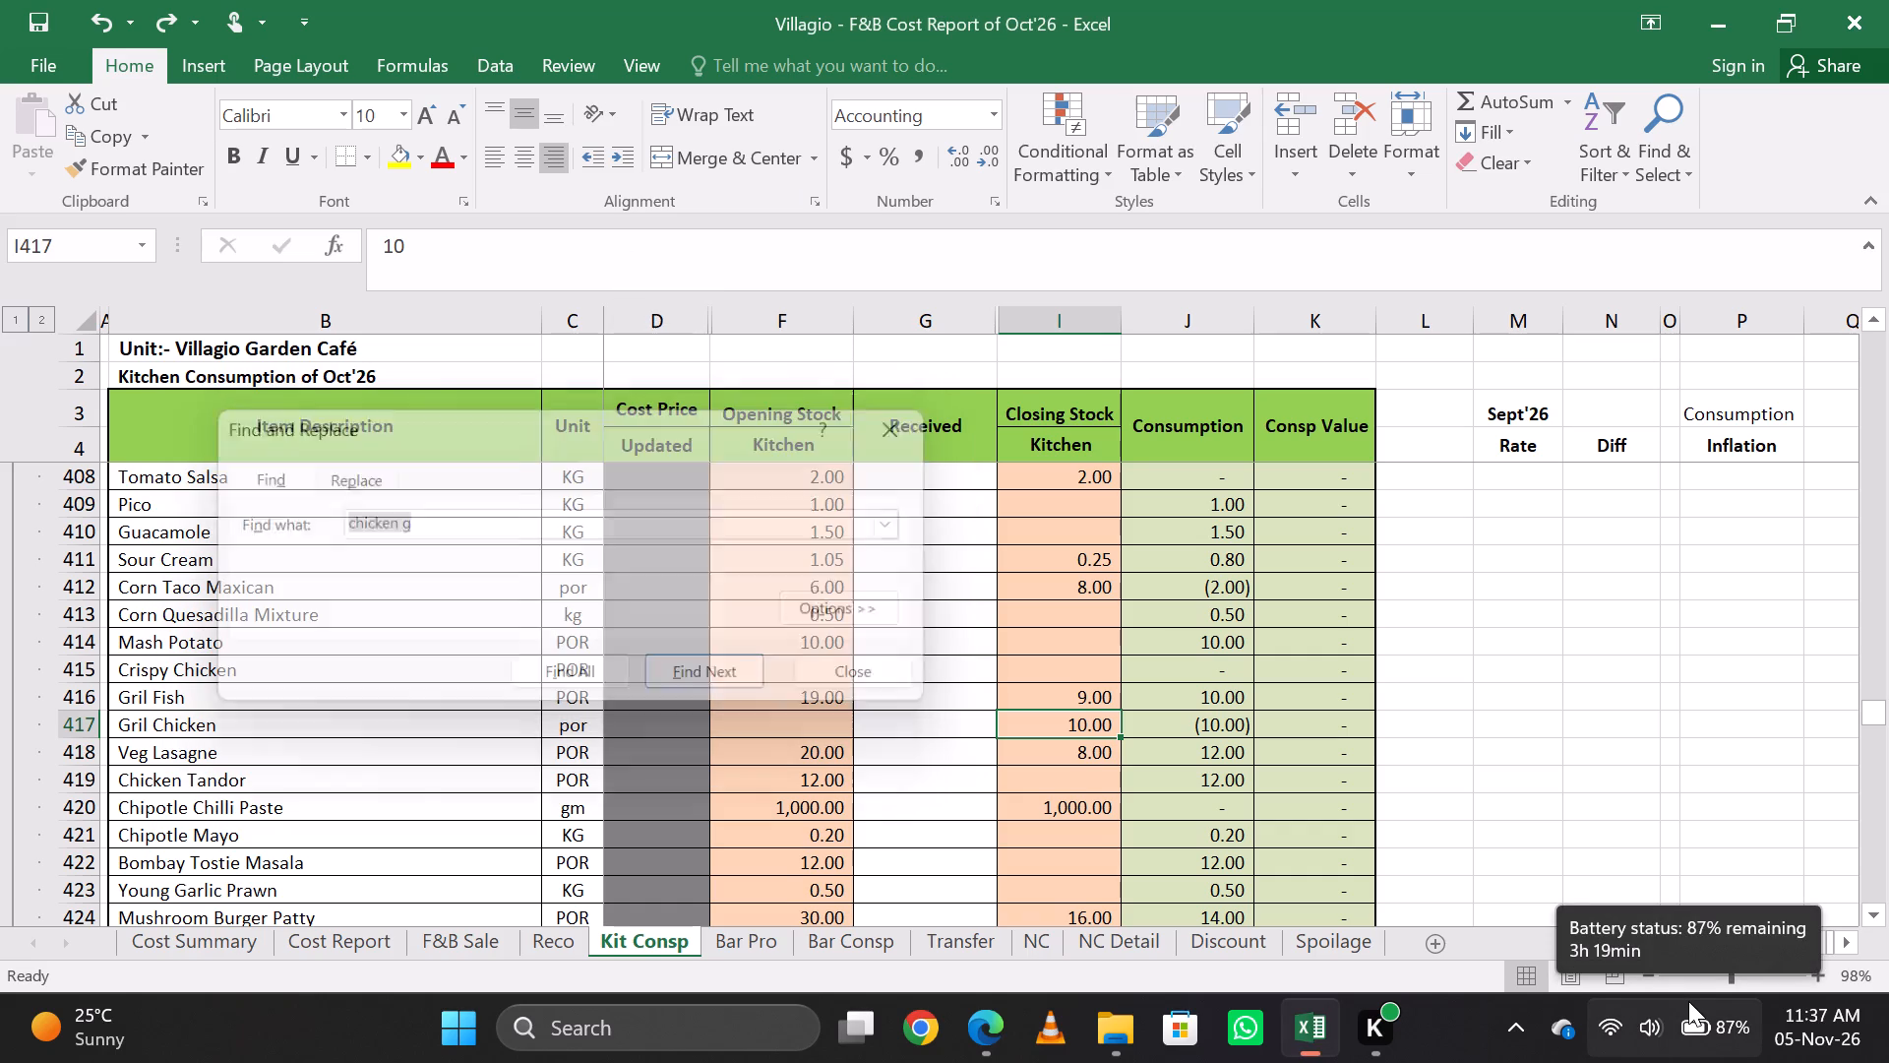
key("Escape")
Search the Kit Consp sheet for para.
key("Down")
key("Up")
key("Left")
key("Left")
key("Left")
key("Left")
key("Left")
key("Left")
key("Up")
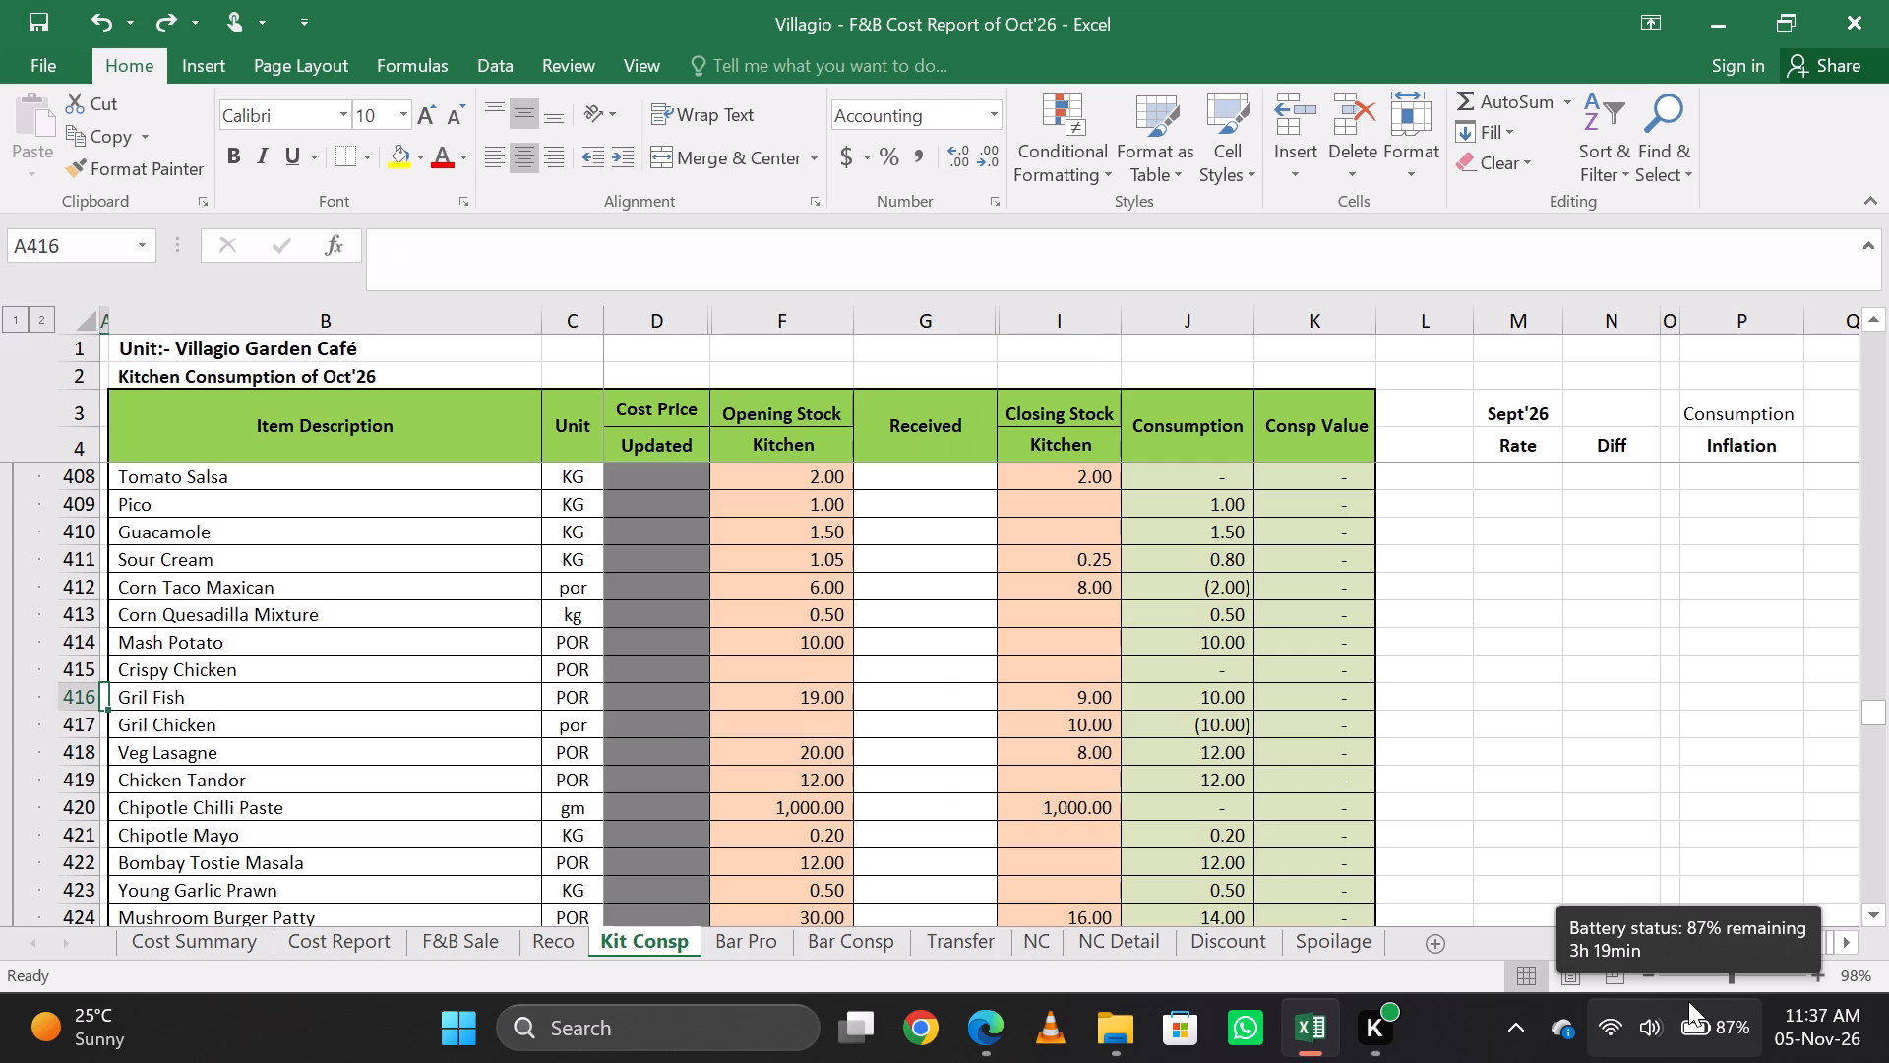
key("Right")
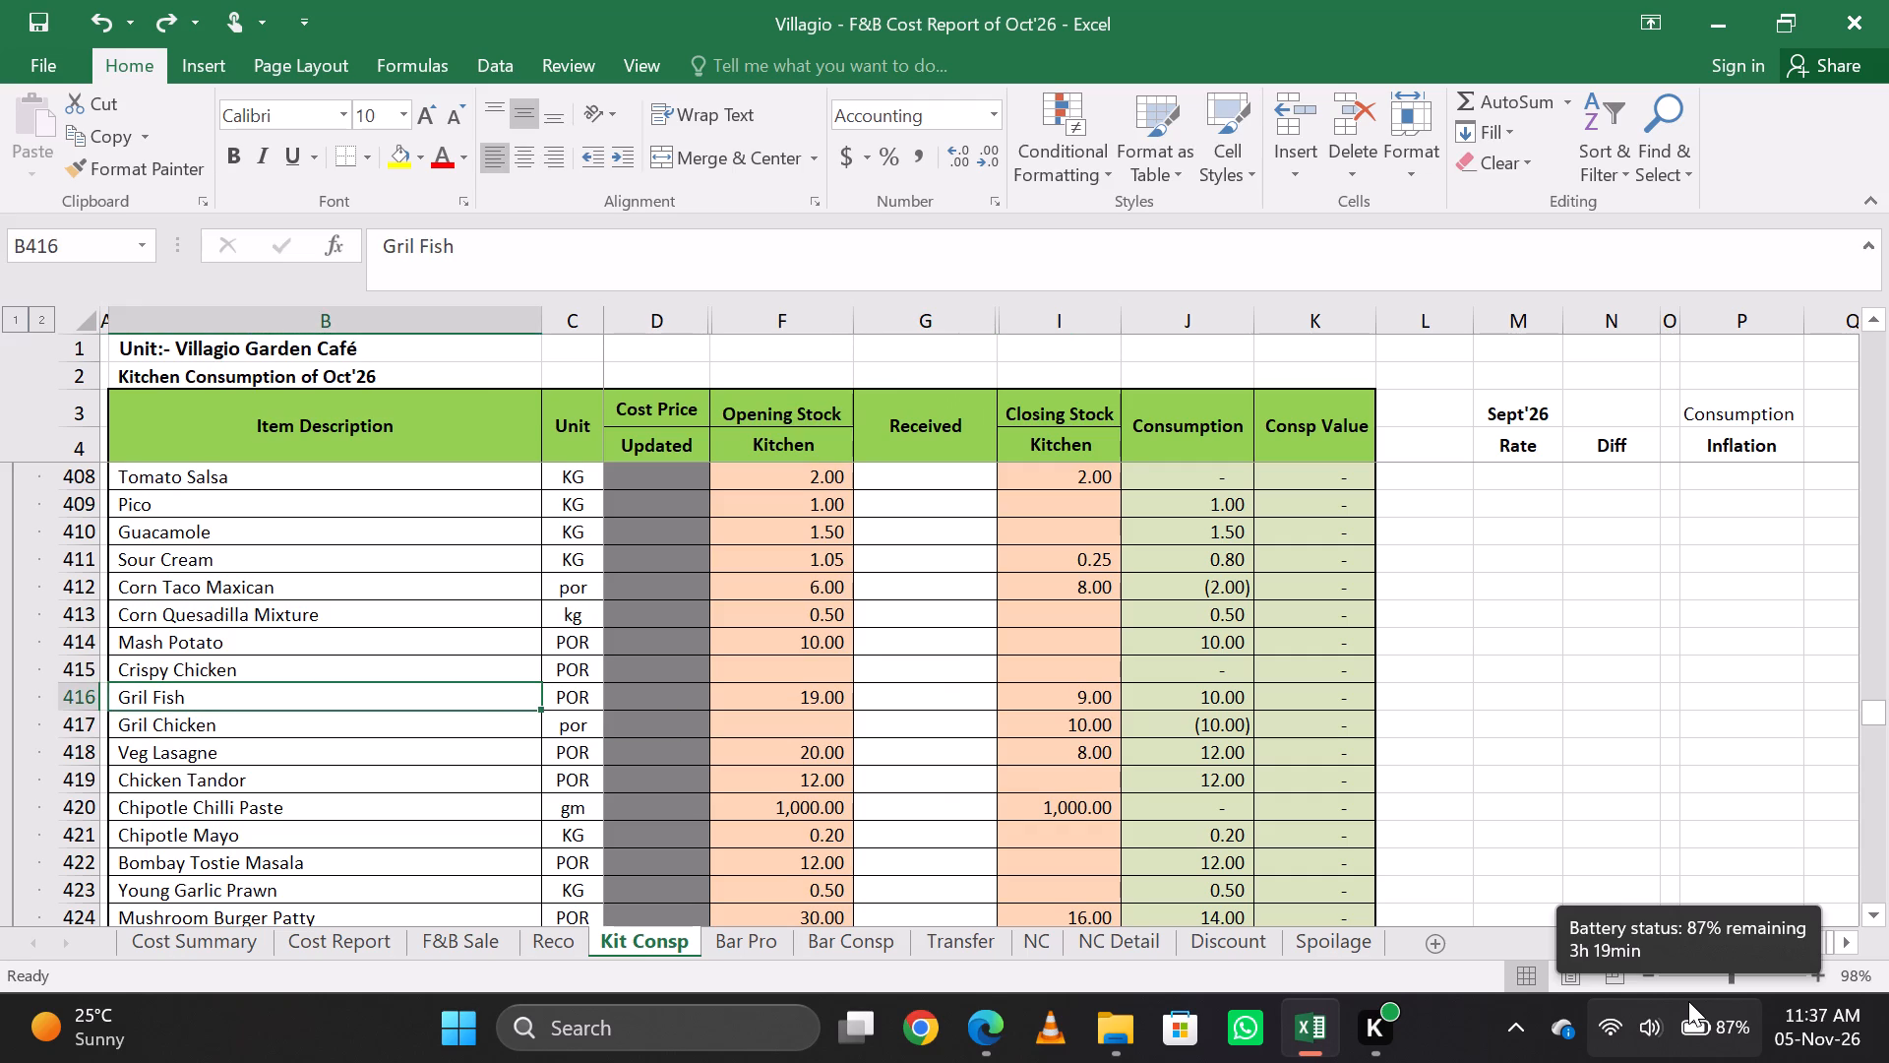
key("Right")
key("Left")
key("ctrl+f")
type("para")
key("Return")
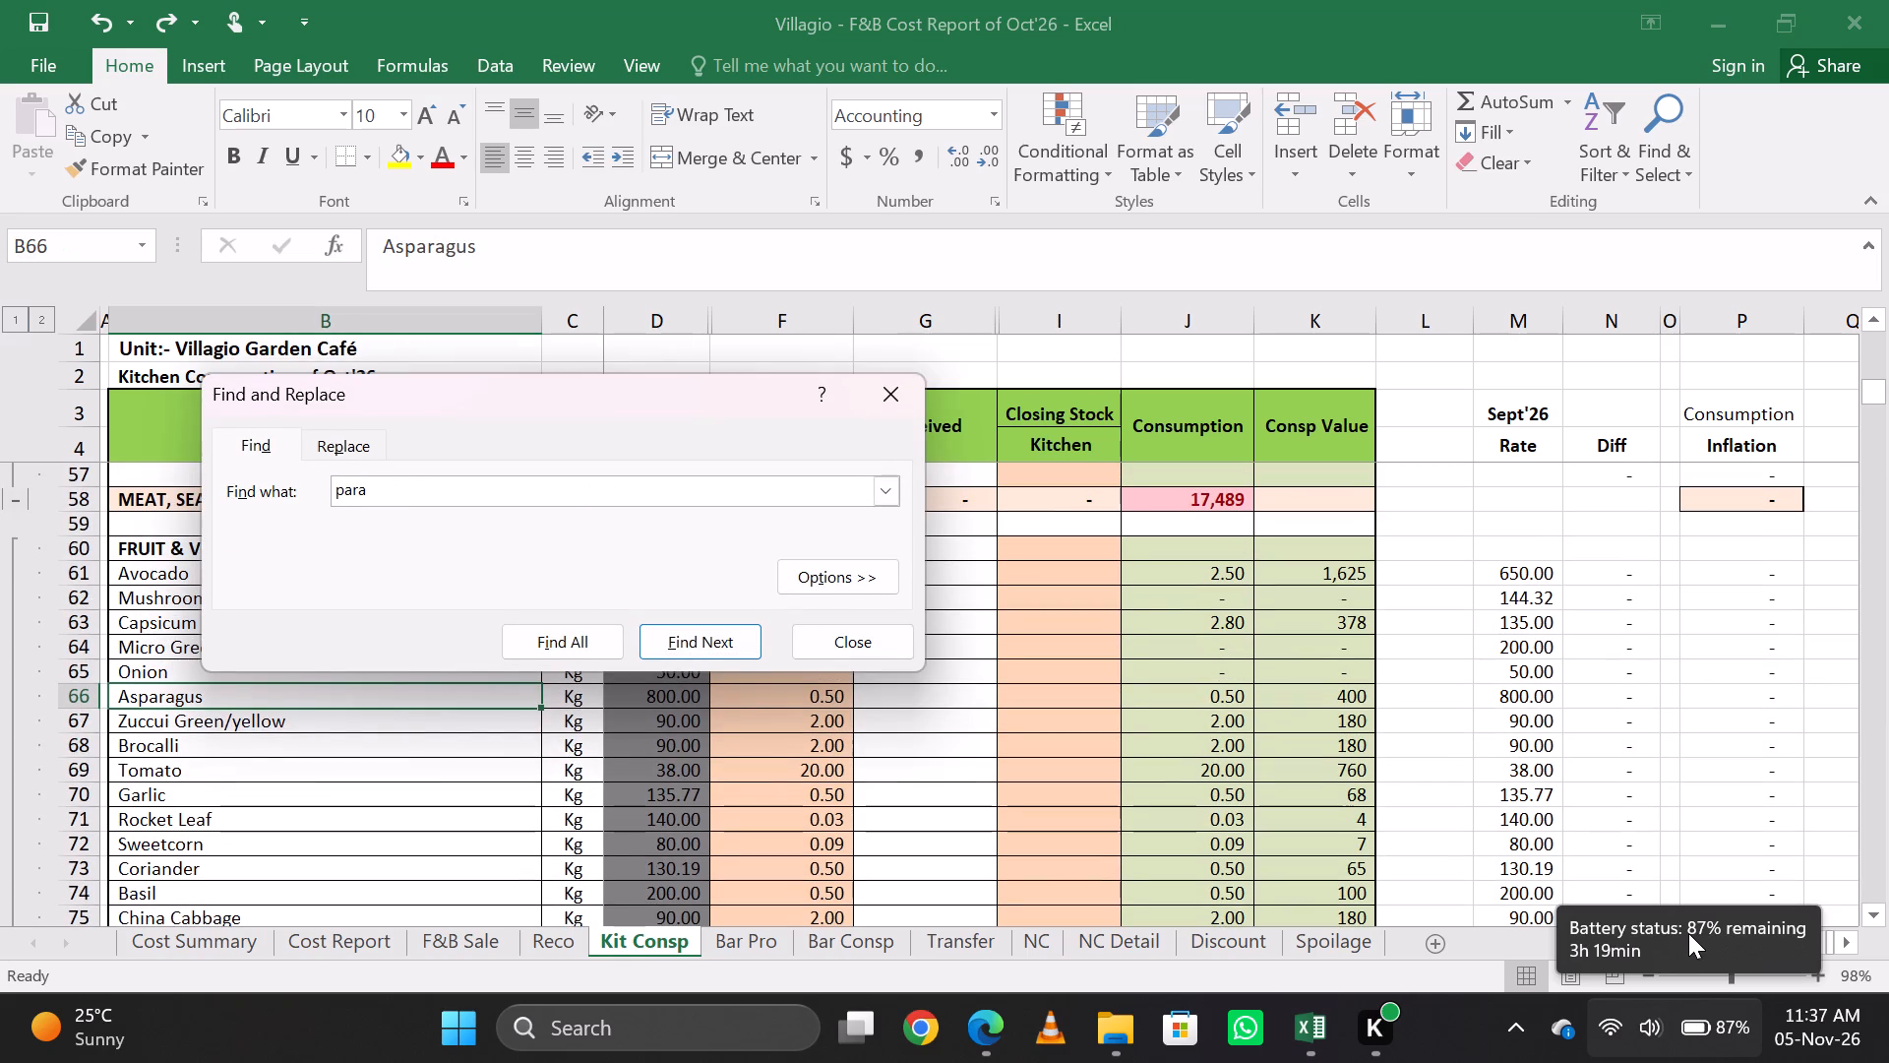
key("Return")
key("Return")
key("Return")
Search the Kit Consp sheet for cheese and go through all the matching items.
key("BackSpace")
key("BackSpace")
key("BackSpace")
key("BackSpace")
key("BackSpace")
key("BackSpace")
key("BackSpace")
key("BackSpace")
key("BackSpace")
key("BackSpace")
key("BackSpace")
key("BackSpace")
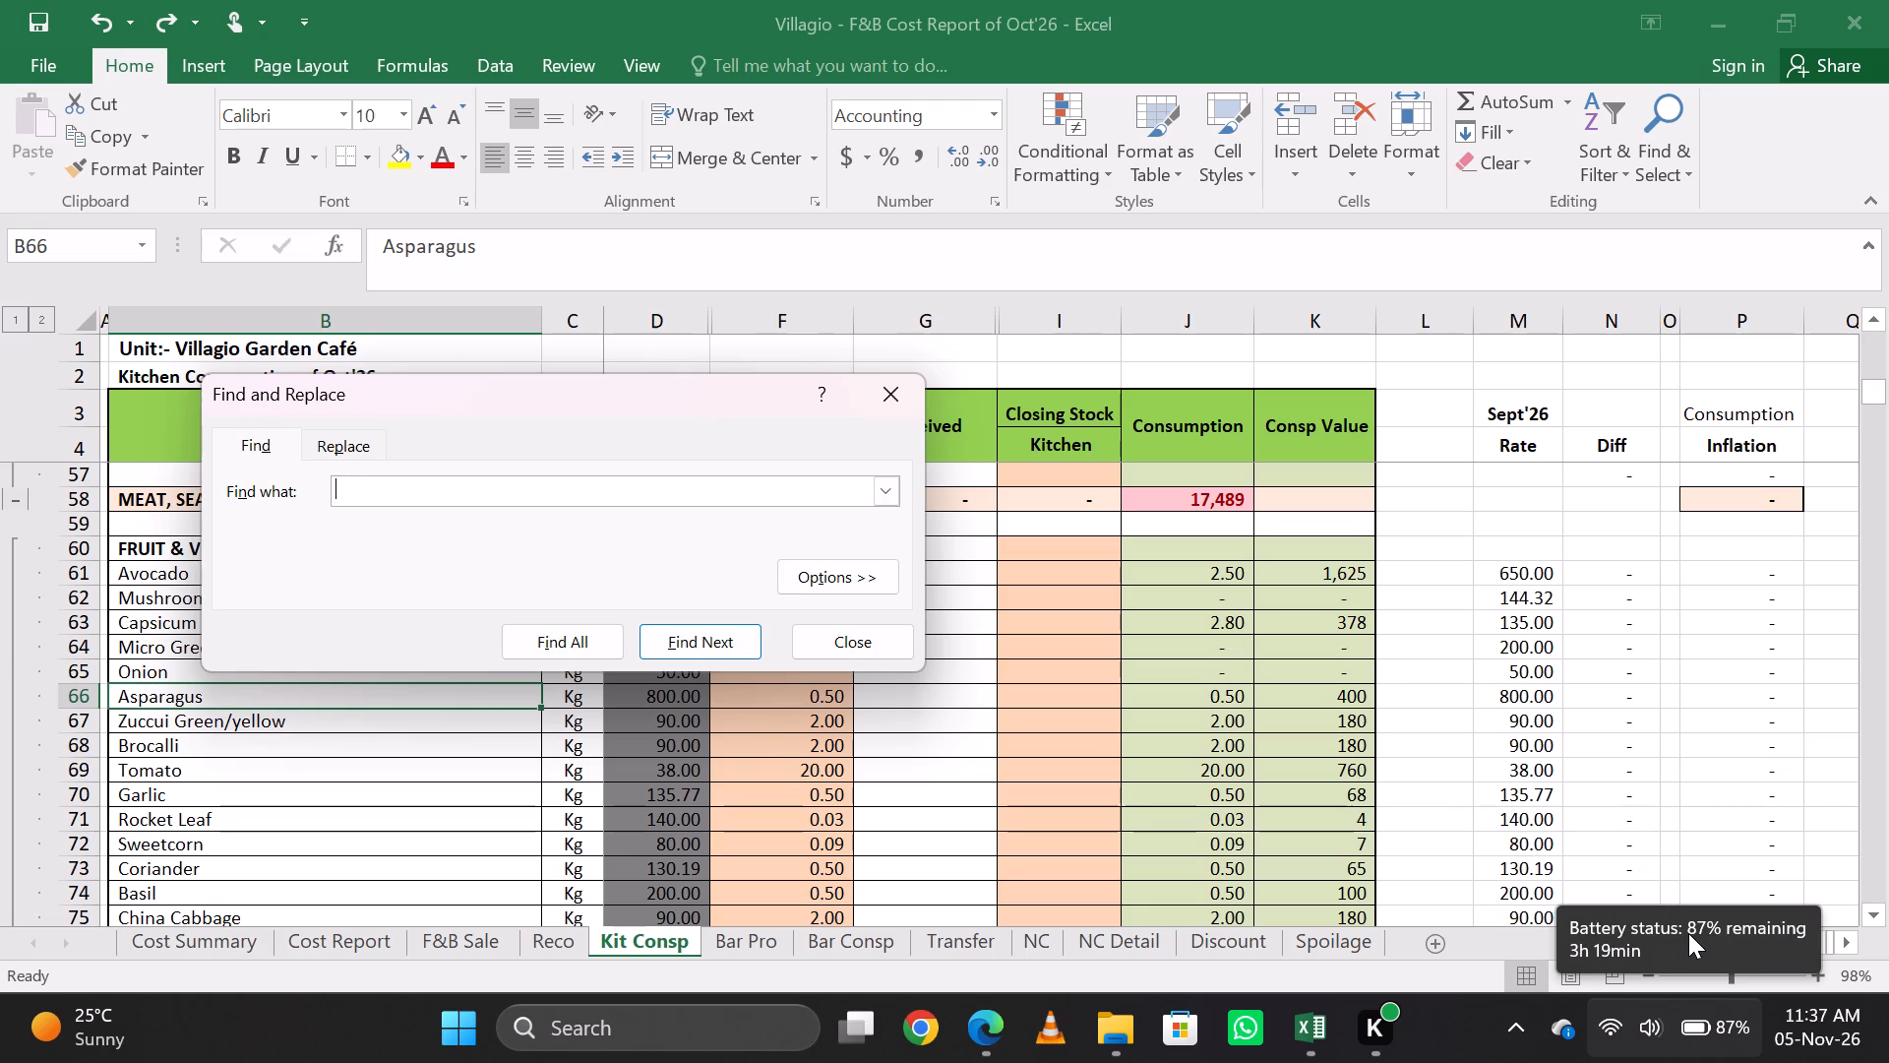
type("cheese")
key("Return")
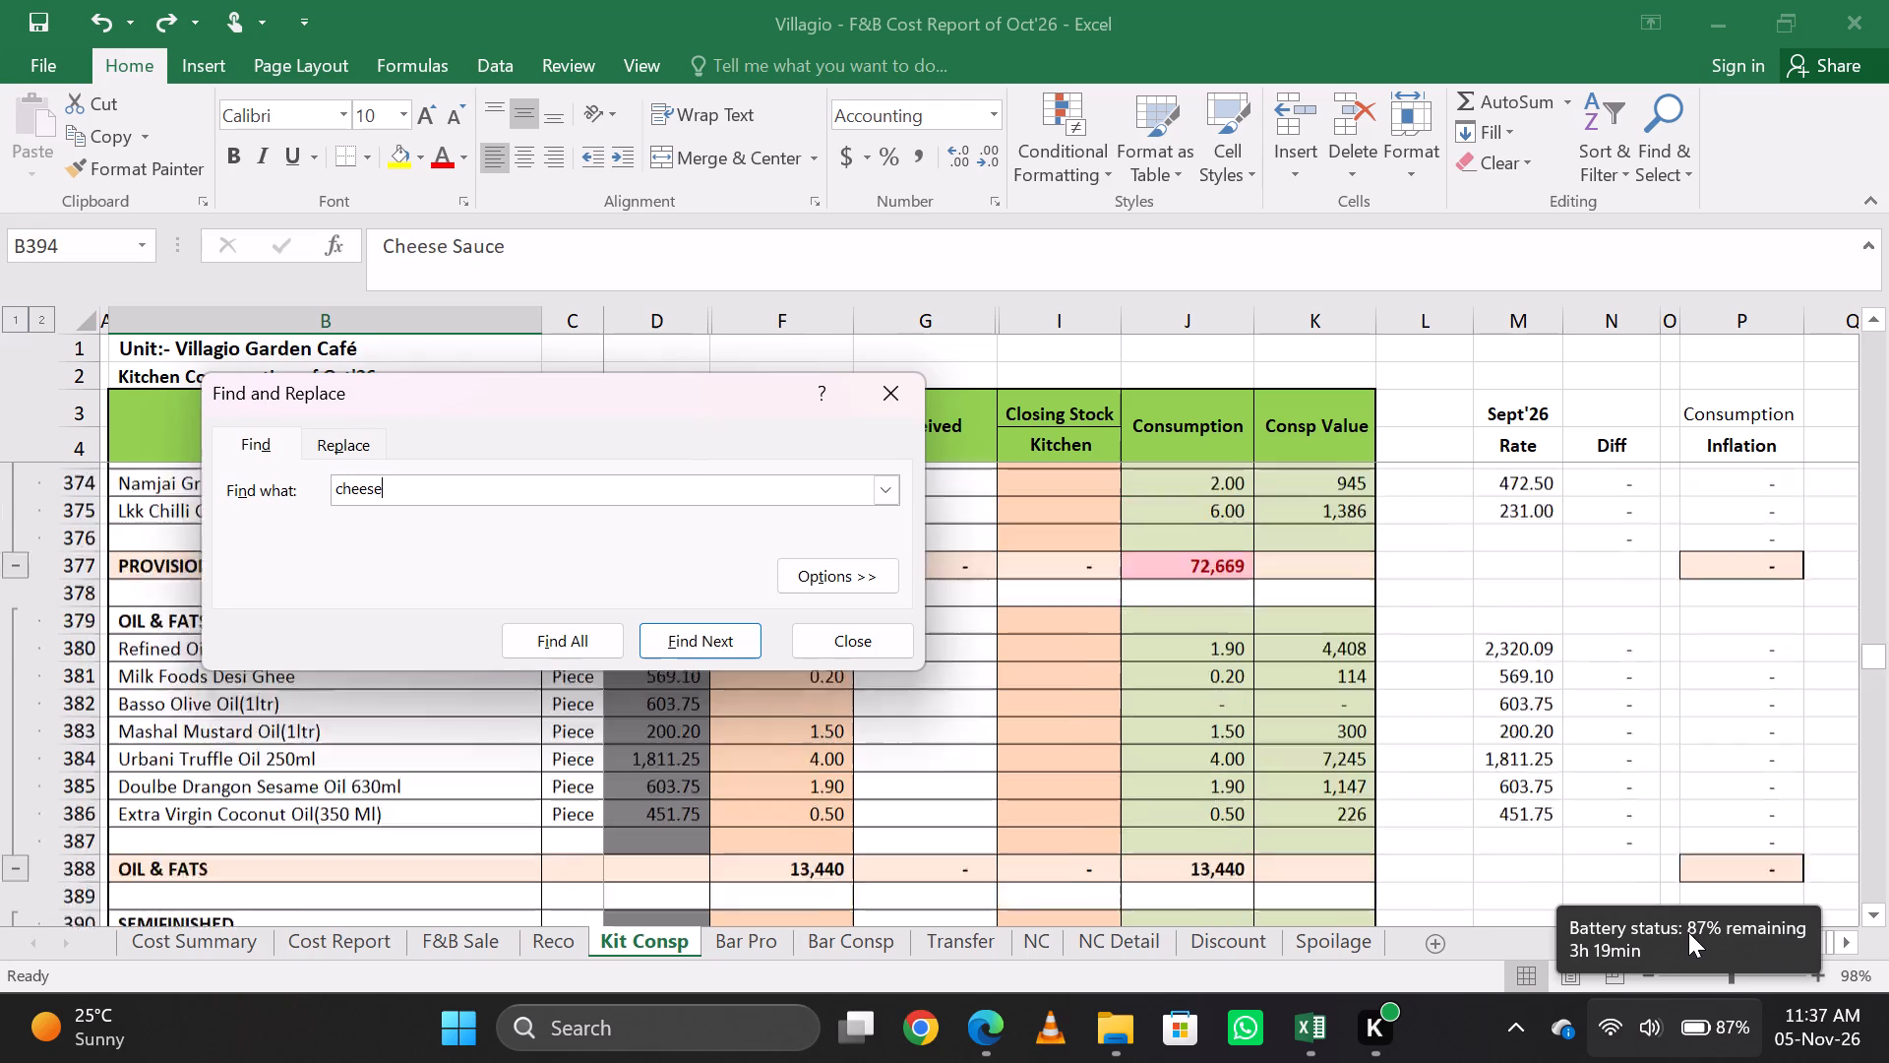
key("Return")
key("Return")
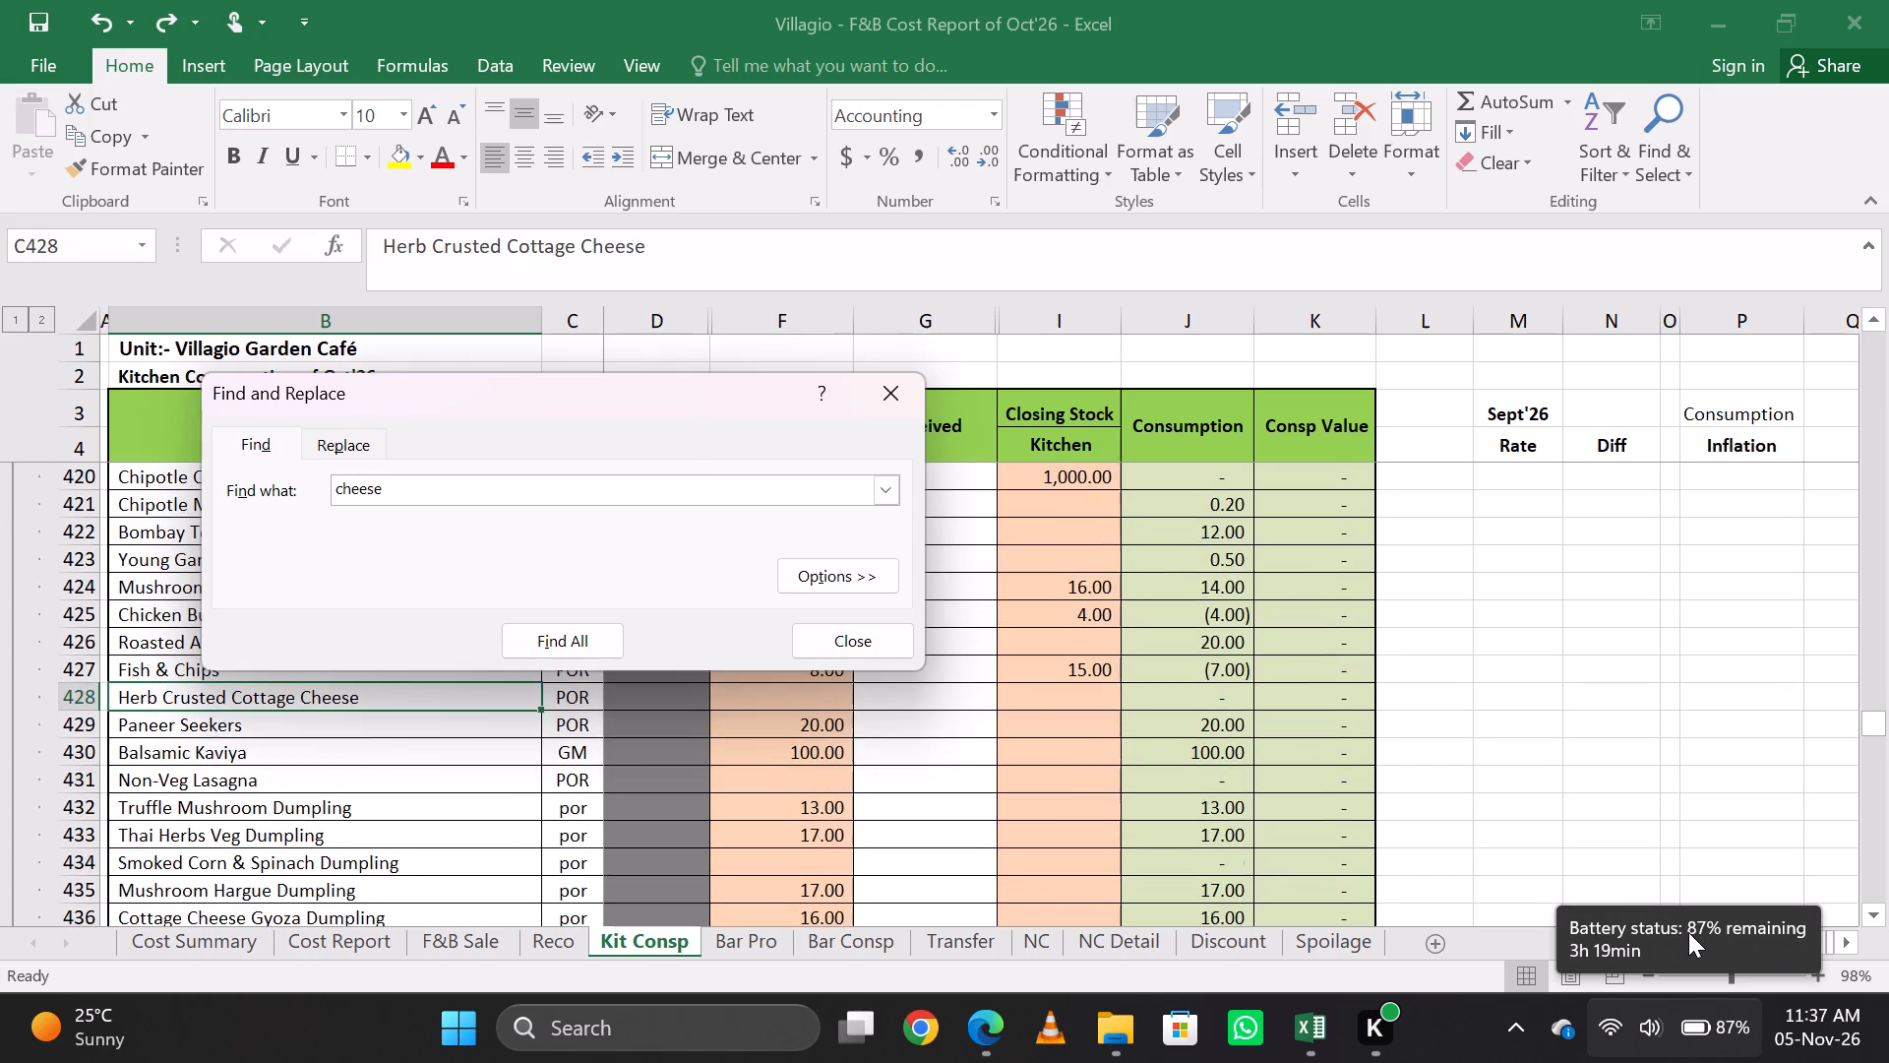
key("Return")
key("Return")
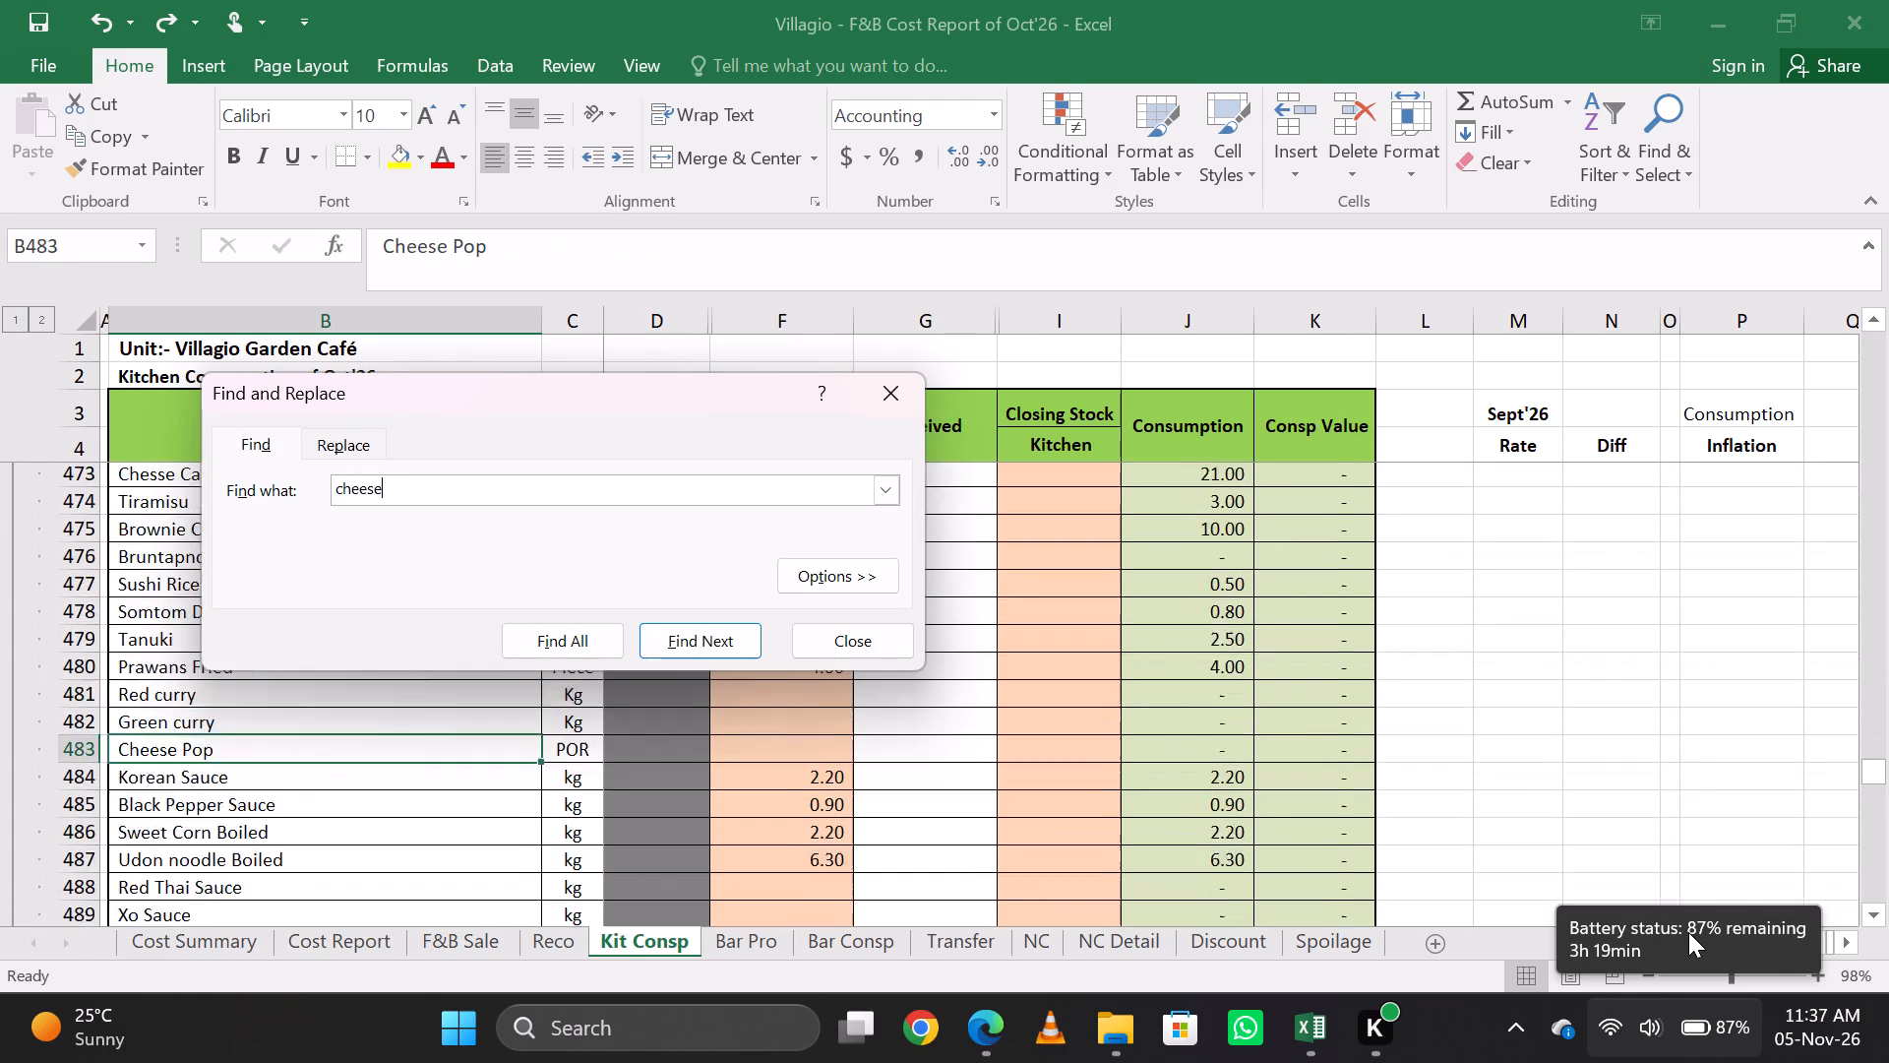
key("Return")
key("Return")
key("Return")
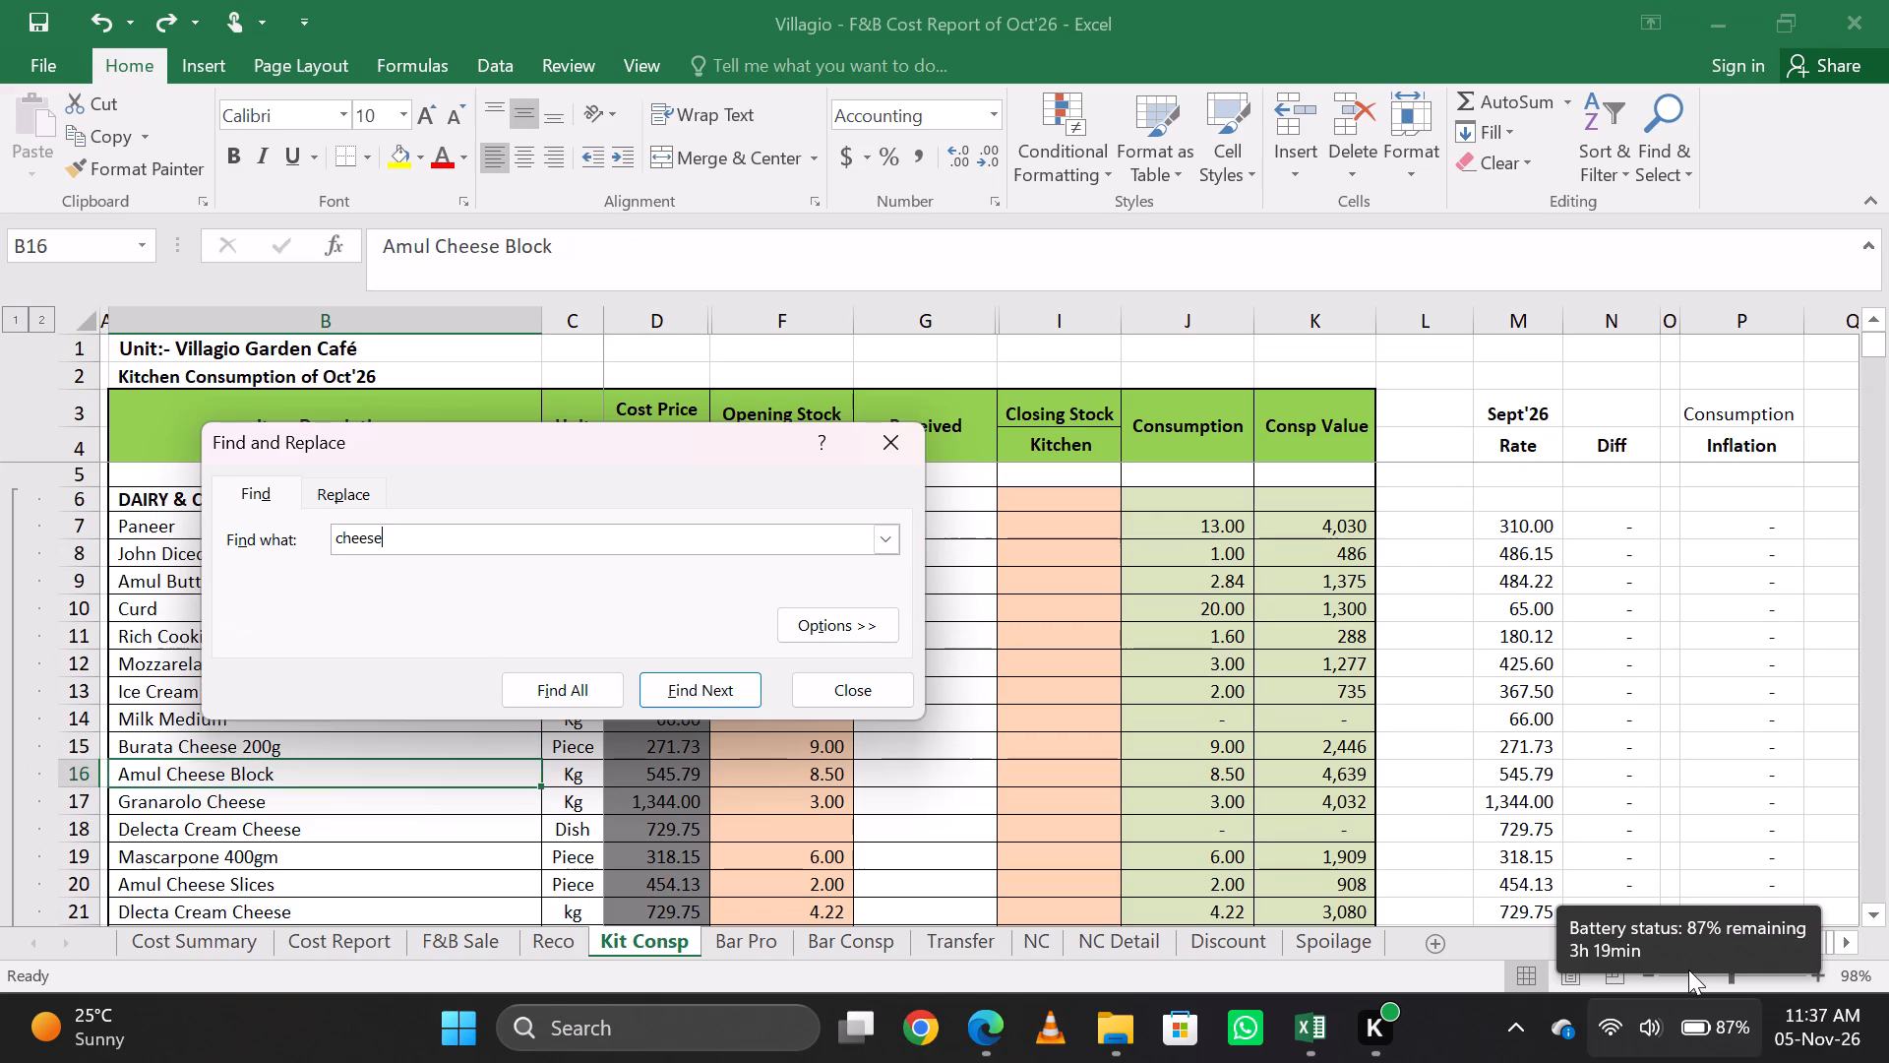
key("Return")
key("Return")
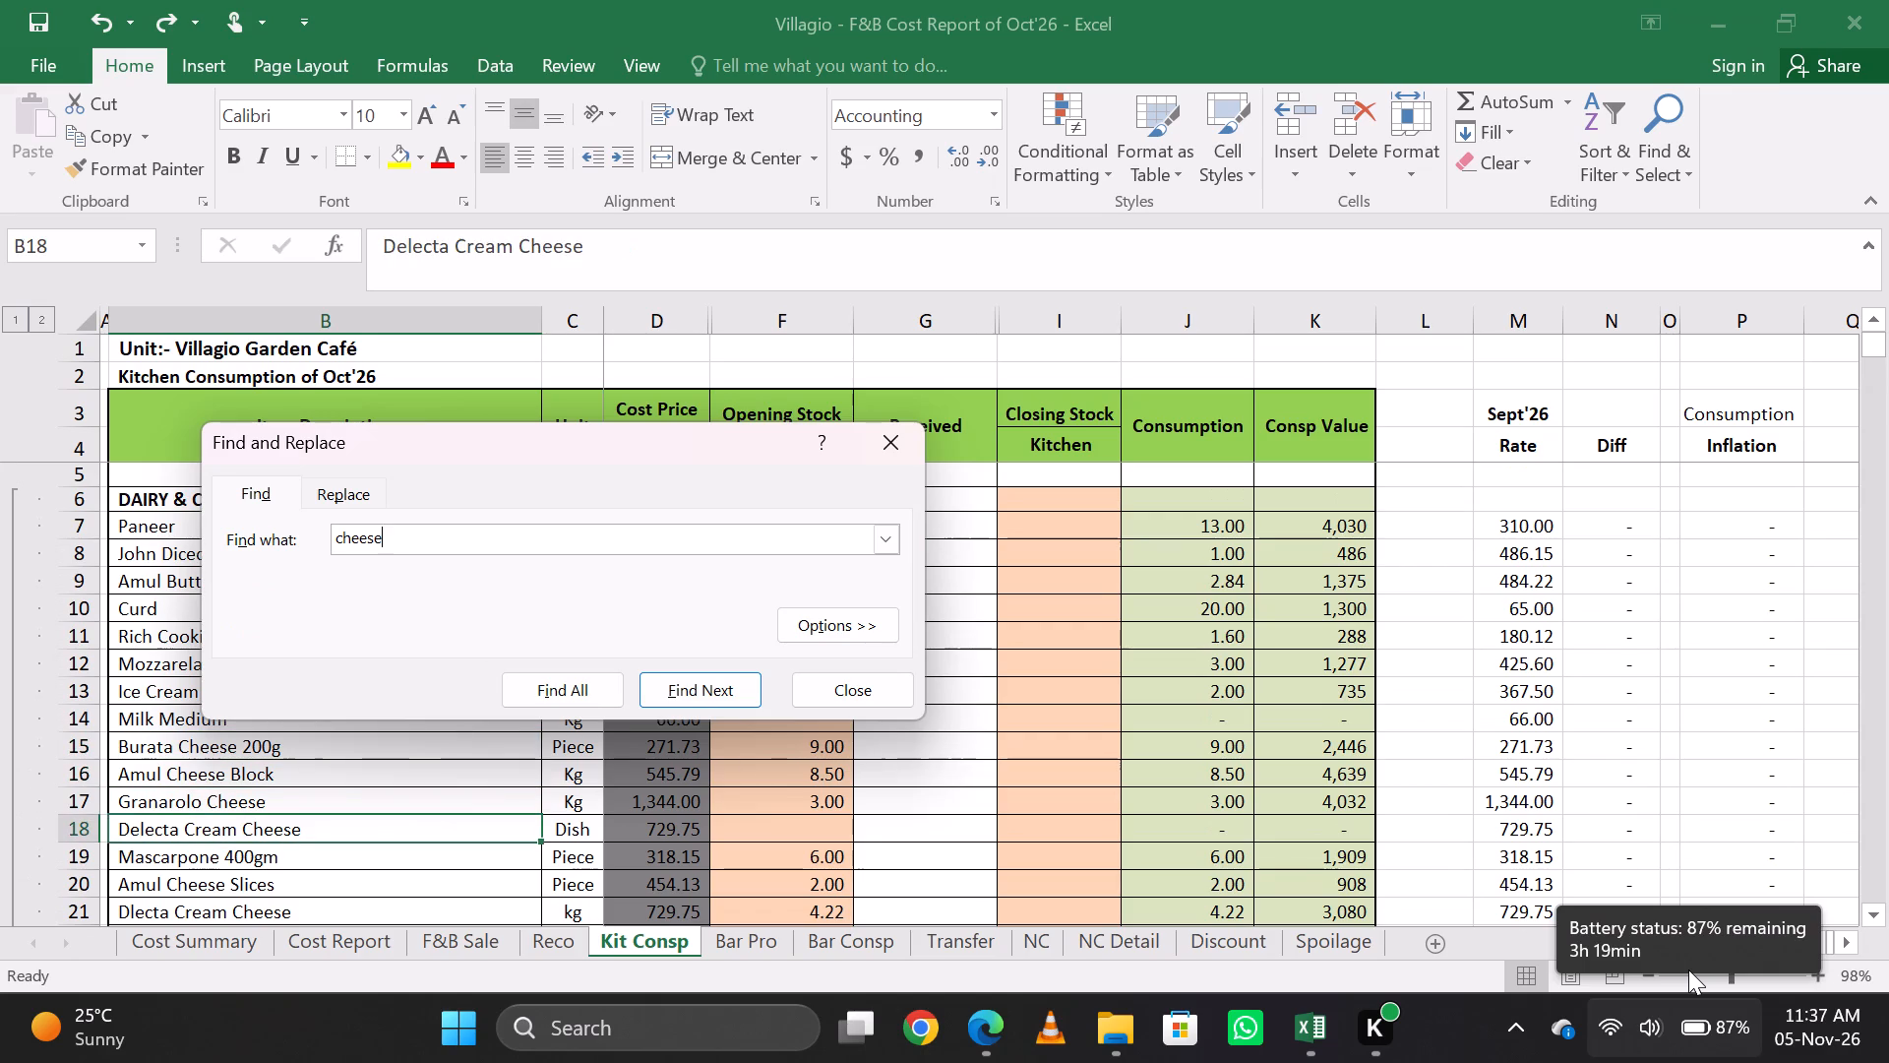
key("Return")
key("Return")
key("Return")
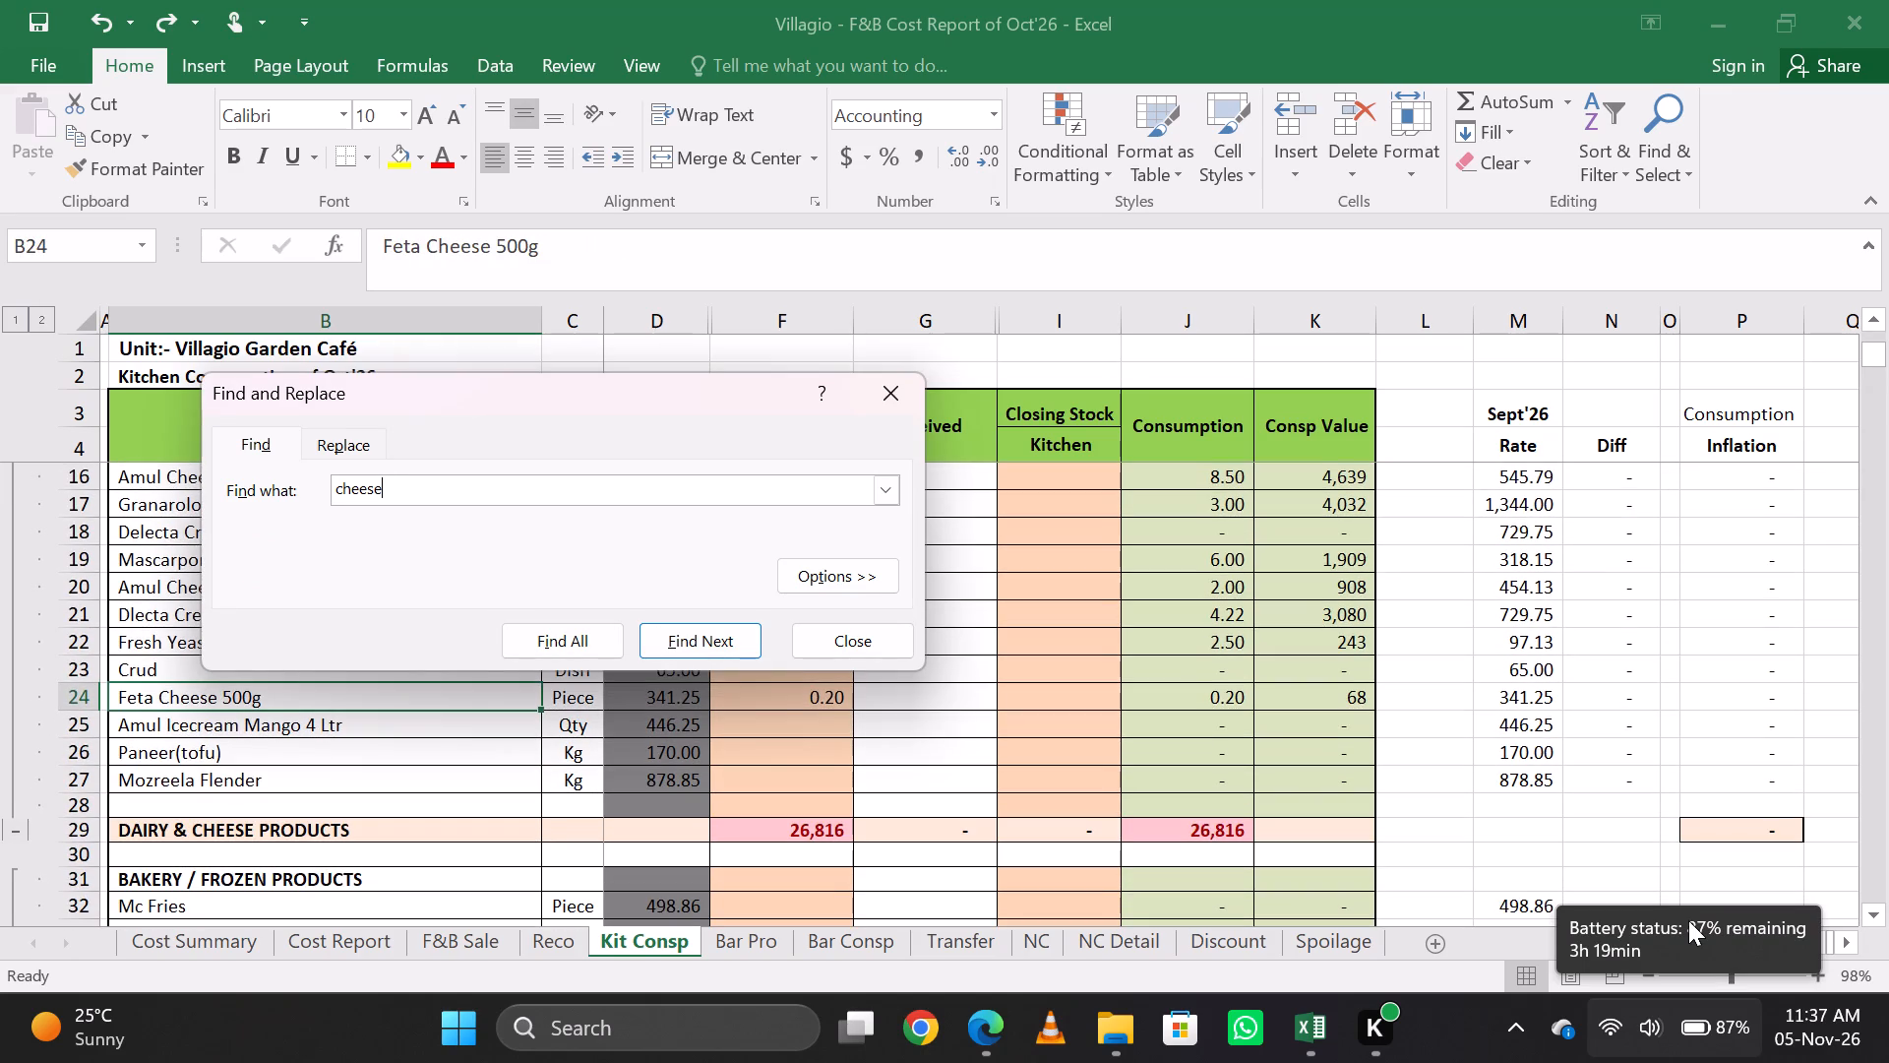
key("Return")
key("Return")
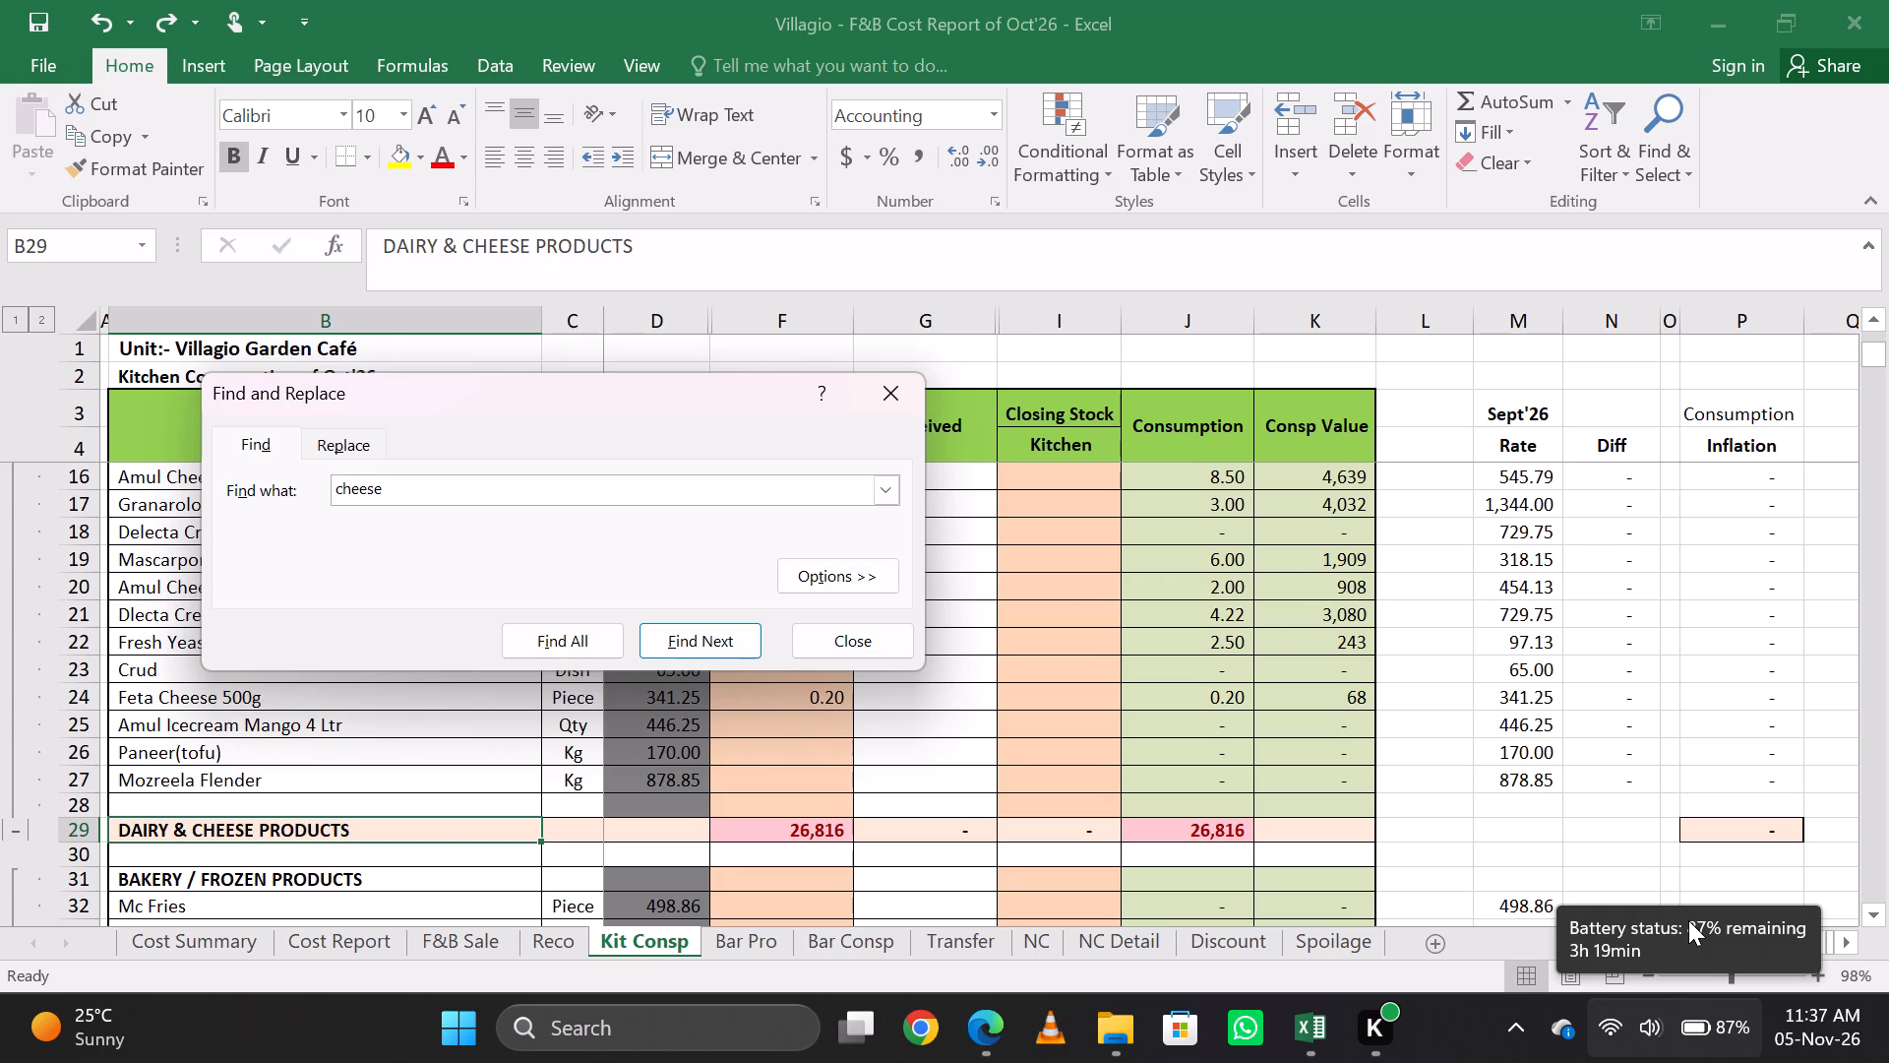
key("Return")
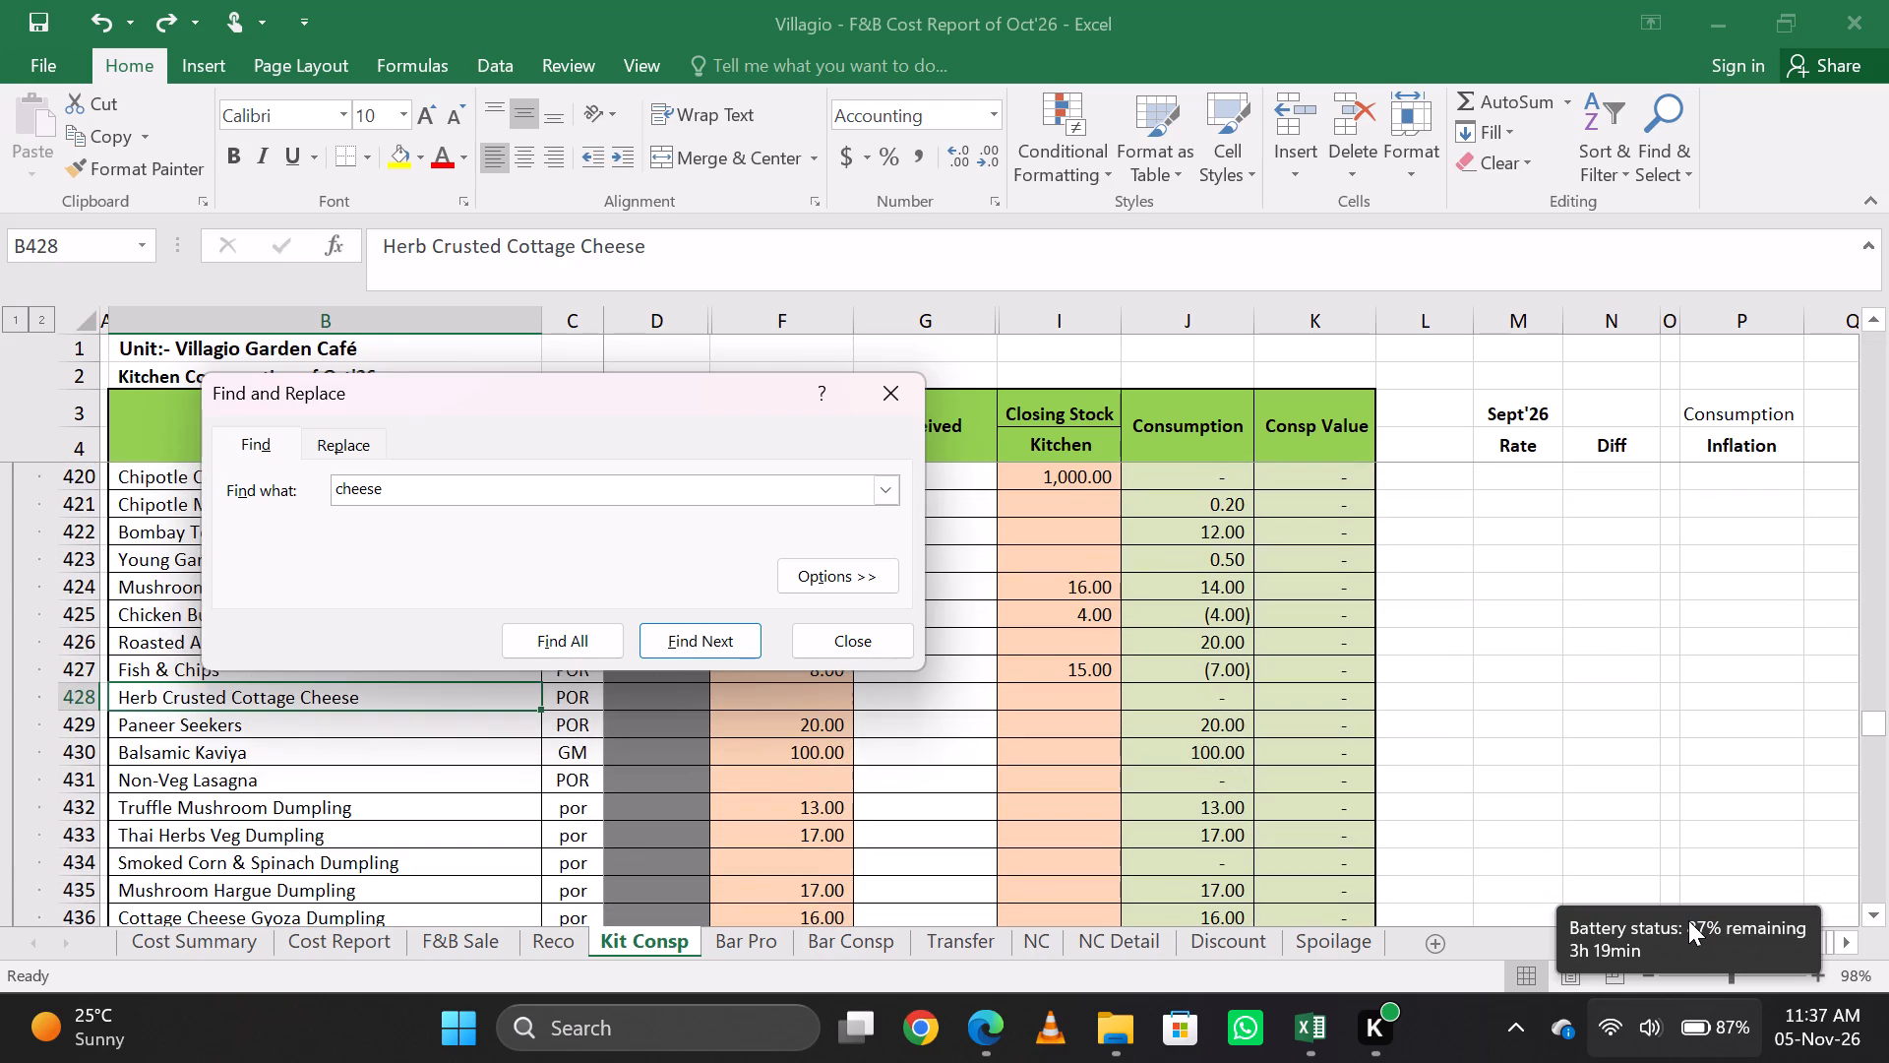
key("Return")
key("Return")
key("Return")
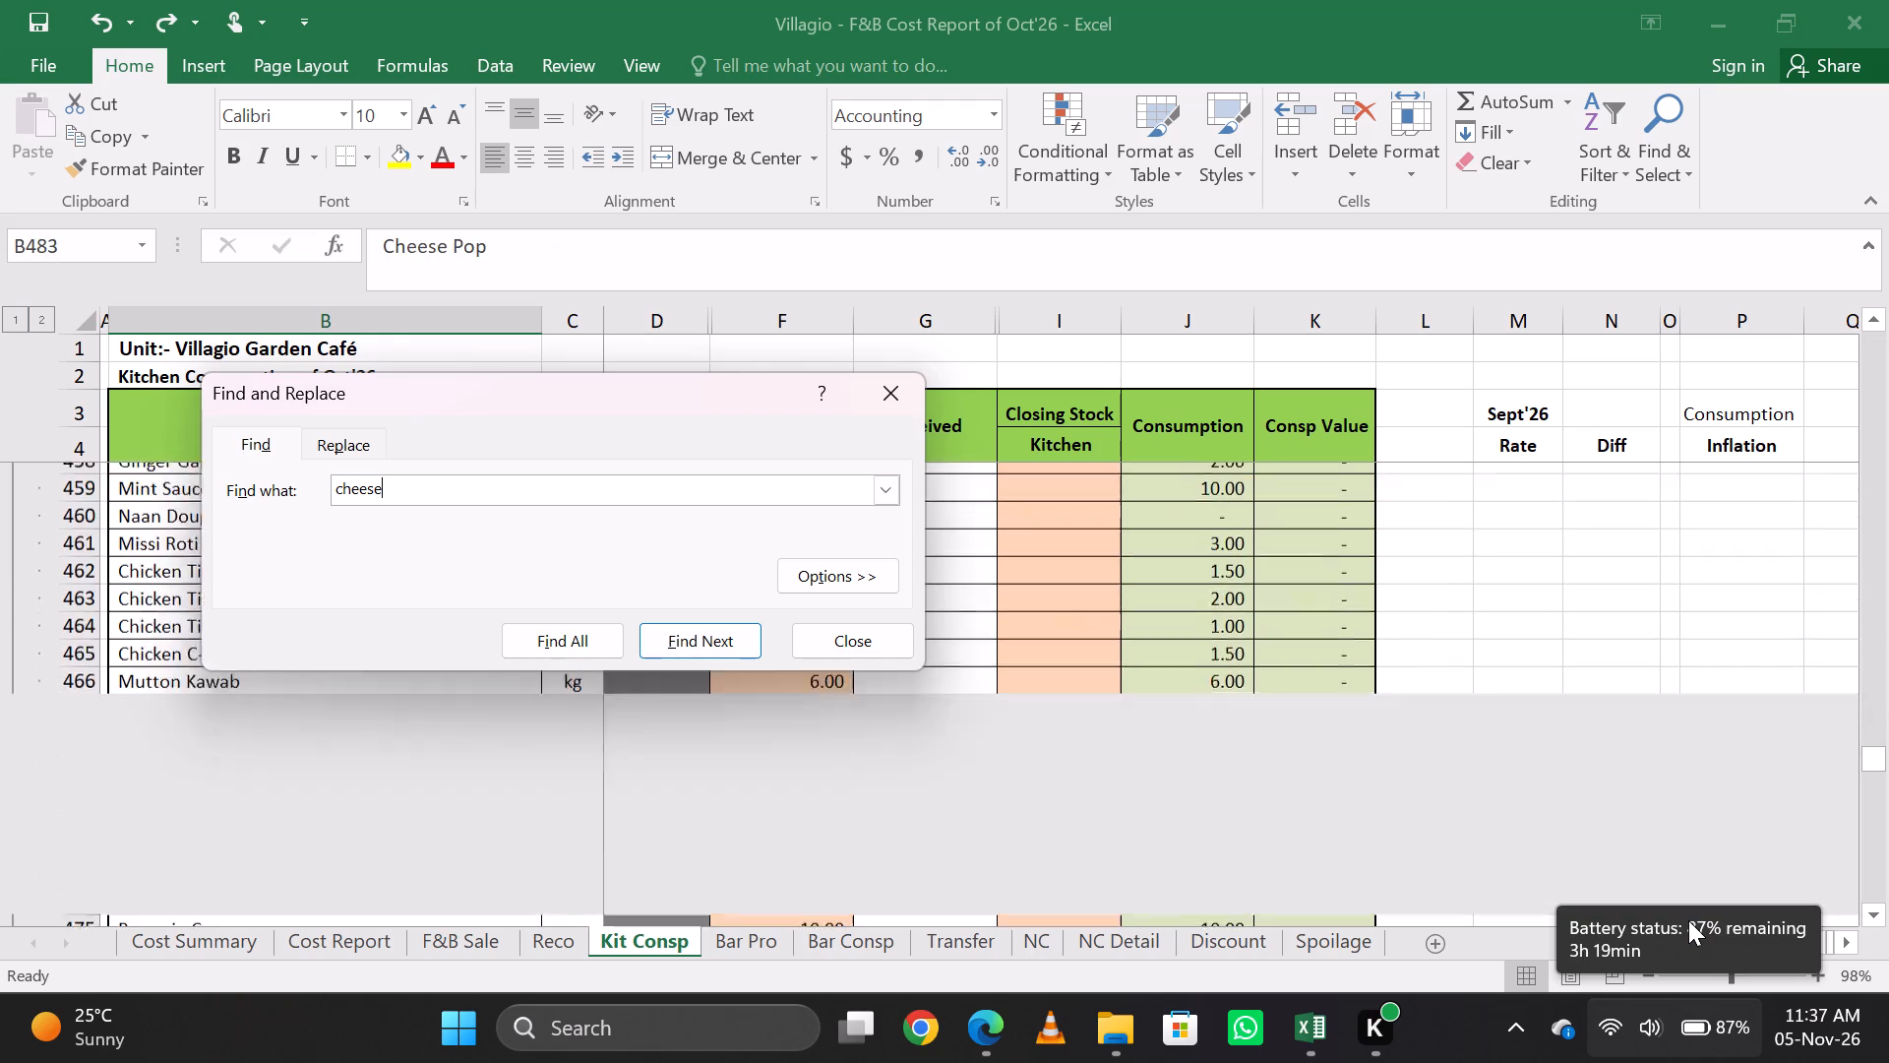
key("Return")
key("Return")
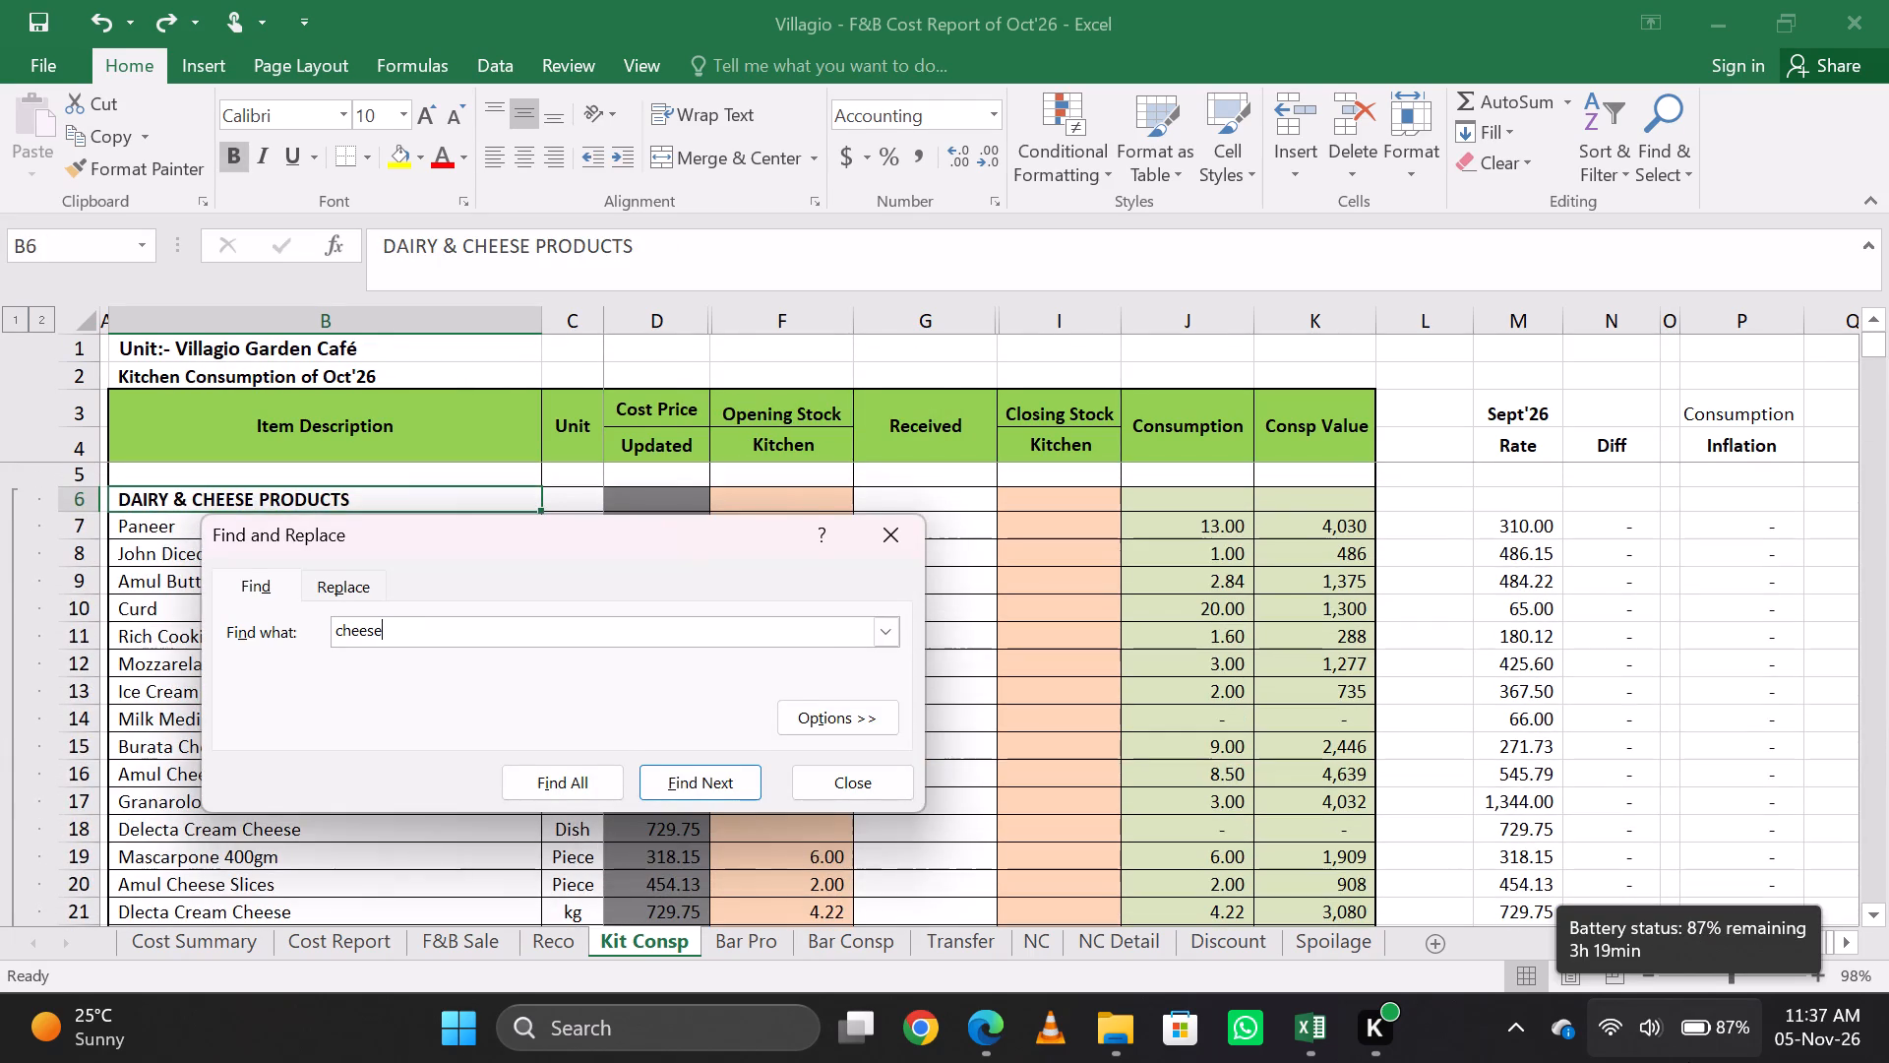
key("Return")
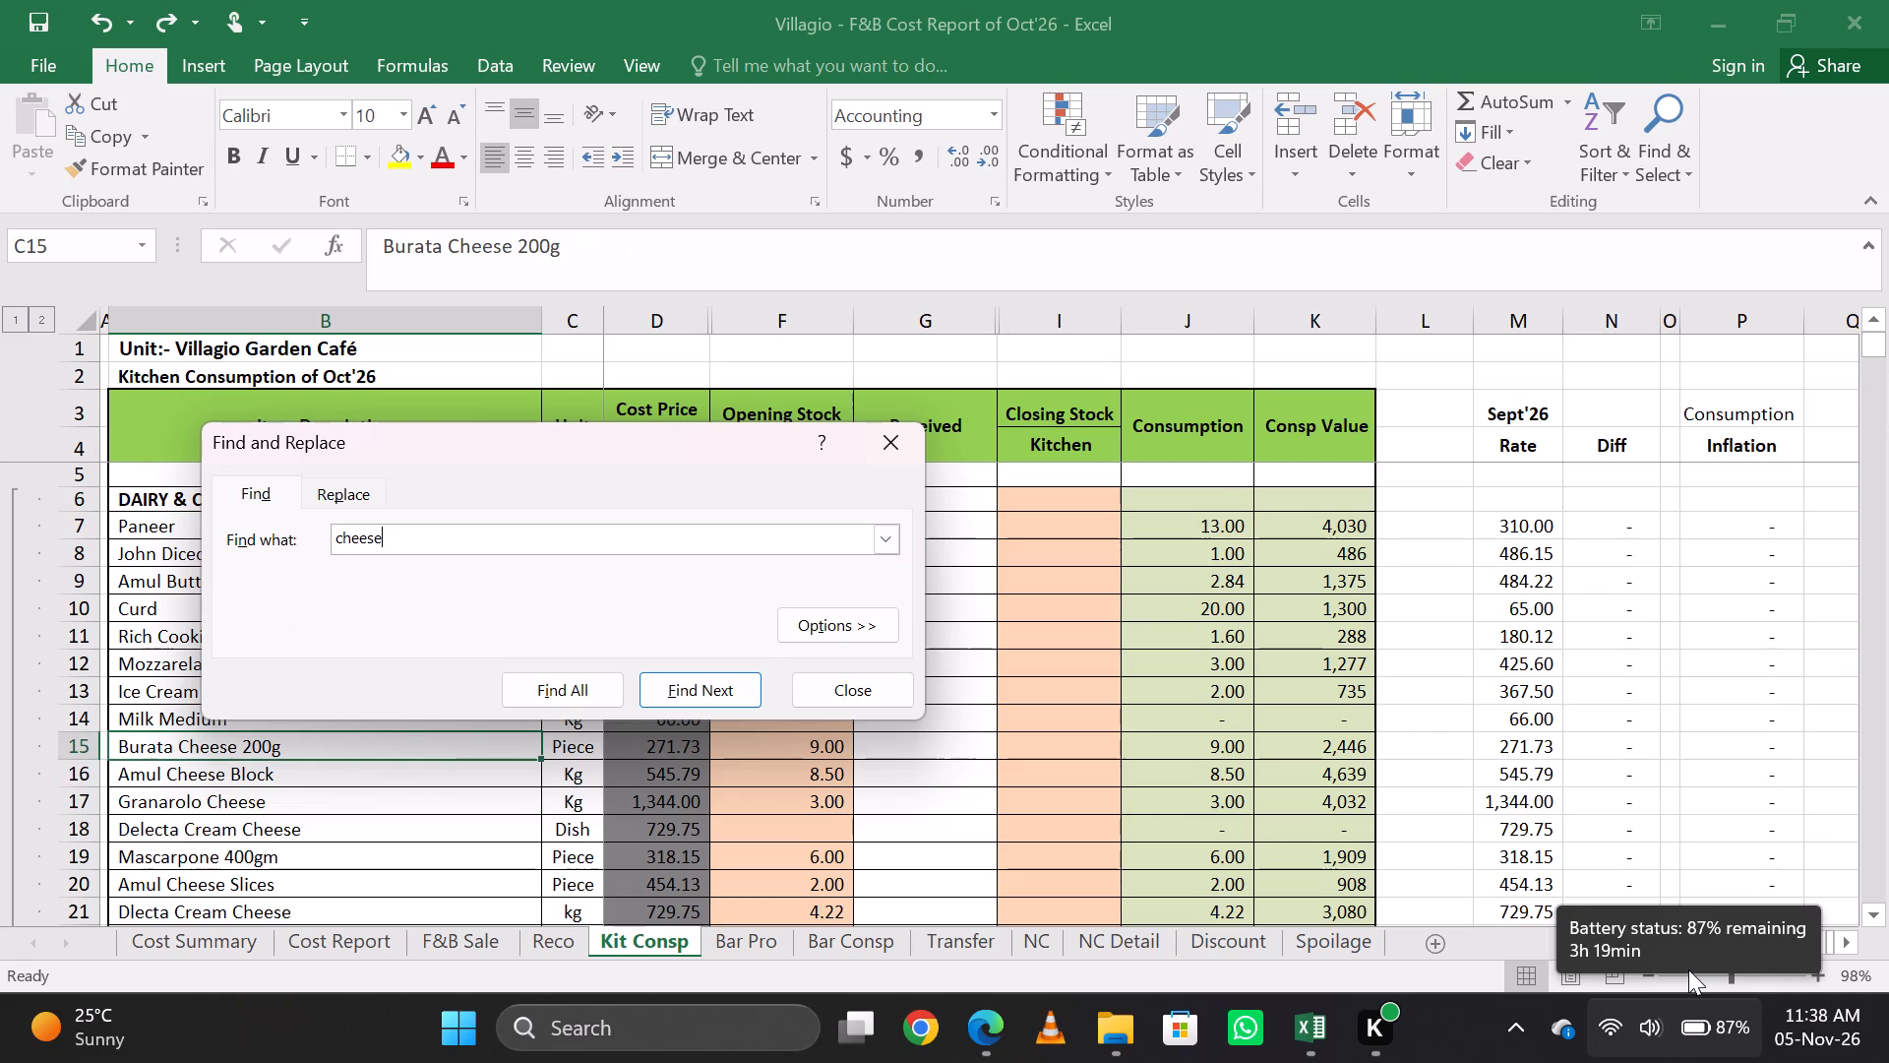
key("Return")
key("Return")
key("Return")
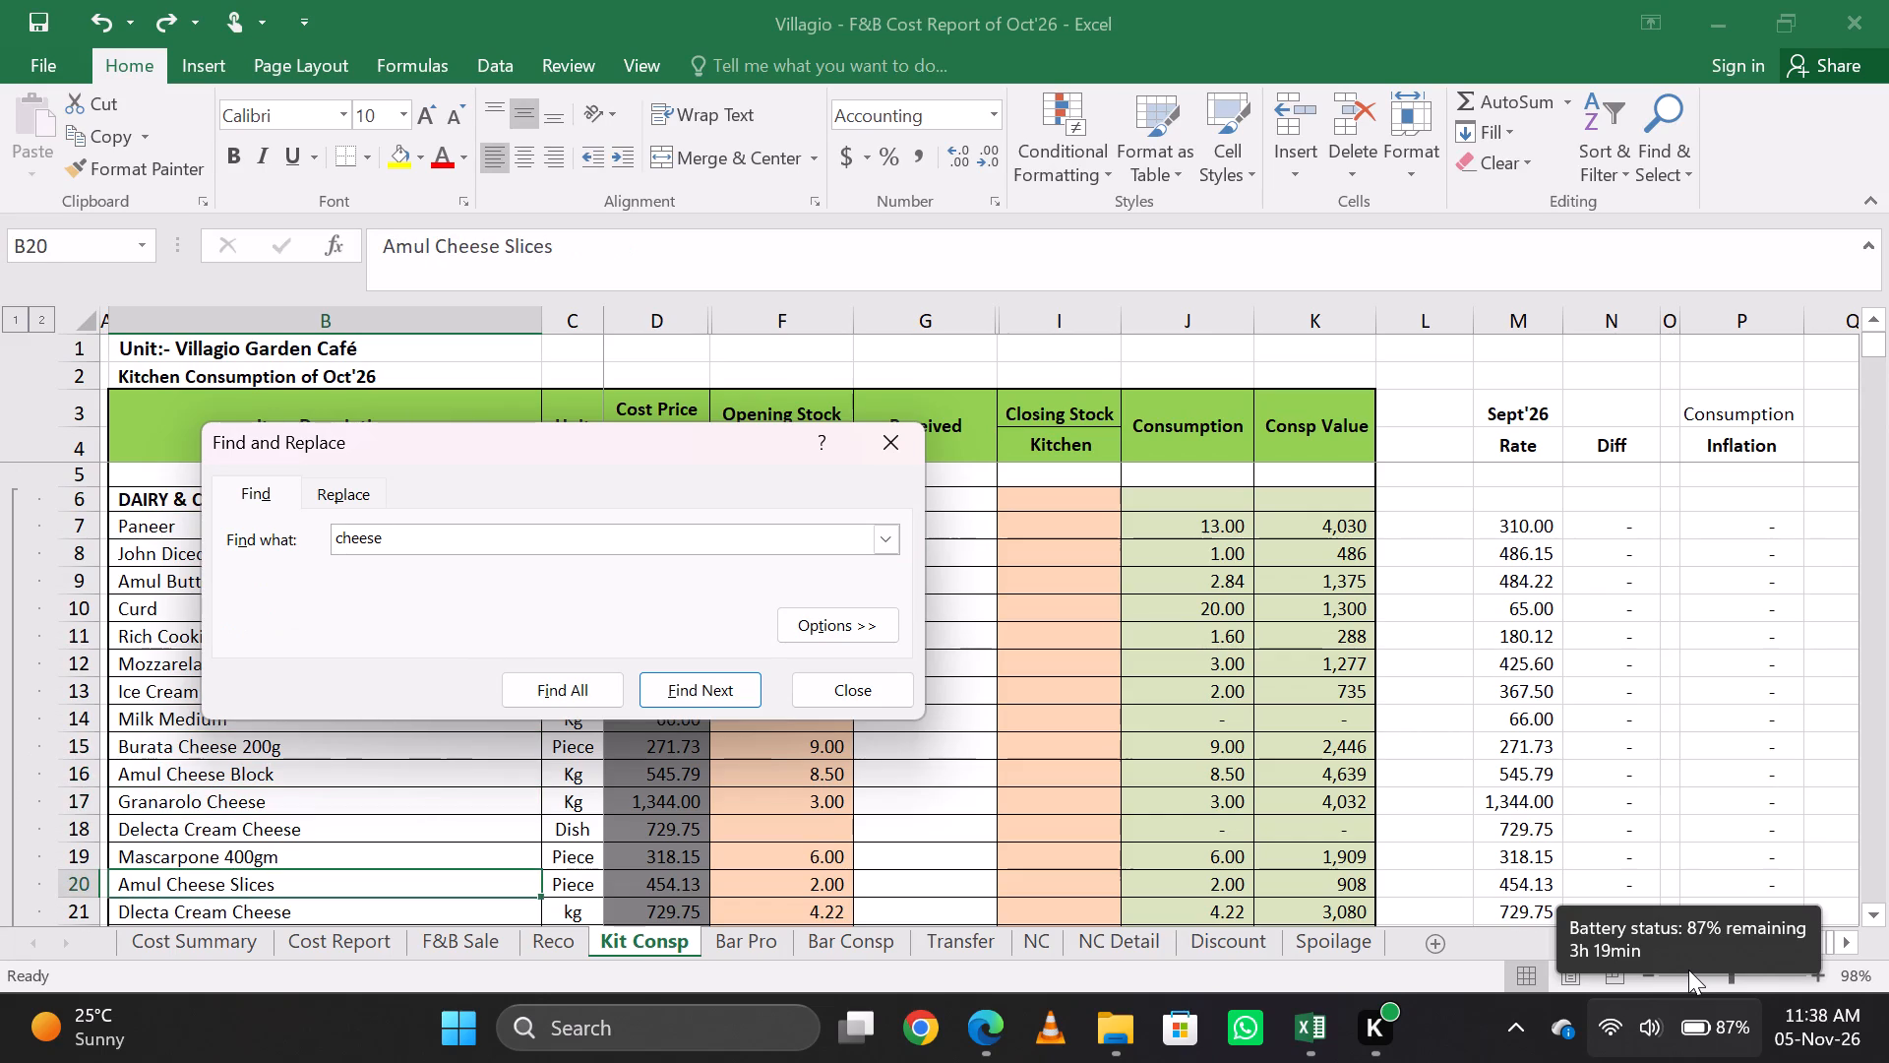
key("Return")
key("Return")
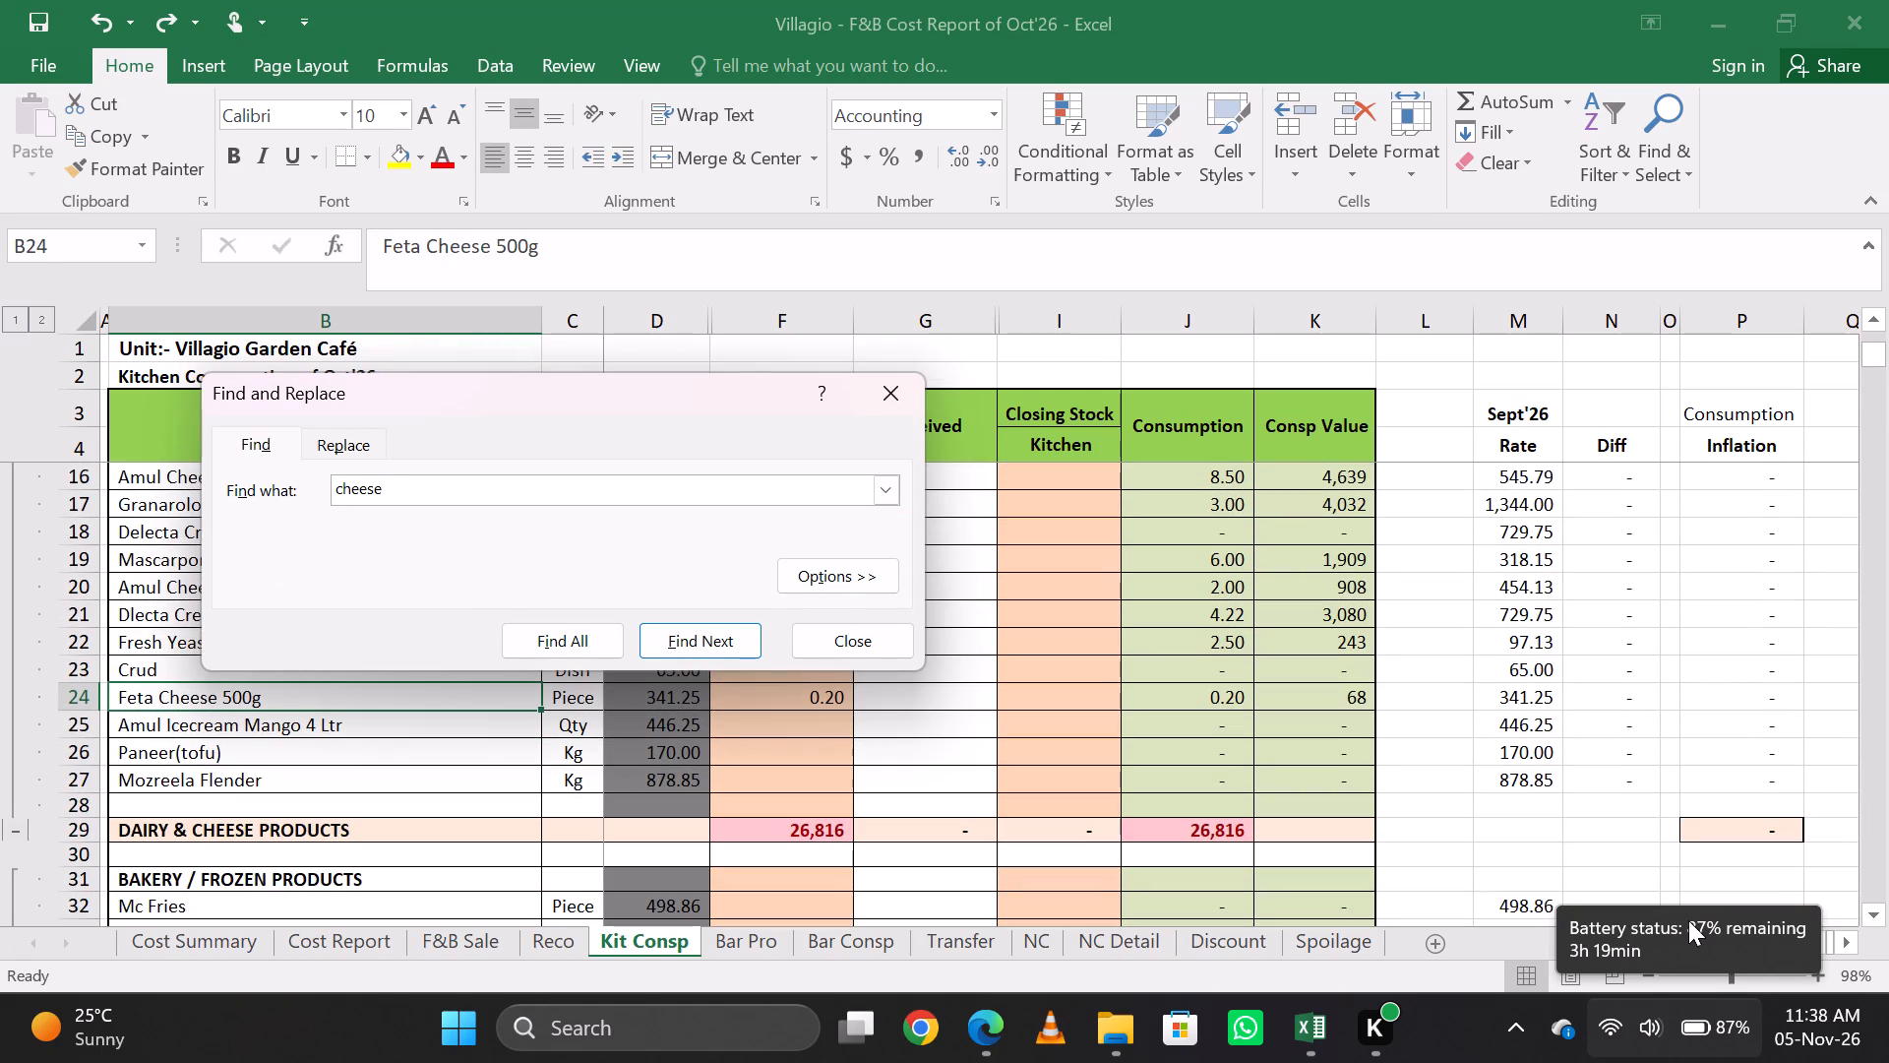
key("Return")
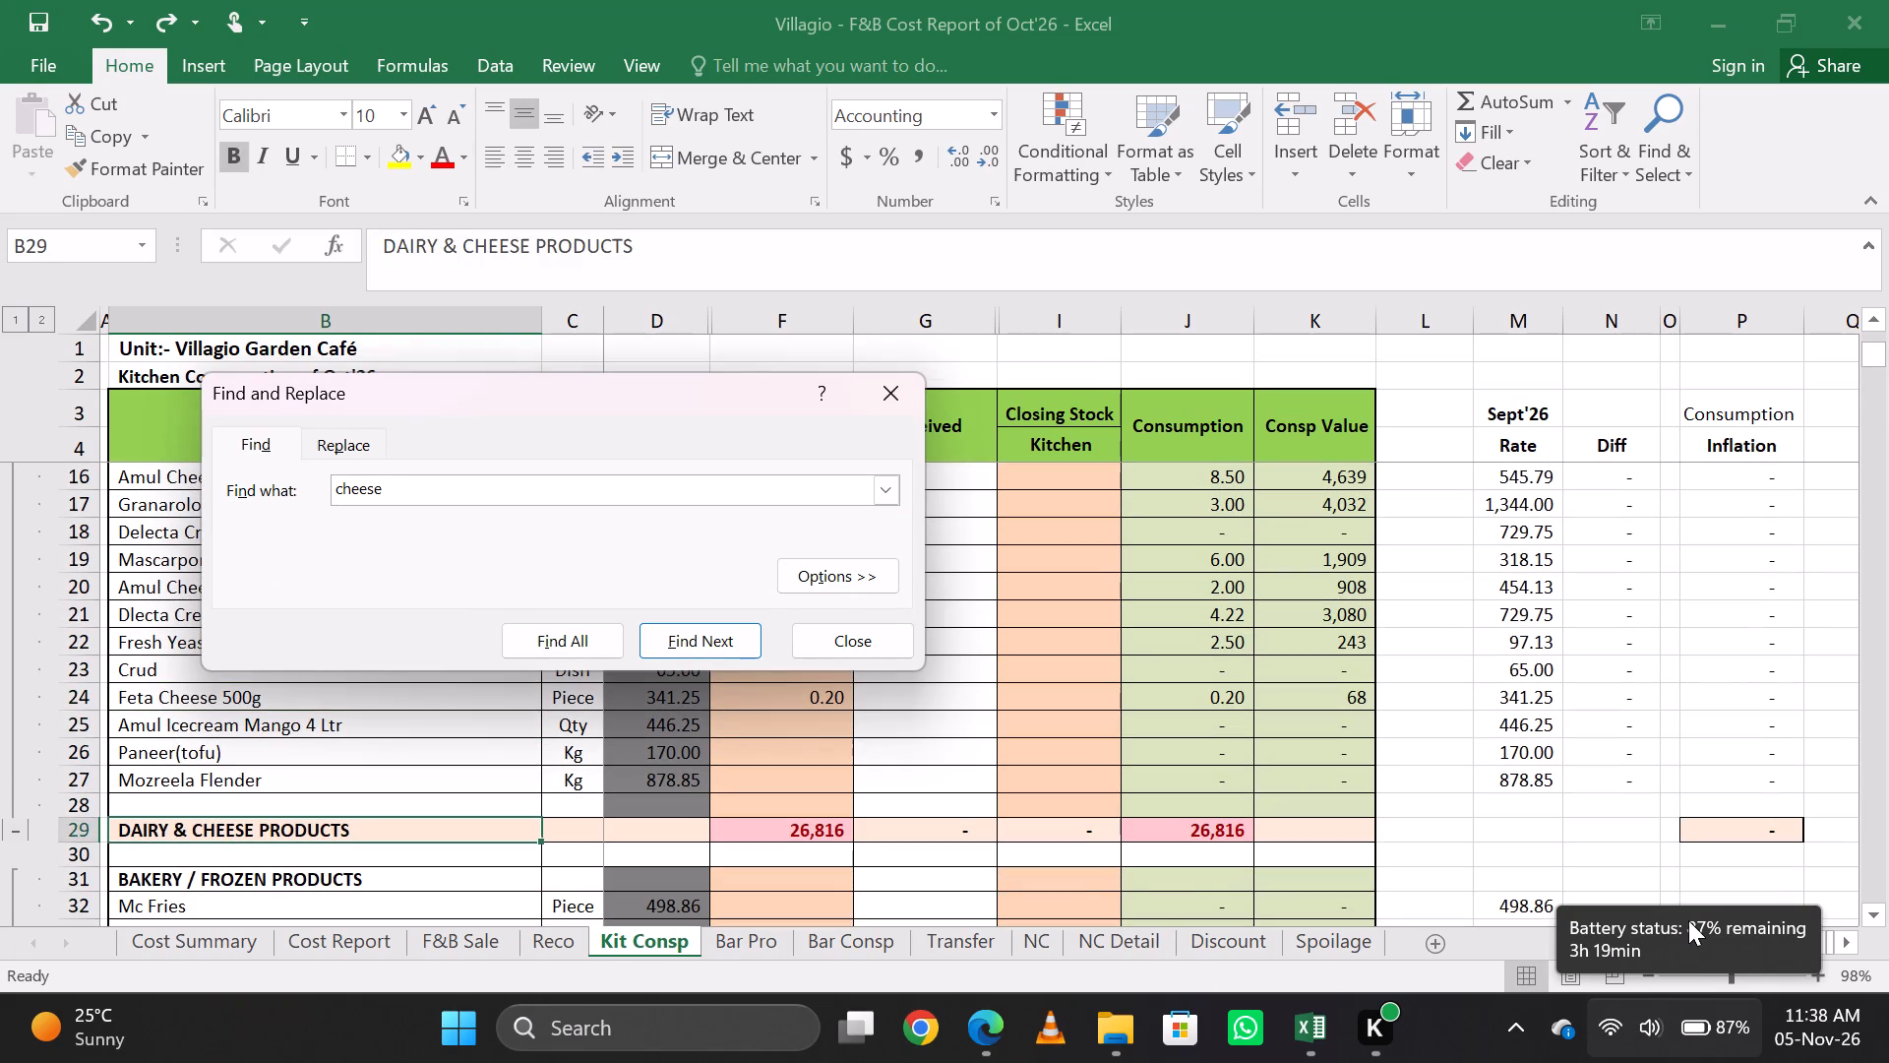
key("Return")
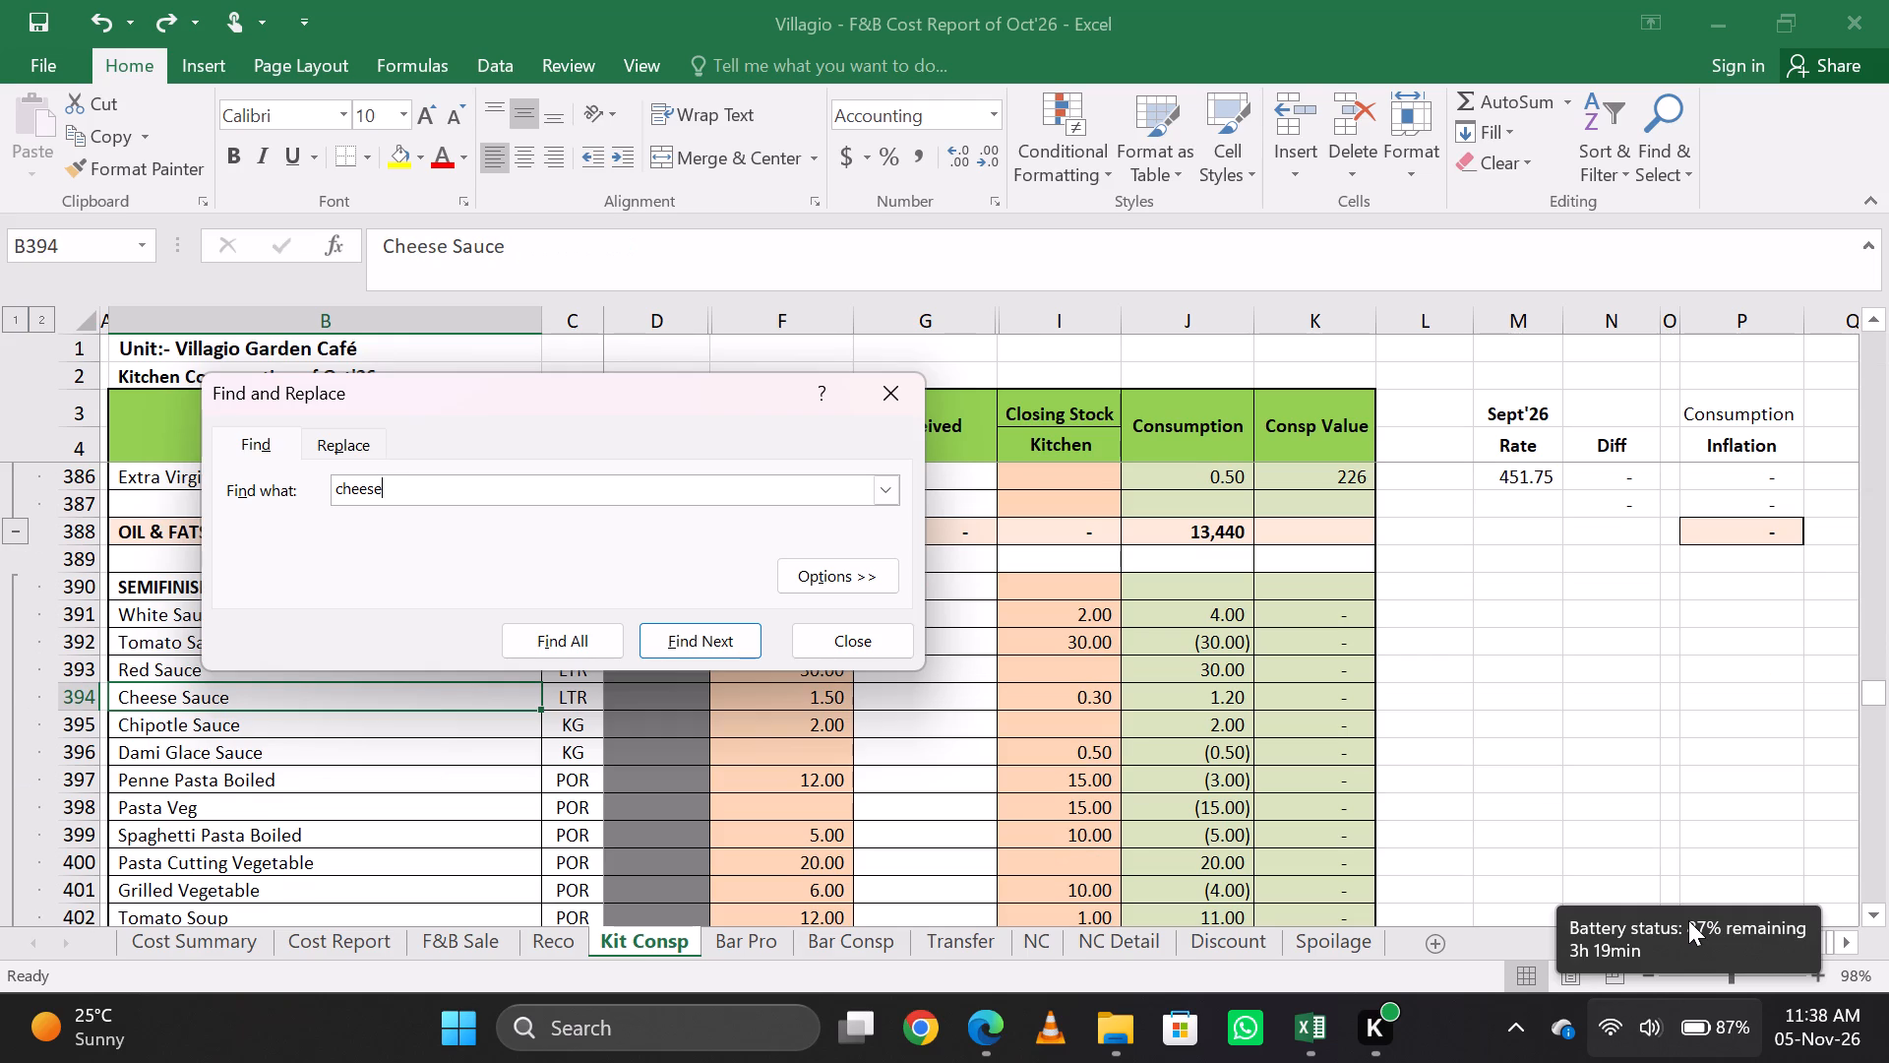
key("Escape")
Examine the item descriptions in the DAIRY & CHEESE PRODUCTS section at the start of the Kit Consp list.
key("Up")
key("Up")
key("Up")
key("Up")
key("Up")
key("Up")
key("Up")
key("Up")
key("Up")
key("Up")
key("Up")
key("Up")
key("Up")
key("Up")
key("Up")
key("Up")
key("Up")
key("Up")
key("Up")
key("Up")
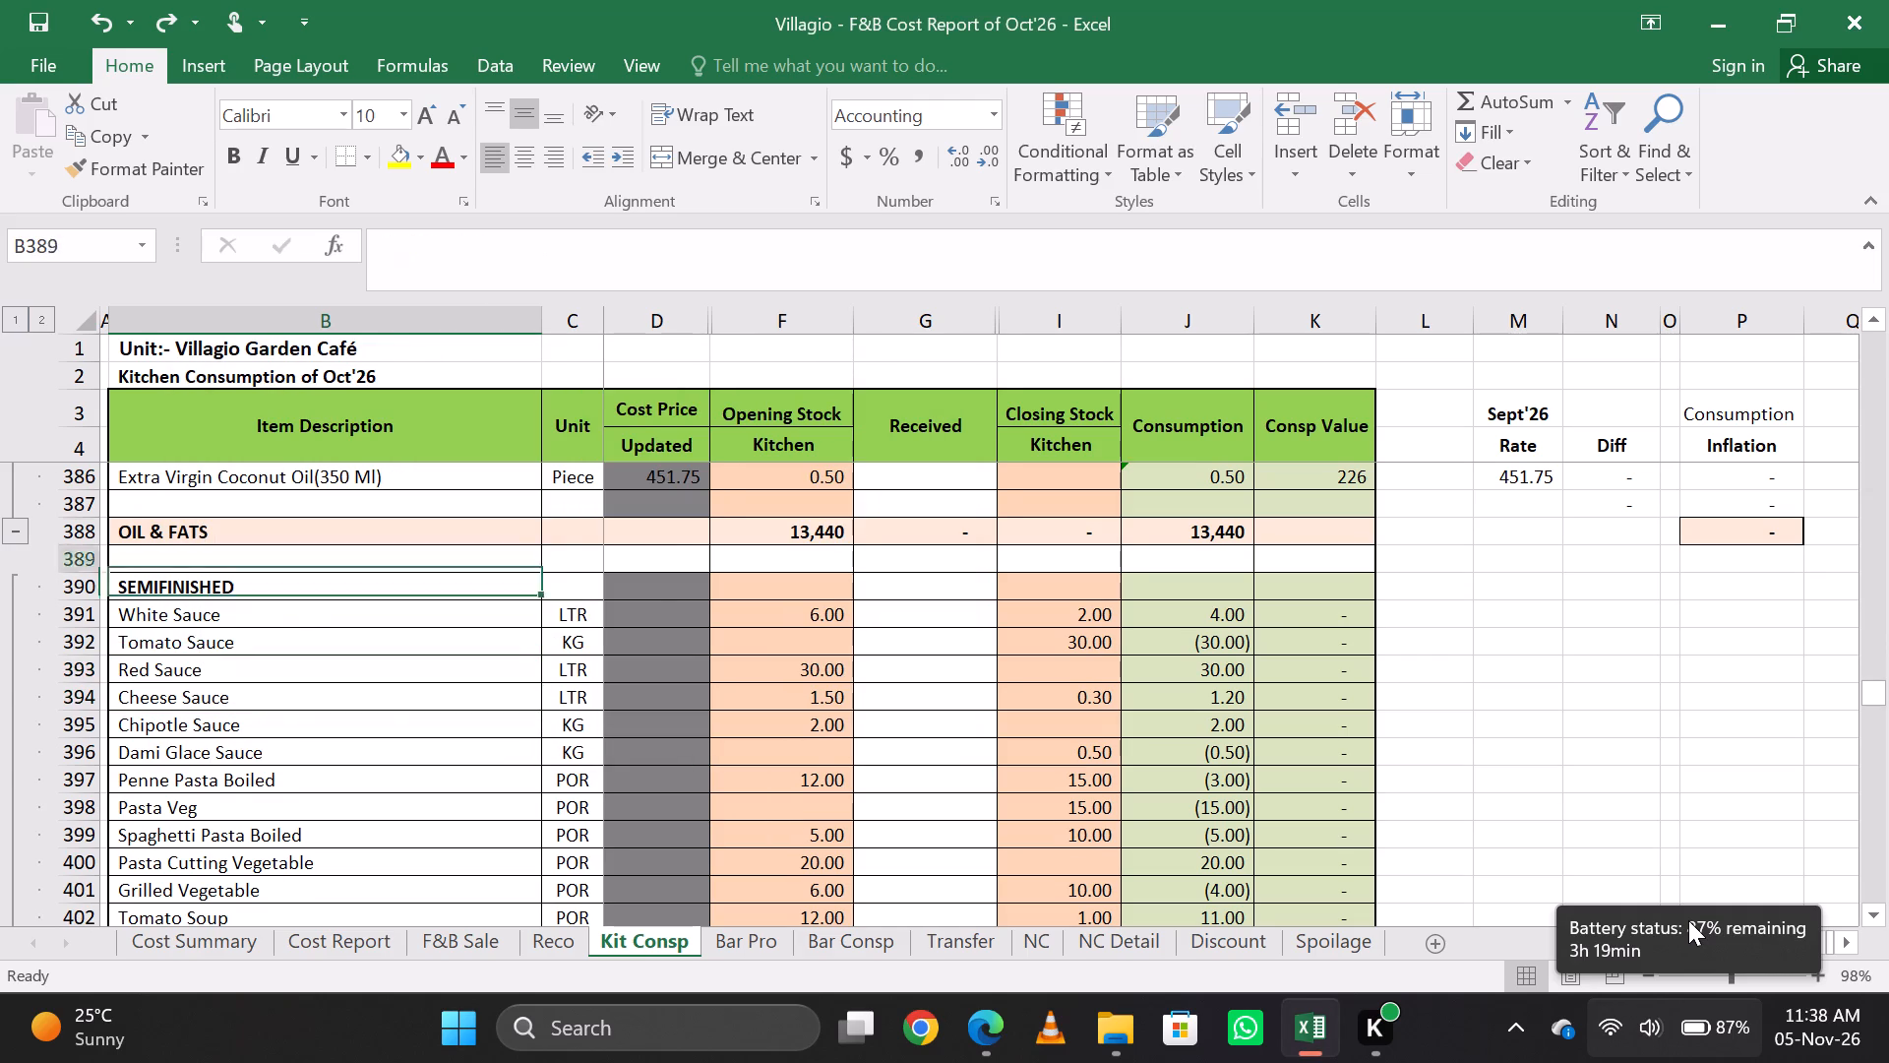
key("Up")
key("Page_Up")
key("Page_Up")
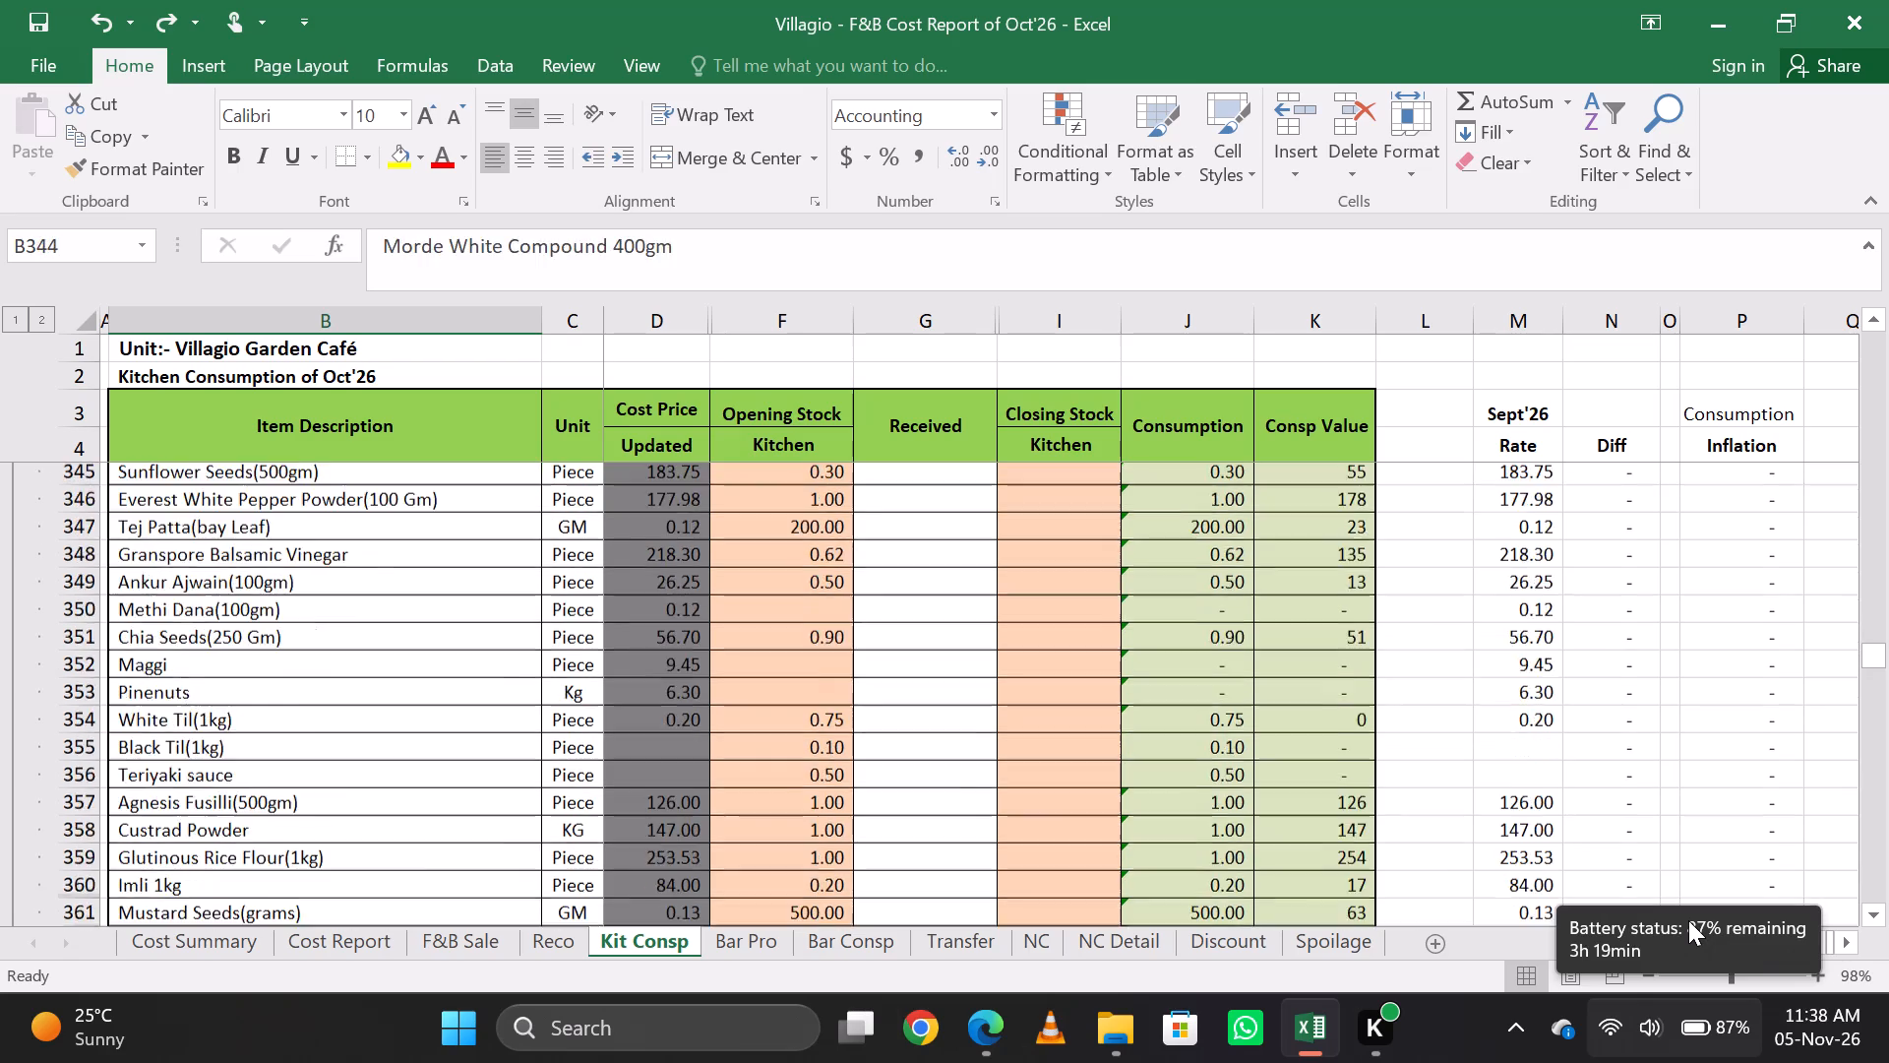
key("Page_Up")
key("Page_Up")
key("Page_Up")
key("Page_Up")
key("Page_Up")
key("Page_Up")
key("Page_Up")
key("Page_Up")
key("Page_Up")
key("Page_Up")
key("Page_Up")
key("Page_Up")
key("Page_Up")
key("Page_Up")
key("Page_Up")
key("Page_Up")
key("Page_Up")
key("Page_Up")
key("Page_Up")
key("Page_Up")
key("Page_Up")
key("Down")
key("Down")
key("Down")
key("Down")
key("Down")
key("Down")
key("Down")
key("Down")
key("Down")
key("Down")
key("Down")
key("Down")
key("Down")
key("Down")
key("Down")
key("Down")
key("Down")
key("Down")
key("Down")
key("Down")
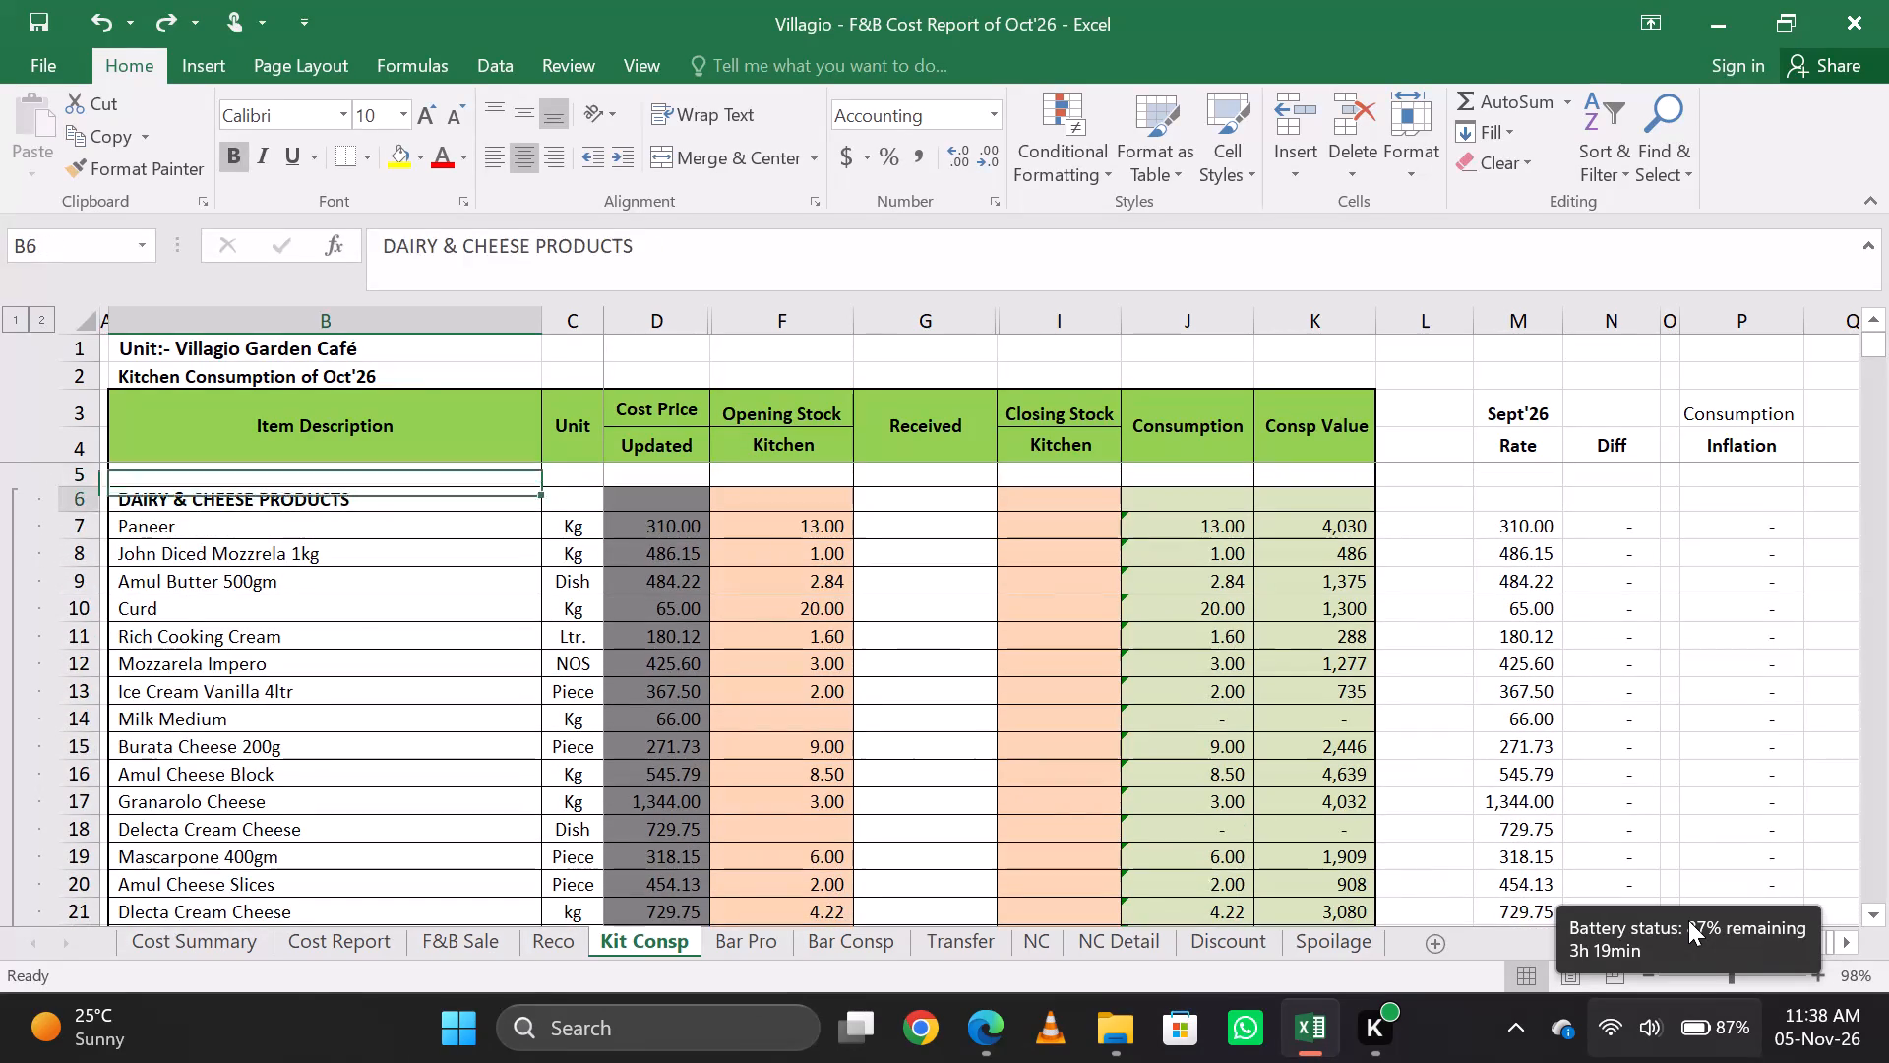
key("Up")
key("Up")
key("Up")
key("Up")
key("Up")
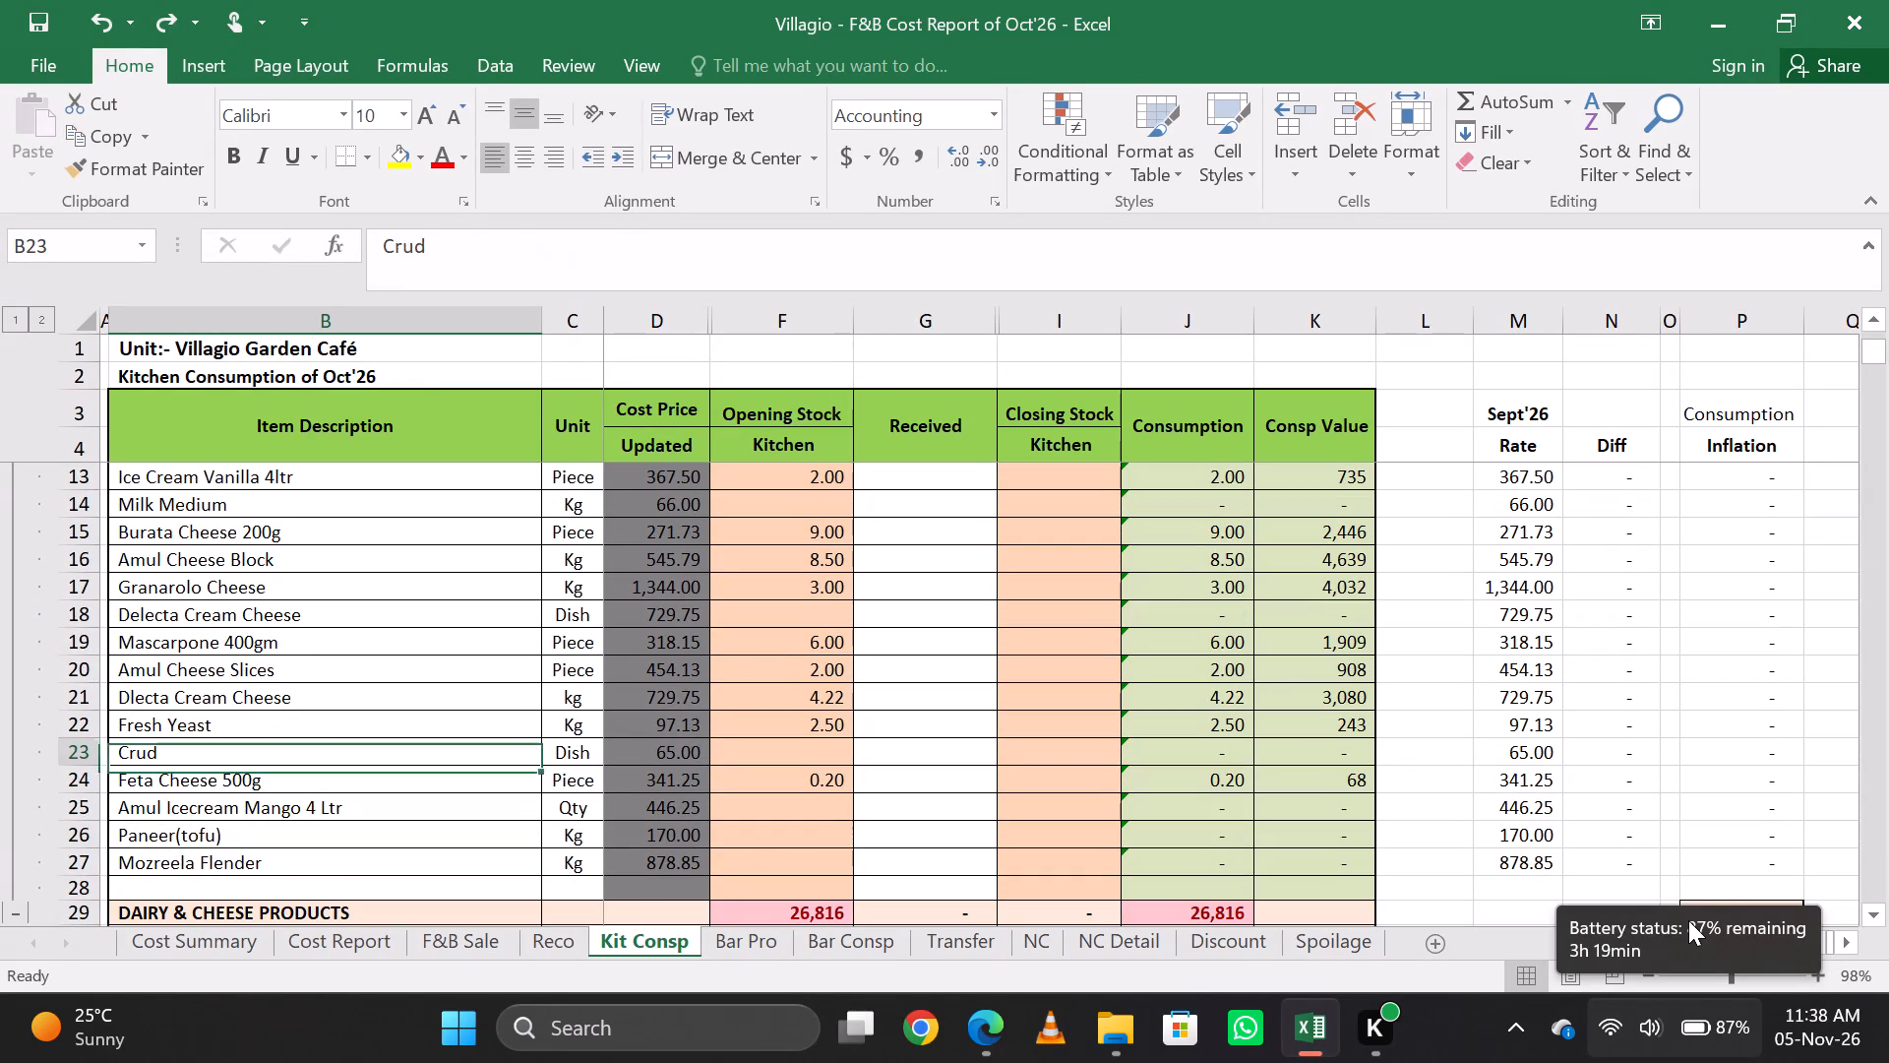
key("Up")
key("Up")
key("Up")
key("Up")
key("Up")
key("Down")
key("Up")
key("Up")
key("Up")
key("Up")
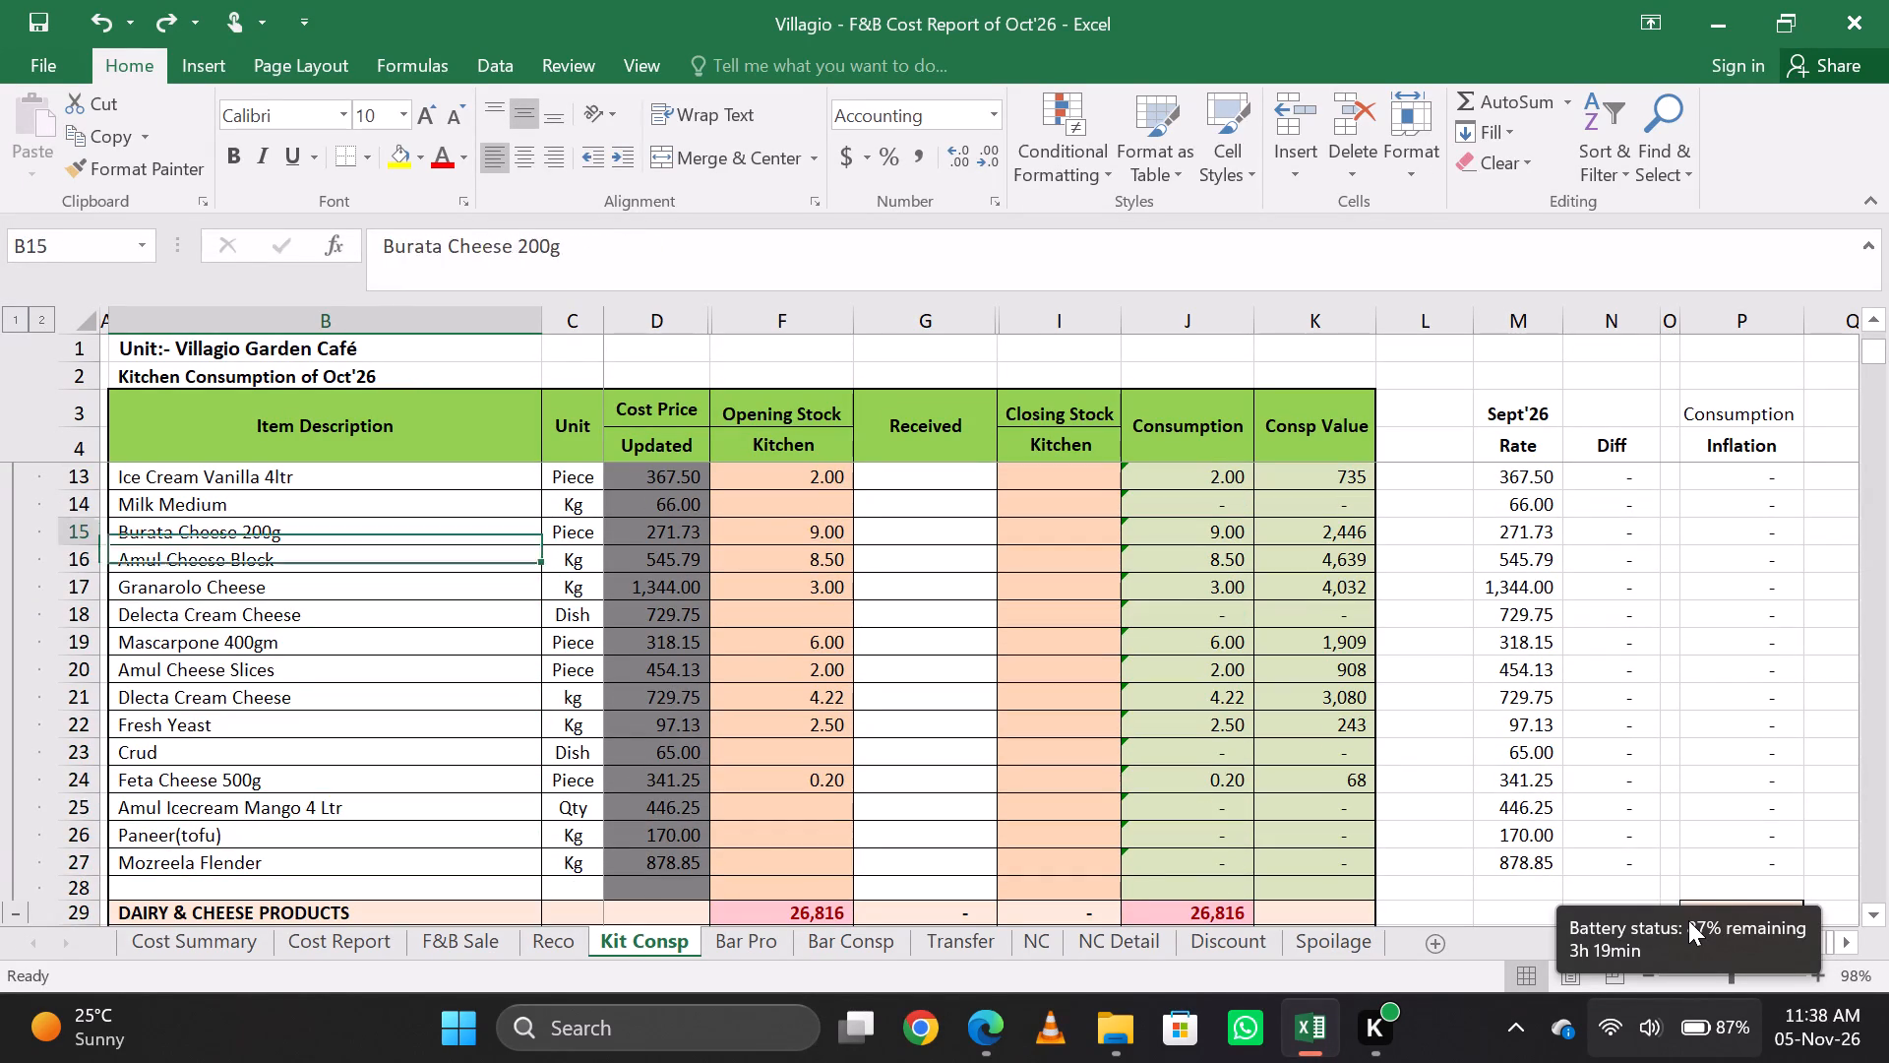
key("Up")
key("Up")
key("Up")
key("Up")
key("Up")
key("Up")
key("Up")
key("Up")
key("Up")
key("Up")
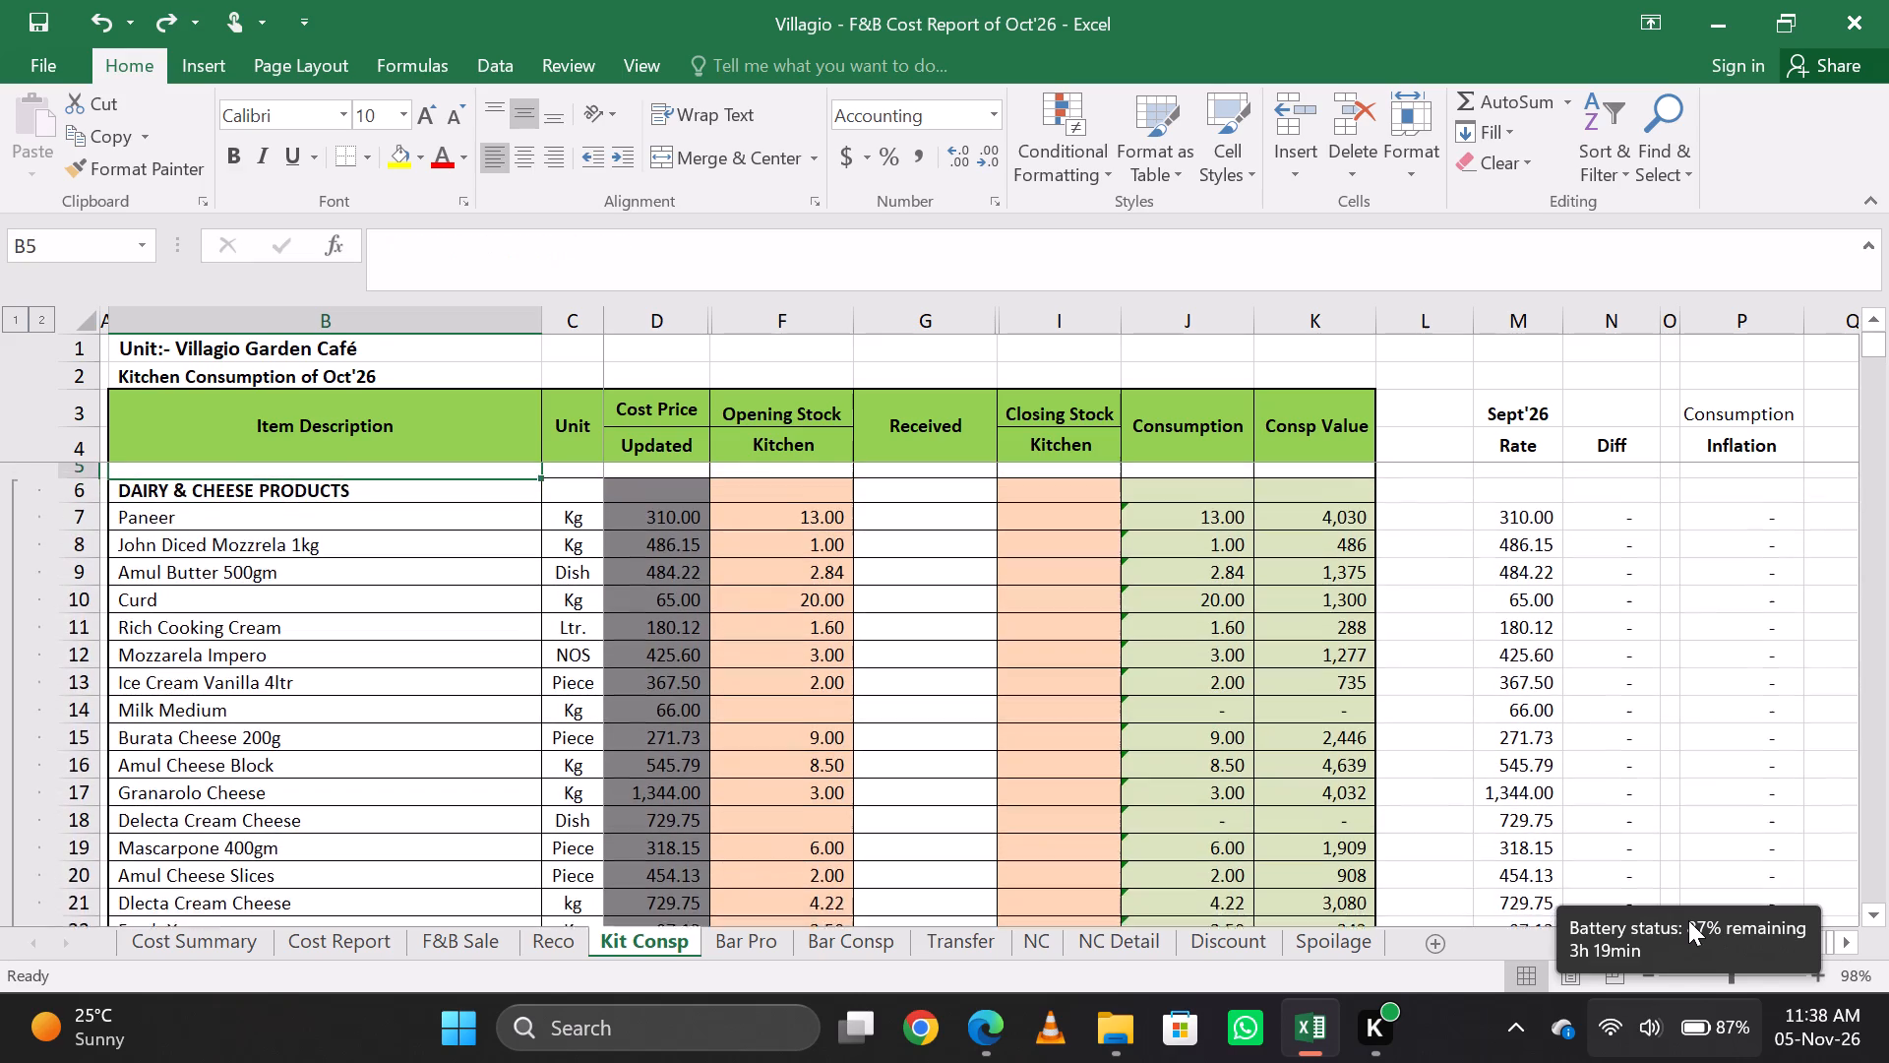
Find the chip items on the Kit Consp sheet and set the kitchen closing stock of Chipotle Sauce to 1.5.
key("Up")
key("Up")
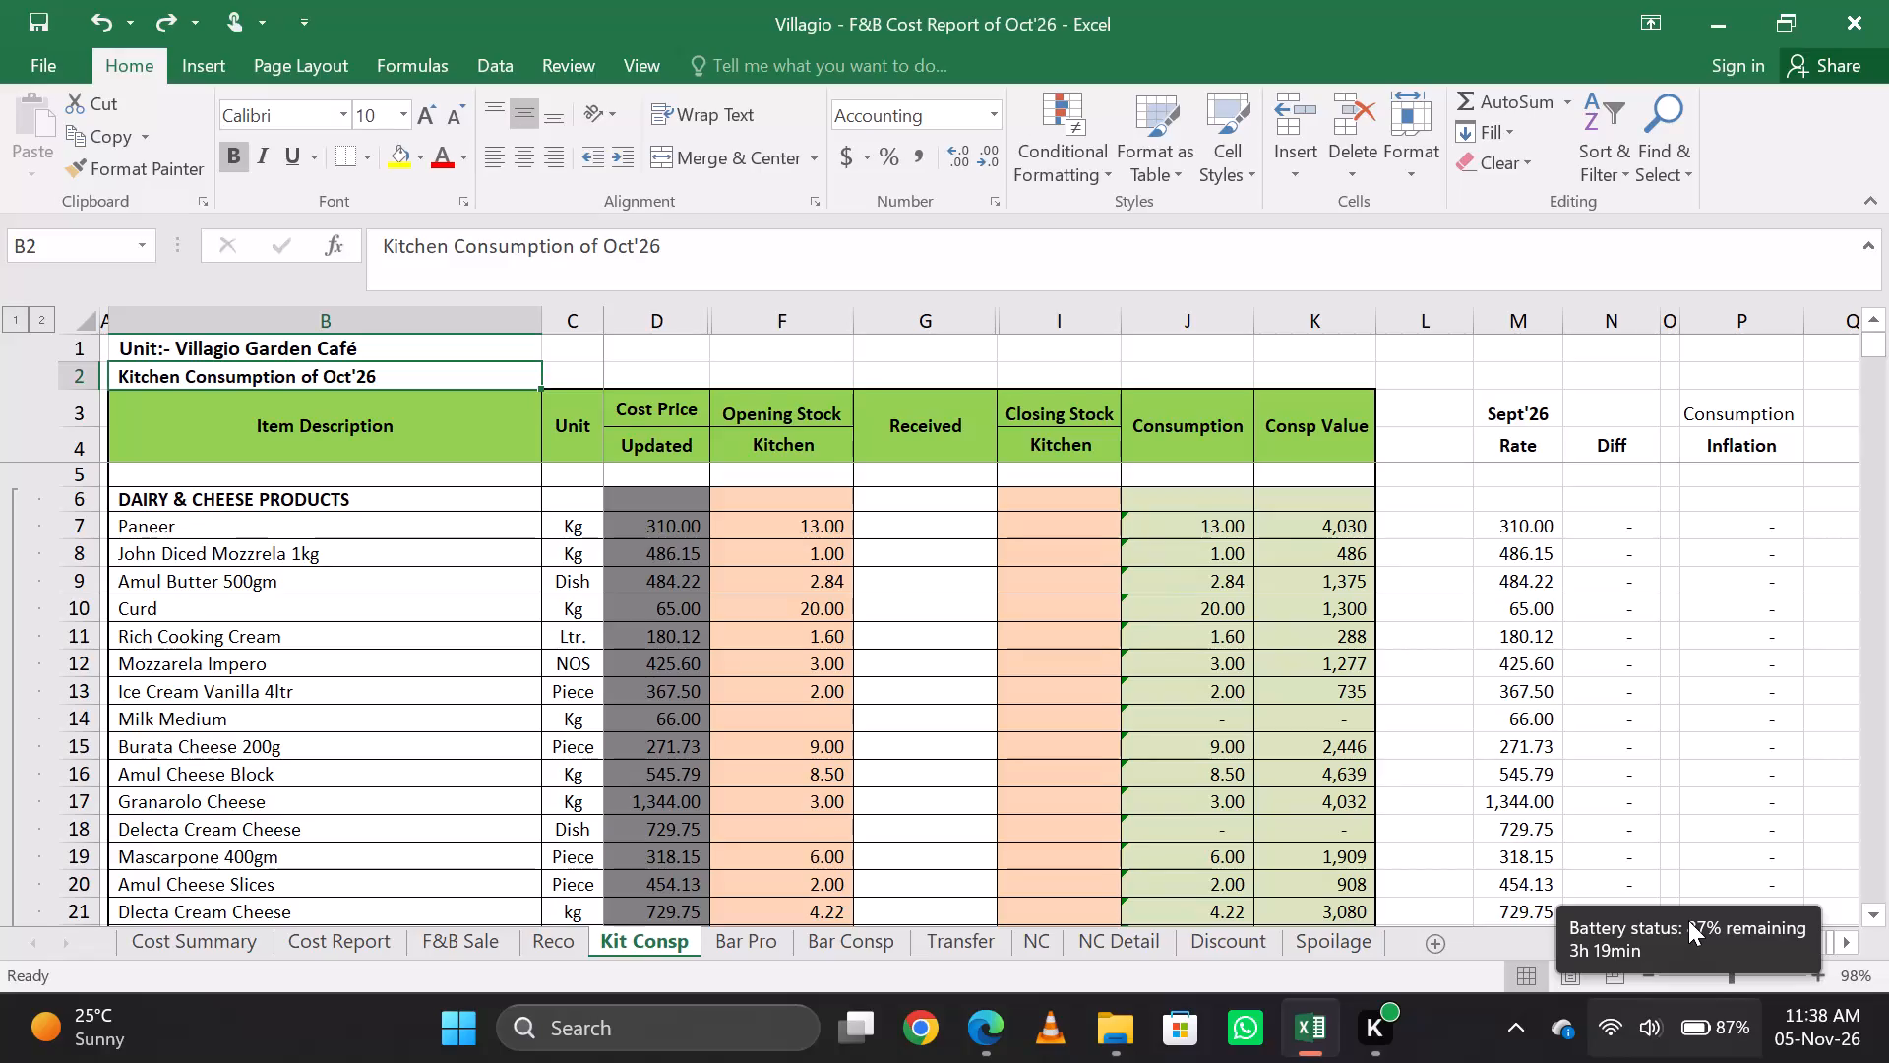
key("Down")
key("Up")
key("ctrl+f")
type("chip")
key("Return")
key("Return")
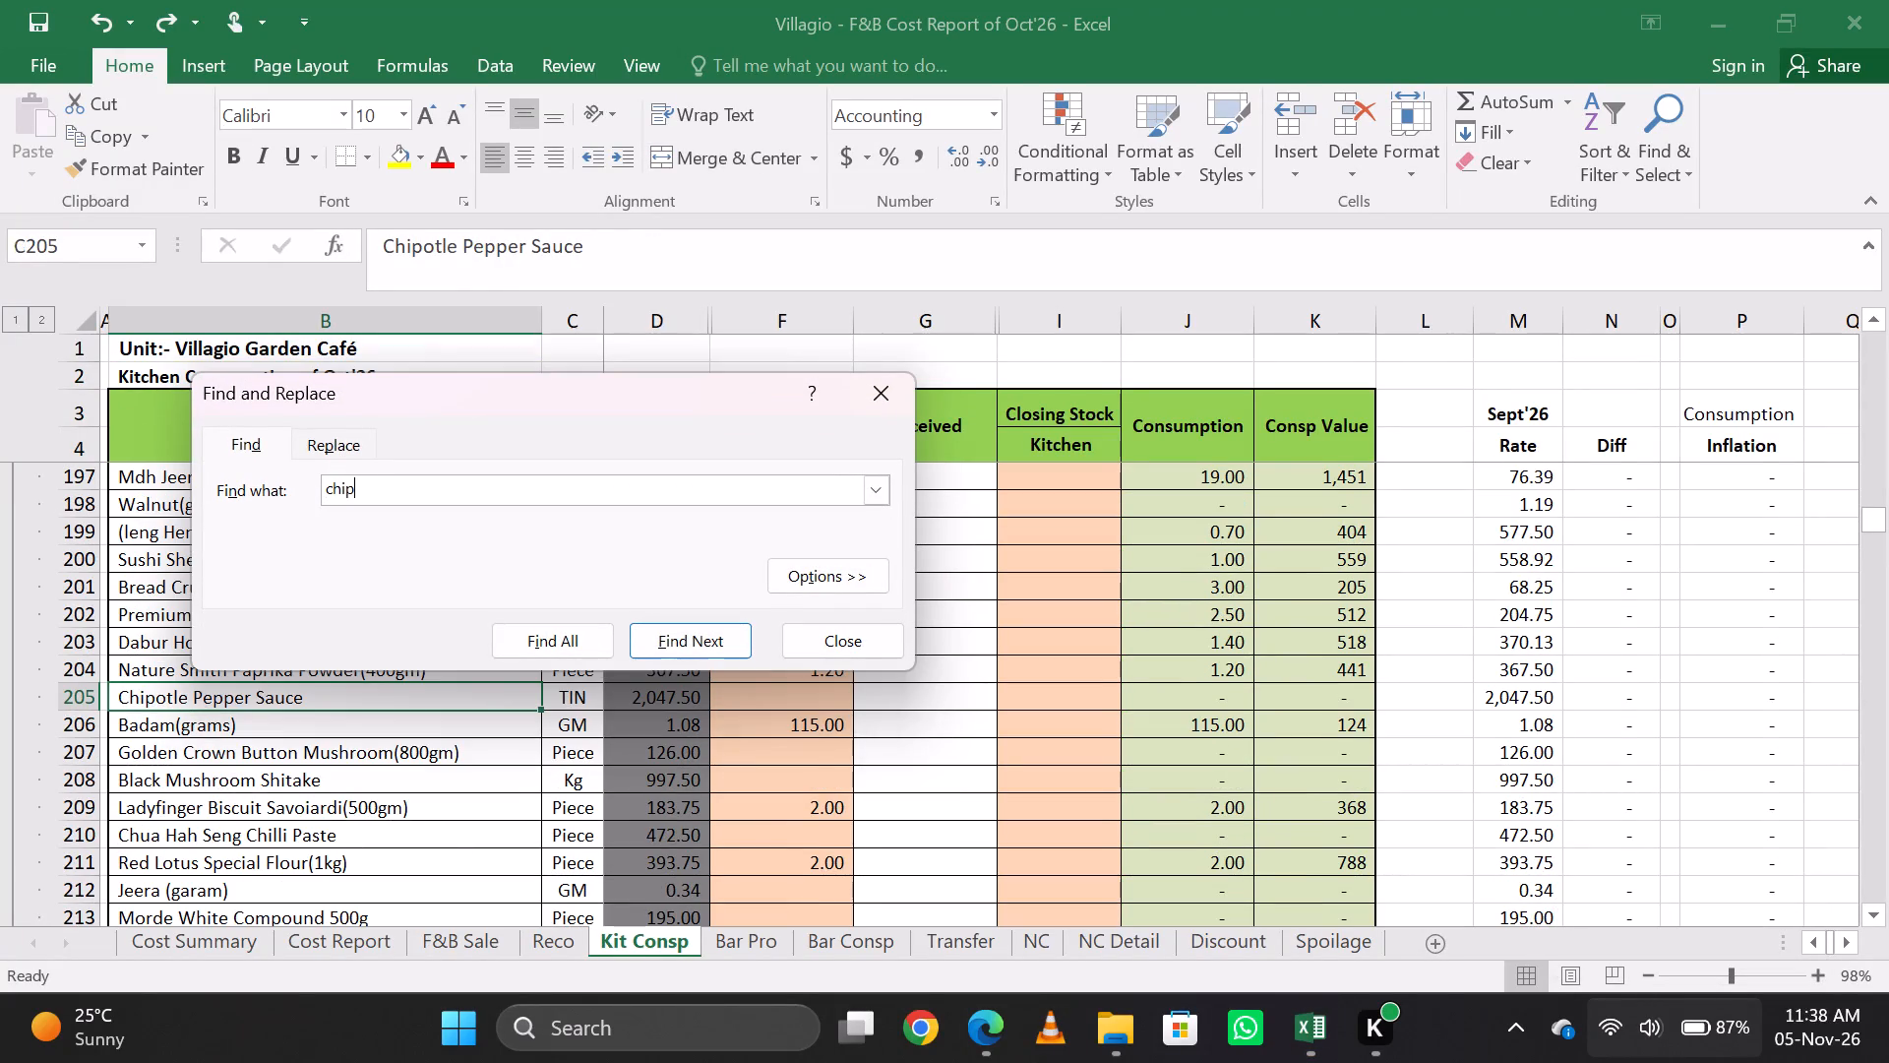
key("Return")
key("Escape")
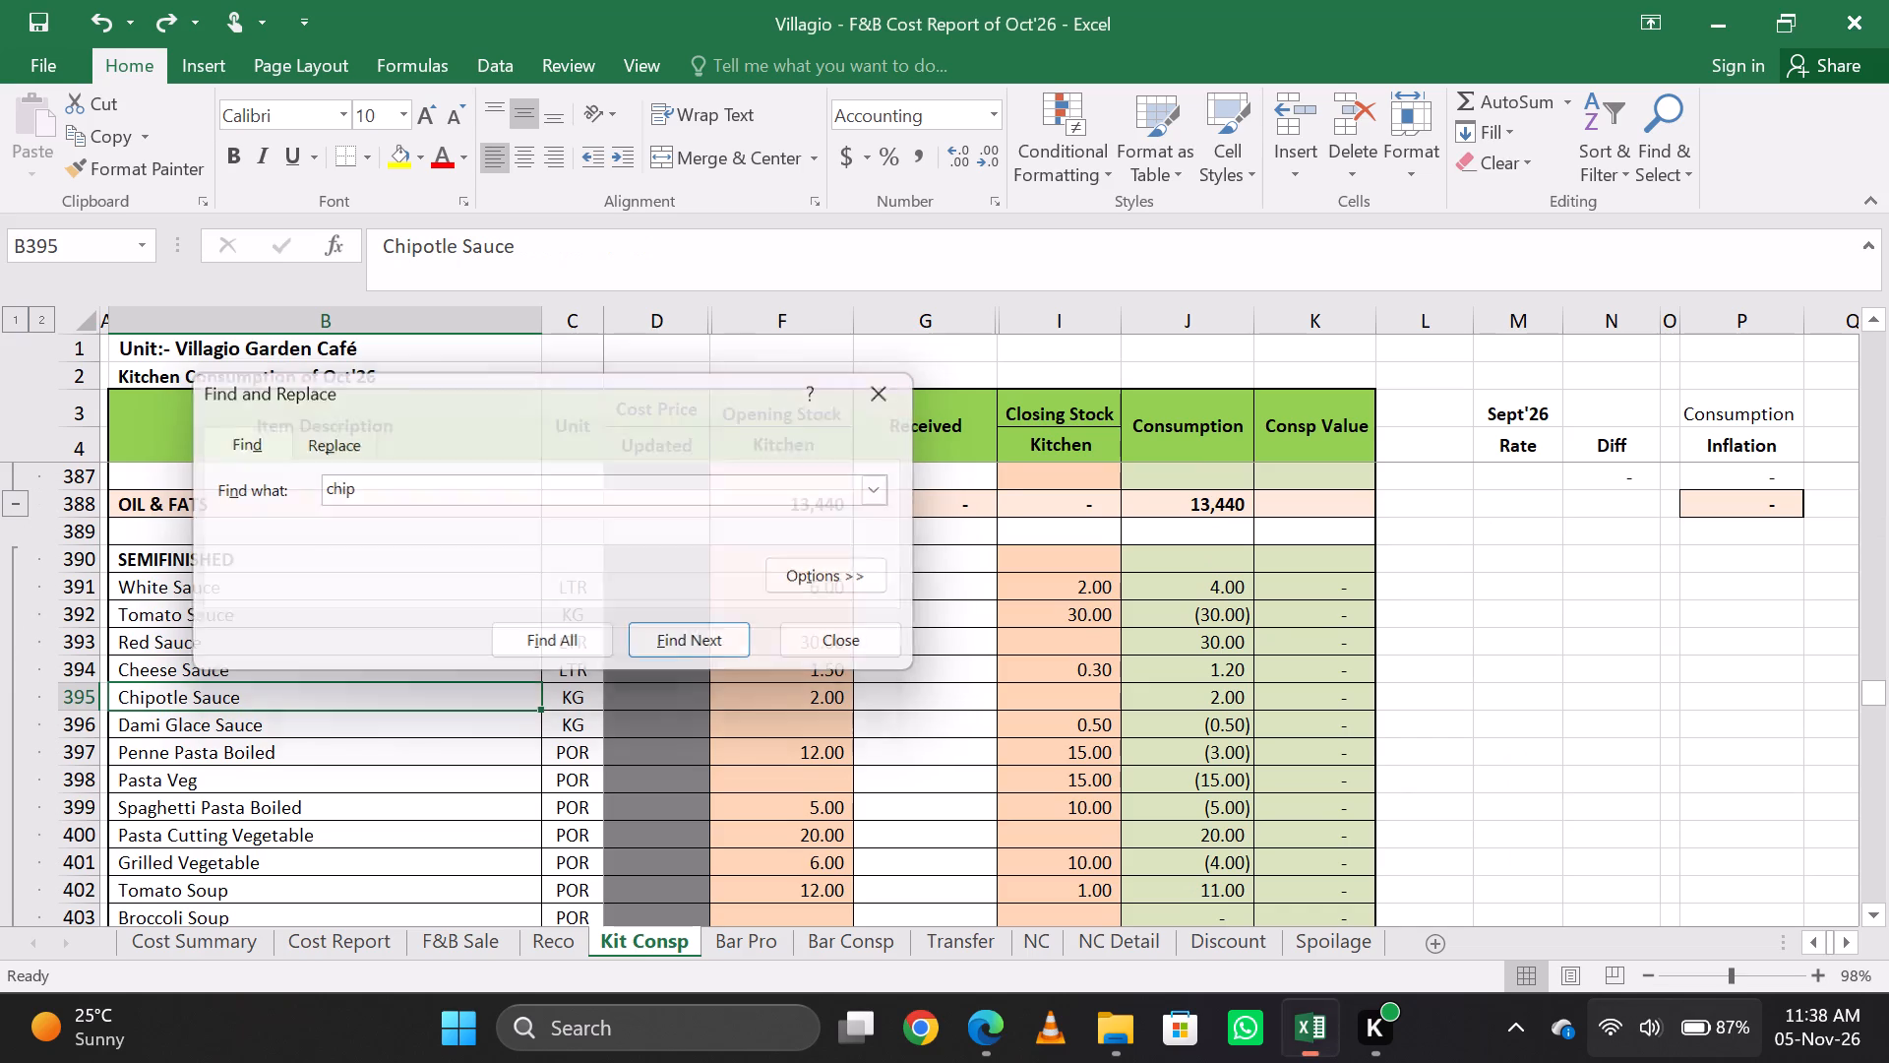
key("Right")
key("Right")
key("Right")
key("Right")
key("Right")
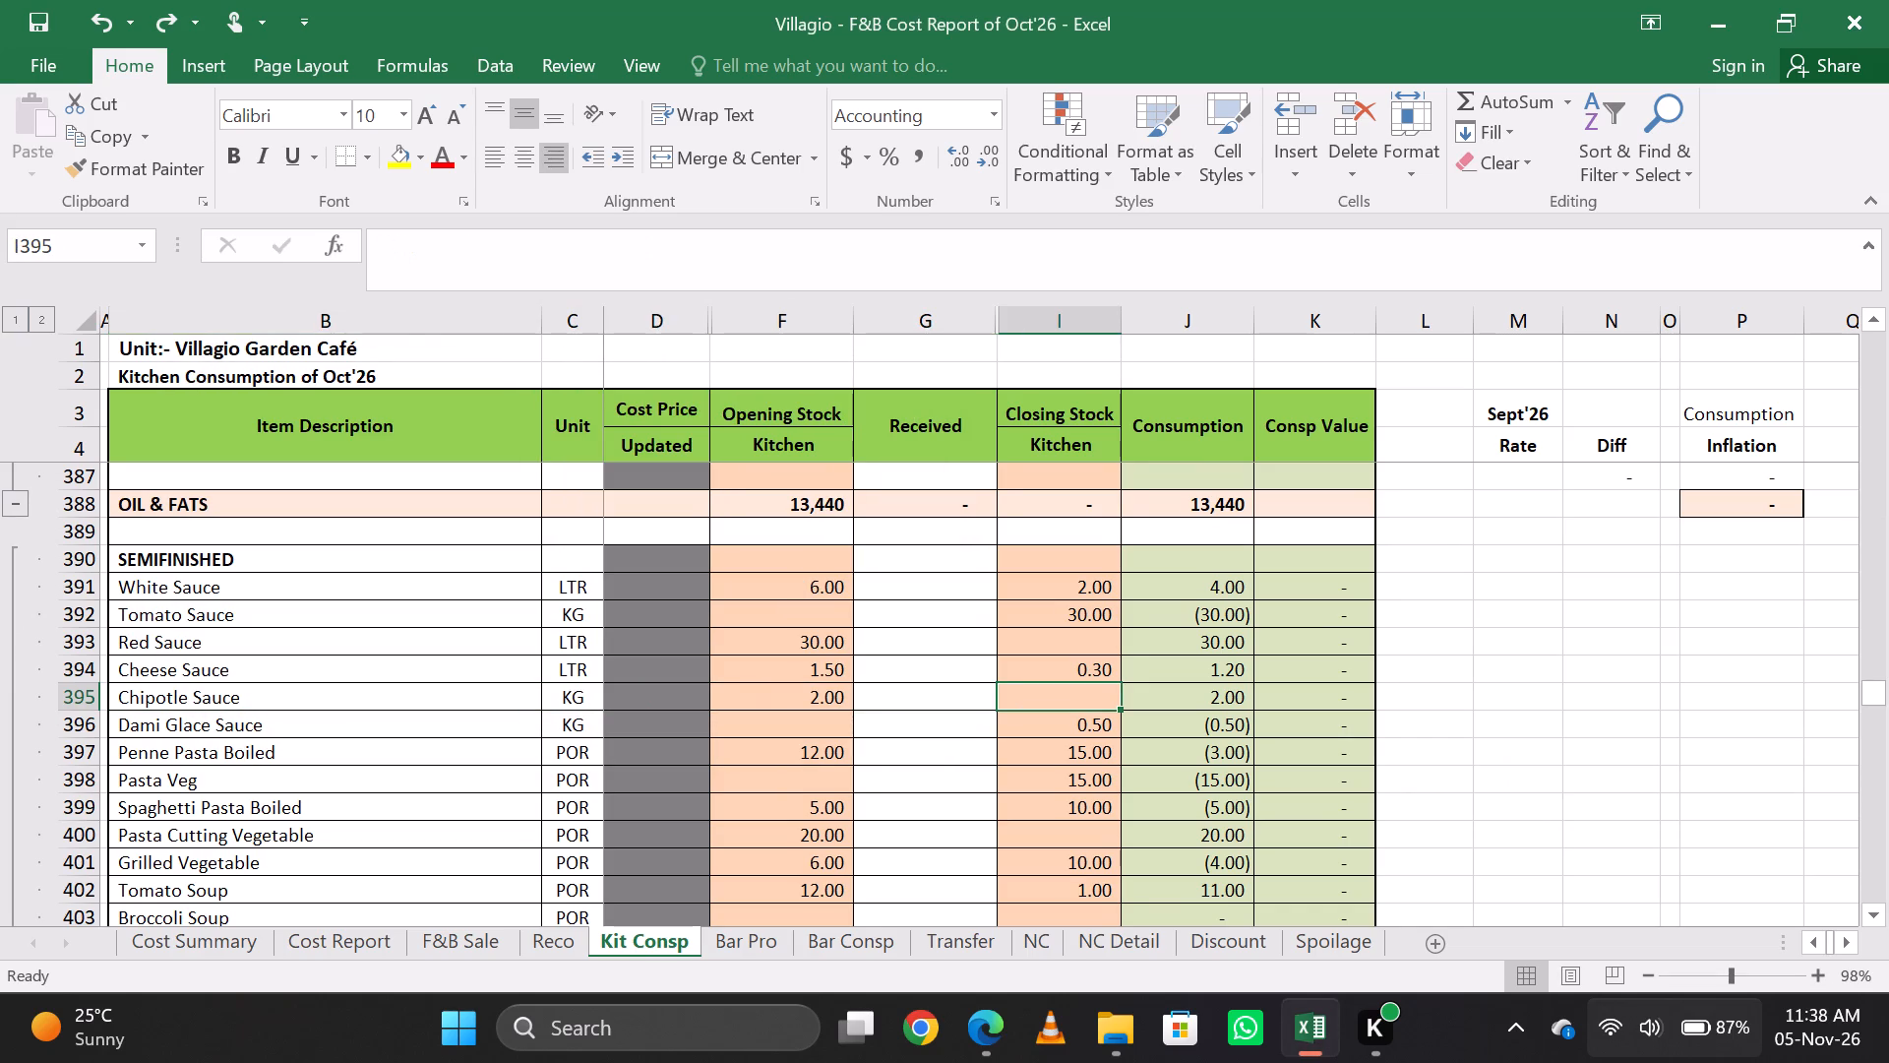
type("1.5")
key("Down")
key("Up")
Search the Kit Consp sheet for mch, and clear and close the search.
key("ctrl+f")
key("BackSpace")
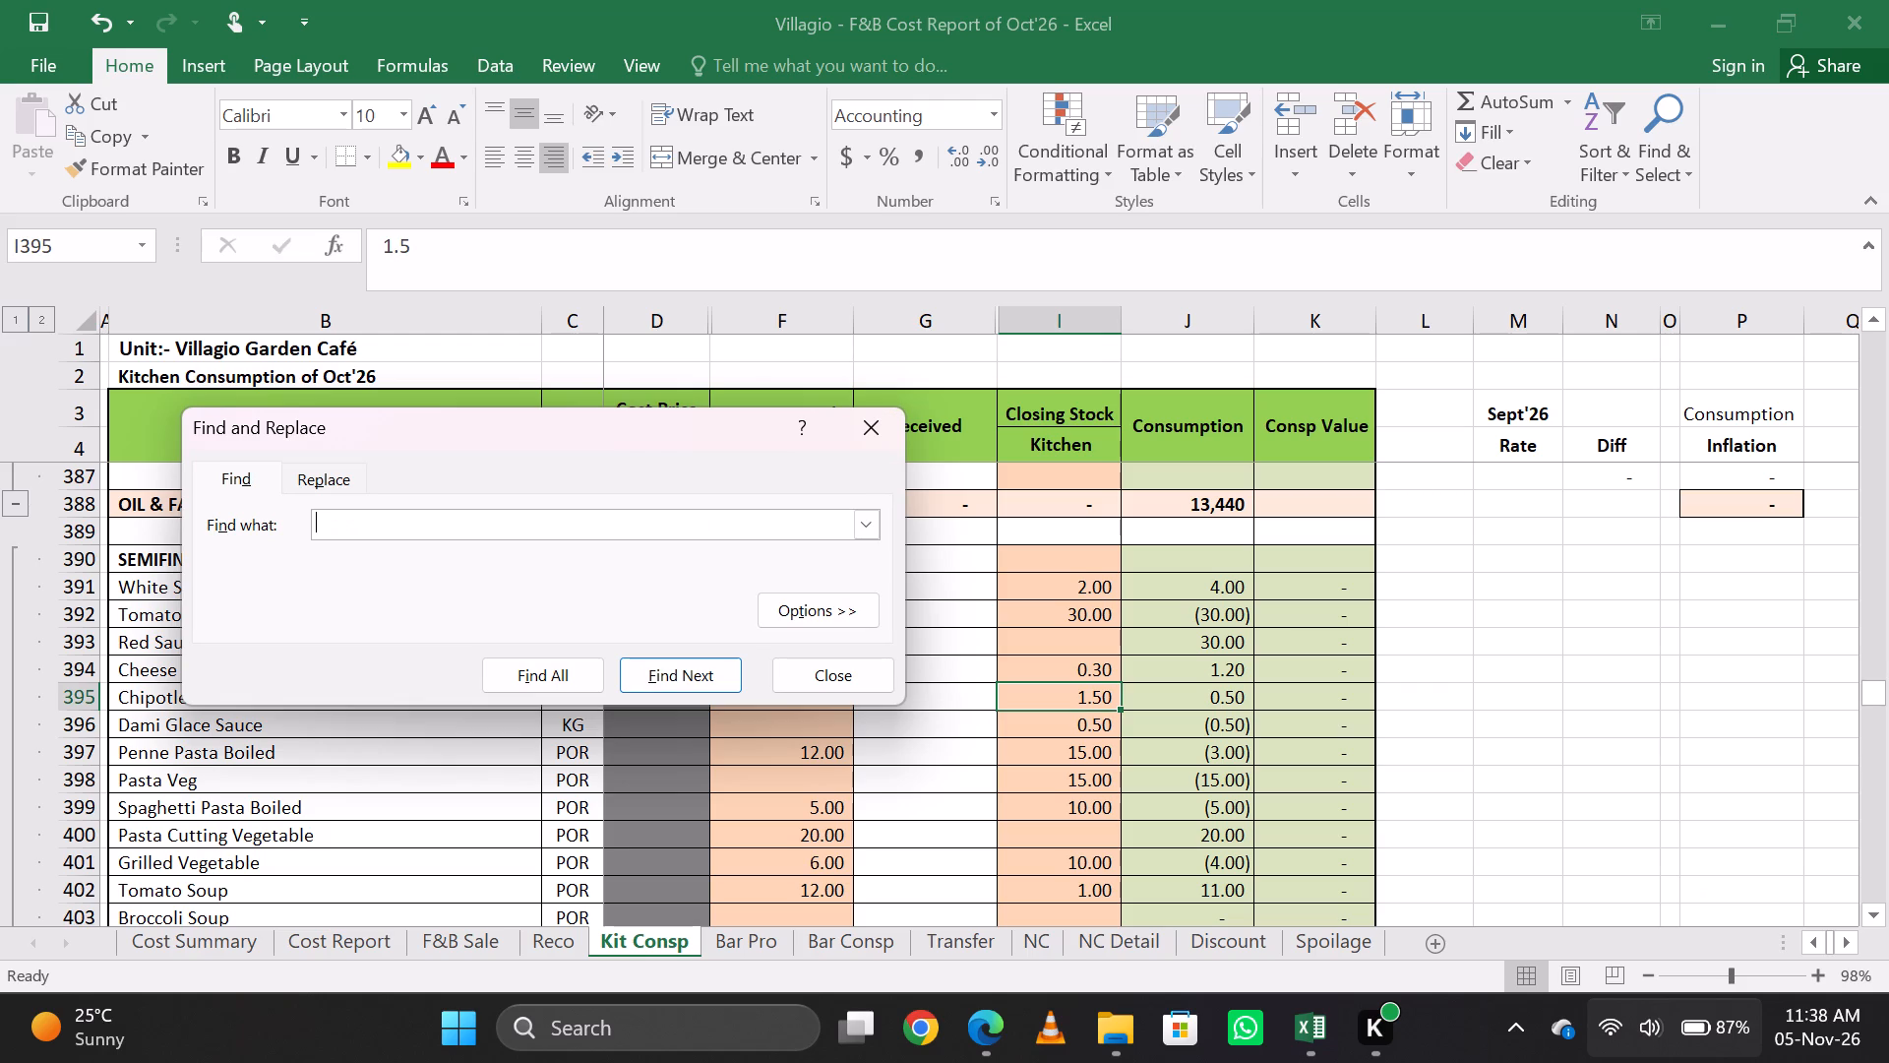
type("mch")
key("Return")
key("Return")
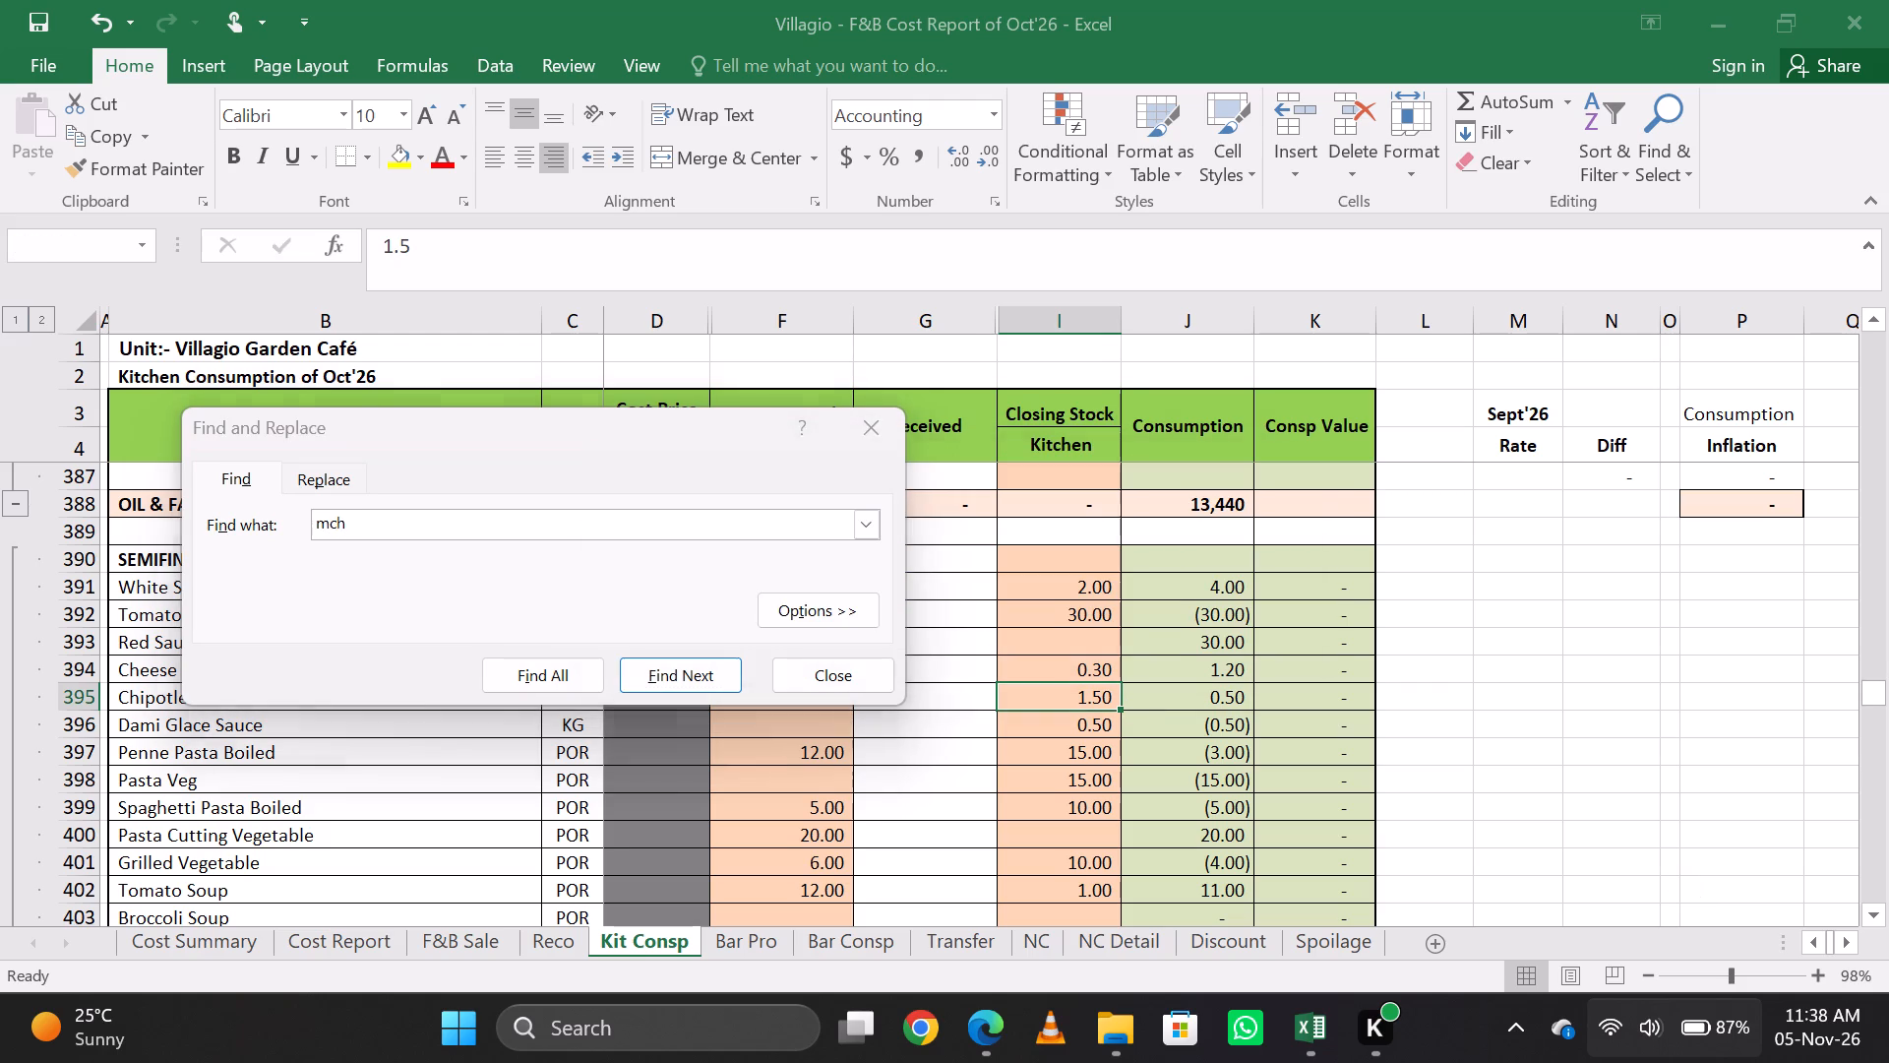
key("BackSpace")
key("BackSpace")
key("BackSpace")
key("BackSpace")
key("BackSpace")
key("BackSpace")
key("BackSpace")
key("BackSpace")
key("BackSpace")
key("BackSpace")
key("BackSpace")
key("BackSpace")
key("BackSpace")
key("BackSpace")
key("BackSpace")
key("BackSpace")
key("BackSpace")
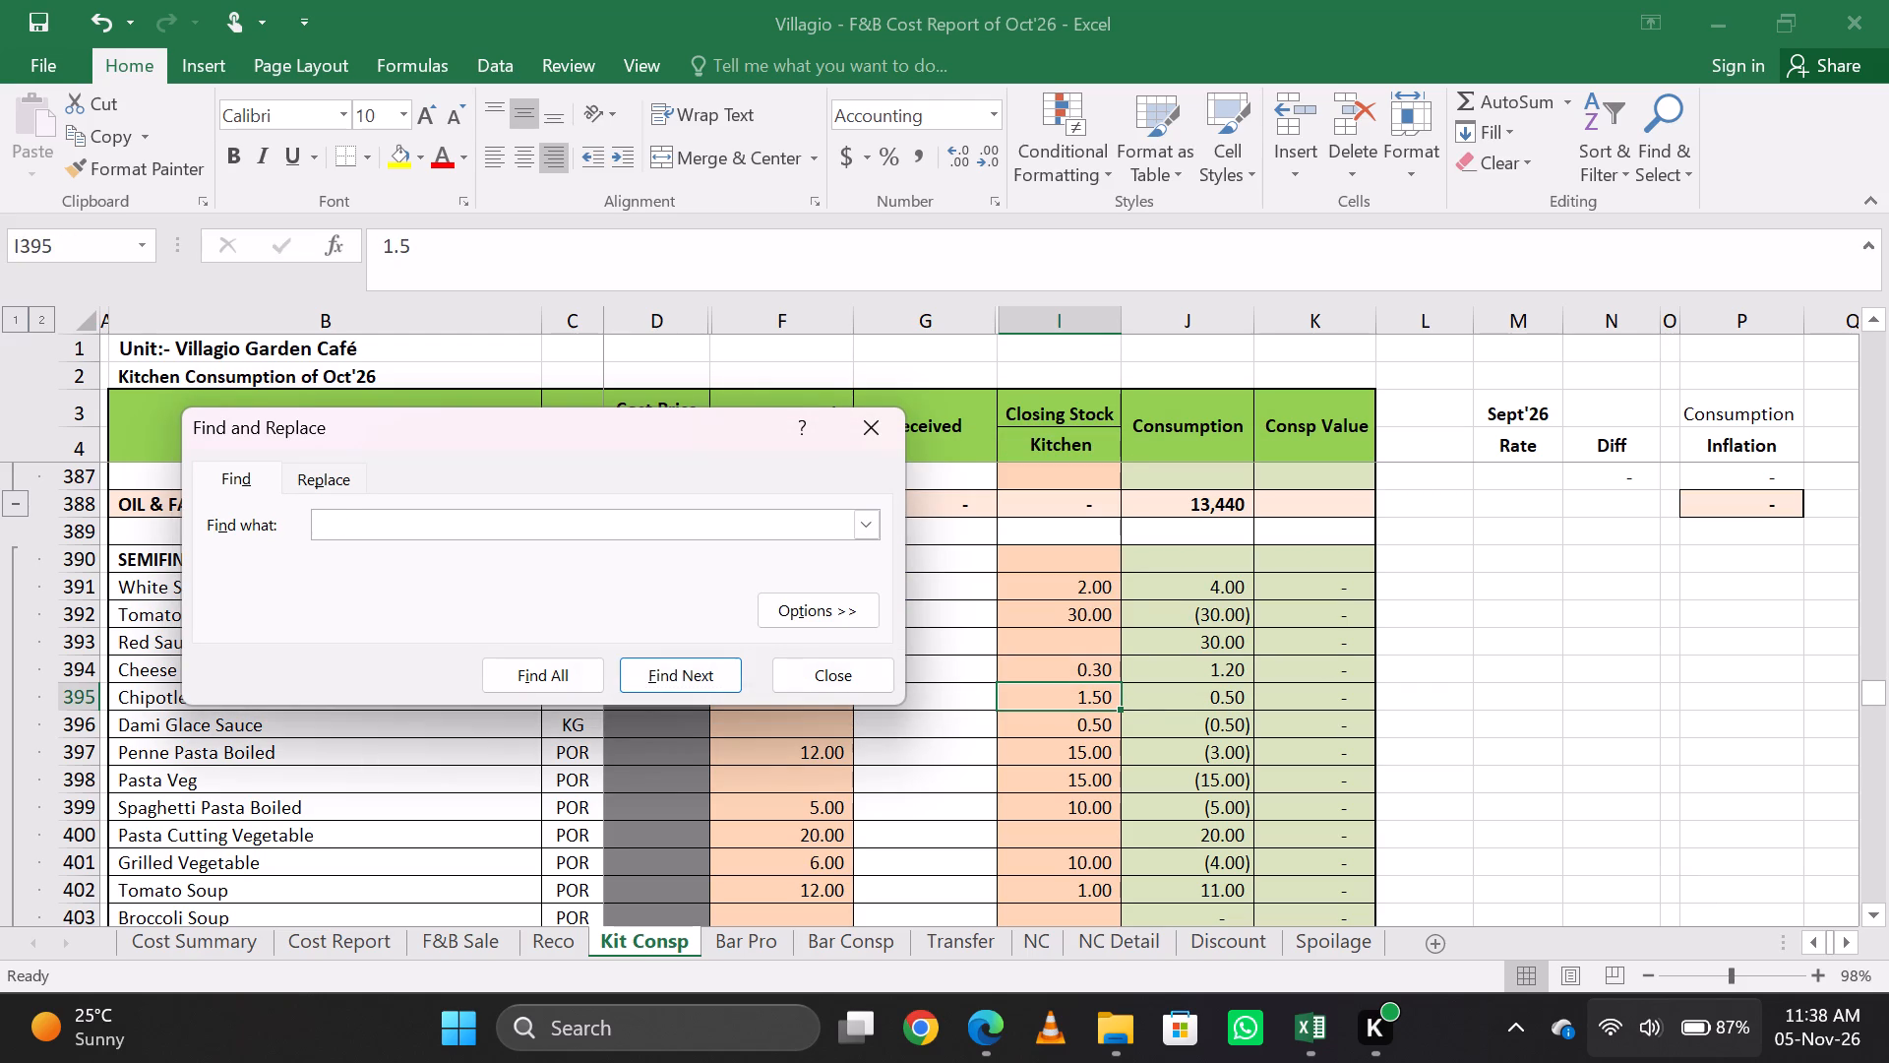
key("Escape")
key("Down")
key("Up")
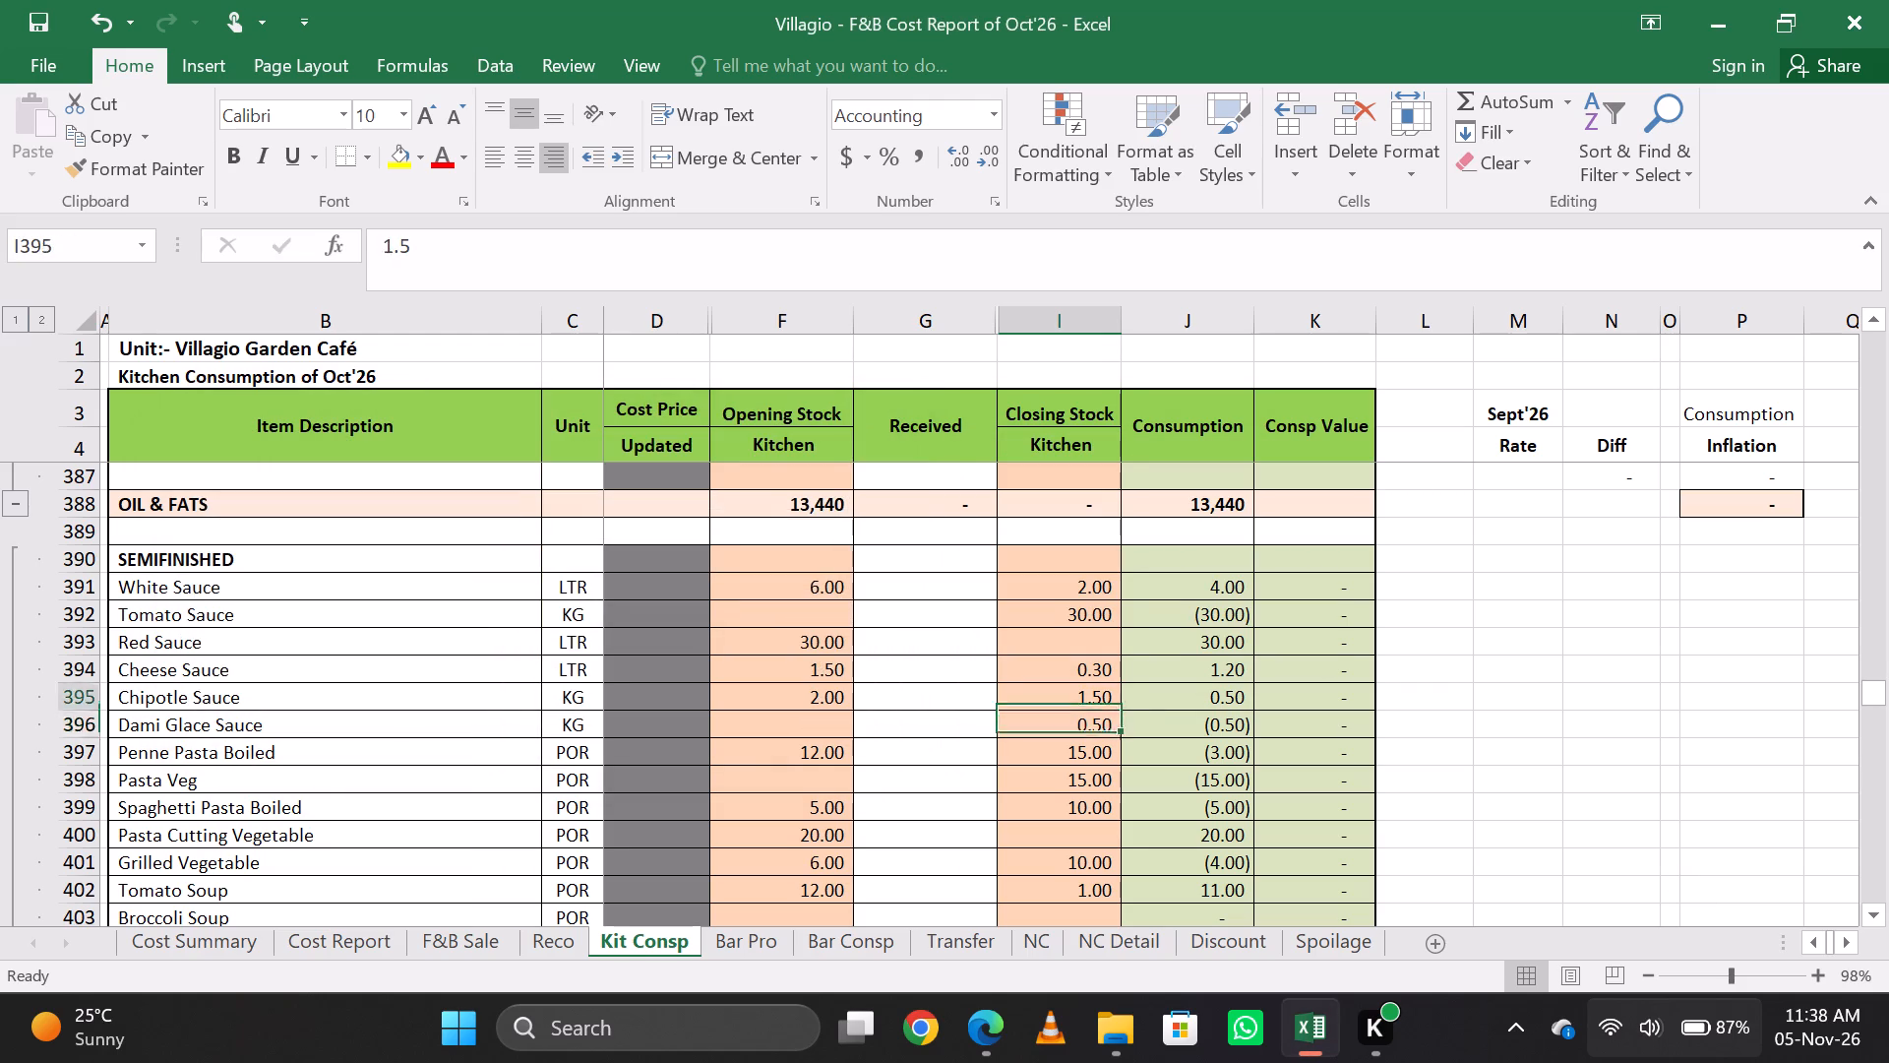
Search the Kit Consp sheet for cheese and go through the matches up to the end of the DAIRY & CHEESE PRODUCTS section.
key("ctrl+f")
type("cheese")
key("Return")
key("Return")
key("Return")
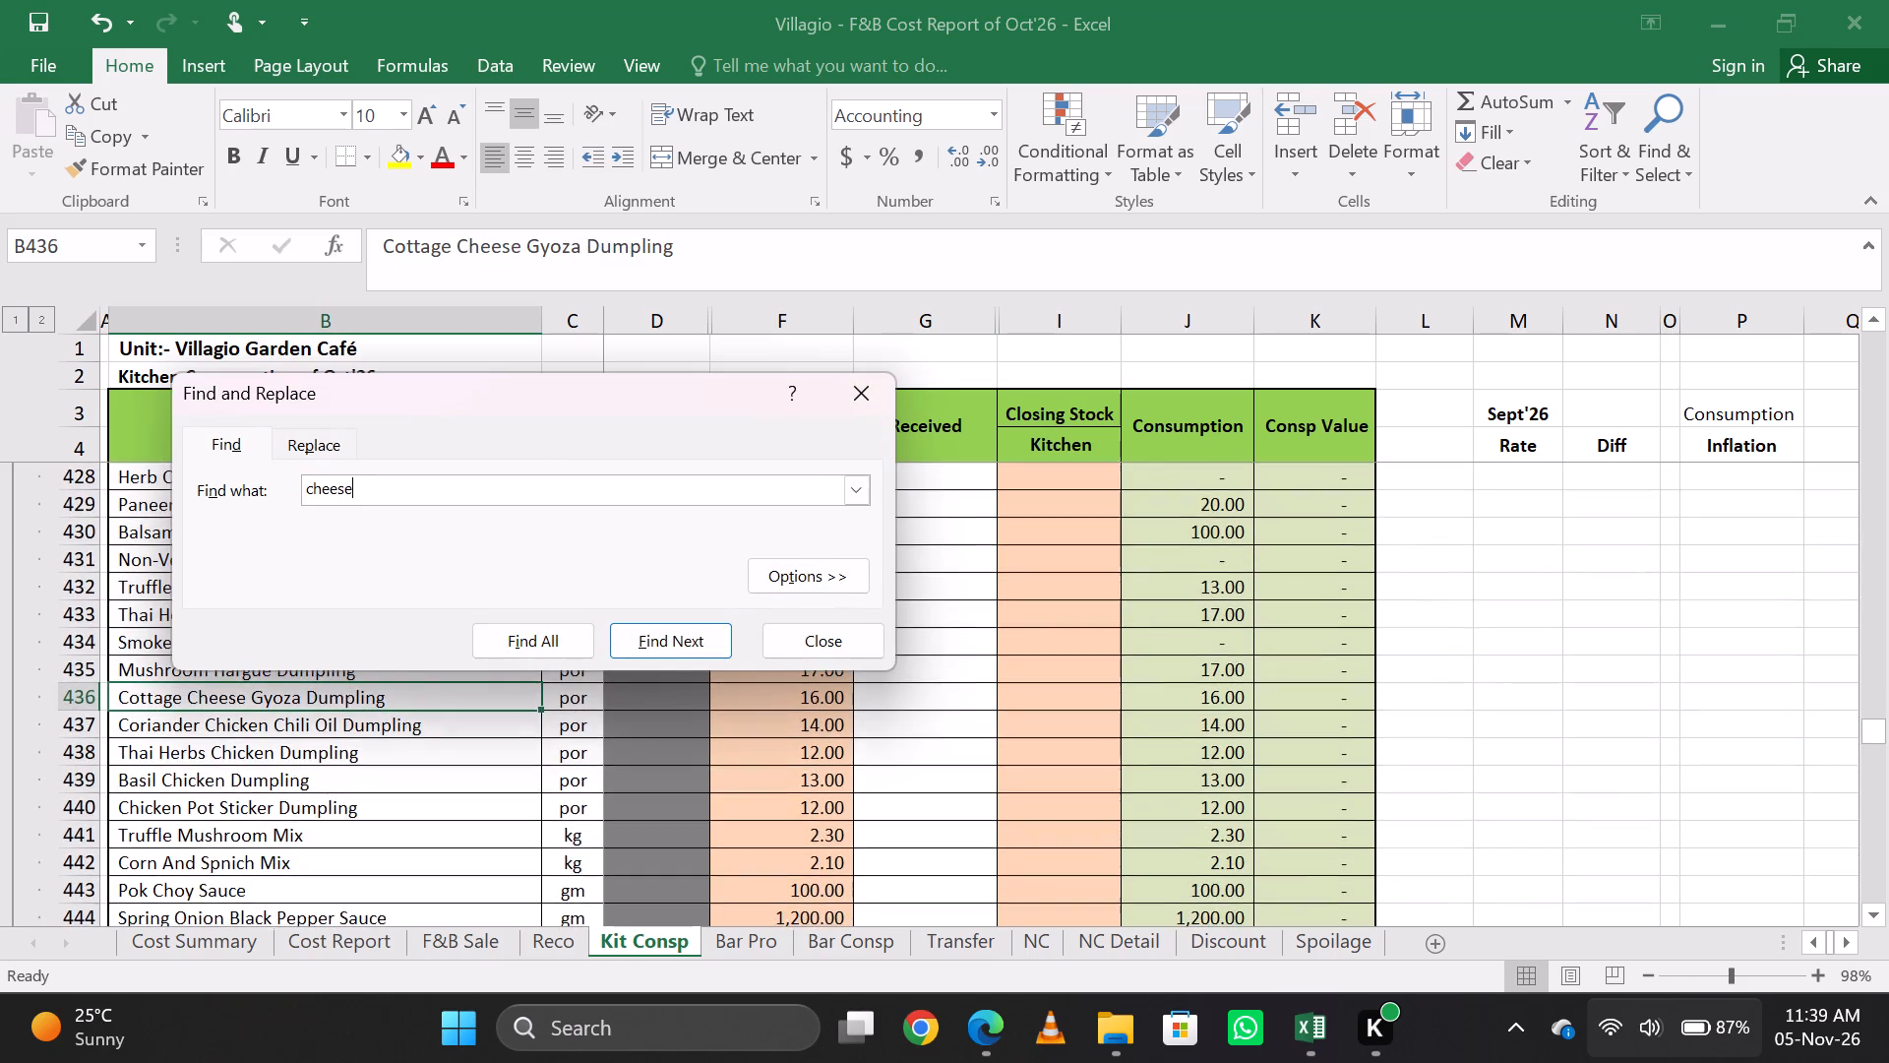
key("Return")
key("Return")
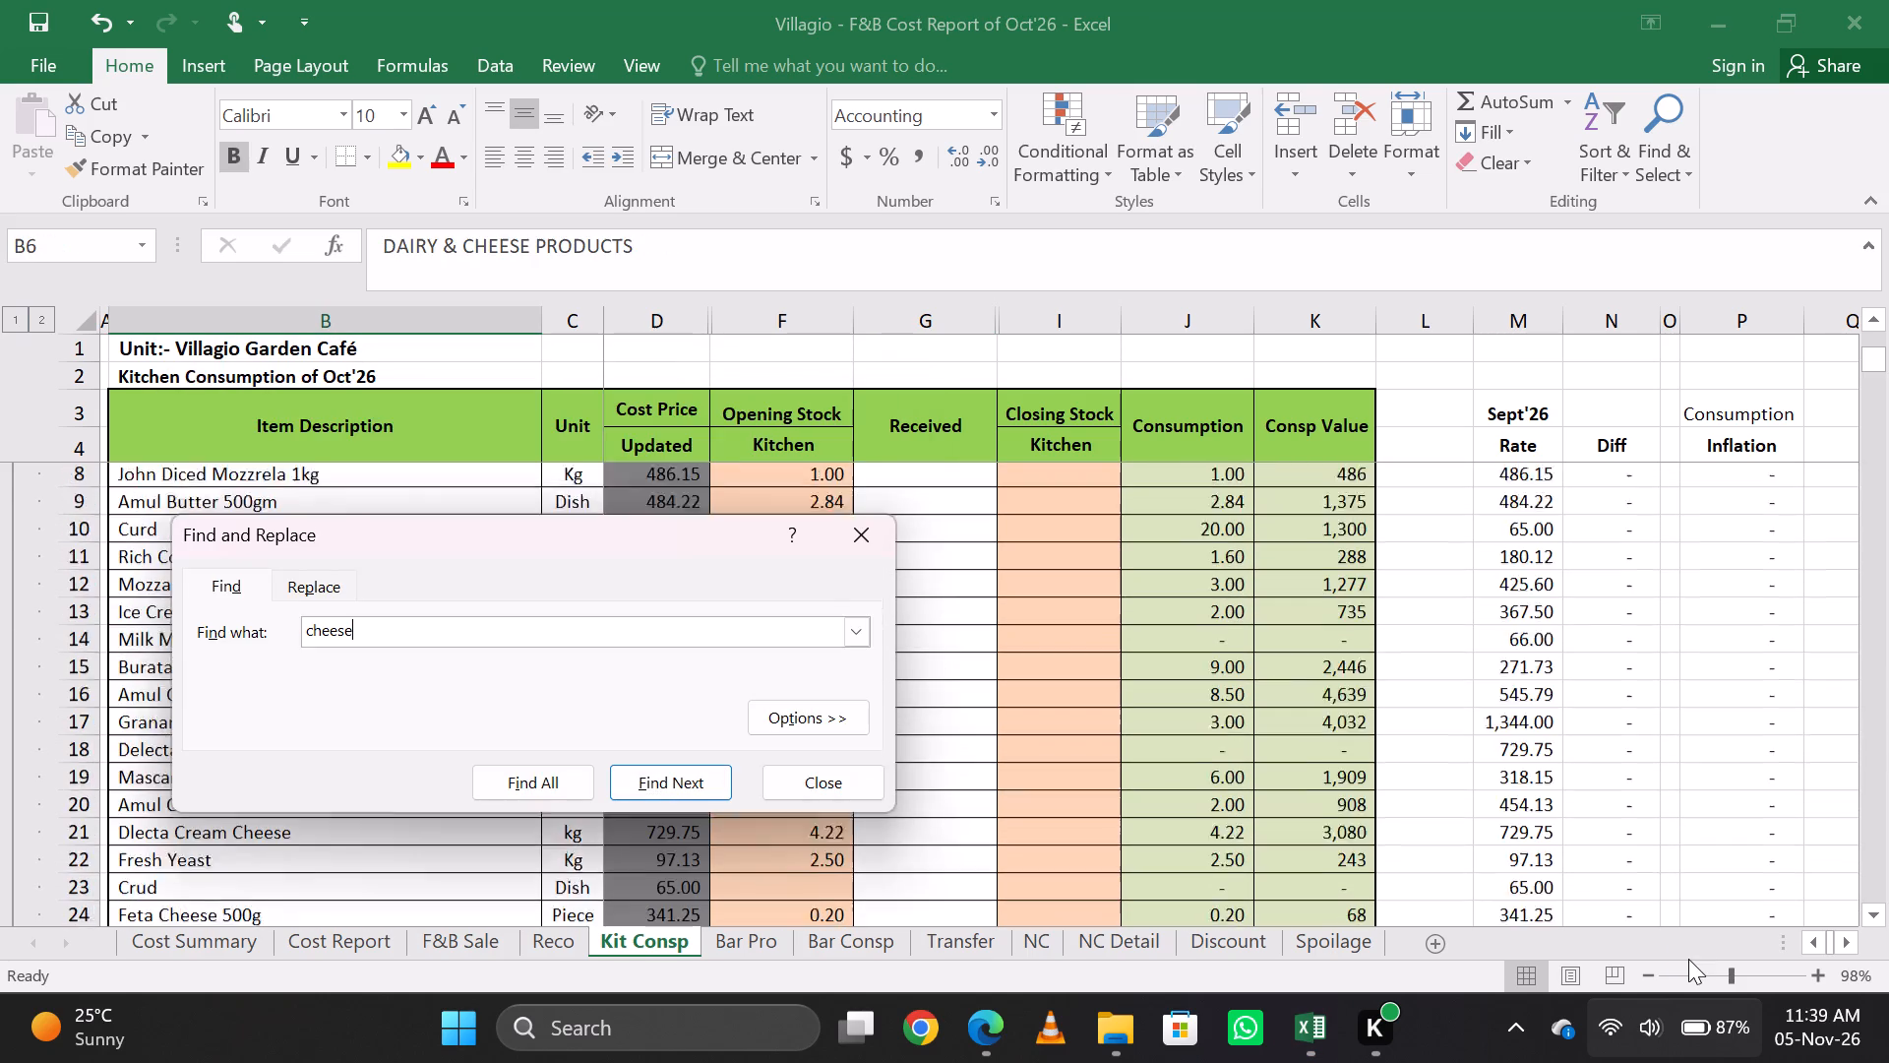
key("Return")
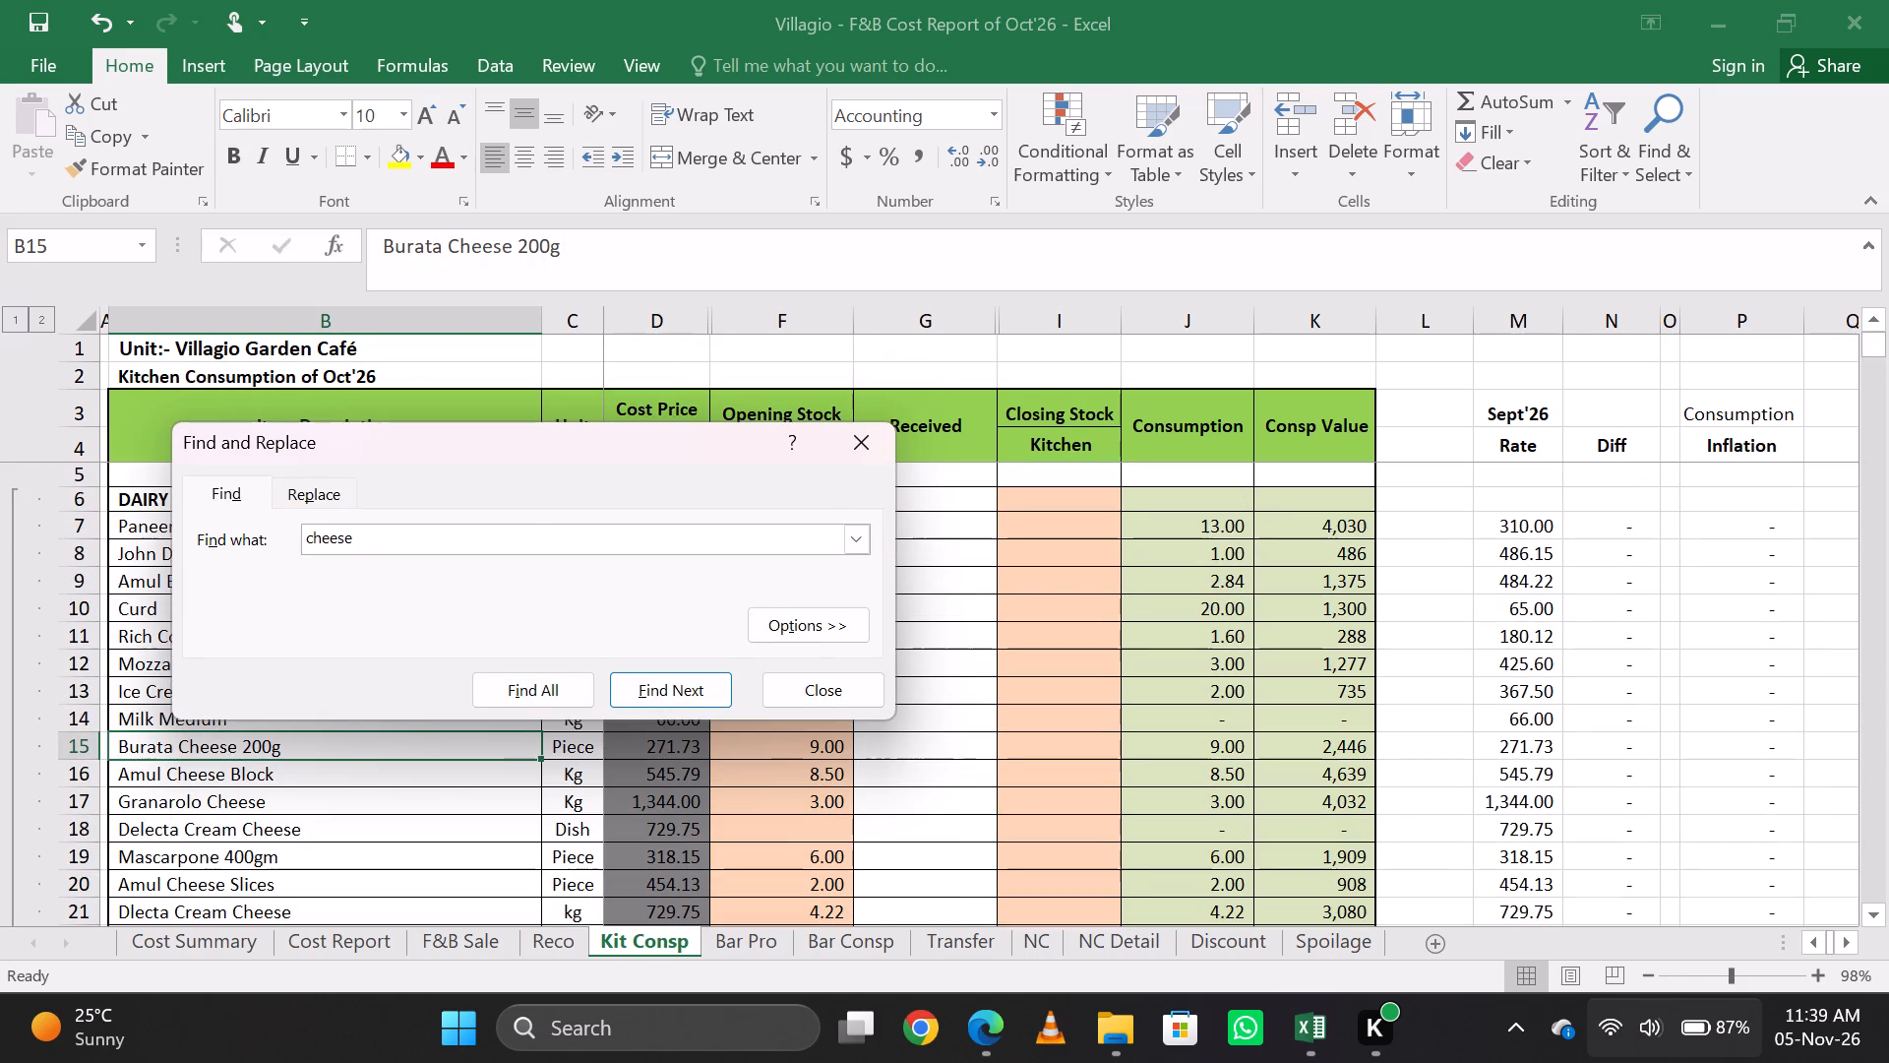
left_click_drag(617, 438, 961, 245)
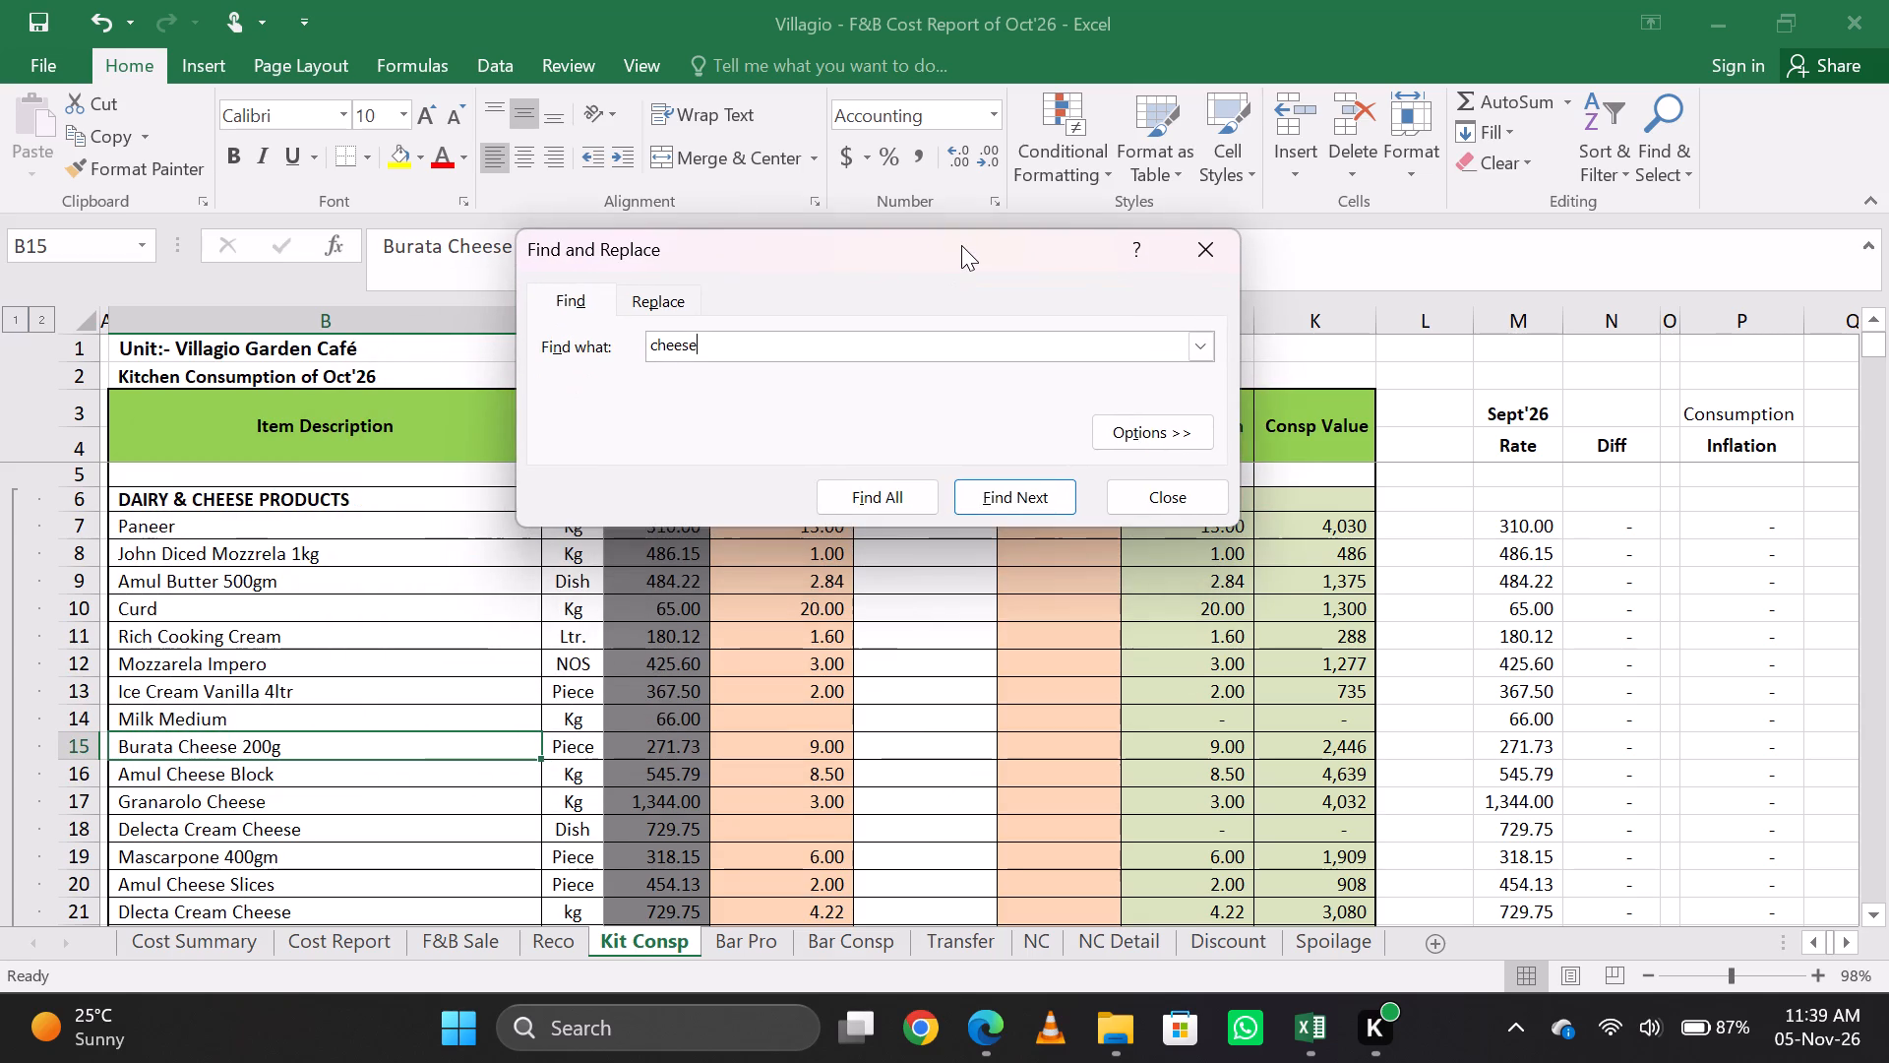
key("Return")
key("Return")
key("Return")
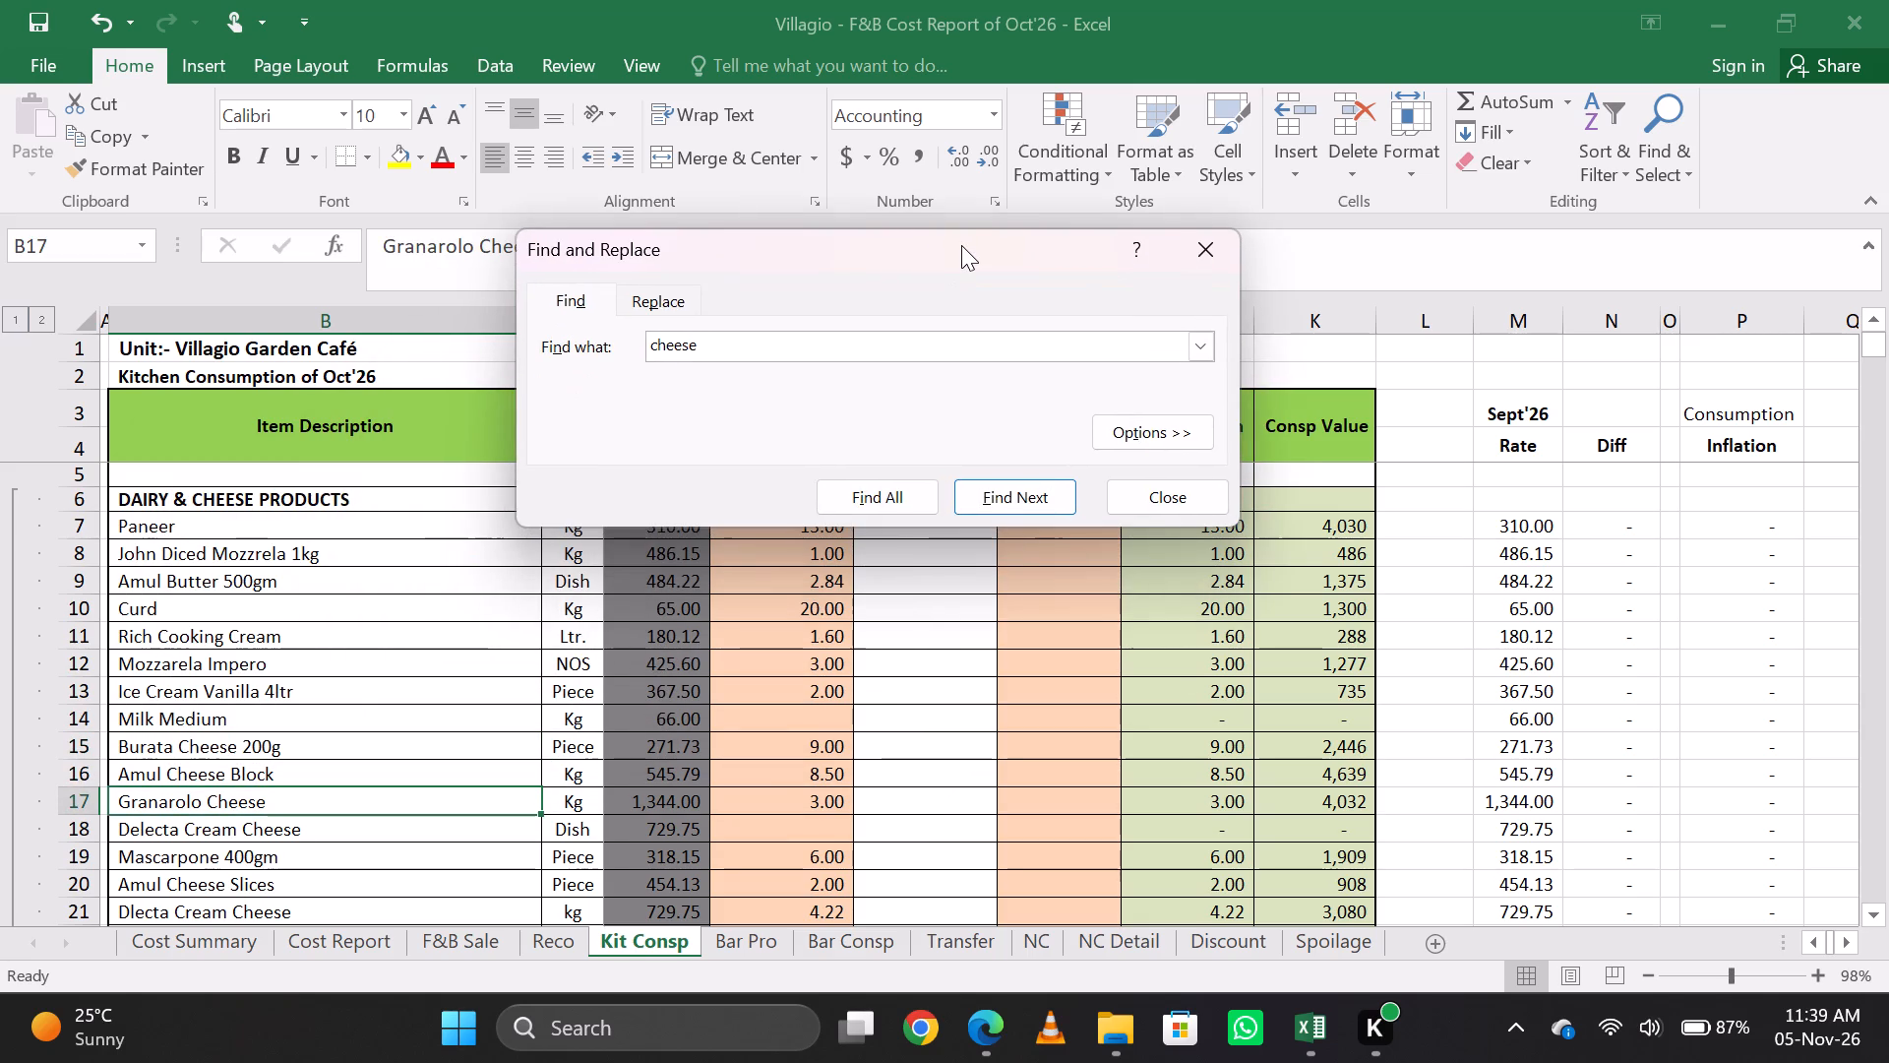
key("Return")
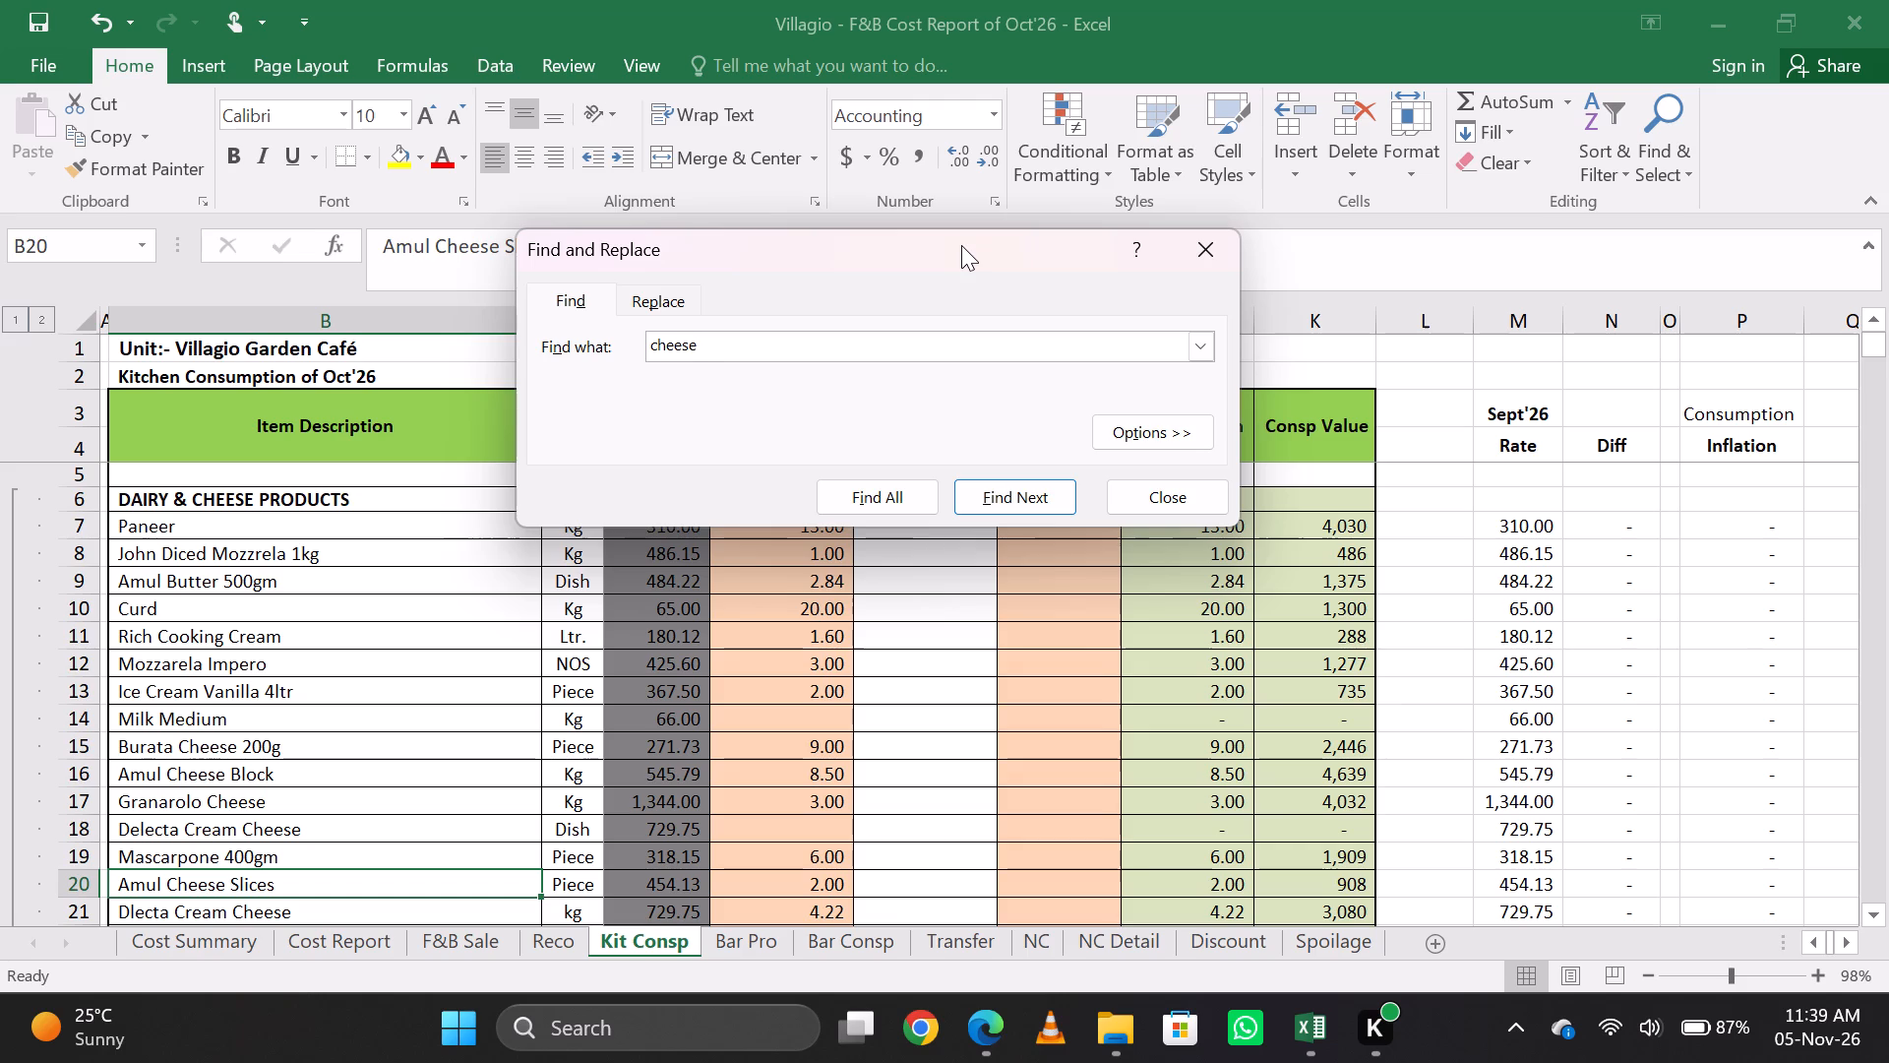
key("Return")
key("Return")
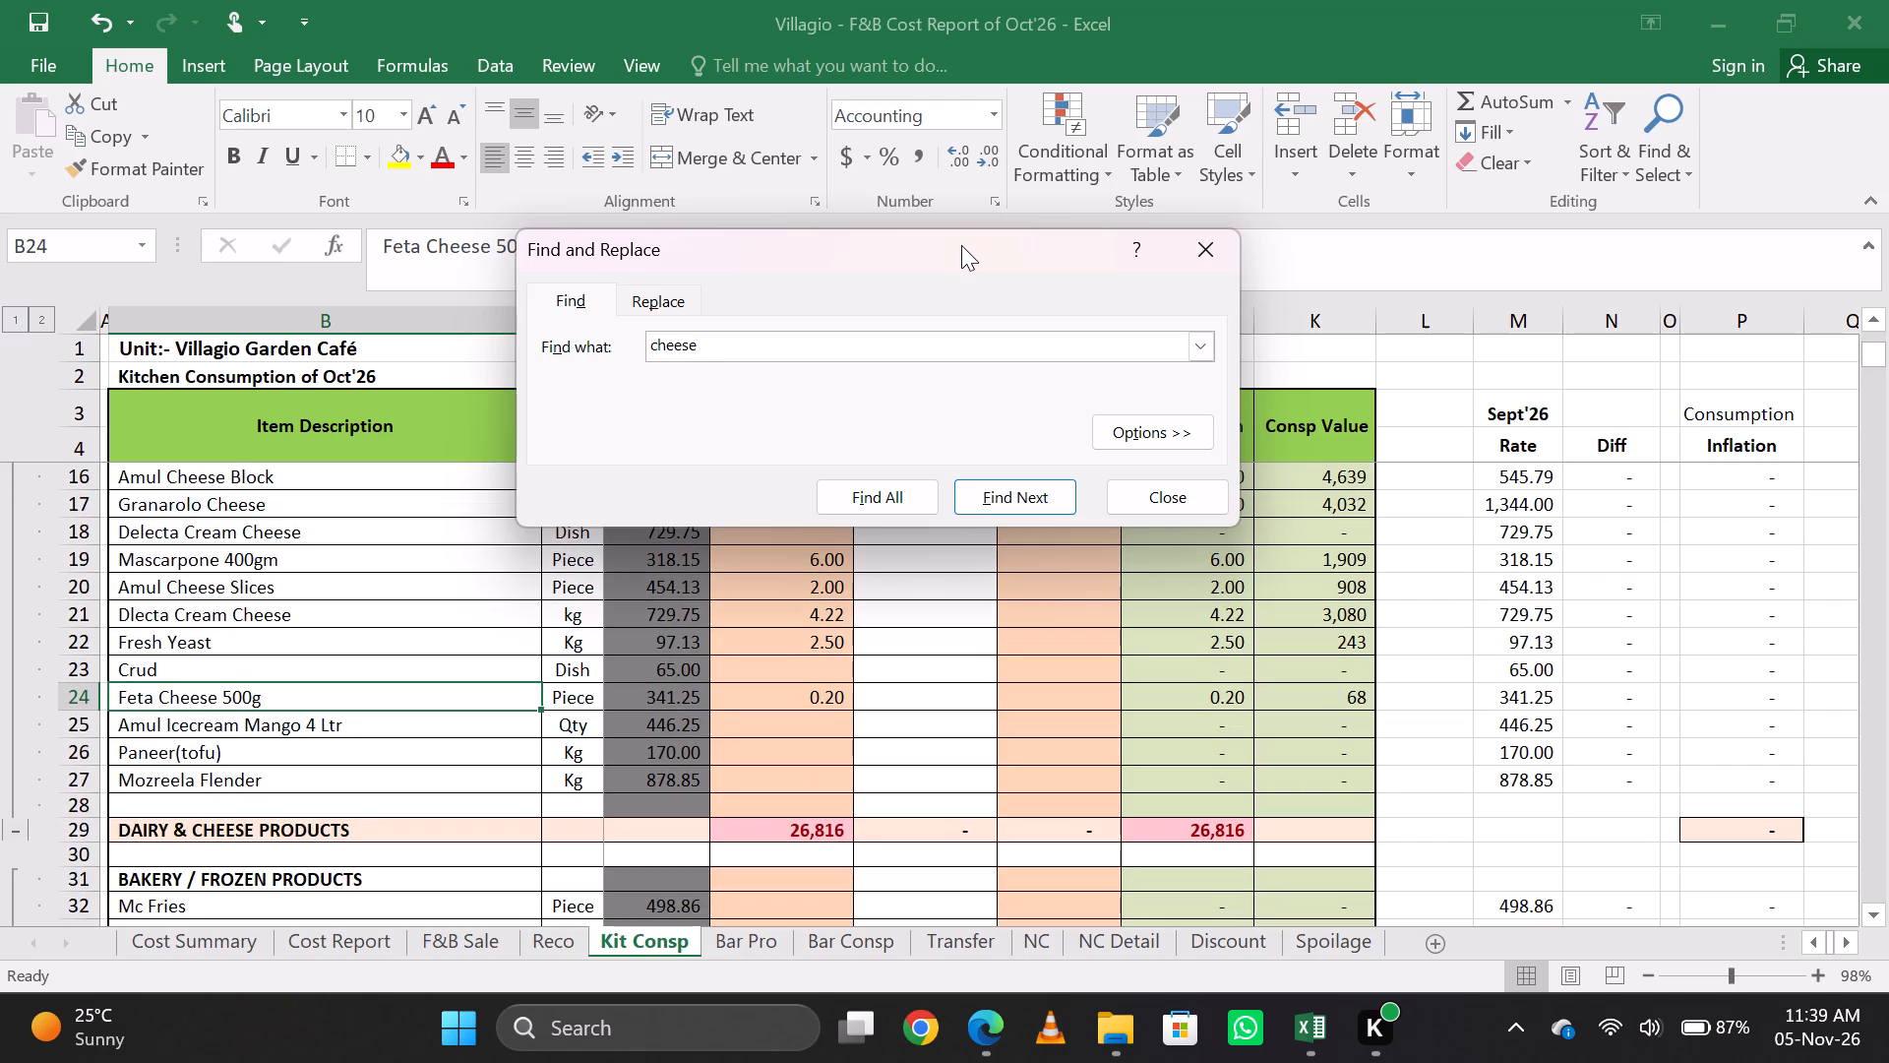
key("Return")
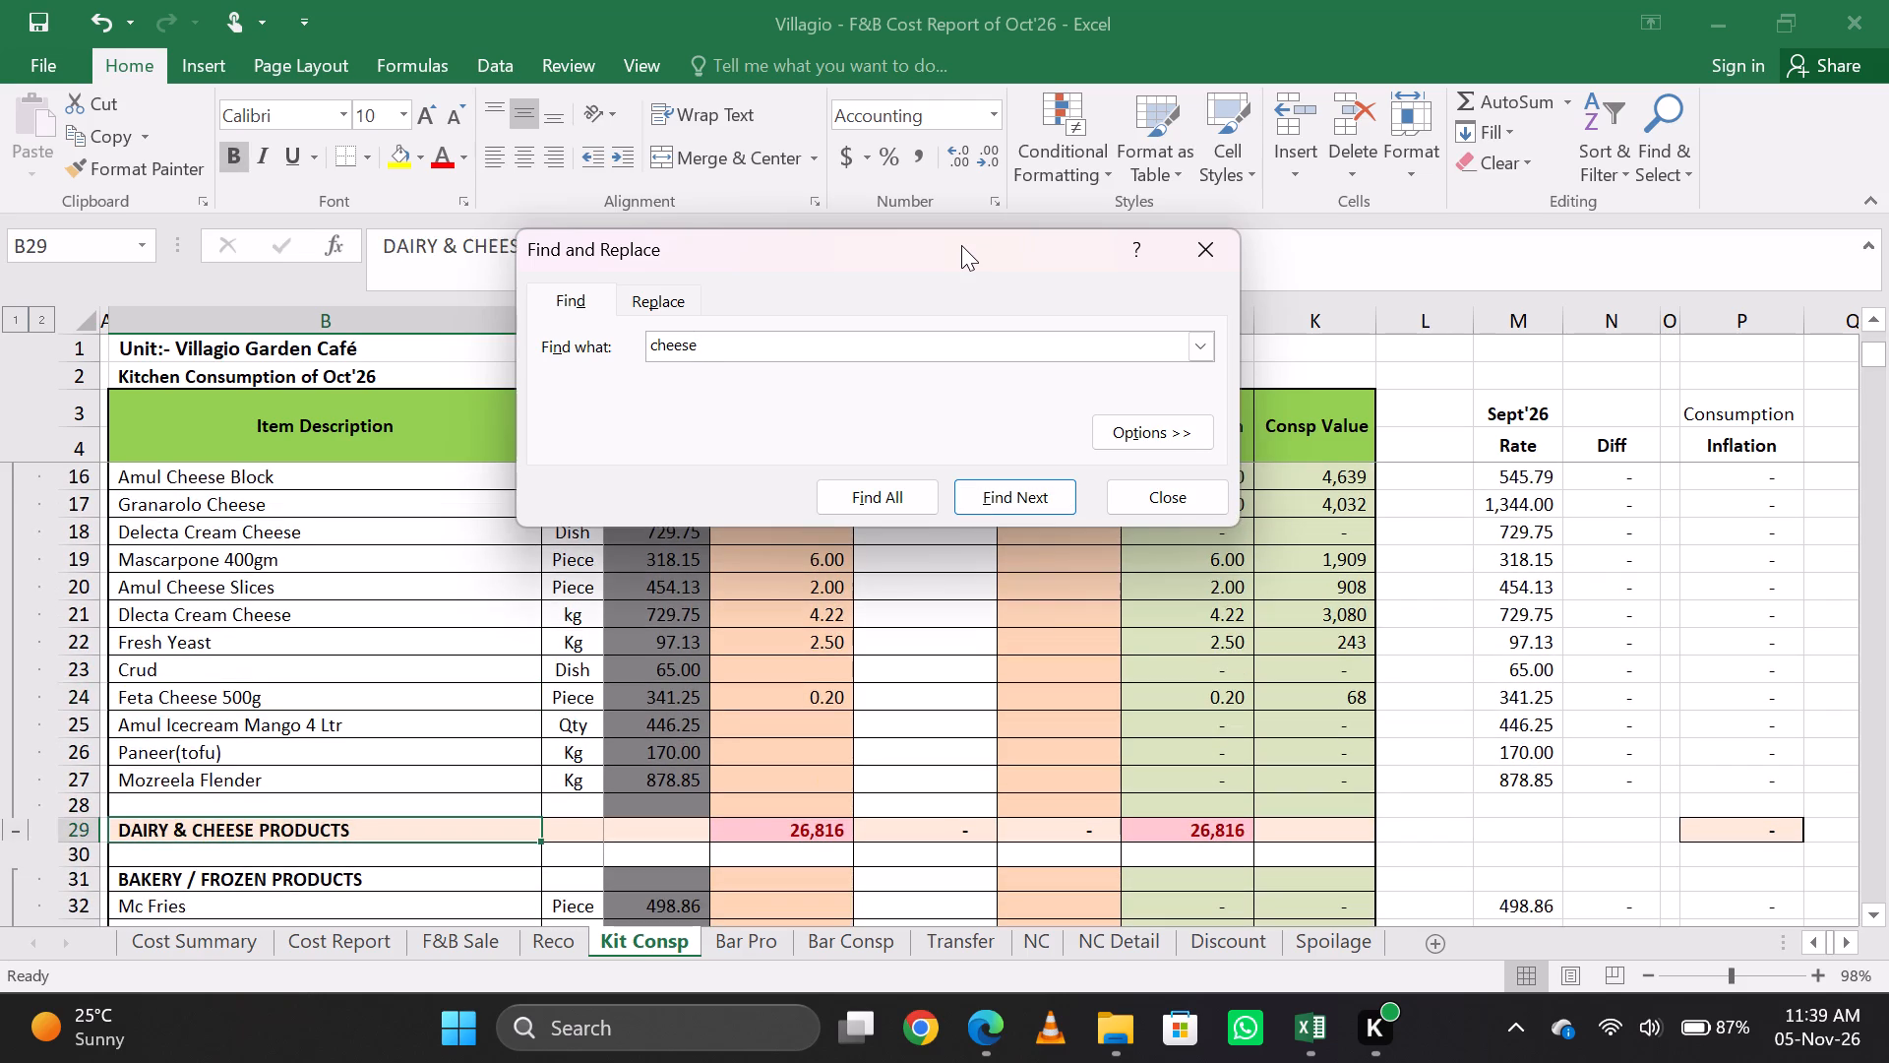
key("Escape")
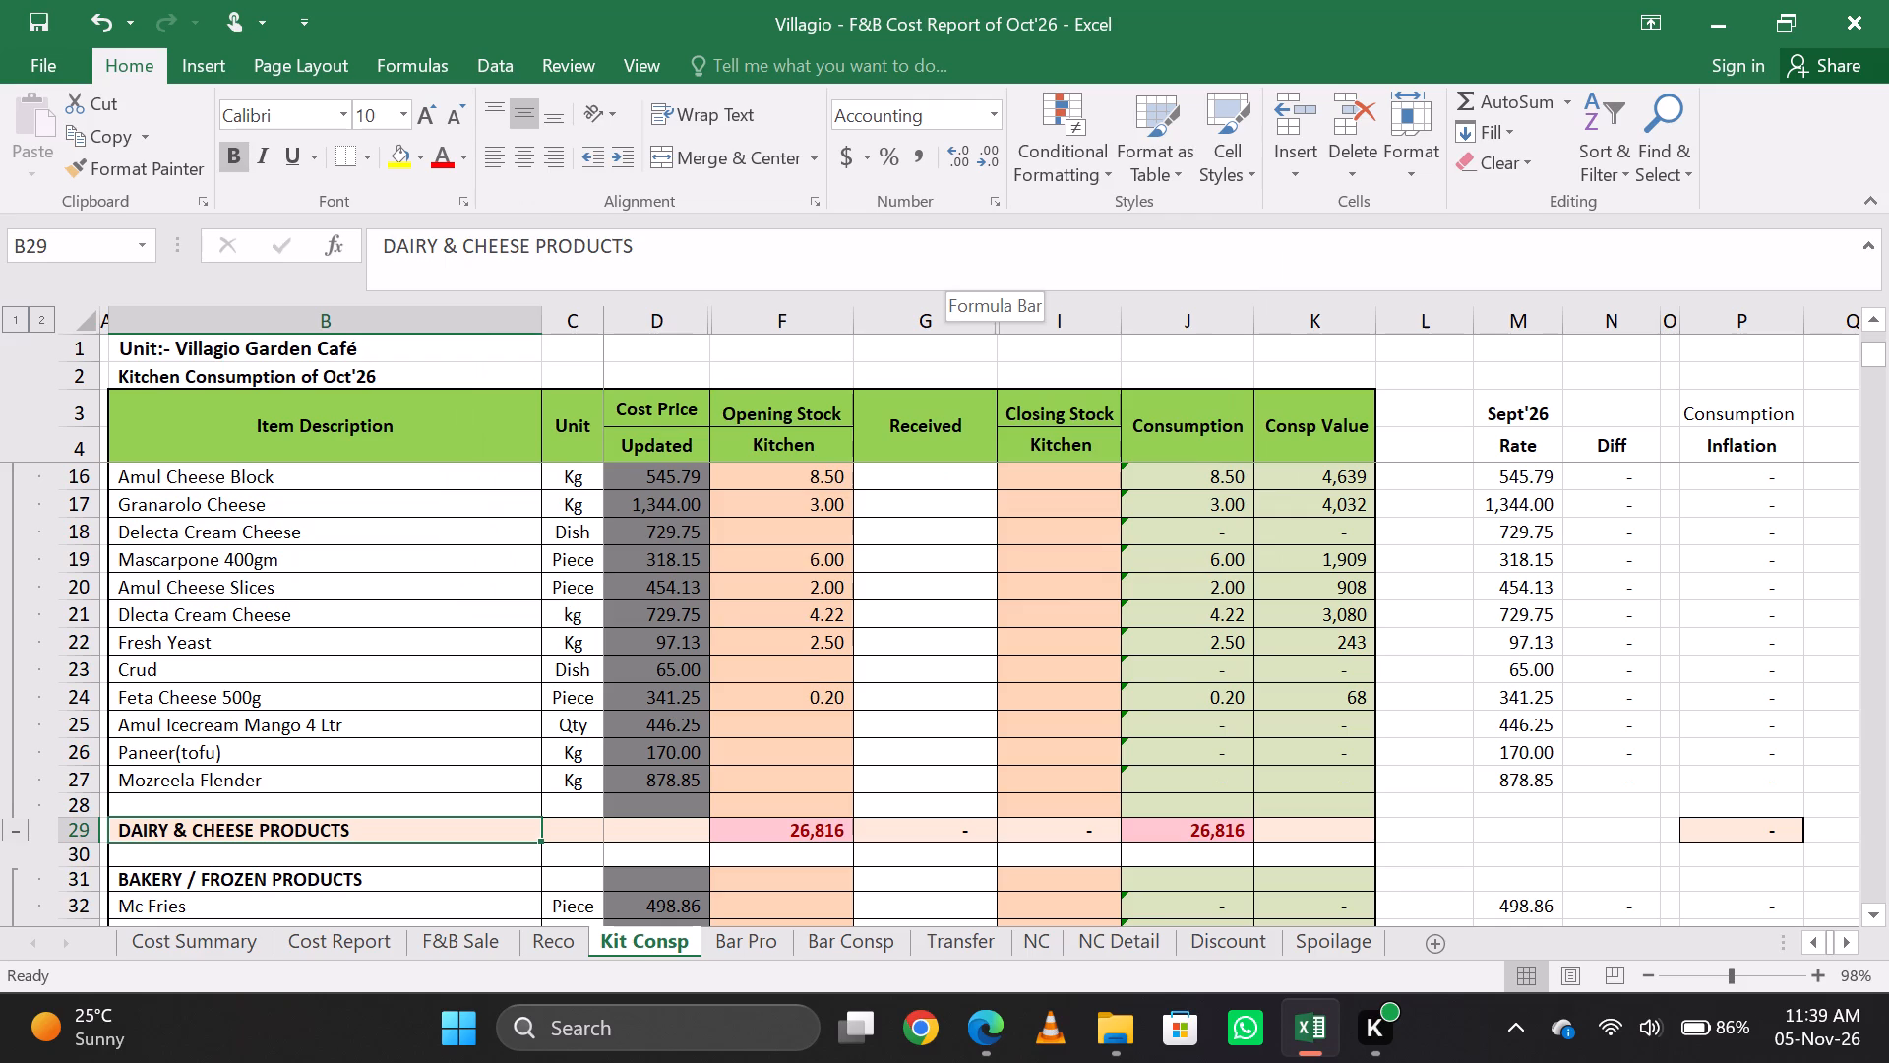
Search the Kit Consp sheet for tatar, and broaden the search to tata and tat.
key("ctrl+f")
type("tatar")
key("Return")
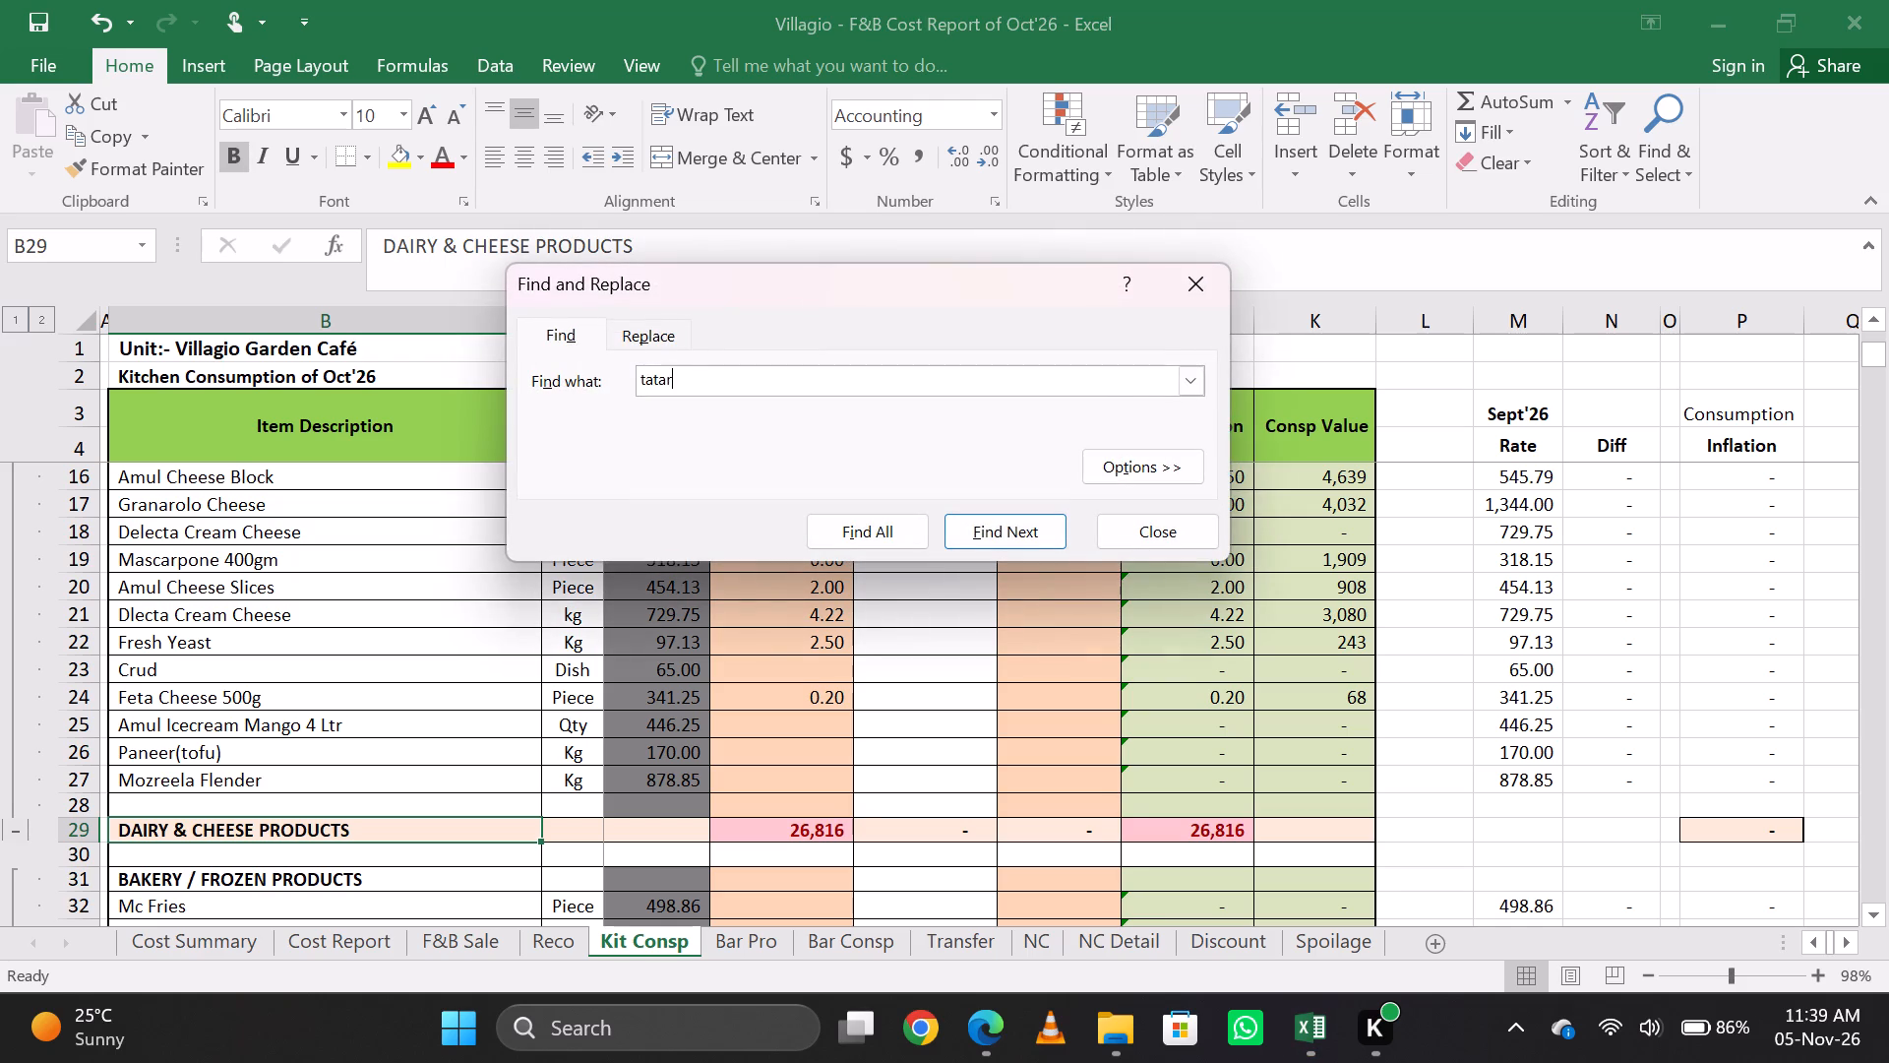
key("Return")
key("BackSpace")
key("Return")
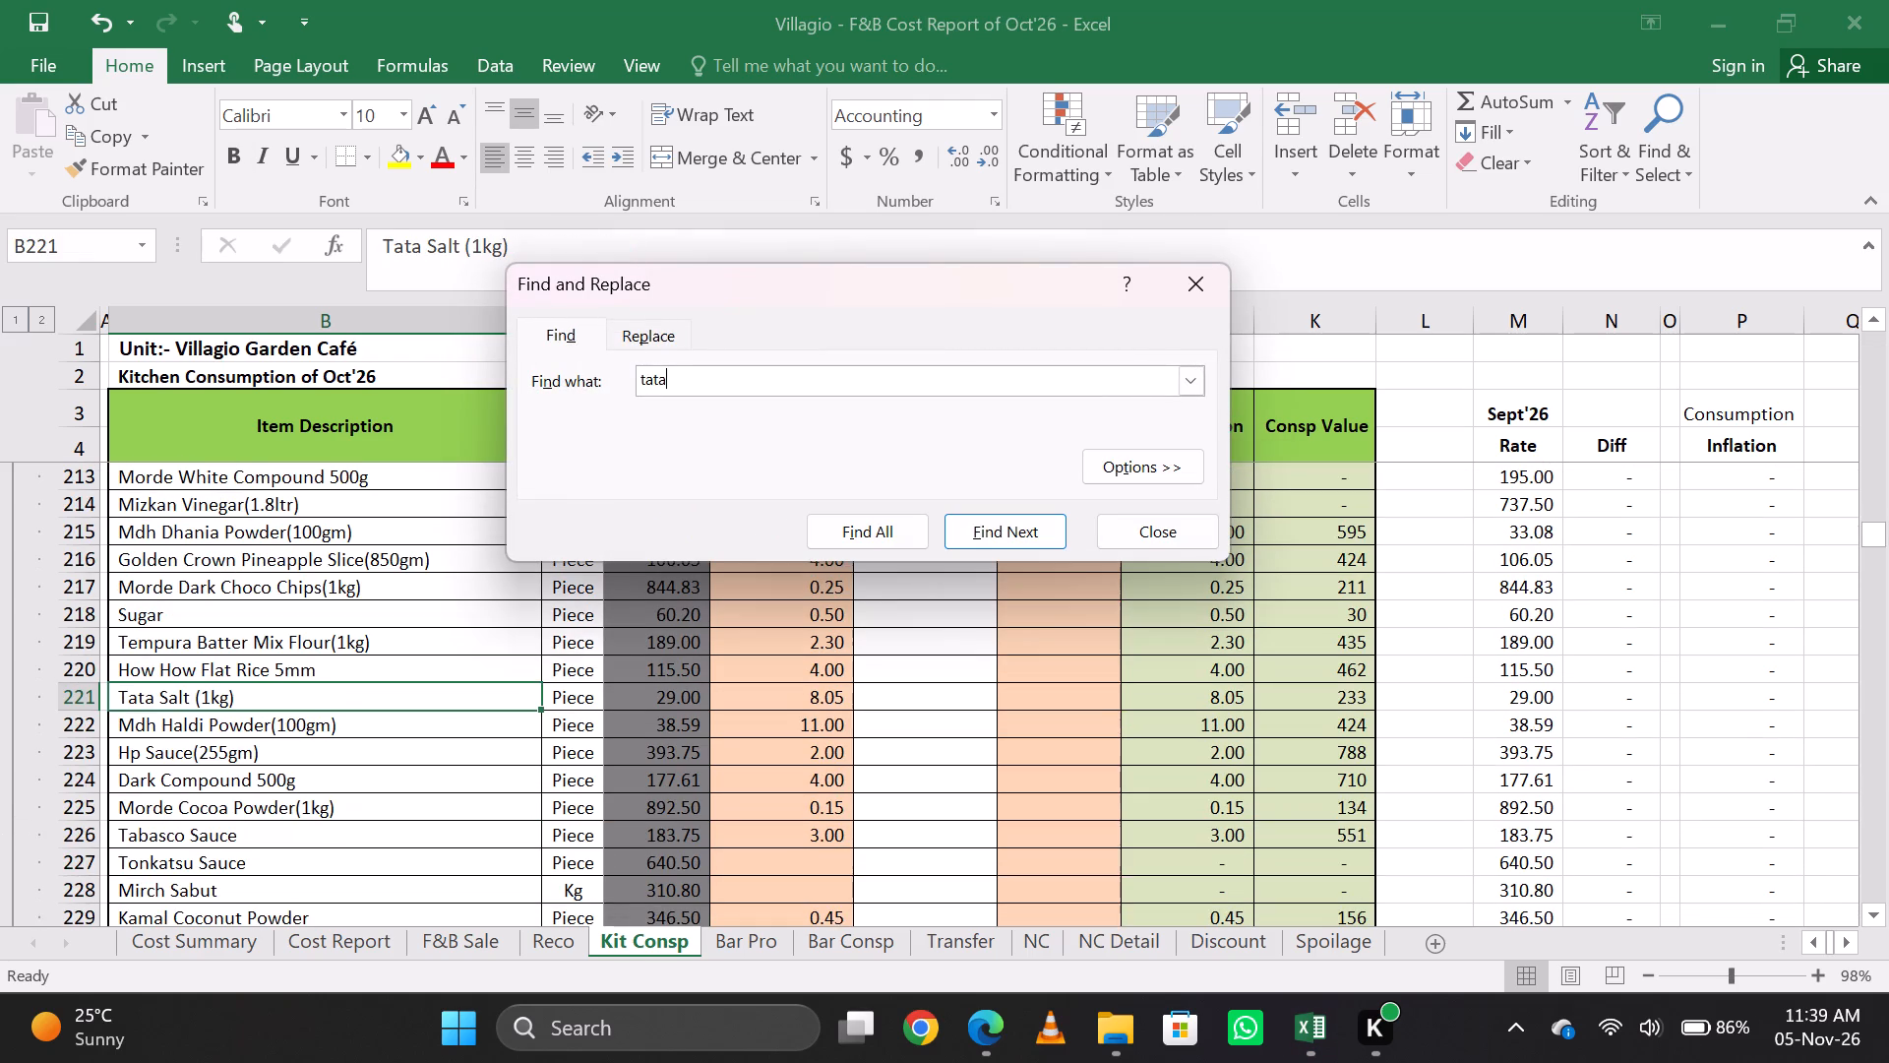
key("Return")
key("Return")
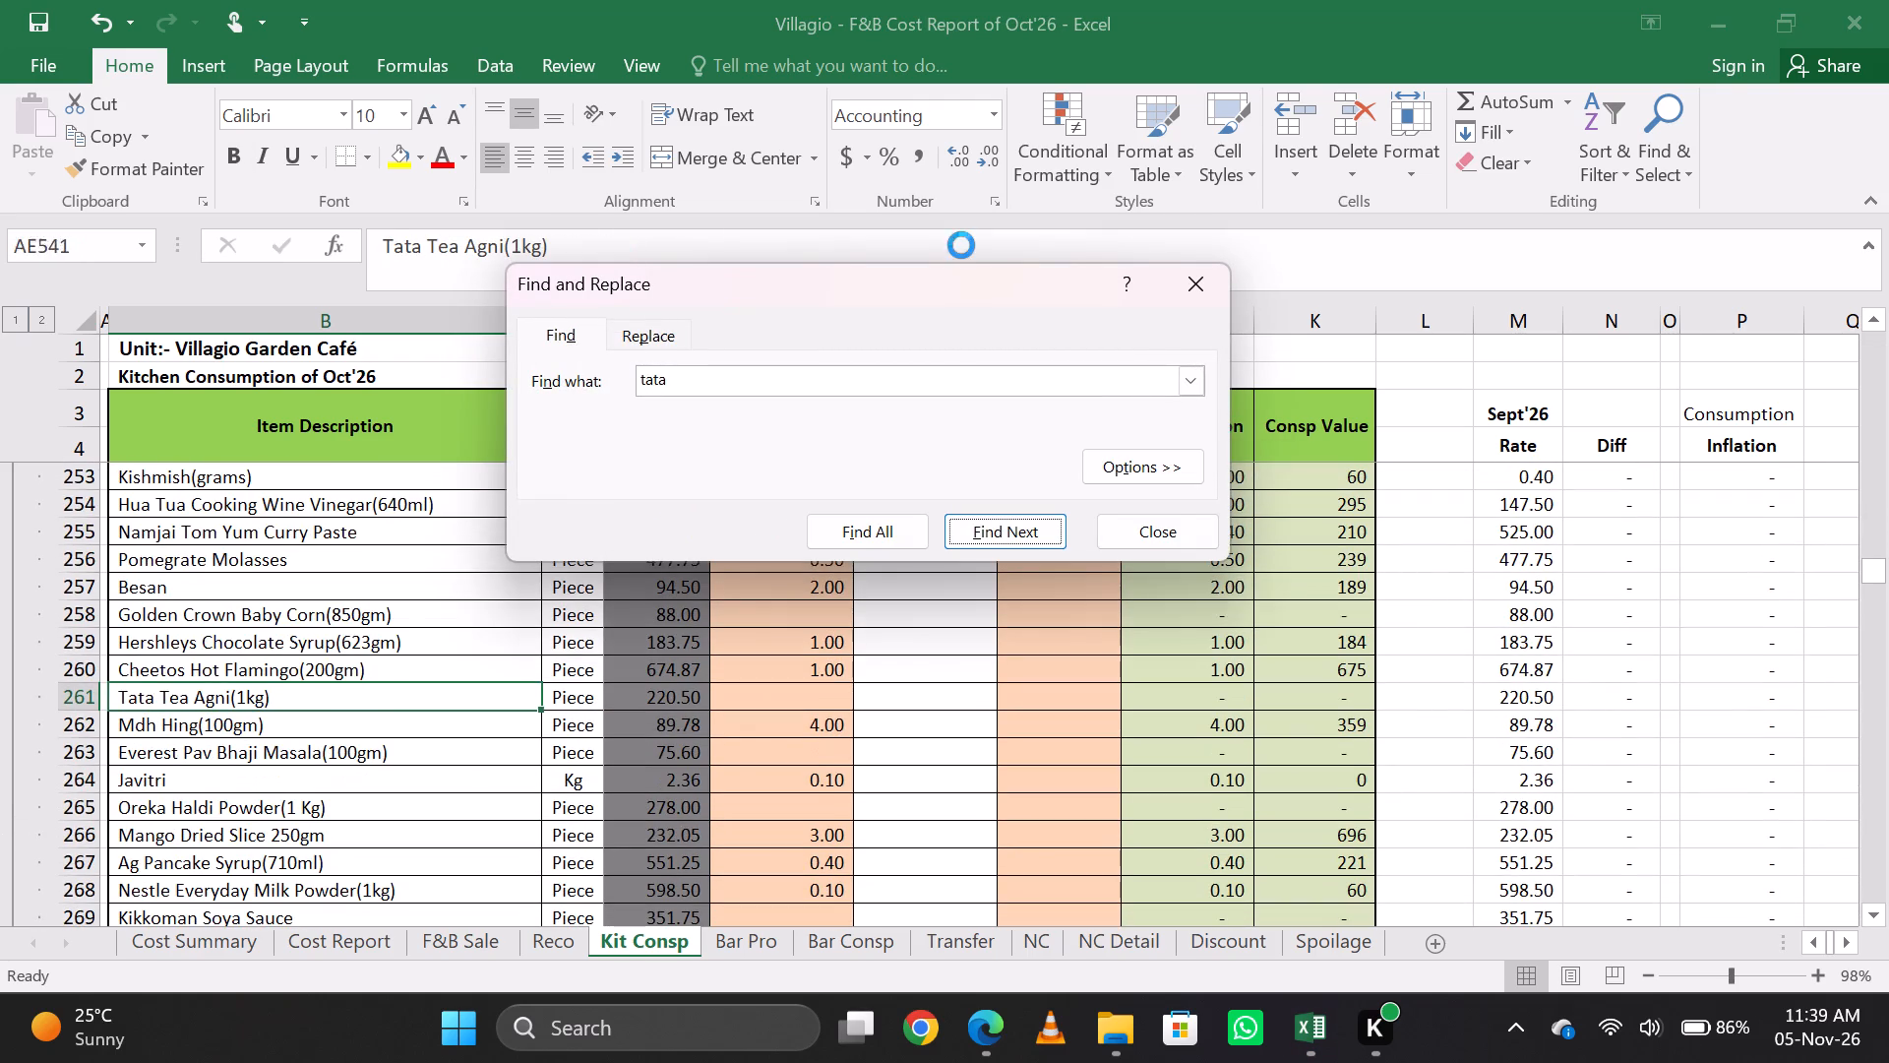
key("BackSpace")
key("Return")
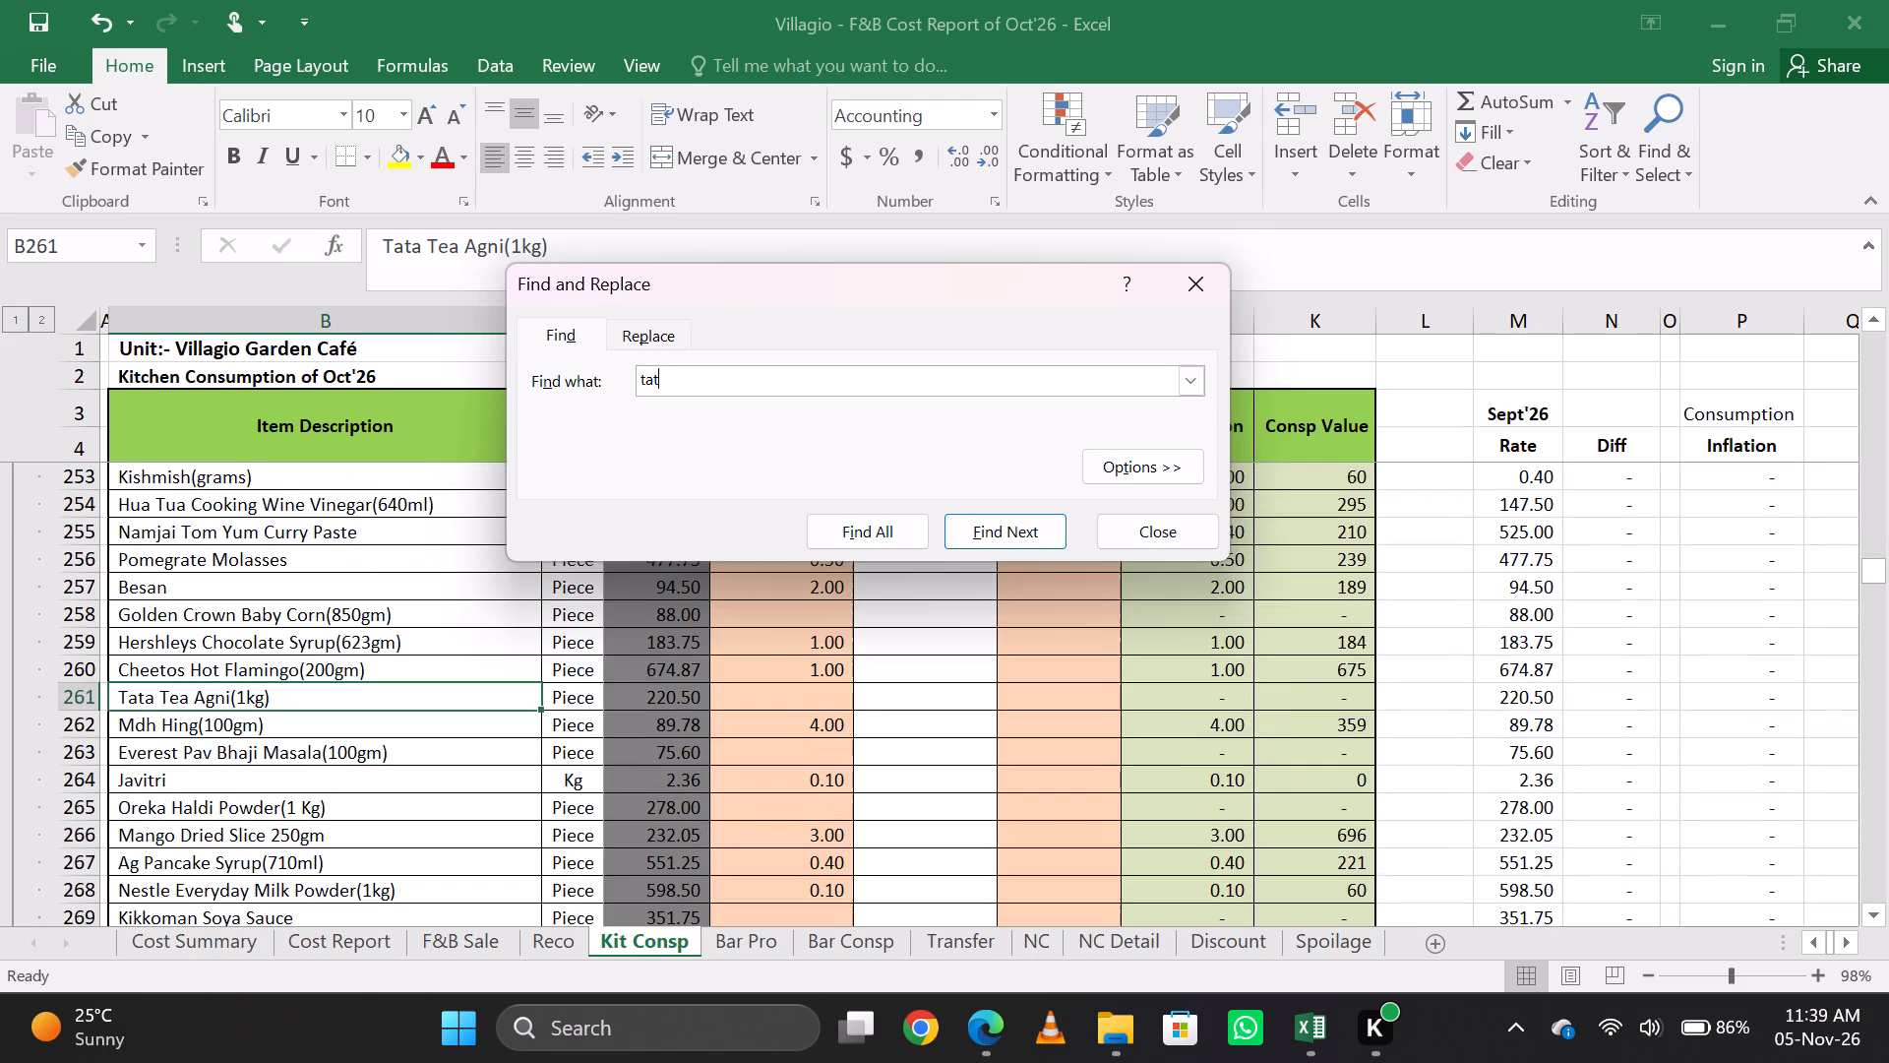
key("Return")
key("Return")
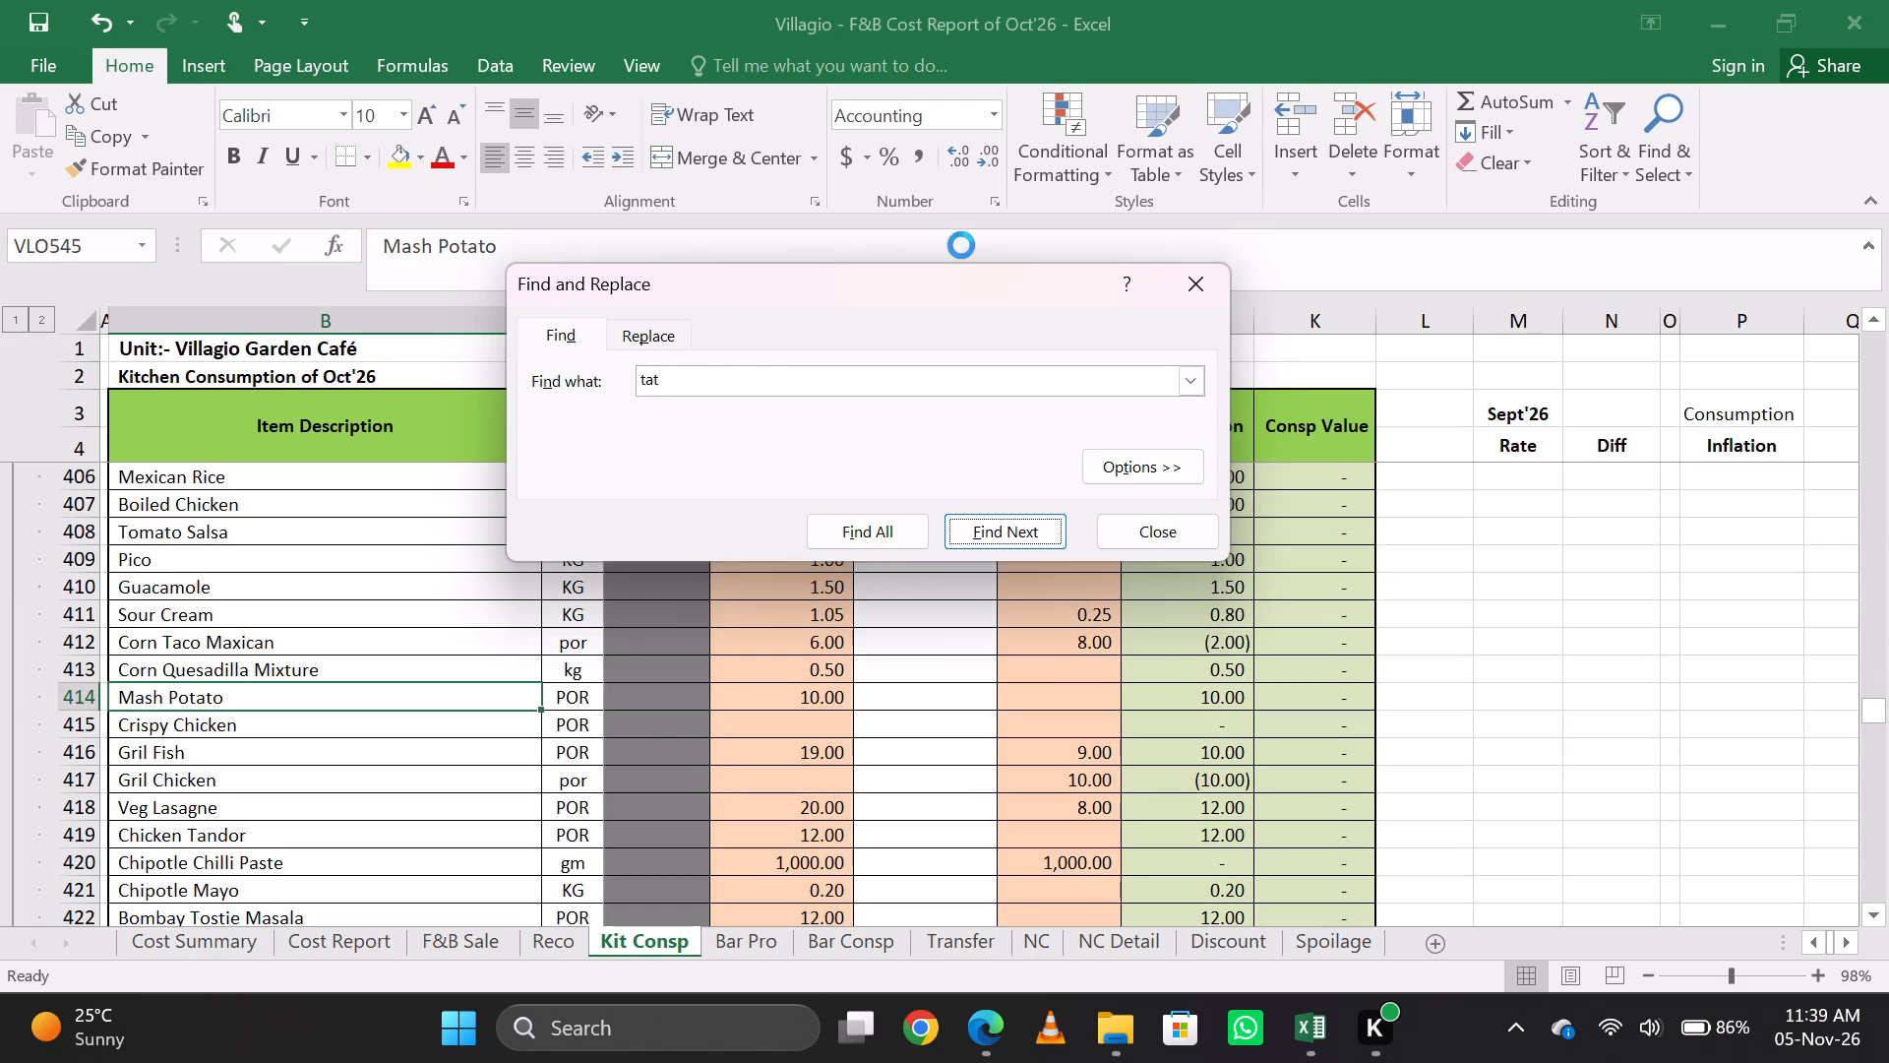
key("Return")
Search the Kit Consp sheet for sauce.
key("BackSpace")
key("BackSpace")
key("BackSpace")
key("BackSpace")
key("BackSpace")
key("BackSpace")
key("BackSpace")
key("BackSpace")
key("BackSpace")
key("BackSpace")
key("BackSpace")
key("BackSpace")
key("BackSpace")
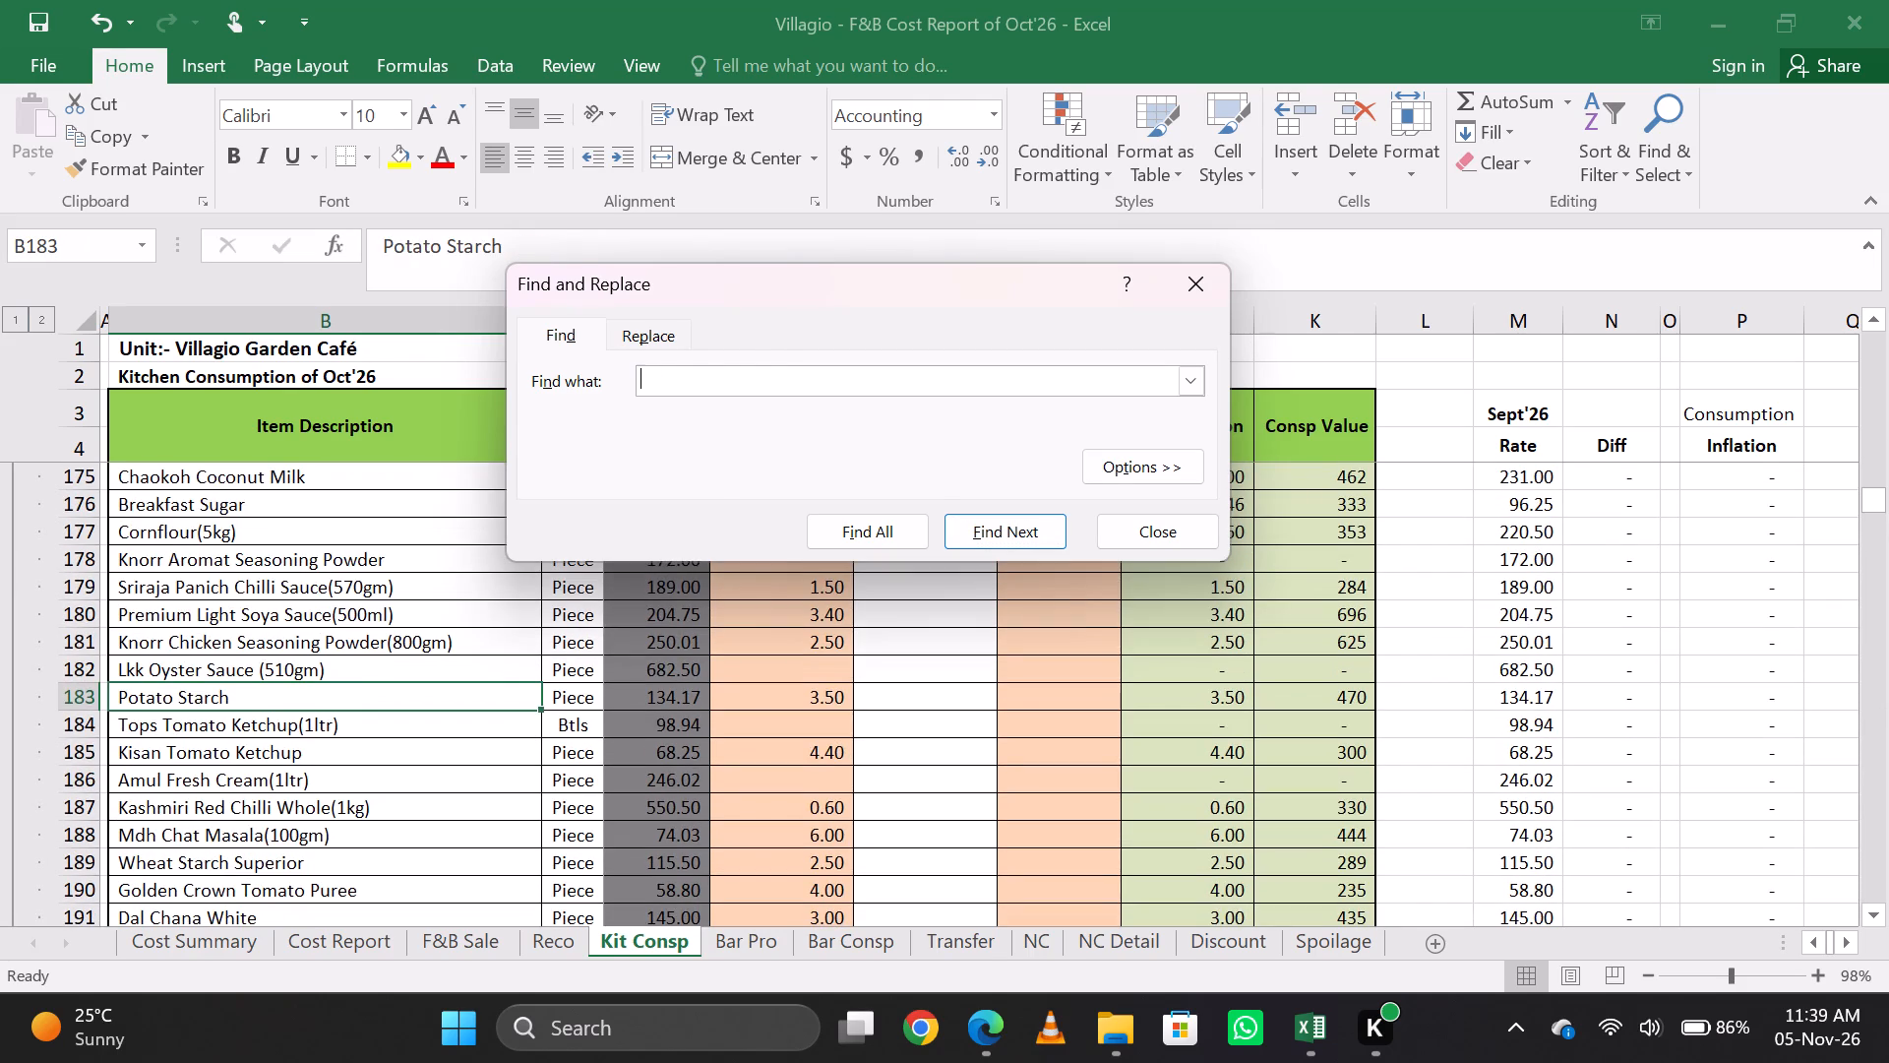
key("BackSpace")
key("BackSpace")
type("sauce")
key("Return")
key("Return")
Search the Kit Consp sheet for tet and for tater.
key("BackSpace")
key("BackSpace")
key("BackSpace")
key("BackSpace")
key("BackSpace")
key("BackSpace")
key("BackSpace")
key("BackSpace")
key("BackSpace")
key("BackSpace")
key("BackSpace")
key("BackSpace")
key("BackSpace")
key("BackSpace")
key("BackSpace")
key("BackSpace")
key("BackSpace")
key("BackSpace")
key("BackSpace")
key("BackSpace")
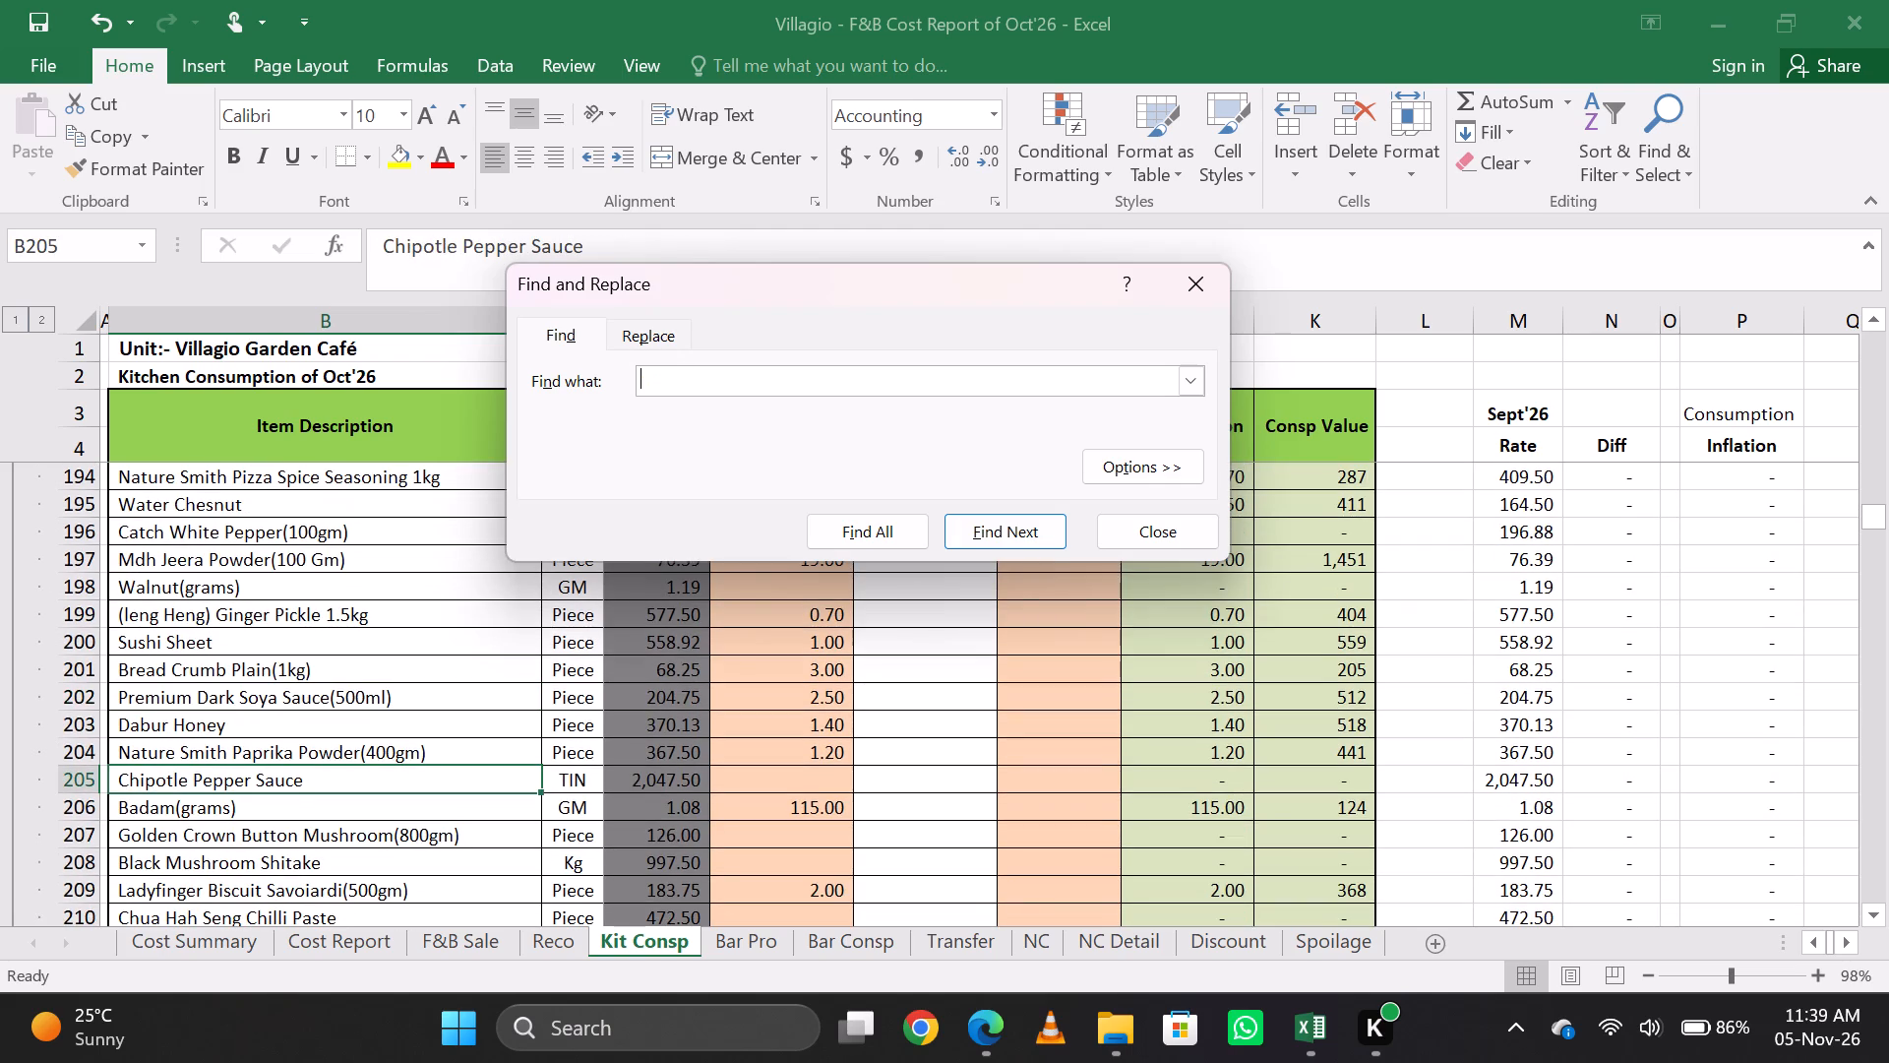
type("tete")
key("BackSpace")
key("Return")
key("Return")
key("BackSpace")
key("BackSpace")
type("ater")
key("Return")
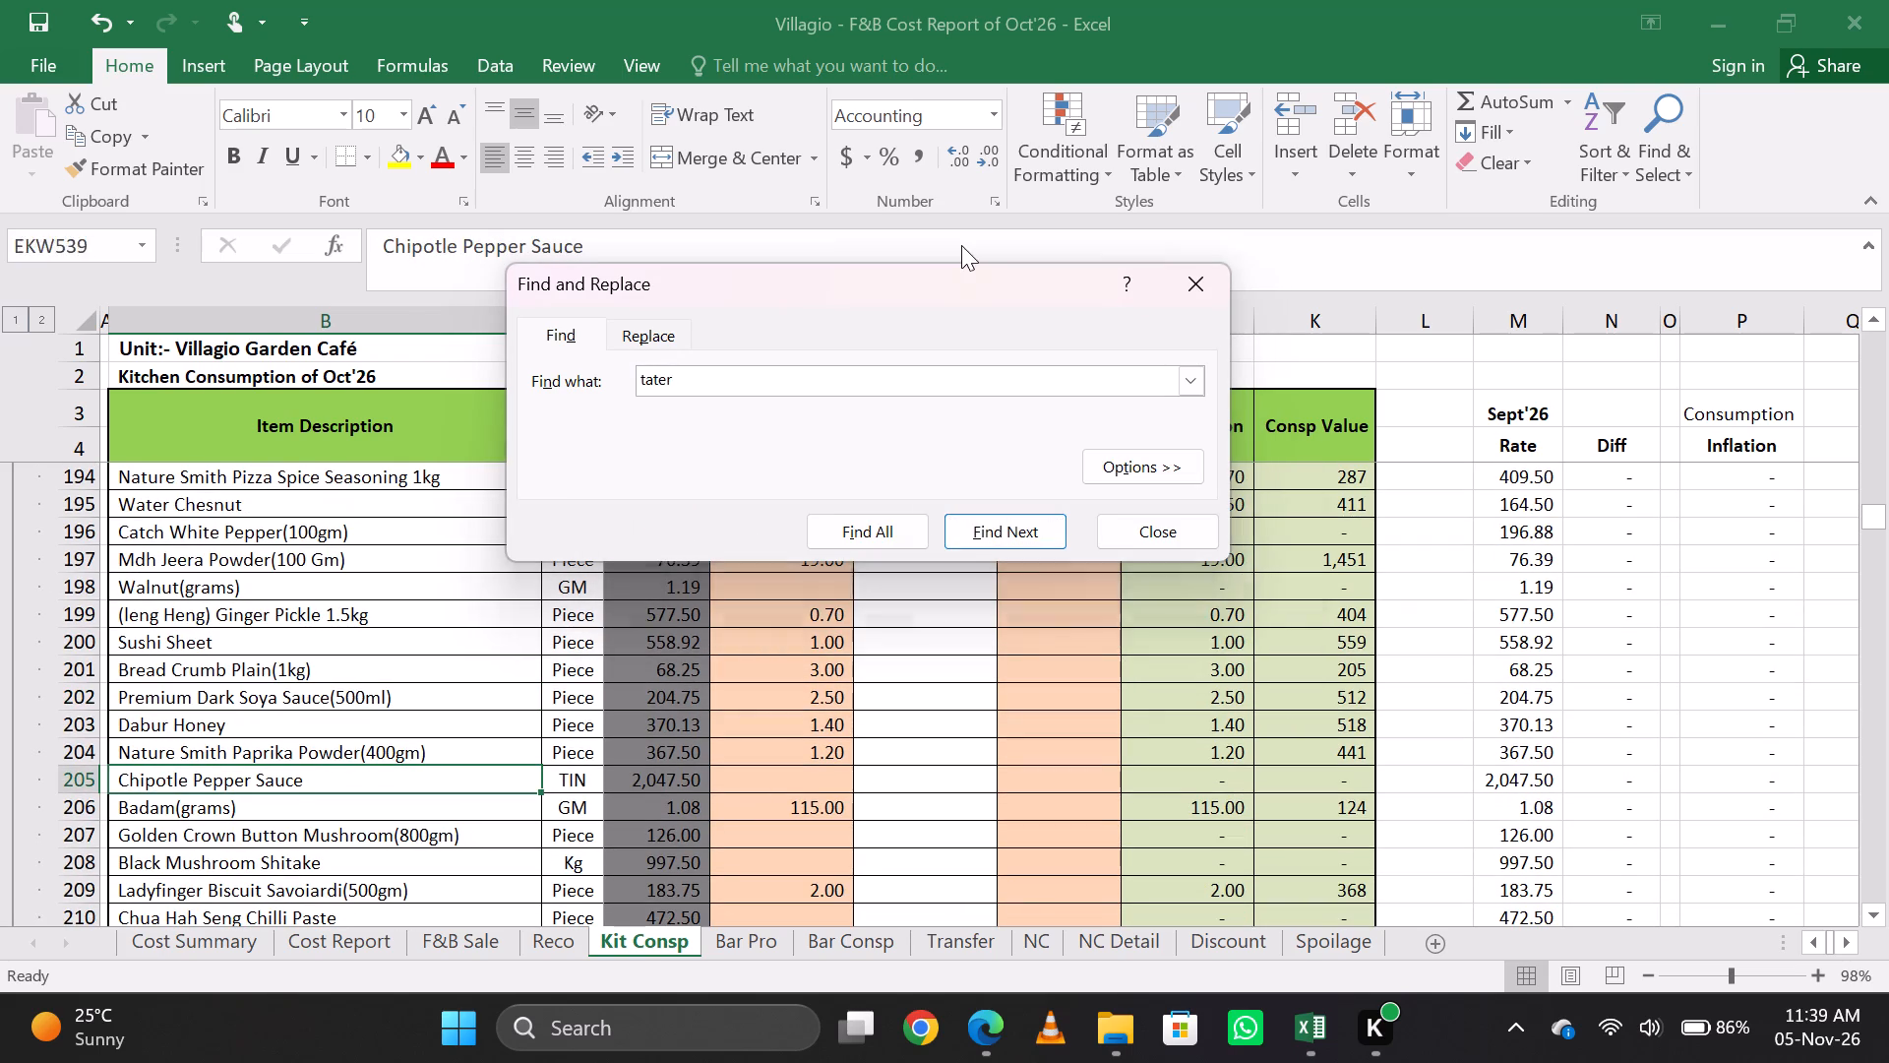
key("Return")
key("Escape")
Insert a blank row between Fish Tikka and Mini Garlic Bread on the Kit Consp sheet.
key("Down")
key("Page_Down")
key("Page_Down")
key("Page_Down")
key("Page_Down")
key("Page_Down")
key("Page_Down")
key("Page_Down")
key("Page_Down")
key("Page_Down")
key("Page_Down")
key("Page_Down")
key("Page_Down")
key("Page_Down")
key("Page_Down")
key("Page_Down")
key("Page_Down")
key("Page_Down")
key("Page_Down")
key("Page_Down")
key("Page_Down")
key("Page_Down")
key("Page_Down")
key("Page_Down")
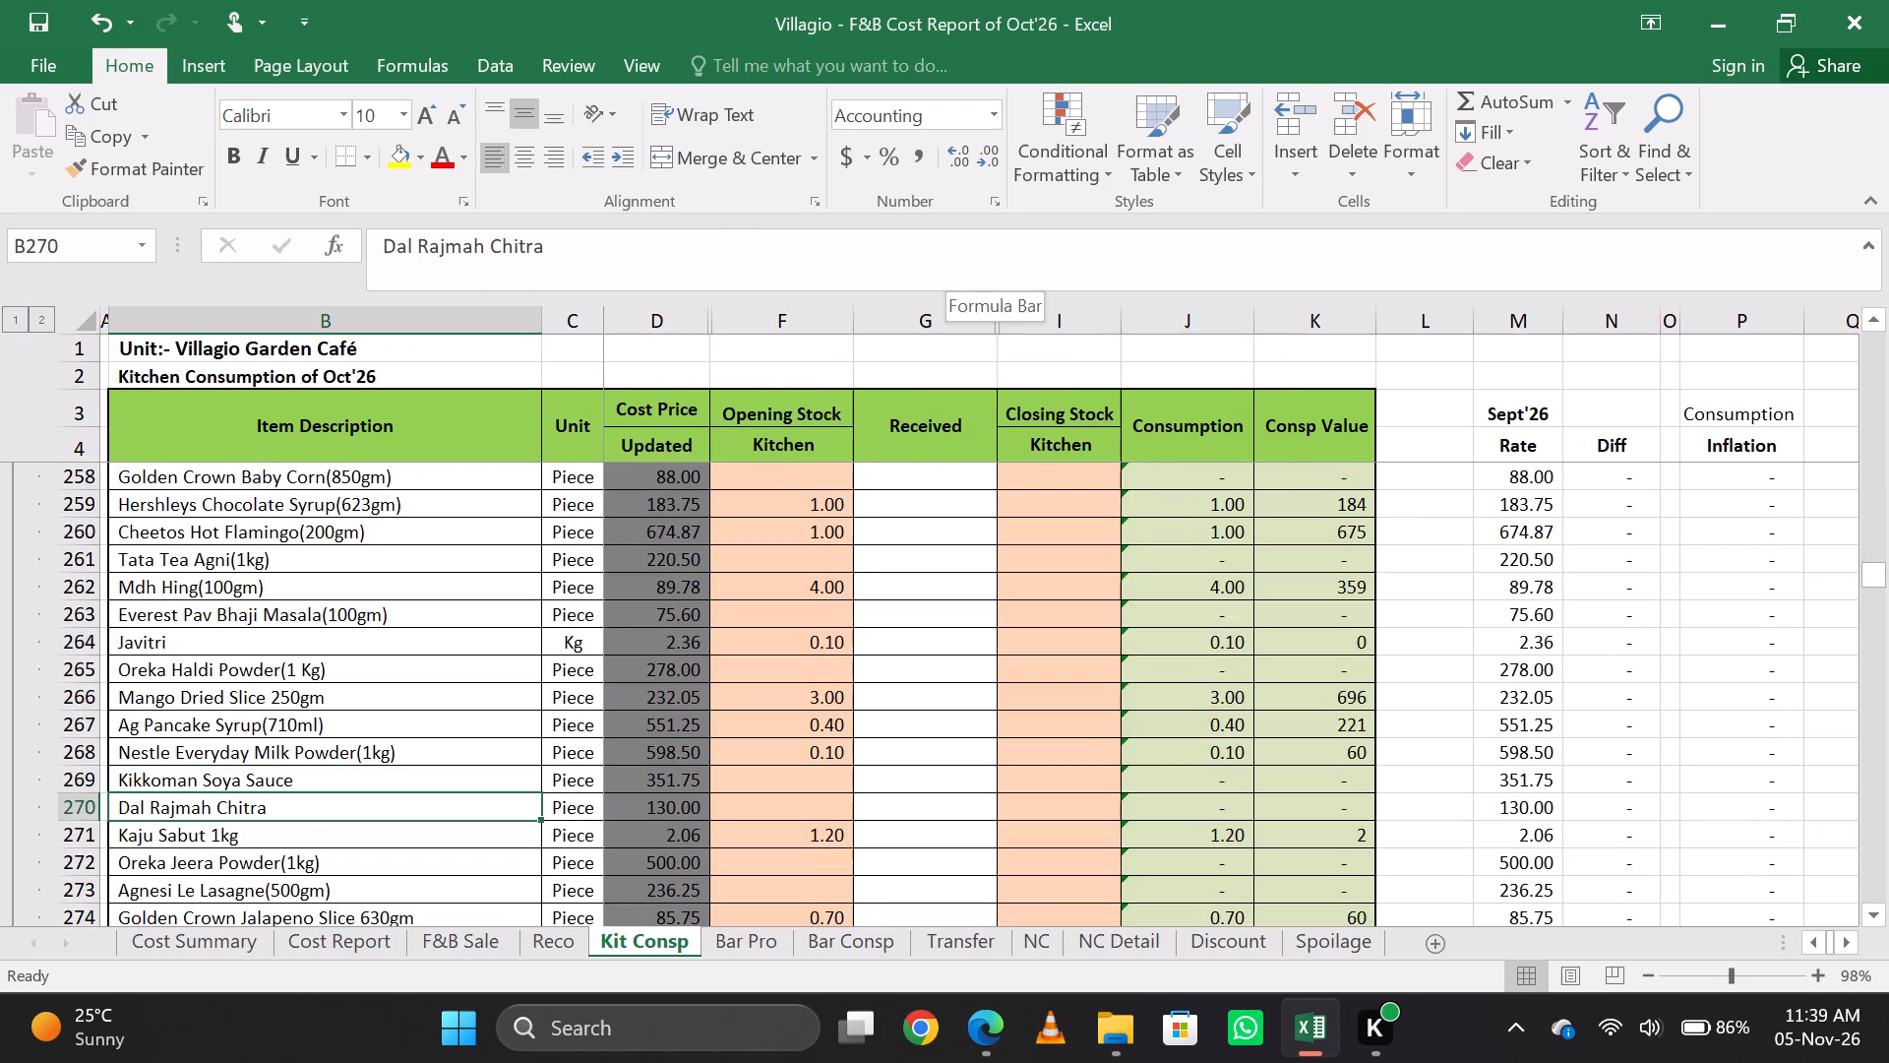
key("Page_Up")
key("Page_Up")
key("Page_Up")
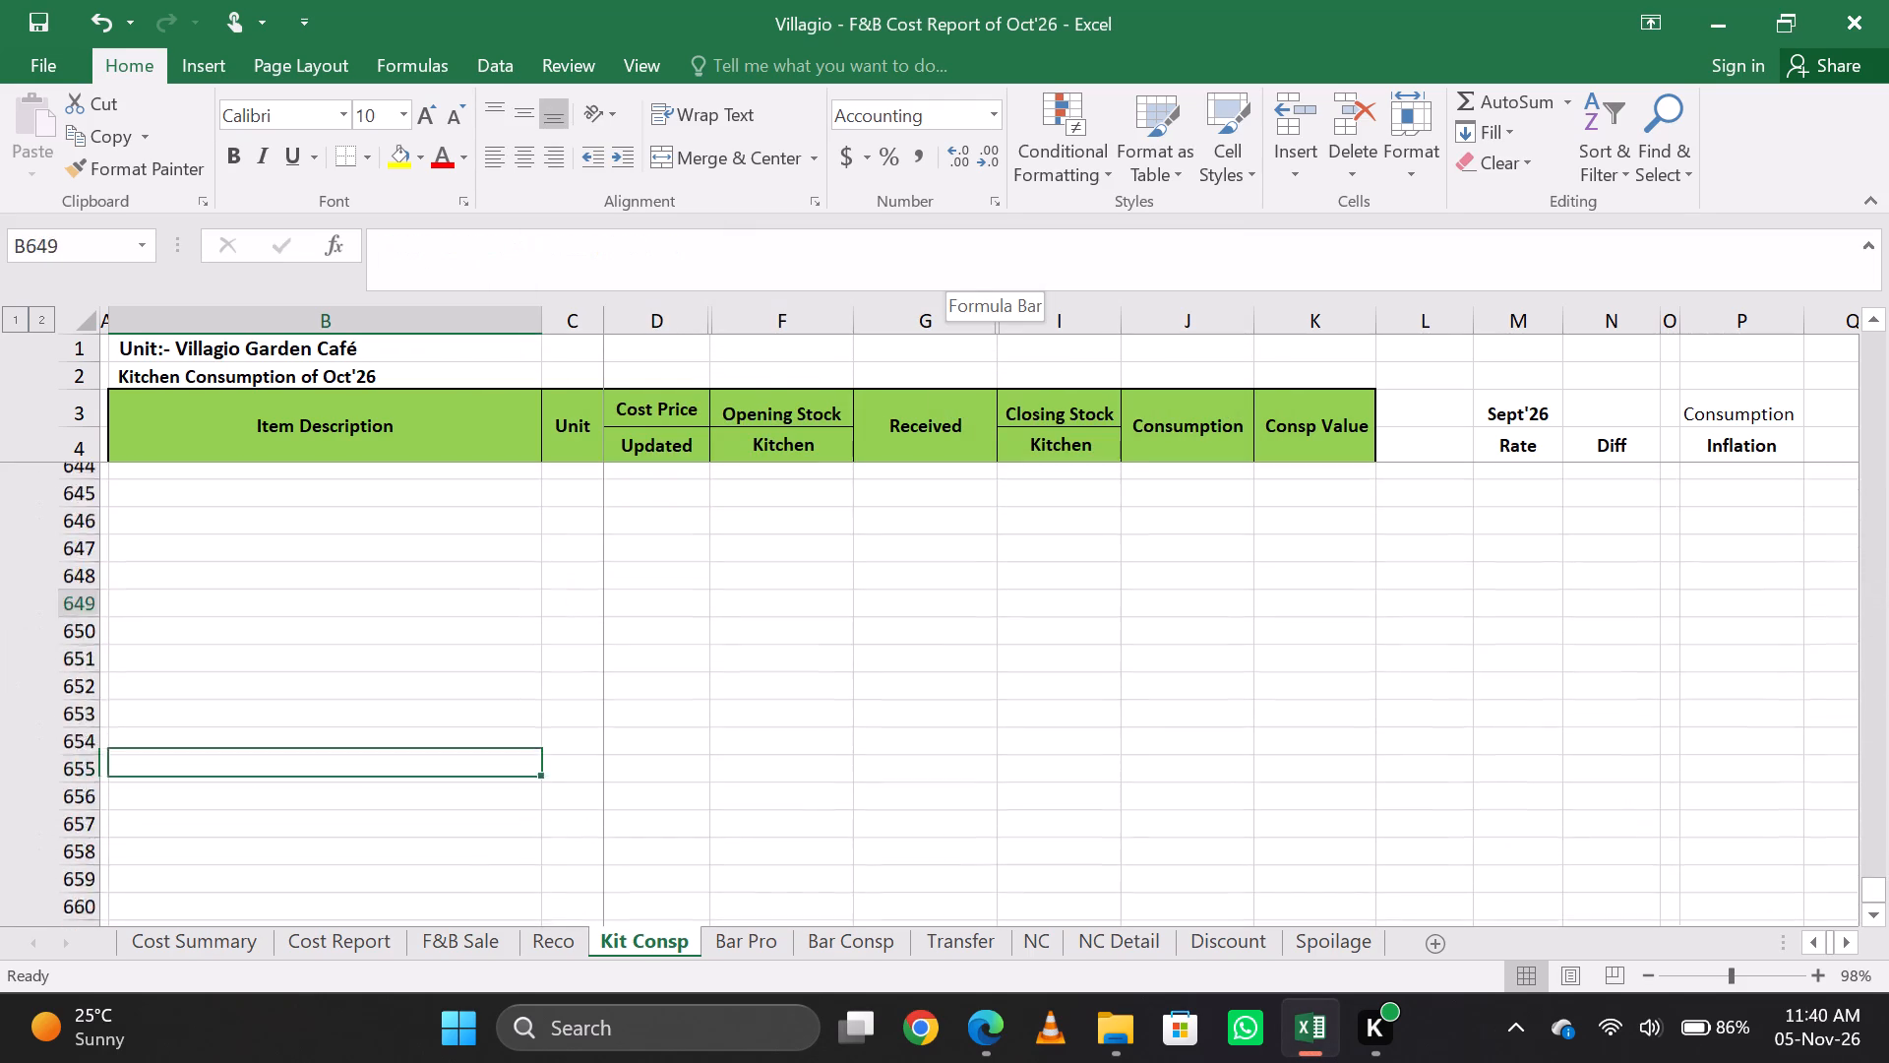
key("Page_Up")
key("Page_Up")
key("Page_Up")
key("Page_Up")
key("Page_Up")
key("Page_Up")
key("Down")
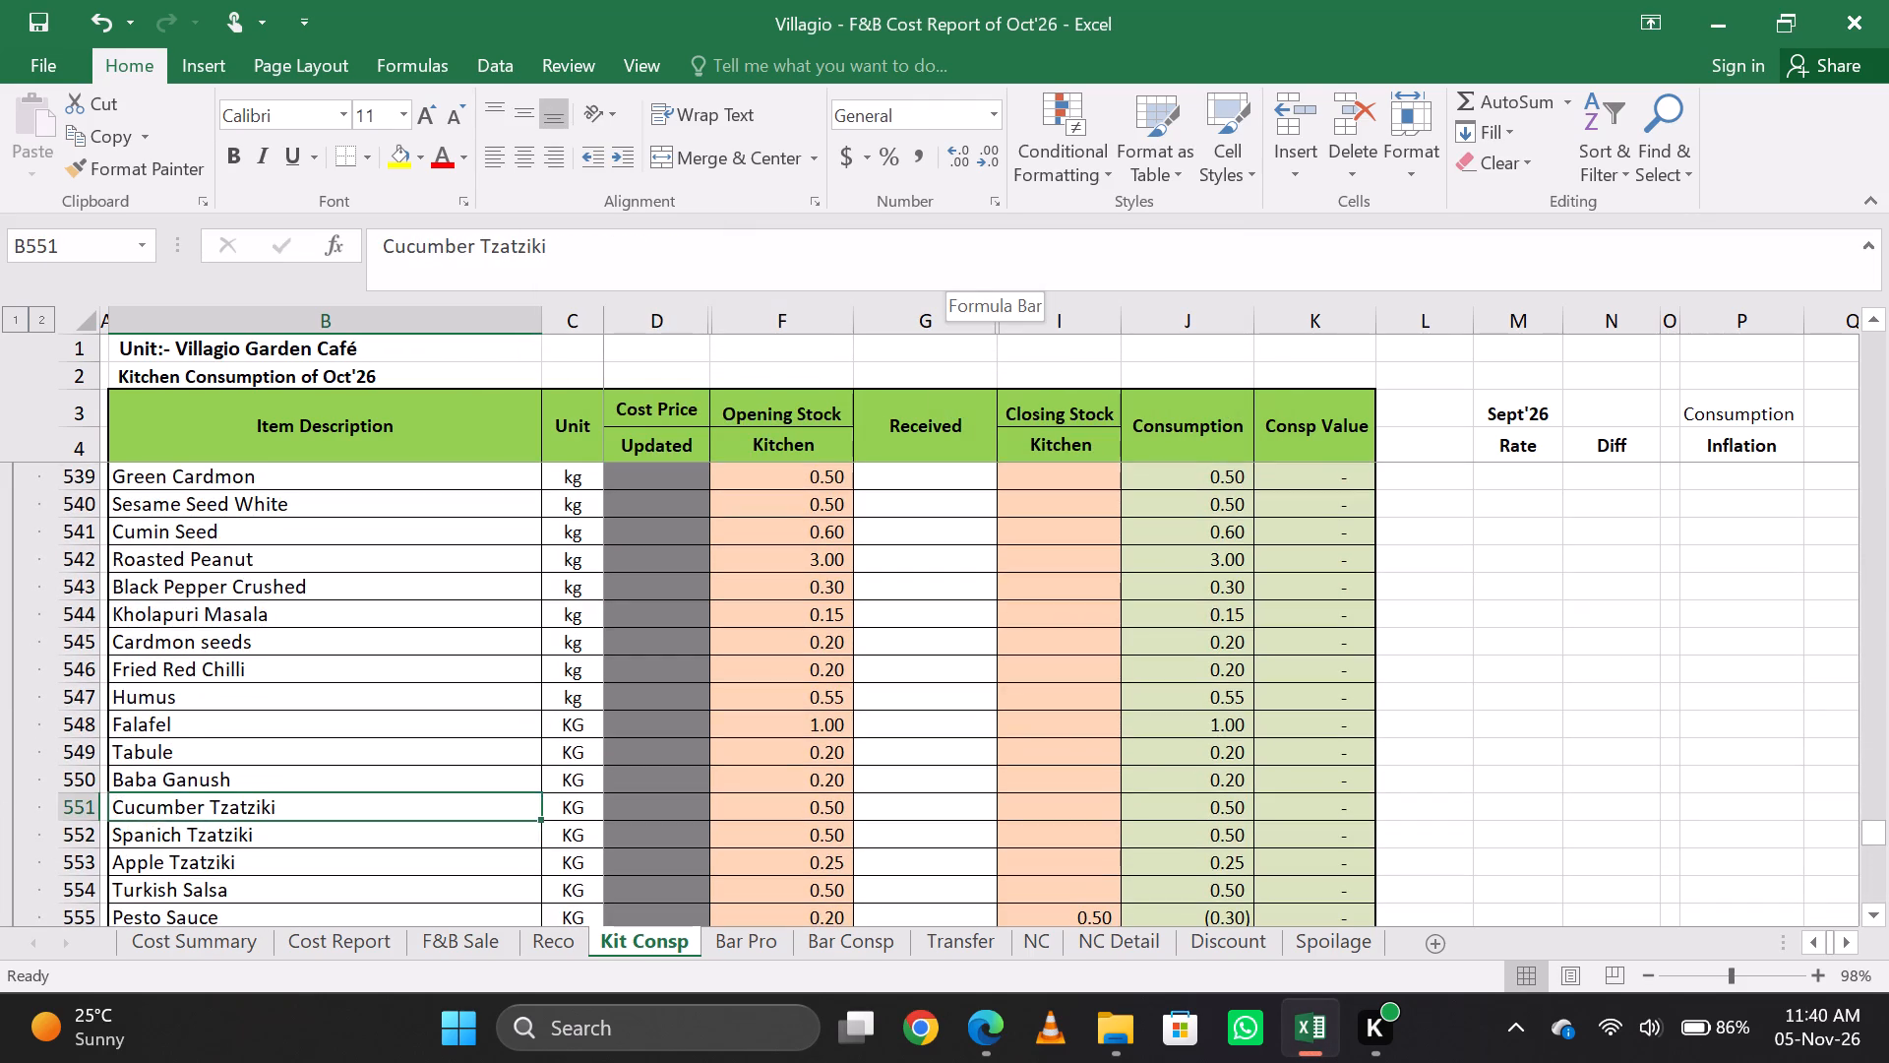
key("Up")
key("Up")
key("Up")
key("Up")
key("Up")
key("Up")
key("Up")
key("Up")
key("Up")
key("Up")
key("Up")
key("Up")
key("Up")
key("Up")
key("Up")
key("Up")
key("Up")
key("Up")
key("Up")
key("Up")
key("Down")
key("shift+space")
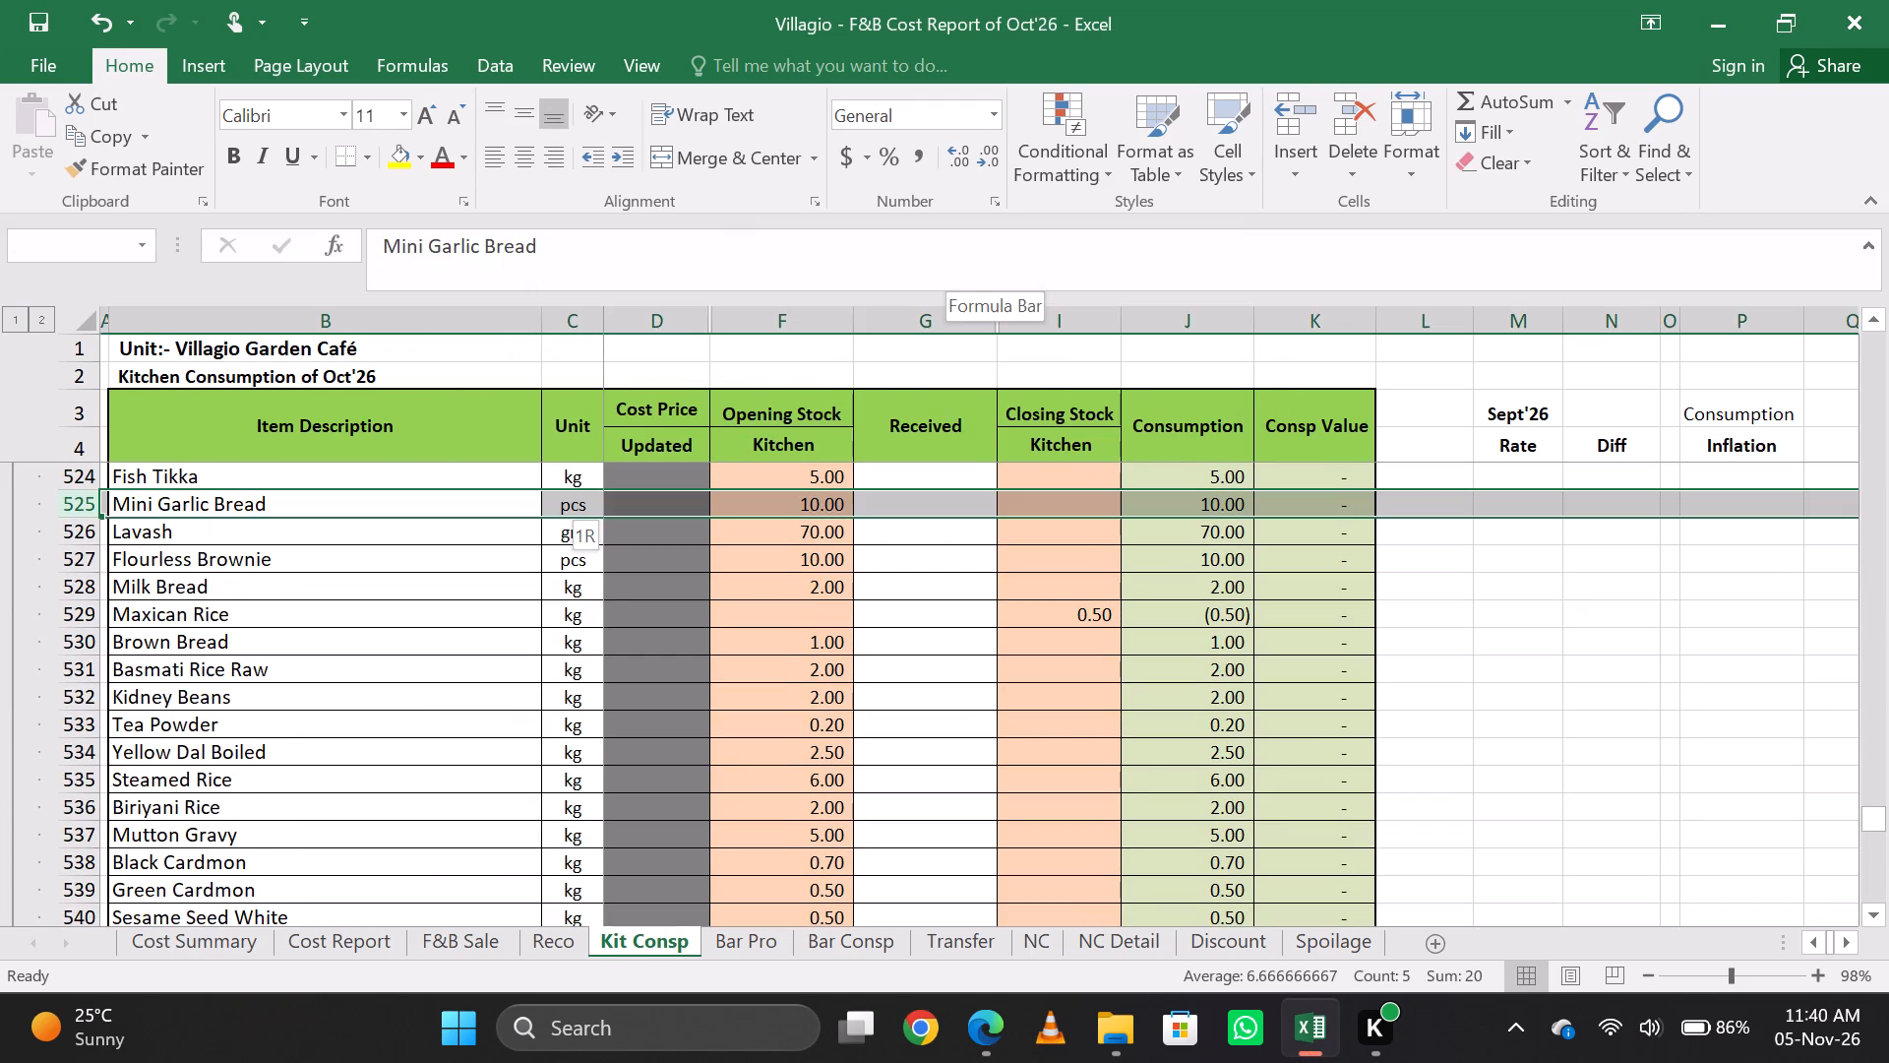
key("ctrl+shift+equal")
key("Down")
key("Up")
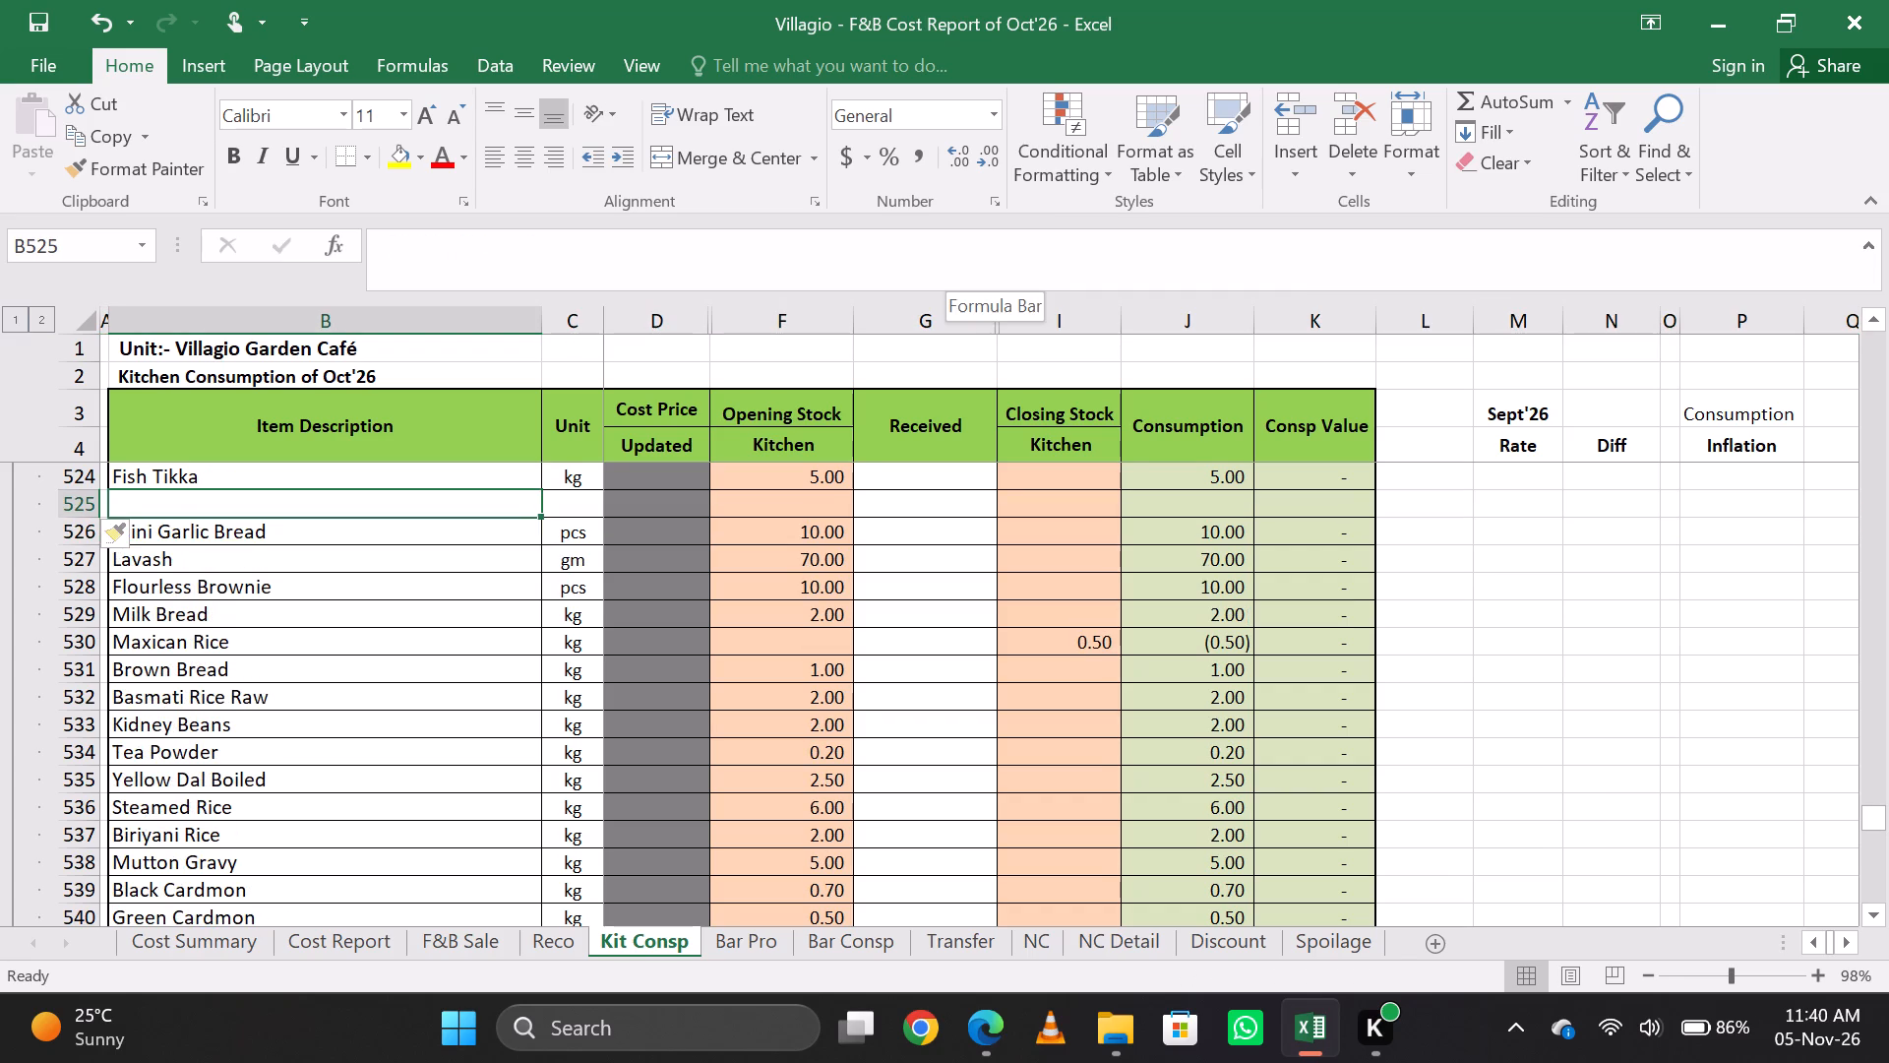
Enter Tatar Sauce as the item description in the new blank row below Fish Tikka.
key("t")
key("BackSpace")
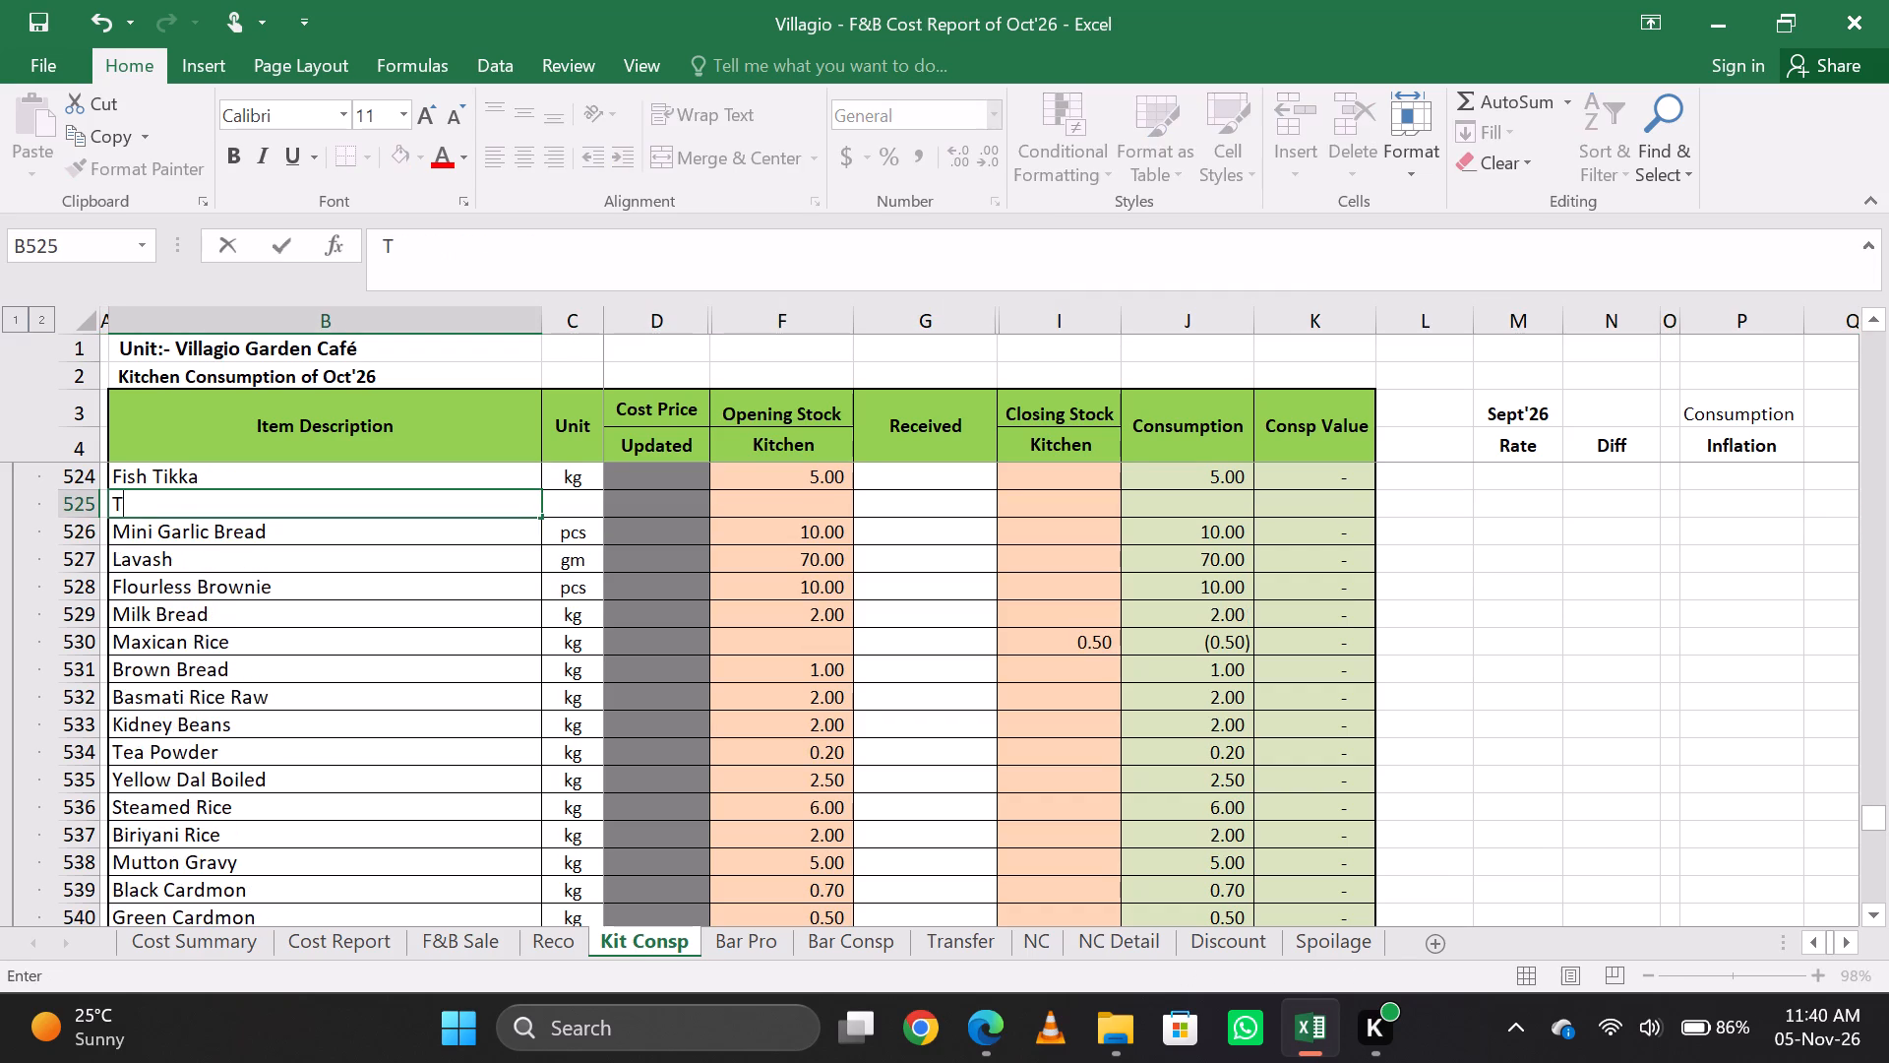
key("y")
key("BackSpace")
key("t")
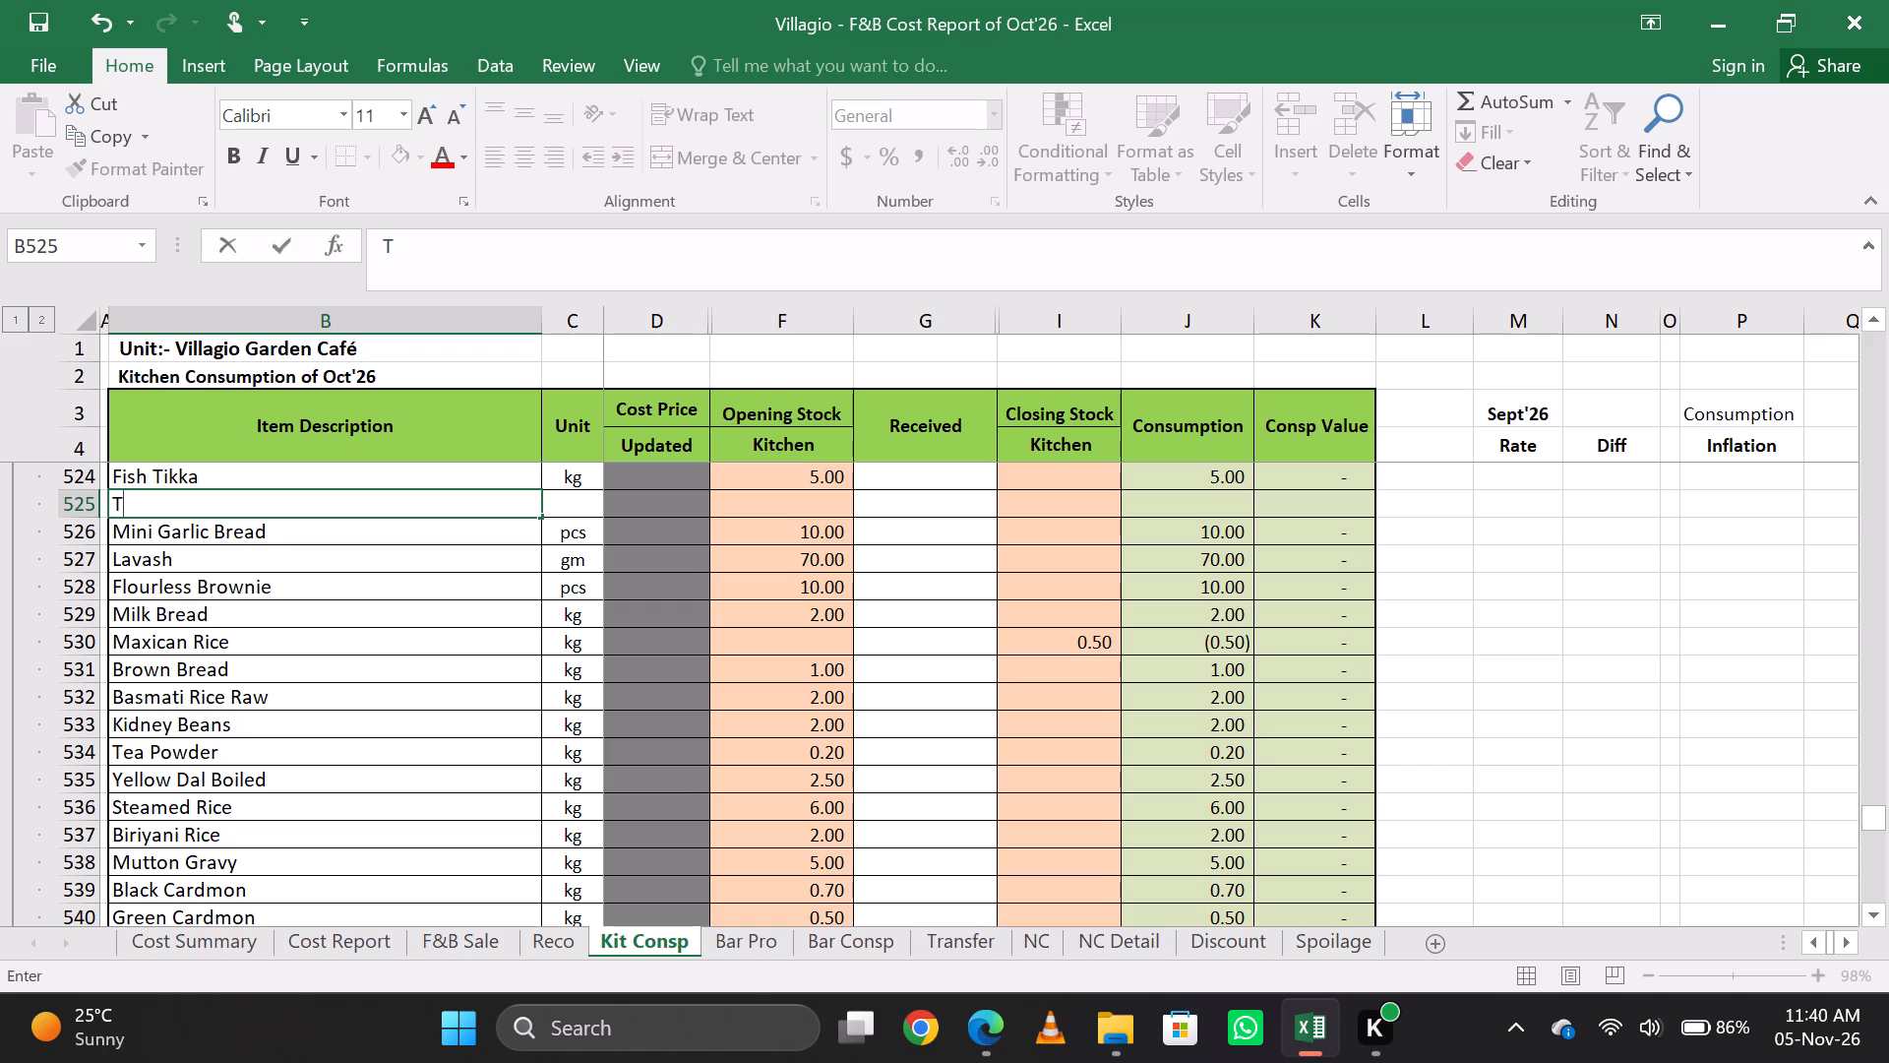
key("a")
type("atar Suce")
key("Tab")
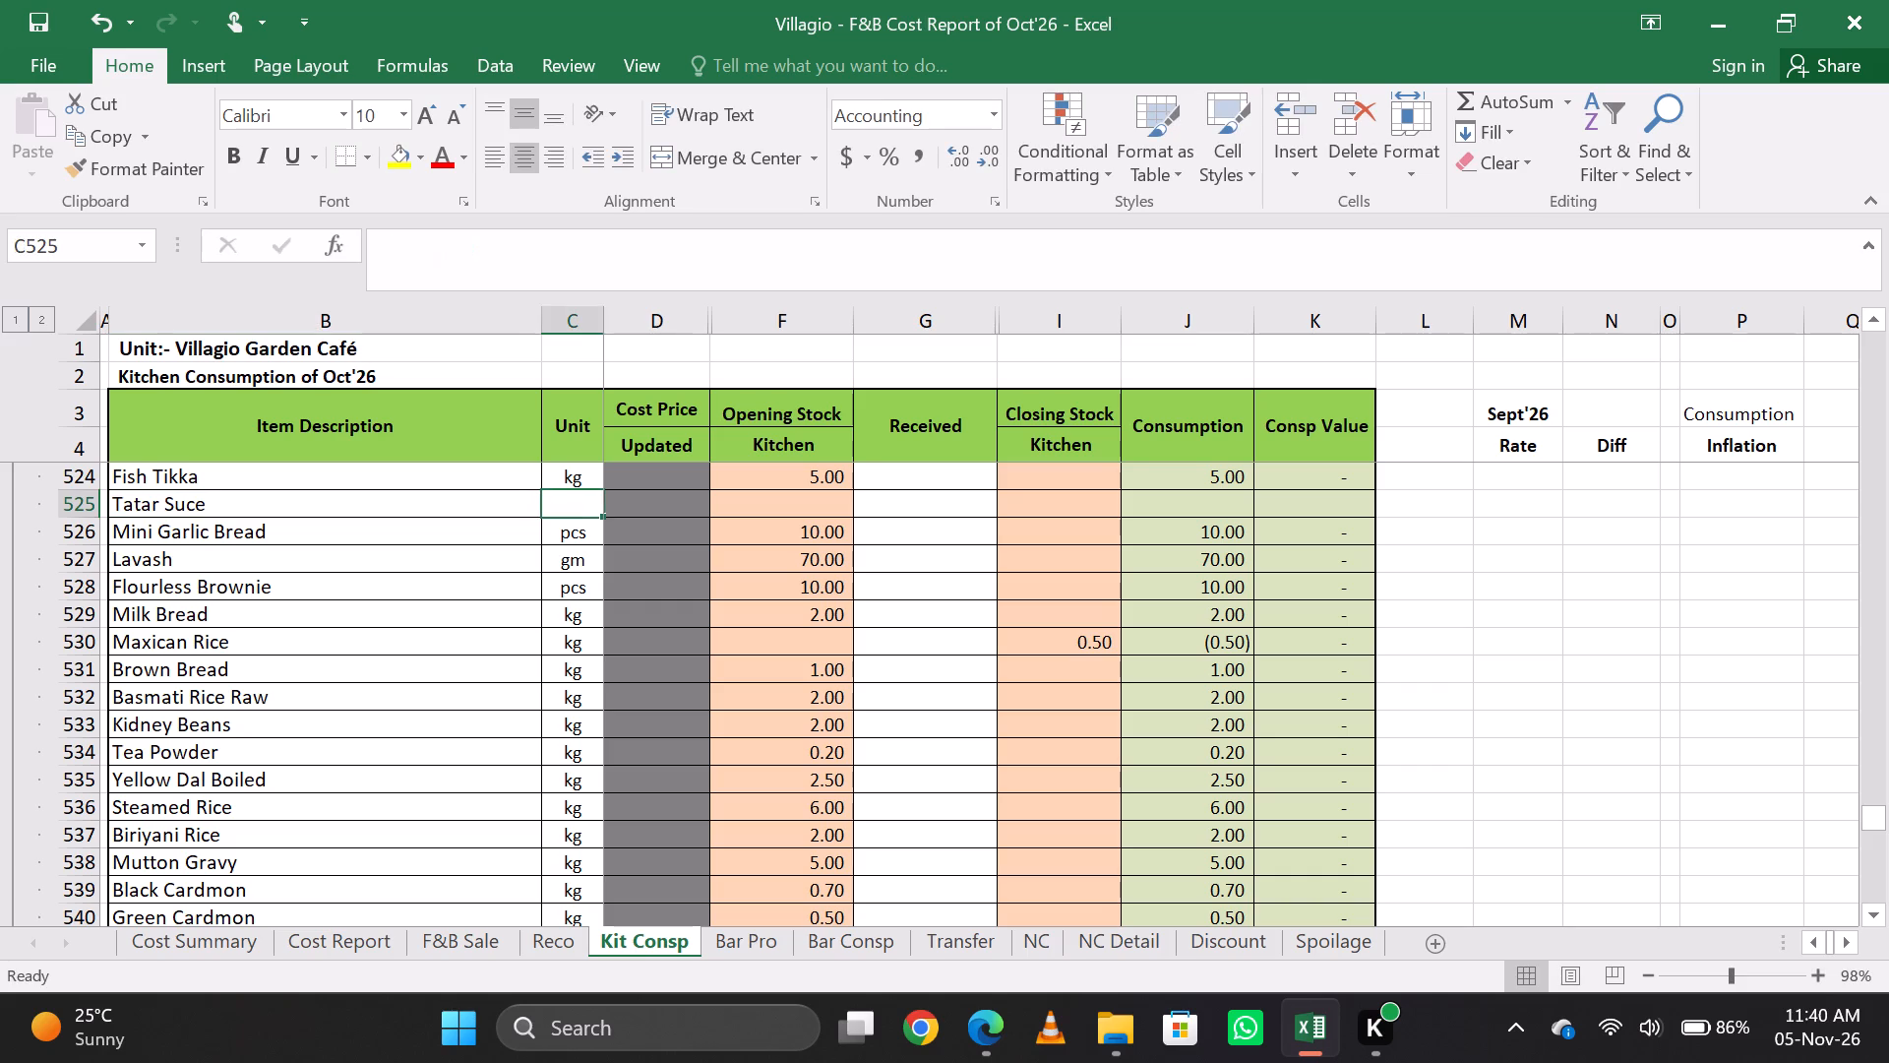
key("Left")
left_click(535, 278)
key("Left")
key("Left")
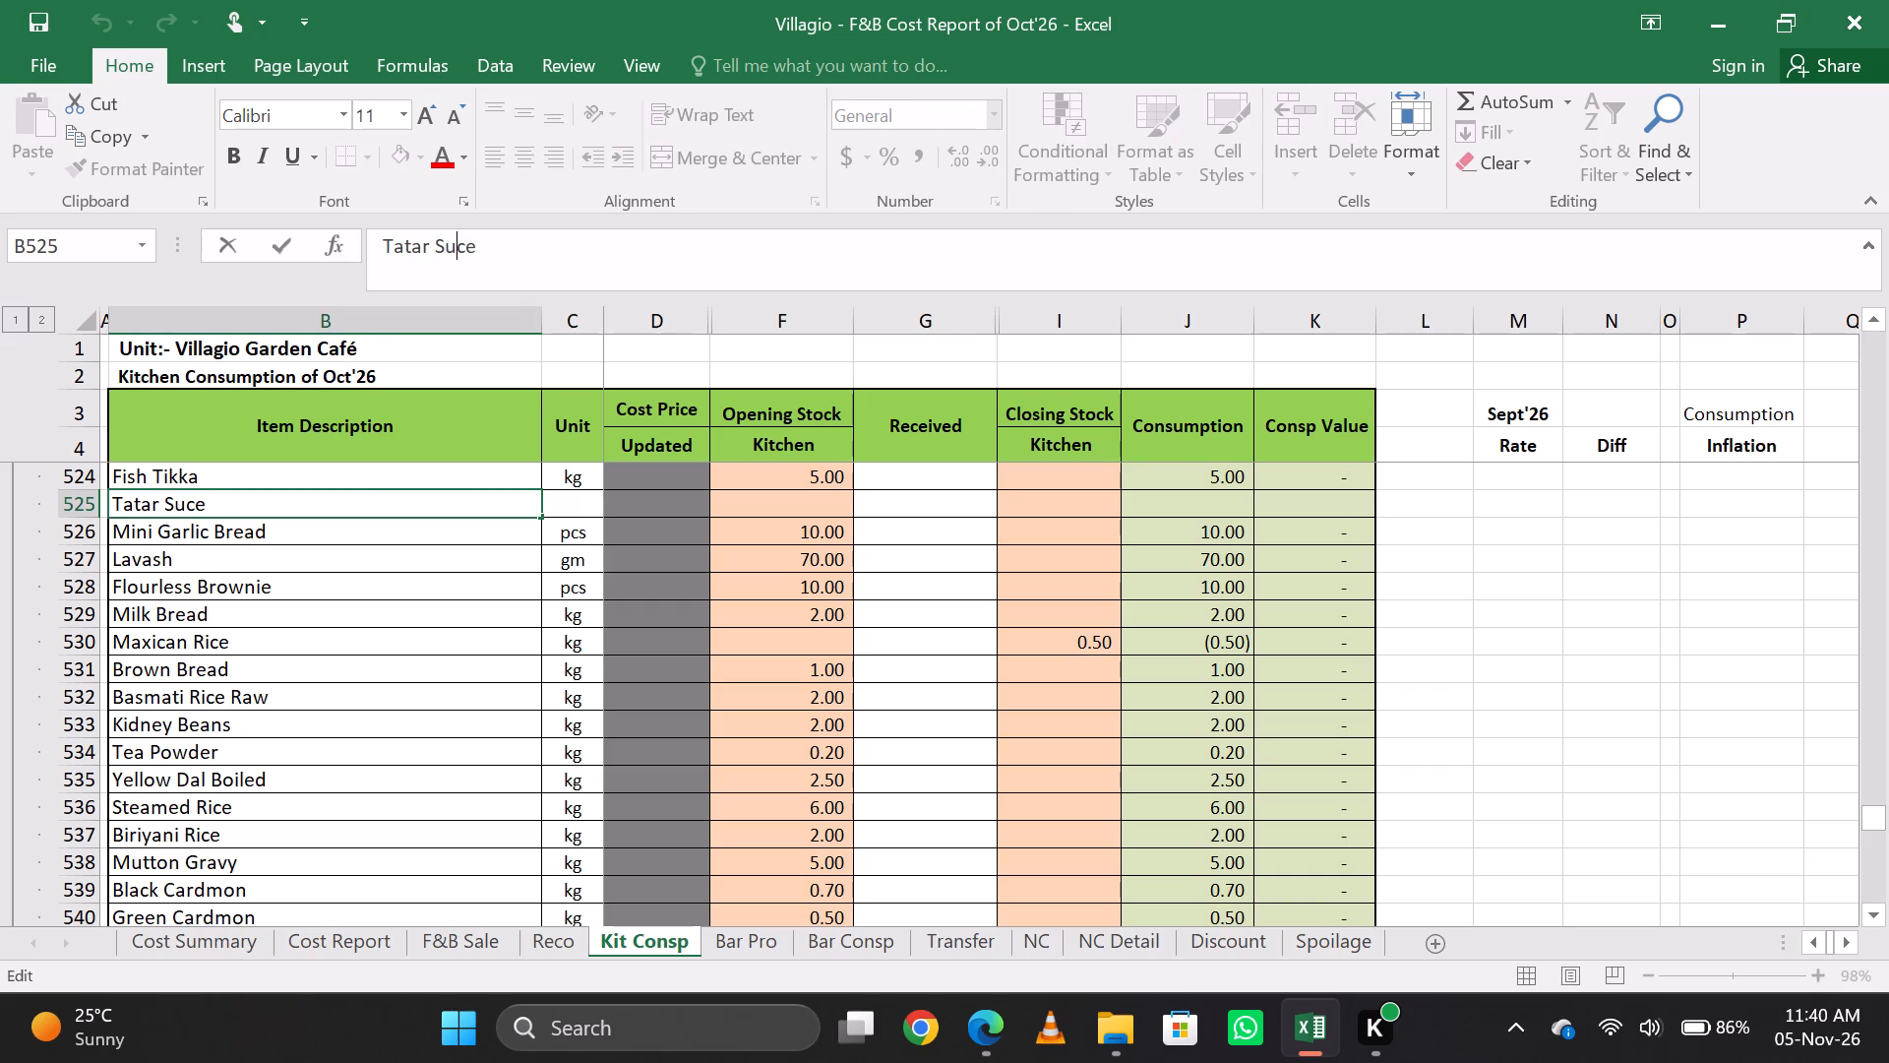
key("Left")
key("a")
key("Right")
key("Return")
key("Up")
Fill the Tatar Sauce row's unit, Consumption and Consp Value cells down from the Fish Tikka row.
key("Right")
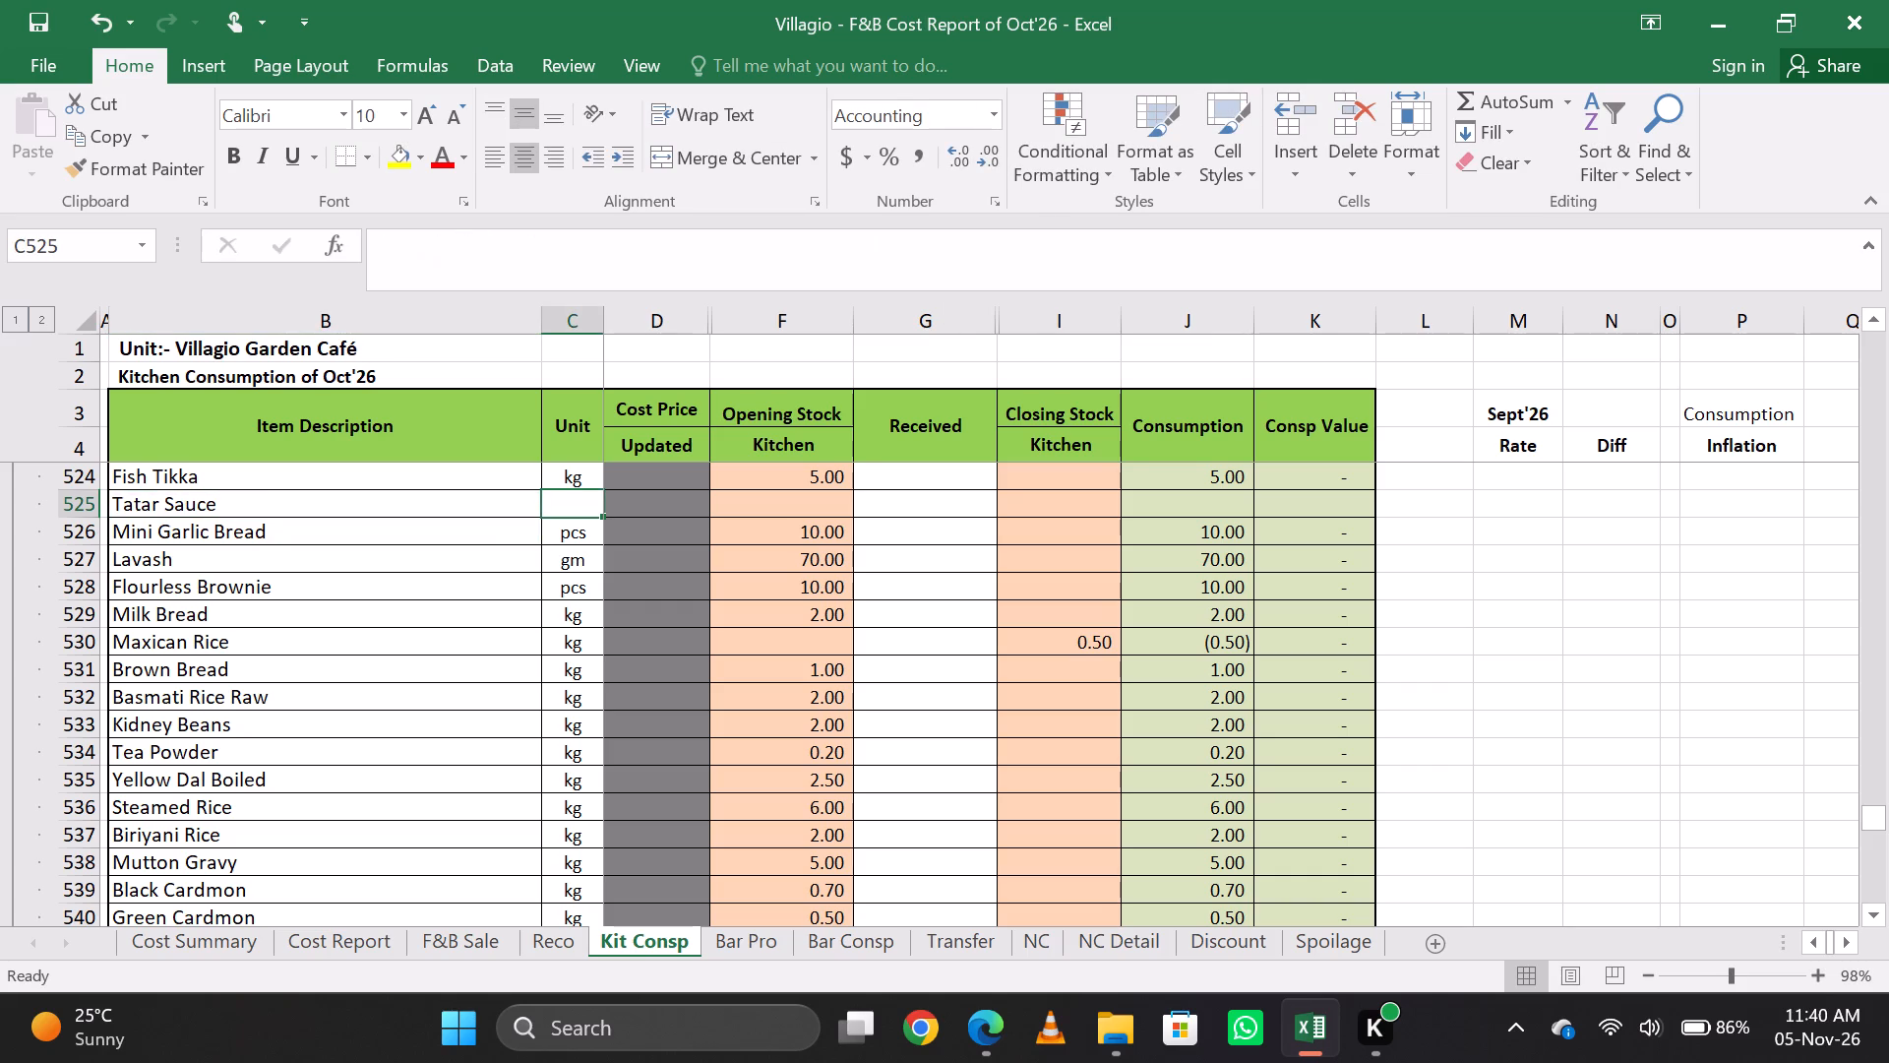
key("ctrl+d")
key("Right")
key("Right")
key("Right")
key("Right")
key("Right")
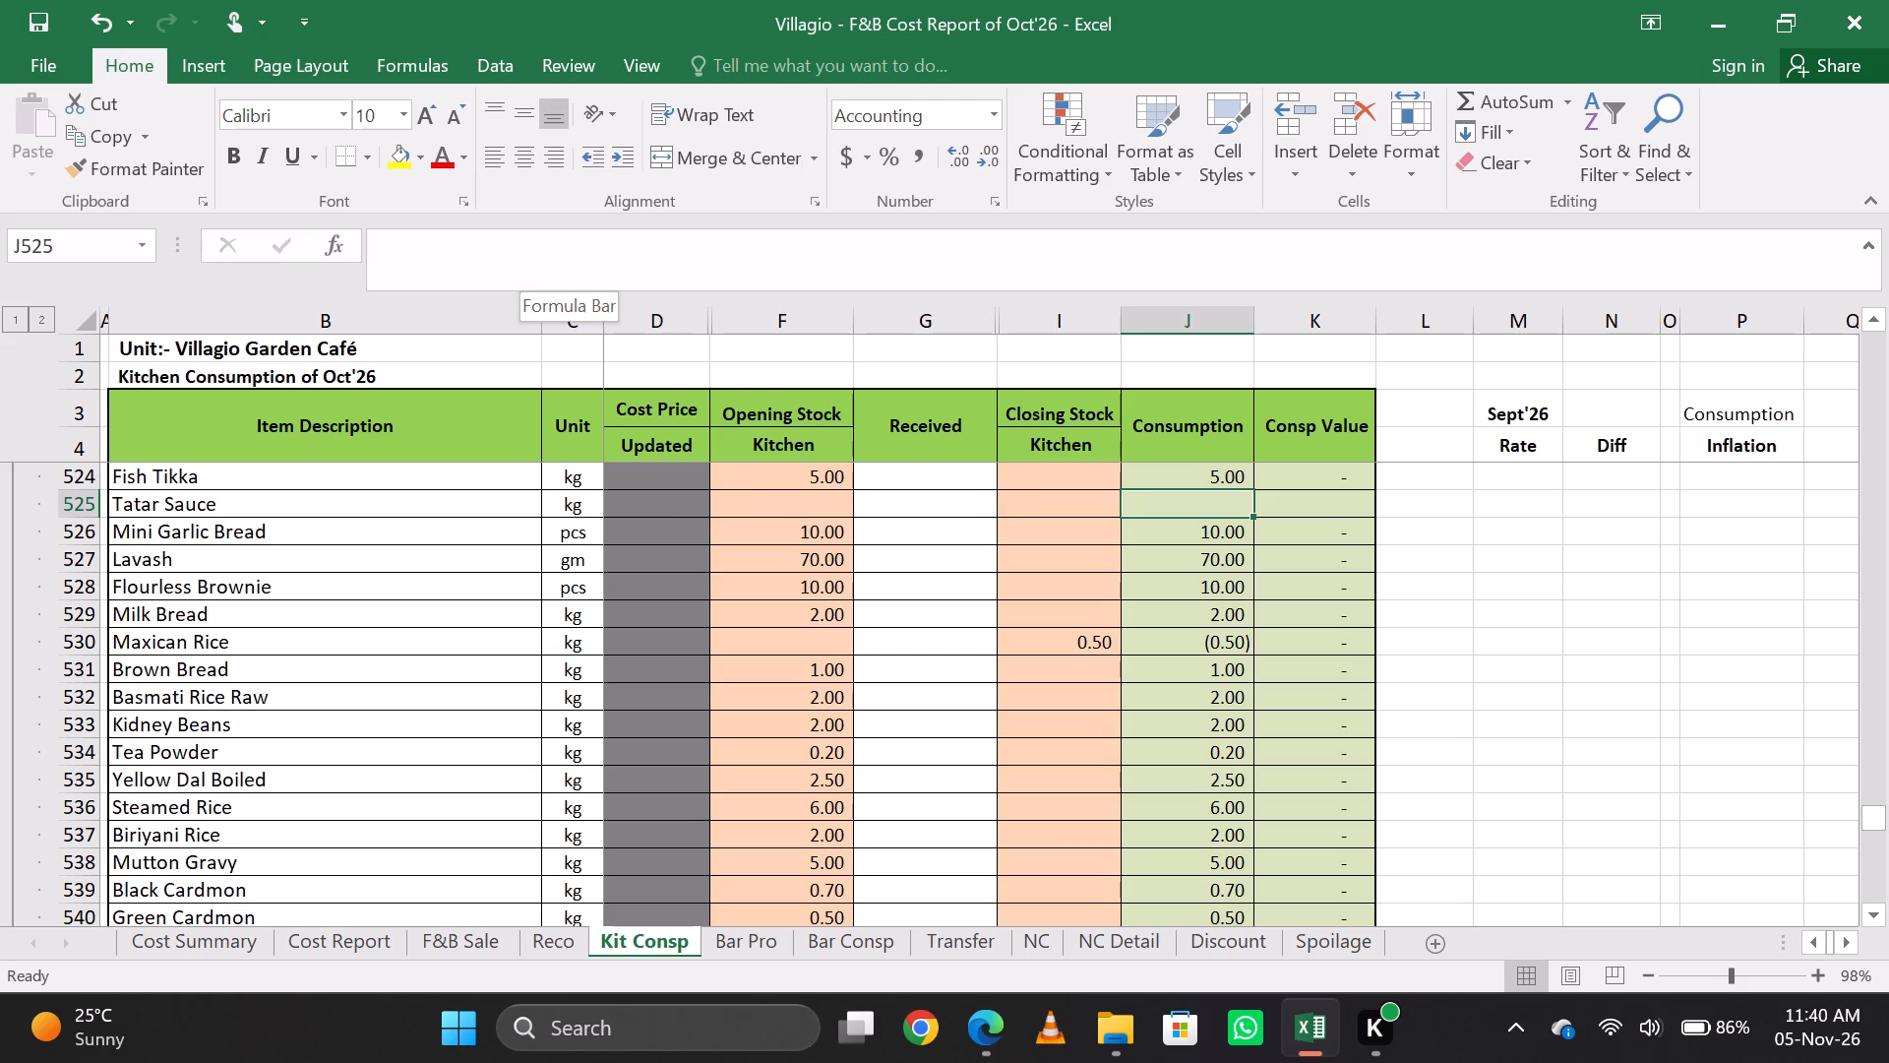
key("ctrl+d")
key("Right")
key("ctrl+d")
Set the Tatar Sauce kitchen closing stock to 1.
key("Left")
key("Left")
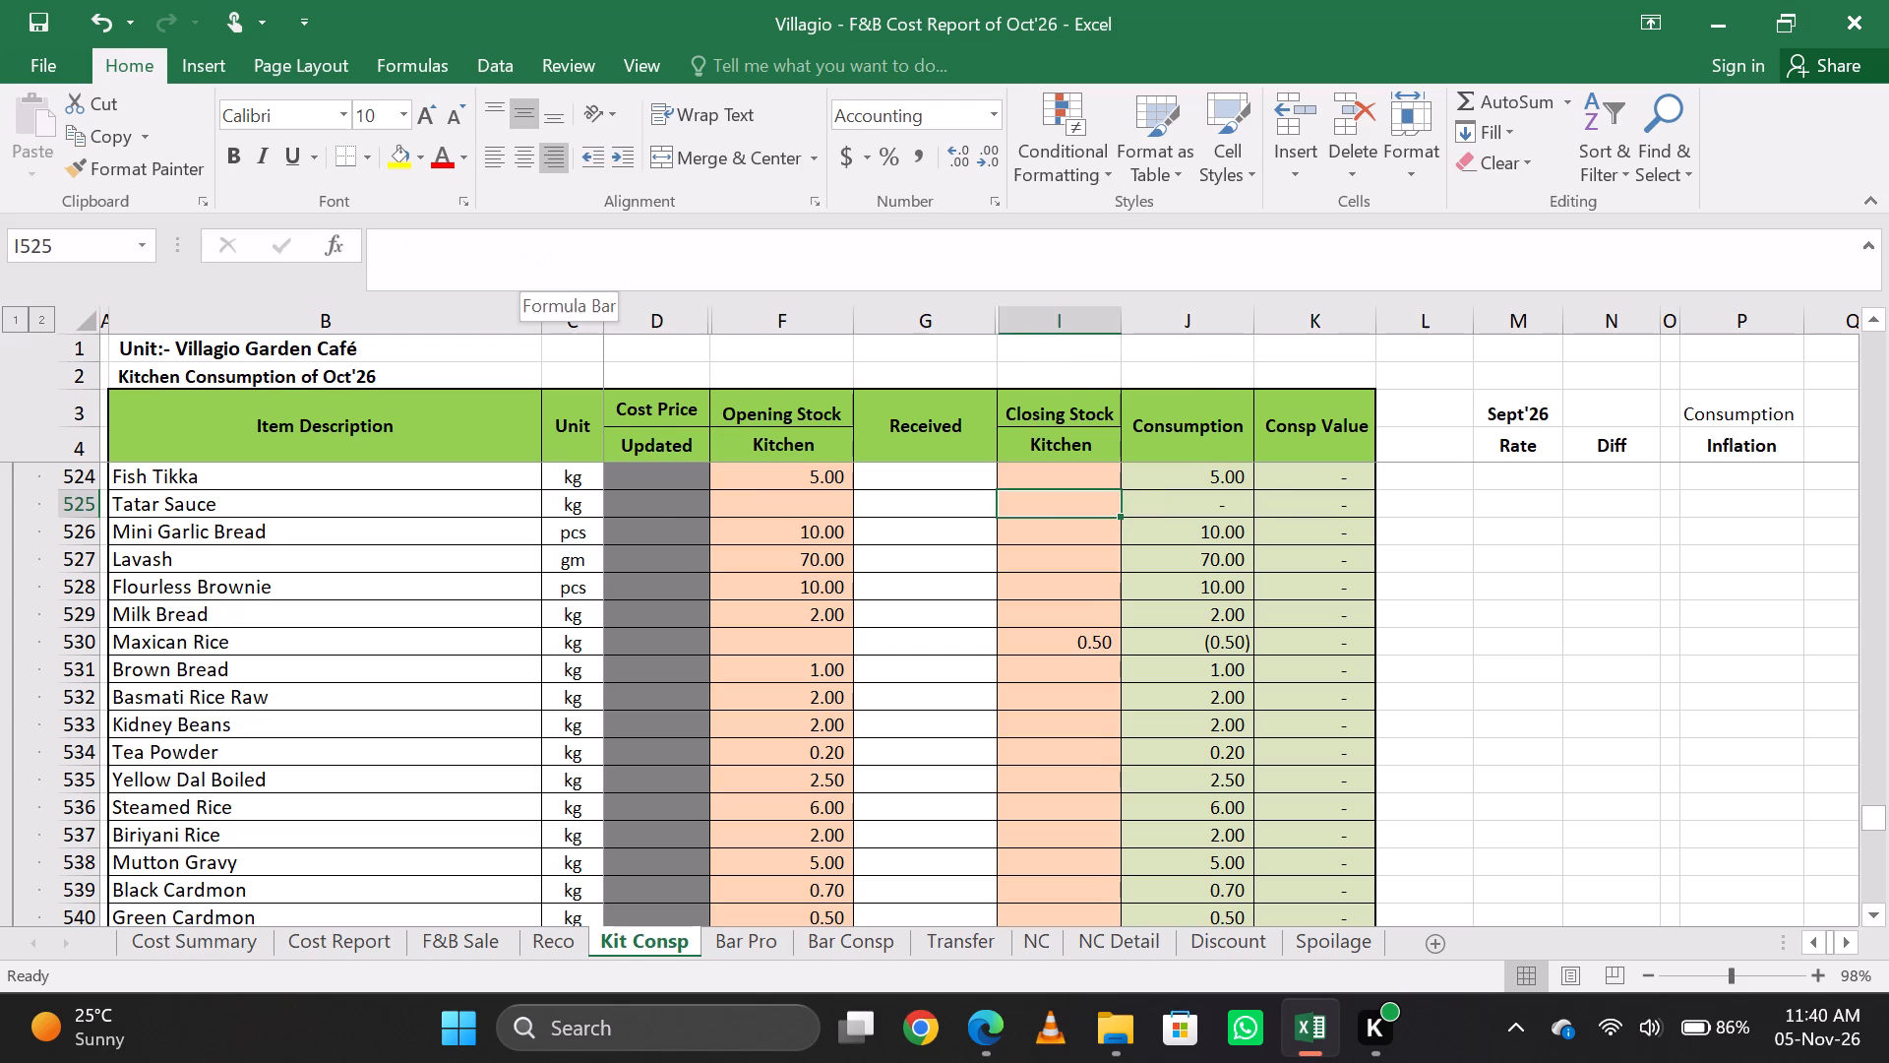
key("1")
key("Down")
key("Up")
Search the sheet for tost and set the Bombay Tostie Masala kitchen closing stock to 10.
key("ctrl+f")
key("BackSpace")
key("BackSpace")
key("BackSpace")
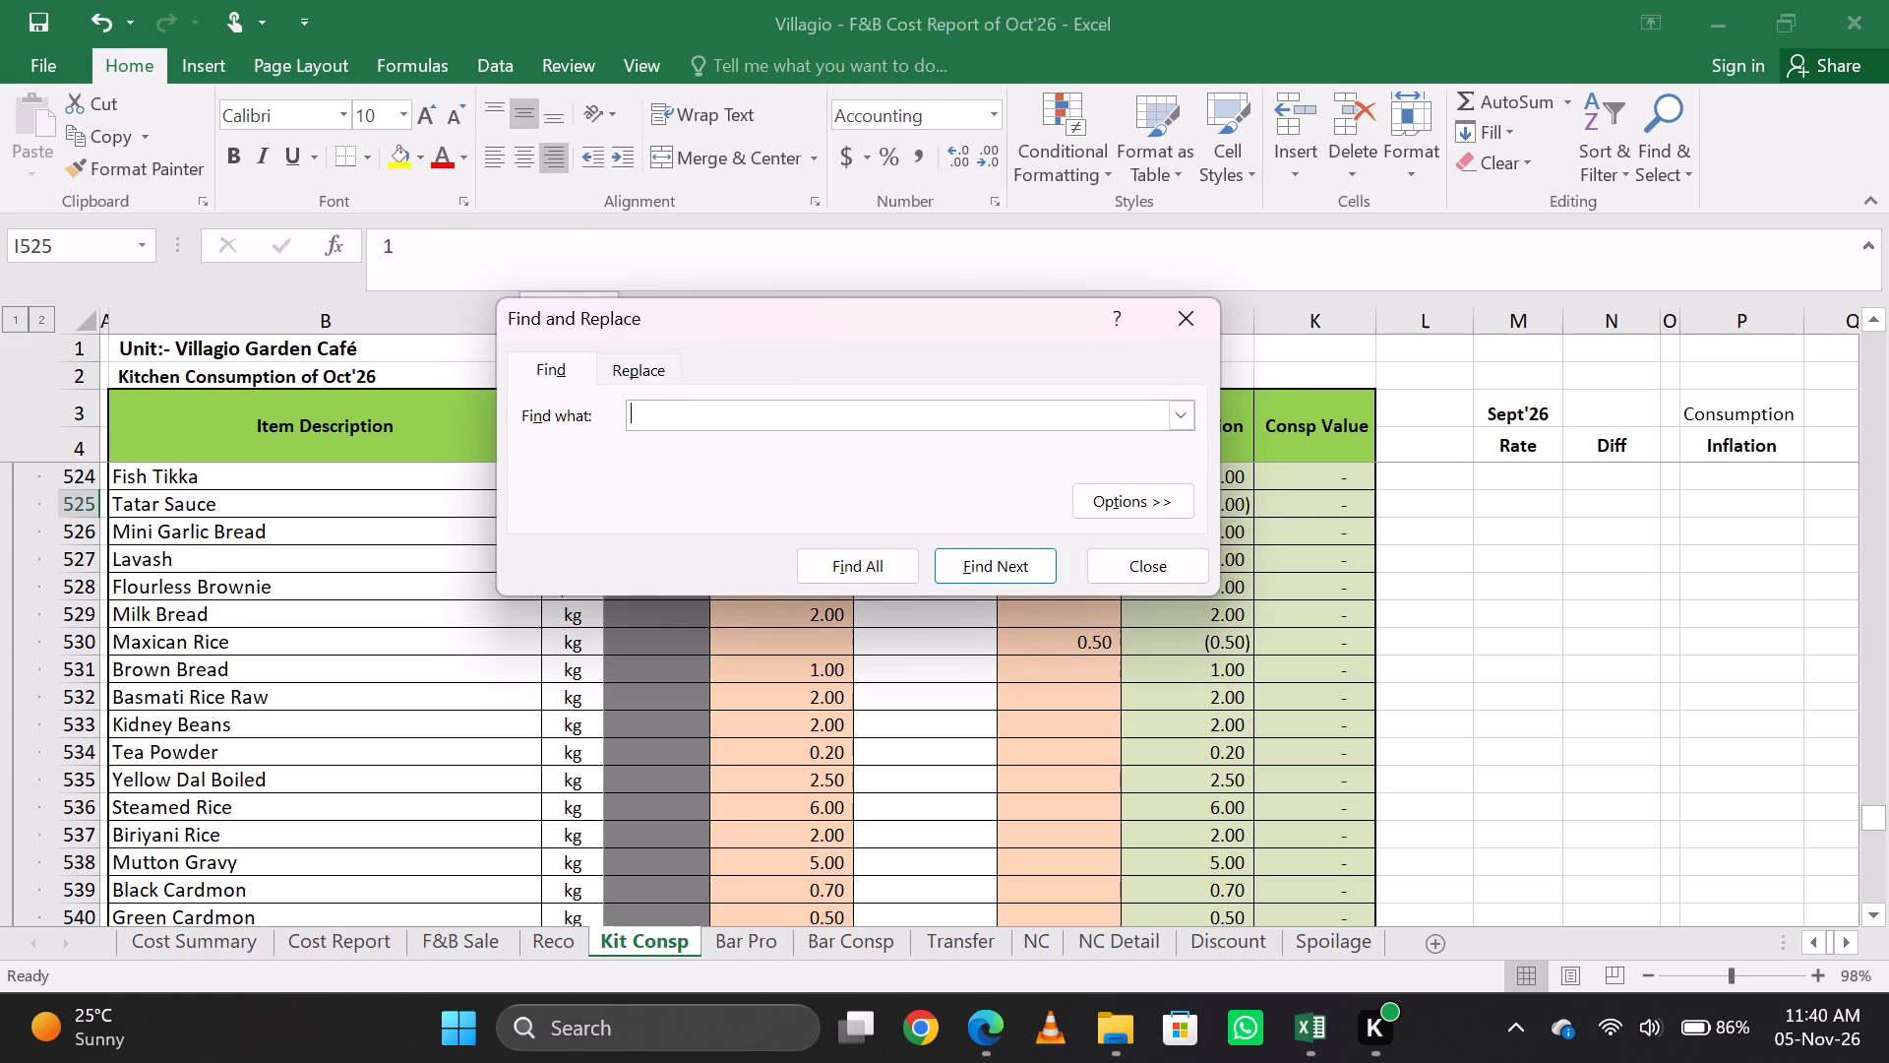
type("tost")
key("Return")
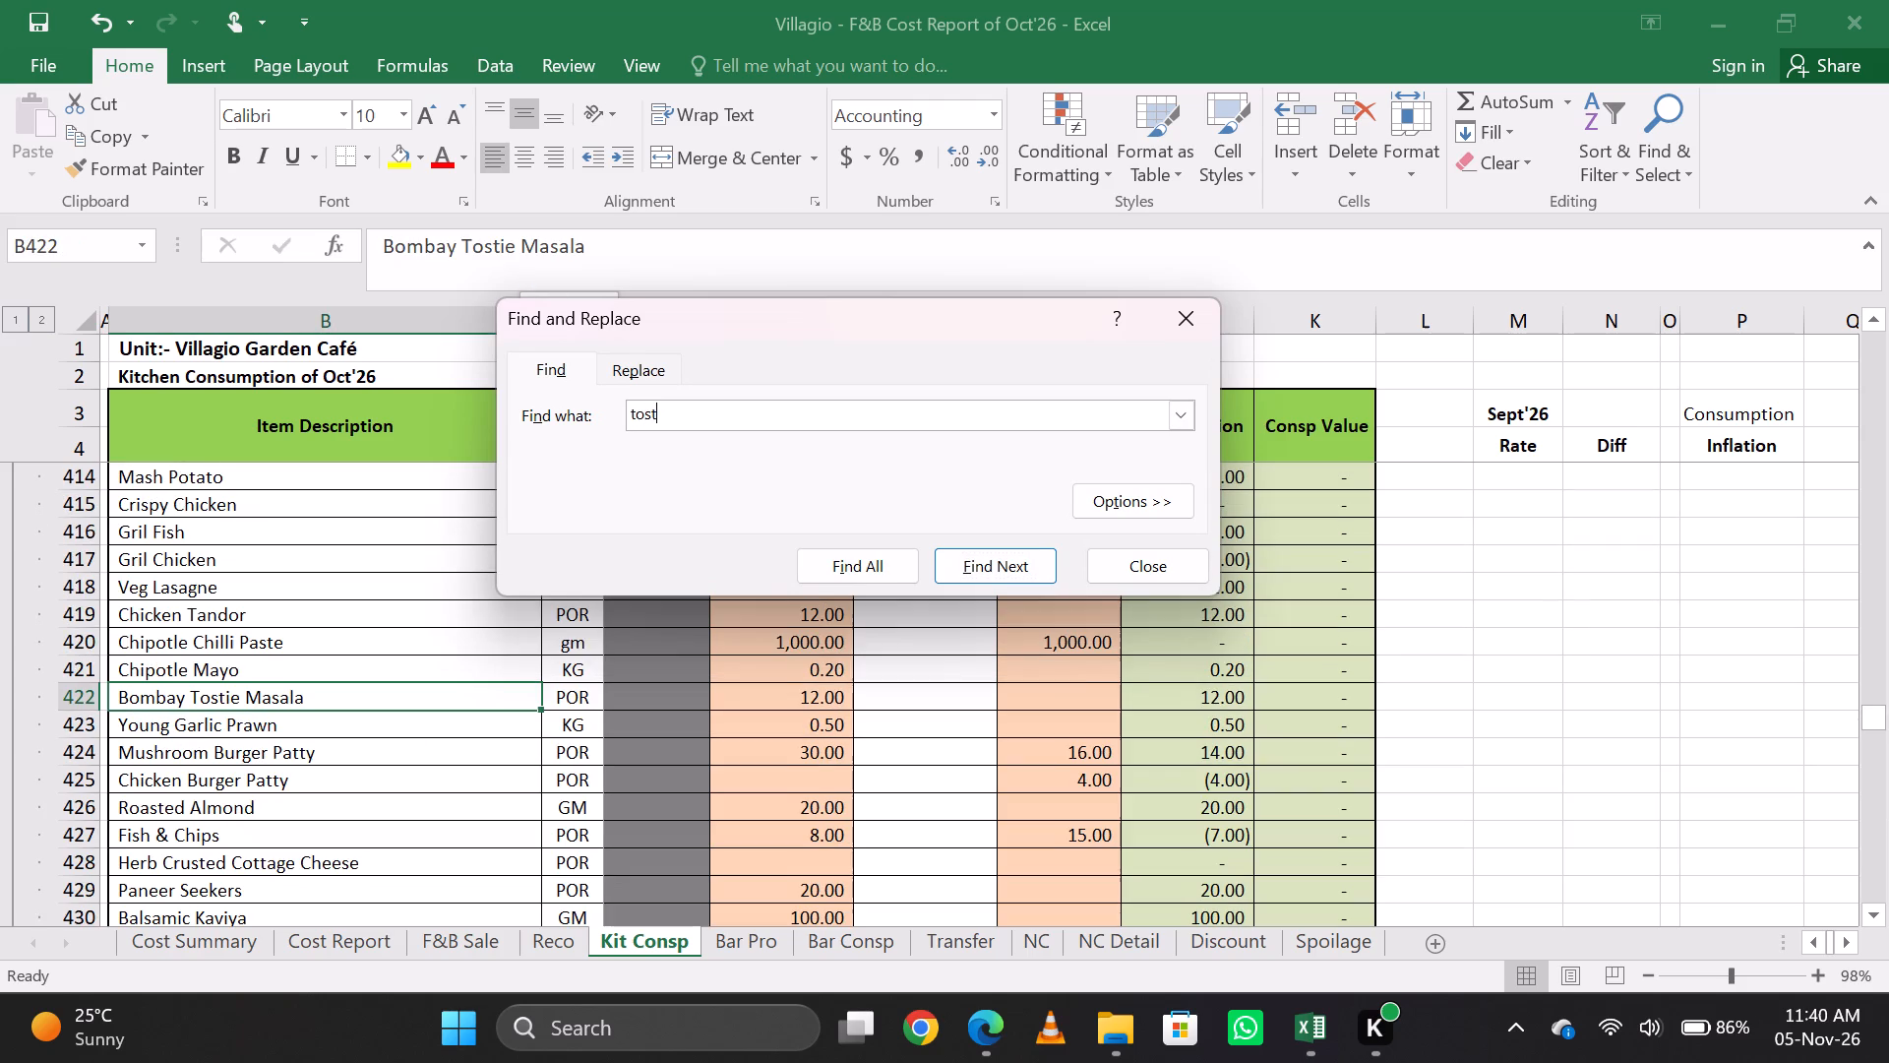
key("Escape")
key("Right")
key("Right")
key("Right")
key("Right")
key("Right")
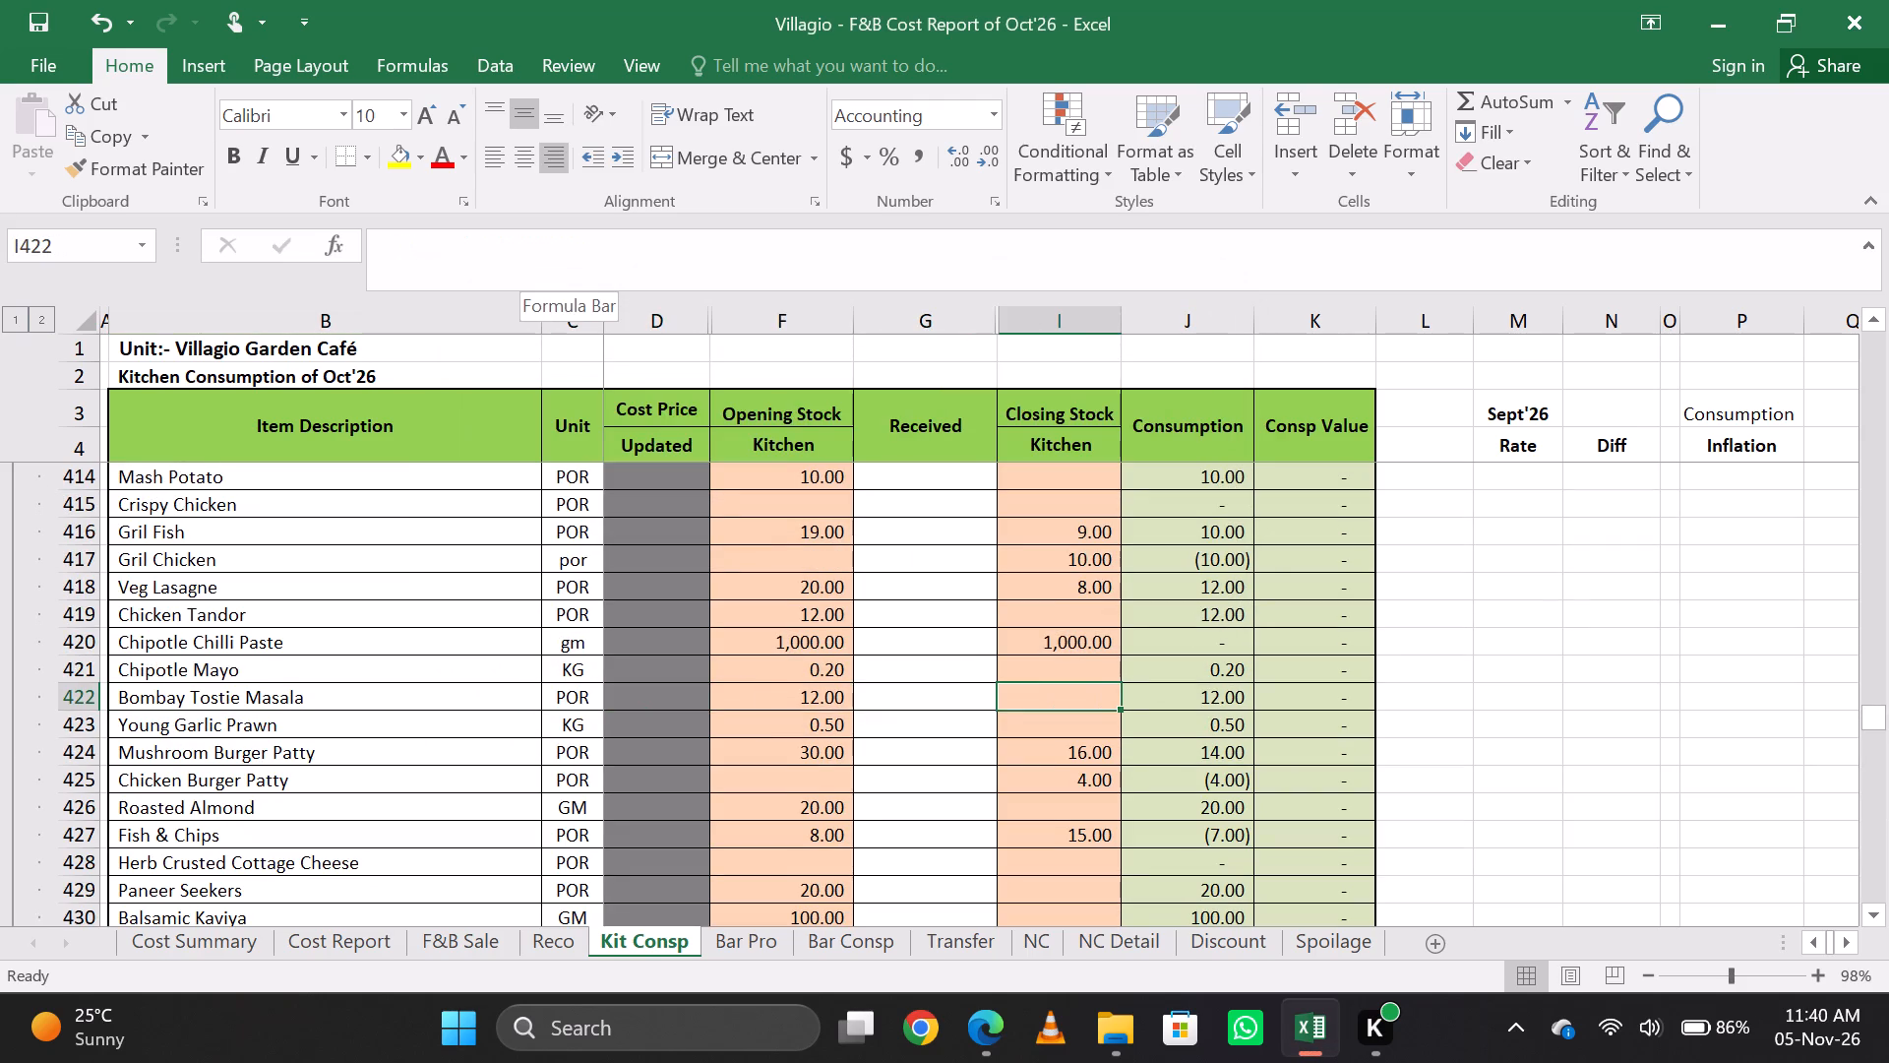
key("Down")
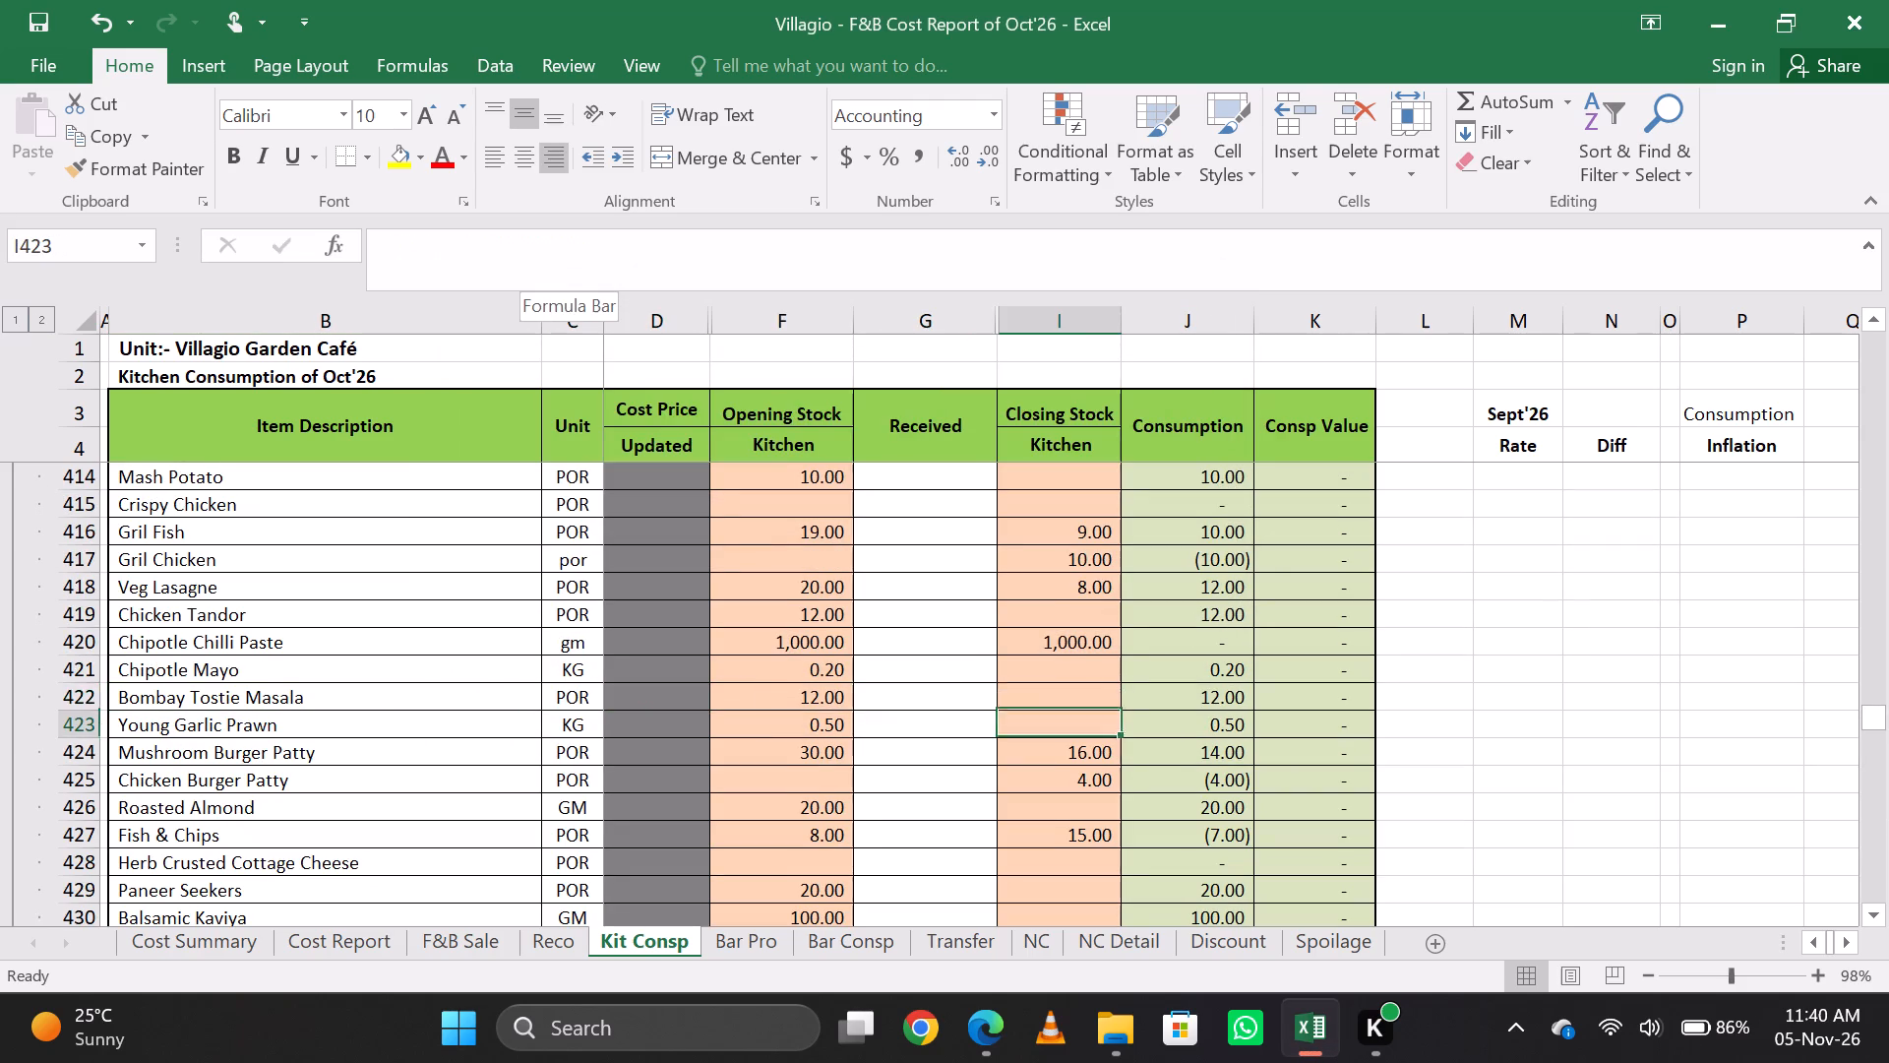
key("Up")
key("Left")
key("Right")
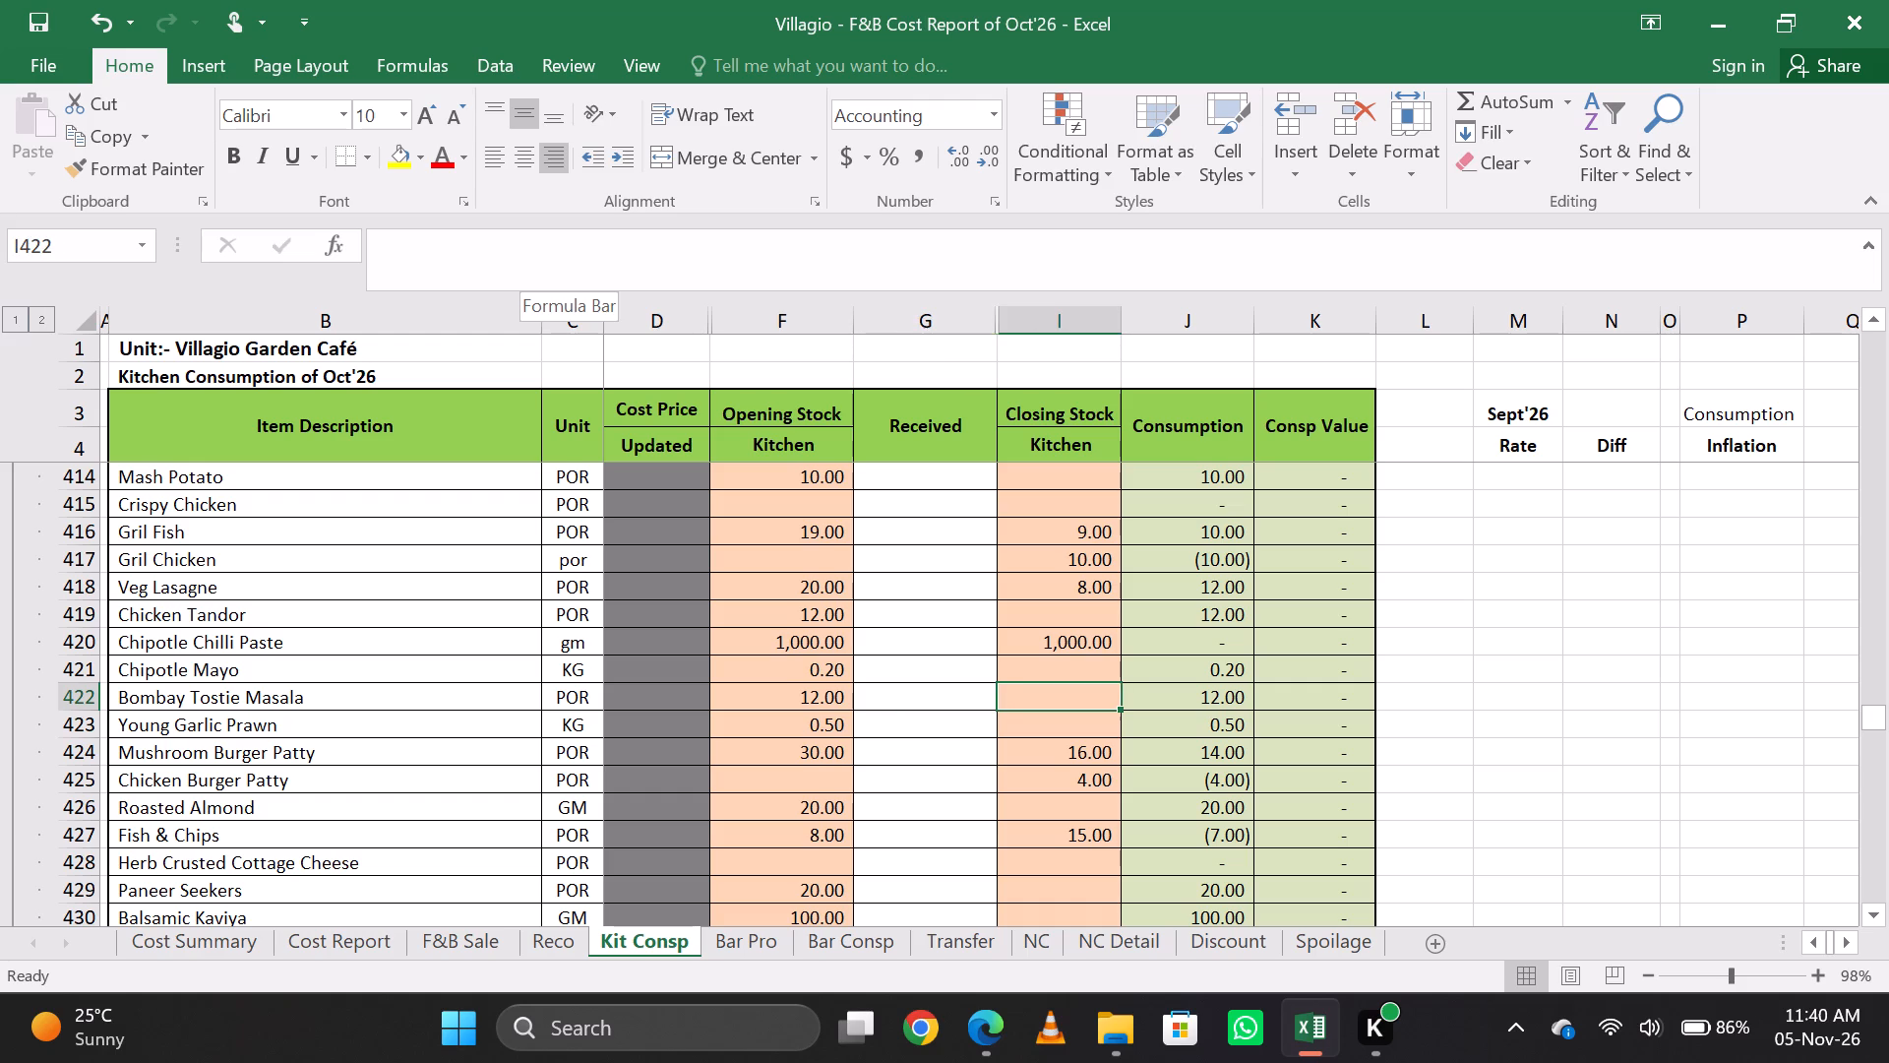
key("1")
key("Down")
key("Up")
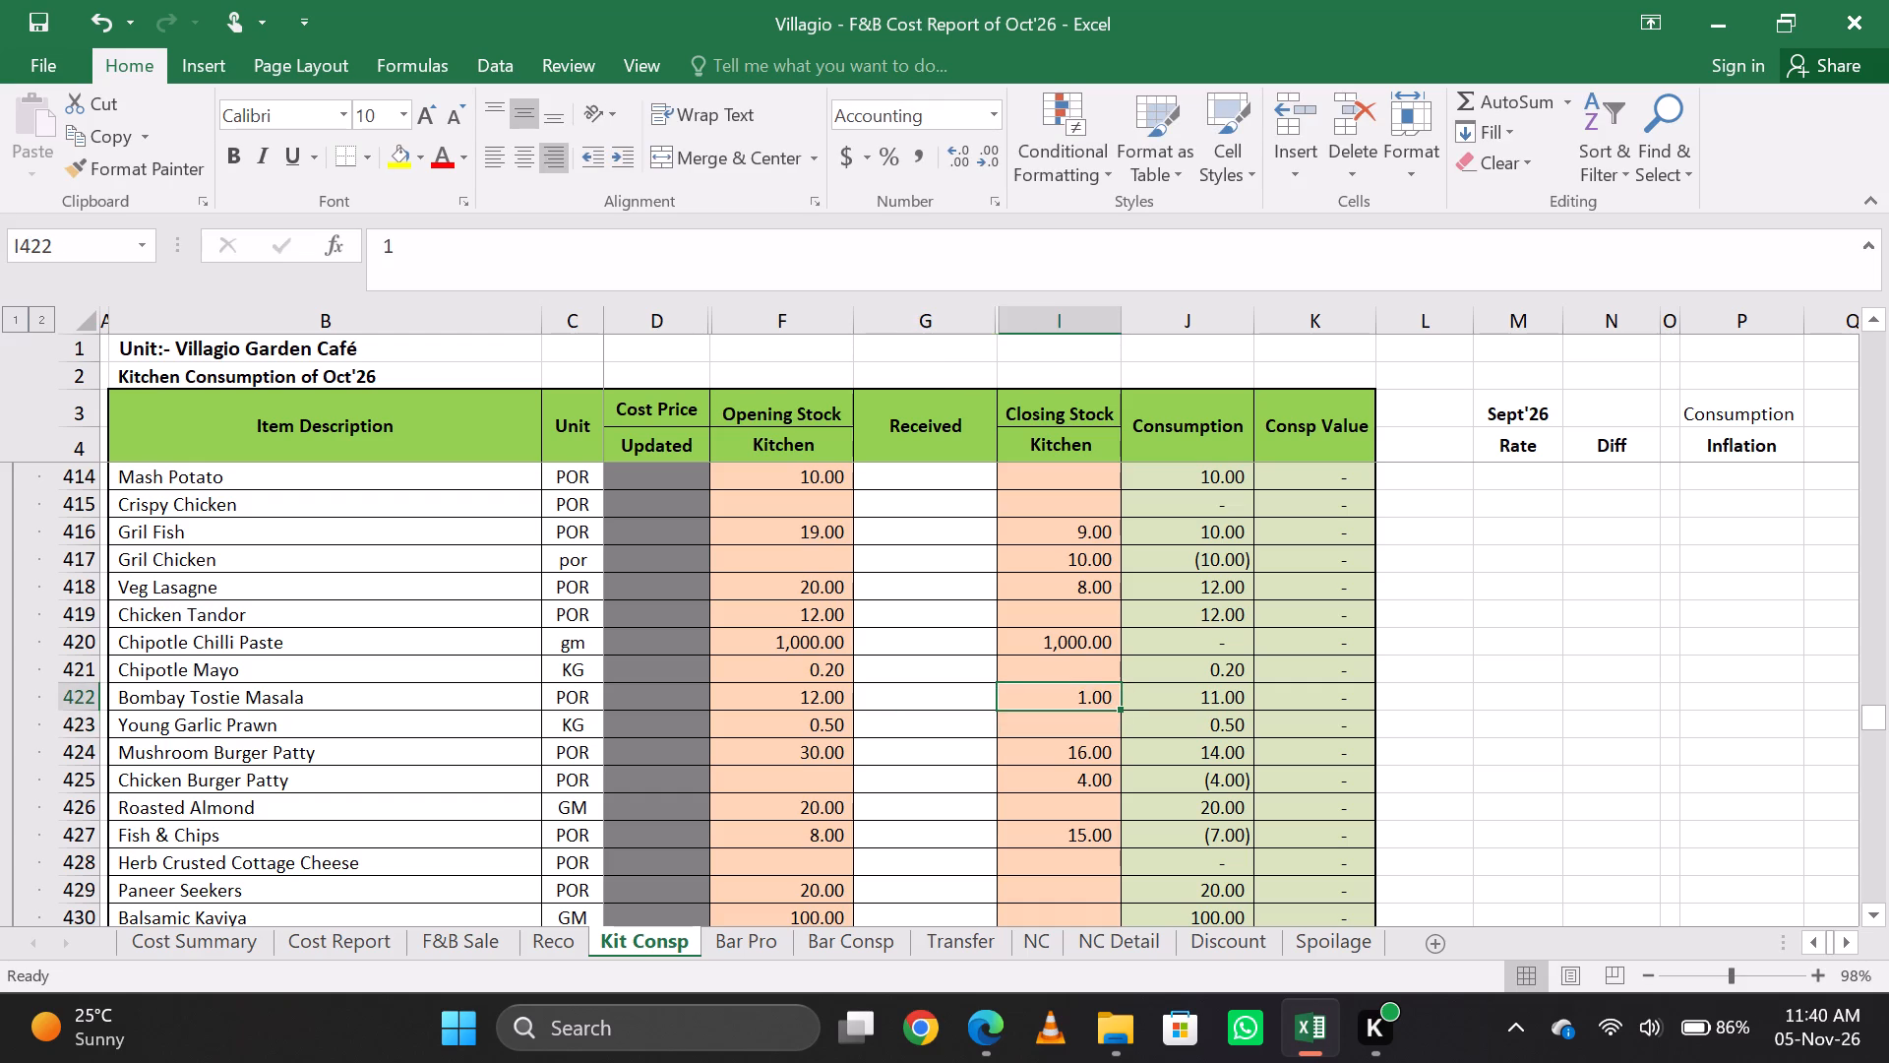
type("10")
key("Return")
key("Up")
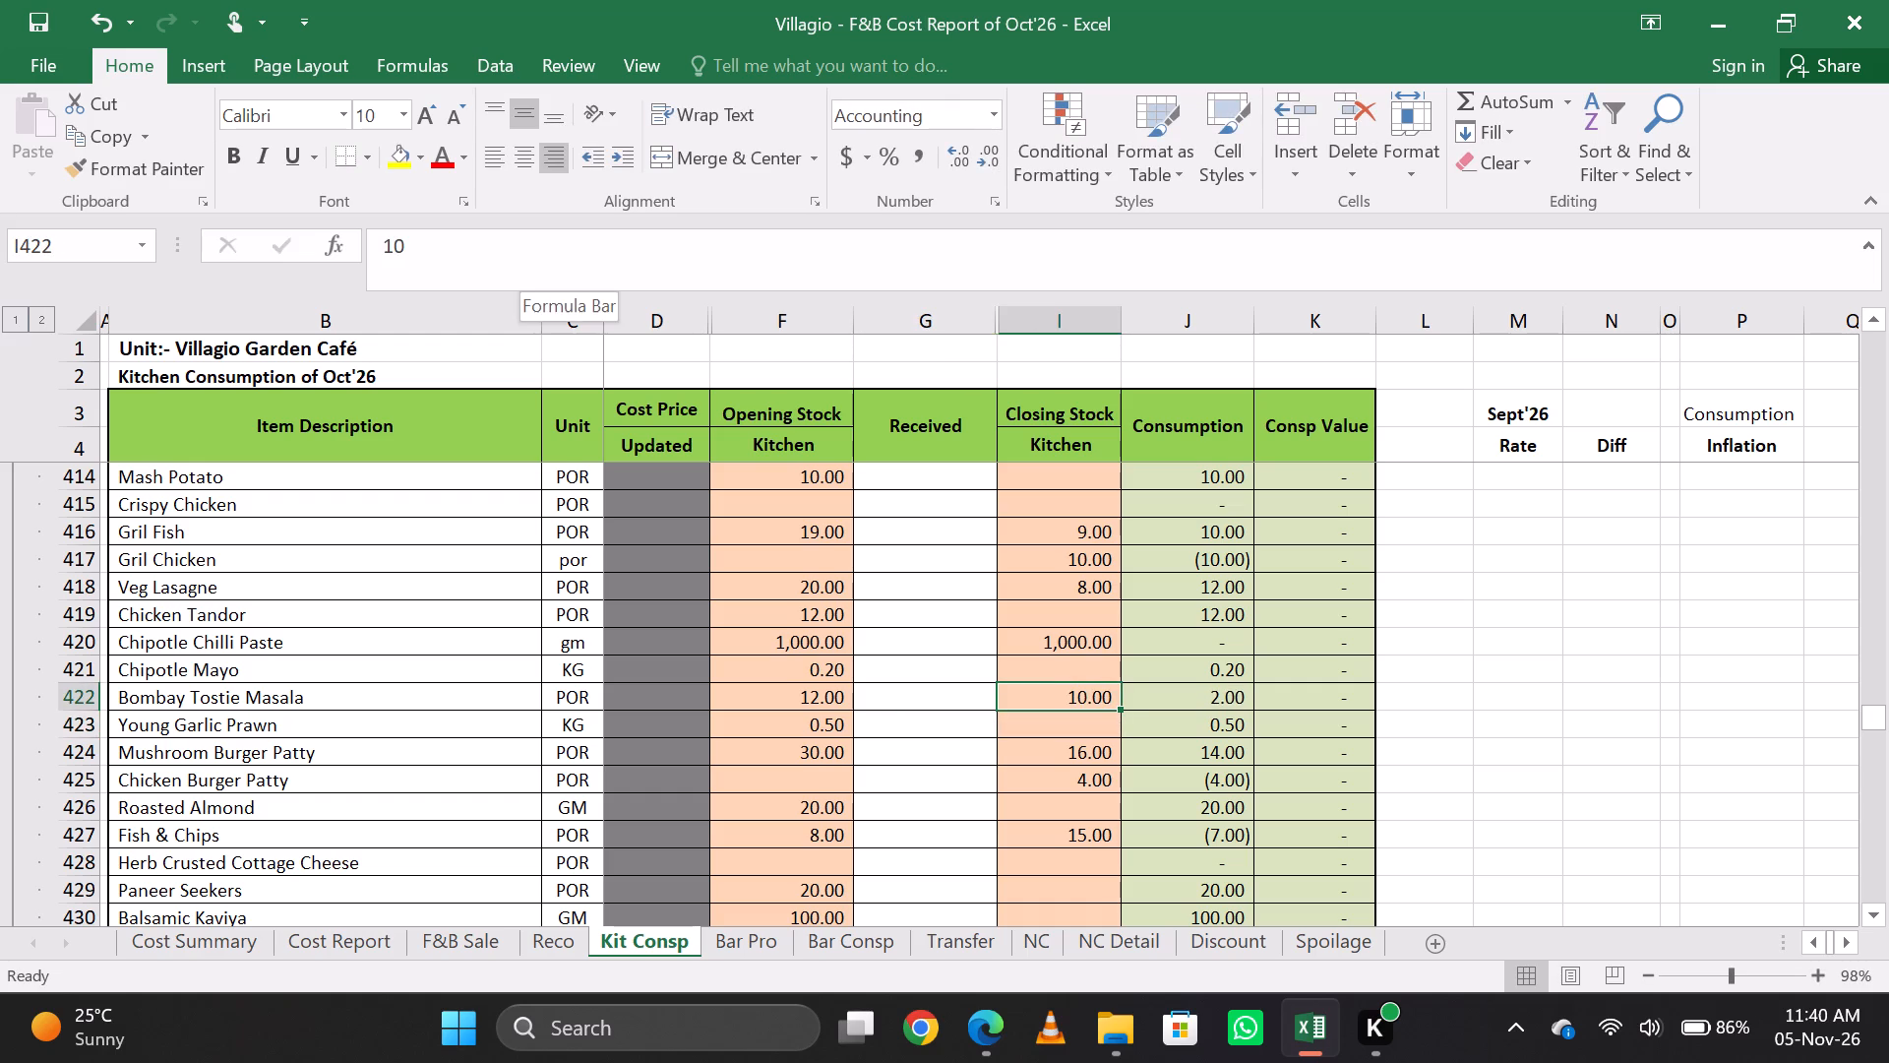
Search for tost again and check the unit, opening stock and closing stock in the Bombay Tostie Masala row.
key("ctrl+f")
key("Return")
key("Escape")
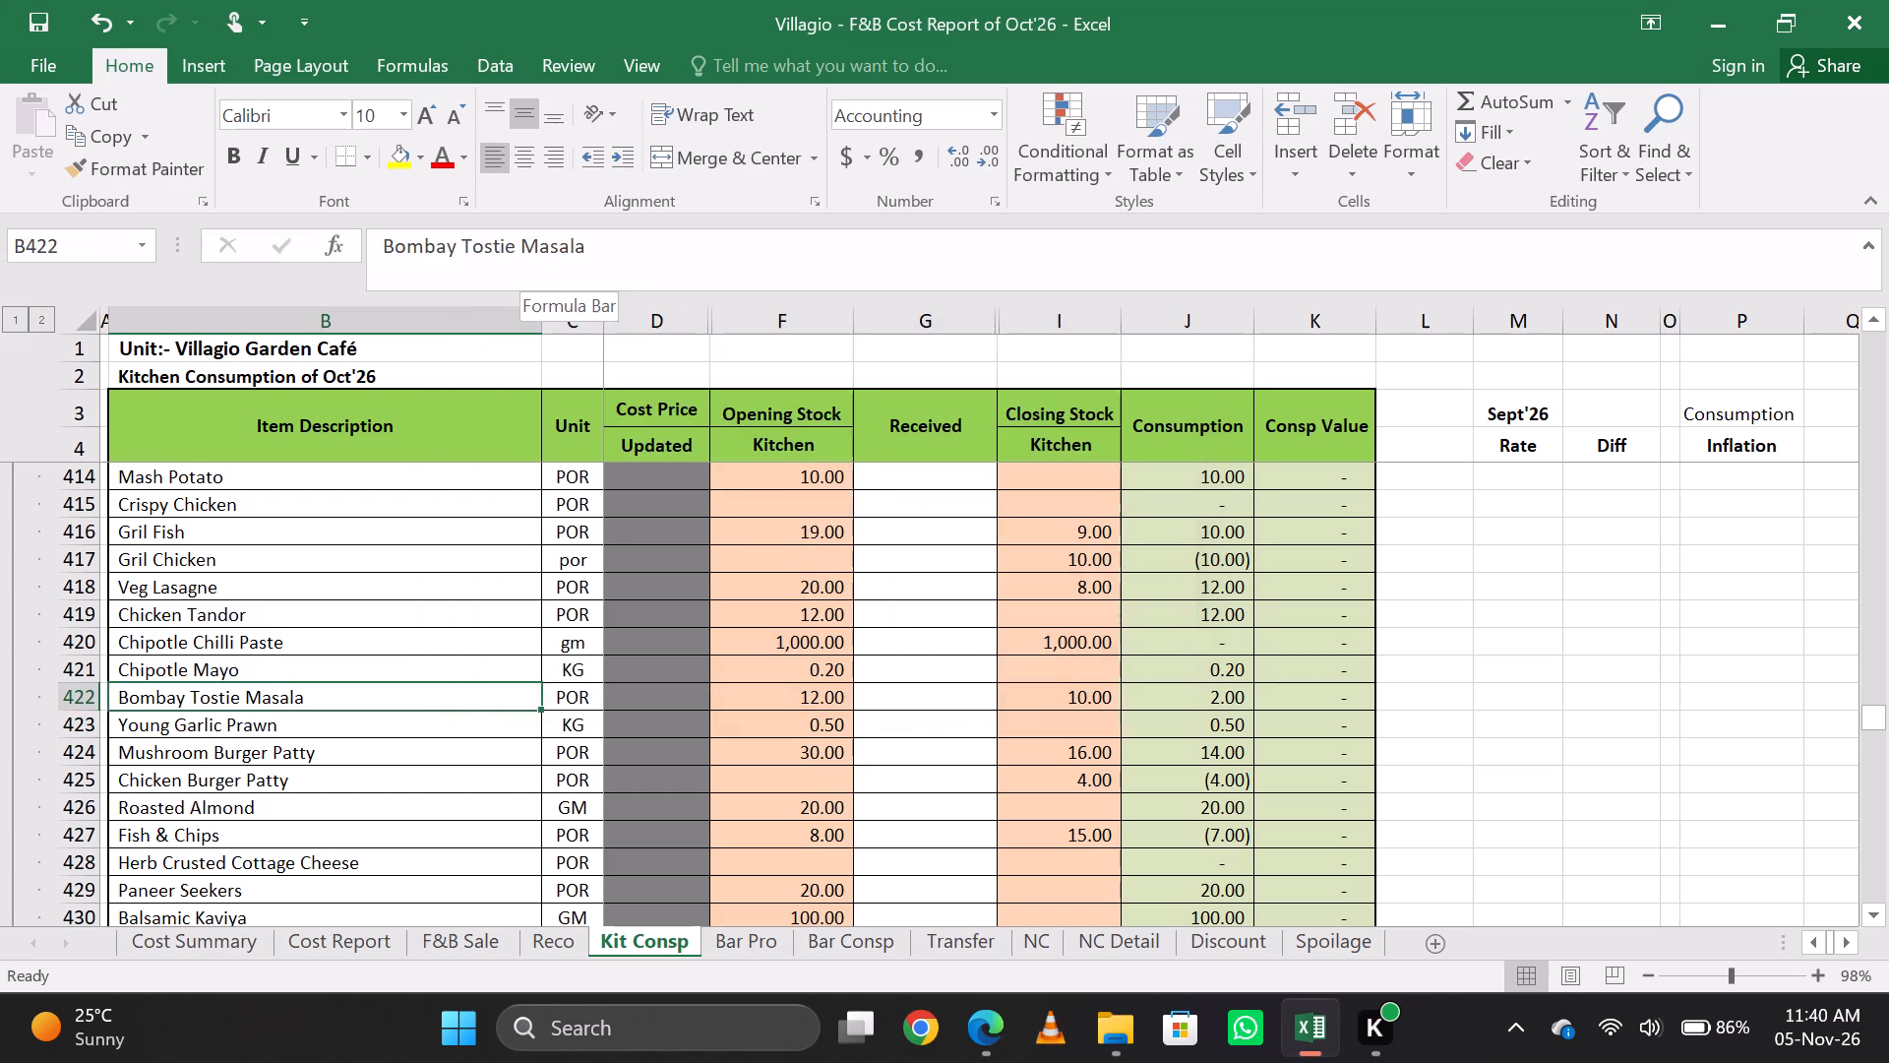
key("Down")
key("Up")
key("Right")
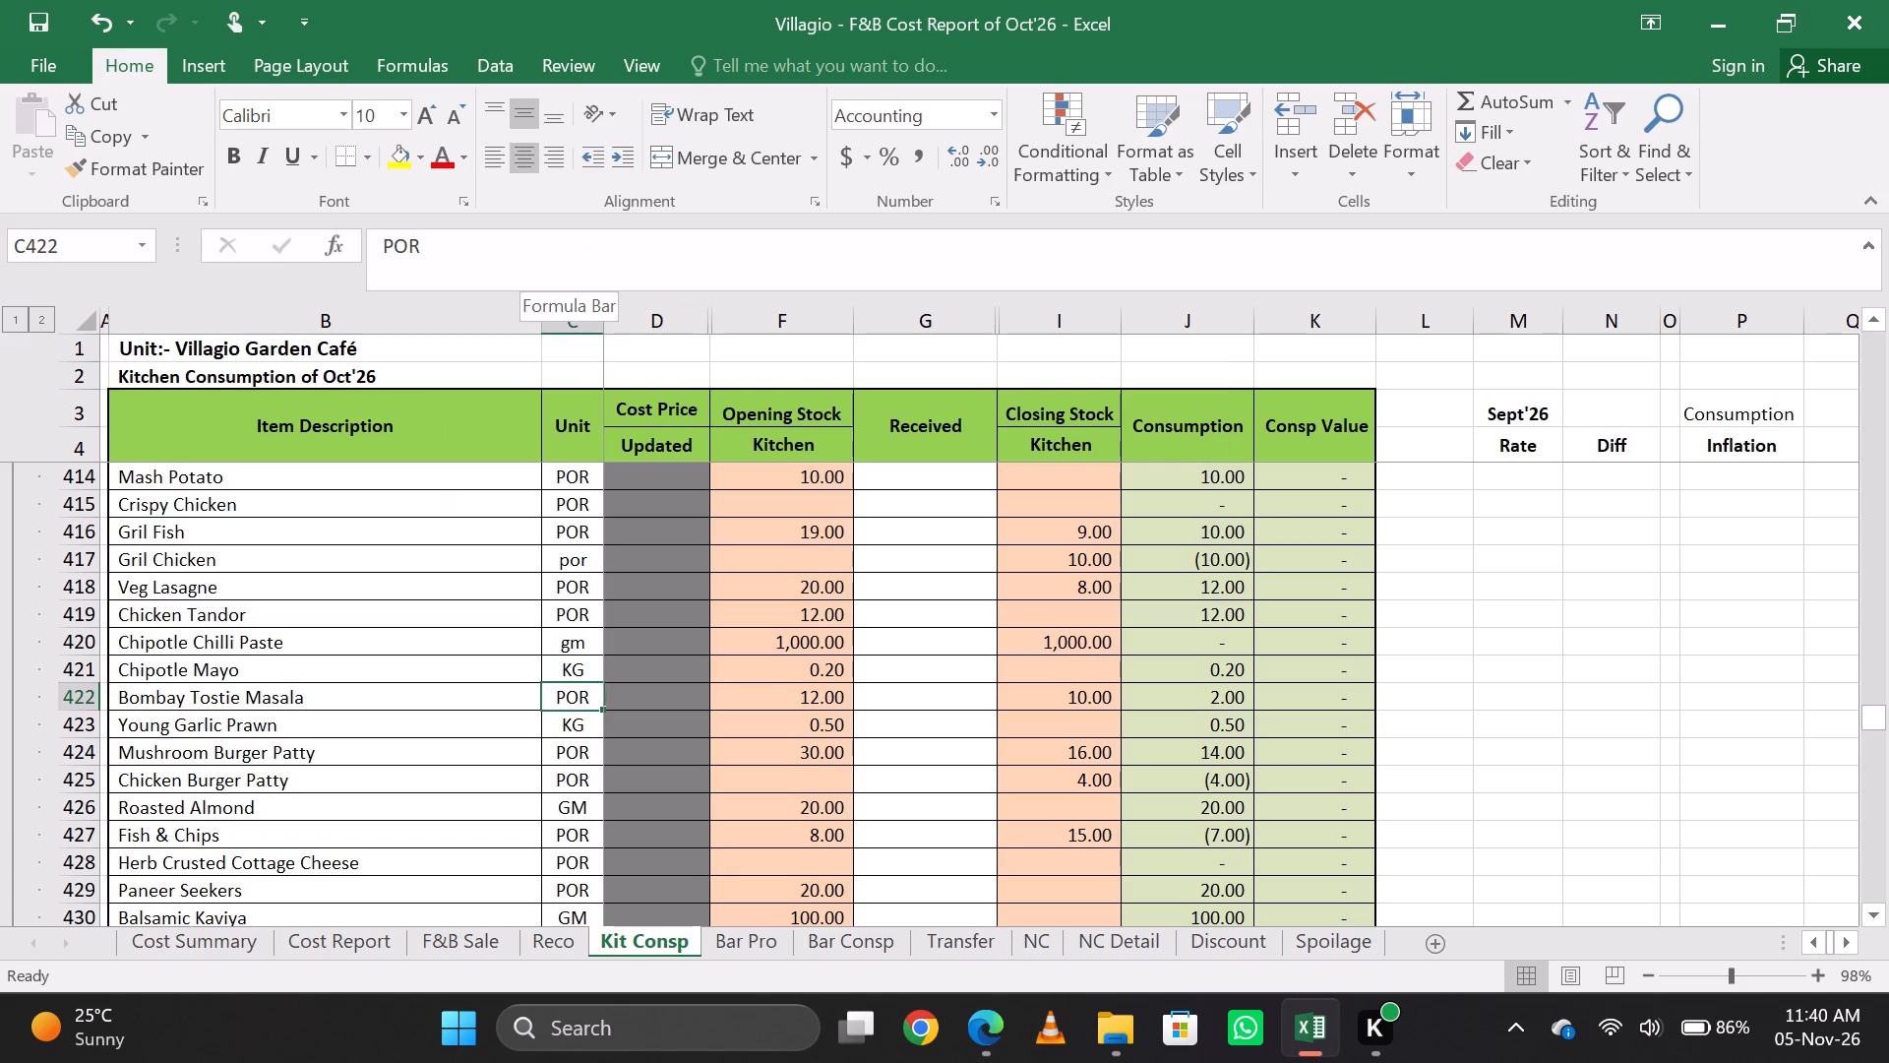
key("Right")
key("Right")
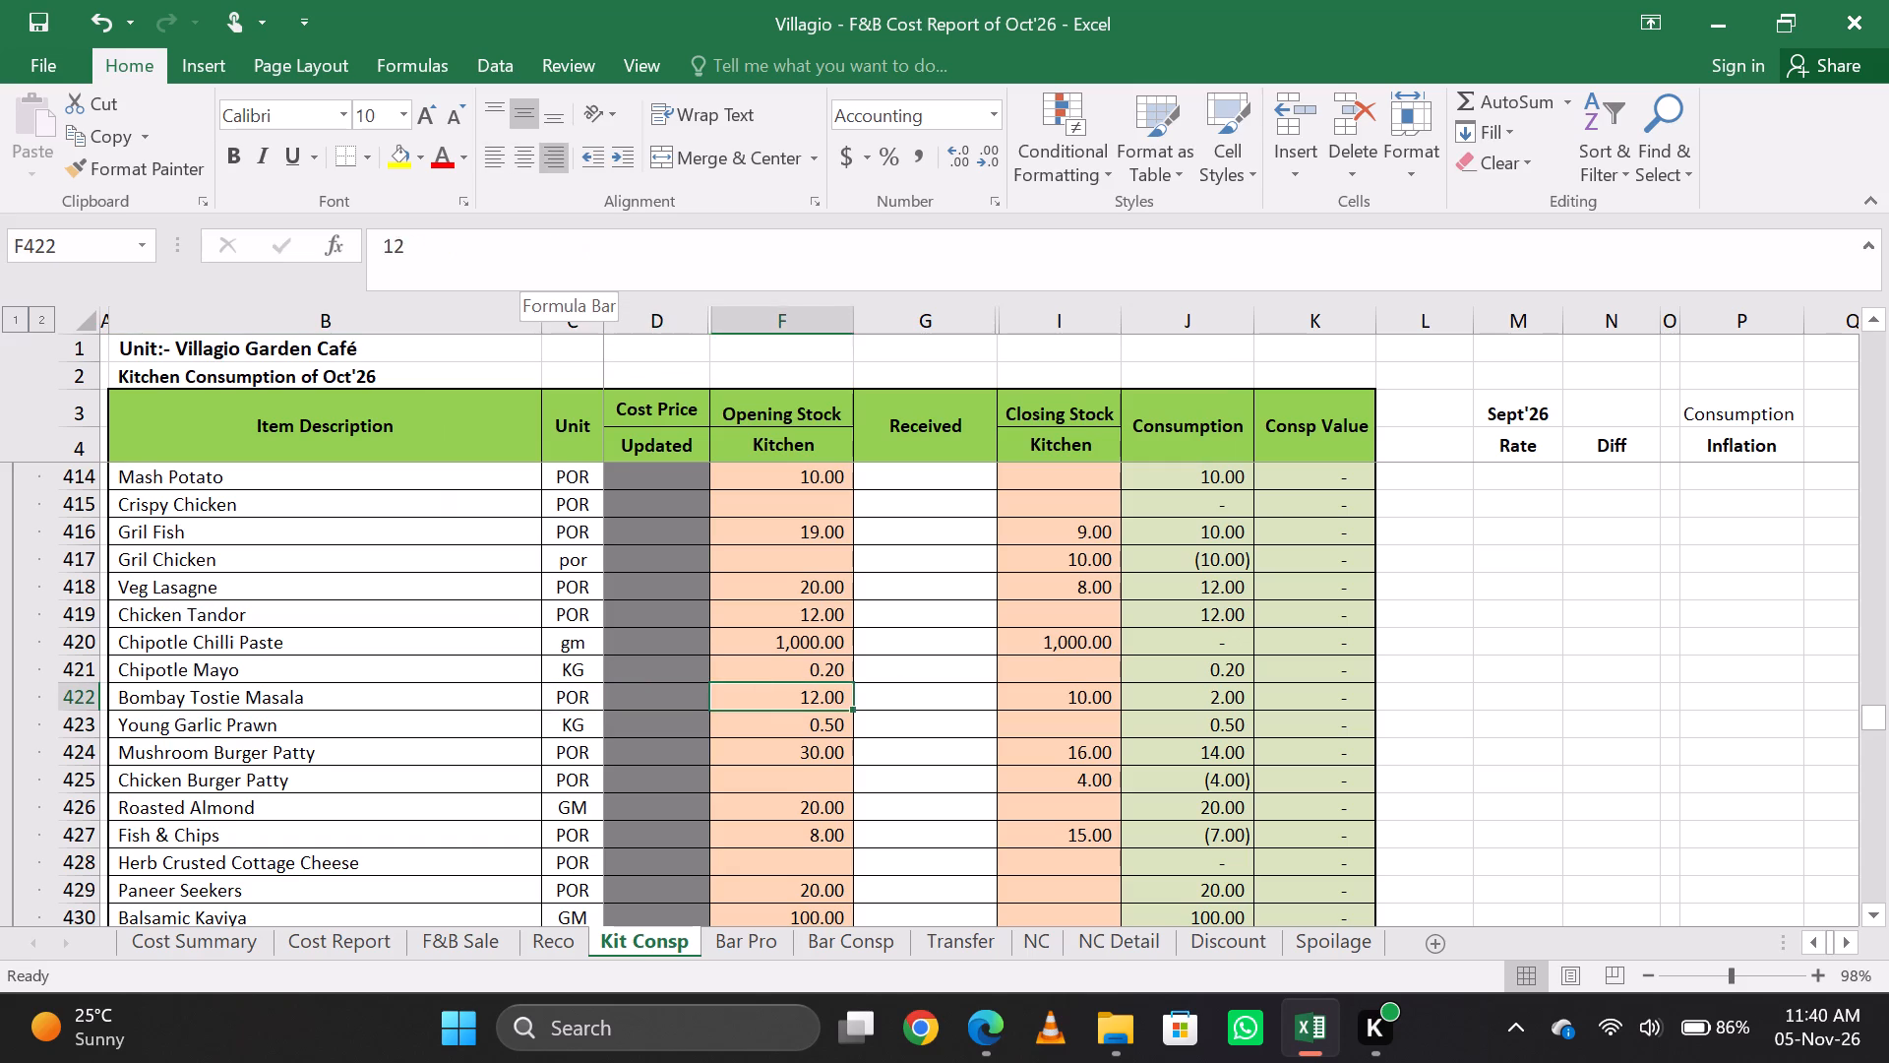
key("Right")
key("Right")
key("Right")
key("Left")
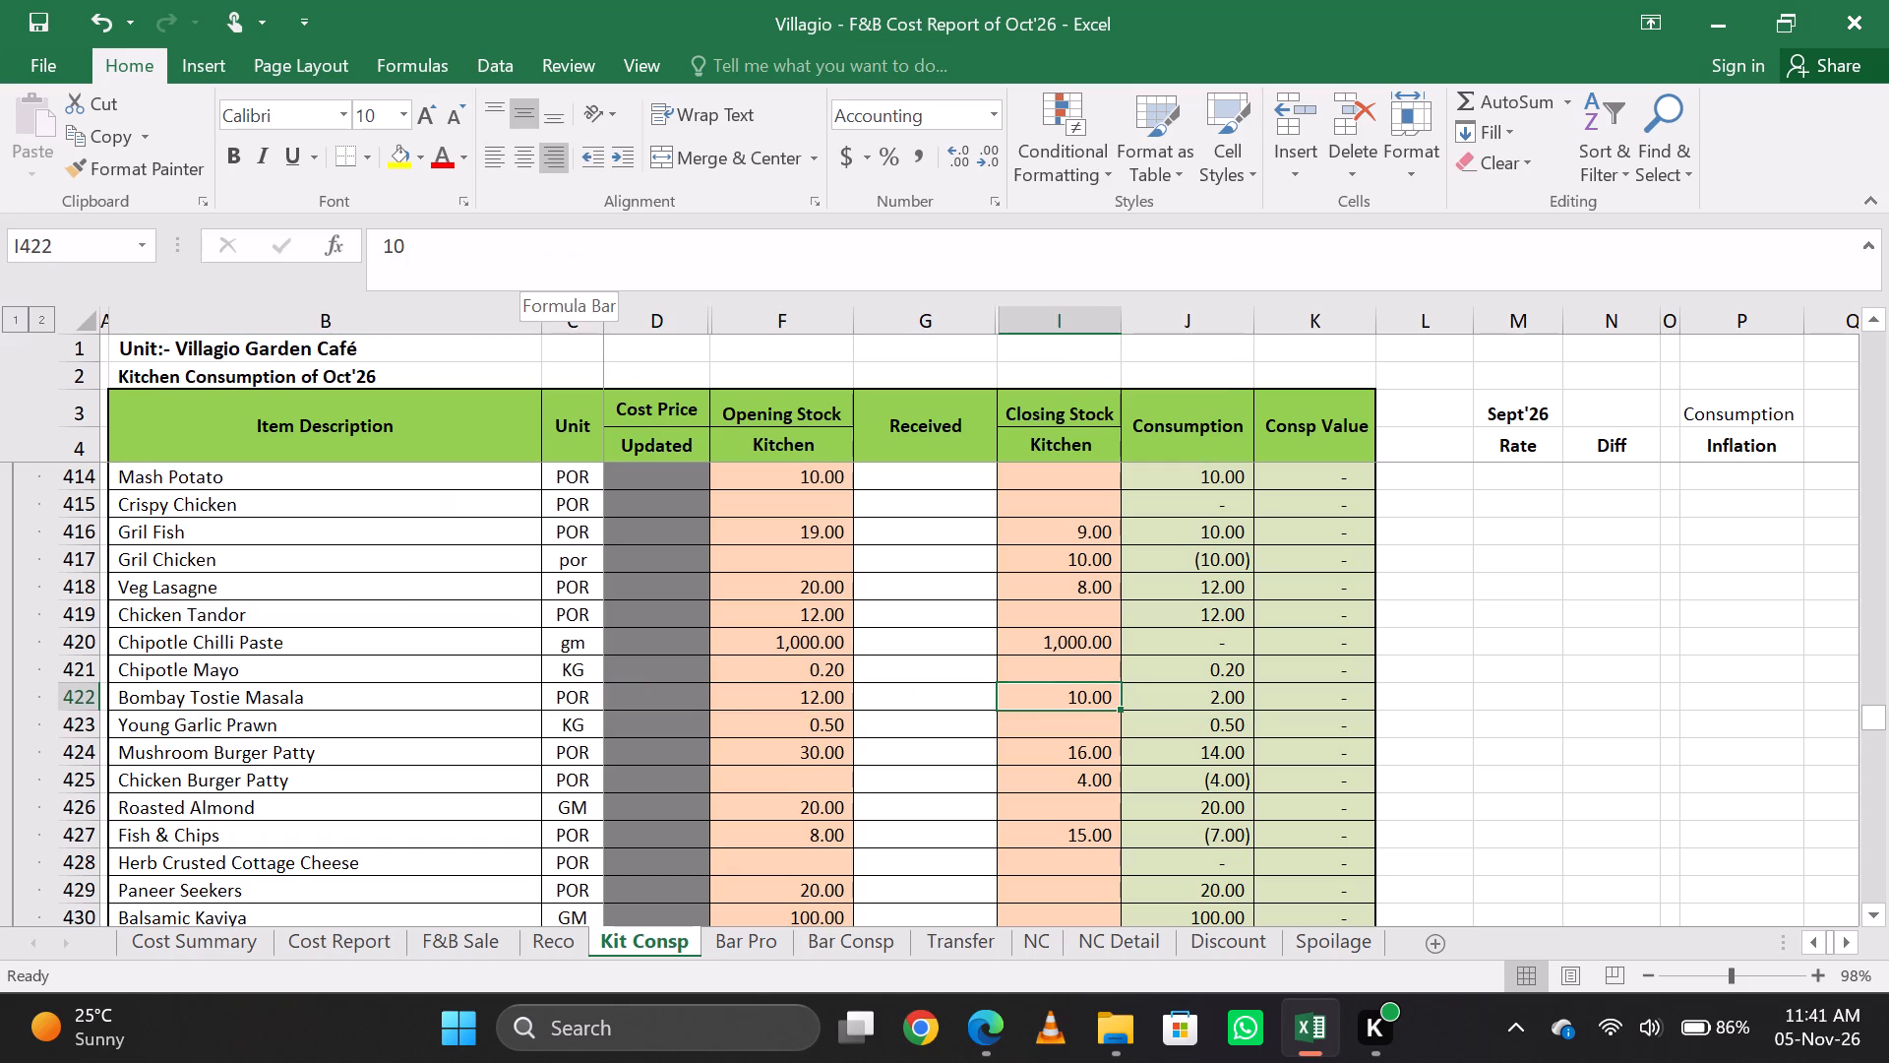
key("Down")
key("Up")
Search the Kit Consp sheet for mesh p, and shorten the search to mesh and mes.
key("ctrl+f")
type("mesh p")
key("Return")
key("Return")
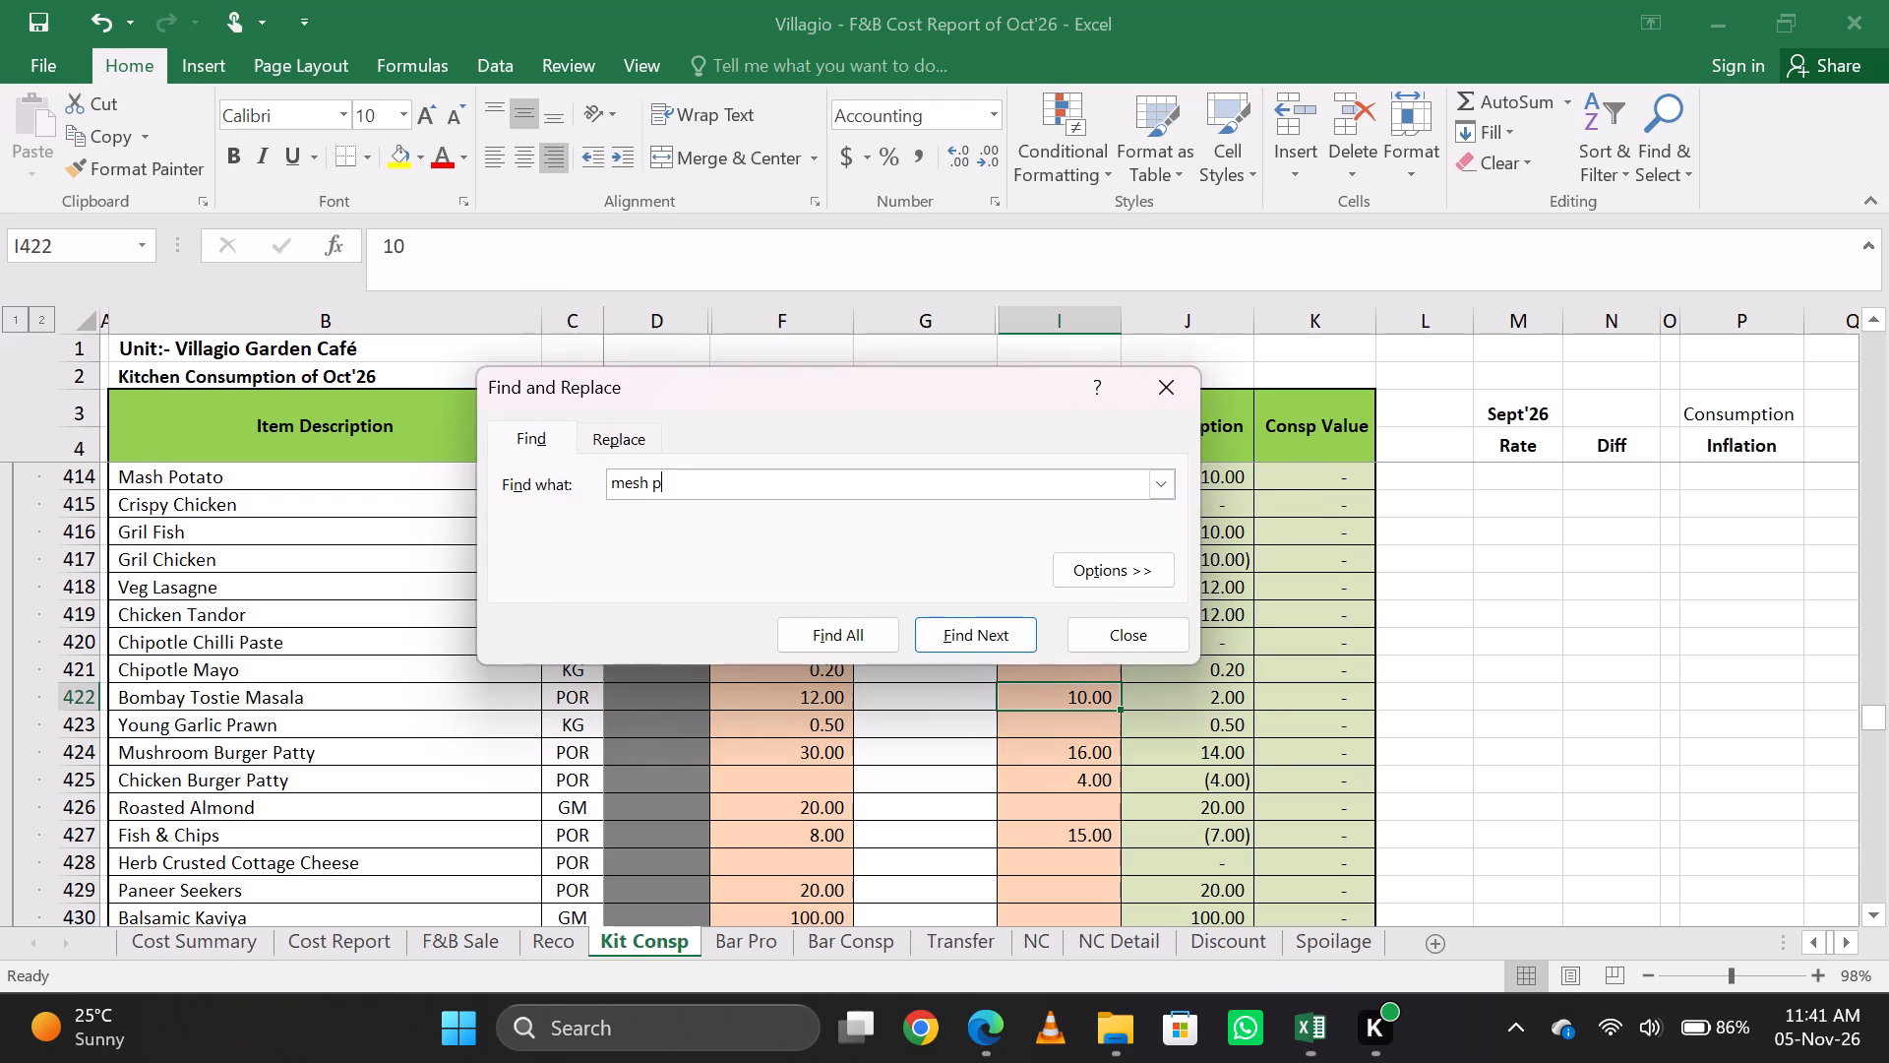
key("BackSpace")
key("Return")
key("Return")
key("BackSpace")
key("BackSpace")
key("Return")
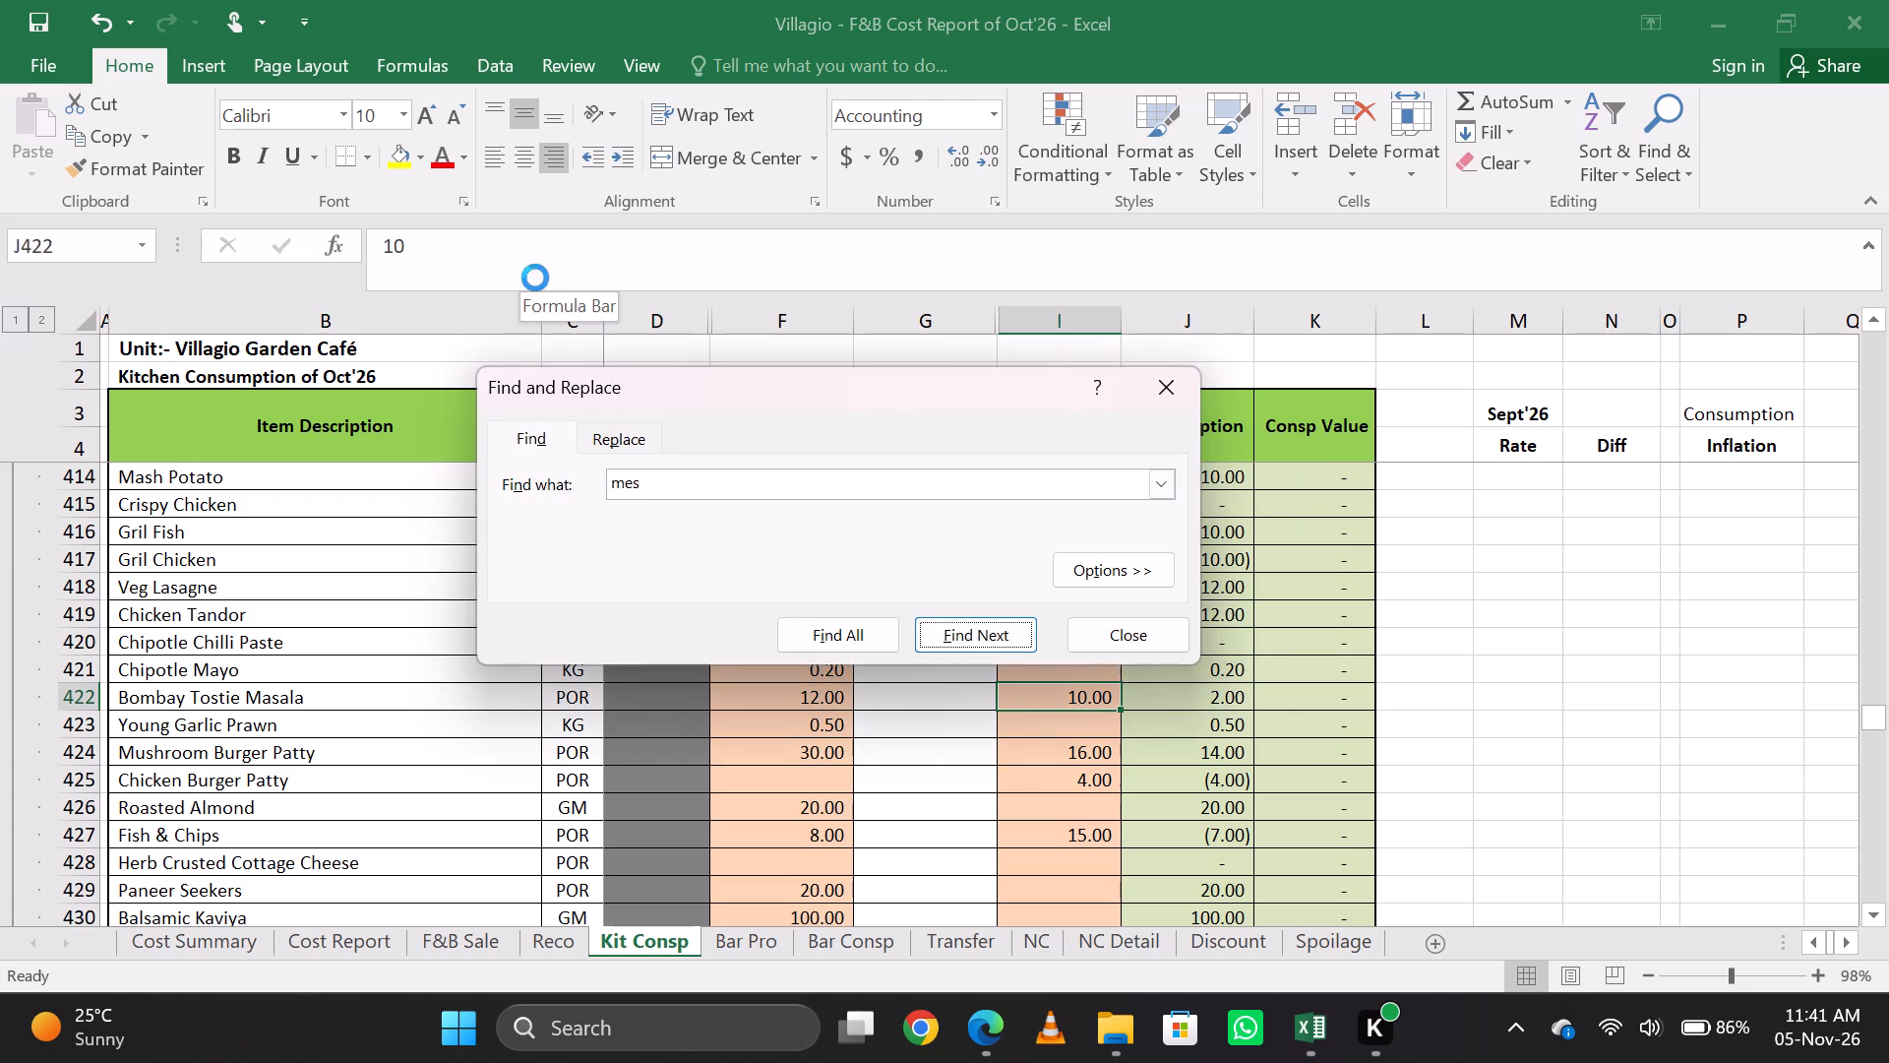
key("Return")
Search the Kit Consp sheet for pota and for potato.
key("BackSpace")
key("BackSpace")
key("BackSpace")
key("BackSpace")
type("pota")
key("Return")
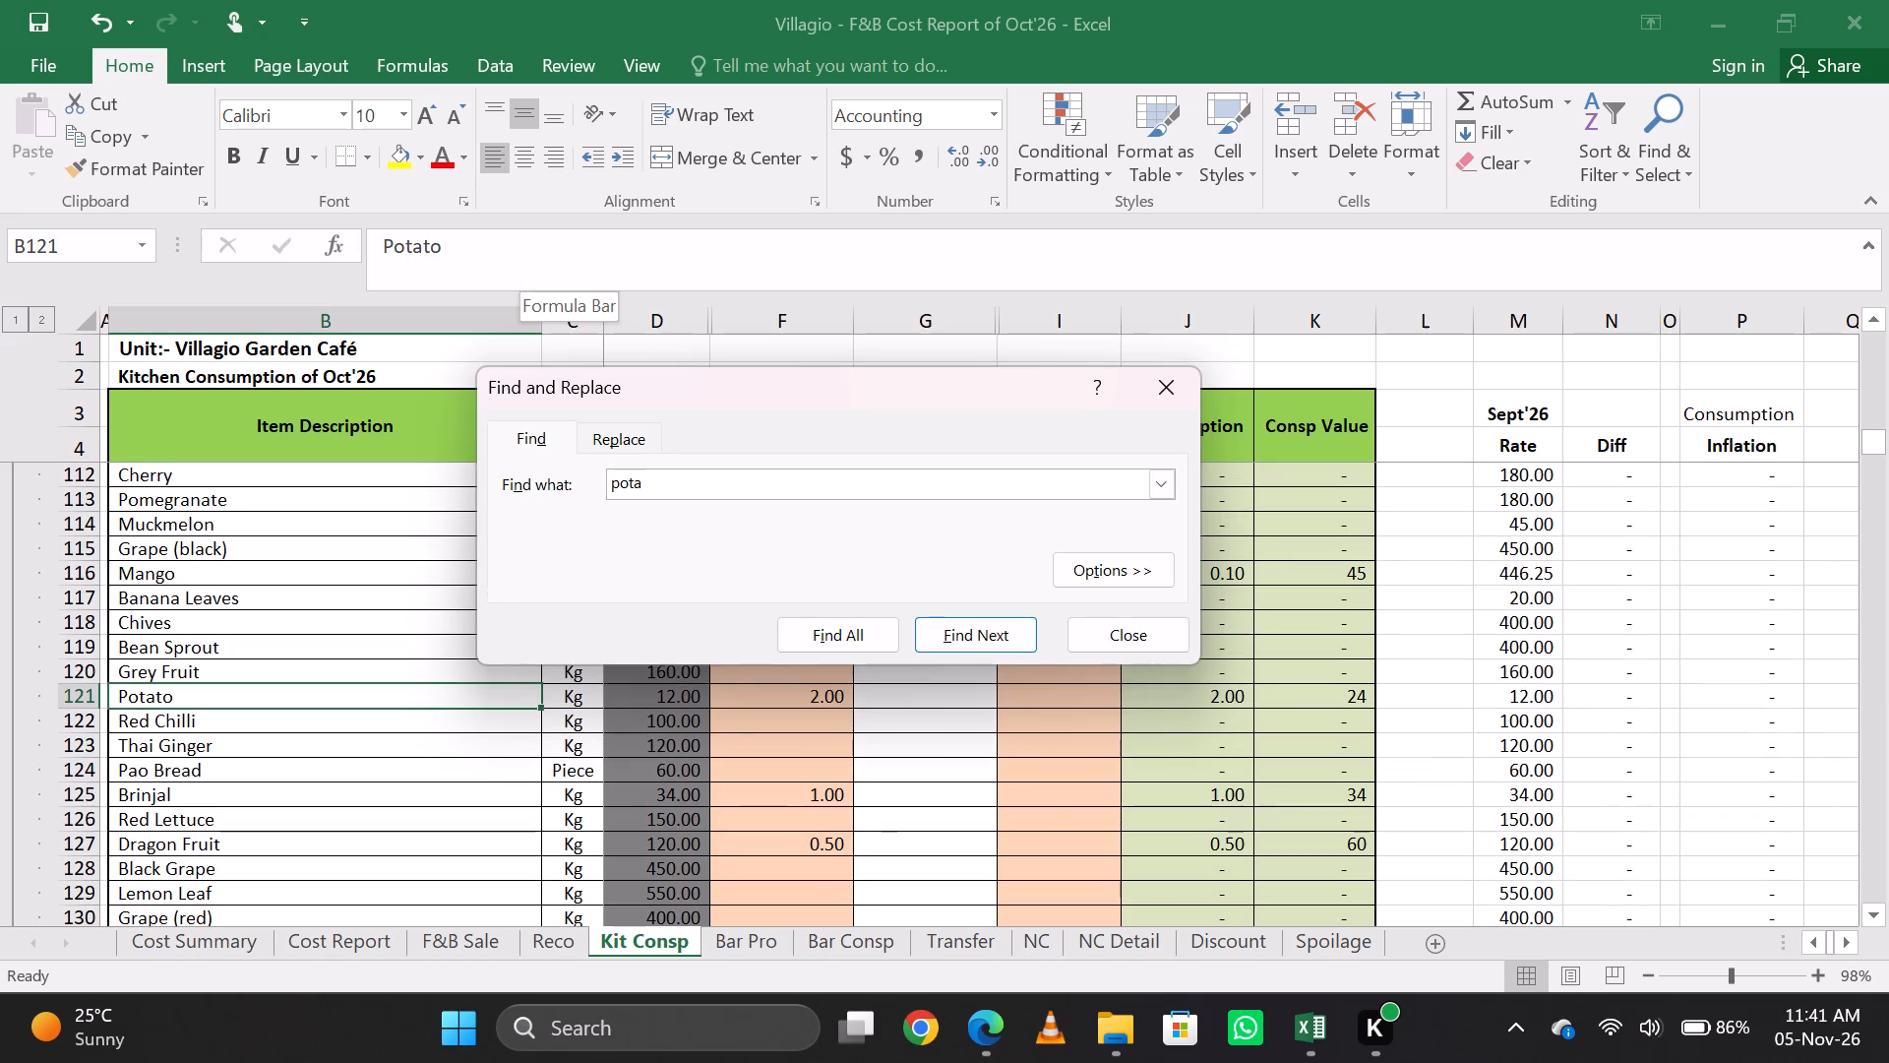
type("to")
key("Return")
key("Escape")
key("Right")
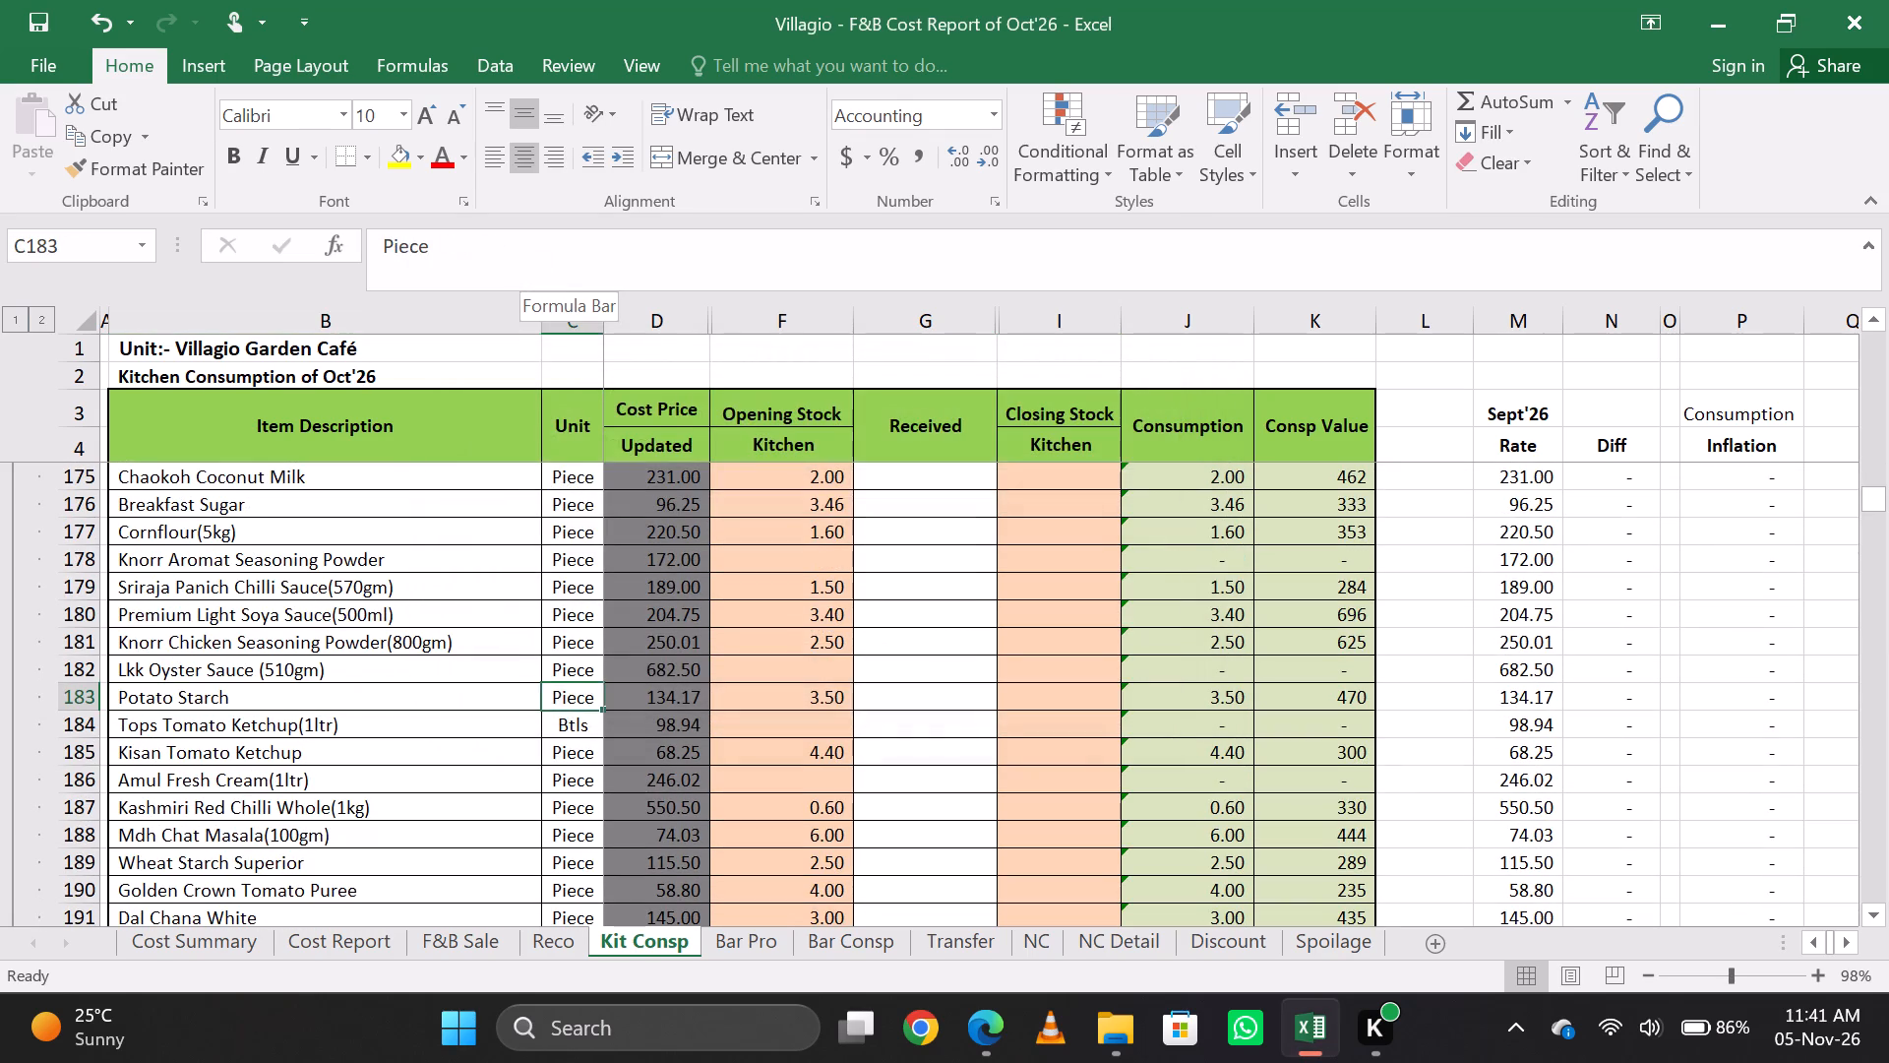
Search the Kit Consp sheet for potato, and shorten the search to potat.
key("ctrl+f")
key("ctrl+Return")
type("potat")
key("Return")
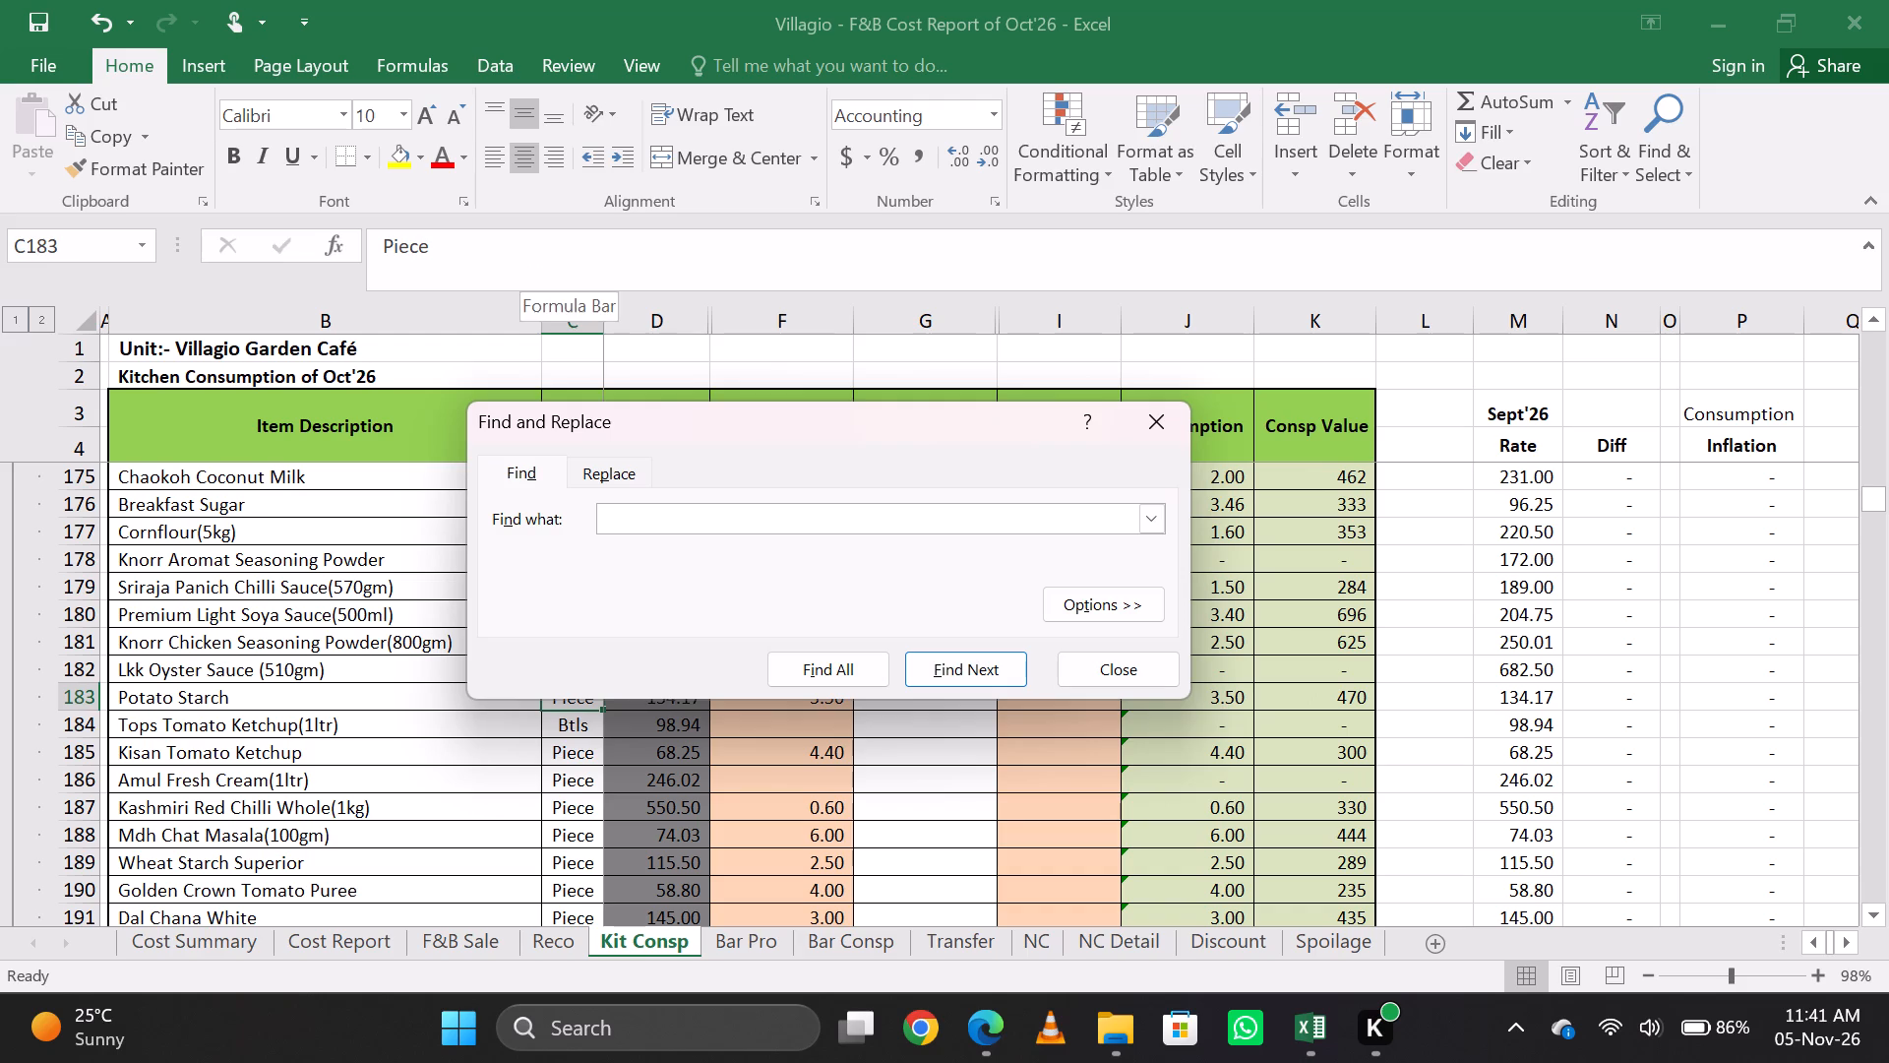
key("Return")
key("Return")
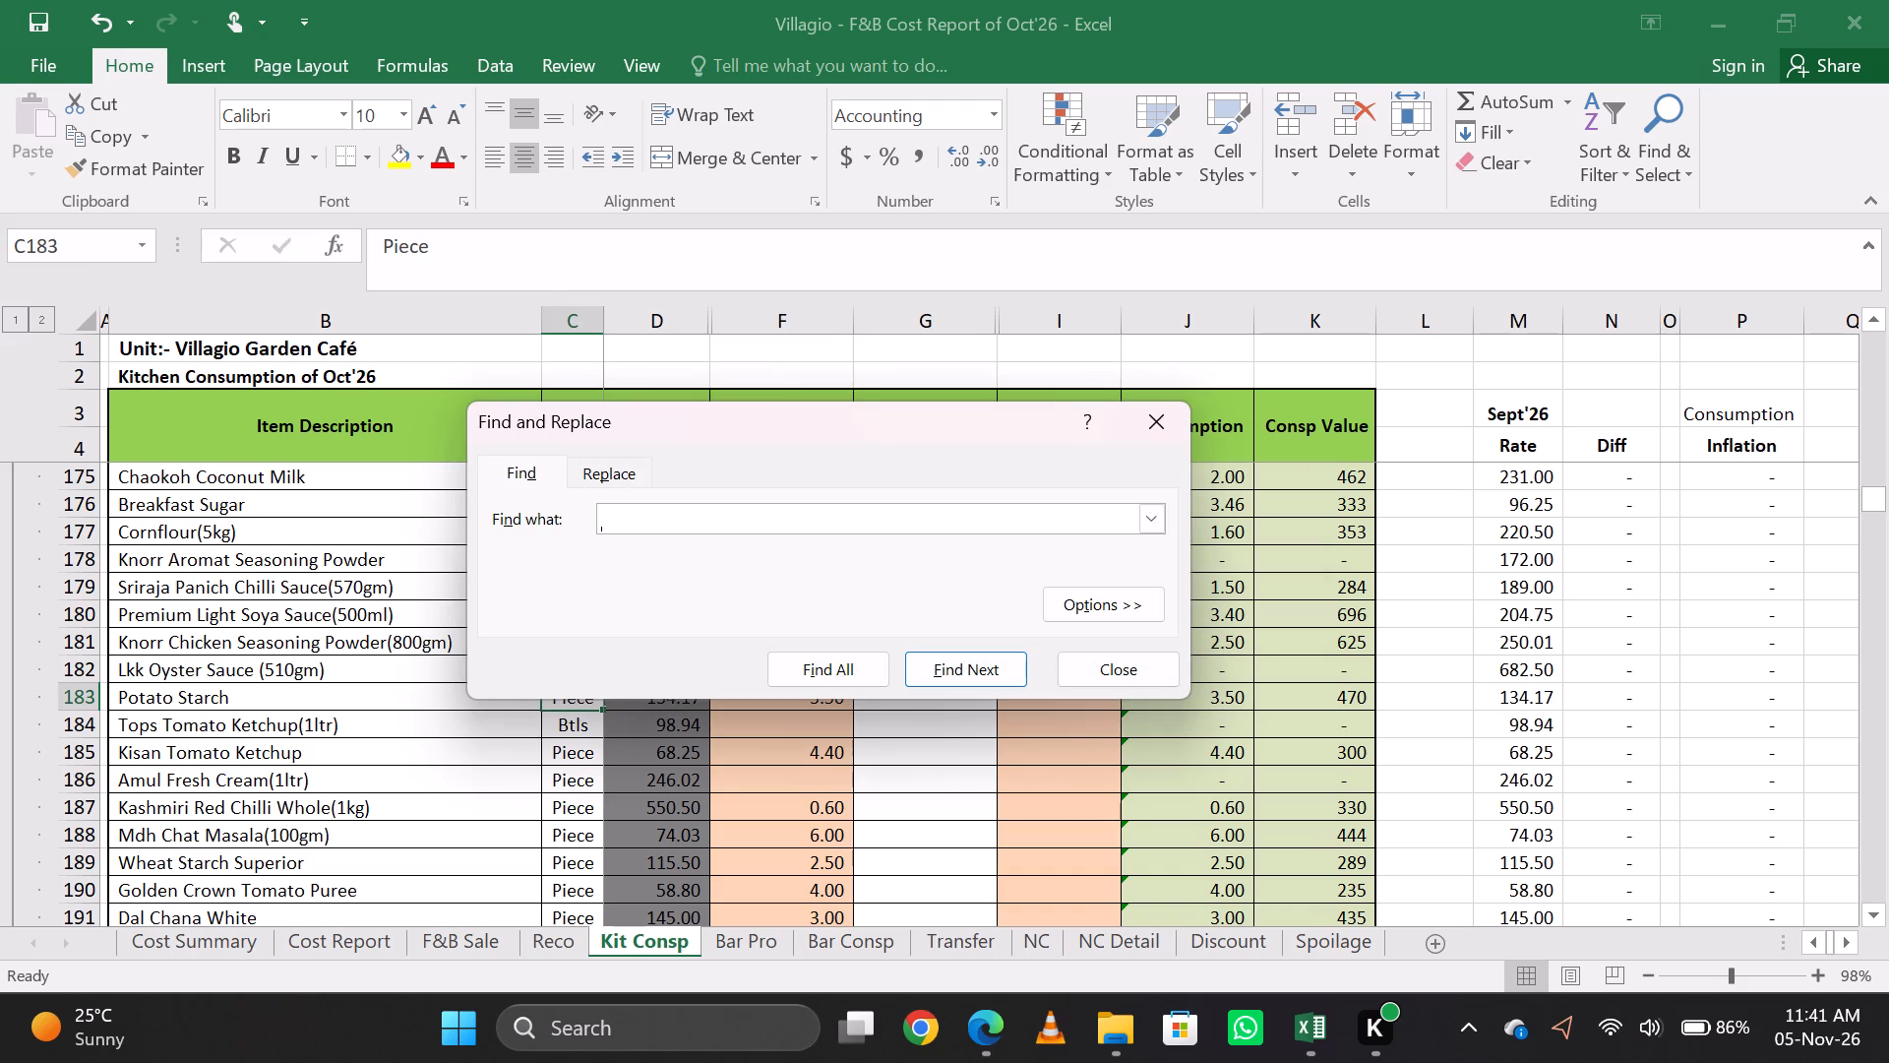
type("pr")
key("BackSpace")
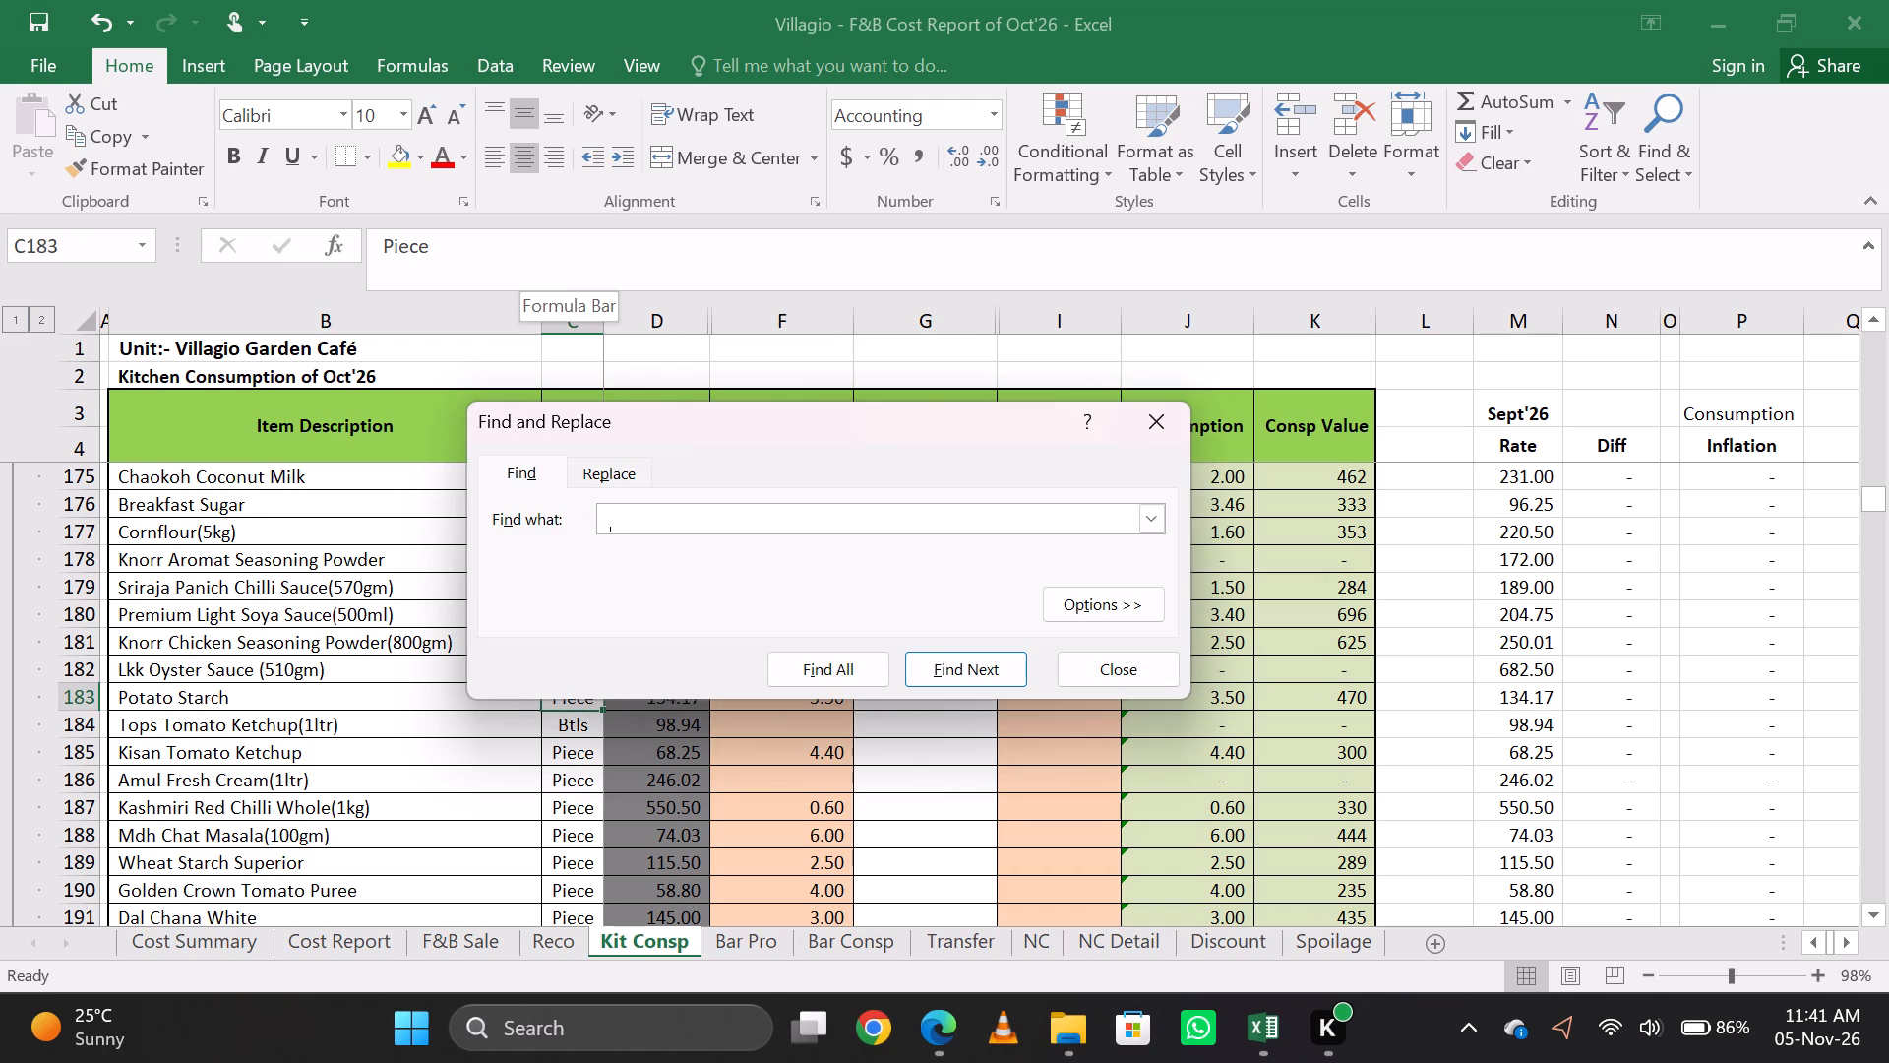
left_click(672, 510)
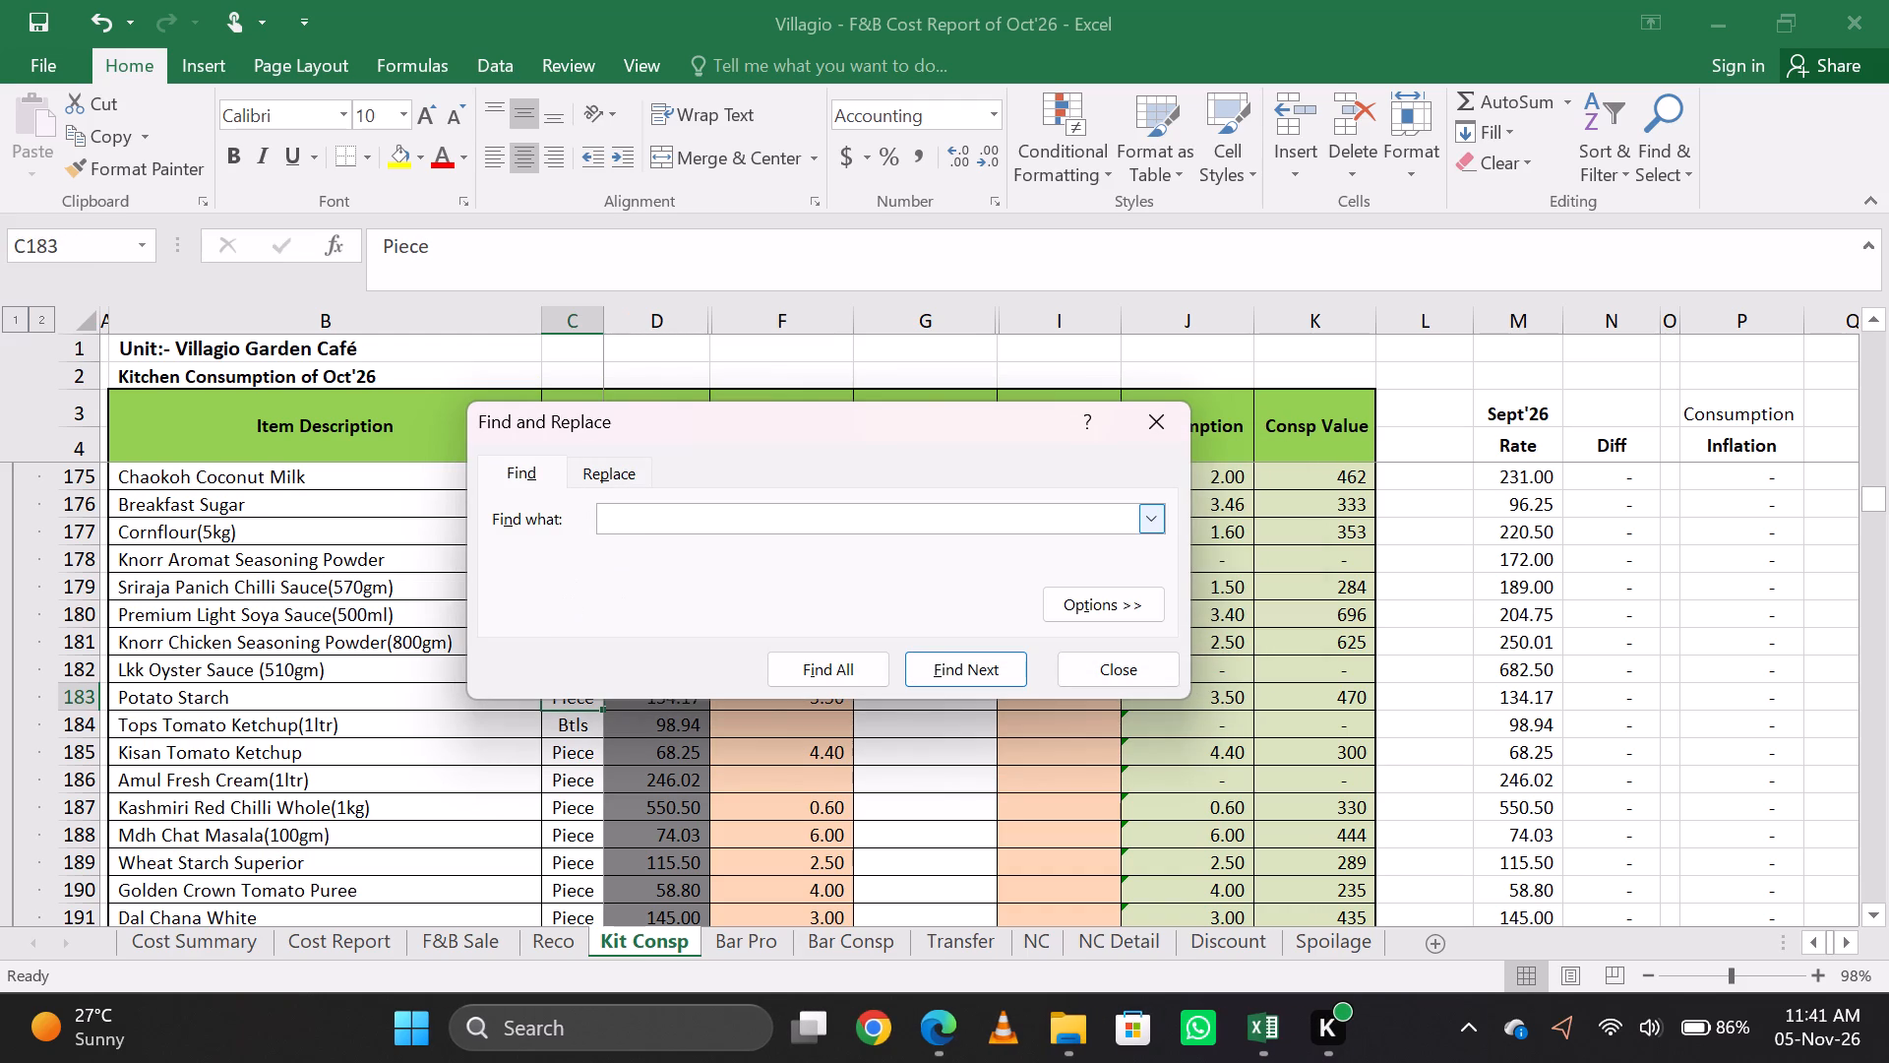
type("potato")
key("Return")
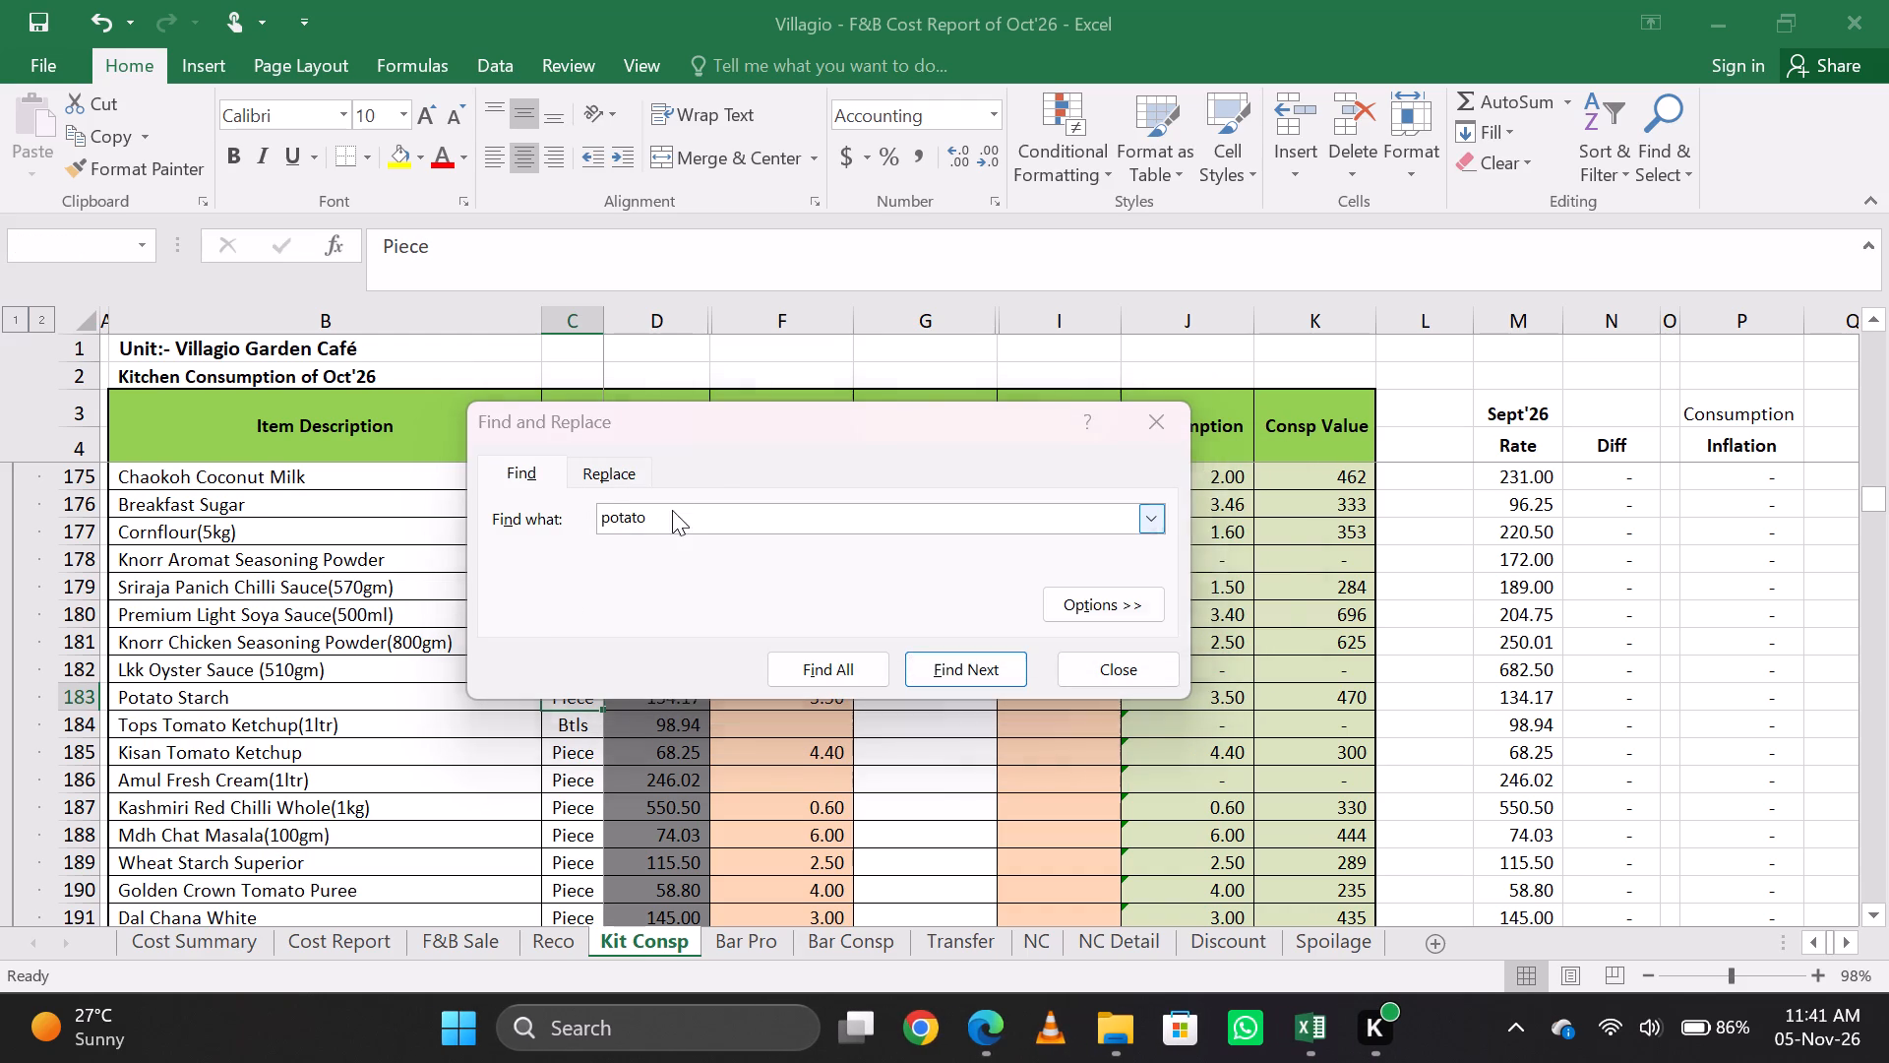
key("Return")
key("Return")
key("Return")
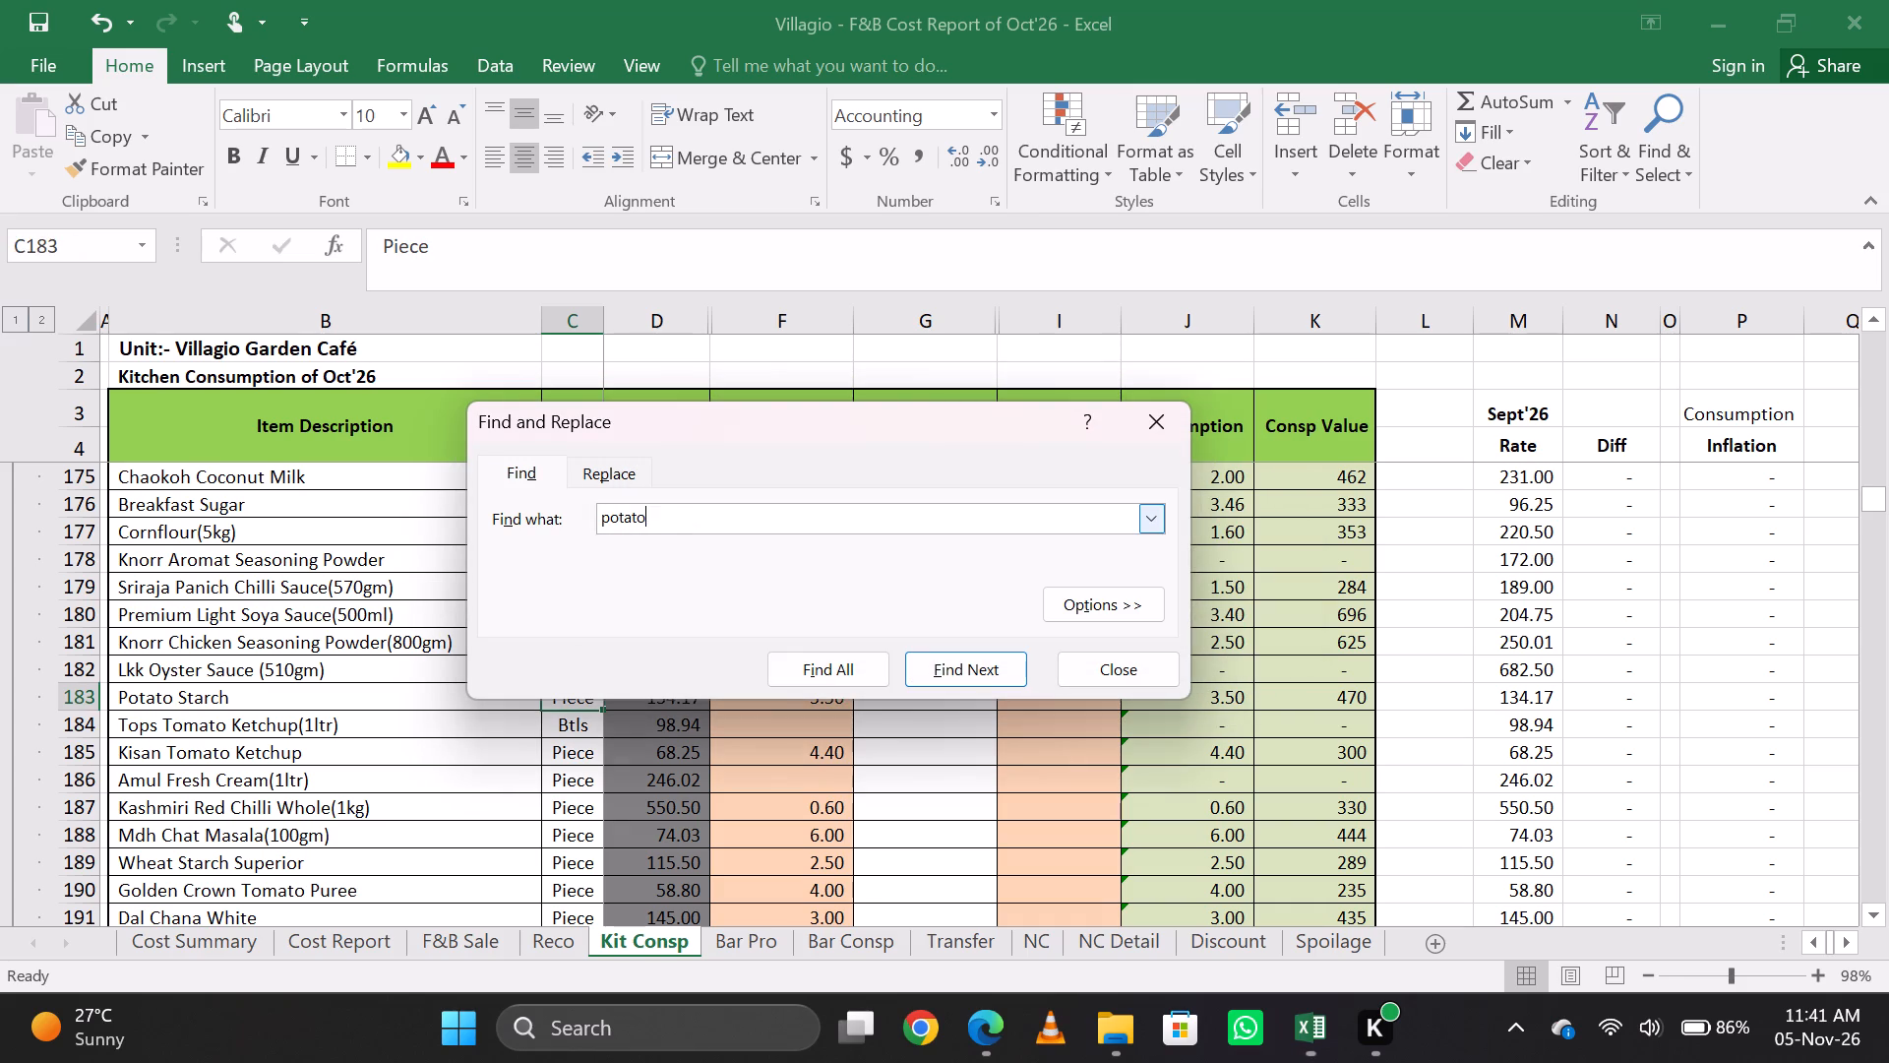
key("BackSpace")
key("Return")
key("Return")
left_click(1179, 422)
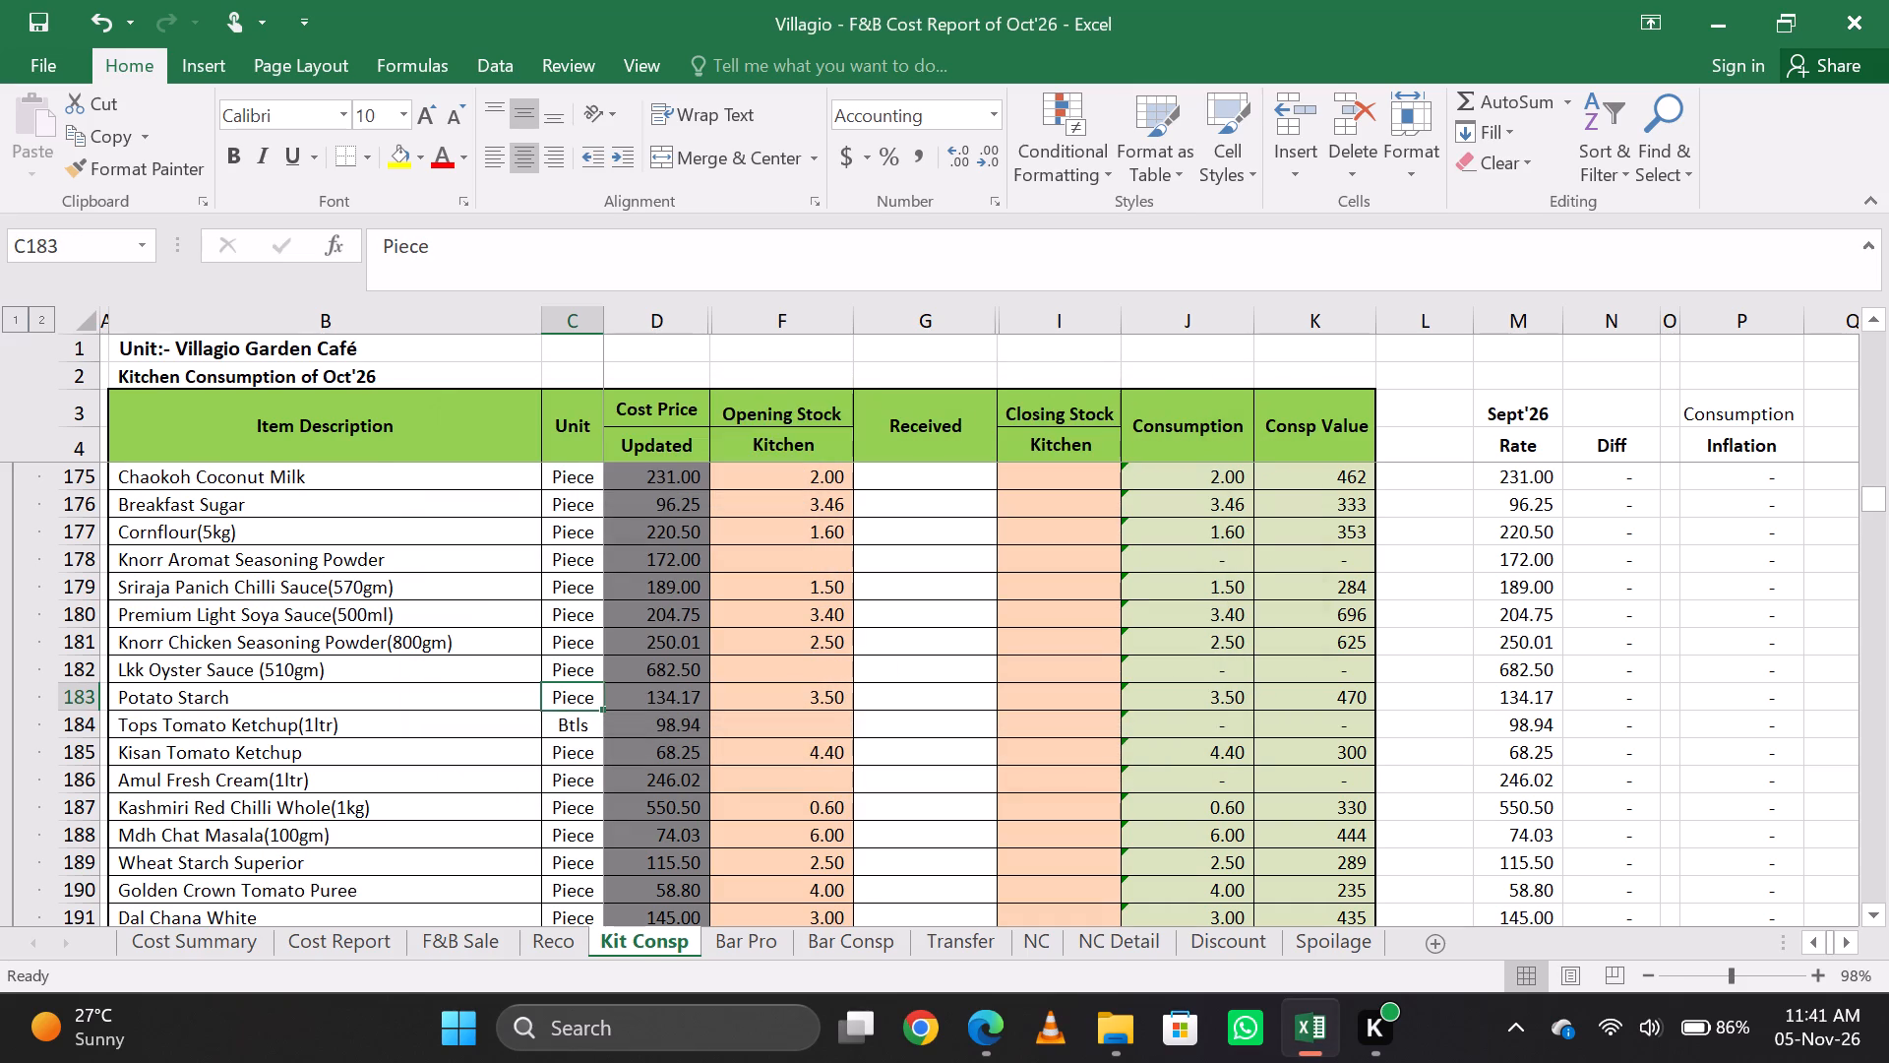
Search the item descriptions for pota and set the Mash Potato kitchen closing stock to 10.
left_click(427, 623)
key("Down")
key("Up")
key("ctrl+f")
type("pota")
key("Return")
key("Return")
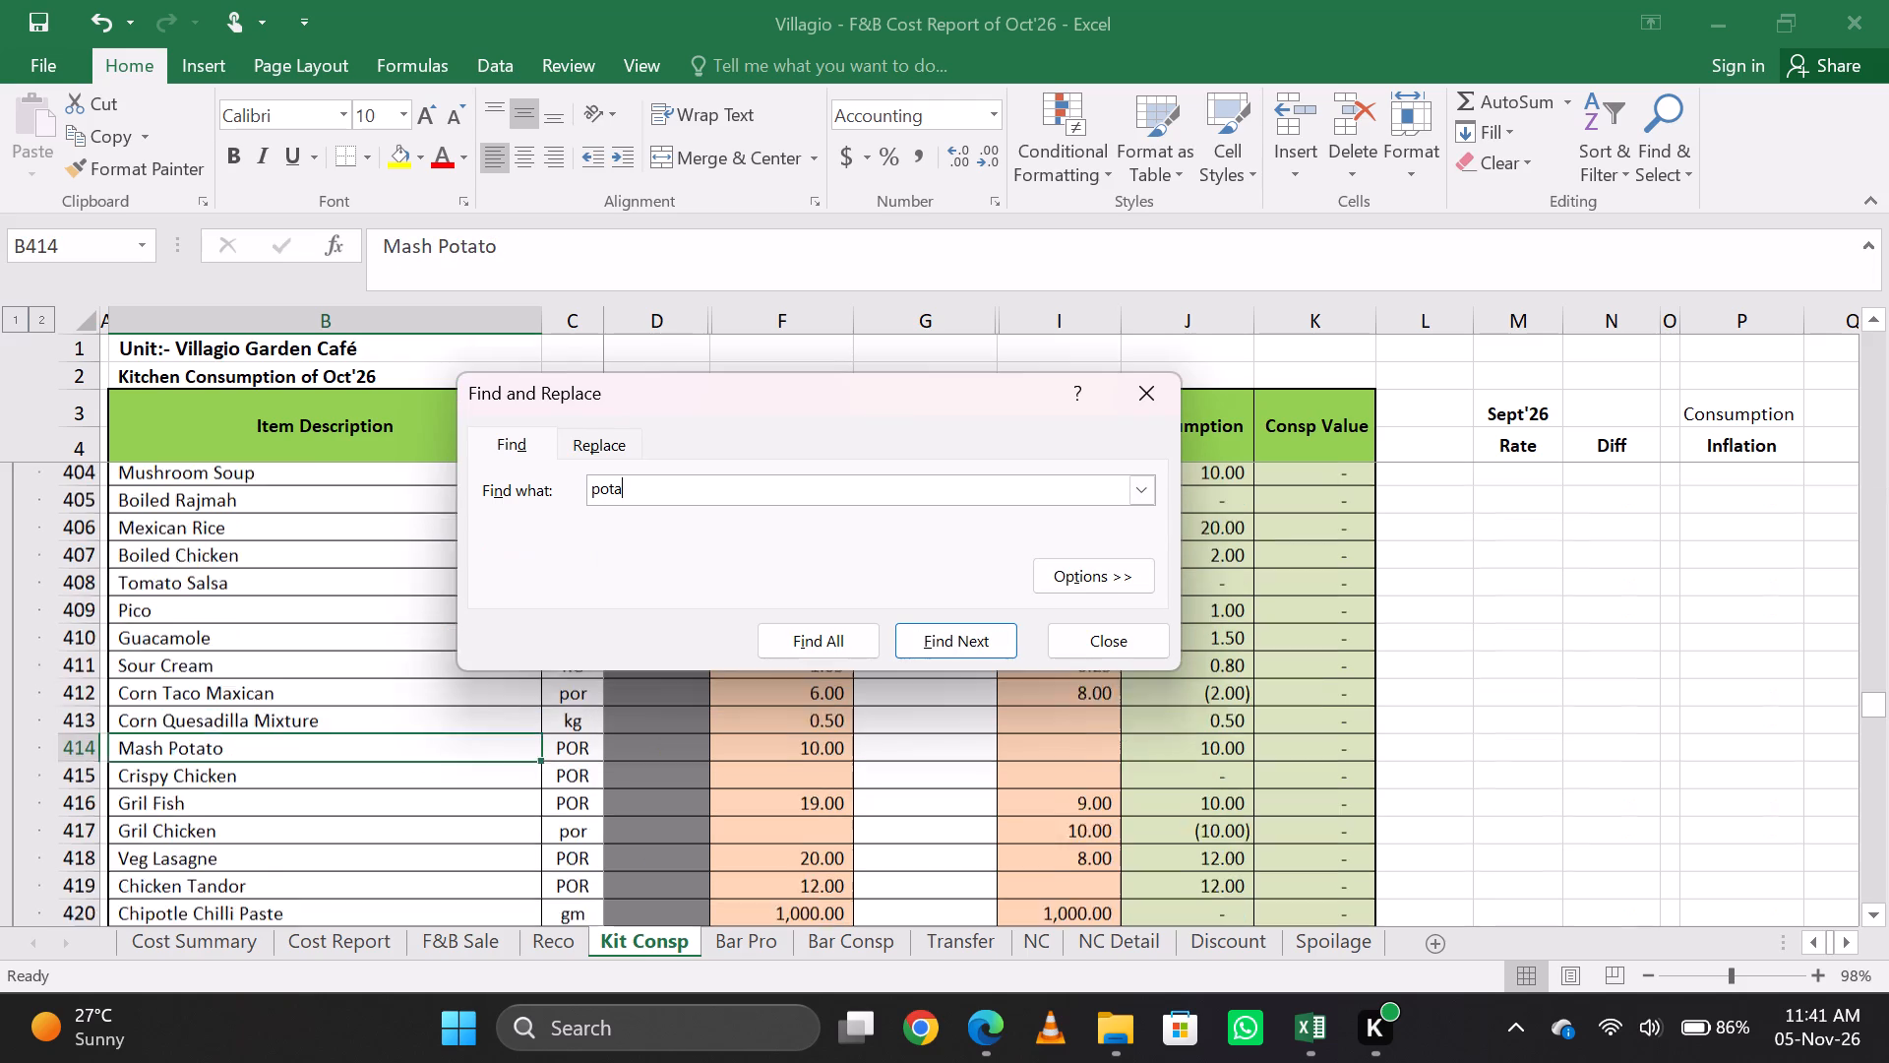
key("Escape")
key("Right")
key("Right")
key("Right")
key("Right")
key("Right")
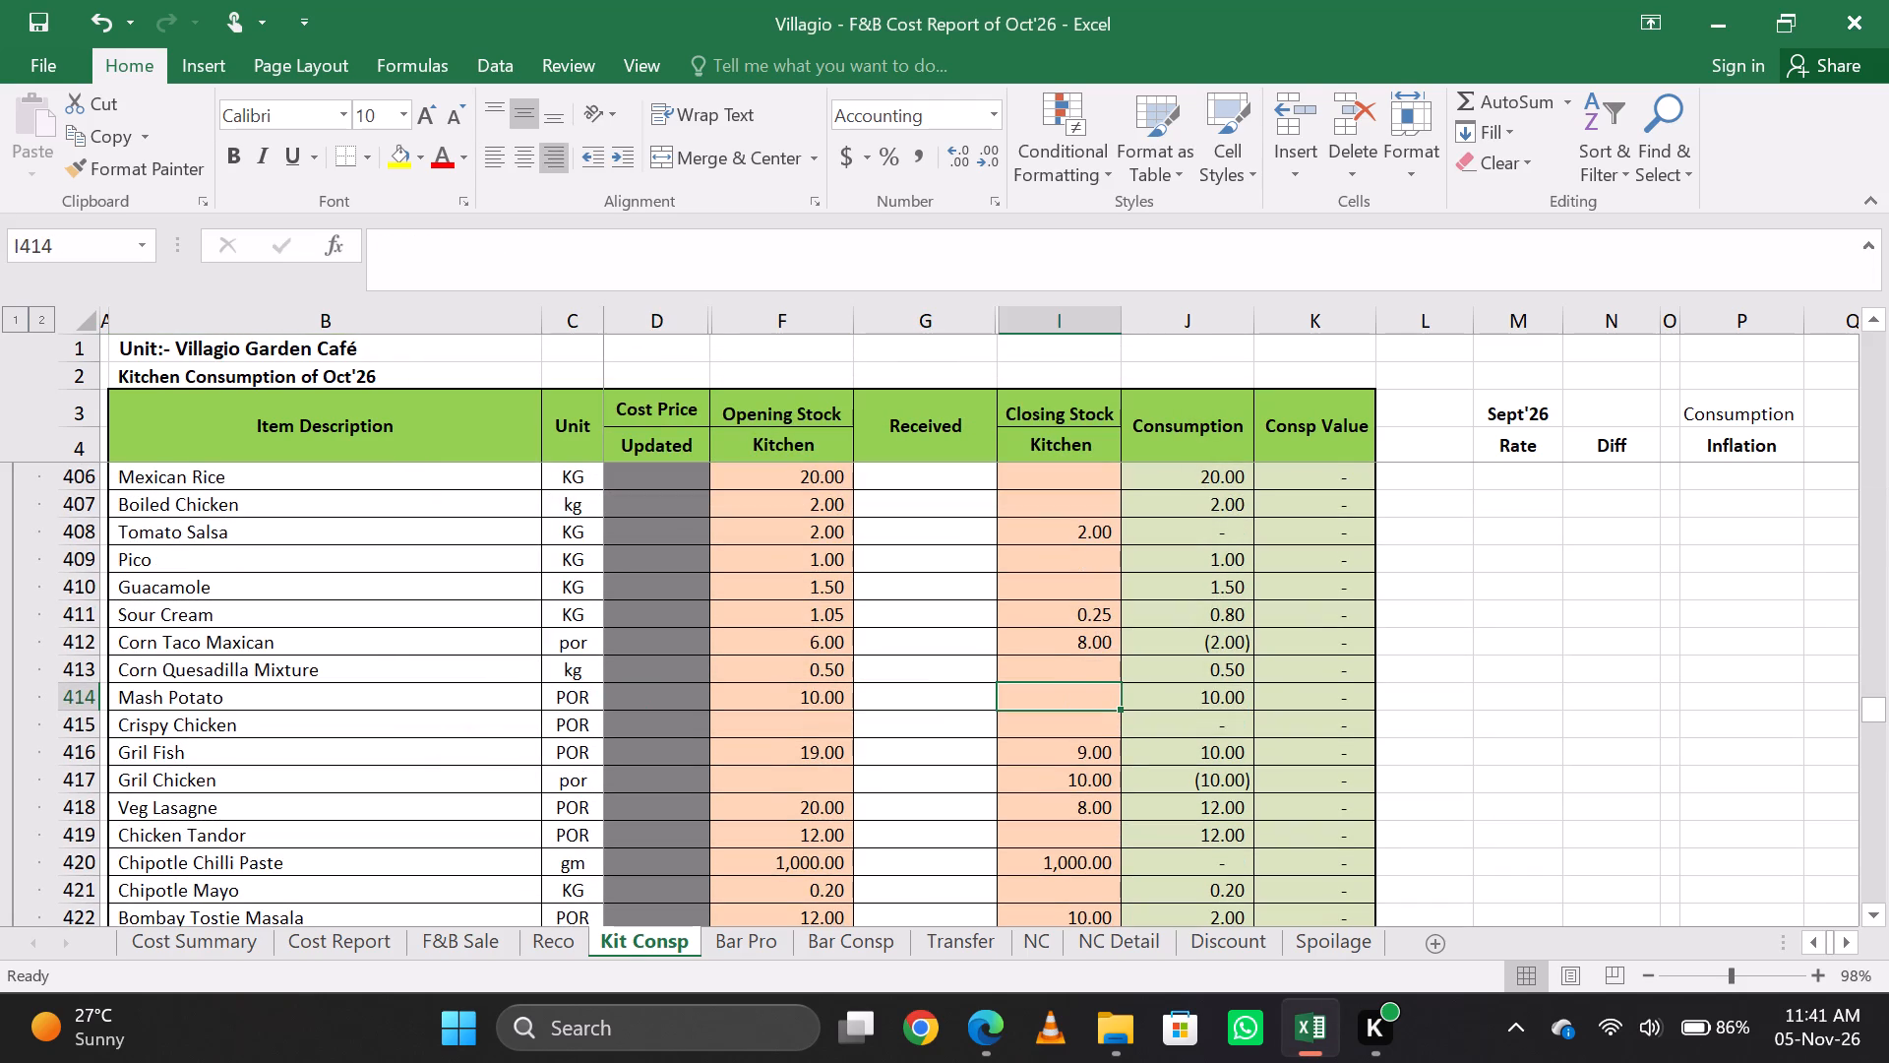
key("1")
key("Down")
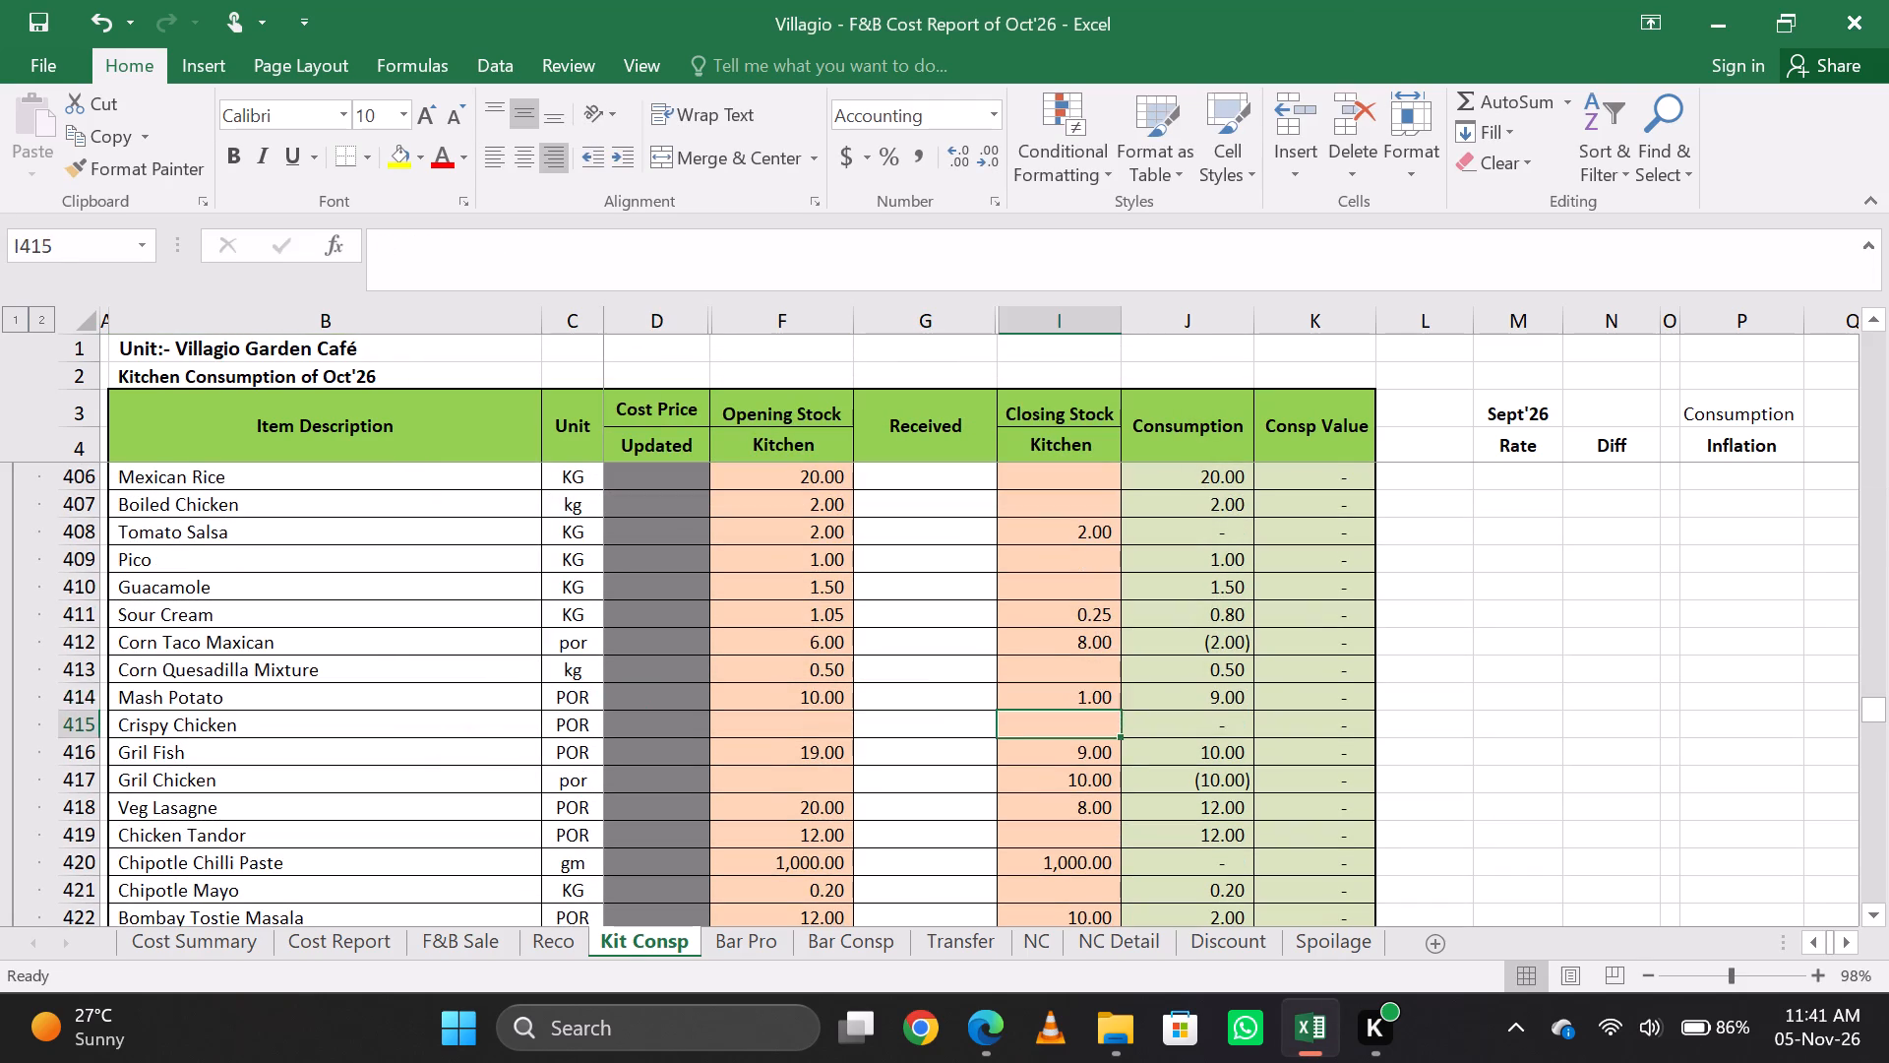
key("Up")
type("10")
key("Return")
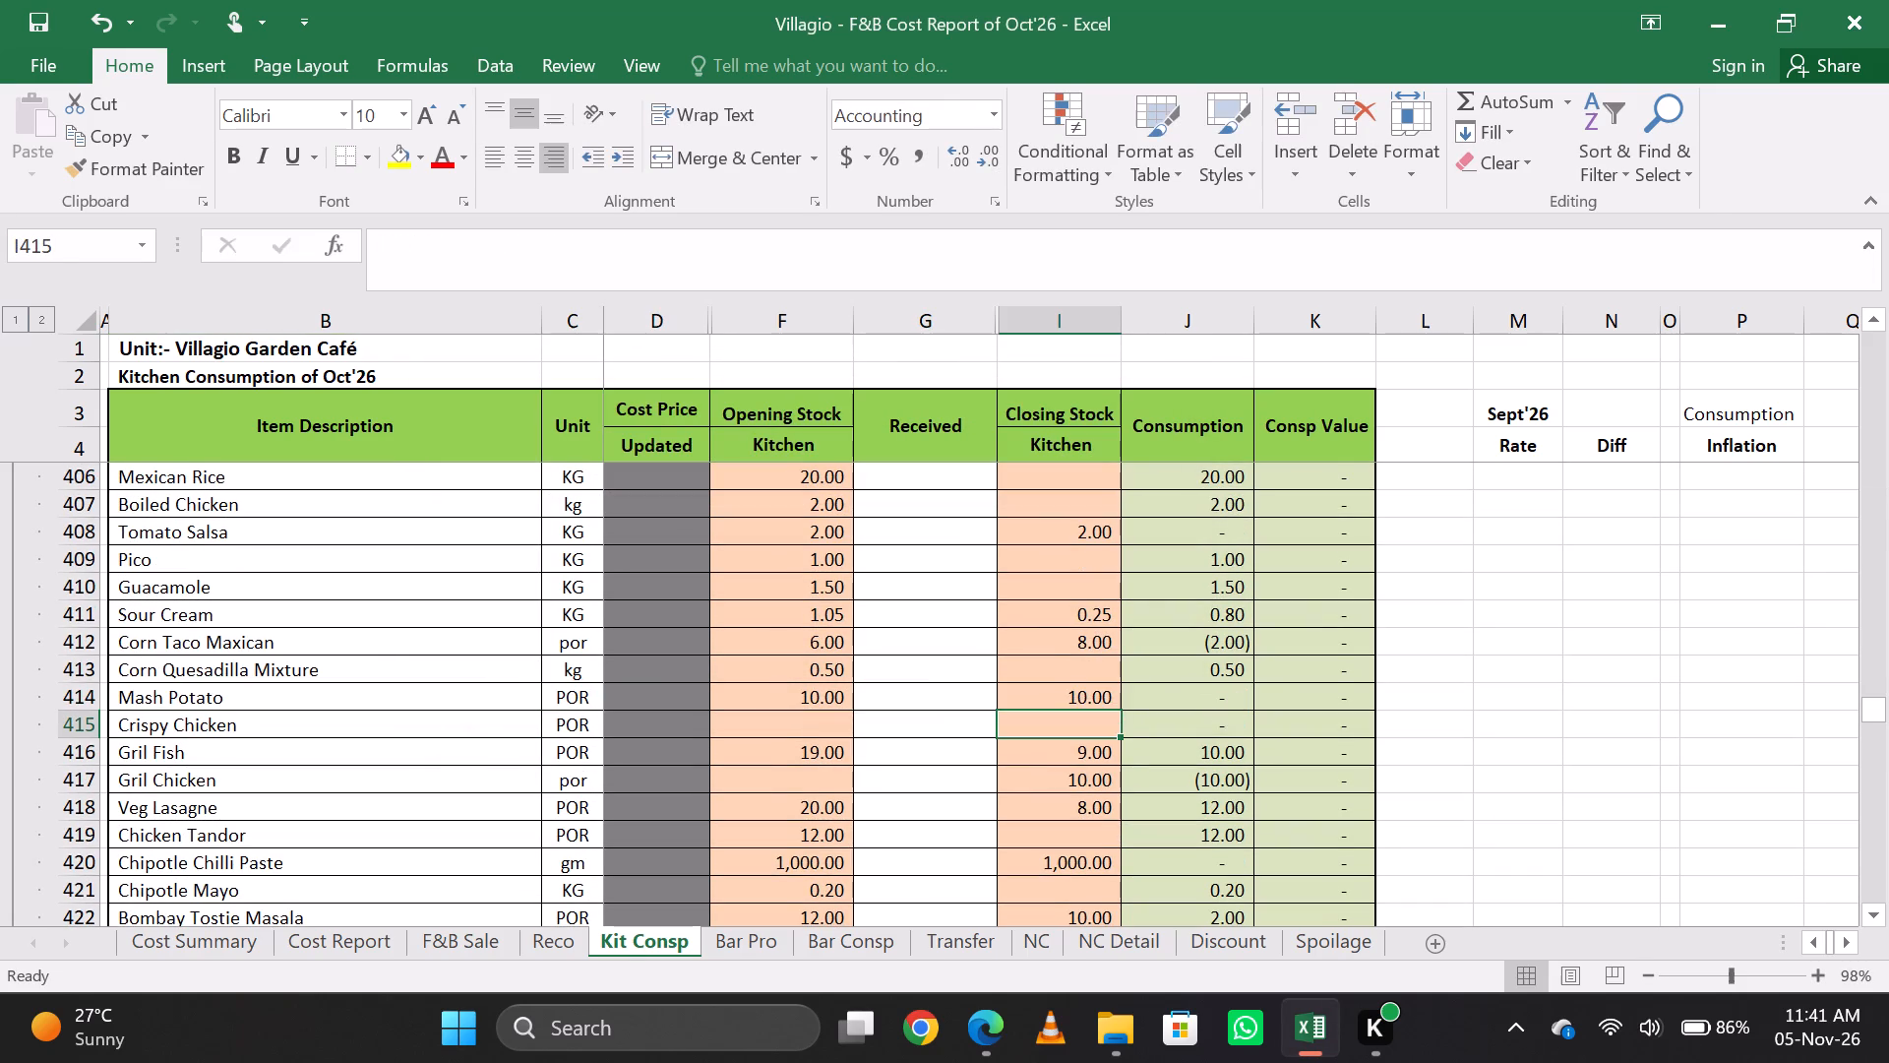
Search the sheet for pico and set the Pico kitchen closing stock to 15.
key("ctrl+f")
key("BackSpace")
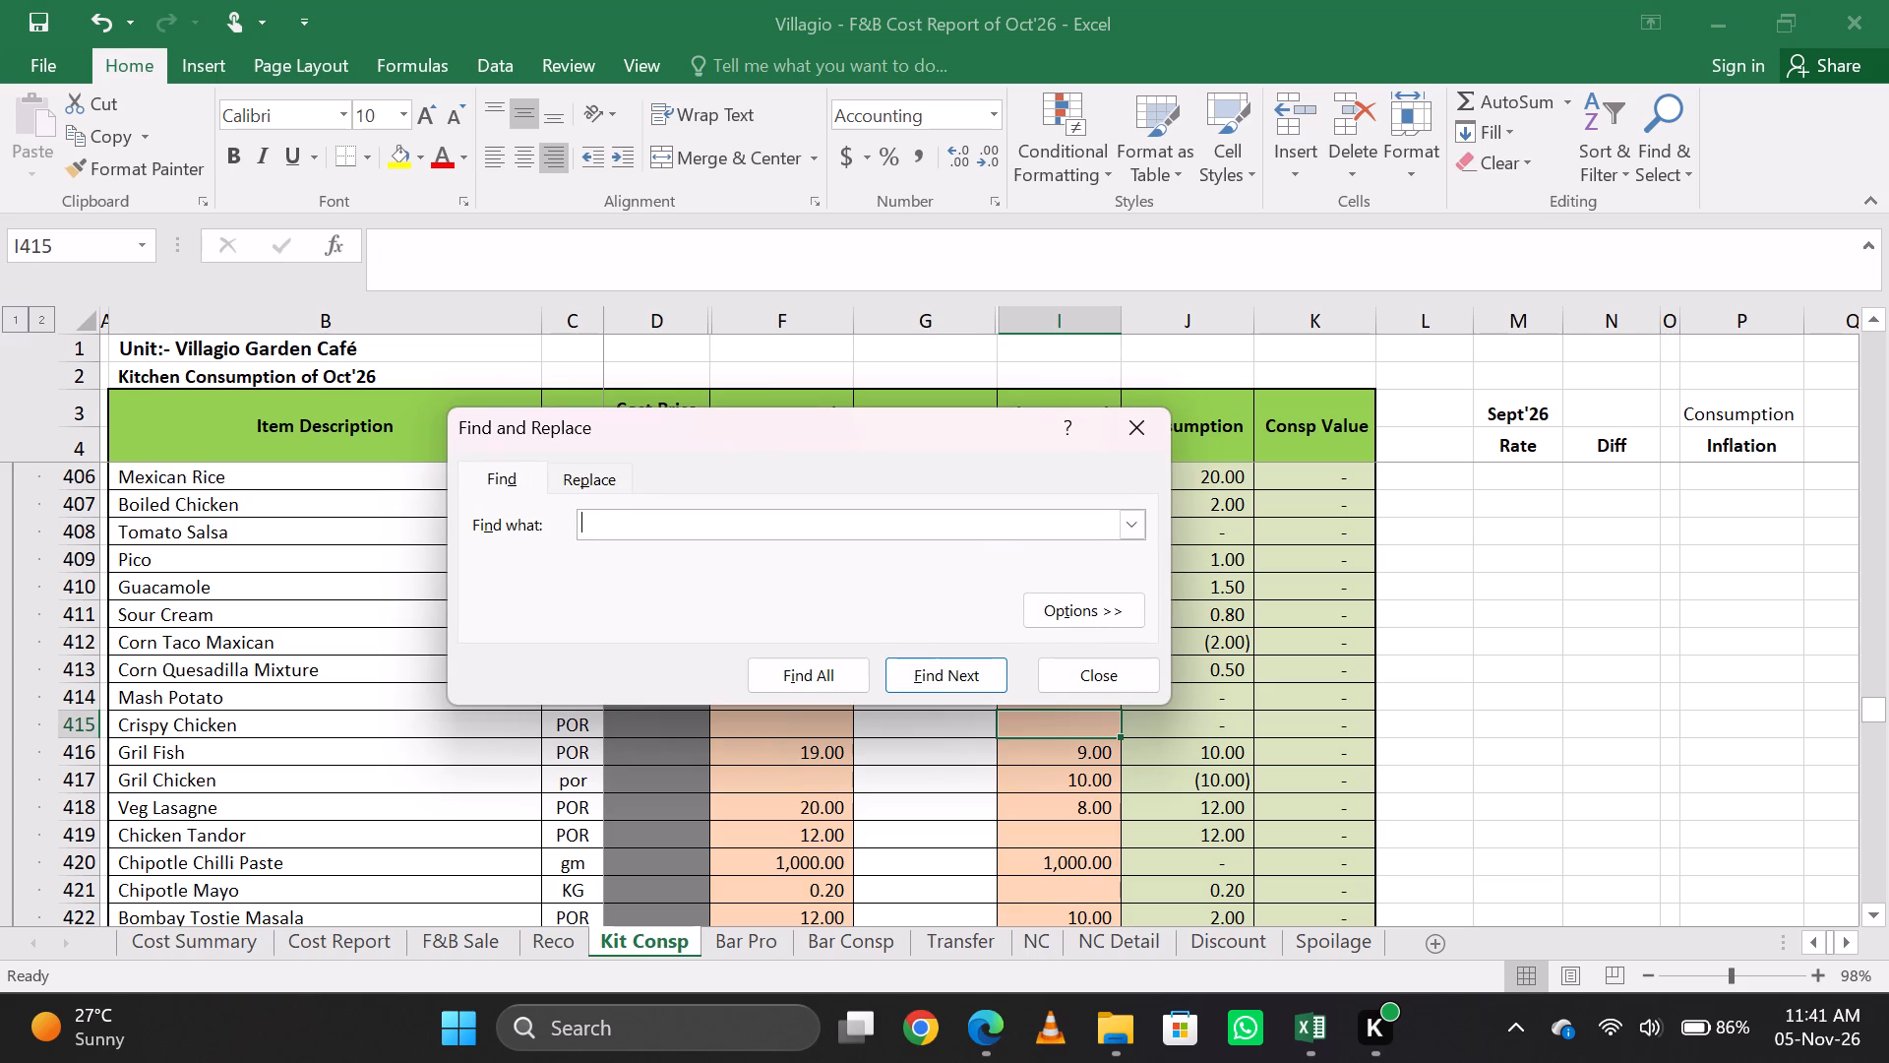
type("pico")
key("Return")
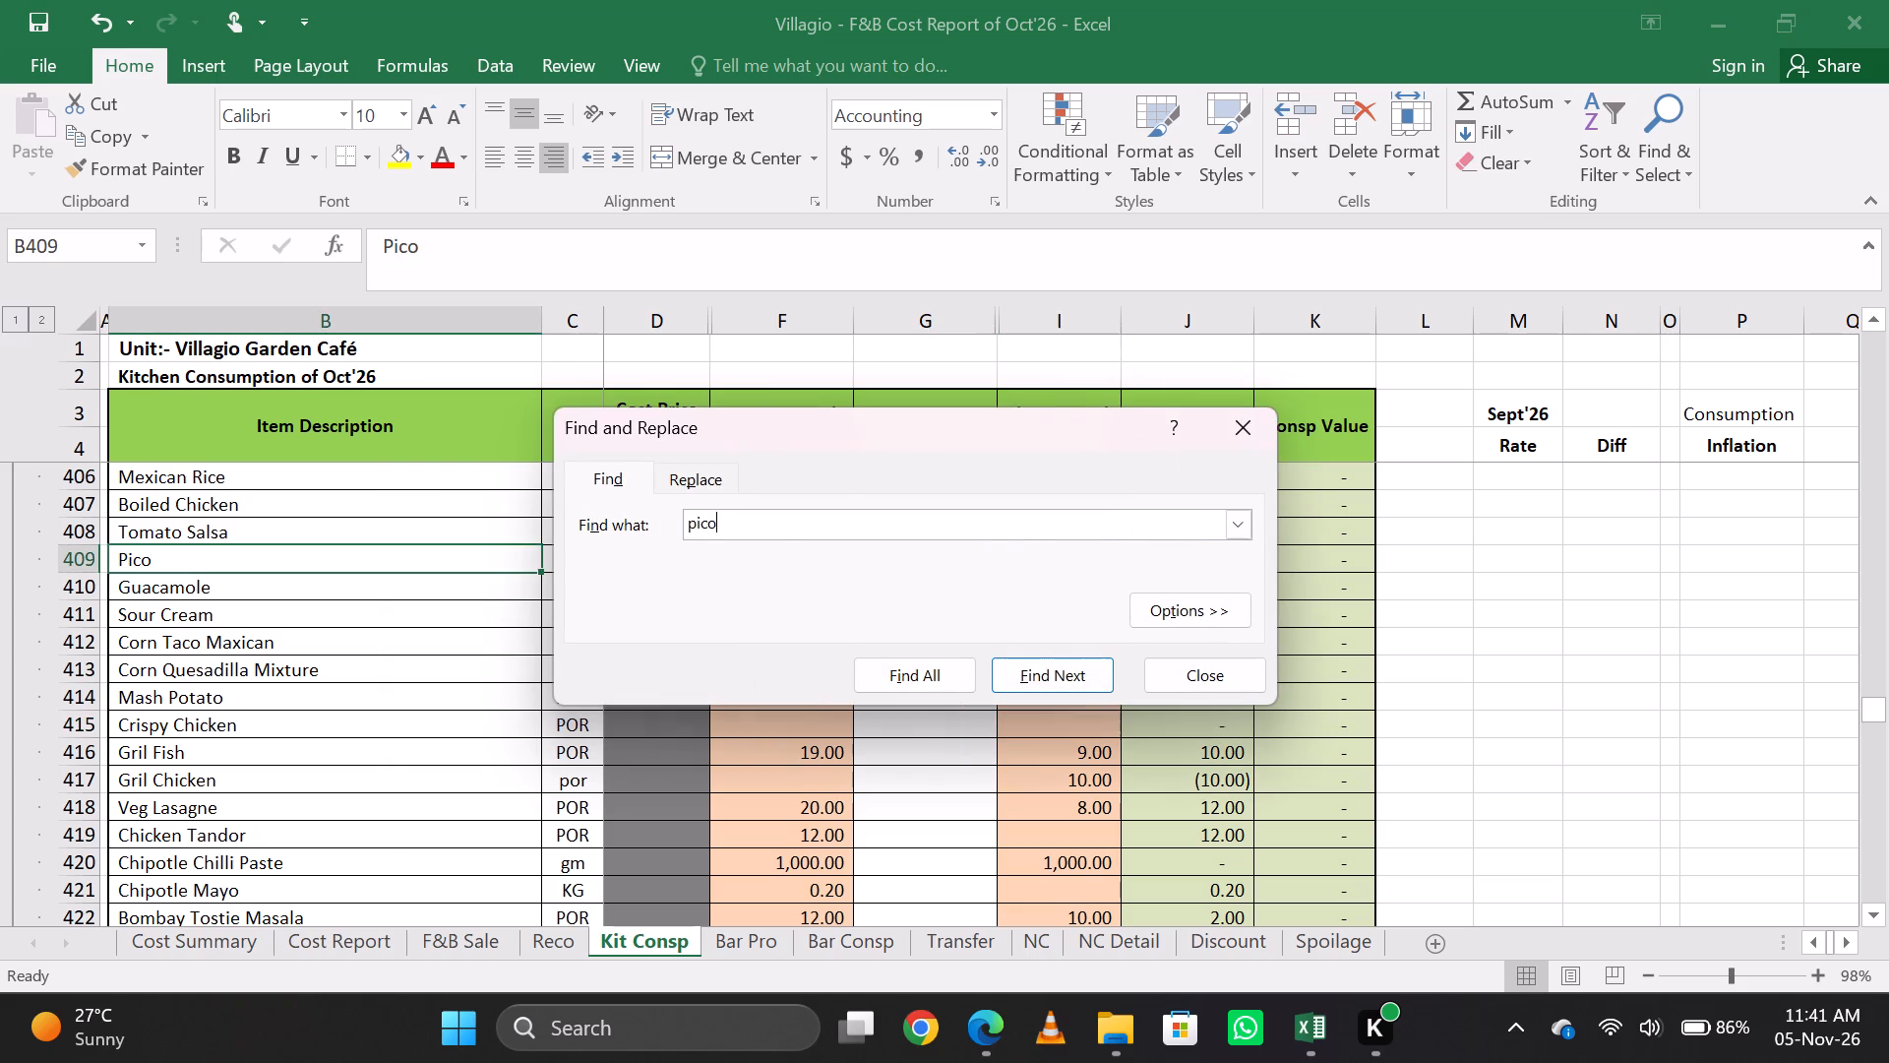
key("Escape")
key("Right")
key("Right")
key("Right")
key("Right")
key("Right")
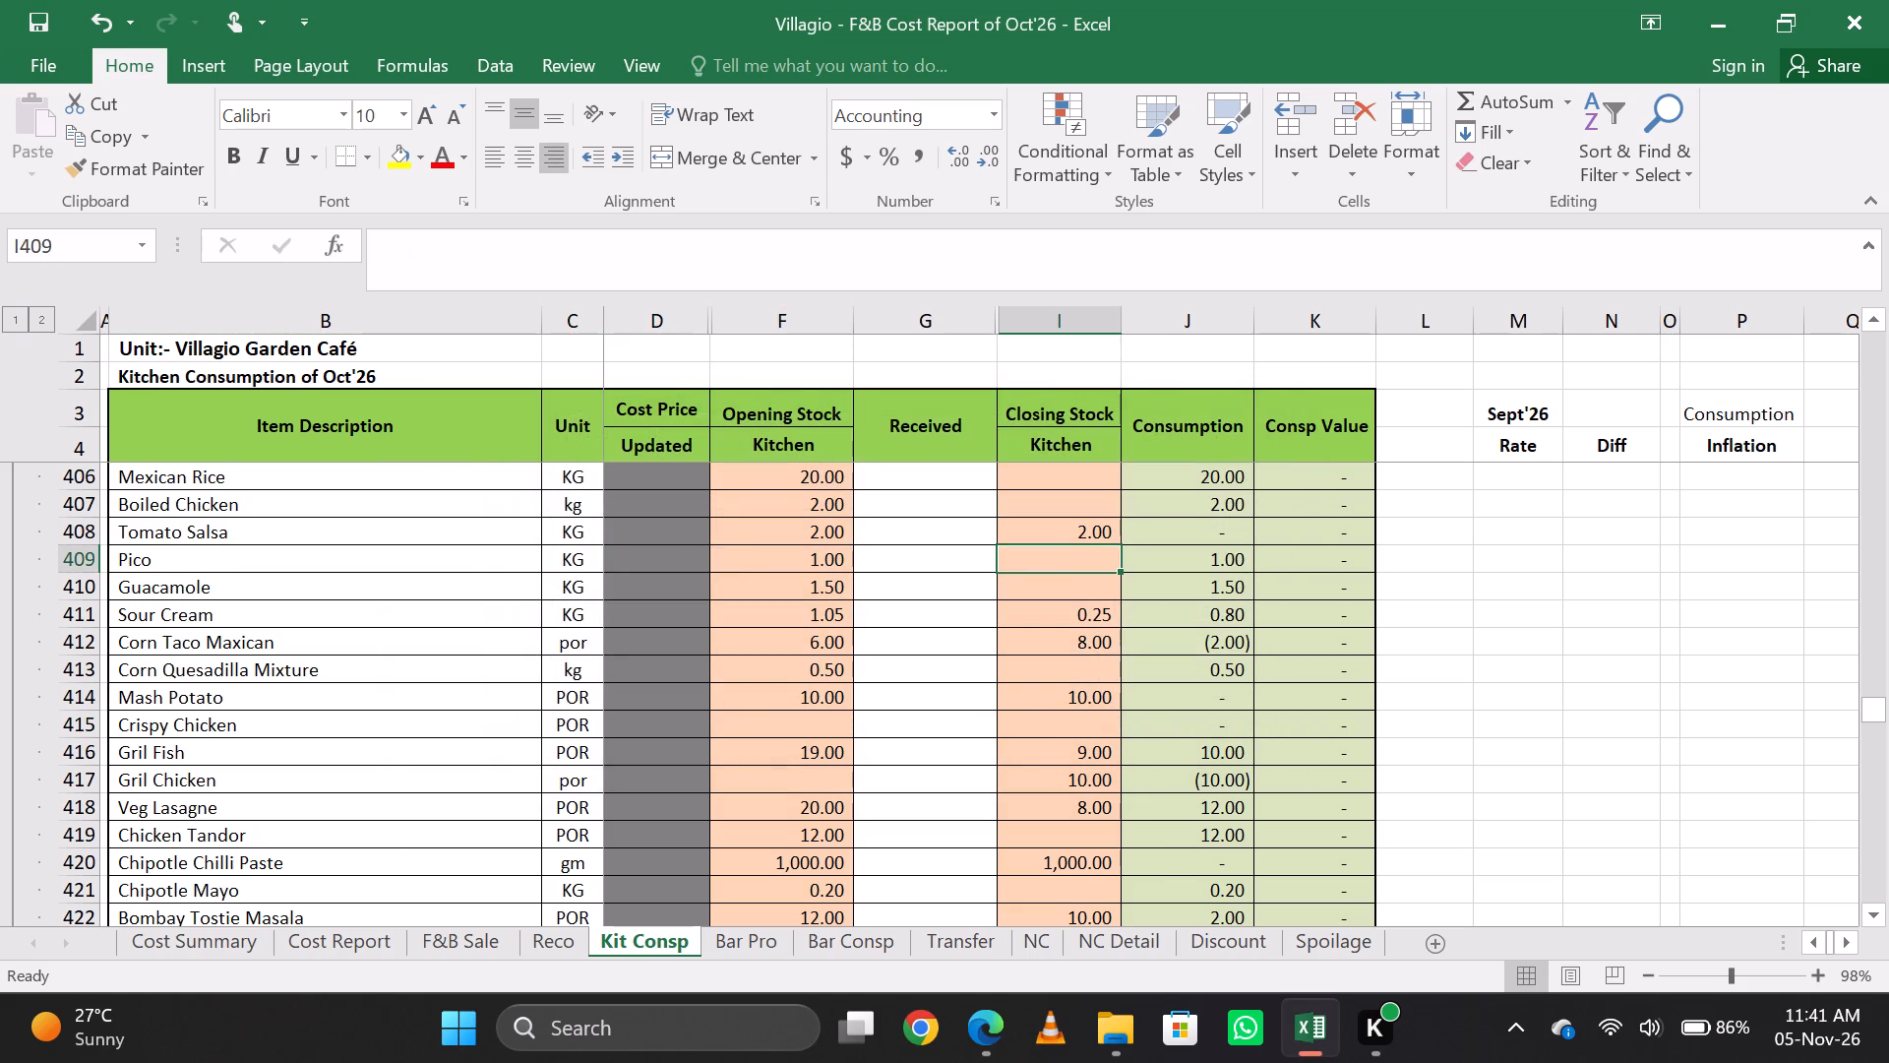
type("15")
key("Right")
key("Left")
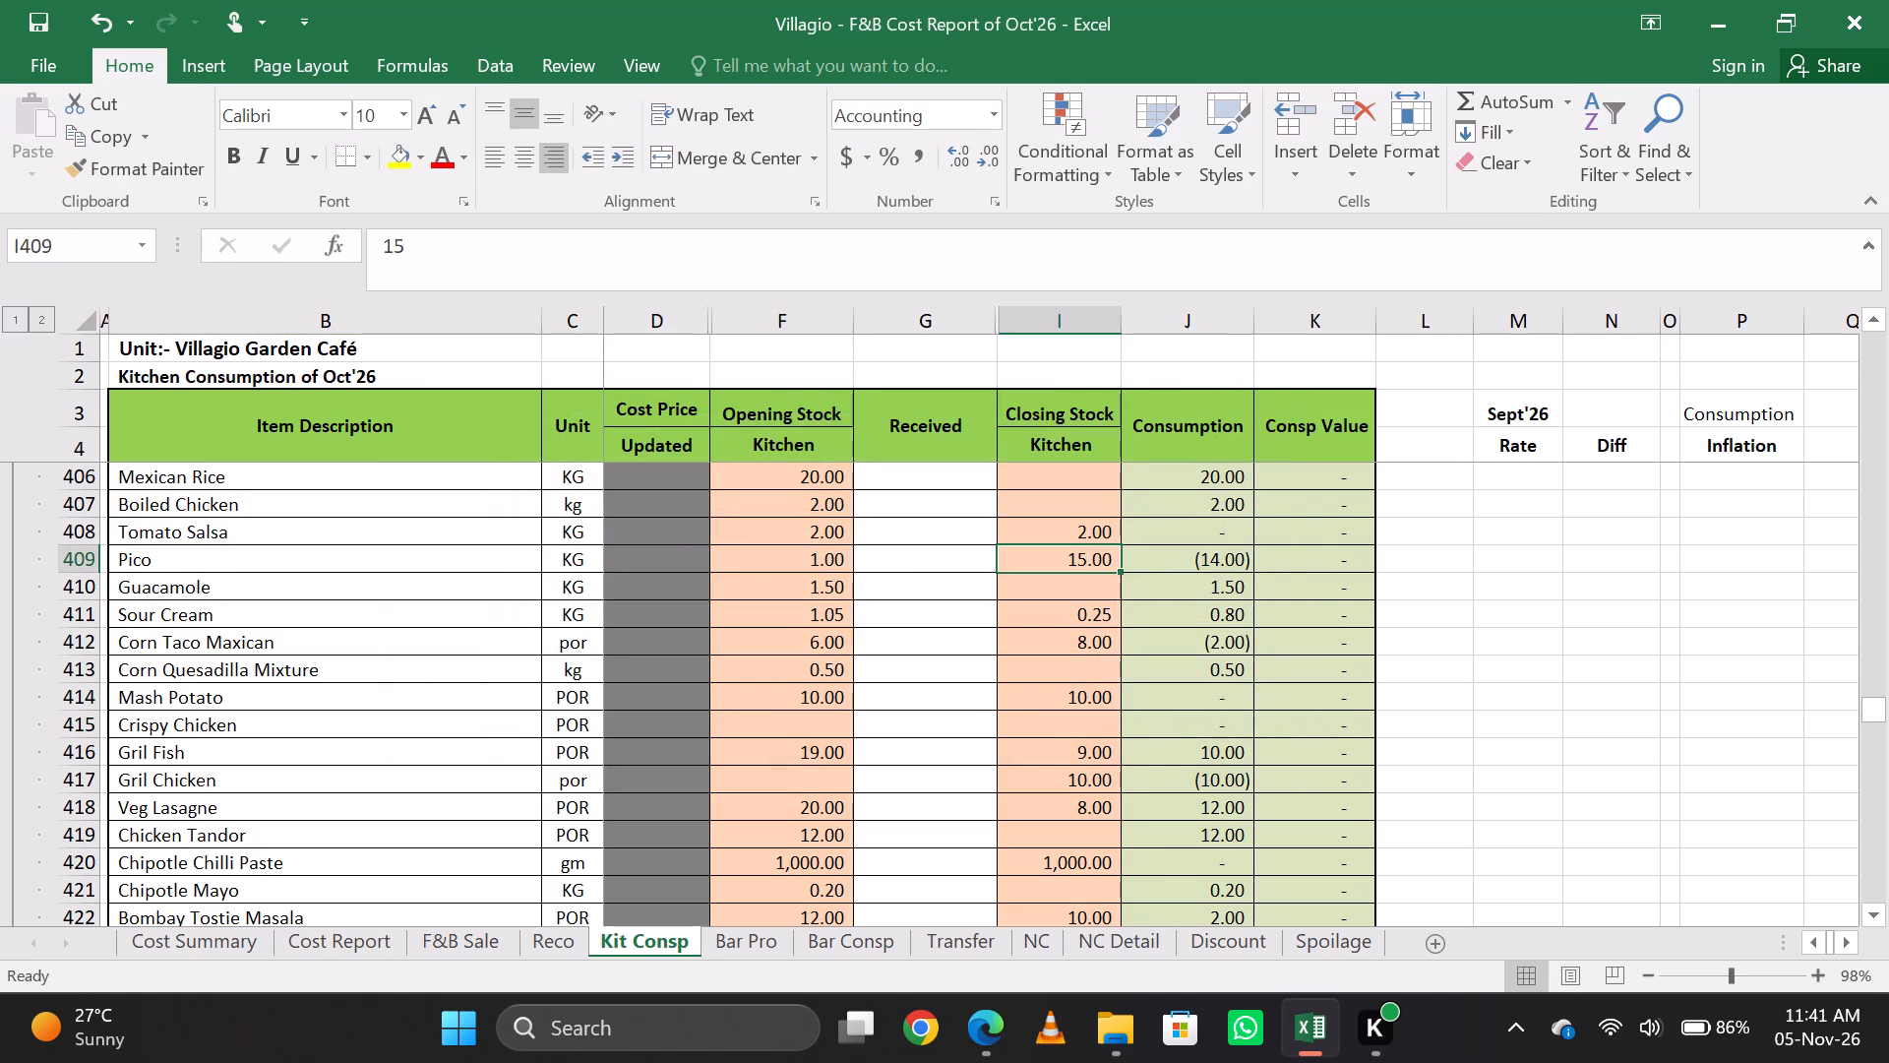
Save the cost report workbook.
key("Left")
key("Left")
key("Left")
key("ctrl+s")
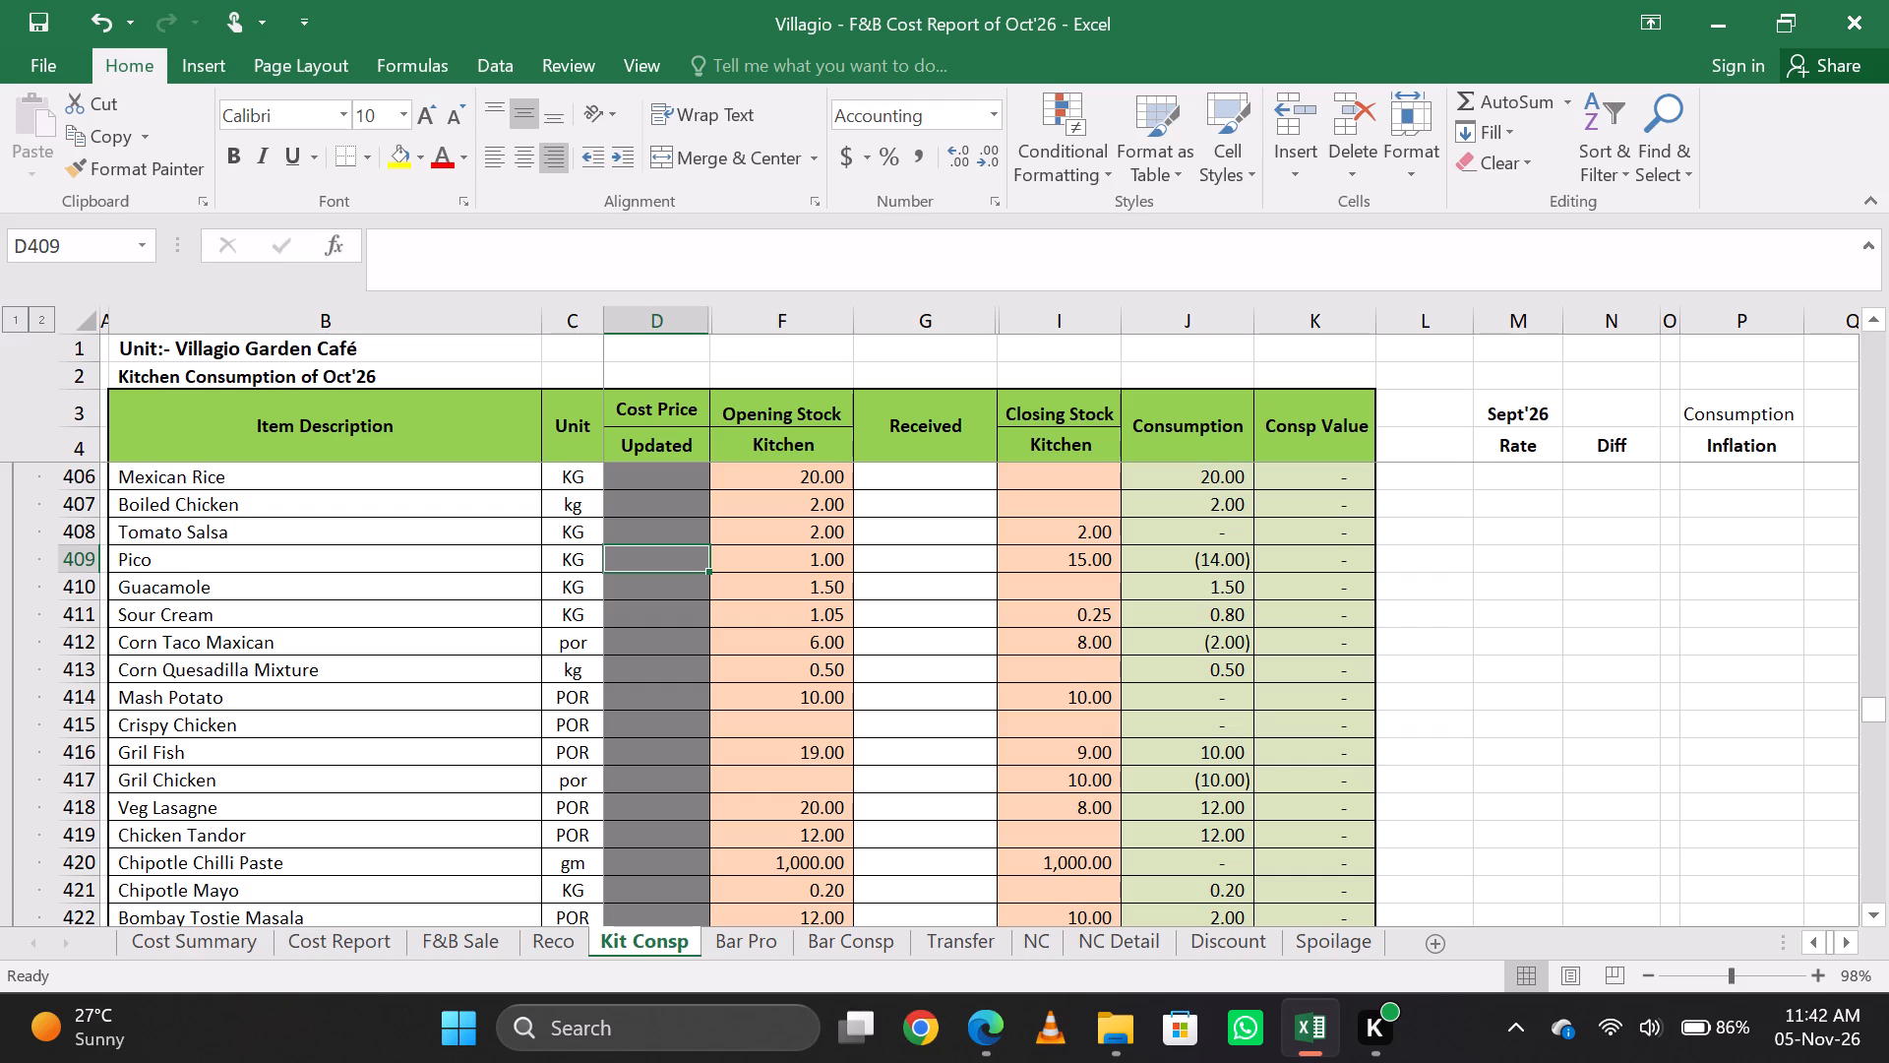
Search the sheet for humm, shorten it to hum, and set the Humus kitchen closing stock to 3.
key("ctrl+f")
type("humm")
key("Return")
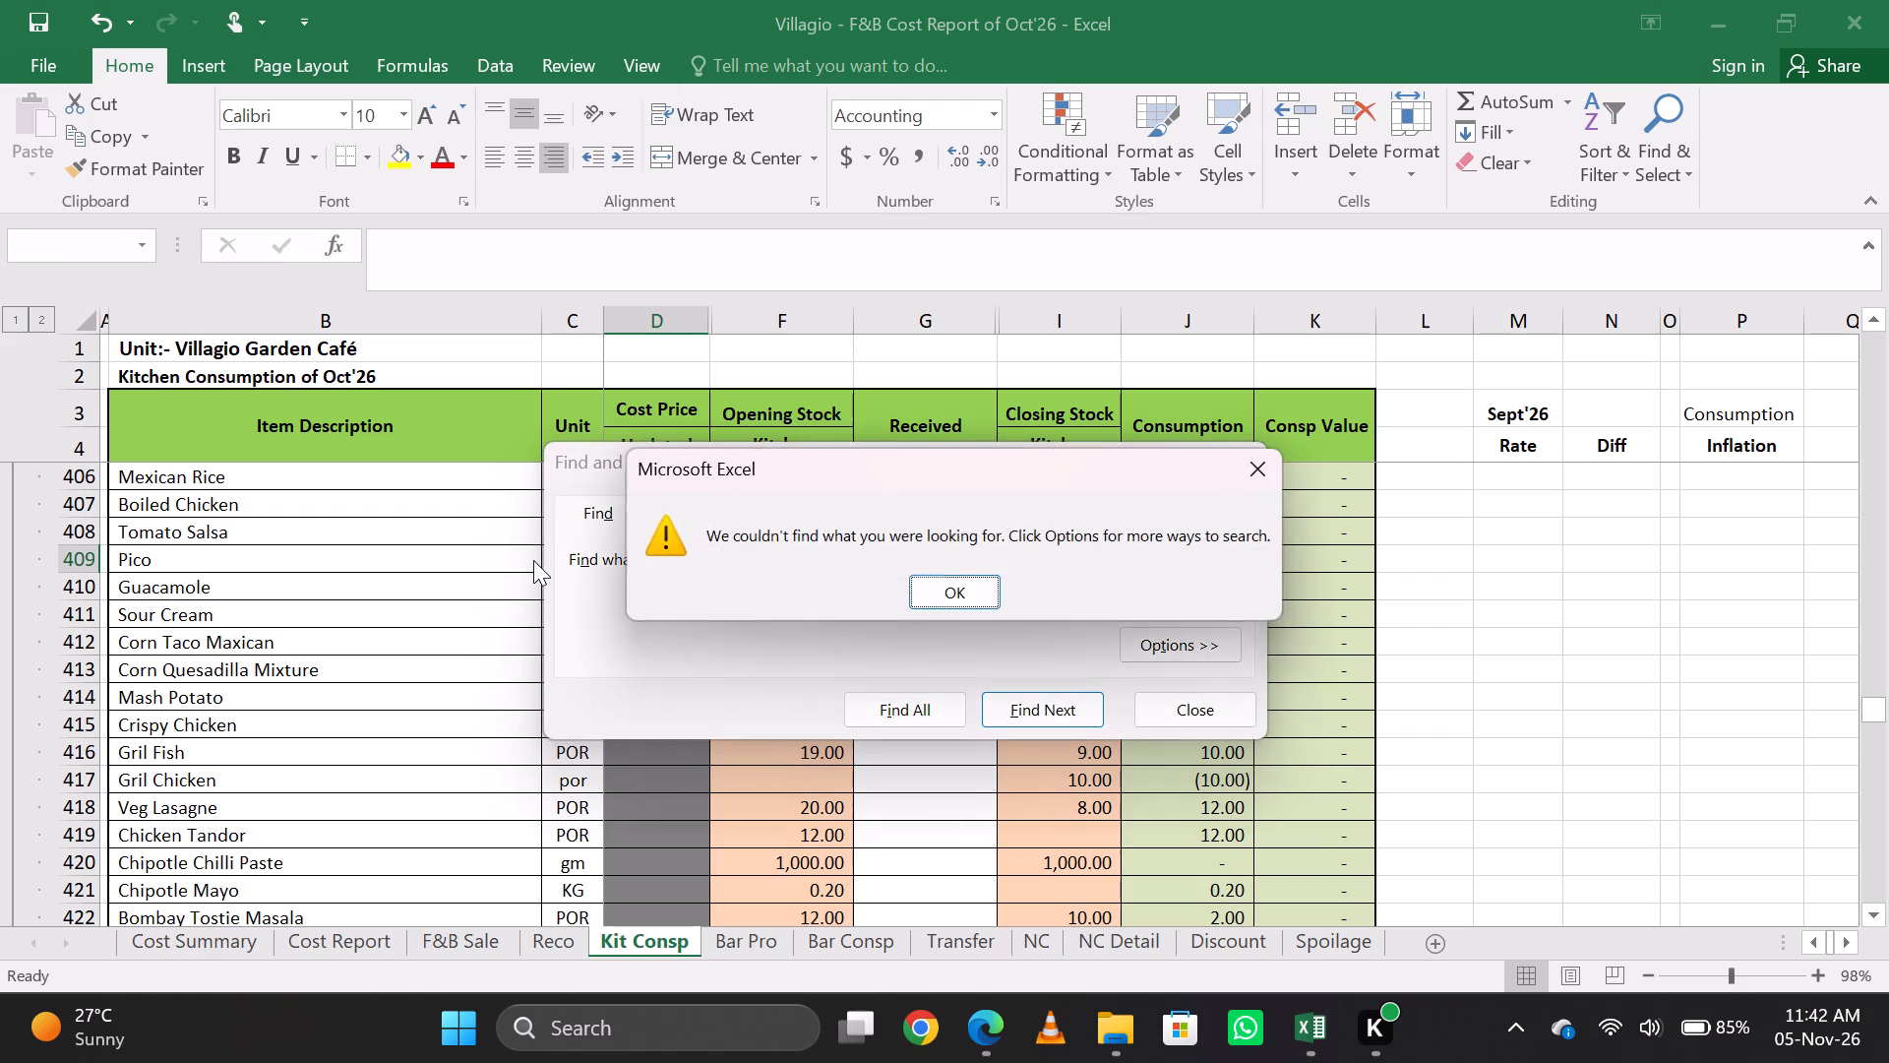
key("Return")
key("BackSpace")
key("Return")
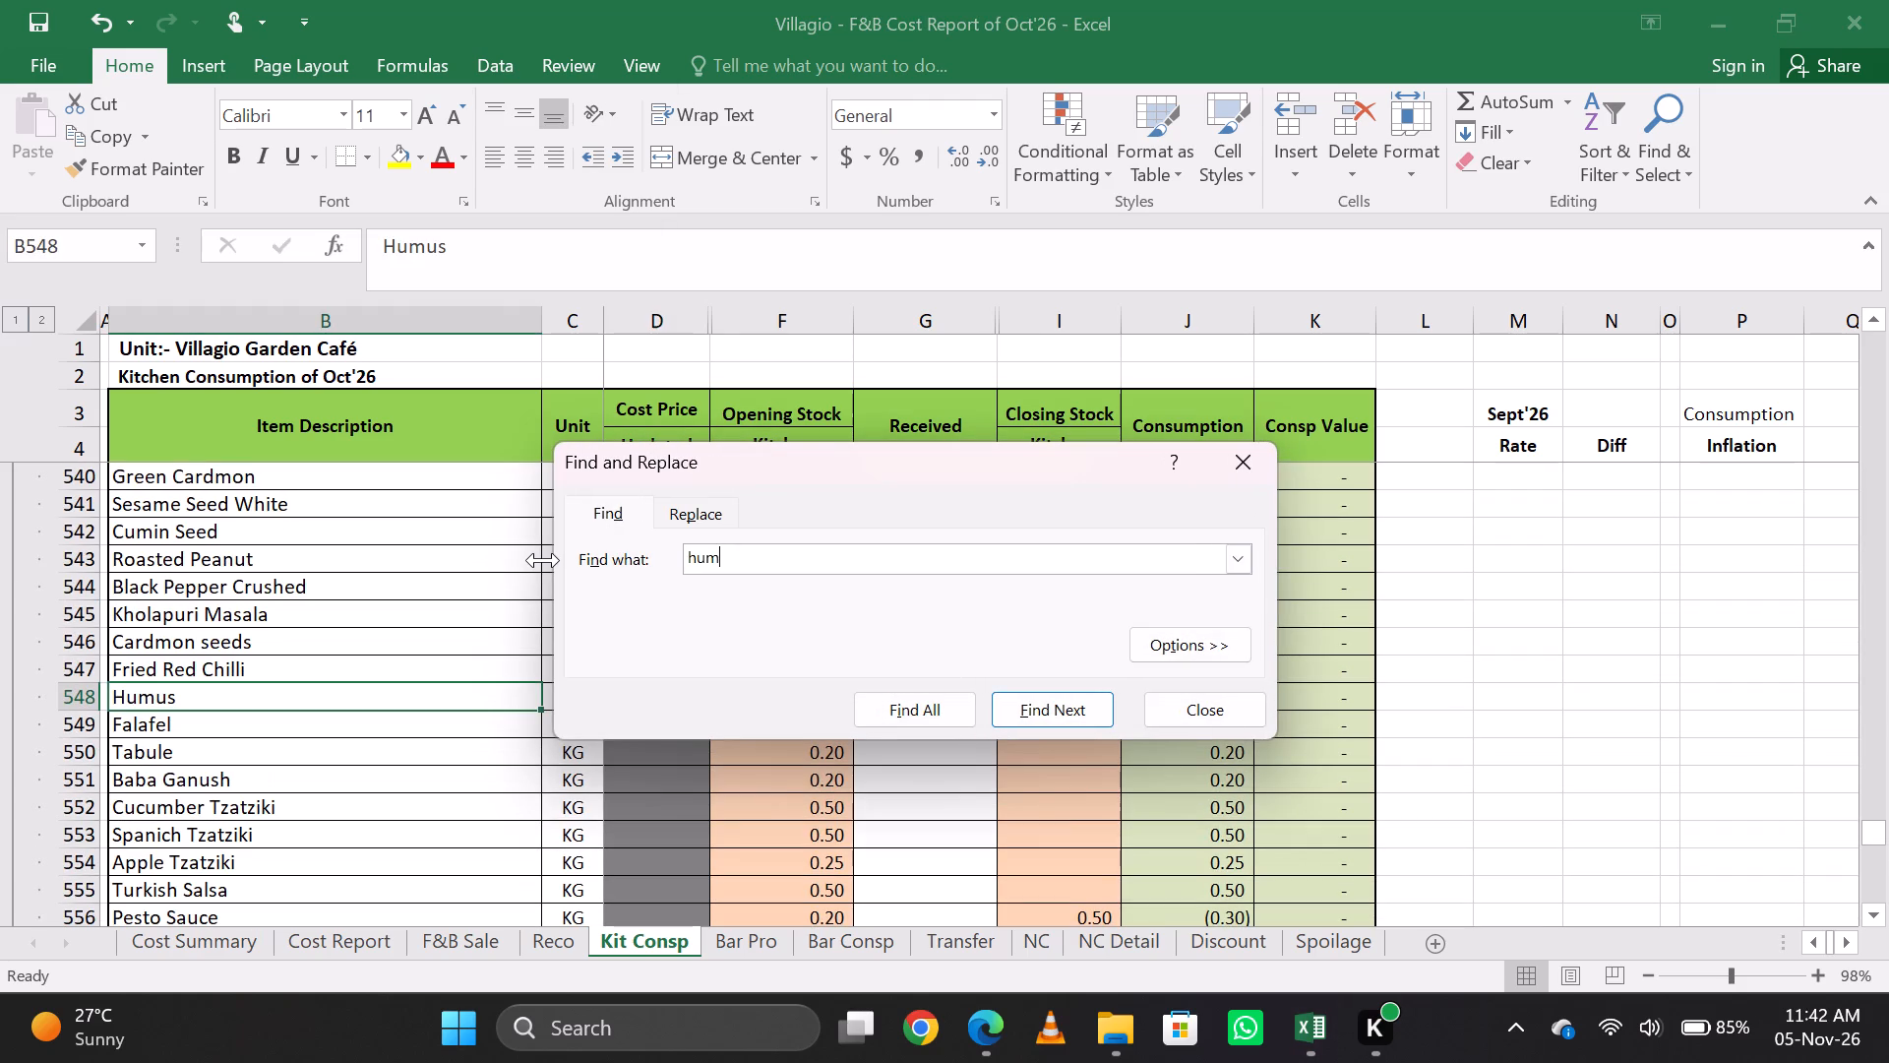
key("Escape")
key("Right")
key("Right")
key("Right")
key("Right")
key("Right")
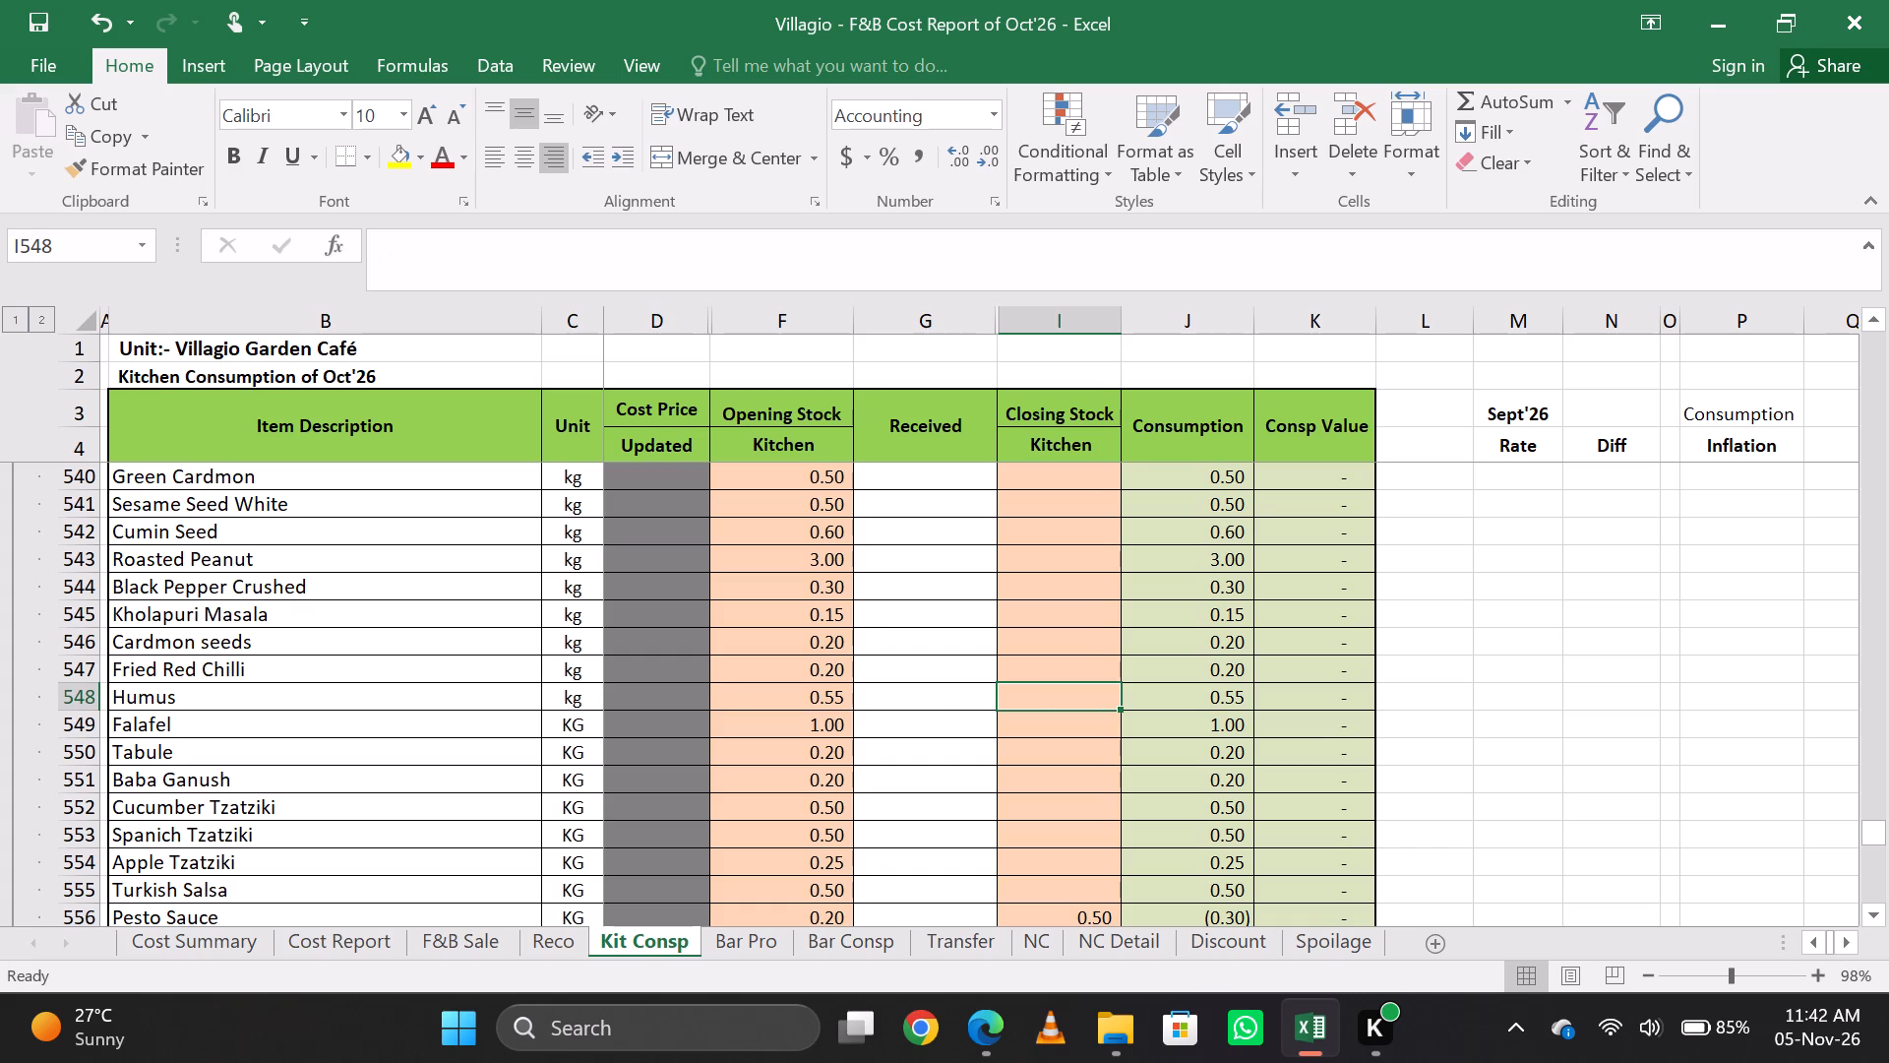
key("3")
key("Down")
key("Up")
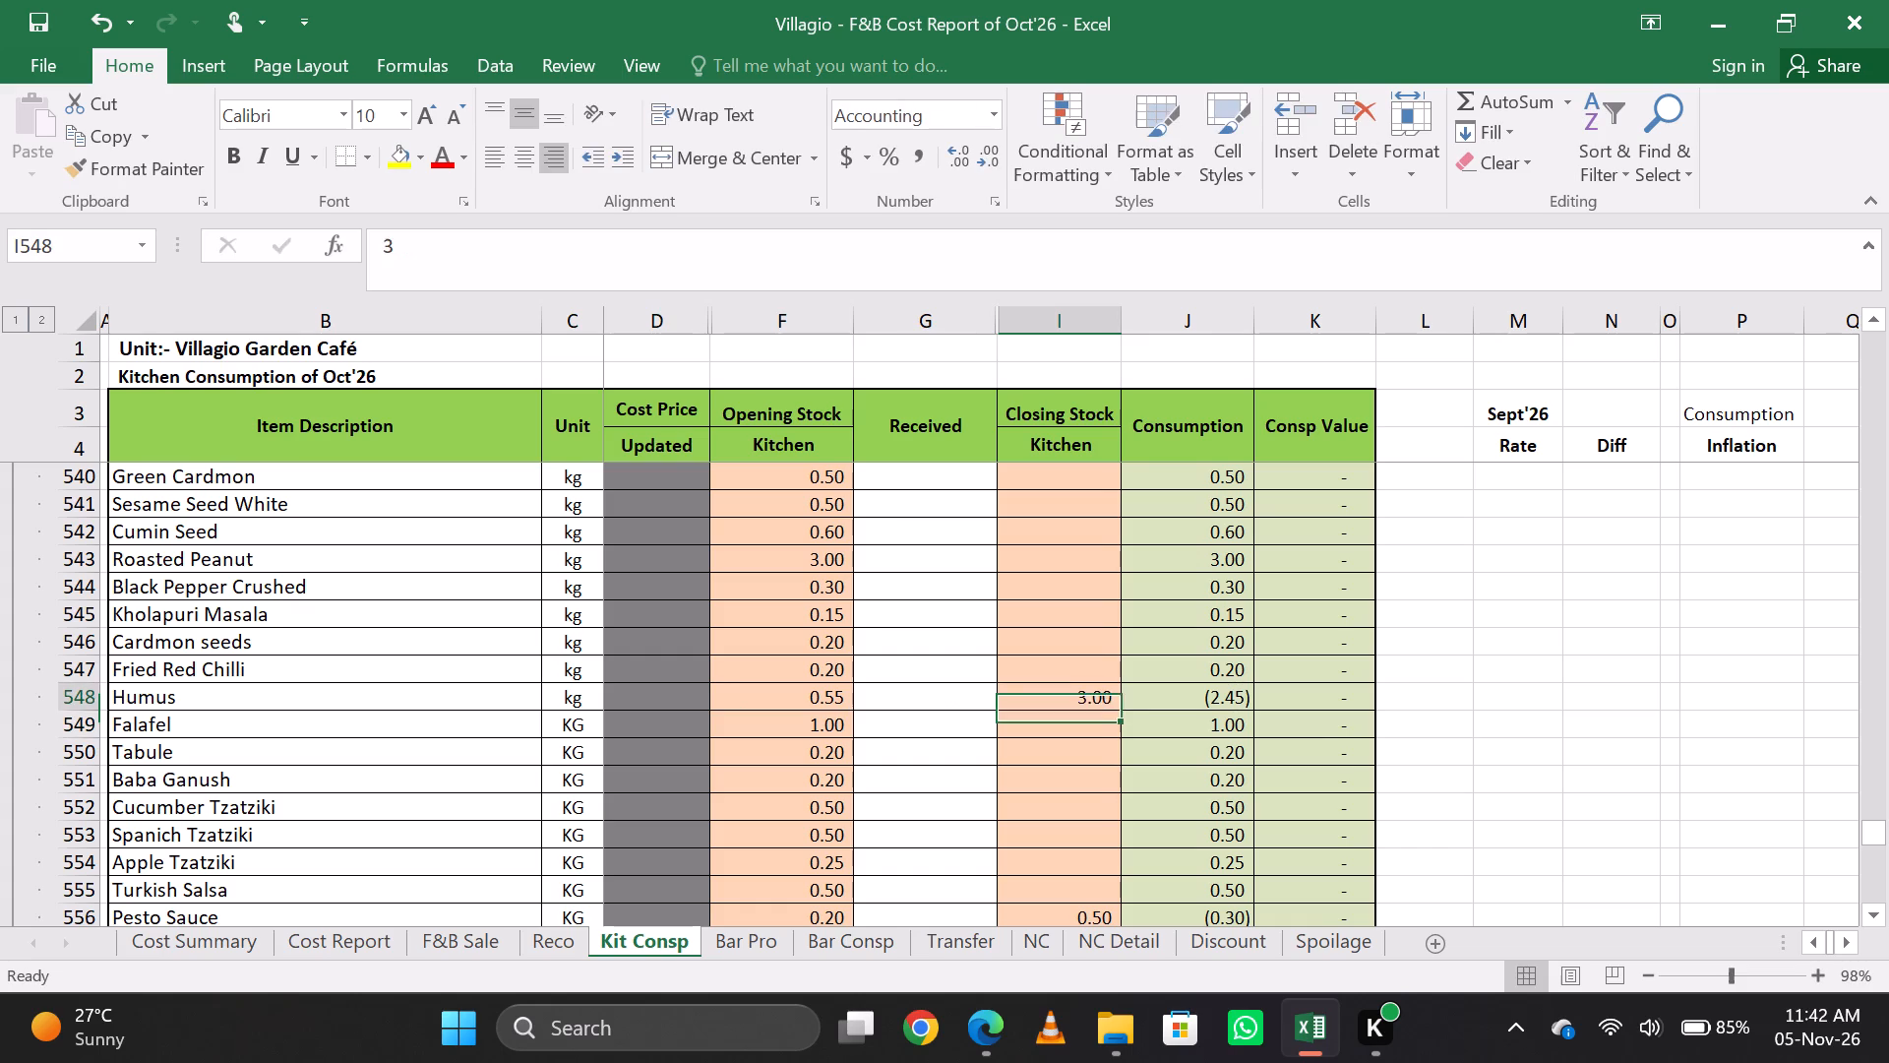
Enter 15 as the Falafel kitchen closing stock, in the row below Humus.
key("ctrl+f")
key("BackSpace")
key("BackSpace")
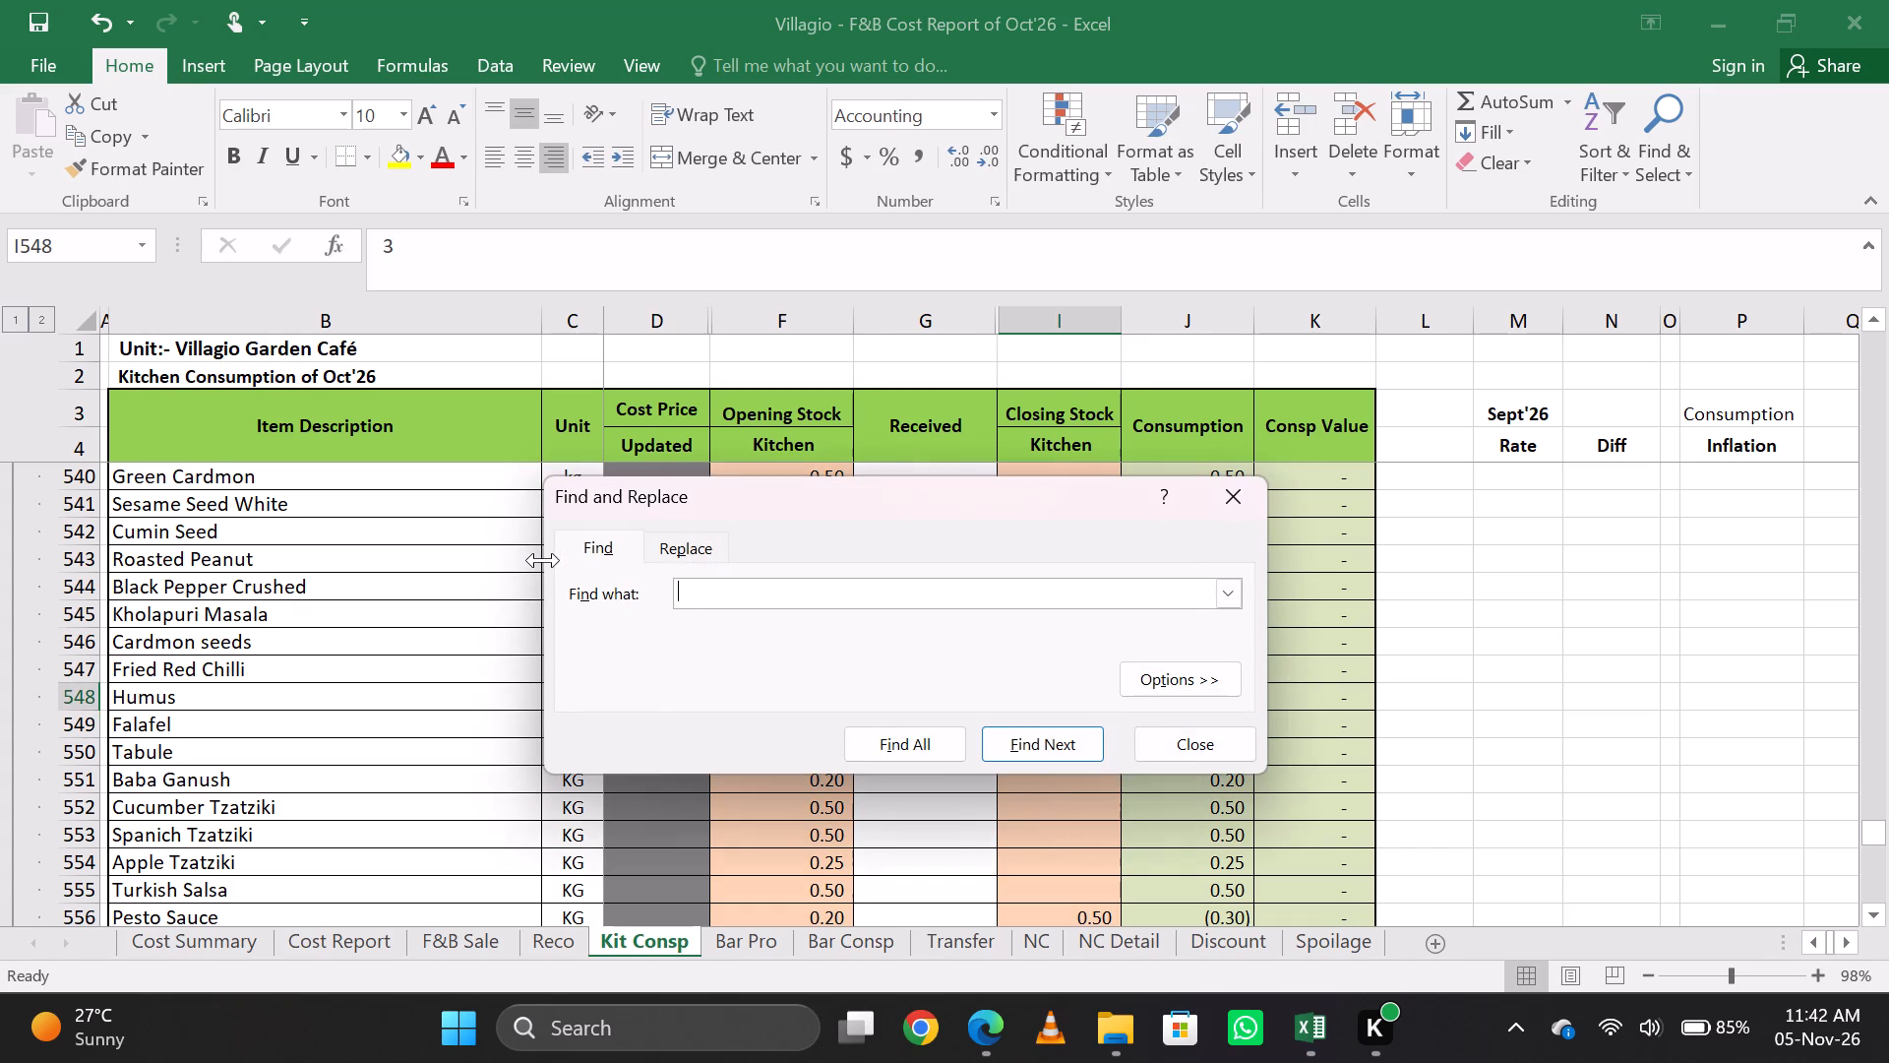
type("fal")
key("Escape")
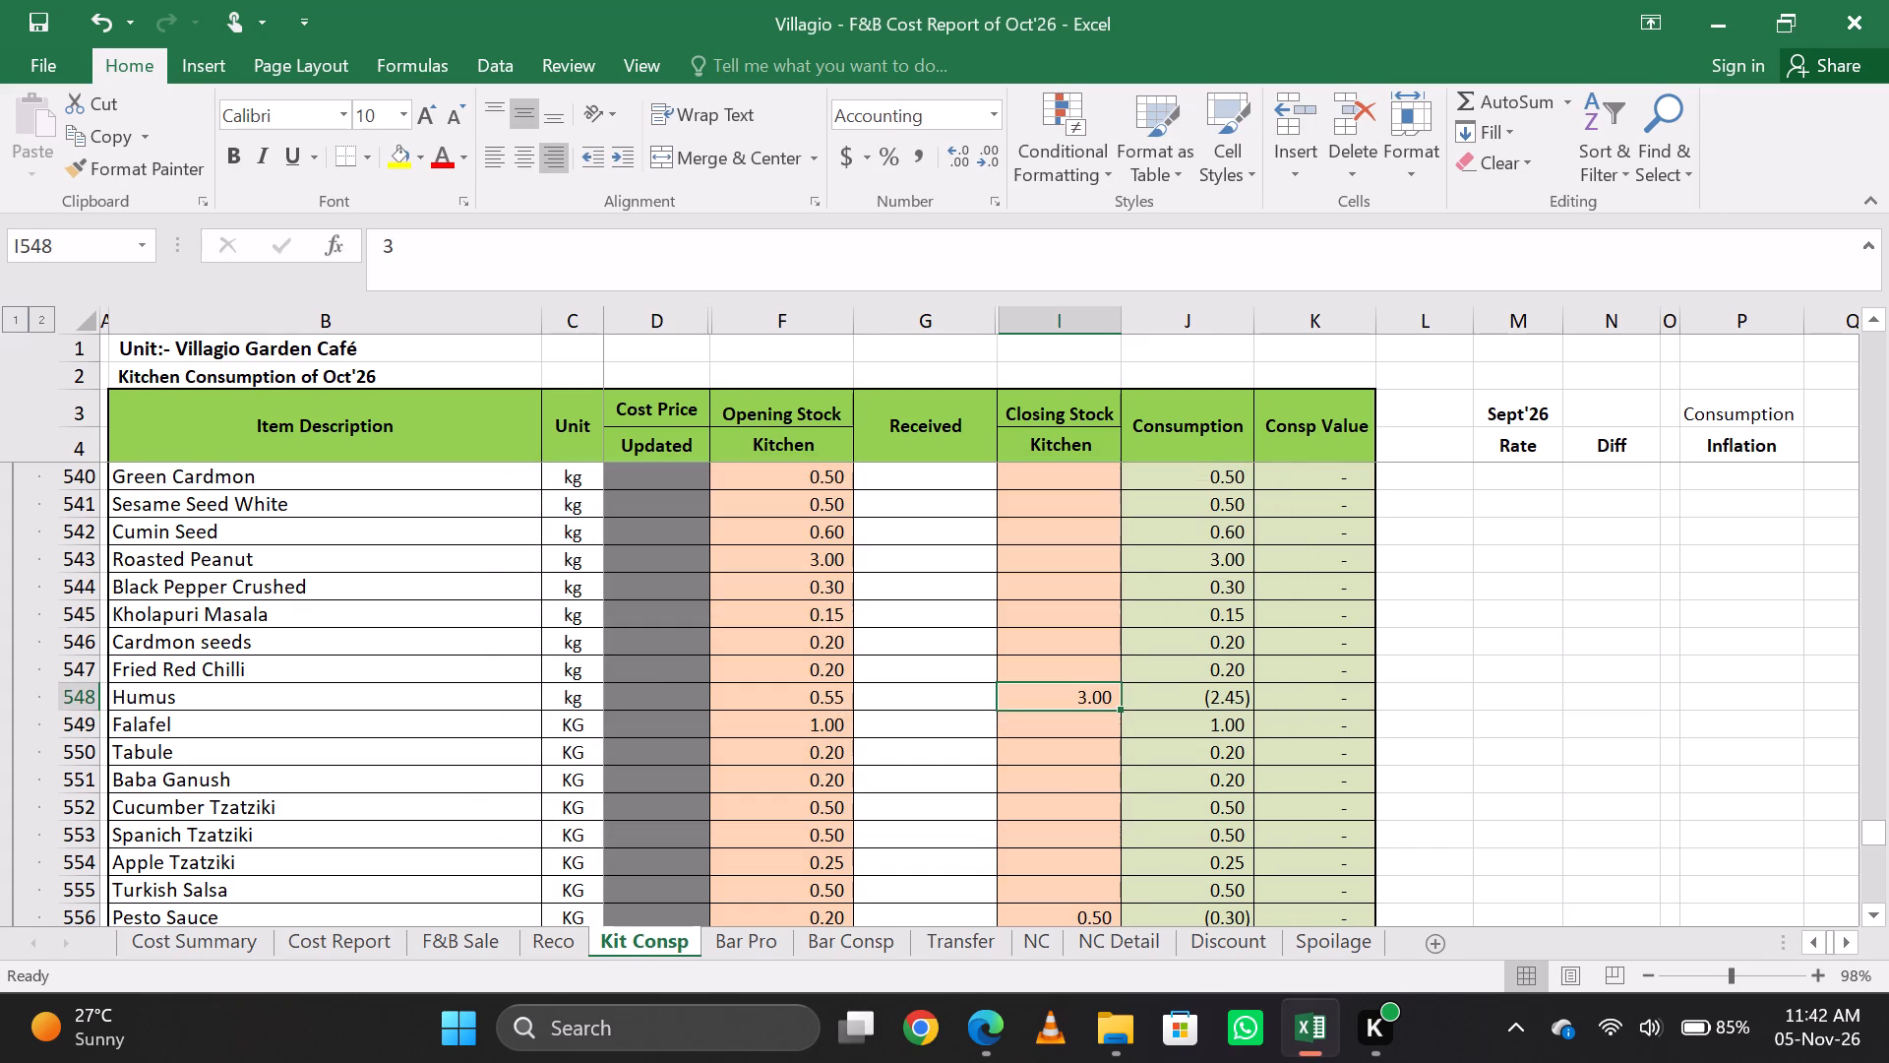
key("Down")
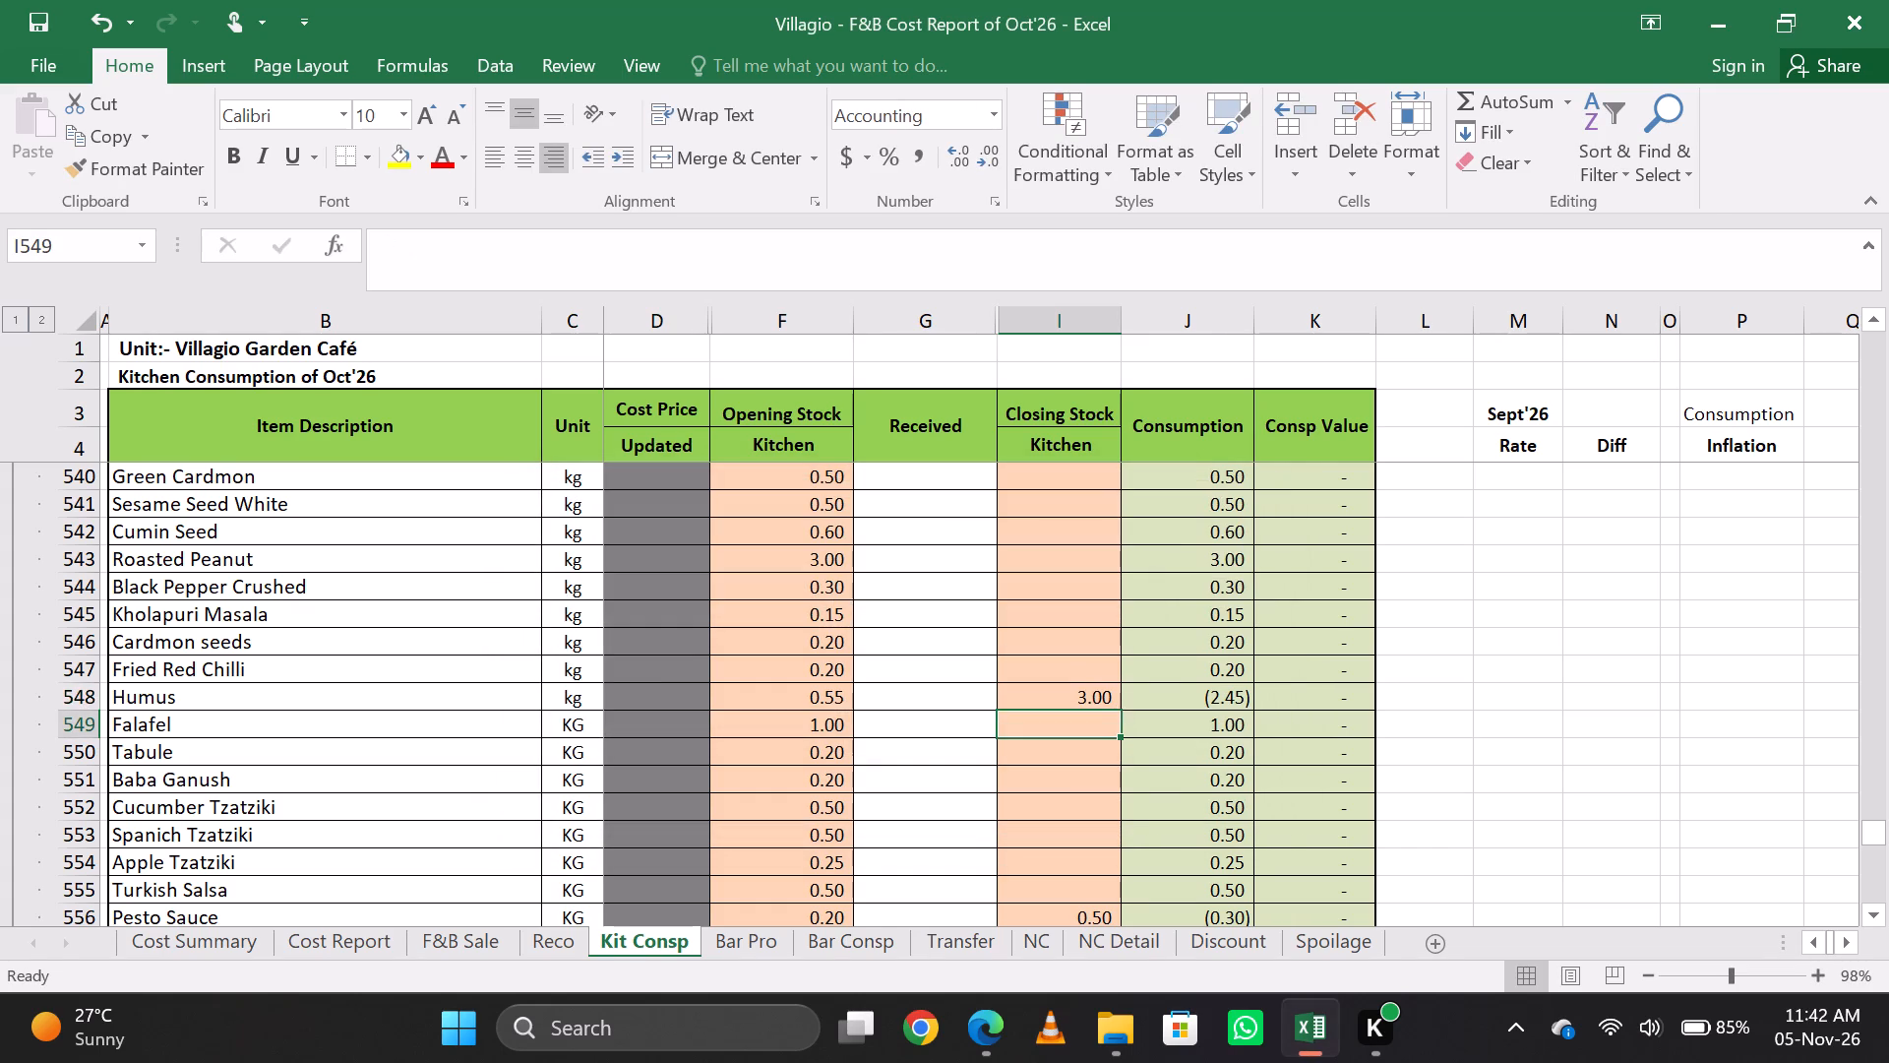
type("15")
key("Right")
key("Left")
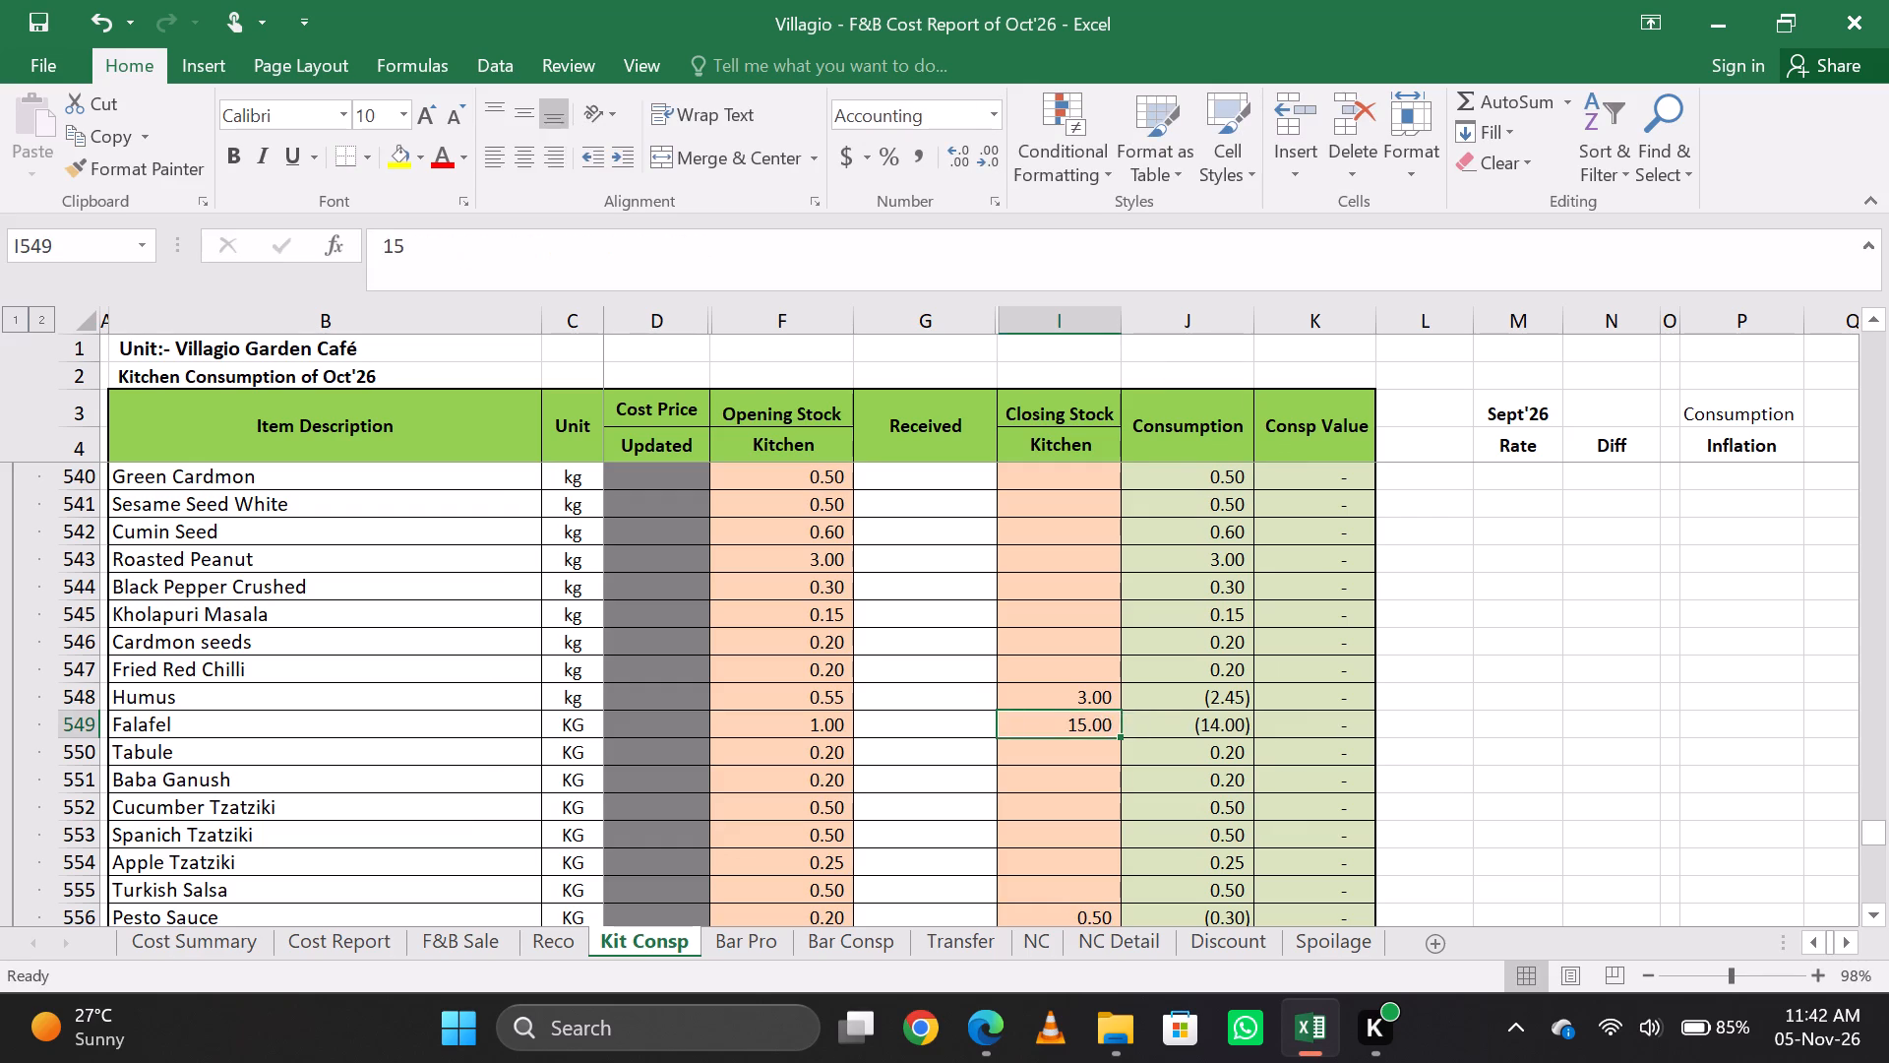
Set the Falafel kitchen closing stock to 1.
key("Down")
key("Up")
key("Right")
key("Left")
key("1")
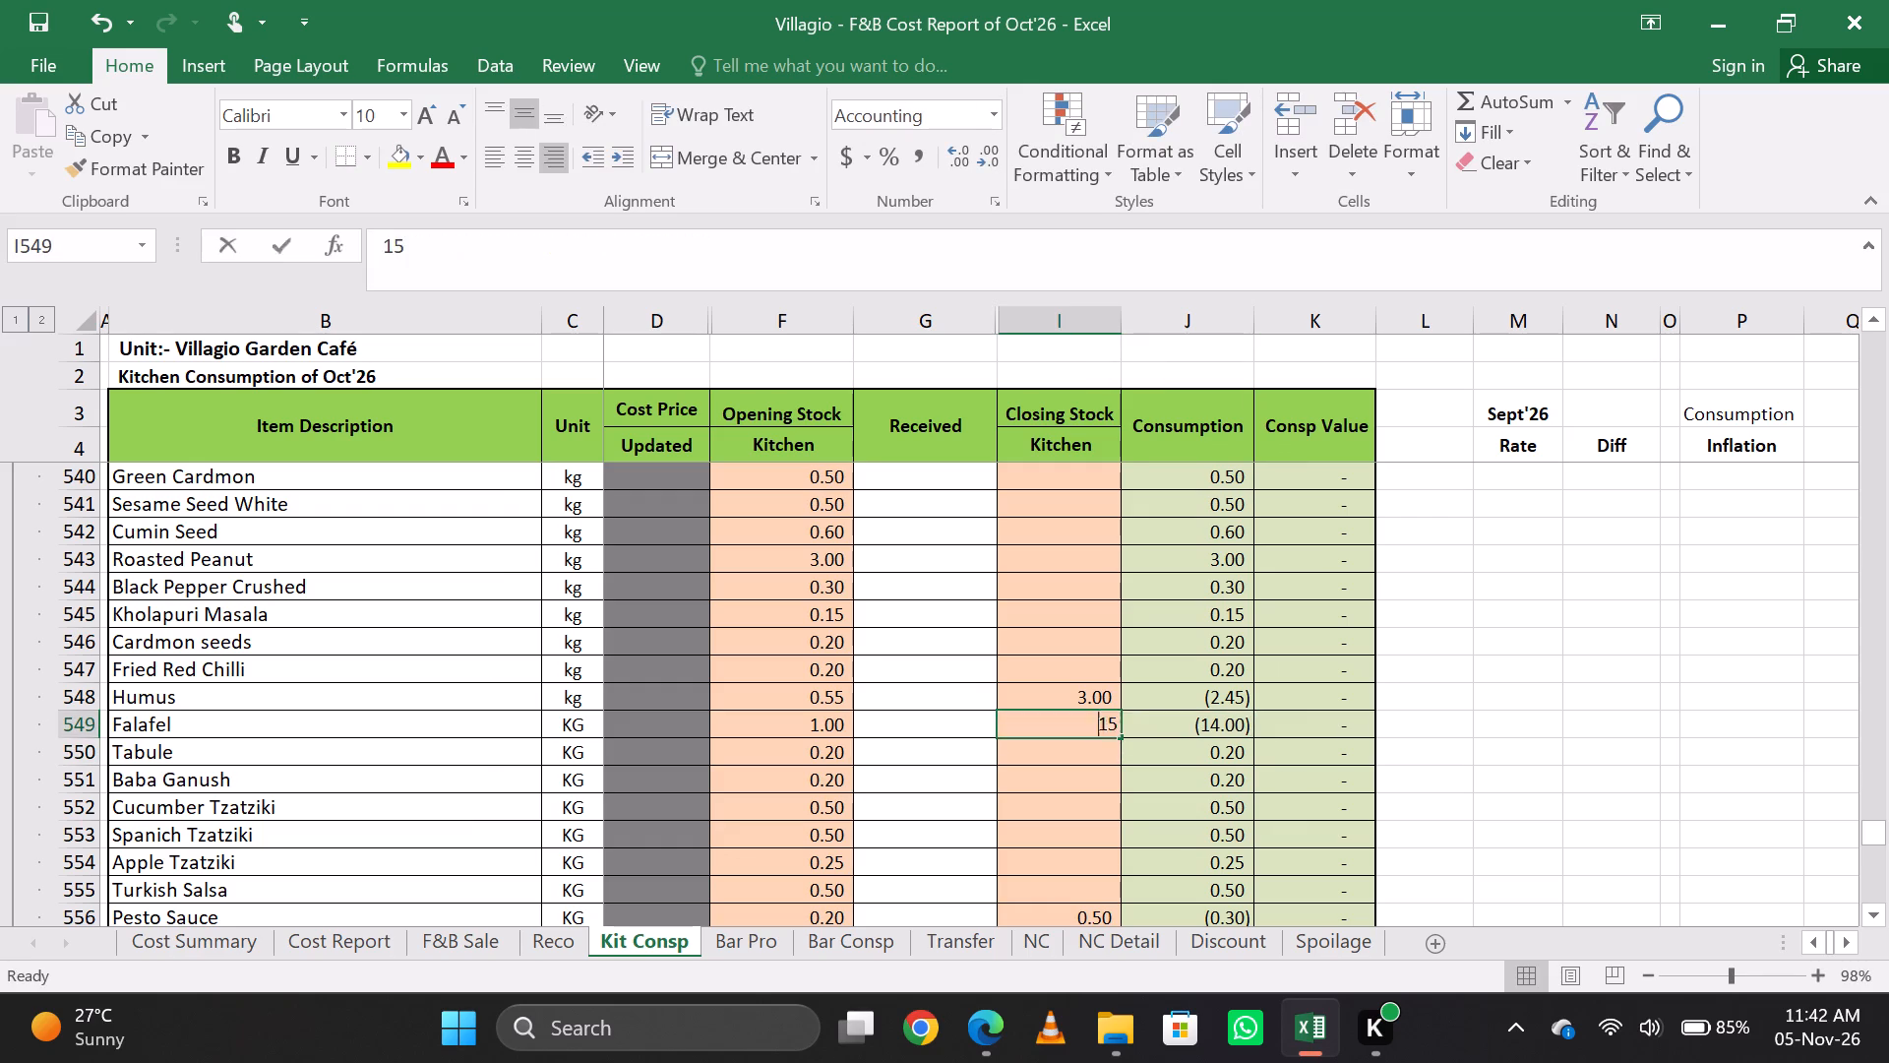
key("Down")
key("Up")
key("Right")
key("Left")
key("Down")
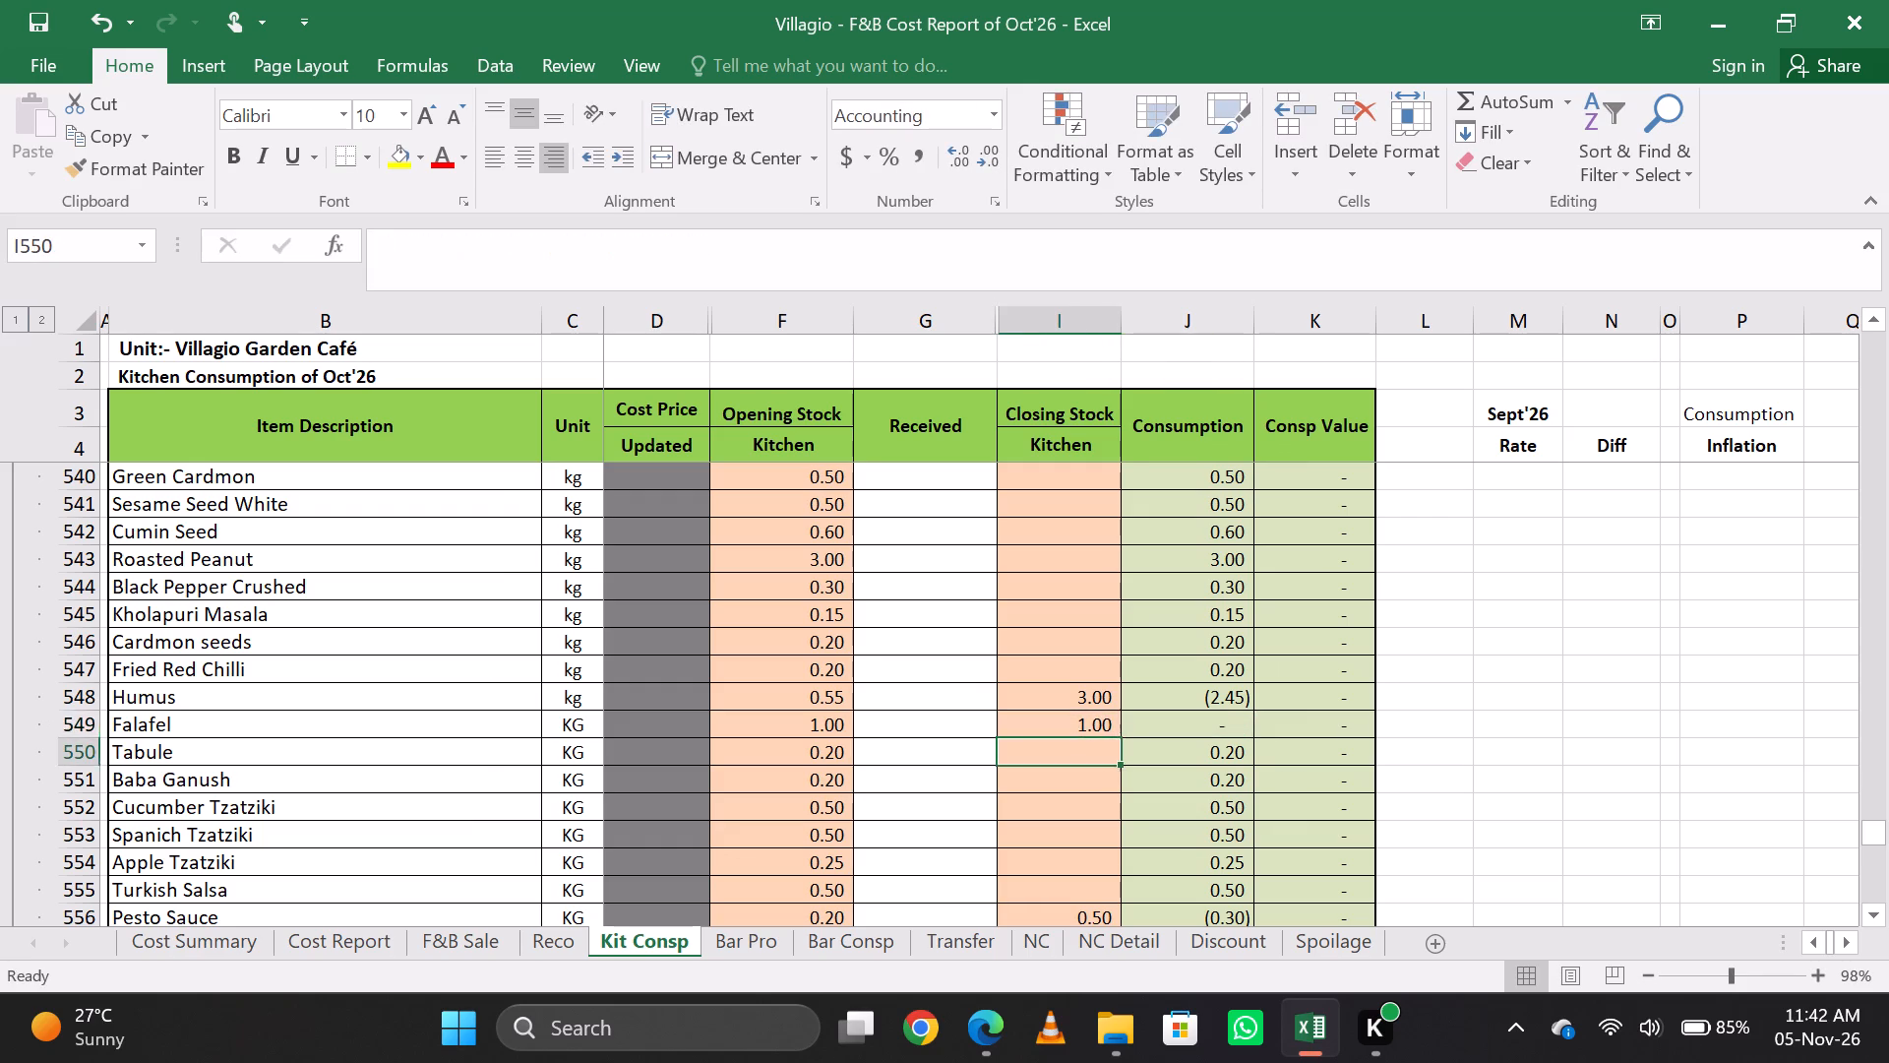
key("Up")
key("Right")
key("Left")
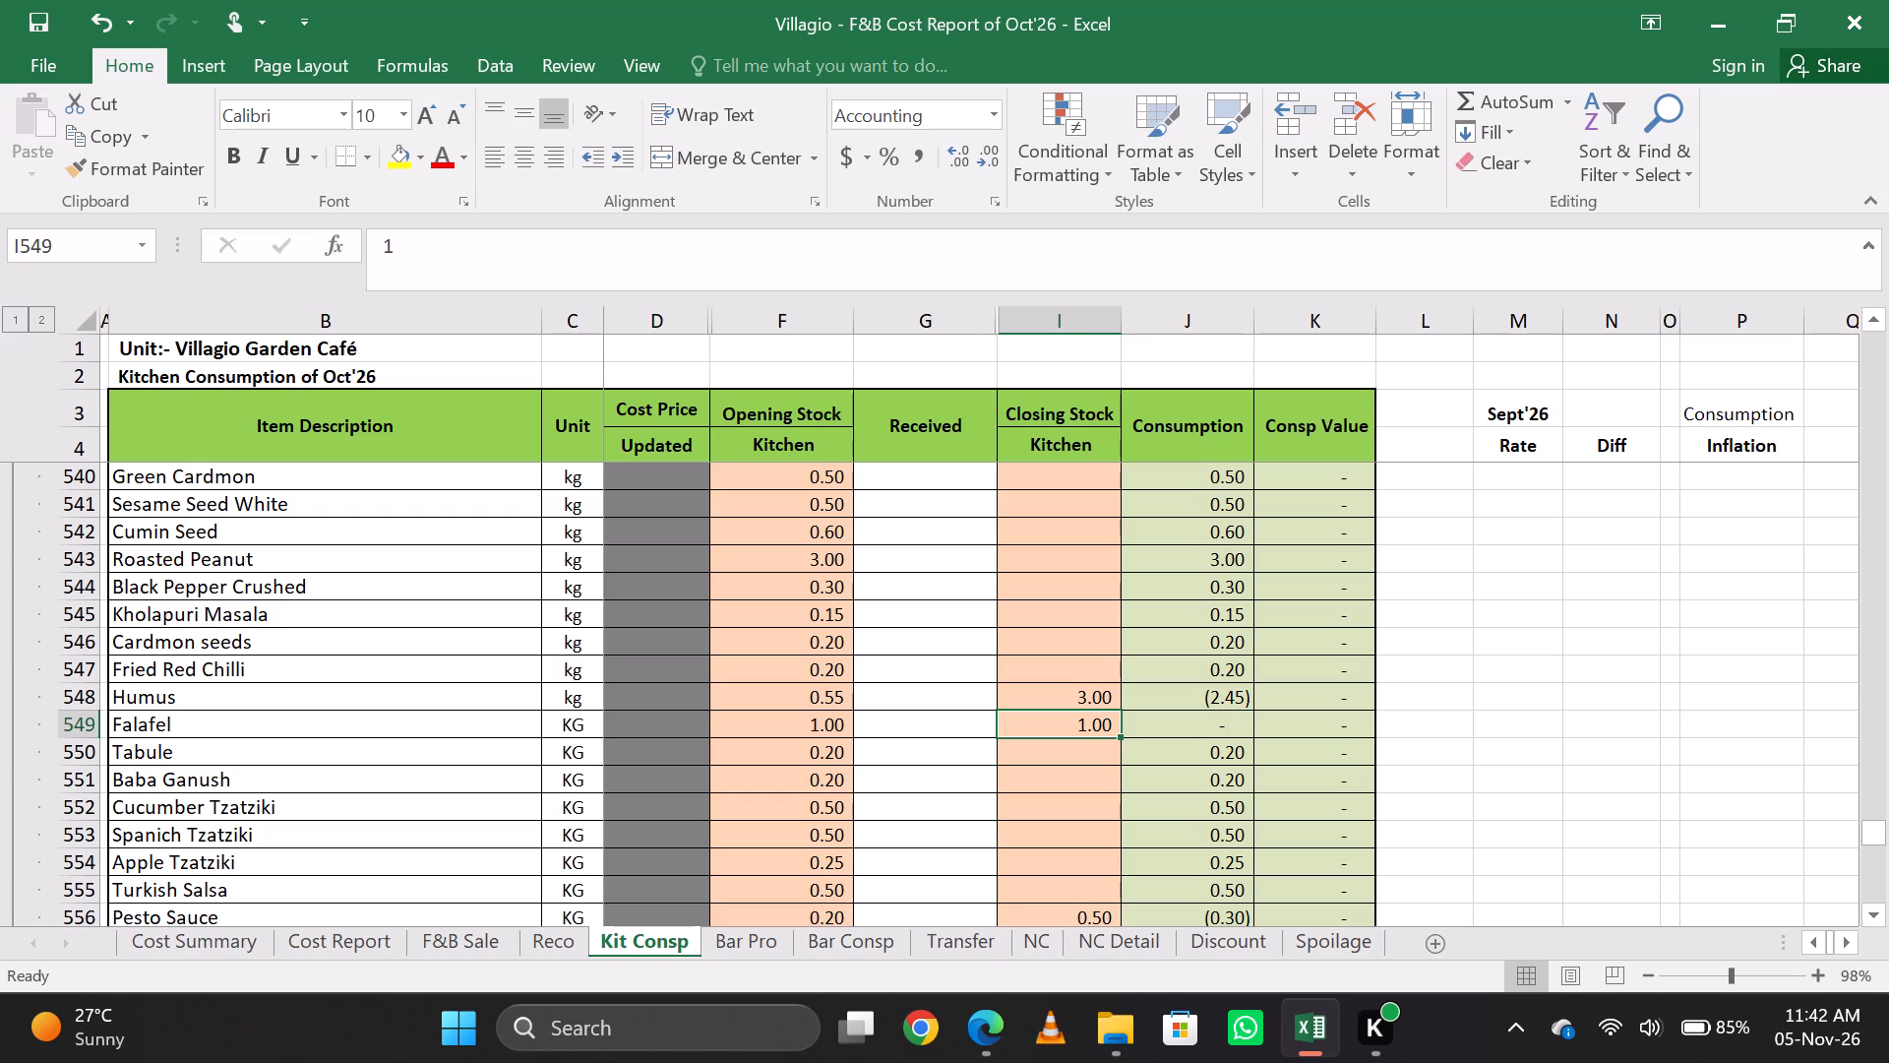
key("Down")
key("Up")
key("Down")
key("Up")
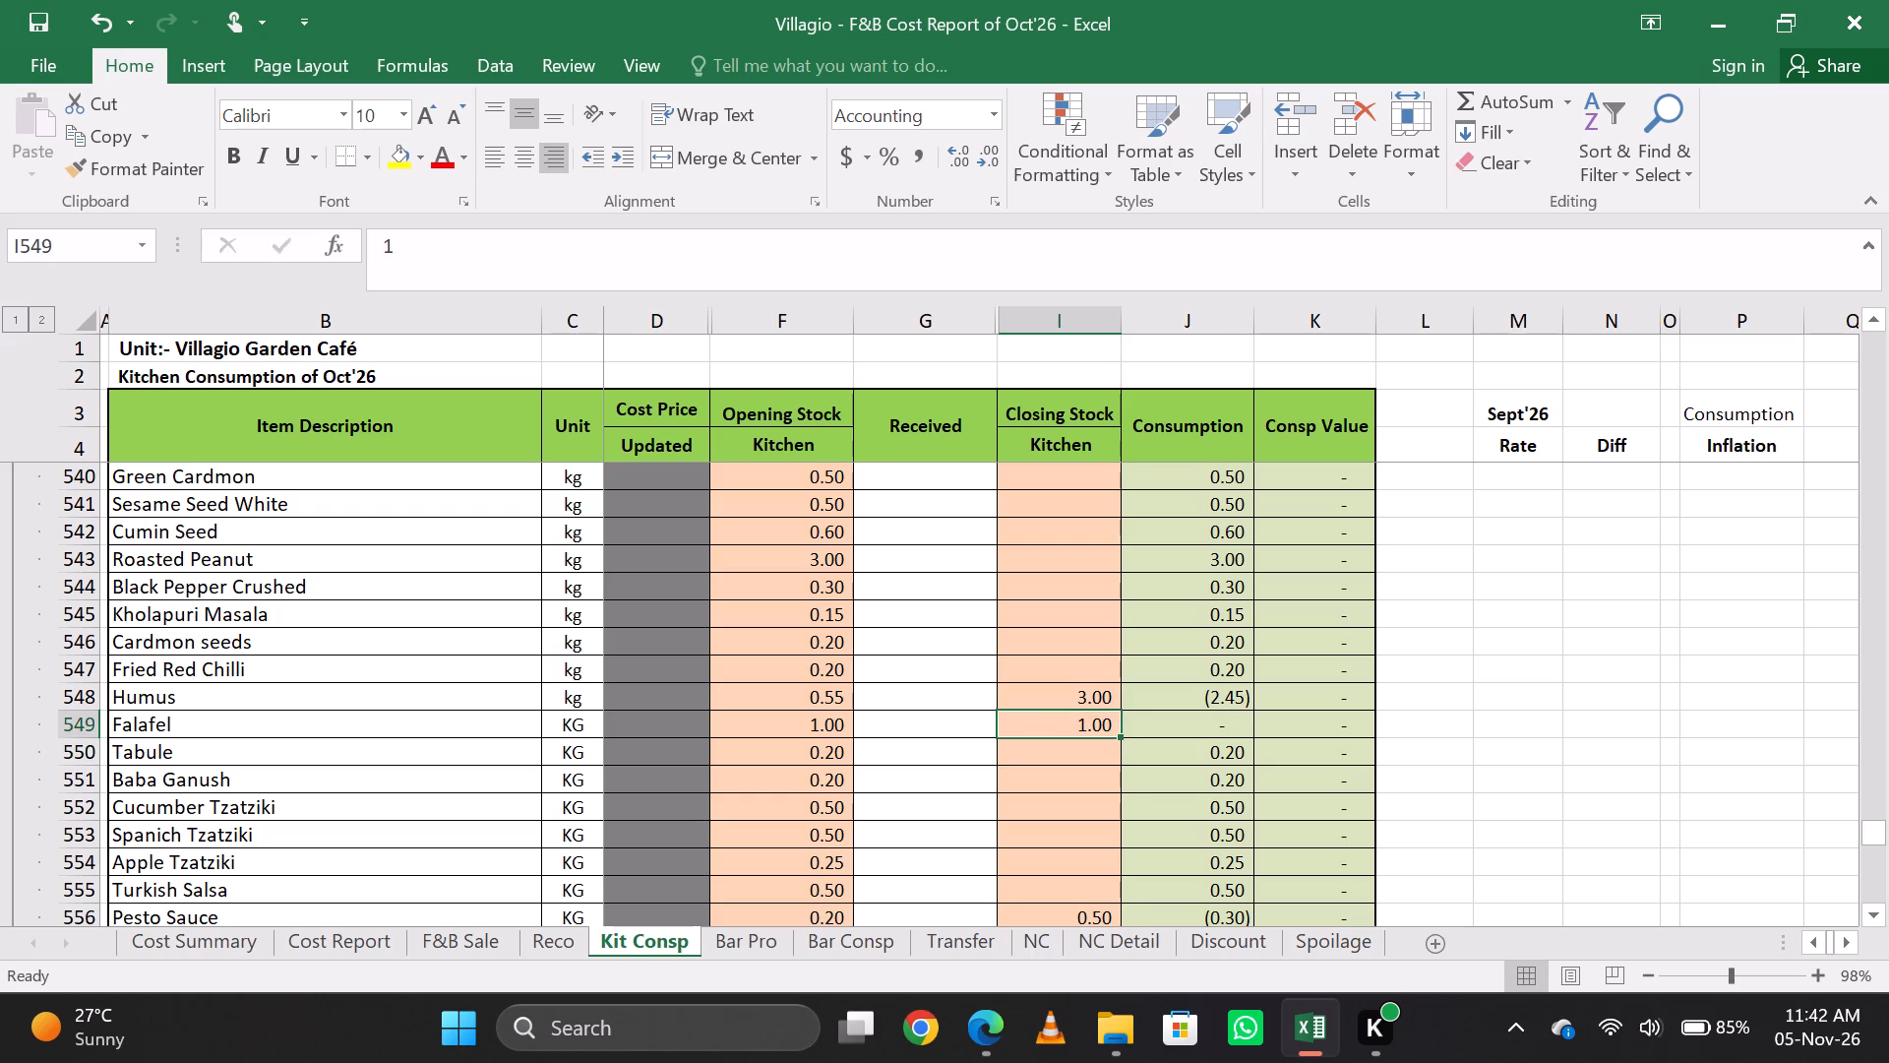
Search the sheet for cucu and set the Cucumber Tzatziki kitchen closing stock to 2.
key("ctrl+f")
key("BackSpace")
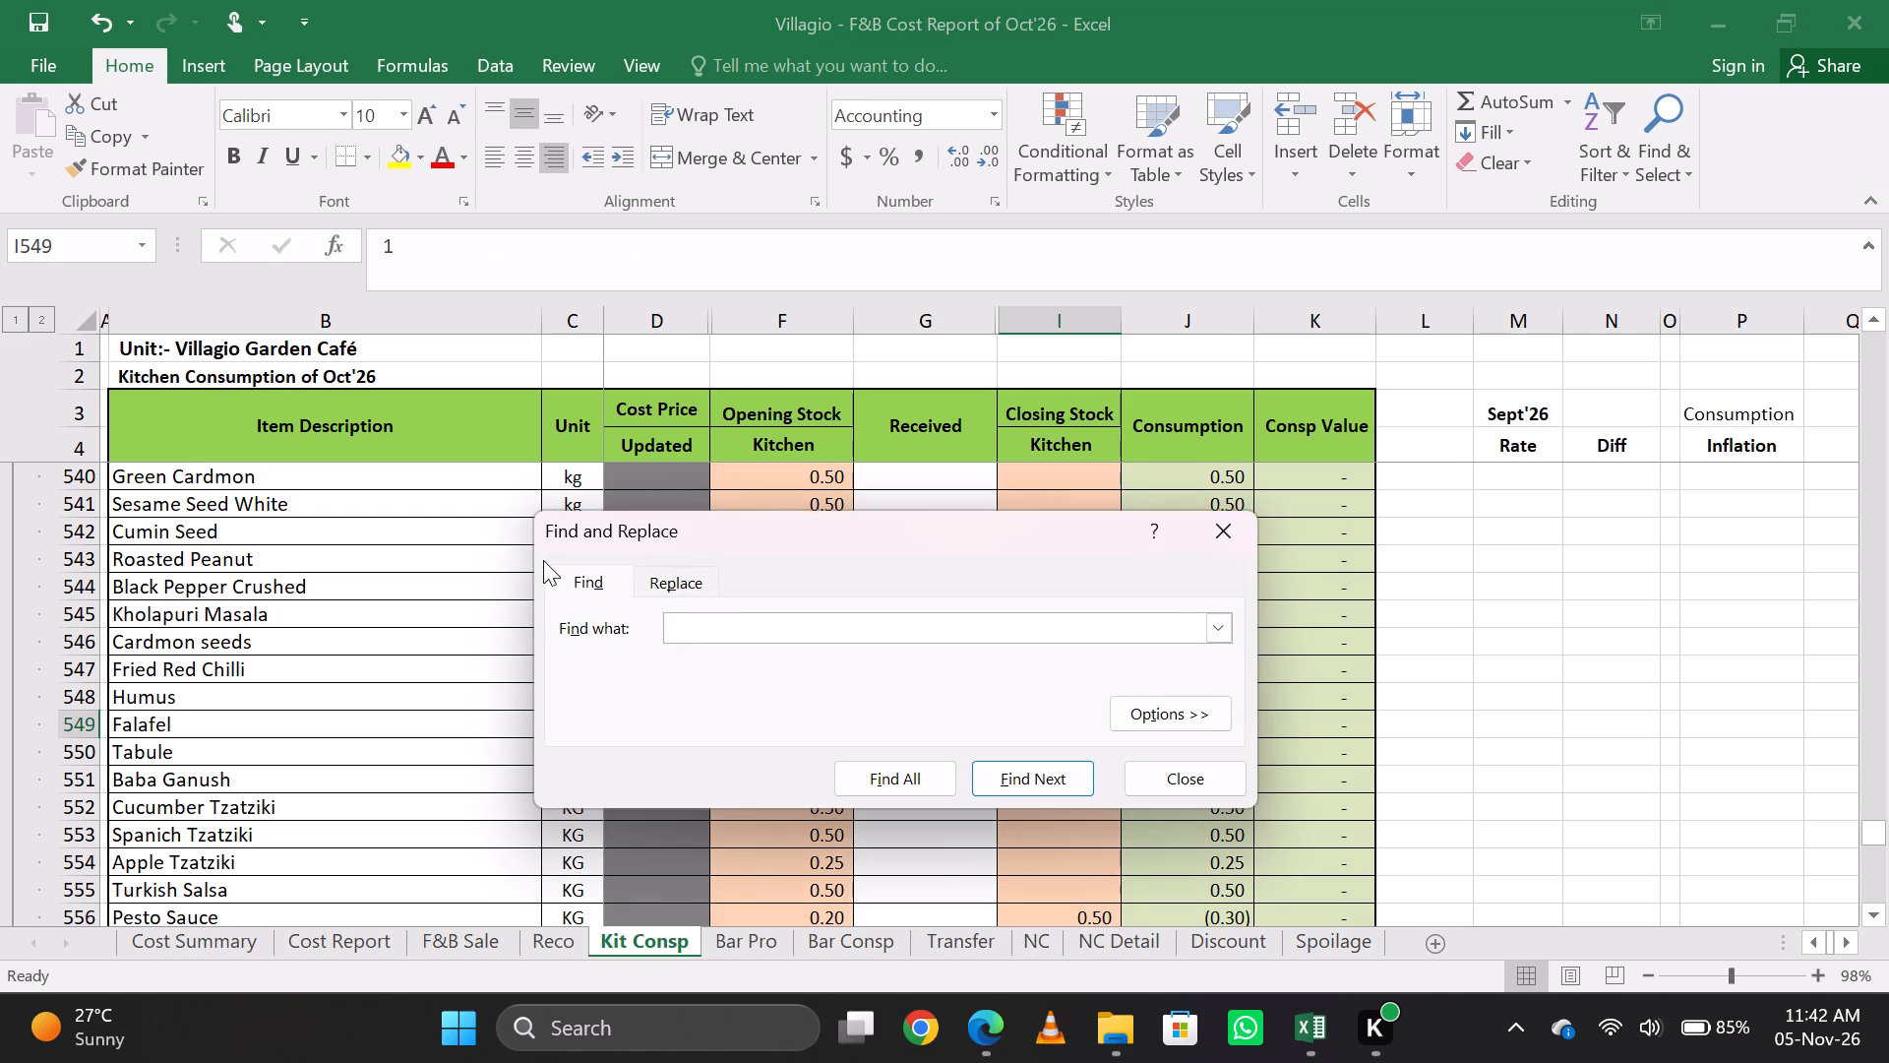
key("BackSpace")
key("BackSpace")
key("BackSpace")
key("BackSpace")
key("BackSpace")
type("cucu")
key("Return")
key("Escape")
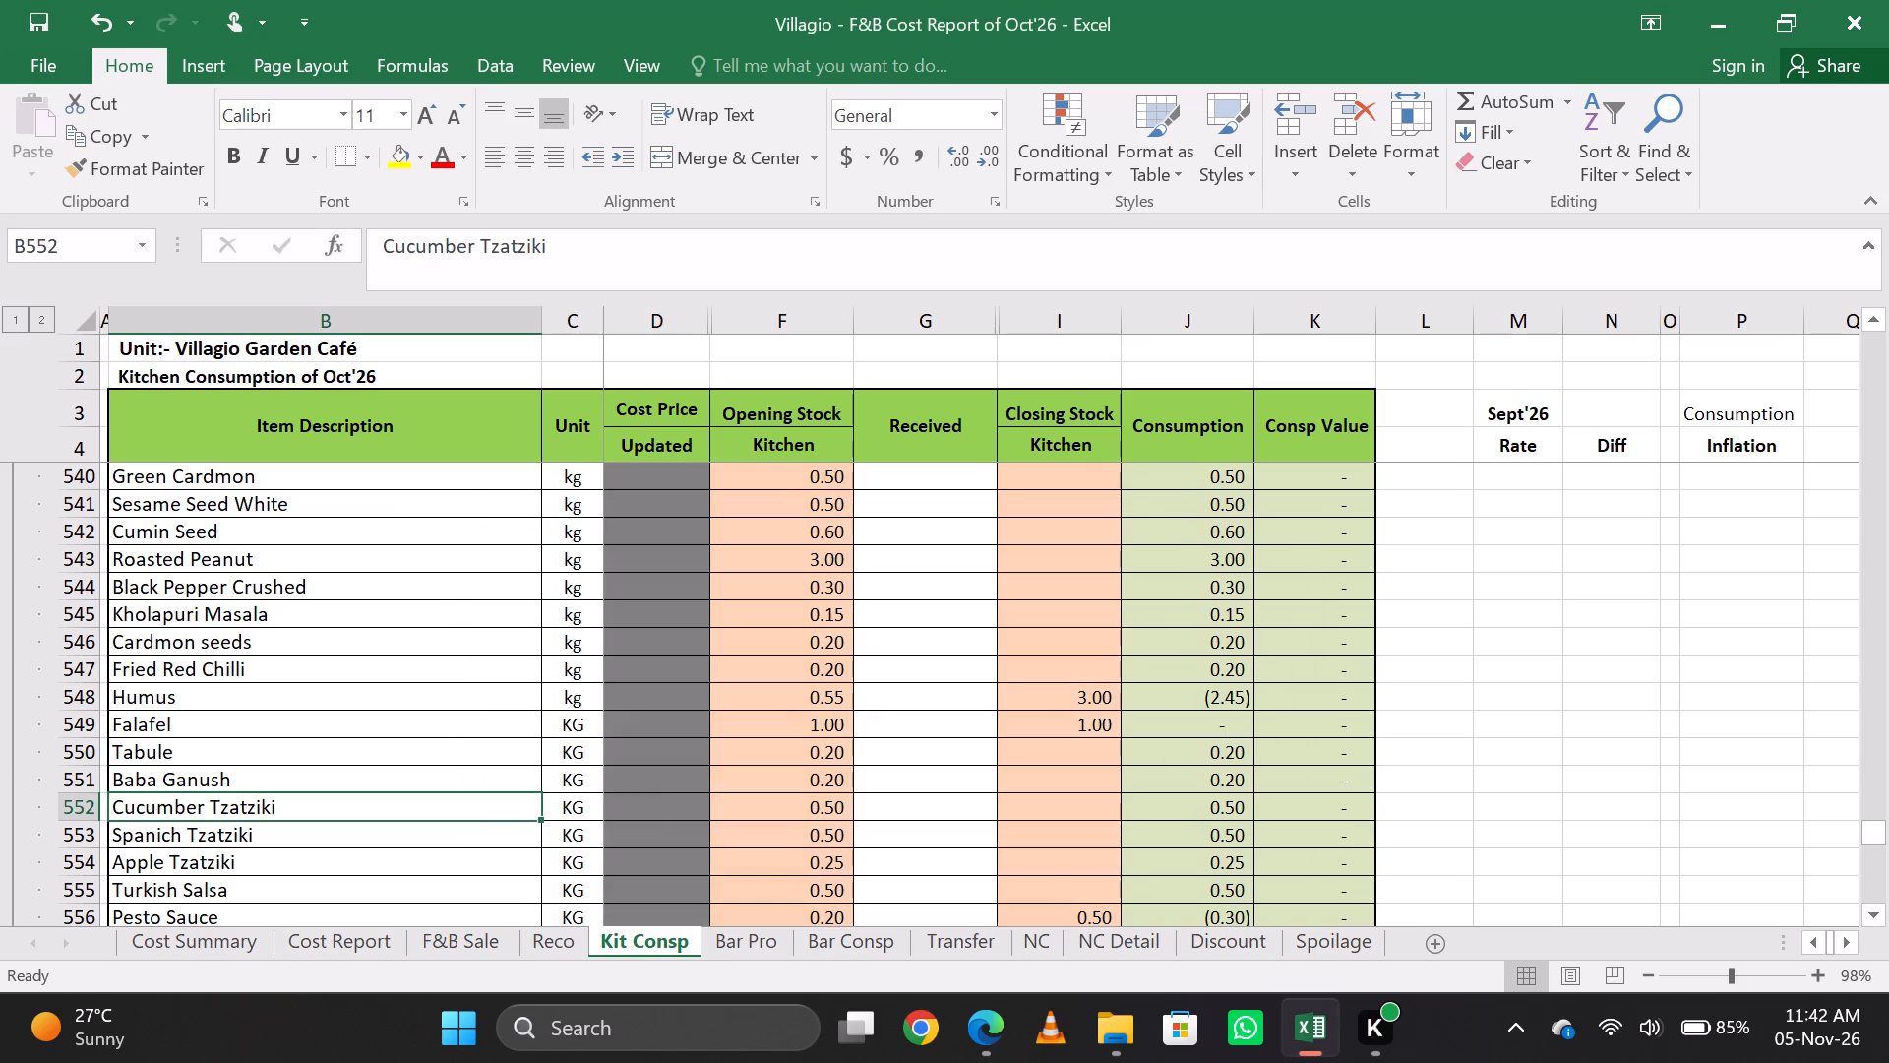
key("Right")
key("Right")
key("Right")
key("Right")
key("Right")
key("2")
key("Down")
key("Up")
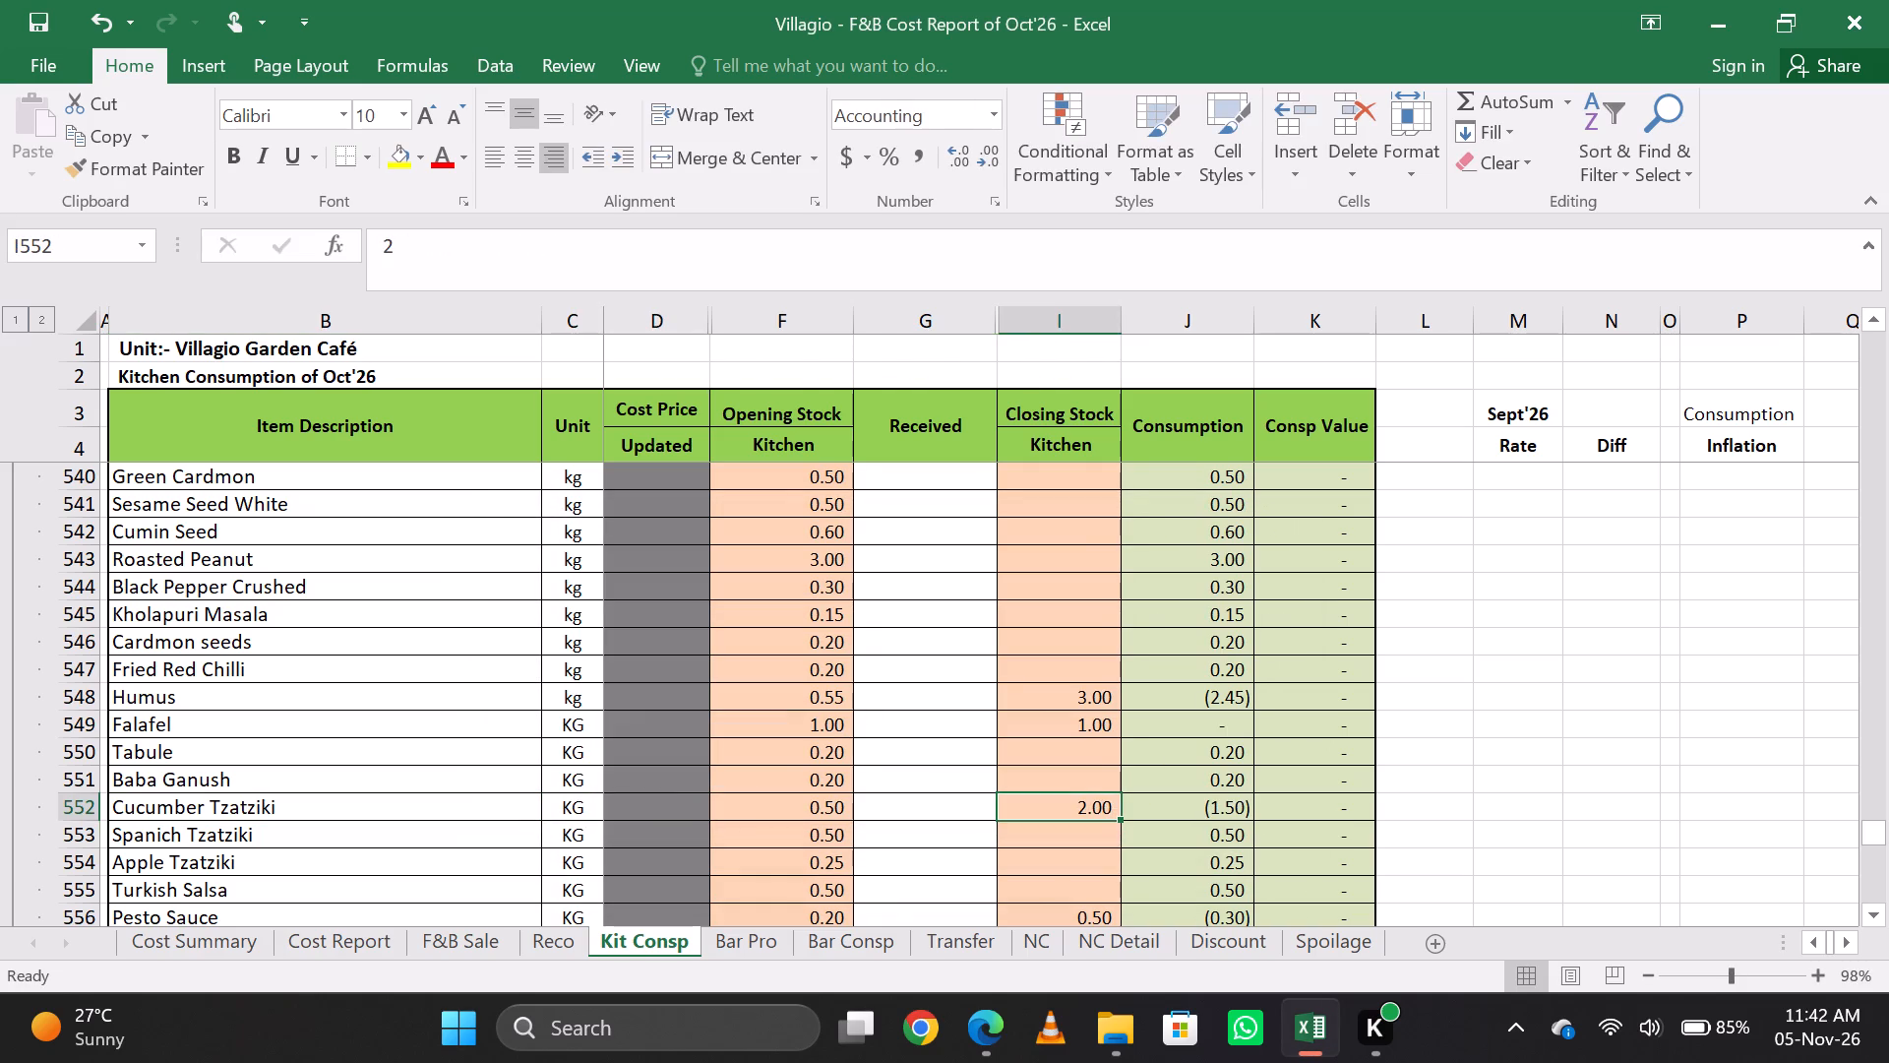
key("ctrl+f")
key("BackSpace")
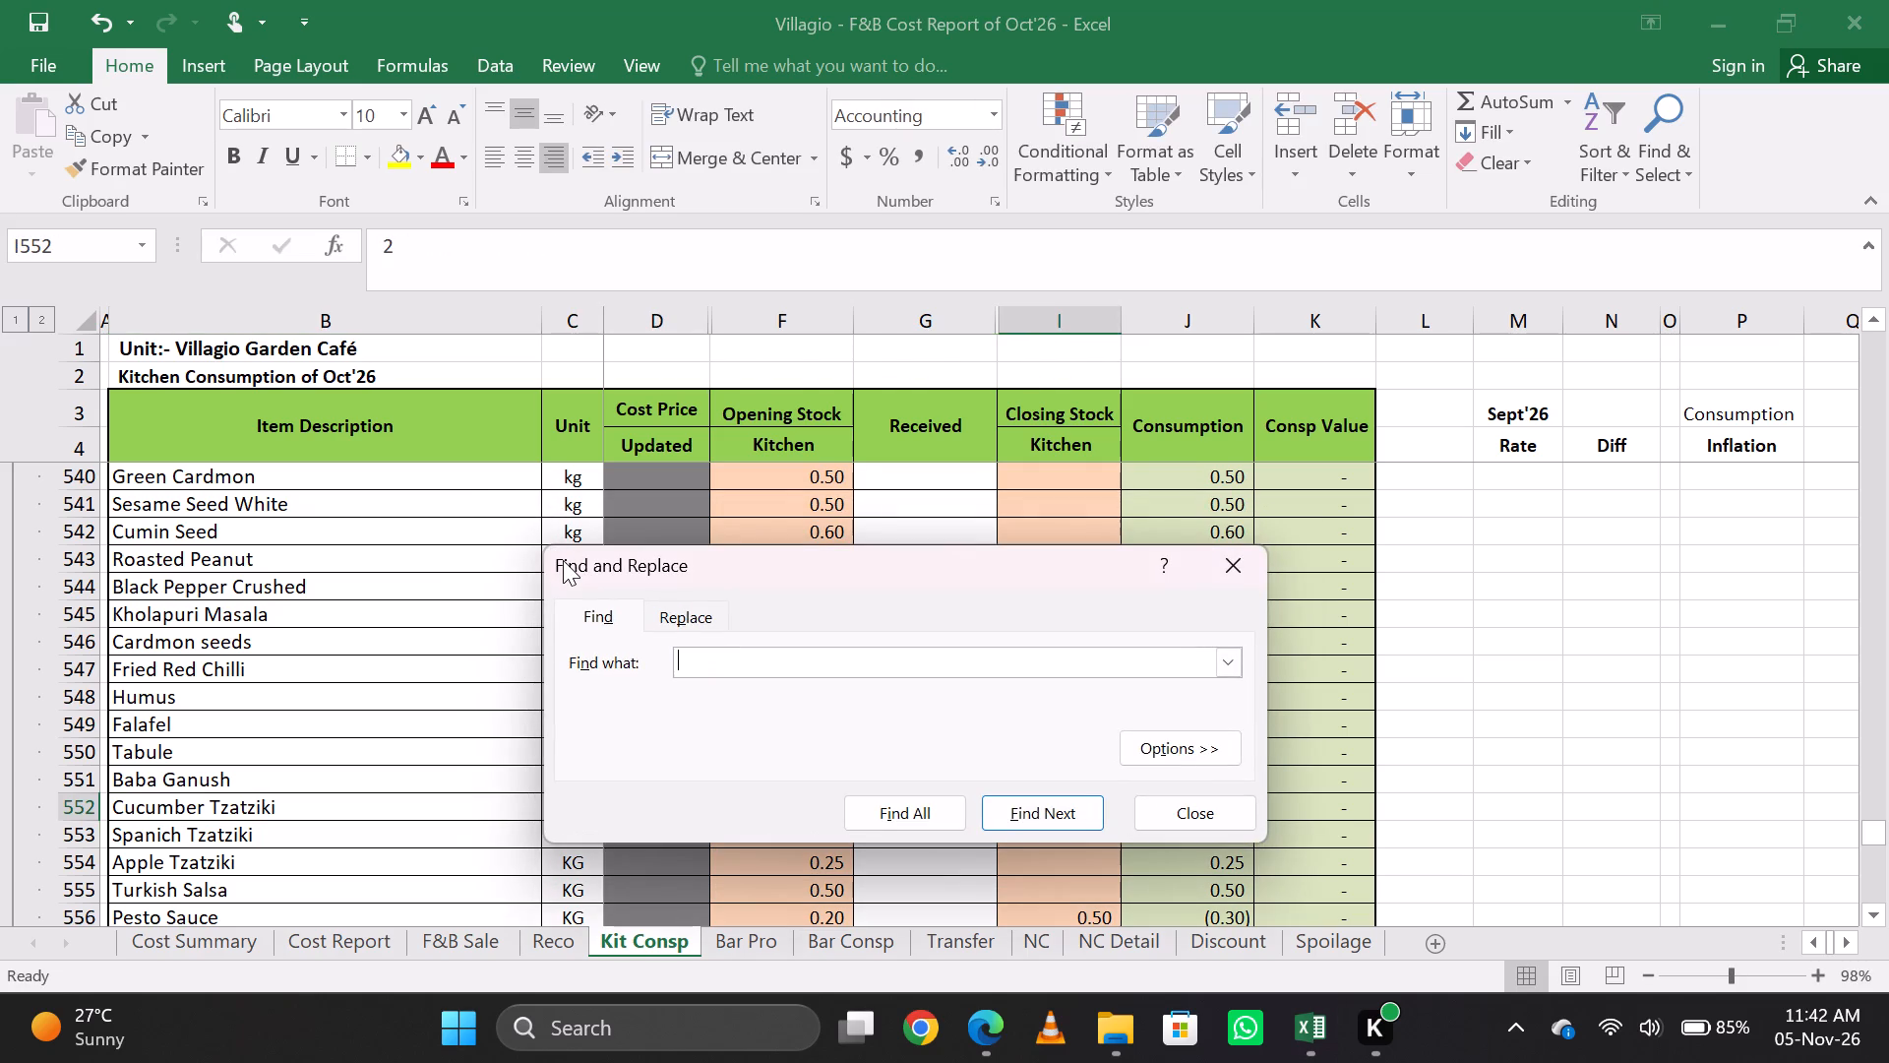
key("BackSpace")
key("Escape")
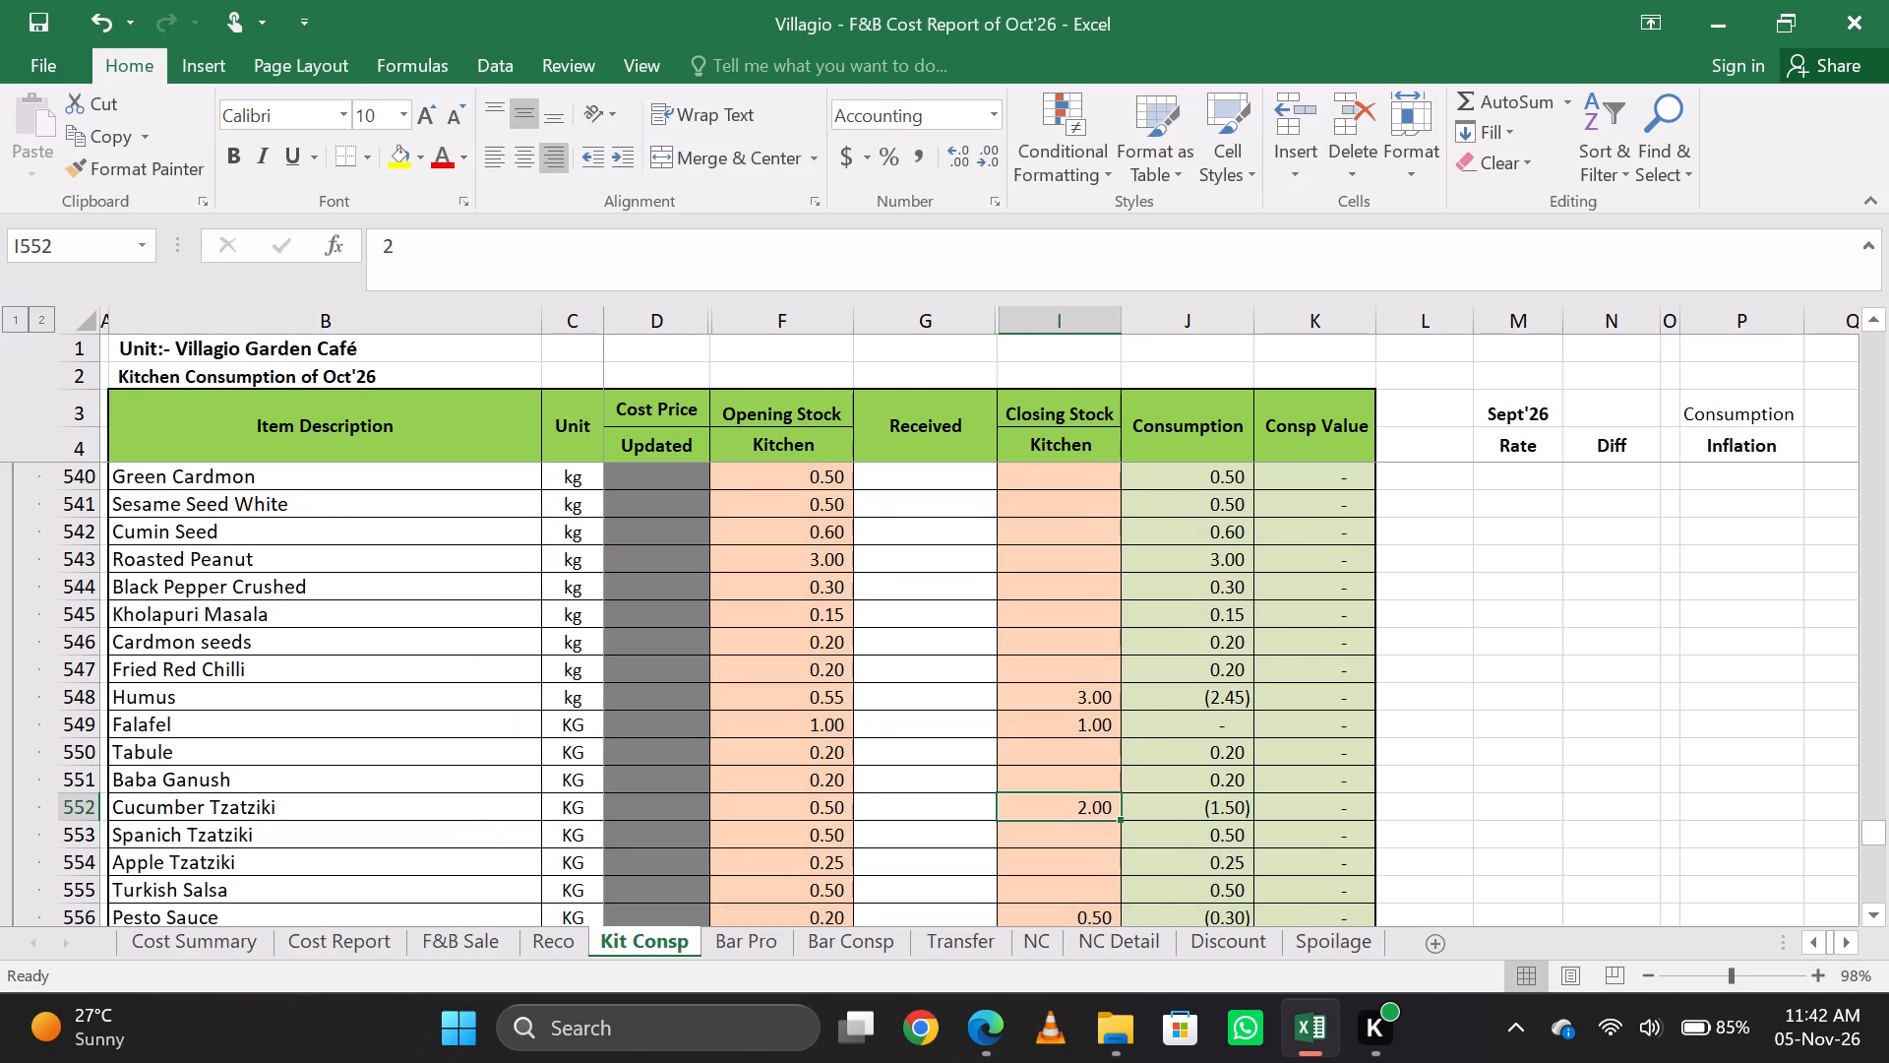
Set the Spanich Tzatziki kitchen closing stock to 1, in the row below Cucumber Tzatziki.
key("Down")
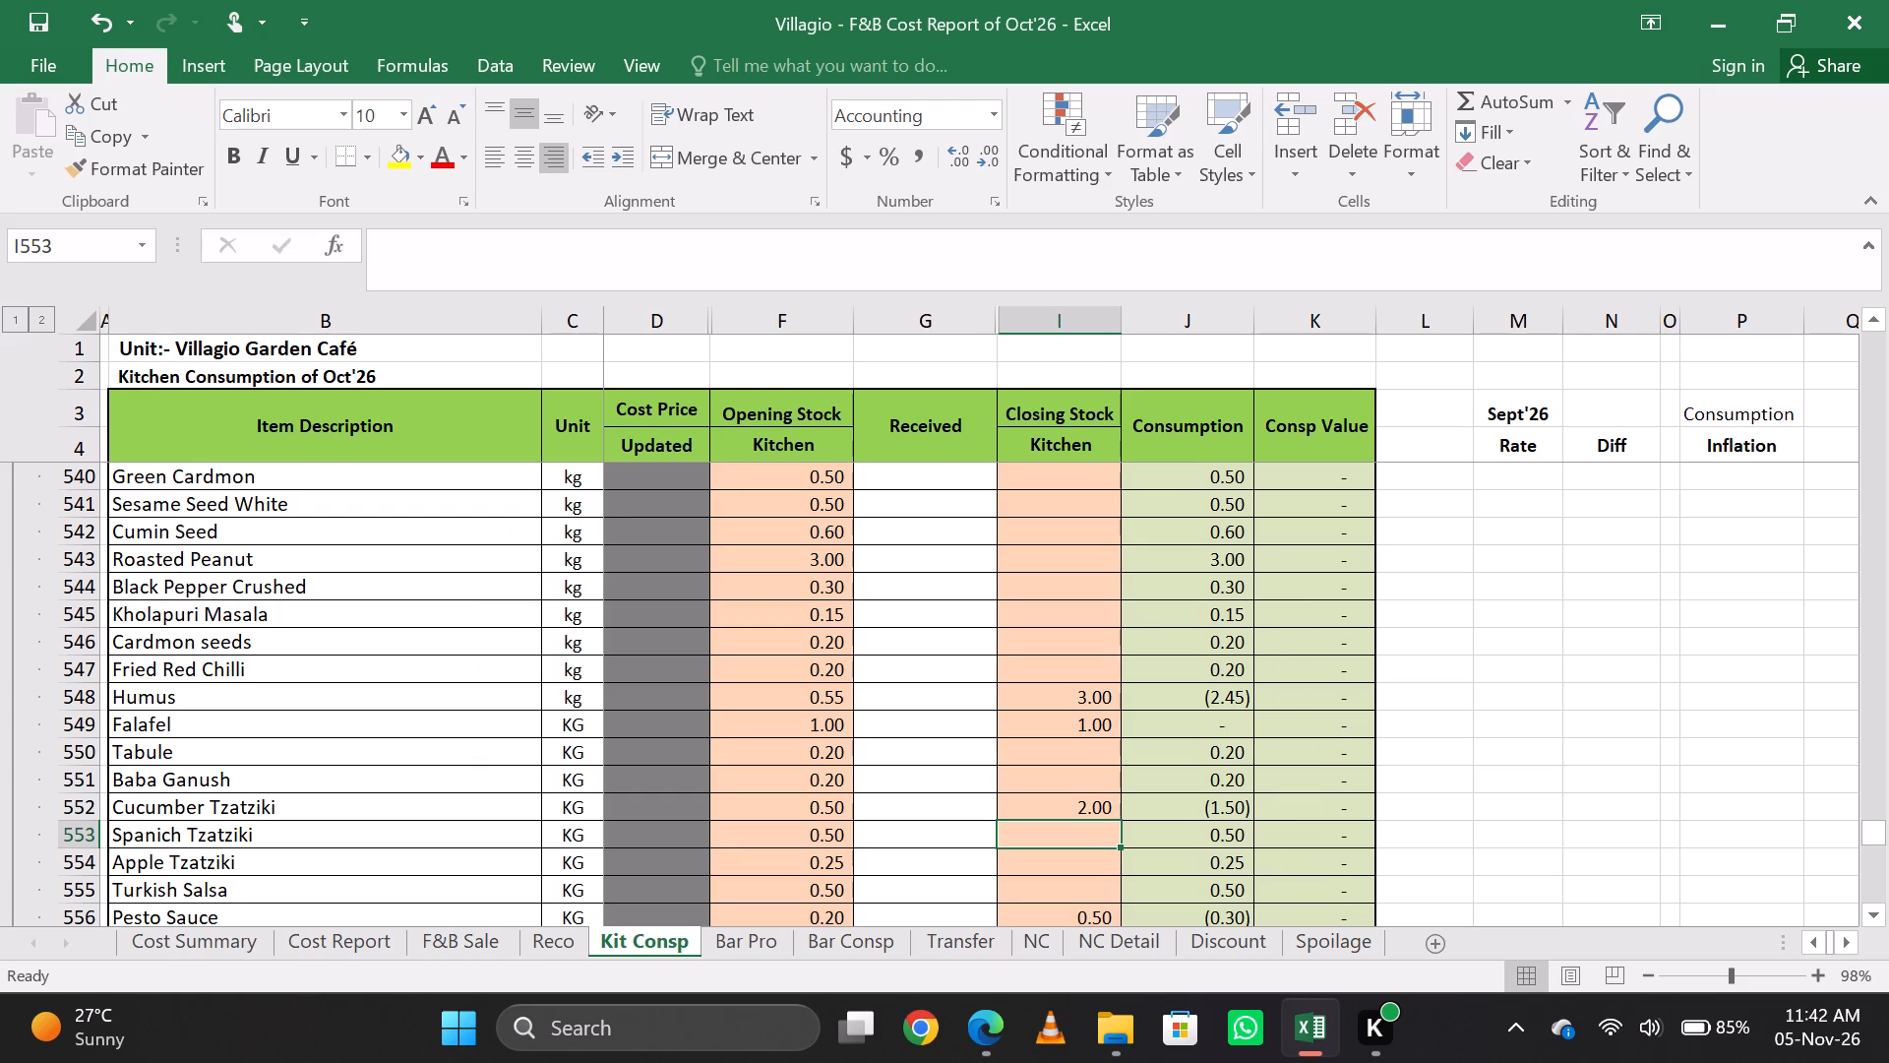
key("1")
key("Down")
key("Up")
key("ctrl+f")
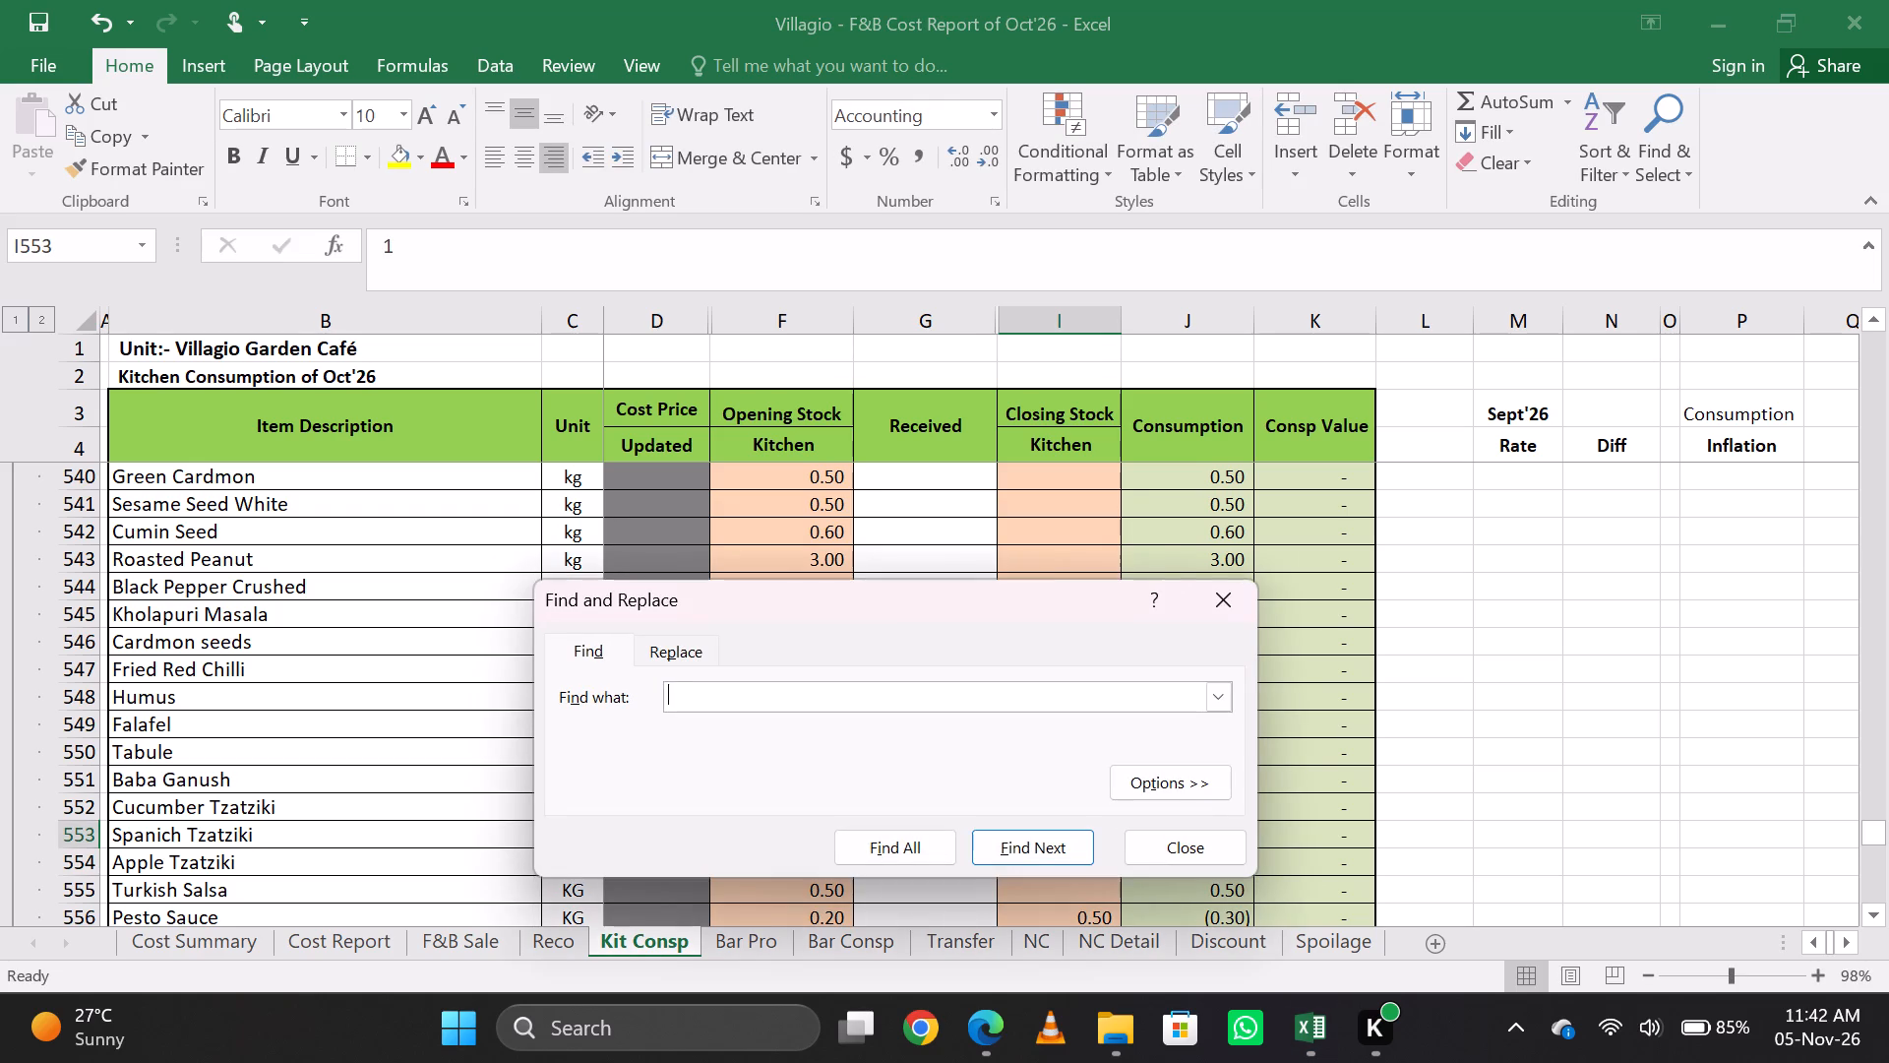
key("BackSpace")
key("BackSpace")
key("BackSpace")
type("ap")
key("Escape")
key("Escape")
Set the Apple Tzatziki kitchen closing stock to 0.5, in the row below Spanich Tzatziki.
key("Down")
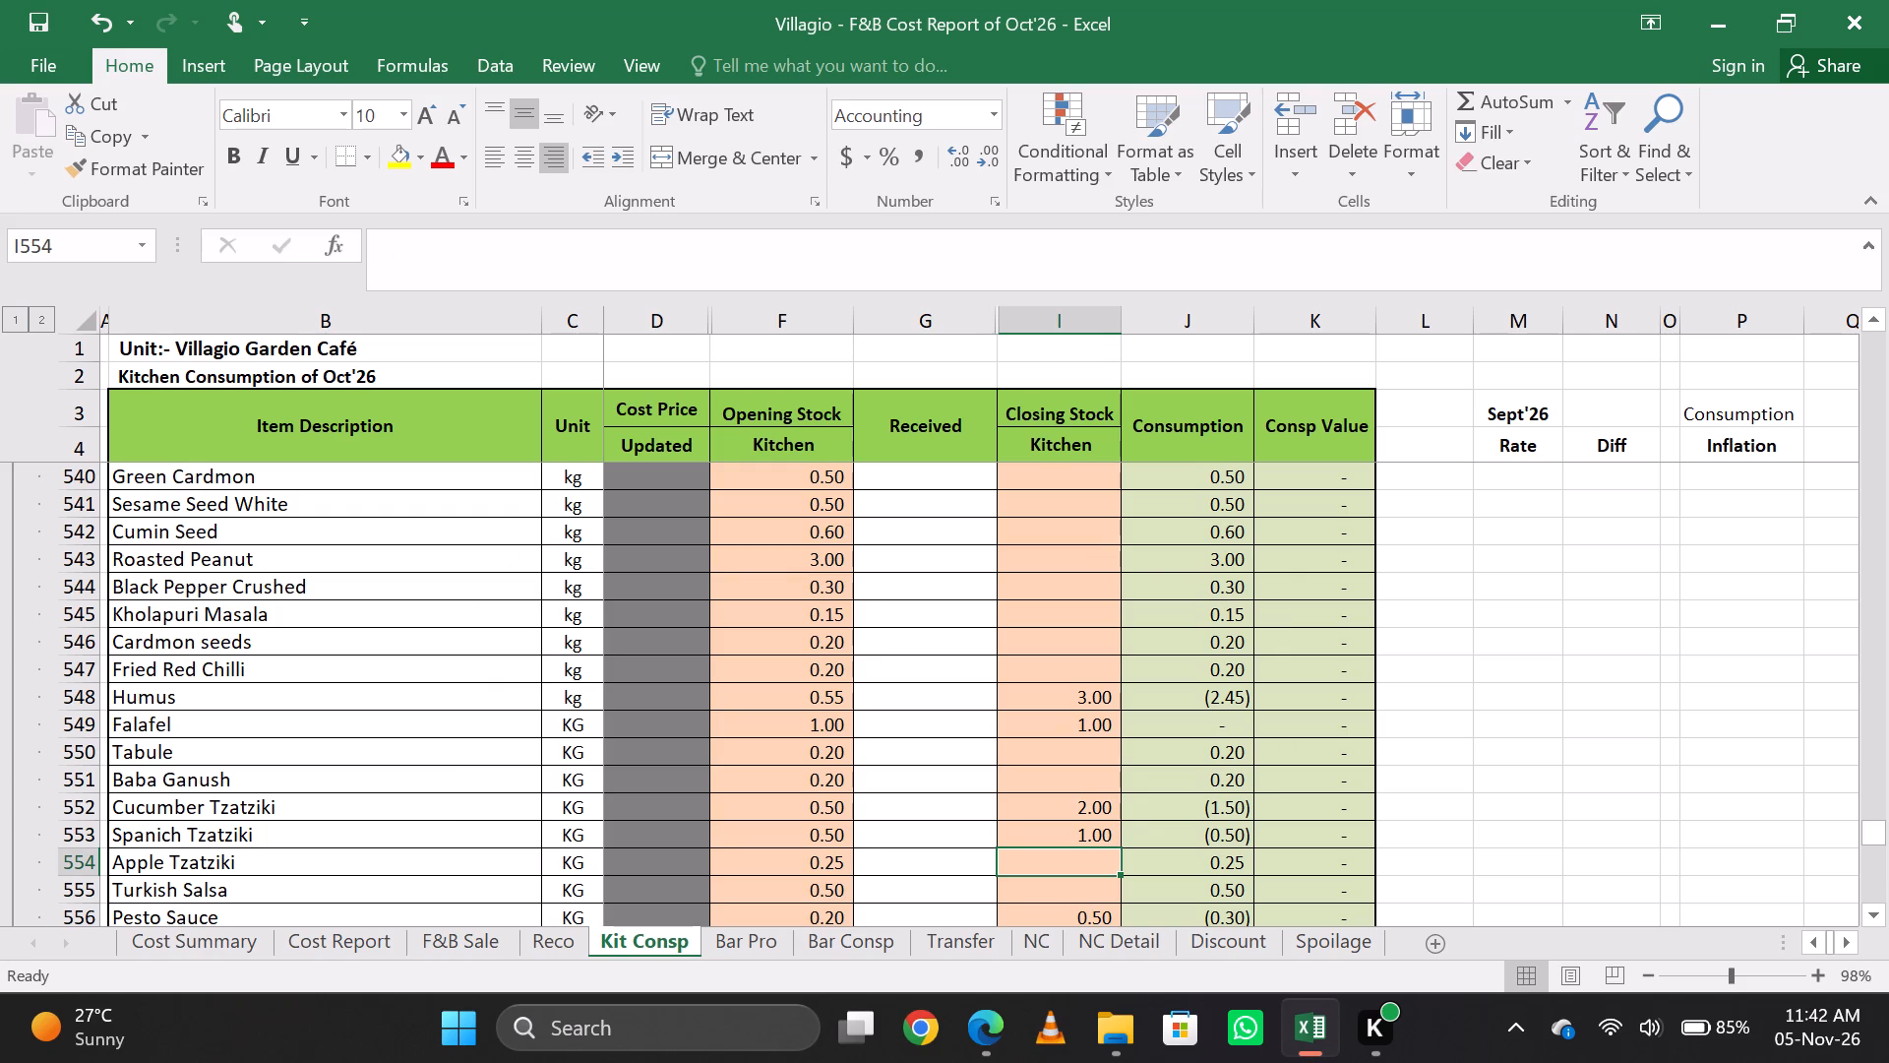
type(".5")
key("Return")
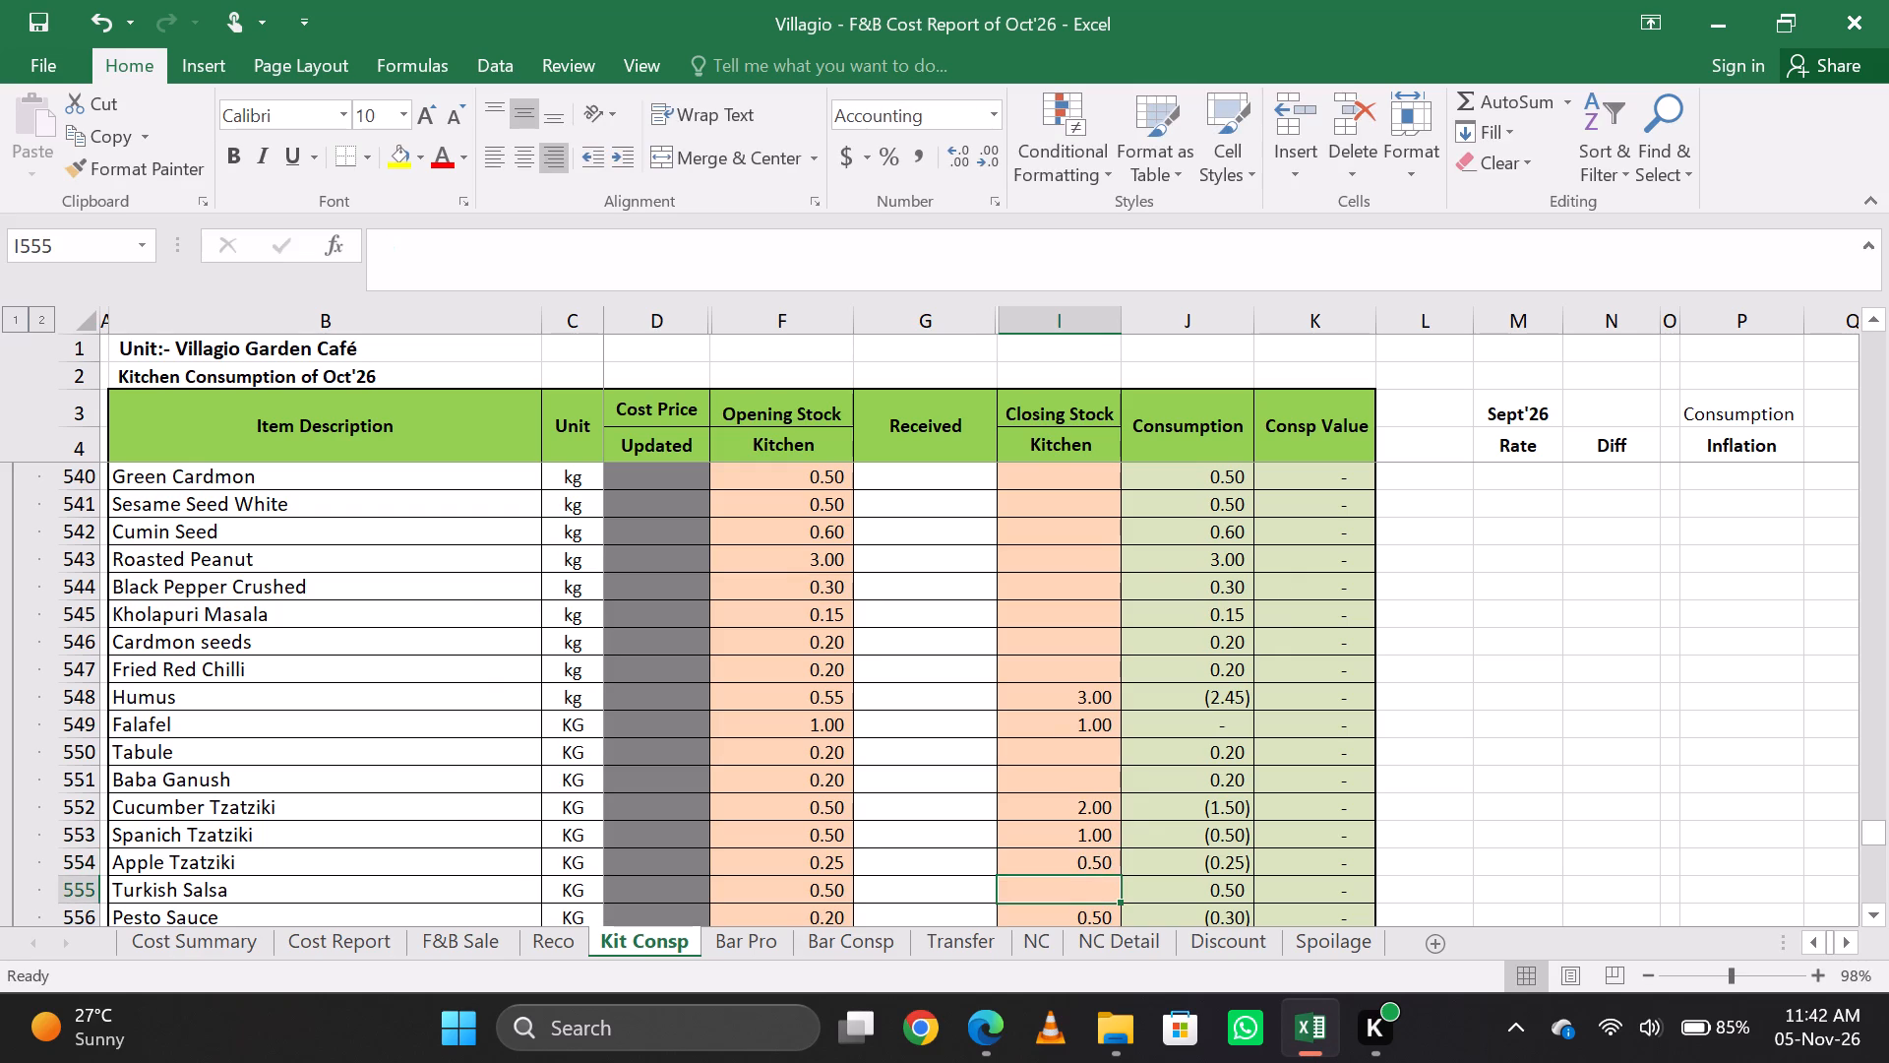
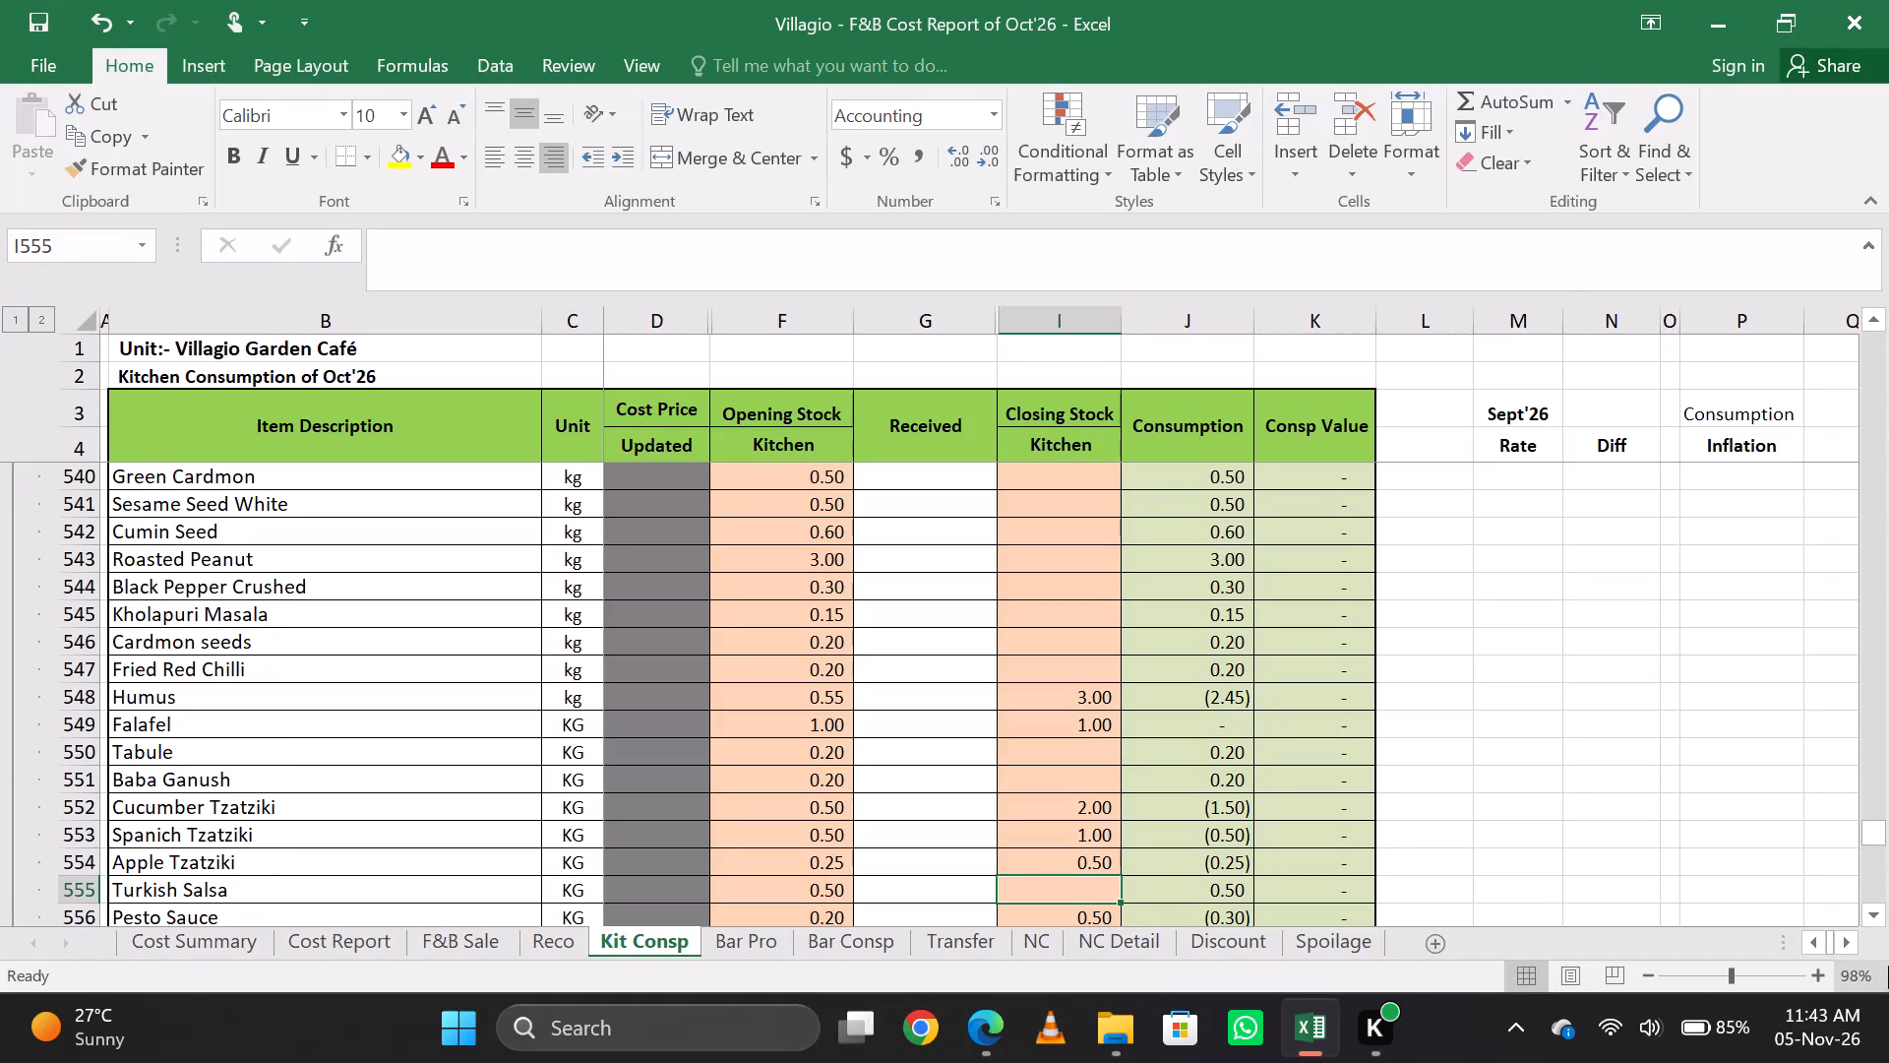
Check the computer's Wi-Fi connection in the list of available networks.
left_click(1690, 1033)
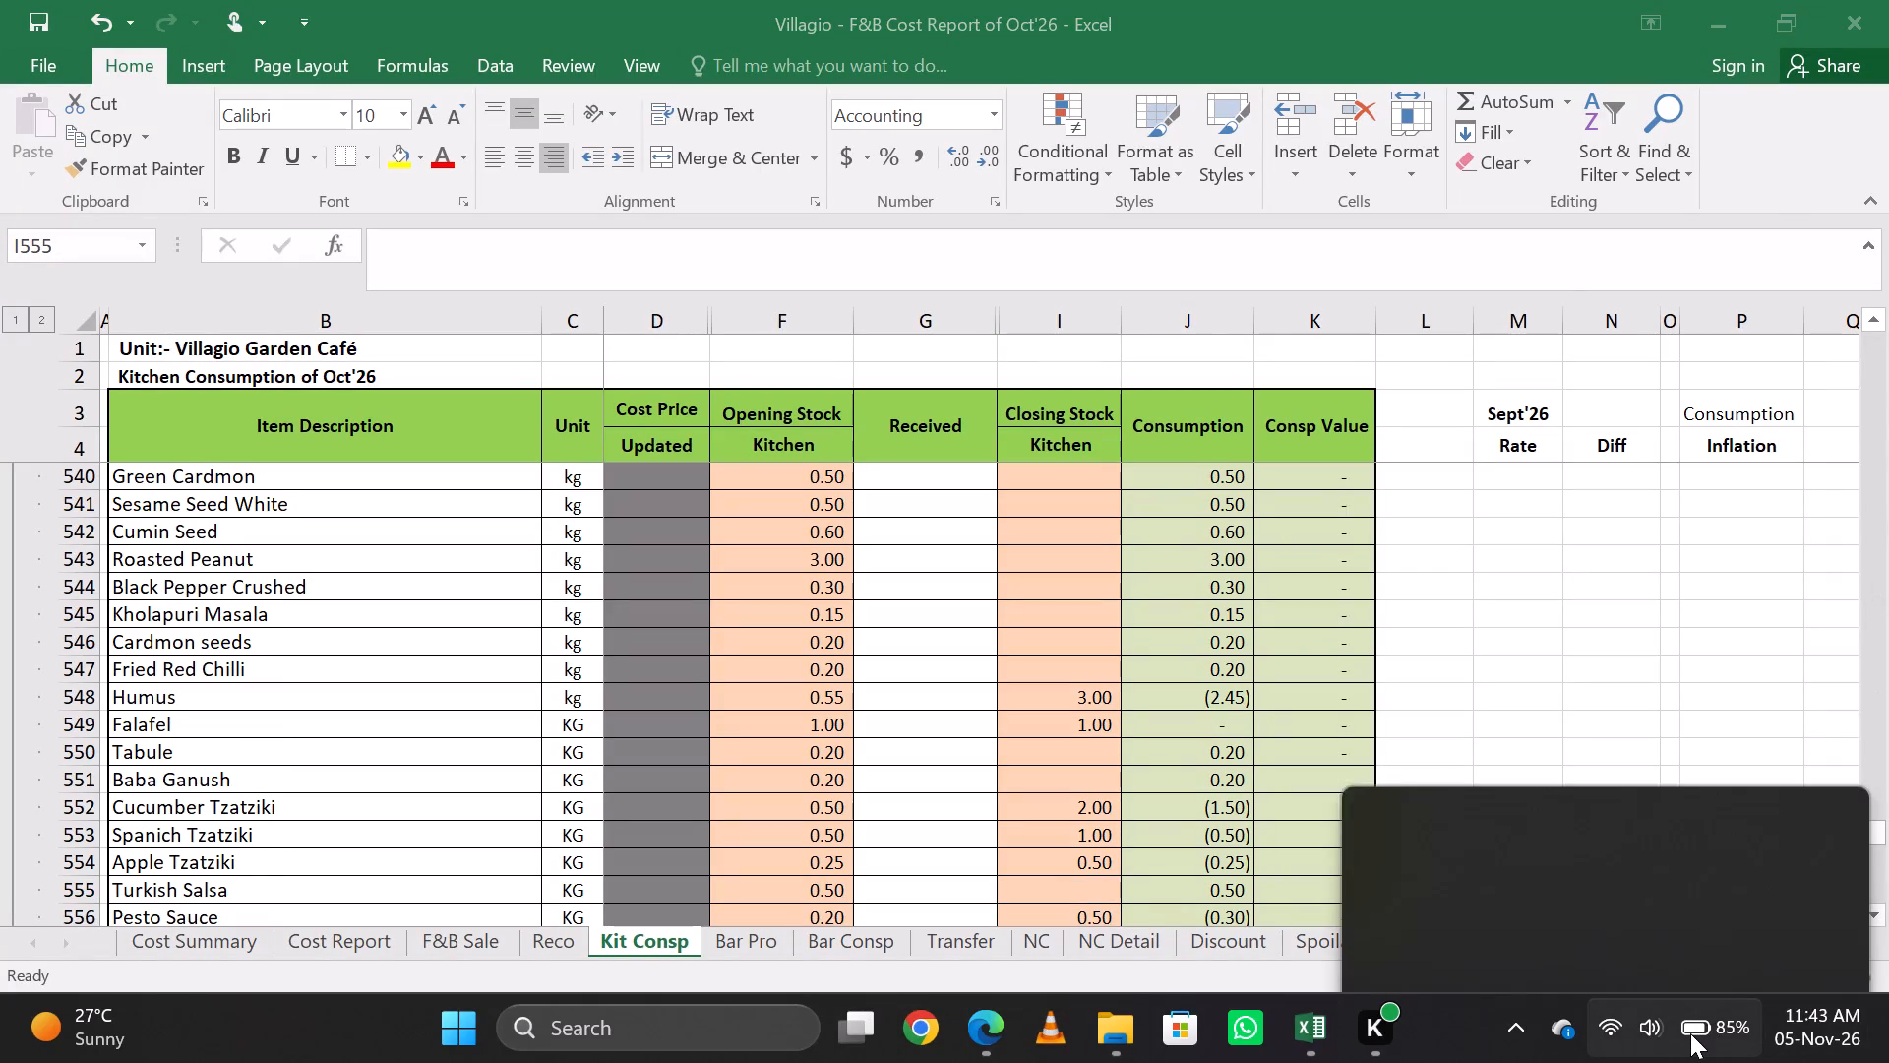
left_click(1472, 464)
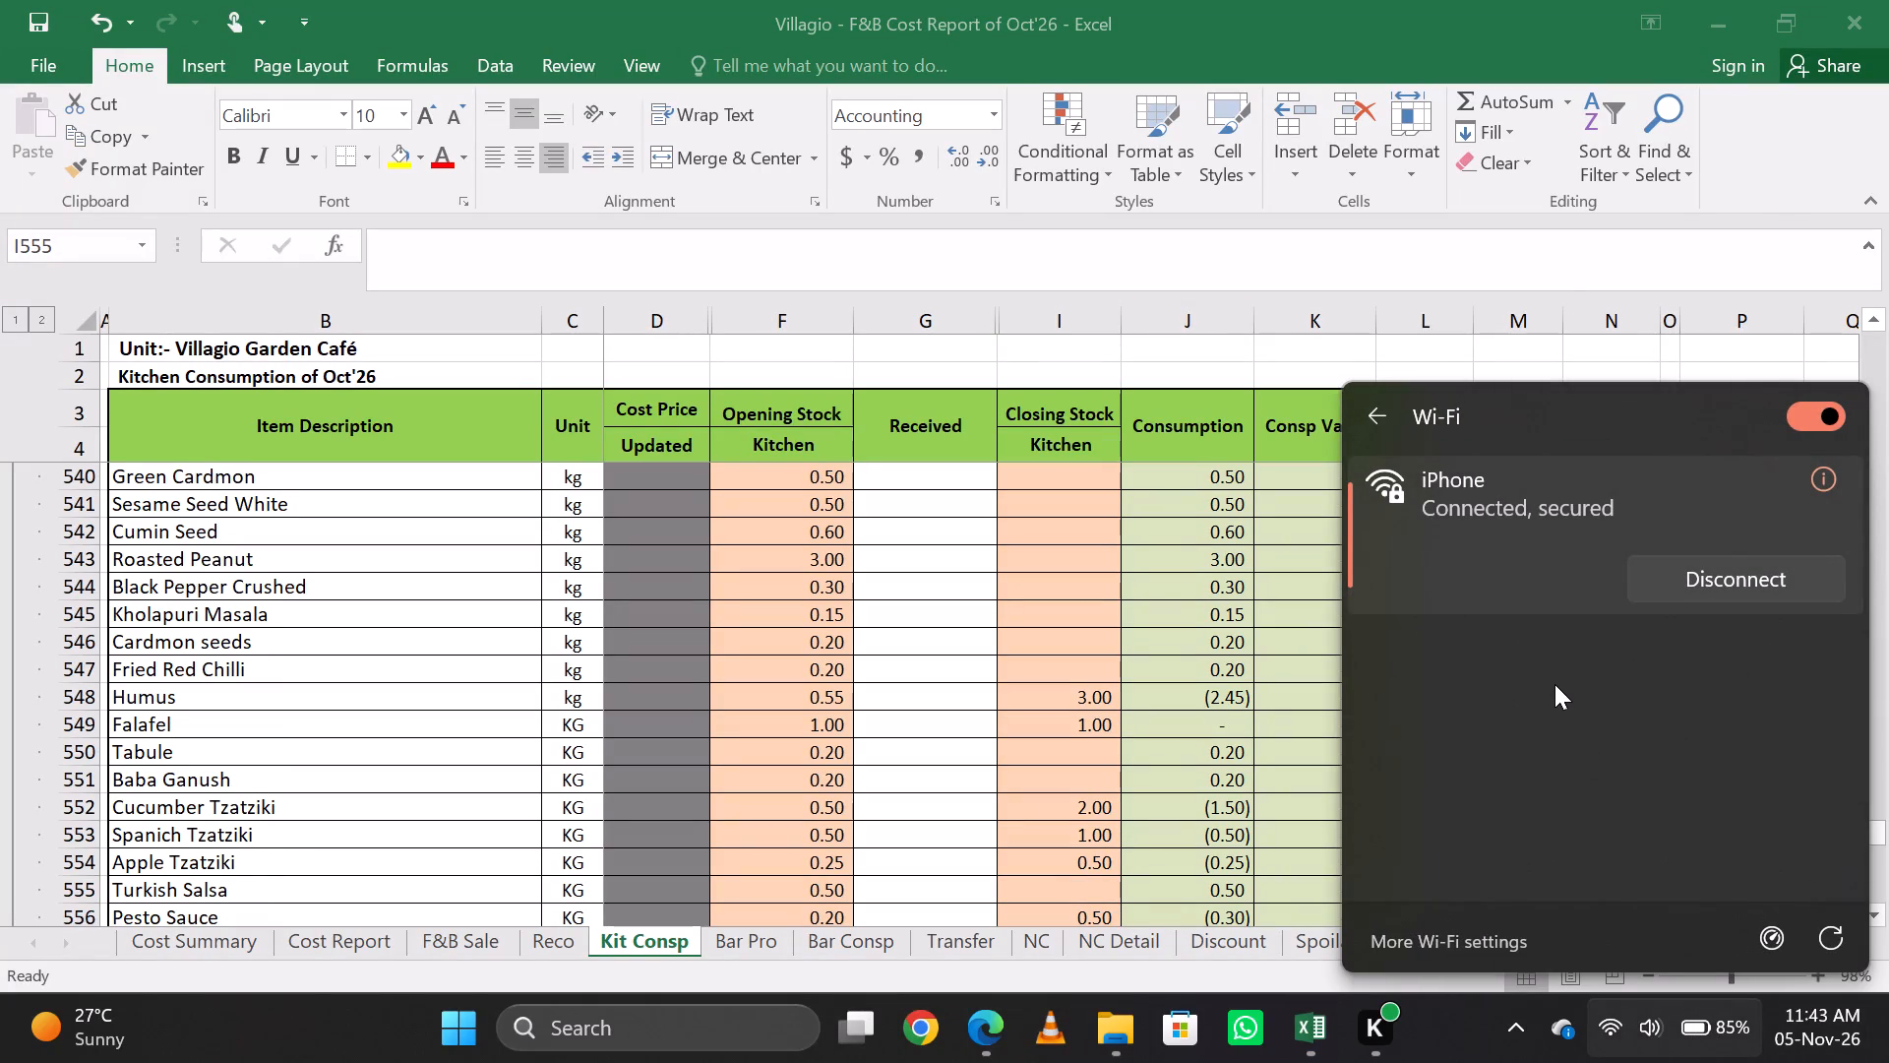
left_click(1554, 684)
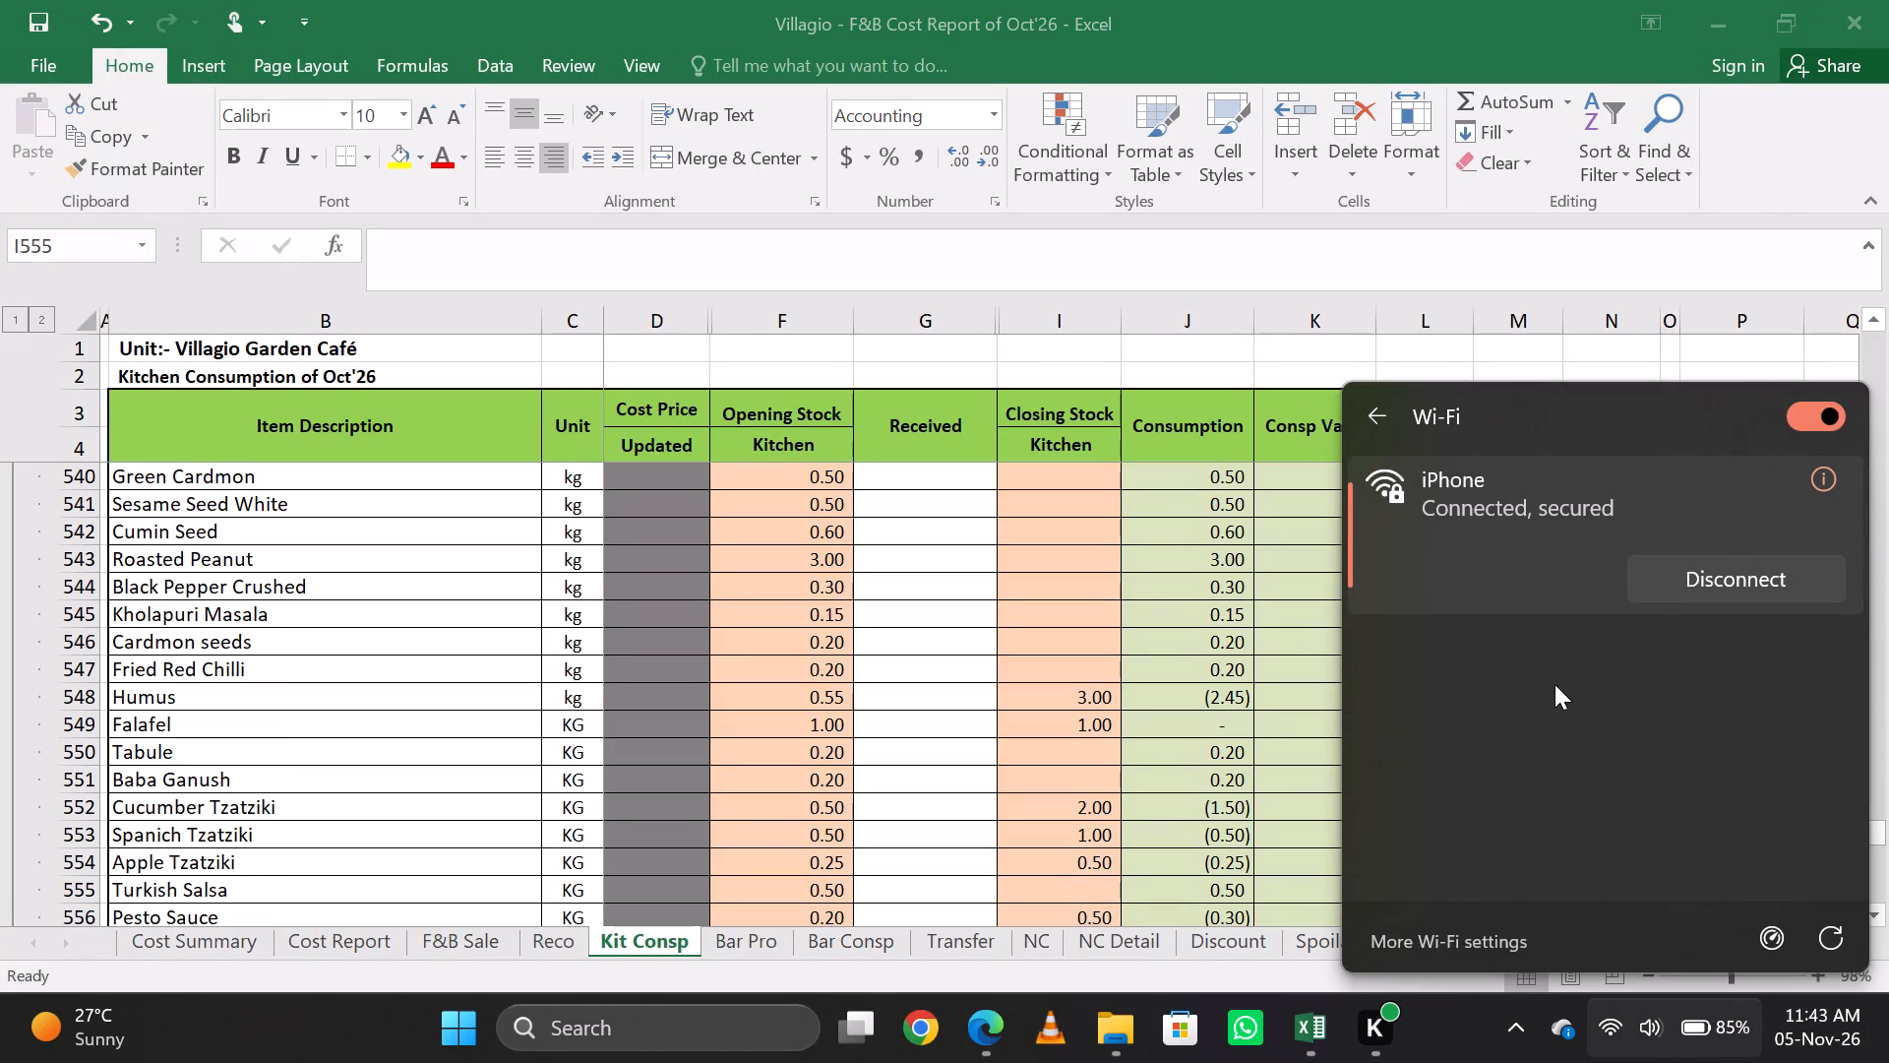
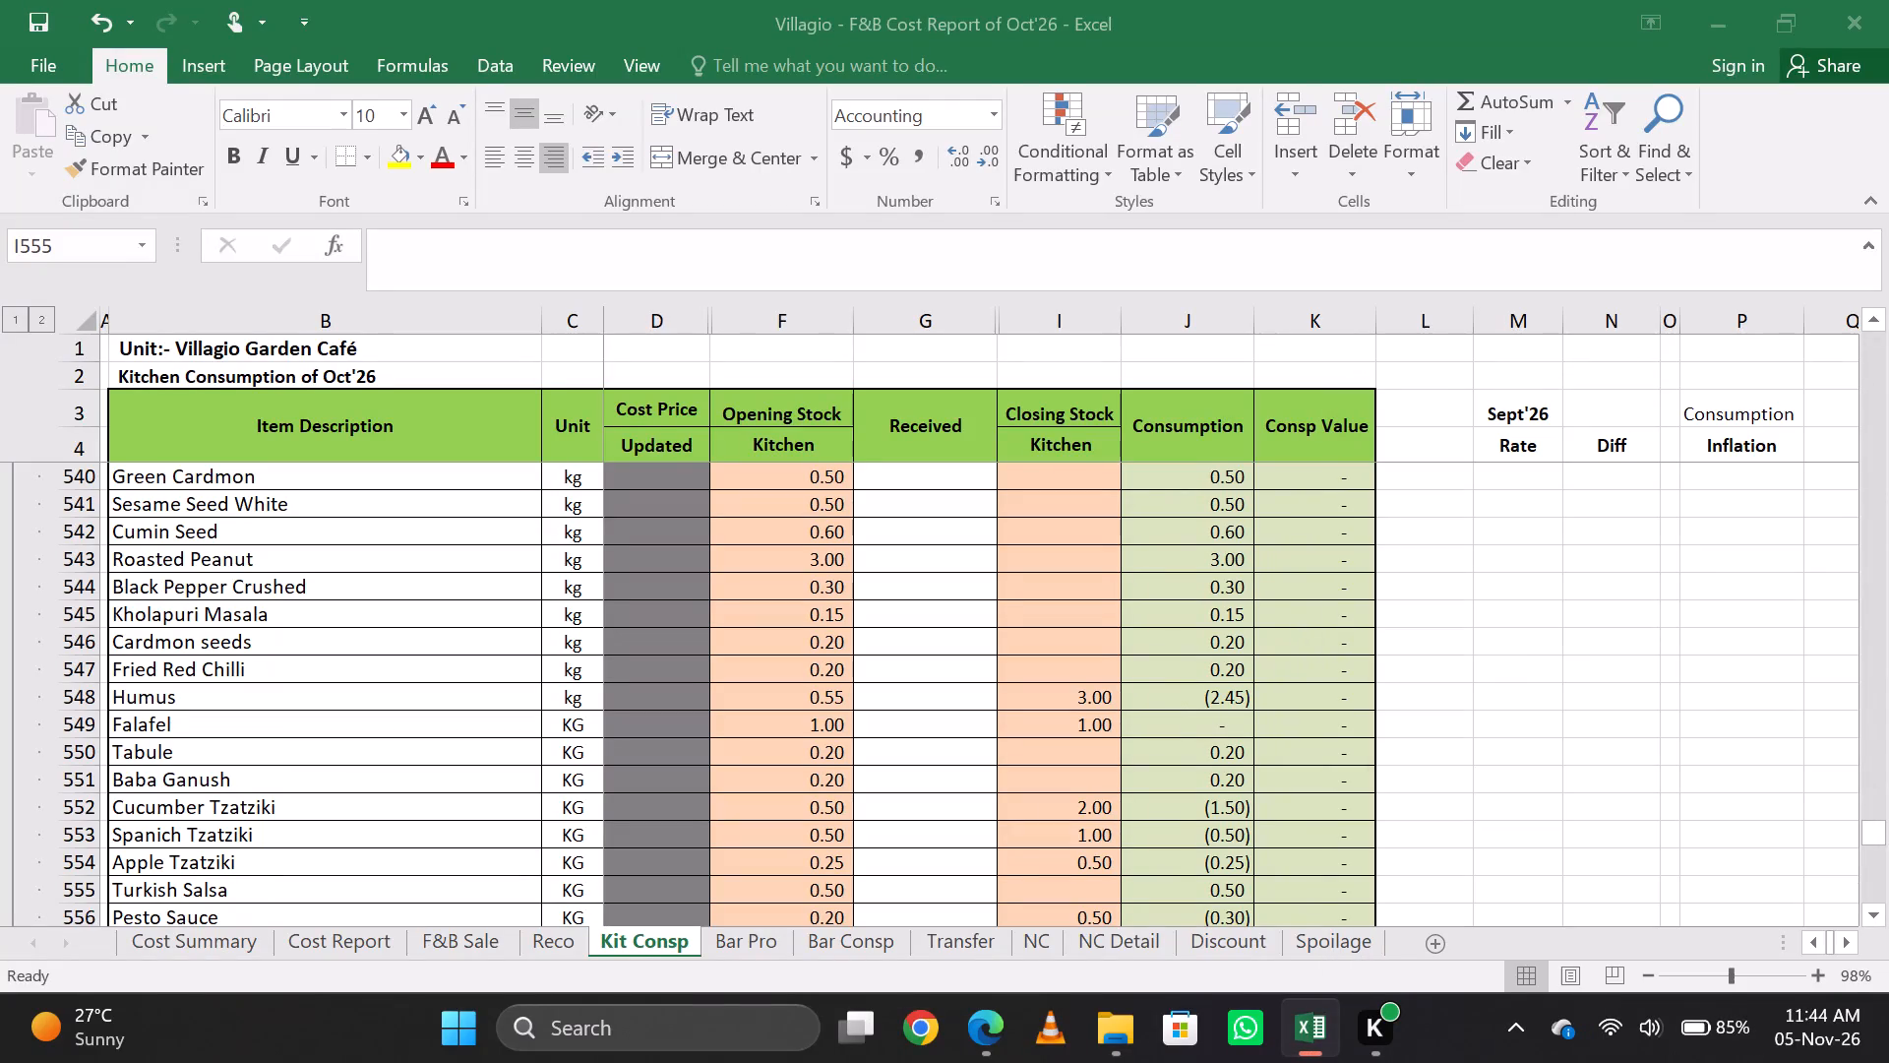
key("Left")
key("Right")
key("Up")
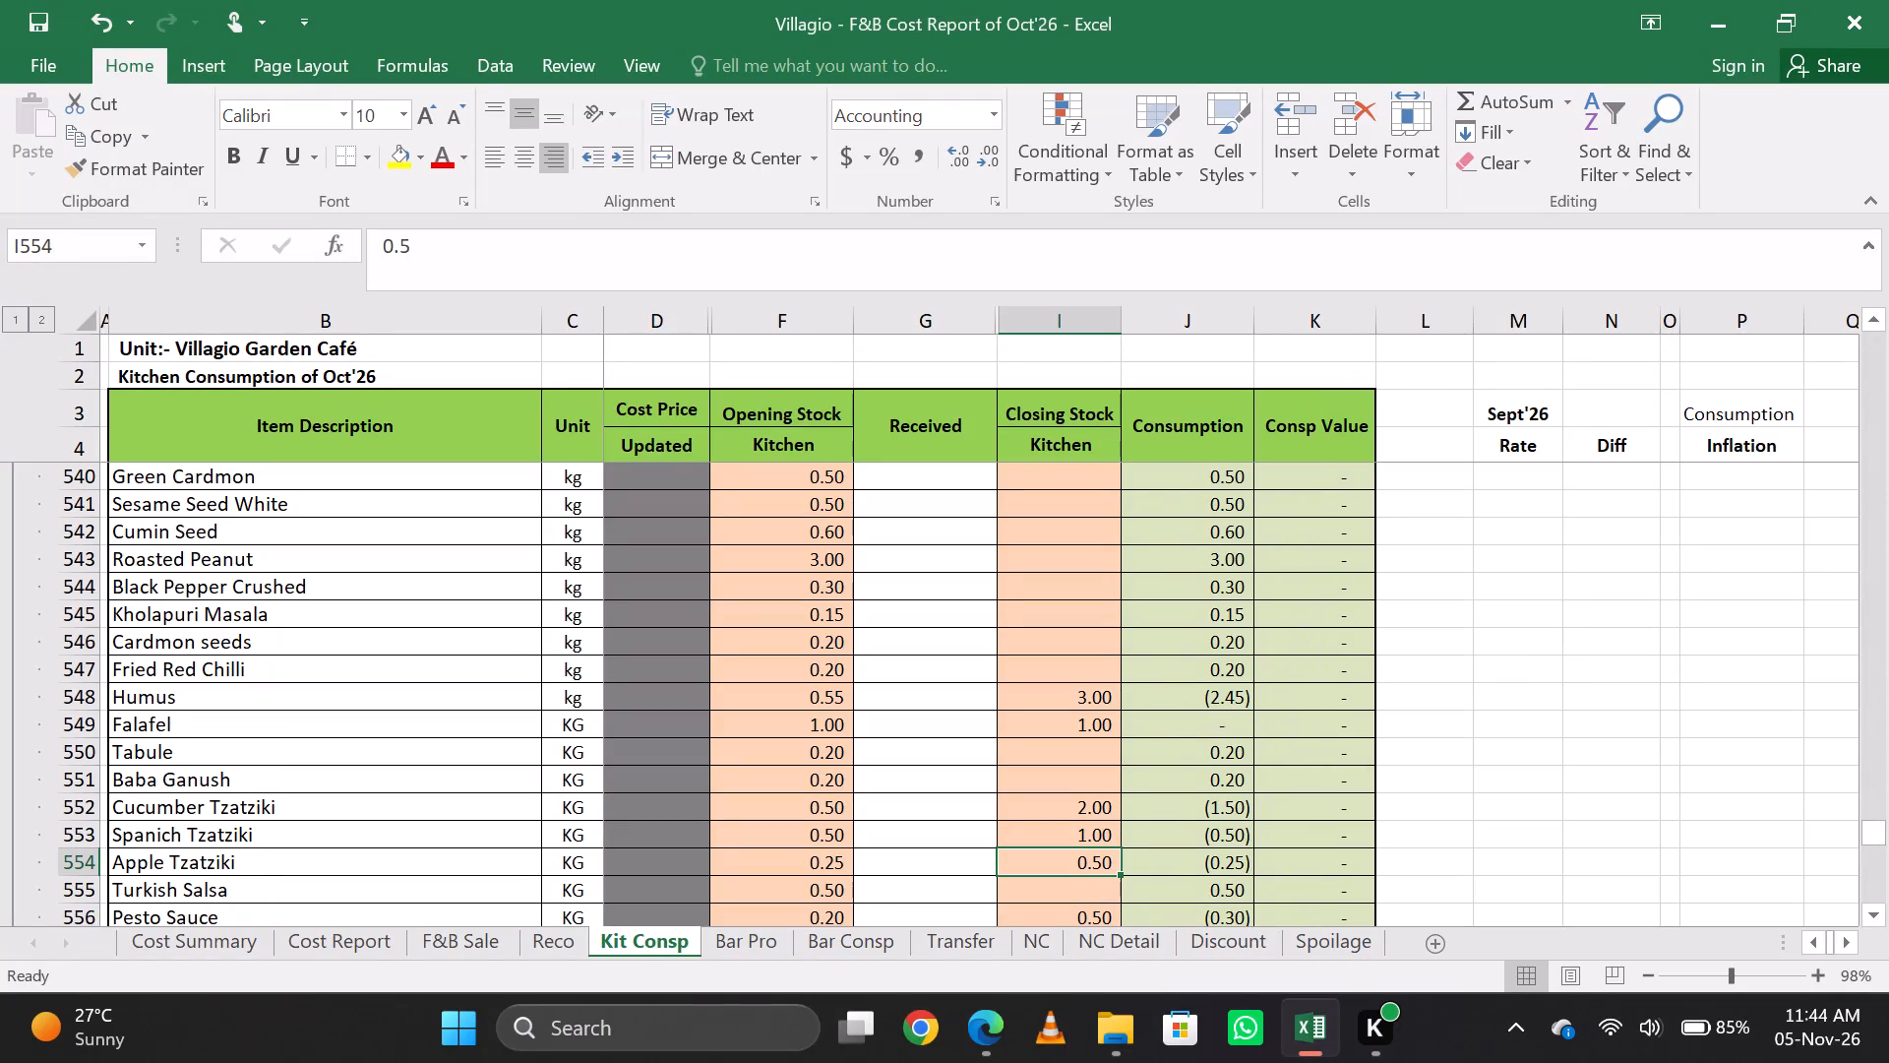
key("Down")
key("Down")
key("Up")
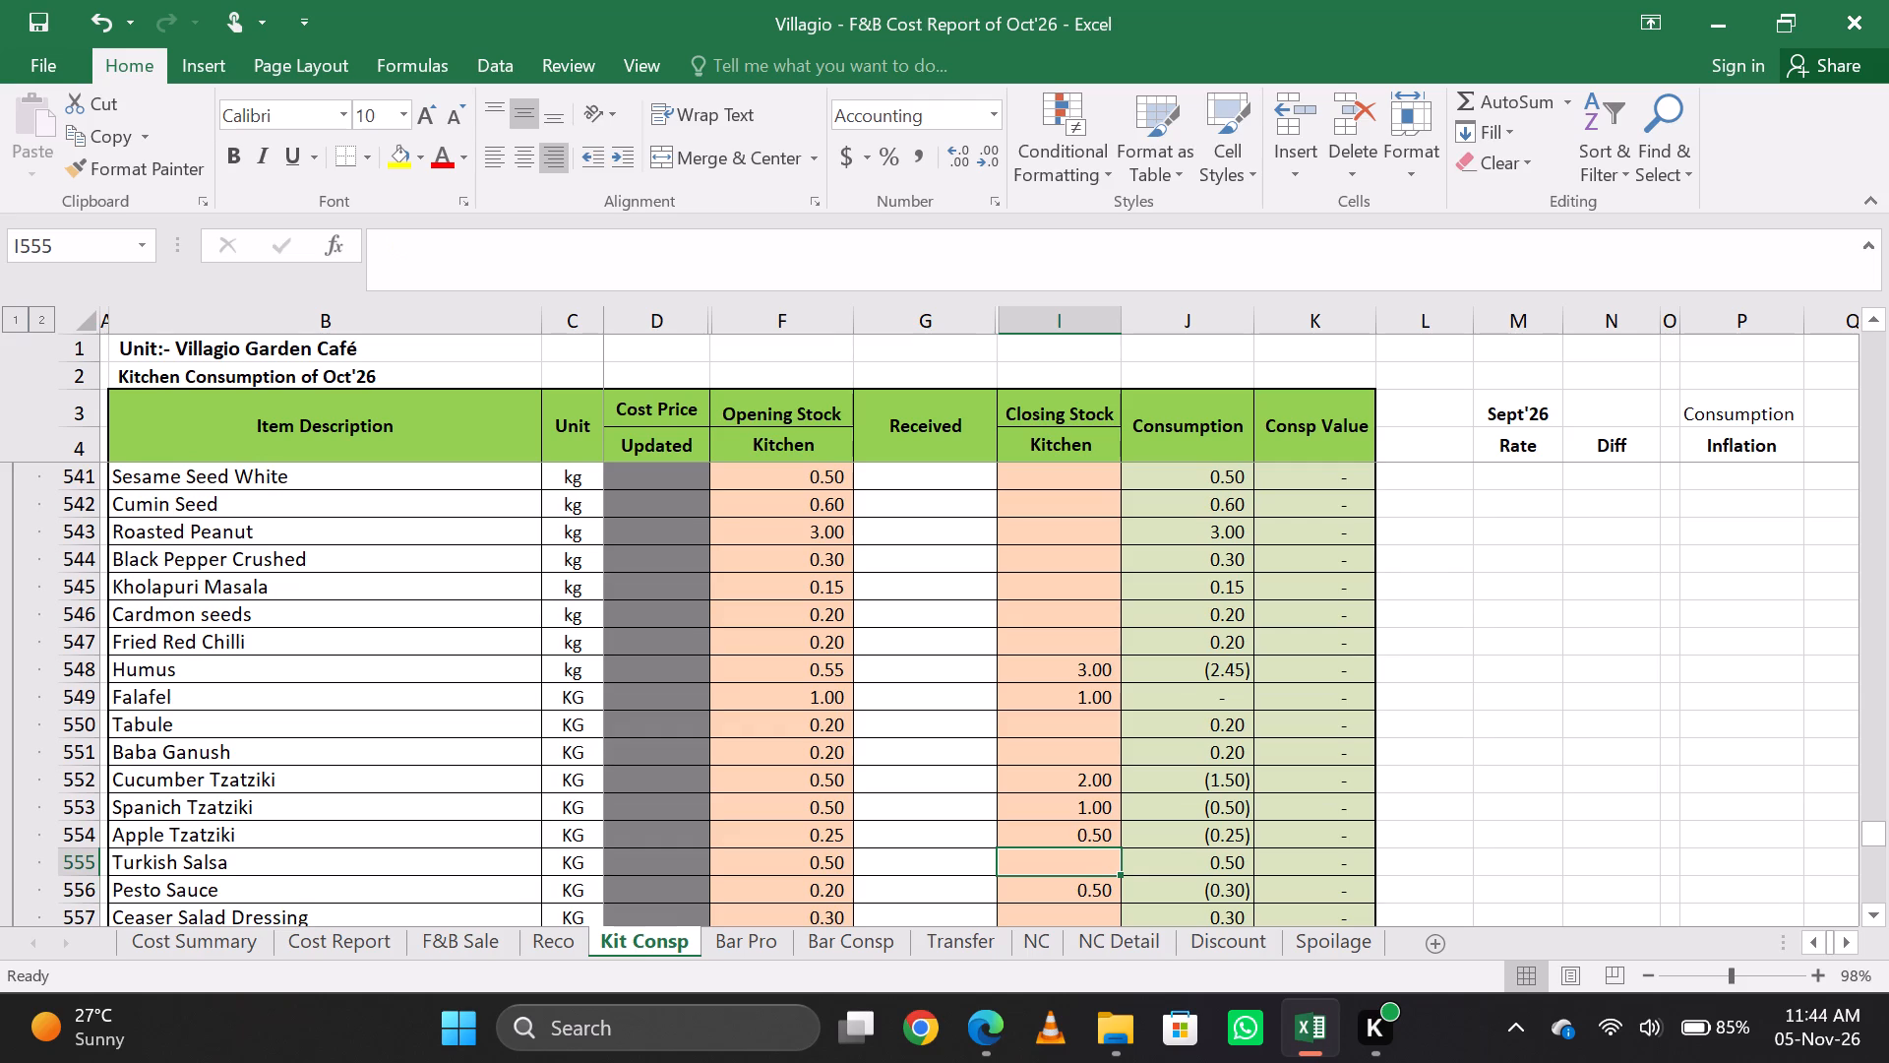
Set the Tabule kitchen closing stock to 0.1, in the row below Falafel.
key("Down")
key("Up")
key("Down")
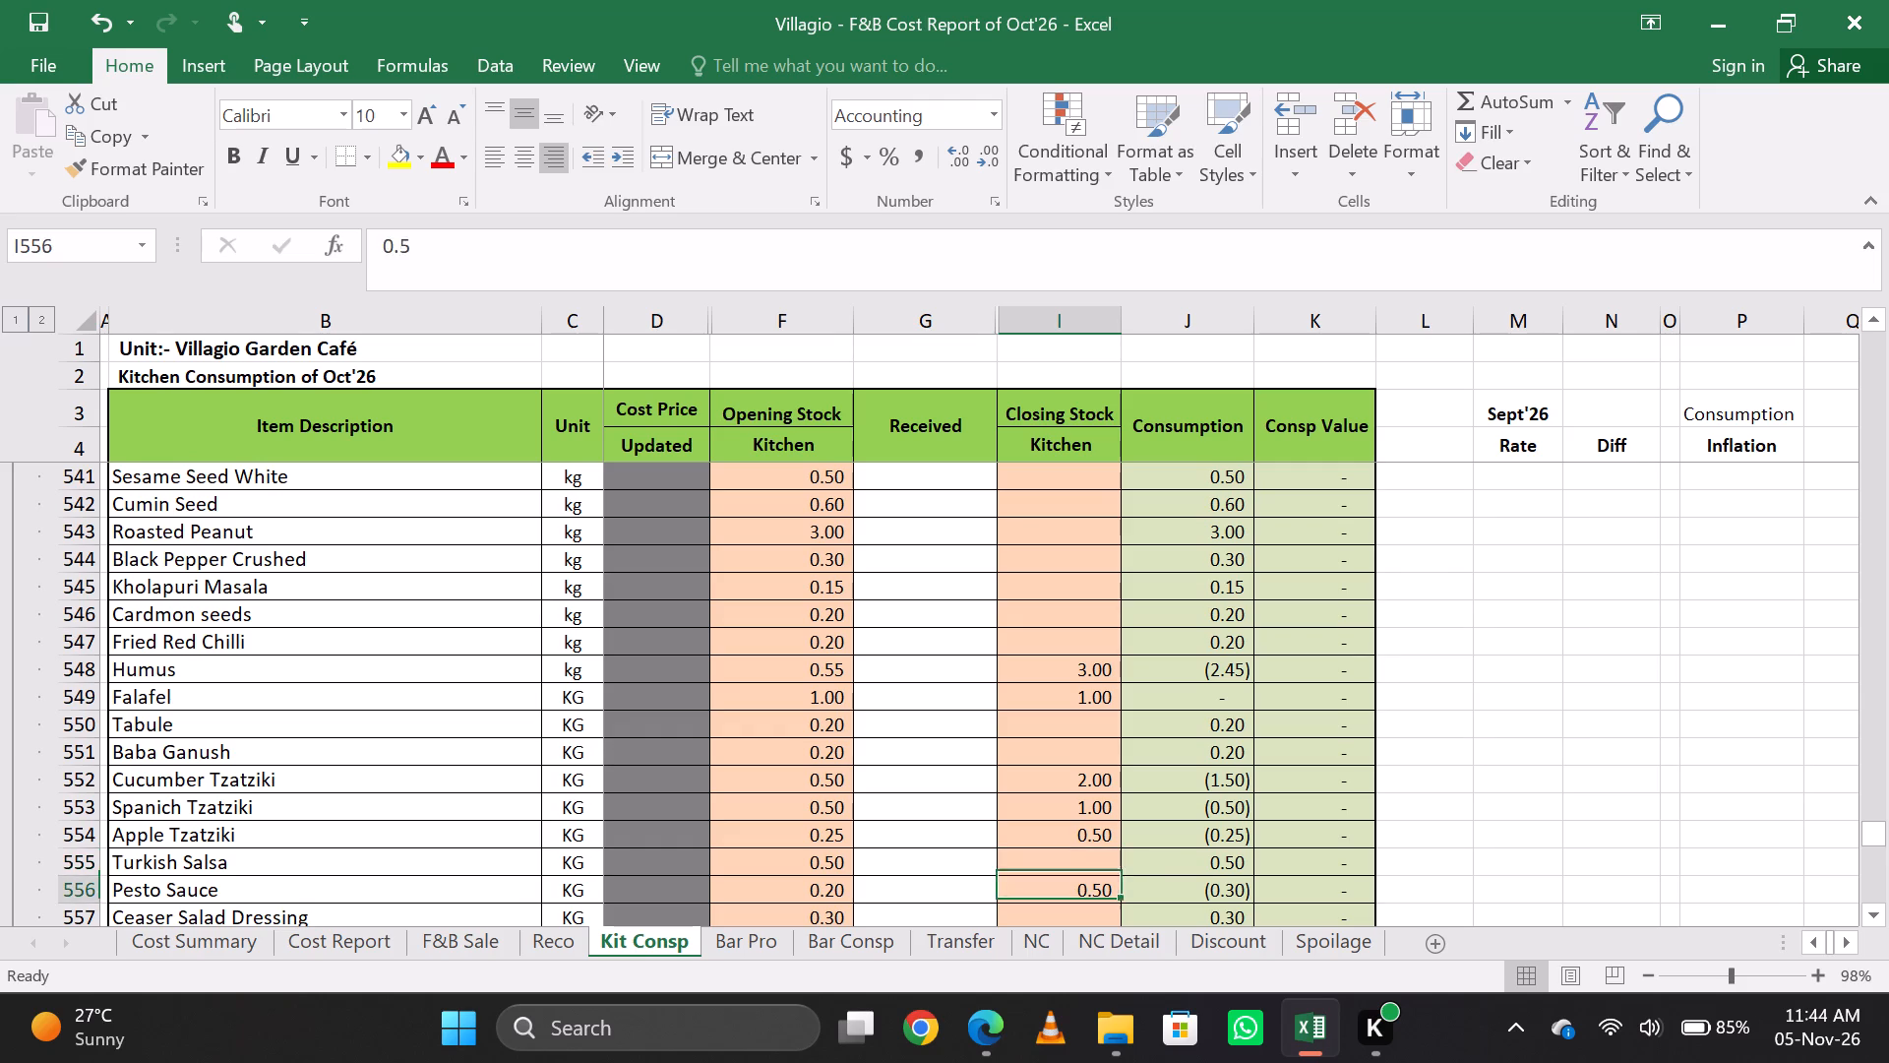
key("Up")
key("Down")
key("Up")
key("Up")
key("Up")
key("Up")
key("Up")
key("Up")
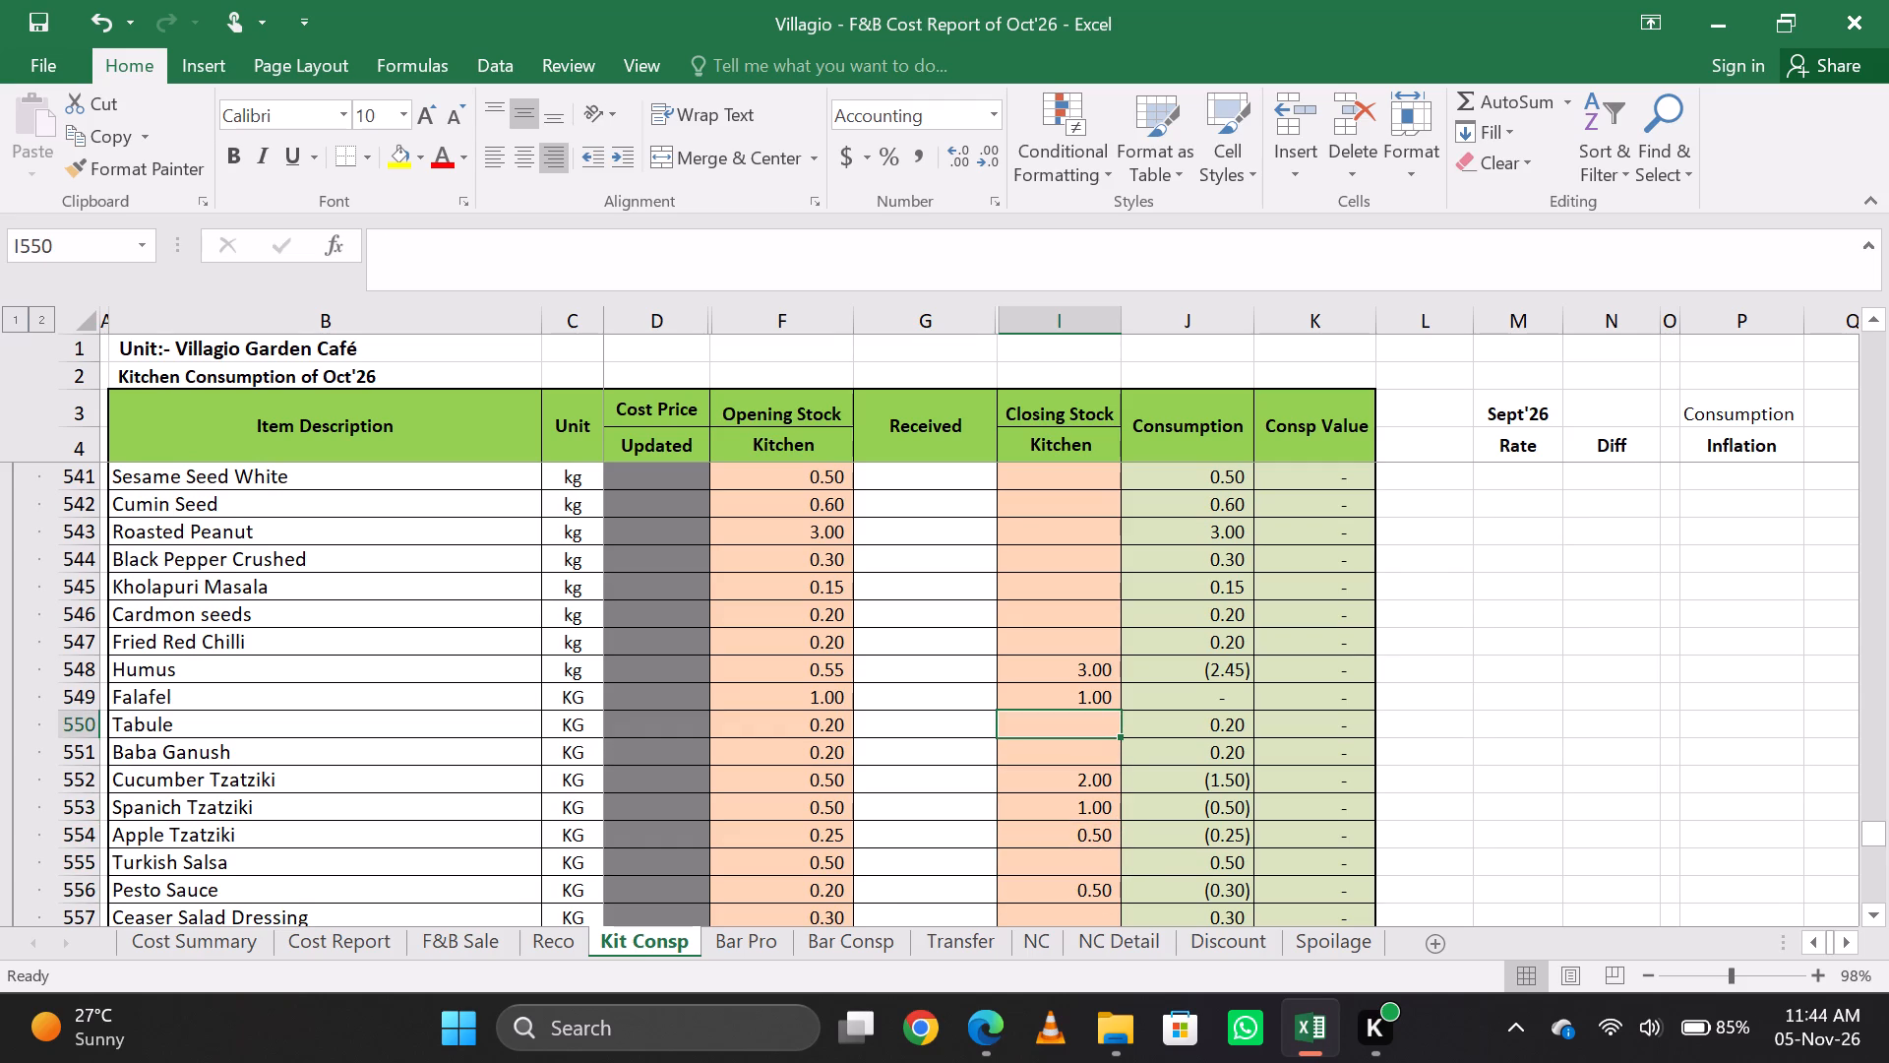
type(".1")
key("Down")
key("Up")
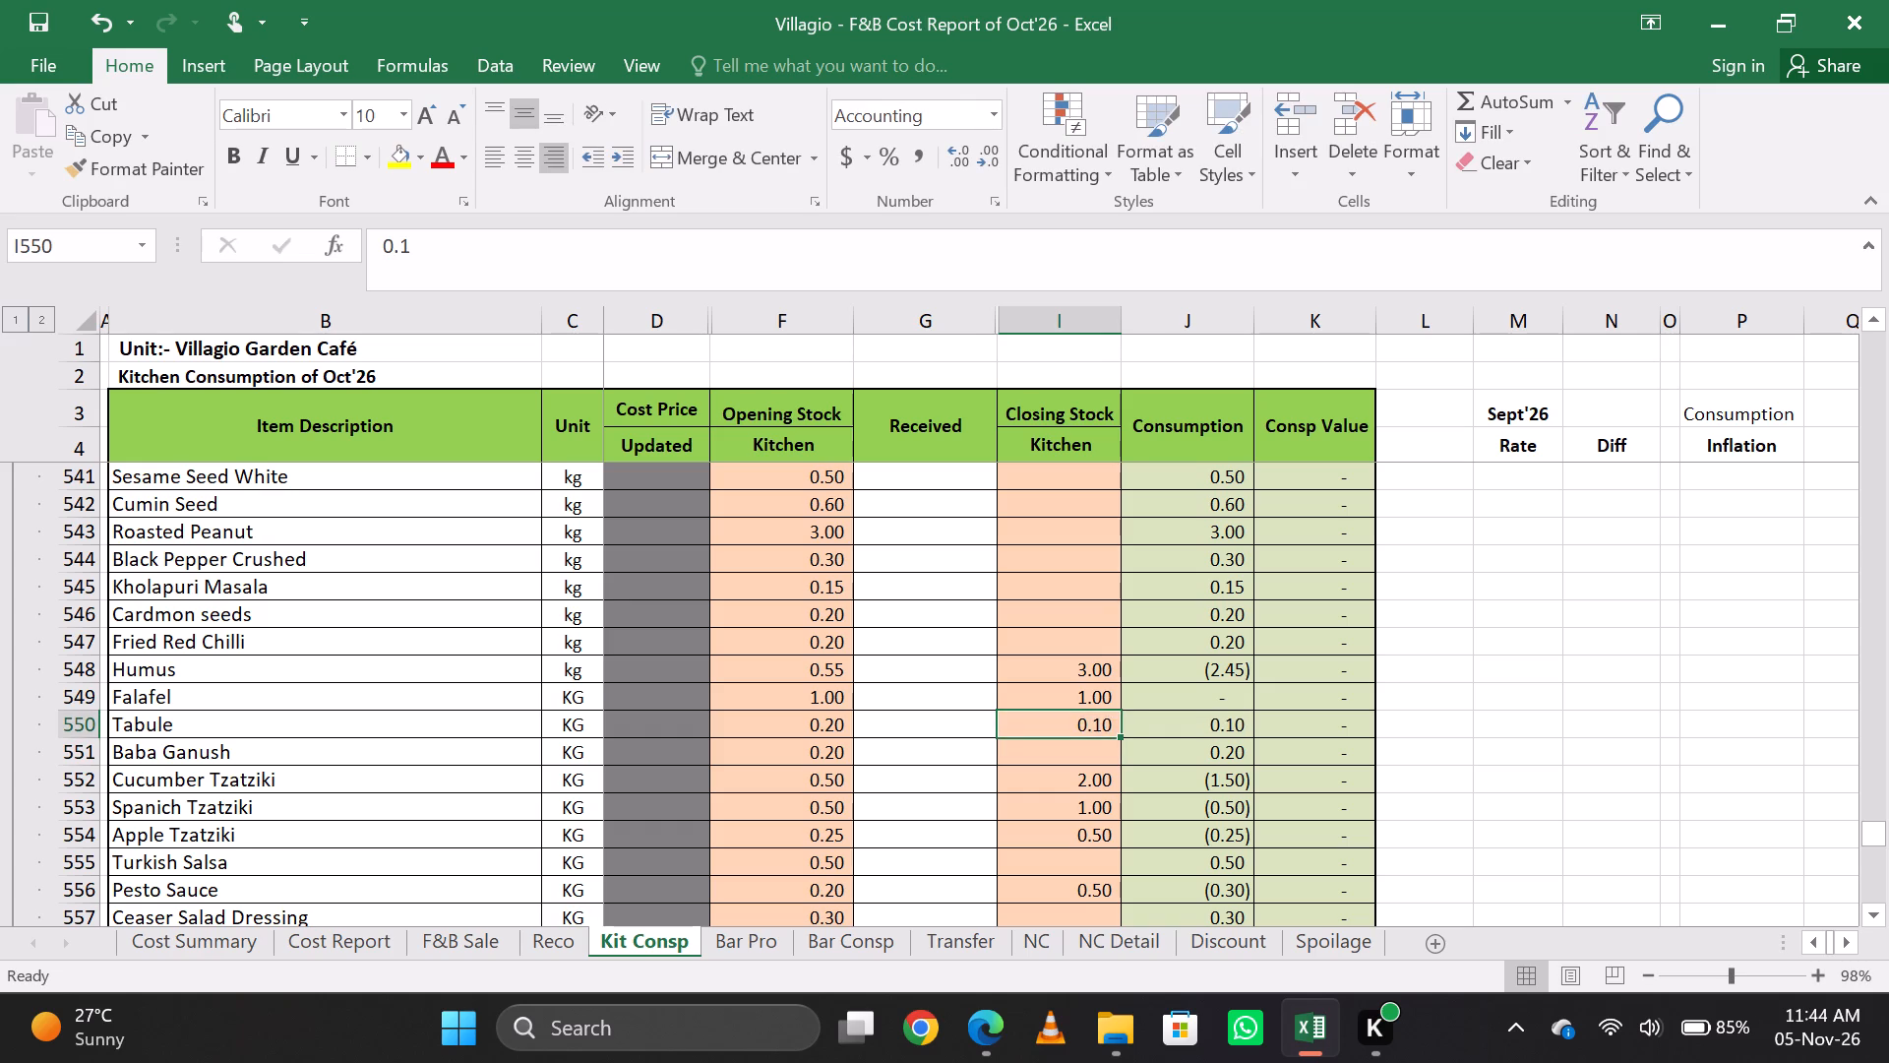
Search the sheet for green s, broaden the search to green, and go through the matching items.
key("ctrl+f")
key("Escape")
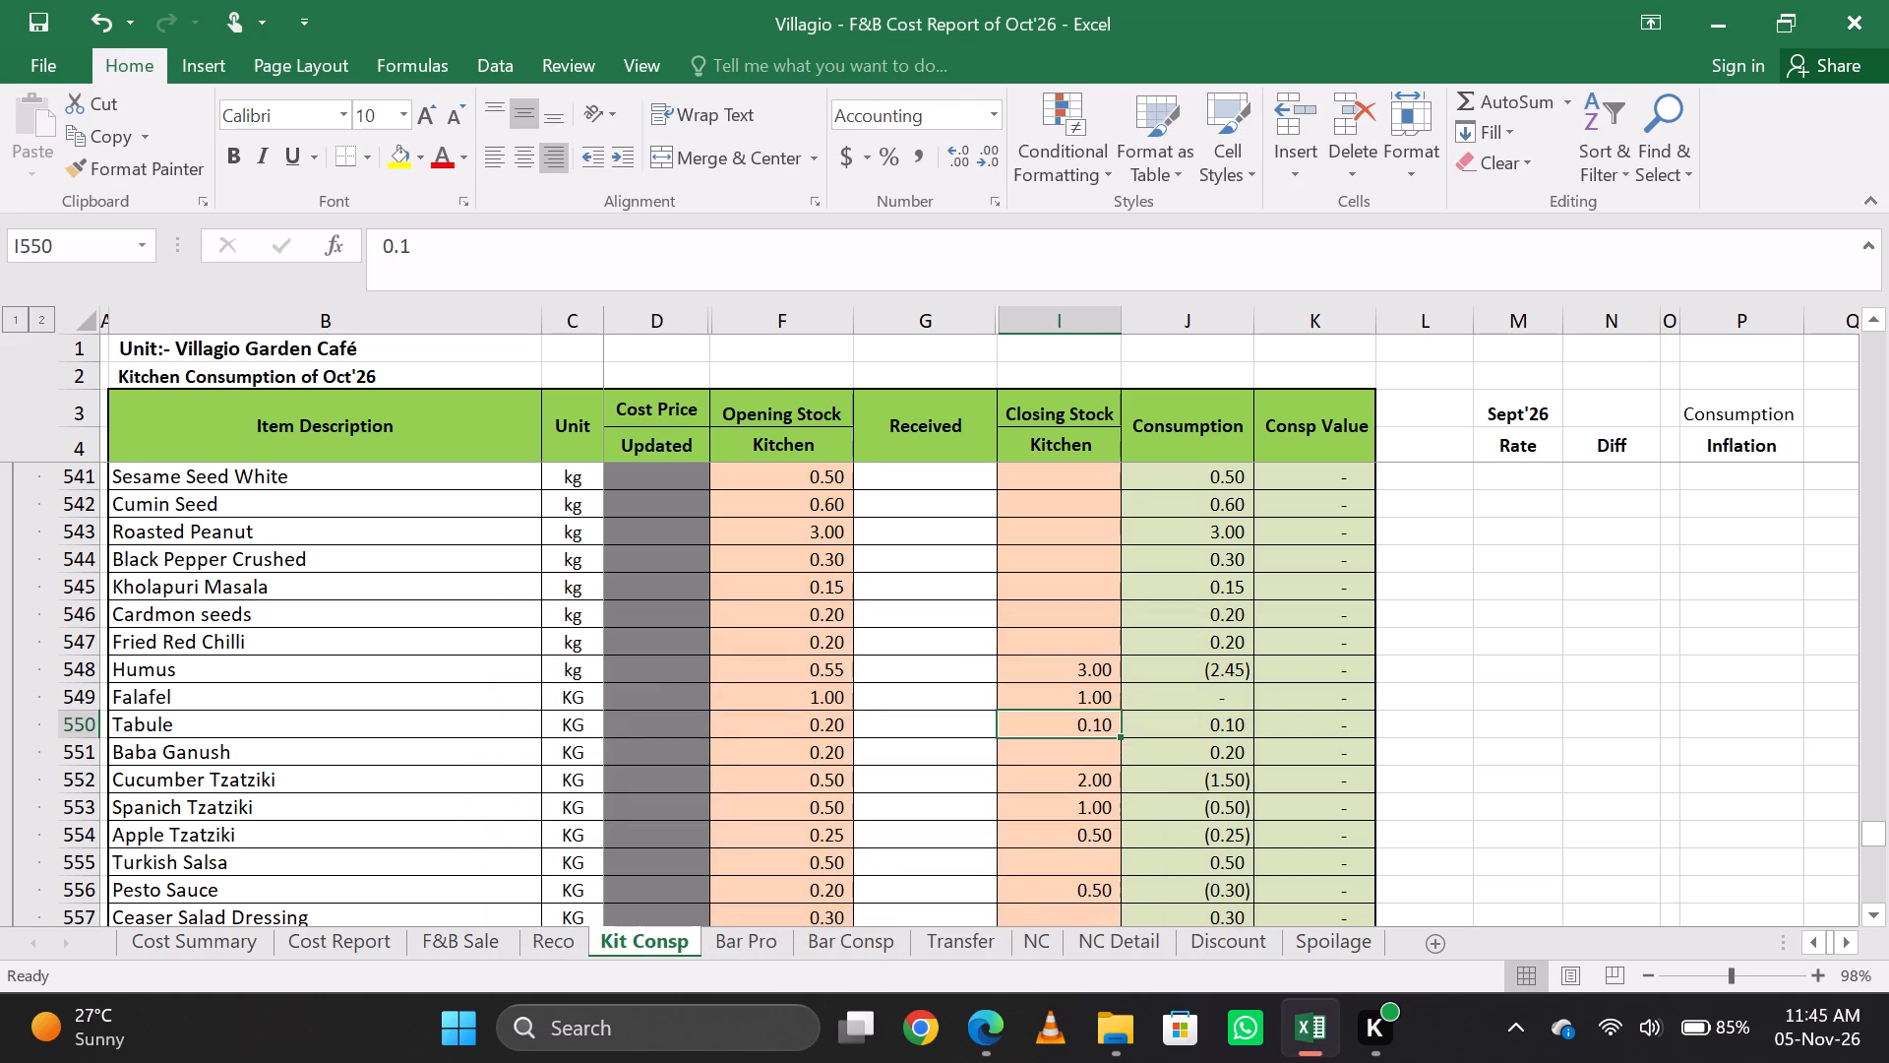
key("Up")
key("Up")
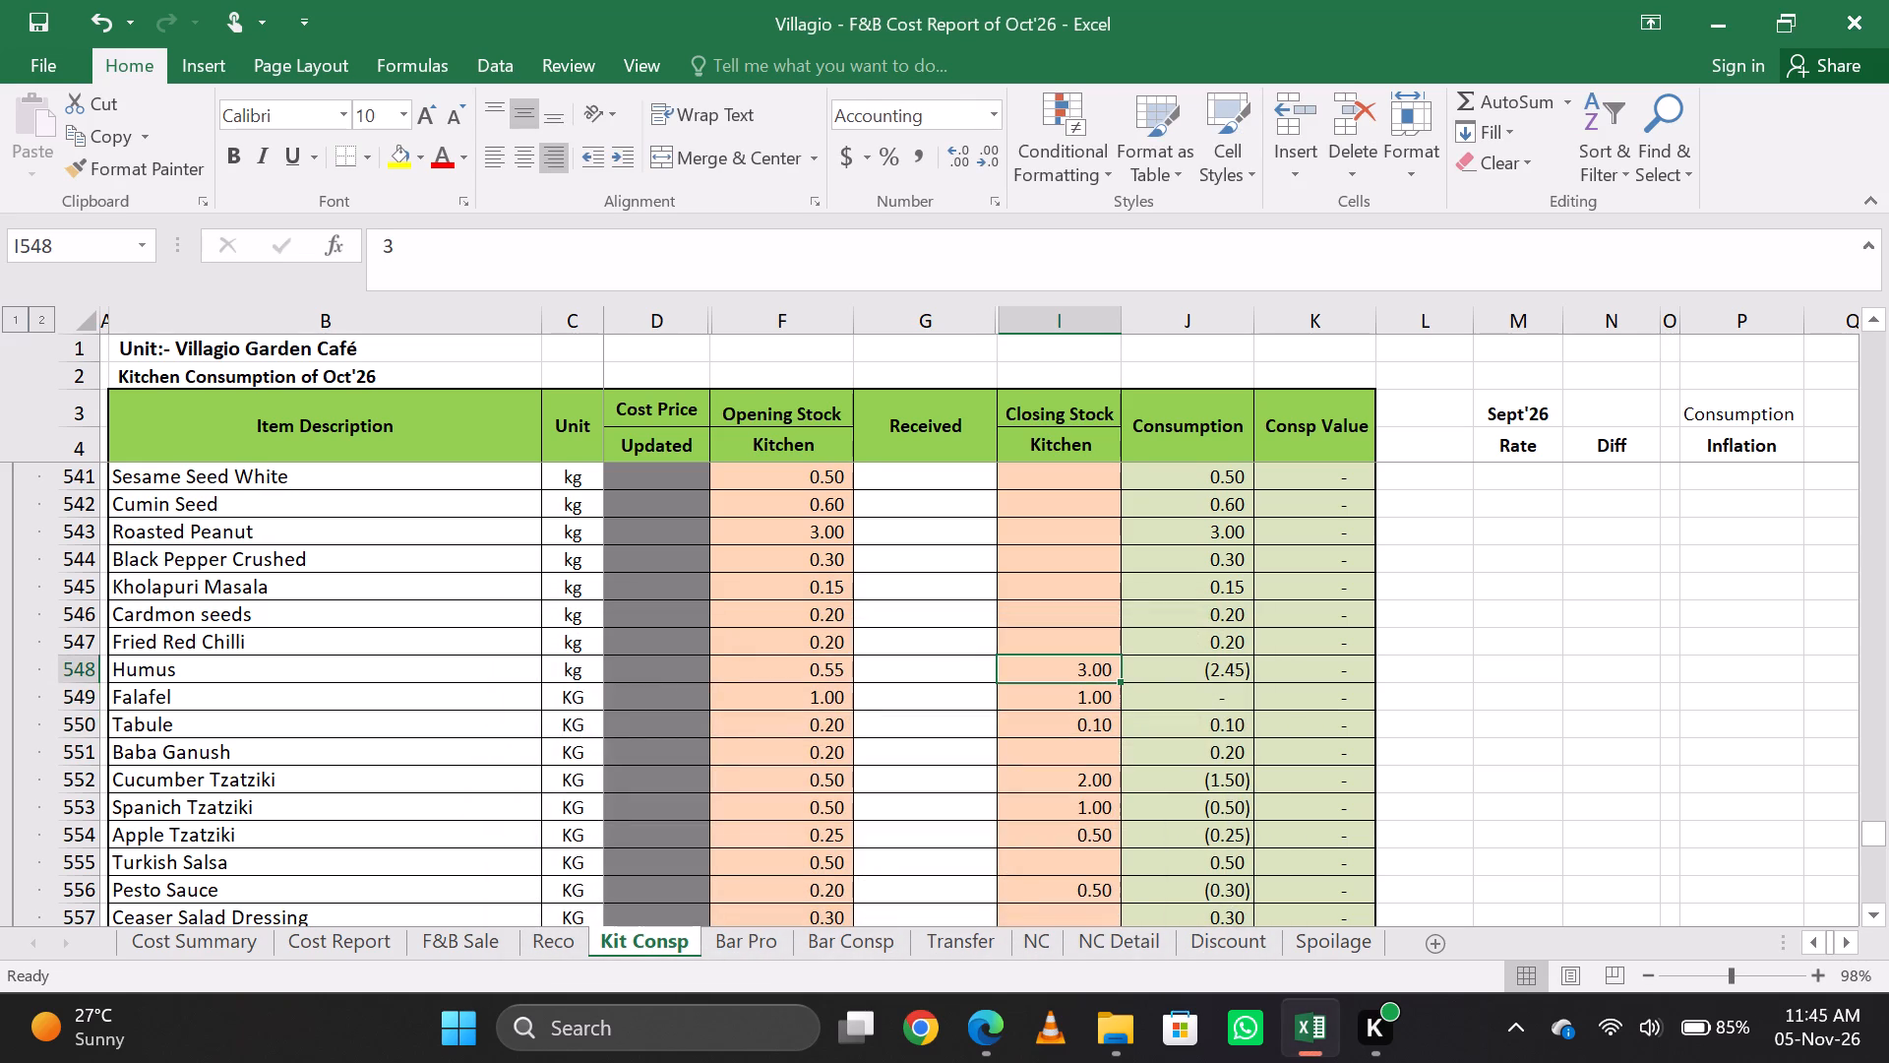
key("ctrl+f")
type("green s")
key("Return")
key("Return")
key("BackSpace")
key("Return")
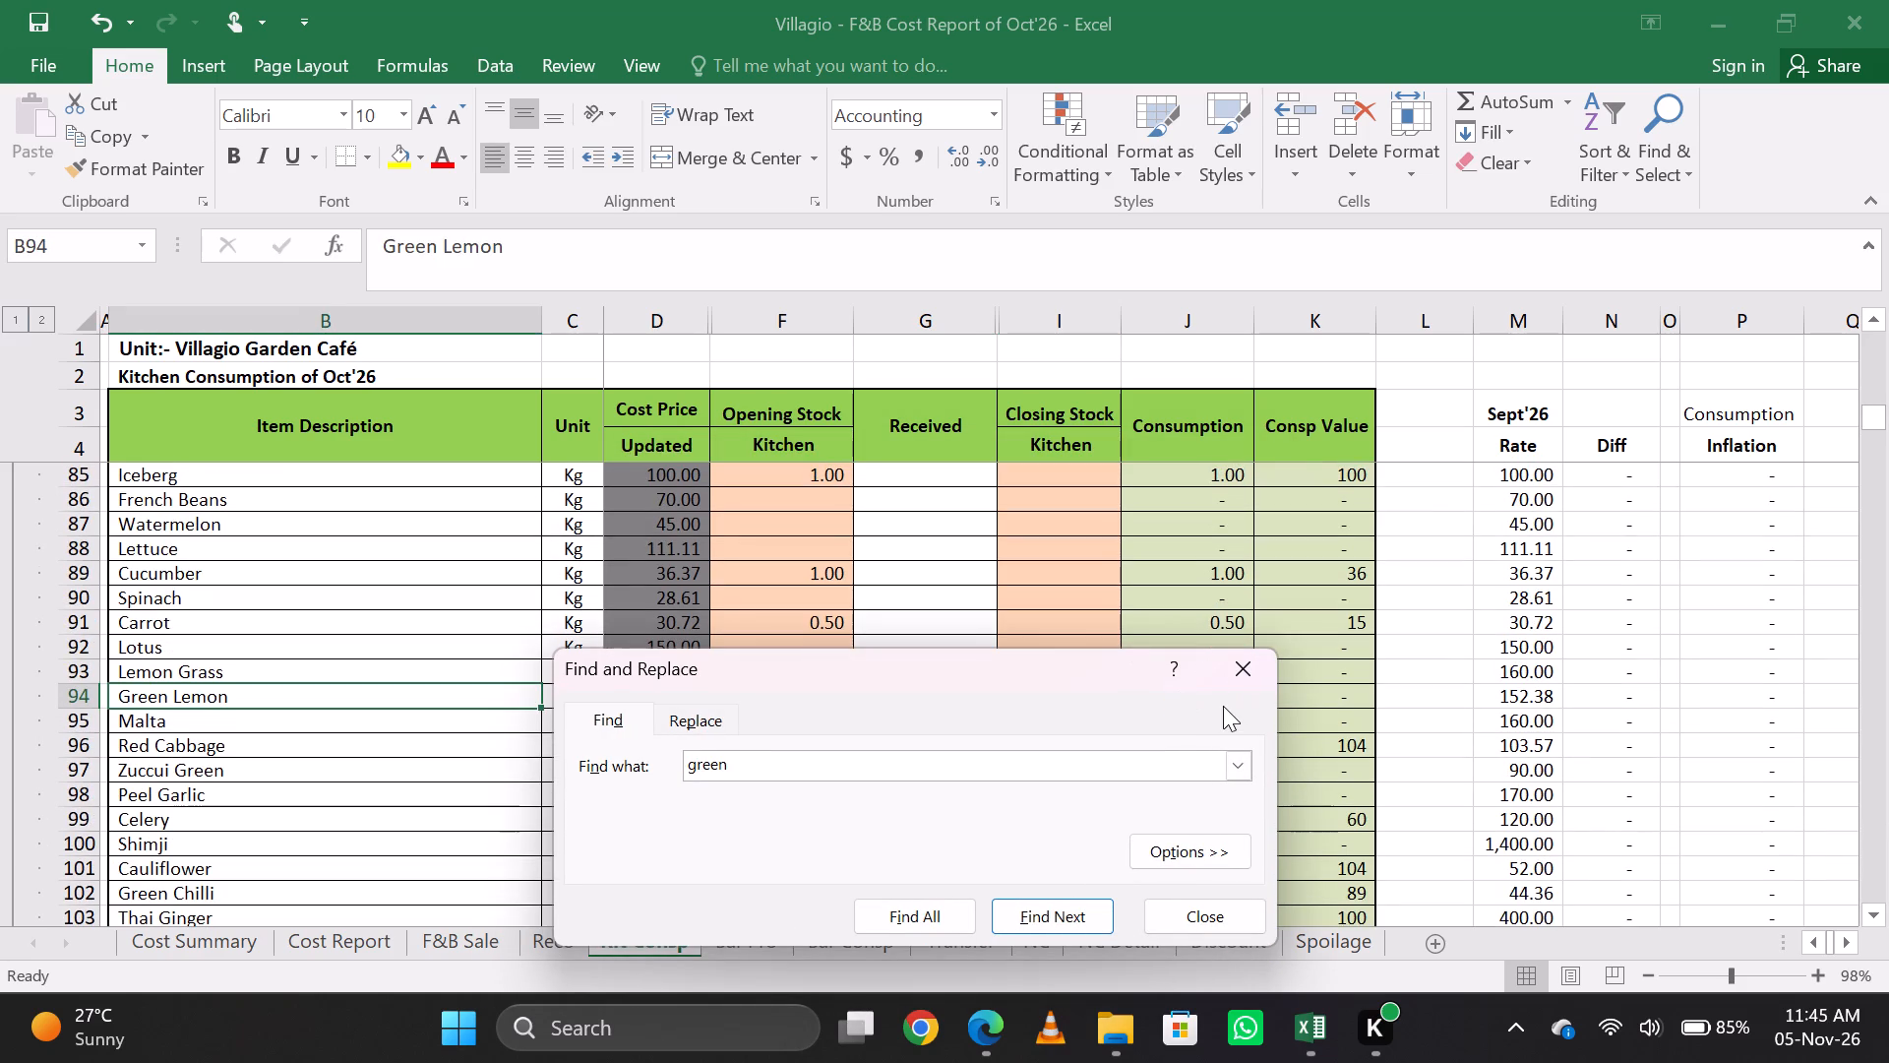
key("Return")
key("Return")
Search the sheet for sala, narrow the search to salad, and go through the matching items.
key("BackSpace")
key("BackSpace")
key("BackSpace")
key("BackSpace")
key("BackSpace")
key("BackSpace")
key("BackSpace")
key("BackSpace")
key("BackSpace")
key("BackSpace")
key("BackSpace")
key("BackSpace")
key("BackSpace")
key("BackSpace")
key("BackSpace")
key("BackSpace")
key("BackSpace")
key("BackSpace")
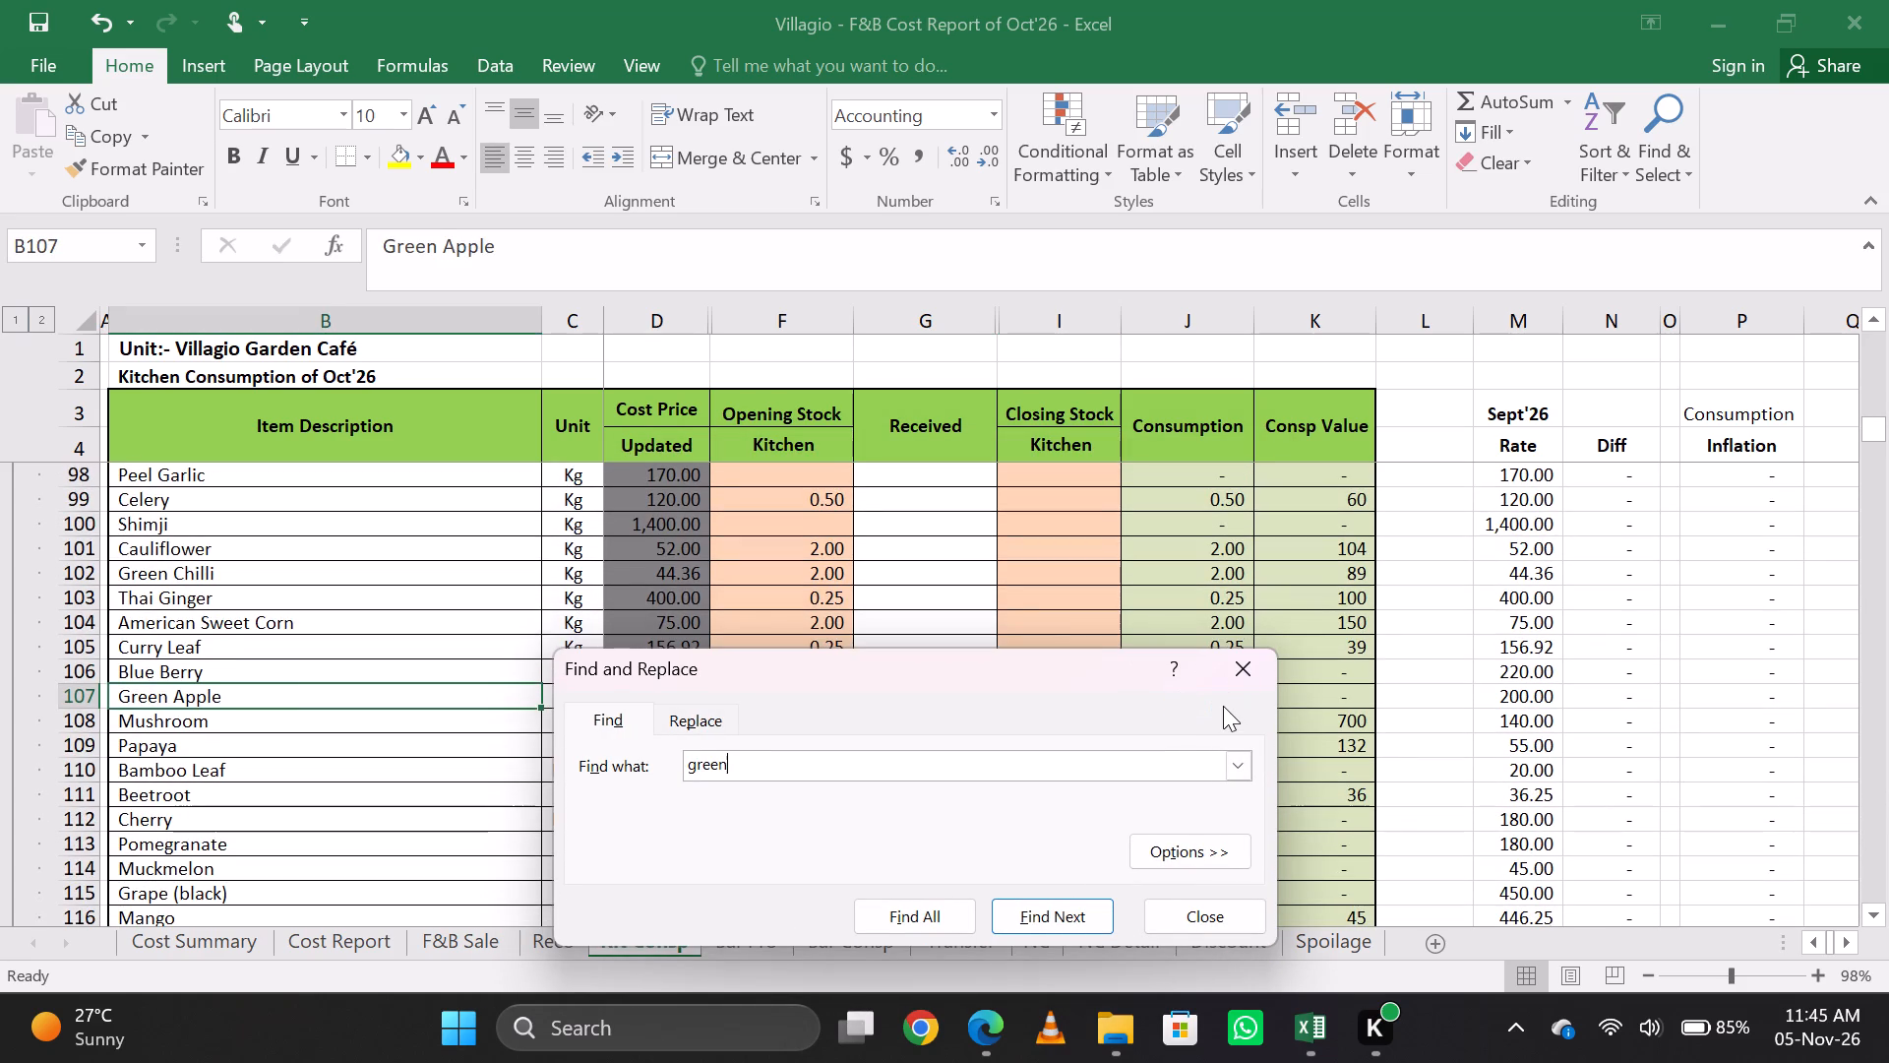
type("sala")
key("Return")
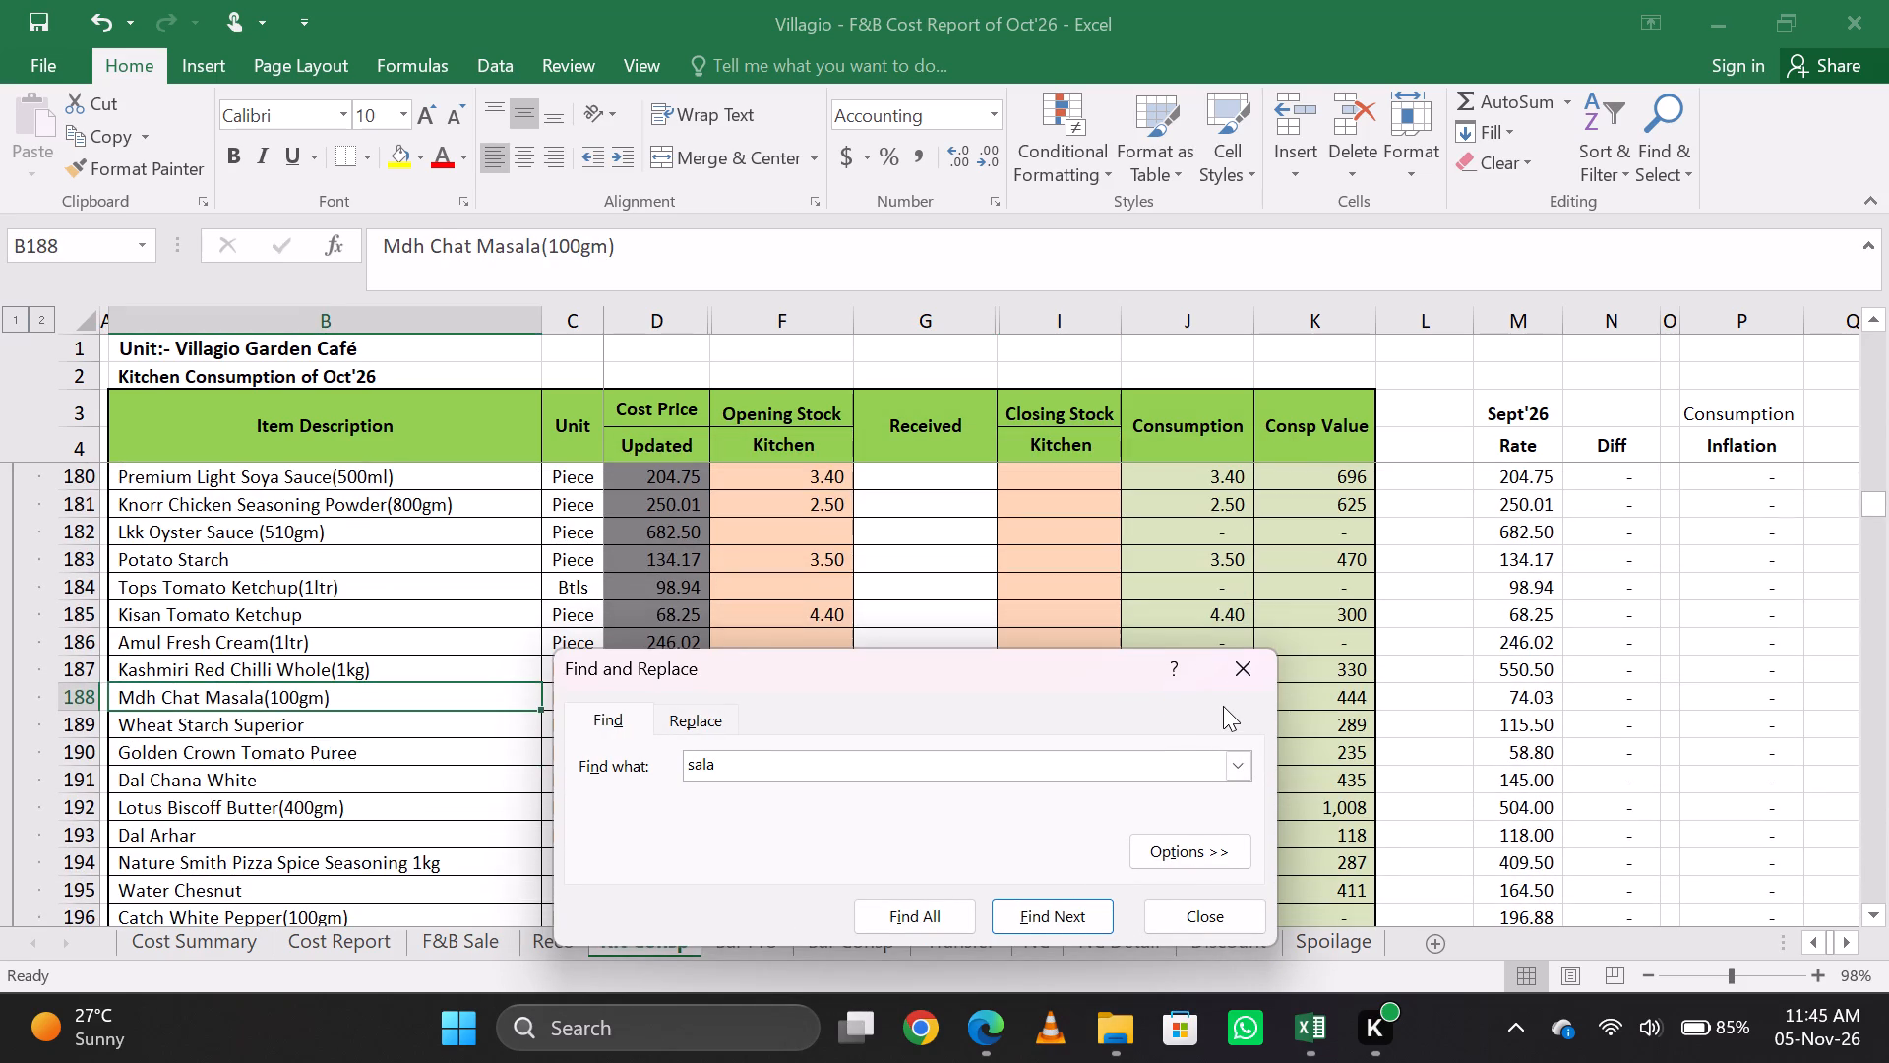
key("Return")
key("Return")
key("Return")
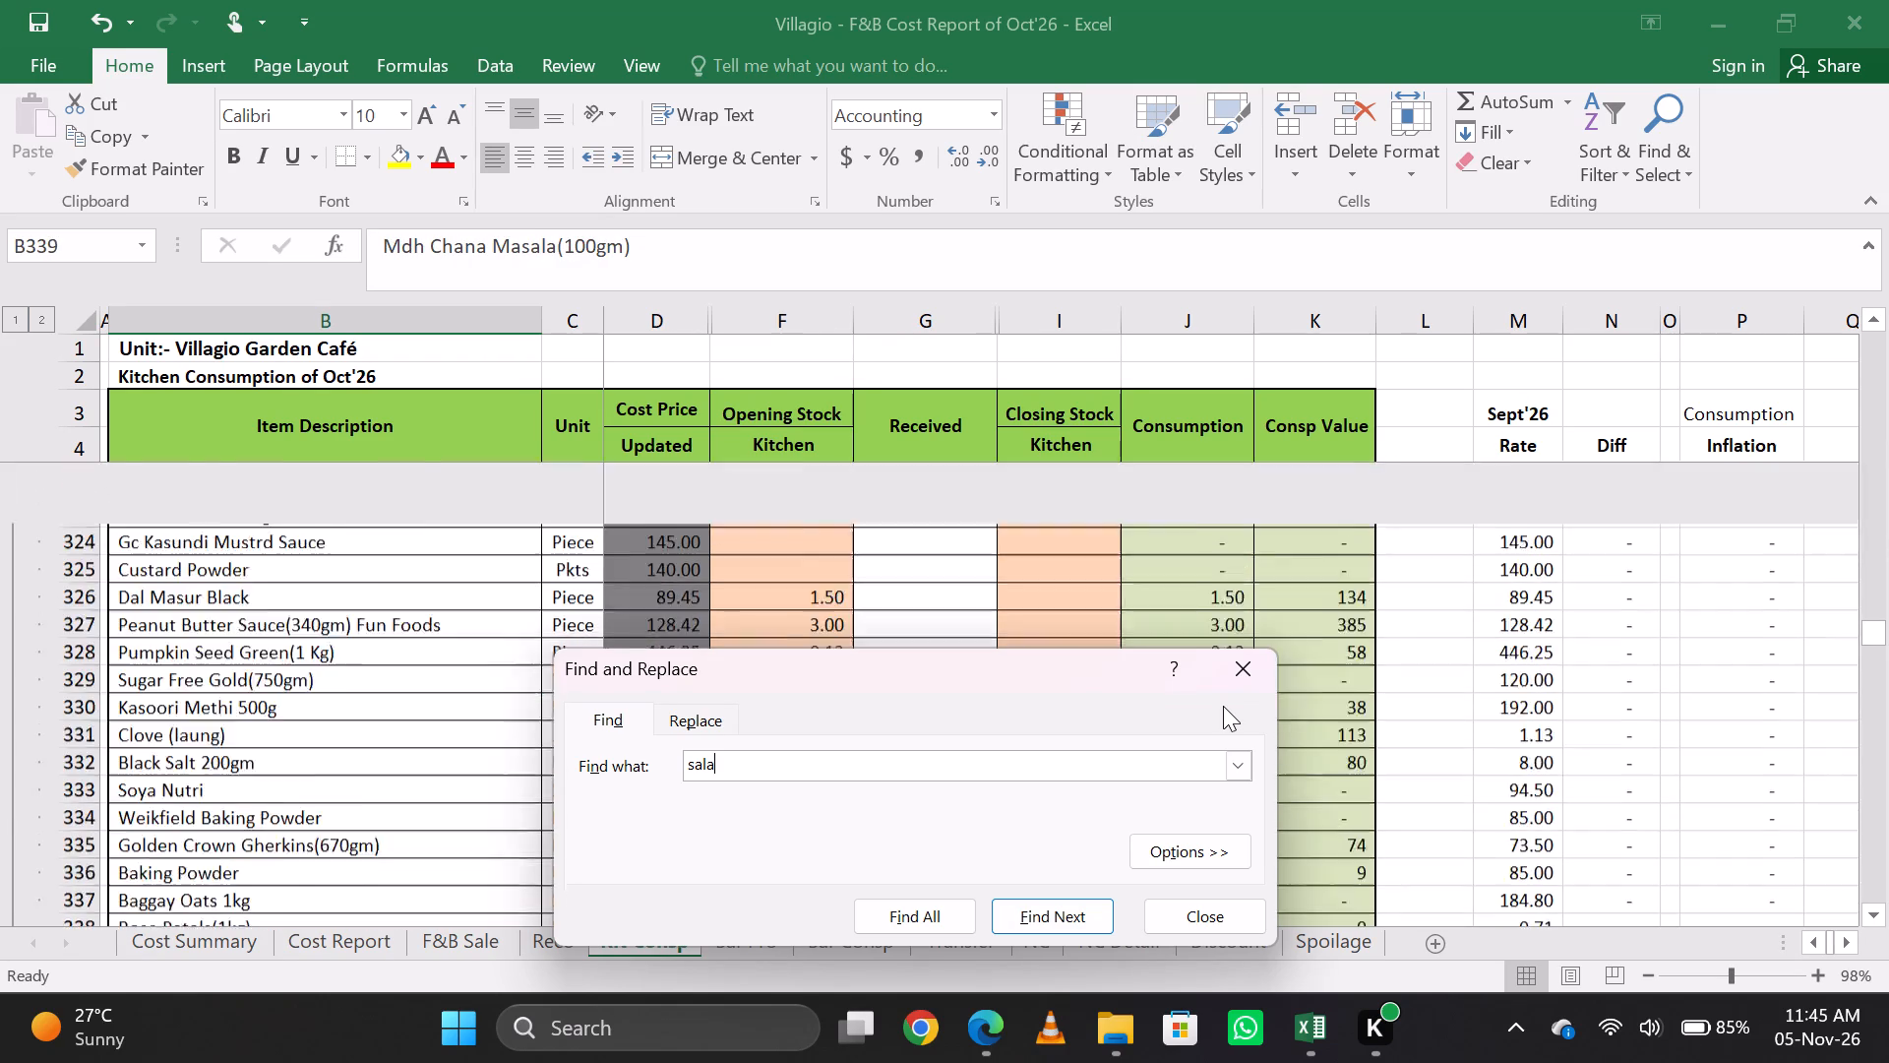
key("Return")
key("Return")
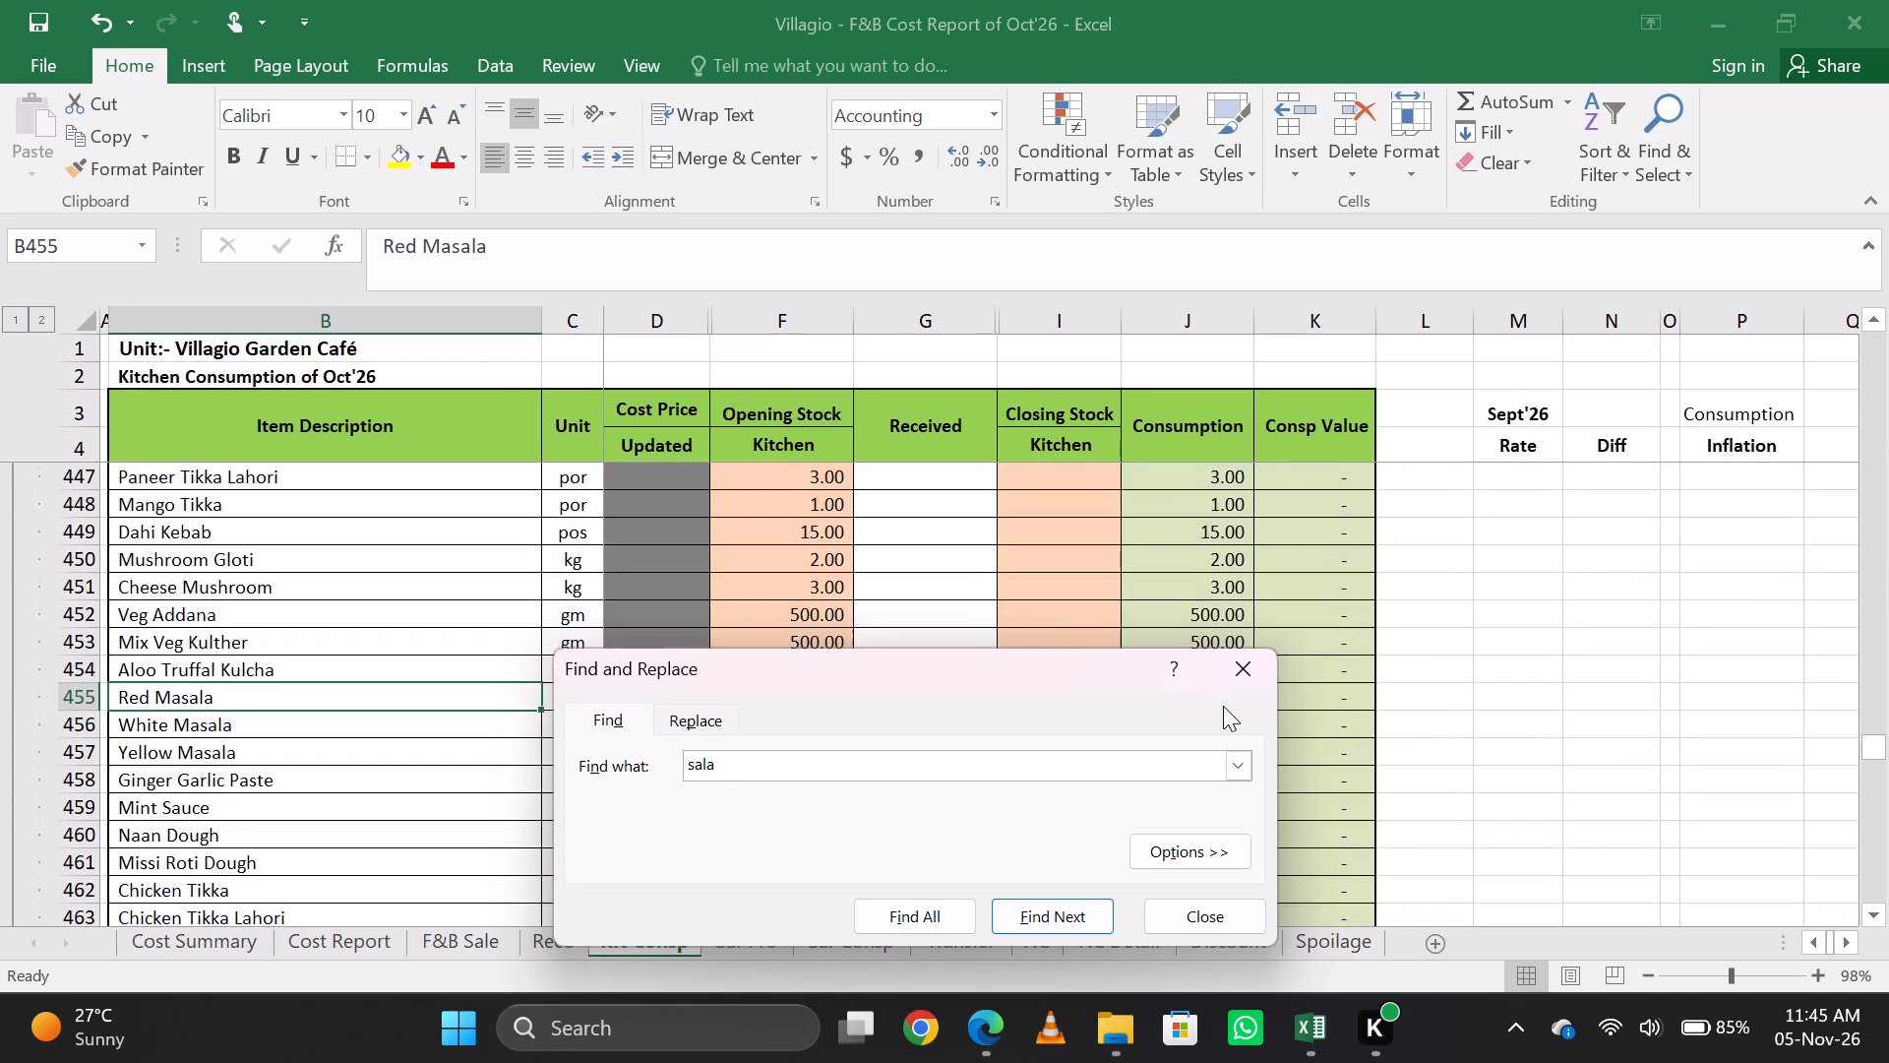
key("d")
key("Return")
key("Return")
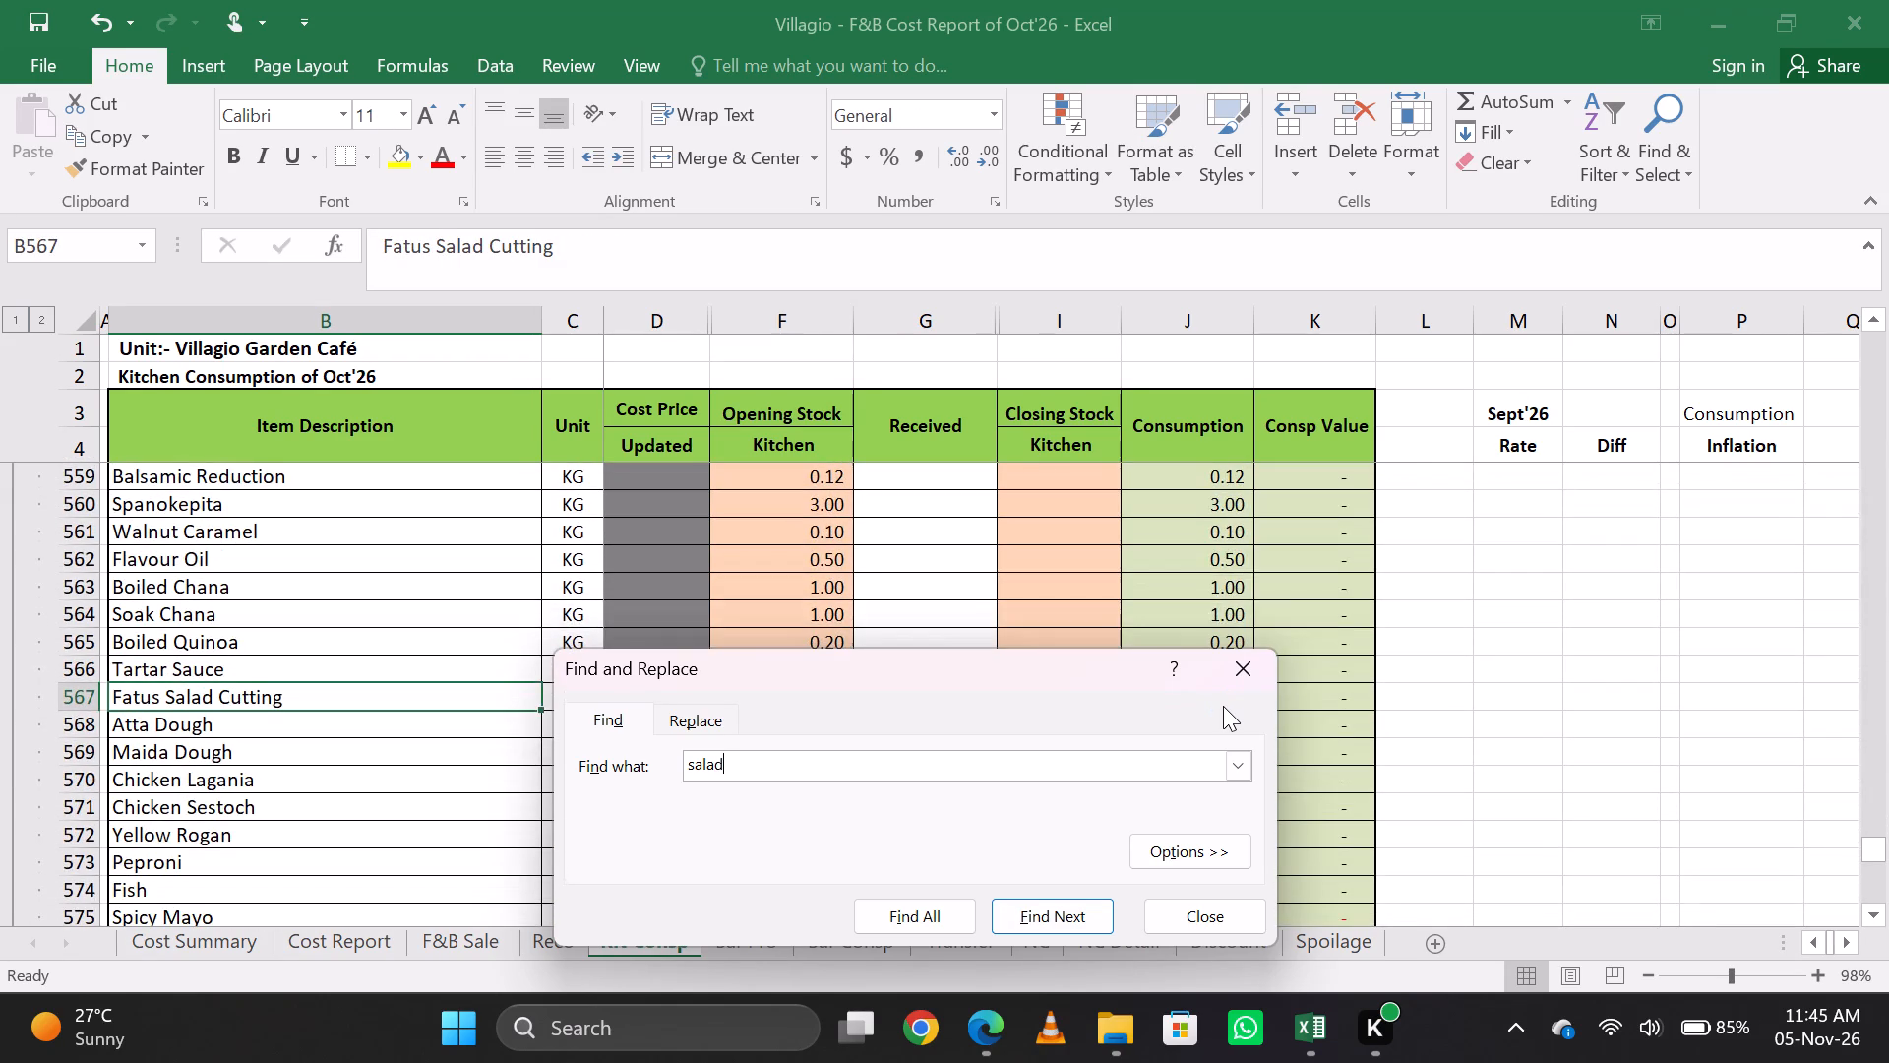
key("Return")
key("Return")
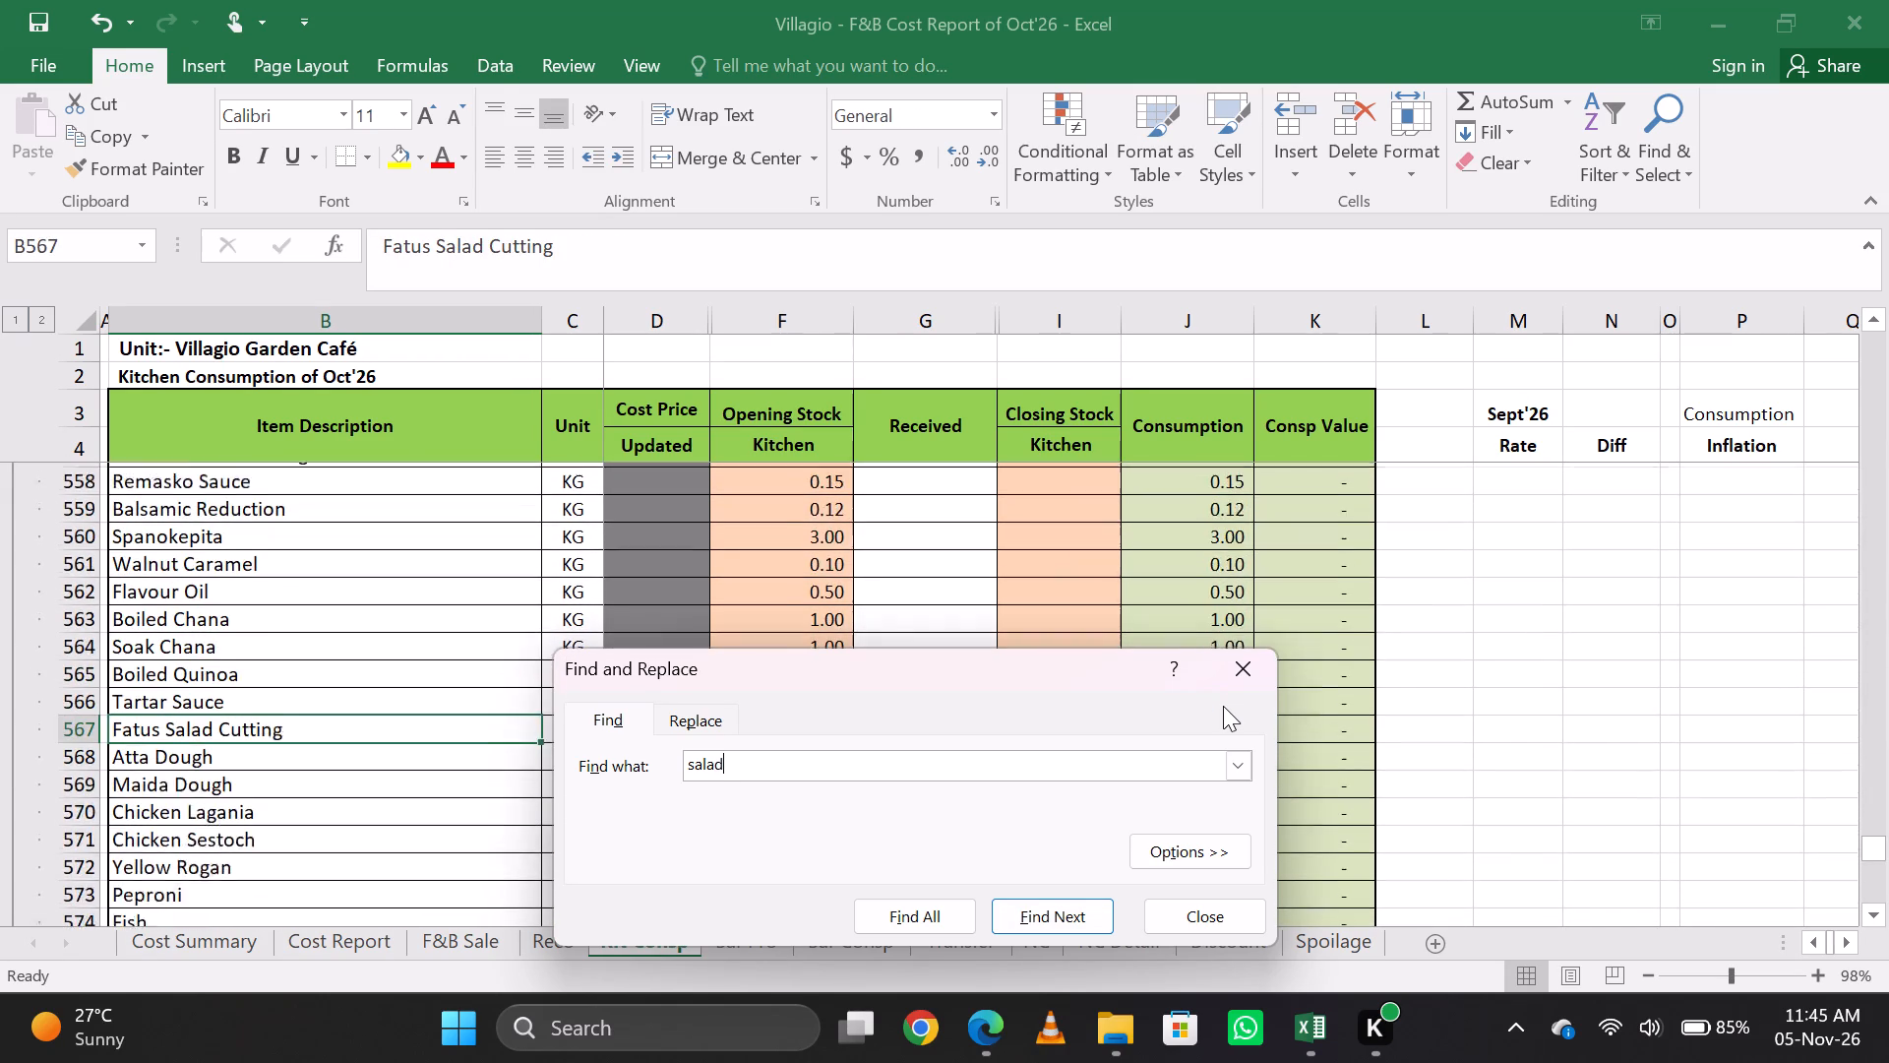
key("Escape")
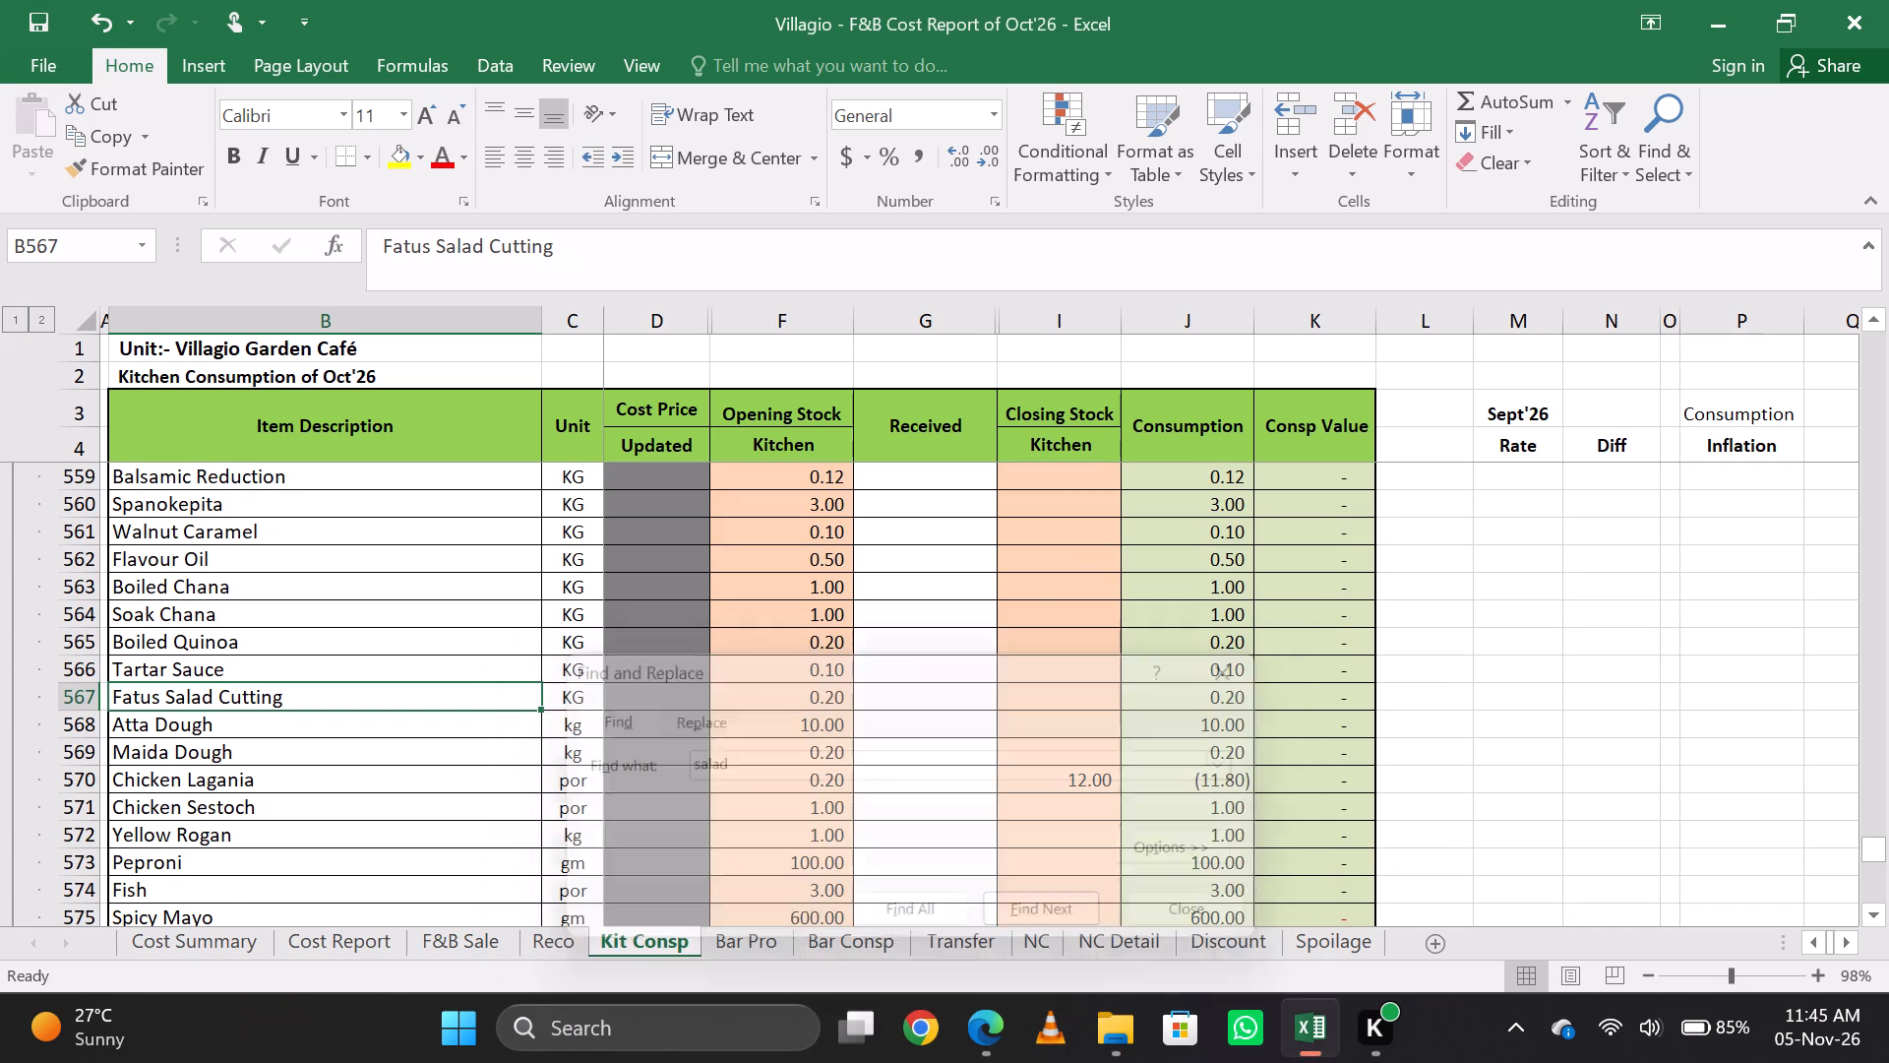
key("ctrl+f")
key("Escape")
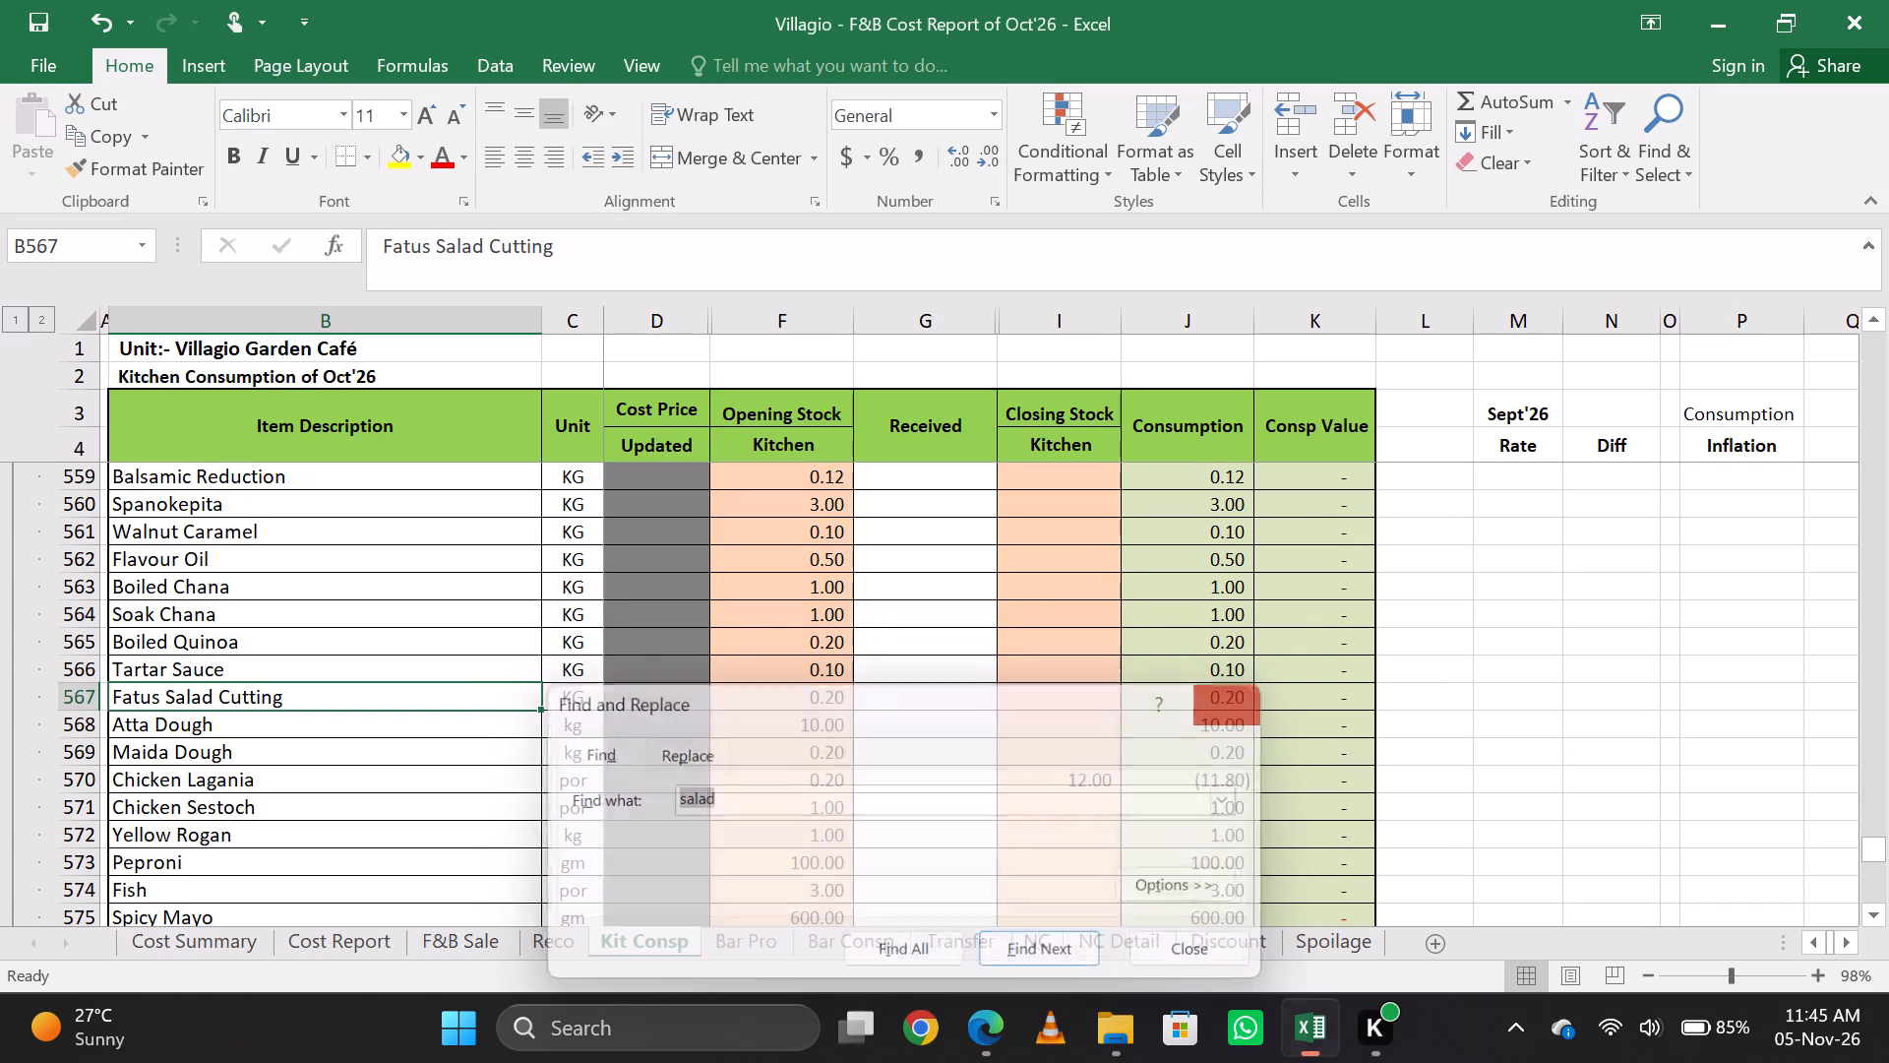
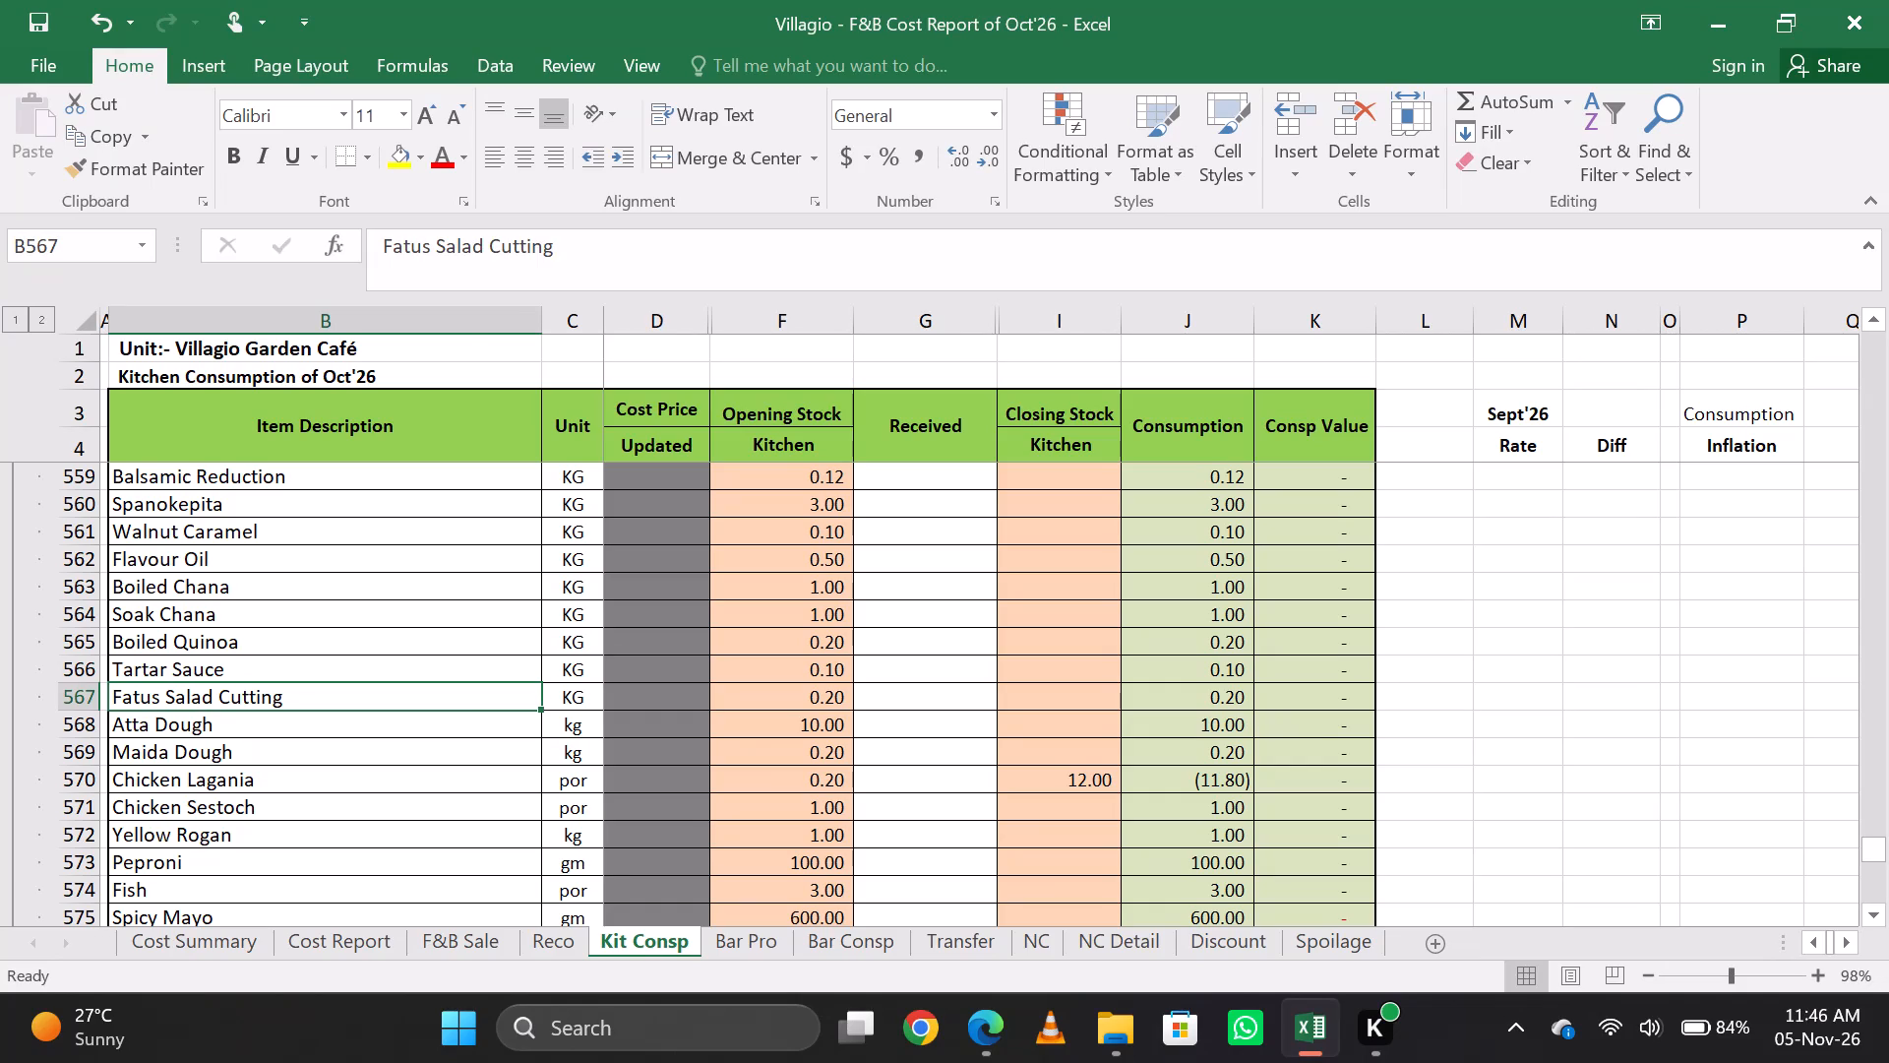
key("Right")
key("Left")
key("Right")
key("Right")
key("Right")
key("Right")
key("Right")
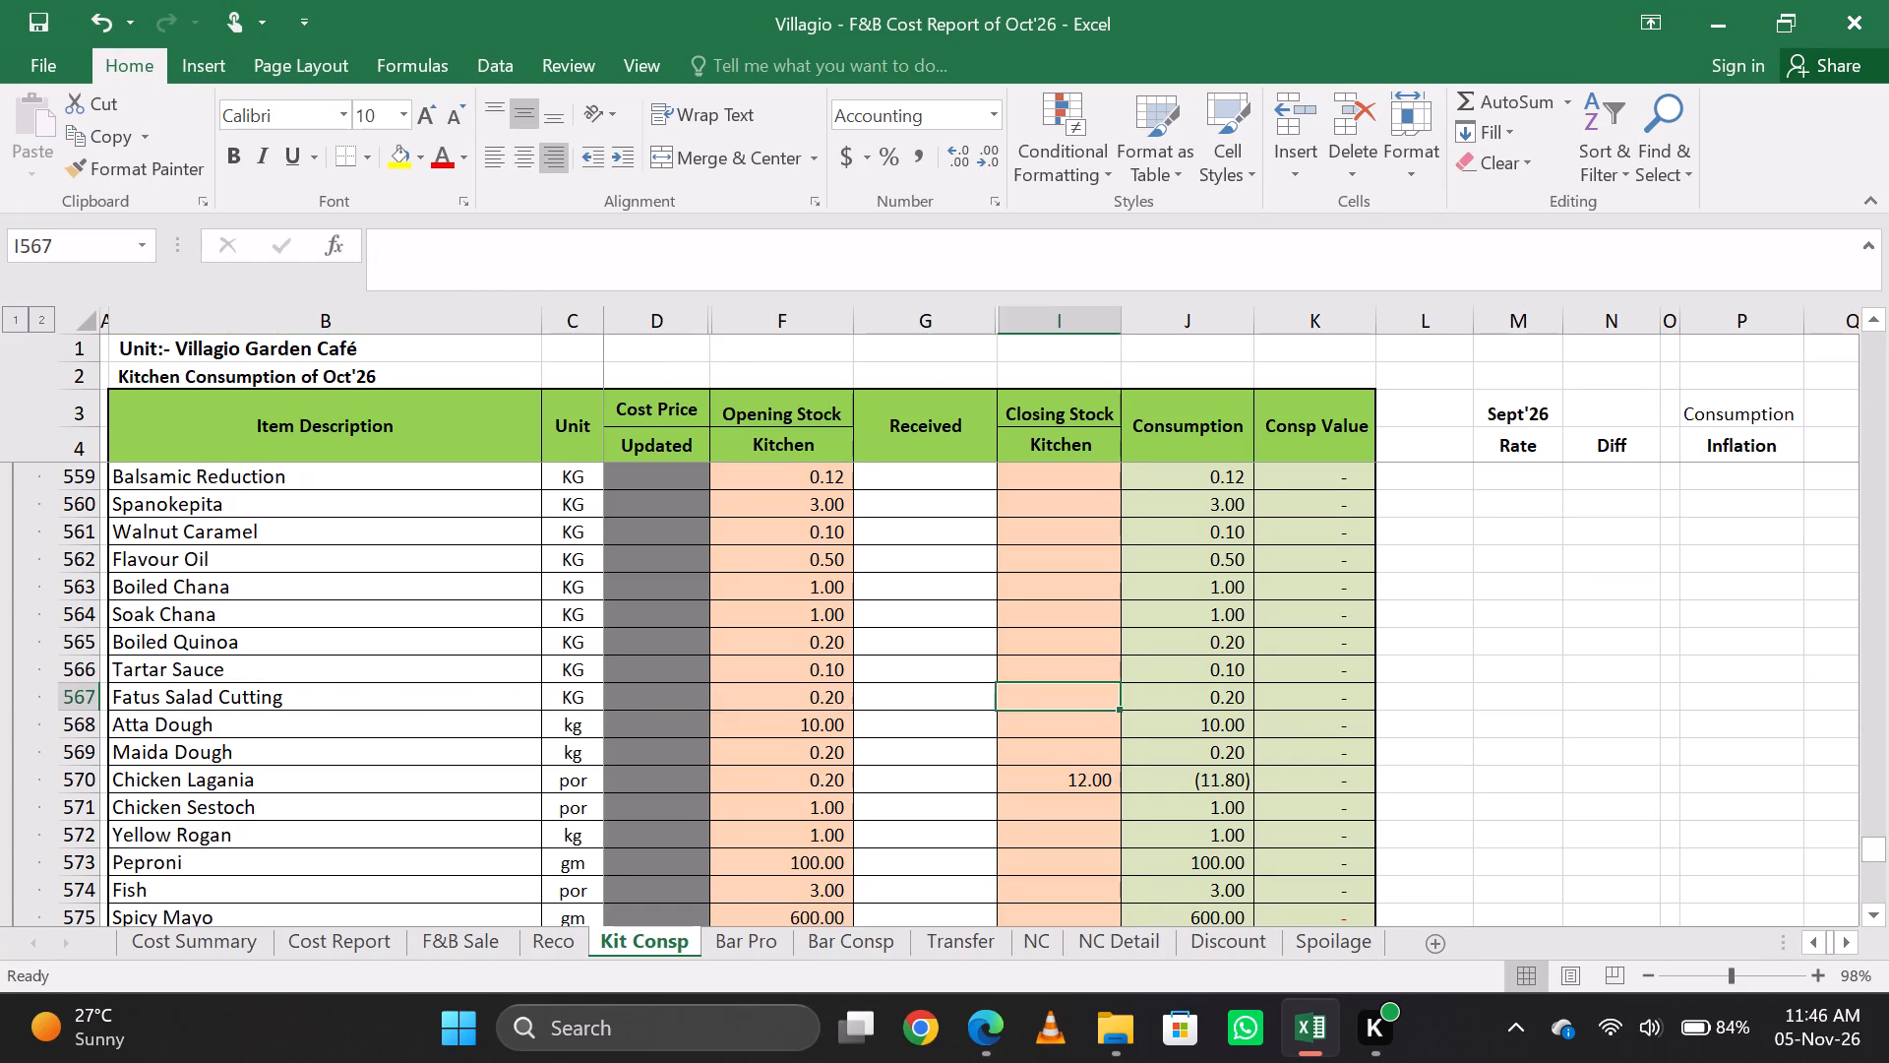
Search the sheet for boil c, broaden the search to boil, and go through the matching items.
key("ctrl+f")
key("BackSpace")
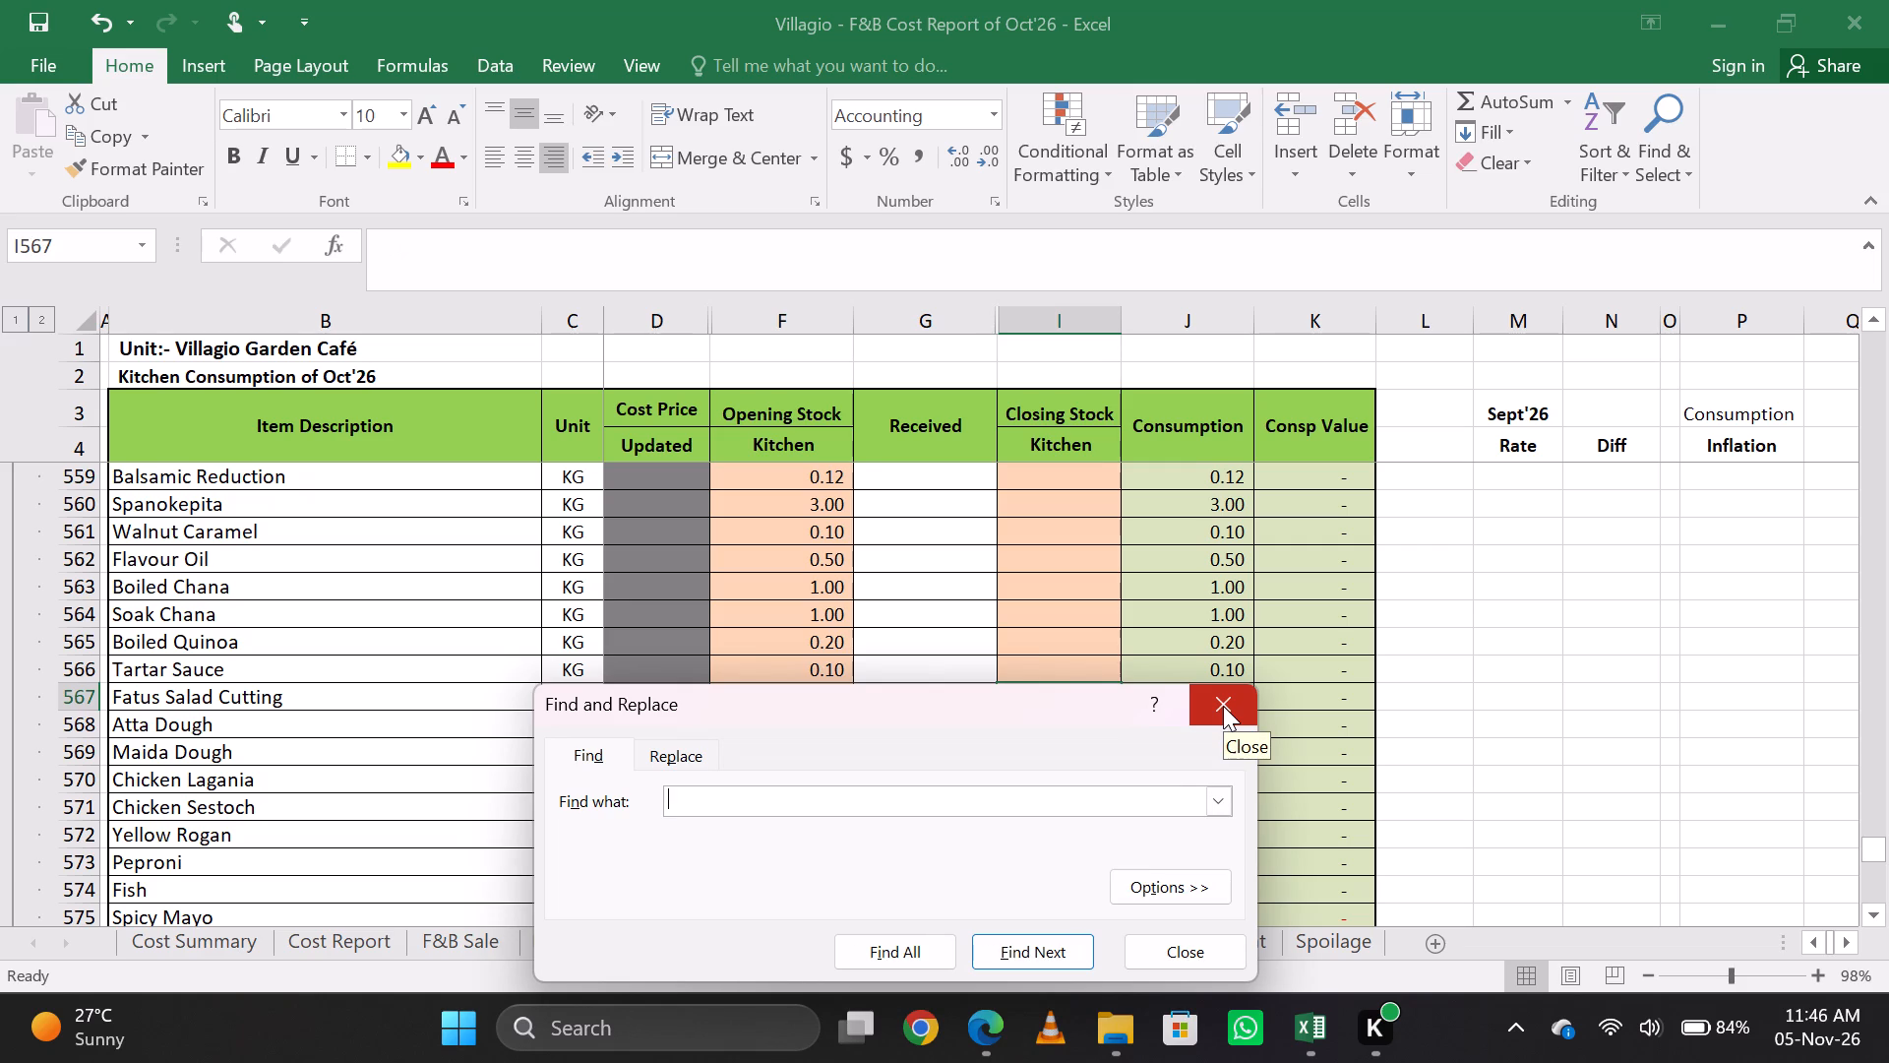
type("boil c")
key("Return")
key("Return")
key("BackSpace")
key("Return")
key("Return")
key("BackSpace")
key("Return")
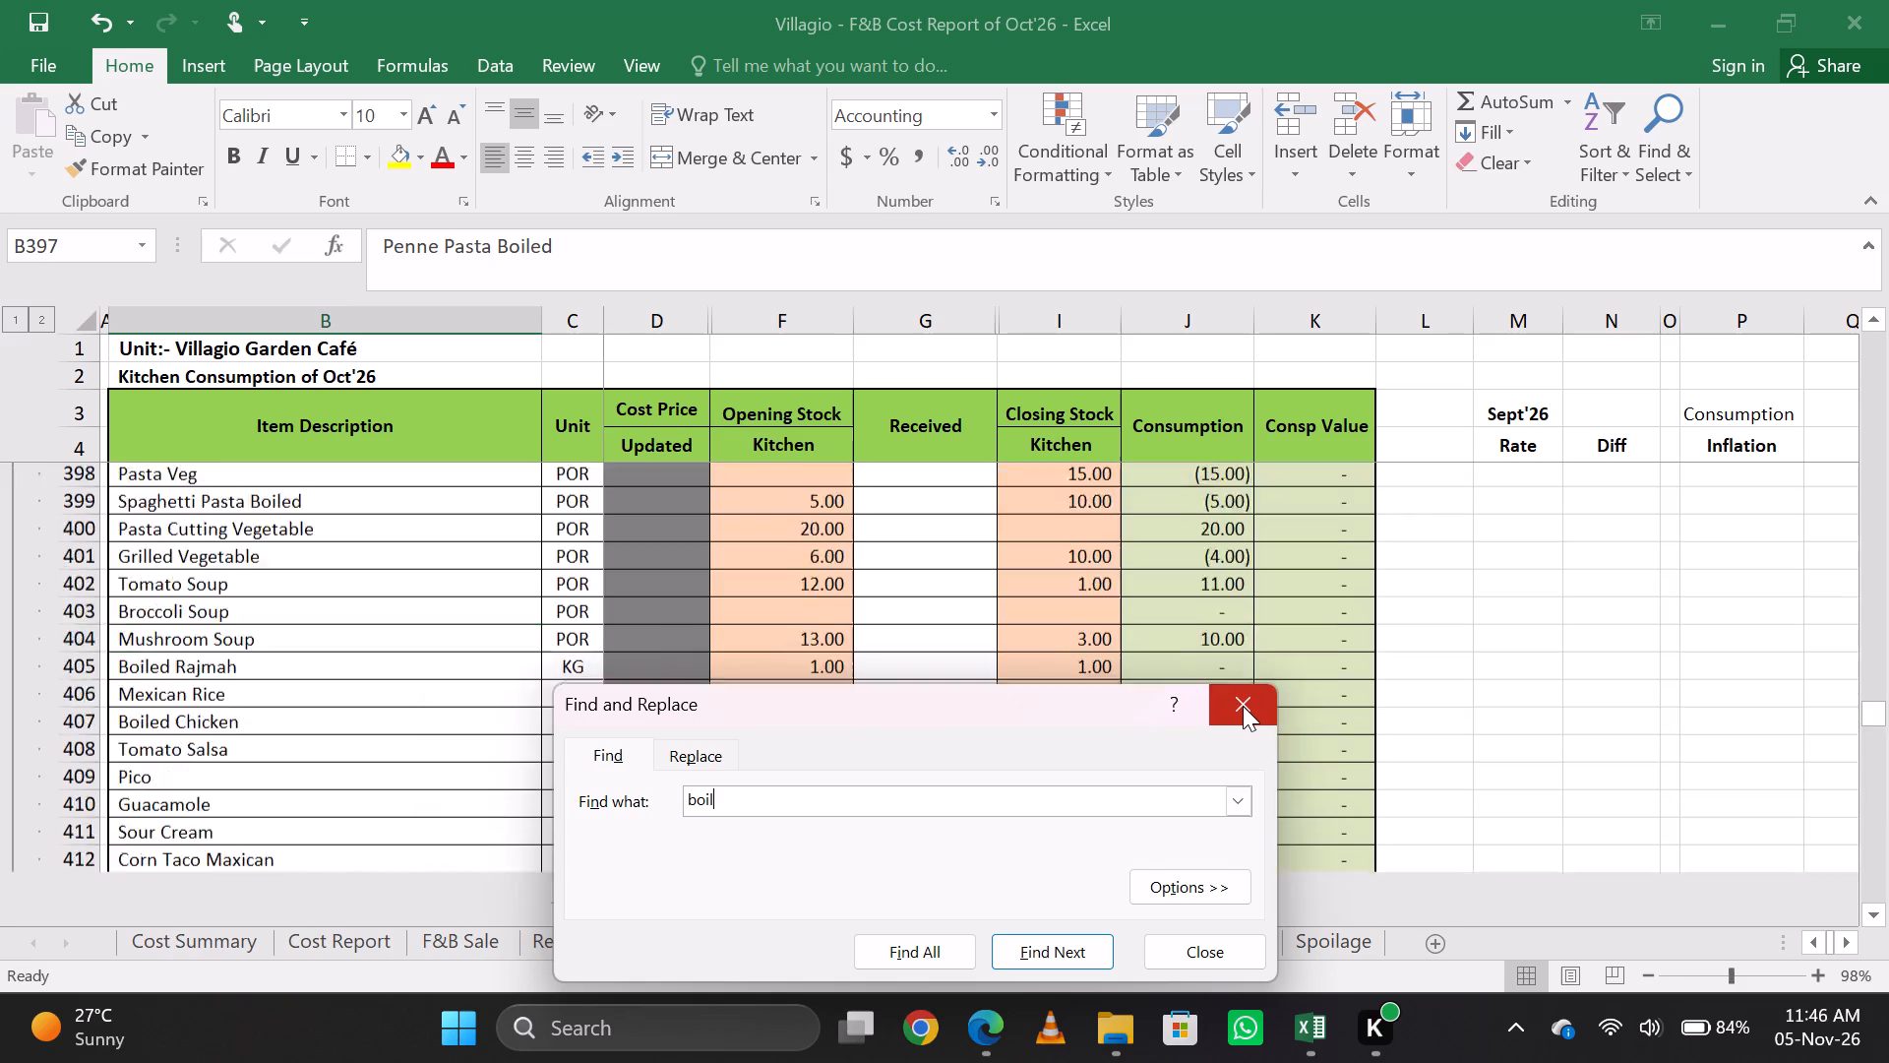
key("Return")
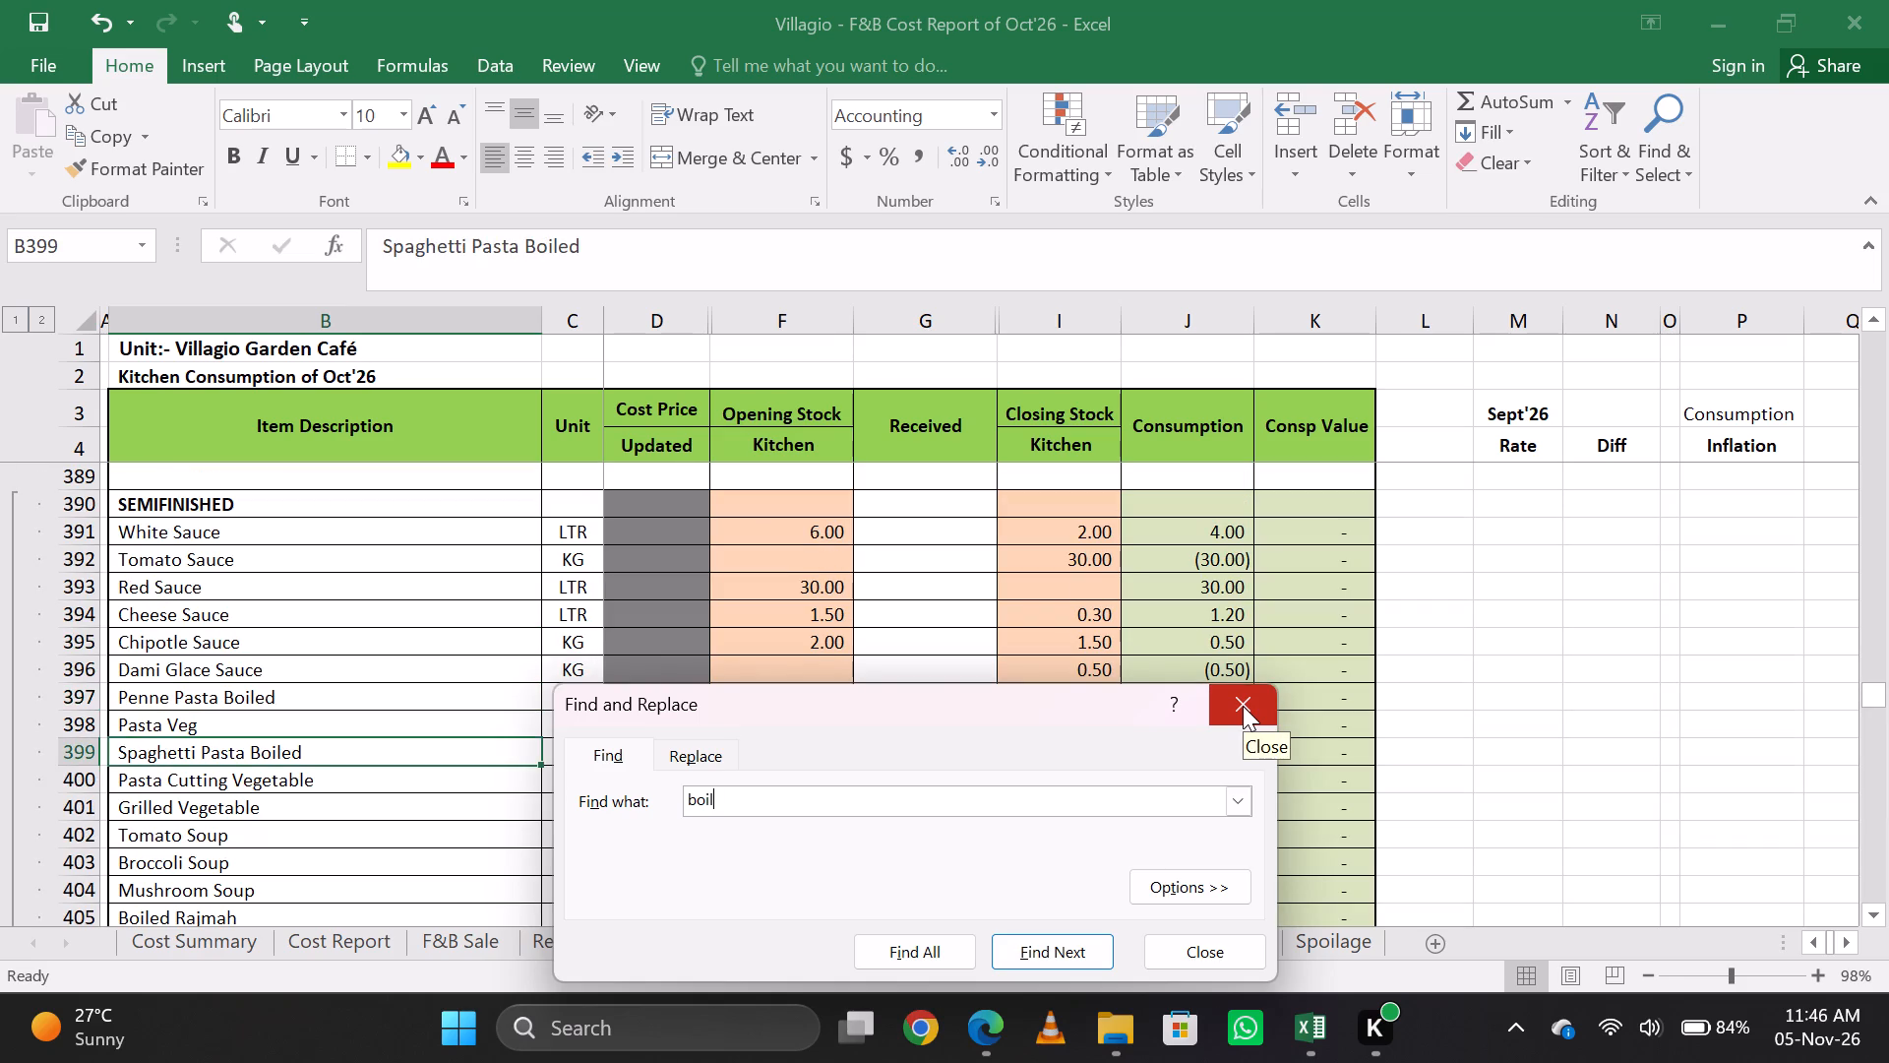
key("Return")
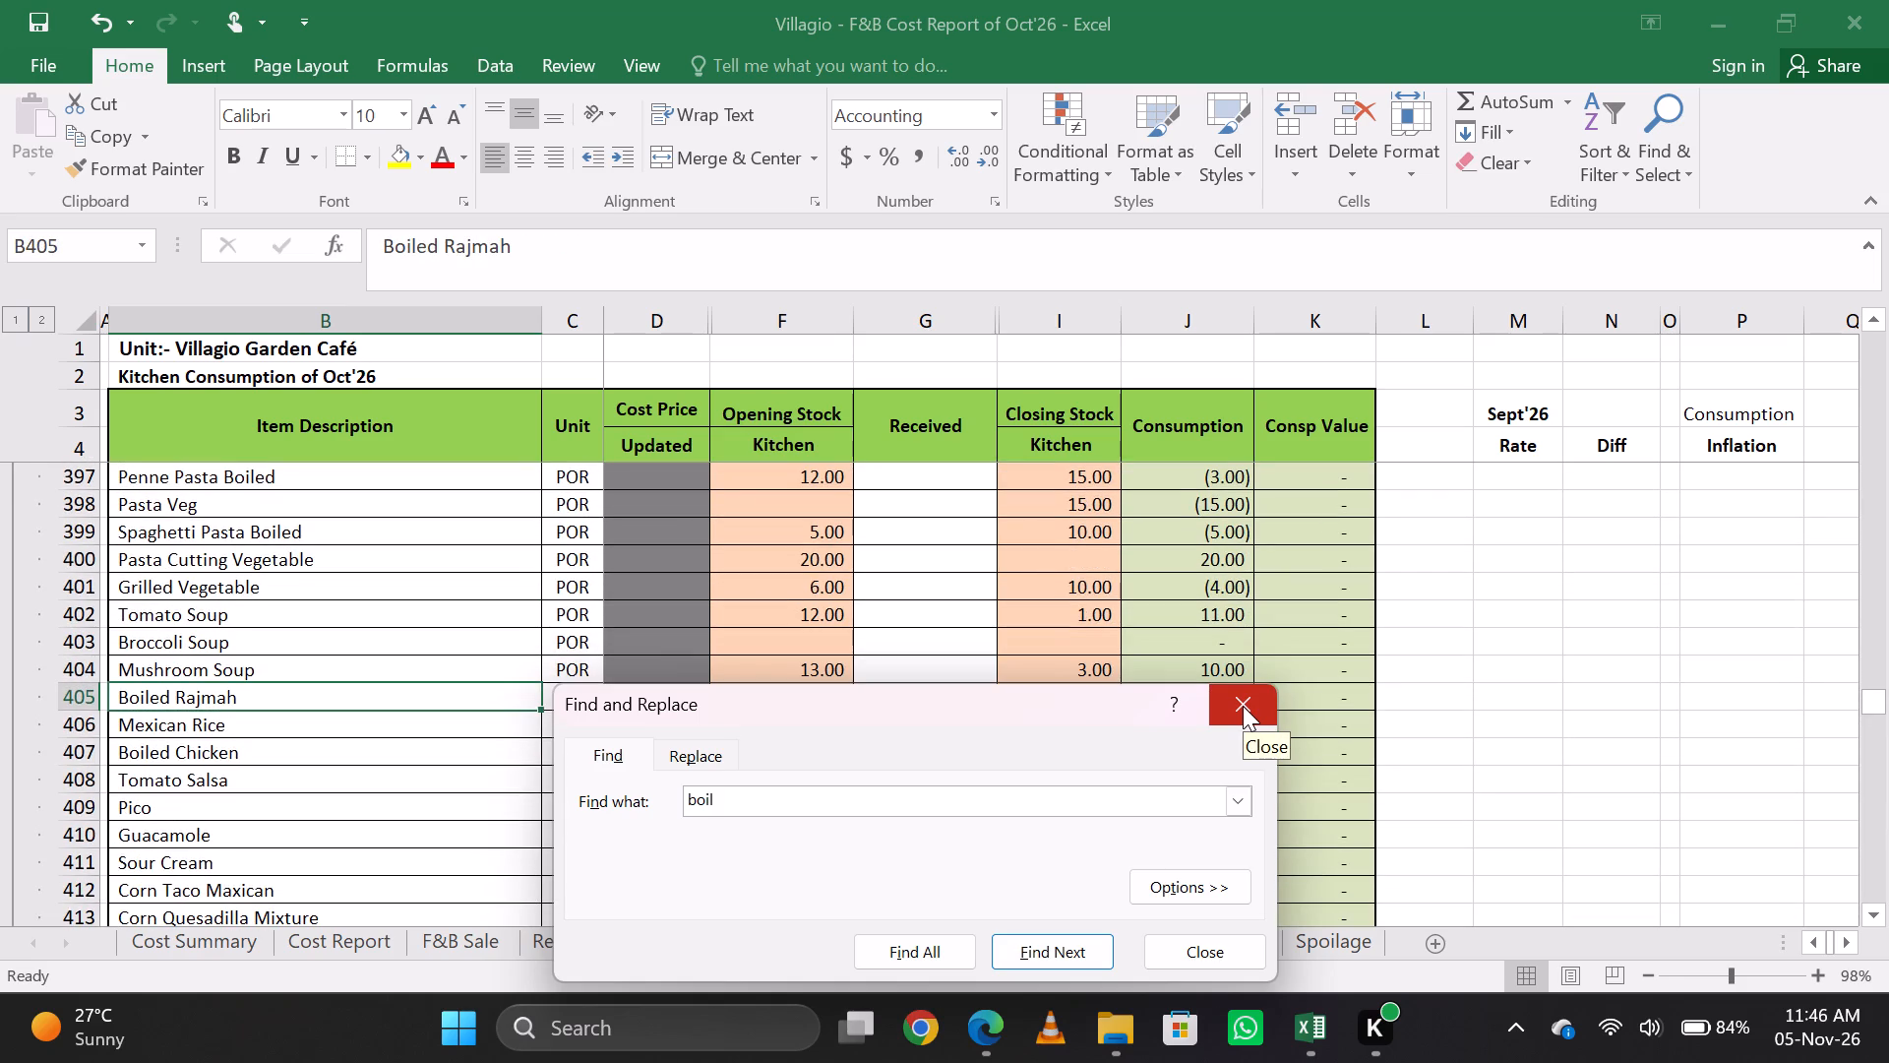
key("Return")
key("Return")
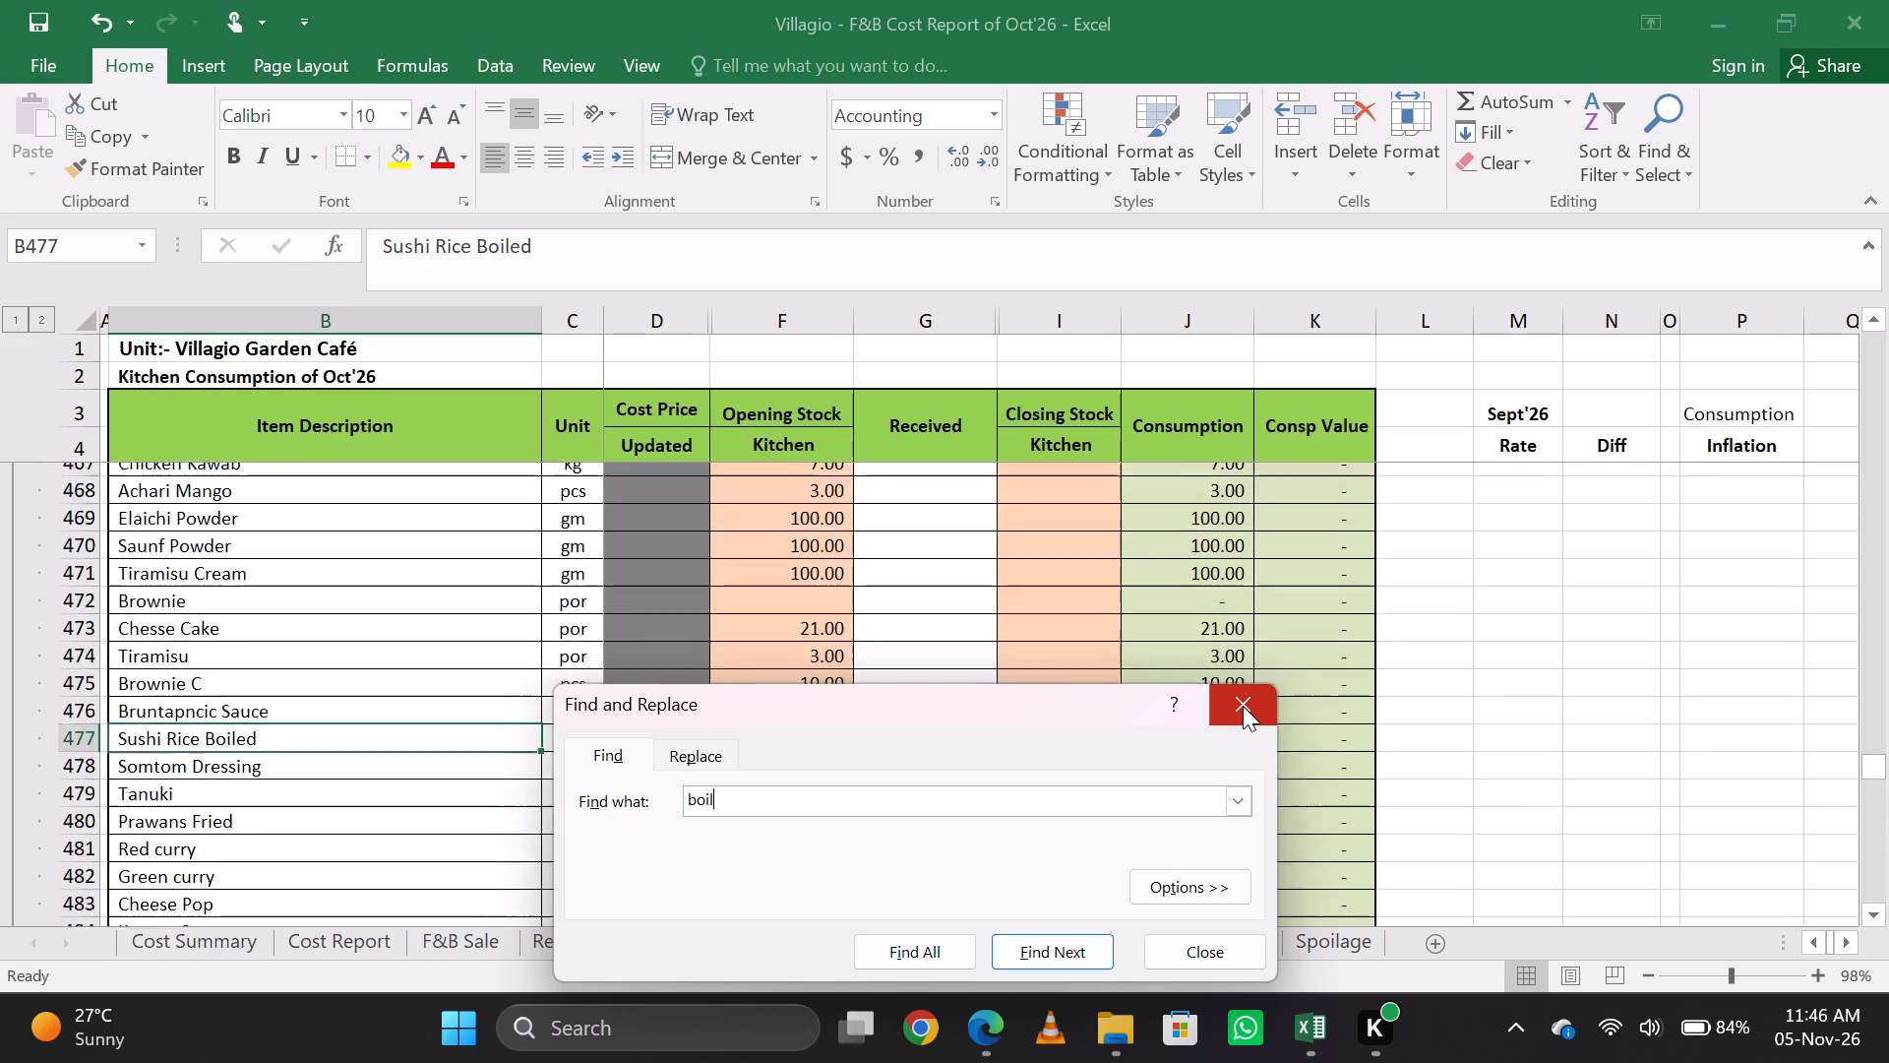
key("Return")
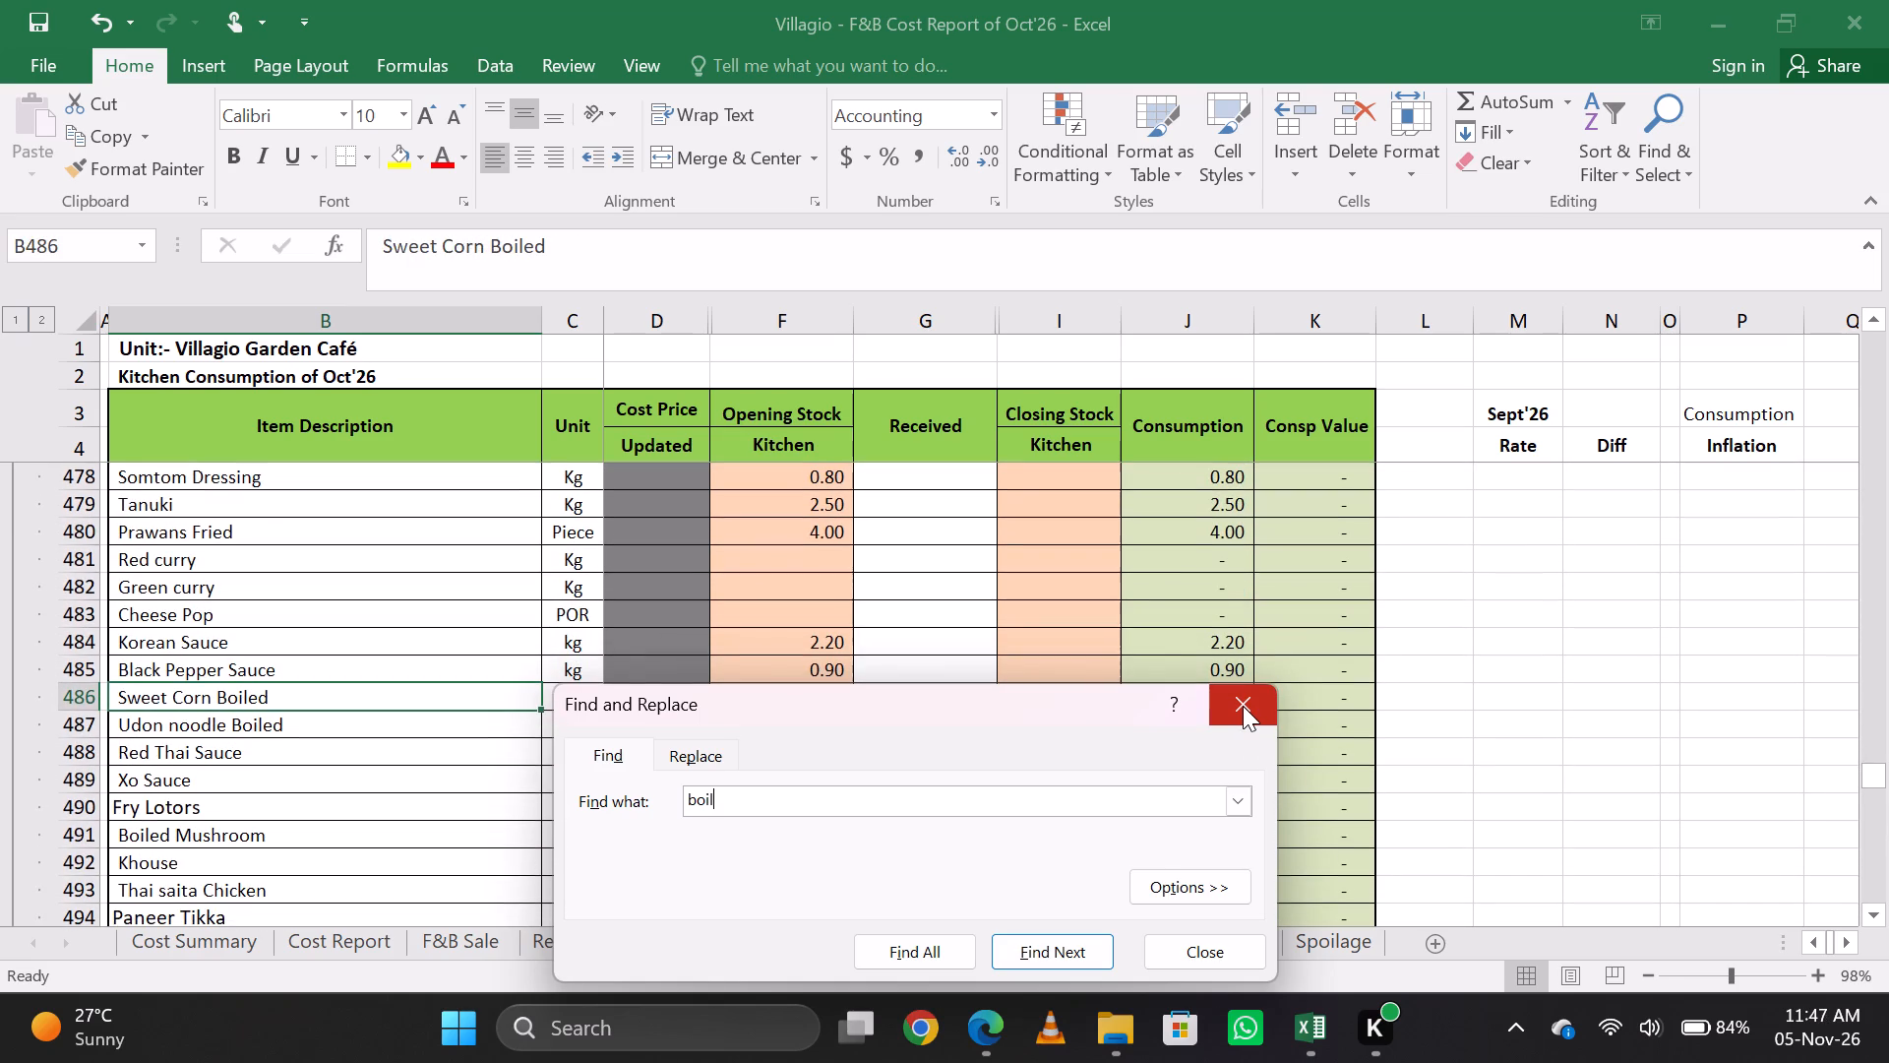
key("Return")
key("Return")
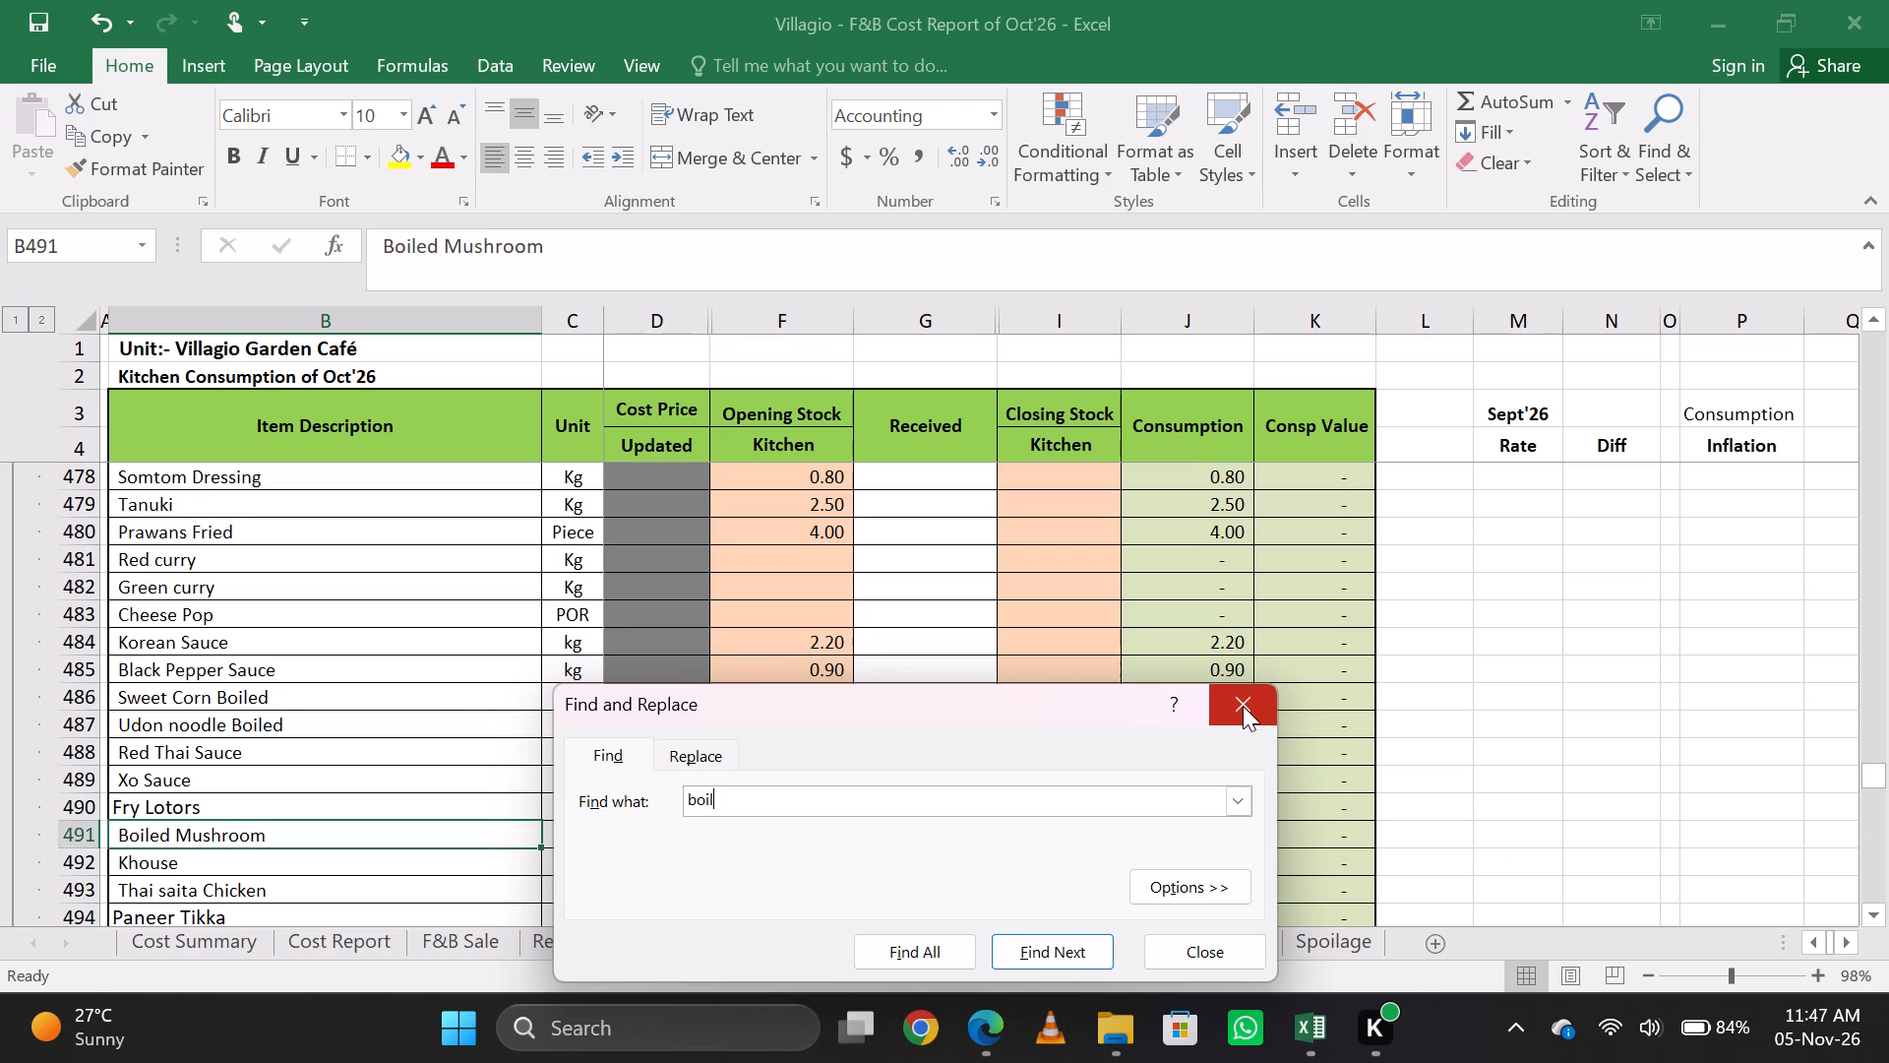
key("Return")
key("Return")
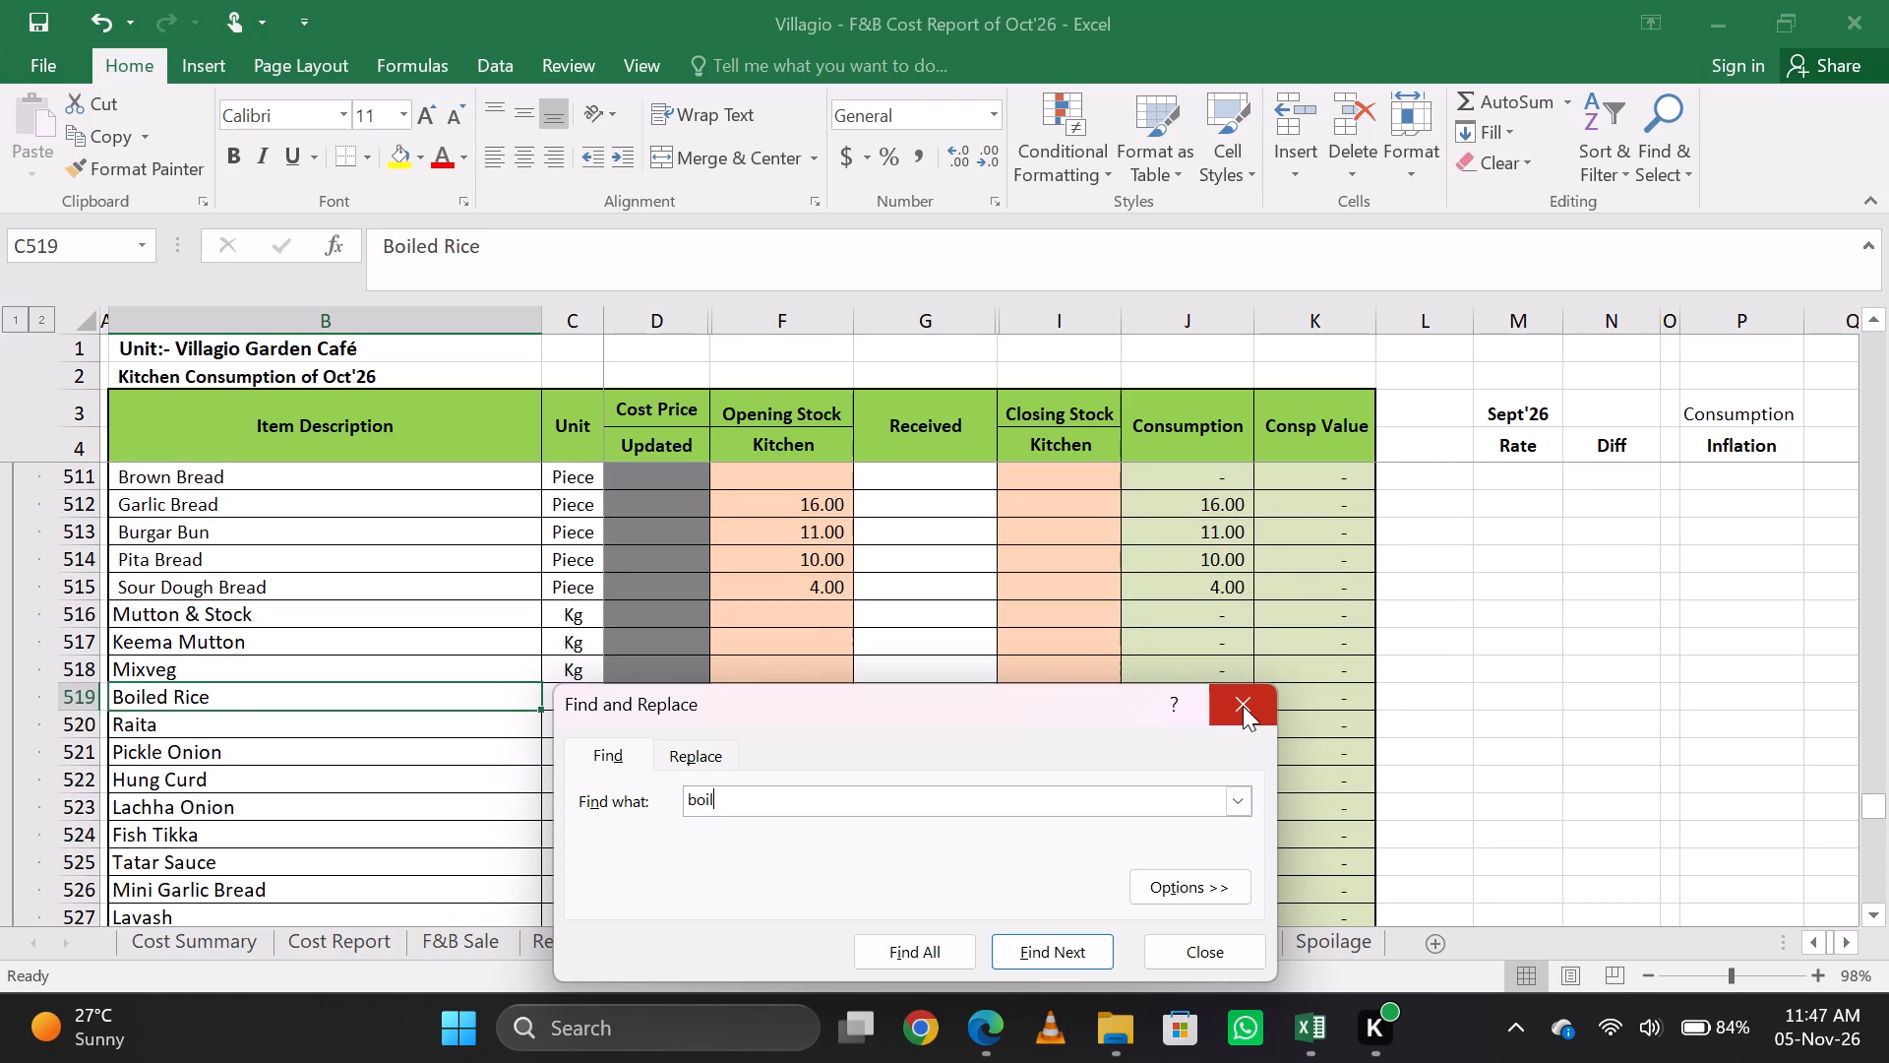
key("Return")
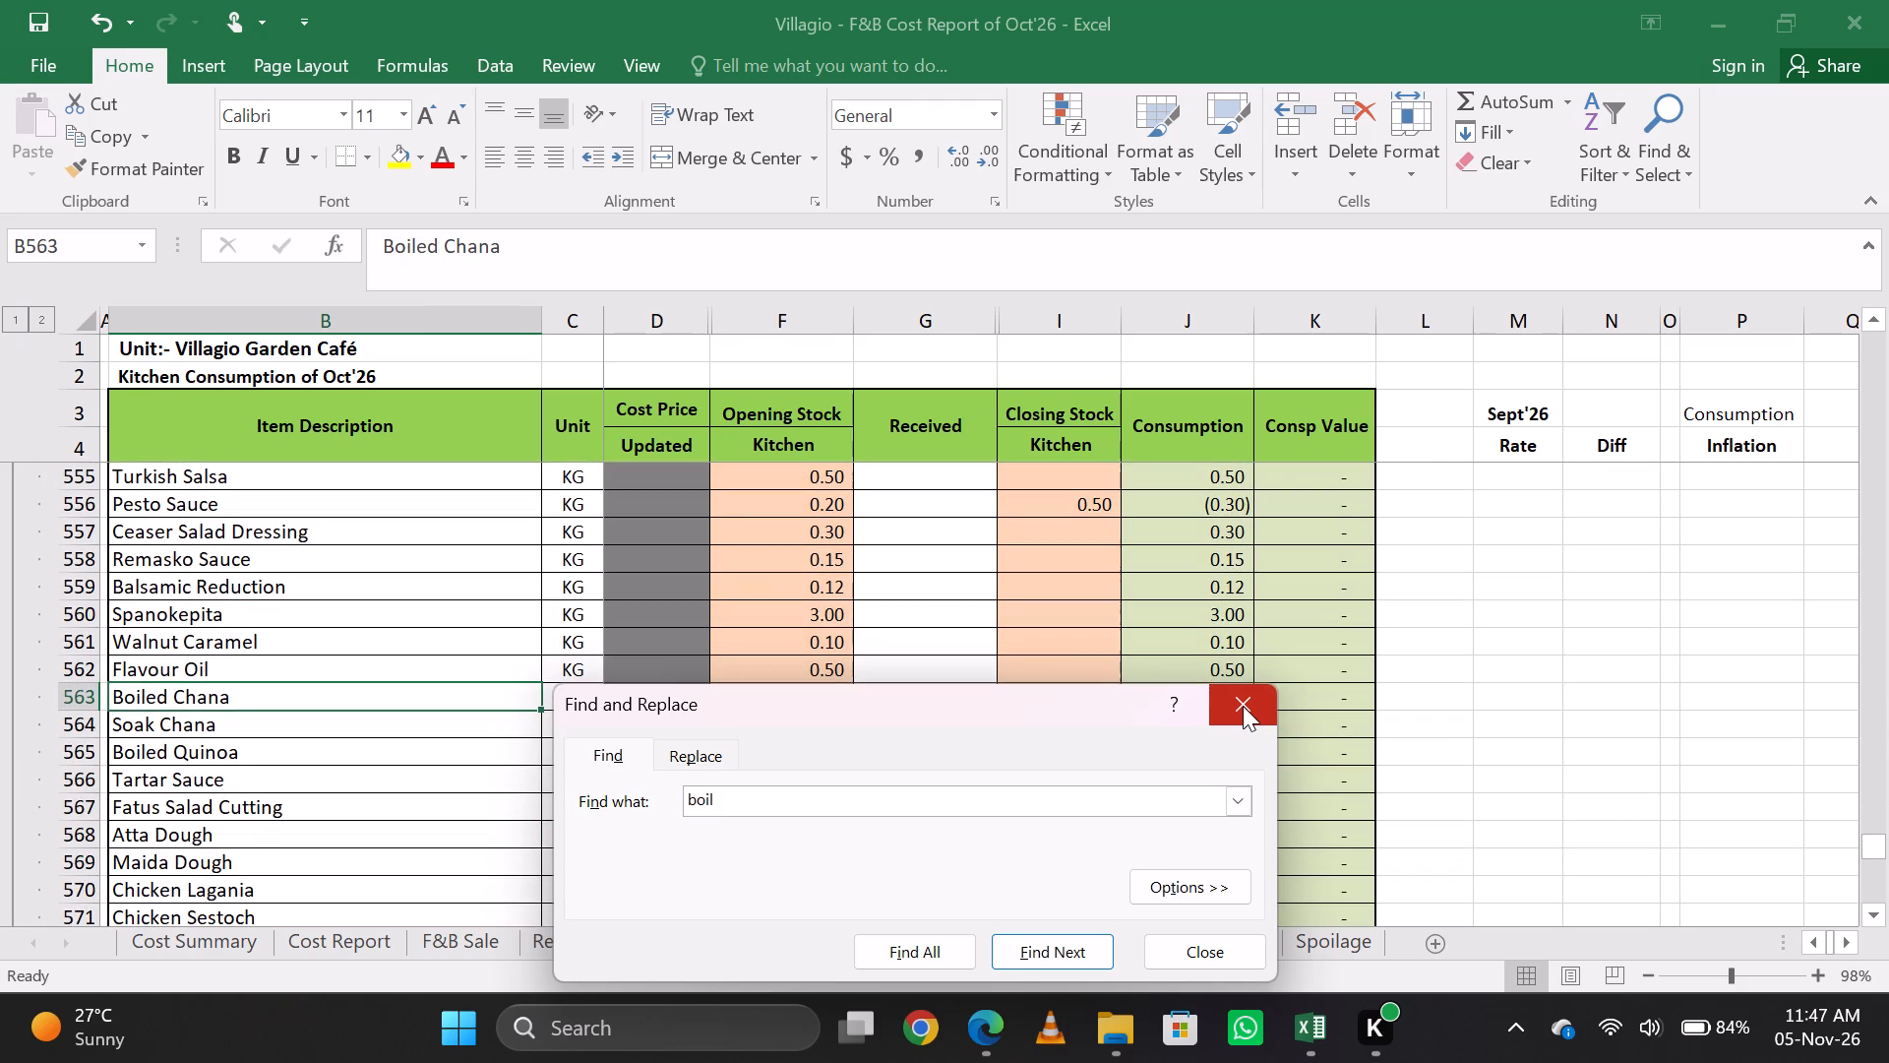
key("Return")
key("Escape")
Go to the kitchen closing stock cell in the Boiled Chana row.
key("Up")
key("Up")
key("Right")
key("Right")
key("Right")
key("Right")
key("Right")
key("Right")
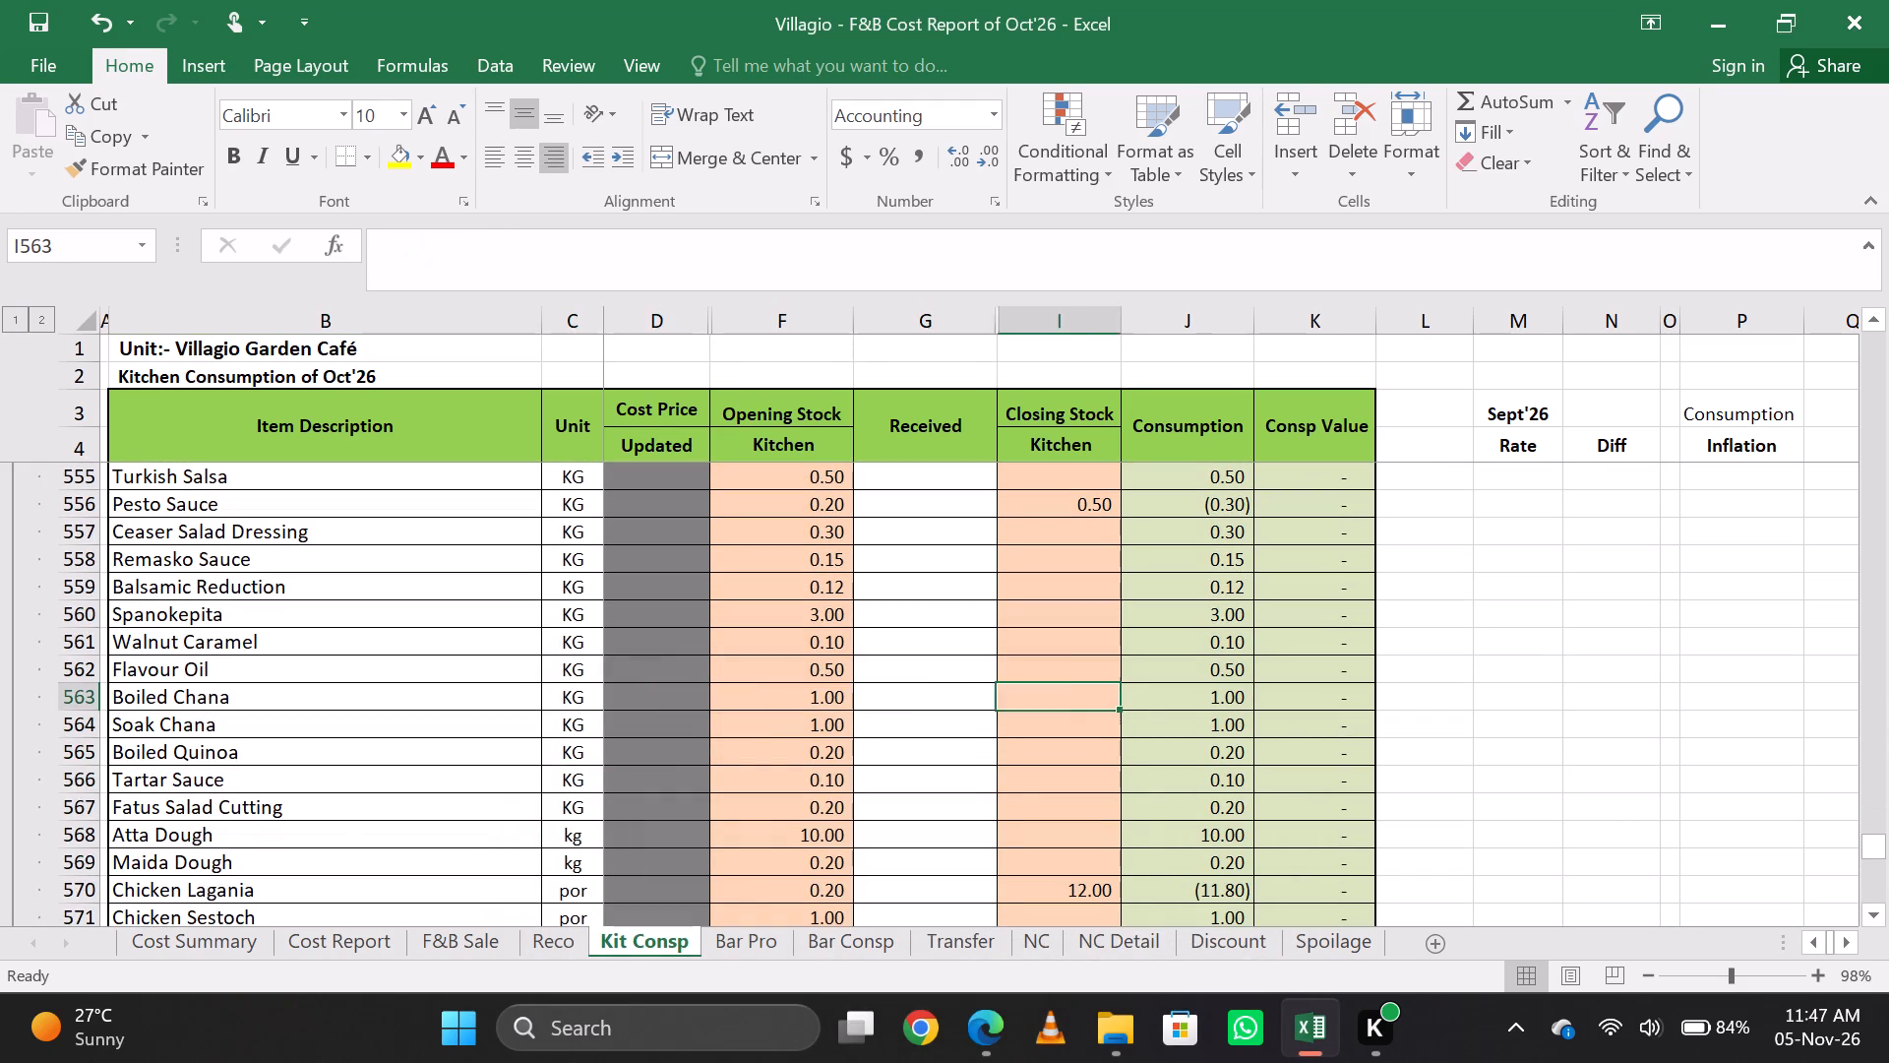
key("Left")
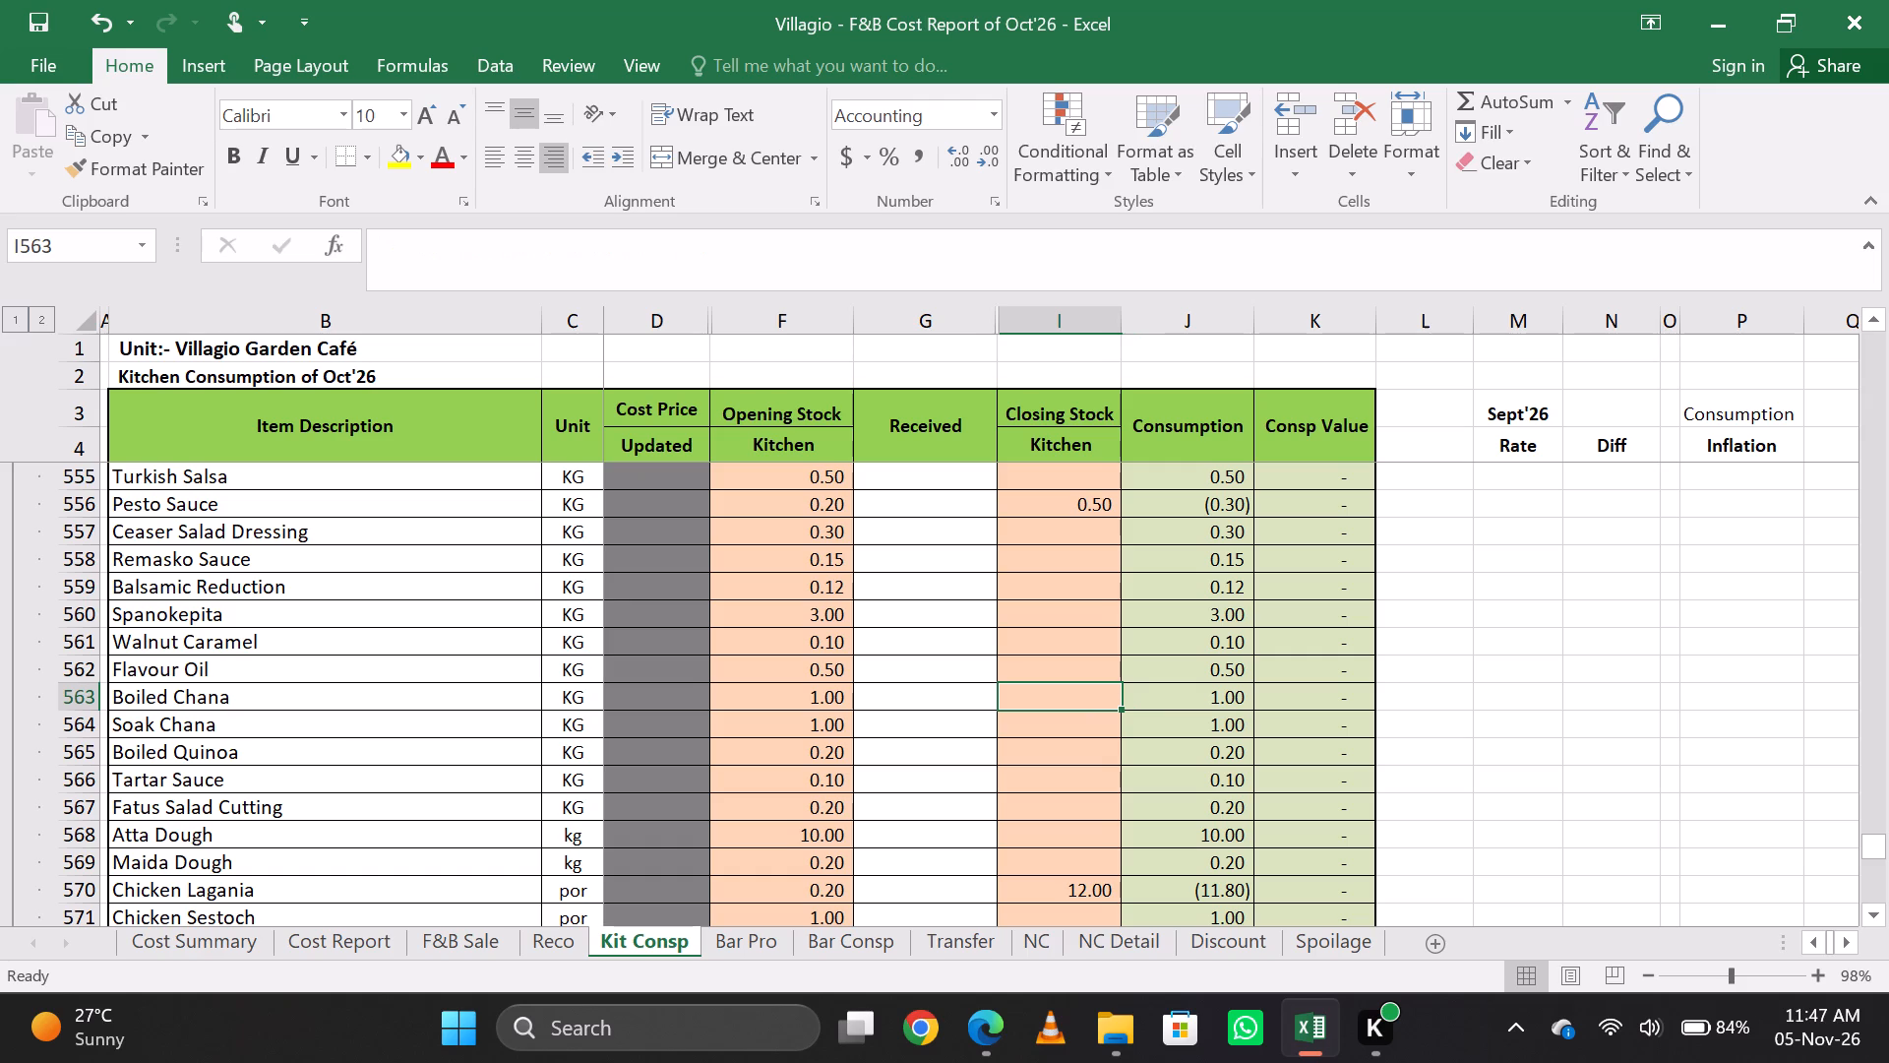
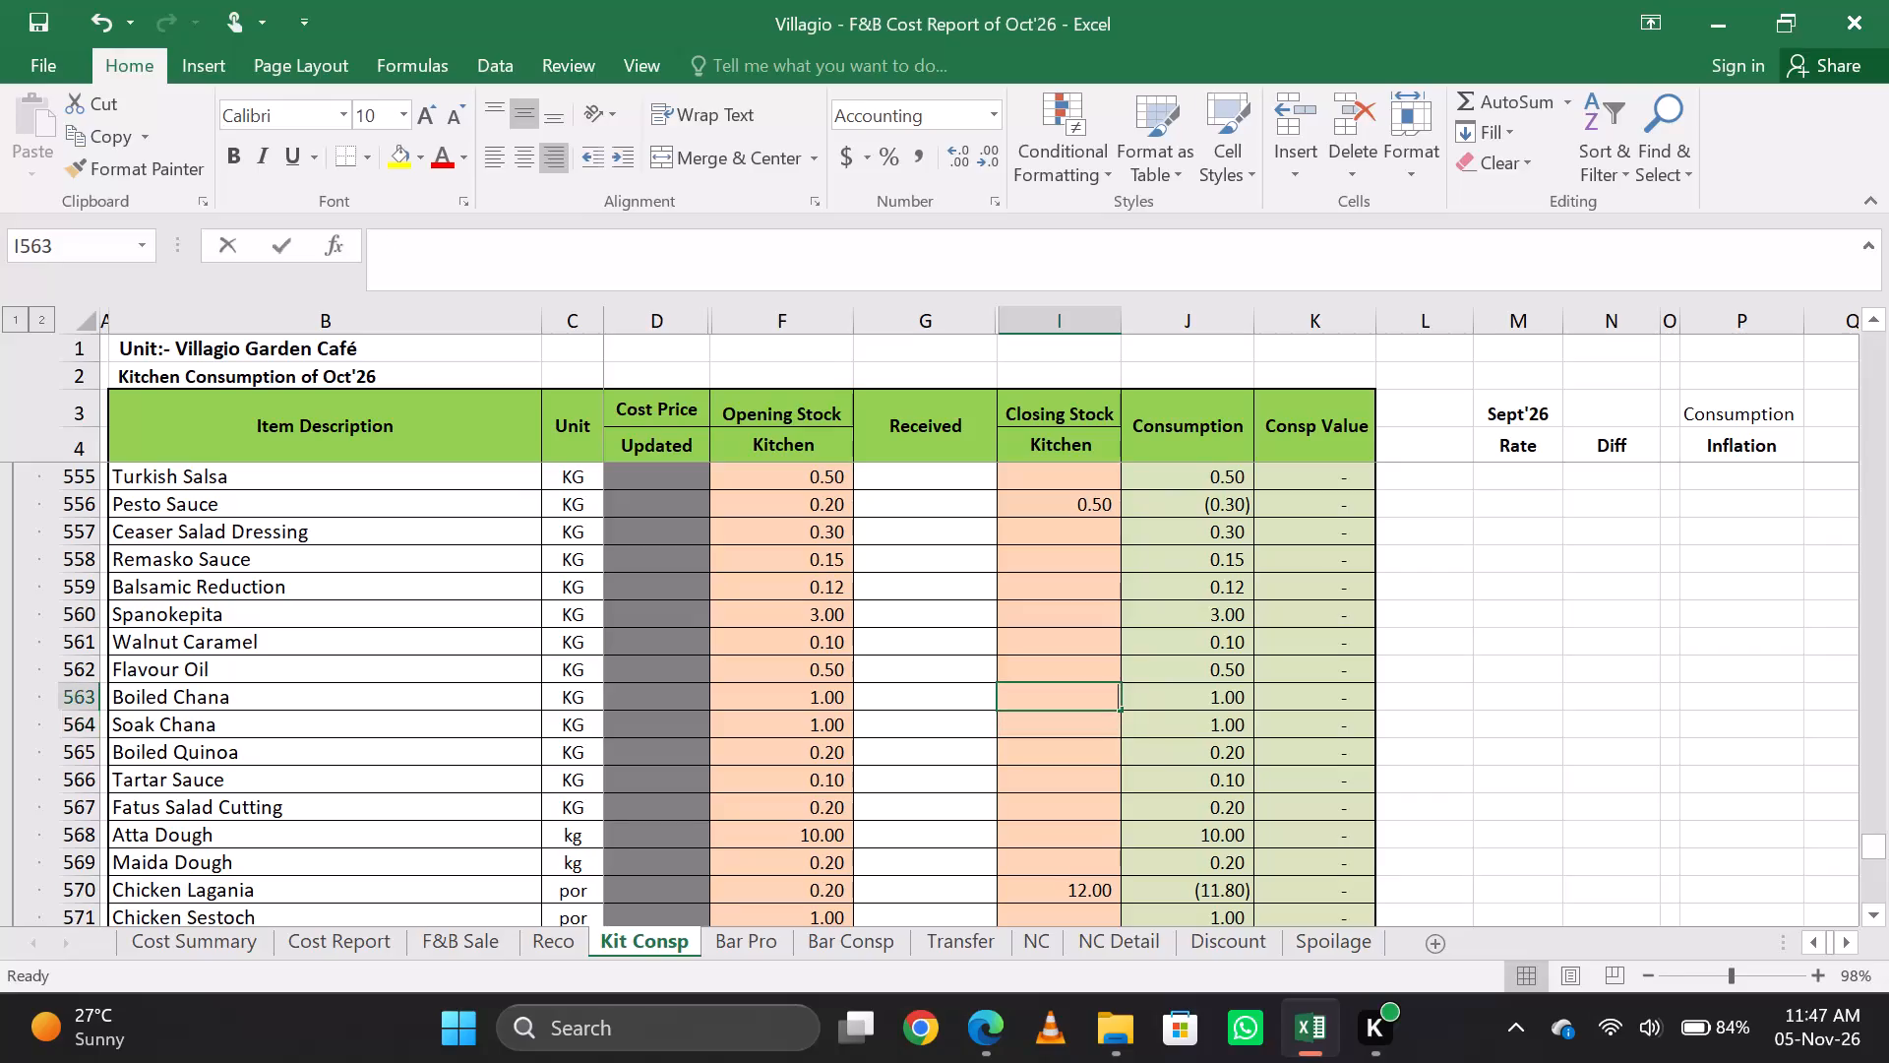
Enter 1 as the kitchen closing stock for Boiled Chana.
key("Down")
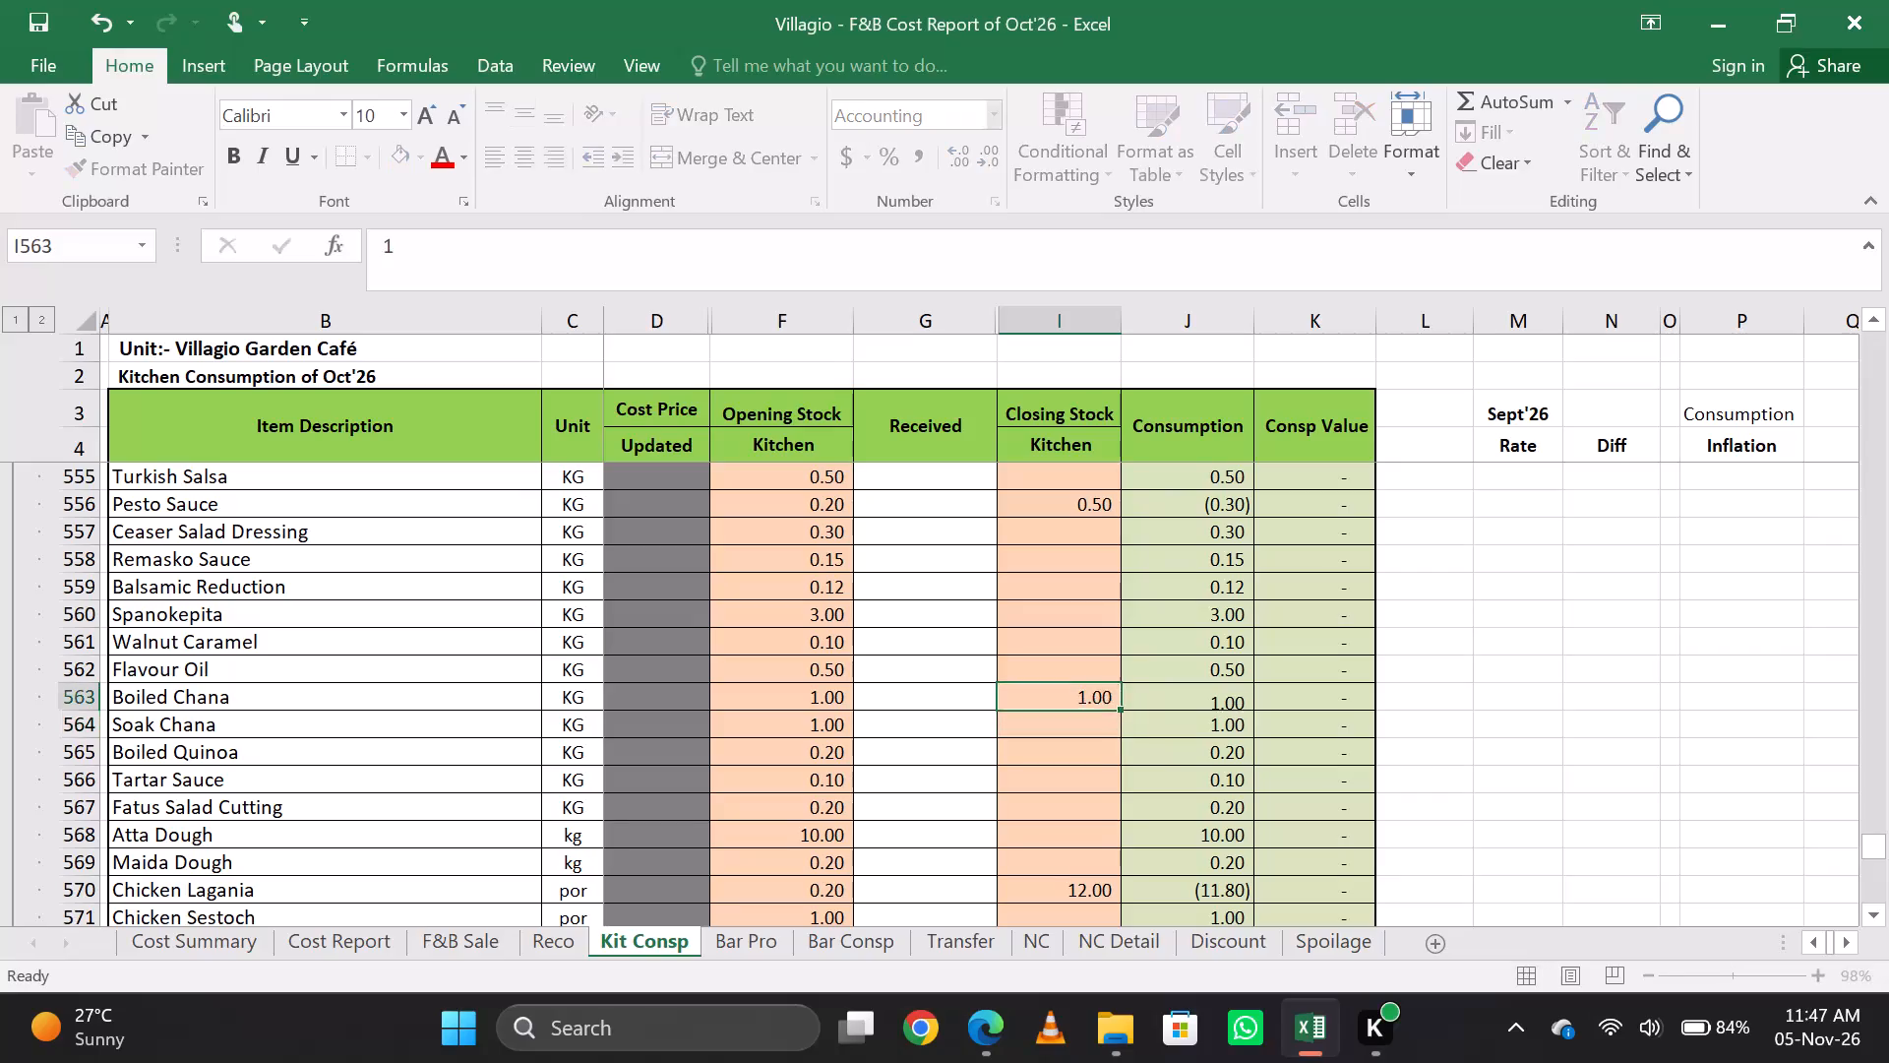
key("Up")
Search the sheet for raw c, broaden the search to raw, and go through the matching items.
key("ctrl+f")
key("BackSpace")
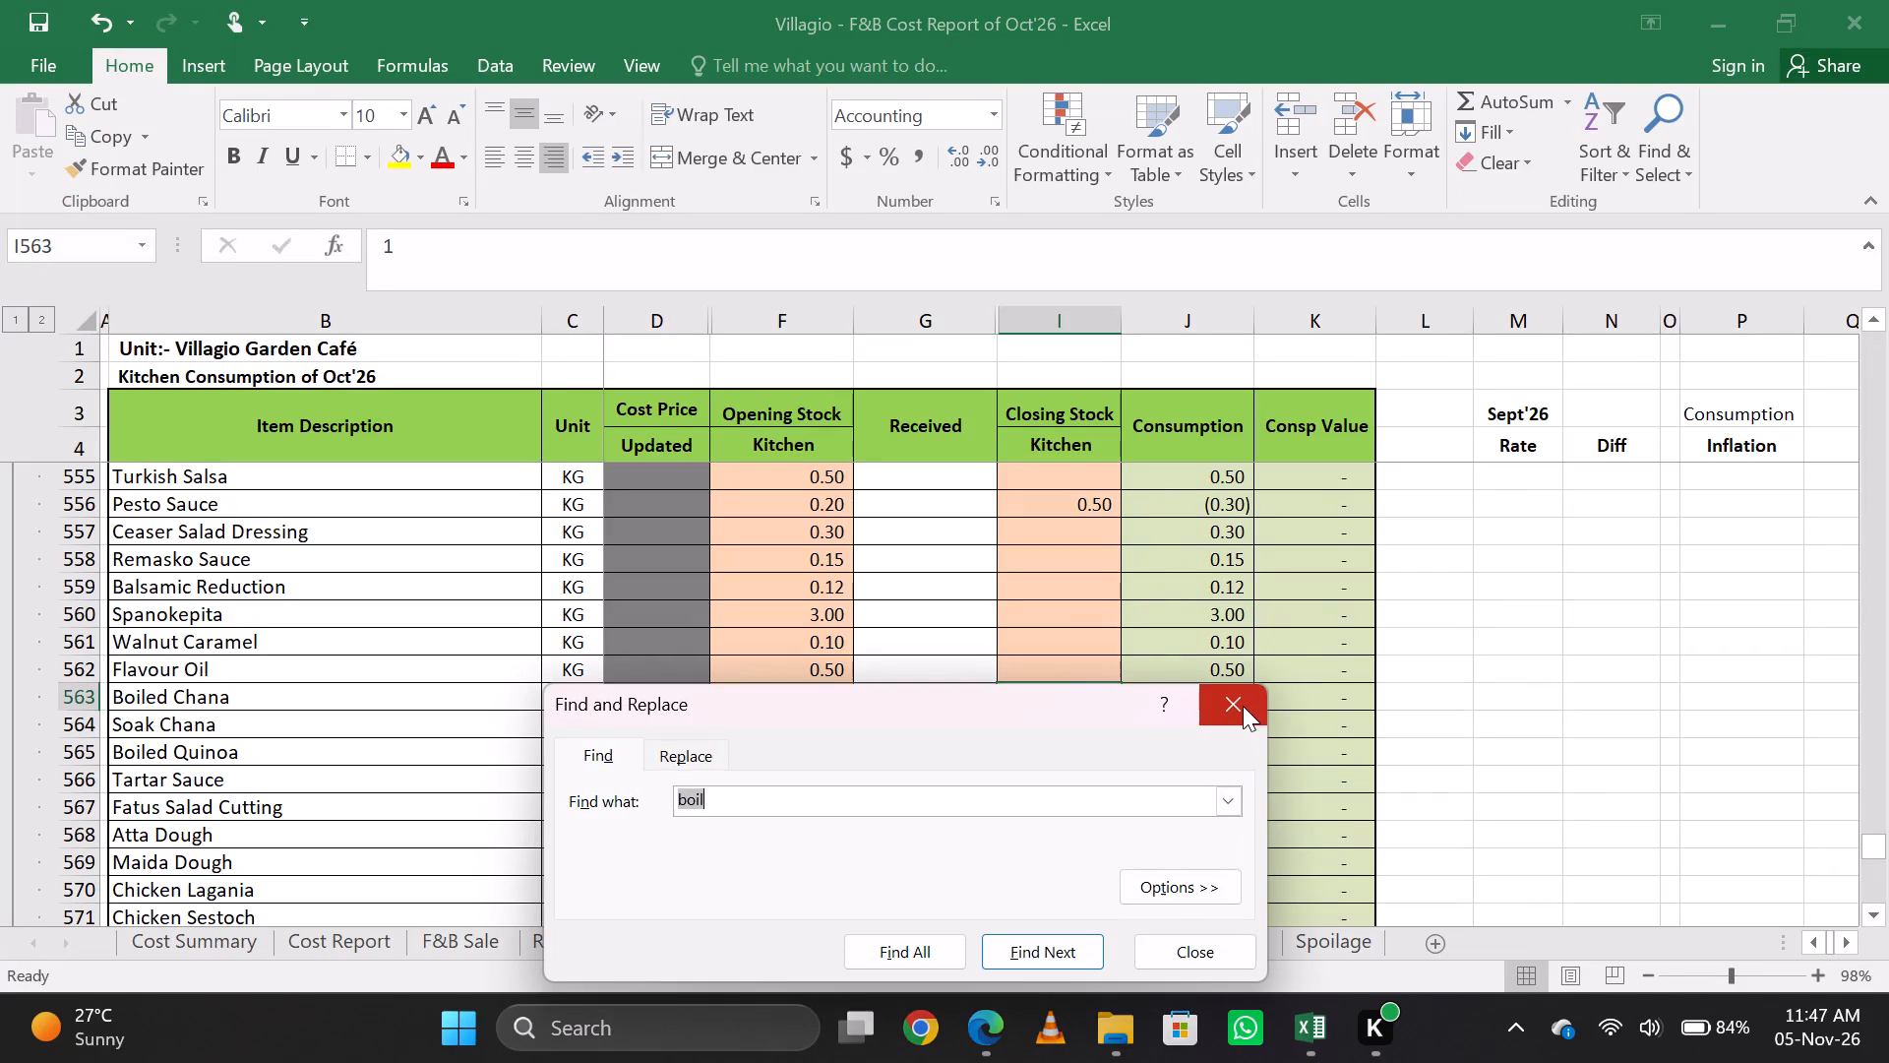
key("BackSpace")
key("r")
key("BackSpace")
type("raw c")
key("Return")
key("Return")
key("BackSpace")
key("Return")
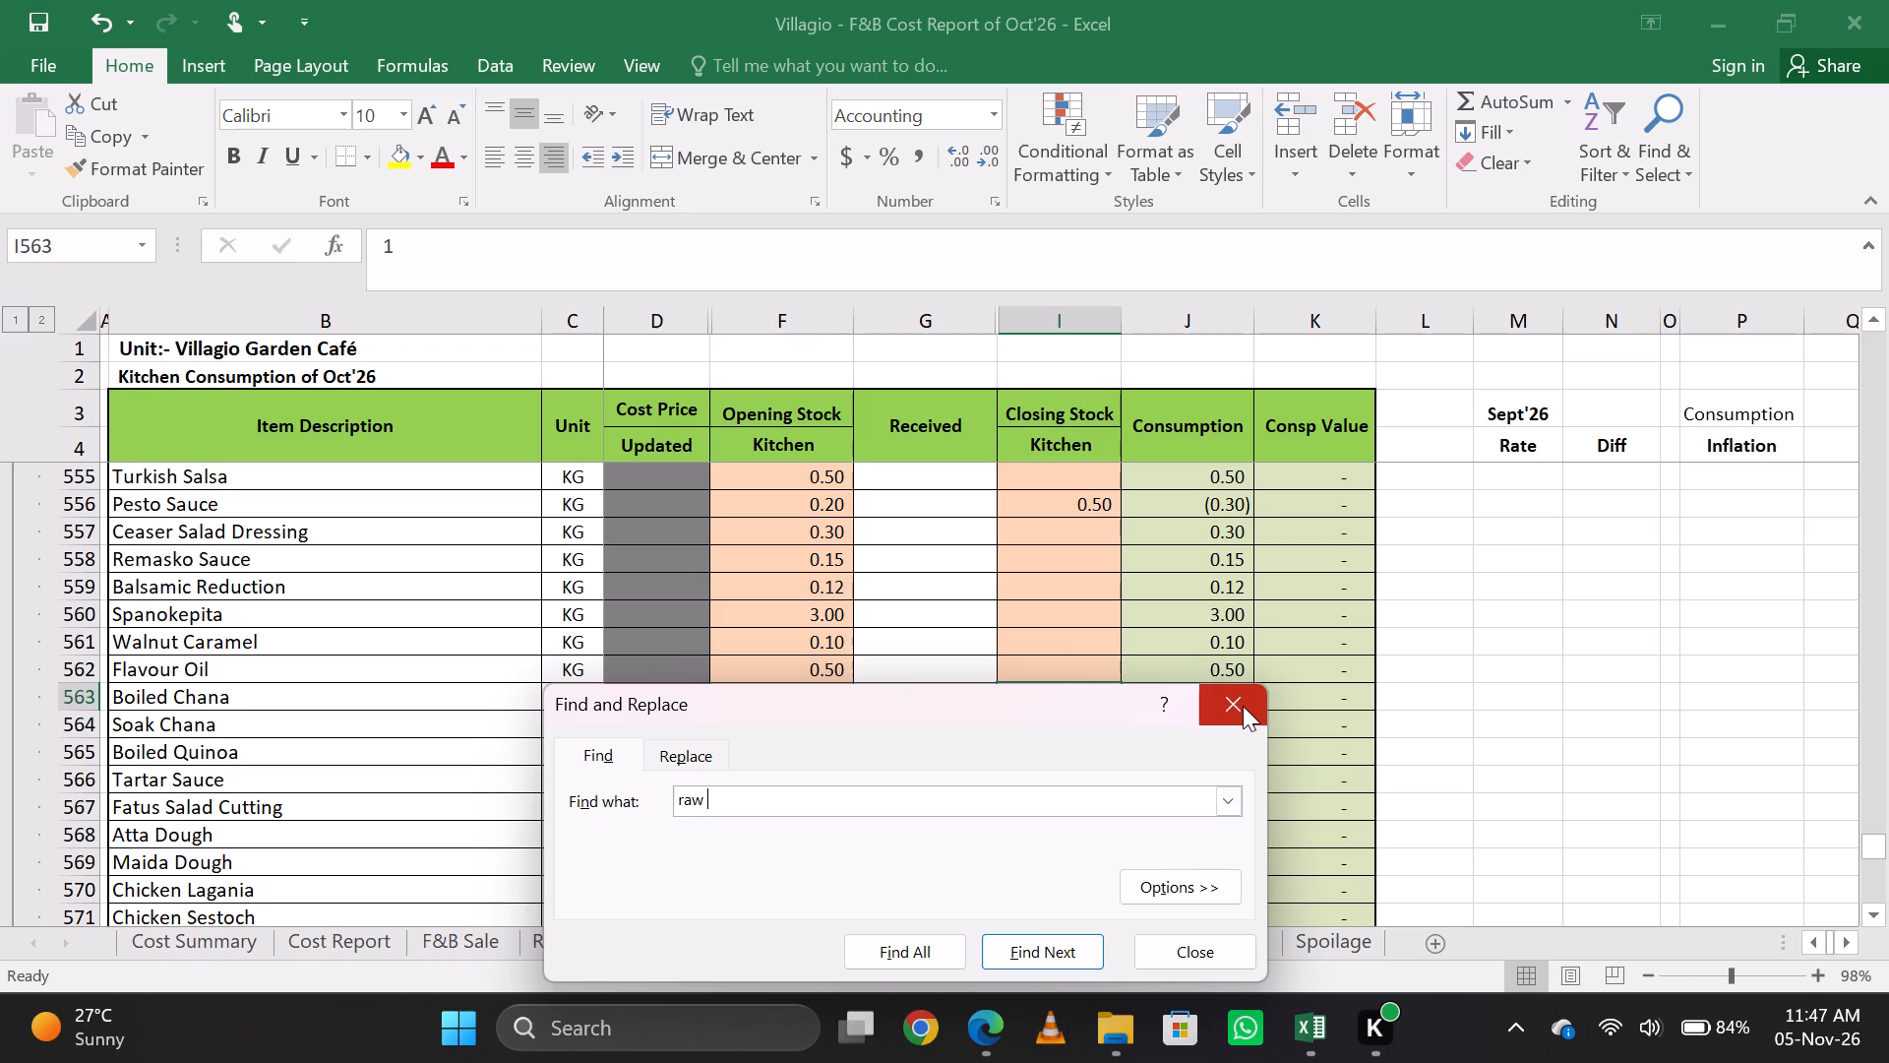
key("Return")
key("Return")
key("Return")
key("BackSpace")
key("Return")
key("Return")
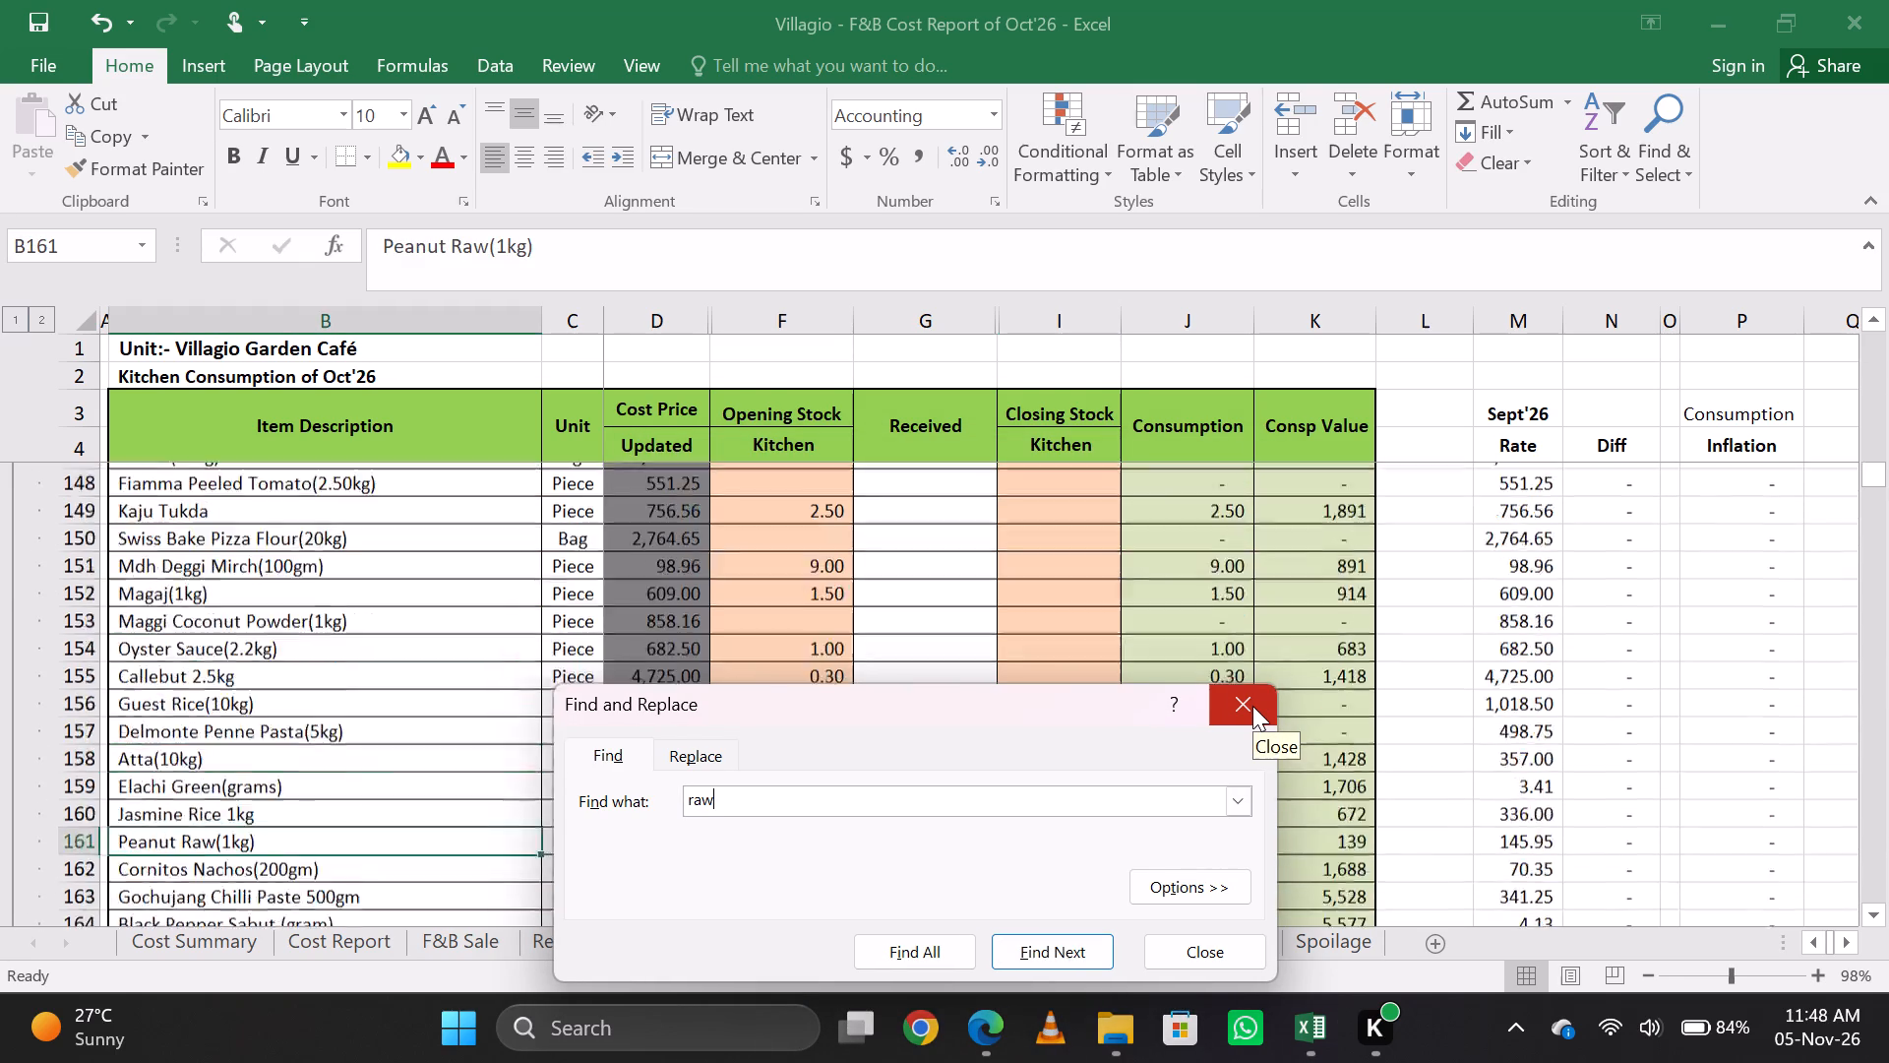
key("Return")
Search the sheet for channa, shorten the search to chan, and go through the matching items.
key("BackSpace")
key("BackSpace")
key("BackSpace")
key("BackSpace")
key("BackSpace")
key("BackSpace")
key("BackSpace")
key("BackSpace")
key("BackSpace")
key("BackSpace")
key("BackSpace")
key("BackSpace")
key("BackSpace")
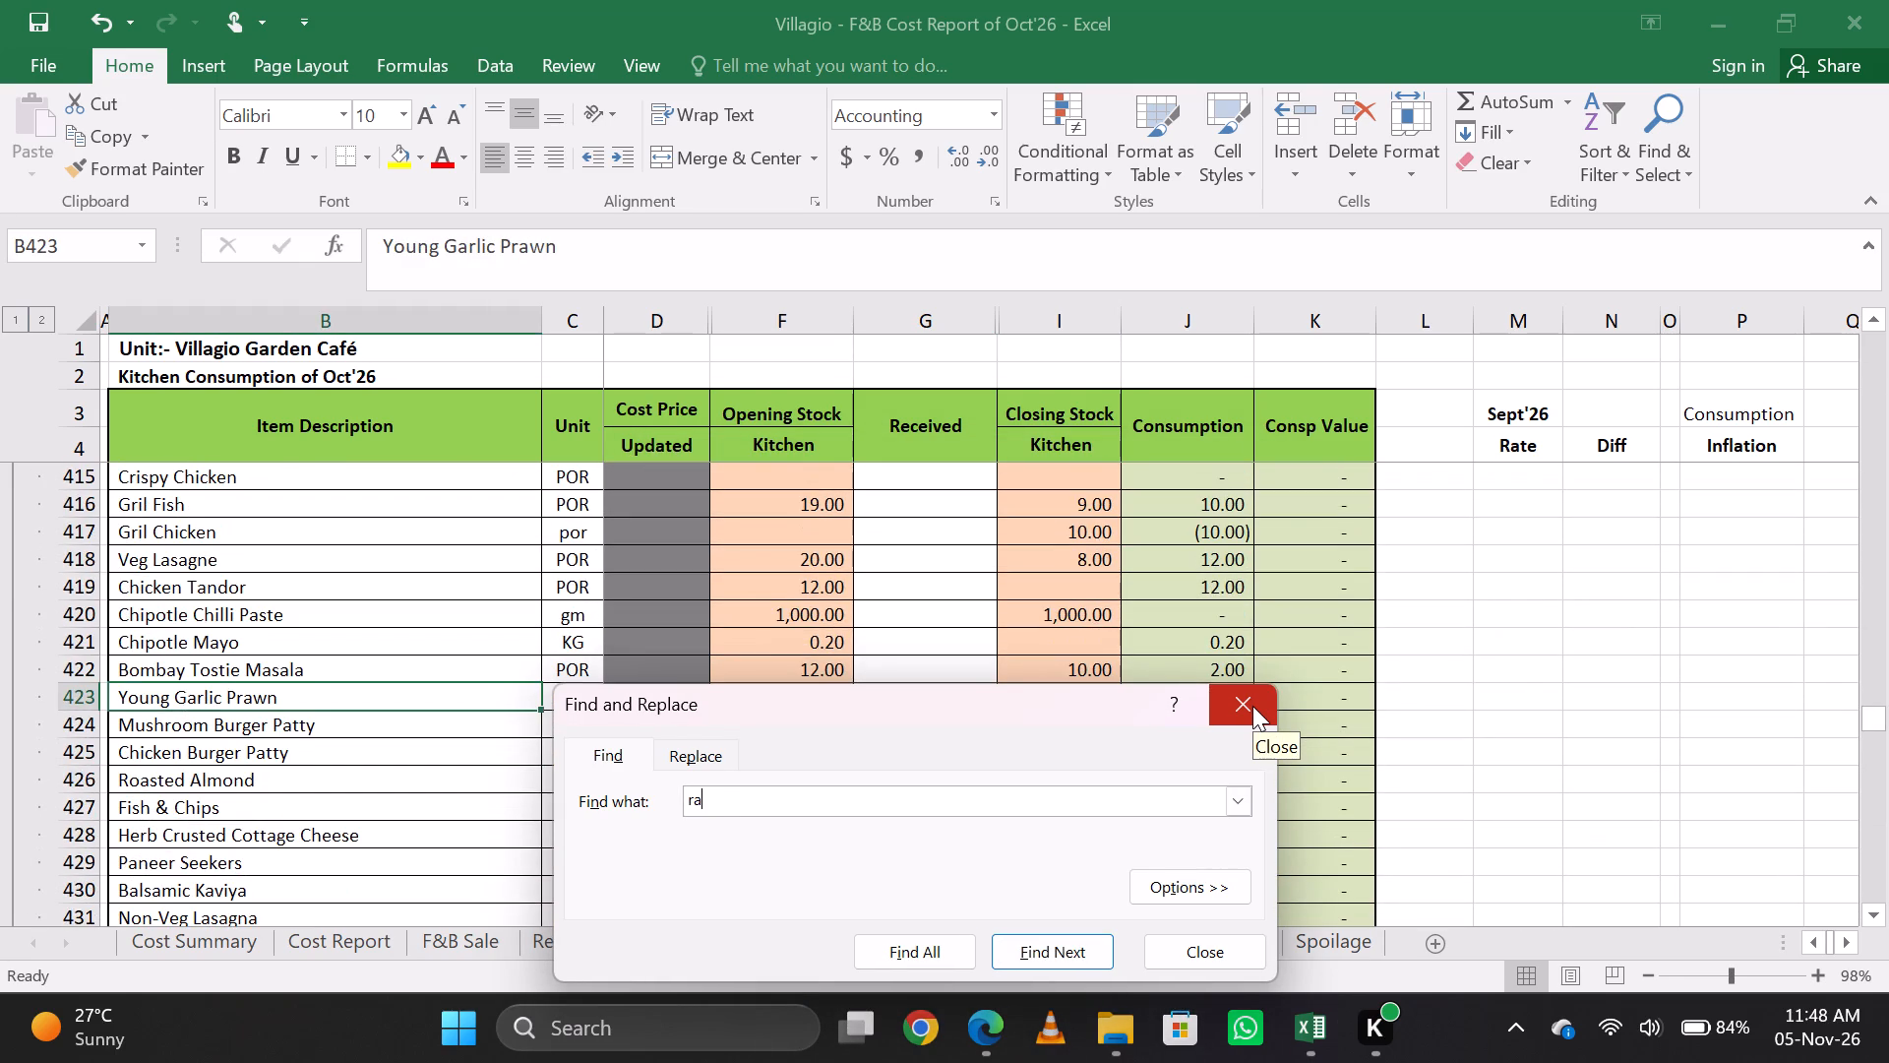
type("channa")
key("Return")
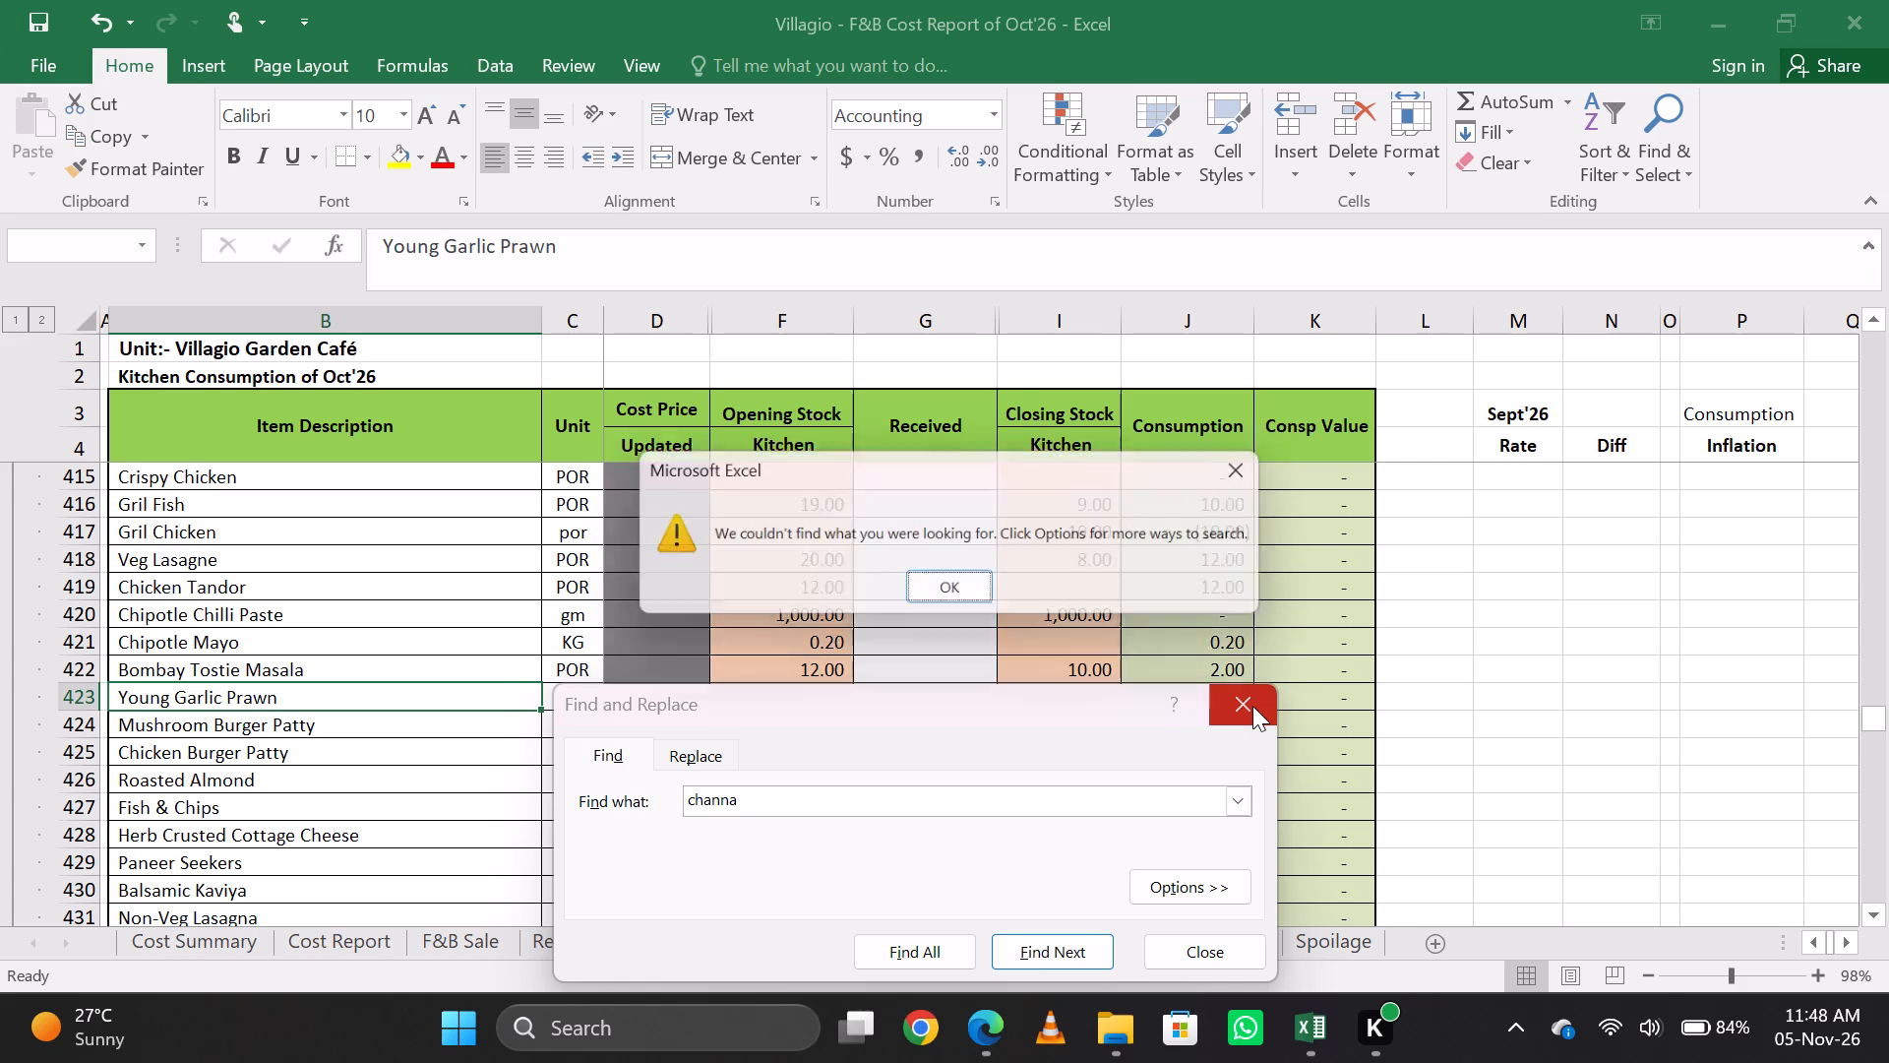
key("Return")
key("BackSpace")
key("Return")
key("Return")
key("BackSpace")
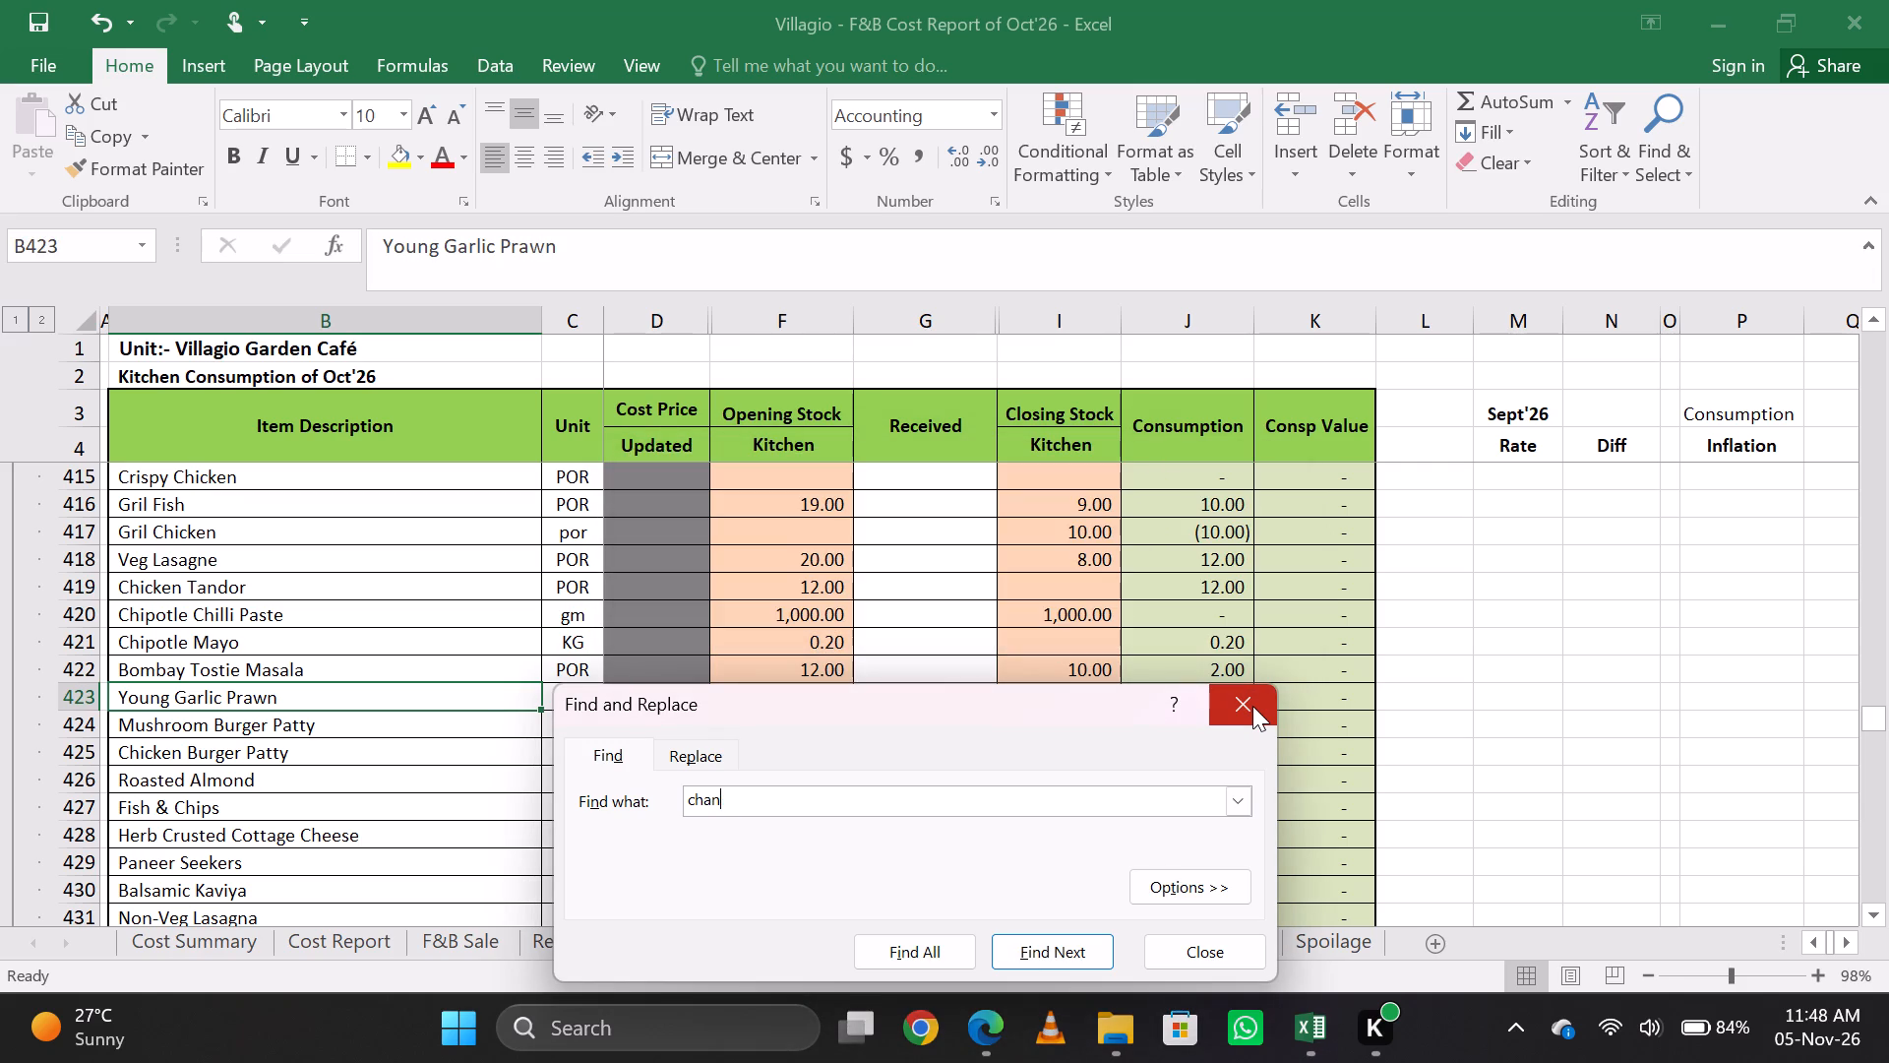
key("Return")
key("Return")
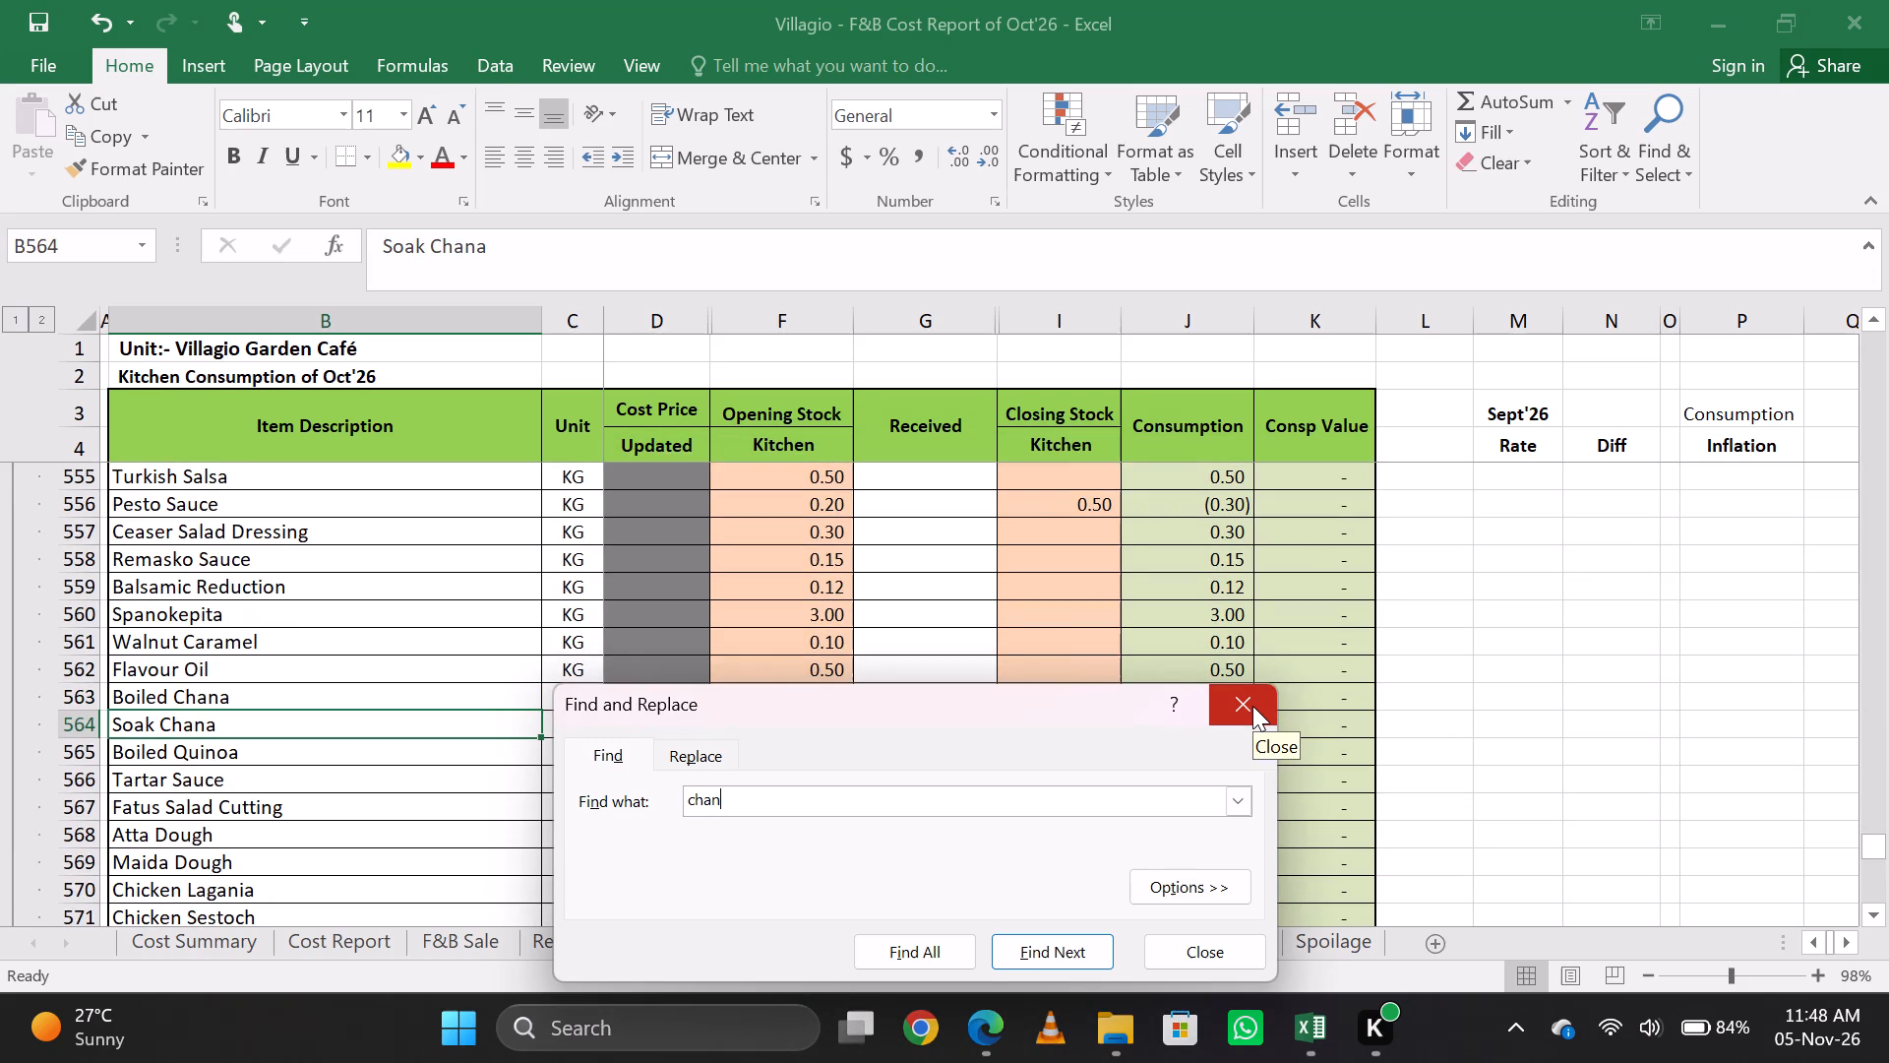
key("Return")
key("Return")
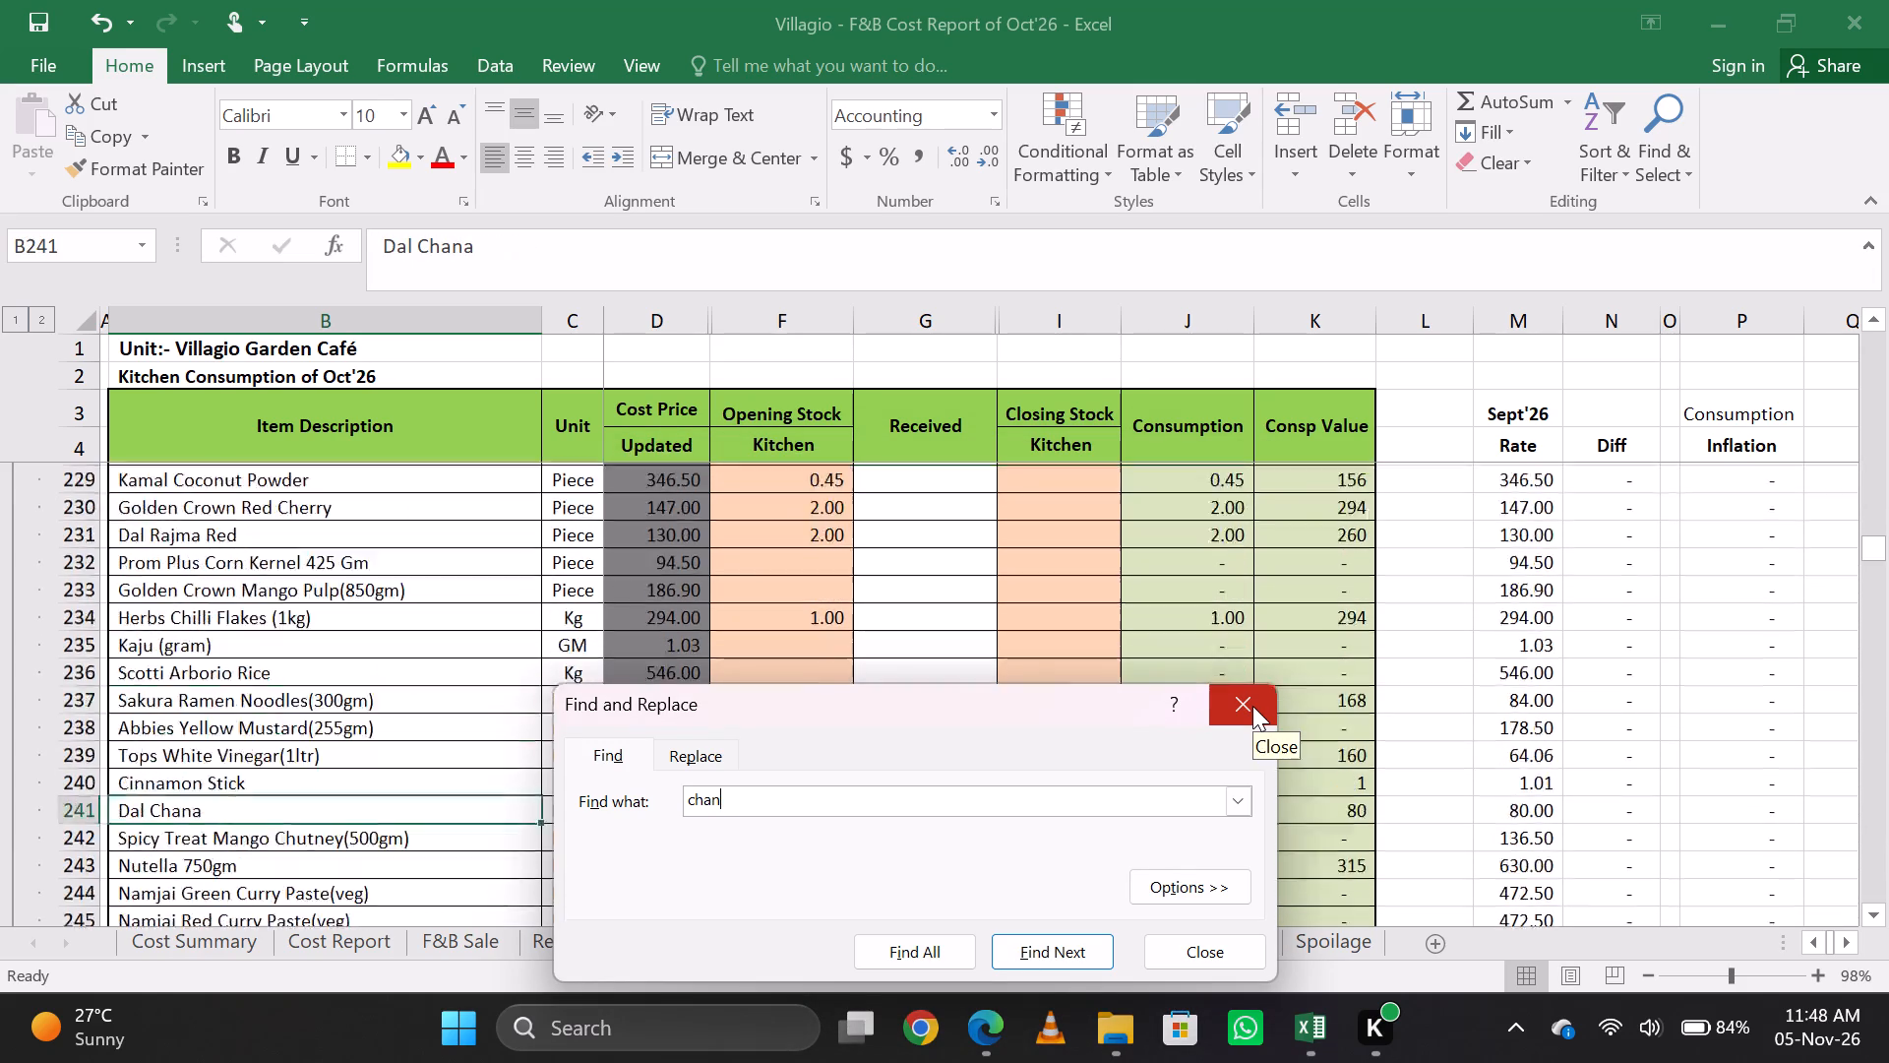
key("Return")
key("Return")
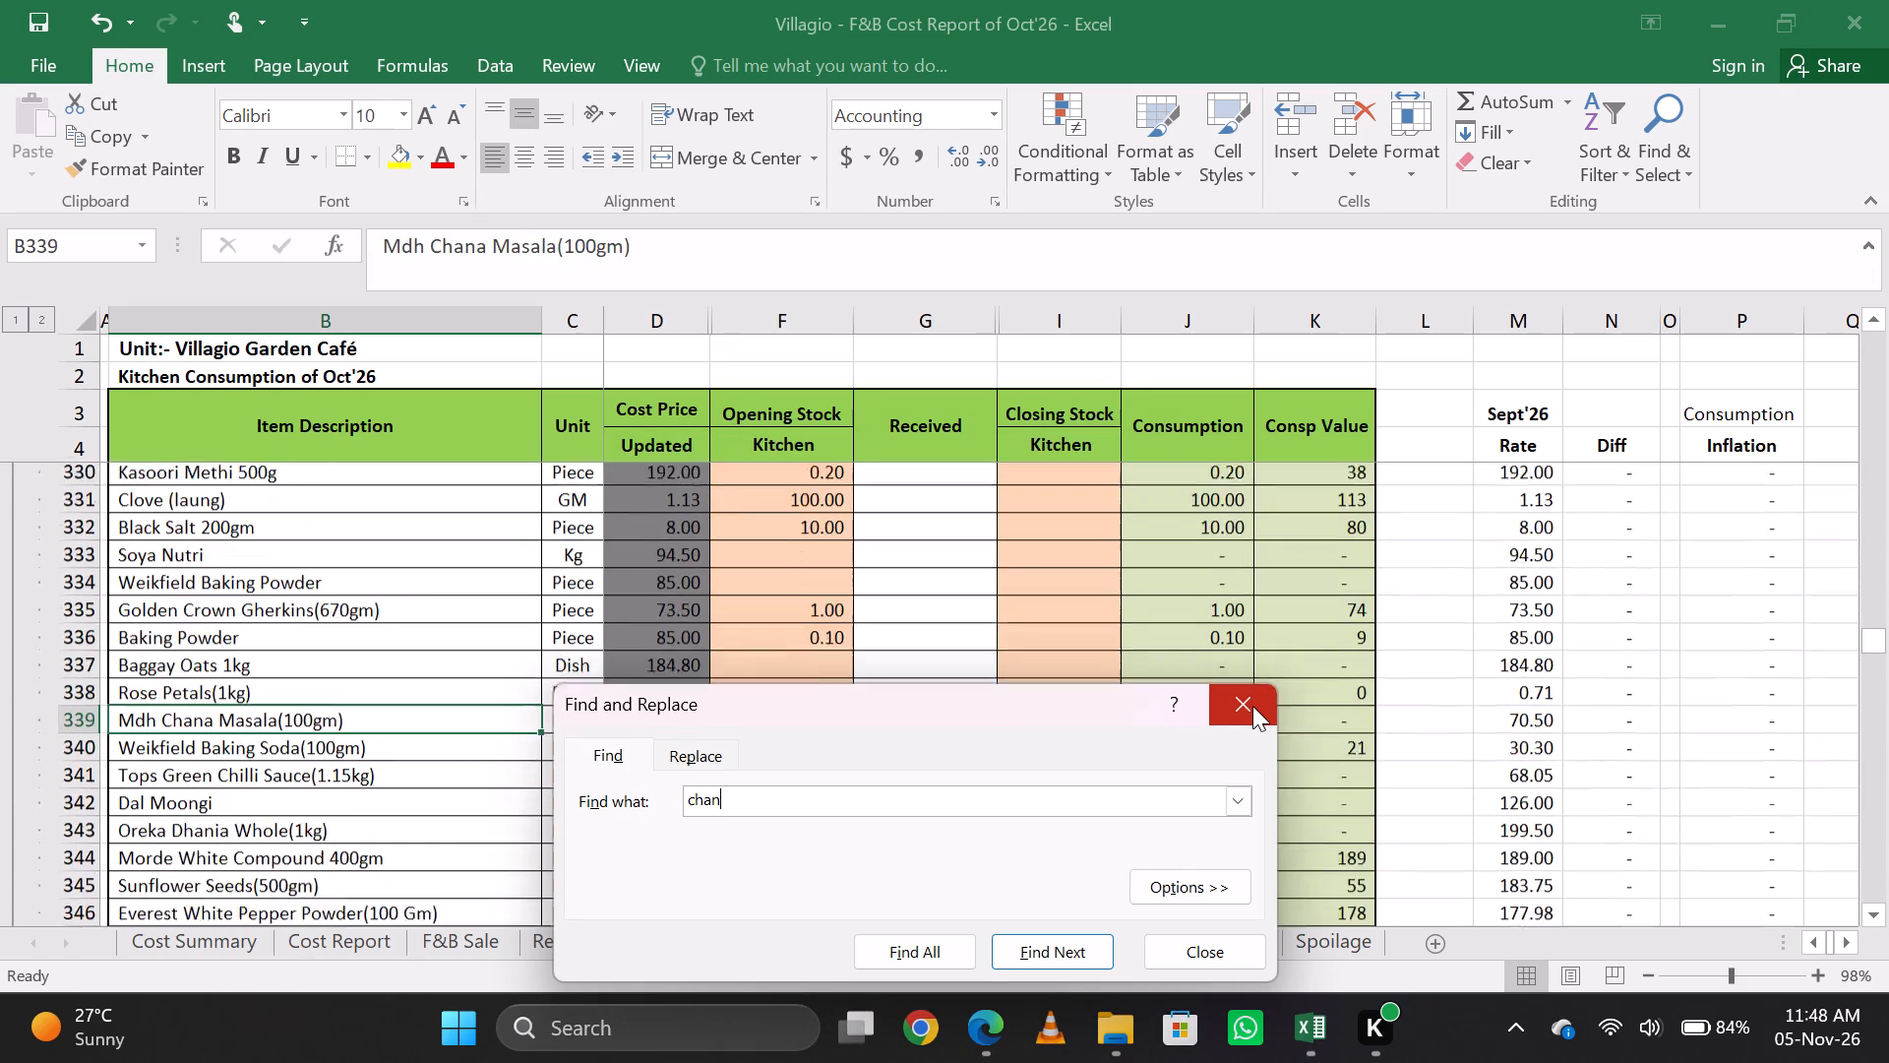
key("Return")
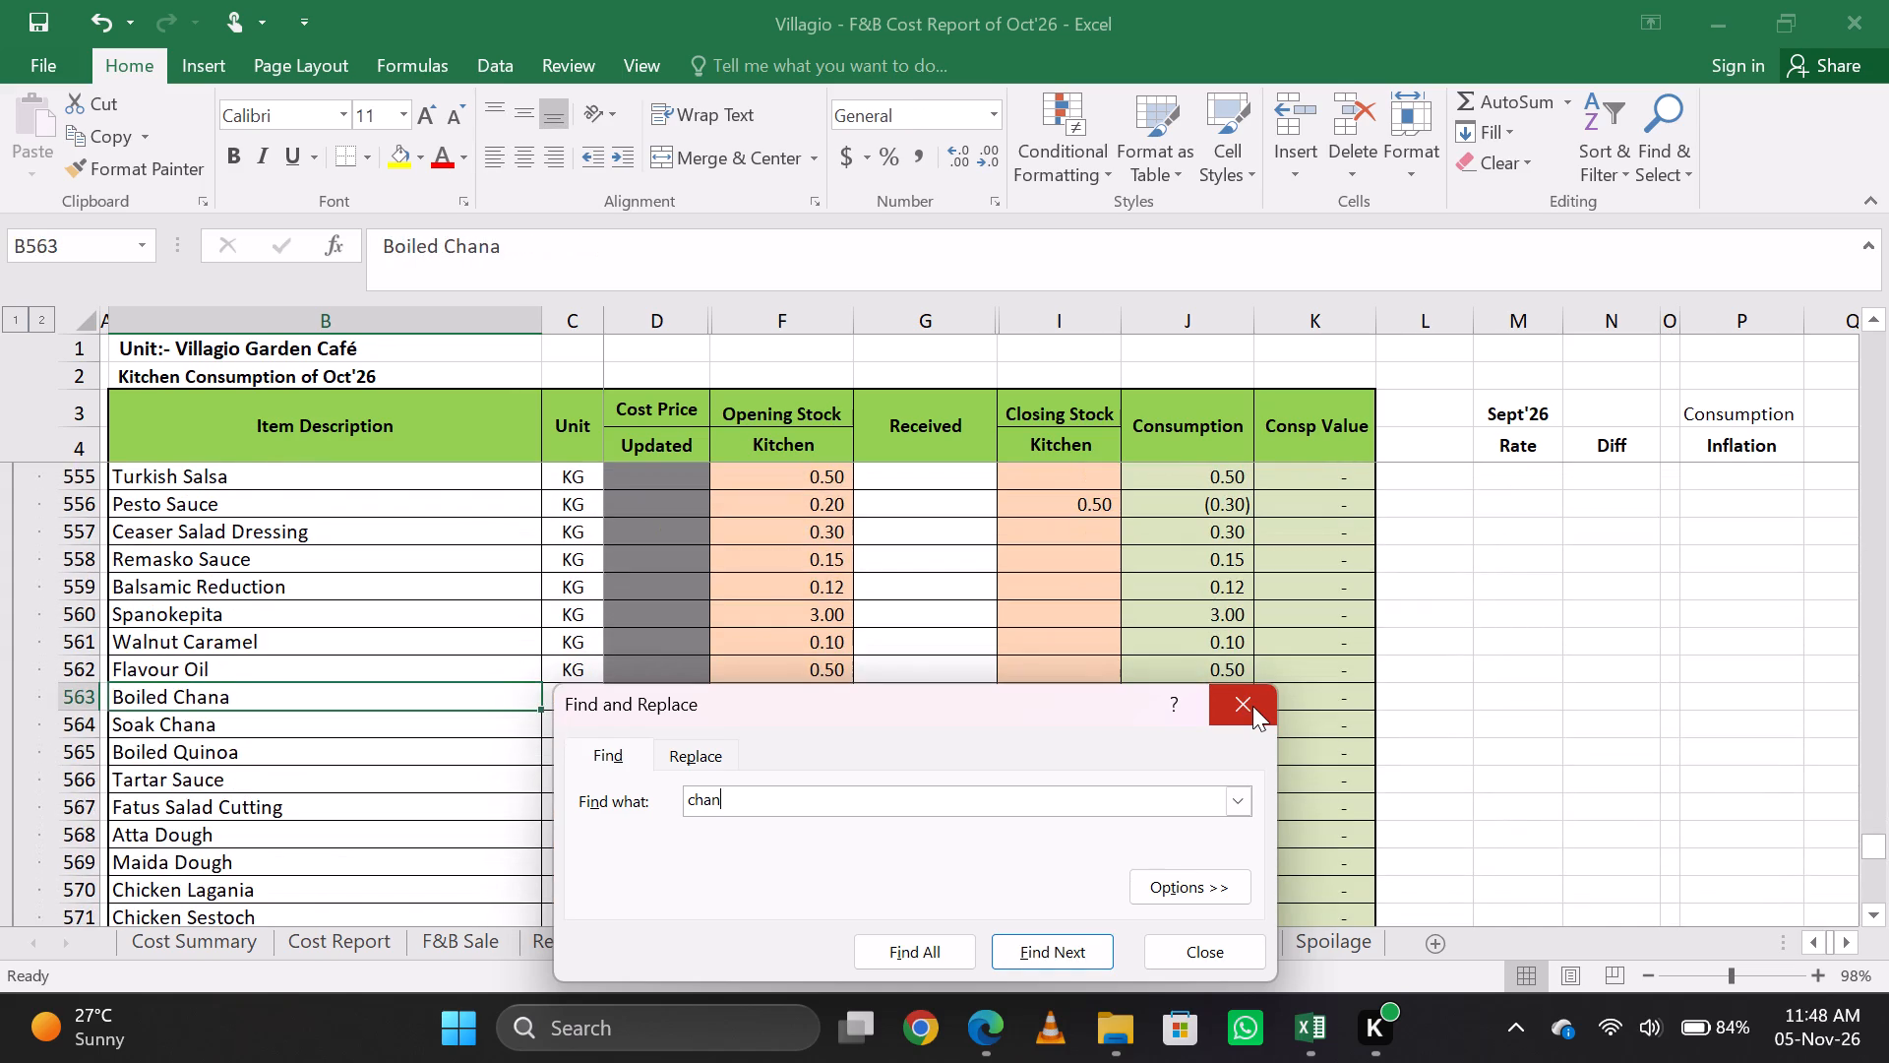
Insert a row between Boiled Chana and Soak Chana and enter Raw Chana as its item description.
key("Escape")
key("Down")
key("shift+space")
key("ctrl+shift+equal")
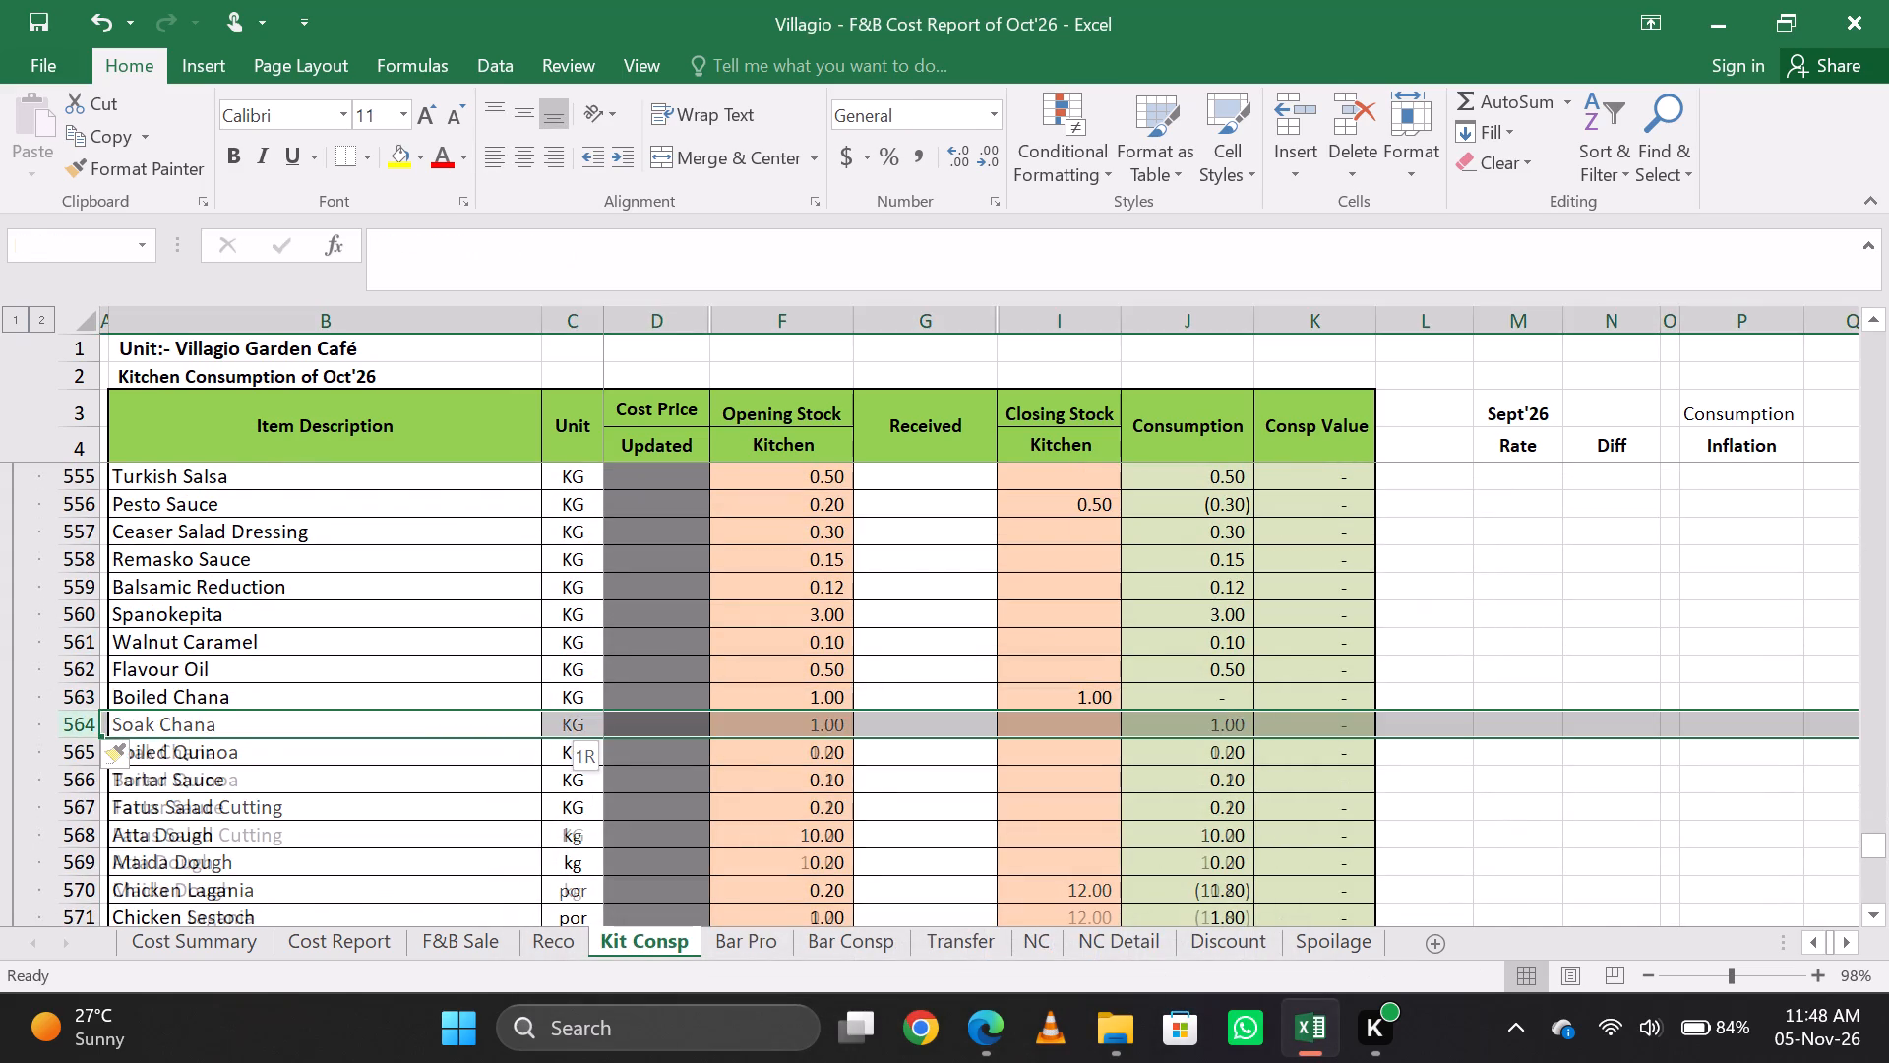
key("Down")
key("Up")
type("Raw")
key("space")
key("shift+c")
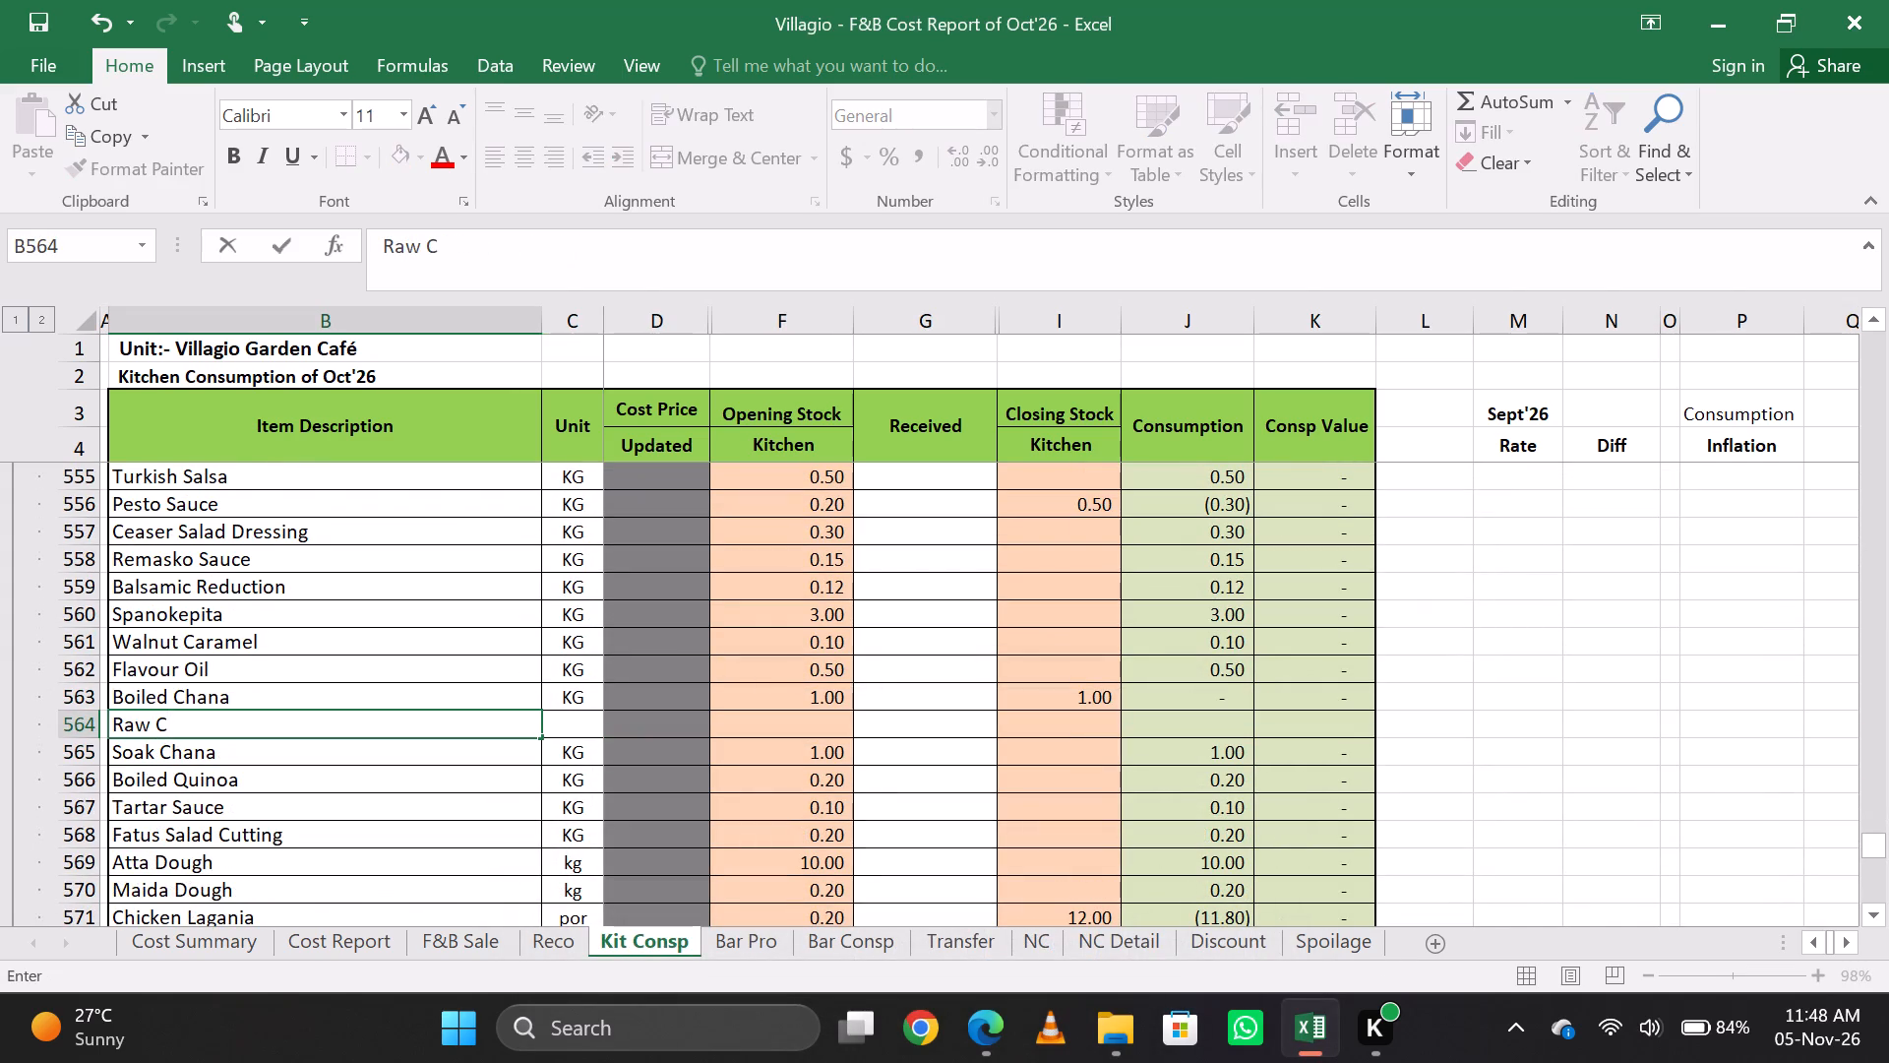
key("h")
type("ana")
key("Tab")
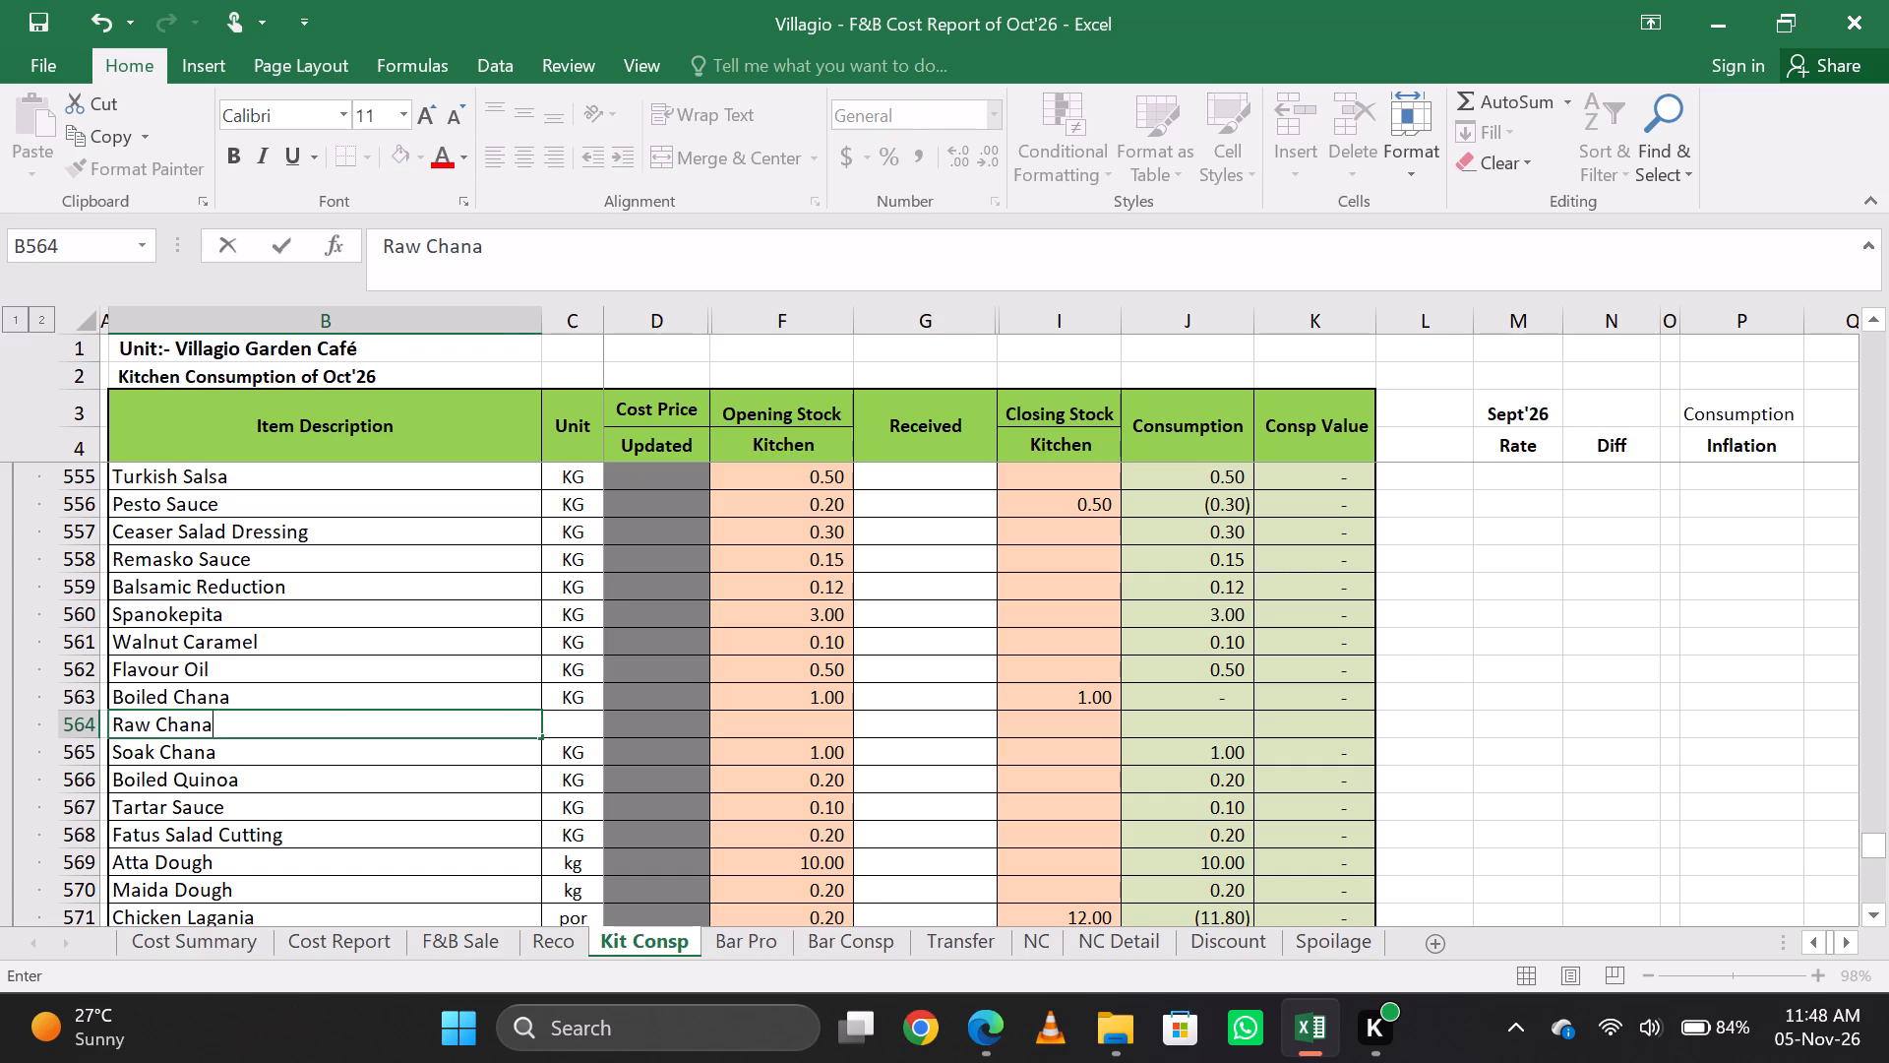
Fill the KG unit and the Consumption and Consp Value formulas into the Raw Chana row from the row above.
key("ctrl+d")
key("Right")
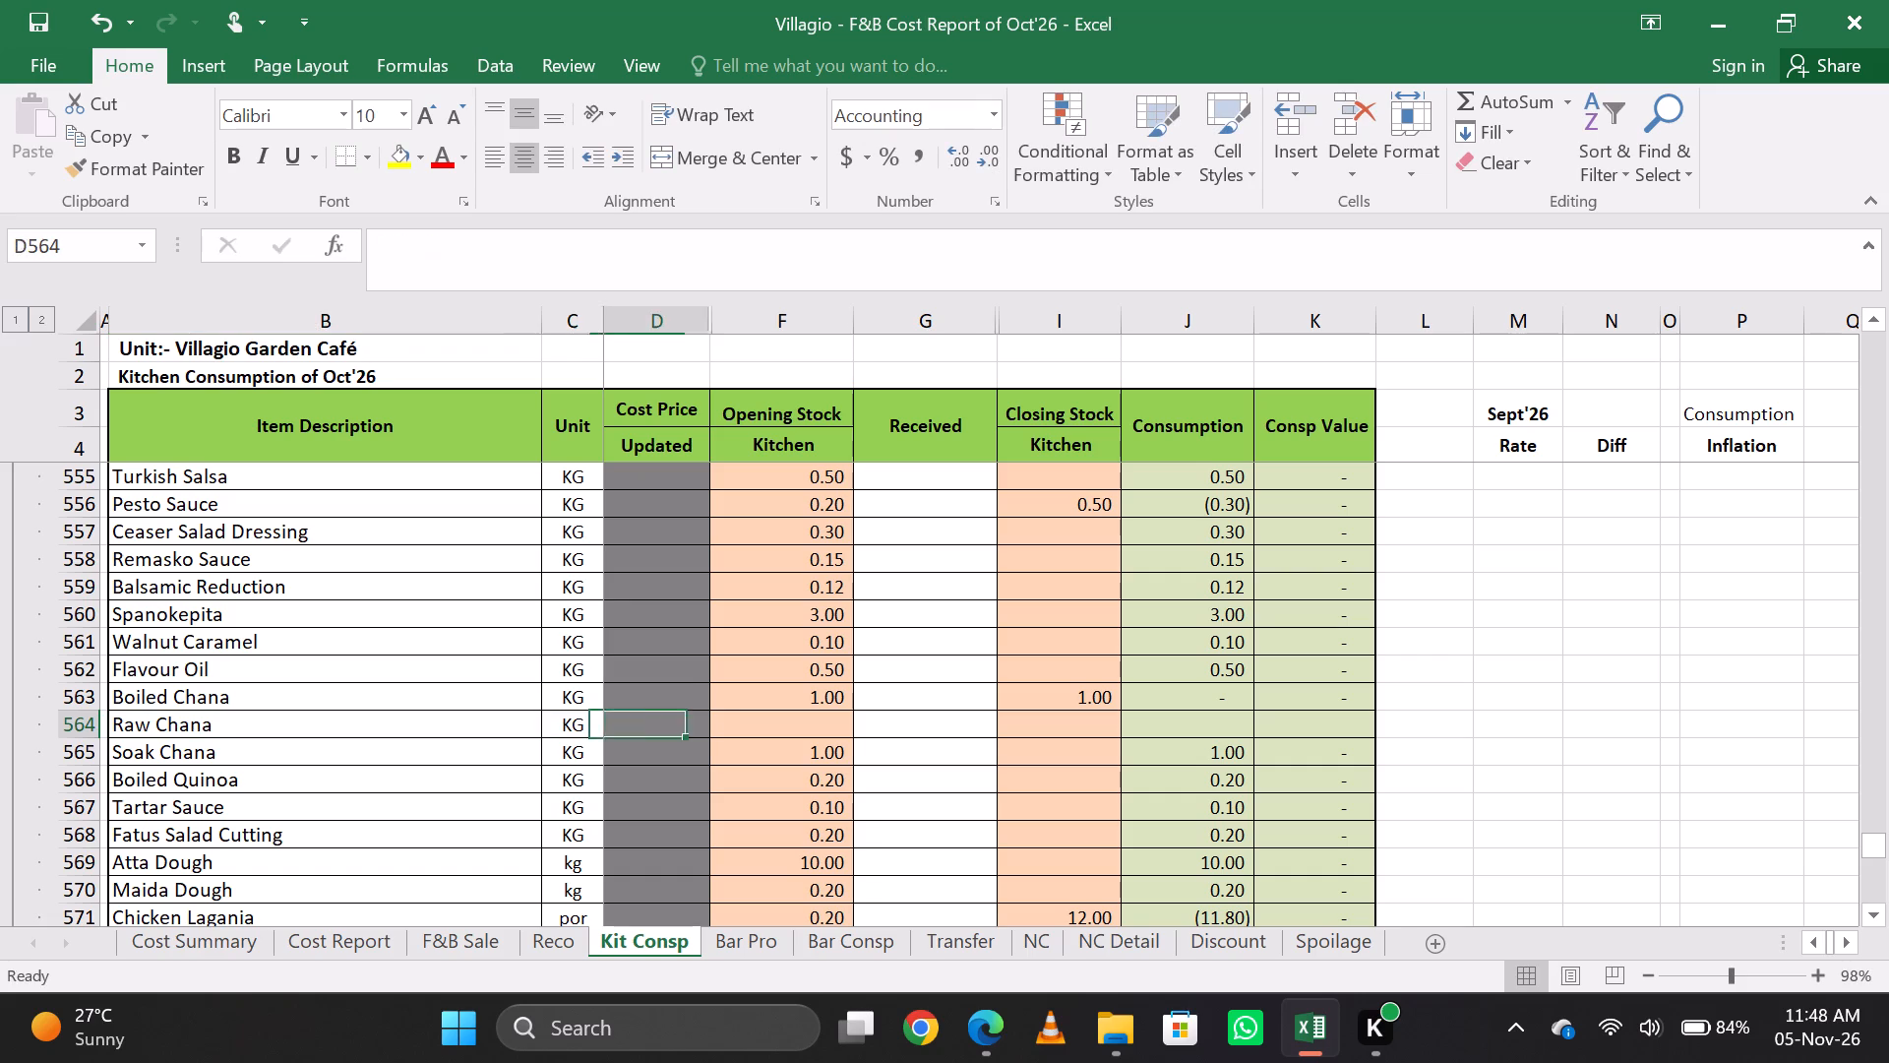
key("Right")
key("Right")
key("Right")
key("Right")
key("ctrl+d")
key("Right")
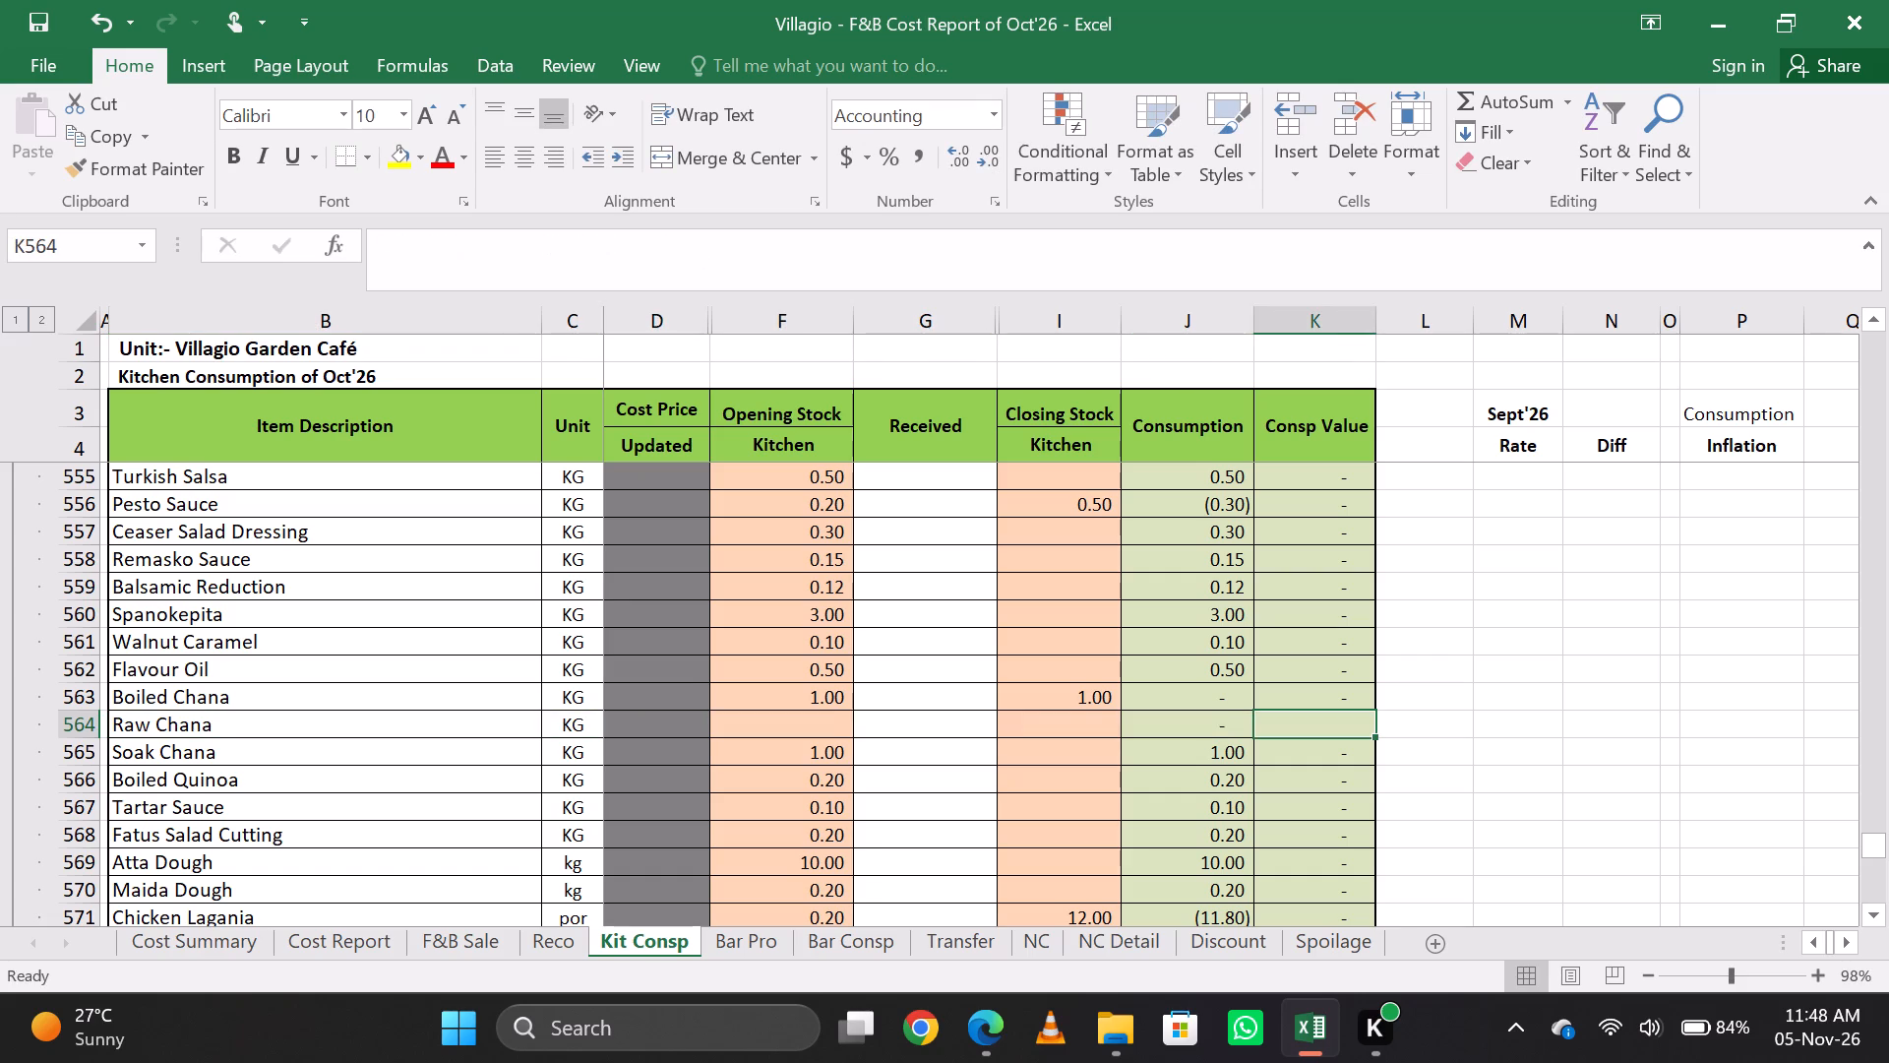
key("ctrl+d")
Enter 3 as the kitchen closing stock for Raw Chana.
key("ctrl+Left")
key("Left")
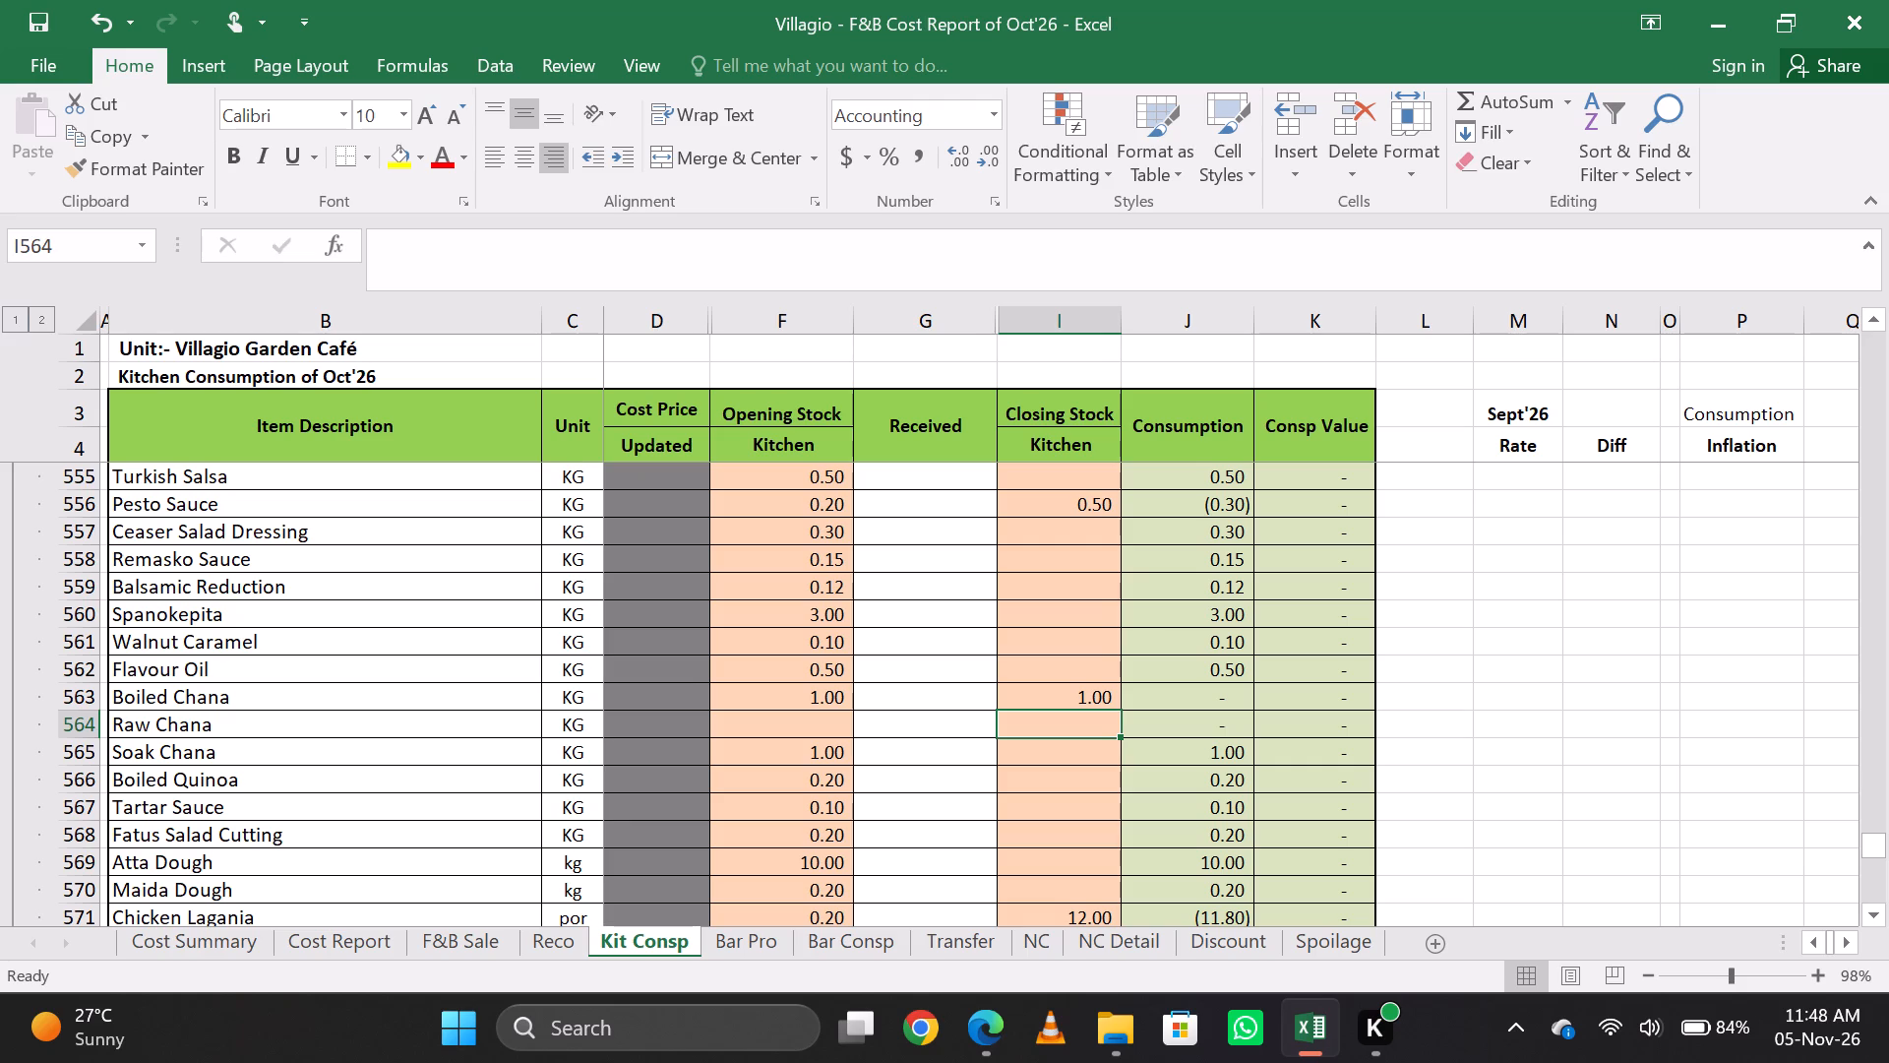
key("3")
key("Down")
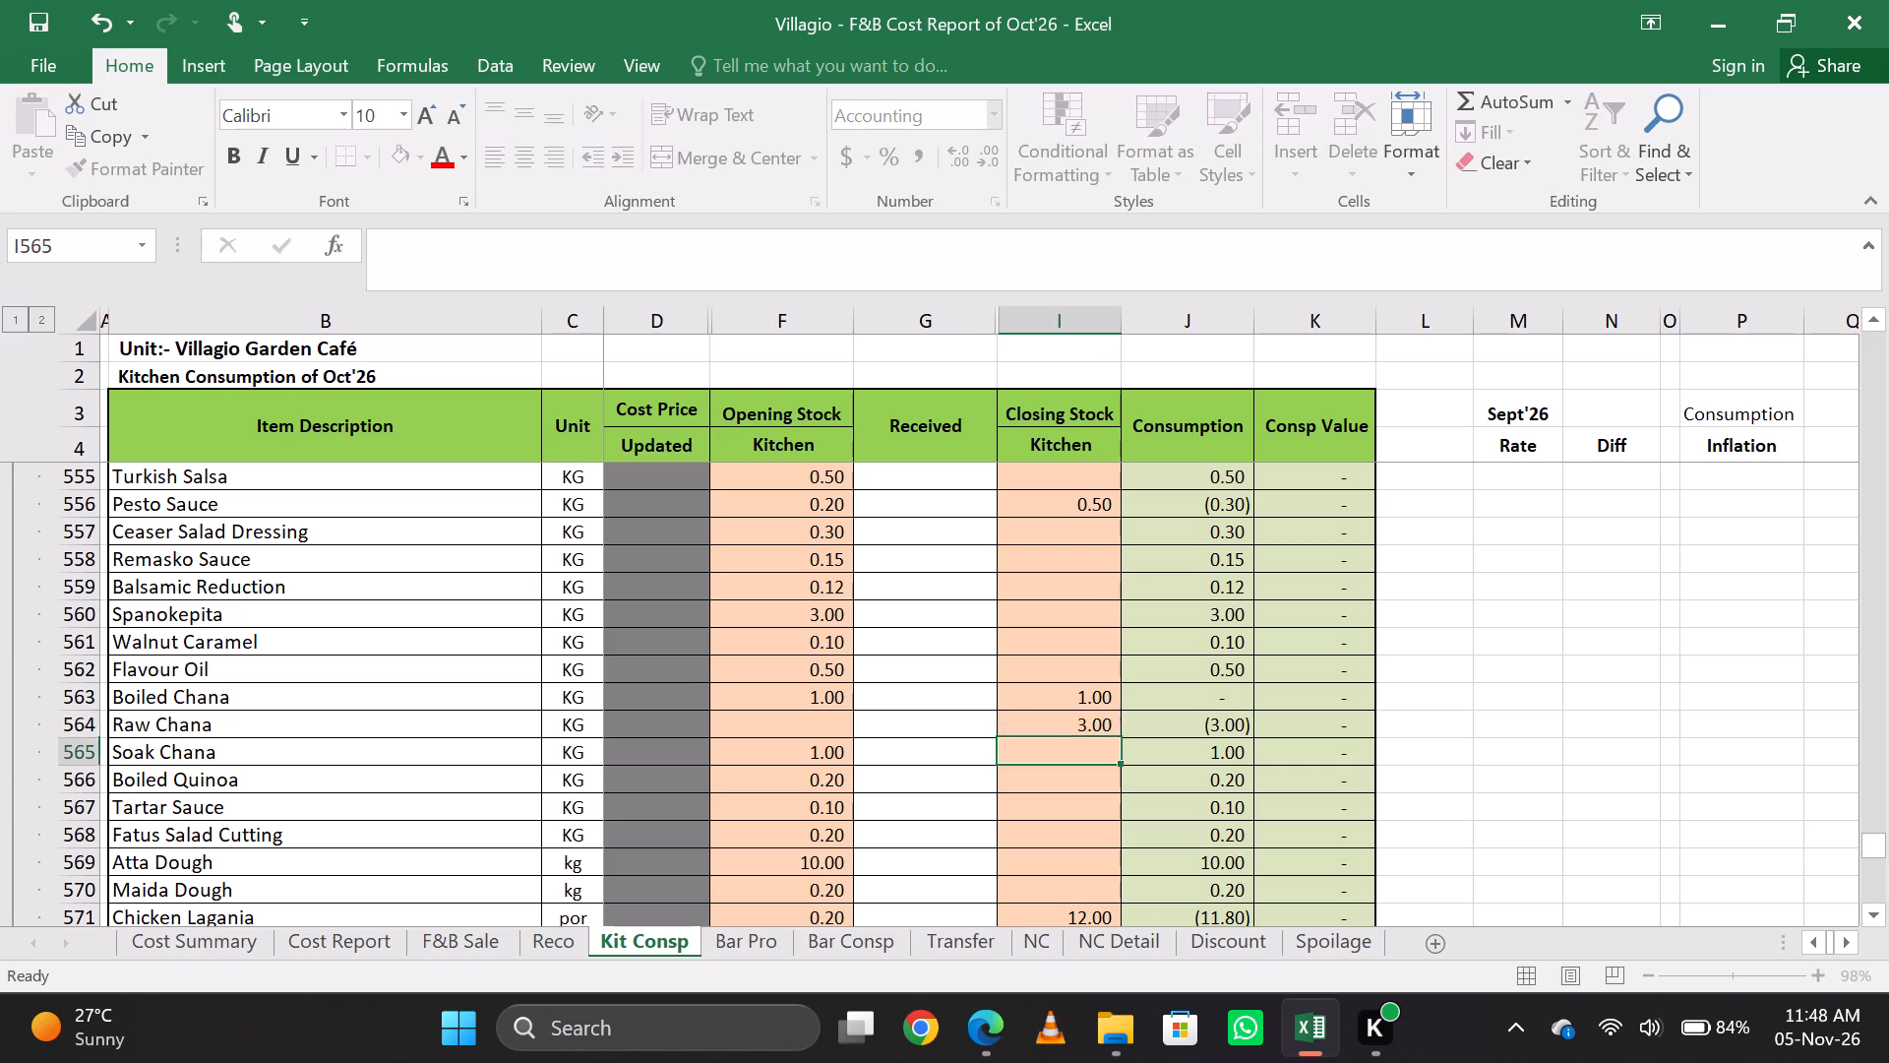
key("Up")
Search the sheet for qu and go to the kitchen closing stock cell in the Boiled Quinoa row.
key("ctrl+f")
key("BackSpace")
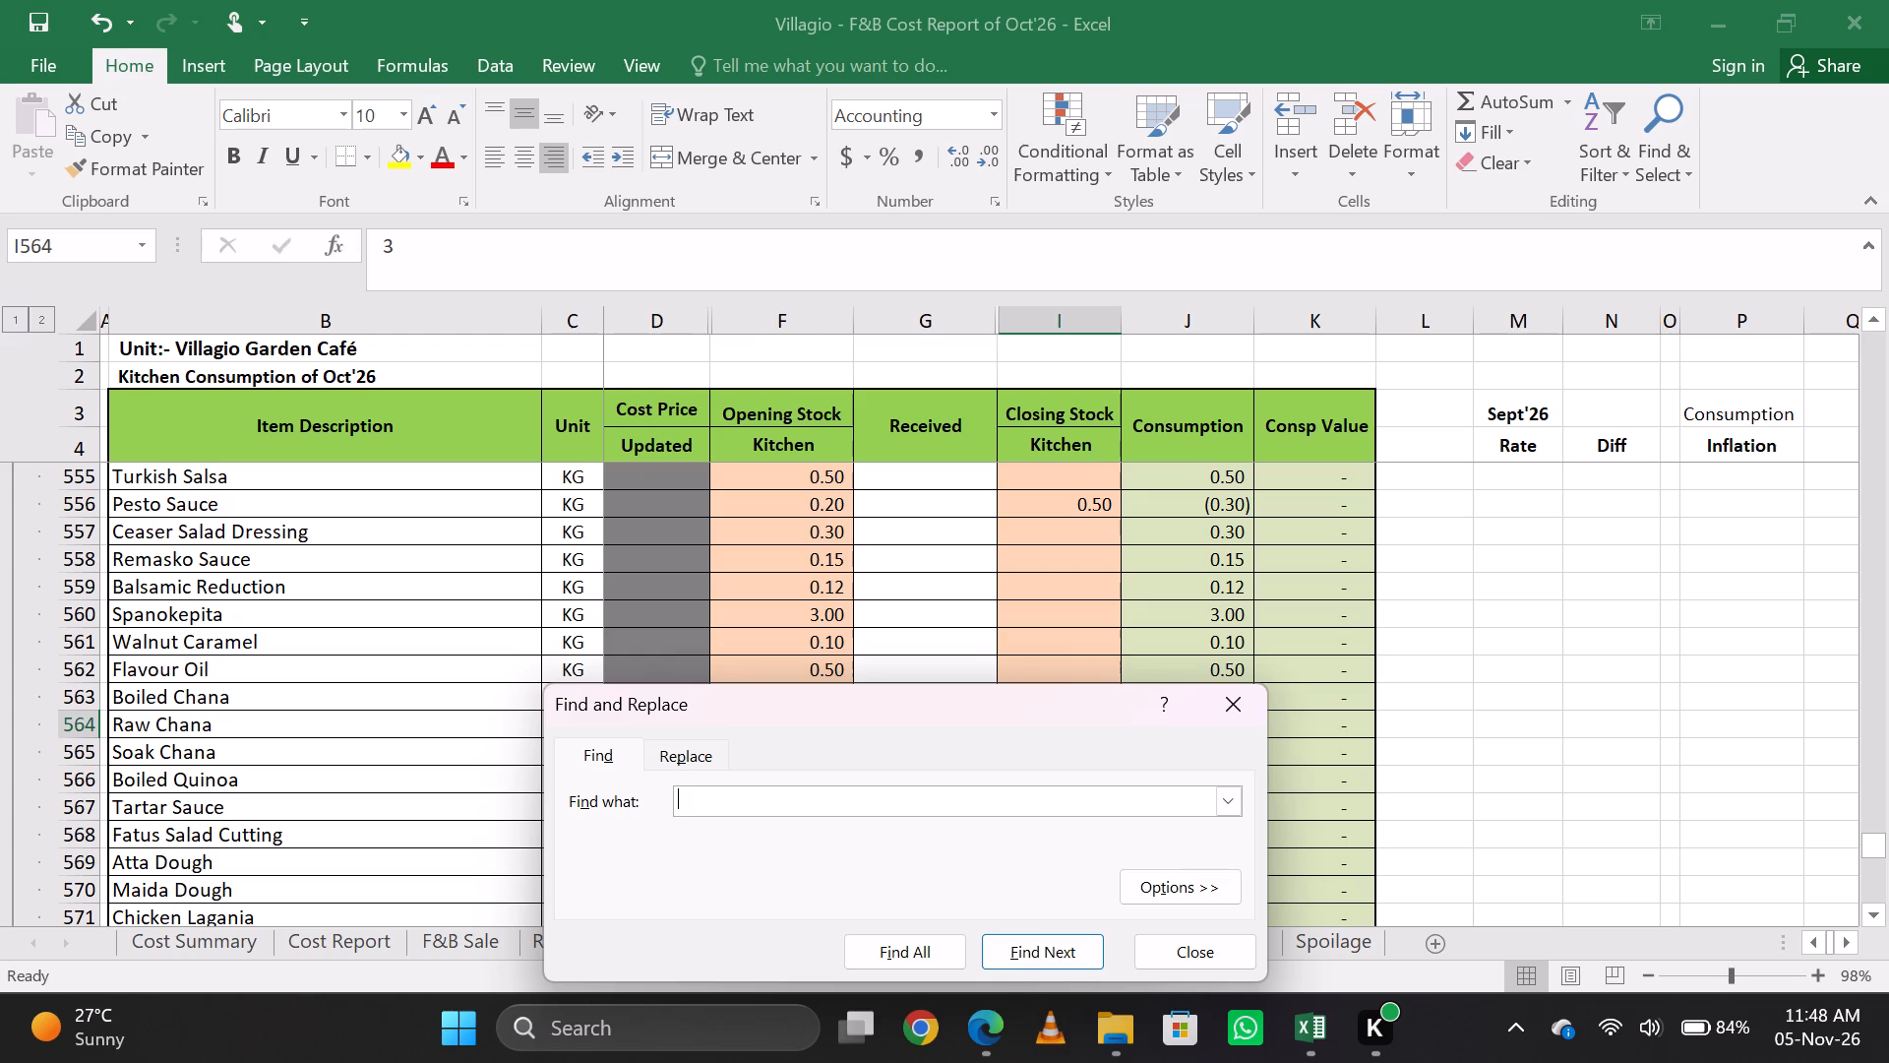
type("qu")
key("Return")
key("Escape")
key("Right")
key("Right")
key("Right")
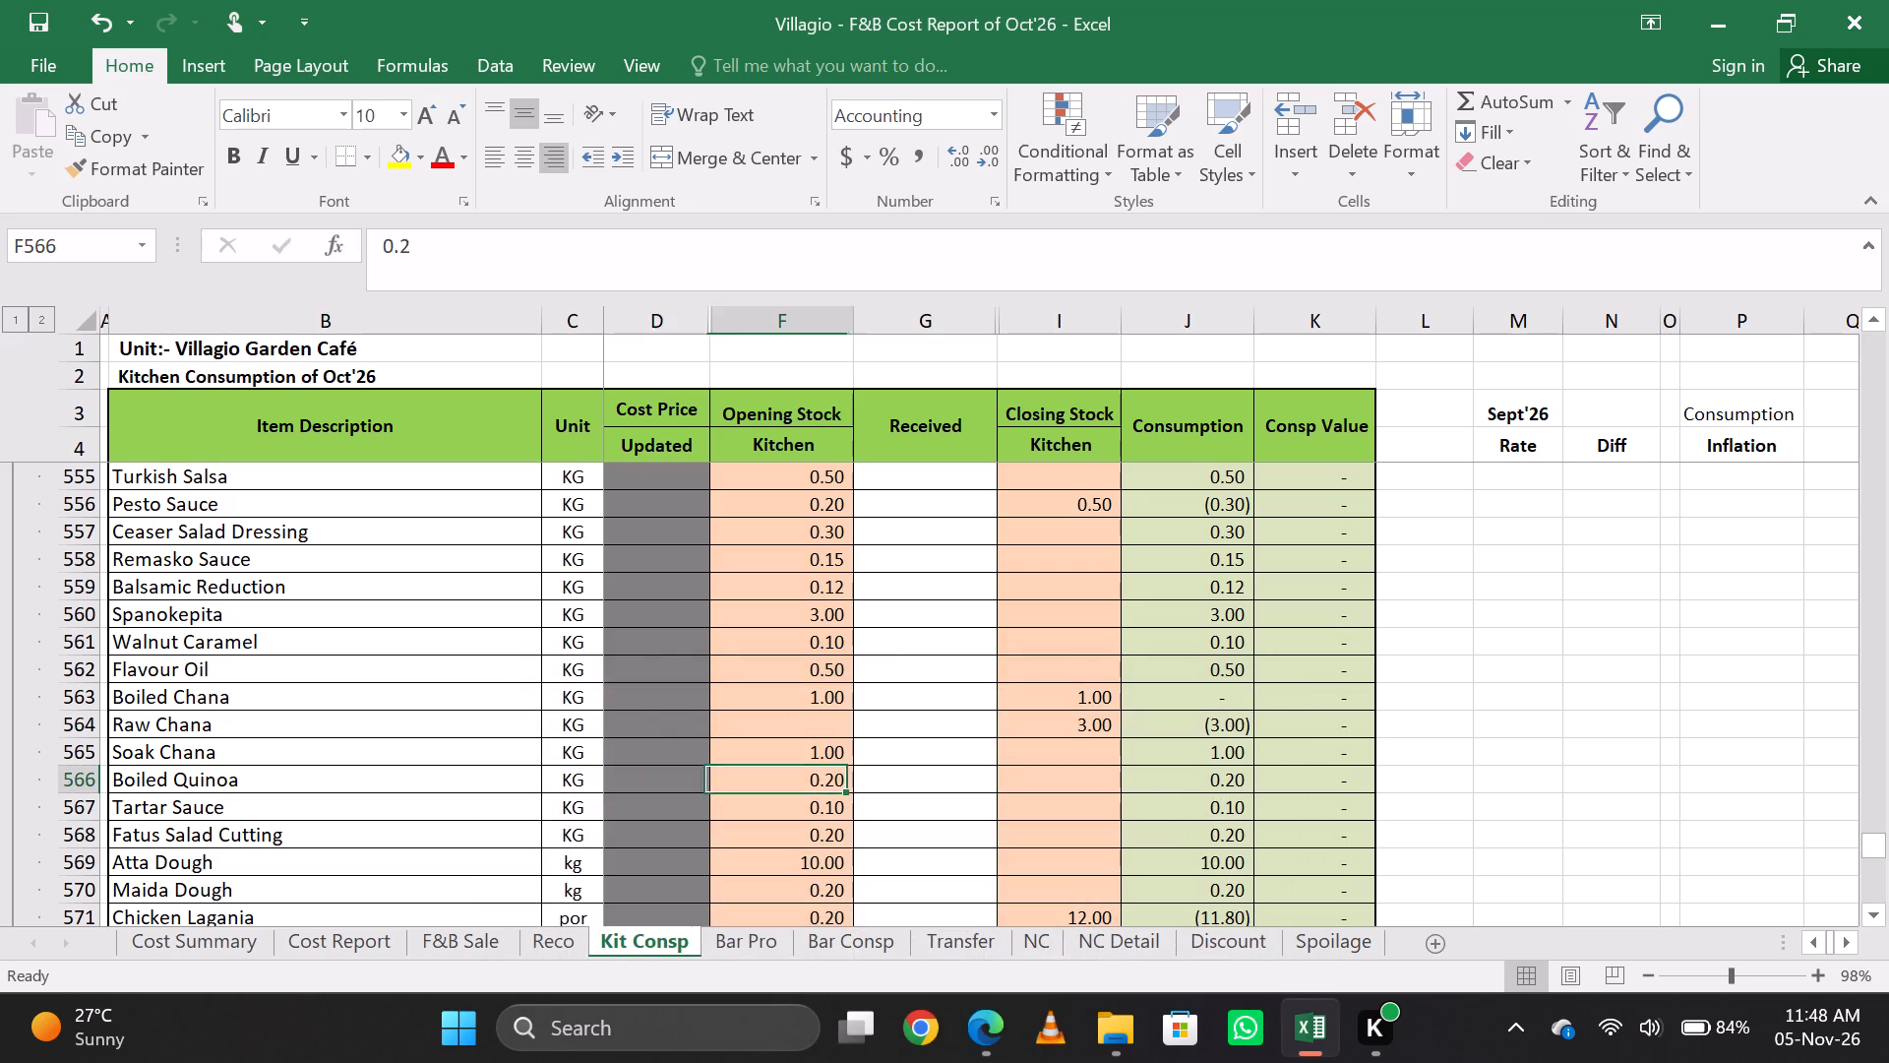
key("Right")
key("Right")
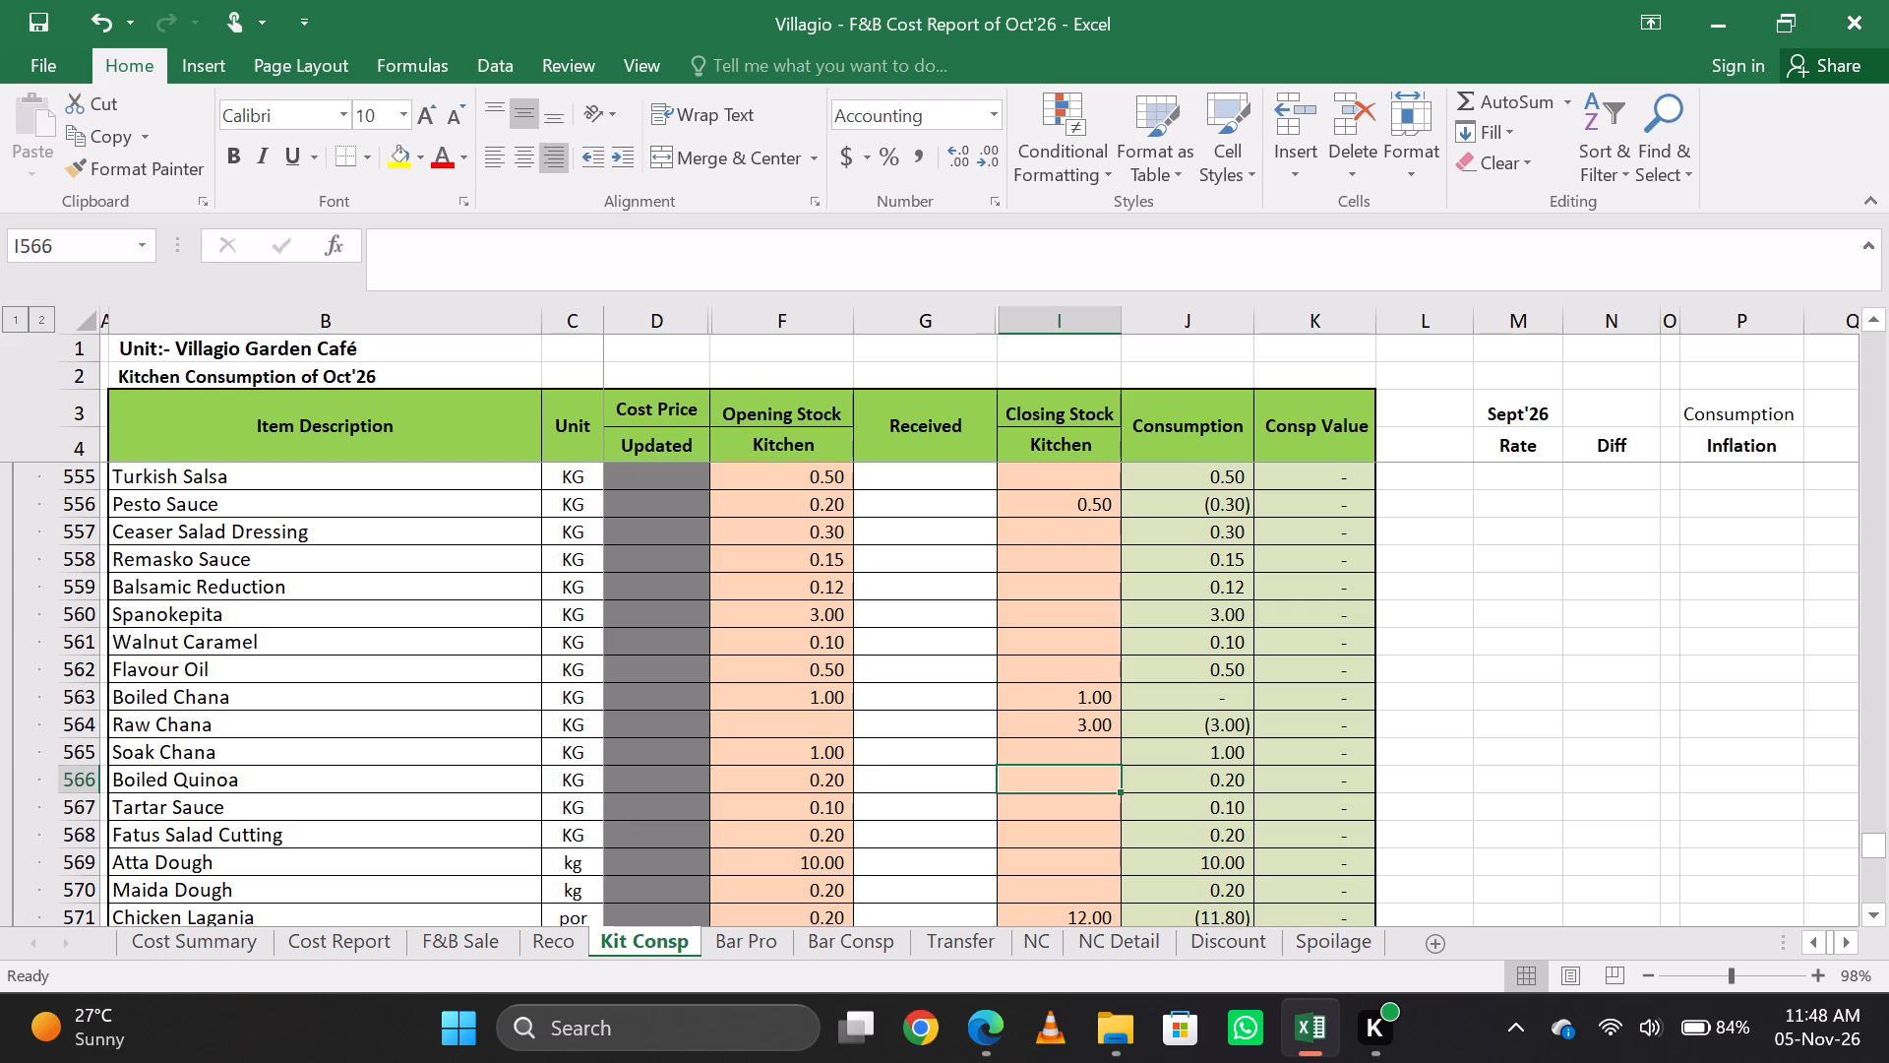
key("Up")
key("Up")
key("Down")
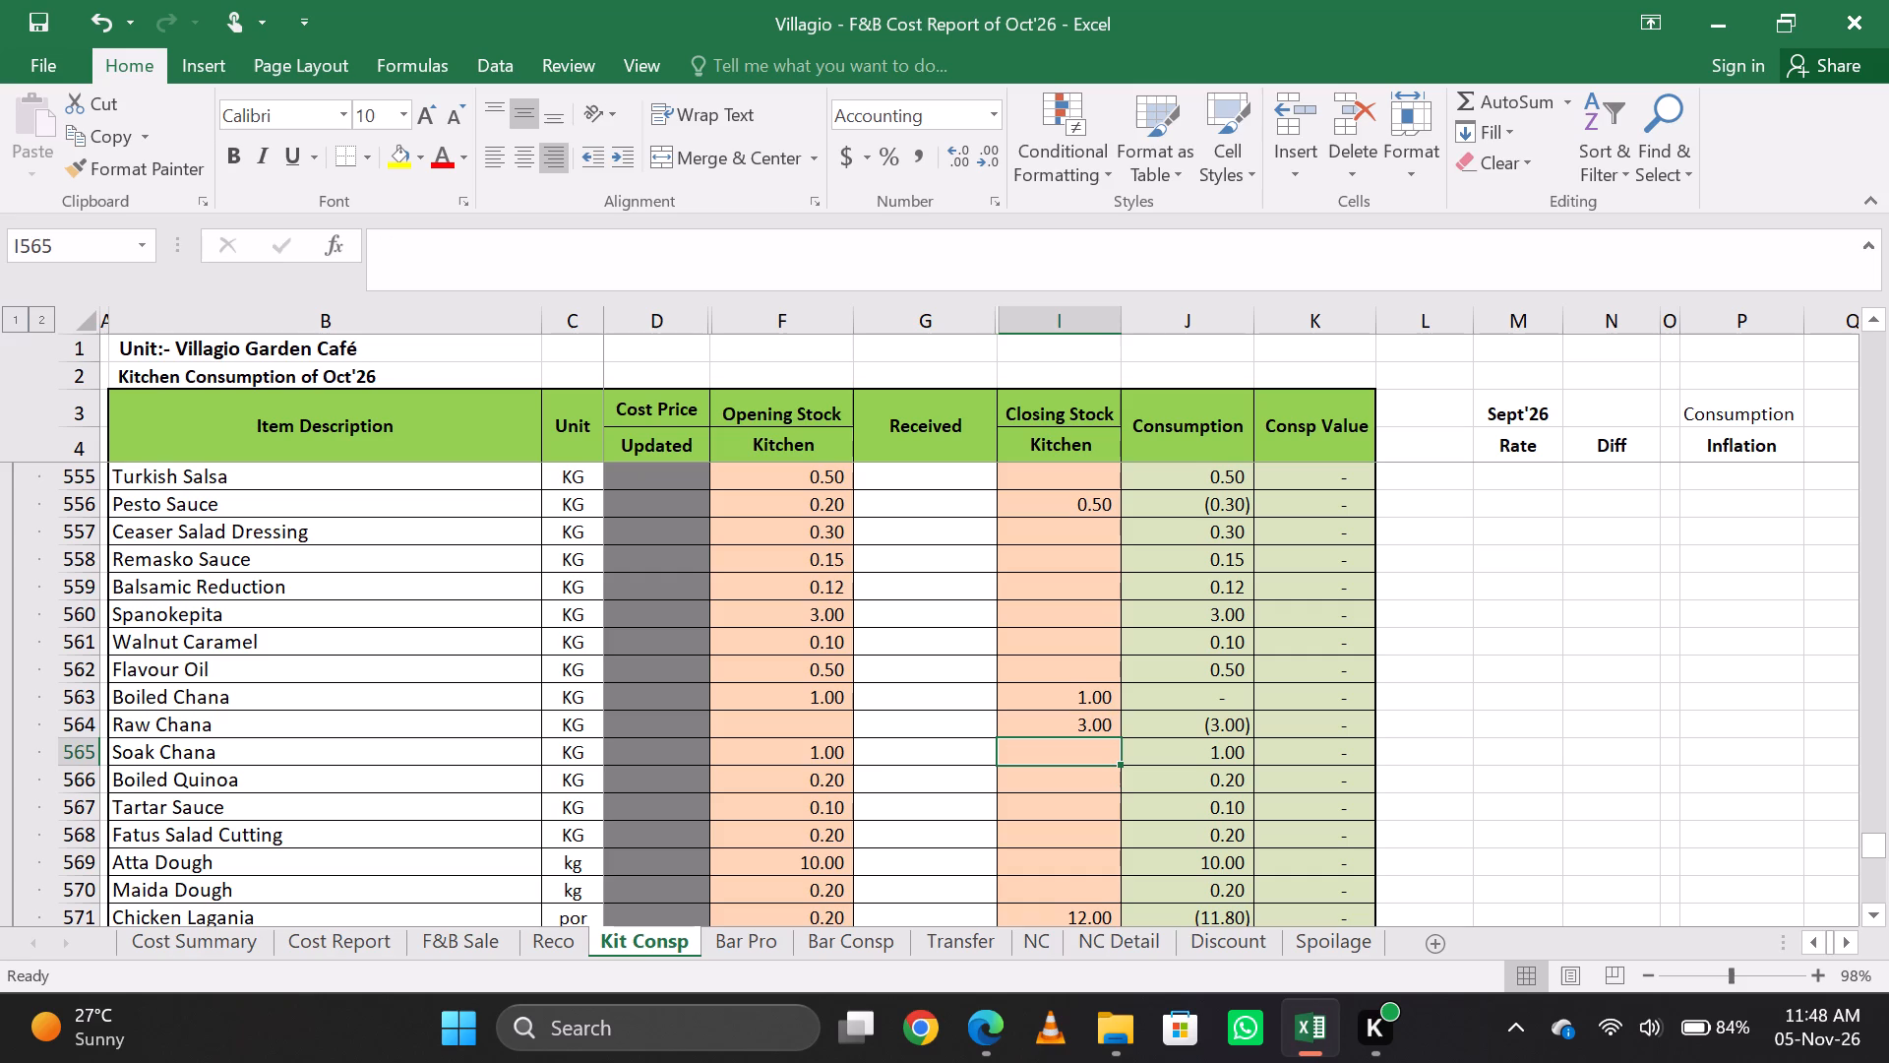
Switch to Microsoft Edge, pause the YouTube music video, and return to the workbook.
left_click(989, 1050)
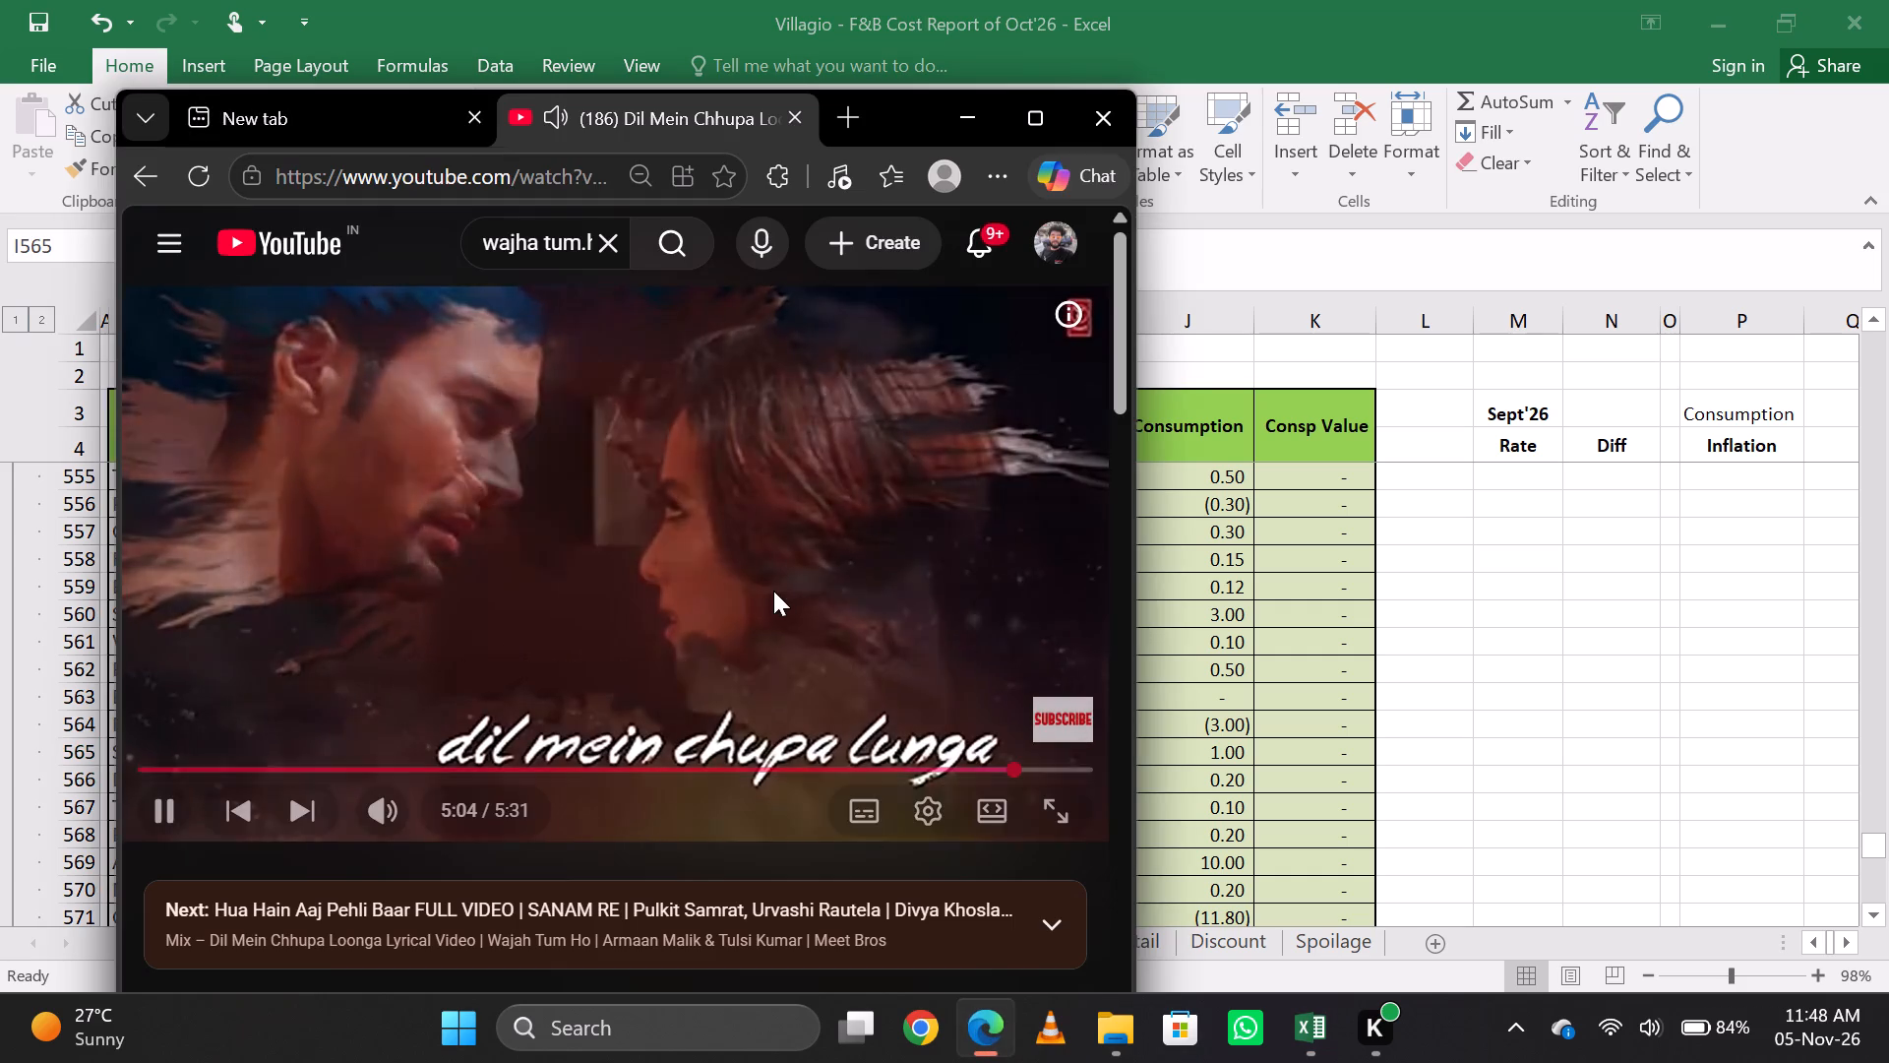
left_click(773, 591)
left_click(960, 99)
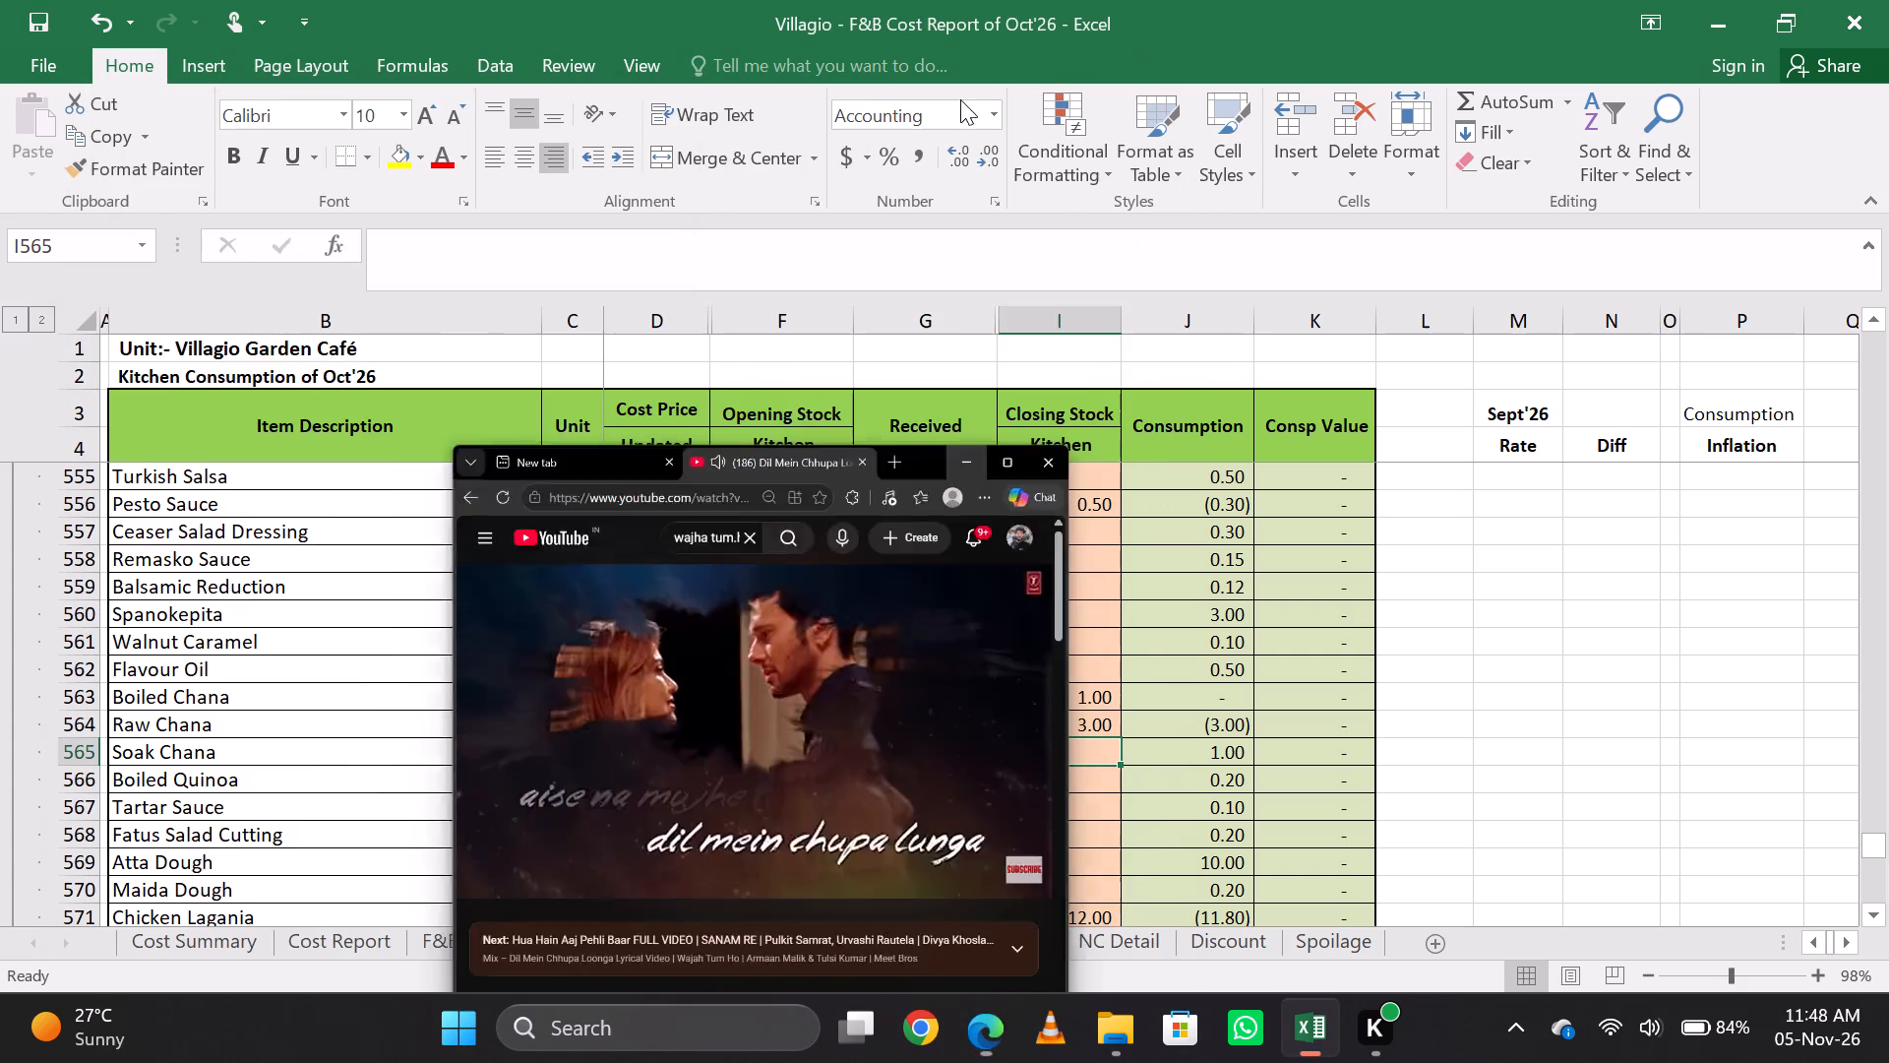
Delete the entire Boiled Chana row above Raw Chana.
key("Up")
key("Down")
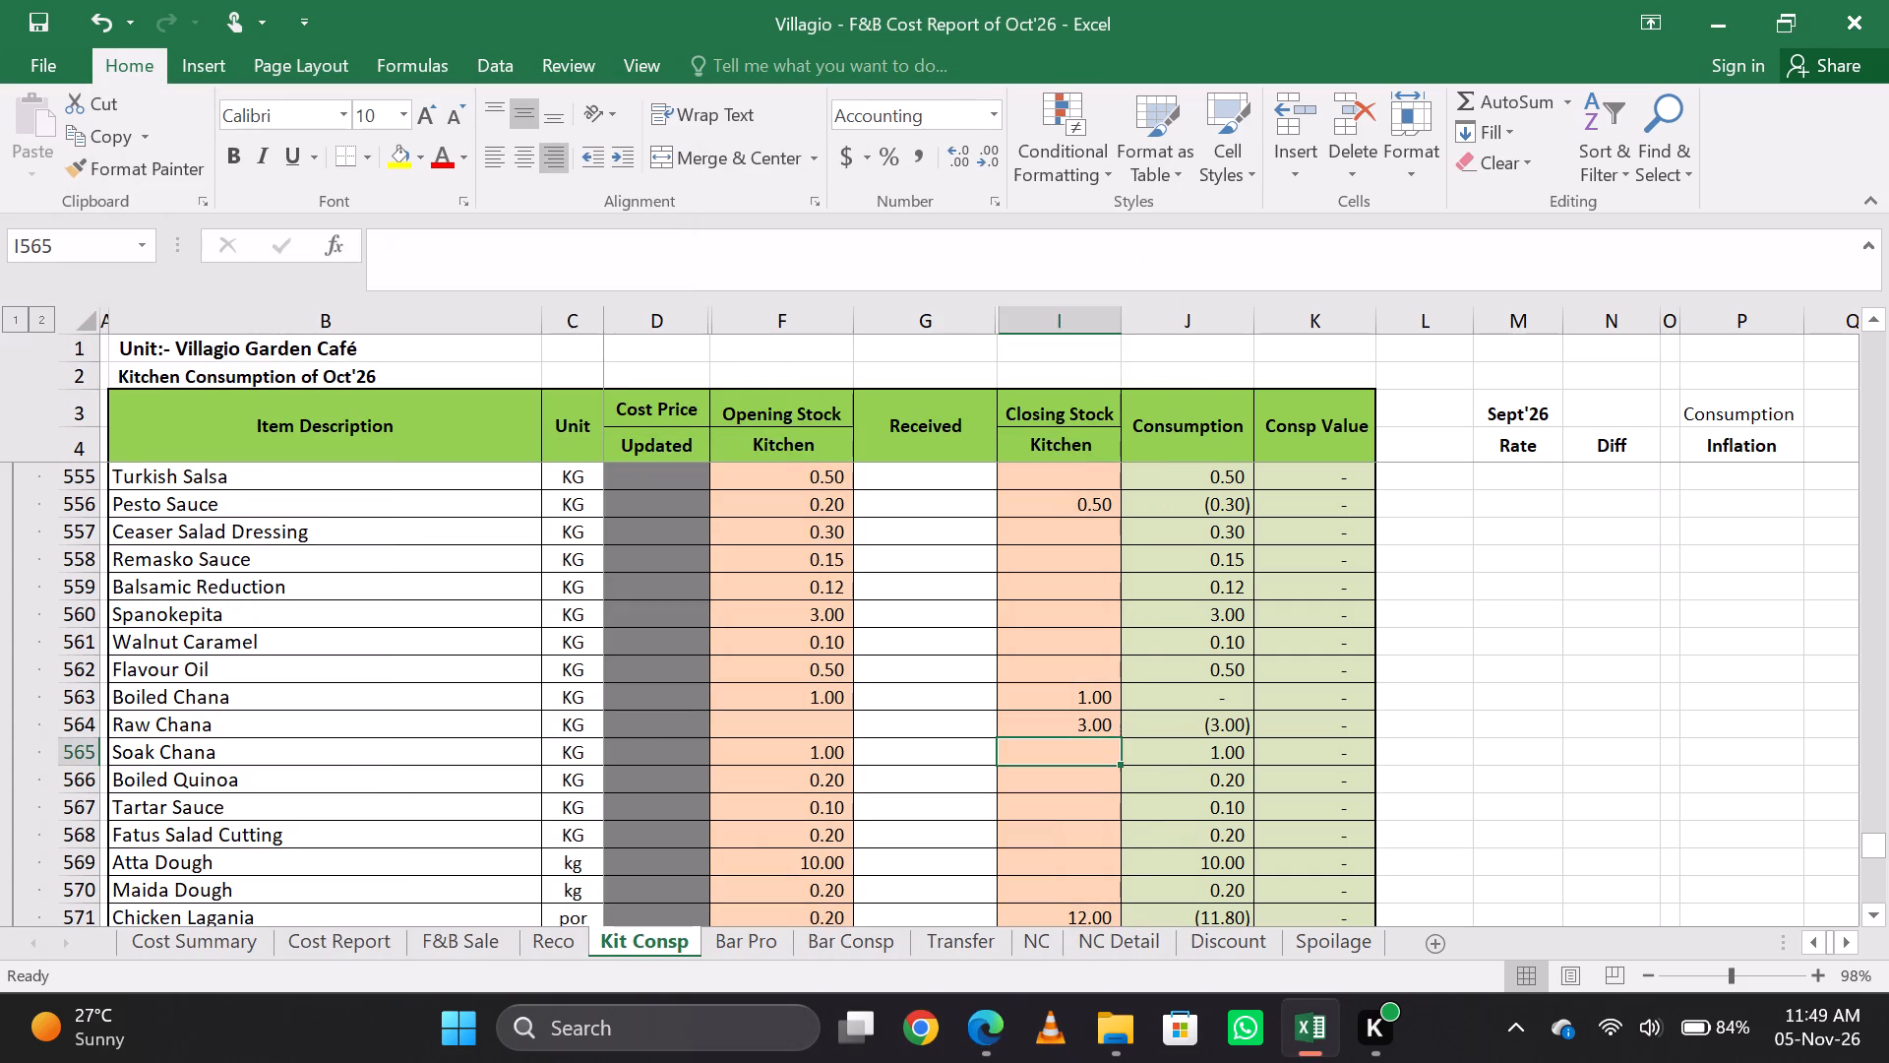
key("Down")
key("Down")
key("Up")
key("Up")
key("Up")
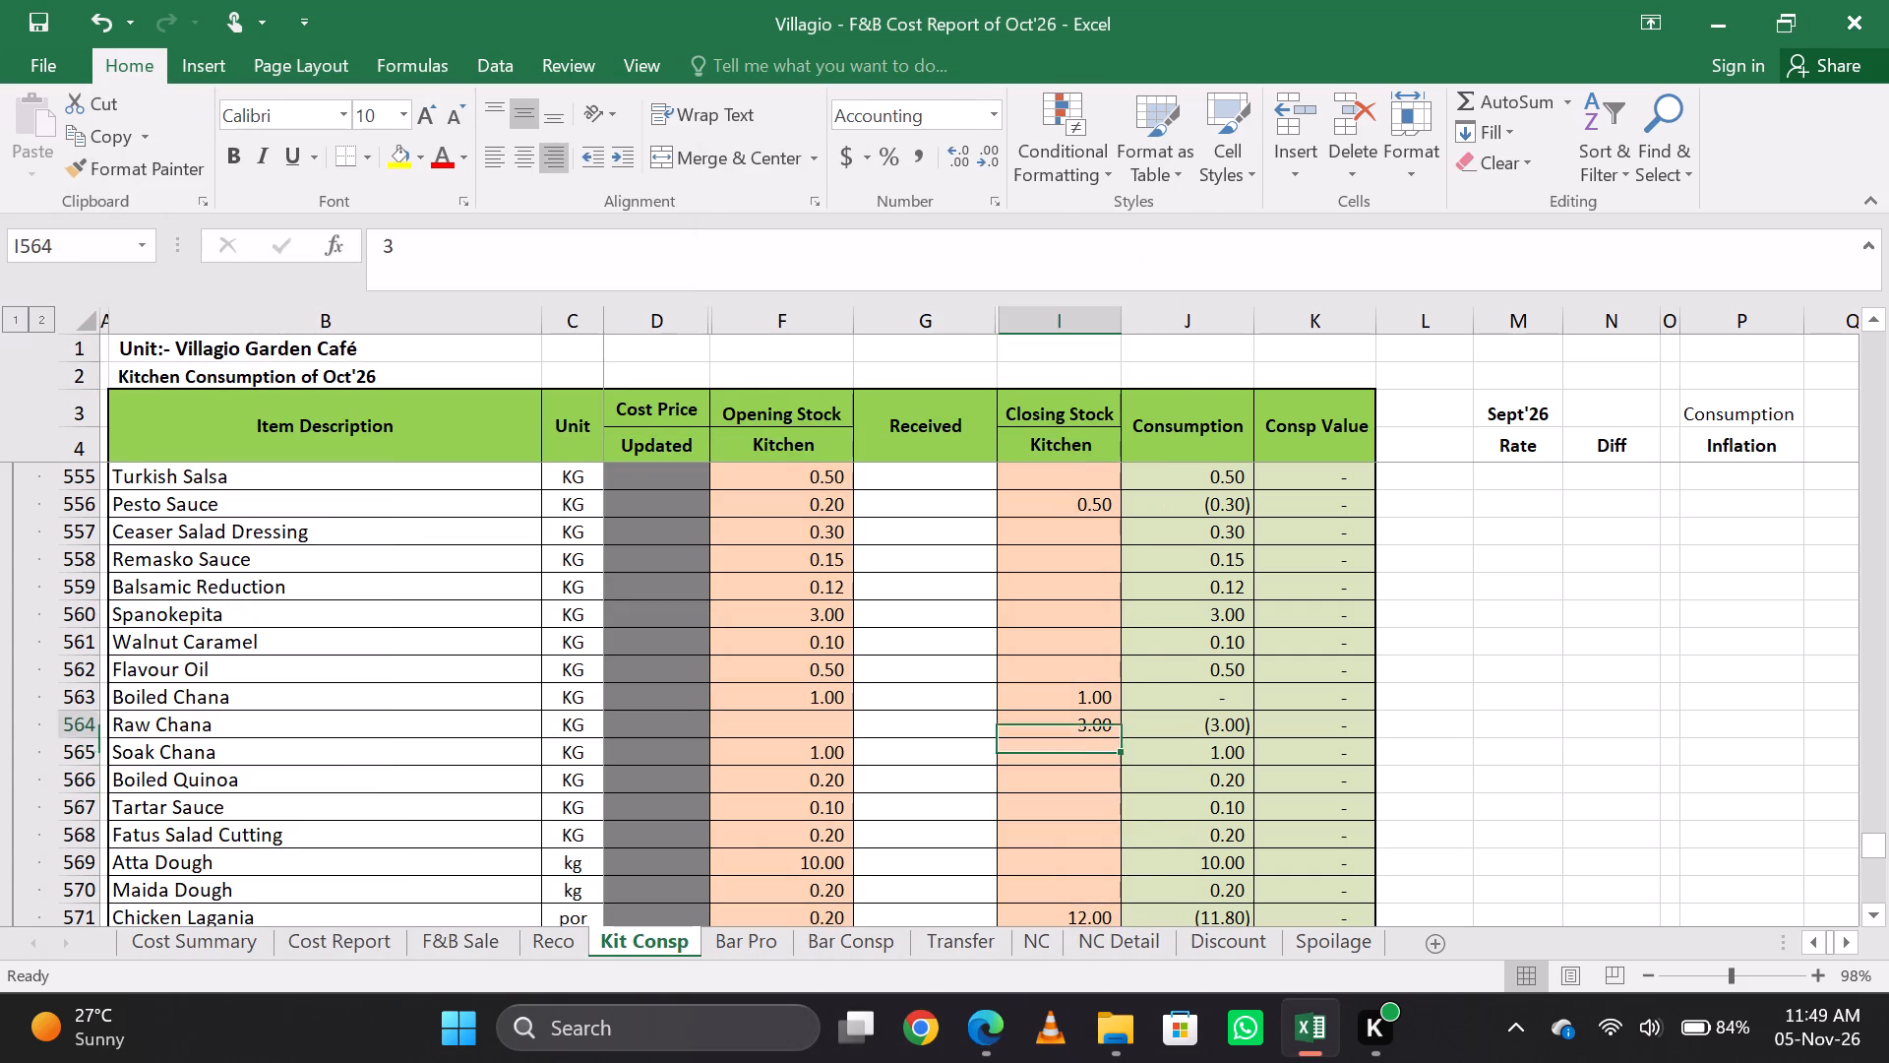
key("Up")
key("shift+space")
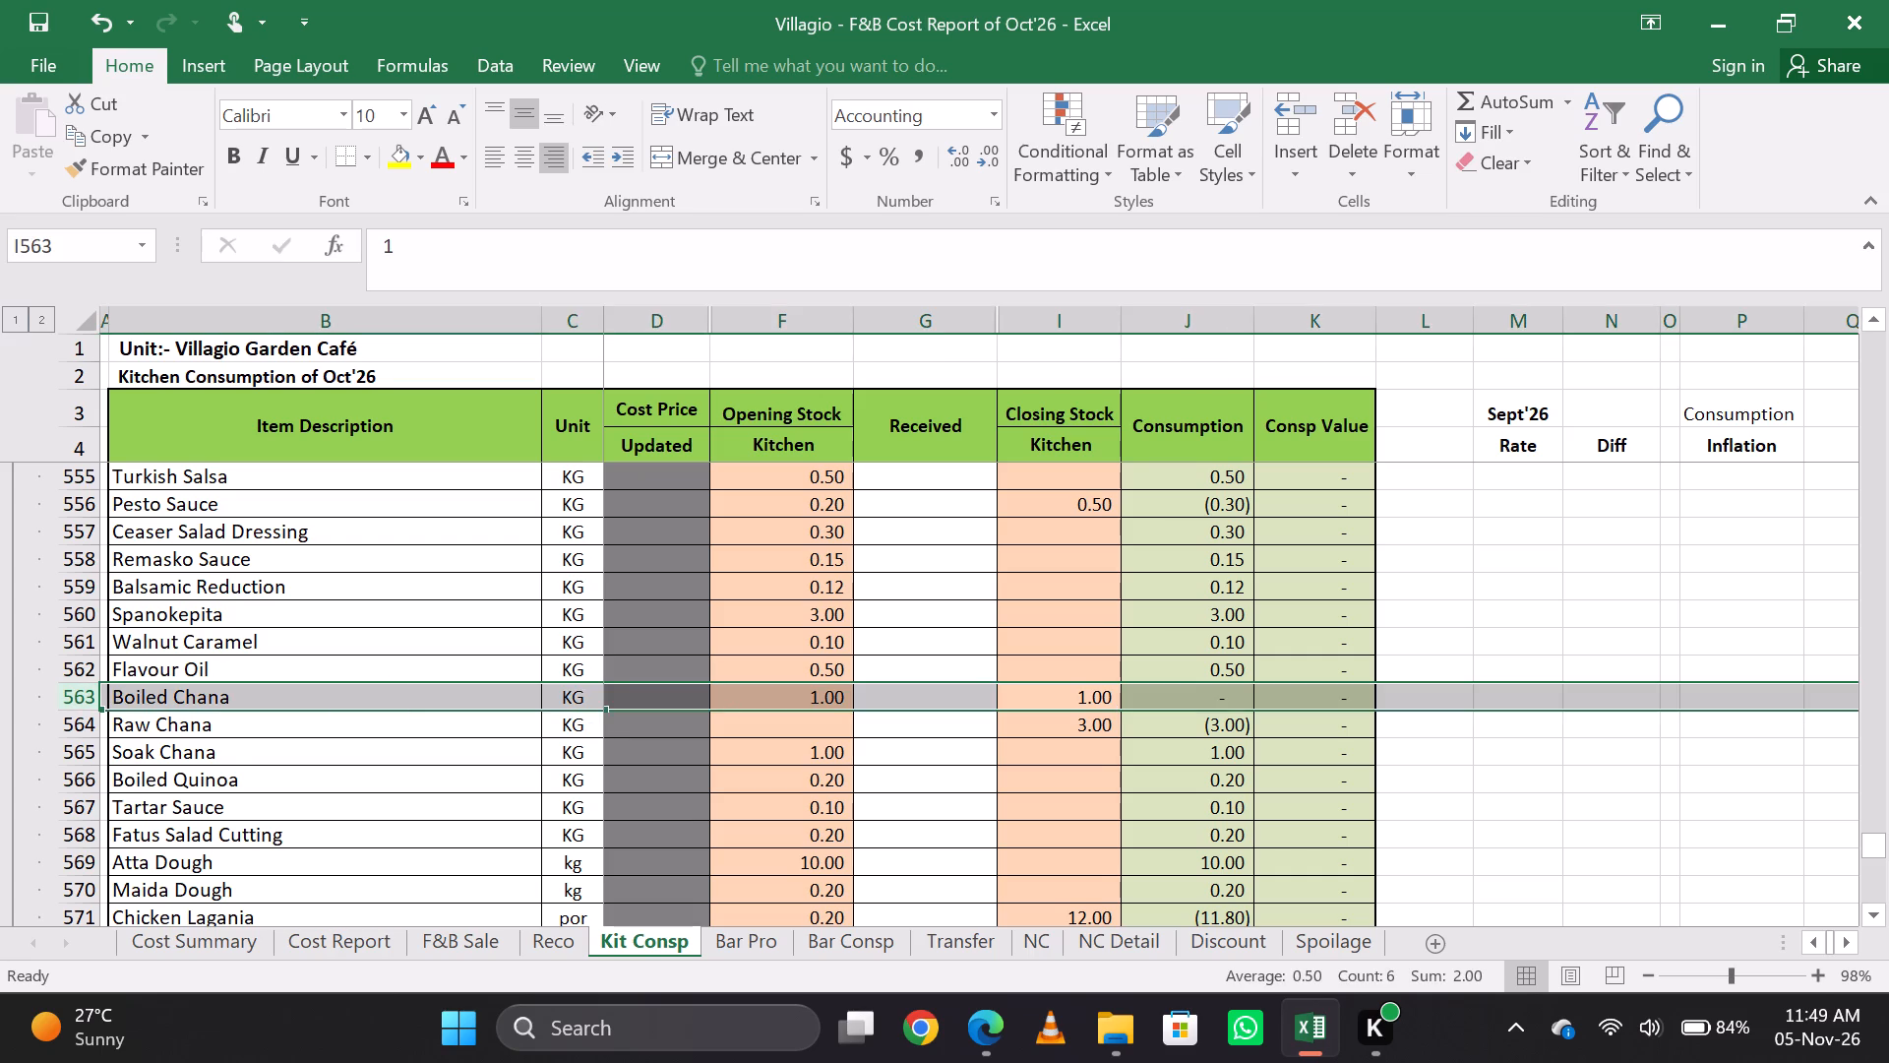
key("ctrl+minus")
Enter 1 as the kitchen closing stock for Soak Chana.
key("Down")
key("1")
key("Down")
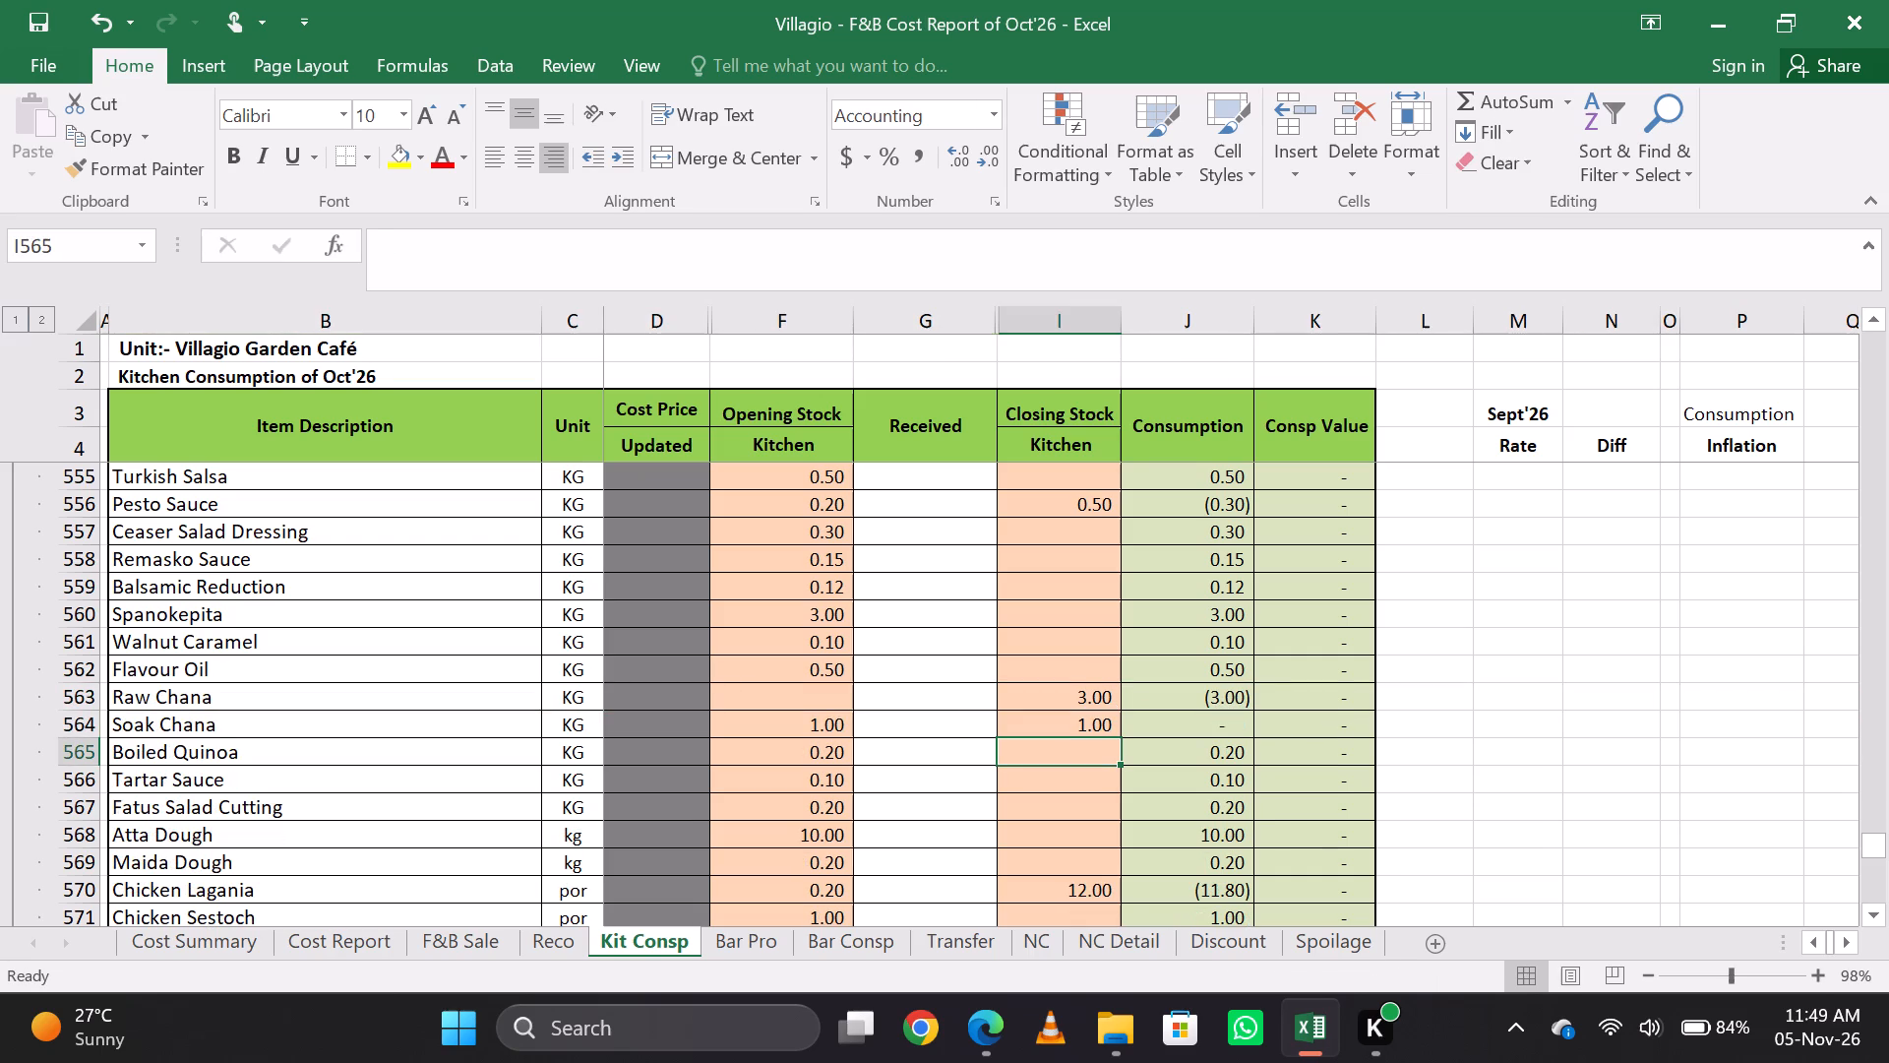
Enter 0.5 as the kitchen closing stock for Boiled Quinoa.
key("Down")
key("Up")
type(".5")
key("Down")
key("Up")
Find Lettuce in the item list and enter 2 as its kitchen closing stock.
key("ctrl+f")
key("BackSpace")
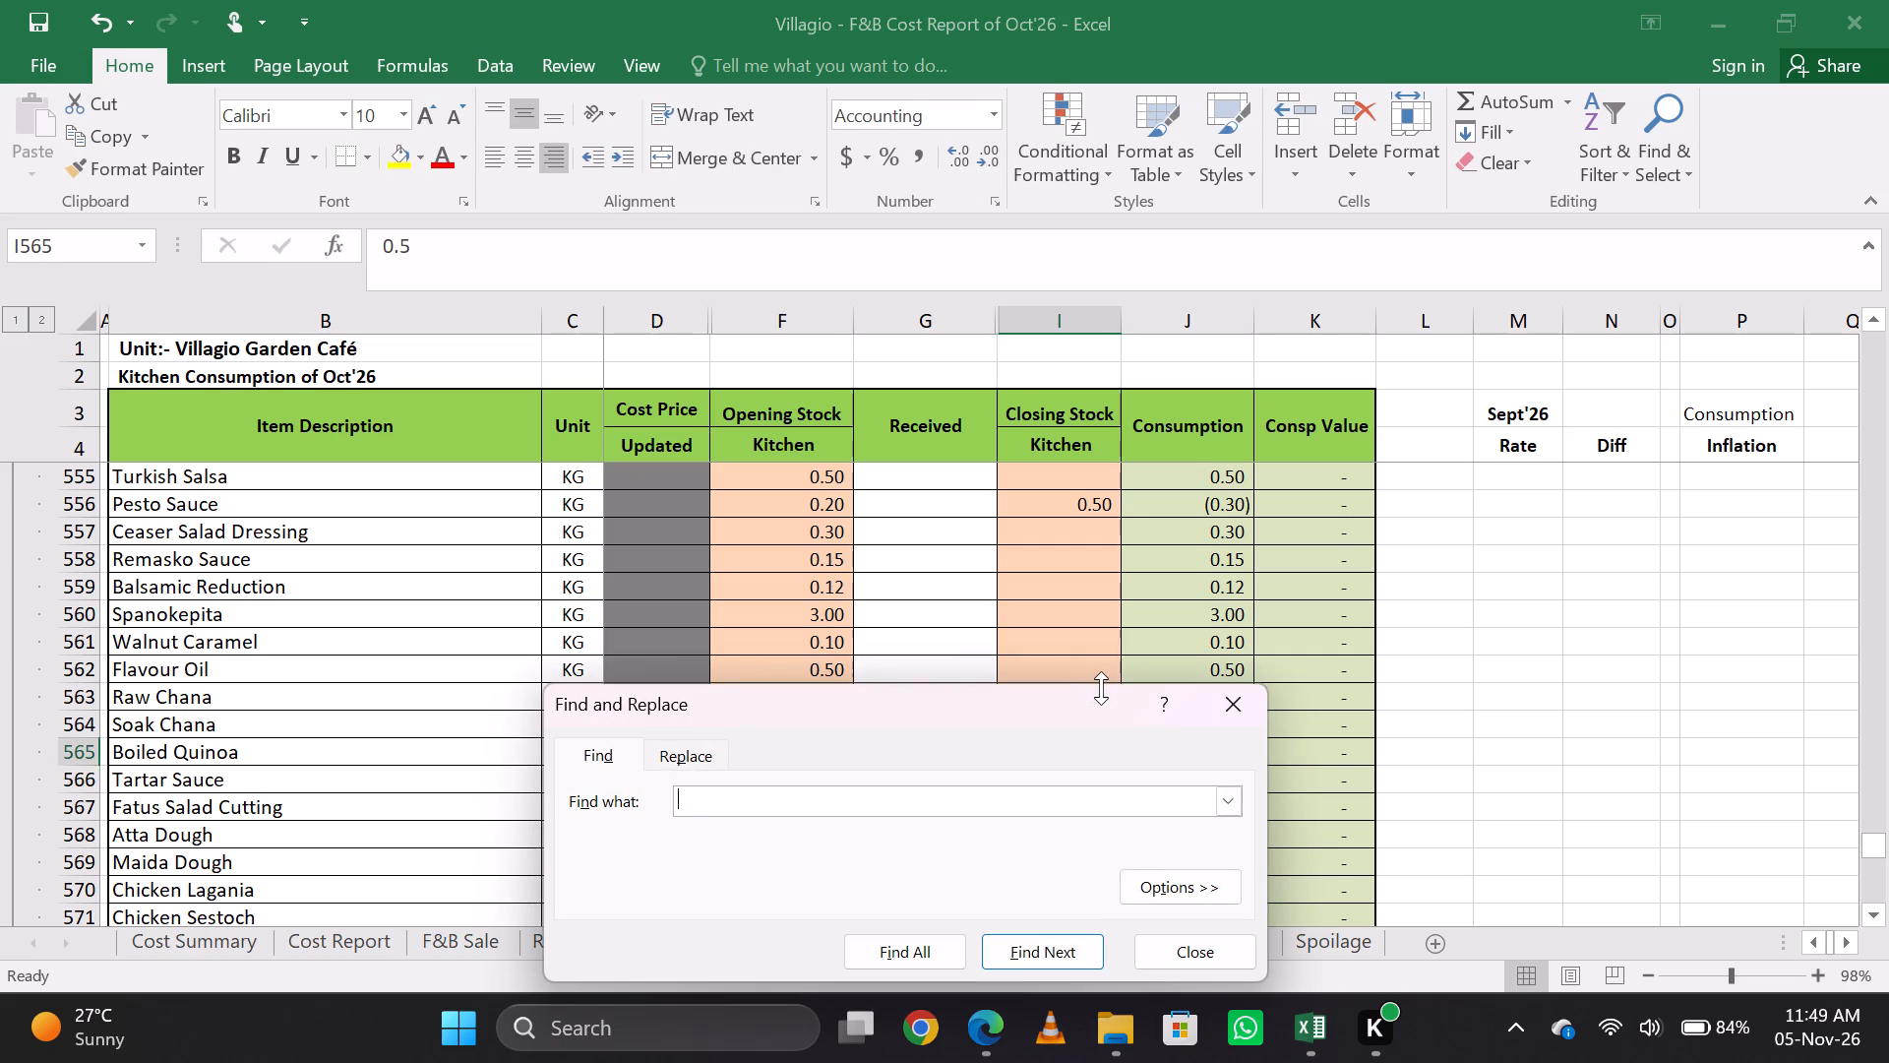
key("BackSpace")
key("BackSpace")
key("BackSpace")
type("lett")
key("Return")
key("Escape")
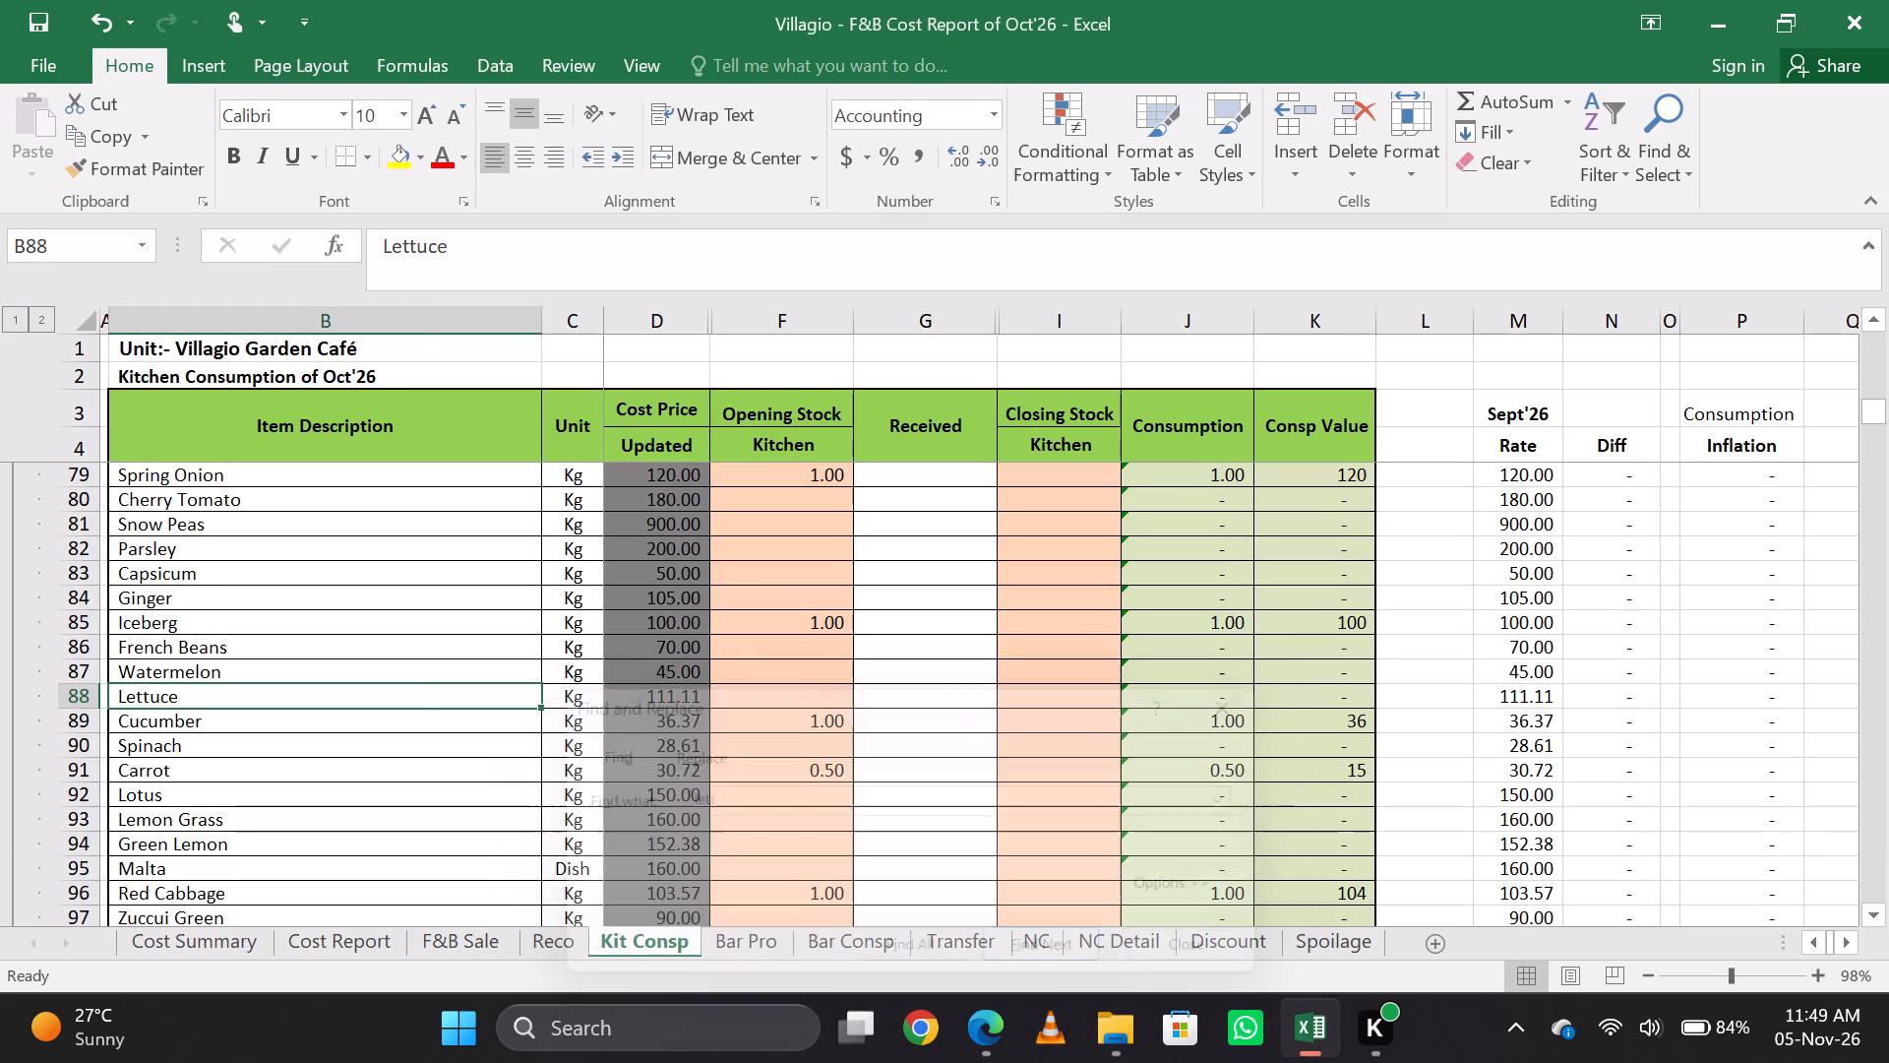
key("Right")
key("Right")
key("Right")
key("Right")
key("Right")
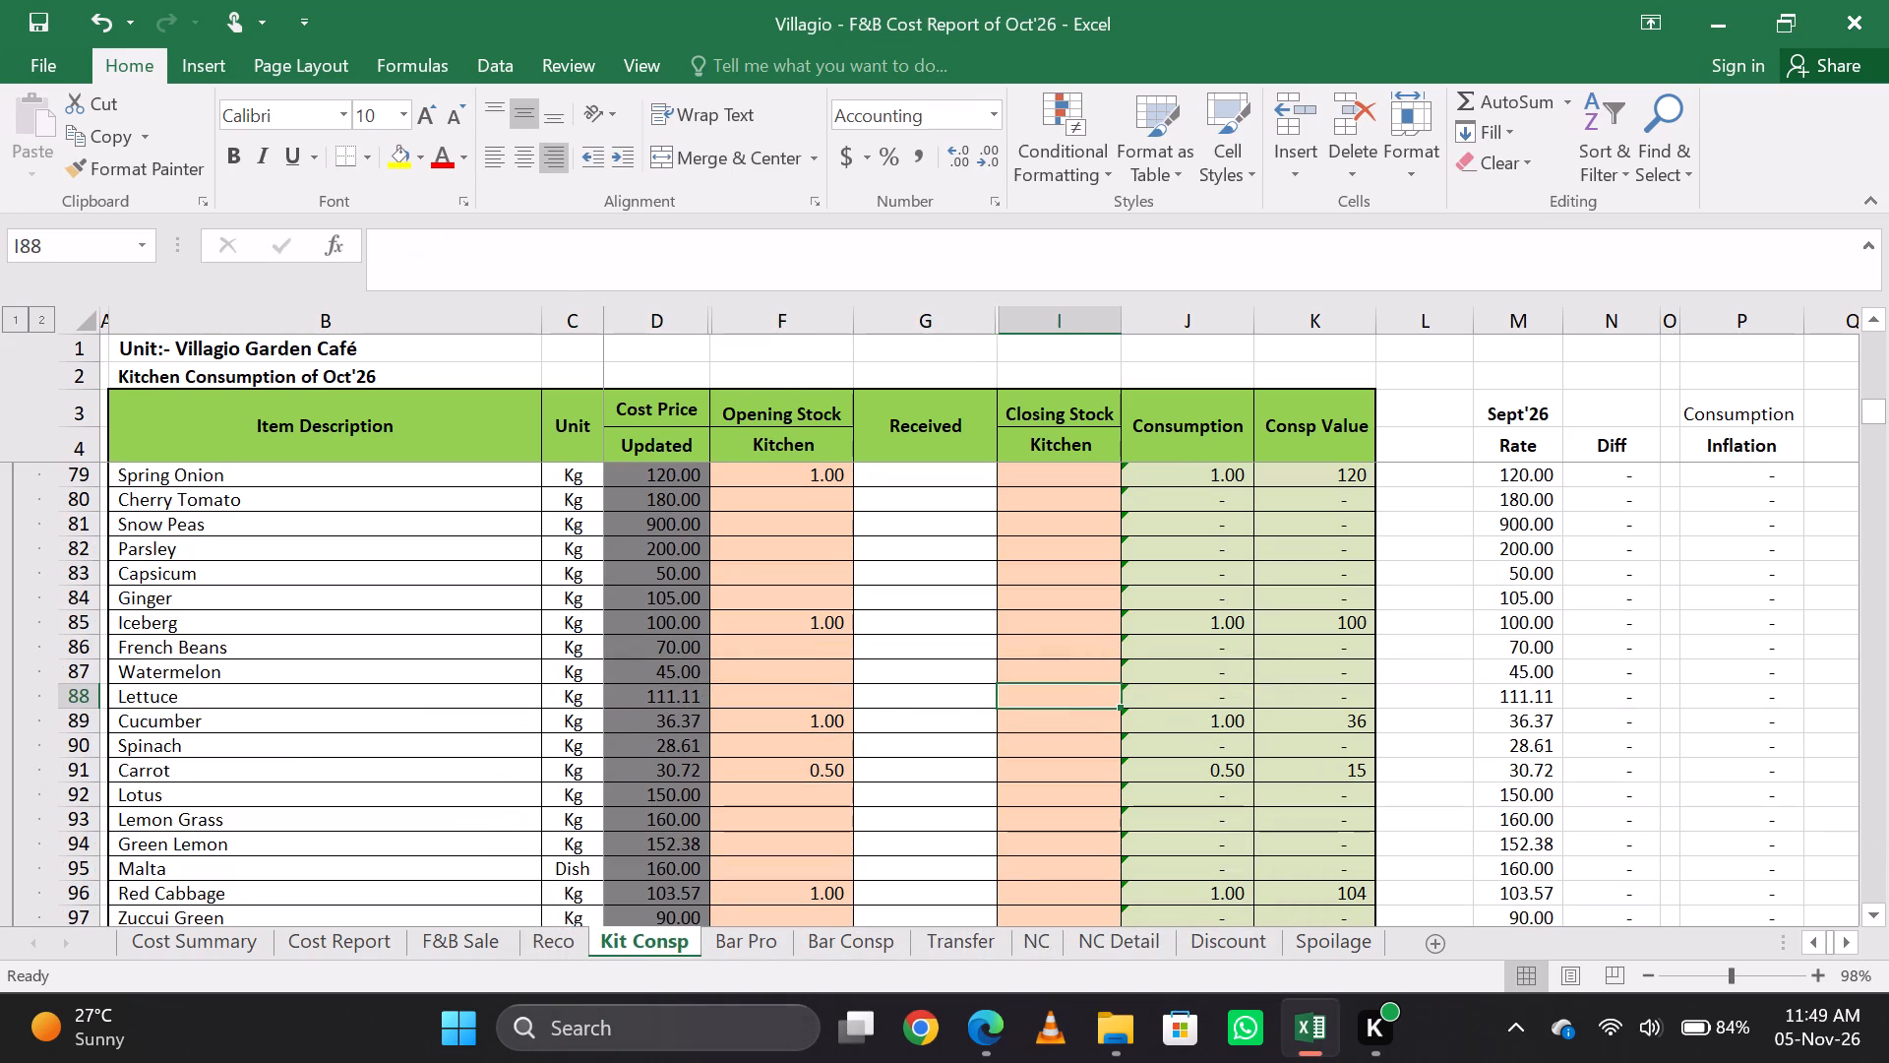
key("2")
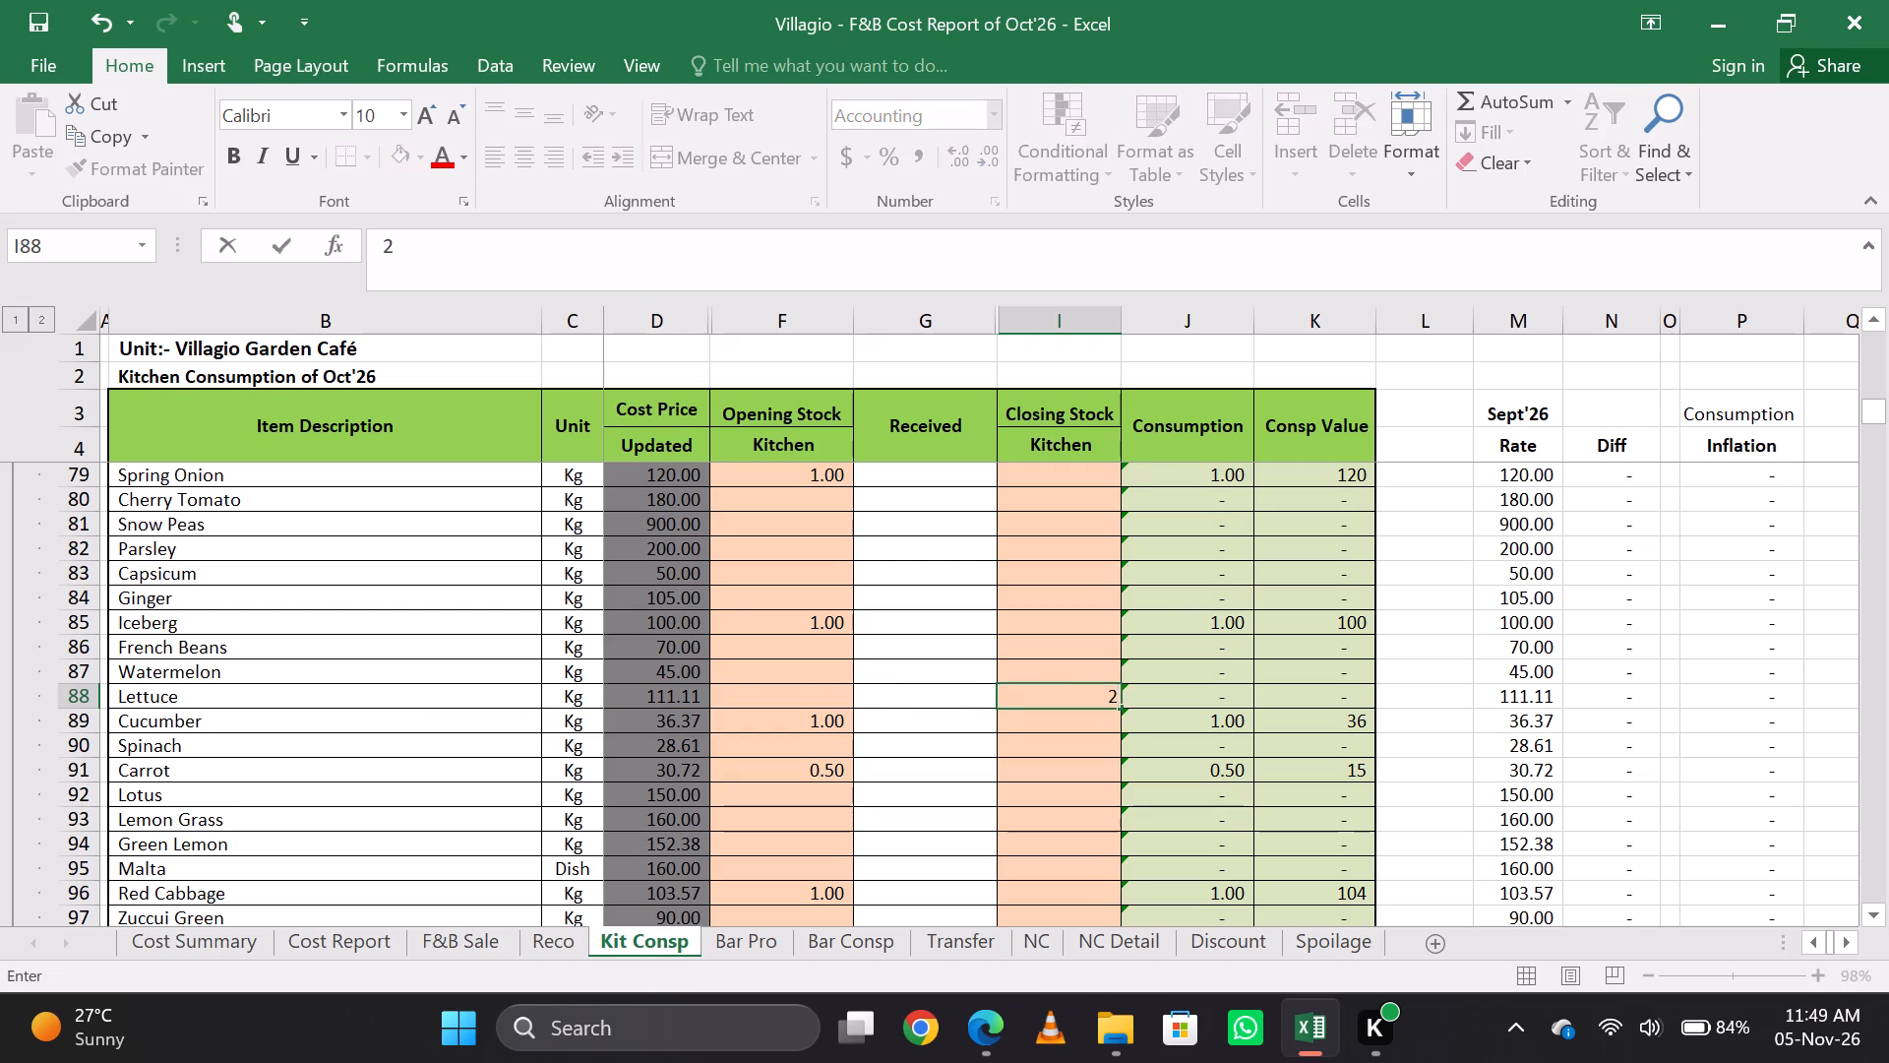
key("Down")
Find Rocket Leaf in the item list and enter 0.25 as its kitchen closing stock.
key("ctrl+f")
key("BackSpace")
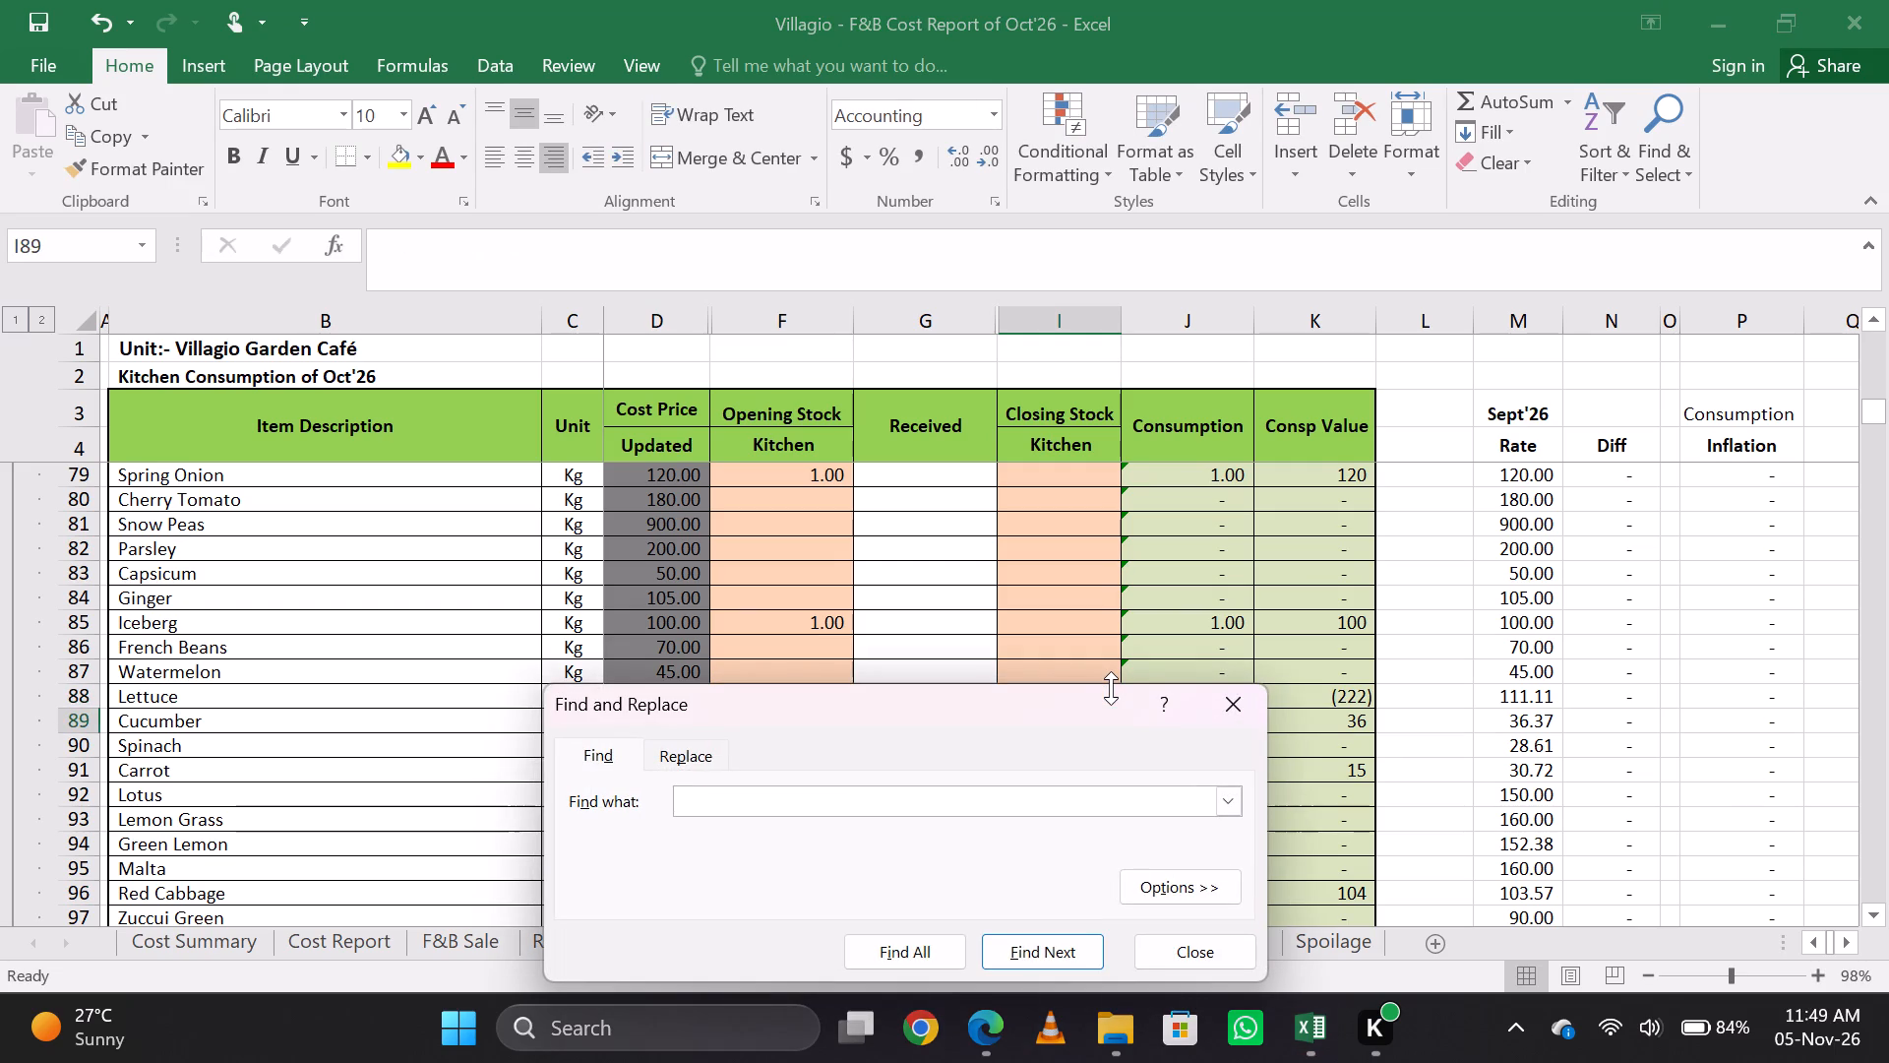
key("BackSpace")
type("rock")
key("Return")
key("Escape")
key("Right")
key("Right")
key("Right")
key("Right")
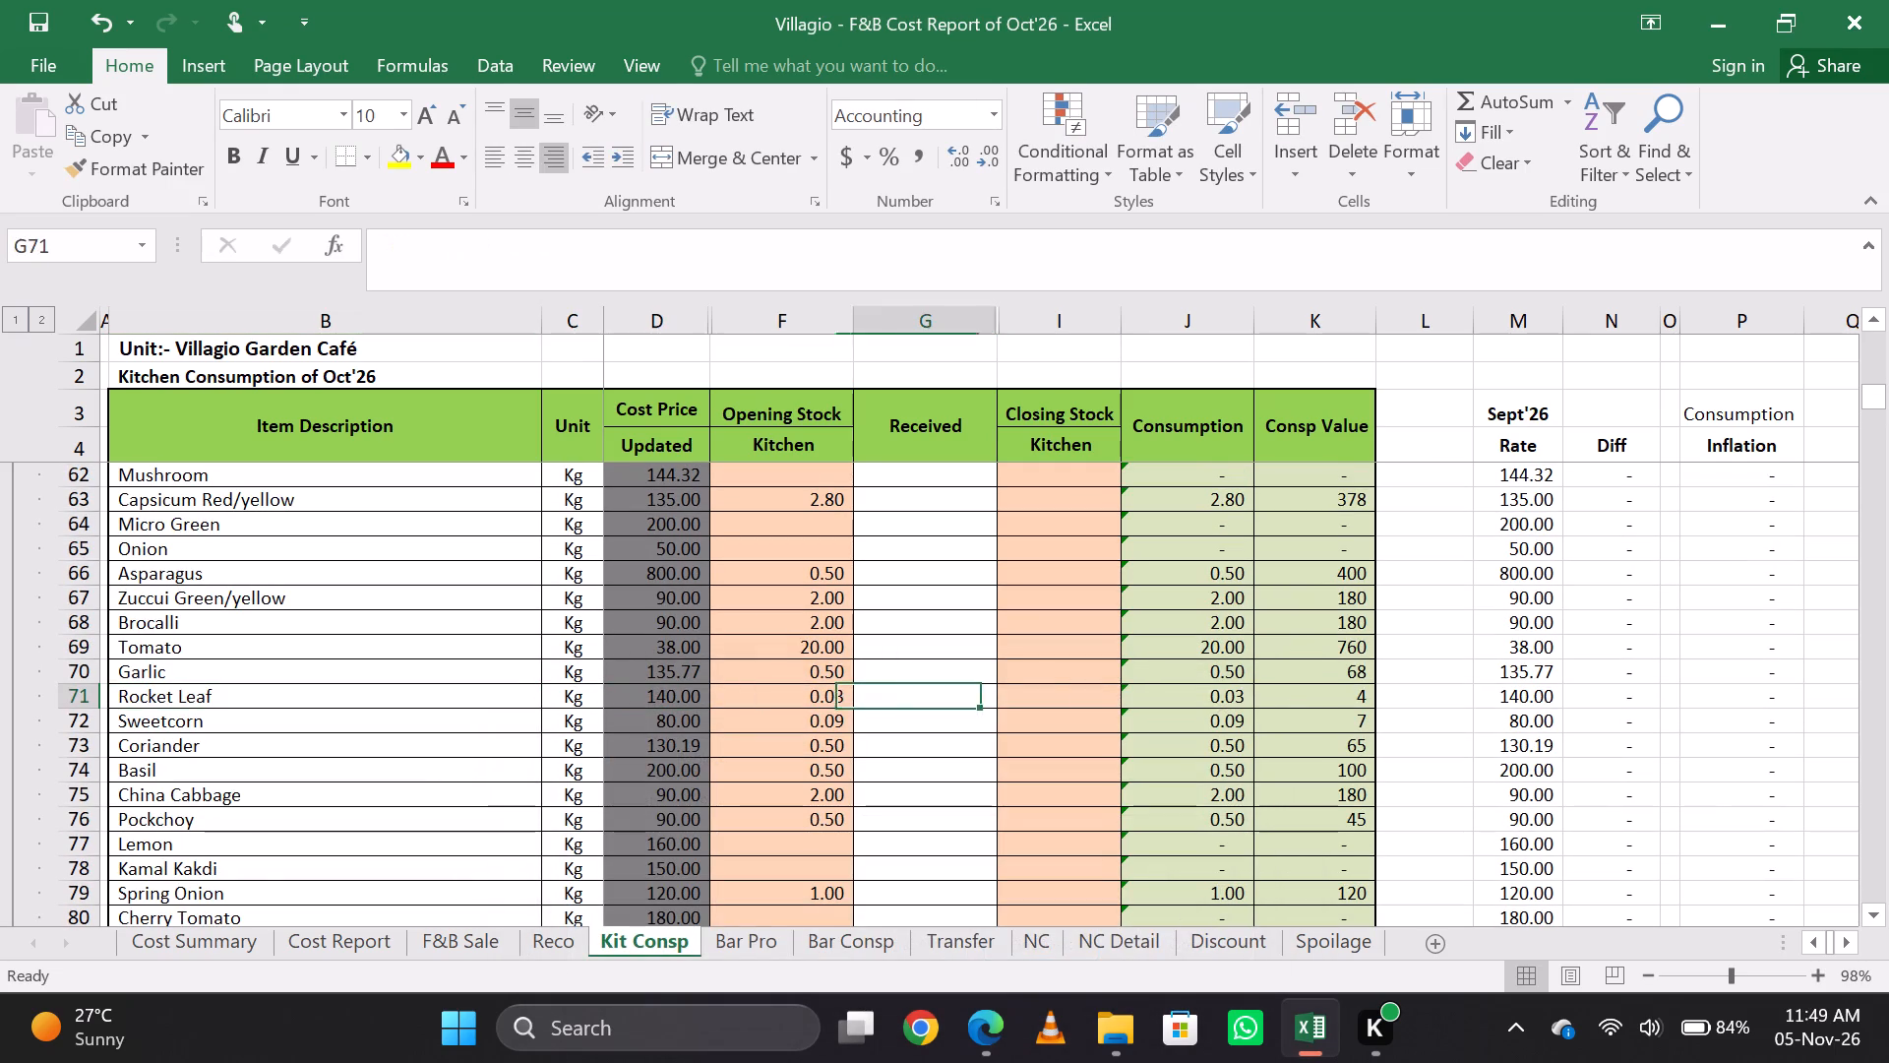
key("Right")
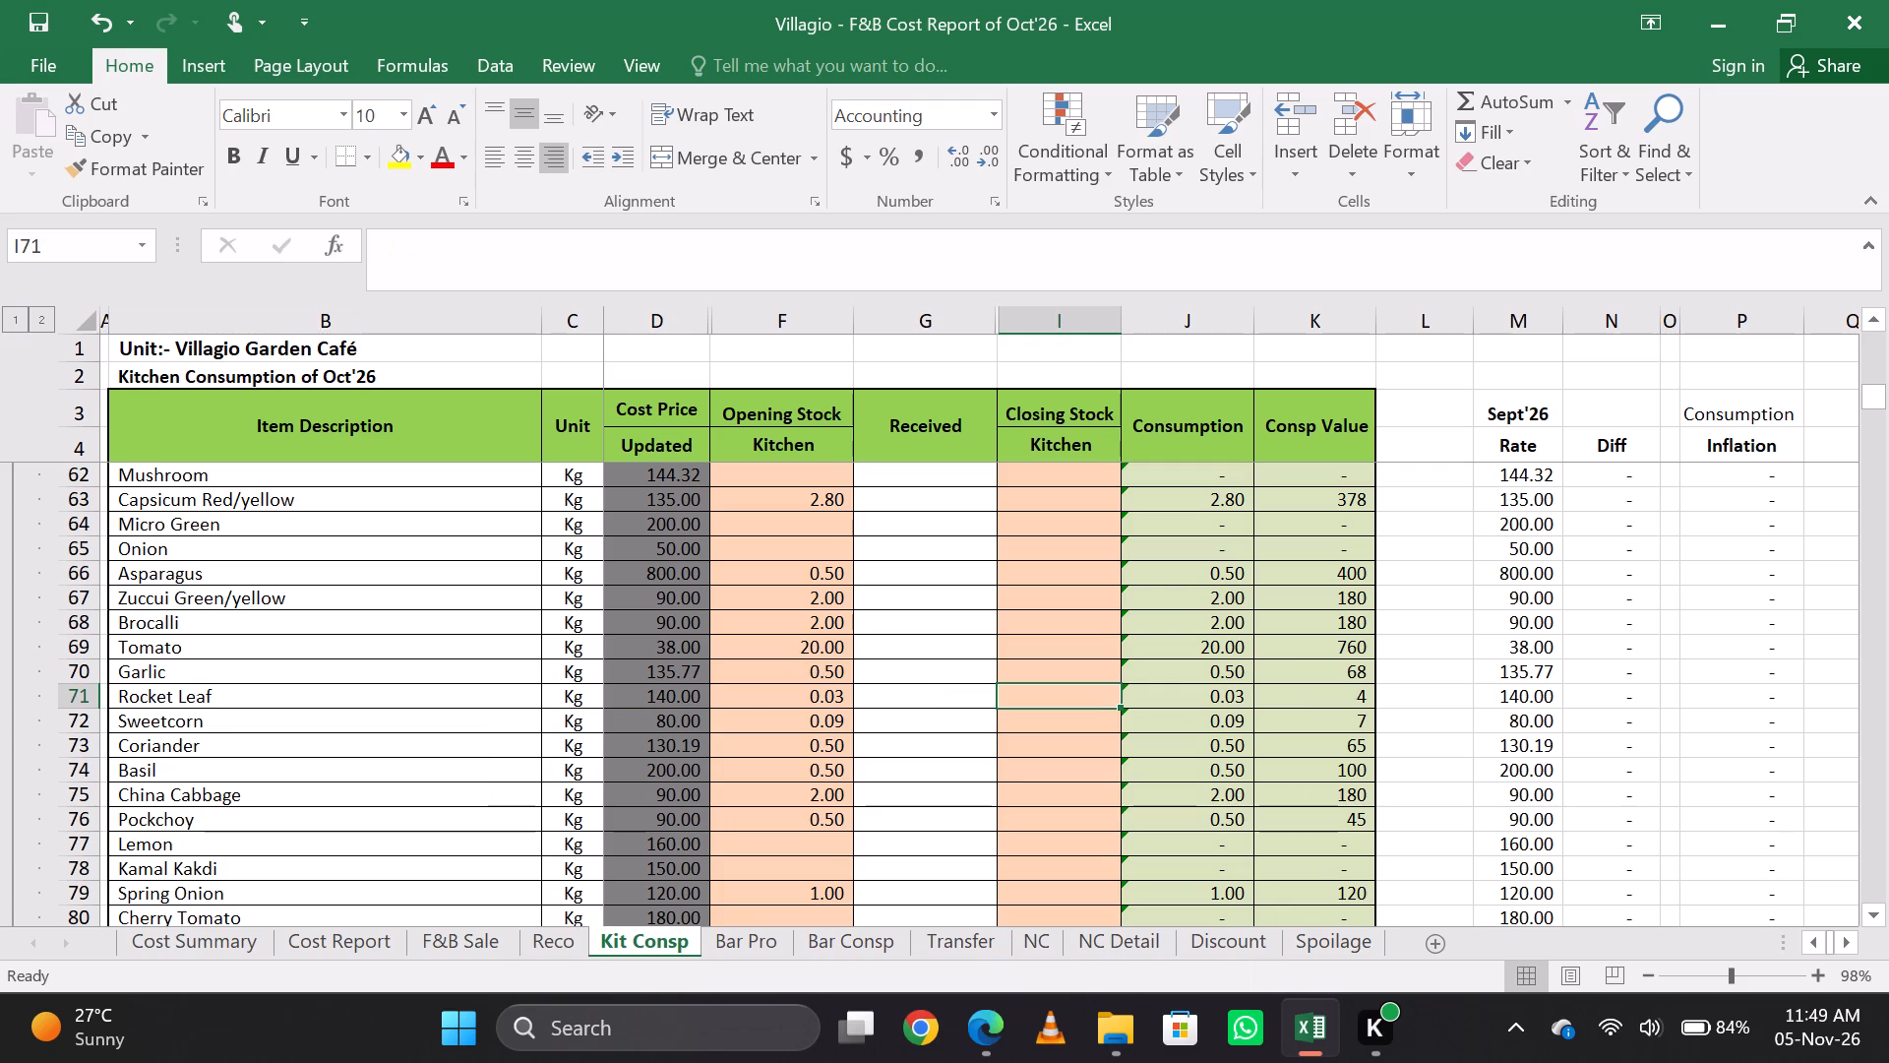
type(".25")
key("Down")
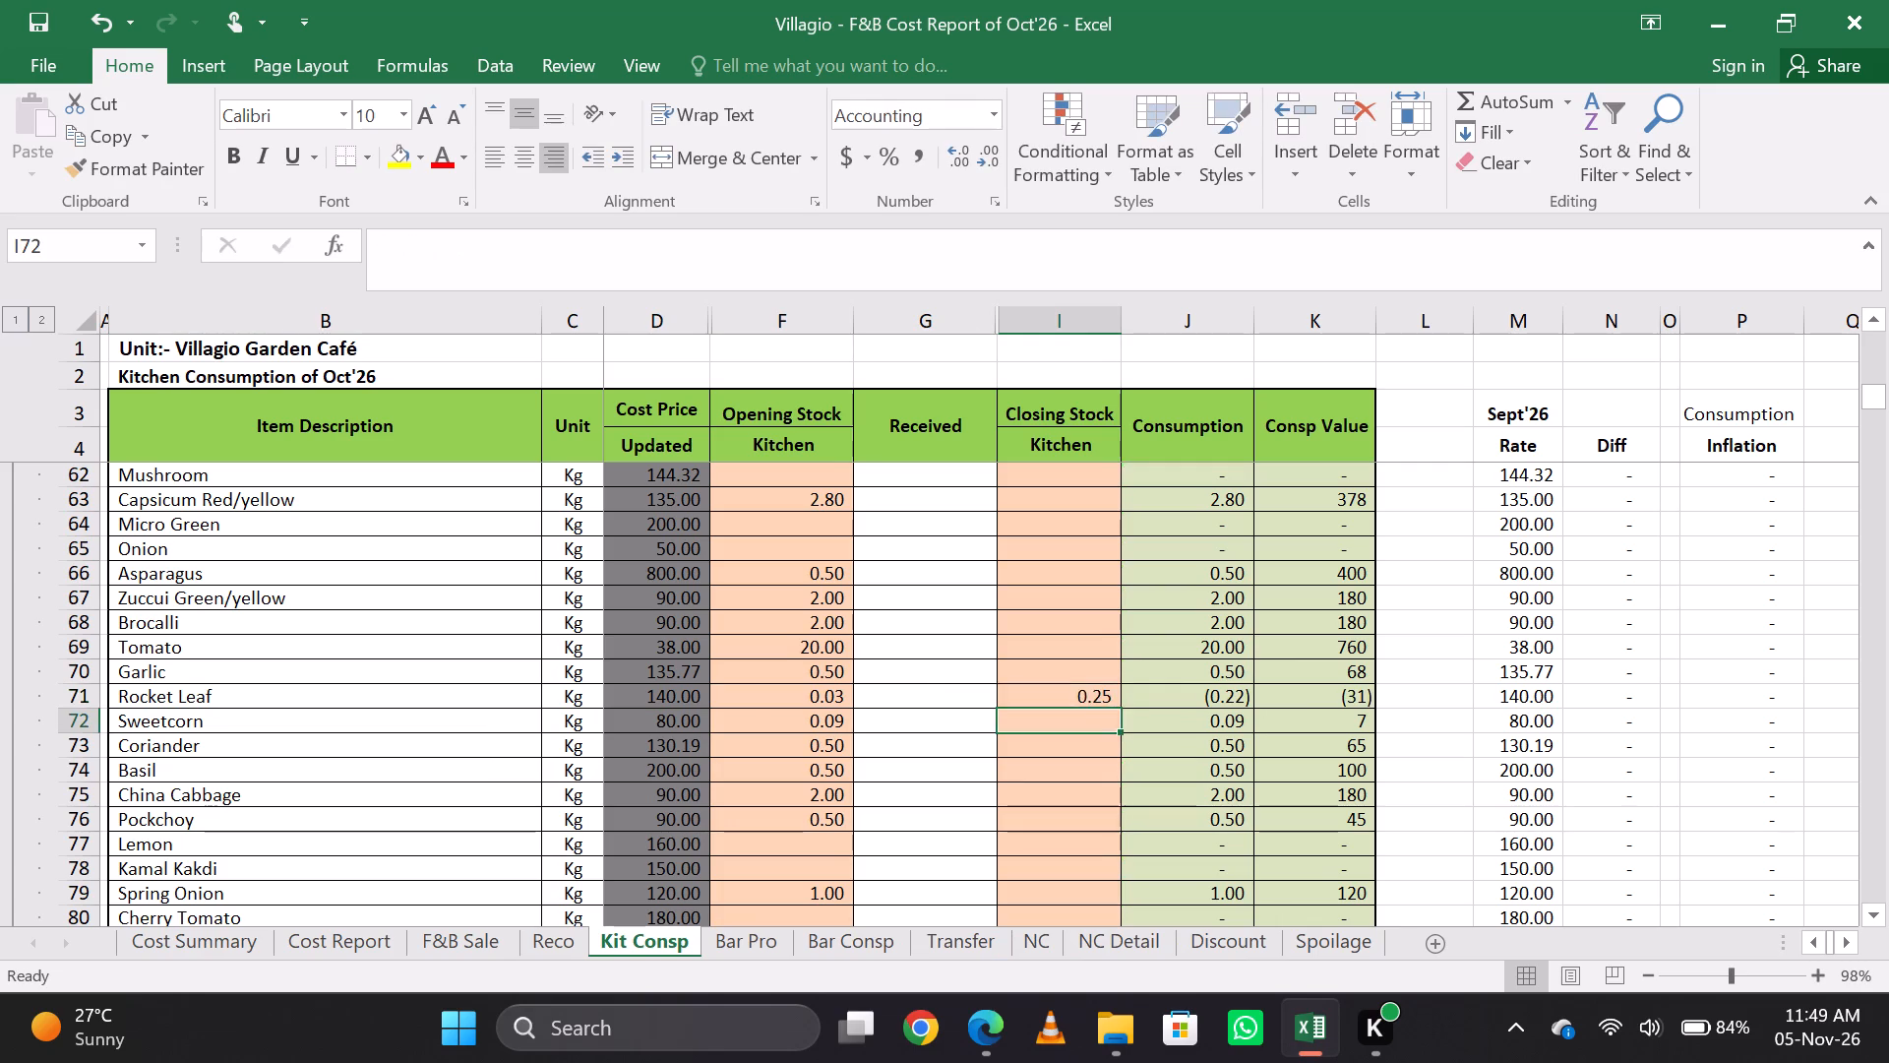
key("Up")
Search the Kit Consp sheet for "spena".
key("ctrl+f")
key("BackSpace")
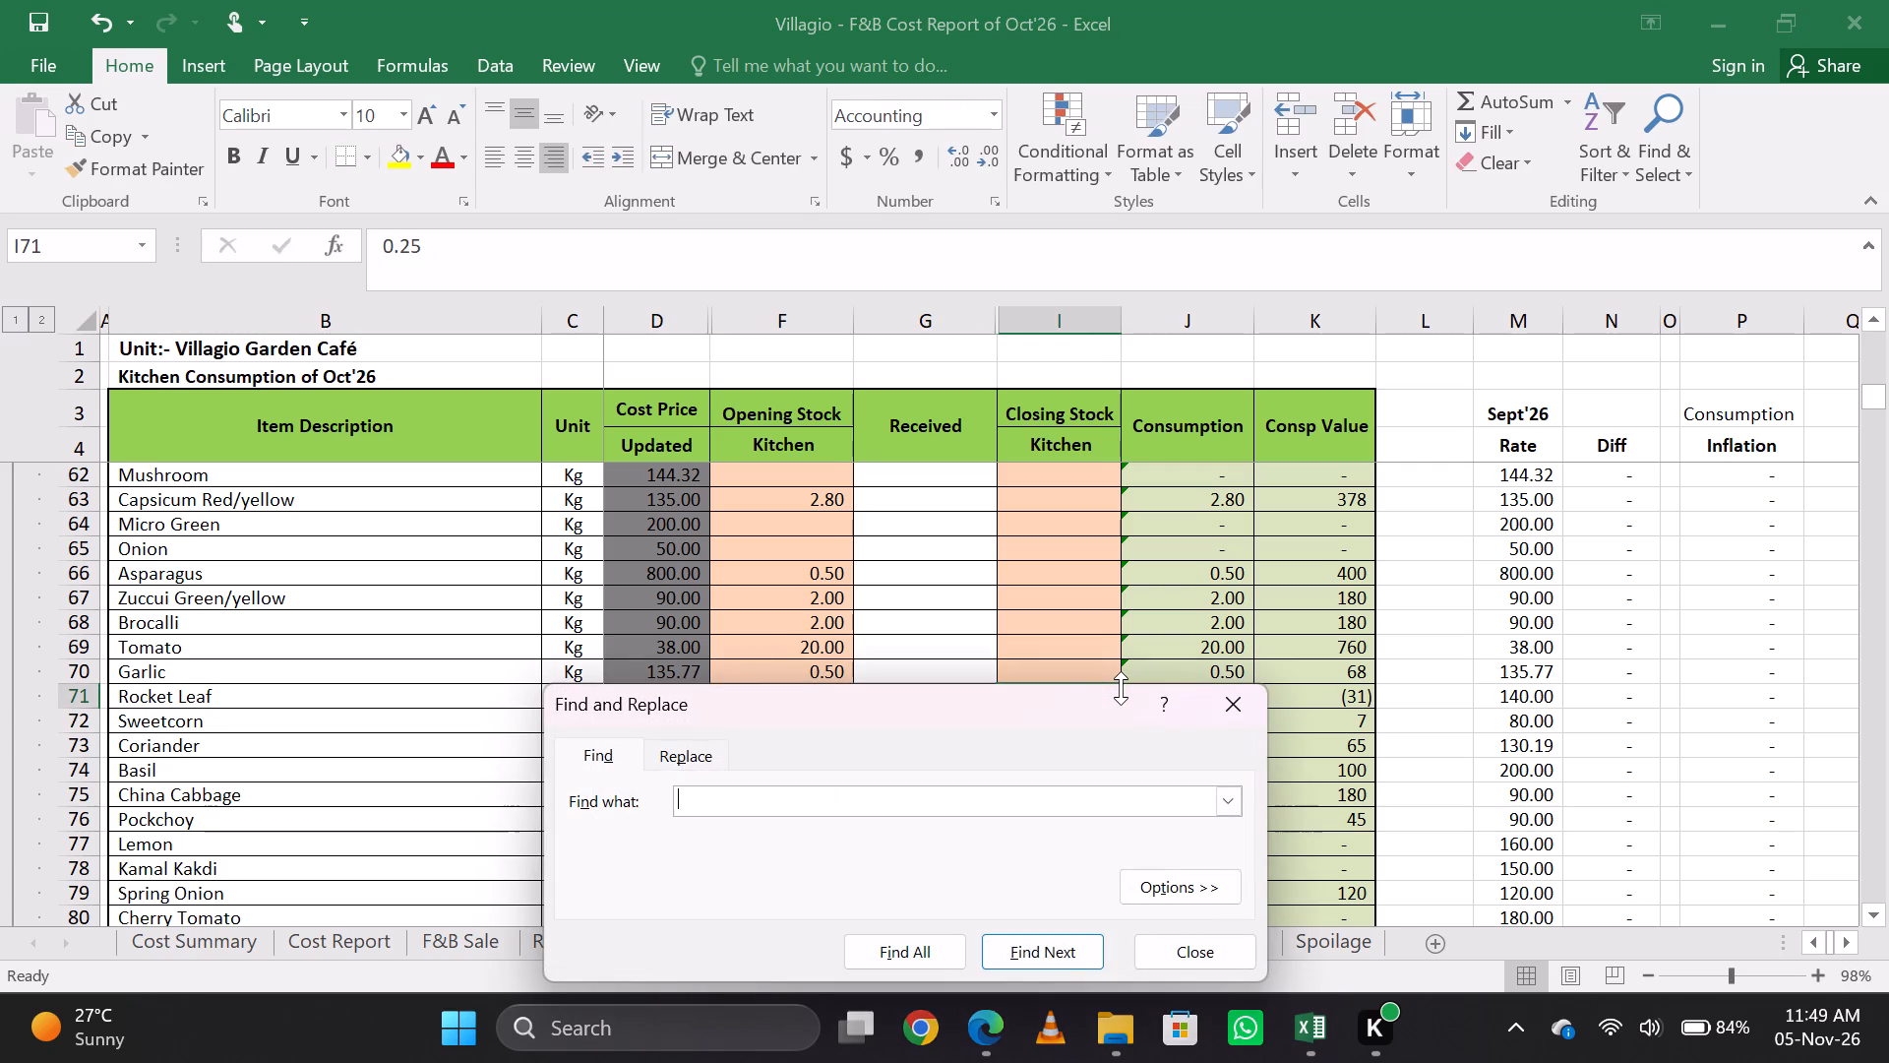
key("BackSpace")
type("spena")
key("Return")
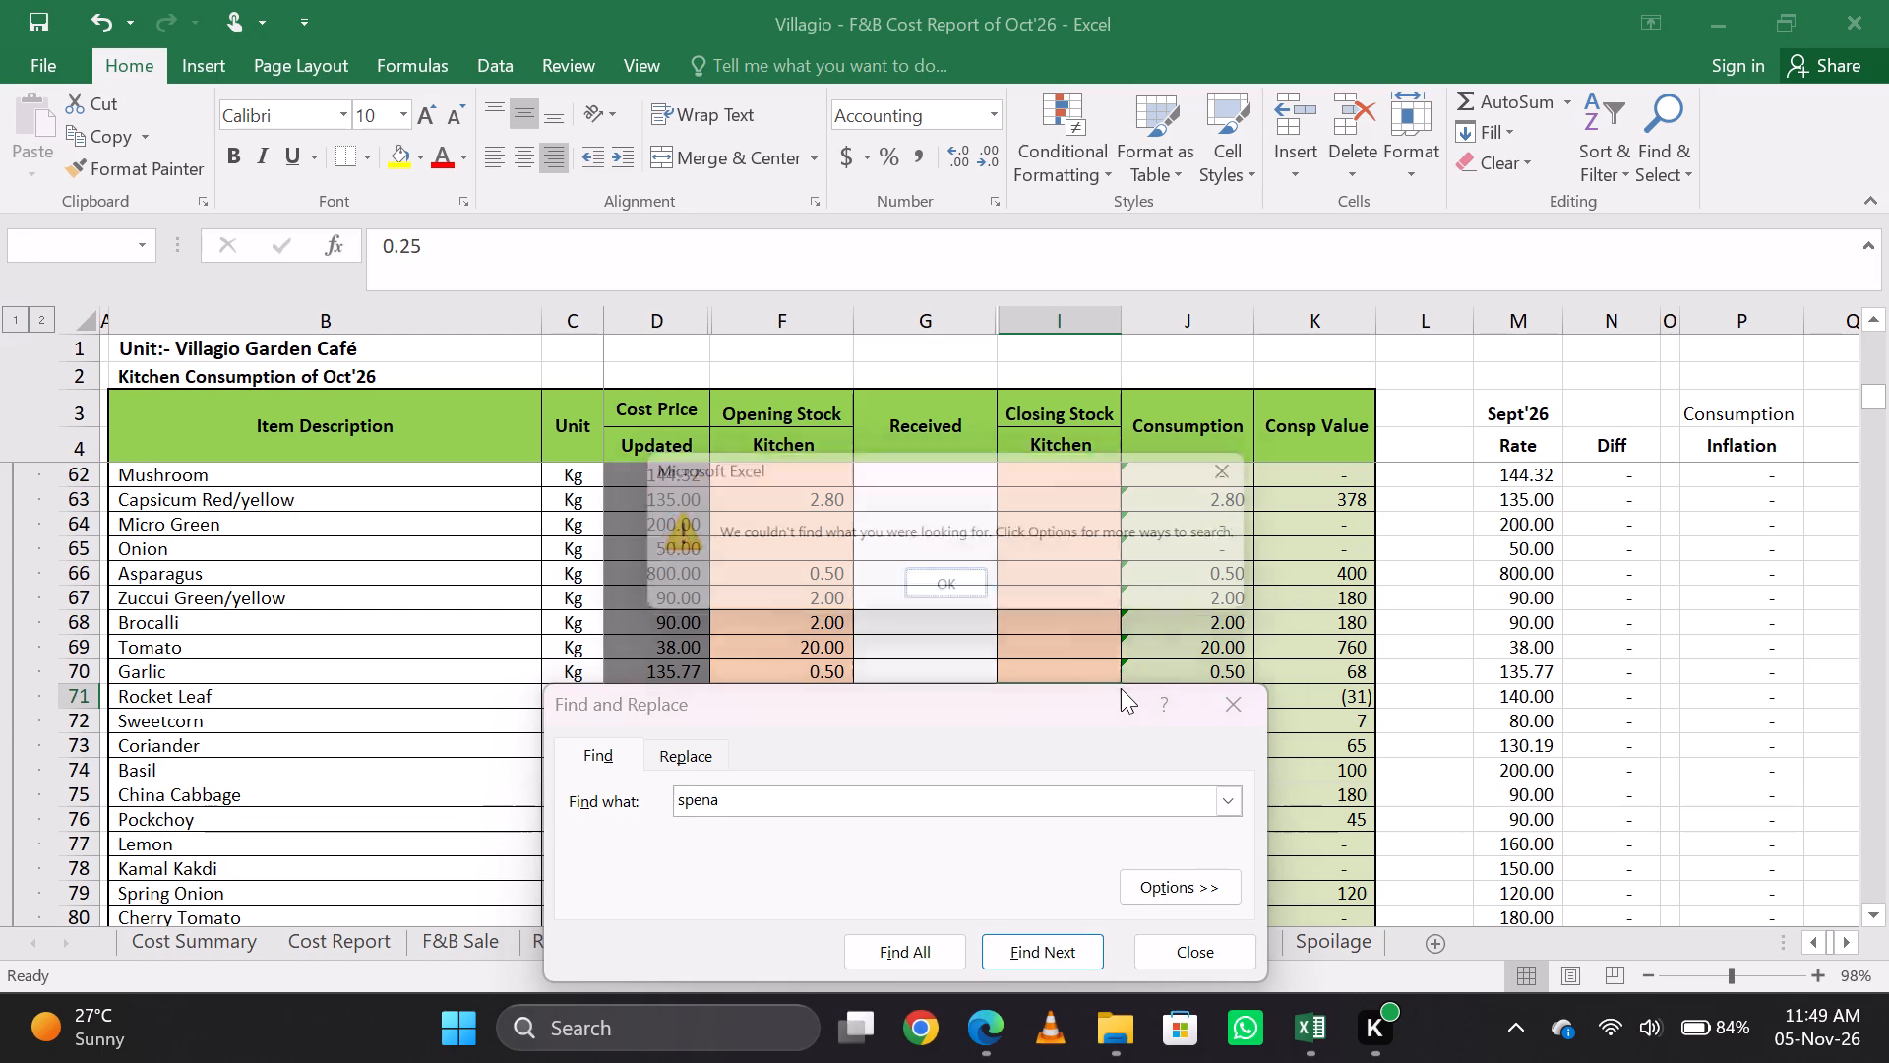
key("Return")
Search the Kit Consp sheet for "kopi" and close the search.
key("BackSpace")
key("BackSpace")
key("BackSpace")
key("BackSpace")
key("BackSpace")
key("BackSpace")
key("BackSpace")
key("BackSpace")
key("BackSpace")
key("BackSpace")
key("BackSpace")
key("BackSpace")
key("BackSpace")
key("BackSpace")
key("BackSpace")
key("BackSpace")
key("BackSpace")
key("BackSpace")
key("BackSpace")
key("BackSpace")
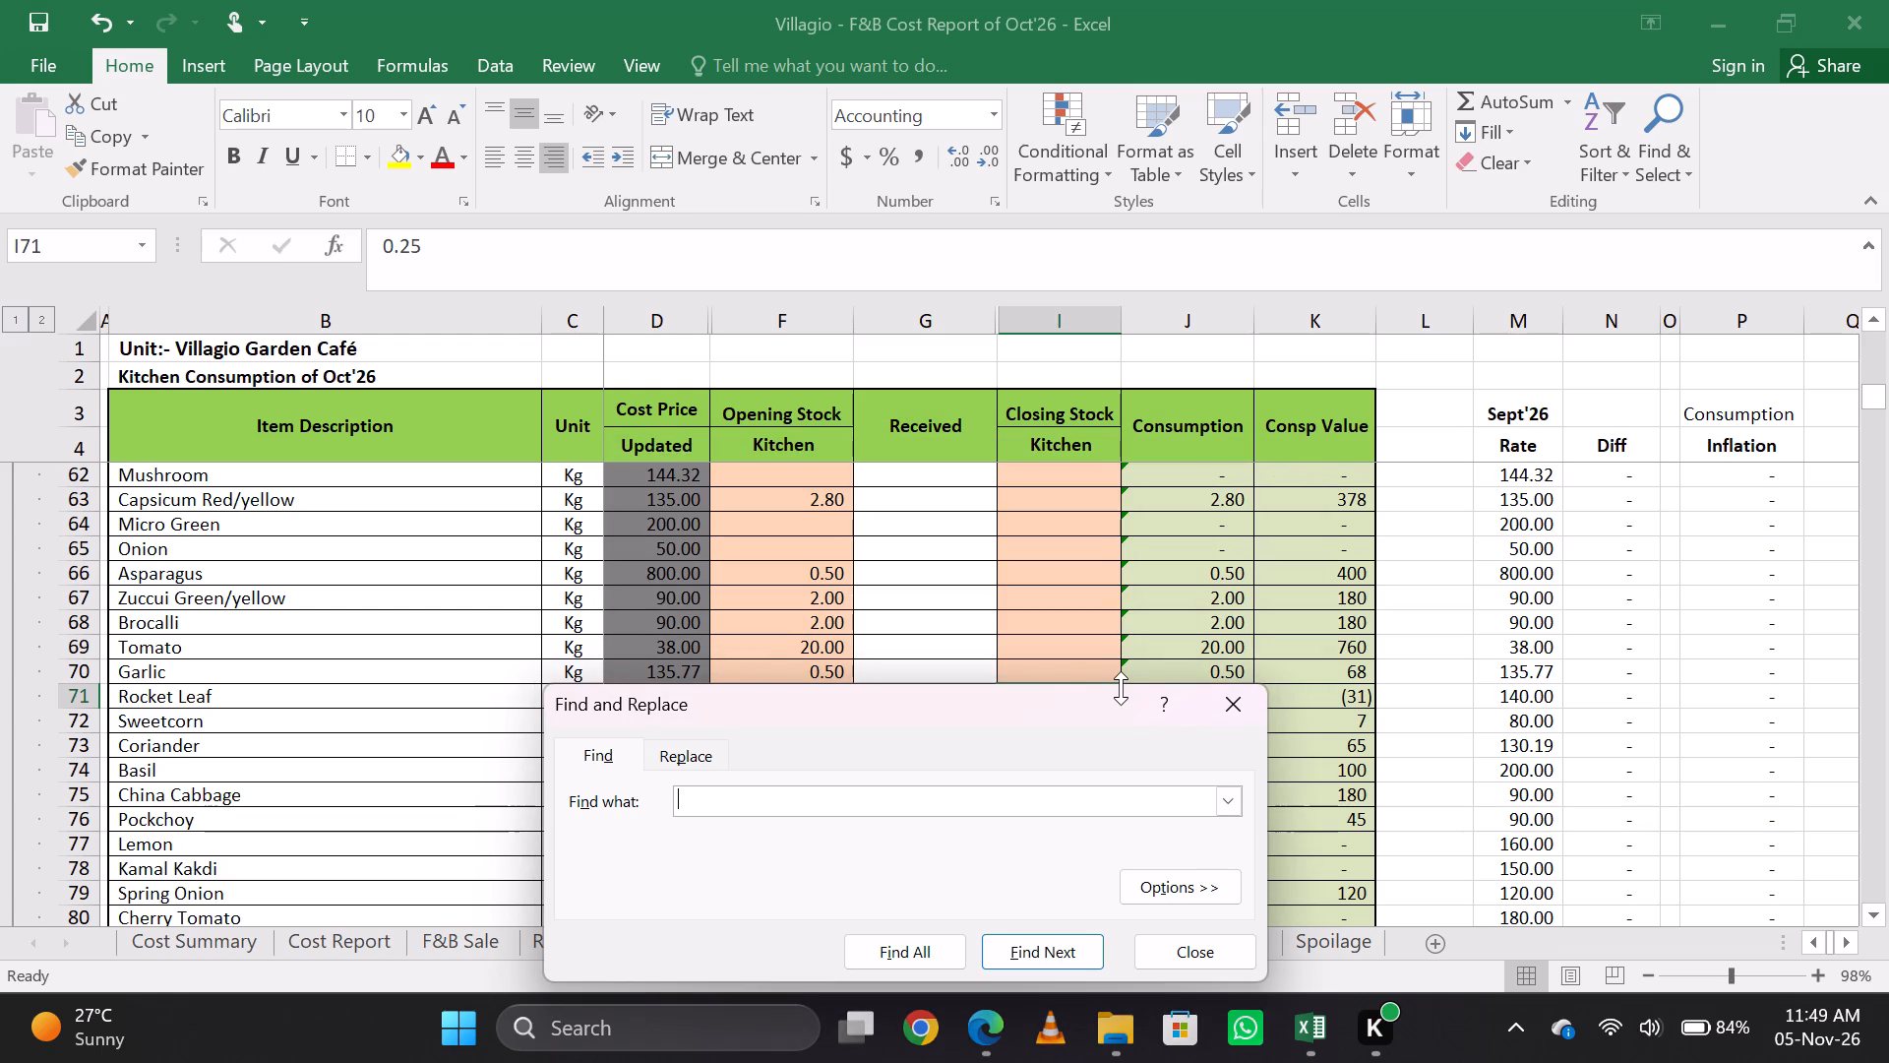
type("kopi")
key("Return")
key("Return")
key("BackSpace")
key("BackSpace")
key("BackSpace")
key("BackSpace")
key("BackSpace")
key("Escape")
key("Down")
key("Up")
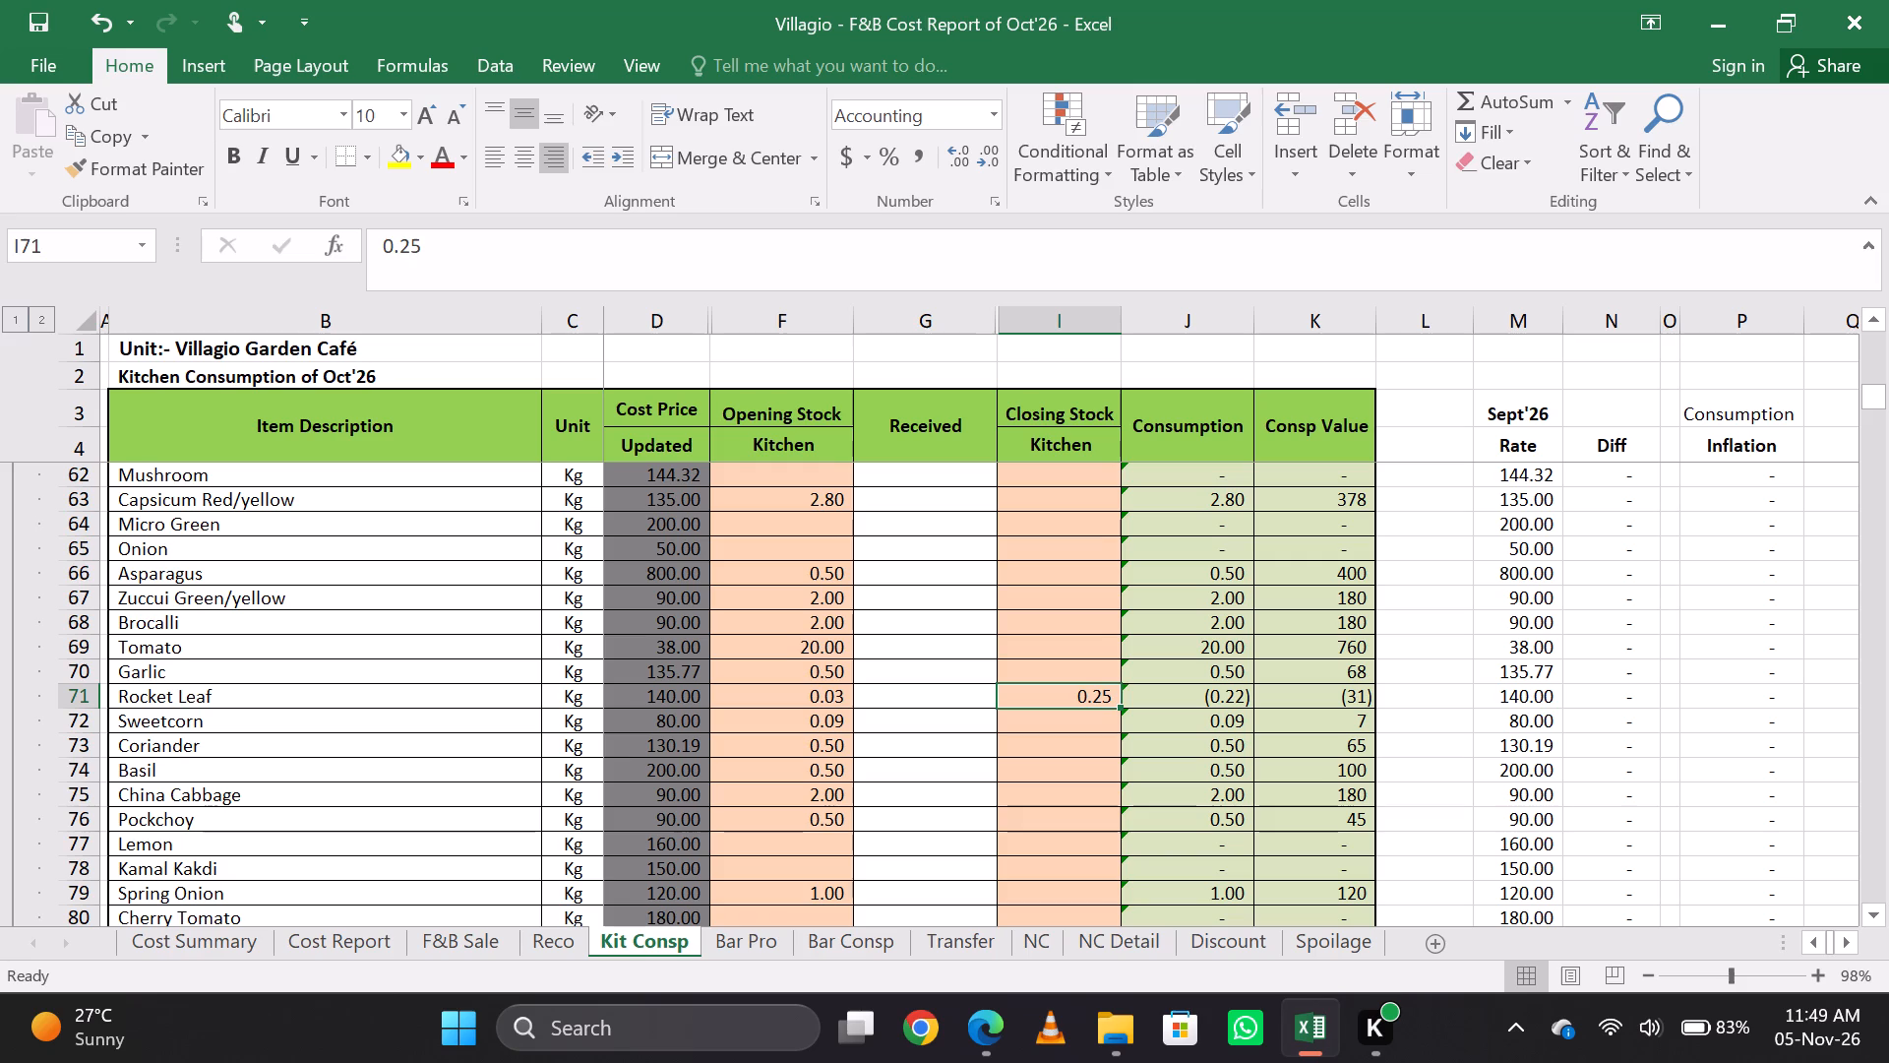
Search the item list for "tater", shortening the term to "tate" and "tat".
key("ctrl+f")
type("tater")
key("Return")
key("Return")
key("BackSpace")
key("Return")
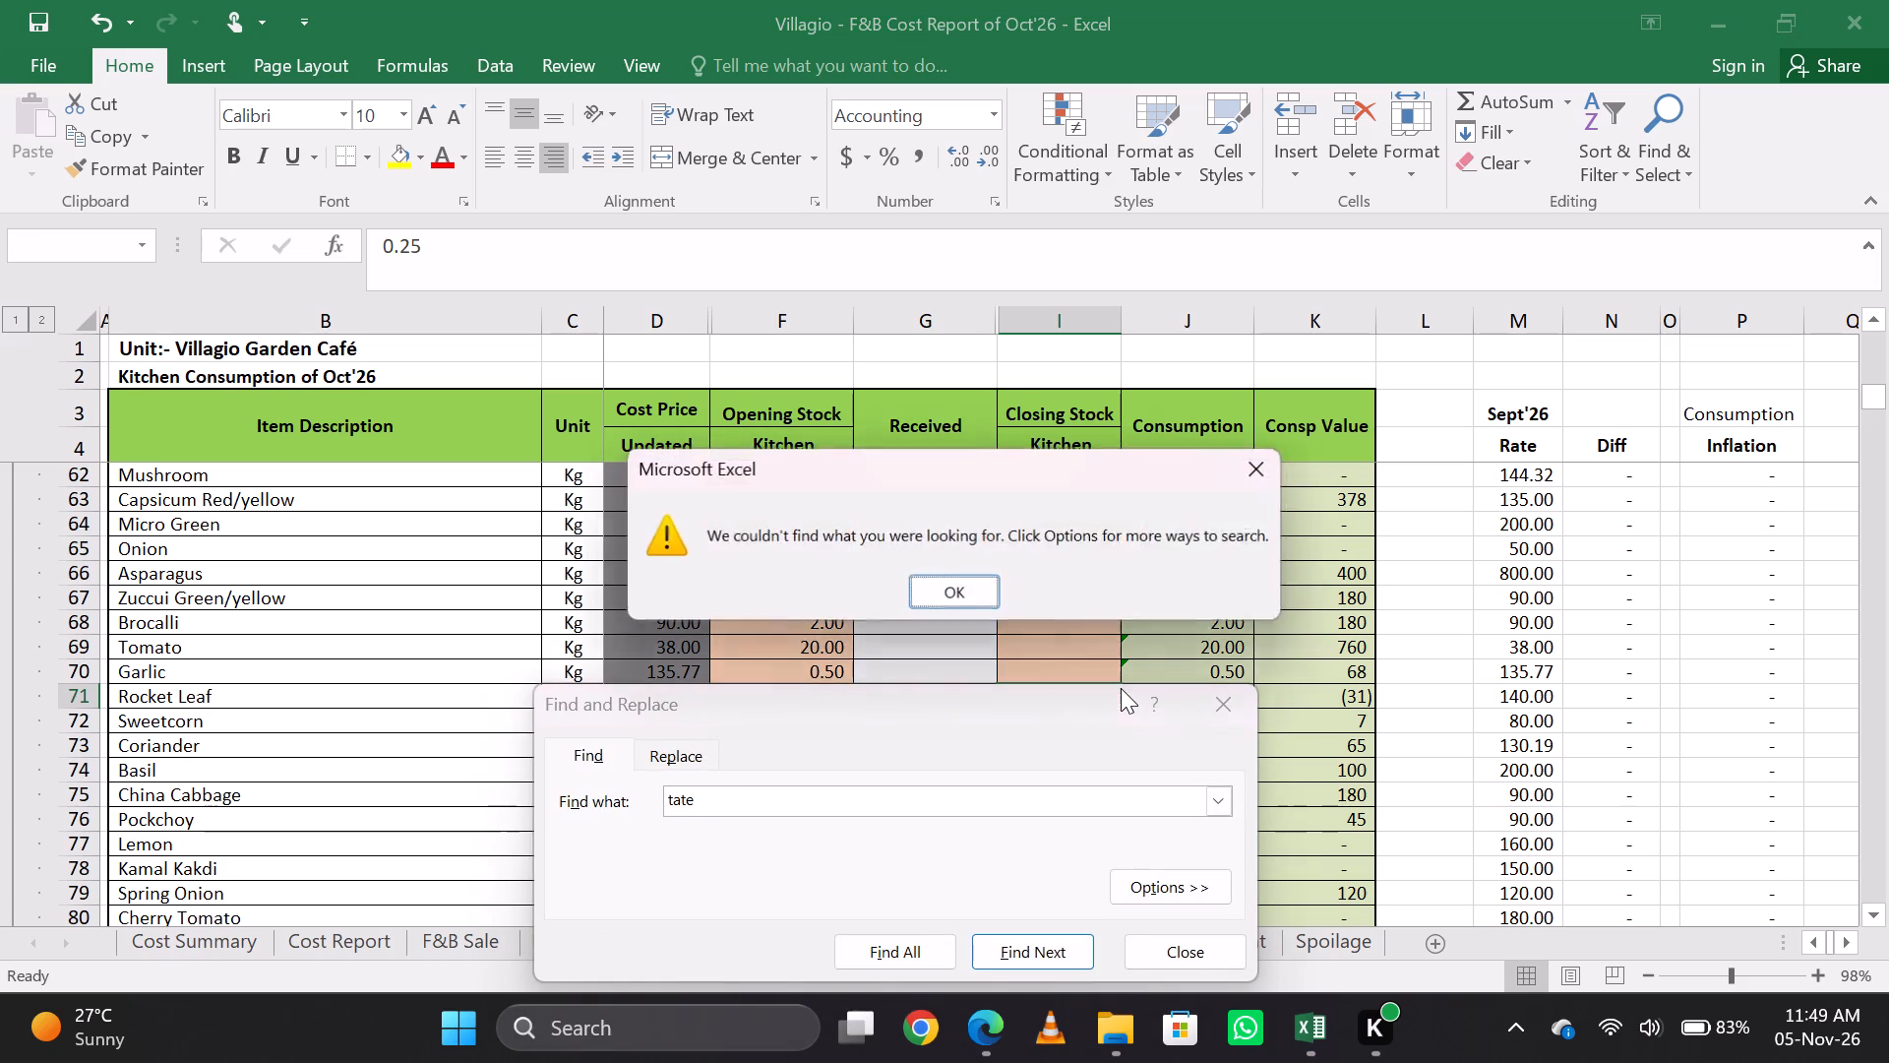
key("Return")
key("BackSpace")
key("Return")
key("Return")
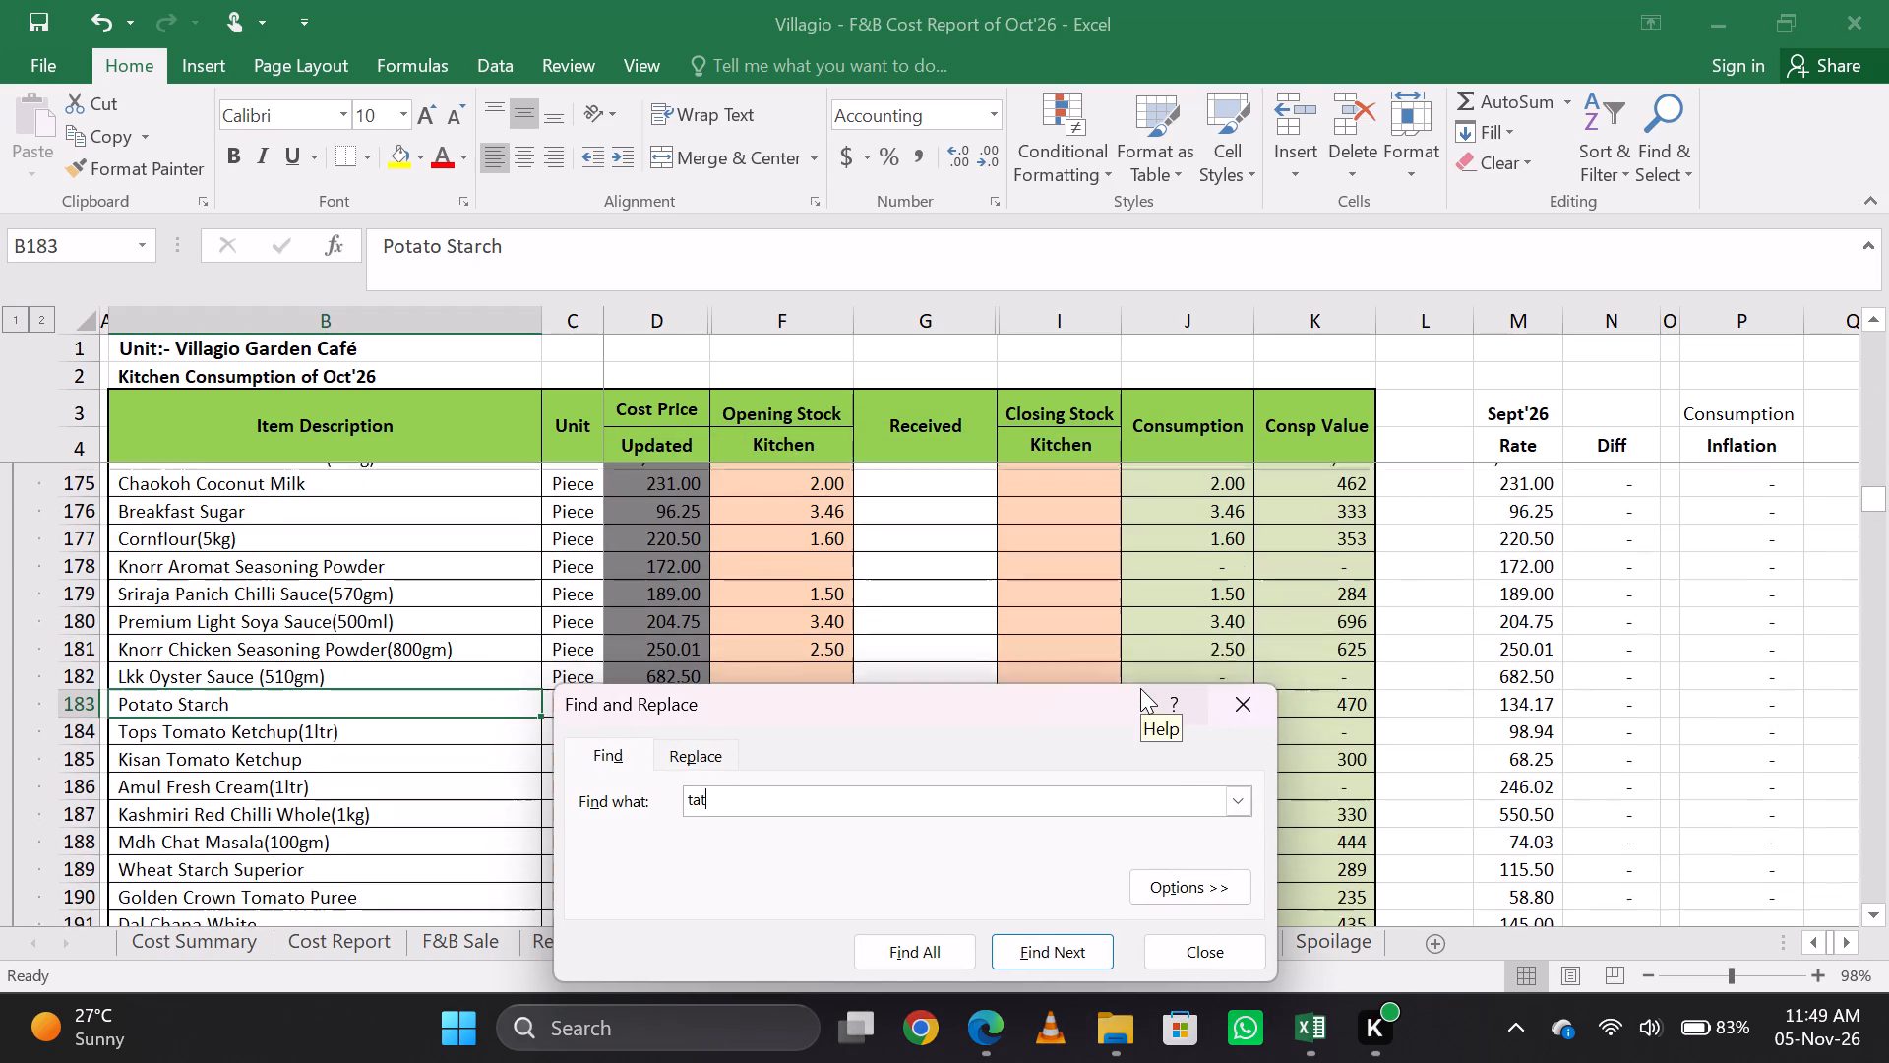
Search the item list for "sauce" and "sauce t", checking the matching sauce items.
key("BackSpace")
key("BackSpace")
key("BackSpace")
key("BackSpace")
key("BackSpace")
type("sauce")
key("Return")
key("space")
type("t")
key("Return")
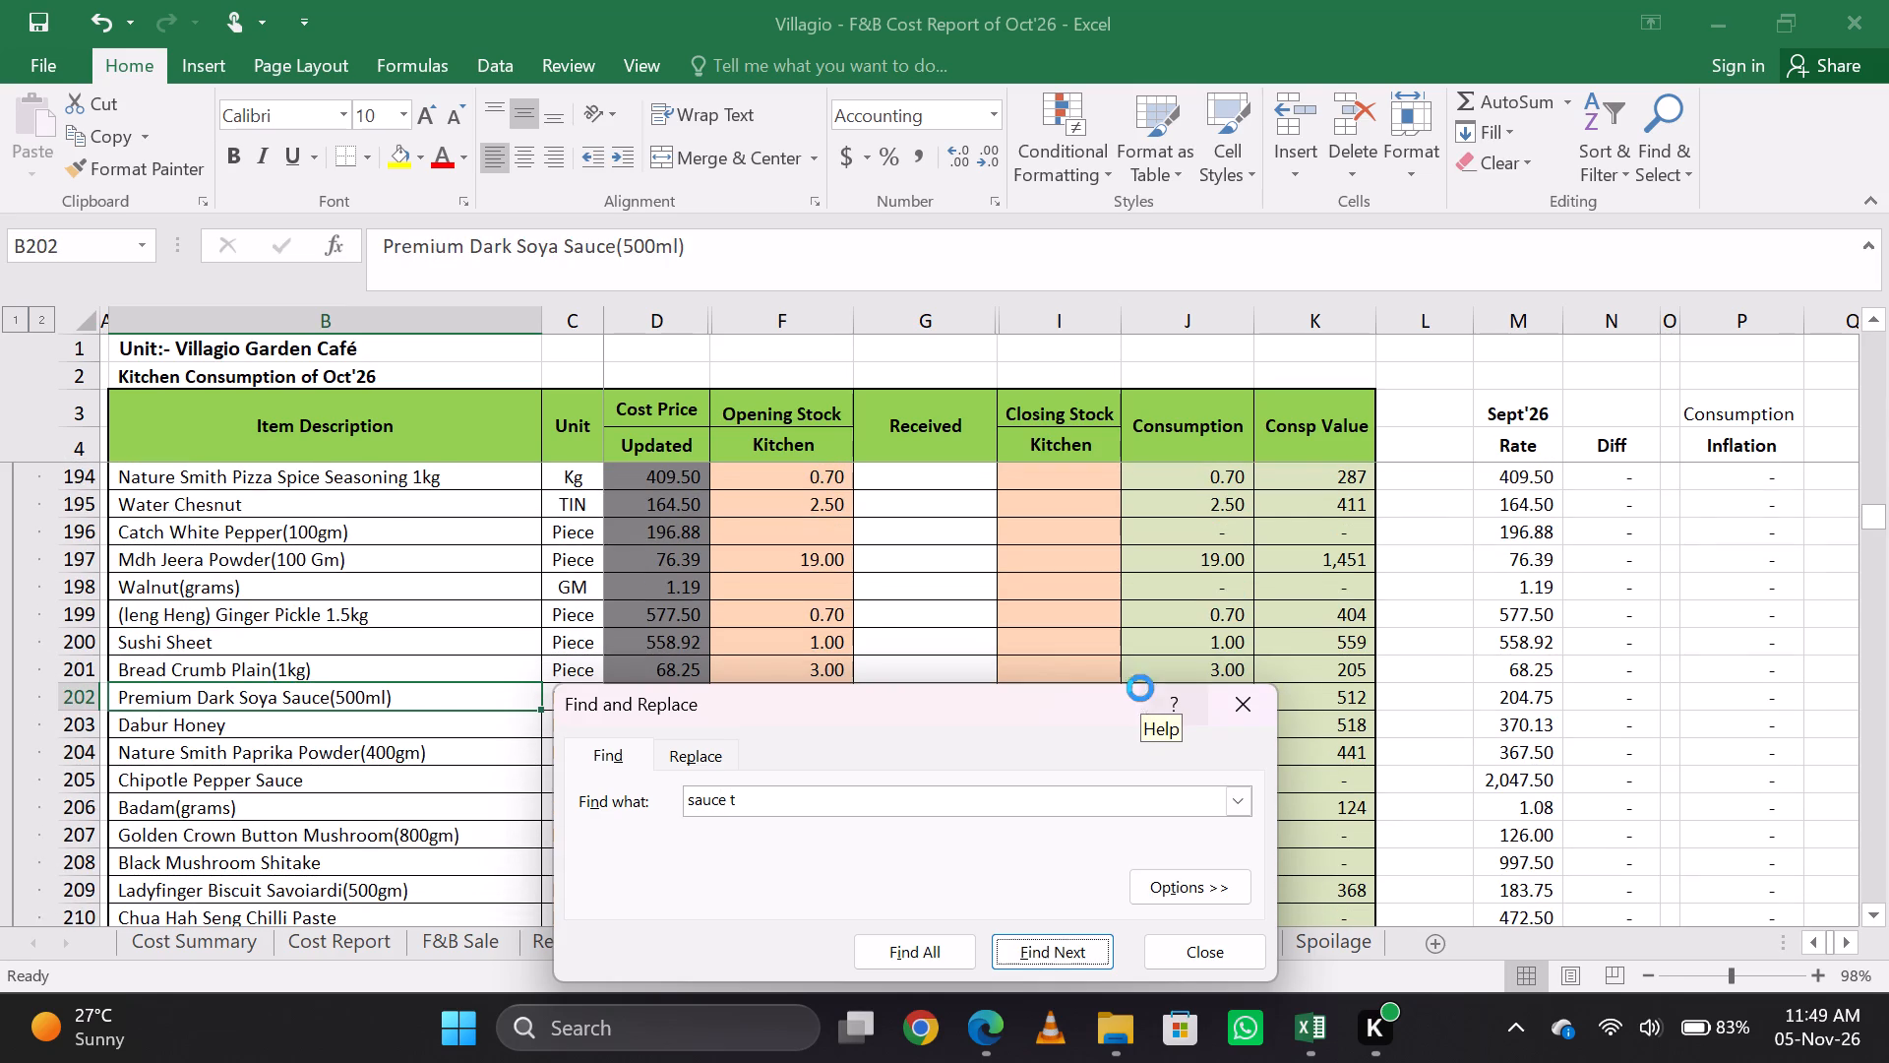
key("Return")
key("BackSpace")
key("Return")
key("Return")
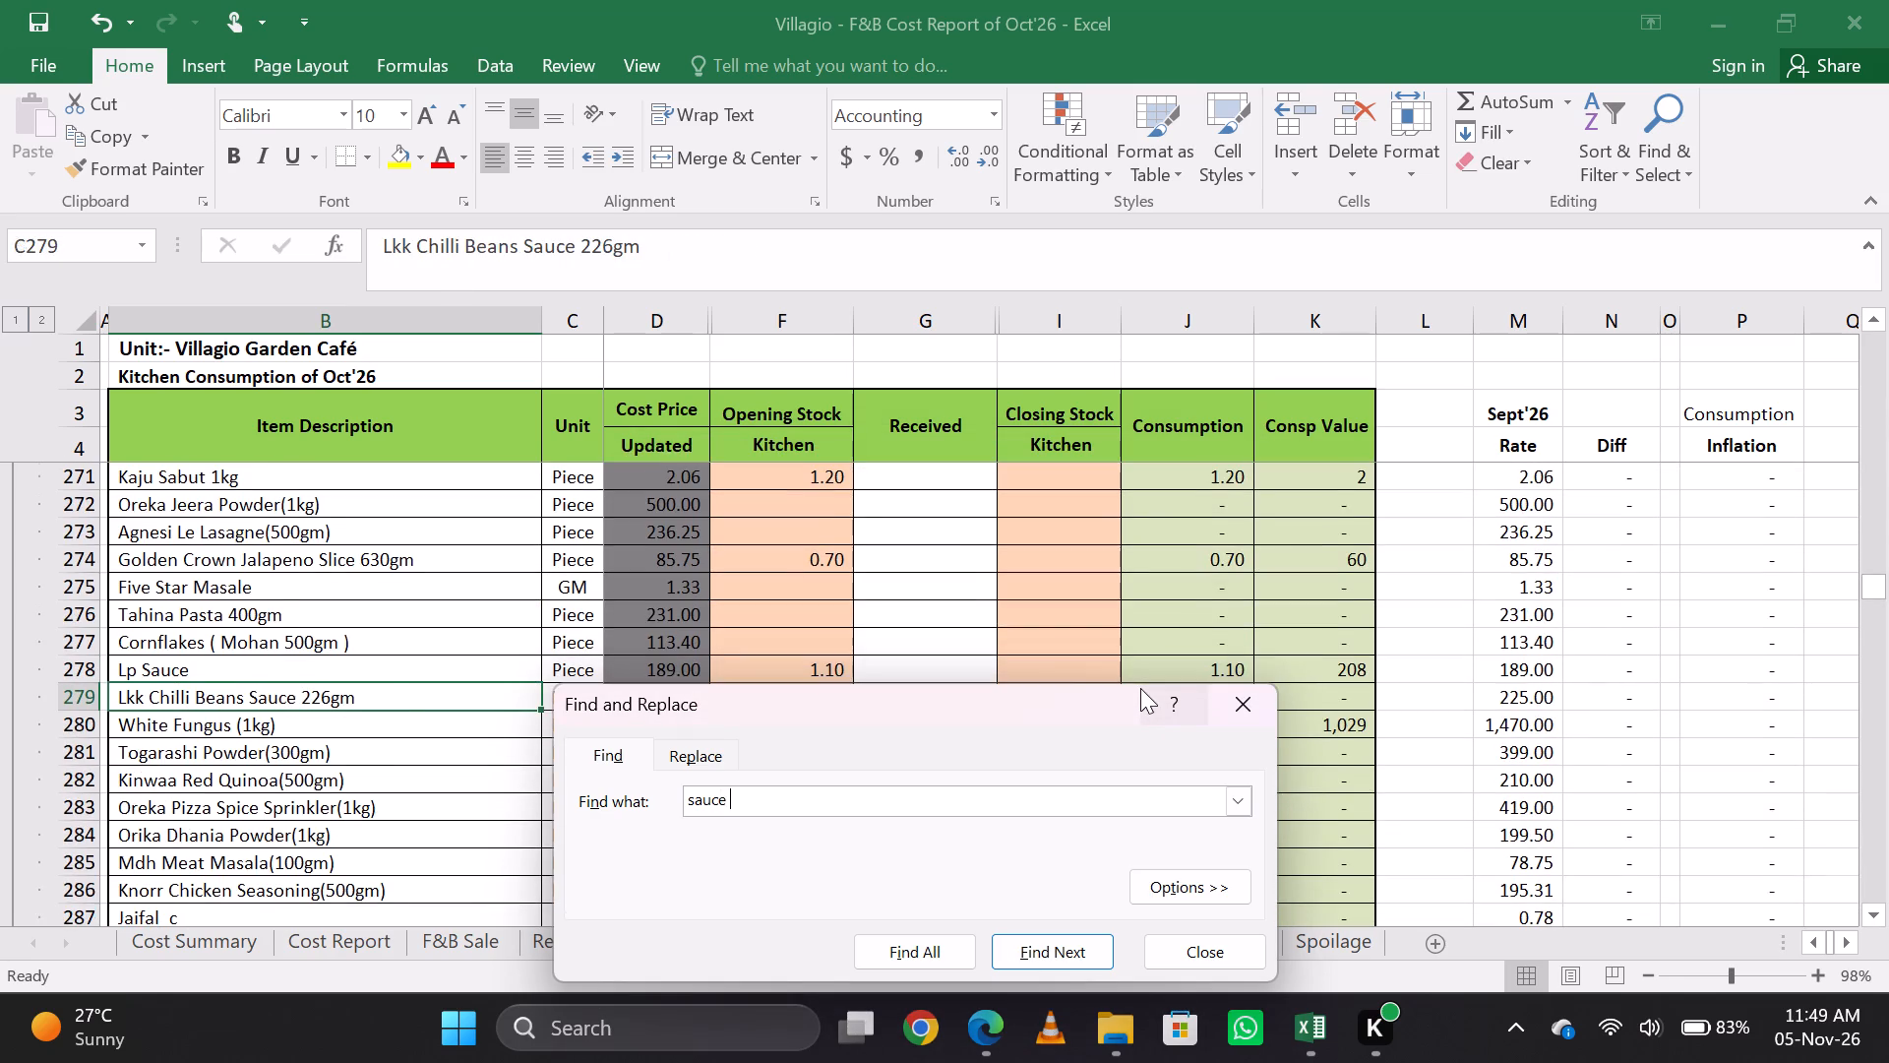
Continue searching the Kit Consp item list for "sauce", moving on through the next matching items.
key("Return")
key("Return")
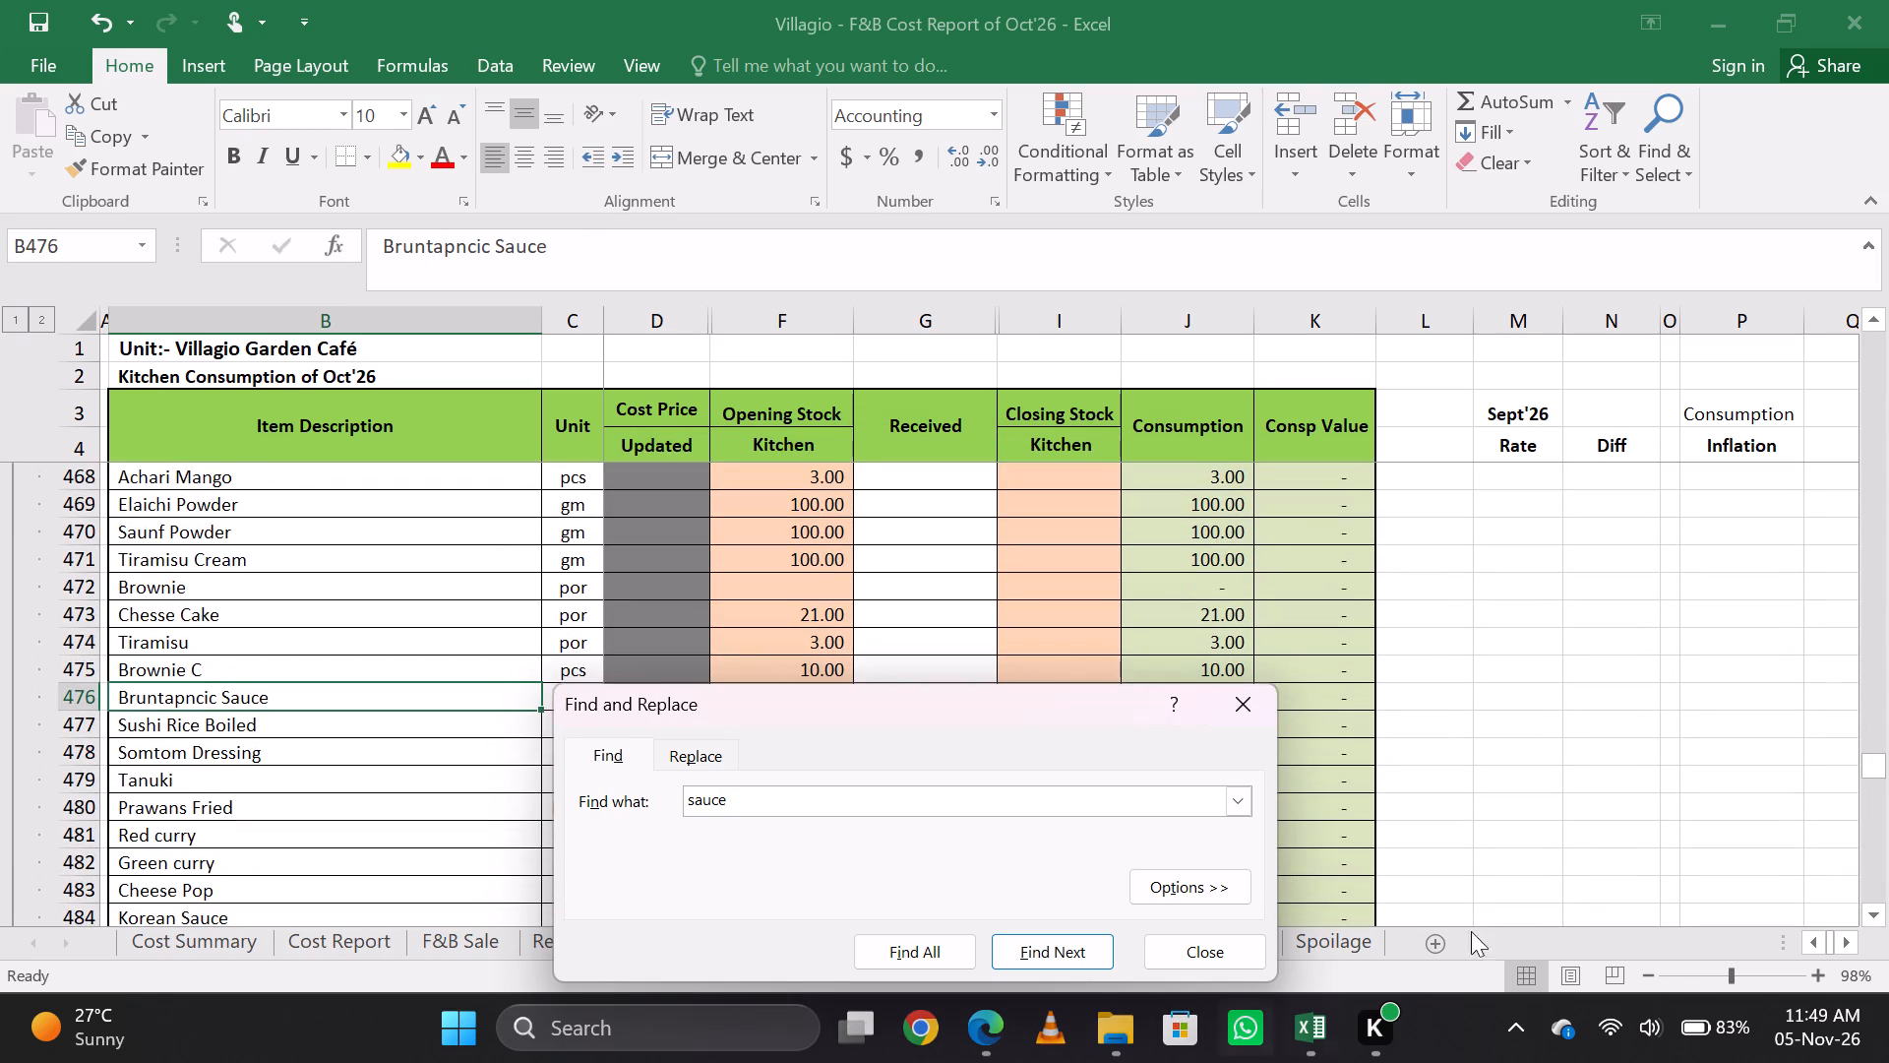
Check the Wi-Fi connection to the iPhone network and return to the Kit Consp sheet.
left_click(1657, 1062)
left_click(1493, 480)
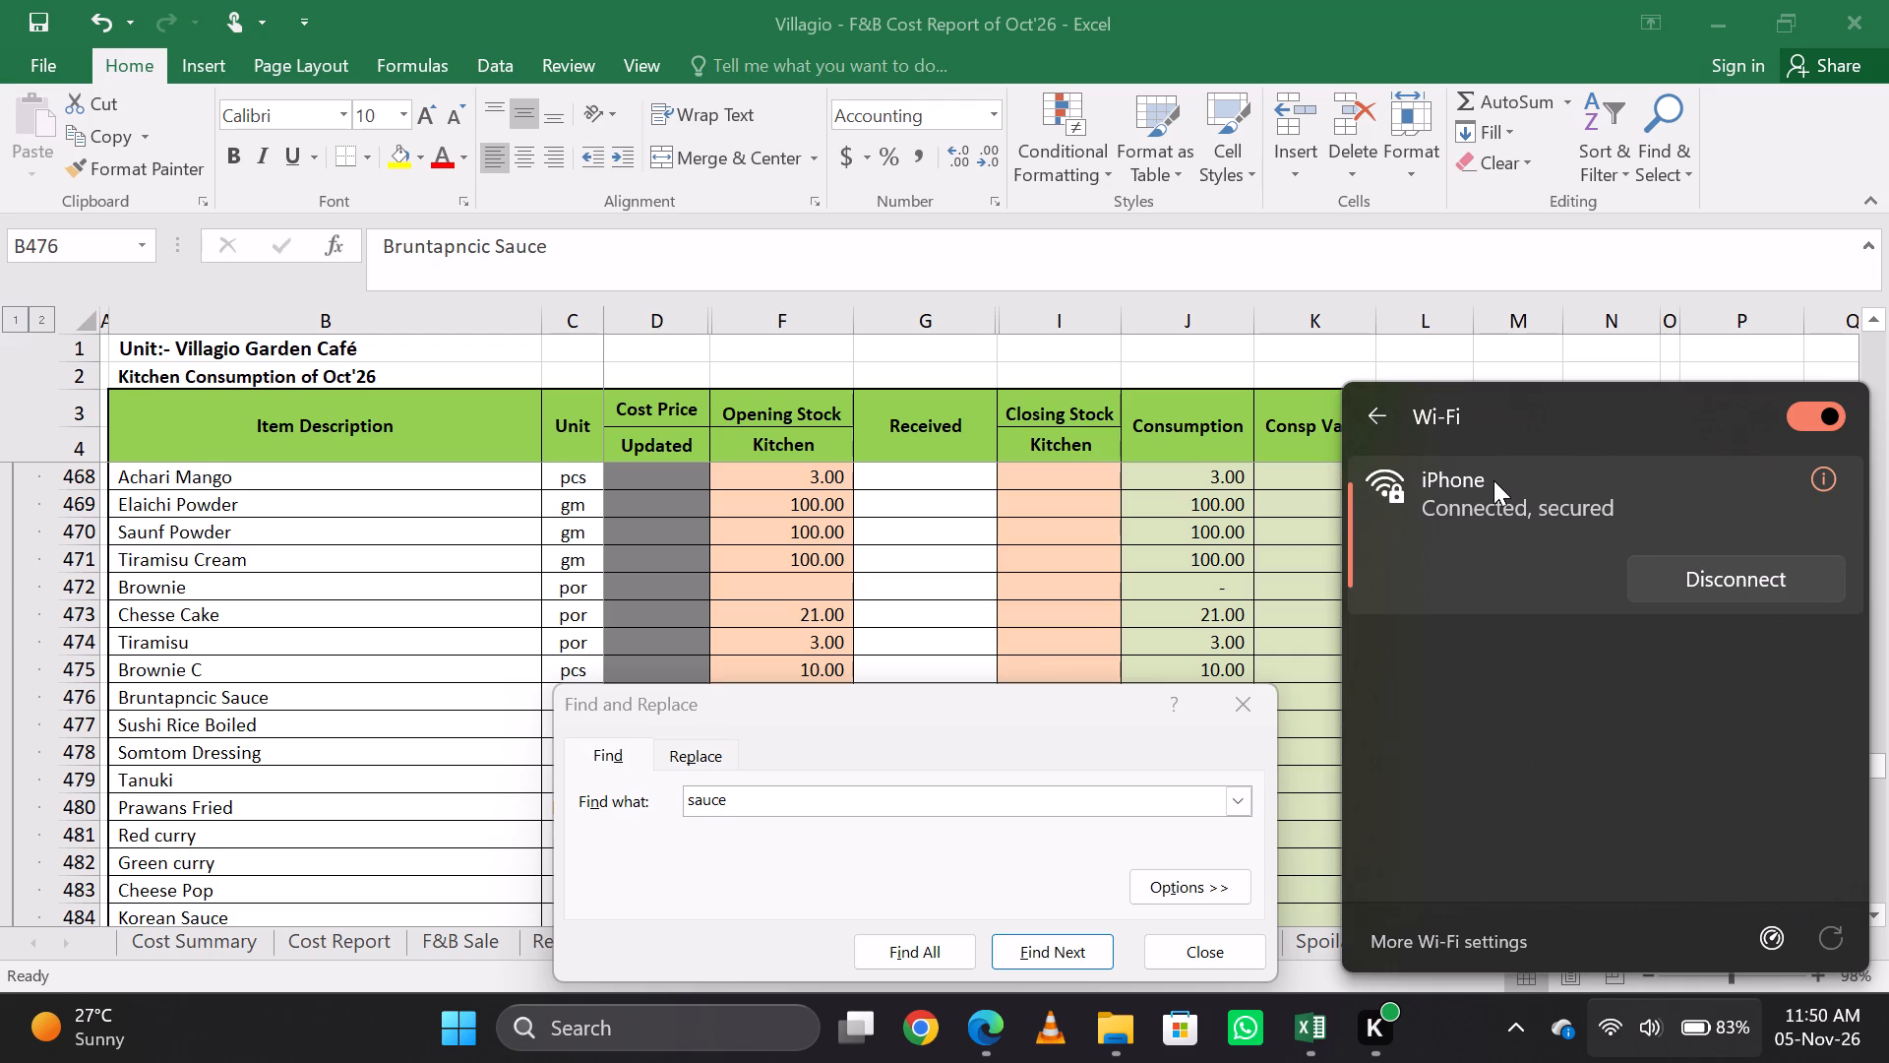
left_click(941, 573)
Close the "sauce" search and start a new search in the Kit Consp sheet.
key("Escape")
key("Down")
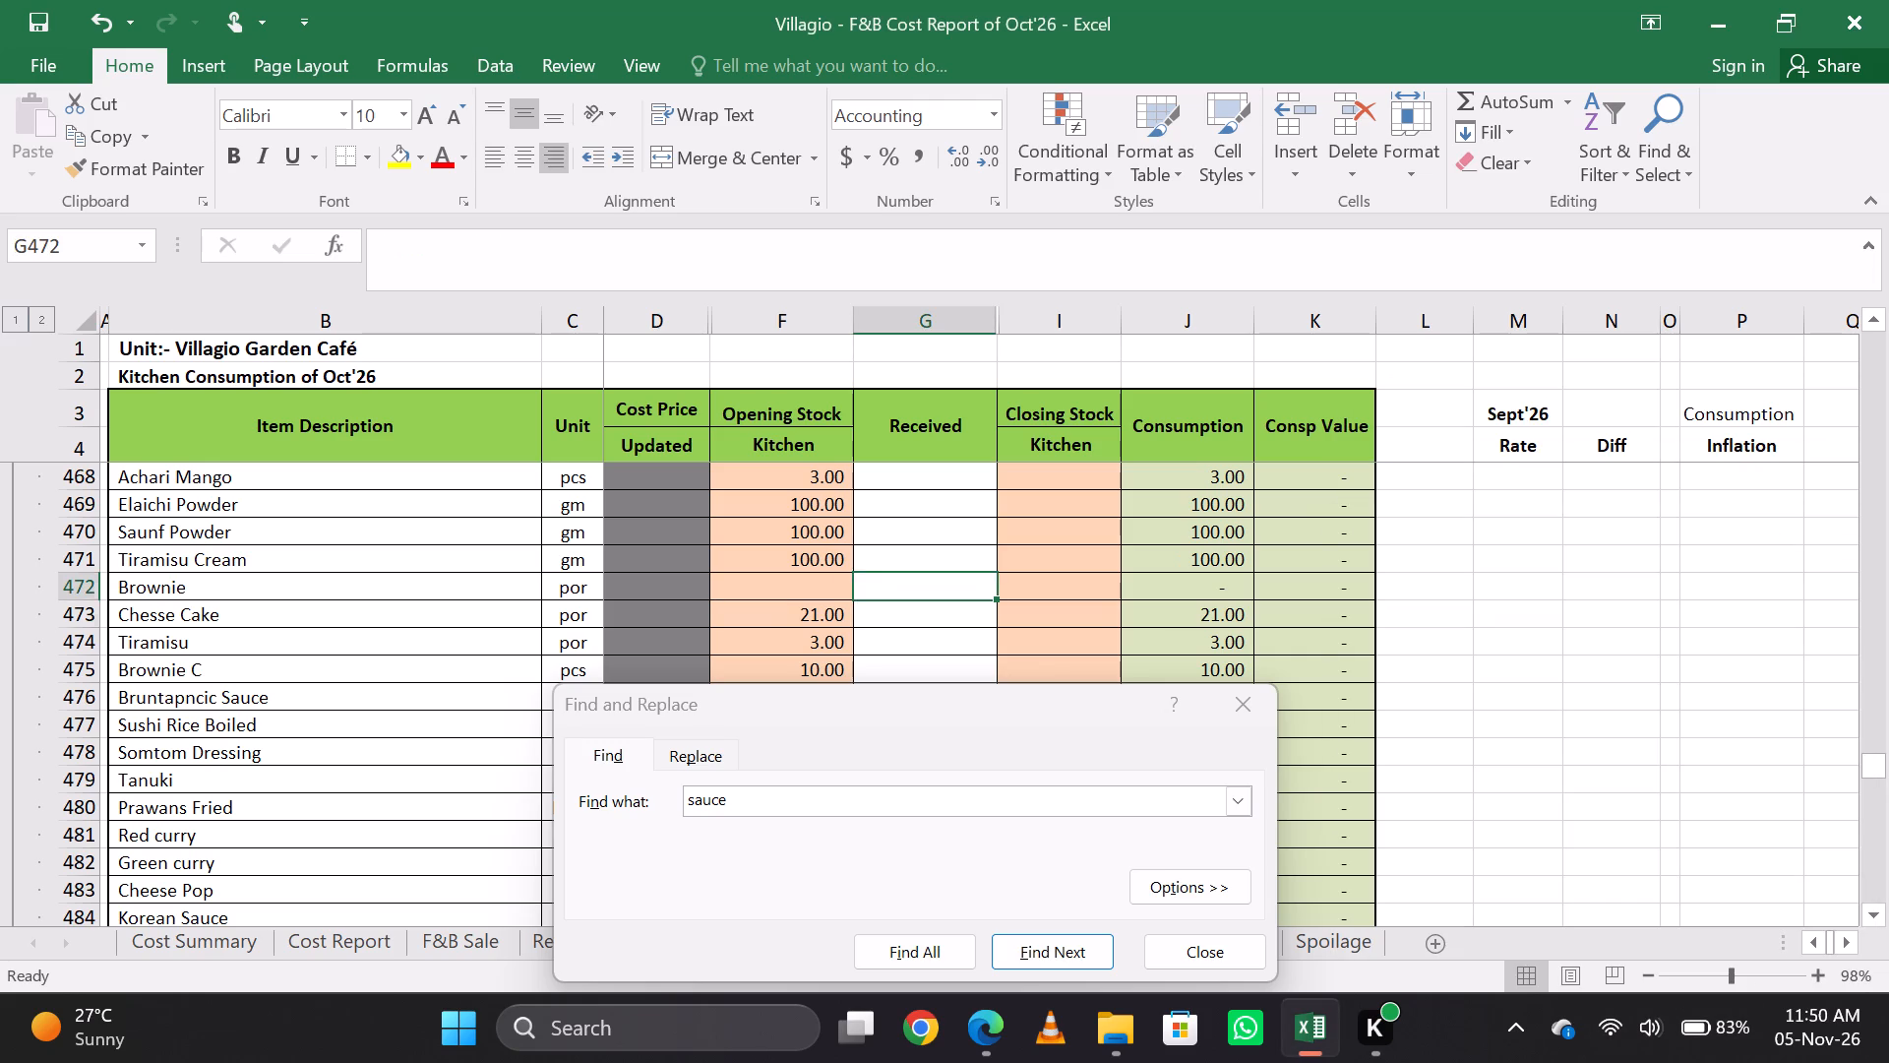
left_click(1252, 693)
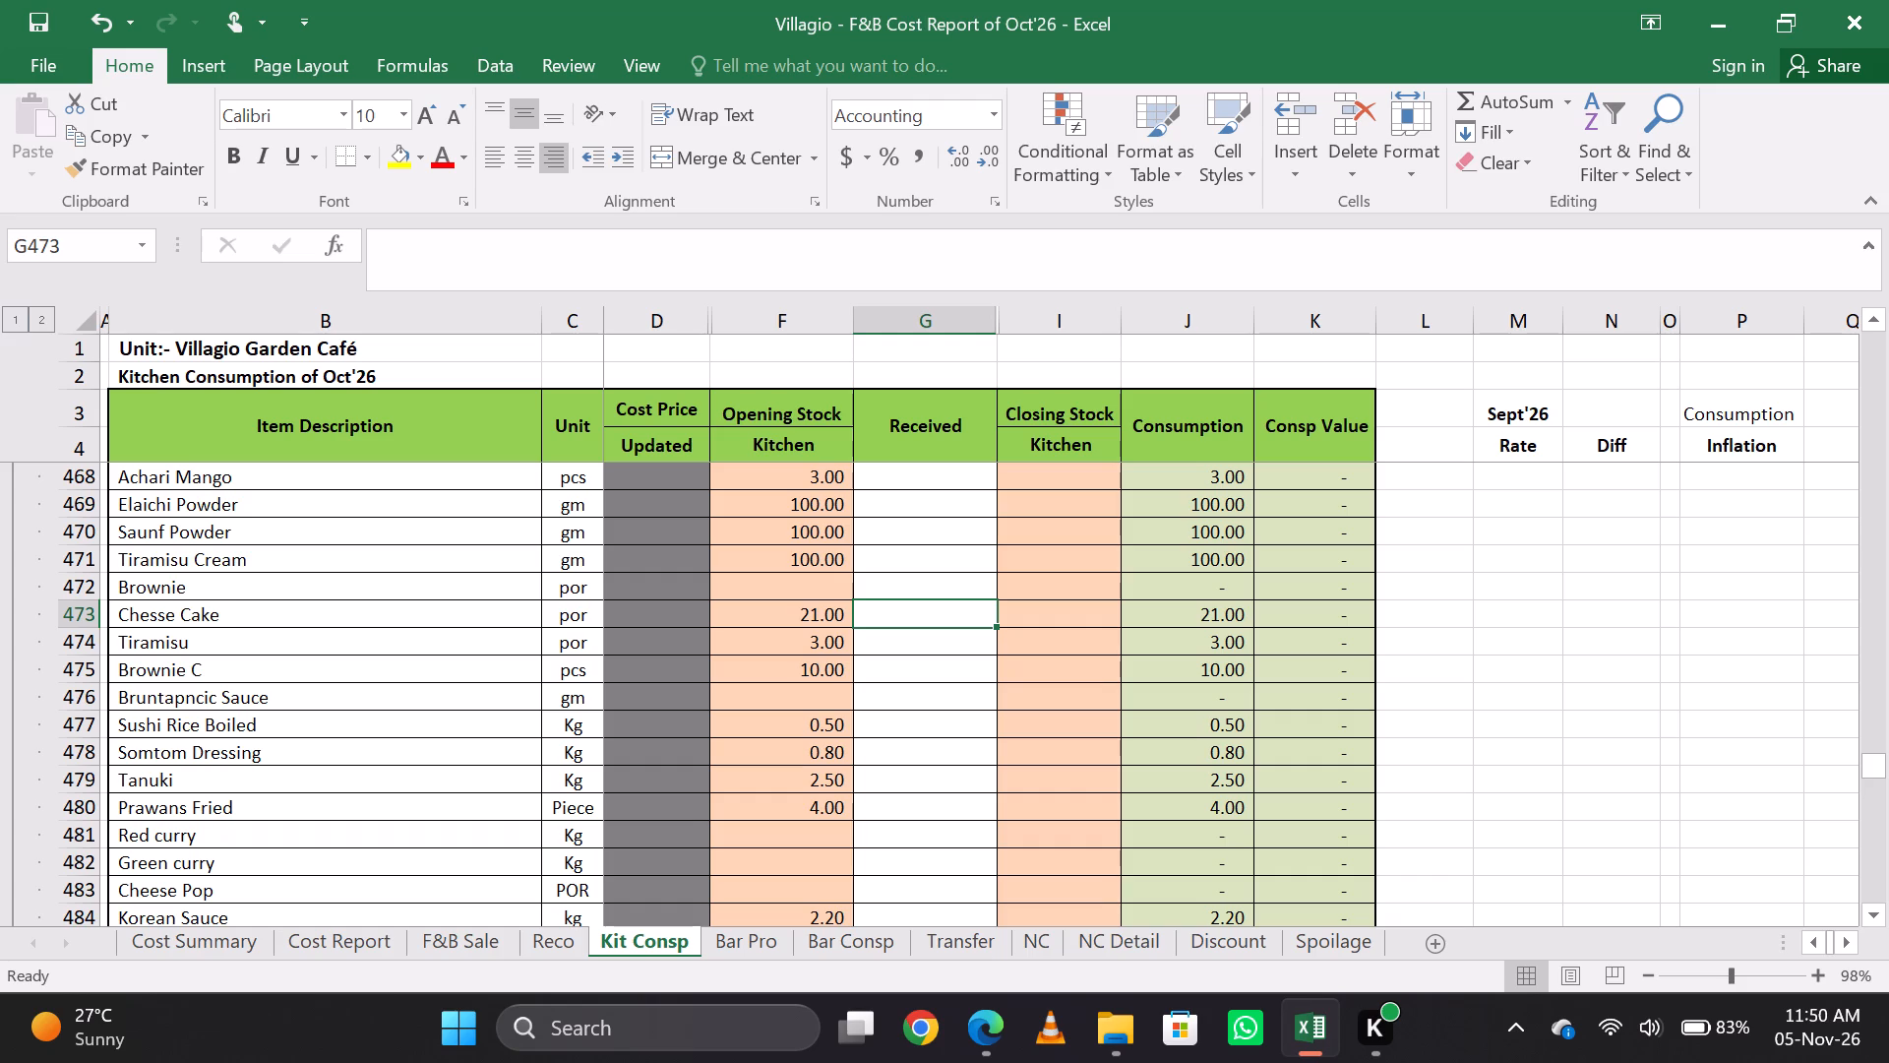
key("Down")
key("Up")
key("ctrl+f")
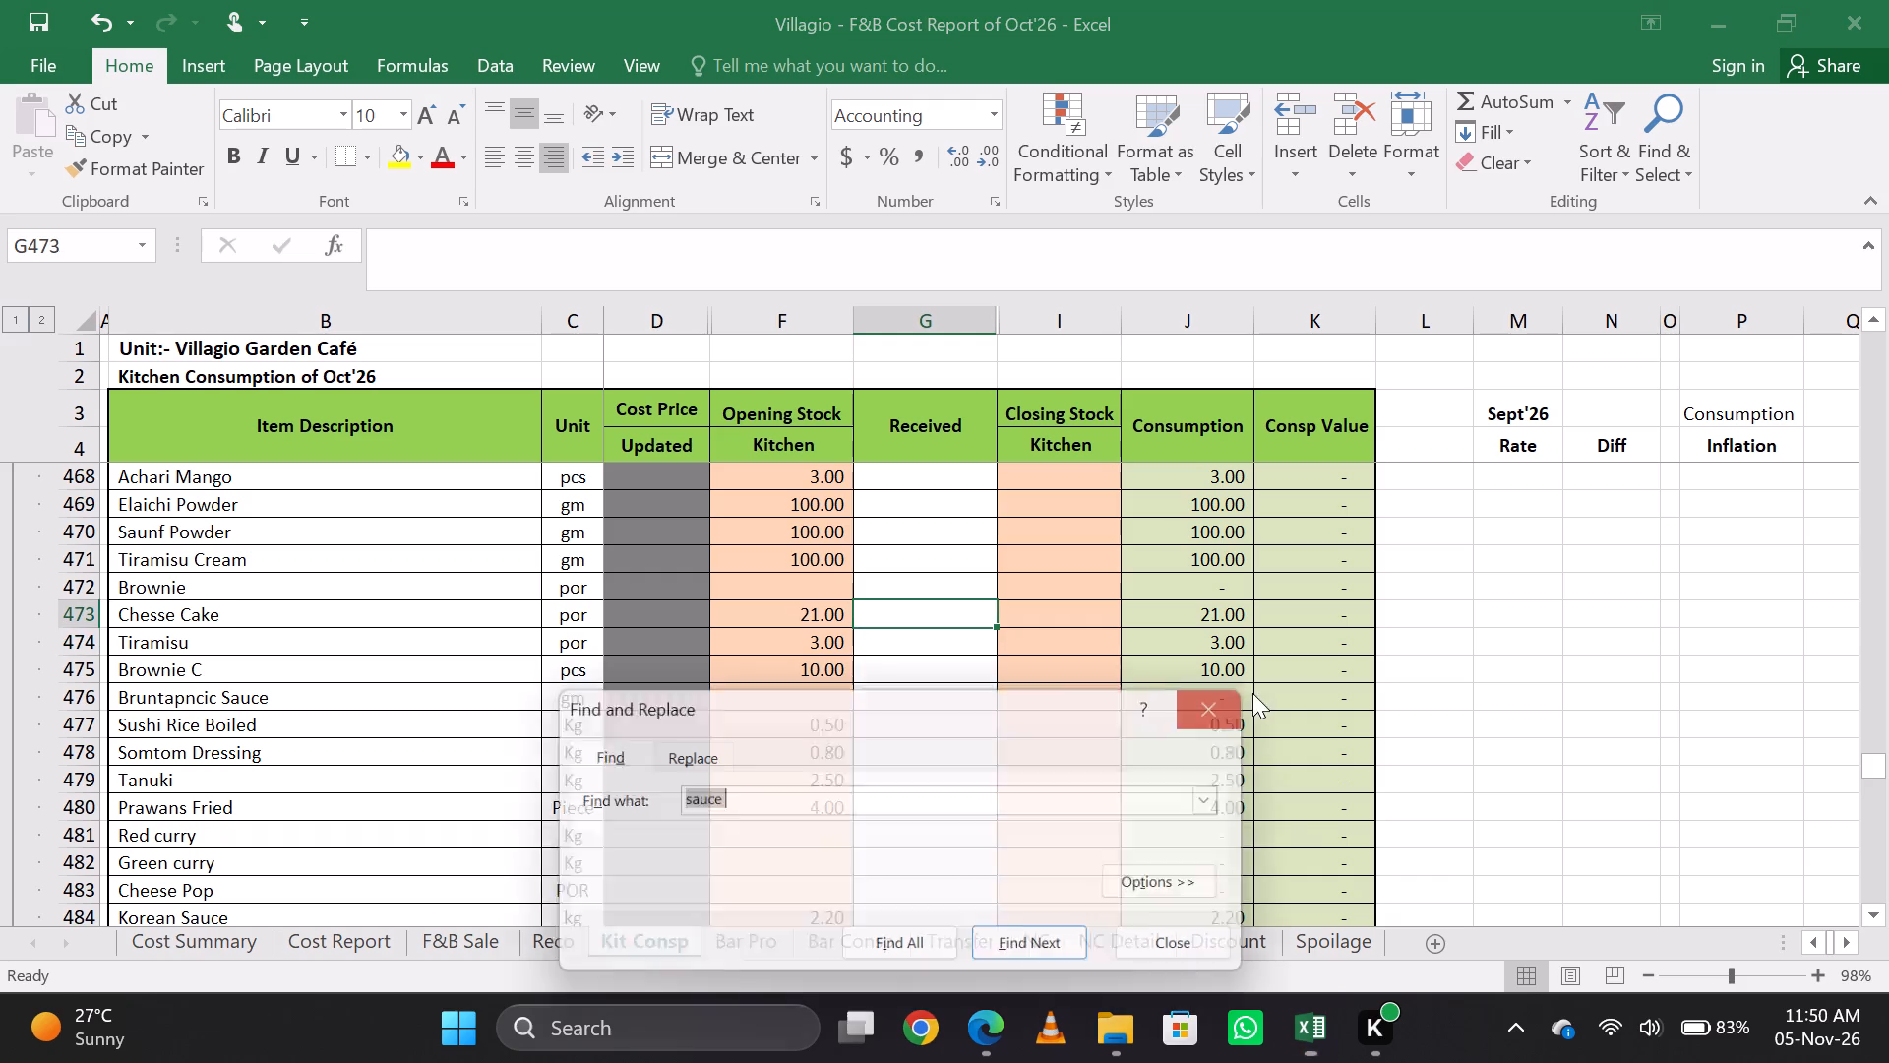
Find Turkish Salsa by searching for "sals" and enter 0.5 as its kitchen closing stock.
type("sals")
key("Return")
key("Escape")
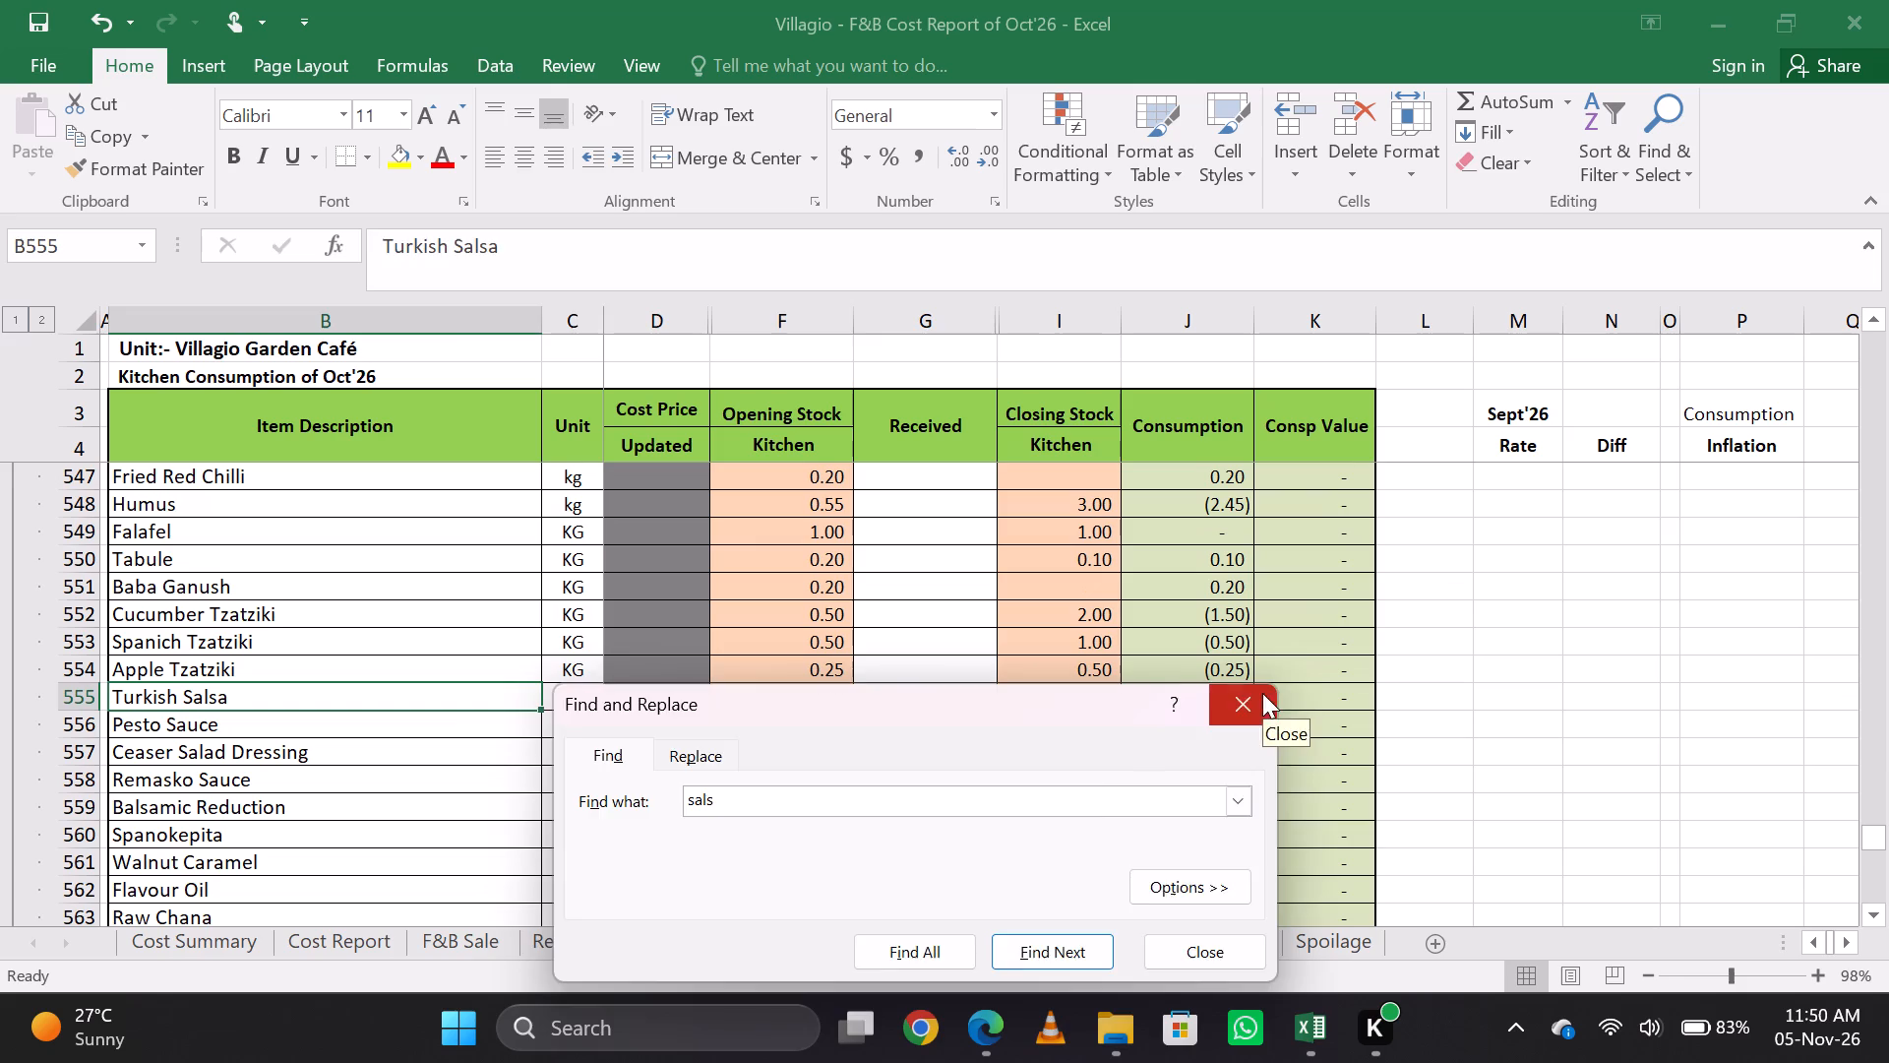
key("Right")
key("Right")
key("Right")
key("Right")
key("Right")
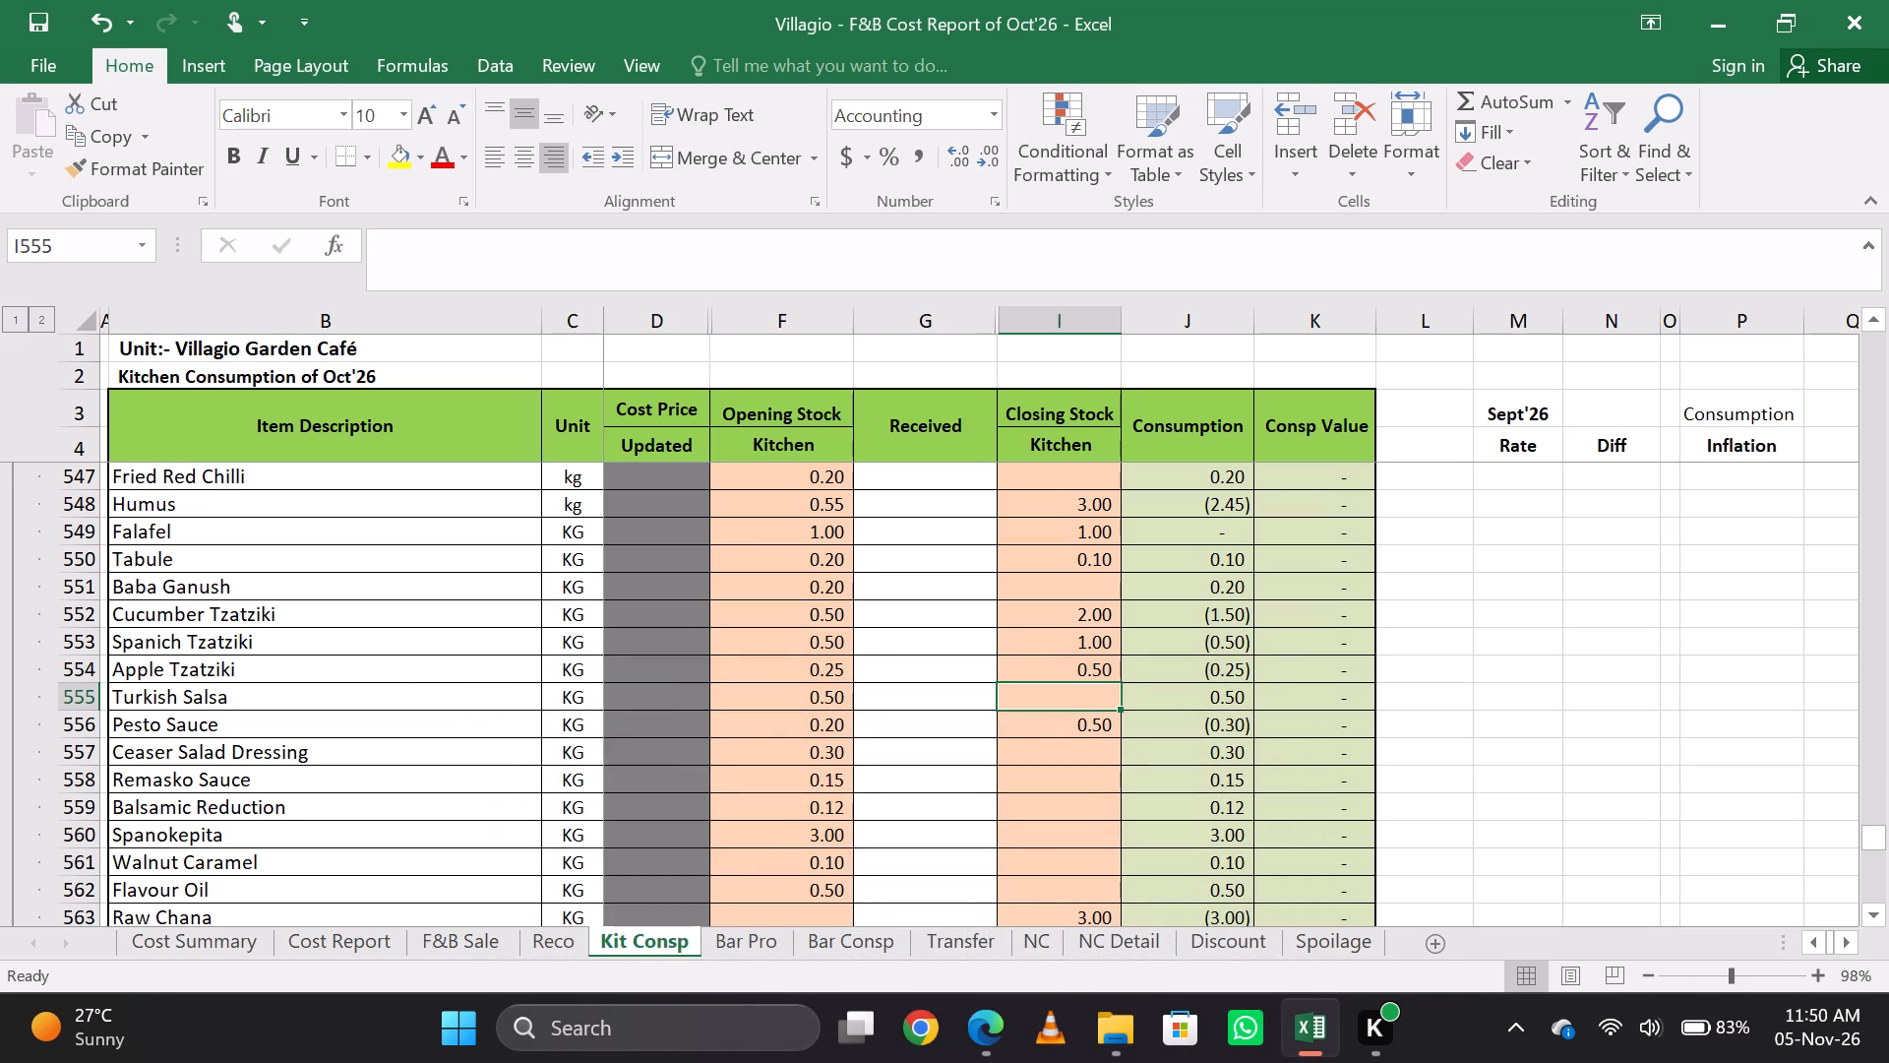
type(".5")
key("Down")
key("Up")
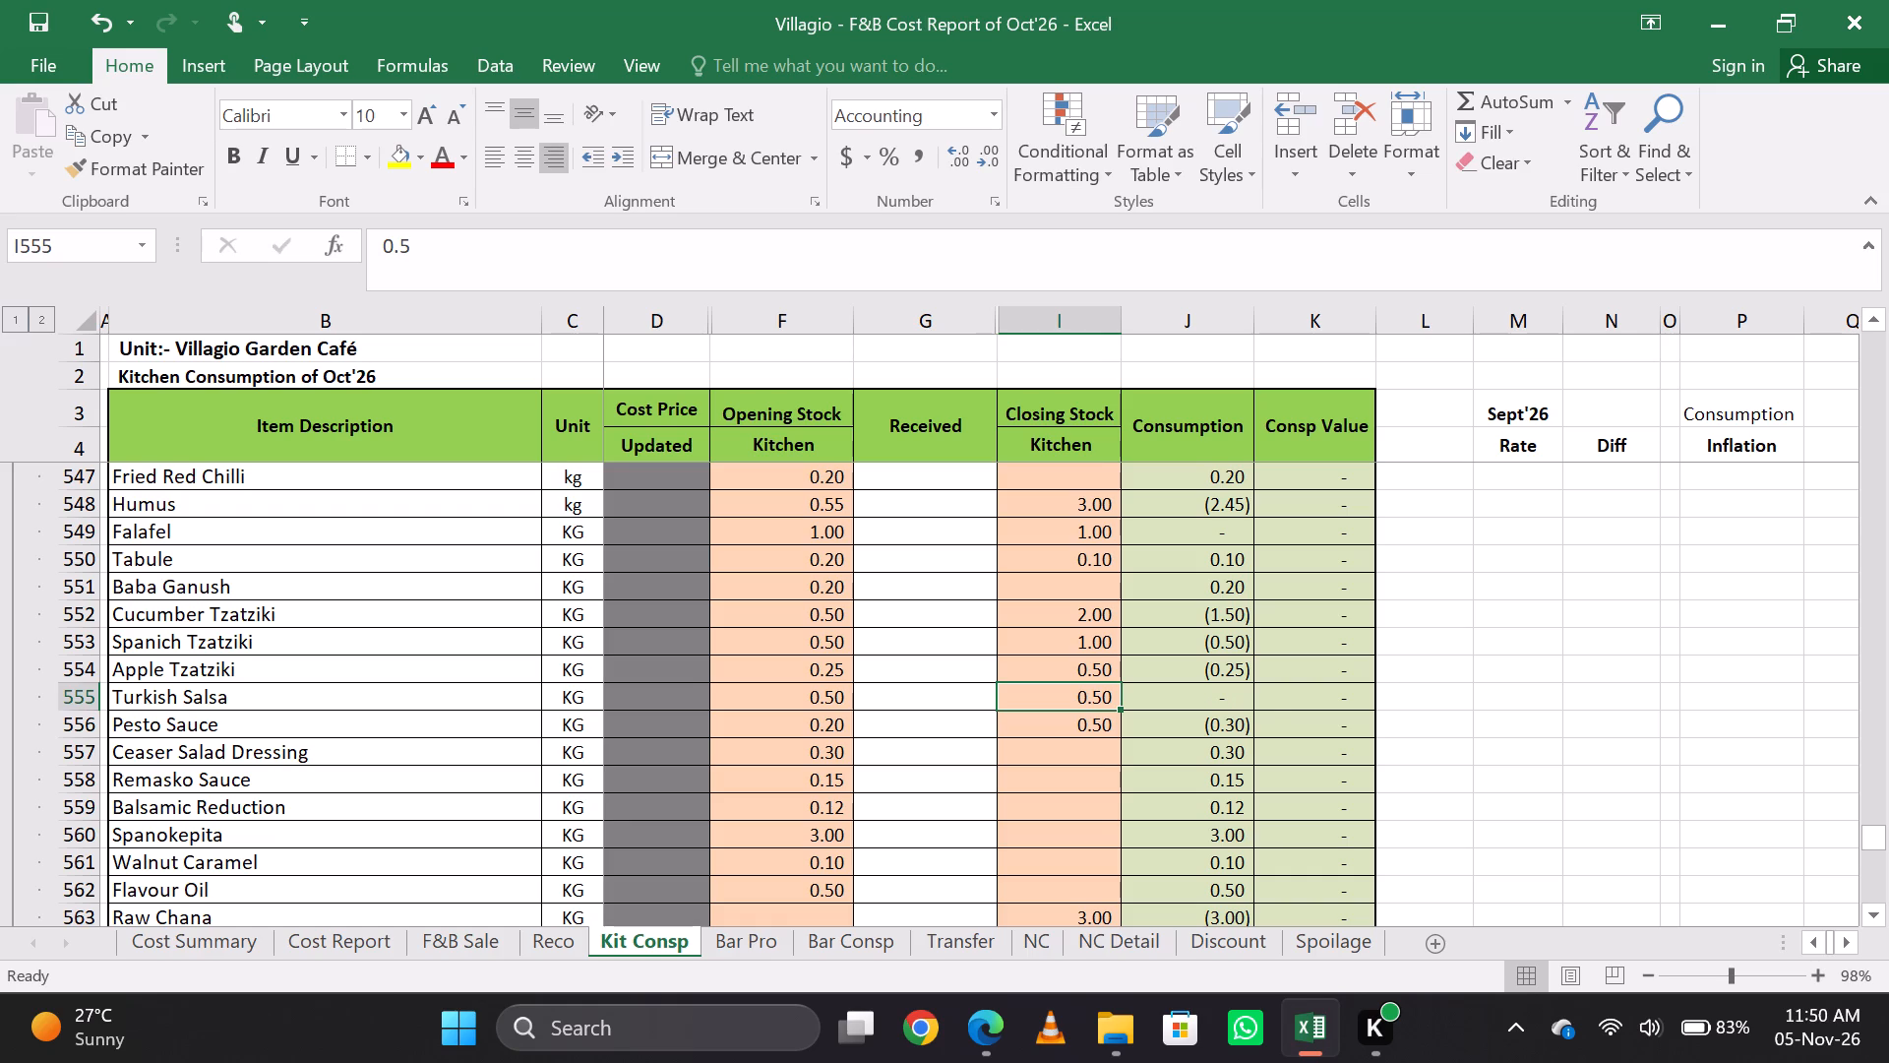
Search for "pick", choose Mix Pickle 5kg among the matches, and enter 0.4 as its kitchen closing stock.
key("ctrl+f")
type("pic")
key("Return")
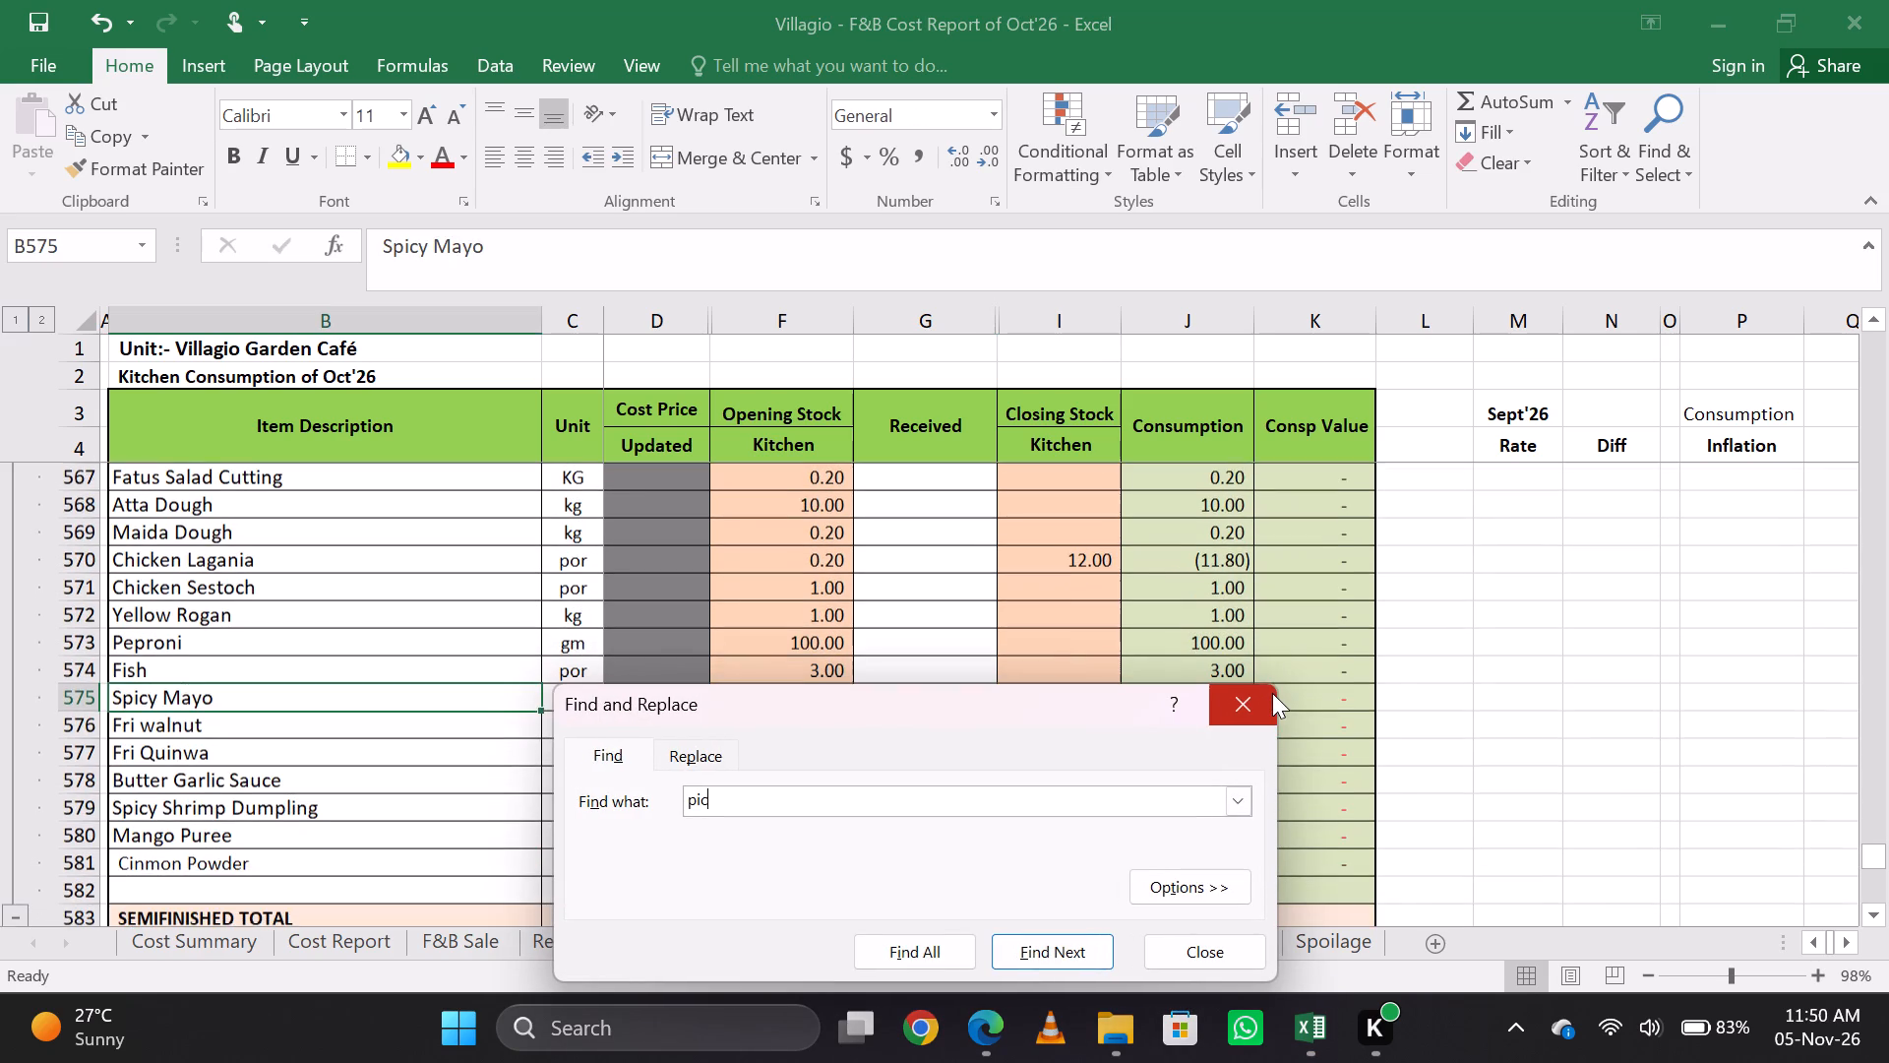
key("Return")
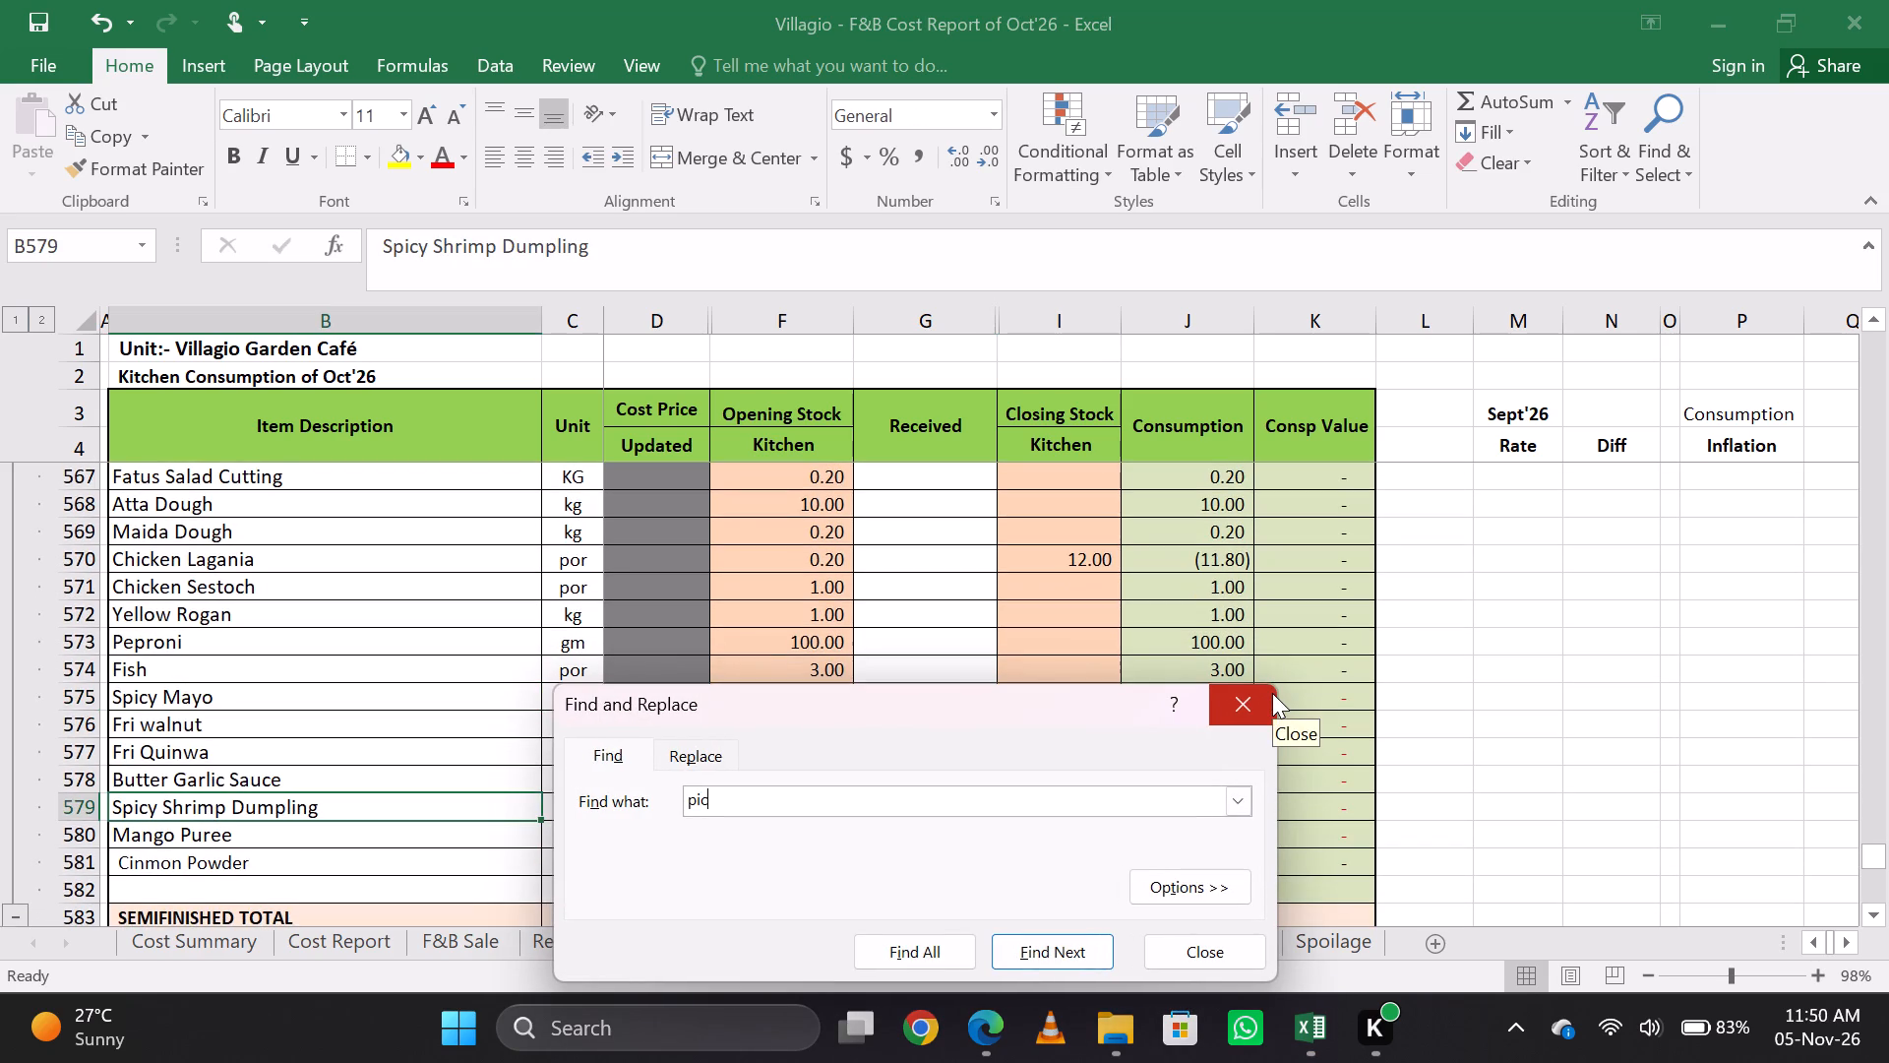
key("k")
key("Return")
key("Return")
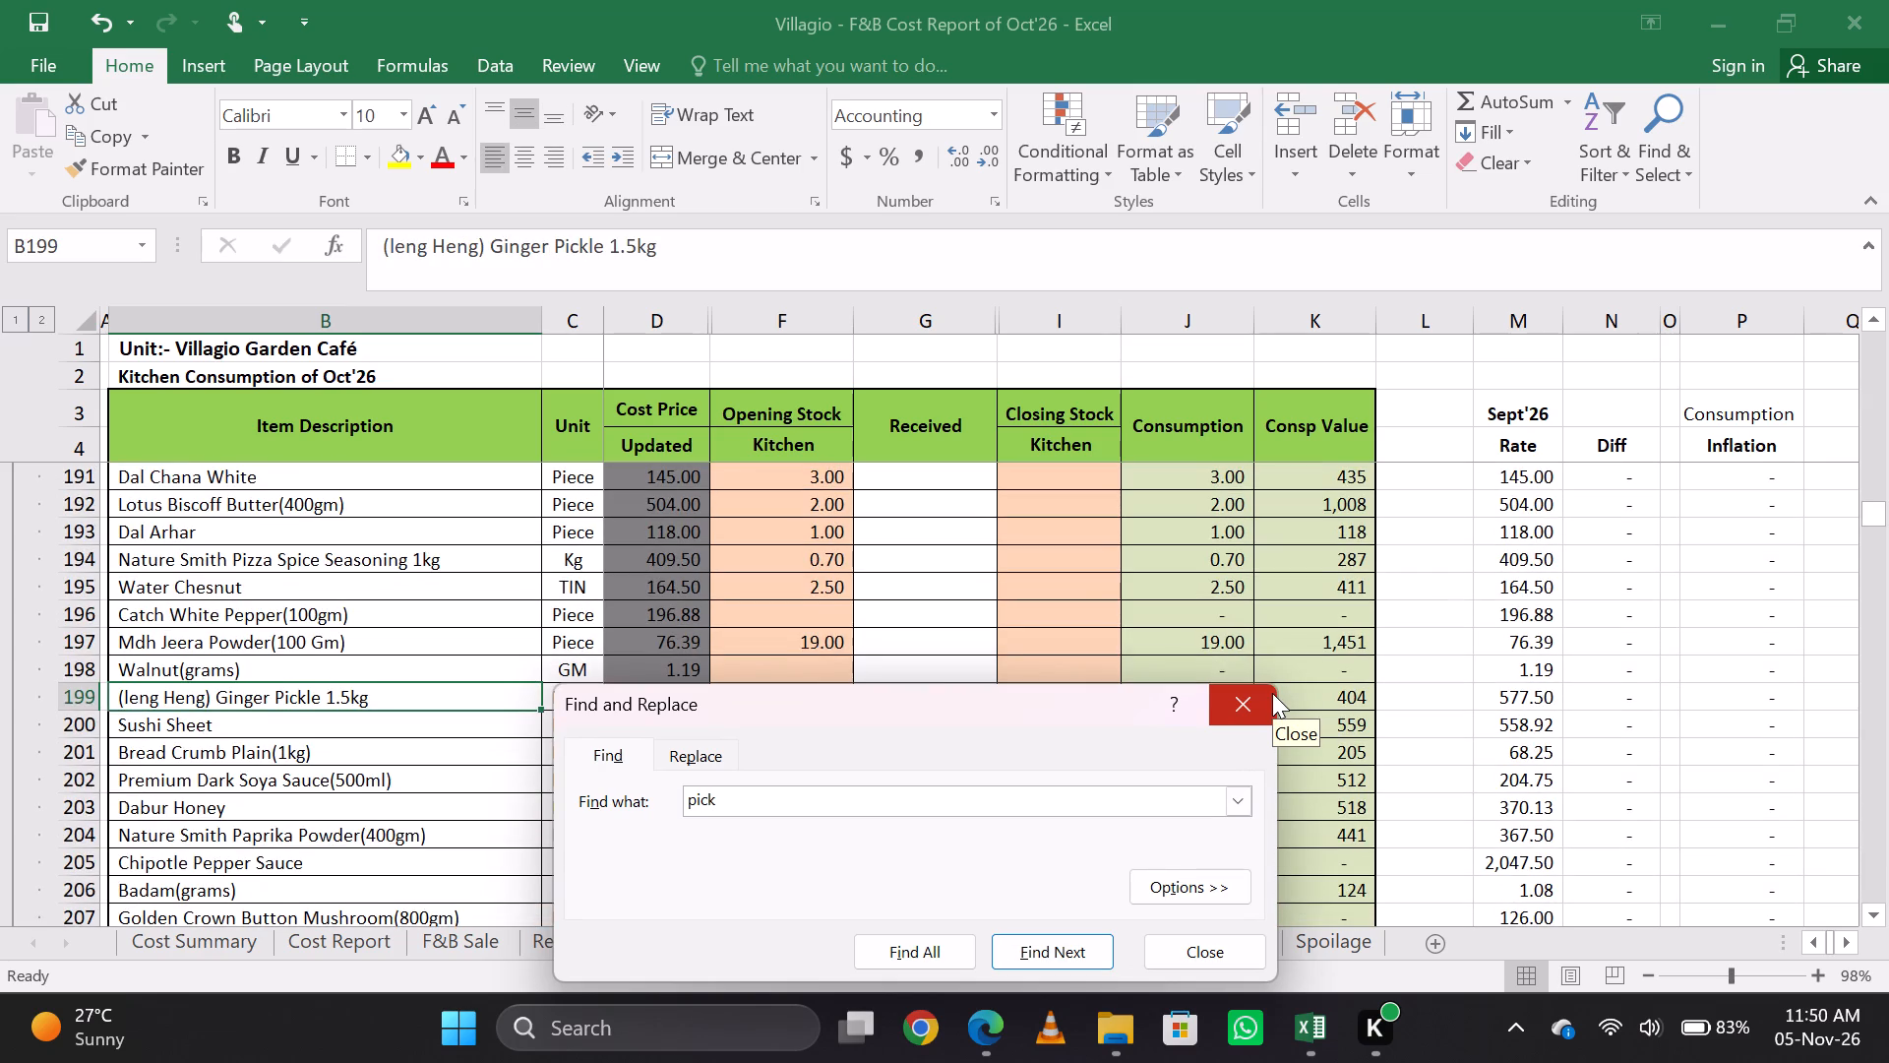
key("Return")
key("Return")
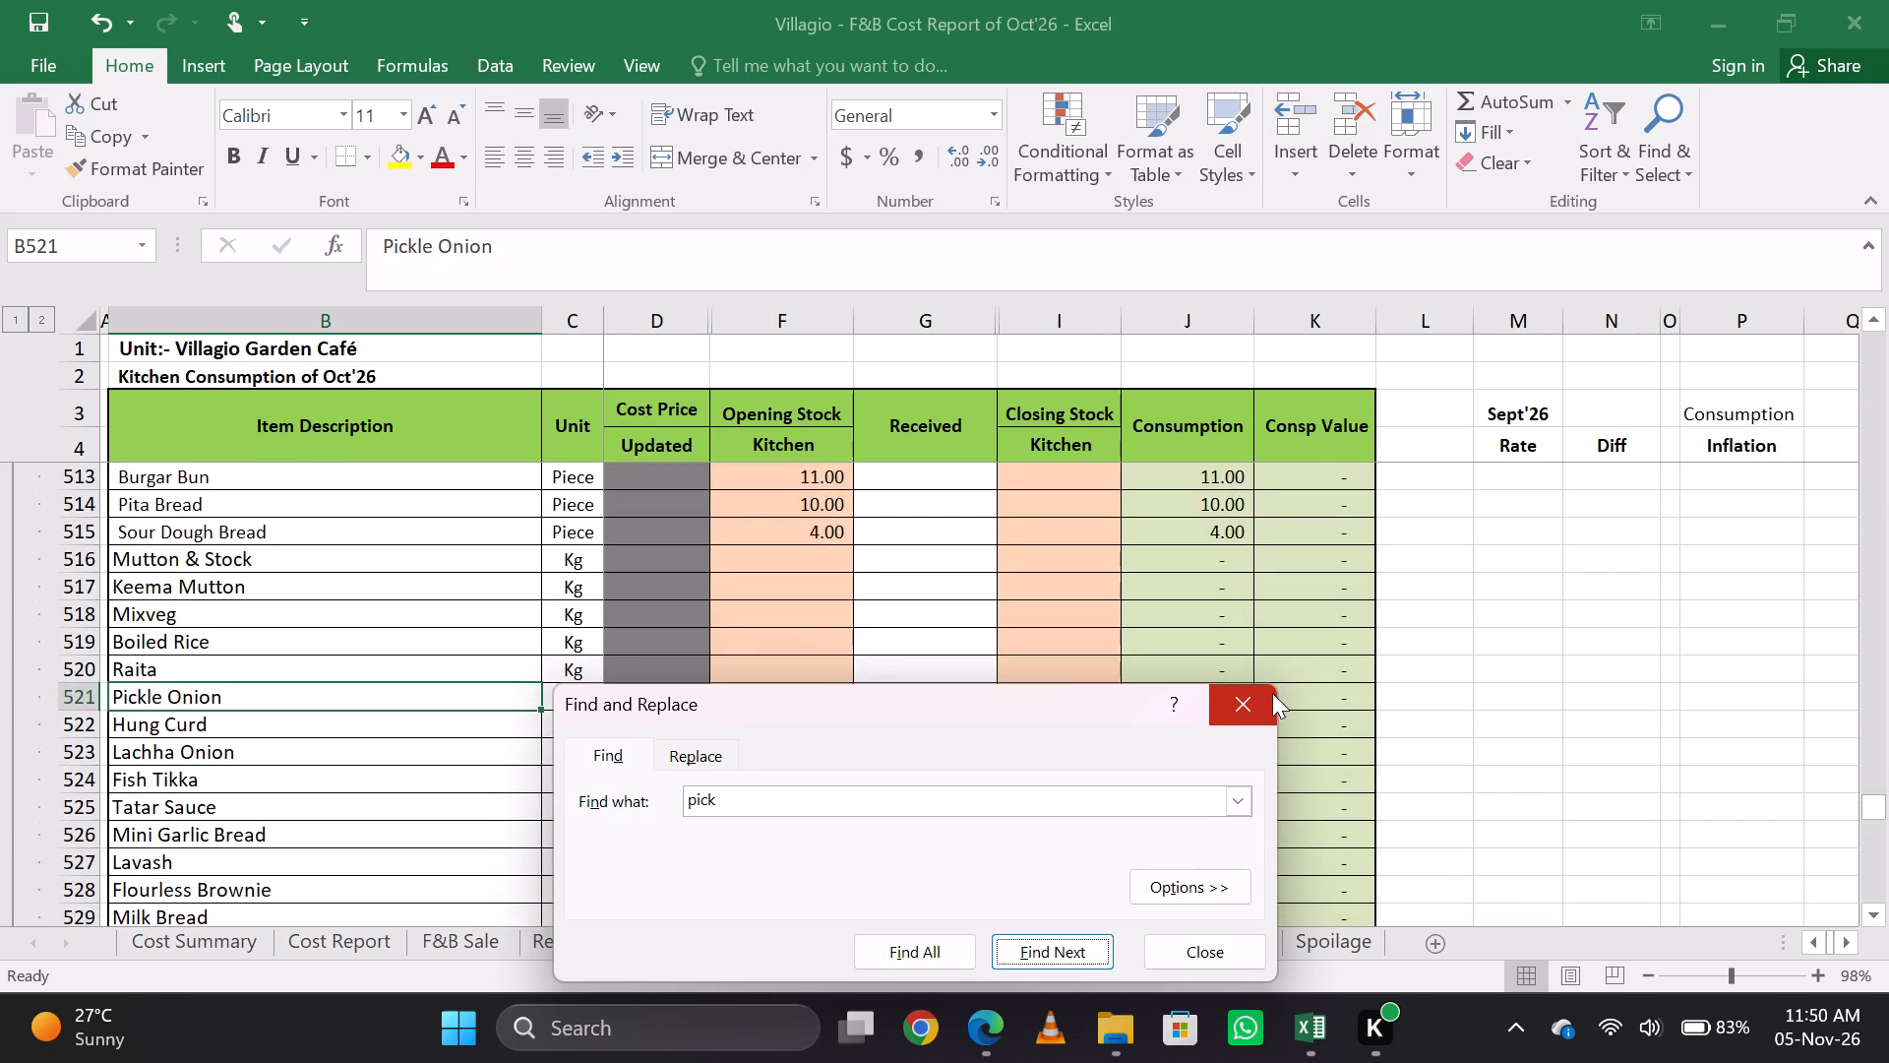
key("Return")
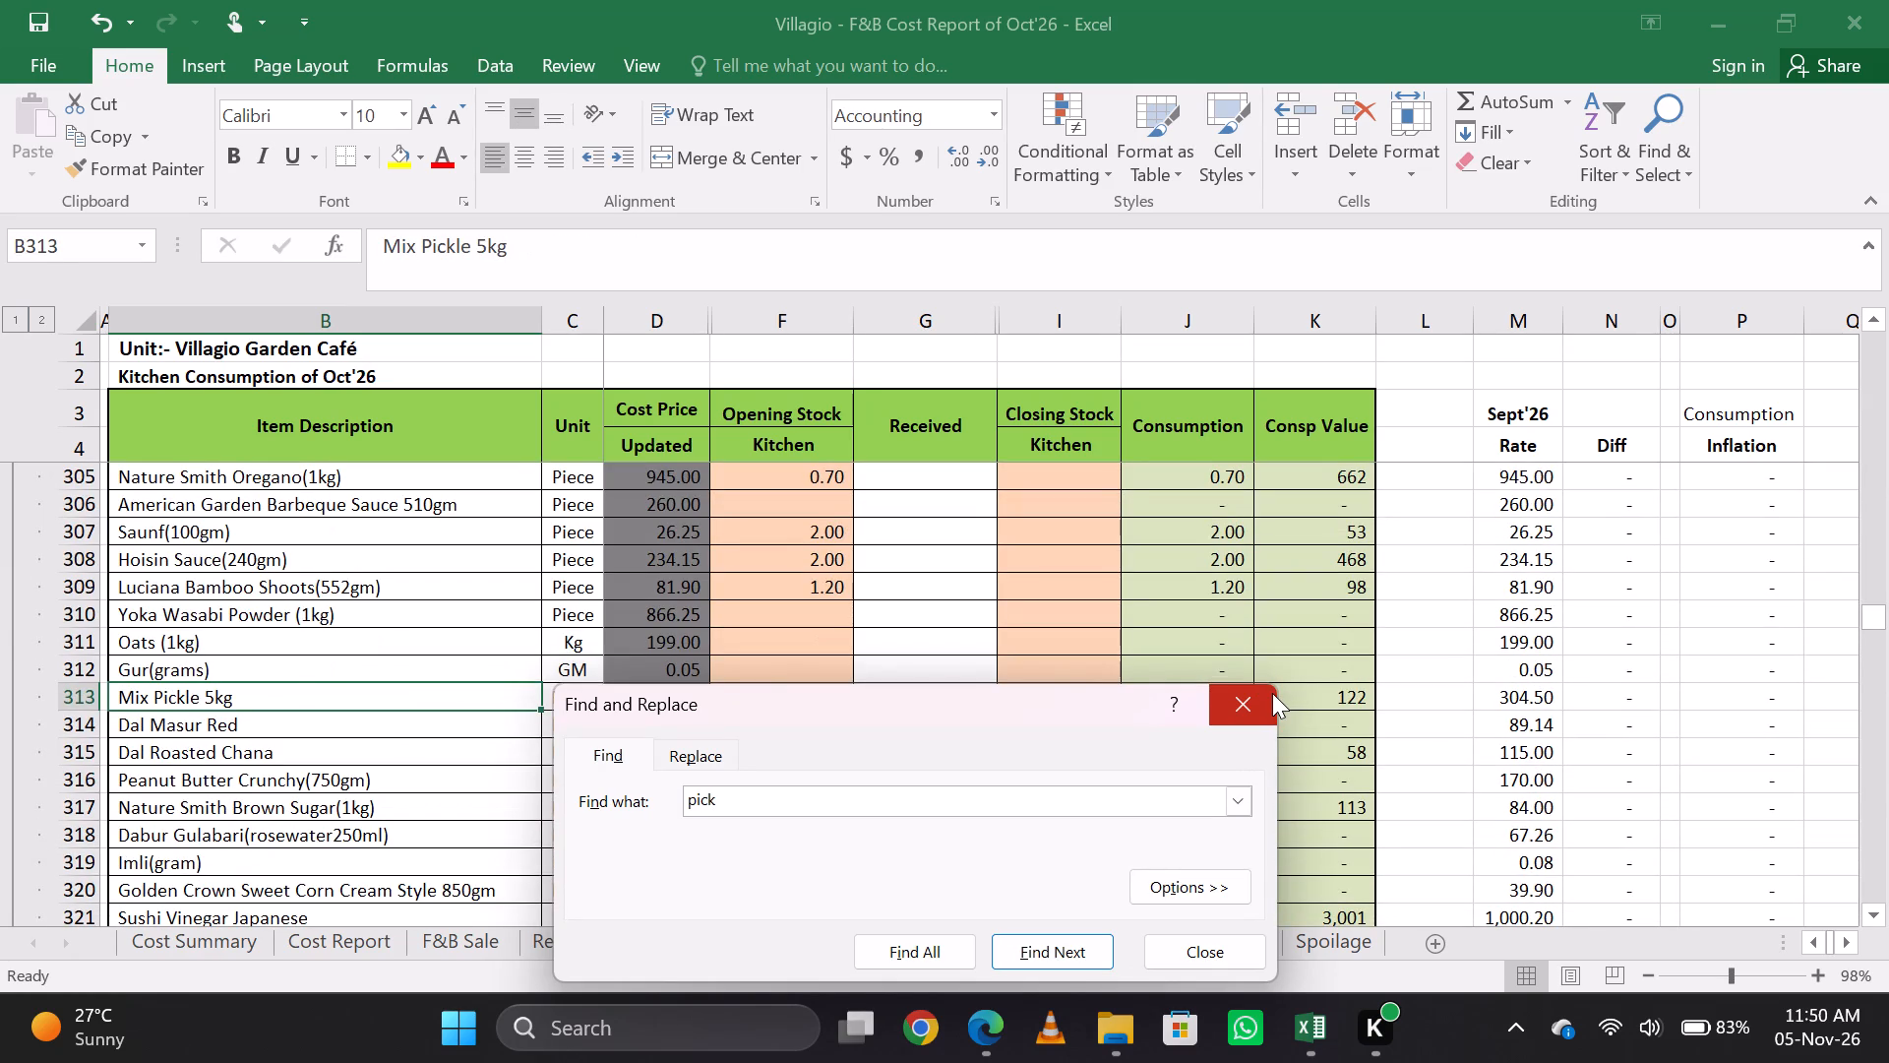
key("Return")
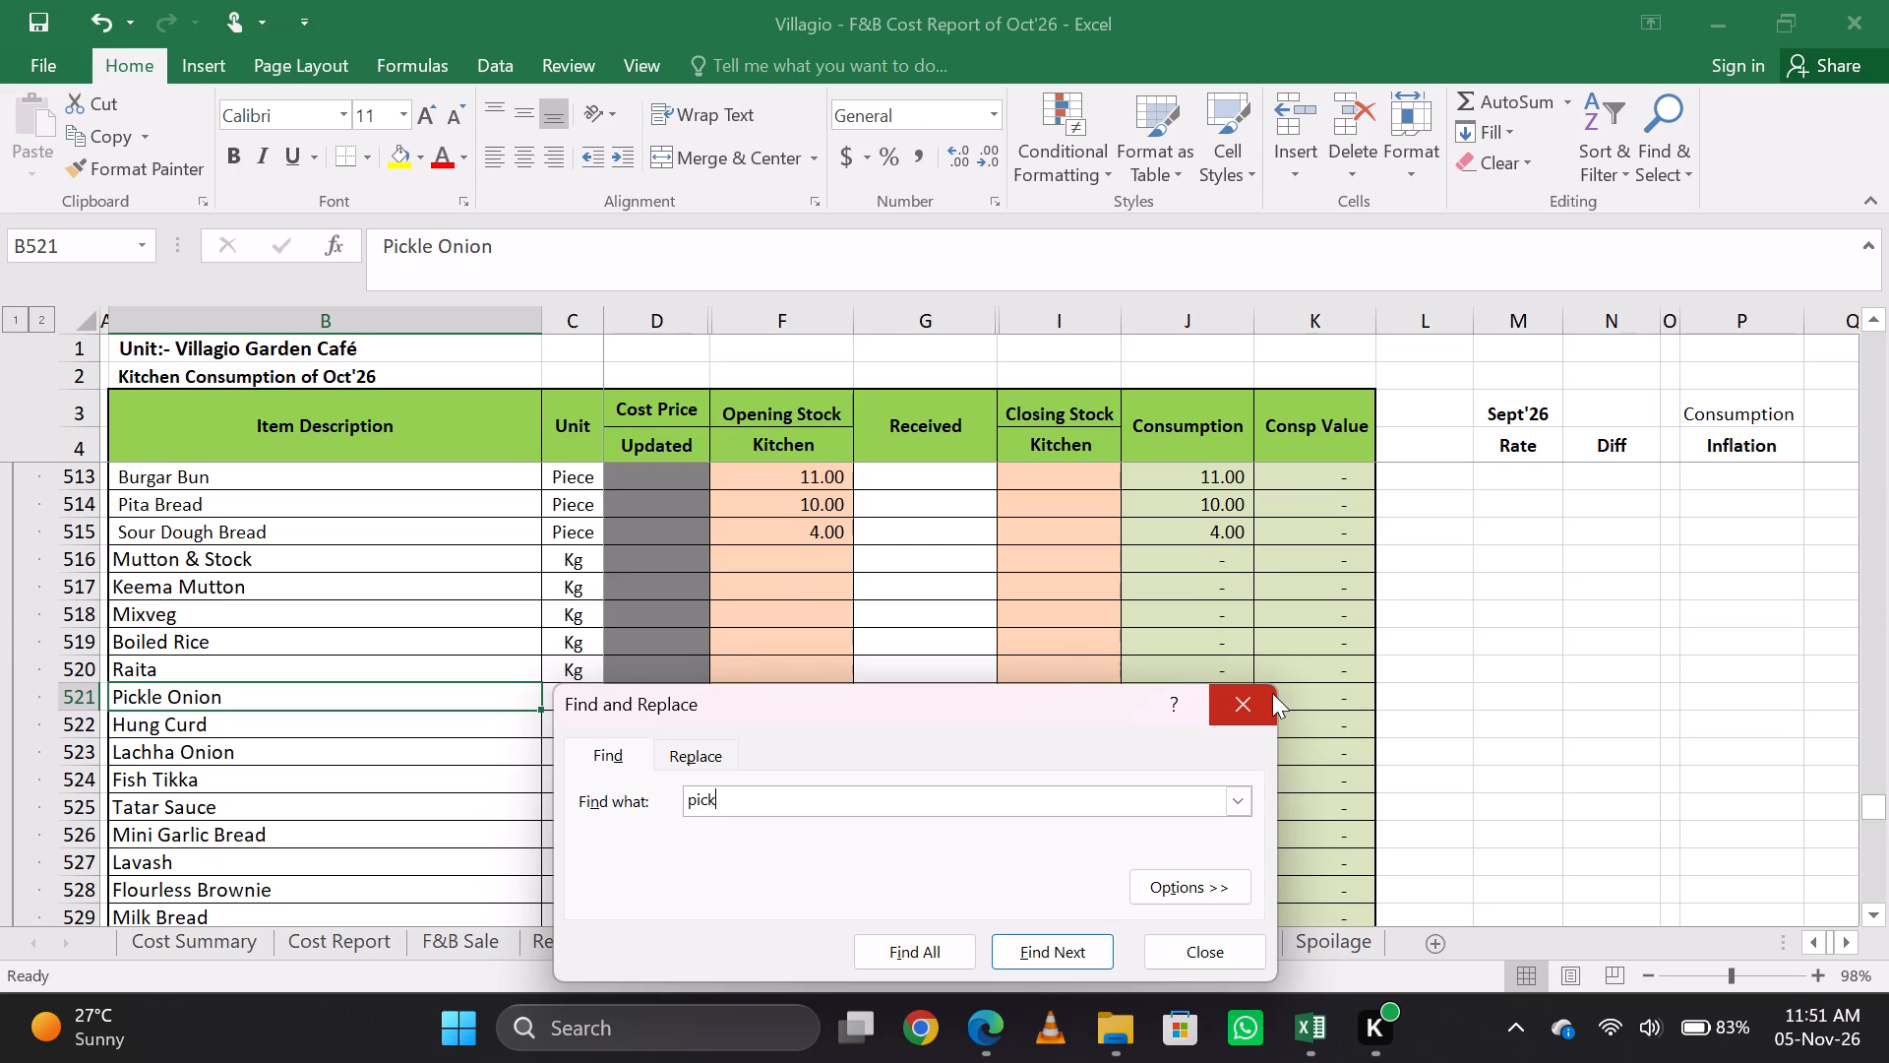
key("Return")
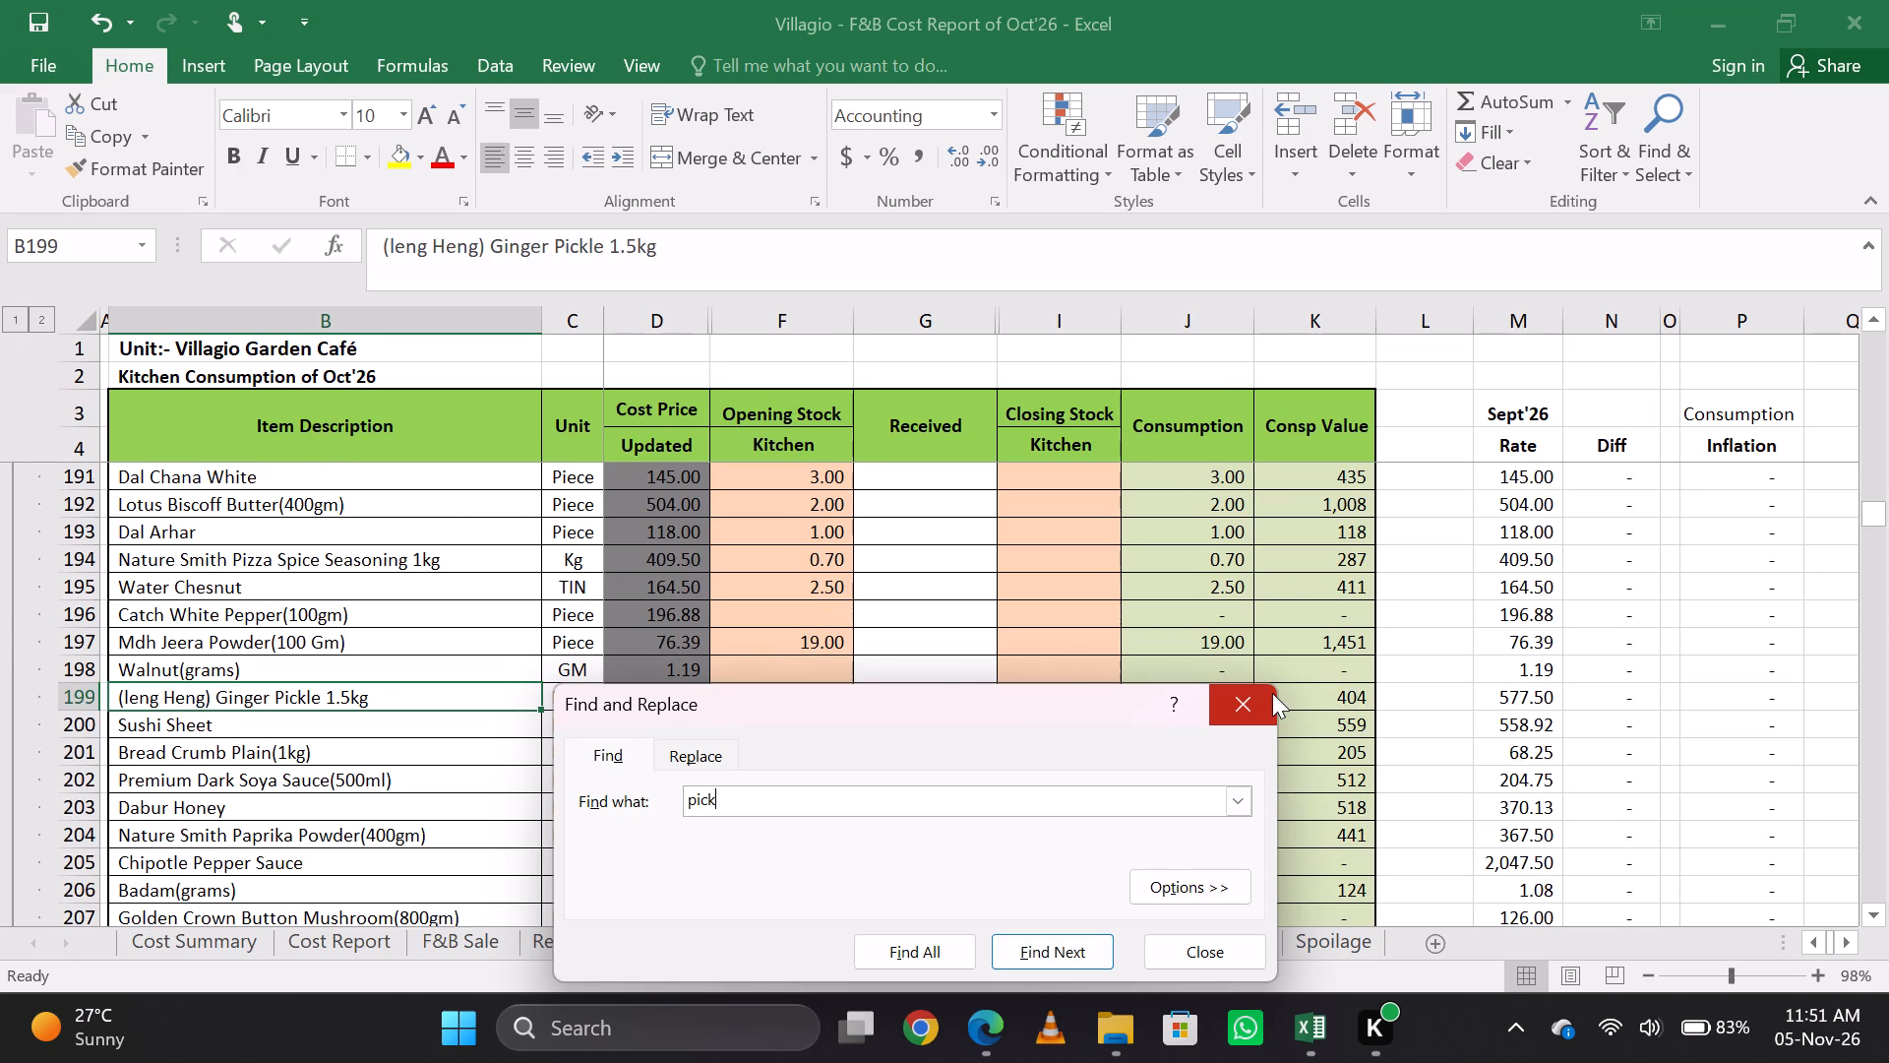
key("Return")
key("Escape")
key("Right")
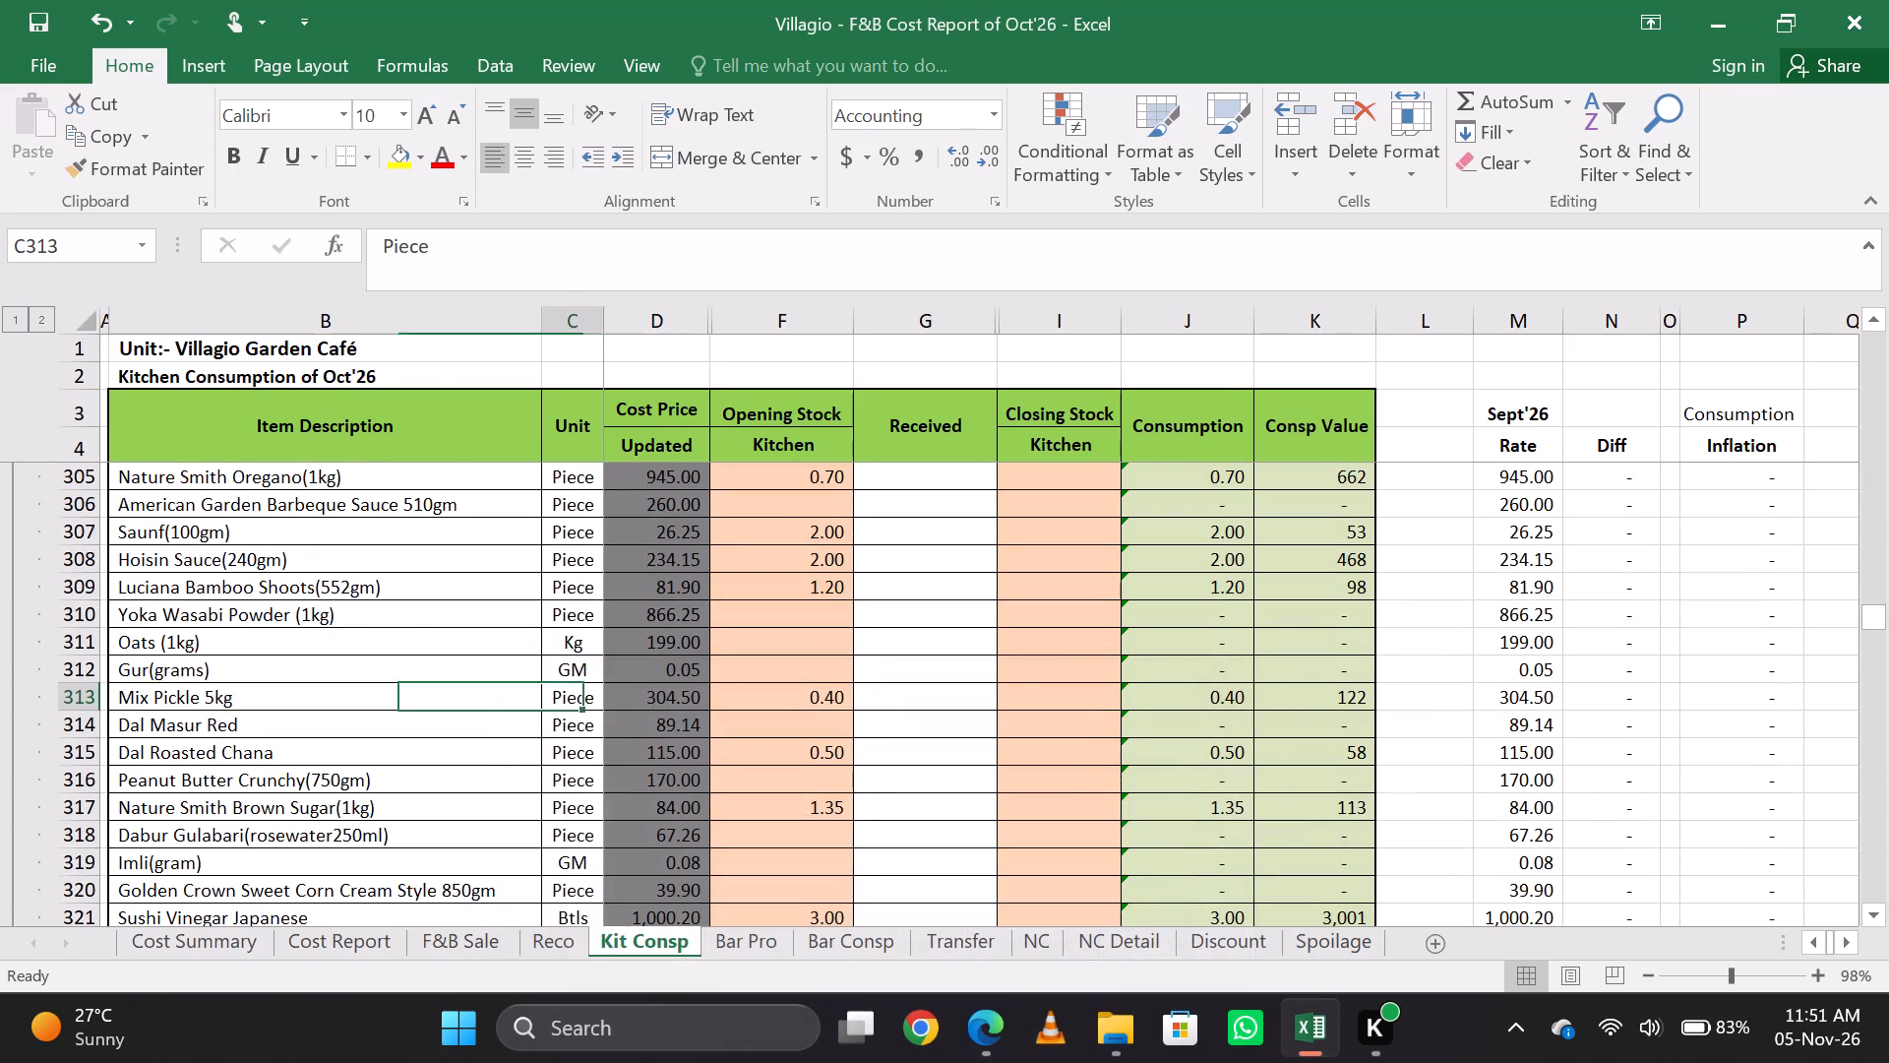
key("Right")
key("Right")
key("Right")
key("Right")
key("Right")
key("Left")
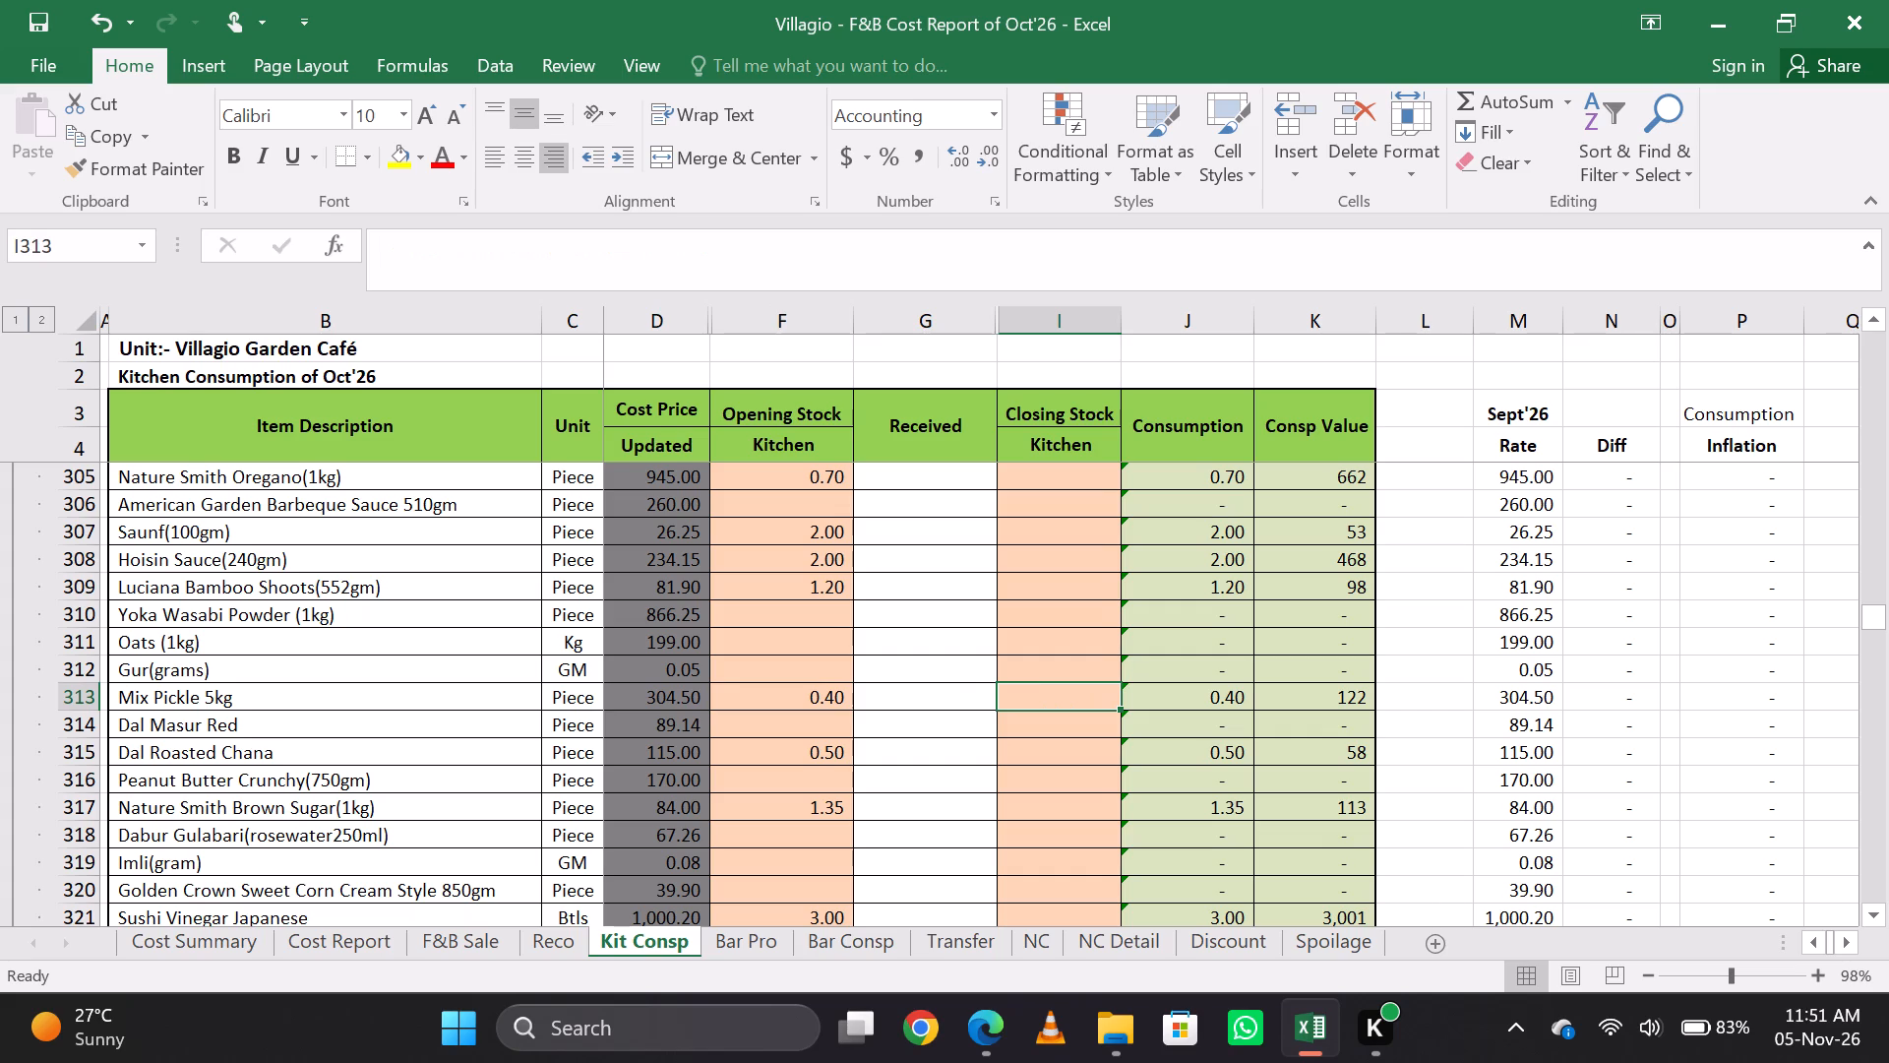
key("period")
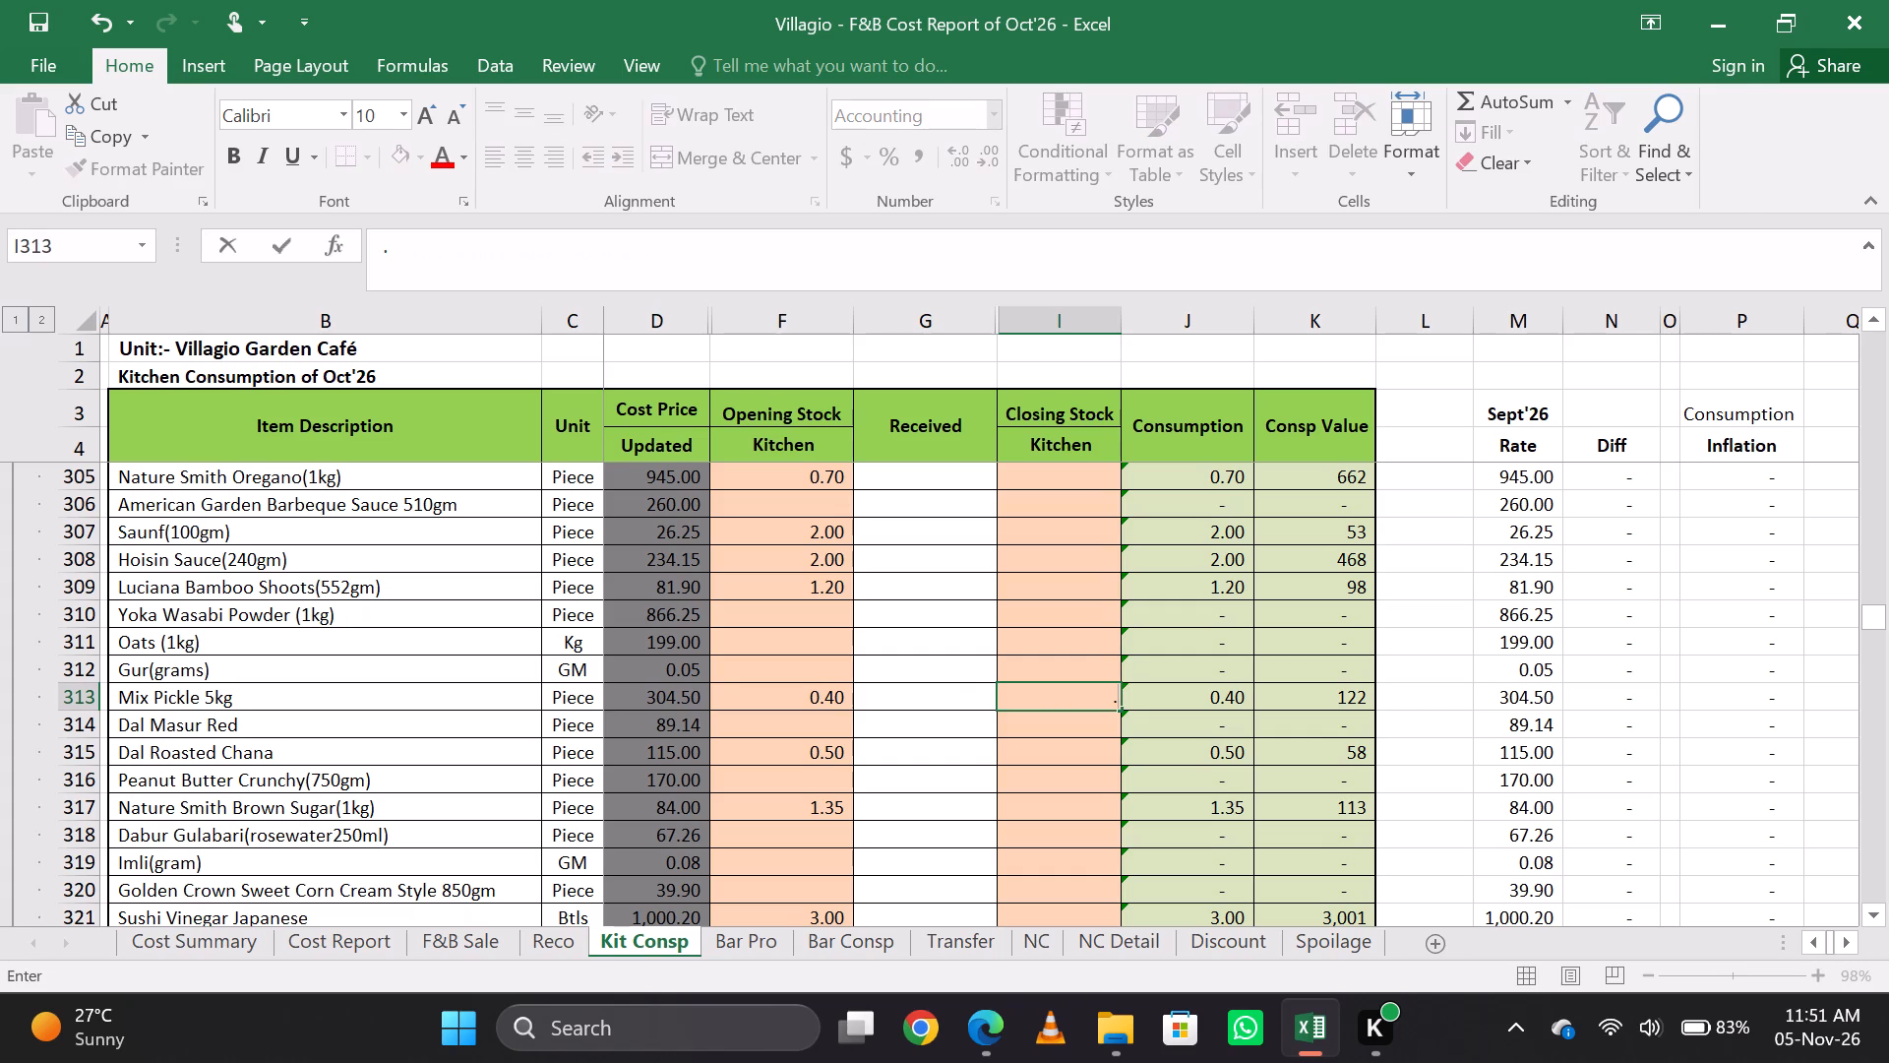
key("5")
key("BackSpace")
key("4")
key("Return")
key("ctrl+d")
key("ctrl+z")
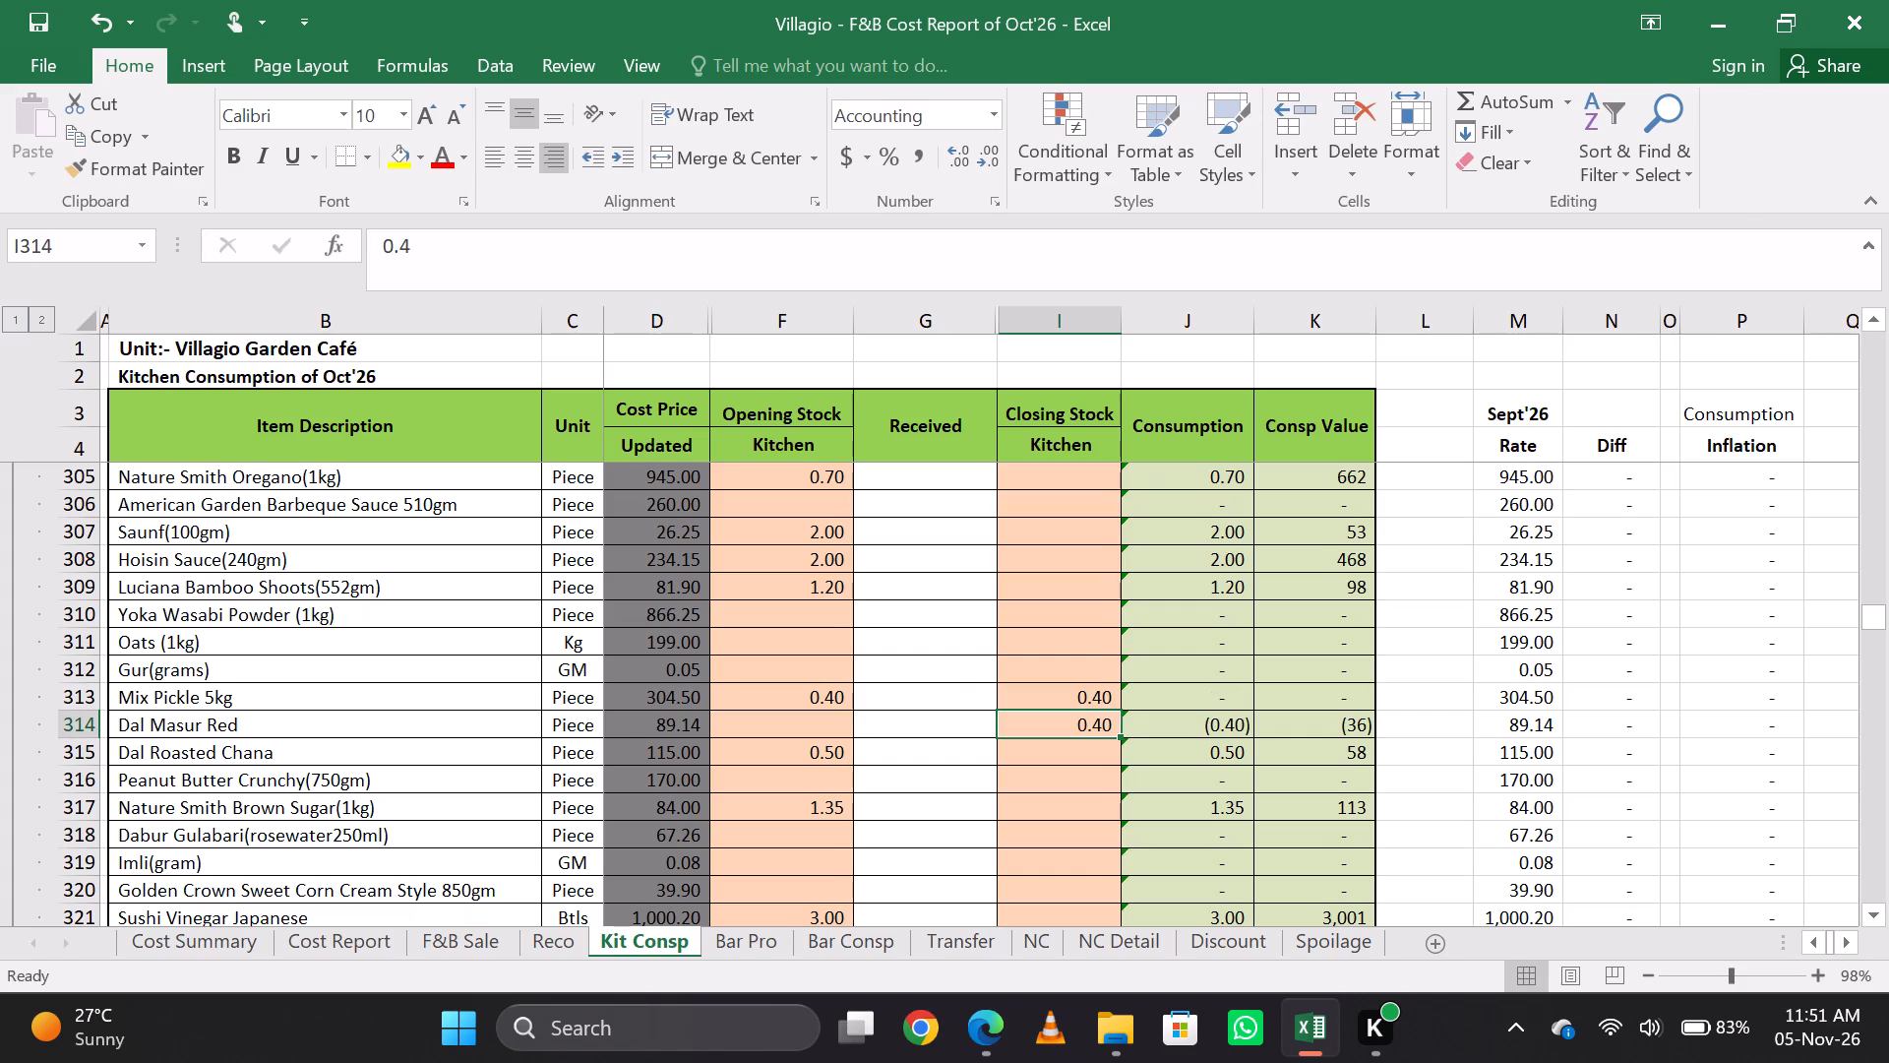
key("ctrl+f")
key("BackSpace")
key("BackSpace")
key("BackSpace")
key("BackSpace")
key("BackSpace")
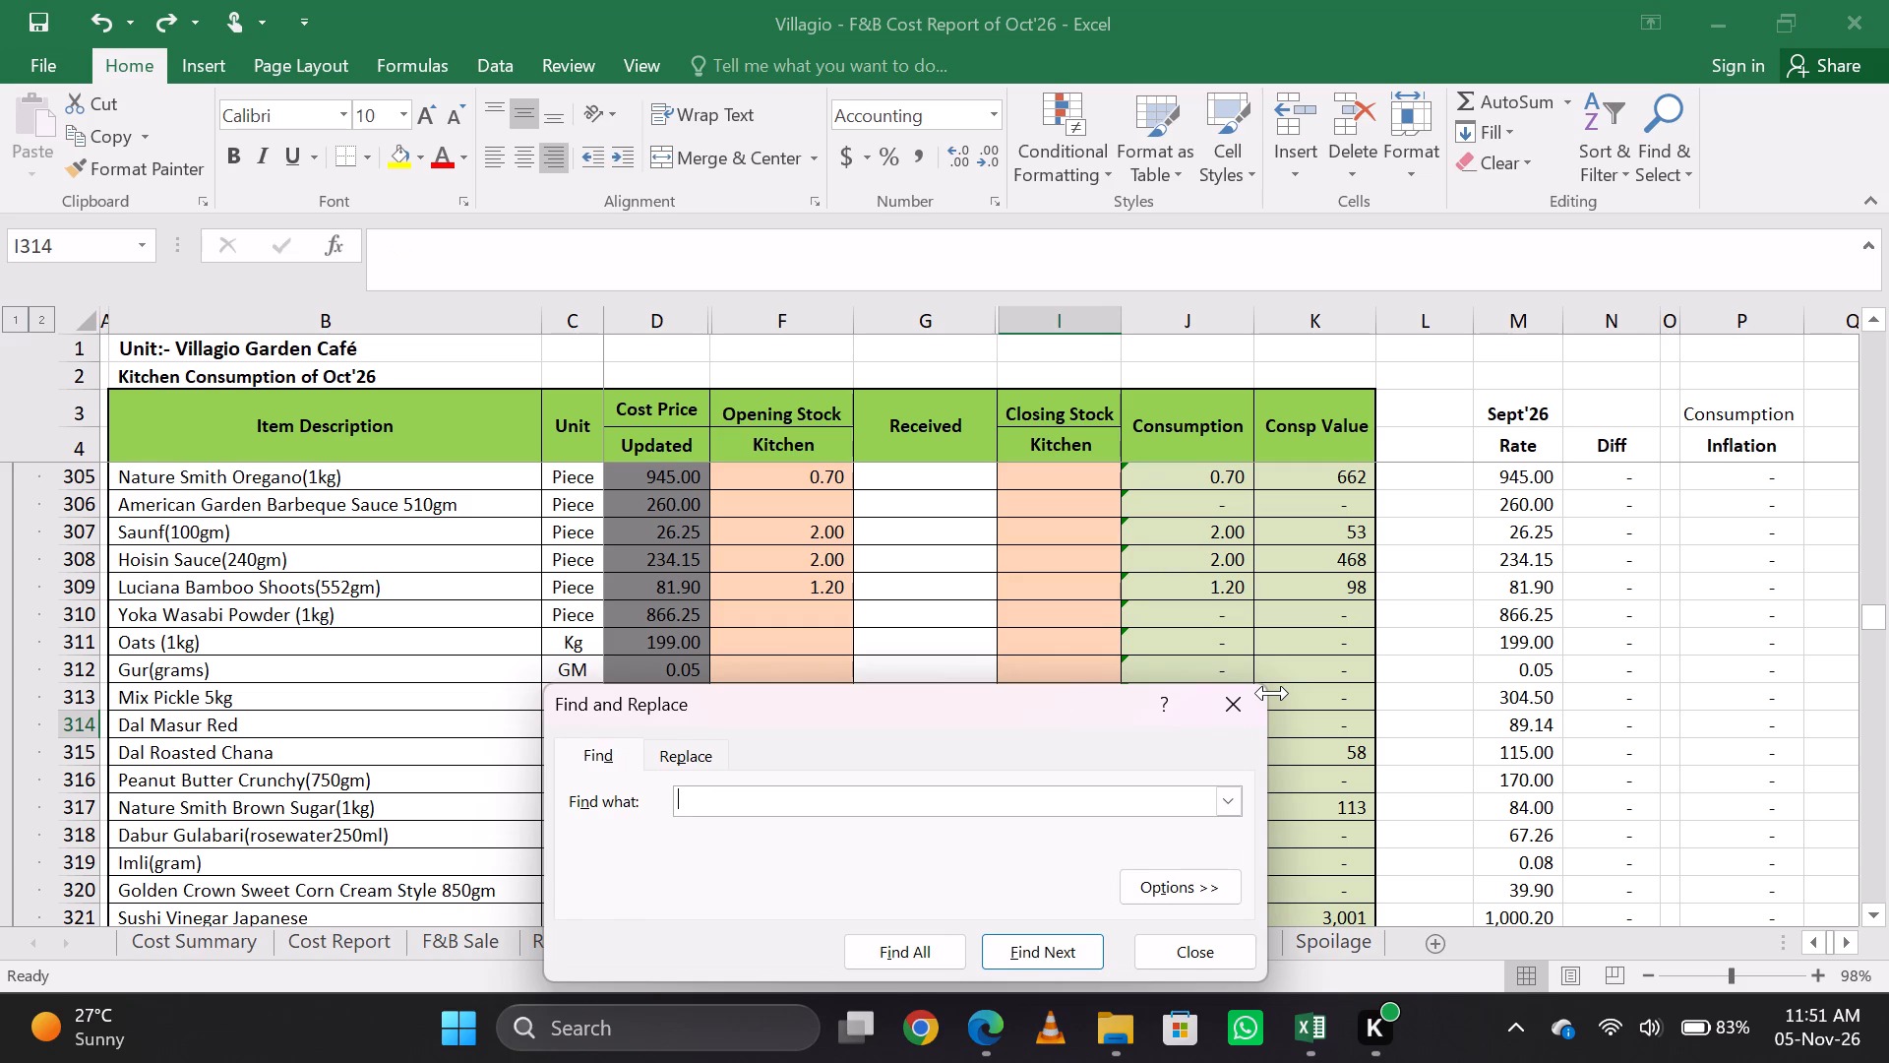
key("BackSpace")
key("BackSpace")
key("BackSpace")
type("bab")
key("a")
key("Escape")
Clear the kitchen closing stock of Mix Pickle 5kg.
key("Up")
key("Up")
key("Down")
key("BackSpace")
key("Return")
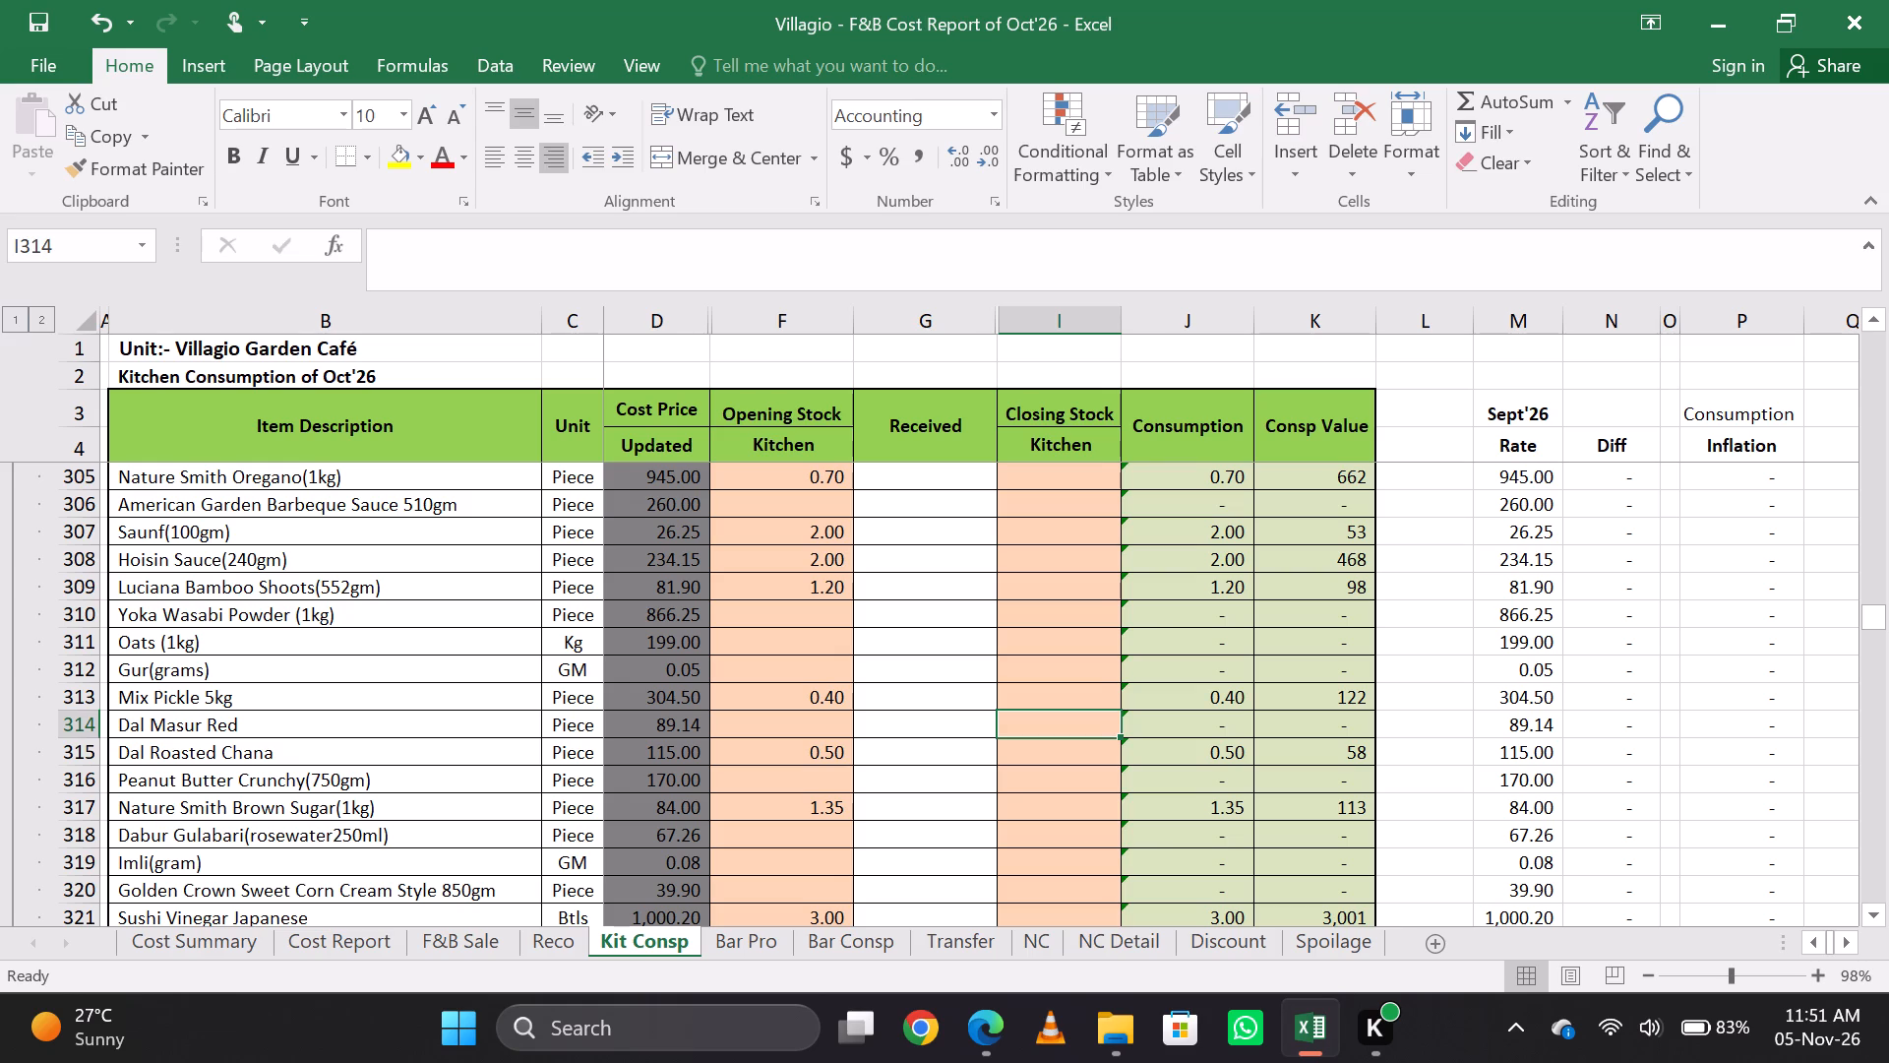
Find Baba Ganush by searching for "baba" and enter 0.5 as its kitchen closing stock.
key("ctrl+f")
type("baba")
key("Return")
key("Escape")
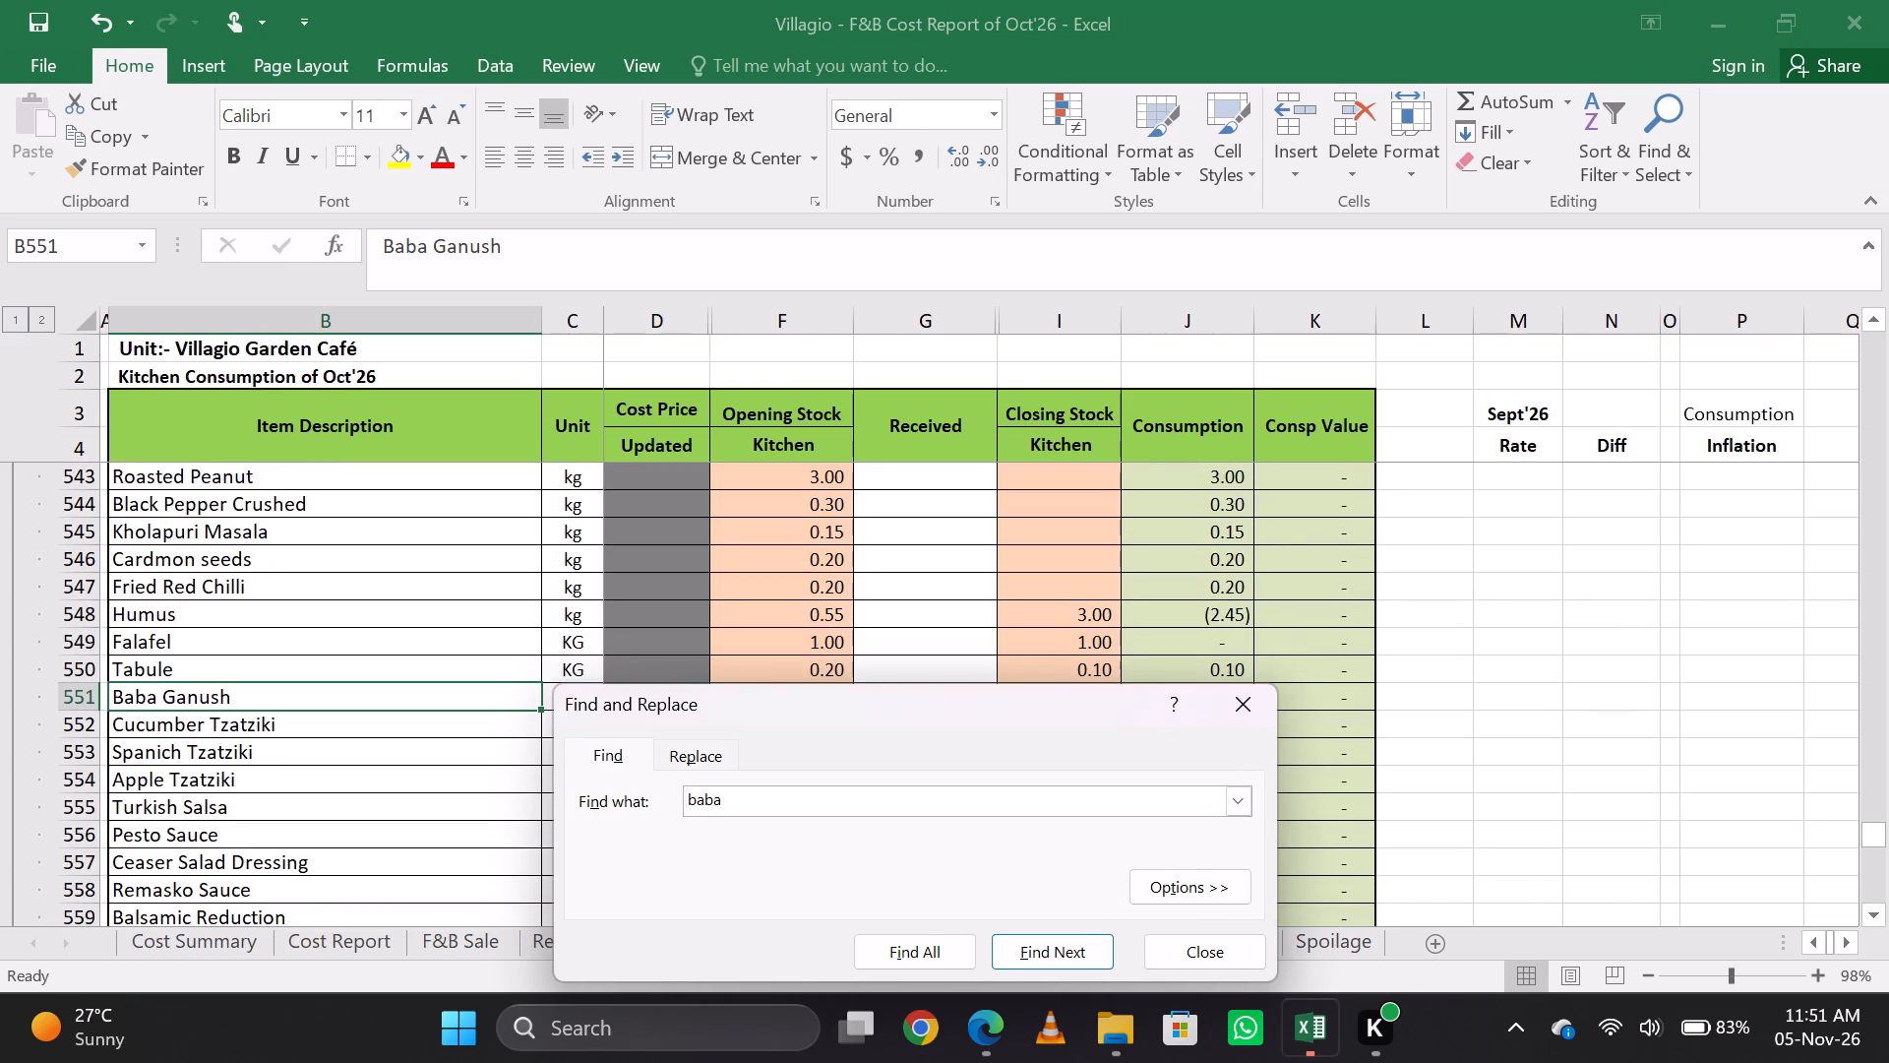
key("Right")
key("Right")
key("Right")
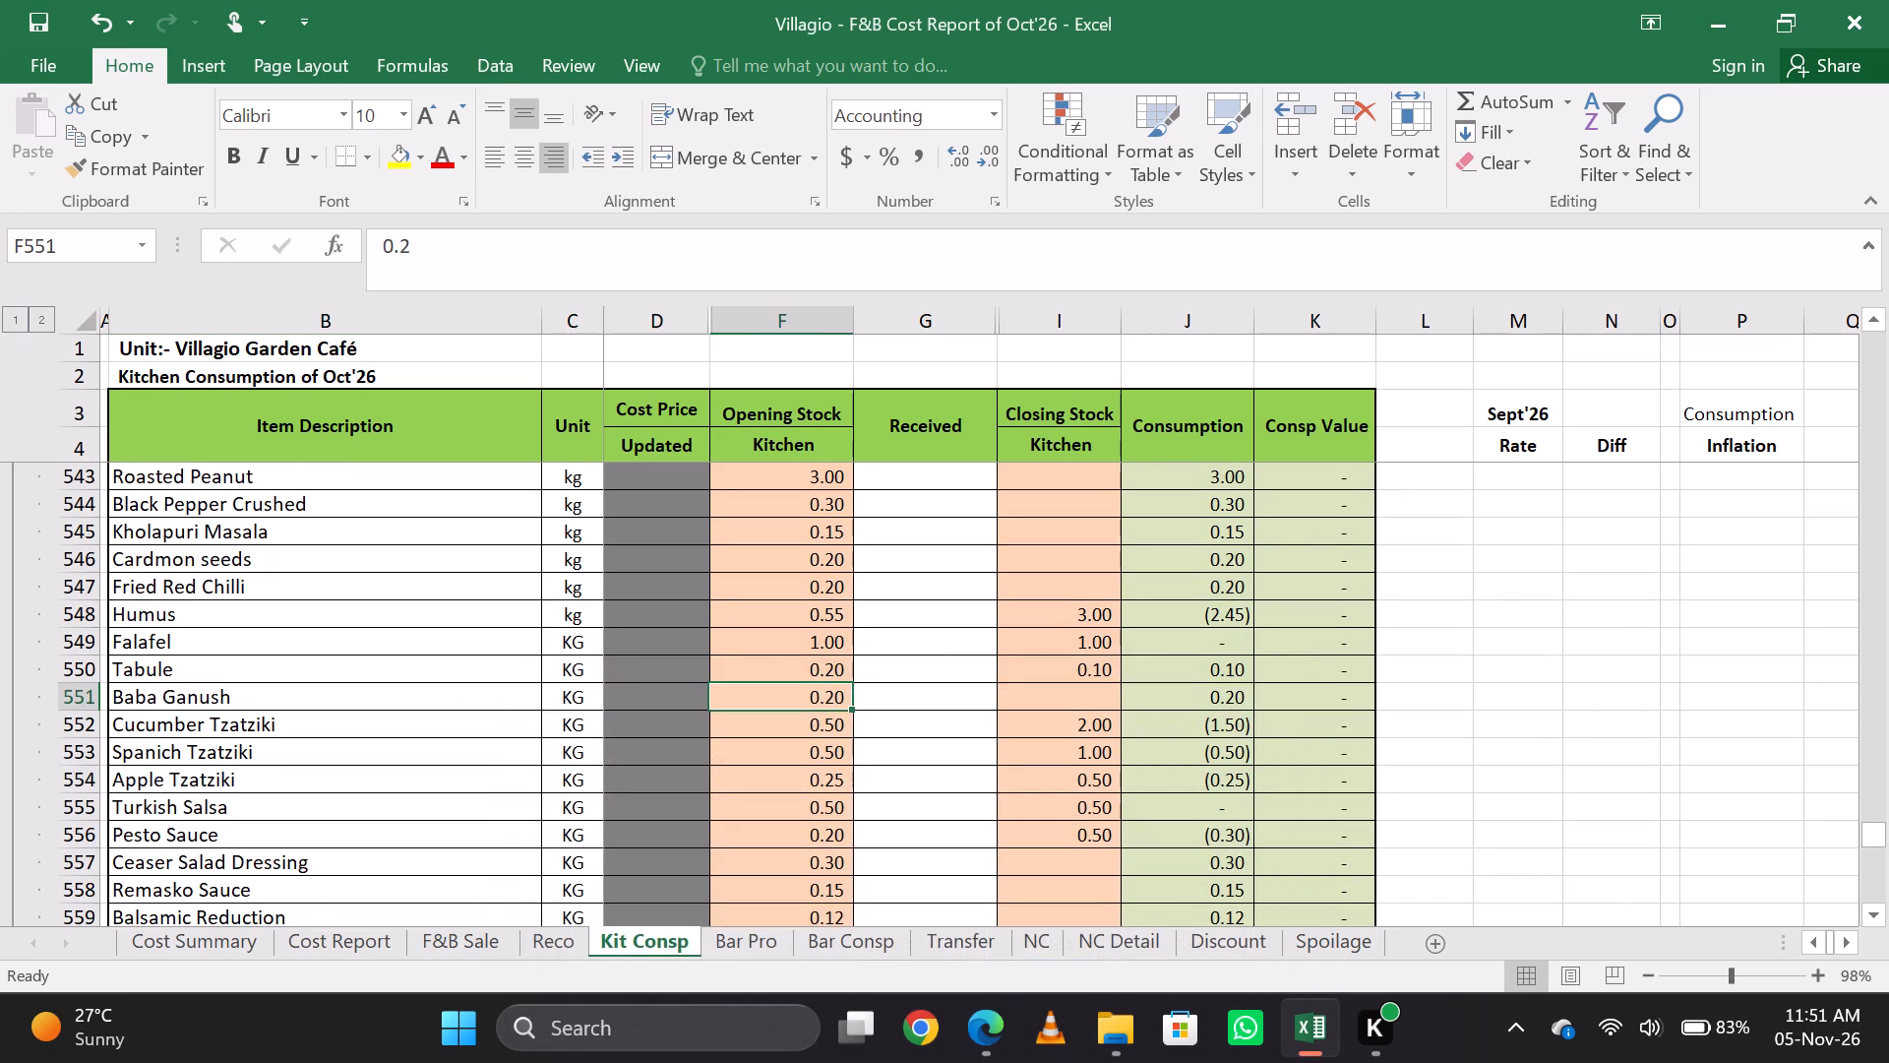
key("Right")
key("Right")
key("Left")
key("Right")
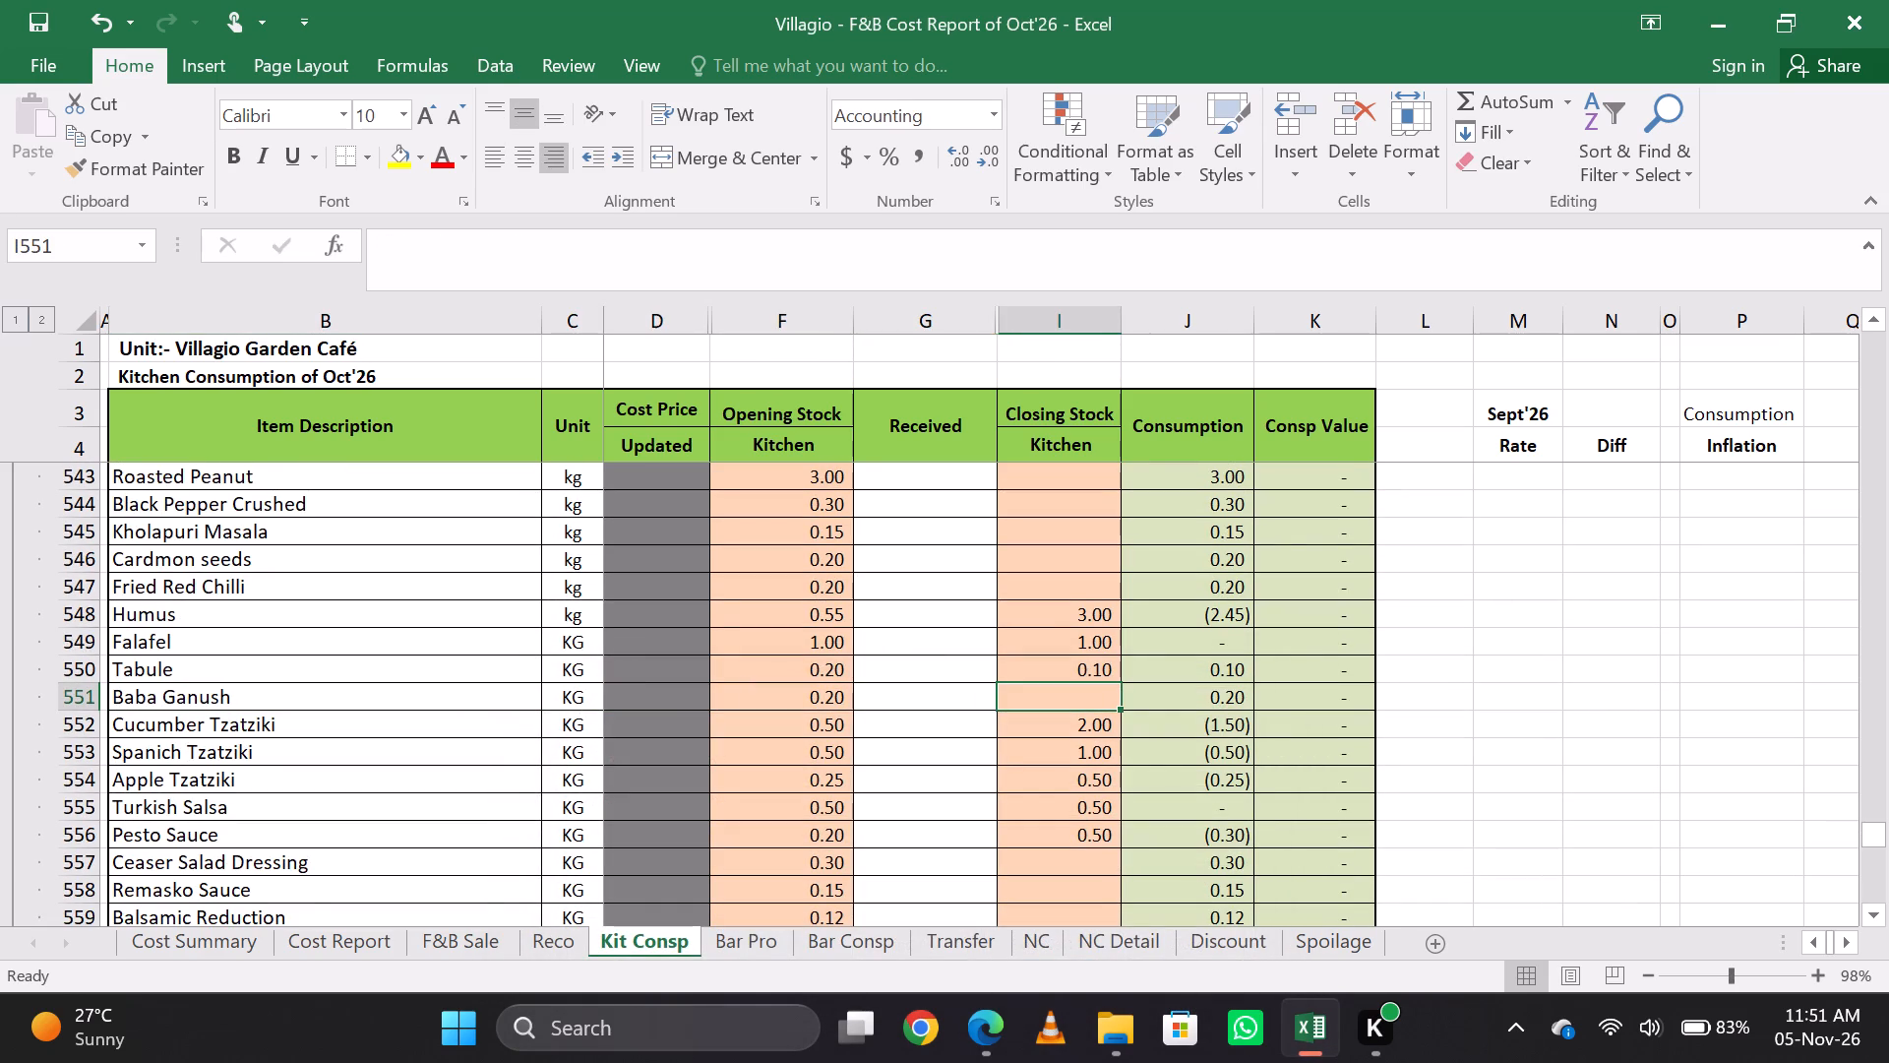
type(".5")
key("Down")
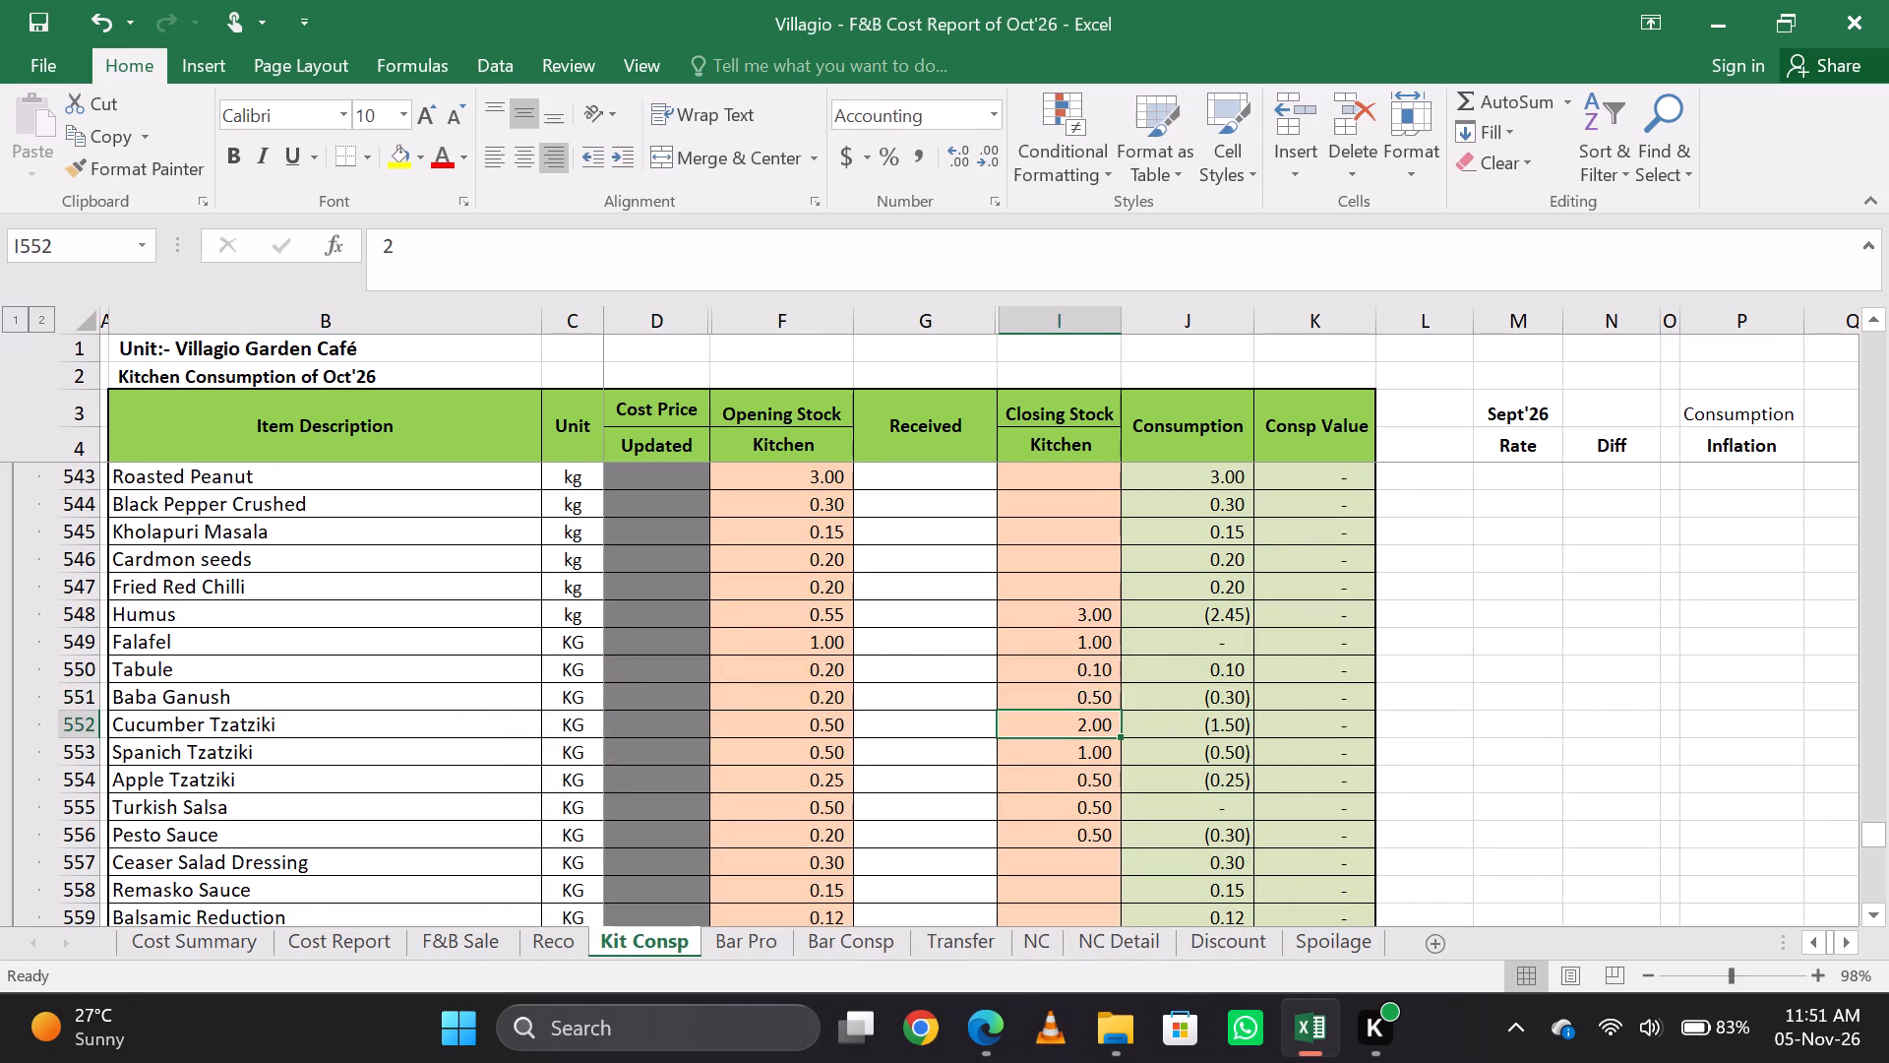
key("Up")
Find Ice Birds by searching for "ice b" and enter 2 as its kitchen closing stock.
key("ctrl+f")
key("BackSpace")
key("BackSpace")
key("BackSpace")
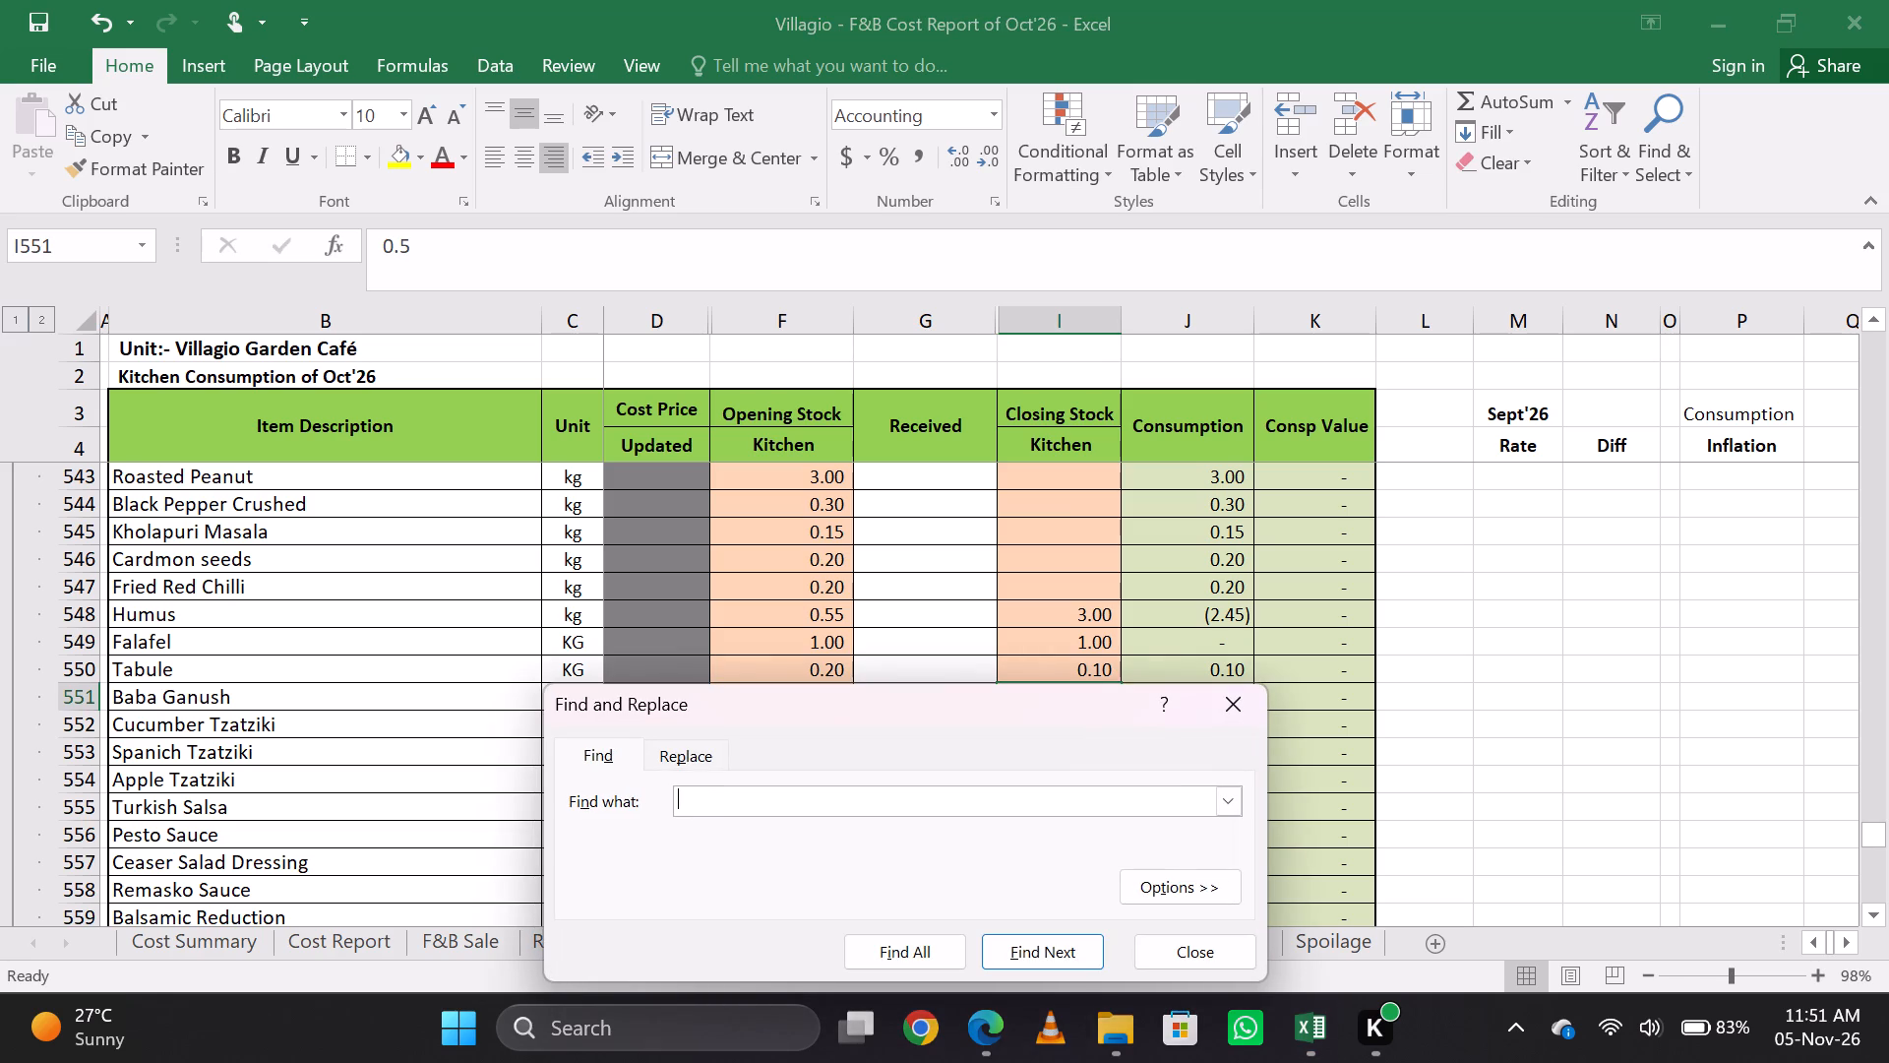
type("ice b")
key("Return")
key("Escape")
key("Right")
key("Right")
key("Right")
key("Right")
key("Right")
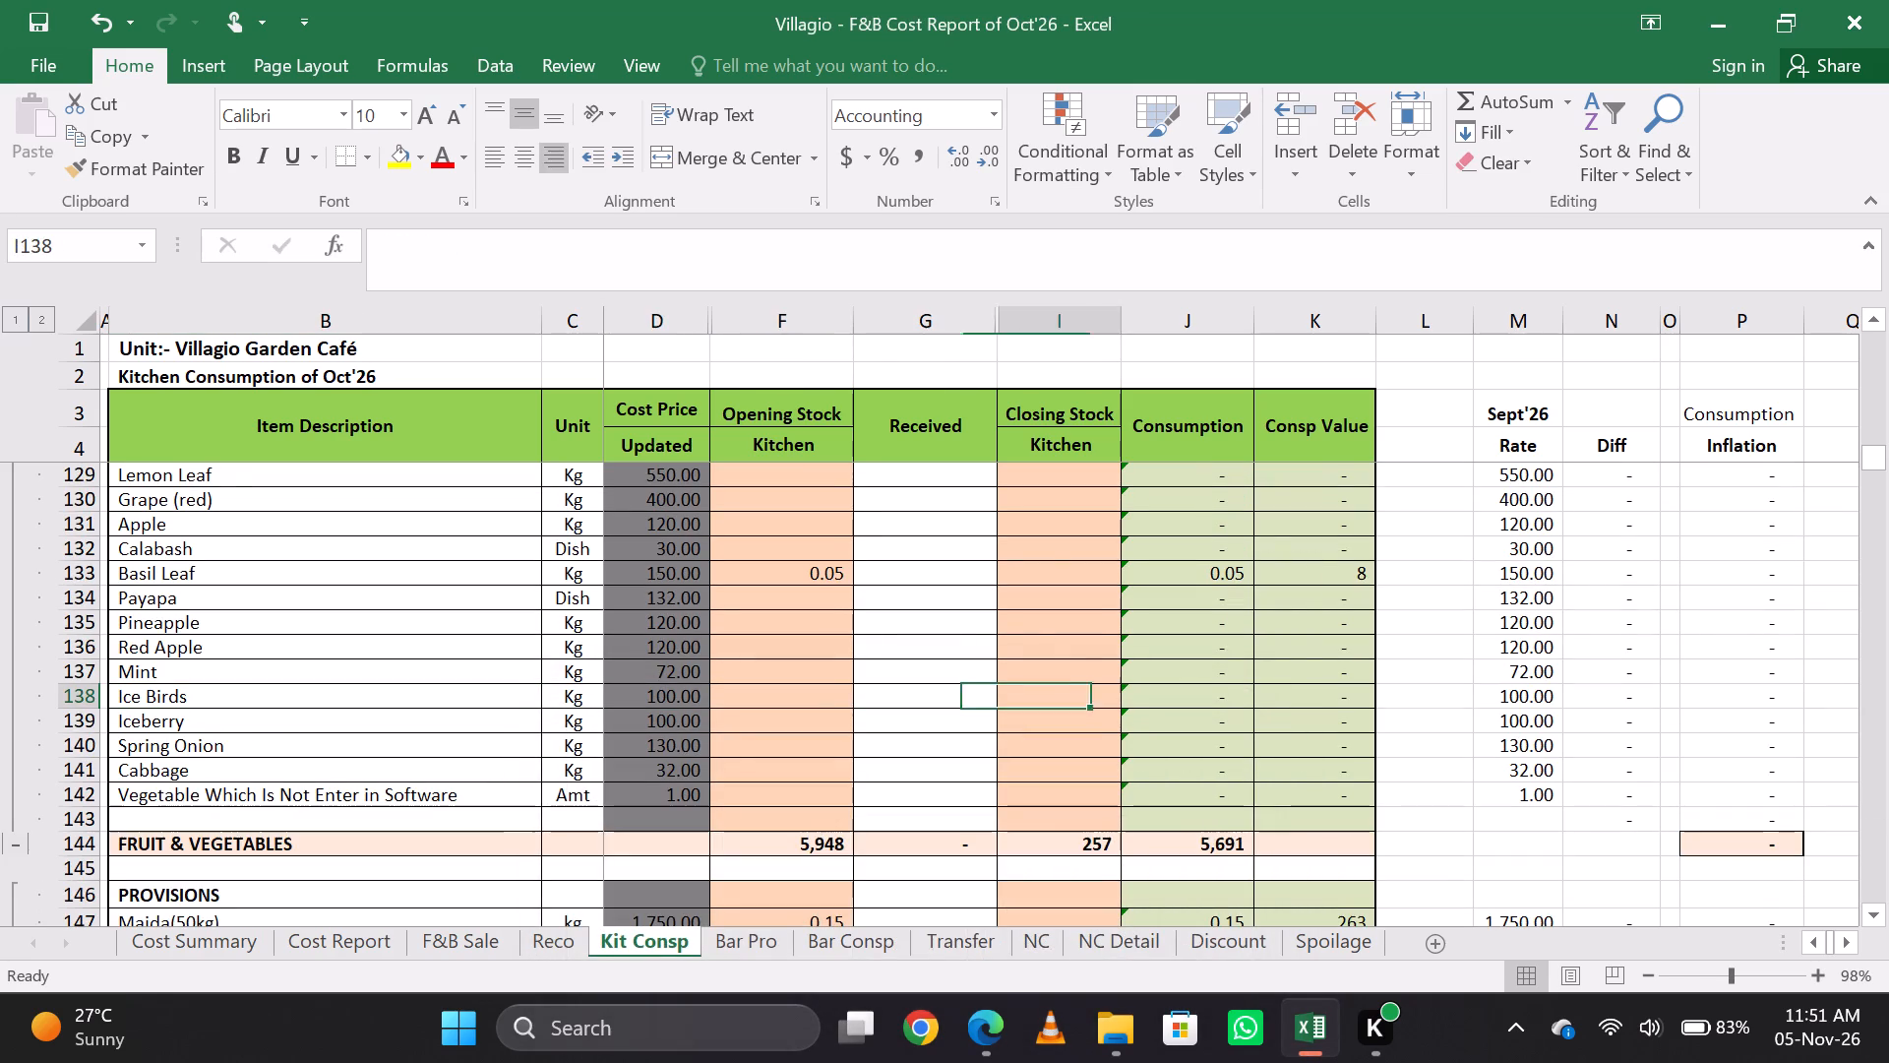
key("Right")
key("Left")
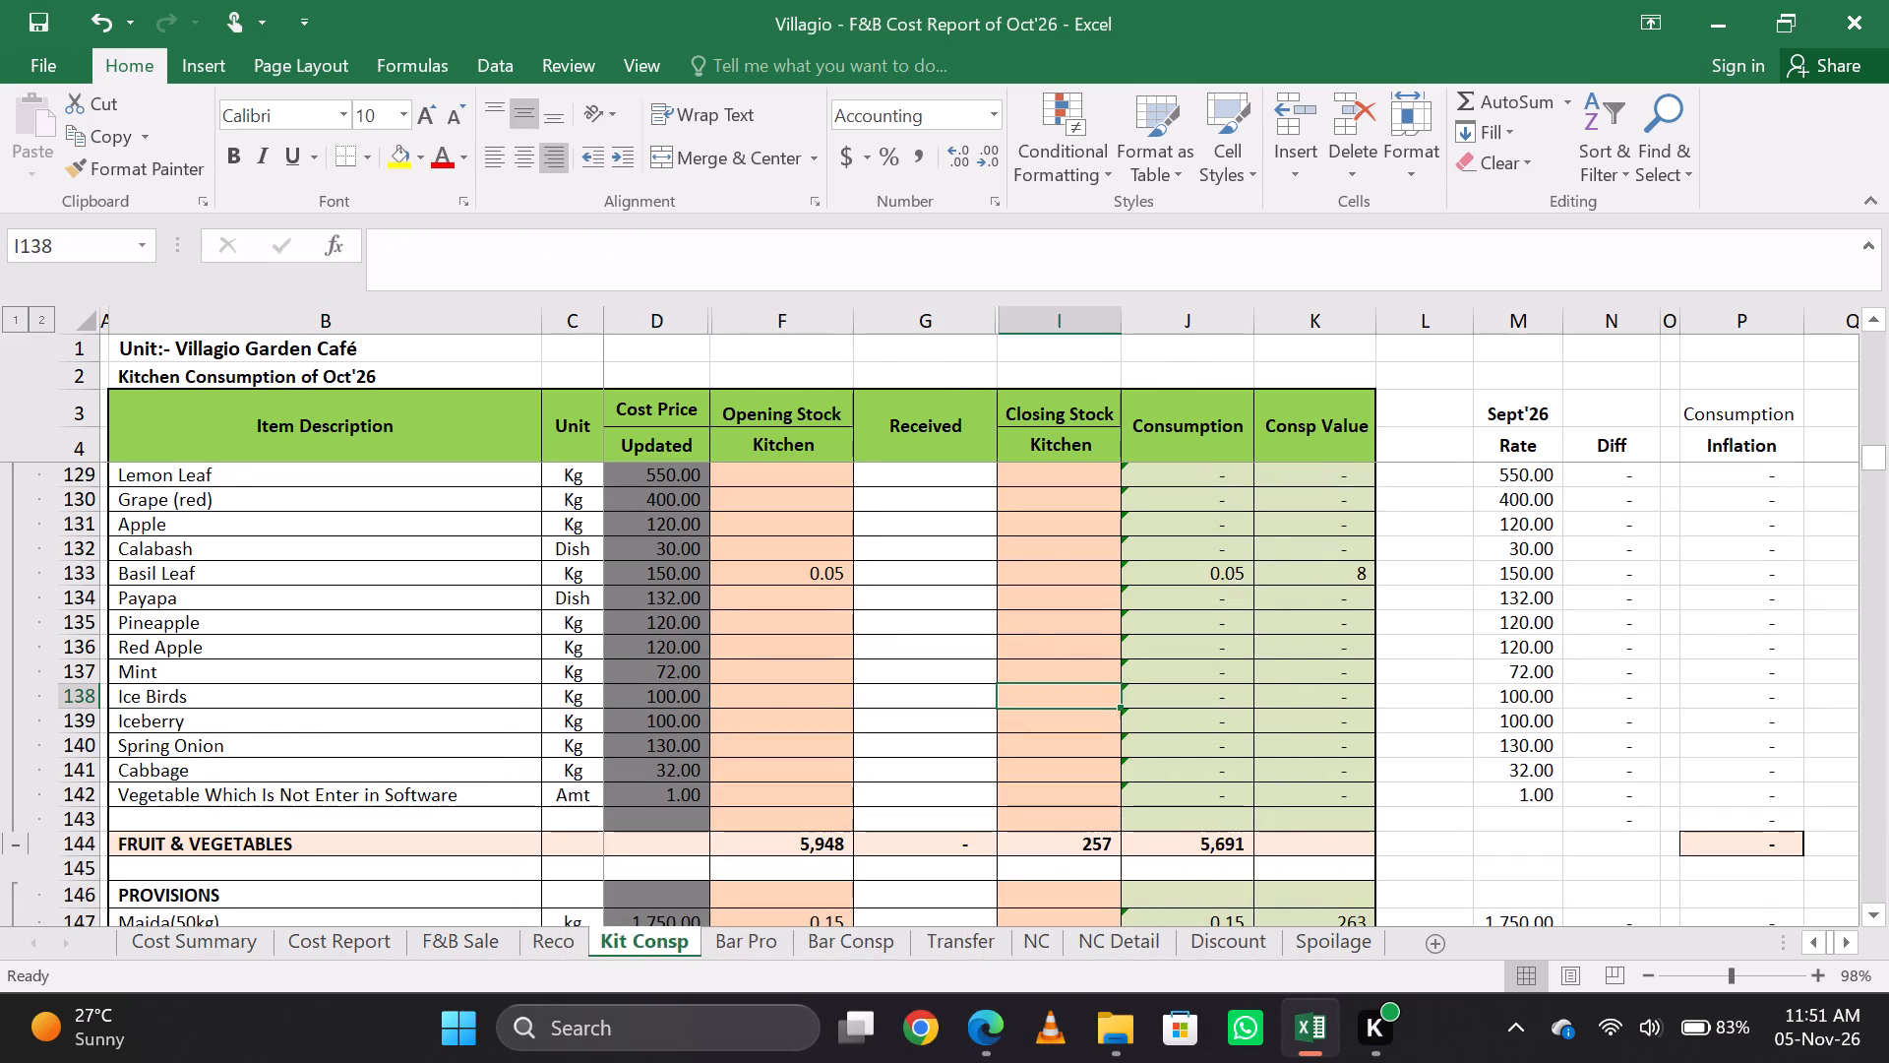
key("2")
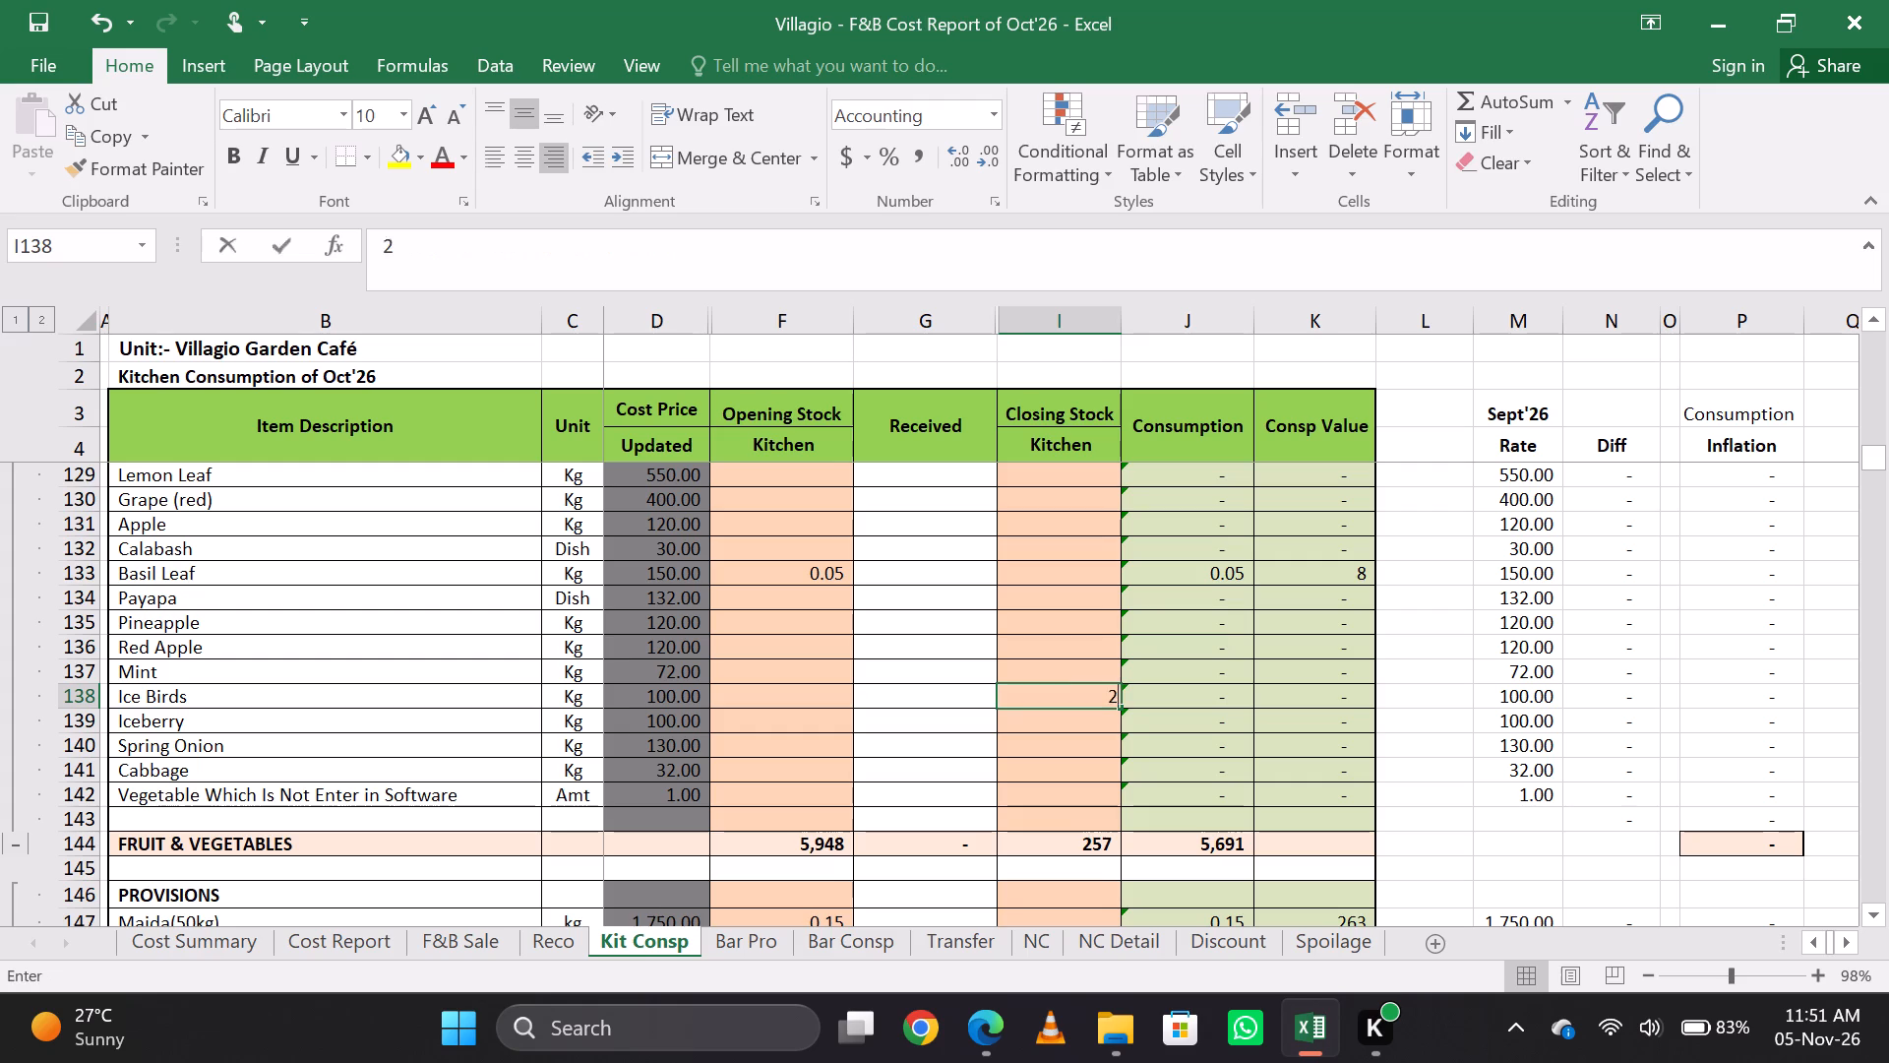
key("Down")
key("Up")
Check the item list for other matches of "ice b", starting from the Ice Birds description.
key("Left")
key("Left")
key("Left")
key("Left")
key("Left")
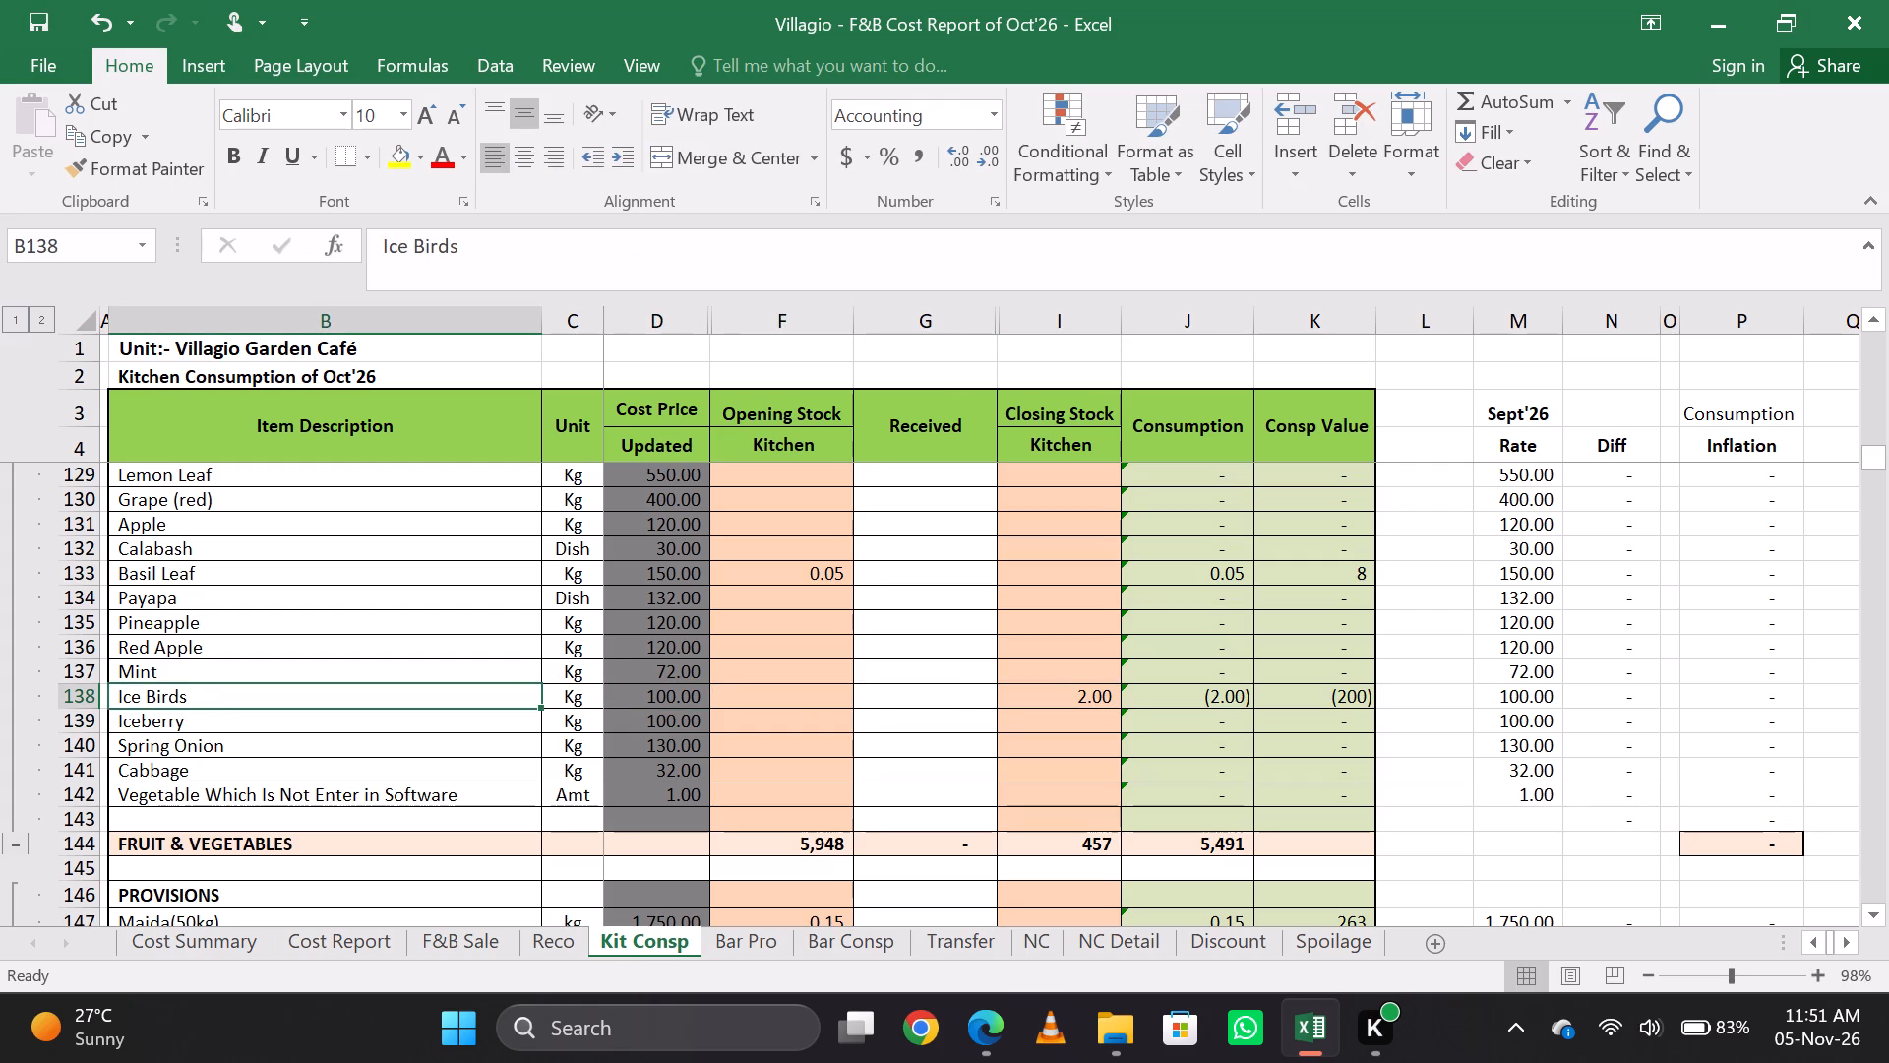
key("ctrl+f")
key("Return")
key("Return")
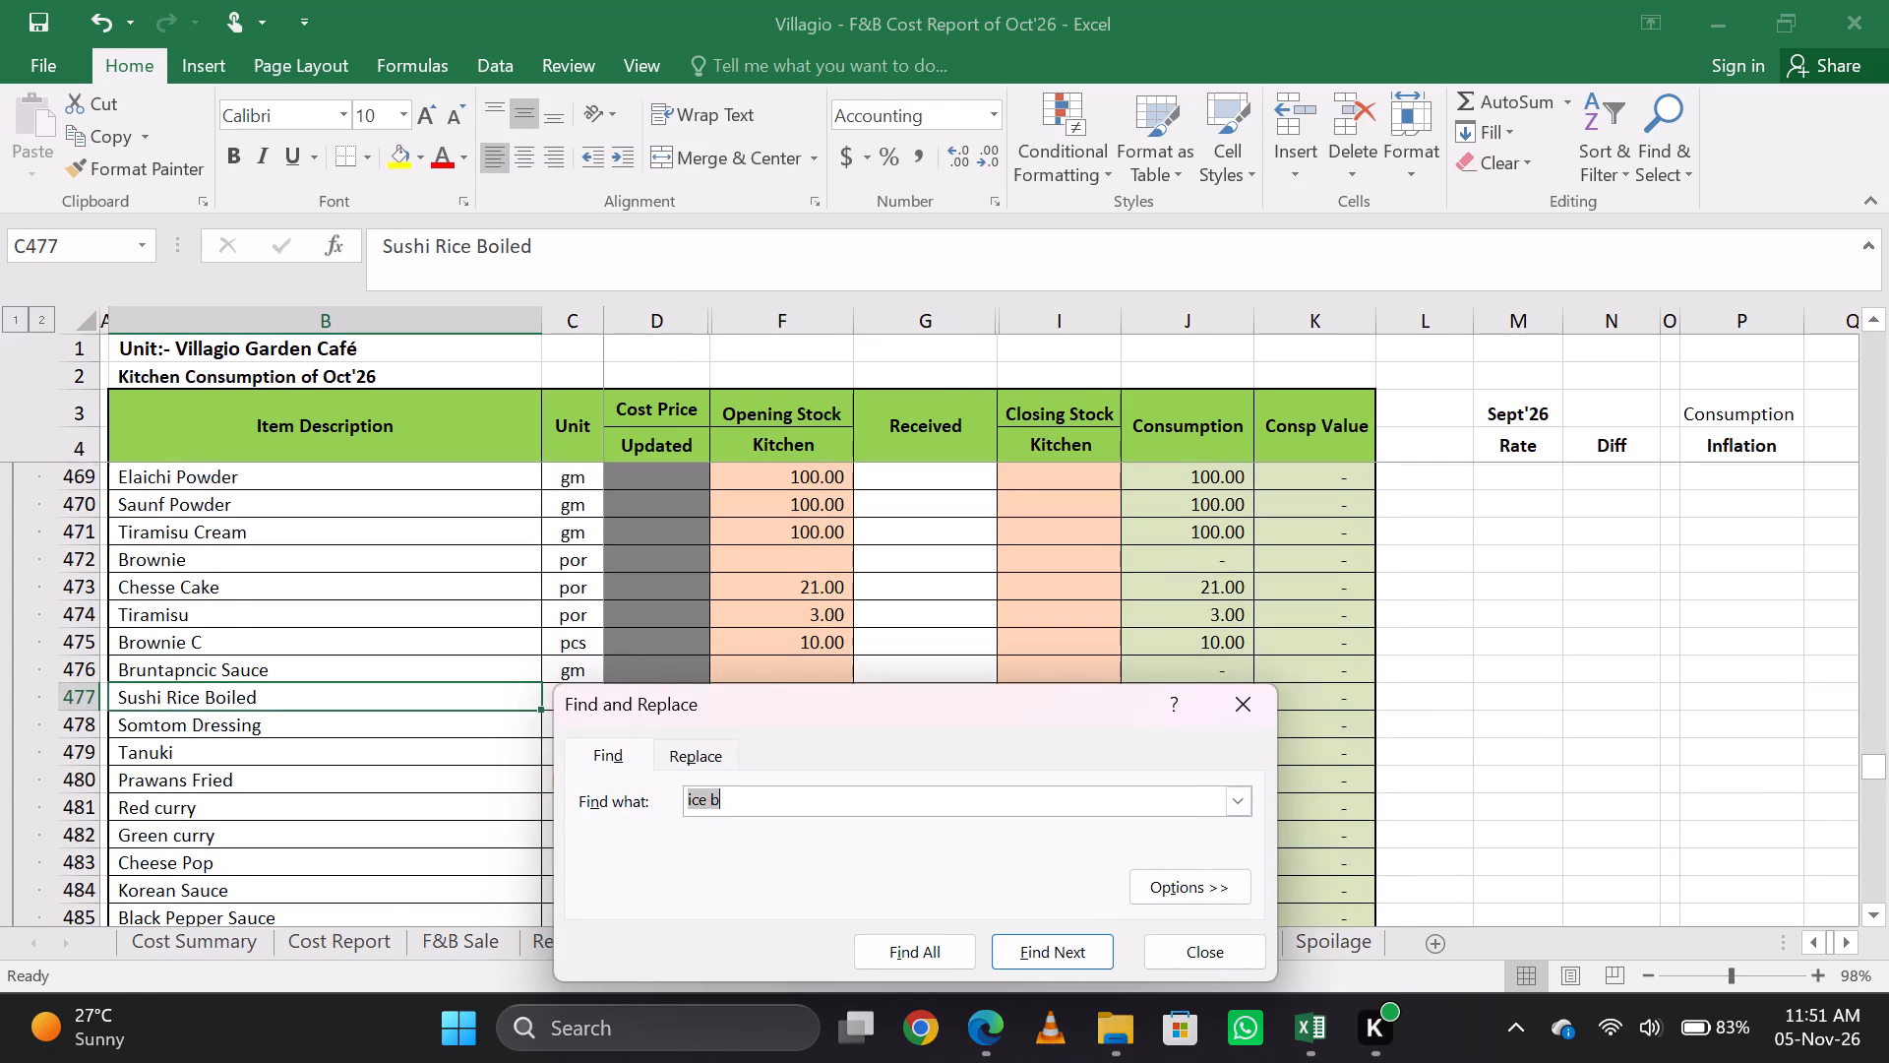
key("Escape")
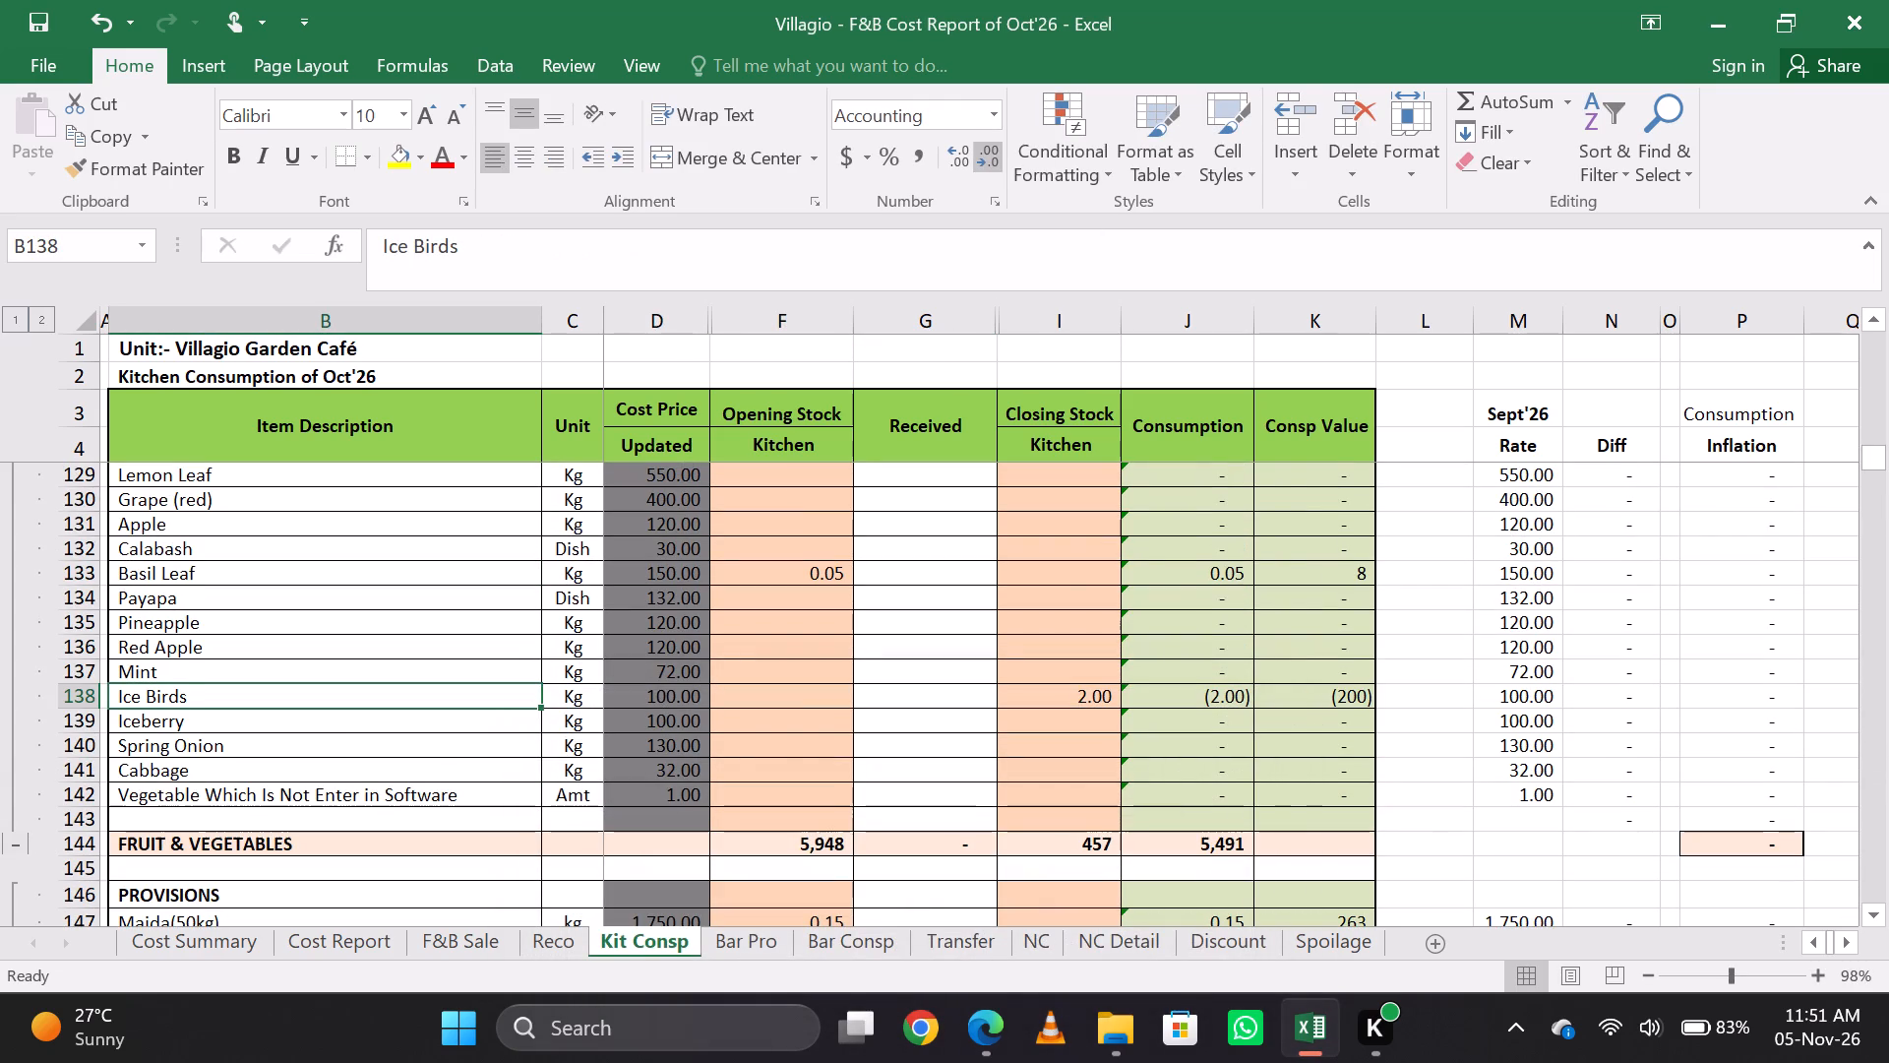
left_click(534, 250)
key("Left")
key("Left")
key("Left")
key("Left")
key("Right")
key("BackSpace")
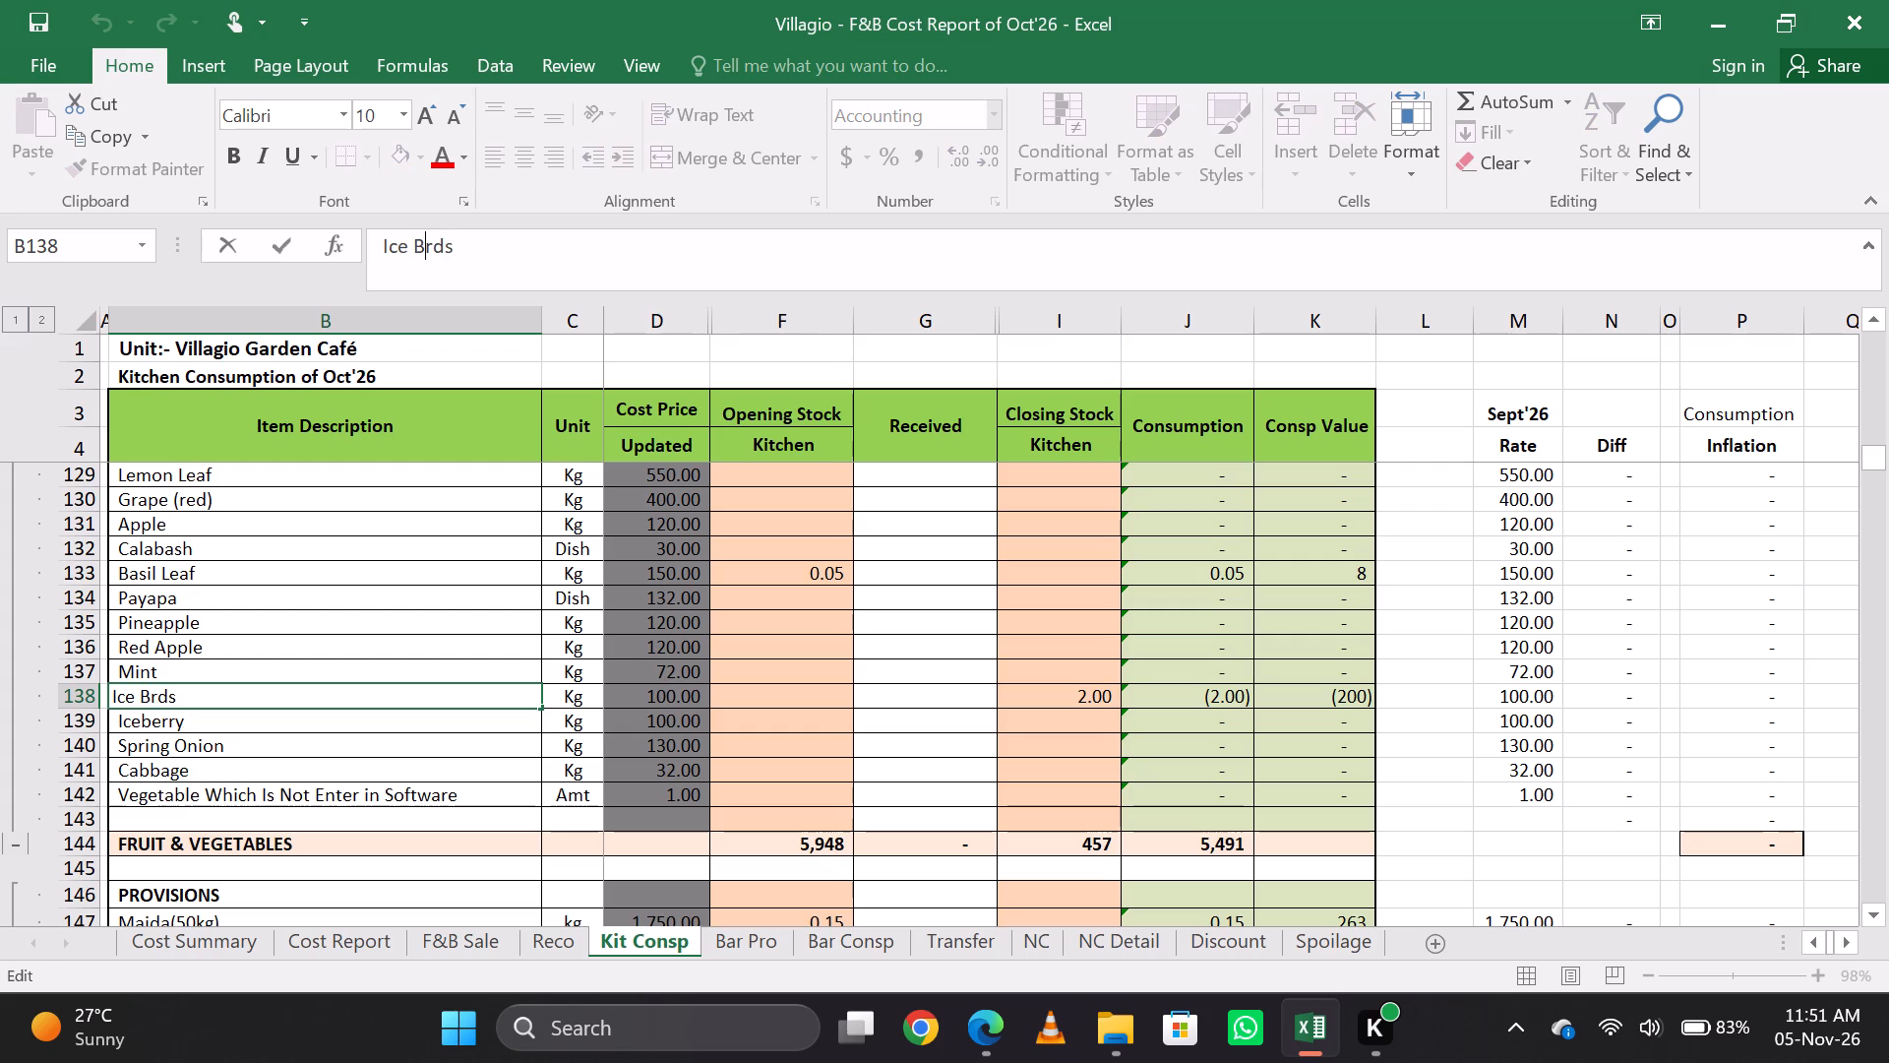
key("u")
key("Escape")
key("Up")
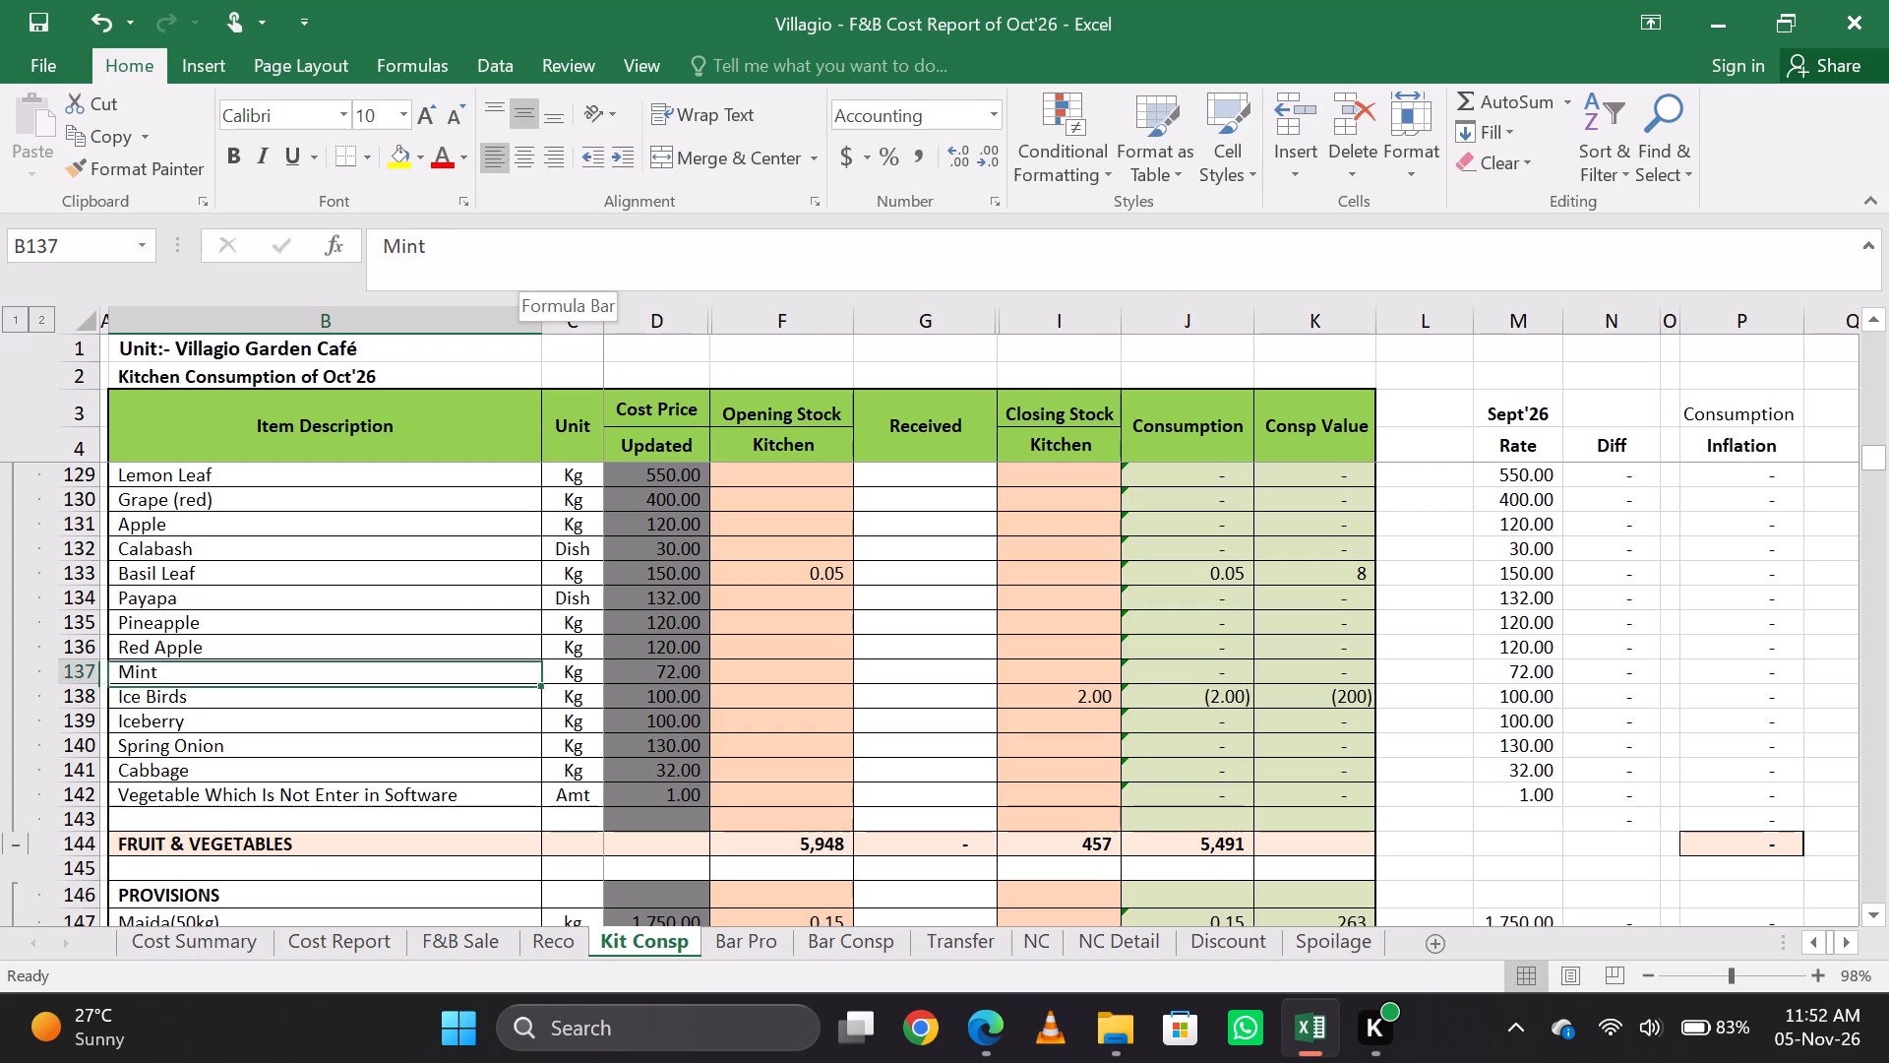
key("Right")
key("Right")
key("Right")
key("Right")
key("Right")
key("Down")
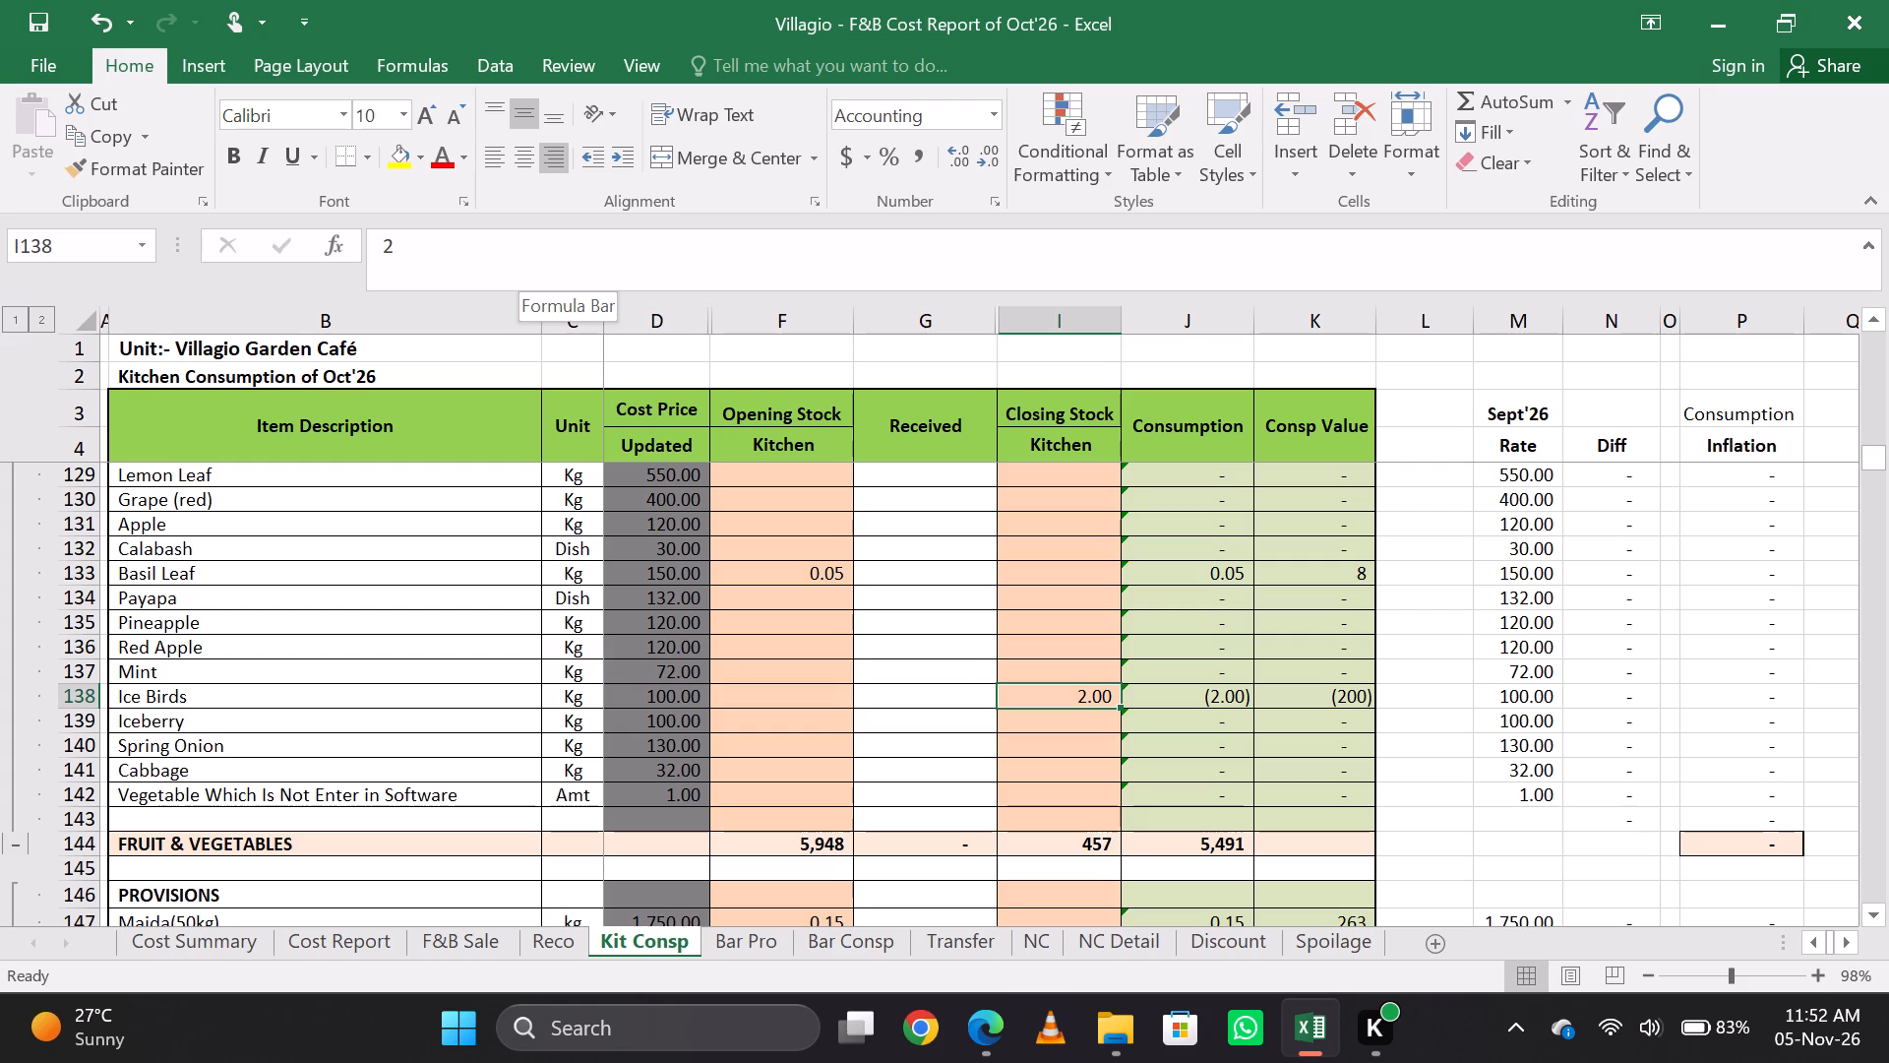
Rename the Ice Birds item as Ice Burg and save the workbook.
key("Left")
key("Left")
key("Left")
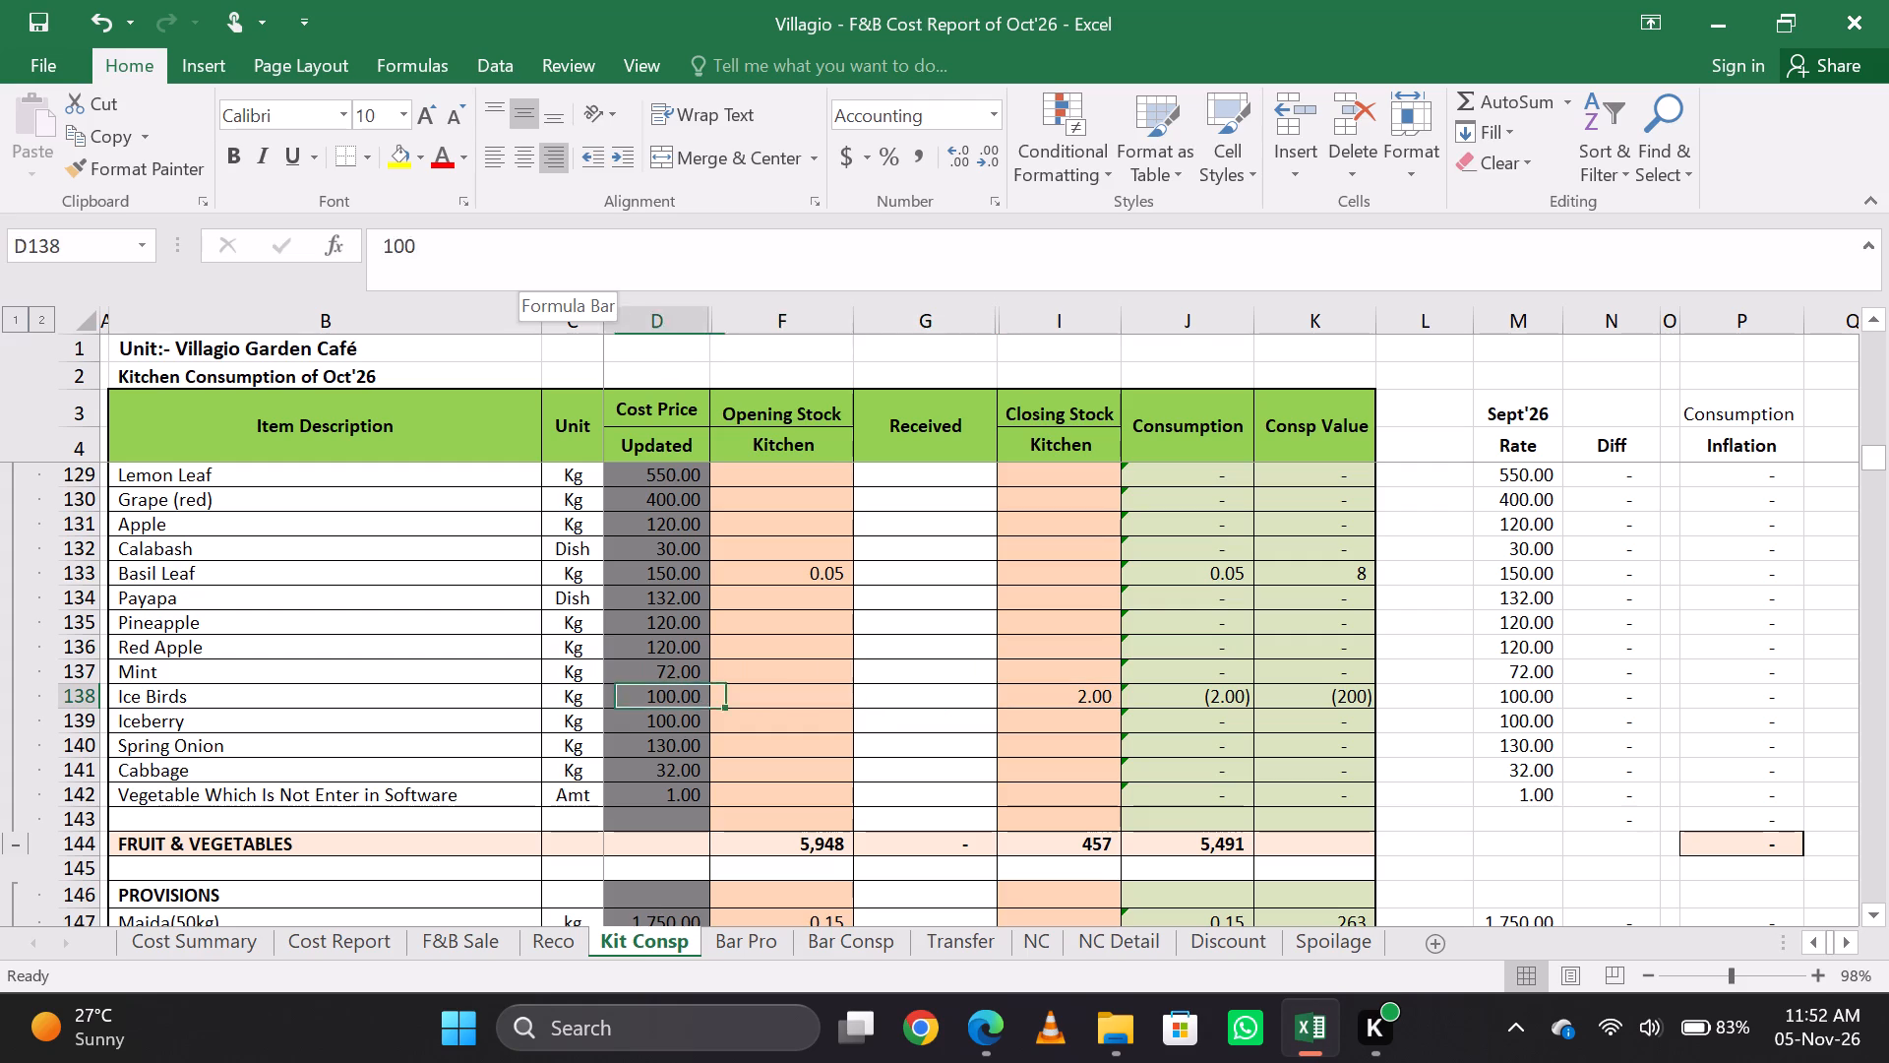
key("Left")
key("Left")
key("Left")
key("Right")
left_click(534, 250)
key("BackSpace")
key("BackSpace")
key("BackSpace")
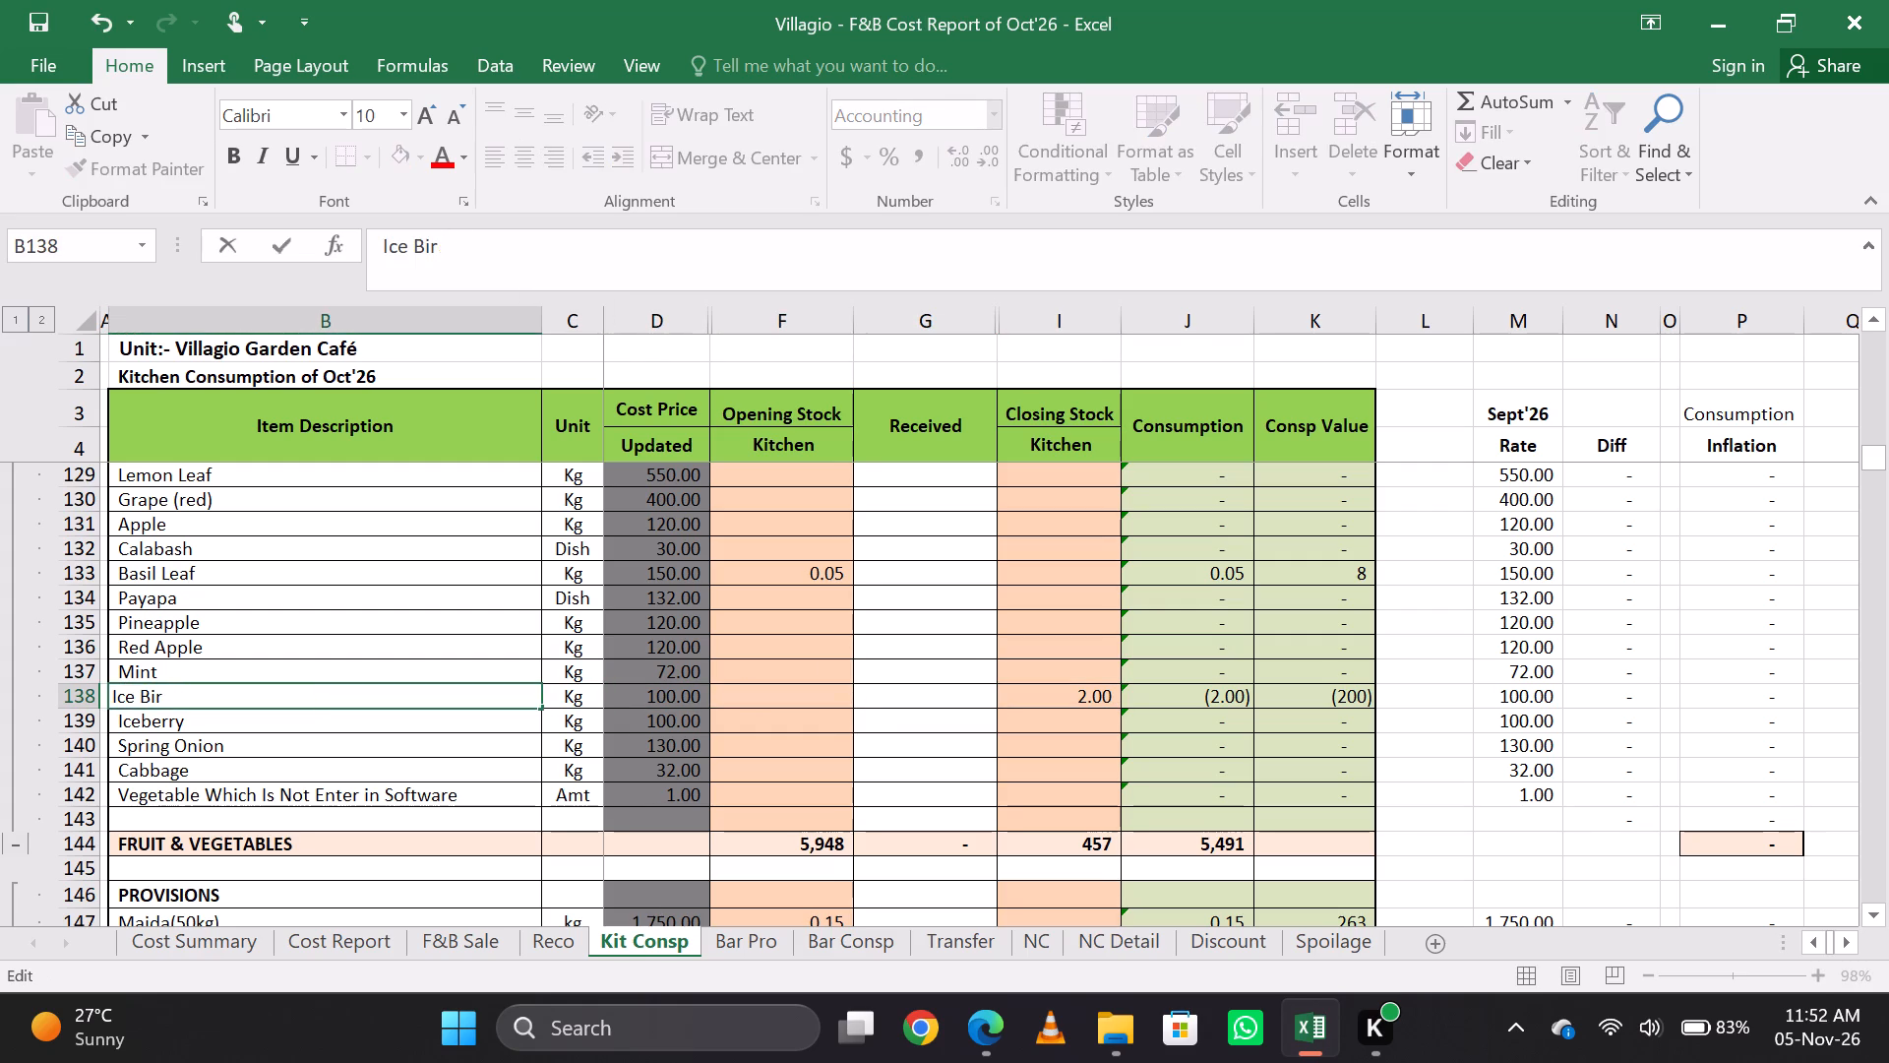
key("BackSpace")
type("ur")
key("g")
key("Return")
key("ctrl+s")
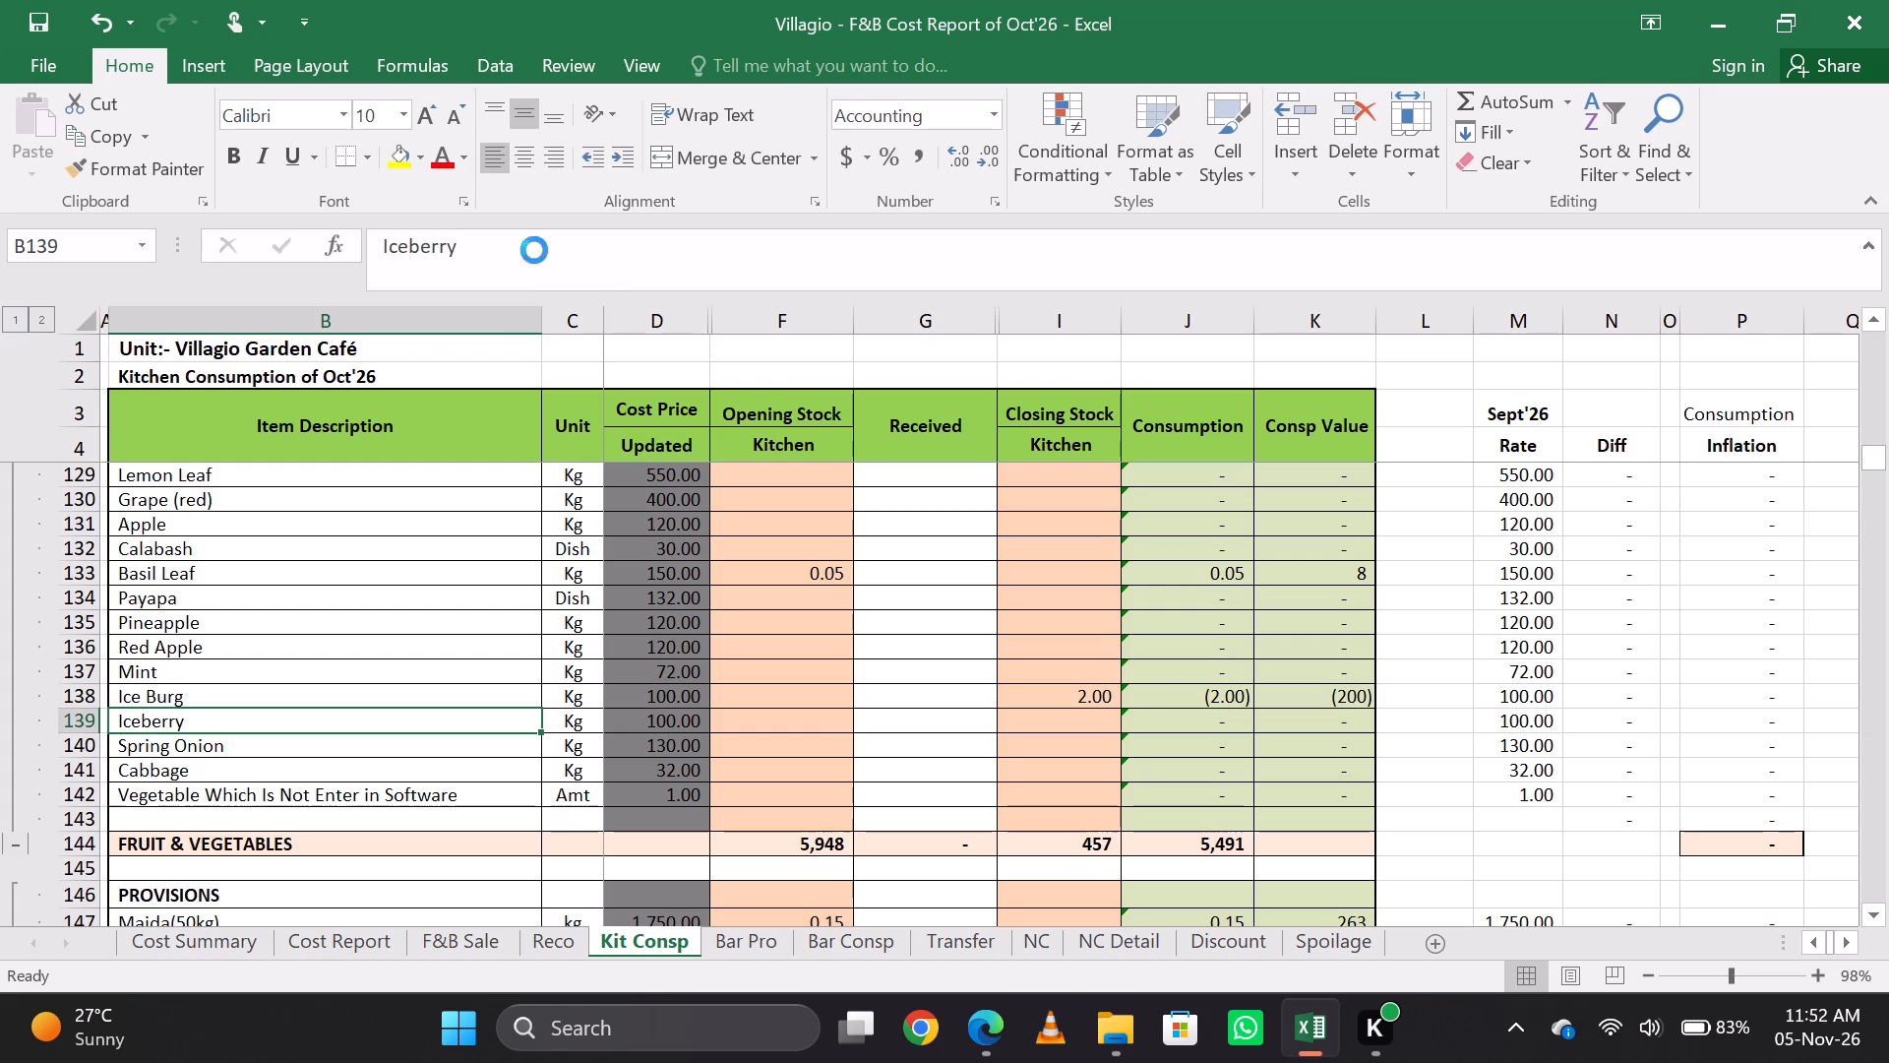
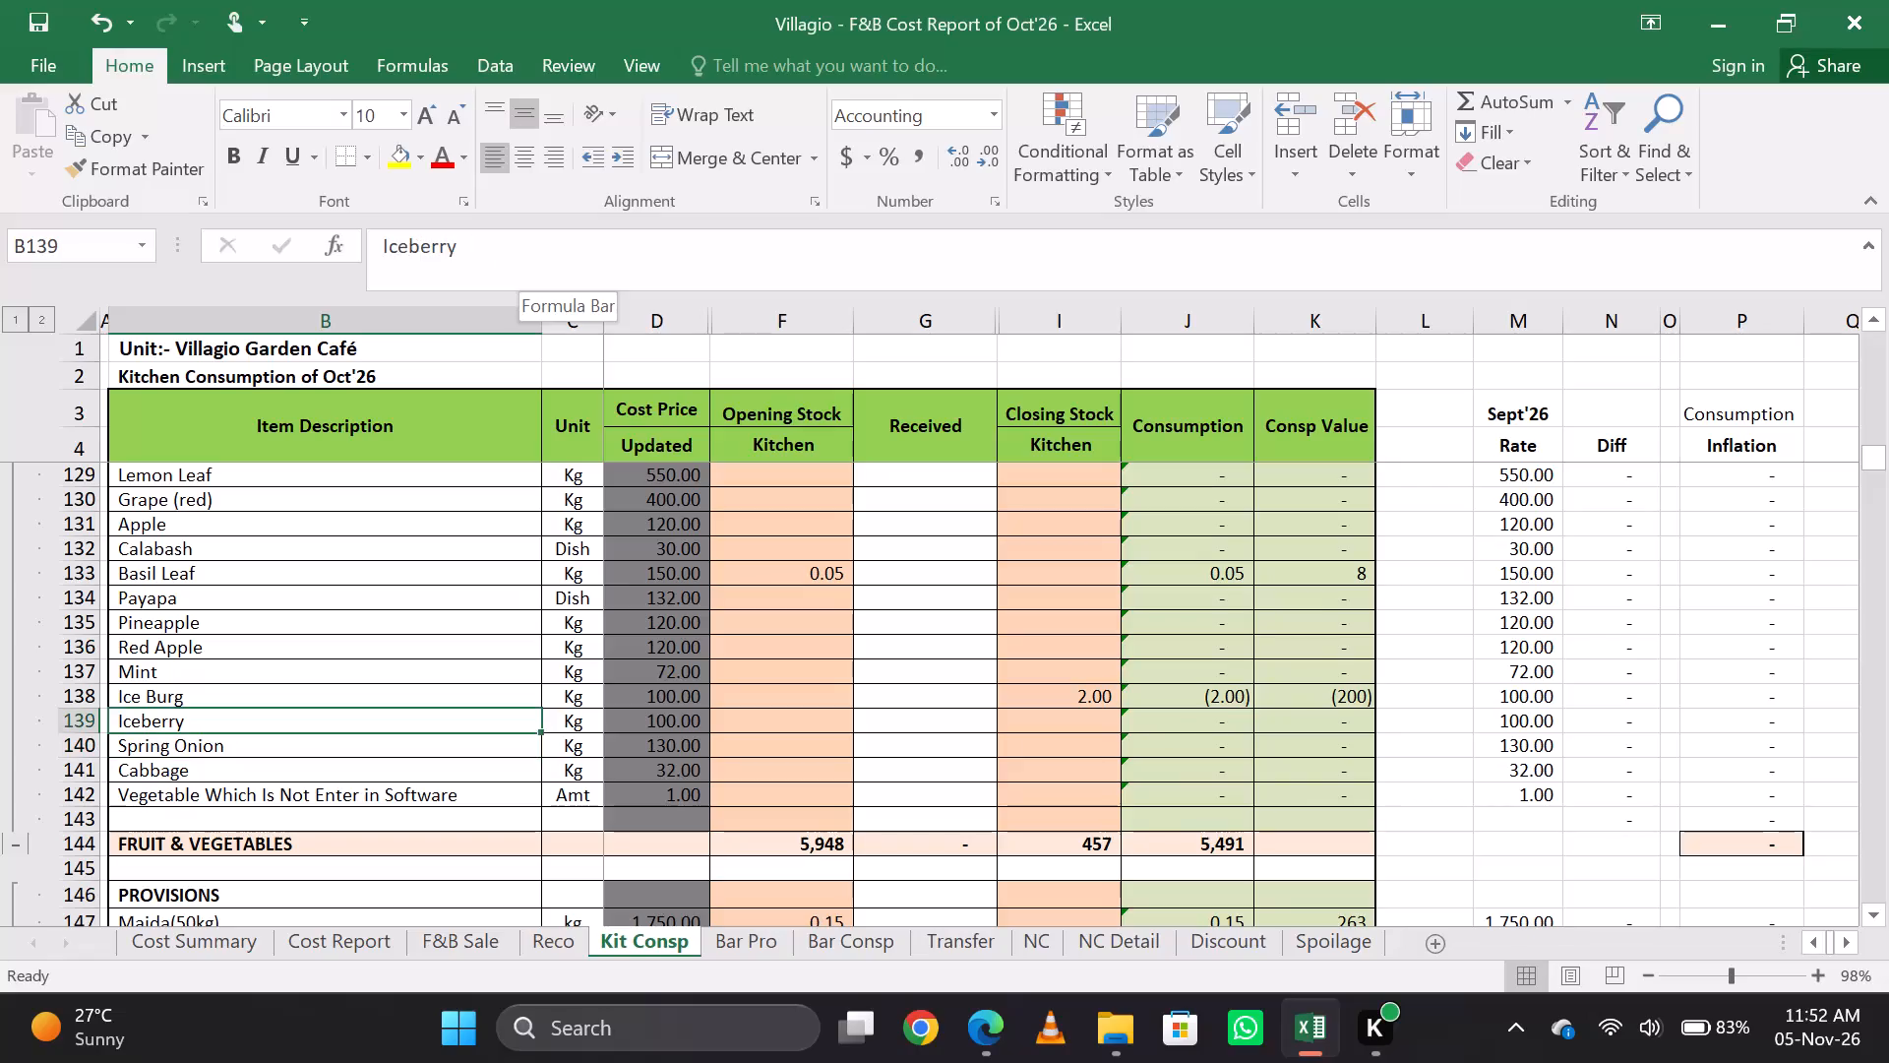
Search the Kit Consp sheet for "oreg" and cycle through the matching items.
key("ctrl+f")
type("oreg")
key("Return")
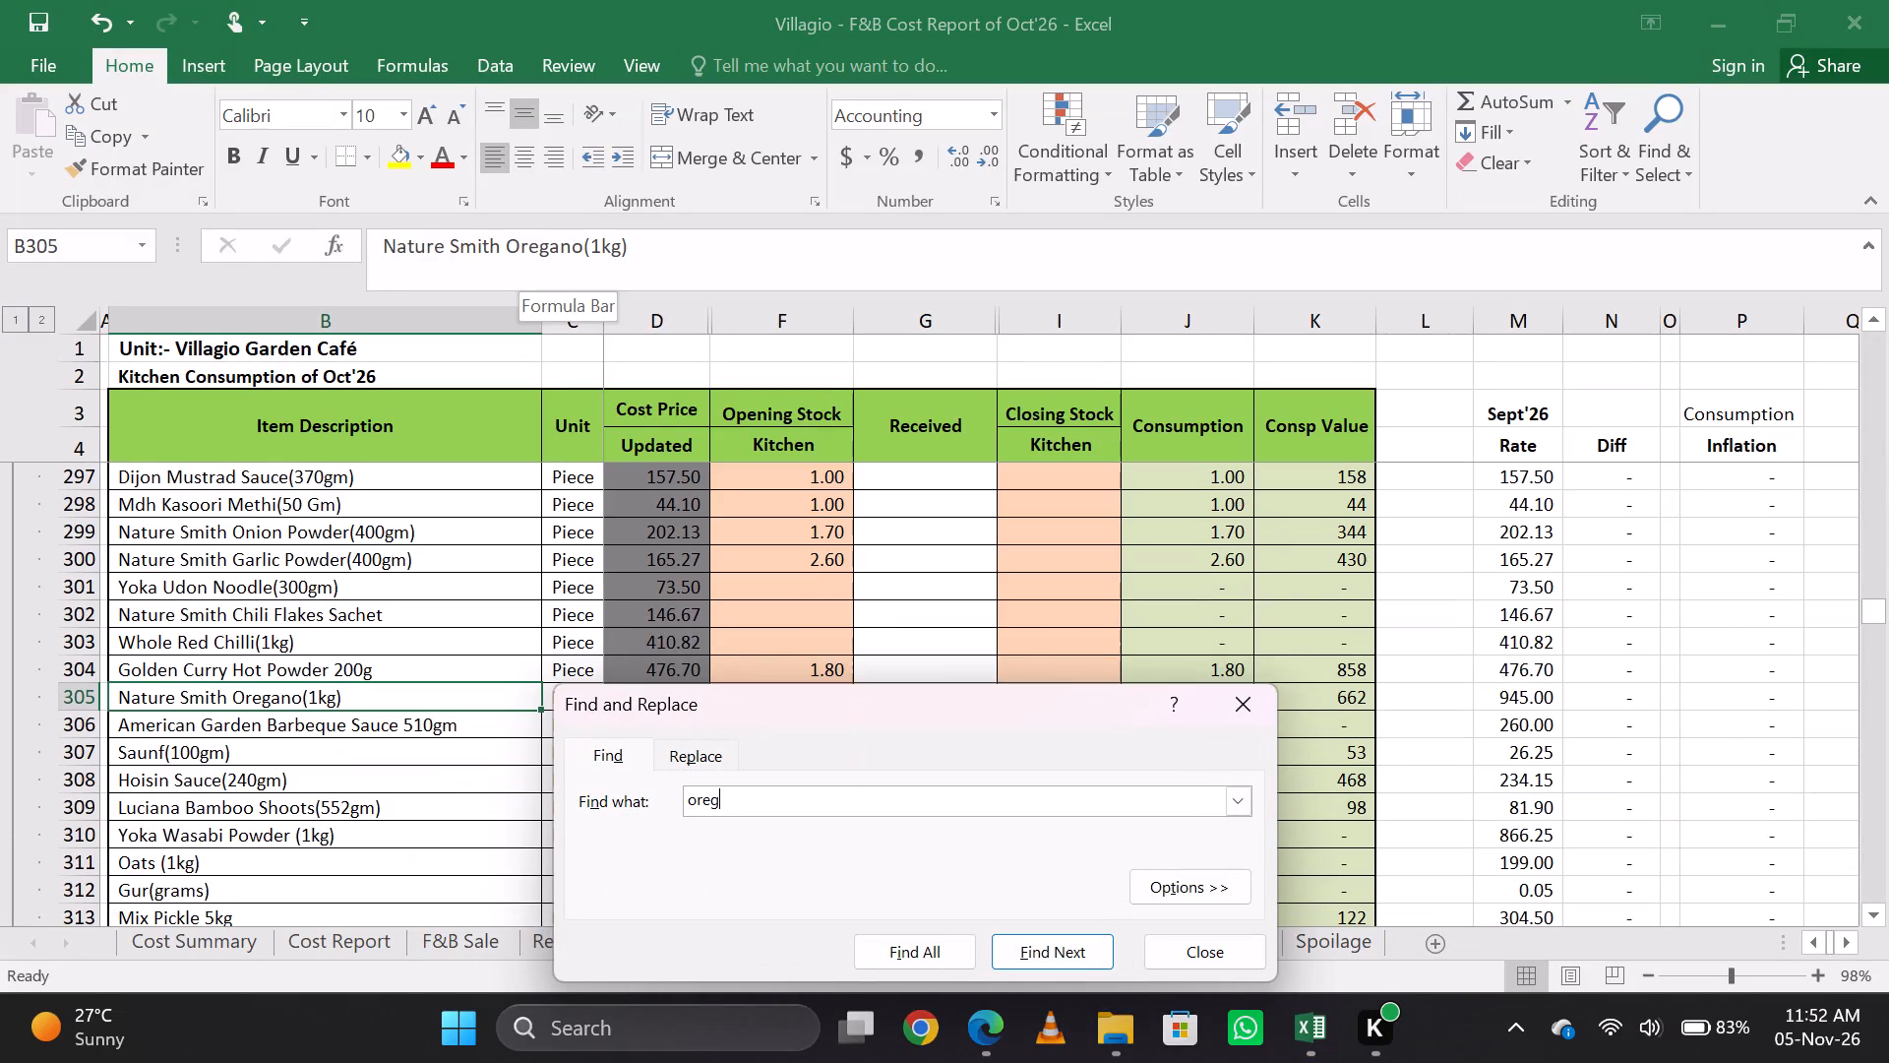
key("Return")
key("Return")
key("Return")
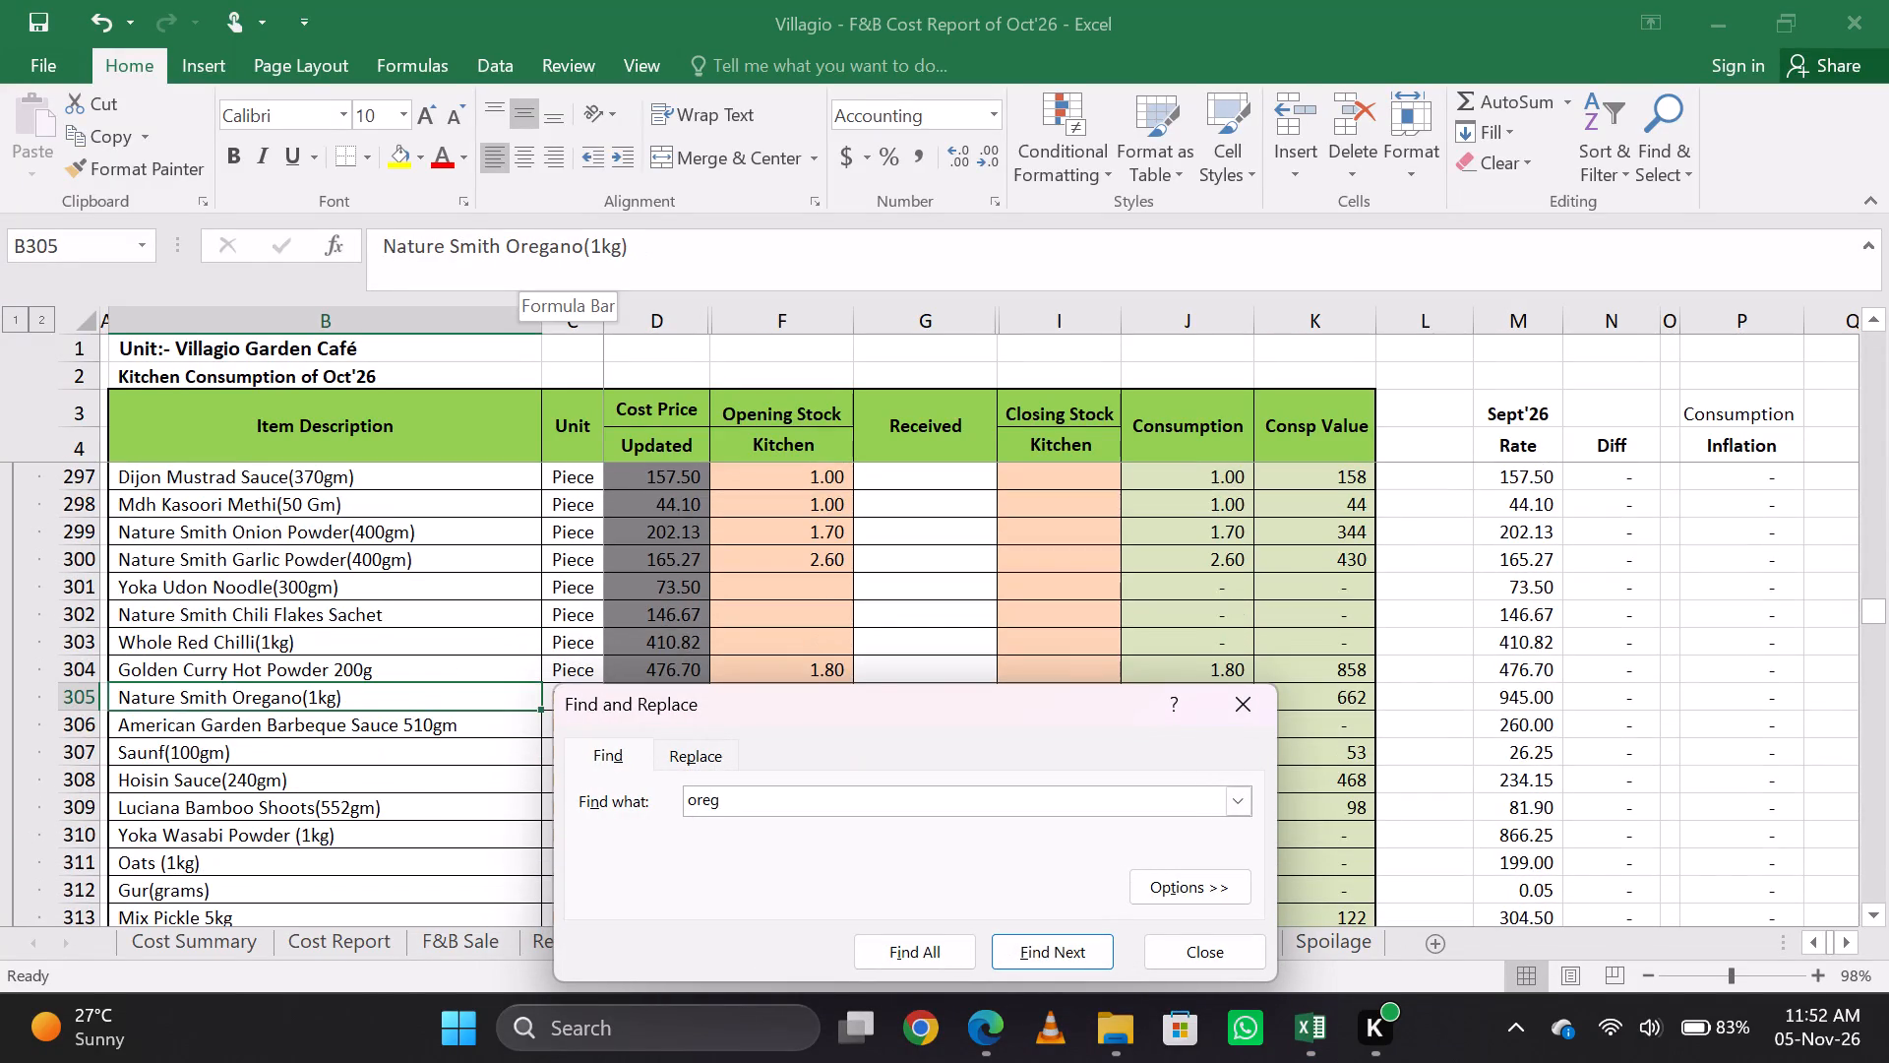
Search the item list for "dry or", shortening the term to "dry o" and then "dry".
key("BackSpace")
key("BackSpace")
key("BackSpace")
key("BackSpace")
key("BackSpace")
key("BackSpace")
key("BackSpace")
key("BackSpace")
key("BackSpace")
key("BackSpace")
key("BackSpace")
key("BackSpace")
key("BackSpace")
key("BackSpace")
key("BackSpace")
type("de")
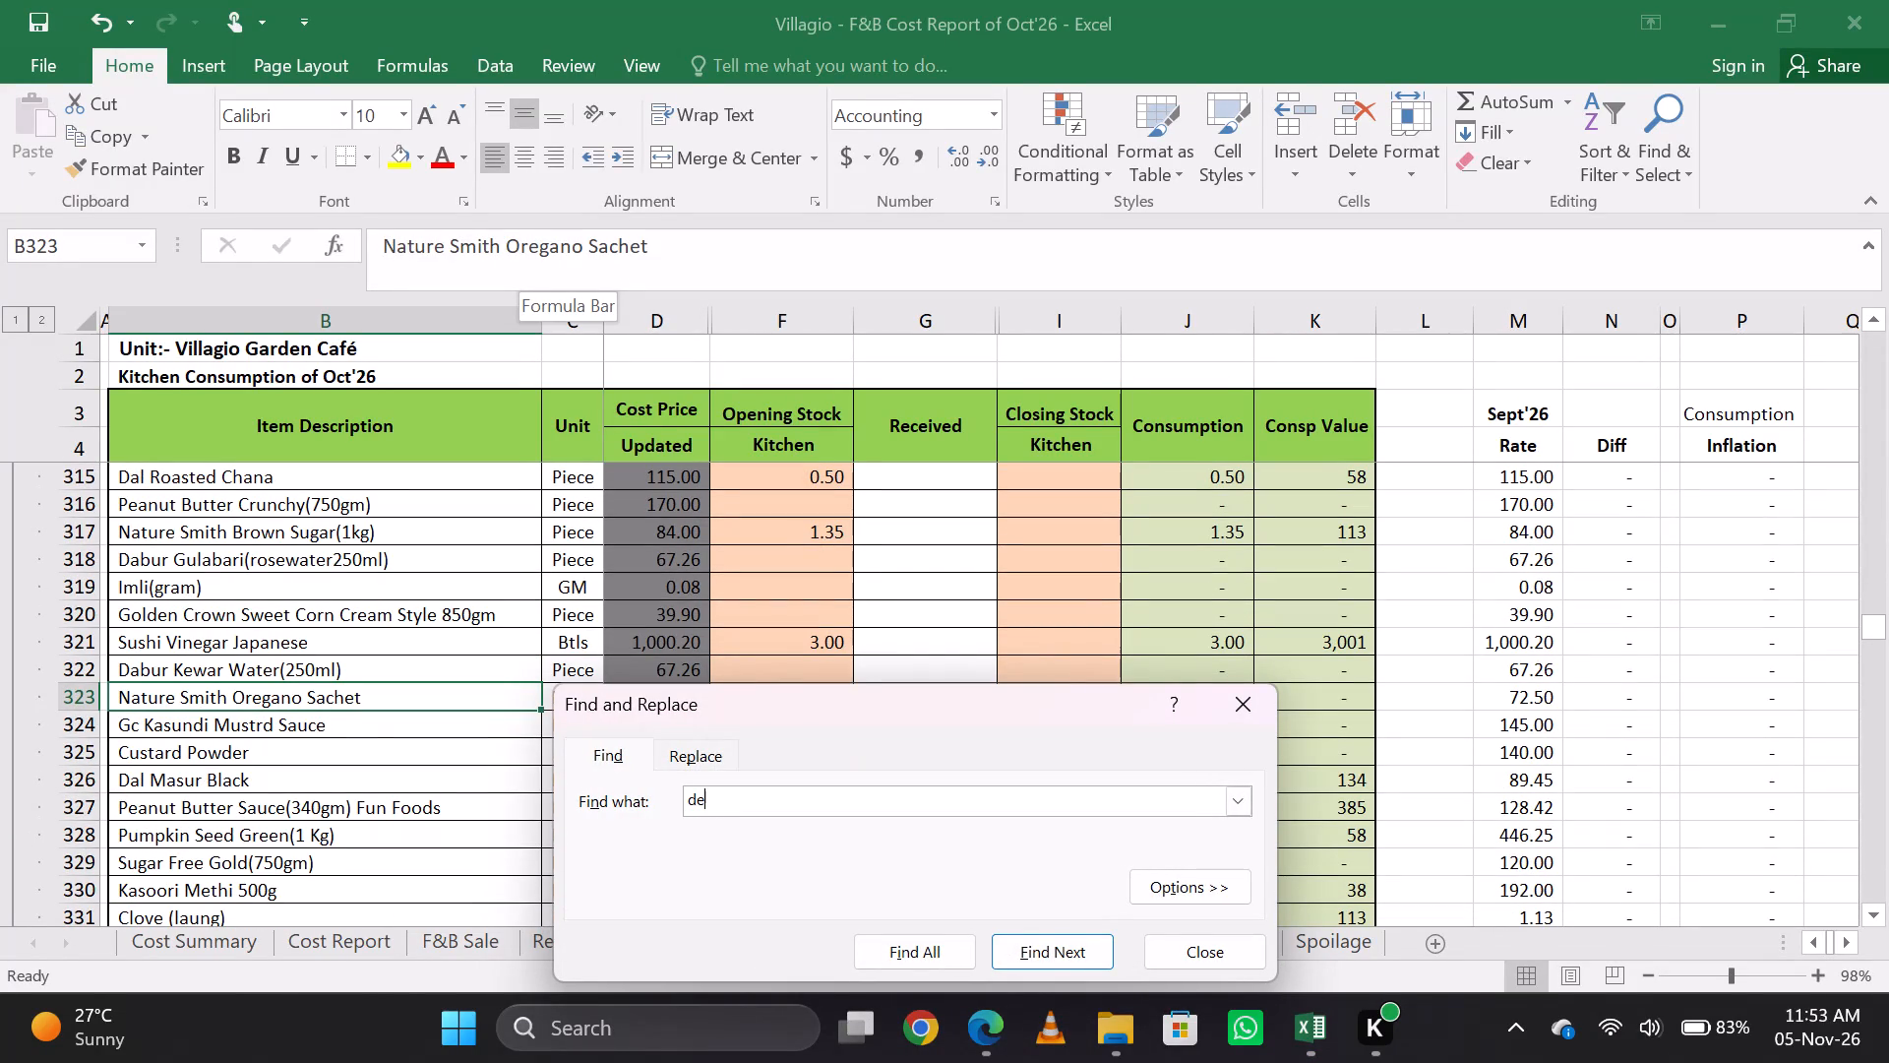
key("BackSpace")
type("ry or")
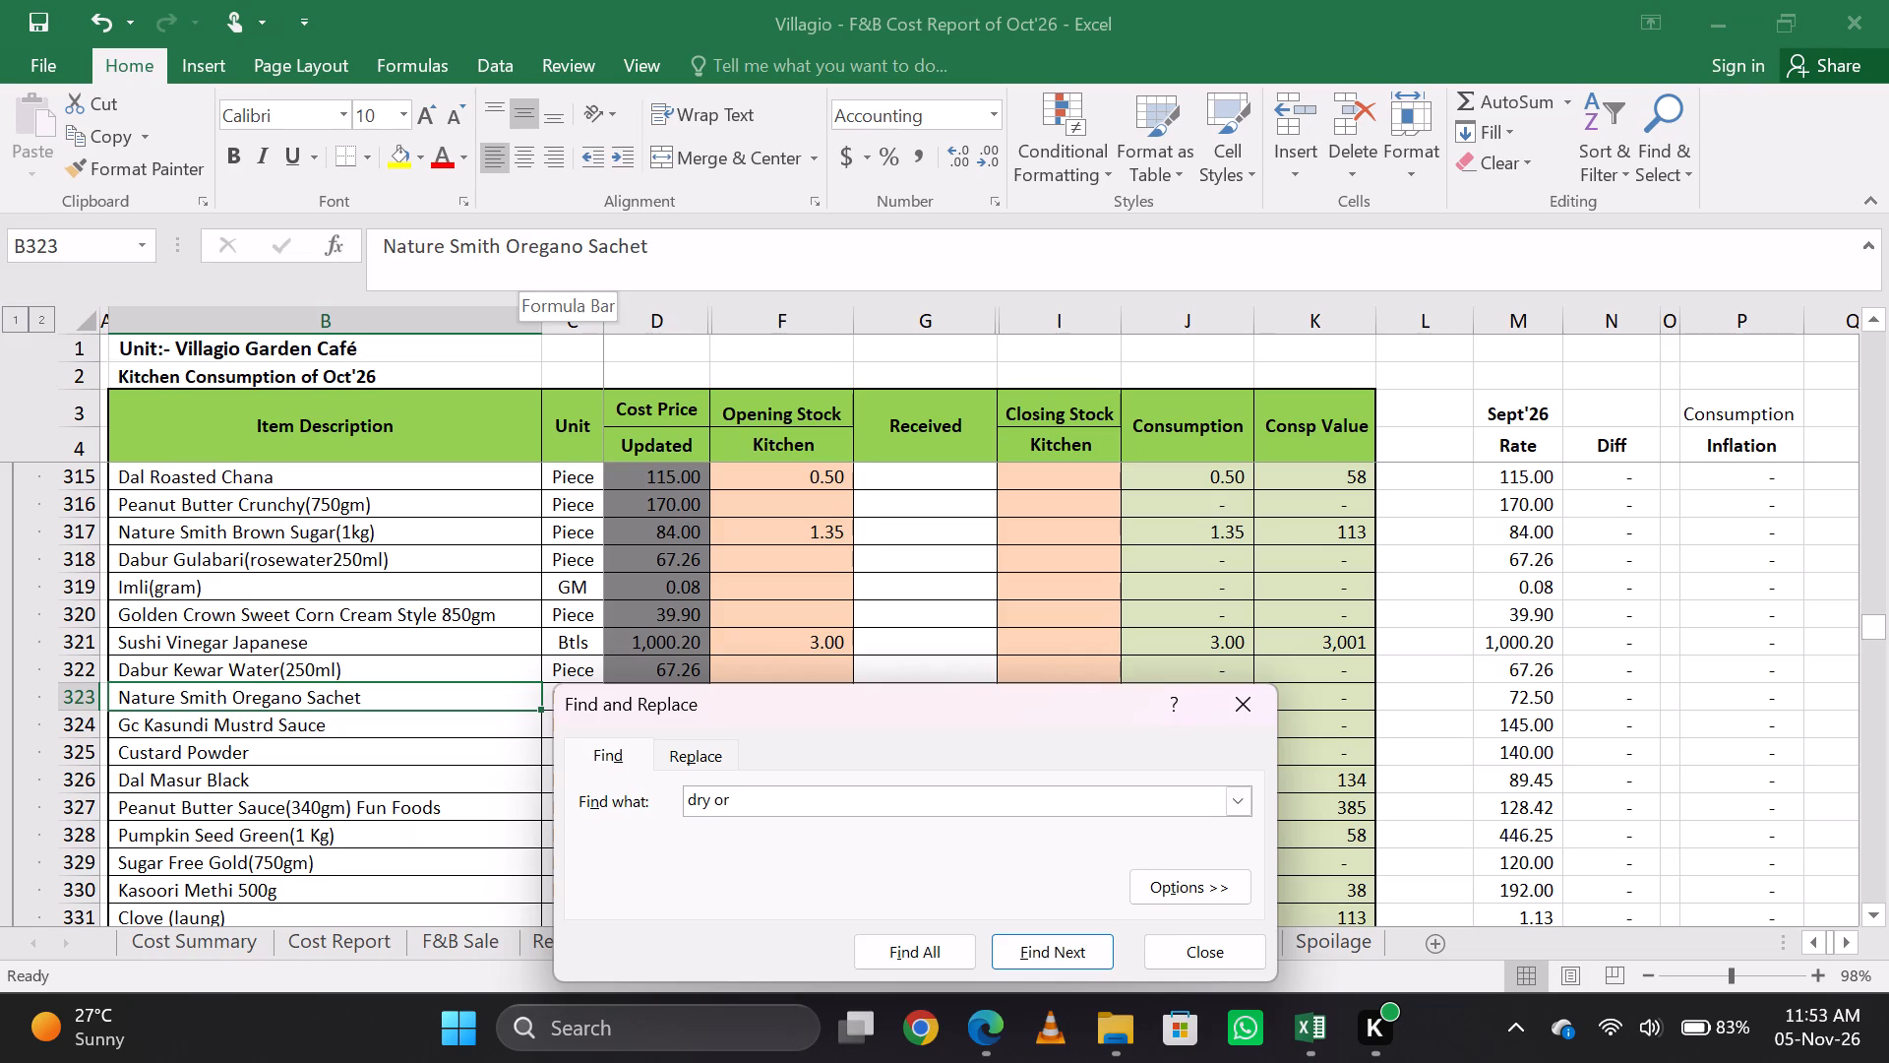
key("Return")
key("Return")
key("BackSpace")
key("Return")
key("Return")
key("BackSpace")
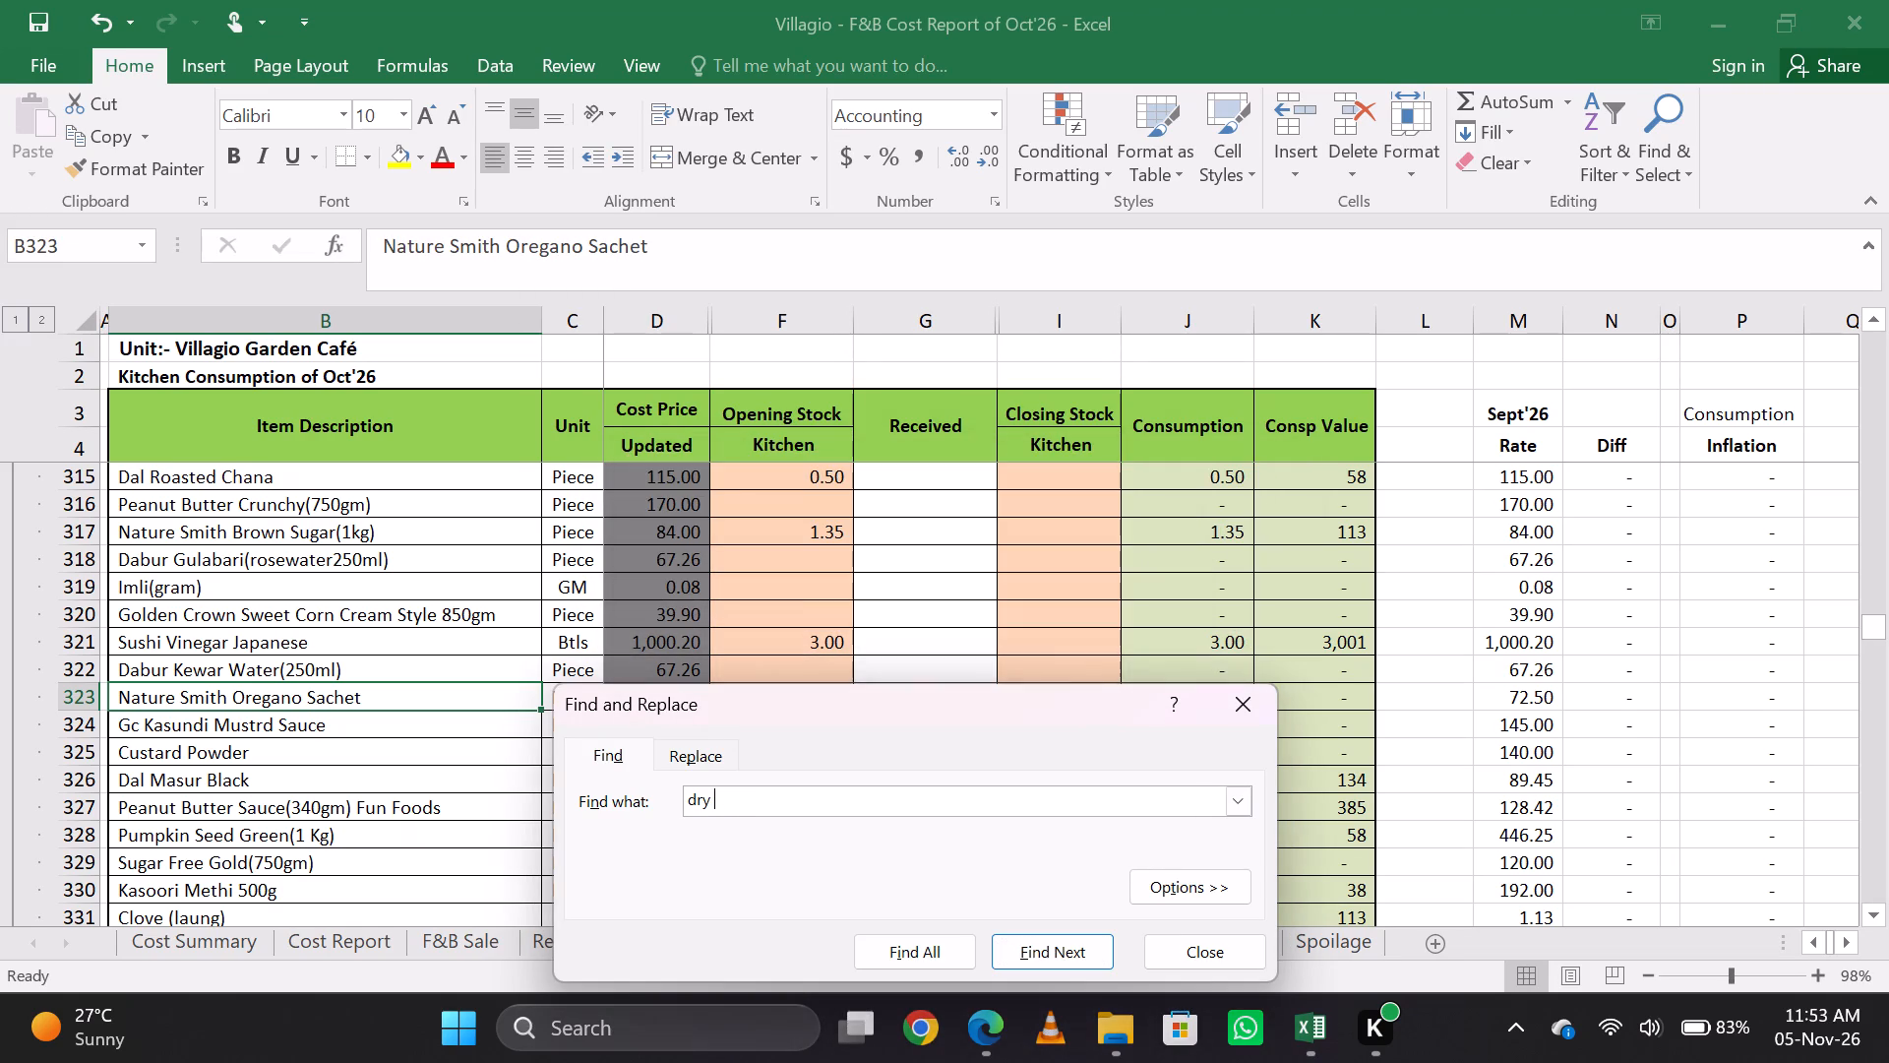
key("Return")
key("Return")
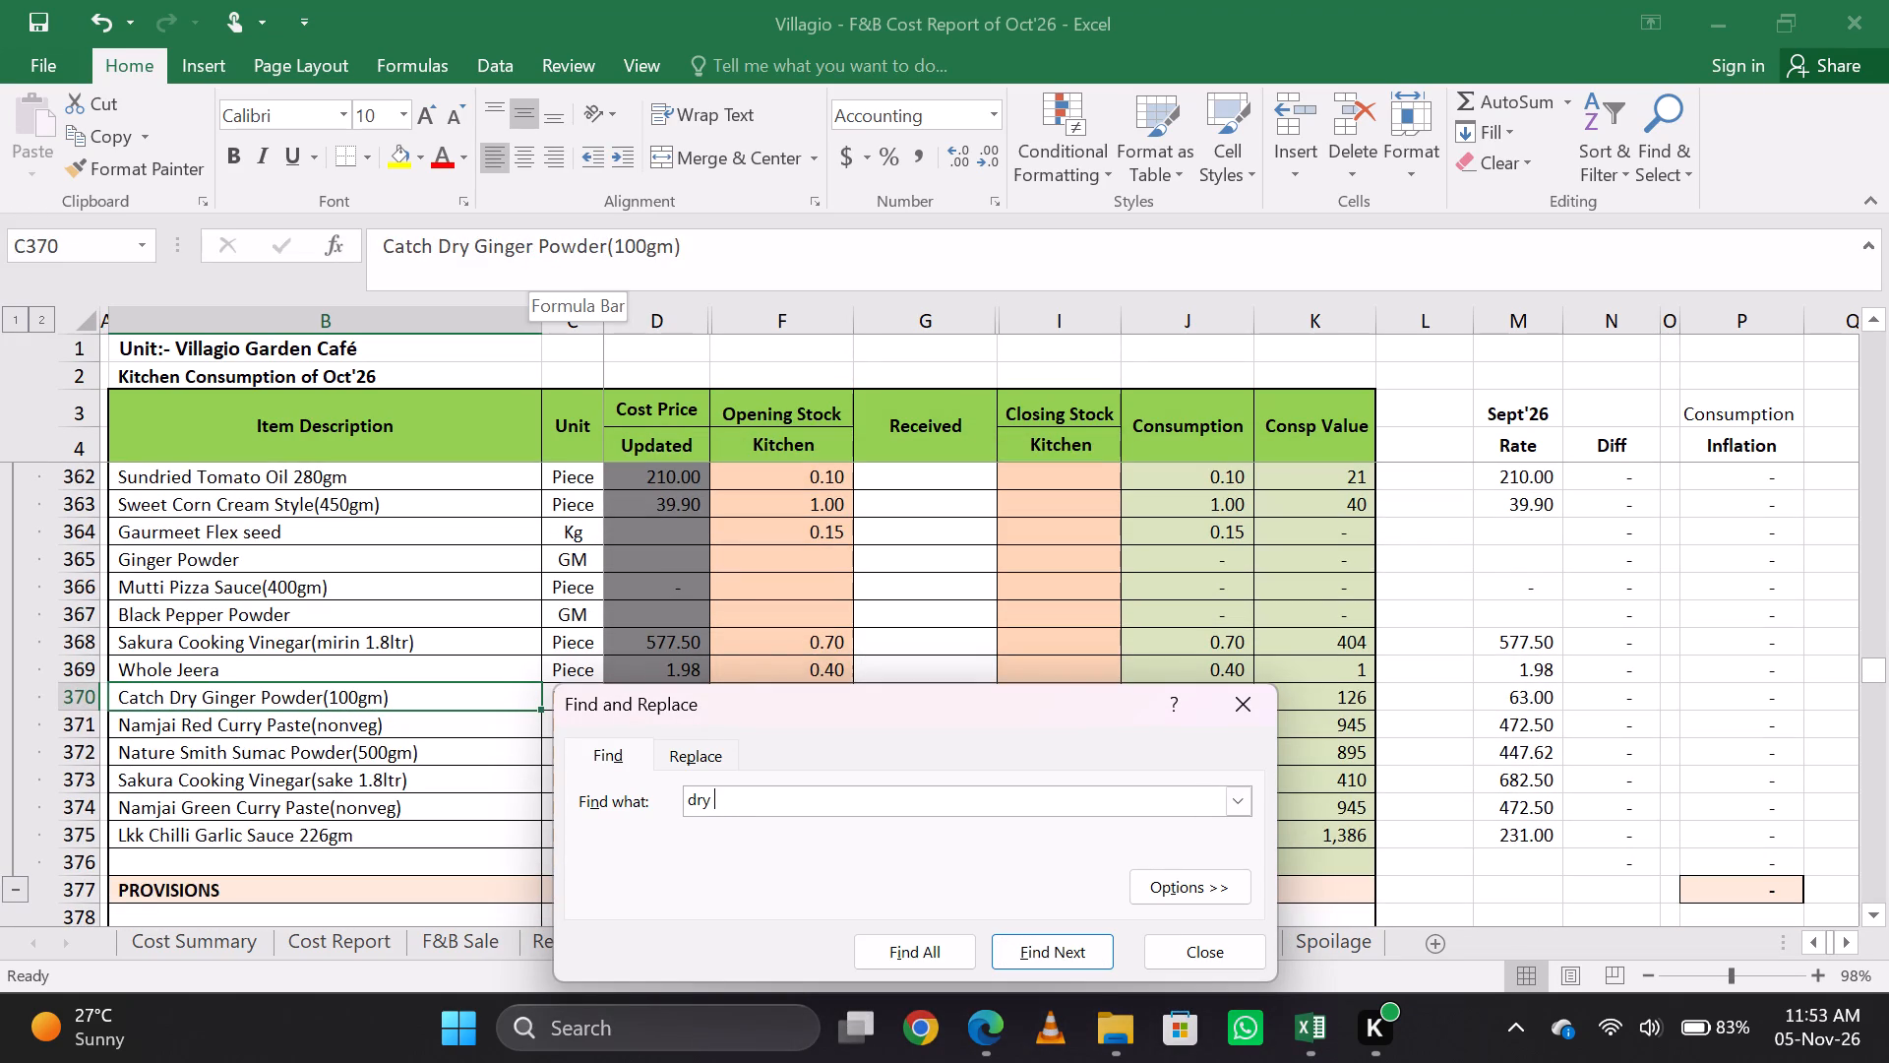
key("Return")
key("Return")
Replace the search term with "orge" and search the items, shortening it to "org" for another try.
key("BackSpace")
key("BackSpace")
key("BackSpace")
key("BackSpace")
key("BackSpace")
key("BackSpace")
key("BackSpace")
key("BackSpace")
key("BackSpace")
key("BackSpace")
key("BackSpace")
key("BackSpace")
key("BackSpace")
key("BackSpace")
key("BackSpace")
key("BackSpace")
key("BackSpace")
key("BackSpace")
key("BackSpace")
key("BackSpace")
key("BackSpace")
key("BackSpace")
key("BackSpace")
key("BackSpace")
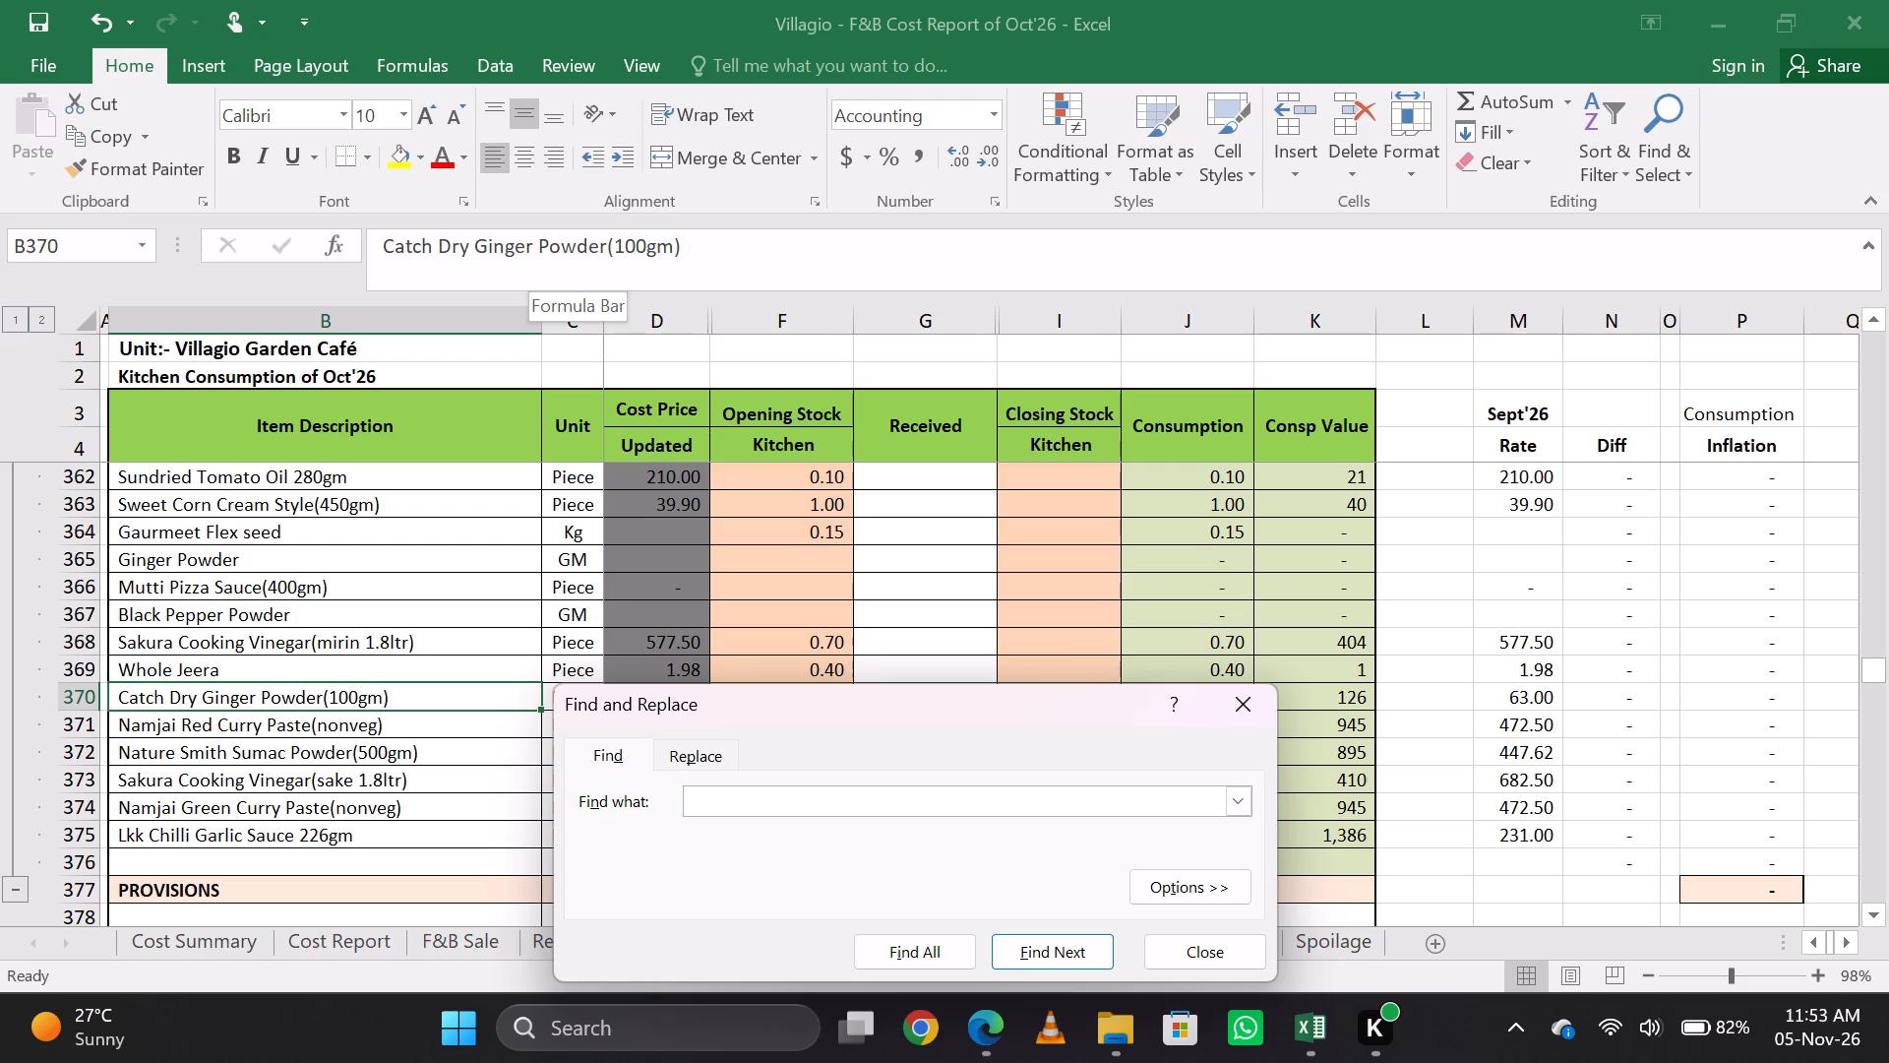
type("orge")
key("Return")
key("Return")
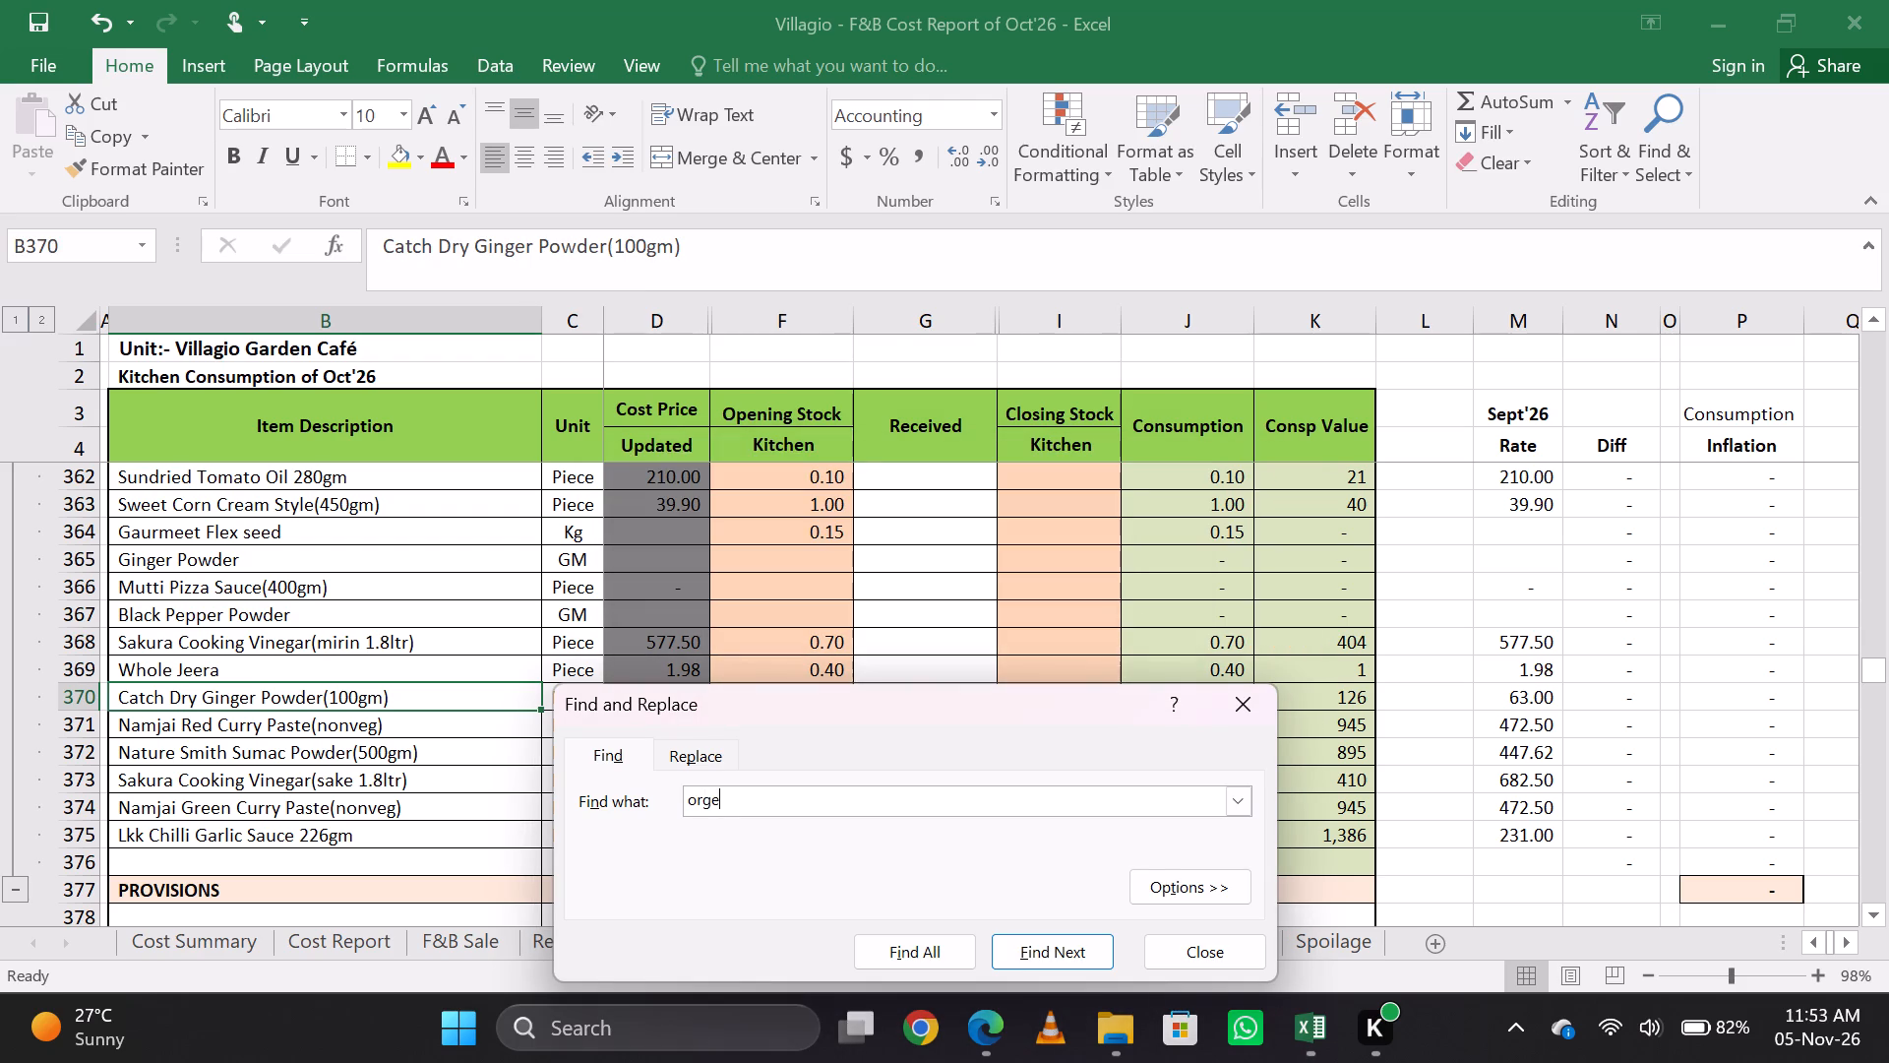
key("BackSpace")
key("Return")
key("Return")
key("BackSpace")
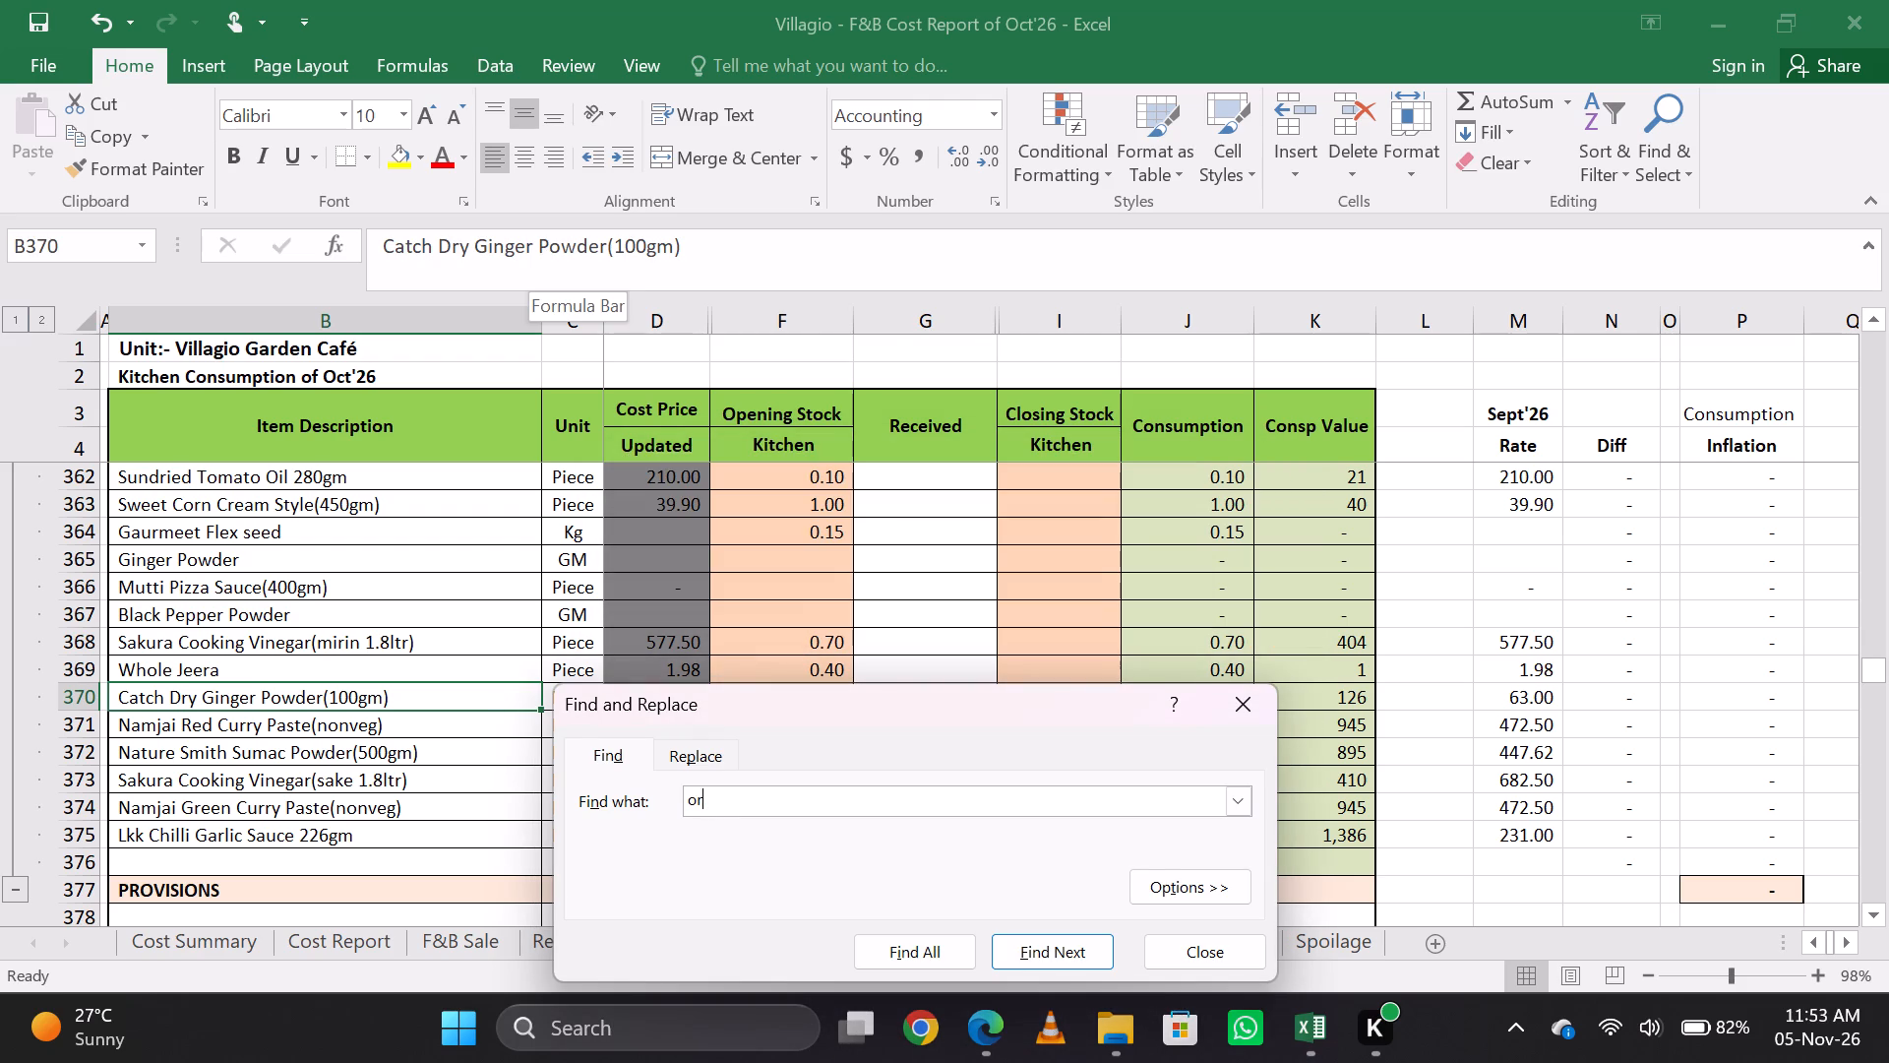
Search the items for "orig", and shorten it to "ori" to cycle through the matches.
type("ig")
key("Return")
key("Return")
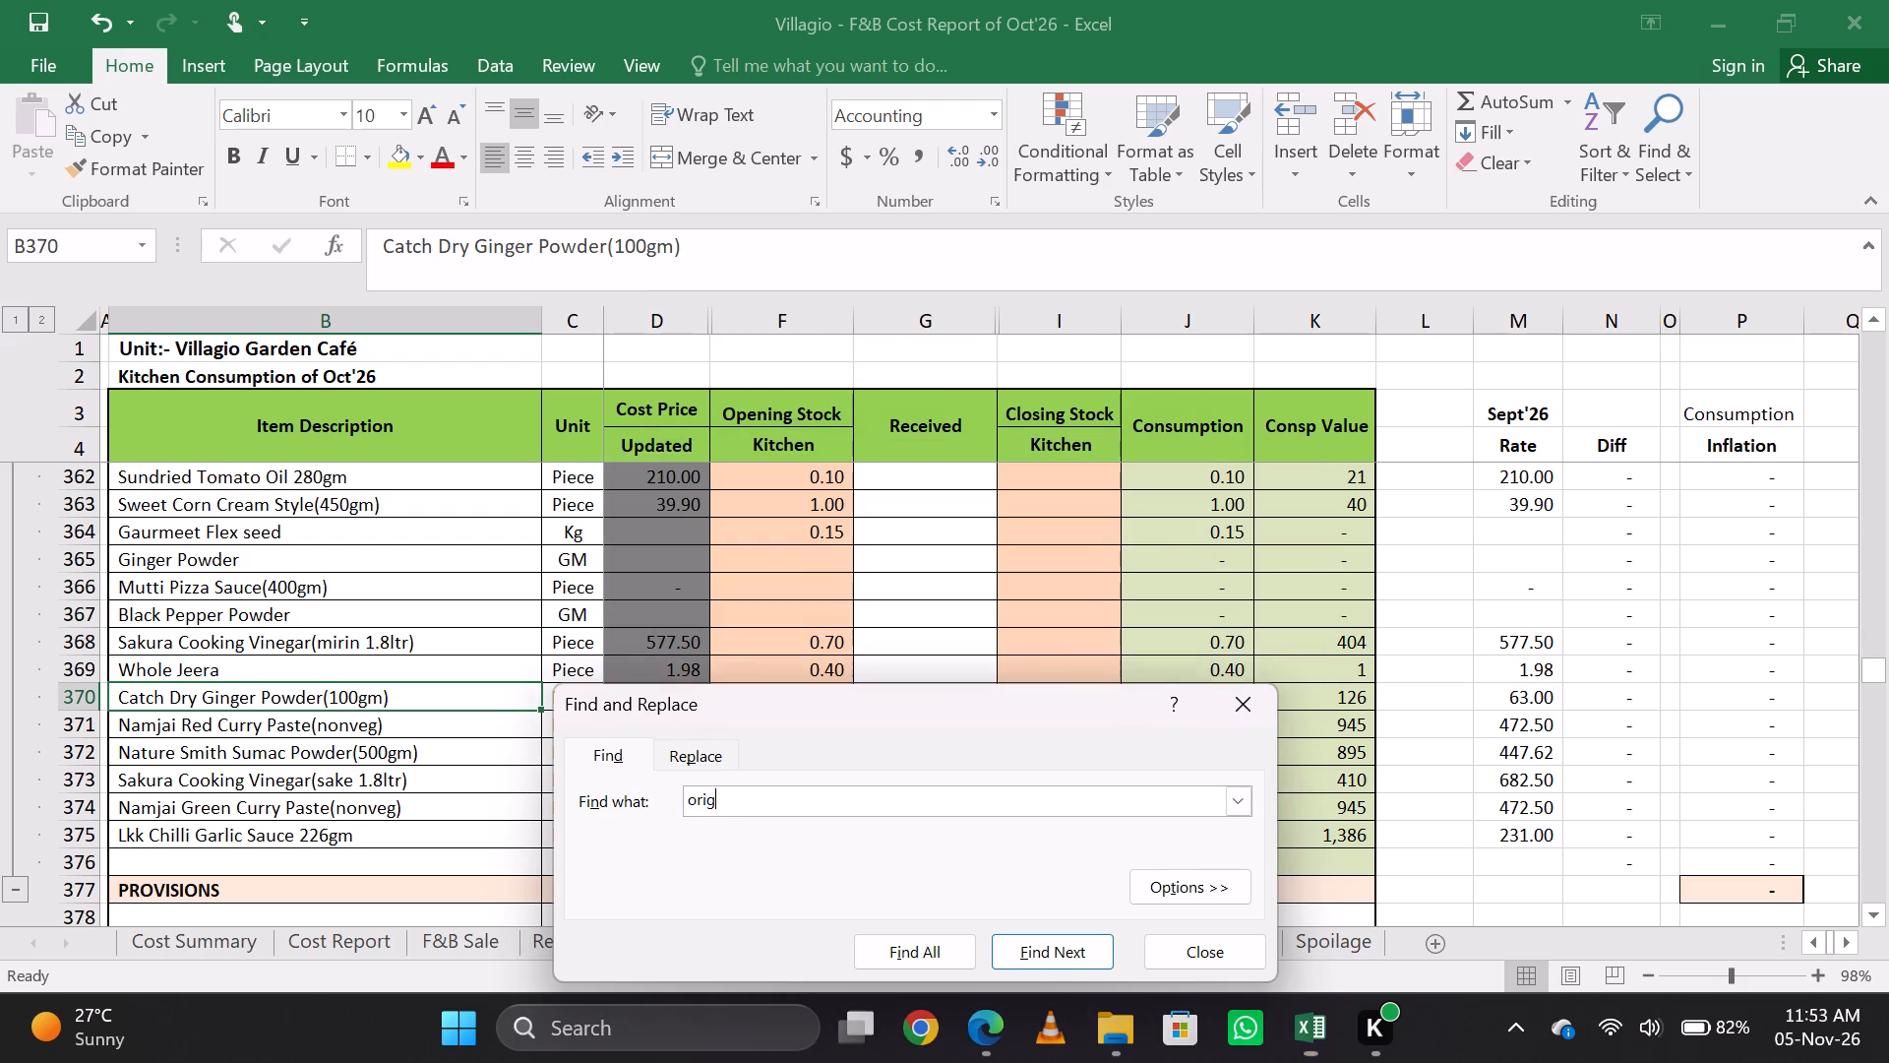
key("BackSpace")
key("Return")
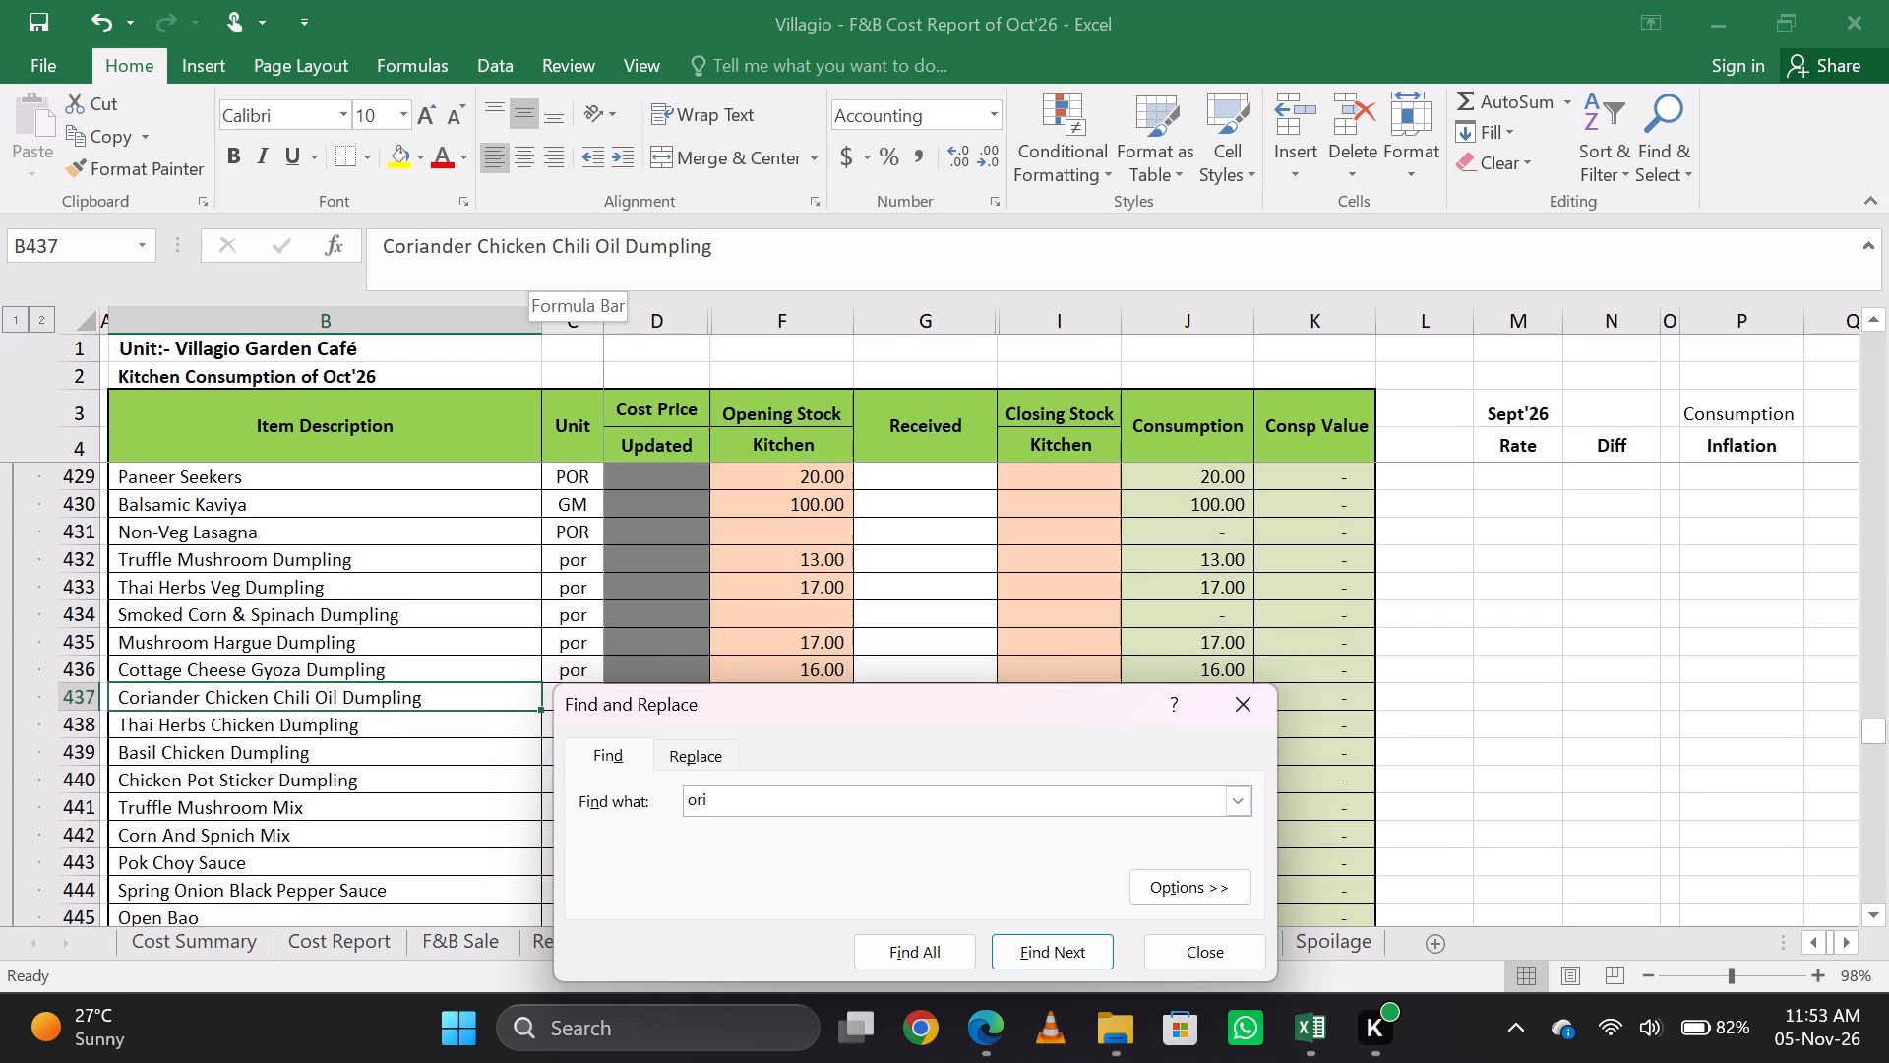
key("Return")
key("Return")
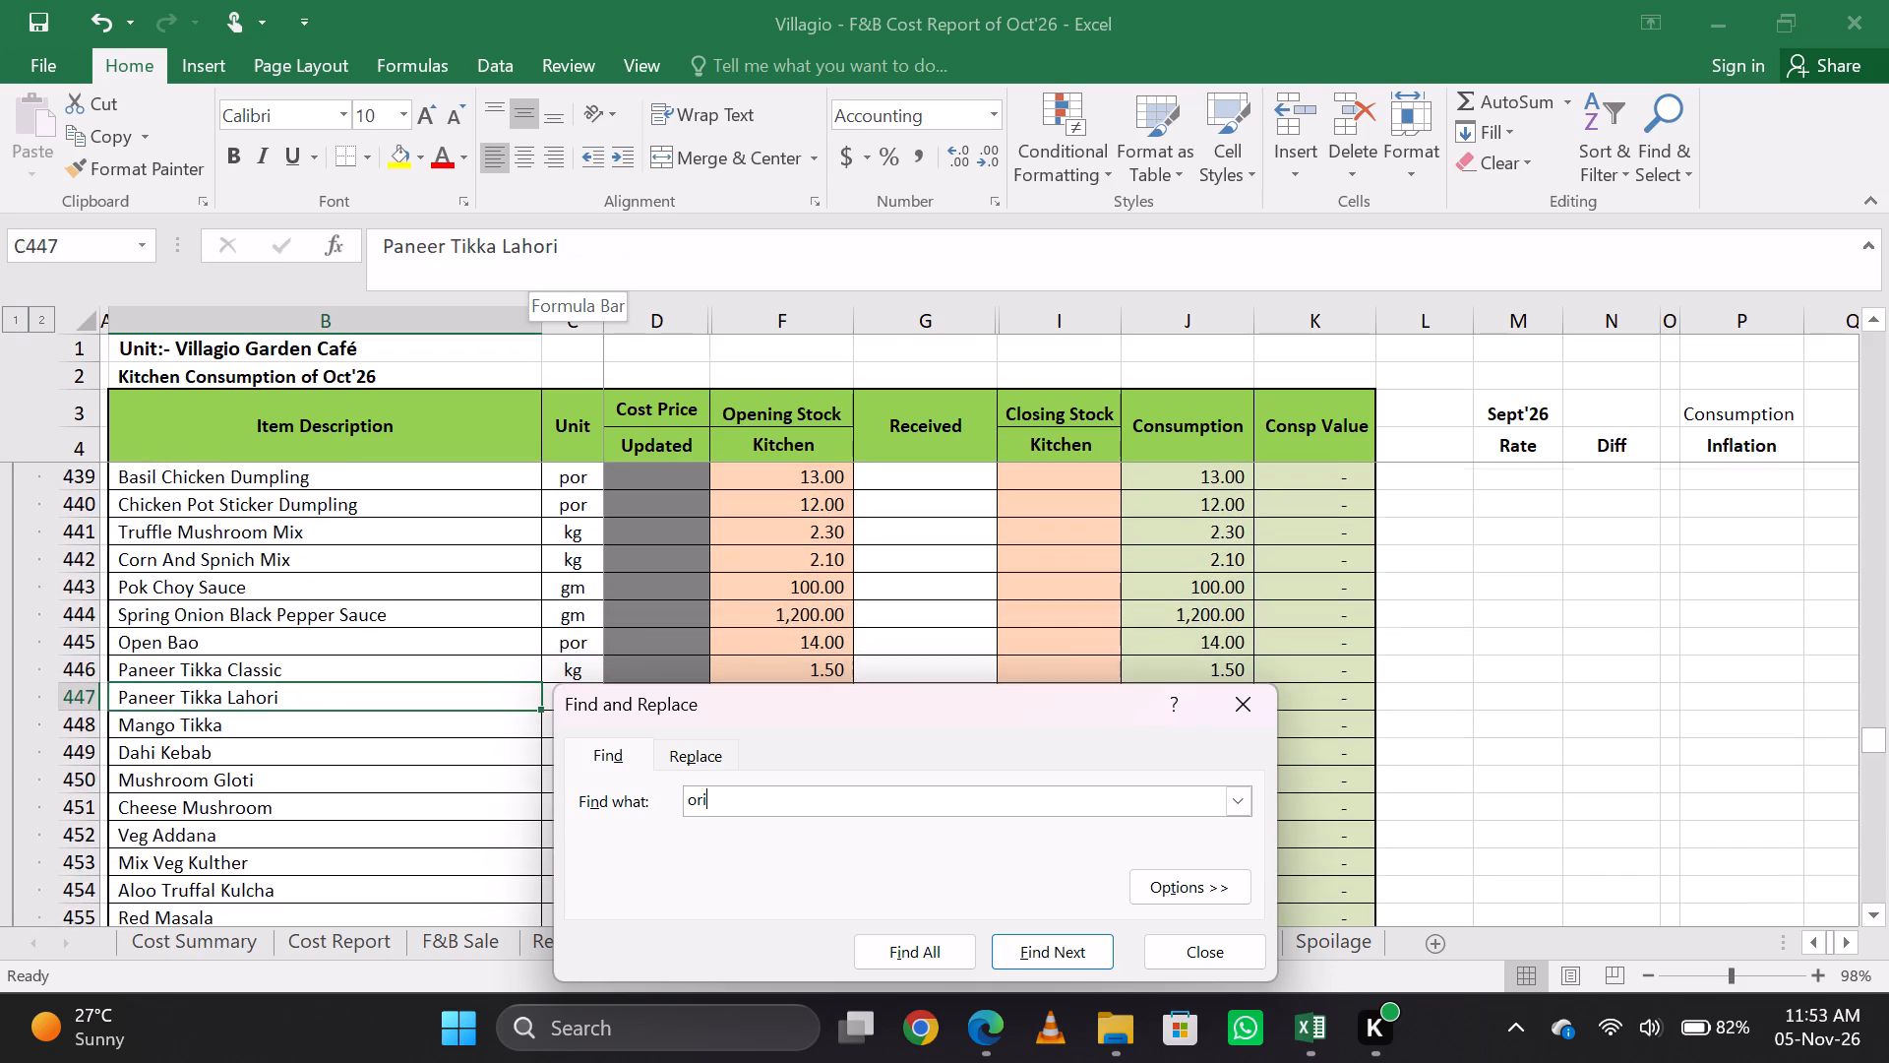
key("Return")
Search the items for "orgr" and for the shorter term "org".
key("BackSpace")
key("BackSpace")
key("BackSpace")
key("BackSpace")
key("BackSpace")
key("BackSpace")
key("BackSpace")
key("BackSpace")
key("BackSpace")
key("BackSpace")
key("BackSpace")
key("BackSpace")
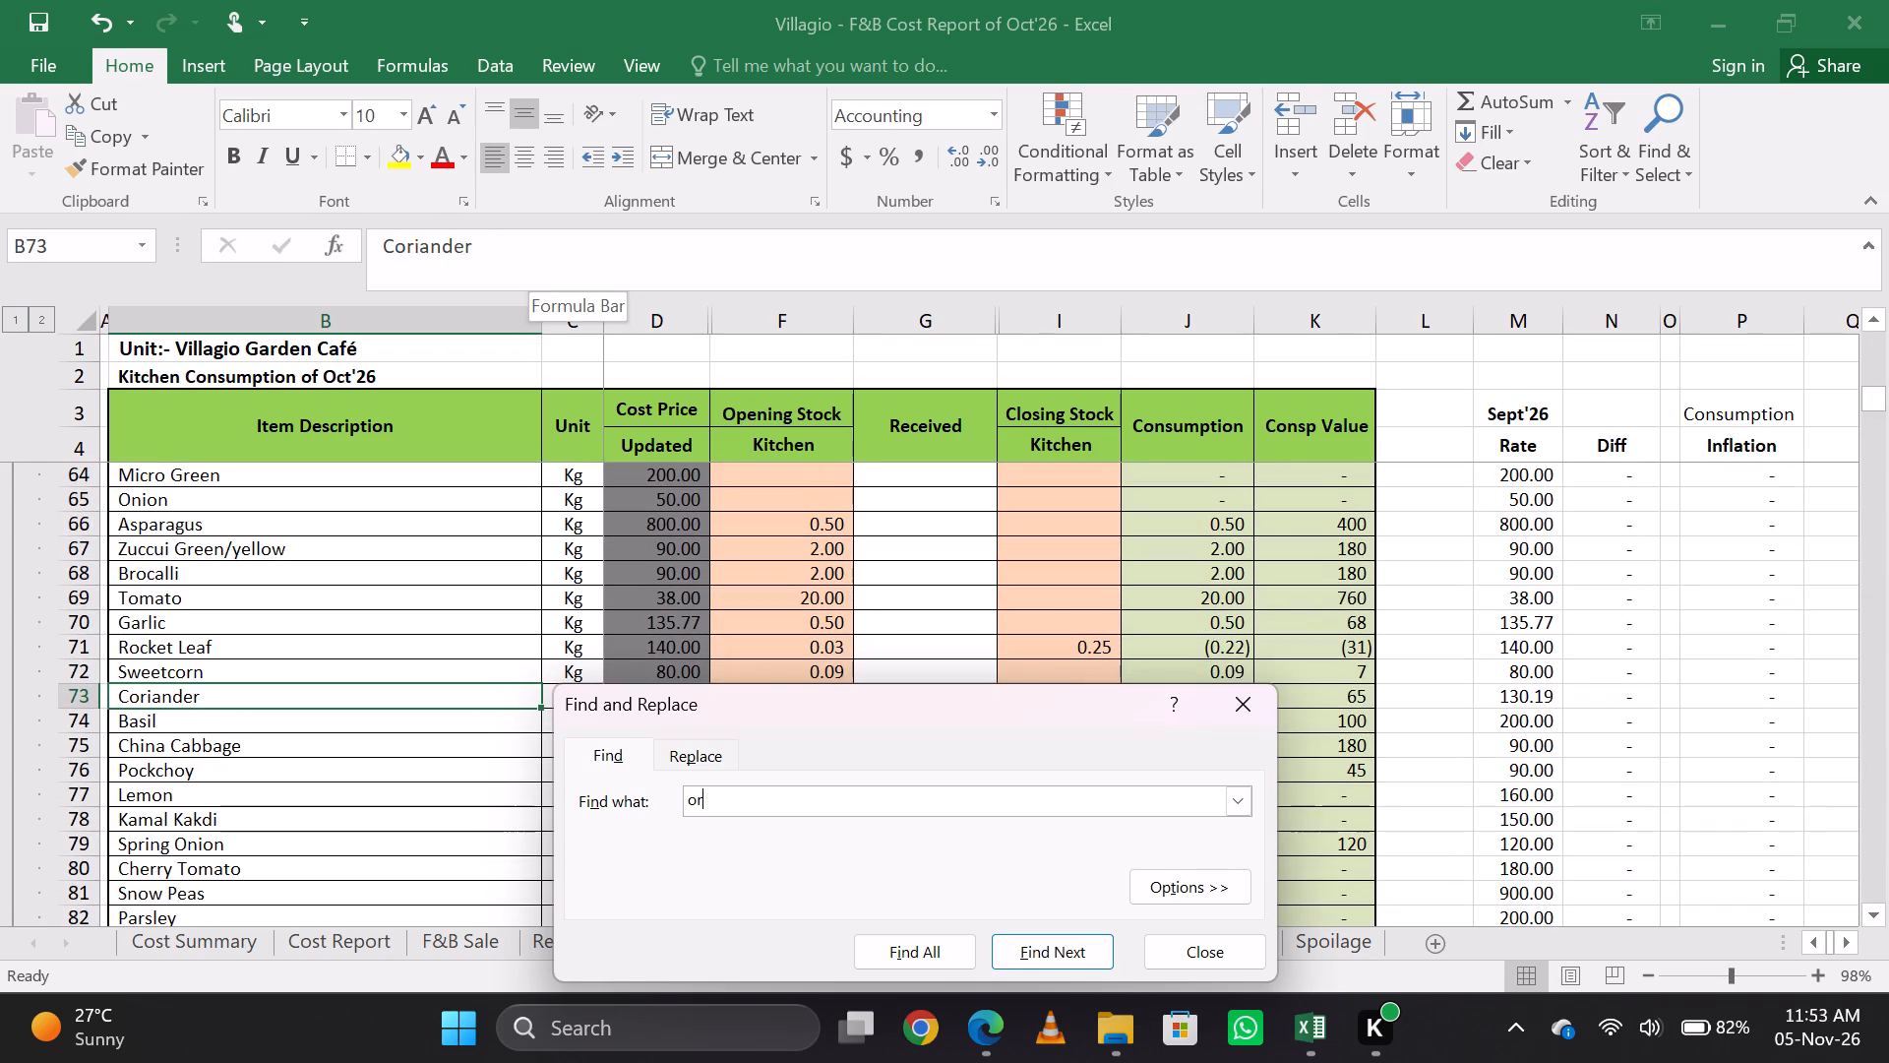
type("orgr")
key("Return")
key("Return")
key("BackSpace")
key("Return")
key("Return")
key("BackSpace")
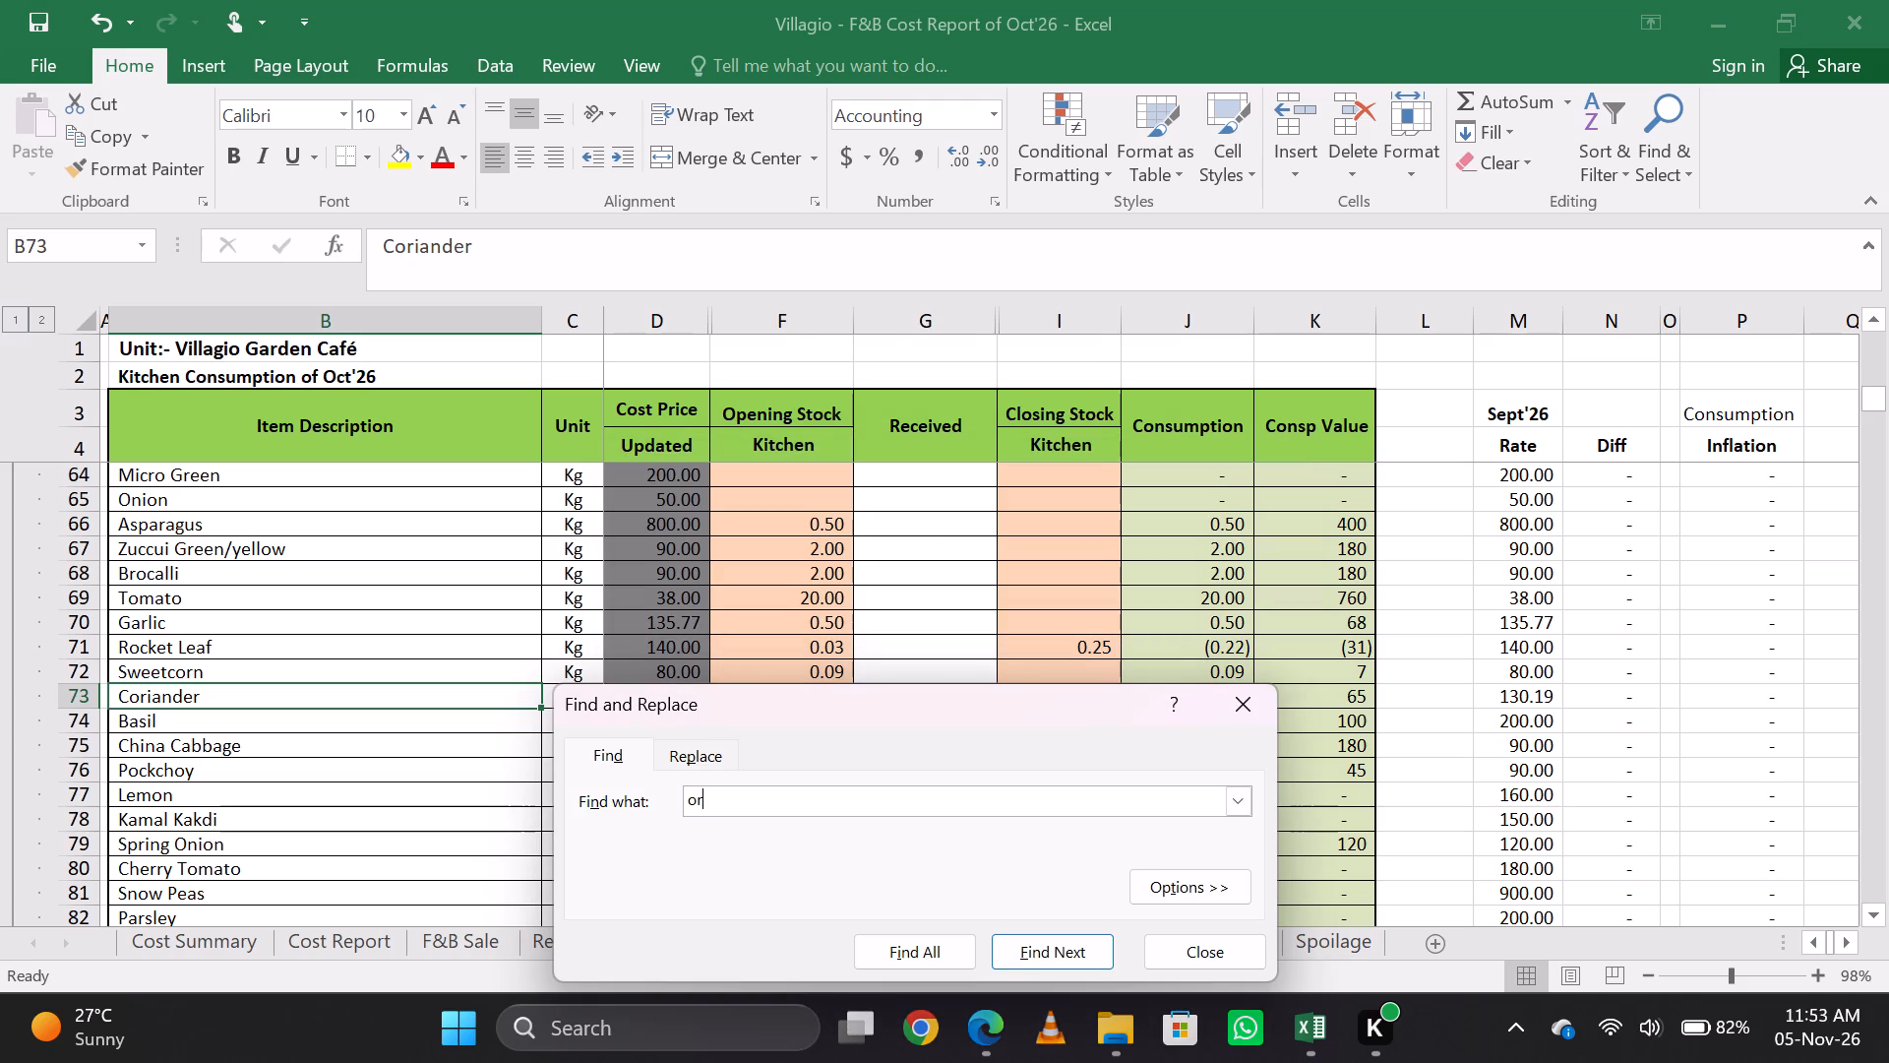
Find Nature Smith Oregano(1kg) by searching "oreg" and enter 0.7 as its kitchen closing stock.
type("eg")
key("Return")
key("Return")
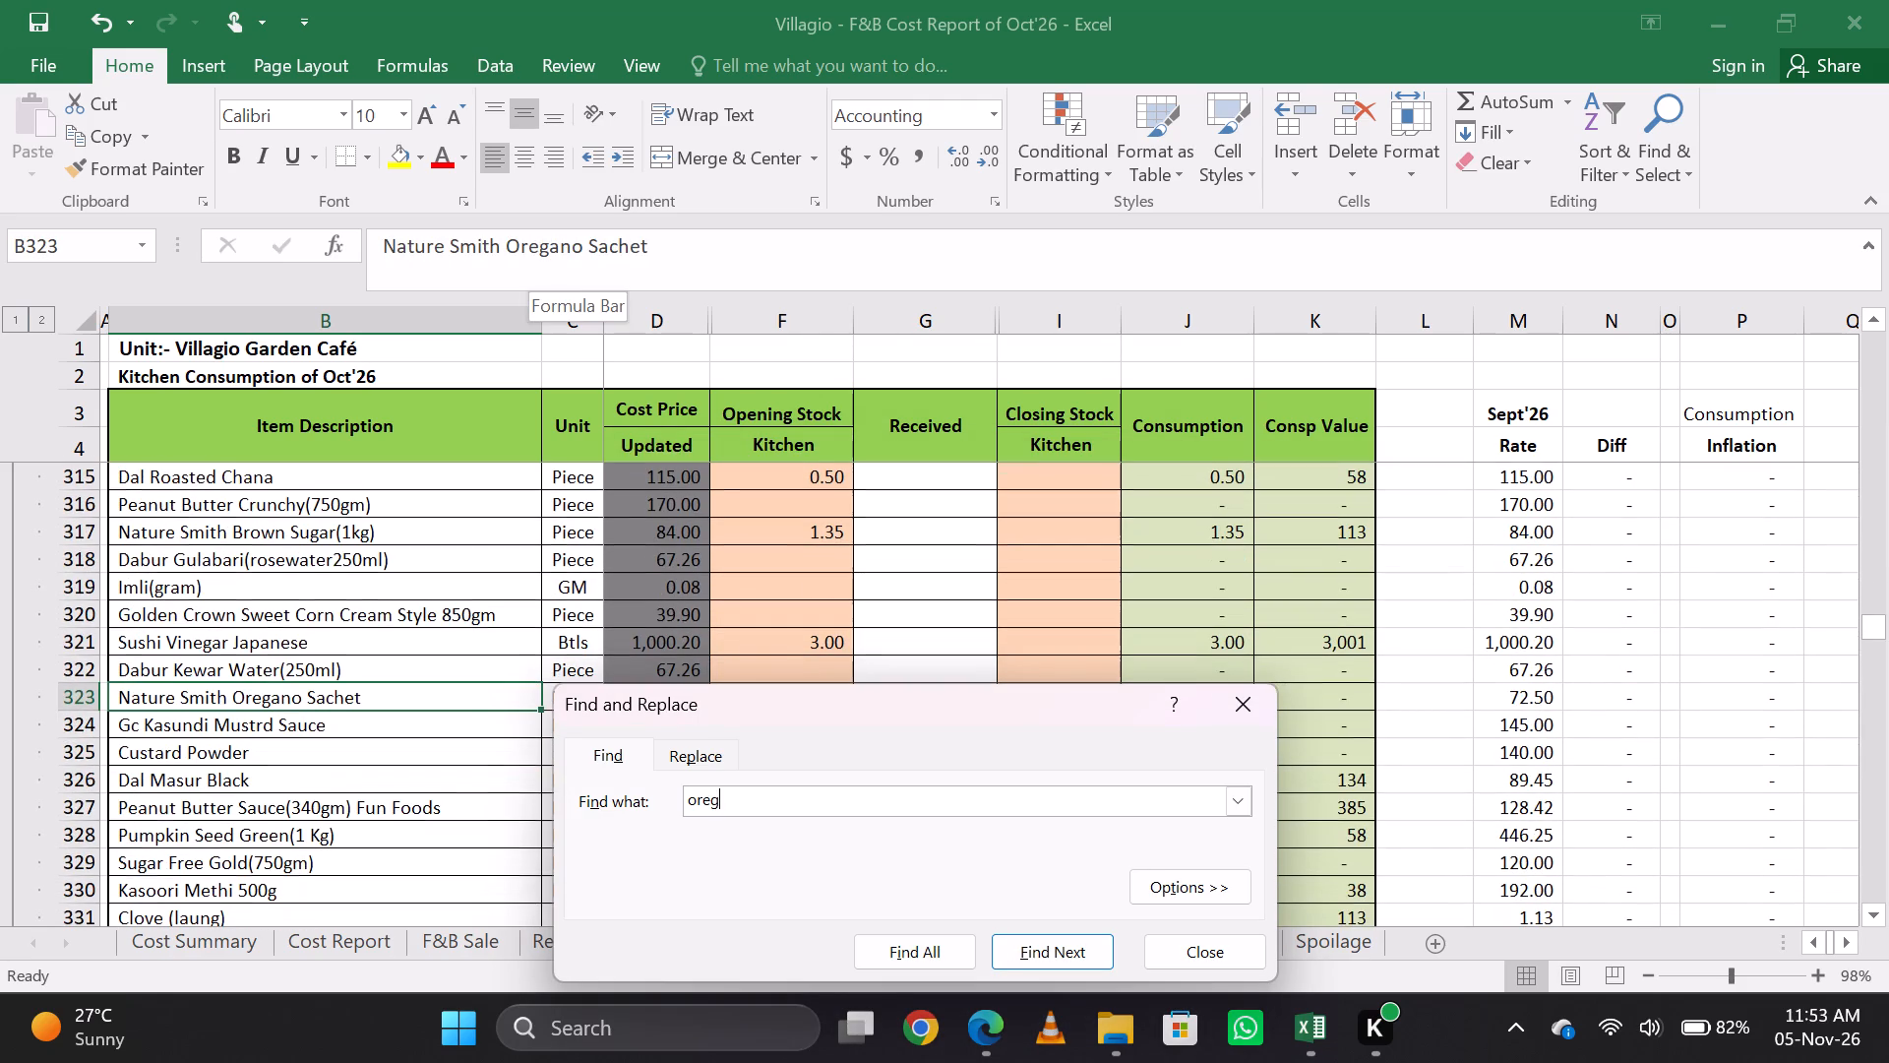
key("Return")
key("Return")
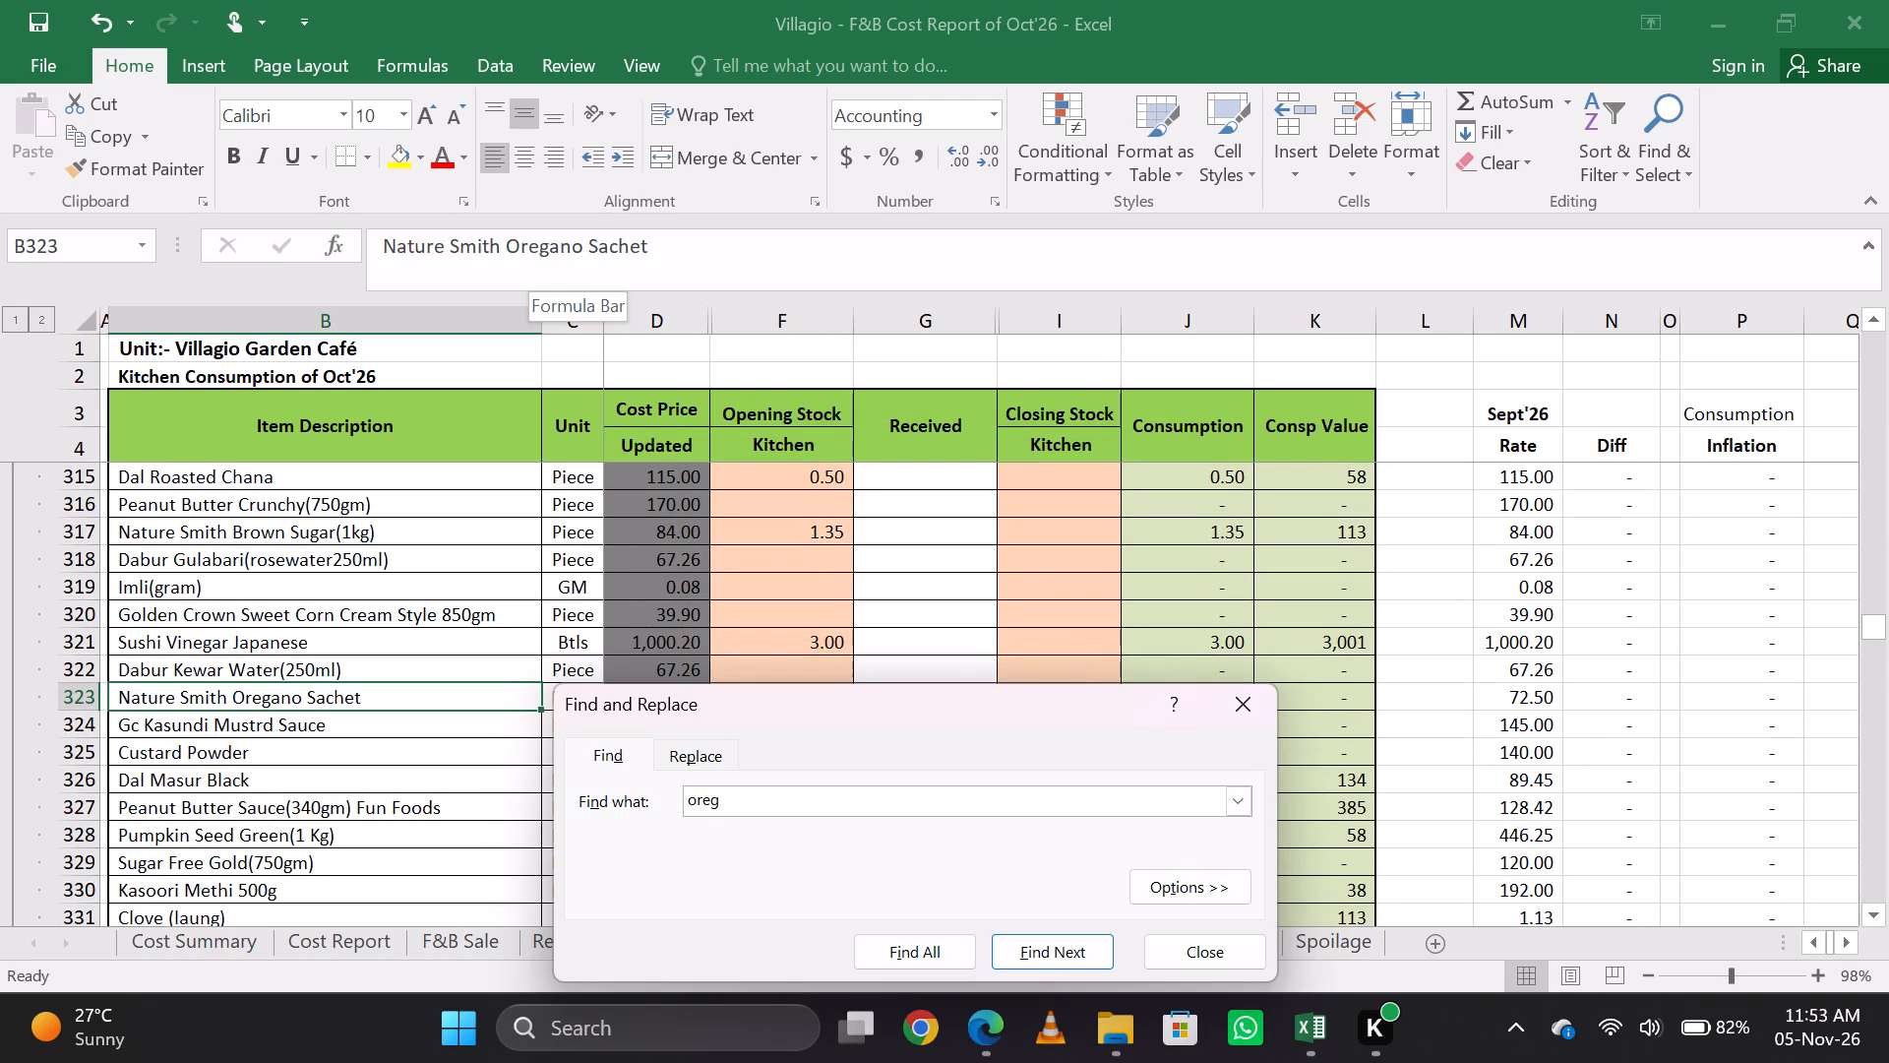
key("Return")
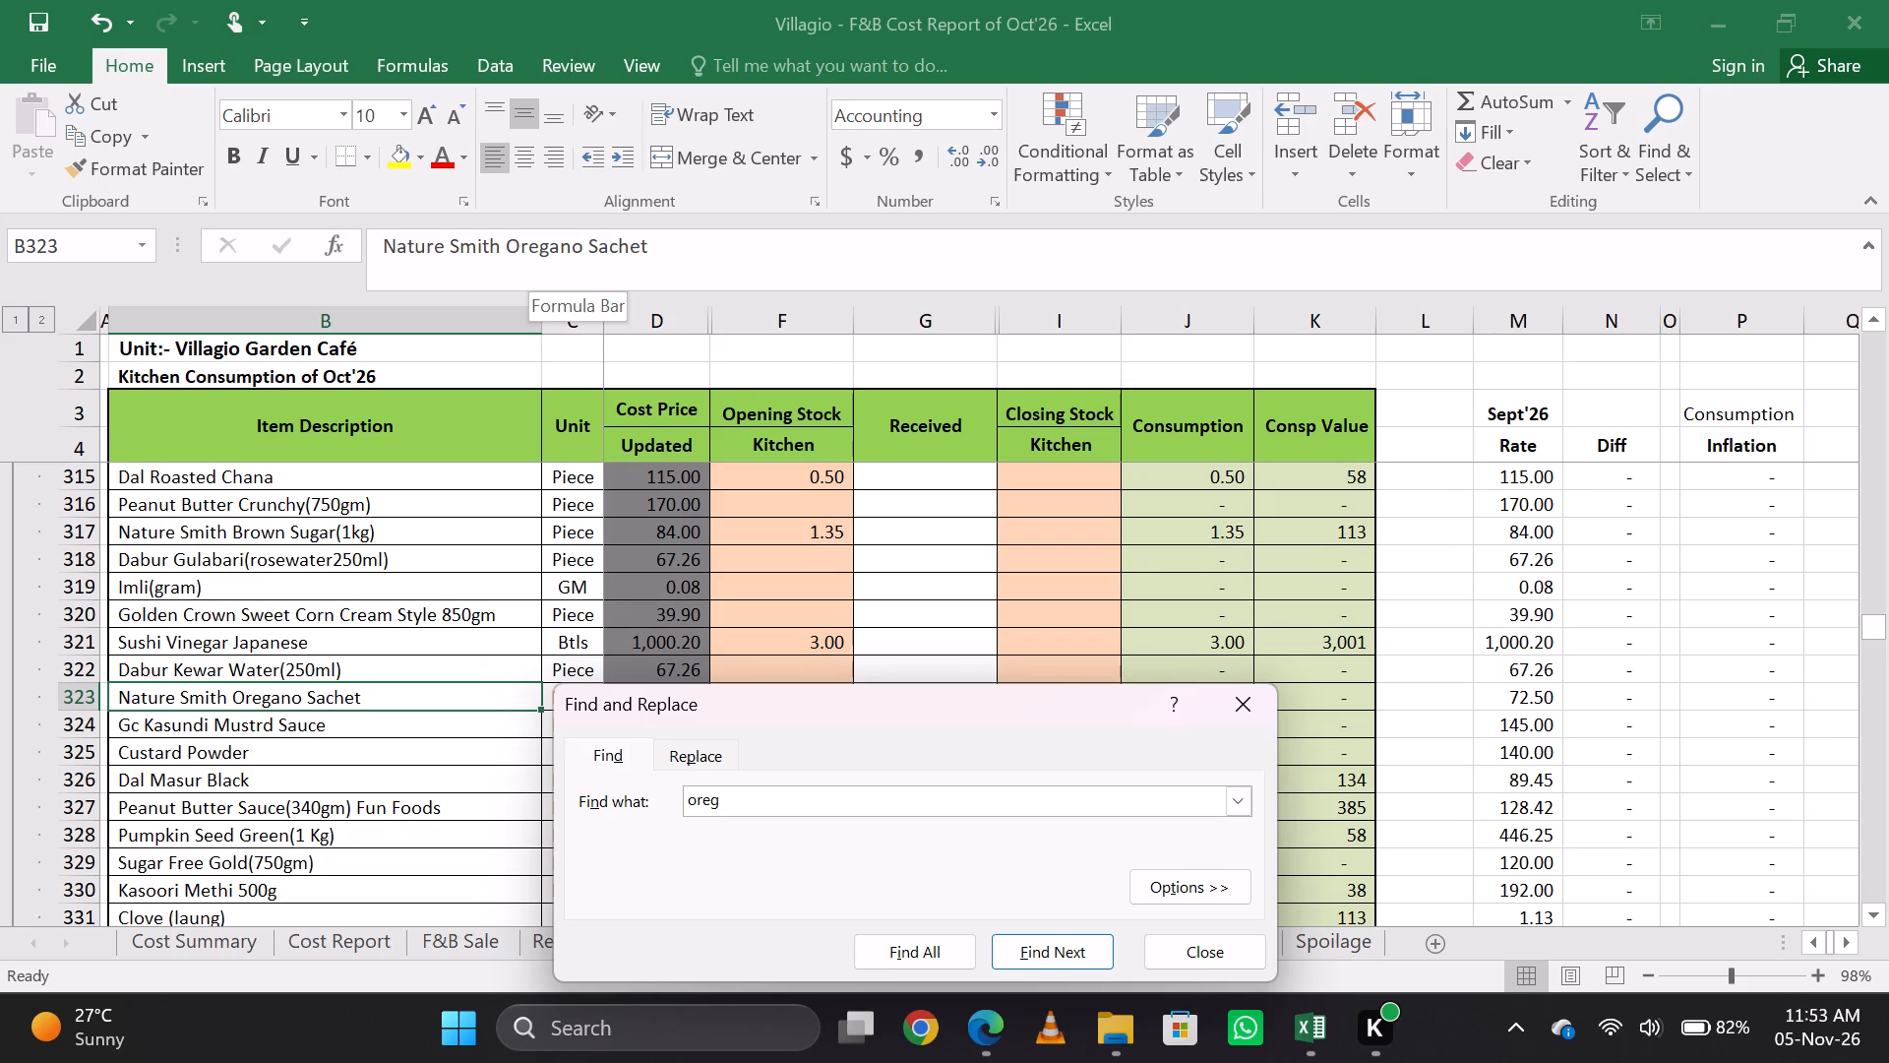
key("Escape")
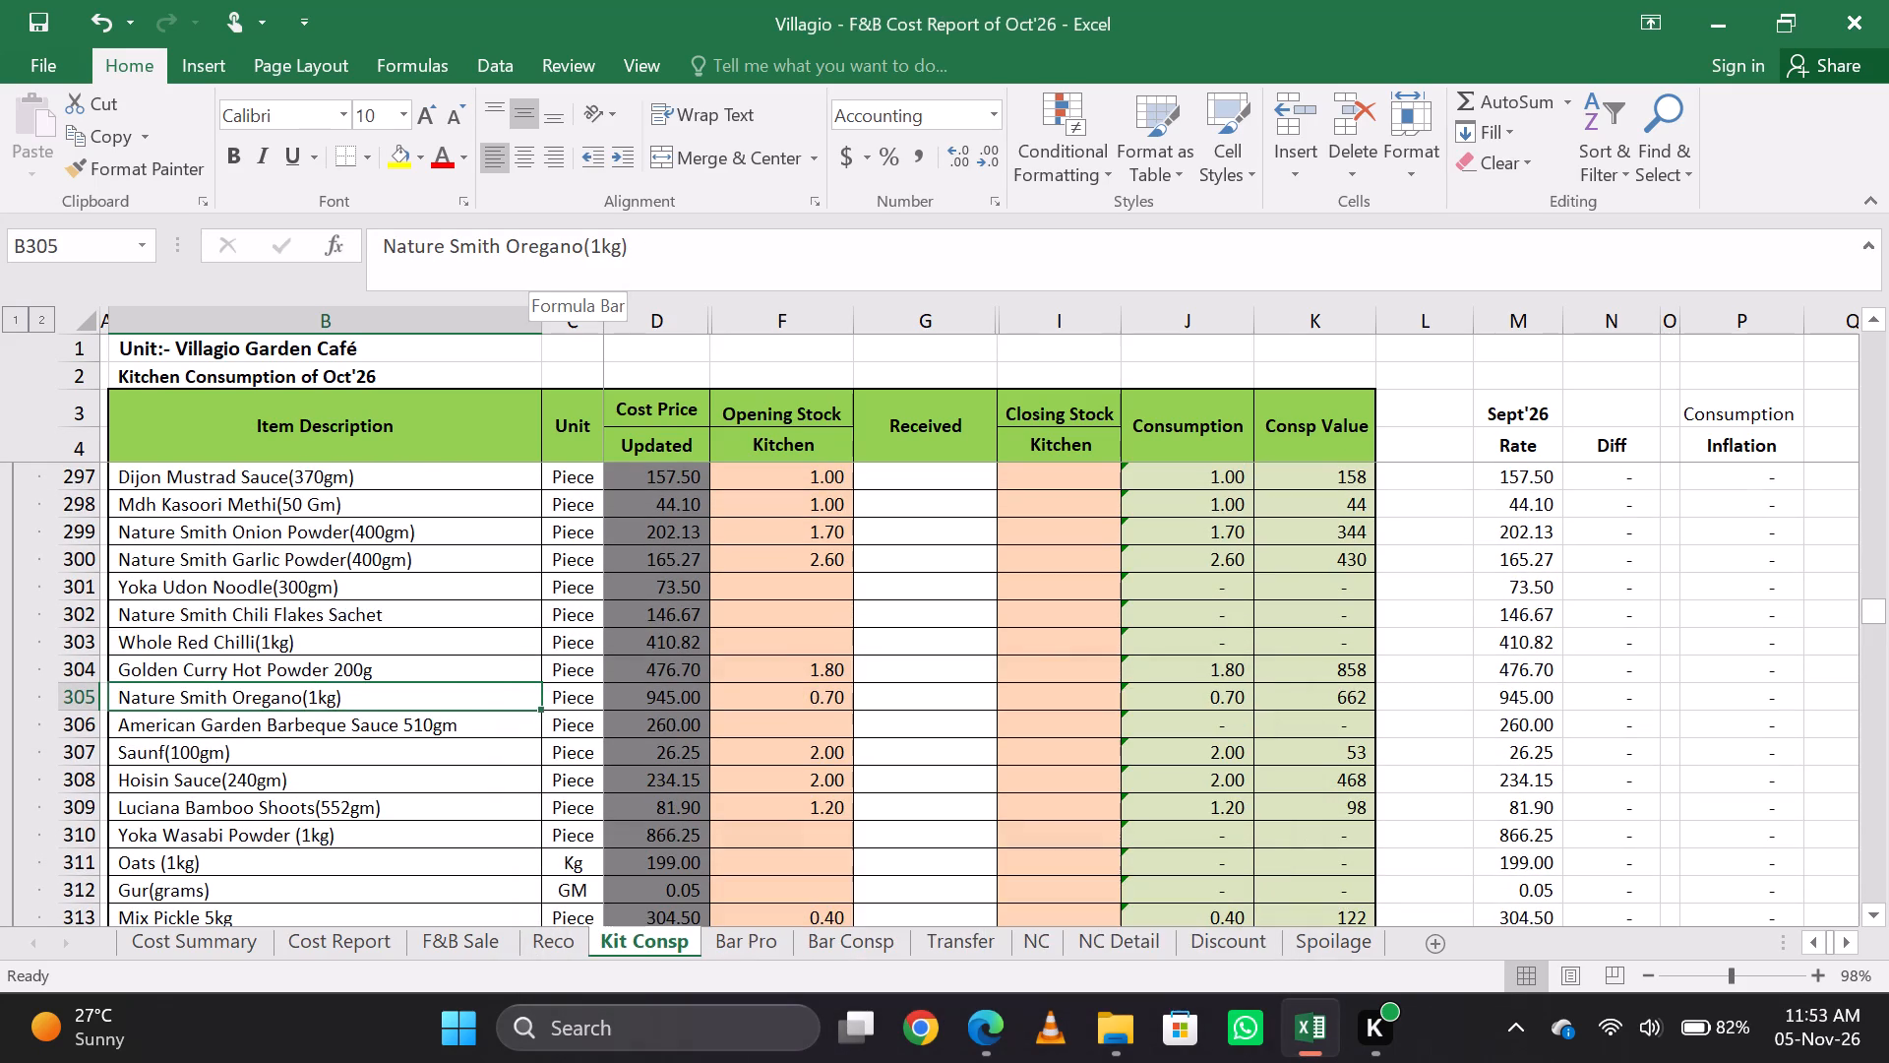
key("Right")
key("Right")
key("Right")
key("Right")
key("Right")
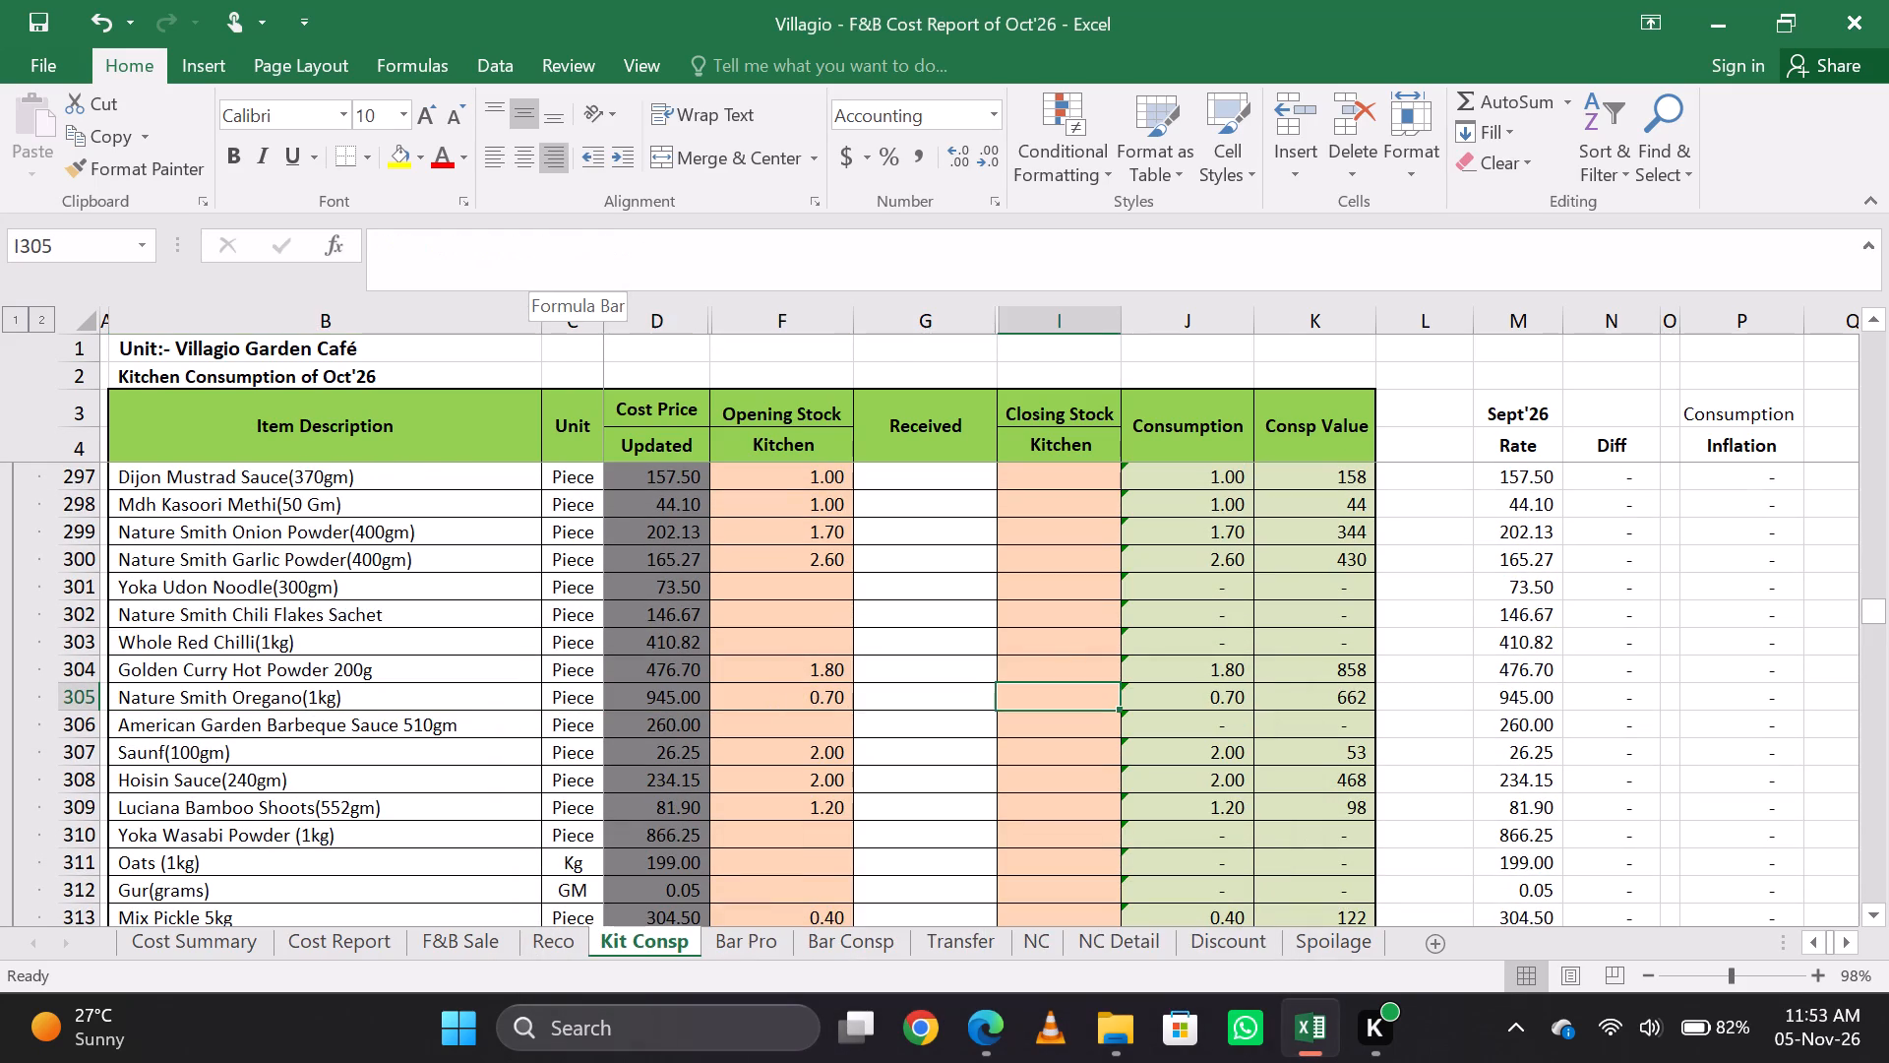
type(".7")
key("Down")
key("Up")
Search the sheet for "laga" to locate the Lagania items.
key("ctrl+f")
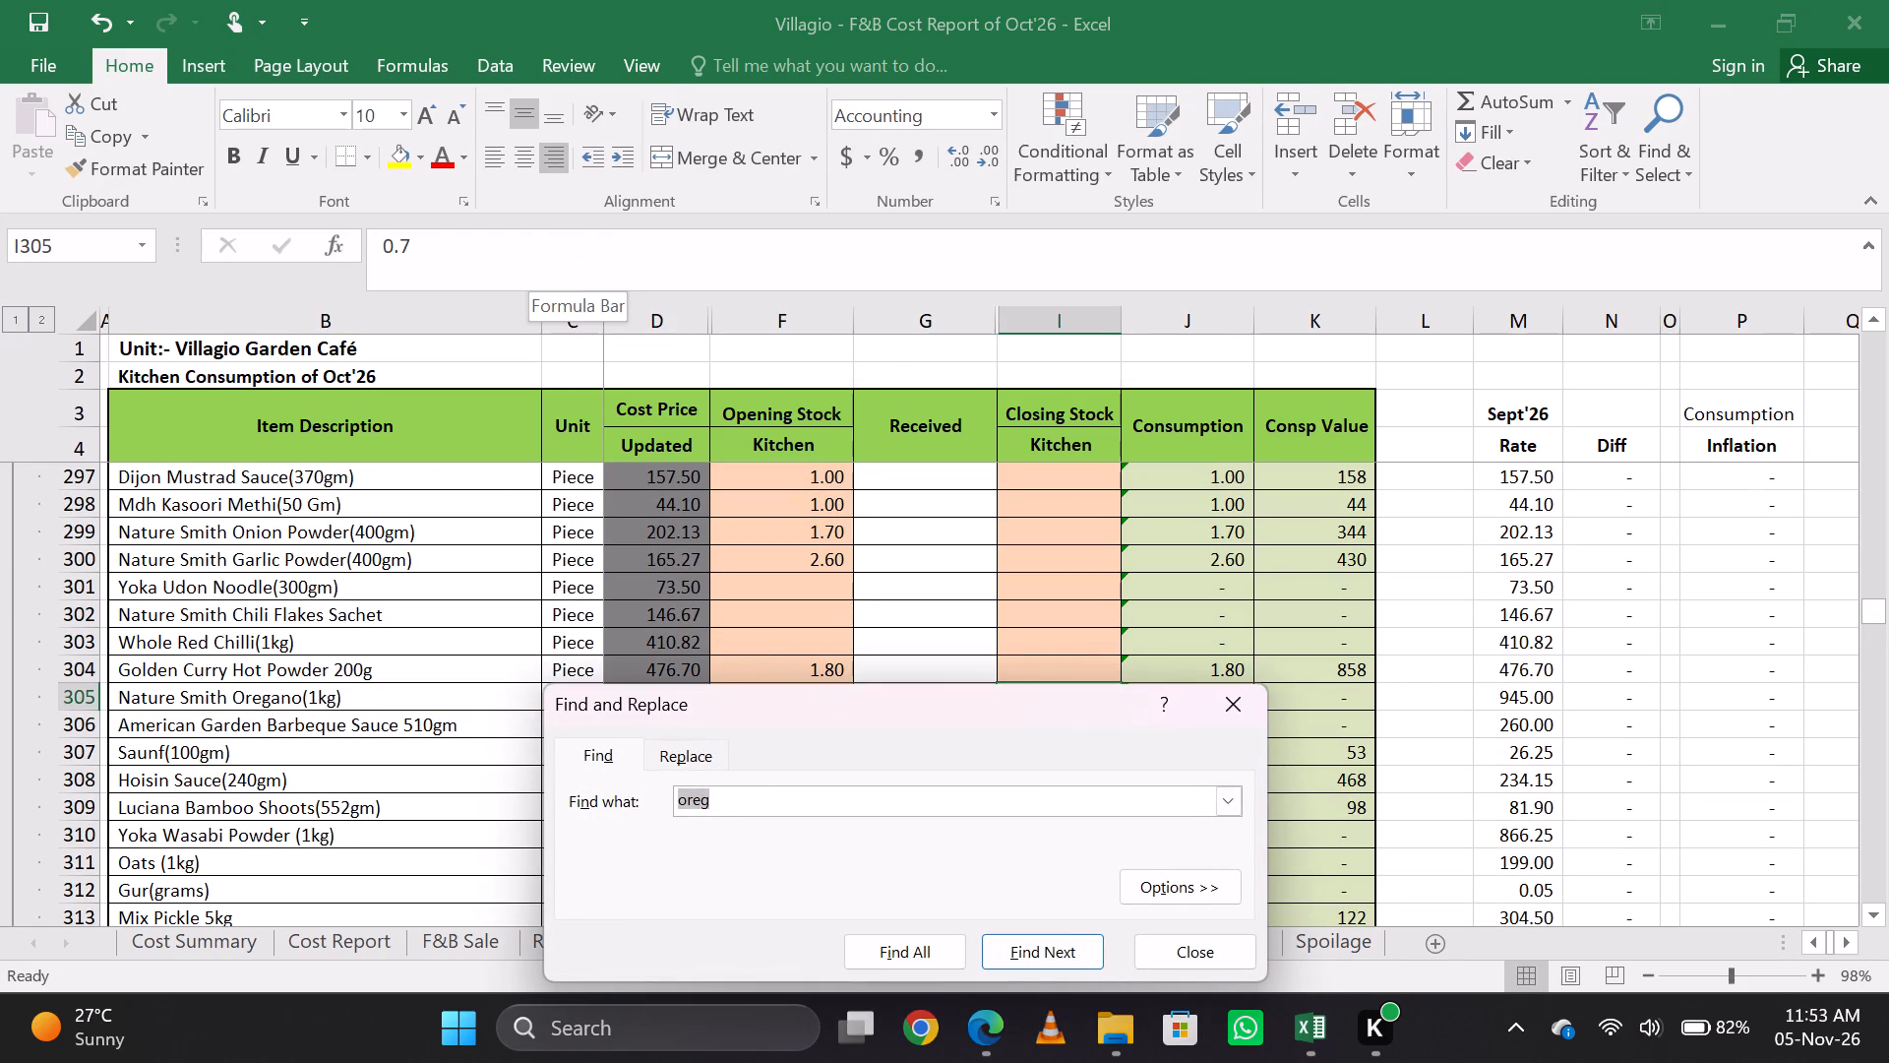
key("BackSpace")
key("BackSpace")
key("BackSpace")
key("BackSpace")
key("BackSpace")
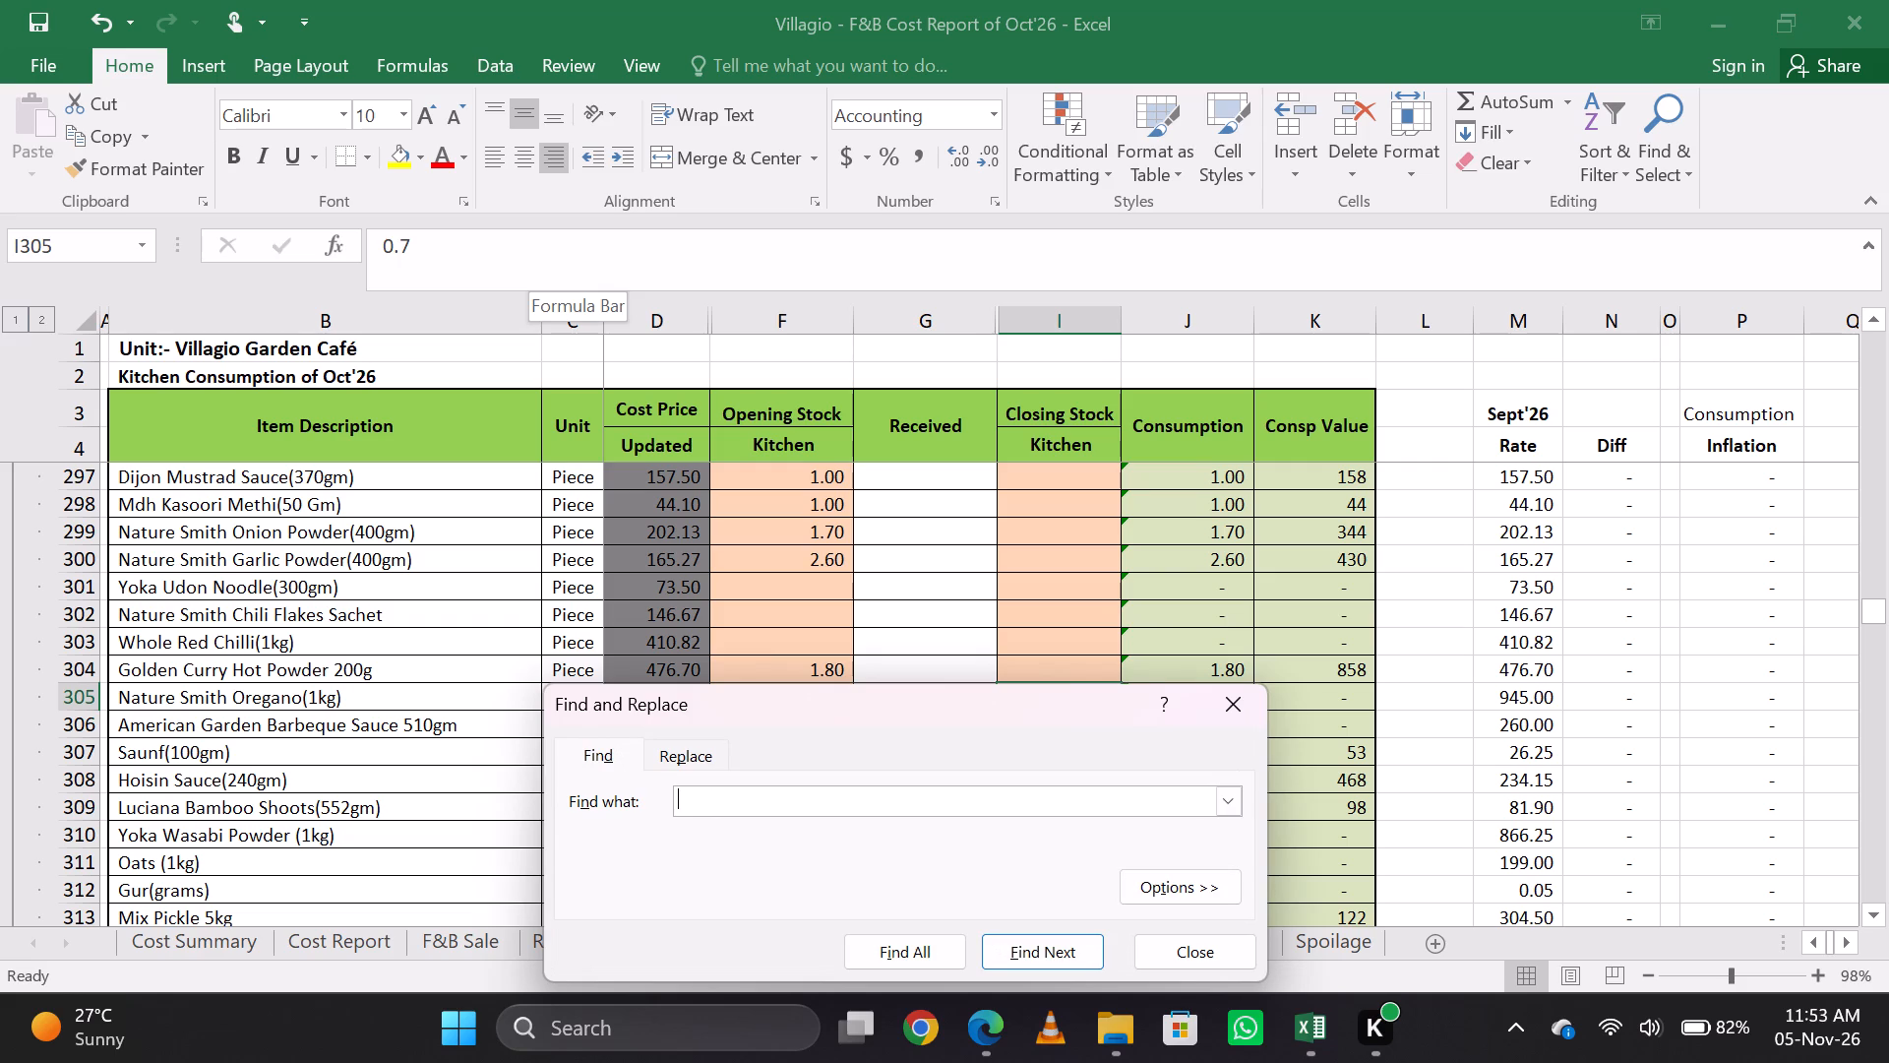
type("la")
type("ga")
key("Return")
key("Return")
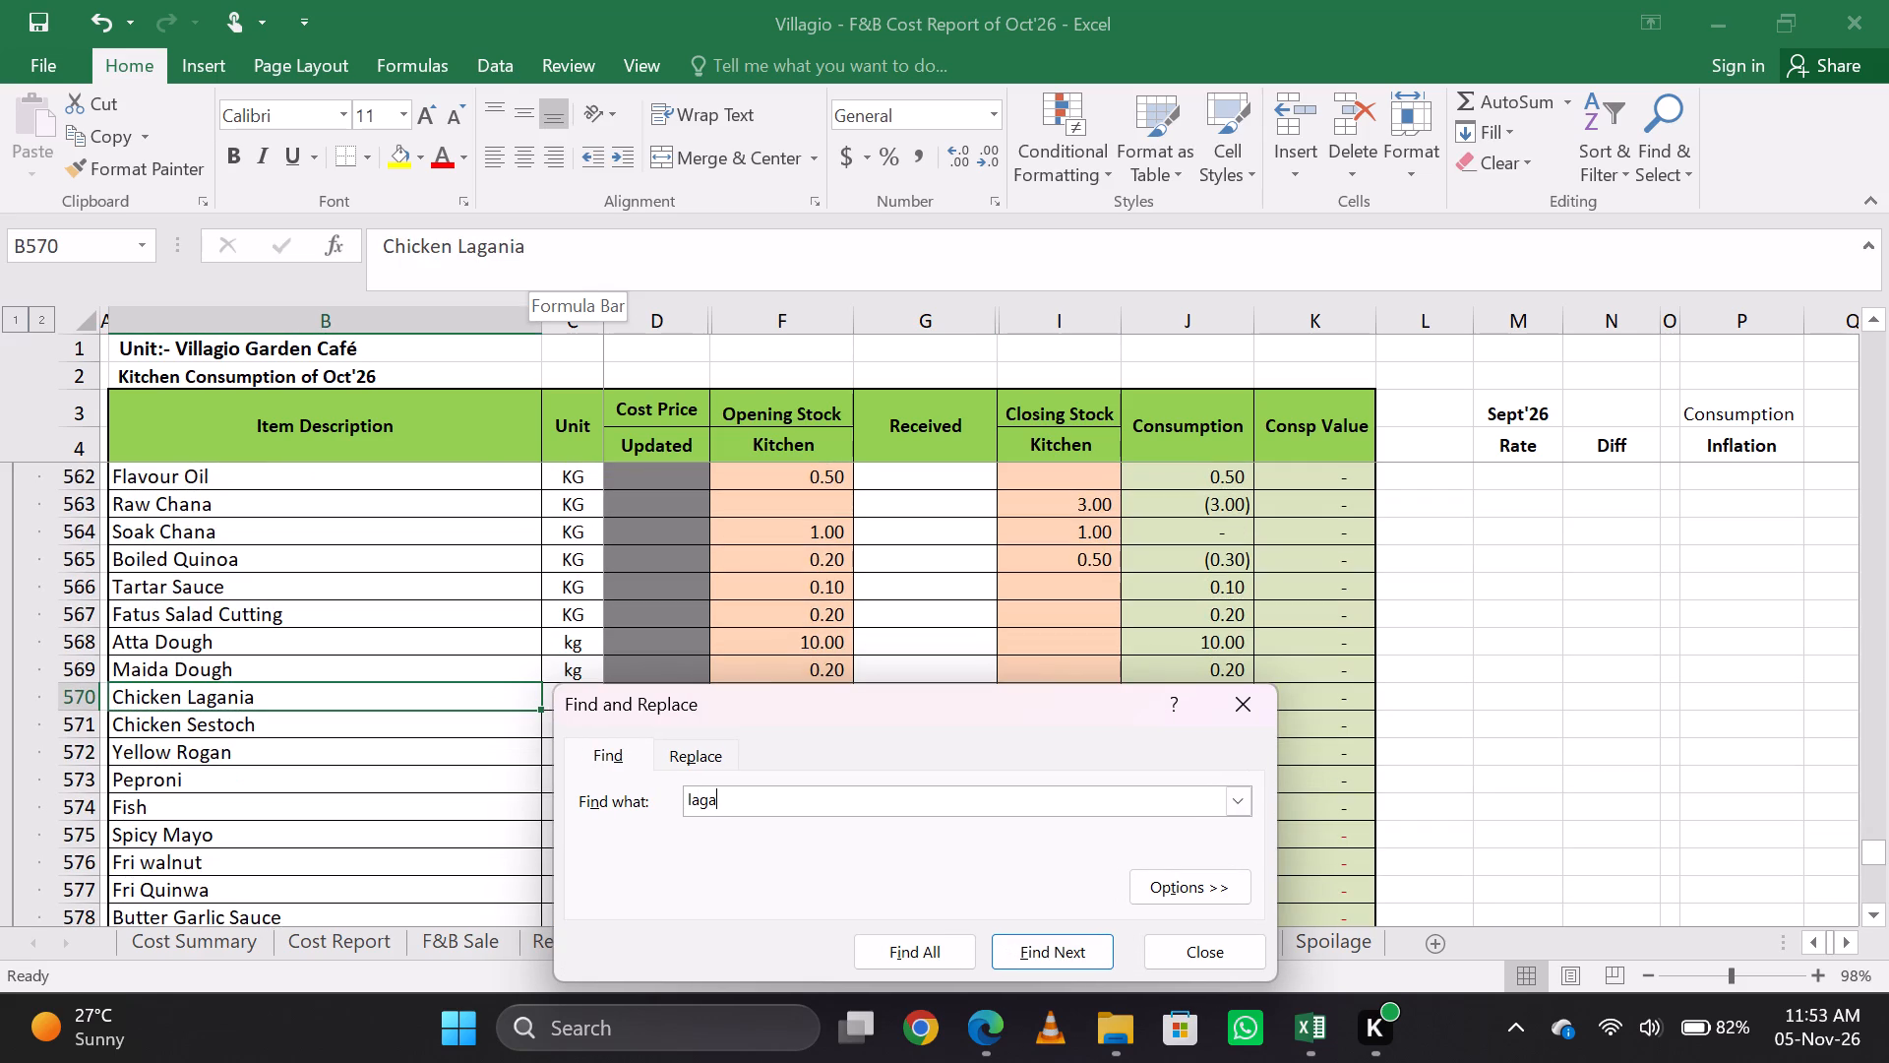
key("Return")
key("Escape")
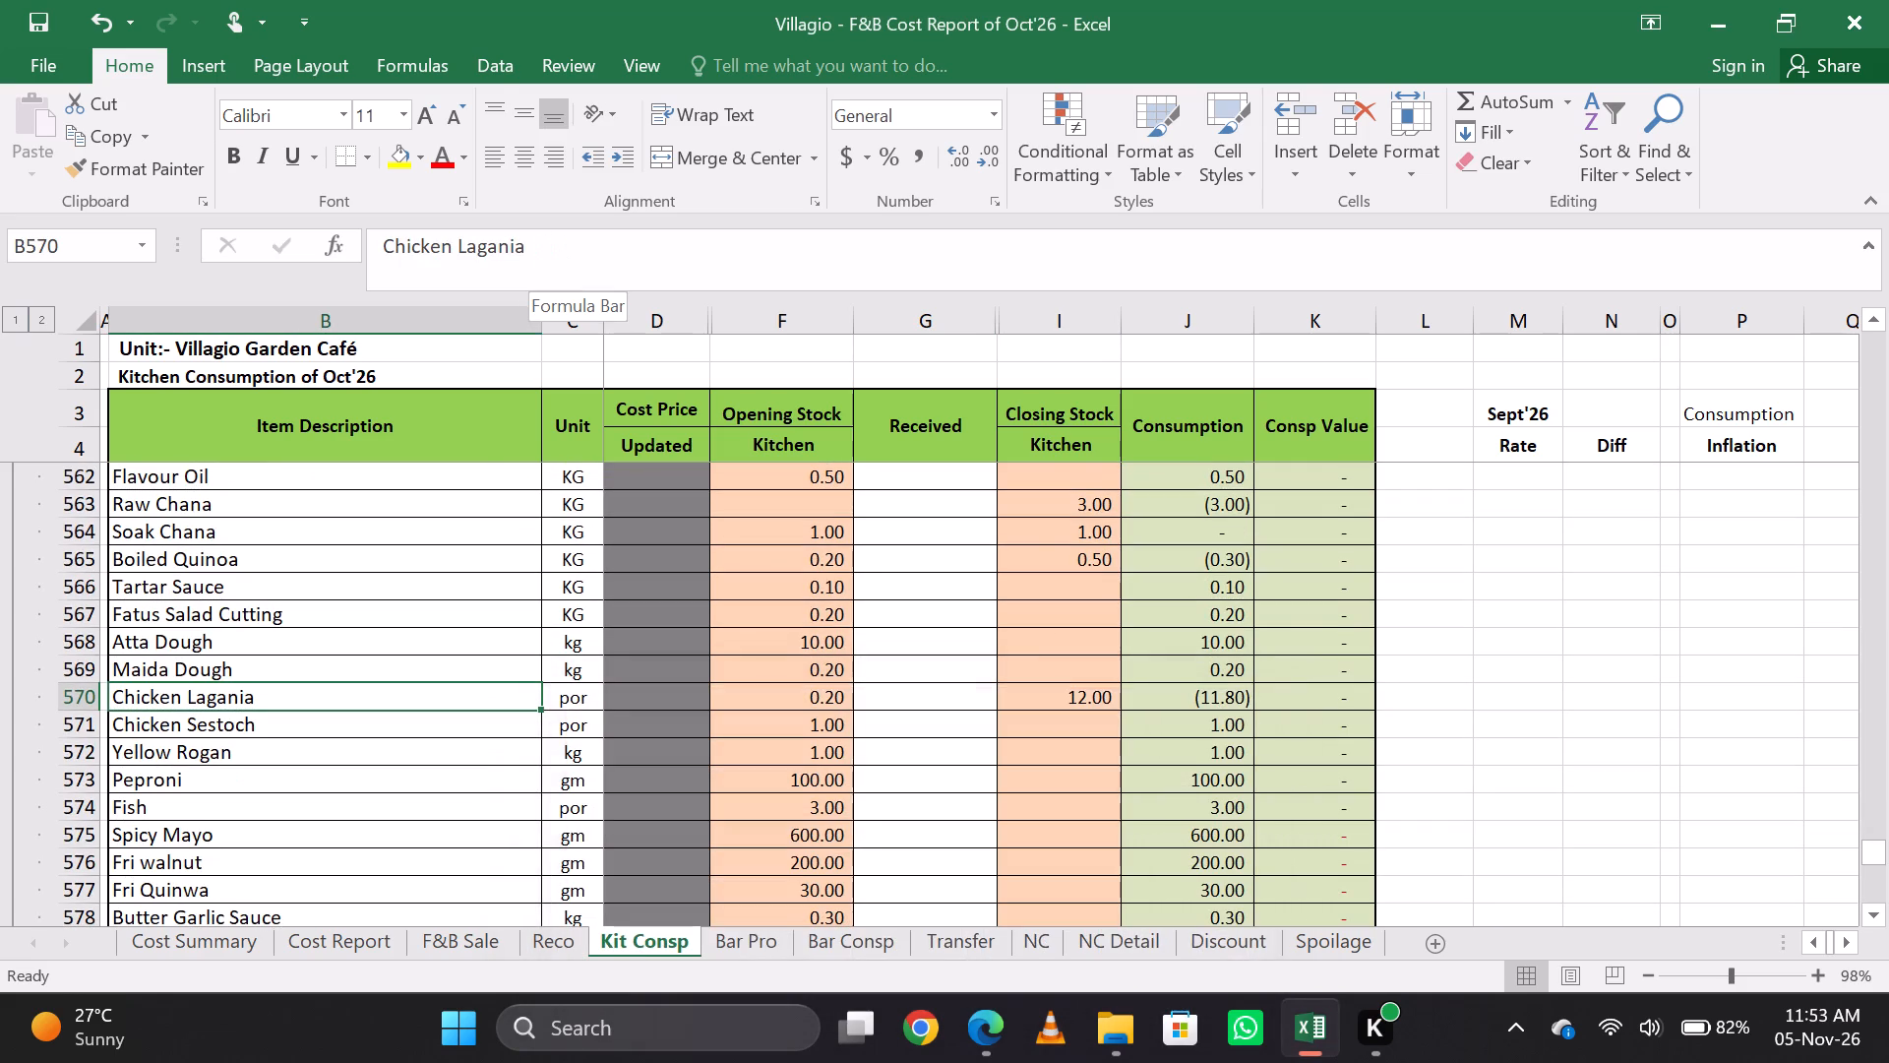
Insert a blank row directly above Chicken Lagania.
key("Down")
key("Up")
key("shift+space")
key("ctrl+shift+equal")
key("Down")
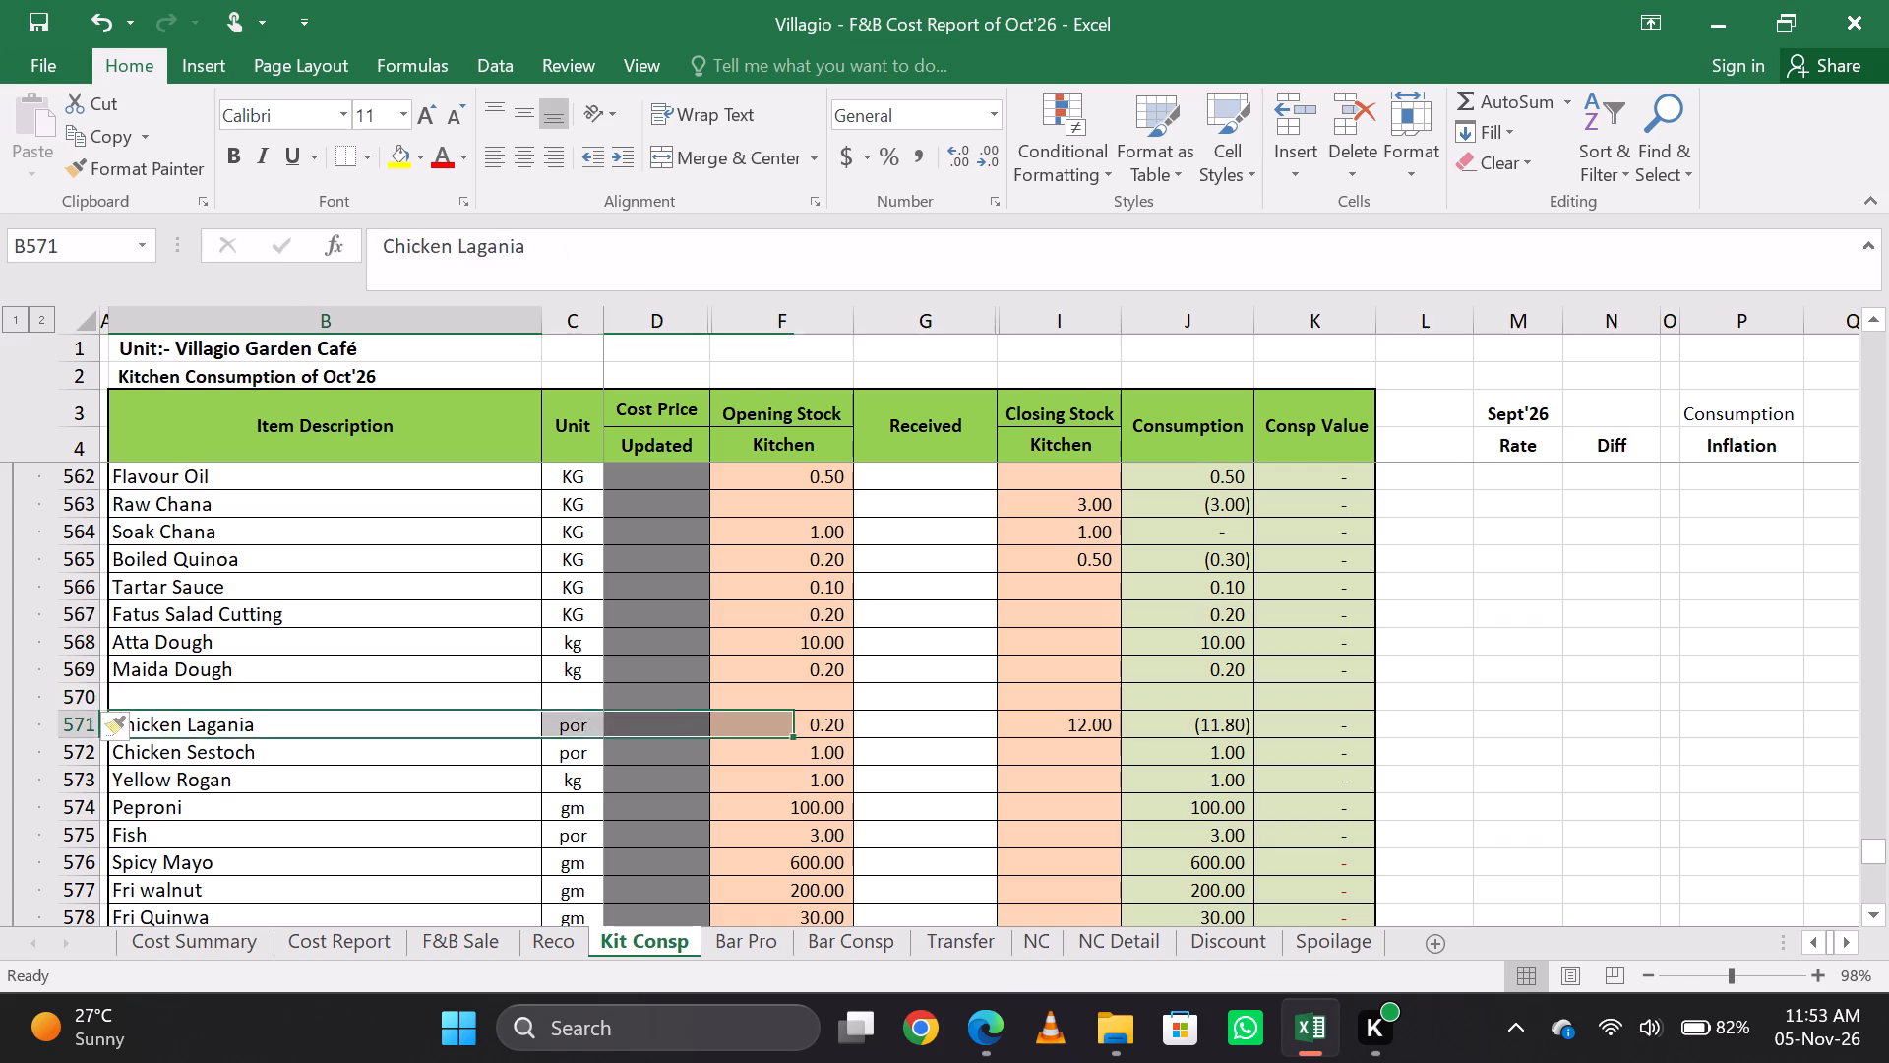
Enter the item Lagania Seed with unit Box in the blank row above Chicken Lagania.
key("Up")
key("shift+l")
type("aga")
type("nia Seed")
key("Tab")
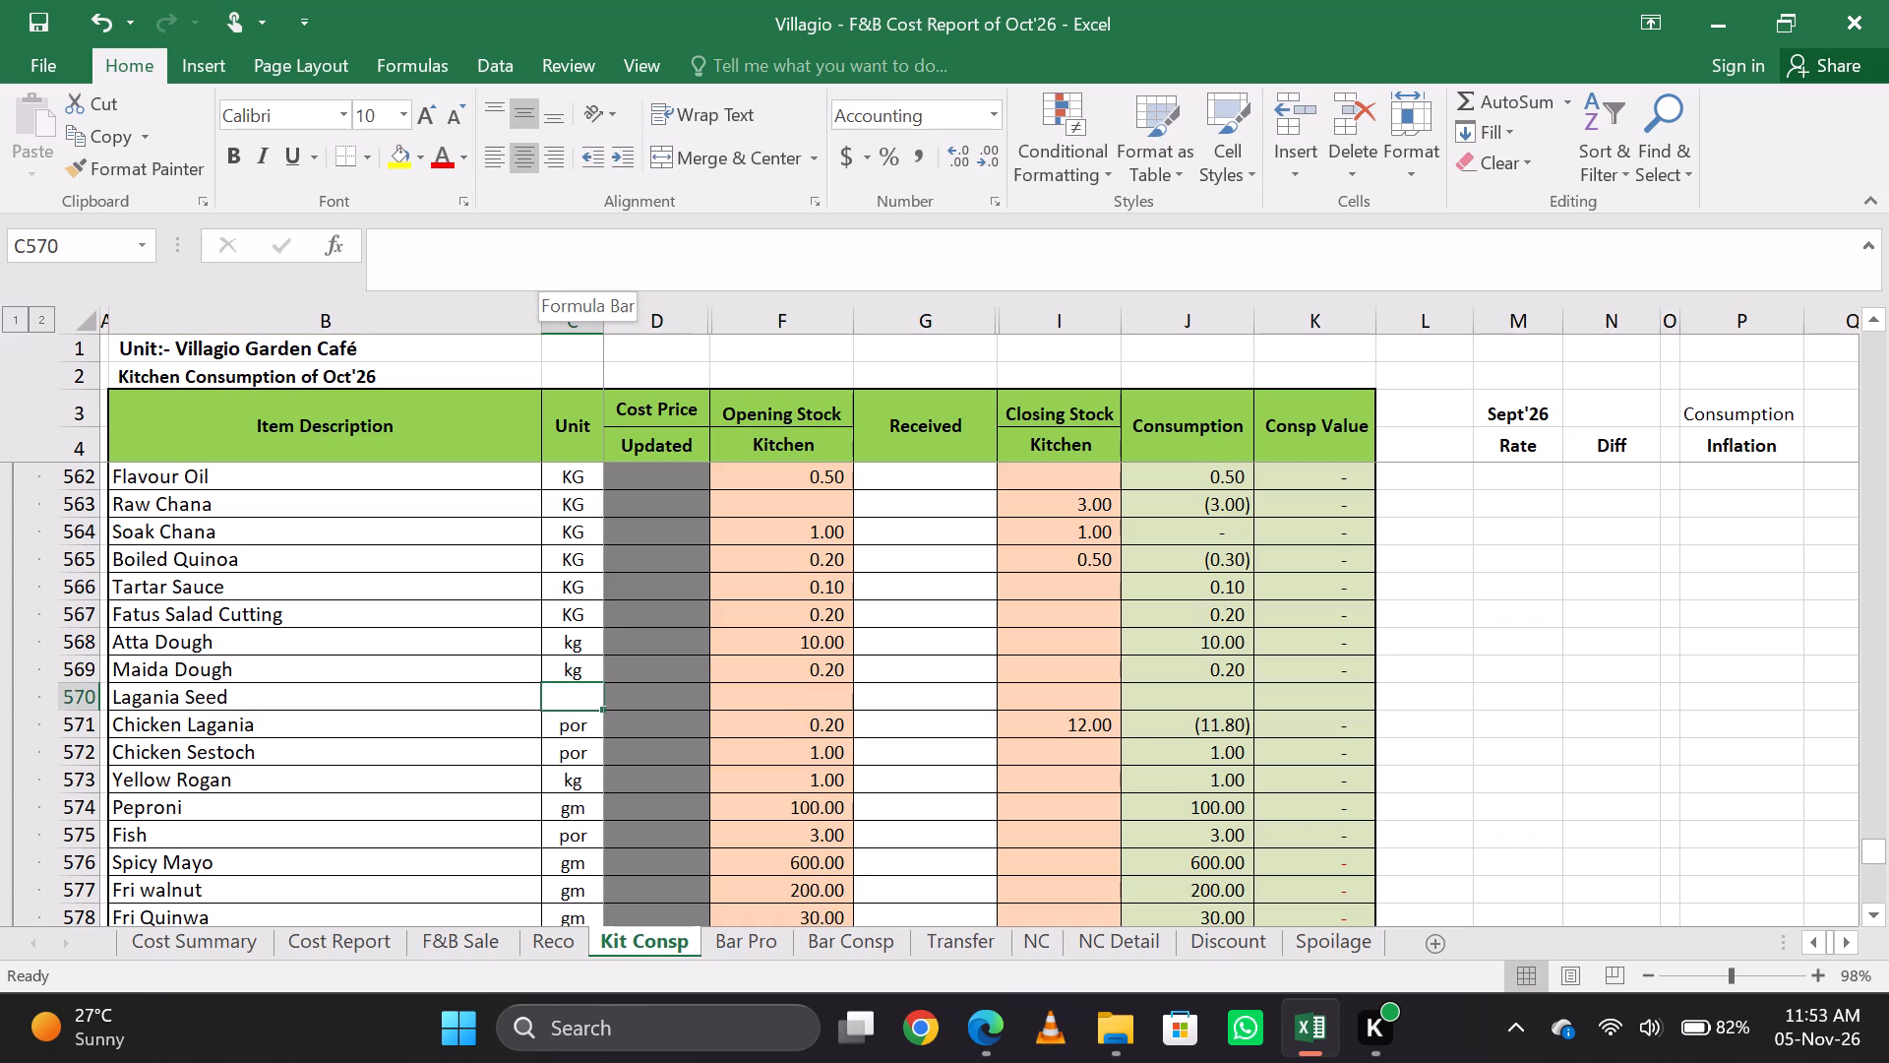
type("Boc")
key("BackSpace")
key("x")
key("Tab")
key("Tab")
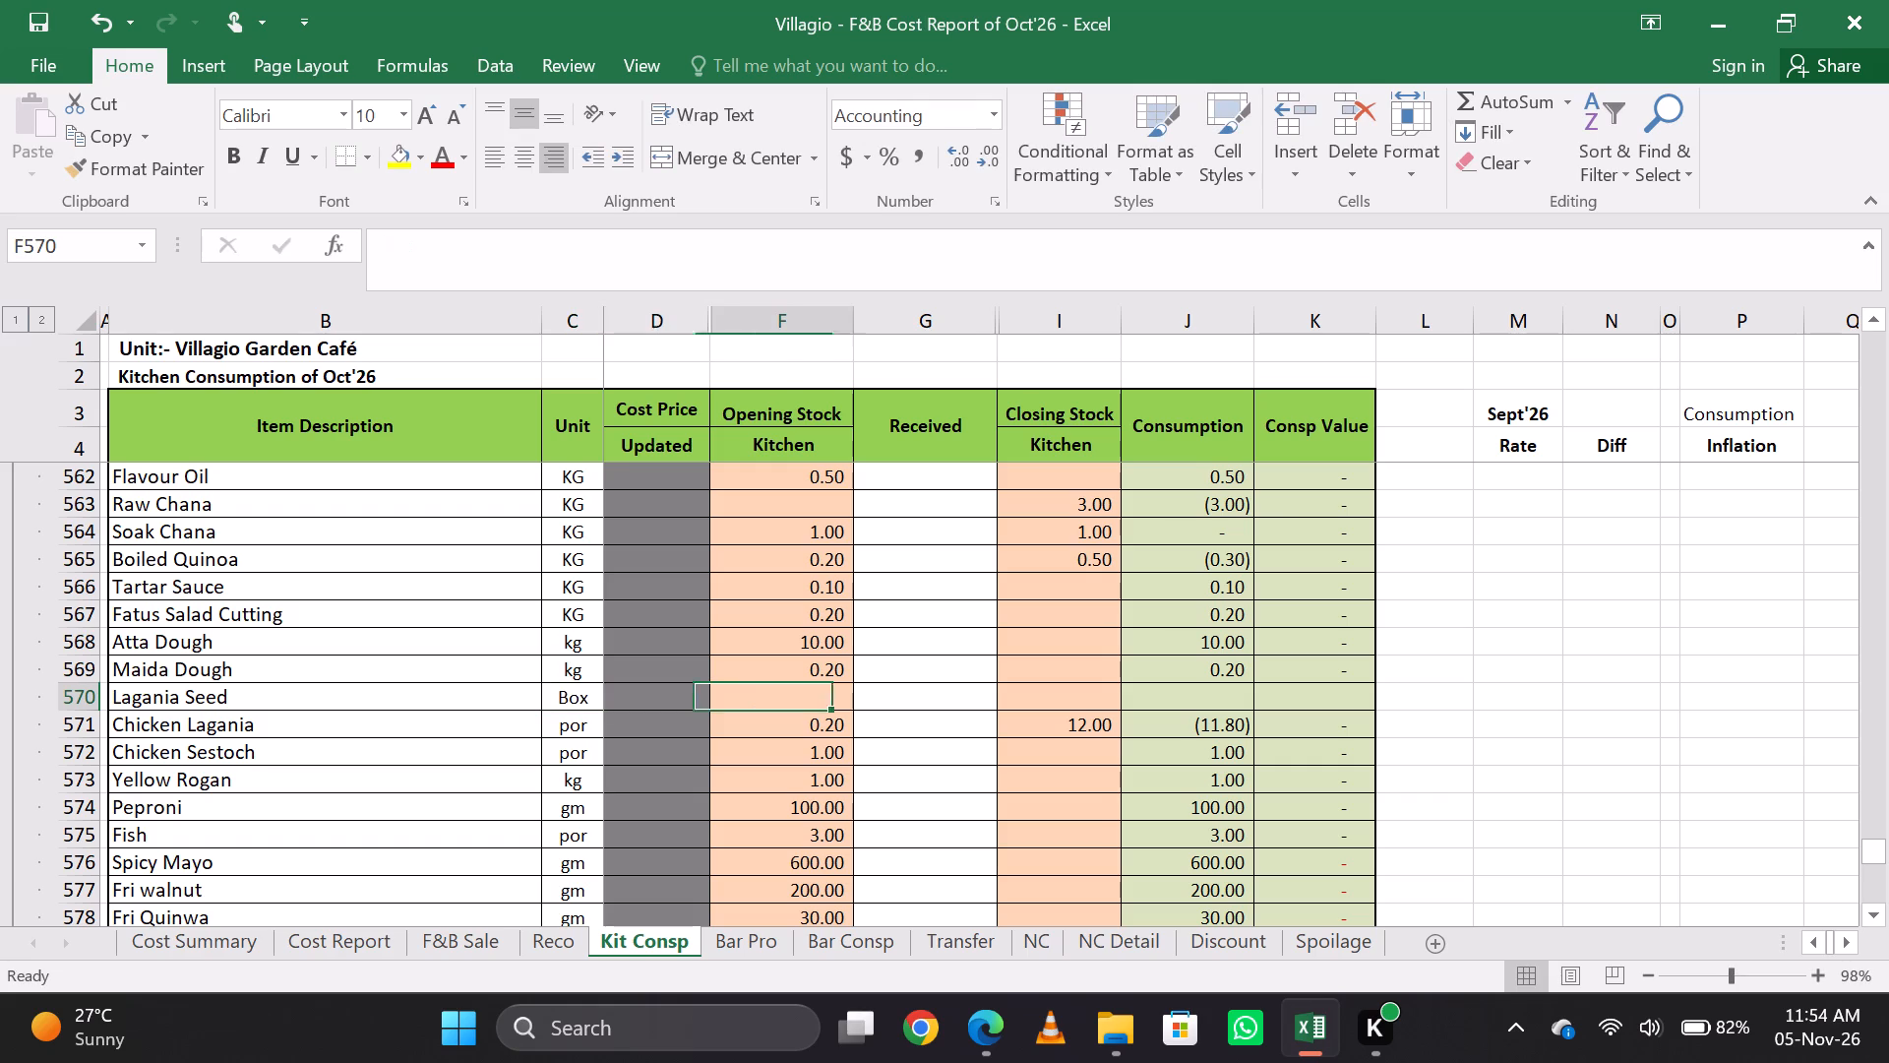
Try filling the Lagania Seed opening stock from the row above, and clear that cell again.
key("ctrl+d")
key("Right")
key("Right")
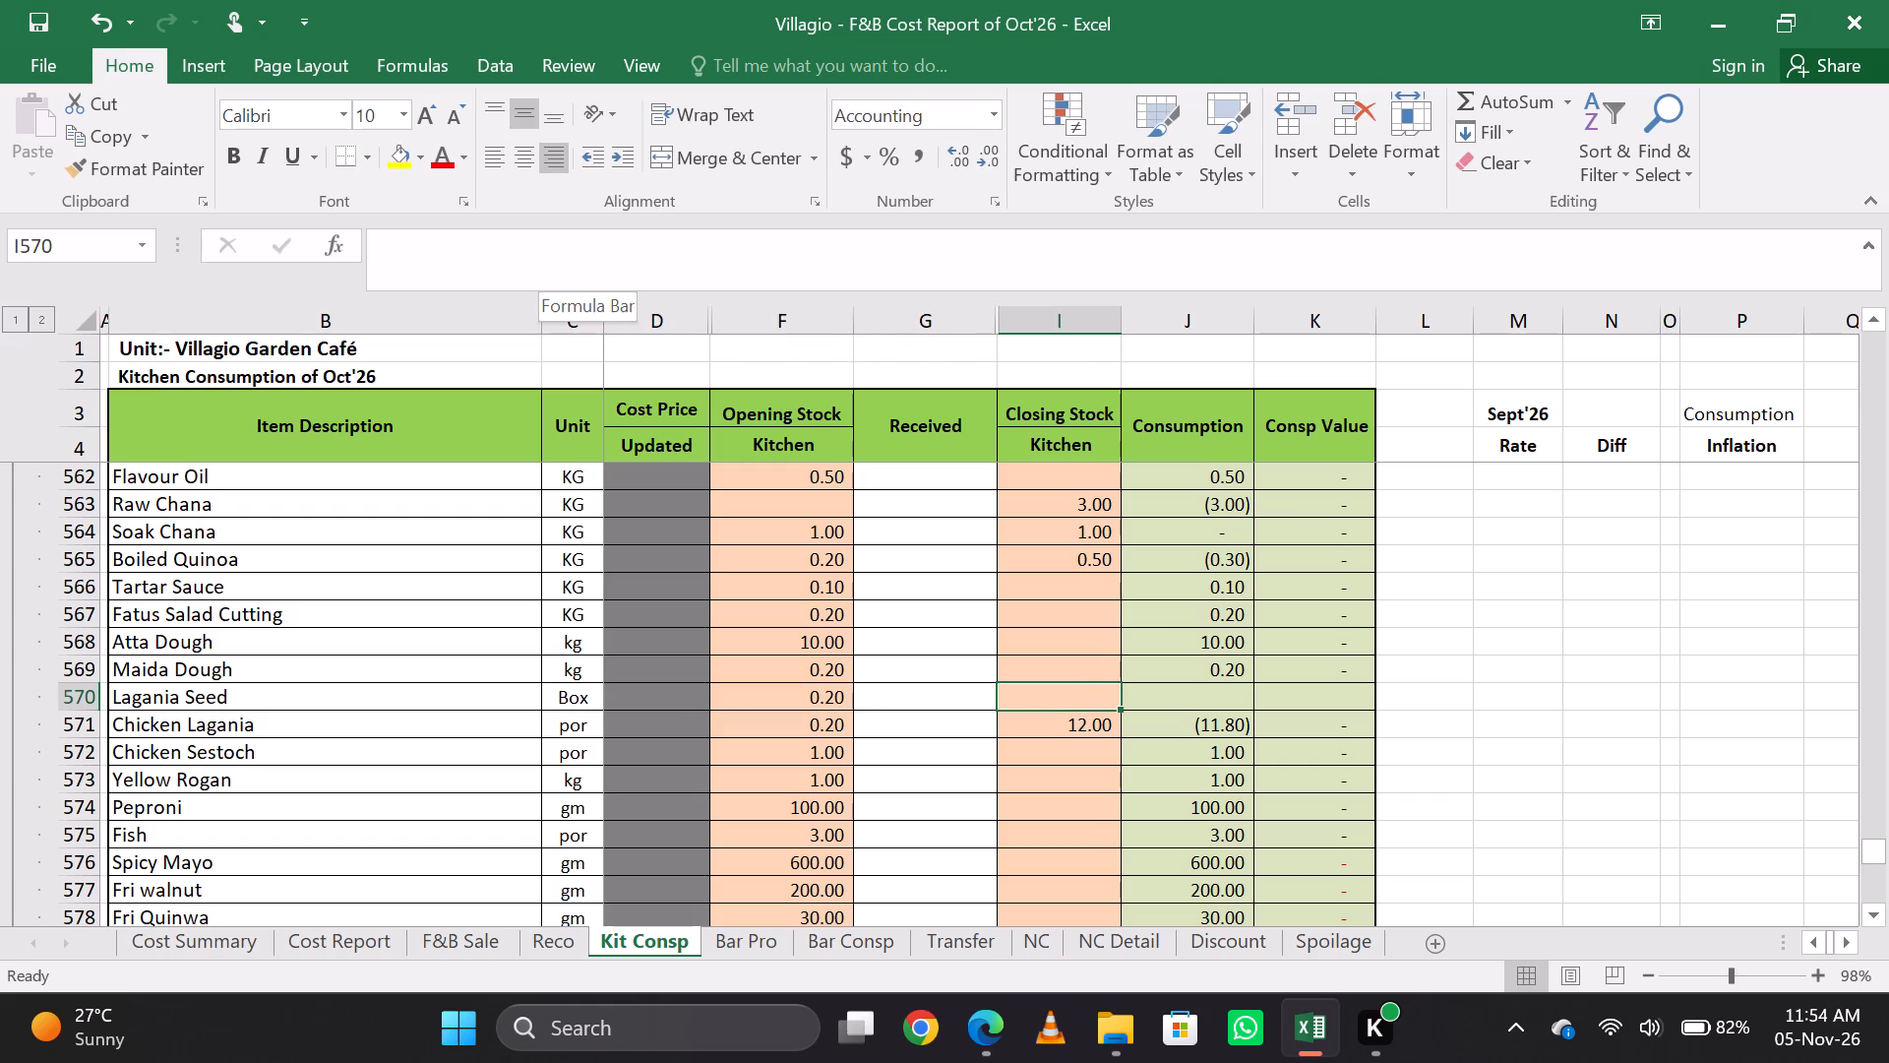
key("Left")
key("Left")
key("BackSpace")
Fill the Consumption and Consp Value formulas down from Maida Dough into the Lagania Seed row.
key("Right")
key("Right")
key("Right")
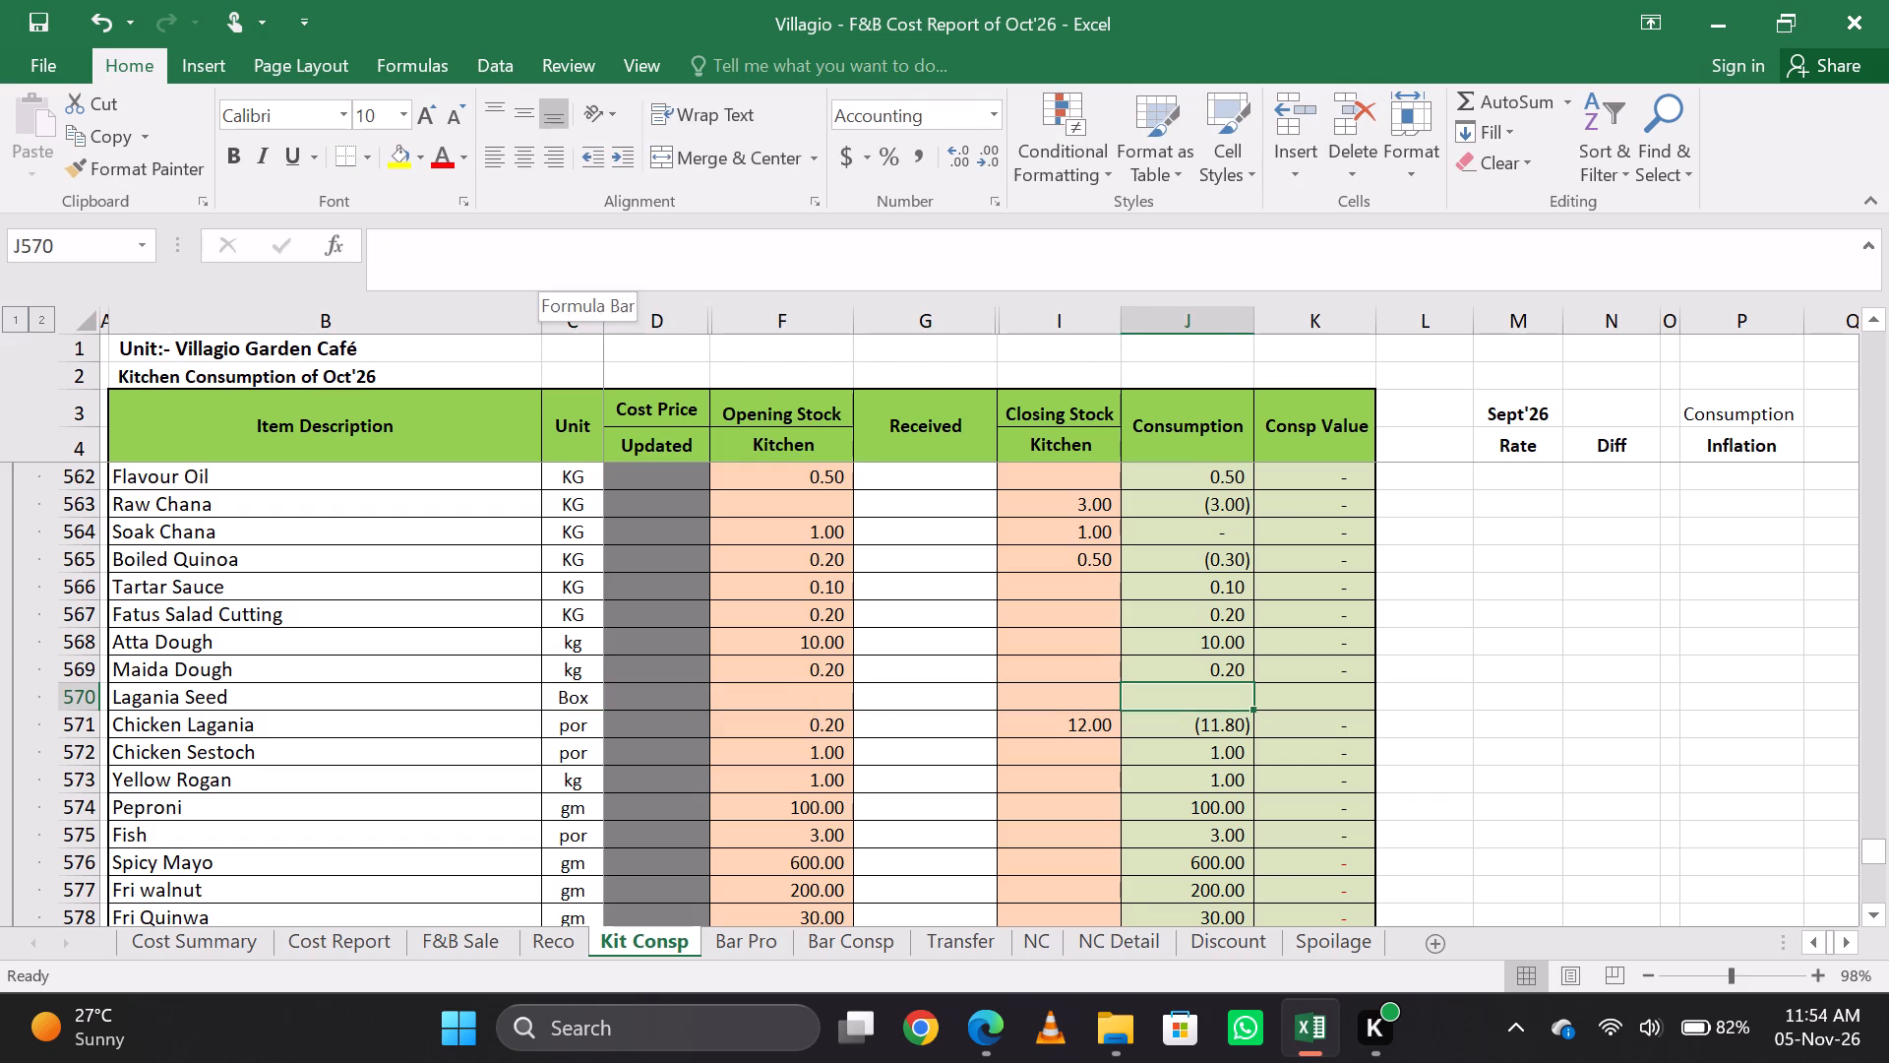
key("ctrl+d")
key("Right")
key("ctrl+d")
Enter 1 as the kitchen closing stock for Lagania Seed.
key("Left")
key("Left")
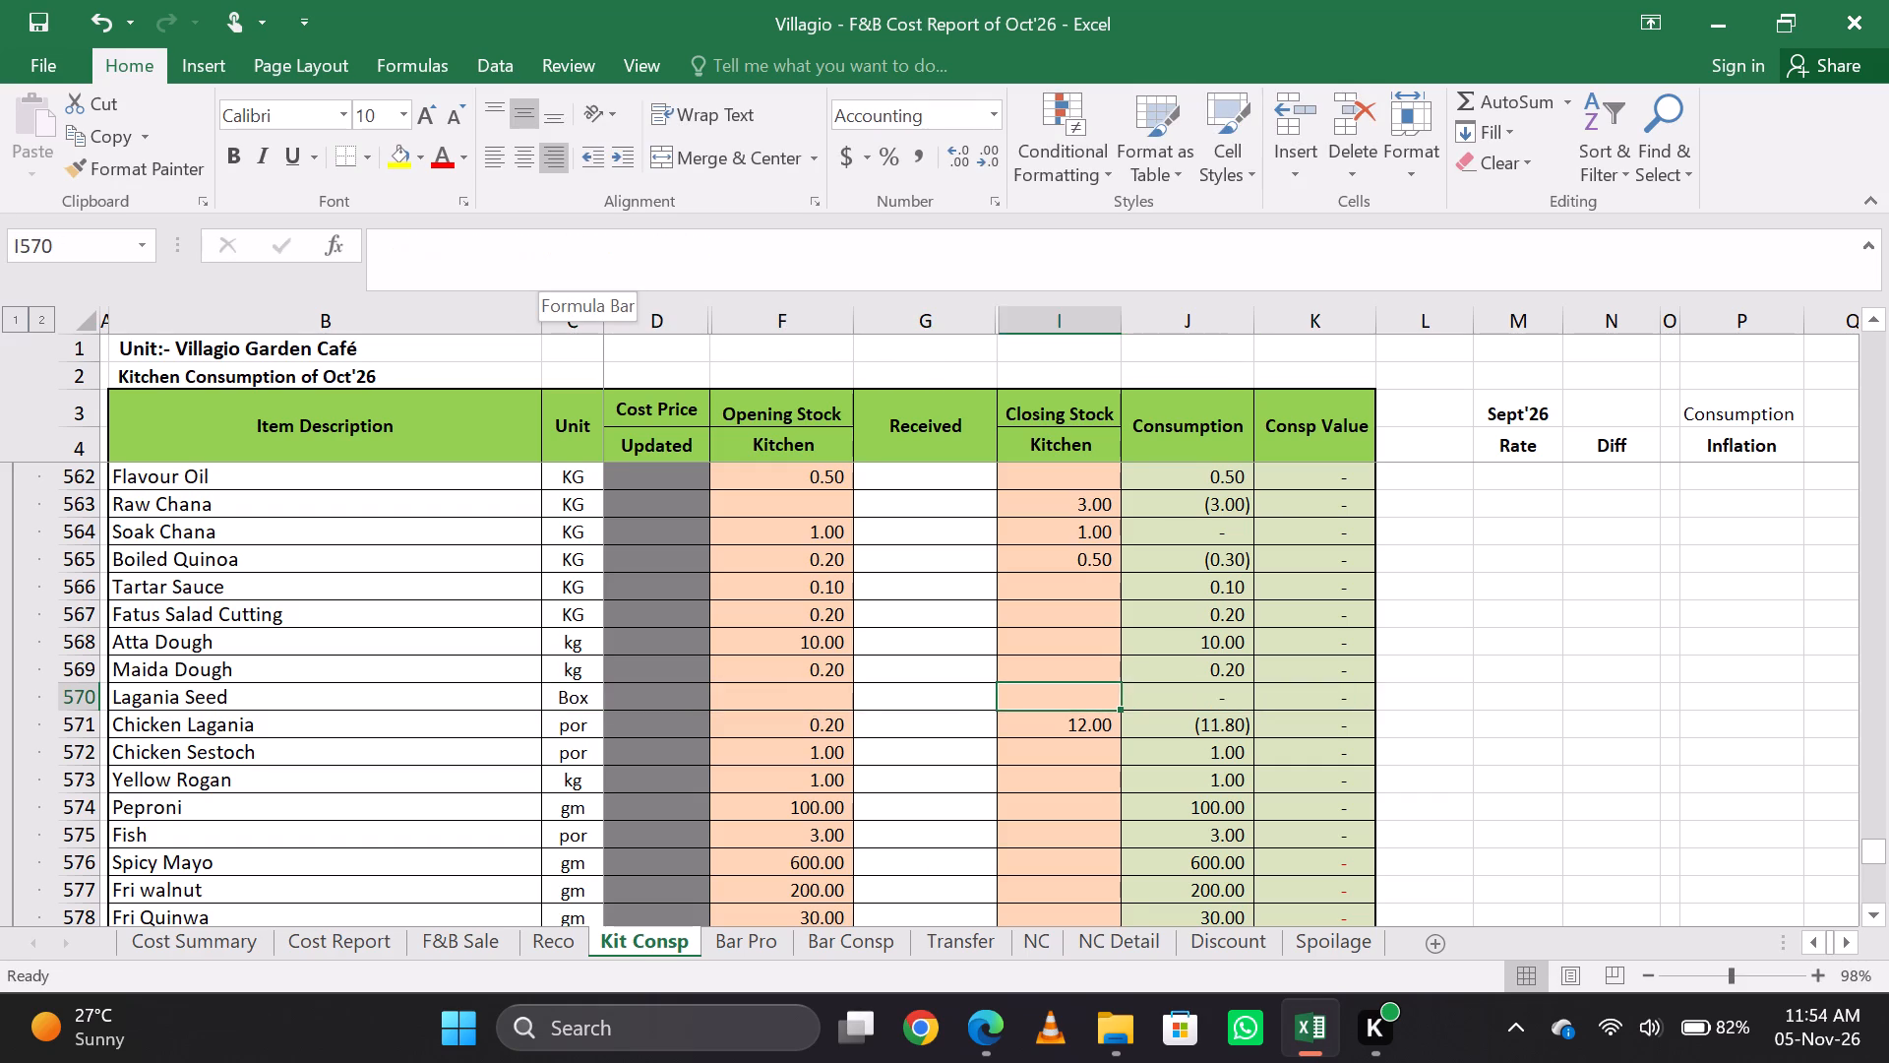
key("Right")
key("Left")
key("1")
key("Down")
key("Up")
Find the fusilli item and enter 1 as the kitchen closing stock for Agnesis Fusilli(500gm).
key("ctrl+f")
key("BackSpace")
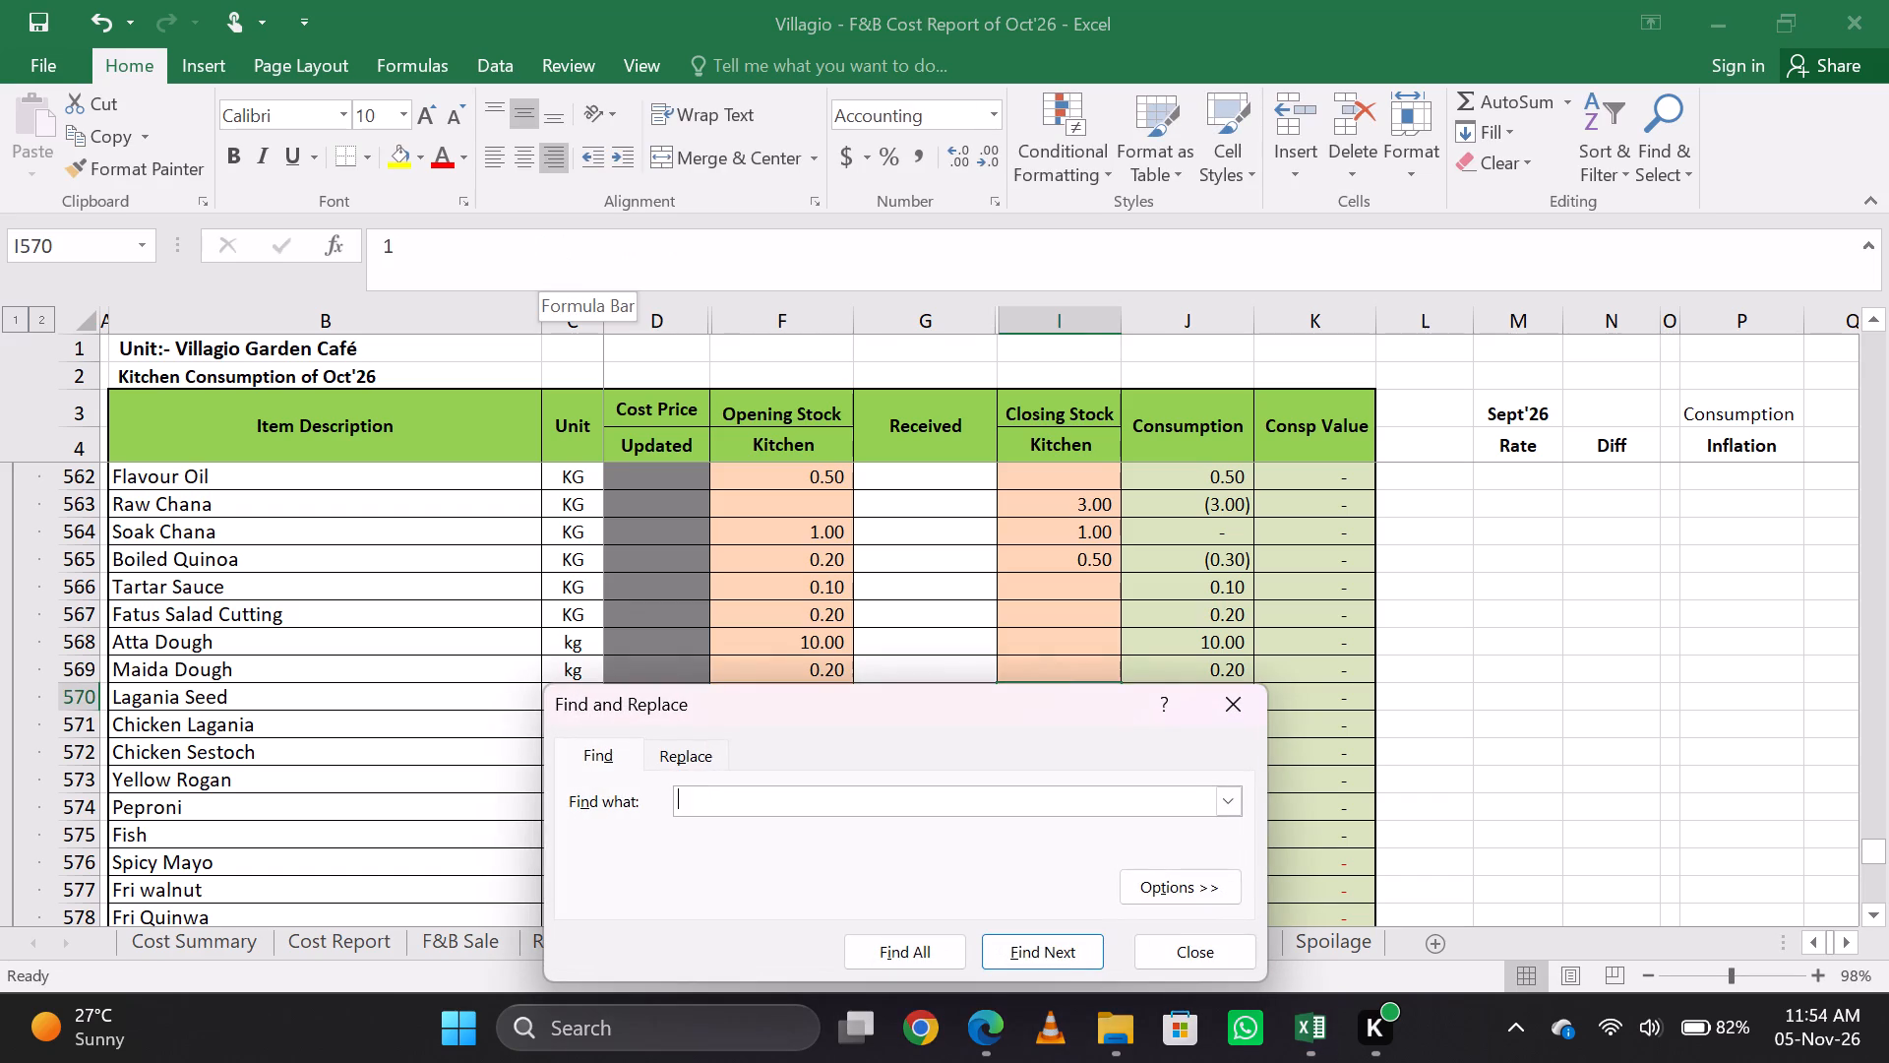
key("BackSpace")
key("BackSpace")
key("BackSpace")
type("fusl")
key("Return")
key("Return")
key("BackSpace")
key("Return")
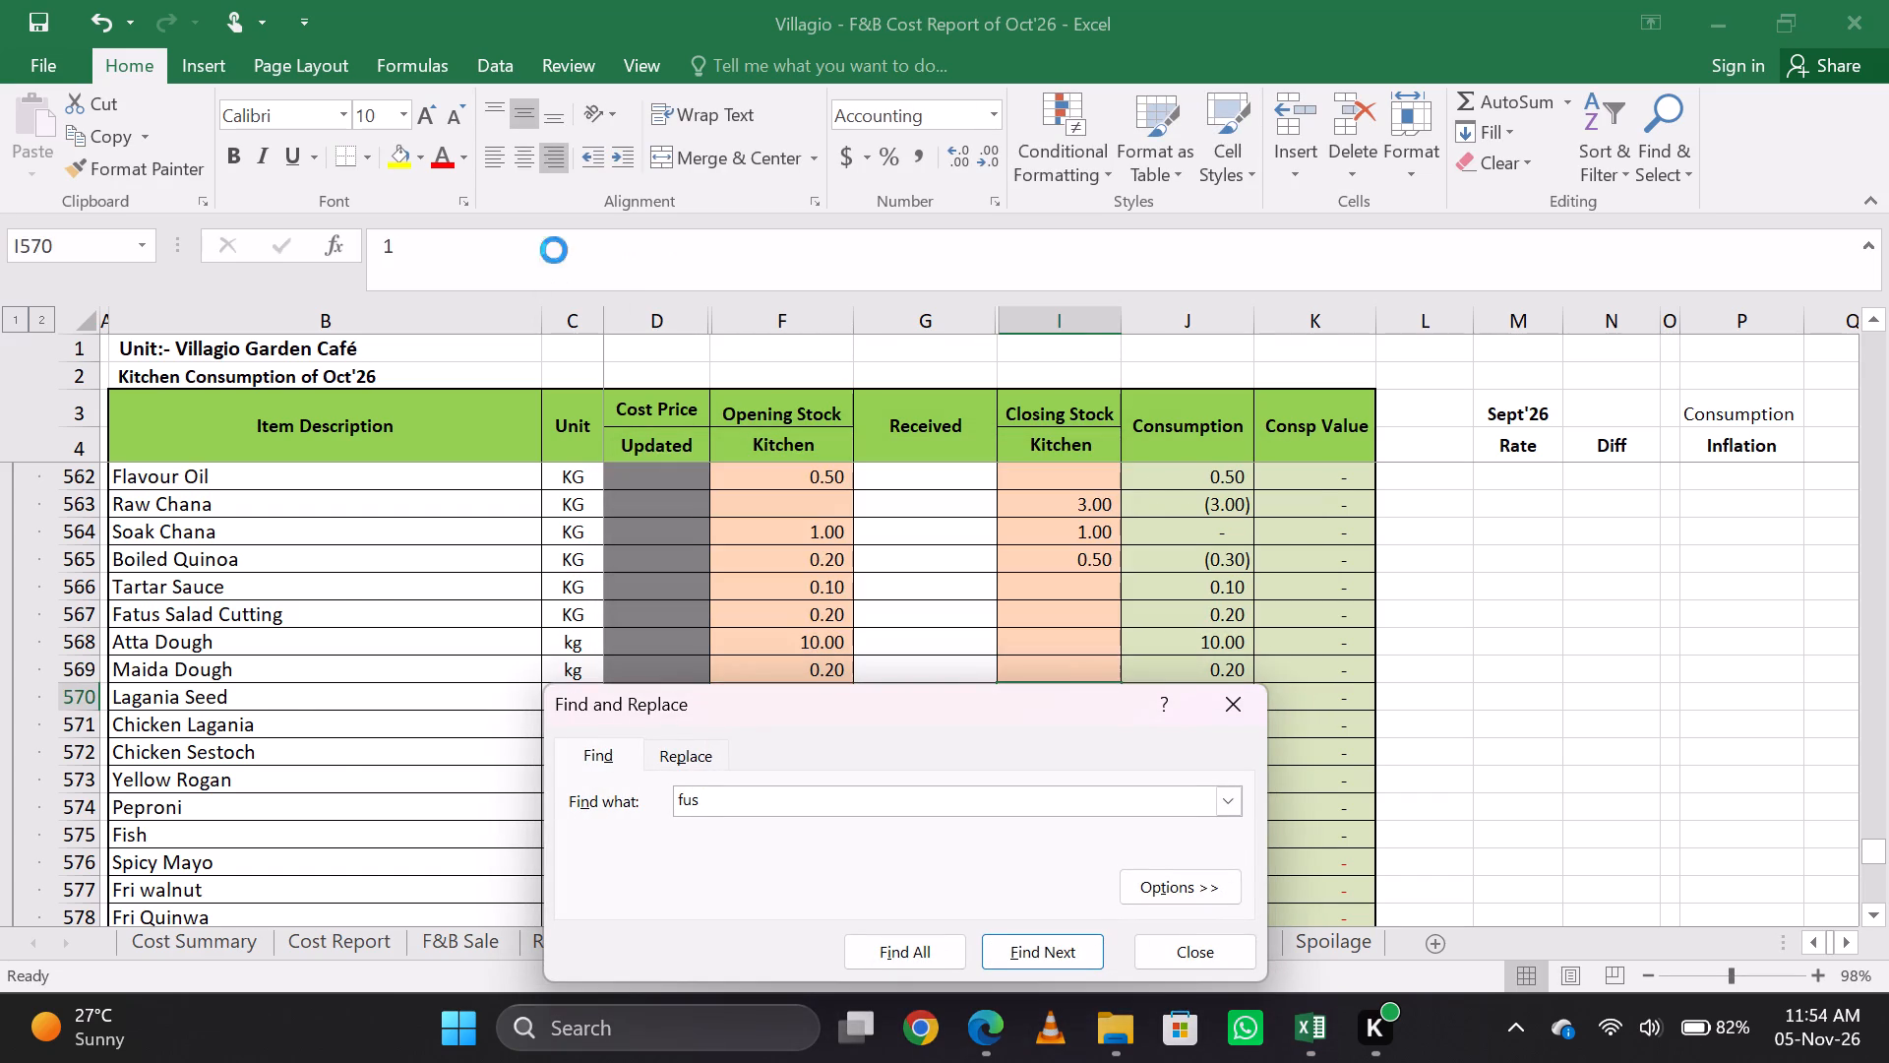
key("Return")
key("Return")
key("Escape")
key("Right")
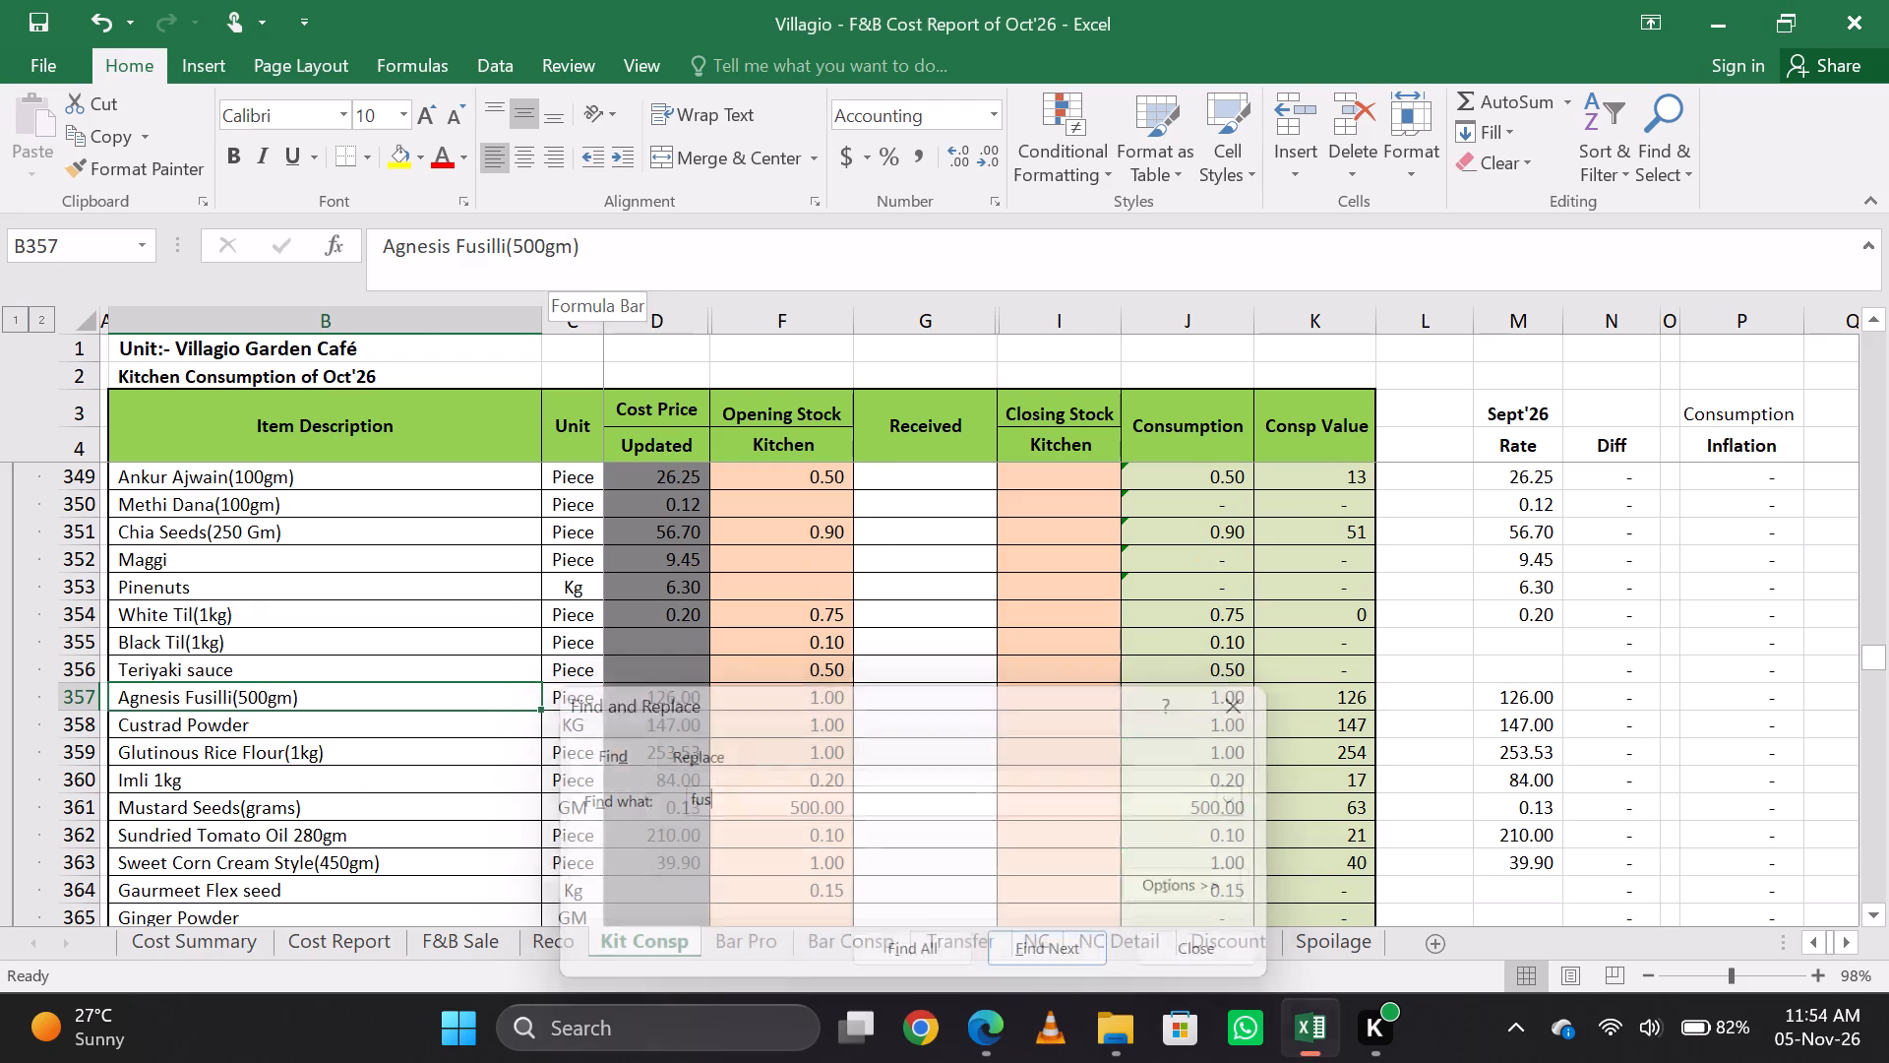
key("Right")
key("Right")
key("Right")
key("Right")
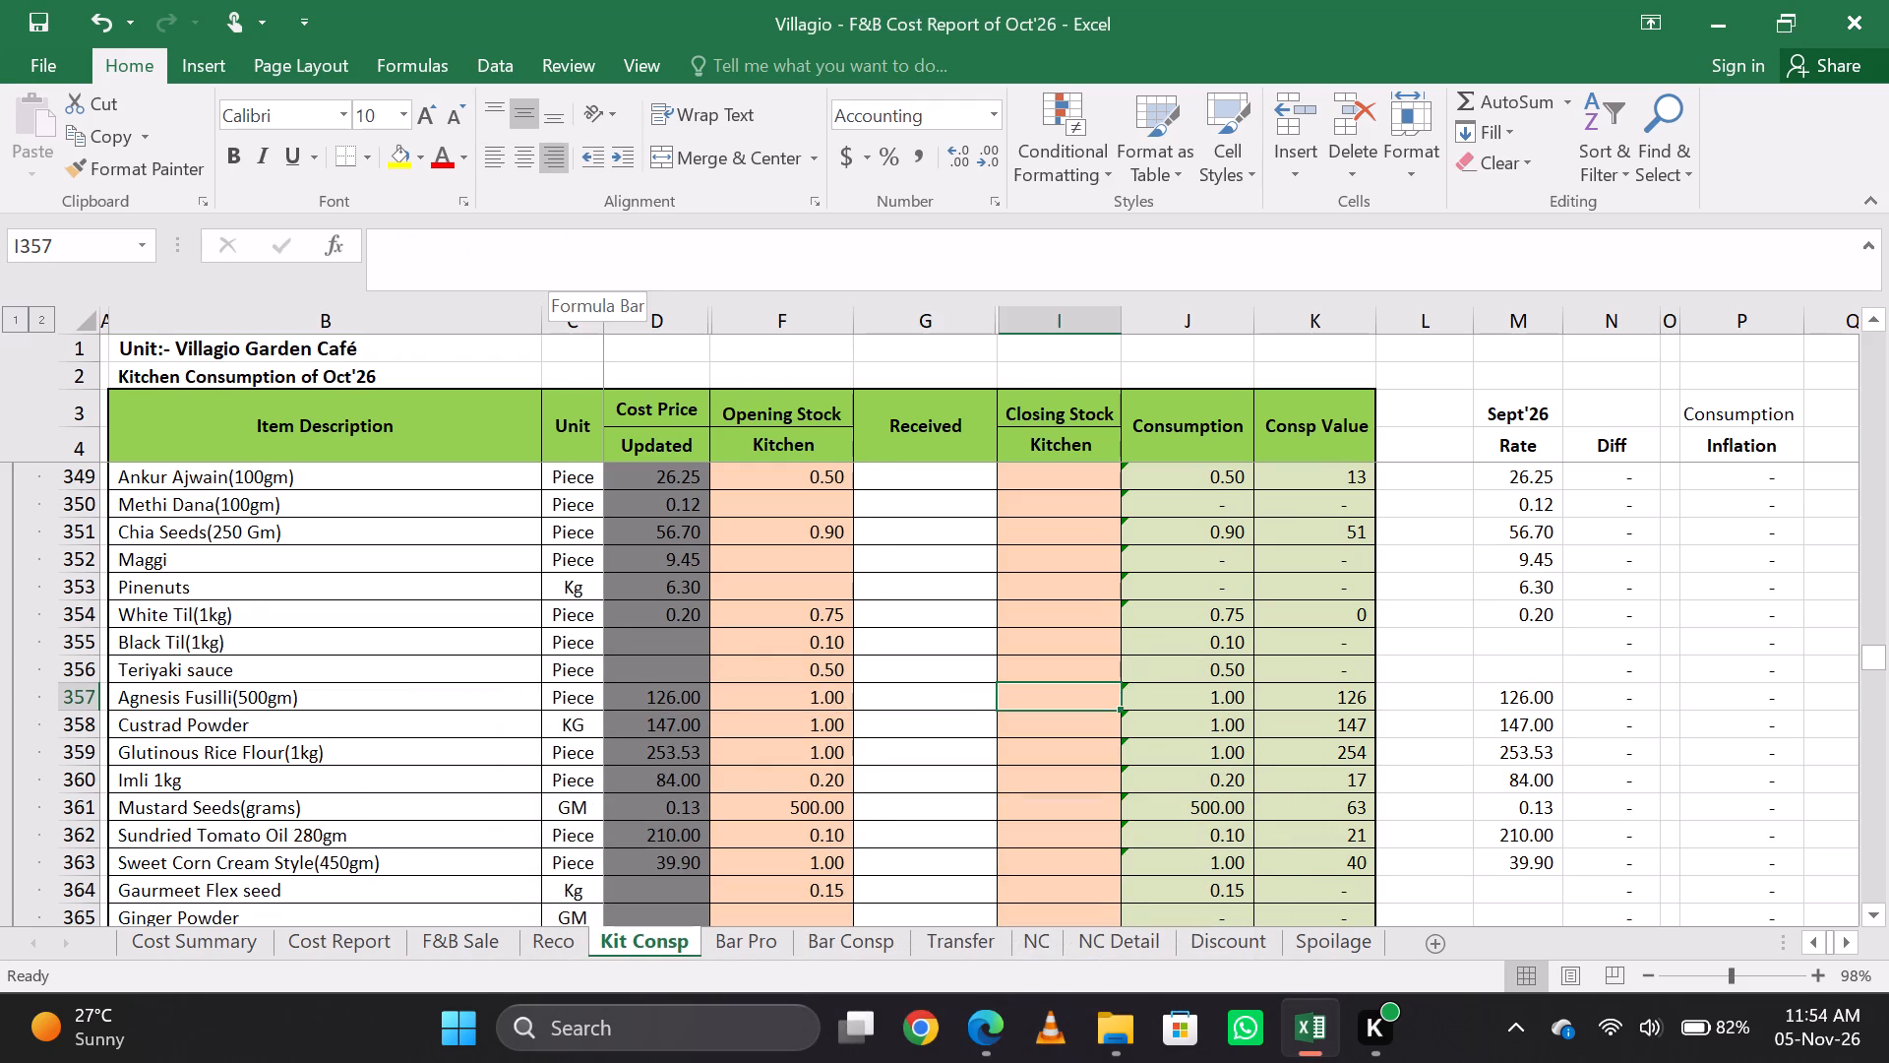
key("1")
key("Down")
Find the rajma items and enter 3 as the kitchen closing stock for Dal Rajma Red.
key("ctrl+f")
key("BackSpace")
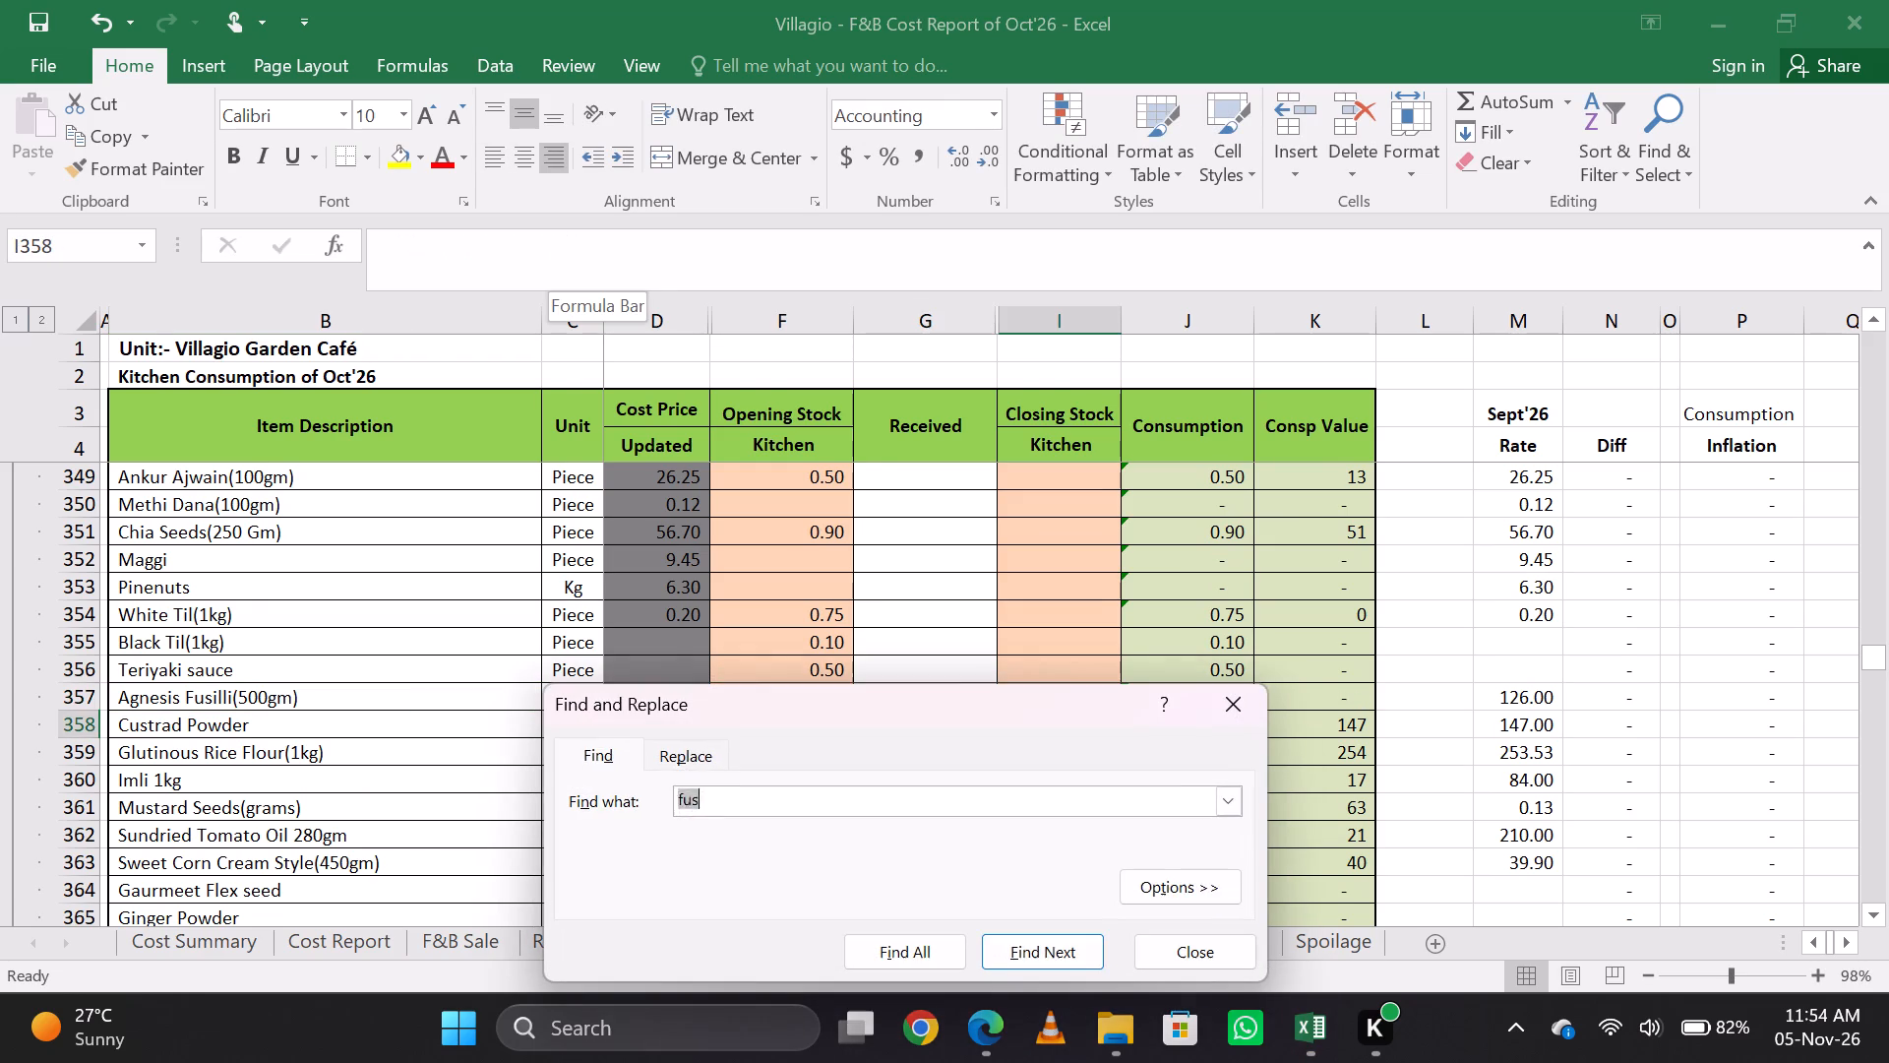
key("BackSpace")
key("BackSpace")
key("BackSpace")
type("raj")
type("ma")
key("Return")
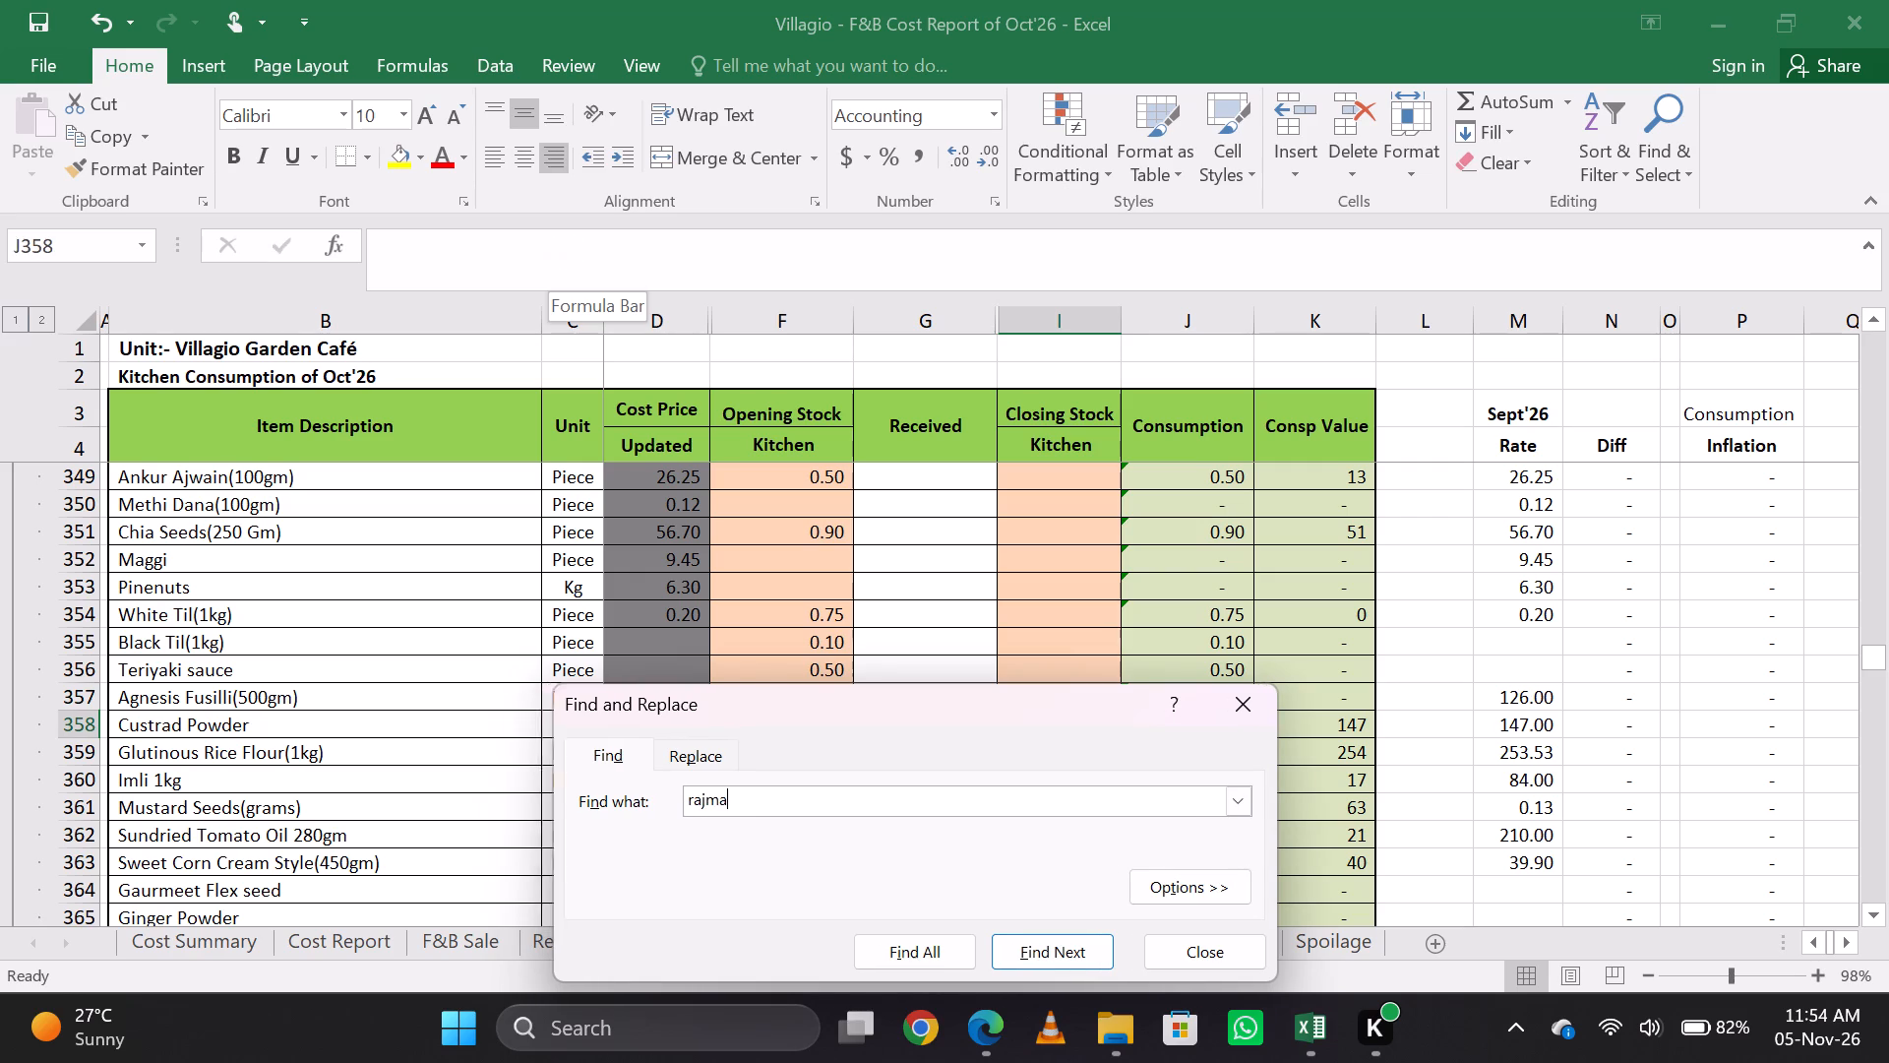
key("Return")
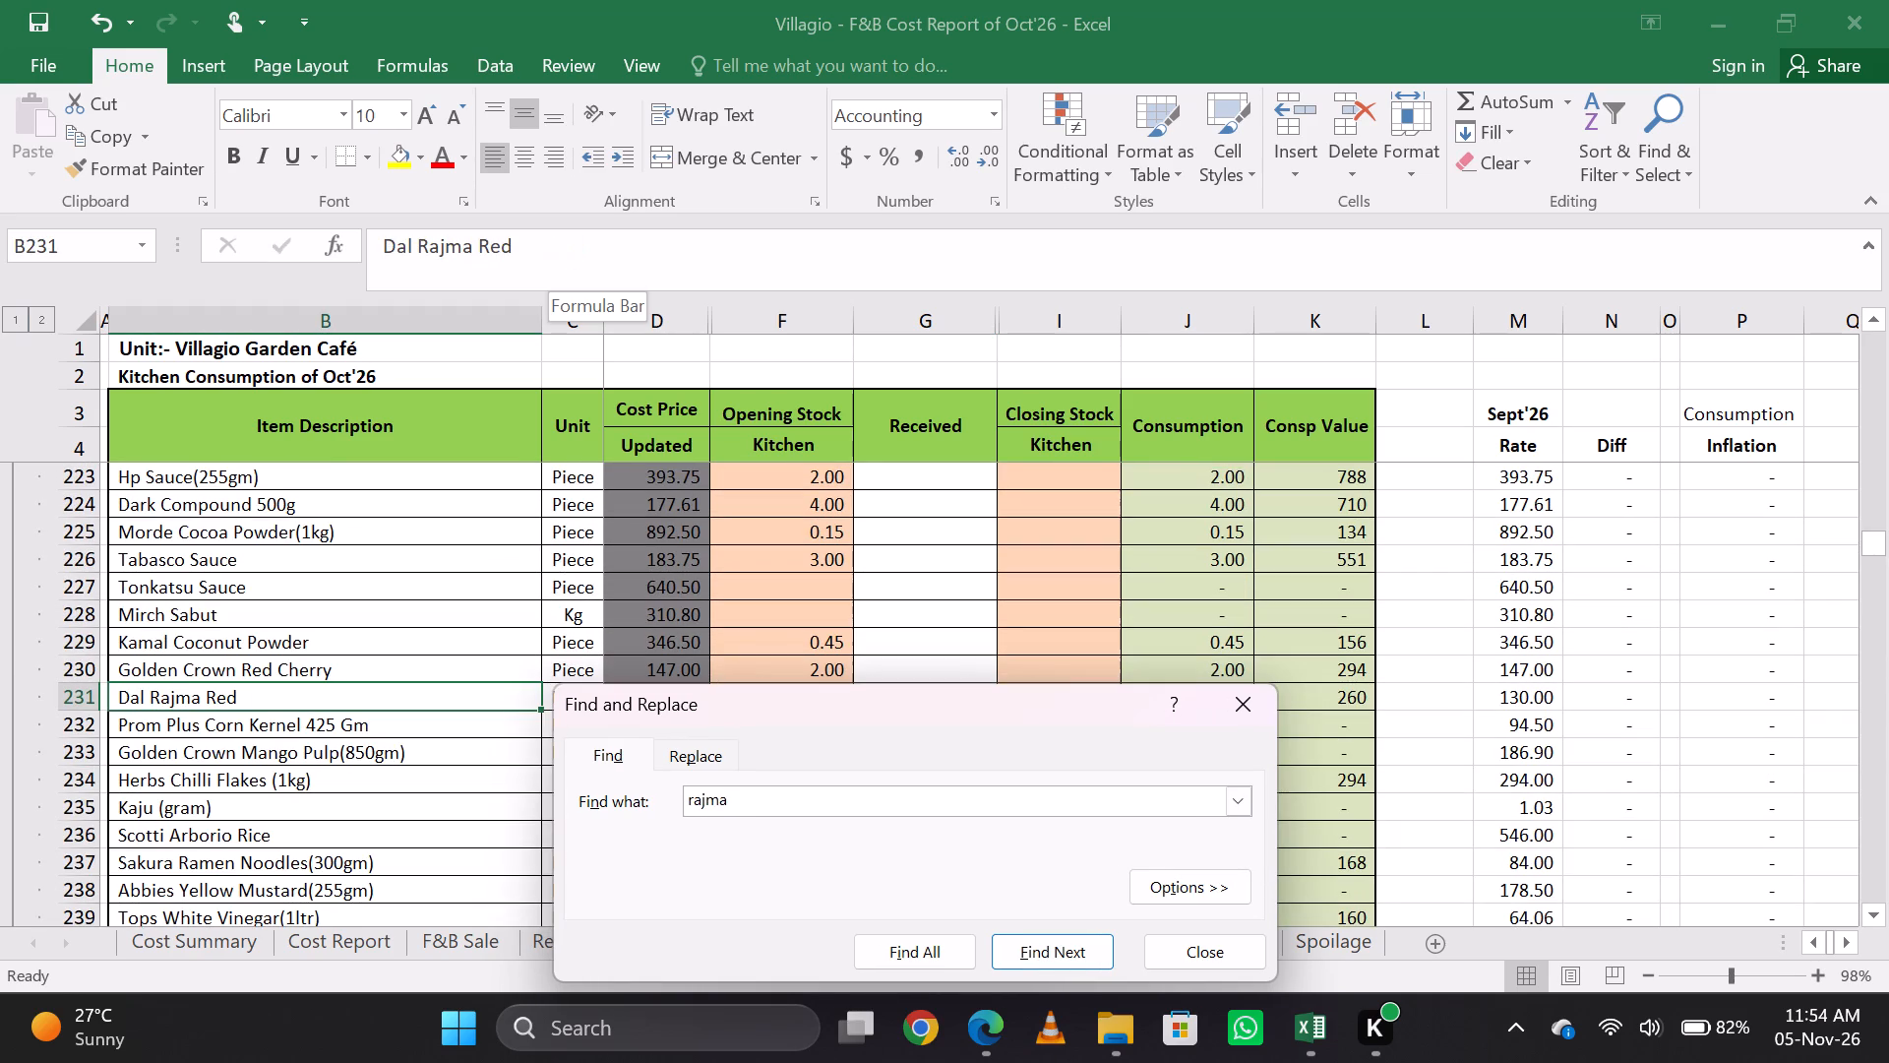
key("Return")
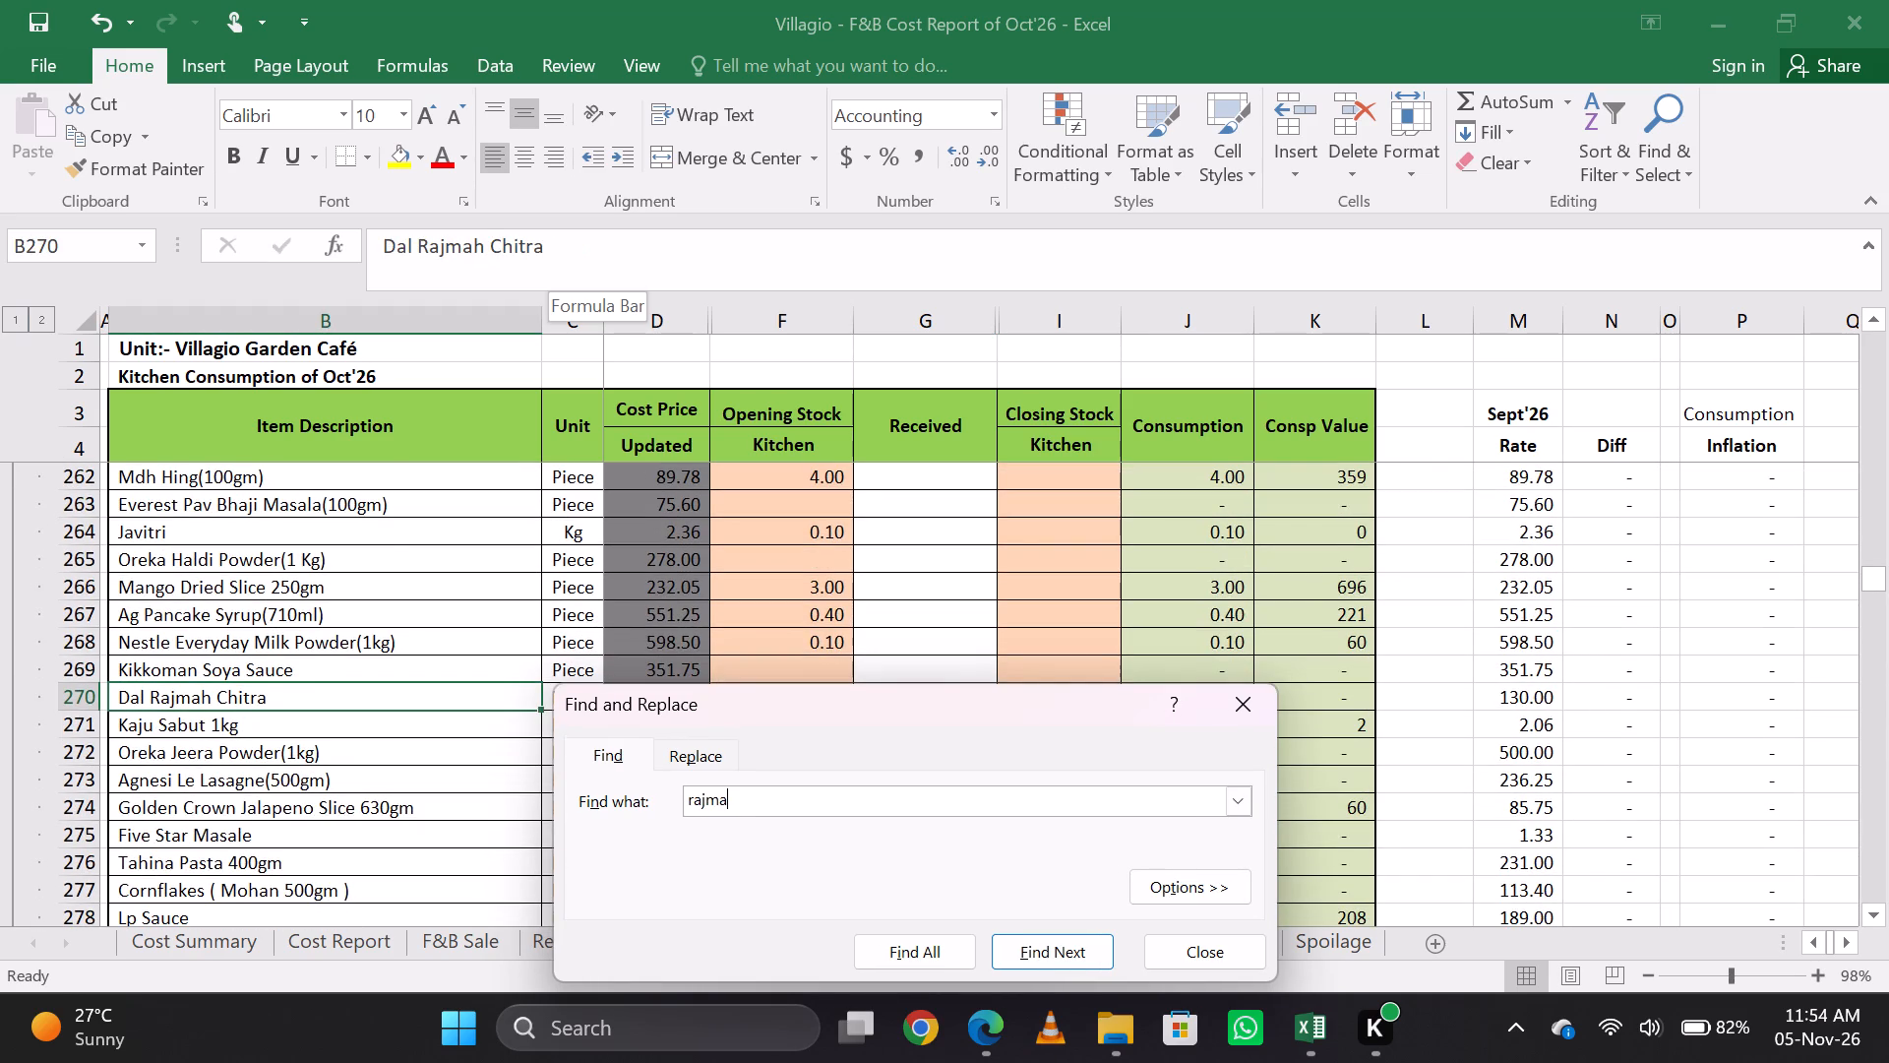
key("Return")
key("Return")
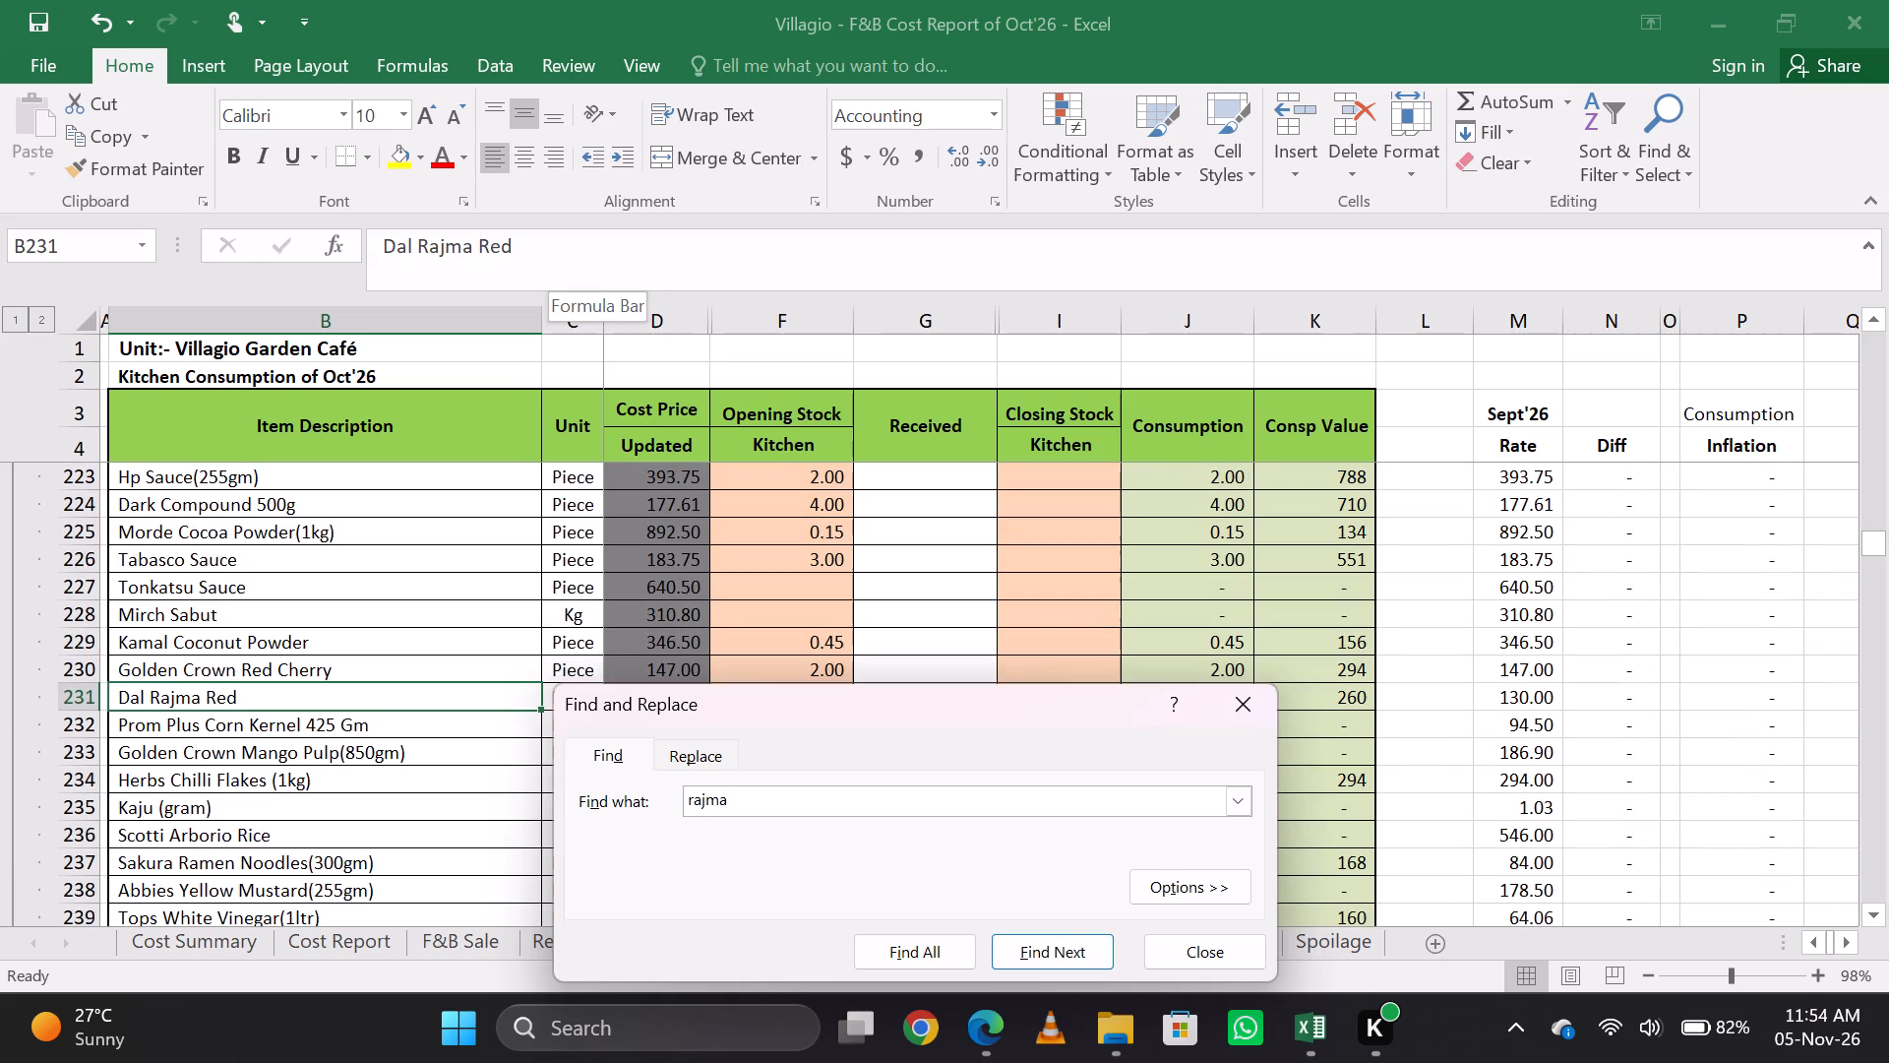
key("Escape")
key("Right")
key("Right")
key("Right")
key("Right")
key("Right")
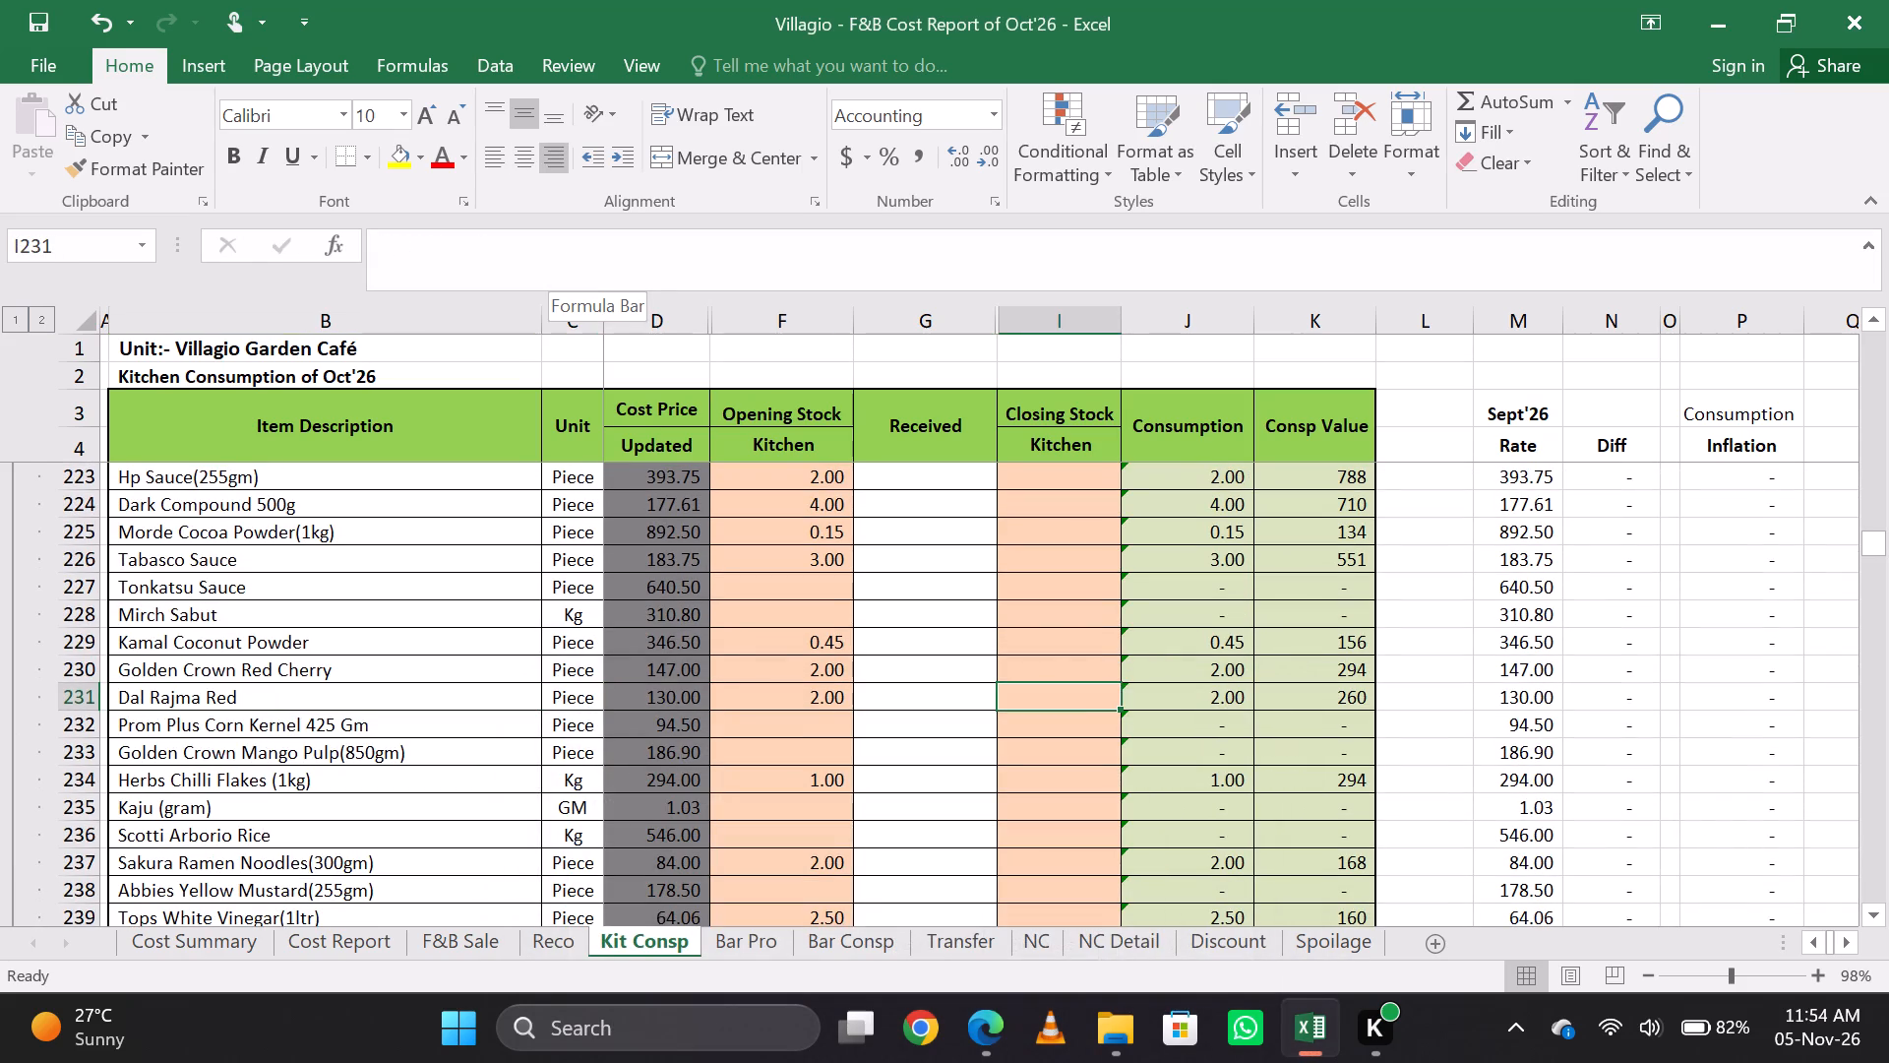
key("3")
key("Down")
key("Up")
Search the item list for chana and go to the kitchen closing stock cell of Dal Chana White.
key("ctrl+f")
key("BackSpace")
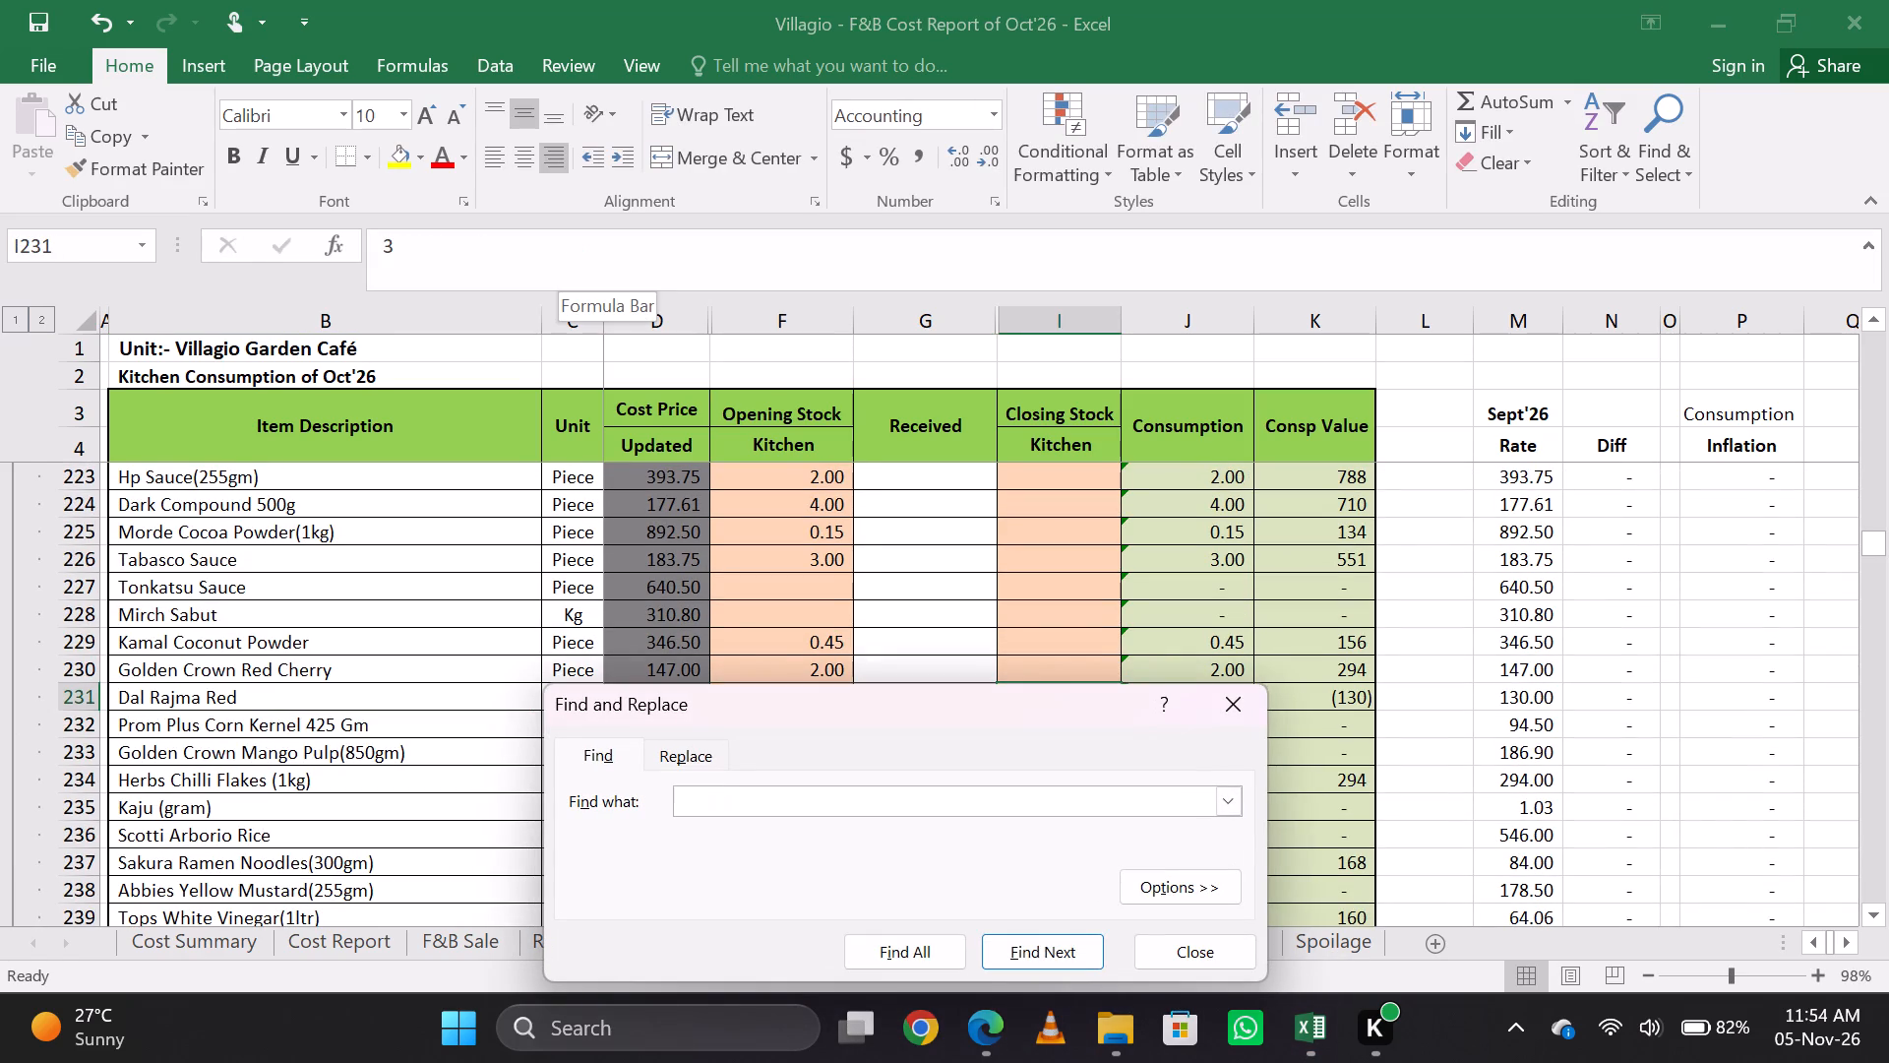
key("BackSpace")
key("BackSpace")
type("channa")
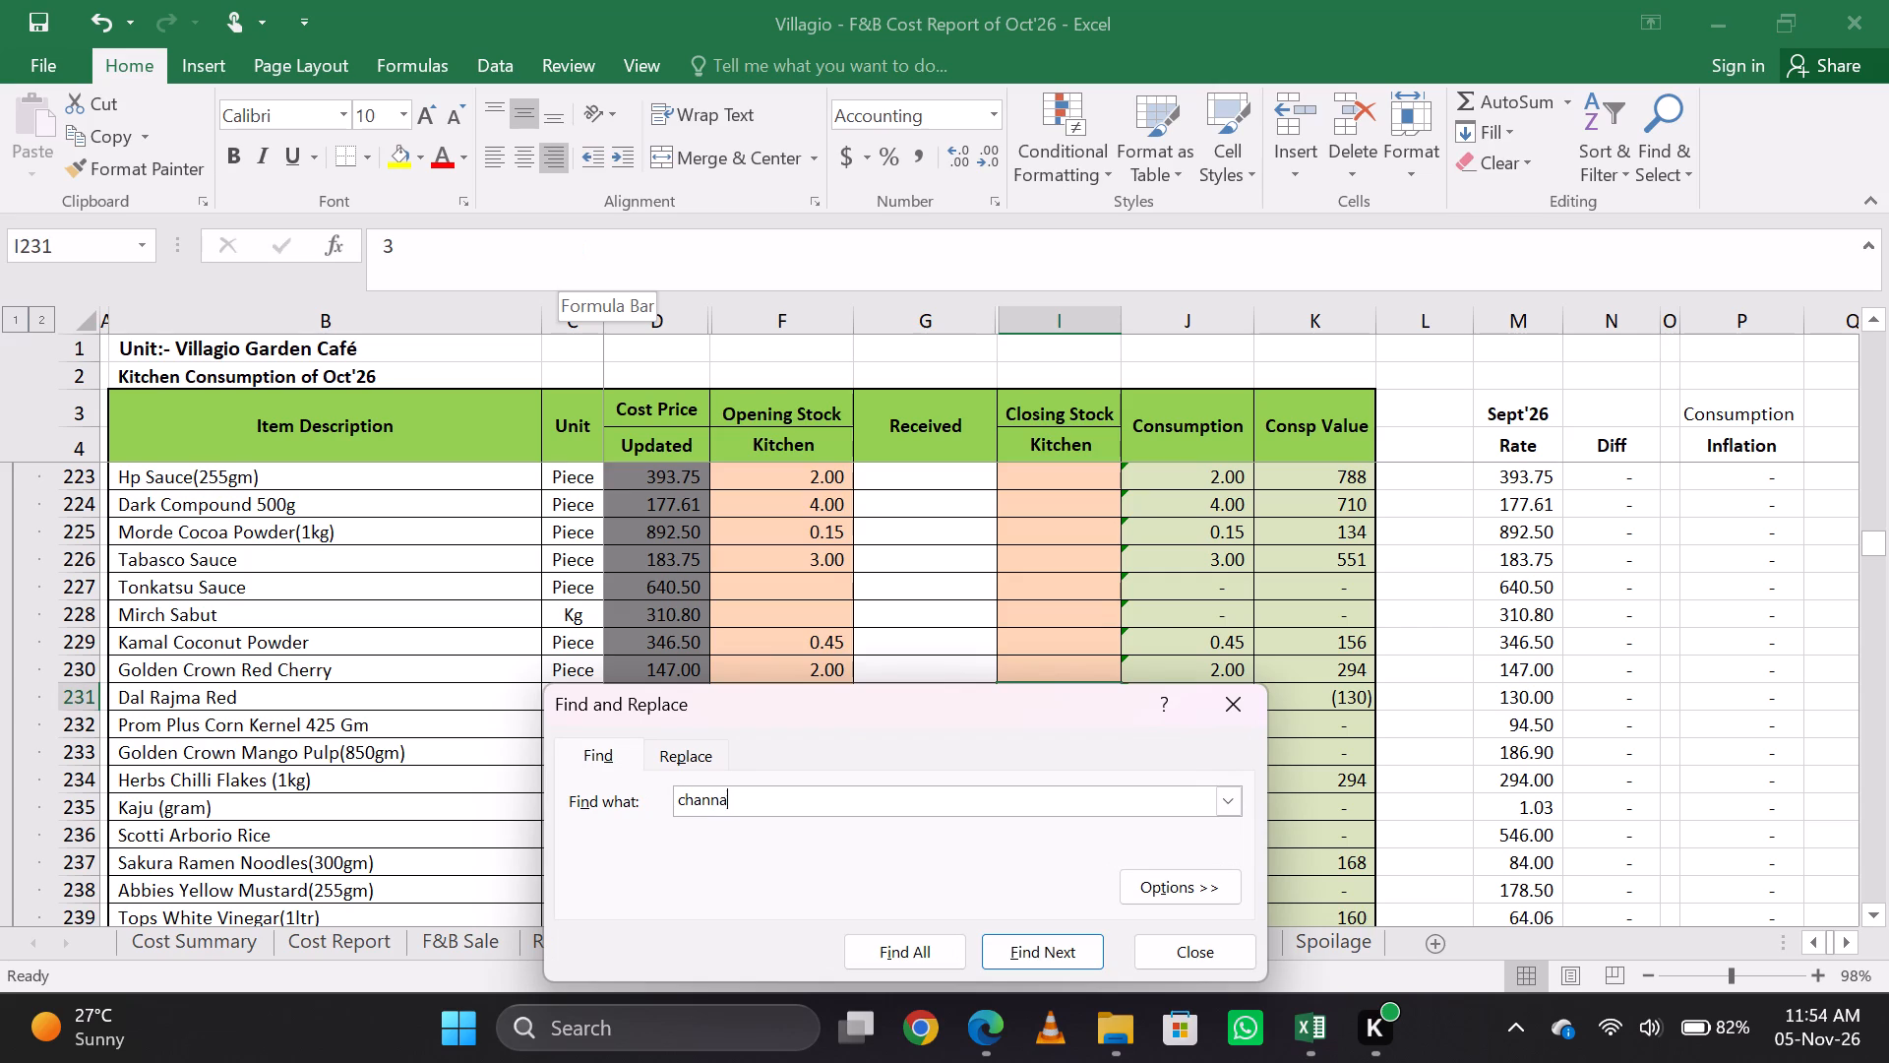
key("space")
key("w")
key("Return")
key("Return")
key("BackSpace")
key("Return")
key("Return")
key("BackSpace")
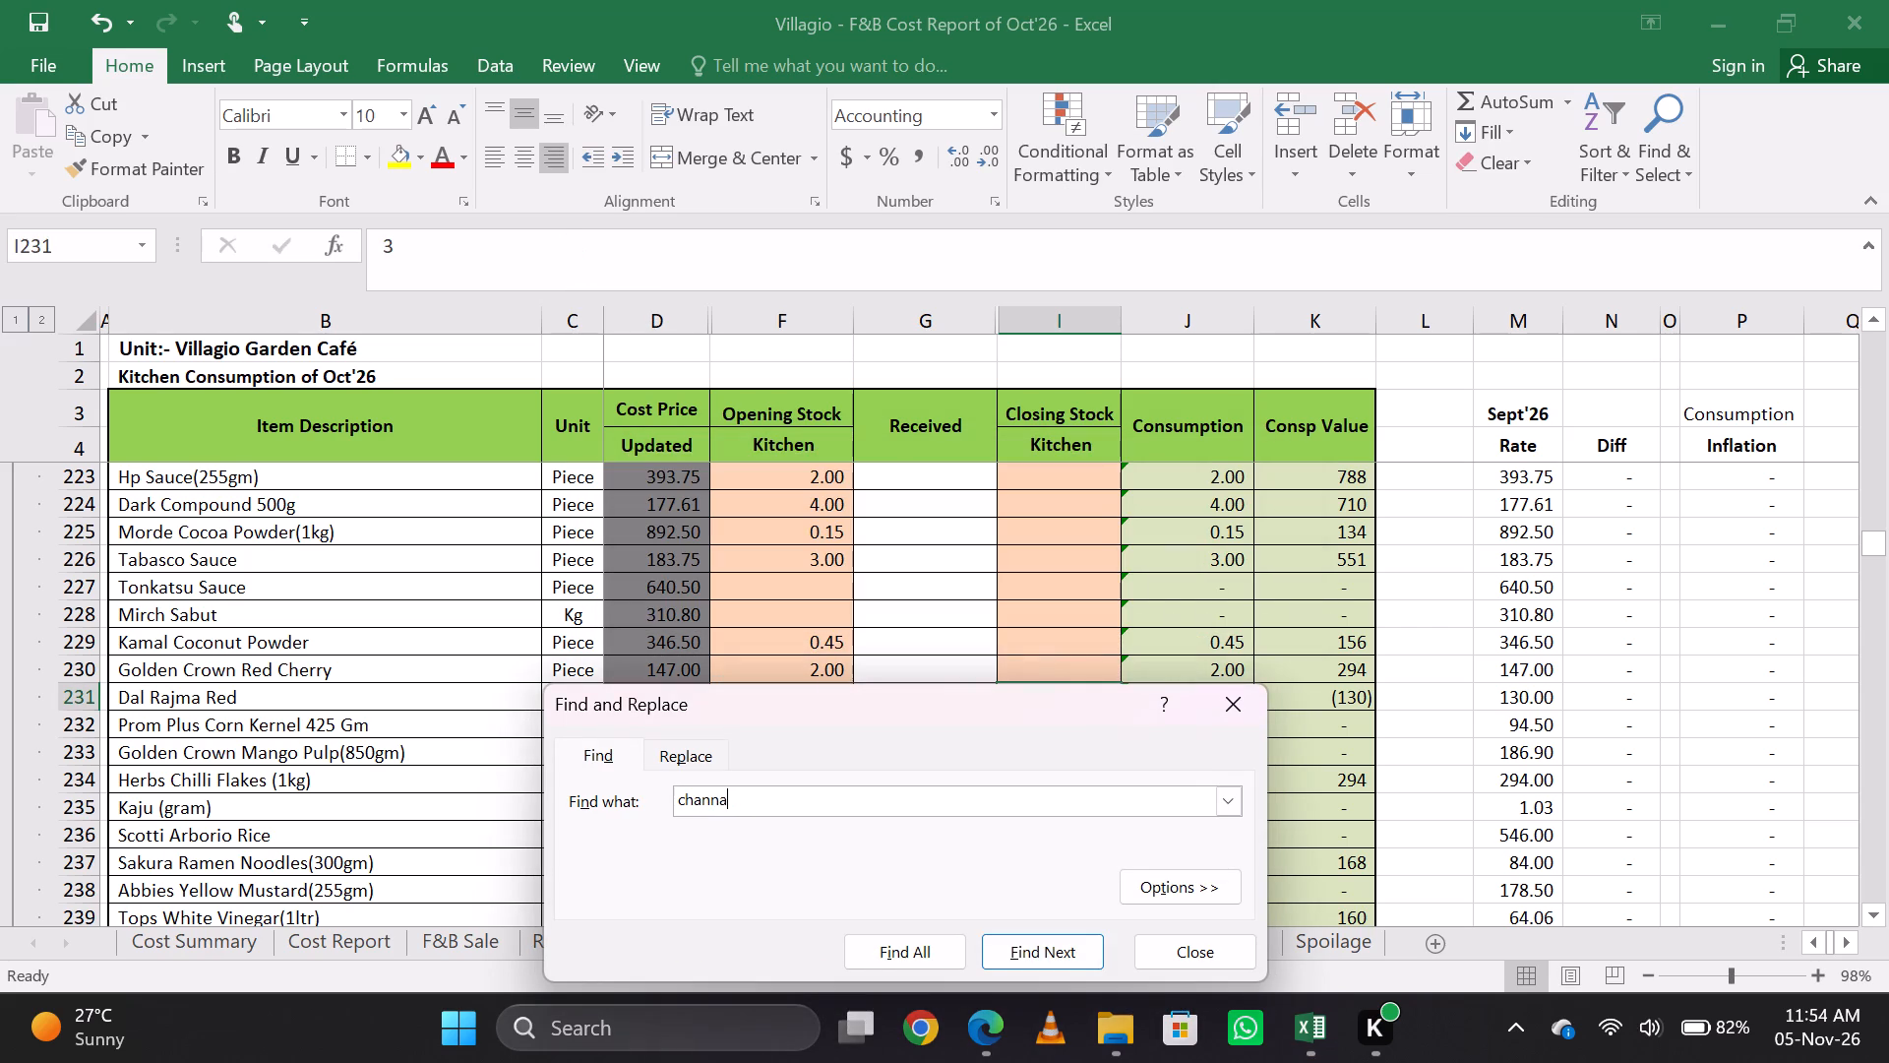
key("BackSpace")
key("Return")
key("Return")
key("BackSpace")
key("a")
key("Return")
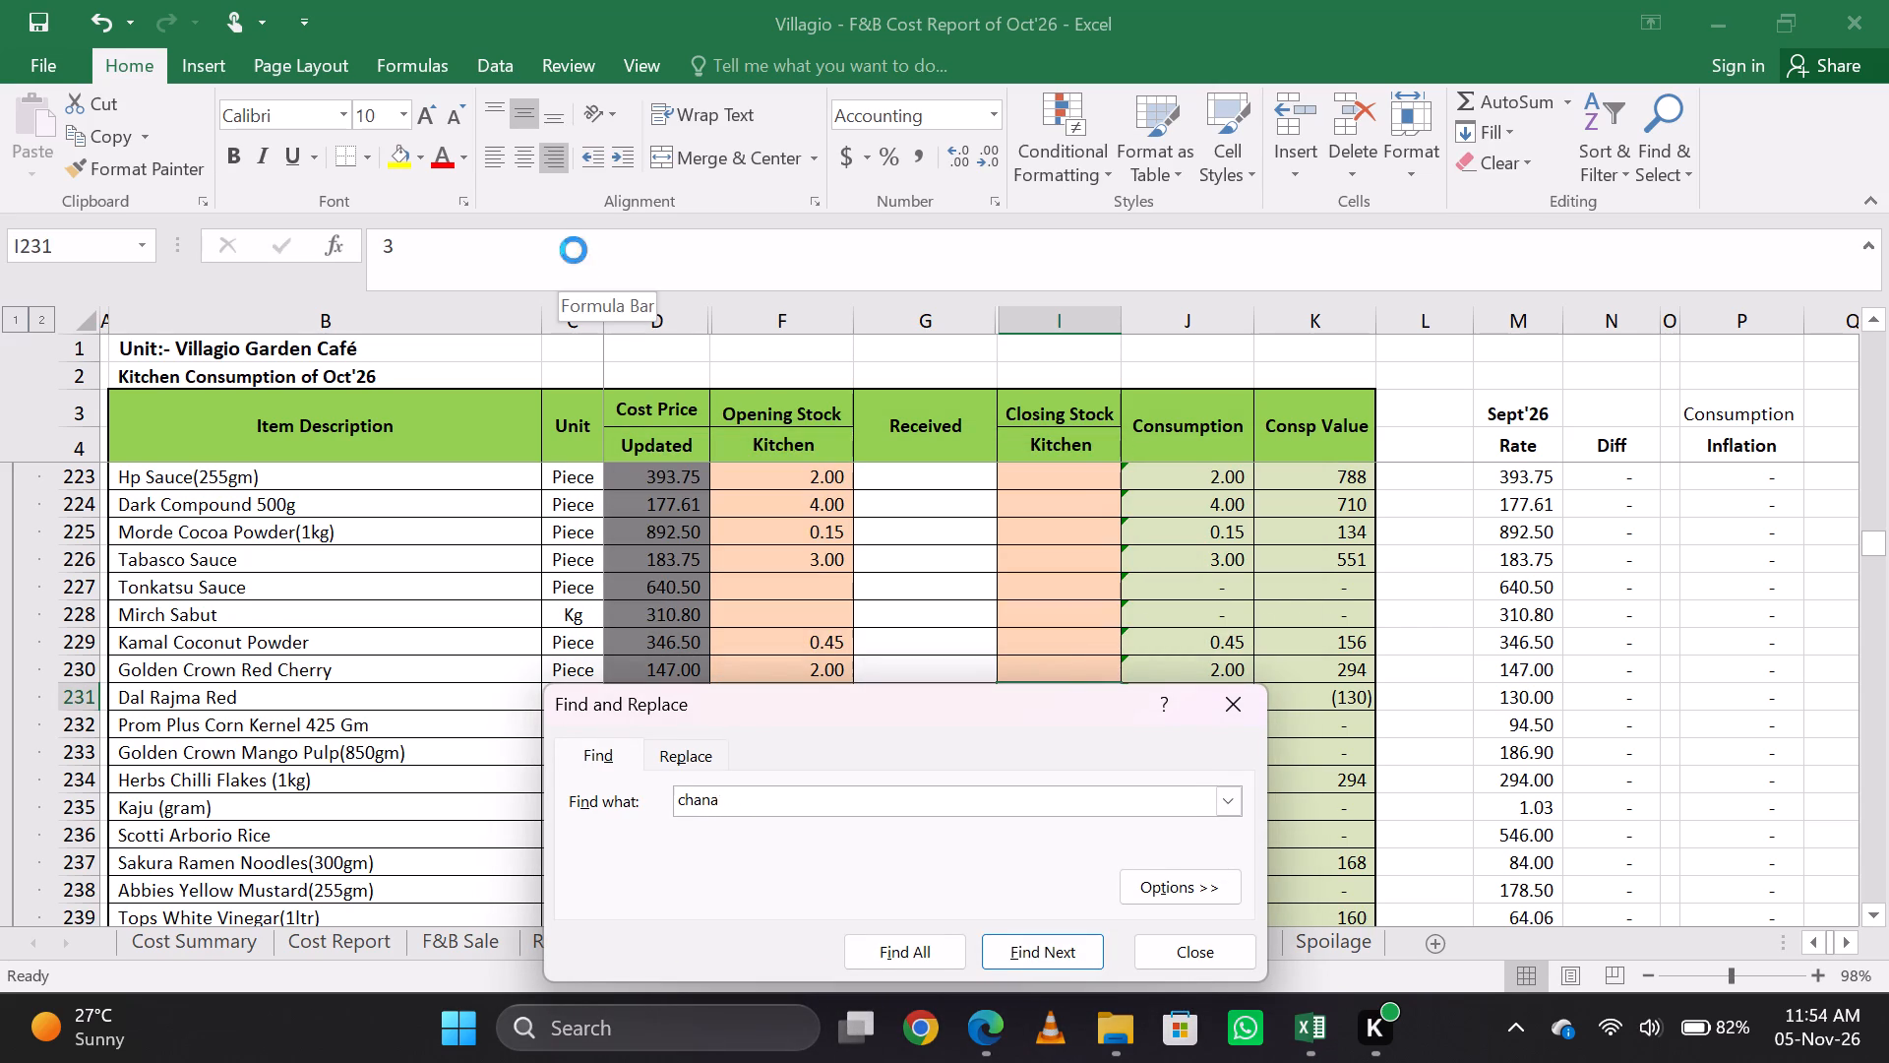
key("Return")
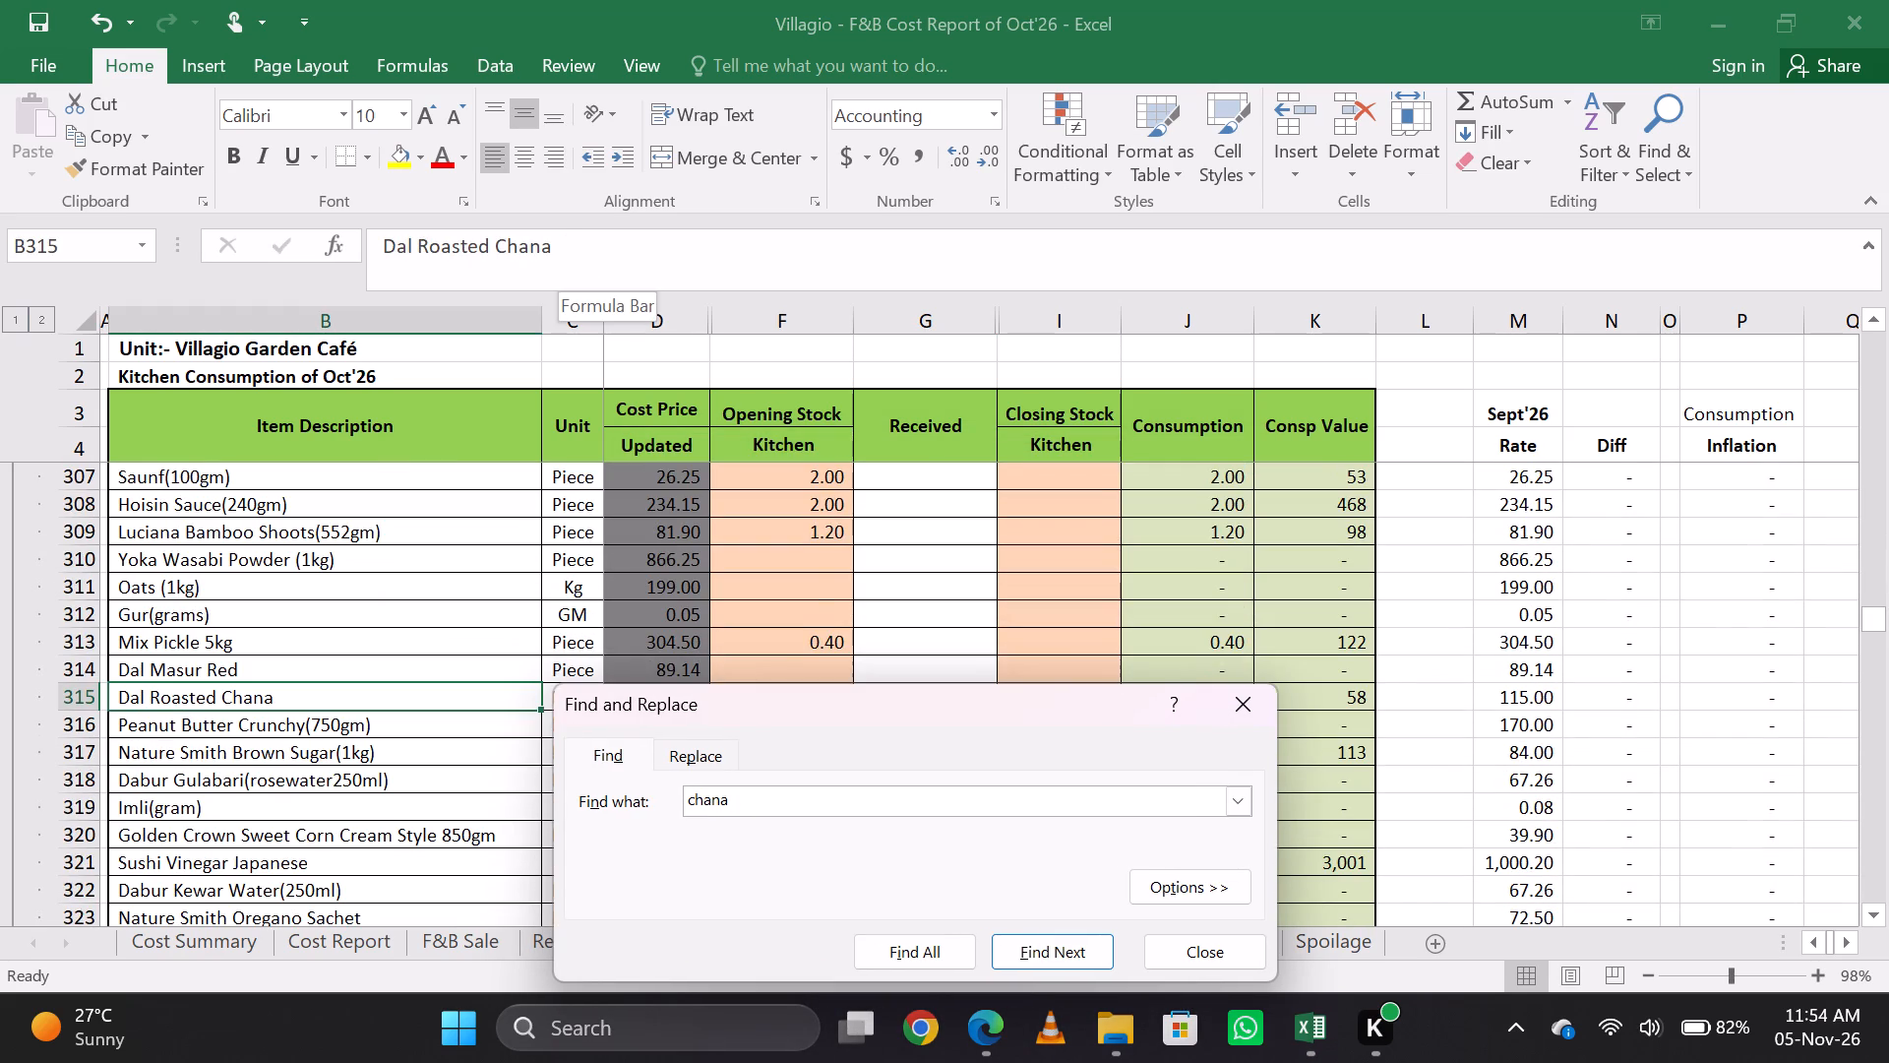
key("Return")
key("Return")
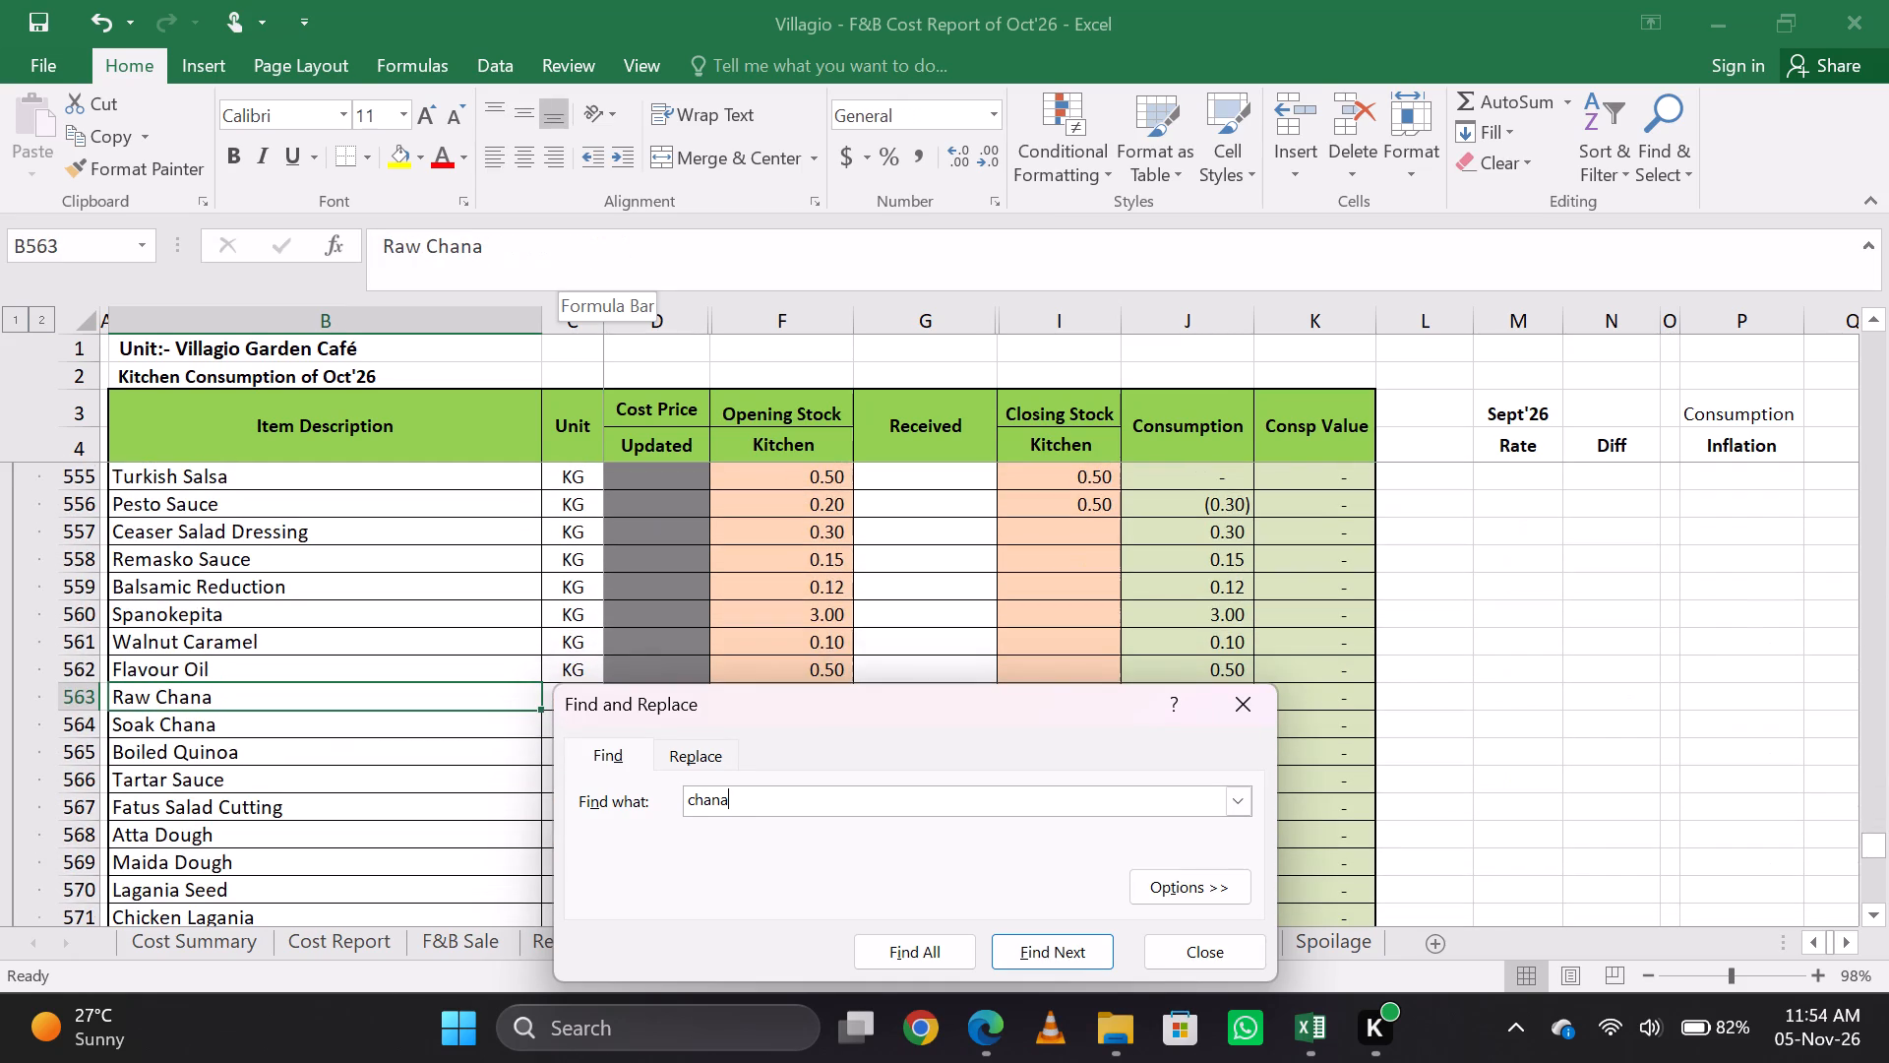
key("Return")
key("Return")
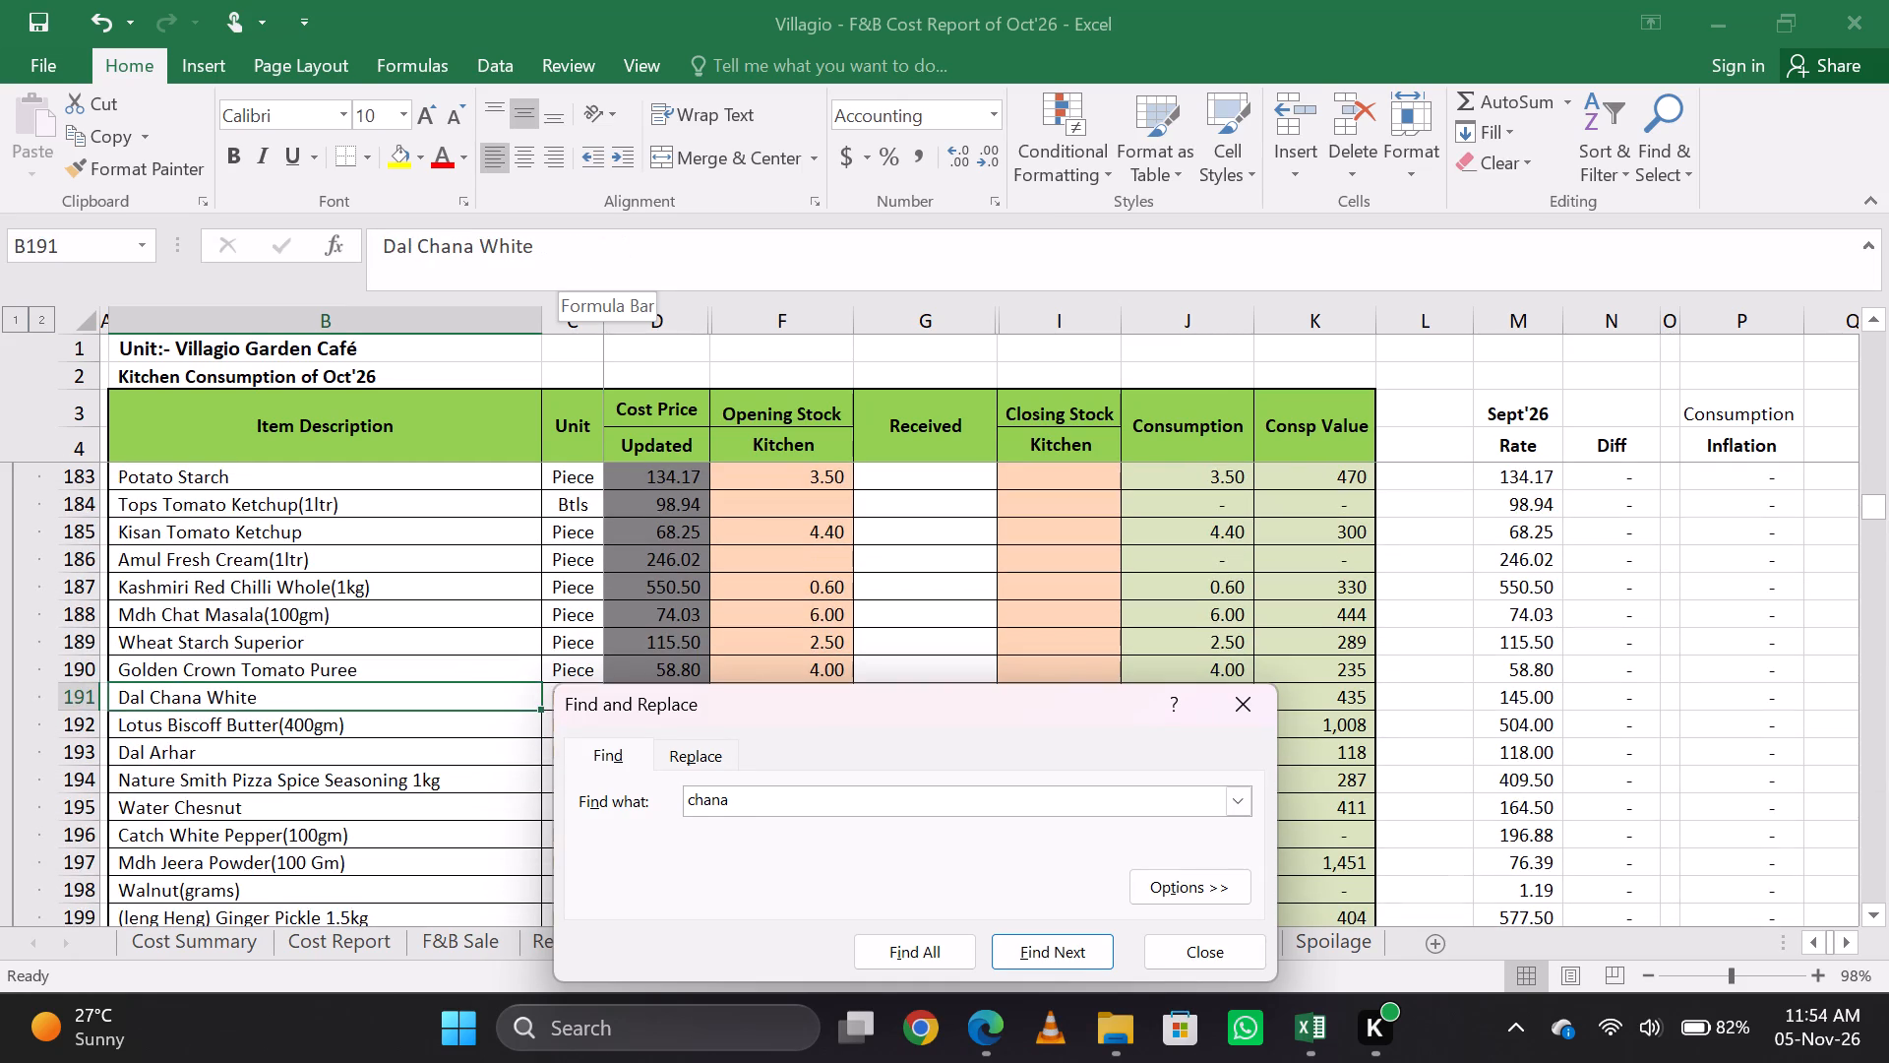
key("Escape")
key("Right")
key("Right")
key("Right")
key("Right")
key("Right")
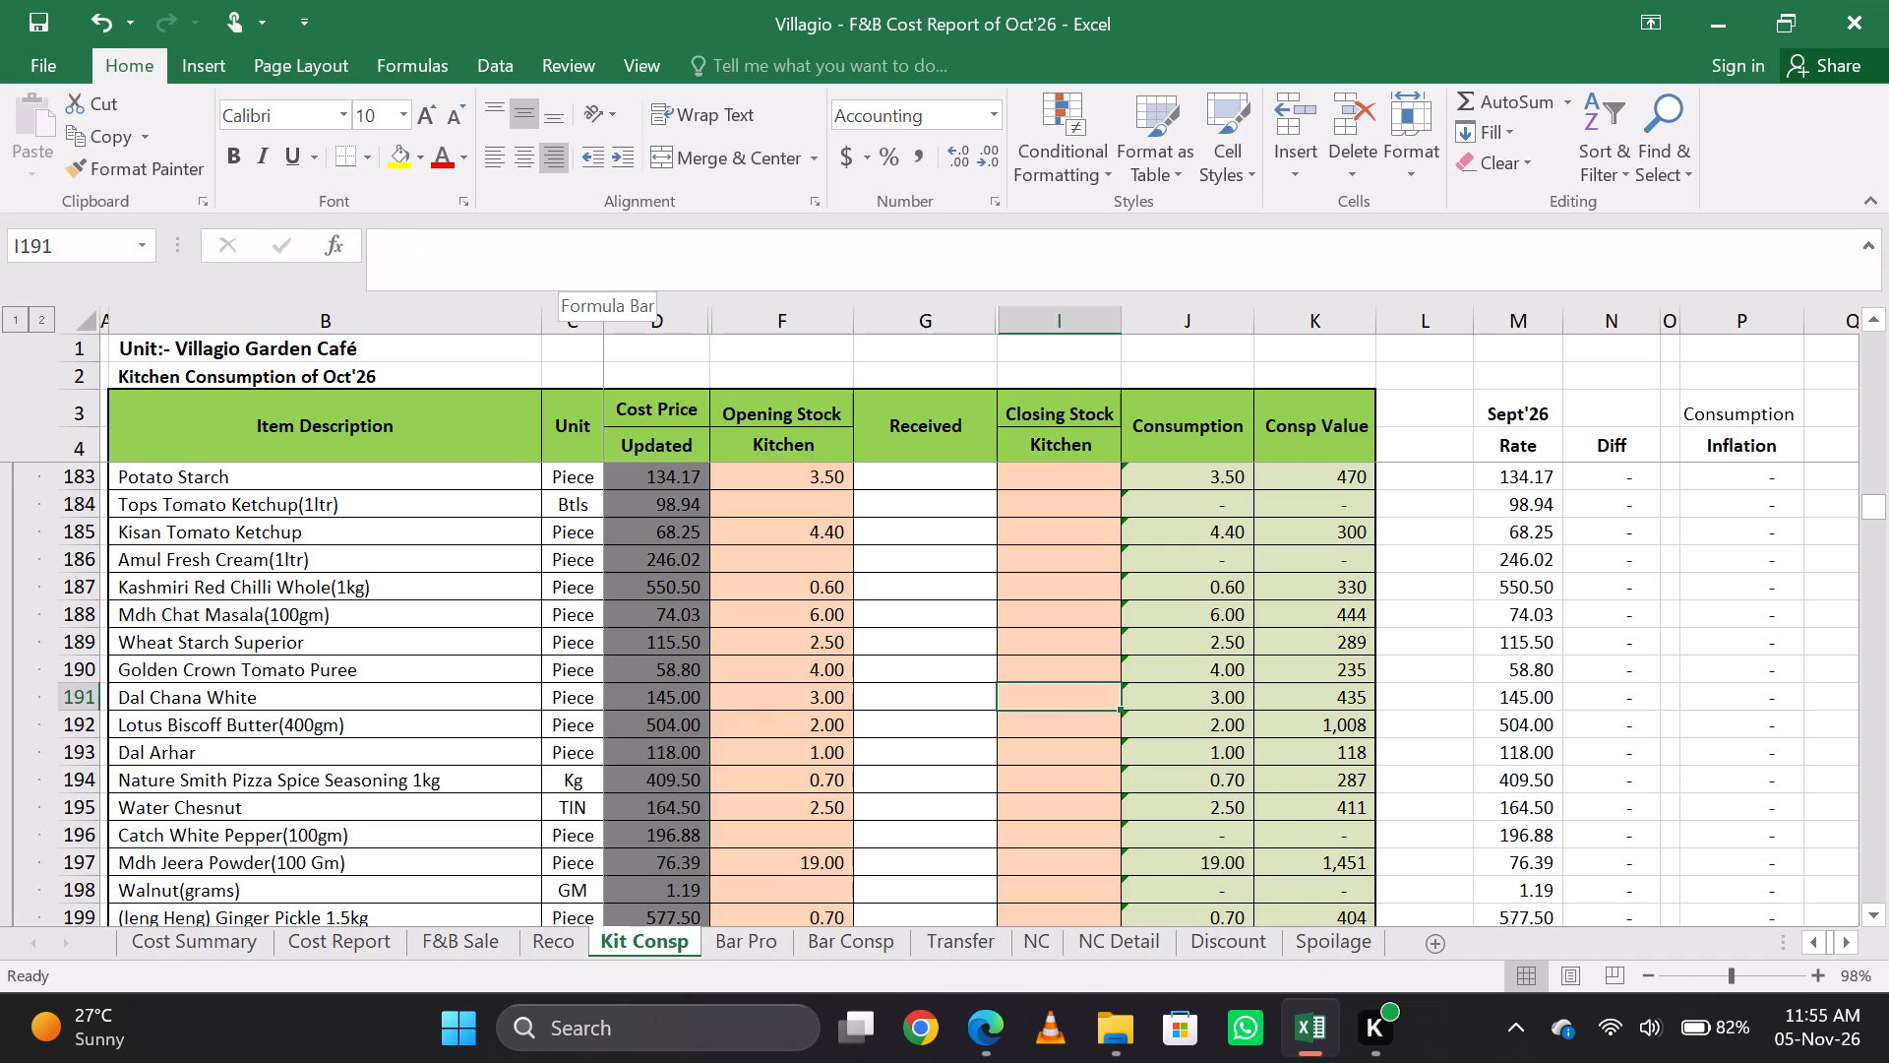
Search the item list for chilli and look through the matching items for chilli flakes.
key("ctrl+f")
type("chilli")
key("space")
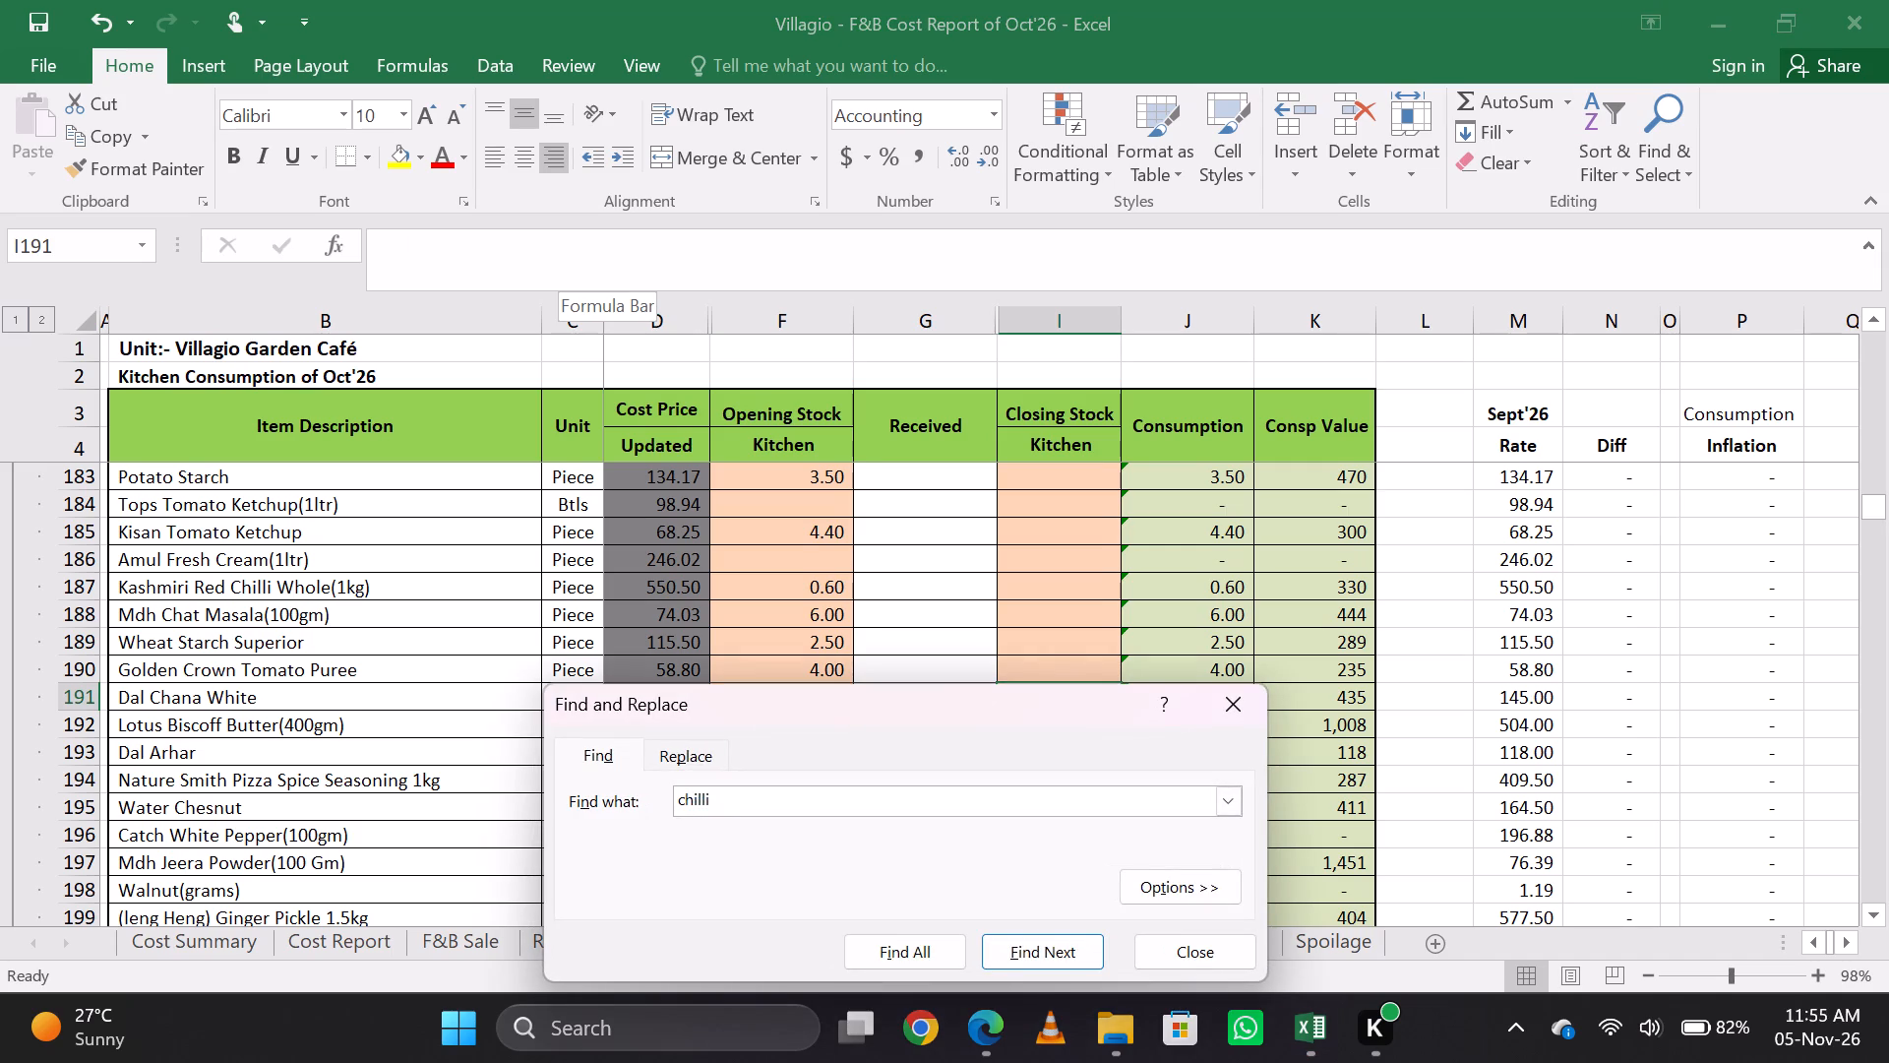
key("BackSpace")
key("f")
key("Return")
key("Return")
key("BackSpace")
key("Return")
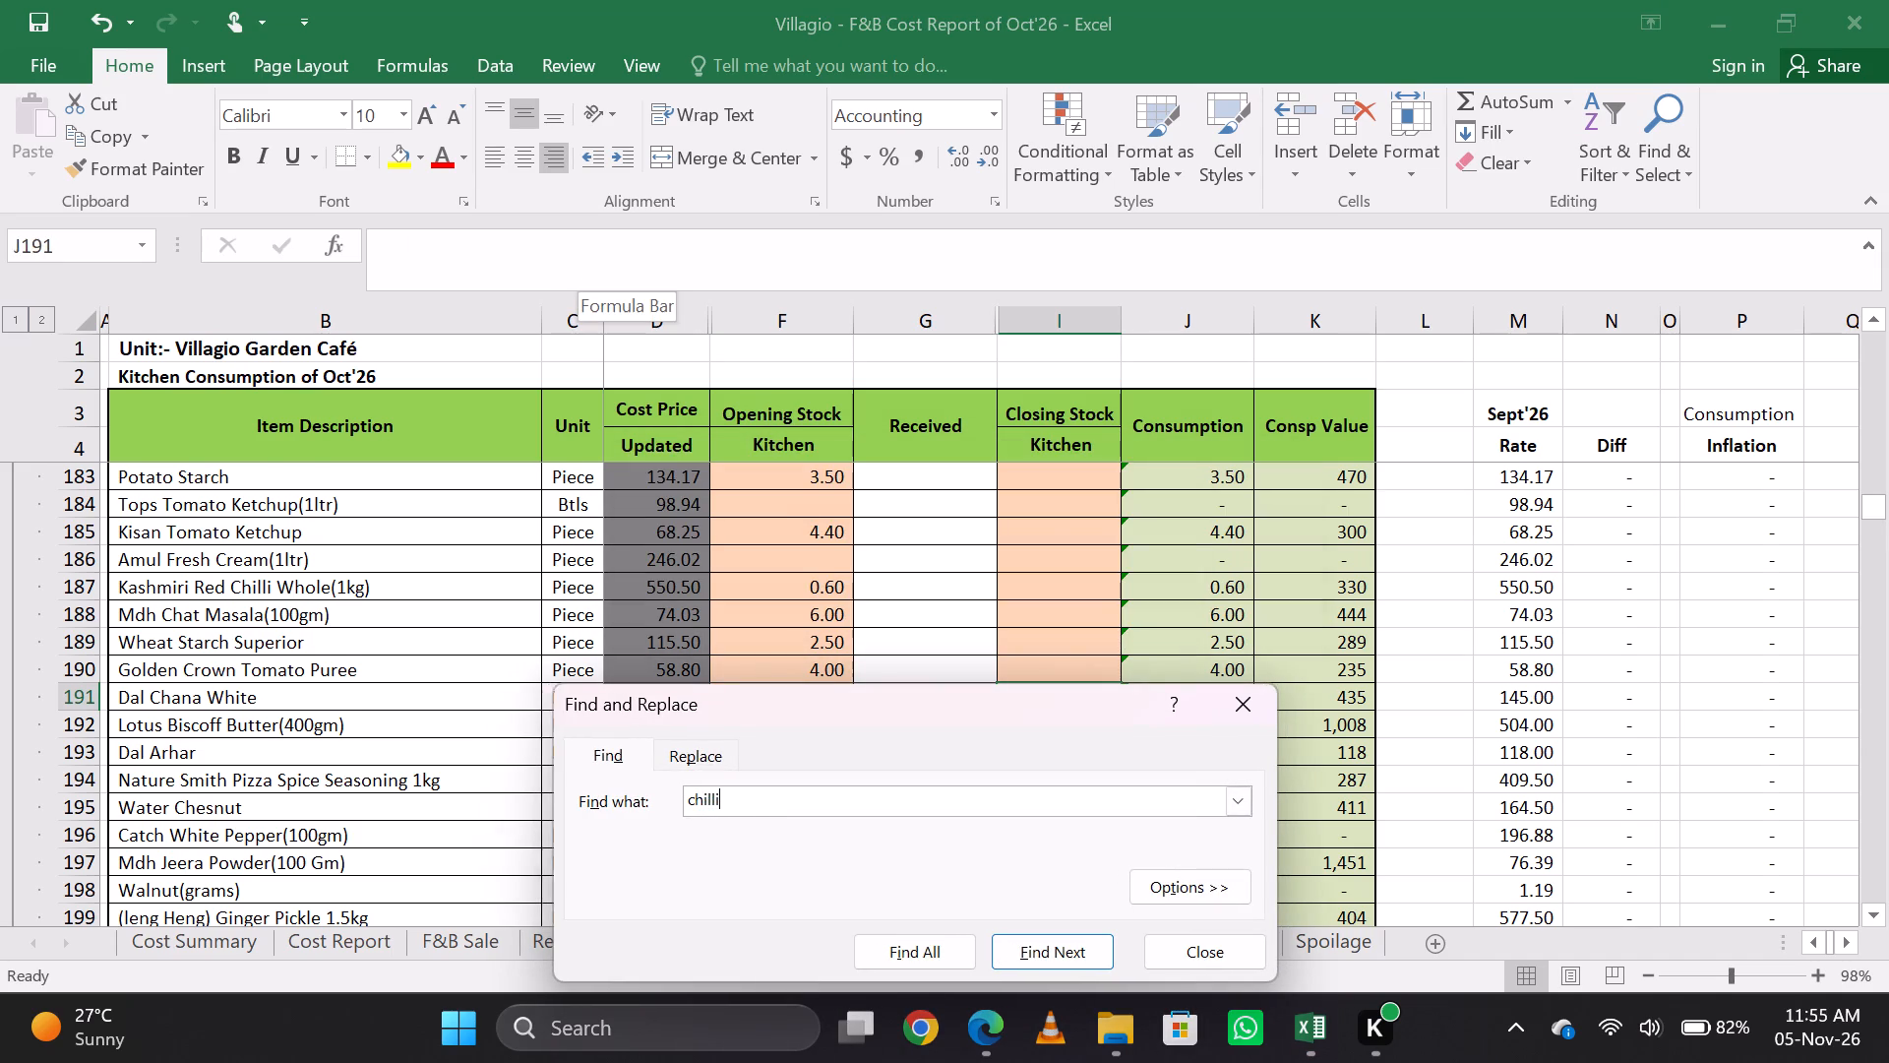
key("Escape")
key("Right")
key("Left")
key("ctrl+f")
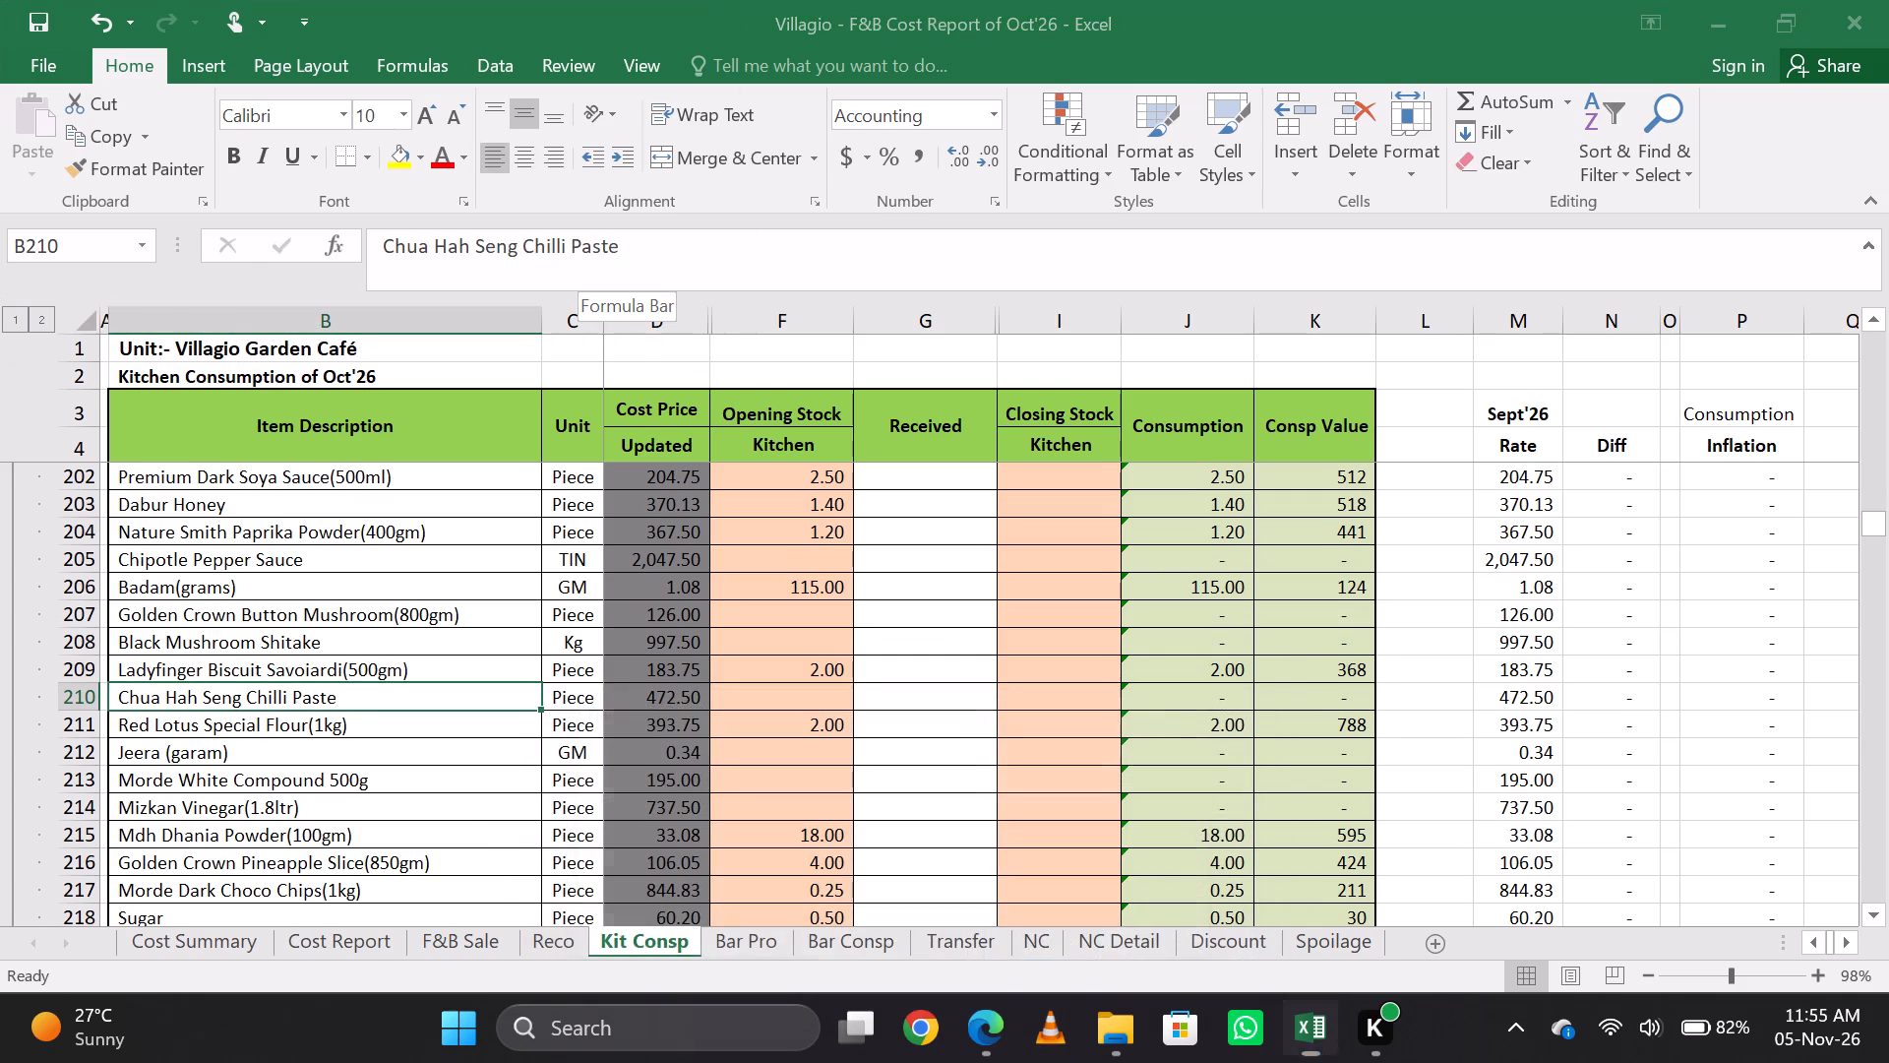
key("Return")
key("Return")
key("Return")
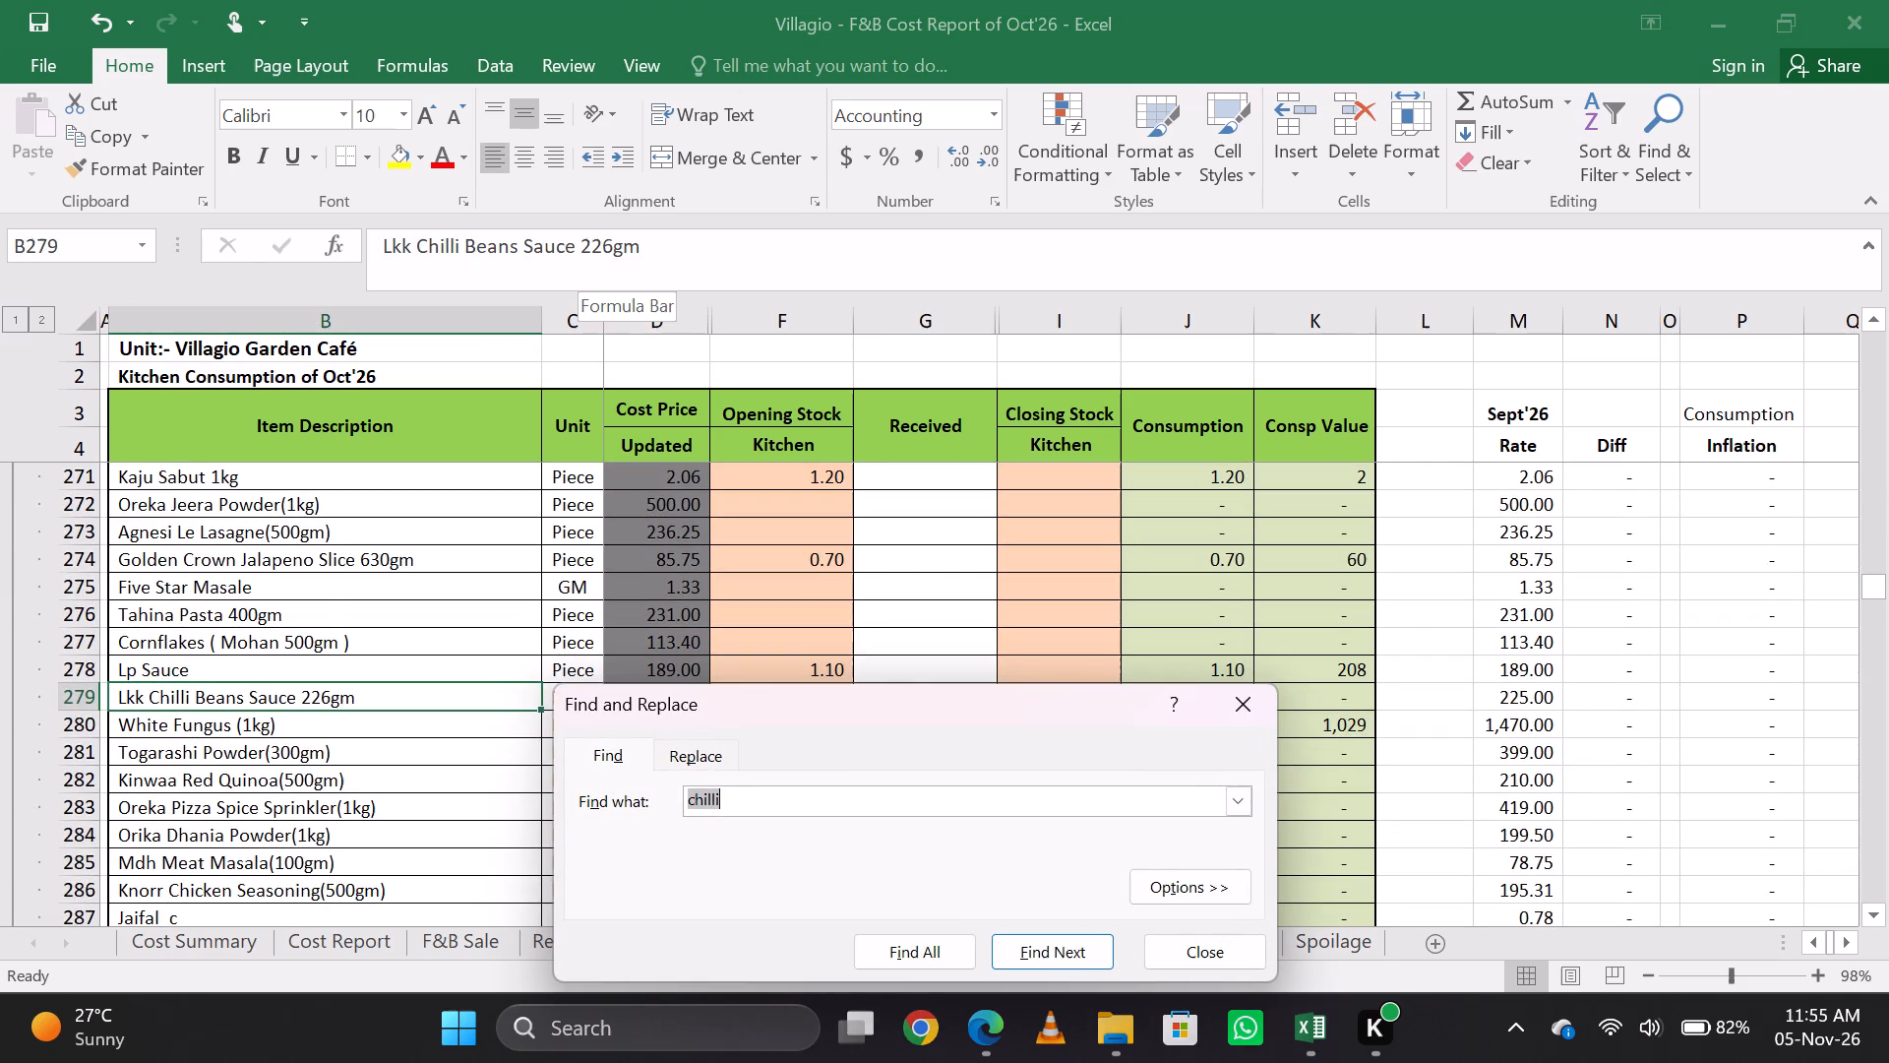
key("Return")
Find the chili items and enter 0.8 as the kitchen closing stock for Nature Smith Chili Flakes Sachet.
key("BackSpace")
key("BackSpace")
key("BackSpace")
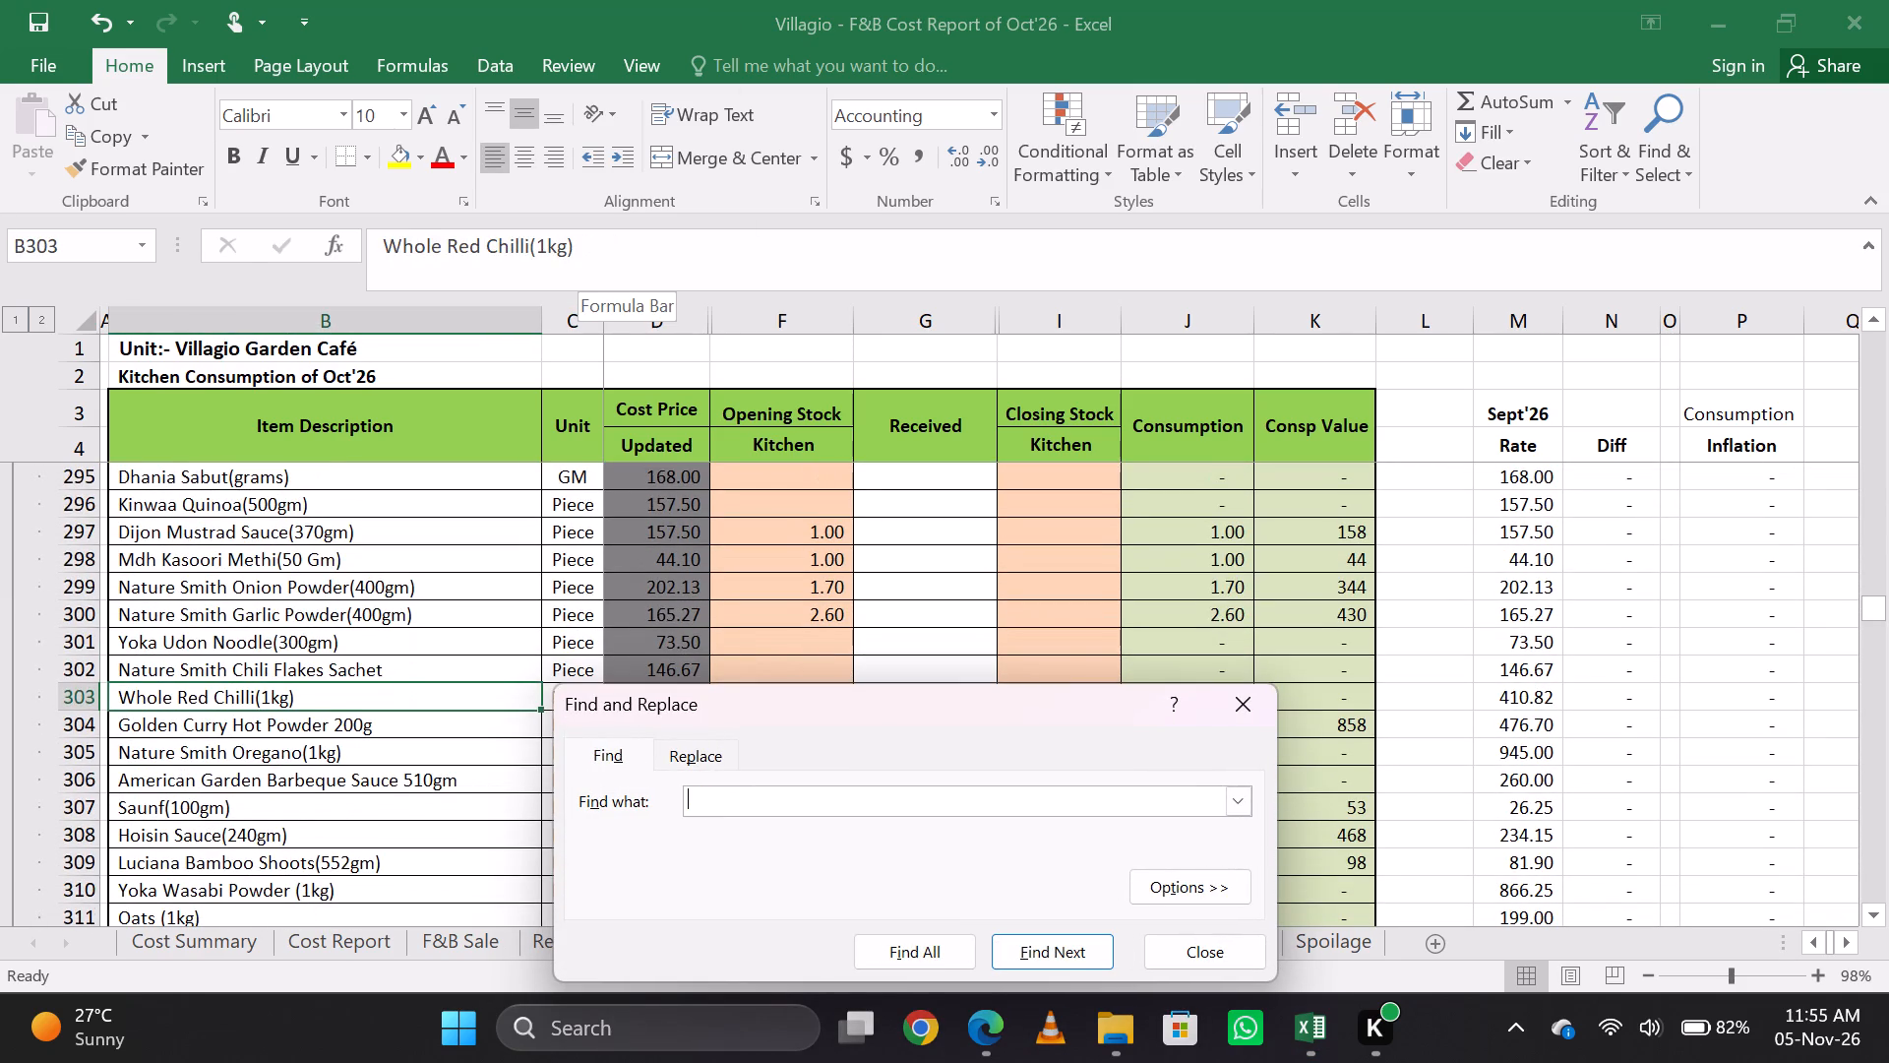
type("chilif")
key("Return")
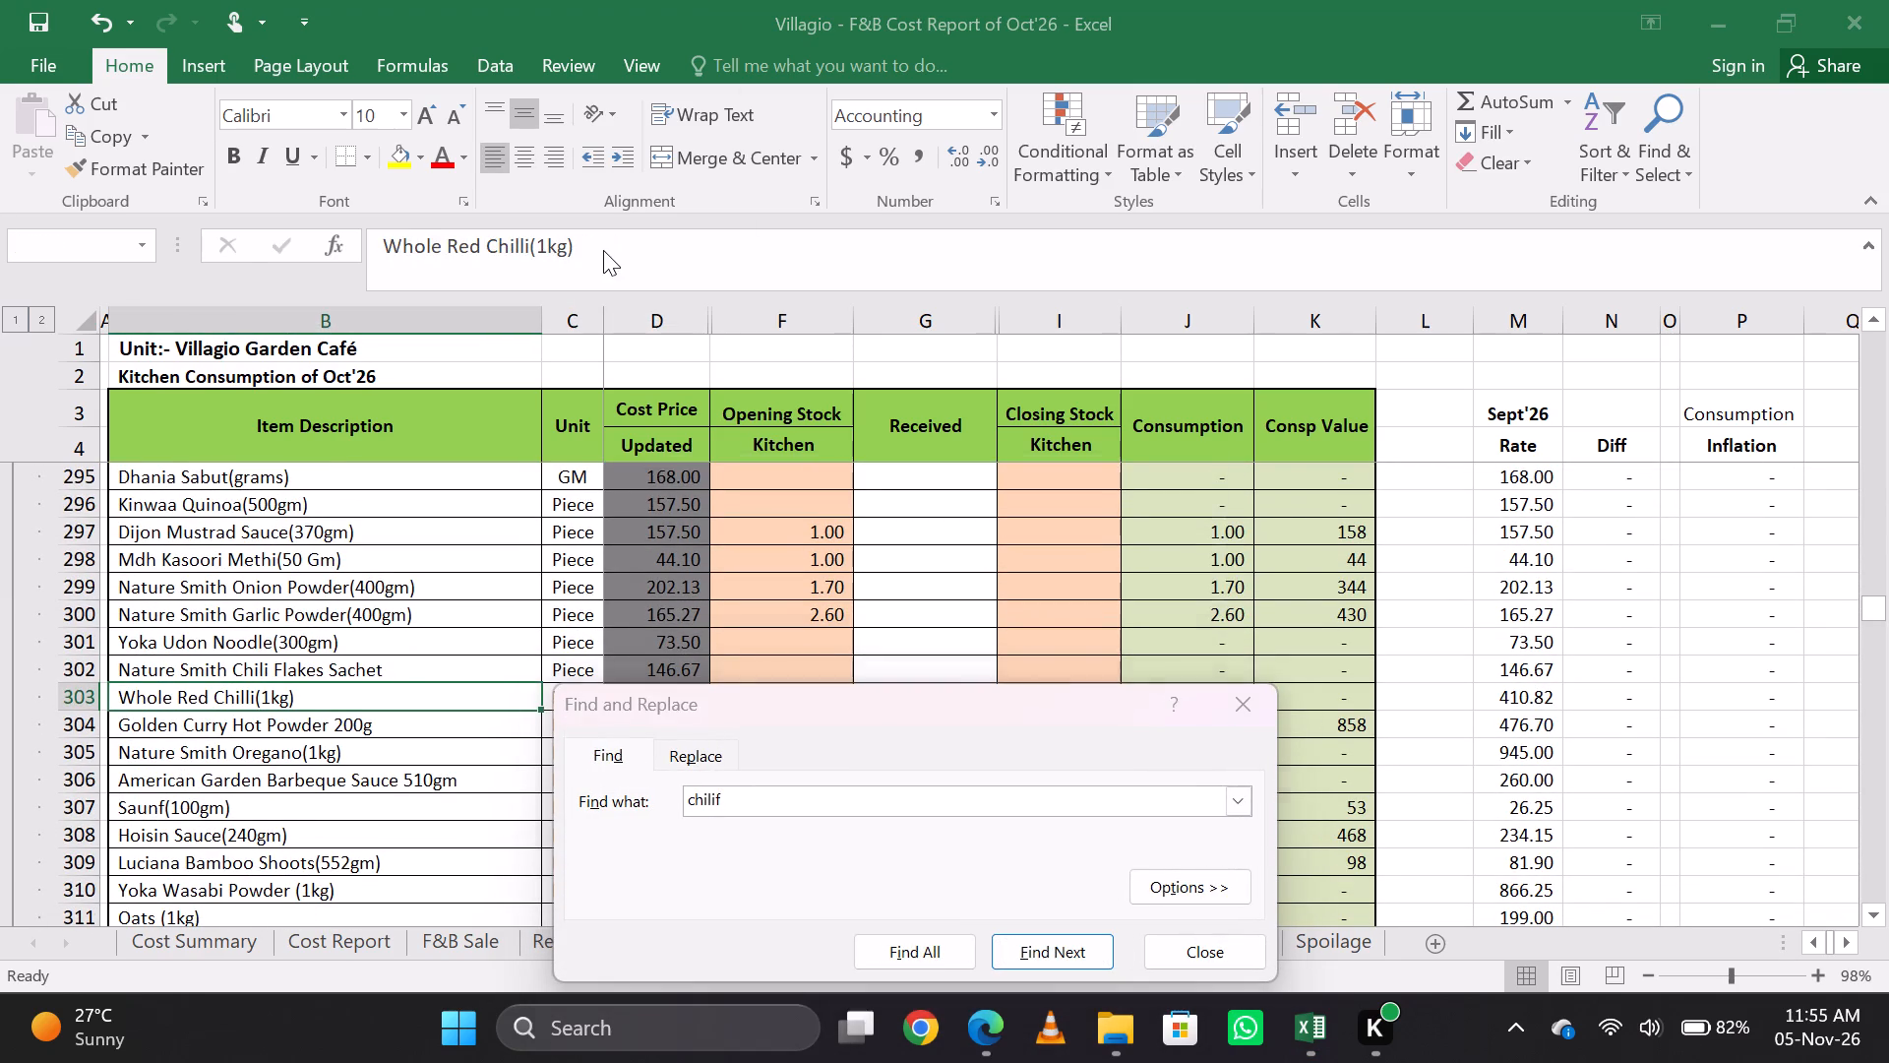
key("Return")
key("BackSpace")
key("Return")
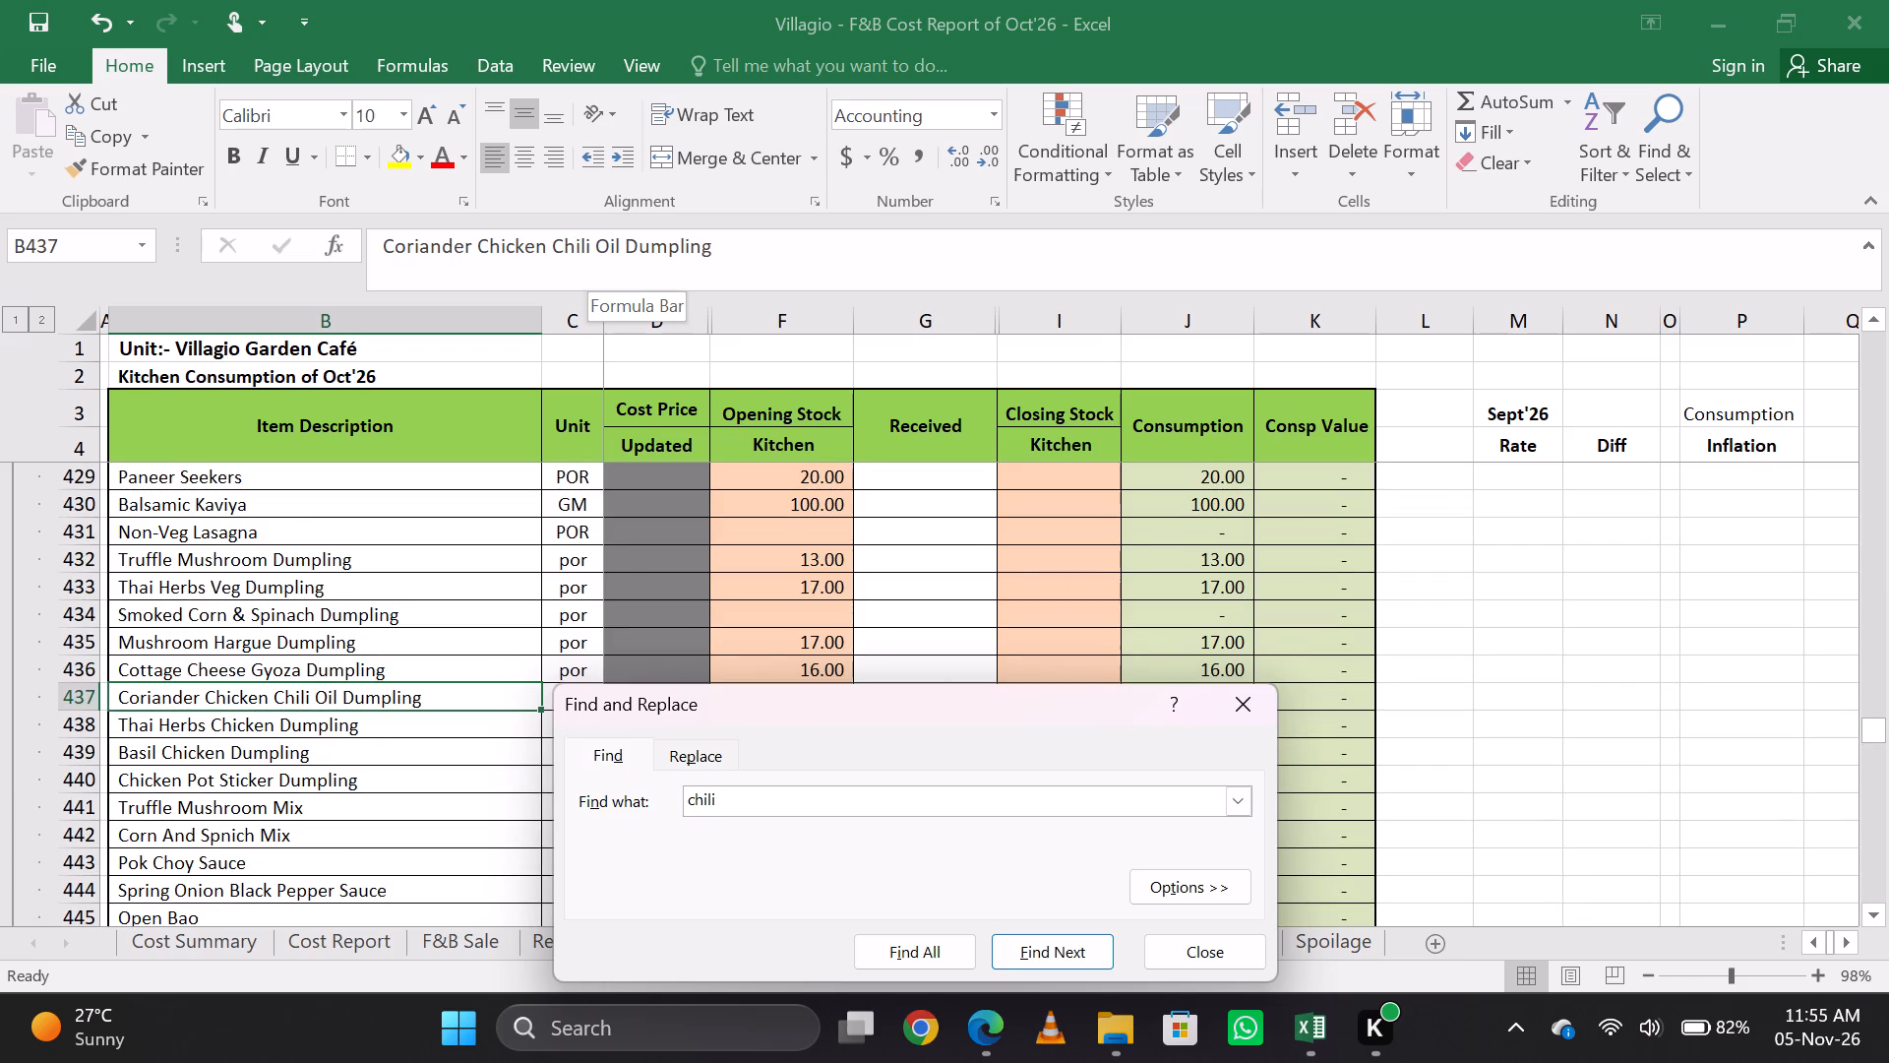
key("Return")
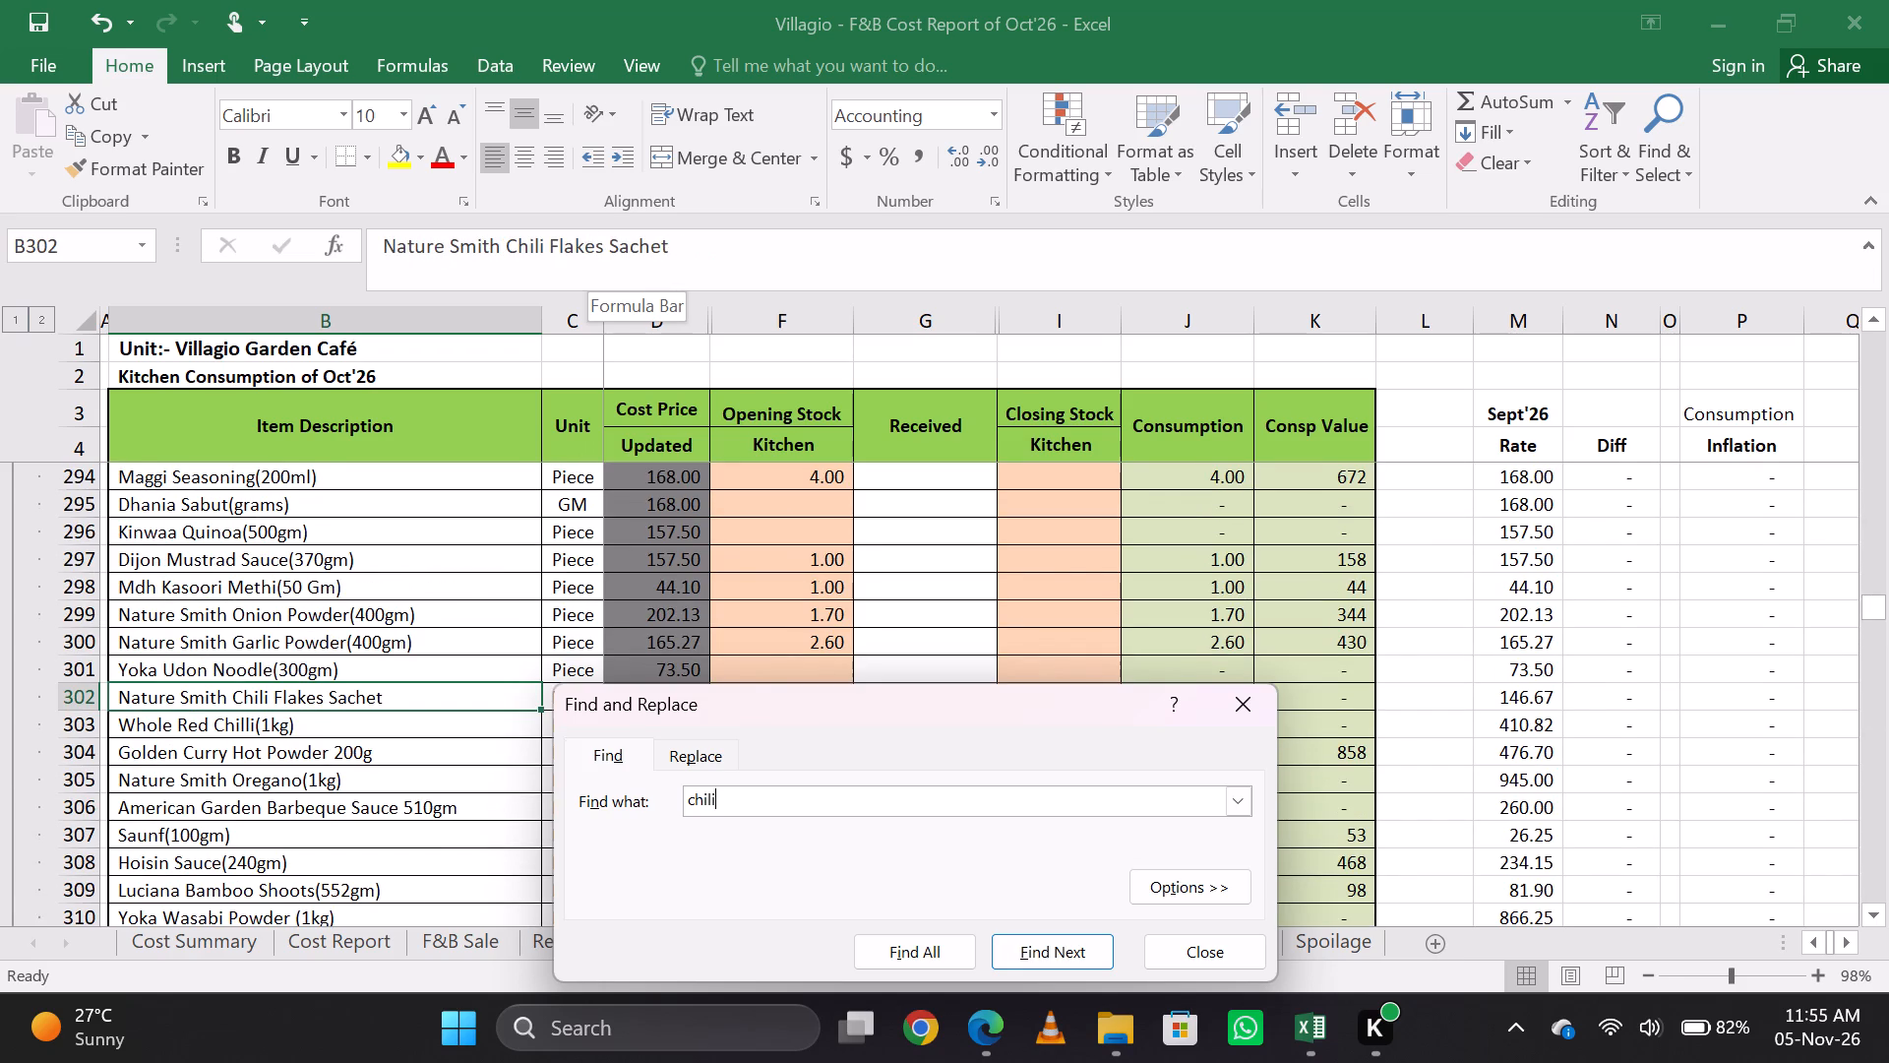
key("Escape")
key("Right")
key("Right")
key("Right")
key("Right")
key("Right")
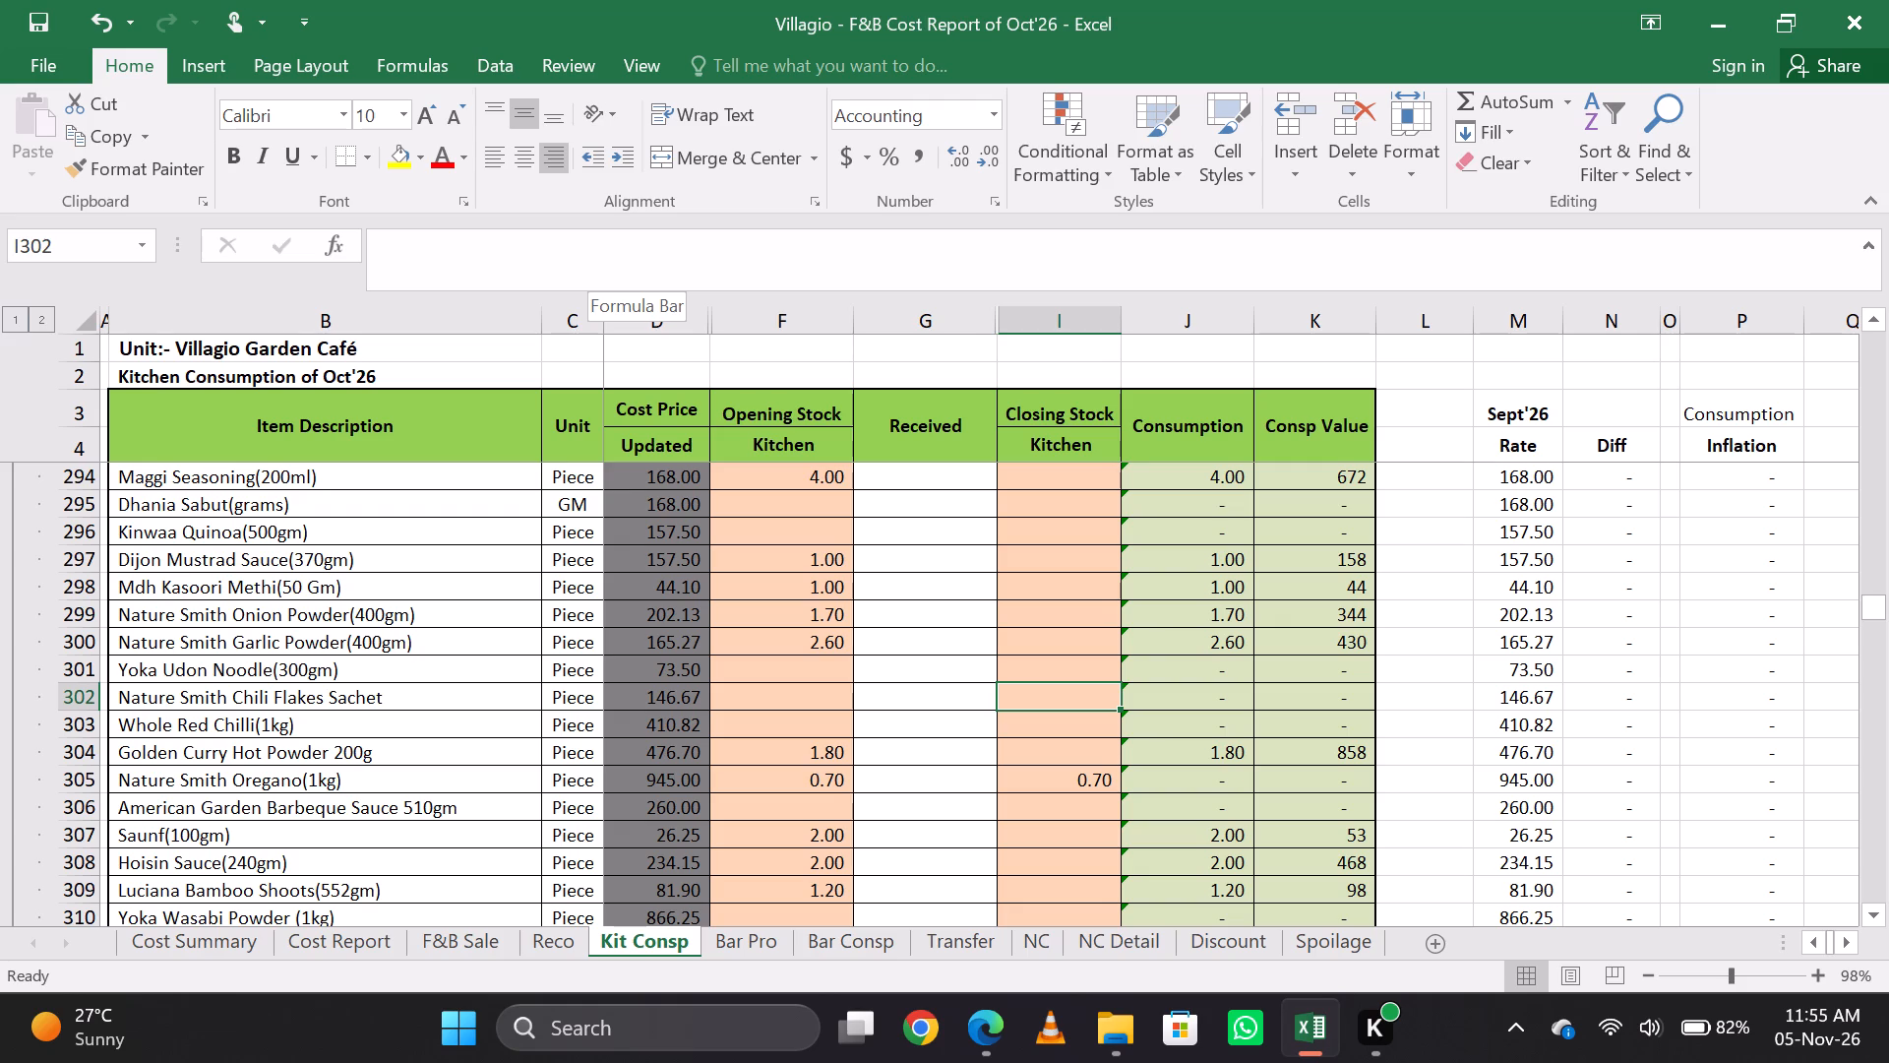
type(".8")
key("Down")
key("Up")
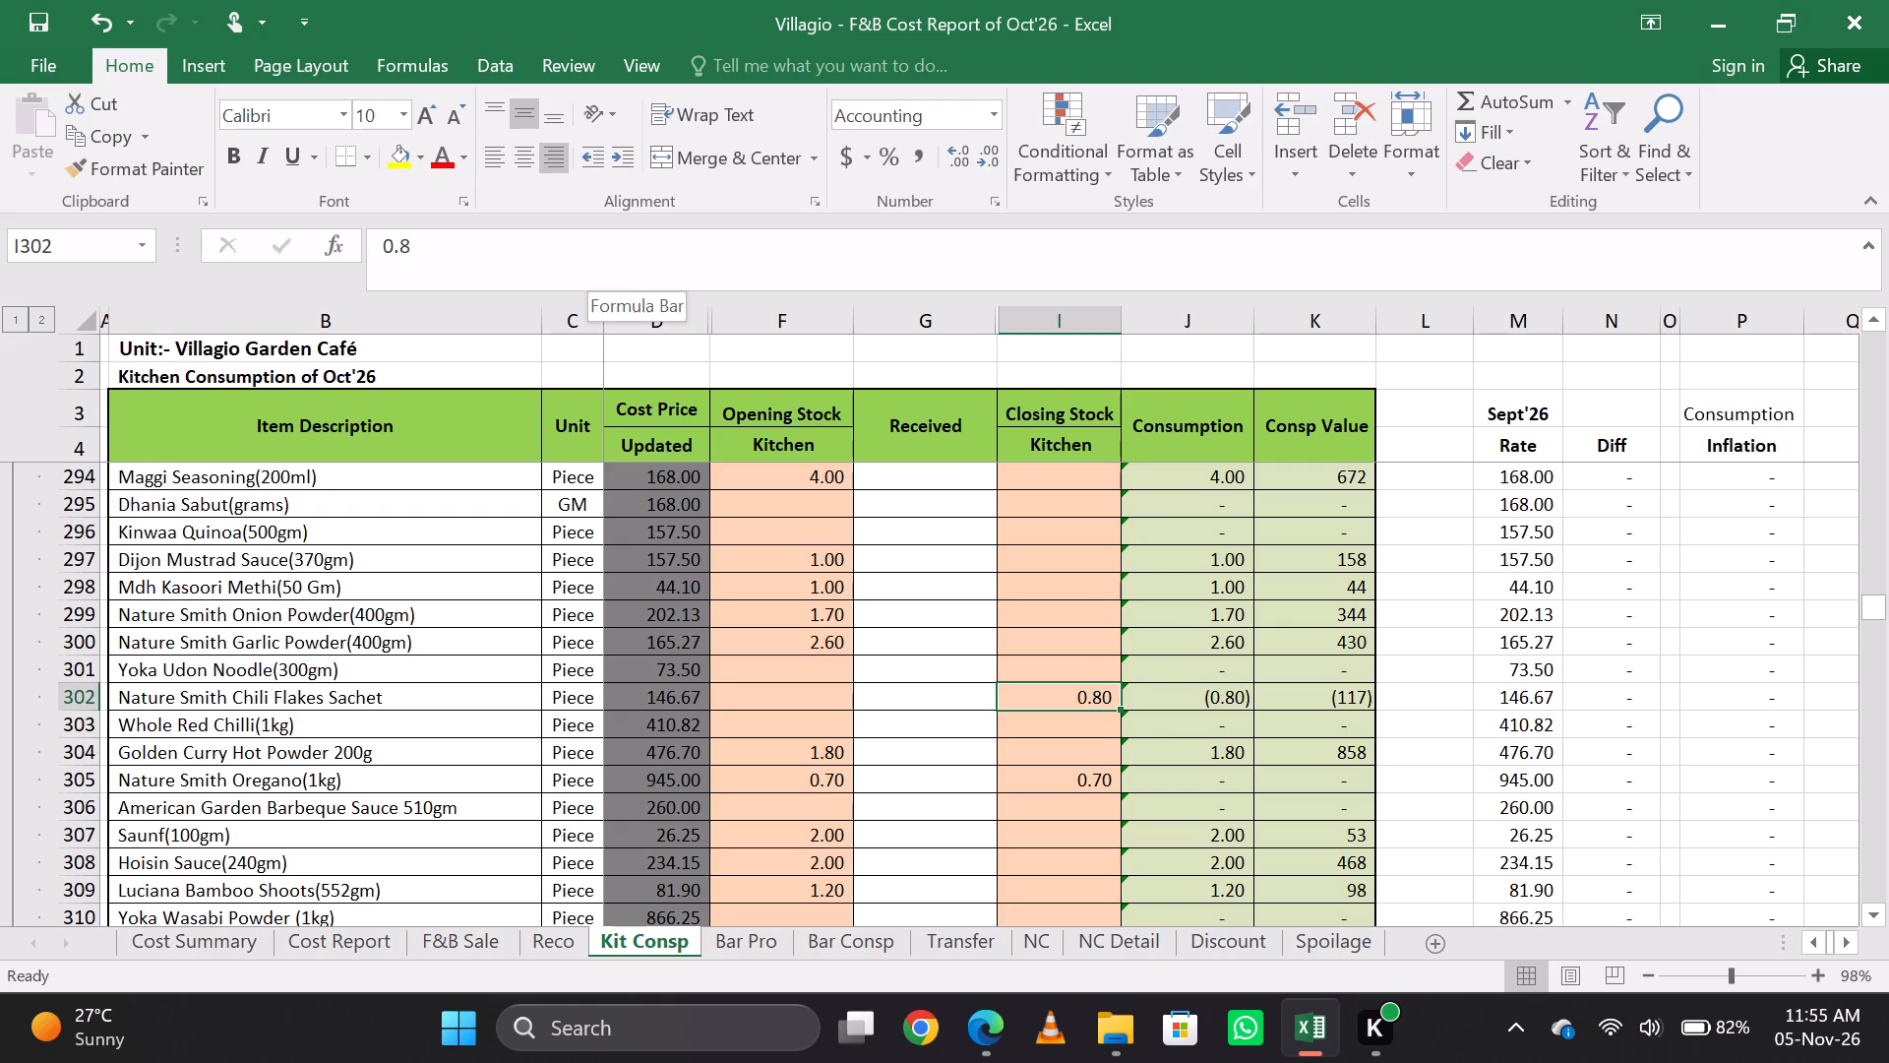
Check the next chili match, and search the item list for flex to locate the flex seed item.
key("ctrl+f")
key("Return")
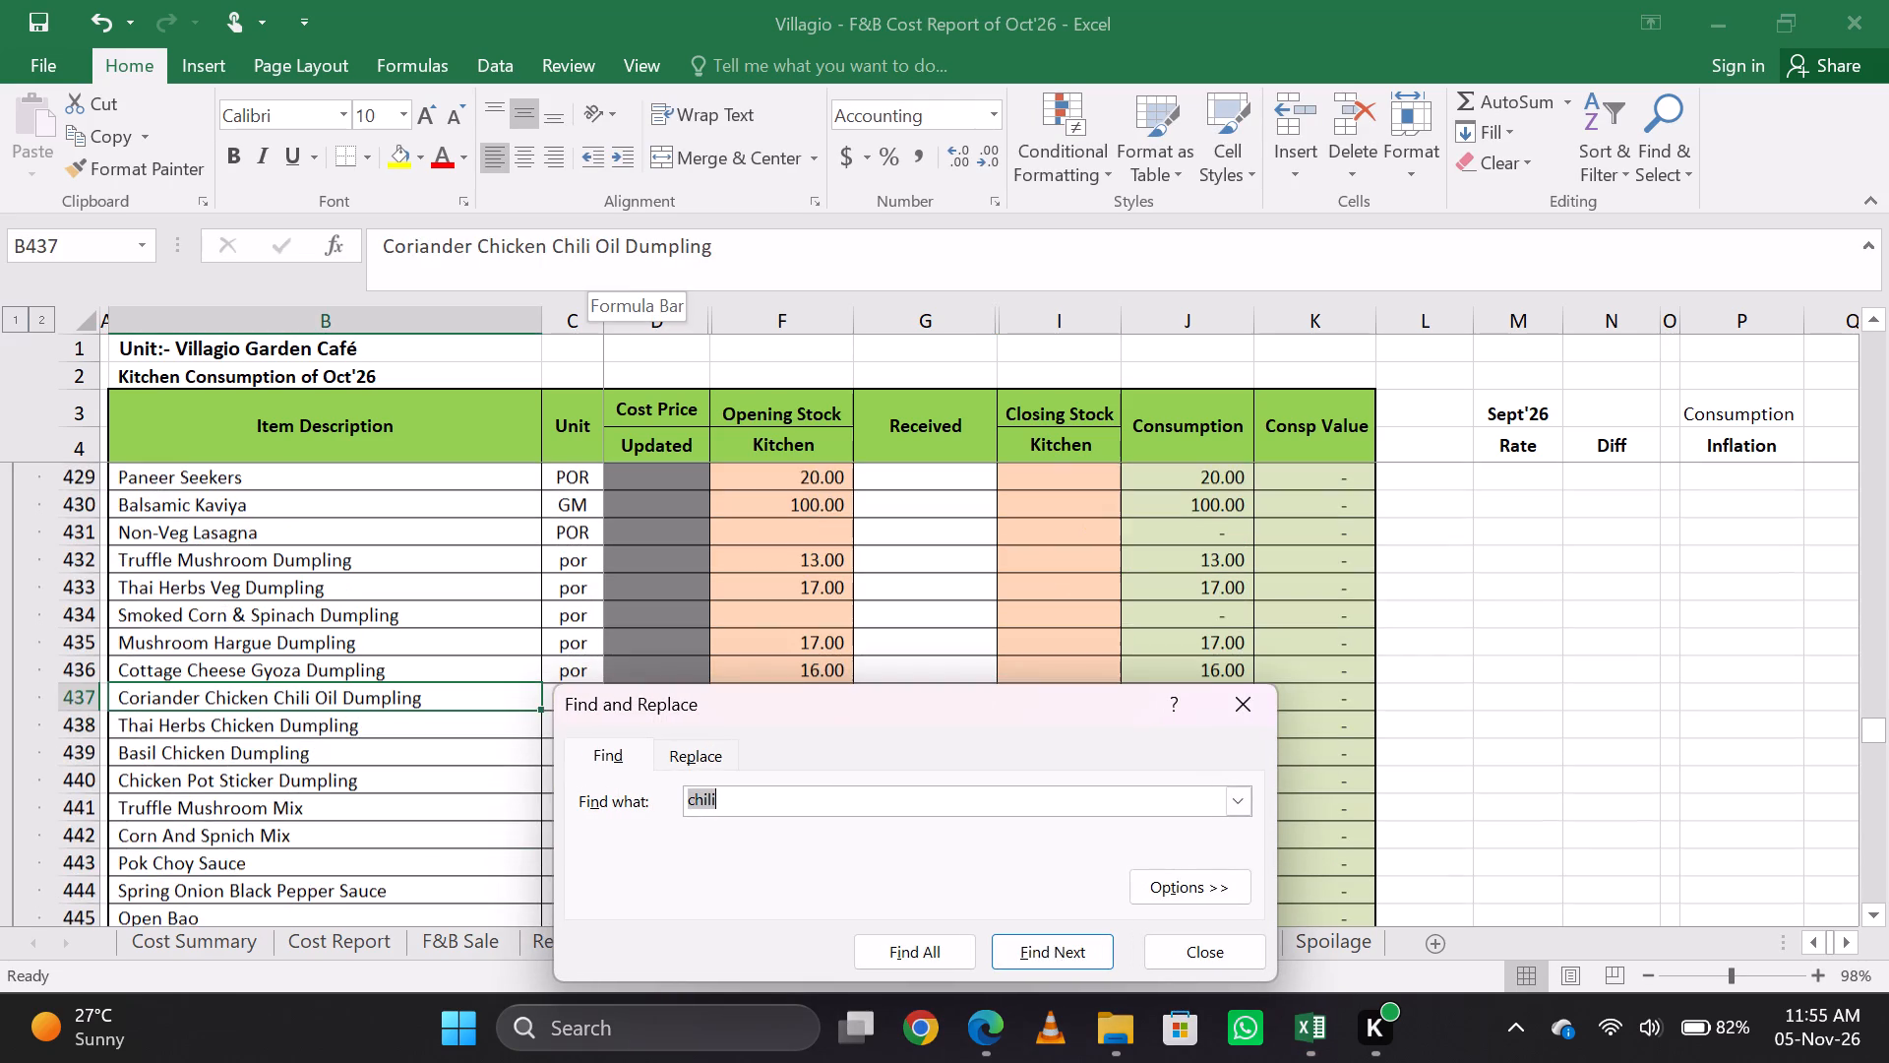
key("Return")
key("BackSpace")
key("BackSpace")
type("flex")
key("Return")
key("Return")
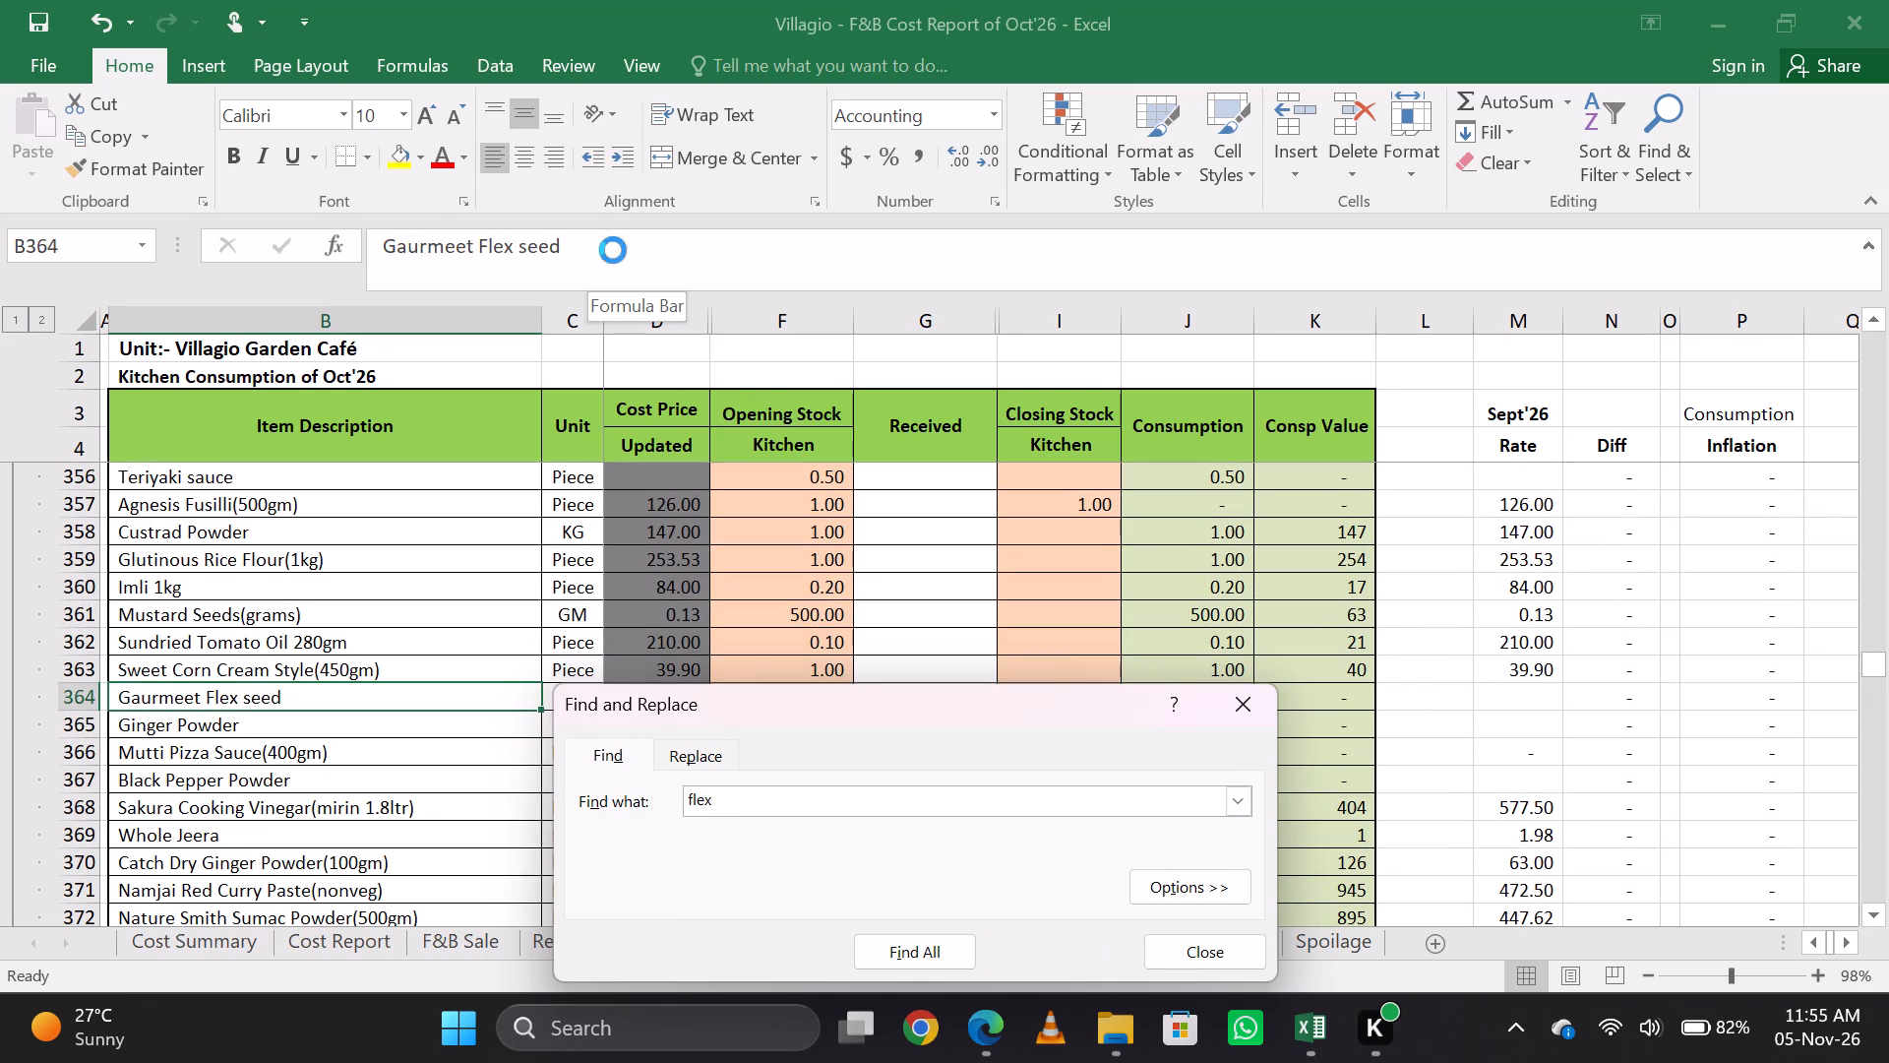
key("Return")
key("Escape")
key("Down")
key("Up")
Find the arborio rice item by searching for arb and enter 1 as the kitchen closing stock for Scotti Arborio Rice.
key("ctrl+f")
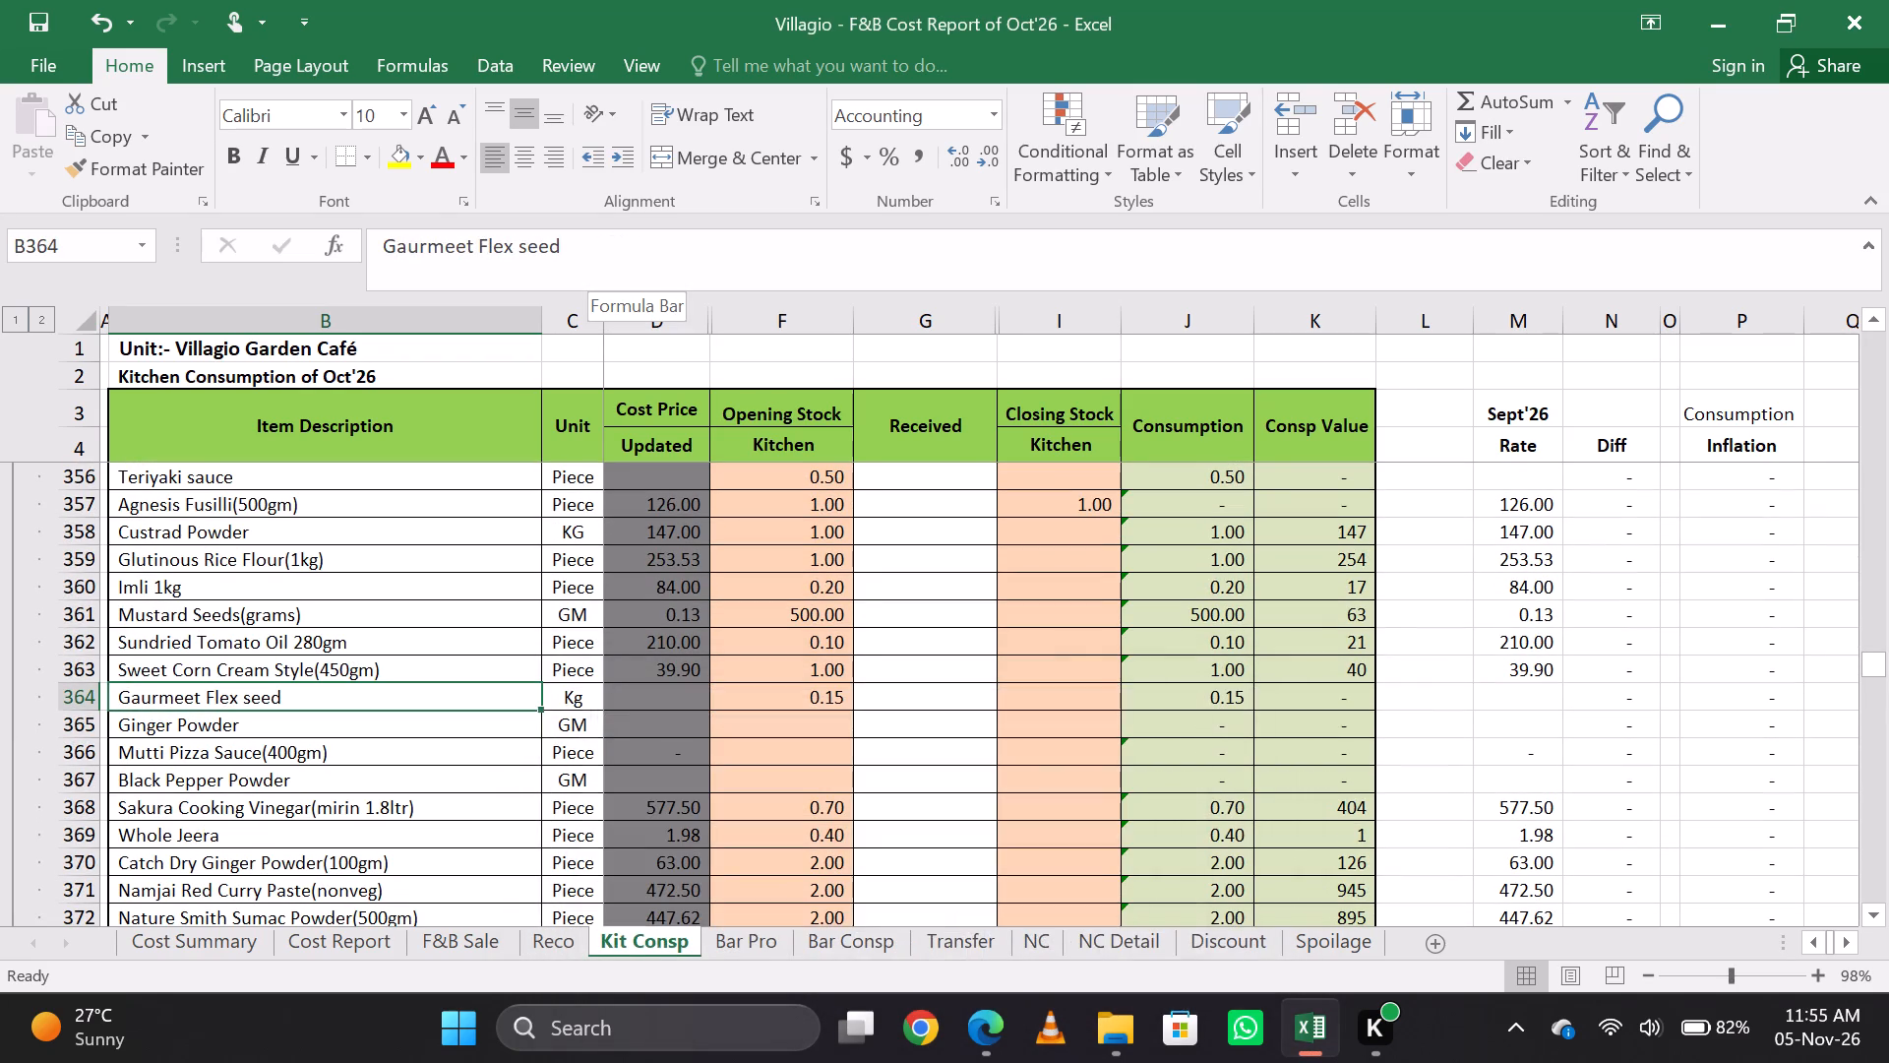
key("BackSpace")
key("BackSpace")
key("BackSpace")
key("BackSpace")
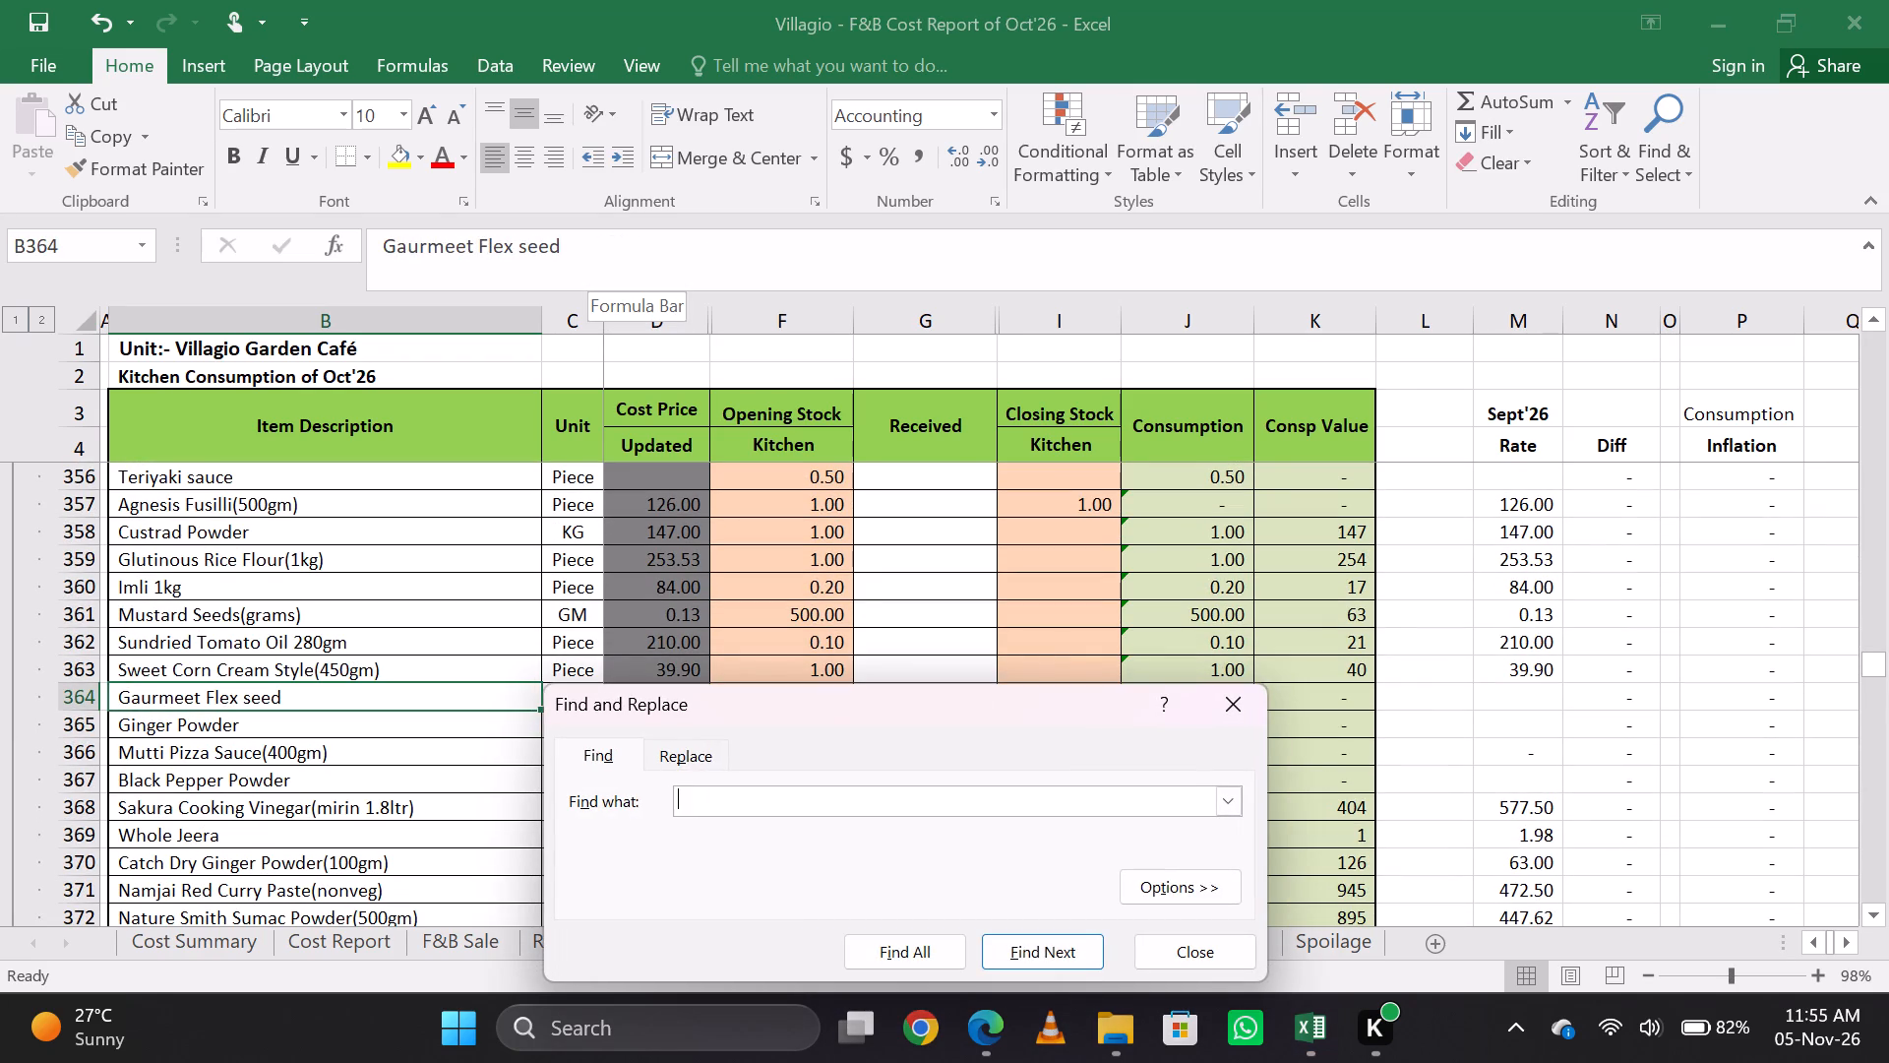
key("BackSpace")
key("a")
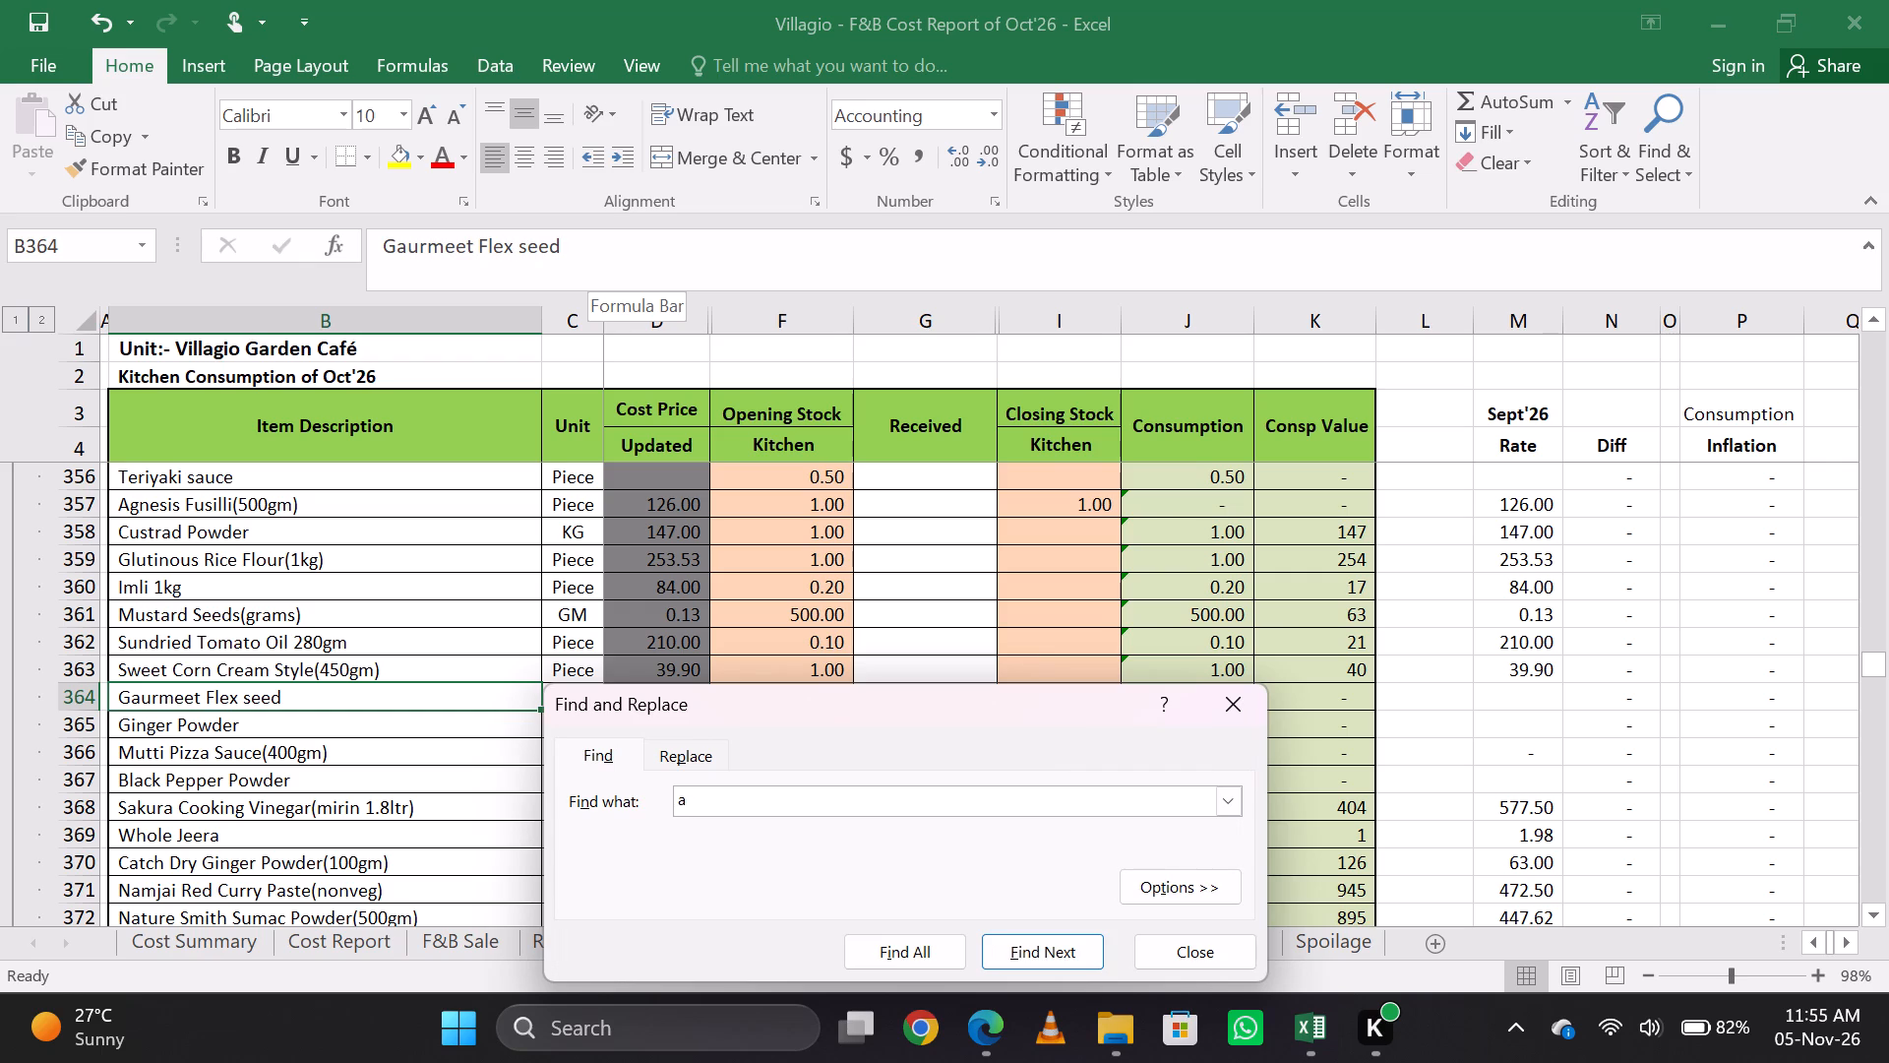
type("rb")
key("Return")
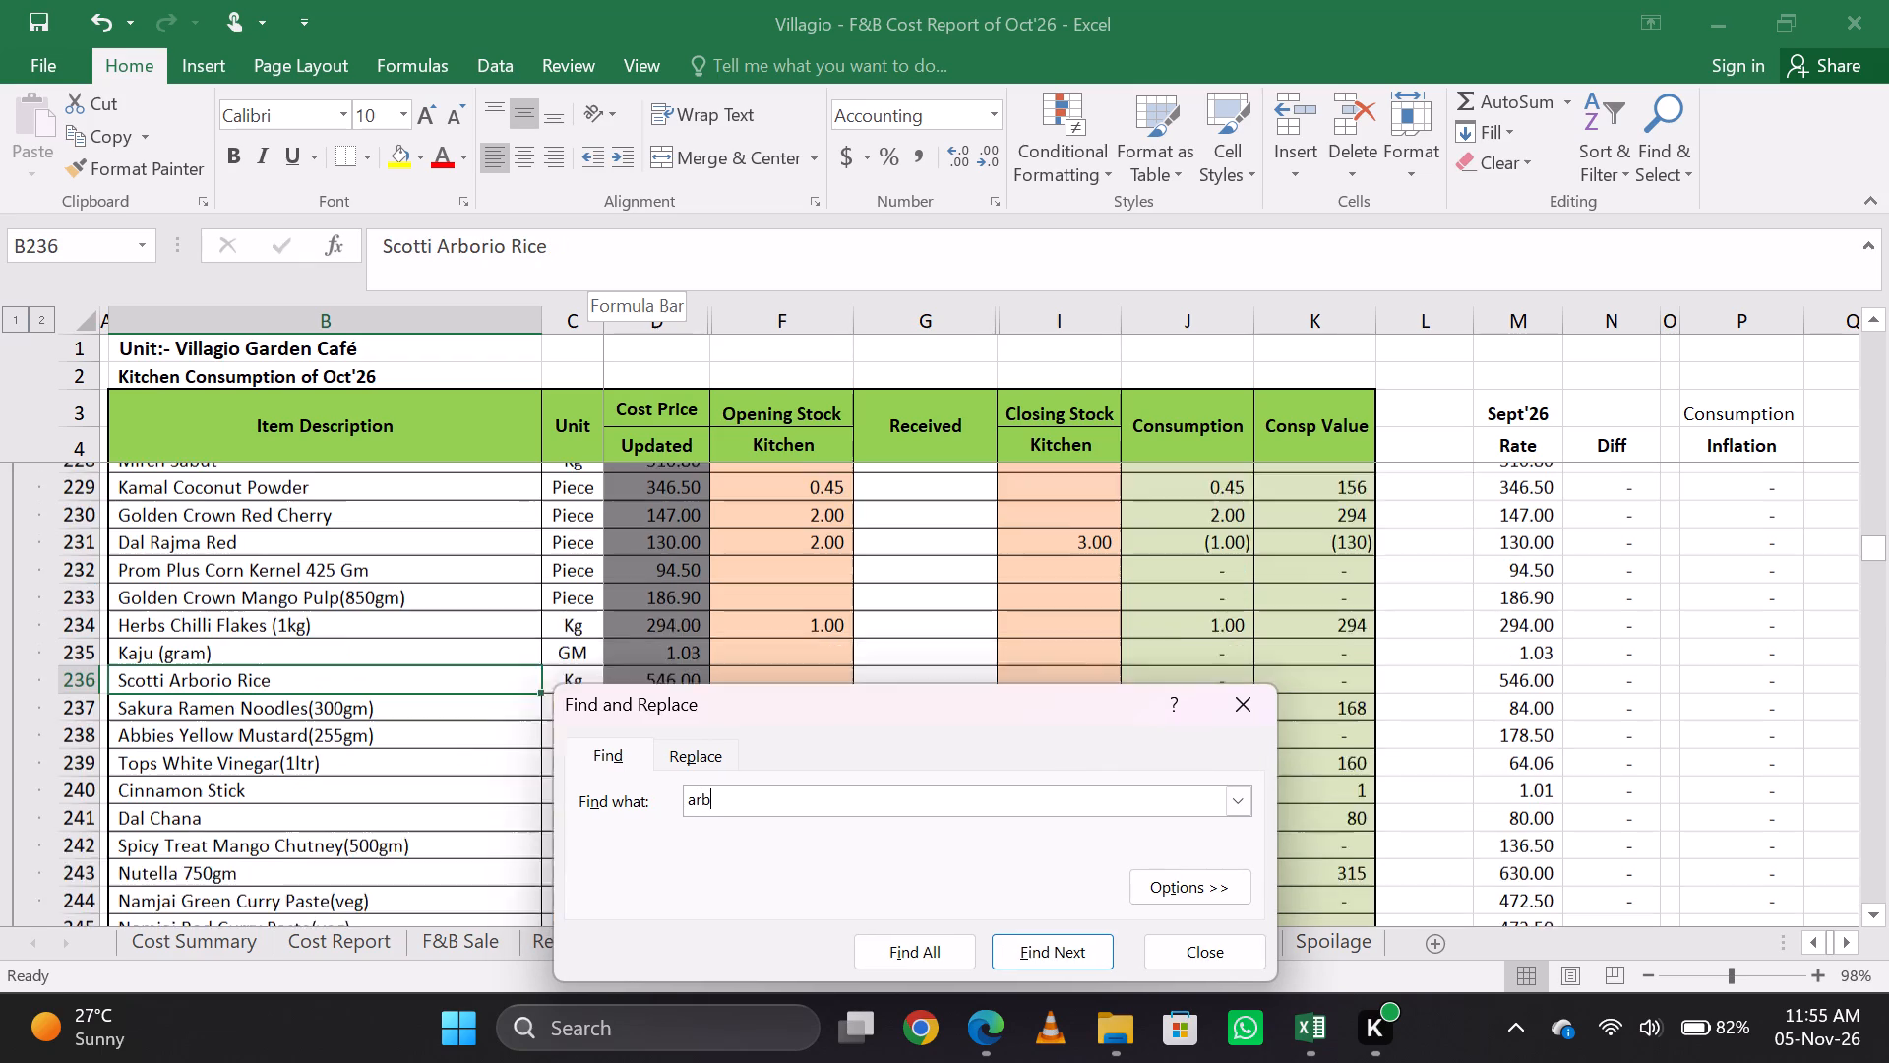
key("Escape")
key("Right")
key("Right")
key("Right")
key("Right")
key("Right")
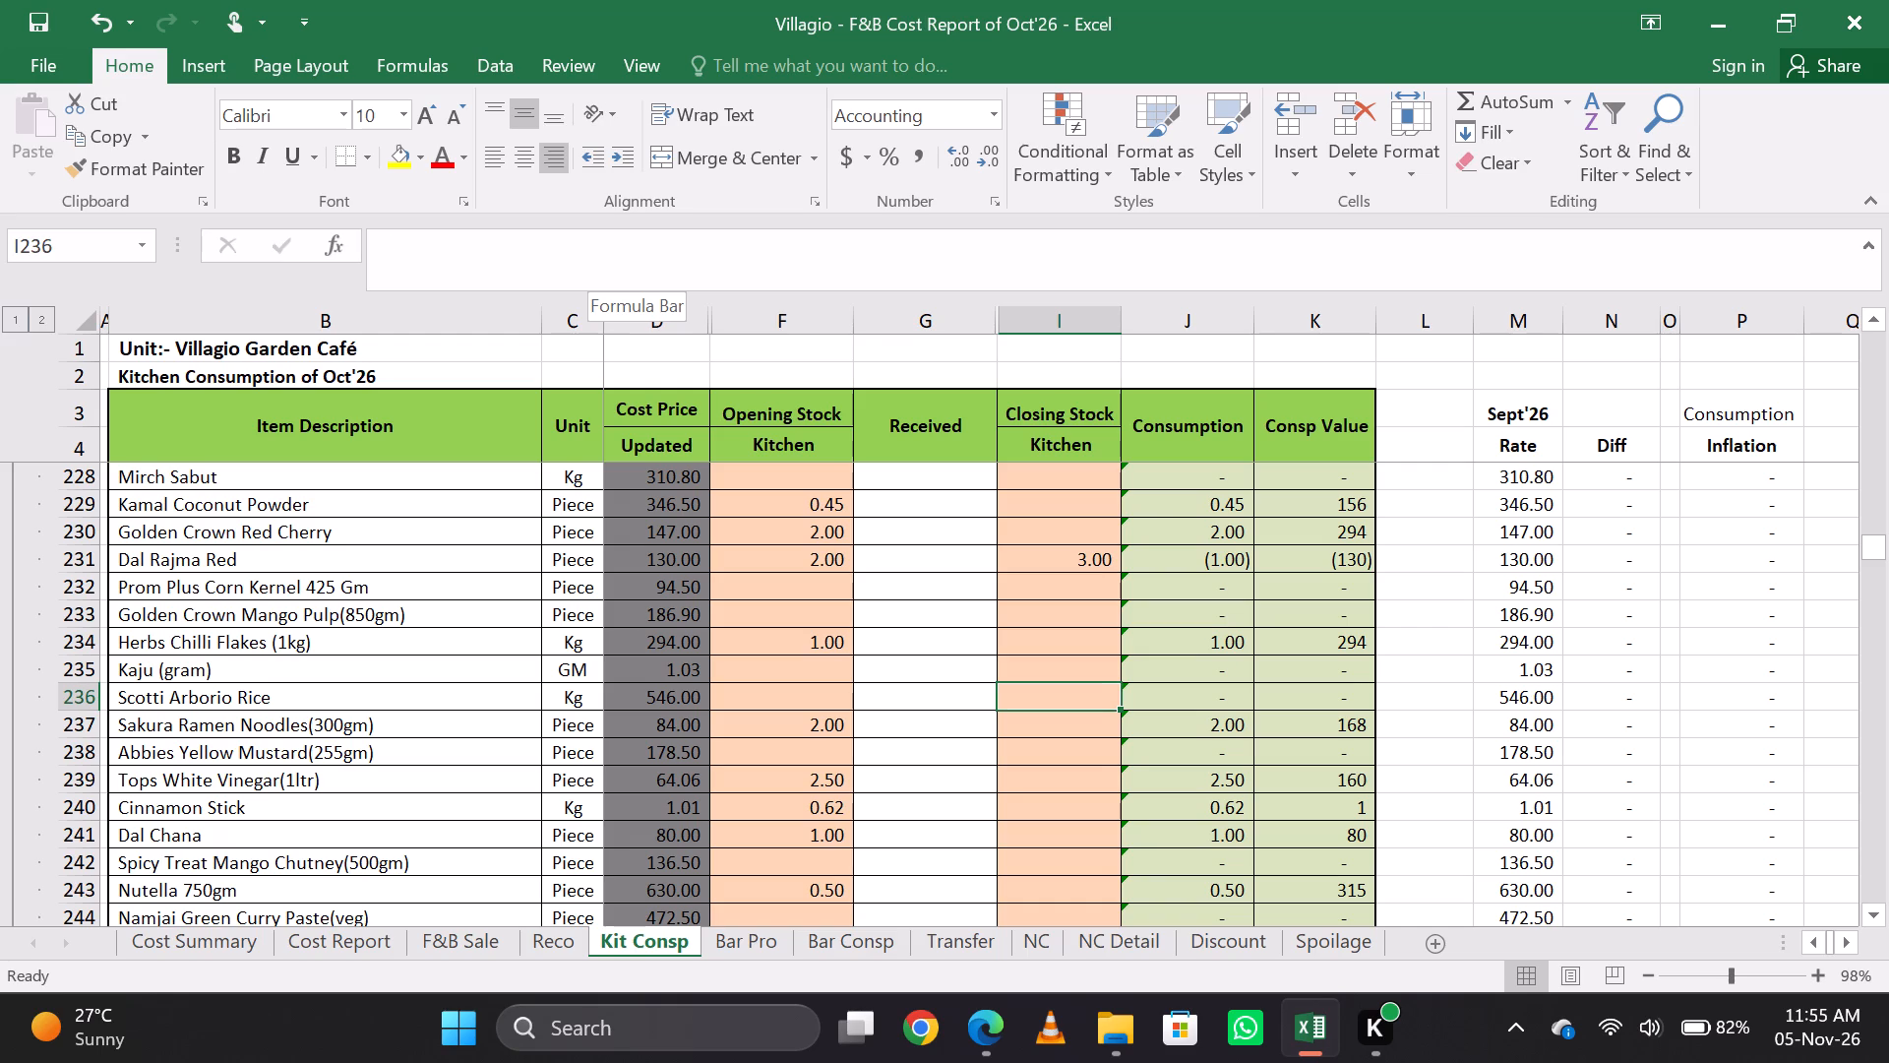
key("1")
key("Down")
key("Up")
Search the item list for veg m, shorten the search to veg, and look through the matching items.
key("ctrl+f")
key("BackSpace")
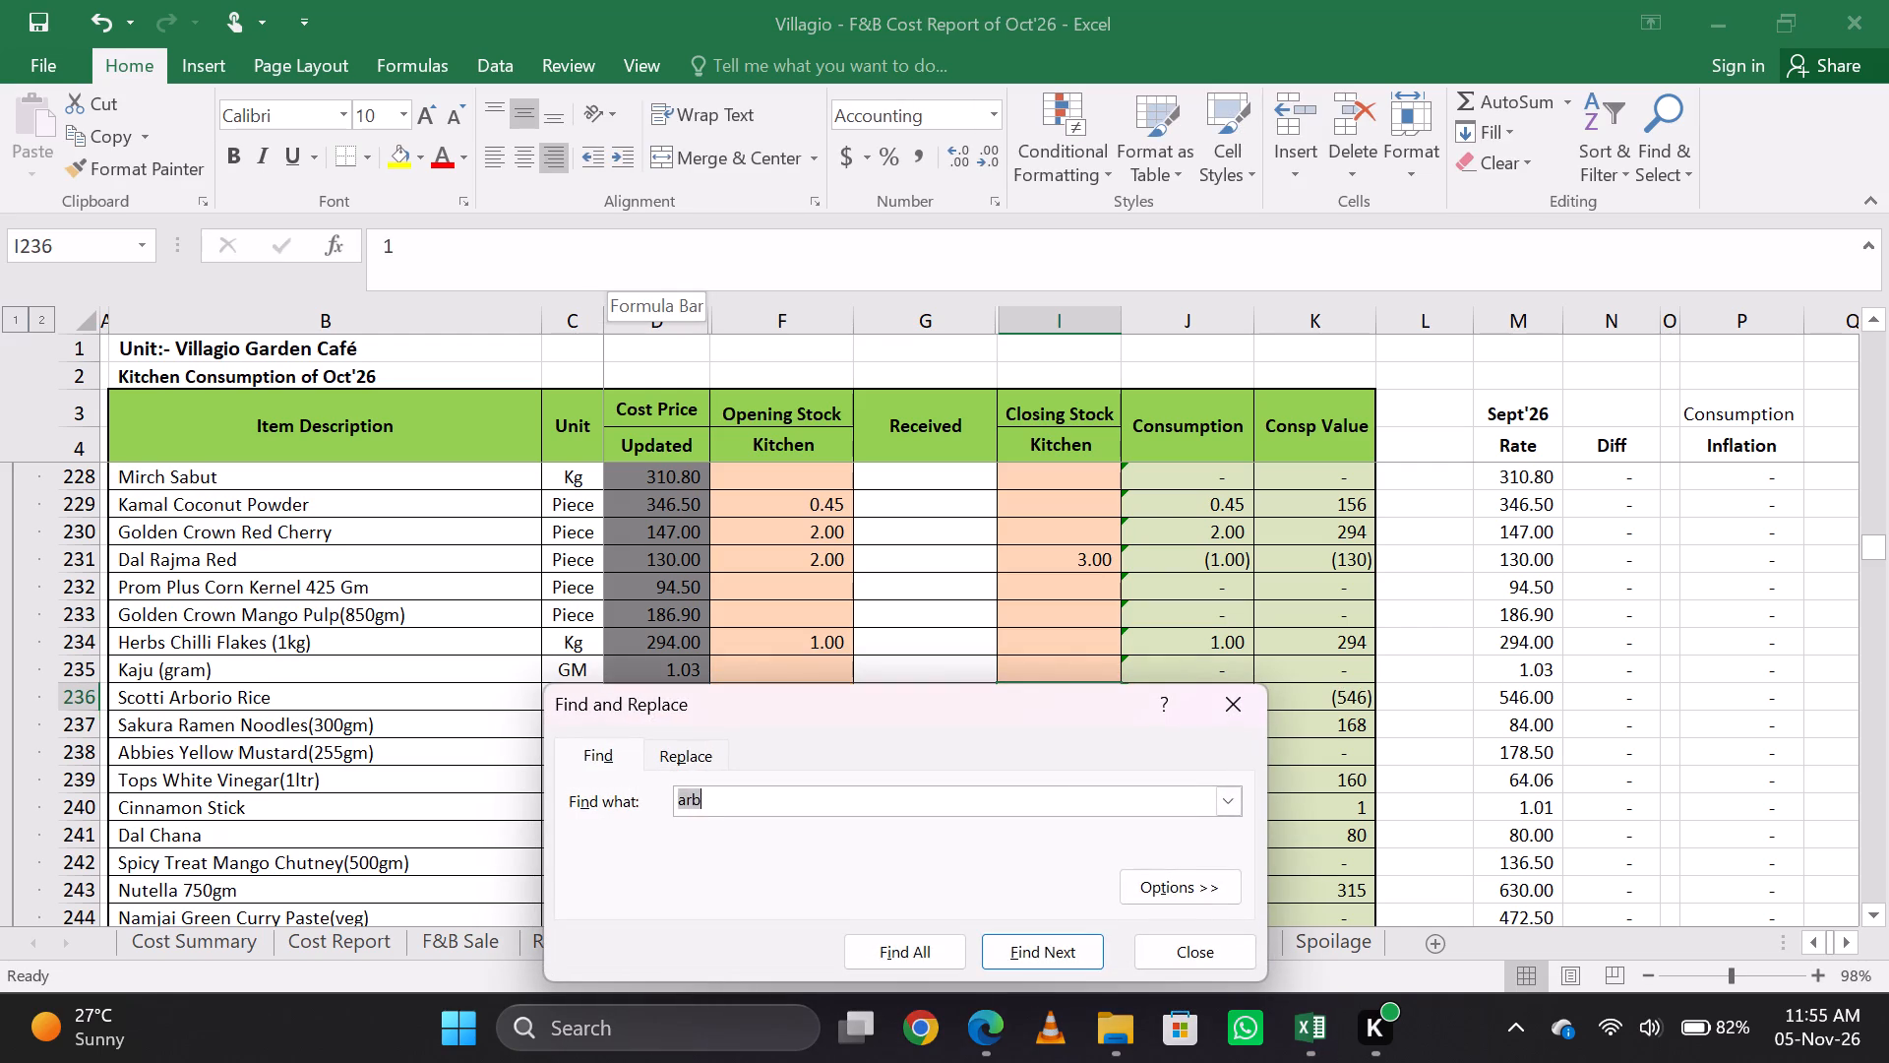
key("BackSpace")
key("BackSpace")
type("ve")
type("g")
key("space")
key("m")
key("Return")
key("Return")
key("BackSpace")
key("Return")
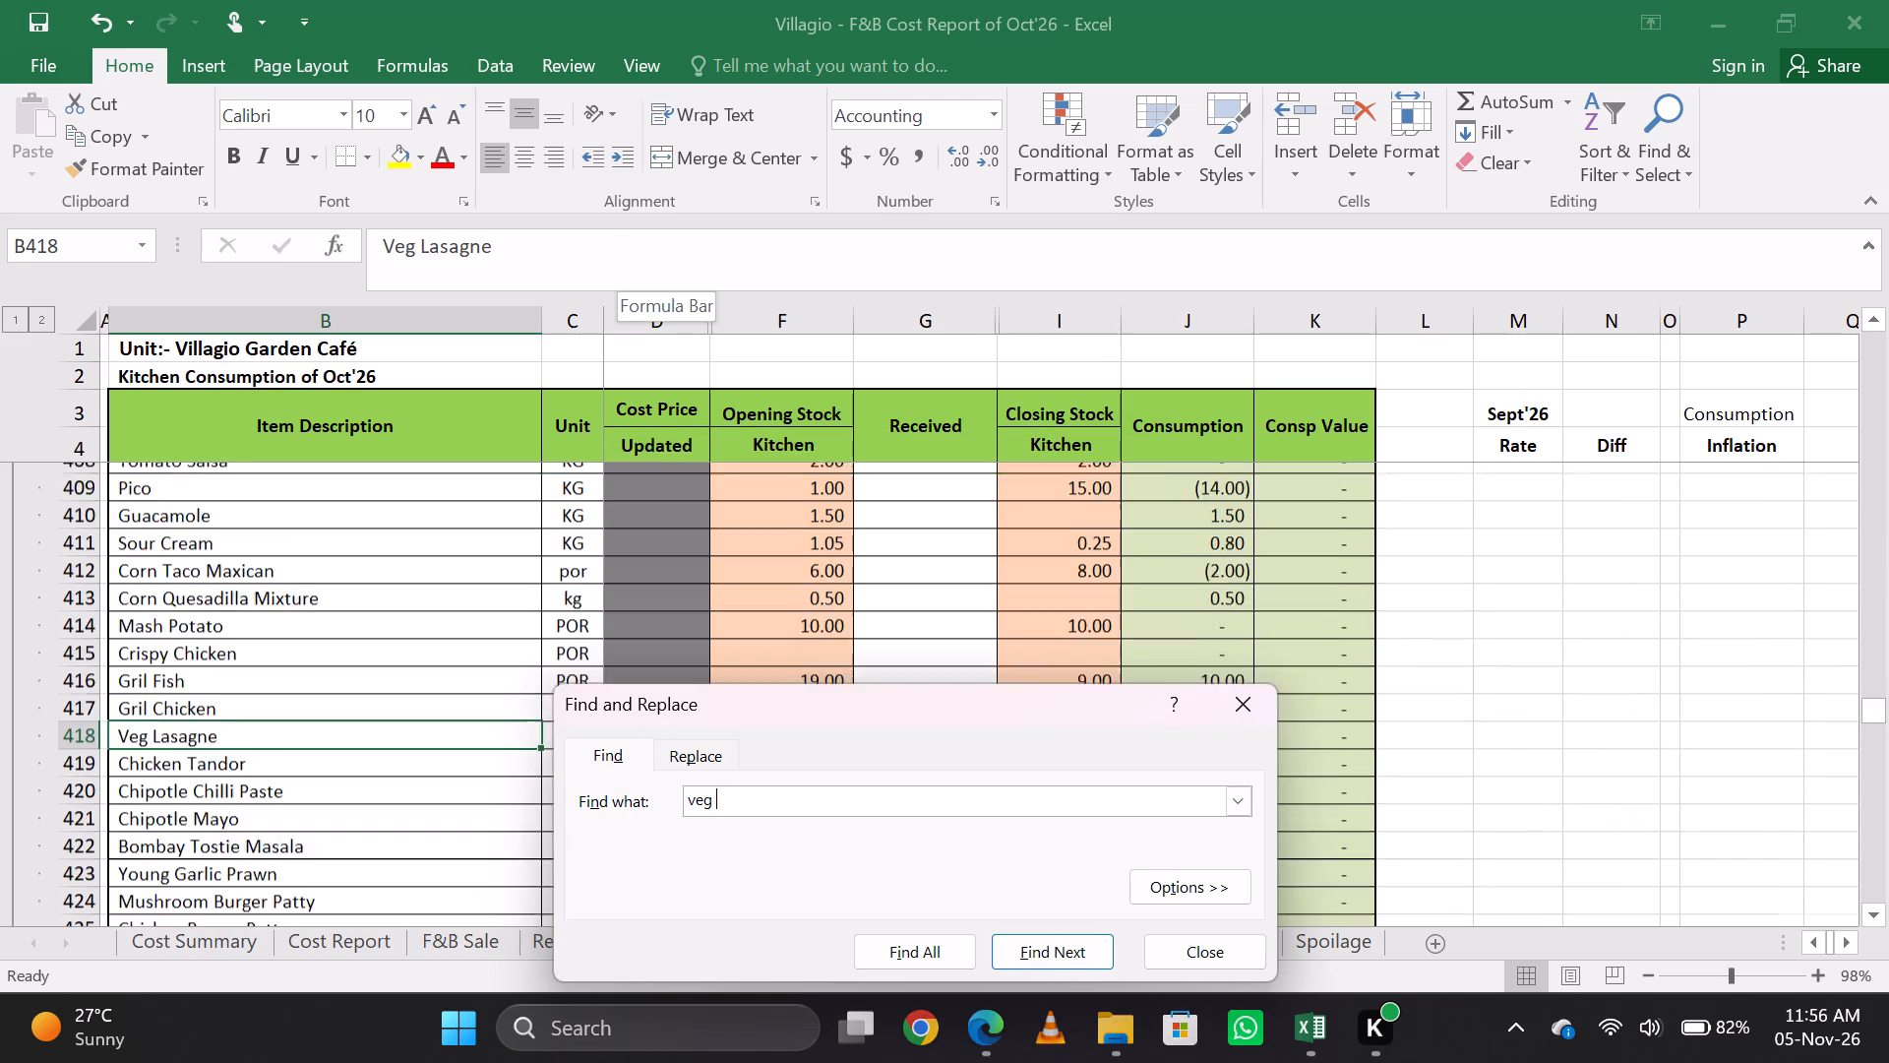
key("Return")
key("Return")
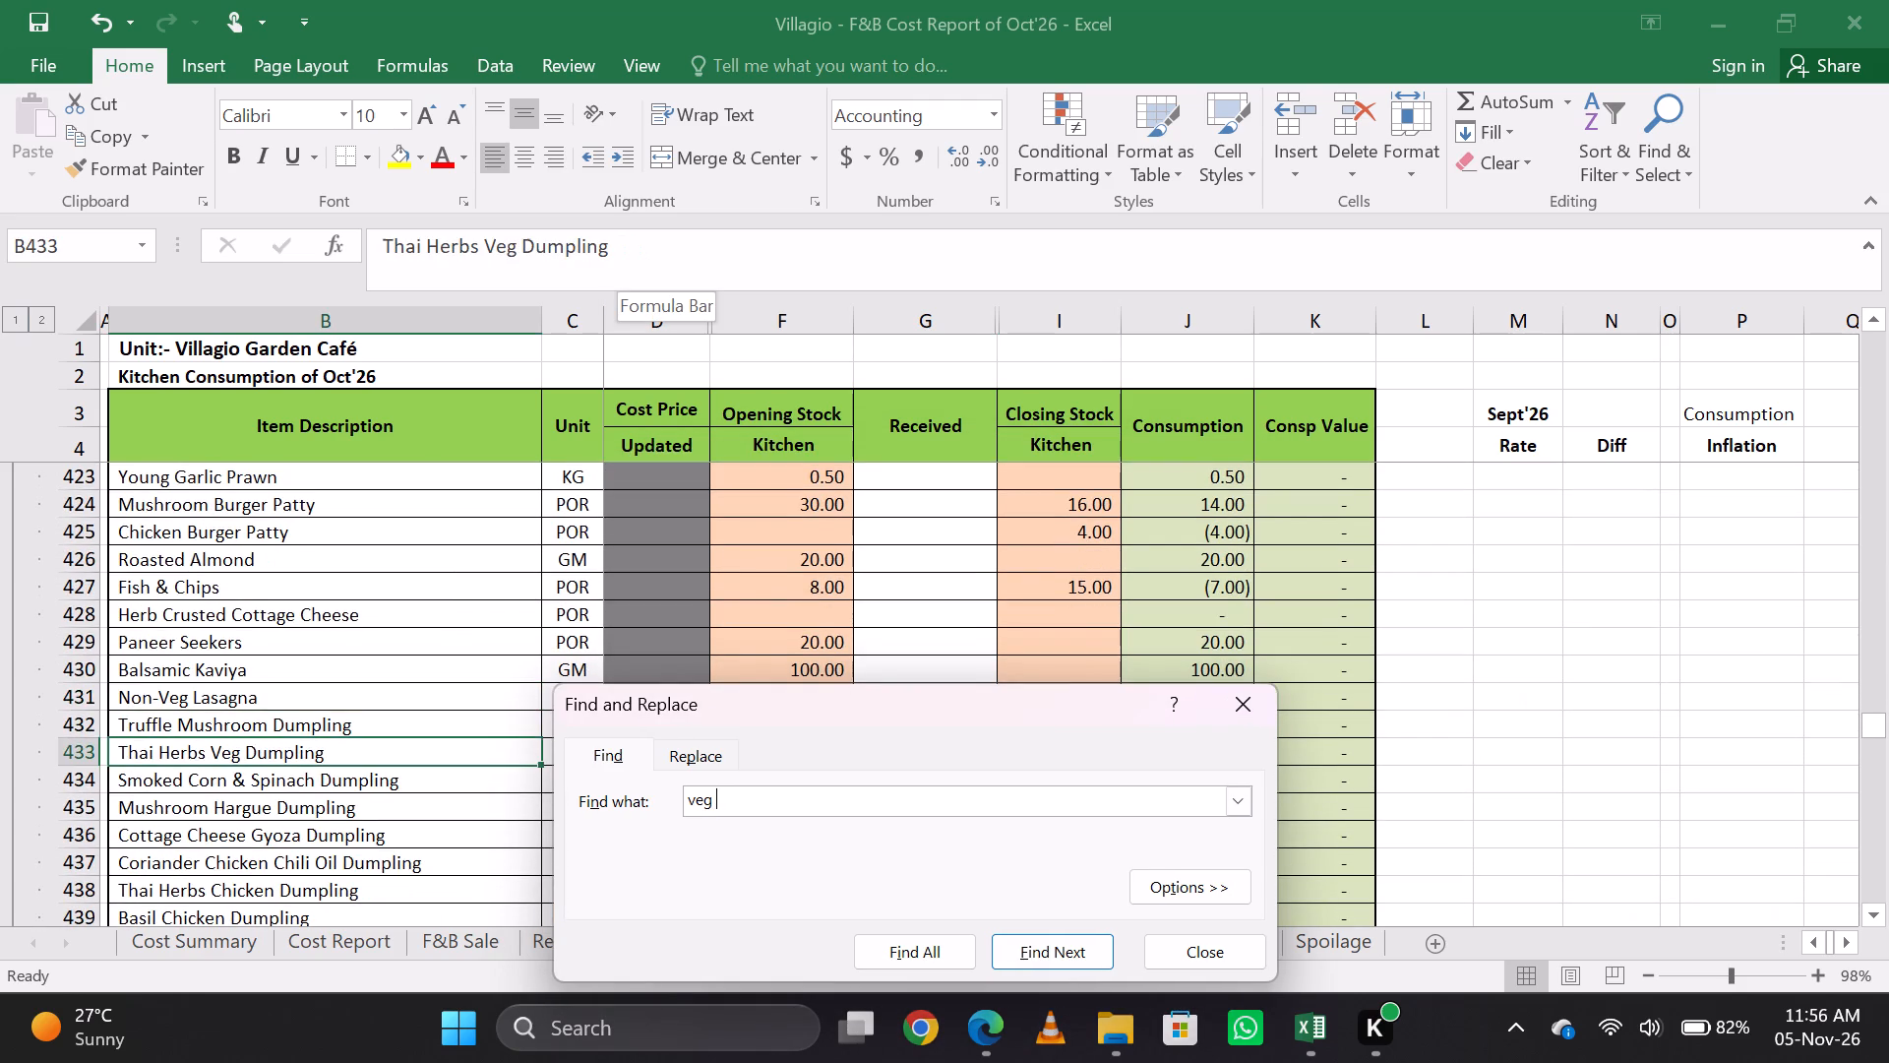
key("Return")
key("Return")
key("Return")
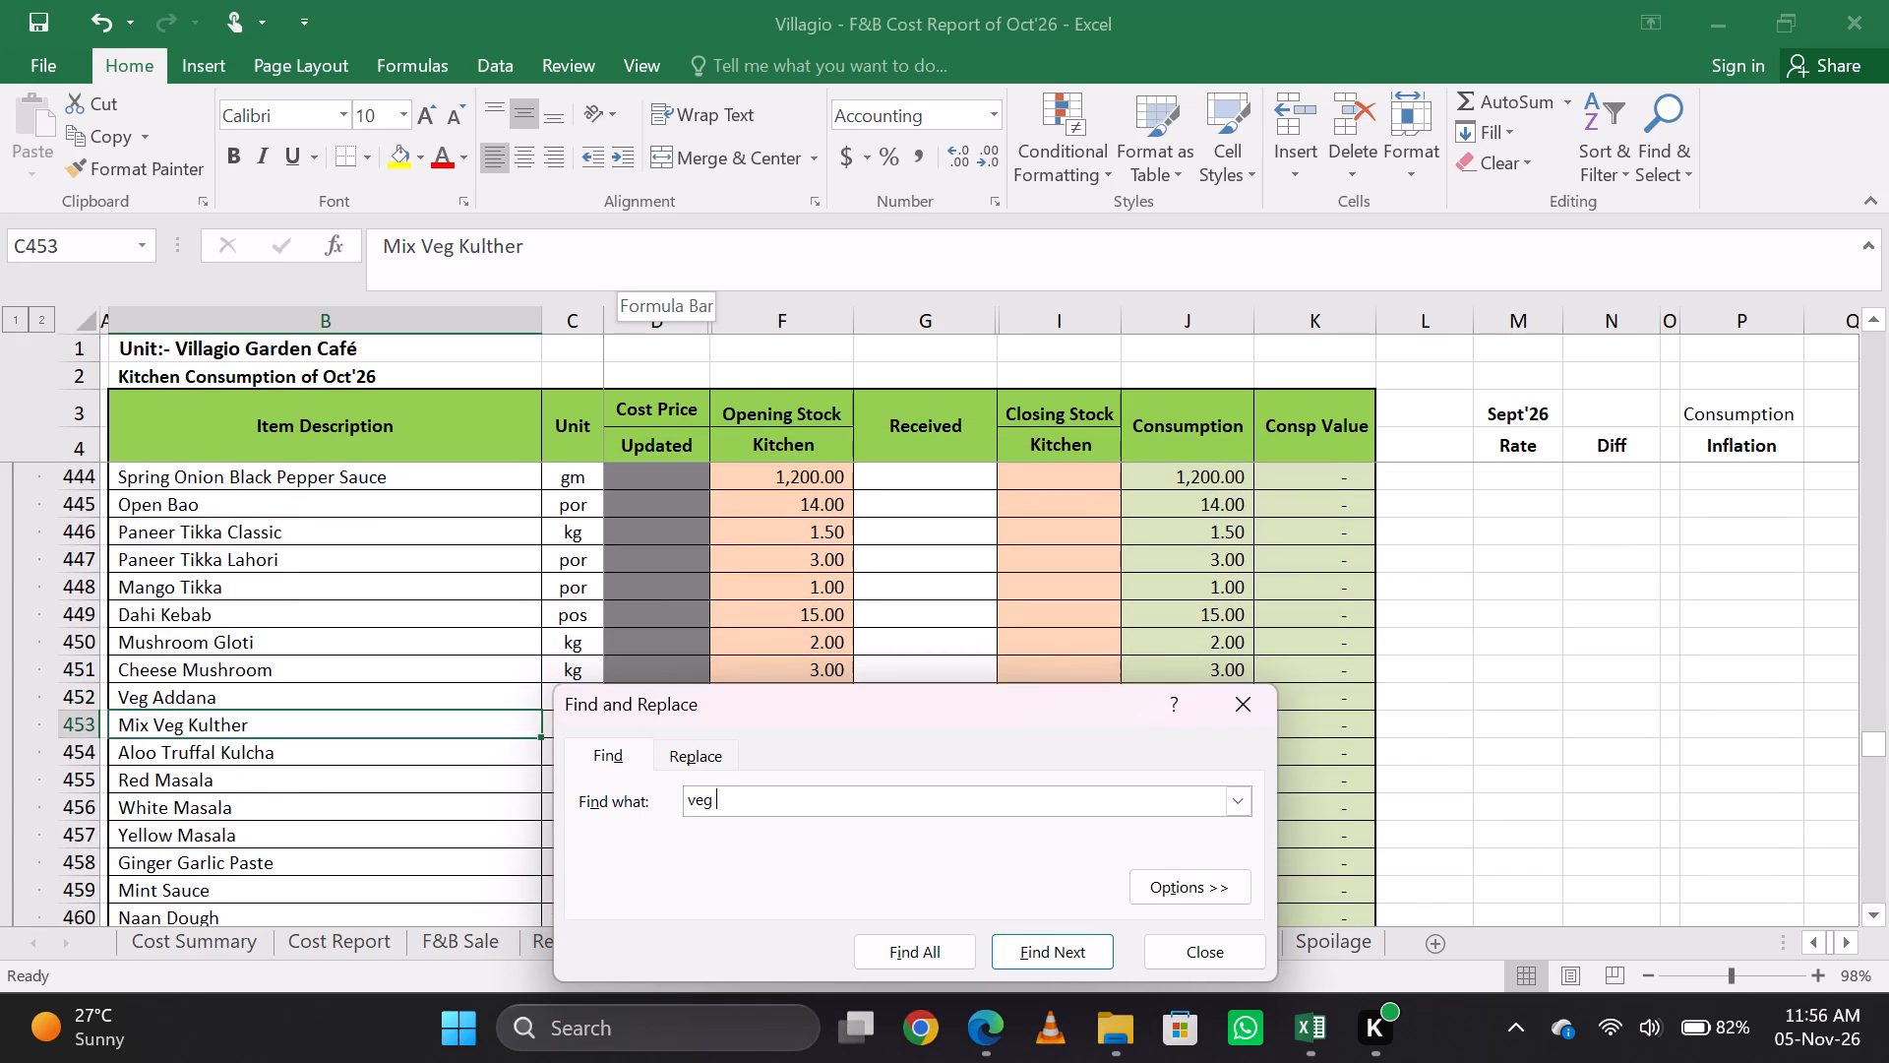
key("Return")
key("Return")
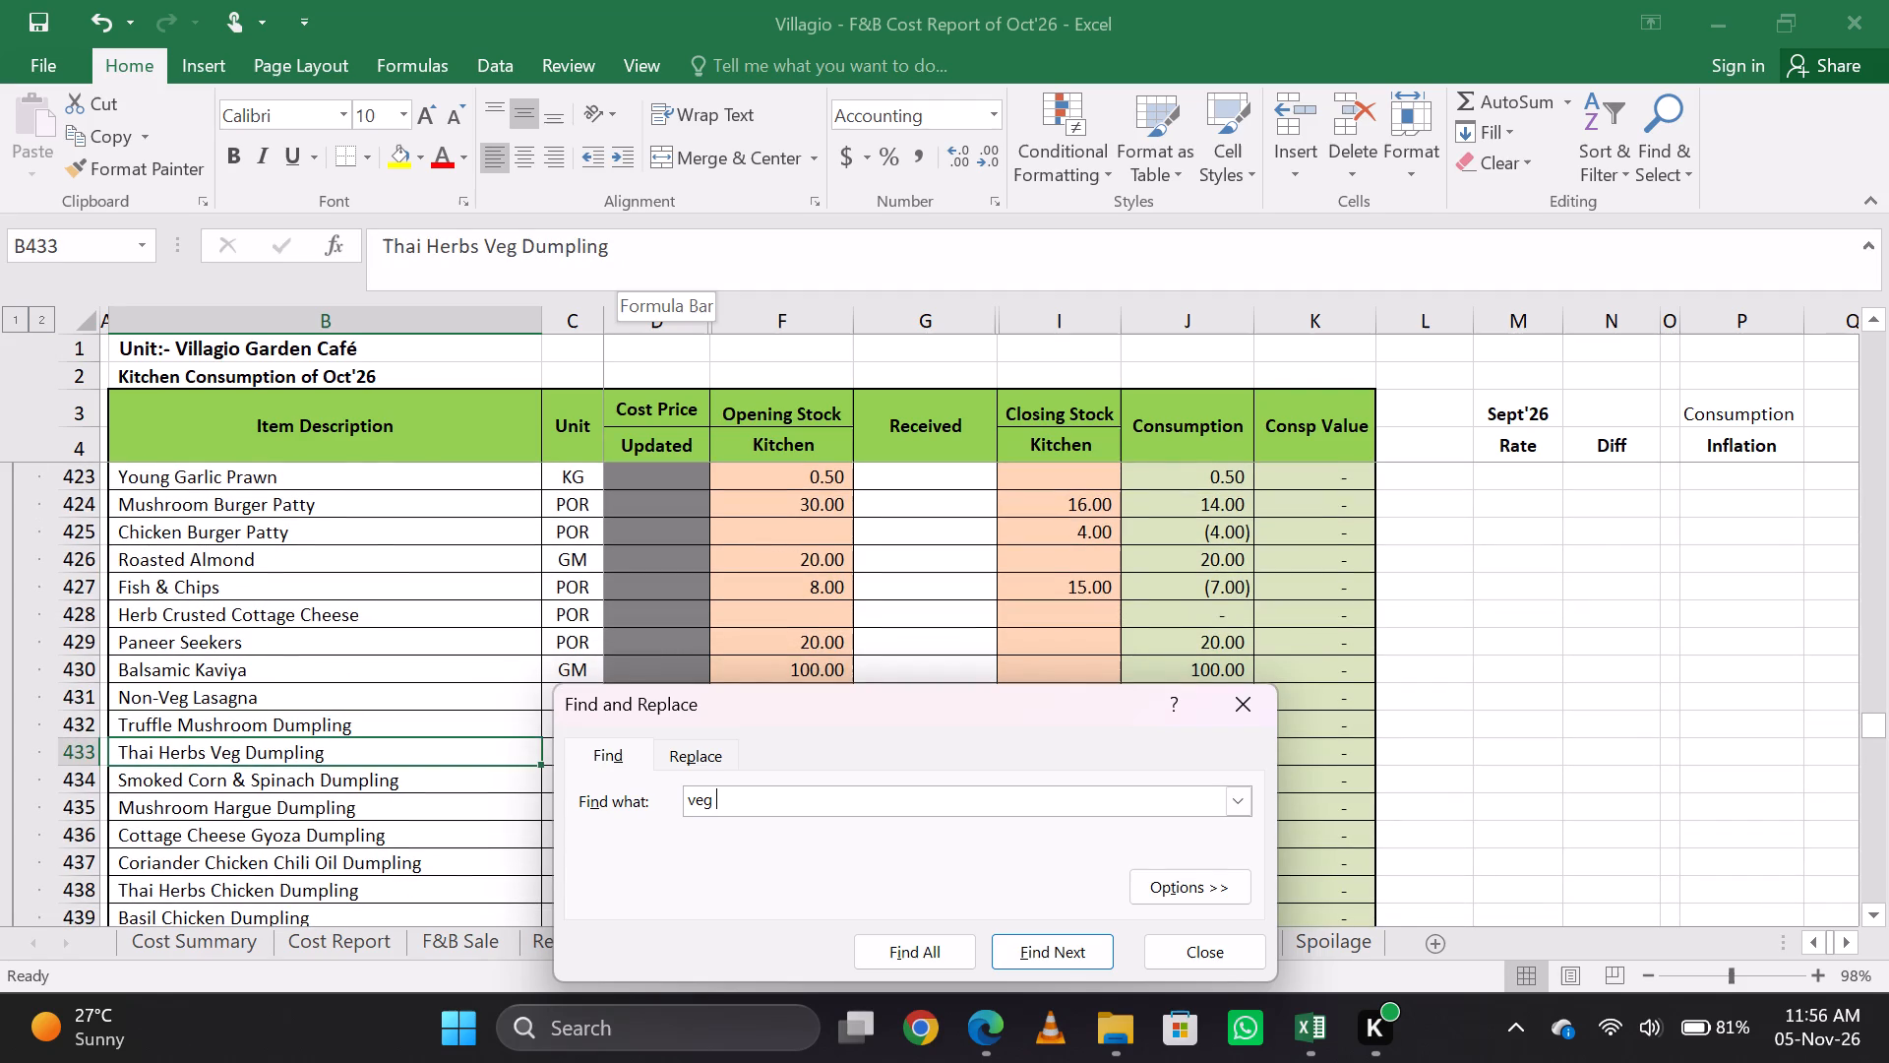
key("Return")
key("Return")
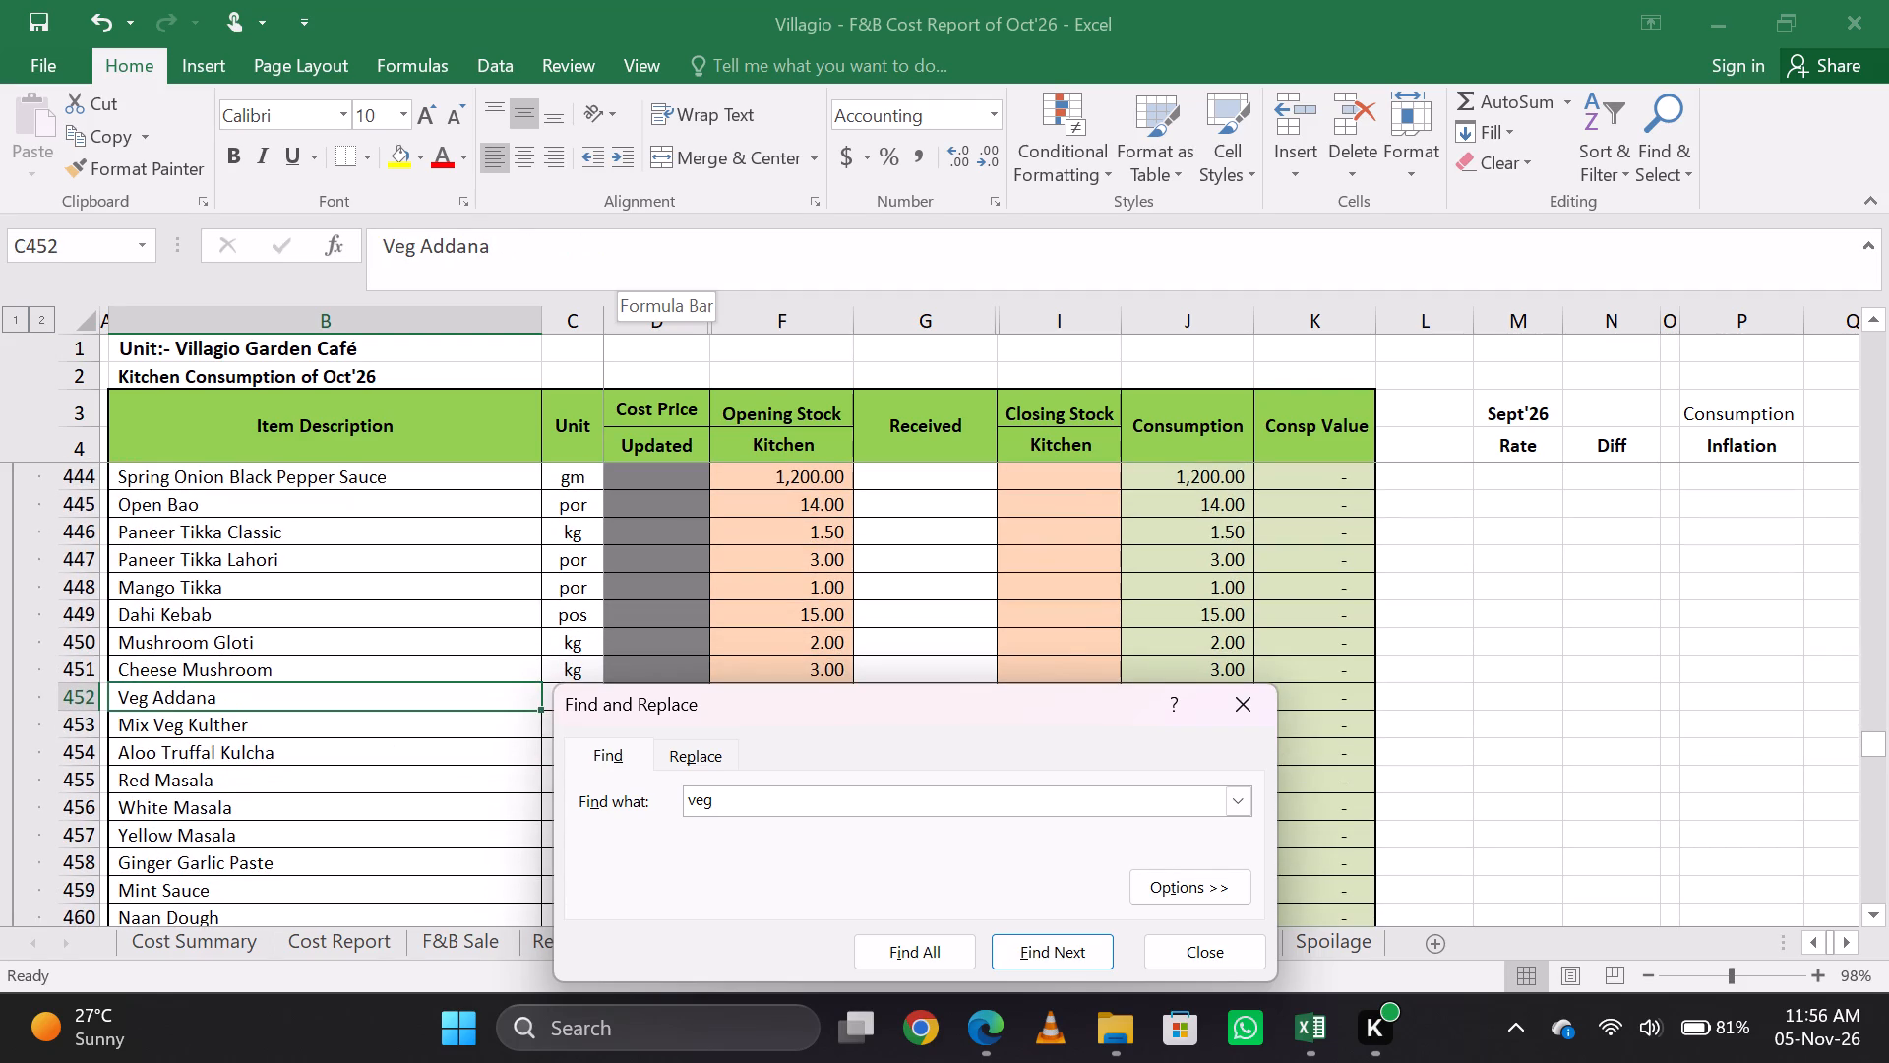
key("Return")
key("Return")
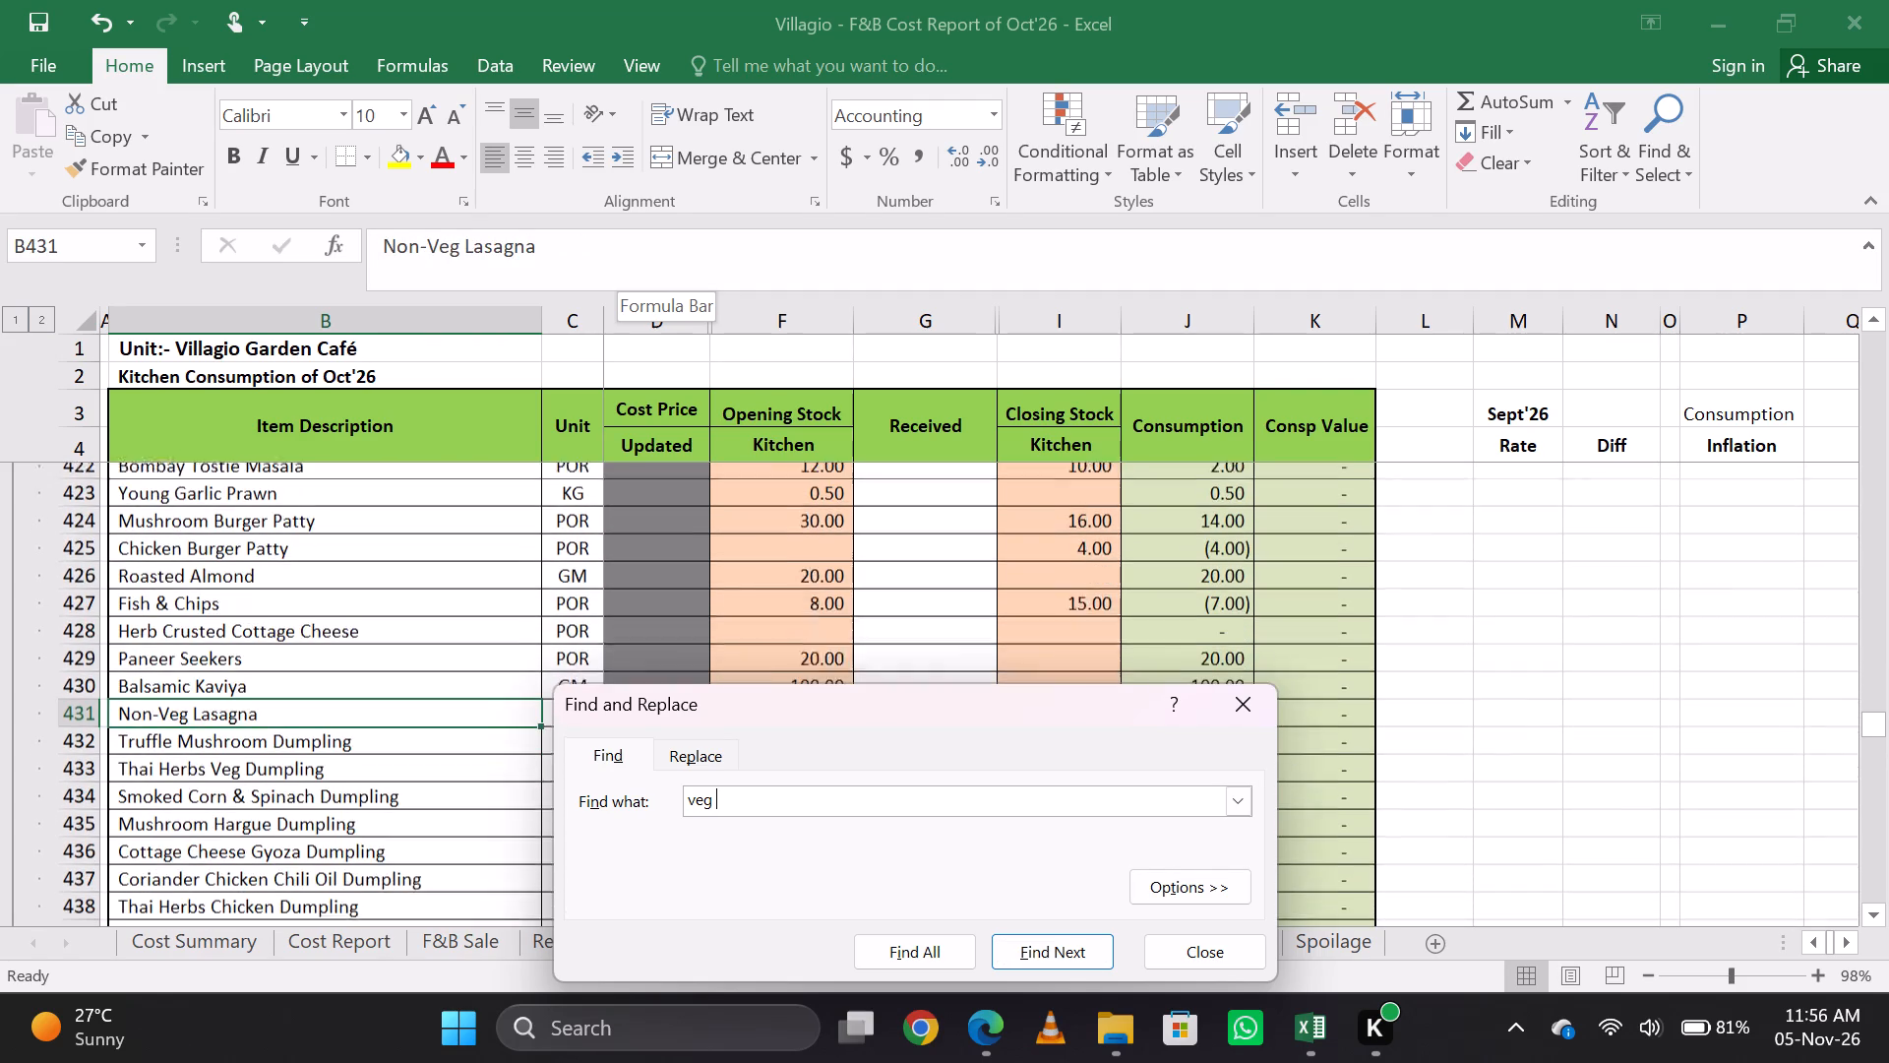
Search the item list for mayonnaise using the partial spellings myi, myo and mey, and close the search.
key("BackSpace")
key("BackSpace")
key("BackSpace")
key("BackSpace")
key("BackSpace")
key("m")
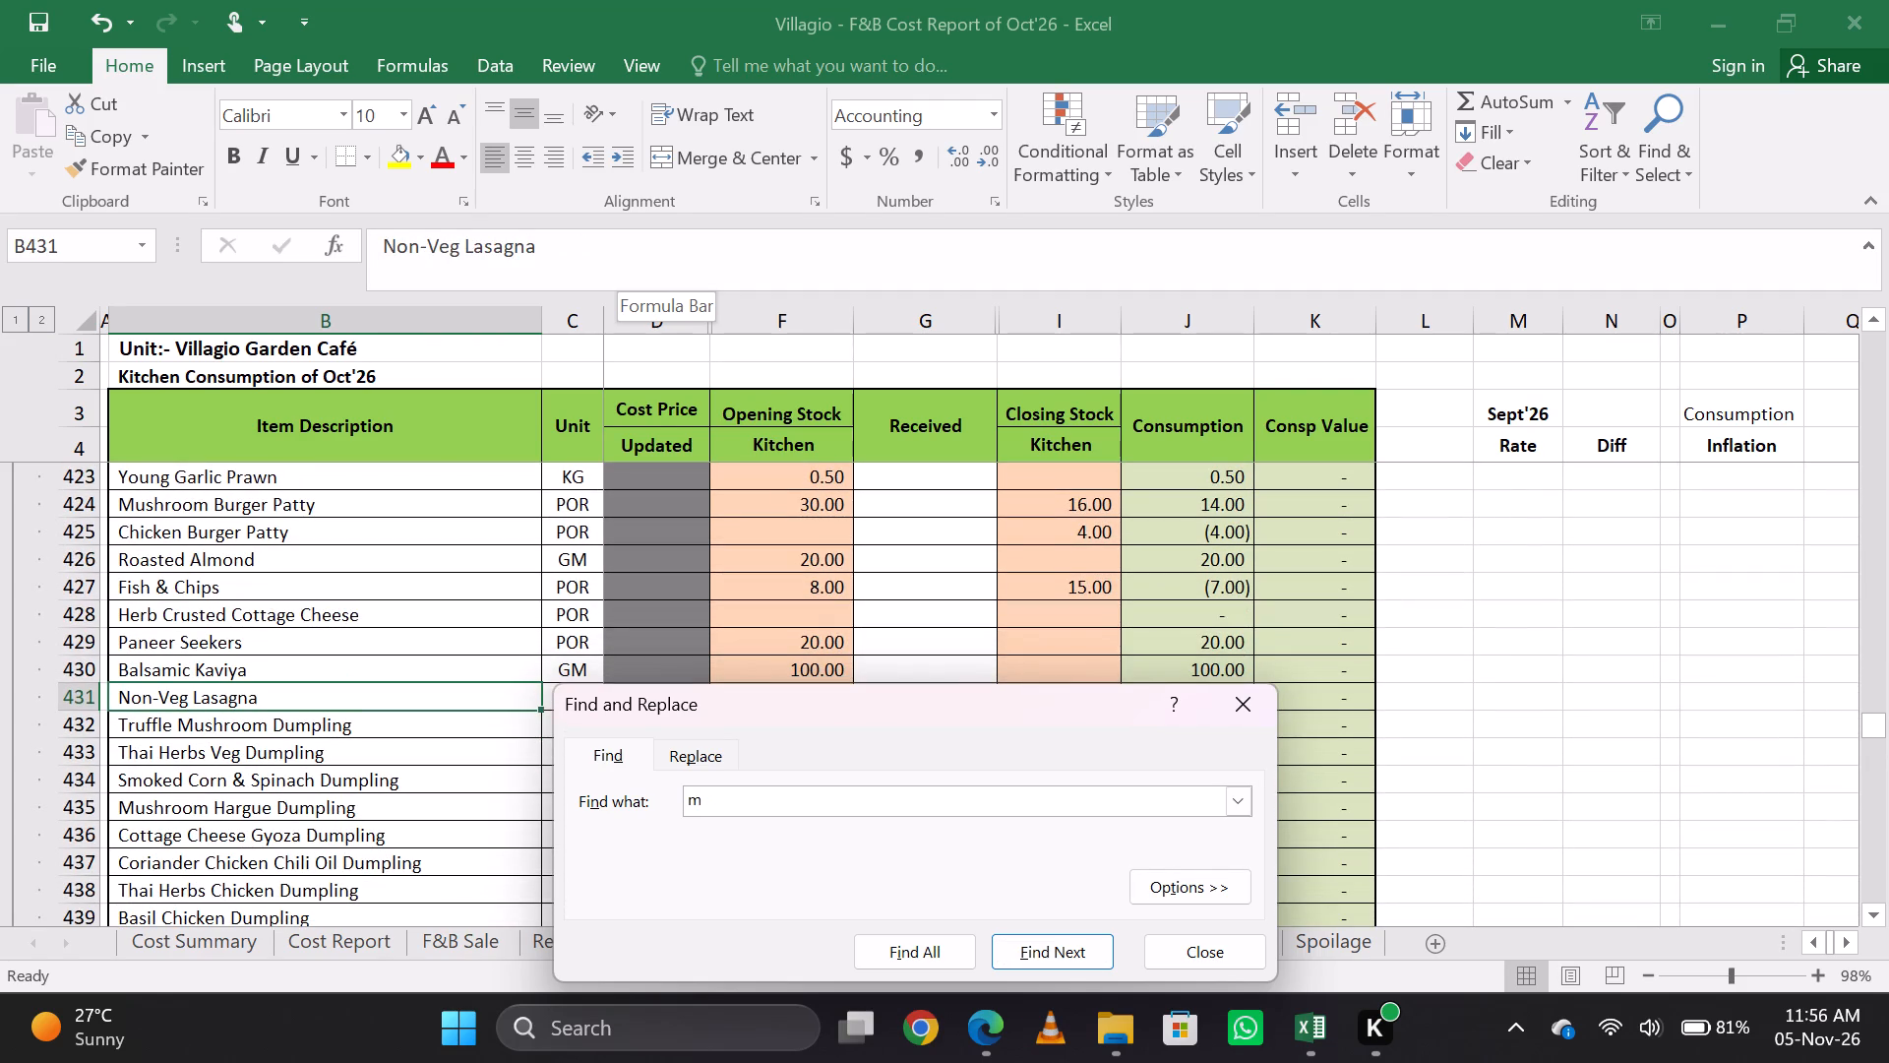
type("yi")
key("Return")
key("Return")
key("BackSpace")
key("o")
key("Return")
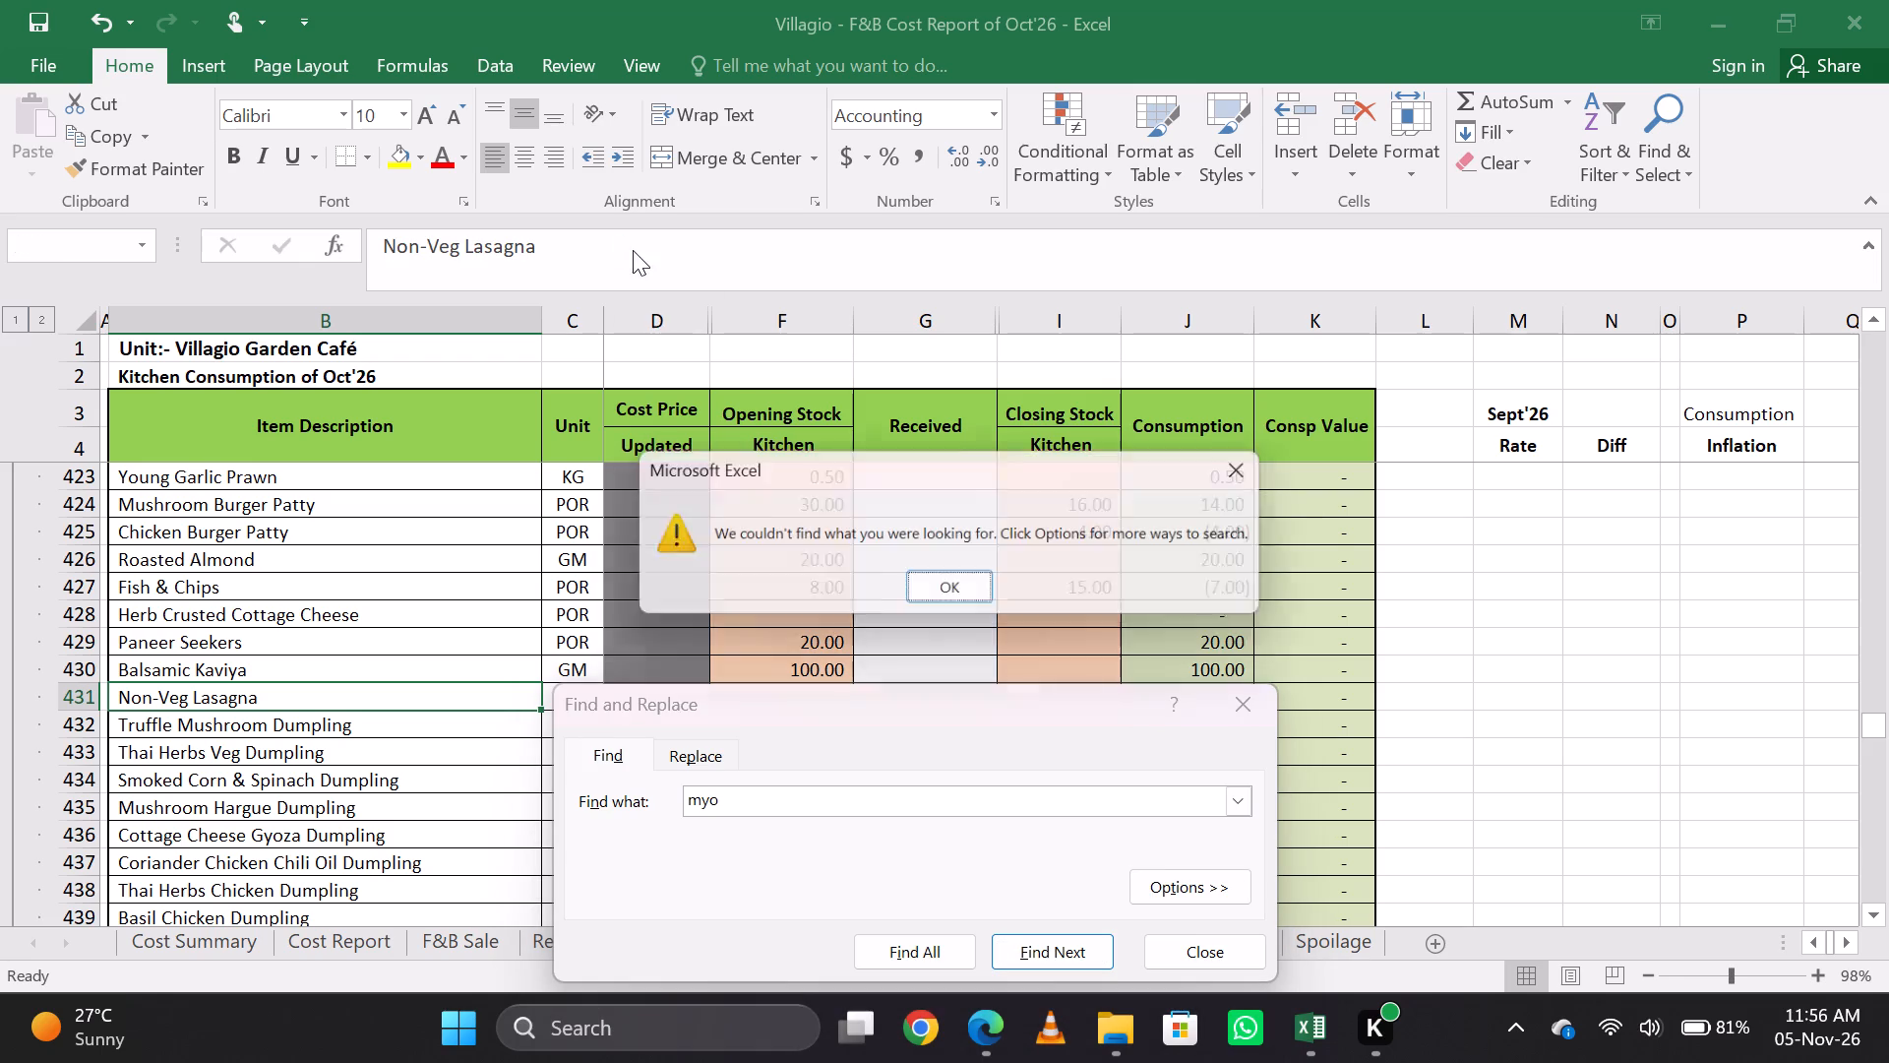
key("Return")
key("BackSpace")
key("BackSpace")
type("ey\\")
key("Return")
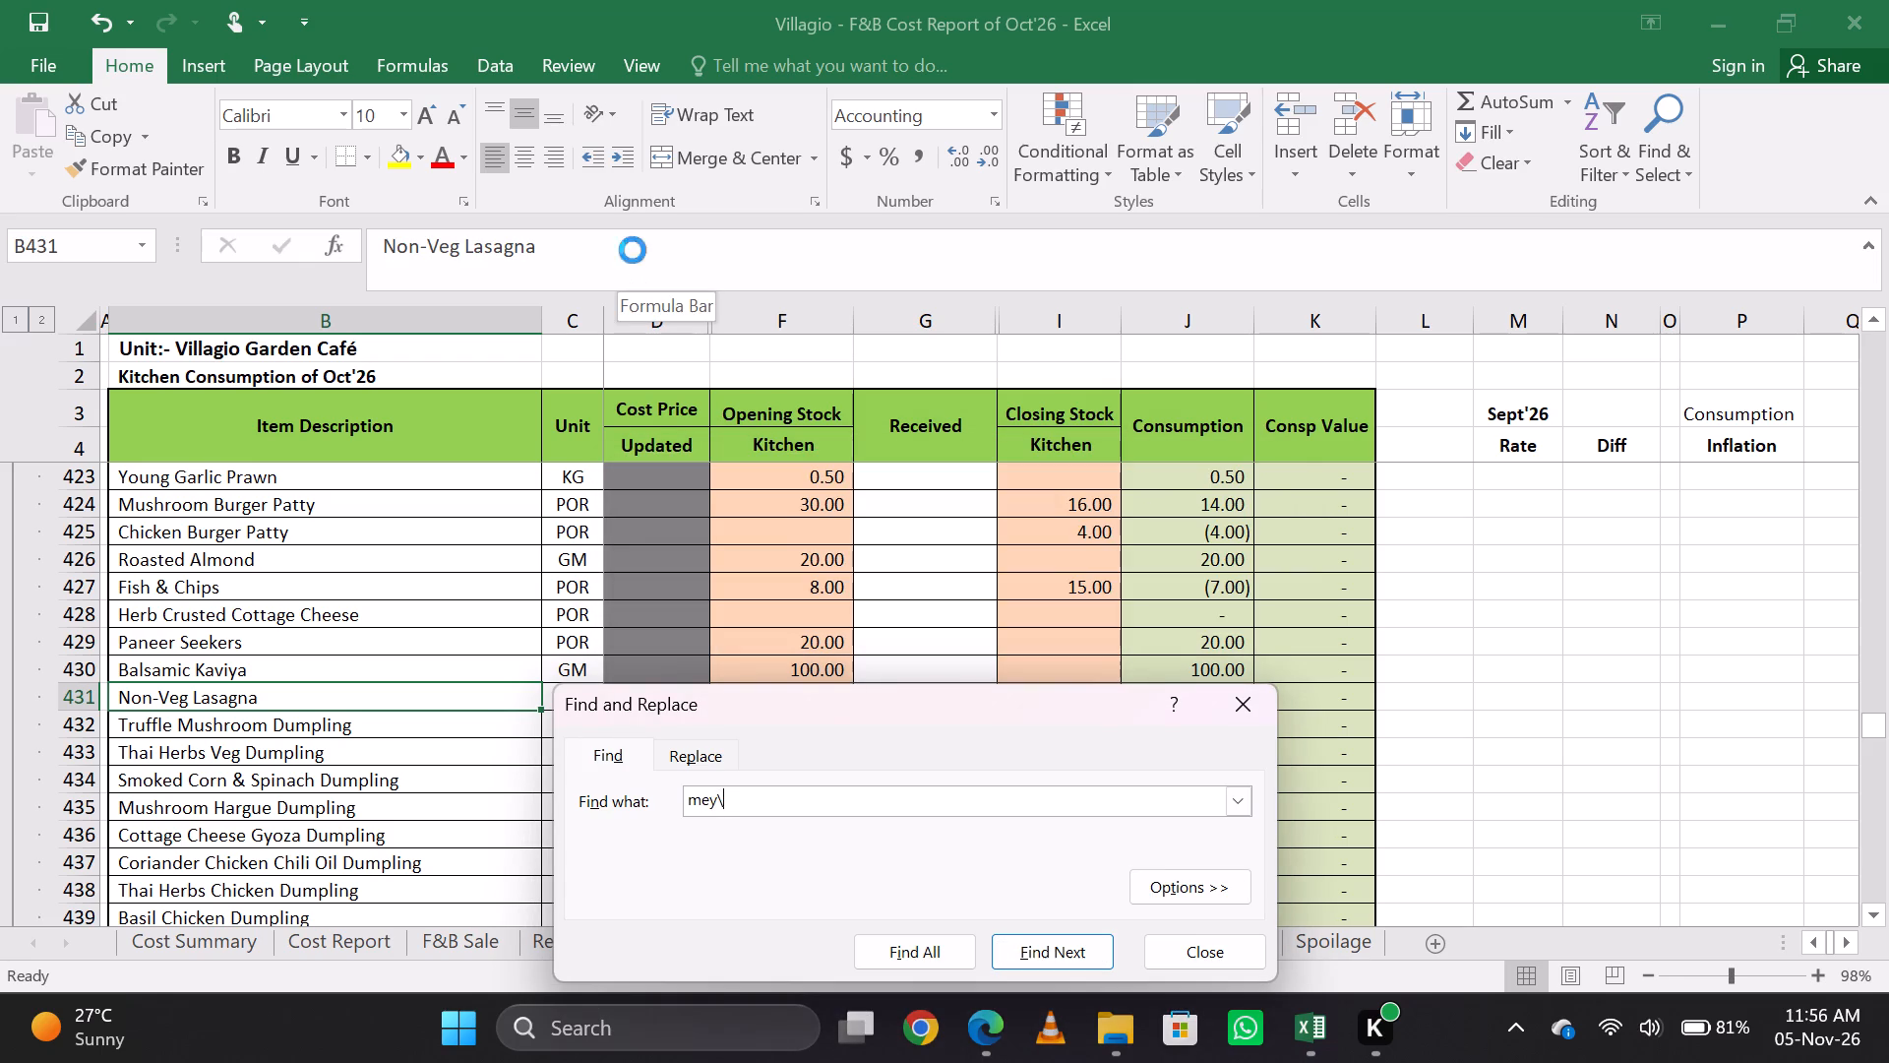
key("Return")
key("BackSpace")
key("Return")
key("Return")
key("BackSpace")
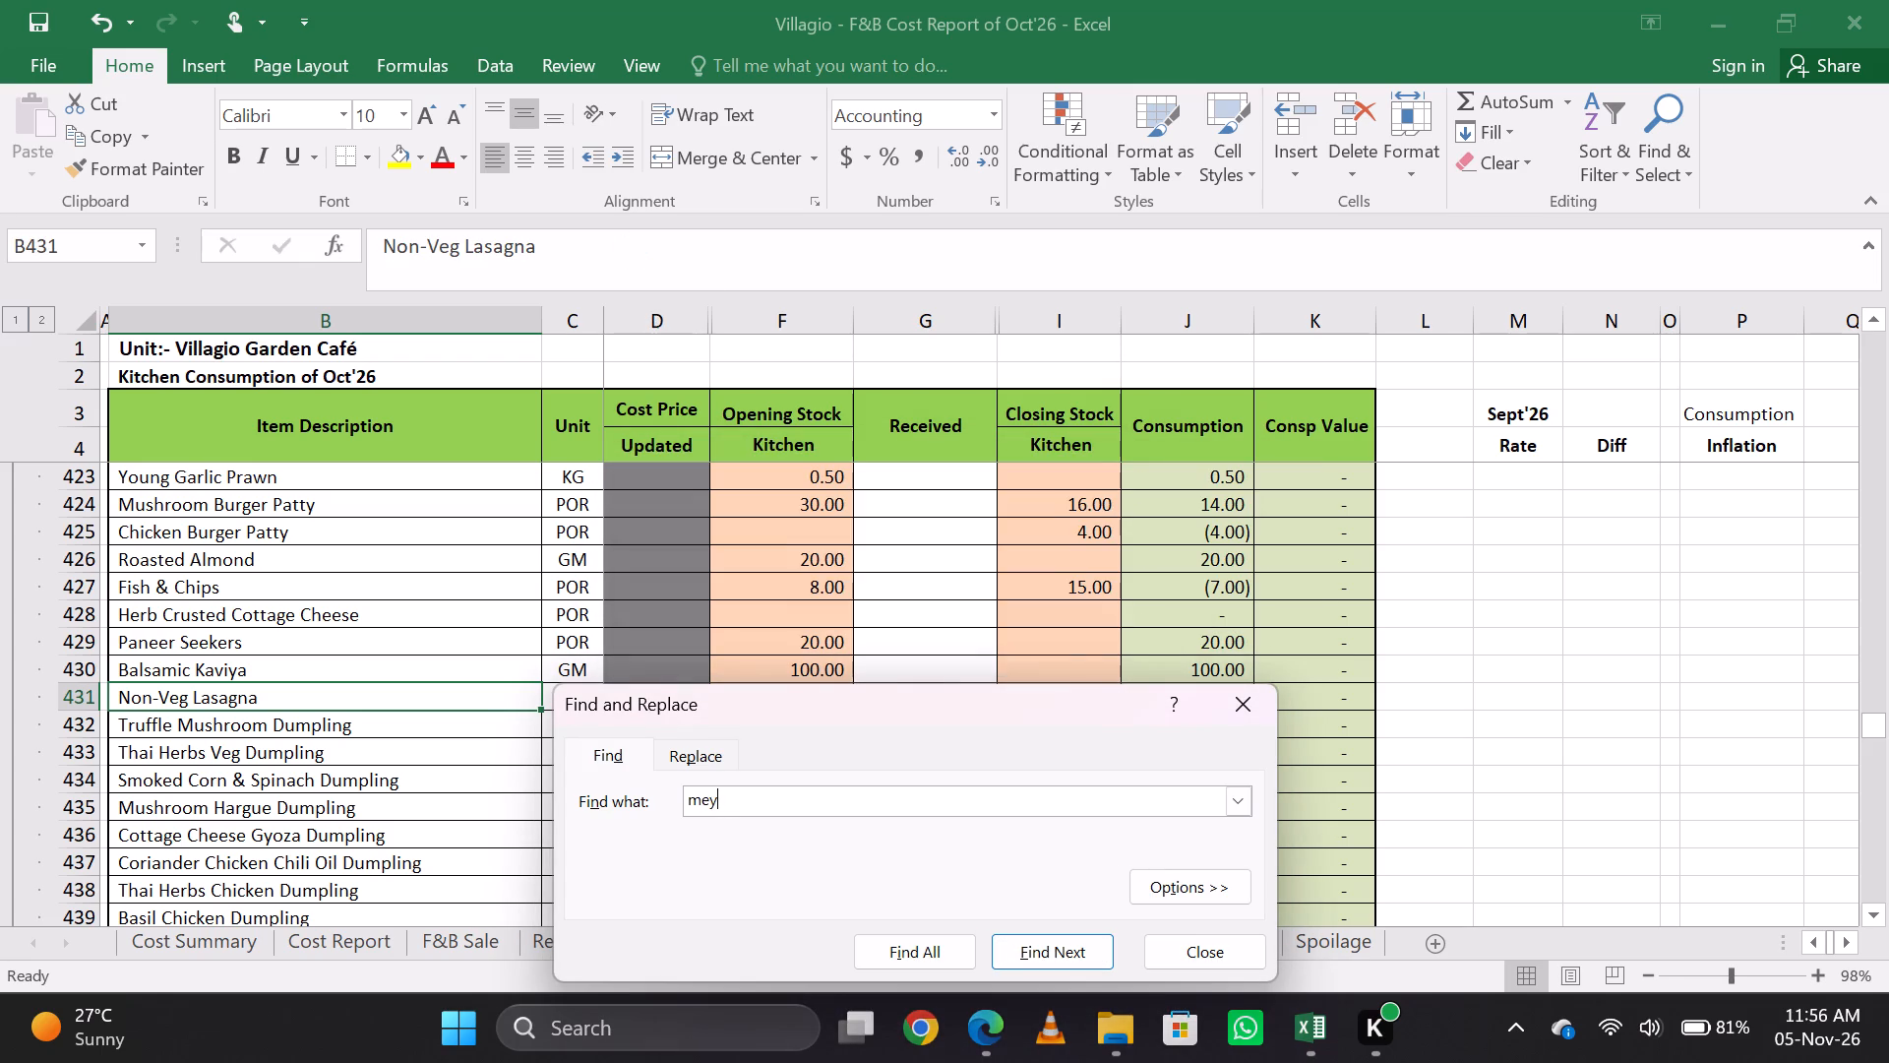
key("BackSpace")
key("BackSpace")
key("BackSpace")
key("Escape")
key("Down")
key("Up")
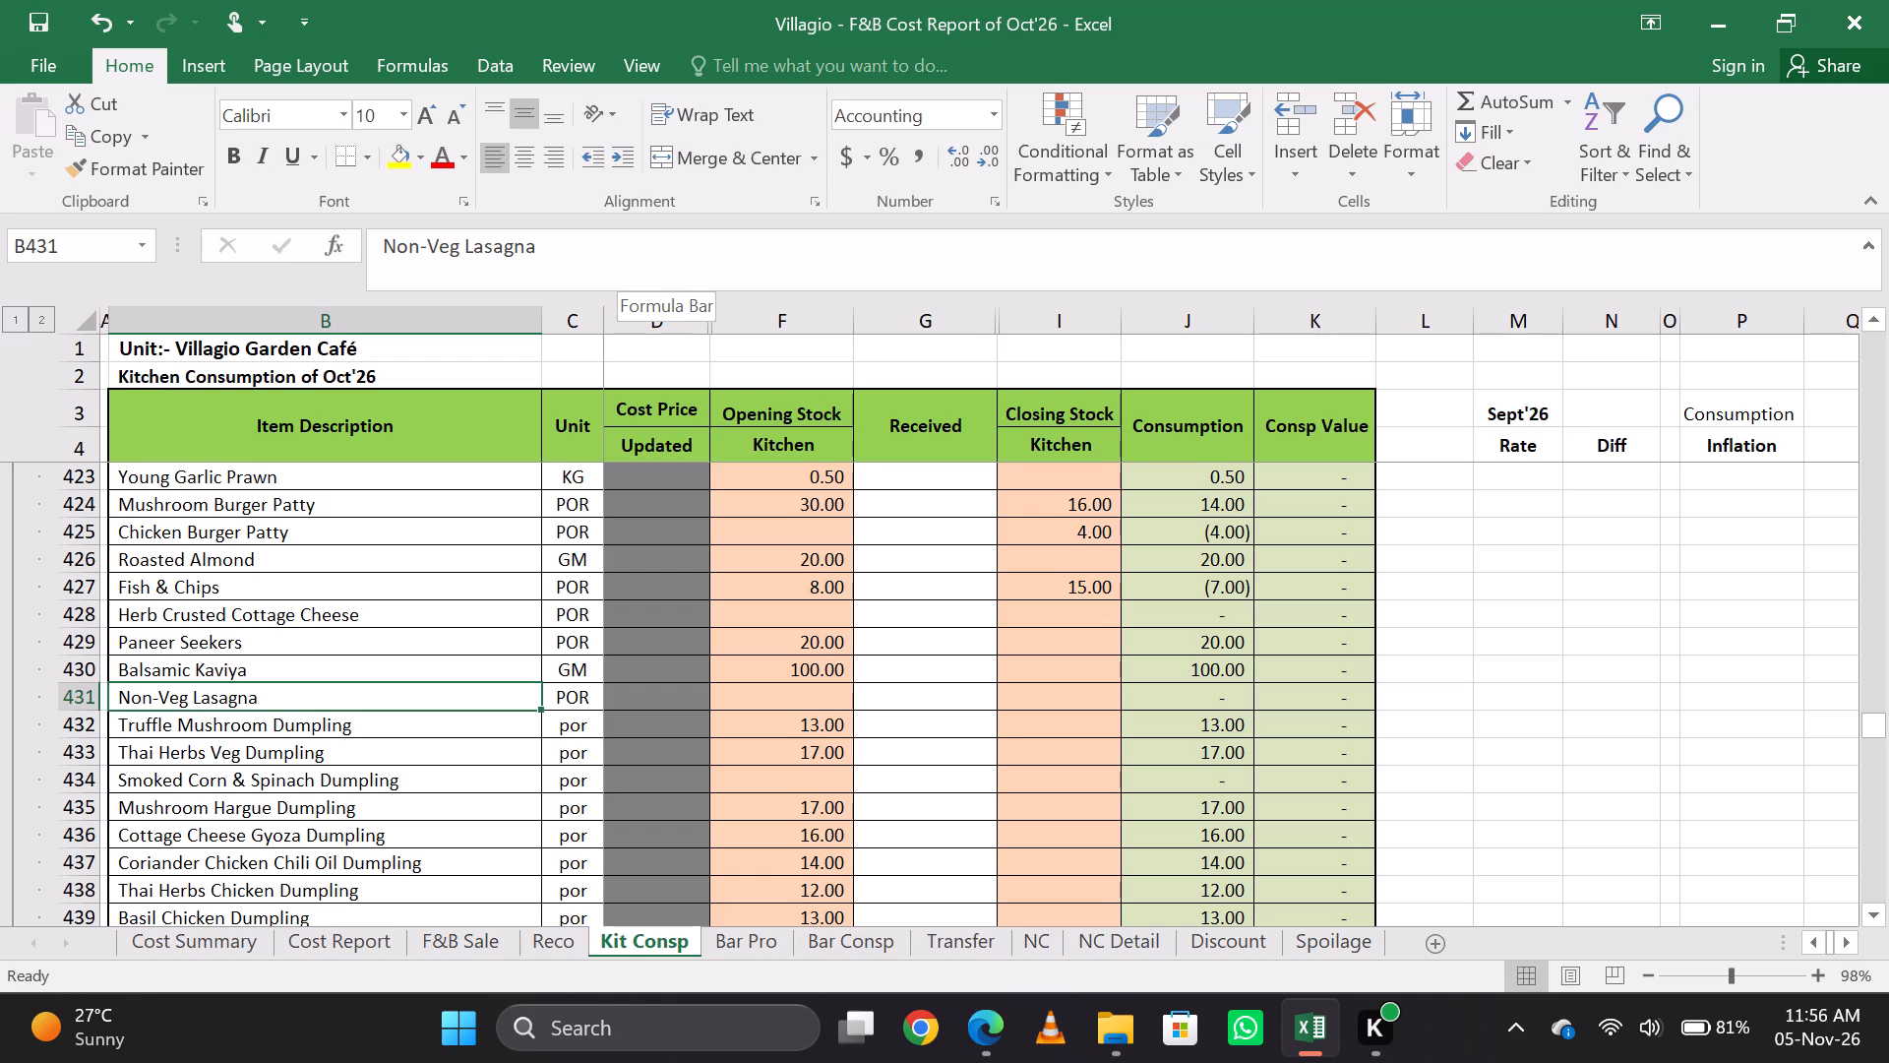
key("Down")
key("Up")
Search the item list for veg mayonnaise using the spellings veg ma, veg may, veg meyo and veg mayon.
key("ctrl+f")
type("veg ma")
key("Return")
key("Return")
key("y")
key("Return")
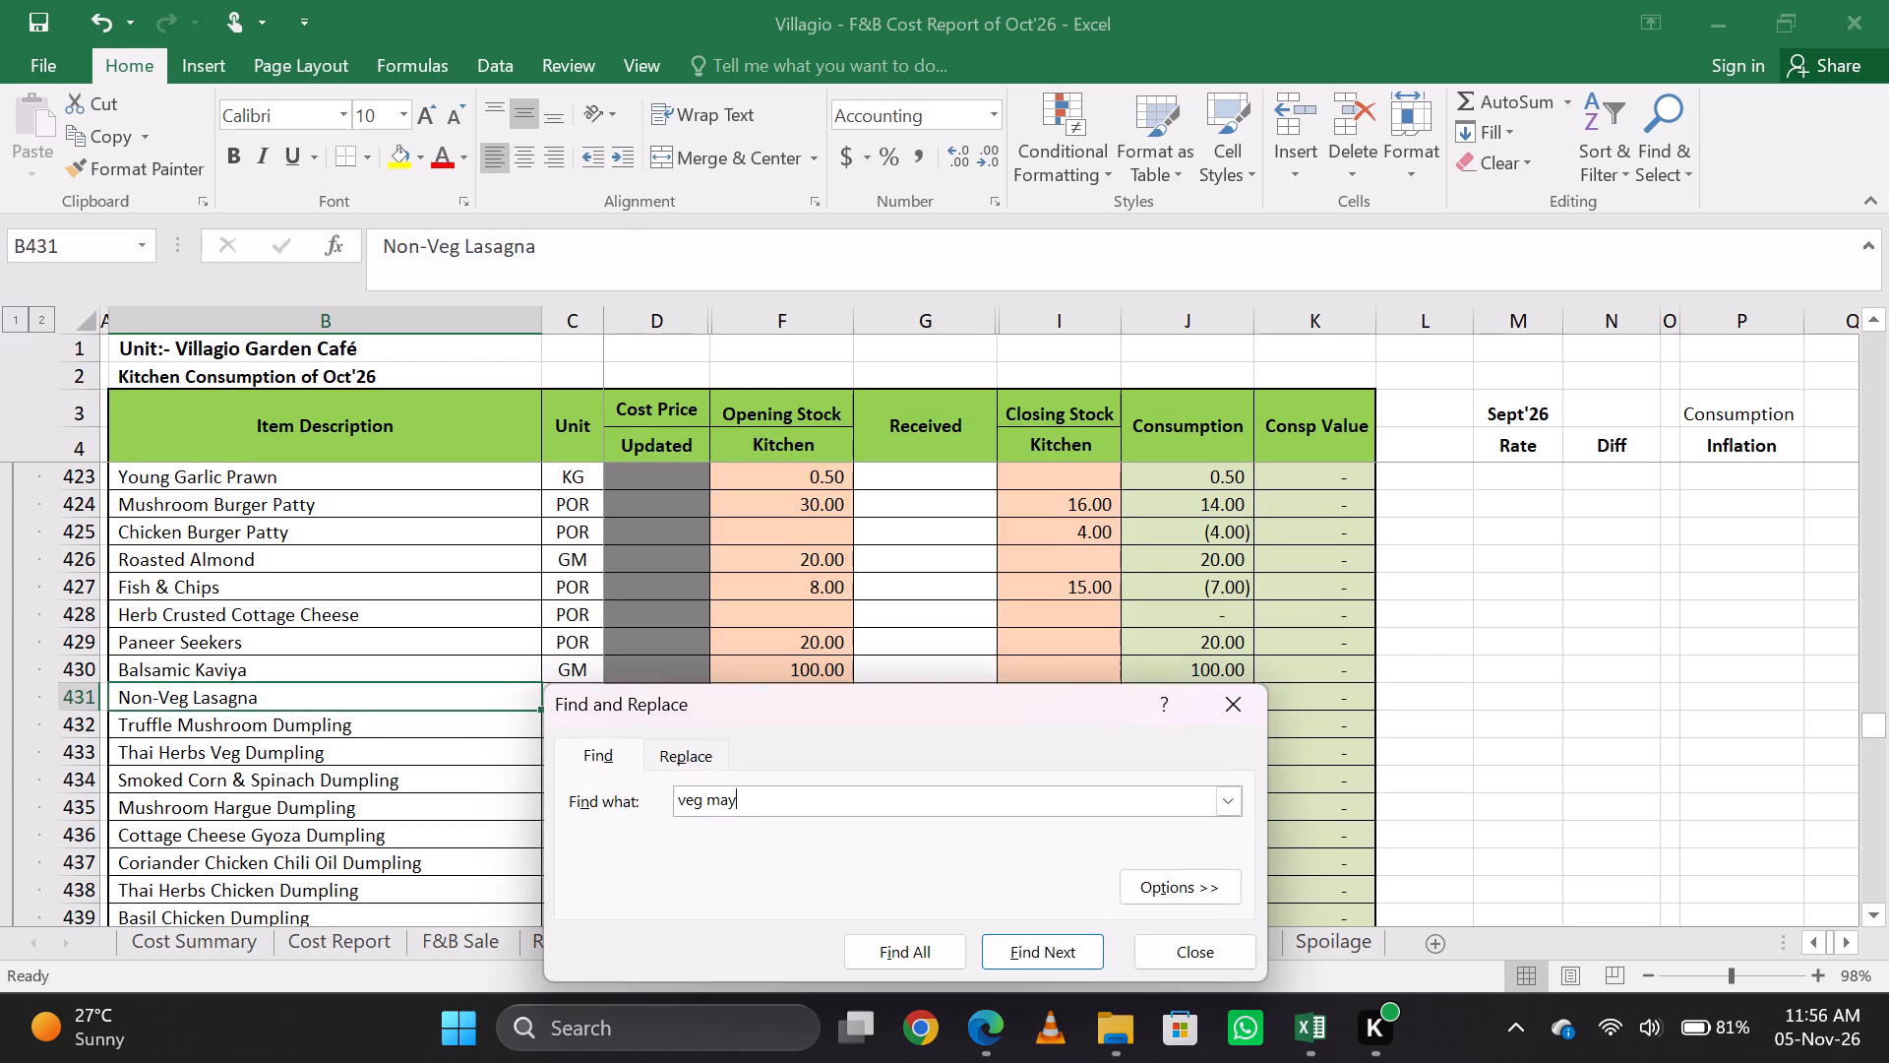
key("Return")
key("BackSpace")
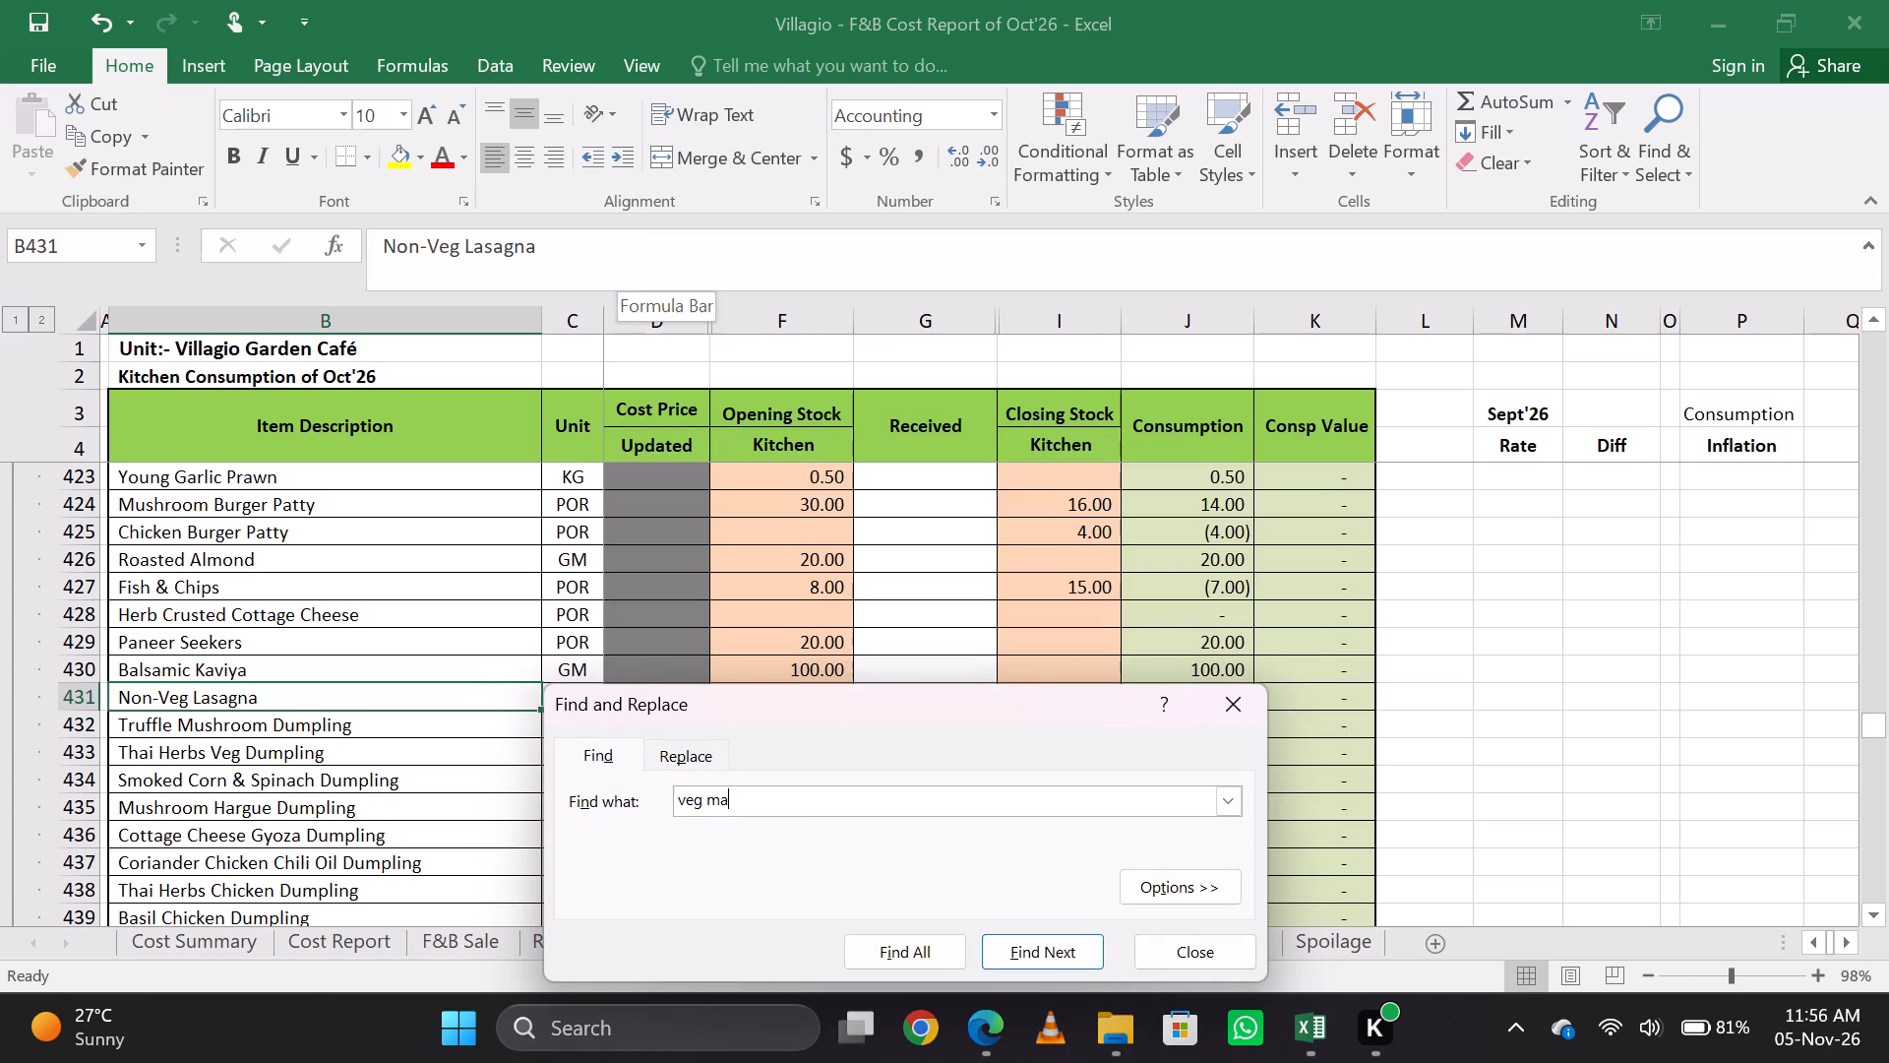
key("BackSpace")
type("eyo")
key("Return")
key("Return")
key("BackSpace")
key("BackSpace")
key("BackSpace")
type("ayon")
key("Return")
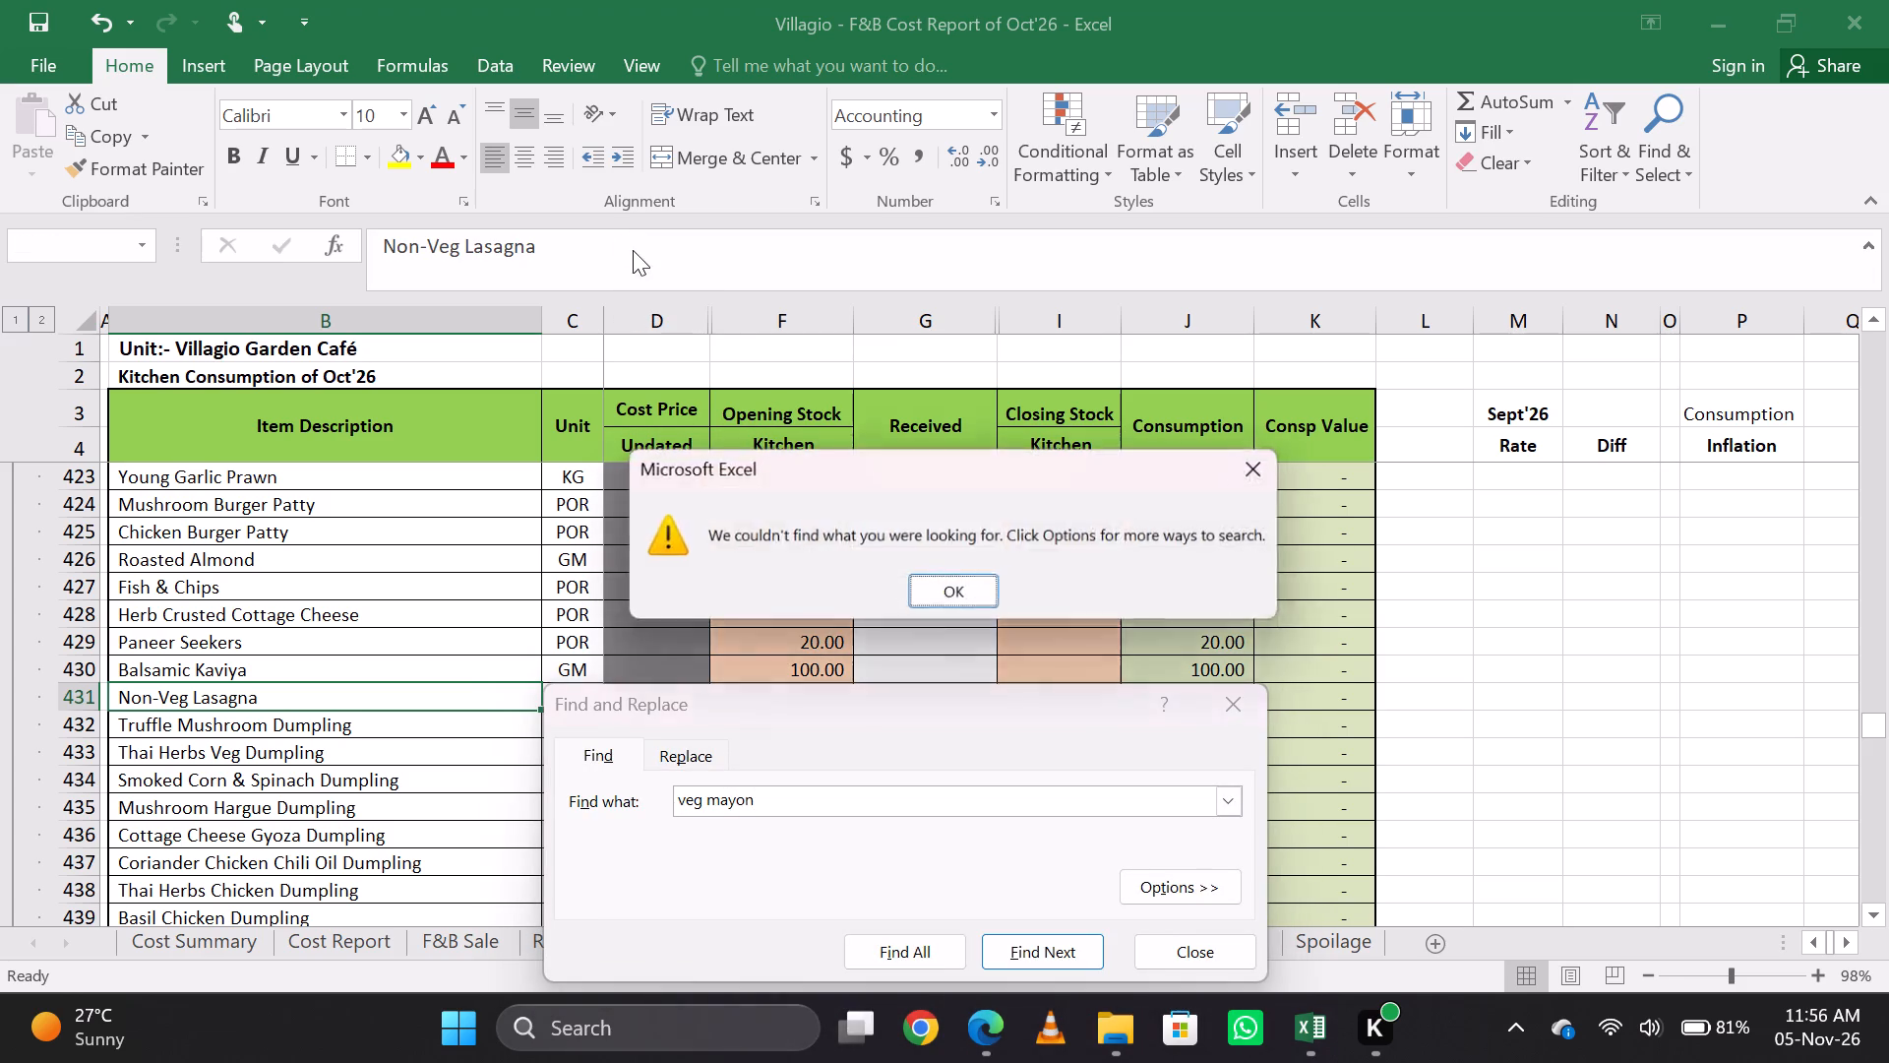
key("Return")
Search the item list for mayonnaise by the word endings onies, onie and yonies.
key("BackSpace")
key("BackSpace")
key("BackSpace")
key("BackSpace")
key("BackSpace")
key("BackSpace")
key("BackSpace")
key("BackSpace")
key("BackSpace")
key("BackSpace")
key("BackSpace")
key("BackSpace")
key("BackSpace")
key("BackSpace")
key("BackSpace")
key("BackSpace")
key("BackSpace")
key("BackSpace")
type("onis")
key("BackSpace")
type("es")
key("Return")
key("Return")
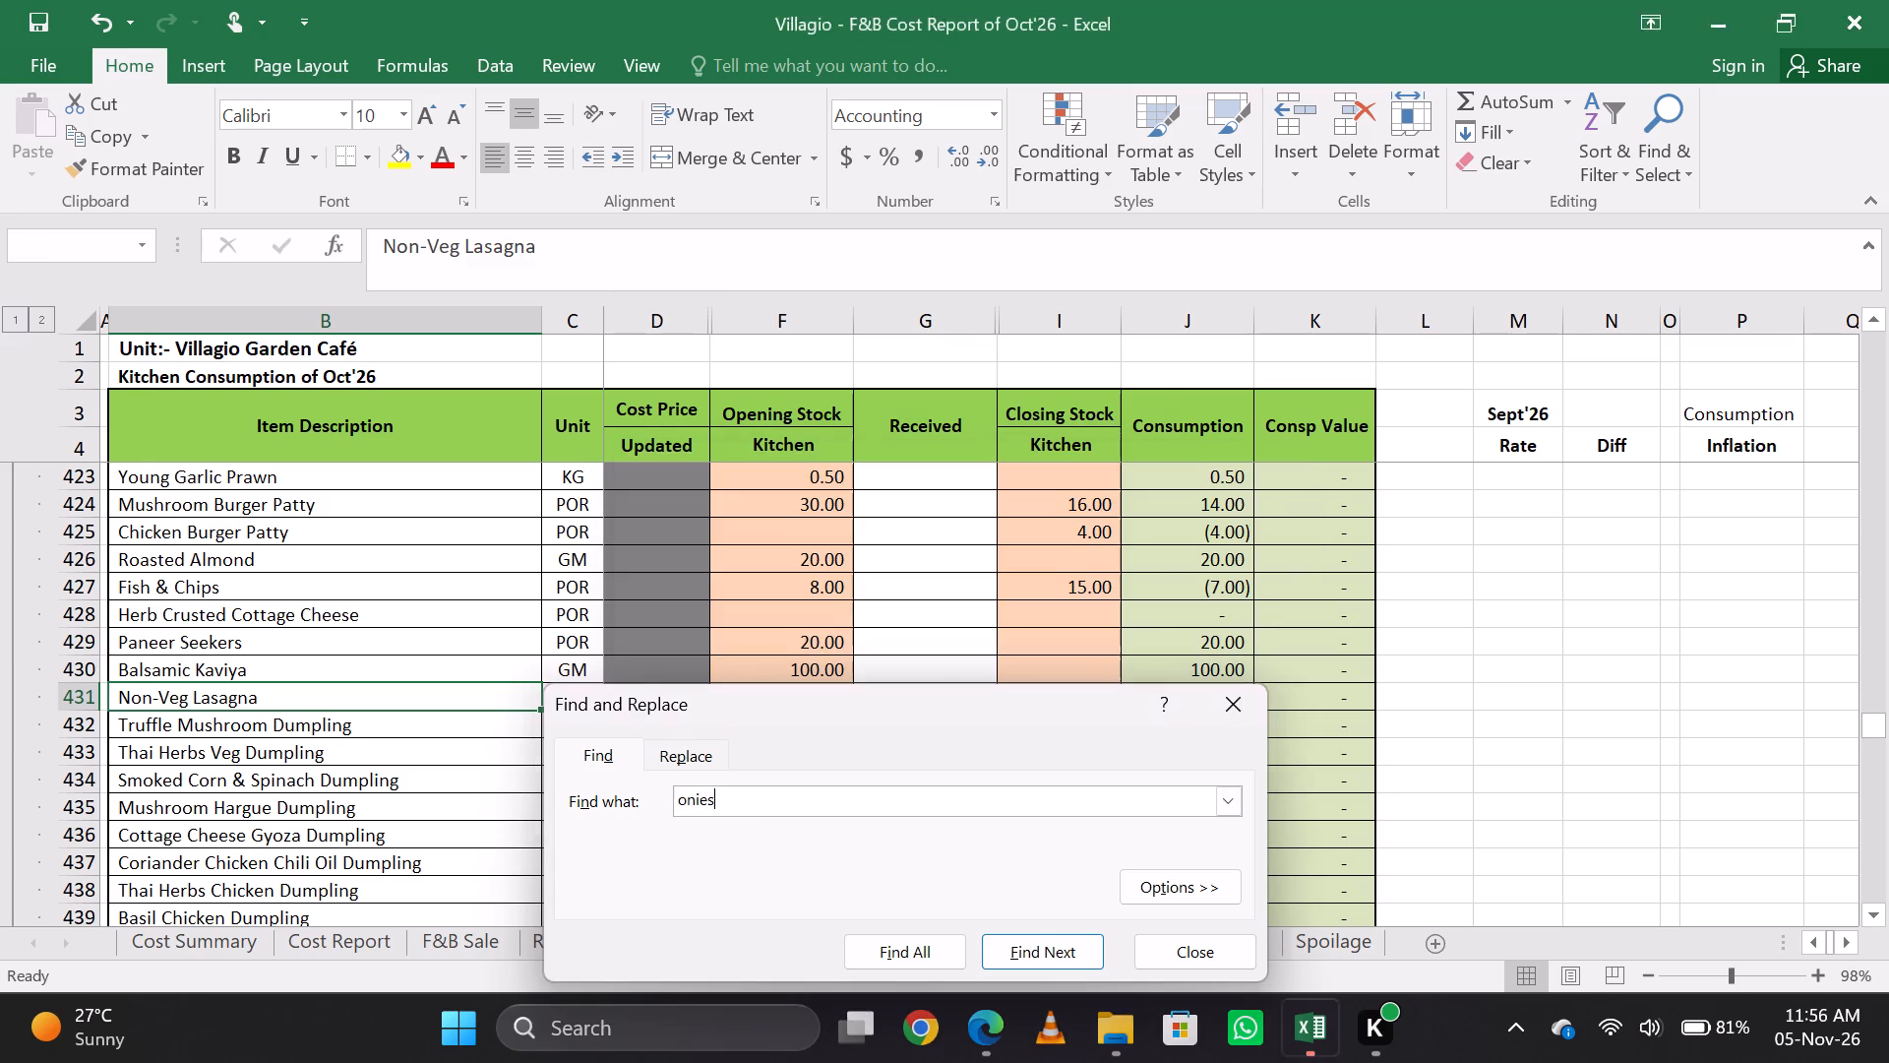
key("BackSpace")
key("Return")
key("Return")
key("BackSpace")
key("BackSpace")
key("BackSpace")
key("BackSpace")
key("BackSpace")
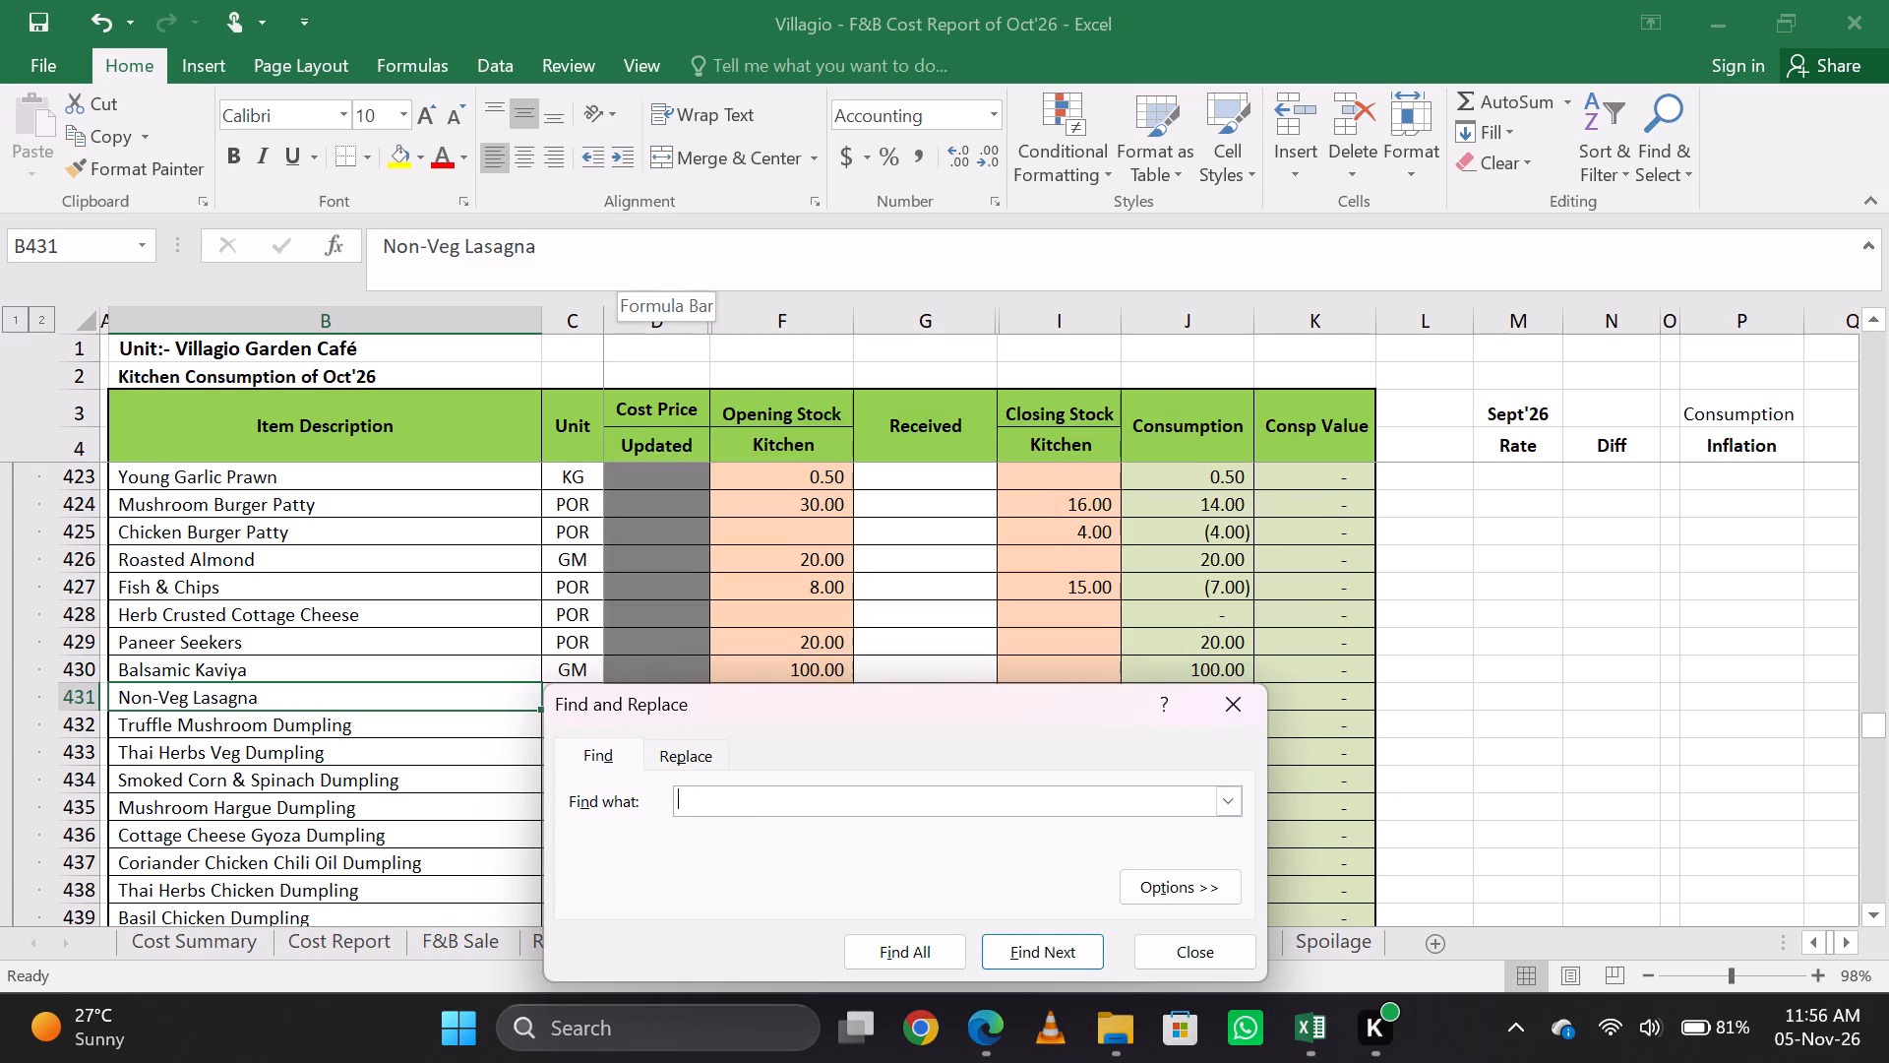
type("yo")
type("nies")
key("Return")
key("Return")
Clear the previous search text and search the item list for mayonnaise using the spelling mey.
key("BackSpace")
key("BackSpace")
key("BackSpace")
key("BackSpace")
key("BackSpace")
key("BackSpace")
key("BackSpace")
key("BackSpace")
key("BackSpace")
key("BackSpace")
key("BackSpace")
key("BackSpace")
key("BackSpace")
key("BackSpace")
key("BackSpace")
key("BackSpace")
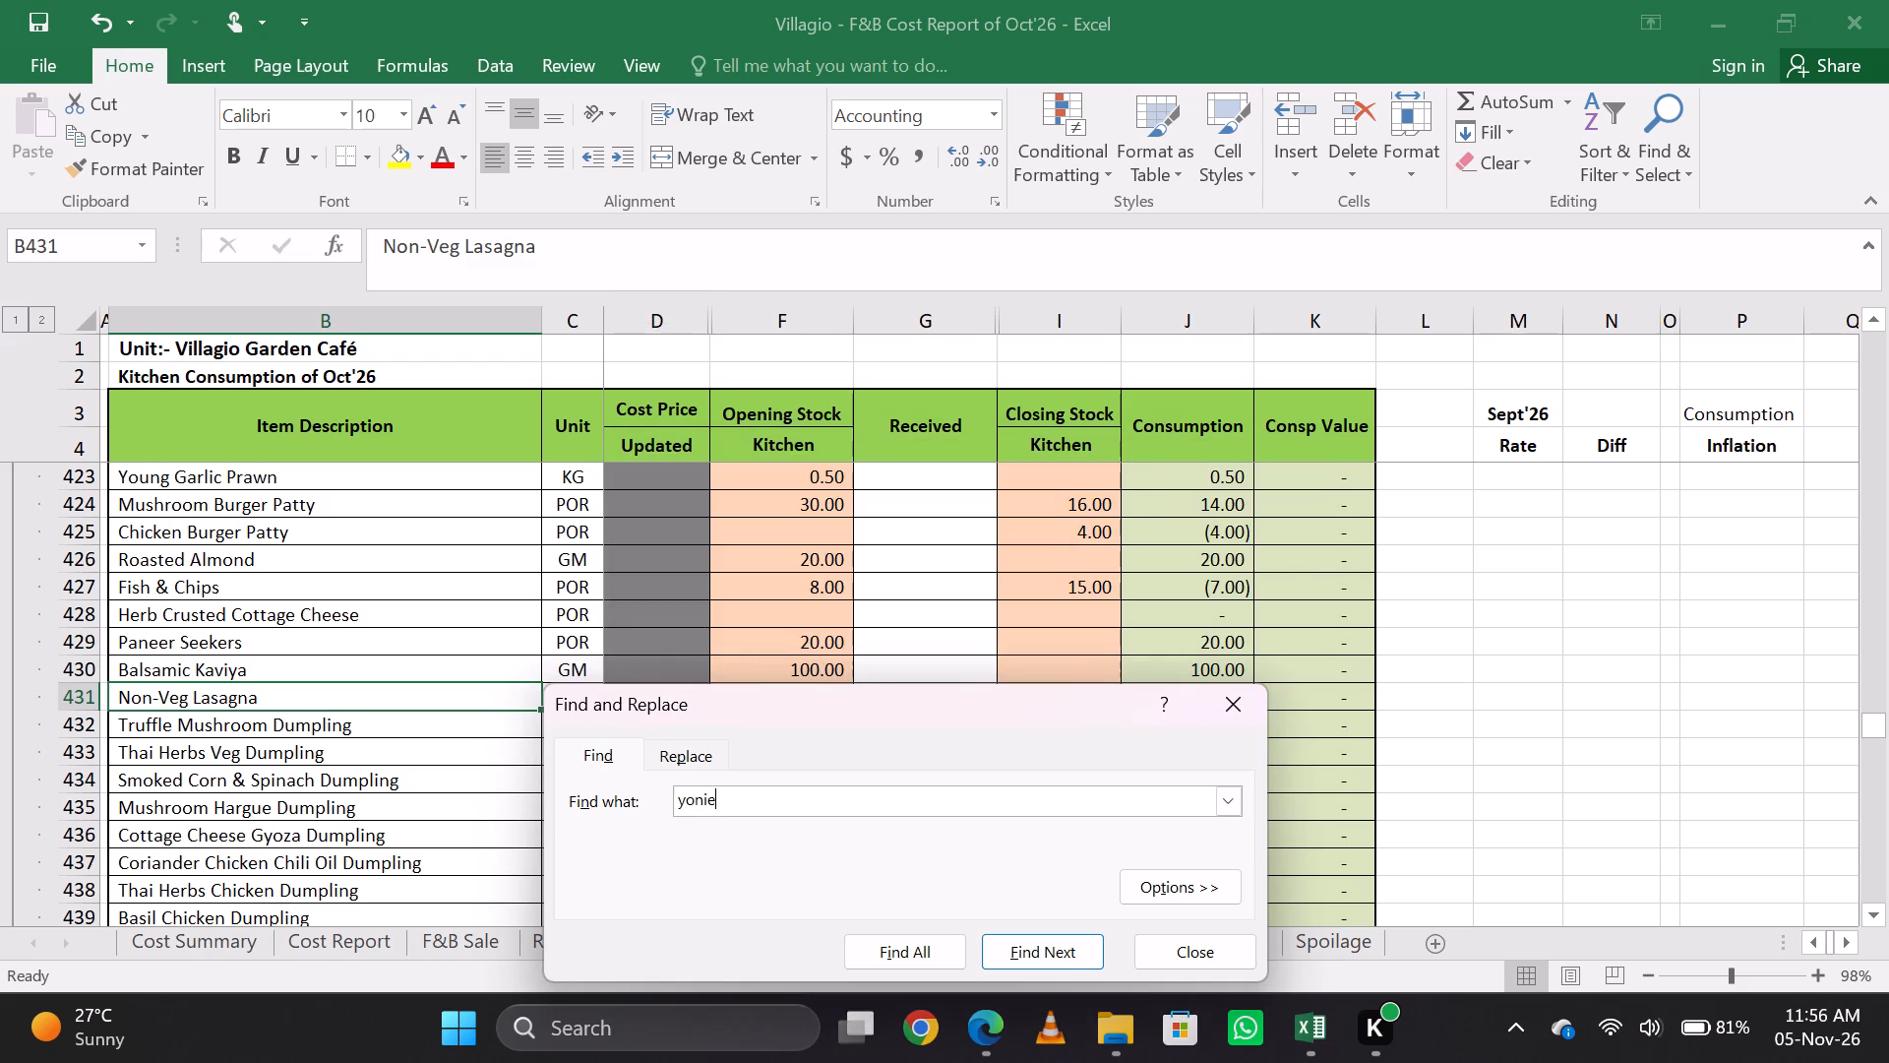
type("mey")
key("Return")
key("Return")
key("Return")
key("BackSpace")
key("BackSpace")
key("BackSpace")
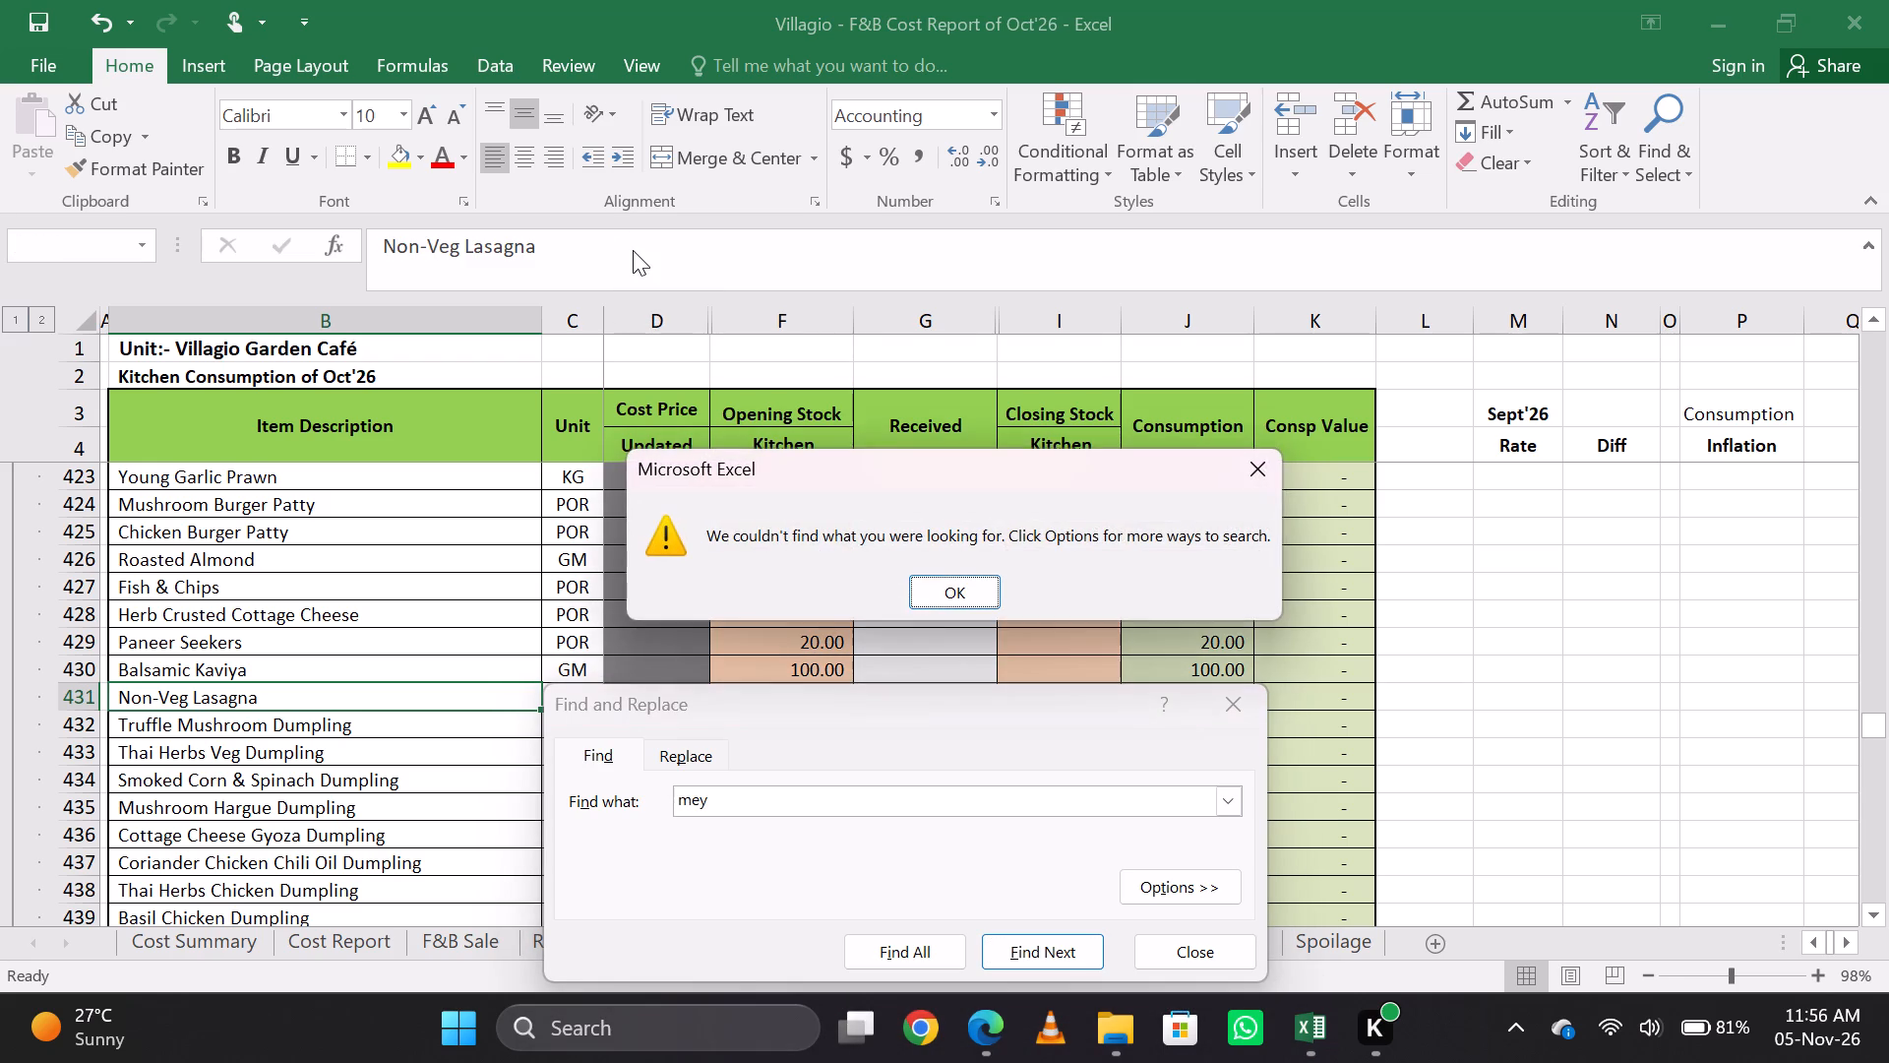
key("Return")
Find Veeba Mayonnaise (1kg) by searching for mayo and enter its kitchen closing stock as 0.5.
key("BackSpace")
key("BackSpace")
type("ayo")
key("Return")
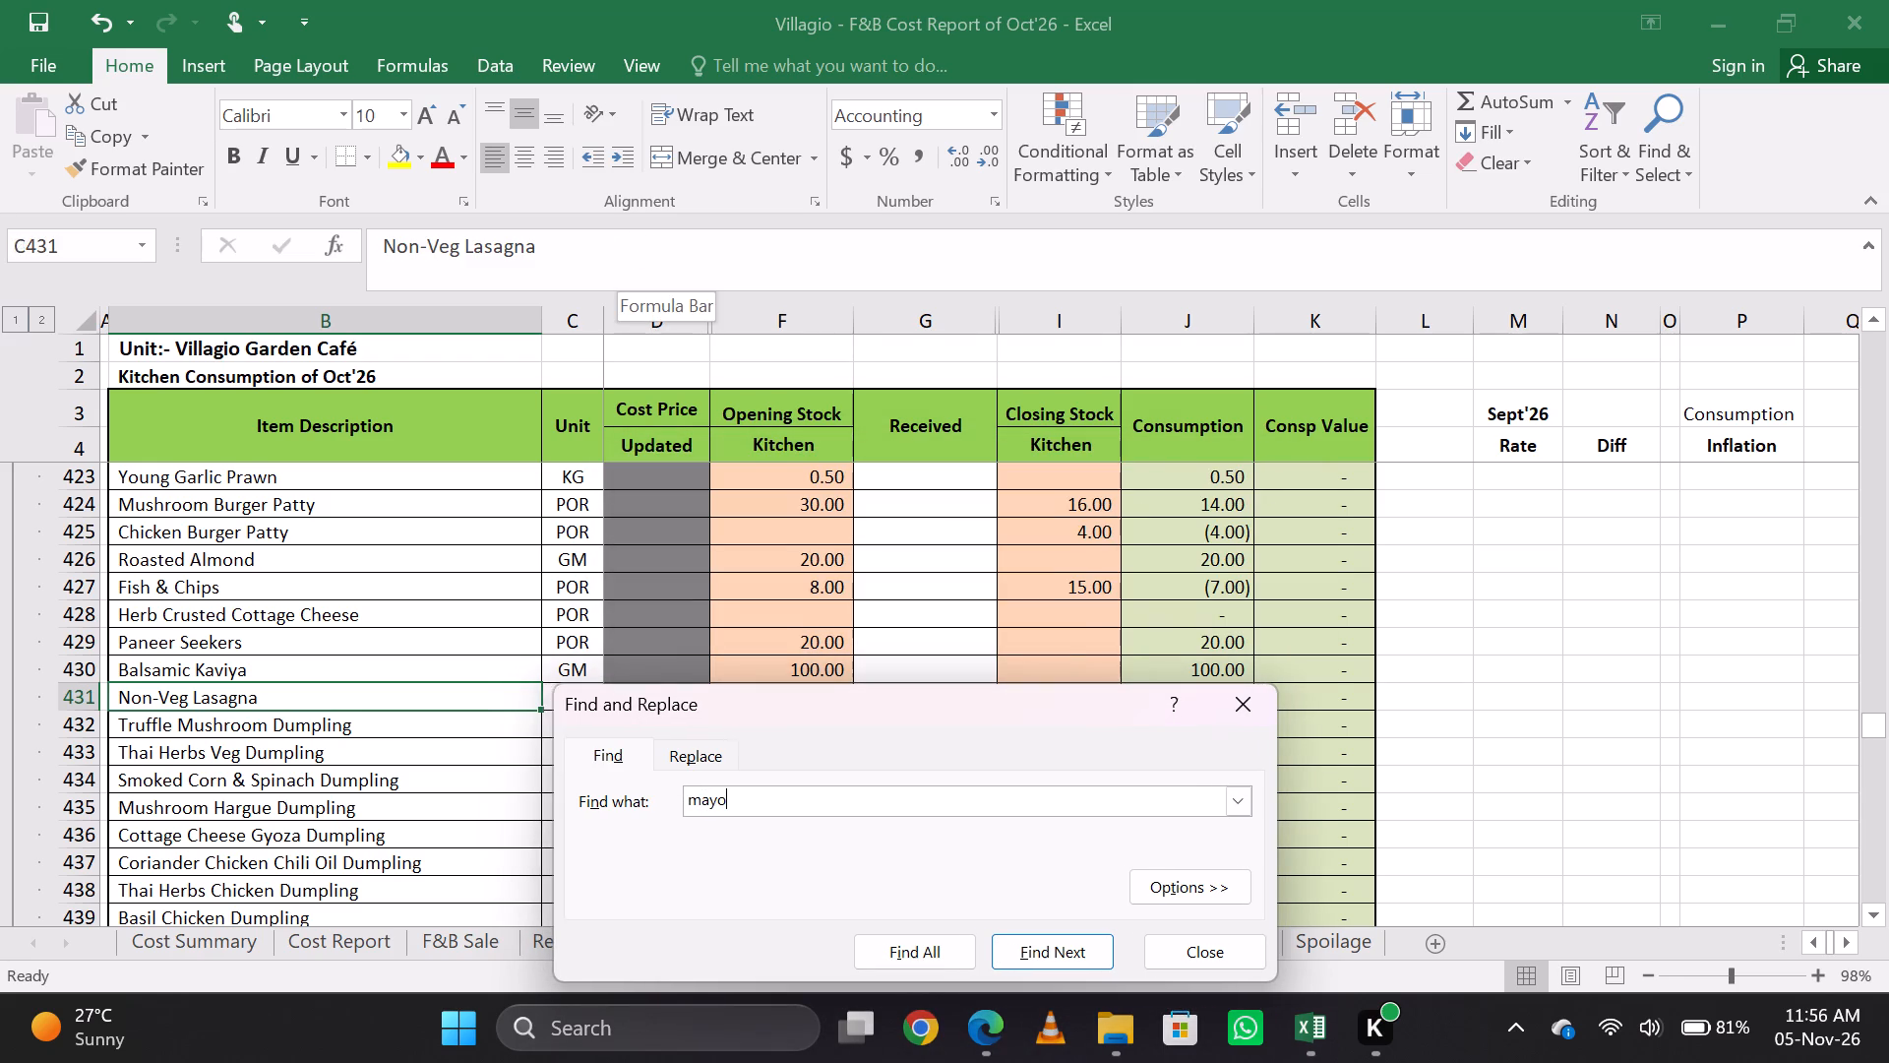
key("Return")
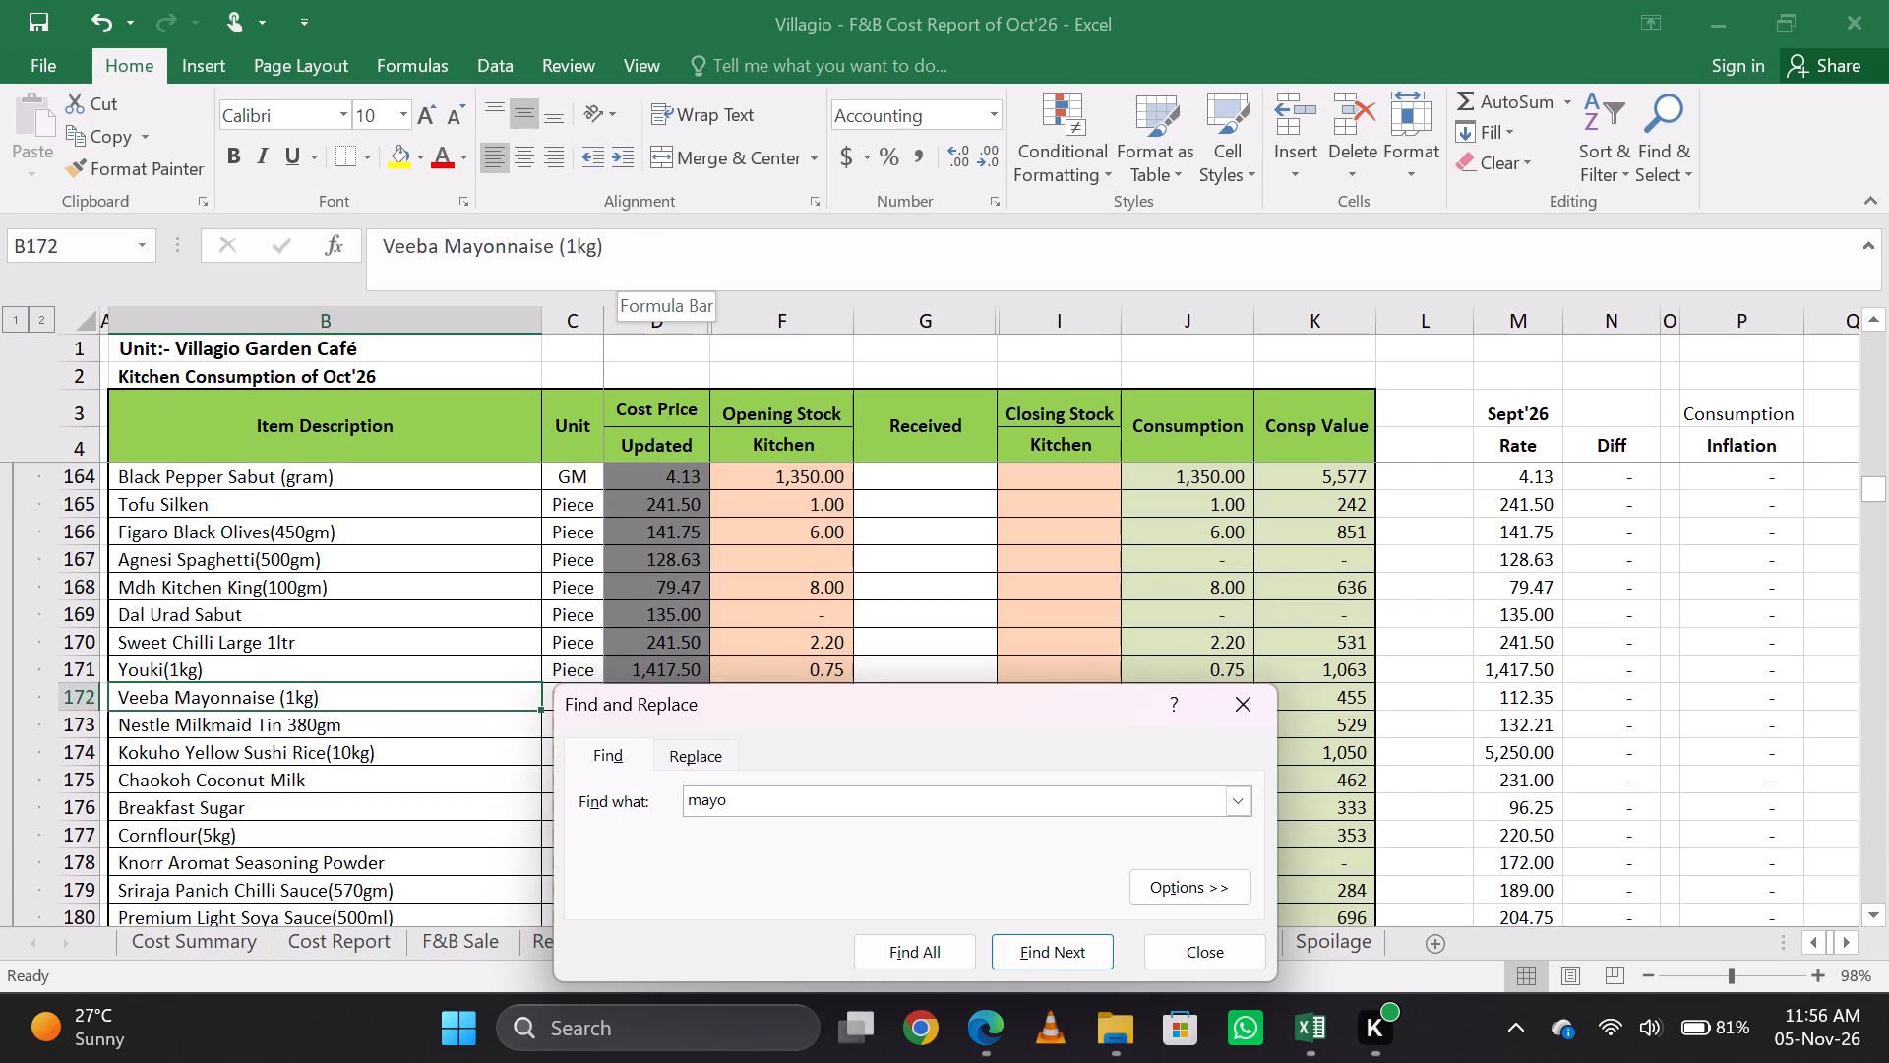
key("Escape")
key("Right")
key("Right")
key("Right")
key("Right")
key("Right")
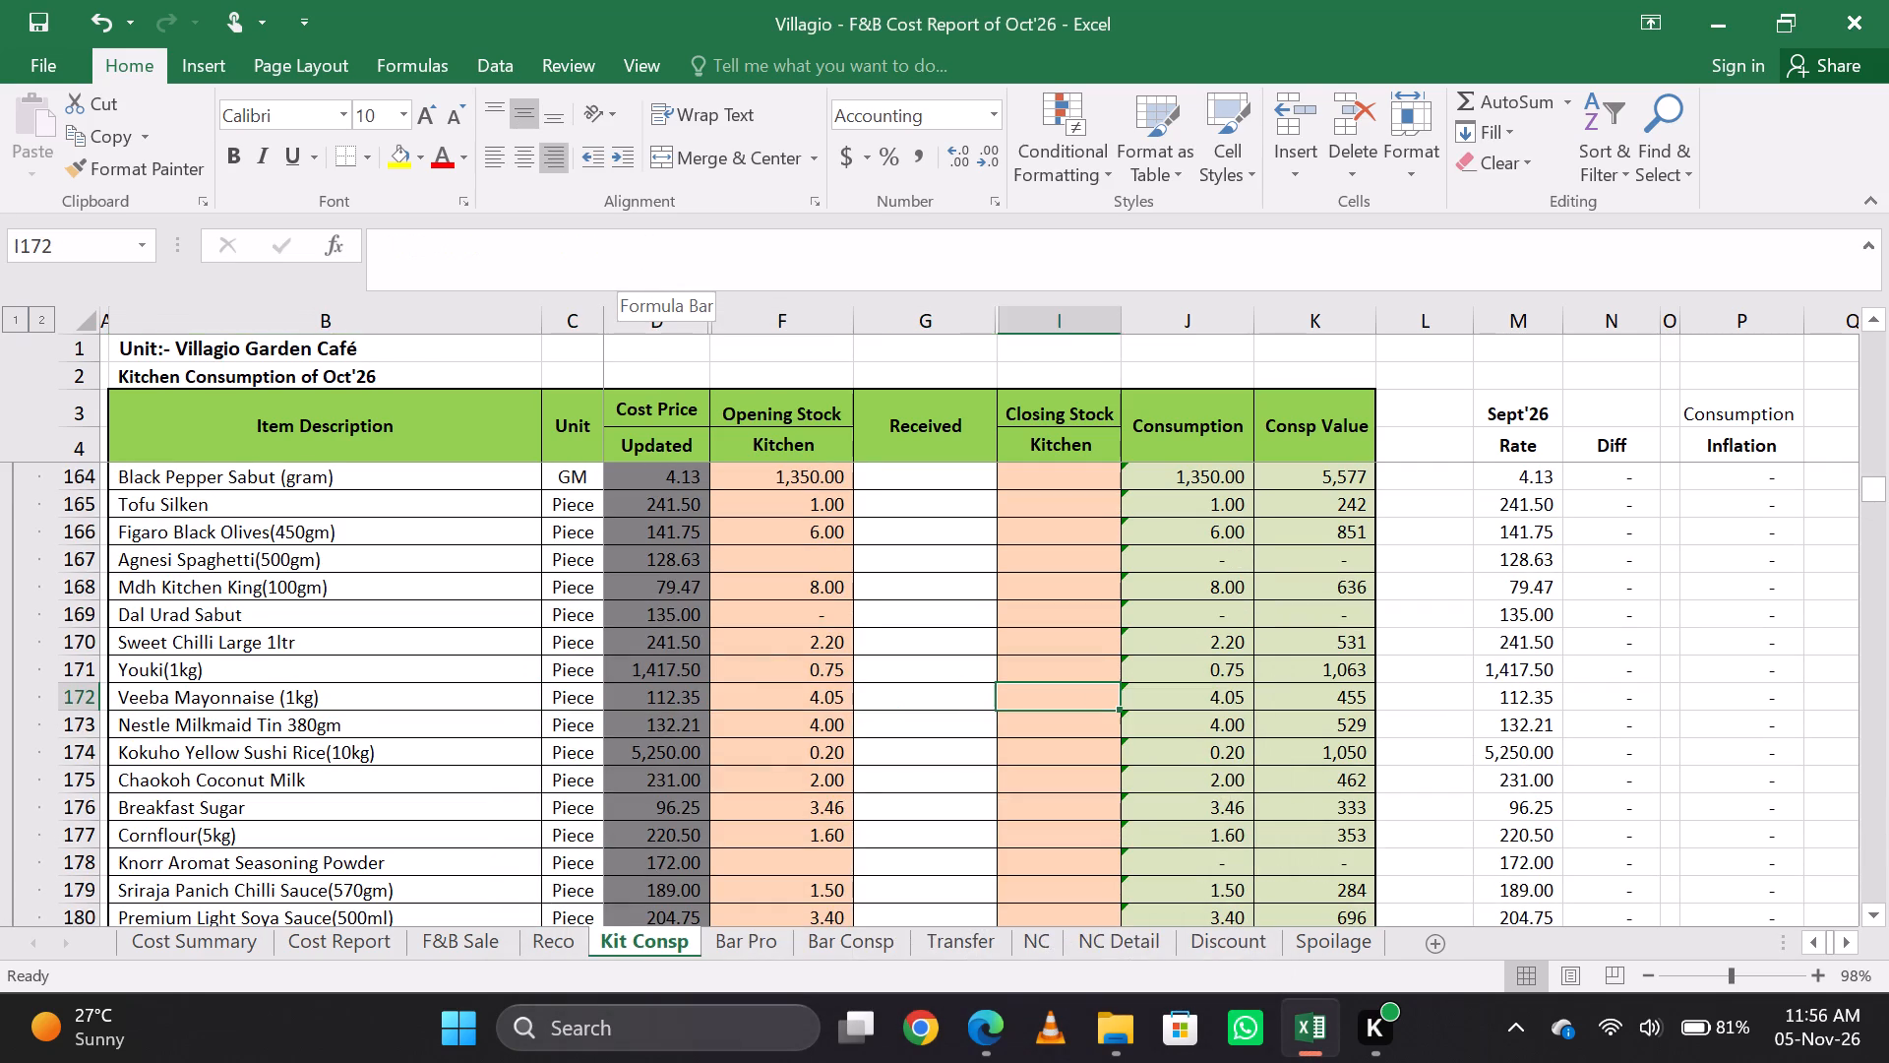
key("period")
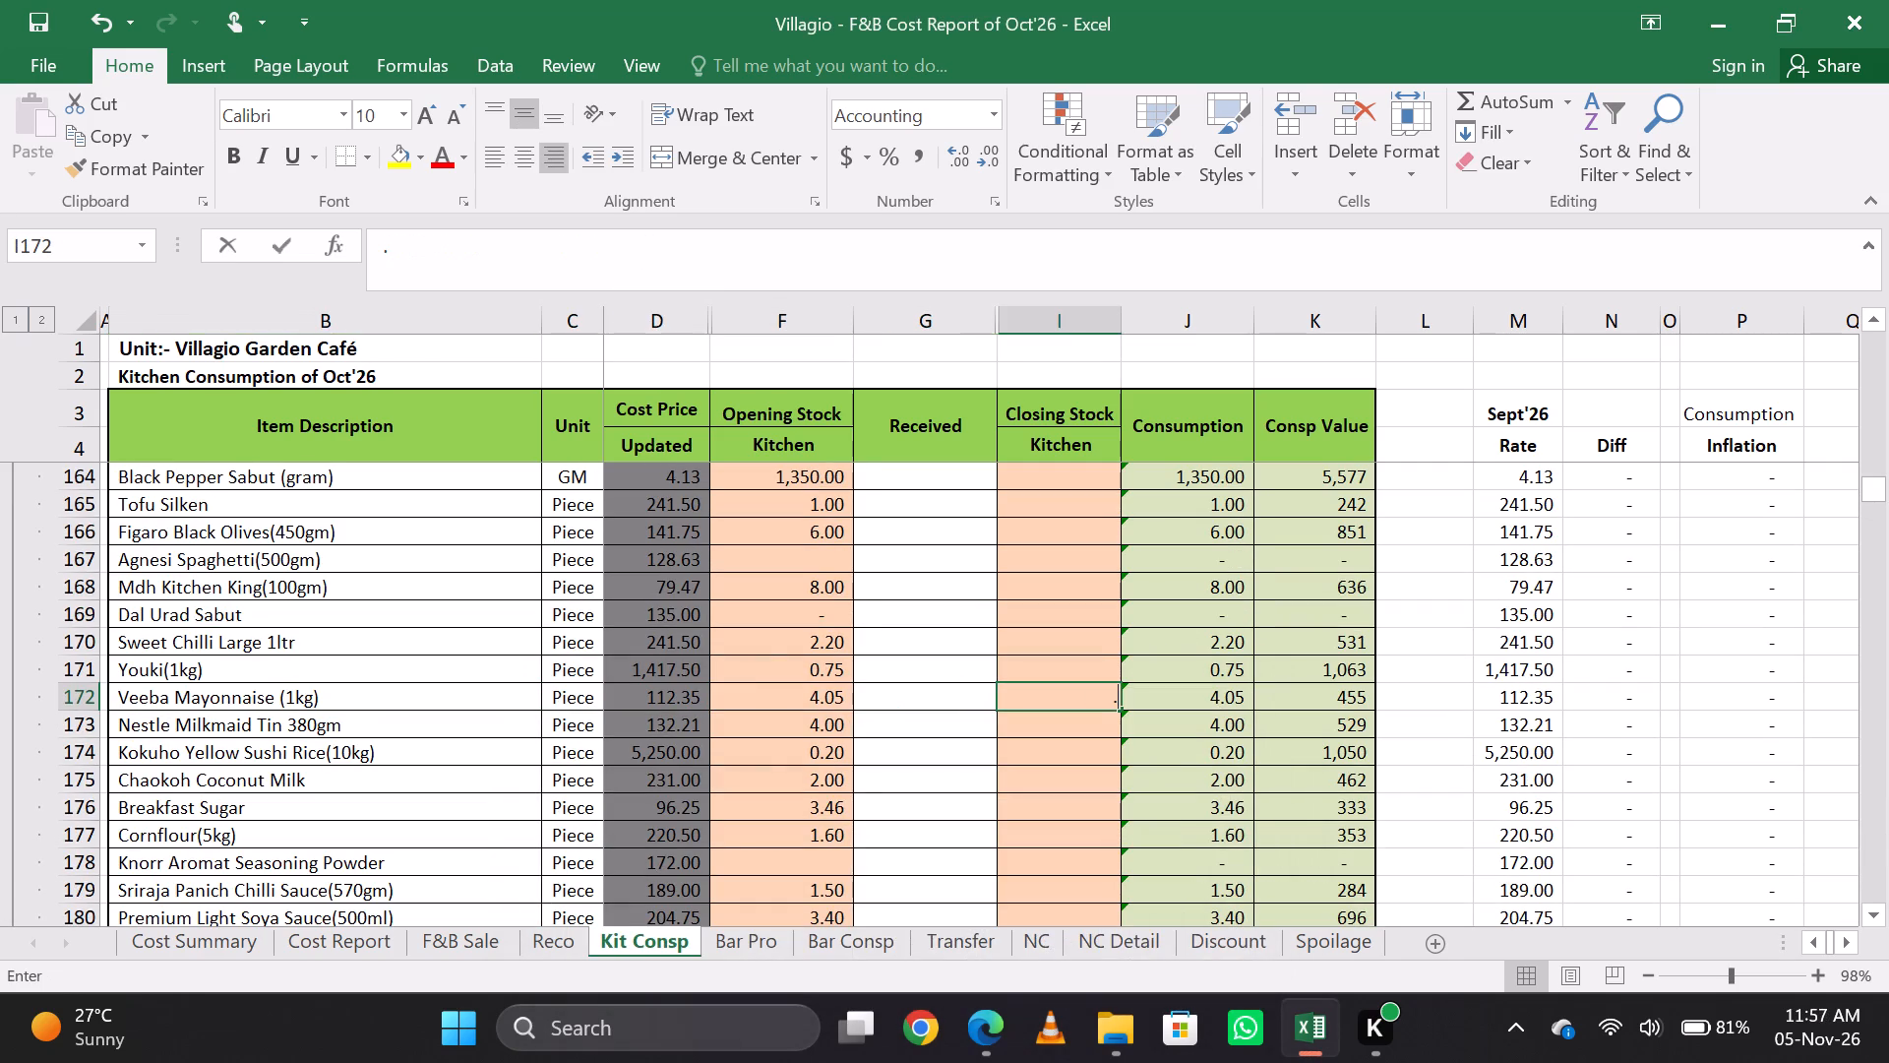
key("5")
key("Down")
key("Up")
Search the item list for sala, change the search to salt, look through the matches and close the search.
key("ctrl+f")
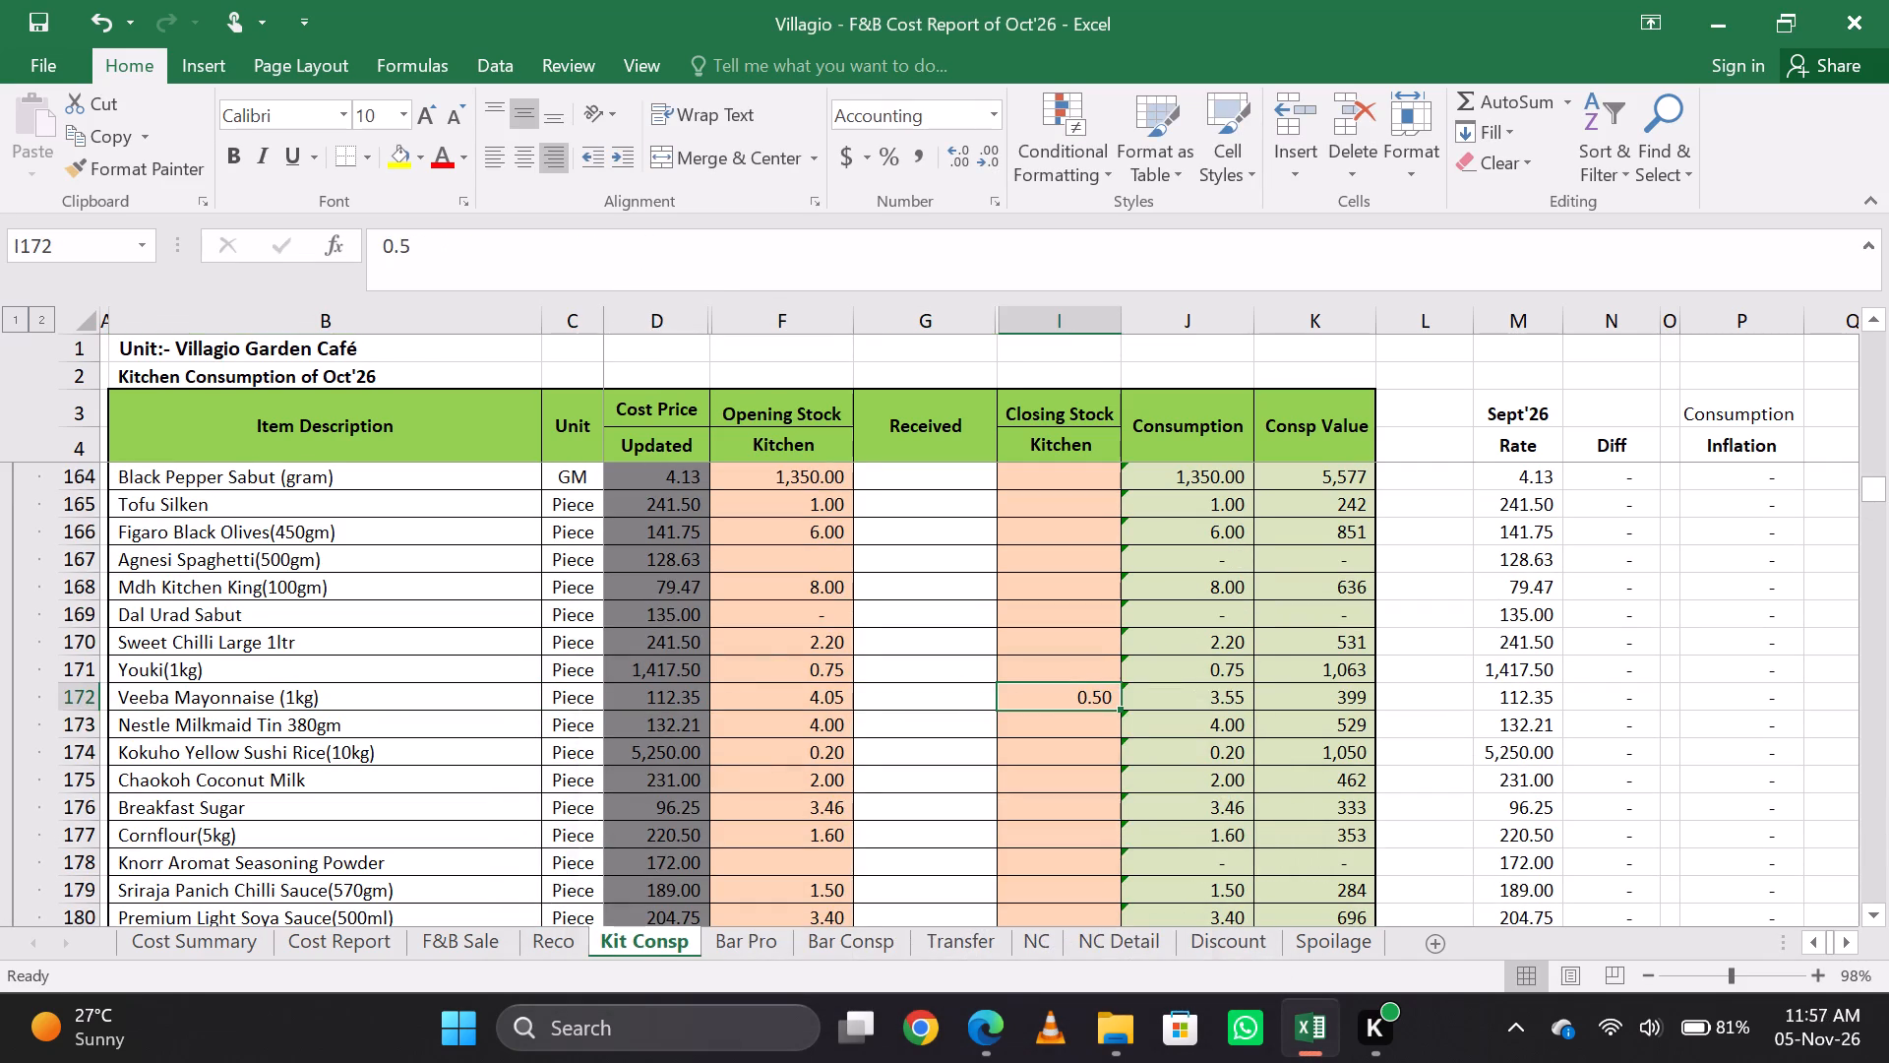
key("BackSpace")
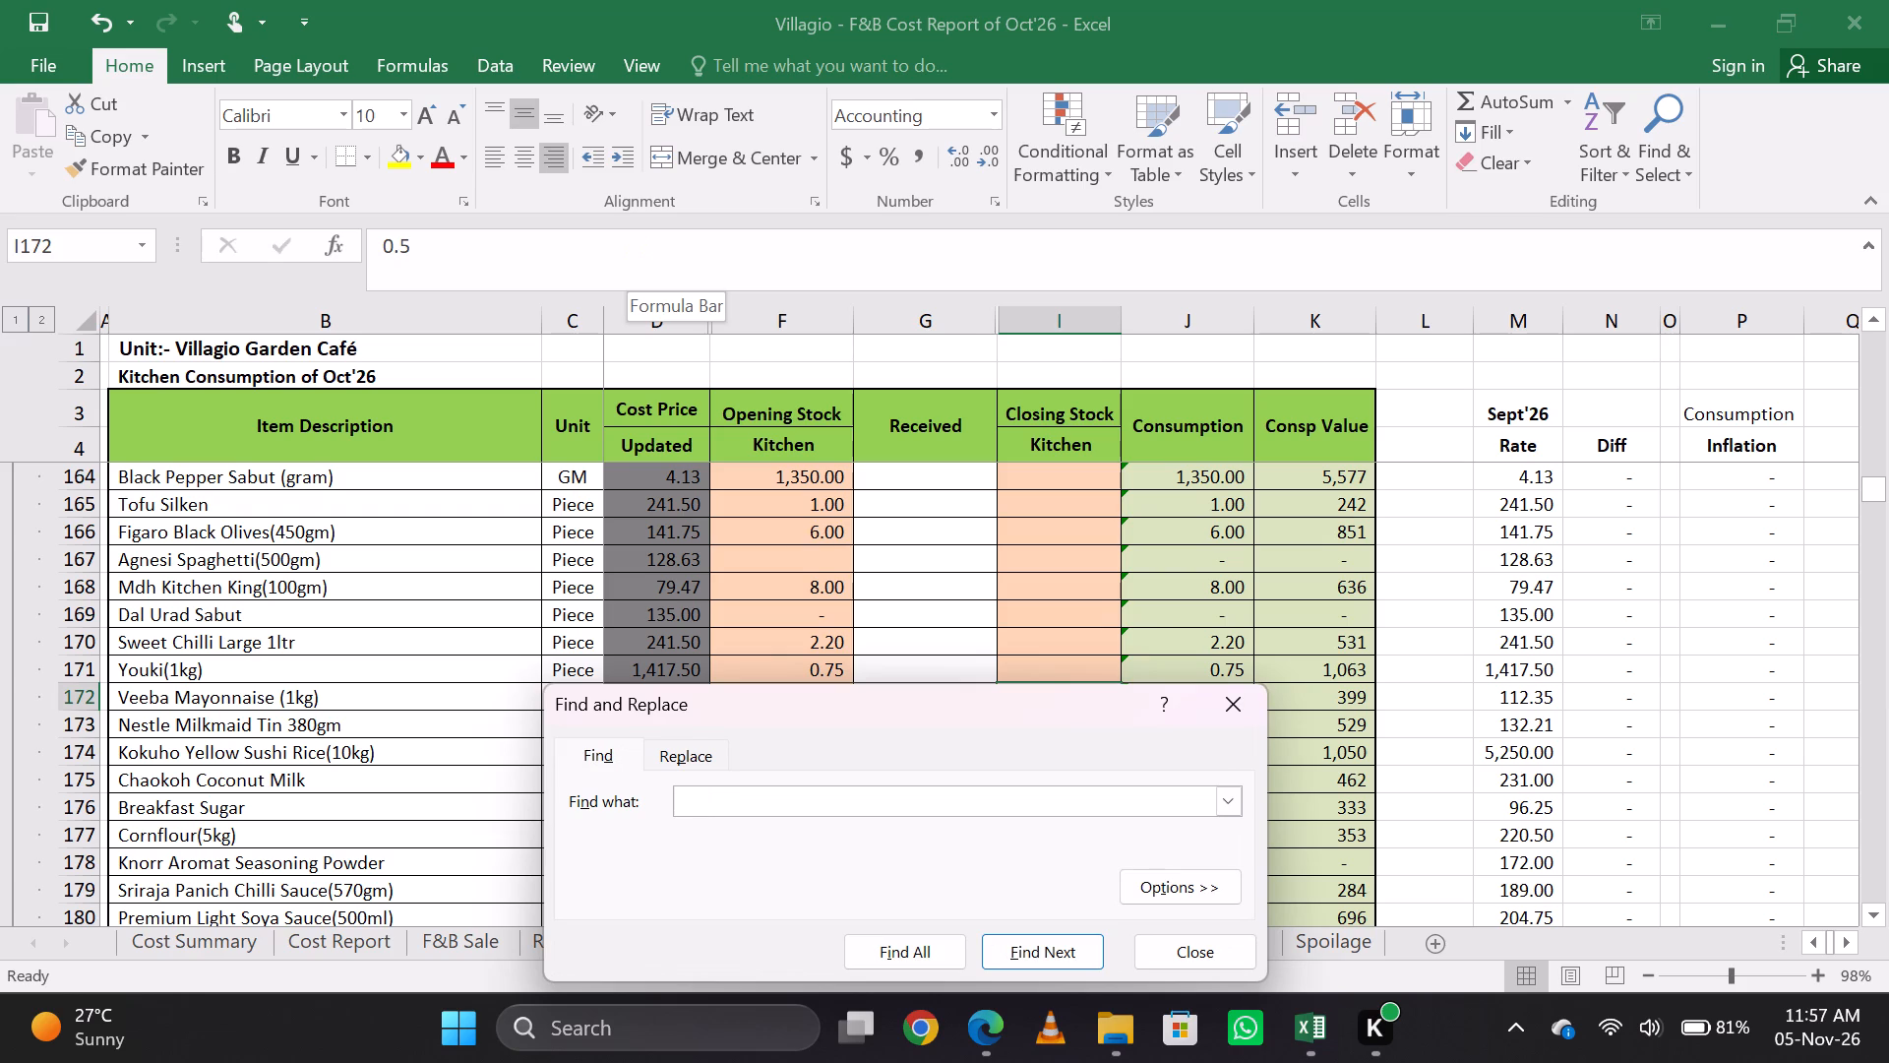
type("sala")
key("Return")
key("Return")
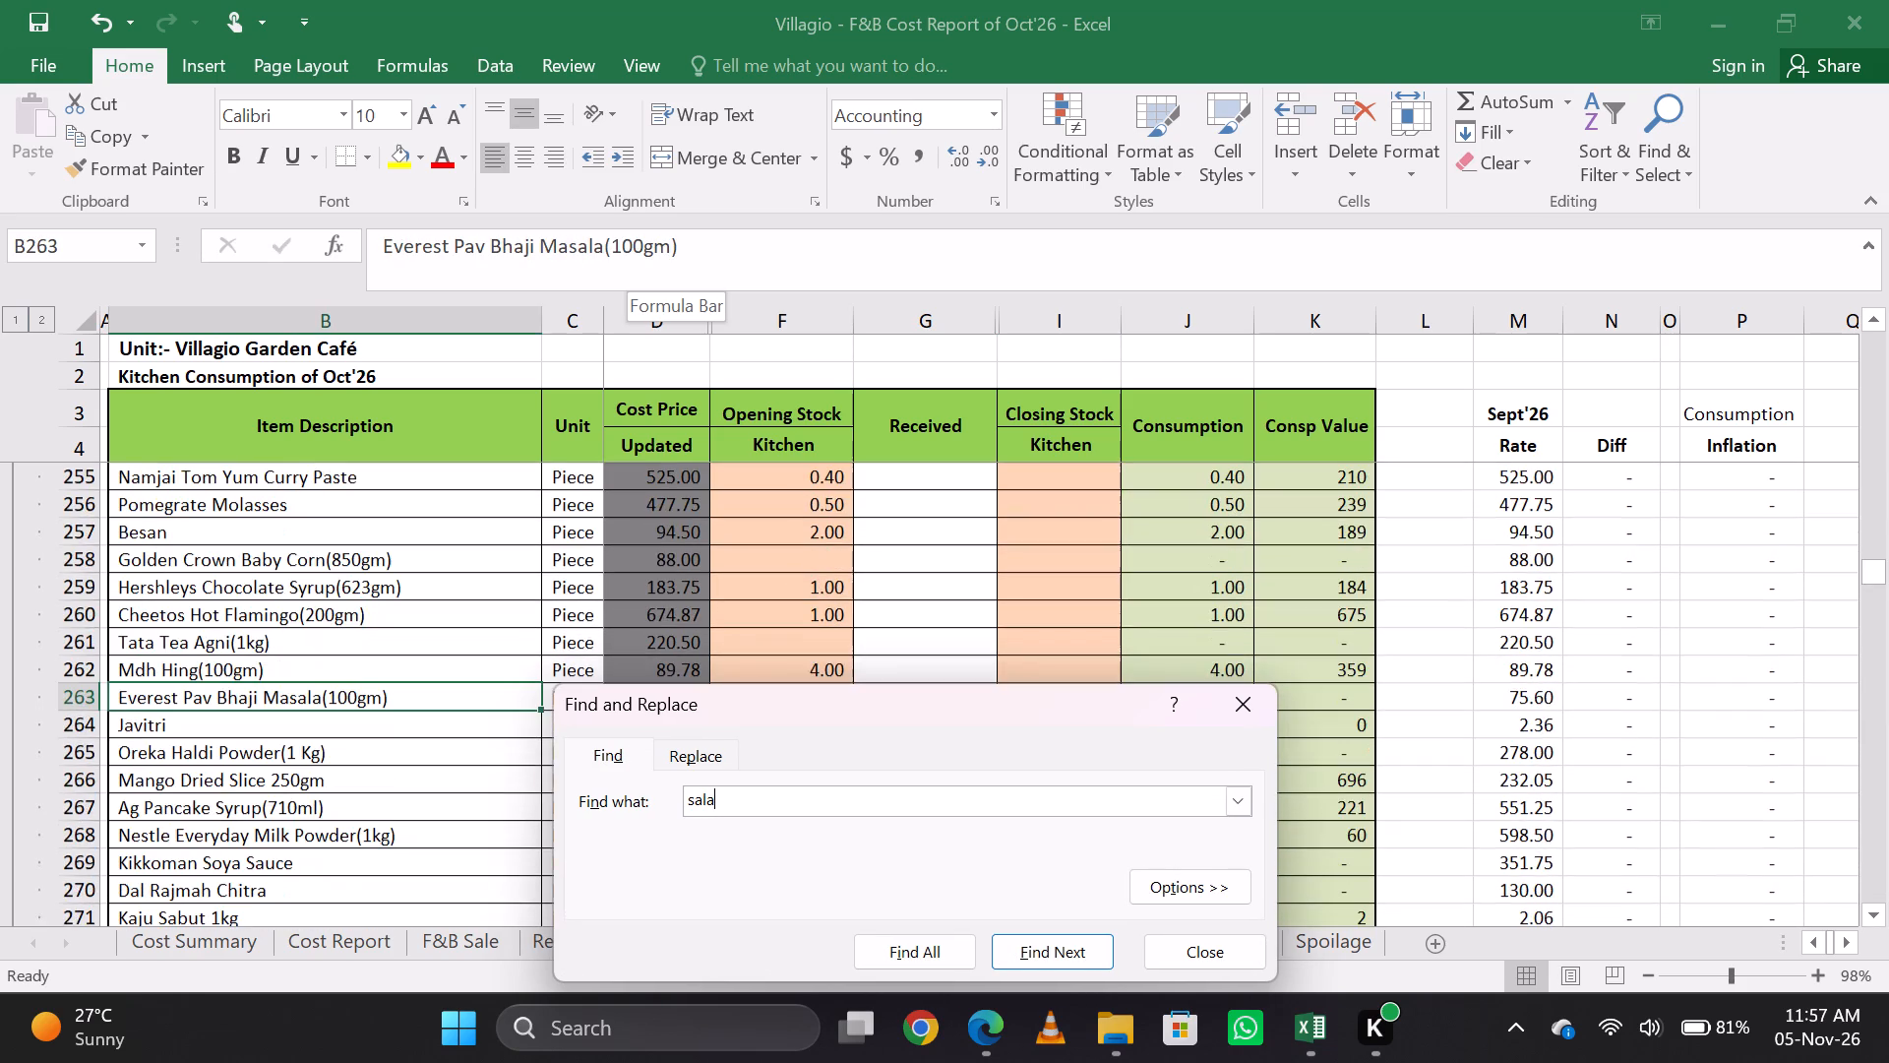
key("Return")
key("BackSpace")
key("t")
key("Return")
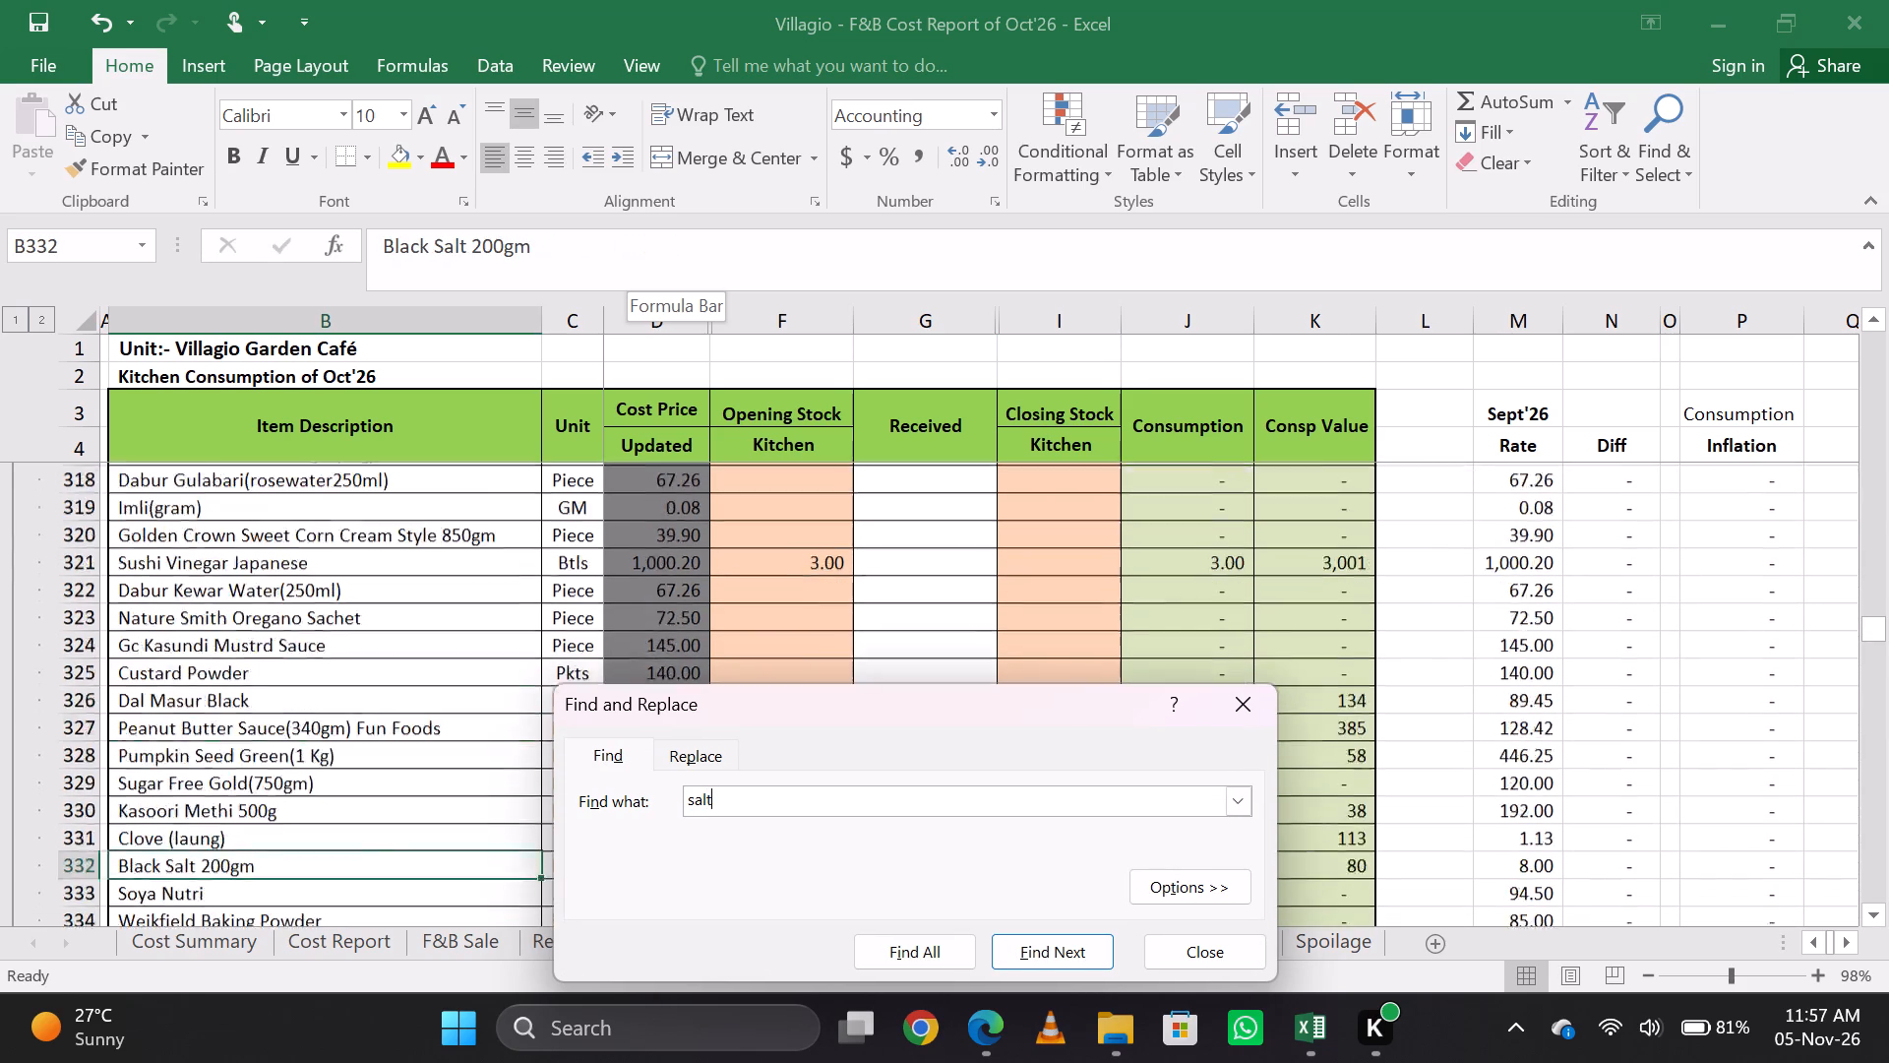
key("Return")
key("Escape")
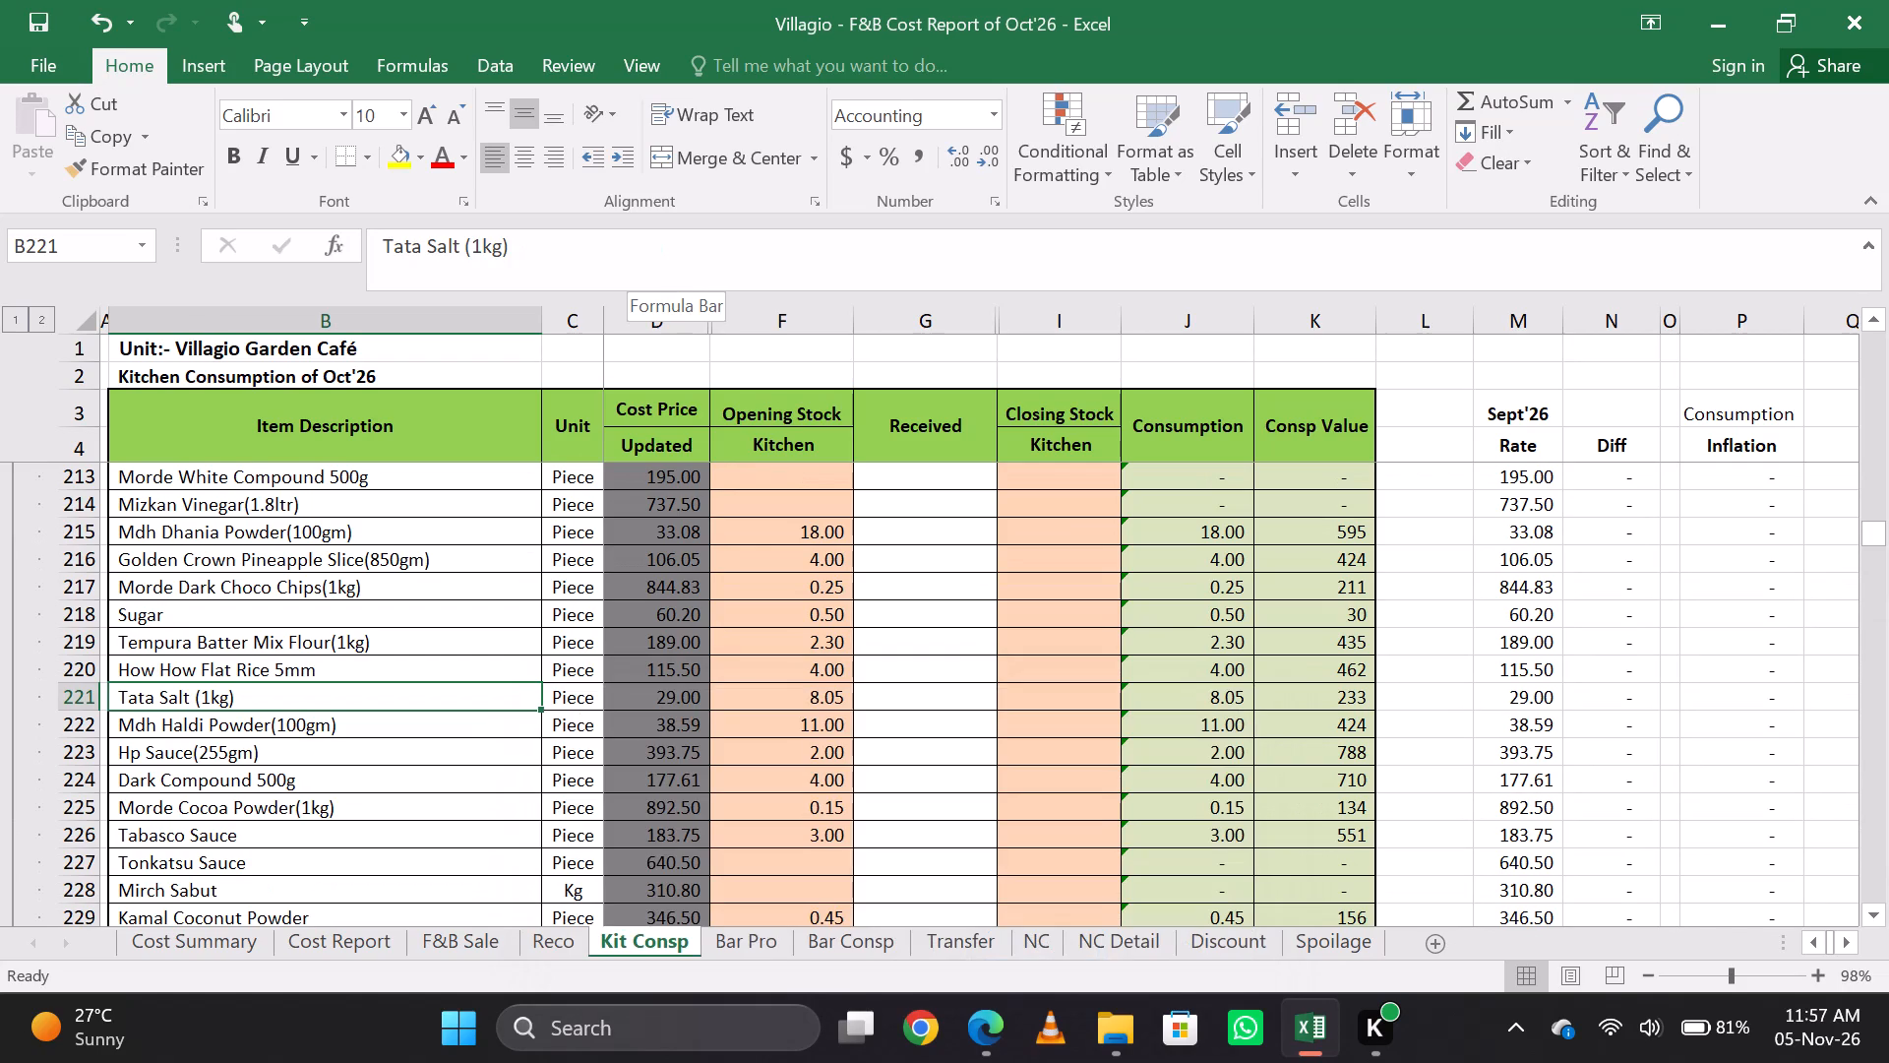
Search the item list for quinoa using the partial spellings qunn, qun and quan.
key("ctrl+f")
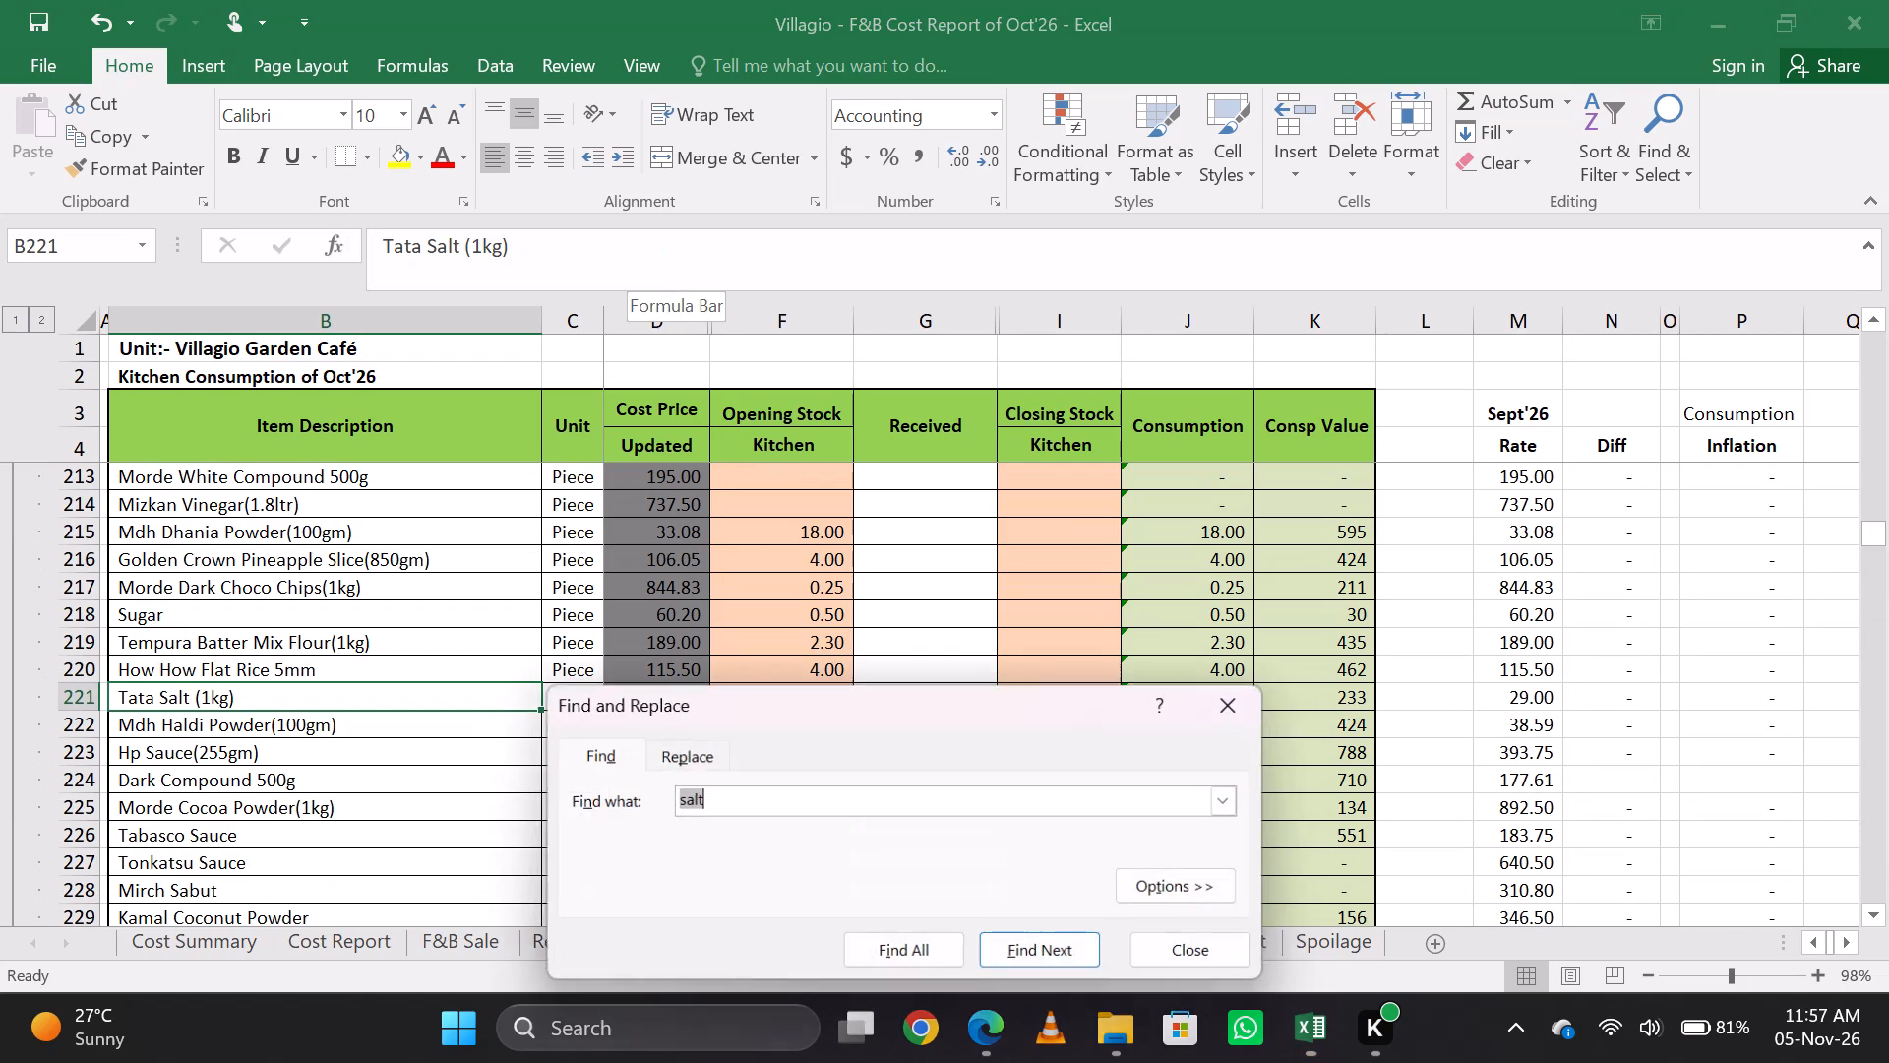
type("qu")
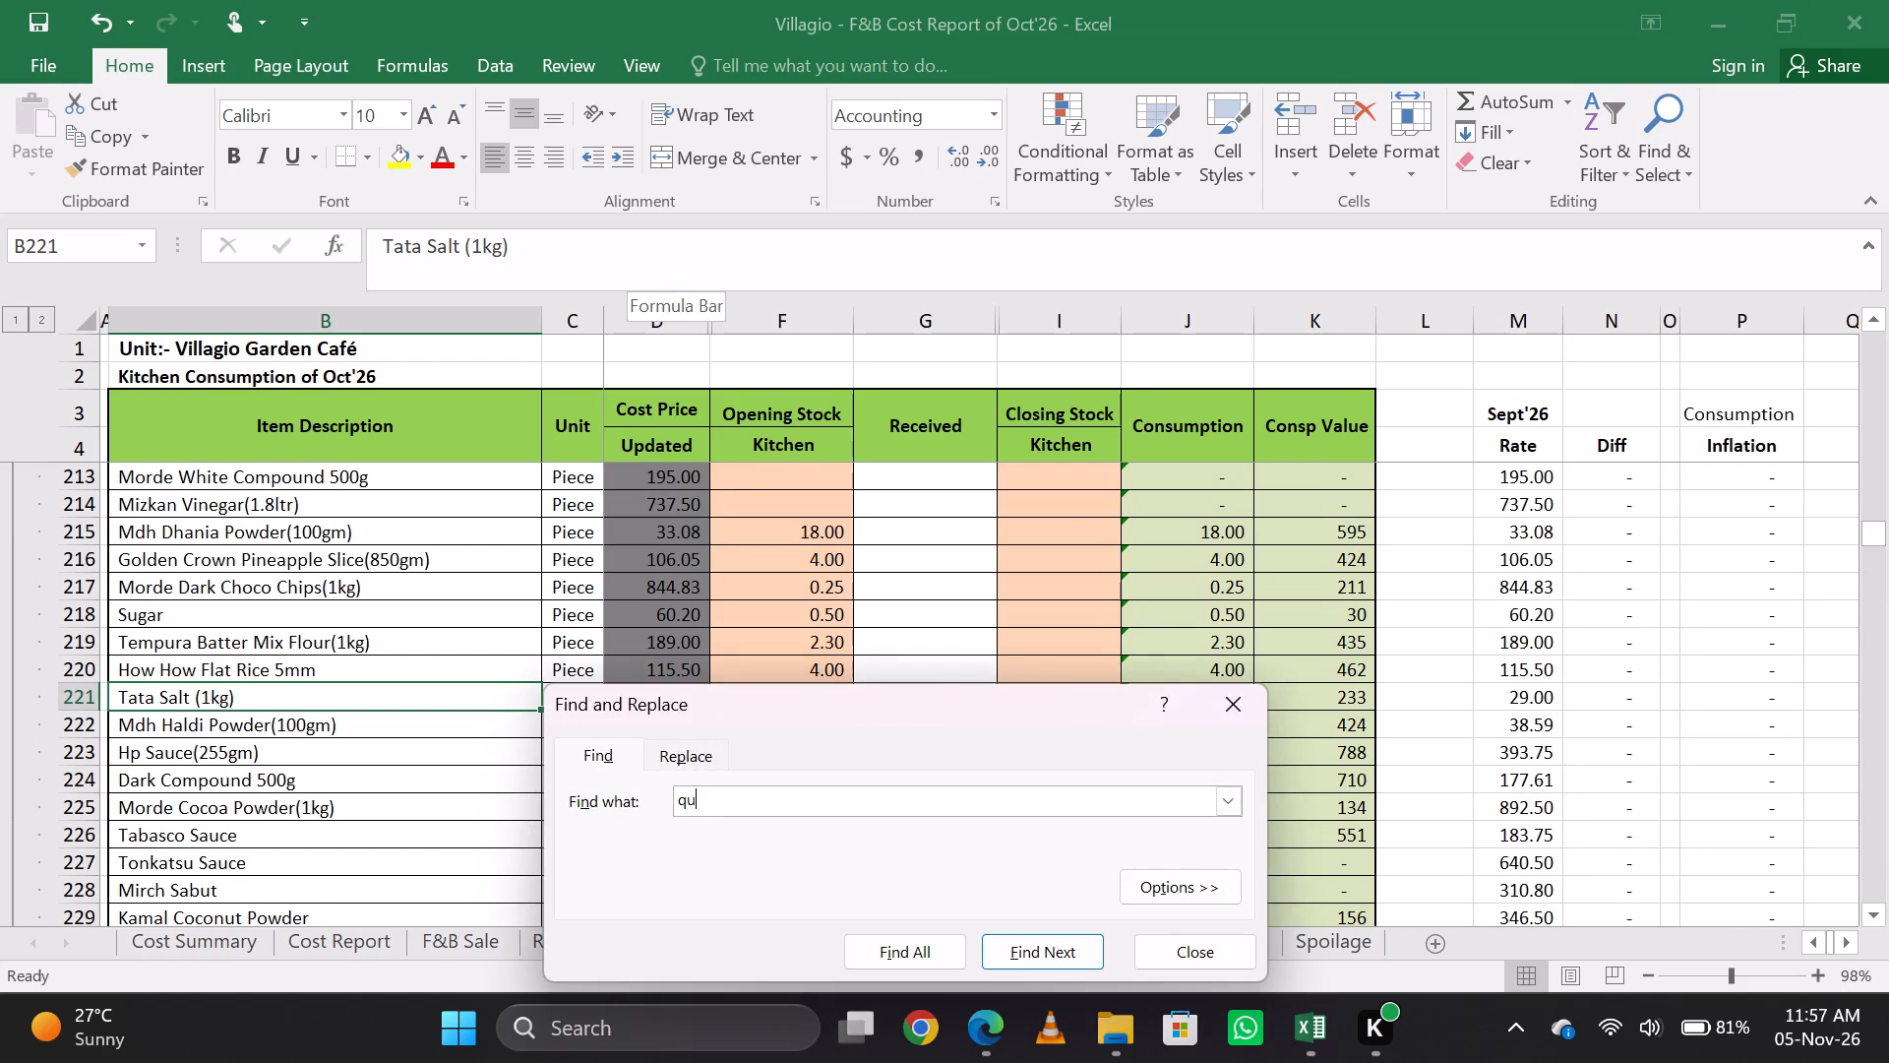
type("nn")
key("Return")
key("Return")
key("BackSpace")
key("Return")
key("Return")
key("BackSpace")
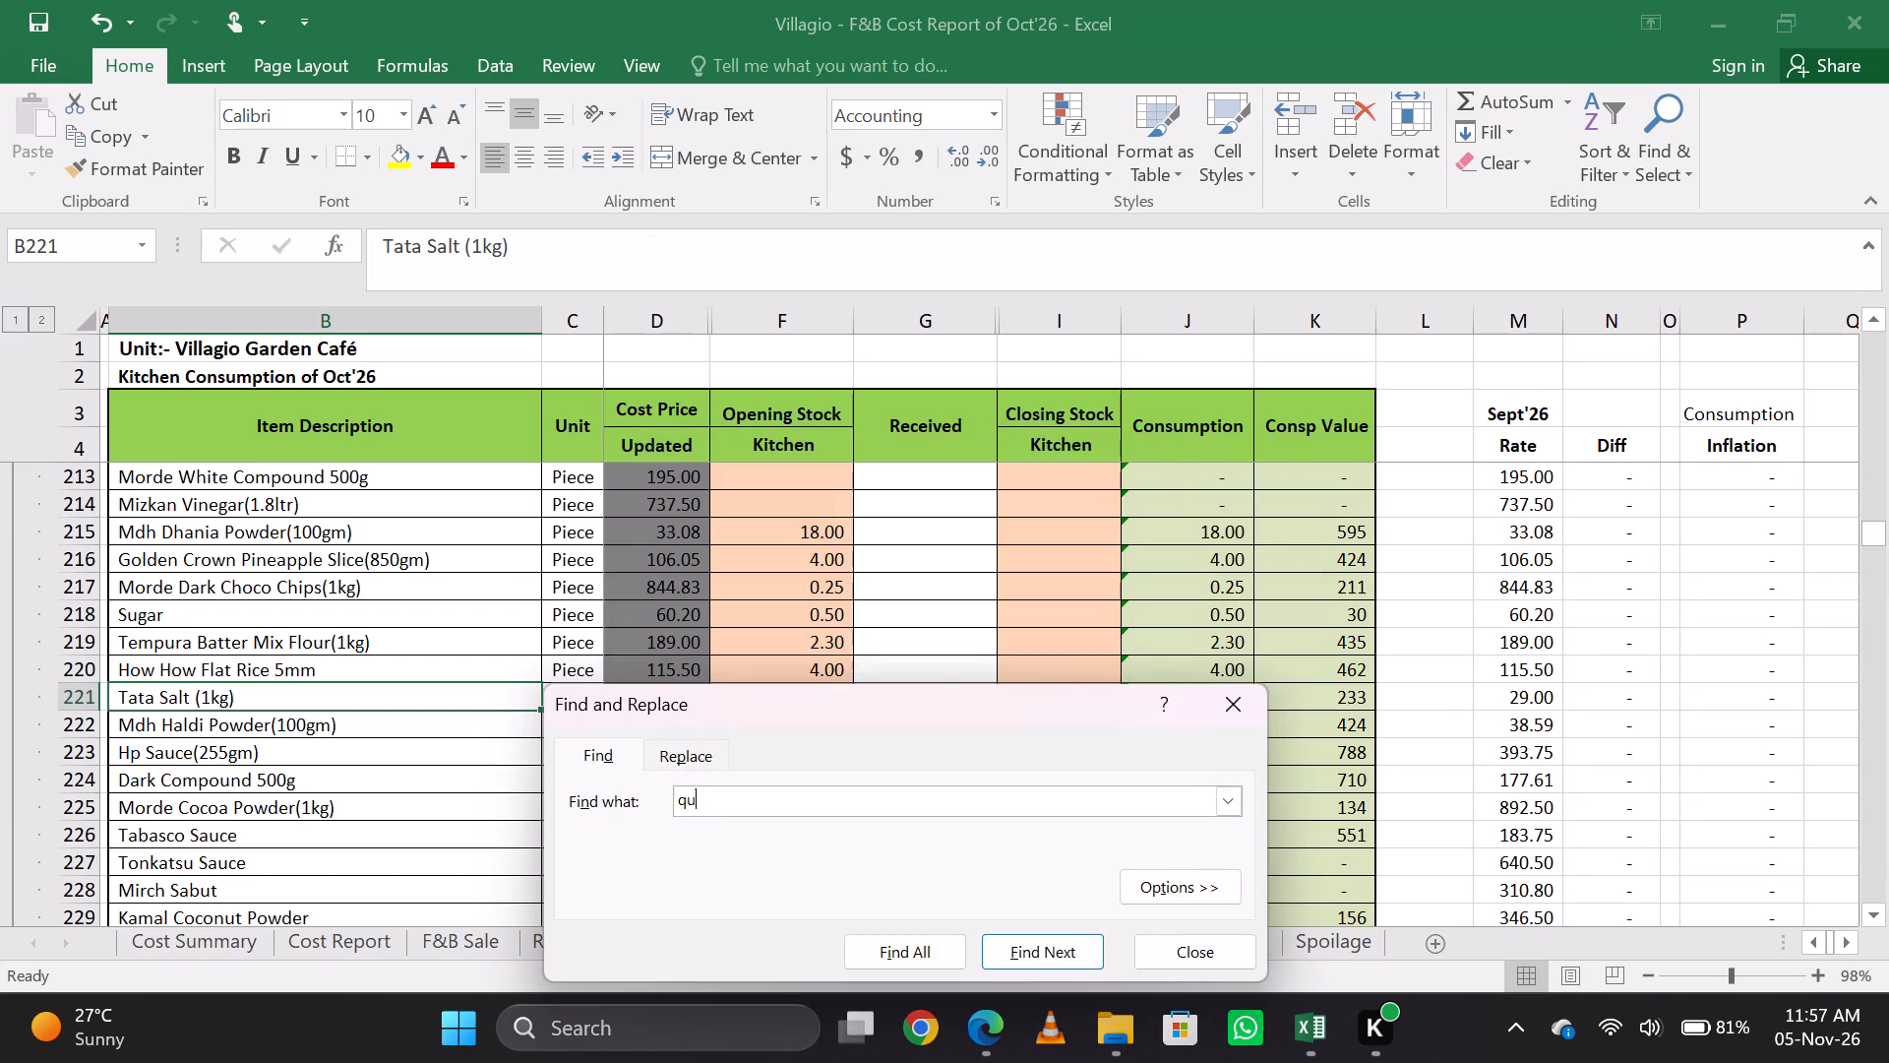
type("an")
key("Return")
key("Return")
key("BackSpace")
key("BackSpace")
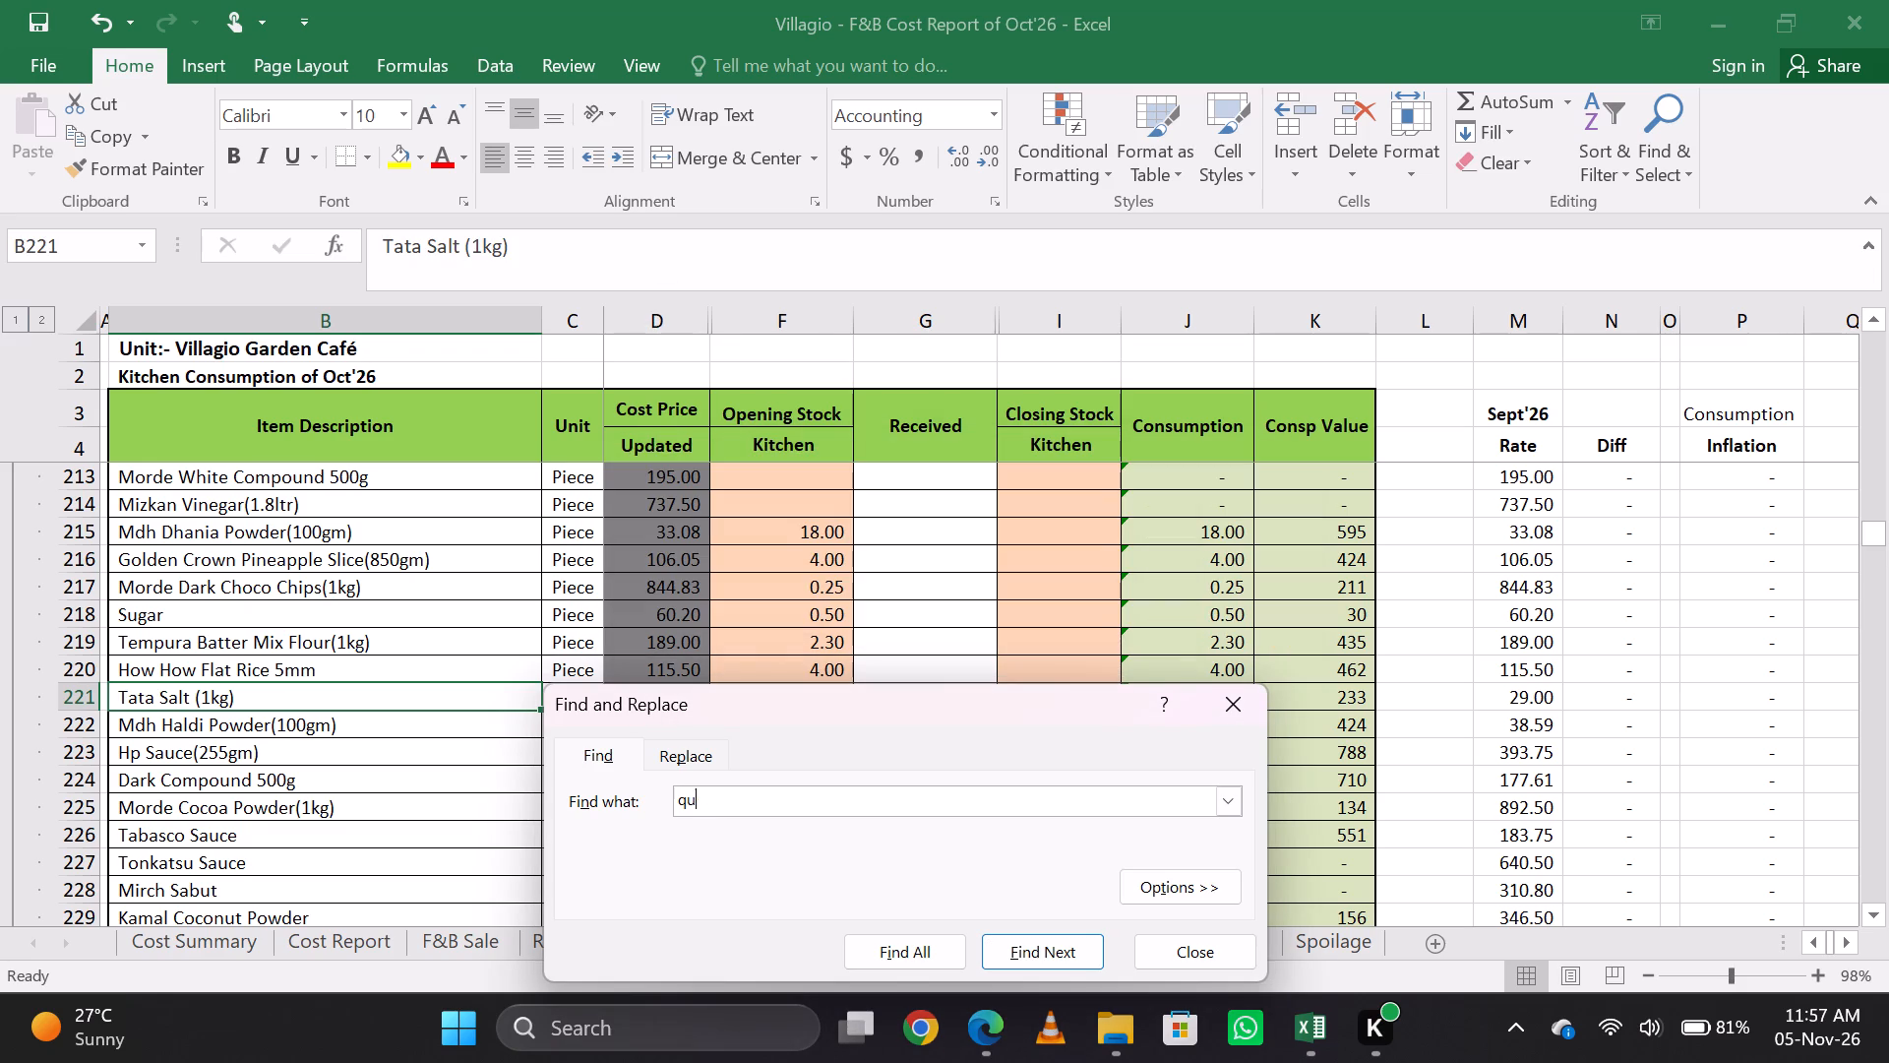
key("BackSpace")
key("BackSpace")
key("BackSpace")
type("quan")
key("Return")
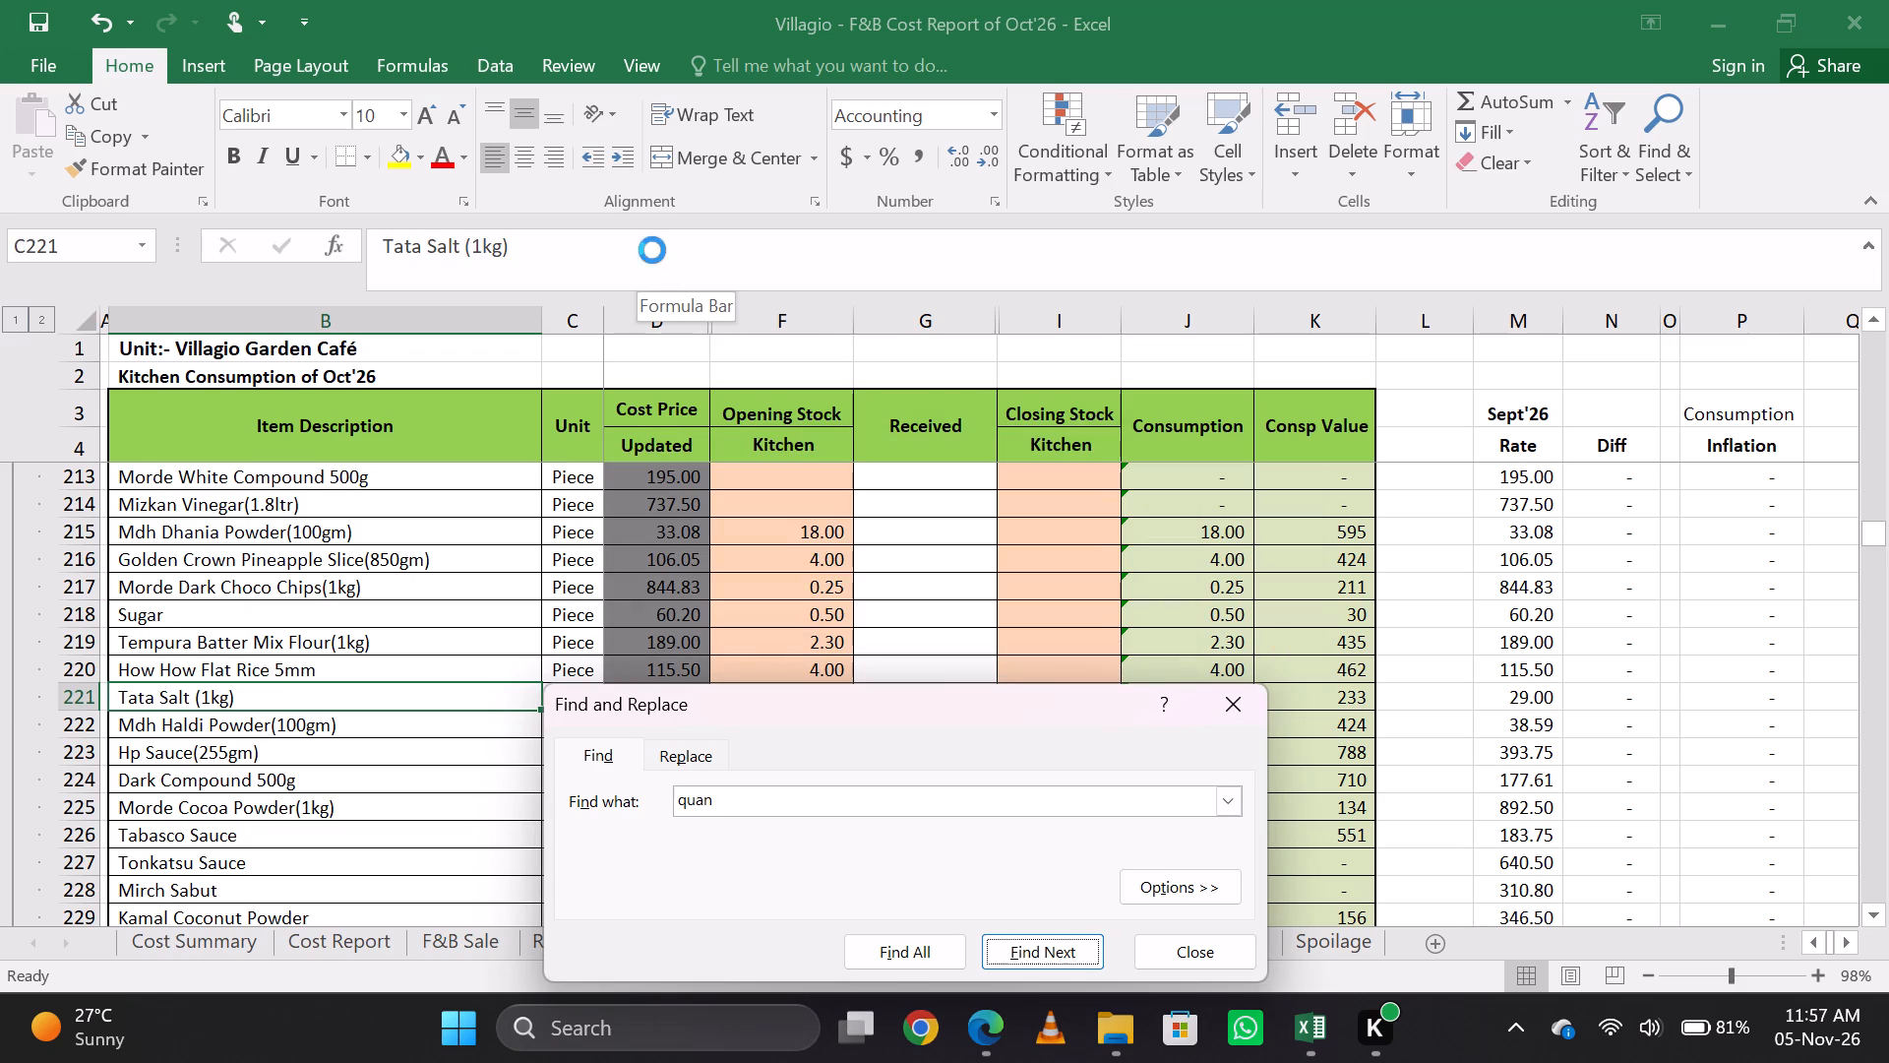
key("Return")
Clear the search text and search the item list for quinoa again using qunn and qua.
key("BackSpace")
key("BackSpace")
key("BackSpace")
key("BackSpace")
key("BackSpace")
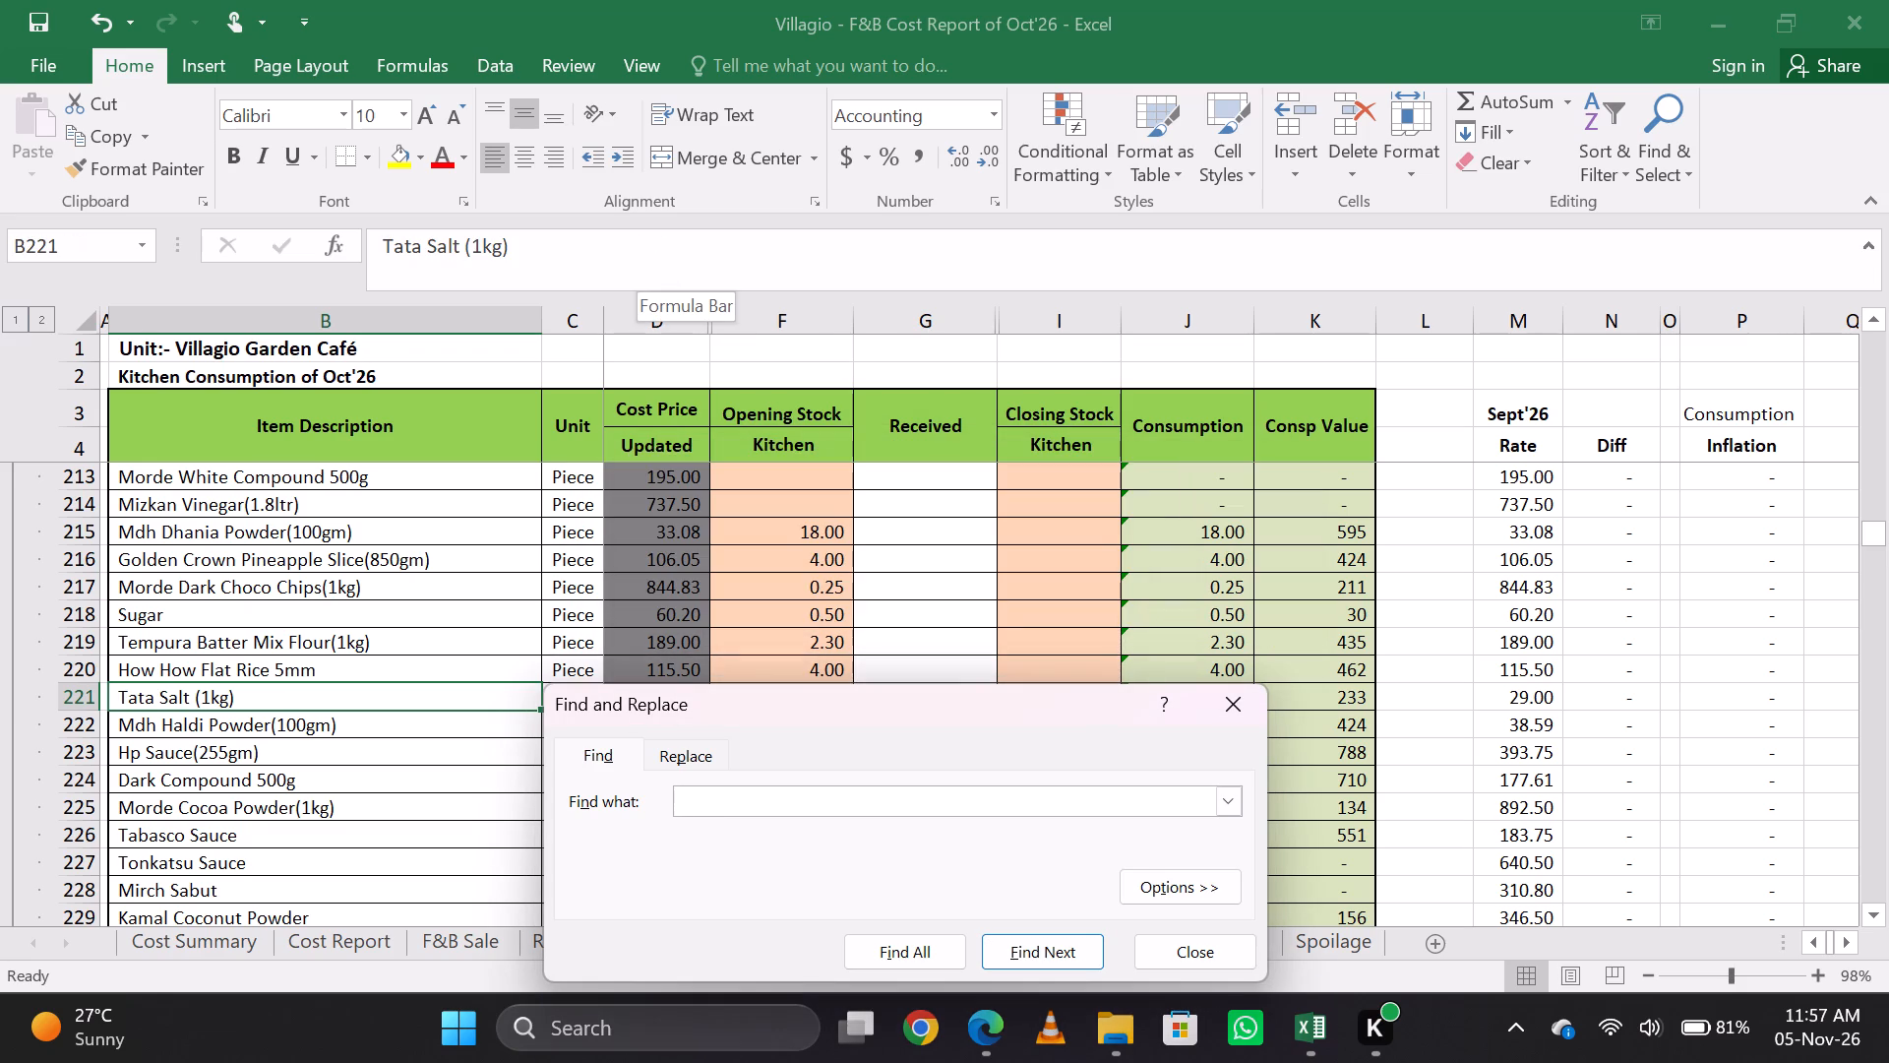
key("q")
type("unn")
key("Return")
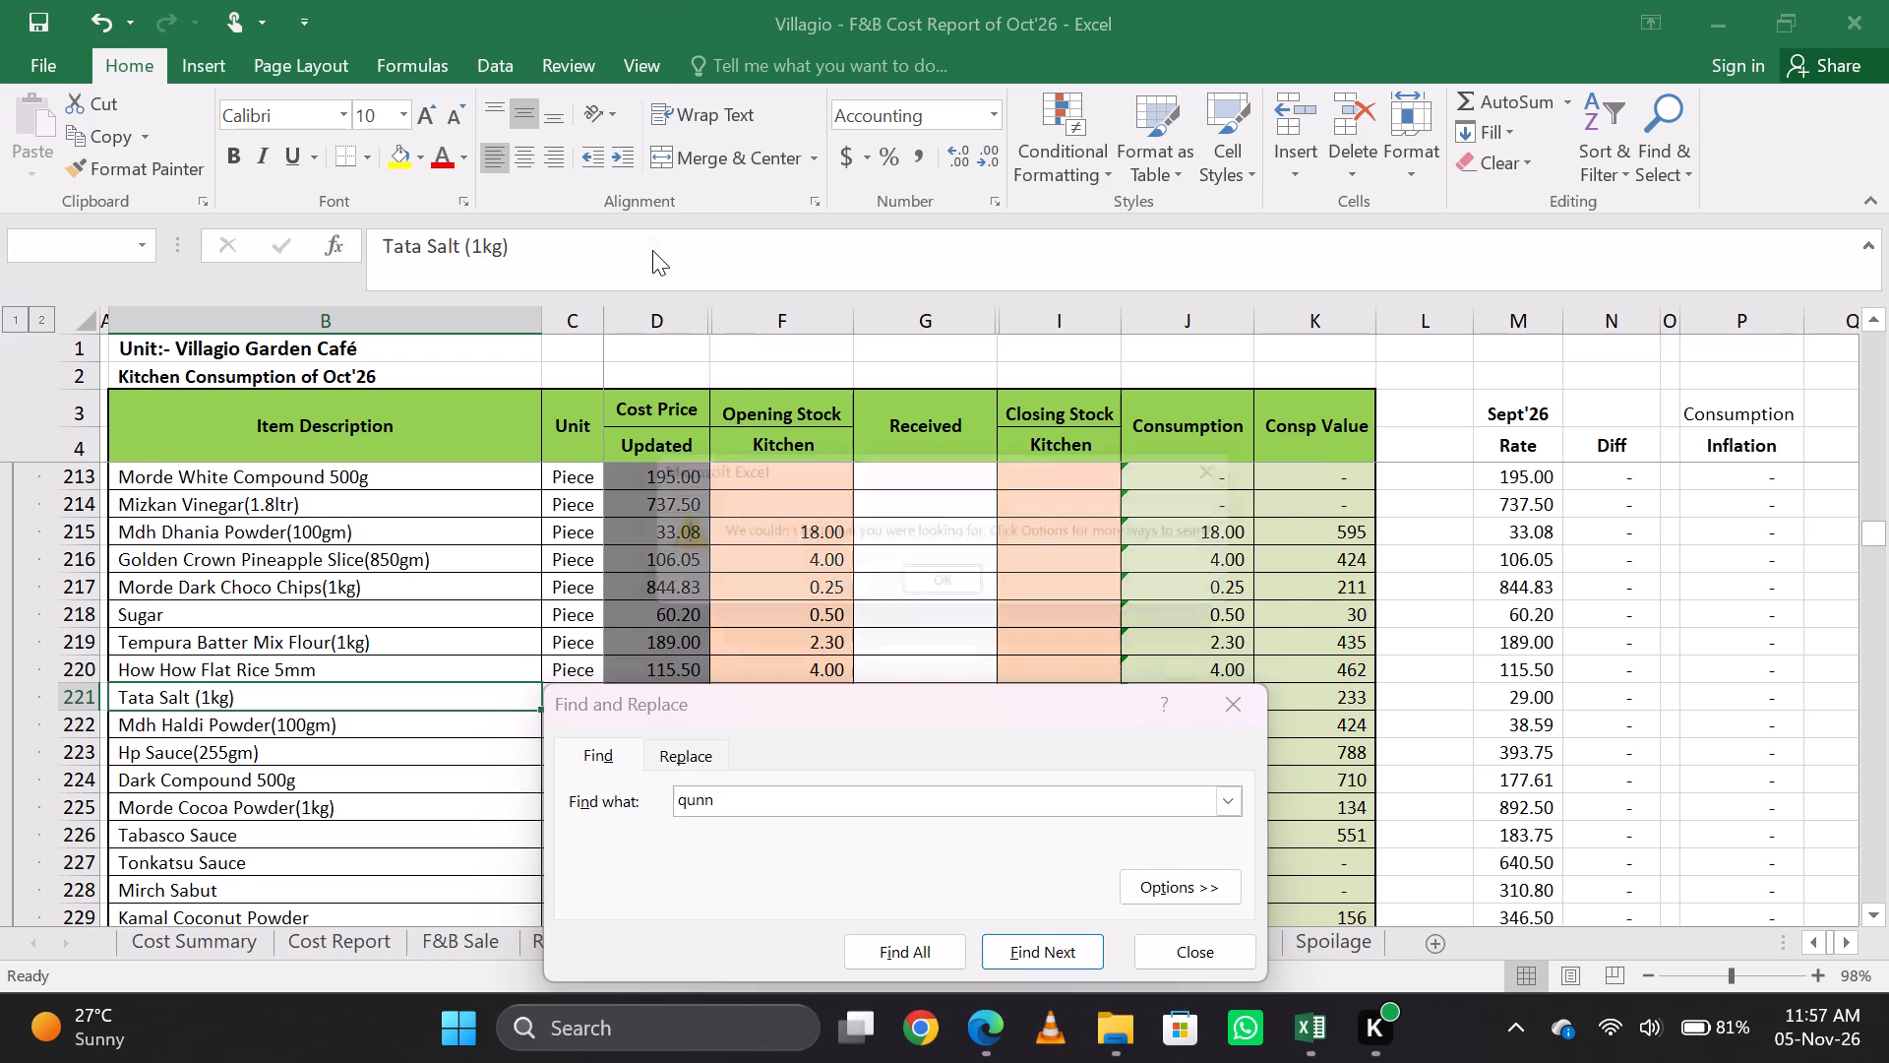
key("Return")
key("BackSpace")
key("BackSpace")
key("BackSpace")
key("BackSpace")
key("BackSpace")
key("BackSpace")
key("BackSpace")
key("BackSpace")
key("BackSpace")
key("BackSpace")
key("BackSpace")
type("qua")
key("Return")
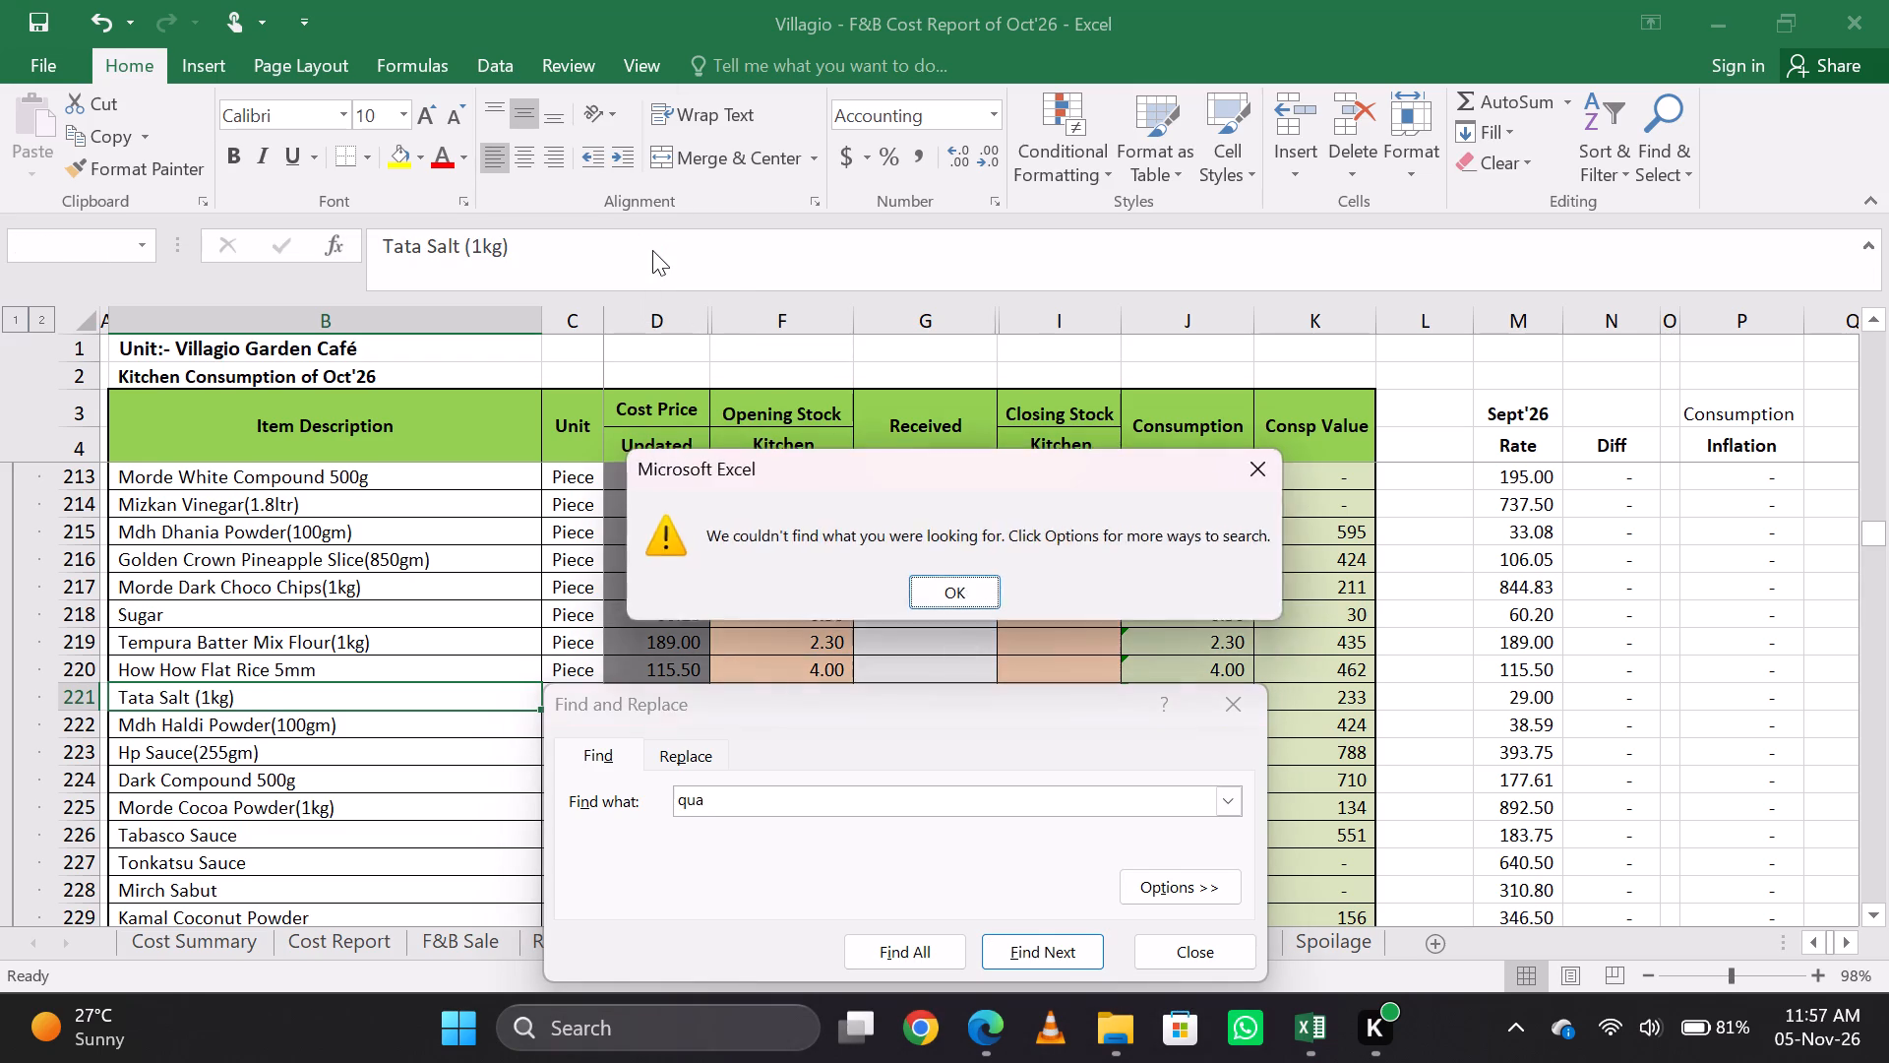
key("Return")
Shorten the search to qu, go through the matches to Kinwaa Quinoa(500gm), and enter its kitchen closing stock as 1.
key("BackSpace")
key("Return")
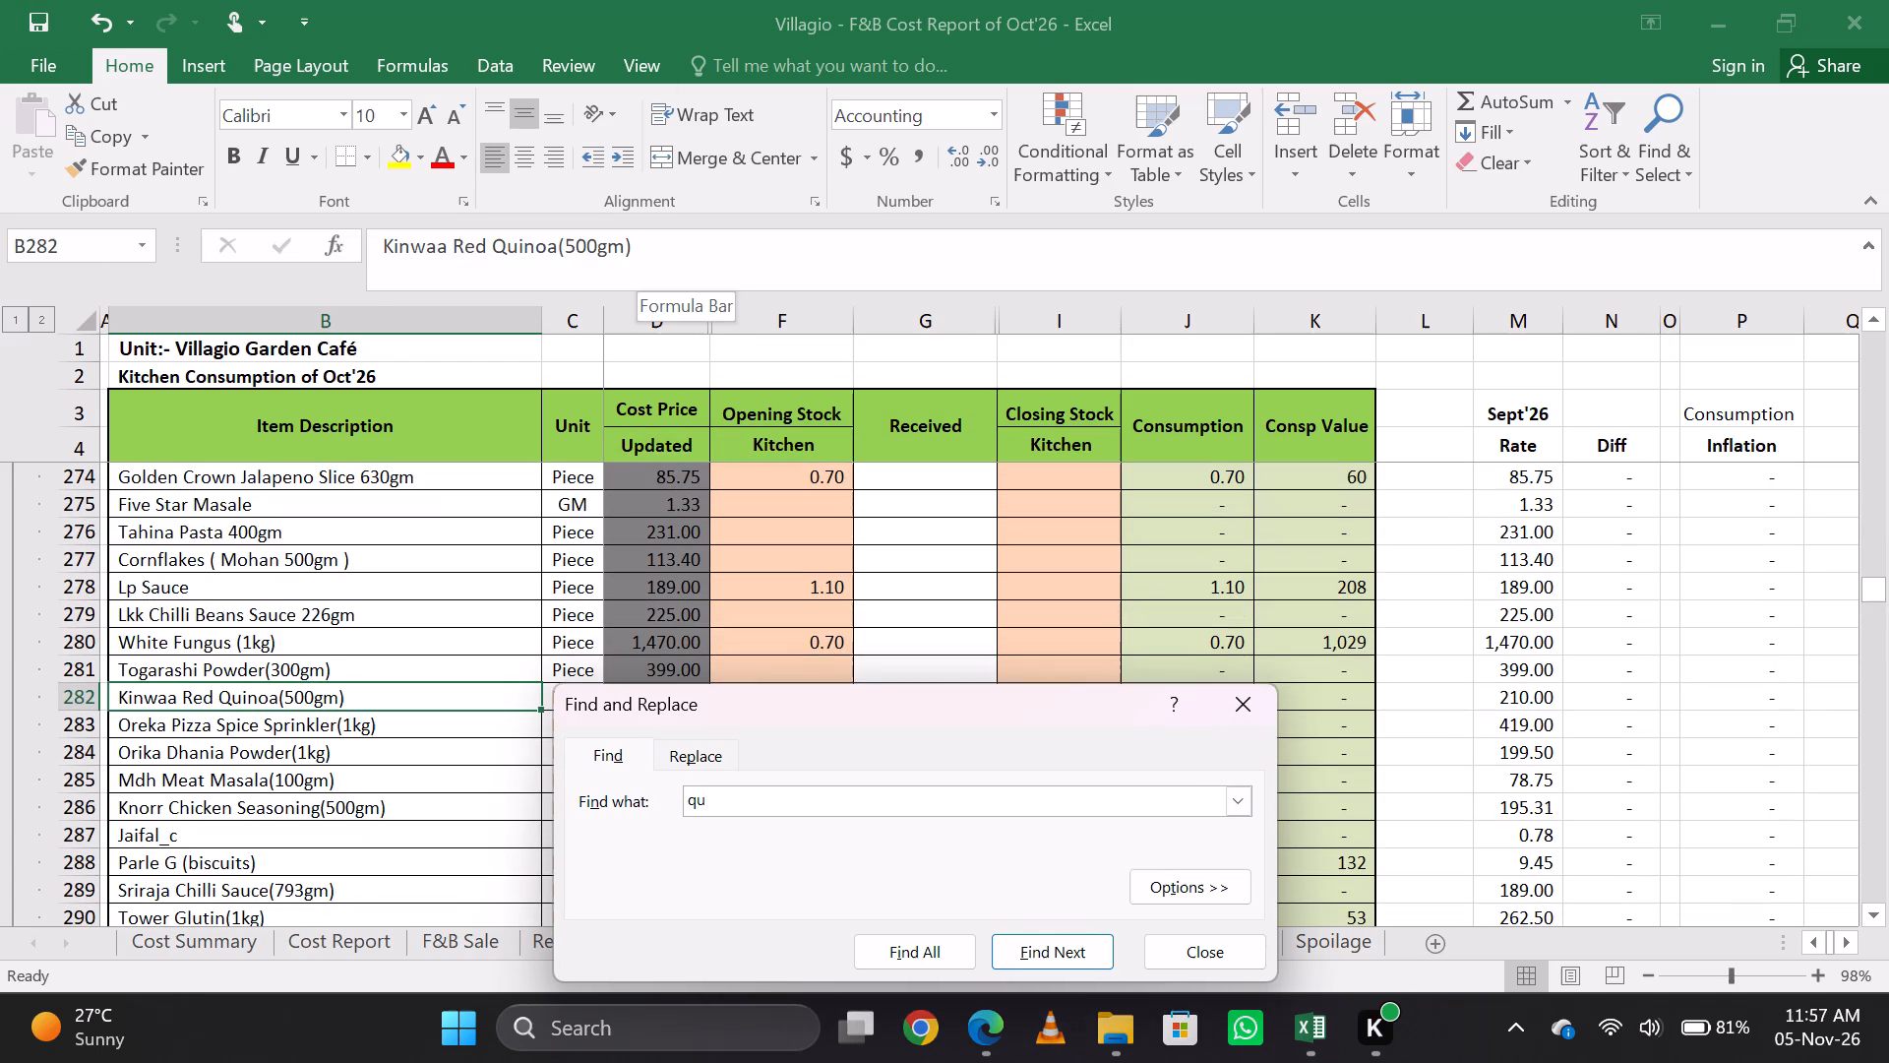
key("Return")
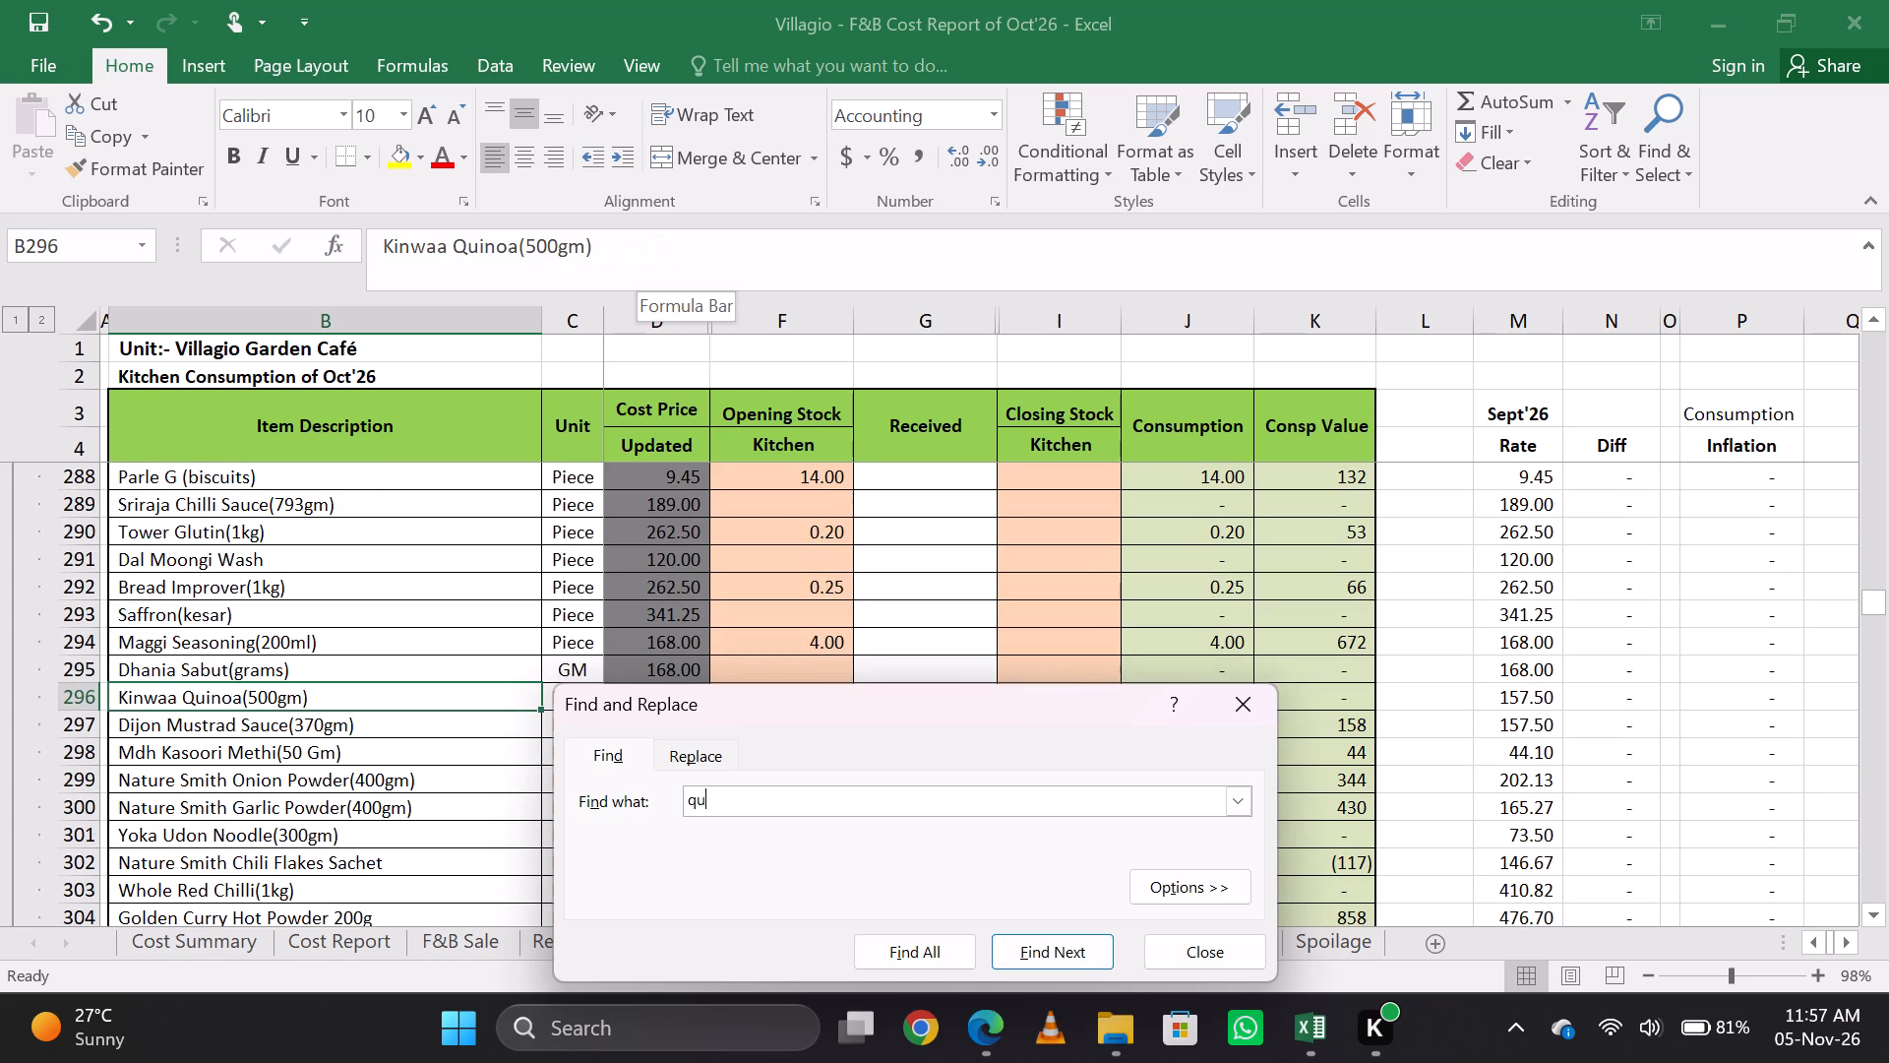
key("Return")
key("Return")
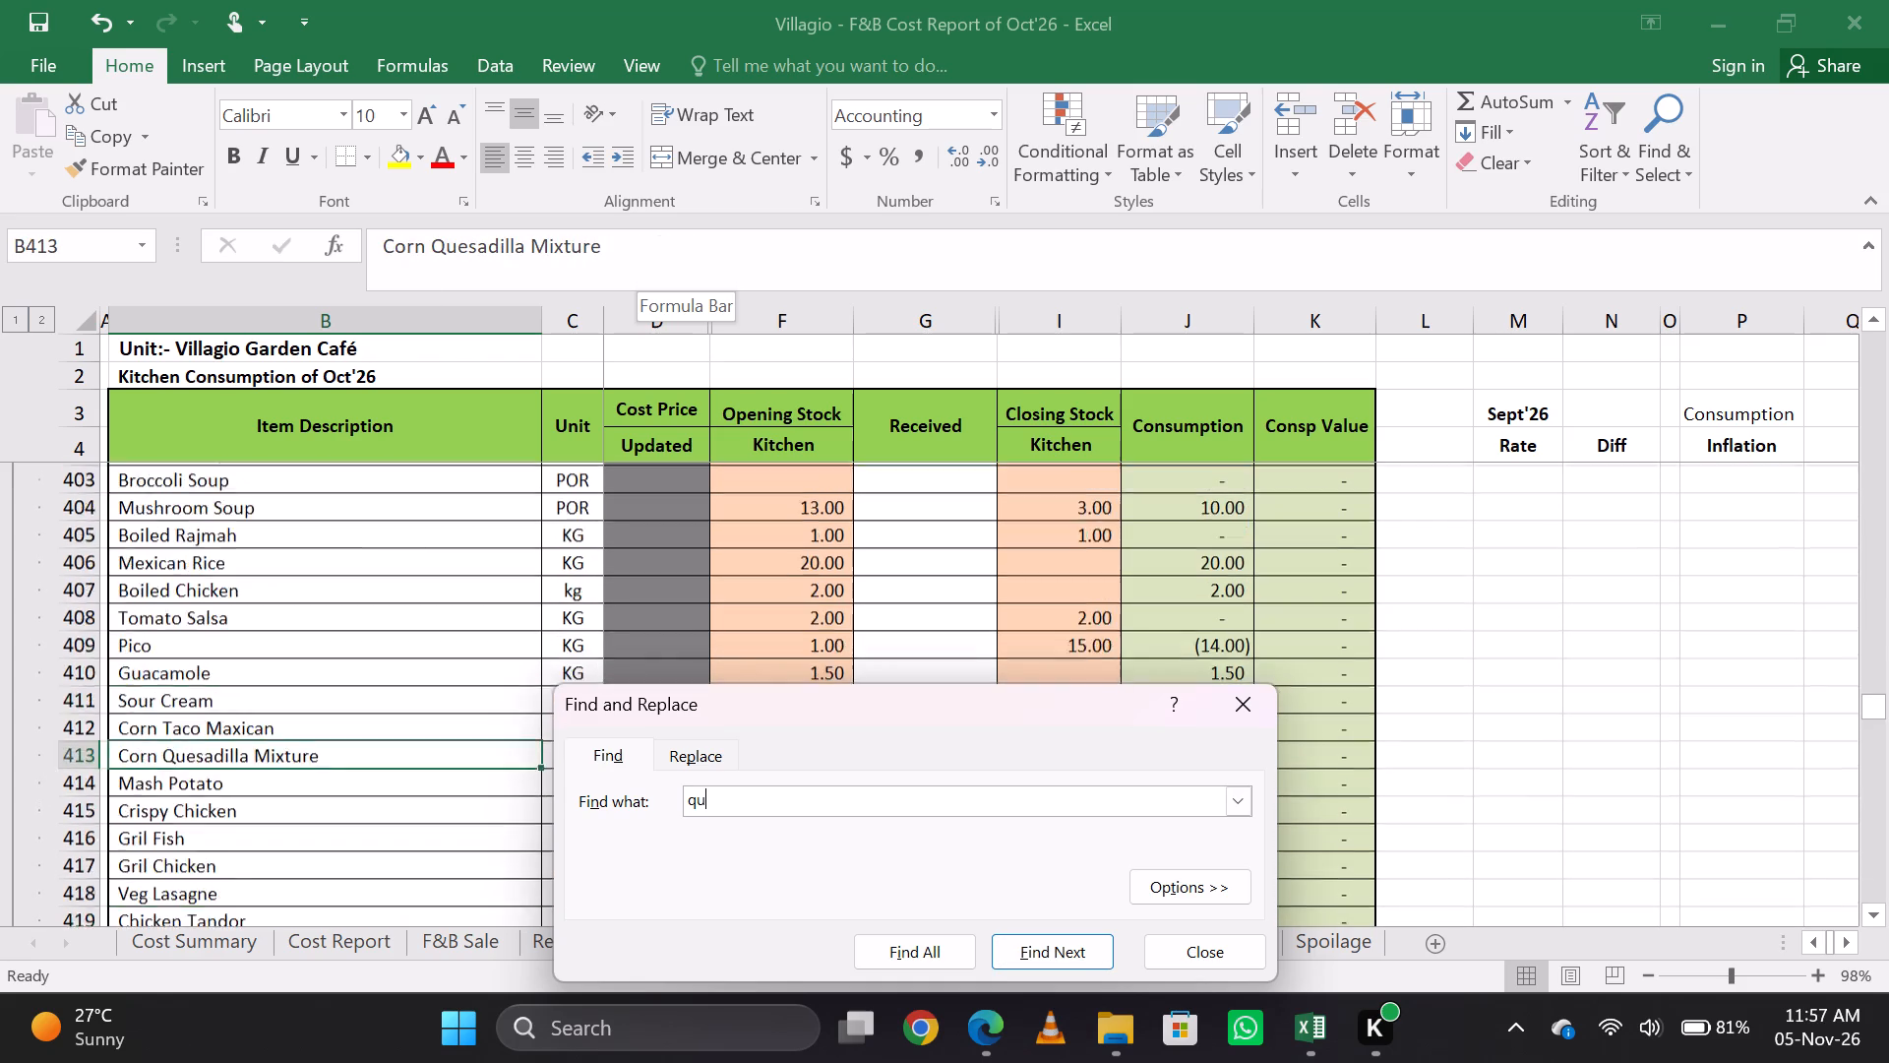
key("Return")
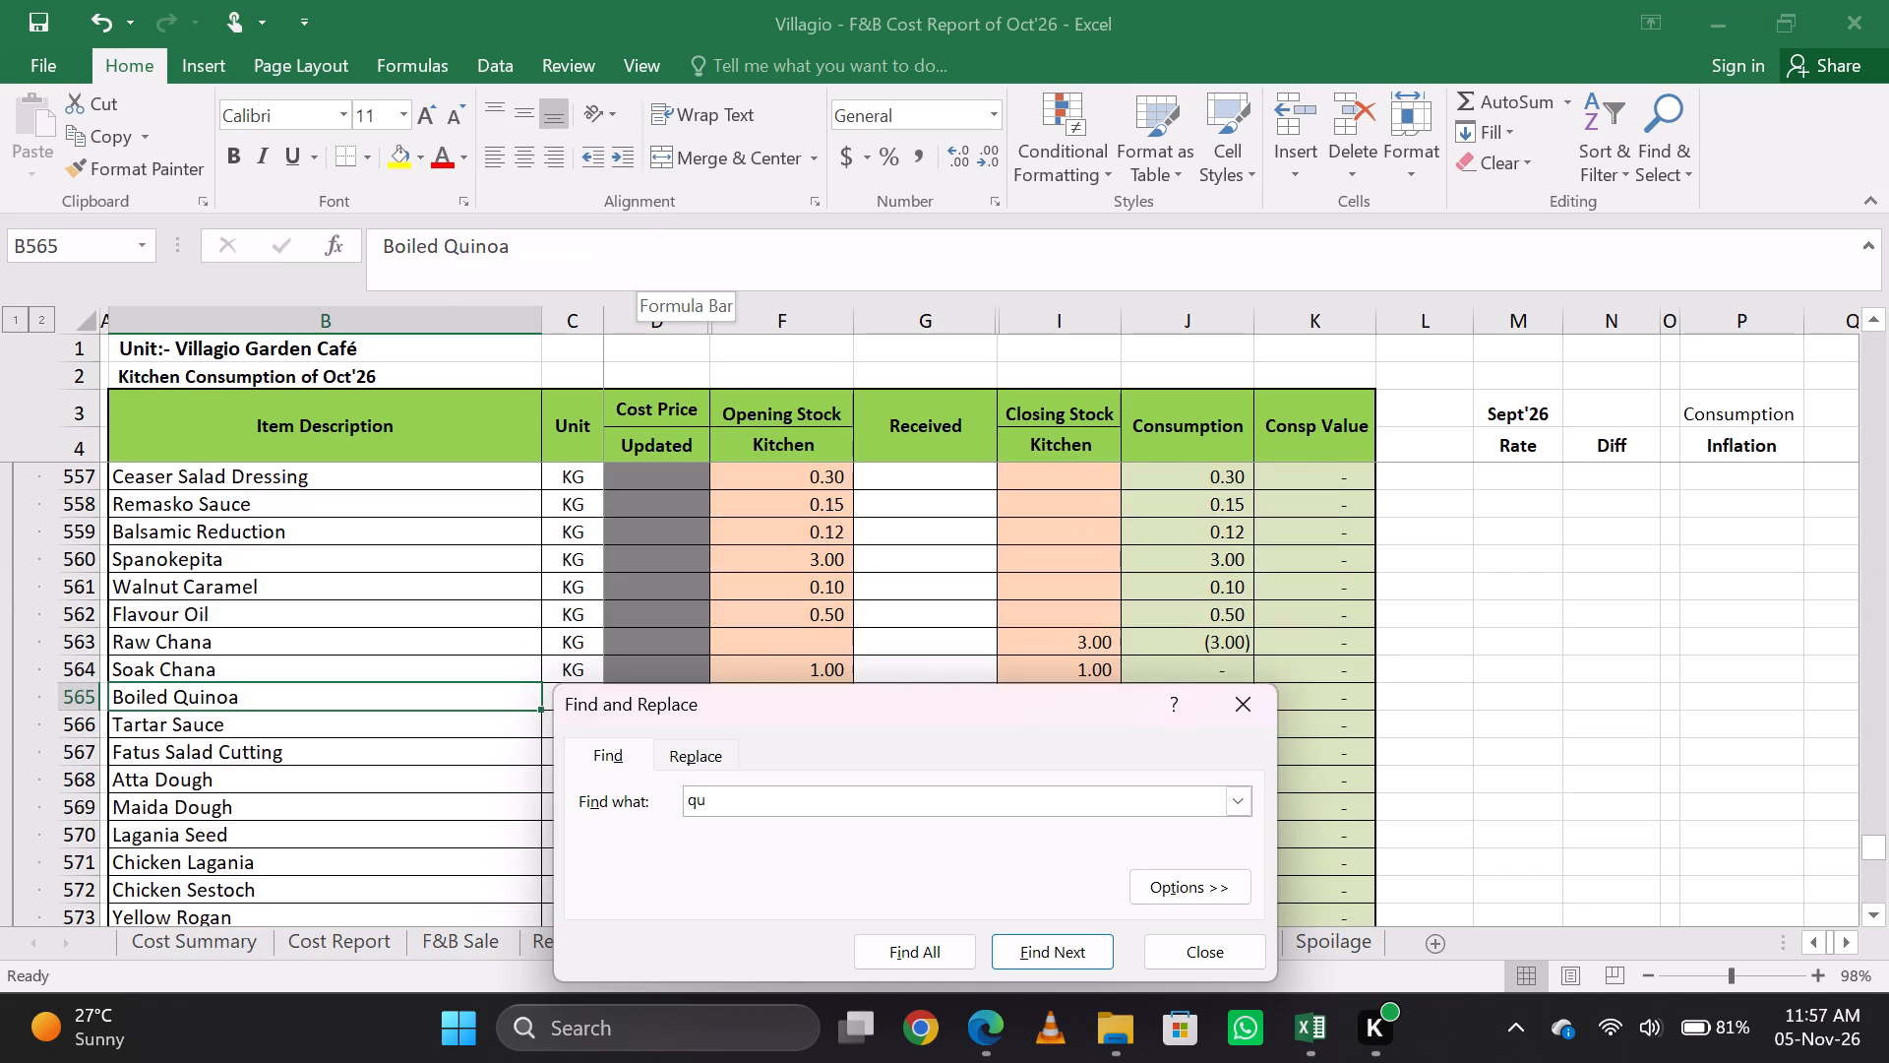
key("Return")
key("Return")
key("Return")
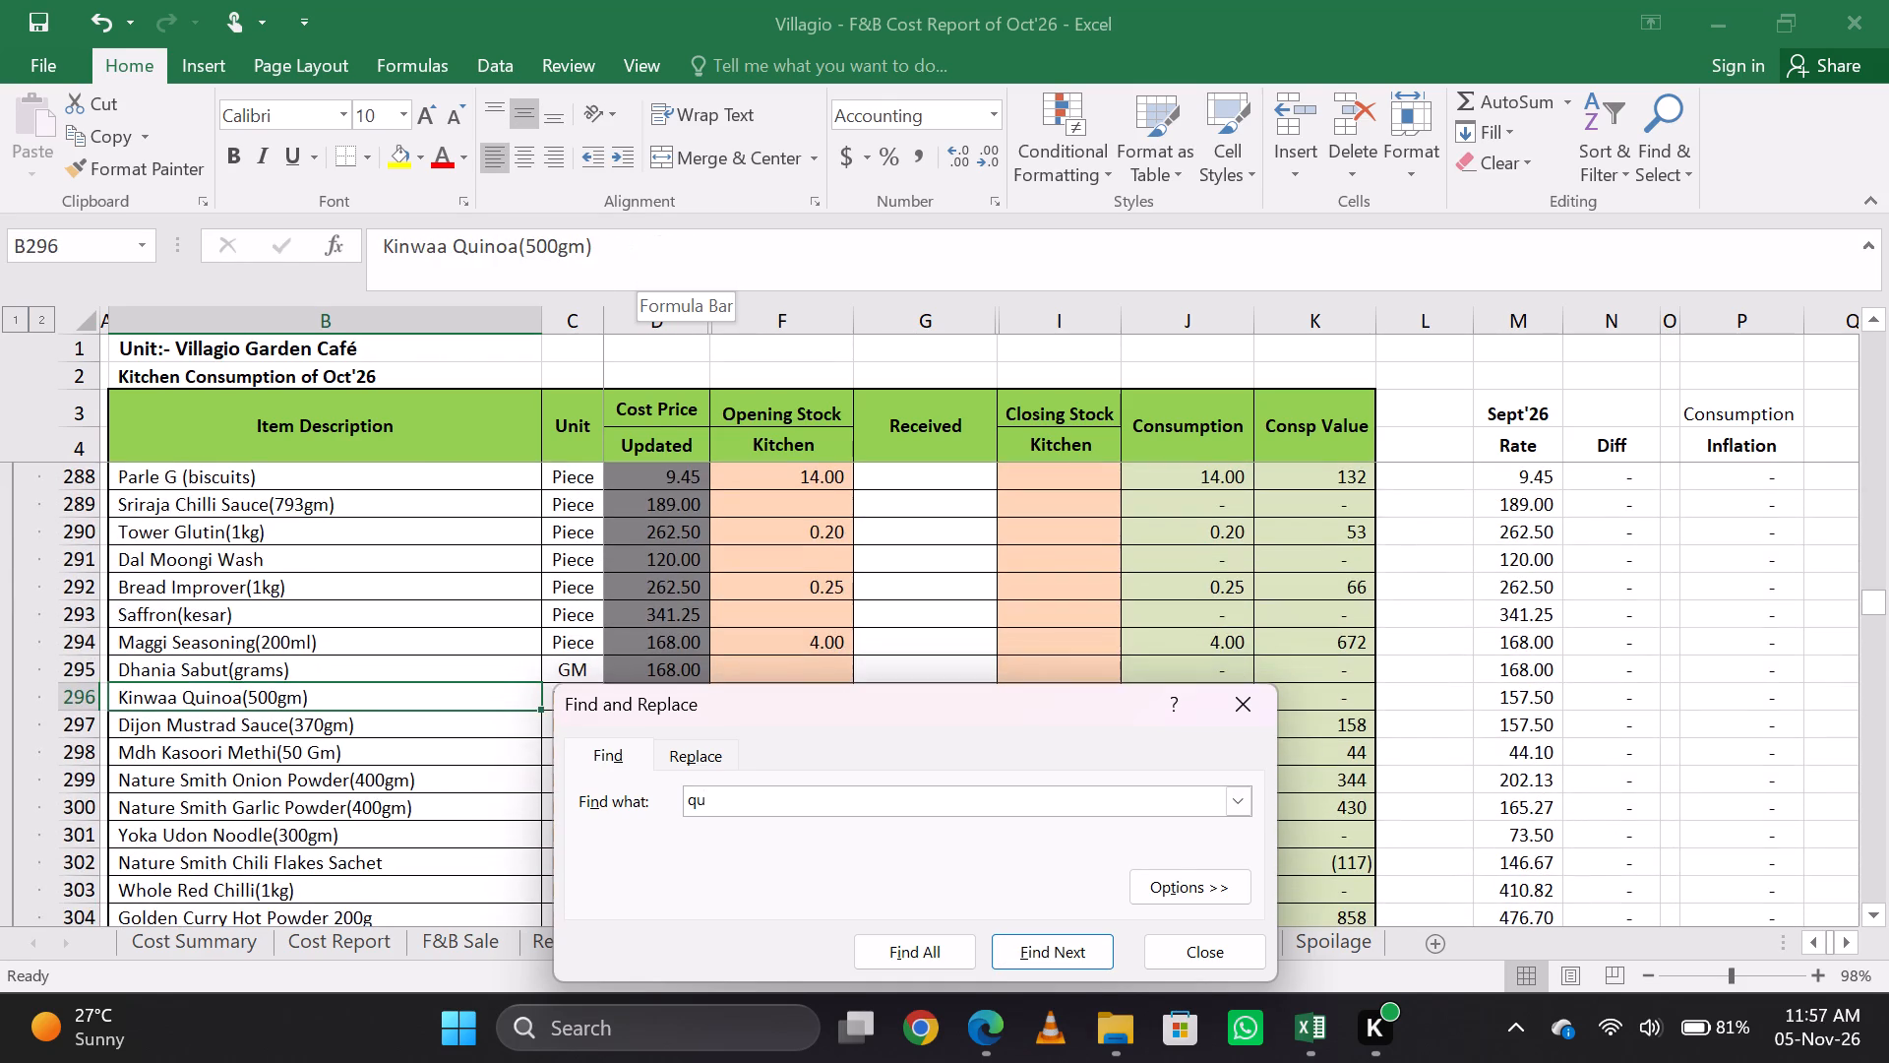
key("Escape")
key("Right")
key("Right")
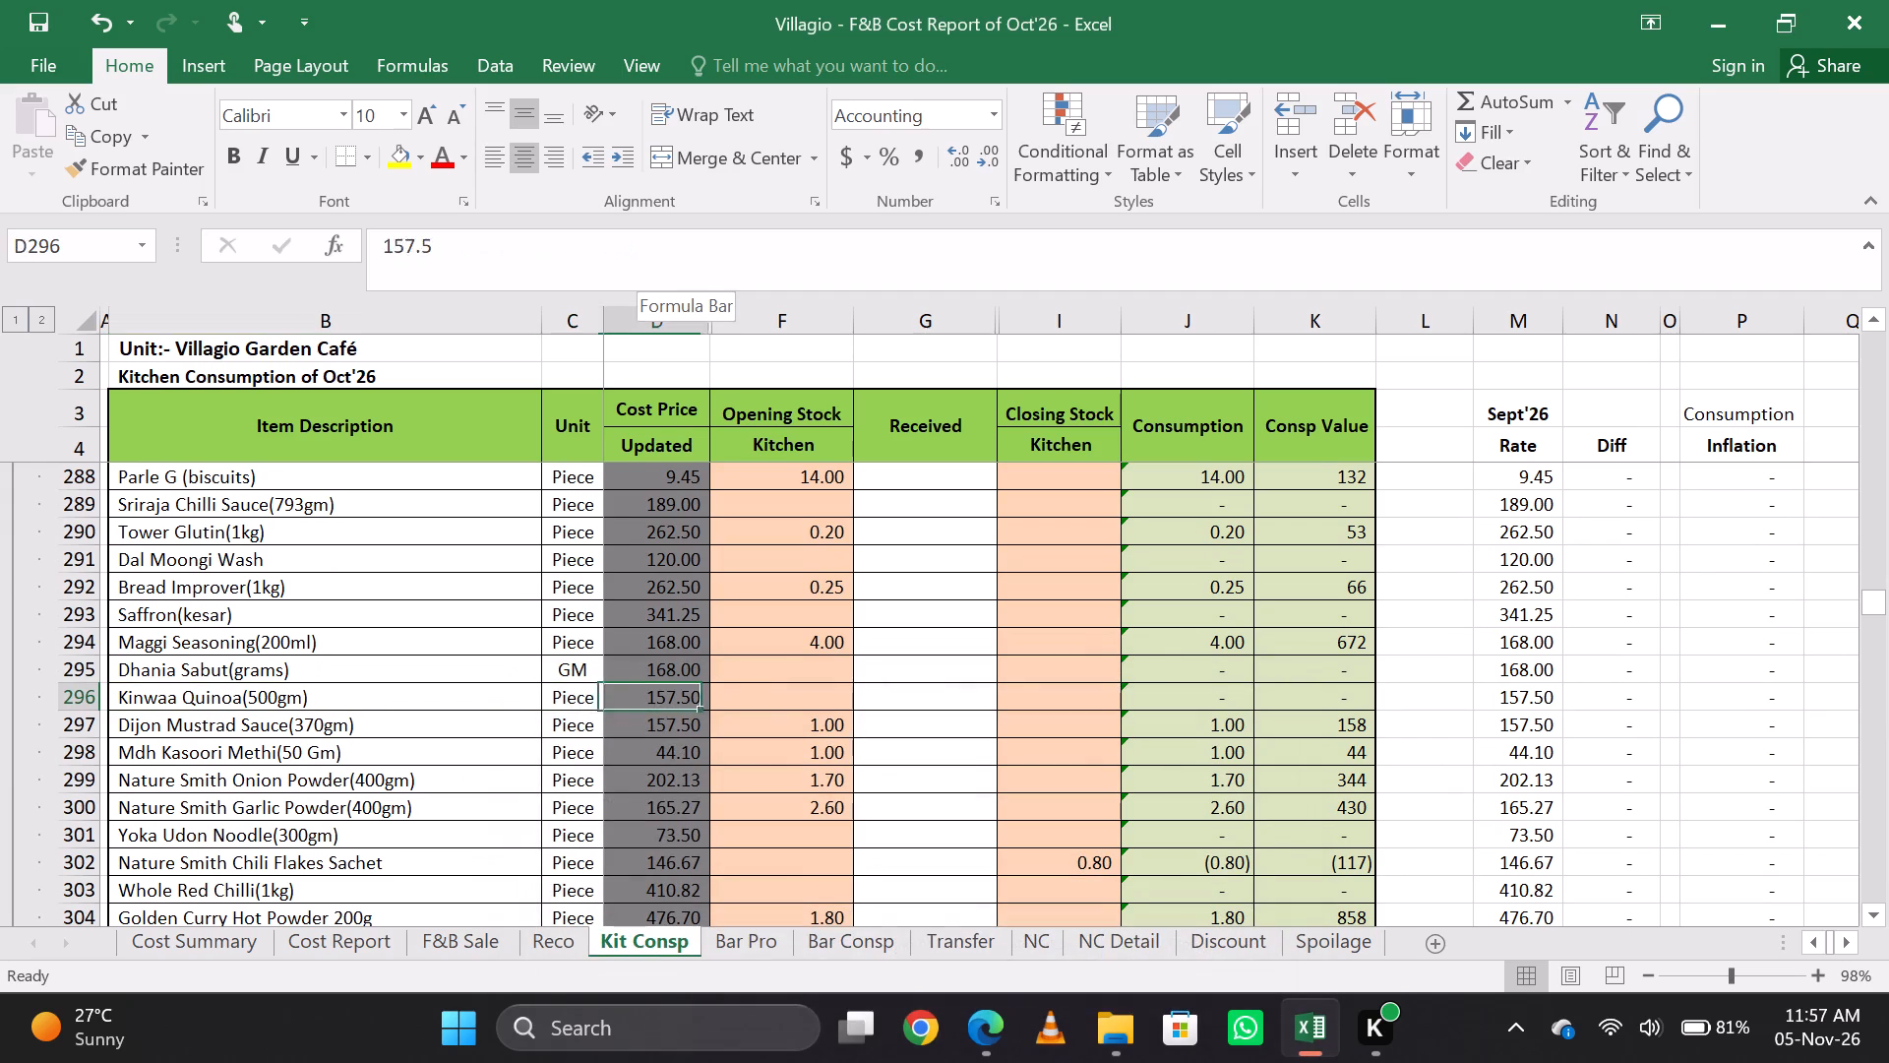
key("Right")
key("Right")
key("Right")
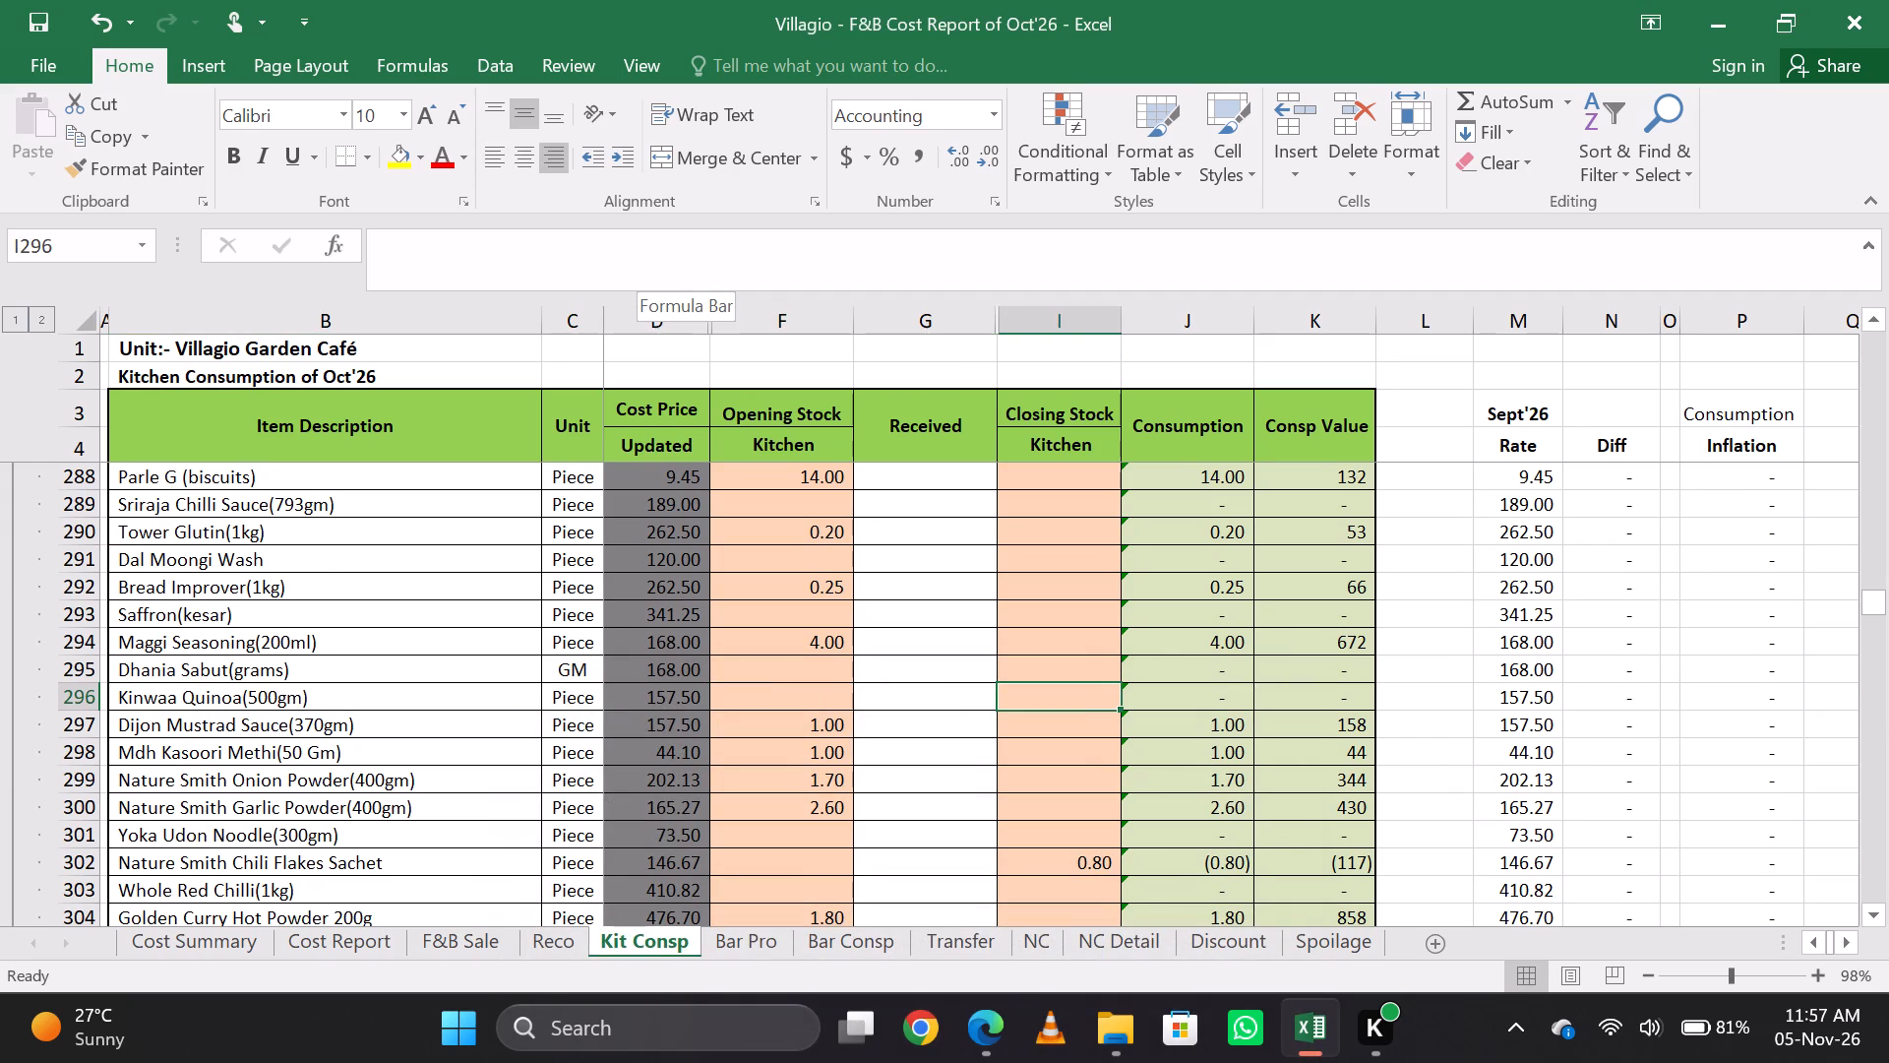
key("period")
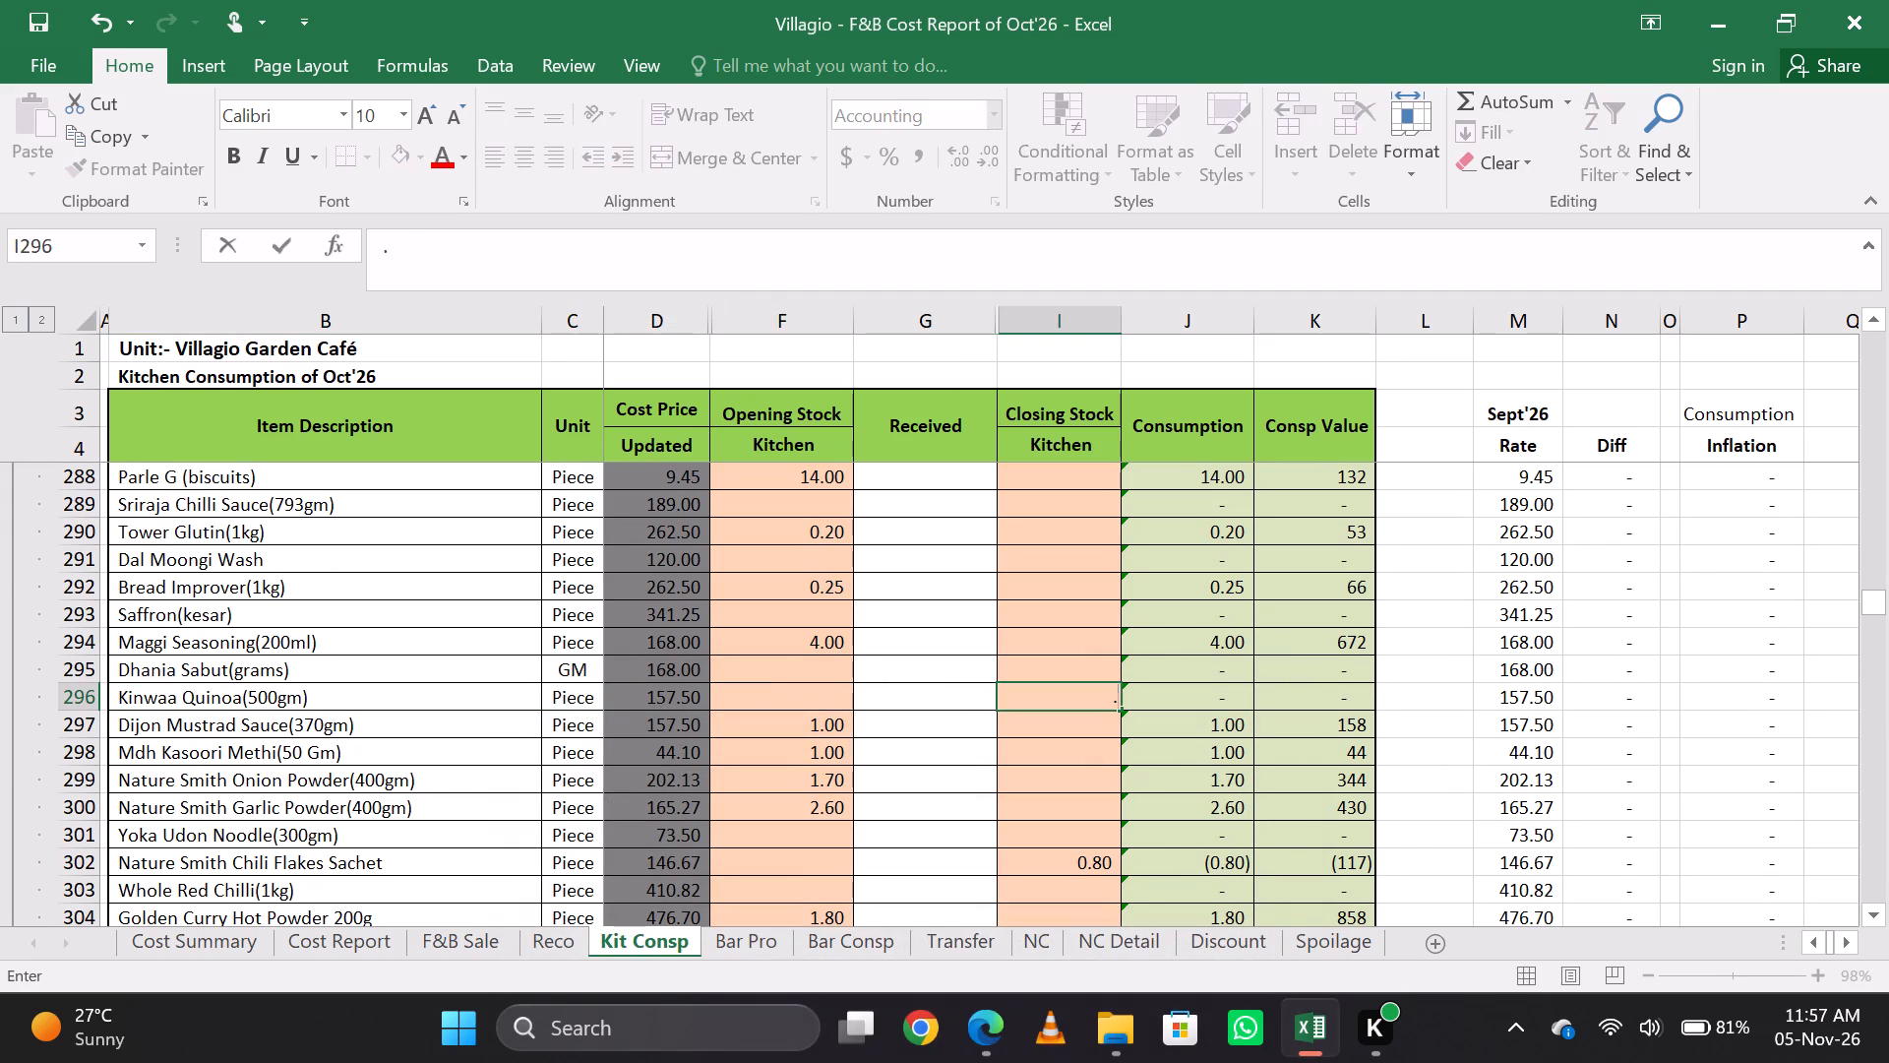
key("BackSpace")
key("1")
key("Down")
key("Up")
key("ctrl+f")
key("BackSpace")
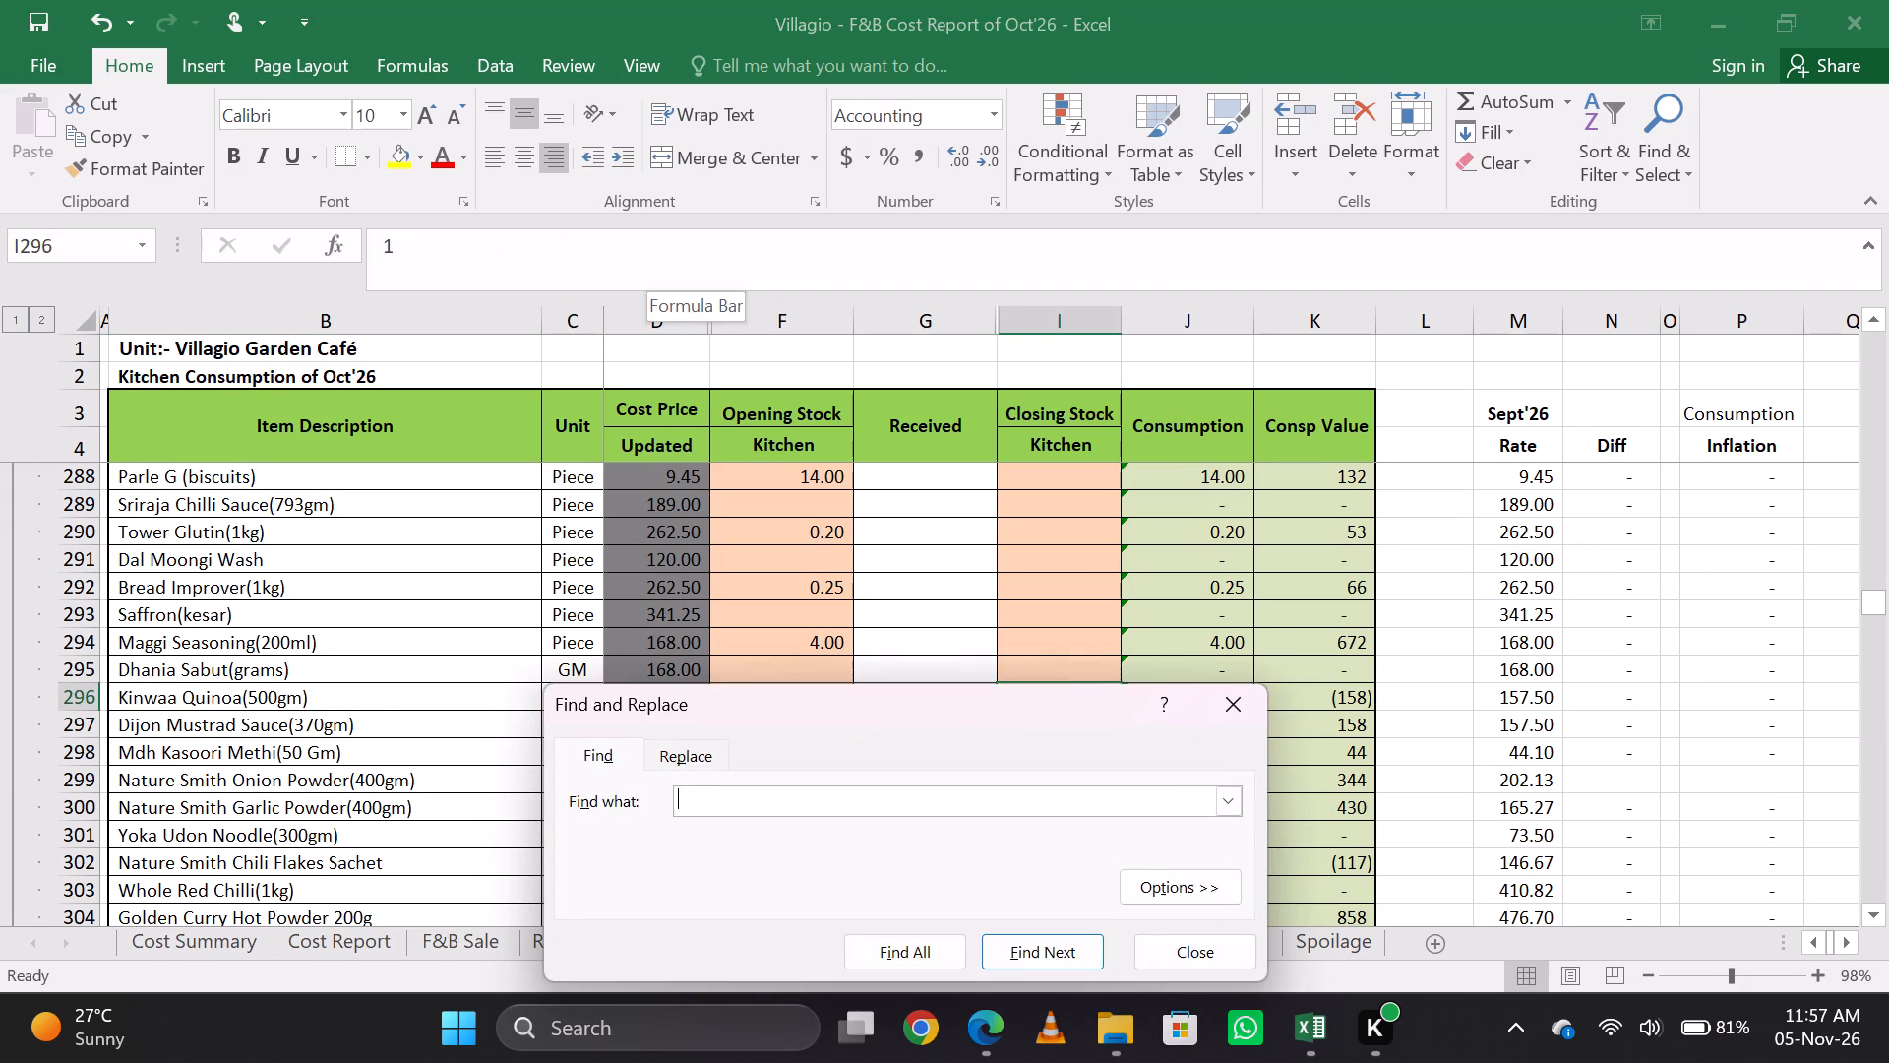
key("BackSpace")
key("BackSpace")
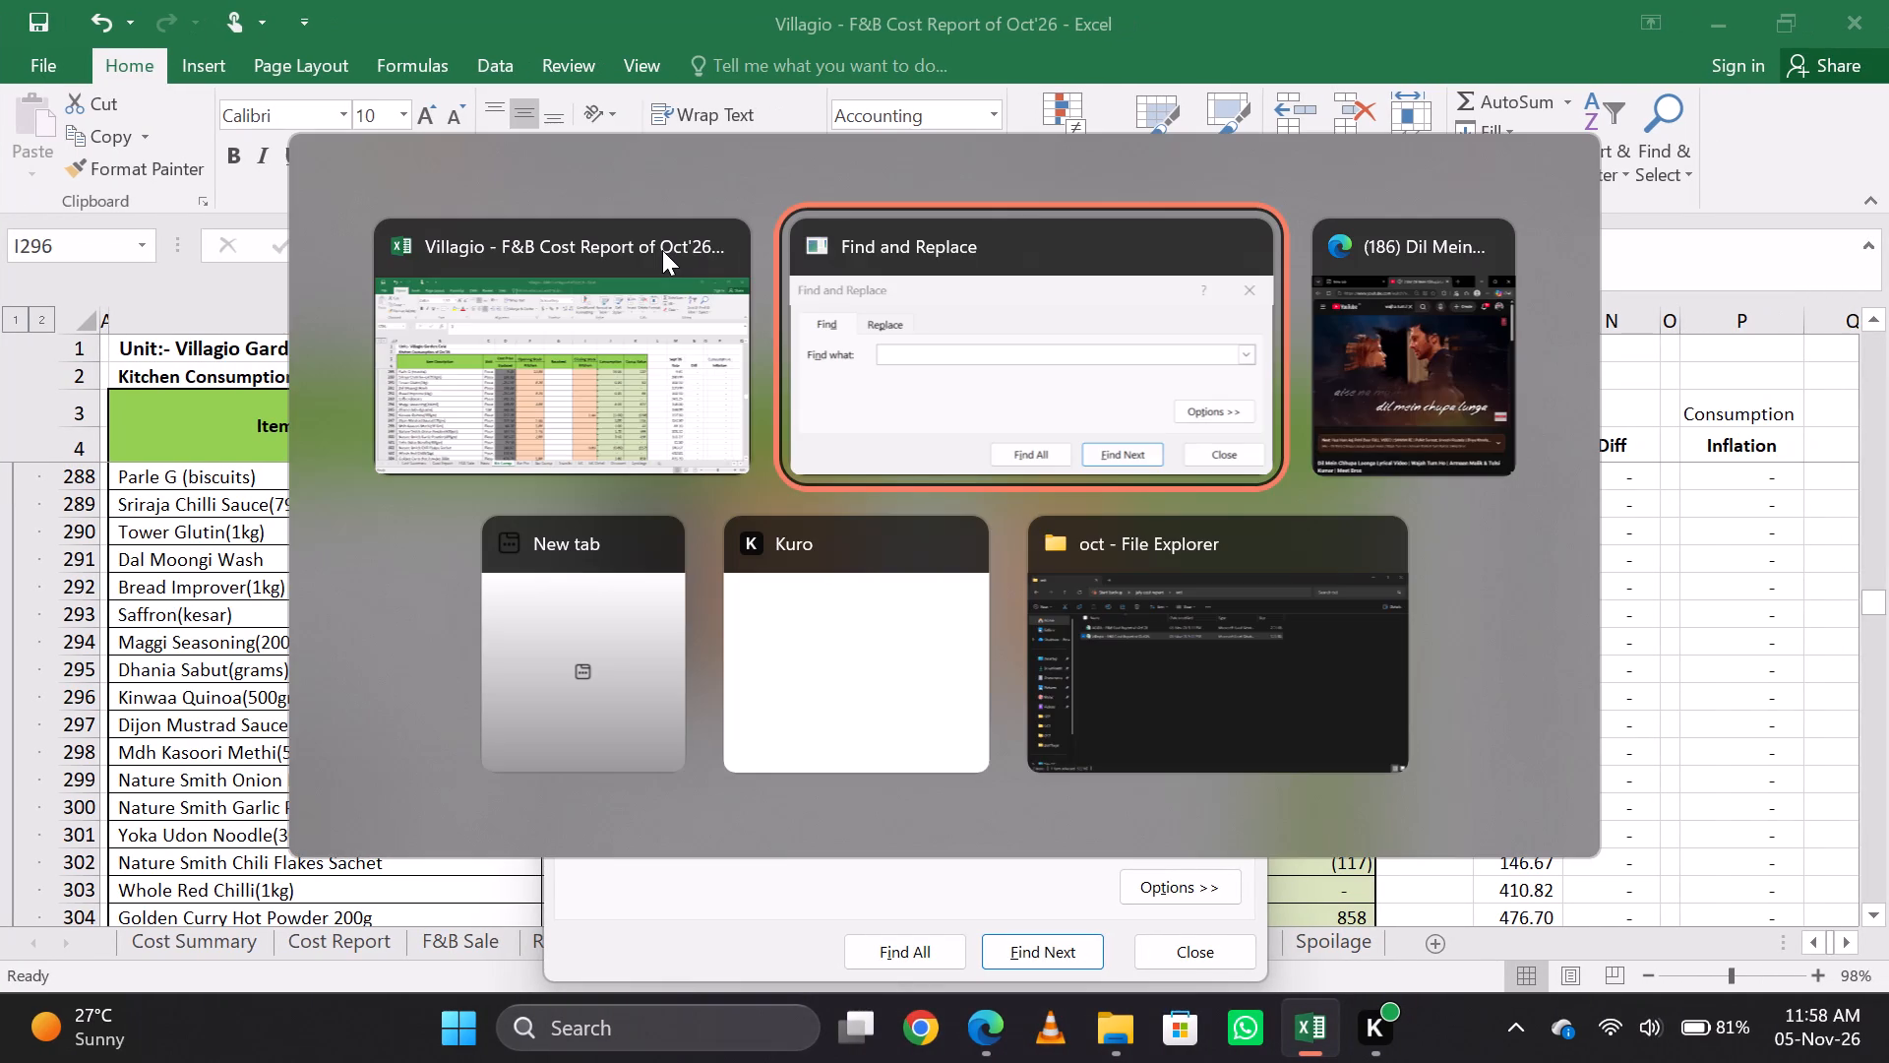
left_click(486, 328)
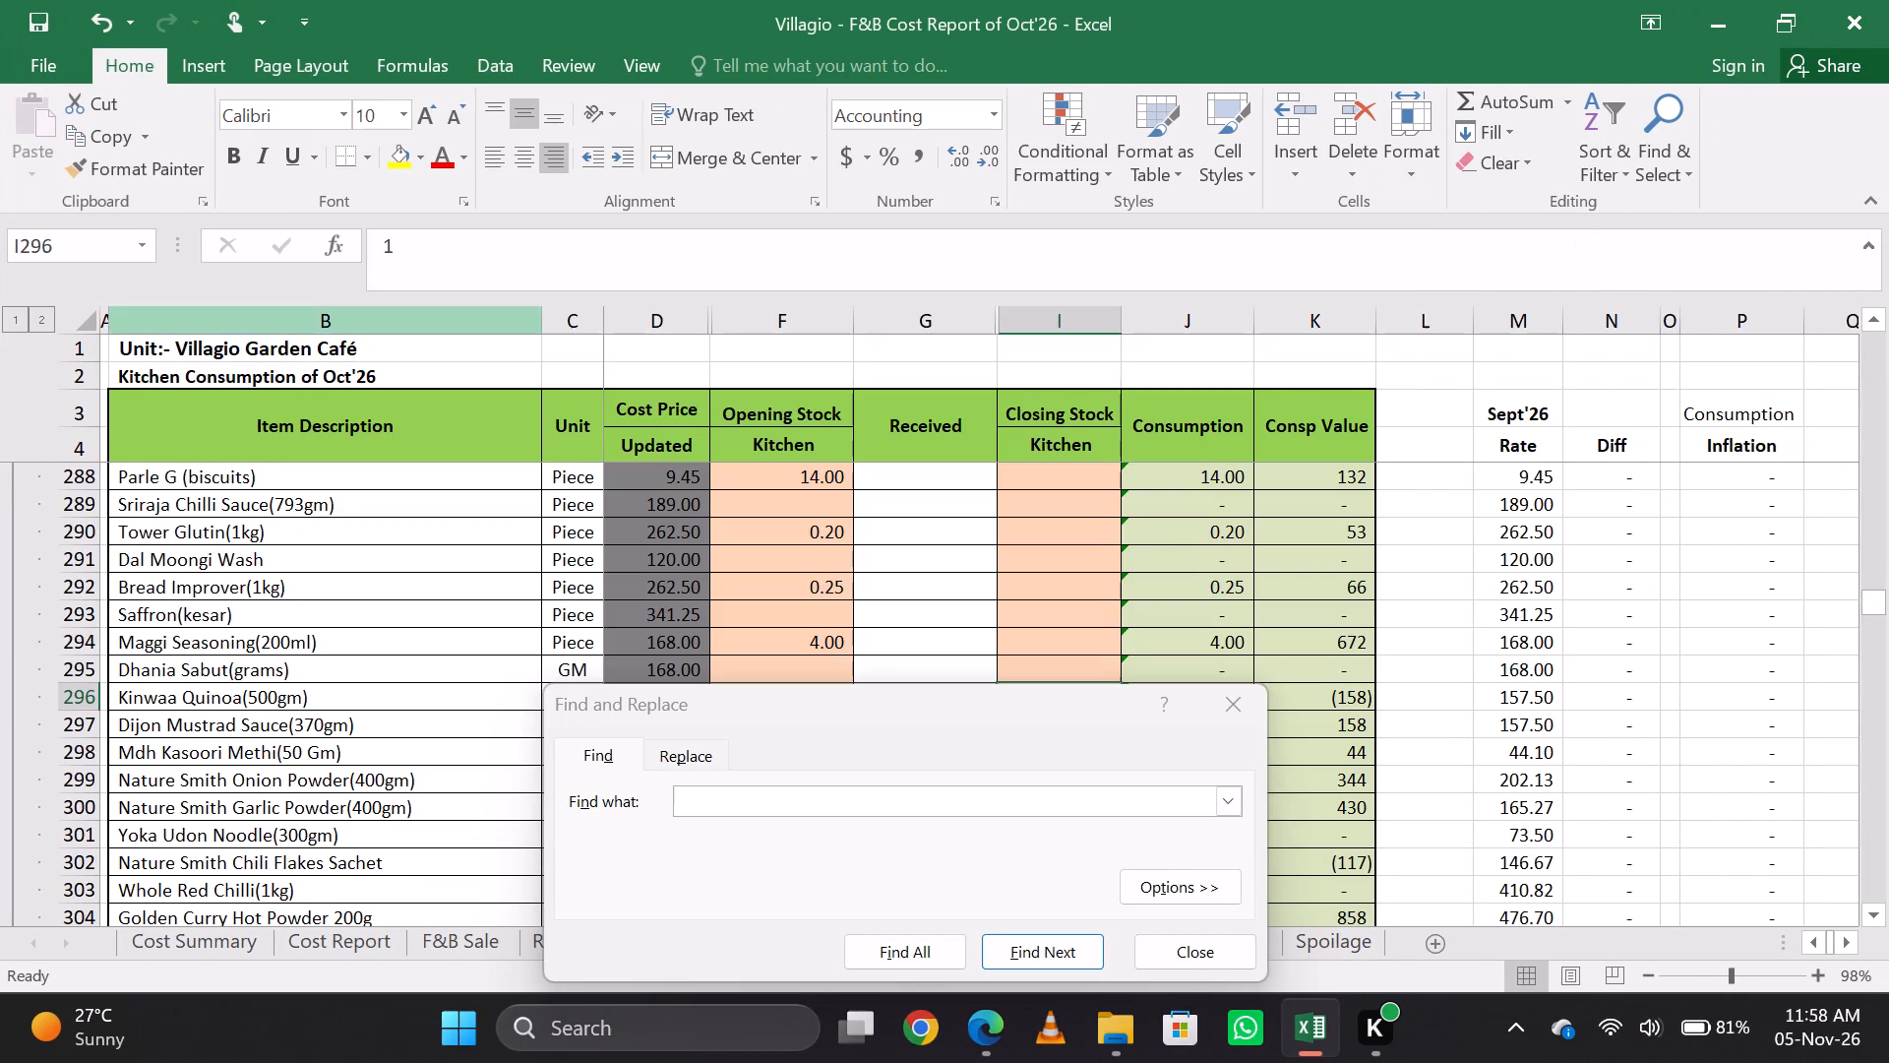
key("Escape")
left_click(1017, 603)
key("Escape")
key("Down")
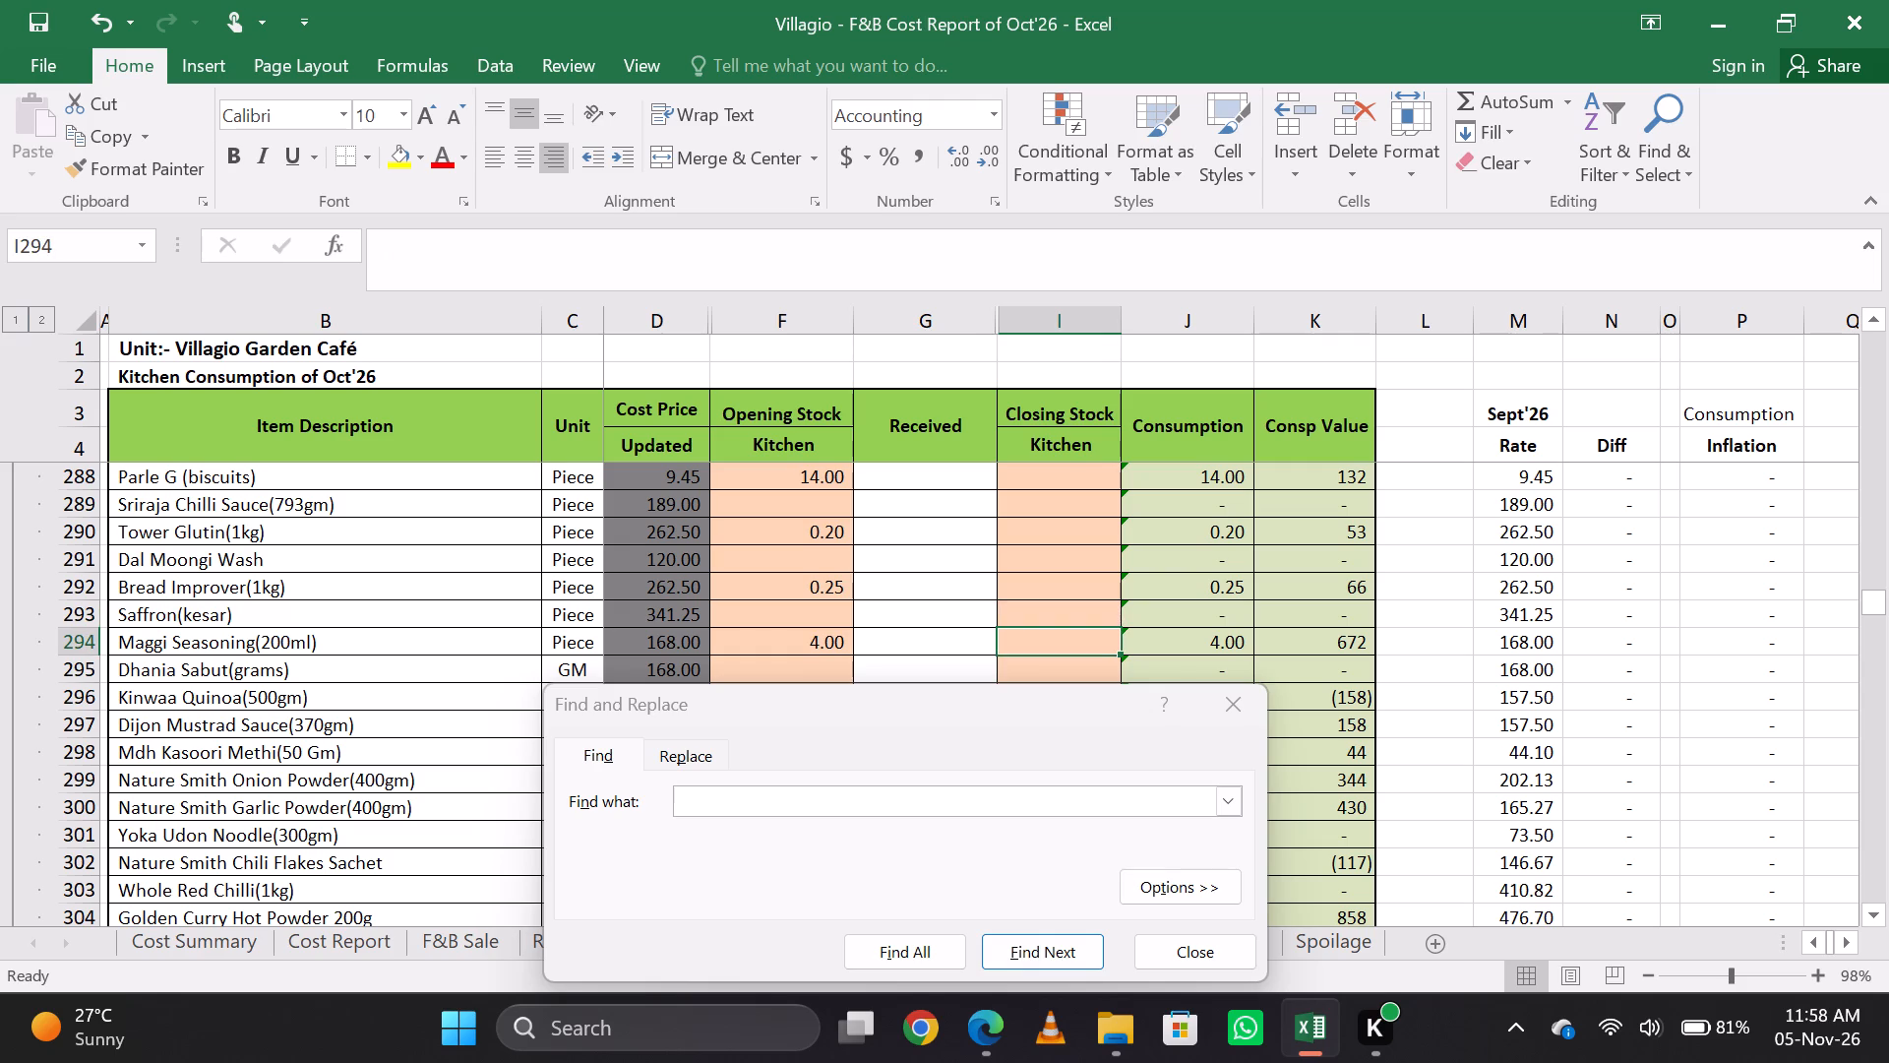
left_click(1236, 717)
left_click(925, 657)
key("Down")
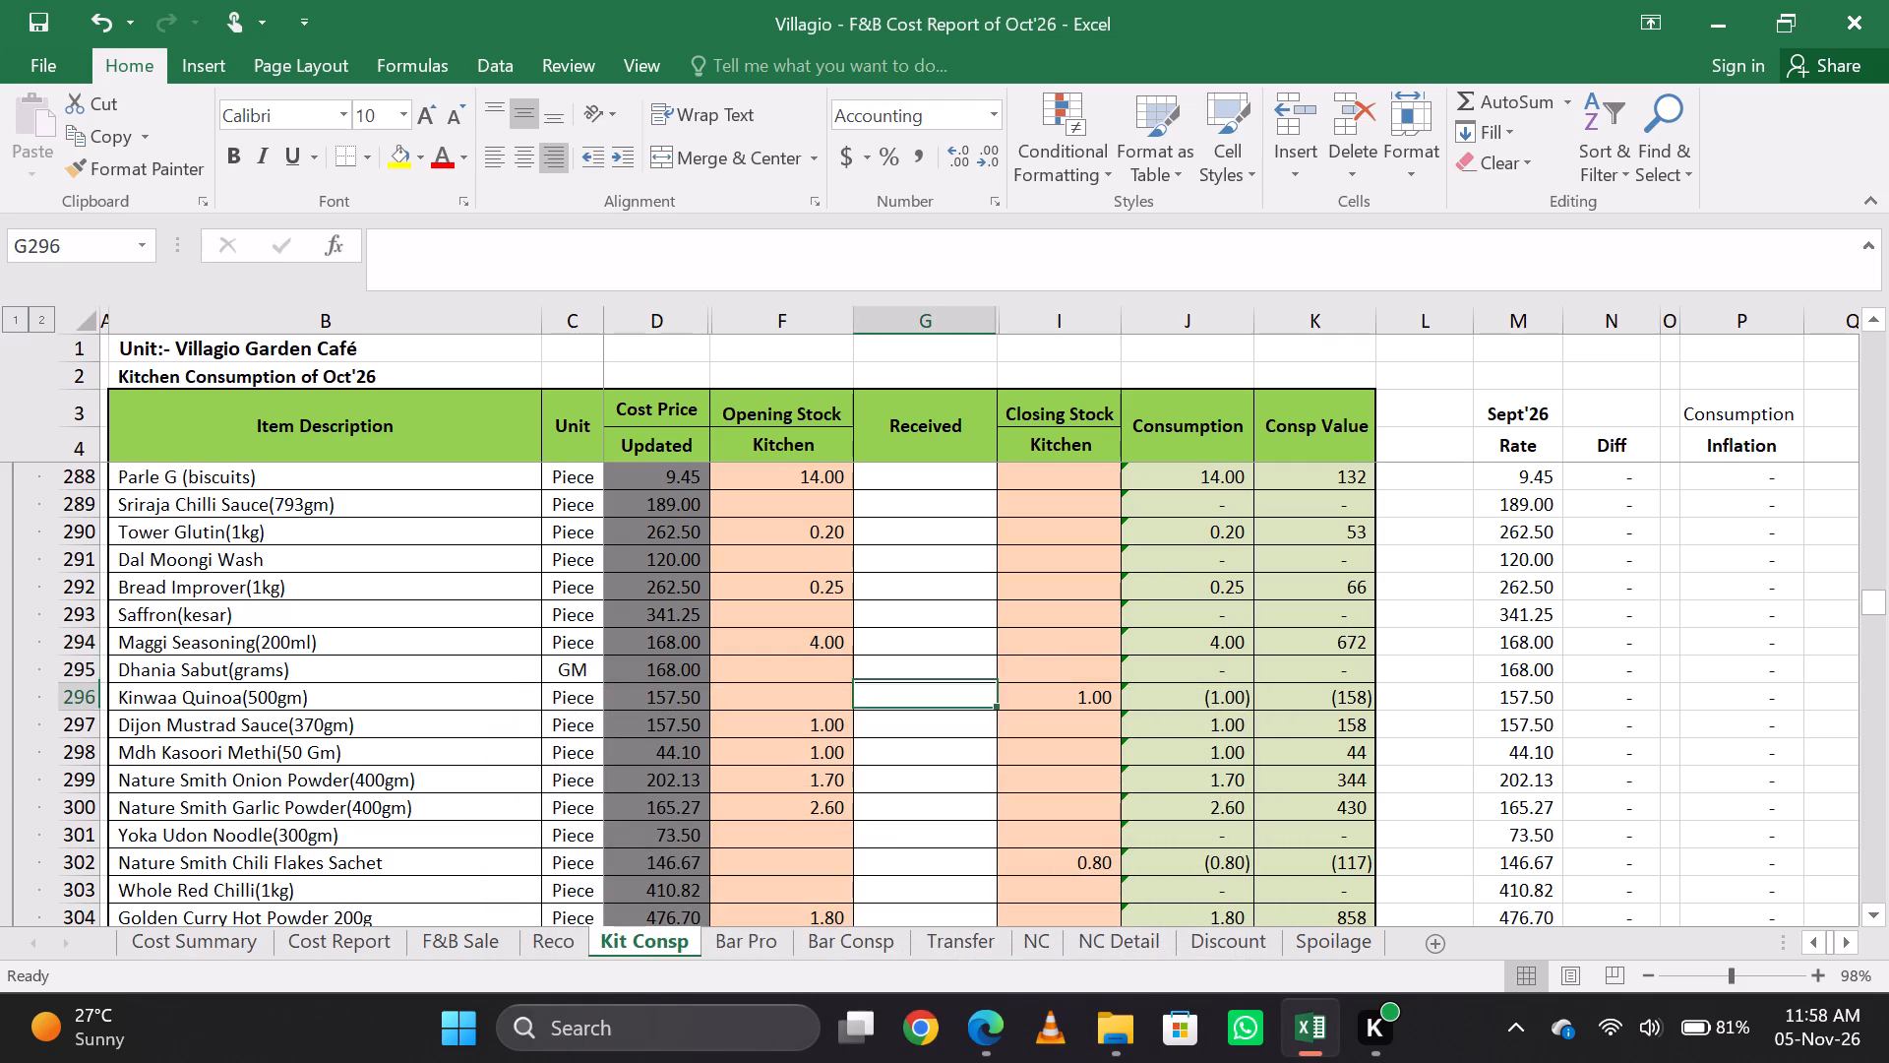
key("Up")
Open the item search and move its window clear of the item name and unit columns.
key("ctrl+f")
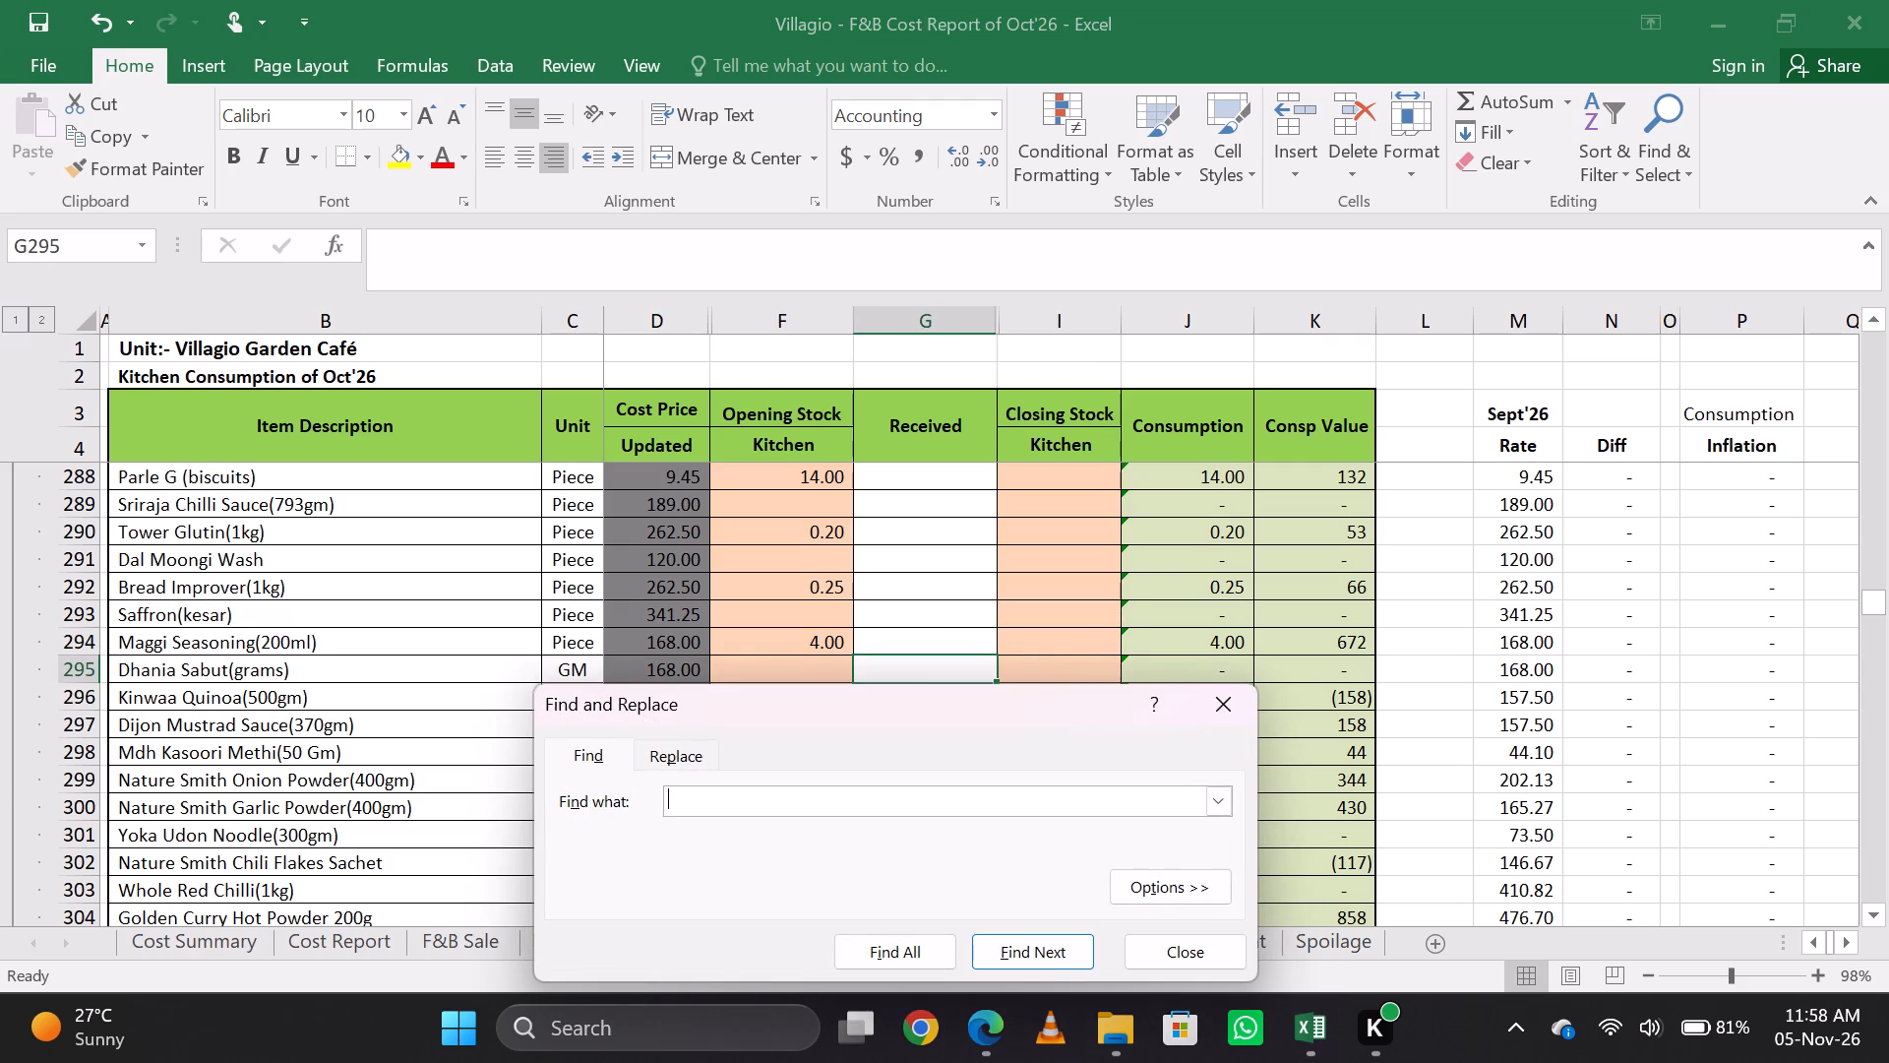
left_click_drag(921, 698, 1199, 651)
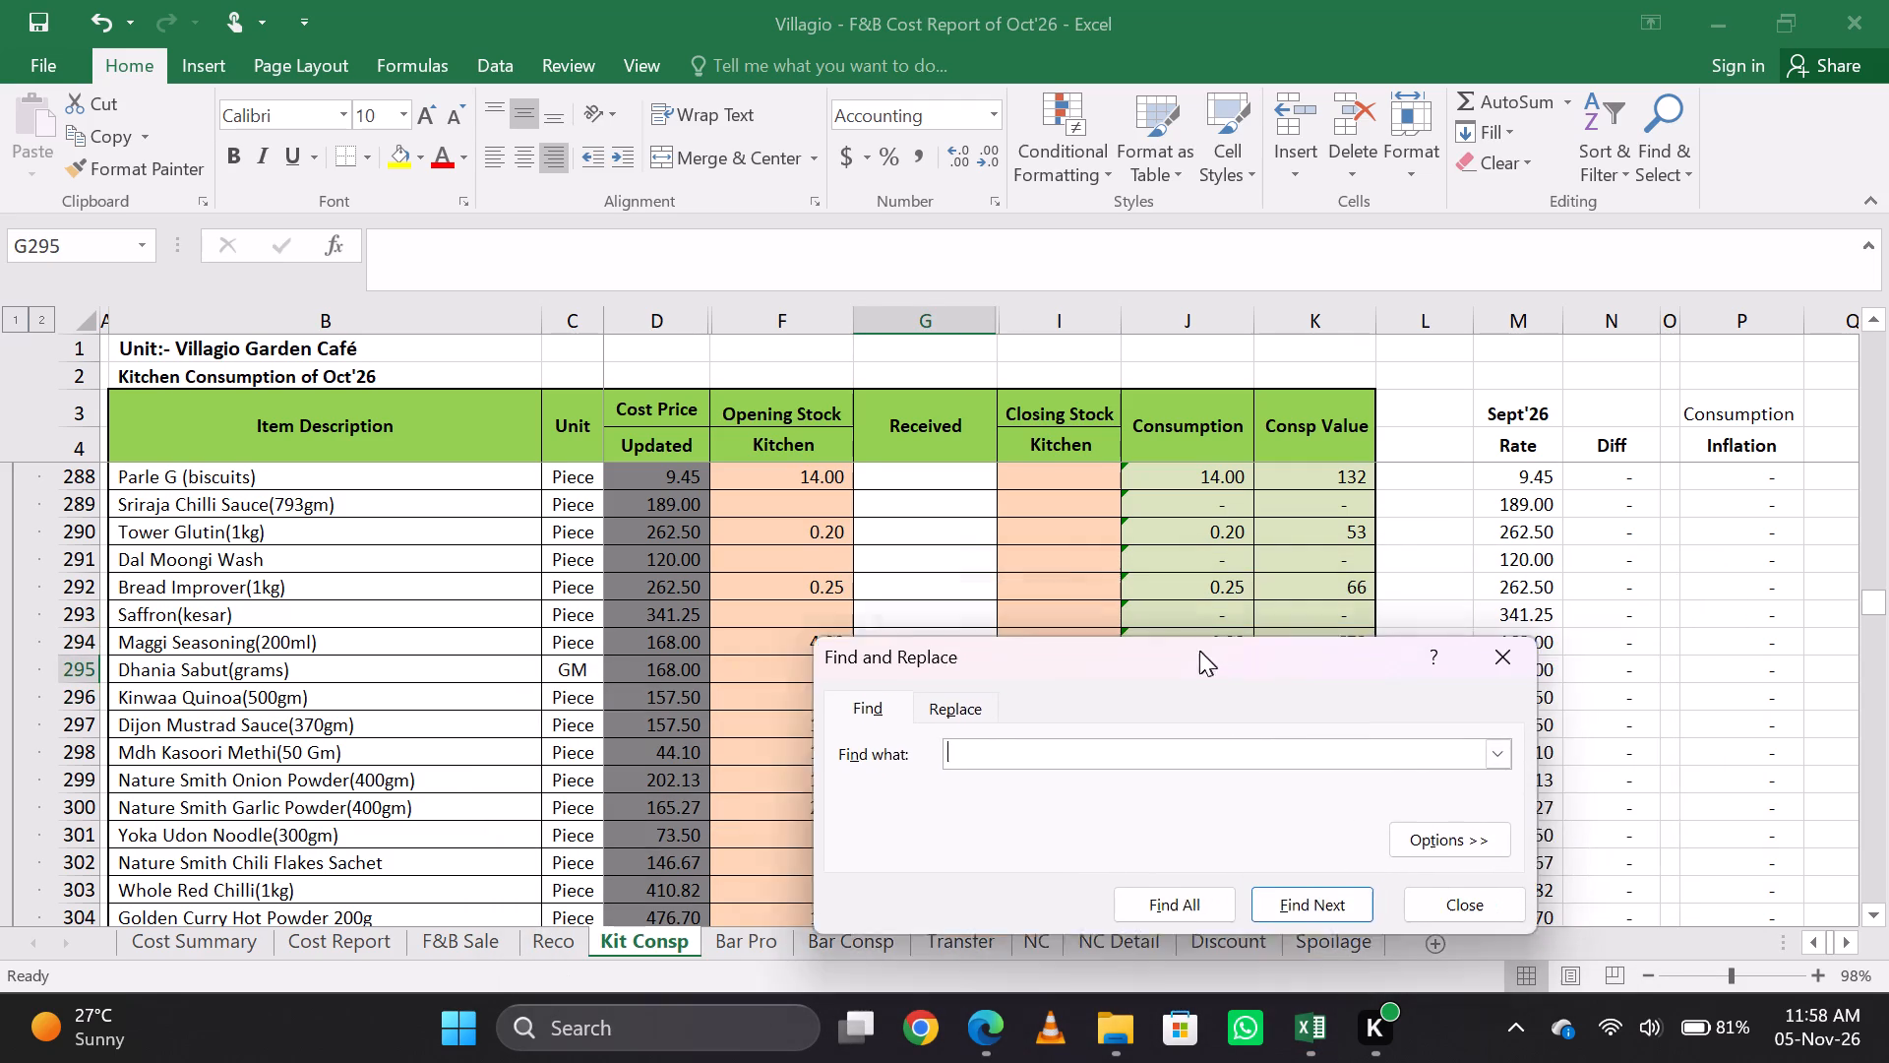
left_click_drag(1199, 651, 1090, 681)
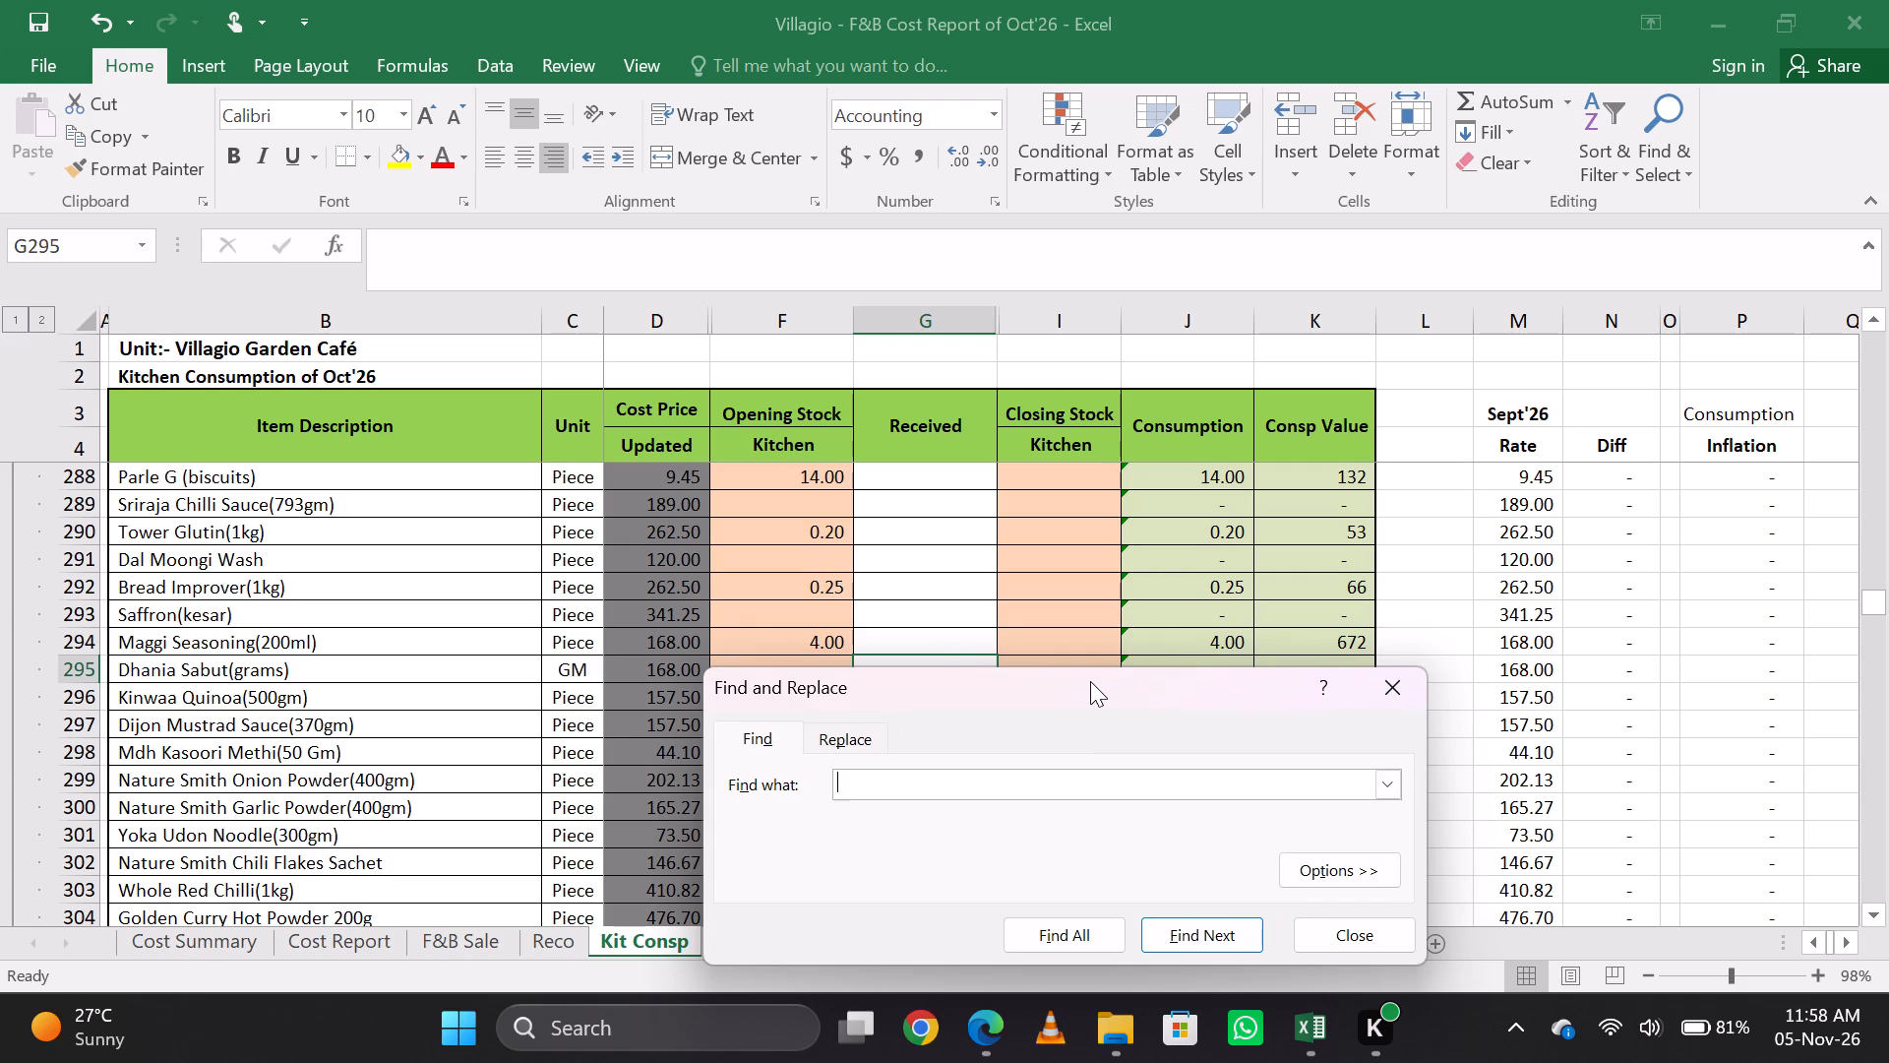
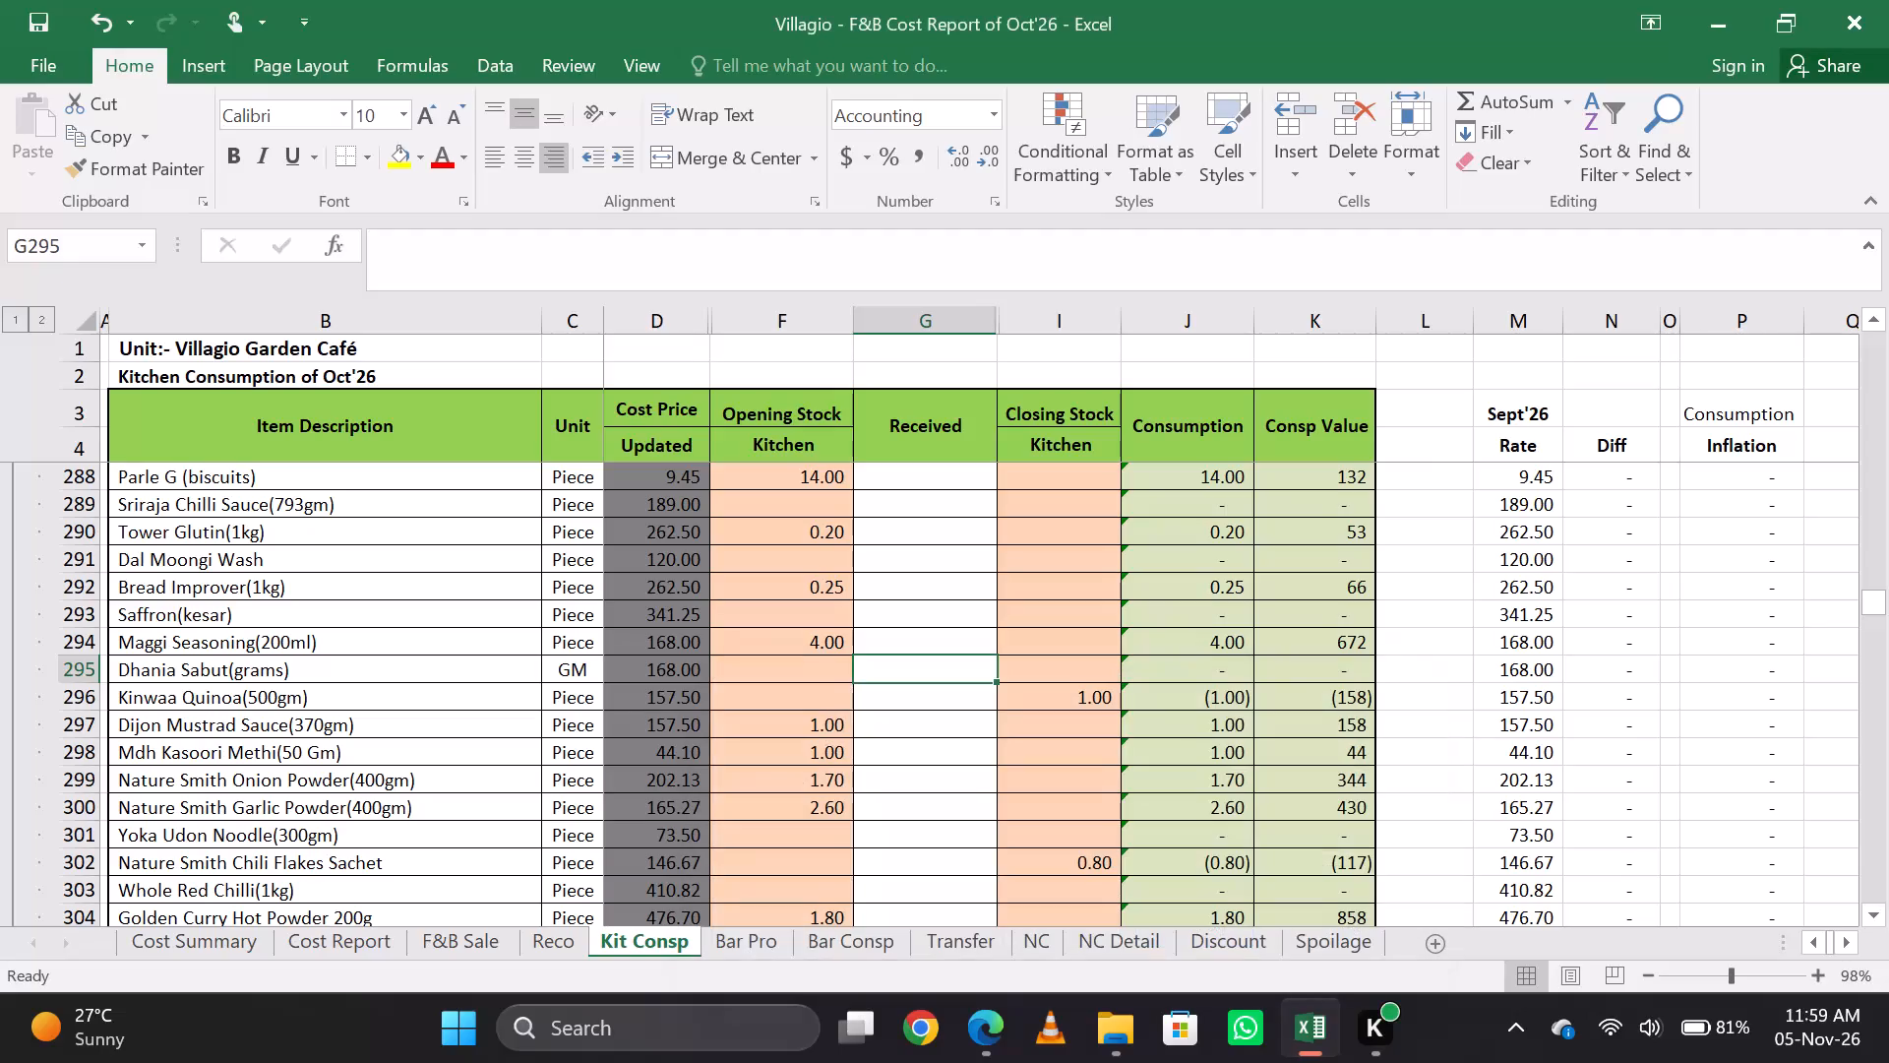
Search the item list for qui, go through the matches to Kinwaa Red Quinoa(500gm), and enter its kitchen closing stock as 1.
key("Up")
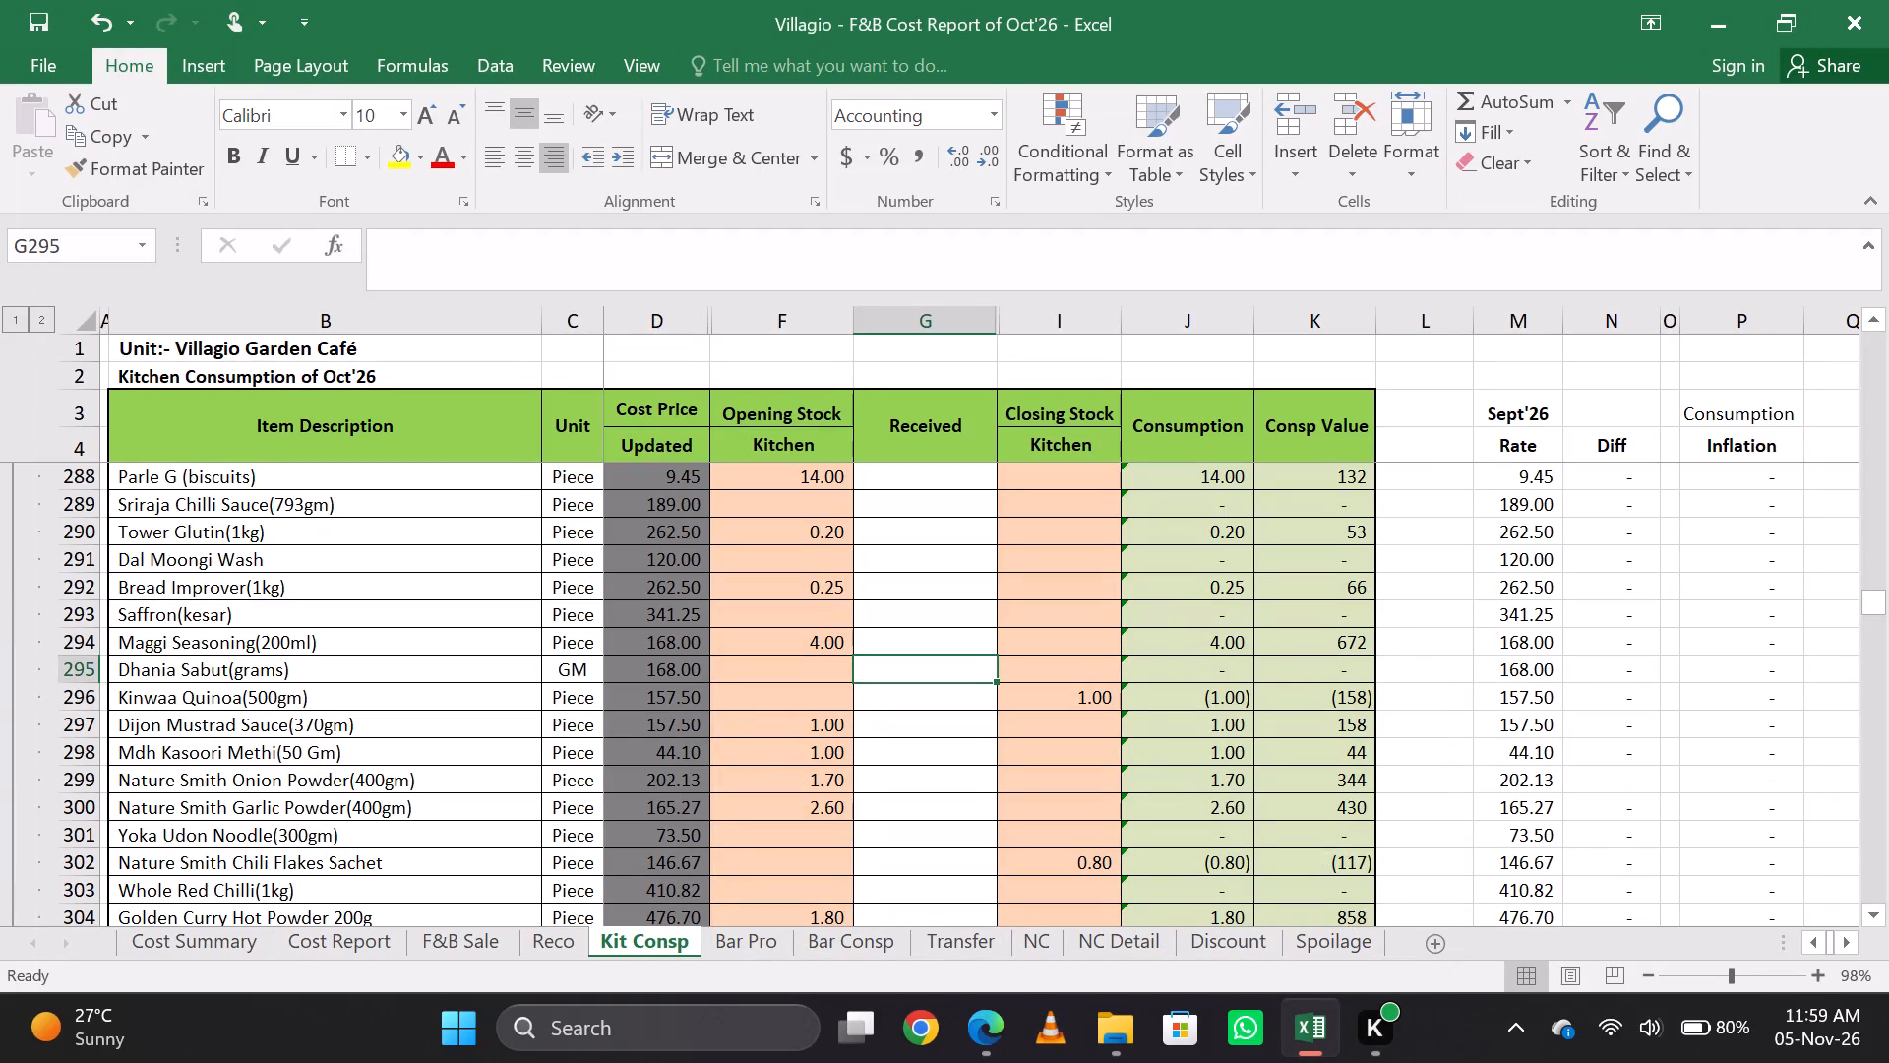
key("Left")
key("ctrl+f")
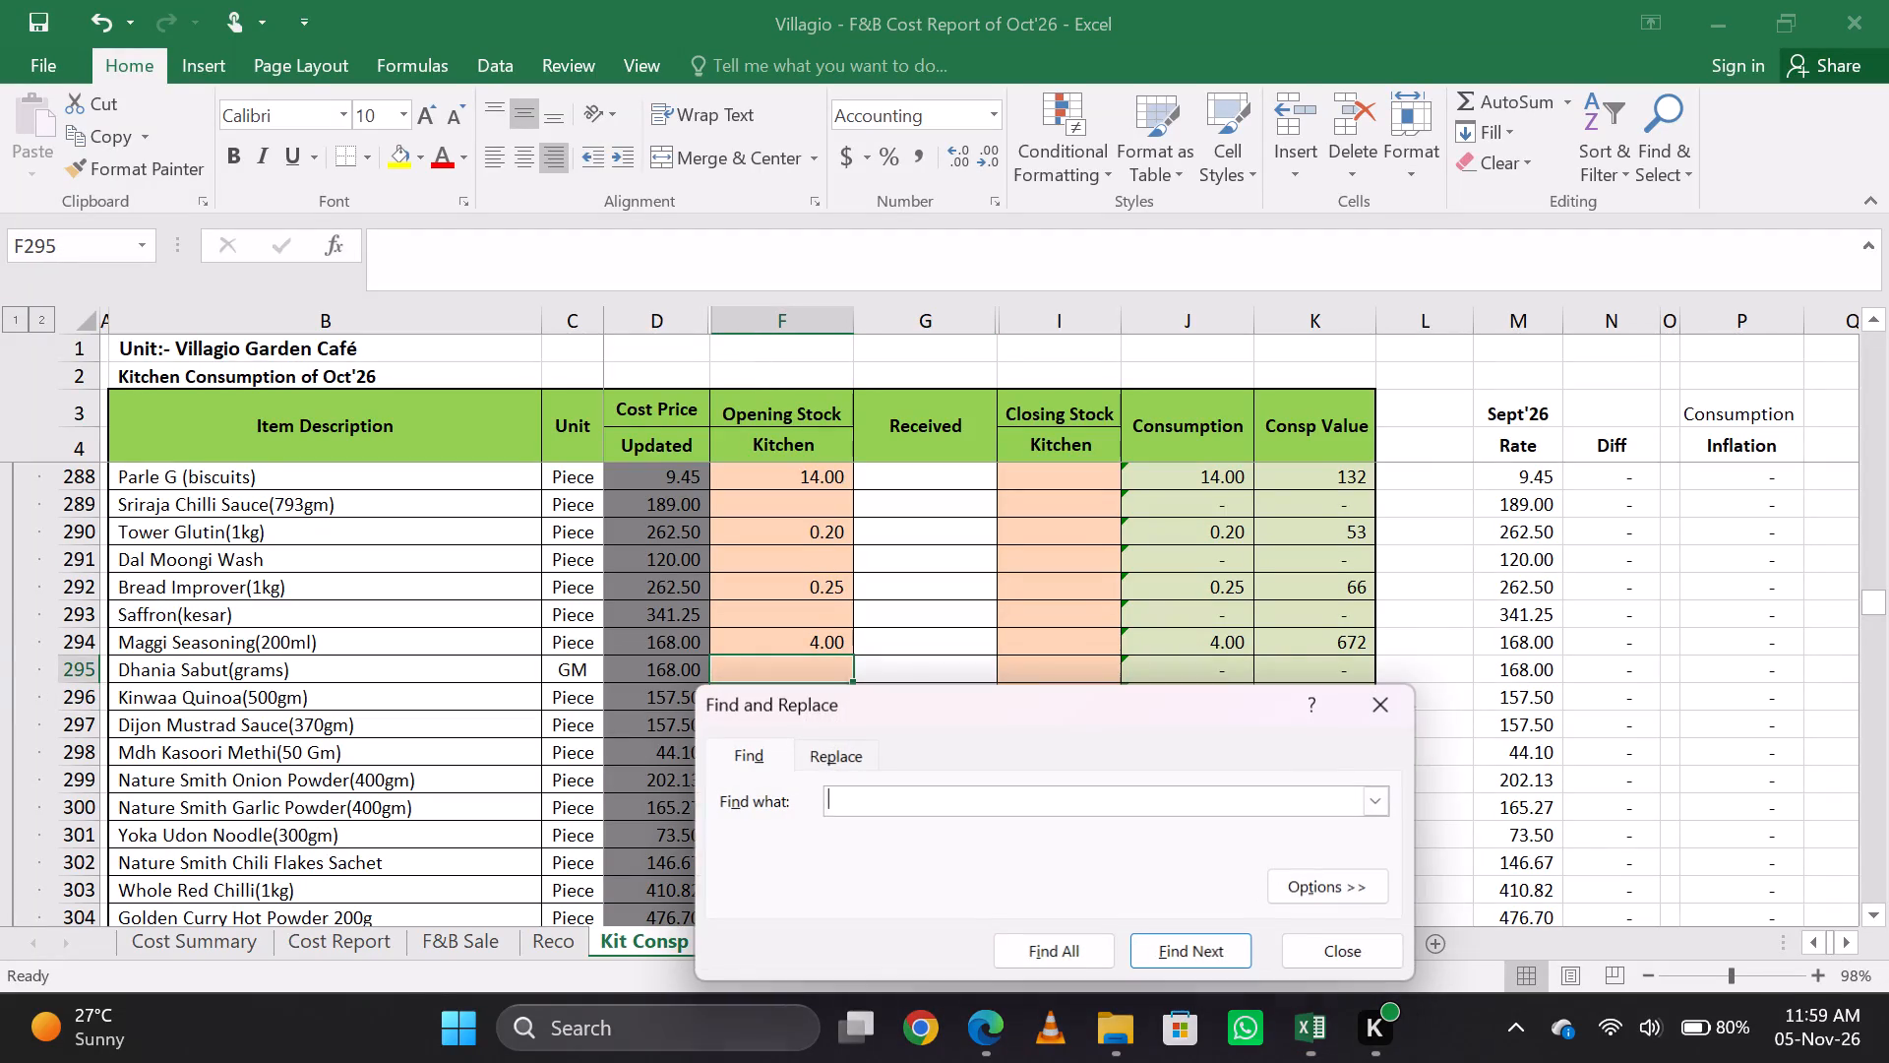
type("qu")
key("Return")
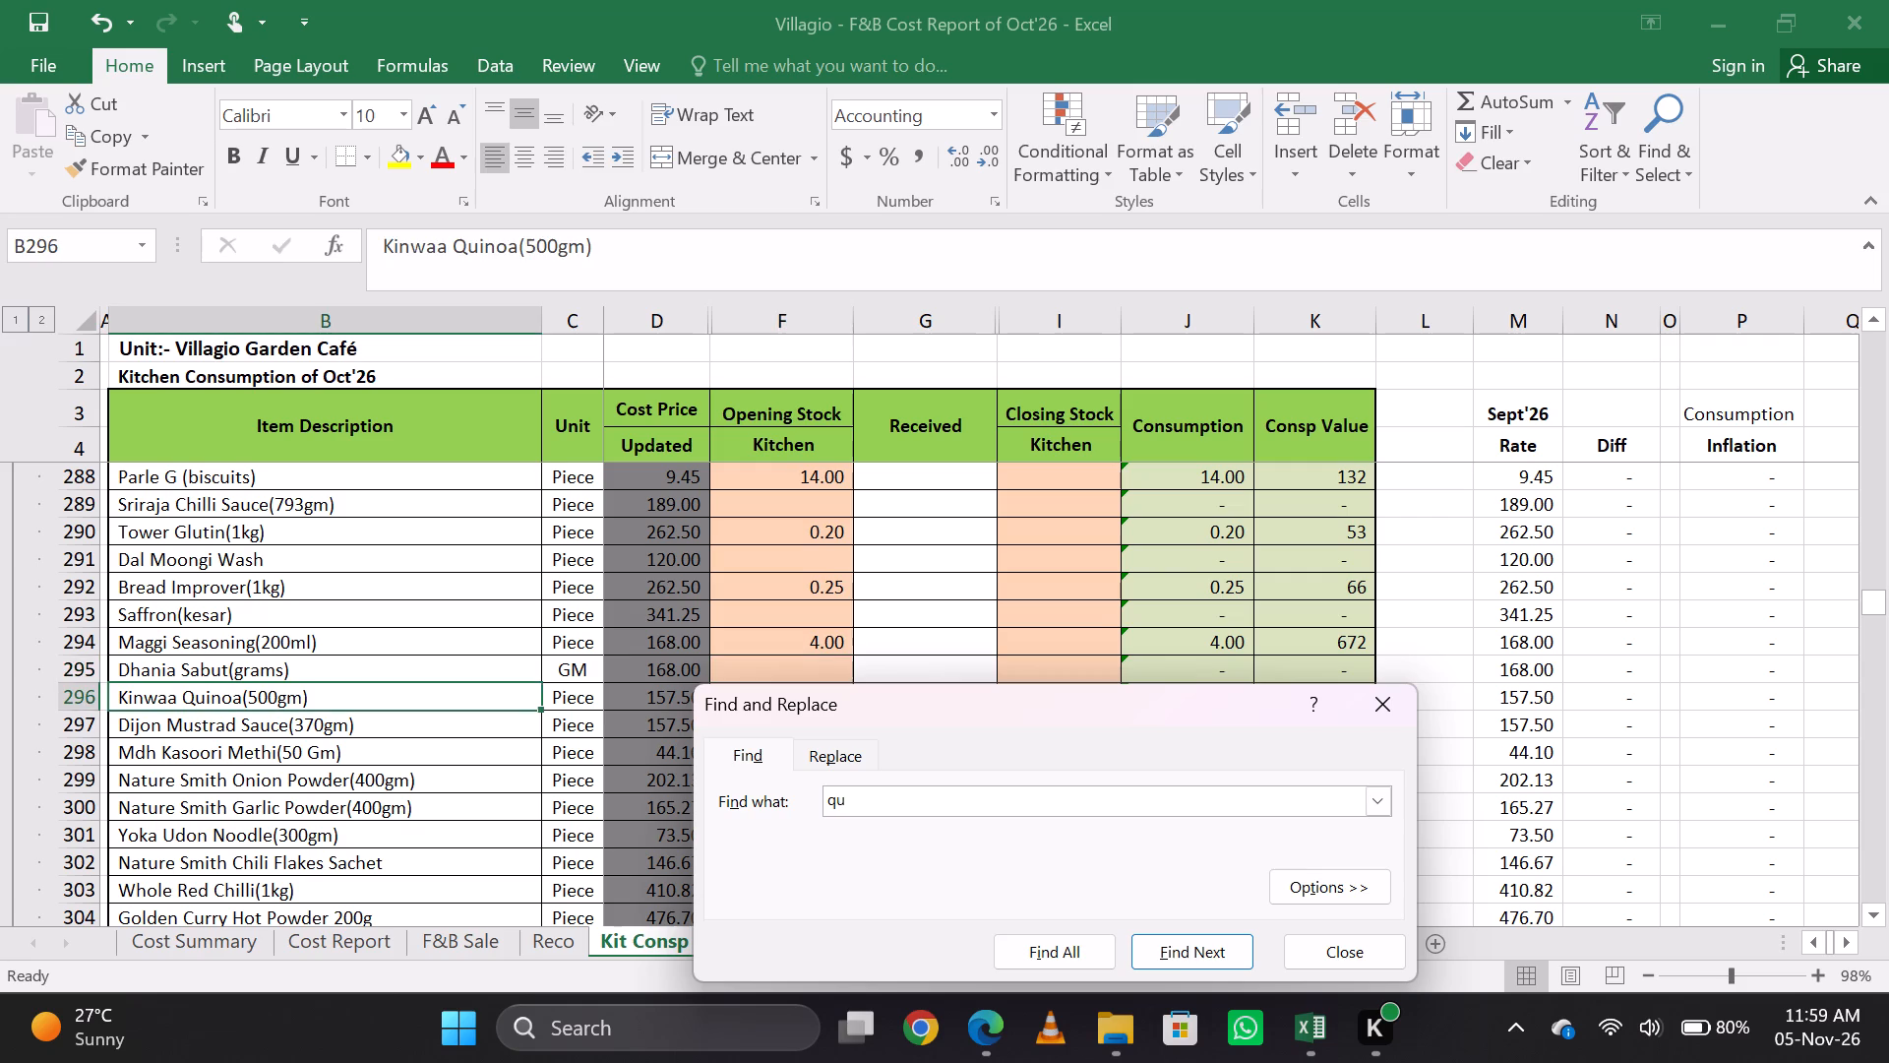
key("i")
key("Return")
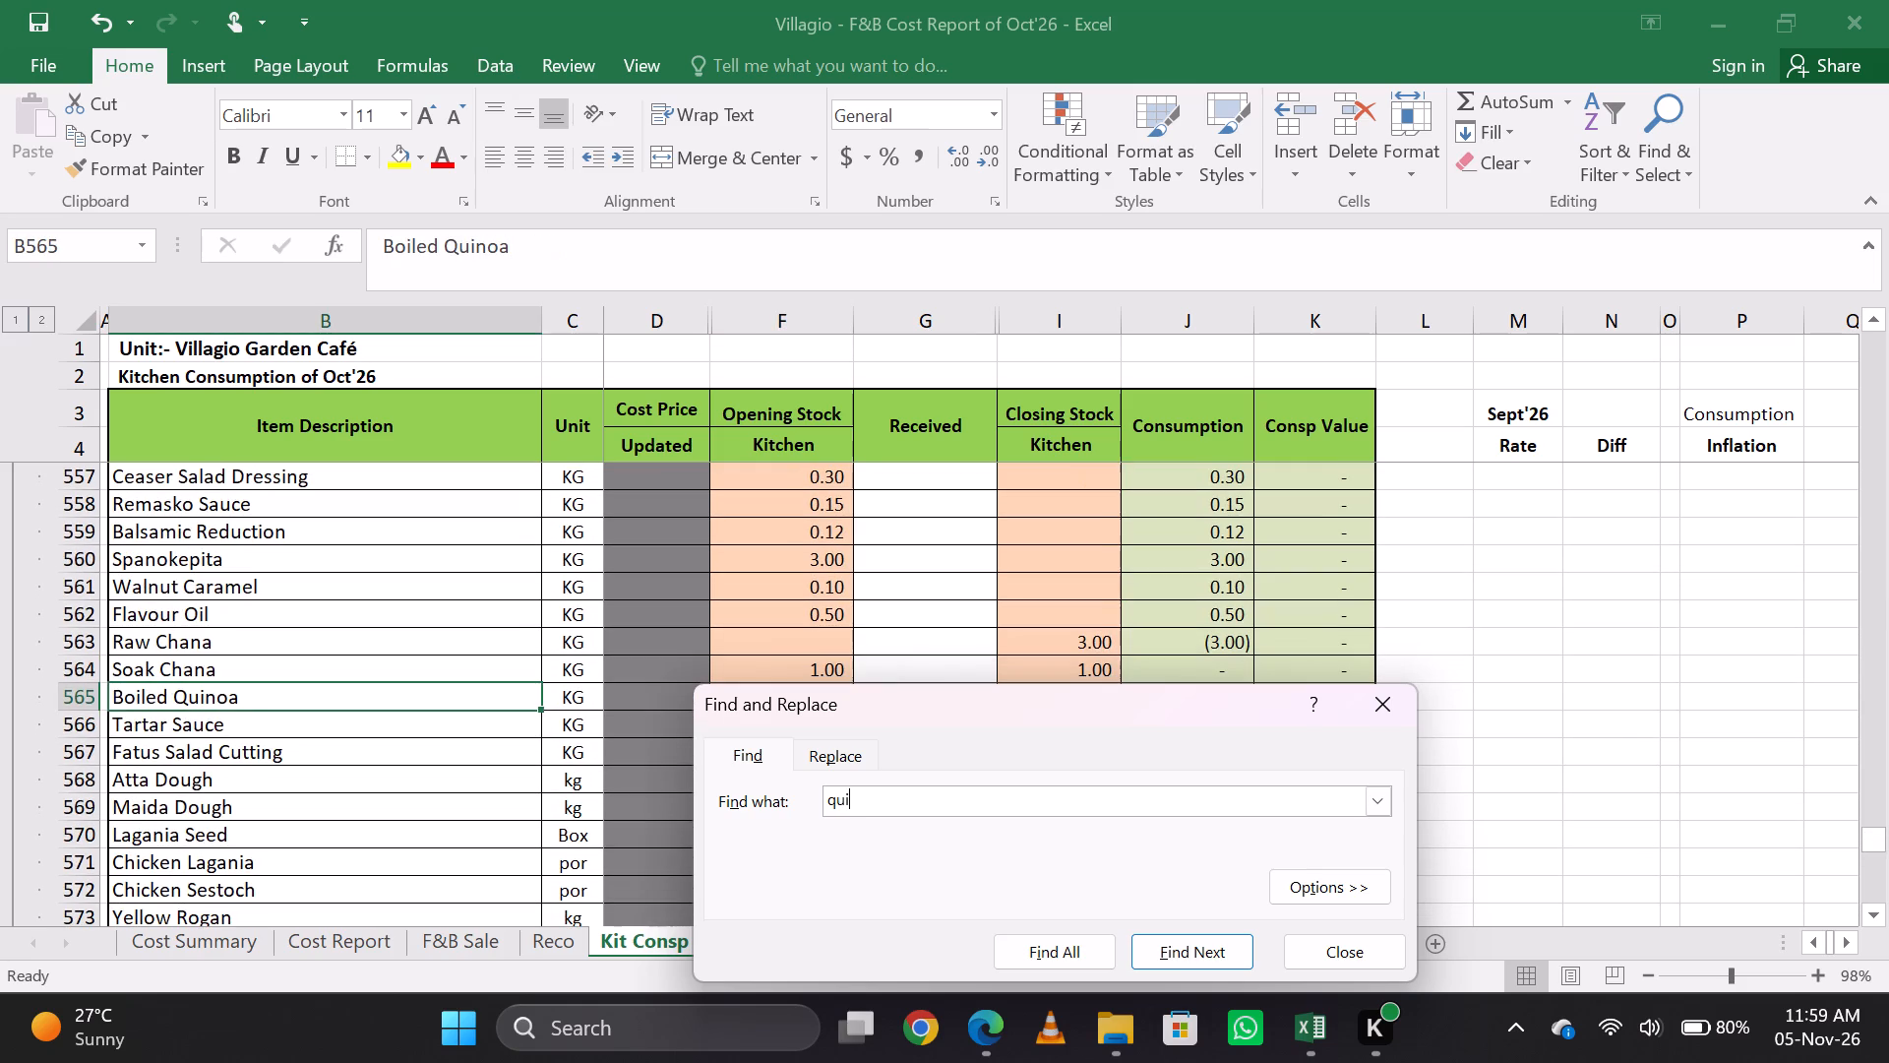
key("Return")
key("Return")
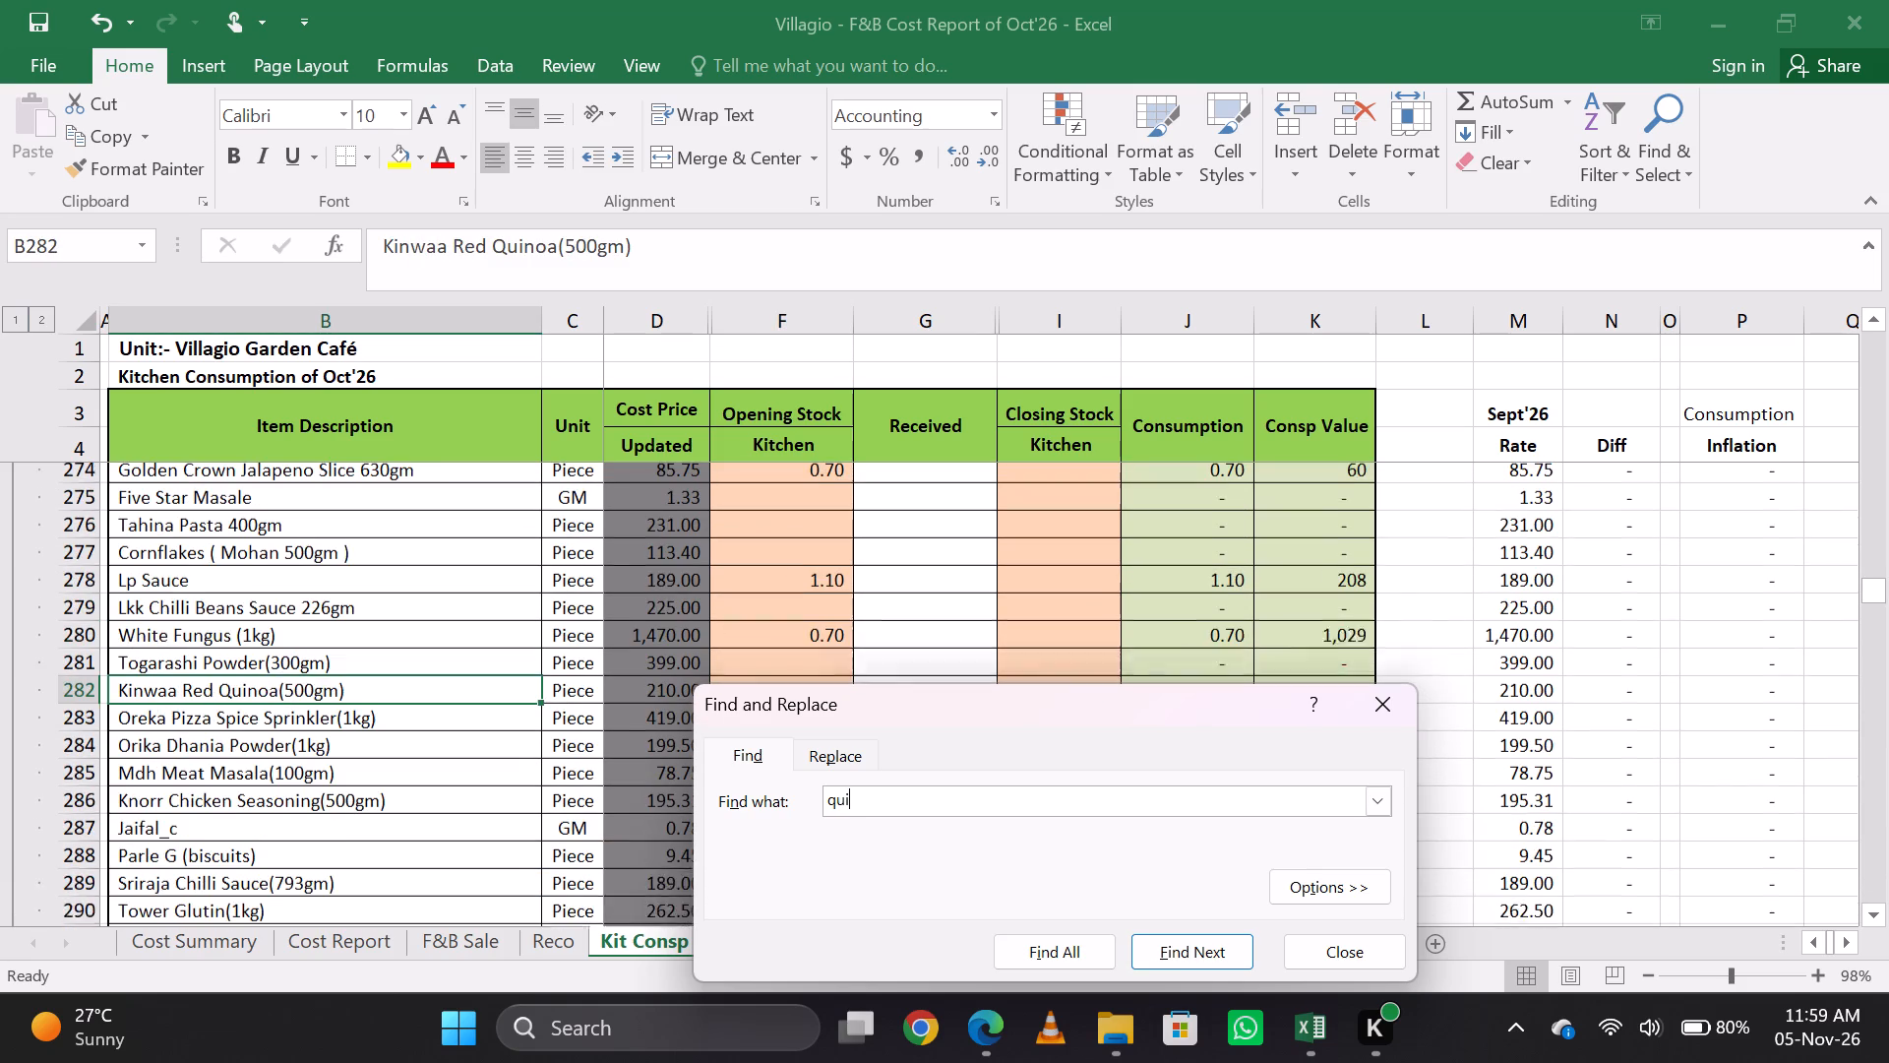
key("Escape")
key("Right")
key("Right")
key("Right")
key("Right")
key("Right")
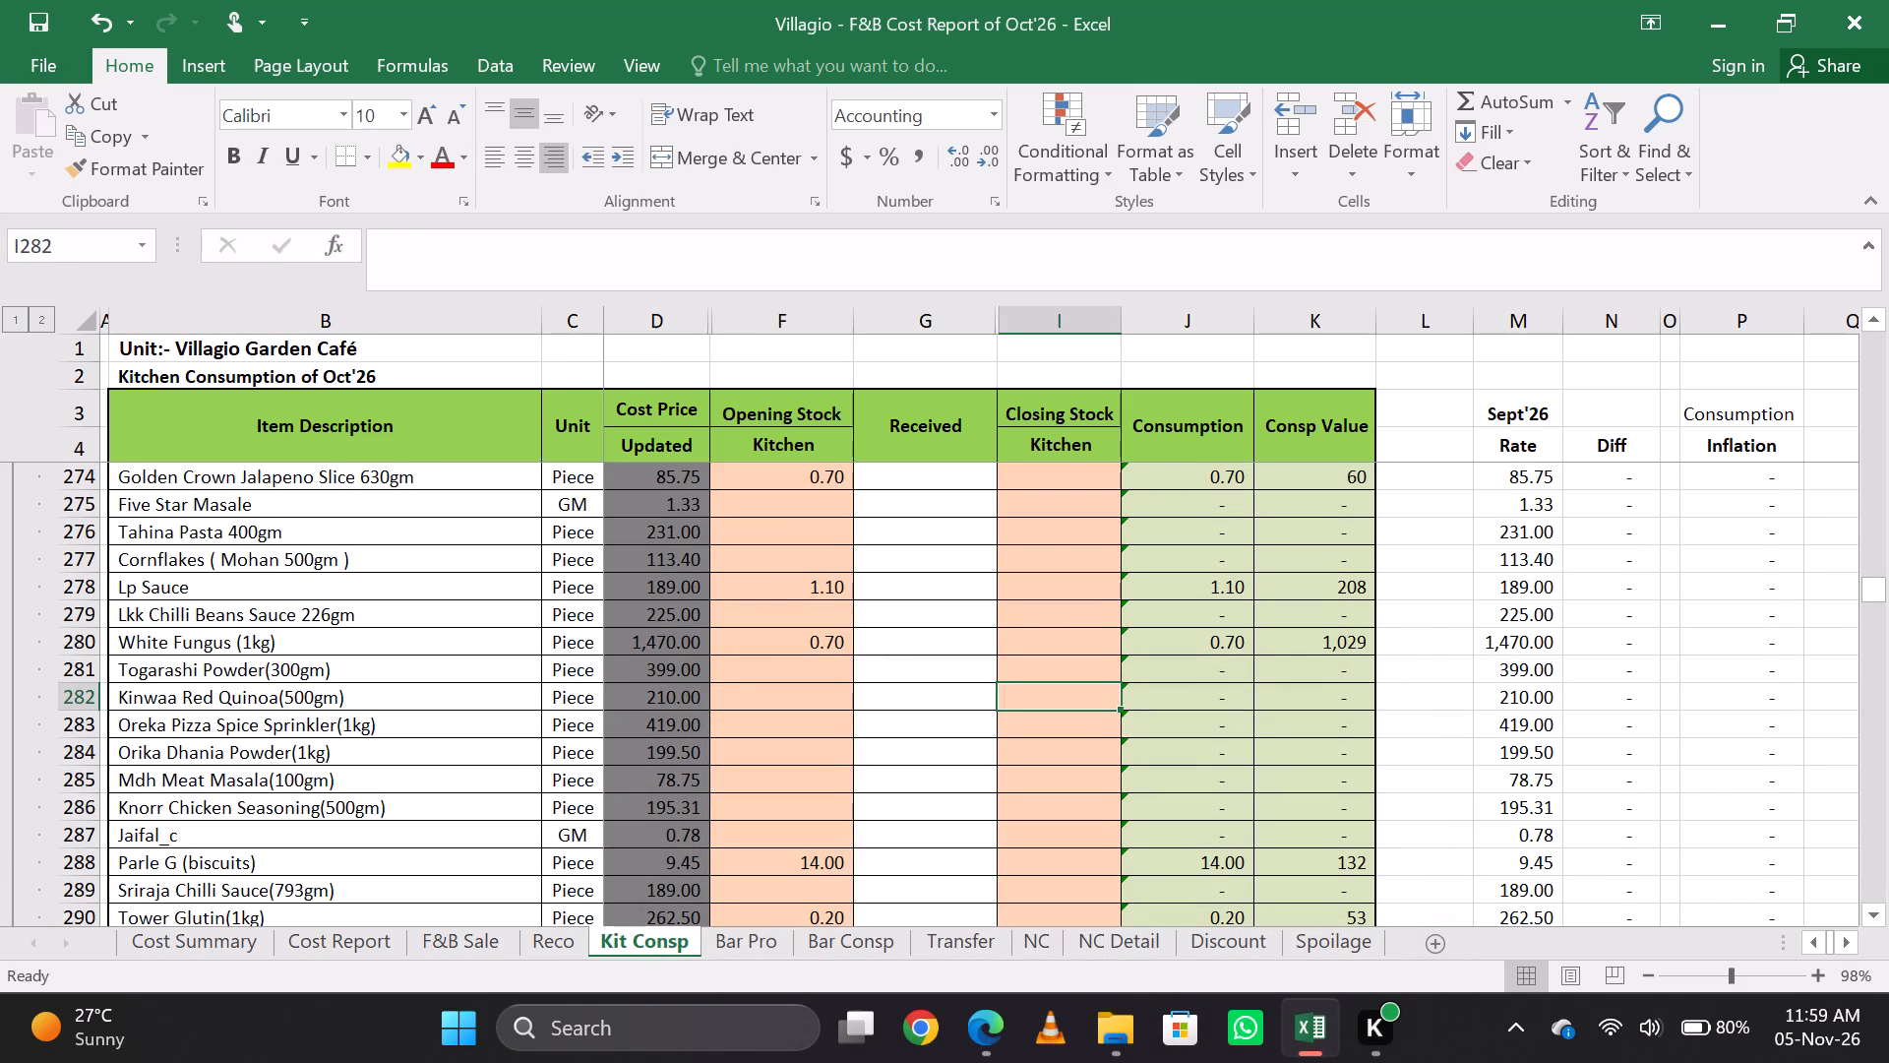
key("1")
key("Down")
key("Up")
Search the item list for tomato k and go through the matching ketchup items.
key("ctrl+f")
key("BackSpace")
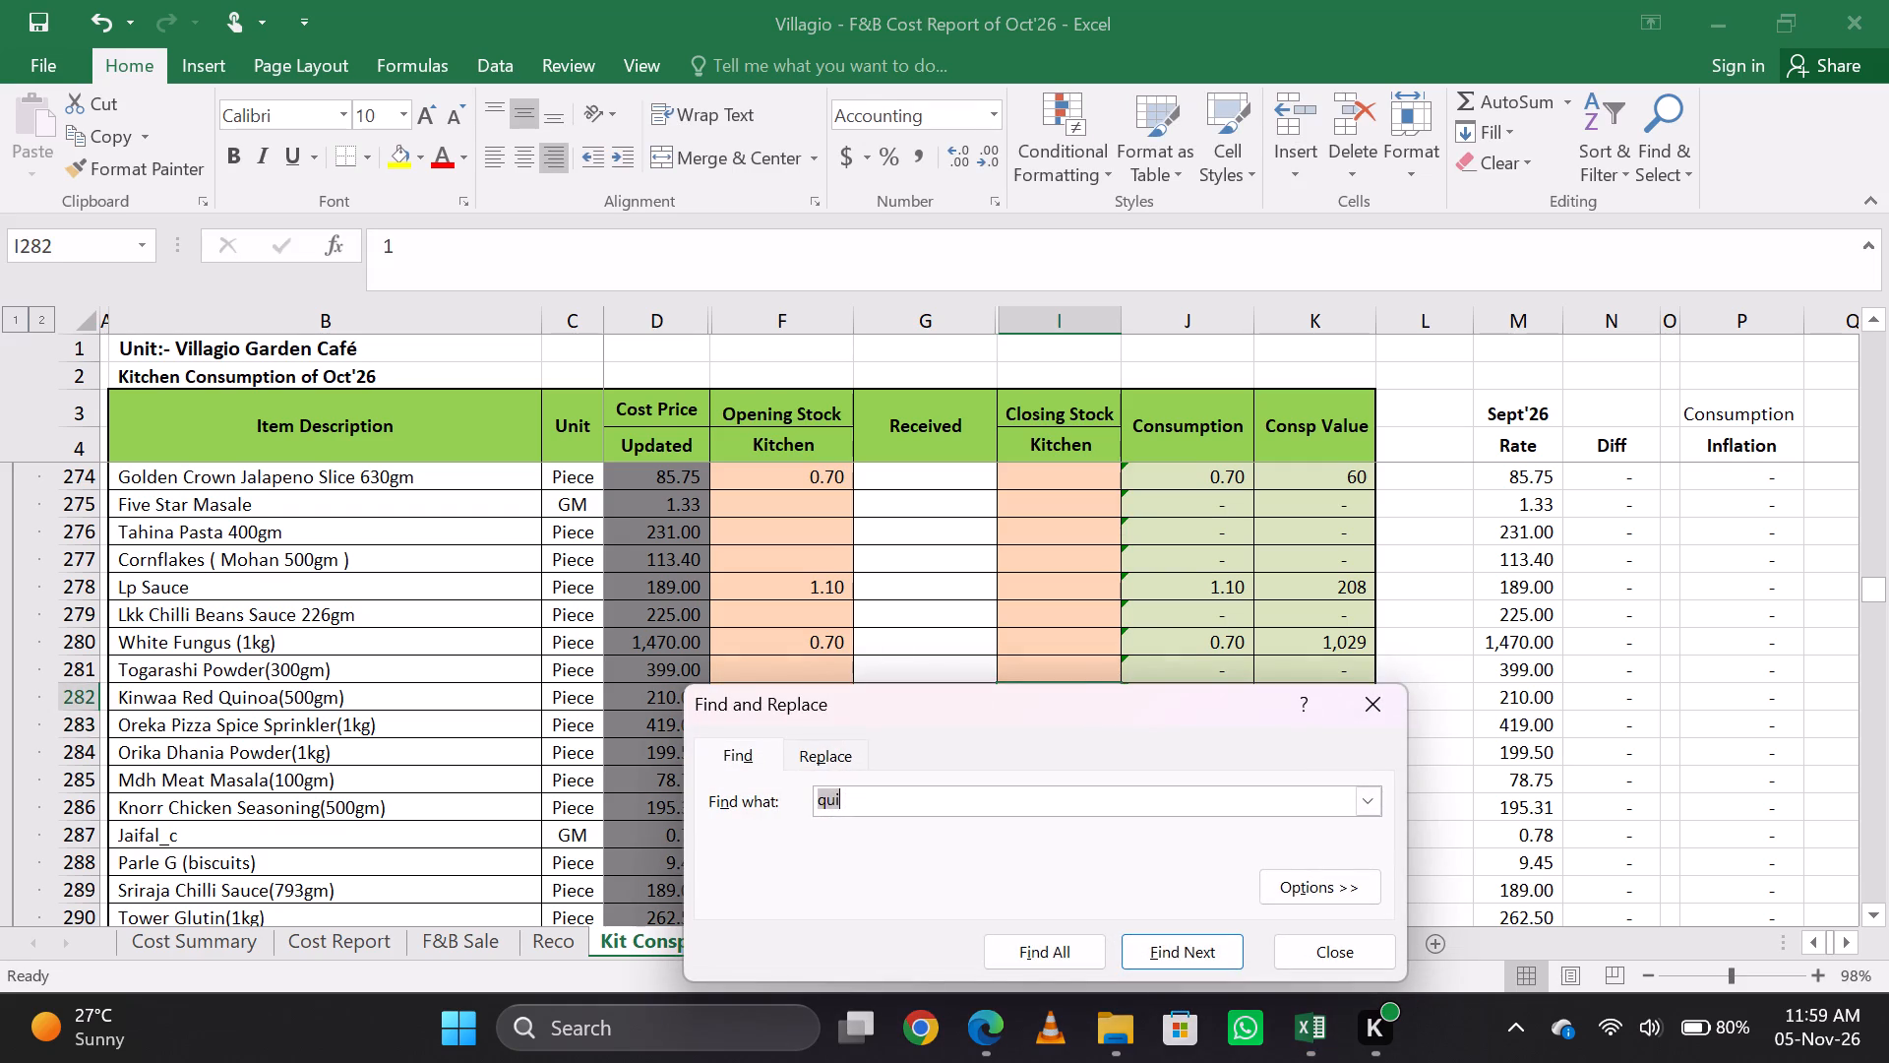
key("BackSpace")
key("BackSpace")
key("BackSpace")
type("tomato k")
key("Return")
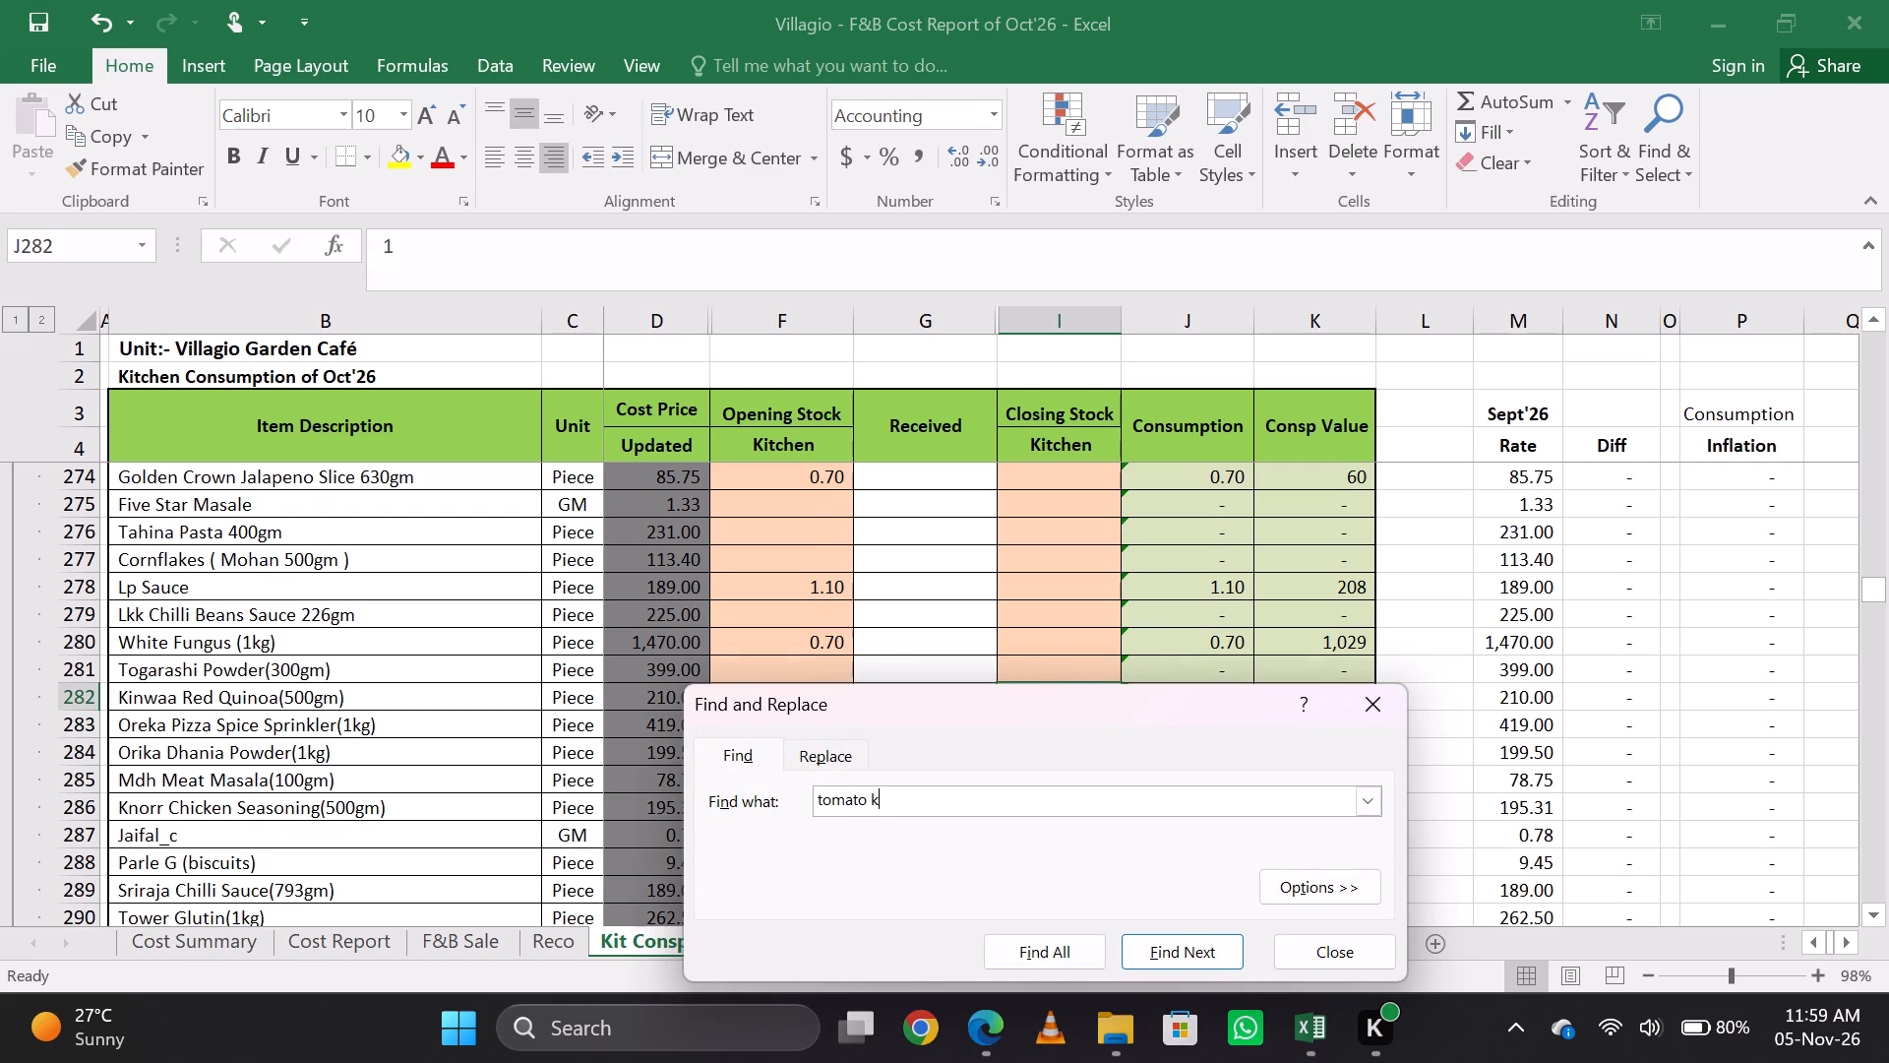
key("Escape")
key("Right")
key("Right")
key("Right")
key("Right")
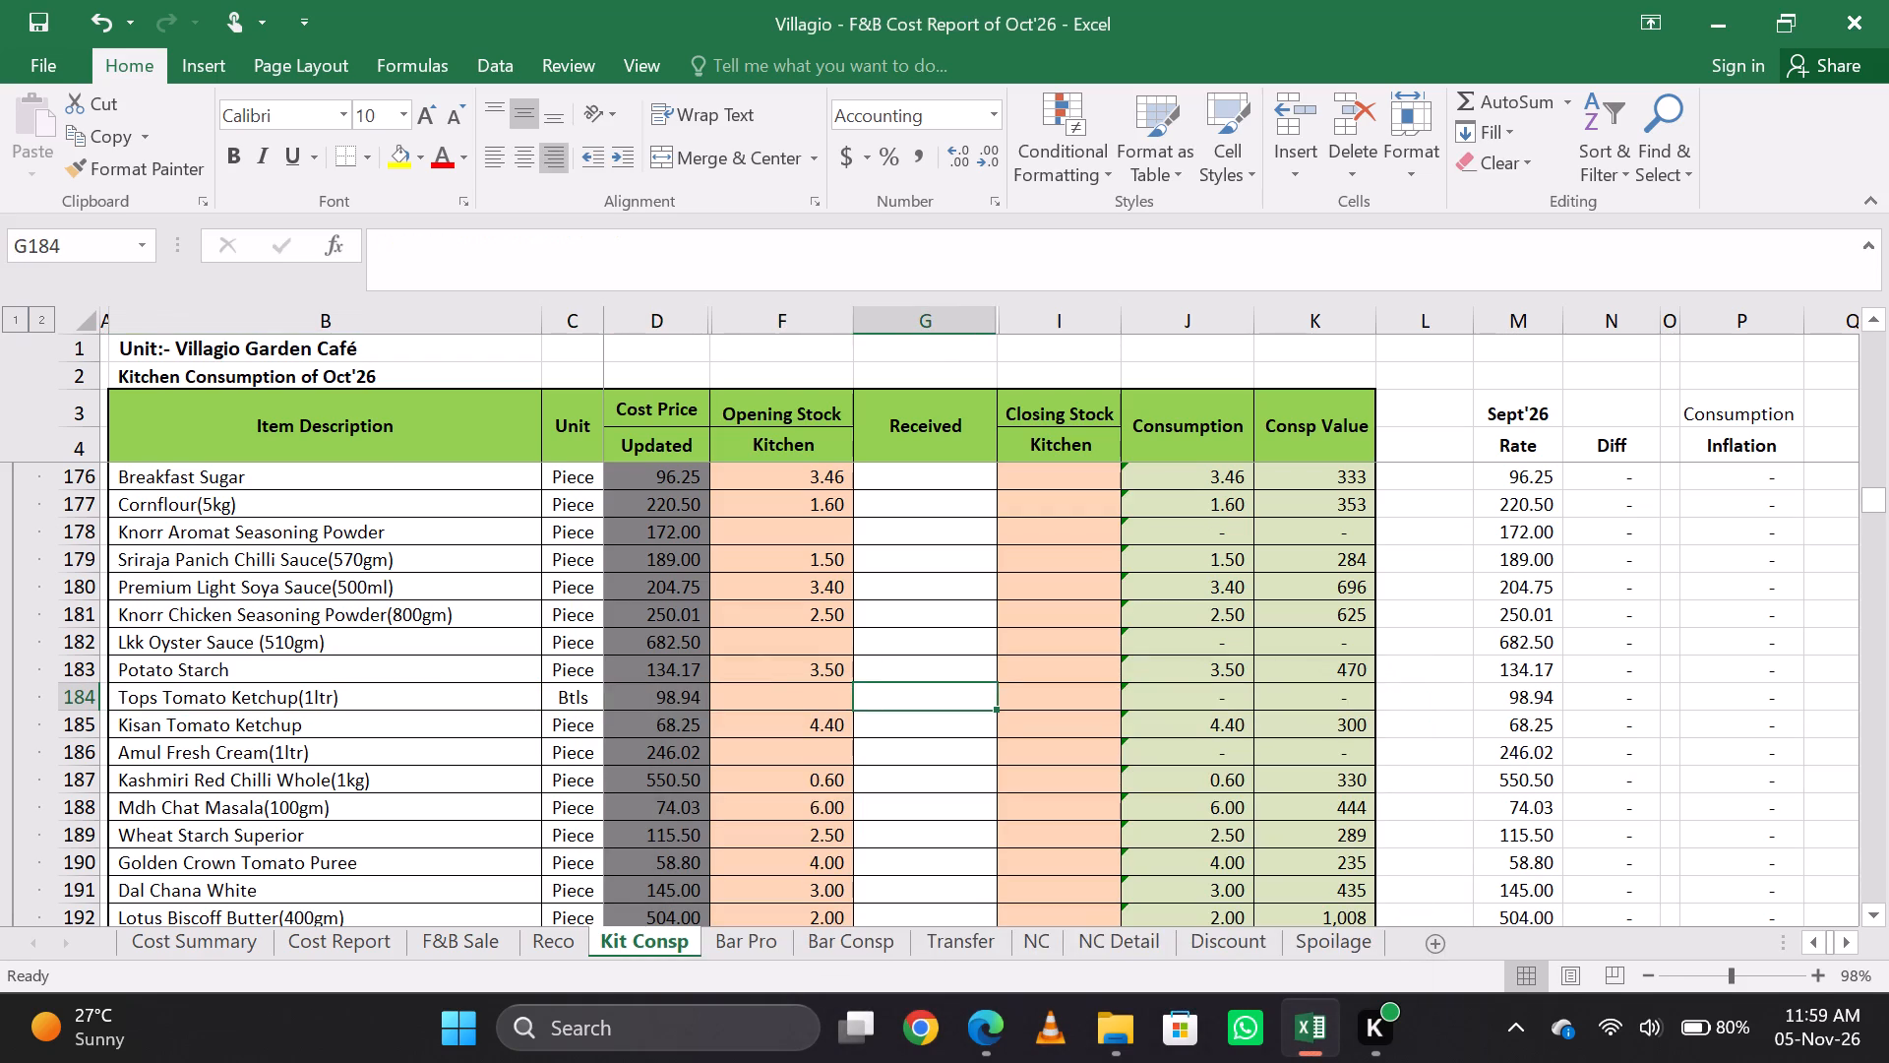
key("ctrl+f")
key("Return")
key("Return")
key("Return")
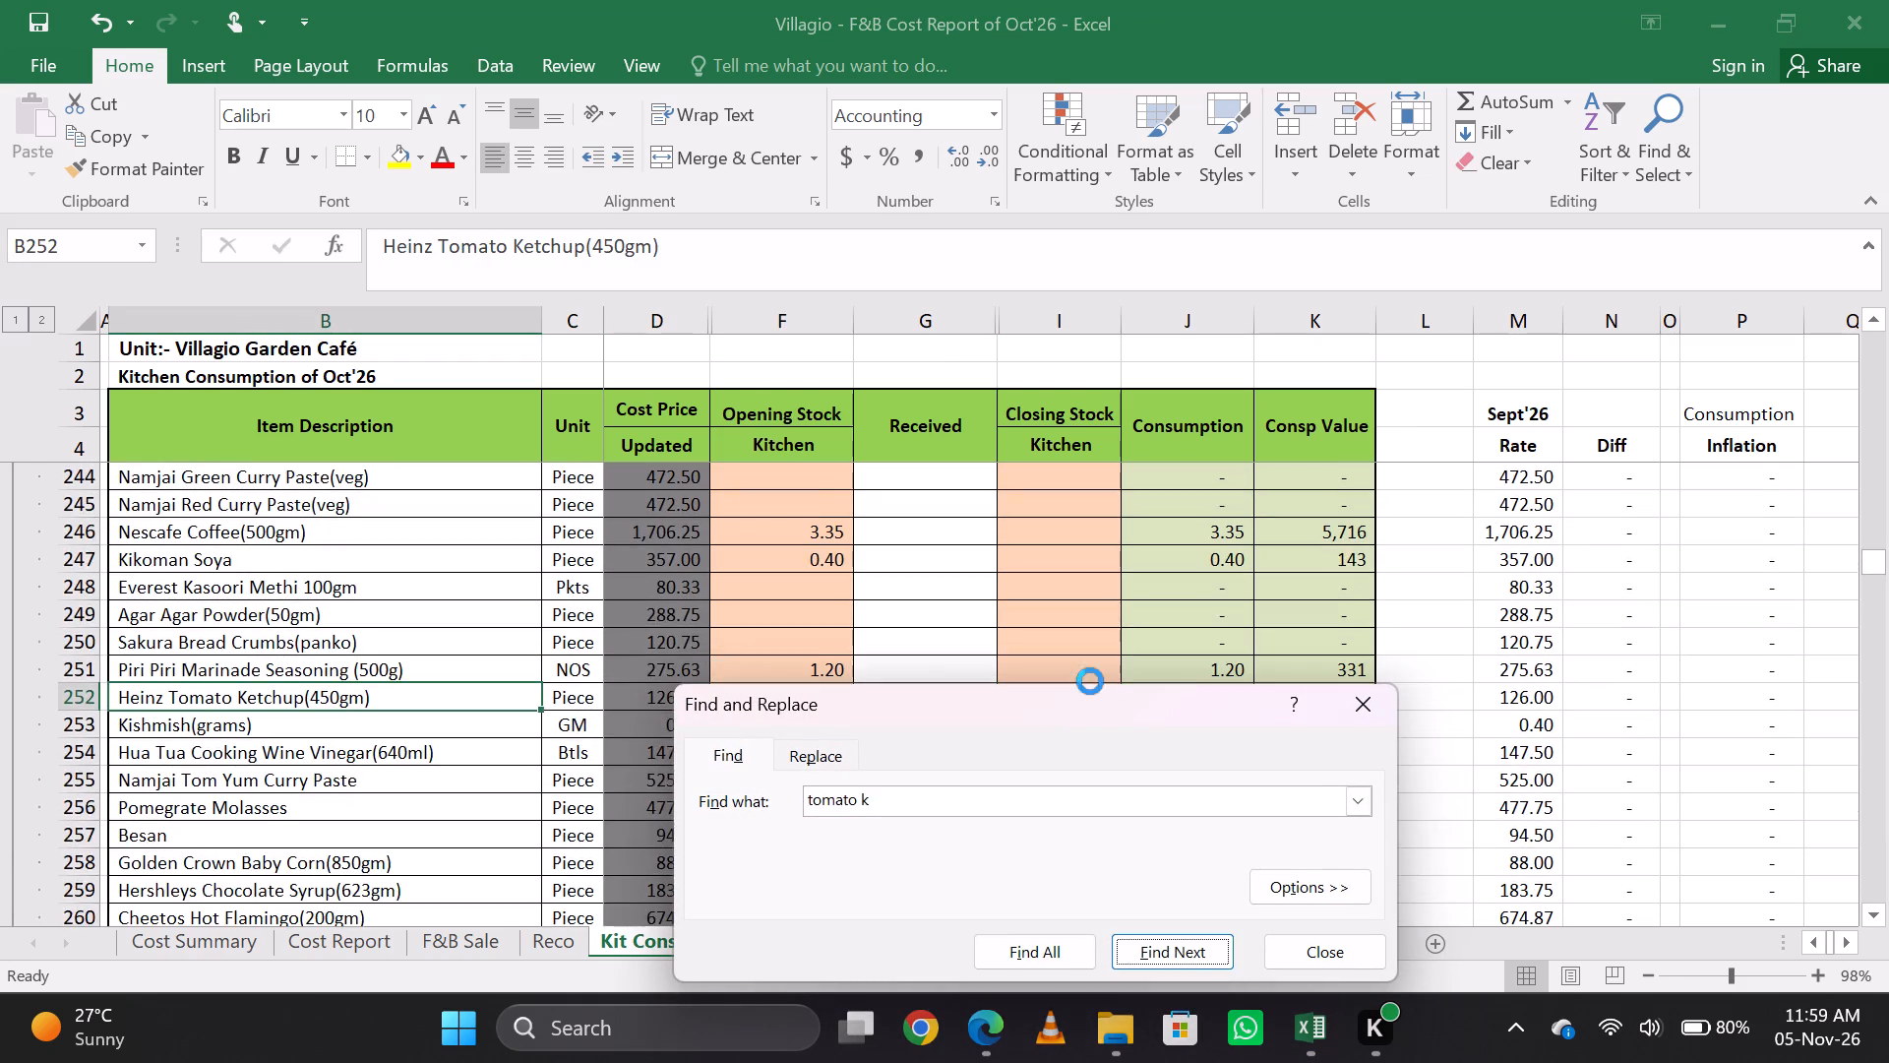
key("Return")
key("Return")
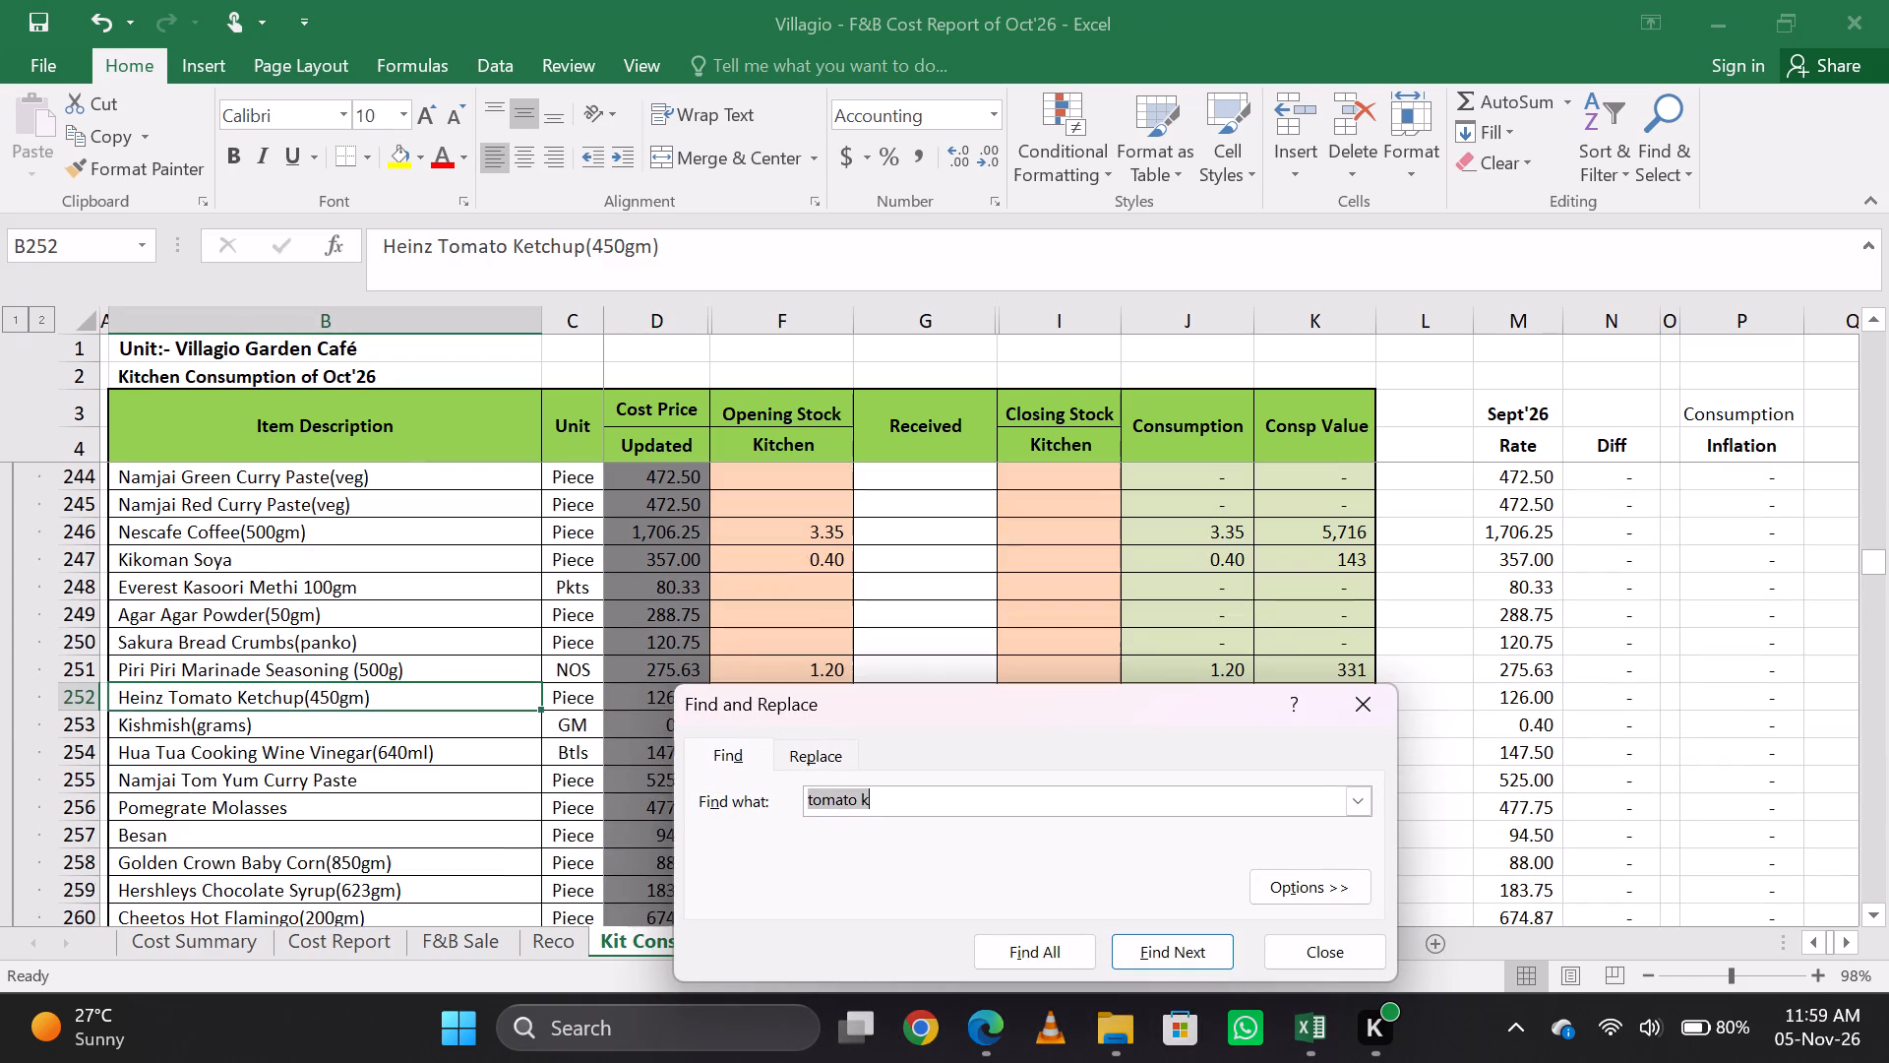
key("Escape")
key("Right")
Repeat the tomato k search to reach Kisan Tomato Ketchup and enter its kitchen closing stock as 1.
key("ctrl+f")
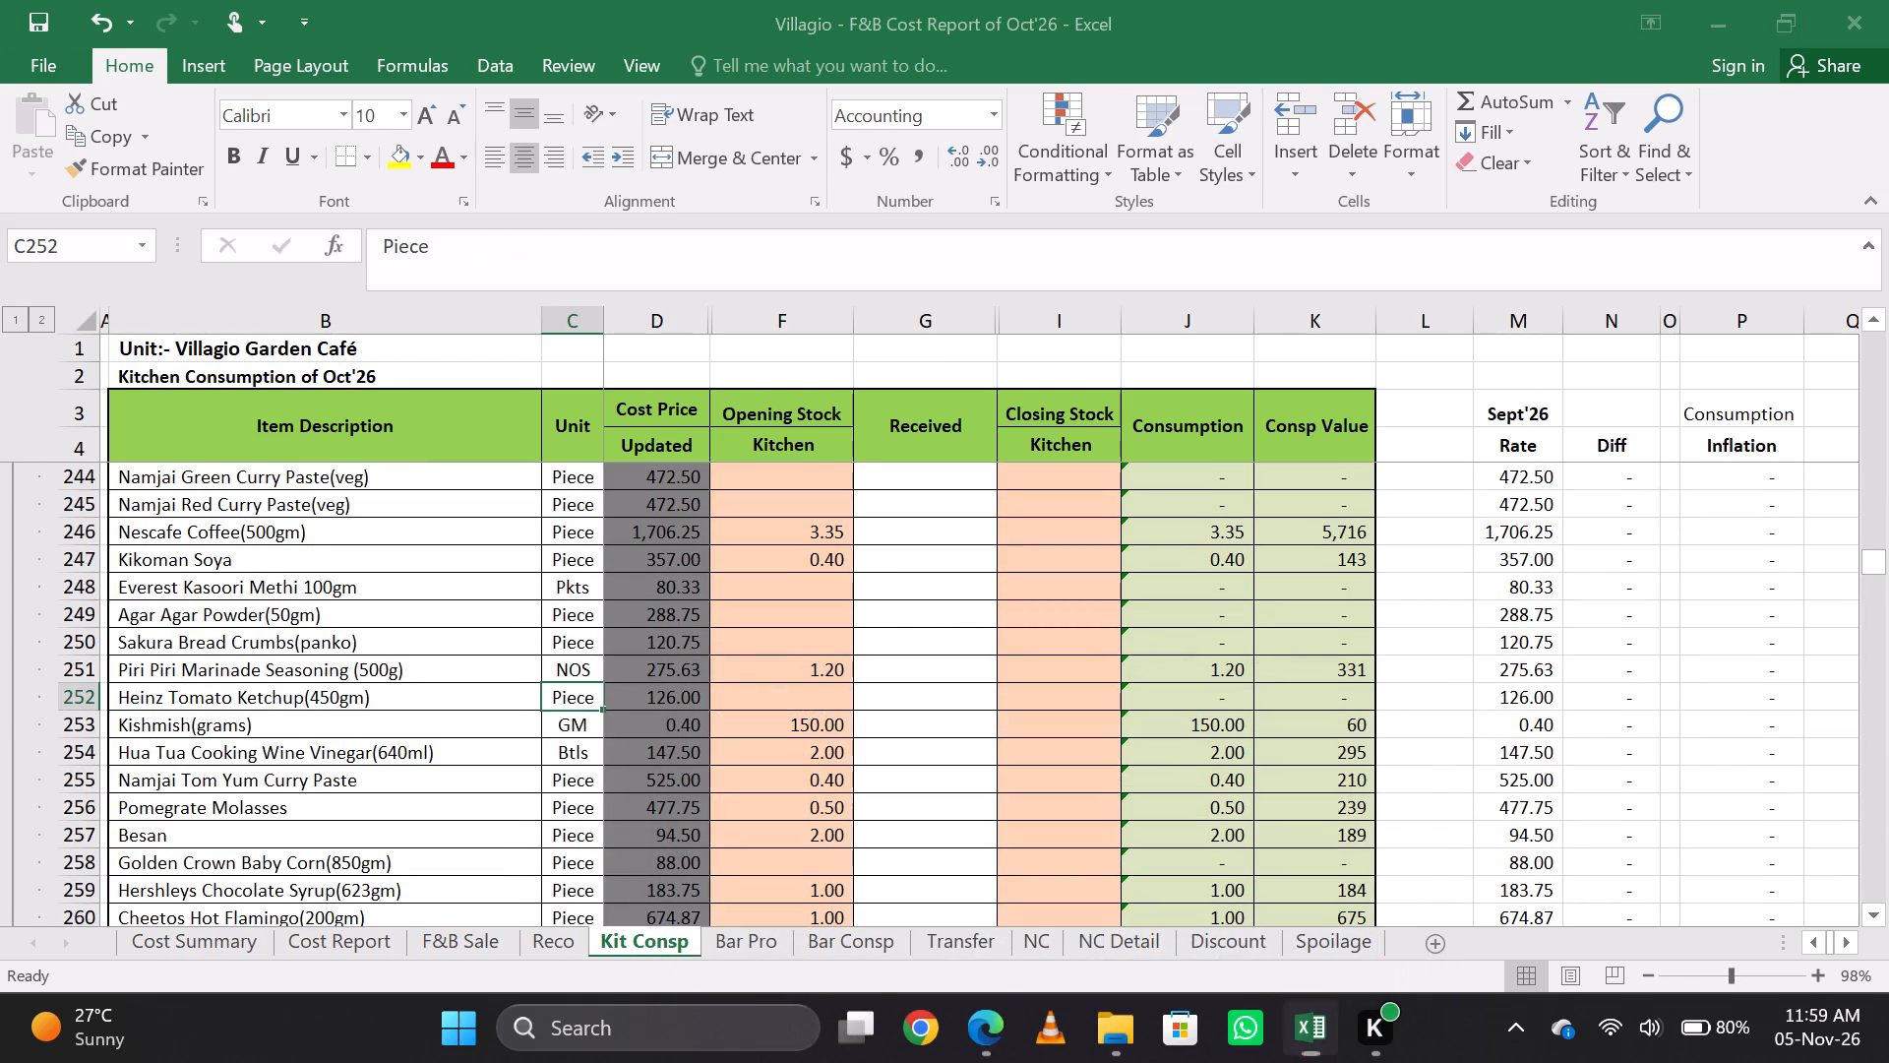
key("Return")
key("Return")
key("Escape")
key("Right")
key("Right")
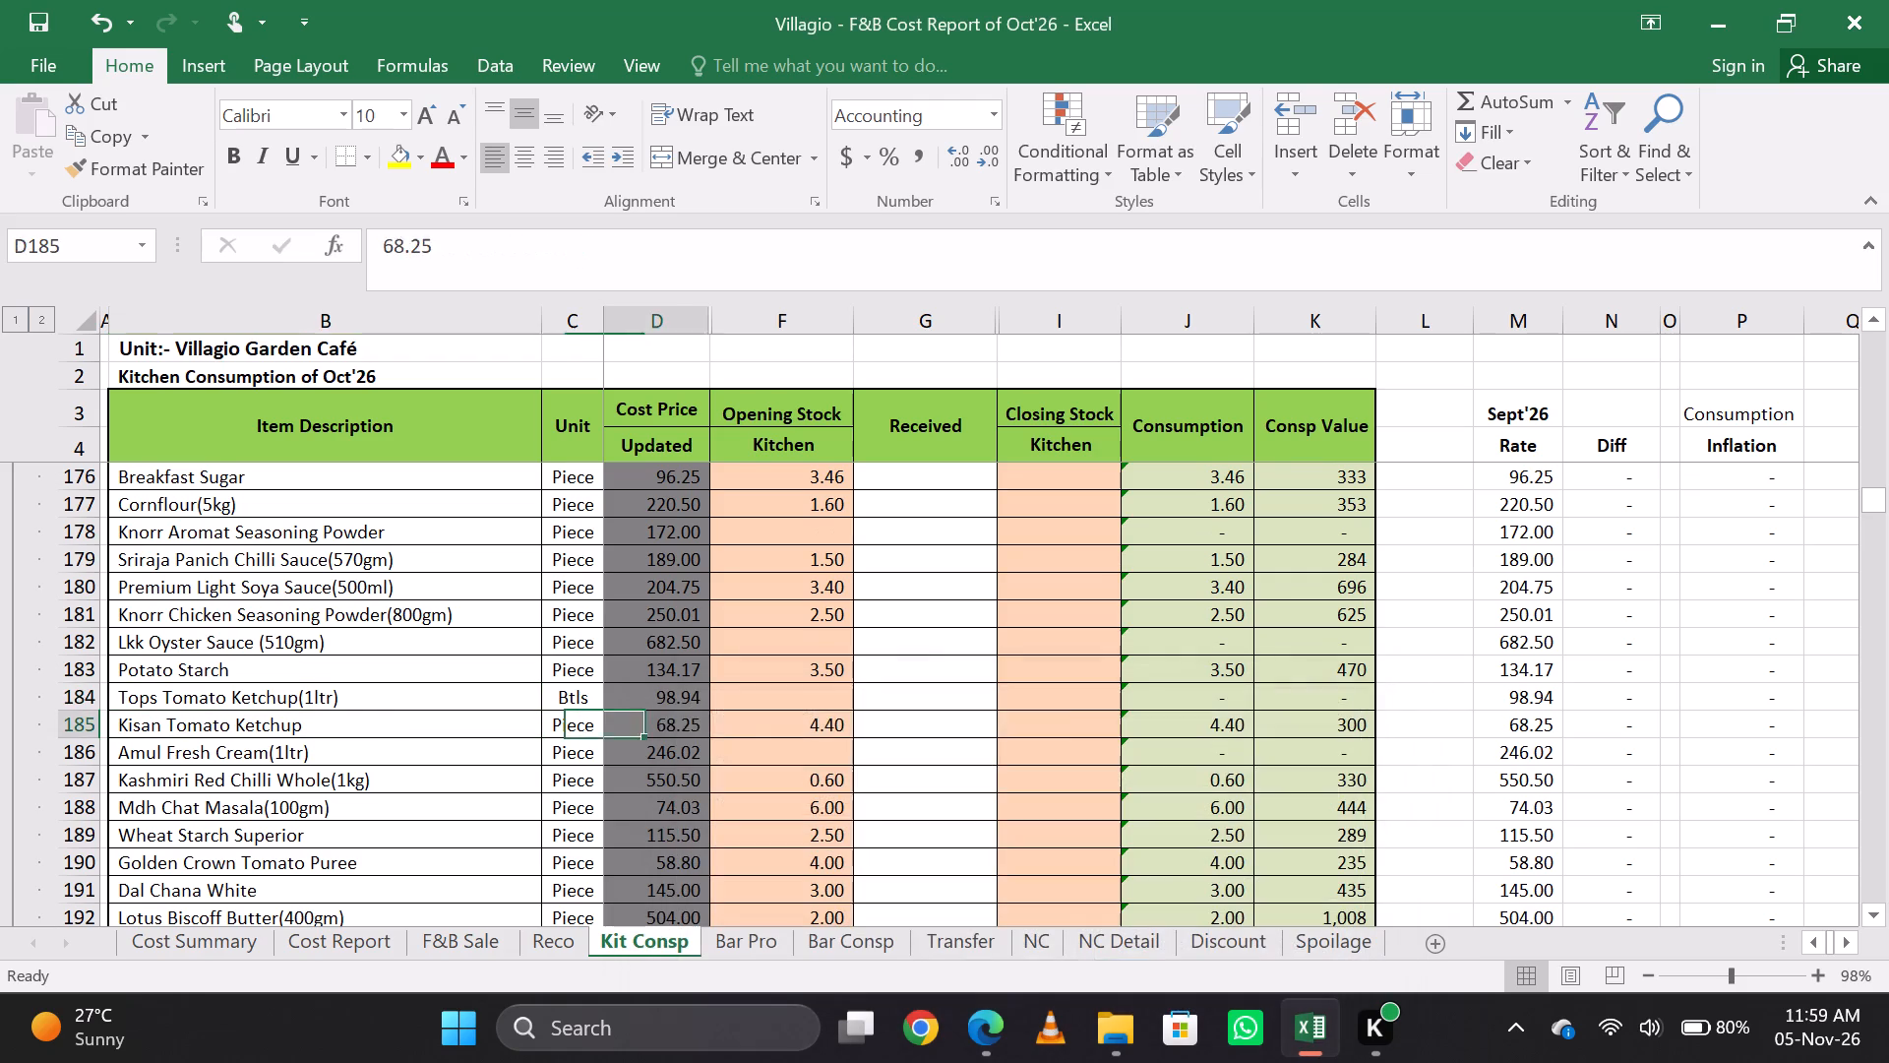
key("Right")
key("Right")
key("Right")
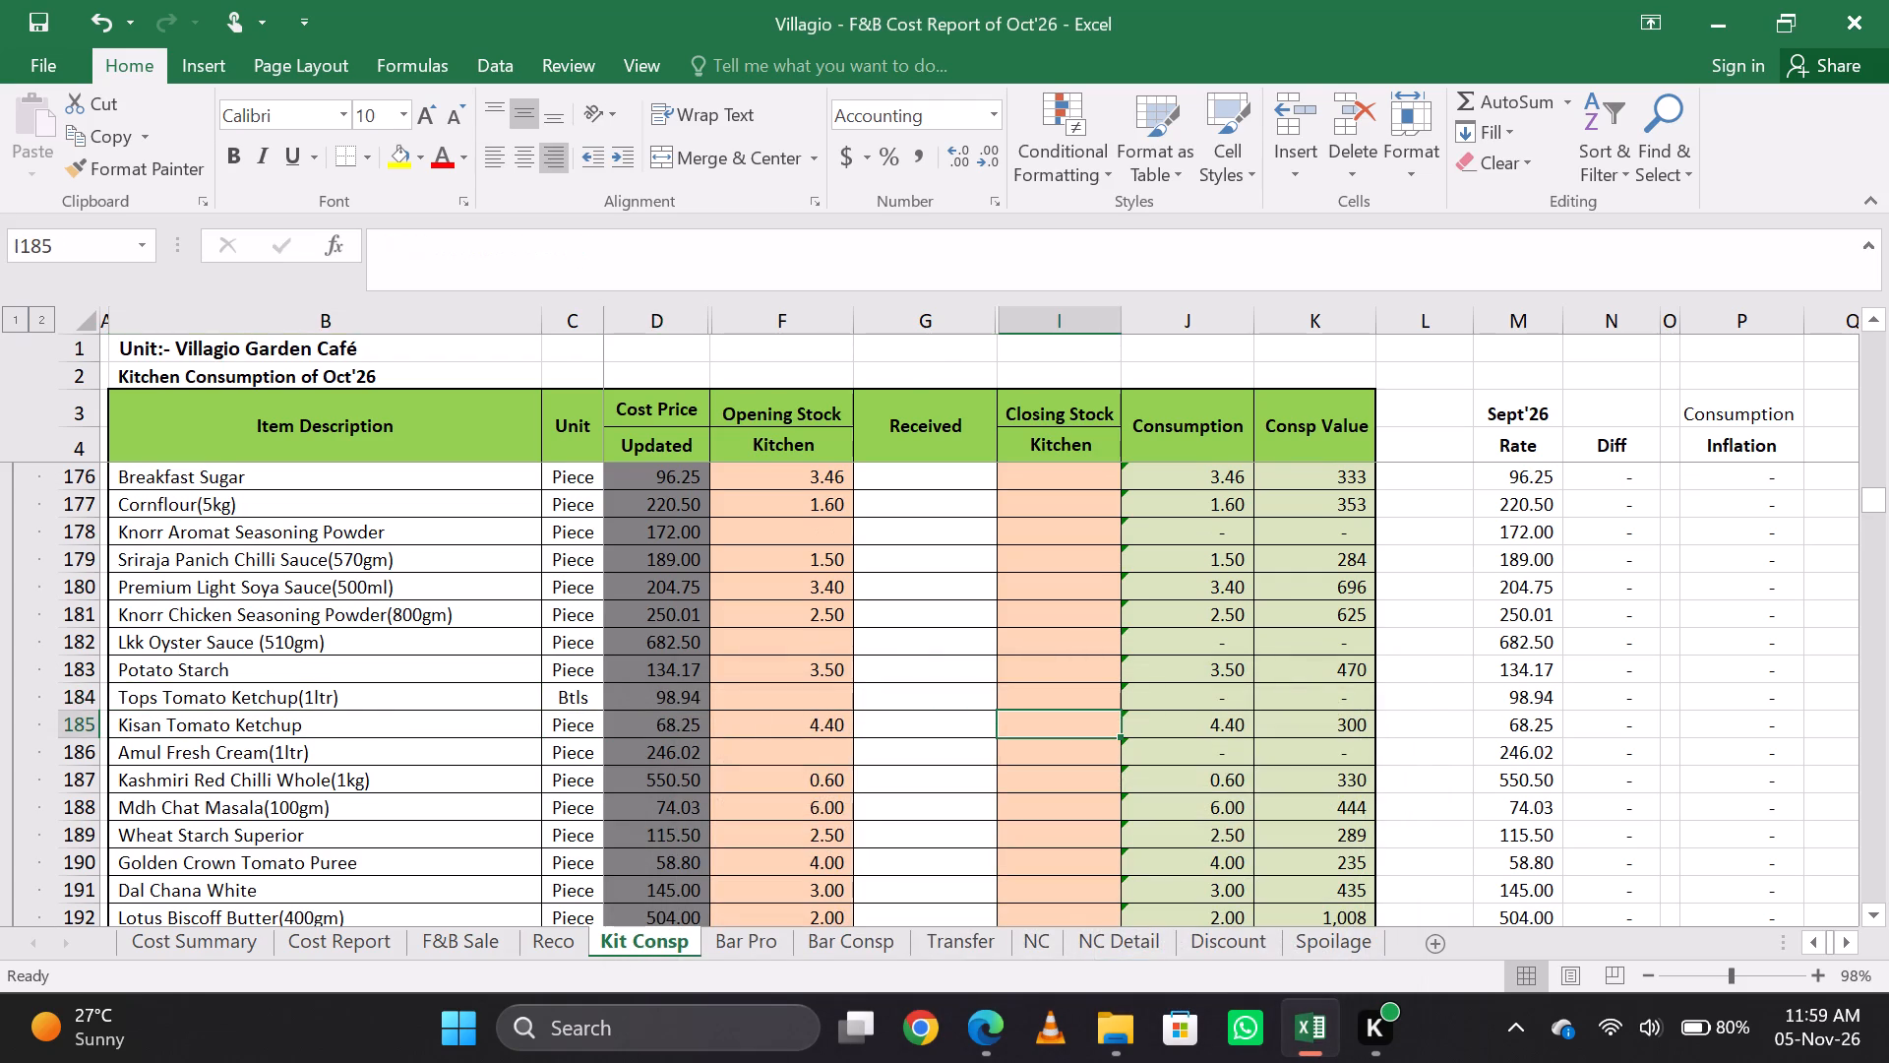
key("1")
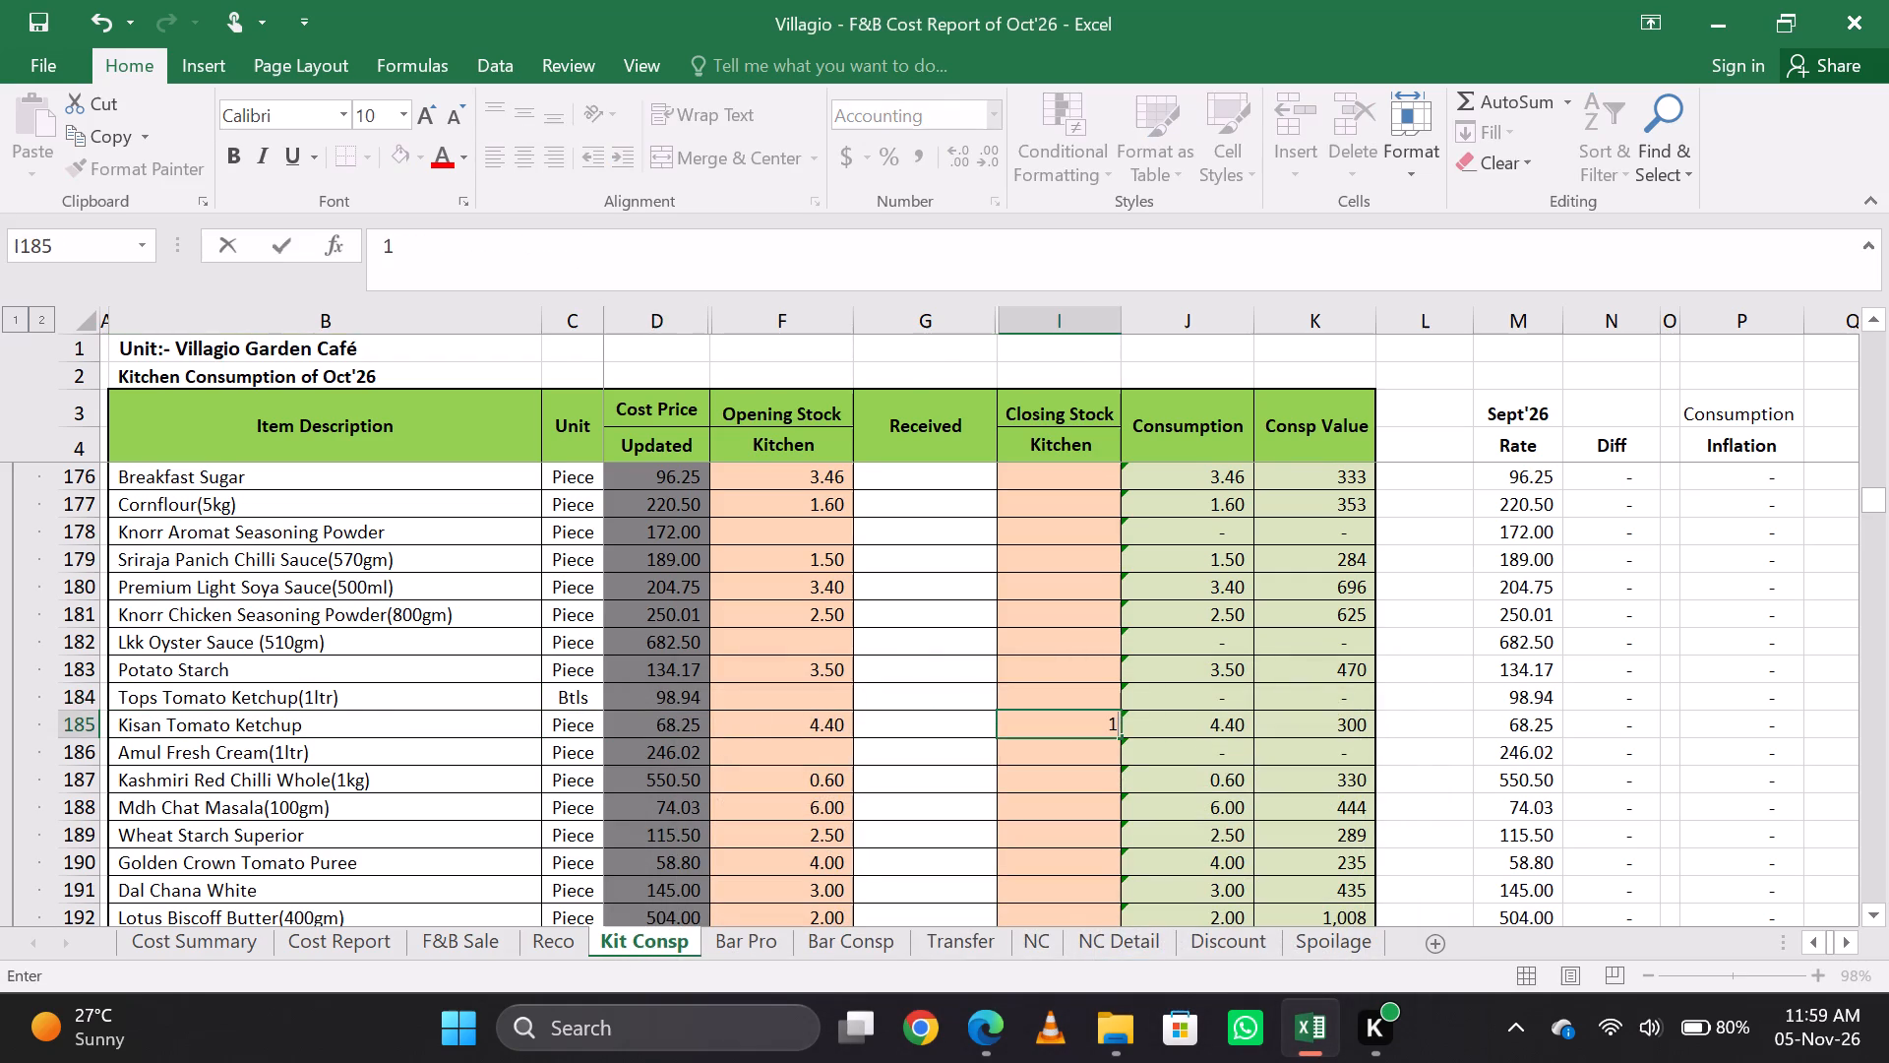
key("Down")
Search the item list for taba and enter the kitchen closing stock of Tabasco Sauce as 12.
key("ctrl+f")
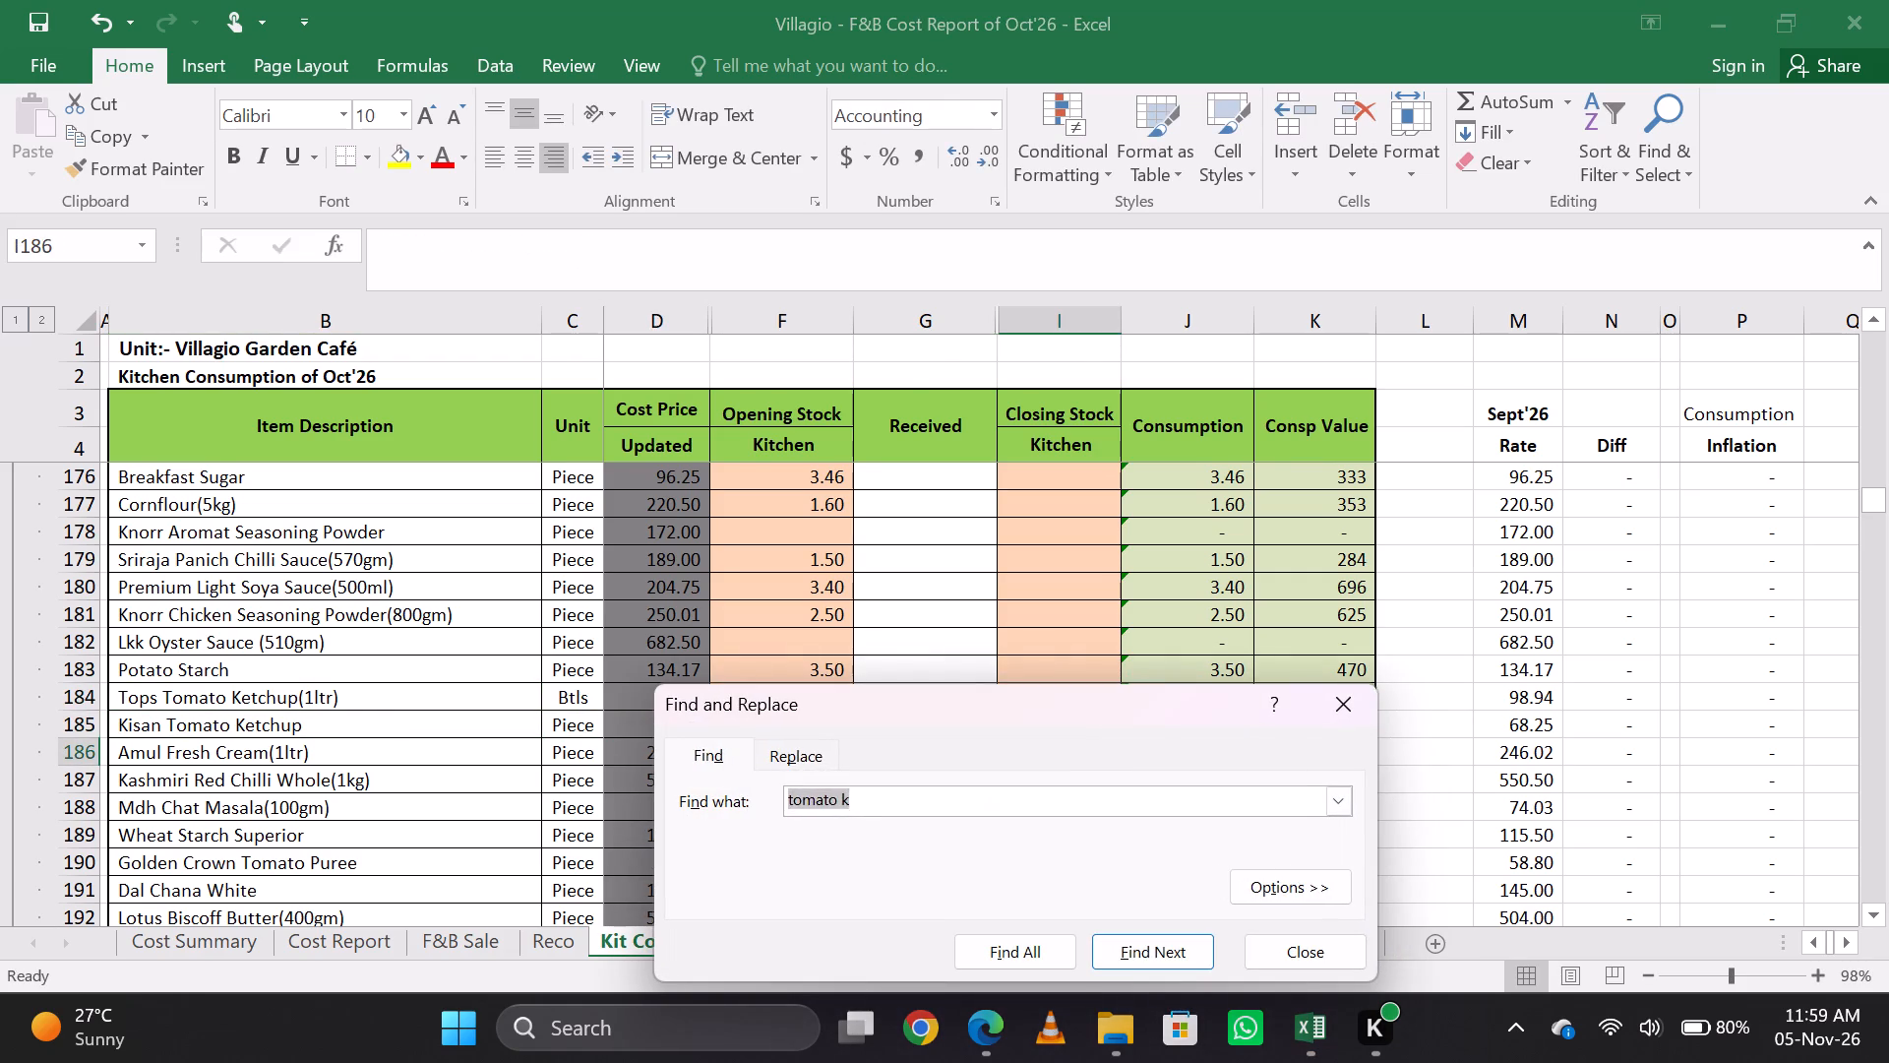
key("BackSpace")
key("BackSpace")
key("BackSpace")
type("taba")
key("Return")
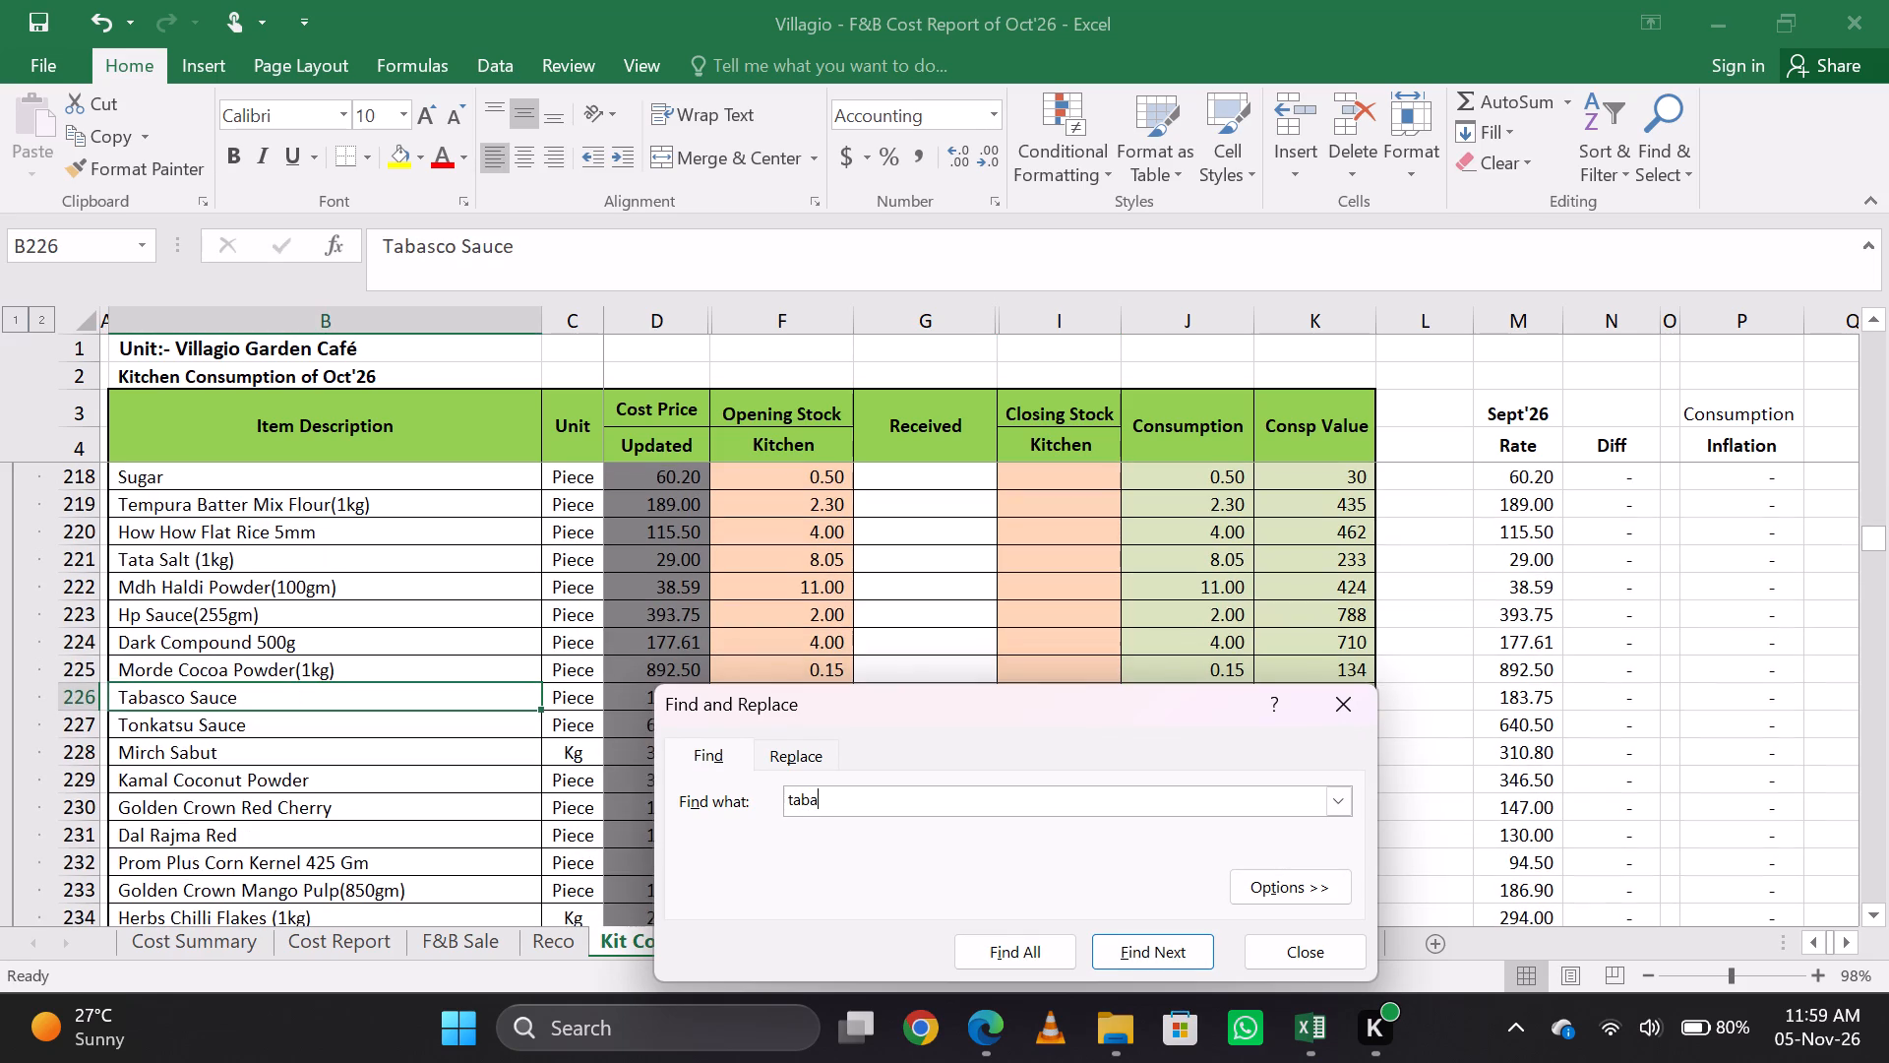
key("Return")
key("Return")
key("Escape")
key("Right")
key("Right")
key("Right")
key("Right")
key("Right")
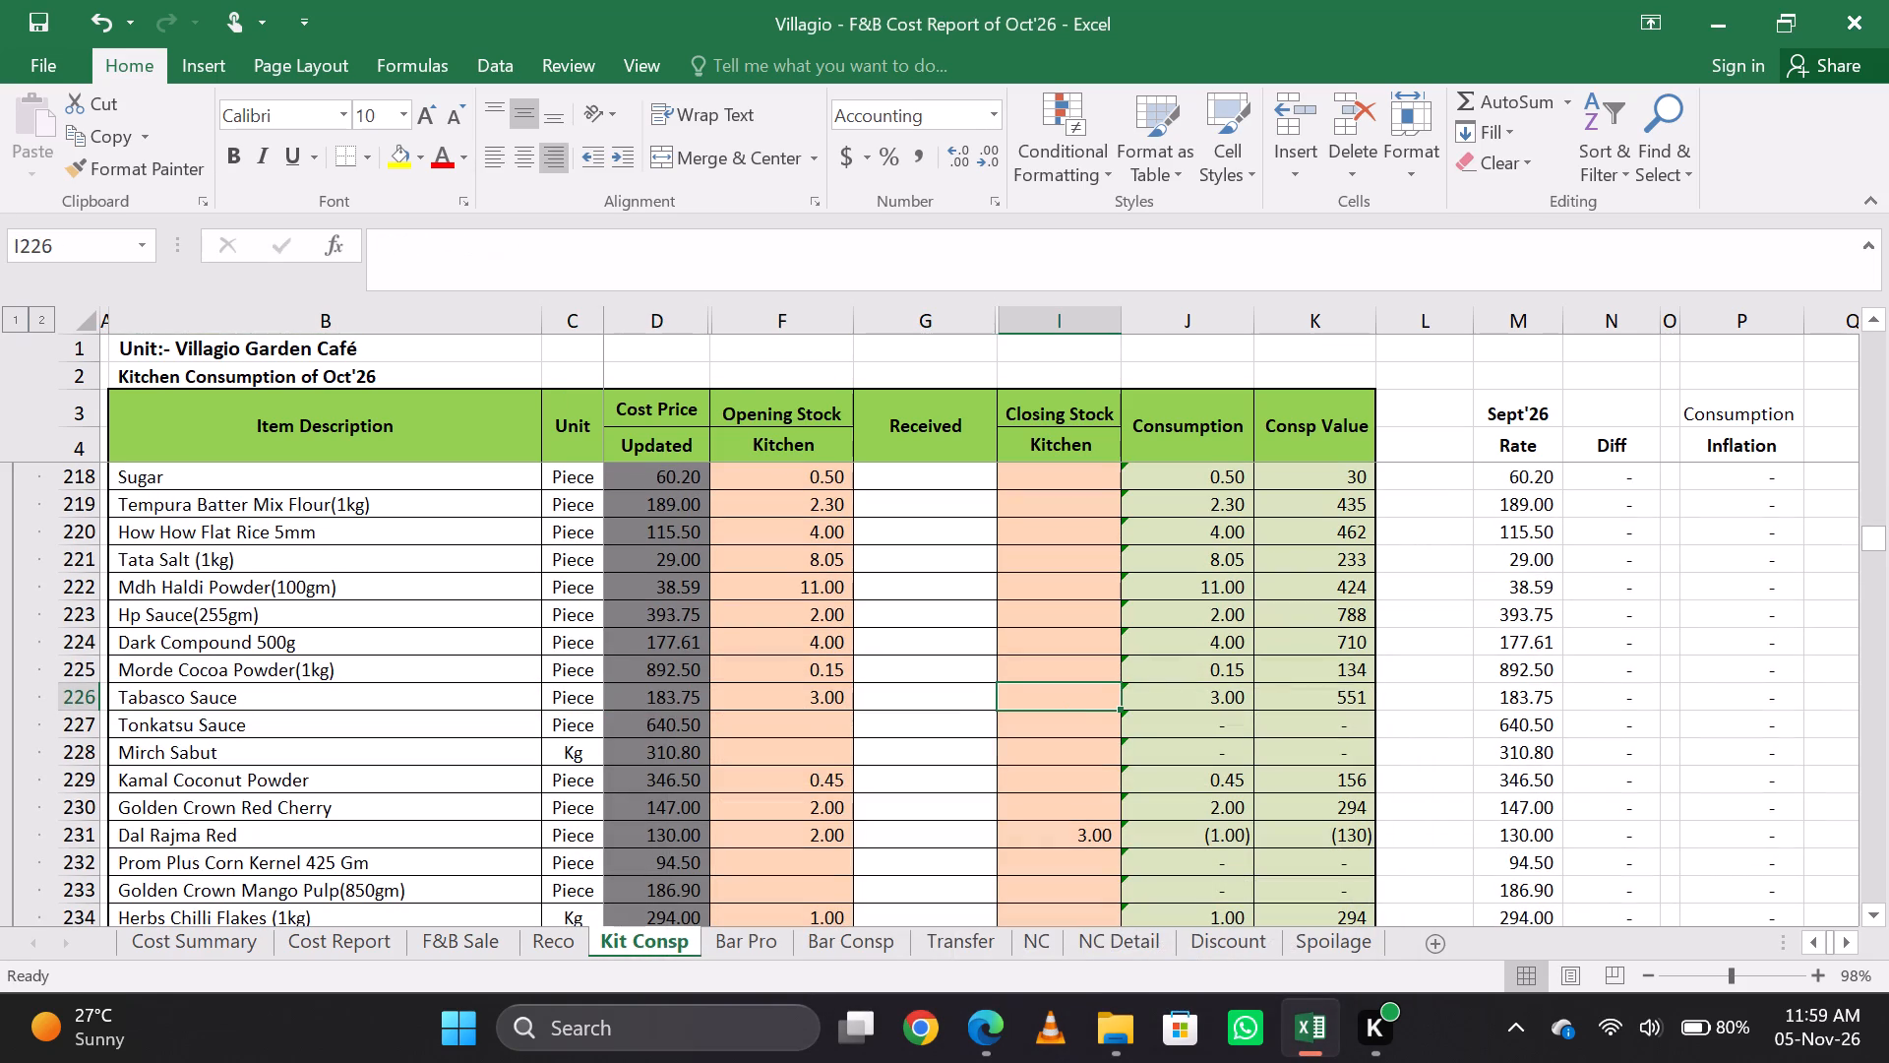
key("Left")
key("Right")
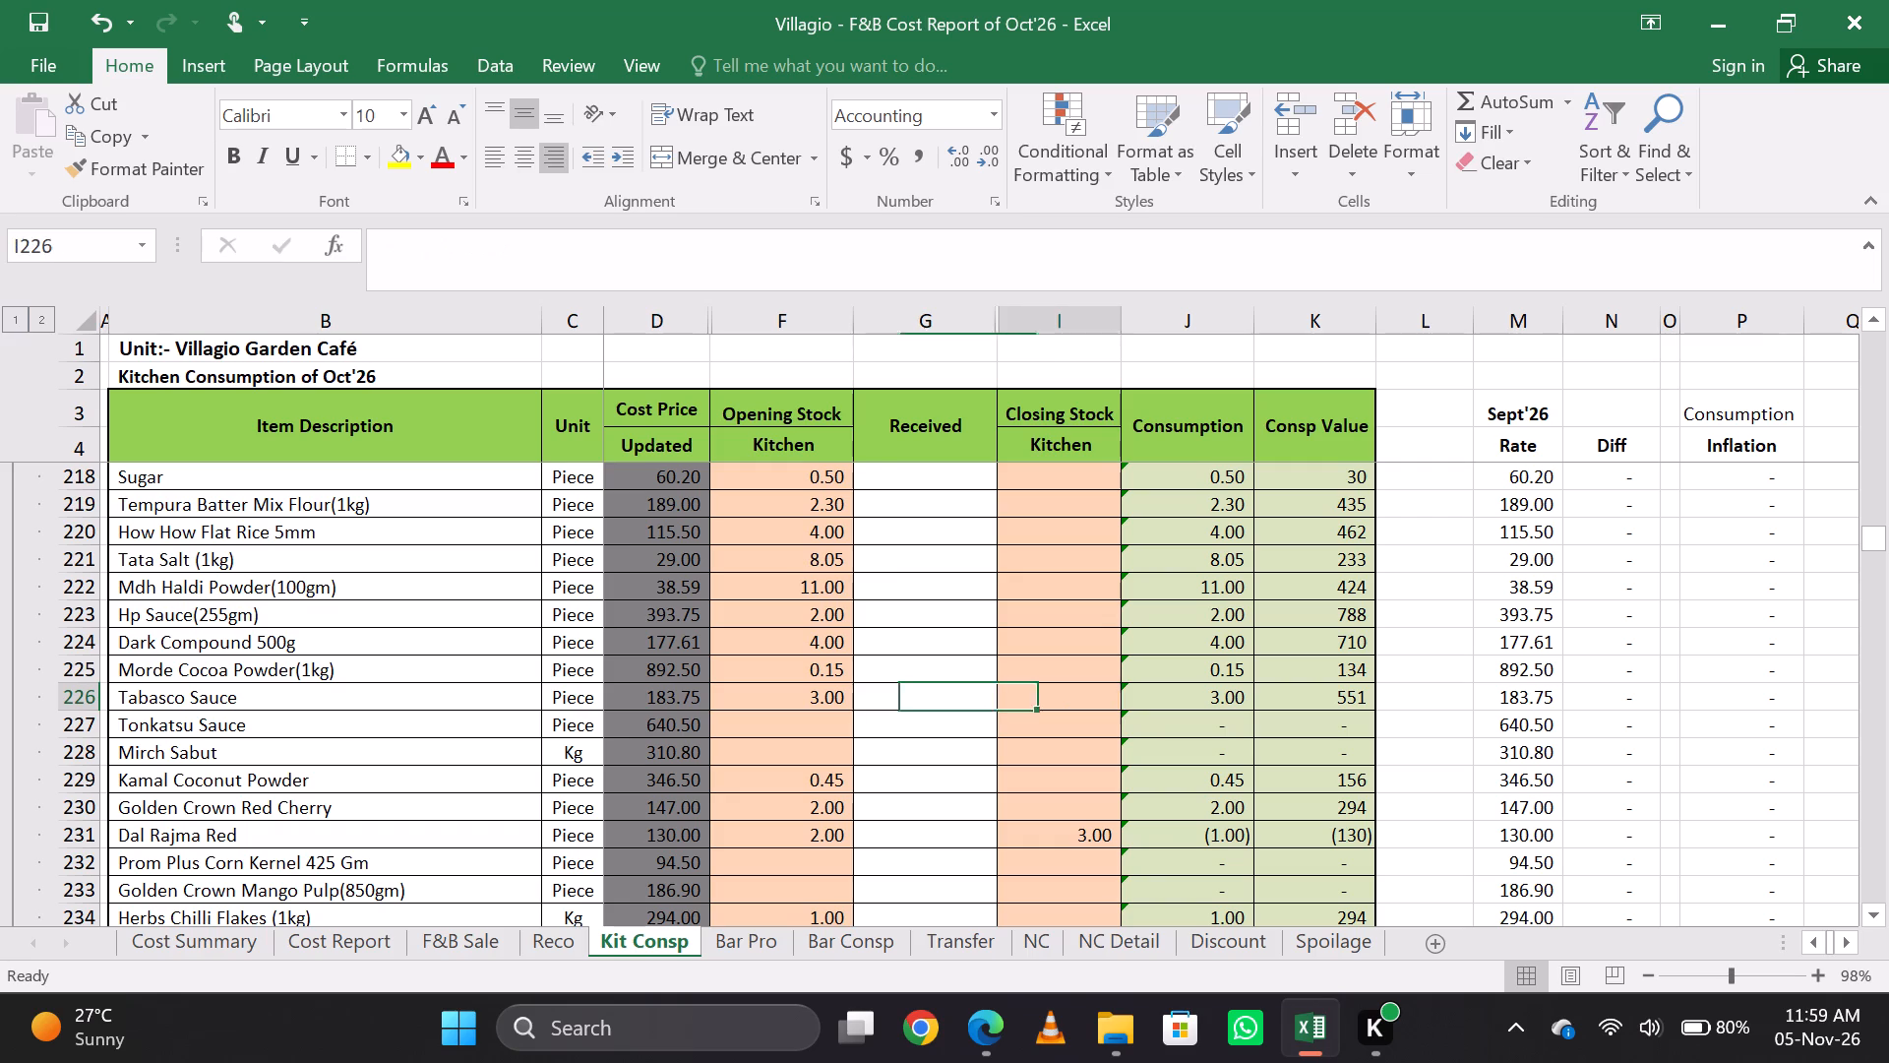
key("Down")
key("Up")
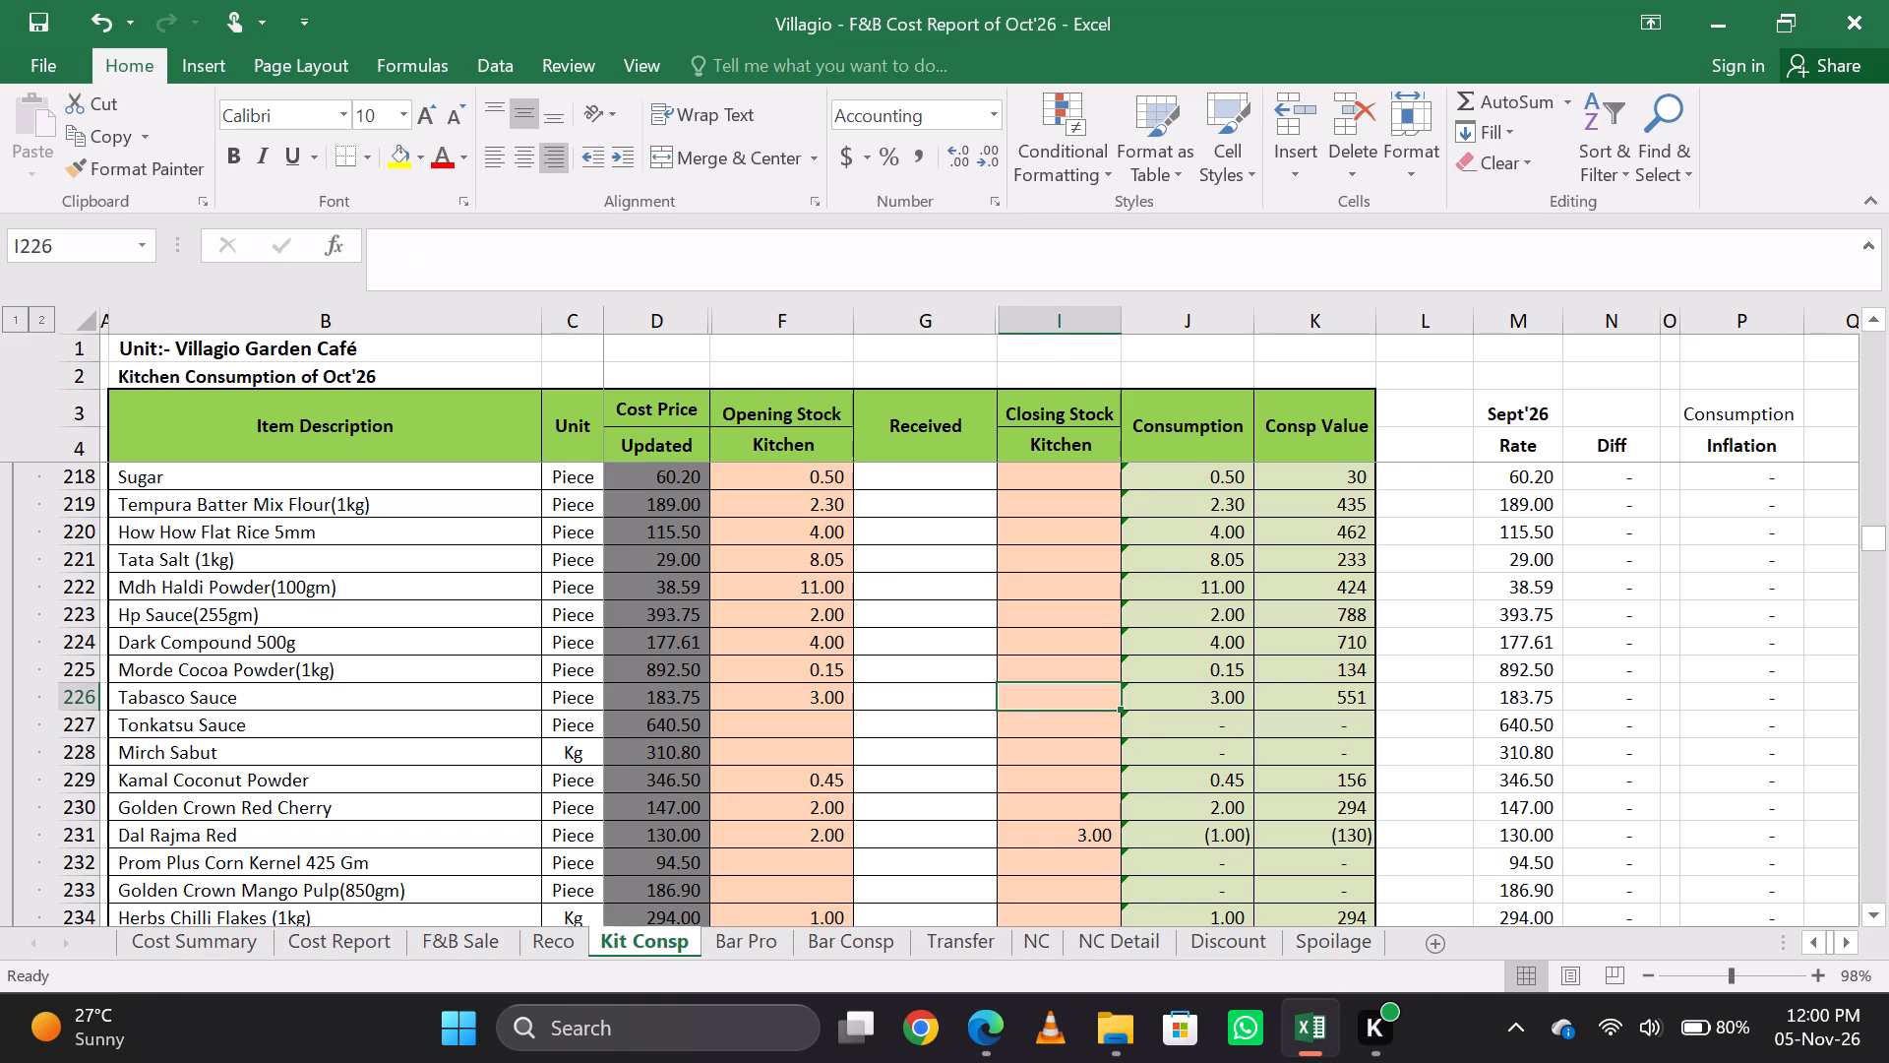
key("Down")
key("Up")
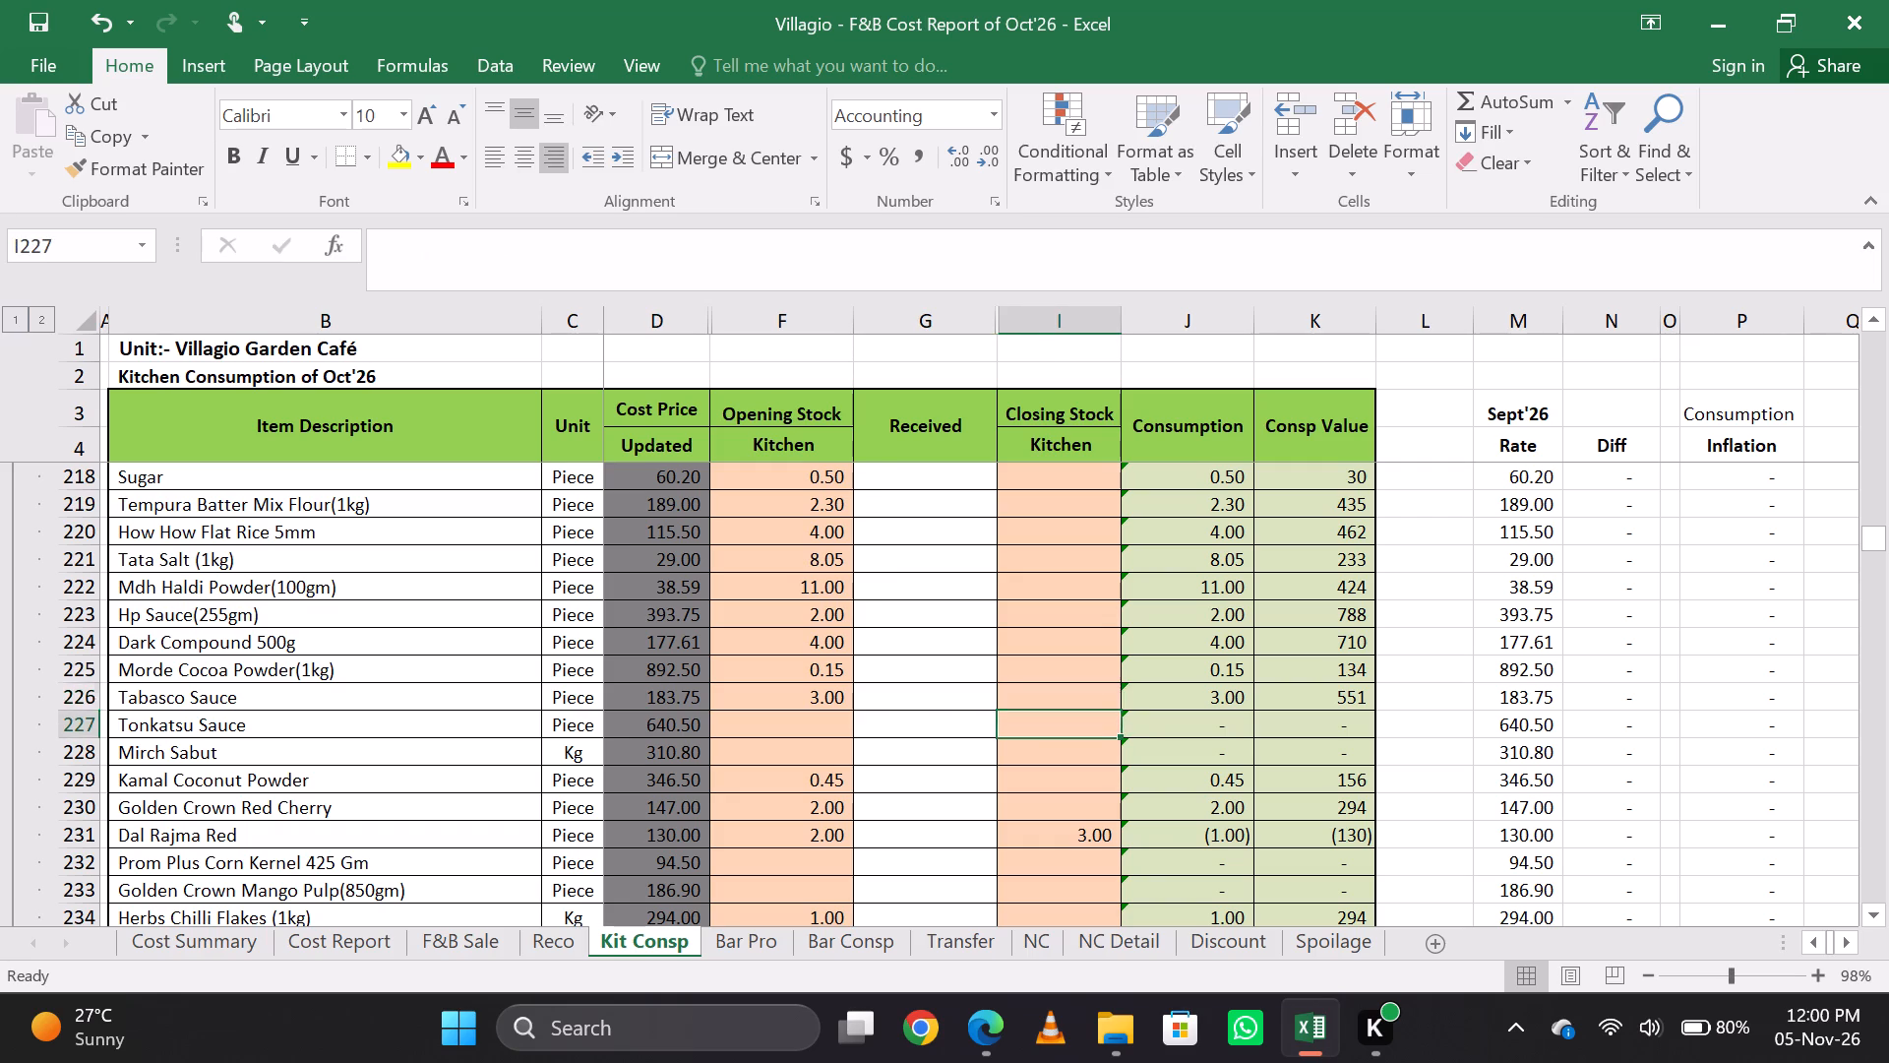
type("12")
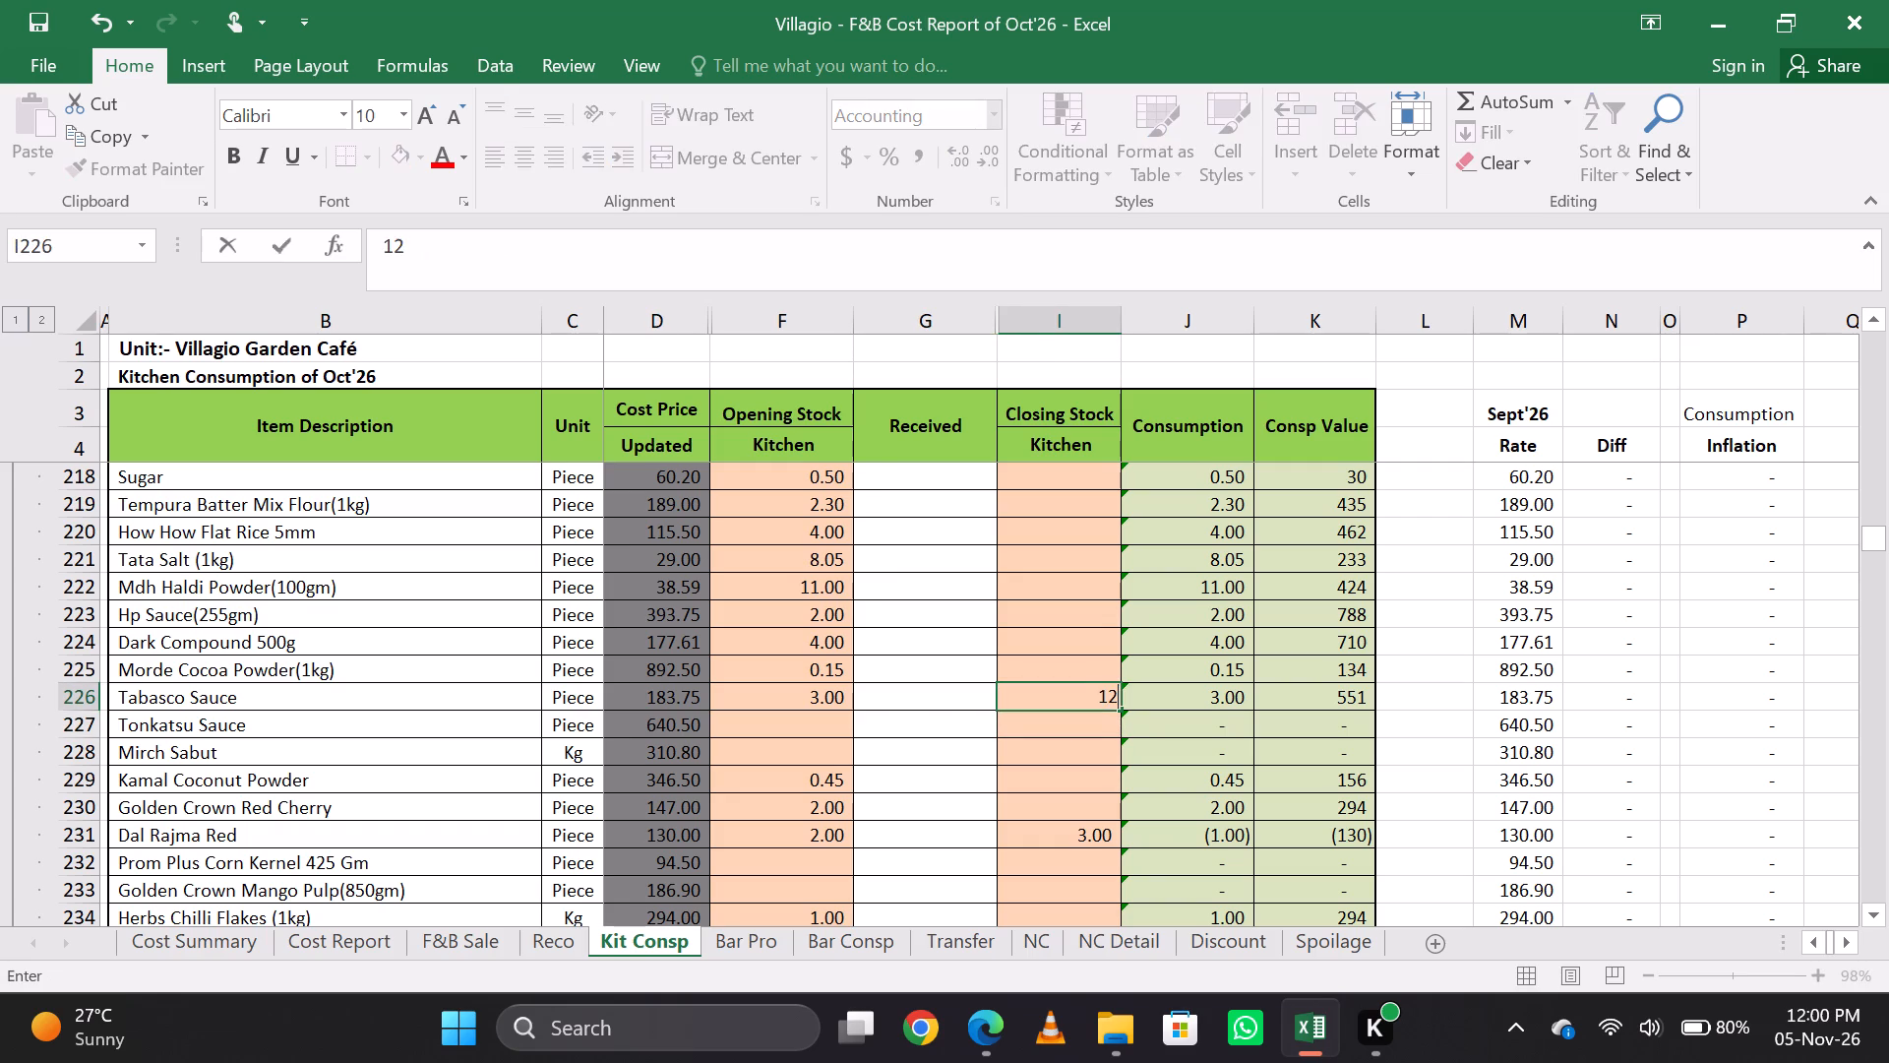
key("Down")
key("Up")
Search the item list for black o and enter the kitchen closing stock of Figaro Black Olives(450gm) as 1.
key("ctrl+f")
key("BackSpace")
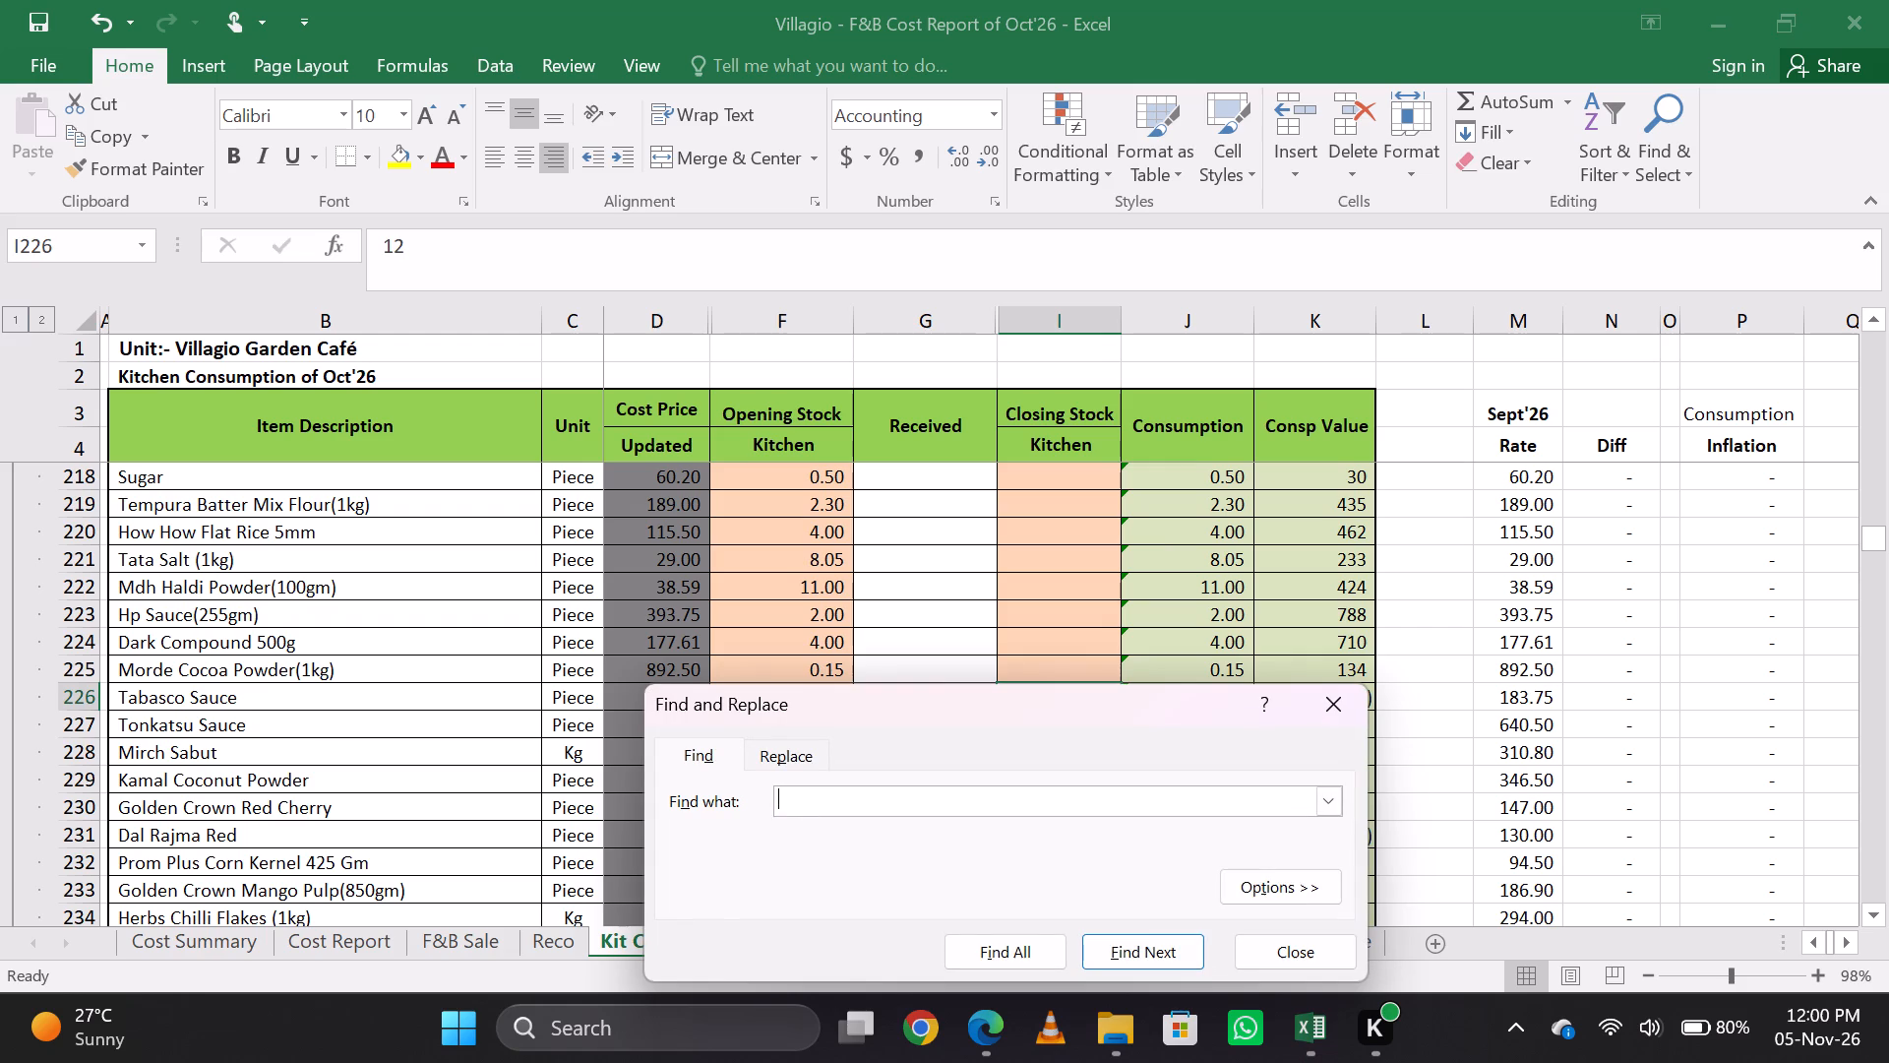
key("BackSpace")
type("black")
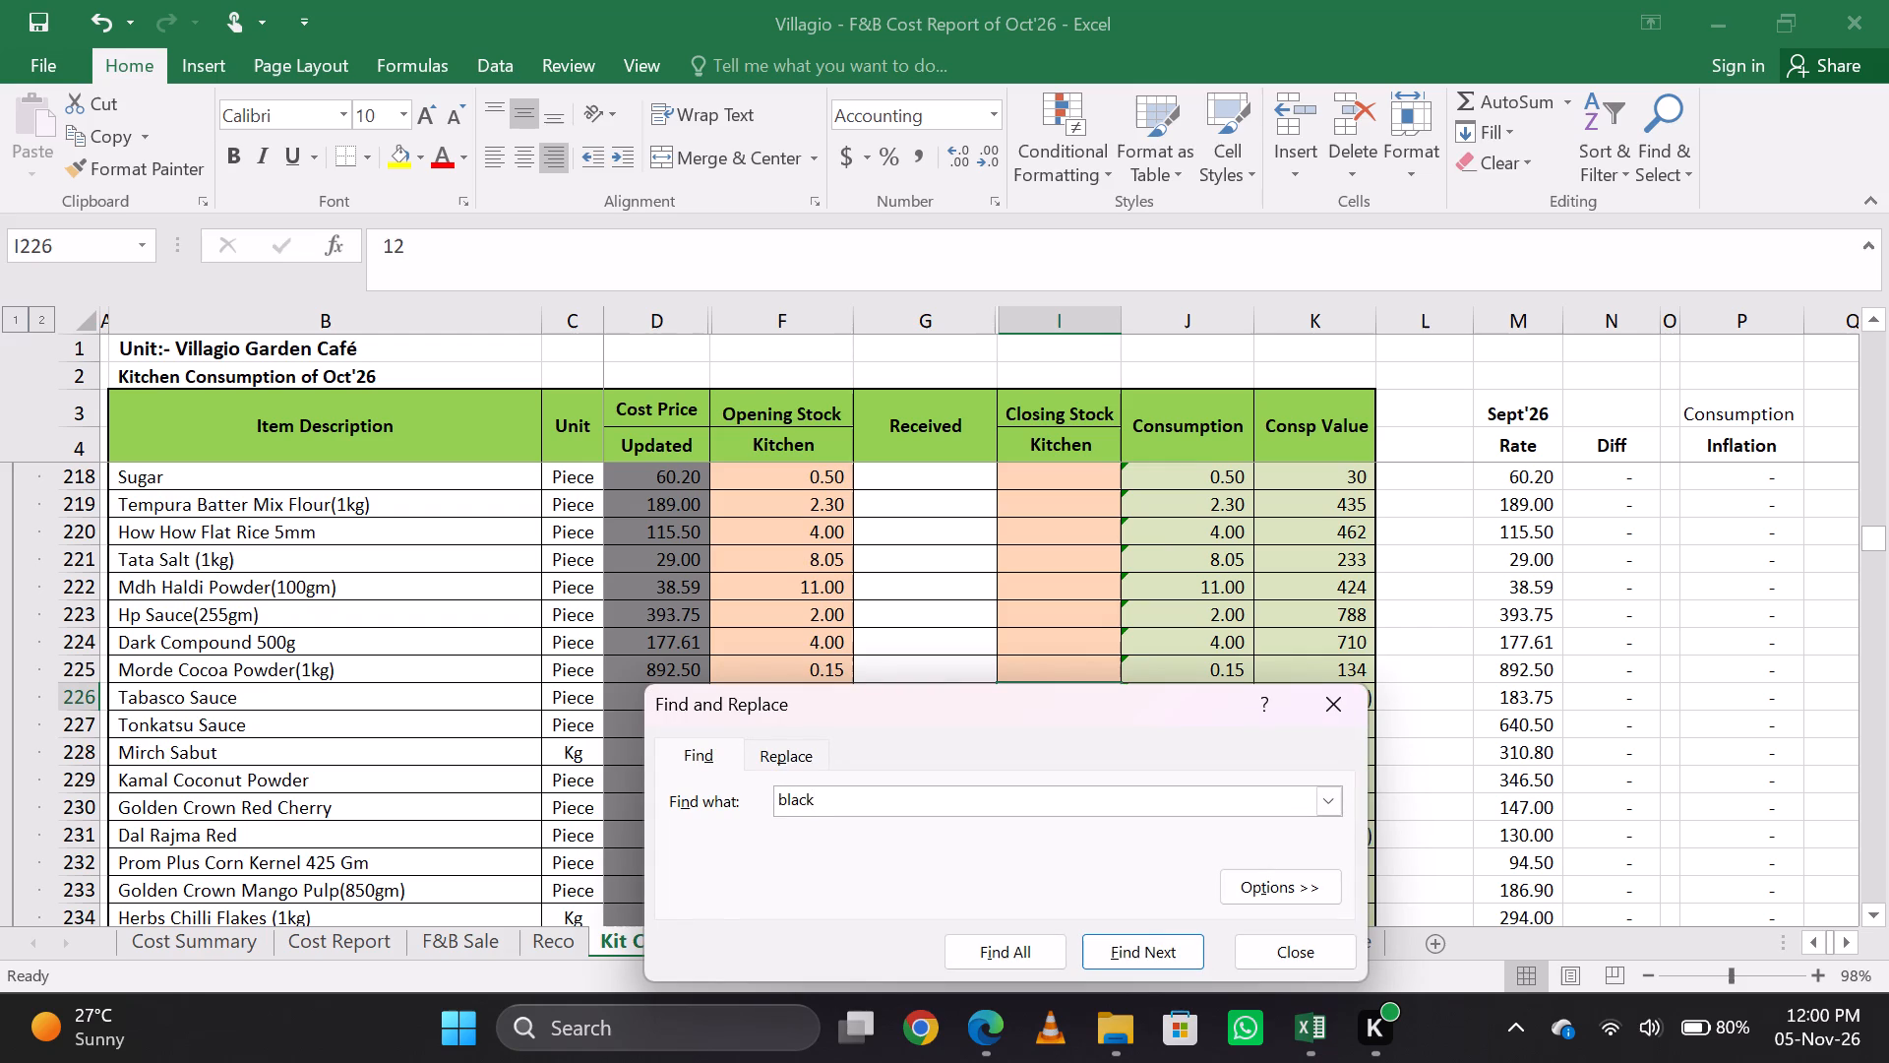
key("BackSpace")
key("BackSpace")
key("BackSpace")
key("c")
key("BackSpace")
type("ack o")
key("Return")
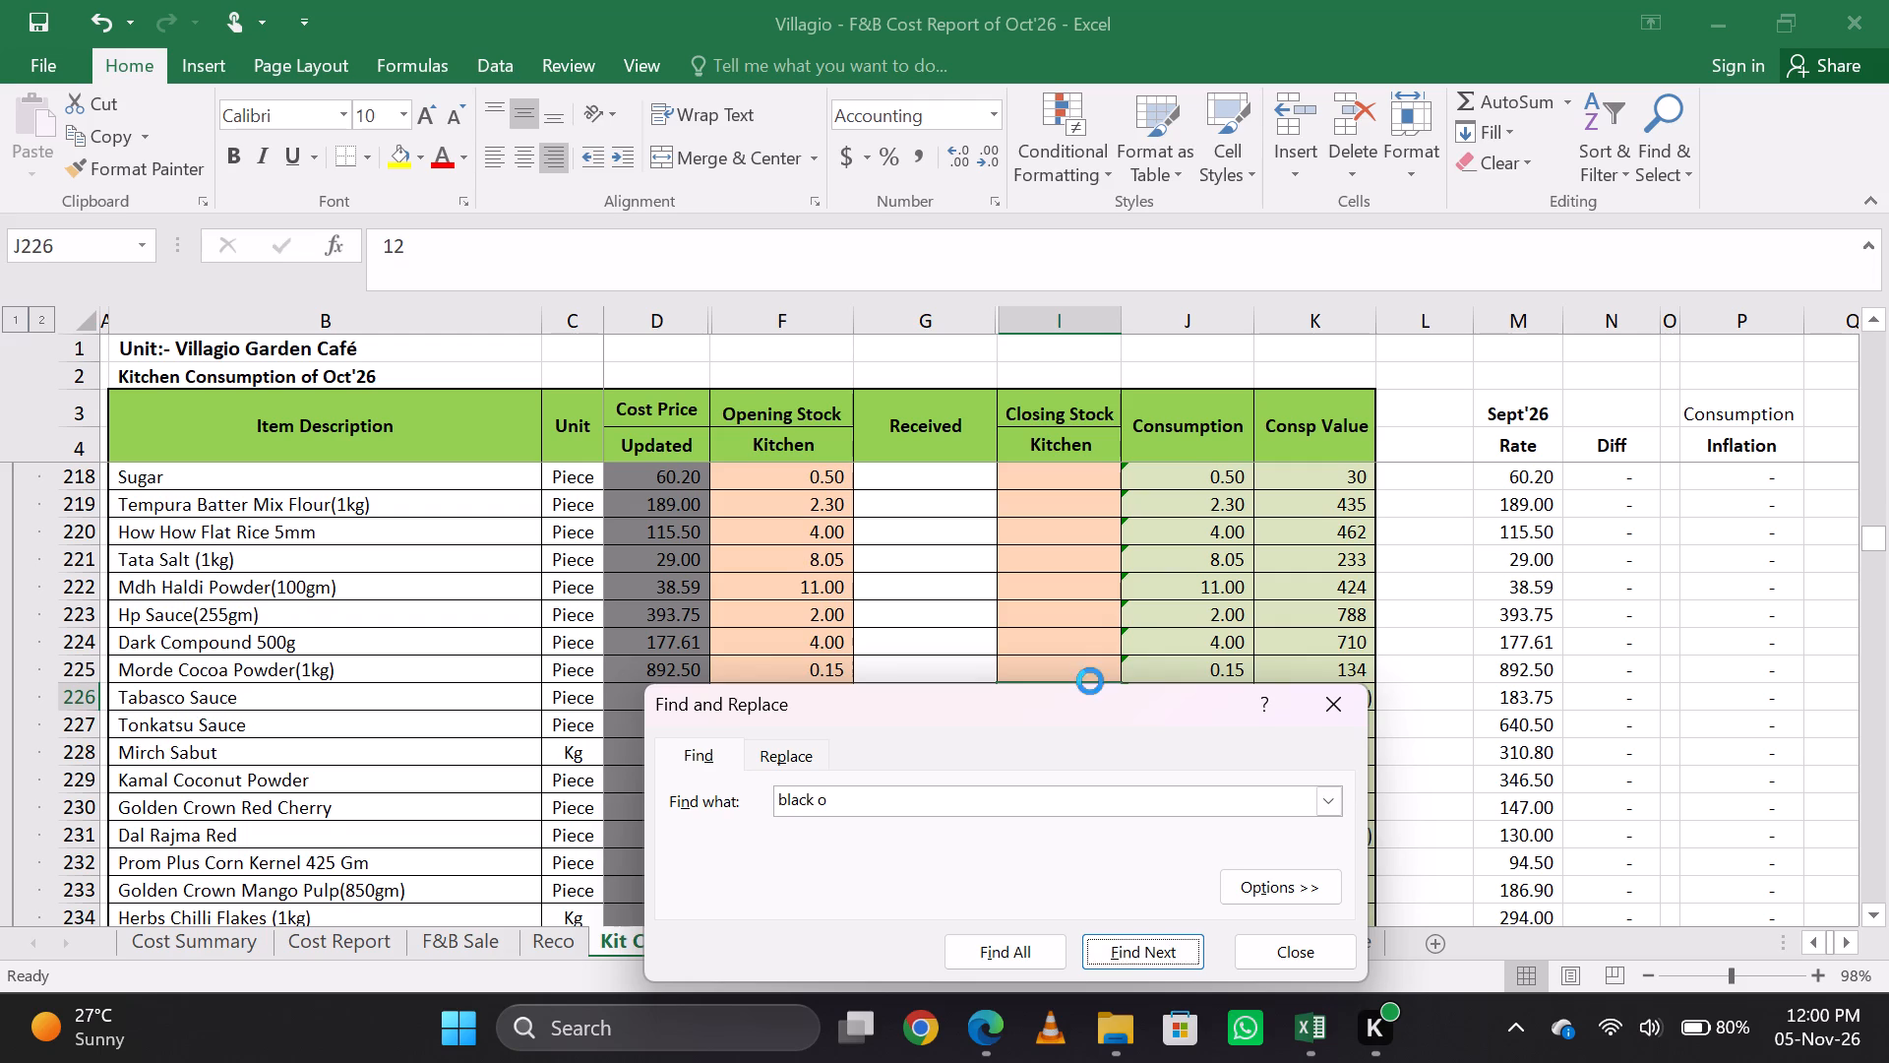
key("Return")
key("Return")
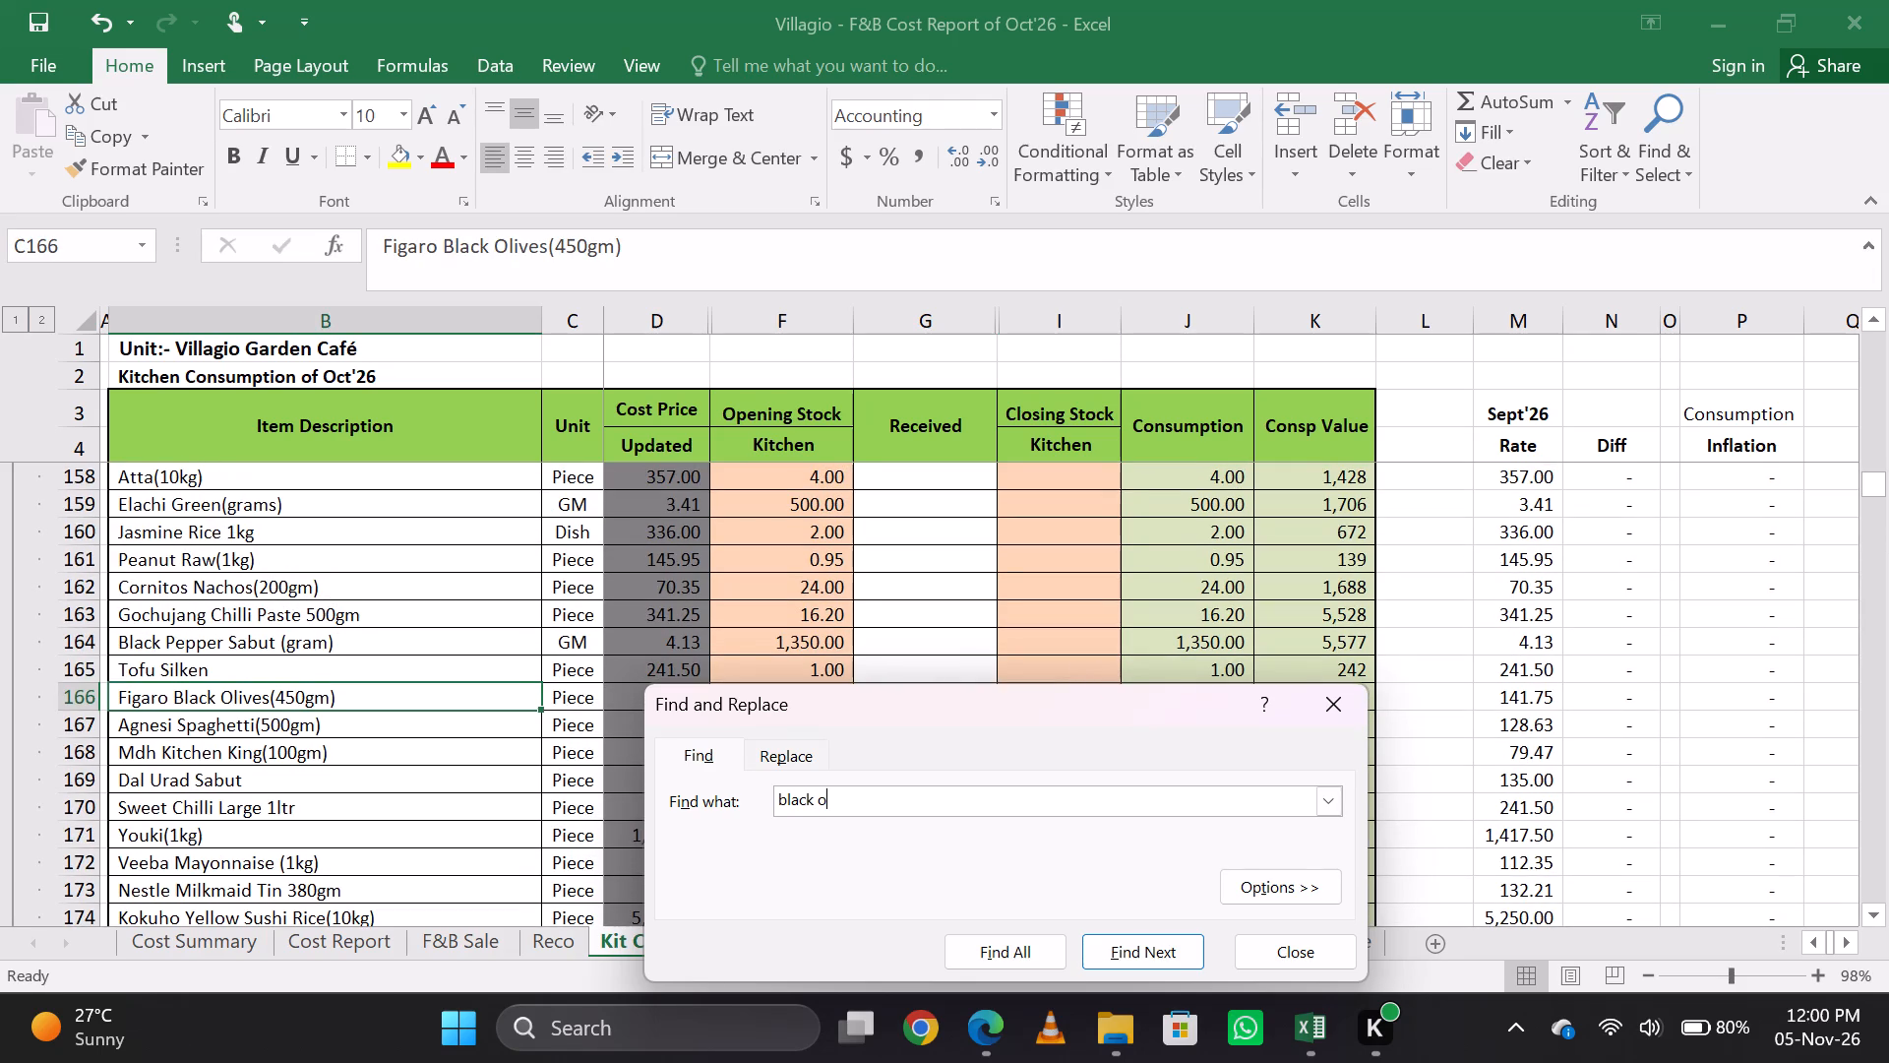
key("Escape")
key("Right")
key("Right")
key("Right")
key("Right")
key("Right")
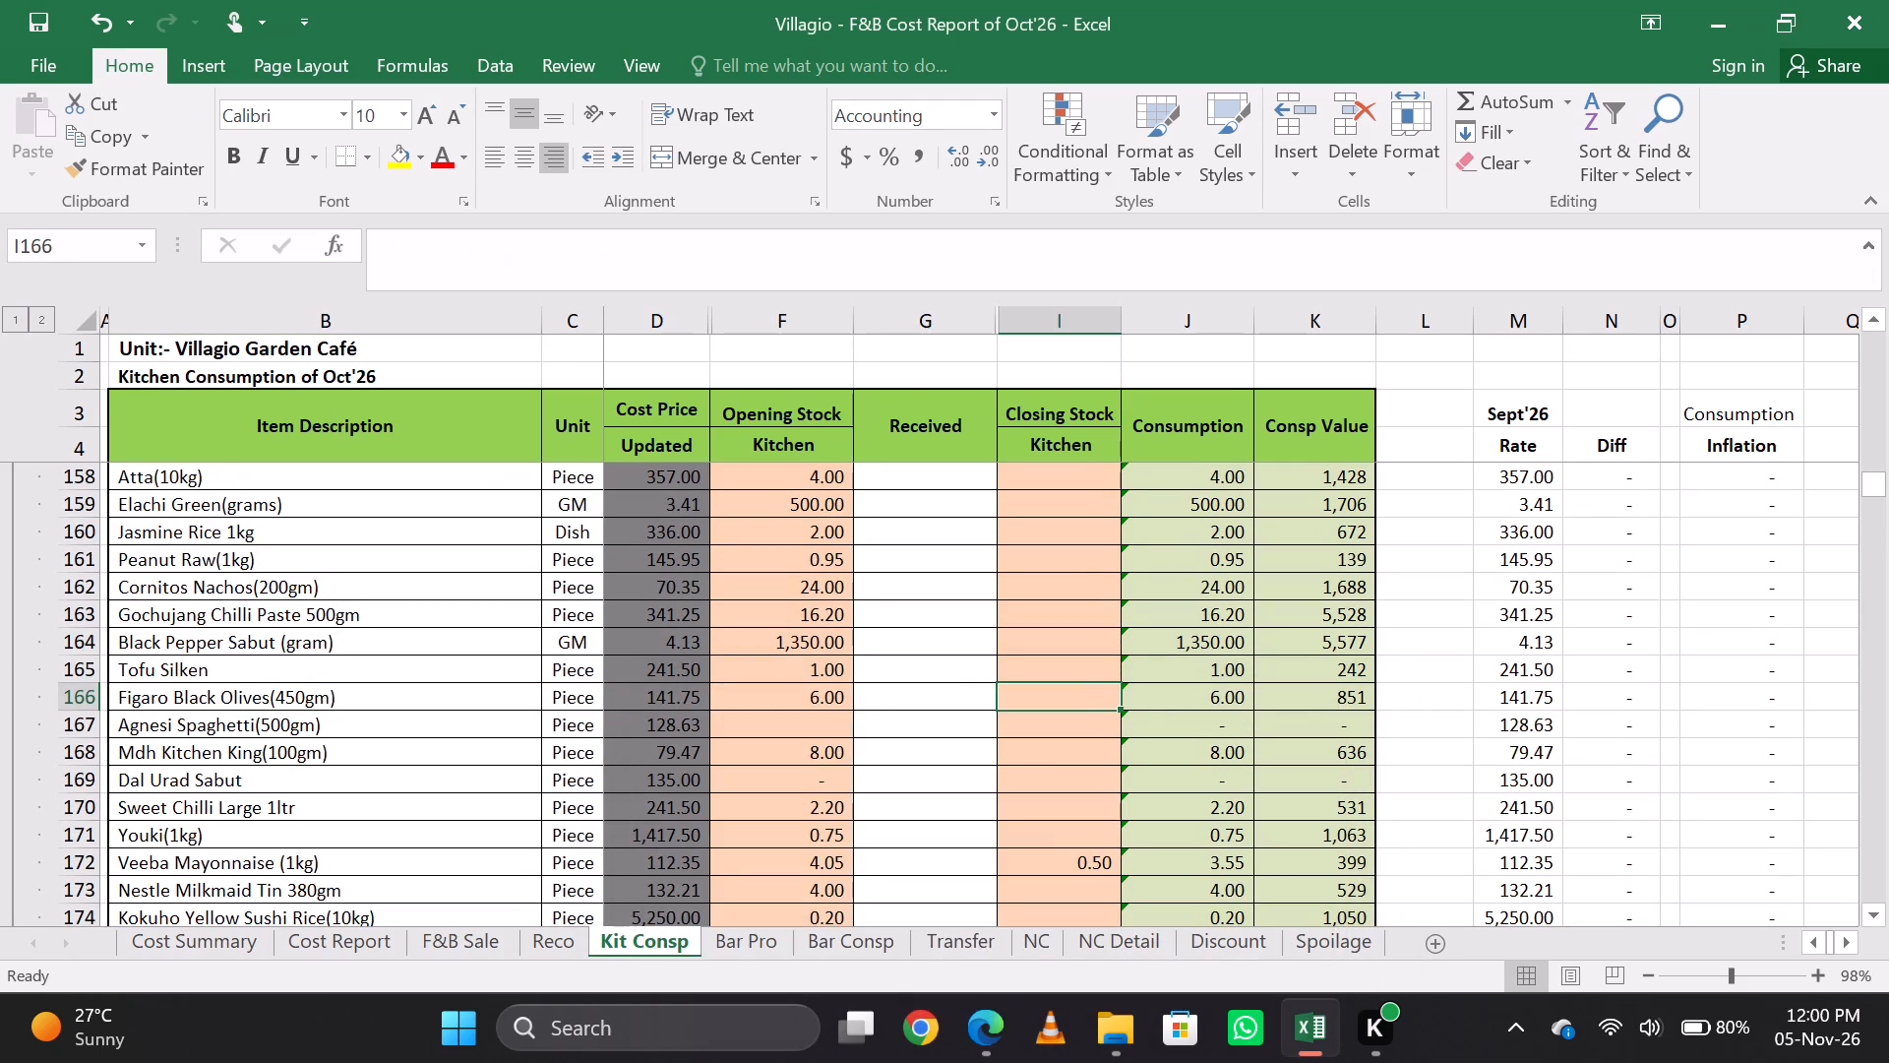
key("1")
key("Down")
key("Up")
Search the item list for plain and go through the matching items.
key("ctrl+f")
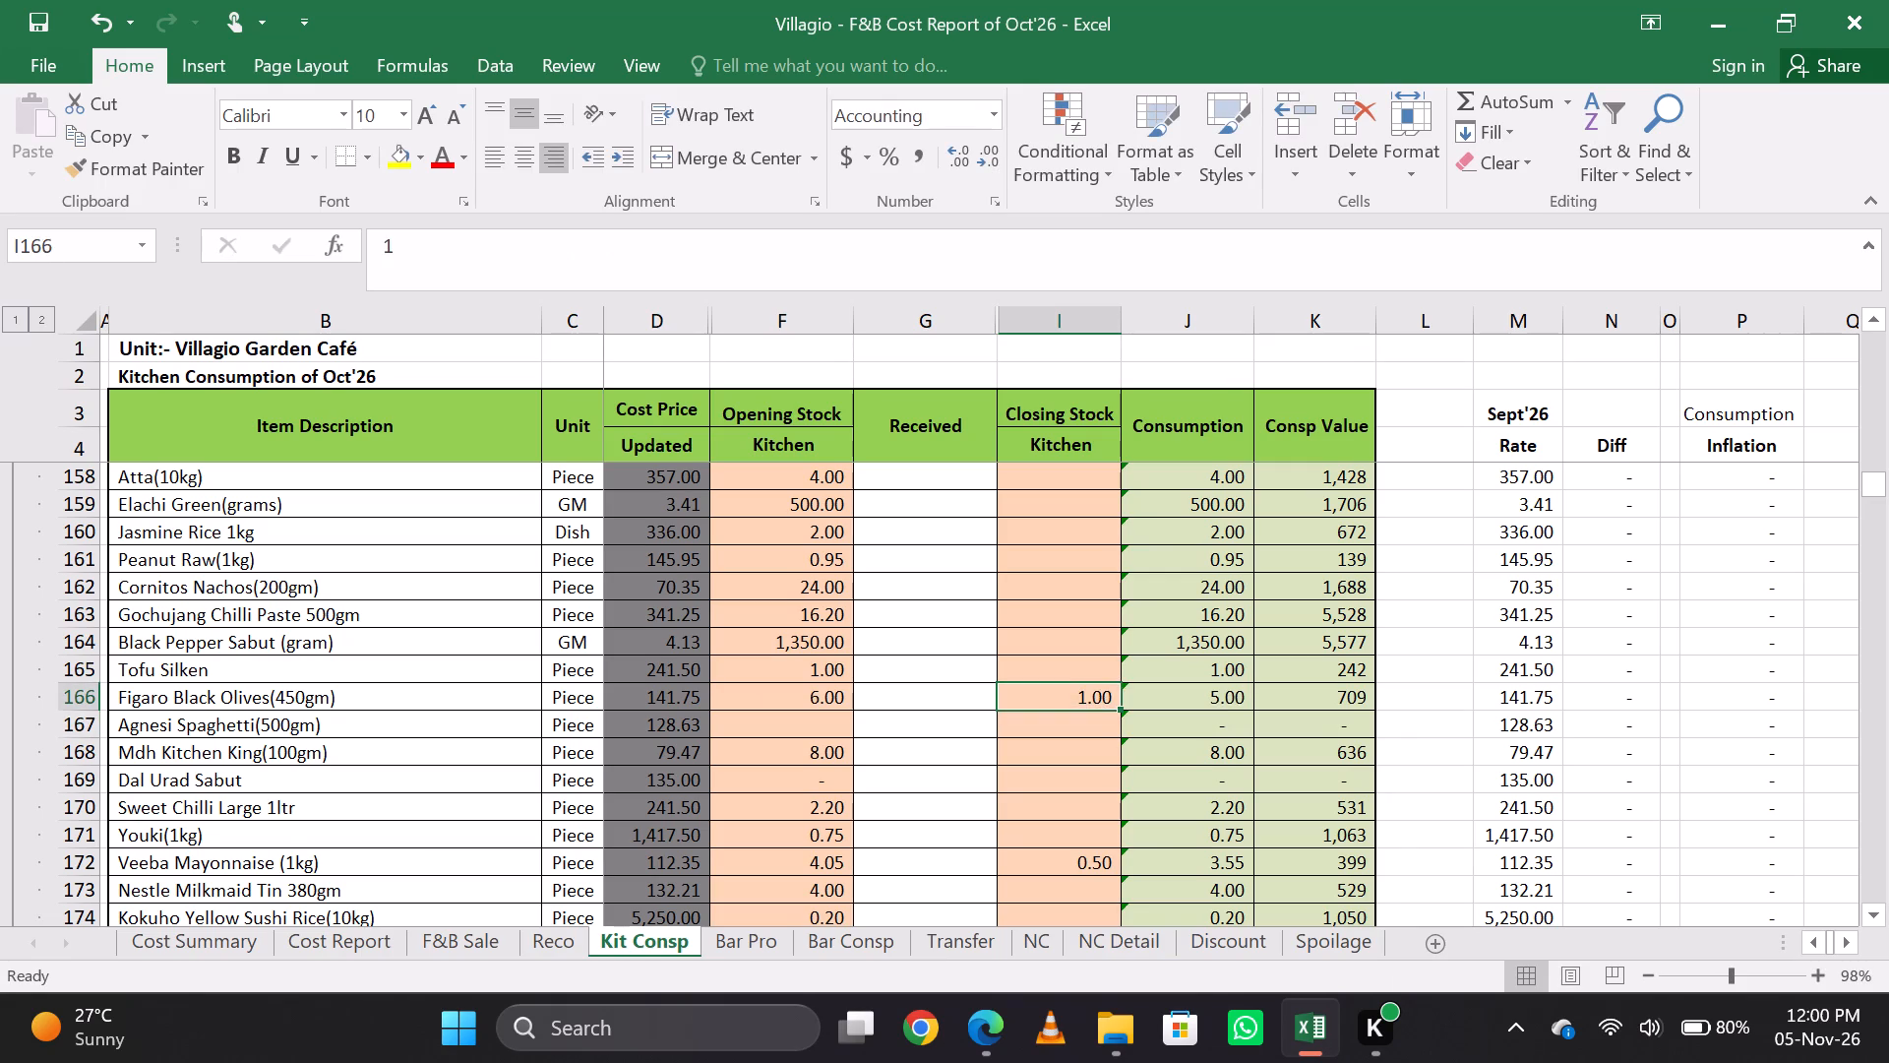
key("BackSpace")
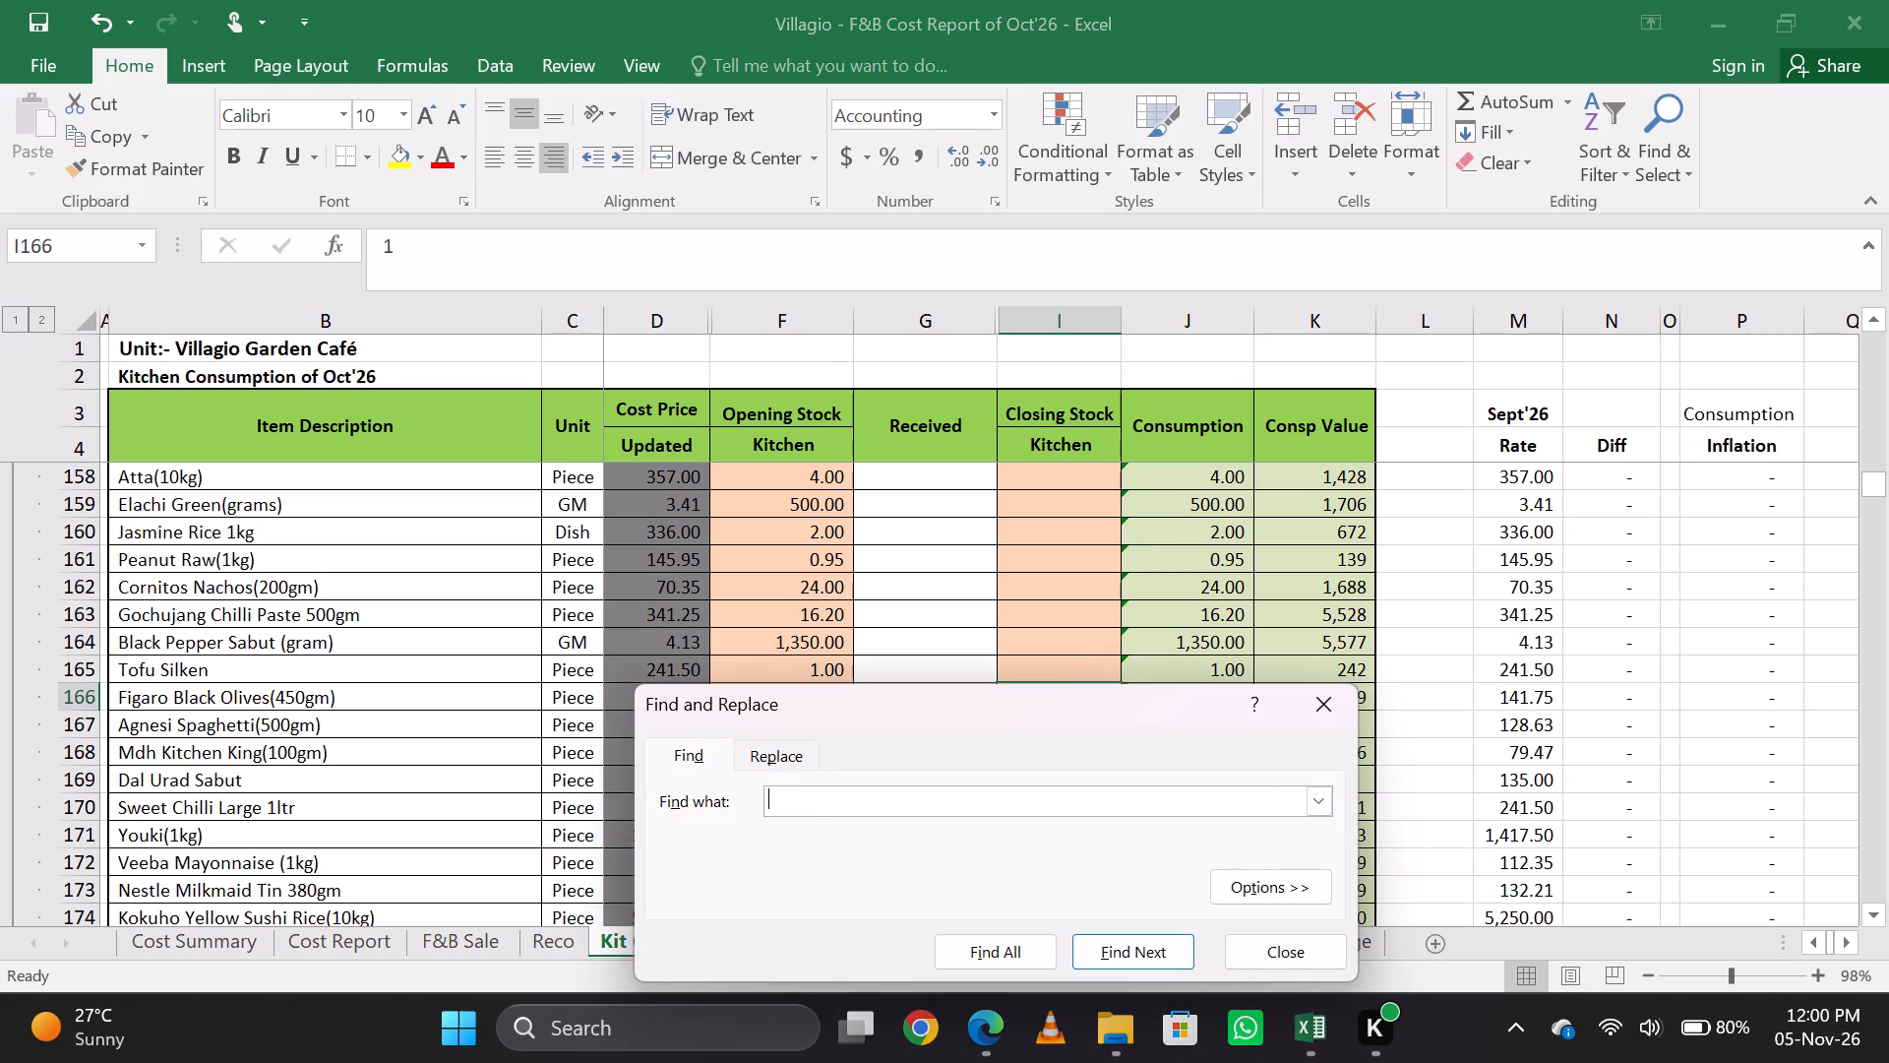
key("BackSpace")
type("pa")
key("BackSpace")
type("lain")
key("Return")
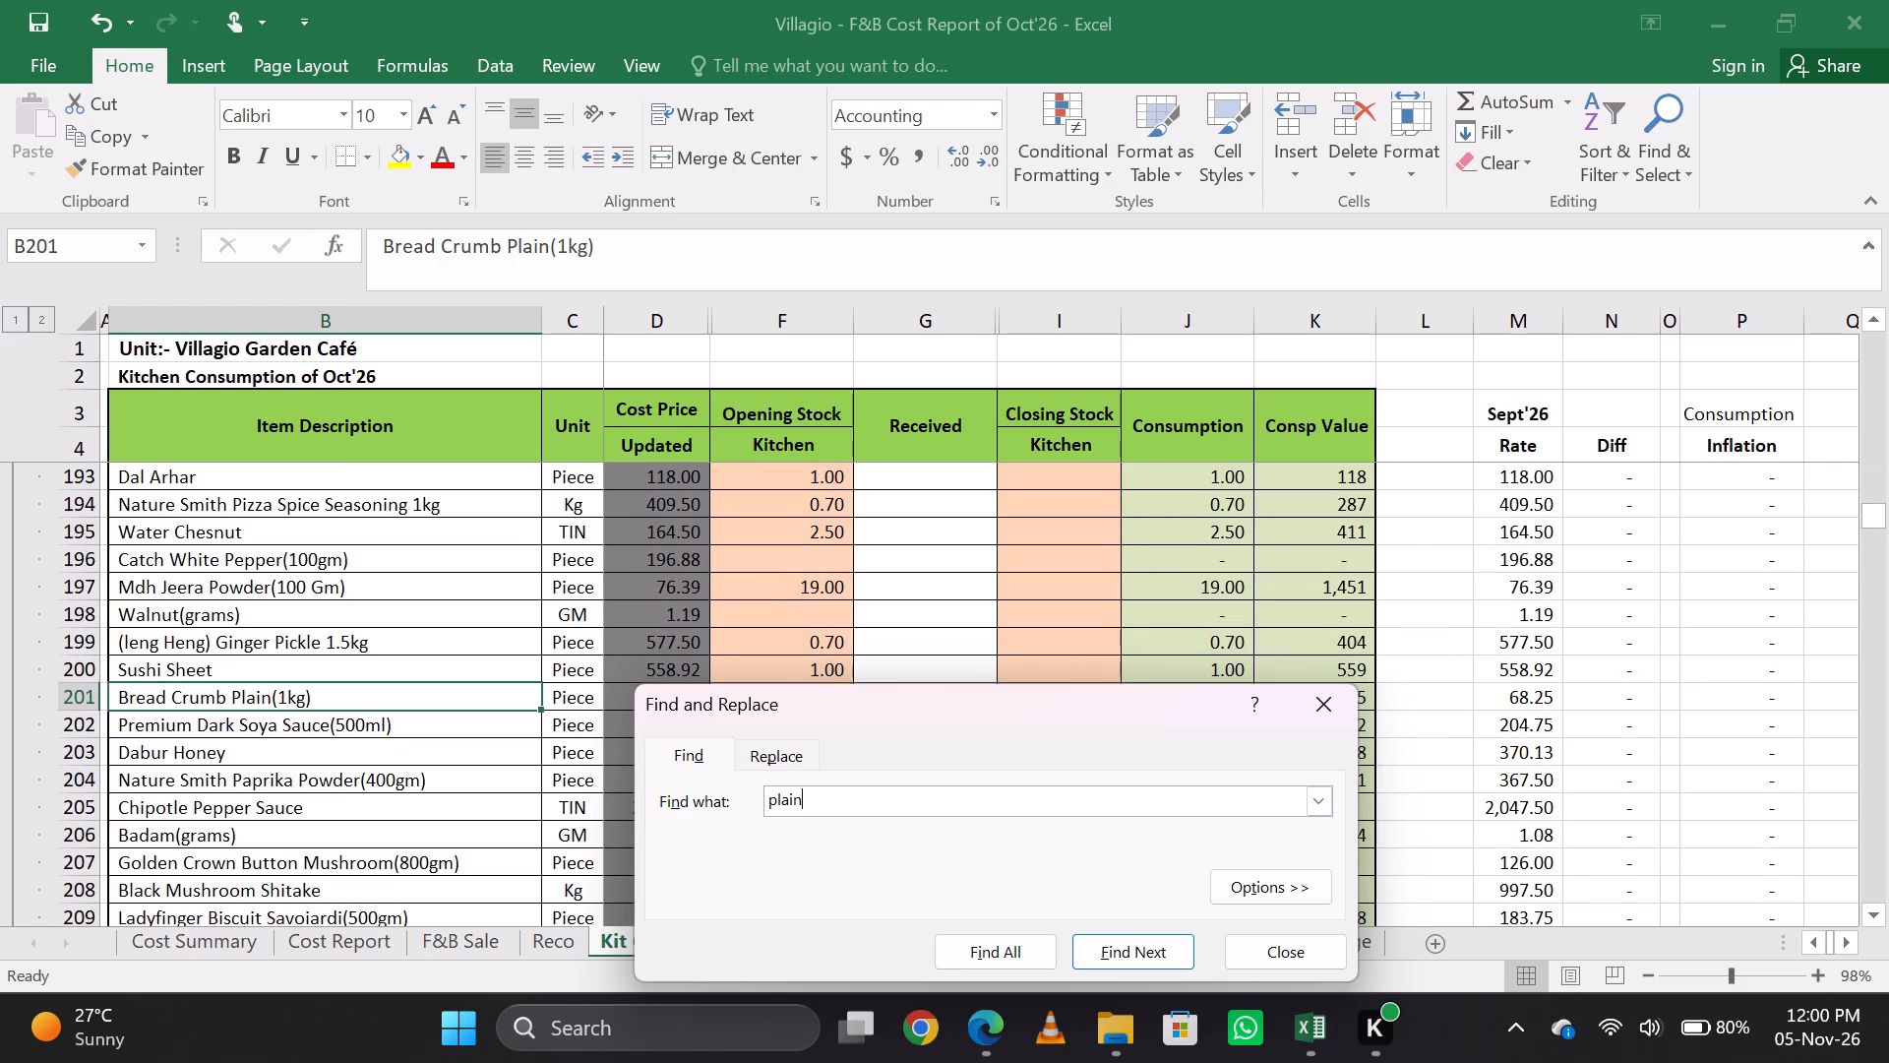
key("Return")
key("Return")
key("Return")
key("Return")
key("Return")
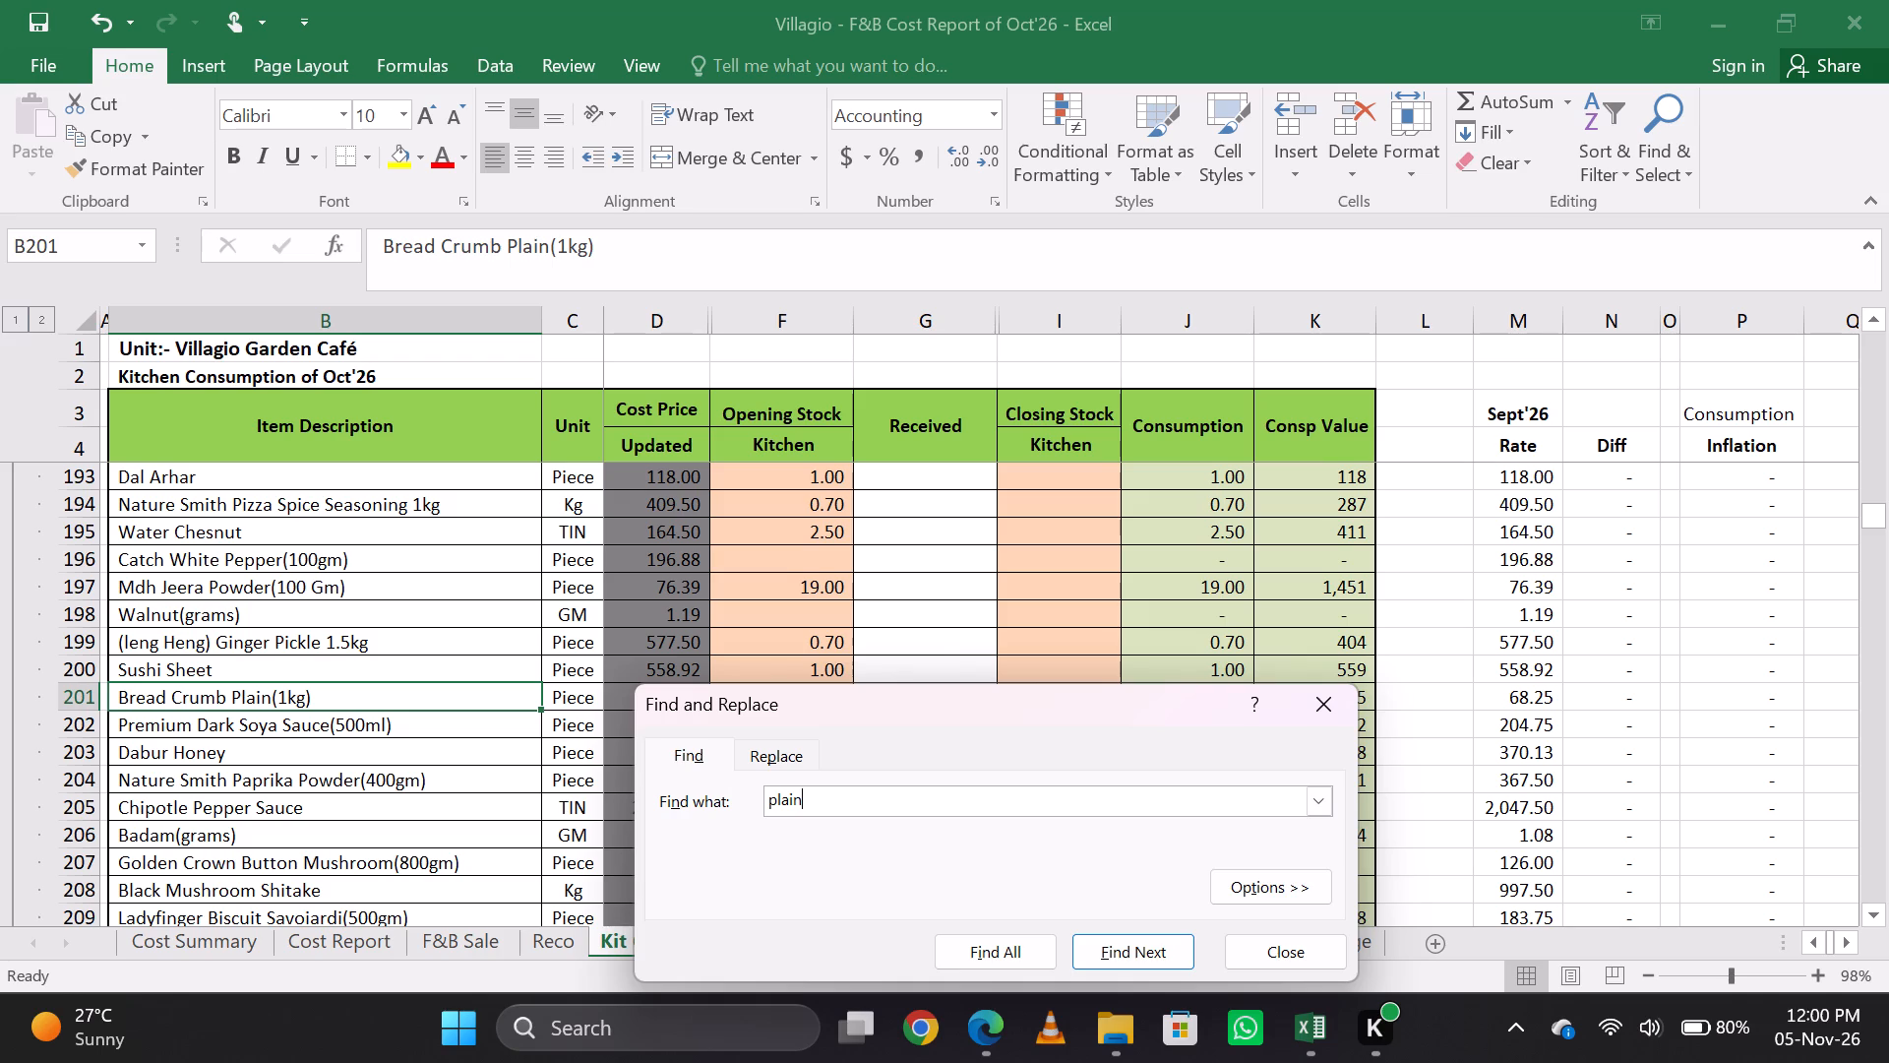
key("Escape")
key("Down")
key("Up")
Search the item list for pineapp and enter the kitchen closing stock of Golden Crown Pineapple Slice(850gm) as 6.
key("ctrl+f")
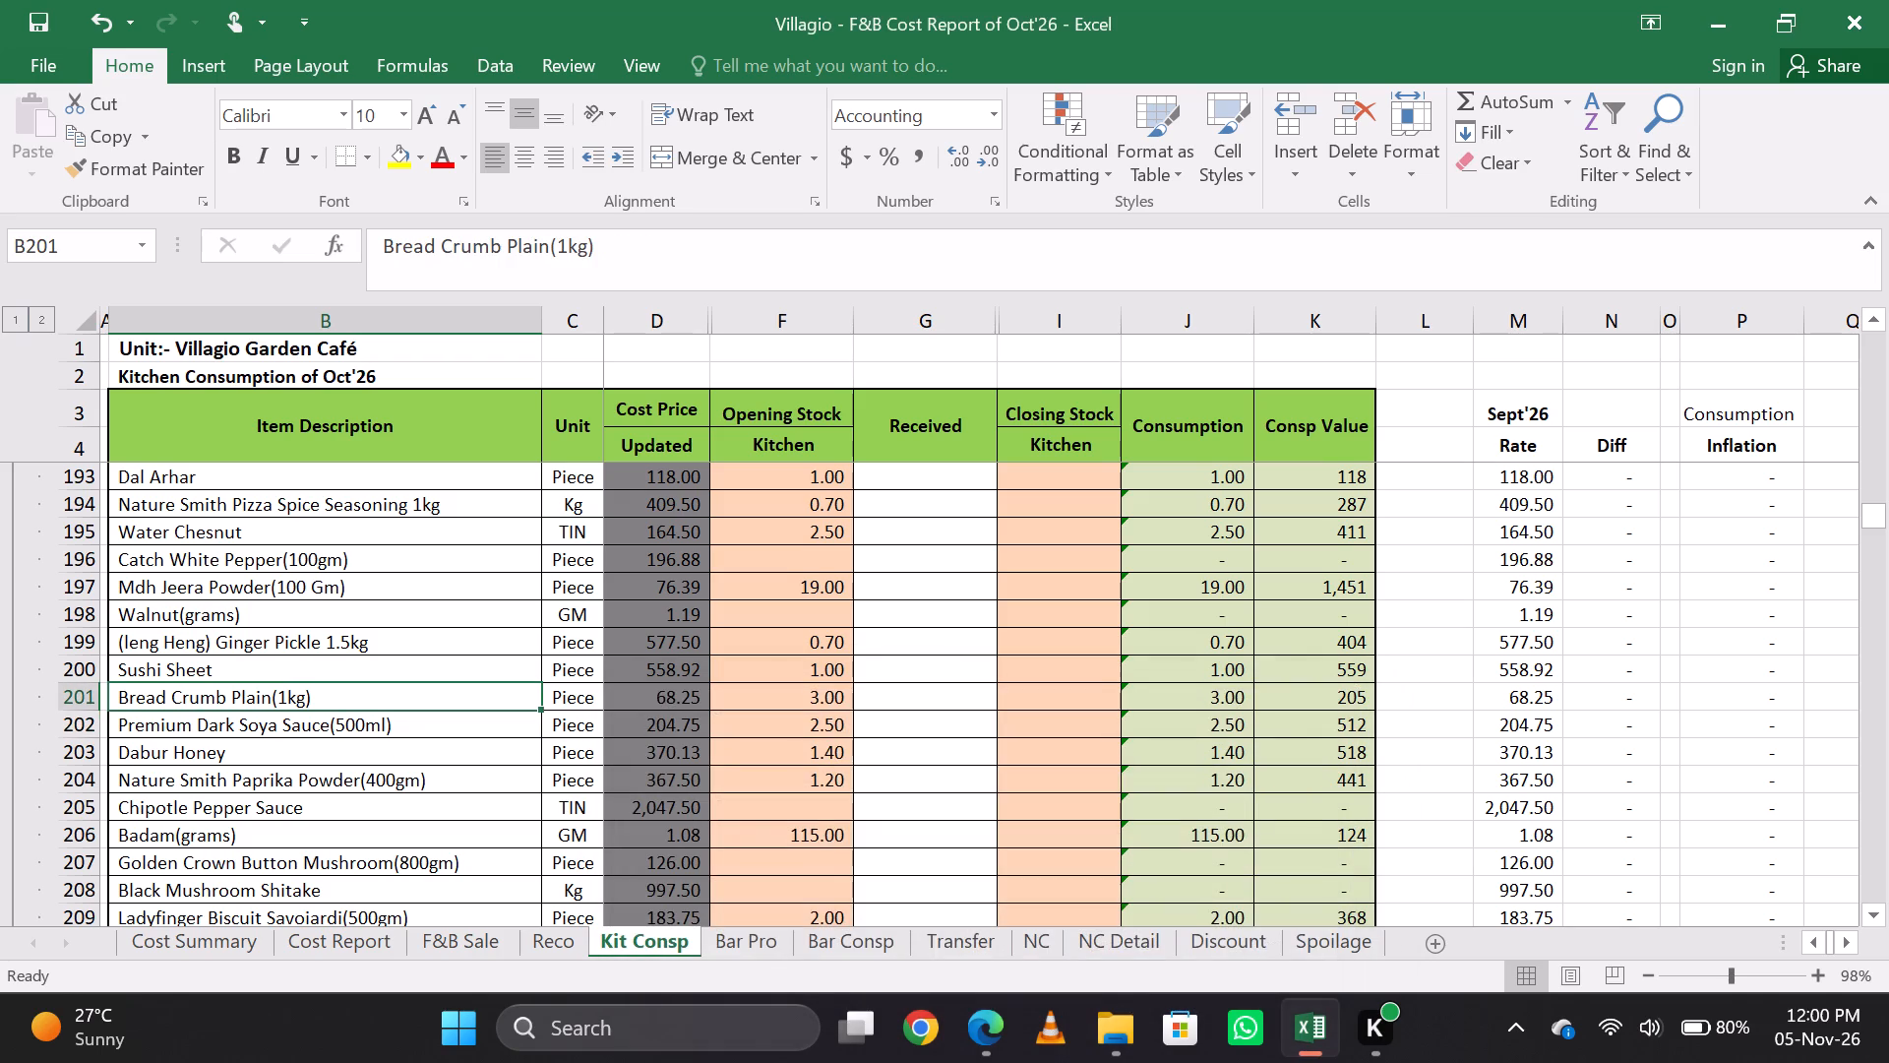
type("pineapp")
key("Return")
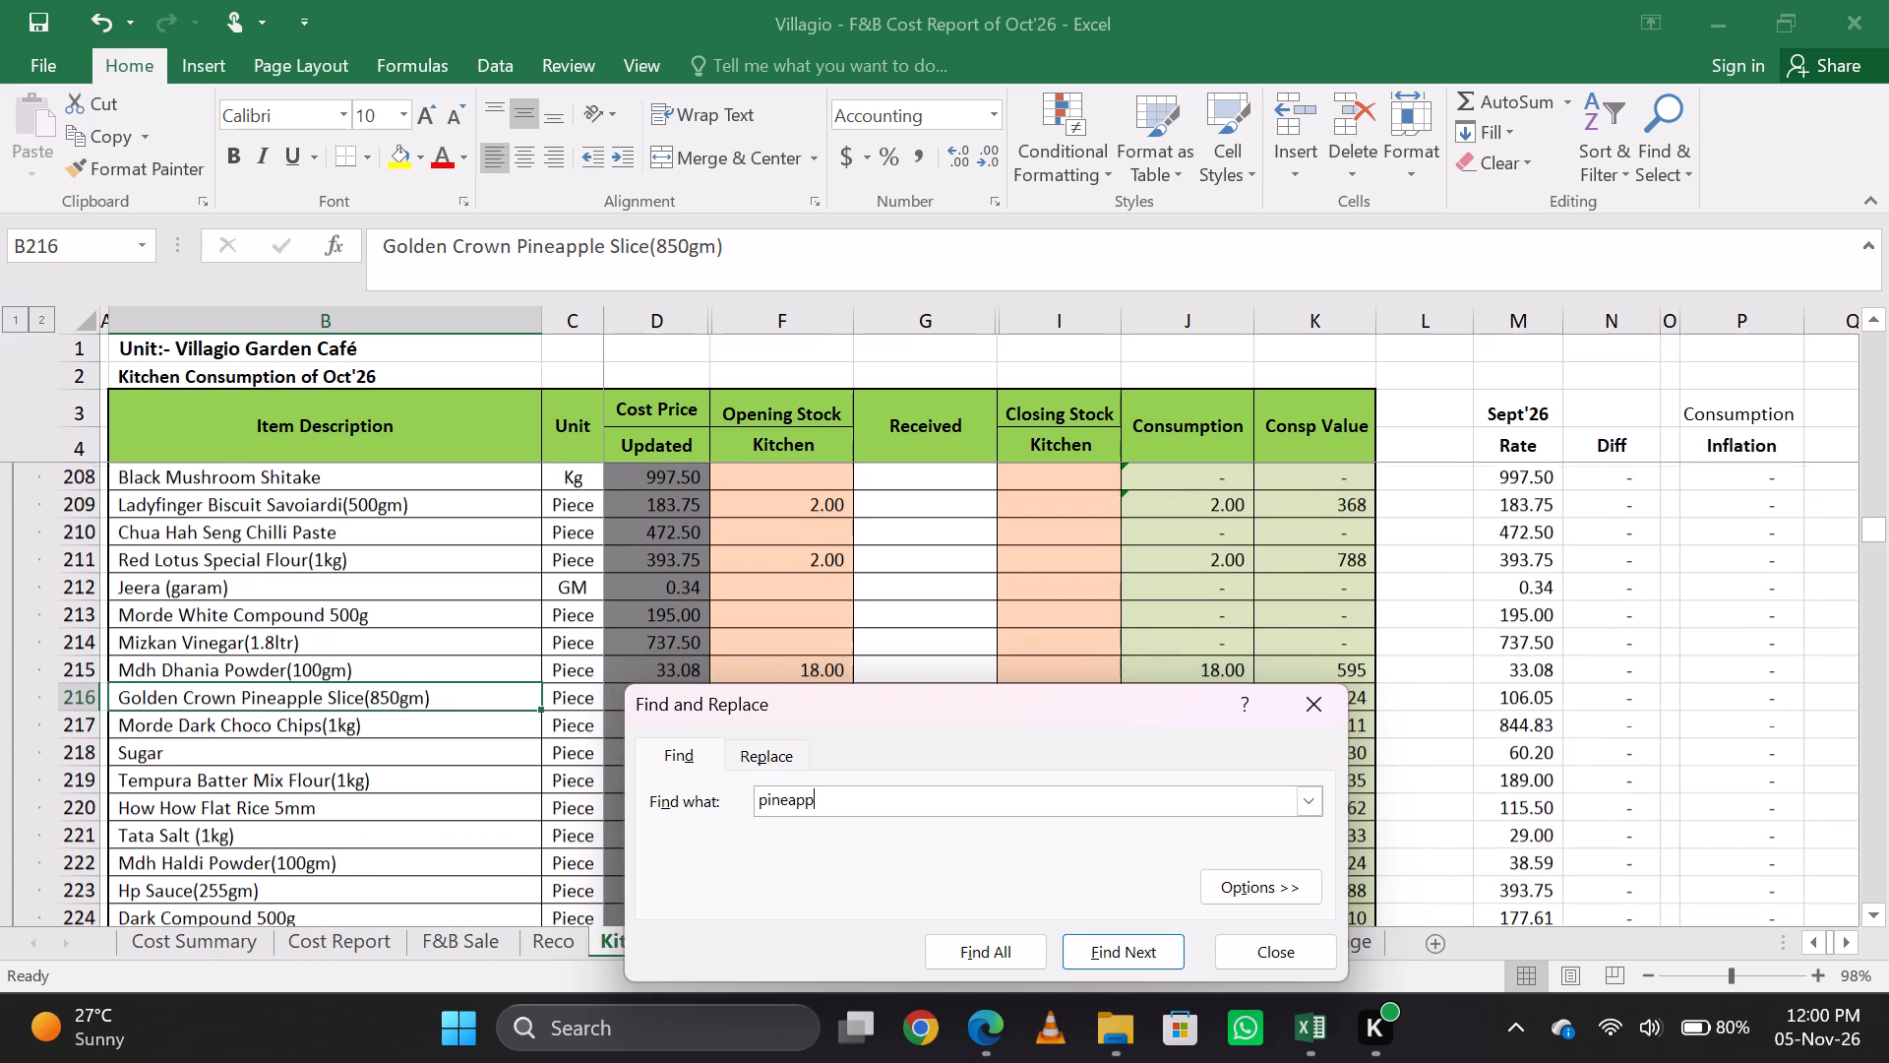
key("Escape")
key("Right")
key("Right")
key("Right")
key("Right")
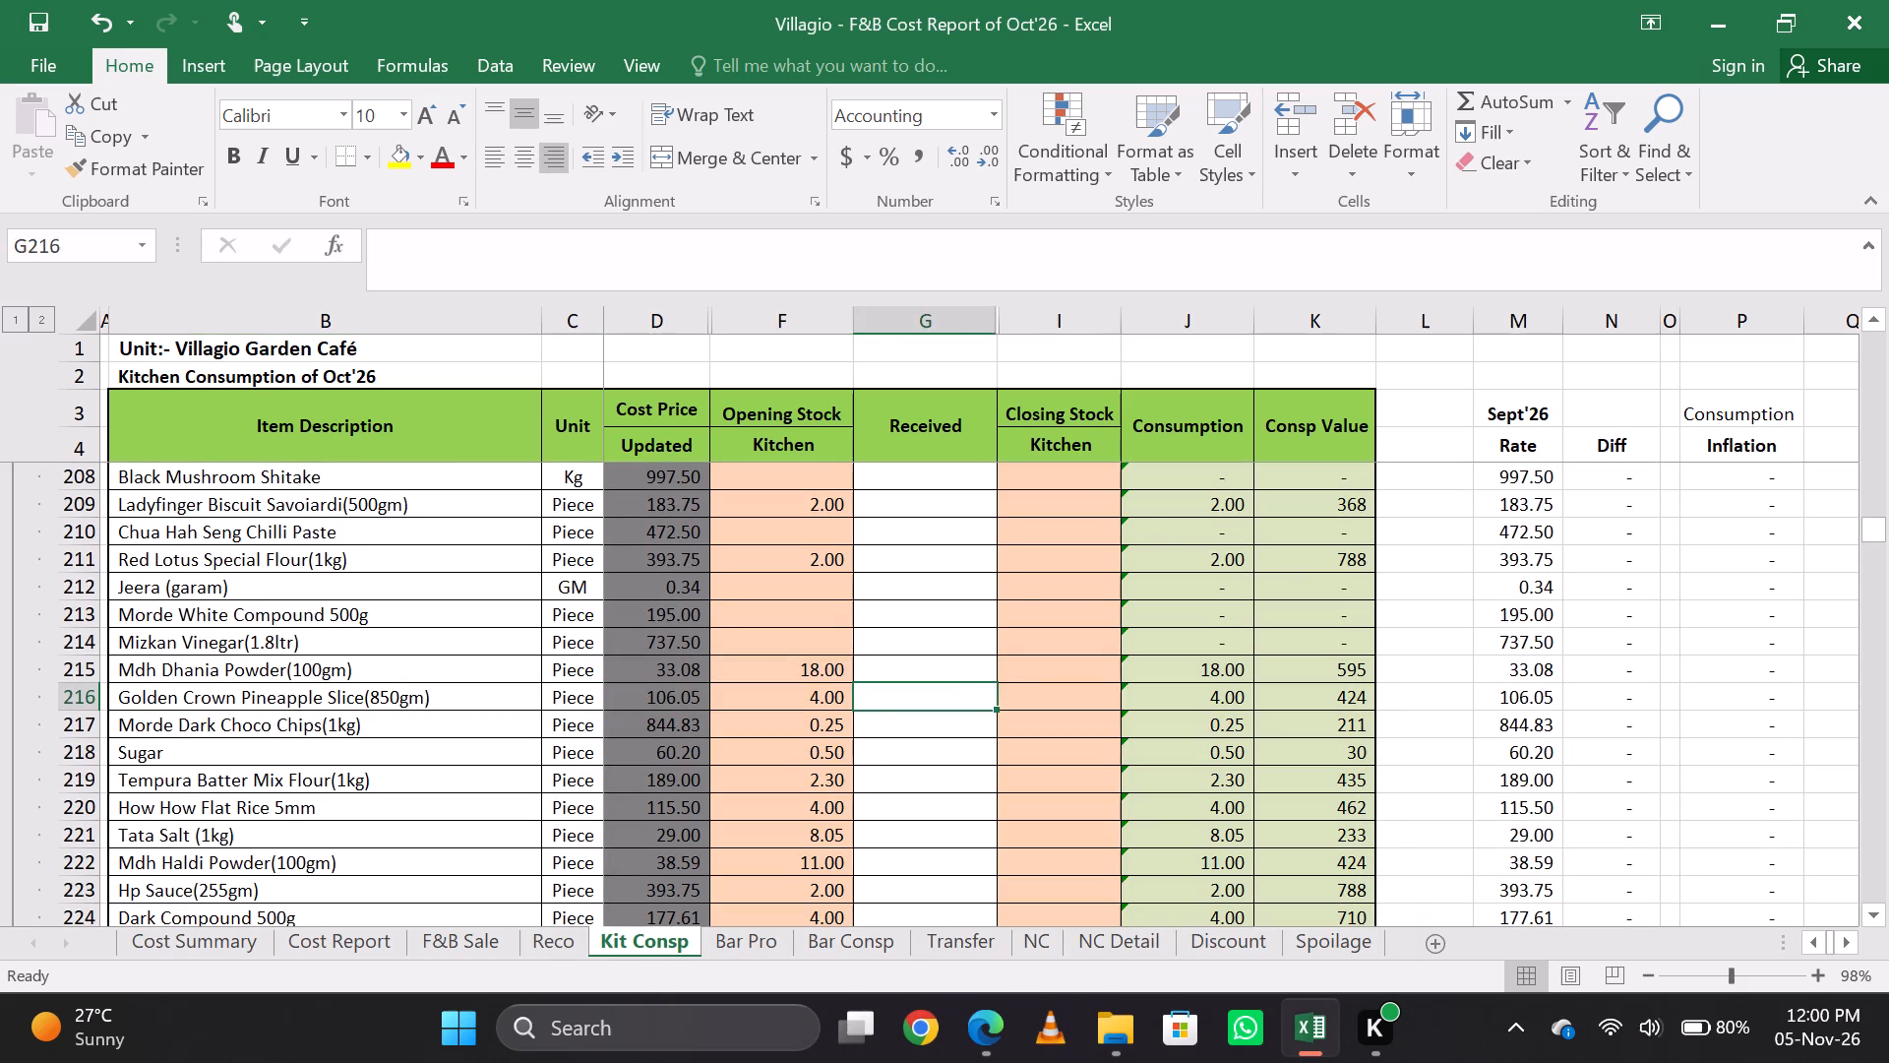
key("Right")
key("6")
key("Down")
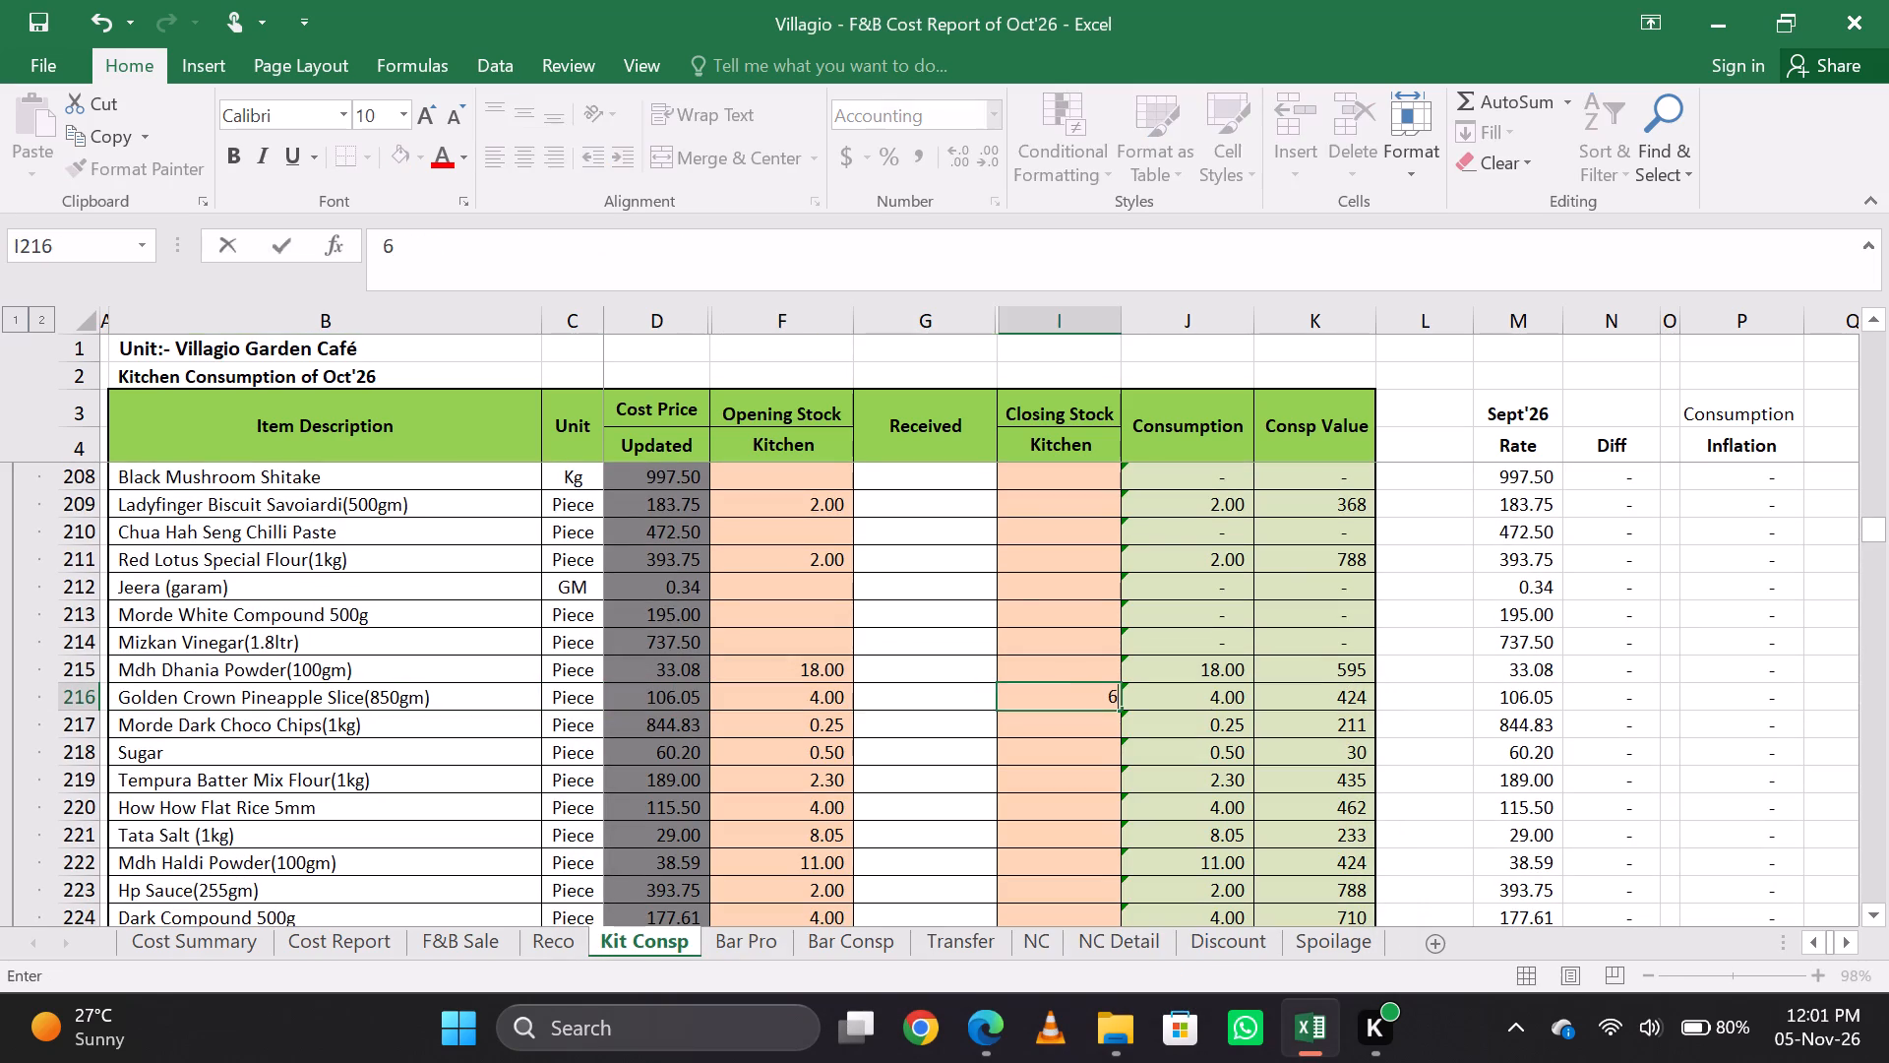
key("Up")
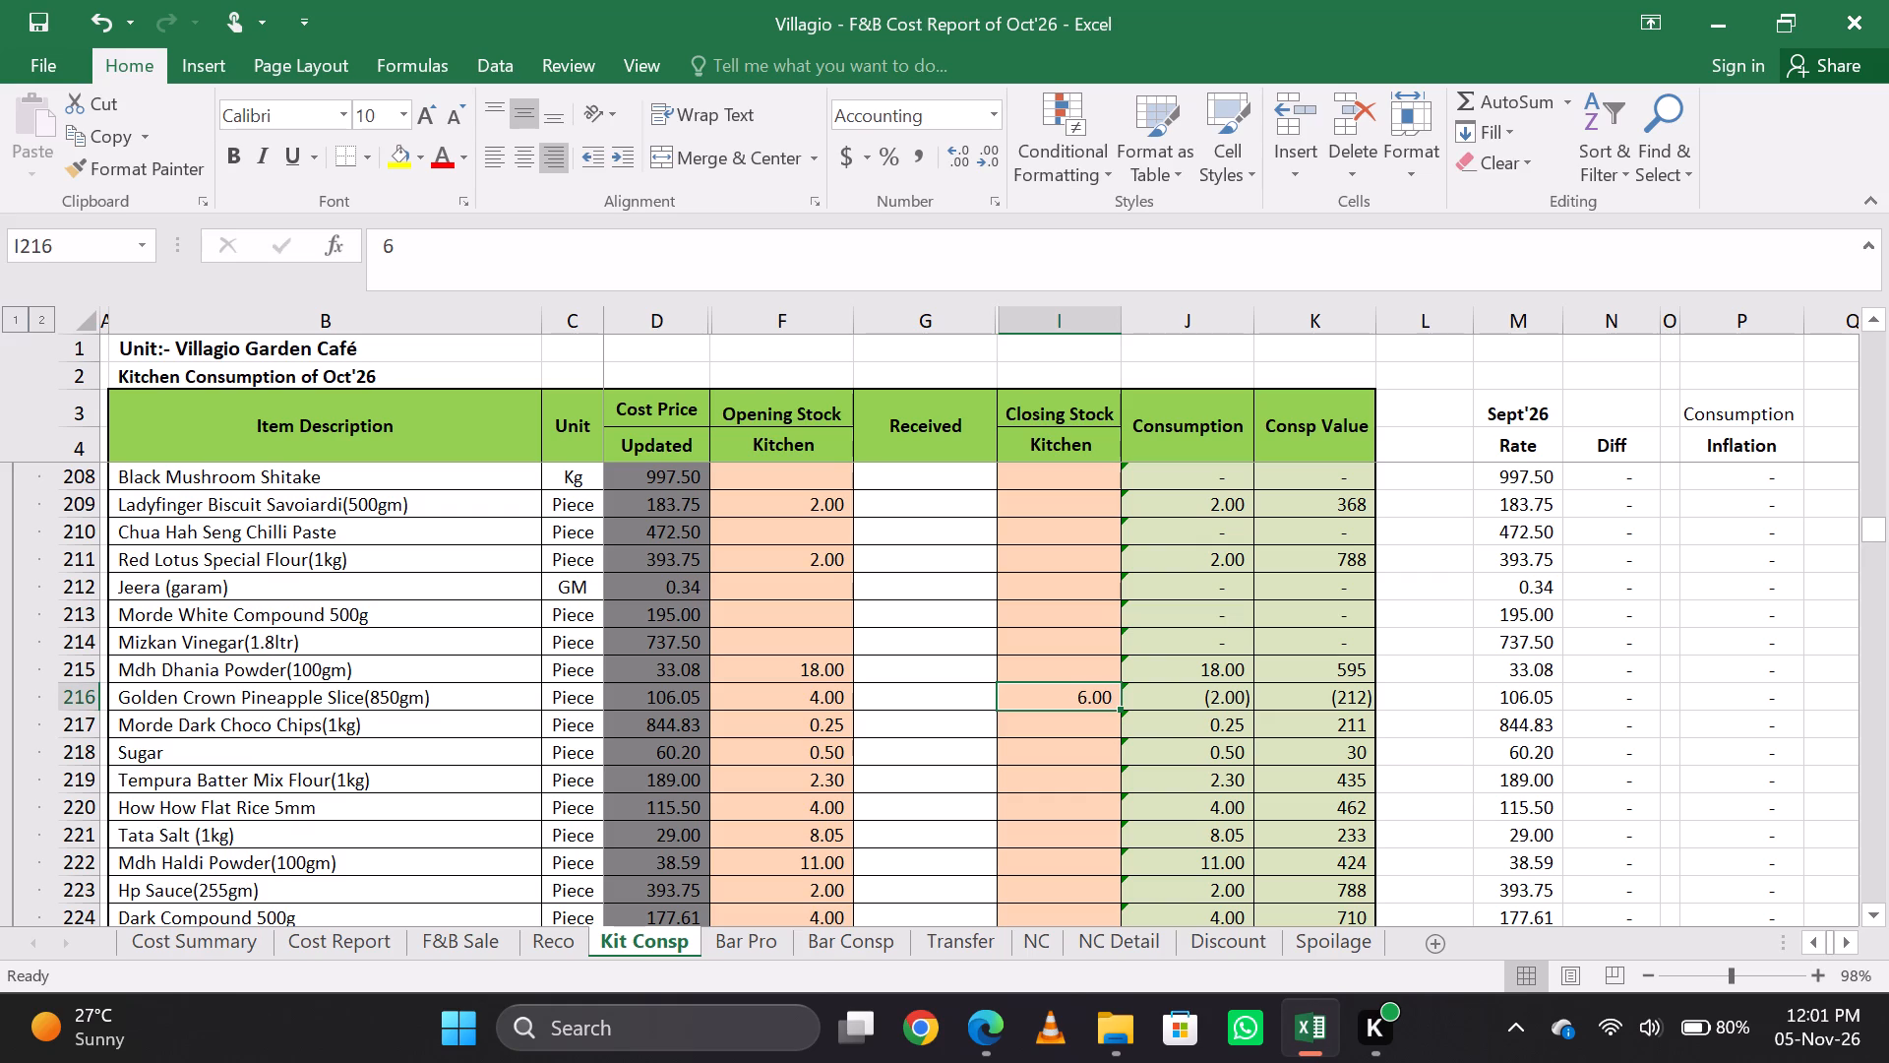
Search the item list for tomato p and enter the kitchen closing stock of Golden Crown Tomato Puree as 1.
key("ctrl+f")
type("tomato p")
key("Return")
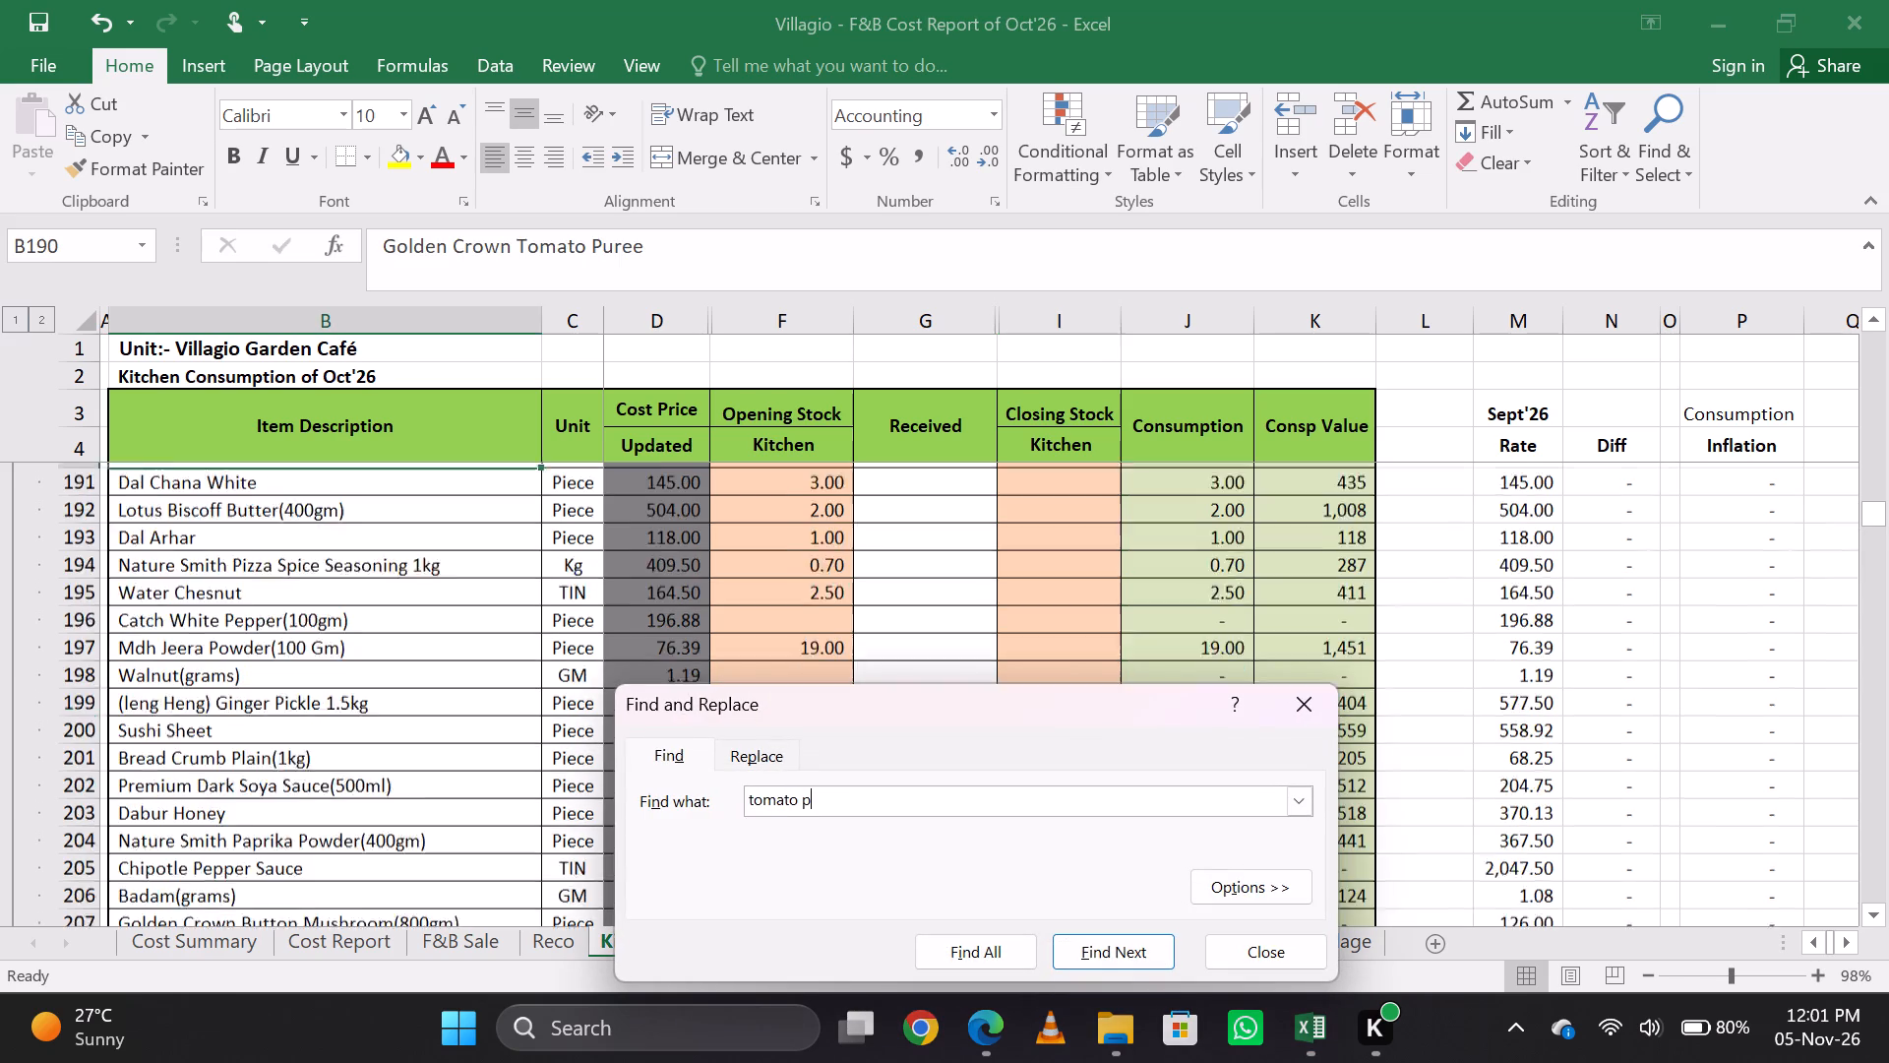
key("Return")
key("Escape")
key("Right")
key("Right")
key("Right")
key("Right")
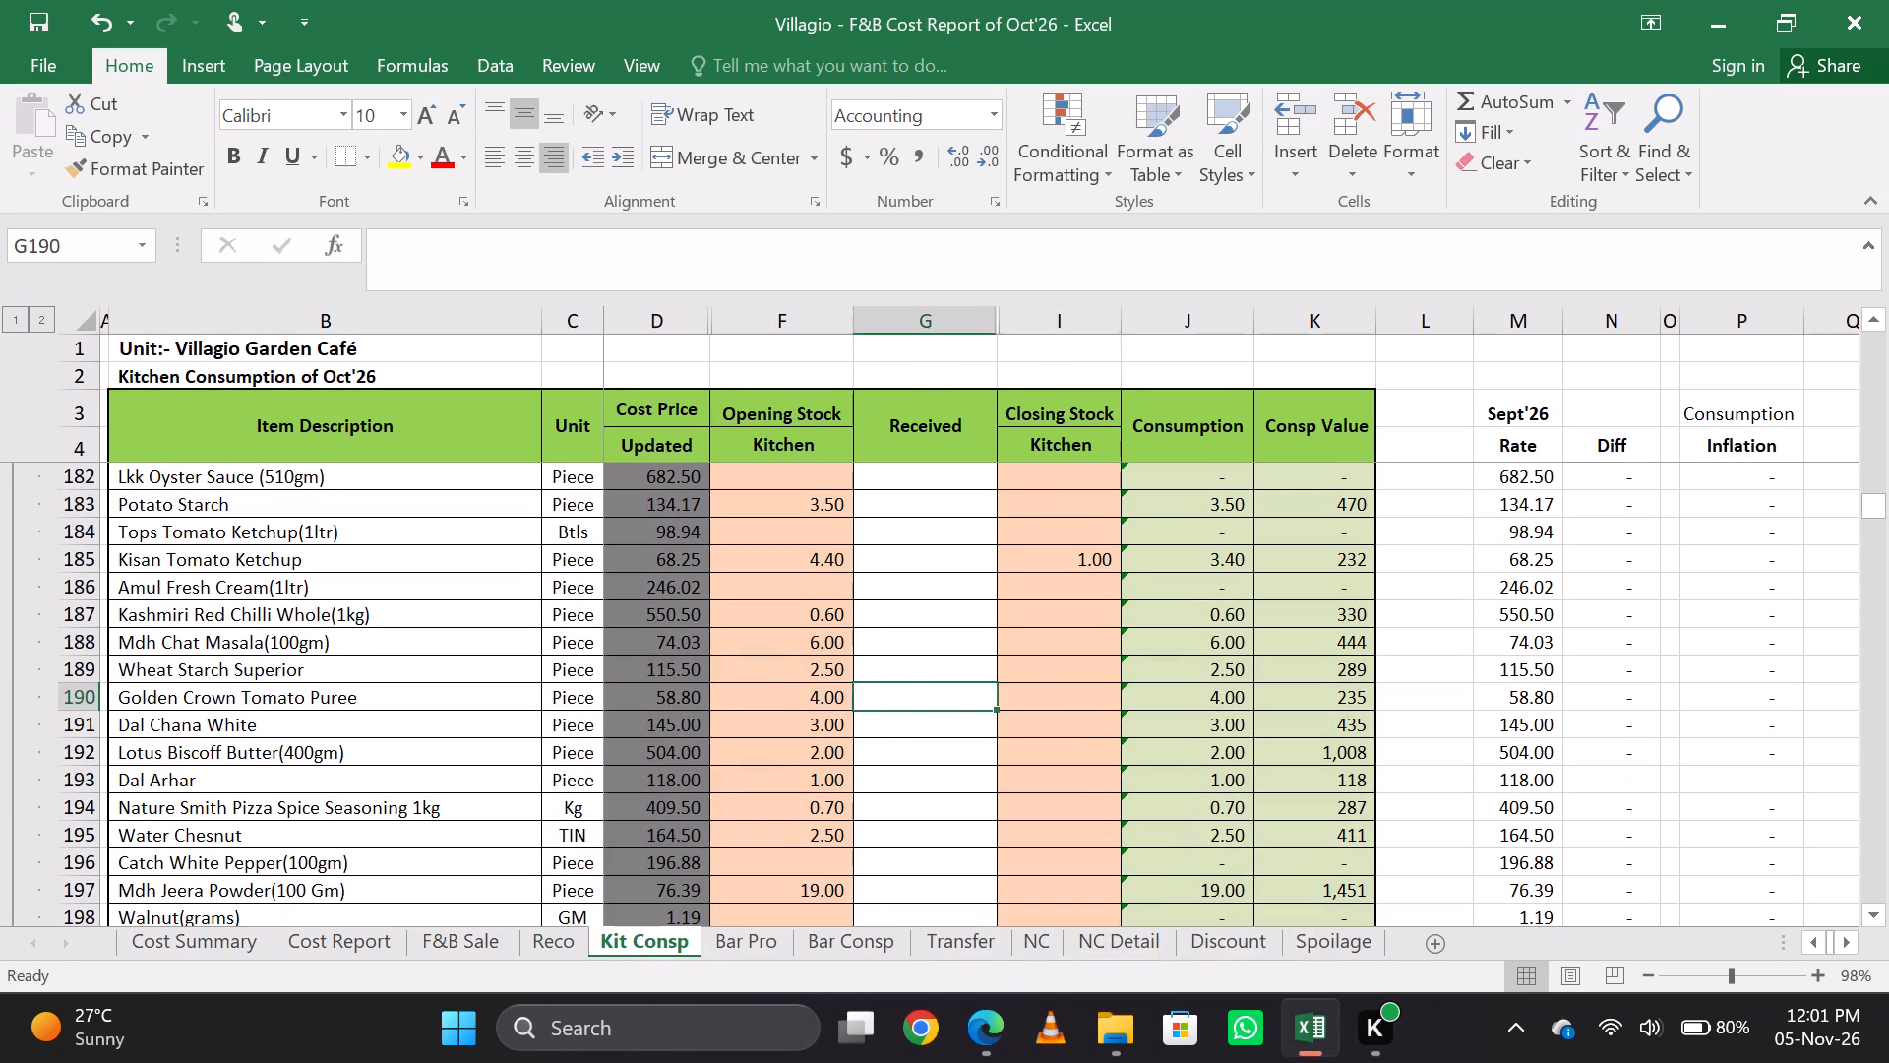
key("Right")
key("1")
key("Down")
key("Up")
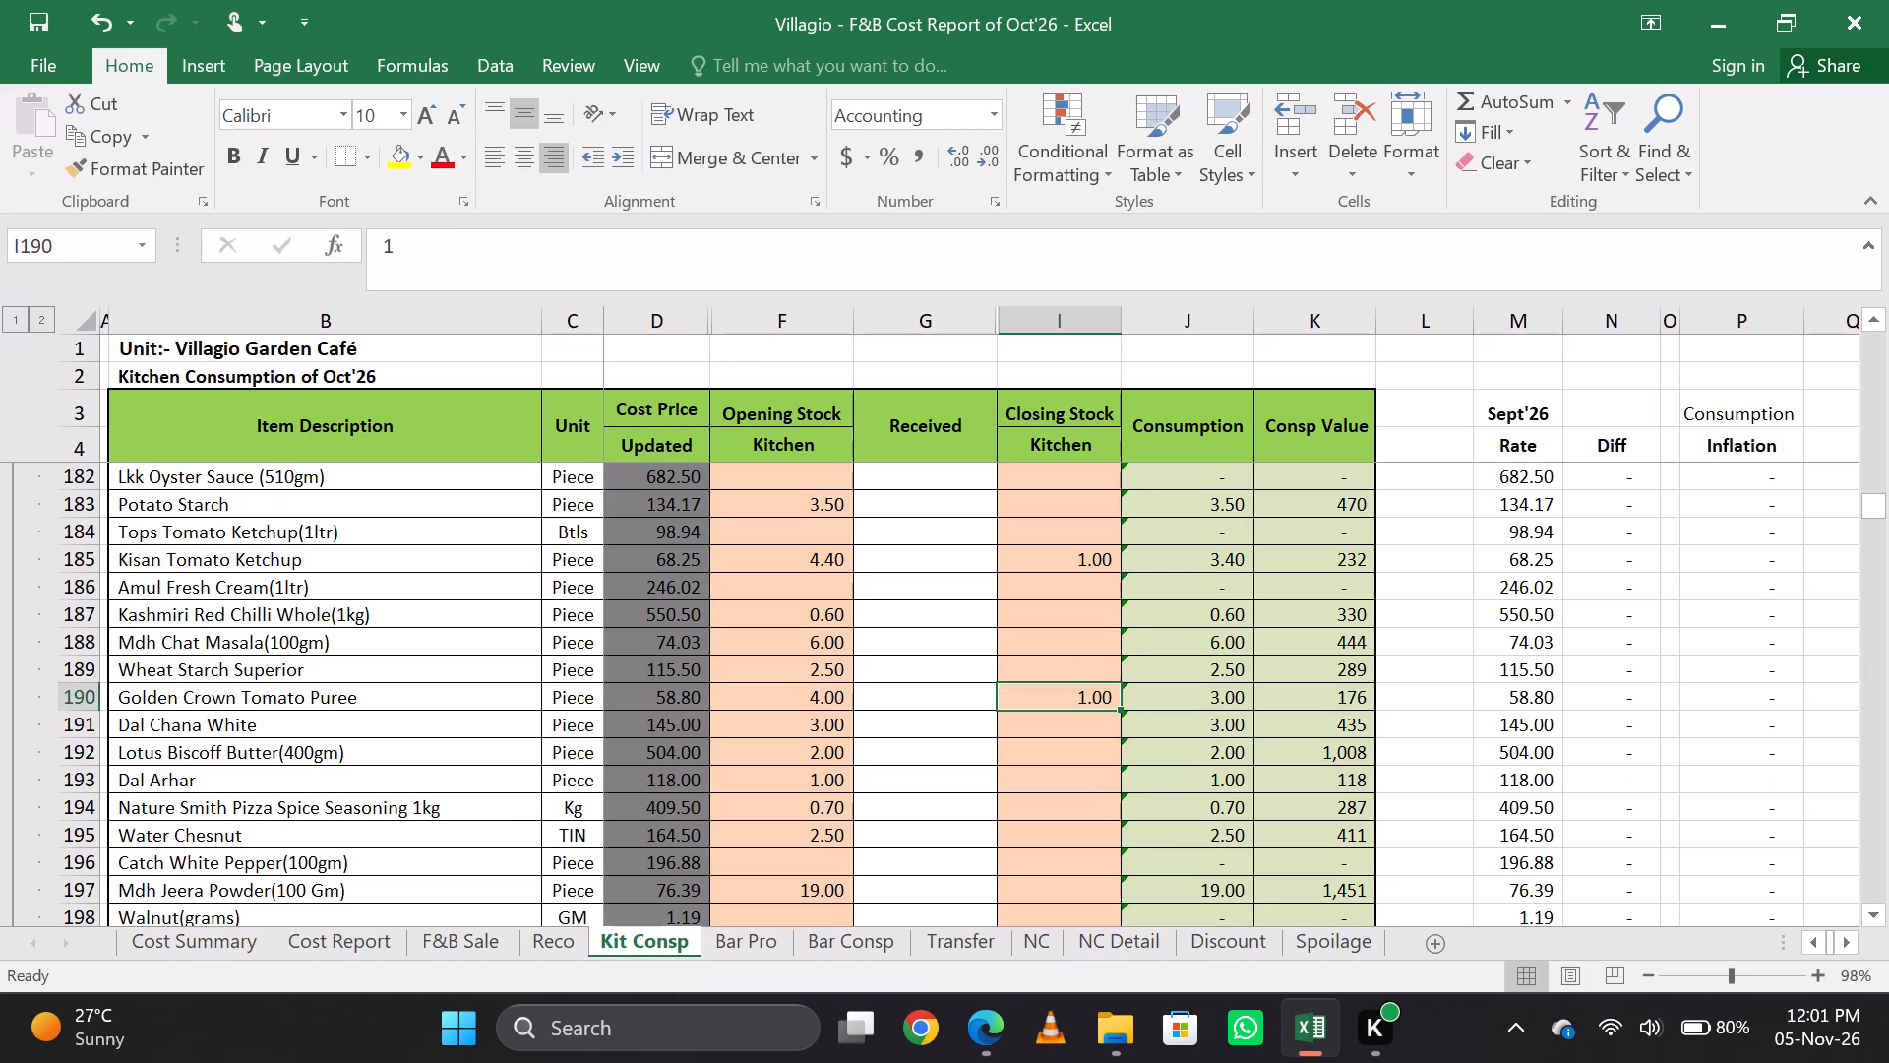
Search the item list for cheer, shorten the term to chee, and go through the matching items.
key("ctrl+f")
key("BackSpace")
key("BackSpace")
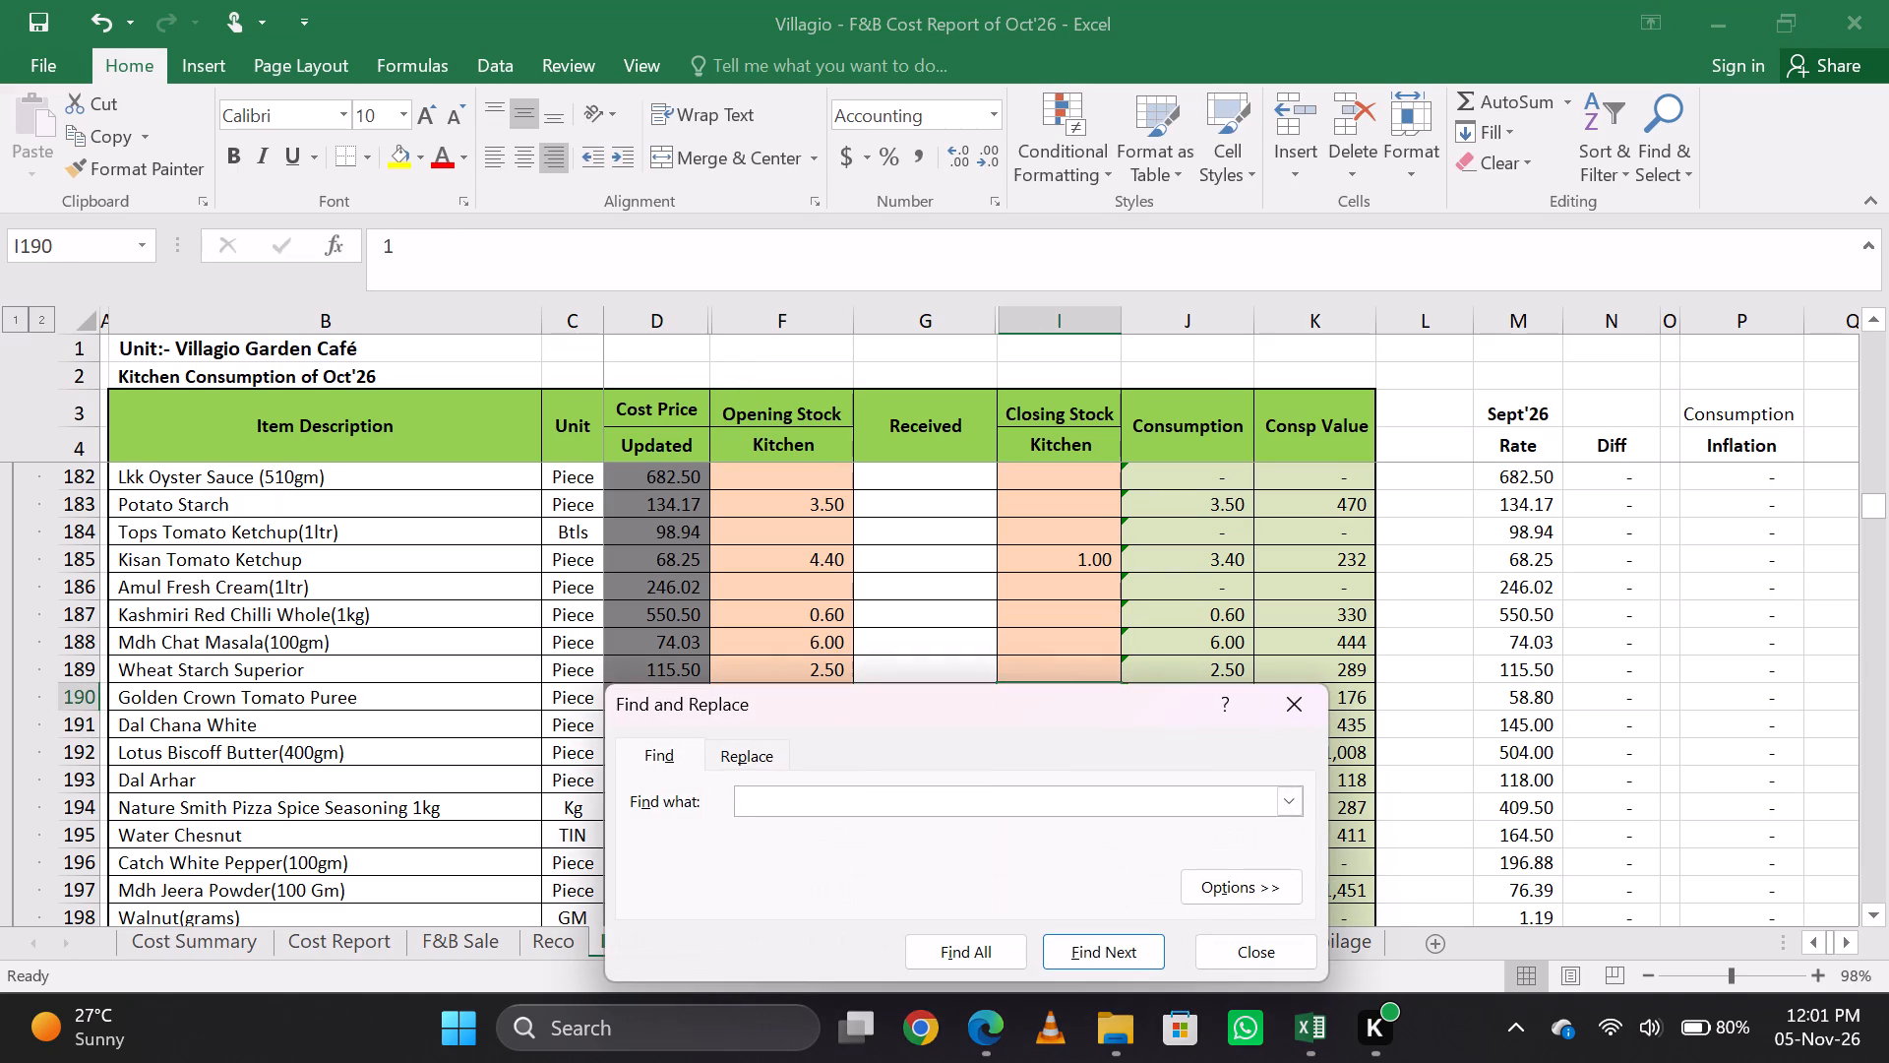
type("cheer")
key("Return")
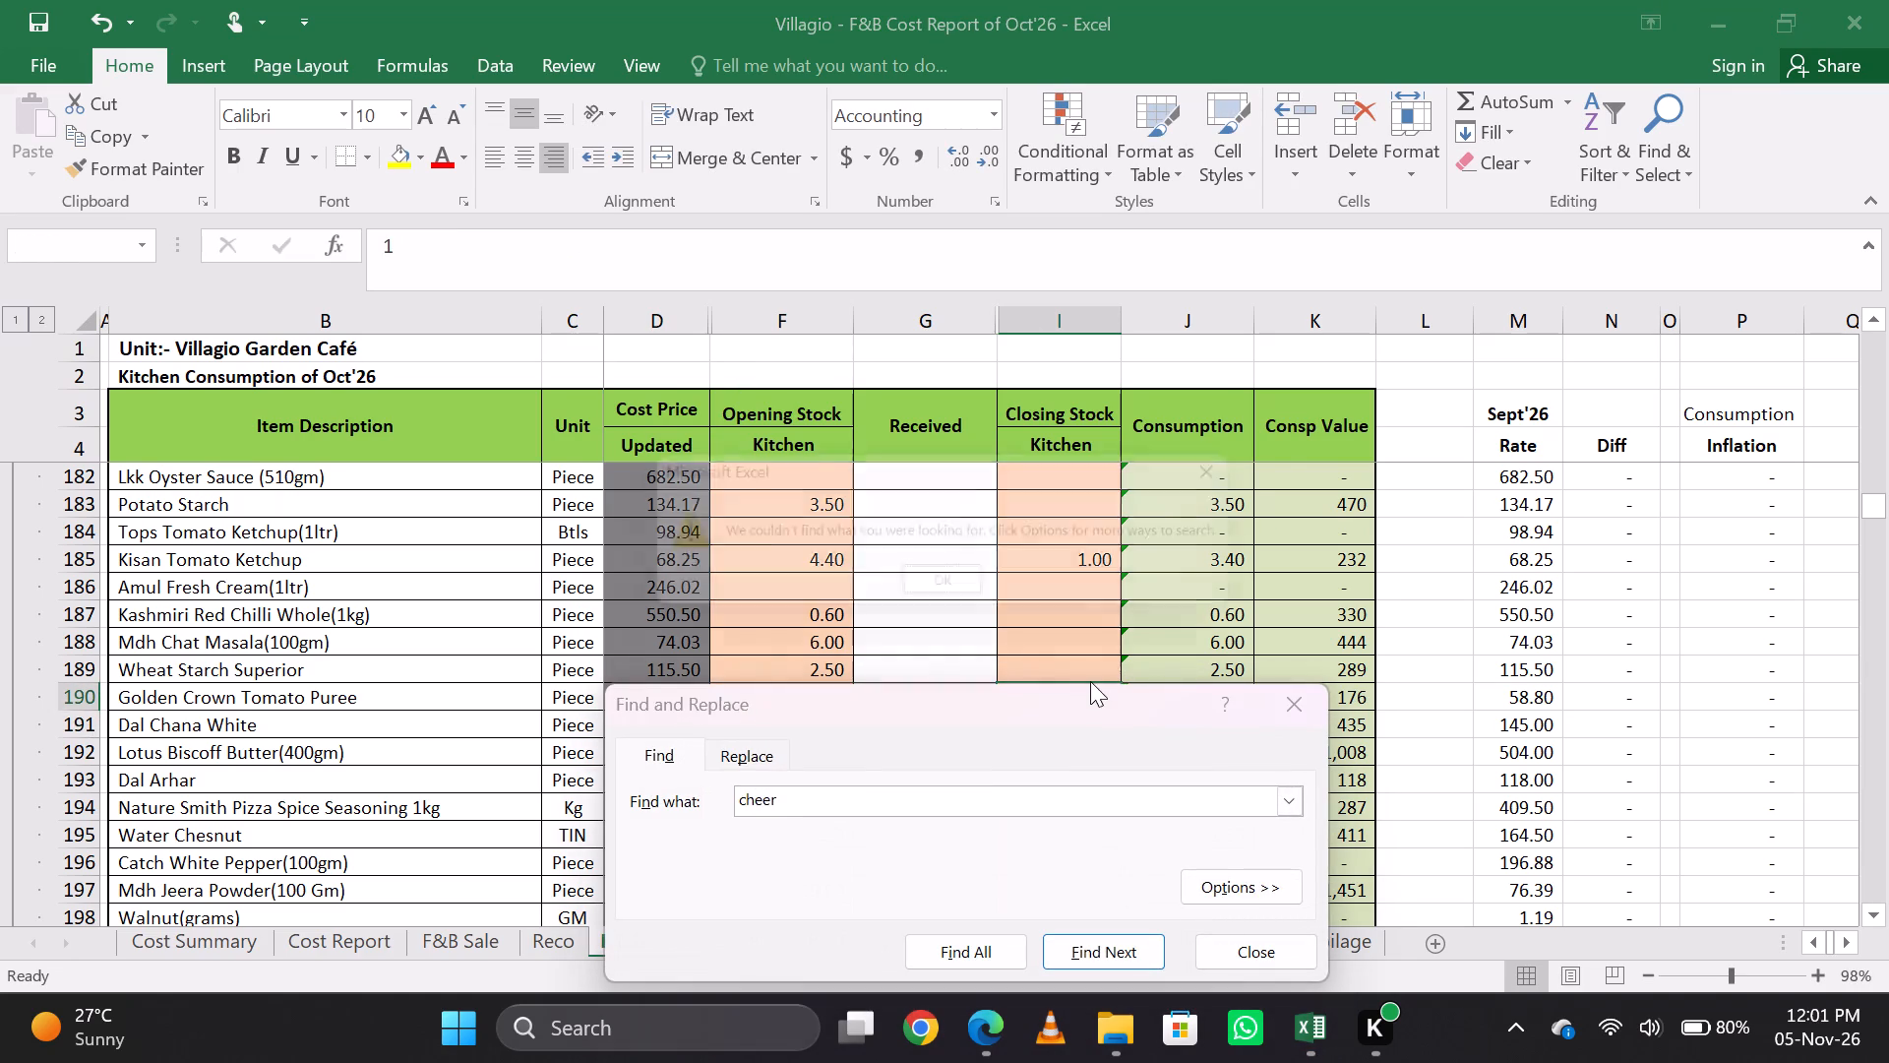
key("Return")
key("BackSpace")
key("Return")
key("Return")
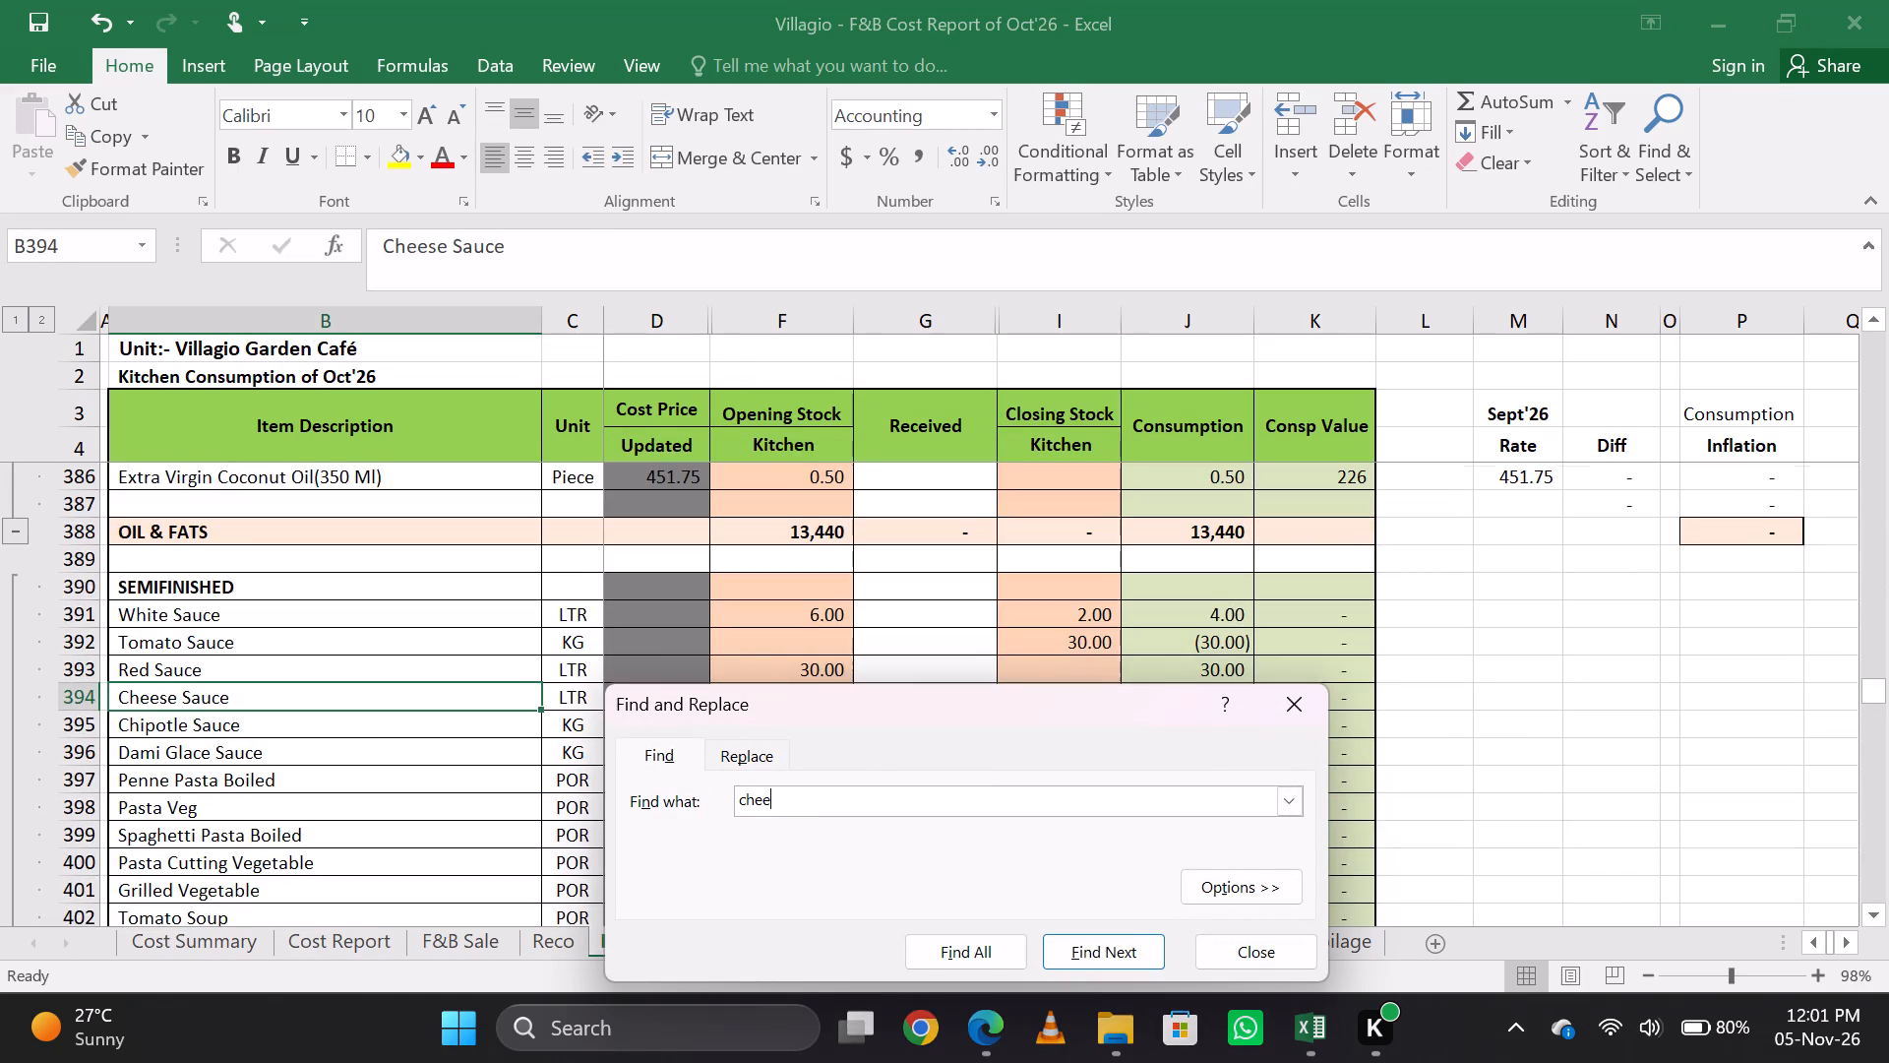
key("Return")
key("Return")
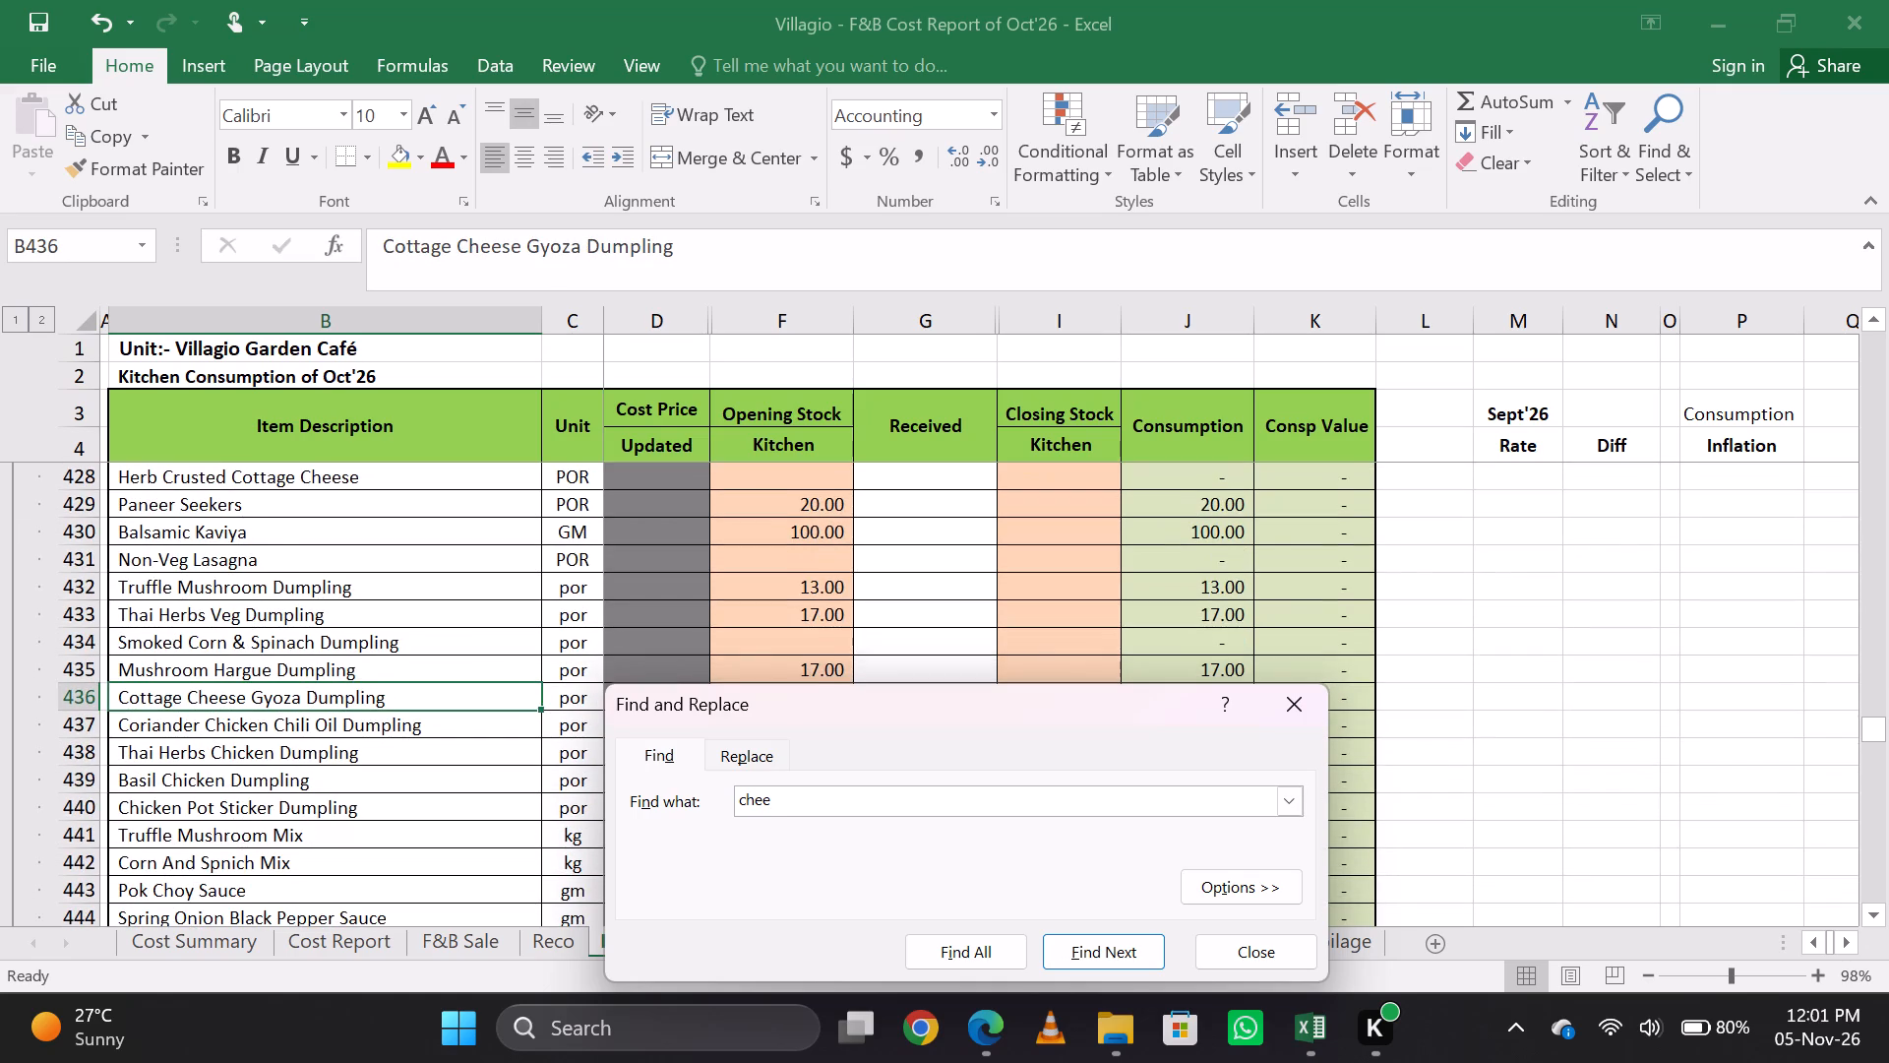
key("Return")
key("Return")
key("Return")
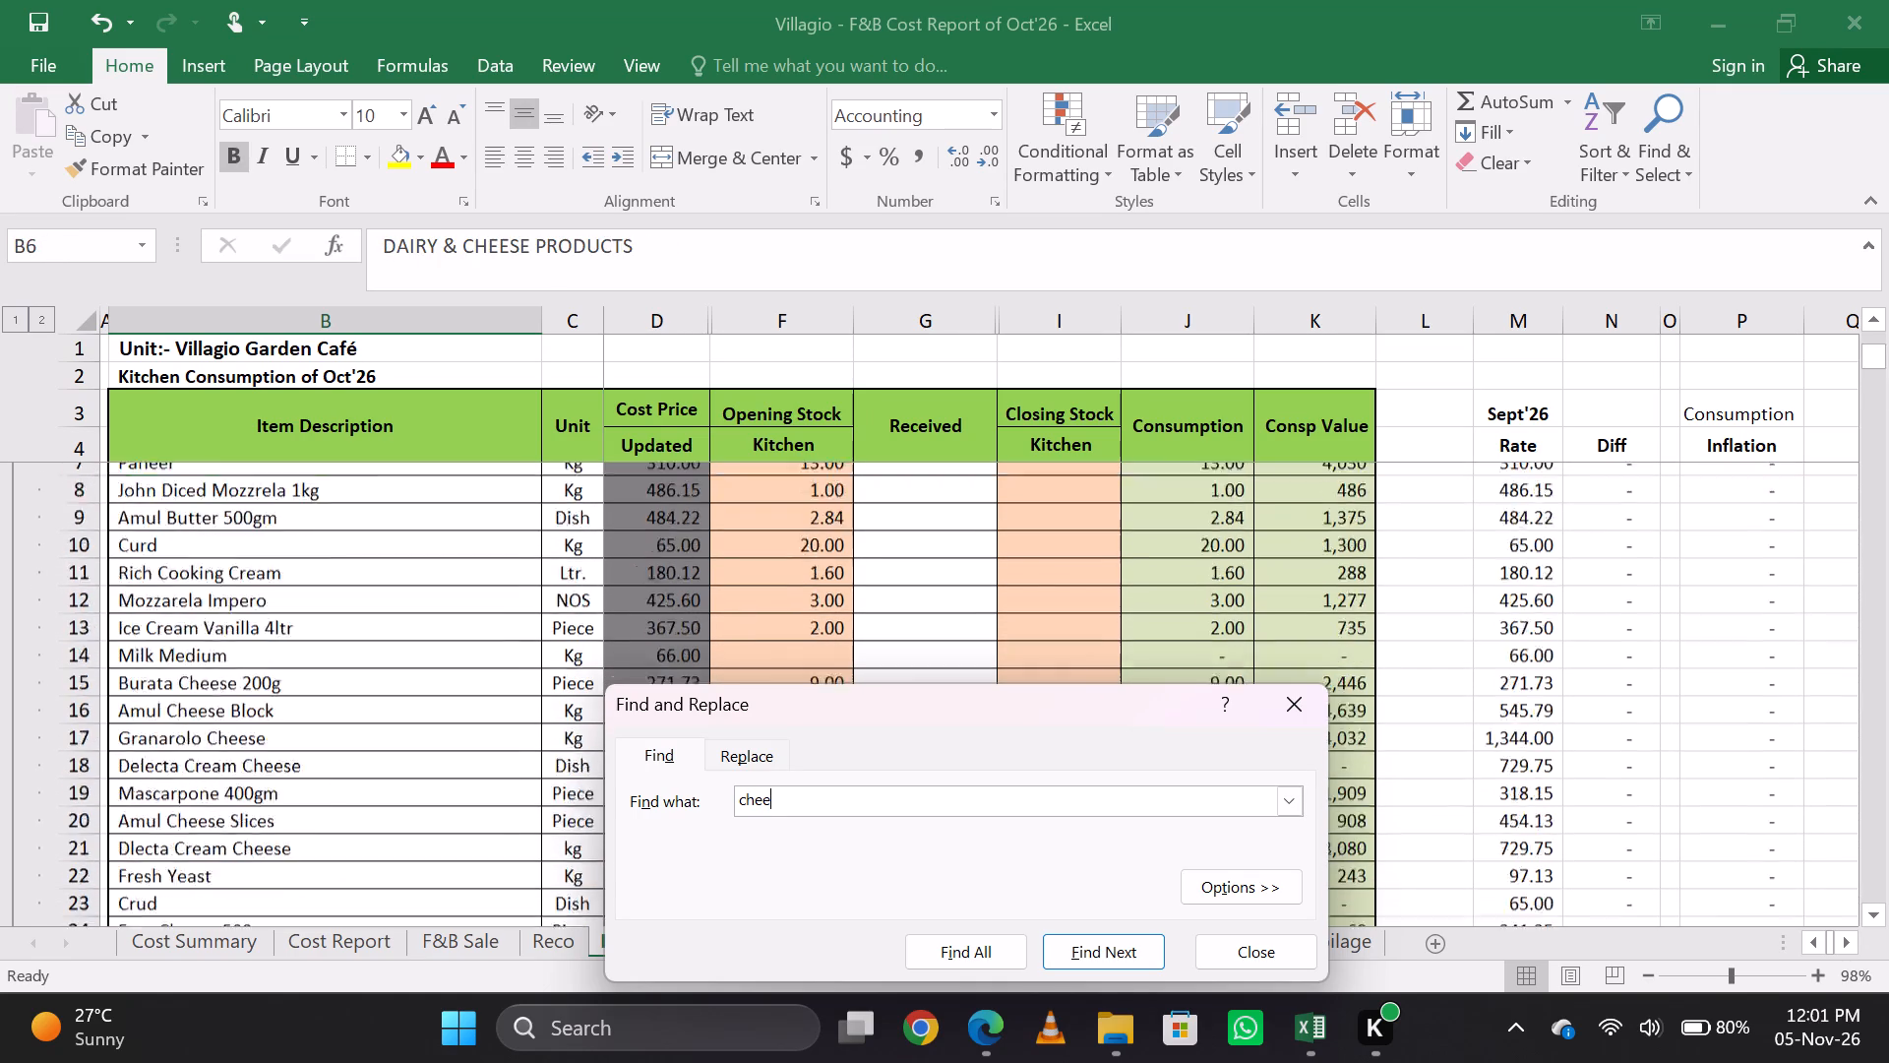
key("Return")
key("Return")
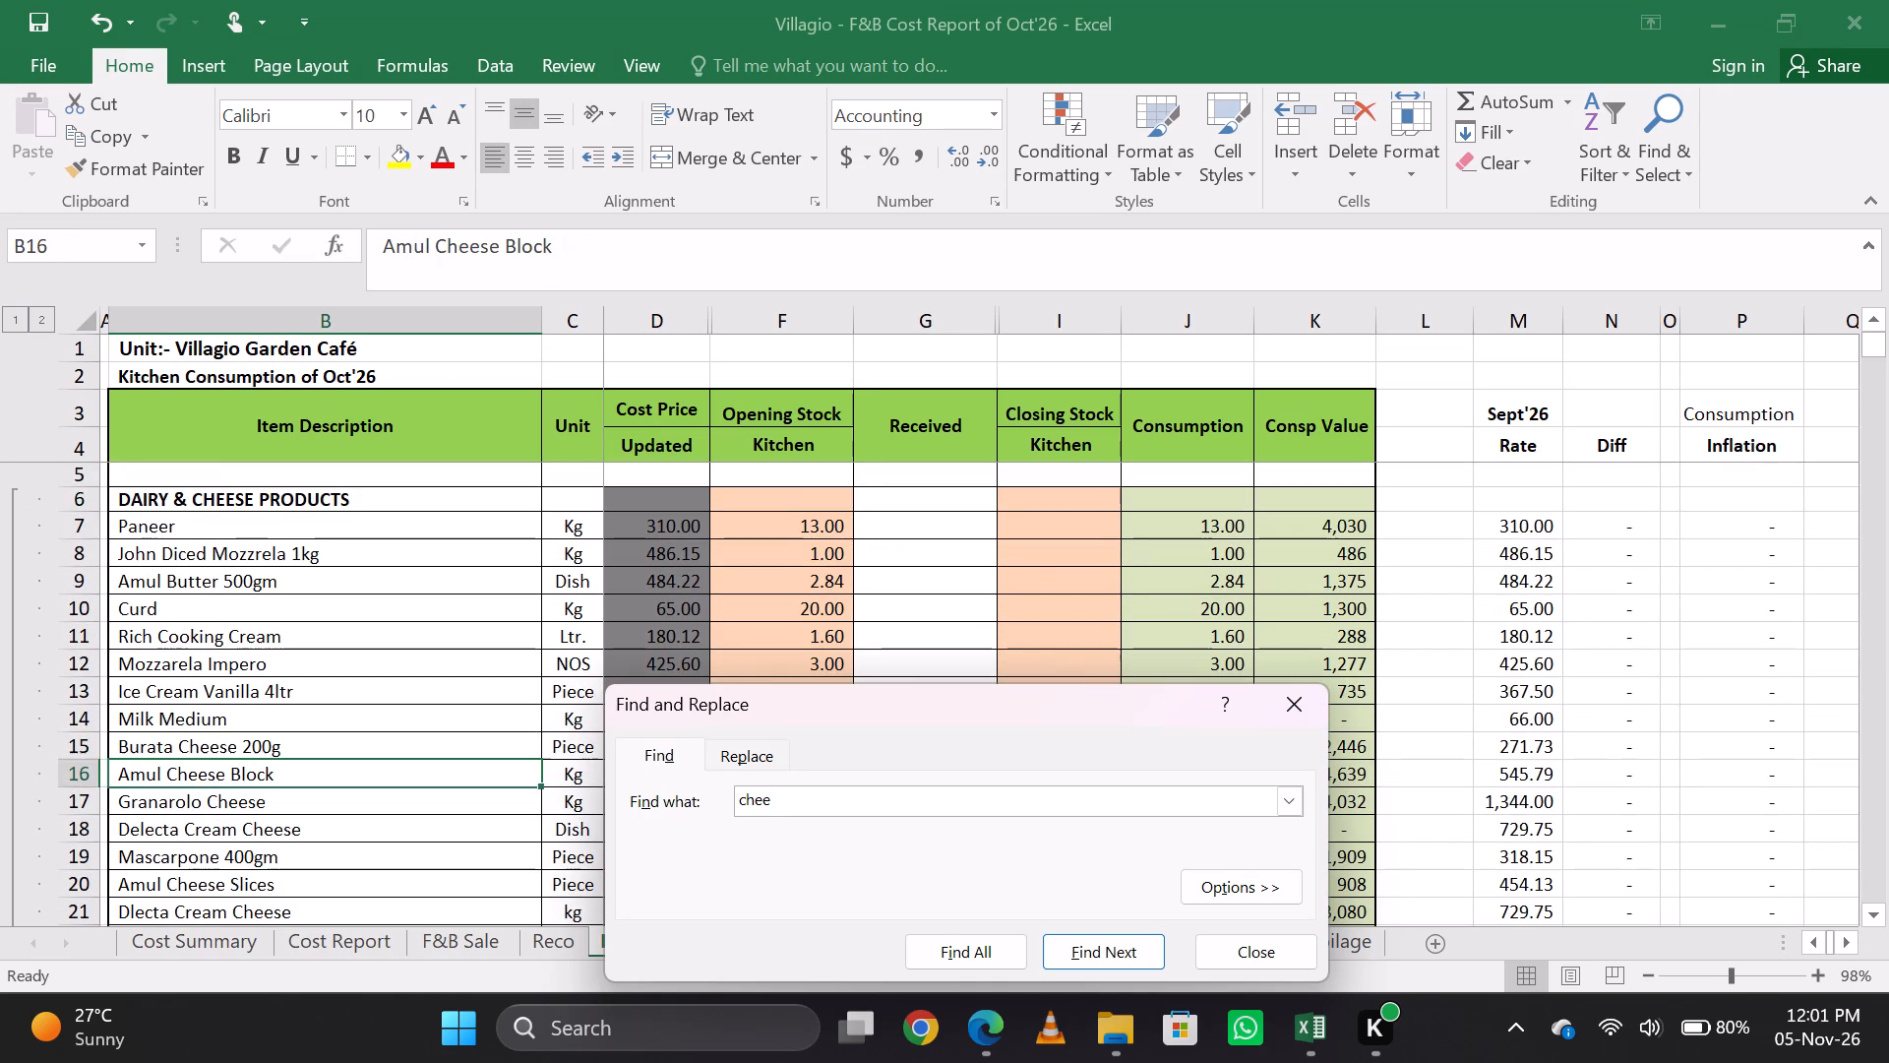
key("Return")
key("Return")
Search the item list for cheery and cheer, and go through the chee matches again.
type("ry")
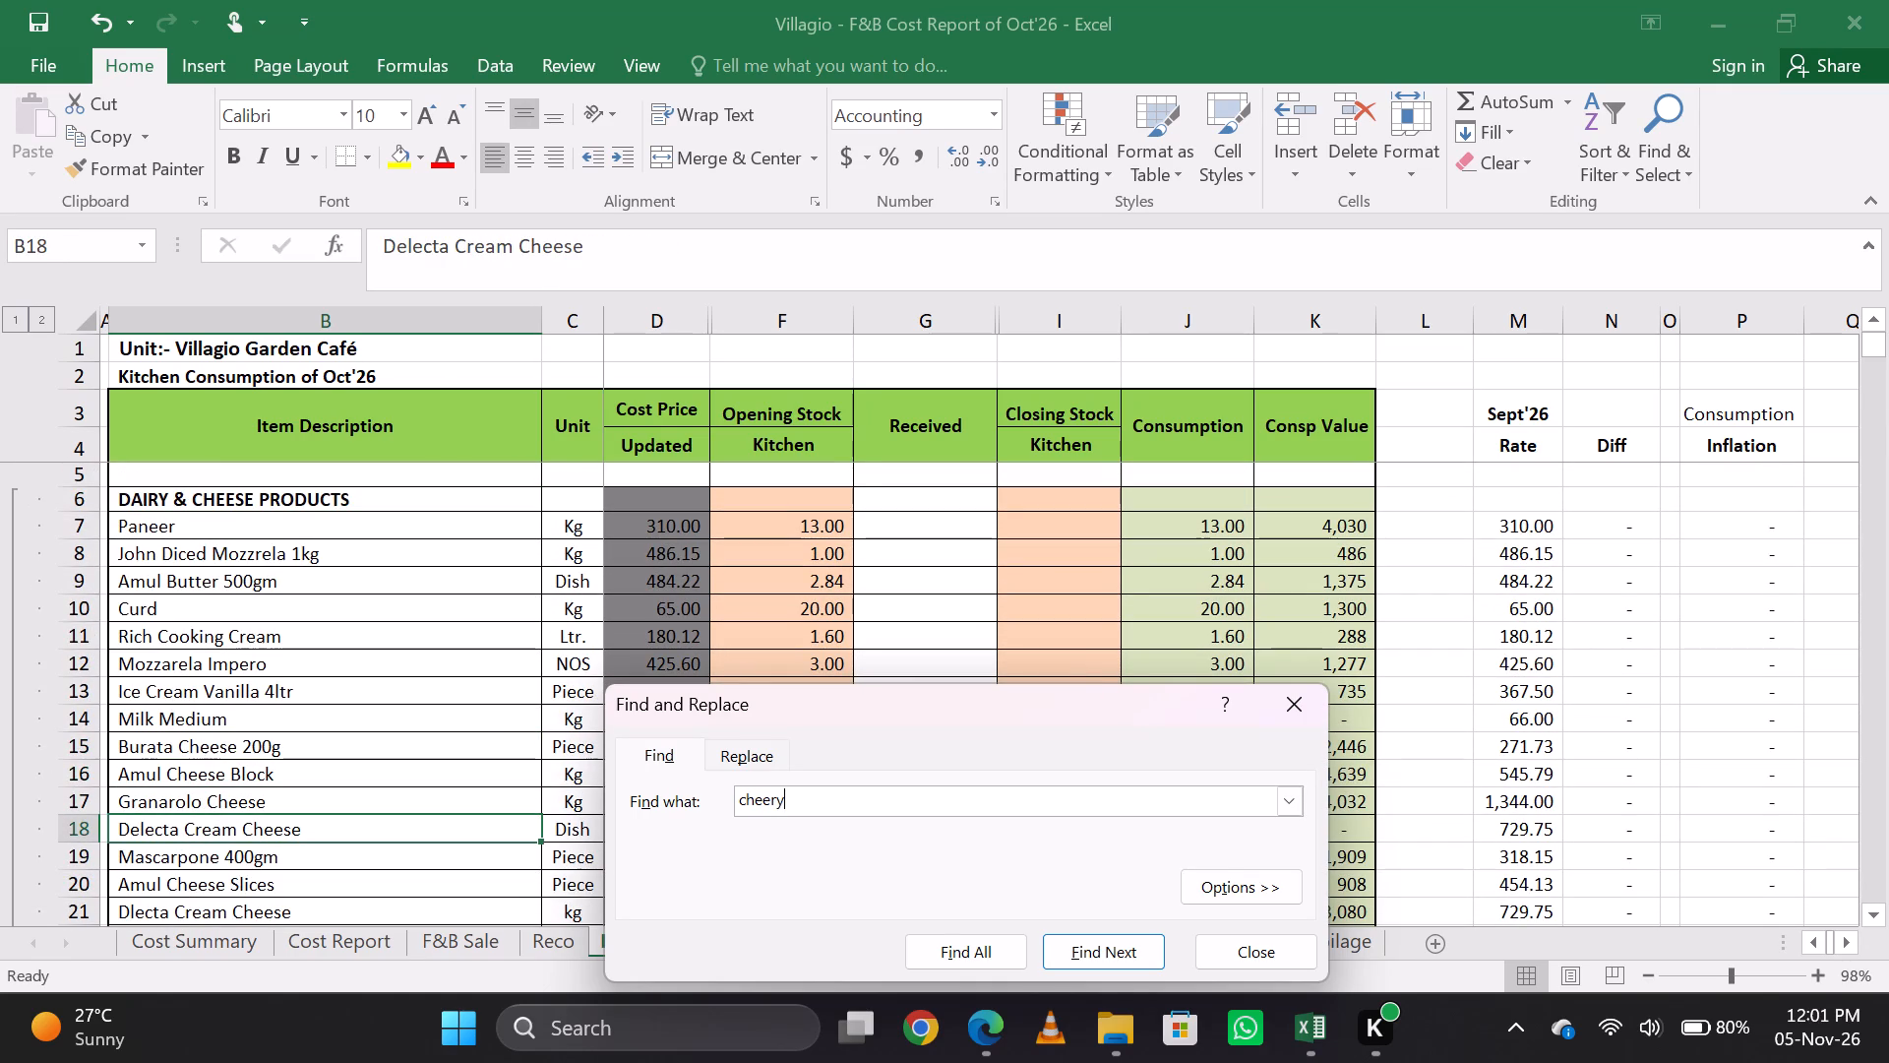
key("Return")
key("Return")
key("BackSpace")
key("Return")
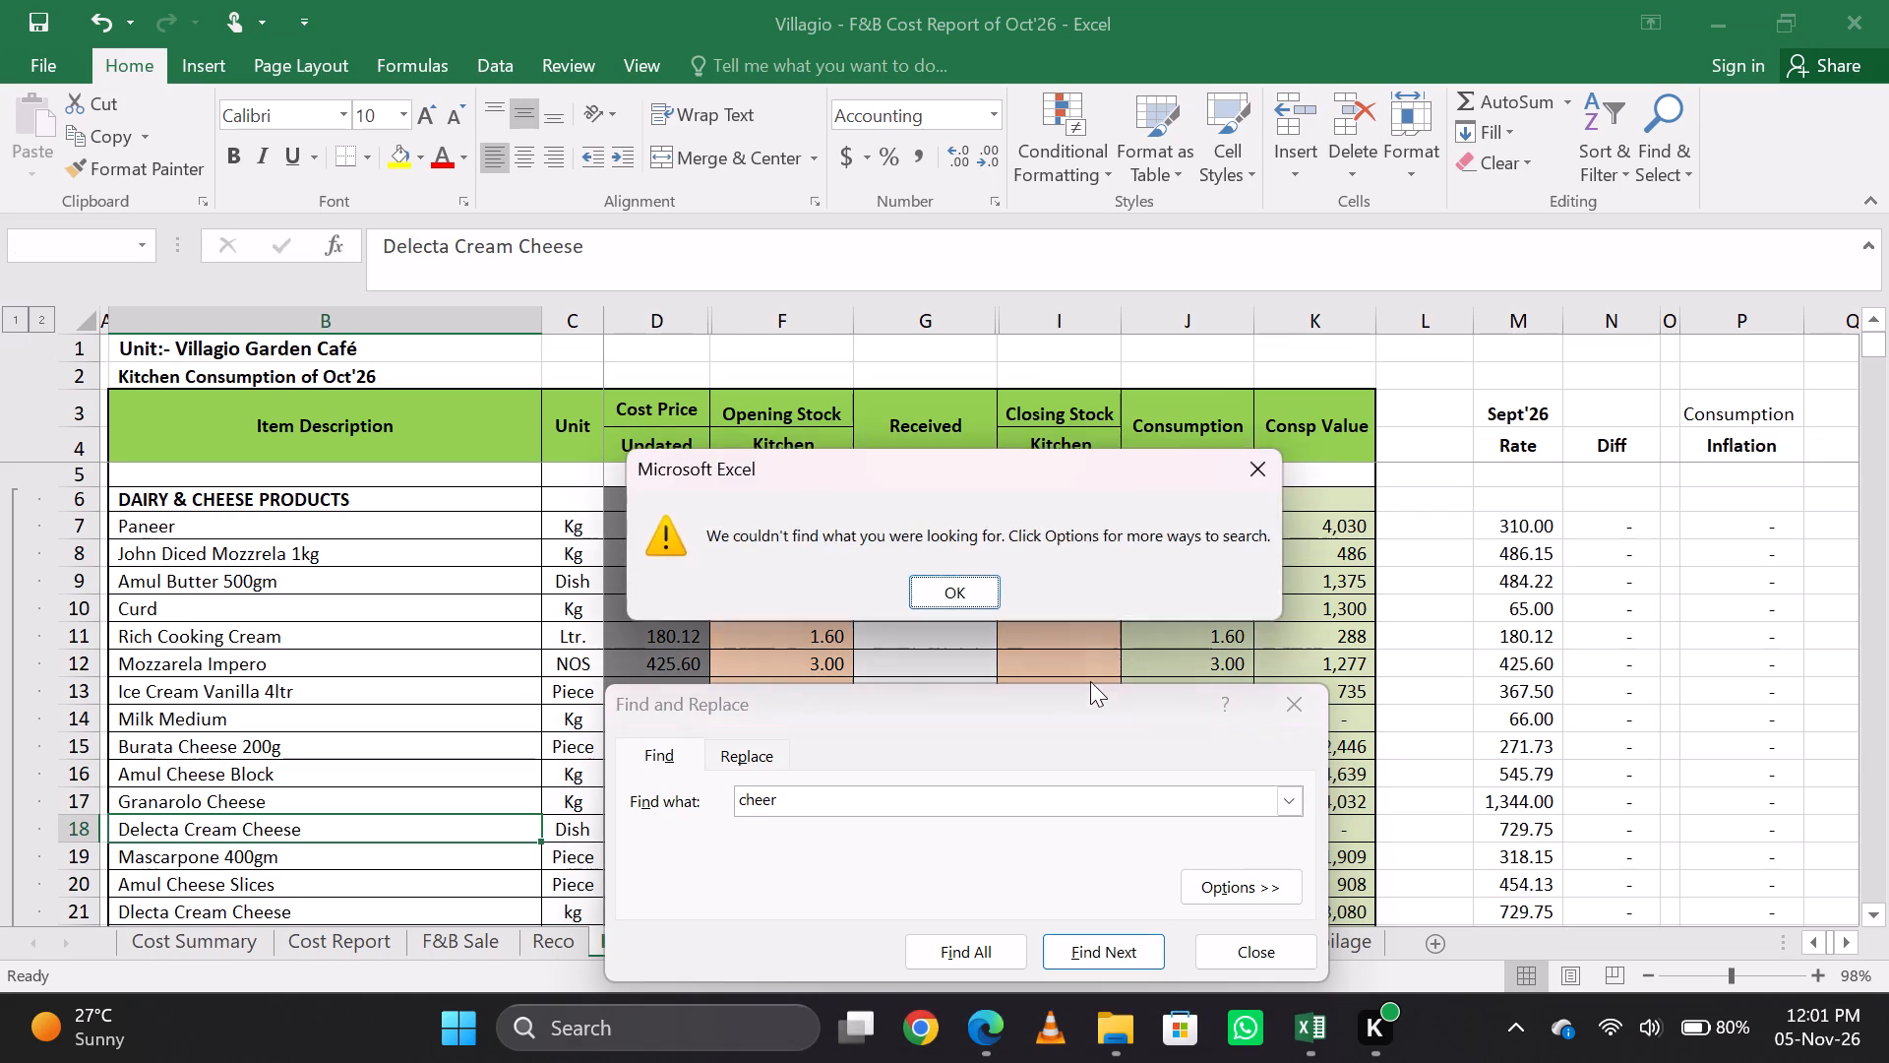
key("Return")
key("BackSpace")
key("Return")
key("Return")
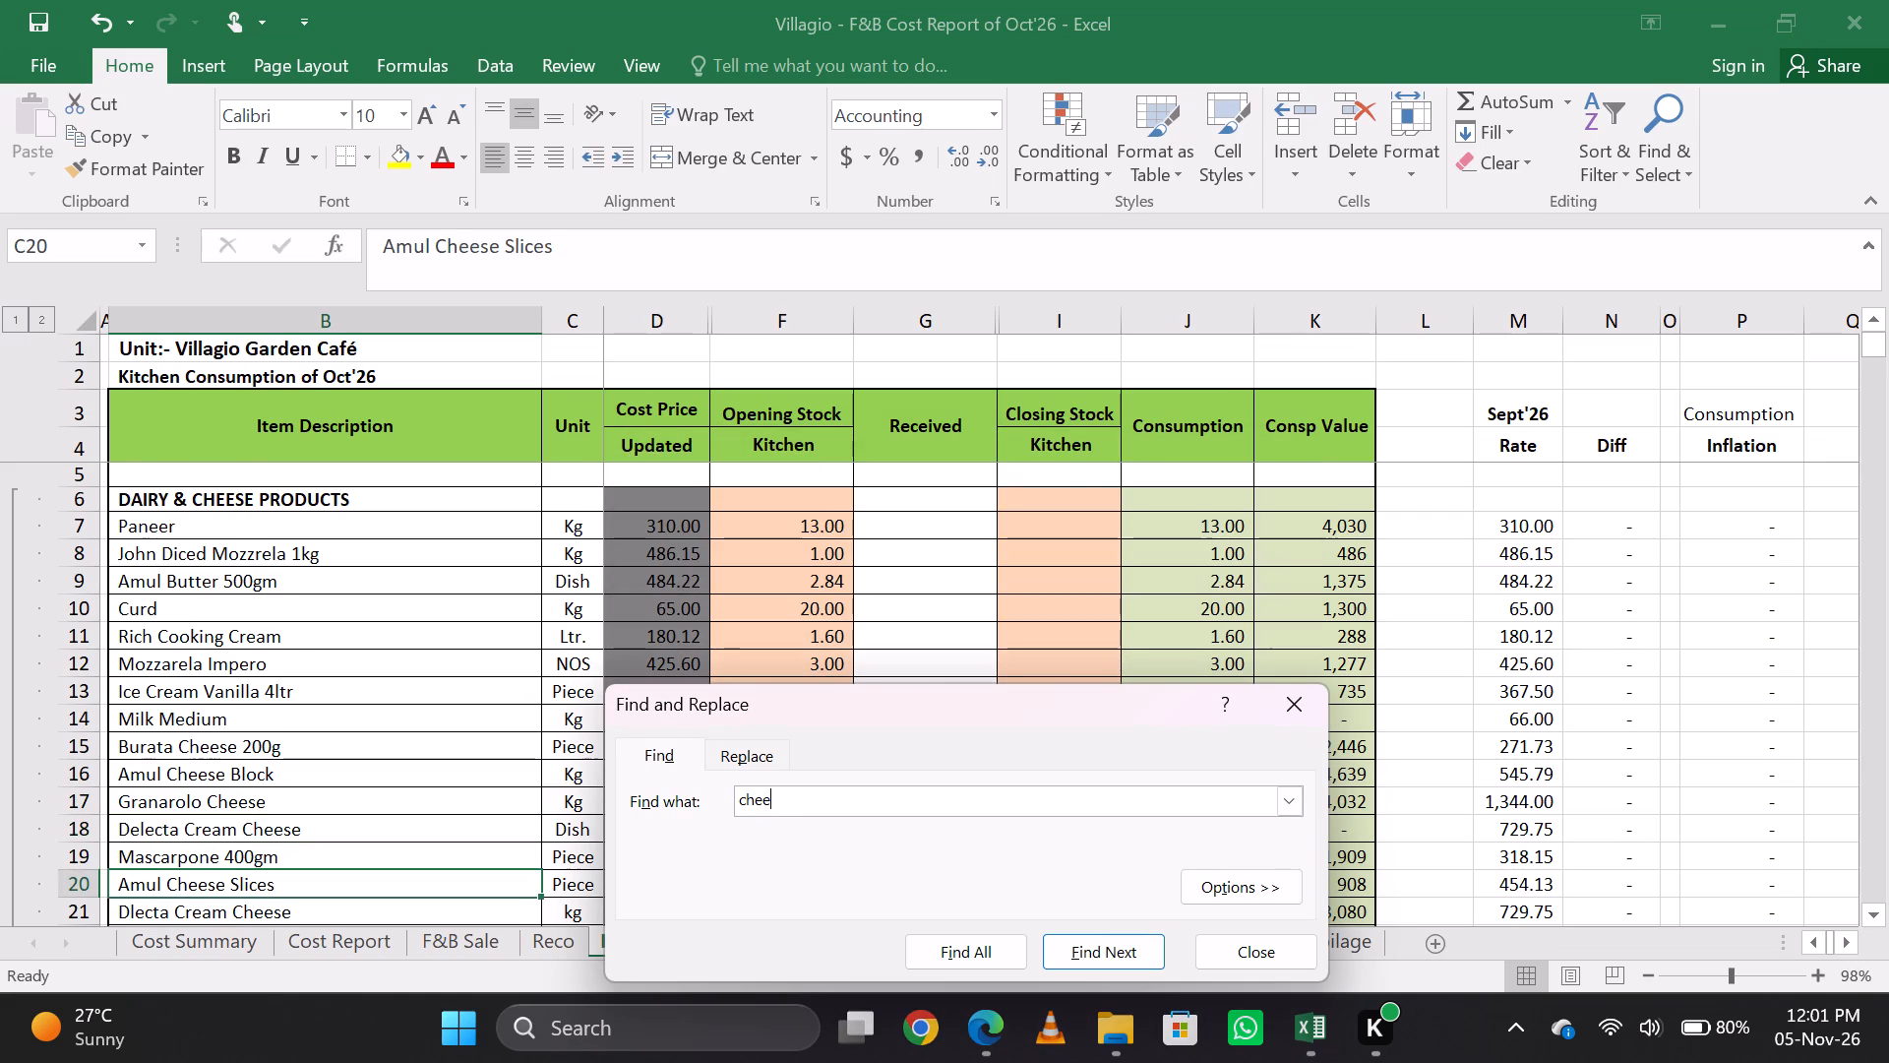
key("Return")
key("Return")
key("Return")
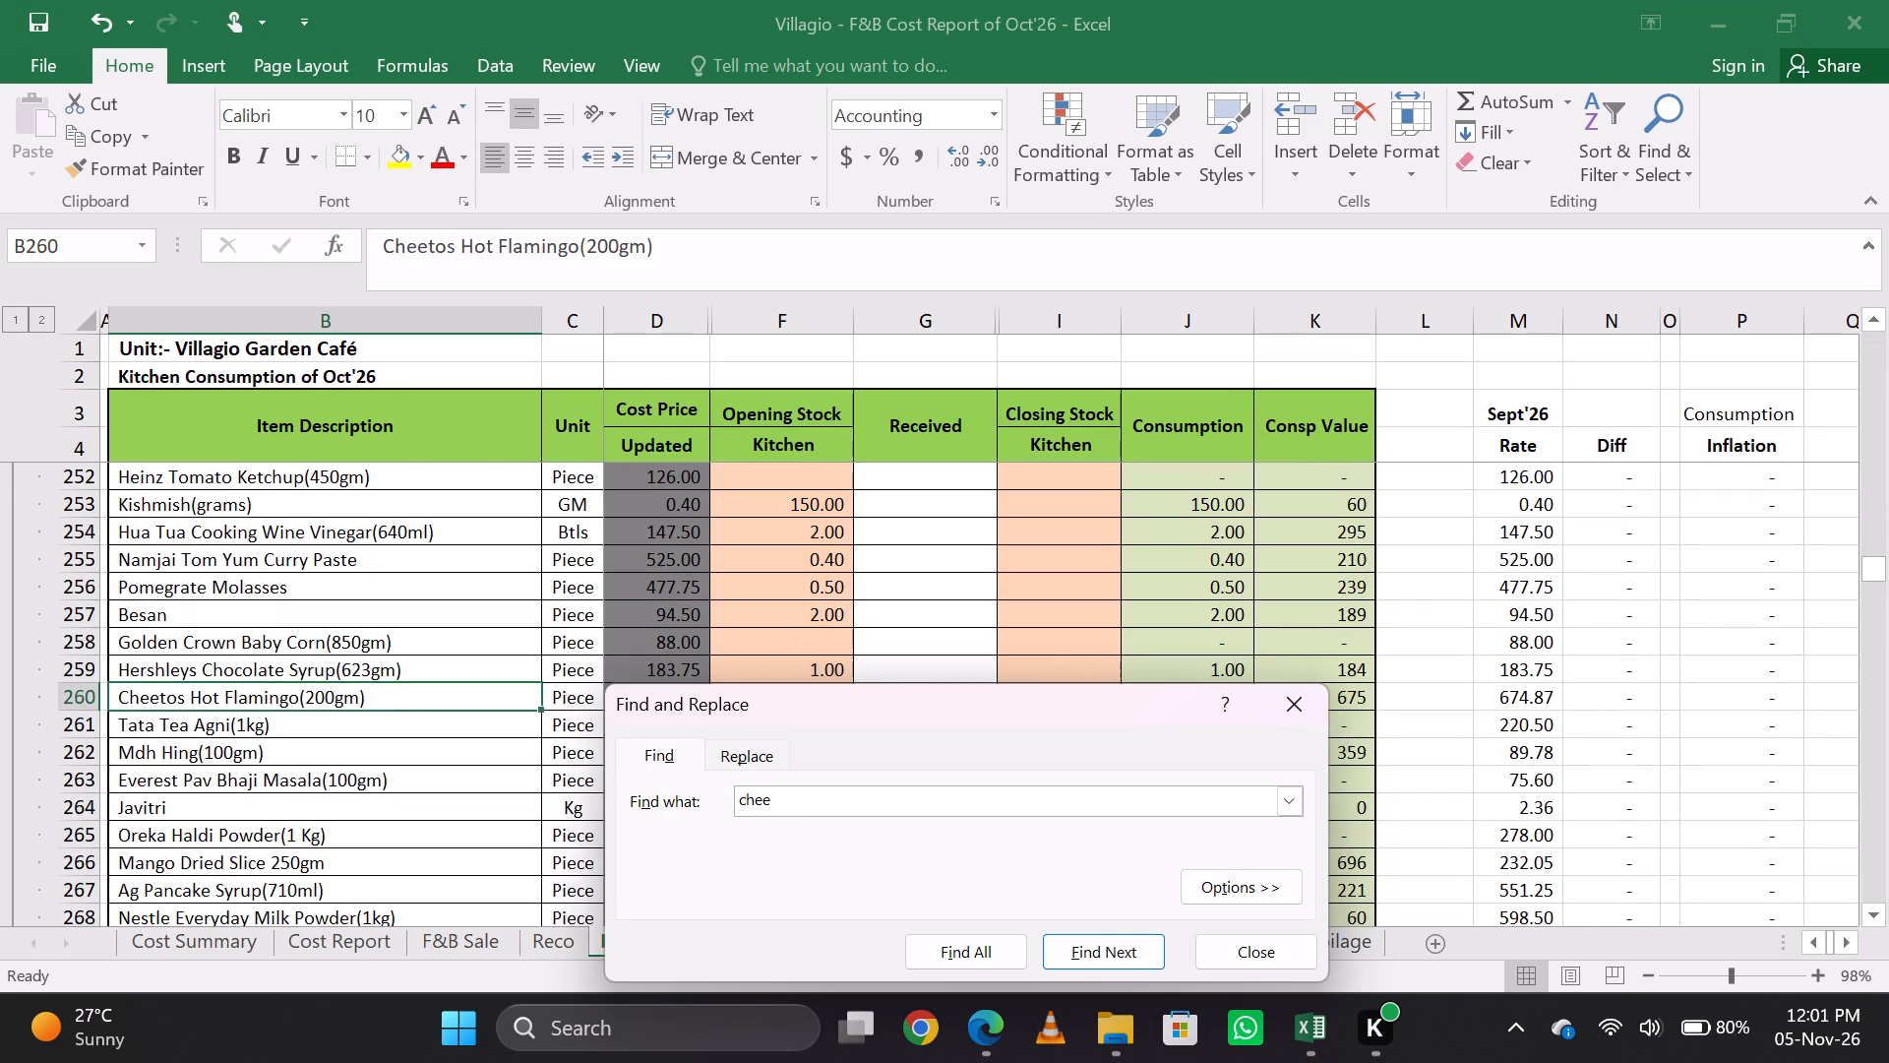
key("Return")
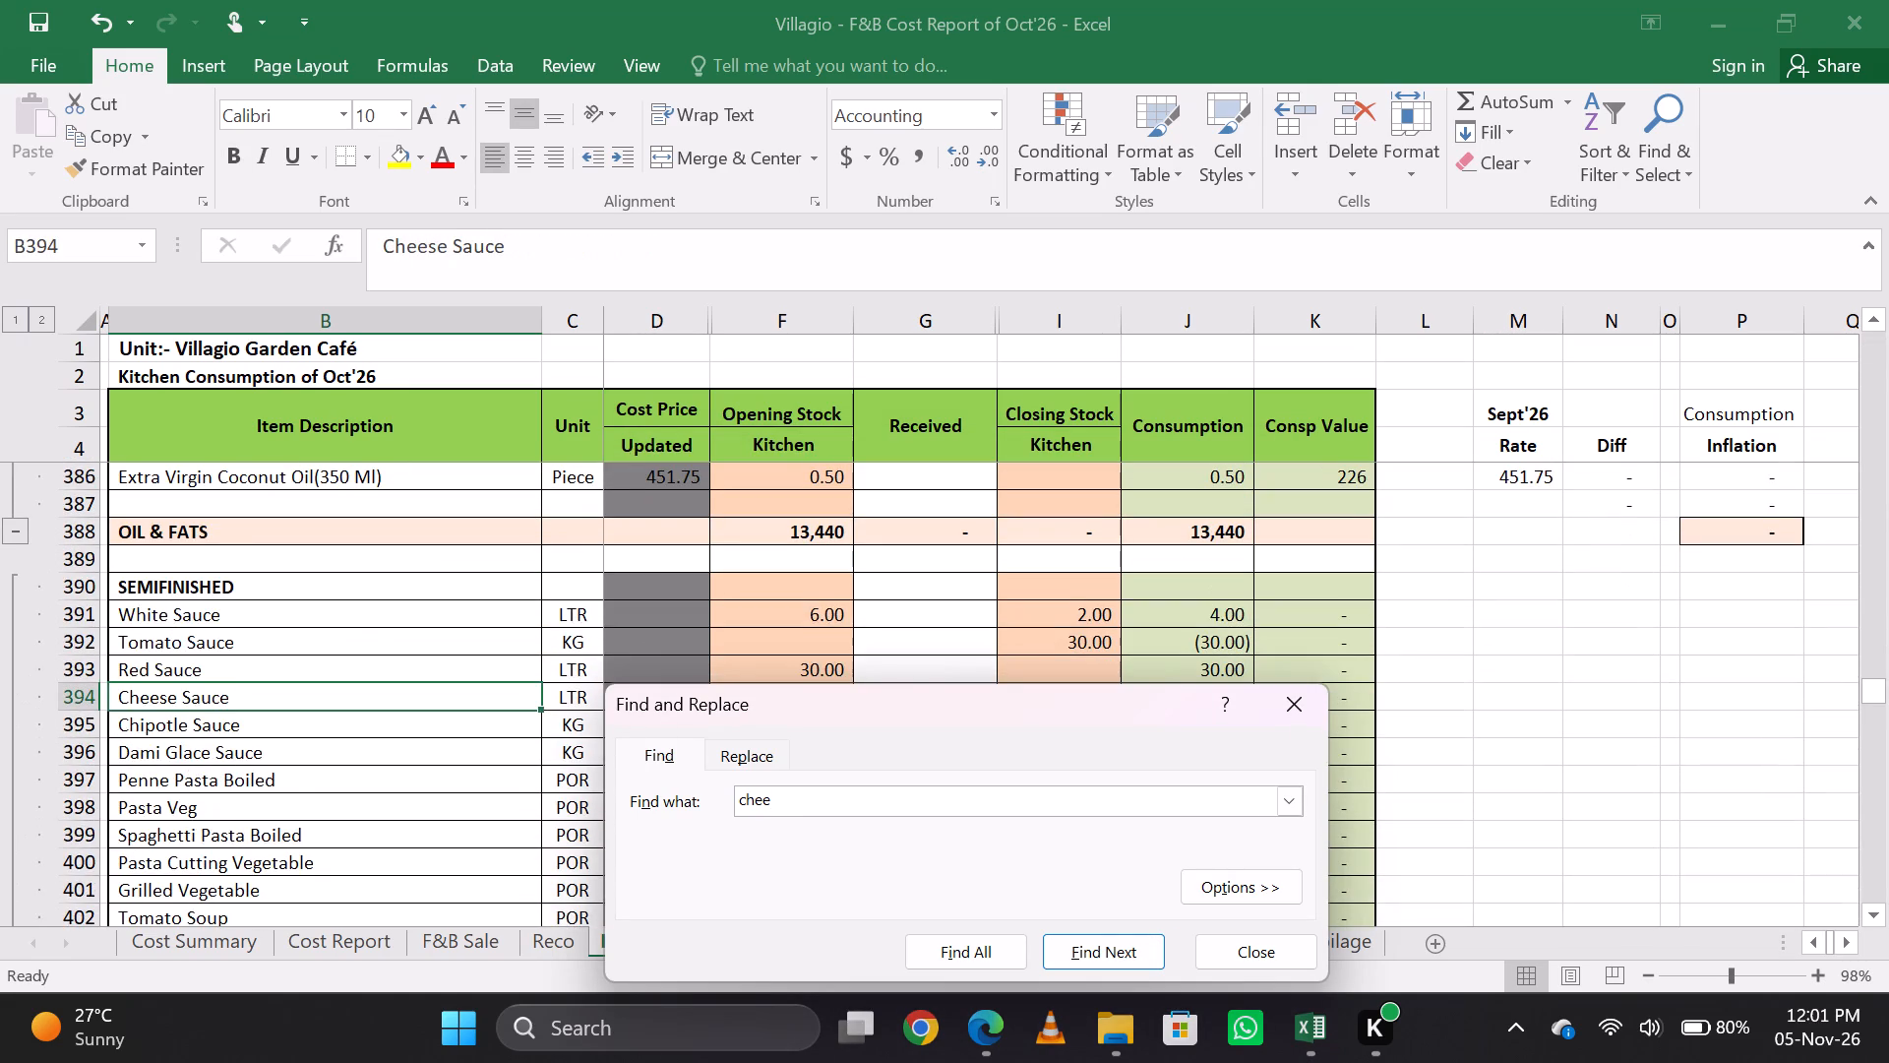
key("Return")
key("Return")
key("Return")
key("Return")
key("Return")
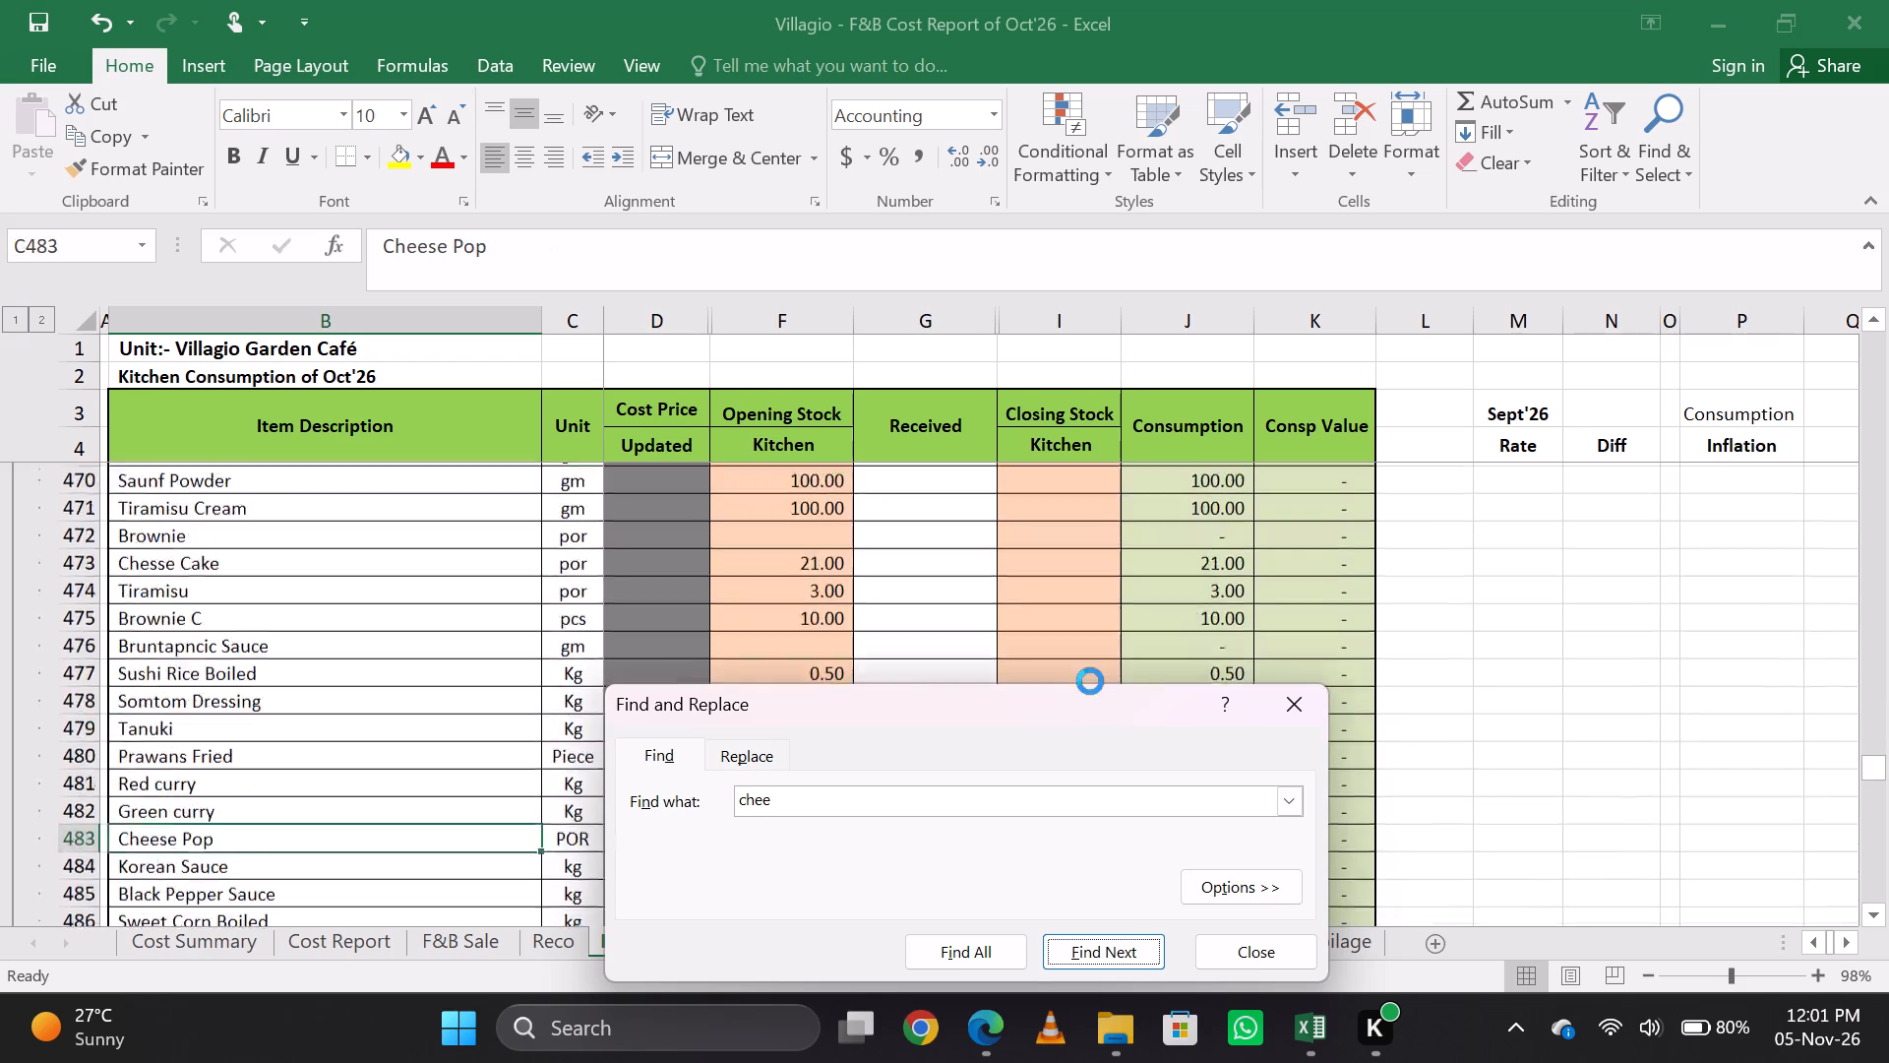
key("Return")
key("Return")
key("Return")
key("Return")
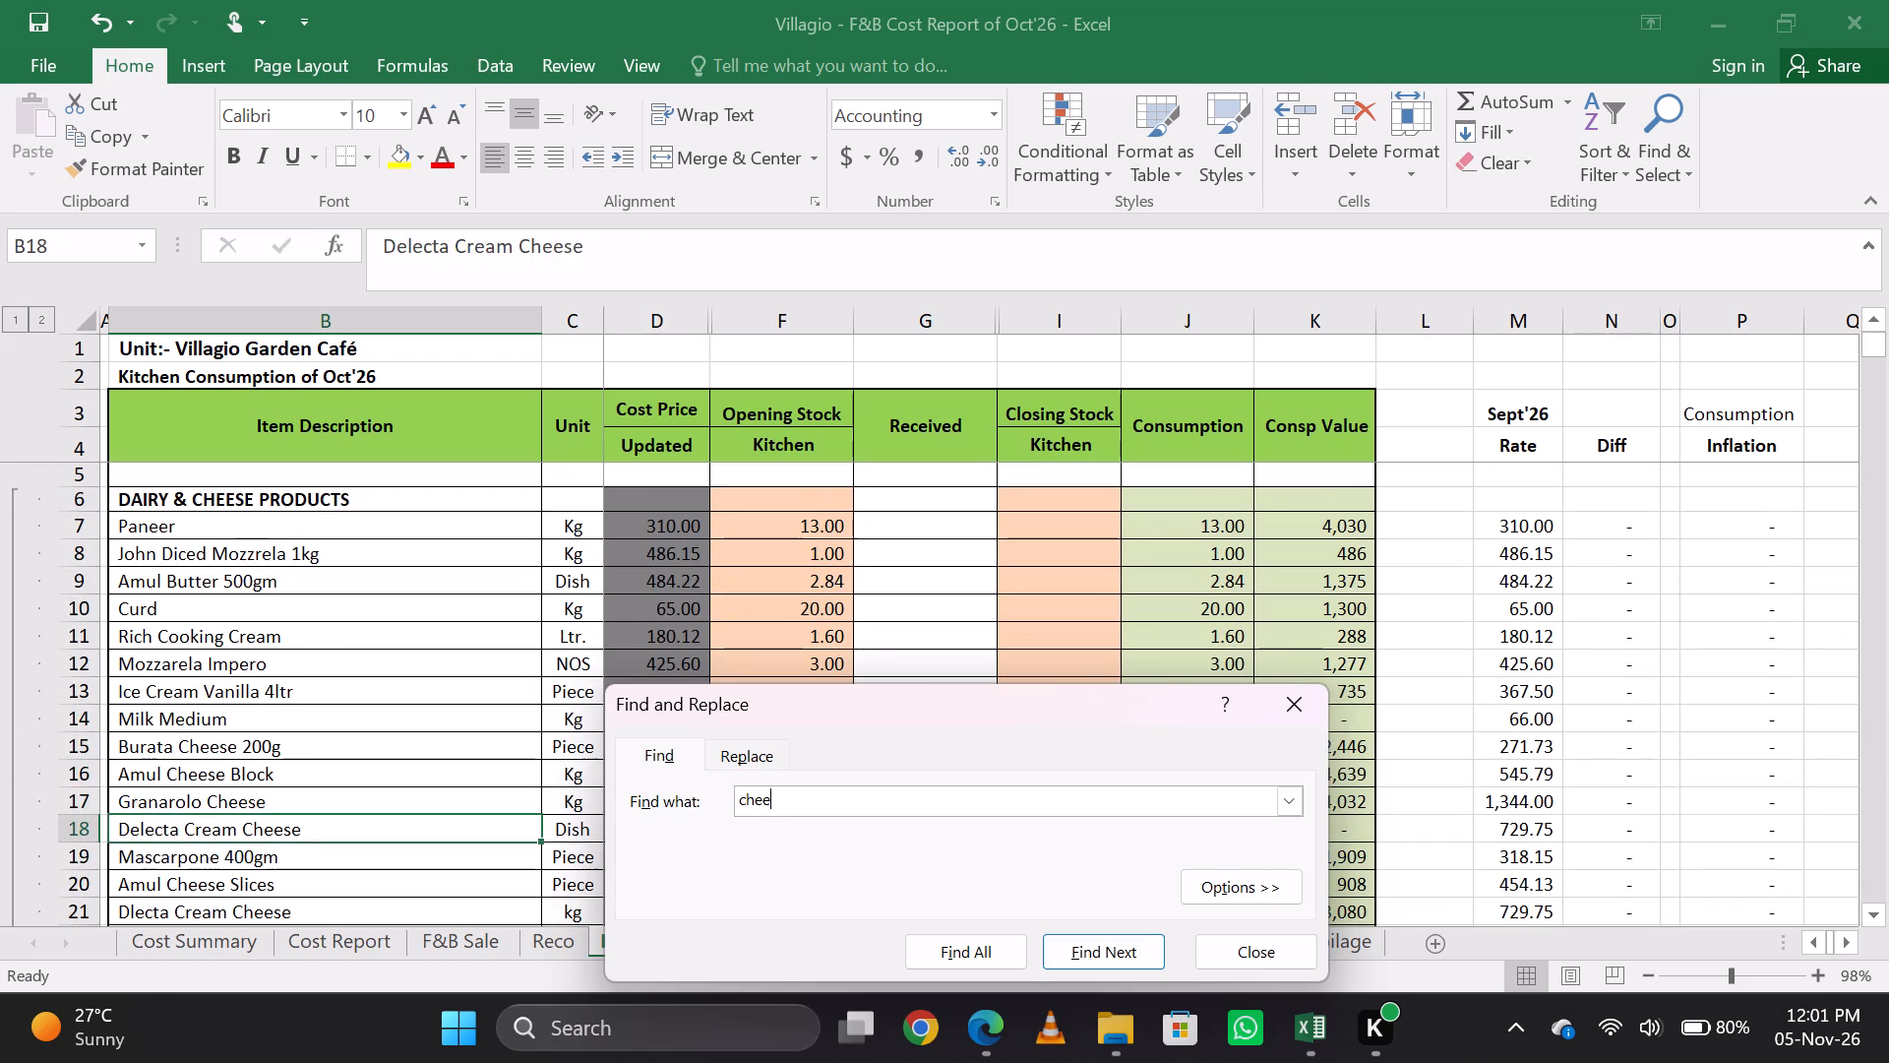
Search the item list for golden to reach Golden Crown Red Cherry and enter its kitchen closing stock as 2.
key("BackSpace")
key("BackSpace")
key("BackSpace")
key("BackSpace")
key("BackSpace")
key("BackSpace")
key("BackSpace")
key("BackSpace")
key("BackSpace")
key("BackSpace")
key("BackSpace")
key("BackSpace")
key("BackSpace")
key("BackSpace")
key("BackSpace")
key("BackSpace")
key("BackSpace")
key("BackSpace")
key("BackSpace")
type("golden")
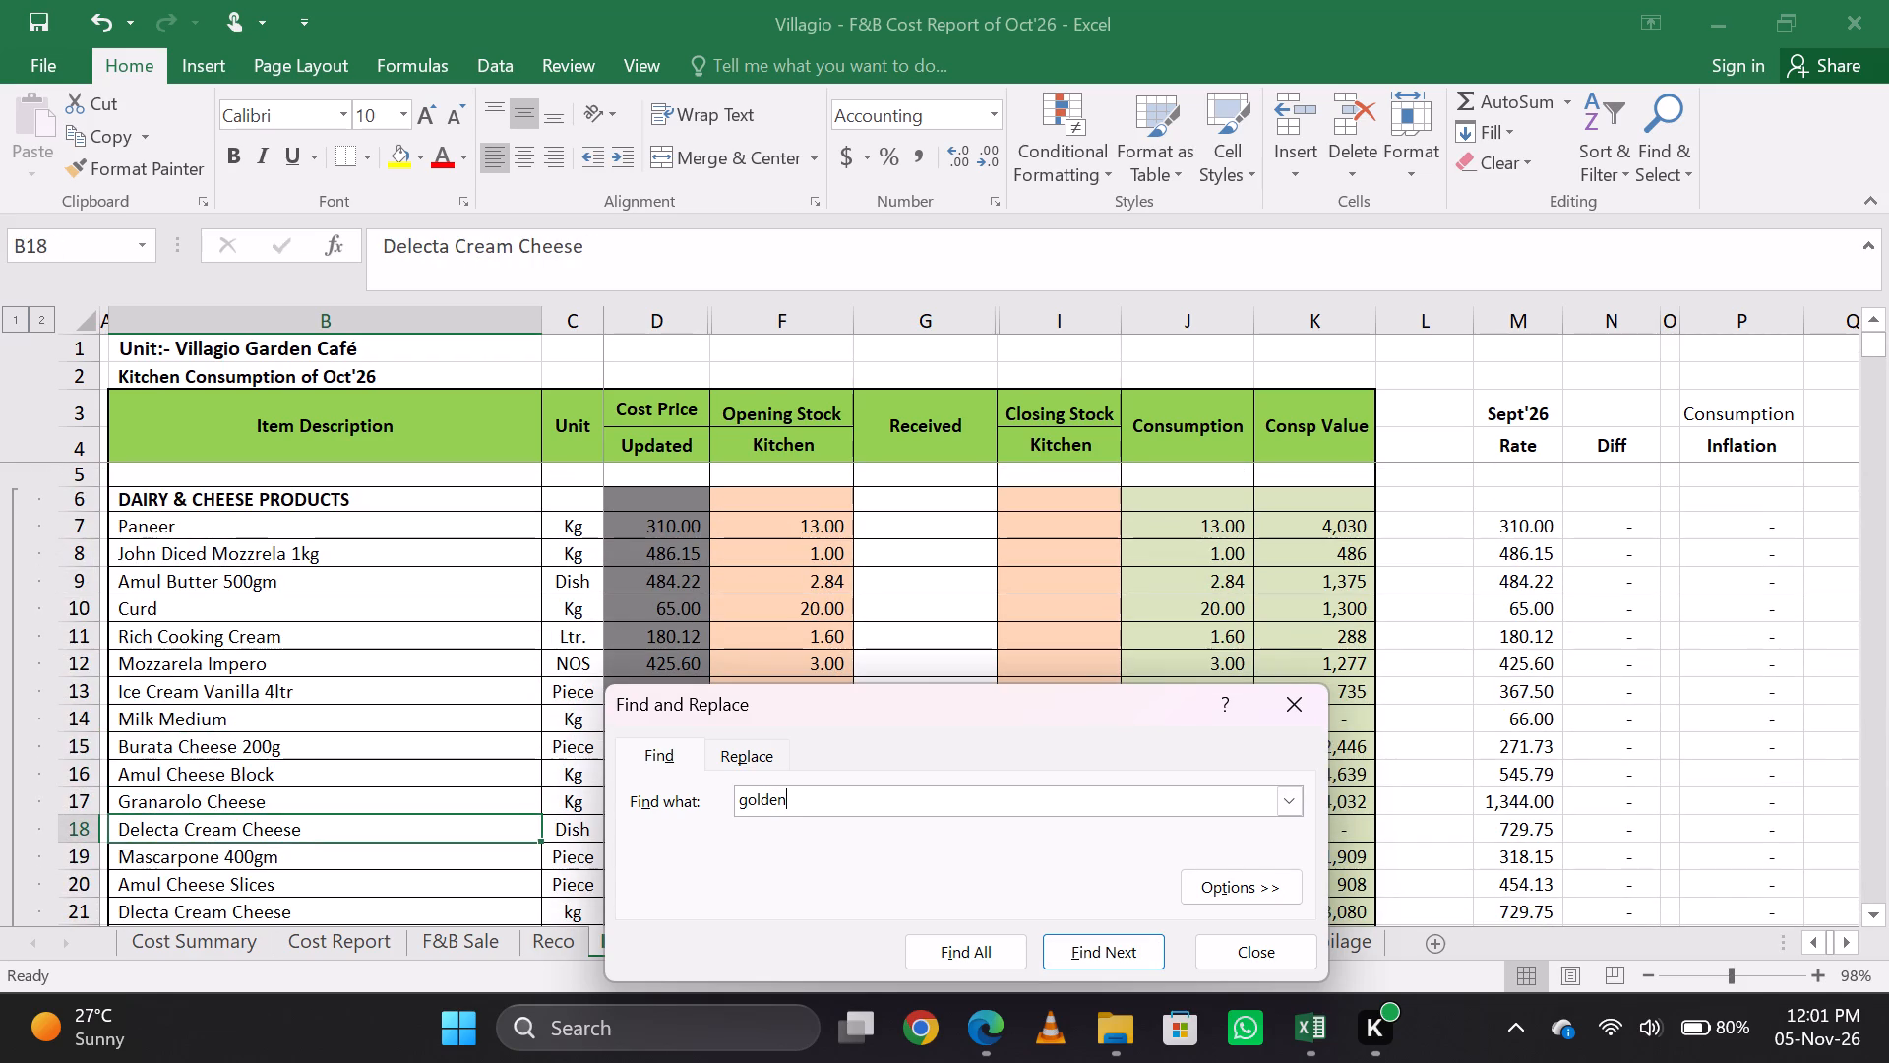
key("Return")
key("Return")
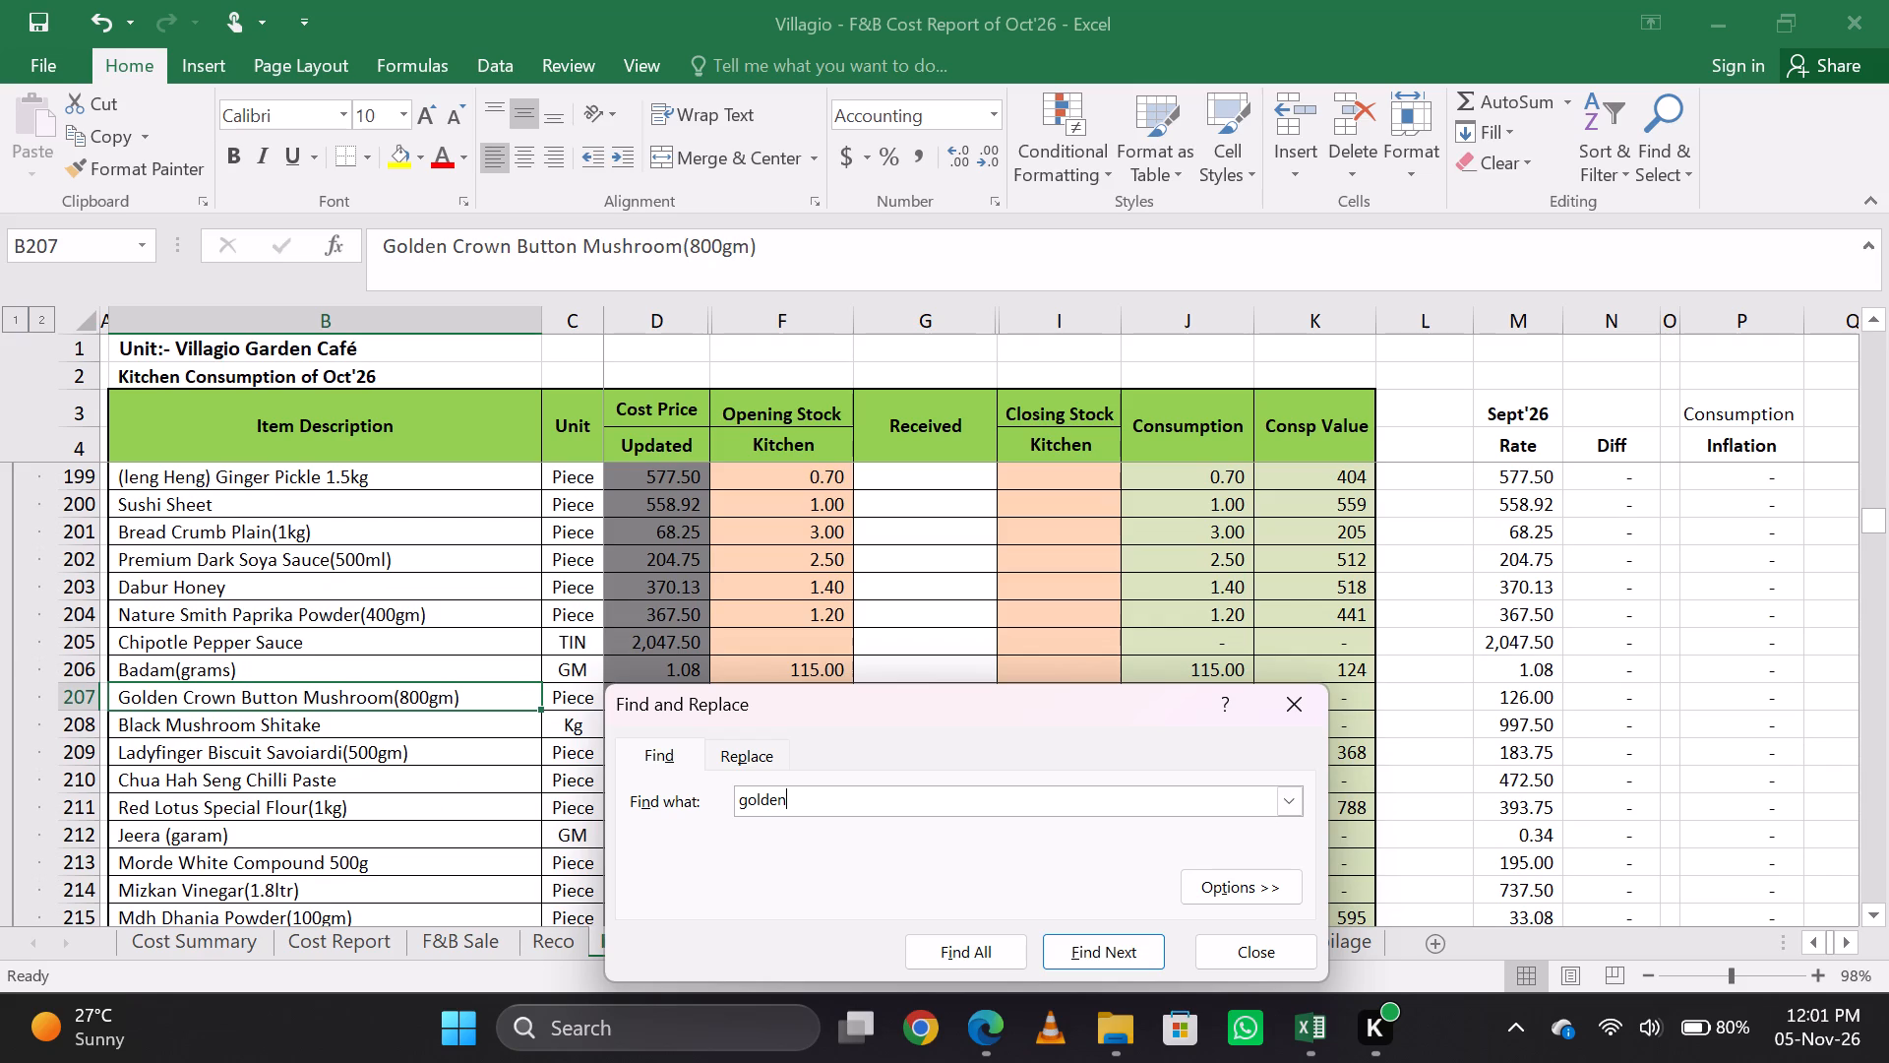
key("Return")
key("Return")
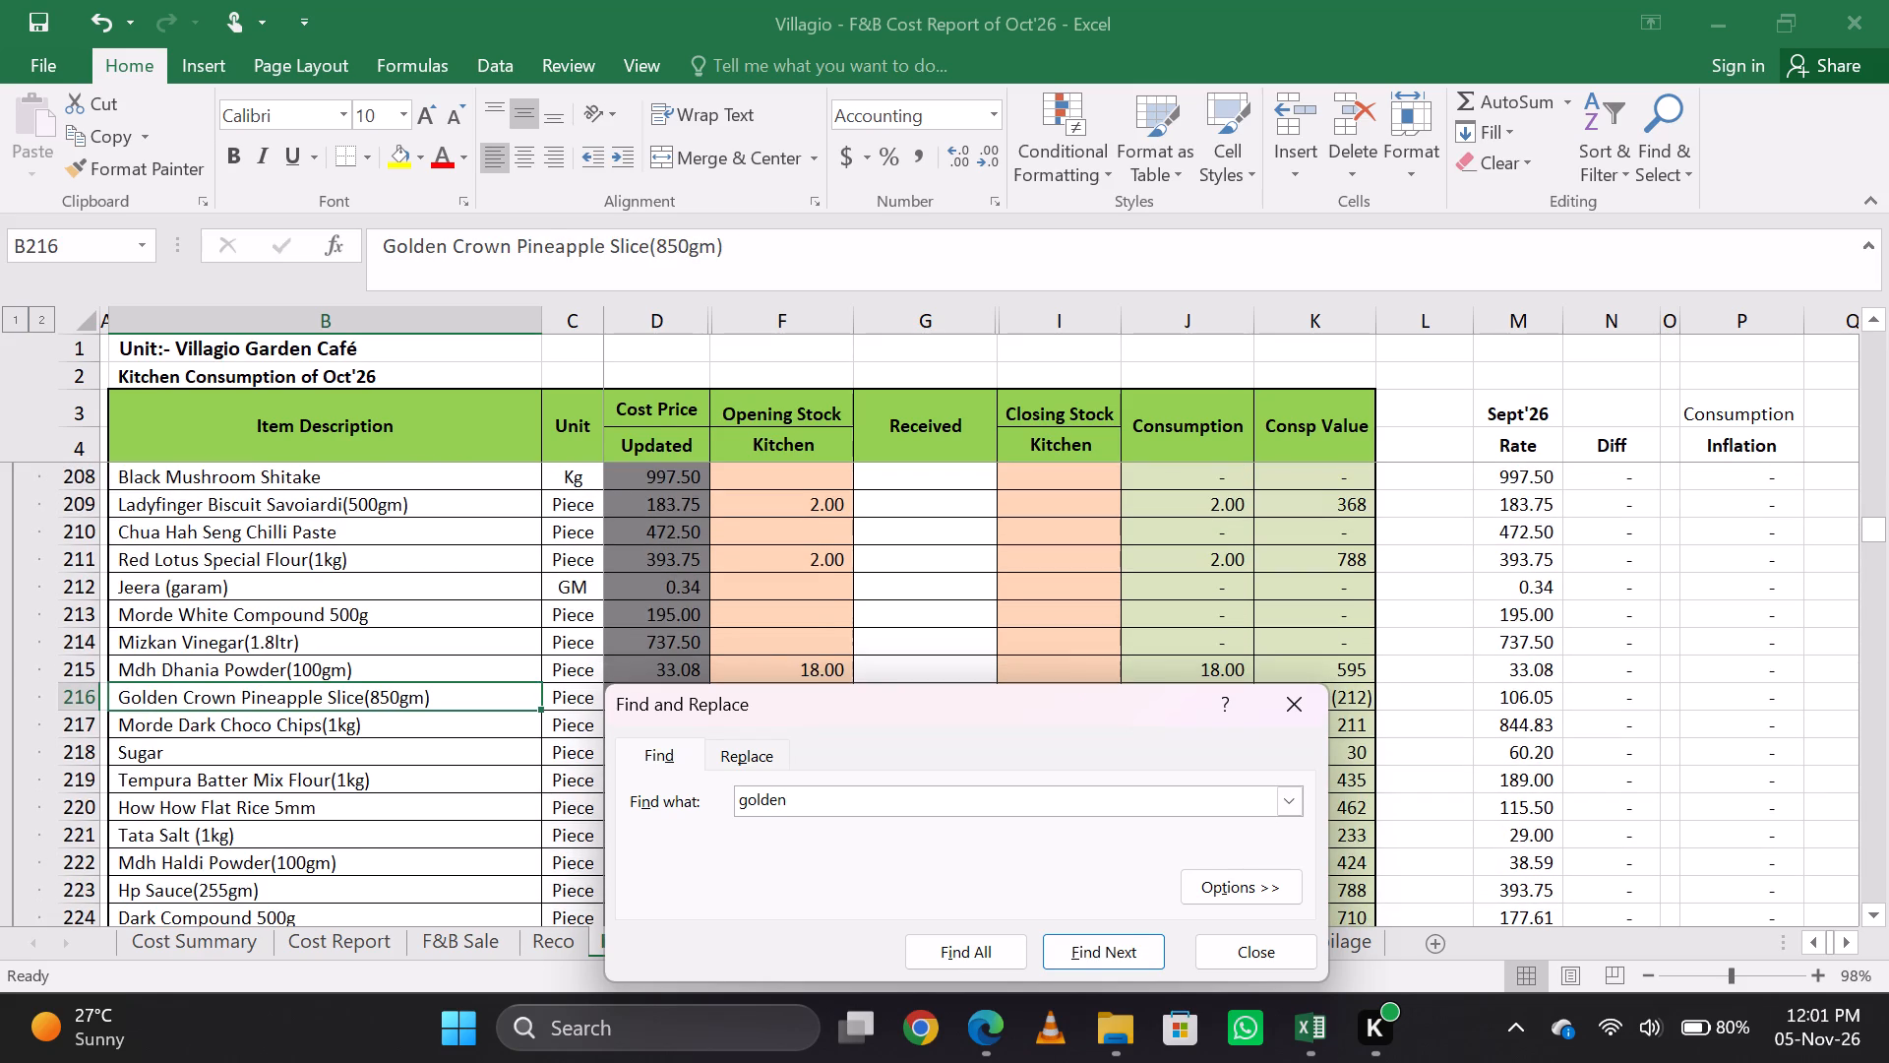
key("Escape")
key("Right")
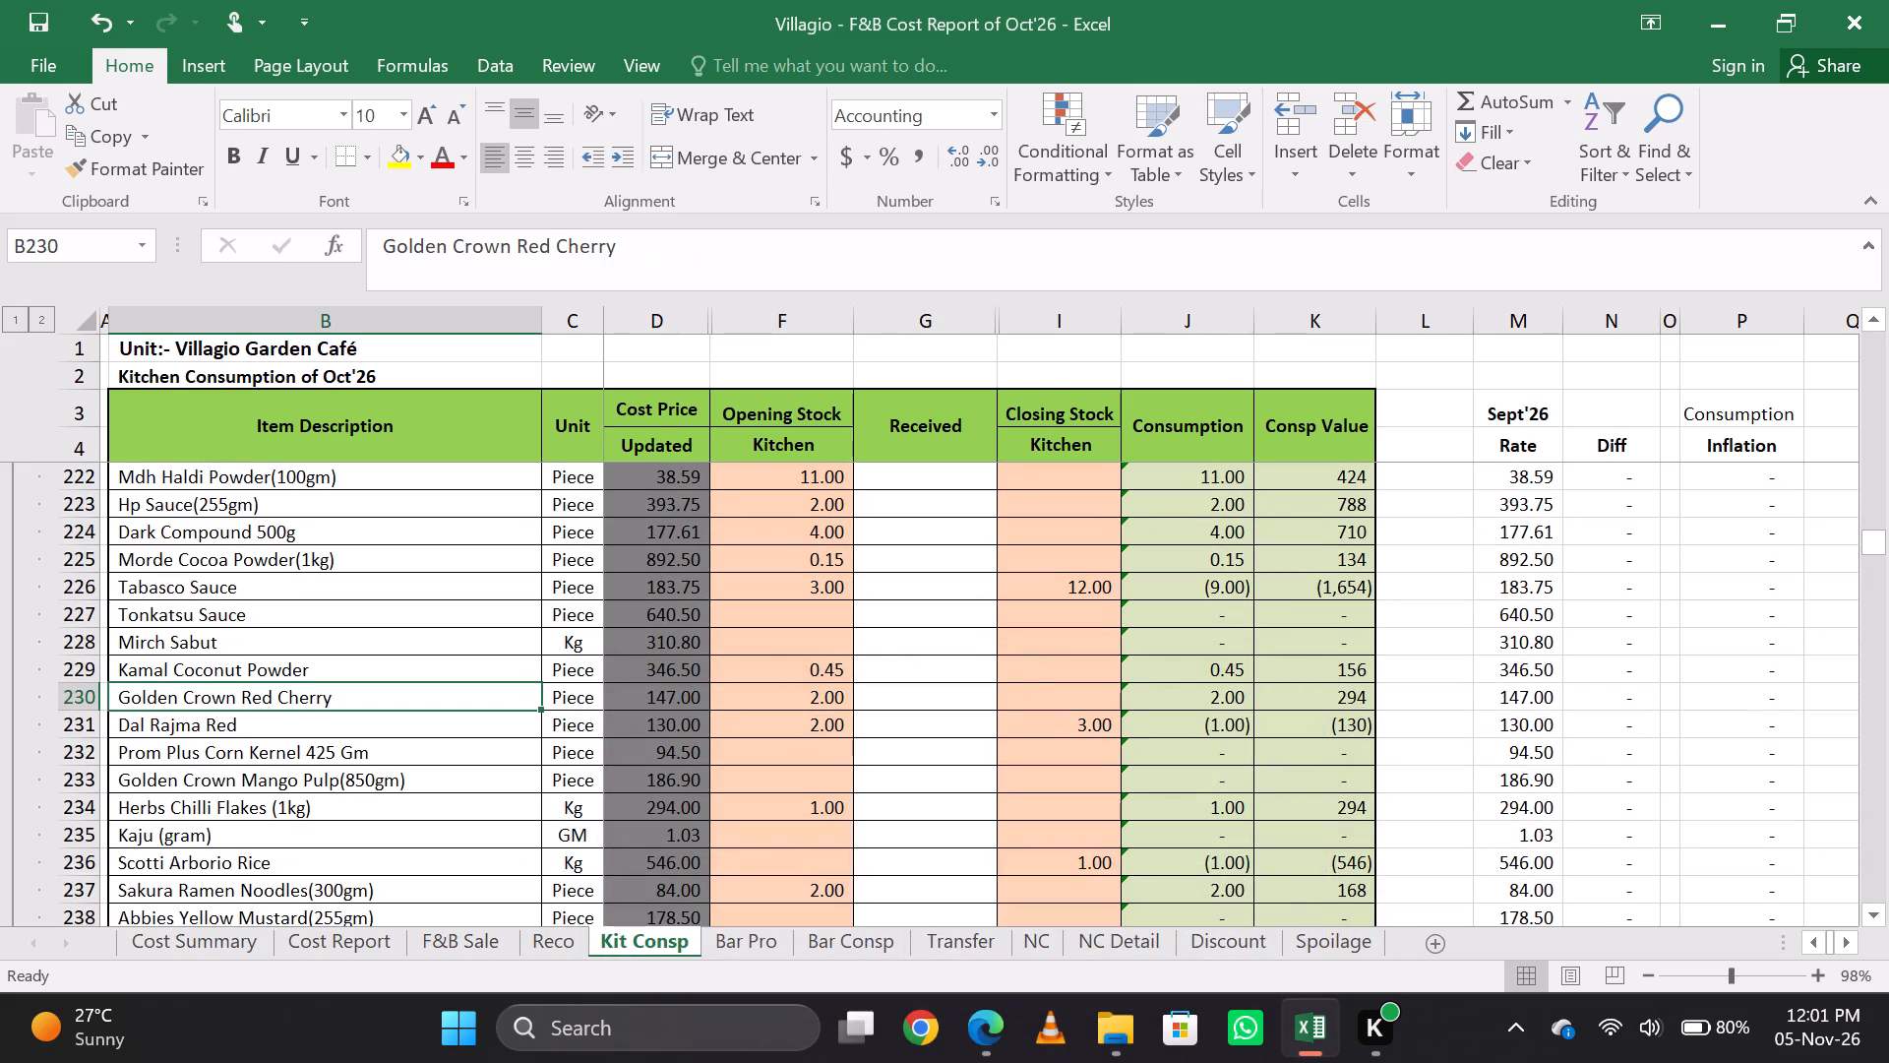
key("Right")
key("Right")
key("Right")
key("Right")
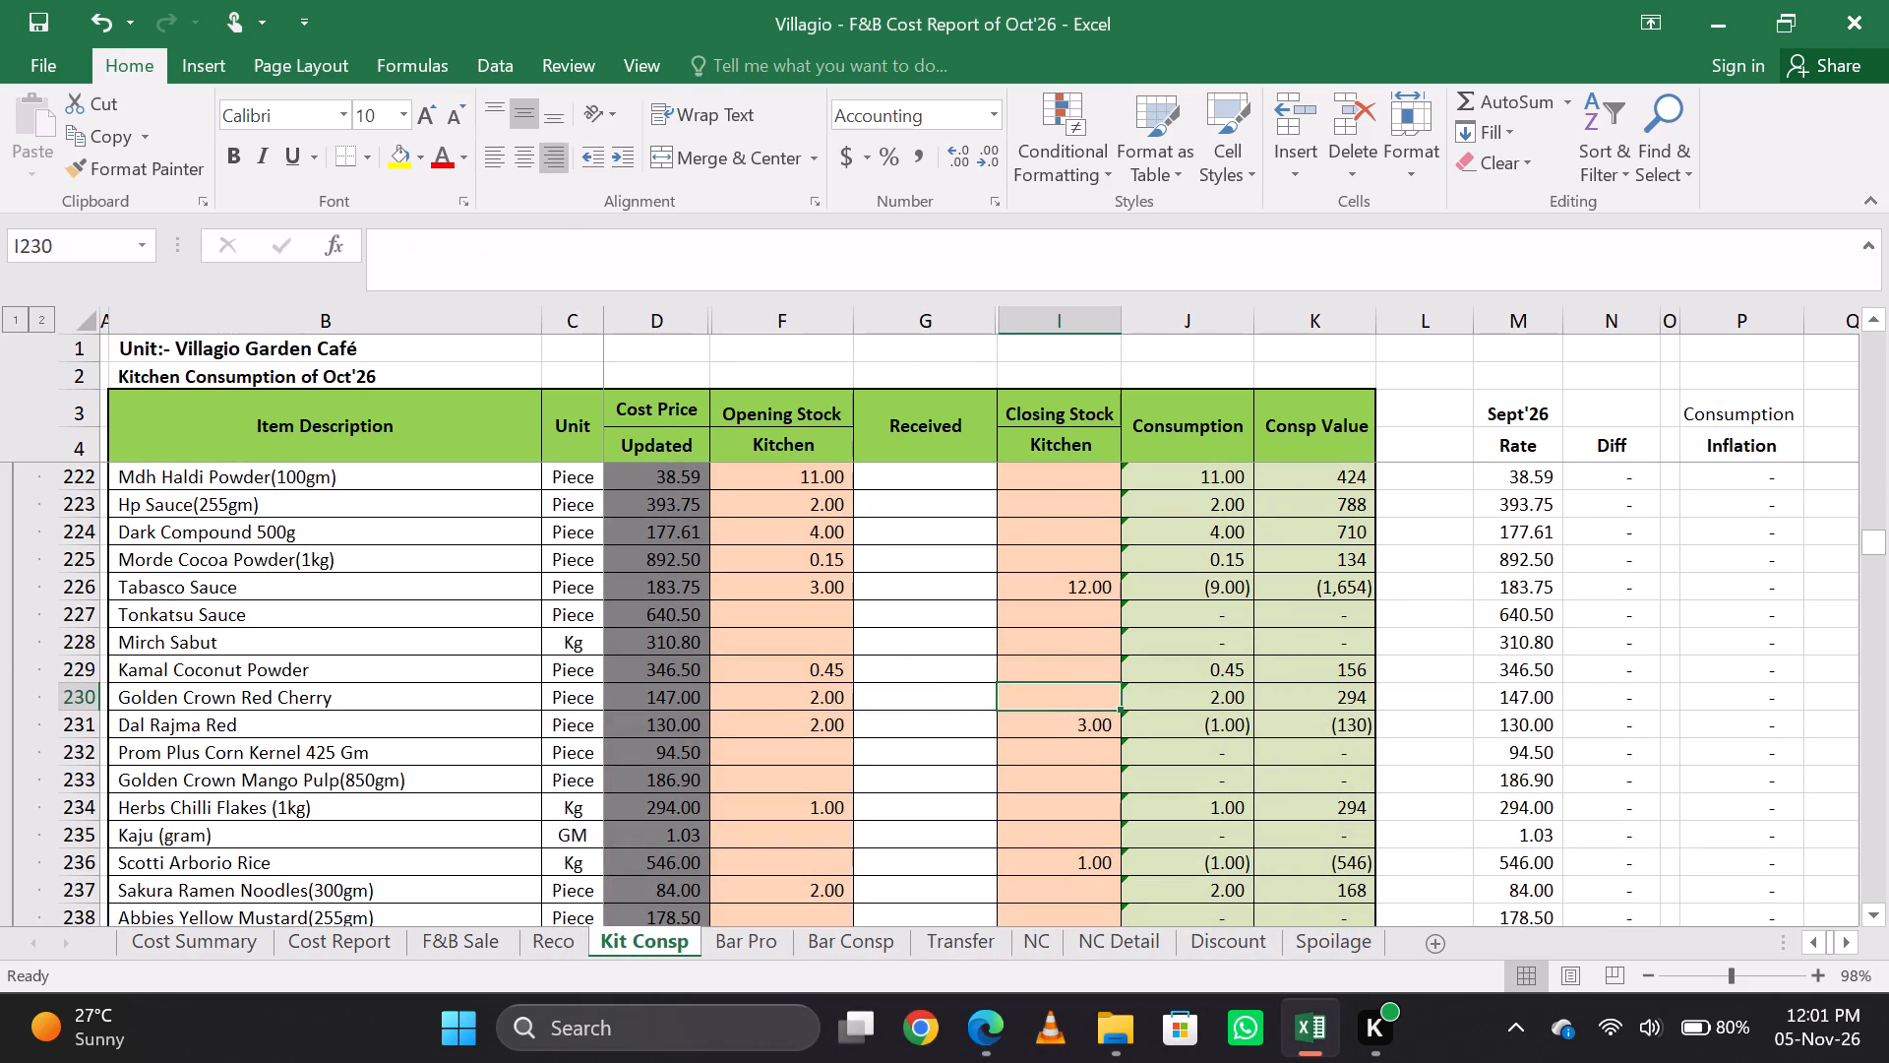
key("2")
key("Down")
key("Up")
Search the item list for onion p and enter the kitchen closing stock of Nature Smith Onion Powder(400gm) as 1.1.
key("ctrl+f")
key("BackSpace")
key("BackSpace")
key("BackSpace")
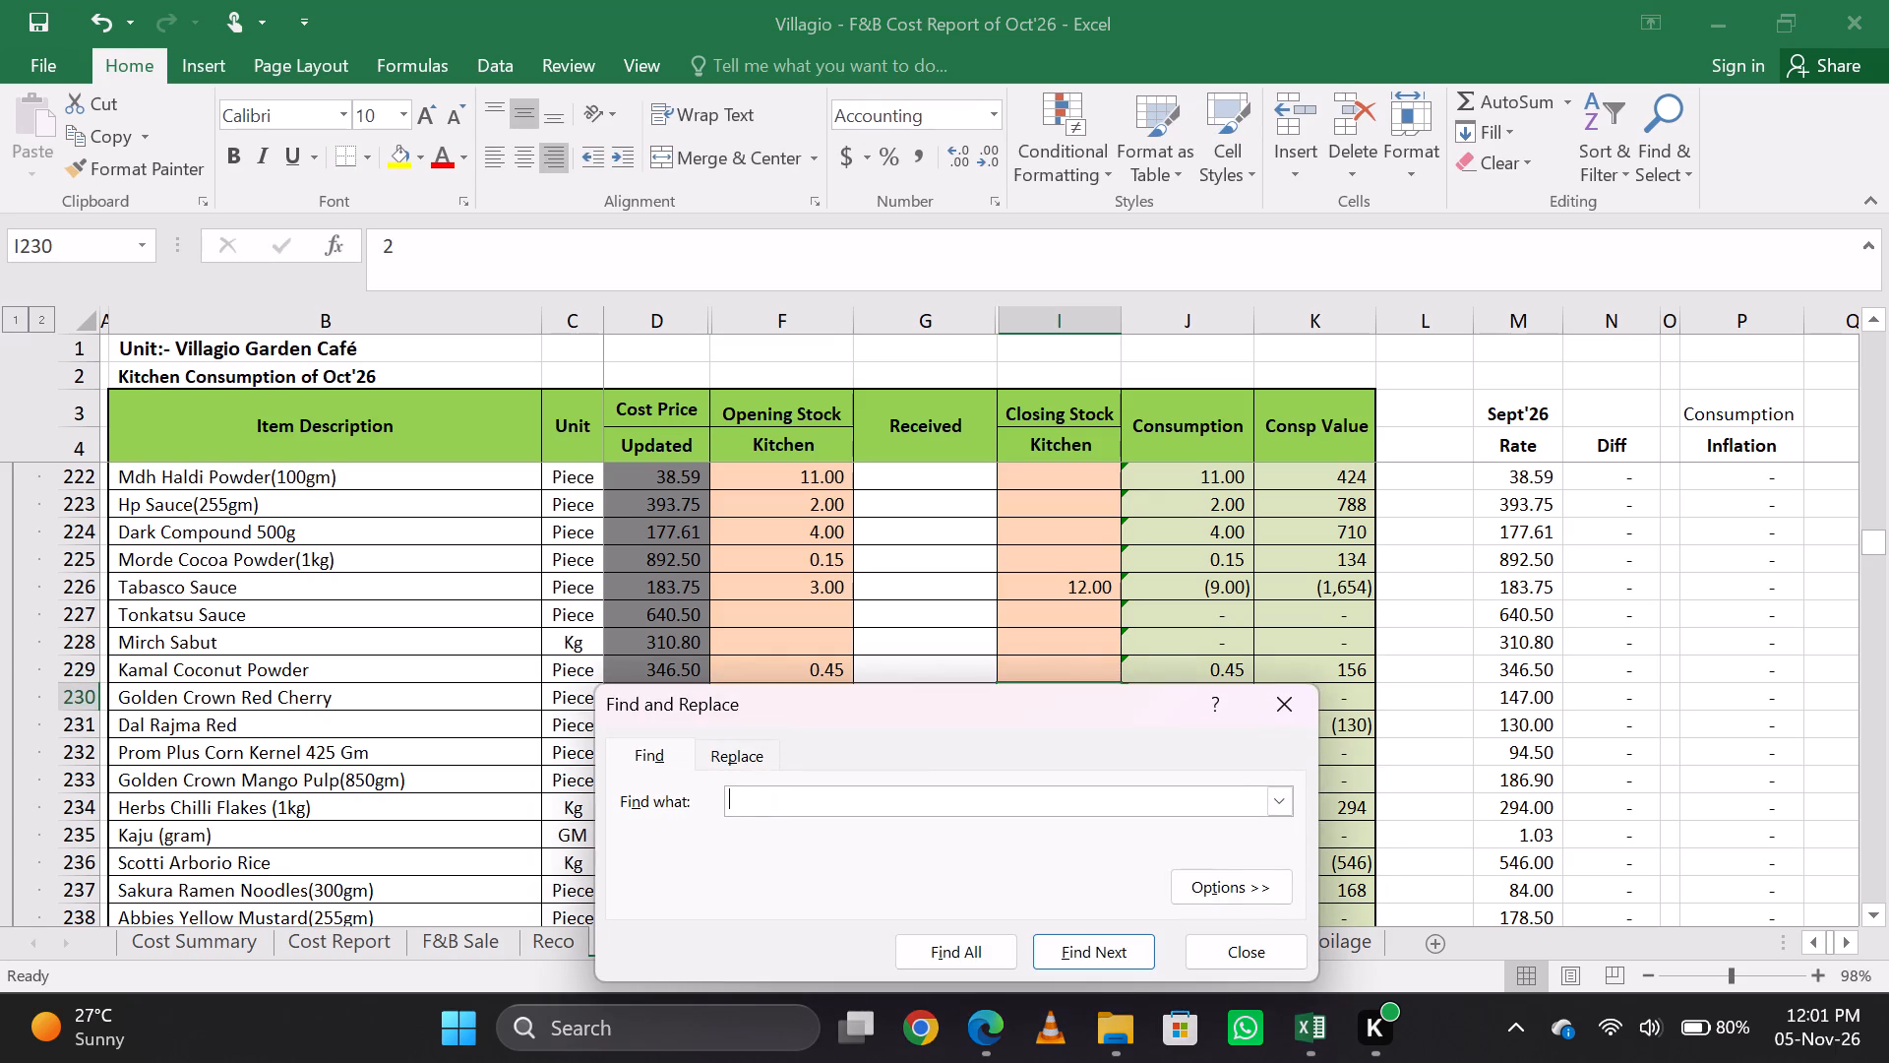
key("BackSpace")
type("onion p")
key("Return")
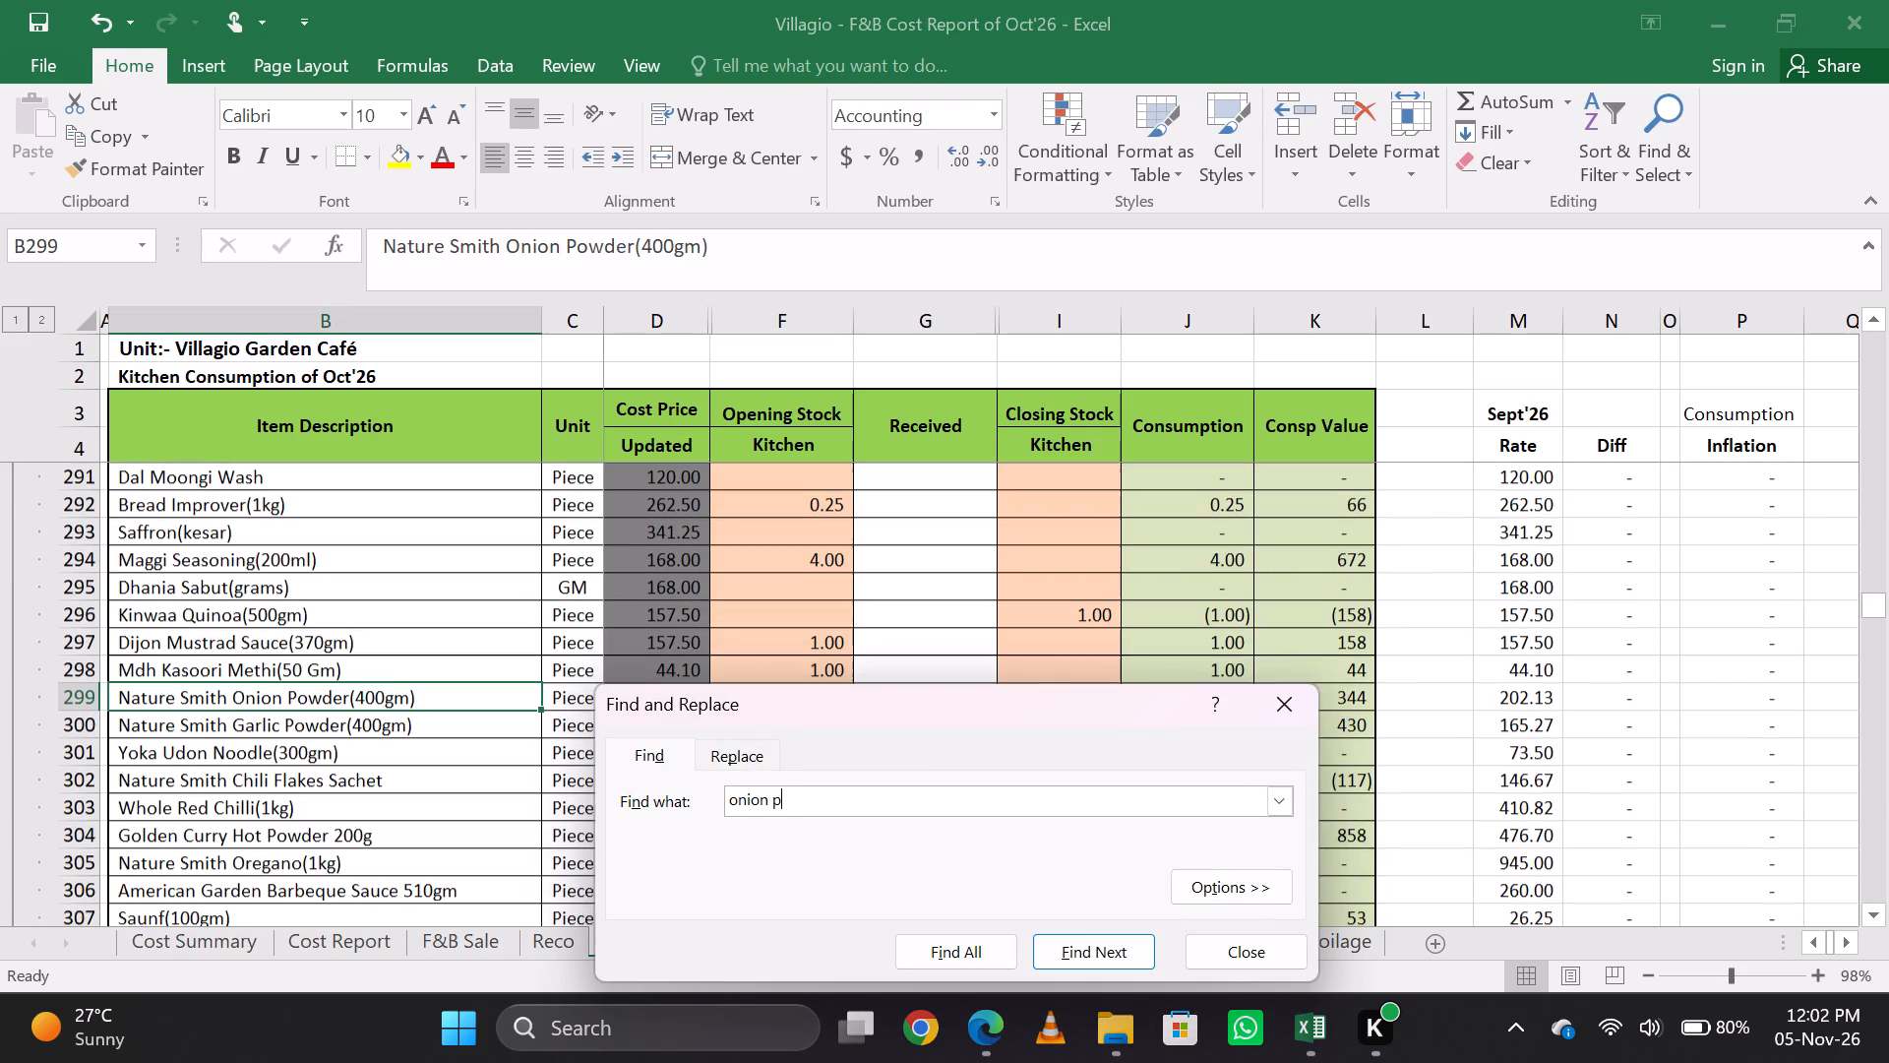
key("Escape")
key("Right")
key("Right")
key("Right")
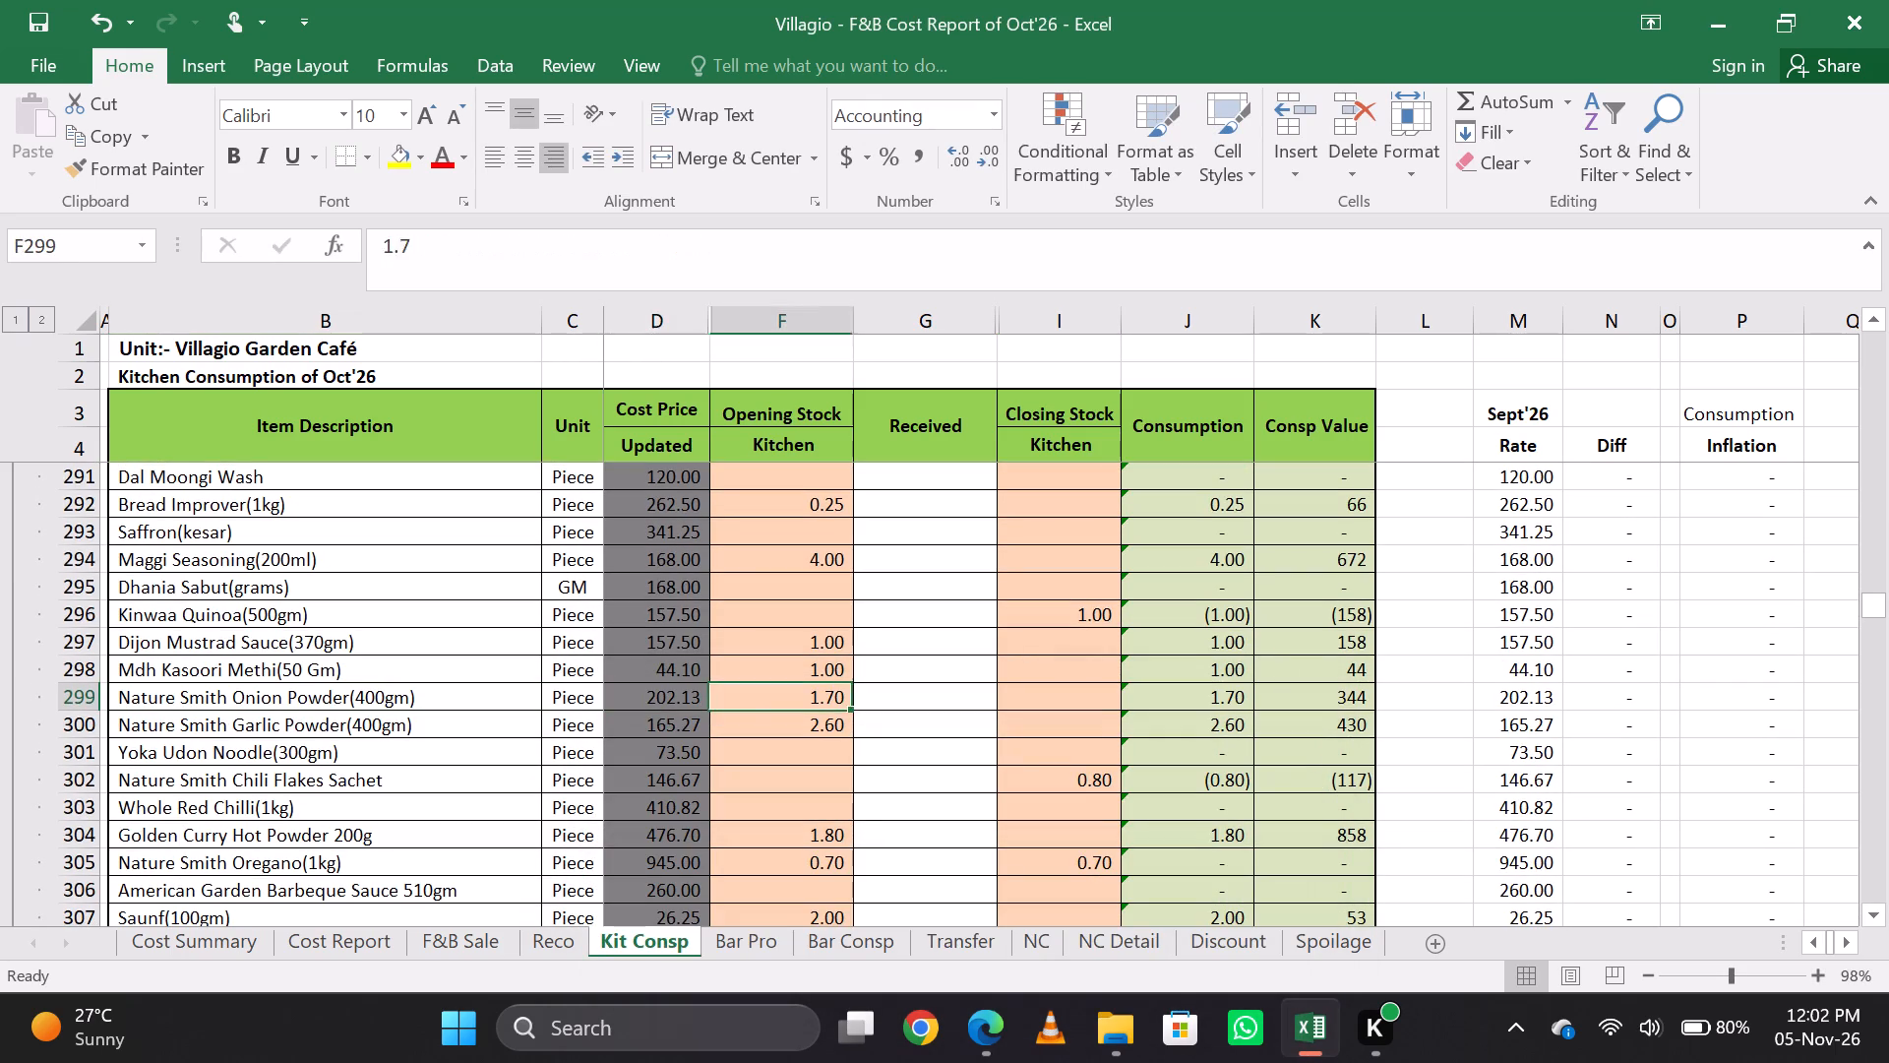
key("Right")
key("Right")
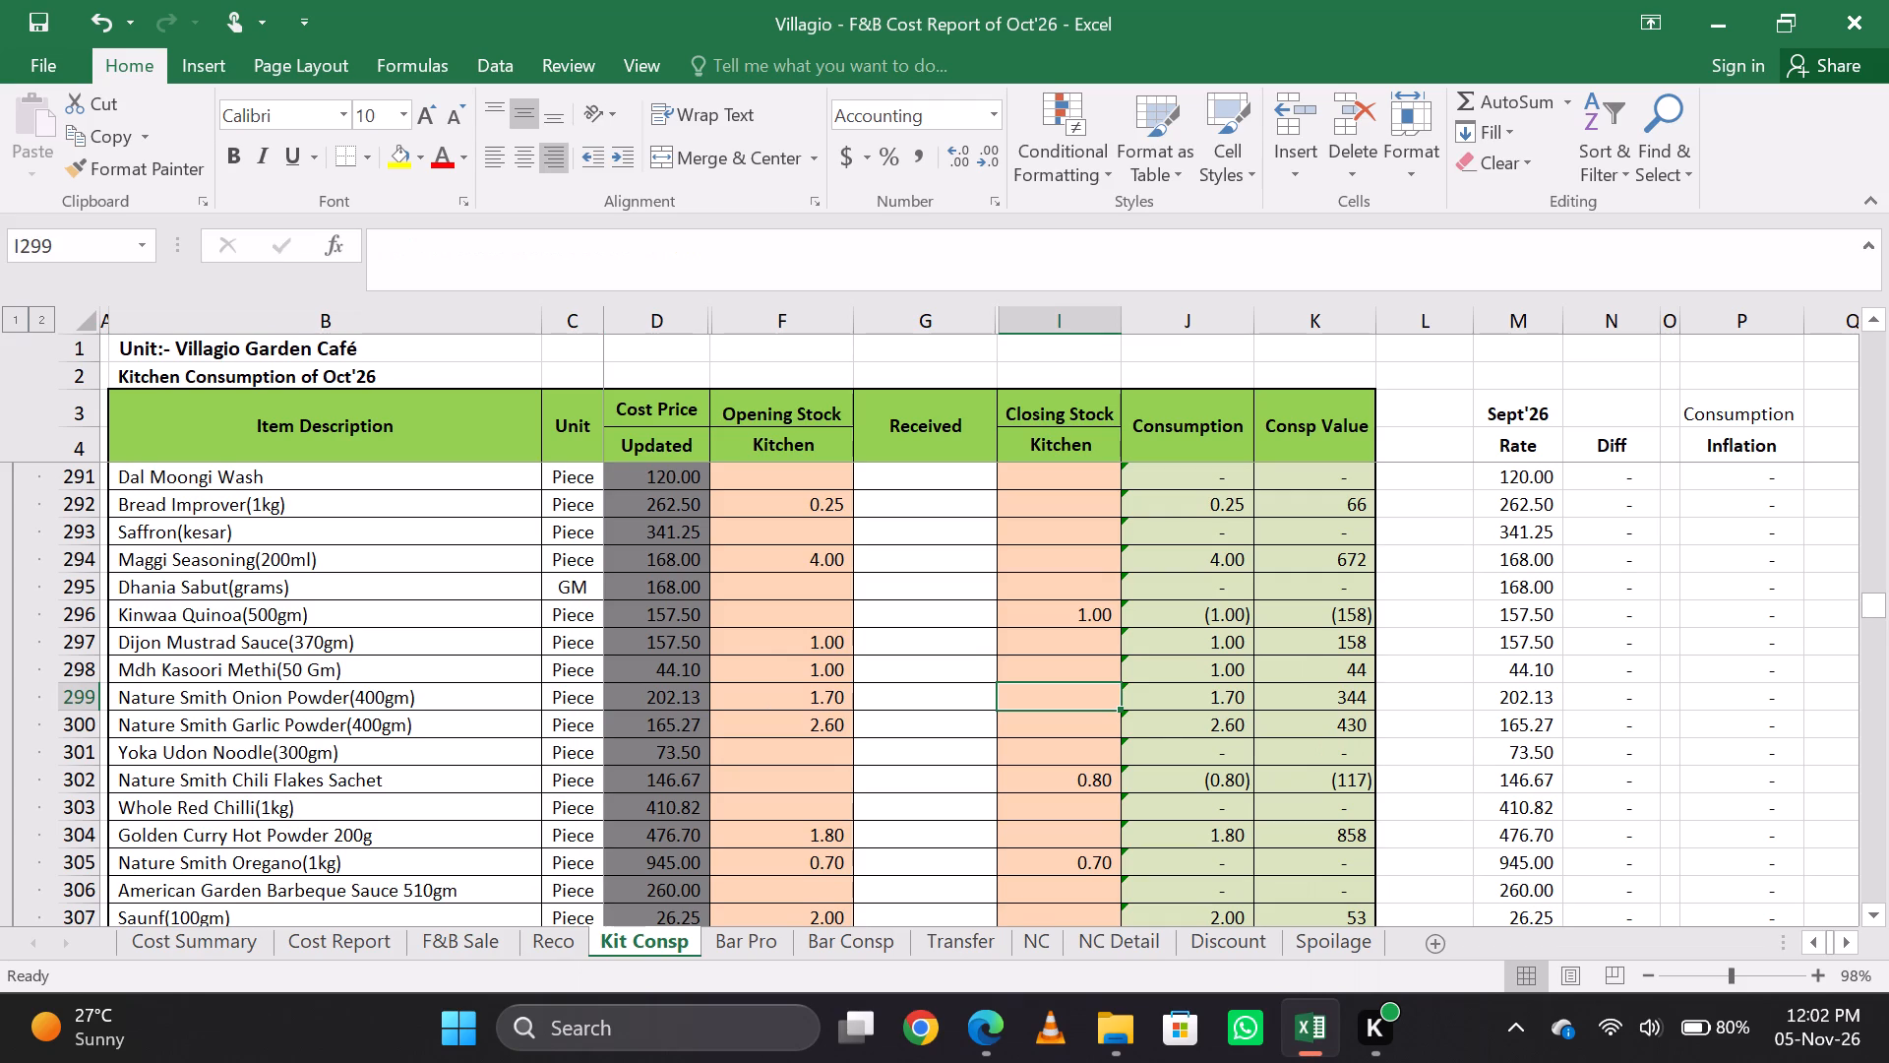
key("Right")
key("Left")
key("1")
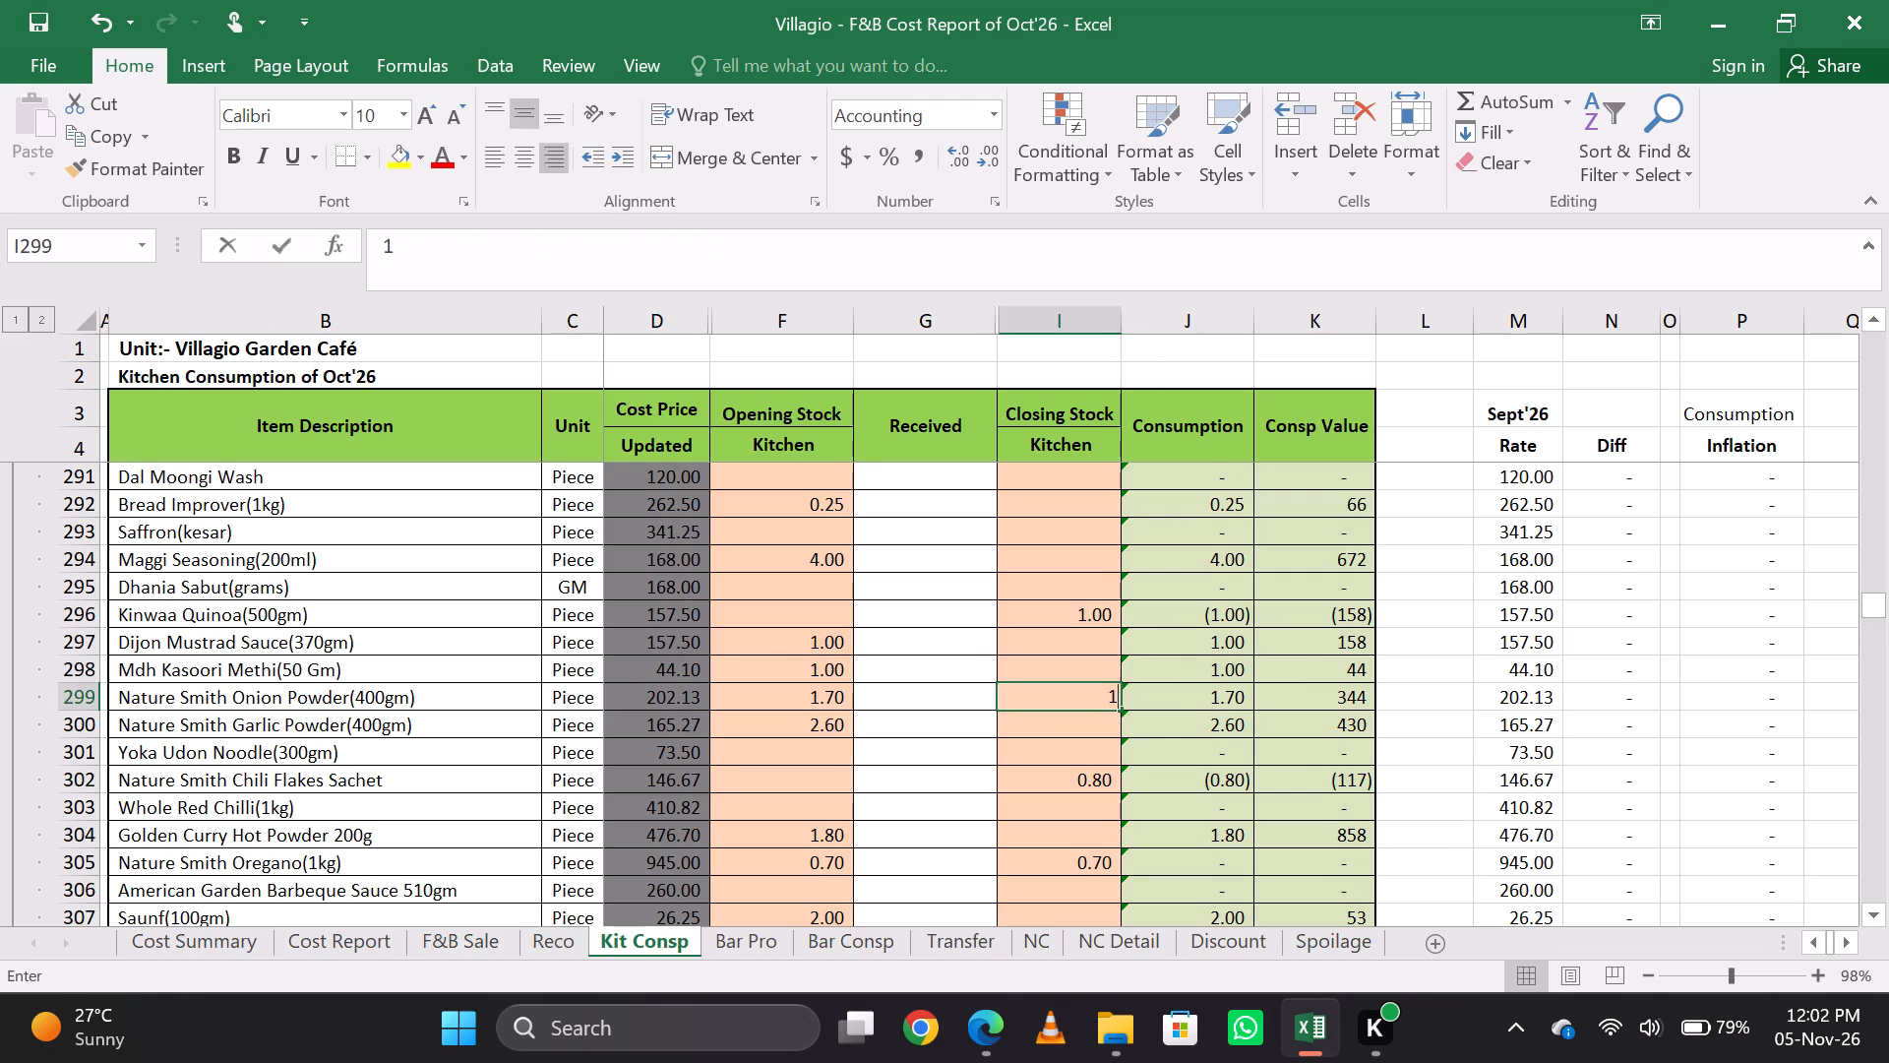
key("Down")
key("Up")
key("Down")
key("Up")
type("1.1")
key("Down")
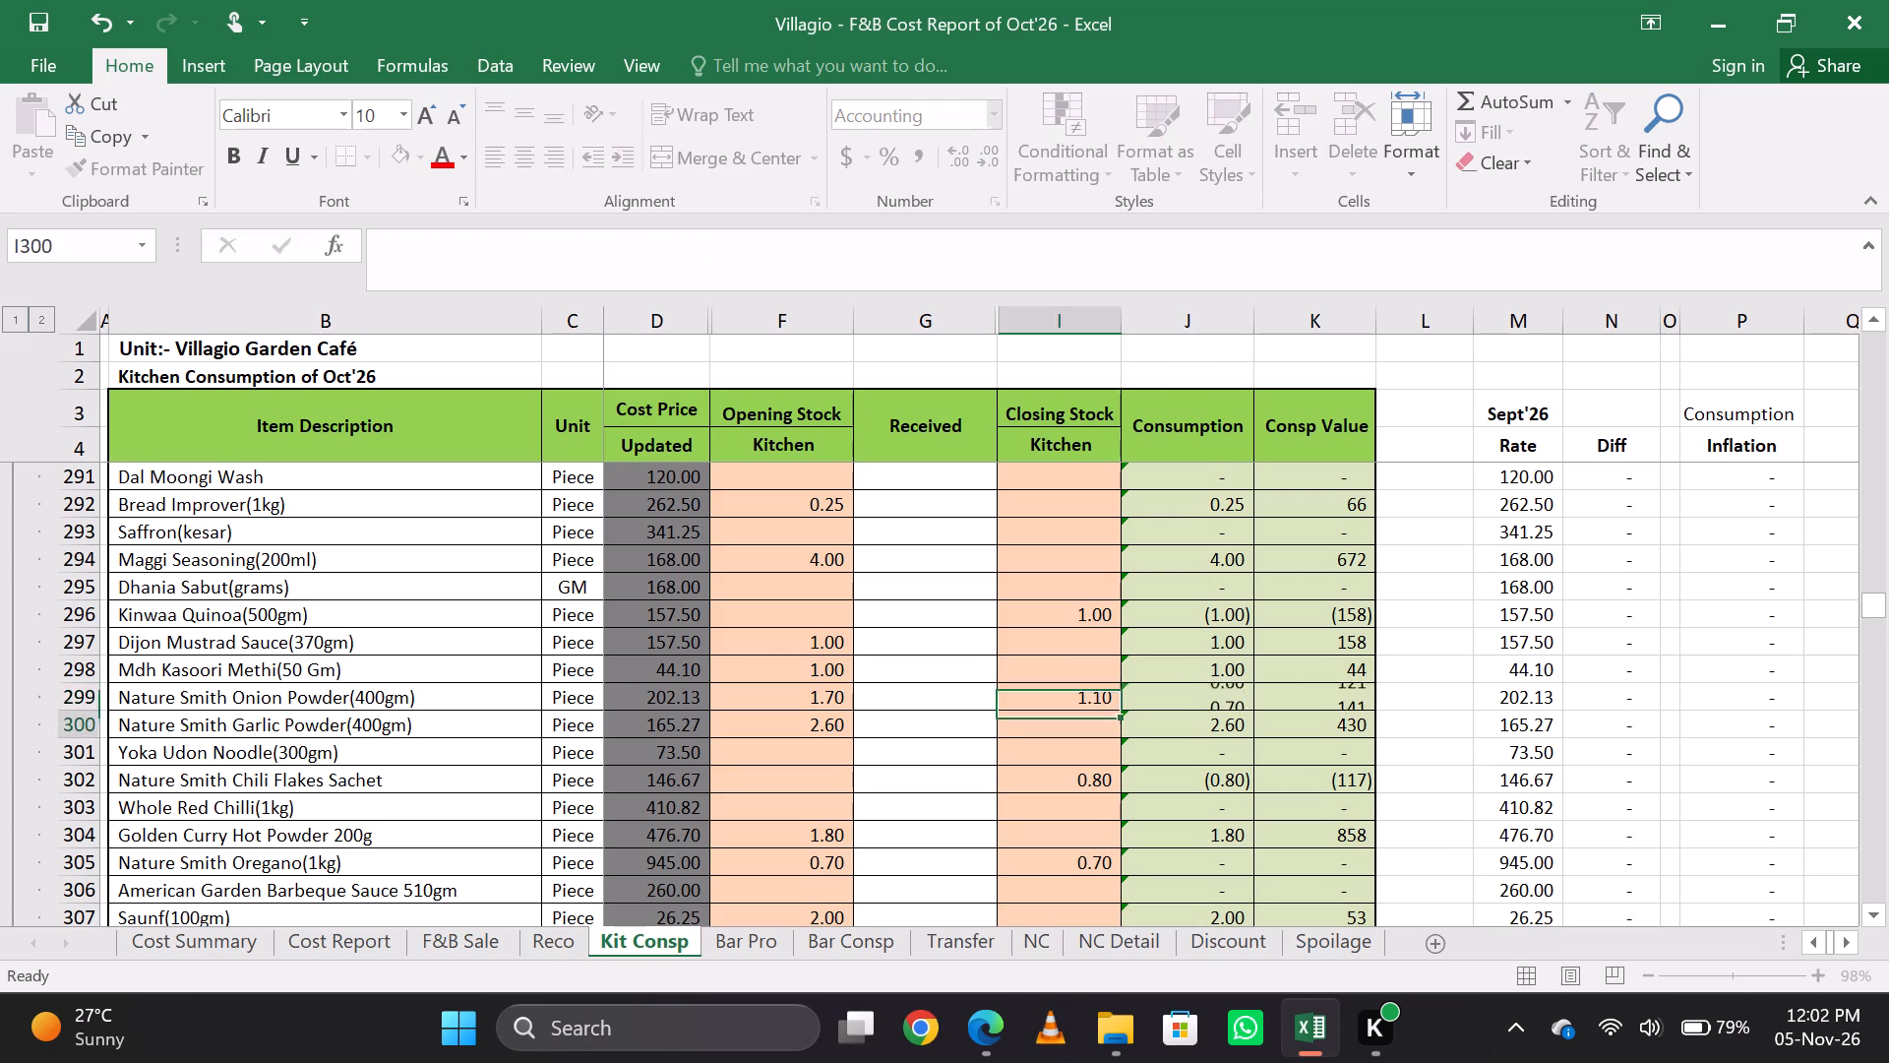
key("Up")
key("Down")
key("Up")
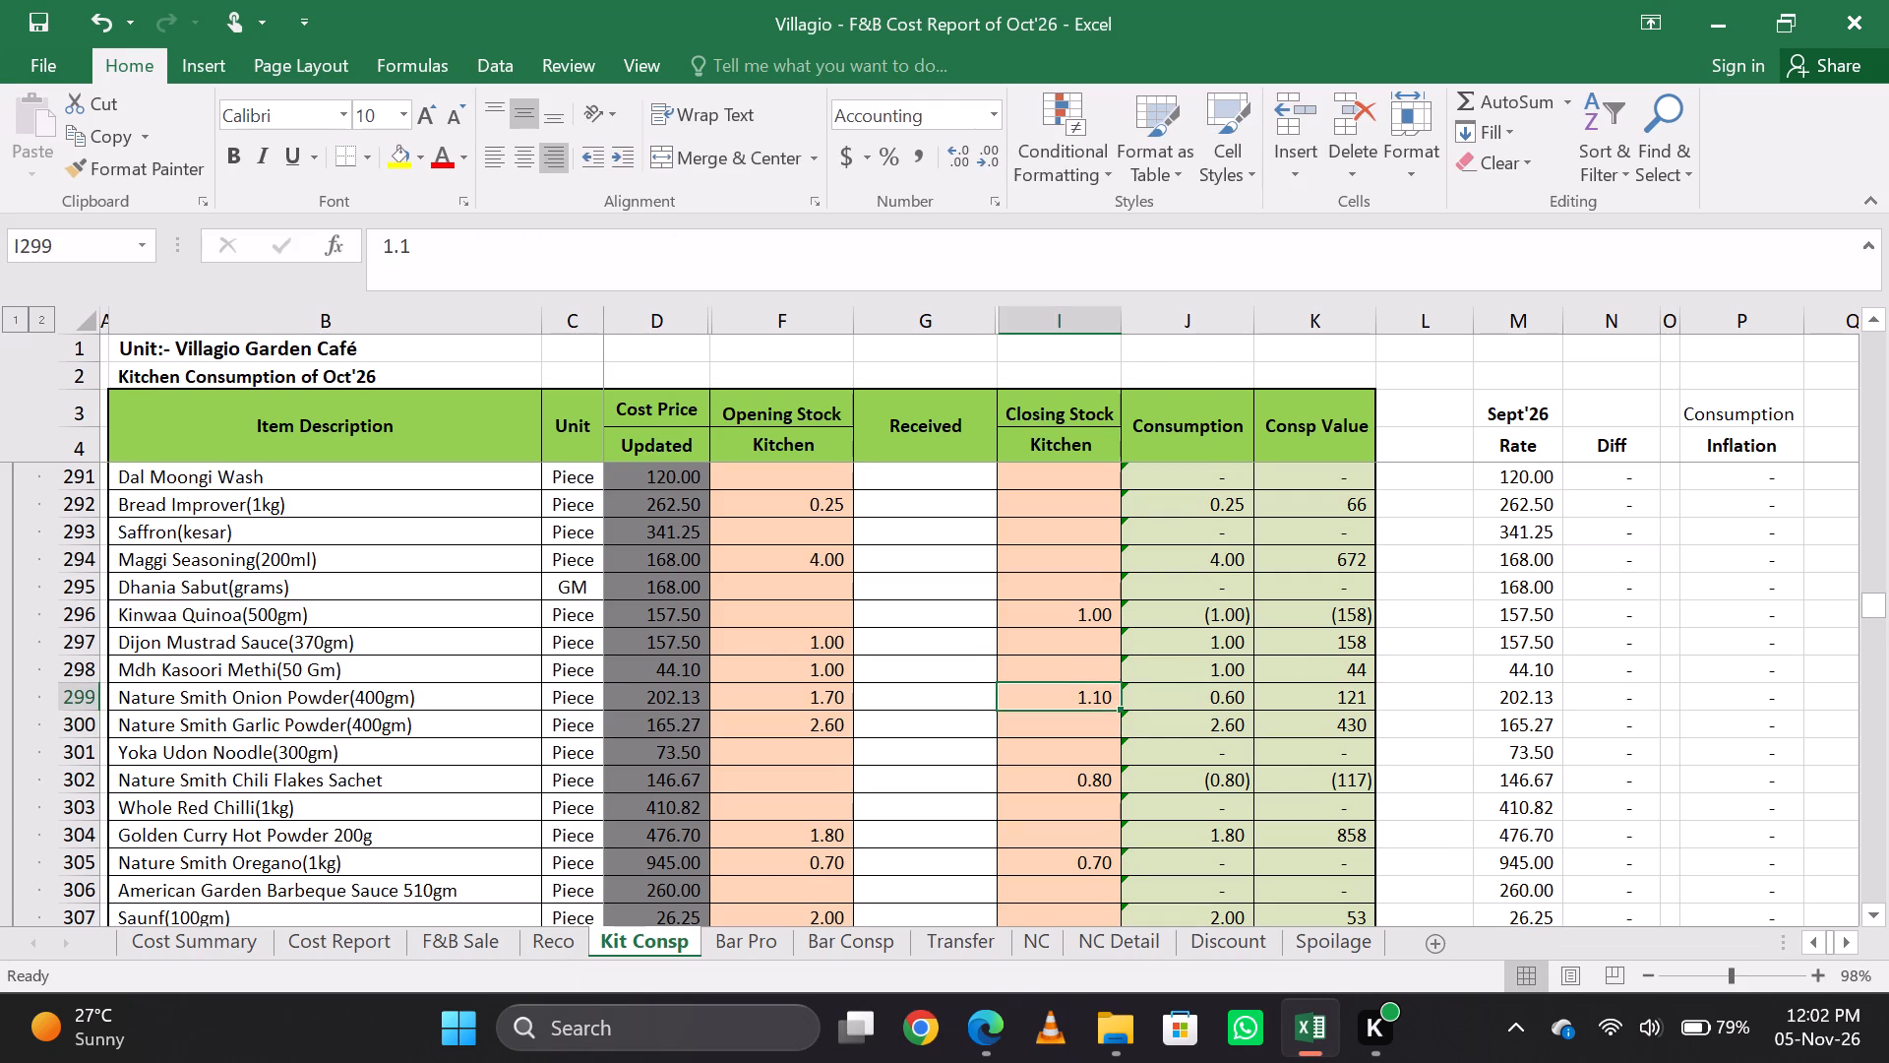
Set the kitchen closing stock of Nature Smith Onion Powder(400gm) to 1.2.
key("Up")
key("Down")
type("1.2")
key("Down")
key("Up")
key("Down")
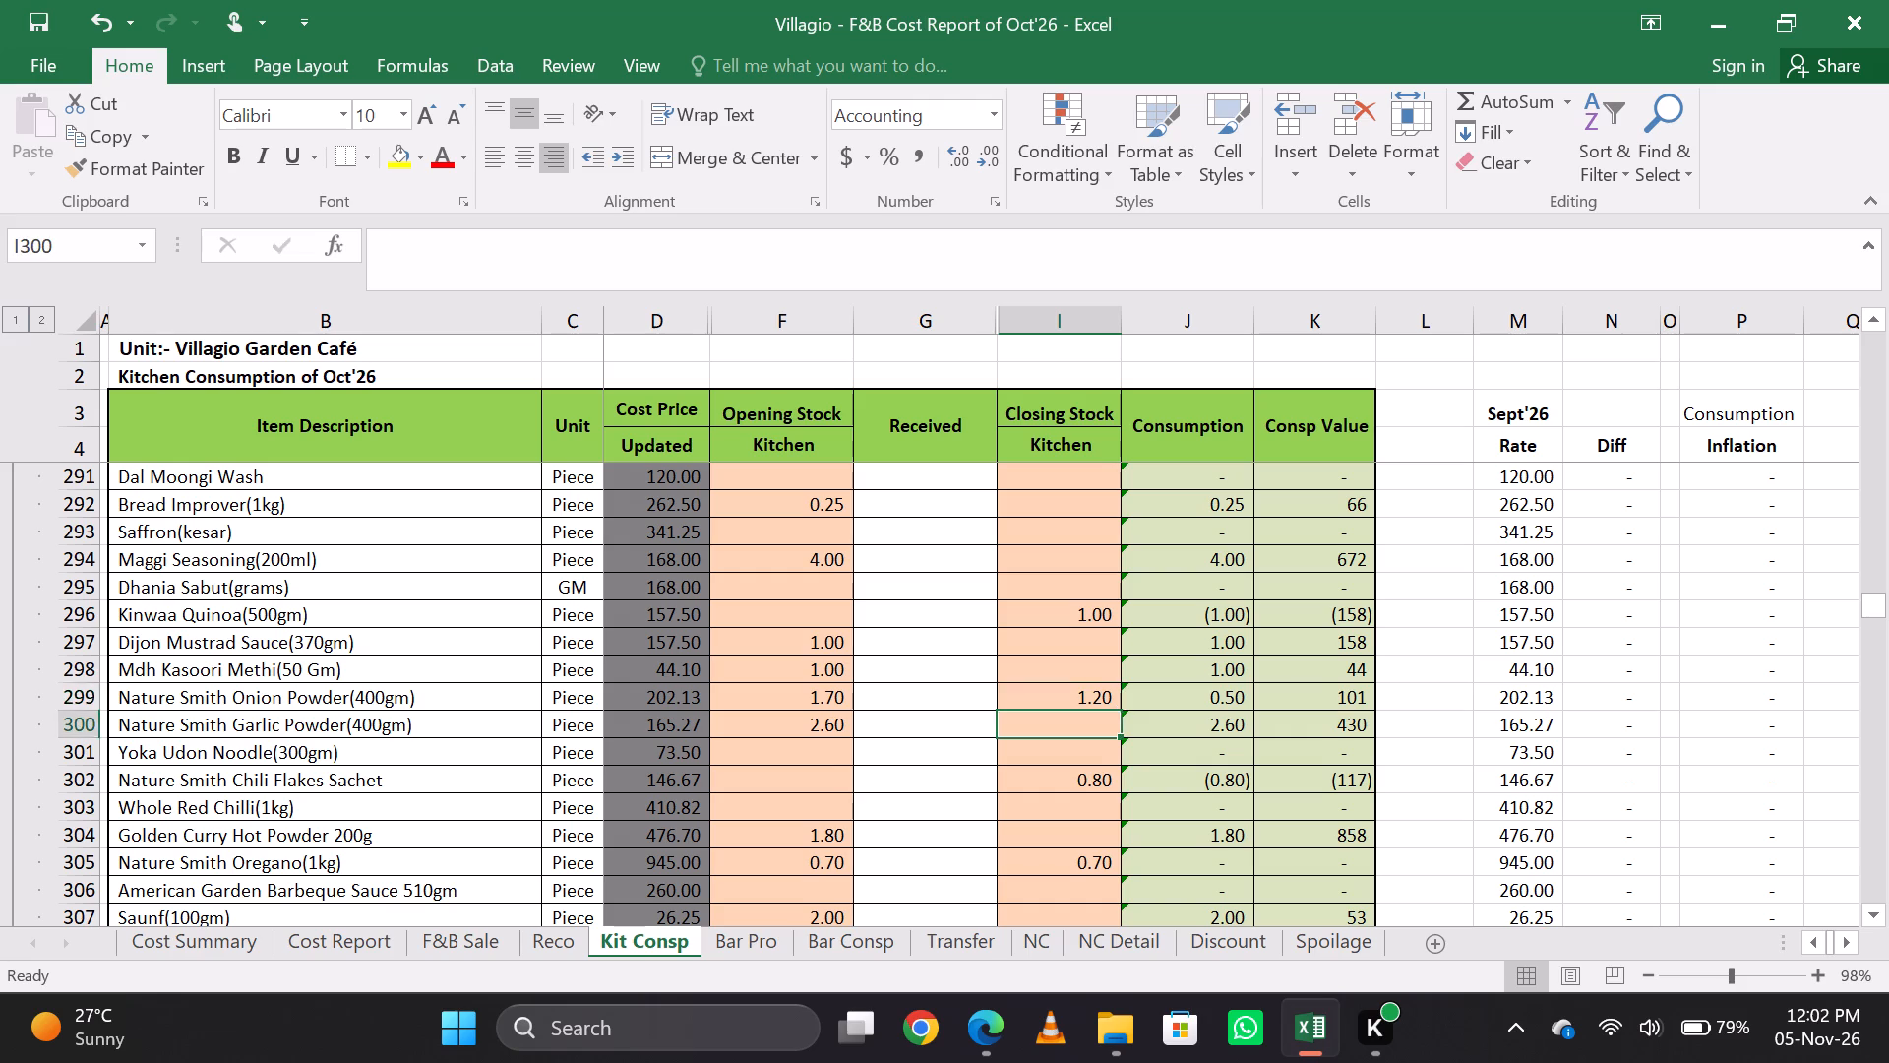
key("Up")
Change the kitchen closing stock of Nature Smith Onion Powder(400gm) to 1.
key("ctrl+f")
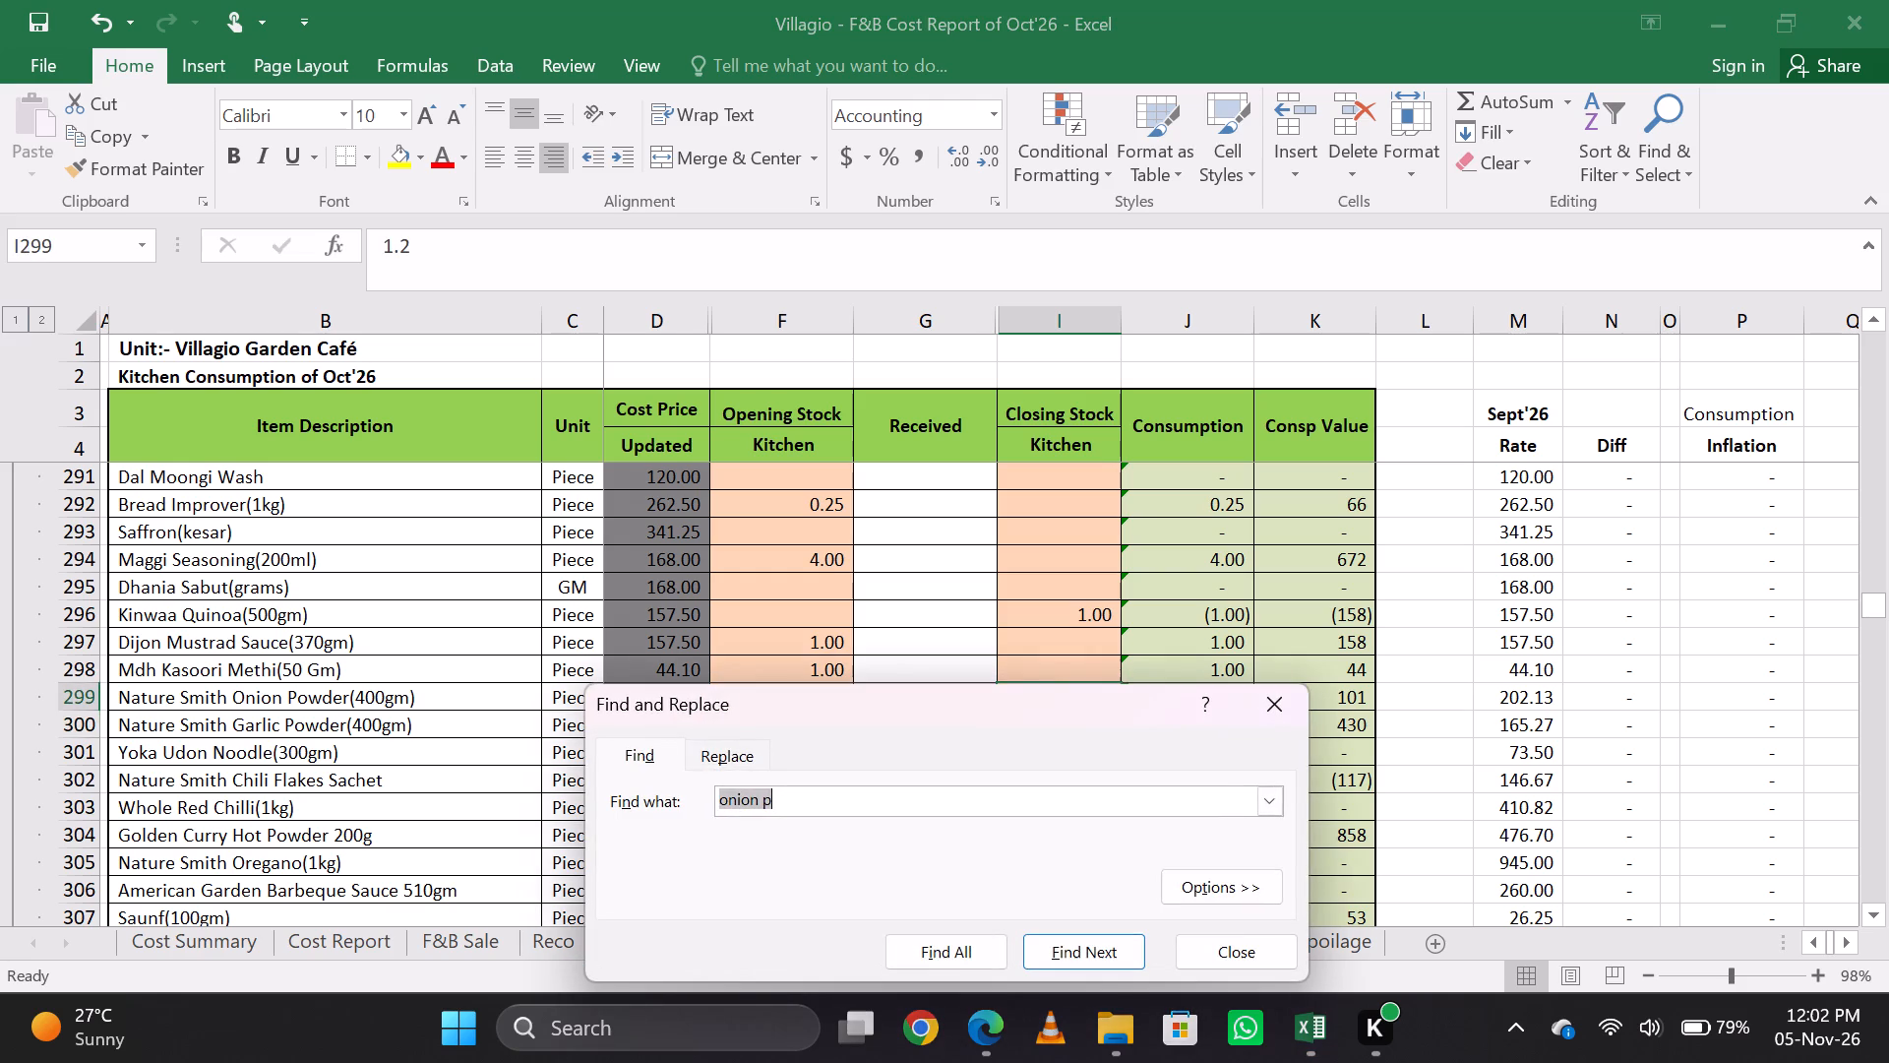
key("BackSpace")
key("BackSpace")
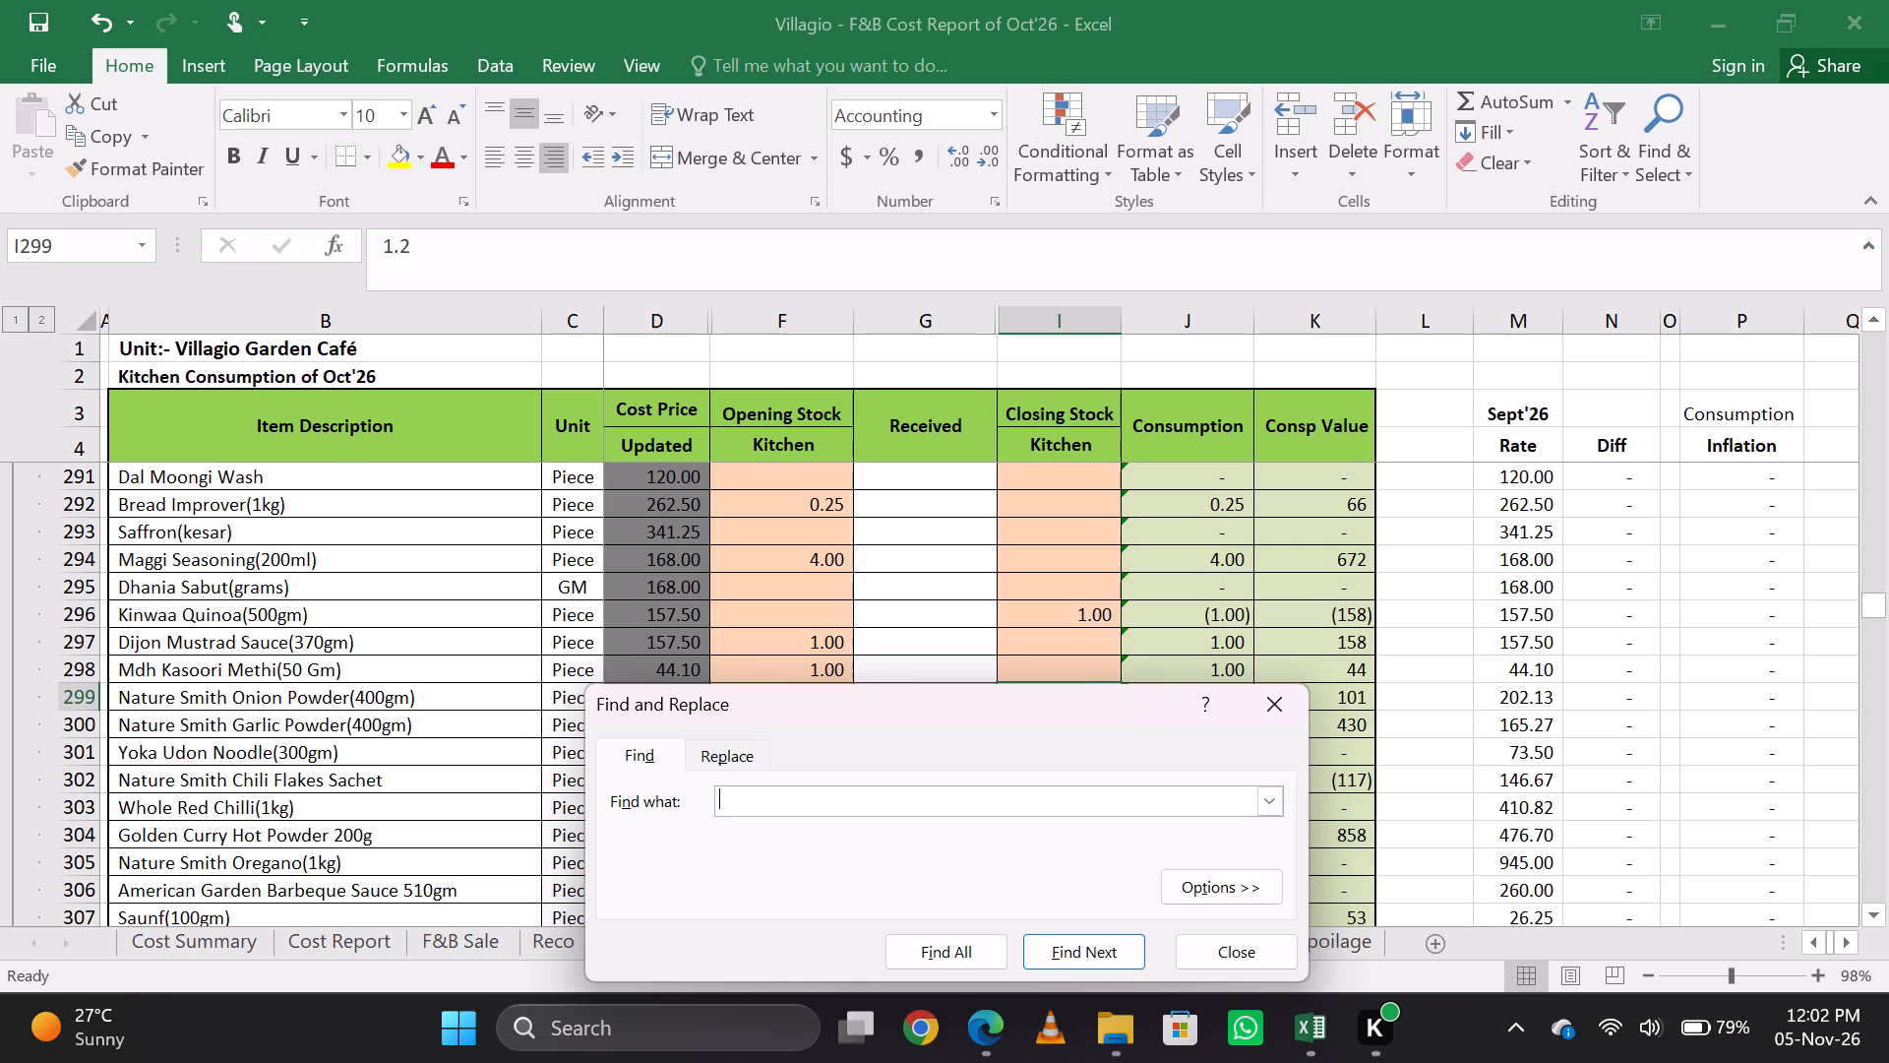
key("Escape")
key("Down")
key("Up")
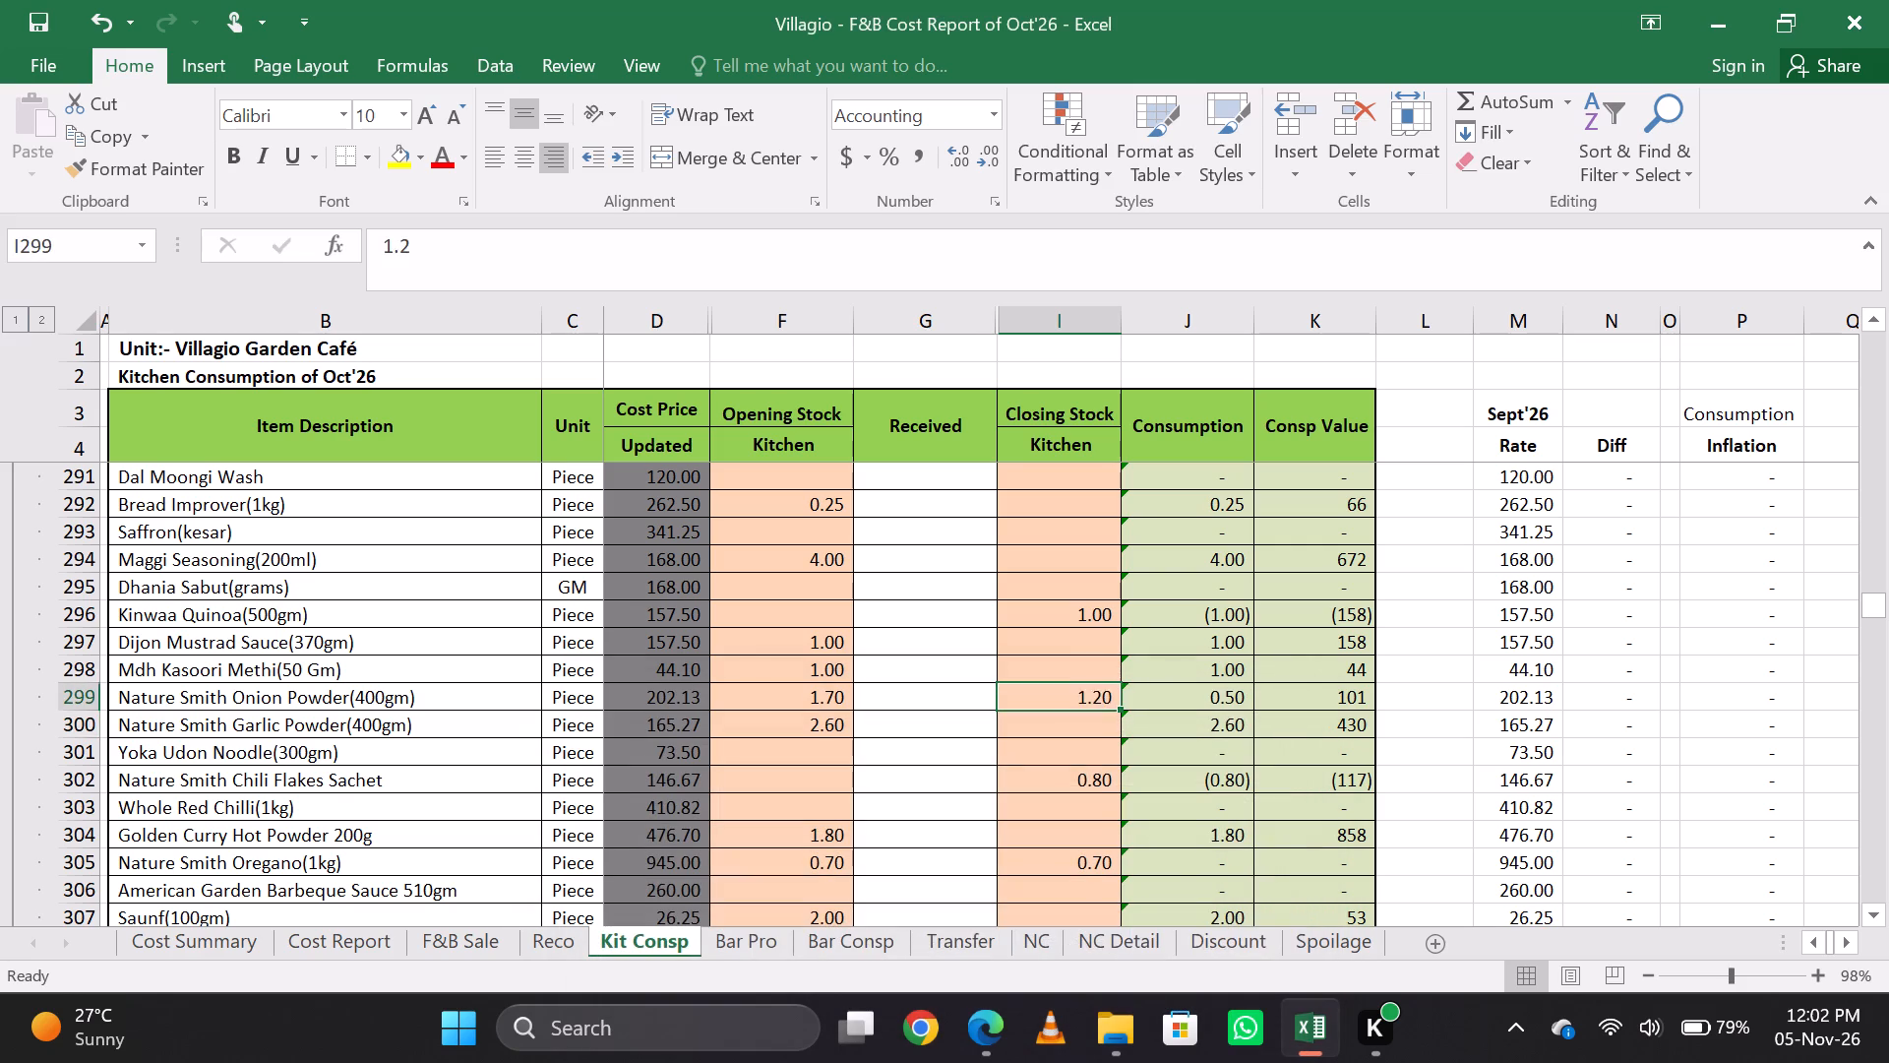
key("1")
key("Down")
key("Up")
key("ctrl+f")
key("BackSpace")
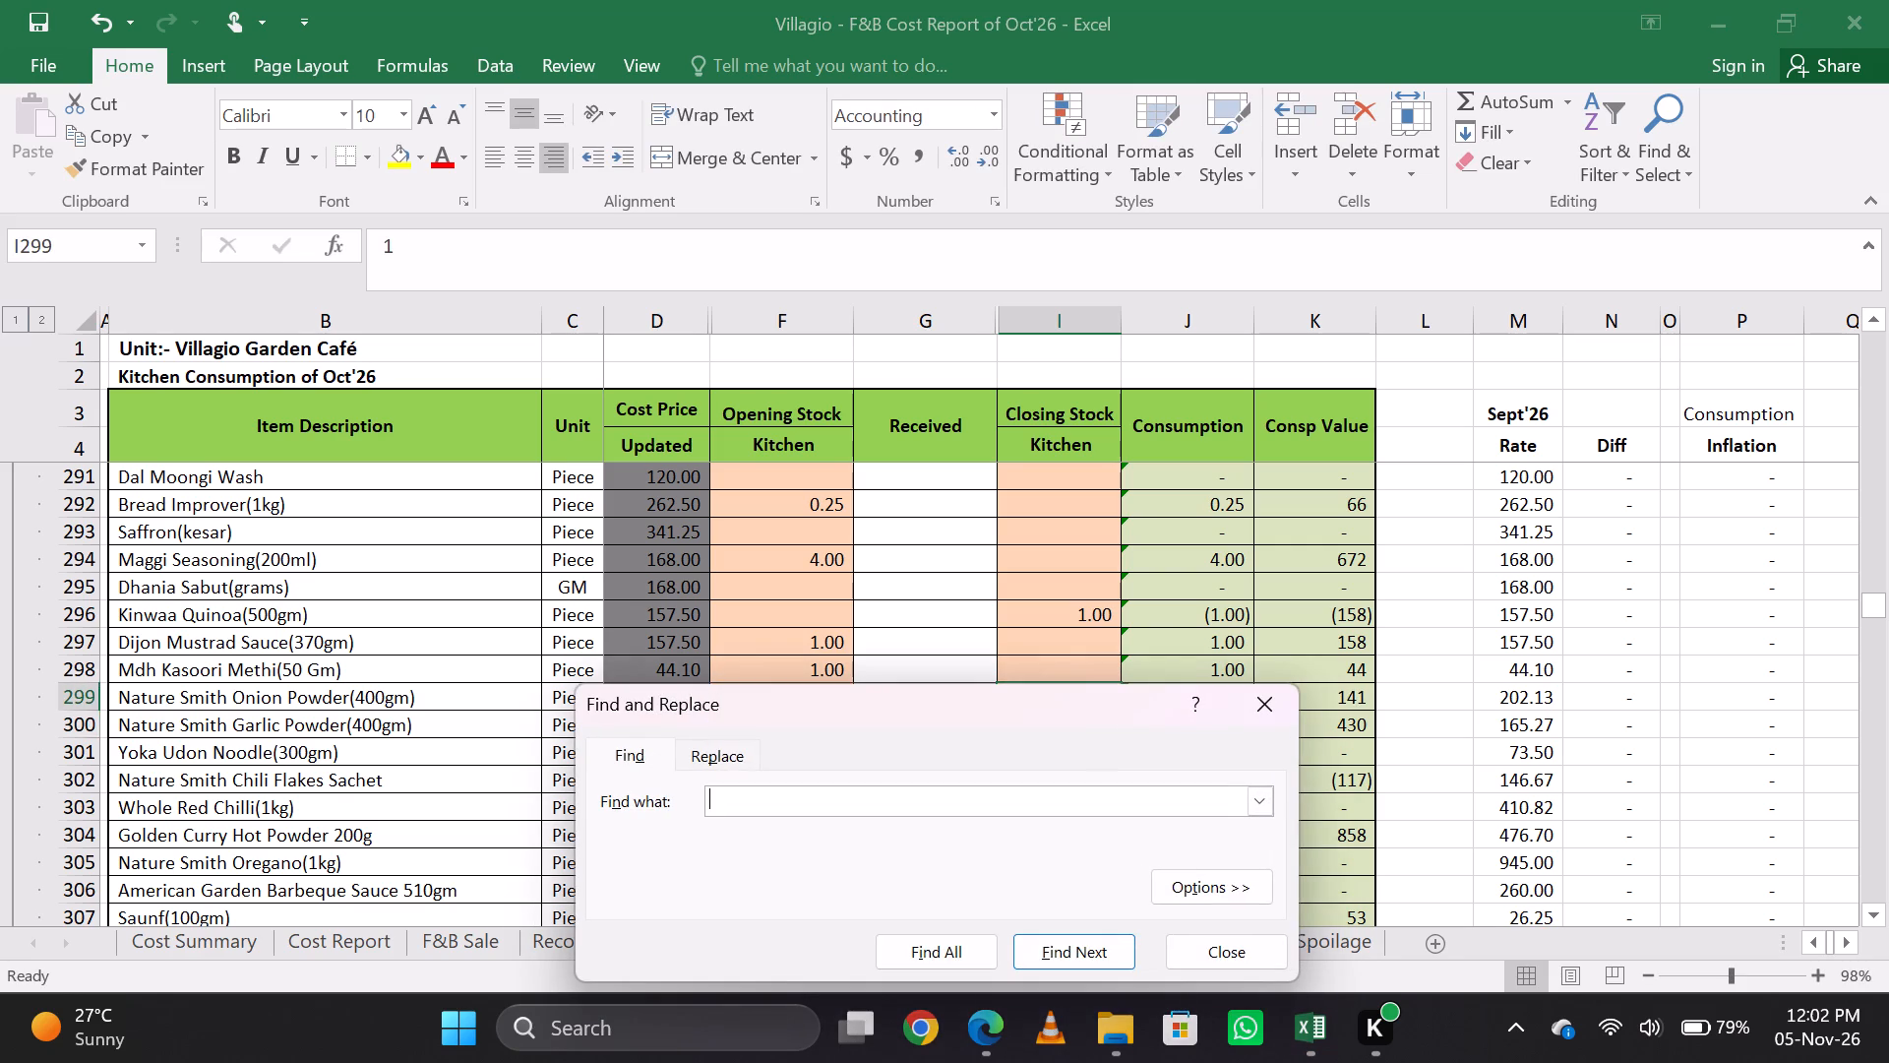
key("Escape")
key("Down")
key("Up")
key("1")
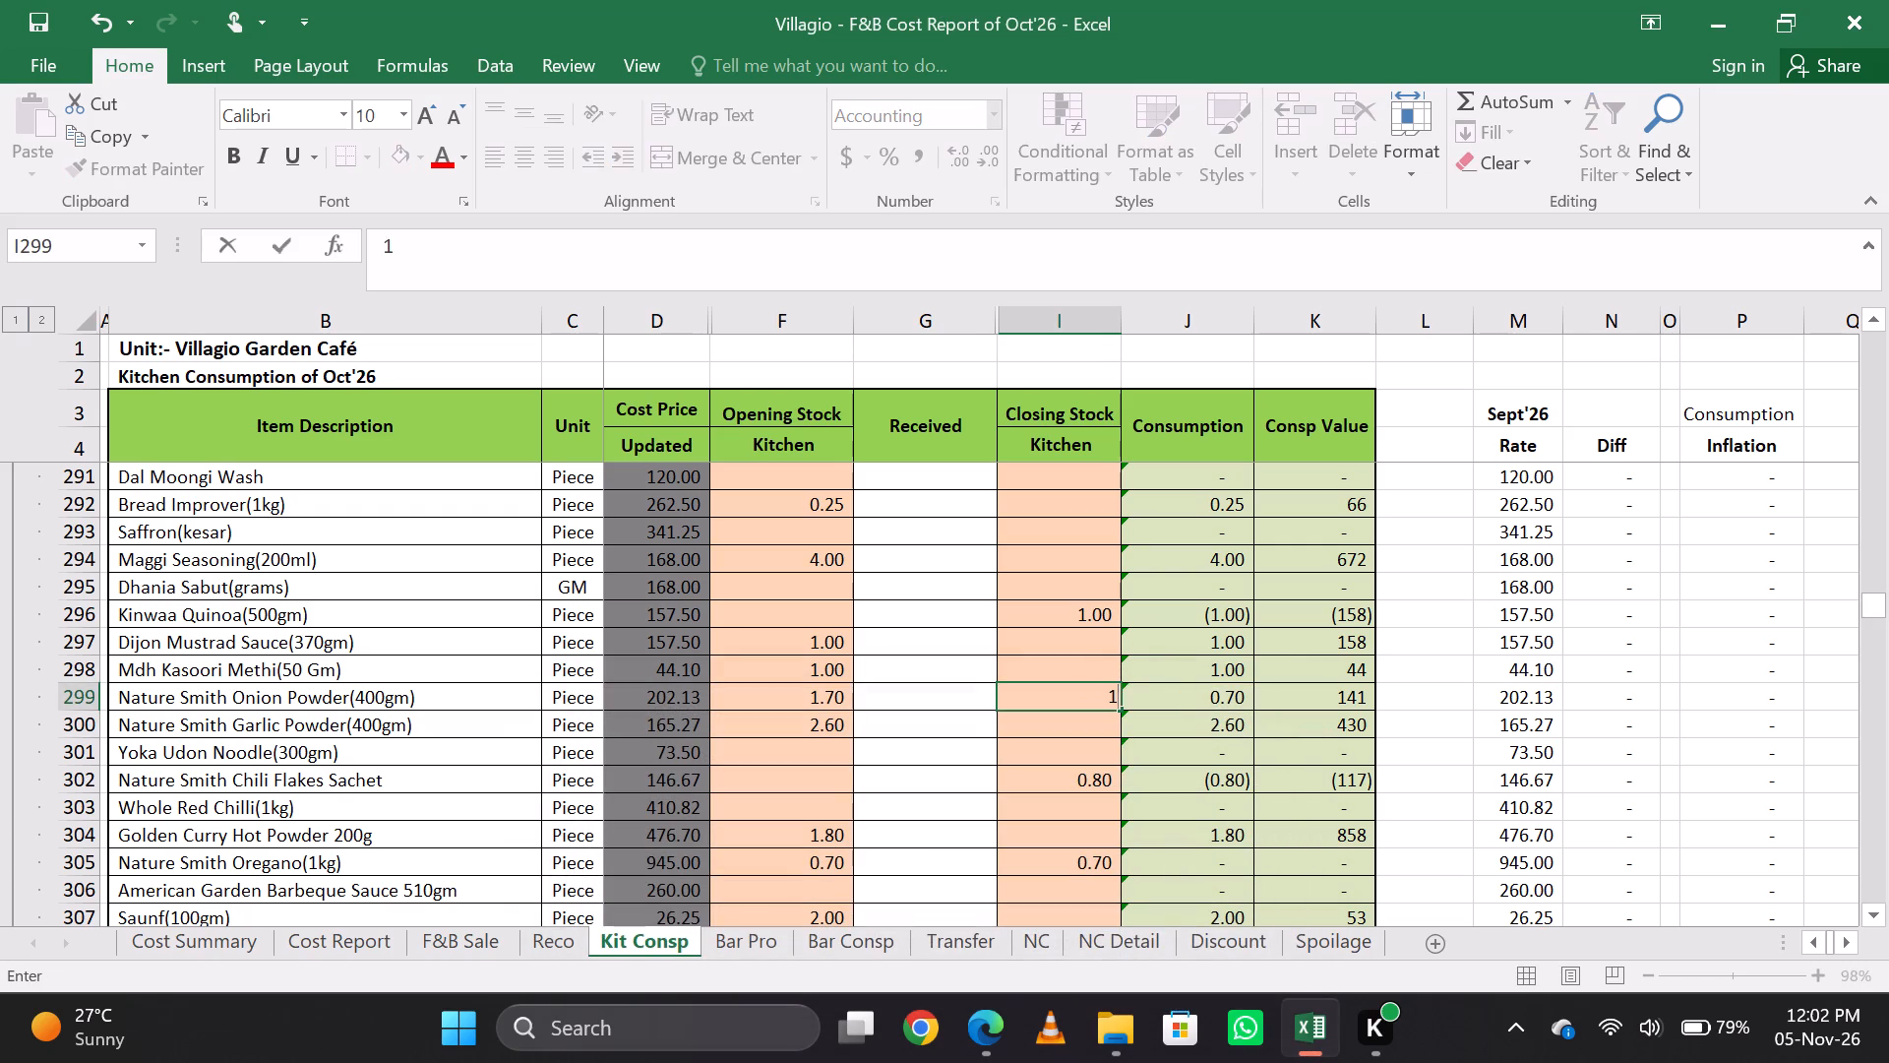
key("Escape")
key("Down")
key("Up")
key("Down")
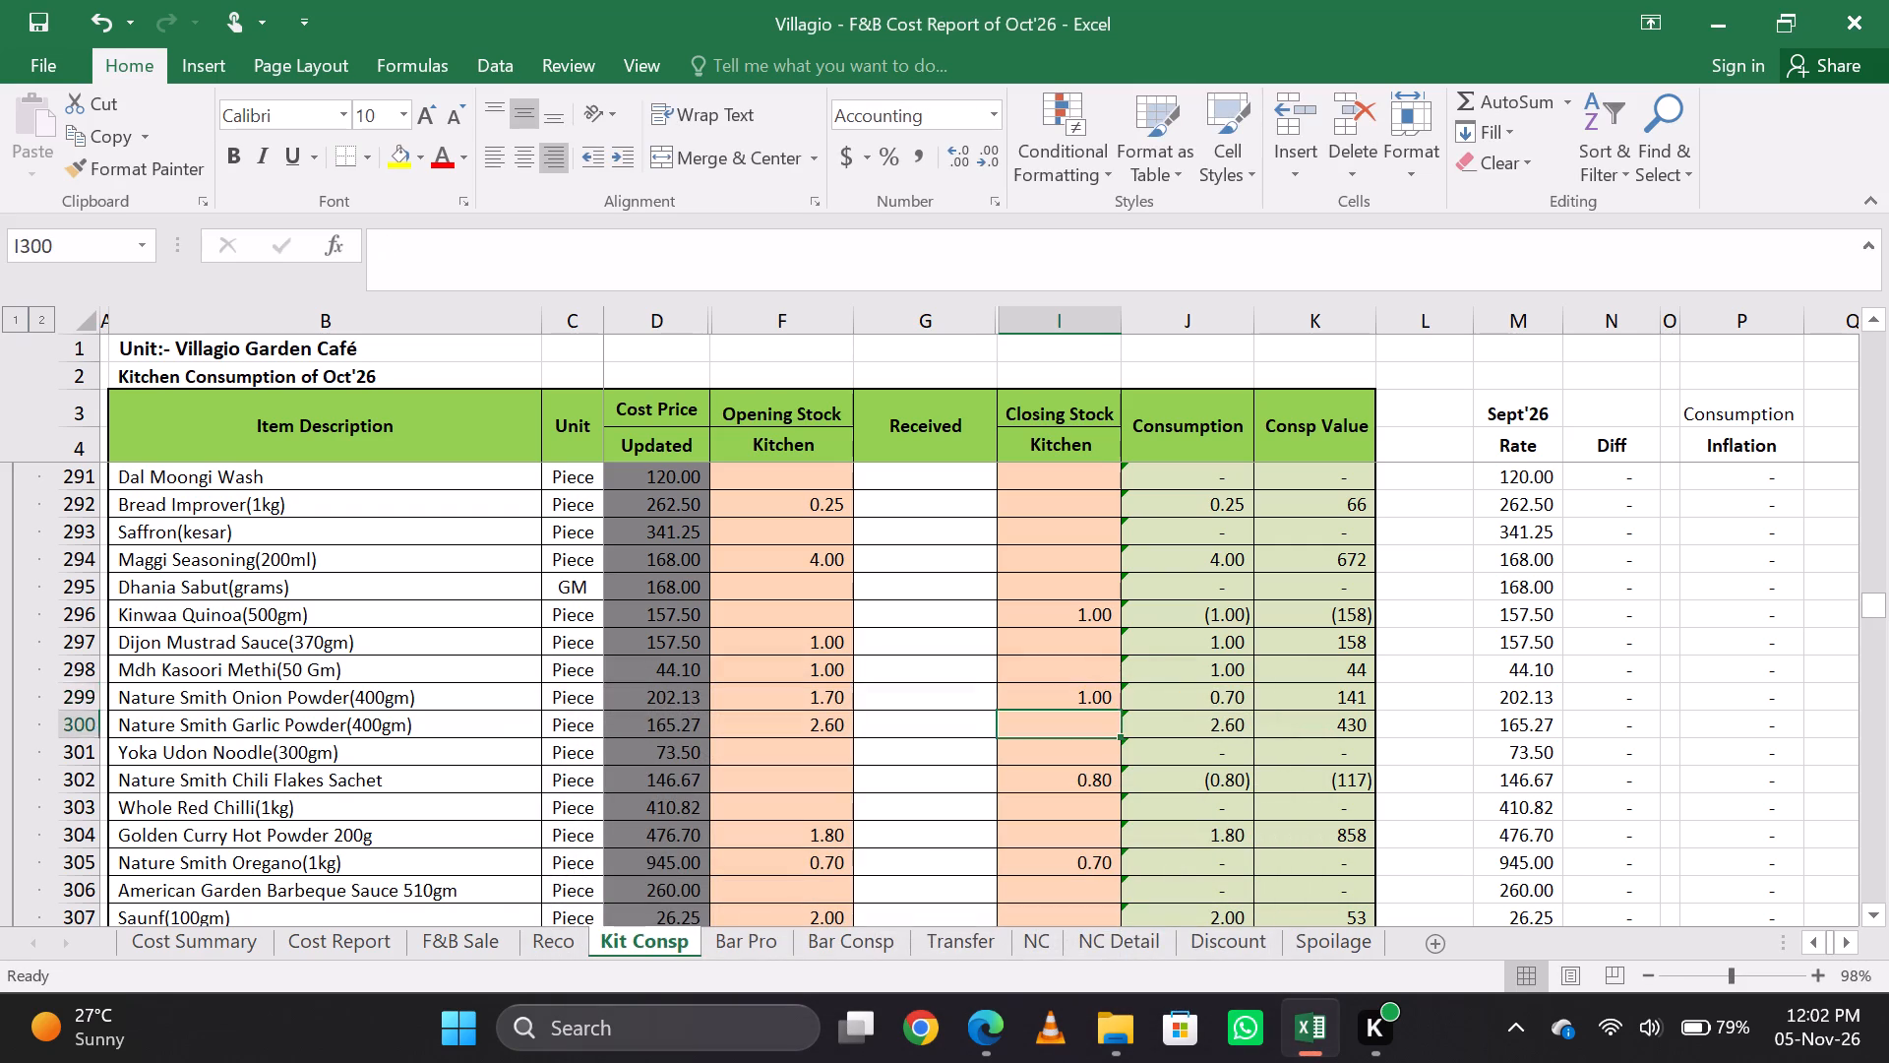
Set the kitchen closing stock of Nature Smith Onion Powder(400gm) to 1.2.
key("Up")
key("Down")
key("Up")
type("1.2")
key("Down")
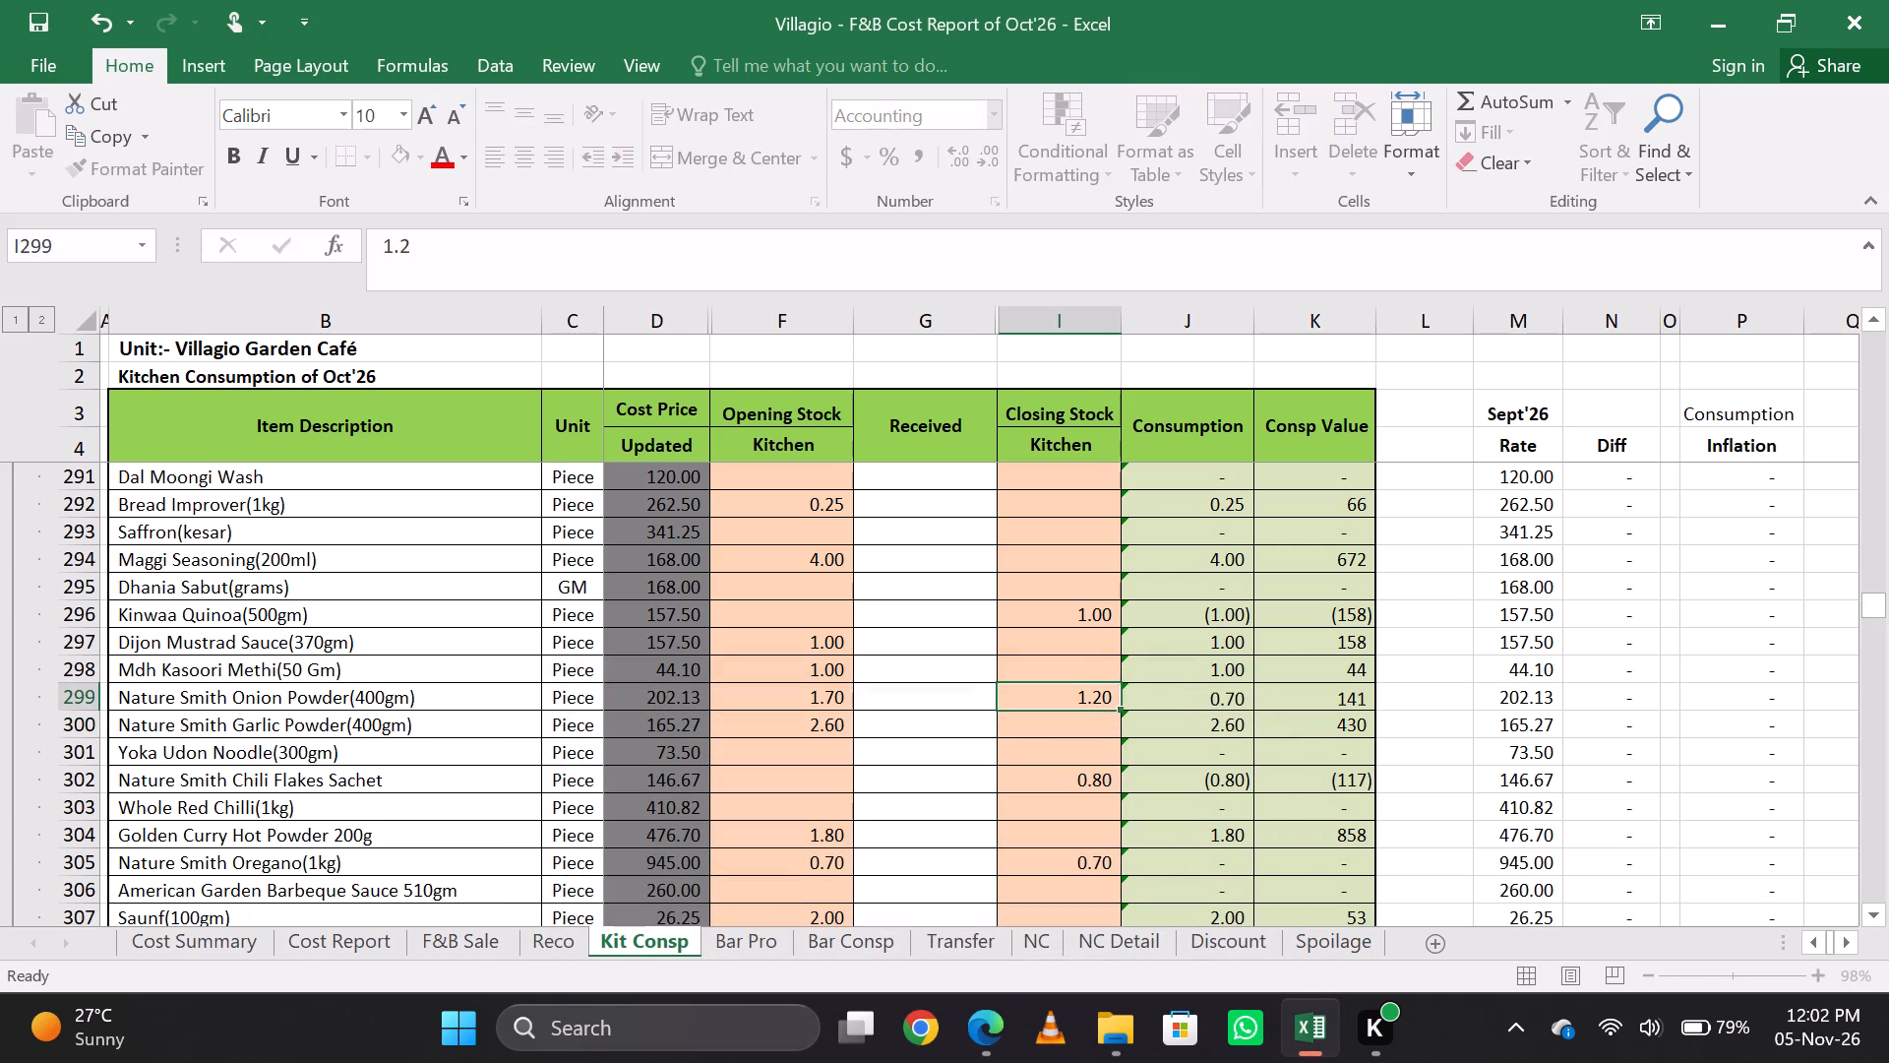
key("Up")
Search the item list for sweet c and go through the matches to Sweet Corn Cream Style(450gm).
key("ctrl+f")
key("BackSpace")
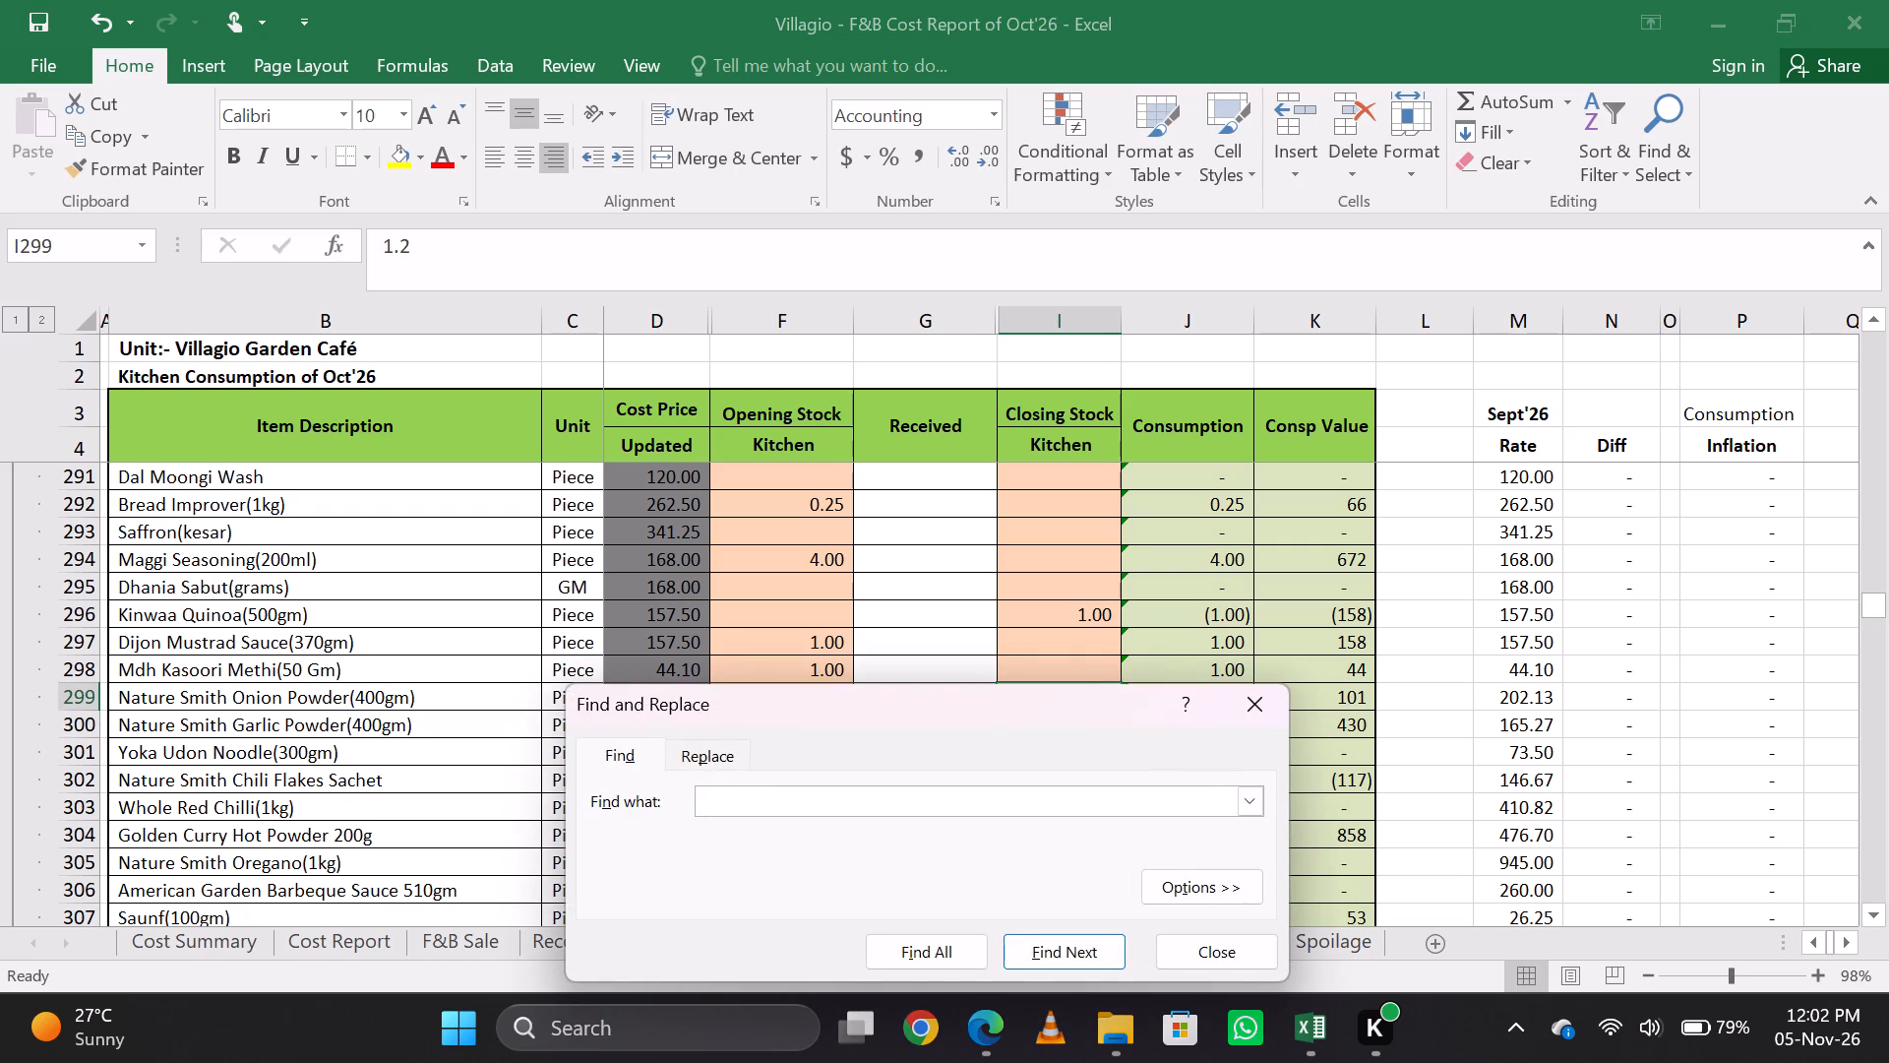
type("sweet c")
key("Return")
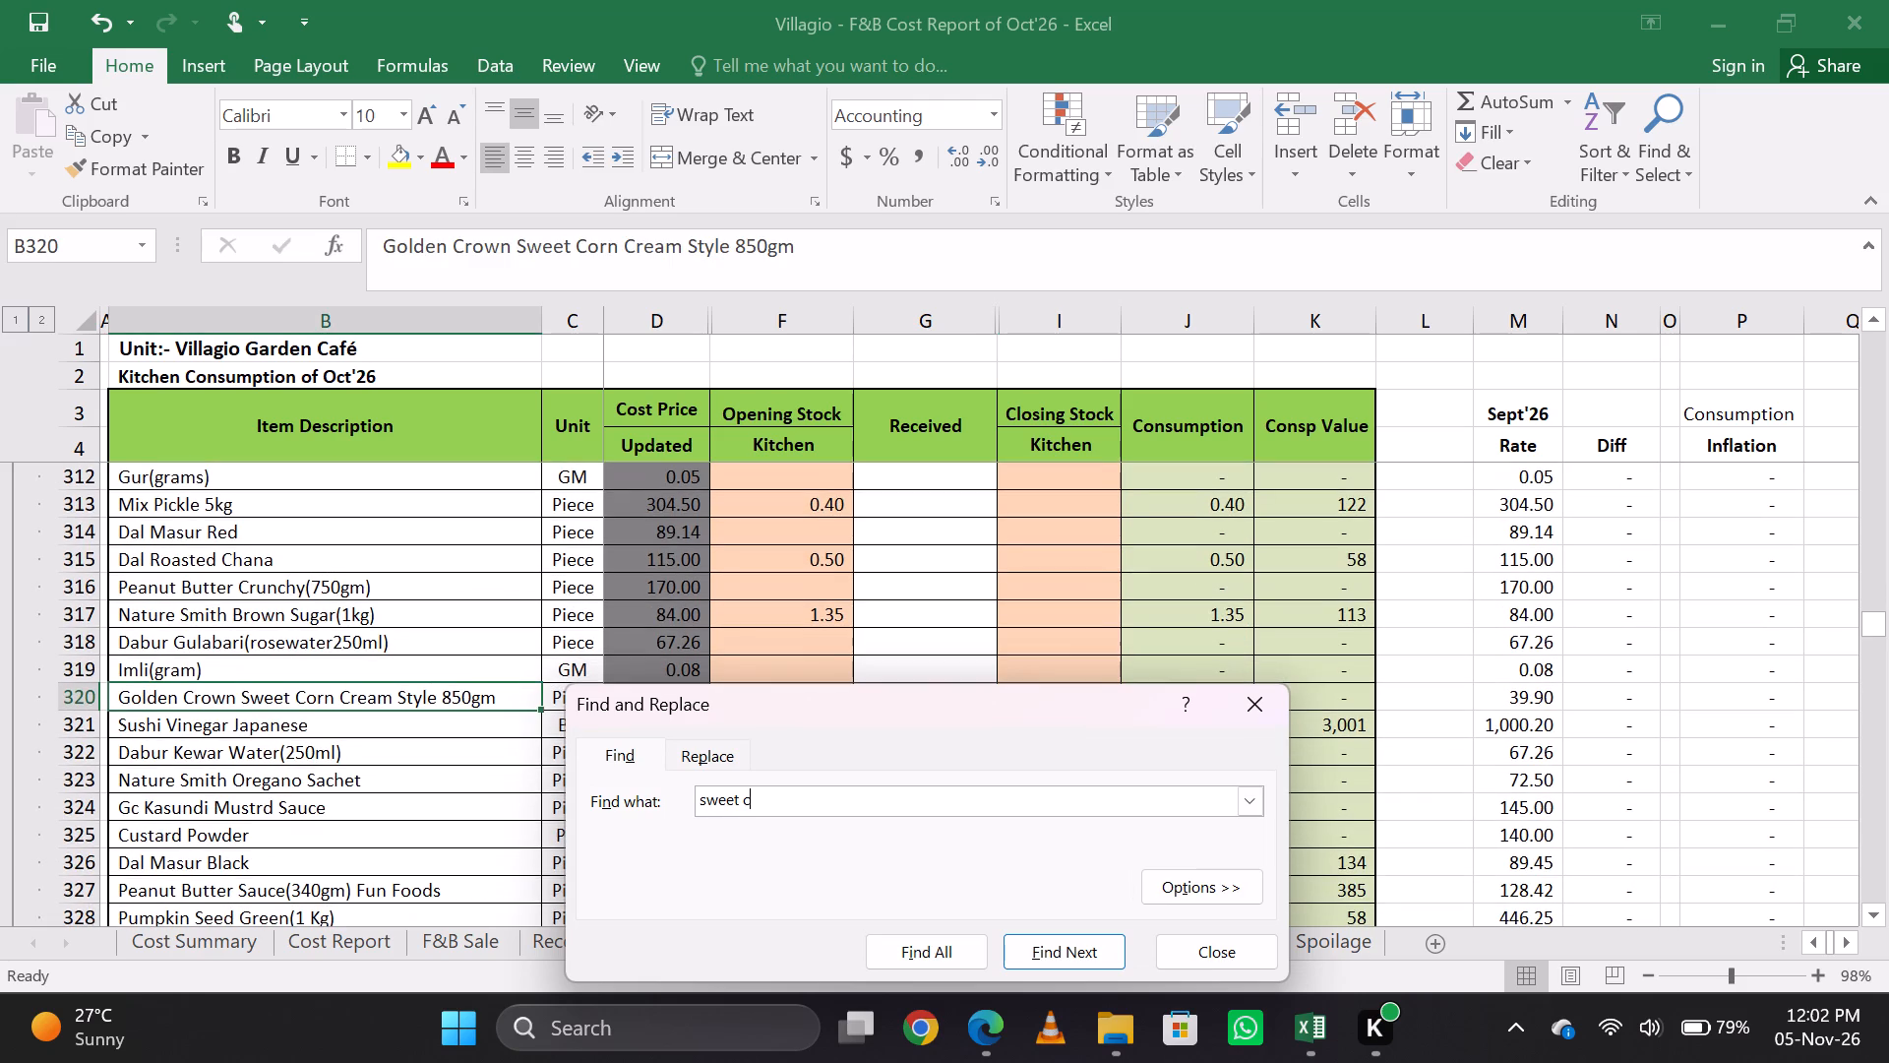
key("Return")
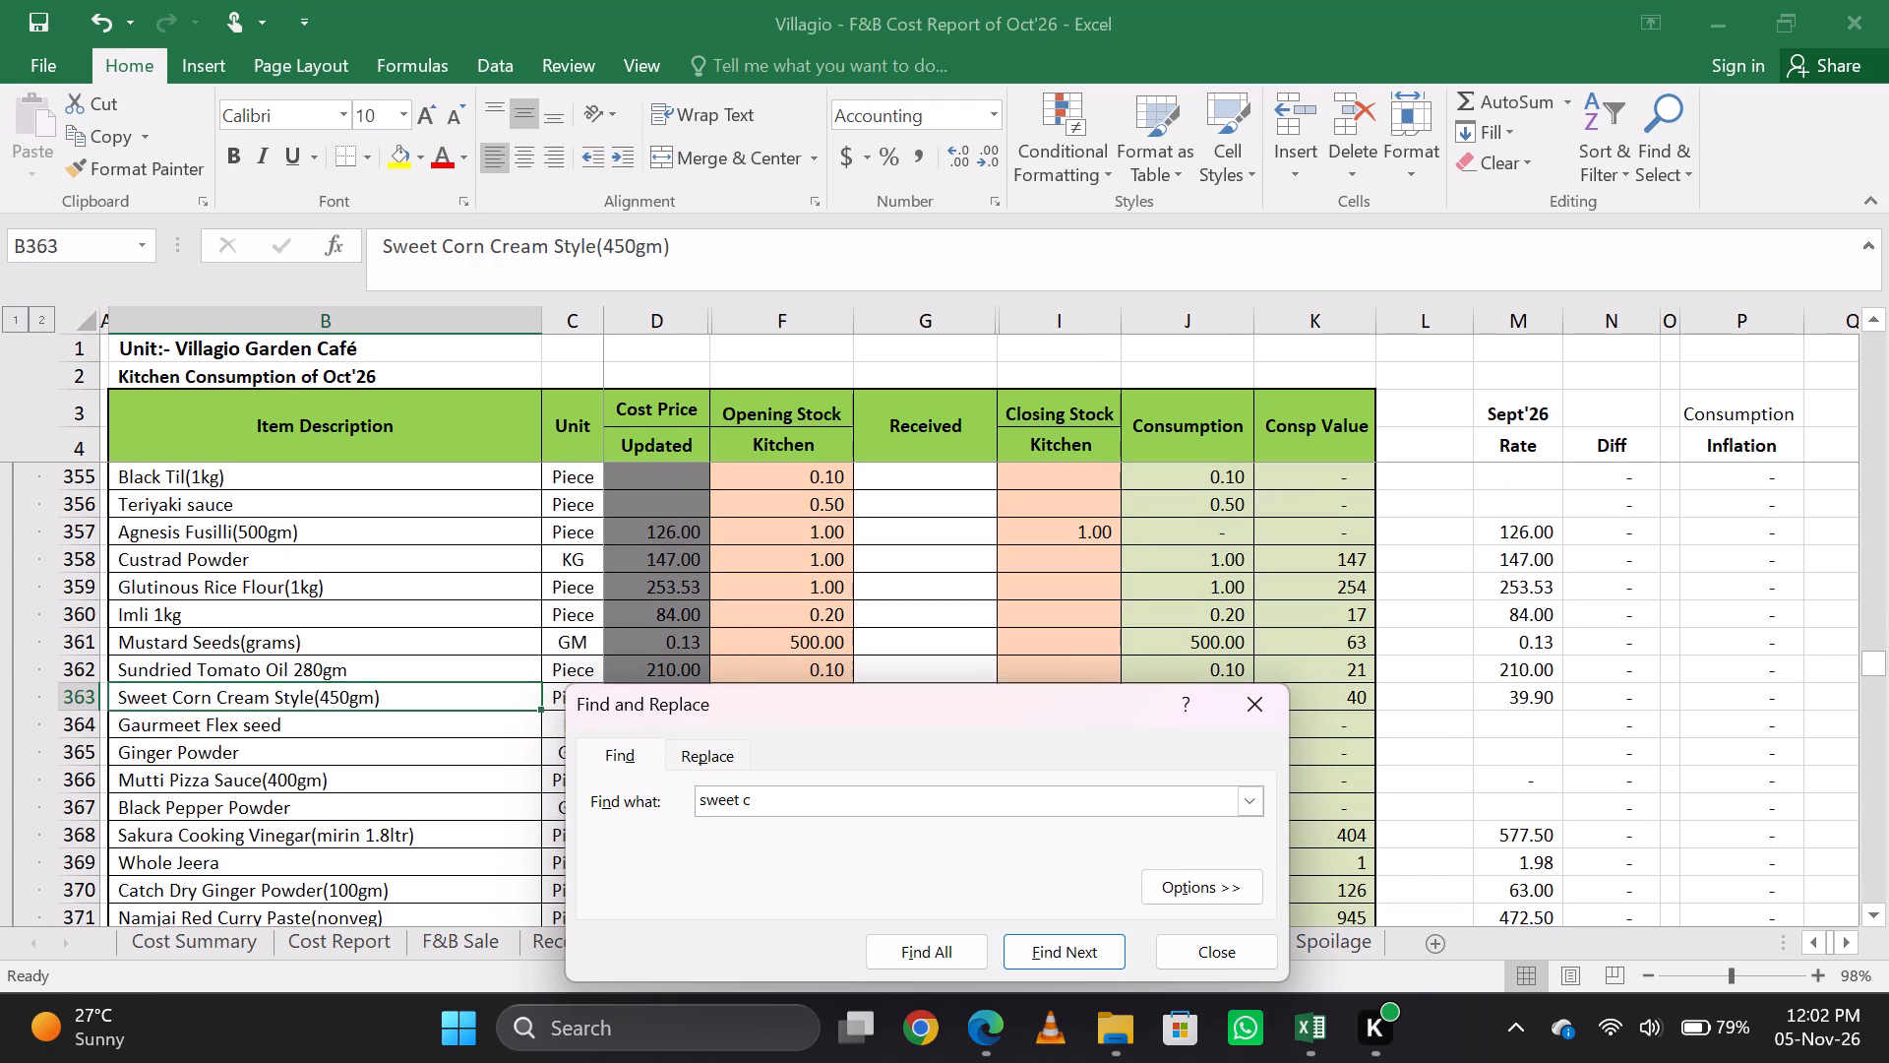
key("Escape")
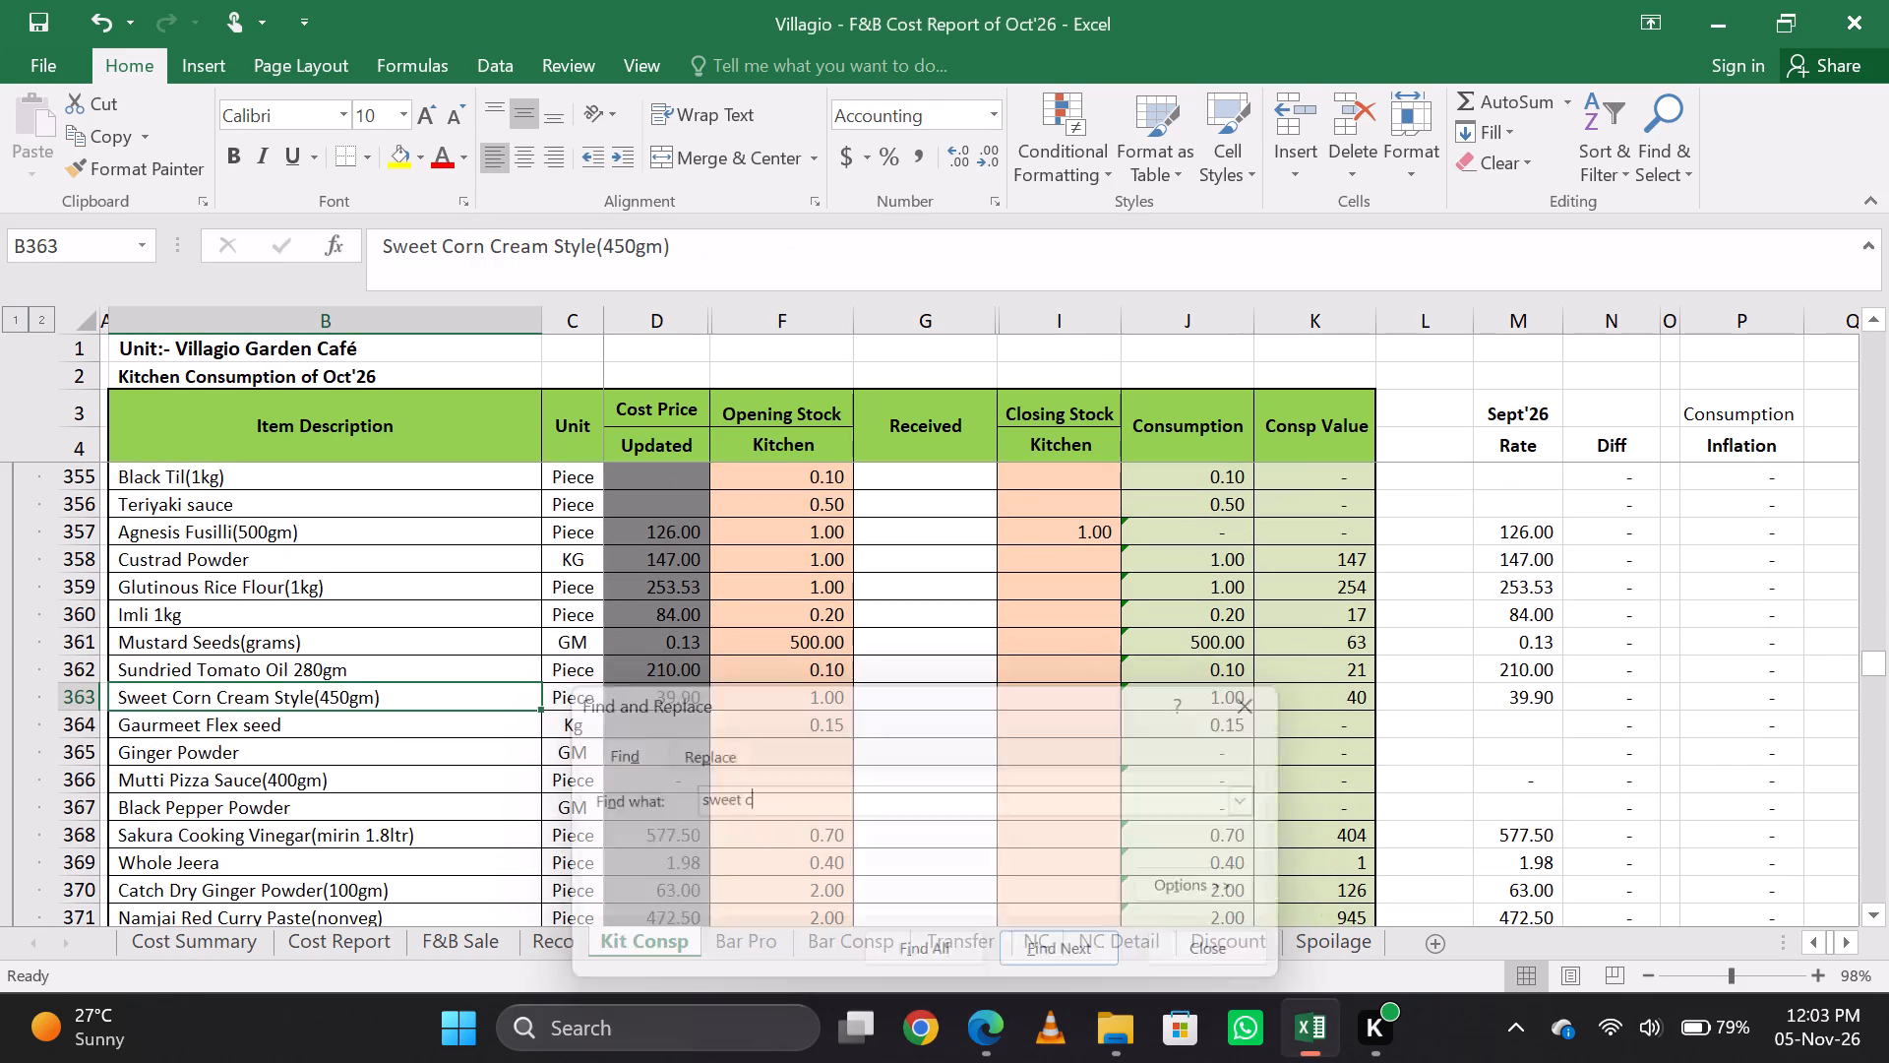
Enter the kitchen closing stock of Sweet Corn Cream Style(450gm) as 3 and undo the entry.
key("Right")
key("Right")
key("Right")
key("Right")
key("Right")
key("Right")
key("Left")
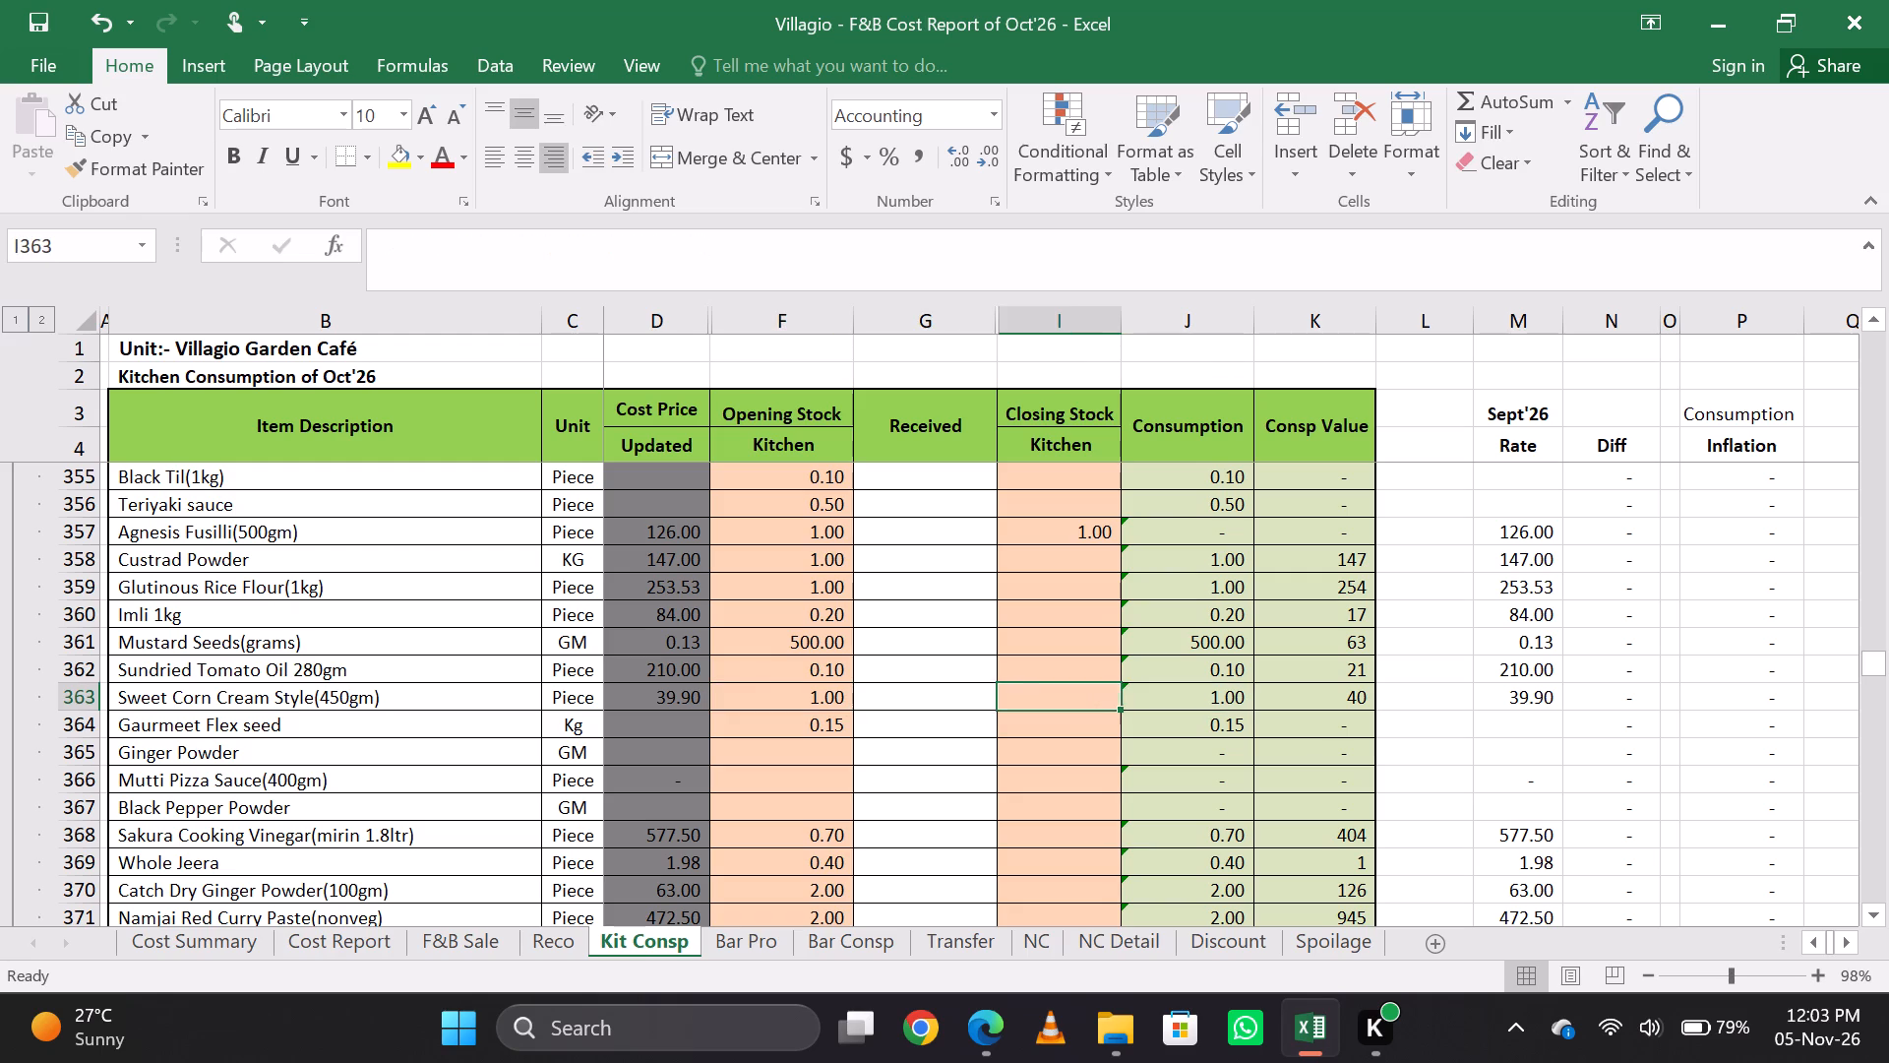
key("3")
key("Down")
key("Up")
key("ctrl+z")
Go through the other sweet c matches, check the Golden Crown Sweet Corn Cream Style 850gm row, and return to Sweet Corn Cream Style(450gm).
key("ctrl+f")
key("Return")
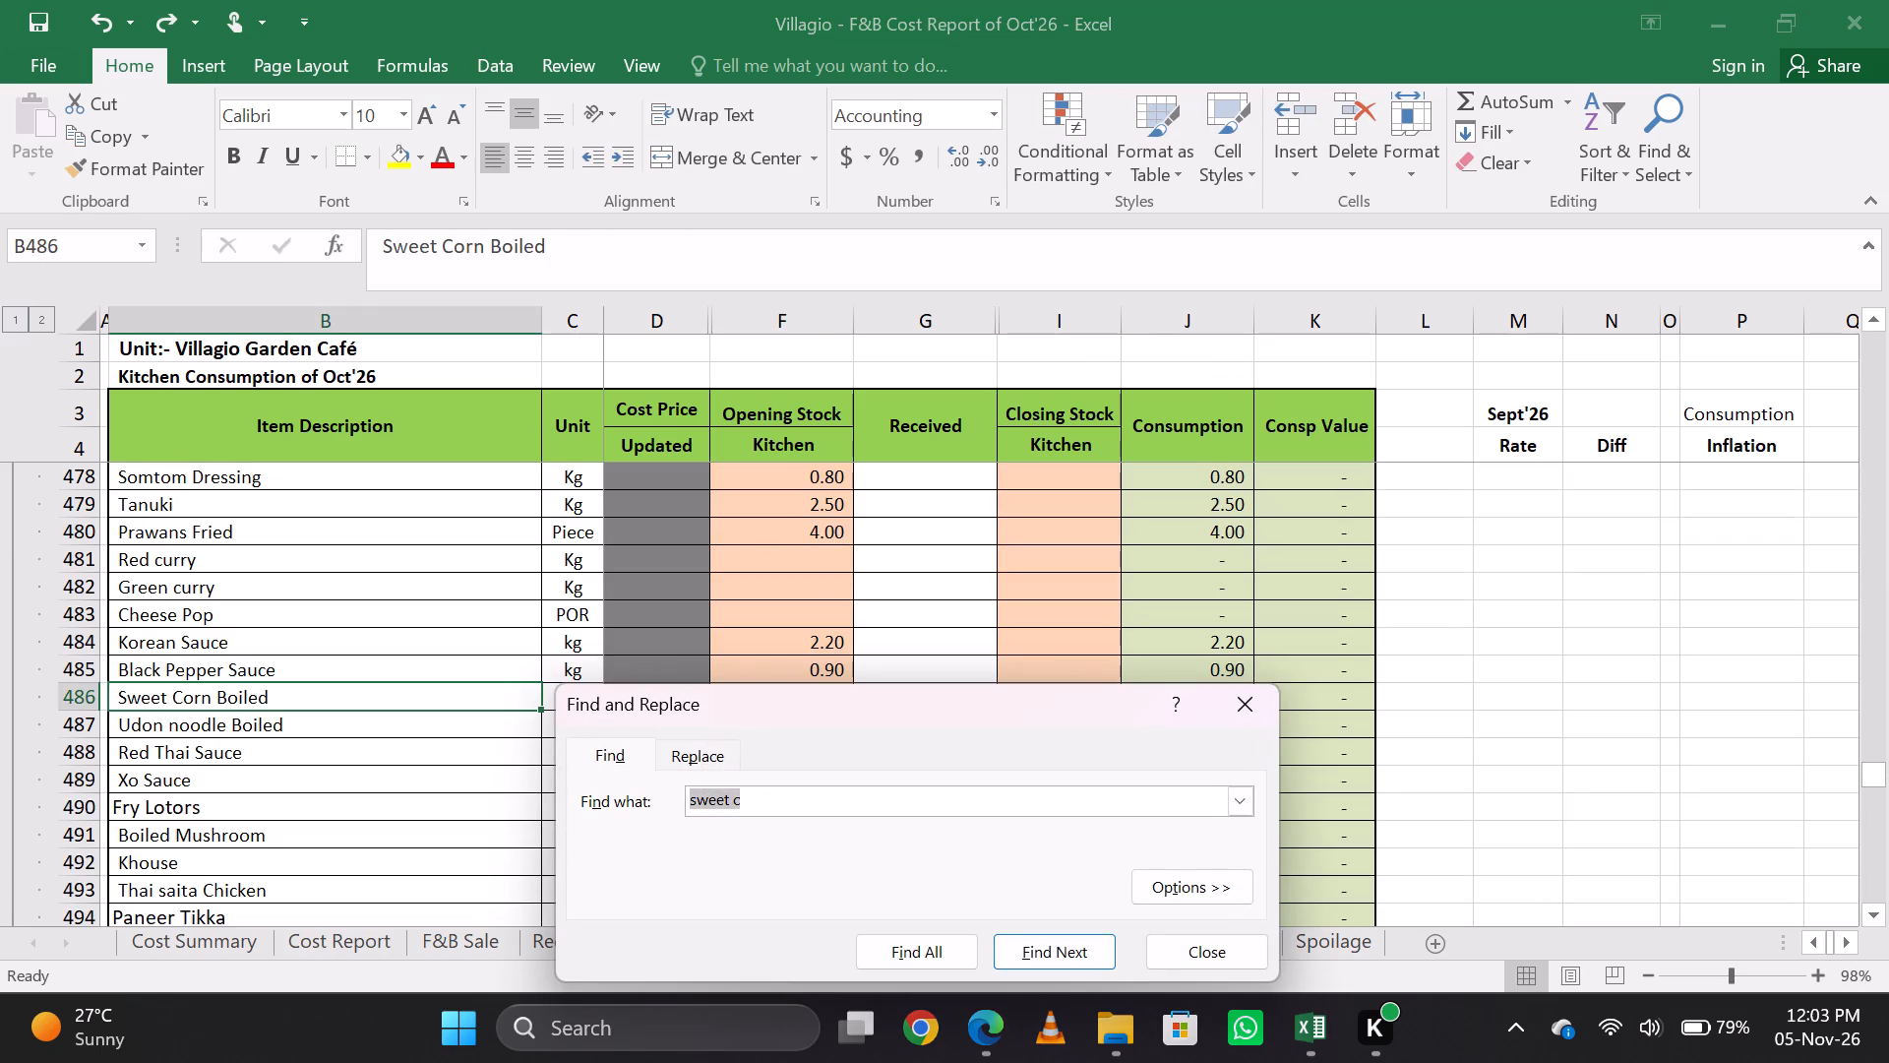
key("Return")
key("Return")
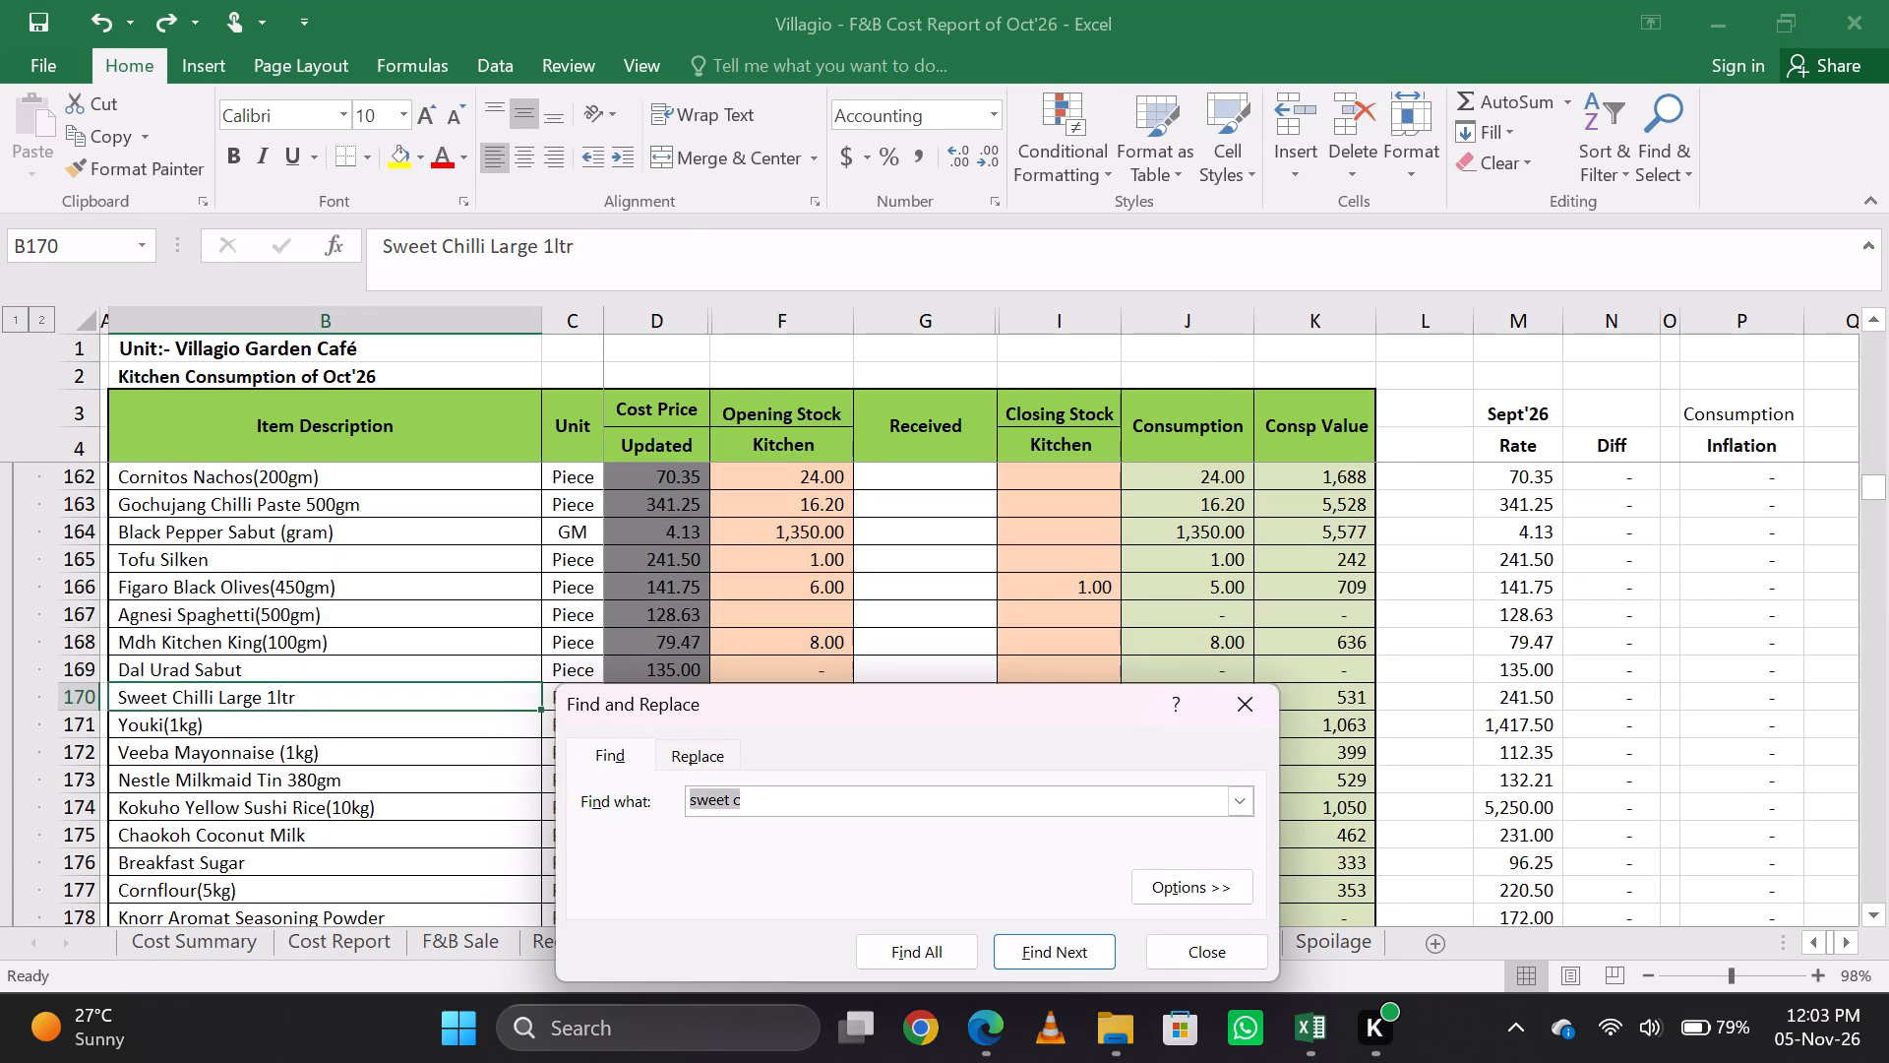
key("Return")
key("Escape")
key("Right")
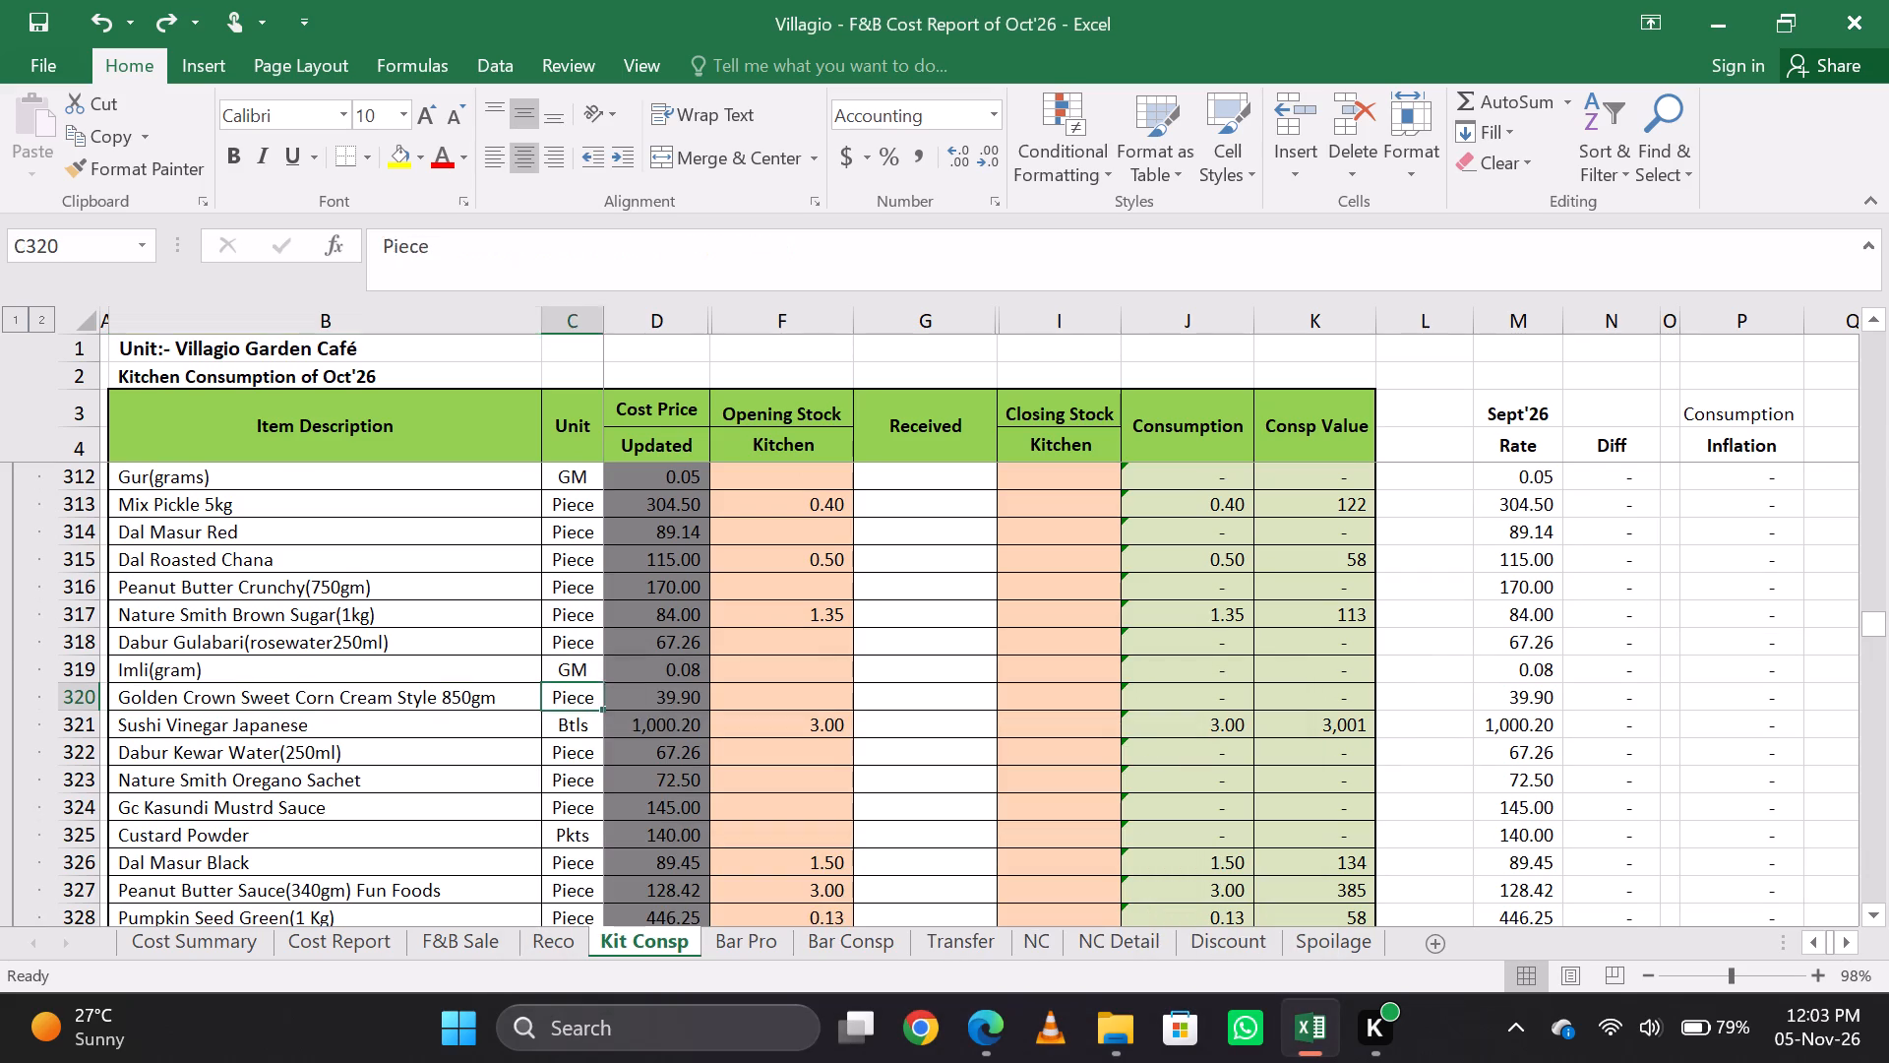
key("Right")
key("Right")
key("Right")
key("Right")
key("ctrl+f")
key("Return")
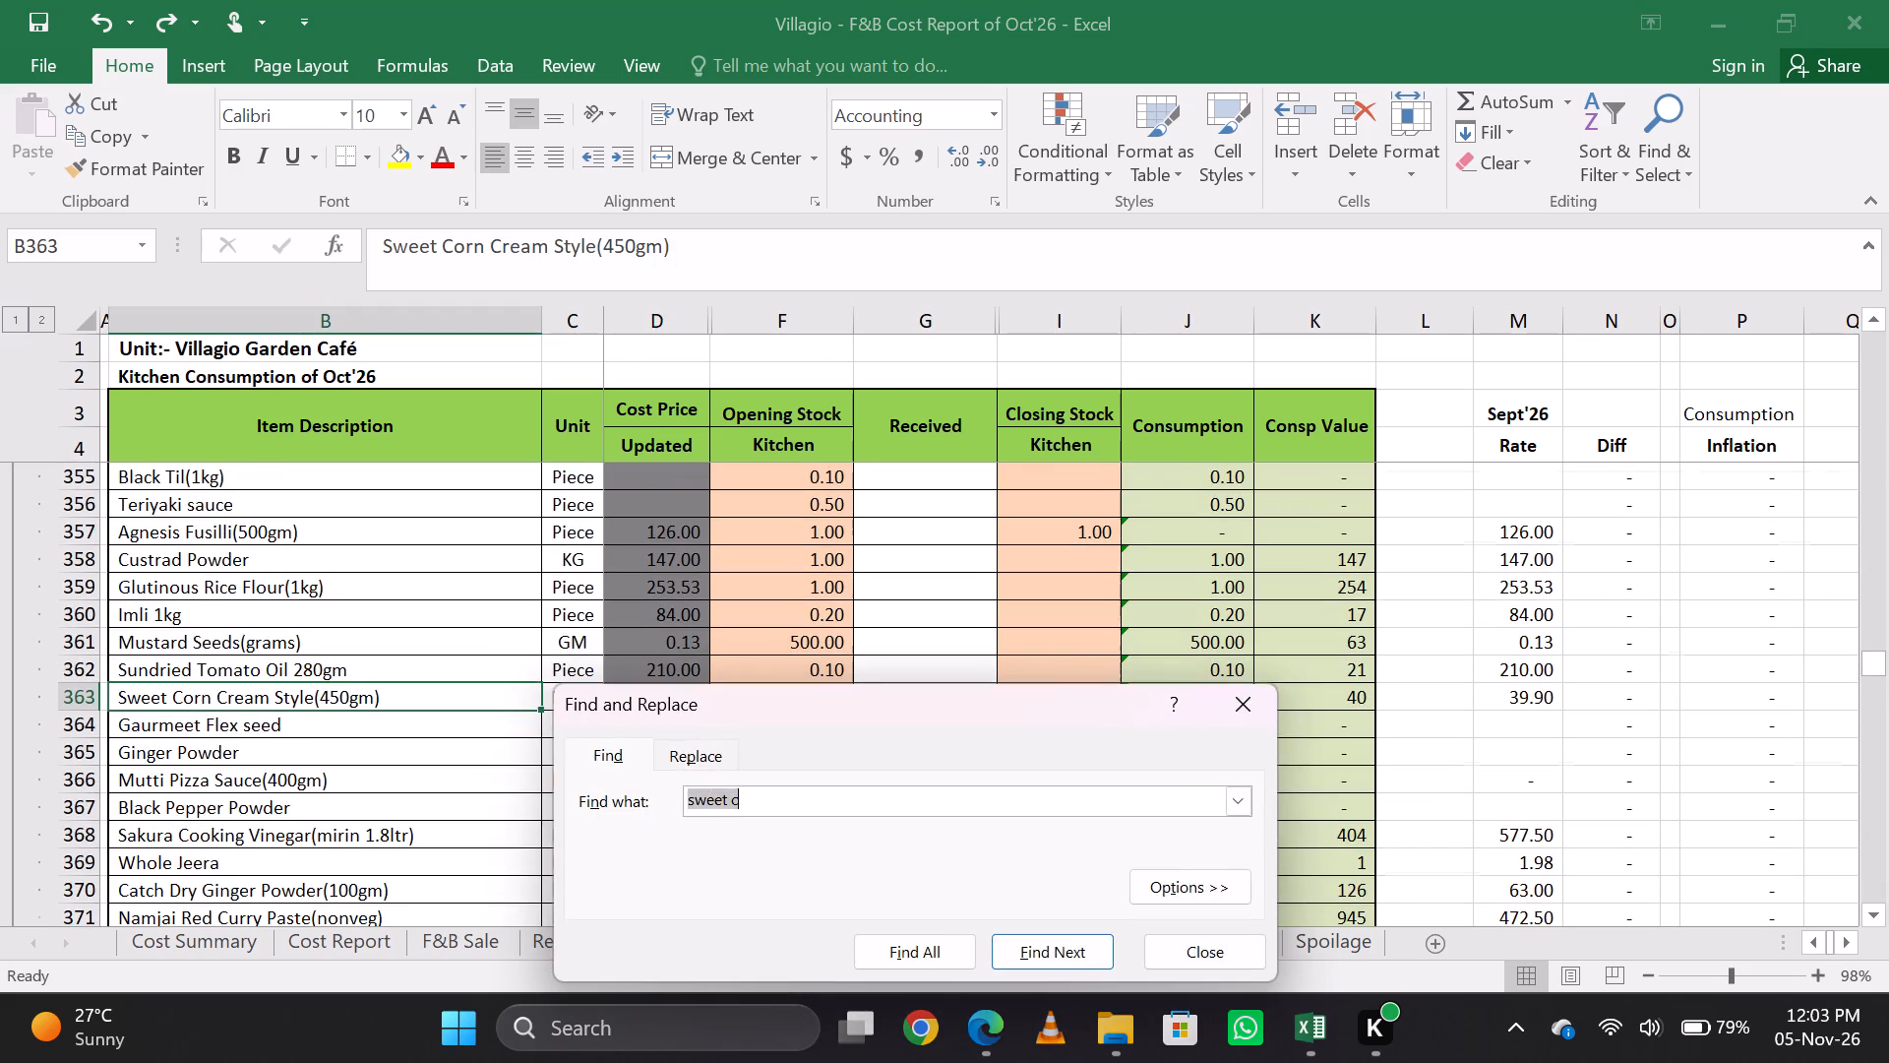
Enter the kitchen closing stock of Sweet Corn Cream Style(450gm) as 3.
key("Escape")
key("Right")
key("Right")
key("Right")
key("Right")
key("Right")
key("Right")
key("Left")
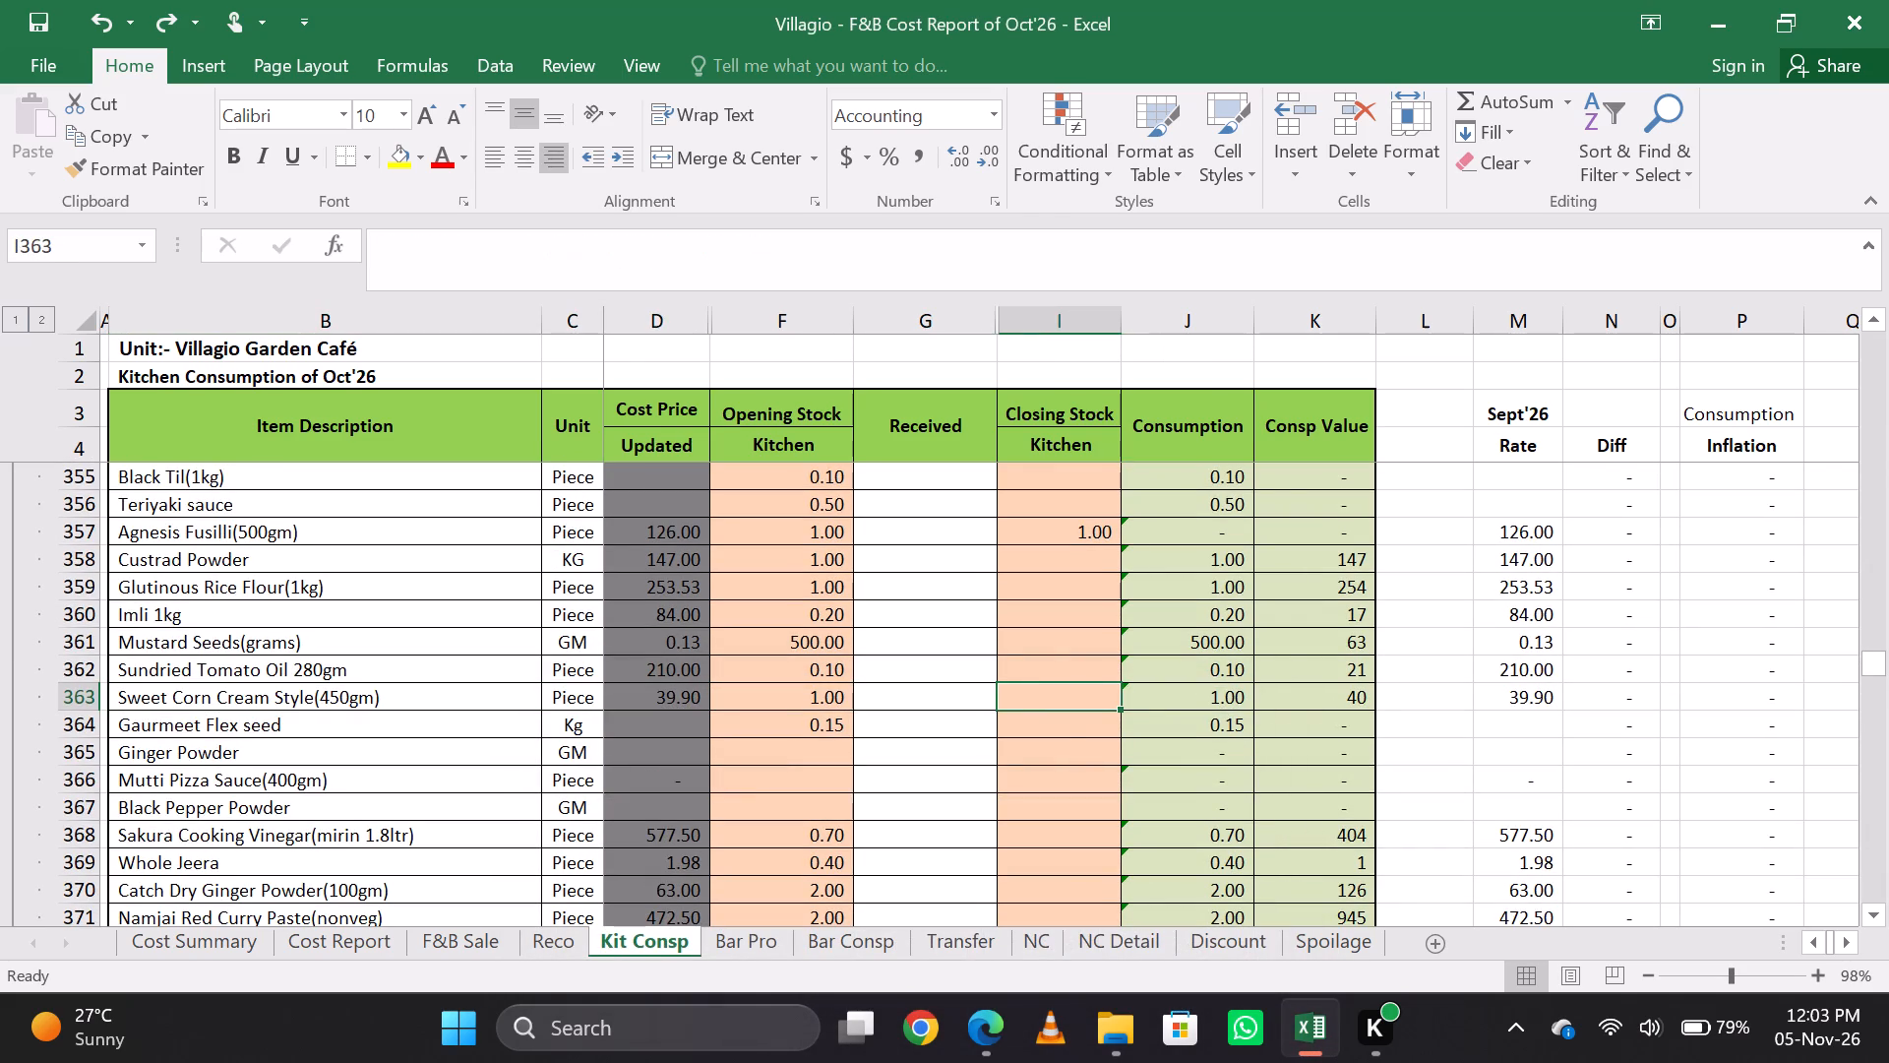
key("3")
key("Right")
key("Left")
Search the item list for tahina and enter the kitchen closing stock of Tahina Pasta 400gm as 1.
key("ctrl+f")
key("BackSpace")
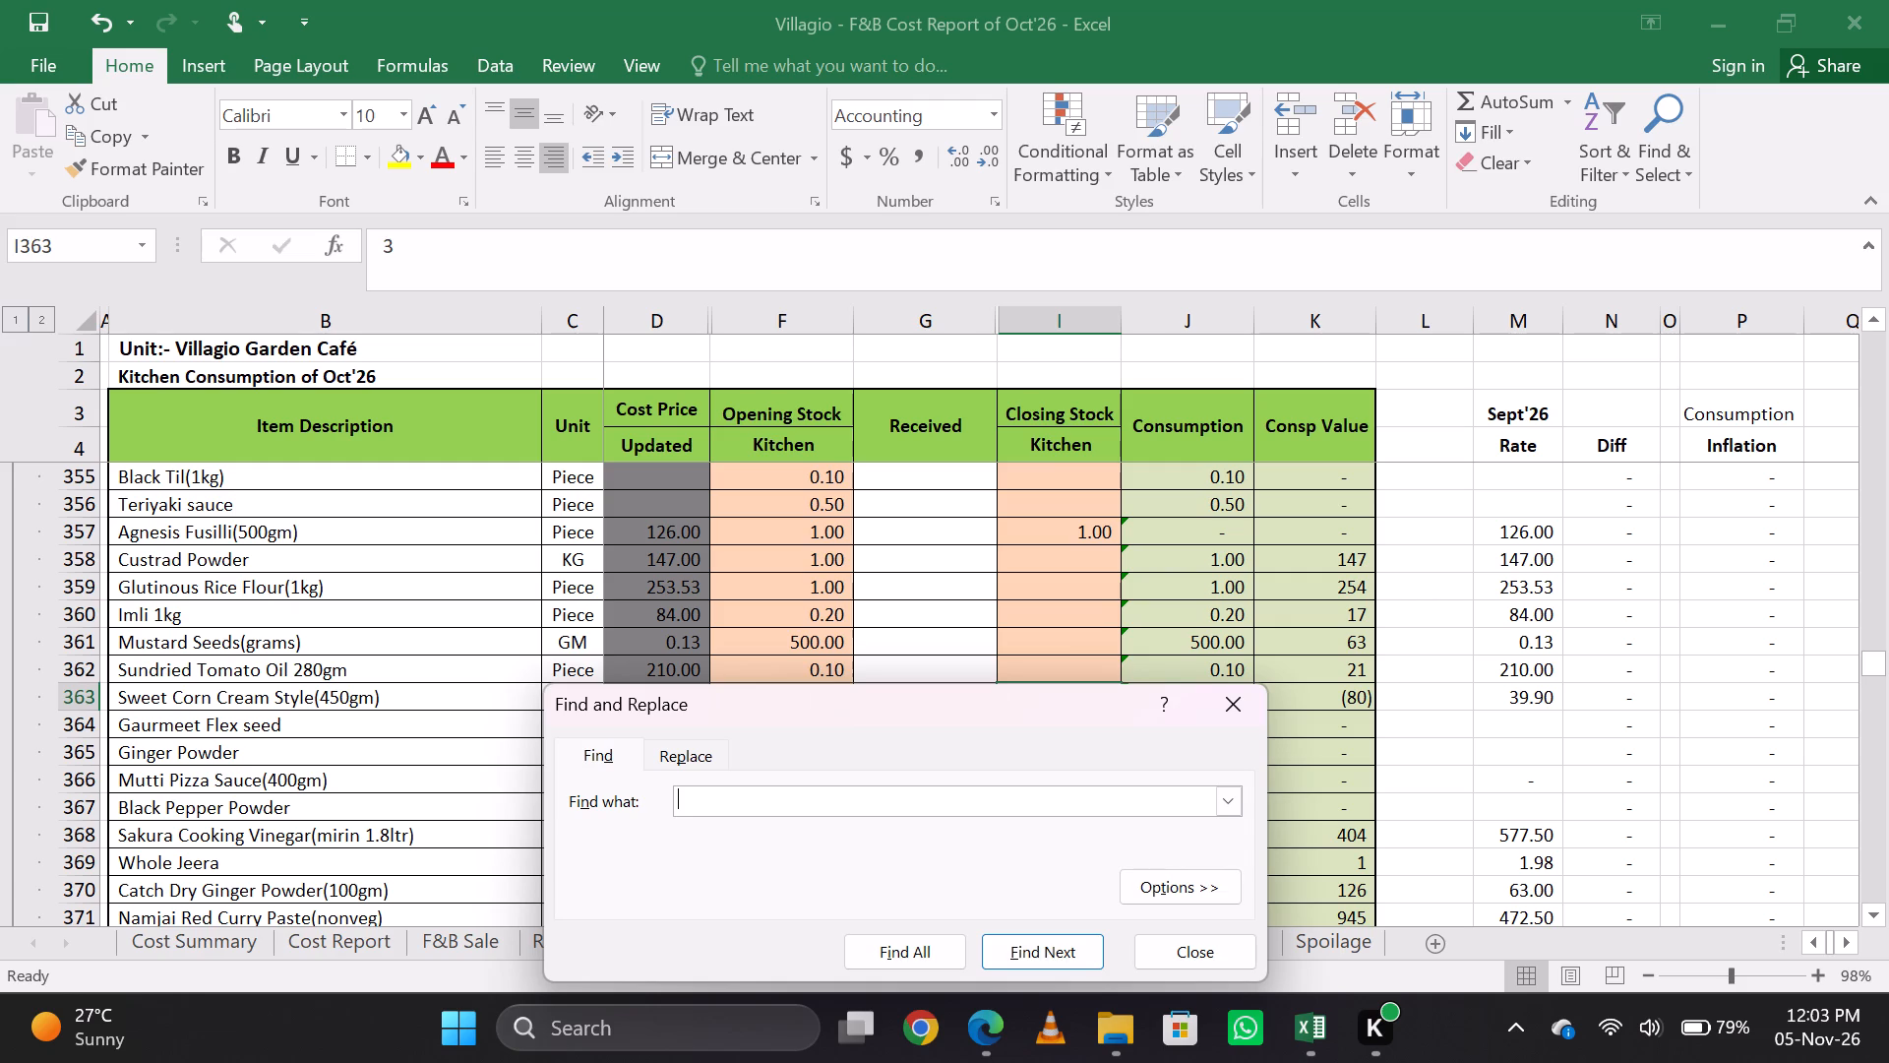
key("BackSpace")
key("BackSpace")
type("tahina")
key("Return")
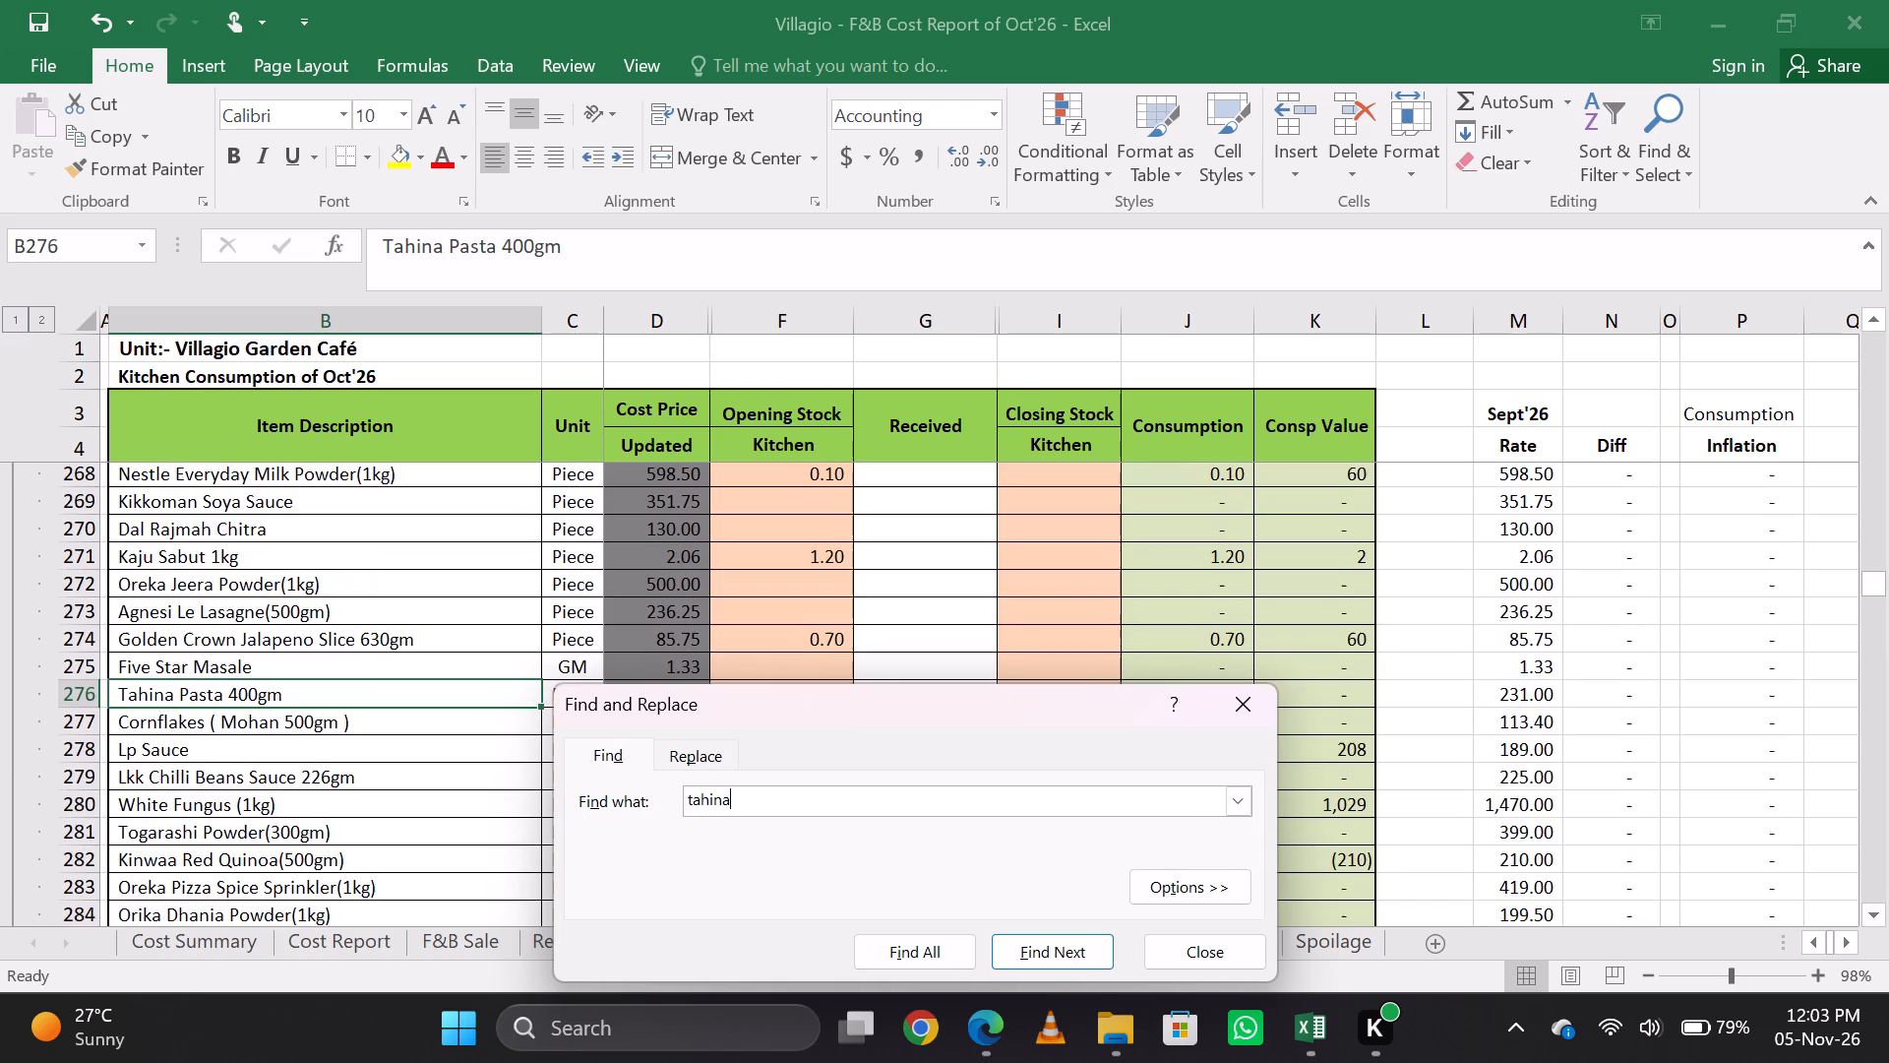
key("Escape")
key("Right")
key("Right")
key("Right")
key("Right")
key("Right")
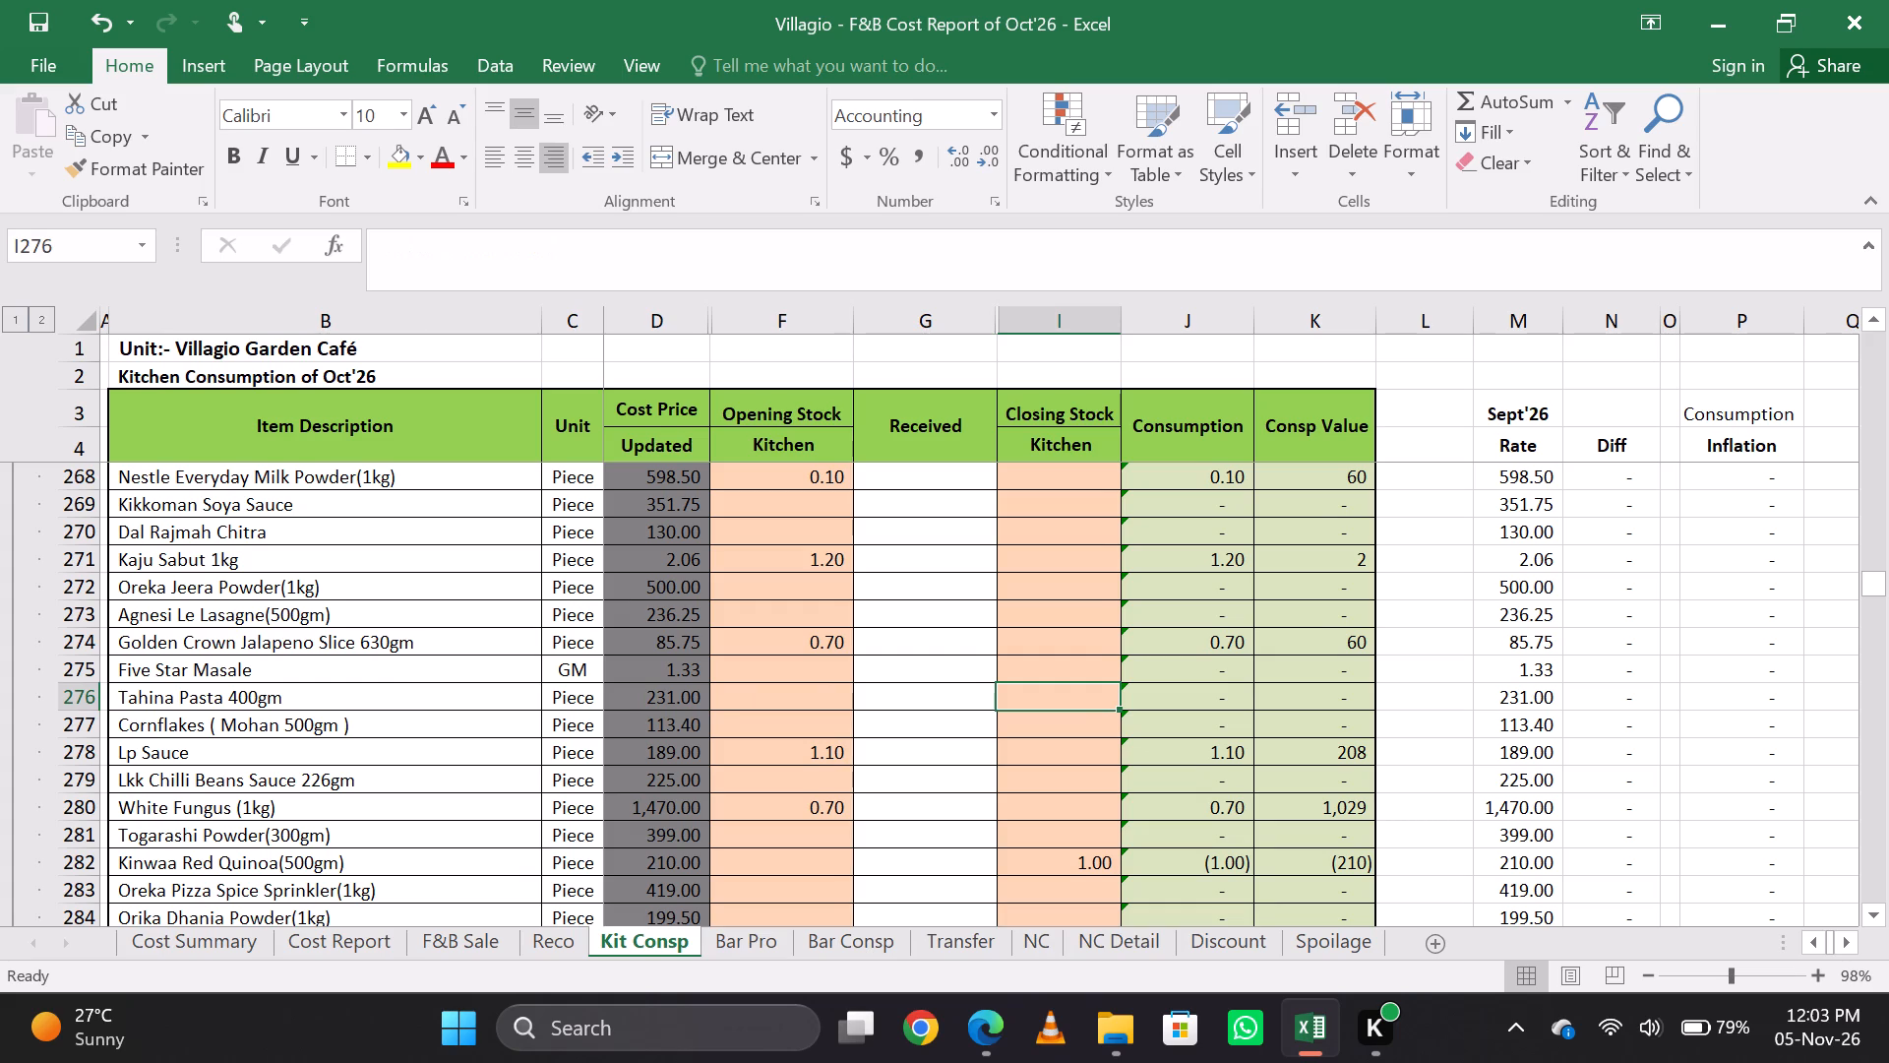
key("1")
key("Down")
key("Up")
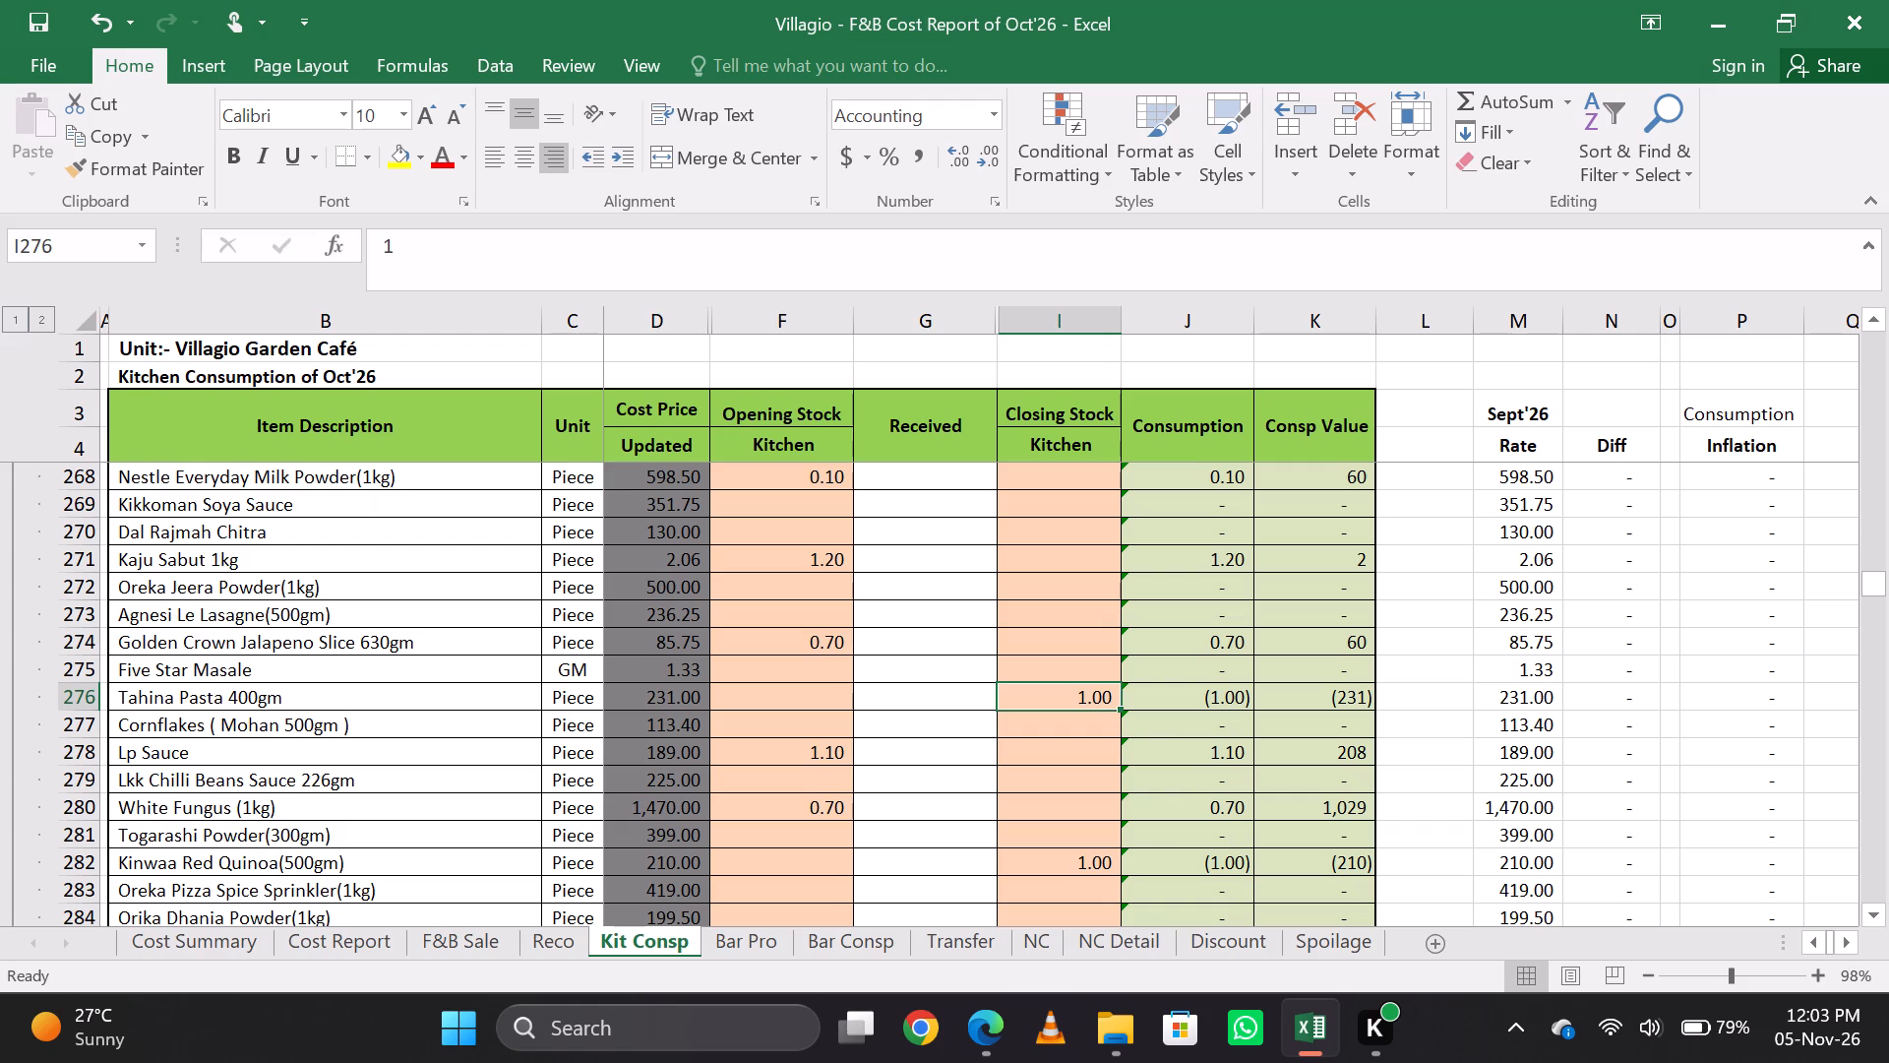
Check the computer's Wi-Fi connection status and return to the Kit Consp sheet.
left_click(1638, 1060)
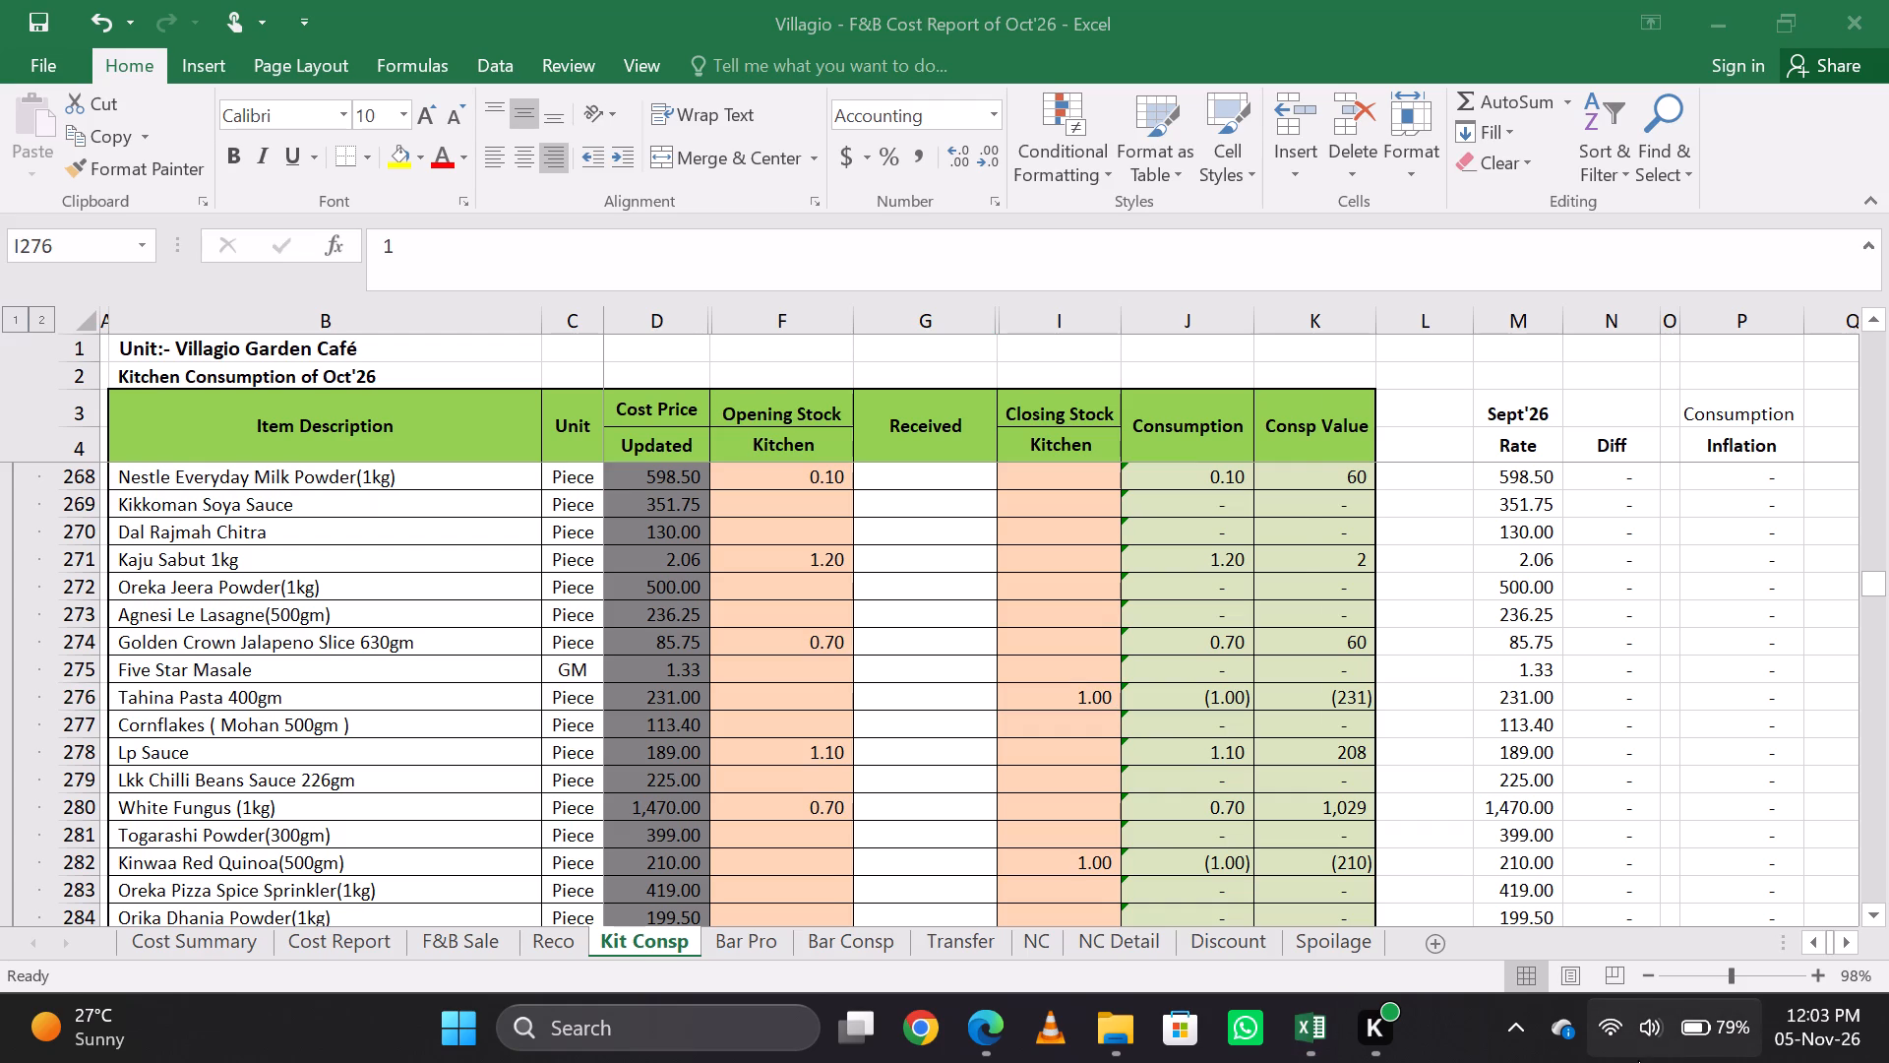
left_click(1484, 475)
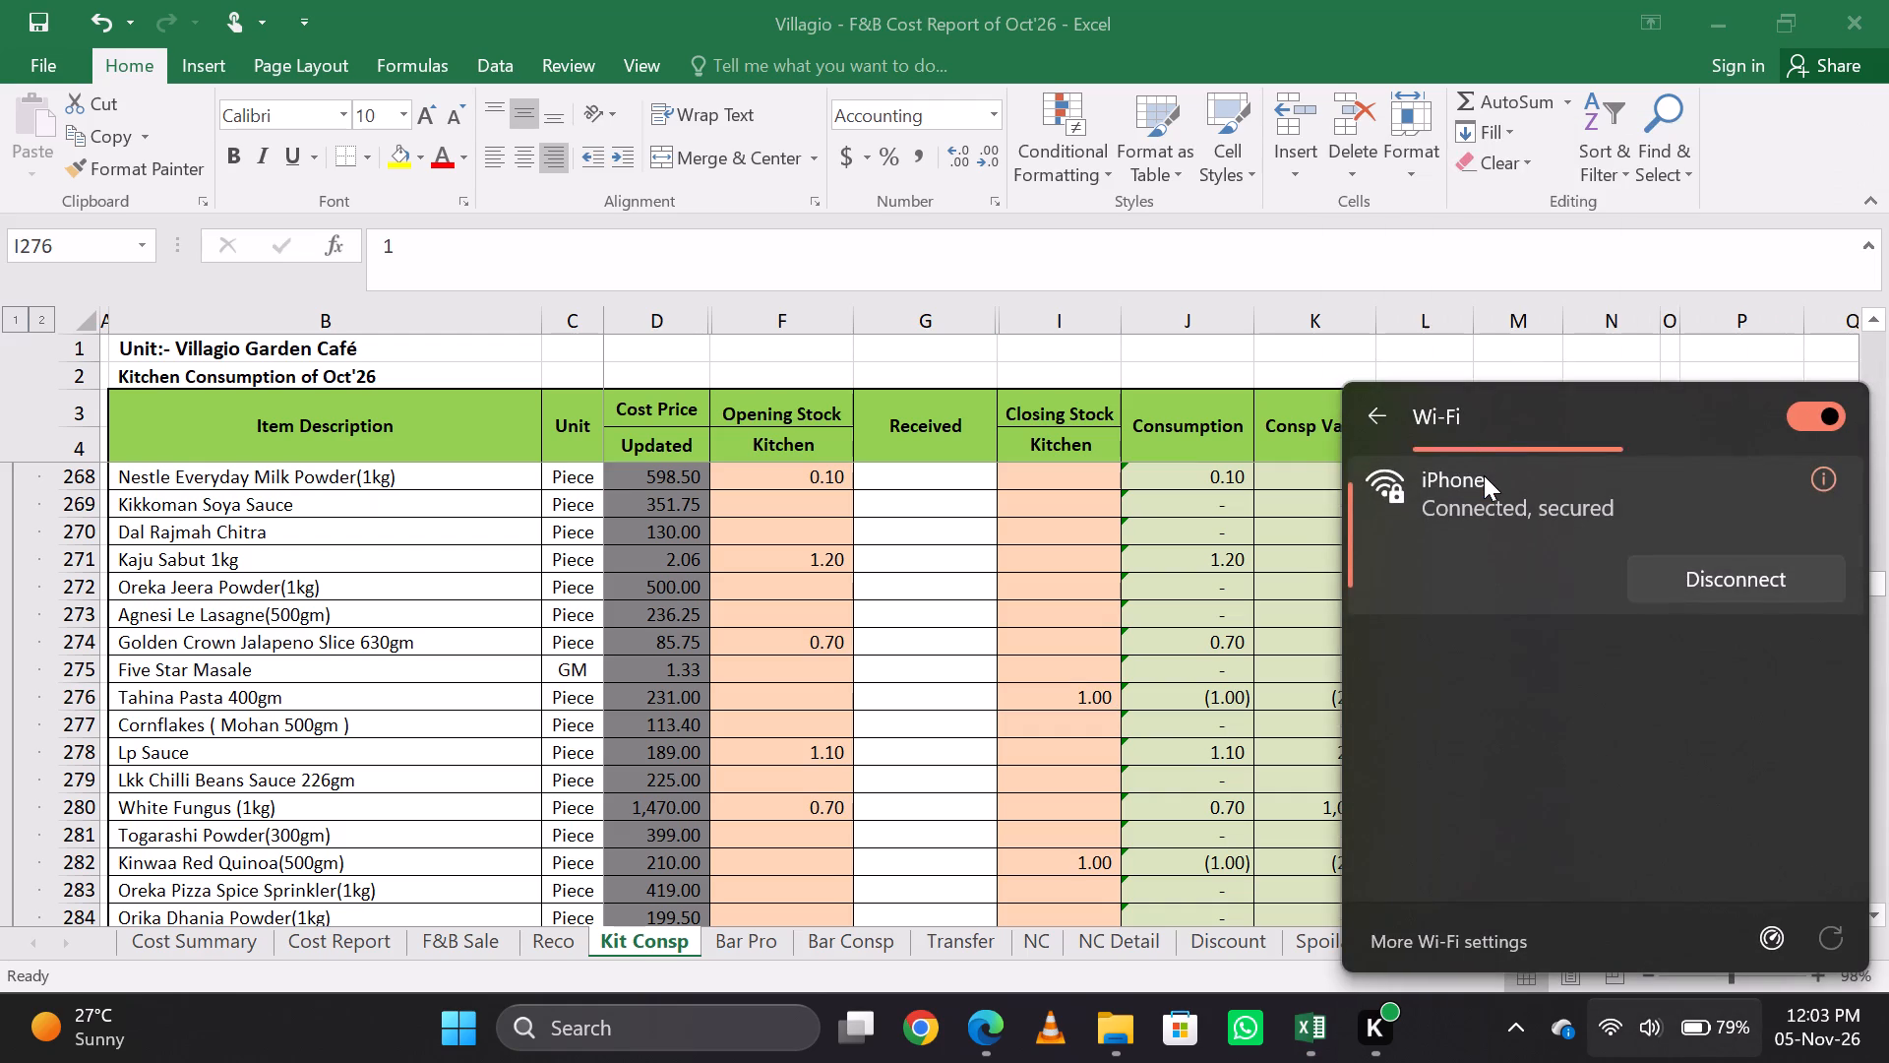
left_click(1383, 414)
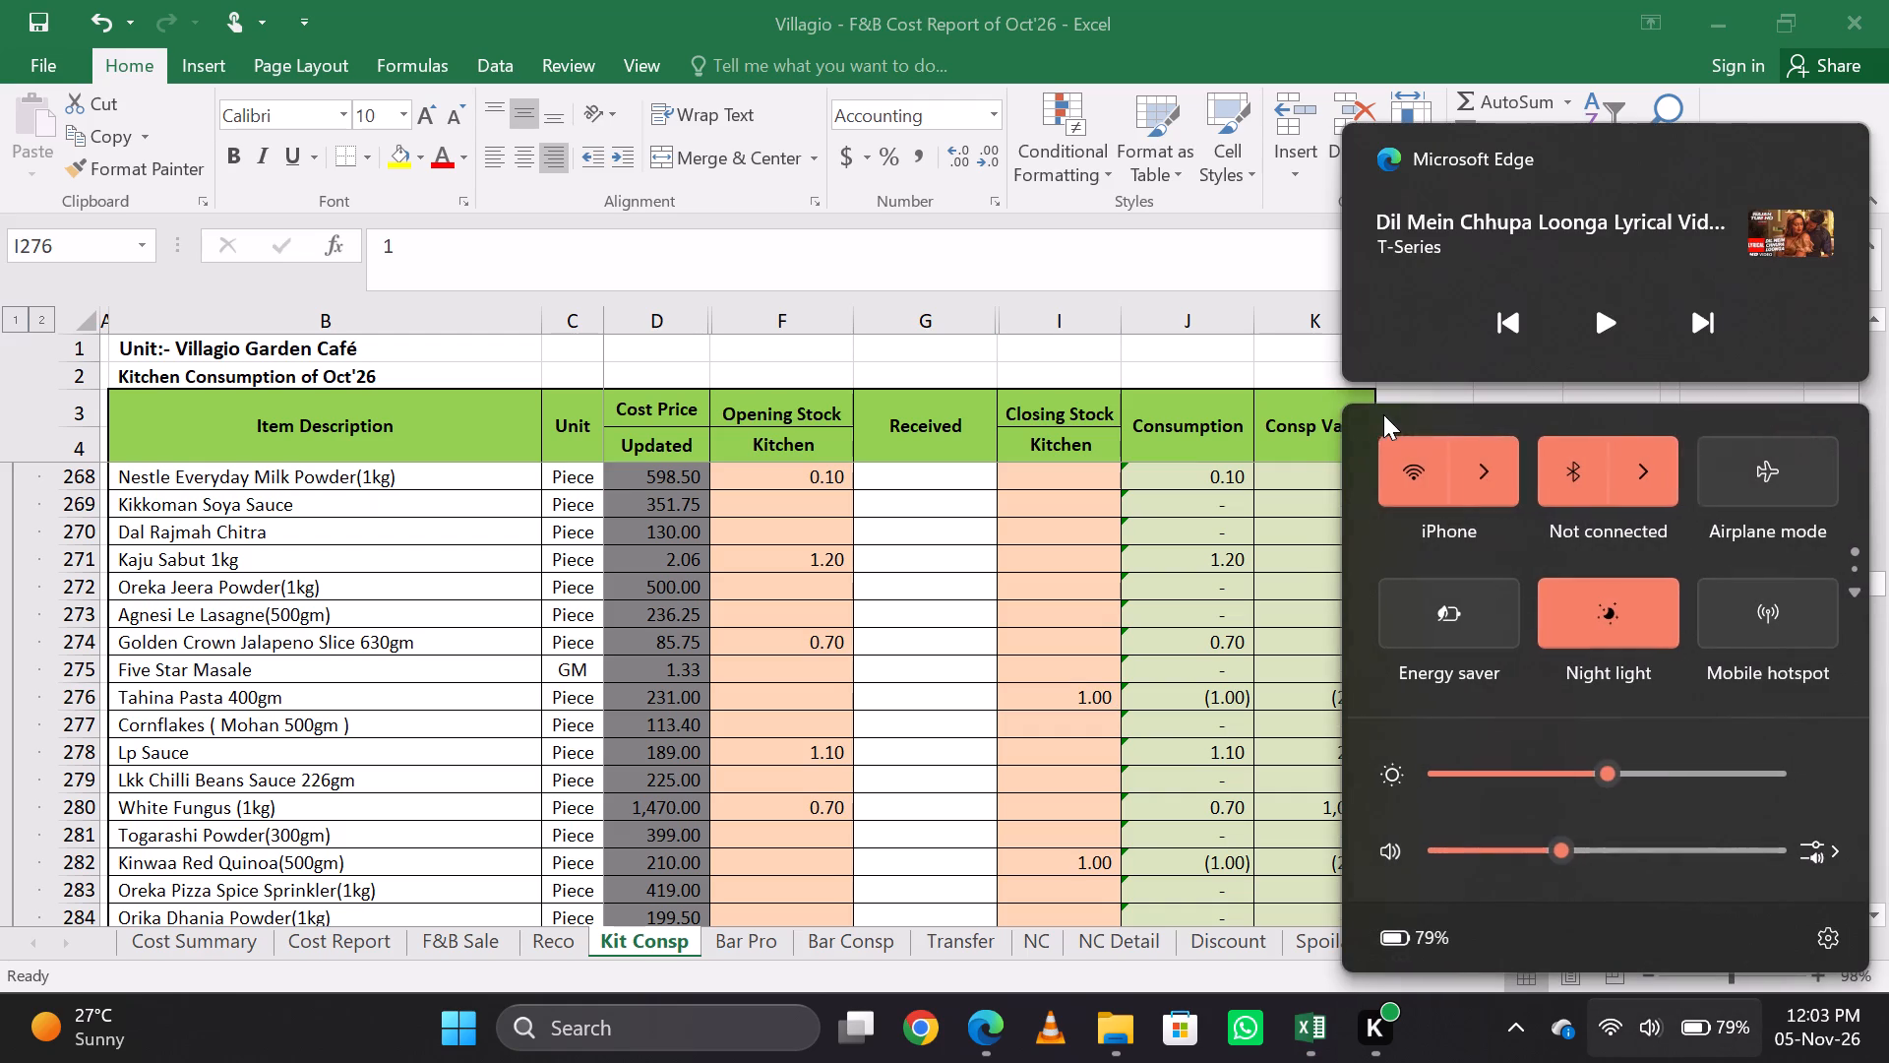
left_click(1493, 500)
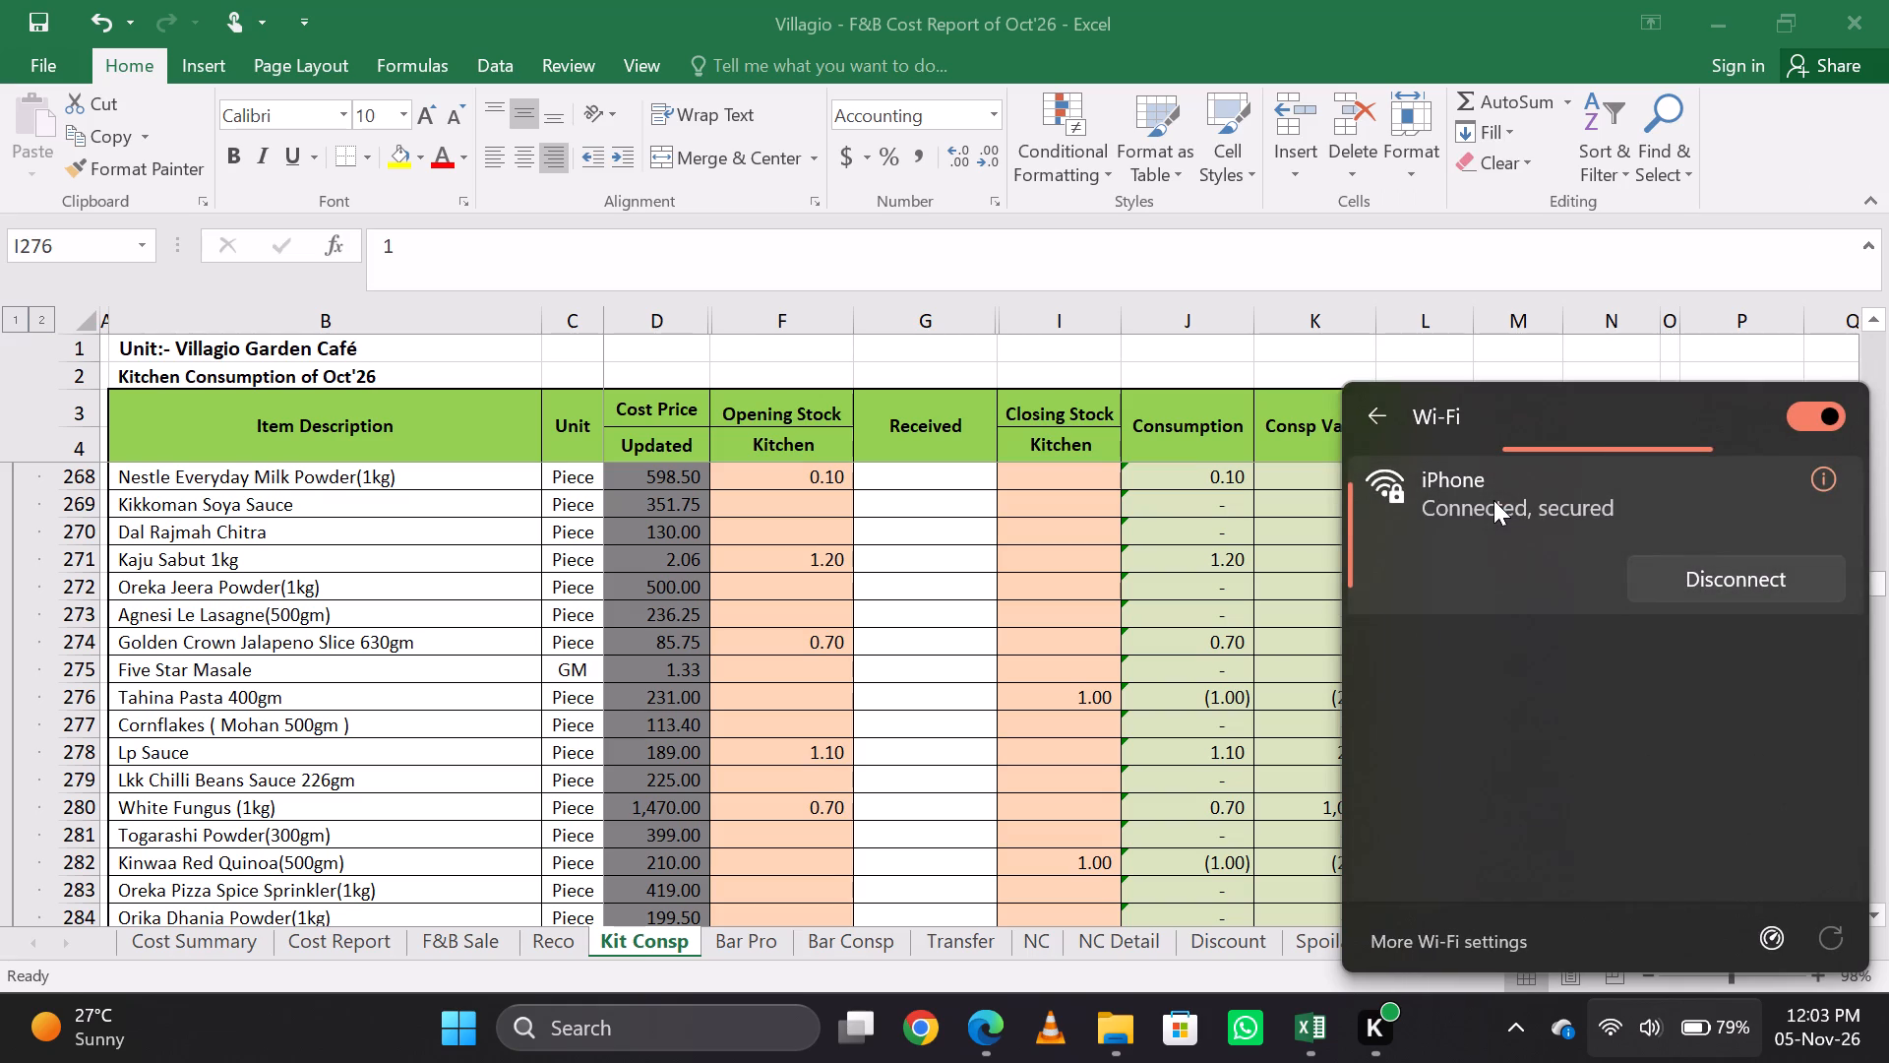
left_click(1223, 599)
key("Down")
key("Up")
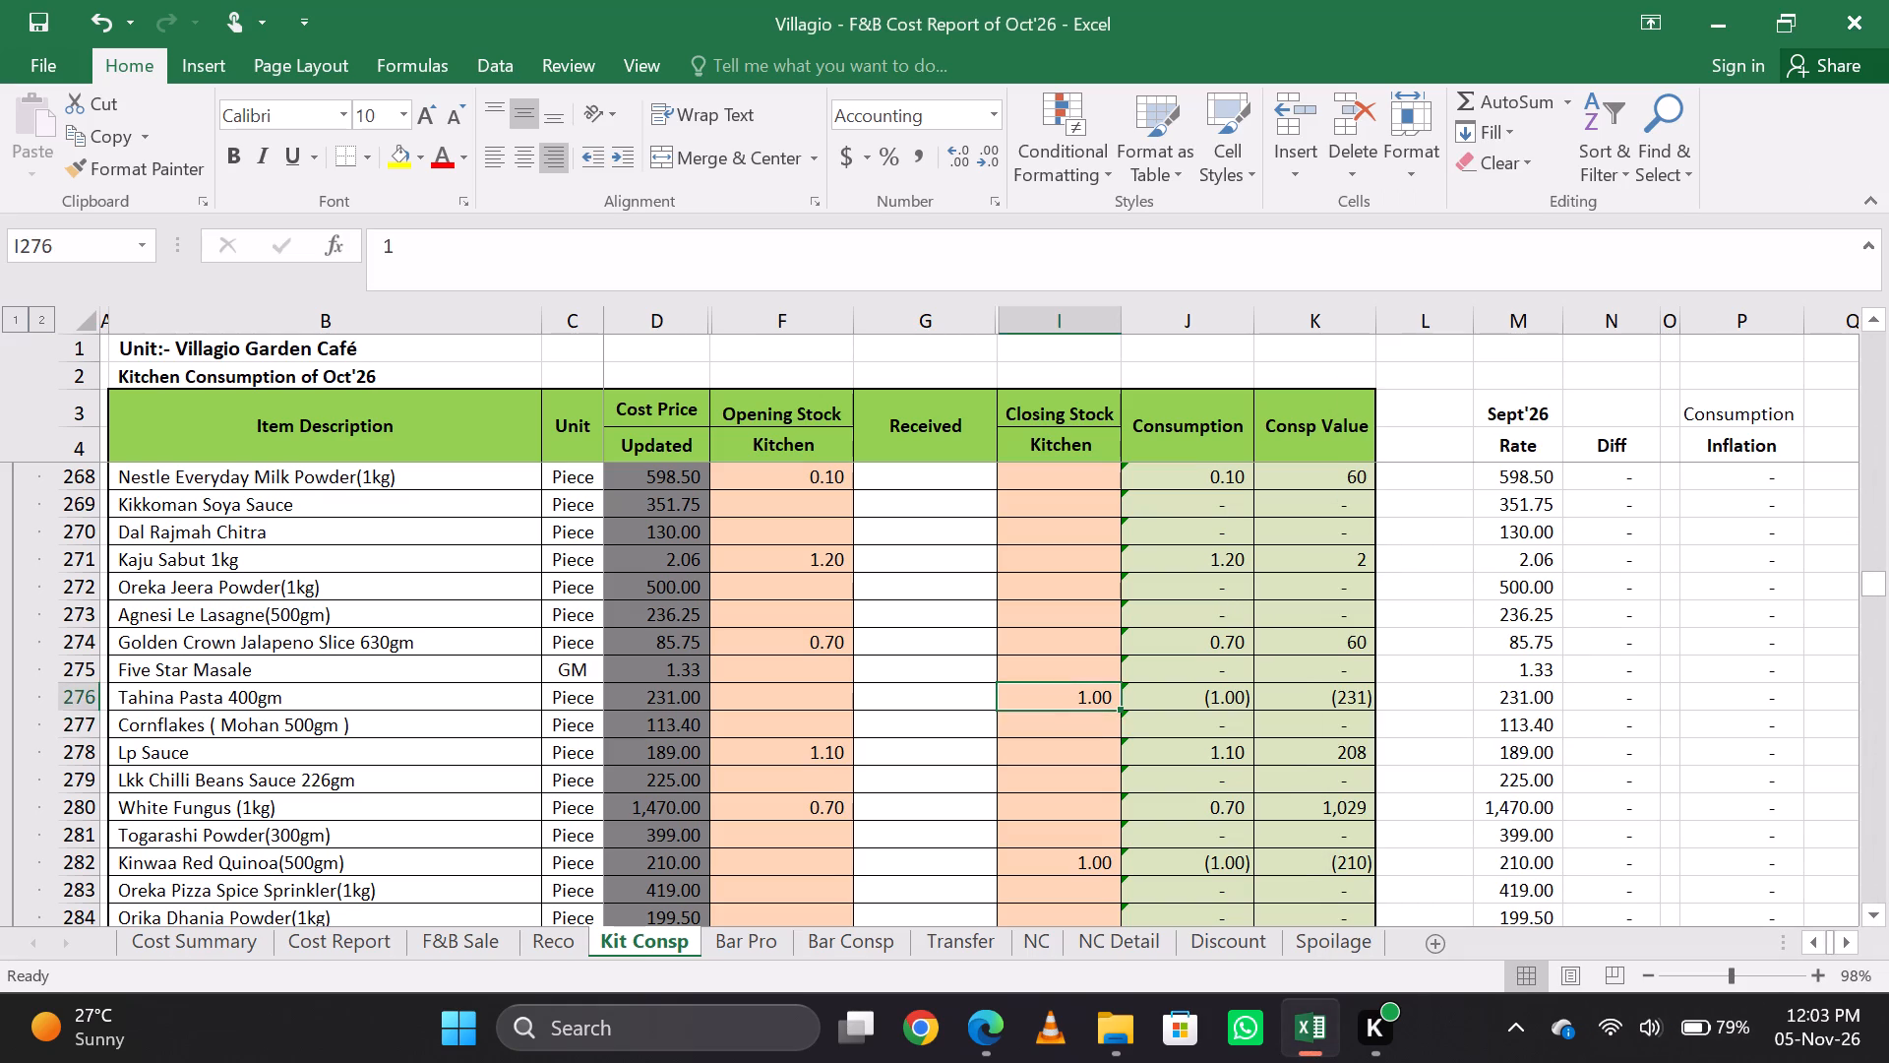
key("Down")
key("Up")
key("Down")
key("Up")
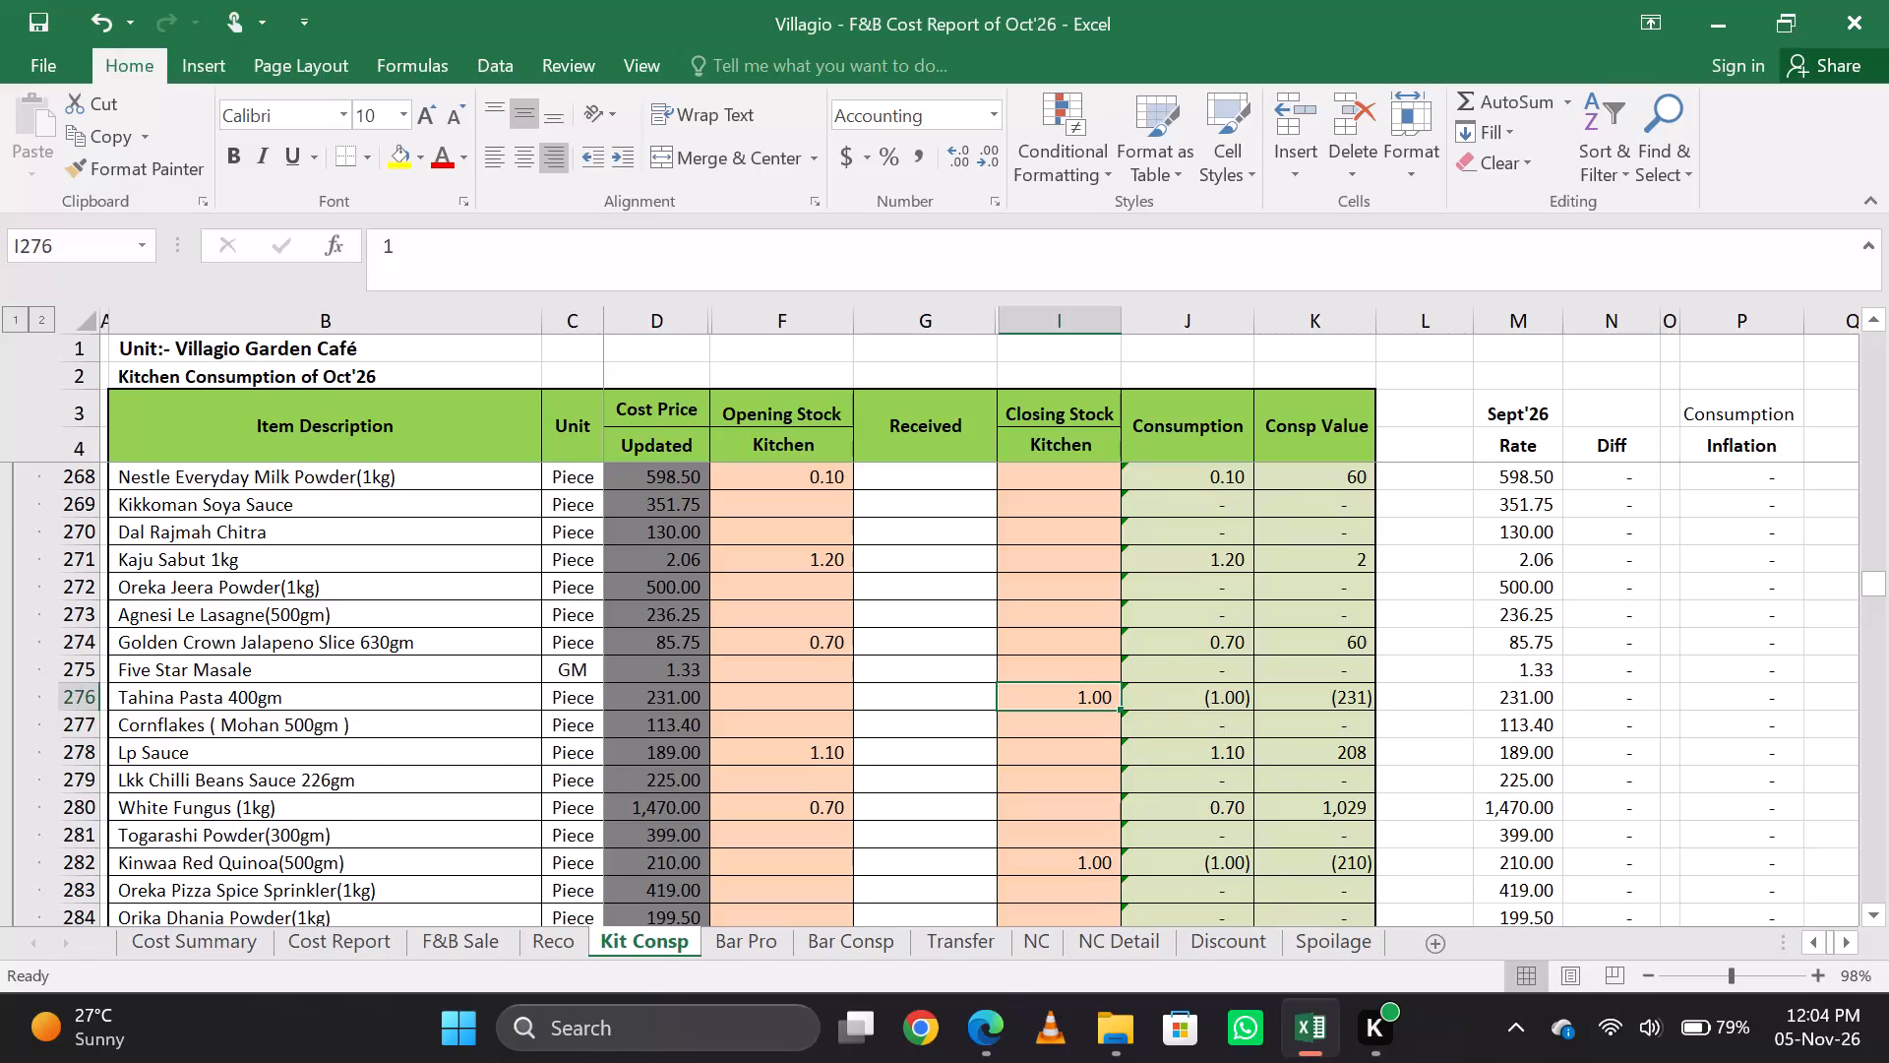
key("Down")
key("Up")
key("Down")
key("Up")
Search the item list for papr and enter the kitchen closing stock of Nature Smith Paprika Powder(400gm) as 1.
key("ctrl+f")
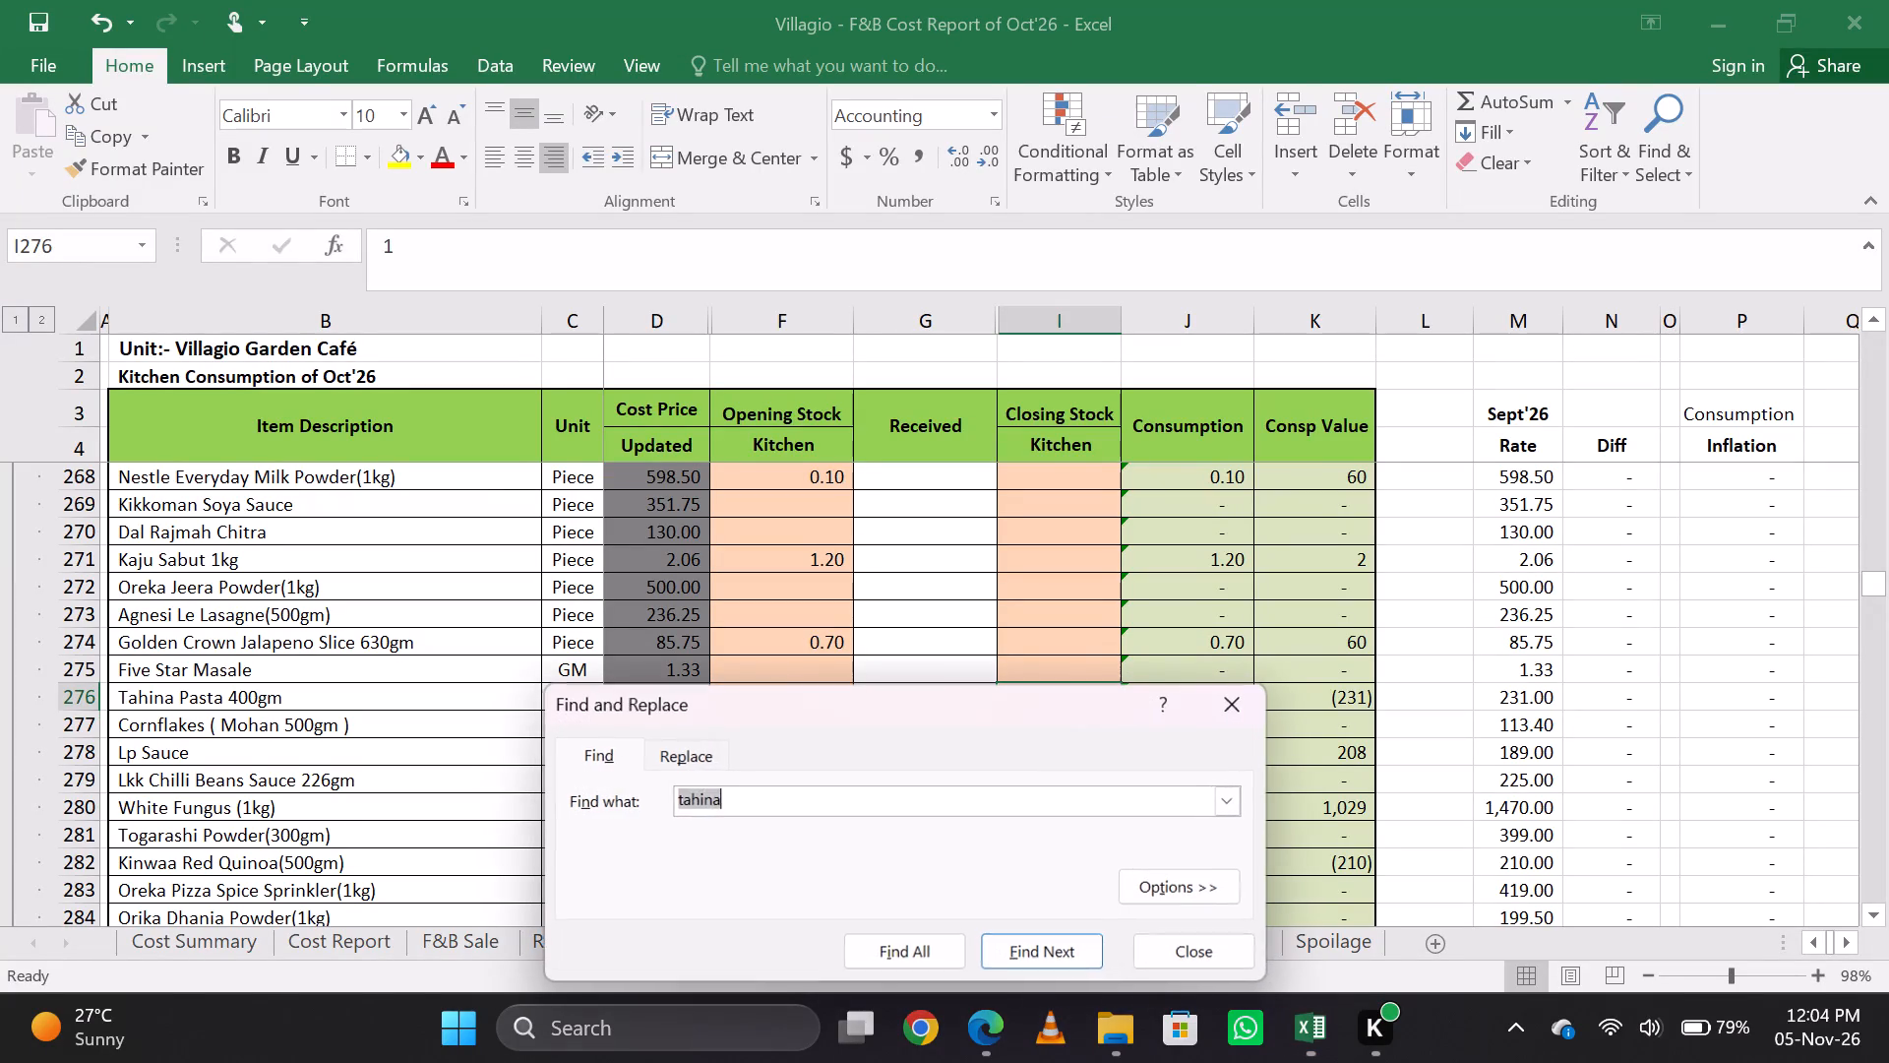
type("pap")
key("r")
key("Return")
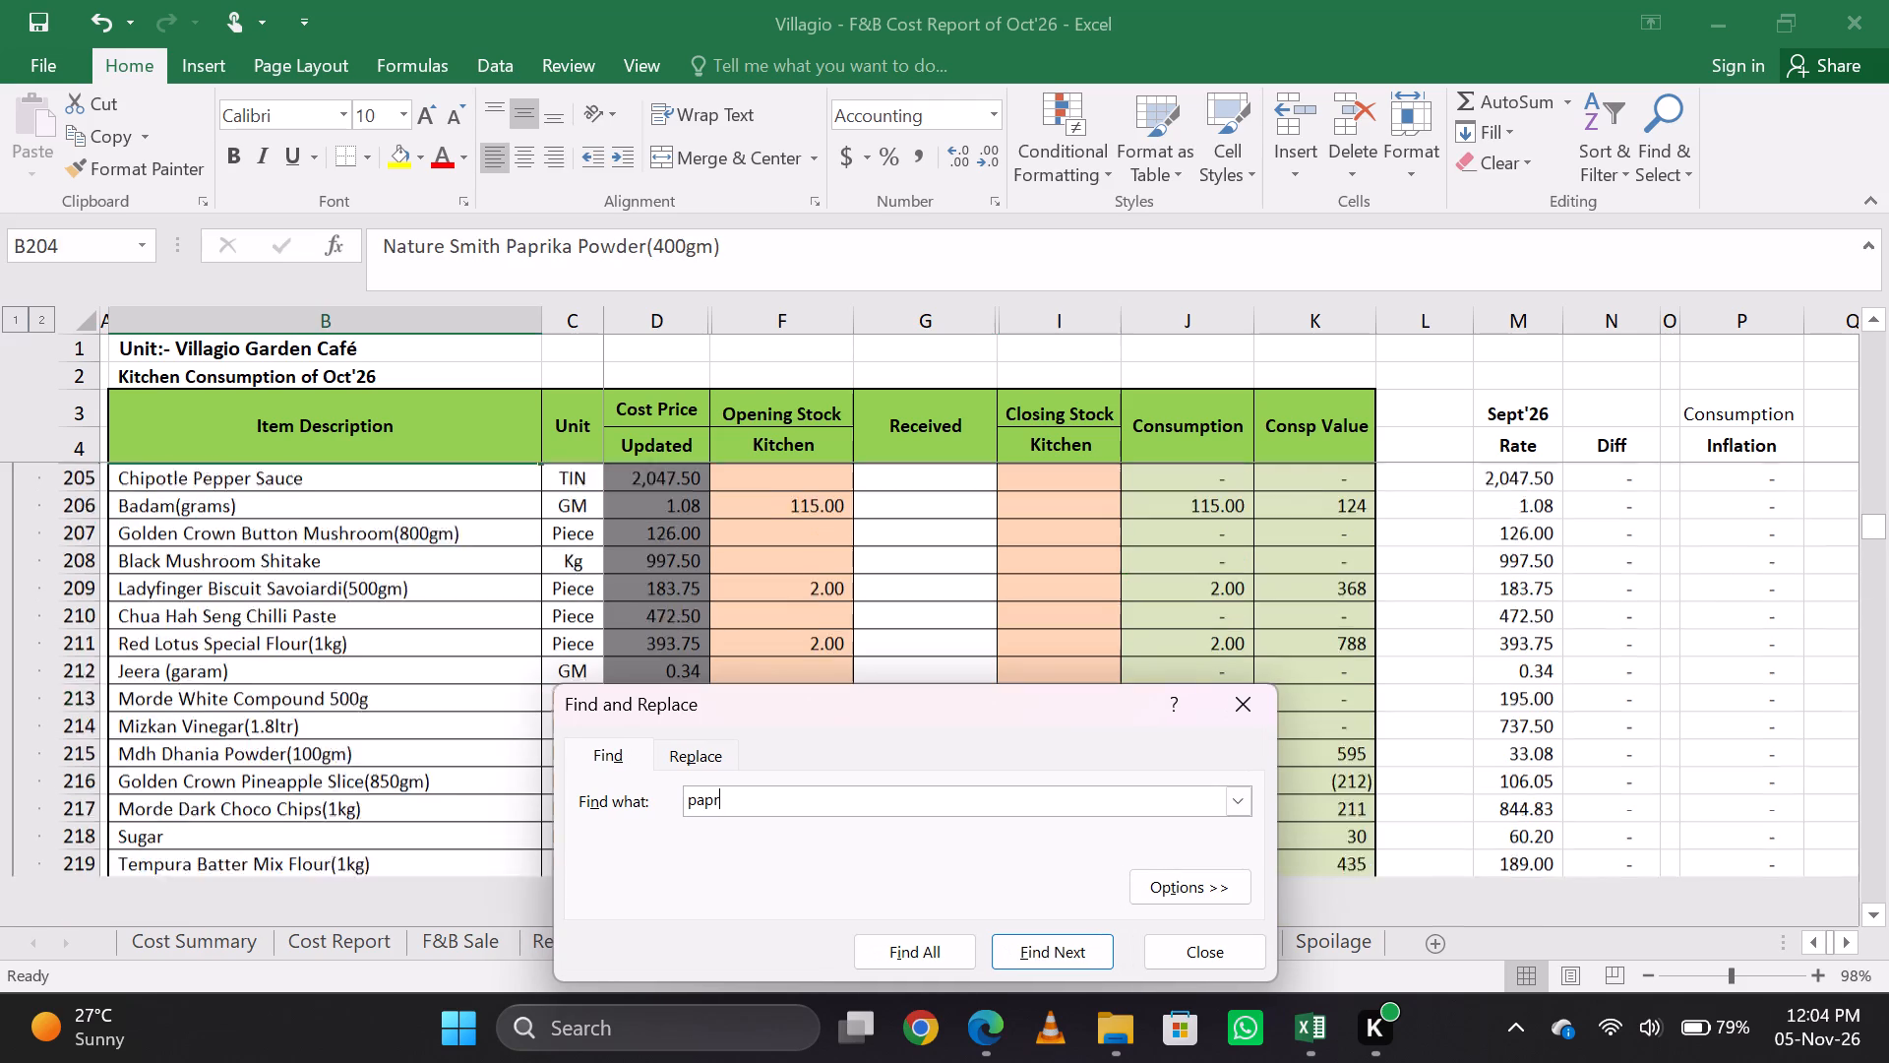
key("Escape")
key("Right")
key("Right")
key("Right")
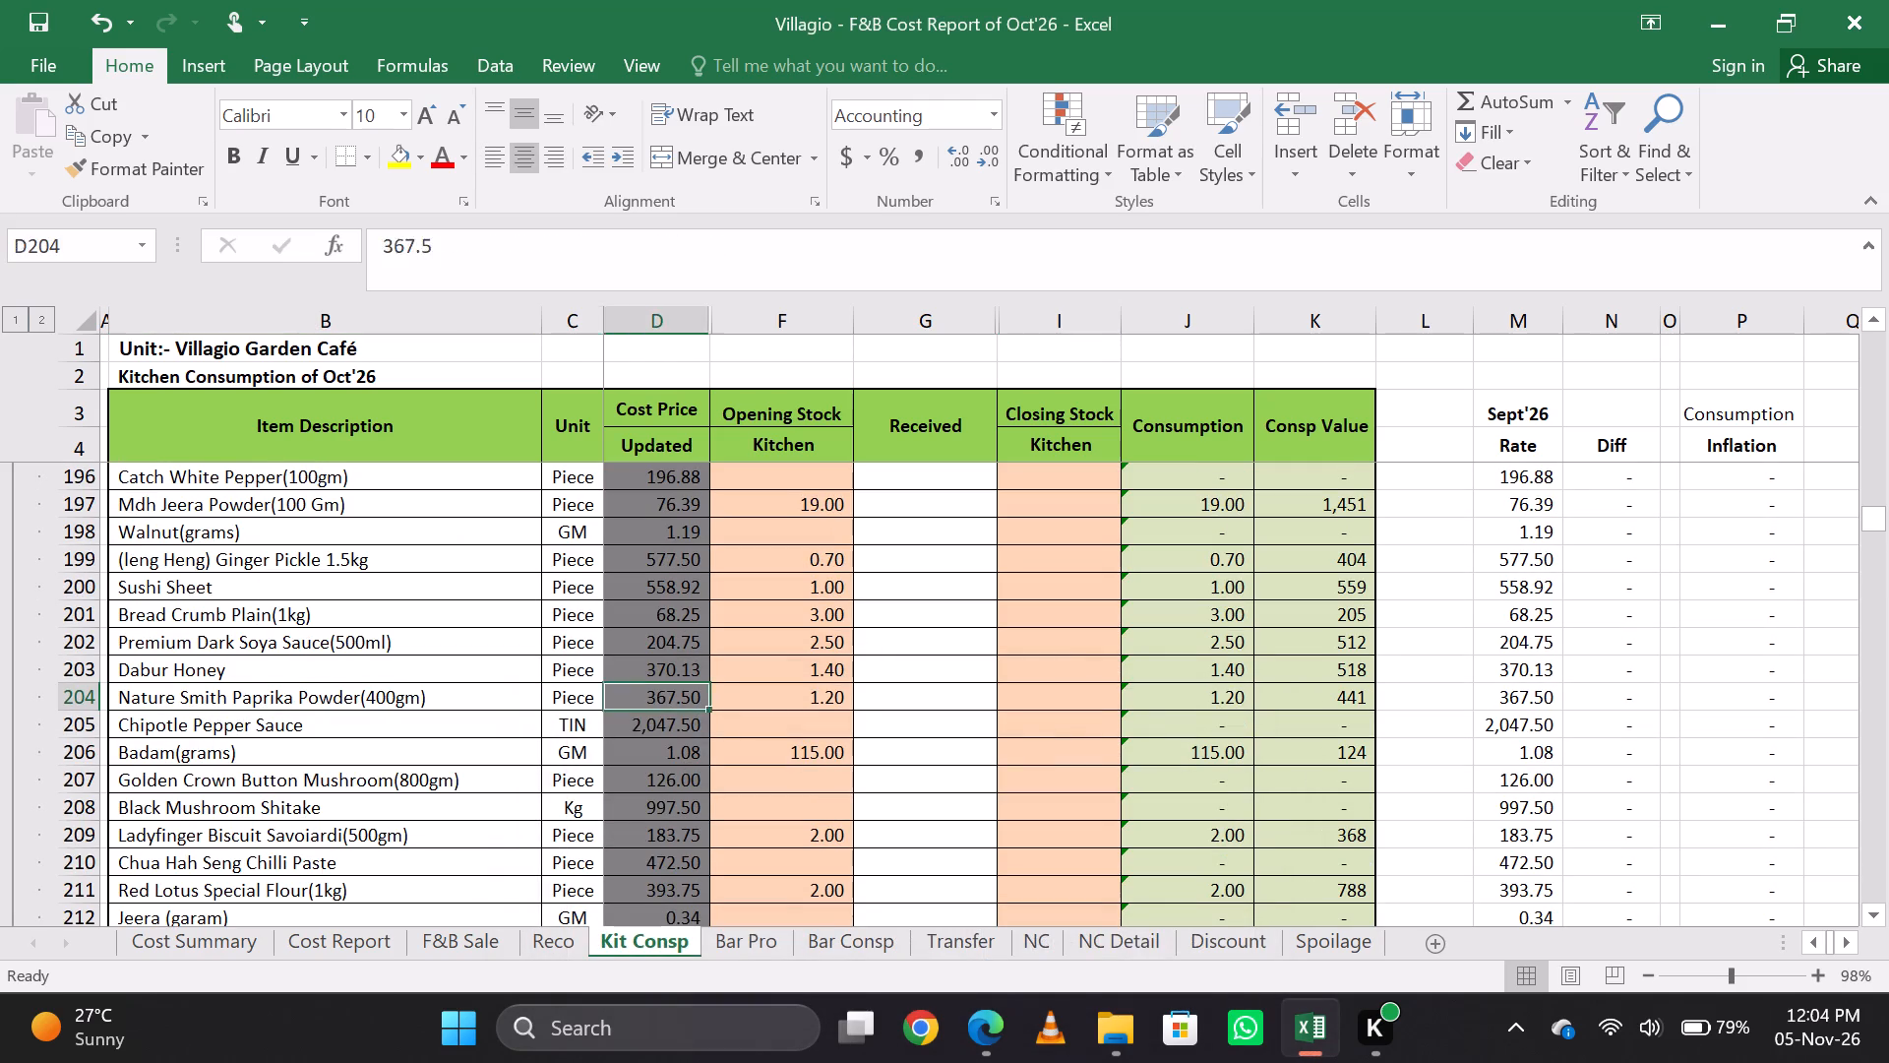
key("Right")
key("Right")
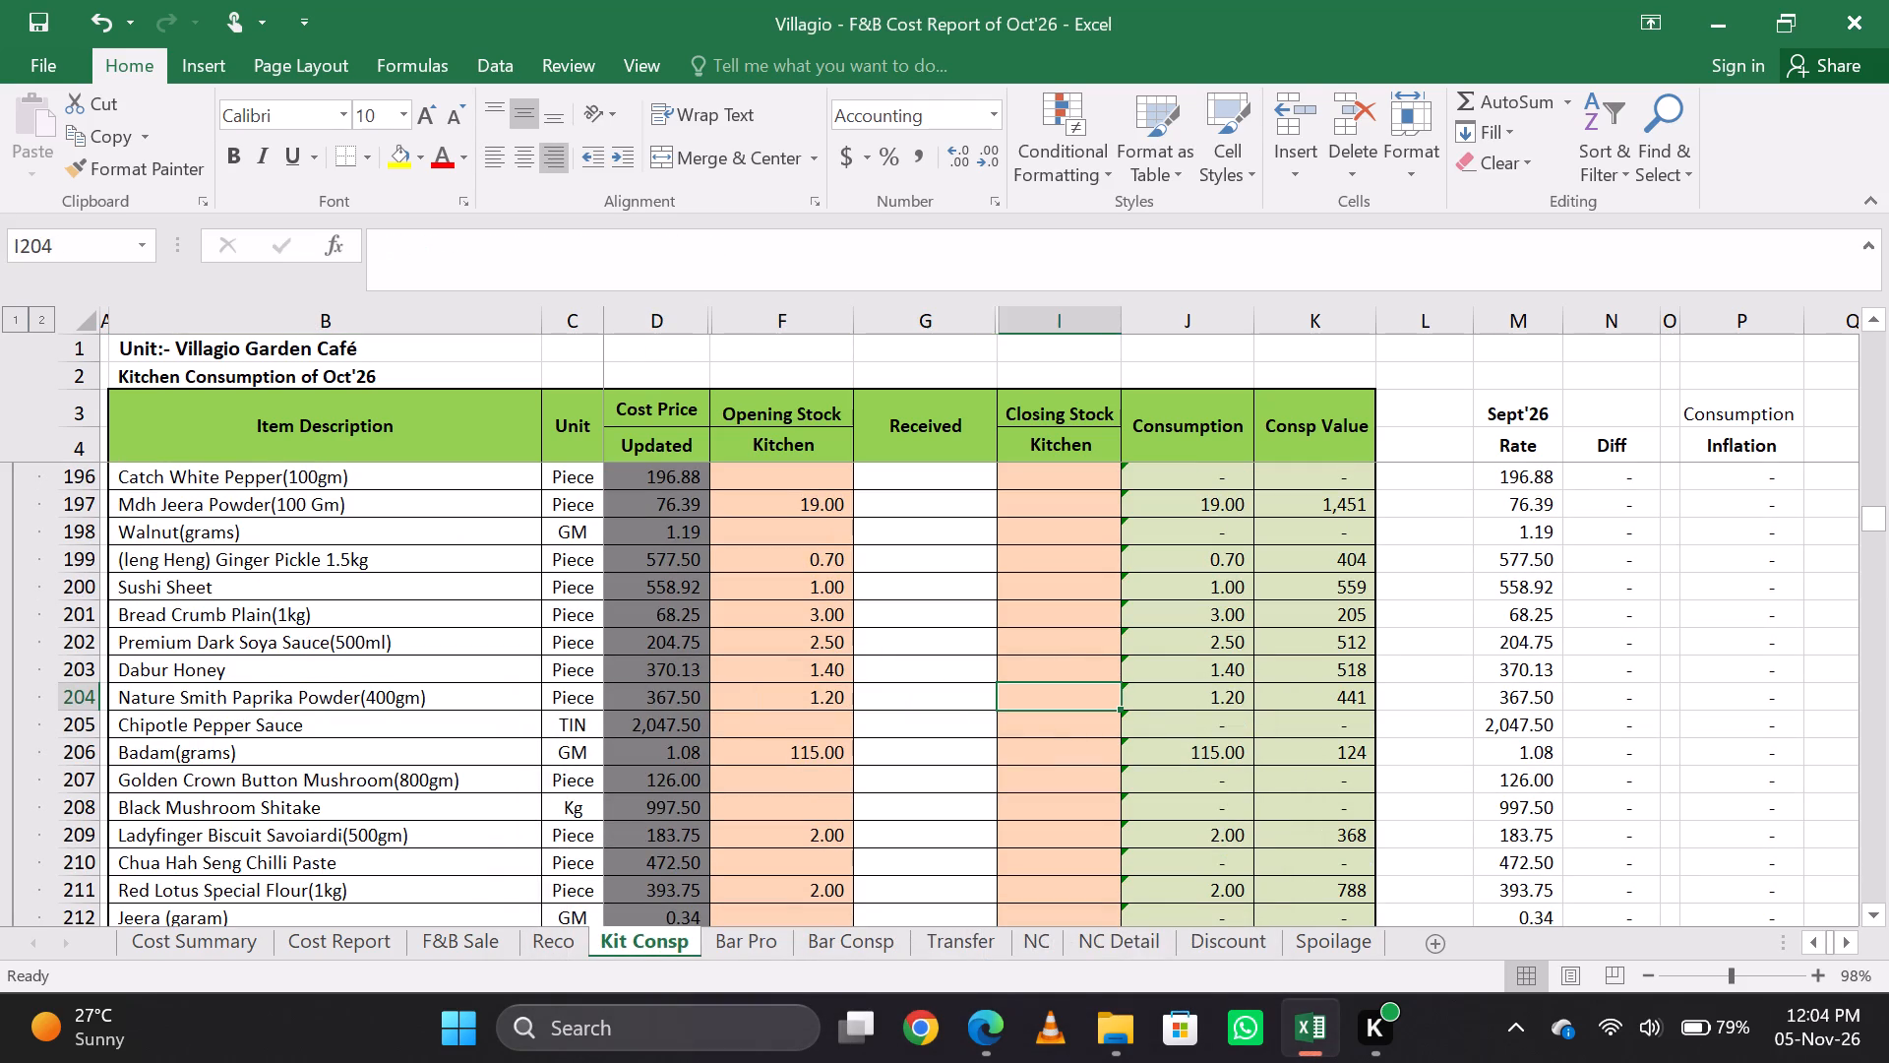
key("1")
key("Down")
key("Up")
Search the item list for the peri peri item, trying per, peri, pere and peri peri, and go through the matches.
key("ctrl+f")
key("BackSpace")
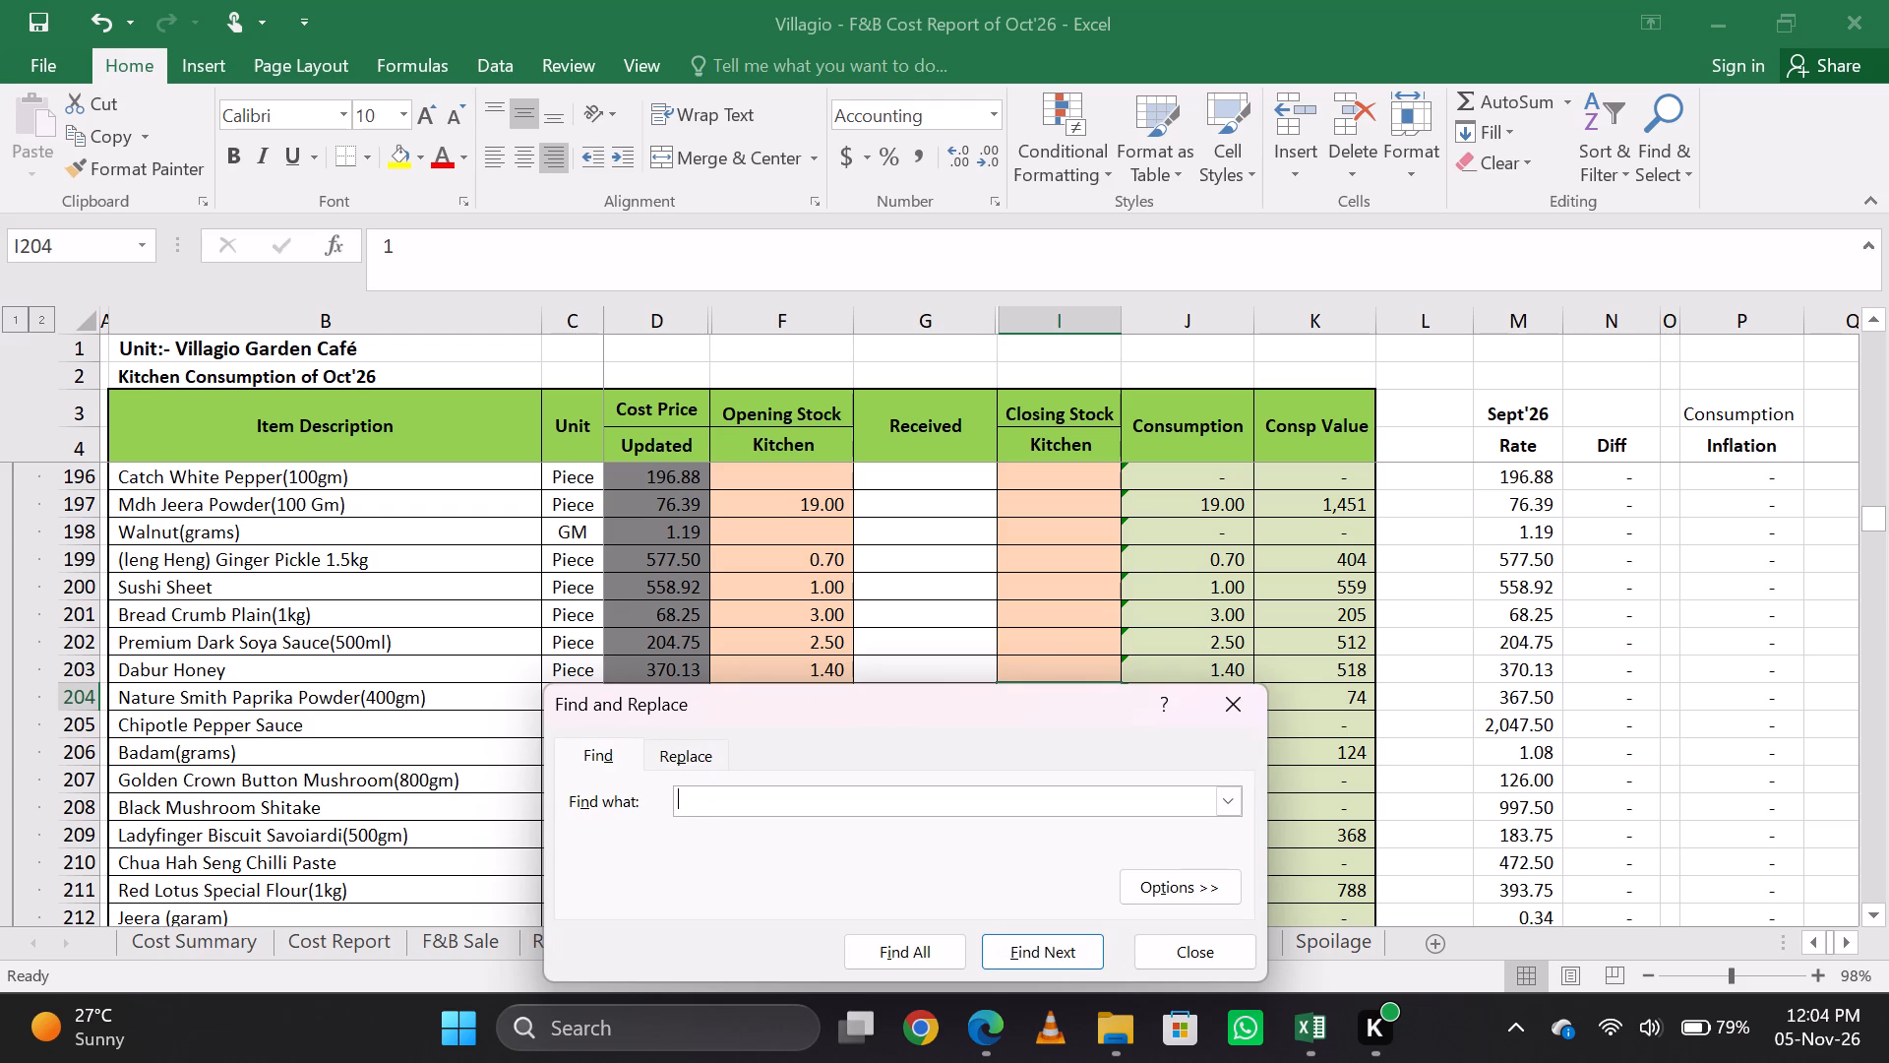
key("BackSpace")
type("per")
key("Return")
key("i")
key("Return")
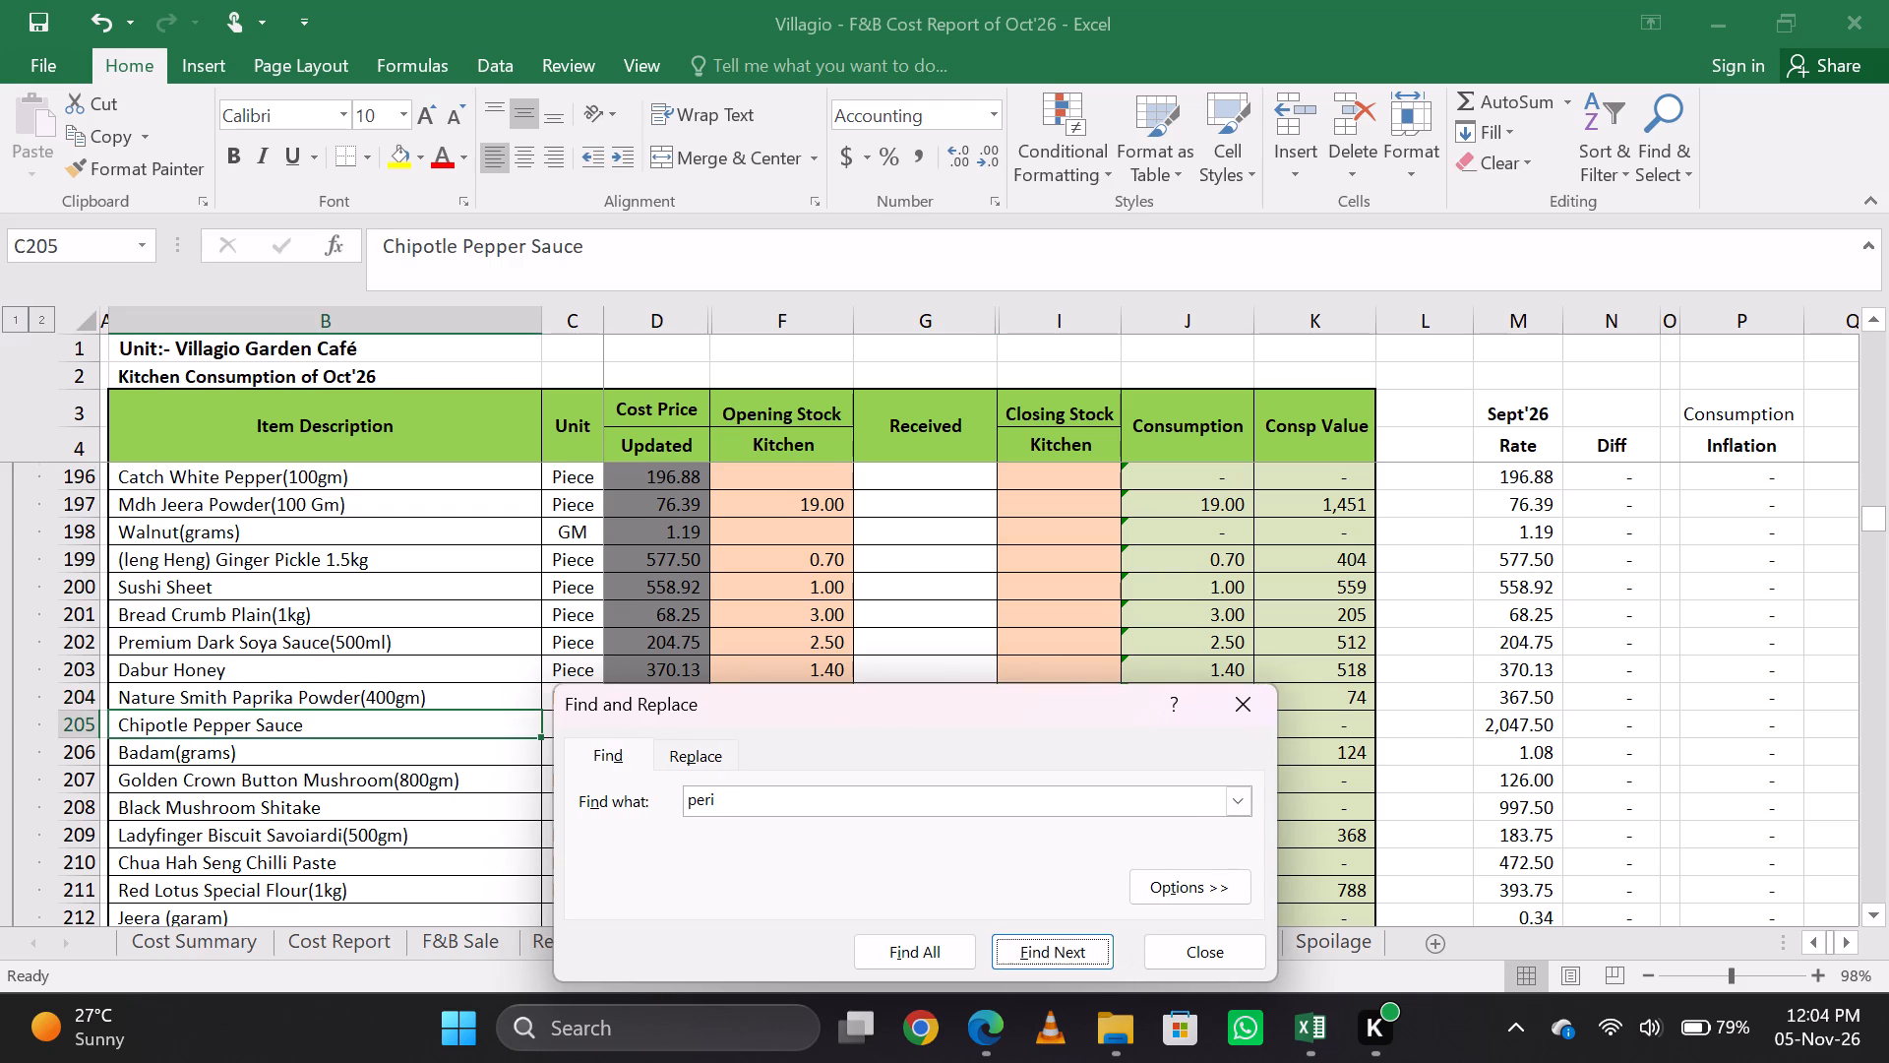
key("Return")
key("Return")
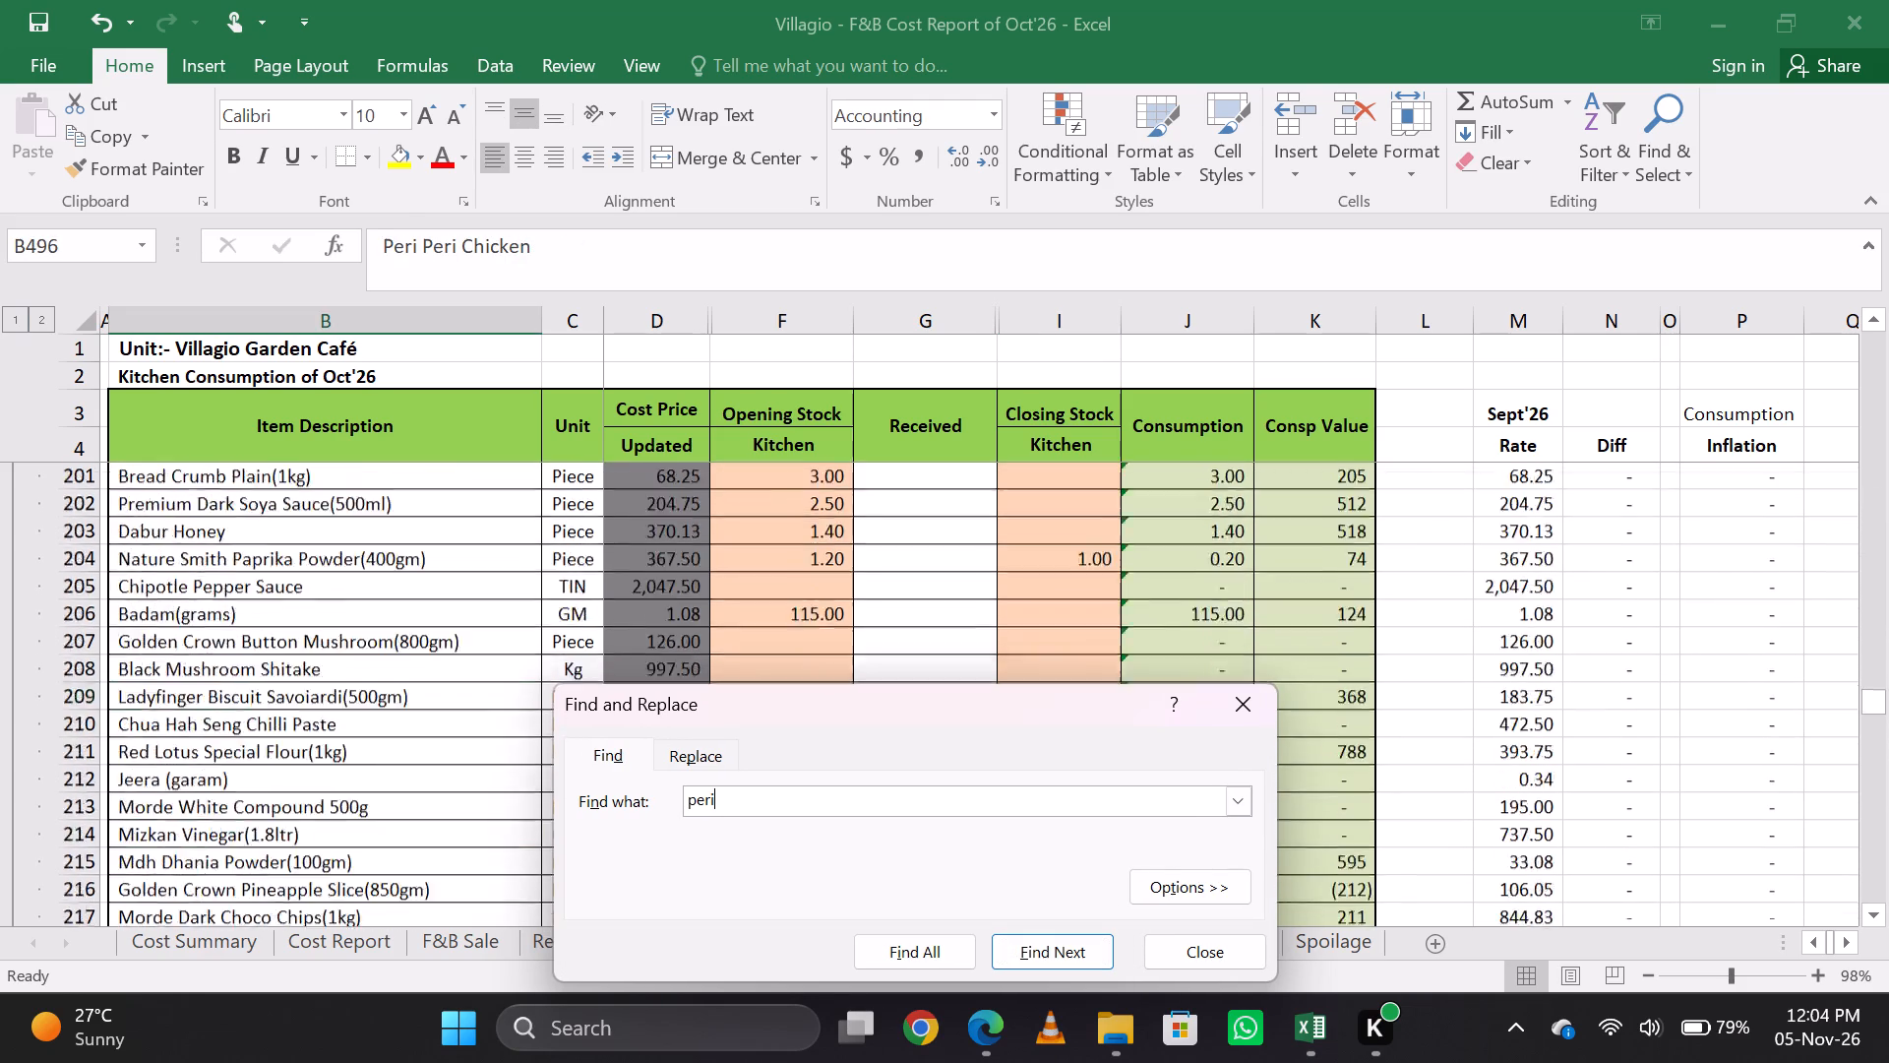
key("Return")
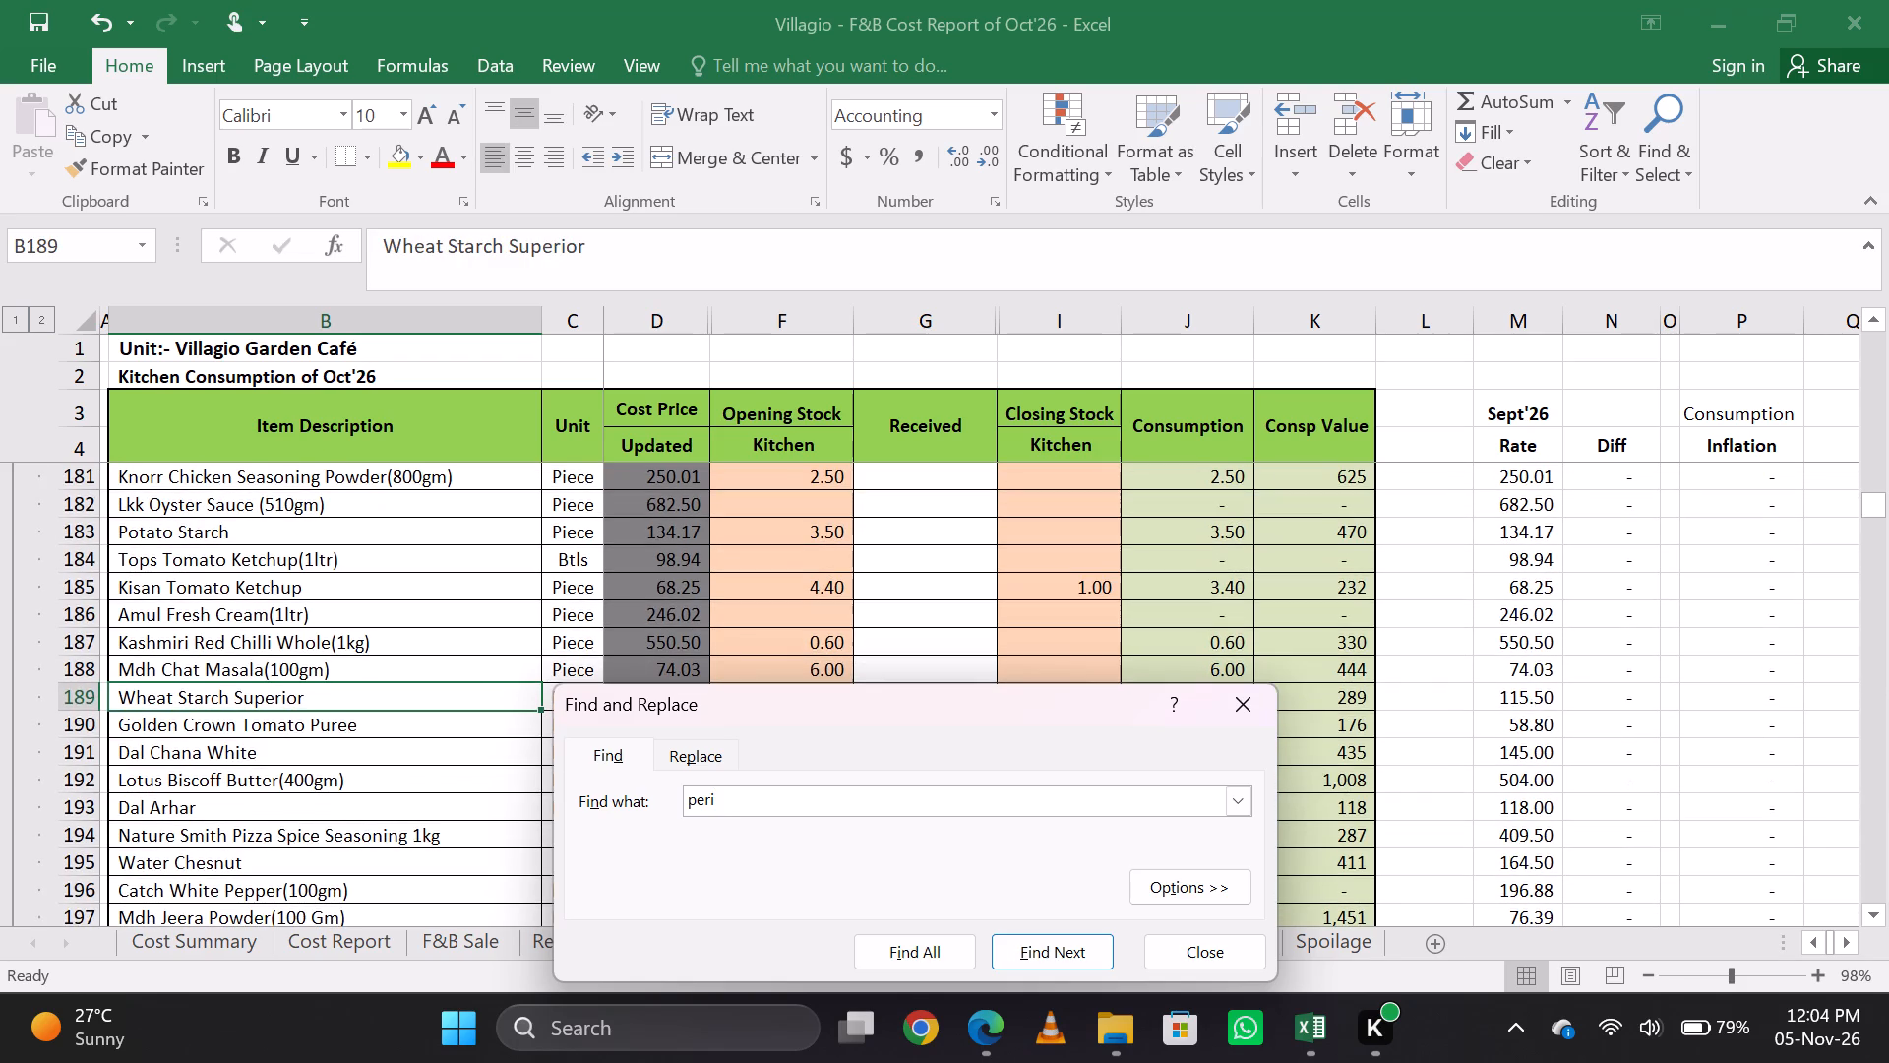
key("BackSpace")
key("BackSpace")
type("re")
key("Return")
key("Return")
key("BackSpace")
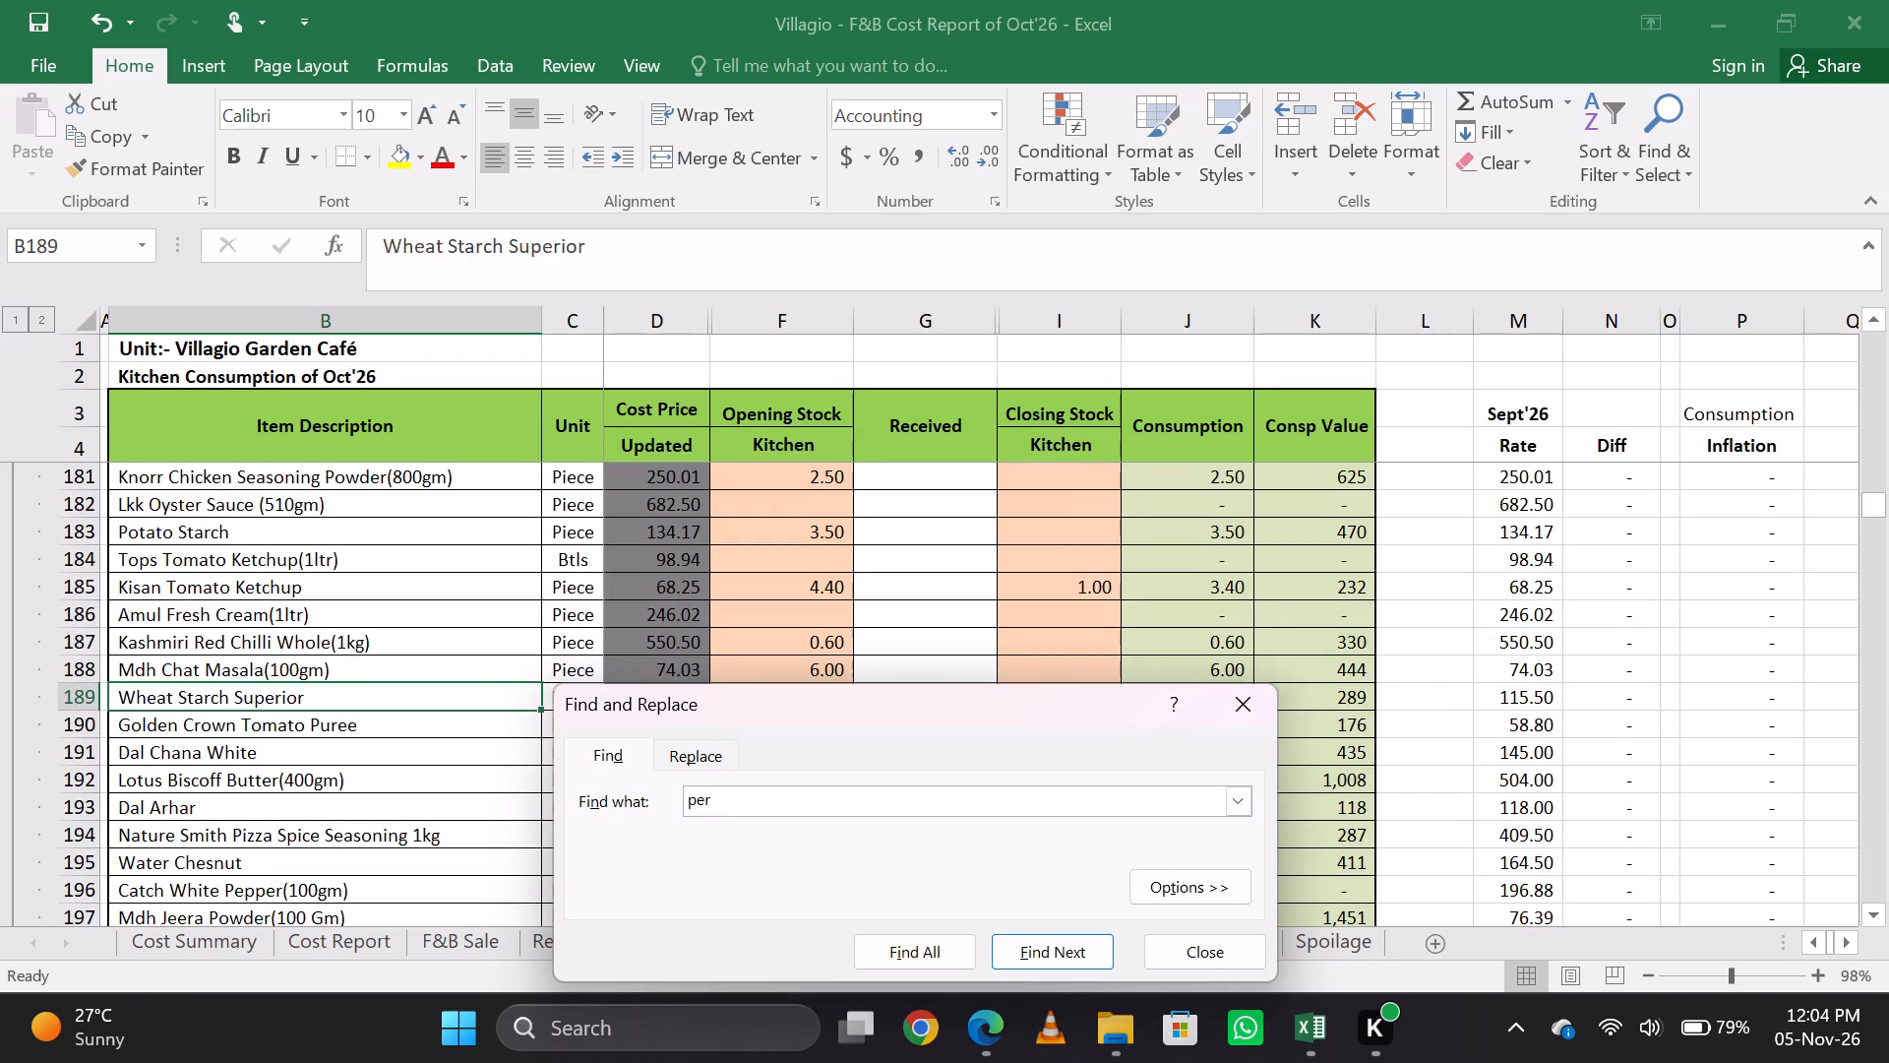
key("BackSpace")
type("er")
key("Return")
key("Return")
key("BackSpace")
key("BackSpace")
key("BackSpace")
type("eri peri")
key("Return")
key("Return")
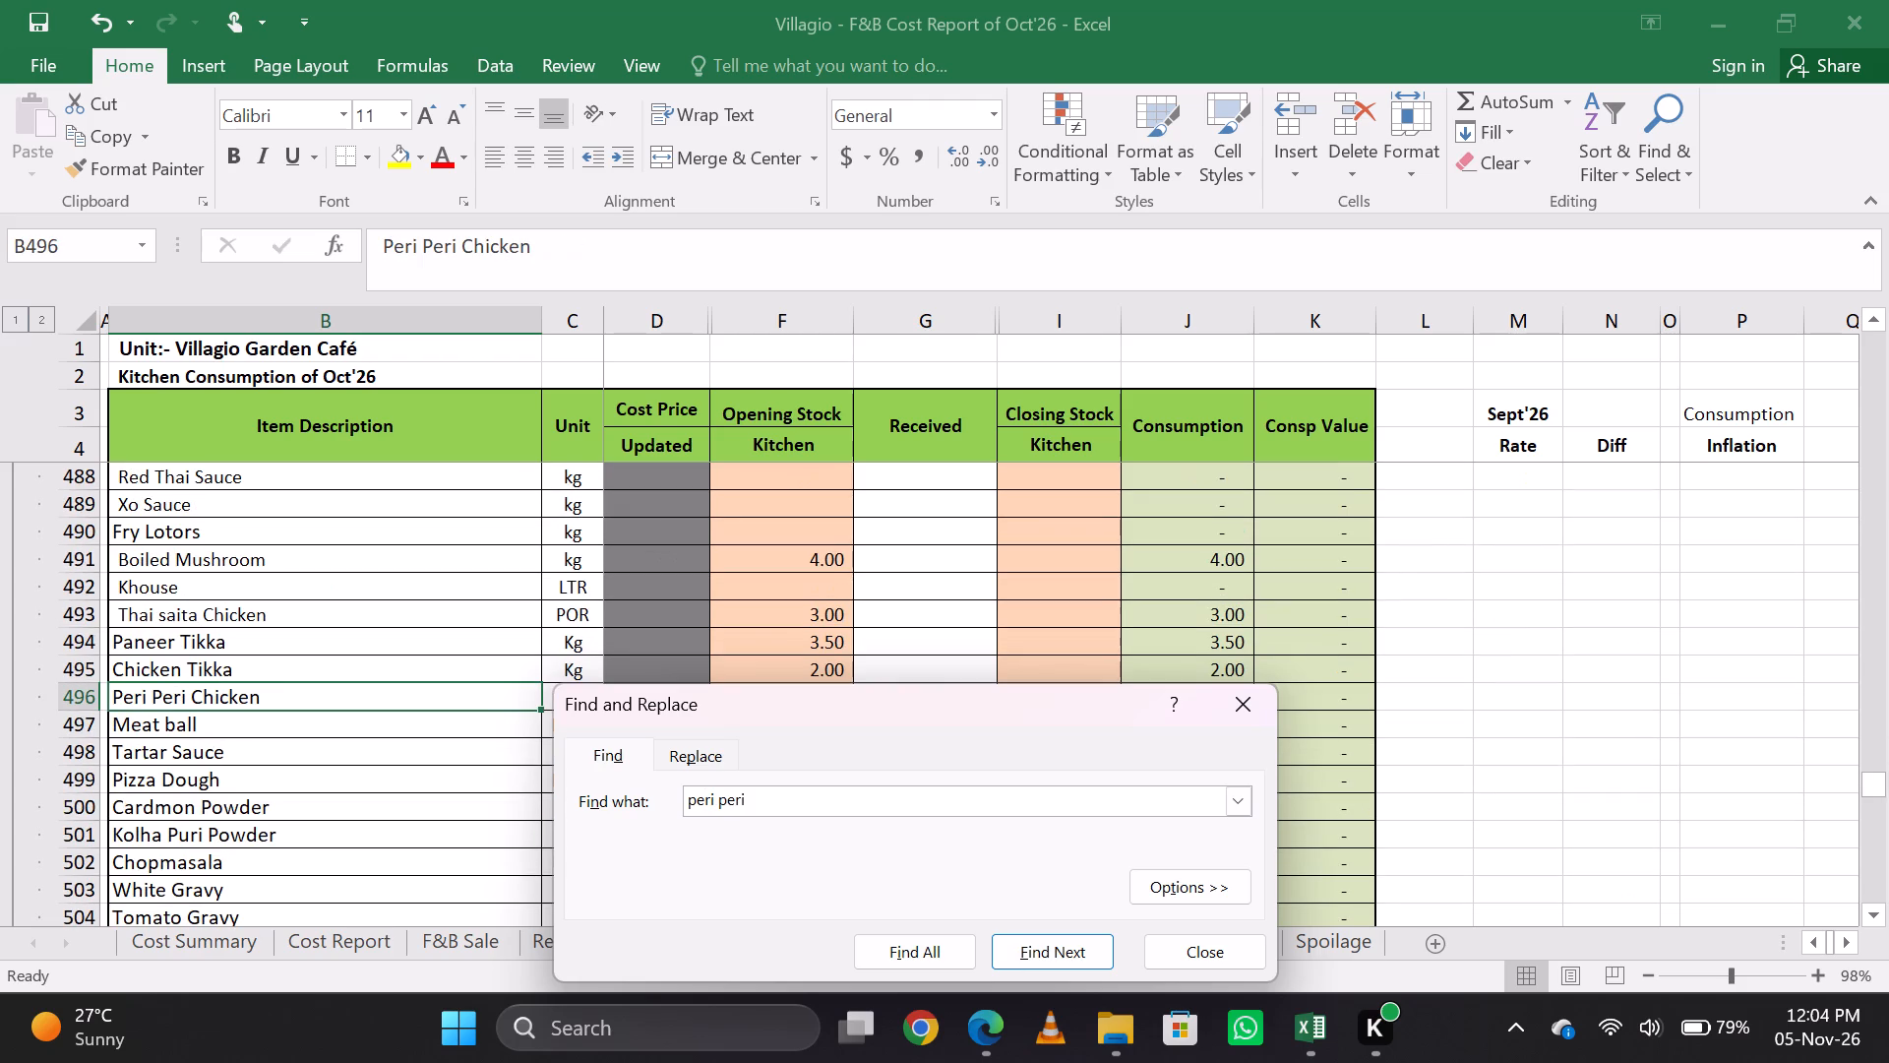
key("Return")
Search the item list again for peri and go through the matches.
key("BackSpace")
key("BackSpace")
key("BackSpace")
key("BackSpace")
key("BackSpace")
key("BackSpace")
key("BackSpace")
key("BackSpace")
key("BackSpace")
key("BackSpace")
key("BackSpace")
key("BackSpace")
key("BackSpace")
key("BackSpace")
key("BackSpace")
key("BackSpace")
key("BackSpace")
key("BackSpace")
key("BackSpace")
key("BackSpace")
type("peri")
key("Return")
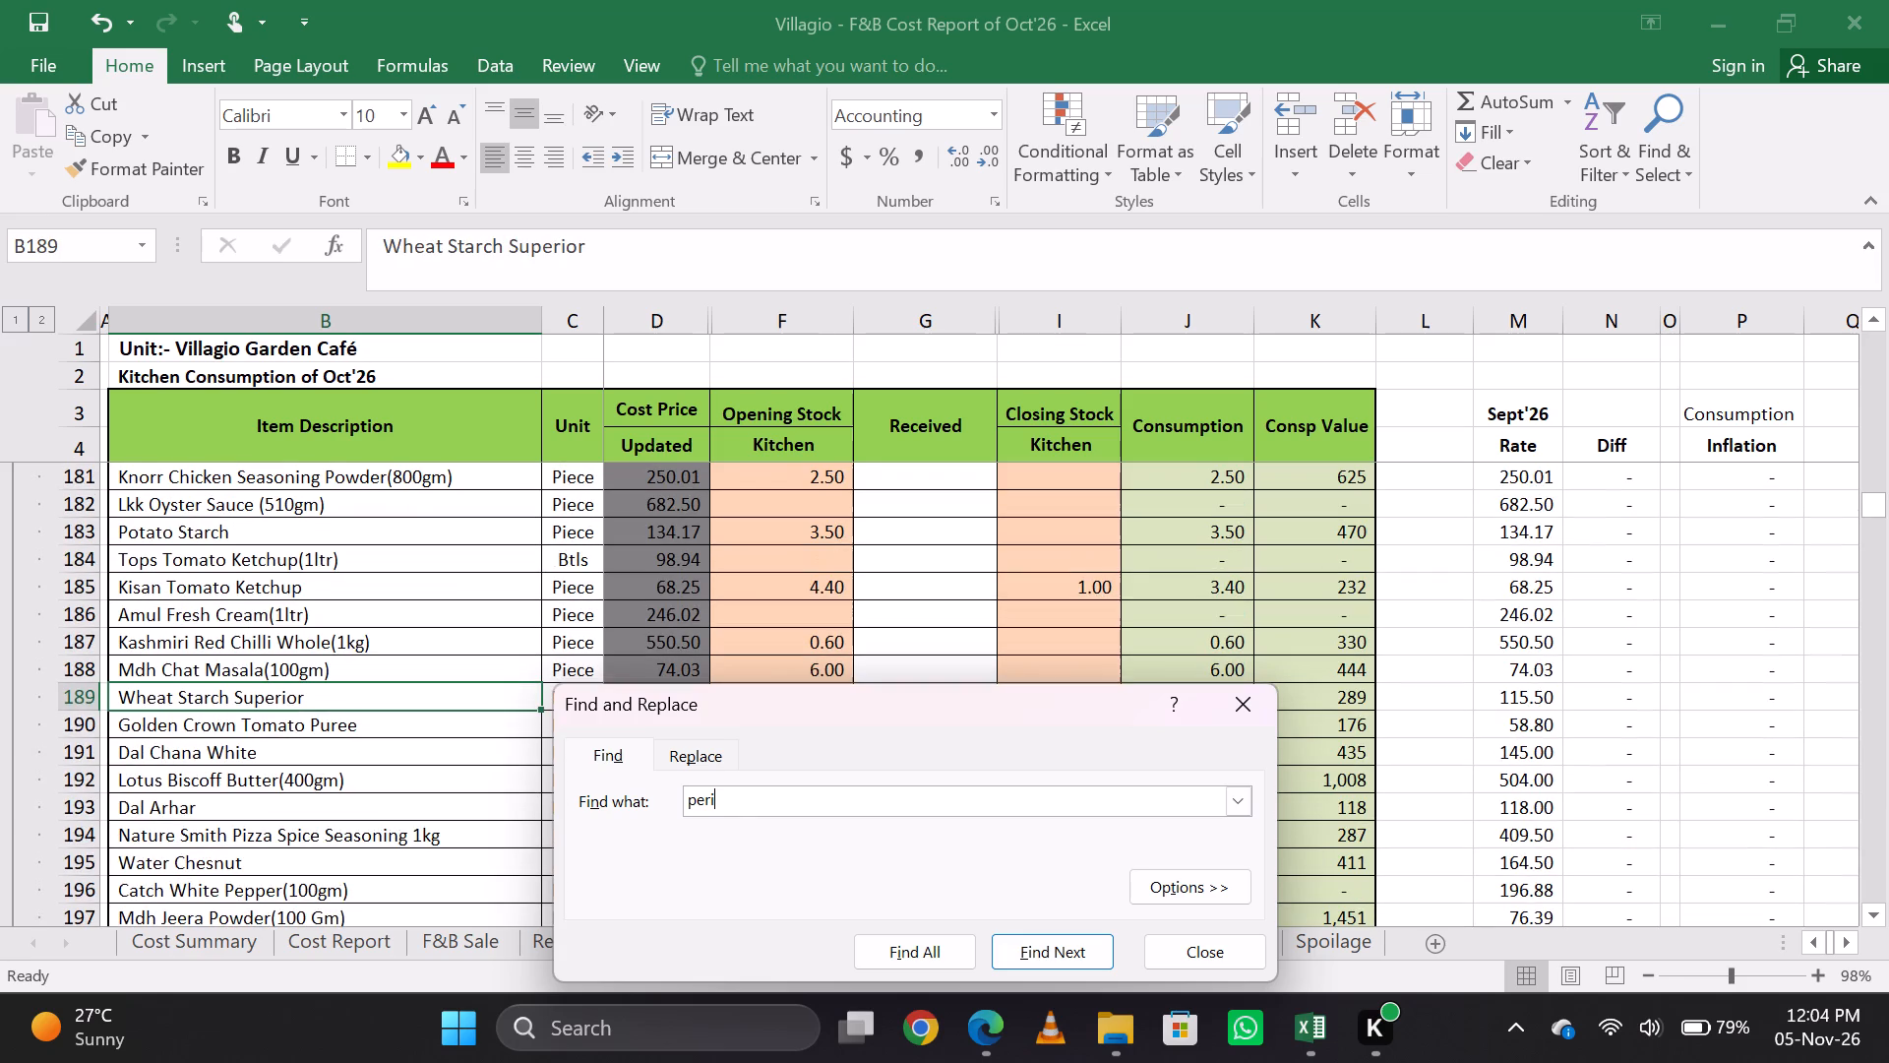
key("Return")
key("Return")
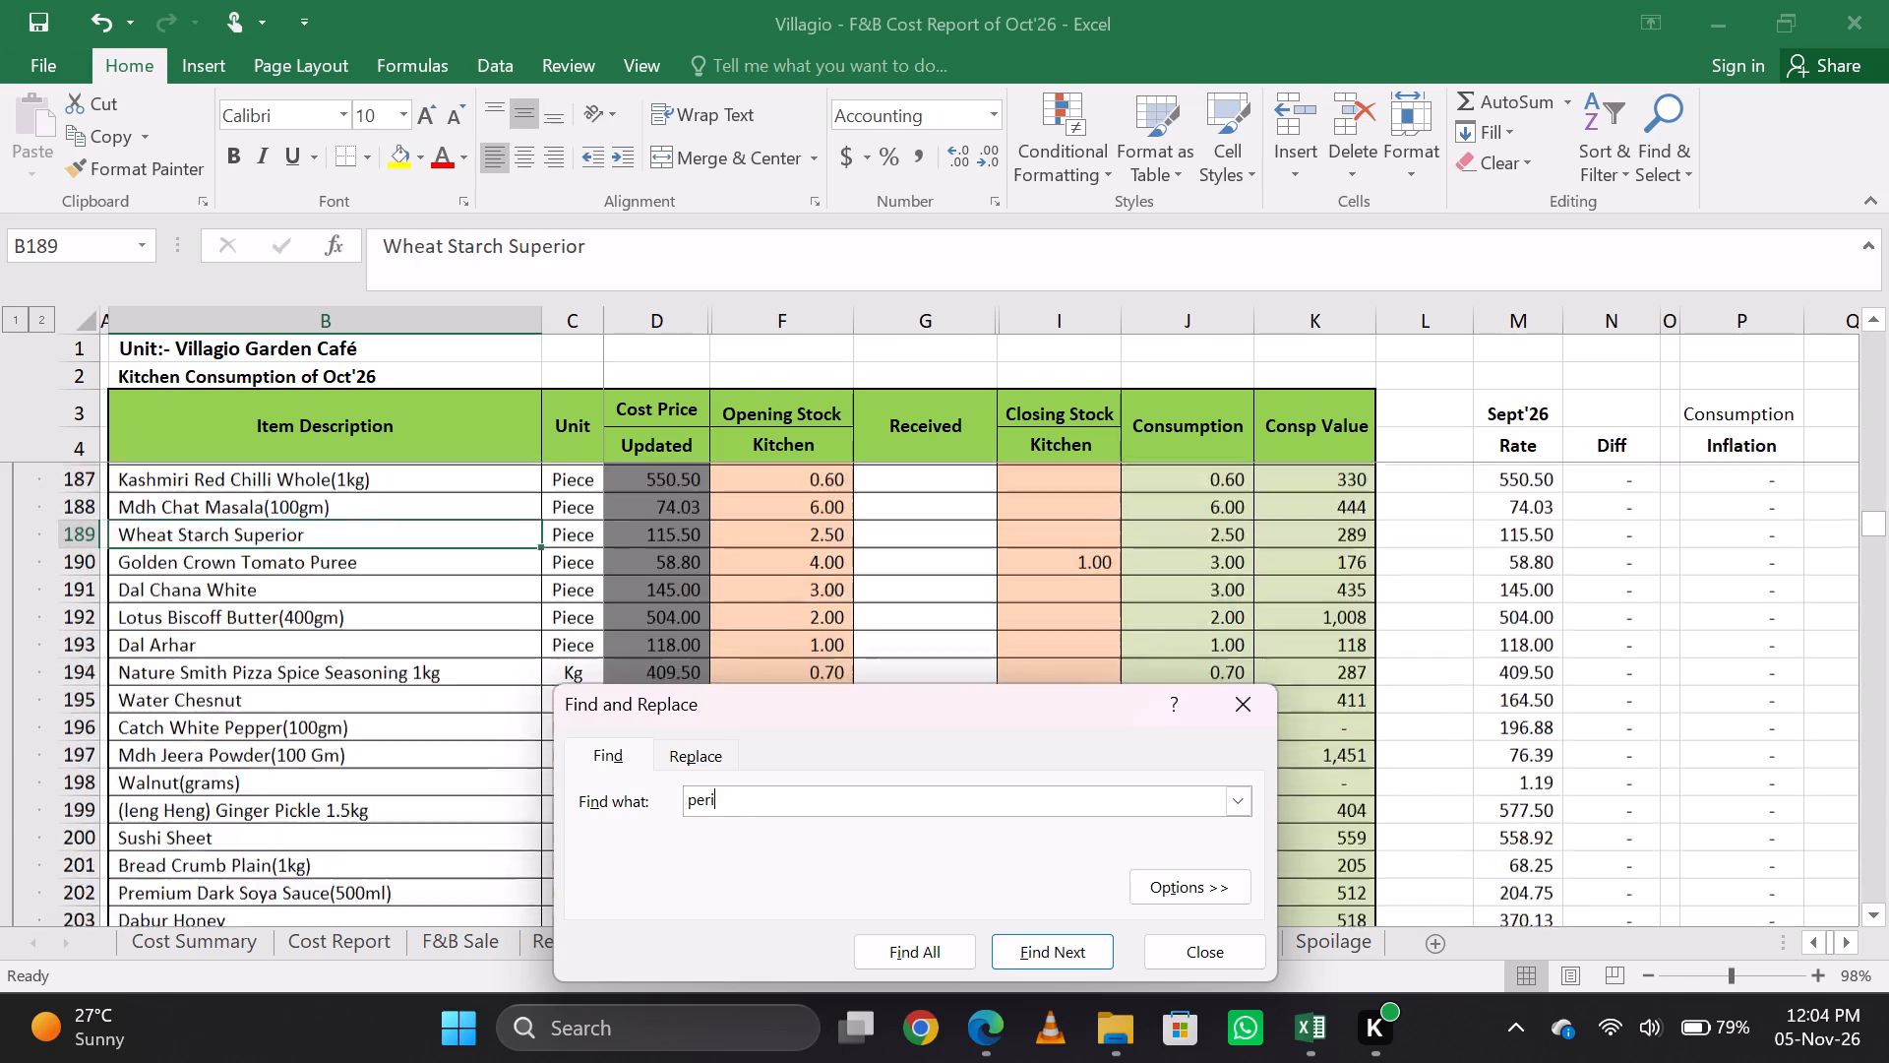
Close the search and read through the remaining provisions items to the end of the section, looking for a peri peri item.
key("Escape")
key("Down")
key("Down")
key("Page_Down")
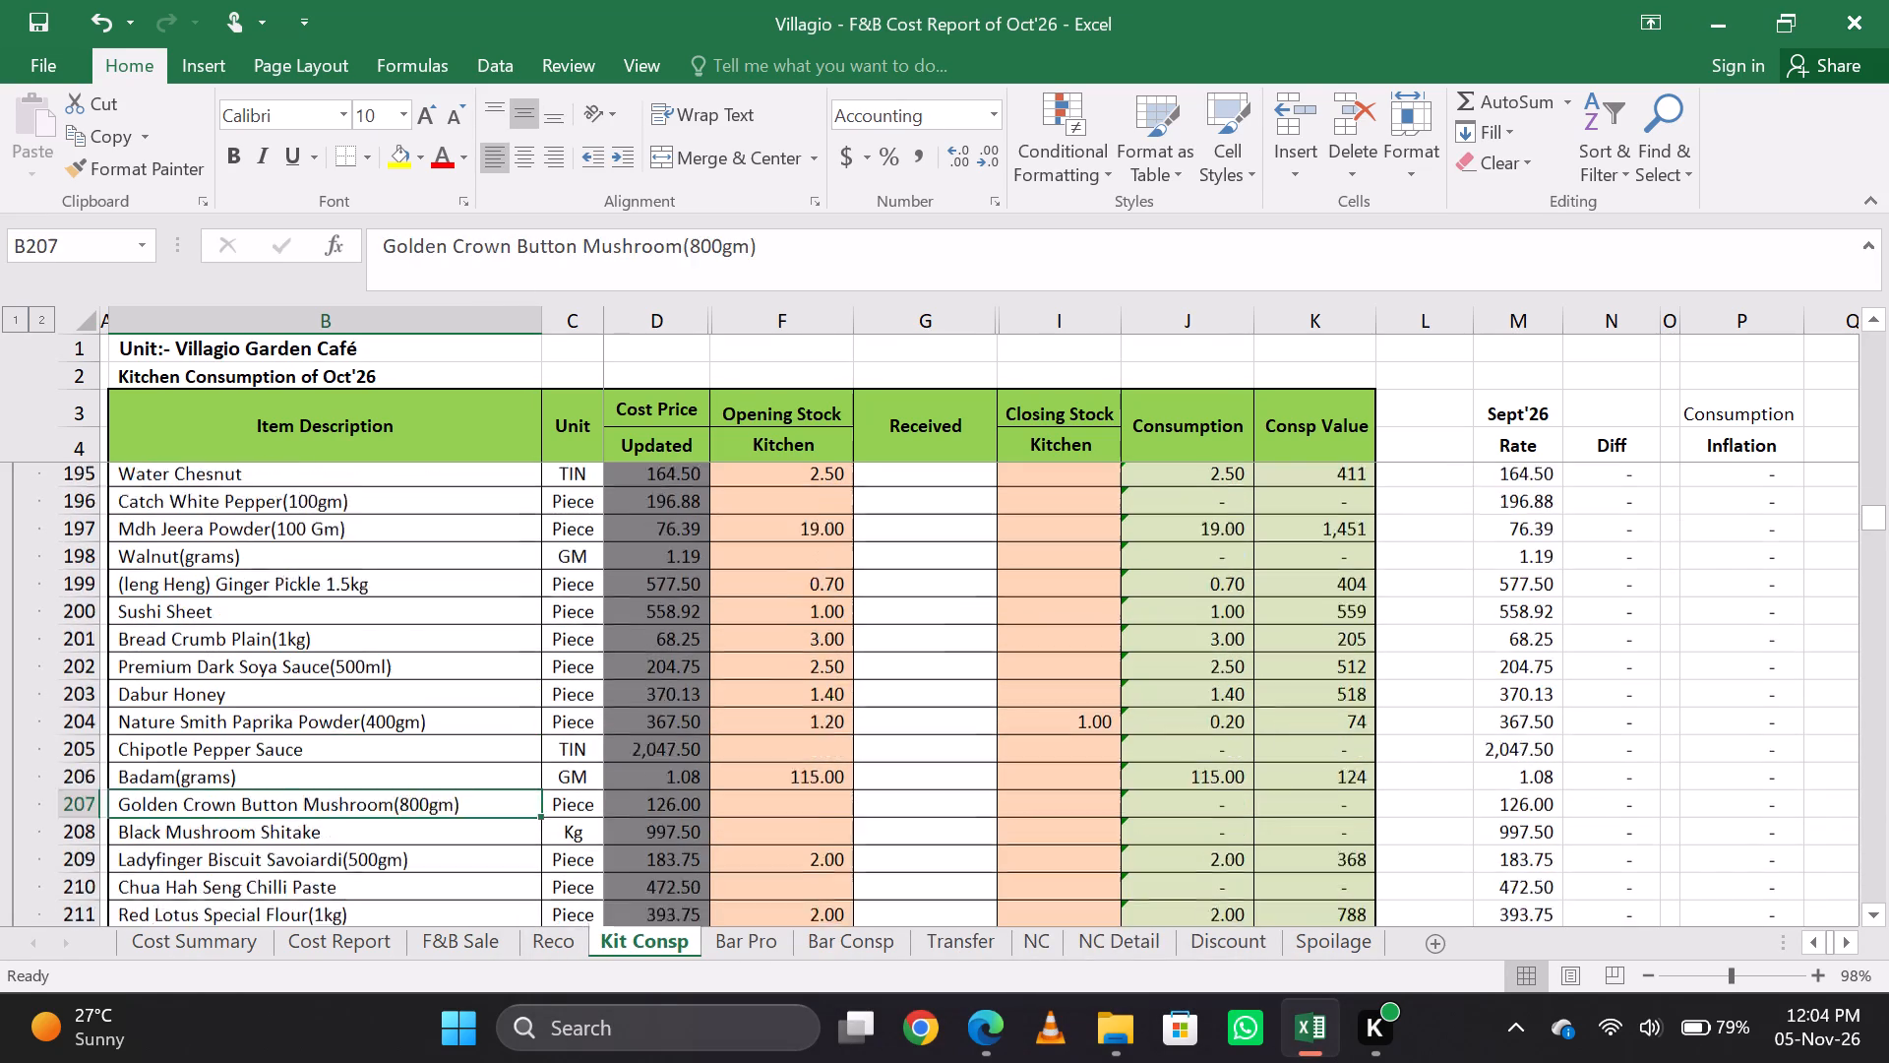
key("Page_Down")
key("Page_Down")
key("Page_Down")
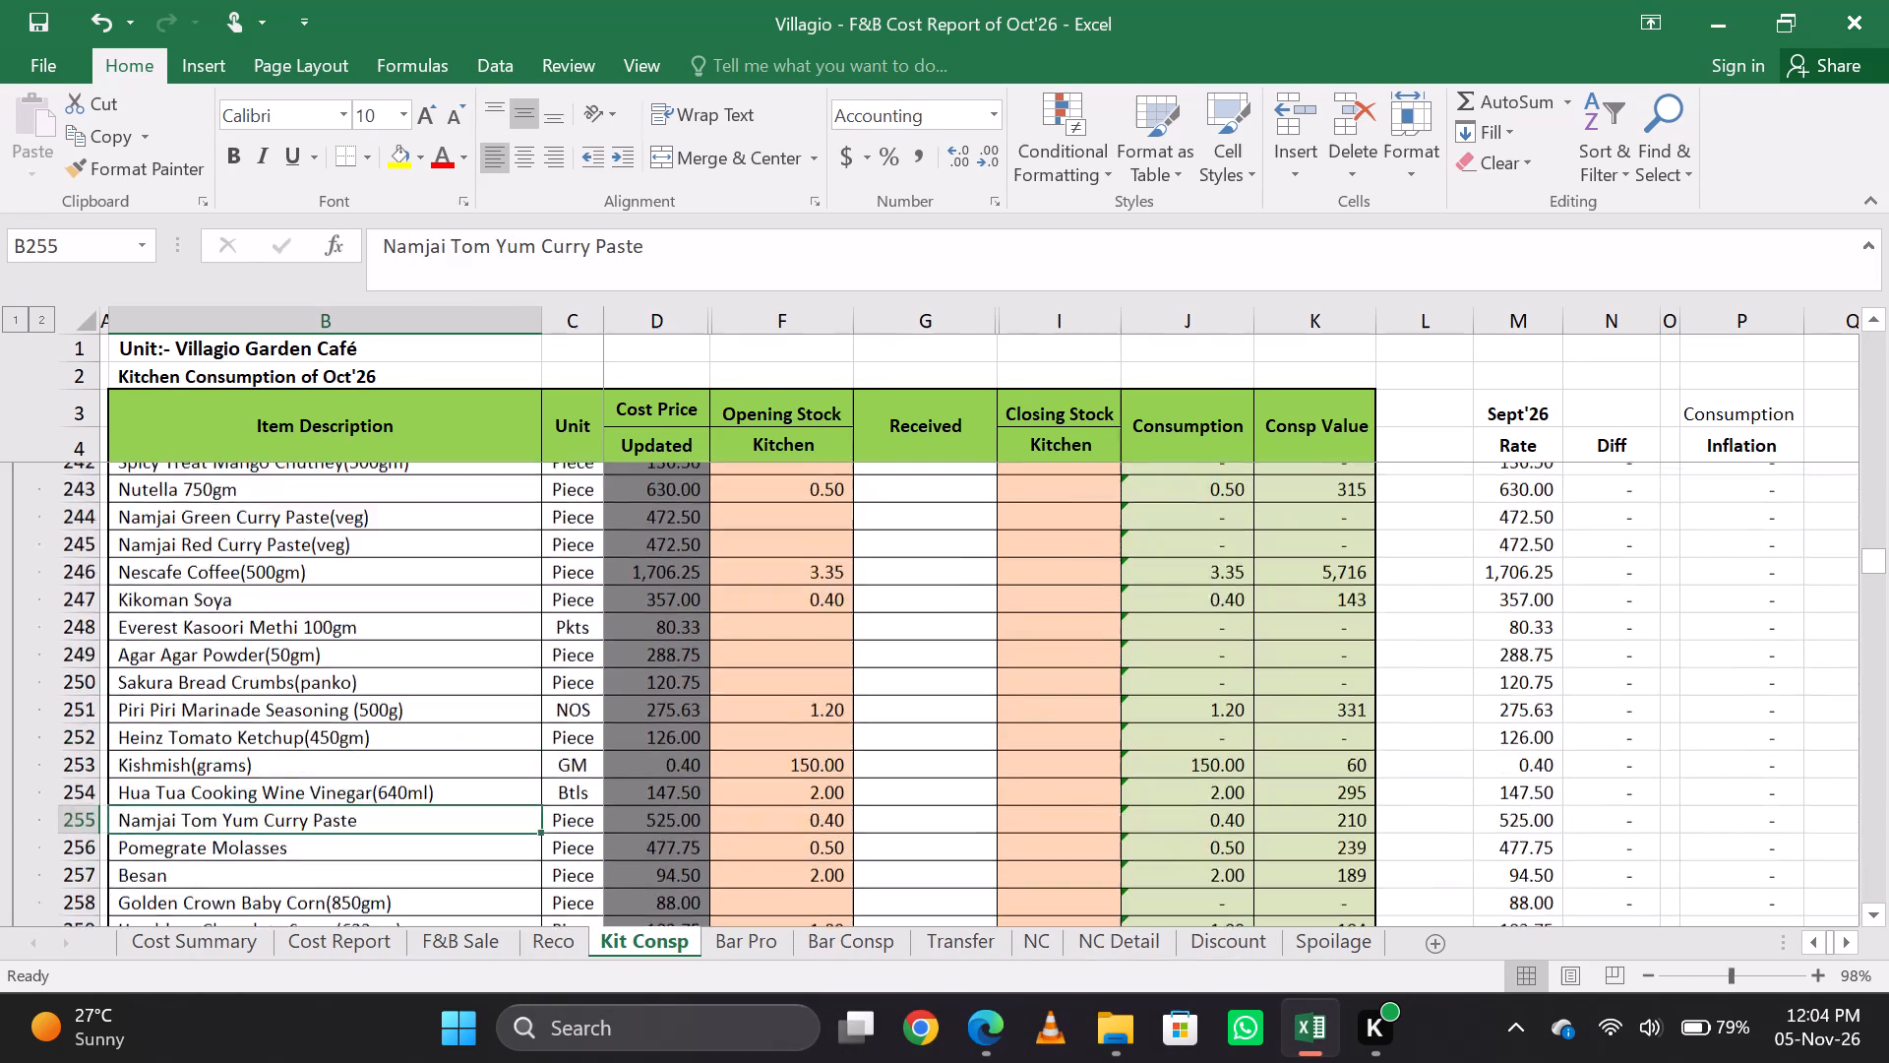
key("Down")
key("Down")
key("Down")
key("Down")
key("Down")
key("Down")
key("Down")
key("Down")
key("Down")
key("Down")
key("Down")
key("Down")
key("Down")
key("Down")
key("Down")
key("Down")
key("Down")
key("Up")
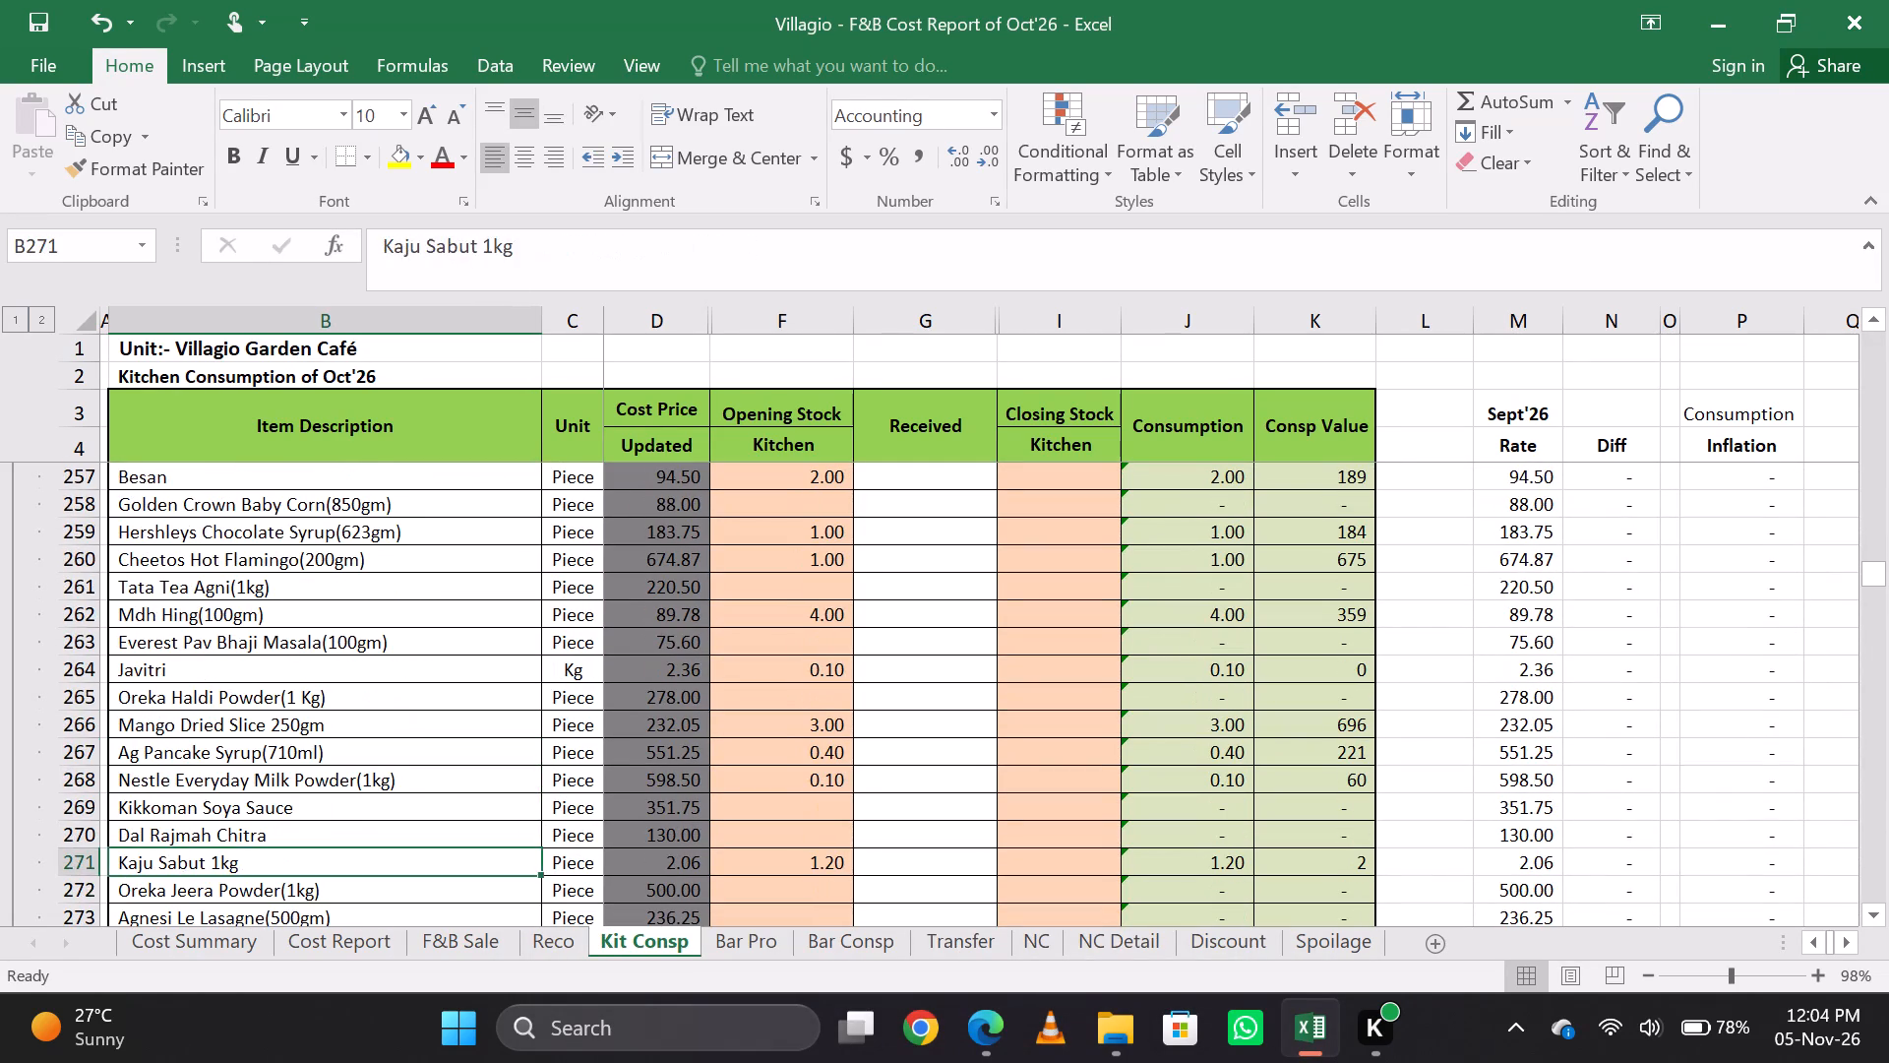
key("Down")
key("Down")
key("Down")
key("Down")
key("Down")
key("Down")
key("Down")
key("Down")
key("Down")
key("Down")
key("Down")
key("Down")
key("Down")
key("Down")
key("Down")
key("Up")
key("Down")
key("Down")
key("Down")
key("Down")
key("Down")
key("Down")
key("Down")
key("Down")
key("Down")
key("Down")
key("Down")
key("Down")
key("Down")
key("Down")
key("Down")
key("Down")
key("Down")
key("Down")
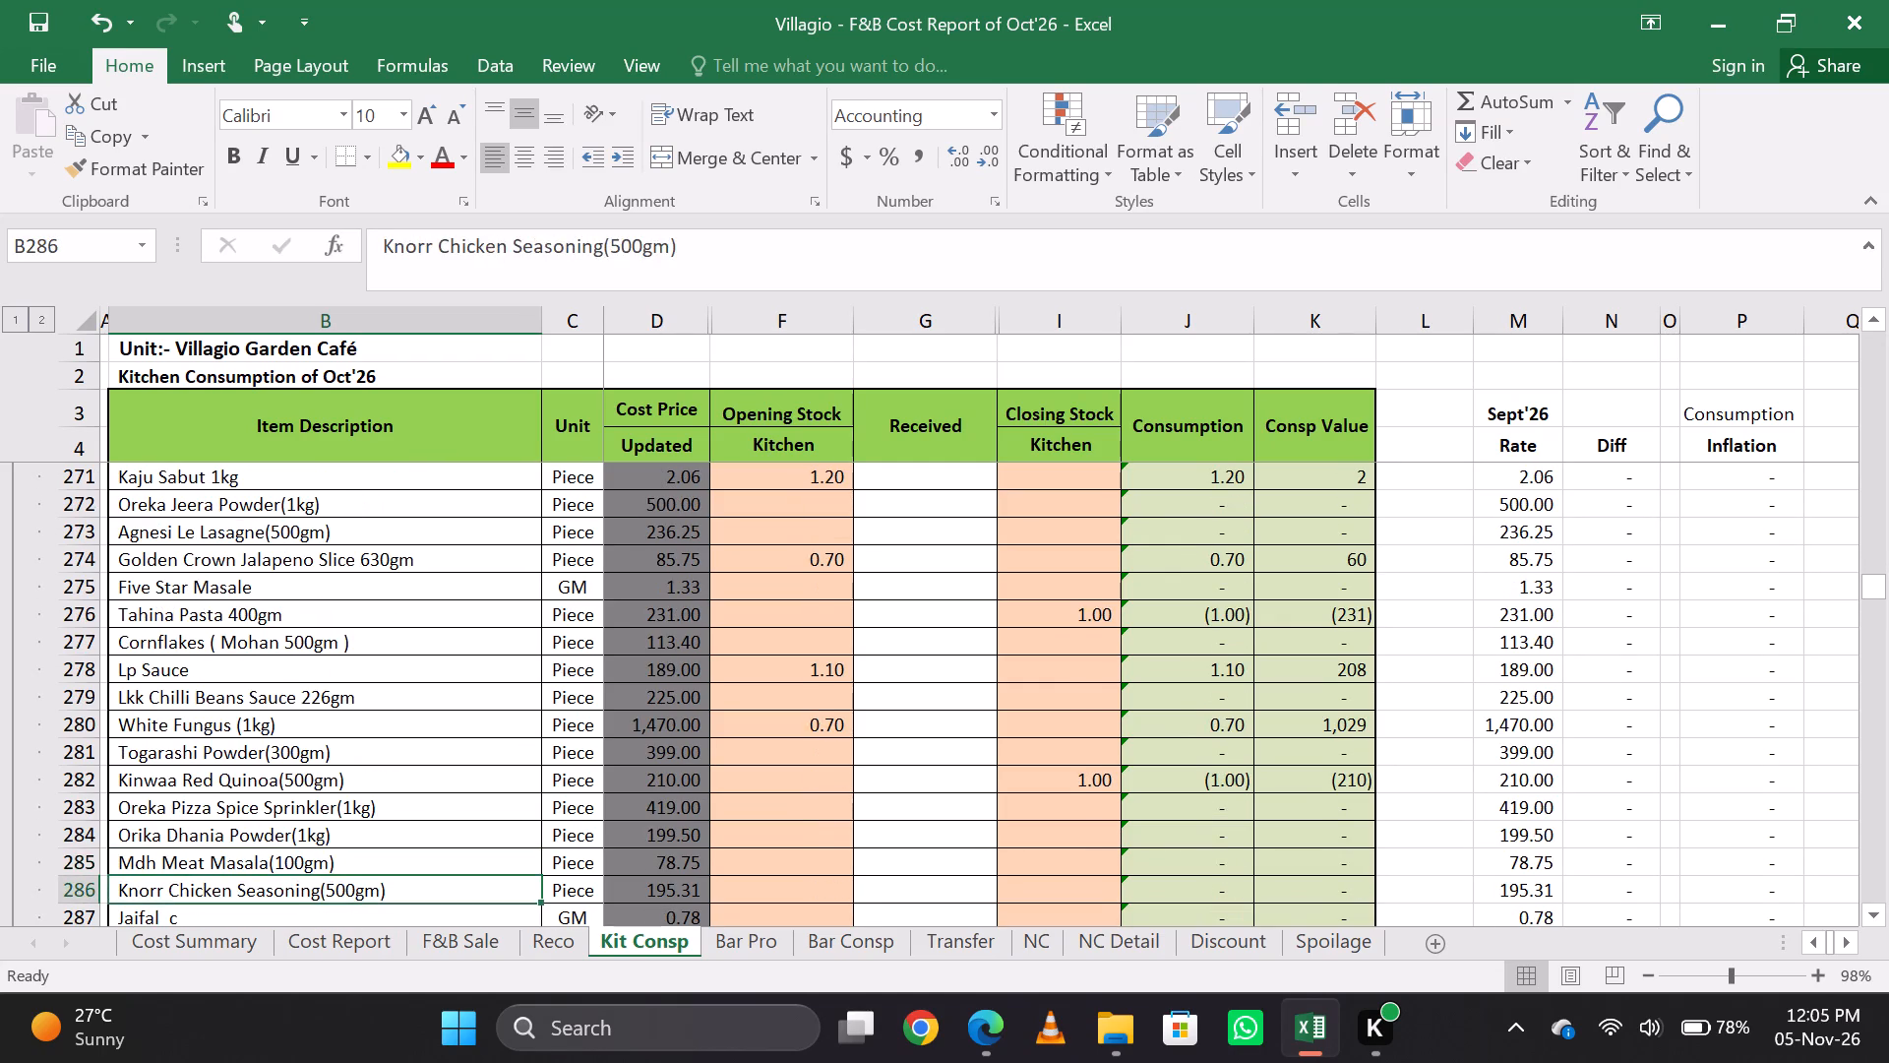
key("Up")
key("Down")
key("Down")
key("Down")
key("Down")
key("Down")
key("Down")
key("Down")
key("Down")
key("Down")
key("Down")
key("Down")
key("Down")
key("Down")
key("Down")
key("Down")
key("Down")
key("Down")
key("Down")
key("Down")
key("Down")
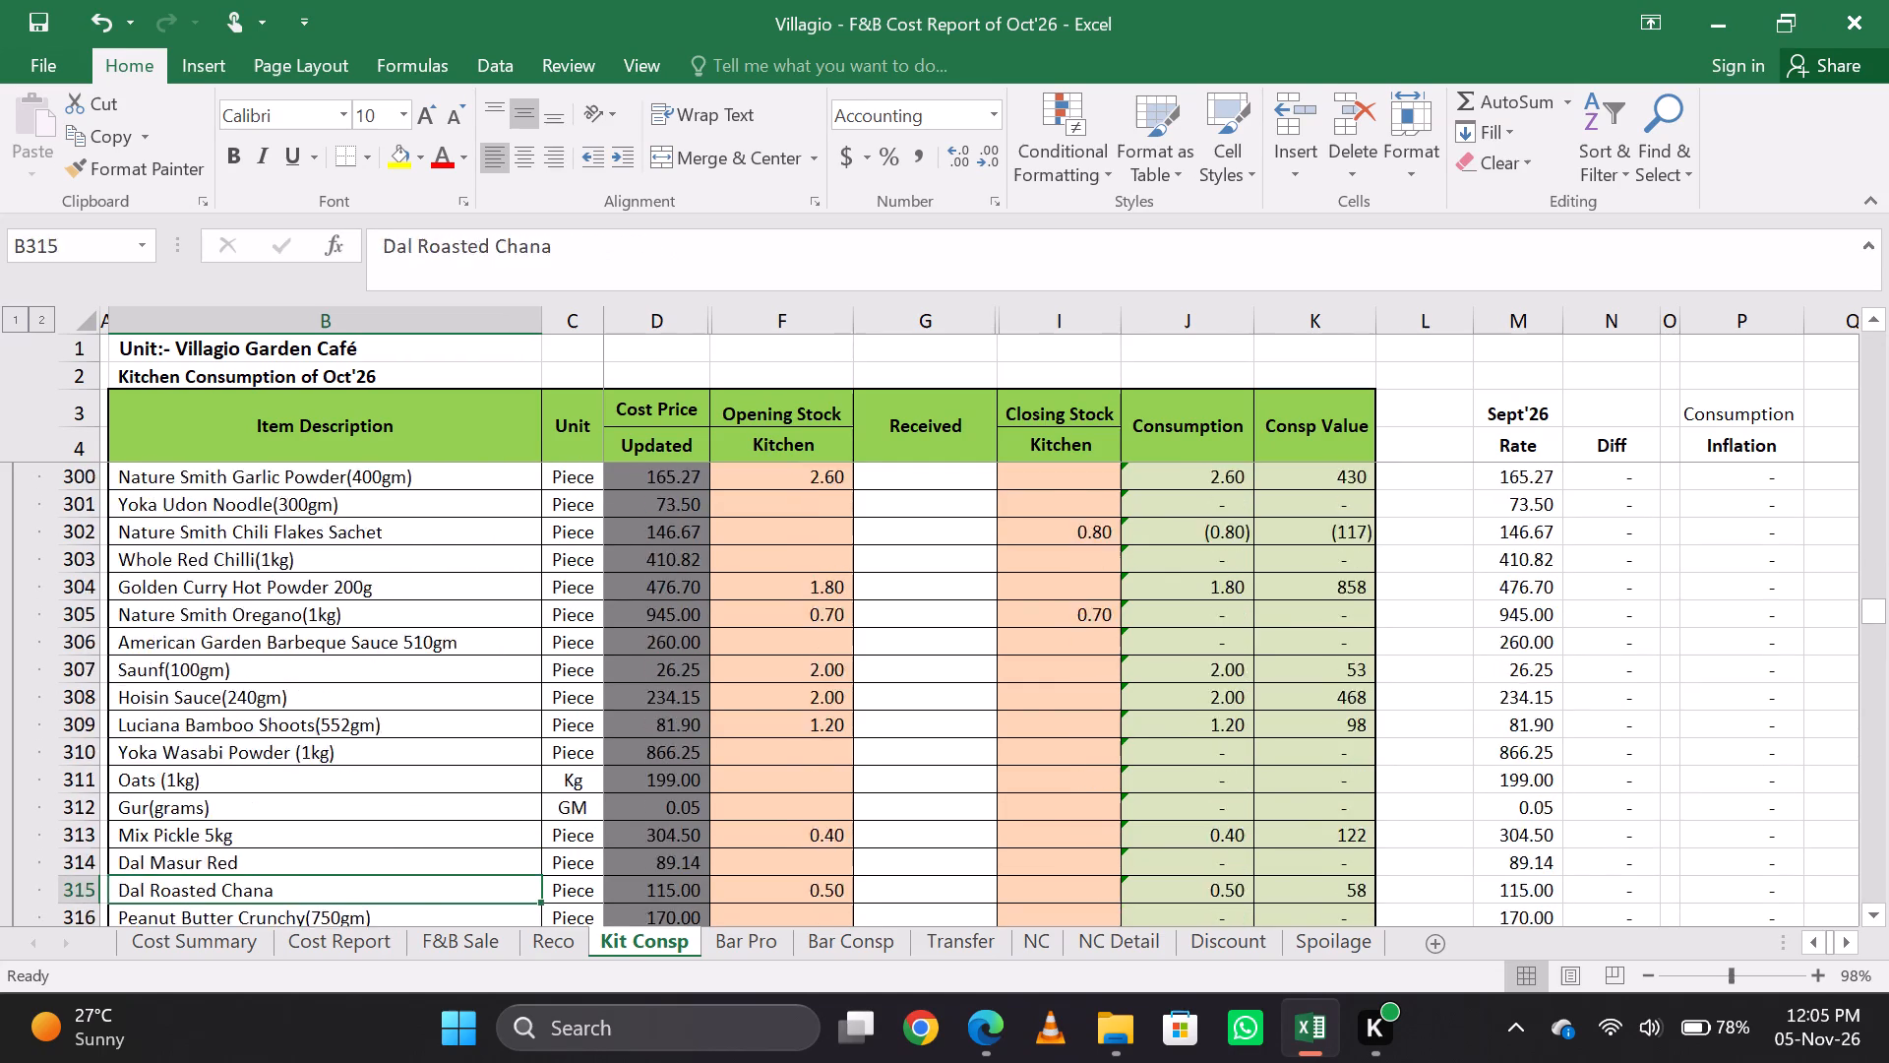
key("Up")
key("Down")
key("Down")
key("Down")
key("Down")
key("Down")
key("Down")
key("Down")
key("Down")
key("Down")
key("Down")
key("Down")
key("Down")
key("Down")
key("Down")
key("Down")
key("Down")
key("Down")
key("Down")
key("Down")
key("Down")
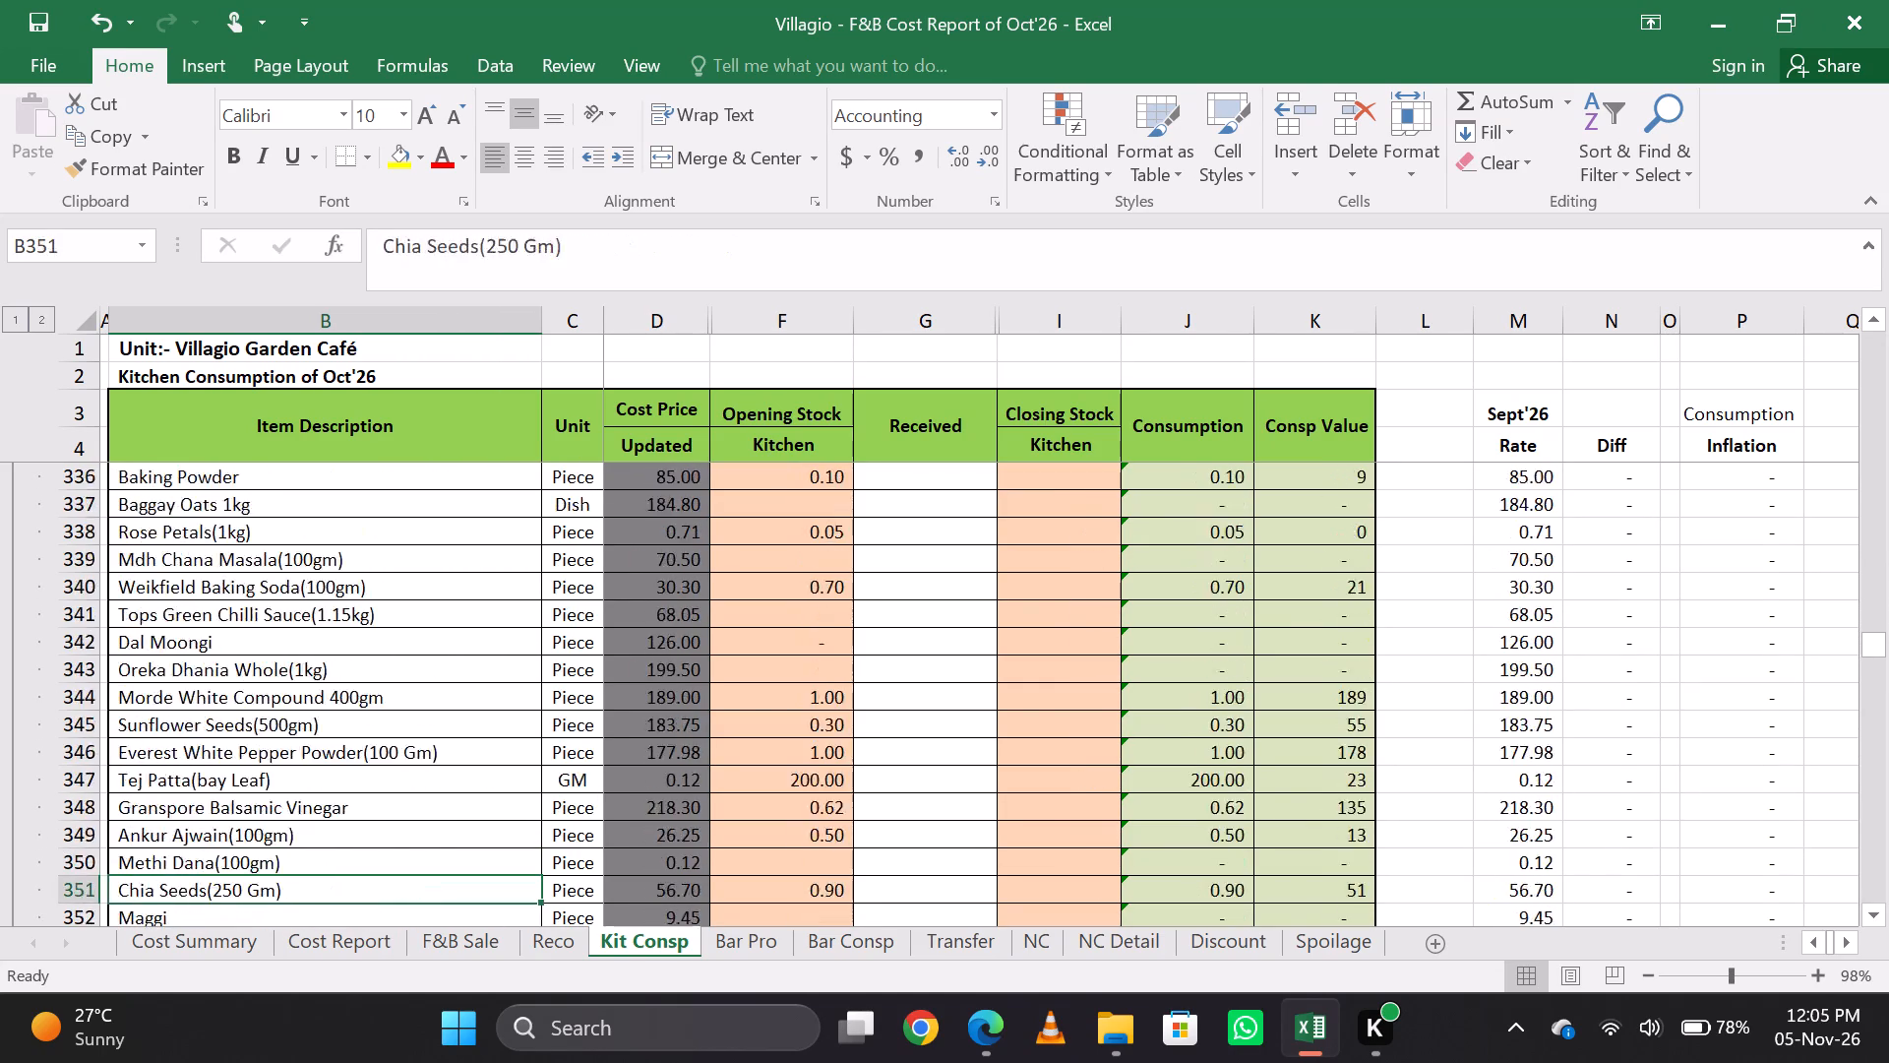
key("Up")
key("Up")
key("Up")
key("Up")
key("Up")
key("Down")
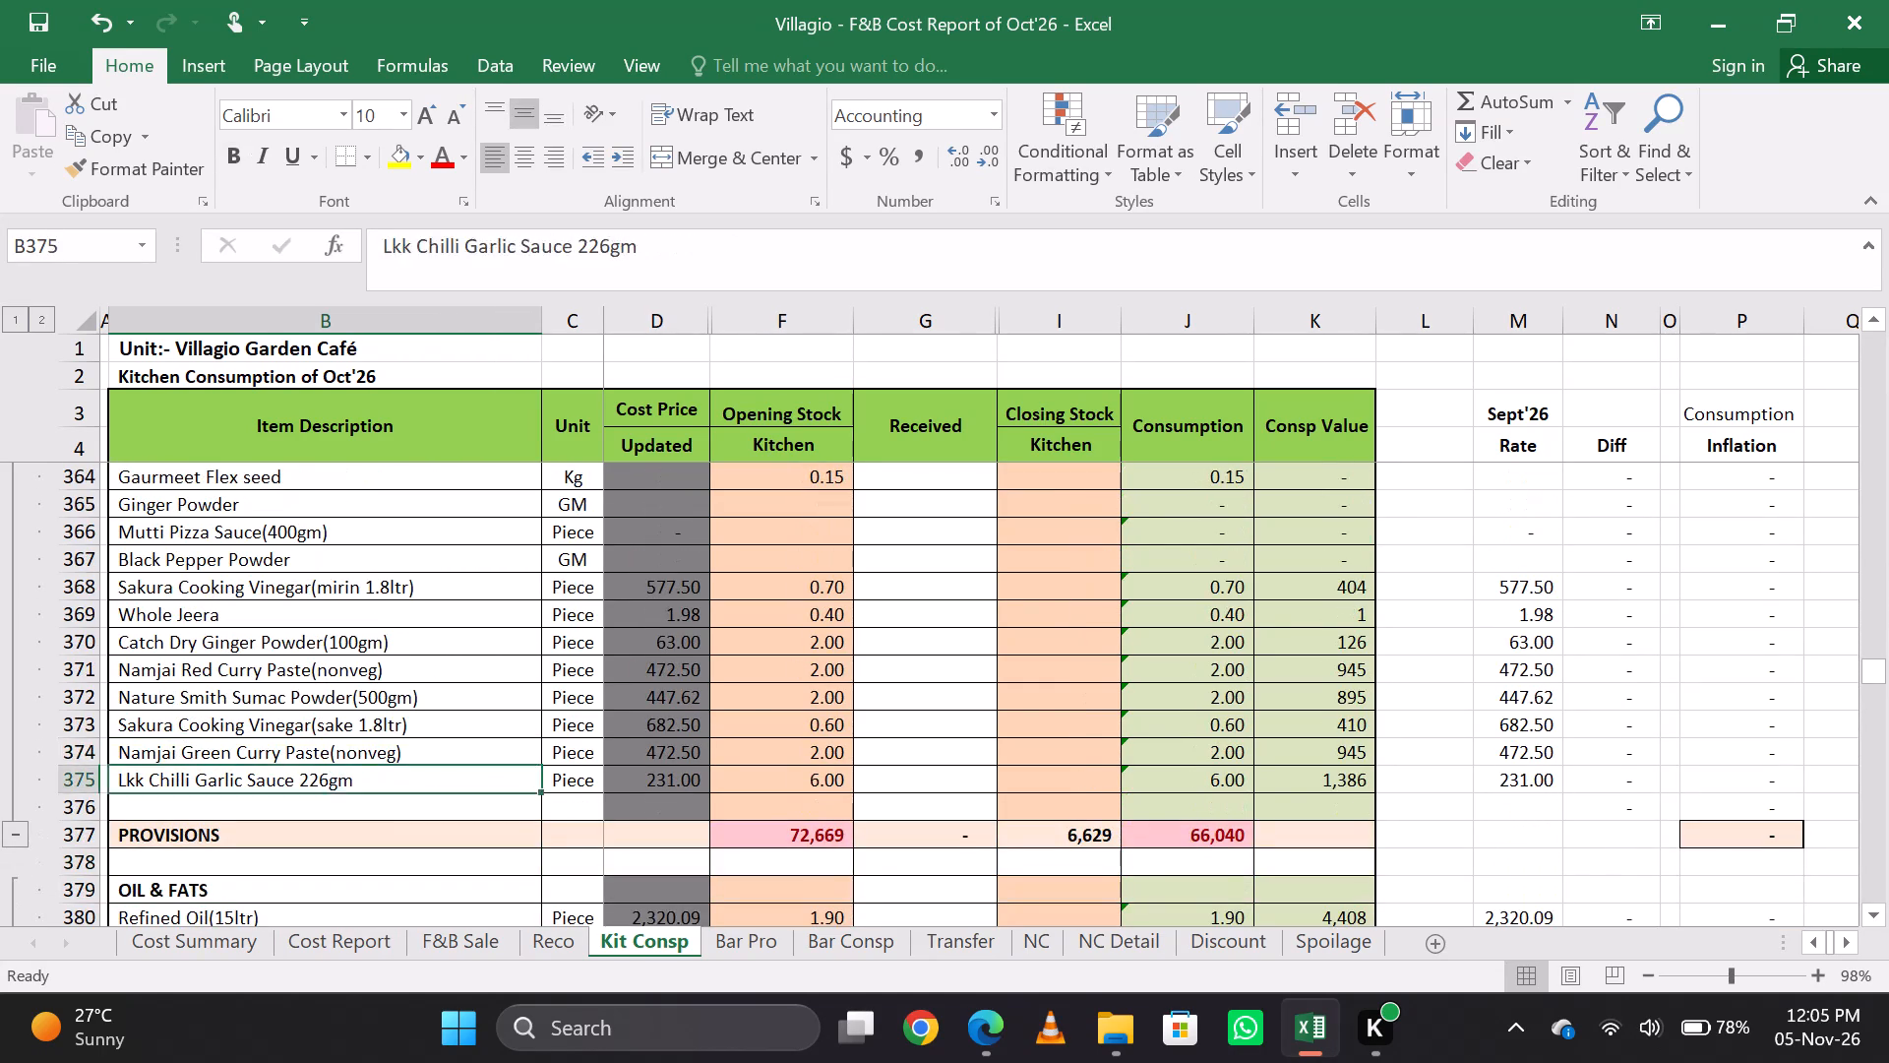
Insert a blank row directly below Lkk Chilli Garlic Sauce 226gm at the end of the provisions list.
key("Down")
key("Up")
key("Down")
key("shift+space")
key("ctrl+shift+equal")
key("Down")
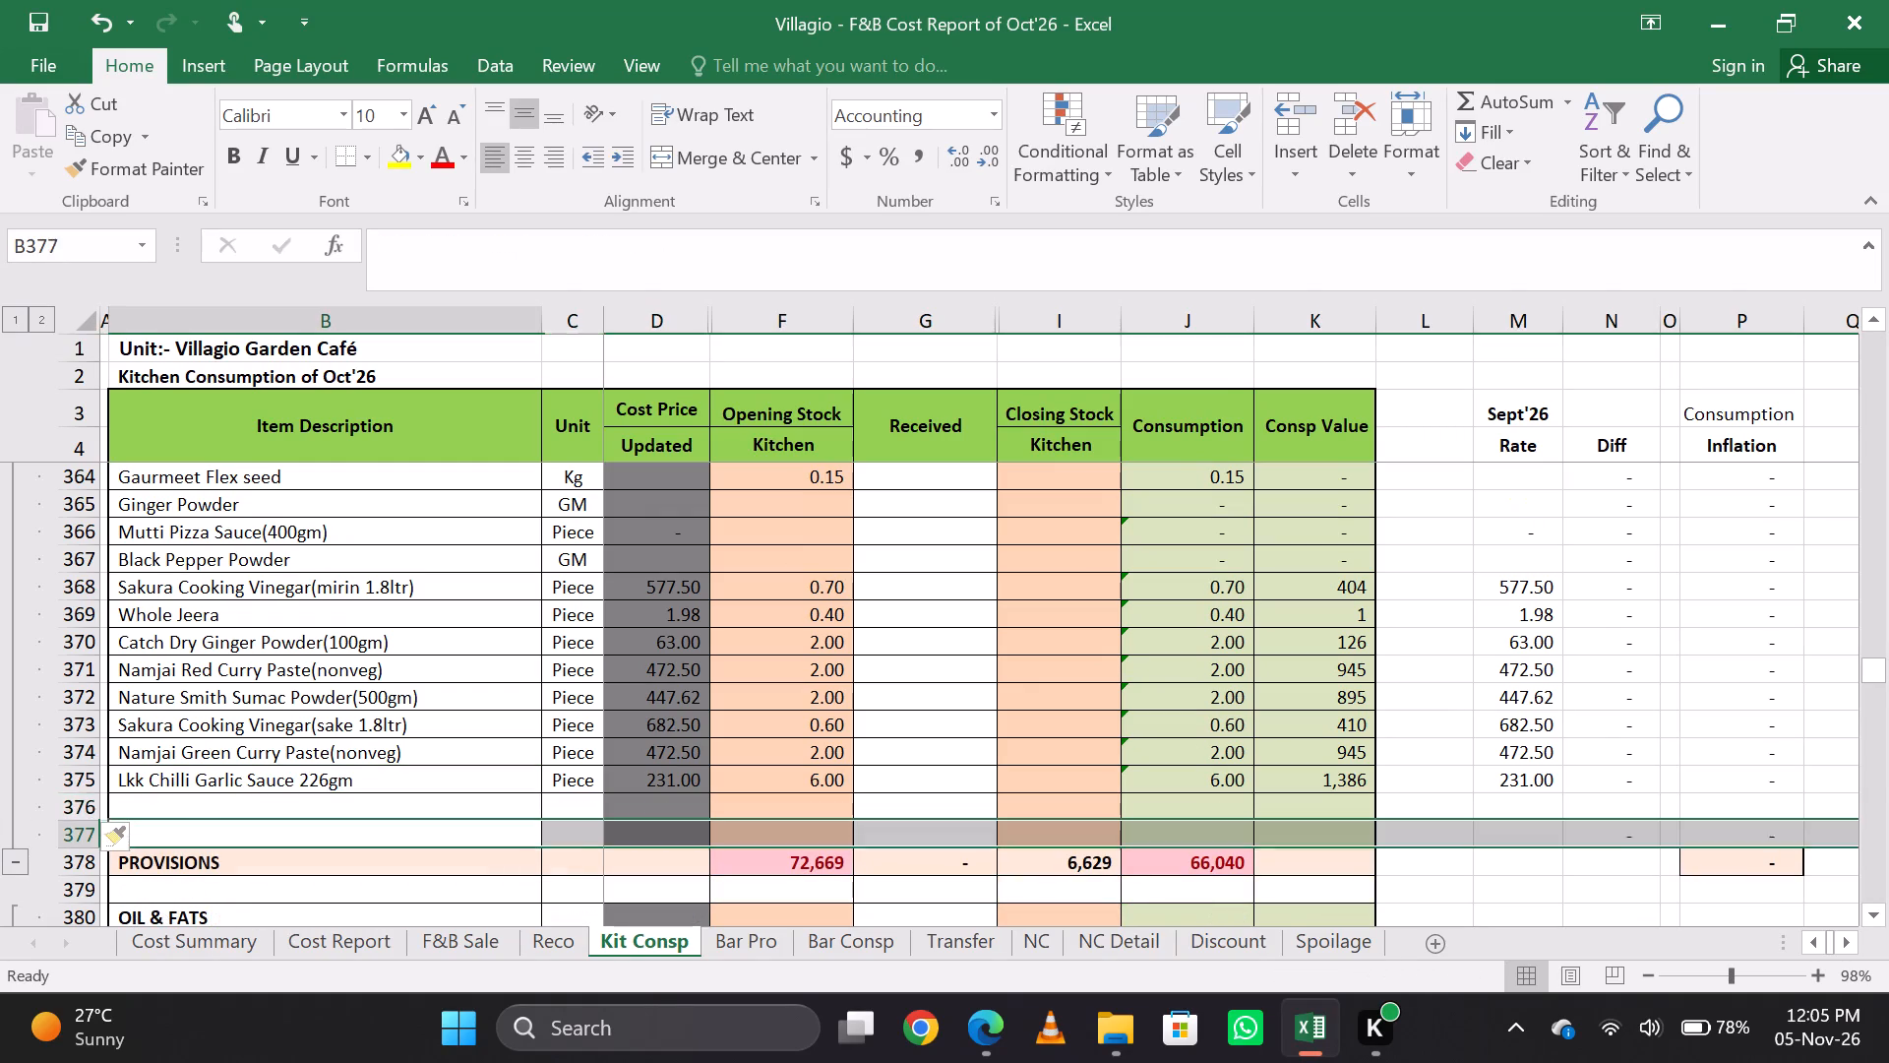
Enter peri peri Powder as the item description in the first blank row below Lkk Chilli Garlic Sauce 226gm.
key("Up")
type("pei")
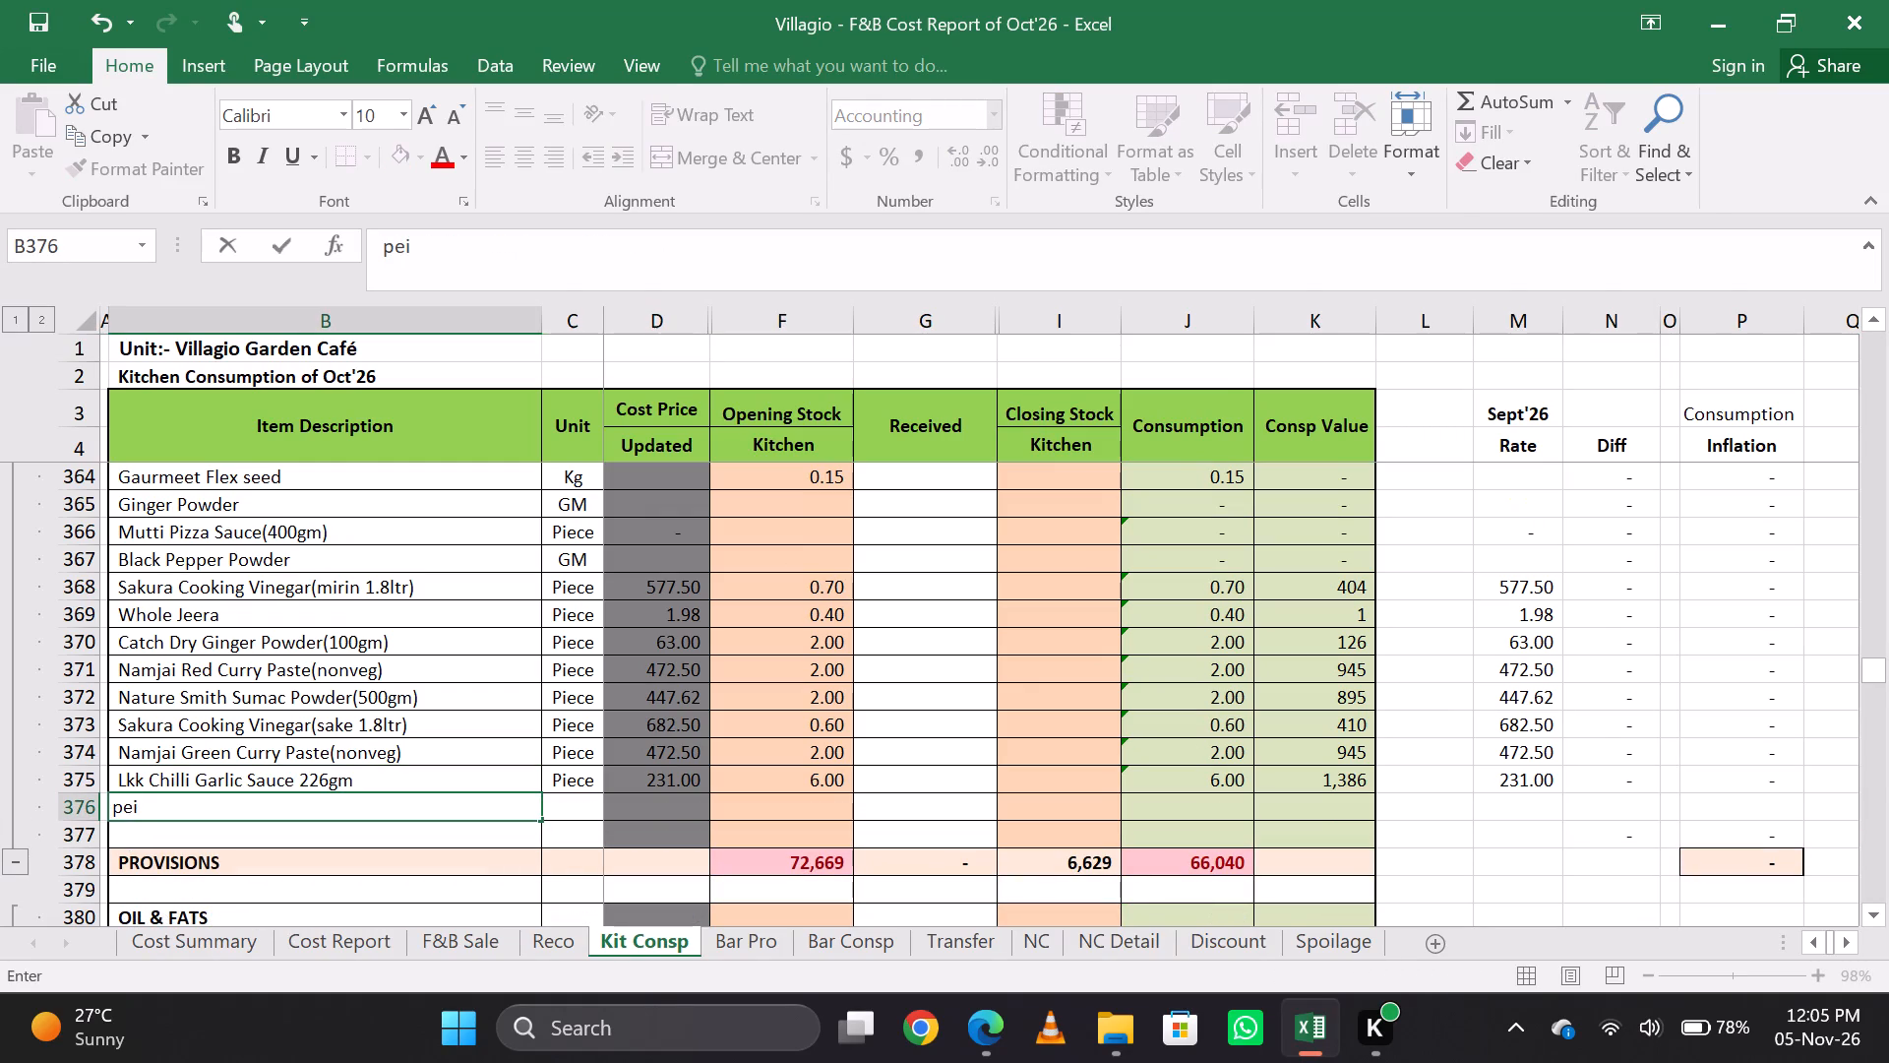
key("BackSpace")
key("BackSpace")
type("eri peri")
key("space")
type("Pow")
key("d")
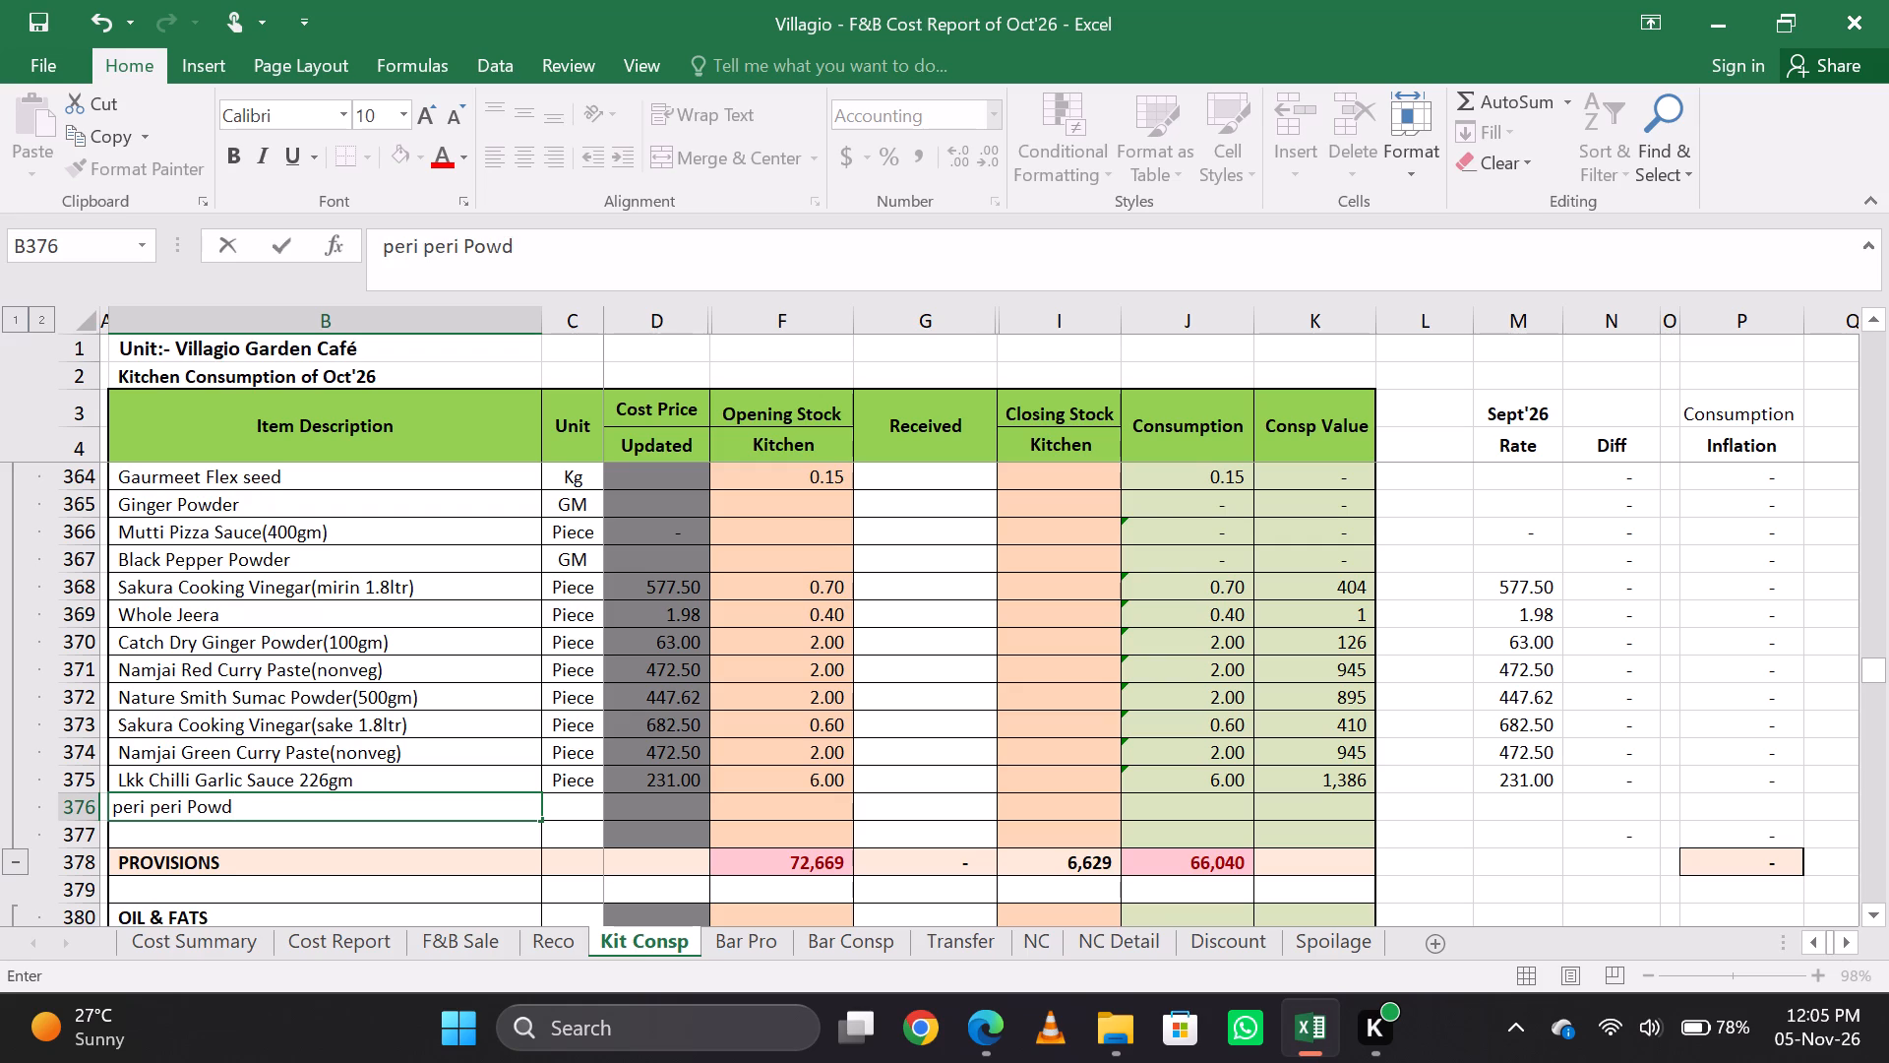
type("er")
key("space")
key("Tab")
Correct the capitalisation of the new item's description to Peri Peri Powder.
key("Left")
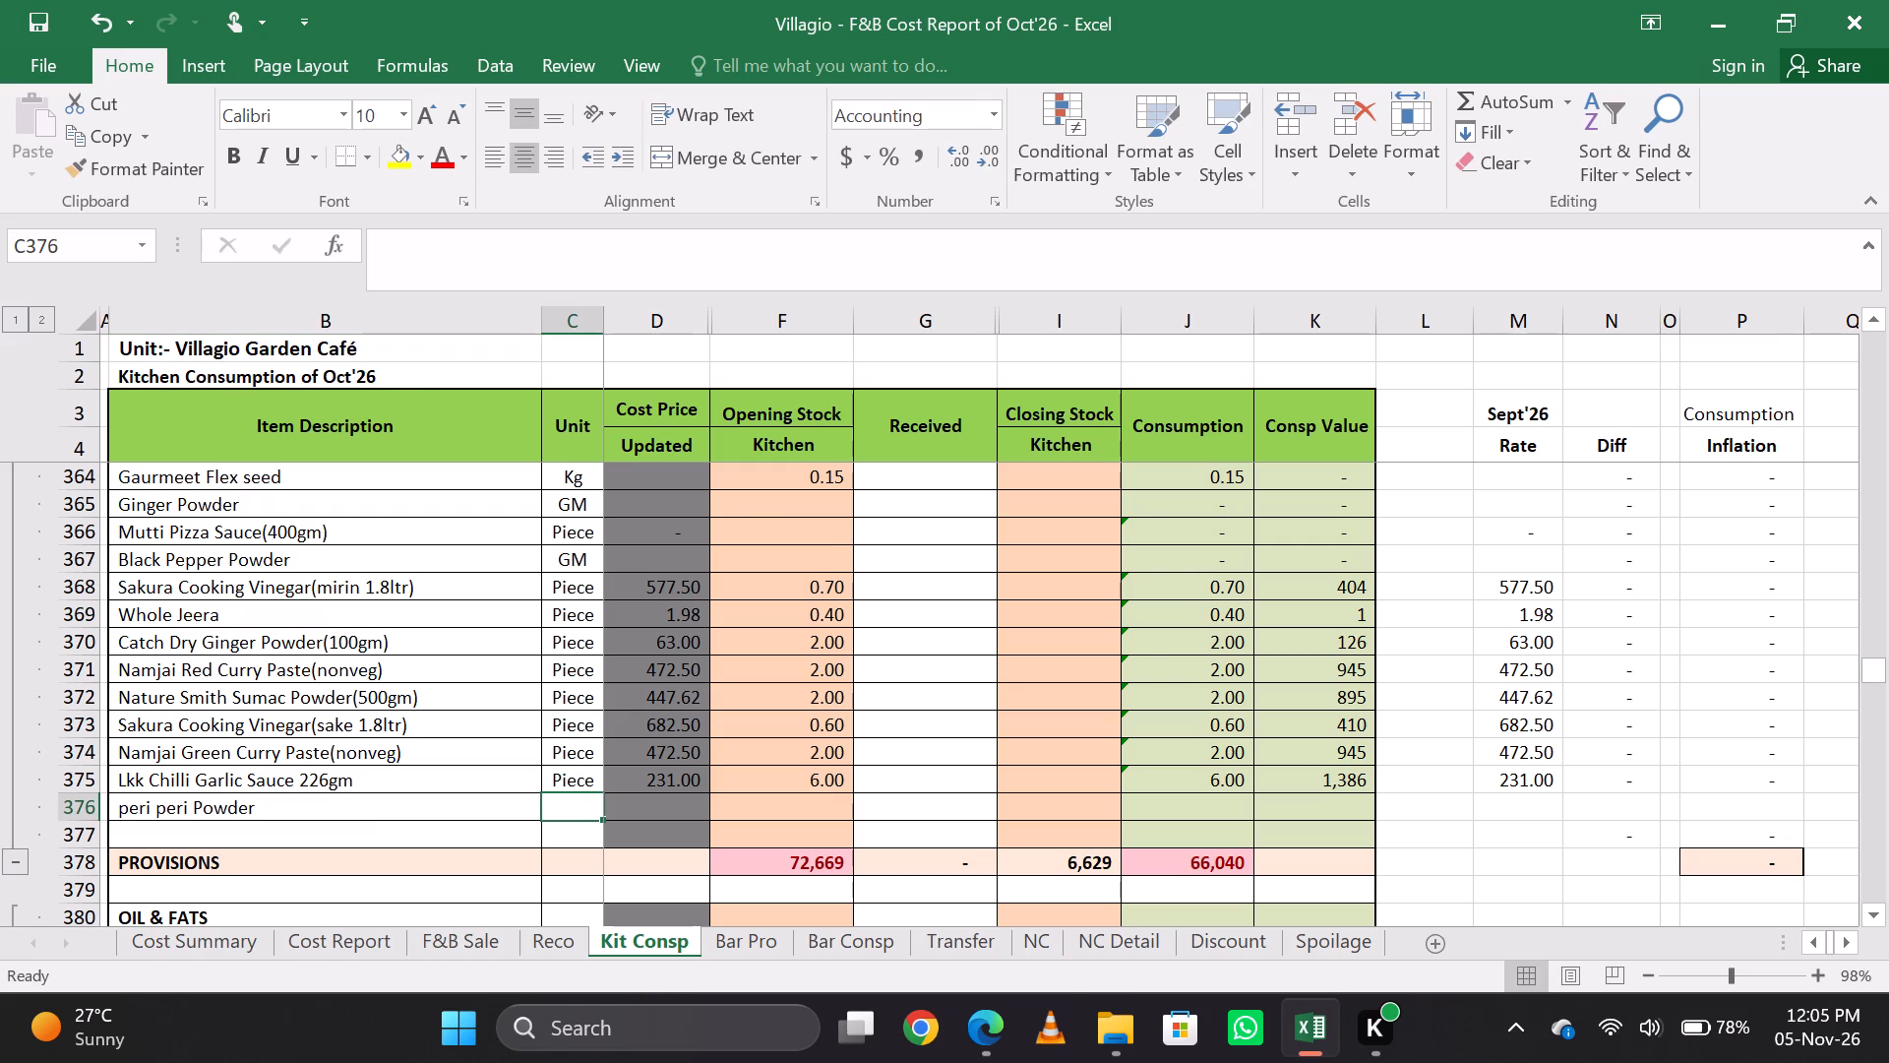
left_click(393, 242)
key("BackSpace")
key("shift+p")
key("Right")
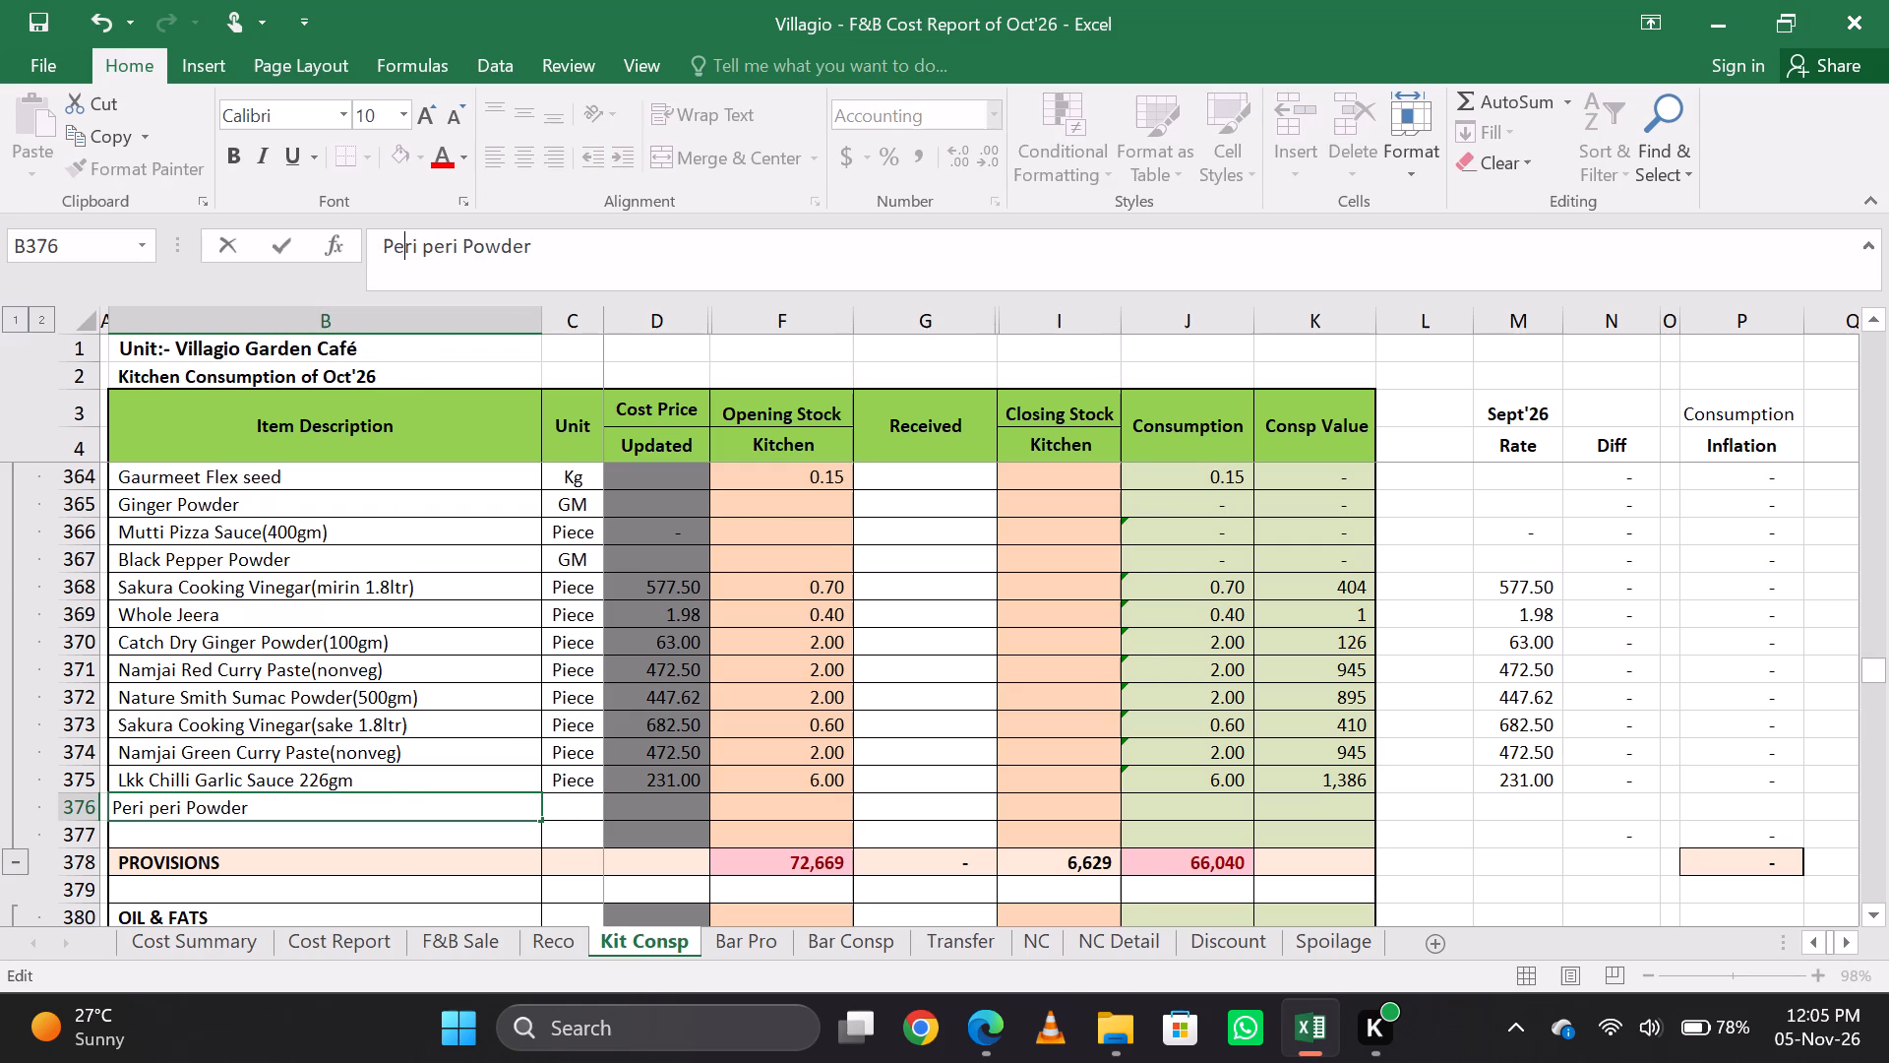
key("Right")
key("Right")
key("Right")
key("Right")
key("shift+BackSpace")
key("shift+p")
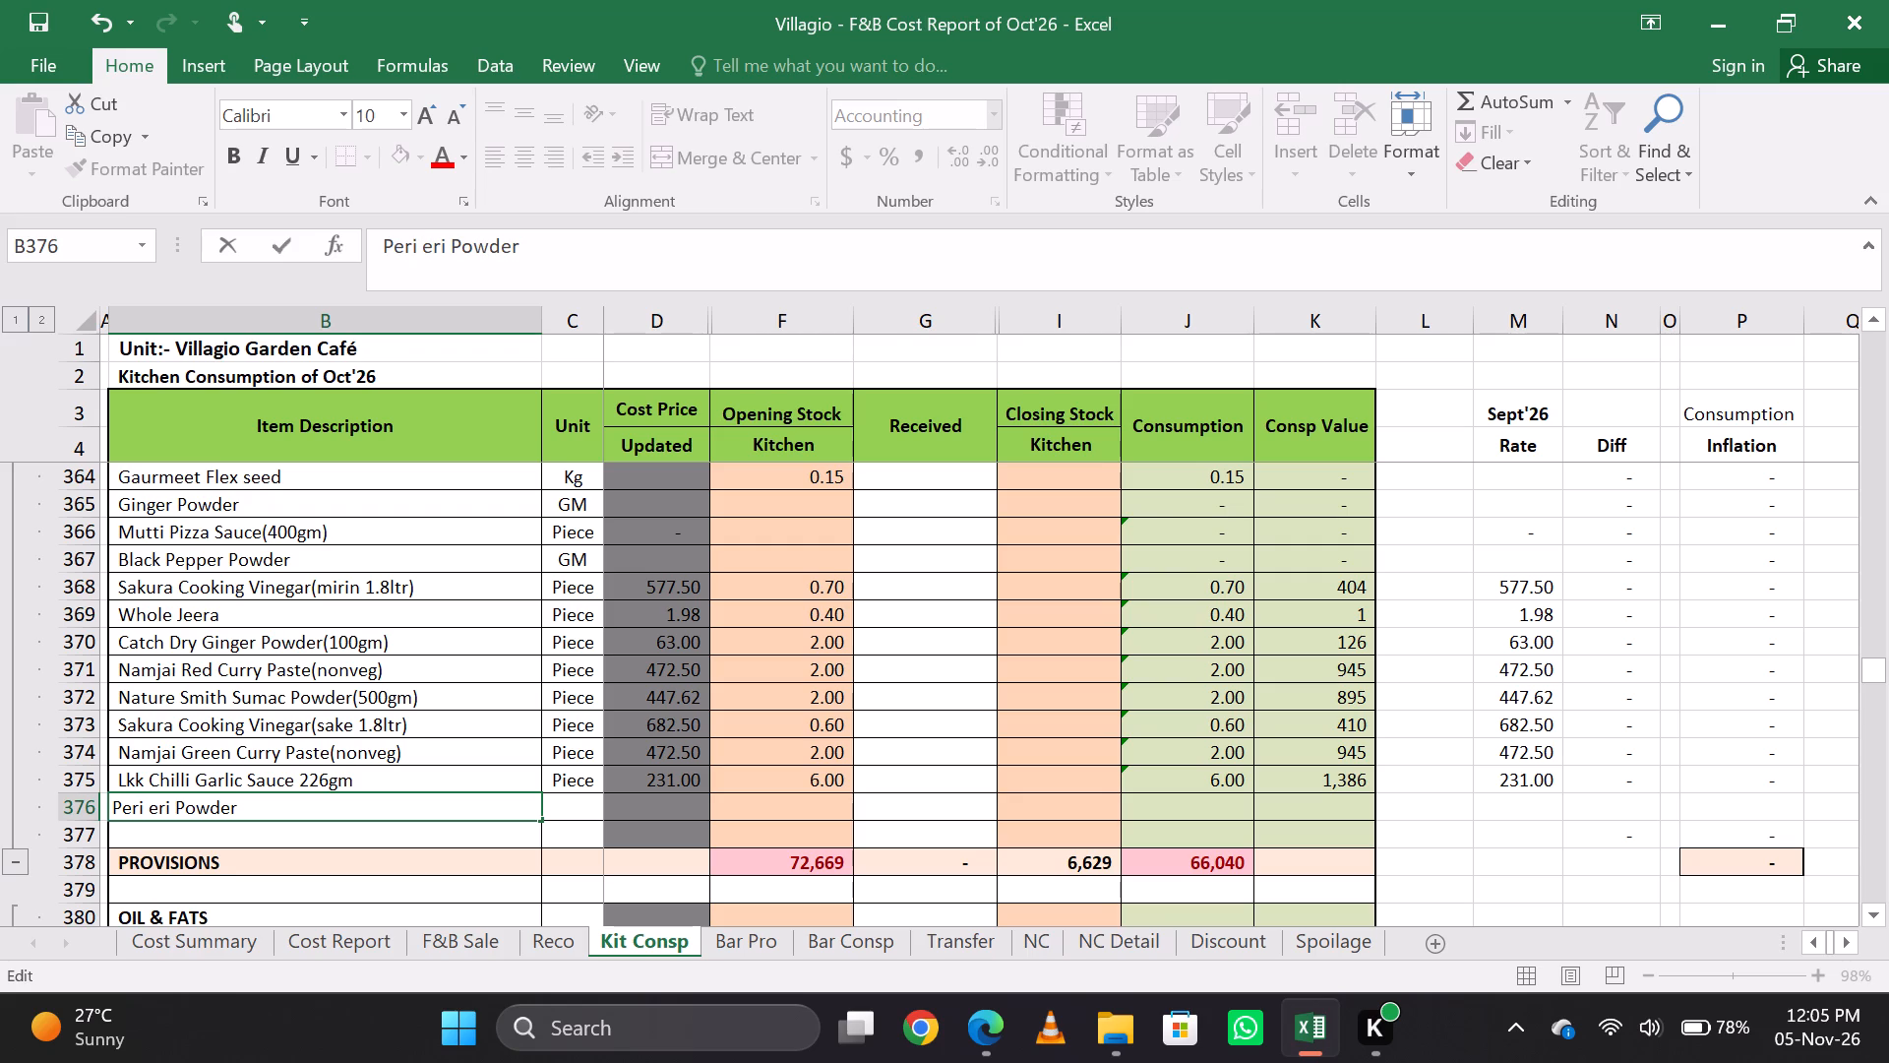
key("Return")
Set the unit of Peri Peri Powder to kg.
key("Up")
key("Right")
key("Right")
key("Left")
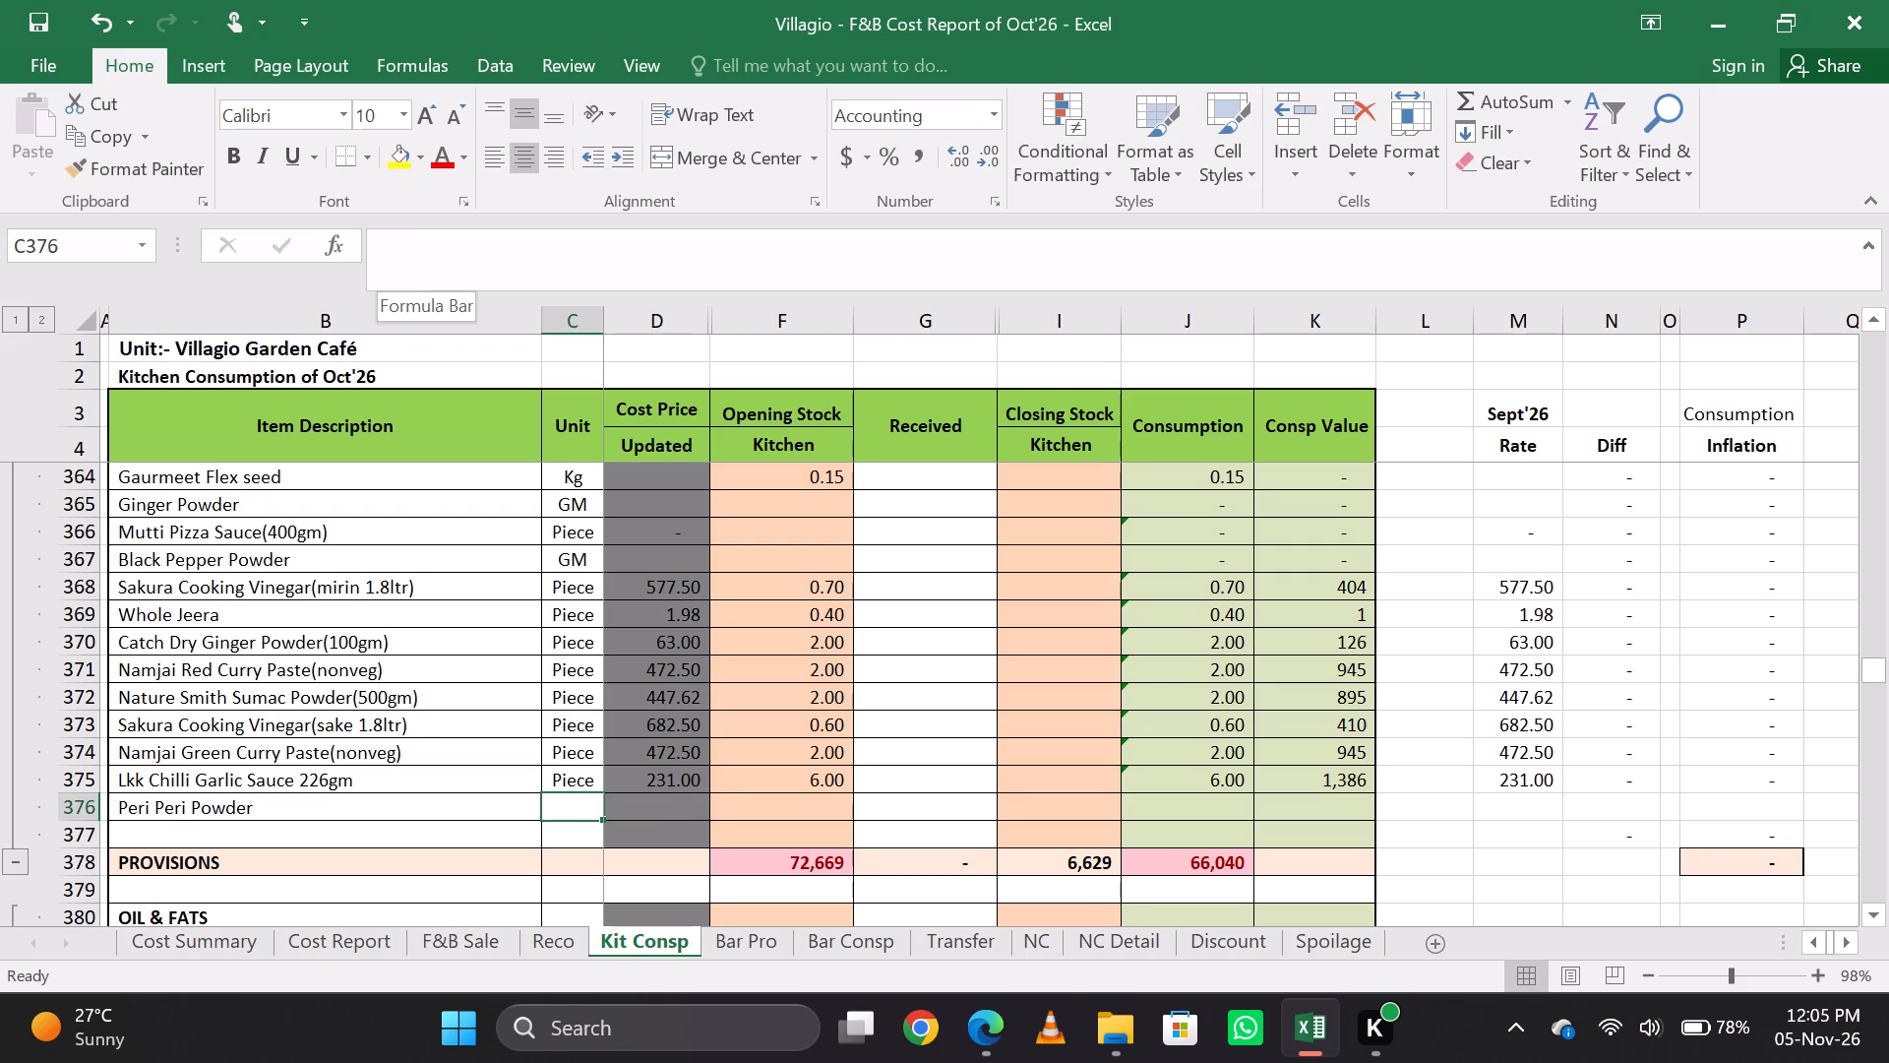
key("Down")
key("Up")
type("kg")
key("Tab")
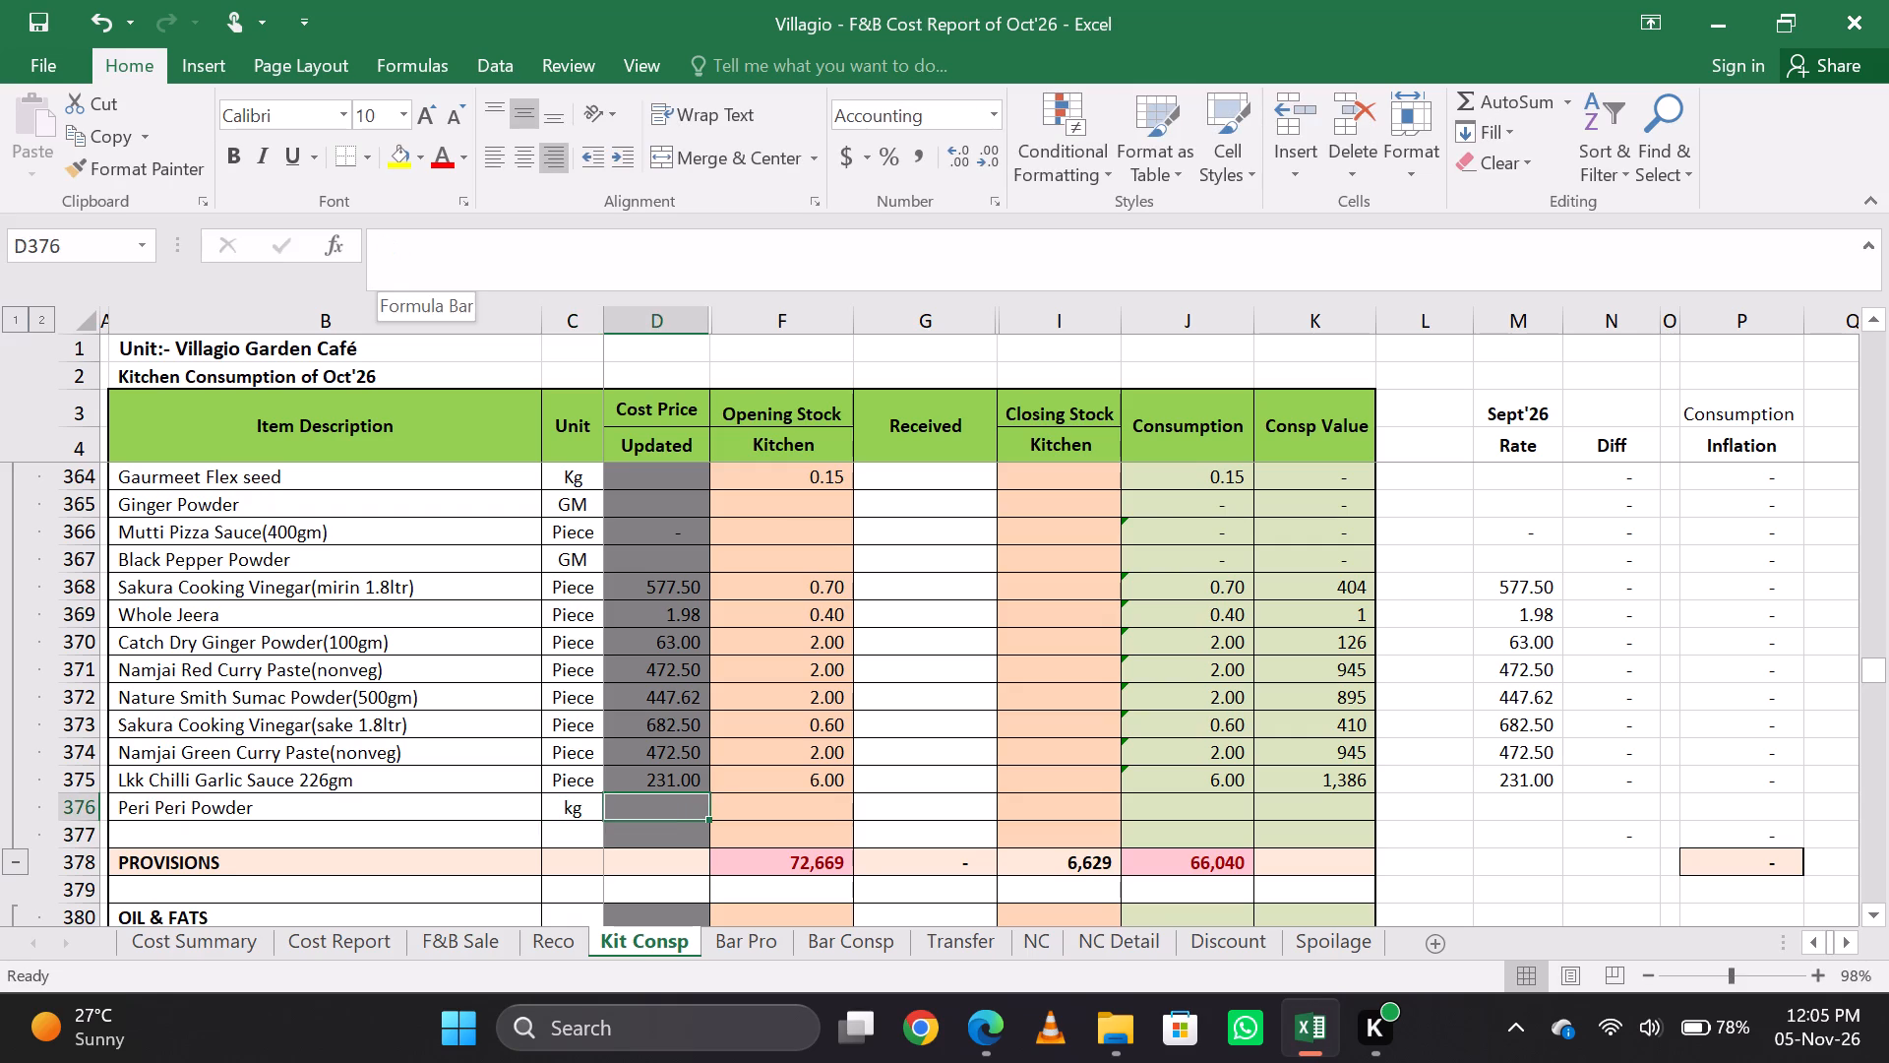
Fill the Consumption and Consp Value formulas down from Lkk Chilli Garlic Sauce 226gm into the Peri Peri Powder row.
key("Right")
key("Right")
key("Right")
key("Right")
key("Right")
key("Left")
key("Left")
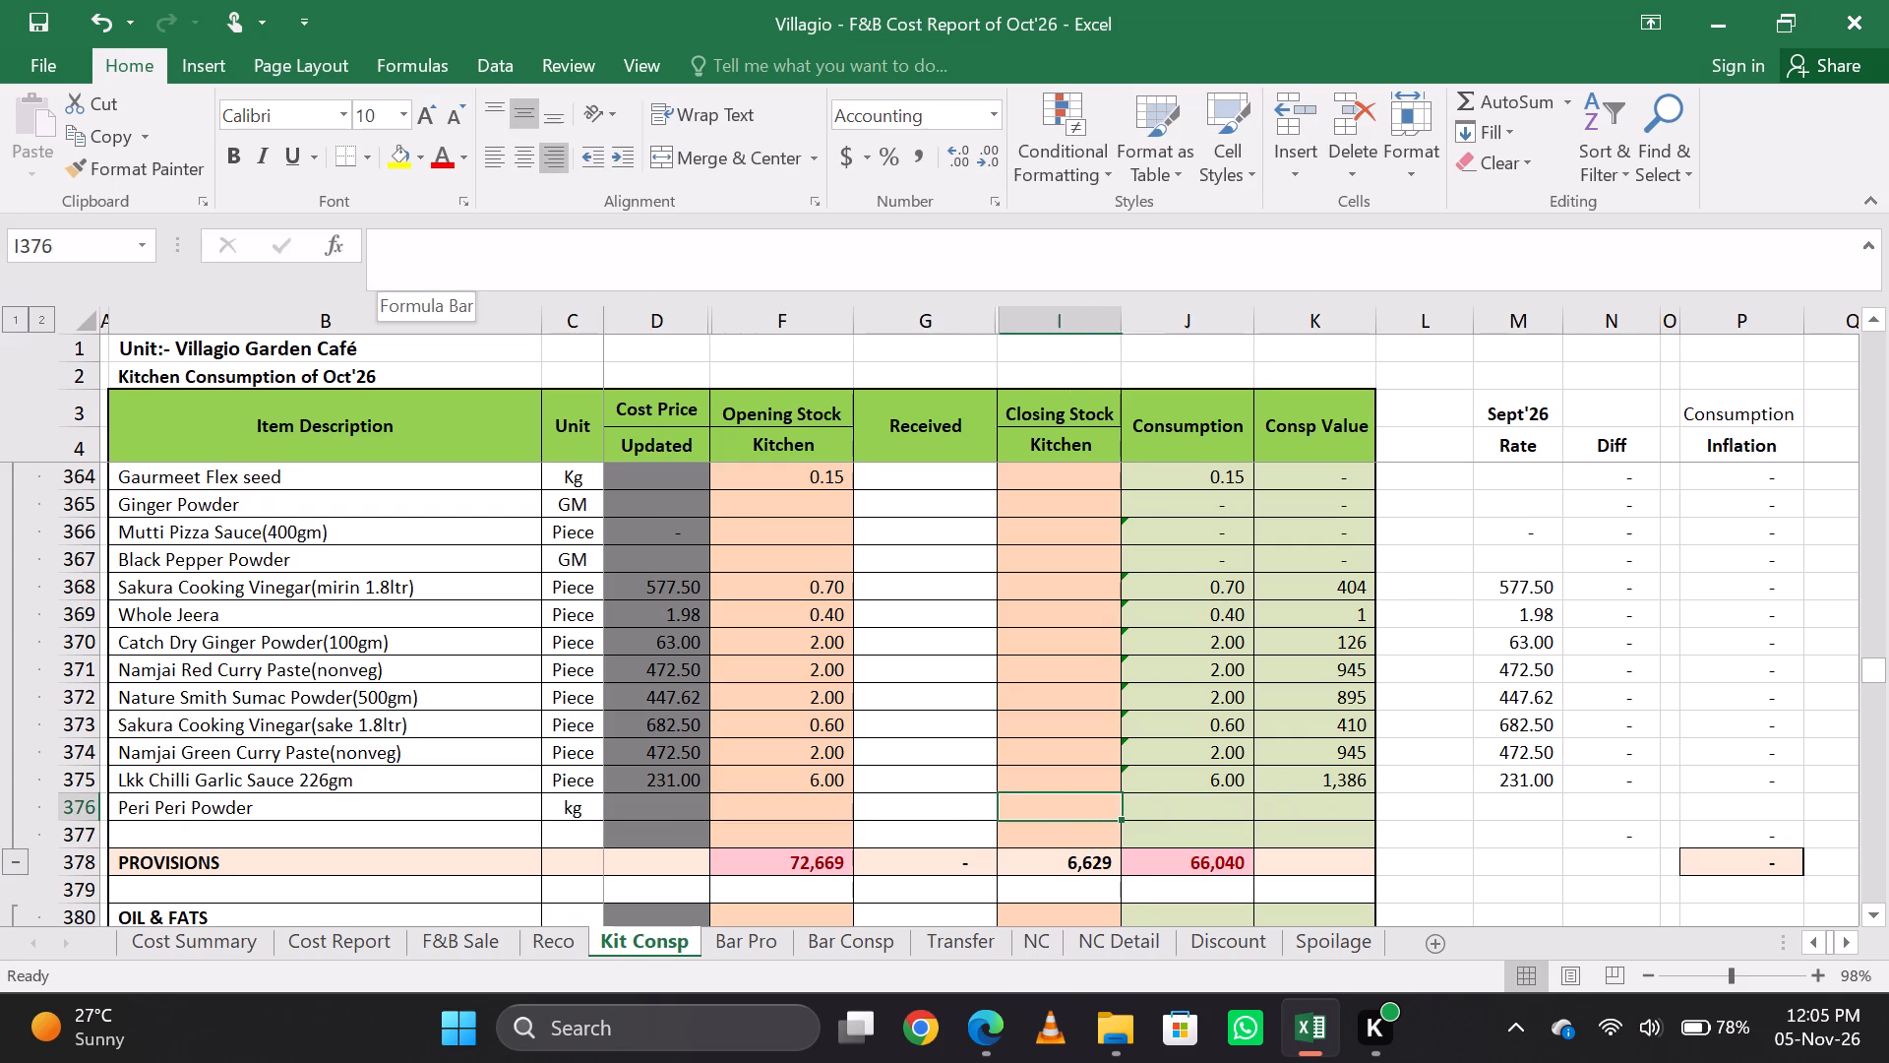
key("Right")
key("ctrl+d")
key("Right")
key("ctrl+d")
key("Left")
key("Left")
Enter 0.8 as the kitchen closing stock of Peri Peri Powder.
key("Down")
key("Up")
type(".8")
key("Return")
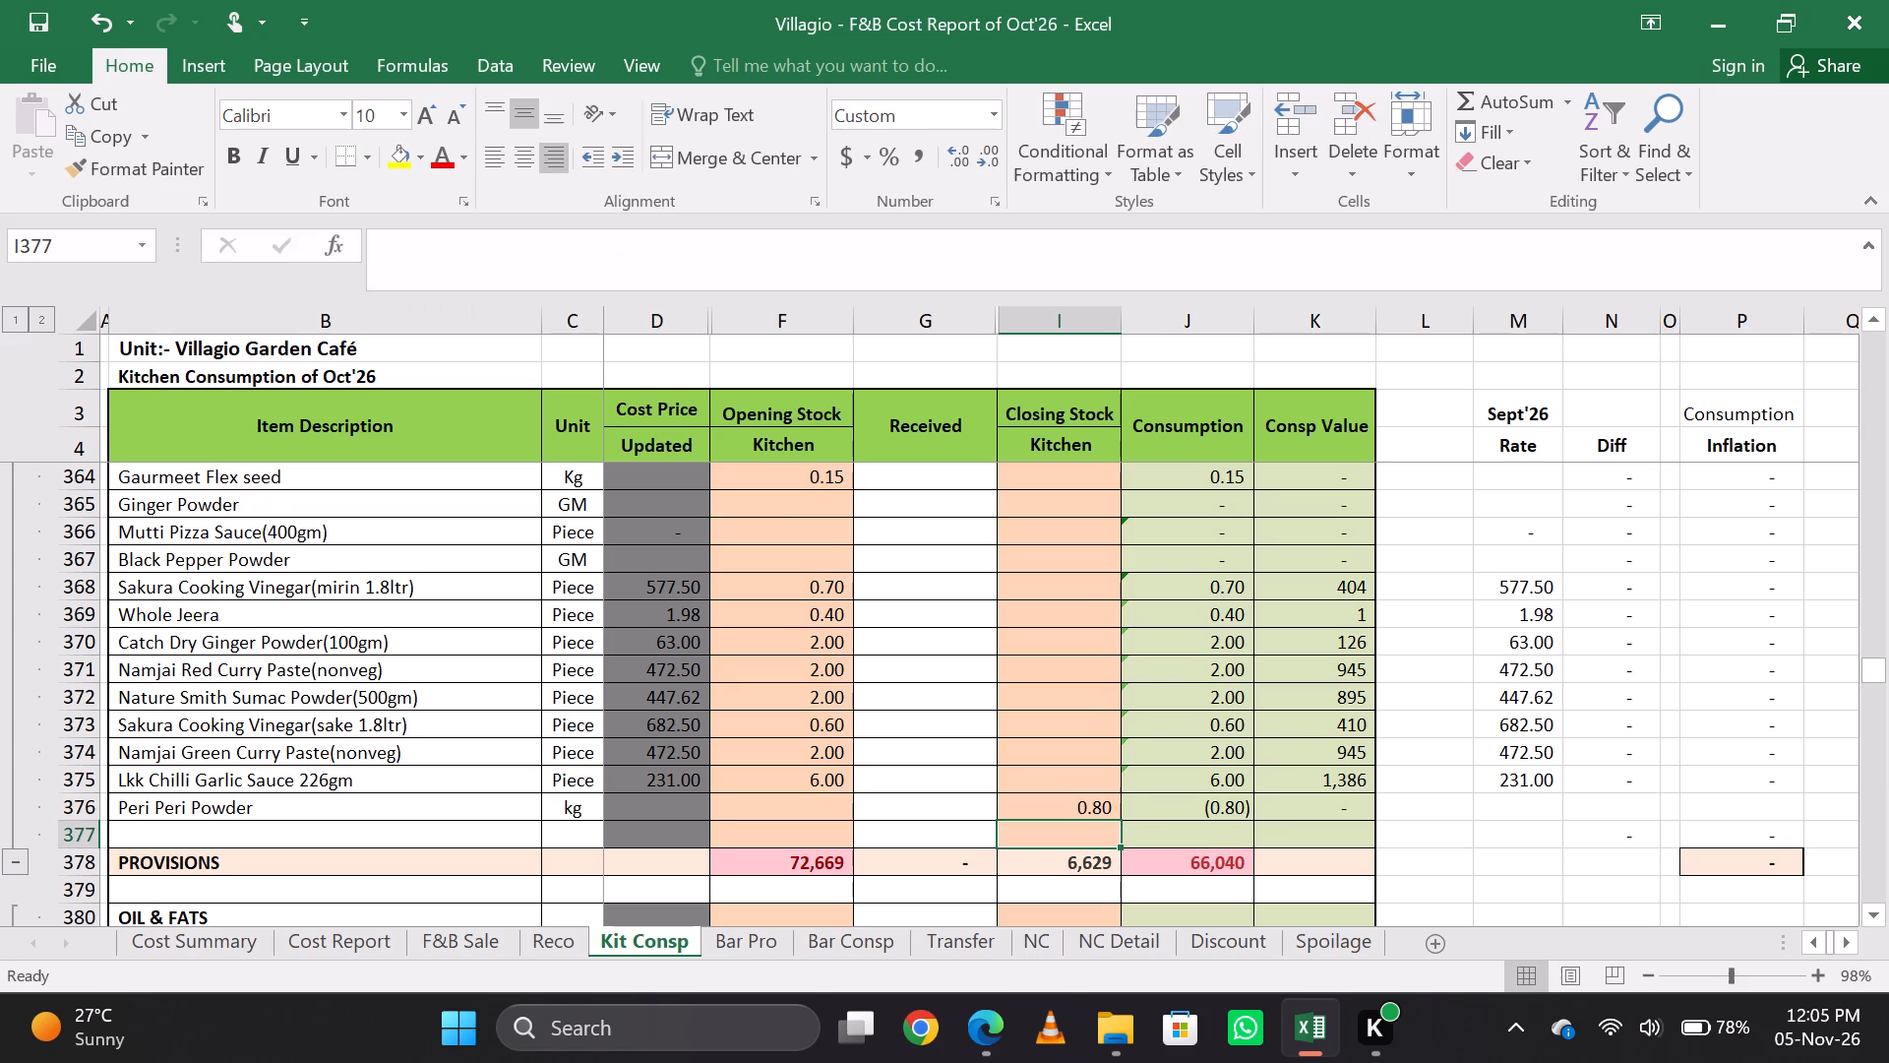
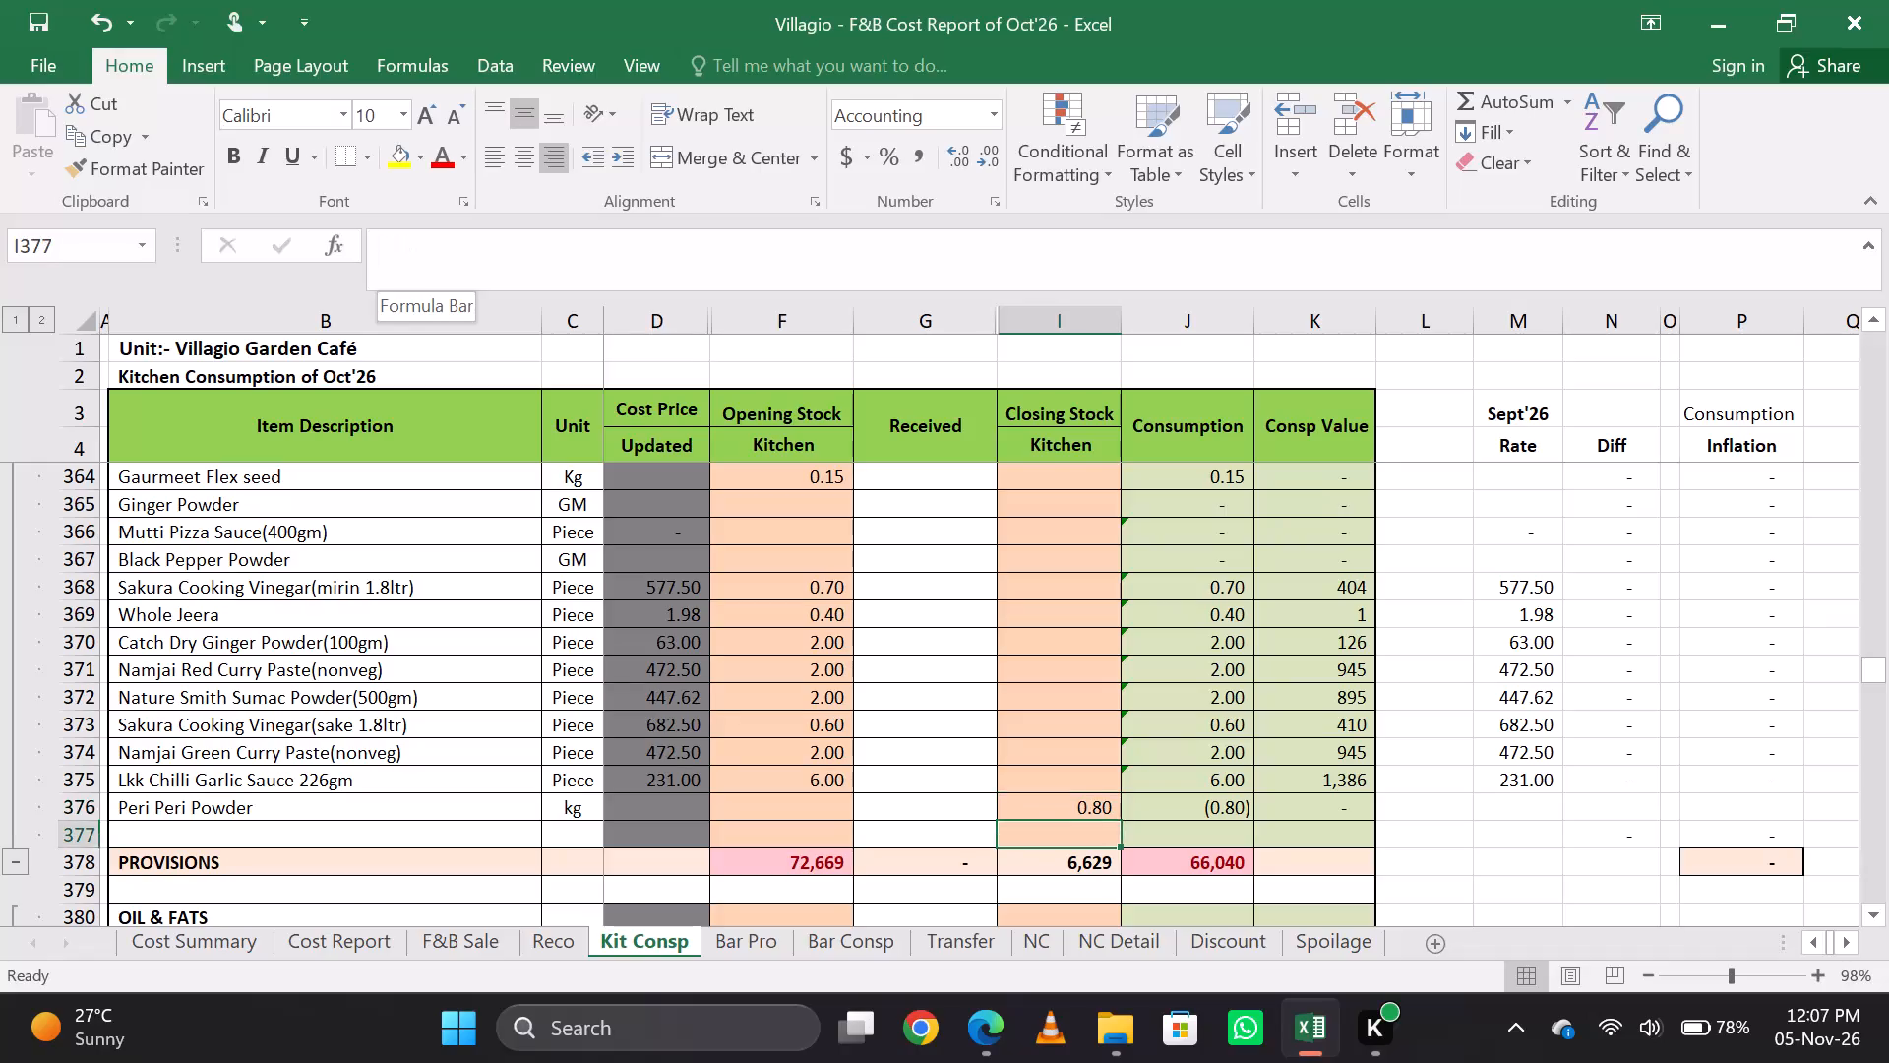
Select the kitchen closing stock cell of Peri Peri Powder again.
key("Up")
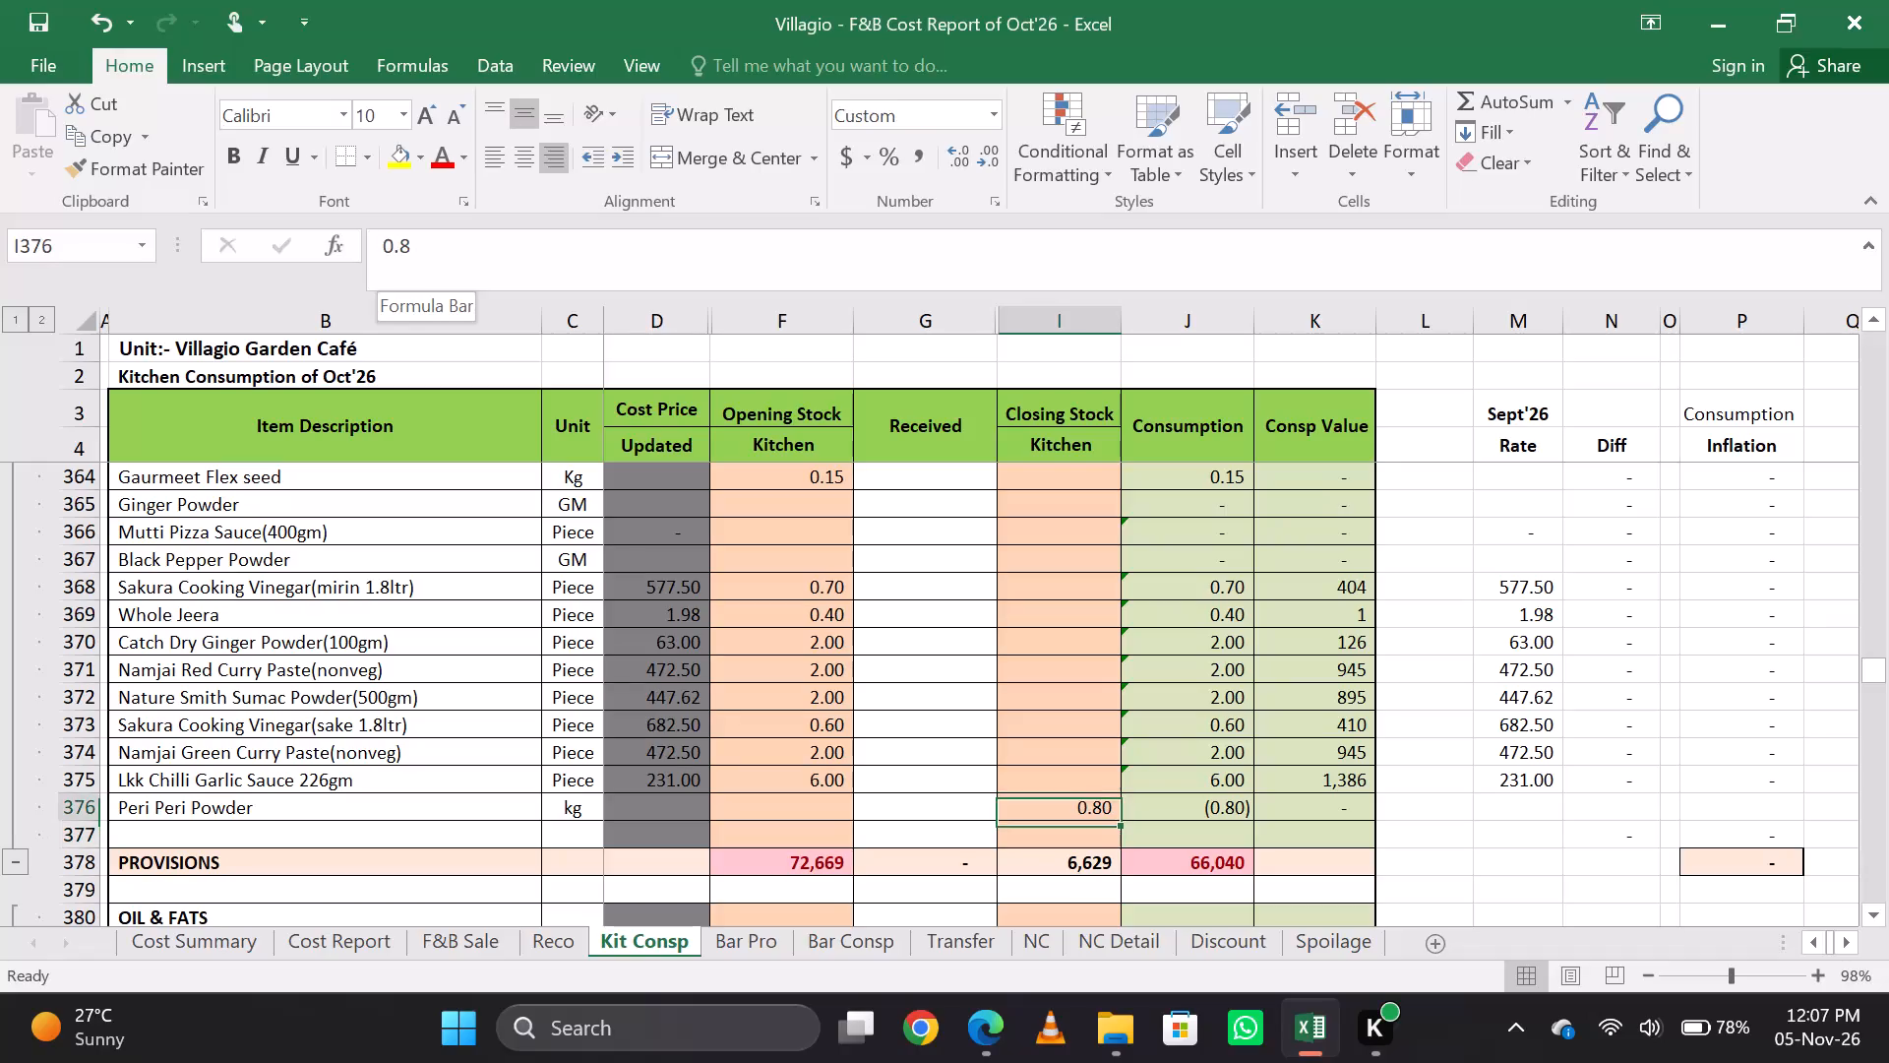
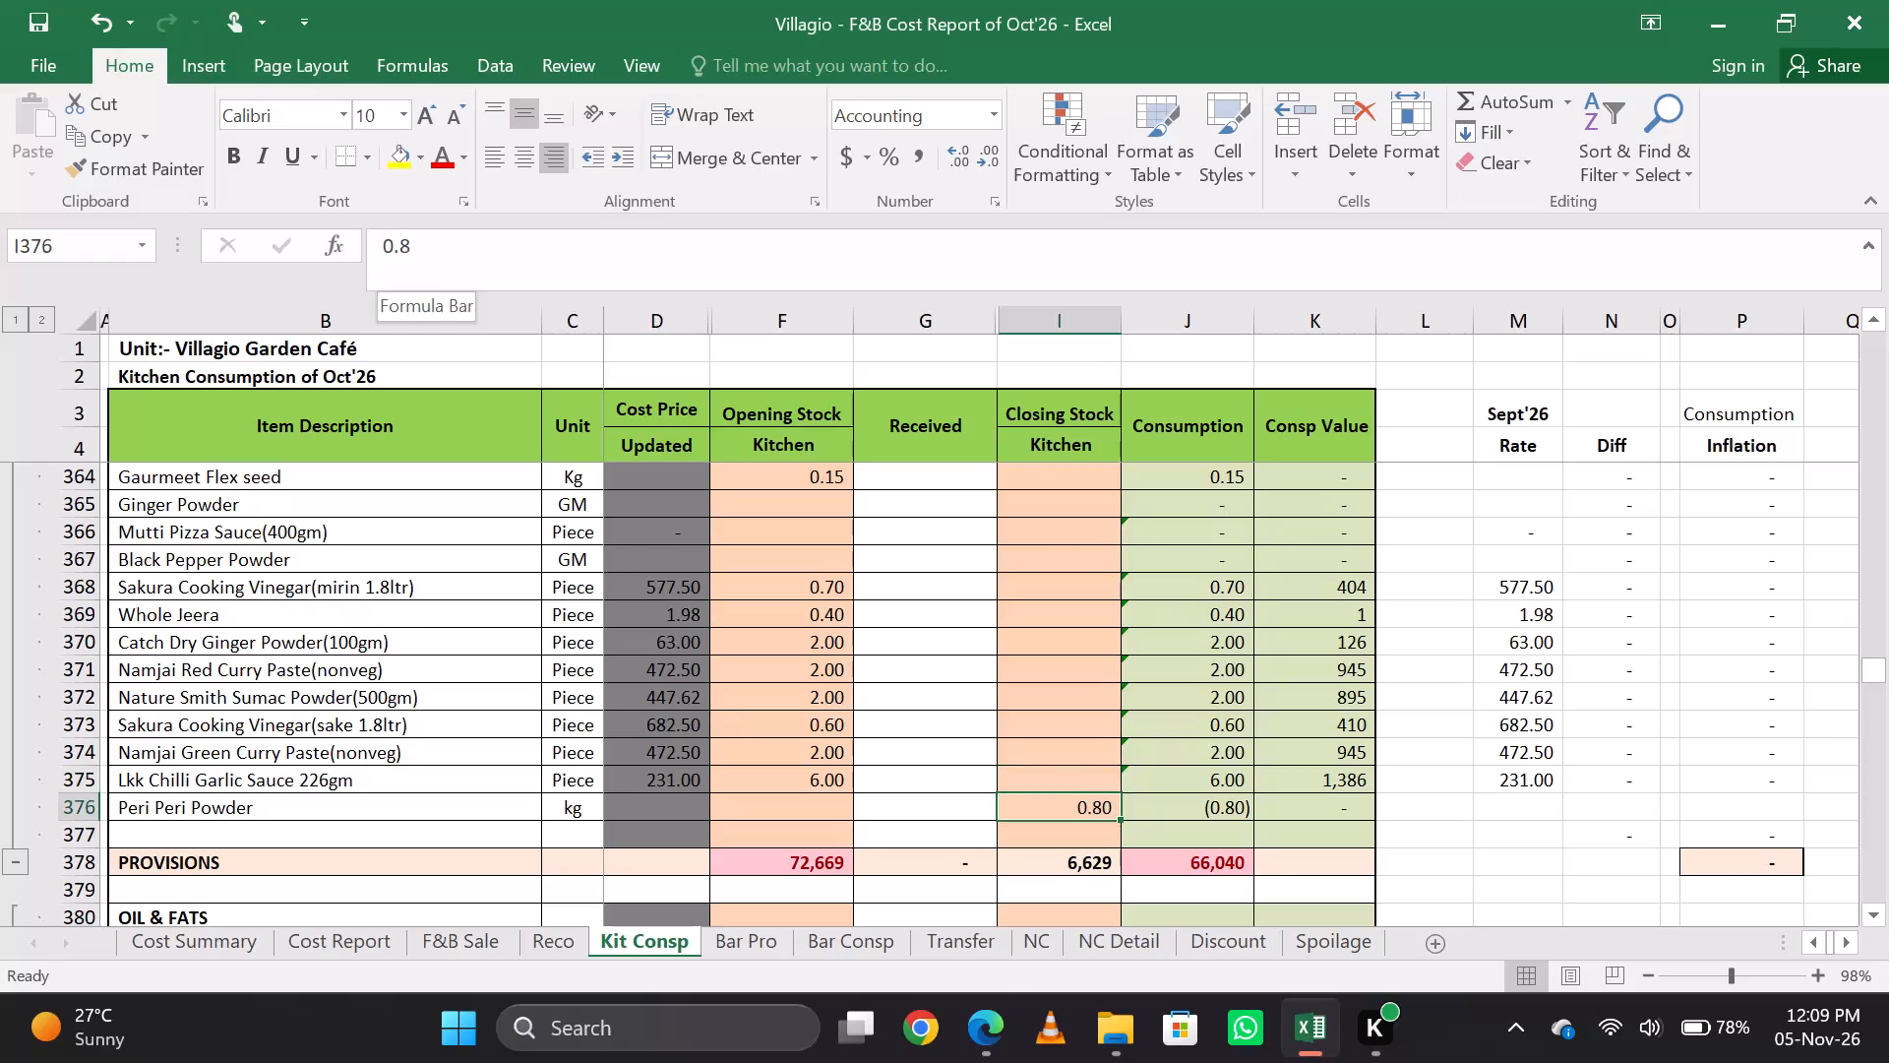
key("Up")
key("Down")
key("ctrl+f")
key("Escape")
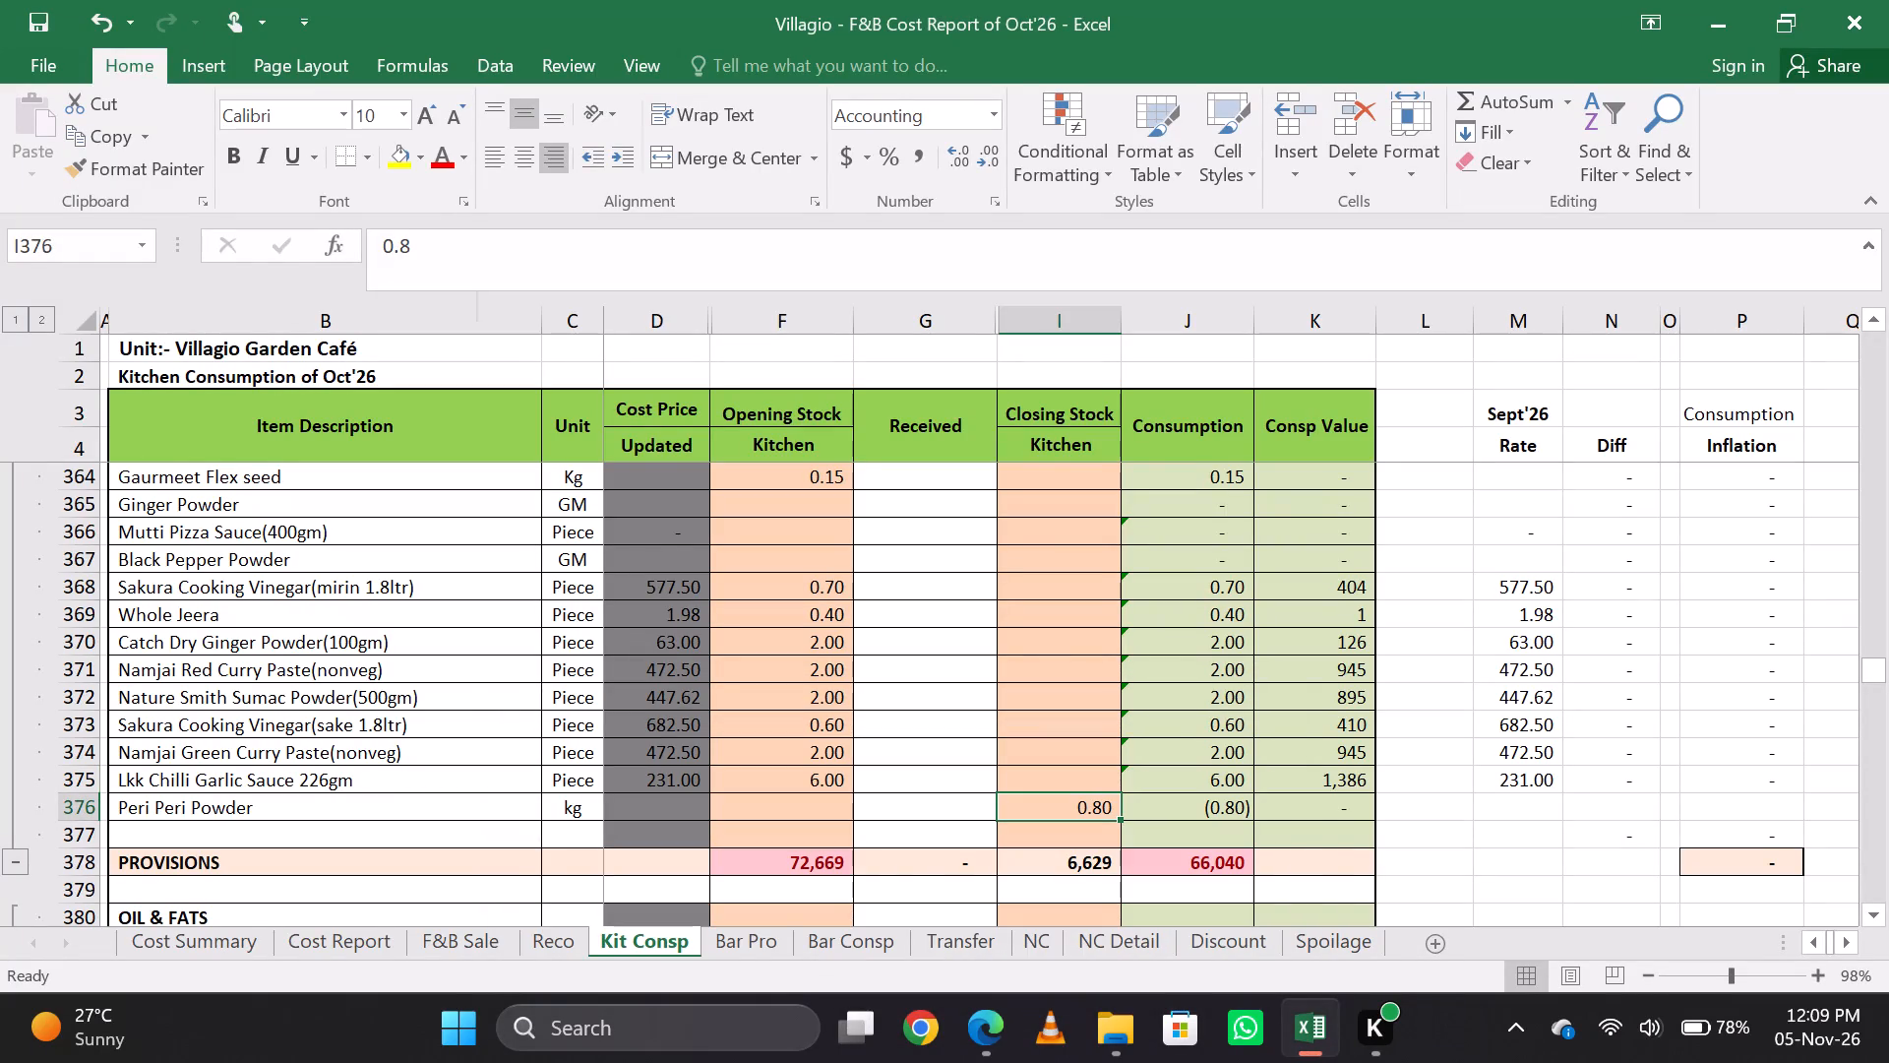
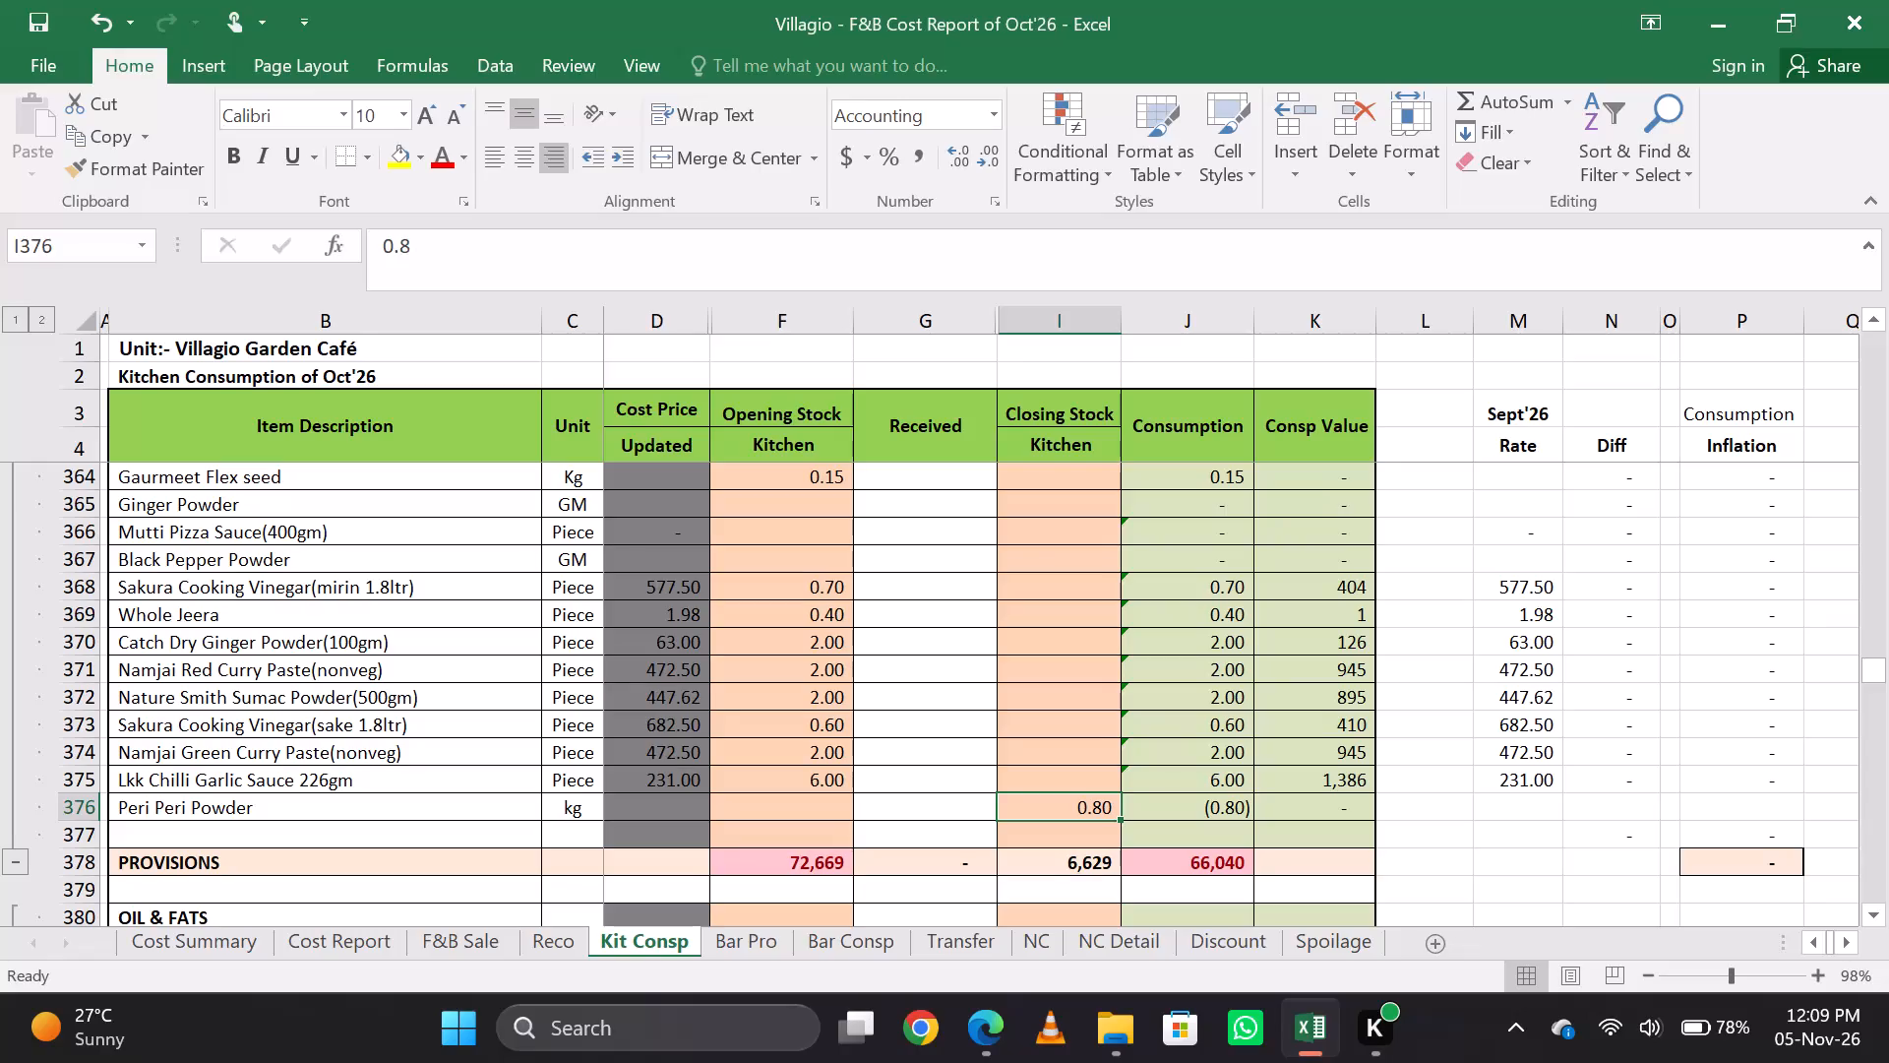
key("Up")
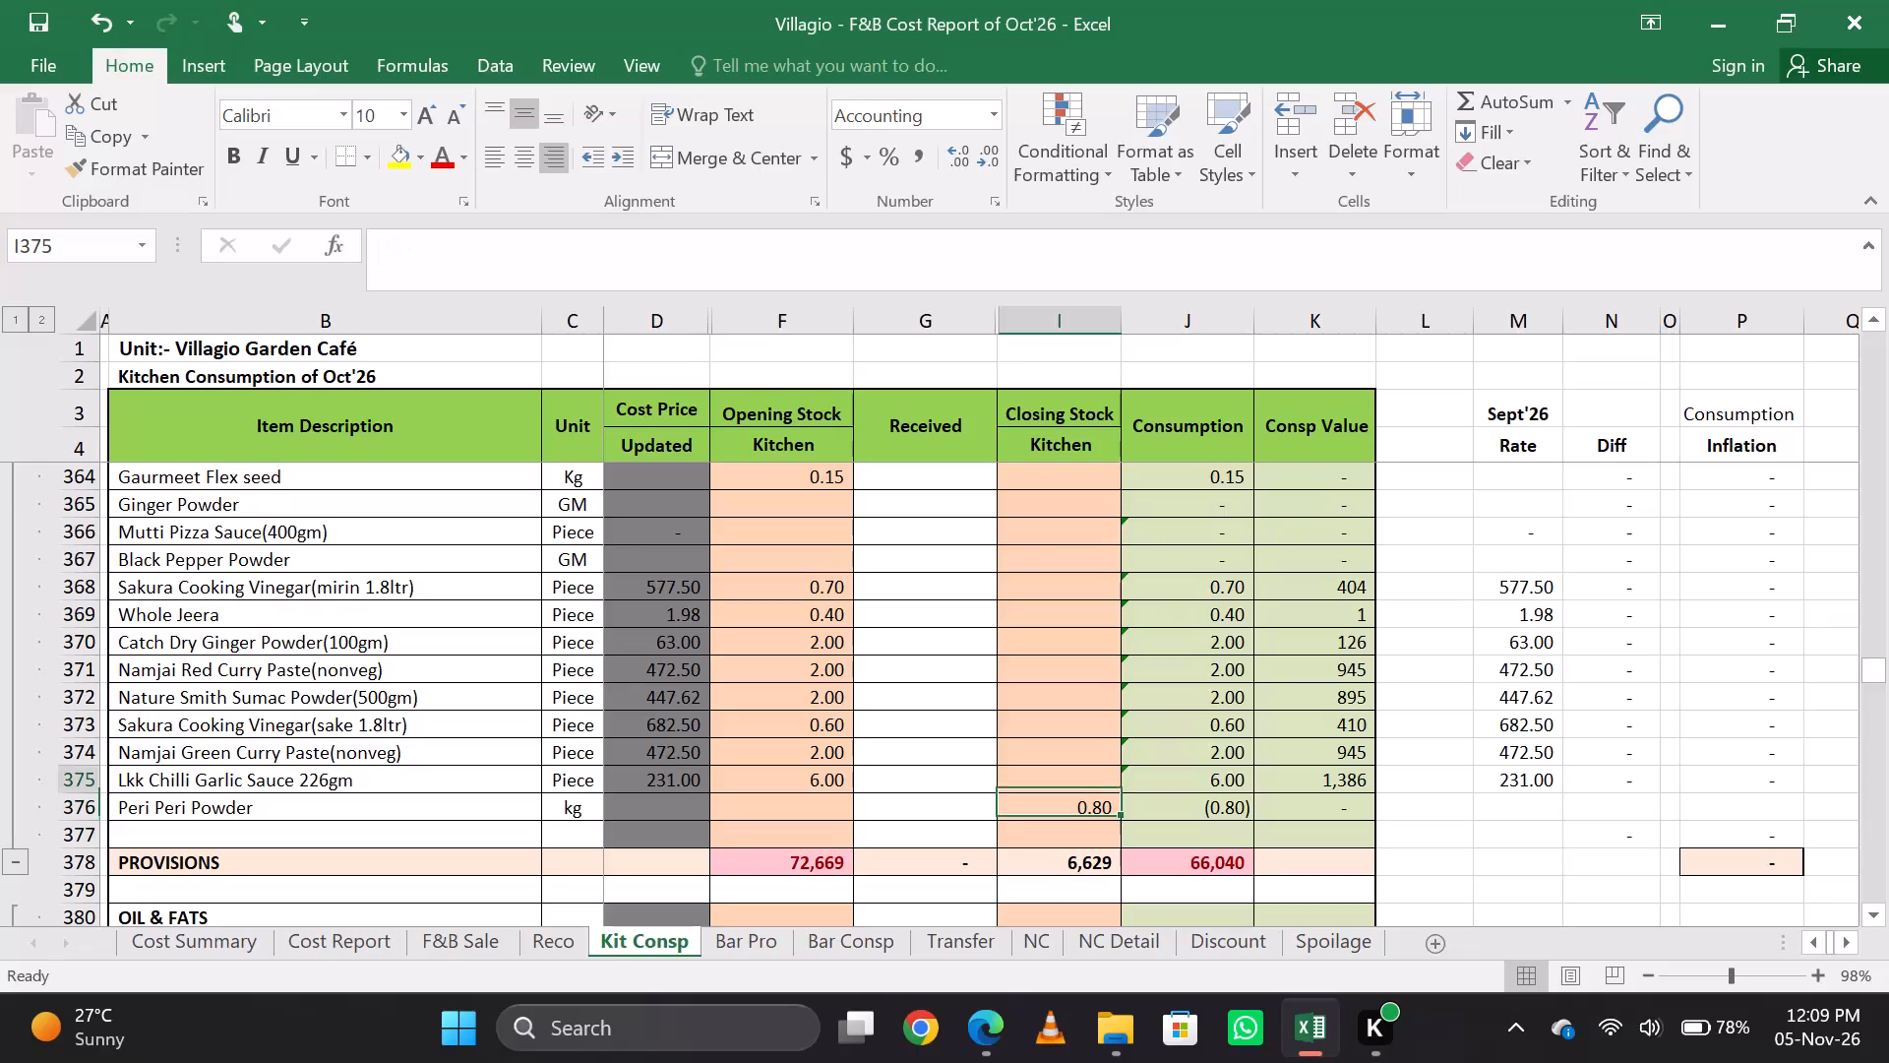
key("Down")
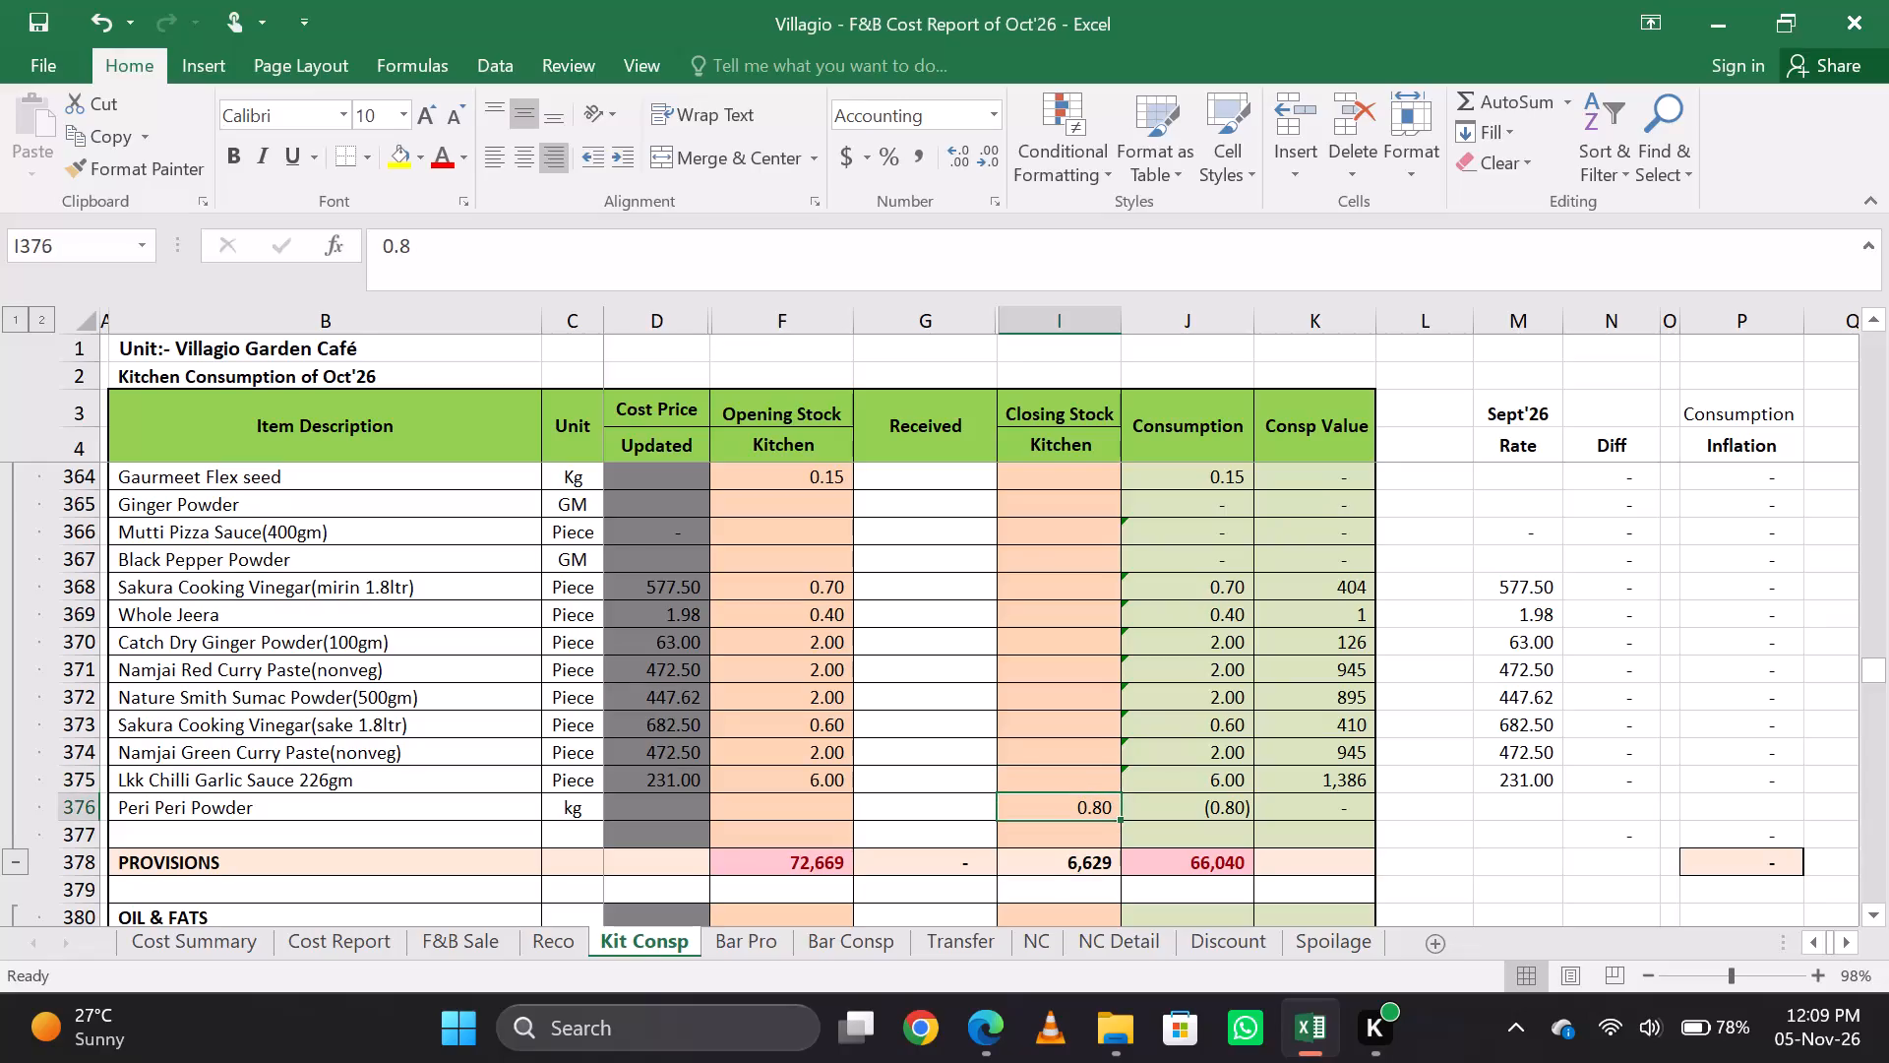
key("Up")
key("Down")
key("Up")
Search the sheet for "bas" and "basm", and check the closing stock cell of Basmati Rice Raw.
key("ctrl+f")
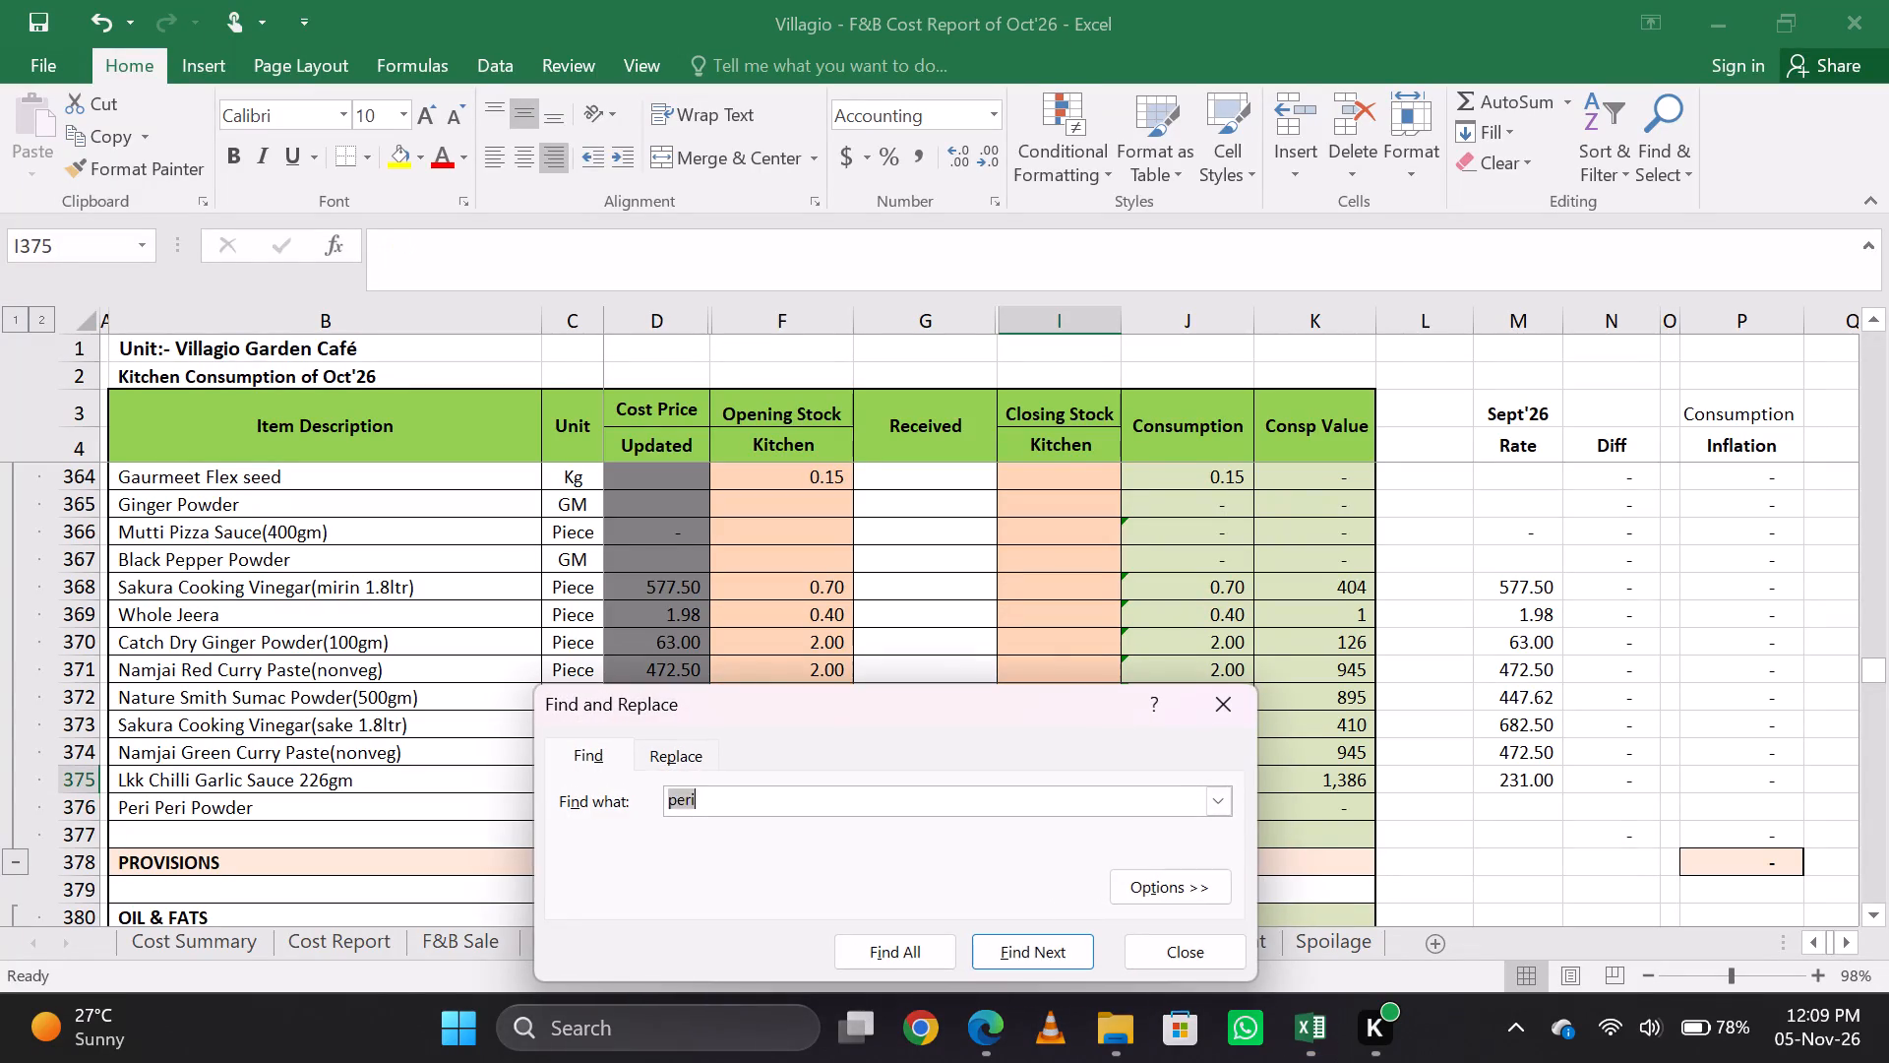
type("bas")
key("Return")
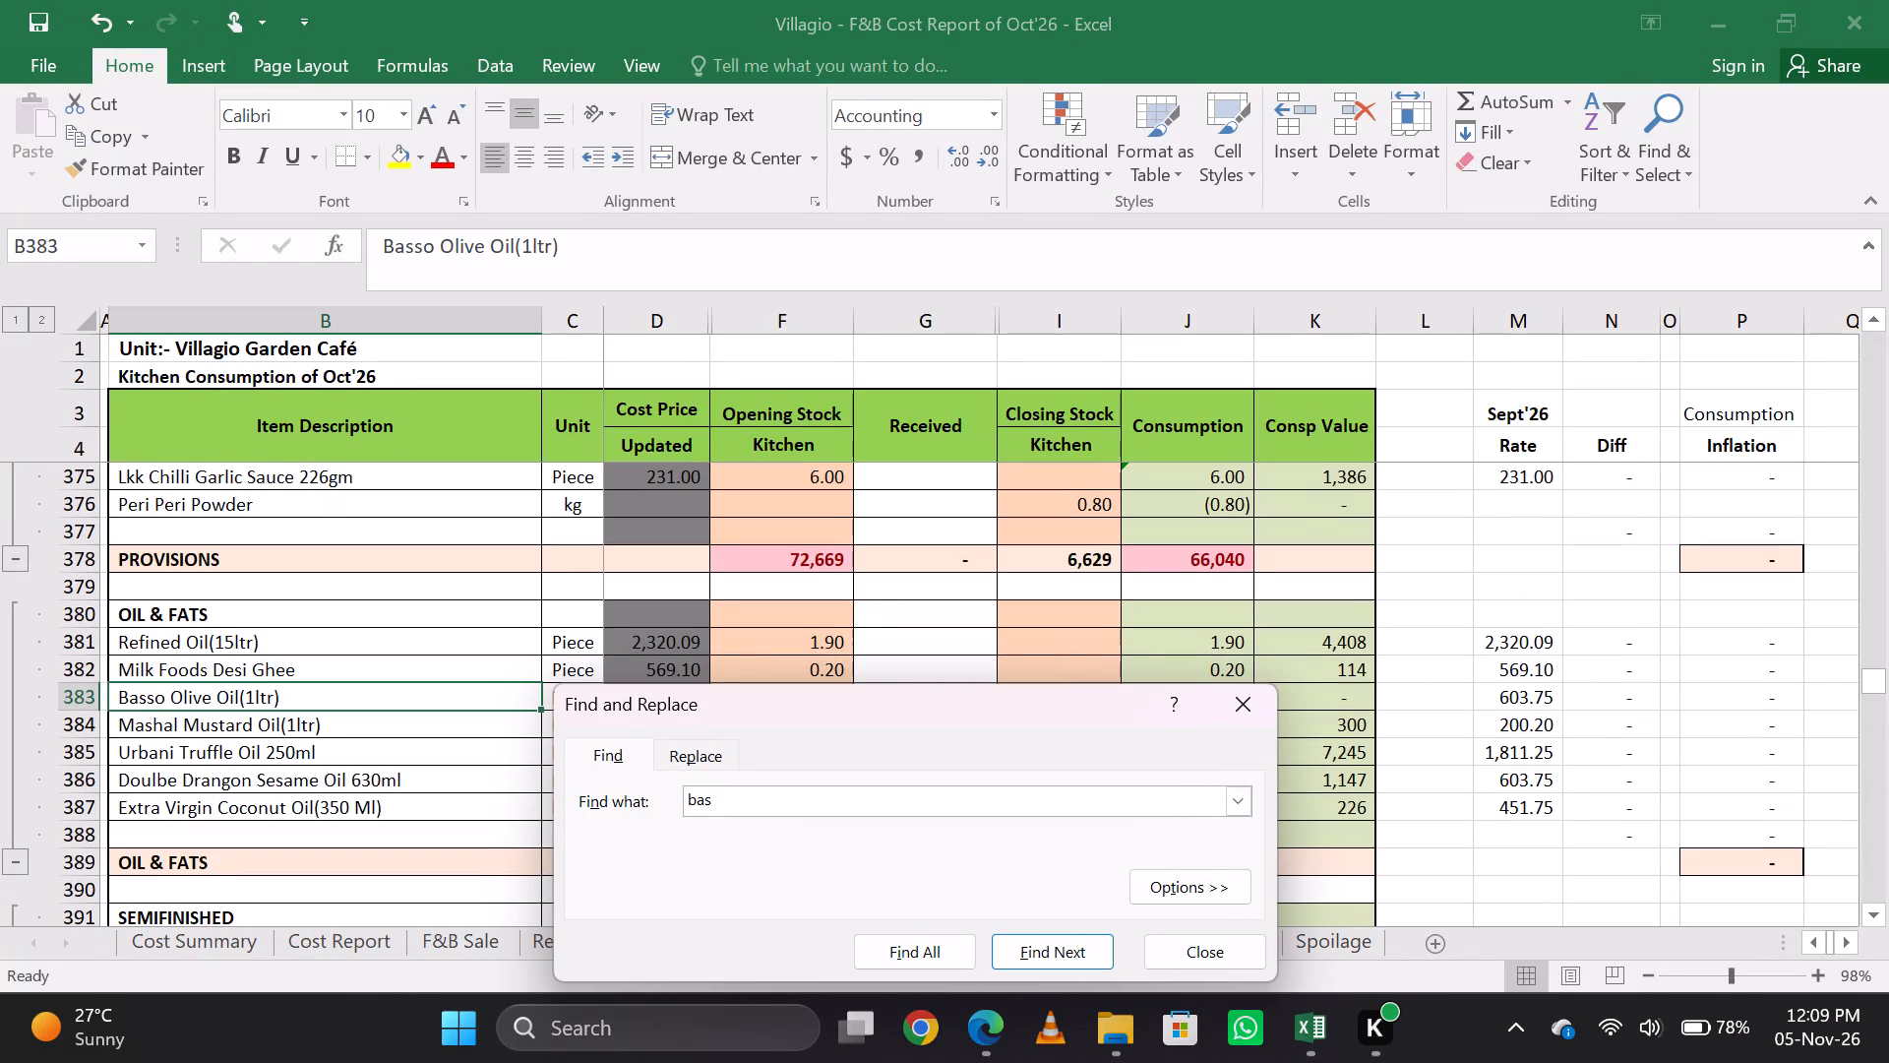
key("Return")
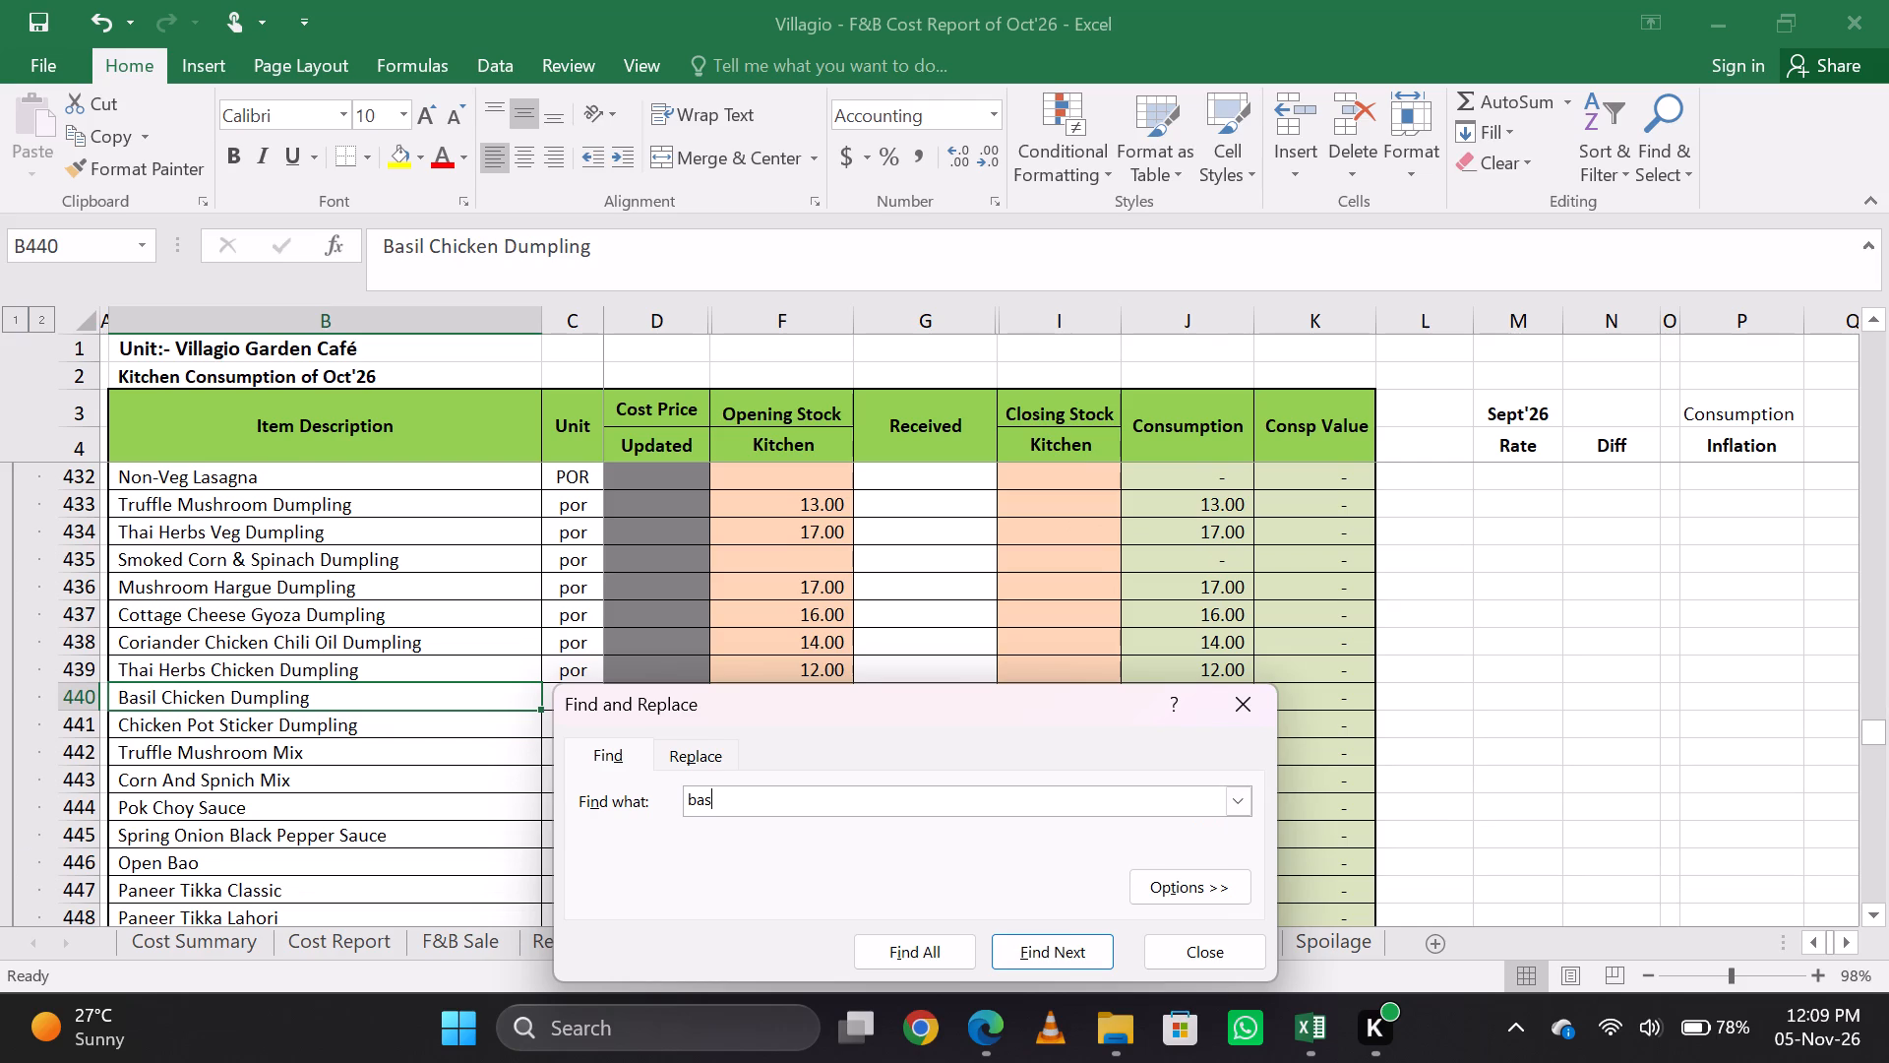
key("m")
key("Return")
key("Return")
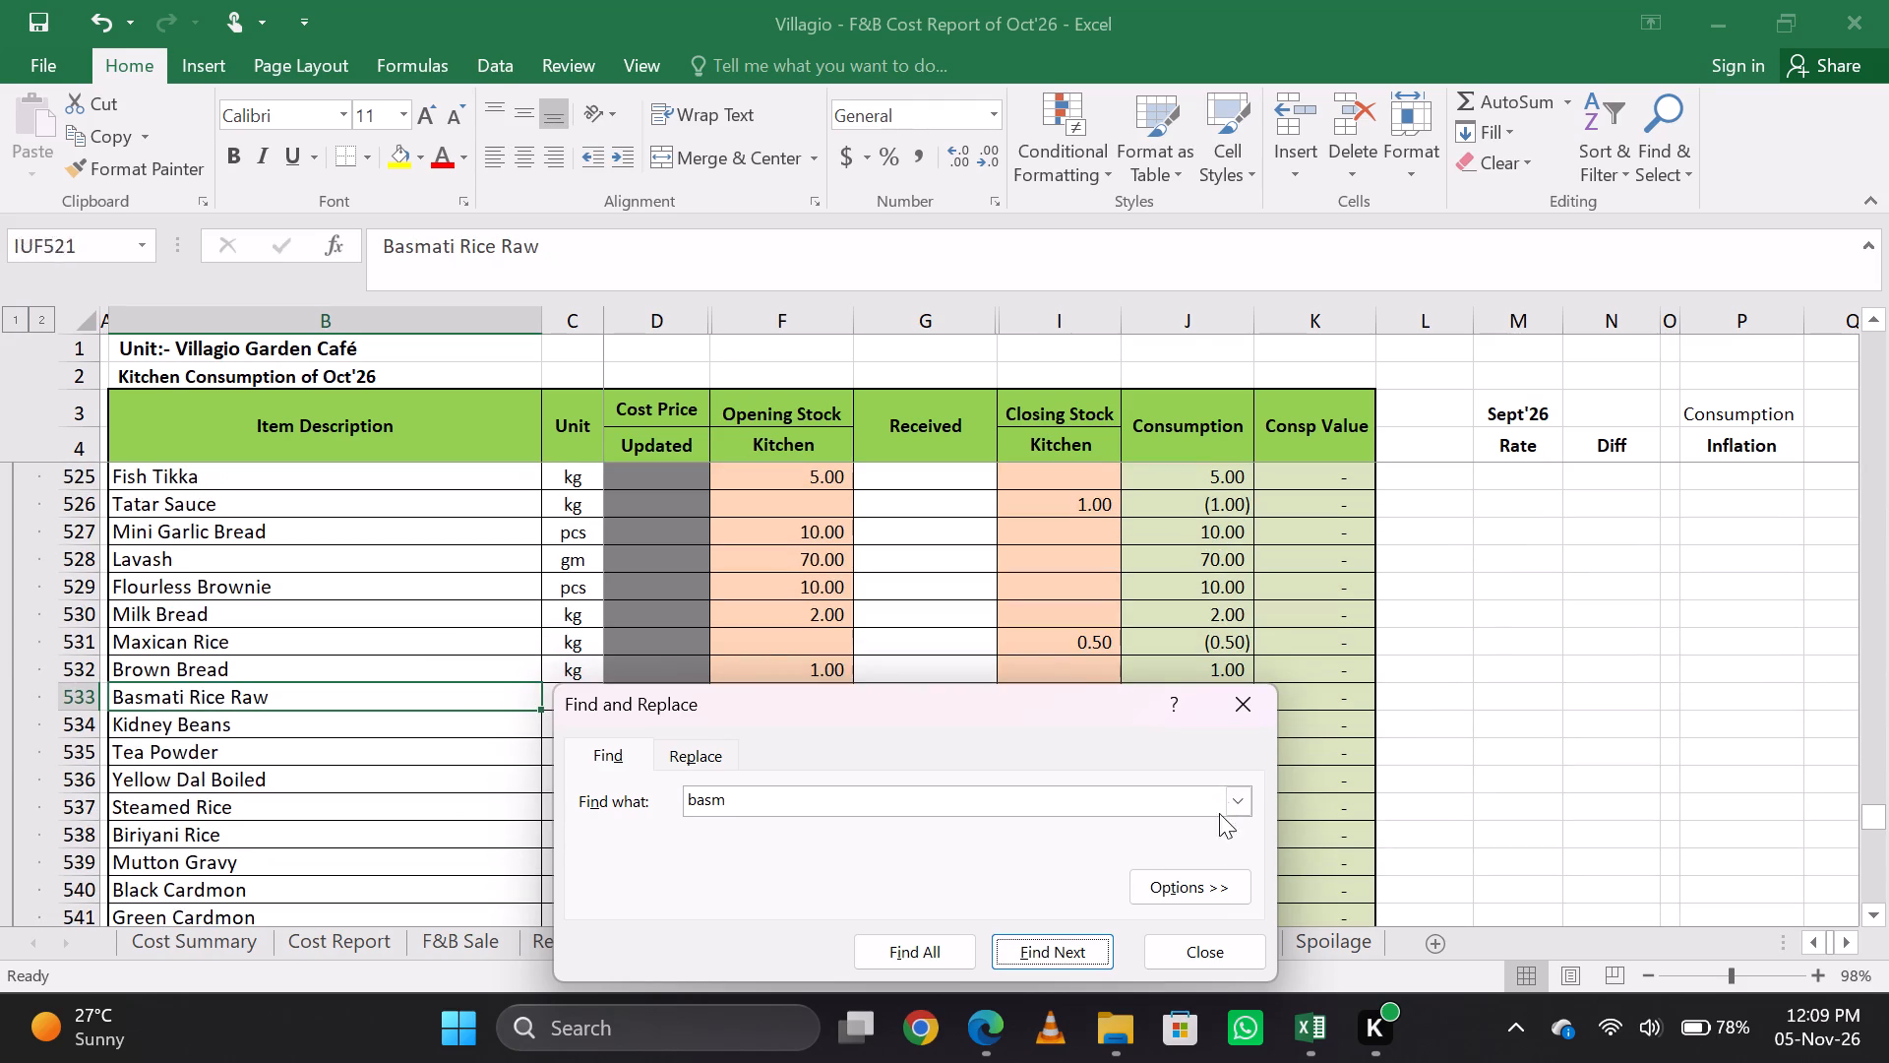
key("Return")
key("Return")
key("Return")
key("Escape")
key("Right")
key("Right")
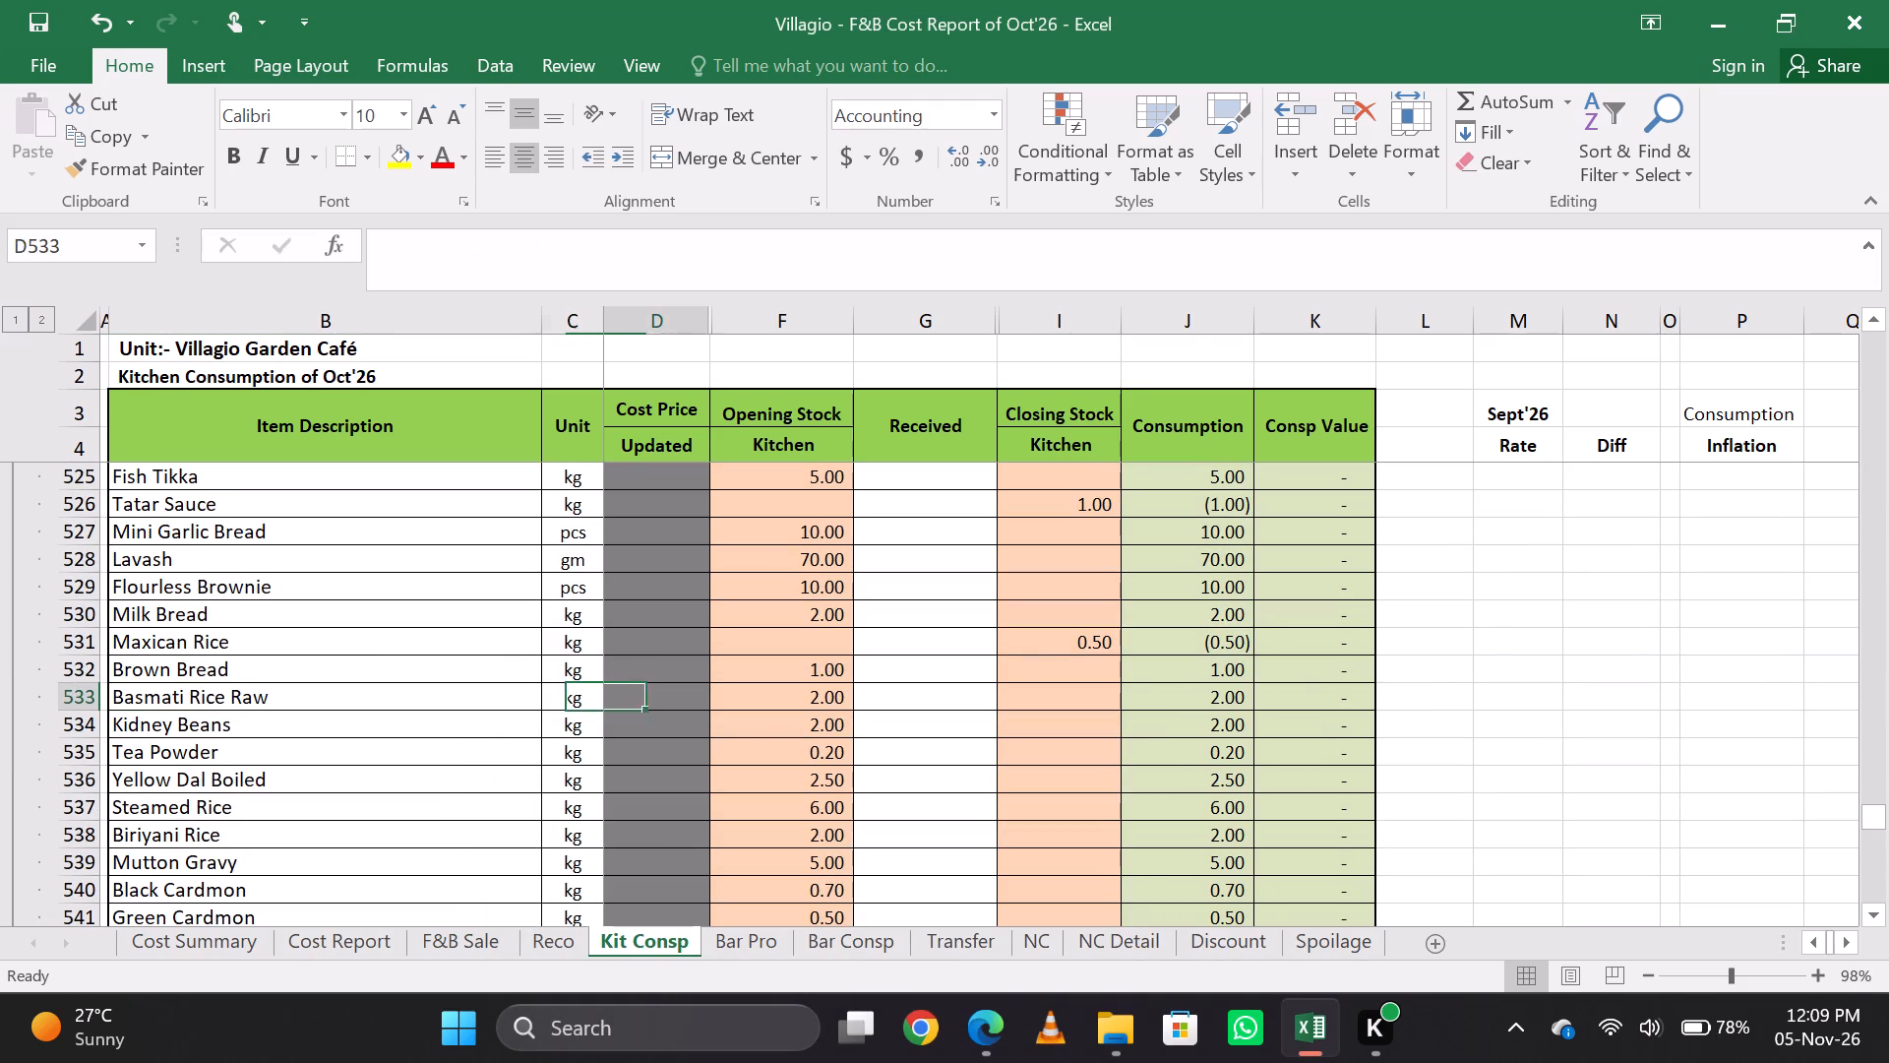
key("Right")
key("Right")
key("Right")
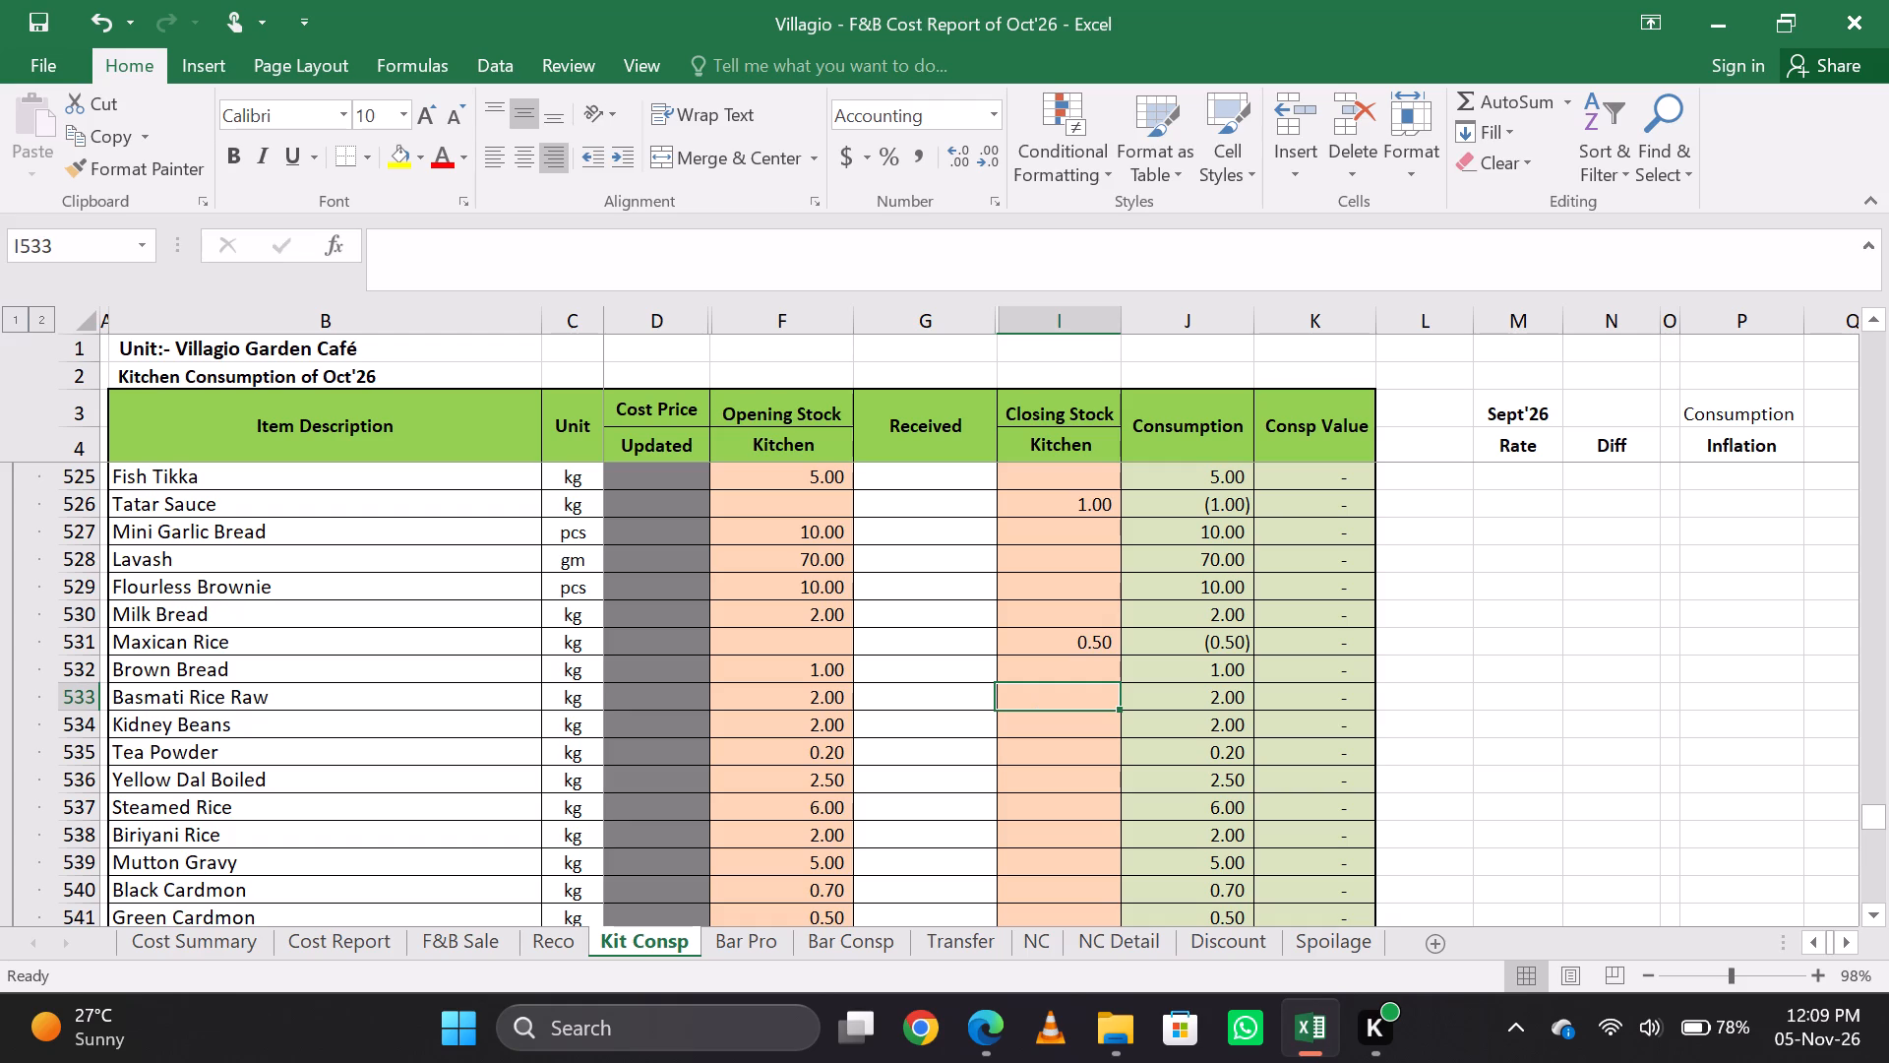
key("Down")
key("Up")
Repeat the search for "basm", and search for "rice" to examine all rice items in the sheet.
key("ctrl+f")
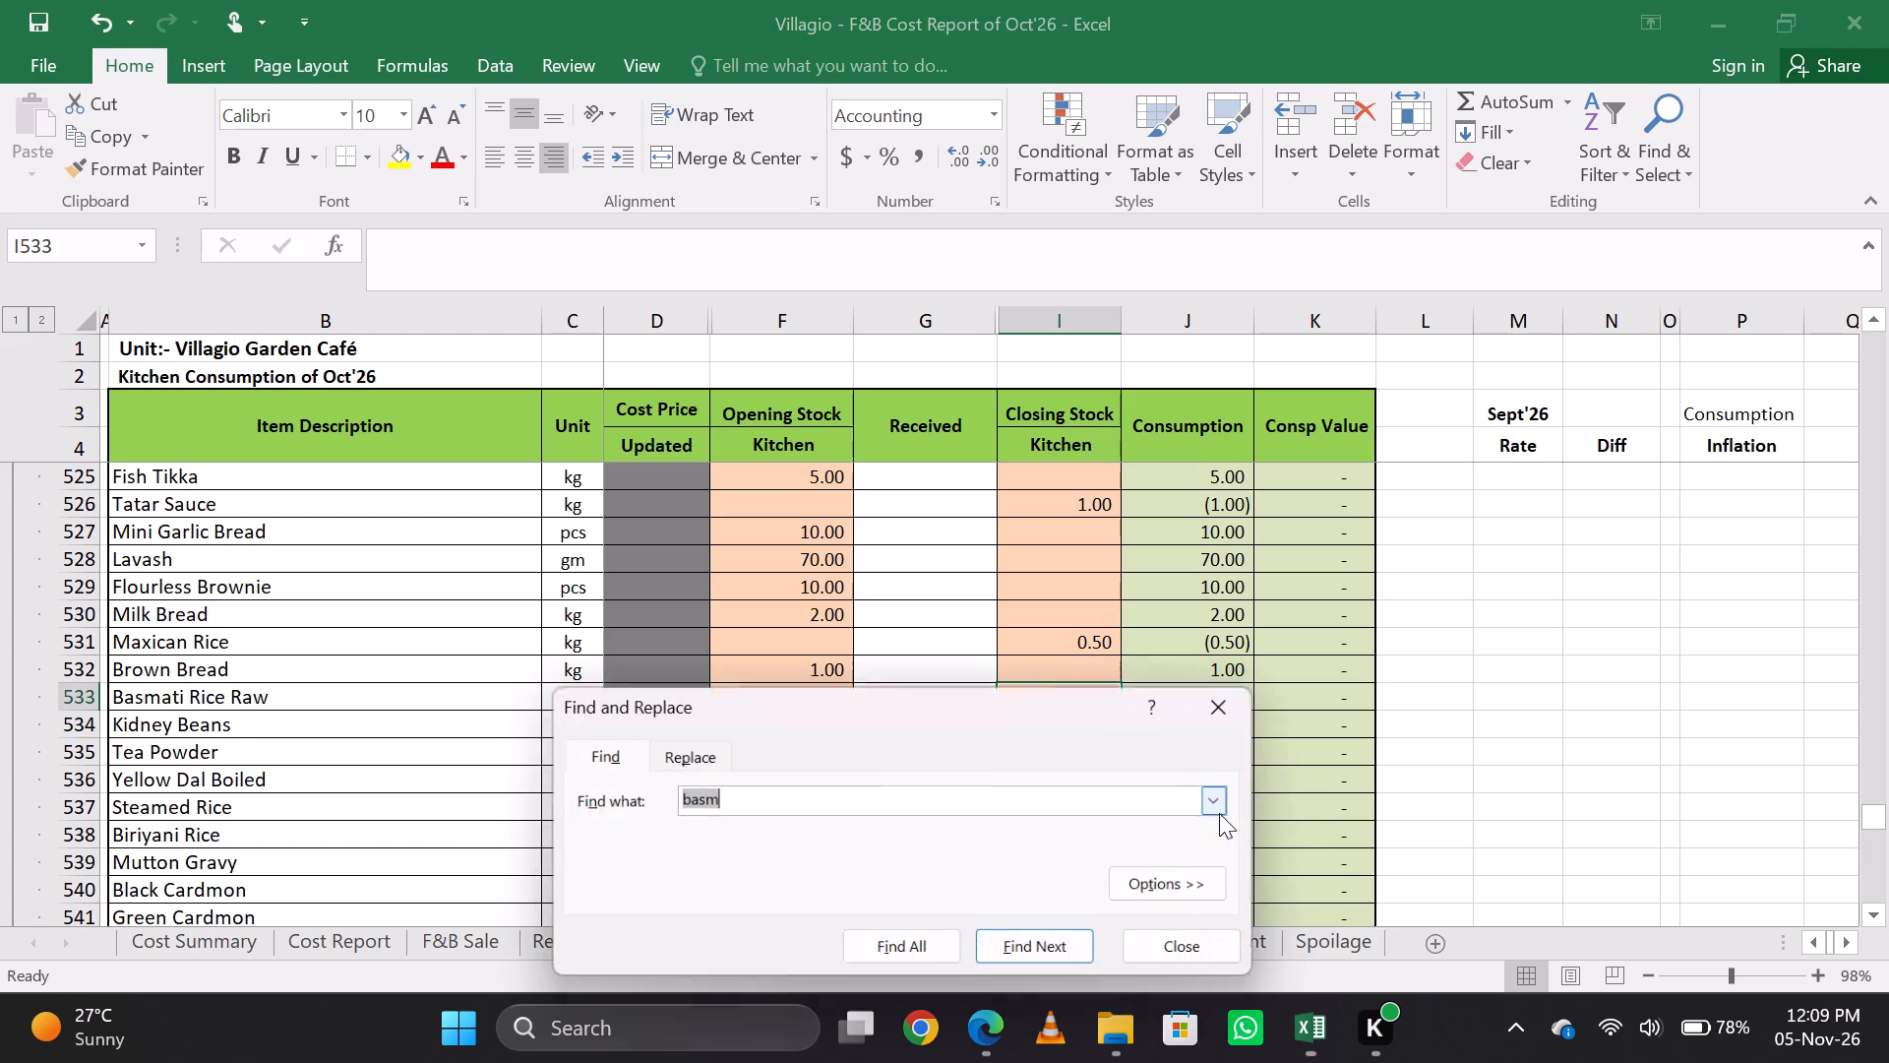
key("Return")
key("Return")
key("Return")
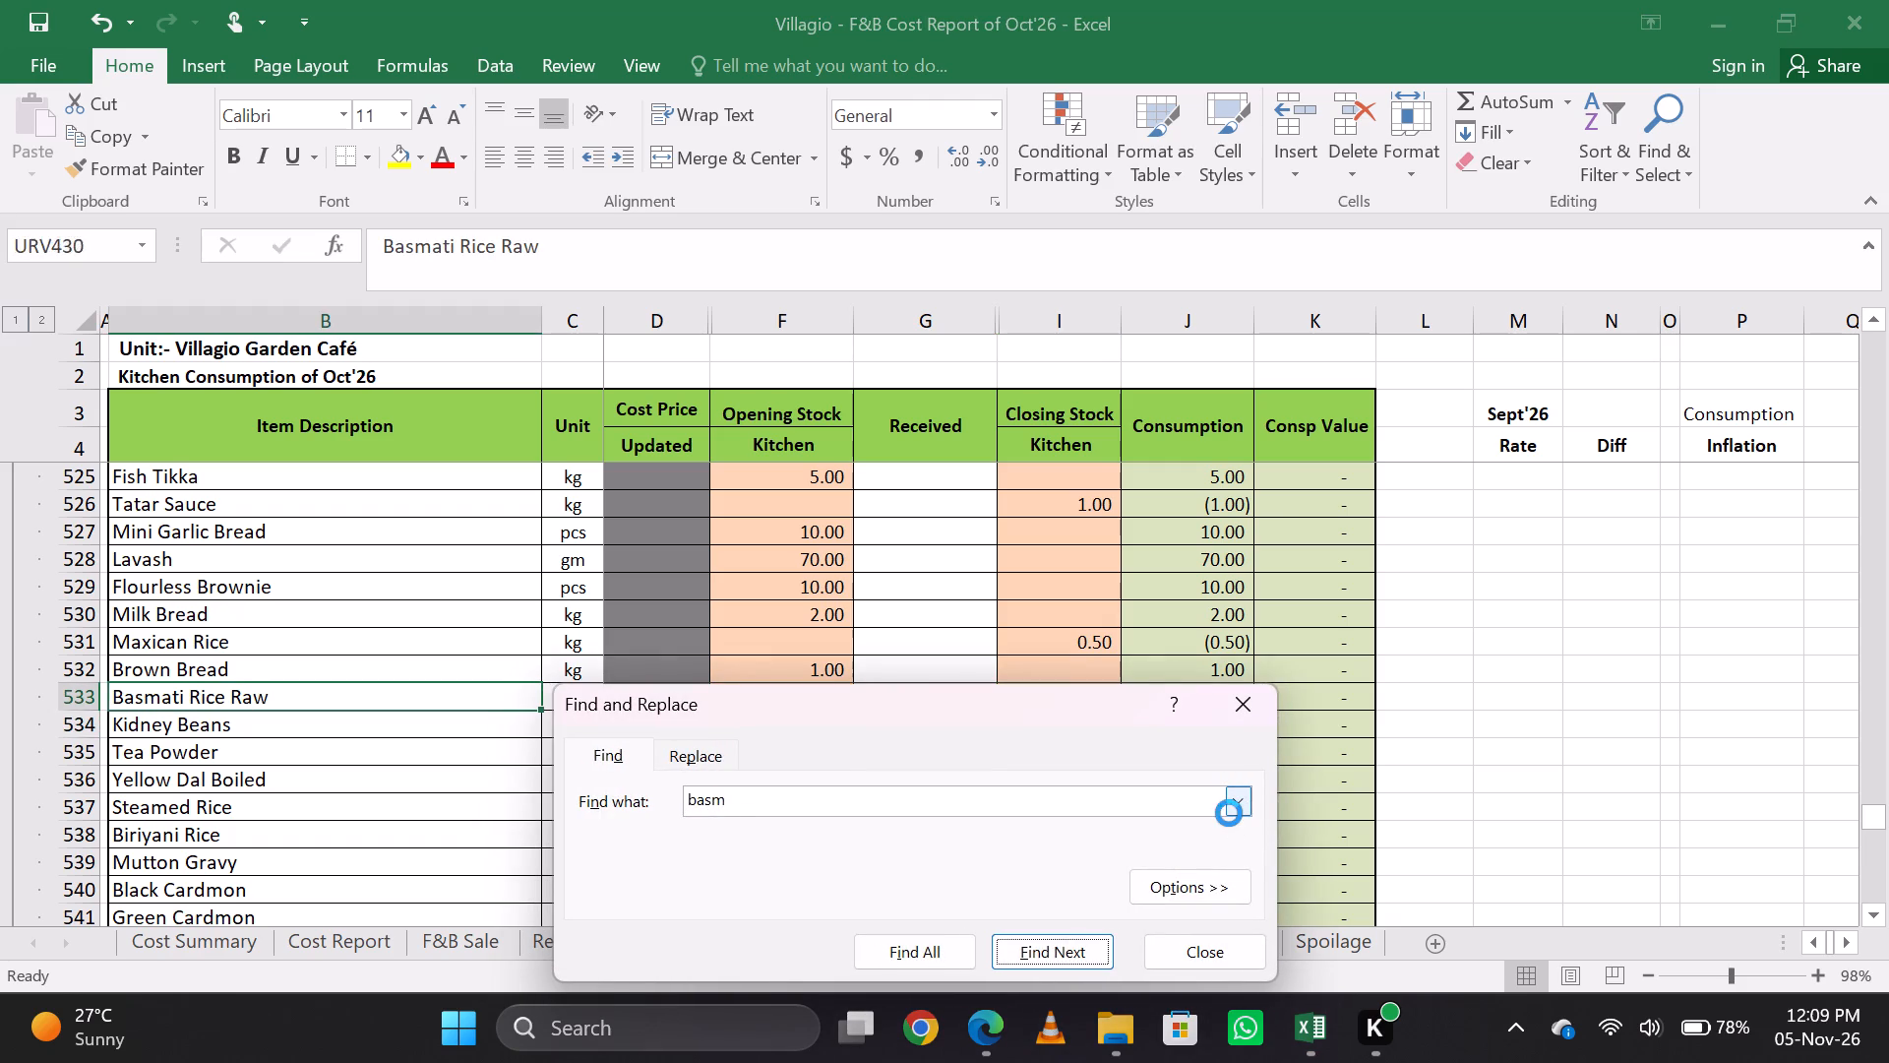
key("BackSpace")
key("BackSpace")
type("rice")
key("Return")
key("Return")
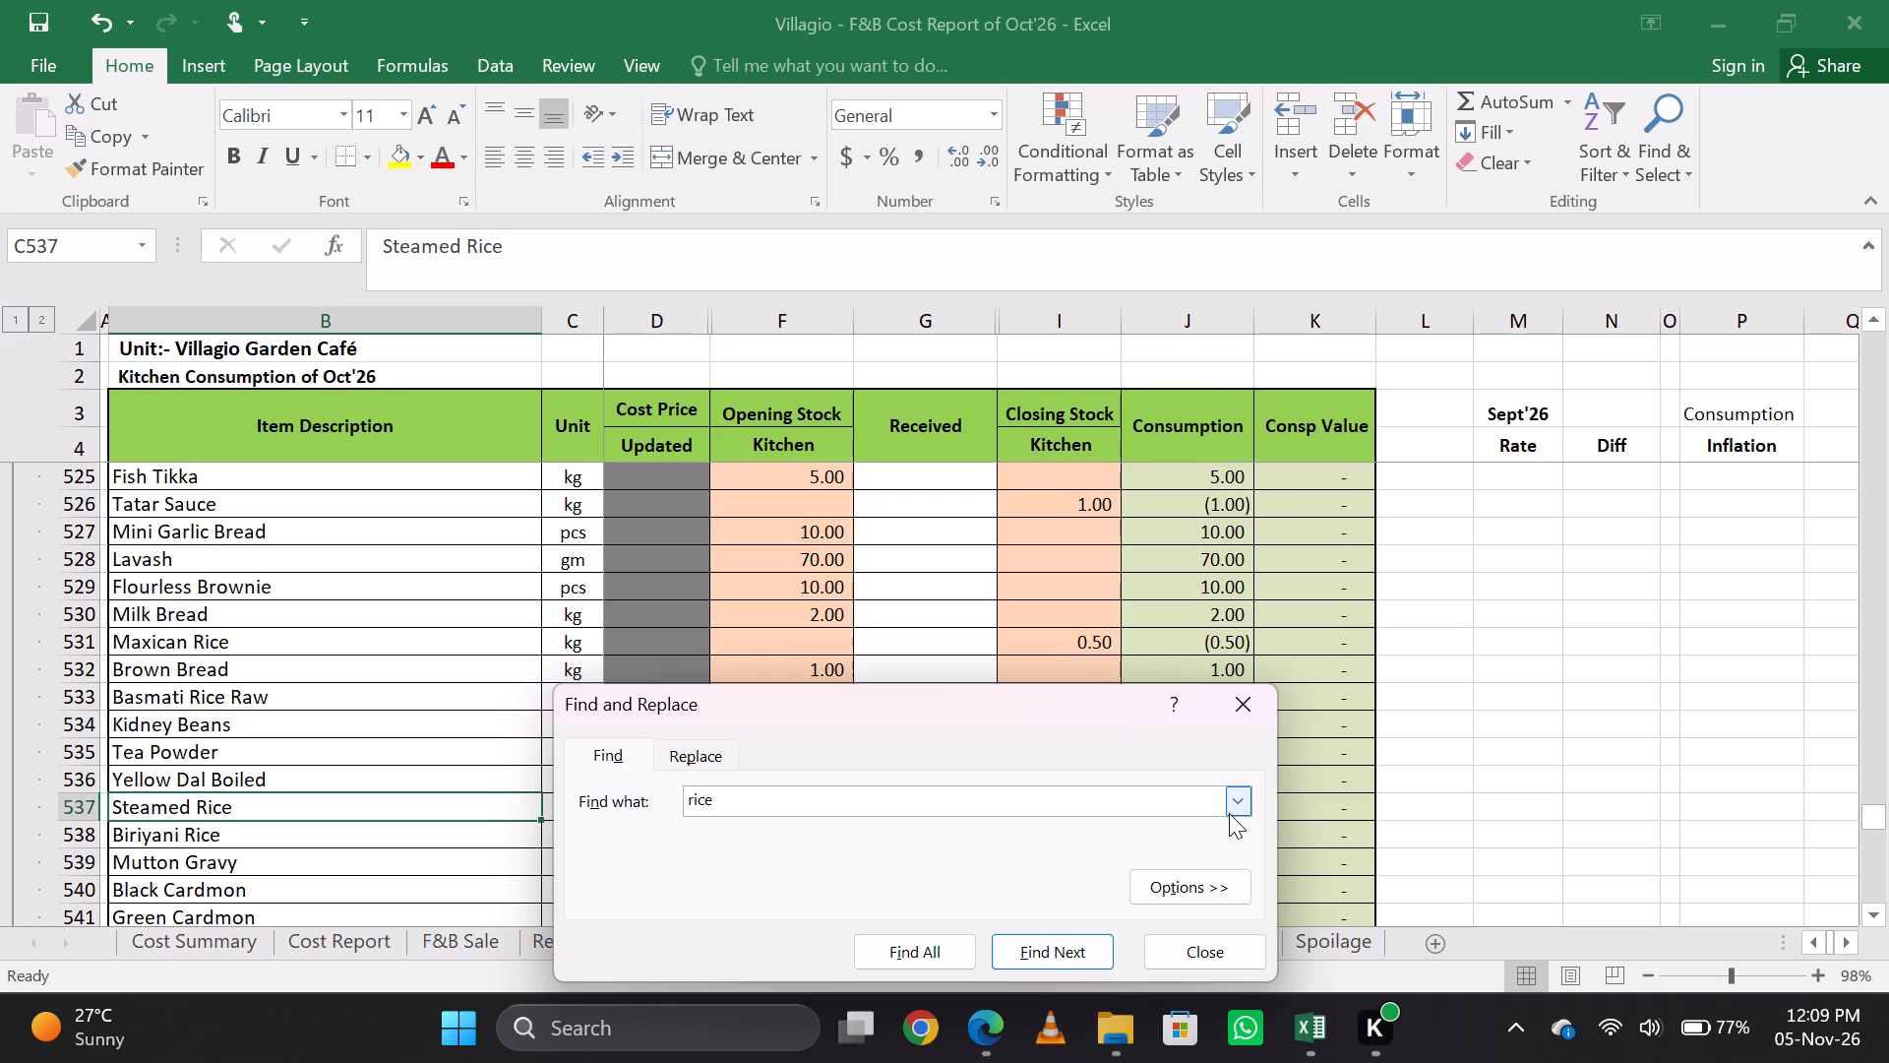
key("Return")
key("Return")
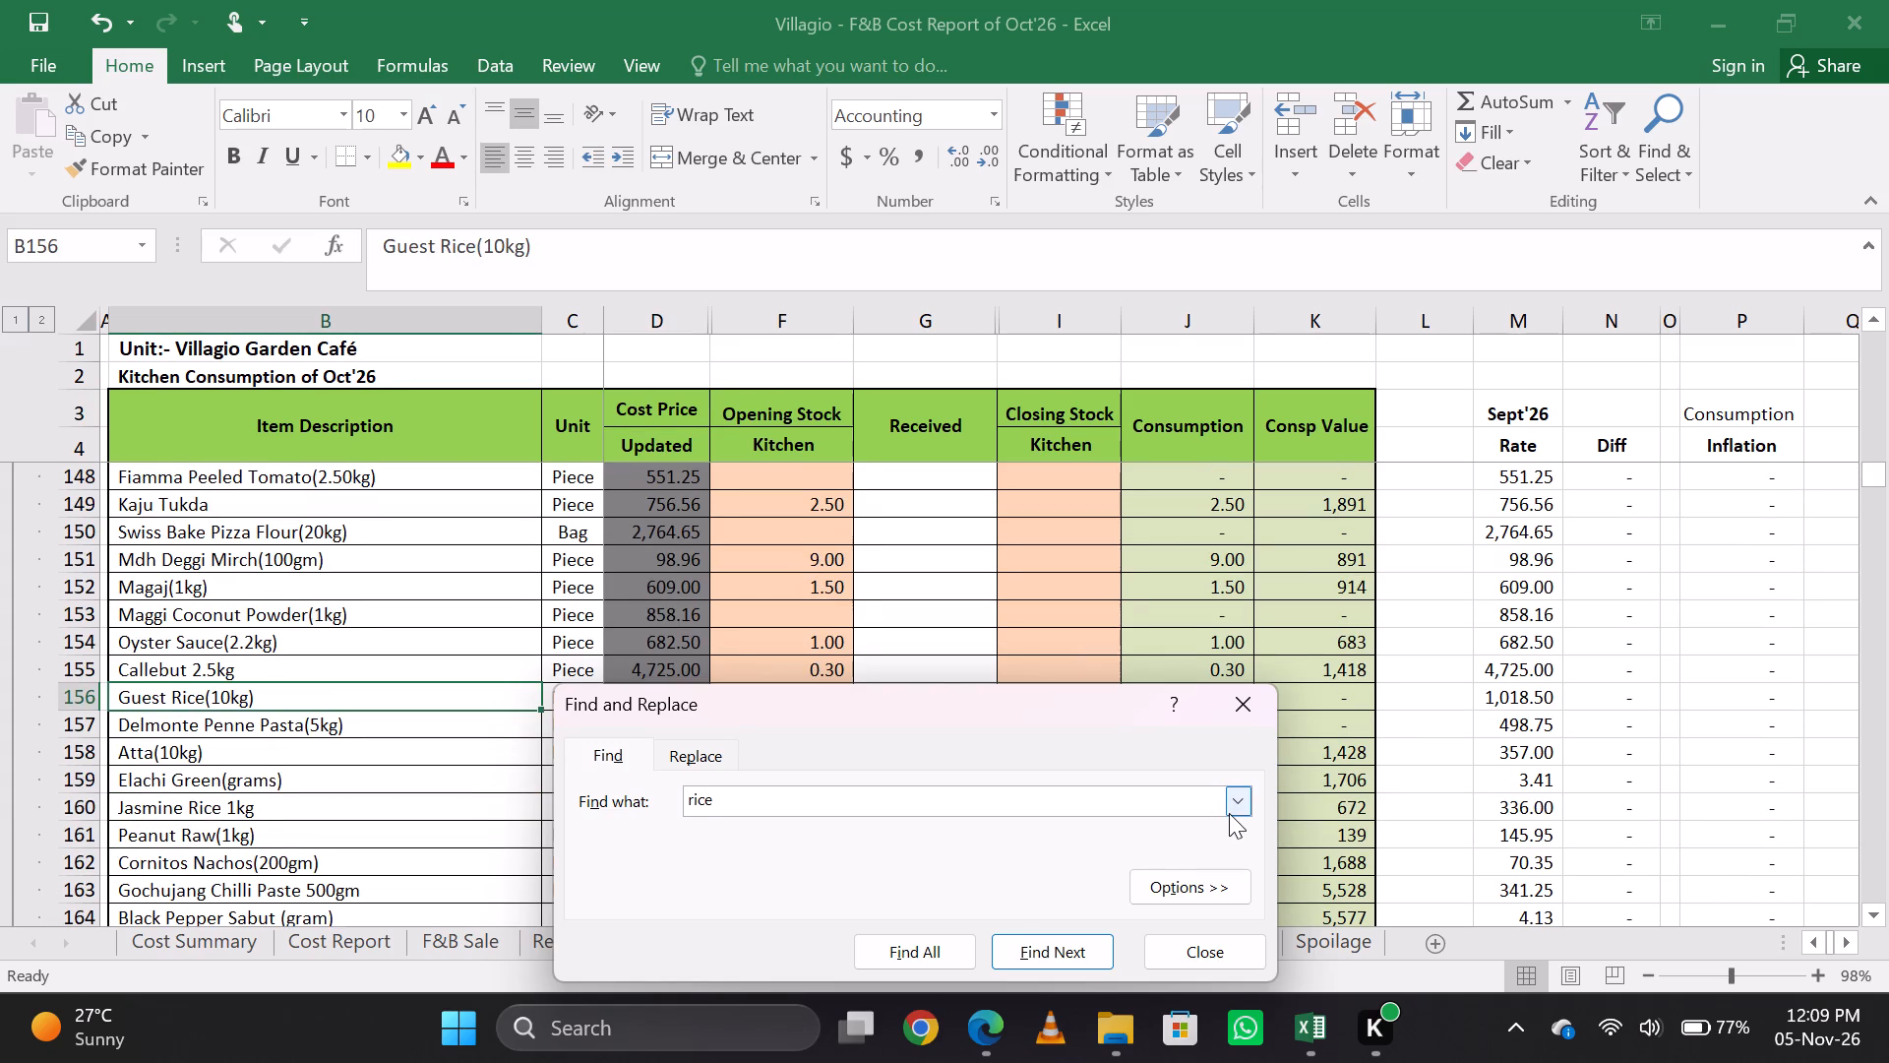
key("Return")
key("Return")
key("Return")
key("Return")
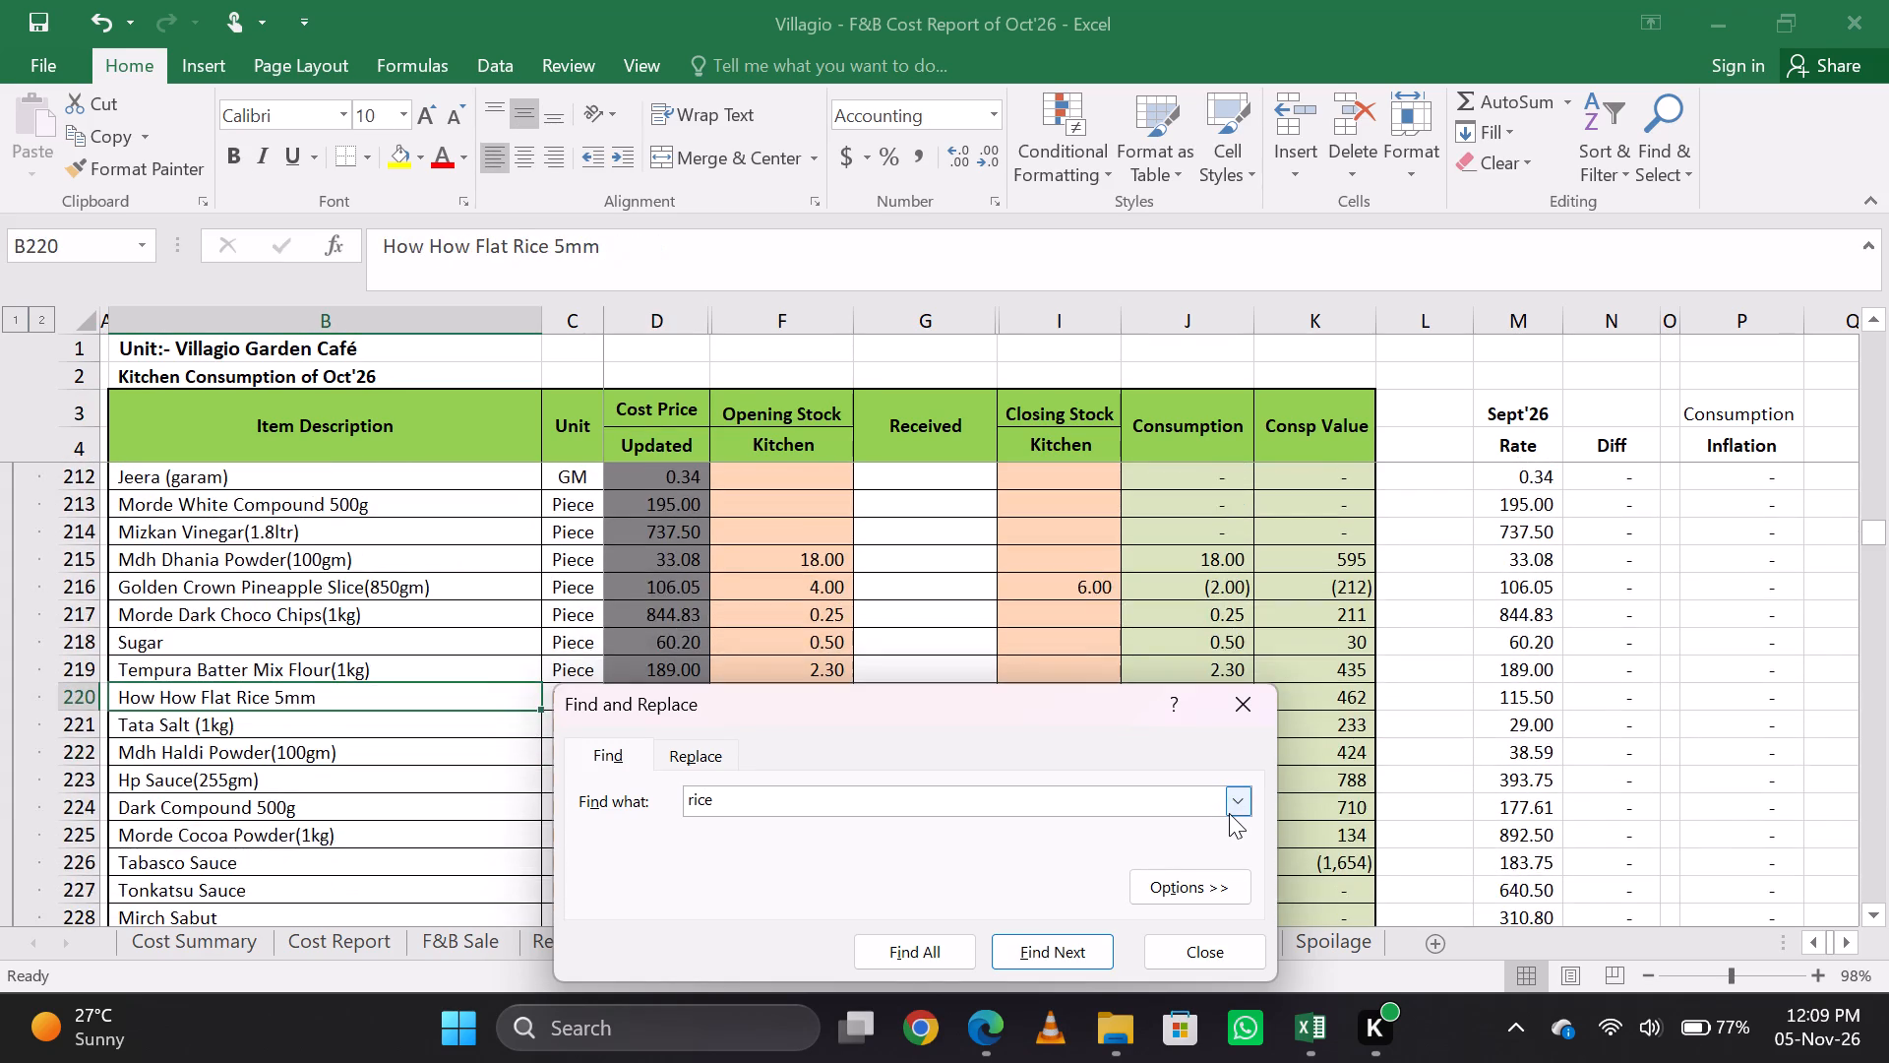
key("Return")
key("Return")
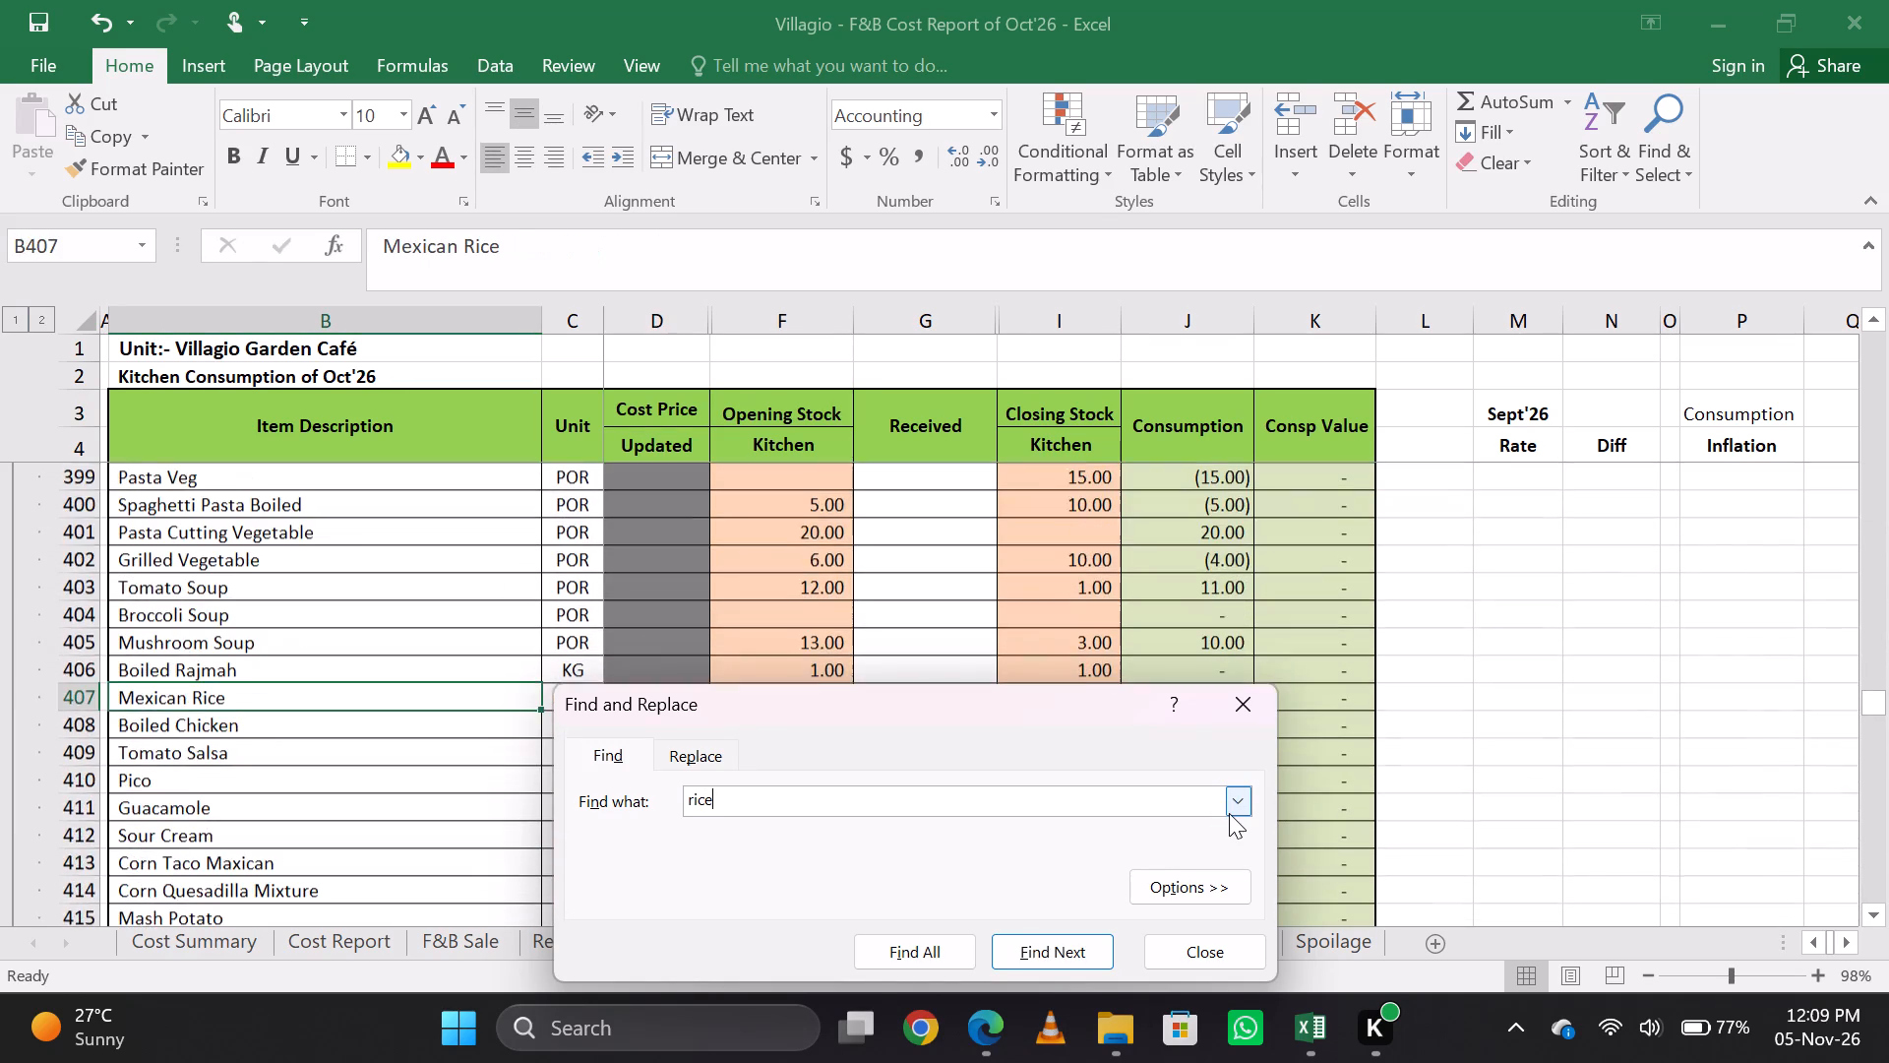
key("Return")
key("Return")
key("Return")
key("Return")
key("Return")
key("Return")
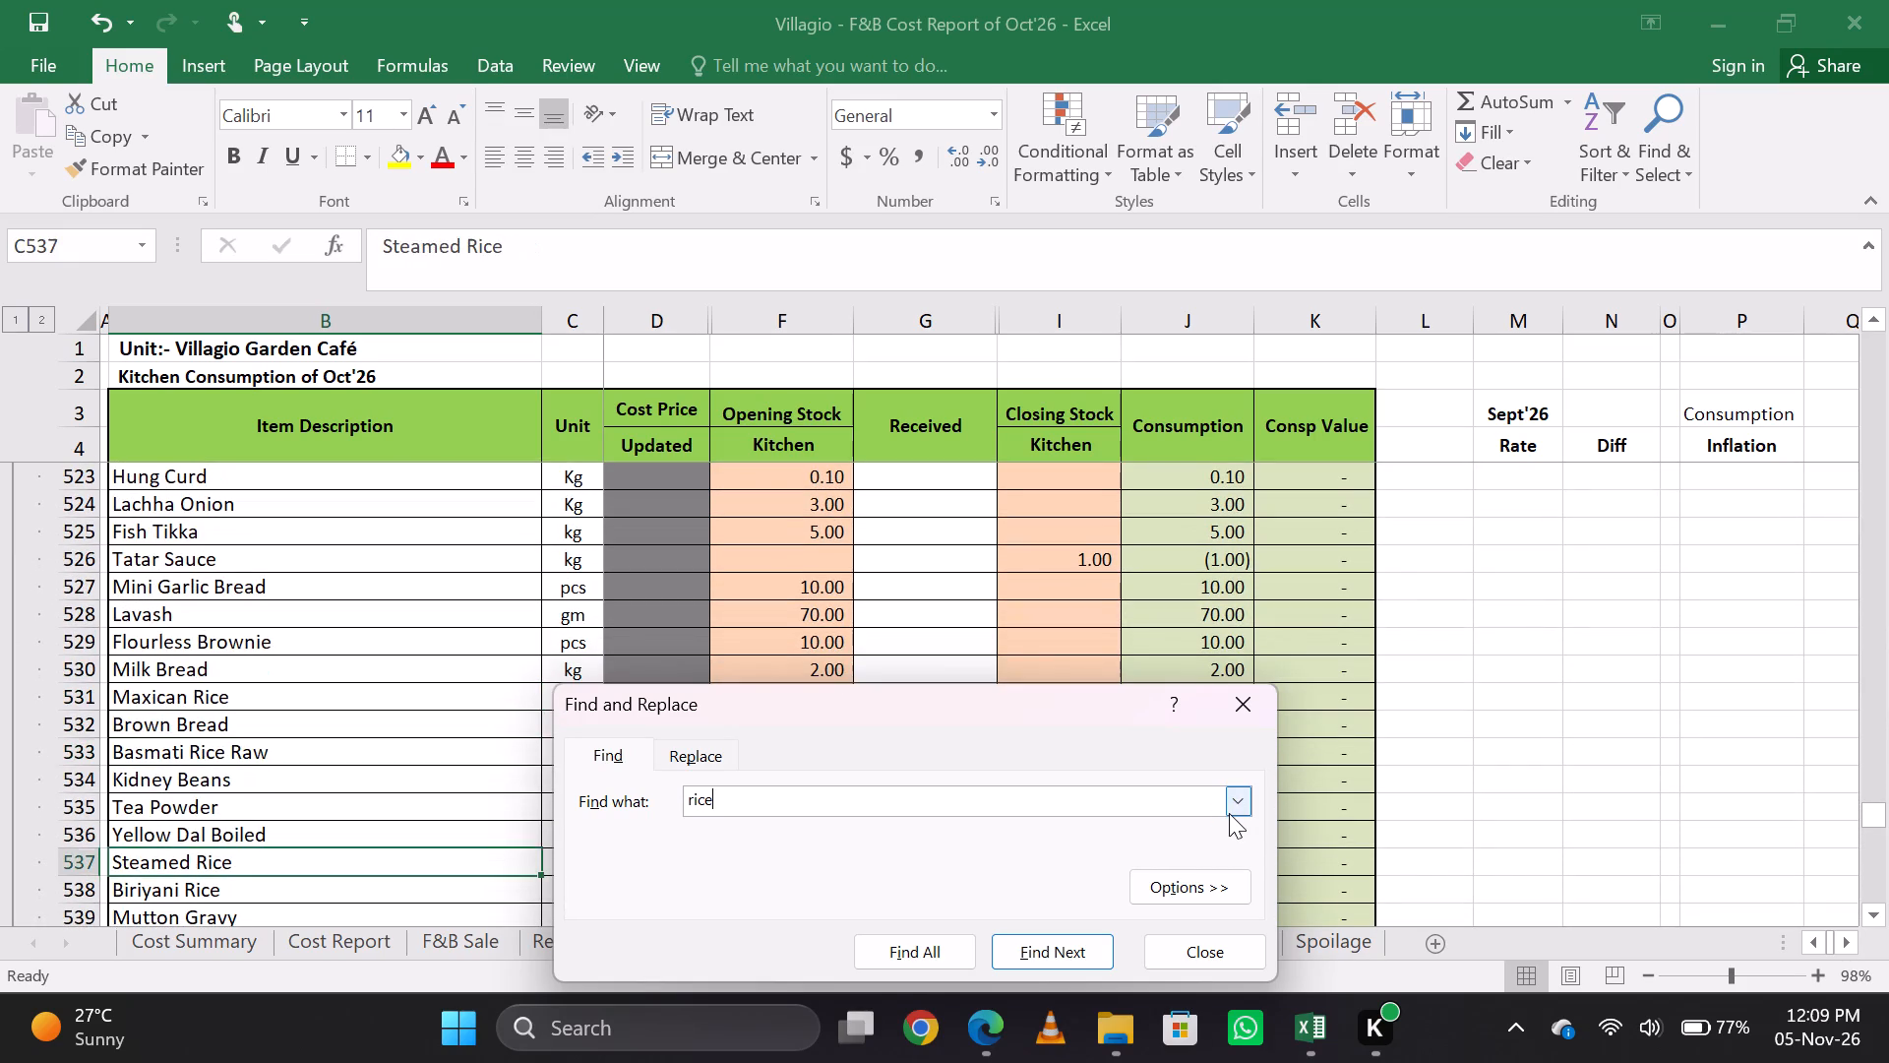
key("Return")
key("Return")
key("Return")
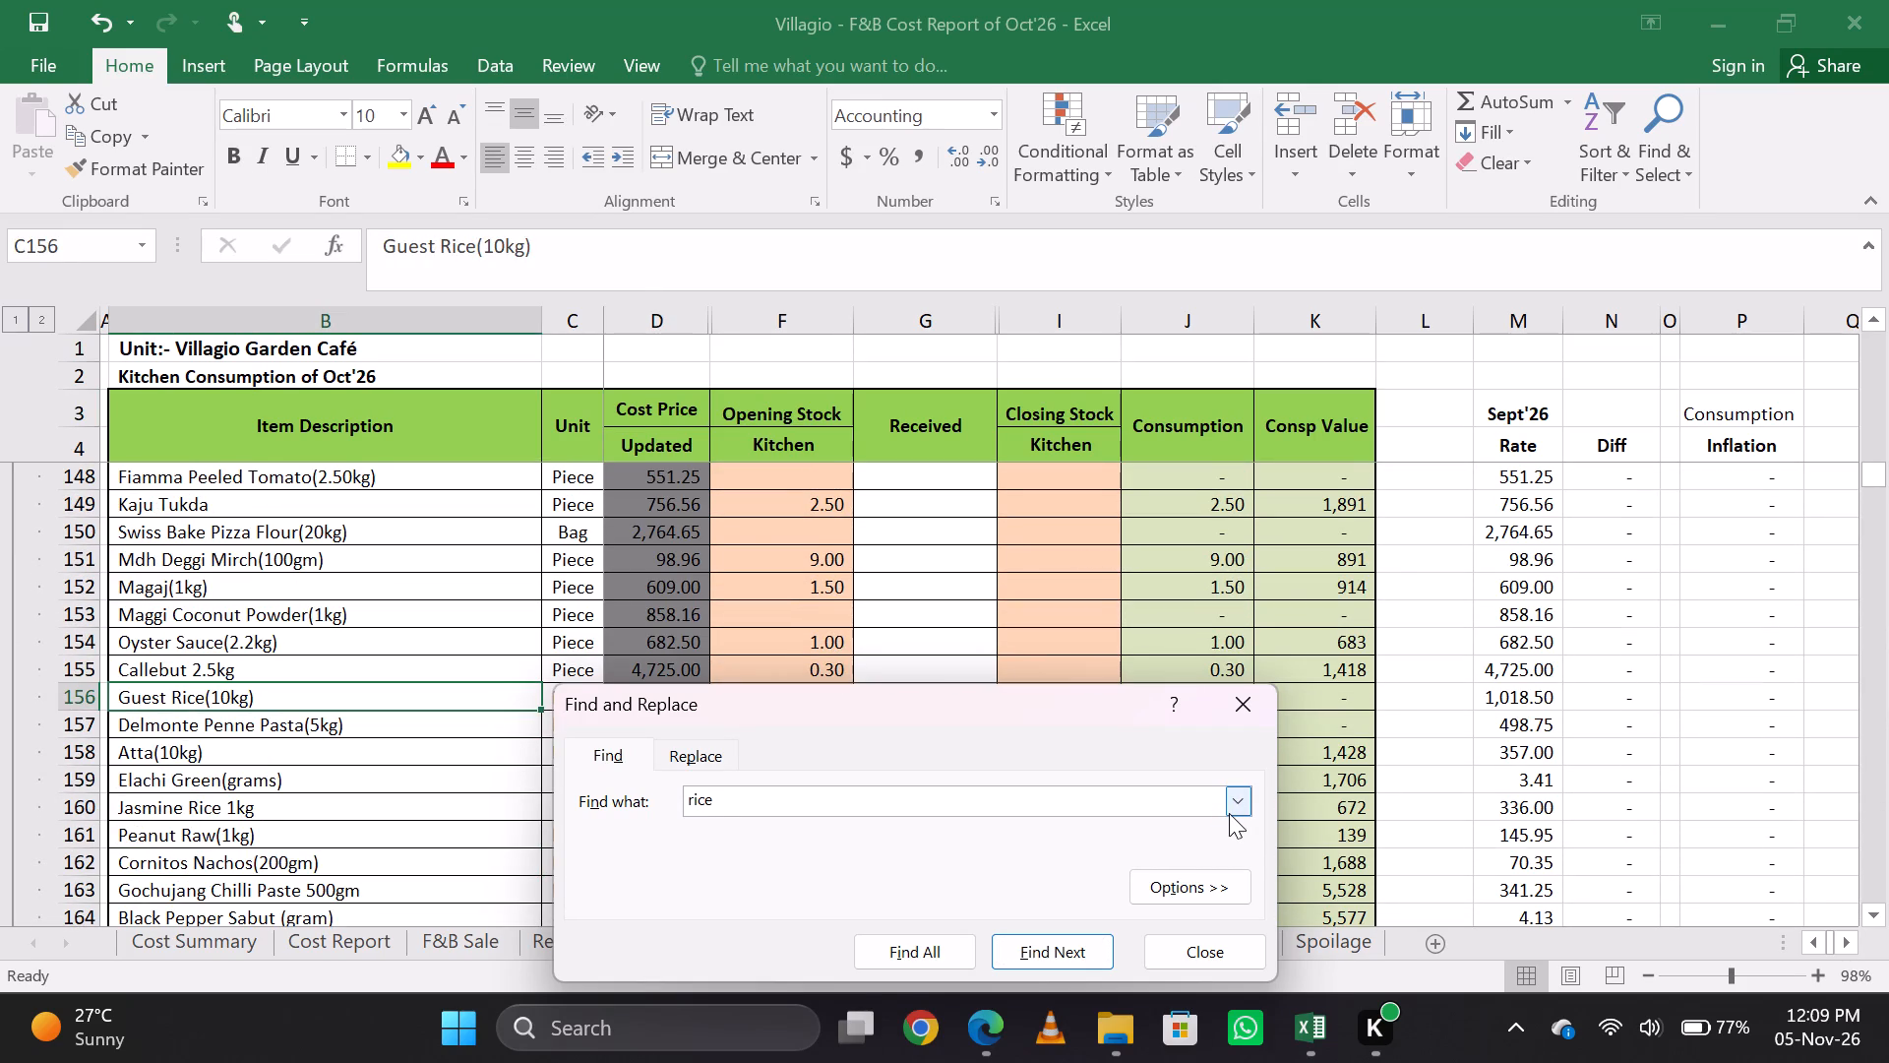
key("Return")
Look through the first Provisions items and examine the Jasmine Rice 1kg row across to its closing stock cell.
key("Escape")
key("Up")
key("Up")
key("Up")
key("Up")
key("Up")
key("Up")
key("Up")
key("Up")
key("Up")
key("Up")
key("Up")
key("Up")
key("Up")
key("Up")
key("Up")
key("Up")
key("Up")
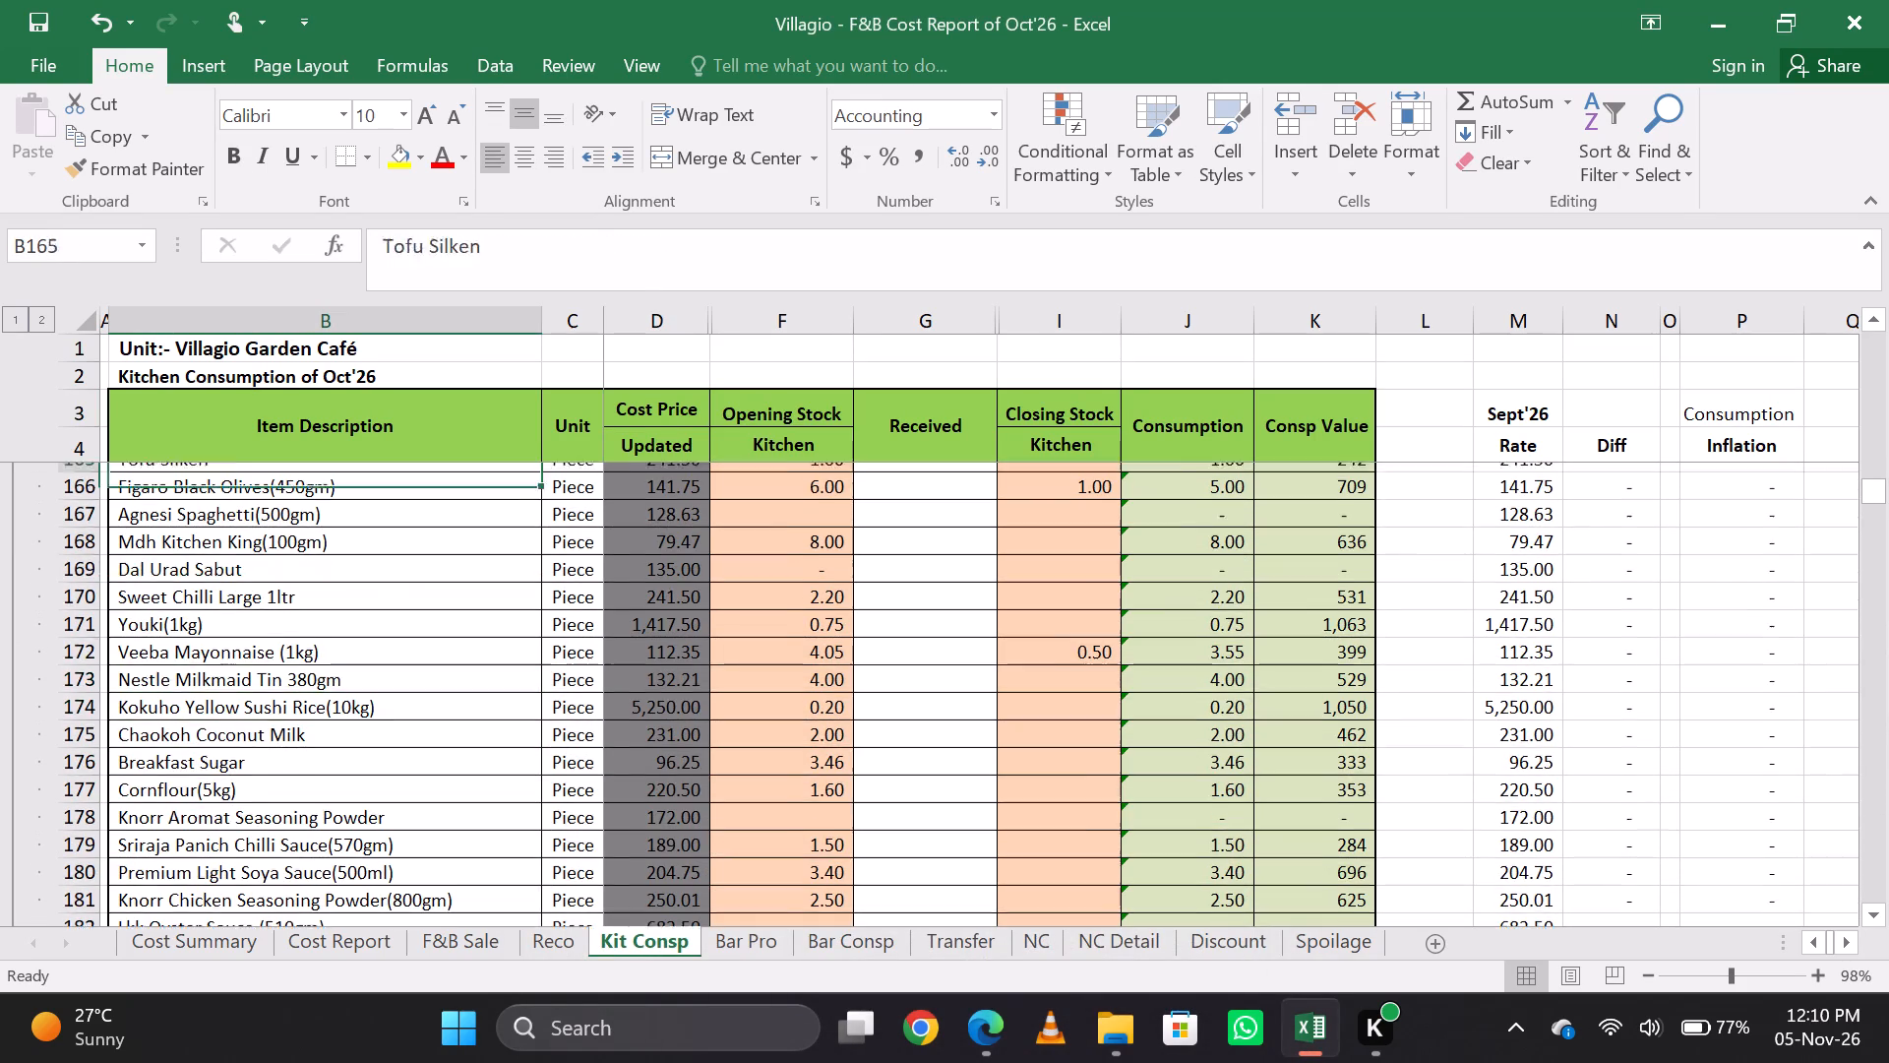
key("Up")
key("Up")
key("Up")
key("Up")
key("Up")
key("Up")
key("Up")
key("Up")
key("Up")
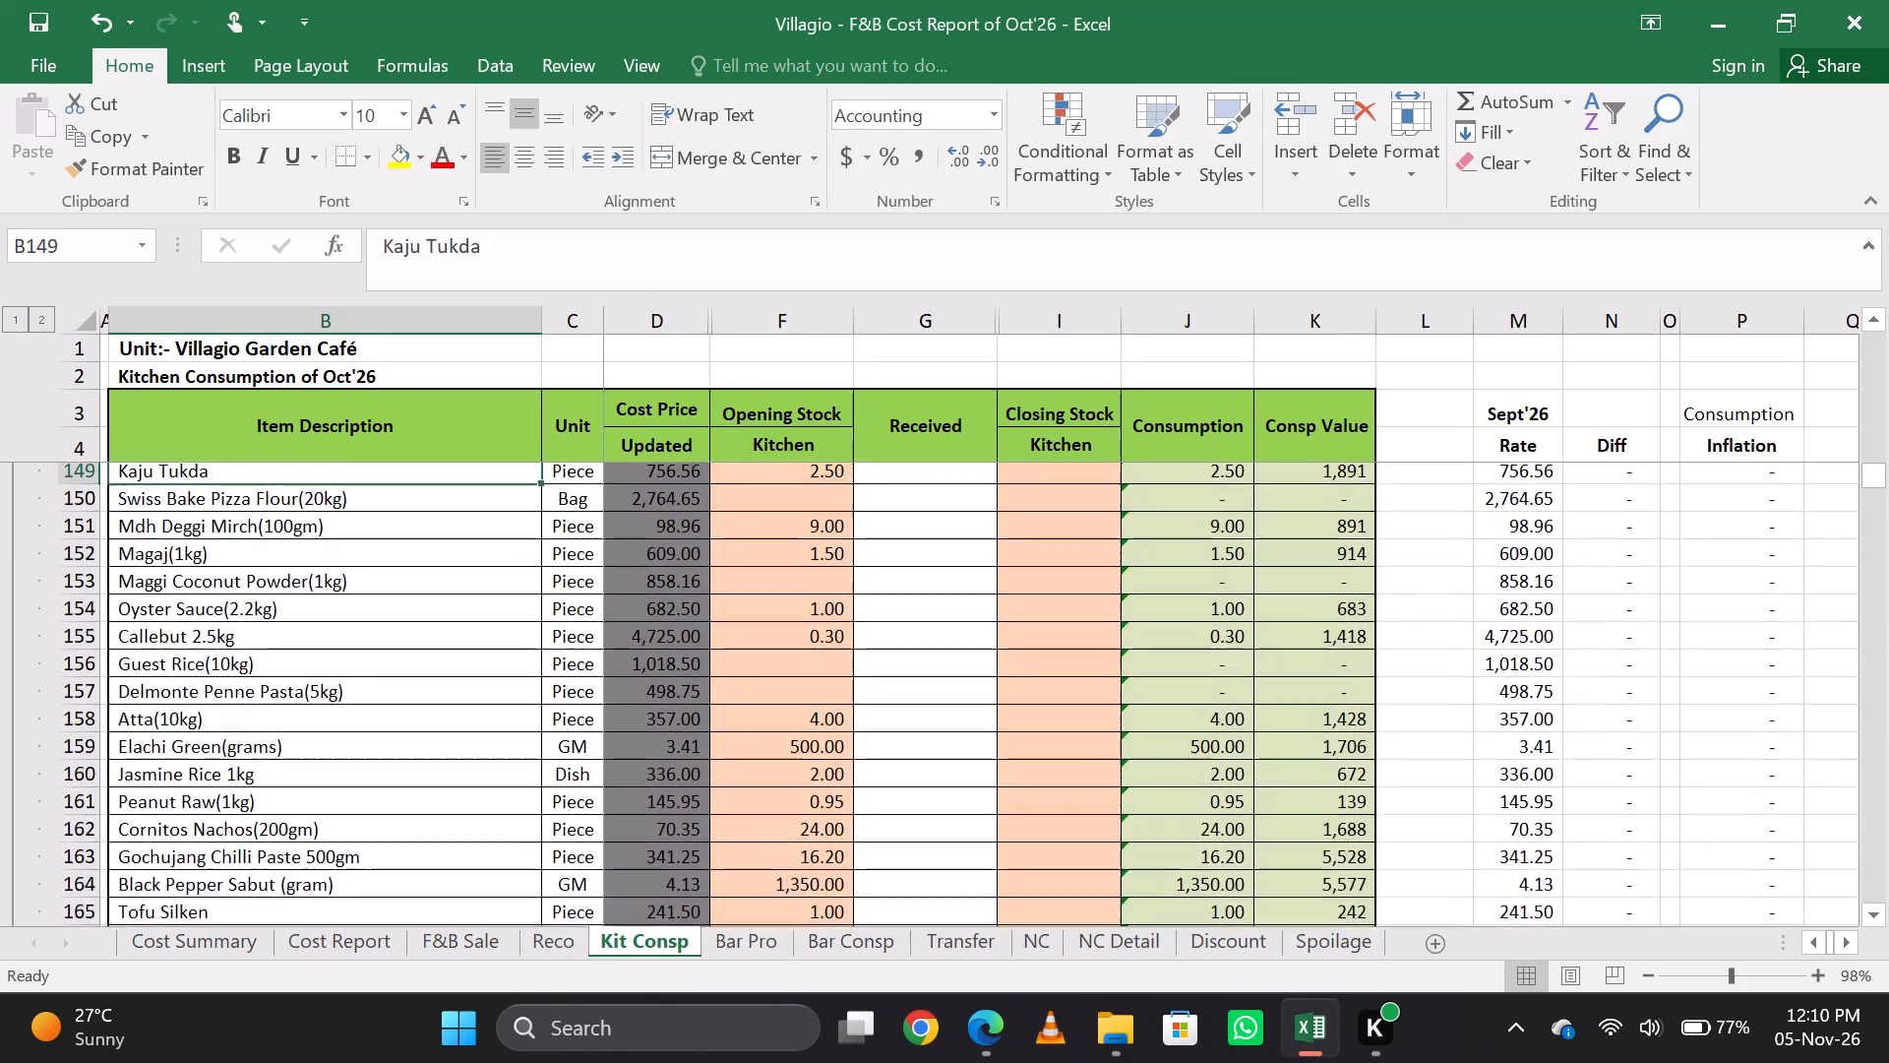
key("Up")
key("Up")
key("Up")
key("Down")
key("Down")
key("Down")
key("Down")
key("Down")
key("Down")
key("Down")
key("Down")
key("Down")
key("Down")
key("Down")
key("Down")
key("Down")
key("Down")
key("Down")
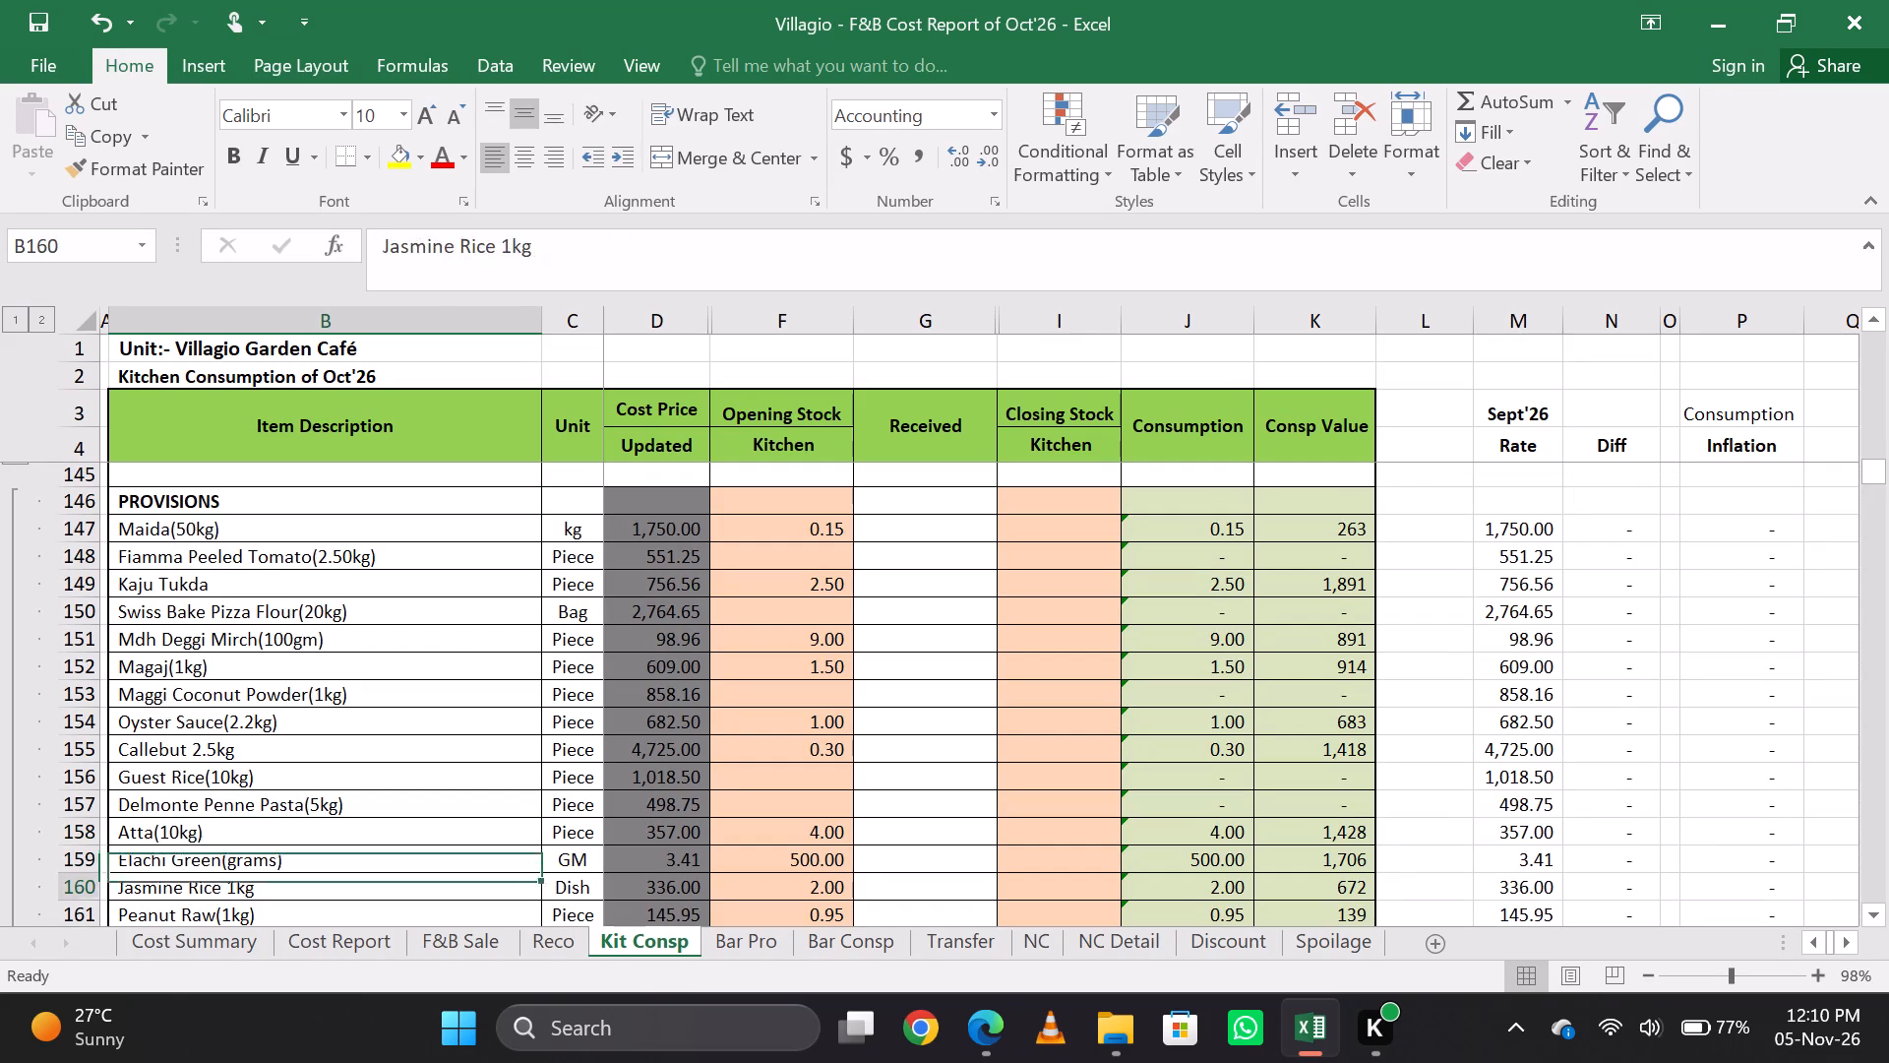
key("Right")
key("Right")
key("Right")
key("Right")
key("Left")
key("Left")
key("Right")
key("Right")
key("Right")
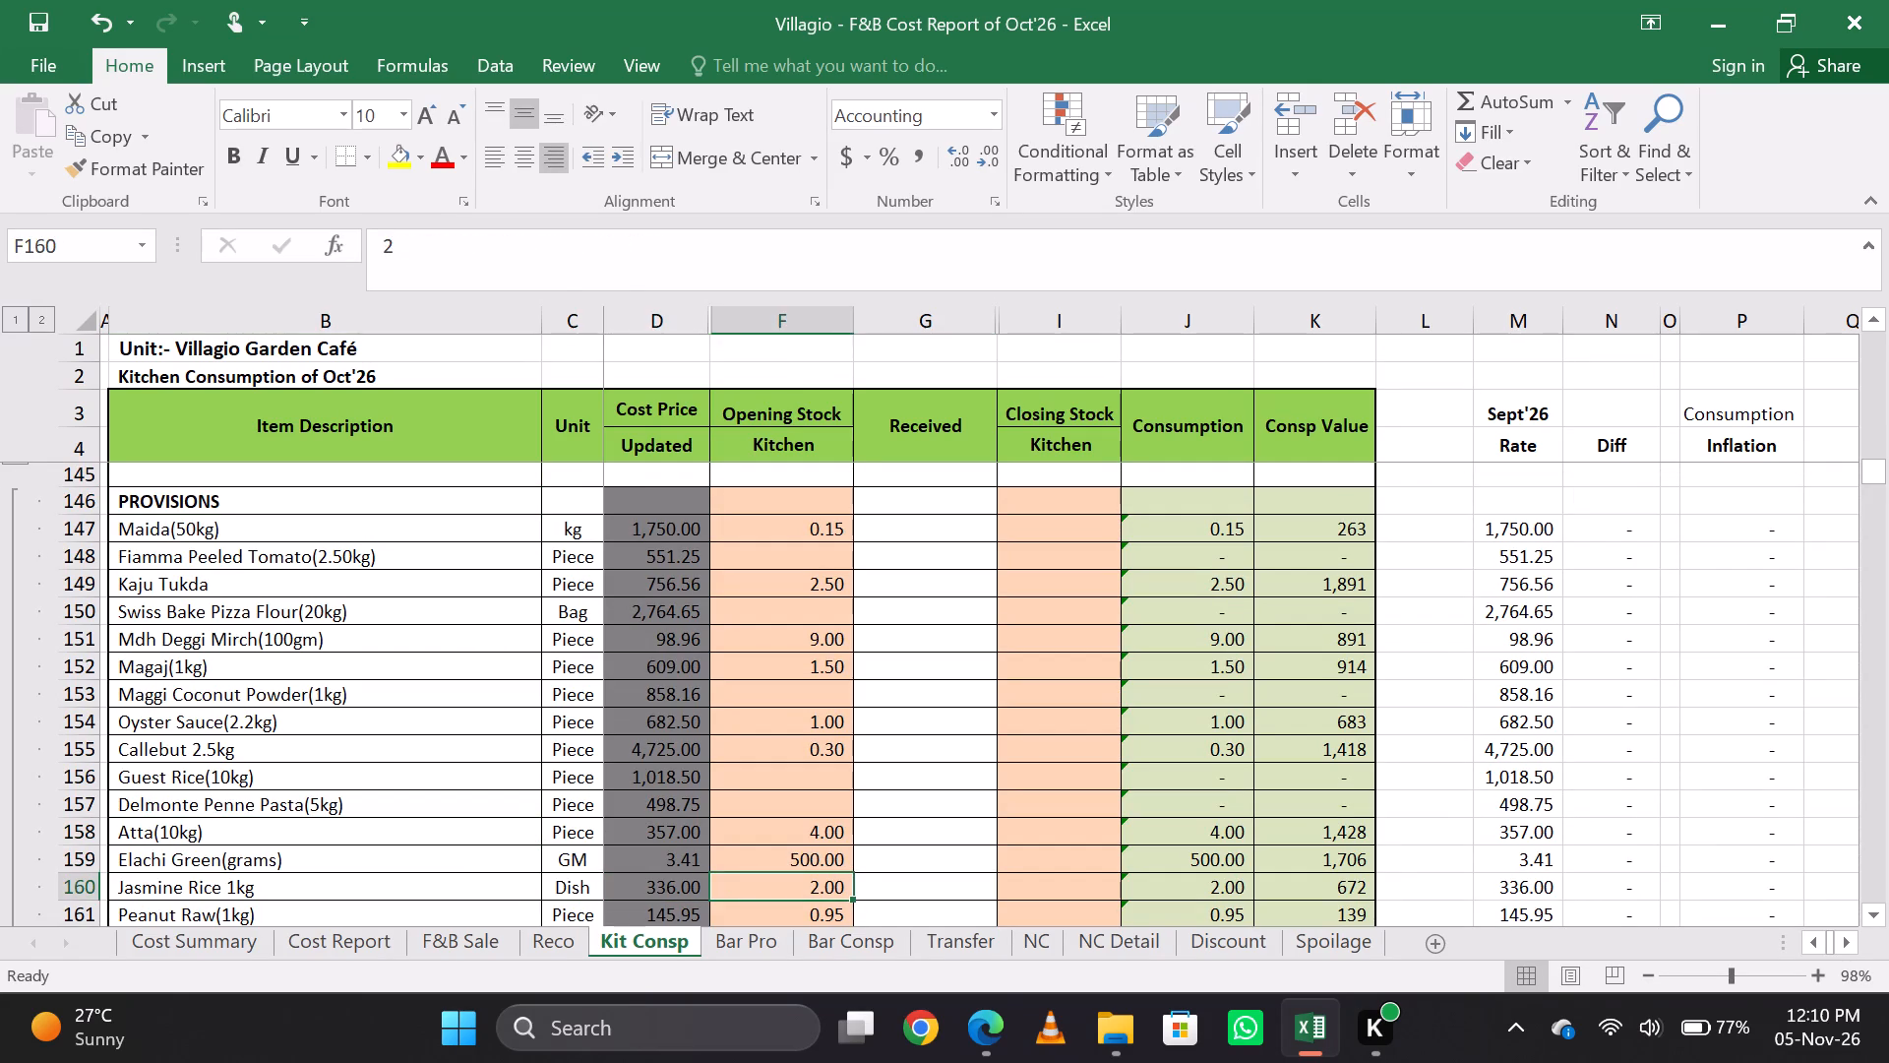
key("Right")
key("Left")
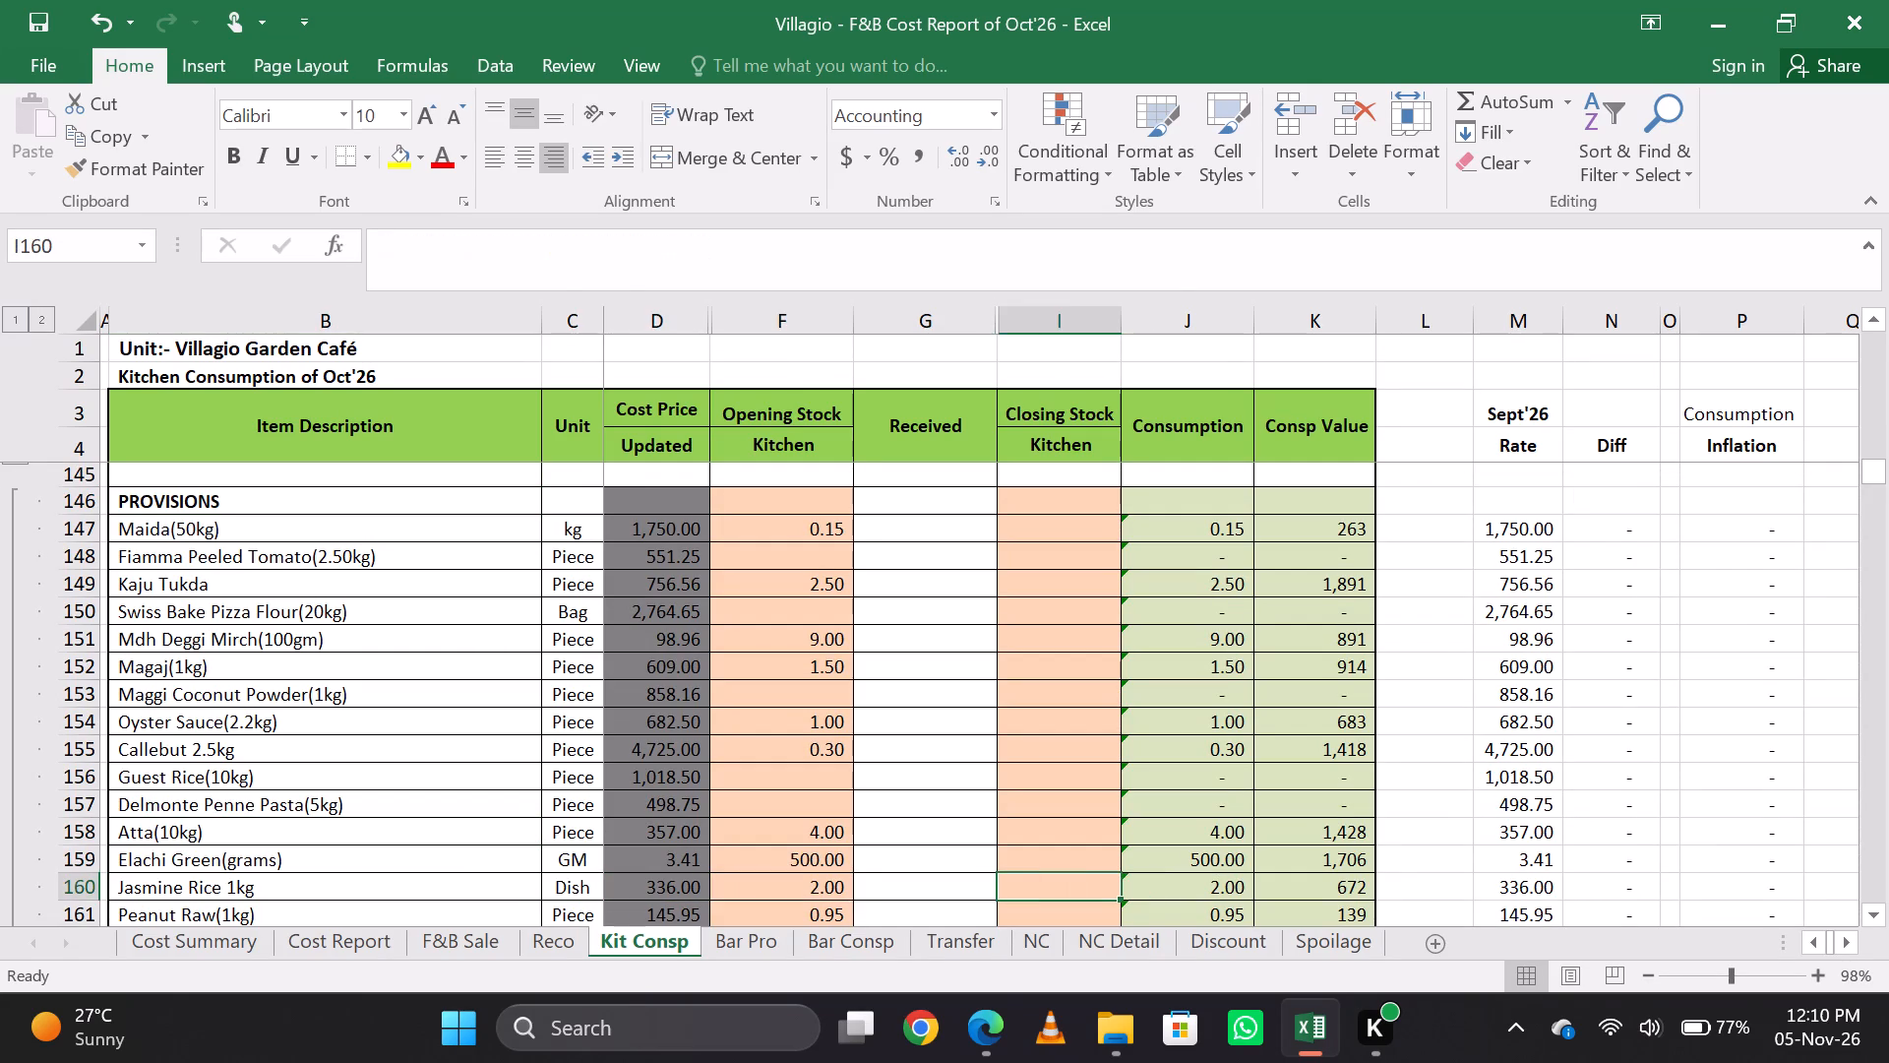
key("Down")
key("Up")
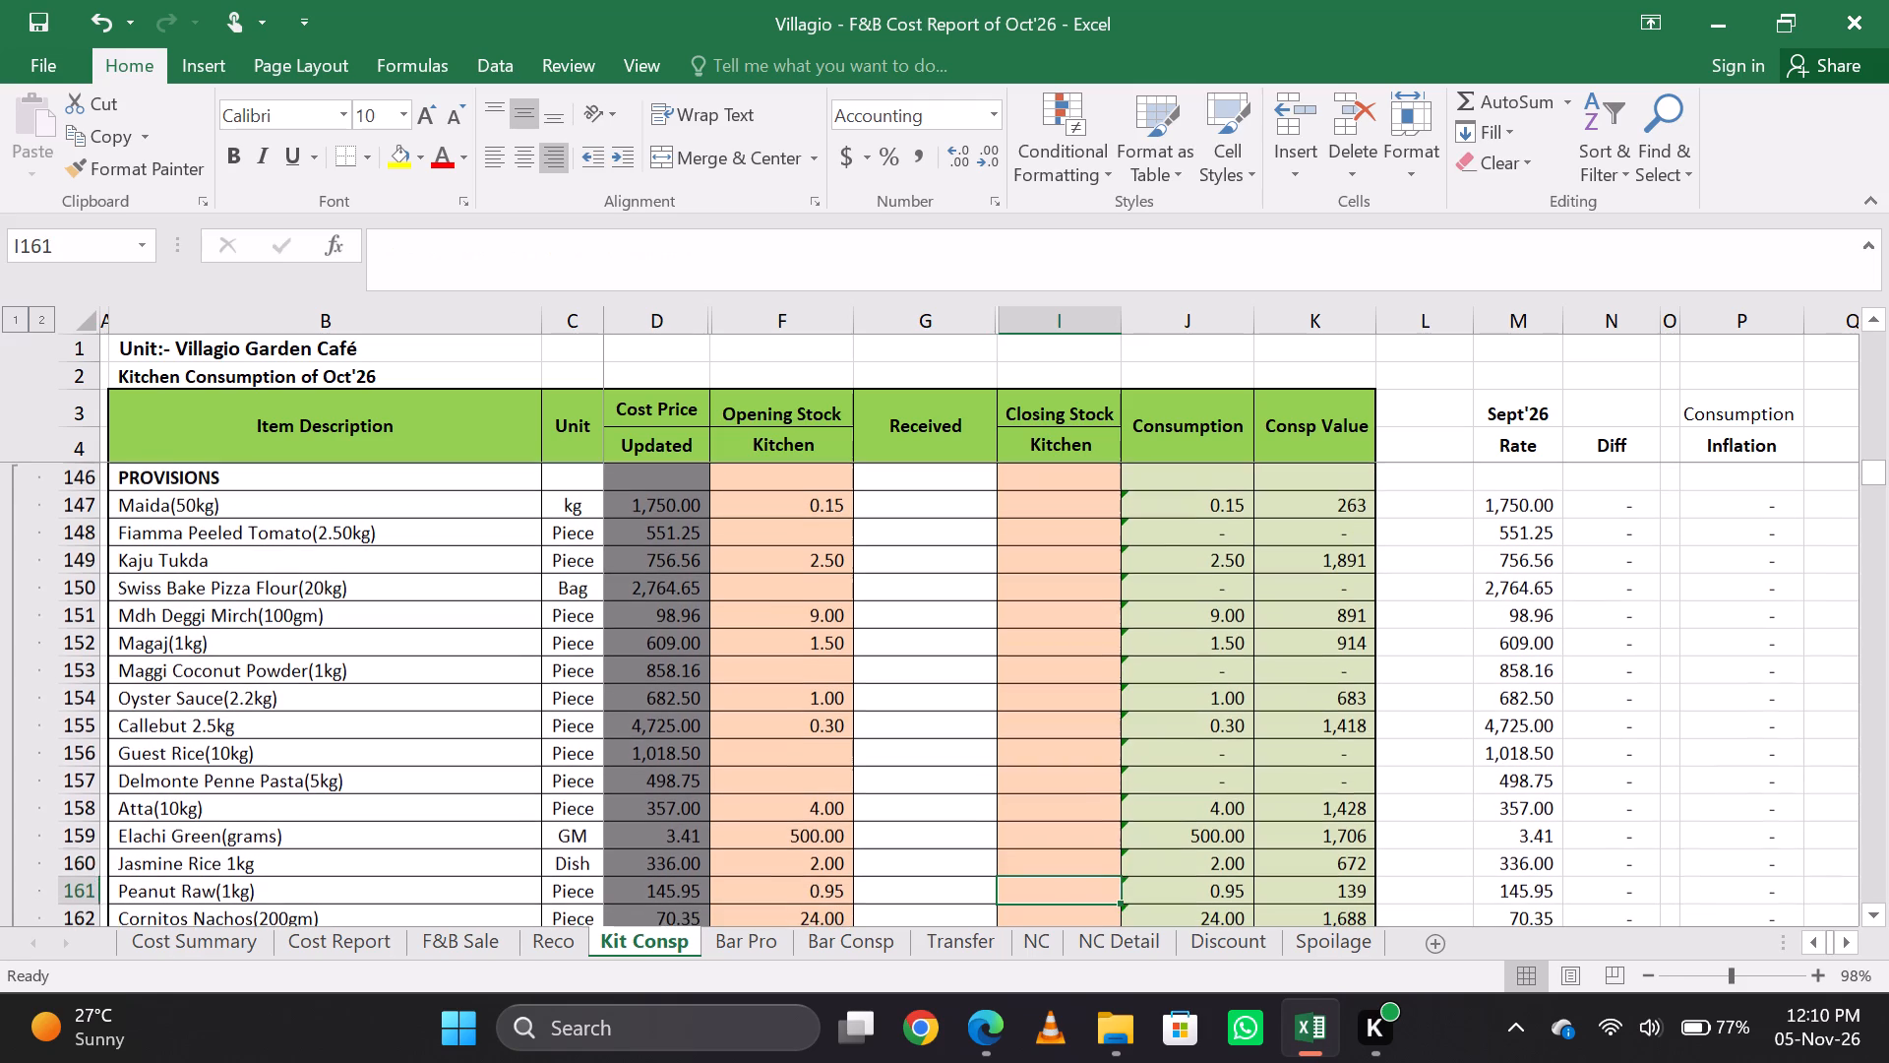
Find Basmati Rice Raw by searching for "basm" and enter 8 as its kitchen closing stock.
key("ctrl+f")
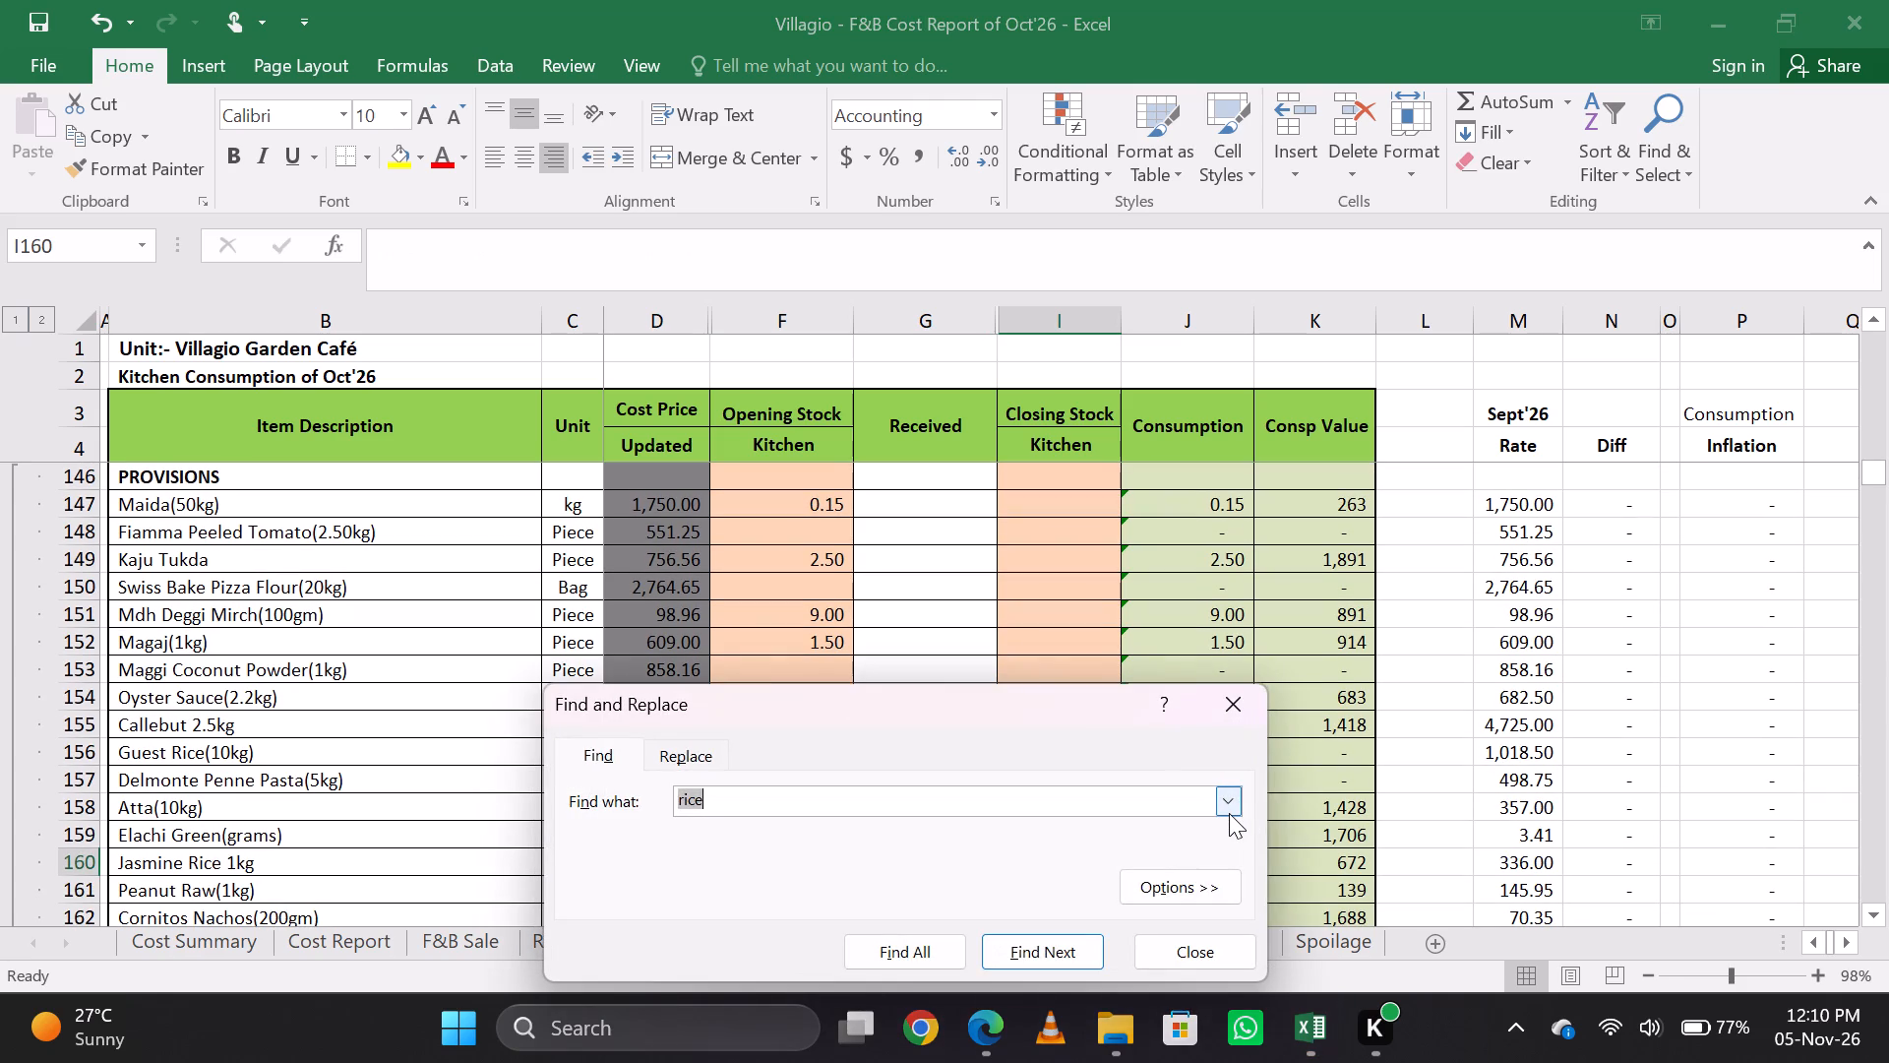
type("basm")
key("Return")
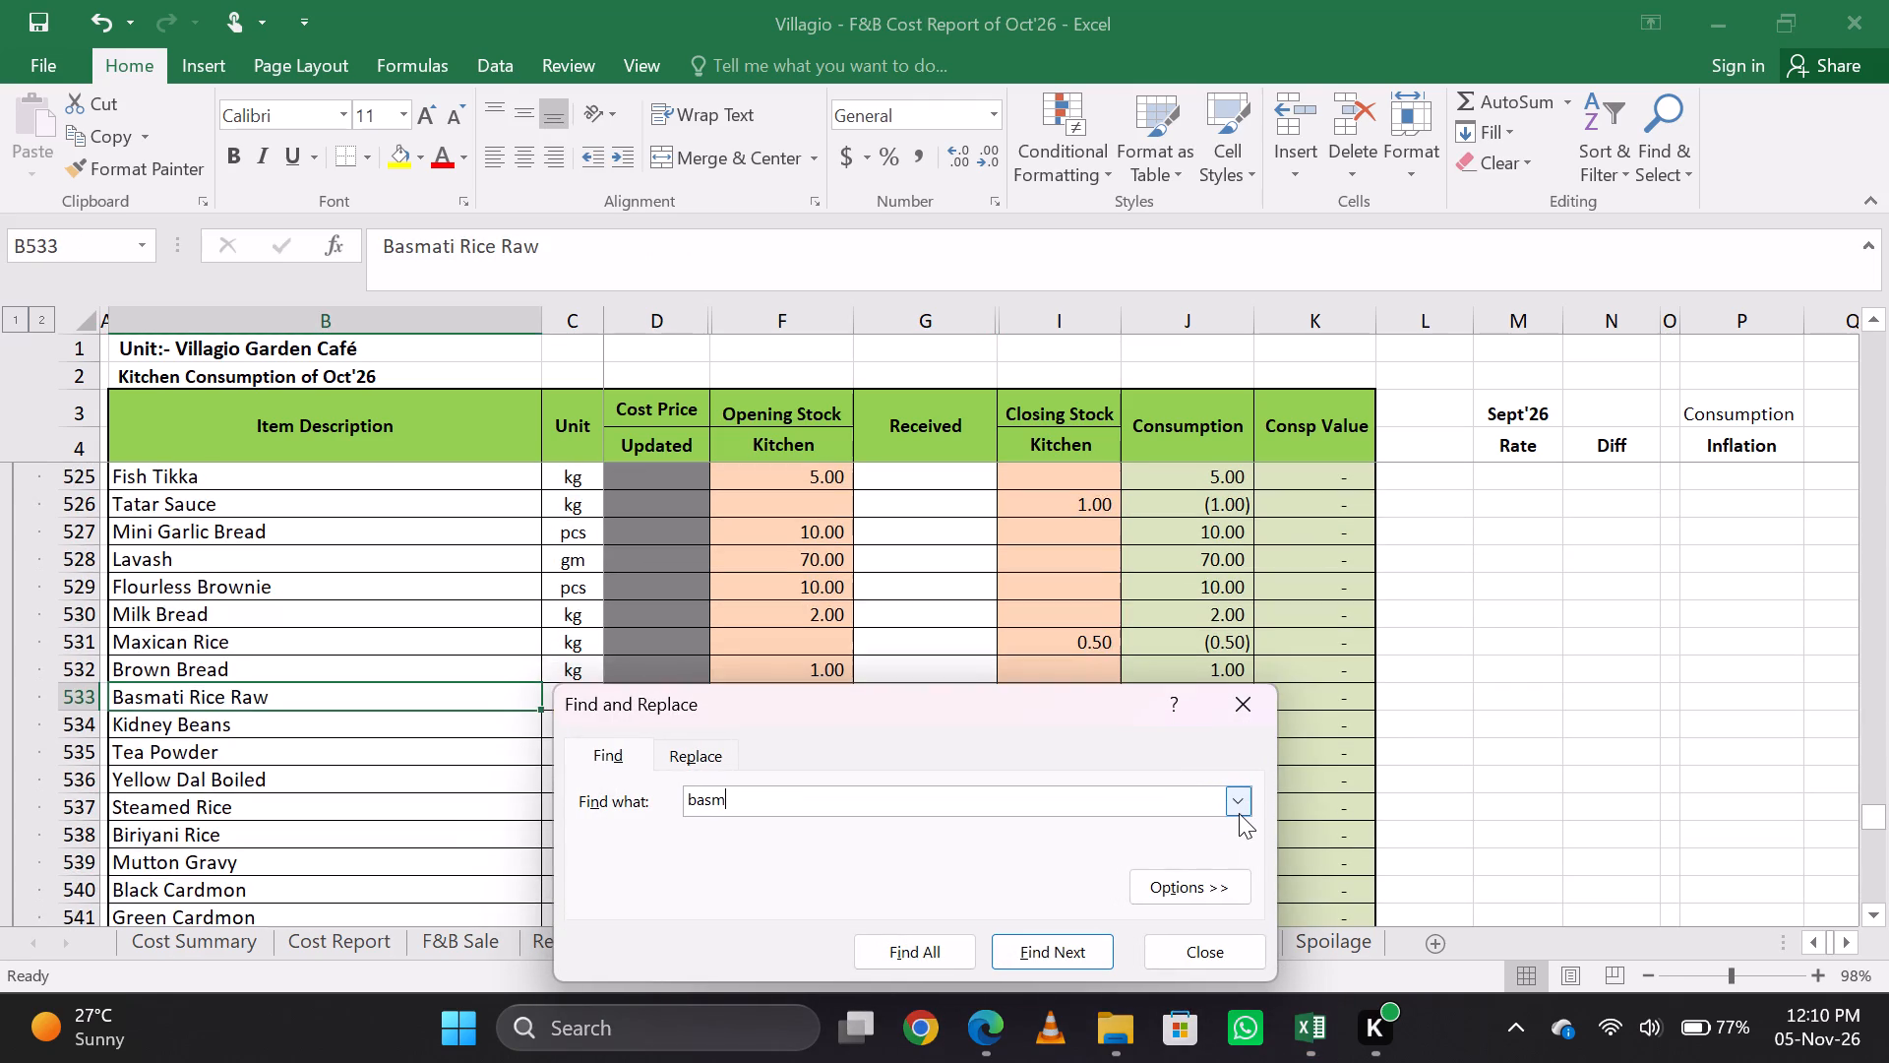
key("Escape")
key("Right")
key("Right")
key("Right")
key("Right")
key("Right")
key("Right")
key("Left")
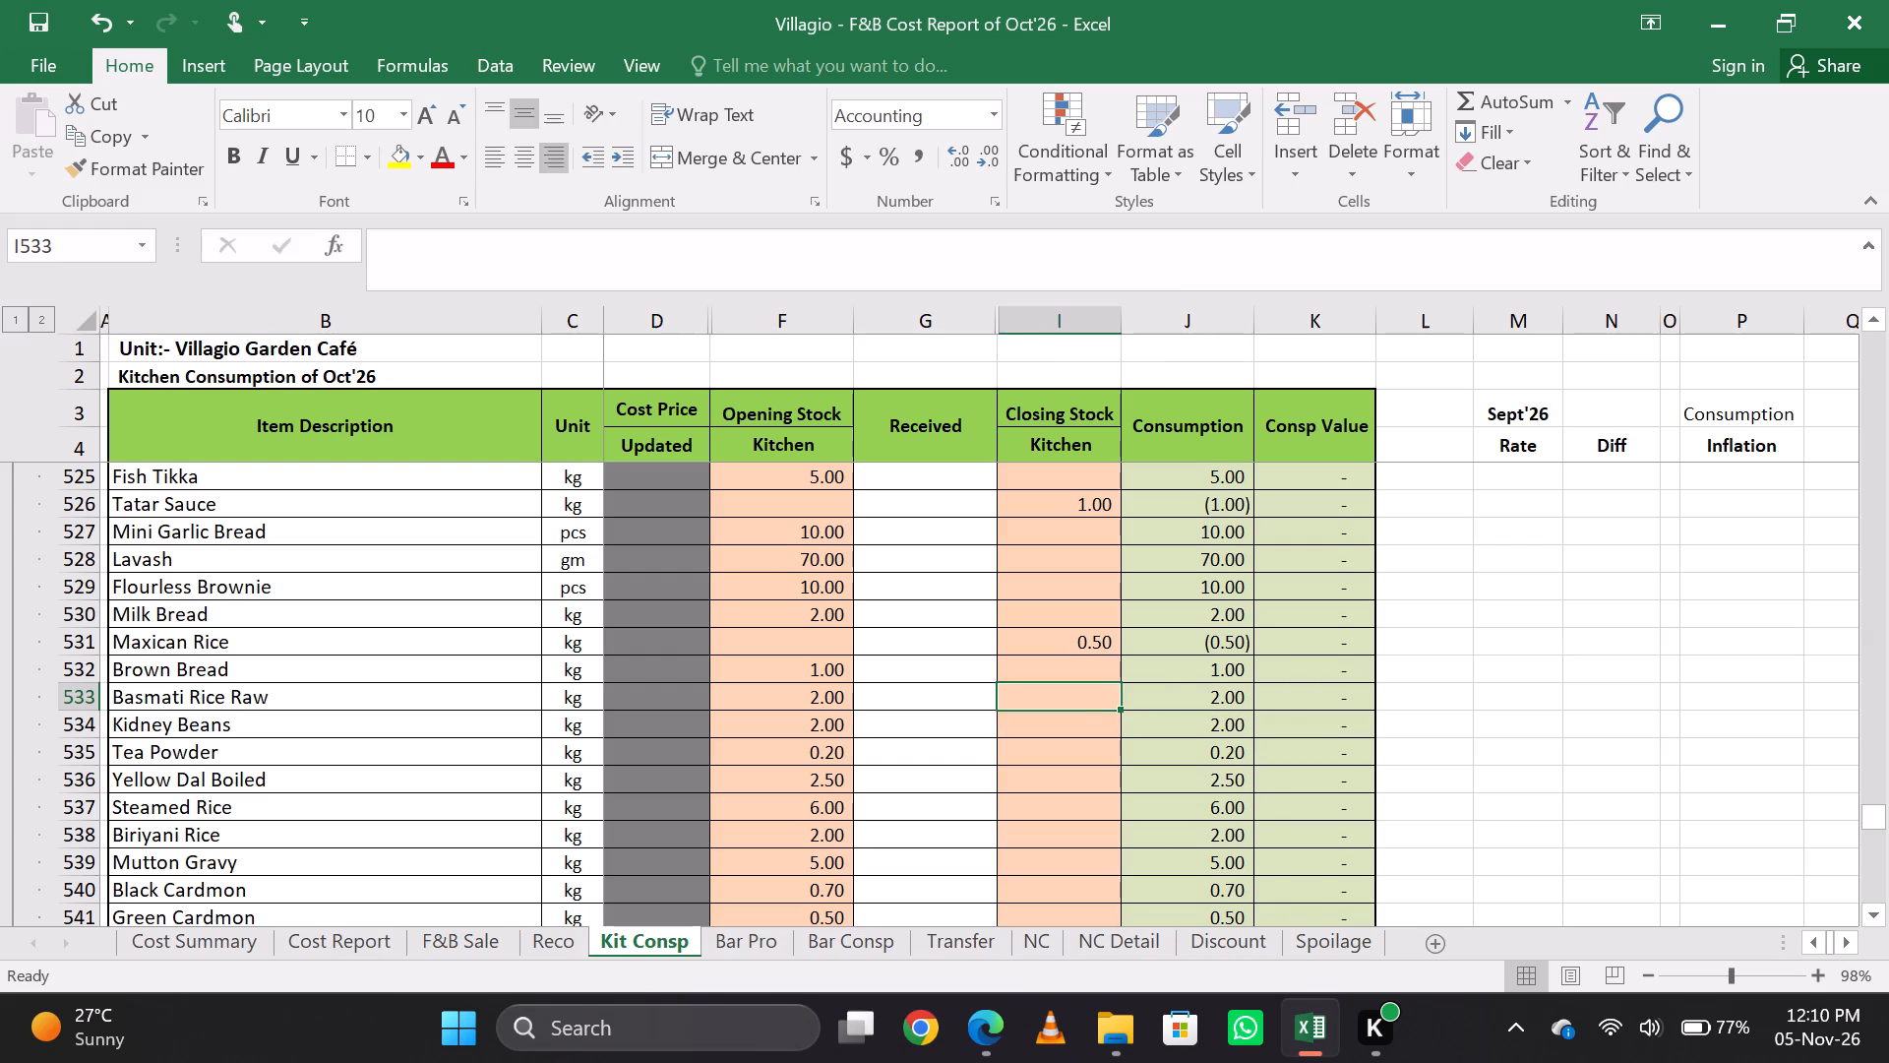
key("8")
key("Down")
key("Up")
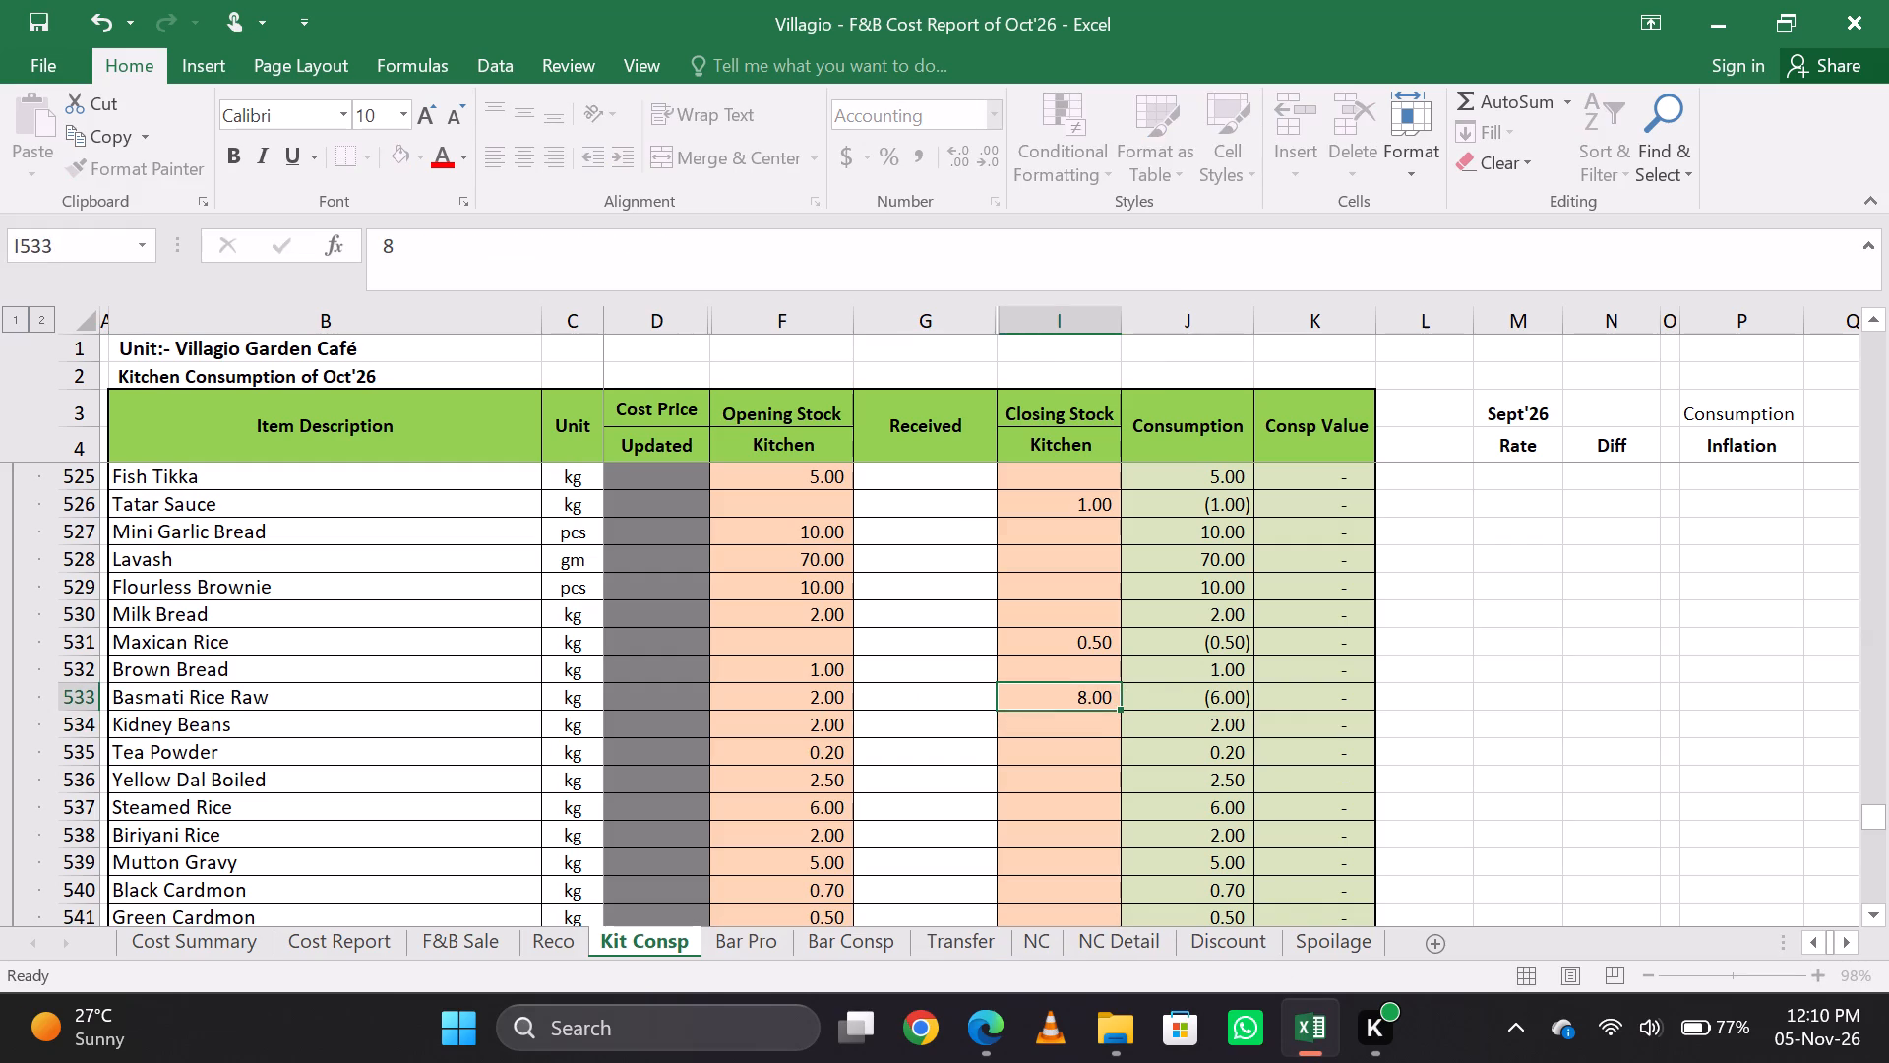
Find Dabur Honey by searching for "hone" and enter 0.8 as its kitchen closing stock.
key("ctrl+g")
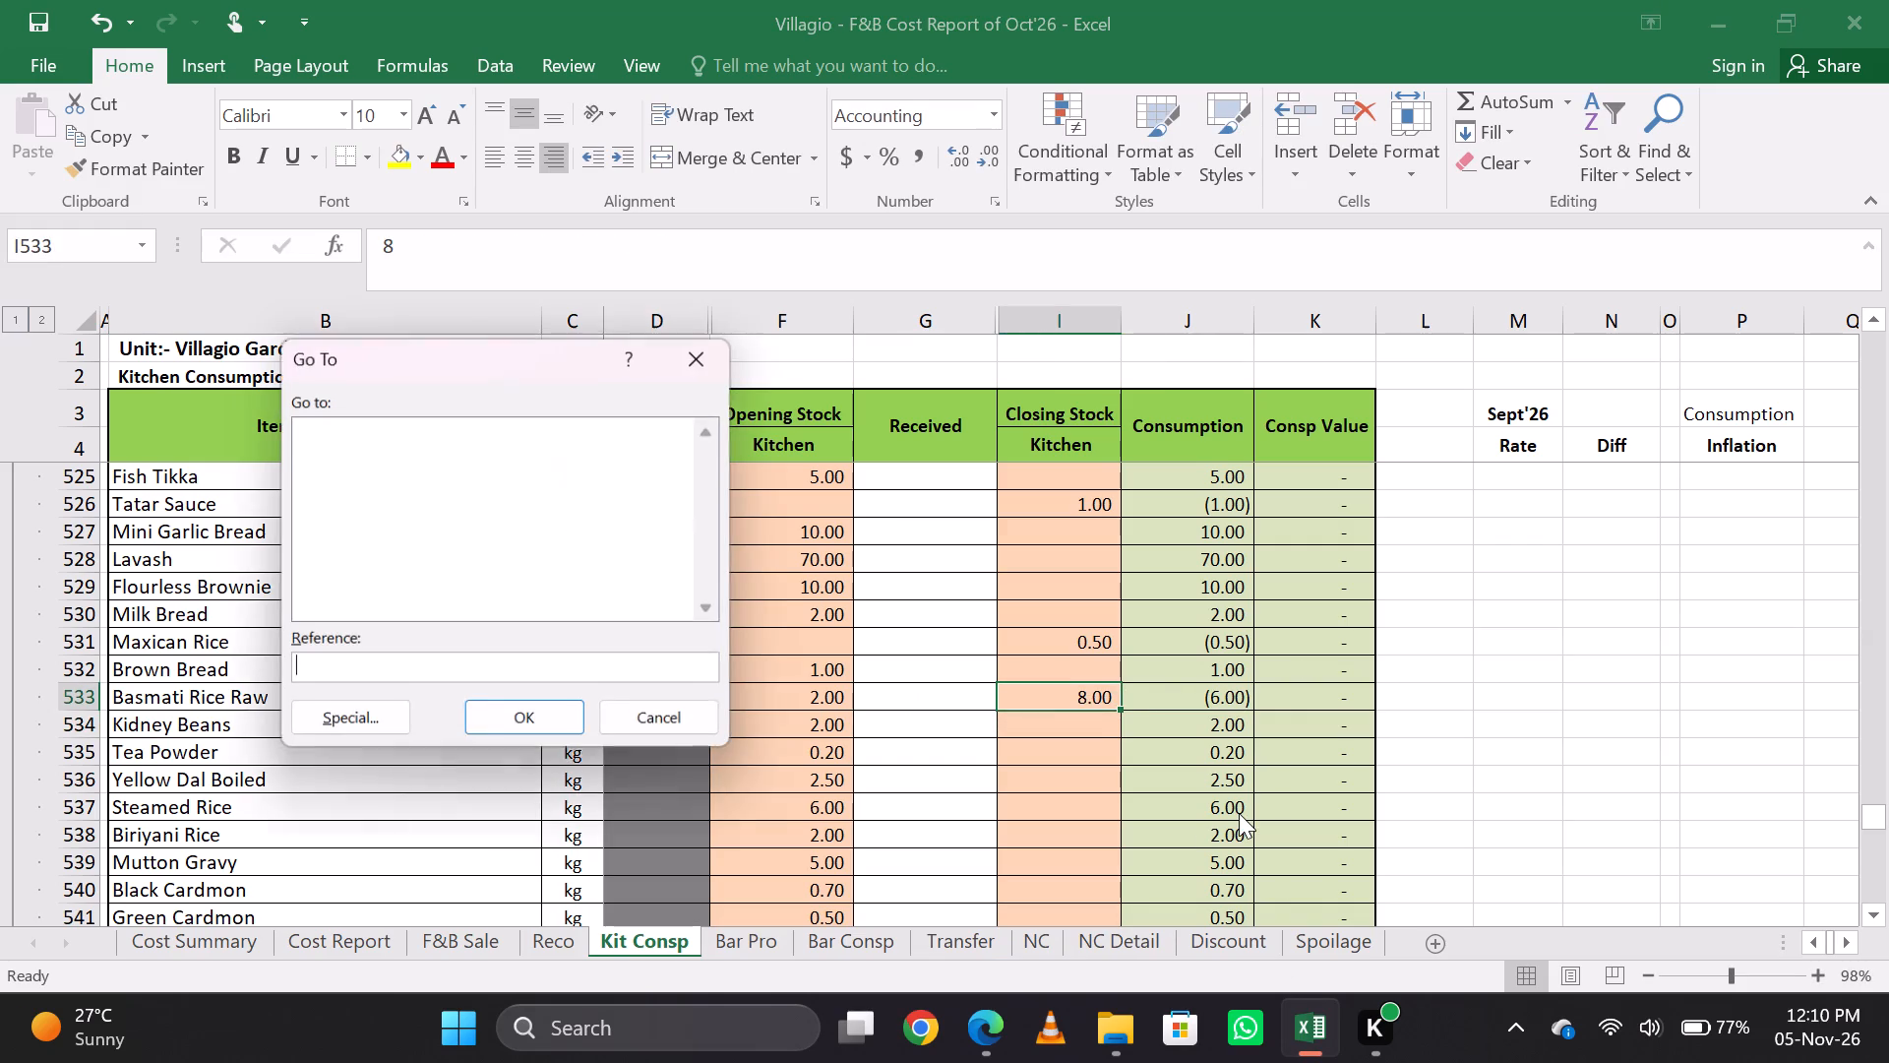
key("Escape")
key("ctrl+f")
type("hone")
key("Return")
key("Escape")
key("Right")
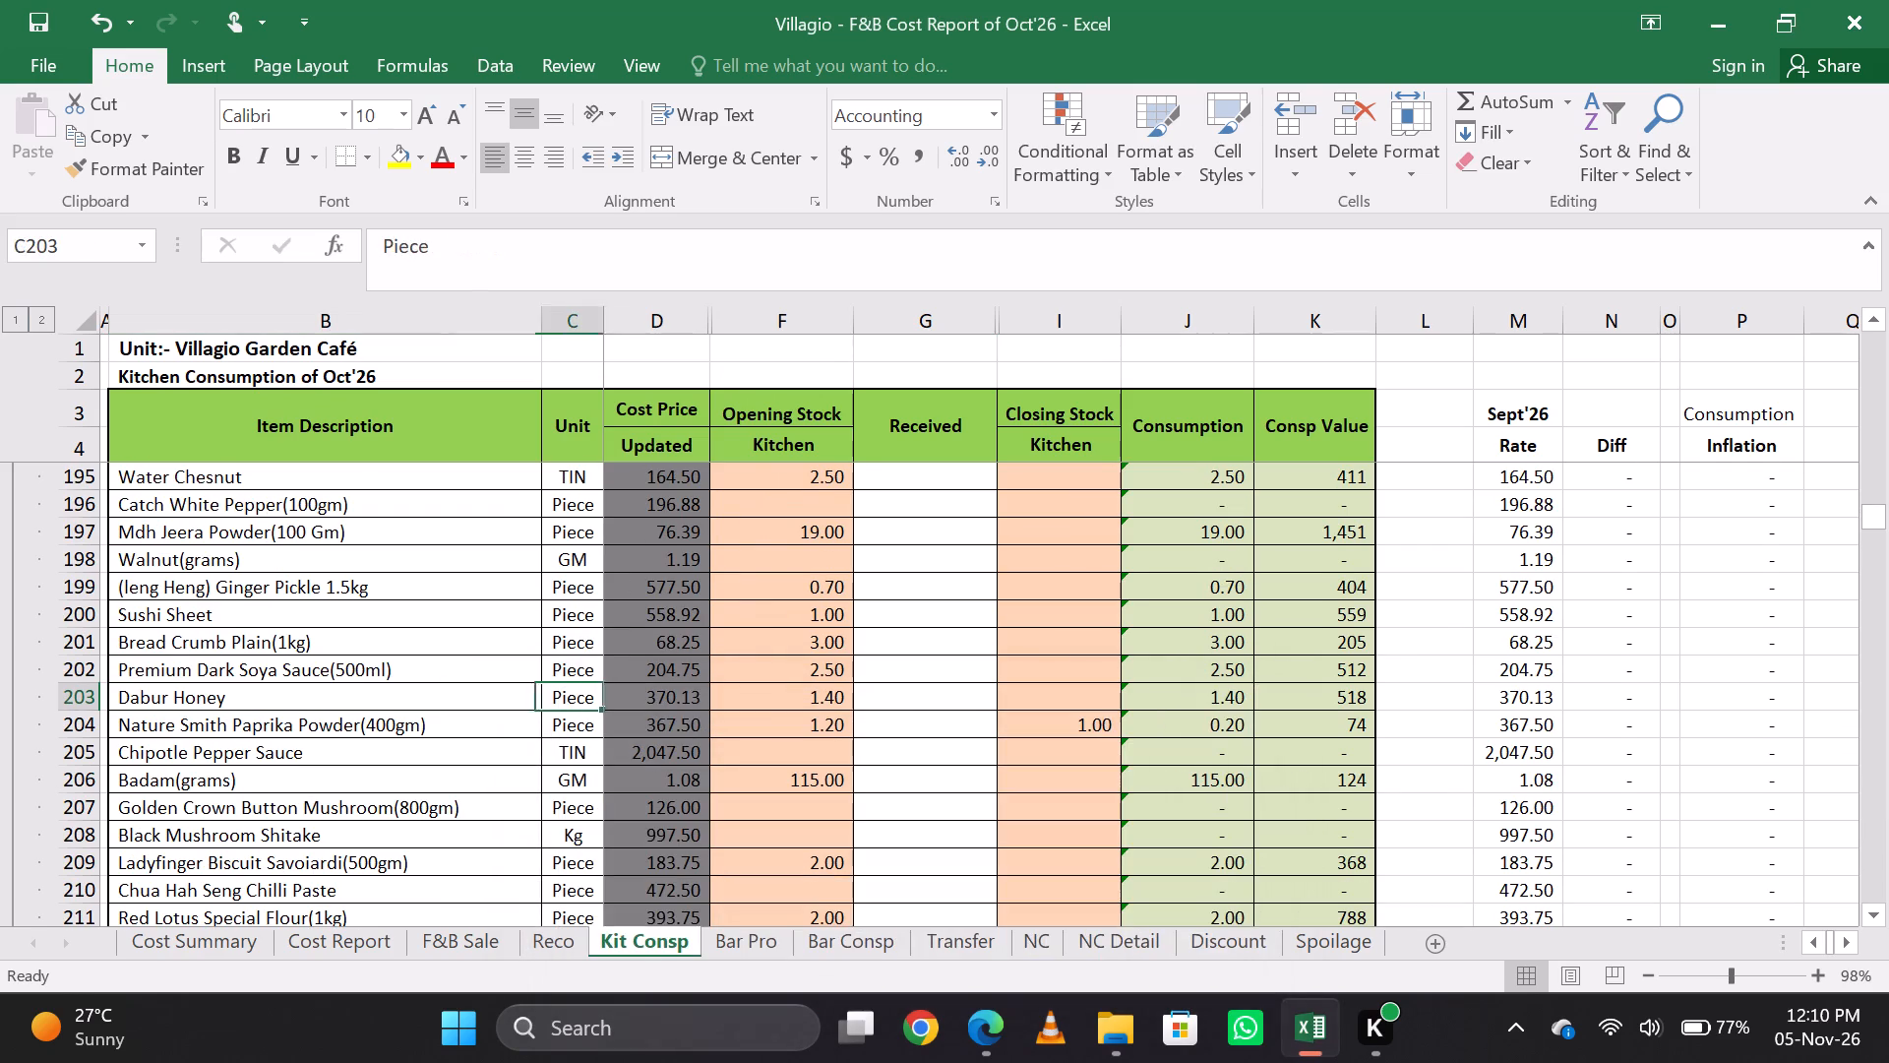
key("Right")
key("Right")
key("Right")
key("Right")
key("Right")
key("Left")
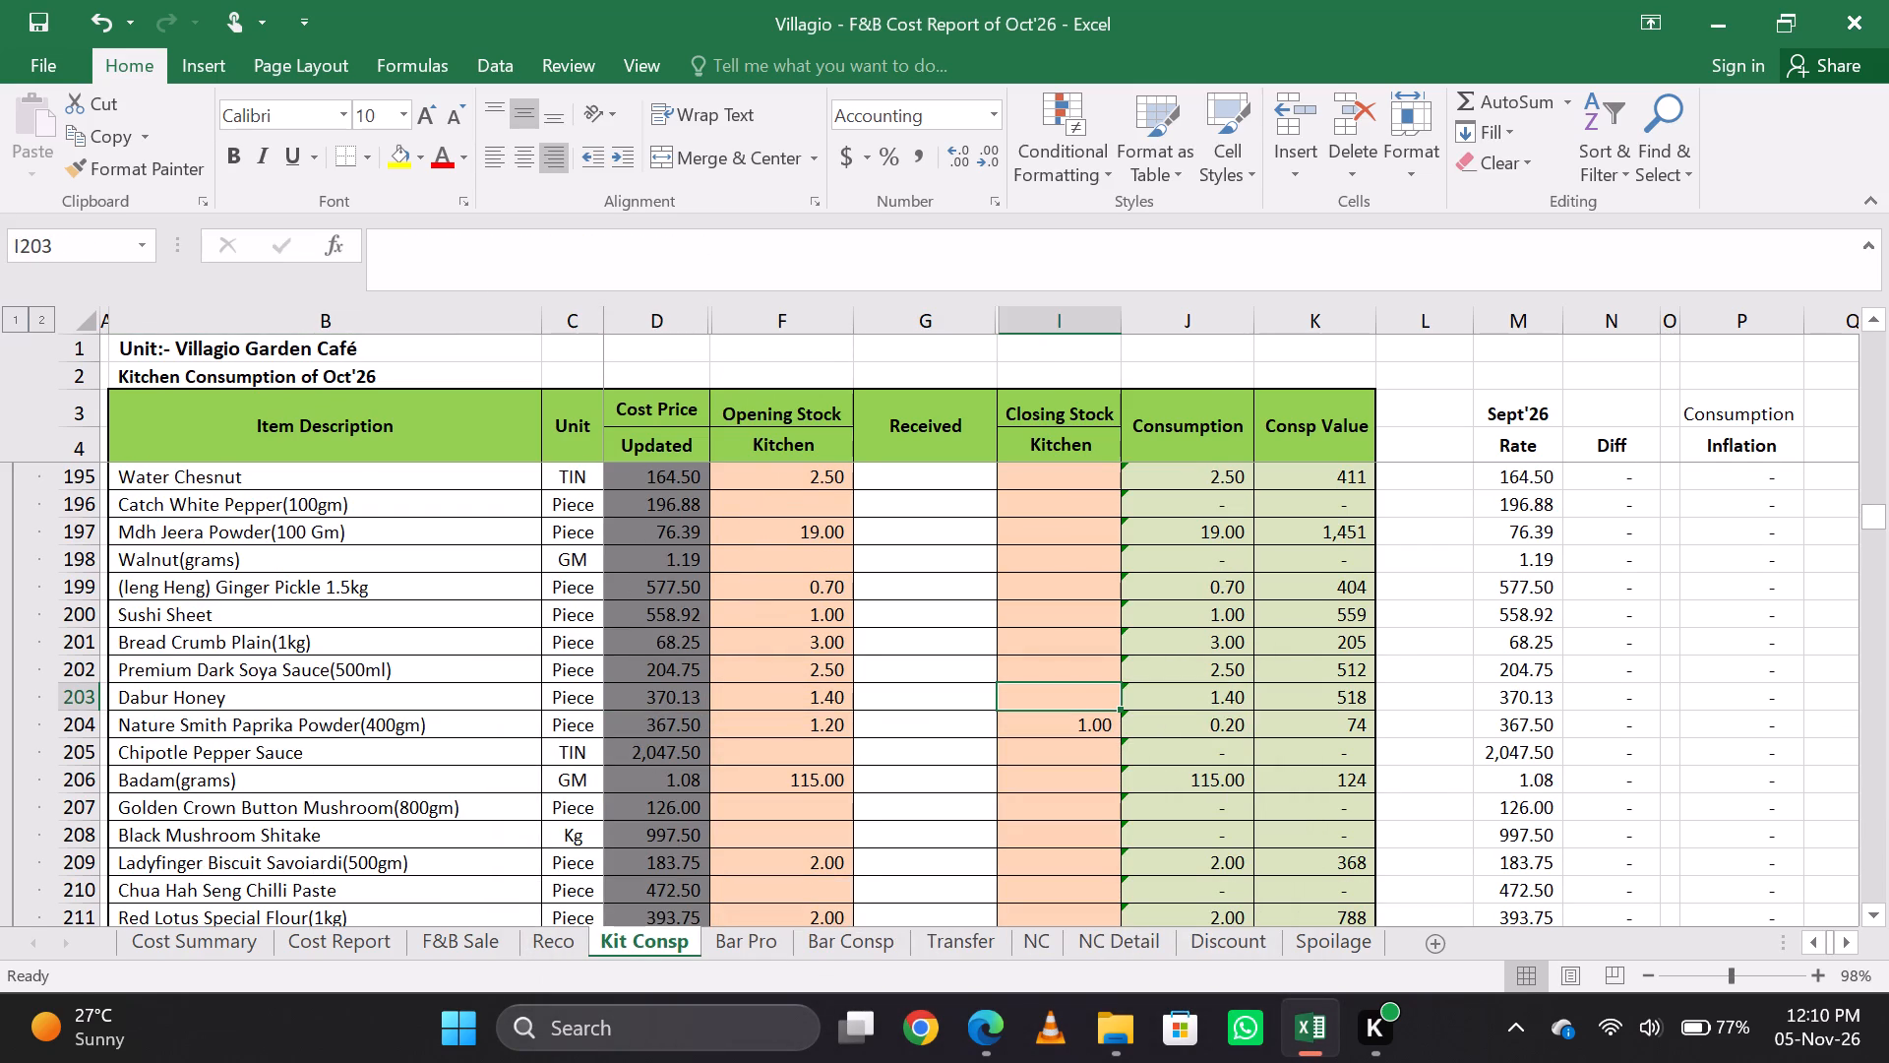
key("period")
key("8")
key("Down")
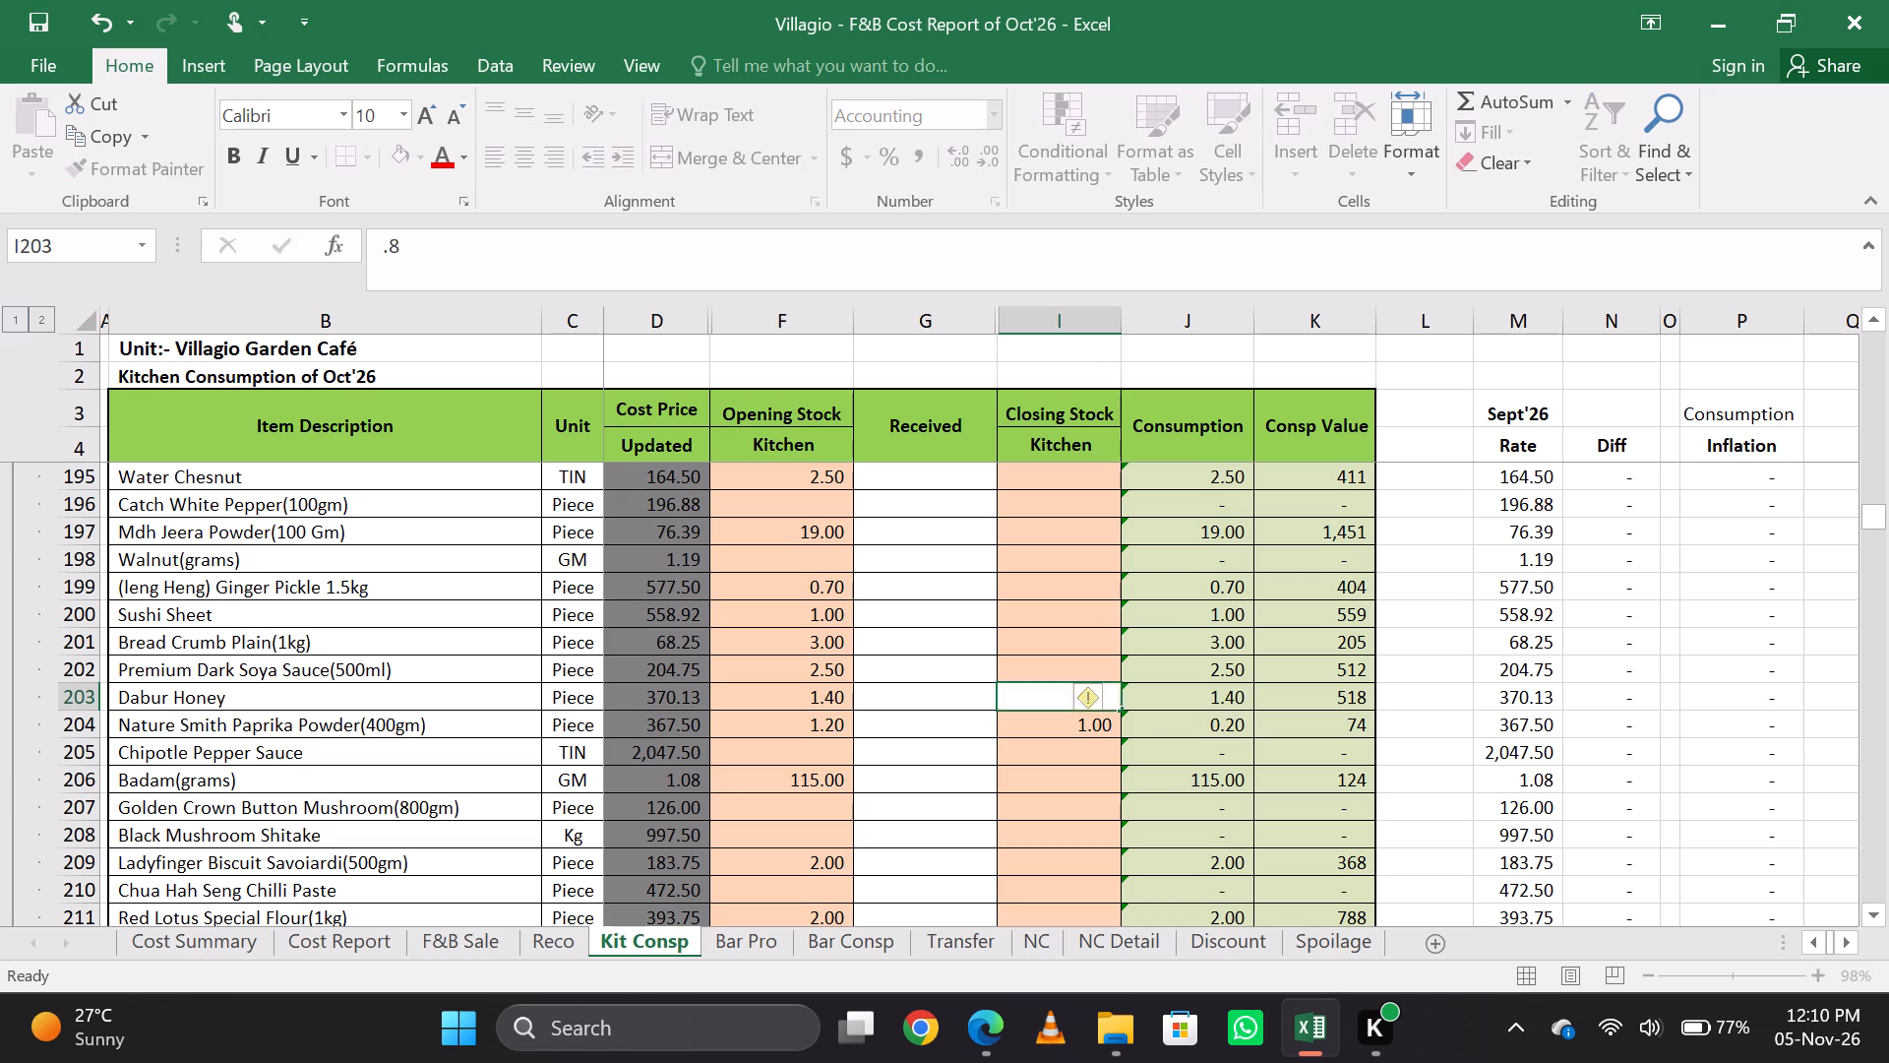
key("Up")
Find Gc Kasundi Mustrd Sauce by searching for "kasun" and enter 0.6 as its kitchen closing stock.
key("ctrl+f")
key("BackSpace")
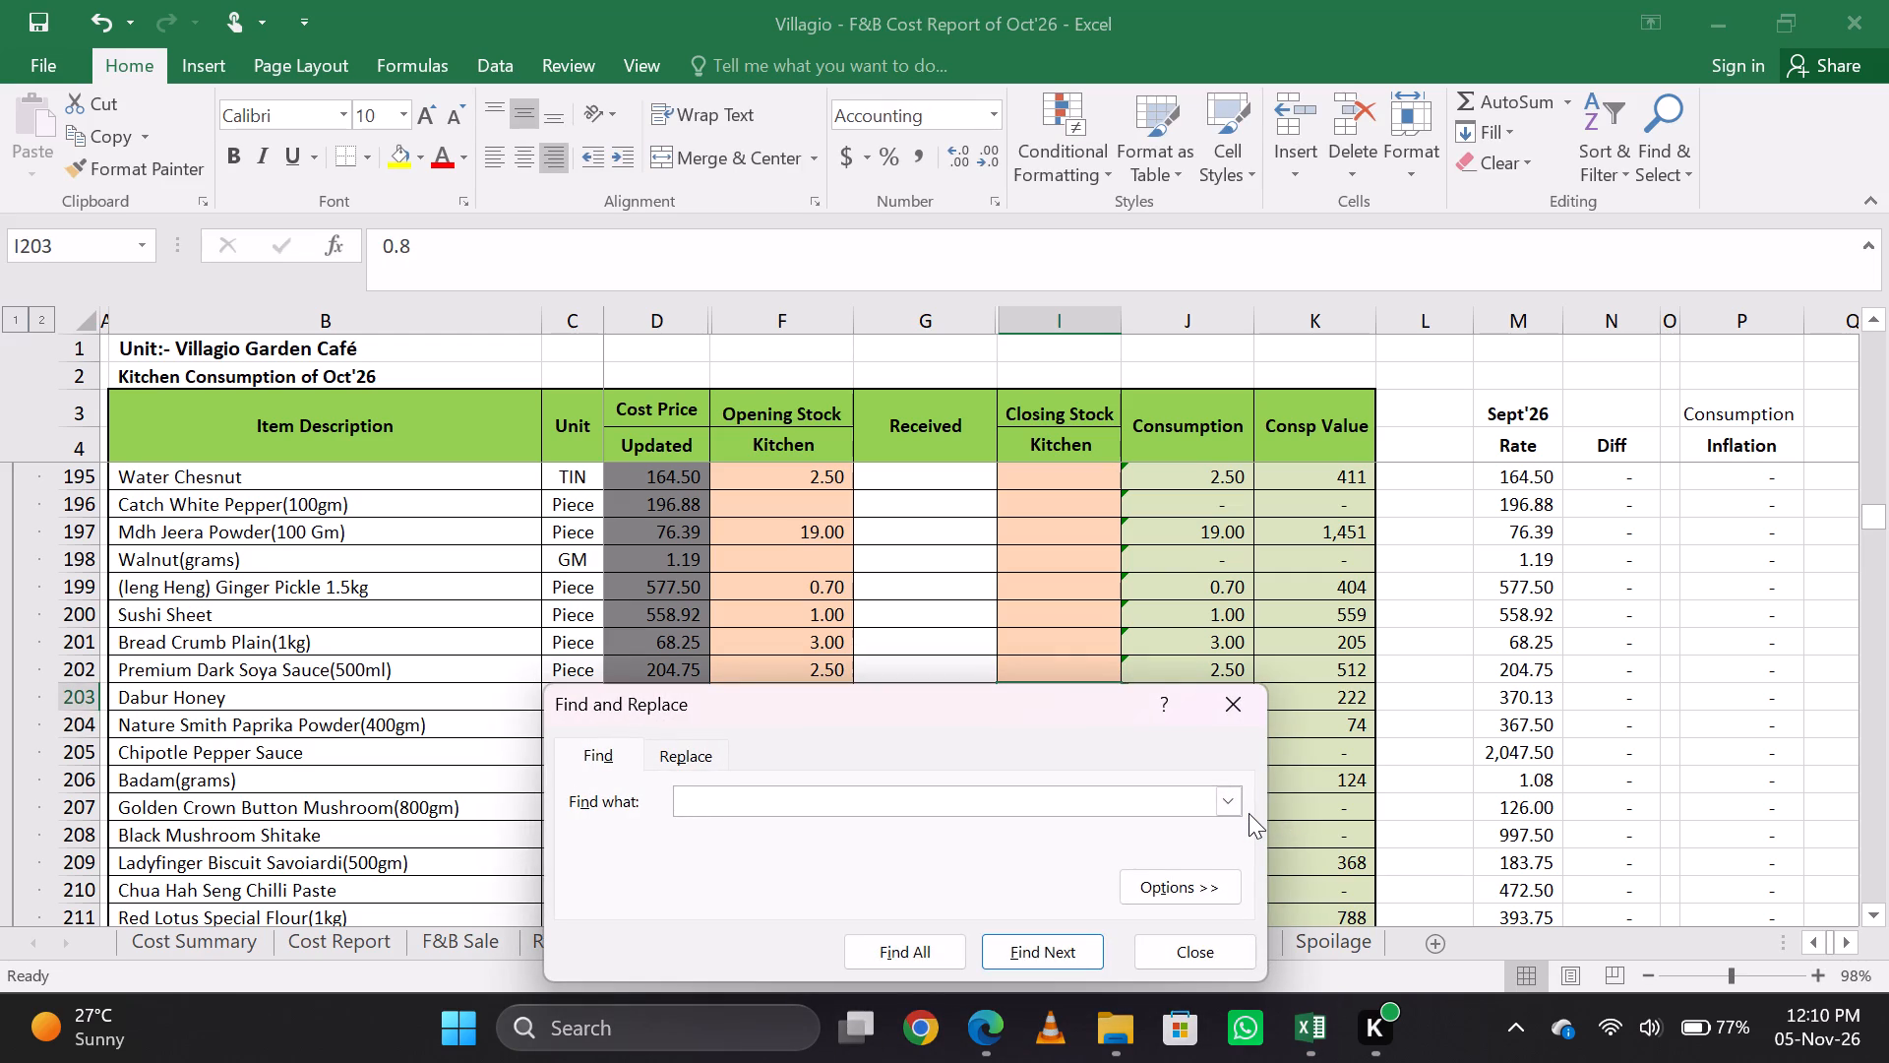
type("kasun")
key("Return")
key("Escape")
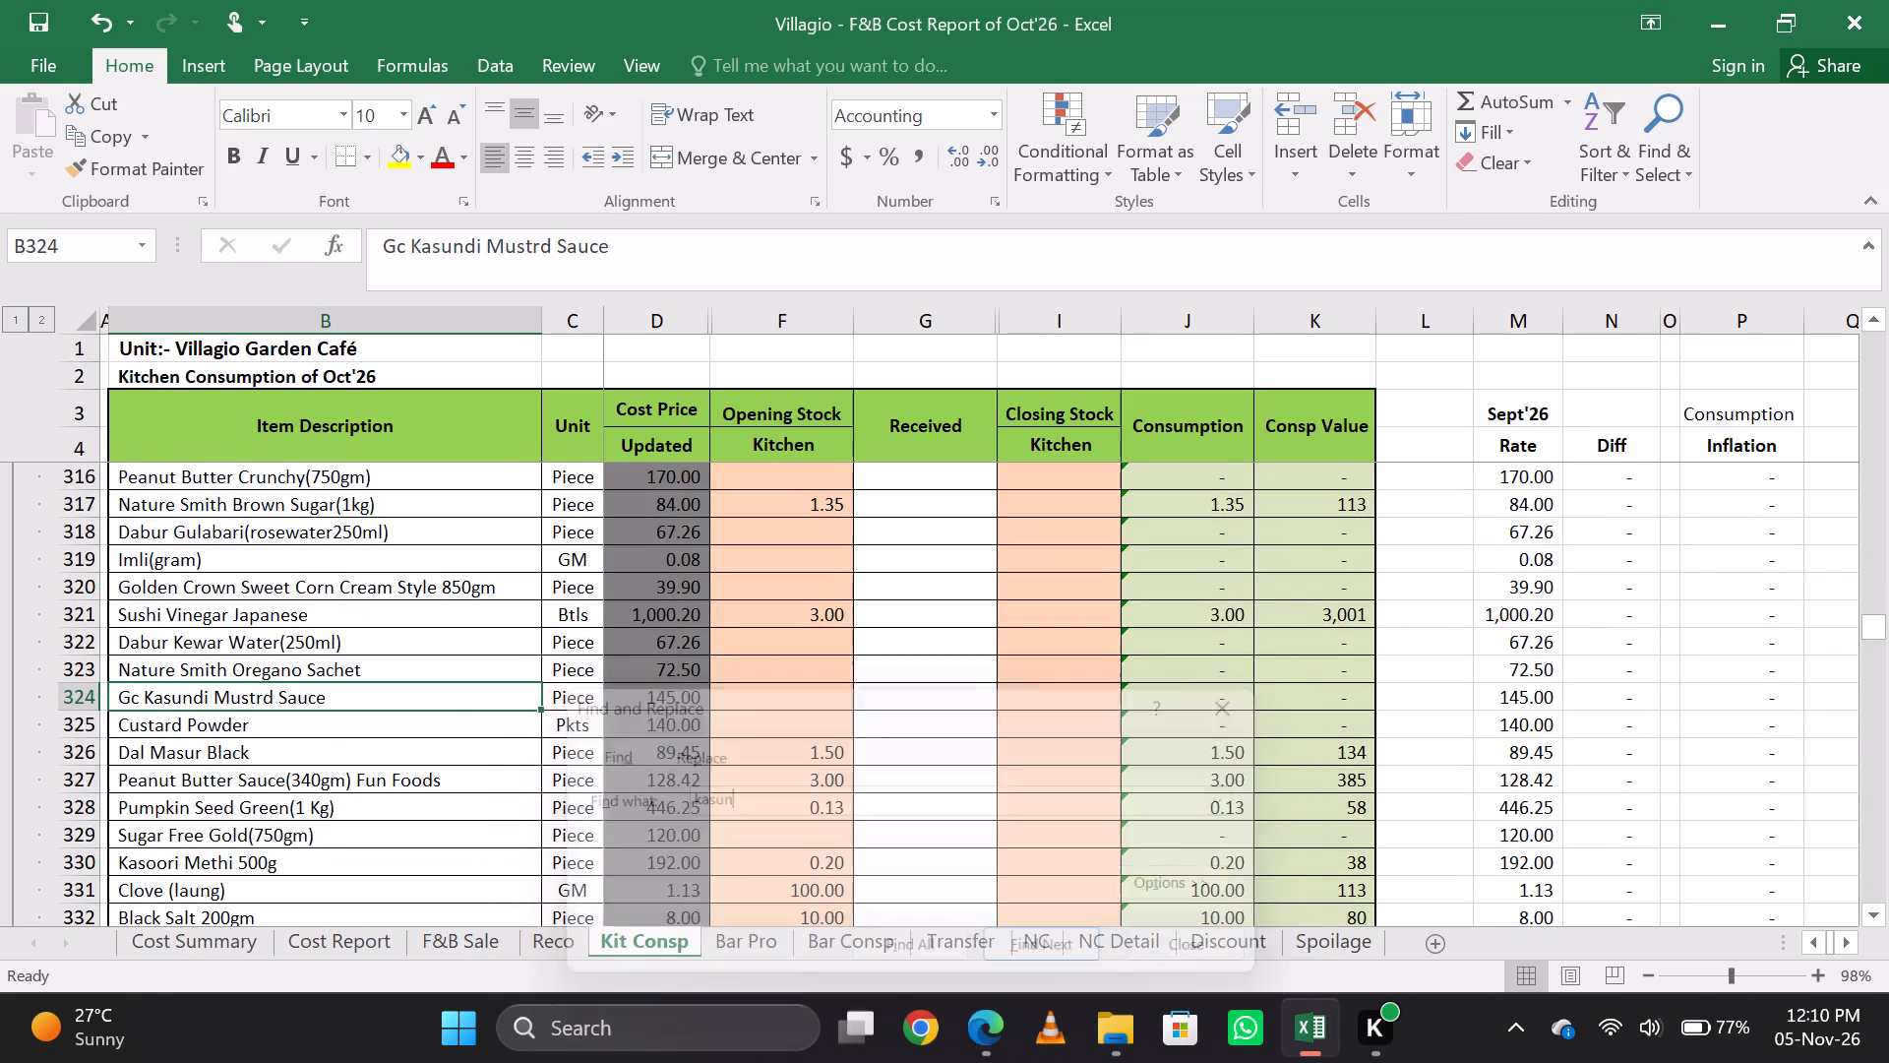
key("Right")
key("Right")
key("Right")
key("Right")
key("Right")
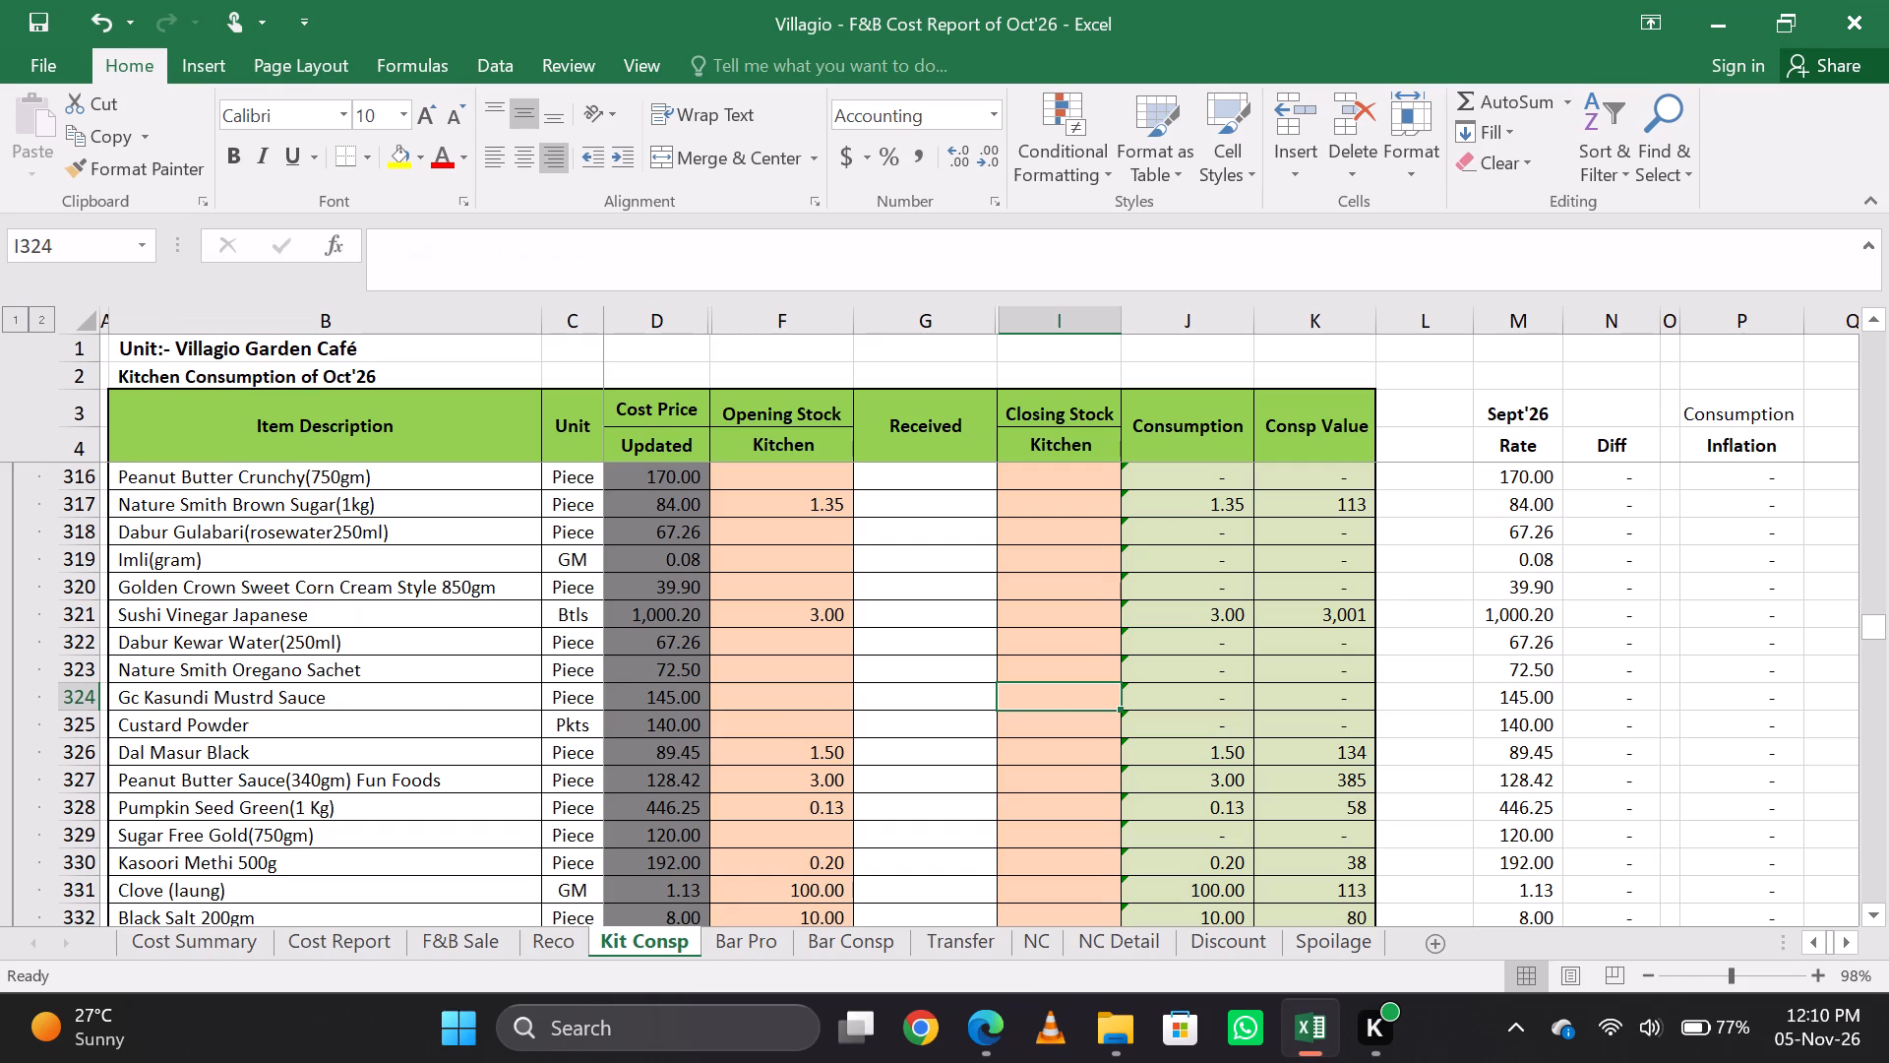
key("Down")
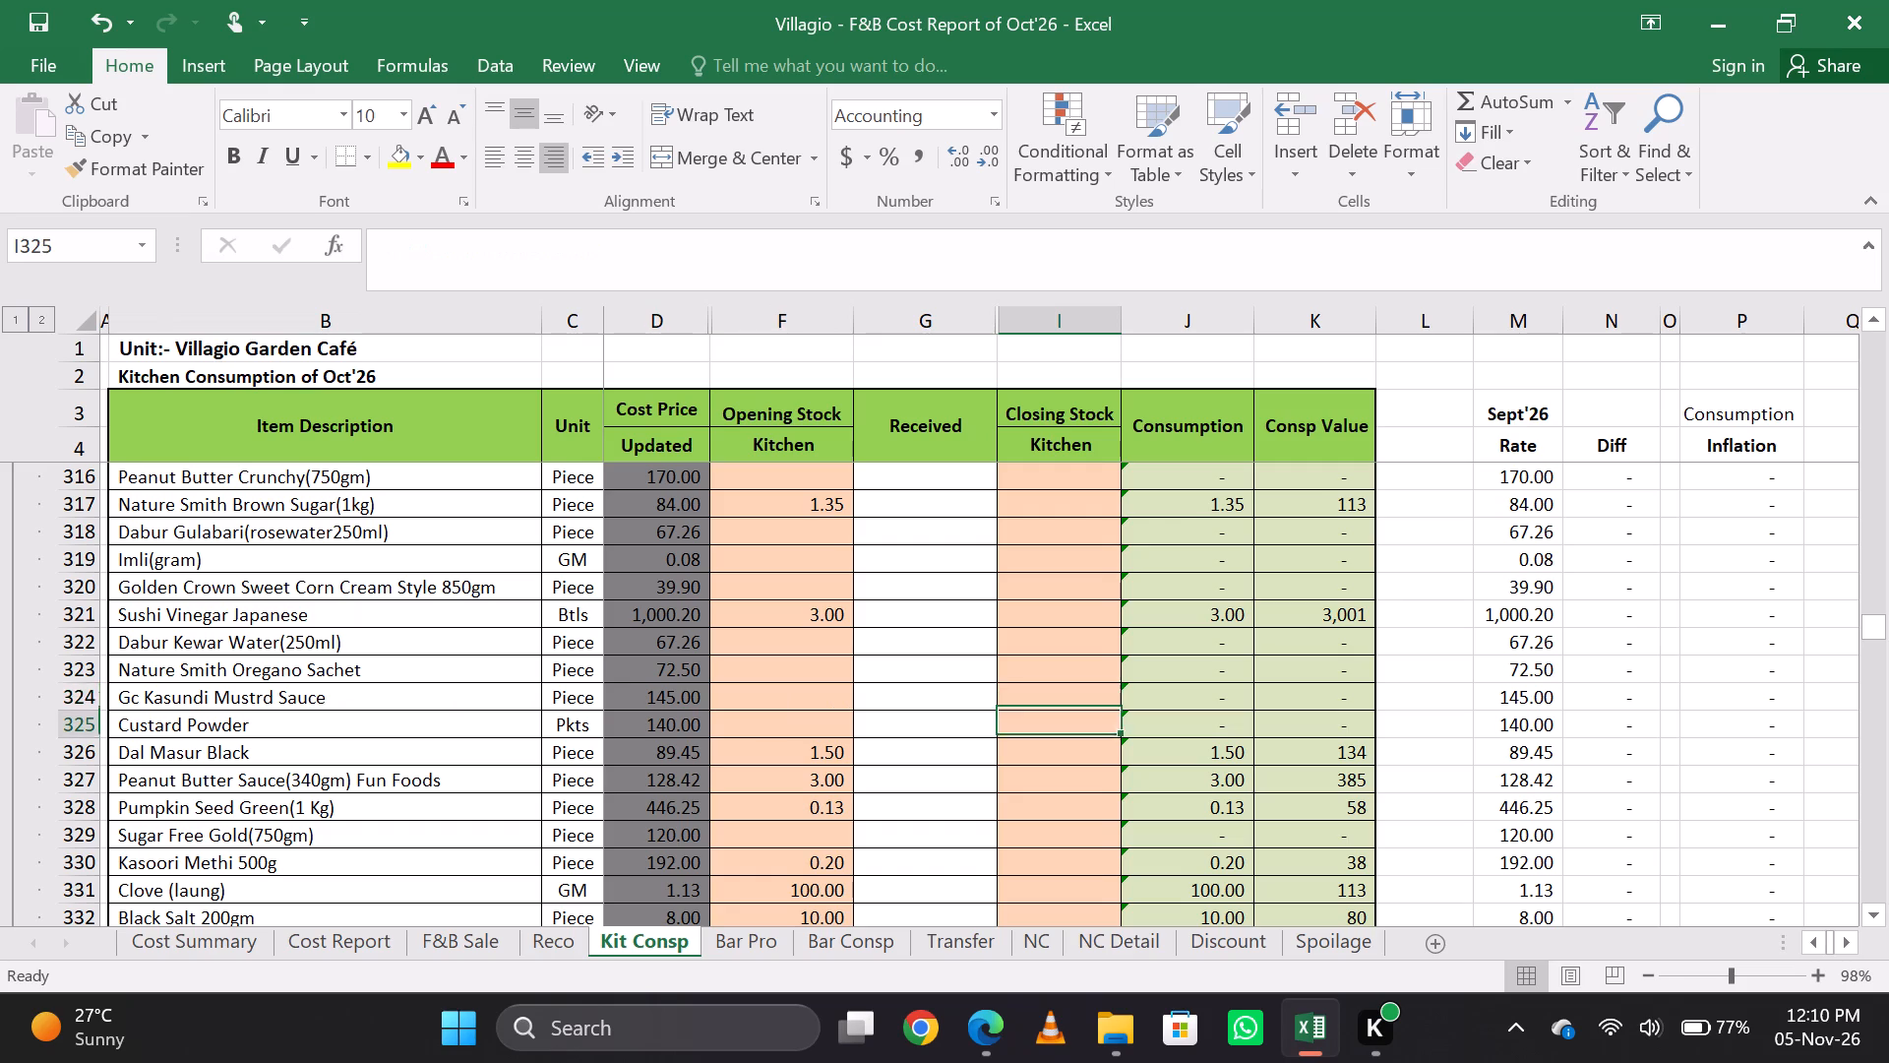
key("Up")
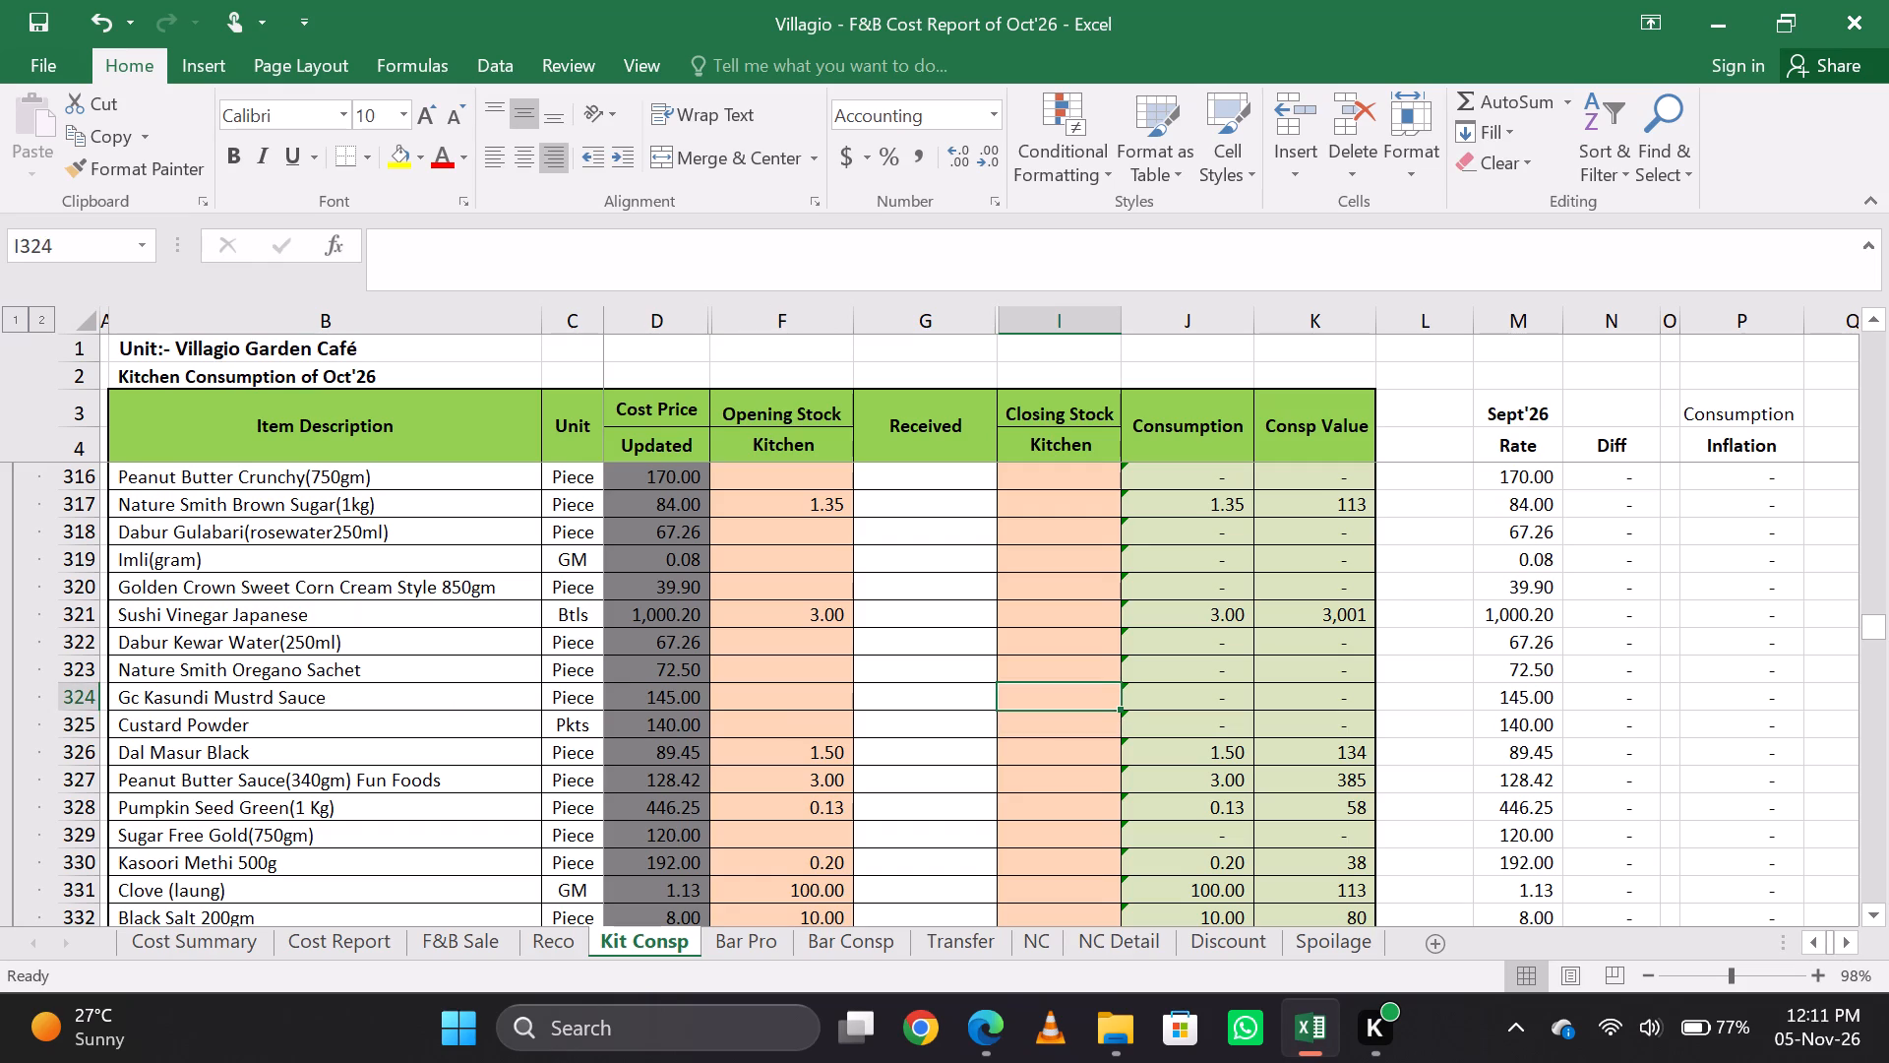
key("Down")
key("Up")
key("Down")
key("Up")
type(".6")
key("Down")
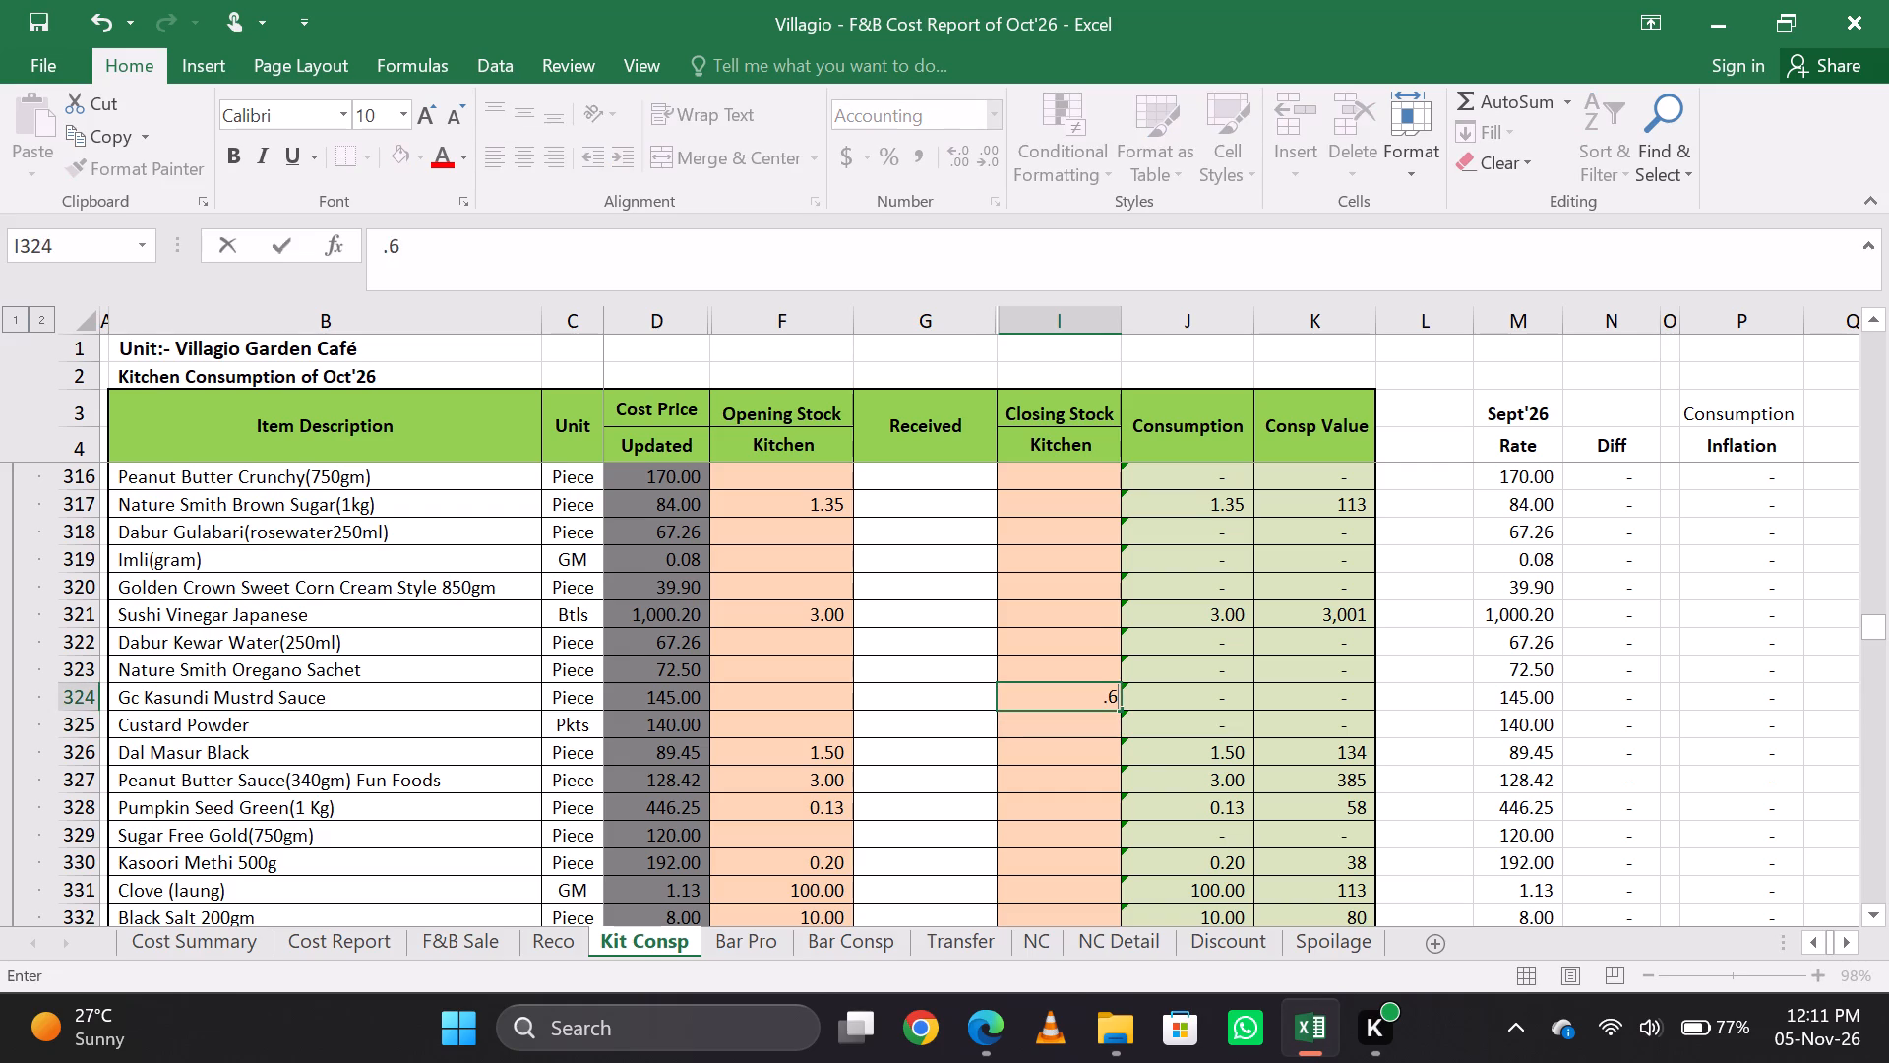
Set the kitchen closing stock of Gc Kasundi Mustrd Sauce to 0.5.
key("Up")
type(".5")
key("Down")
key("Up")
Find Dijon Mustrad Sauce(370gm) by searching for "dij" and enter 0.2 as its kitchen closing stock.
key("ctrl+f")
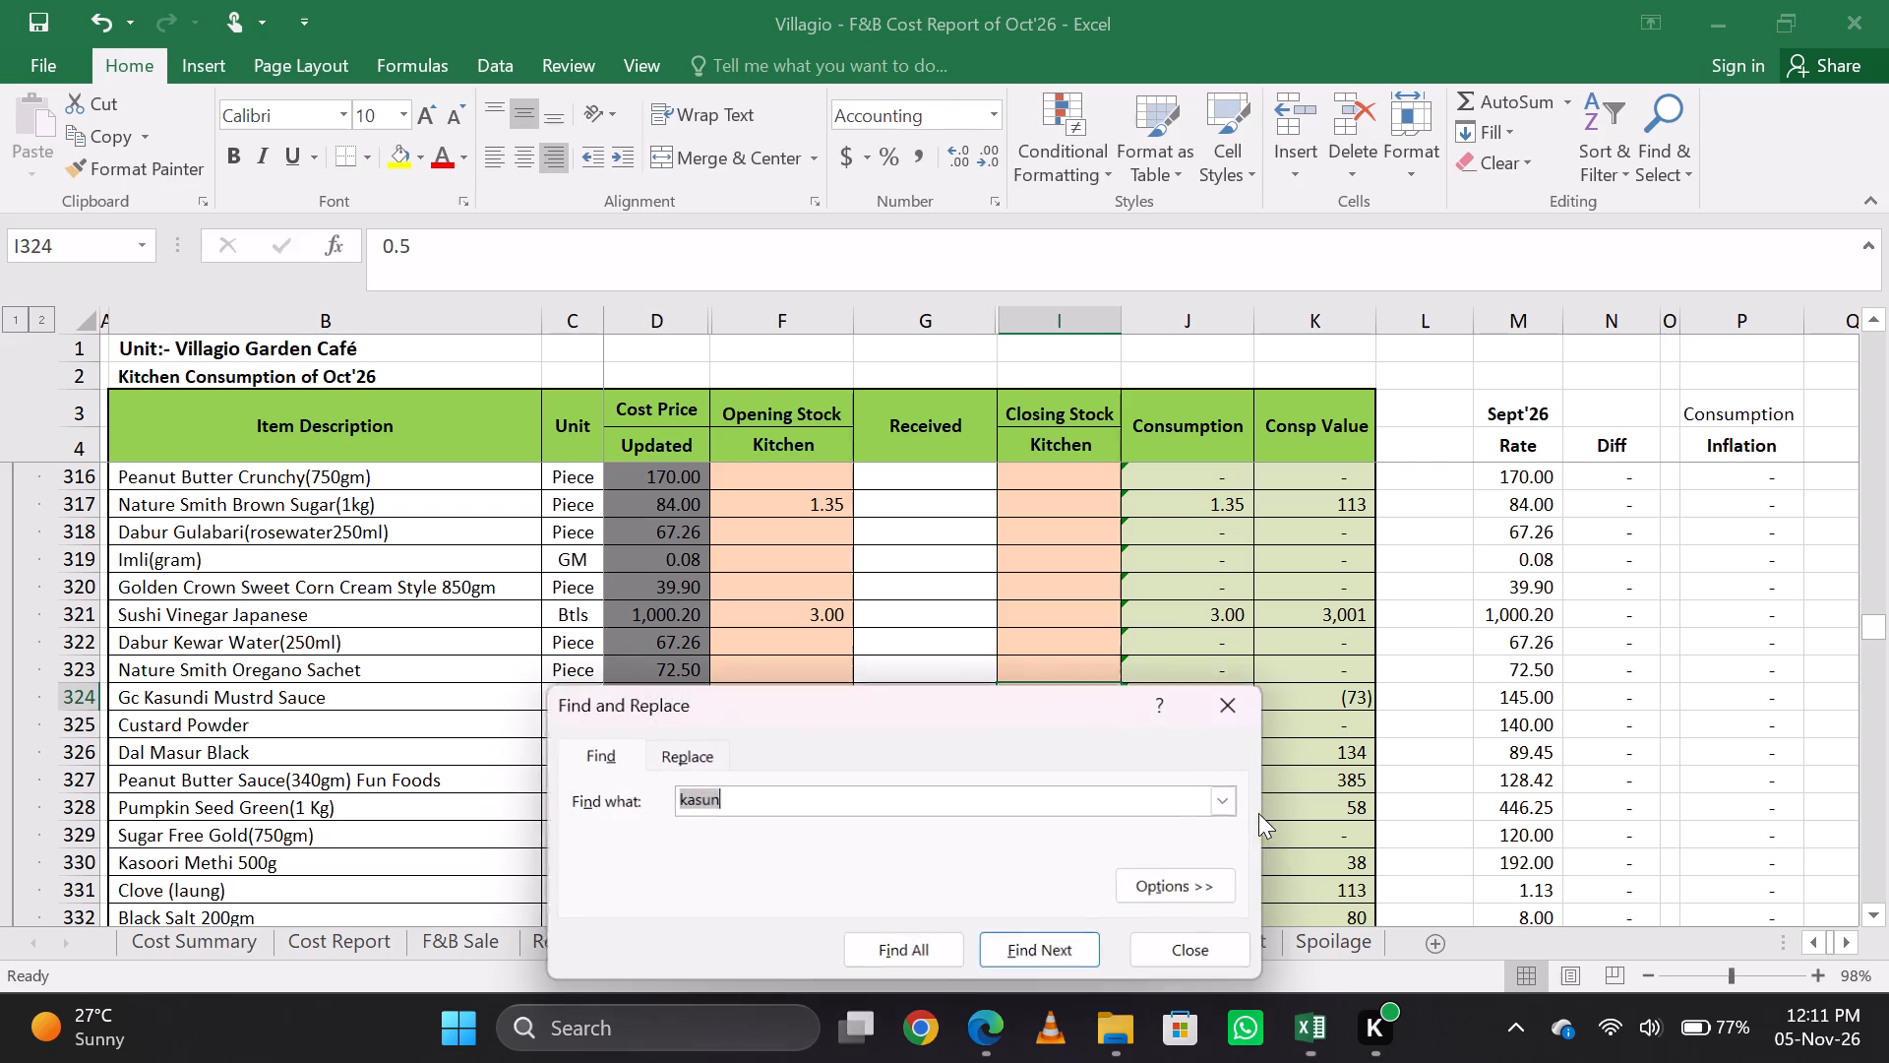
key("BackSpace")
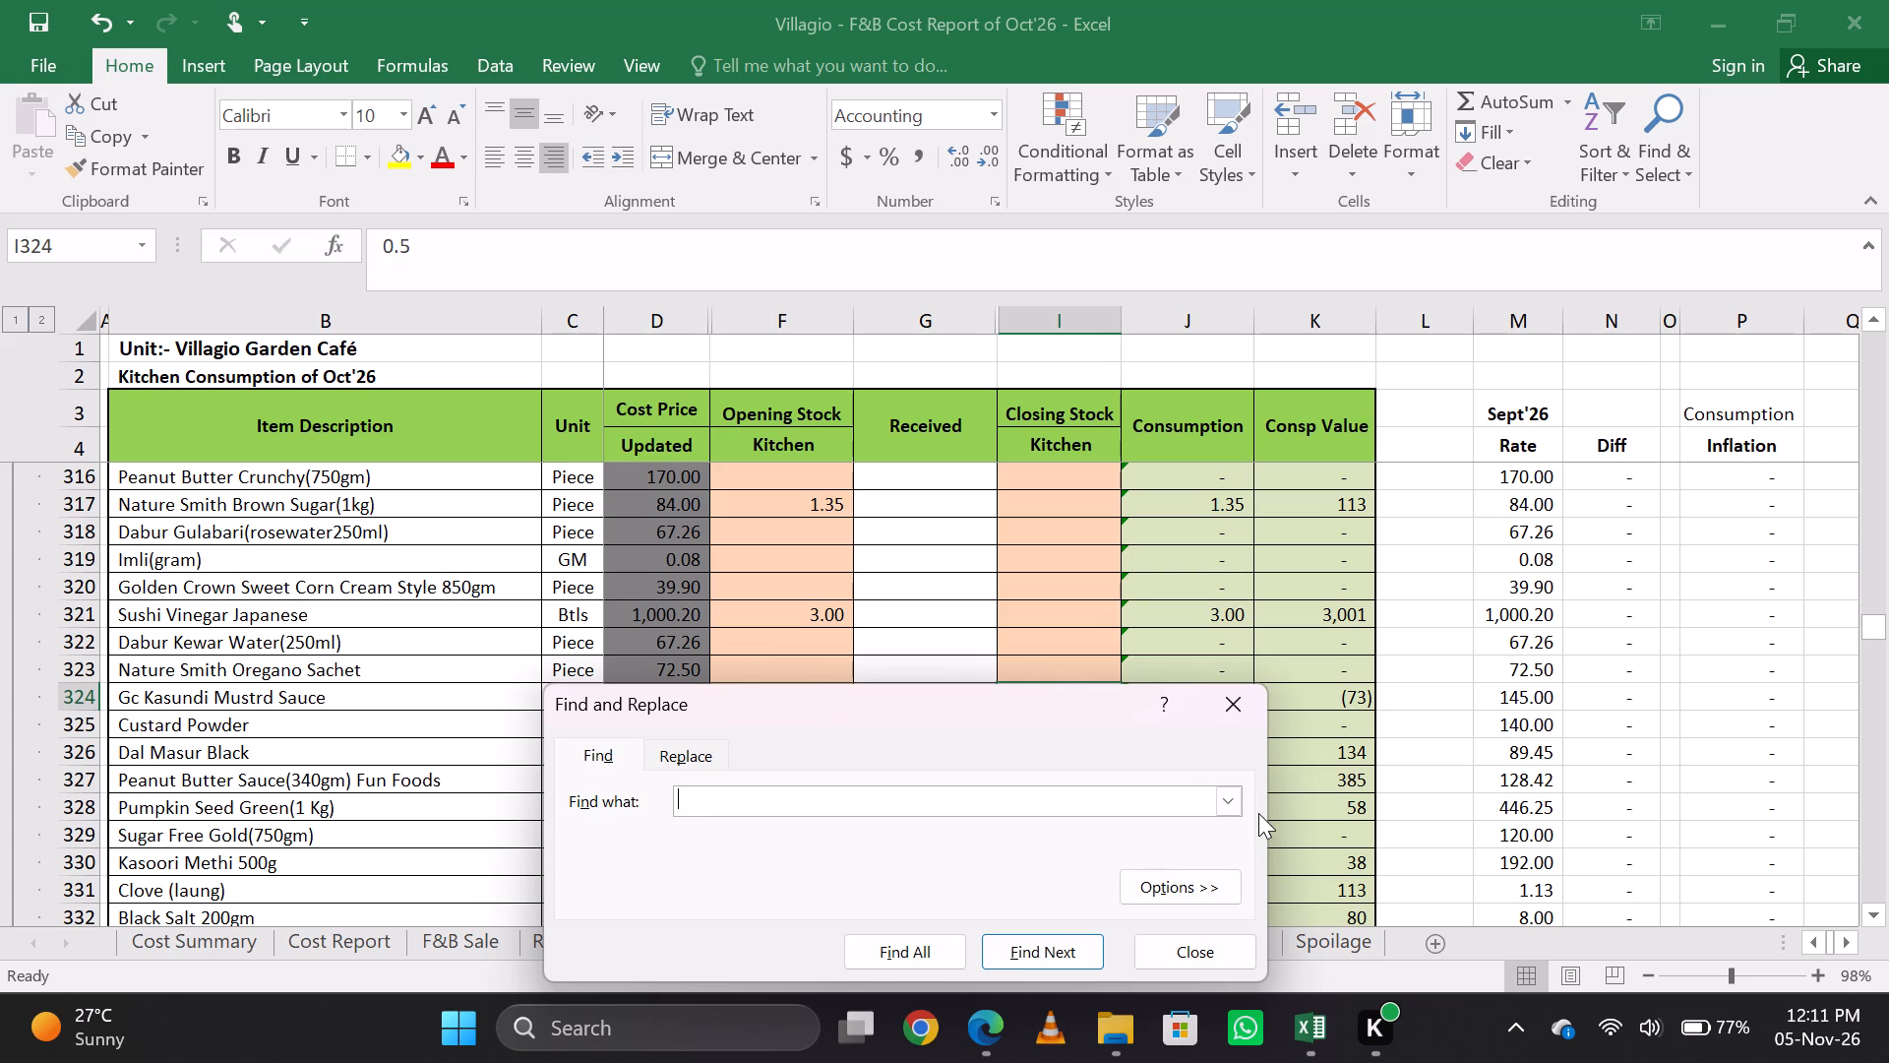
type("dij")
key("Return")
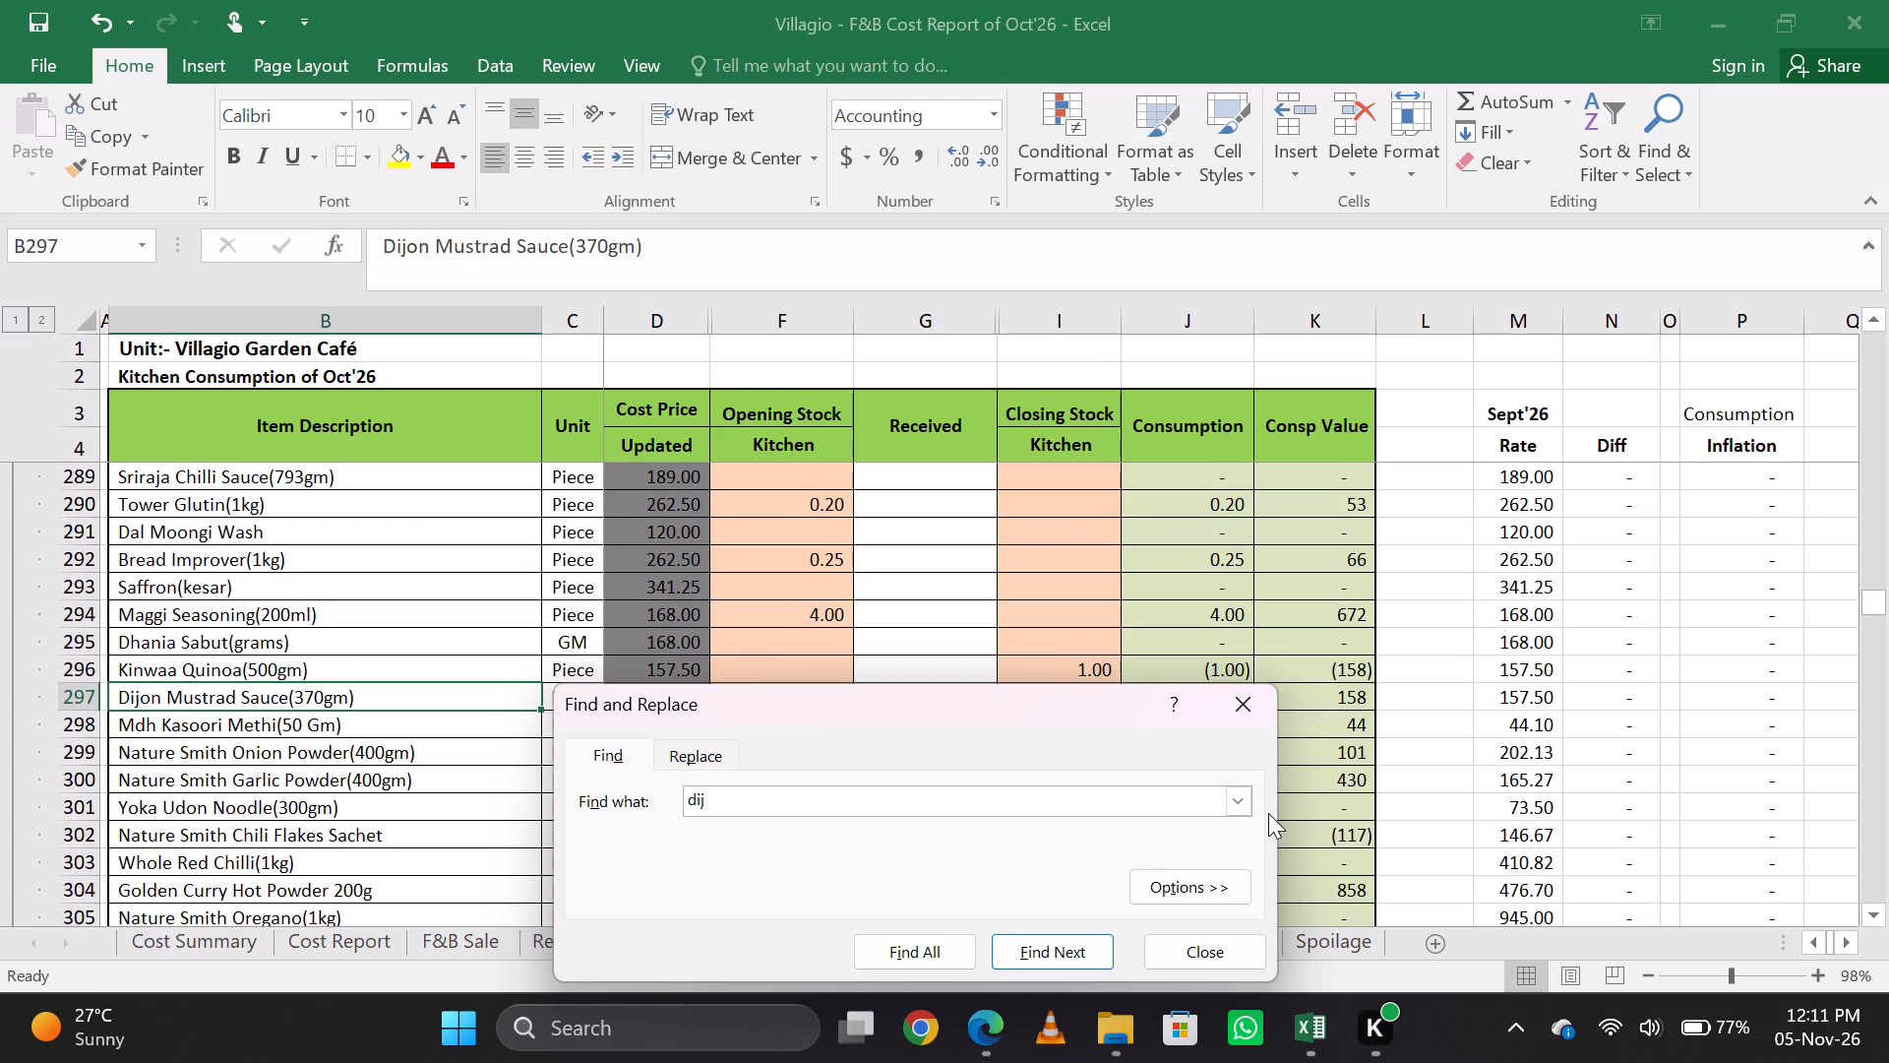
key("Escape")
key("Right")
key("Right")
key("Right")
key("Right")
key("Right")
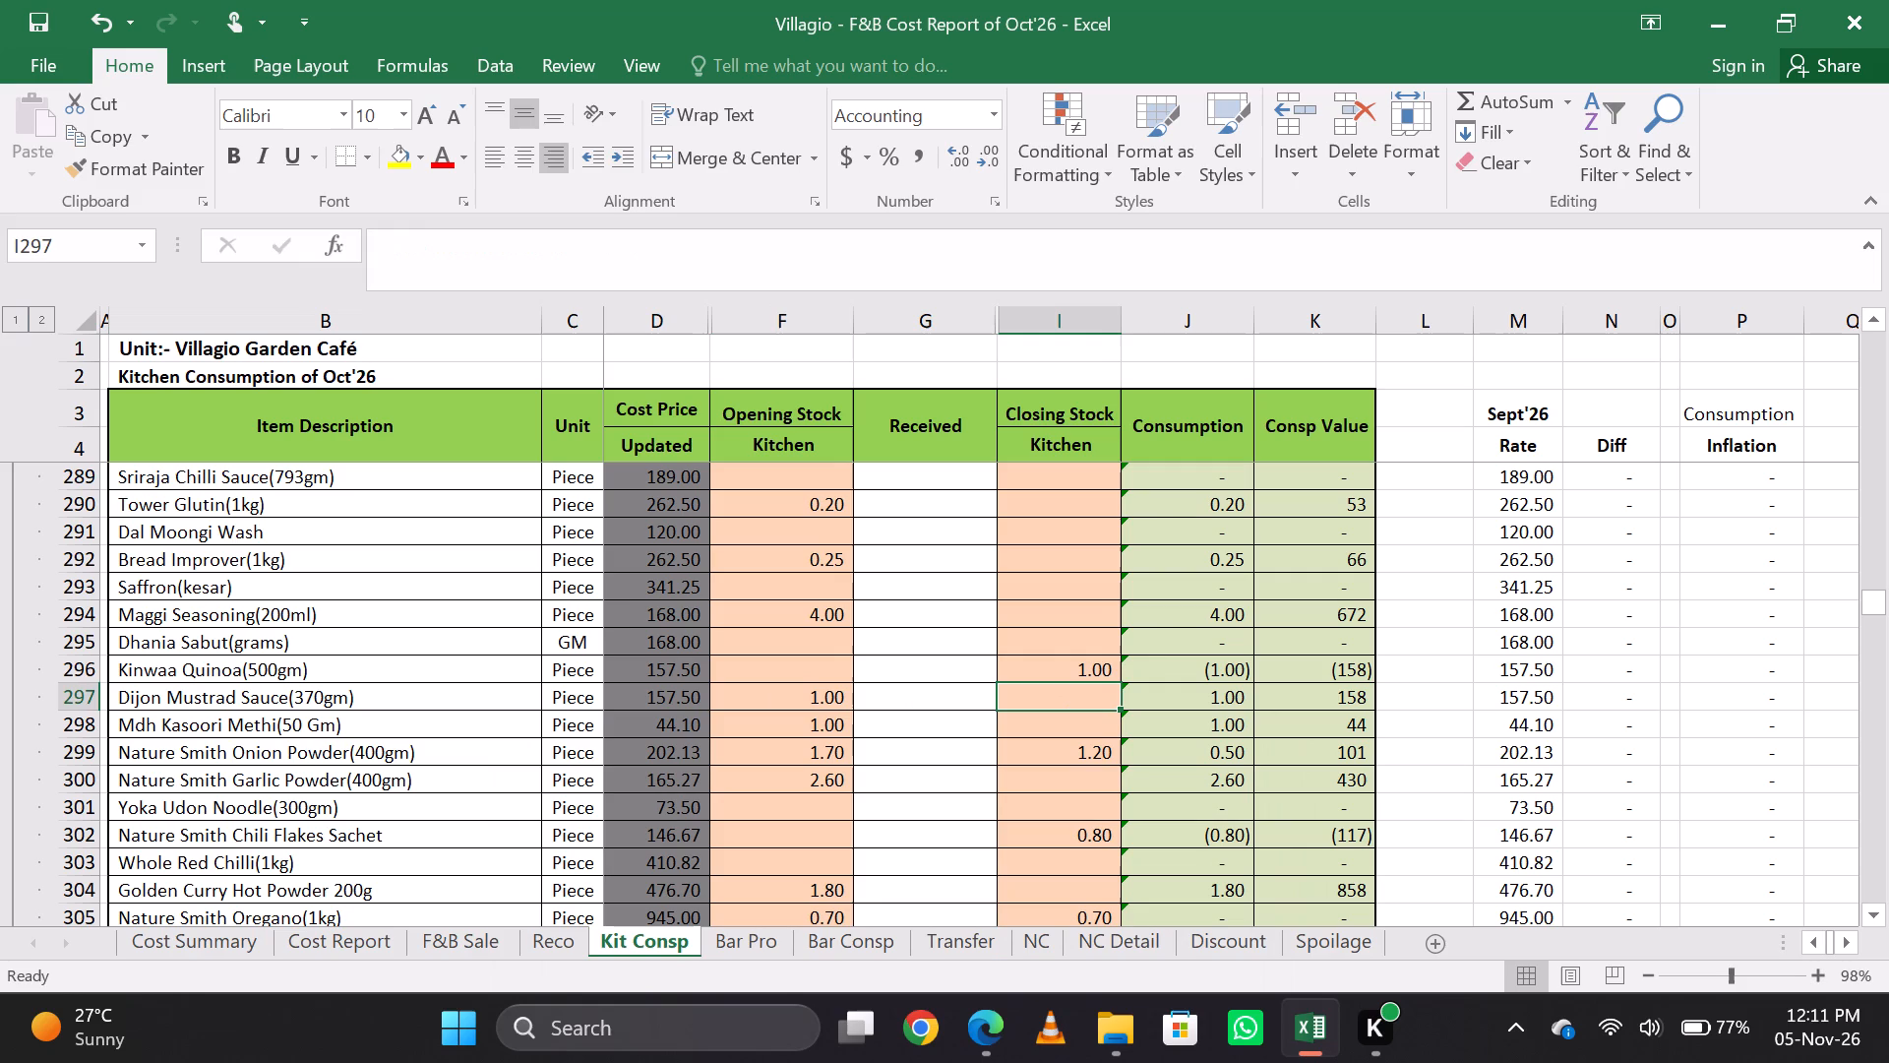
type(".2")
key("Down")
key("Up")
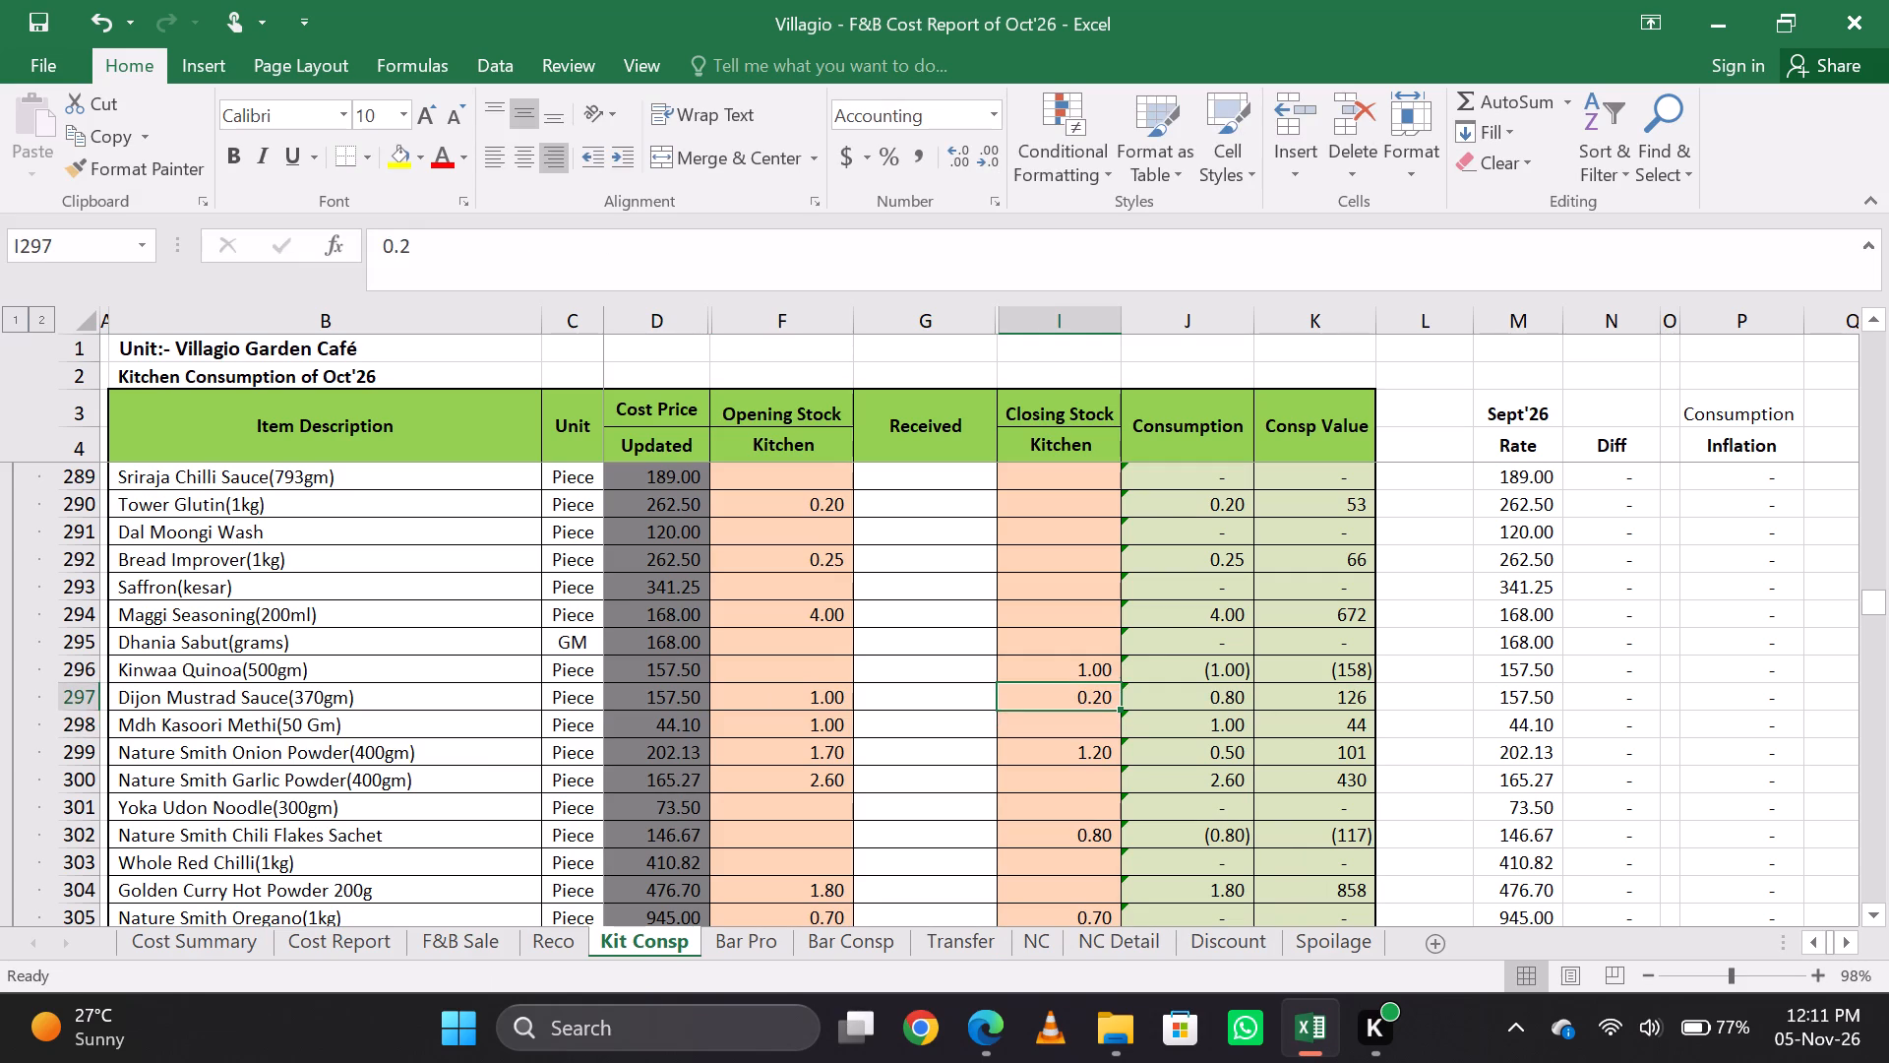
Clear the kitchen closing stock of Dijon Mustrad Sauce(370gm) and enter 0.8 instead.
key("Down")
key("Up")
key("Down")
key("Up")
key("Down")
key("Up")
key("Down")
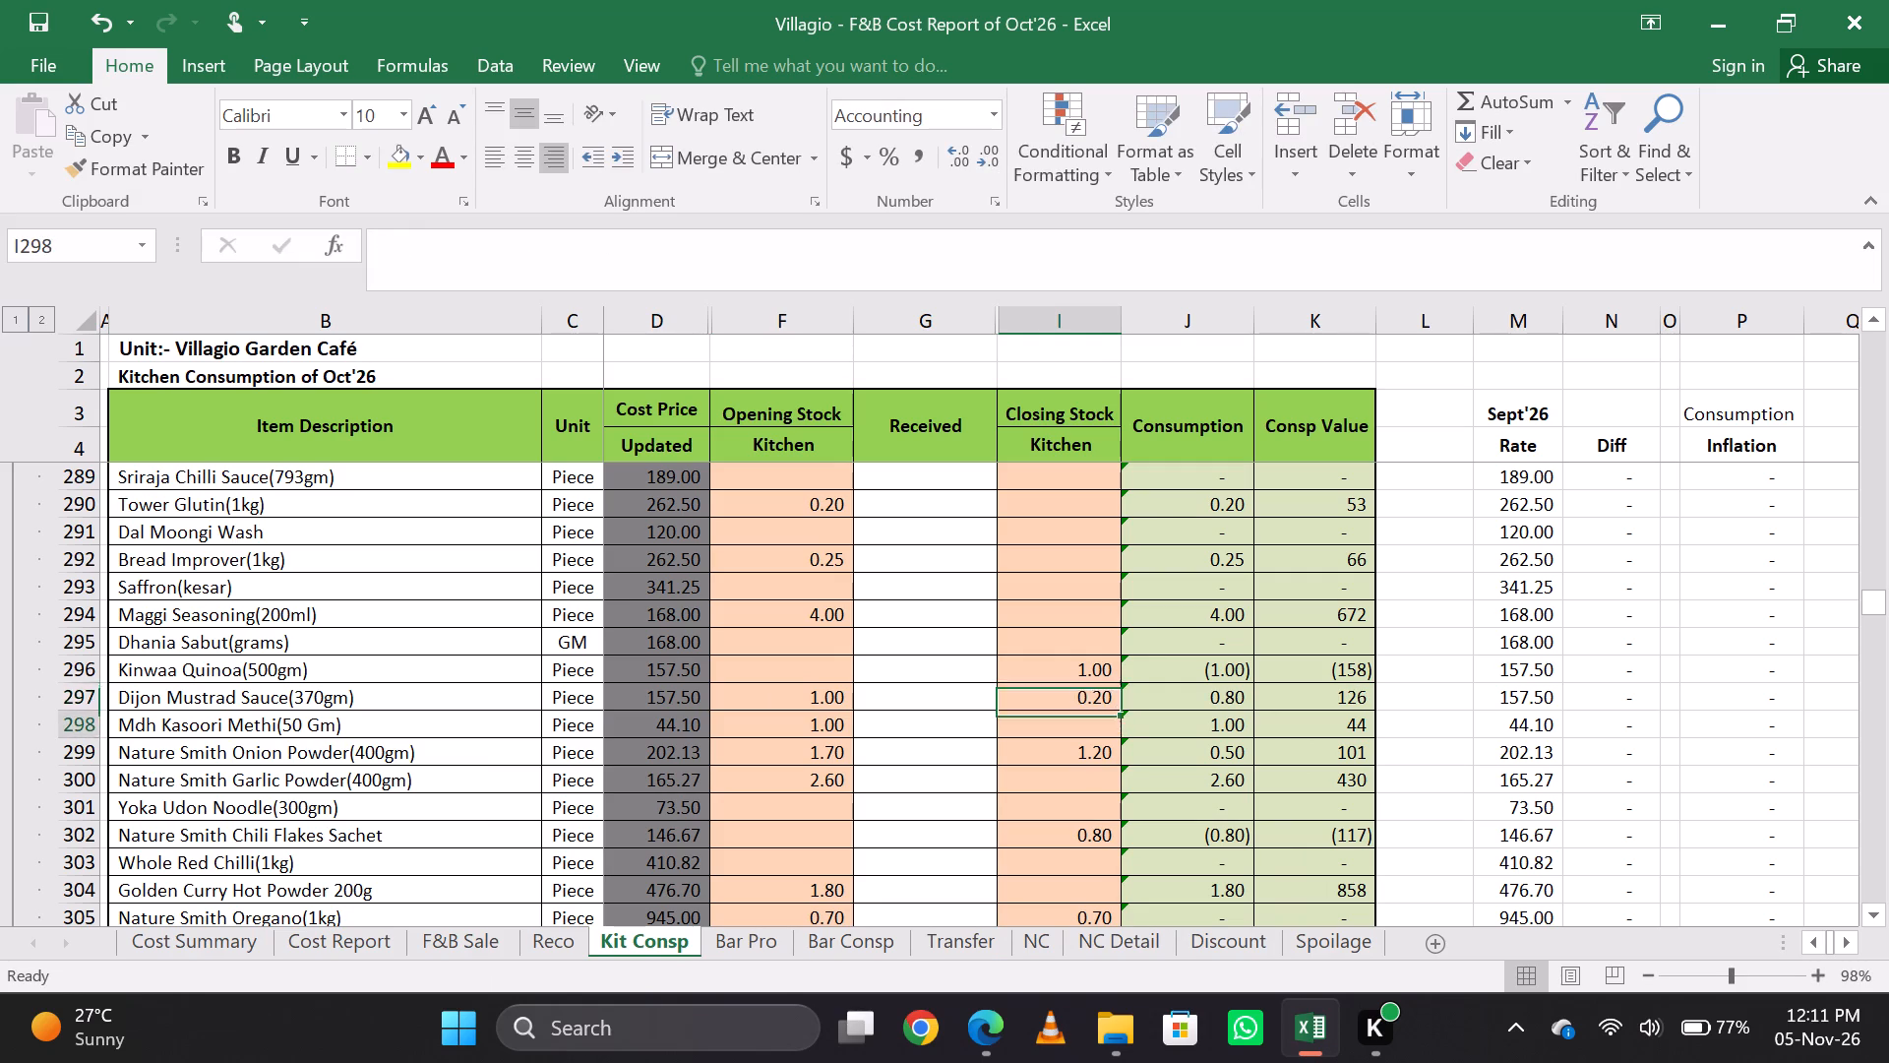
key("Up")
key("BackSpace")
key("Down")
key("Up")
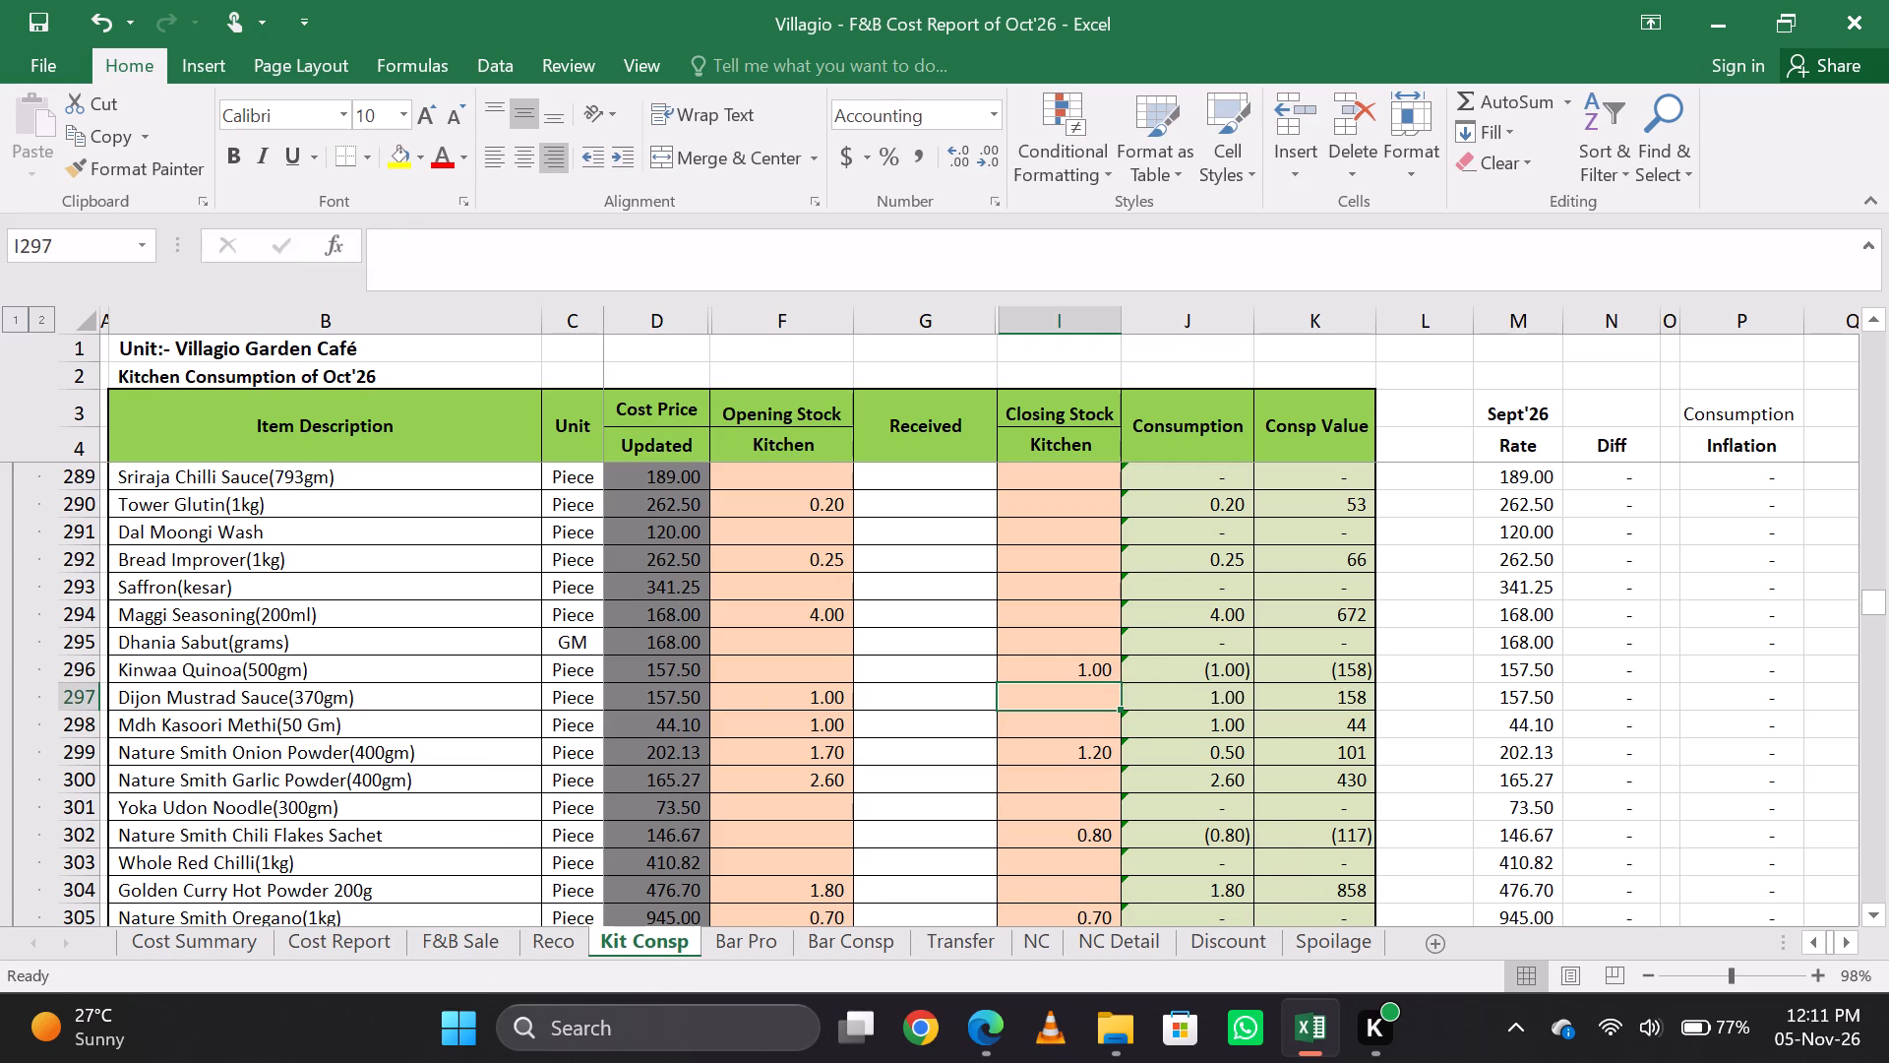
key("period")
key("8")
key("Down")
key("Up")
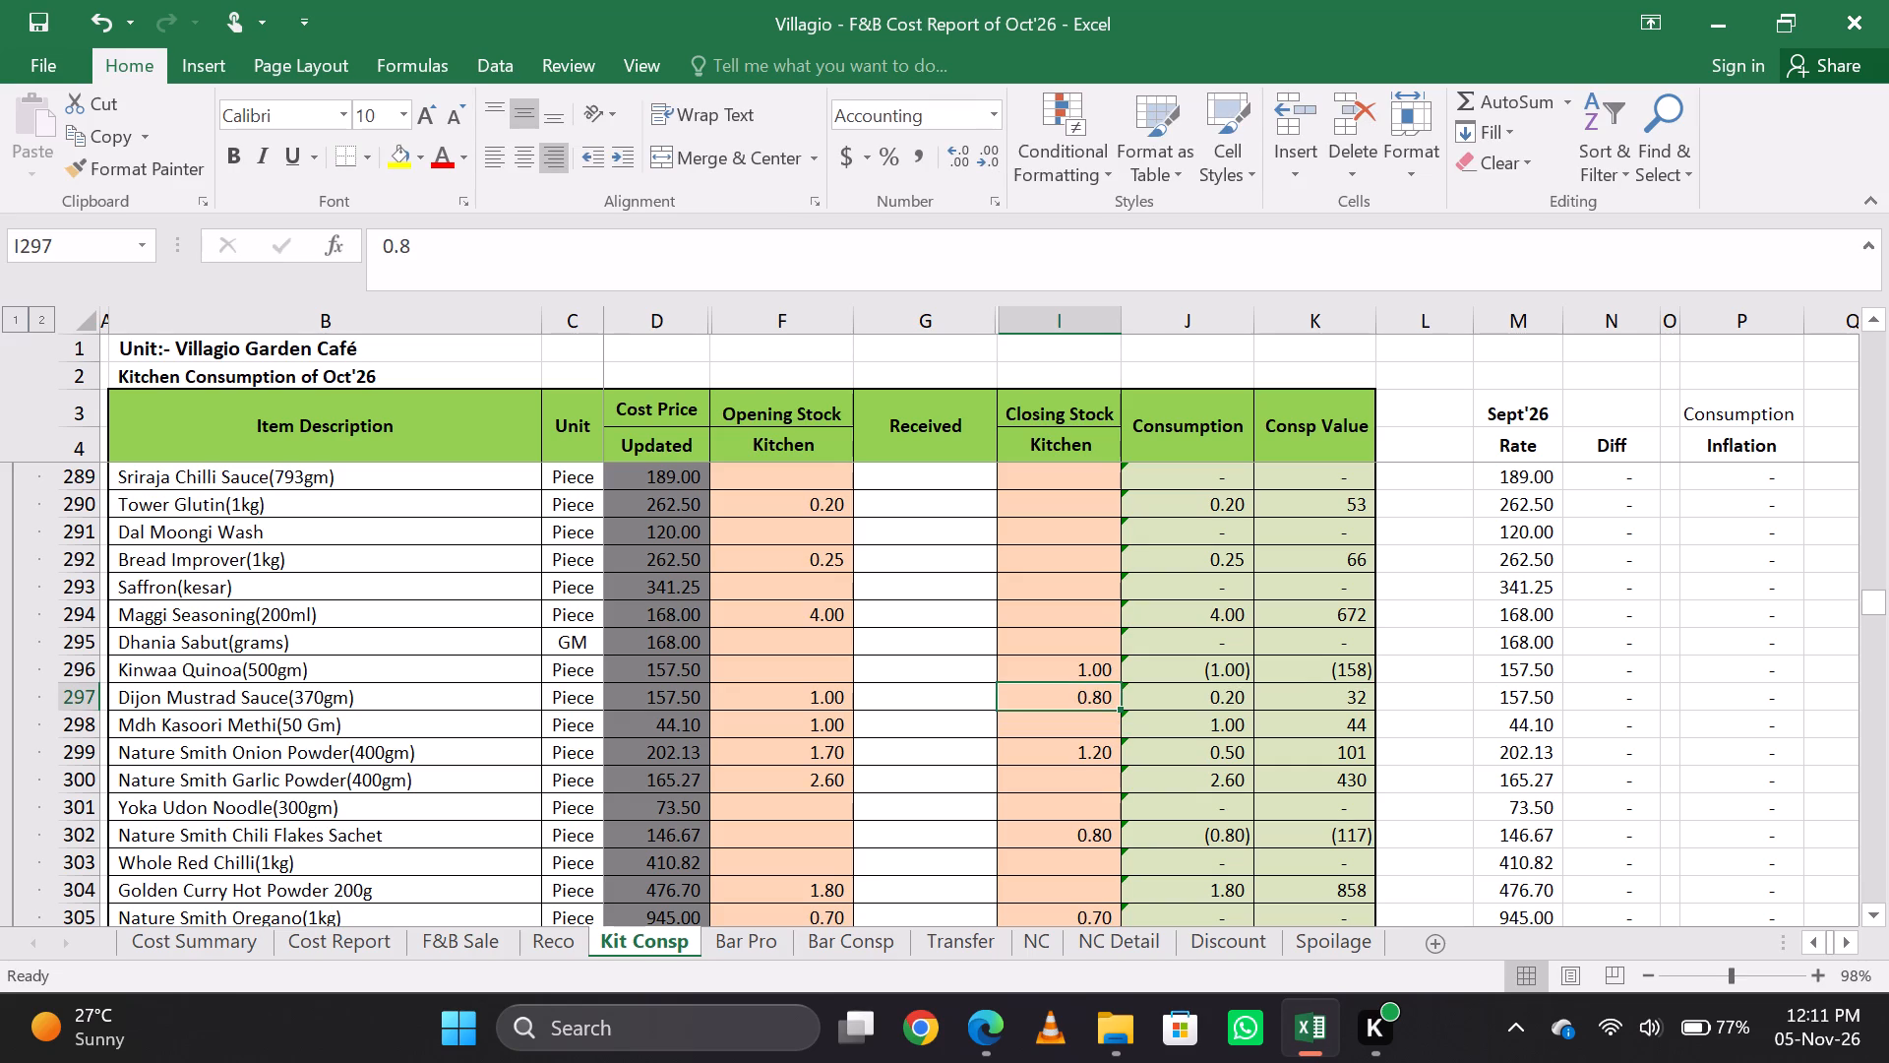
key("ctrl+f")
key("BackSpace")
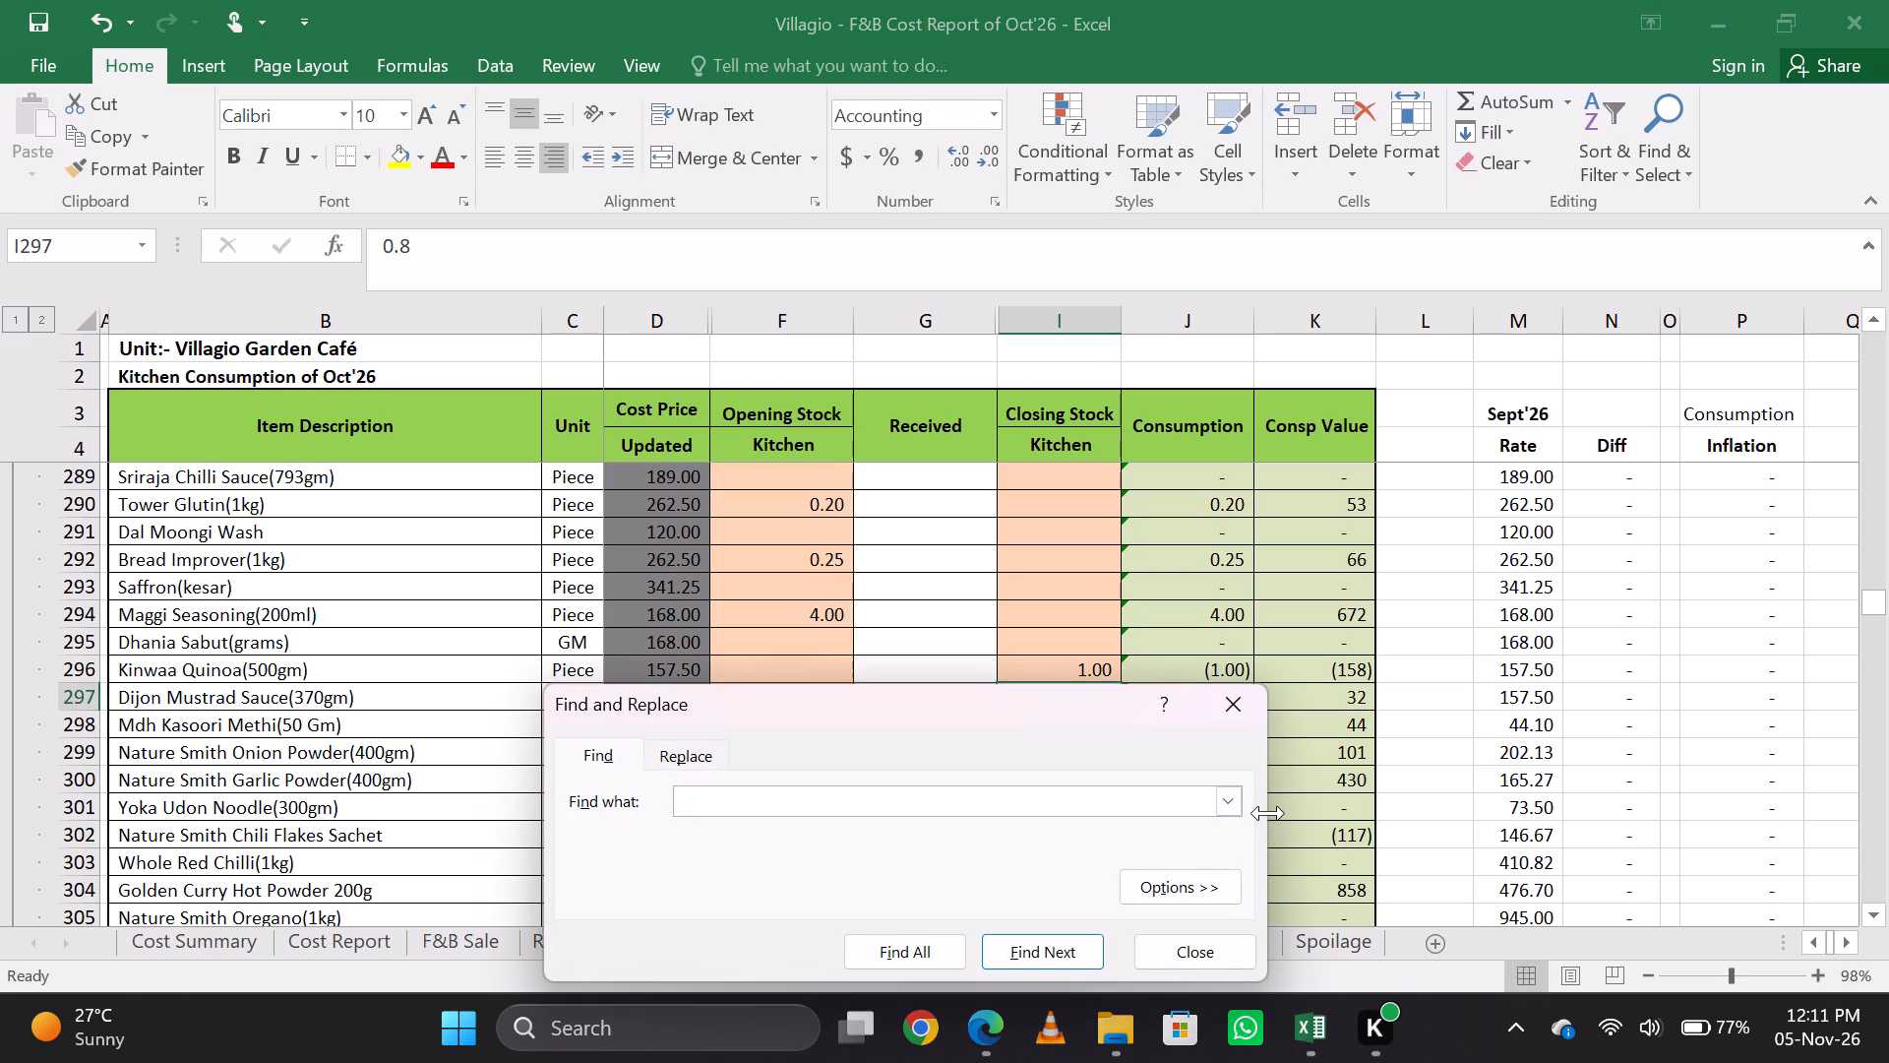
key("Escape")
Set the kitchen closing stock of Dijon Mustrad Sauce(370gm) to 0.7.
key("Down")
key("Up")
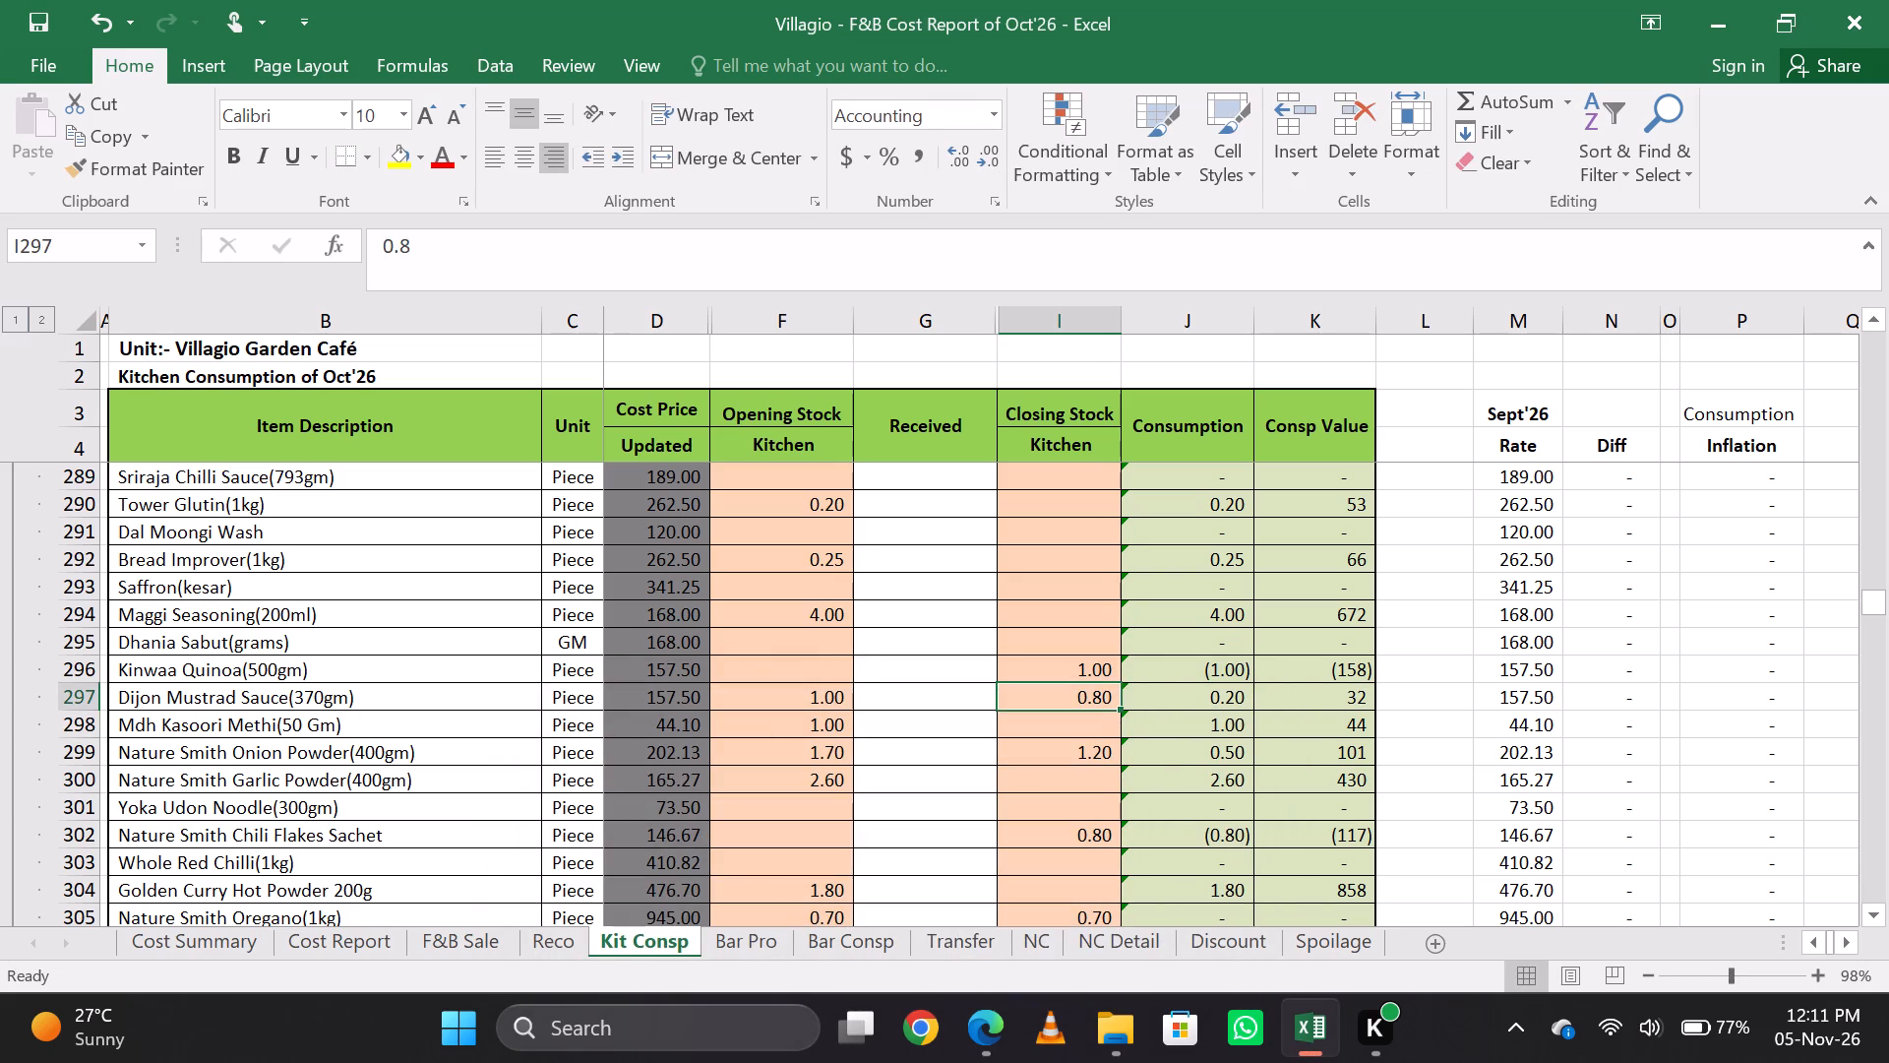
type(".7")
key("Down")
key("Up")
Find Pomegrate Molasses by searching for "pome" and enter 0.6 as its kitchen closing stock.
key("ctrl+f")
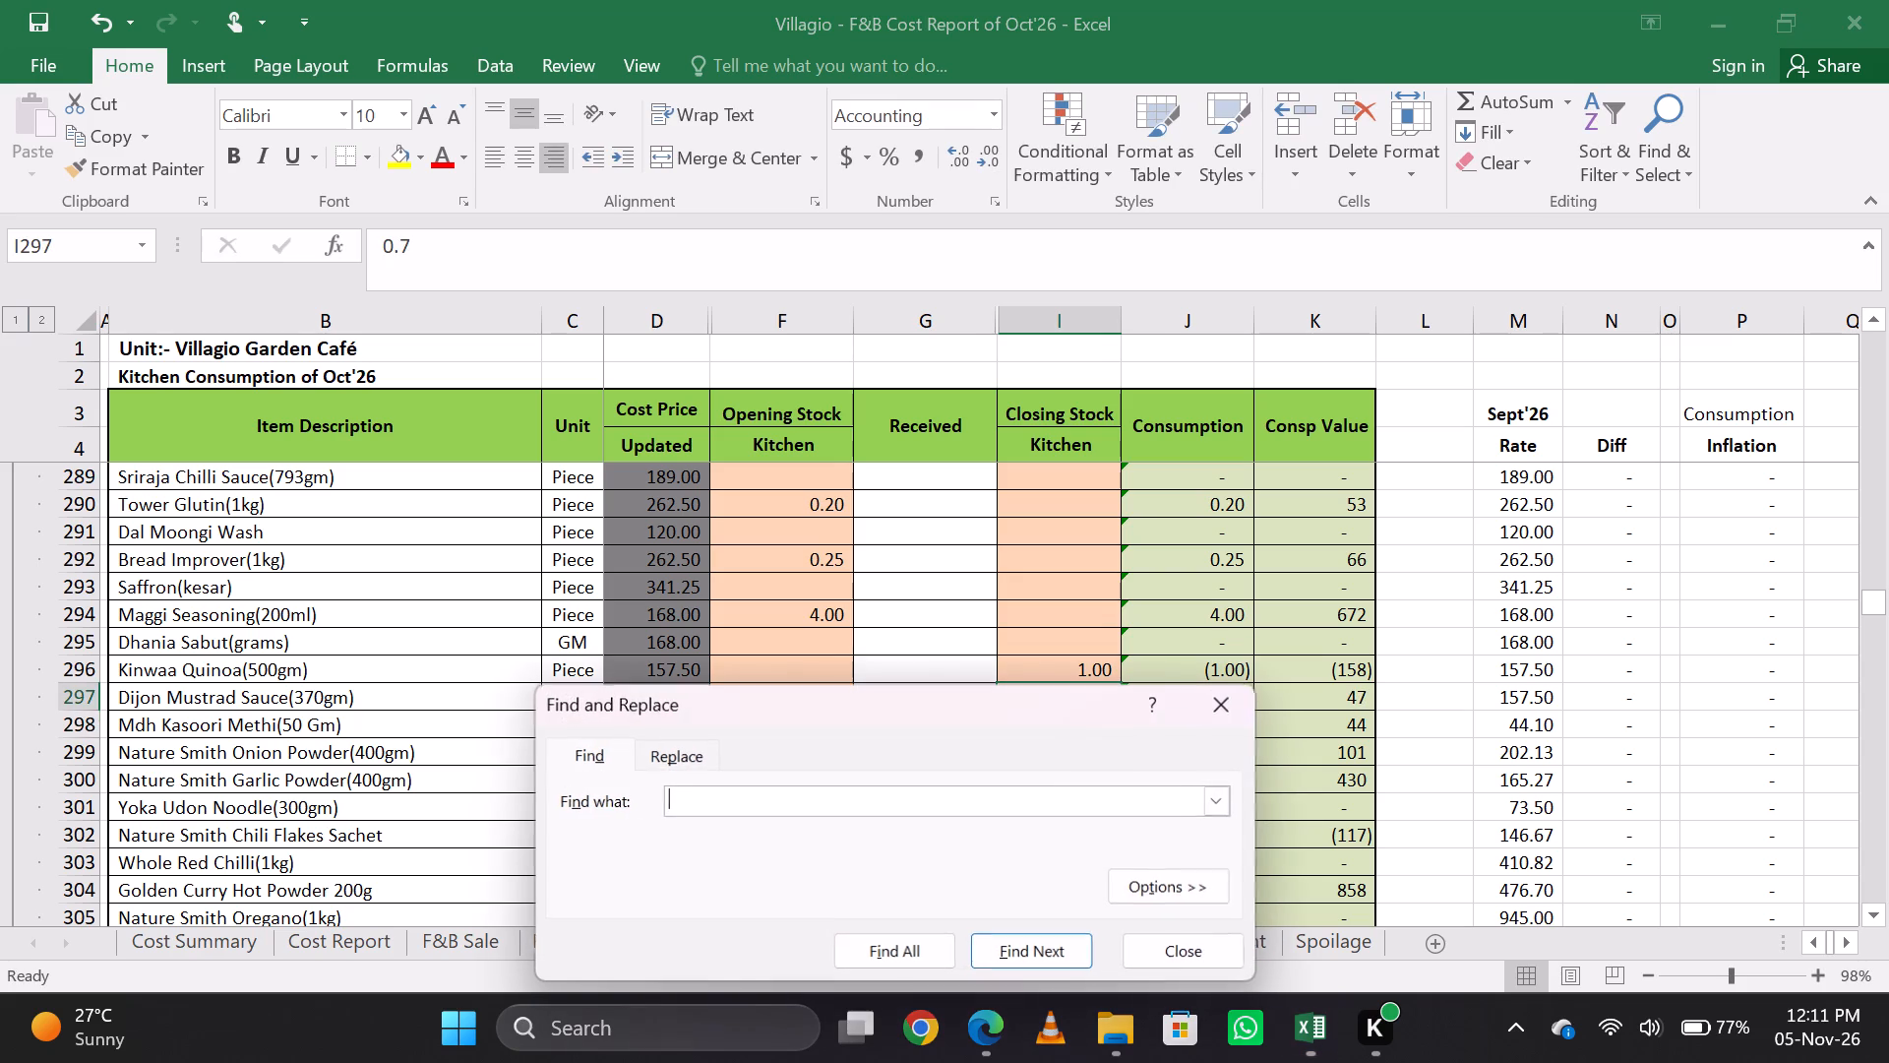
key("BackSpace")
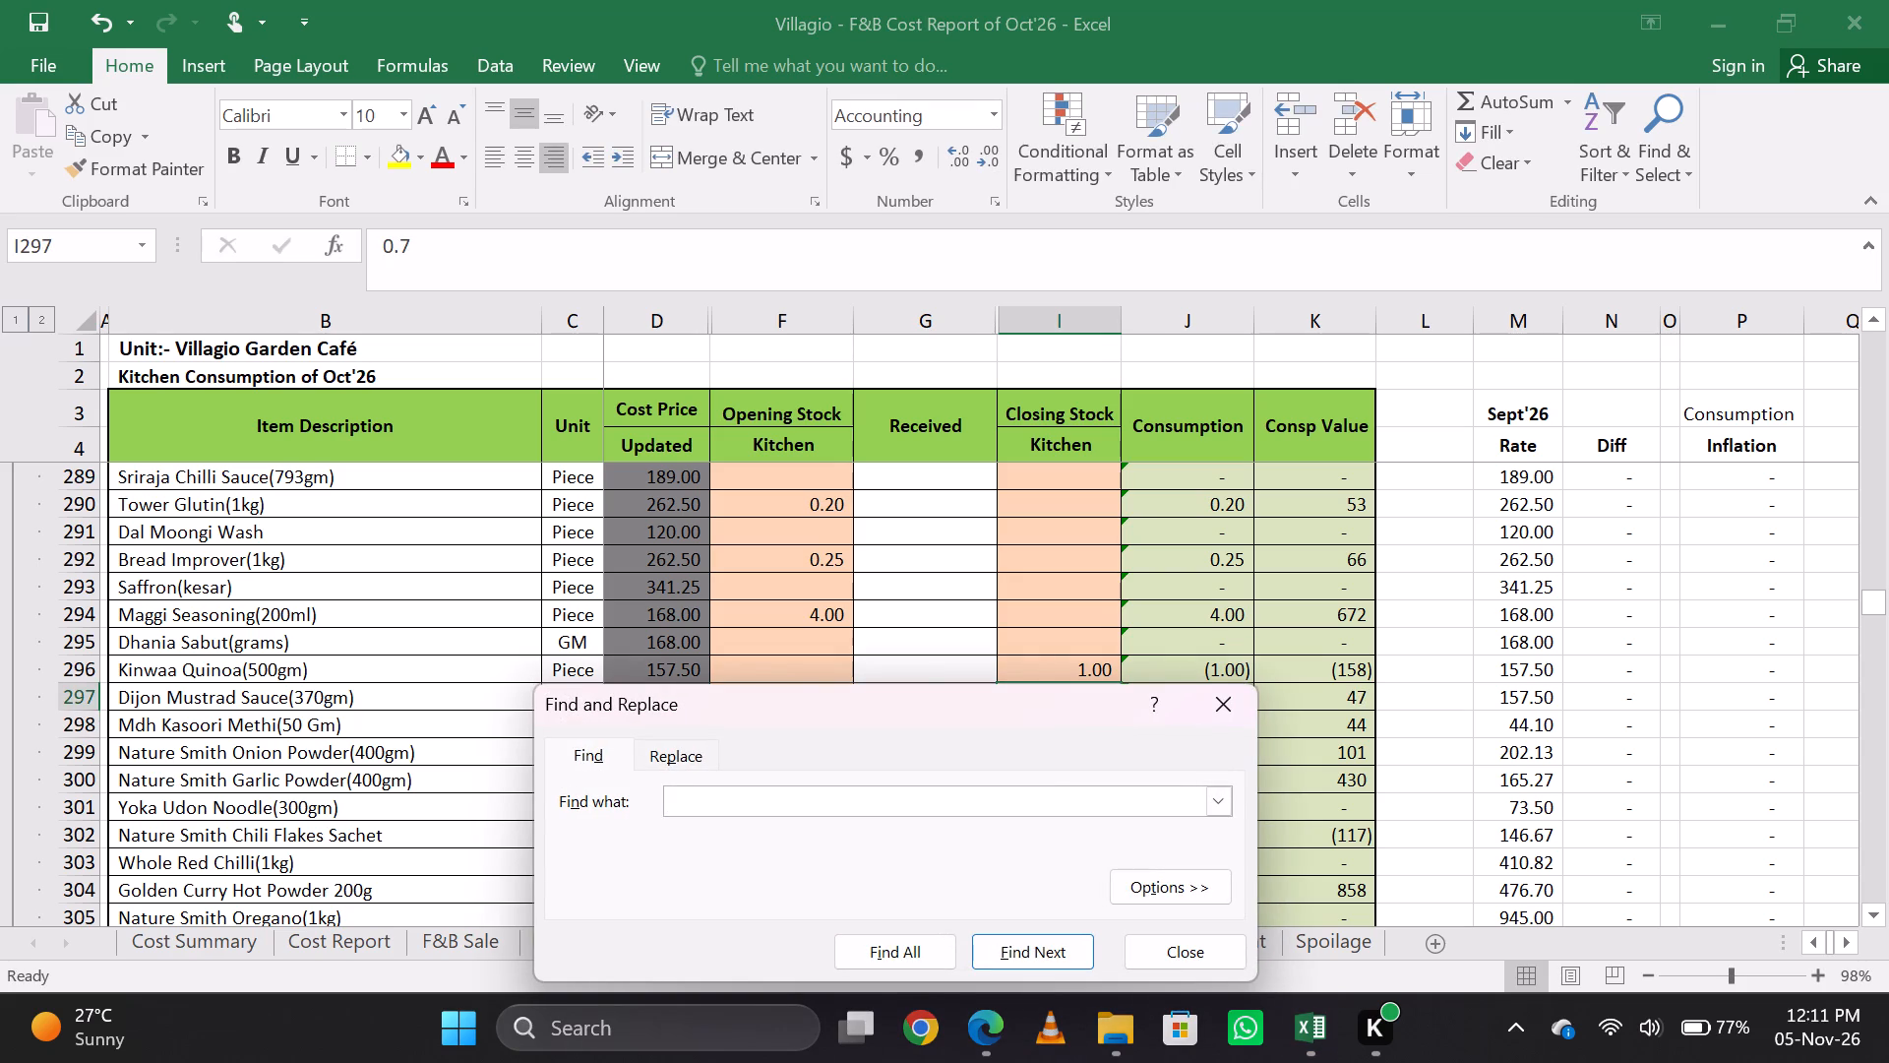
type("pome")
key("Return")
key("Return")
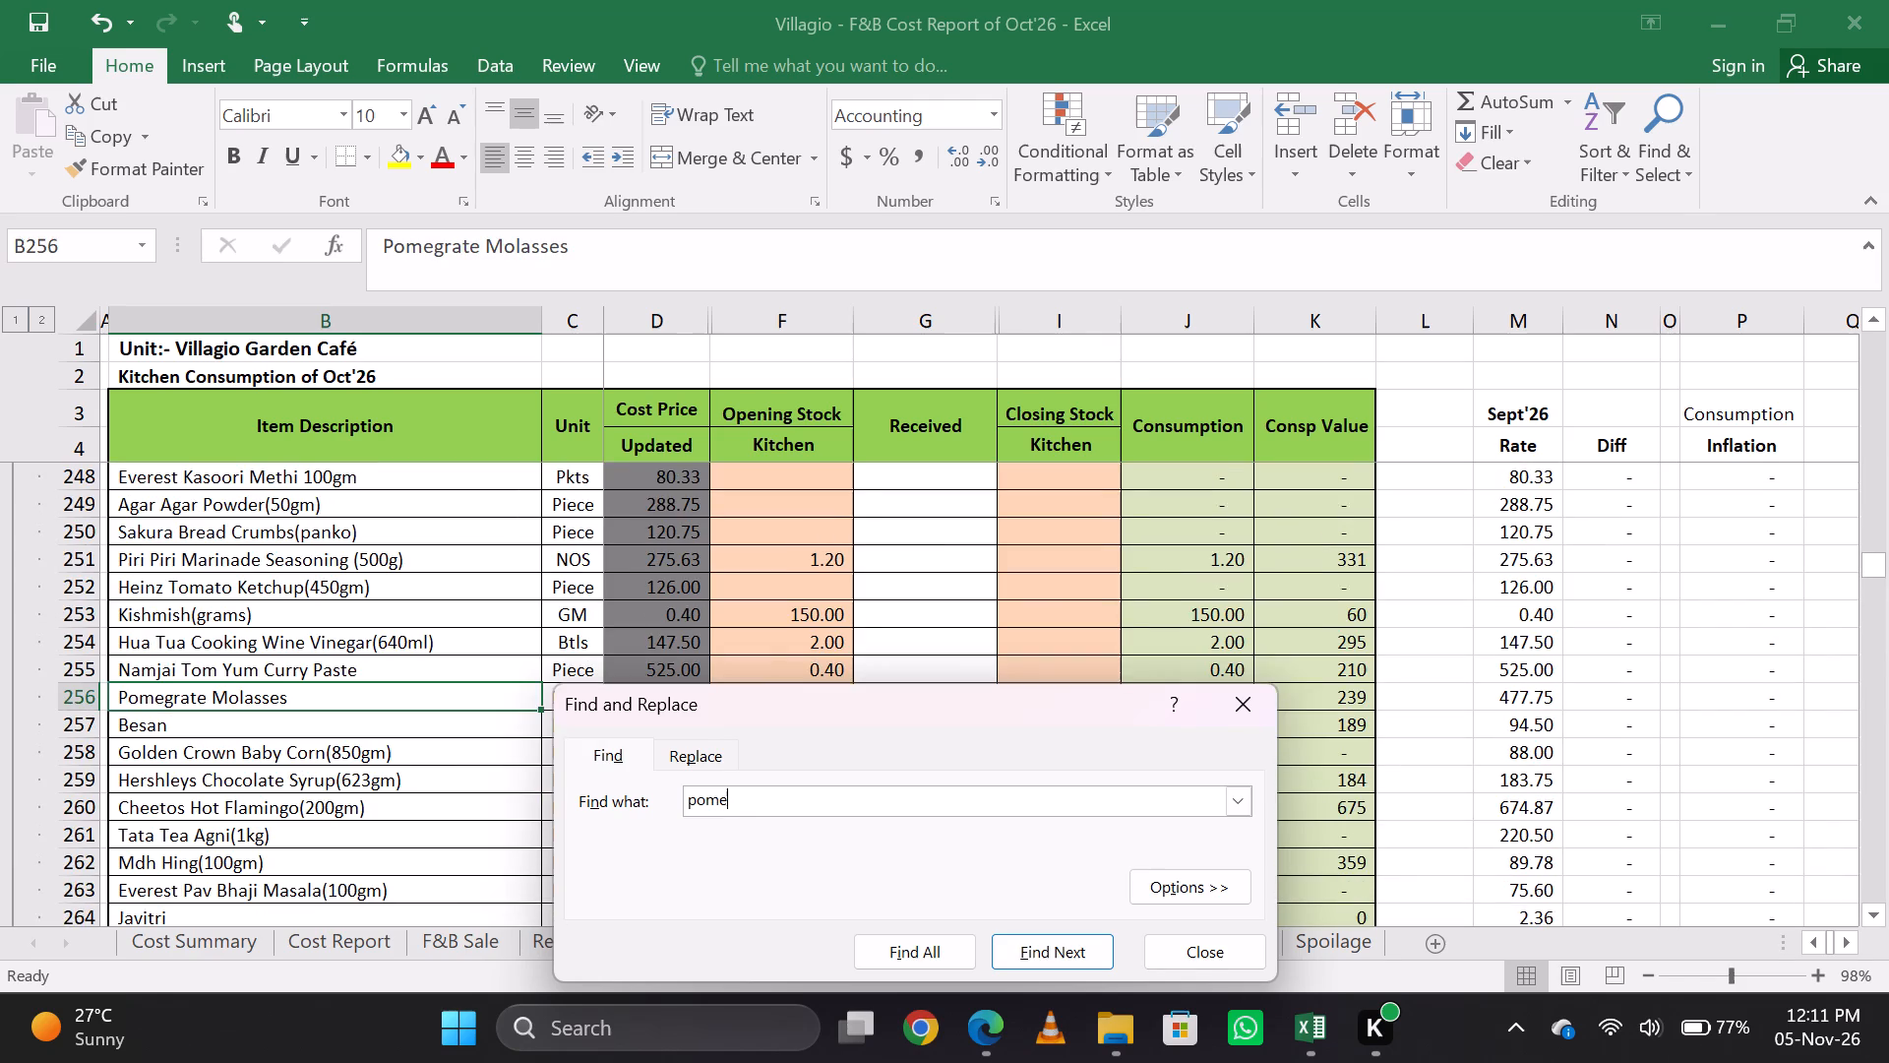
key("Escape")
key("Right")
key("Right")
key("Right")
key("Right")
key("Right")
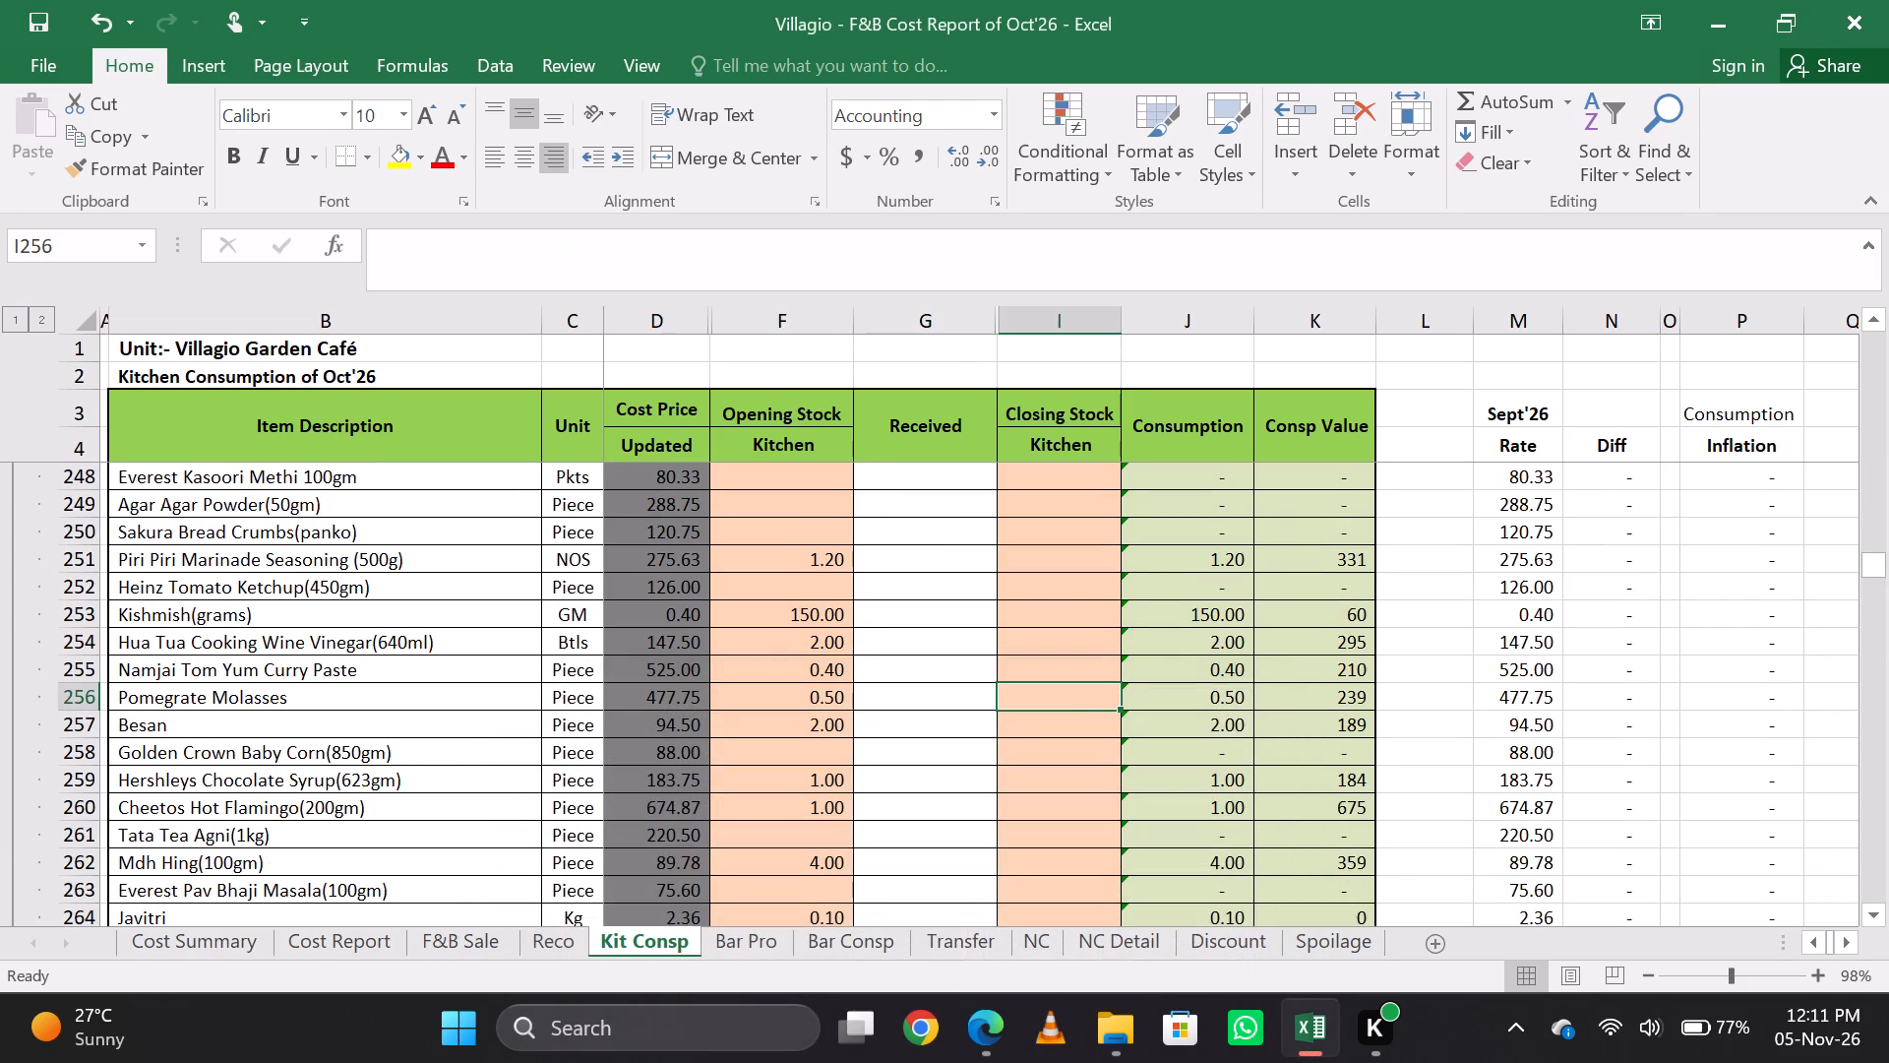
type(".6")
key("Down")
key("Up")
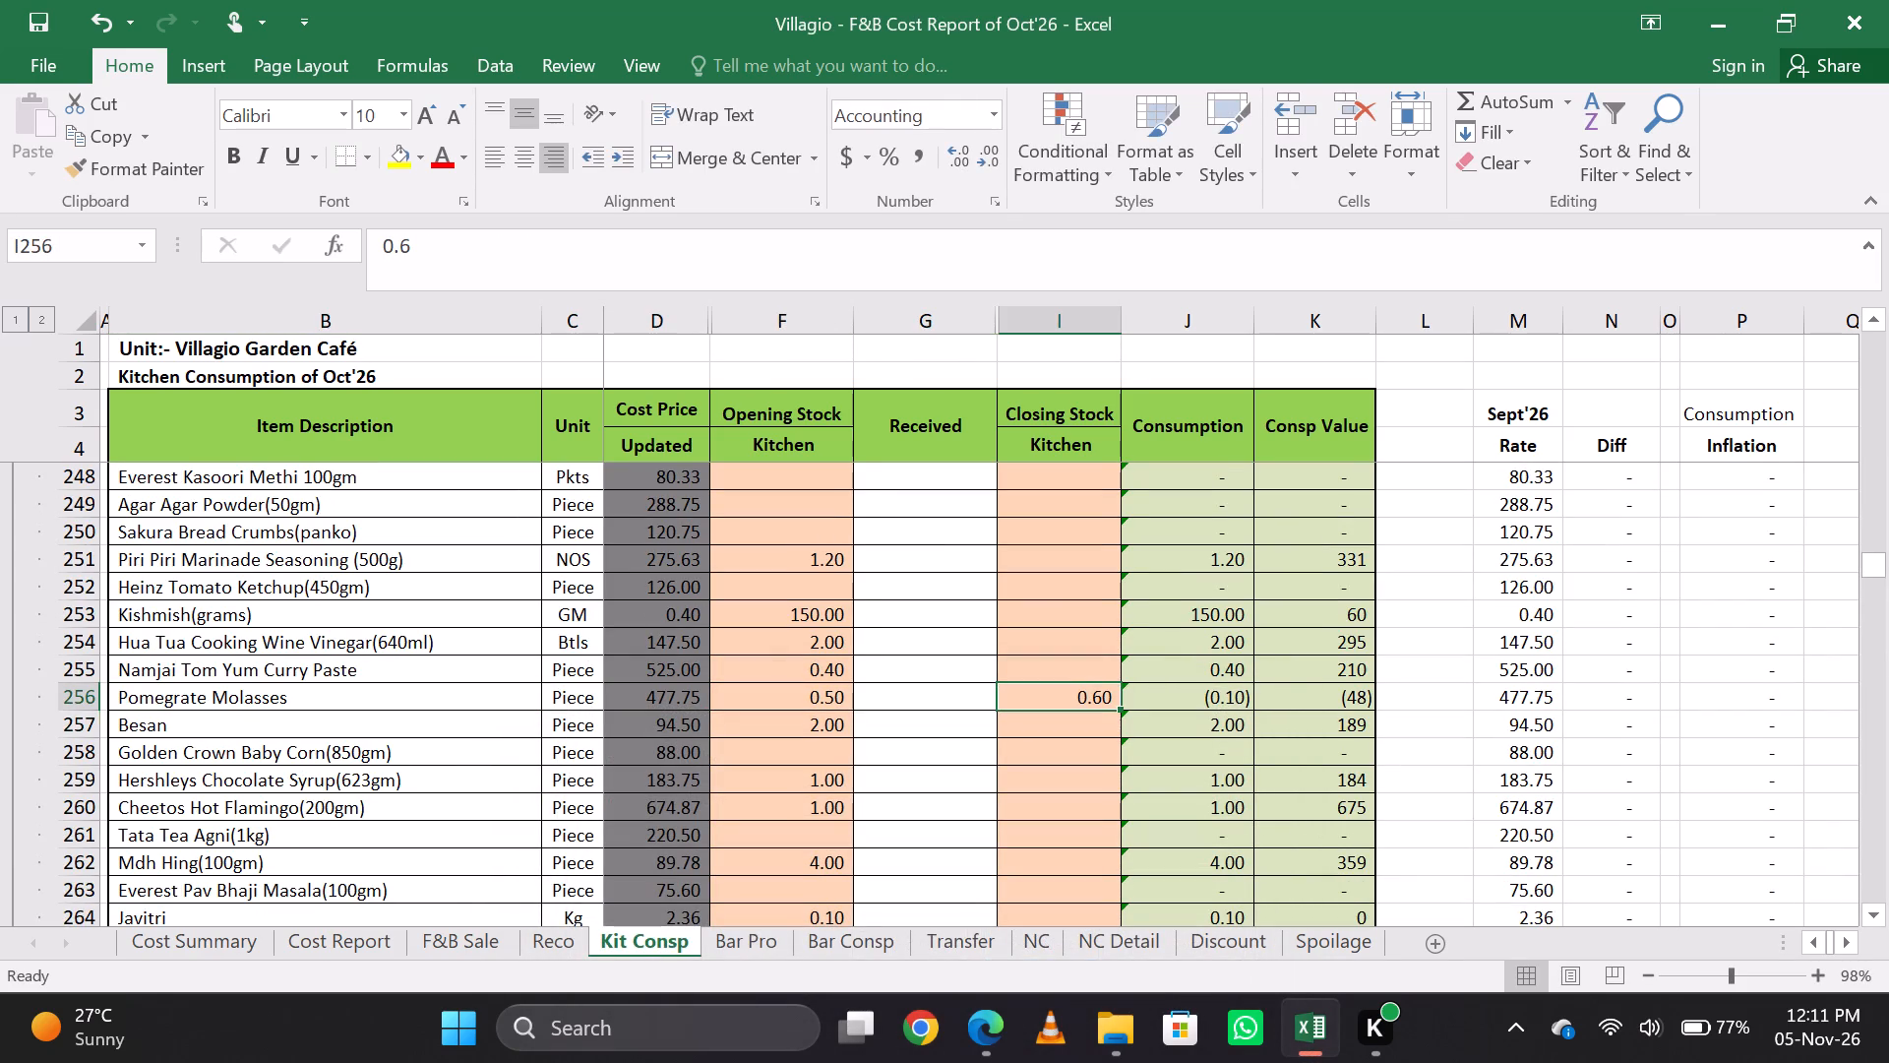
Search the sheet for "apple v", and shorten the search to "apple" to look through the matching items.
key("ctrl+f")
key("BackSpace")
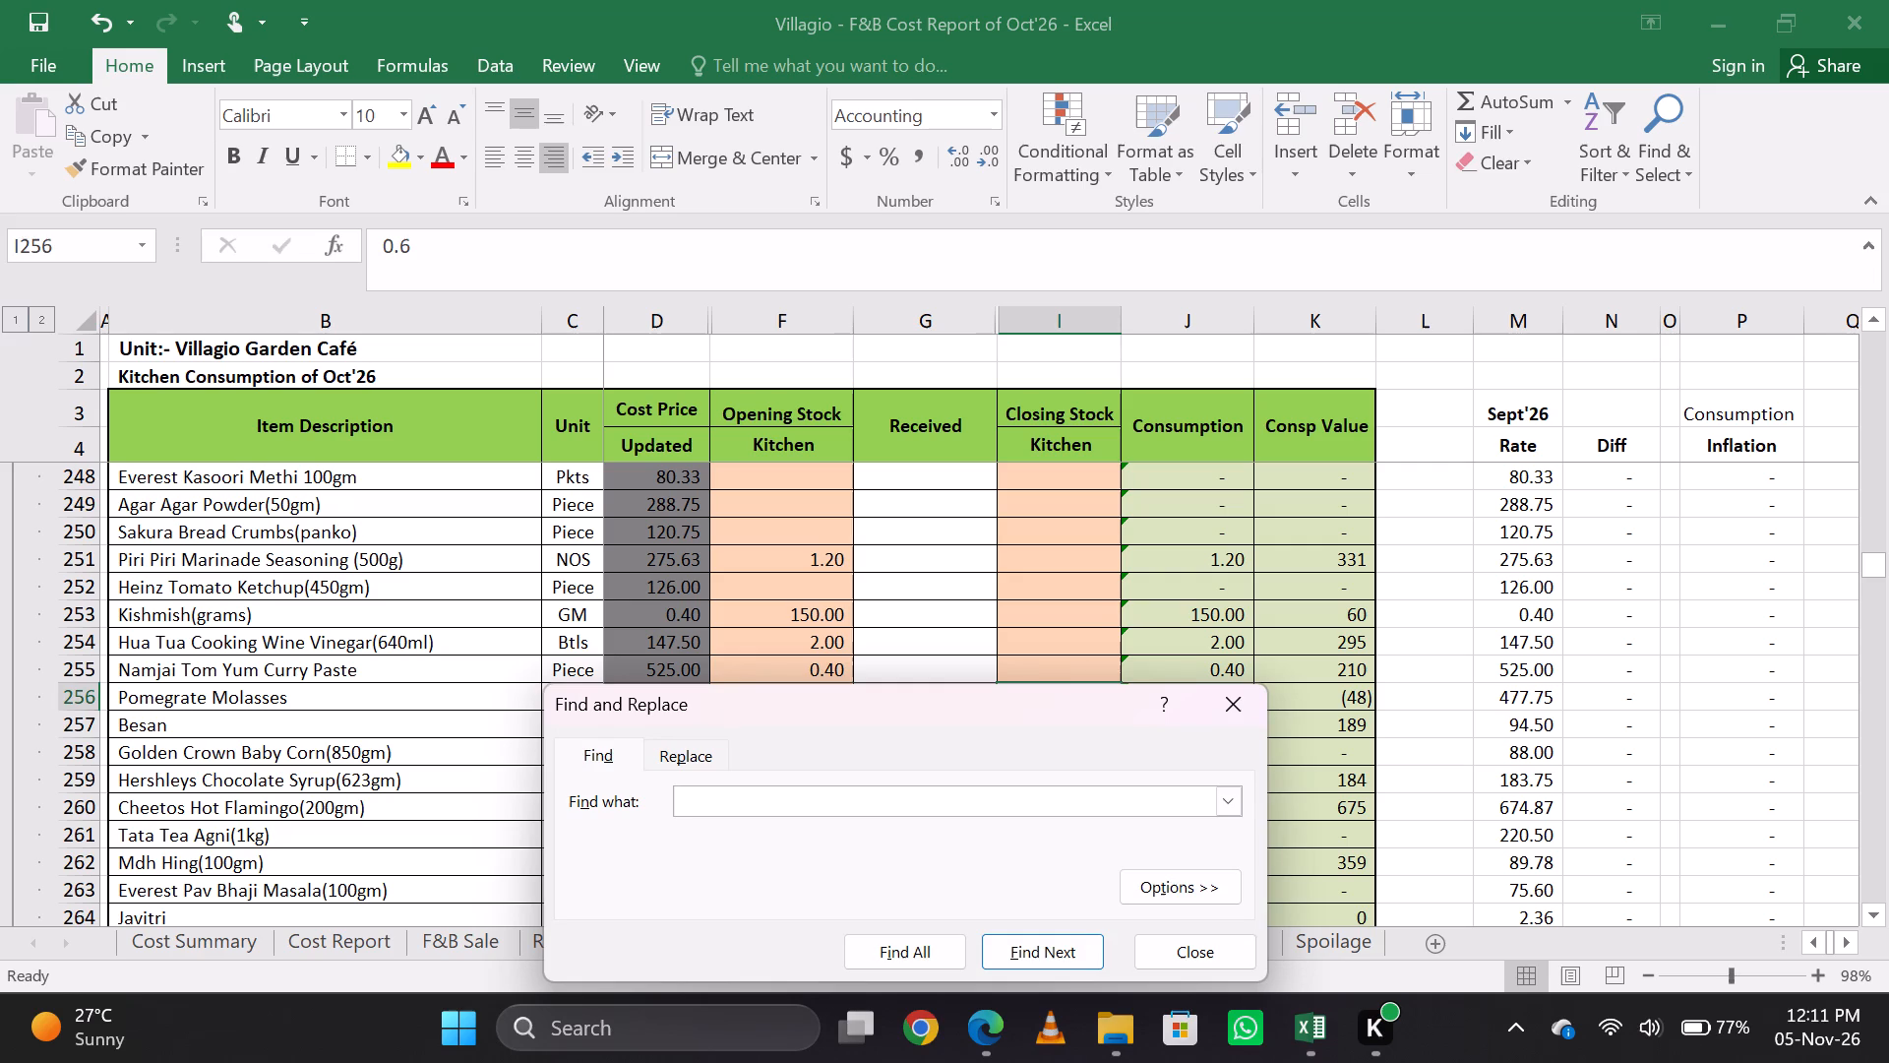
key("BackSpace")
type("apple v")
key("Return")
key("Return")
key("BackSpace")
key("Return")
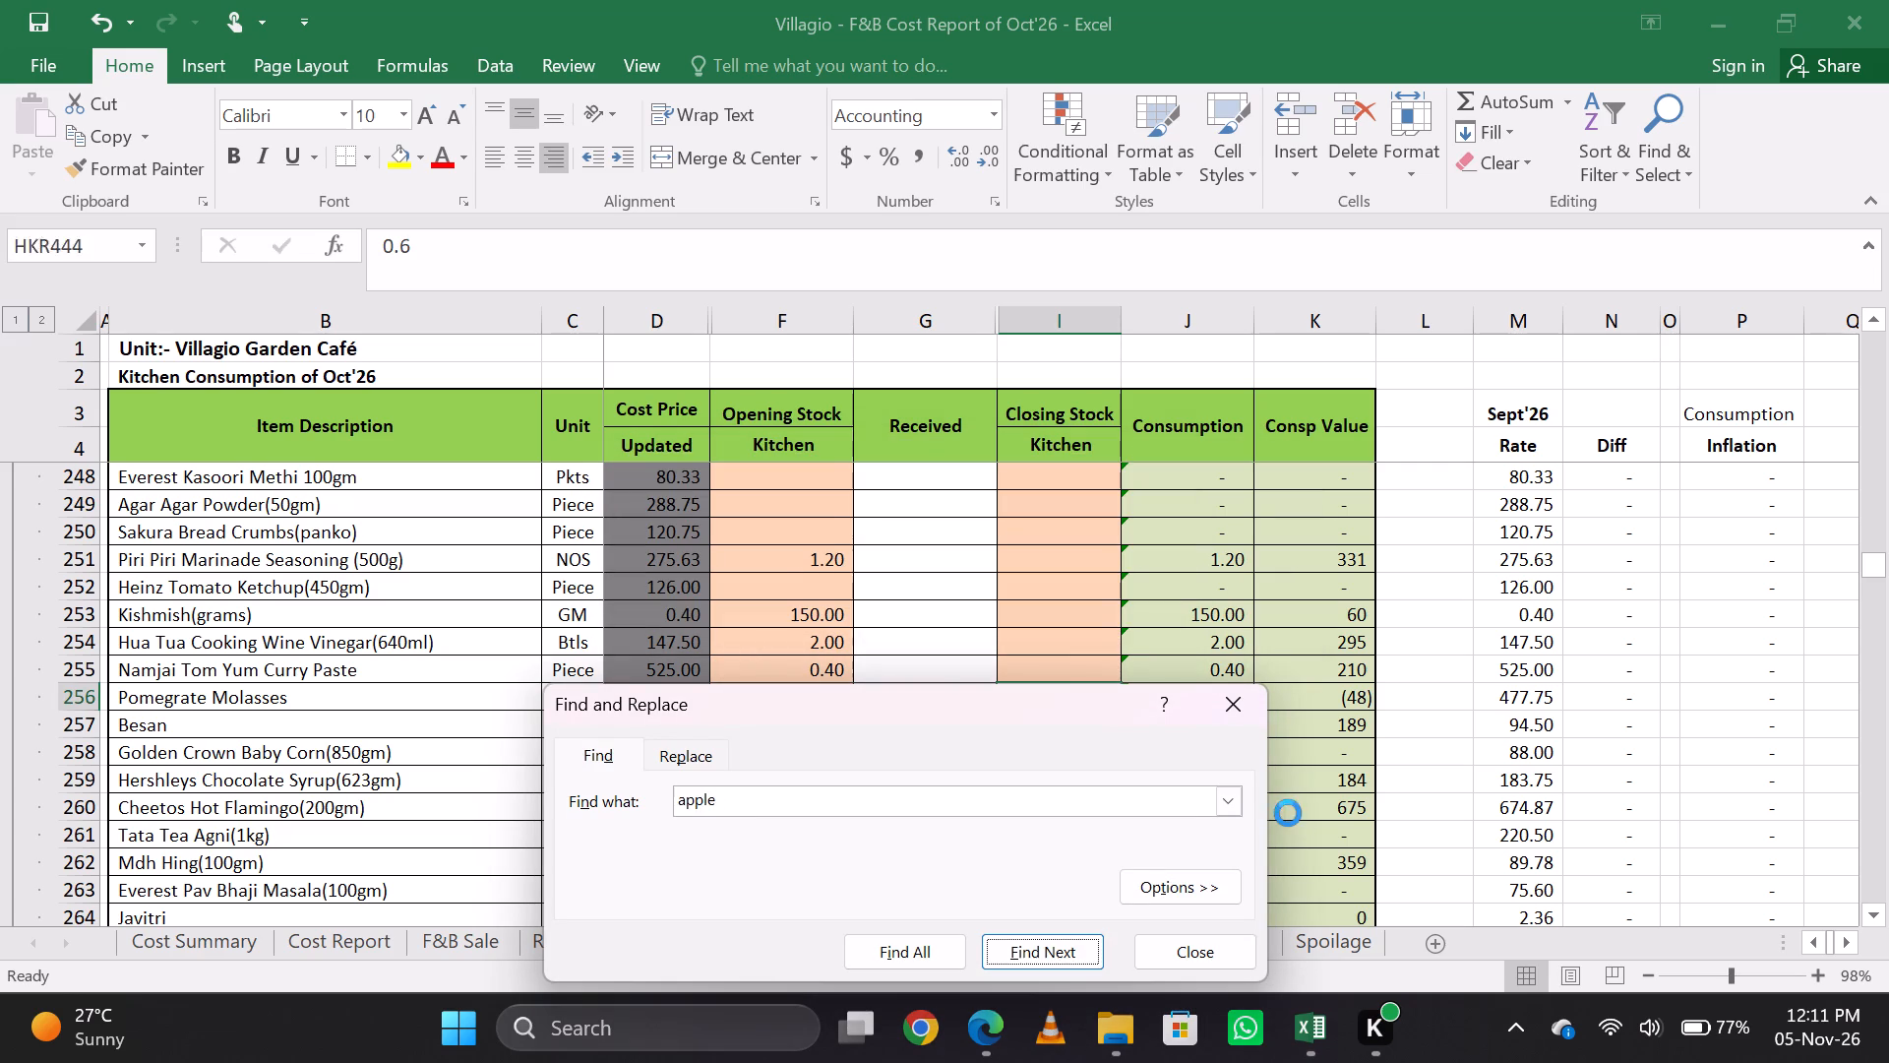
key("Return")
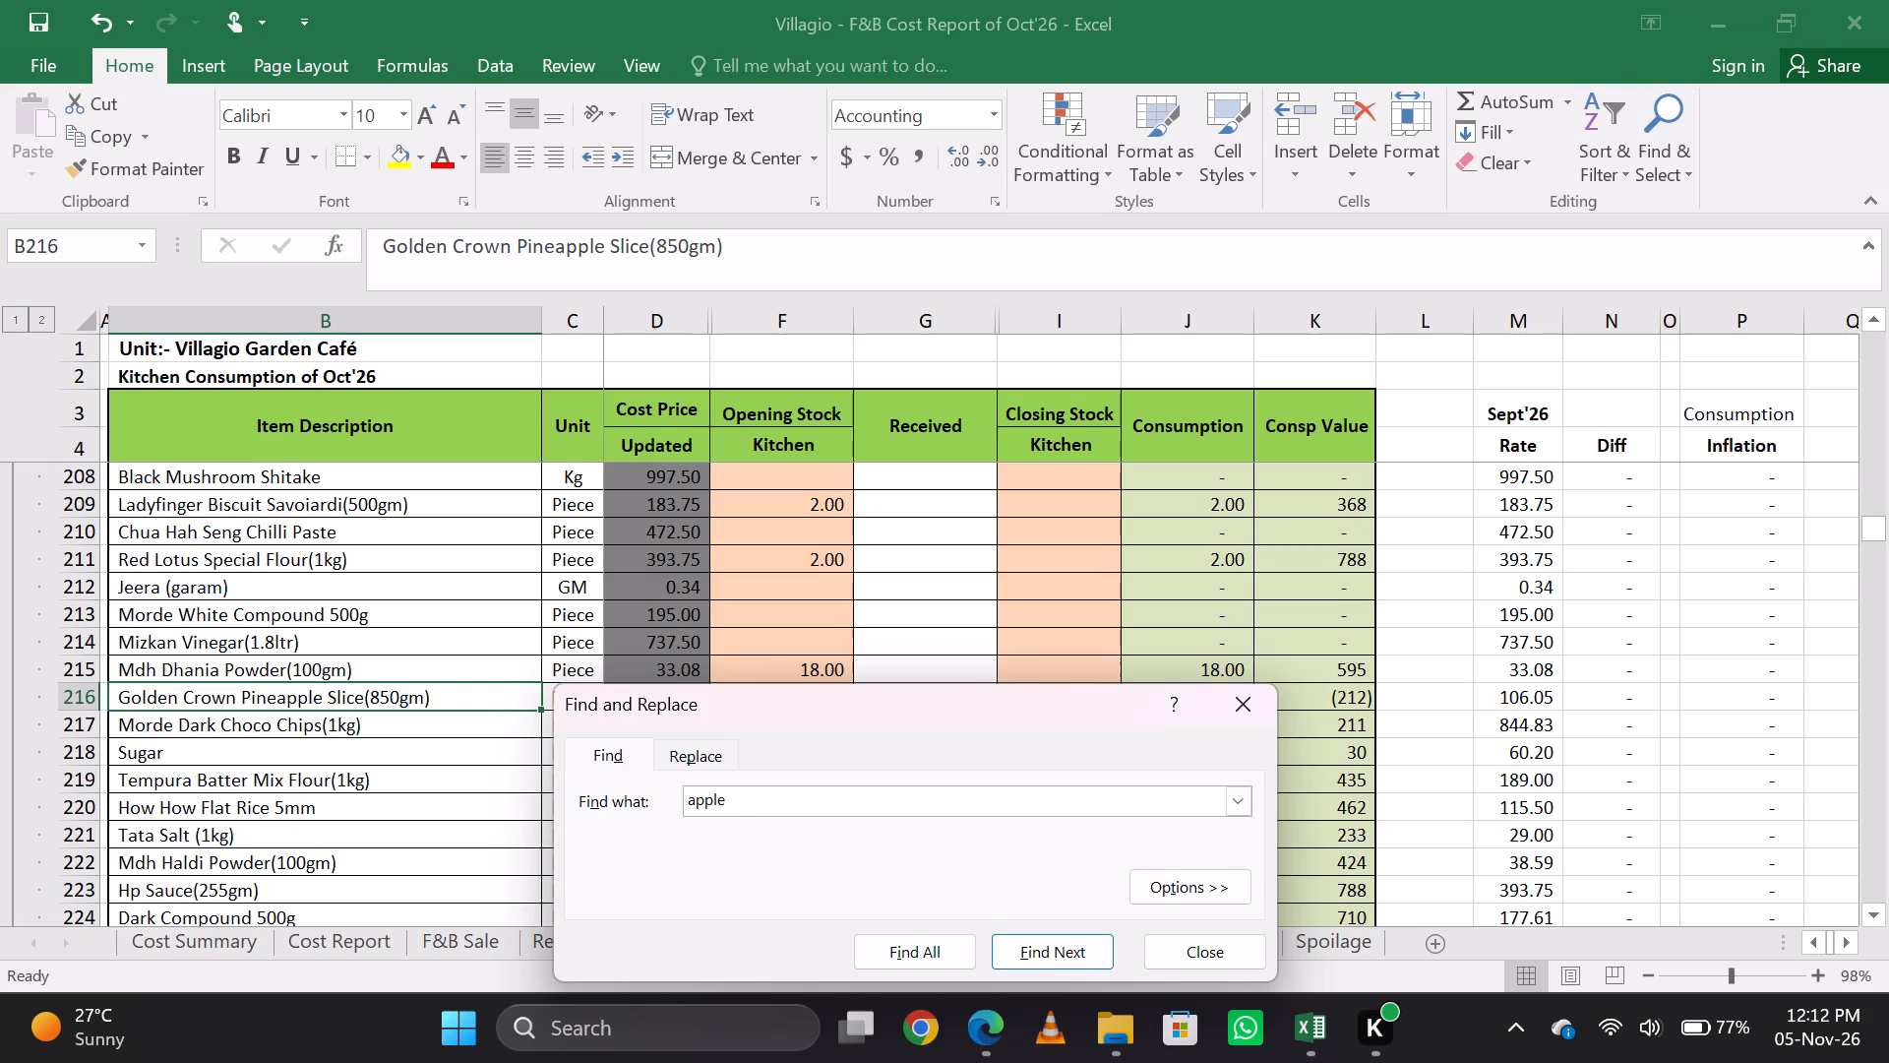
key("Return")
key("Return")
Search for "vineg" and examine all the vinegar items in the sheet, stopping at Tops White Vinegar(1ltr).
key("BackSpace")
key("BackSpace")
key("BackSpace")
key("BackSpace")
key("BackSpace")
key("BackSpace")
key("BackSpace")
key("BackSpace")
key("BackSpace")
key("BackSpace")
key("BackSpace")
key("BackSpace")
key("BackSpace")
key("BackSpace")
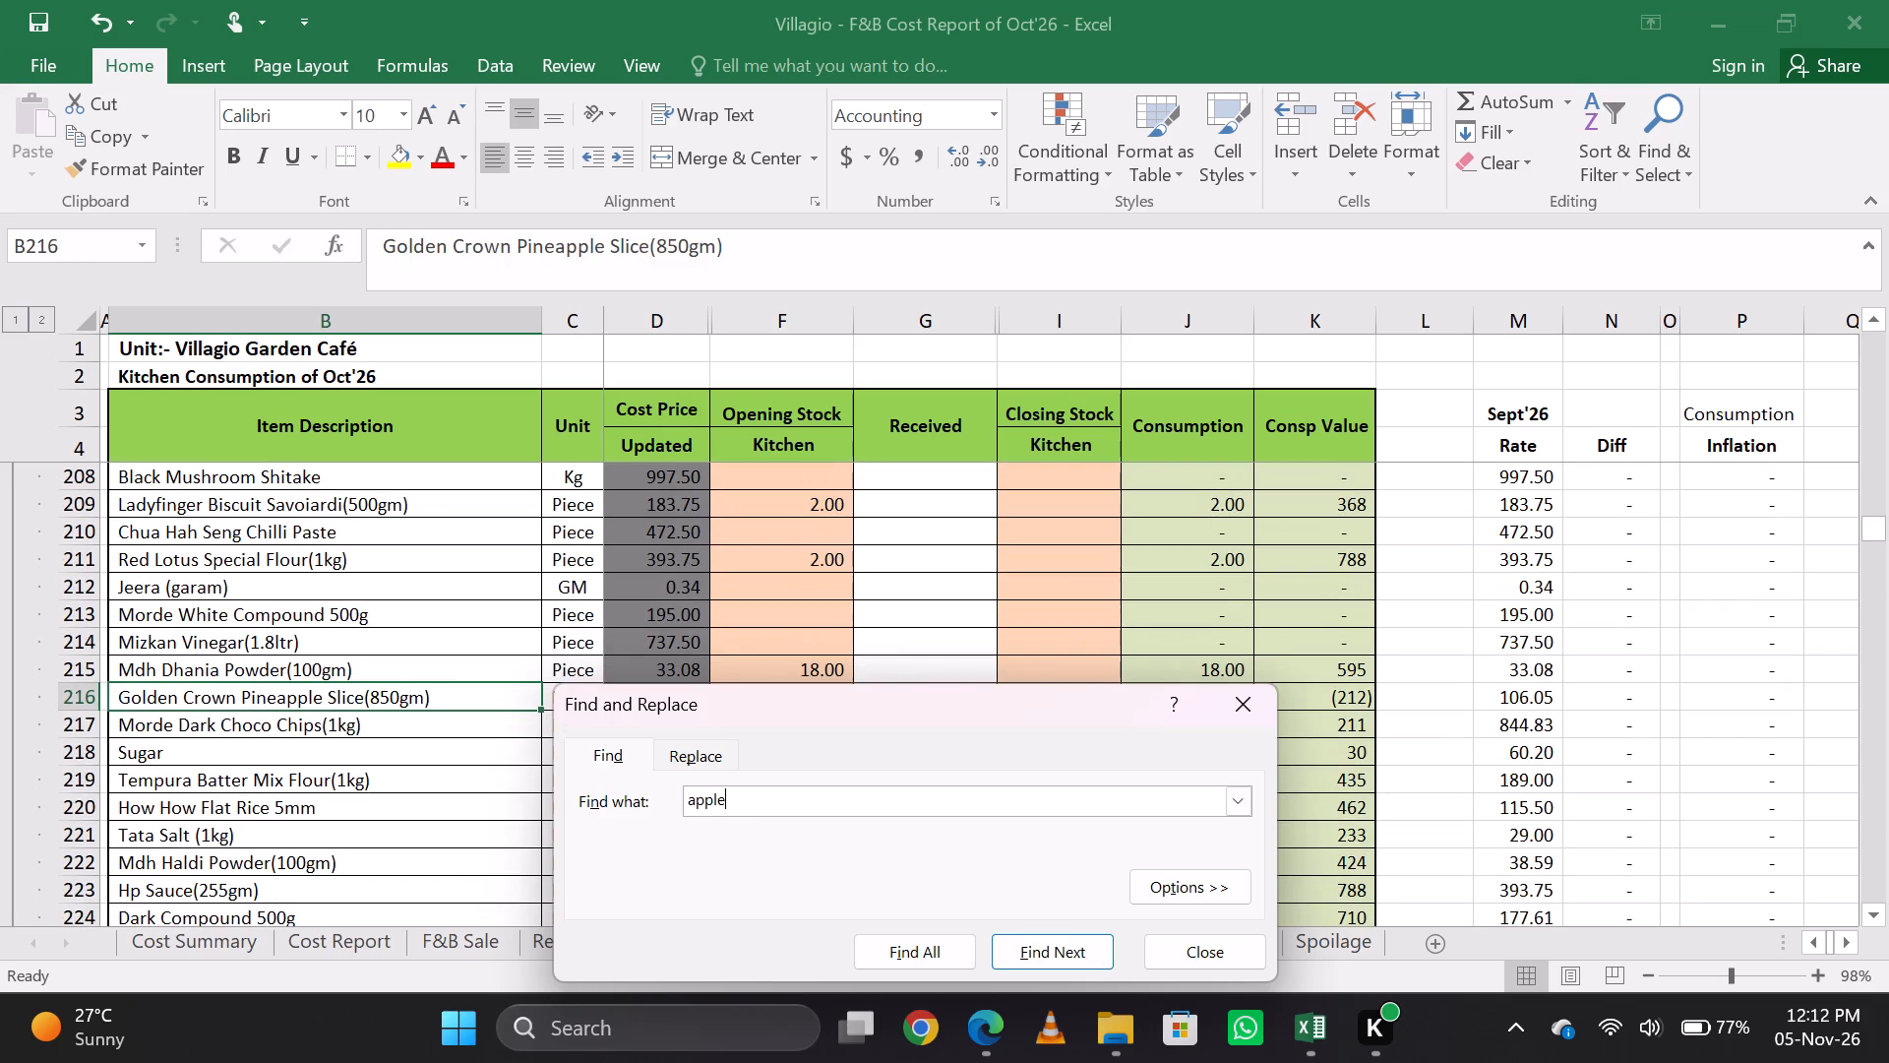
type("vineg")
key("Return")
key("Return")
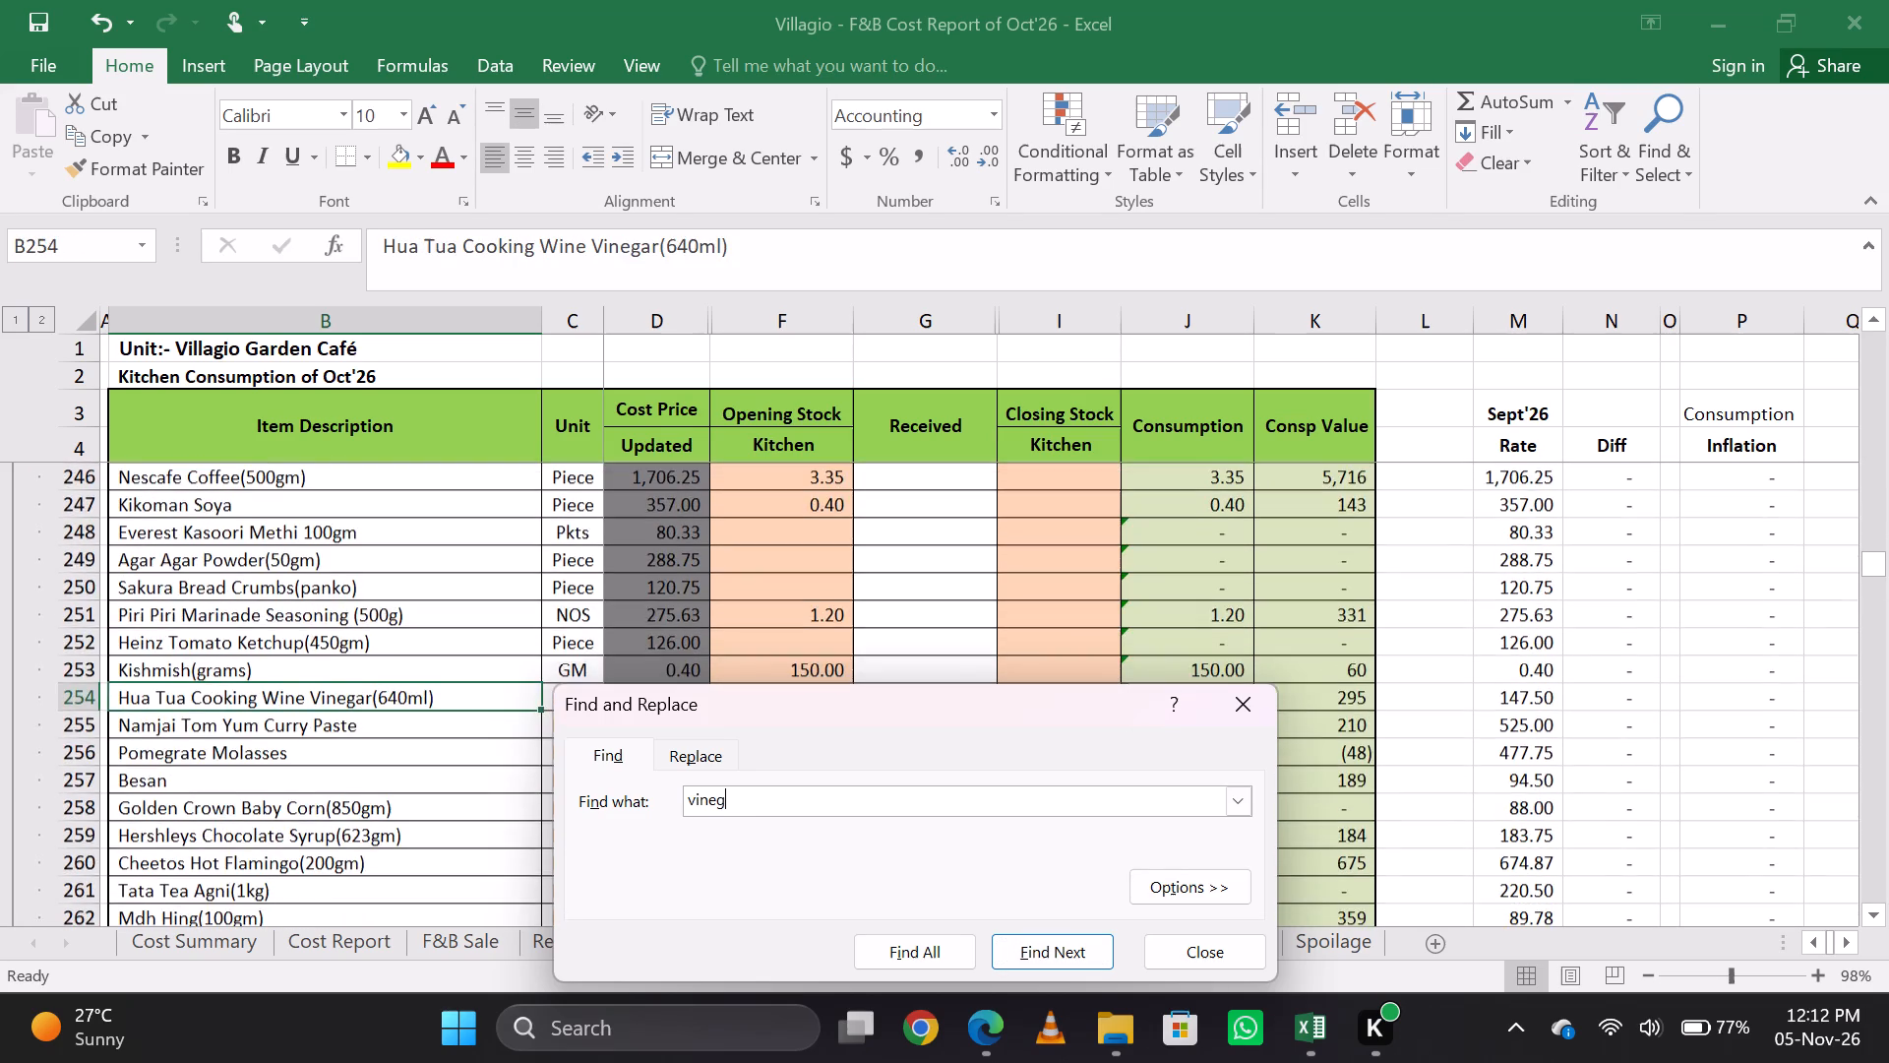
key("Return")
key("Return")
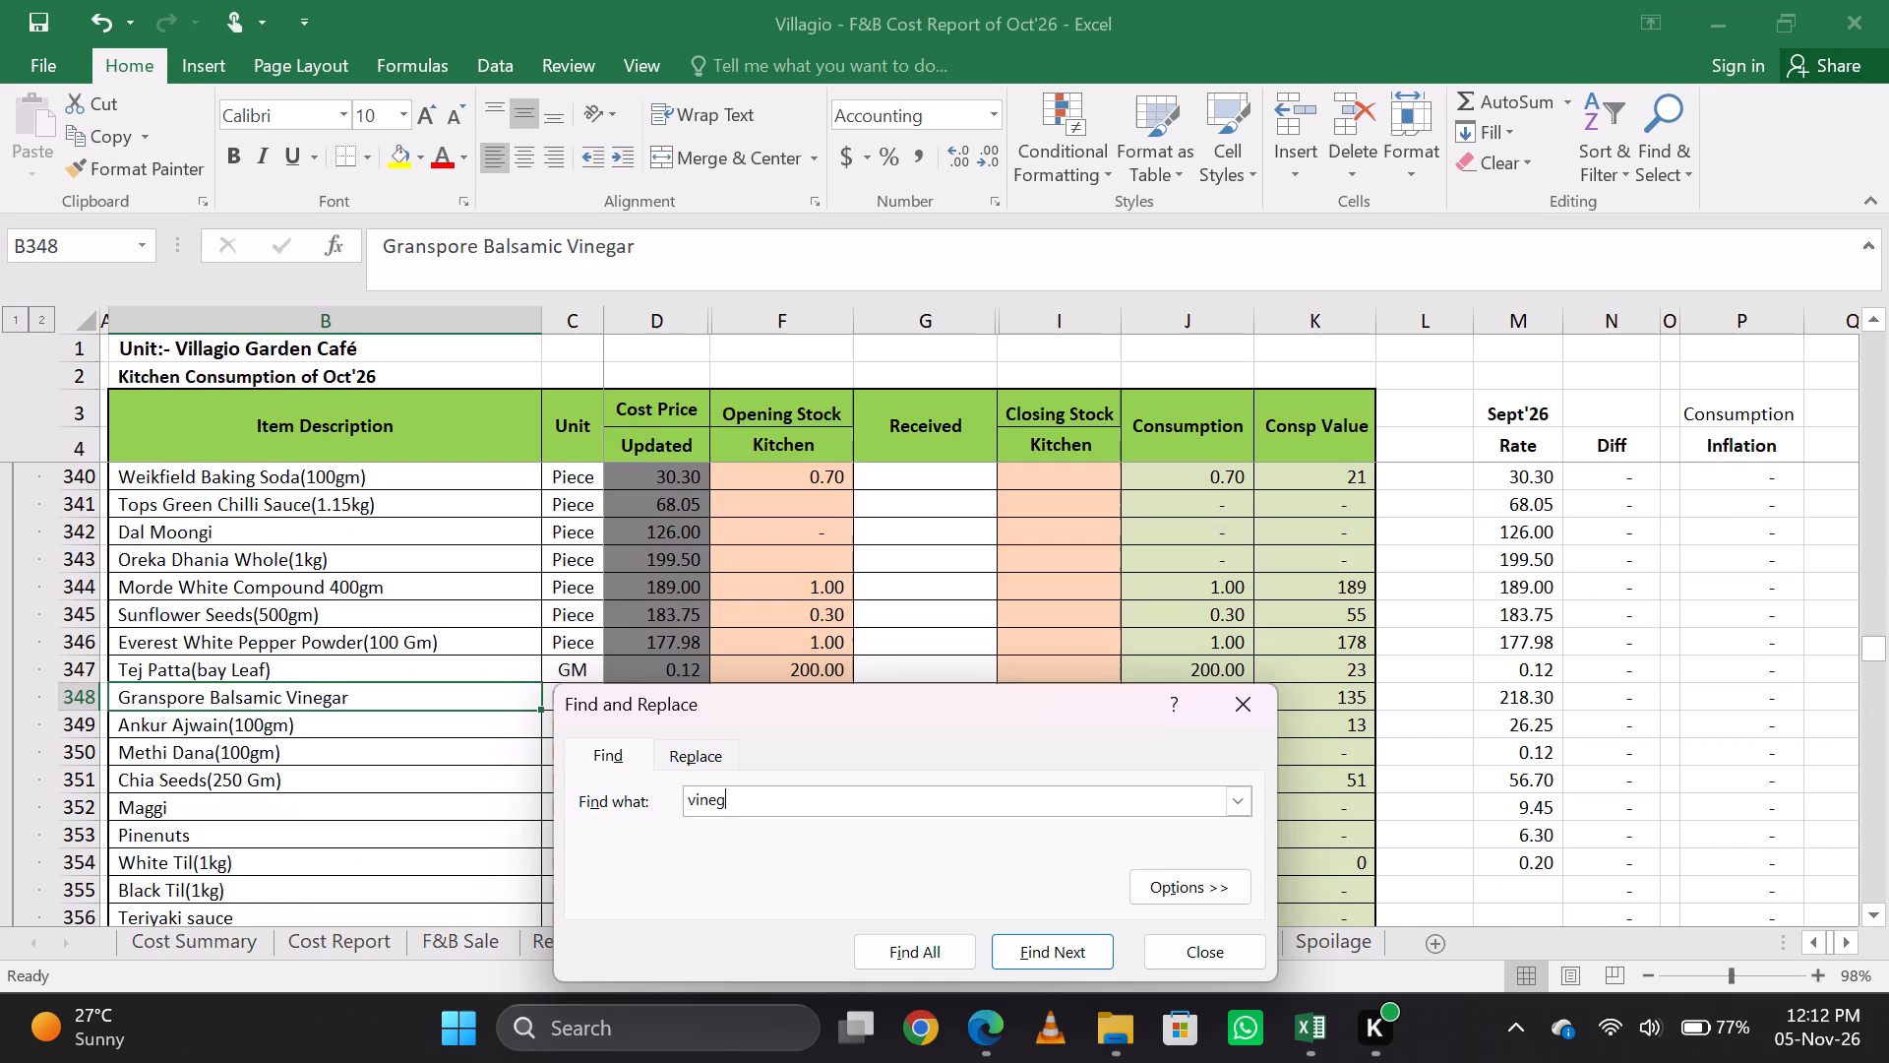
key("Return")
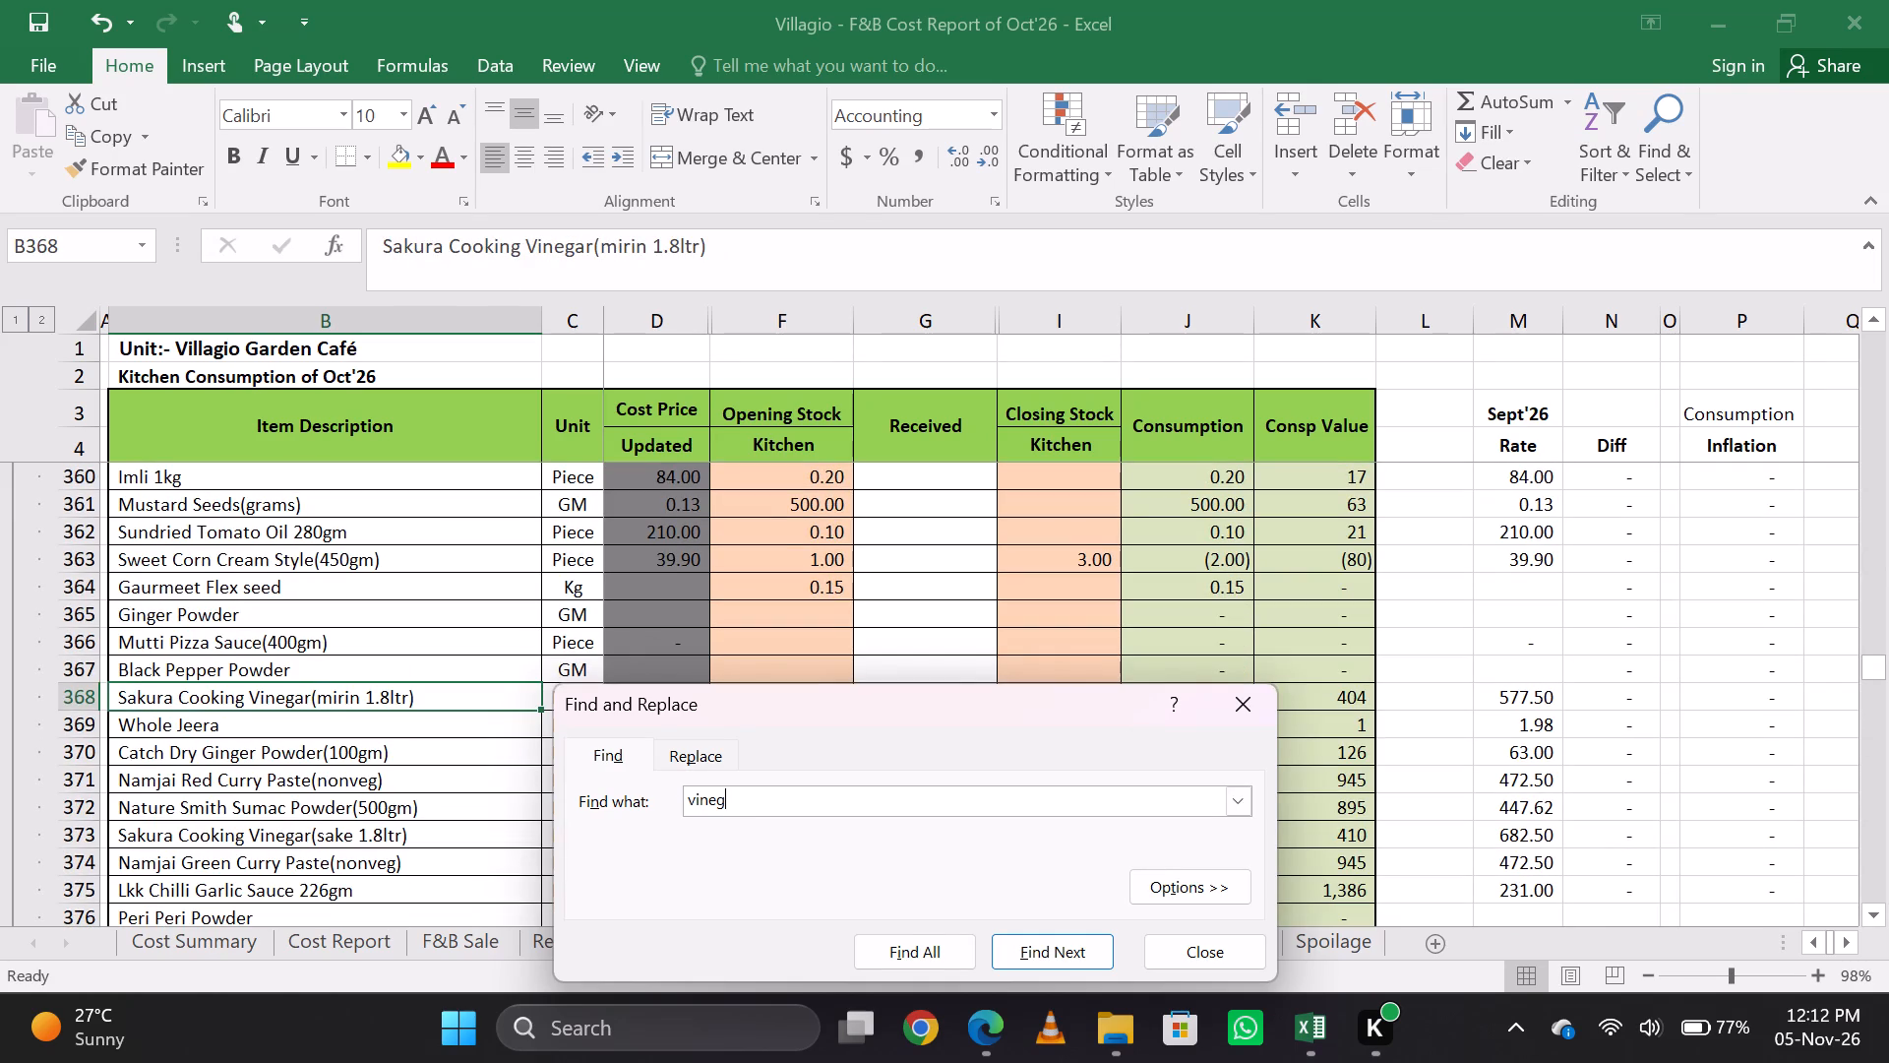
key("Return")
key("Return")
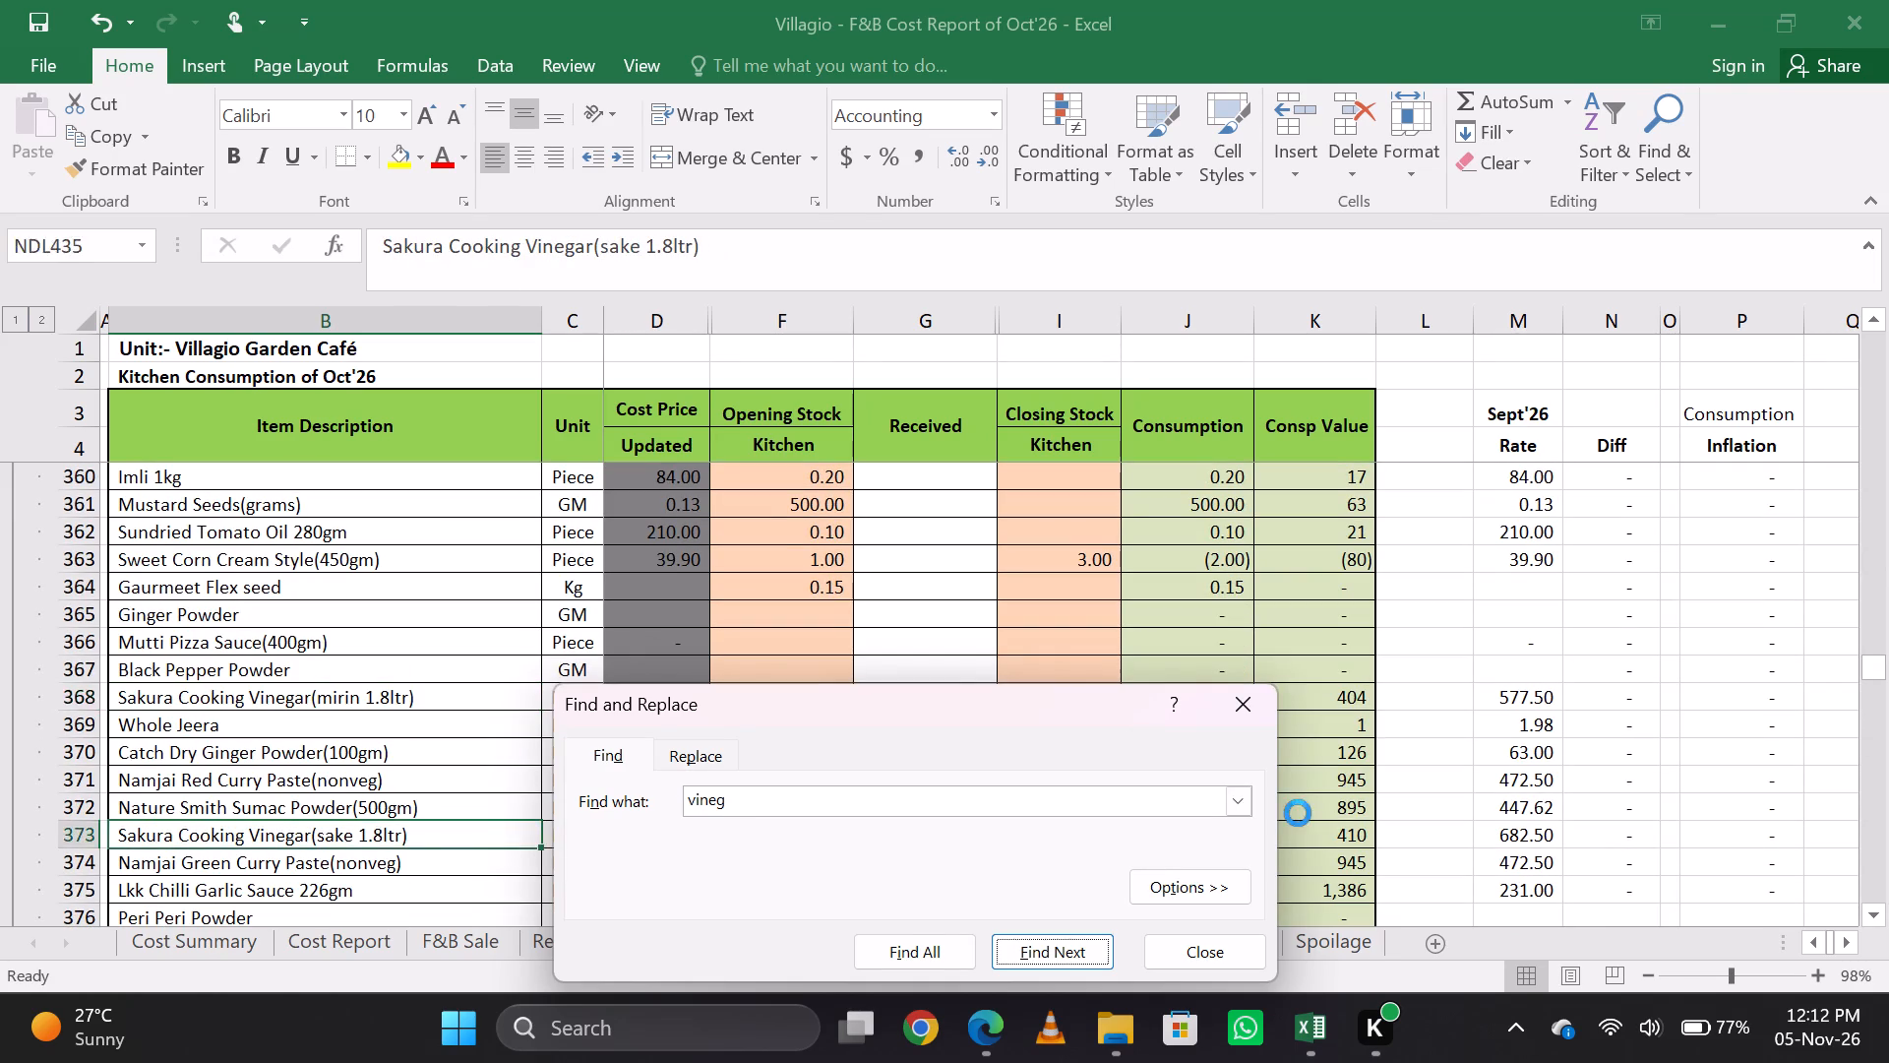
key("Return")
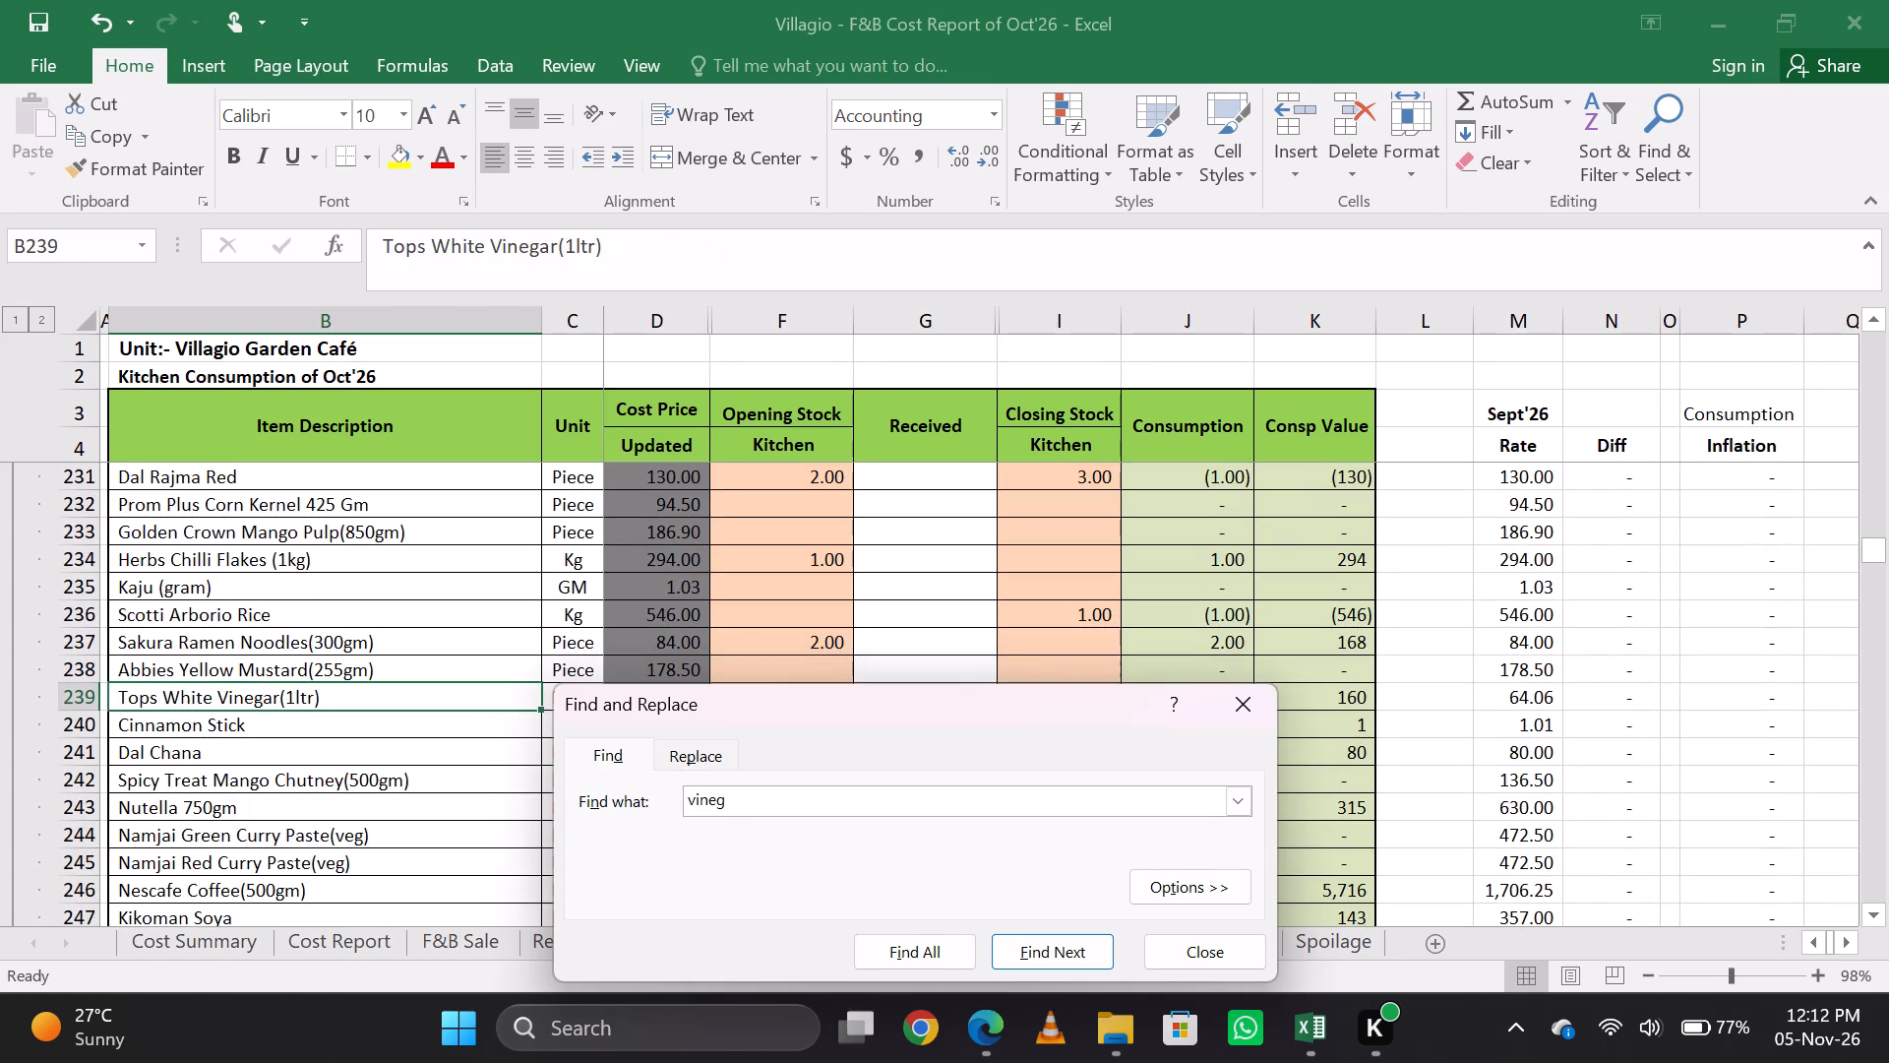
key("Return")
key("Return")
key("Return")
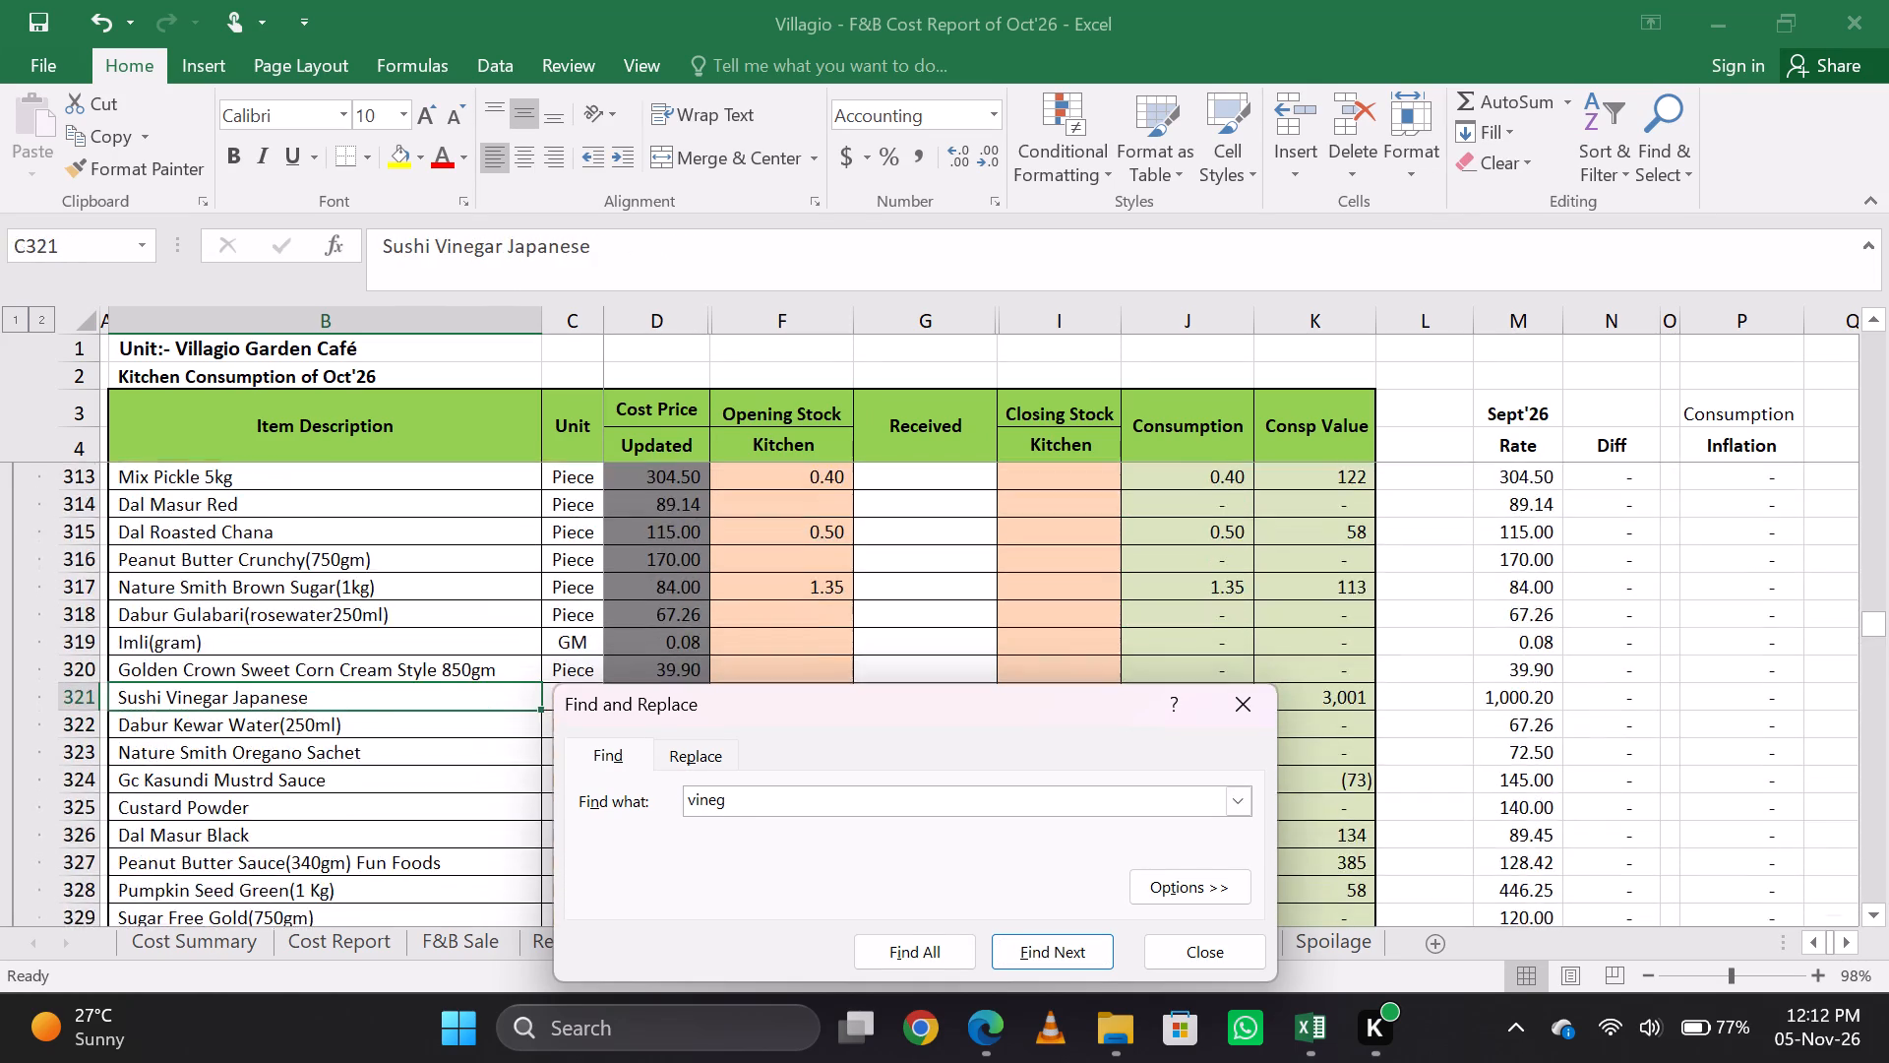
key("Return")
key("Return")
key("Return")
key("Return")
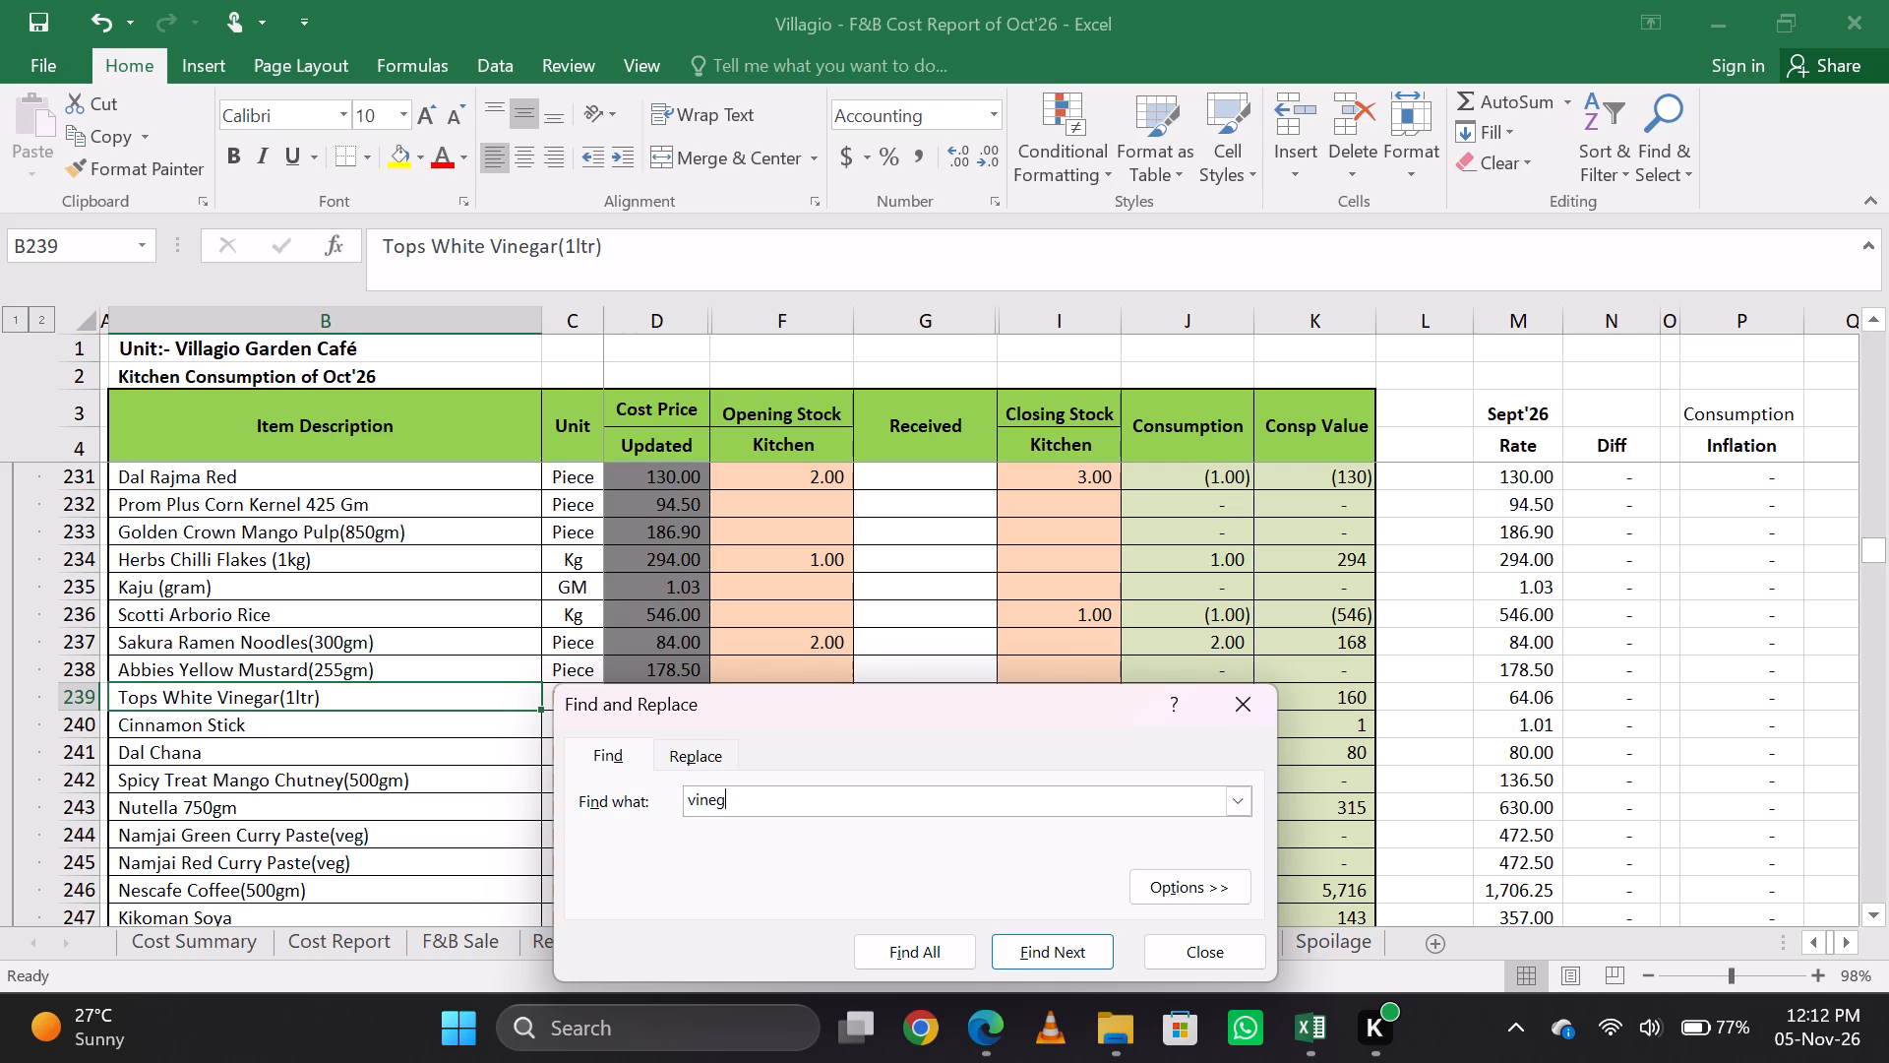
key("Escape")
key("Down")
key("Up")
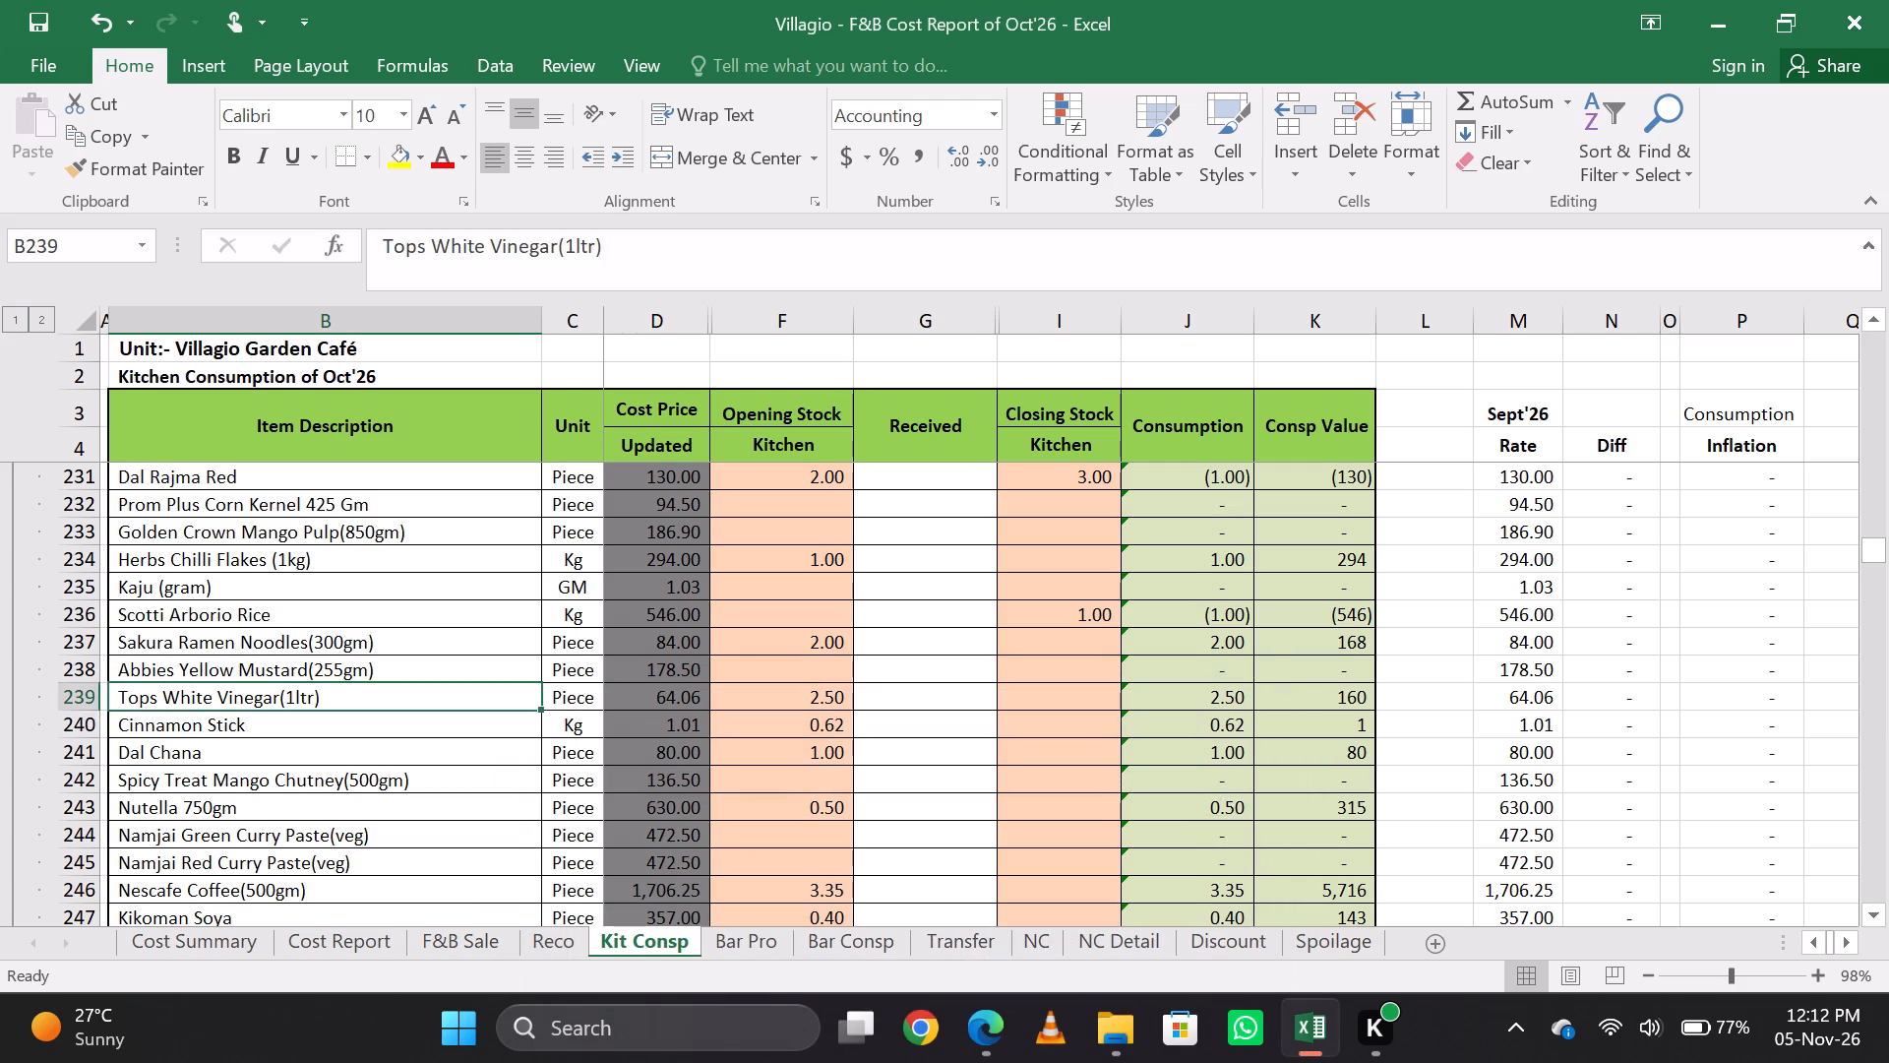
Examine the remaining vinegar items in the sheet by continuing through the "vineg" matches.
key("Down")
key("Up")
key("ctrl+f")
key("Return")
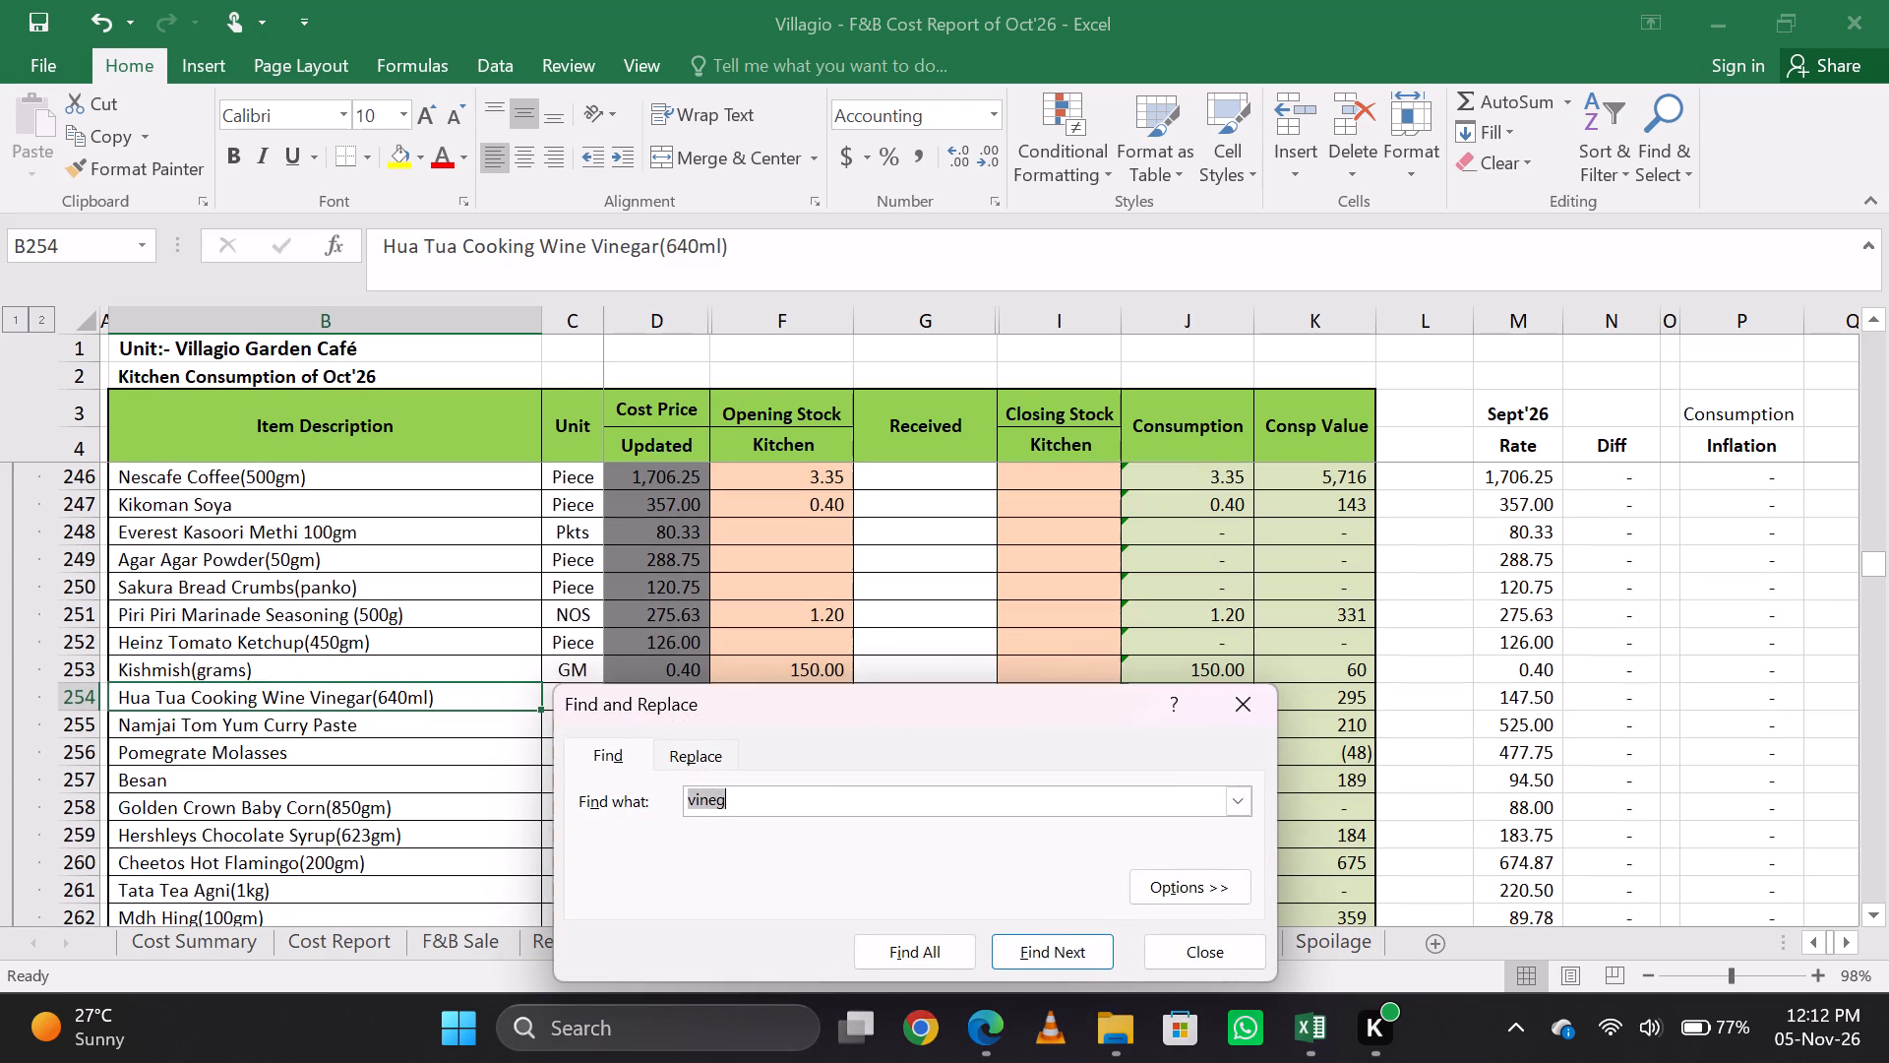
key("Return")
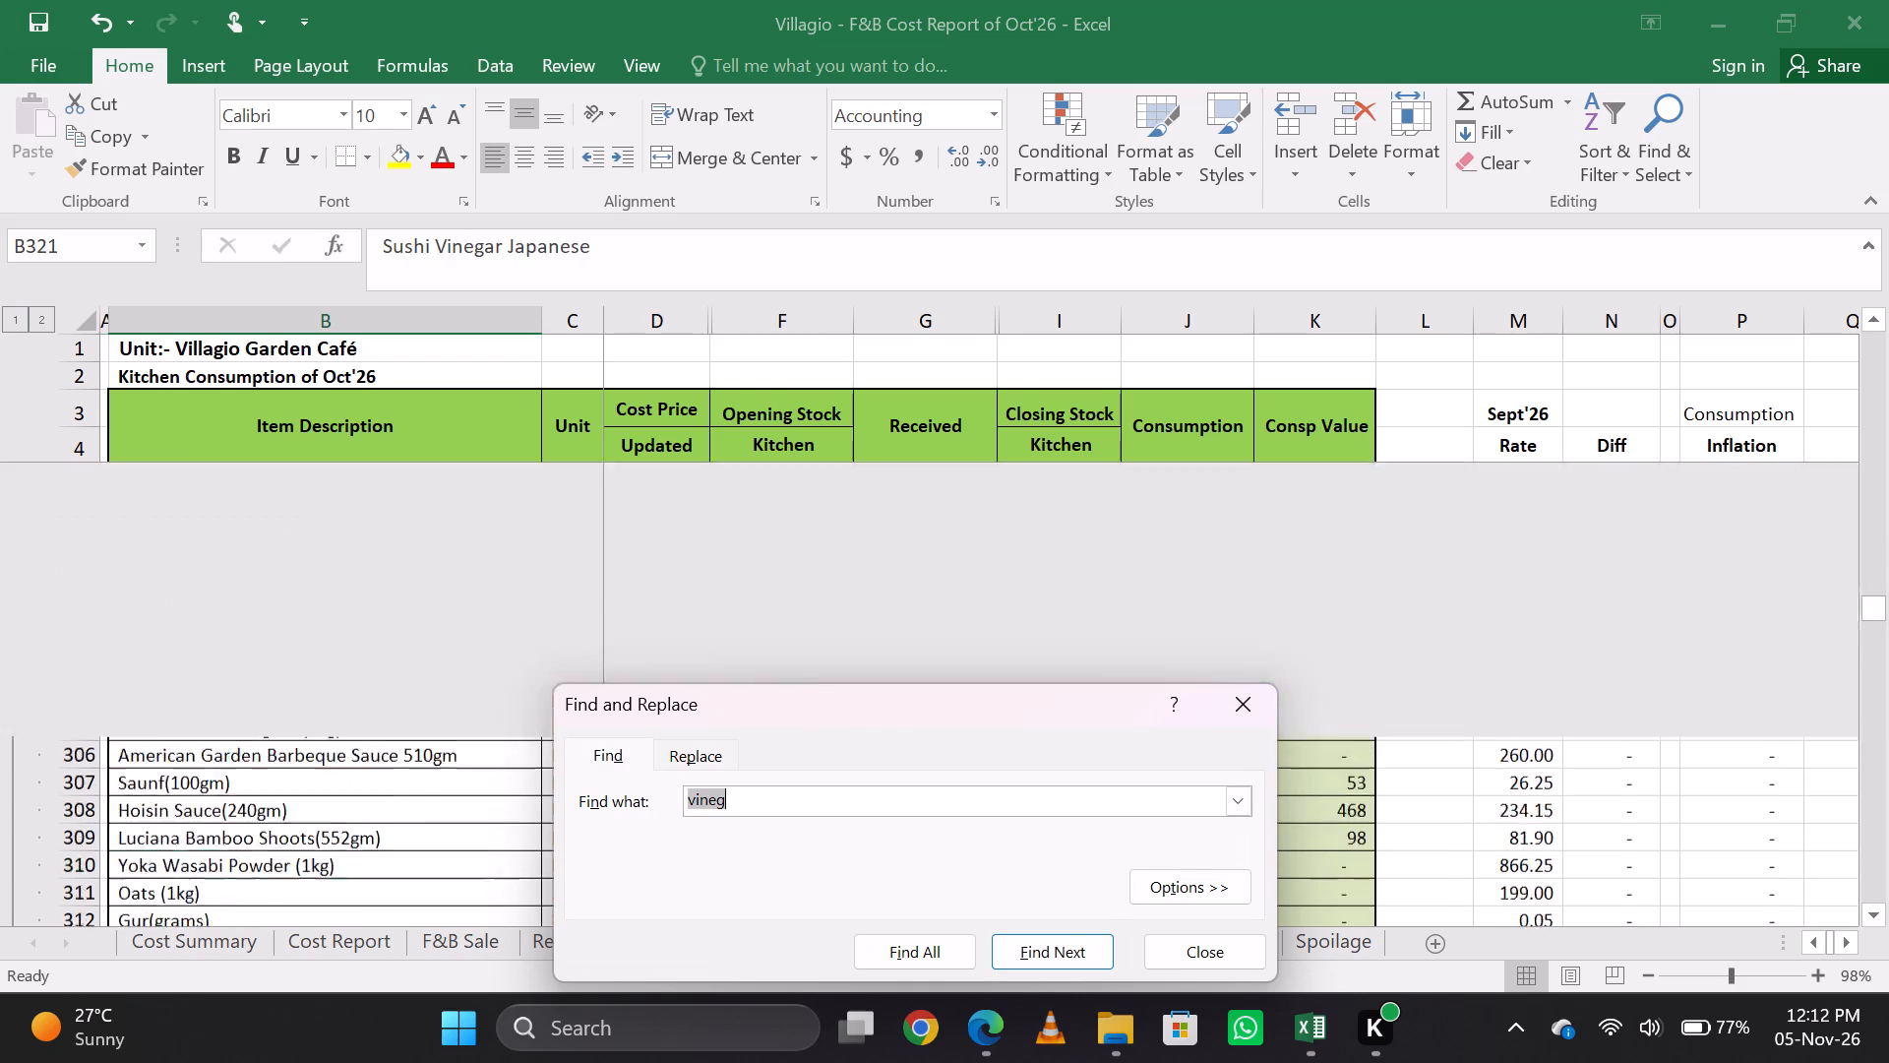
key("Return")
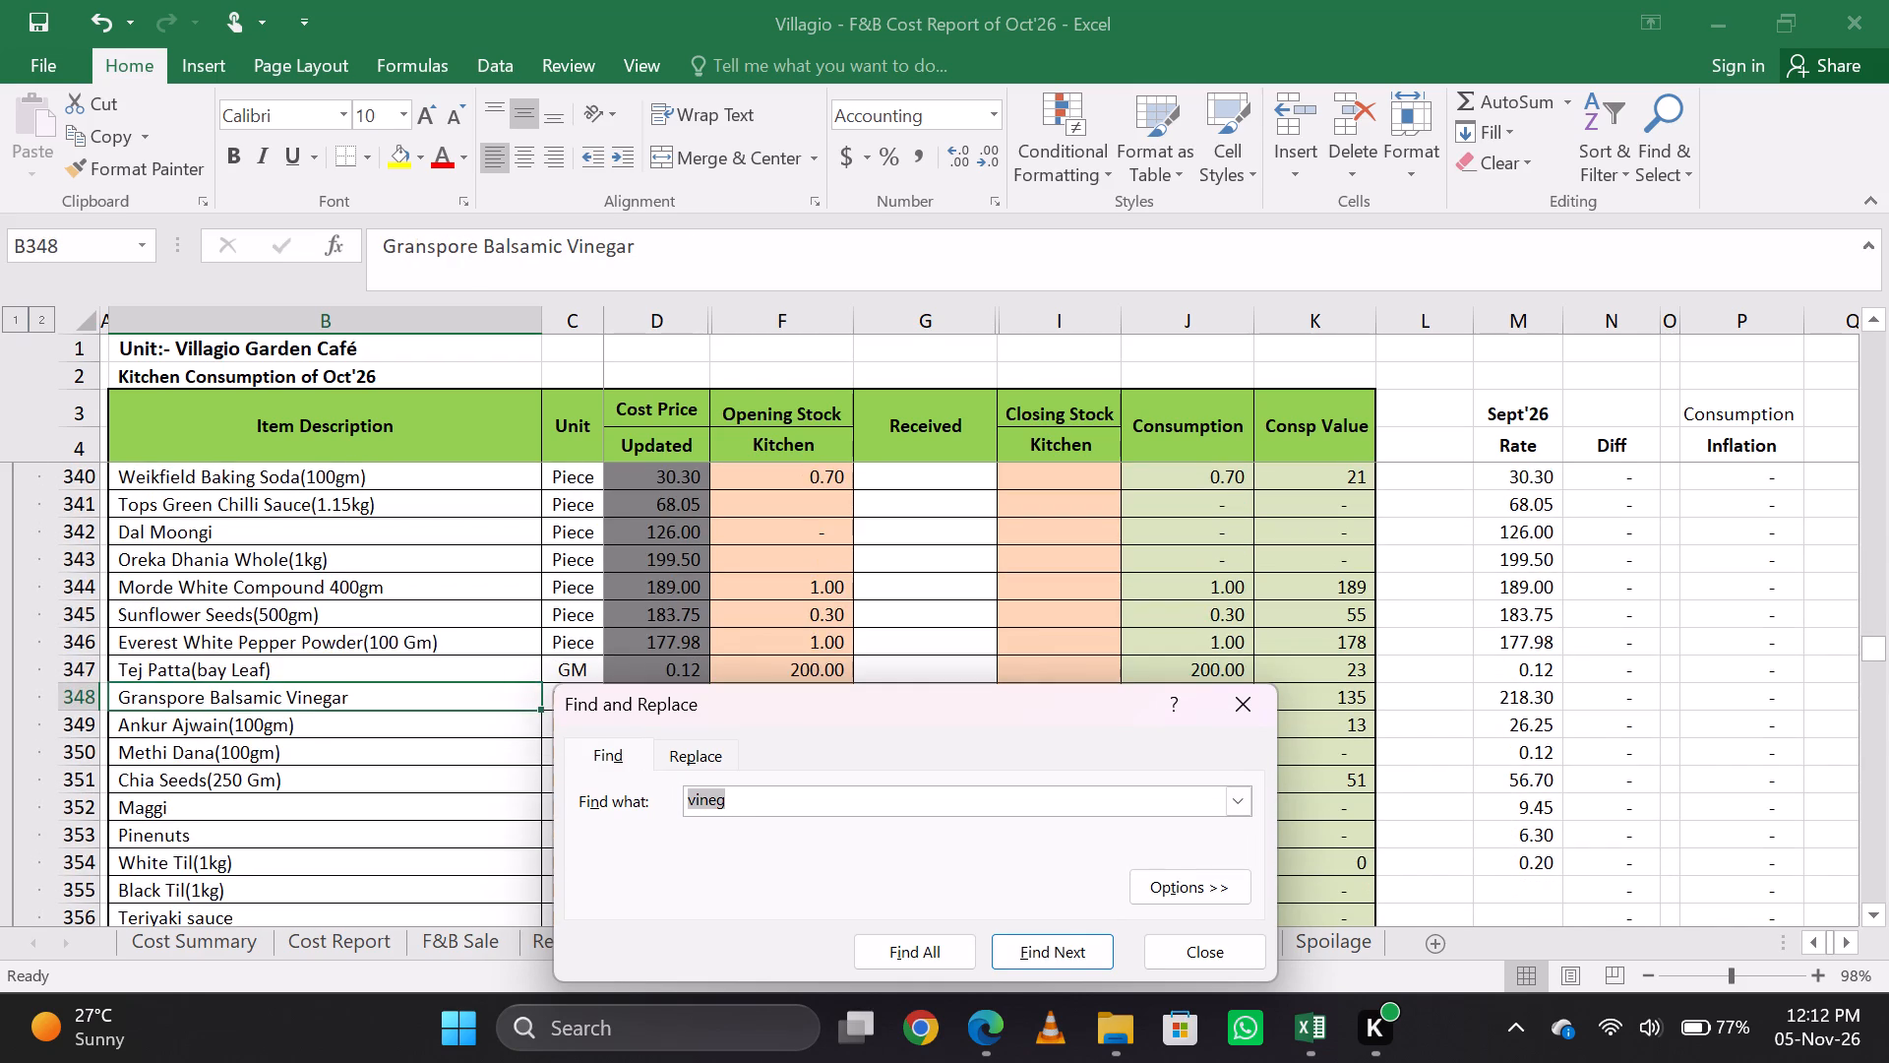
key("Return")
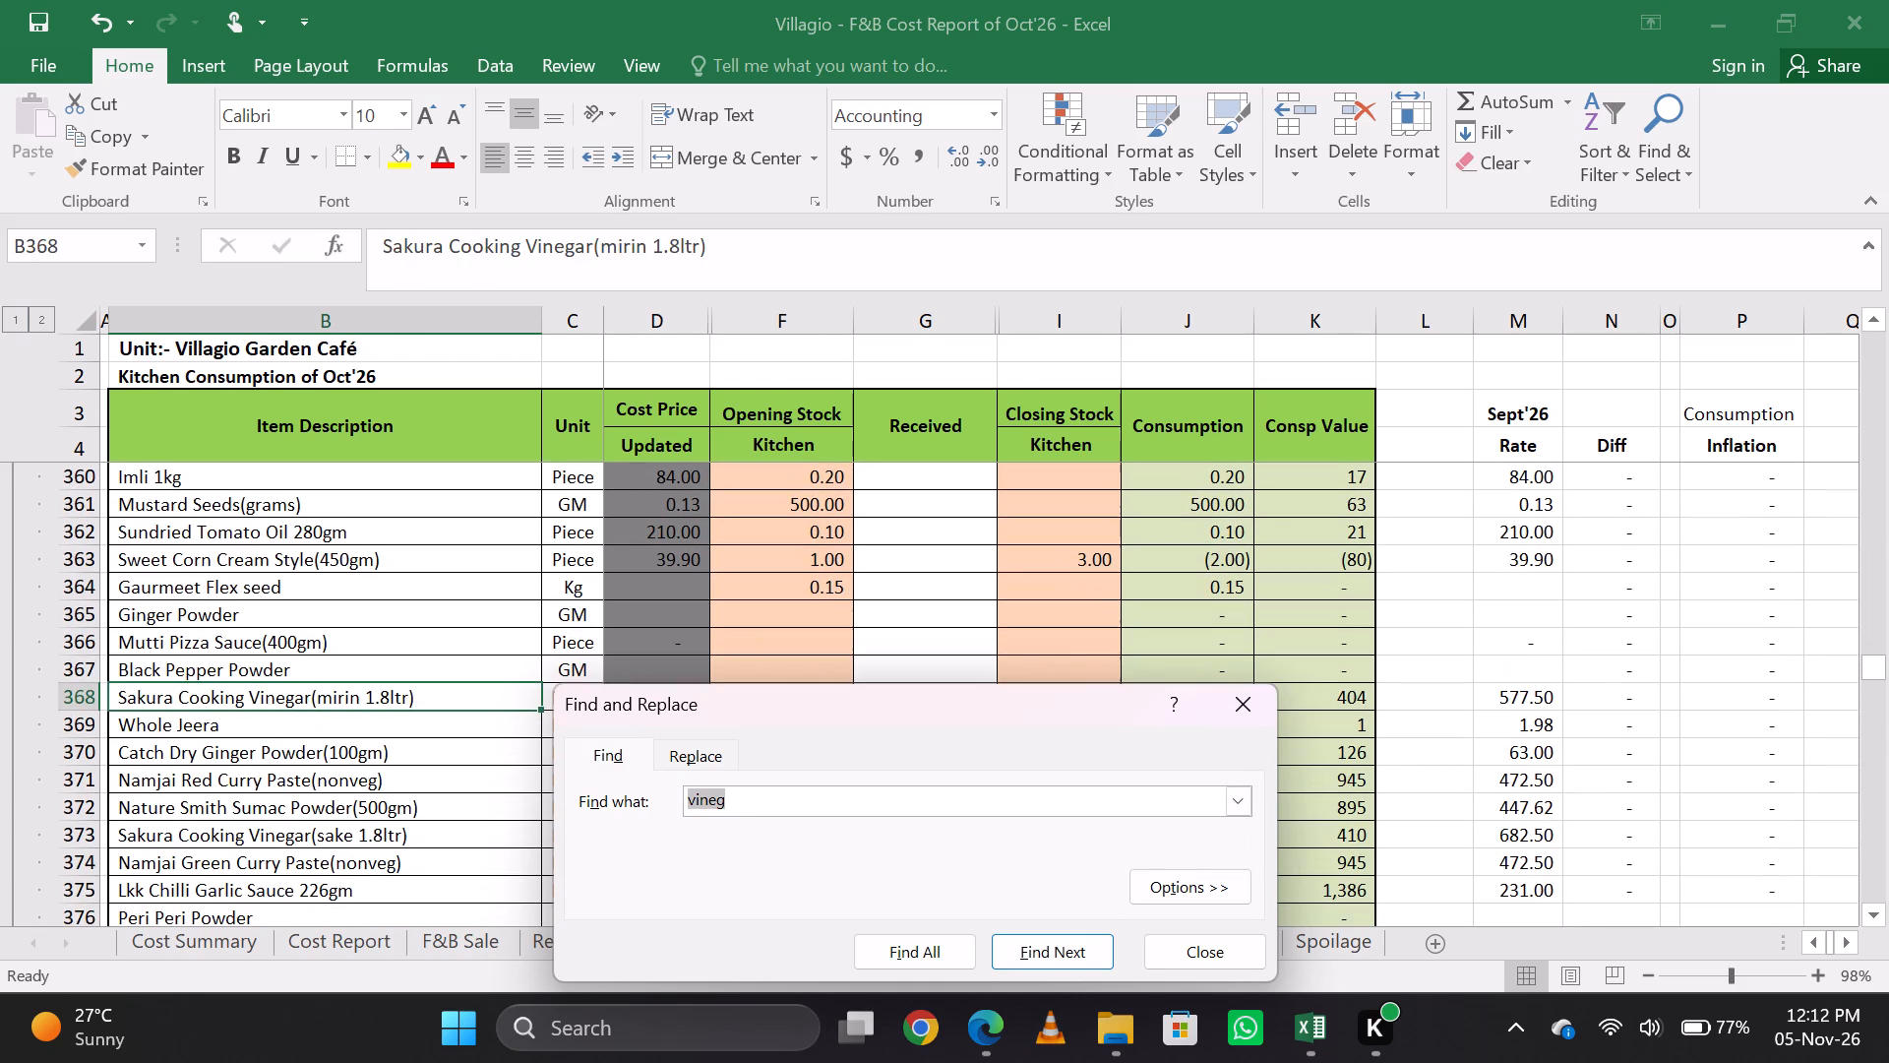
key("Return")
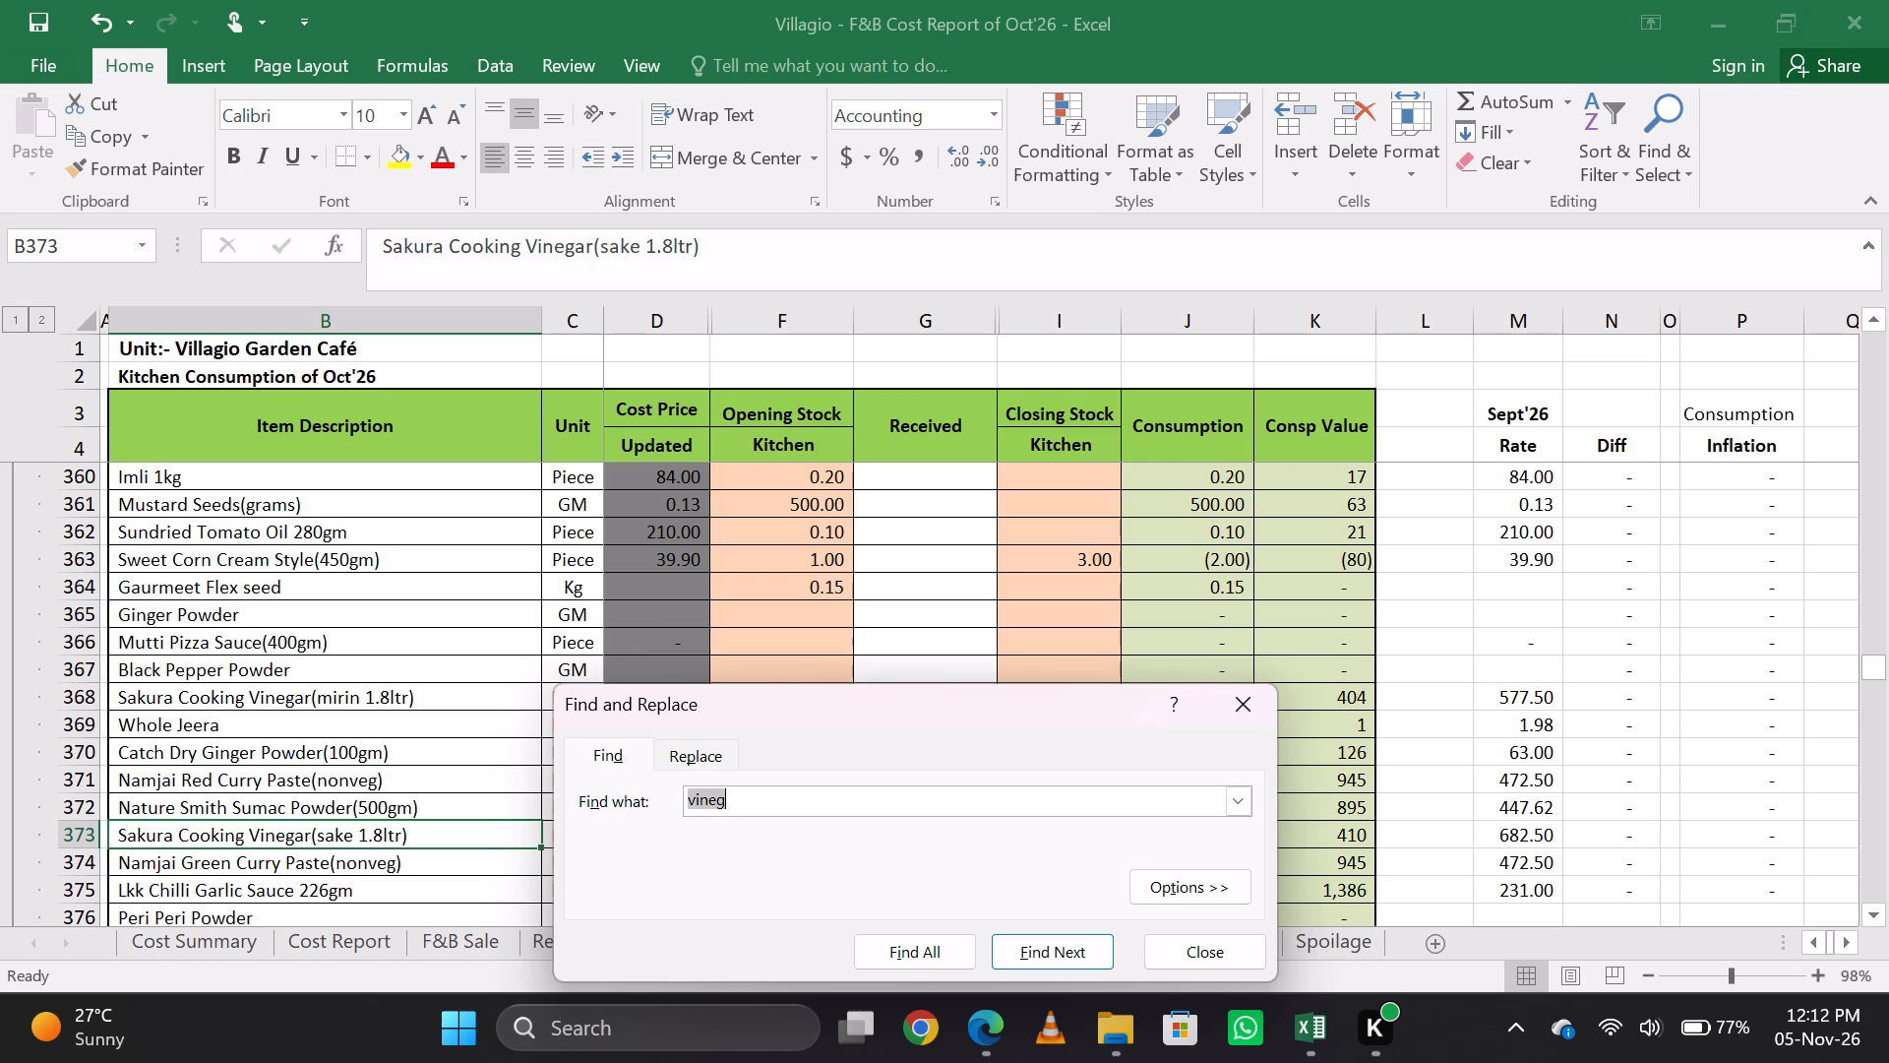
key("Return")
Find Hua Tua Cooking Wine Vinegar(640ml) by searching for "wine" and enter 1 as its kitchen closing stock.
key("BackSpace")
key("BackSpace")
key("BackSpace")
key("BackSpace")
key("BackSpace")
key("BackSpace")
key("BackSpace")
key("BackSpace")
key("BackSpace")
key("BackSpace")
key("BackSpace")
key("BackSpace")
key("BackSpace")
key("BackSpace")
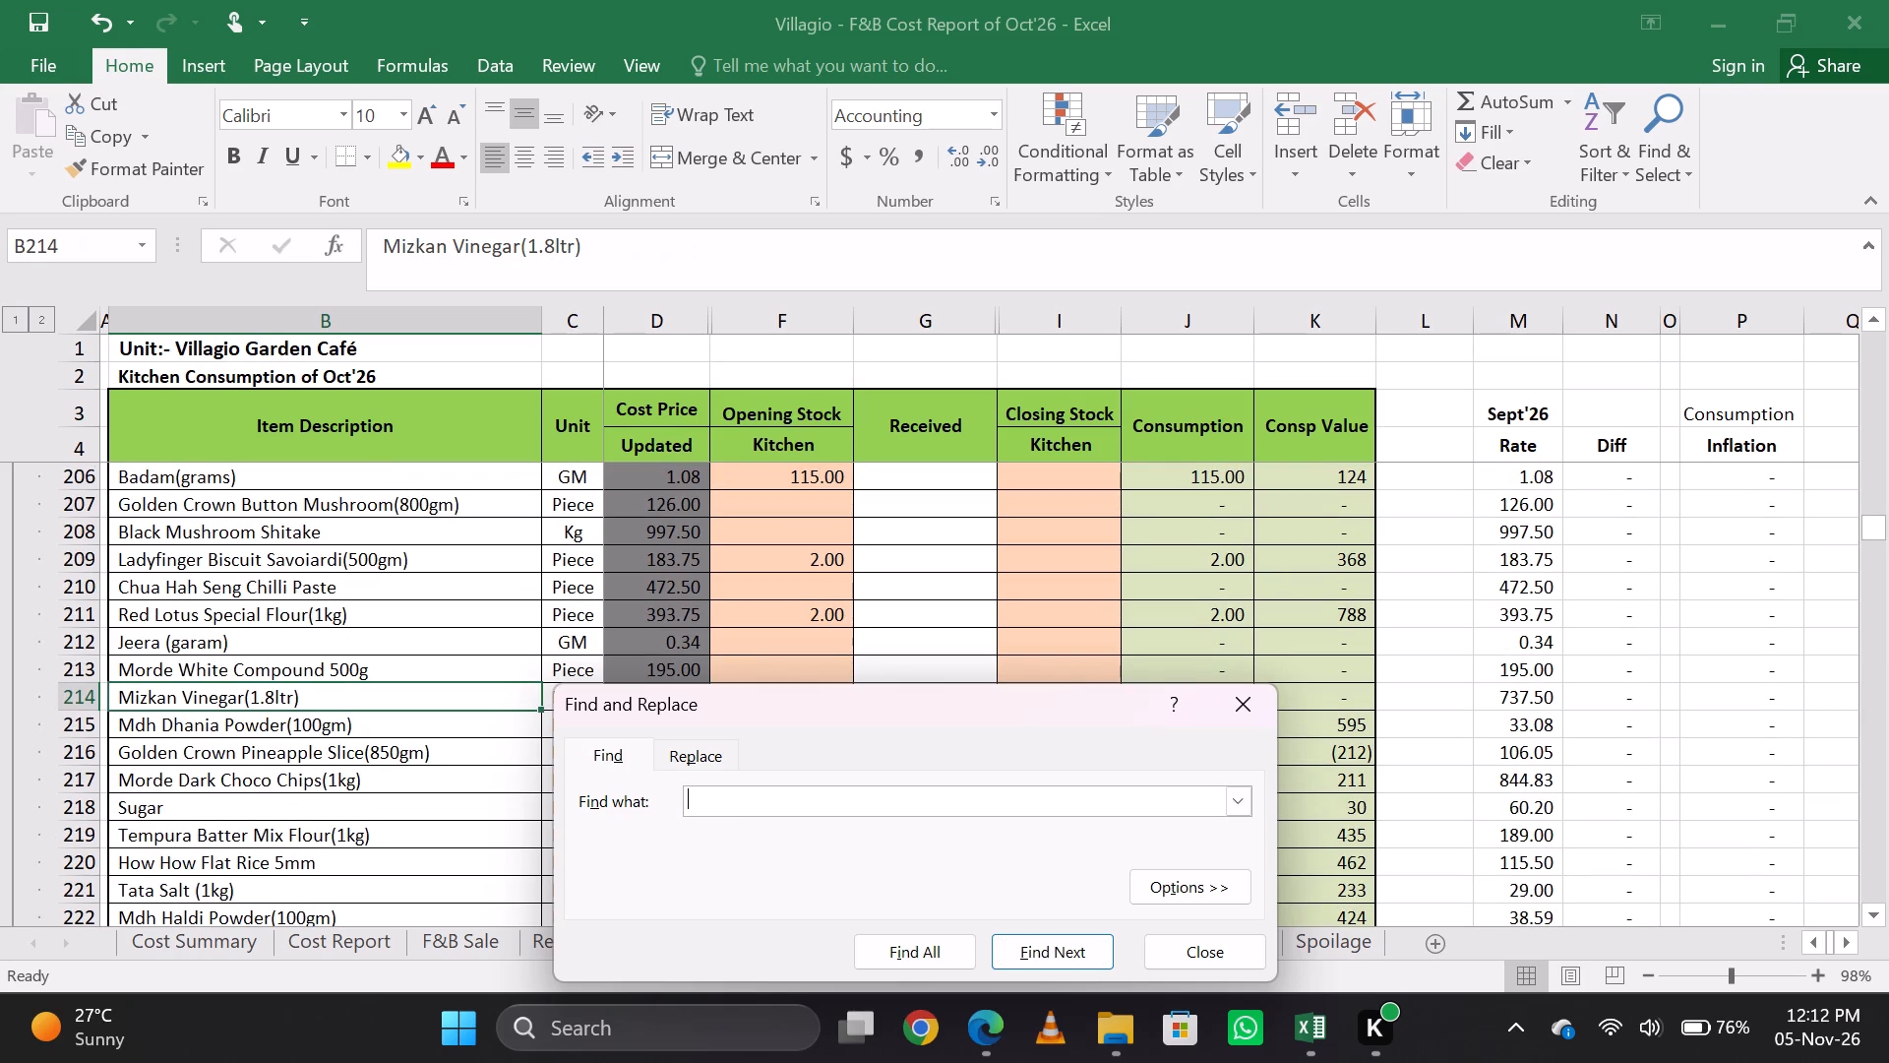
type("wine")
key("Return")
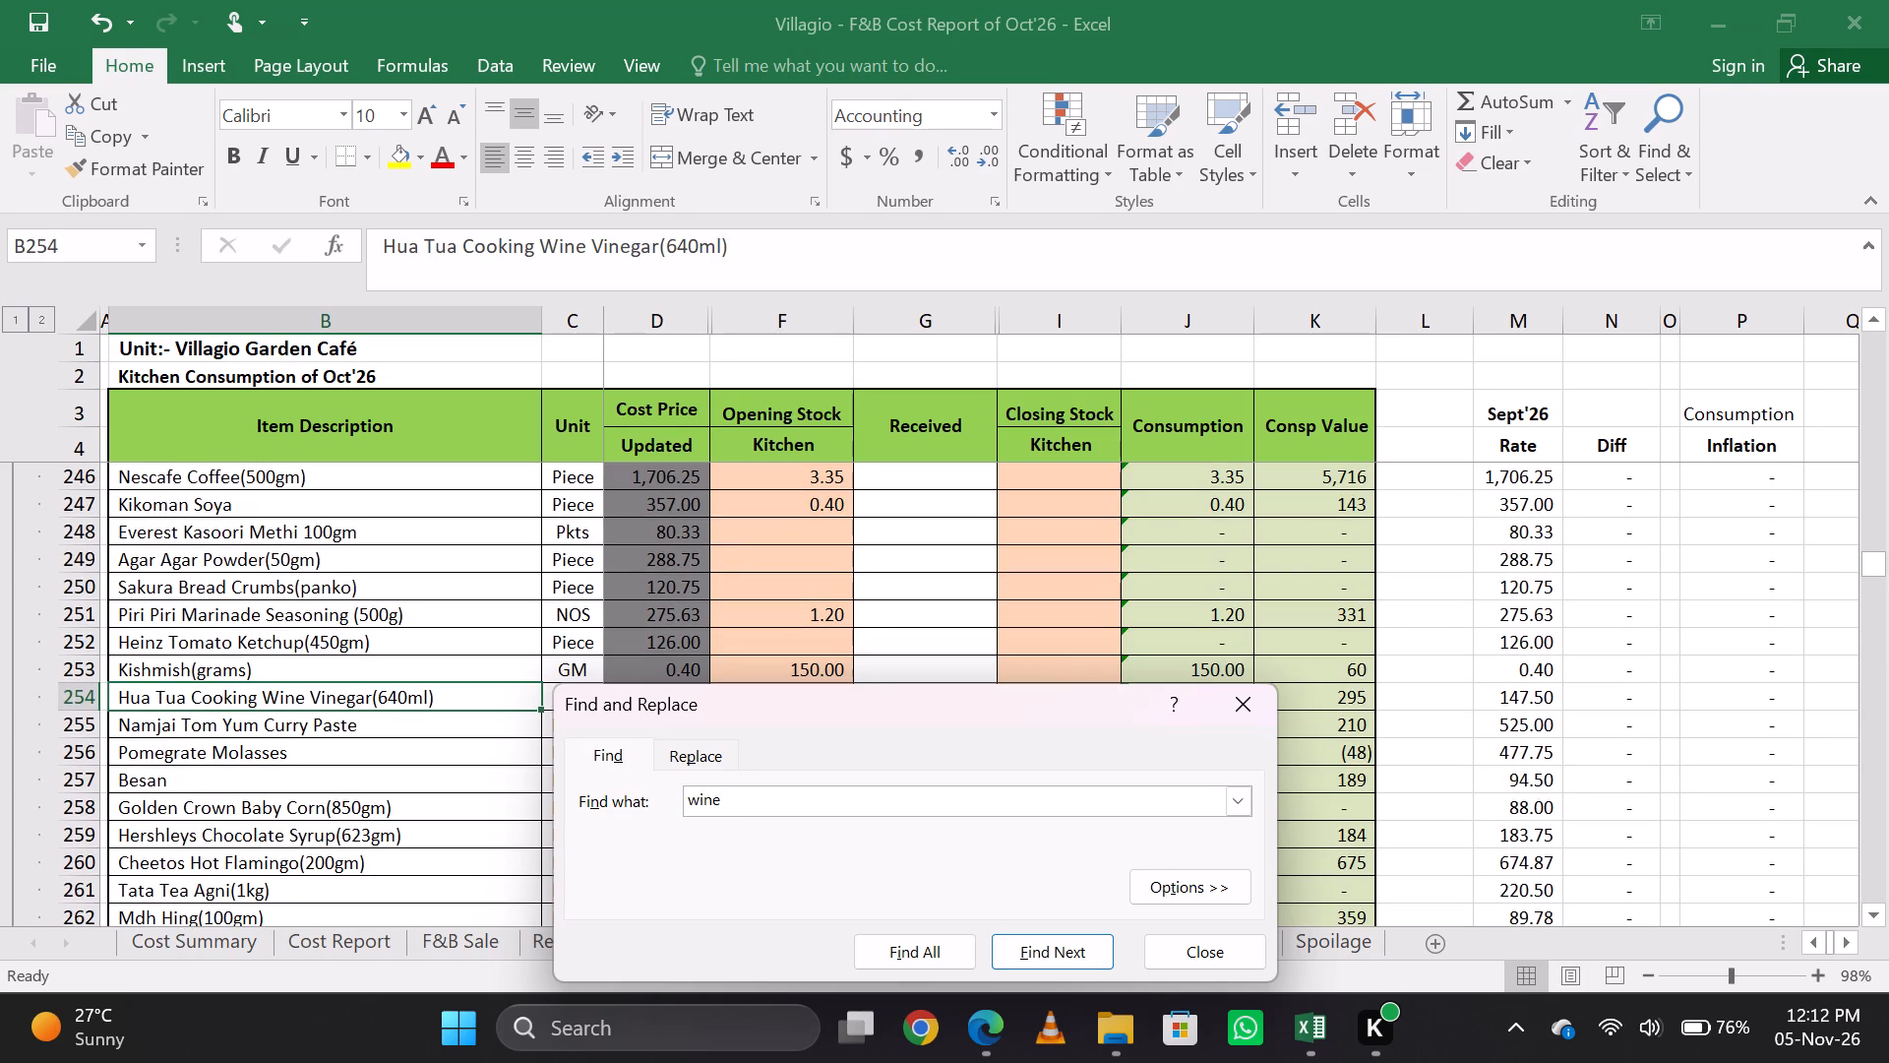
key("Return")
key("Escape")
key("Right")
key("Right")
key("Right")
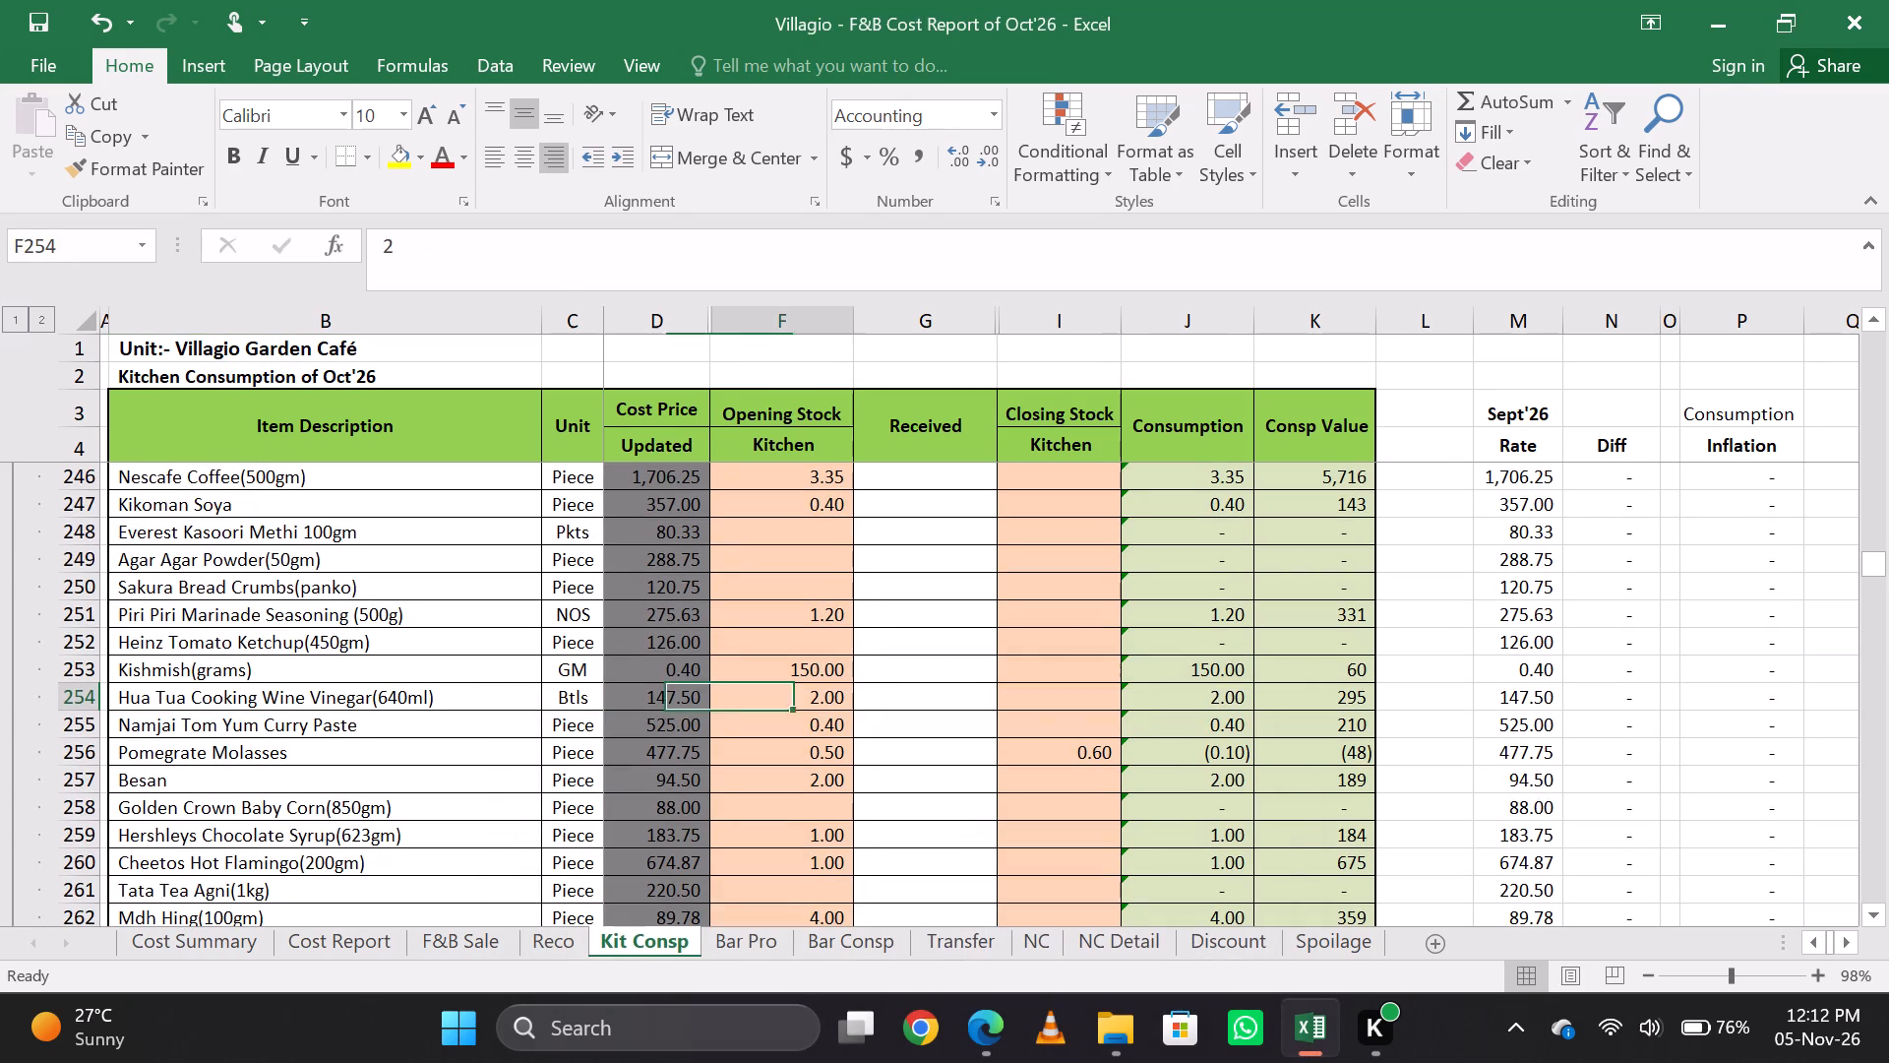
key("Right")
key("Right")
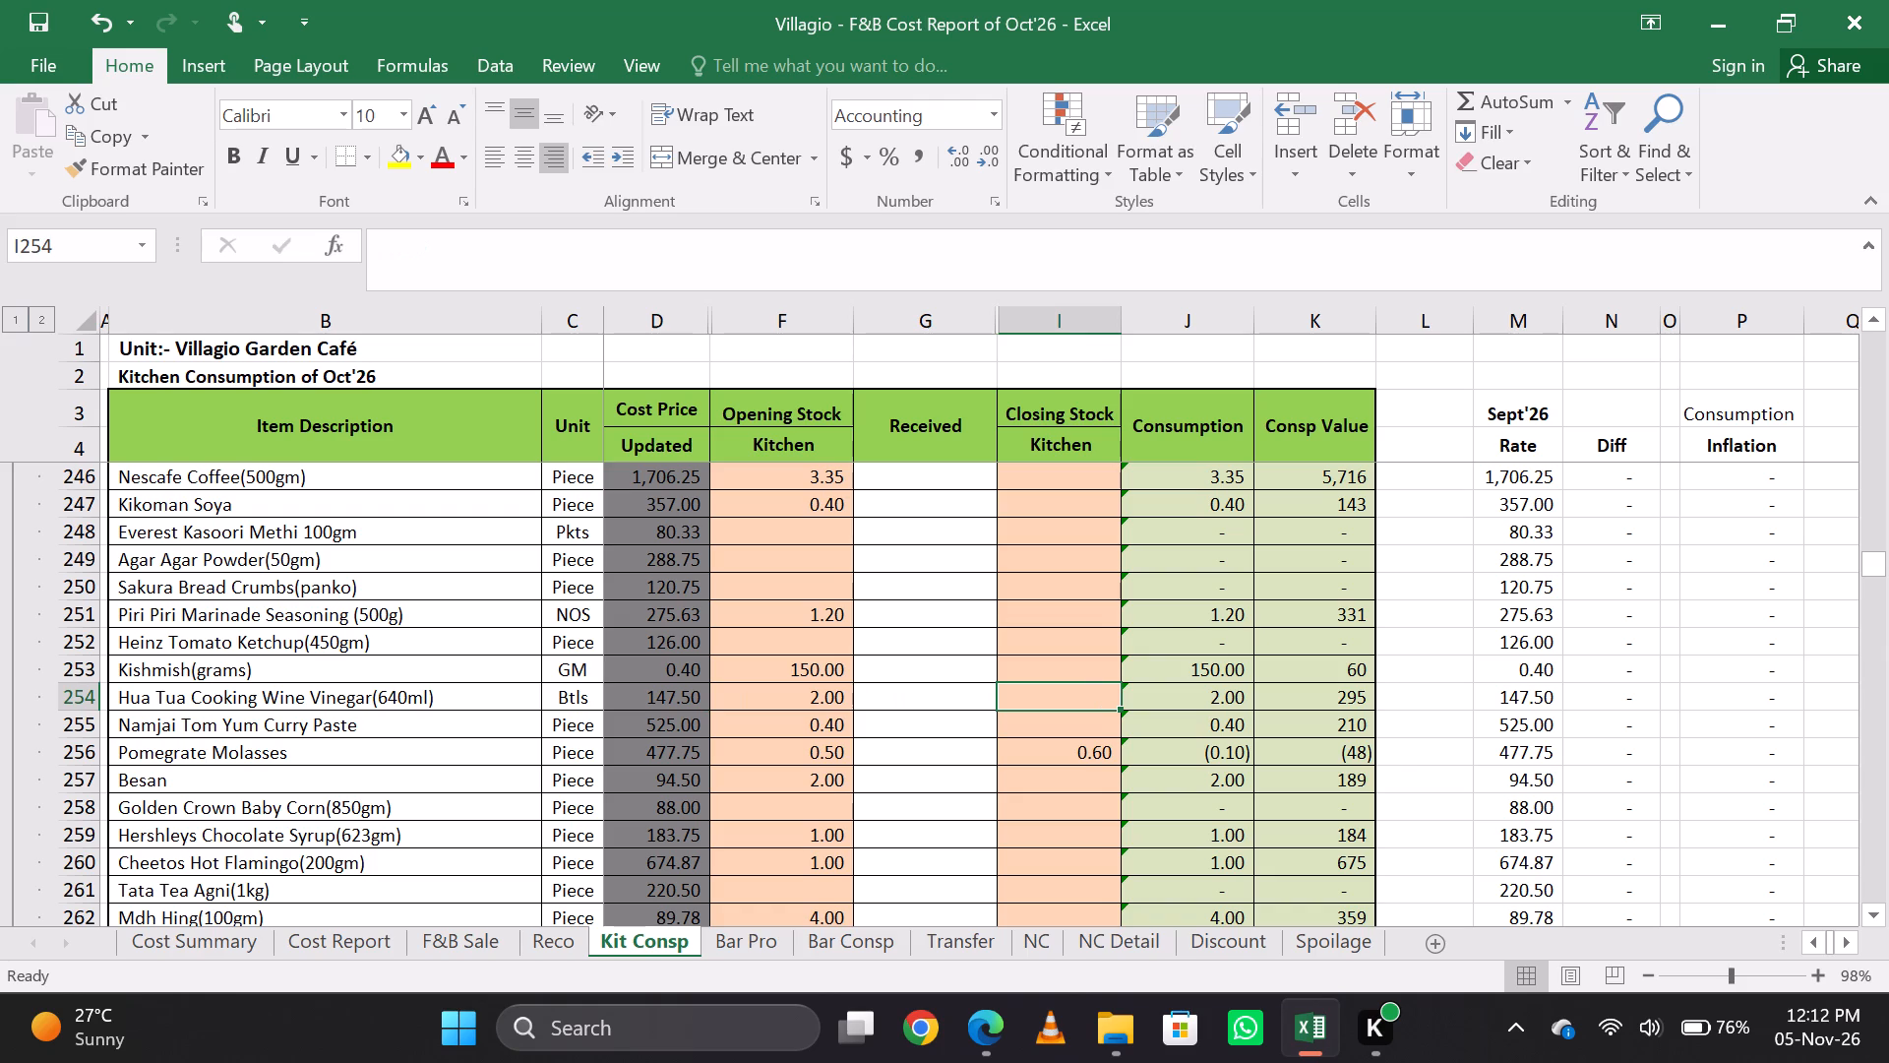
key("1")
key("Down")
key("Up")
key("Down")
key("Up")
Search for "jeera po", go past Oreka Jeera Powder(1kg) to Mdh Jeera Powder(100 Gm), and enter 8 as its kitchen closing stock.
key("ctrl+f")
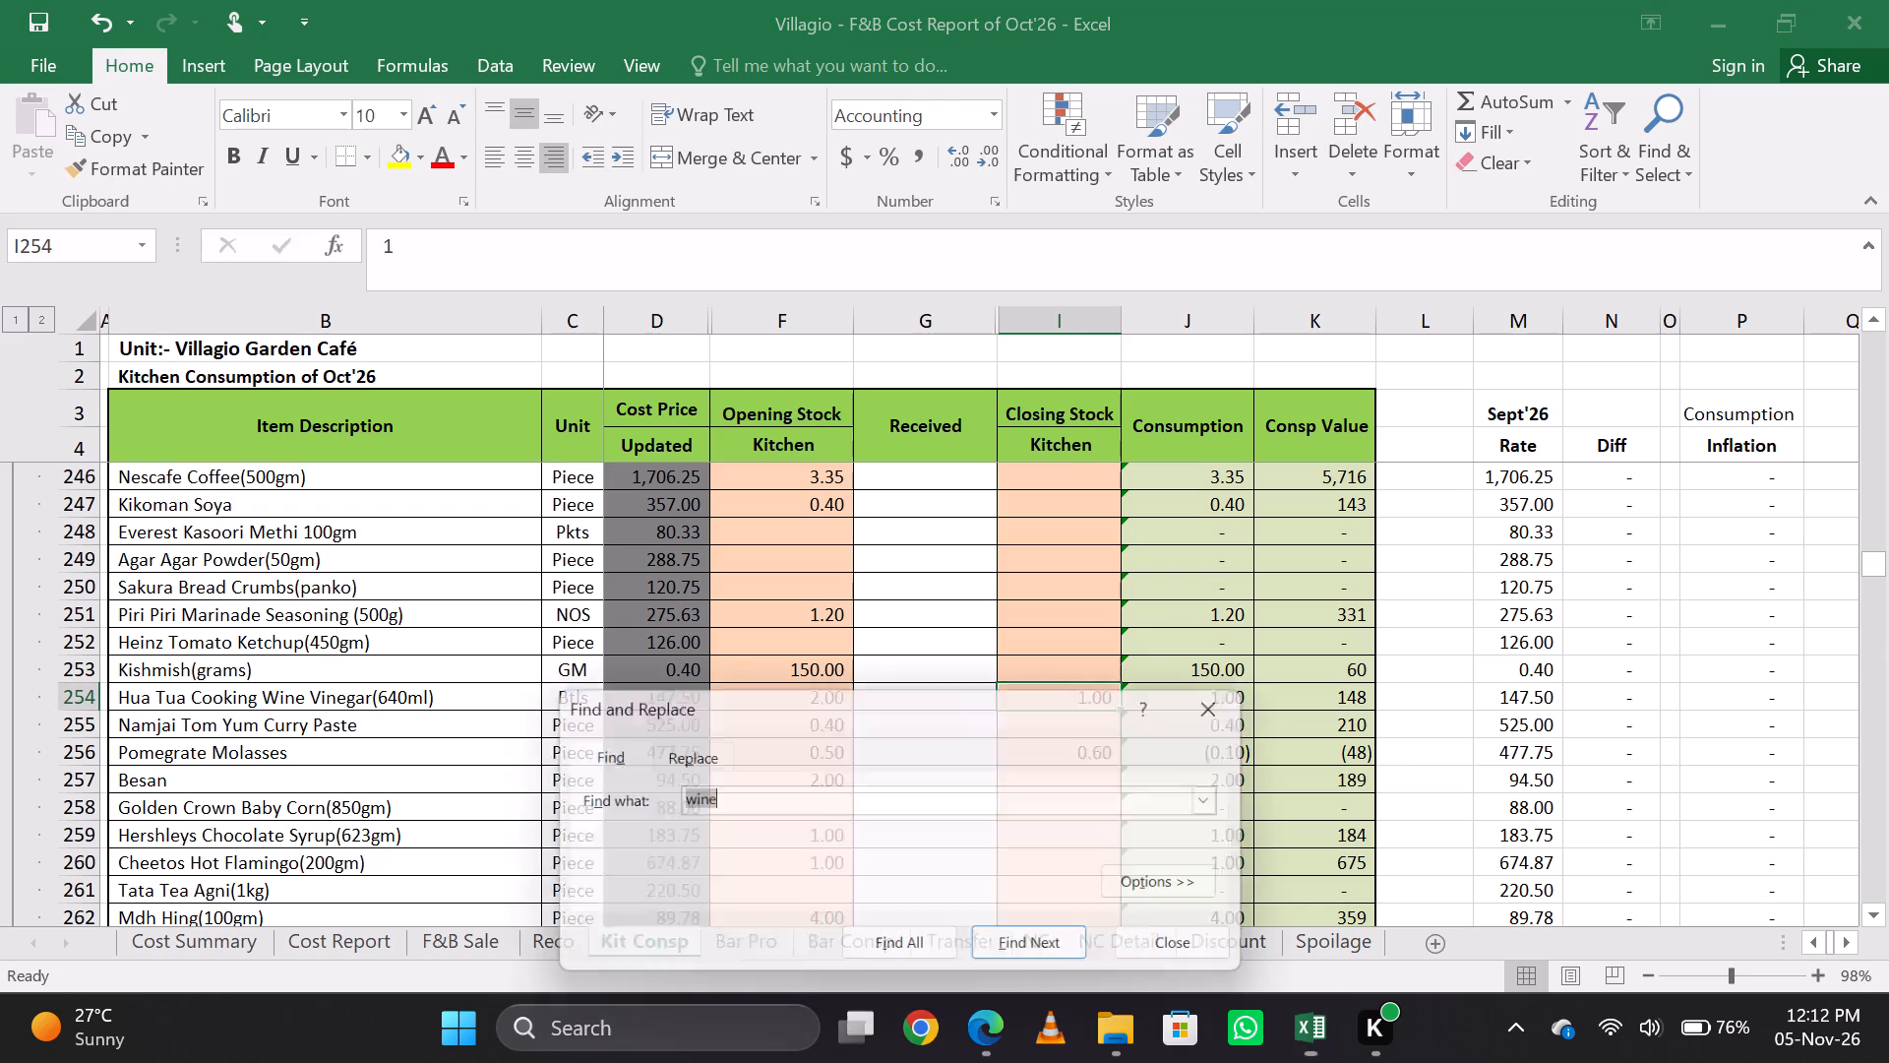
key("BackSpace")
key("BackSpace")
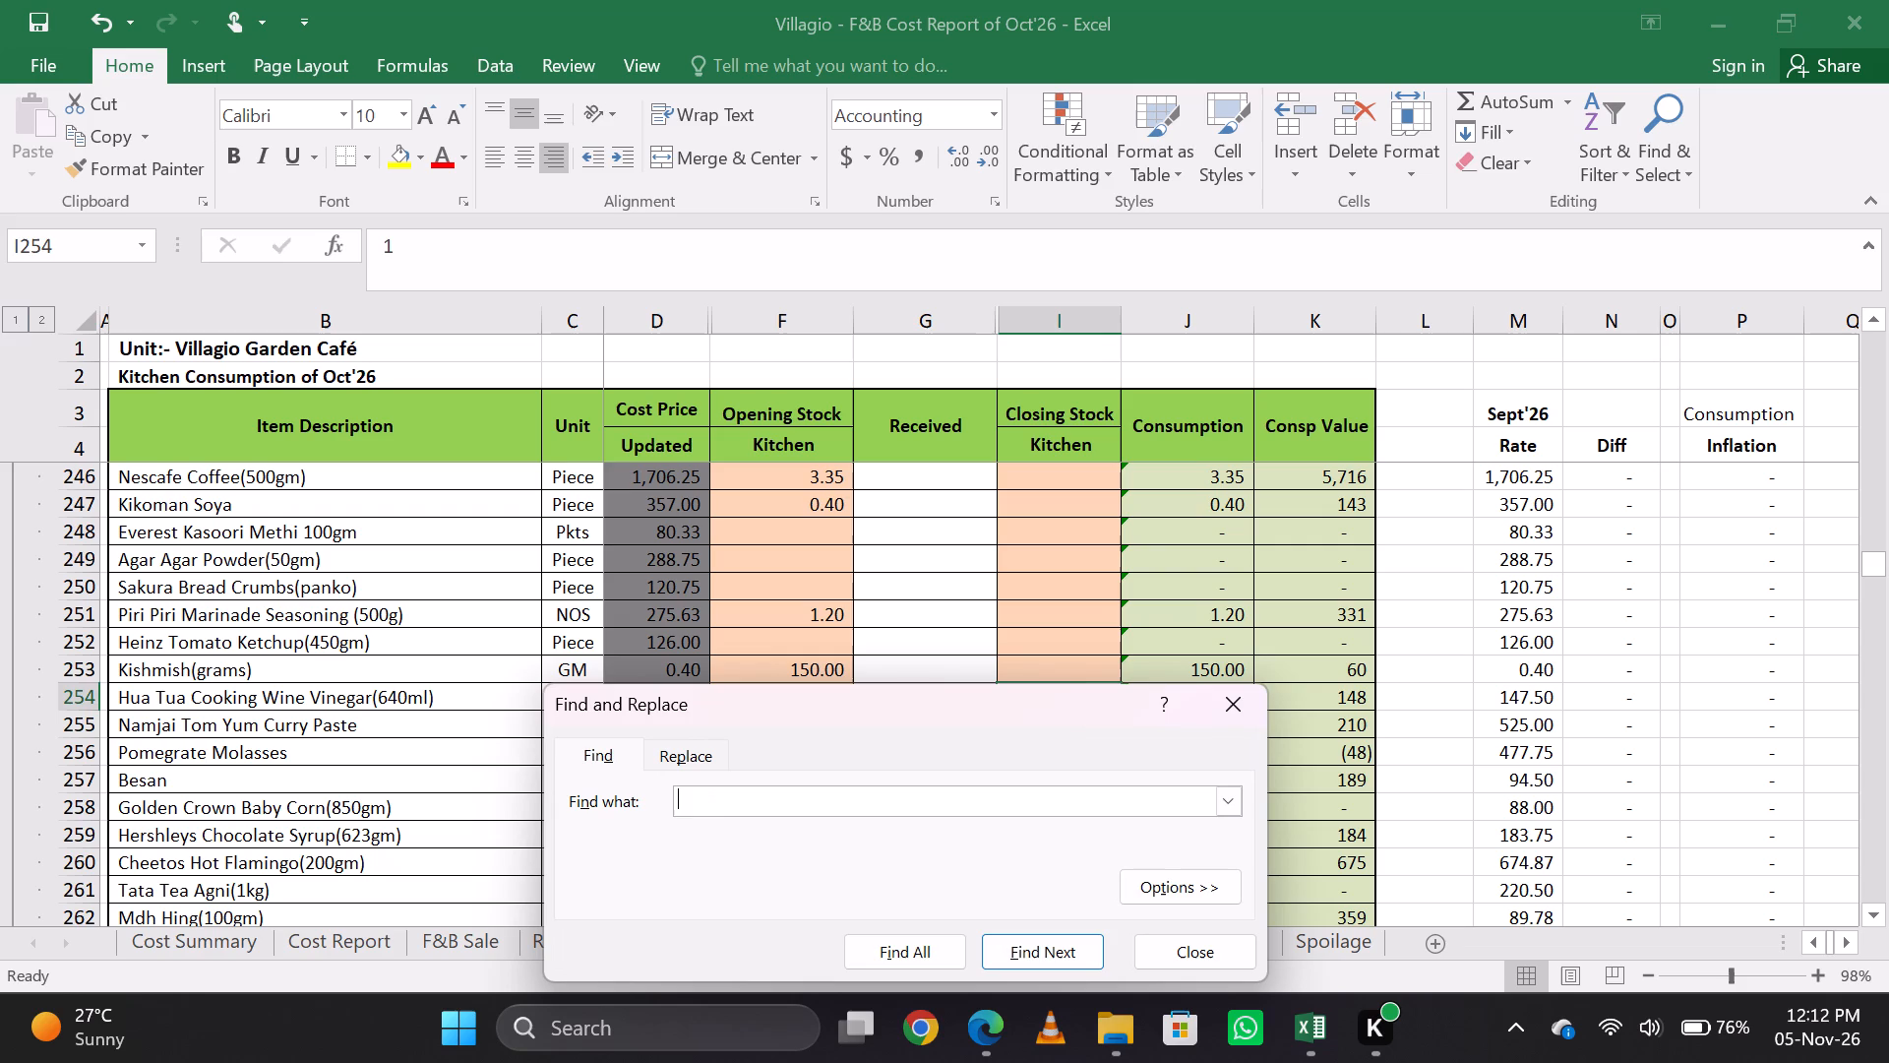
type("jeera po")
key("Return")
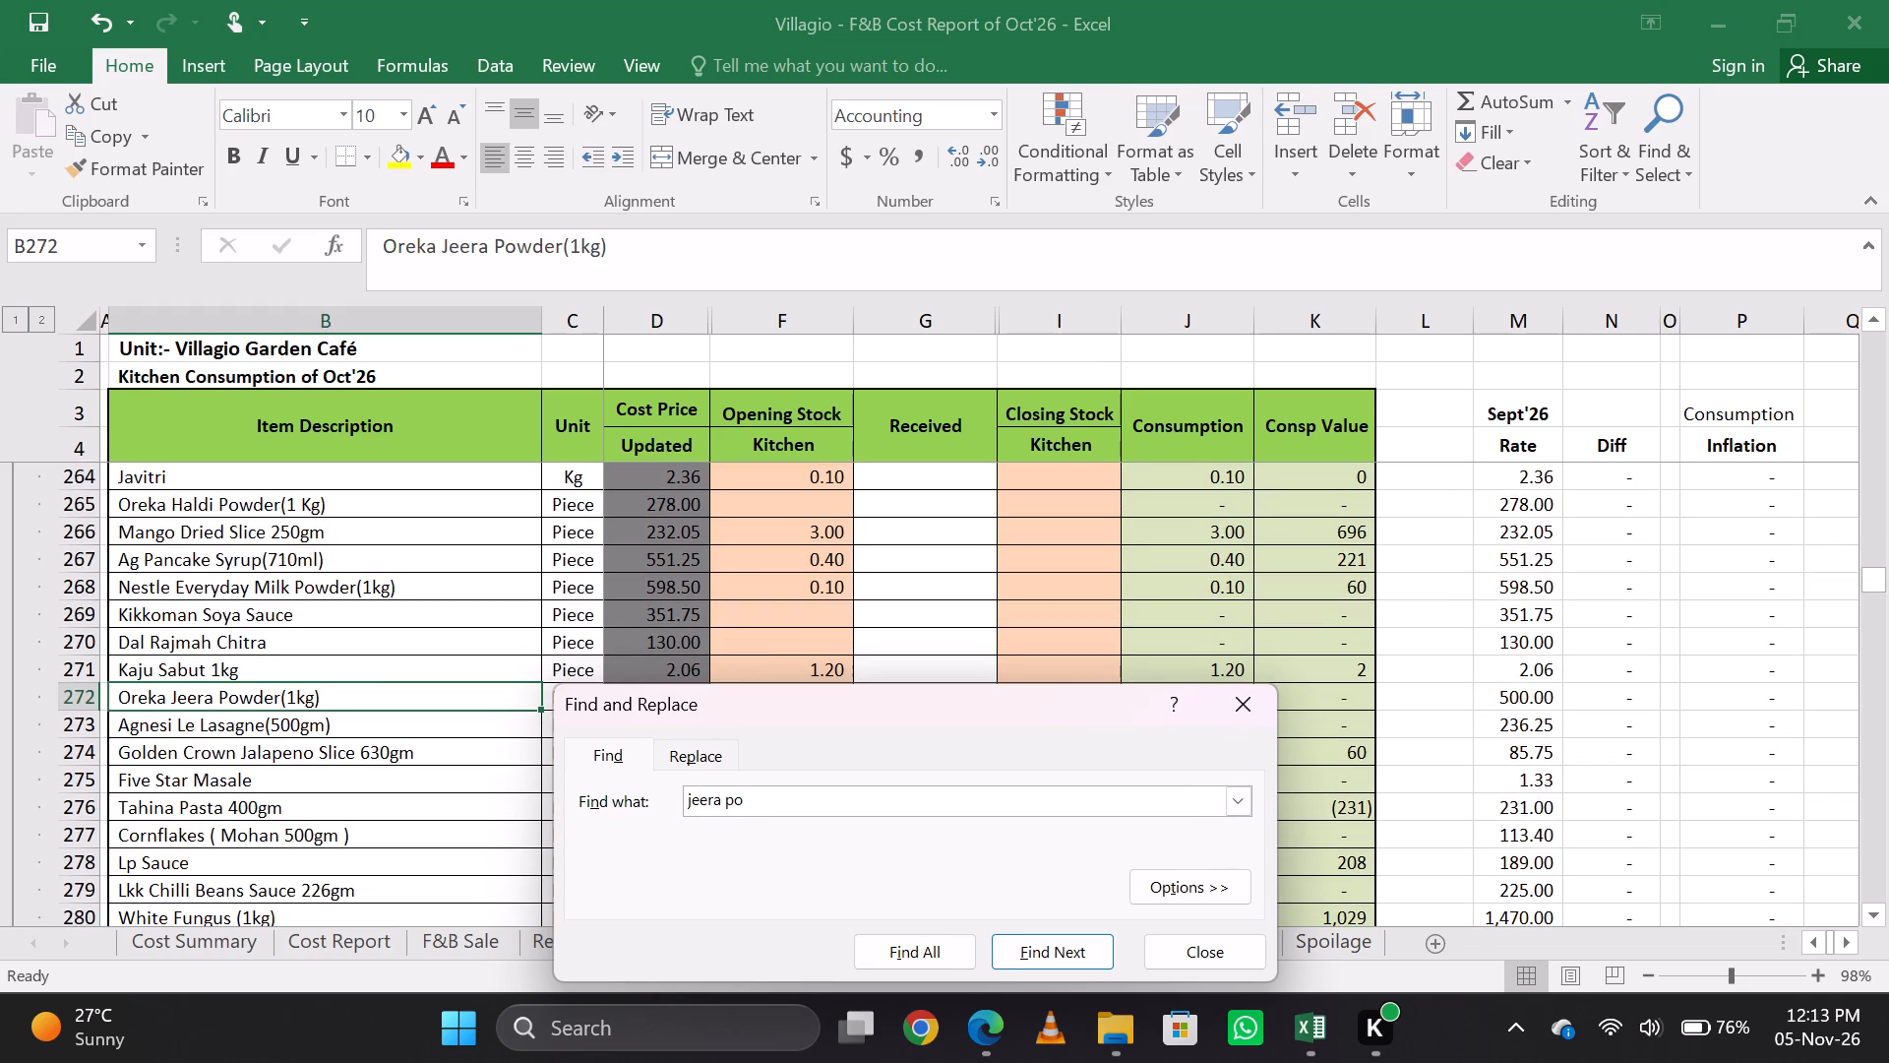
key("Escape")
key("Right")
key("Right")
key("Right")
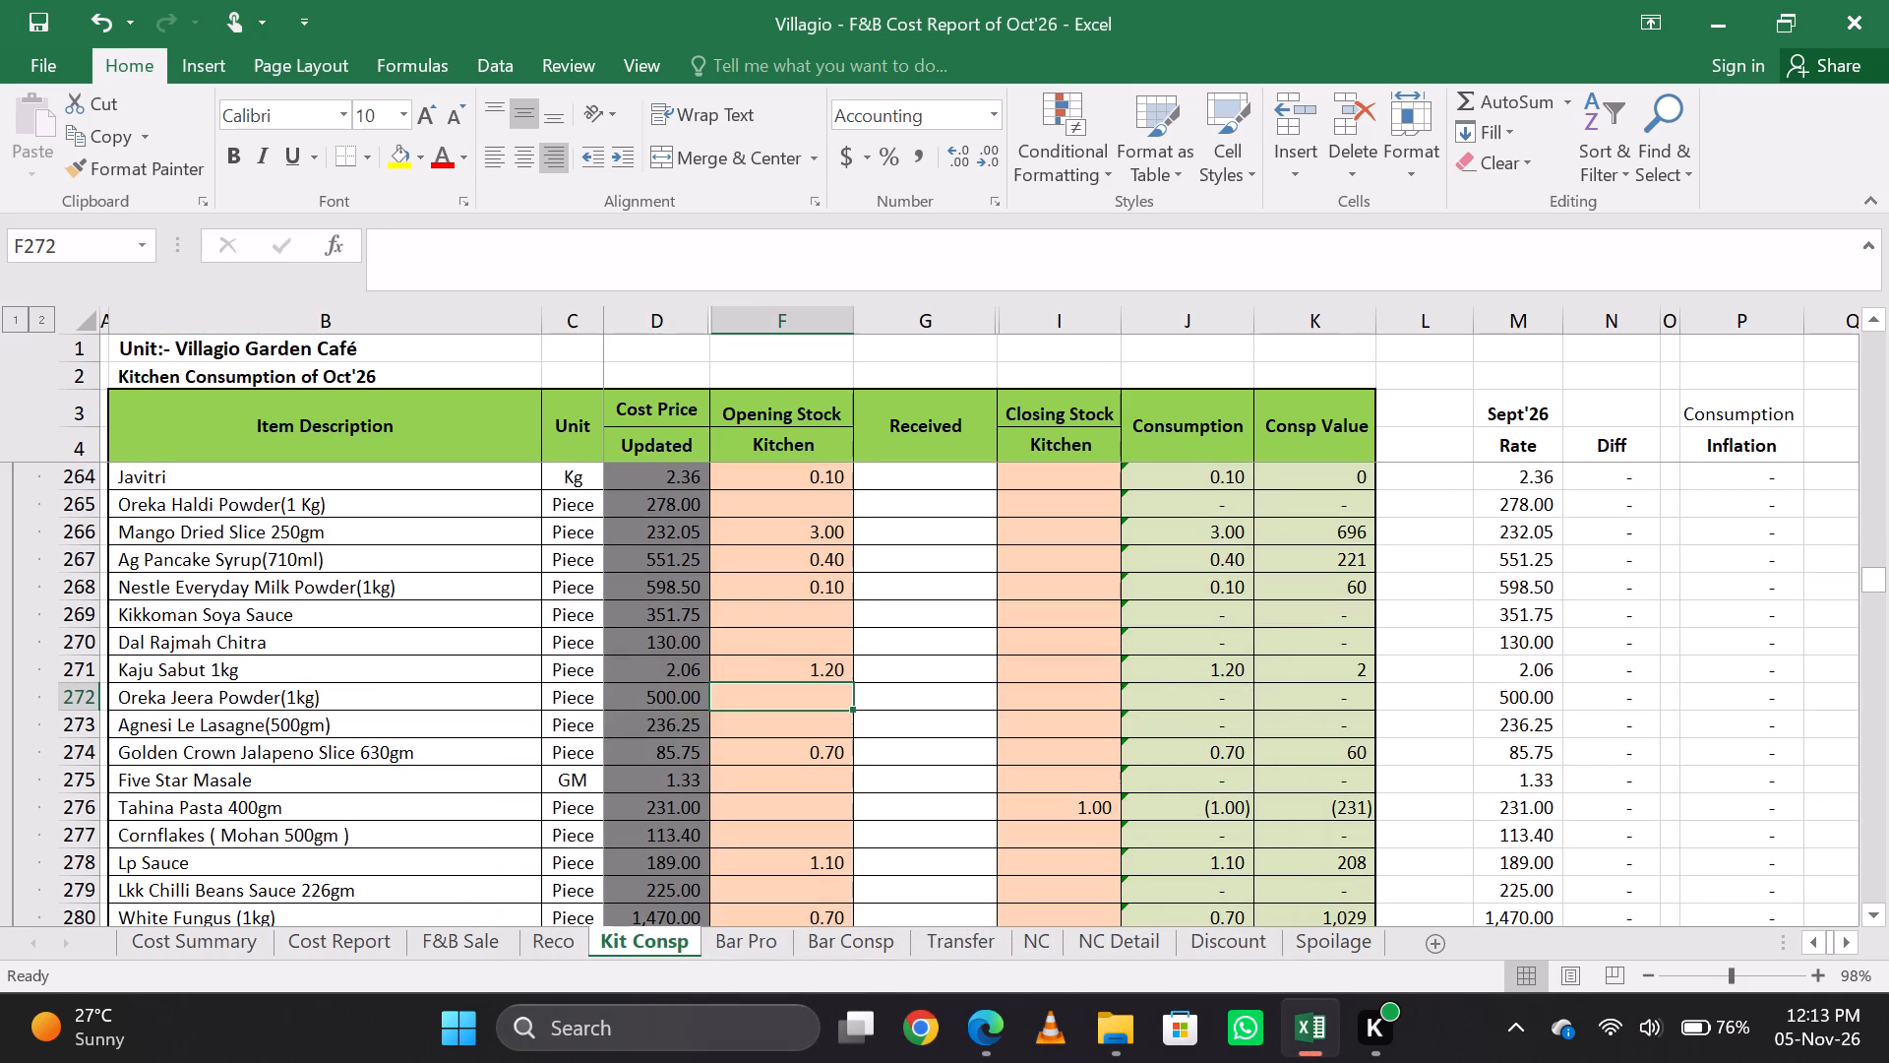
key("ctrl+f")
key("Return")
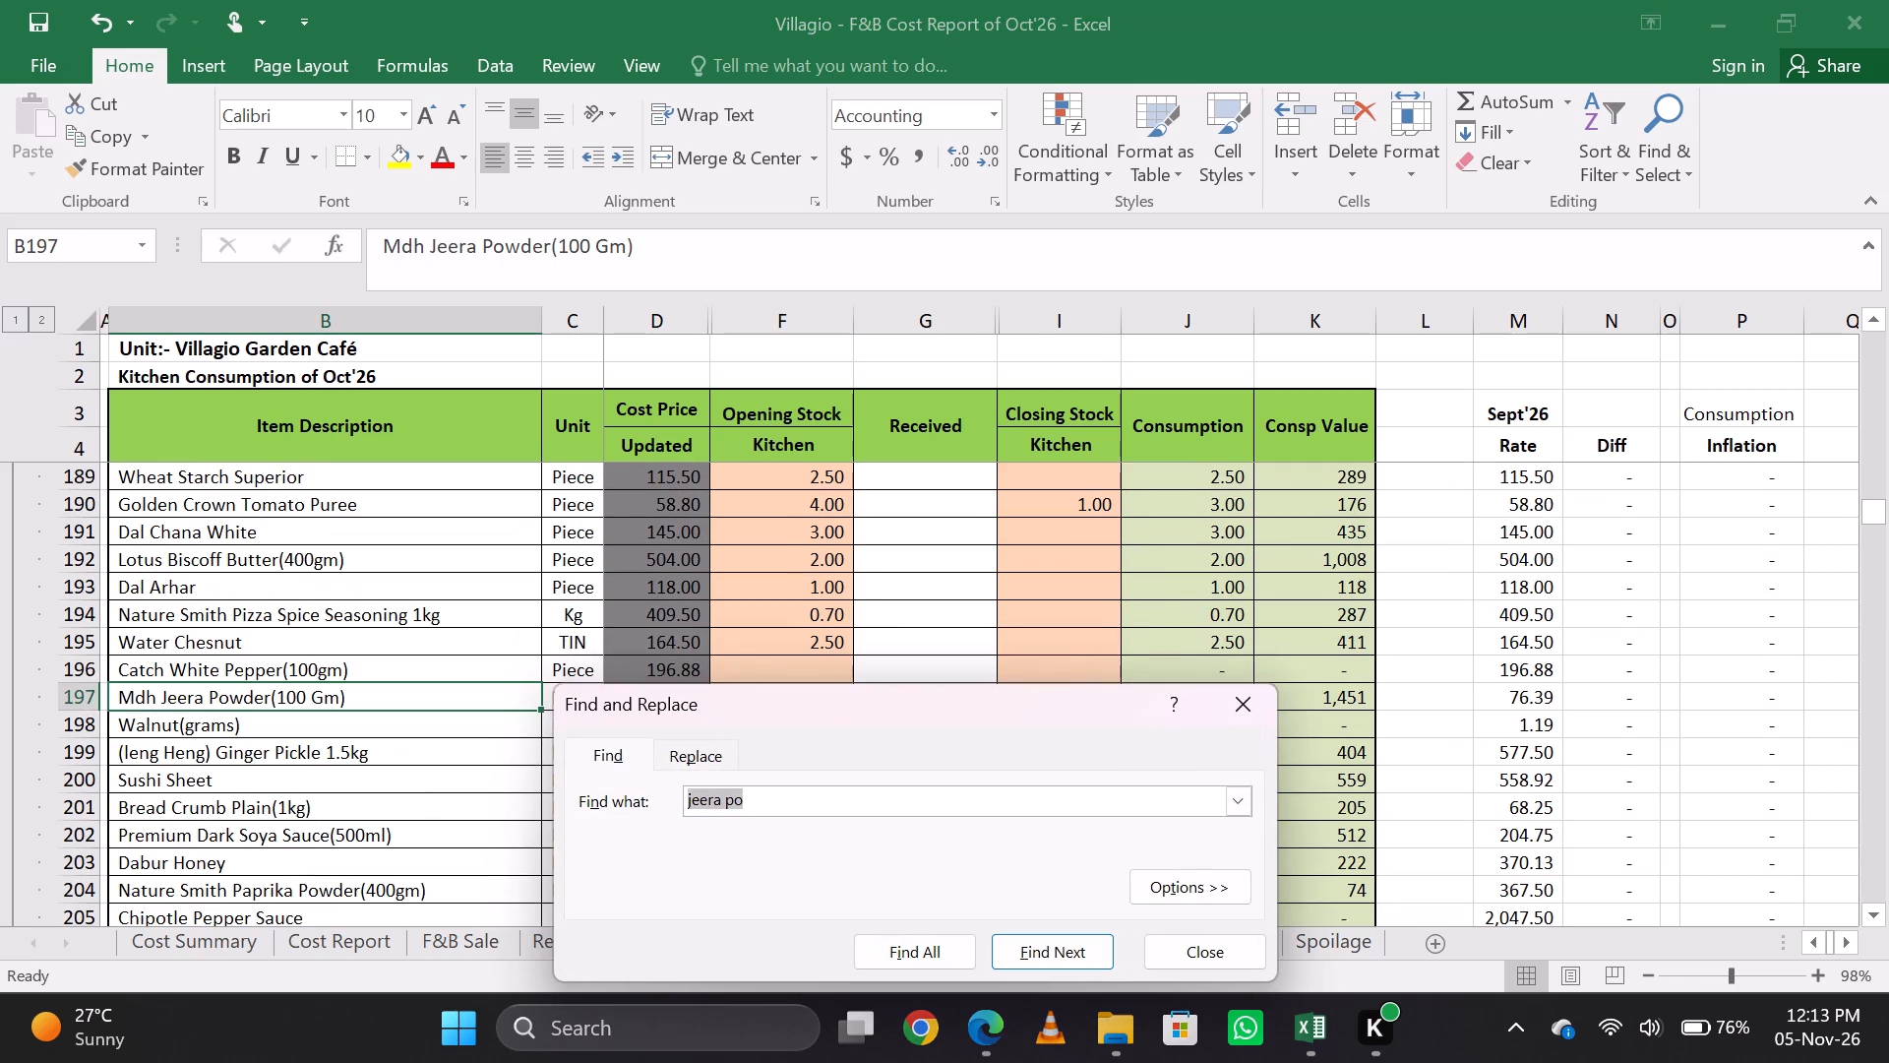
key("Escape")
key("Right")
key("Right")
key("Right")
key("Right")
key("Right")
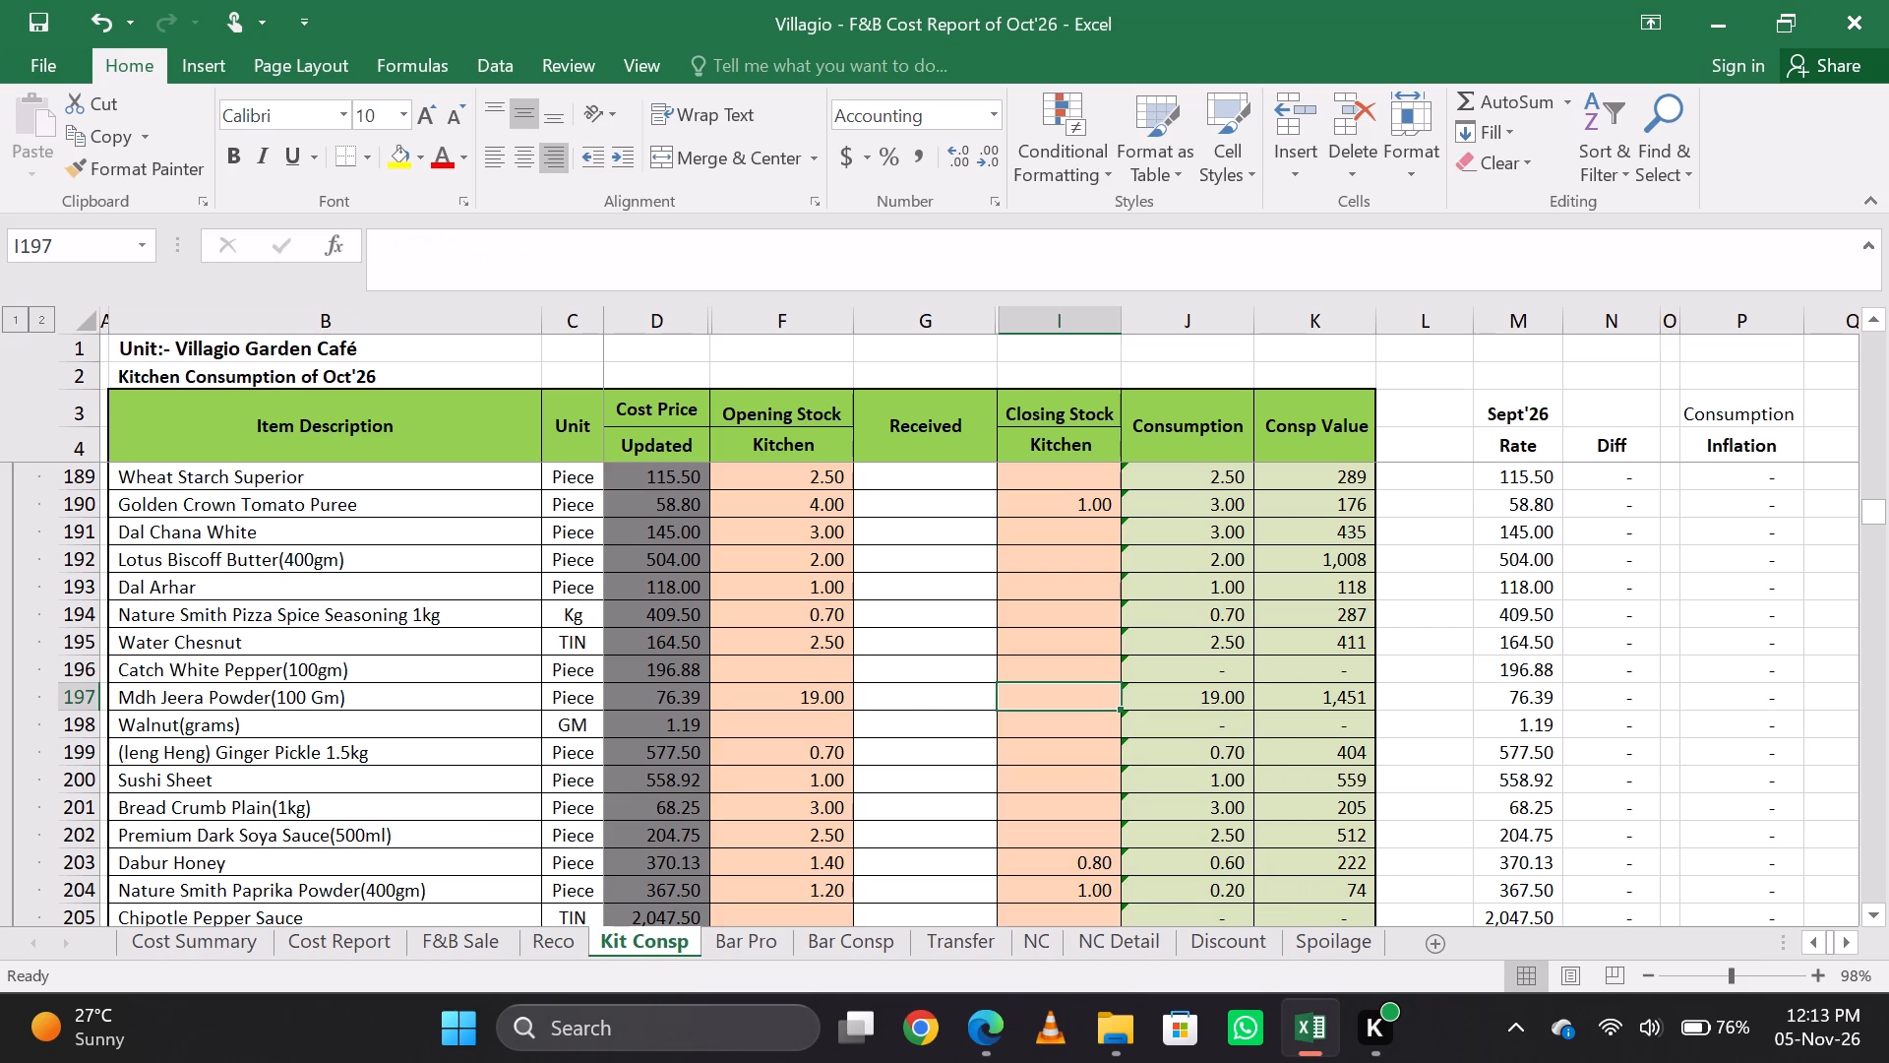
key("8")
key("Return")
key("Up")
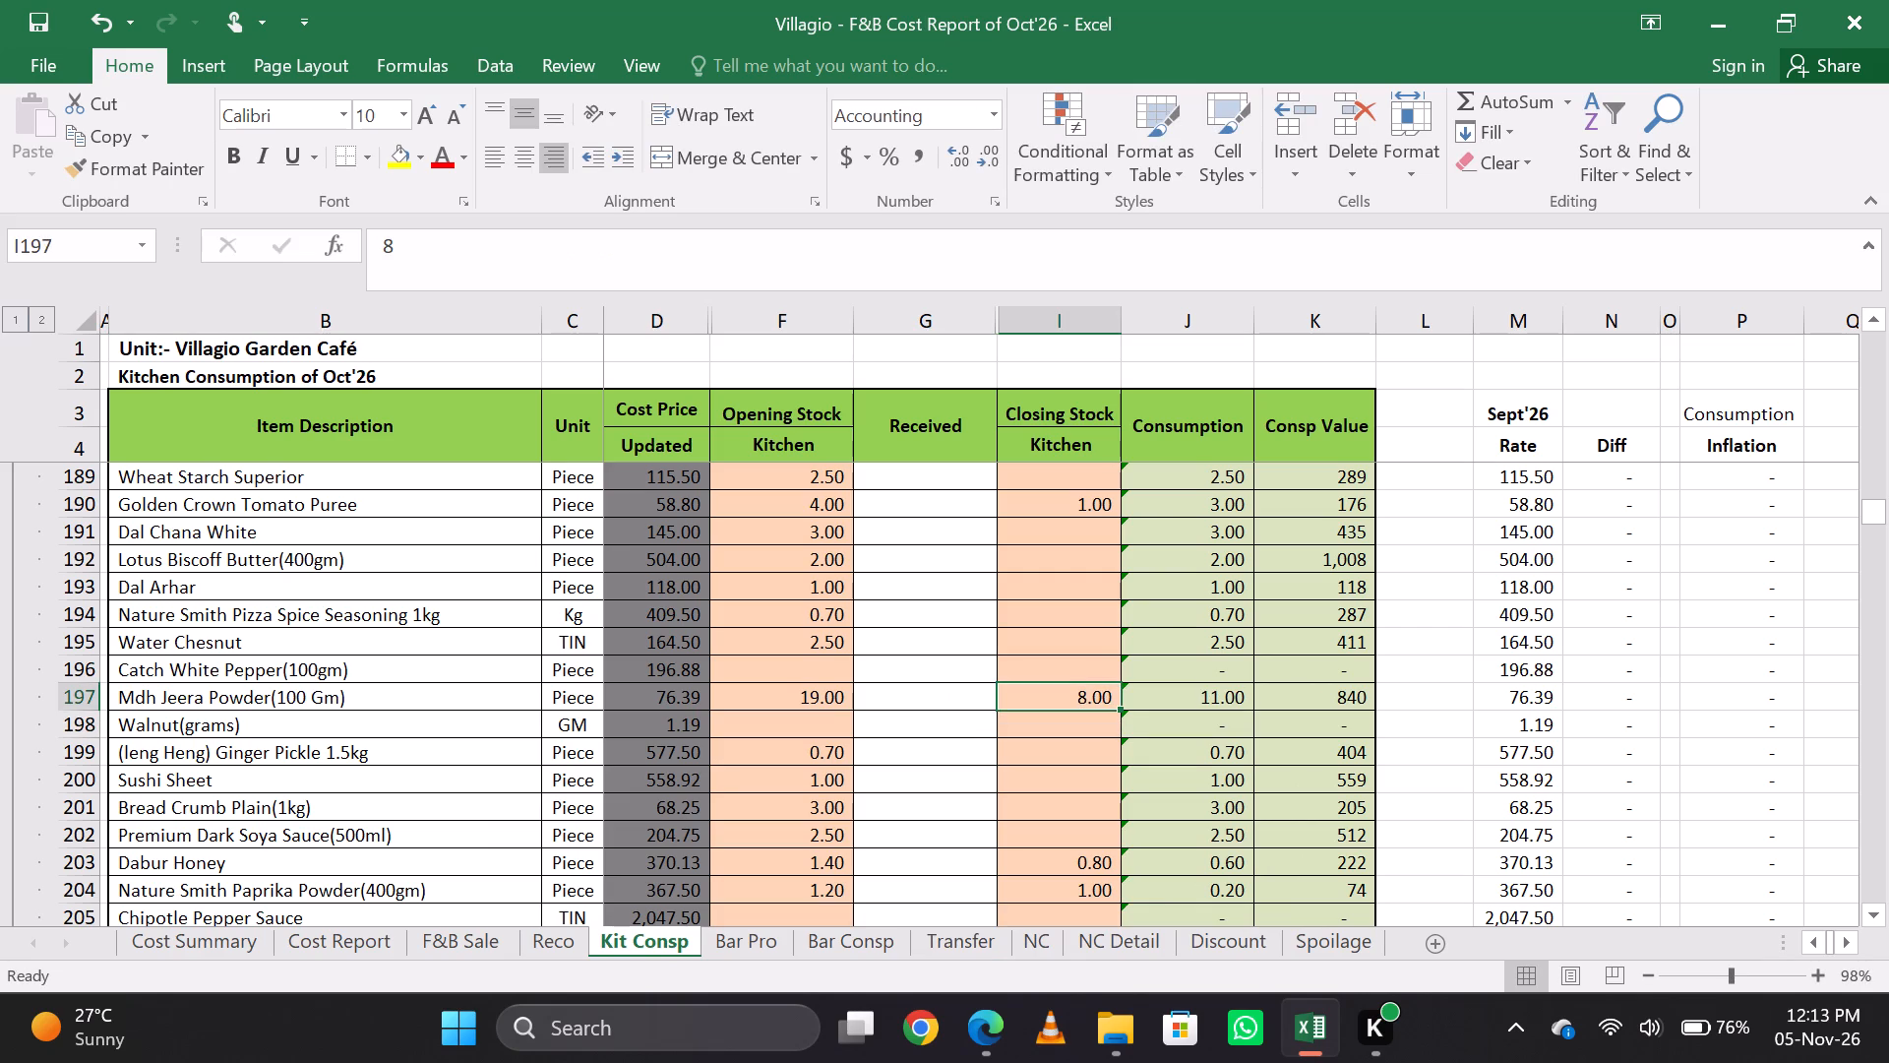
Search for "black p" and examine the matching black pepper items in the sheet.
key("ctrl+f")
key("BackSpace")
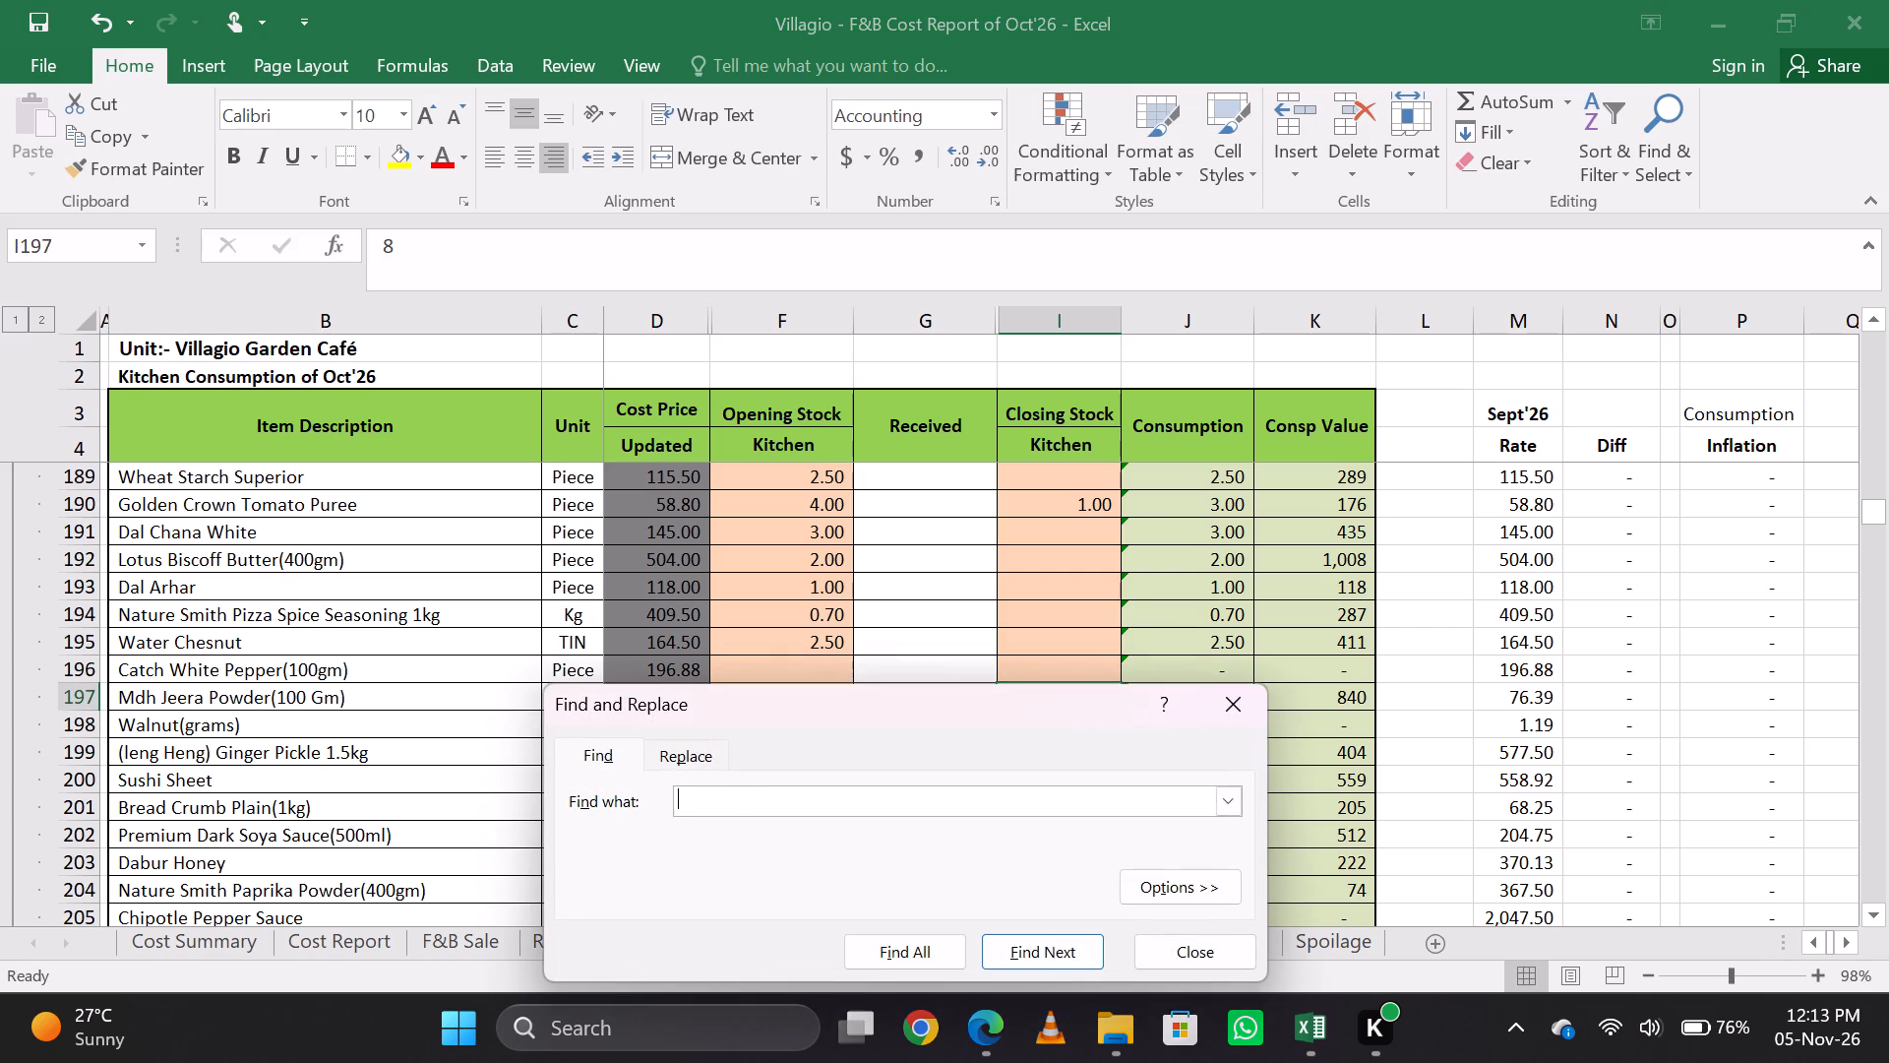
key("BackSpace")
key("v")
key("BackSpace")
type("black p")
key("Return")
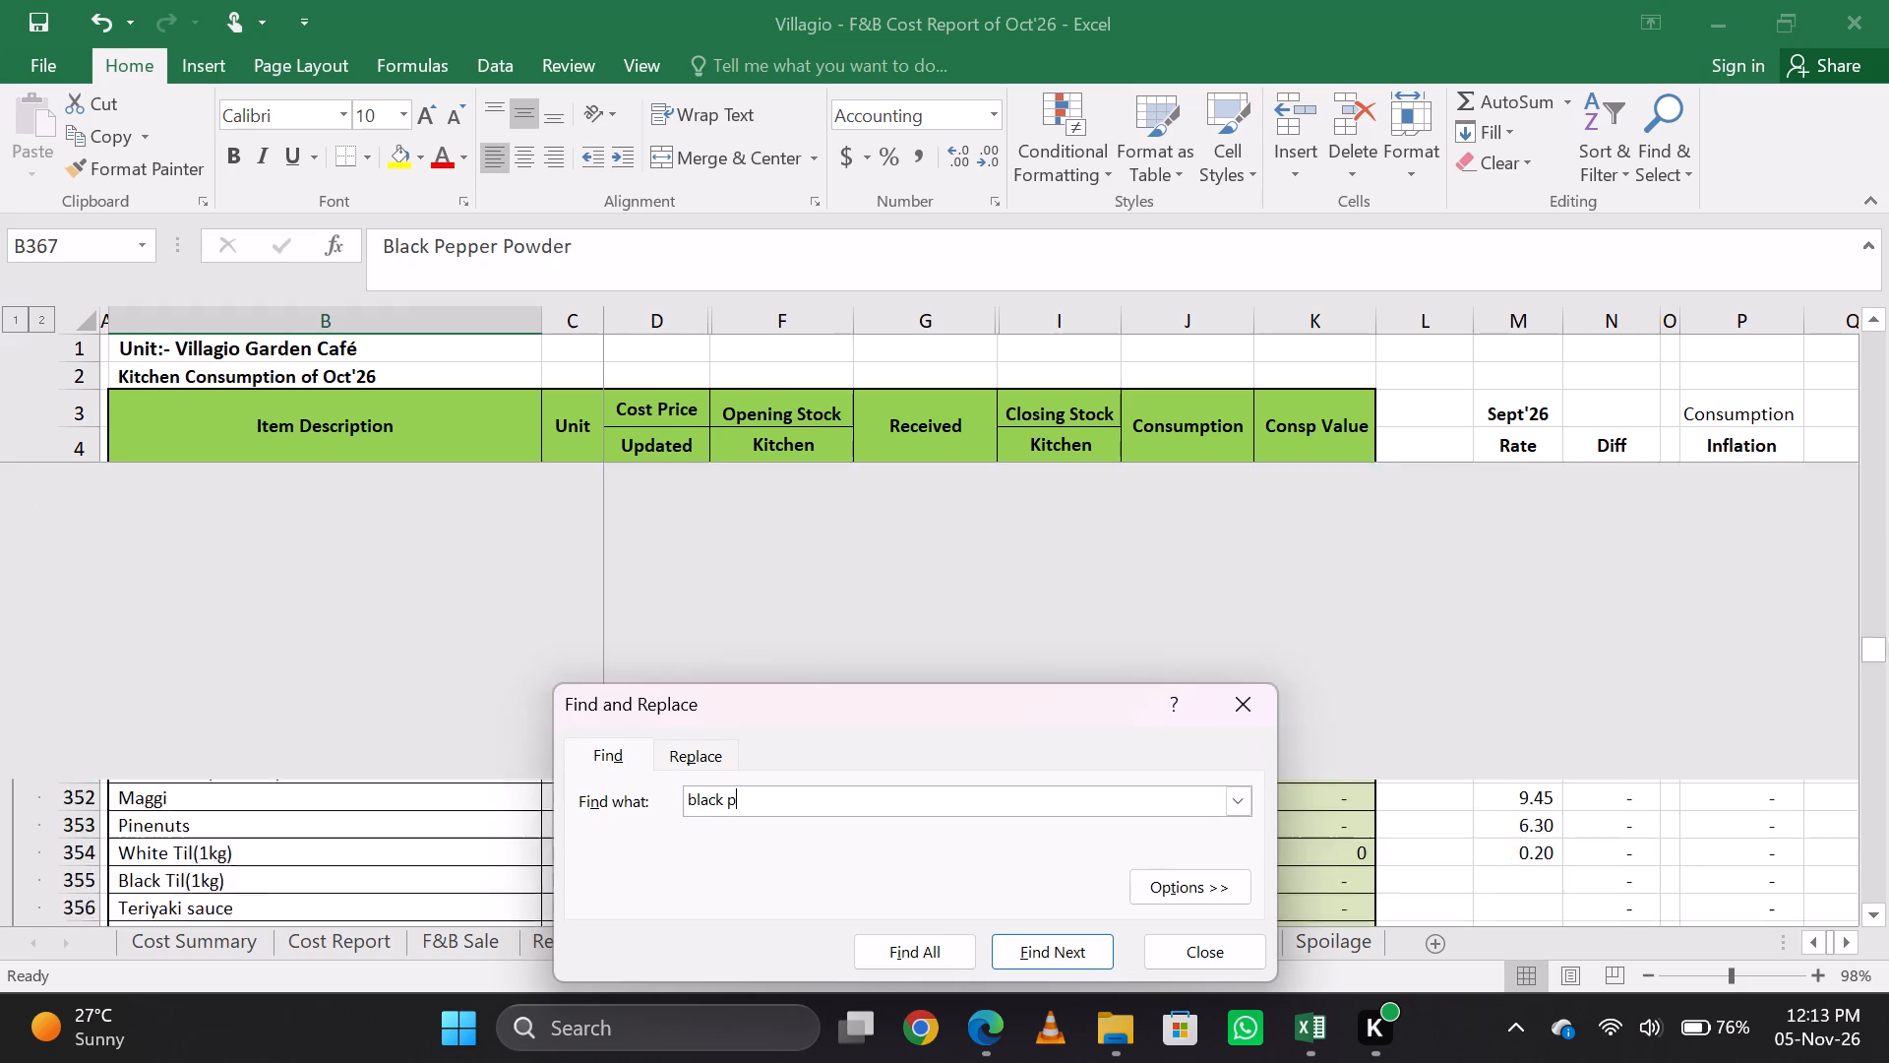
key("Return")
key("Escape")
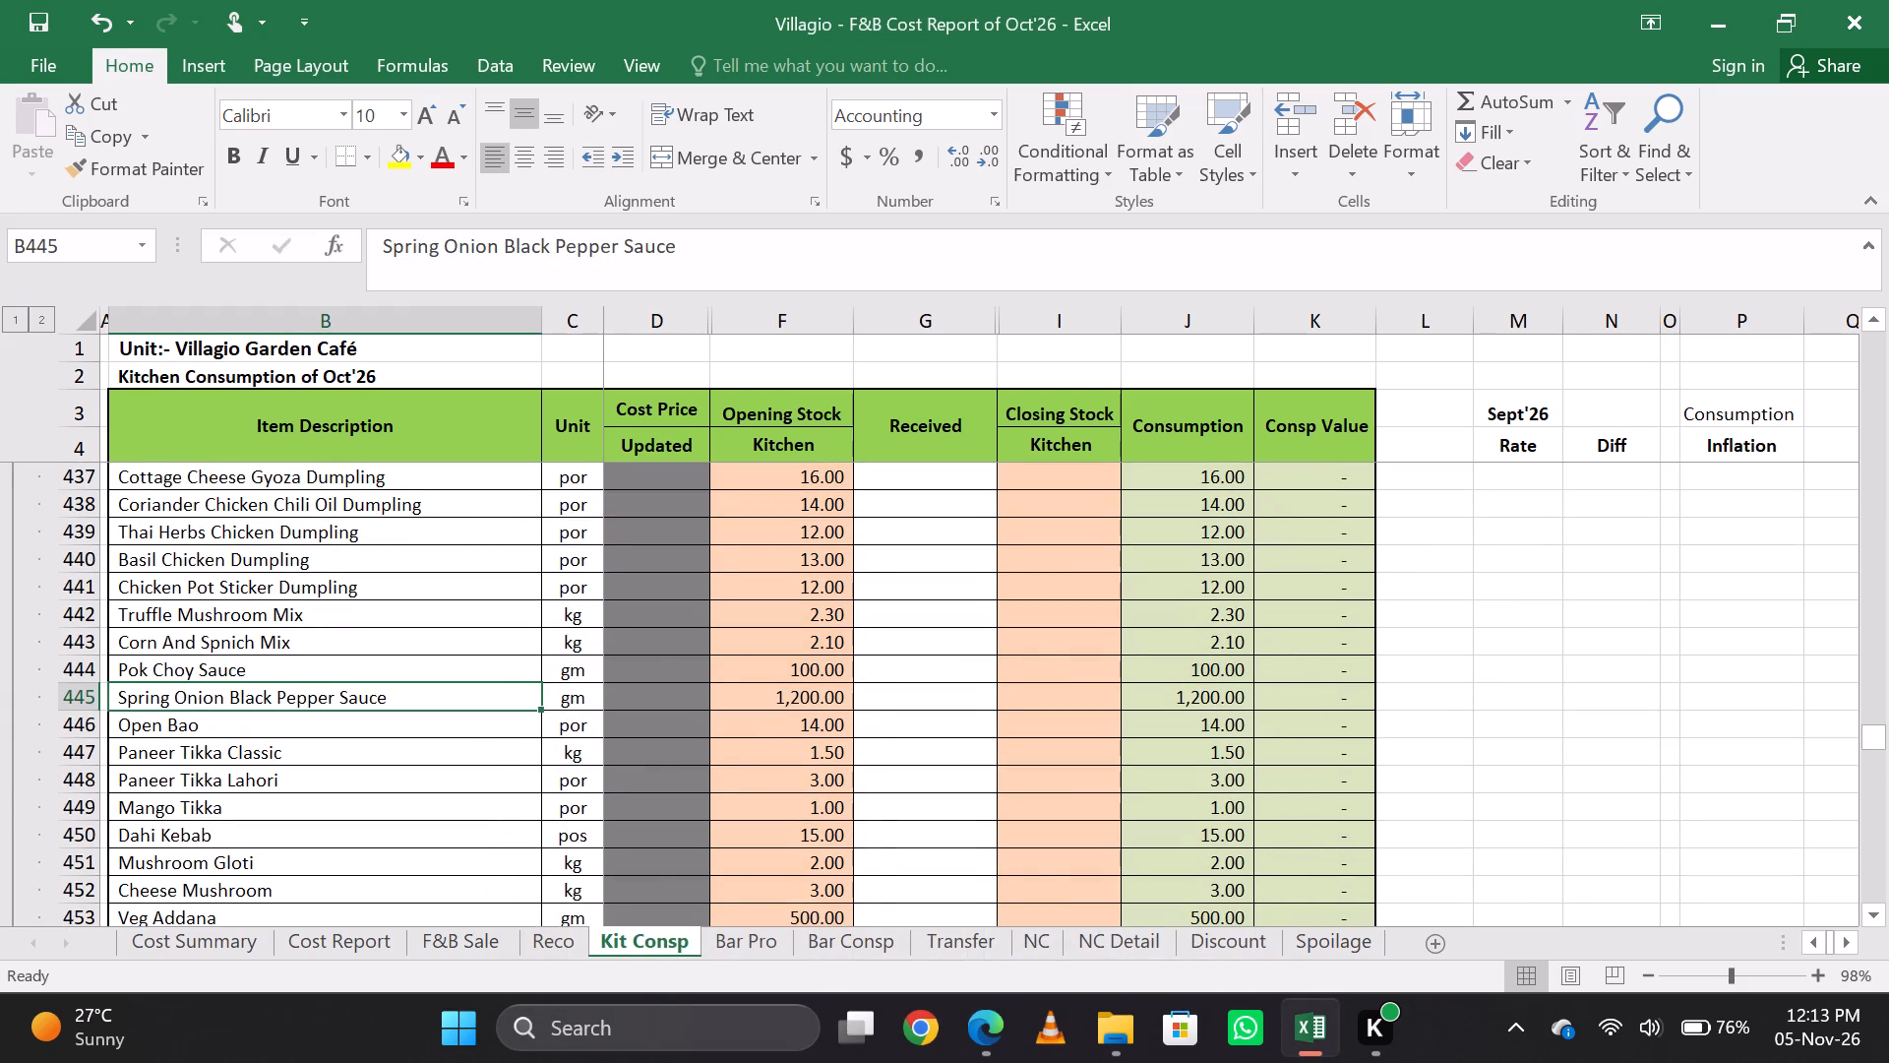
key("ctrl+f")
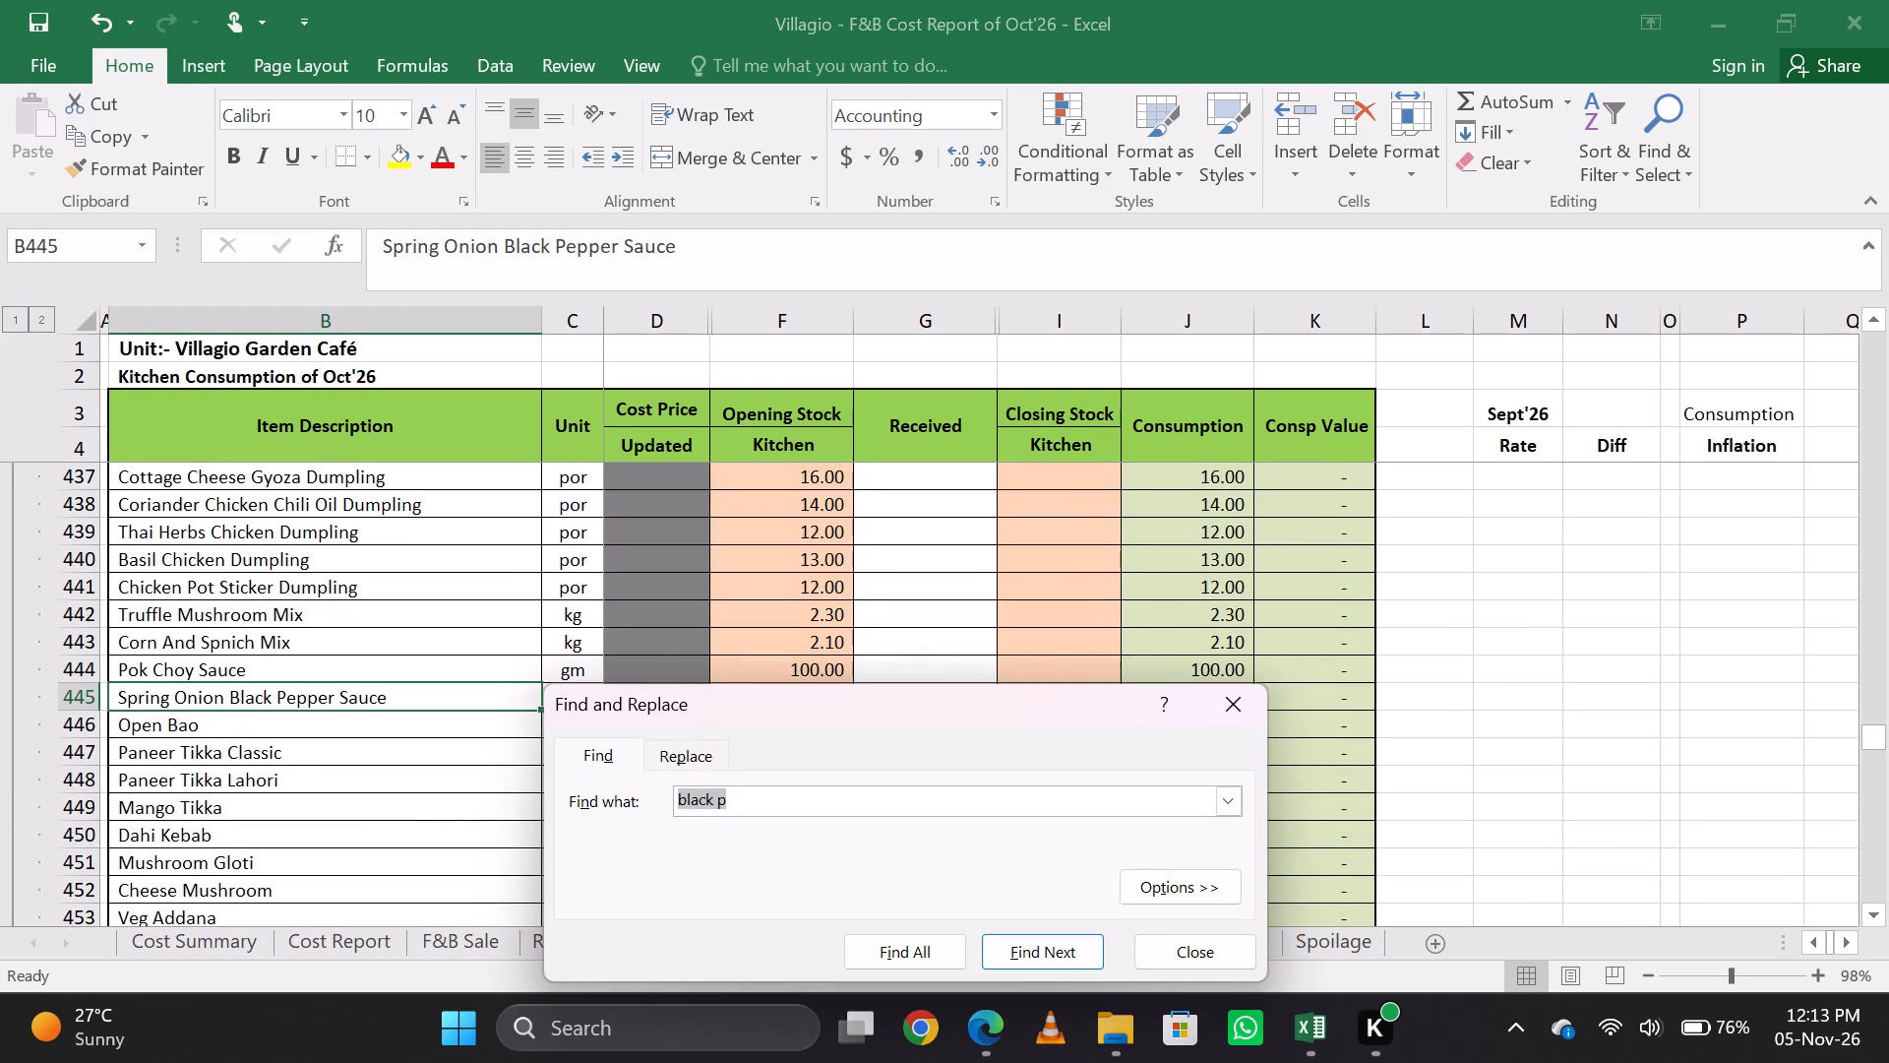
key("Return")
key("Return")
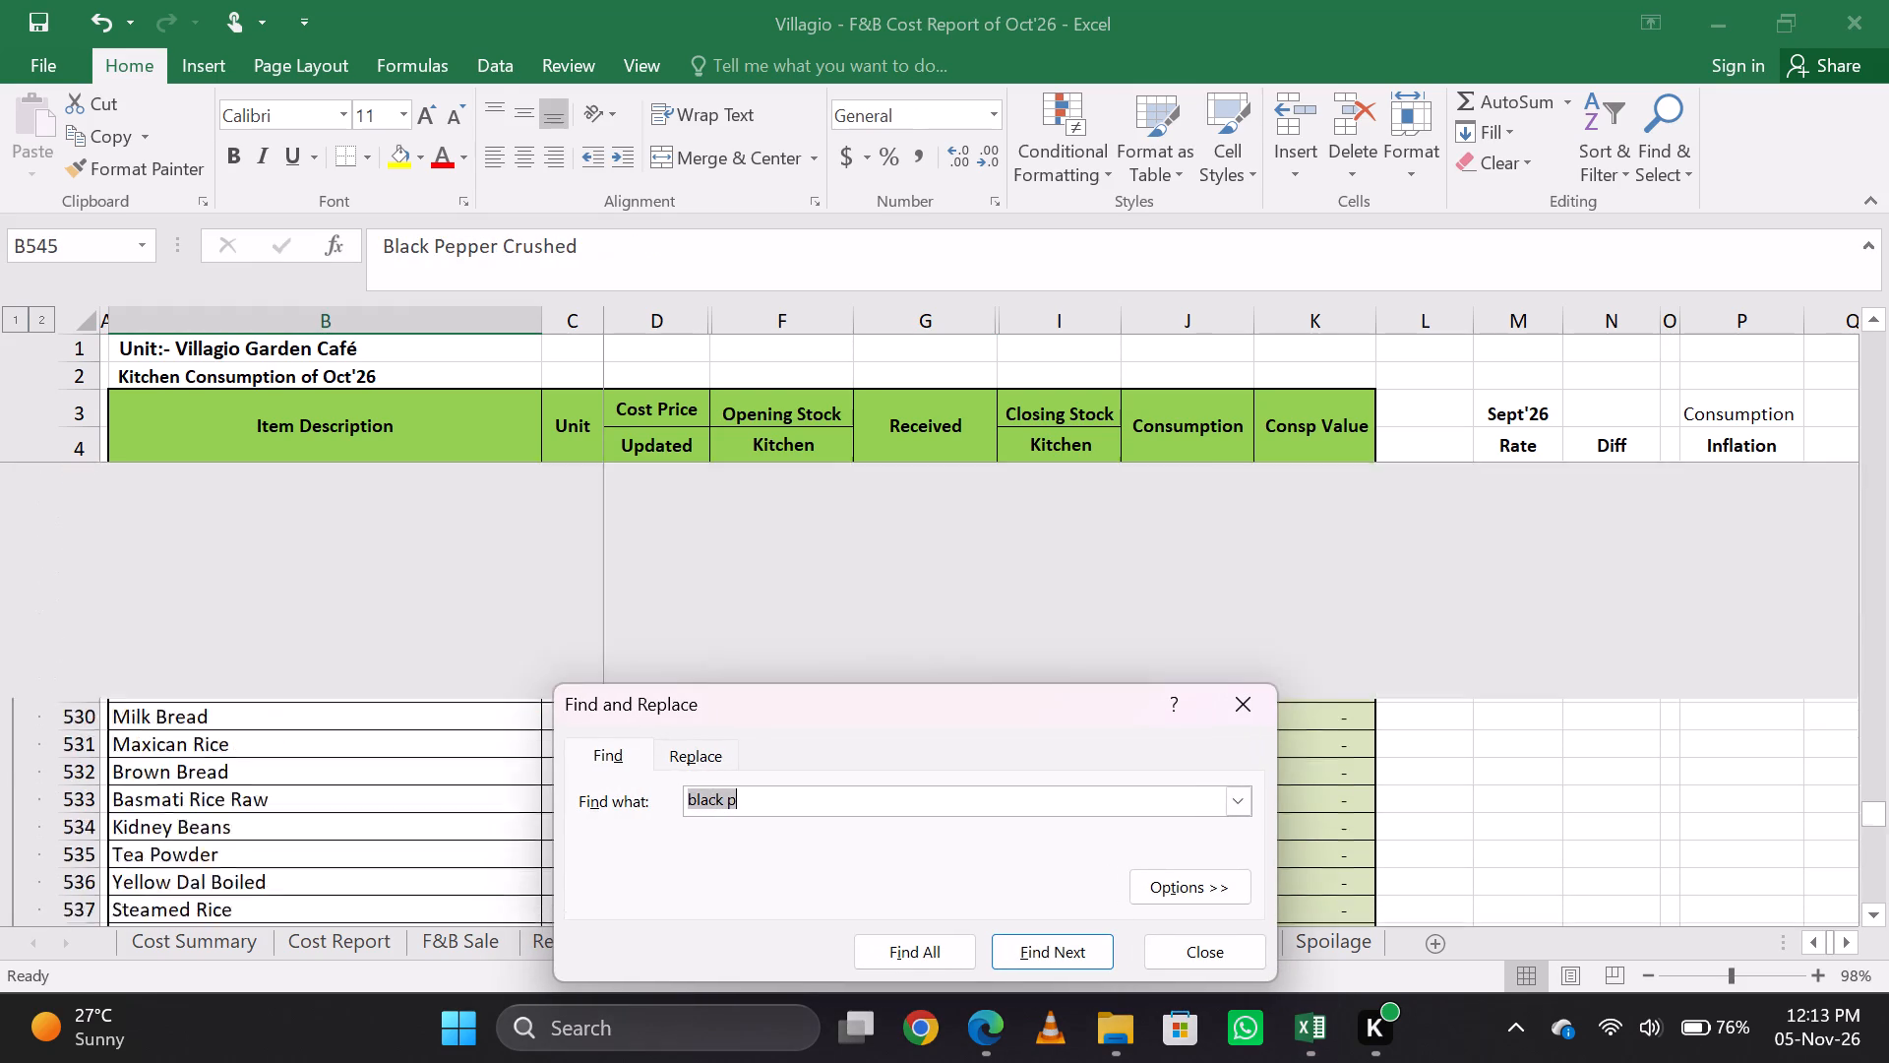
key("Return")
key("Escape")
key("Right")
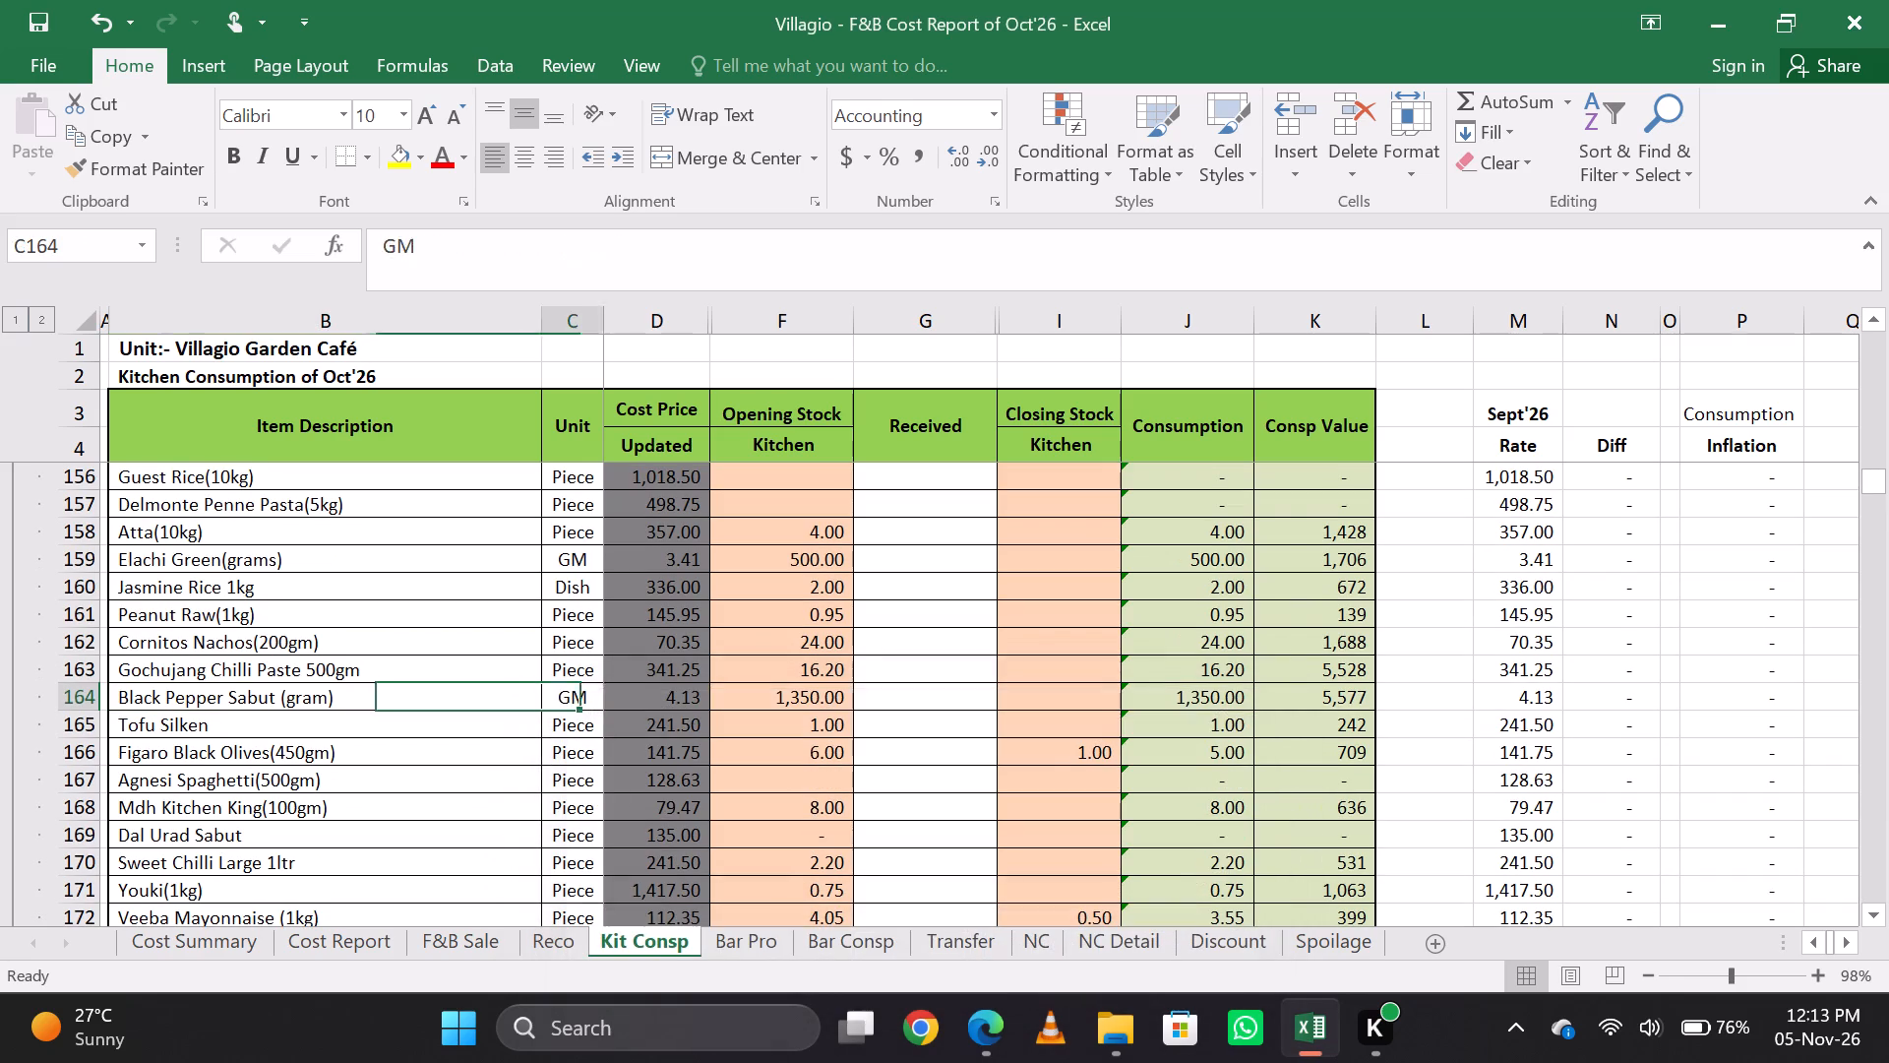
key("Right")
Return to Black Pepper Powder among the "black p" matches and enter 0.3 as its kitchen closing stock.
key("ctrl+f")
key("Return")
key("Escape")
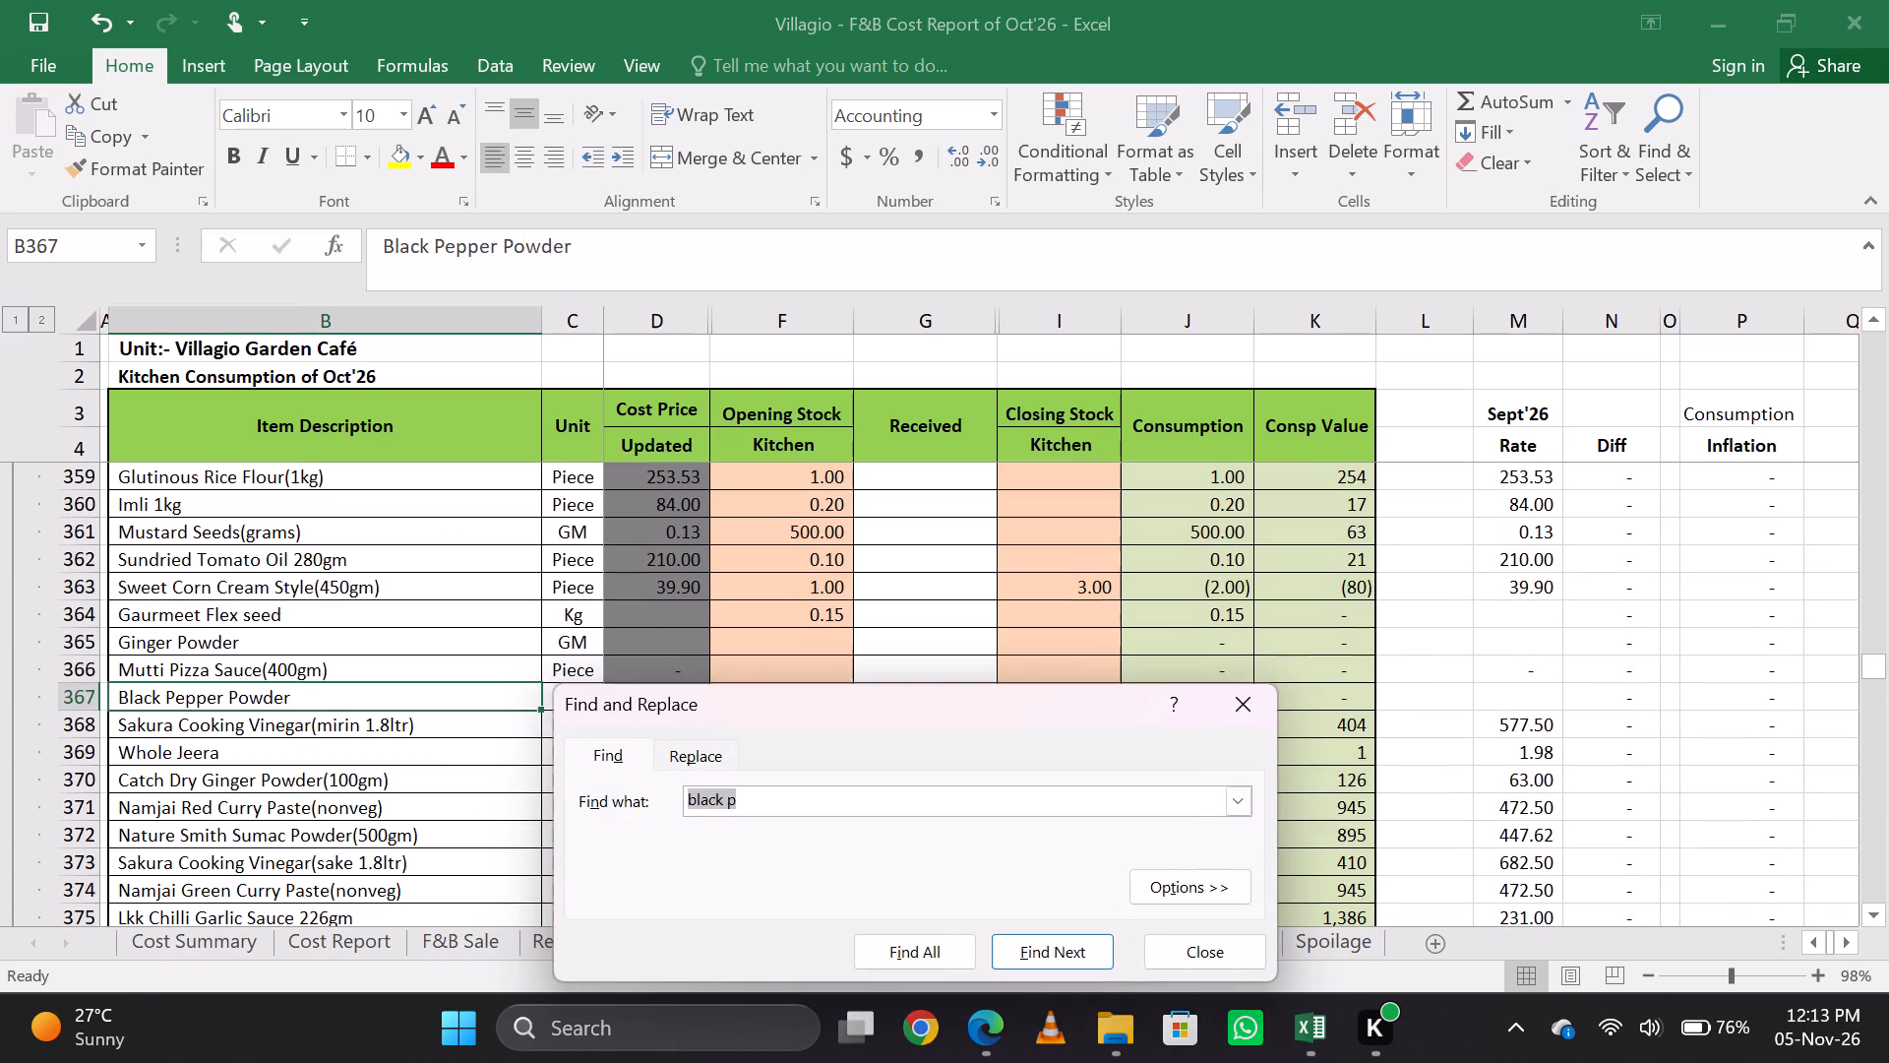
key("Right")
key("Right")
key("Right")
key("Right")
key("Right")
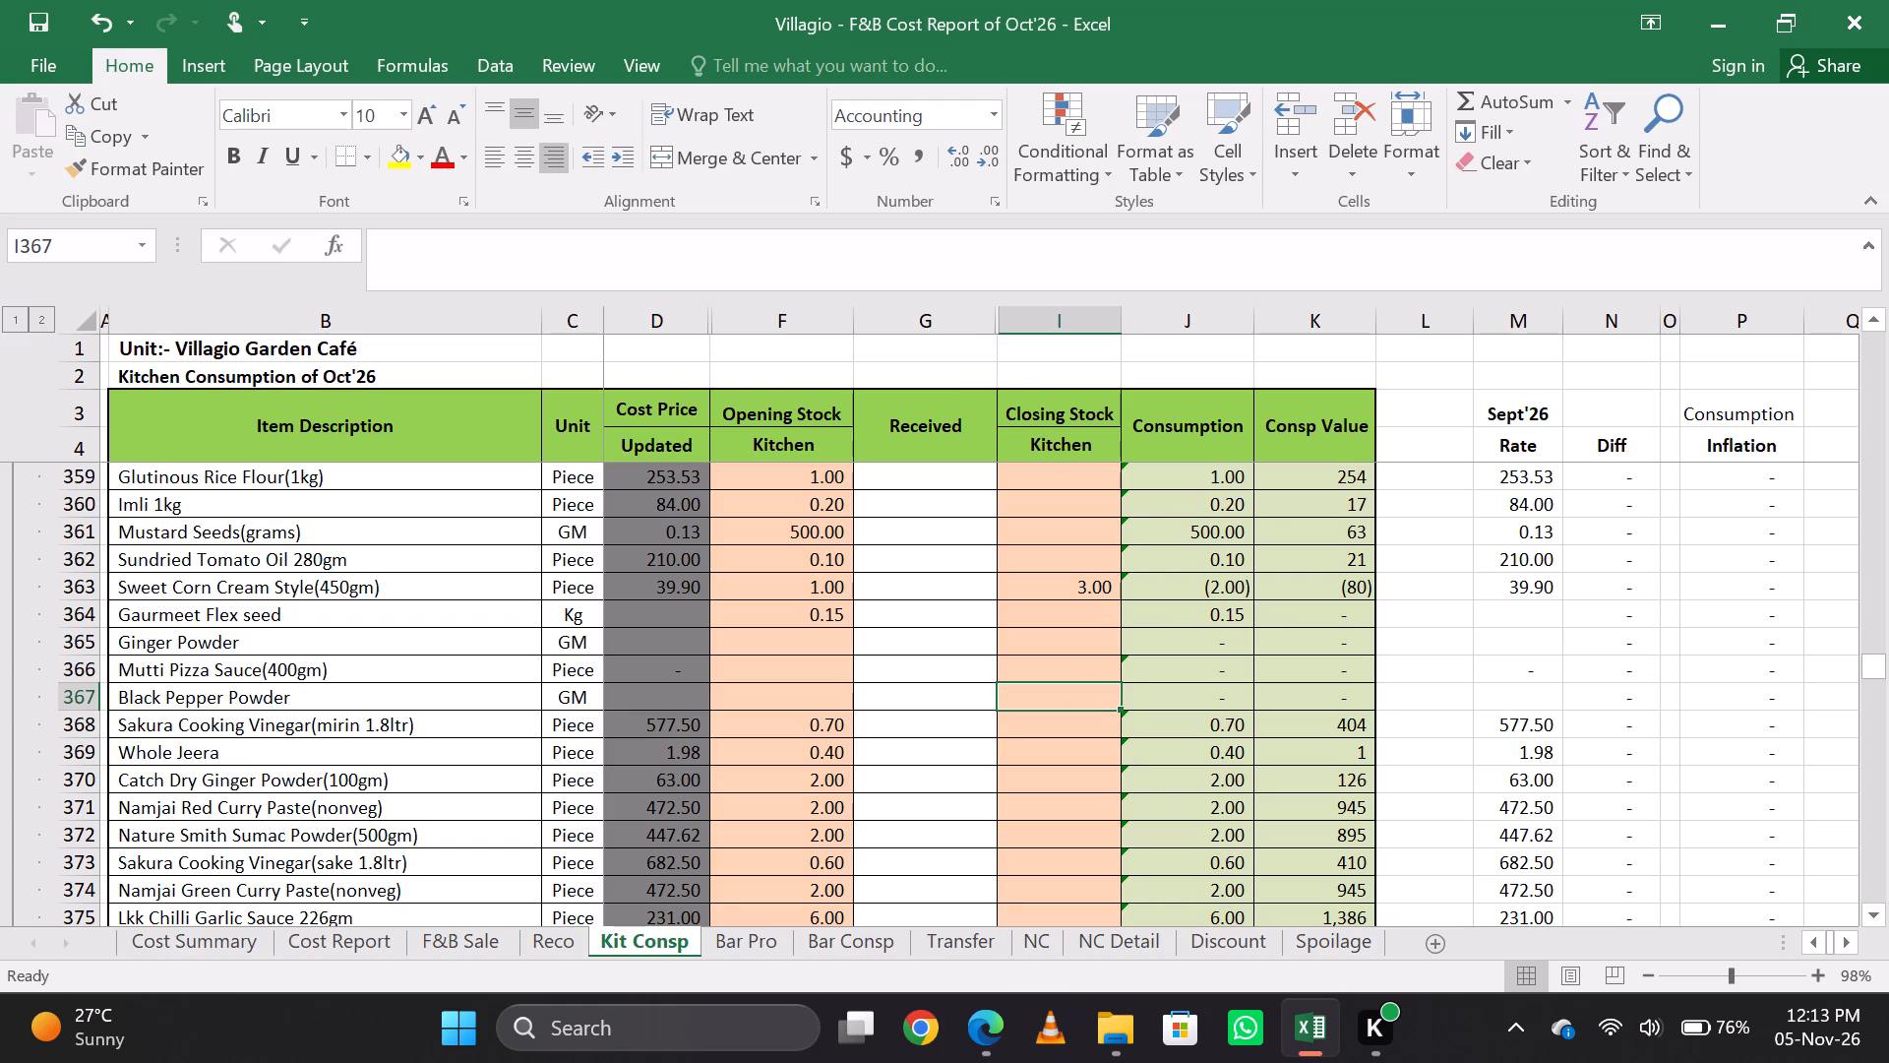
key("Left")
key("Right")
type(".3")
key("Down")
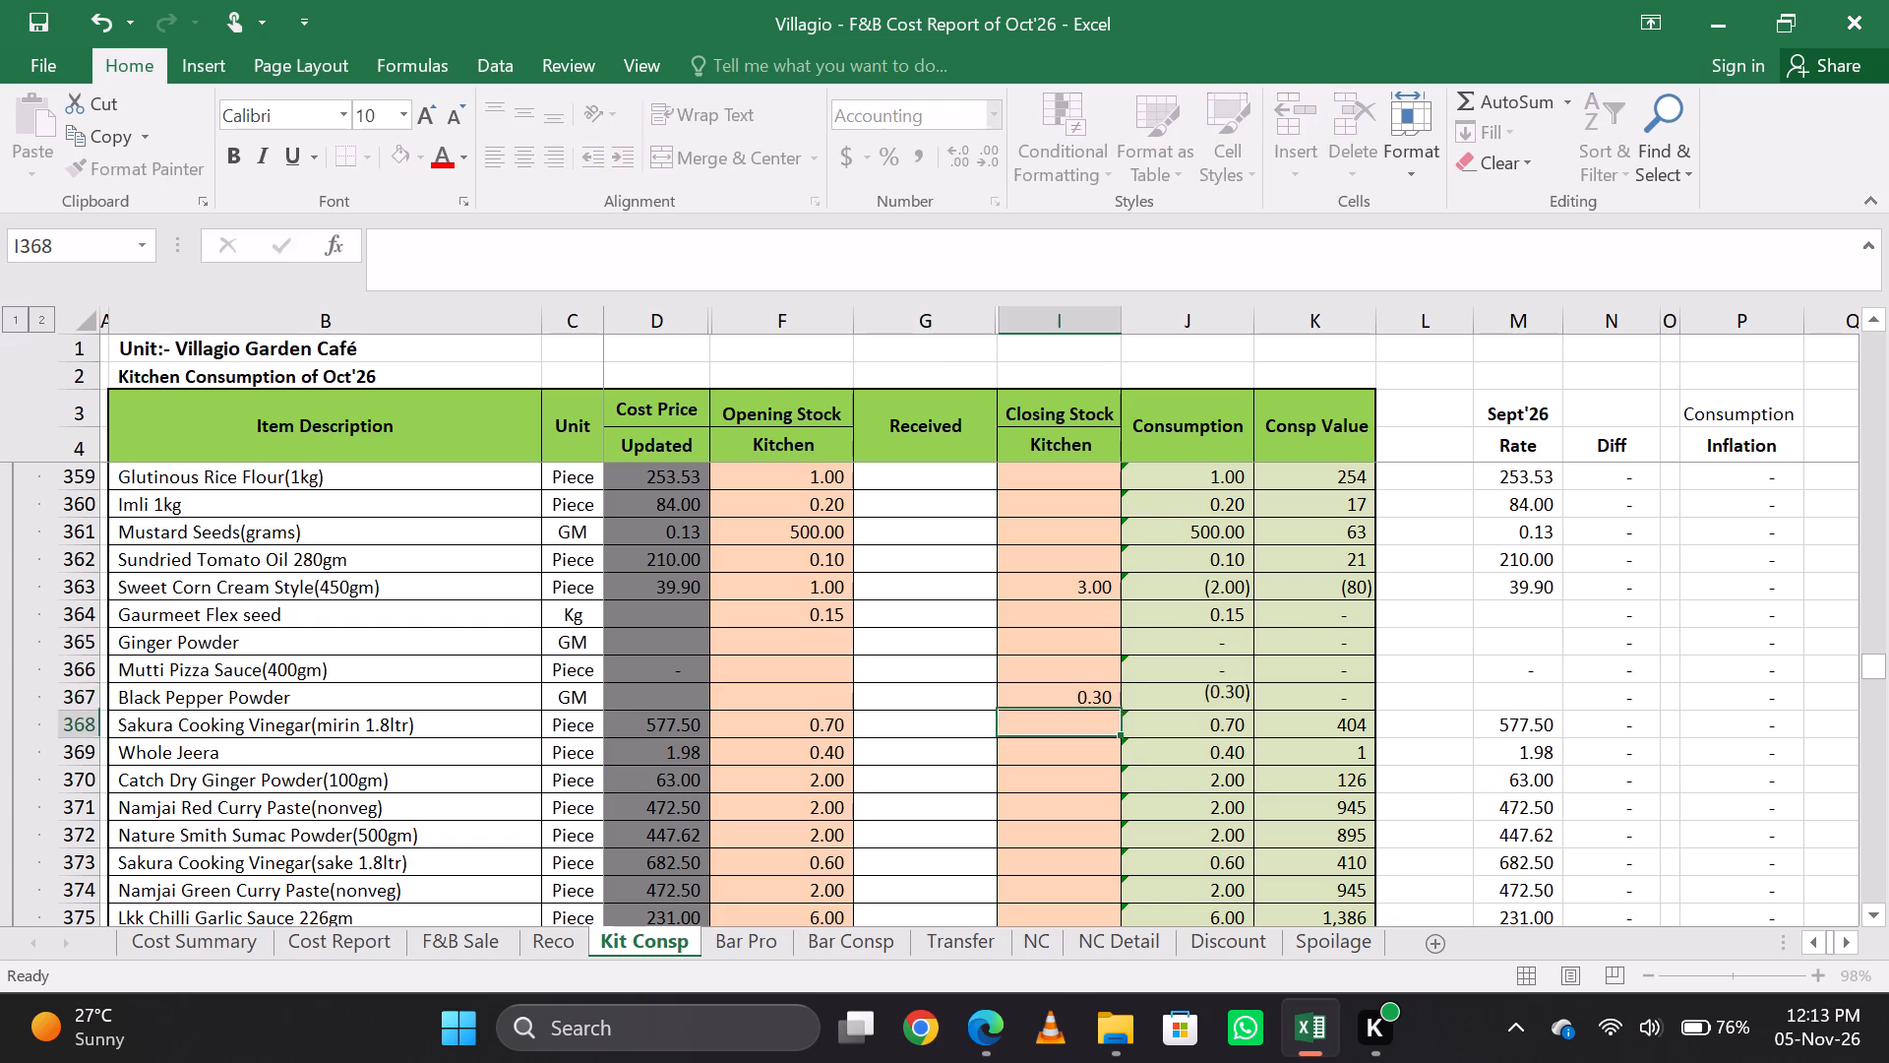
key("Up")
Find Lp Sauce by searching for "lp sa" and enter 0.6 as its kitchen closing stock.
key("ctrl+f")
key("Return")
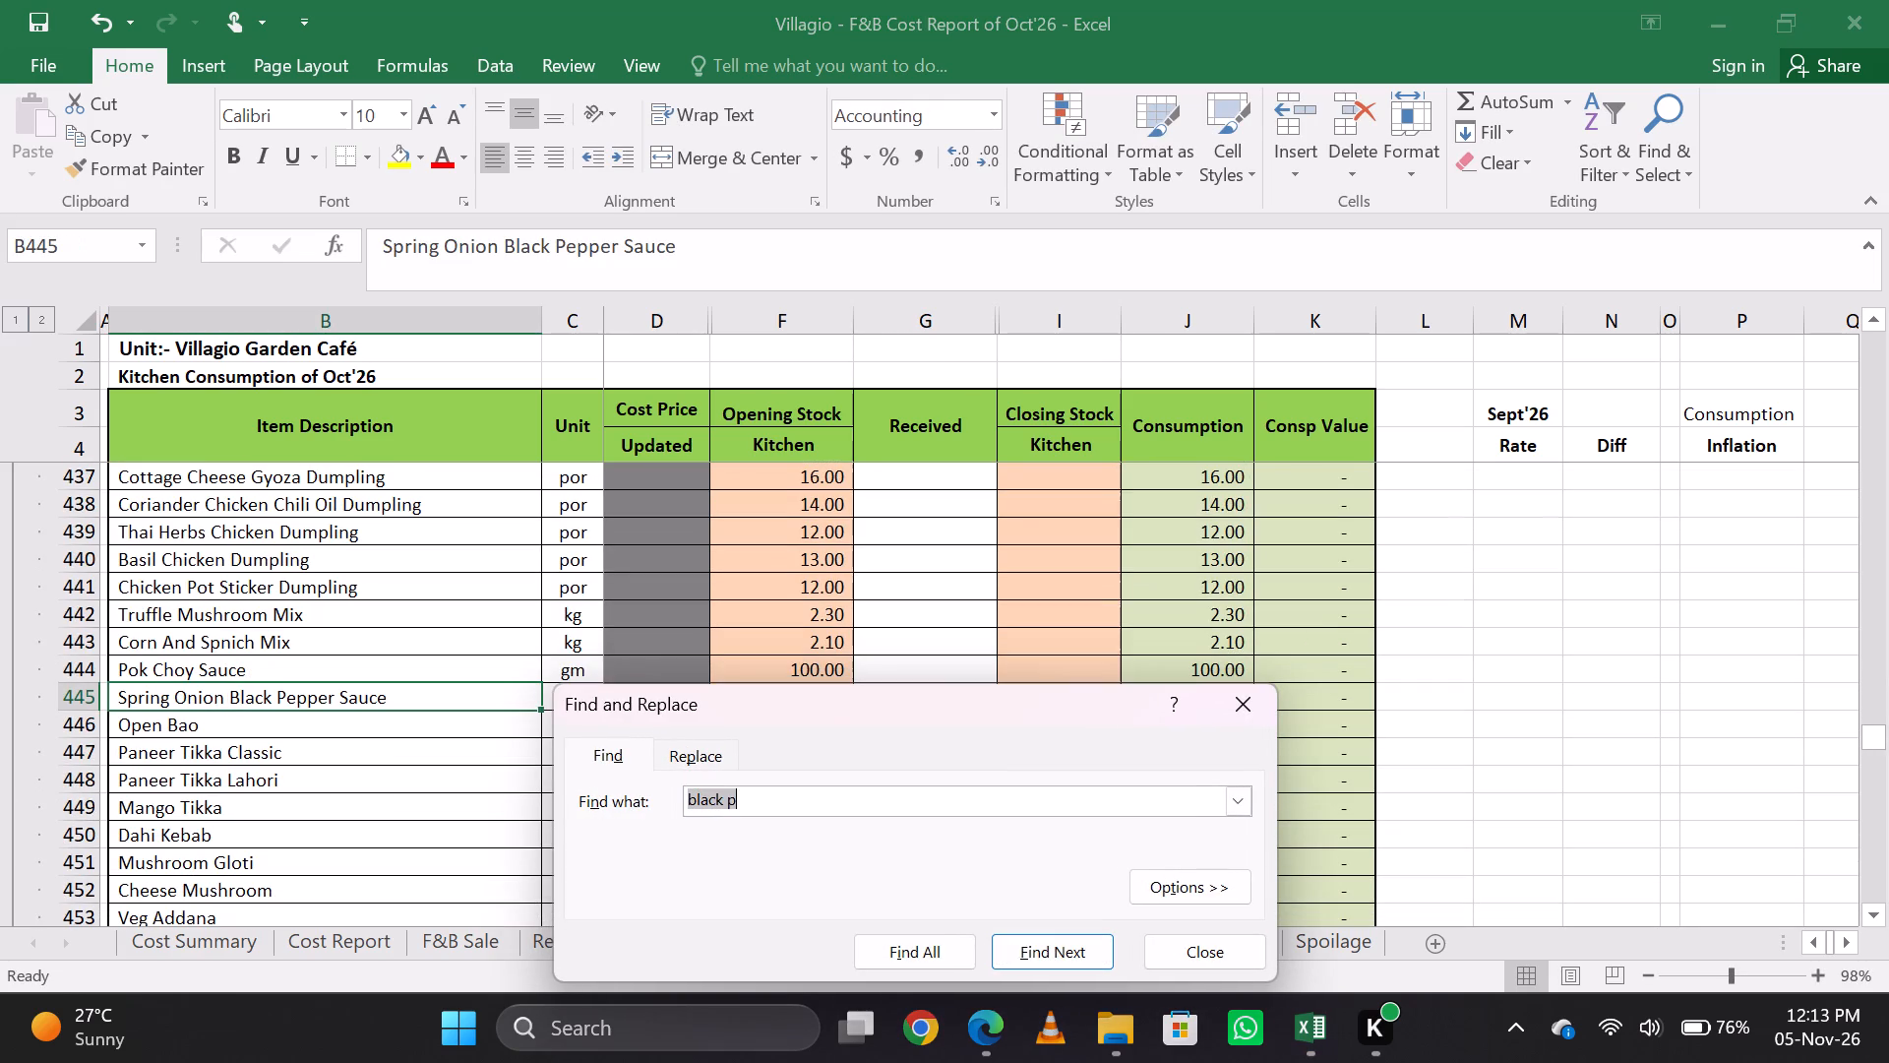
key("BackSpace")
key("BackSpace")
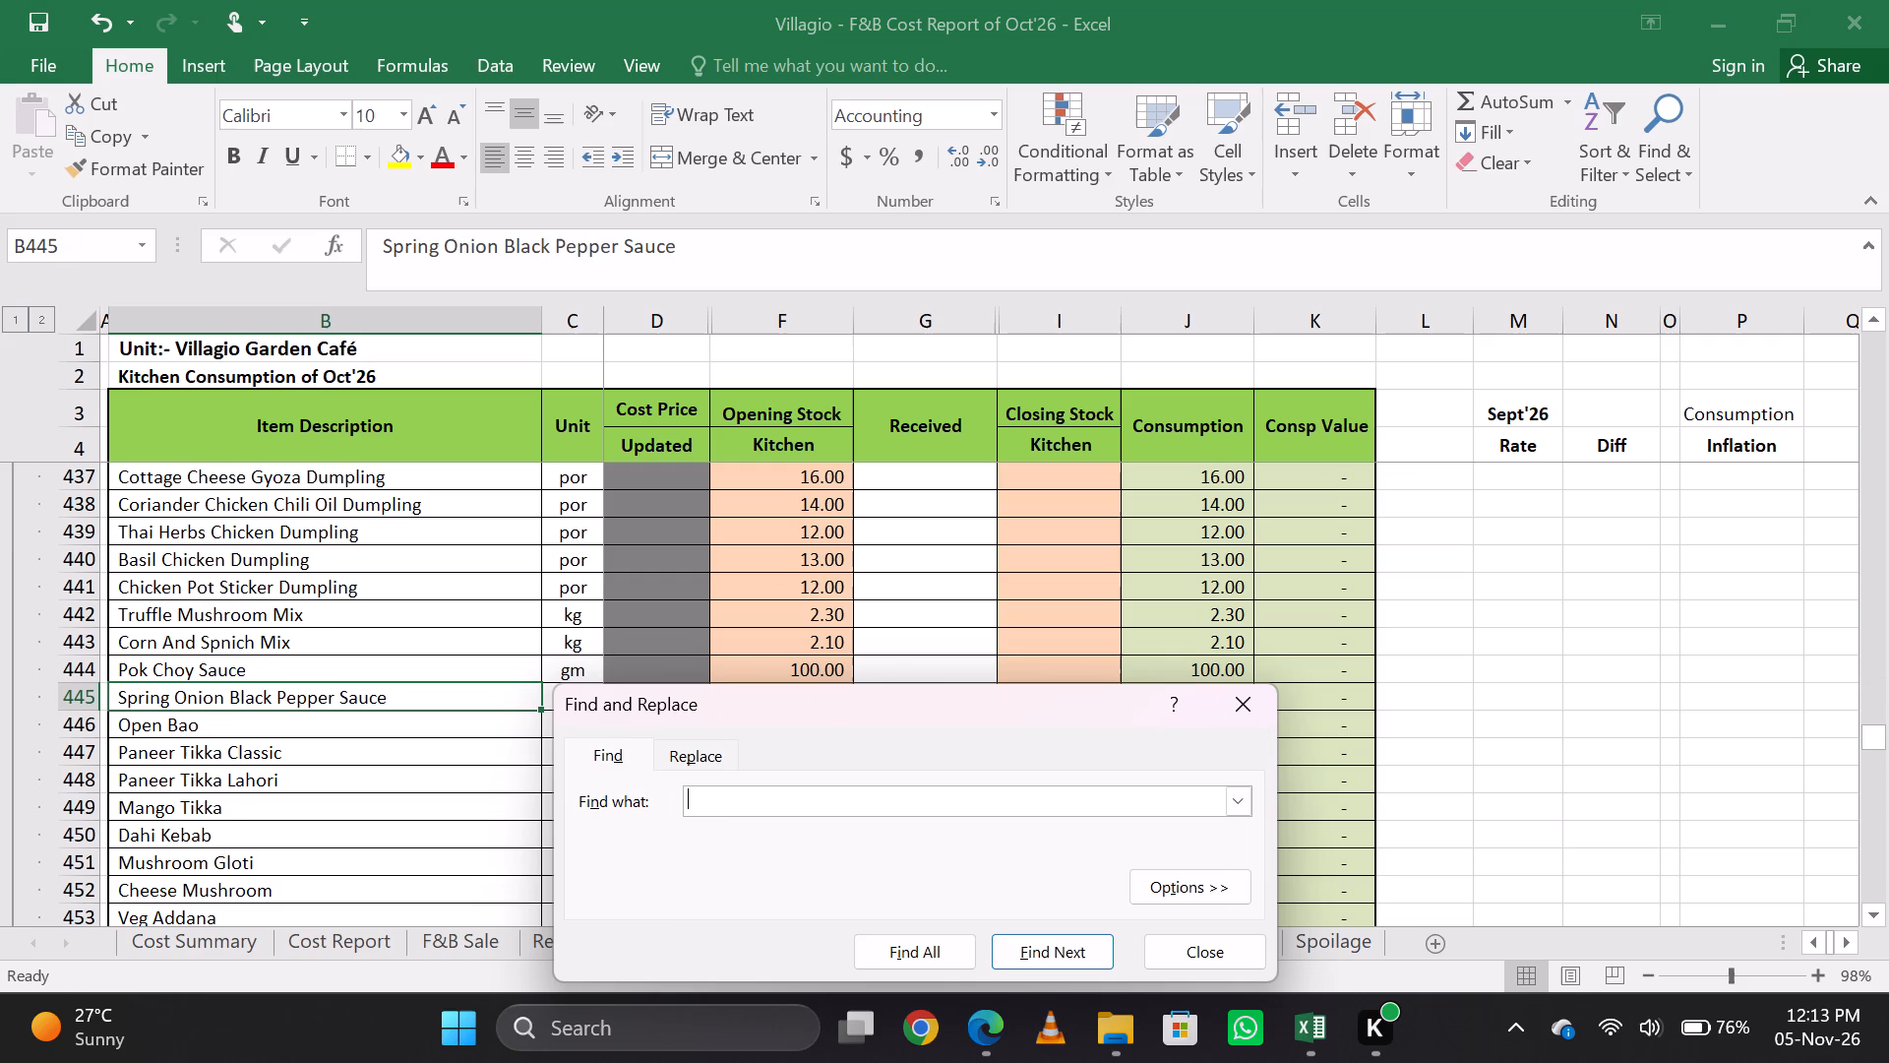
key("BackSpace")
key("BackSpace")
type("lp sa")
key("Return")
key("Escape")
key("Right")
key("Right")
key("Right")
key("Right")
key("Right")
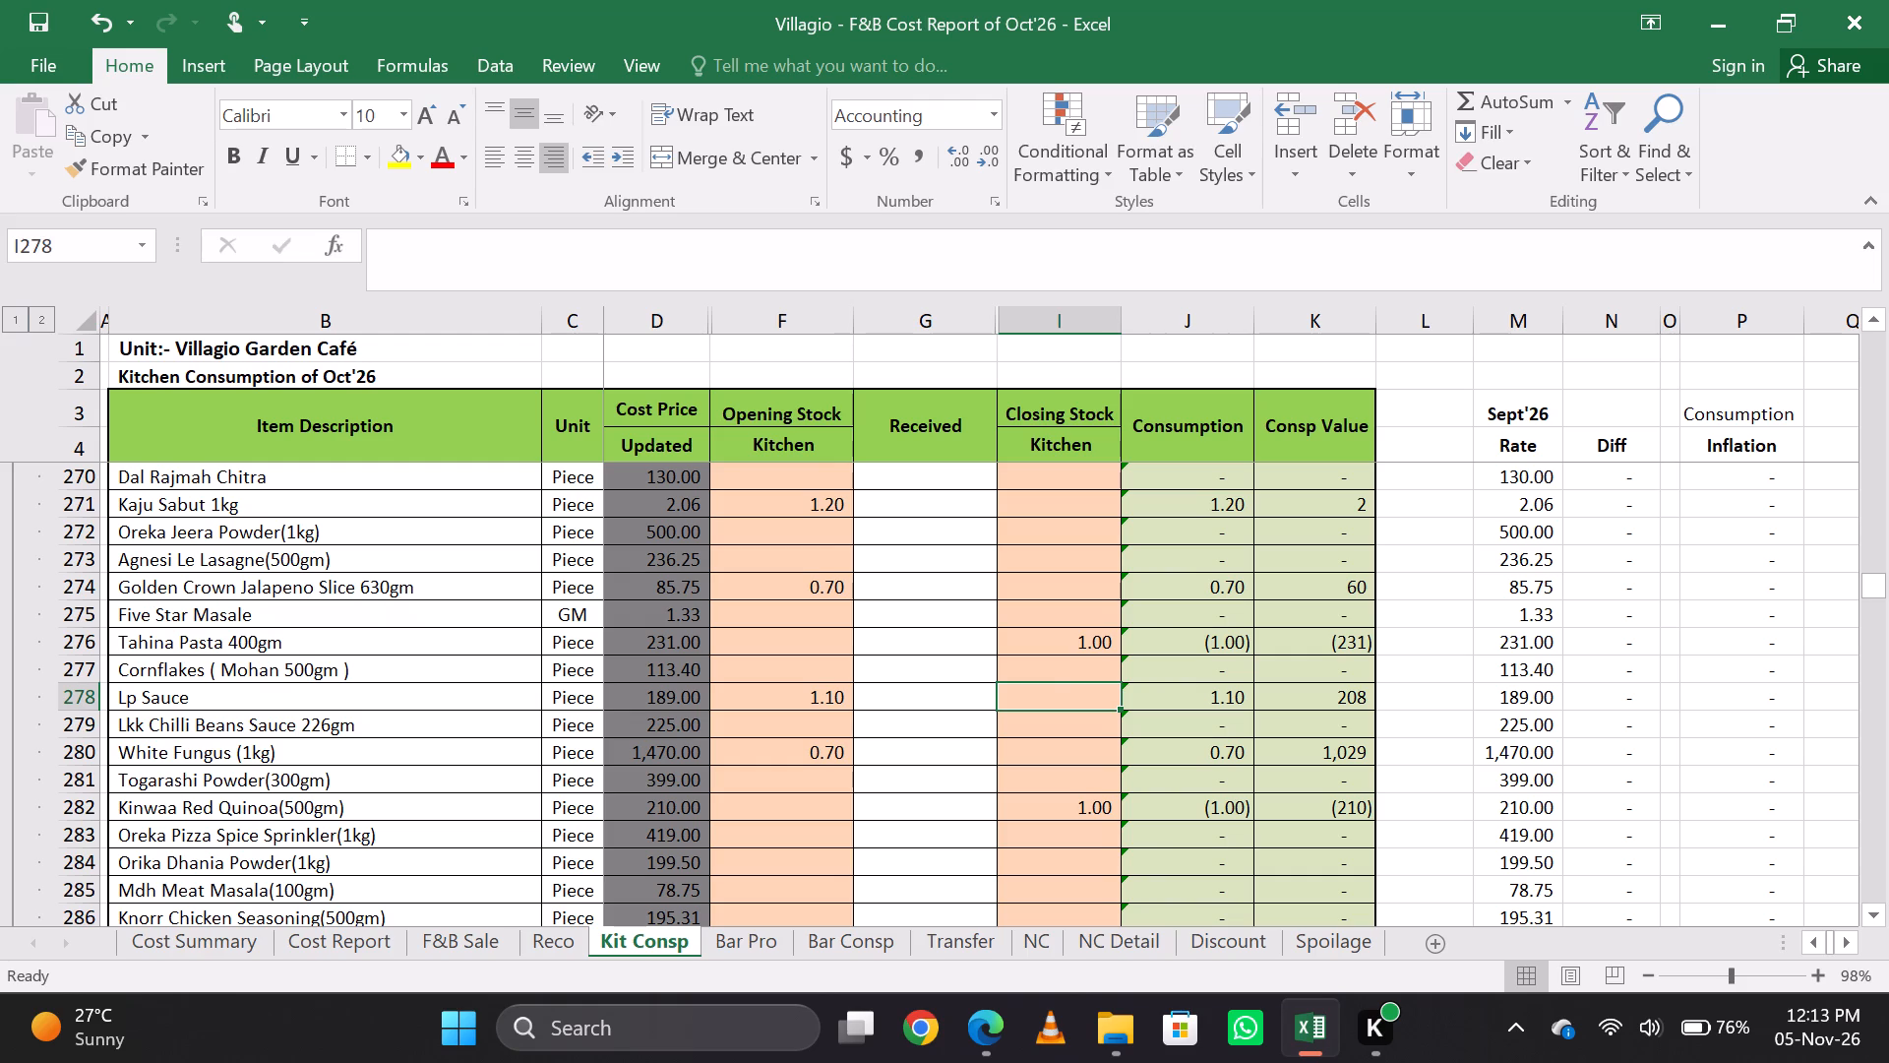
type(".6")
key("Down")
key("Up")
Find Hp Sauce(255gm) by searching for "hp sa" and enter 0.55 as its kitchen closing stock.
key("ctrl+f")
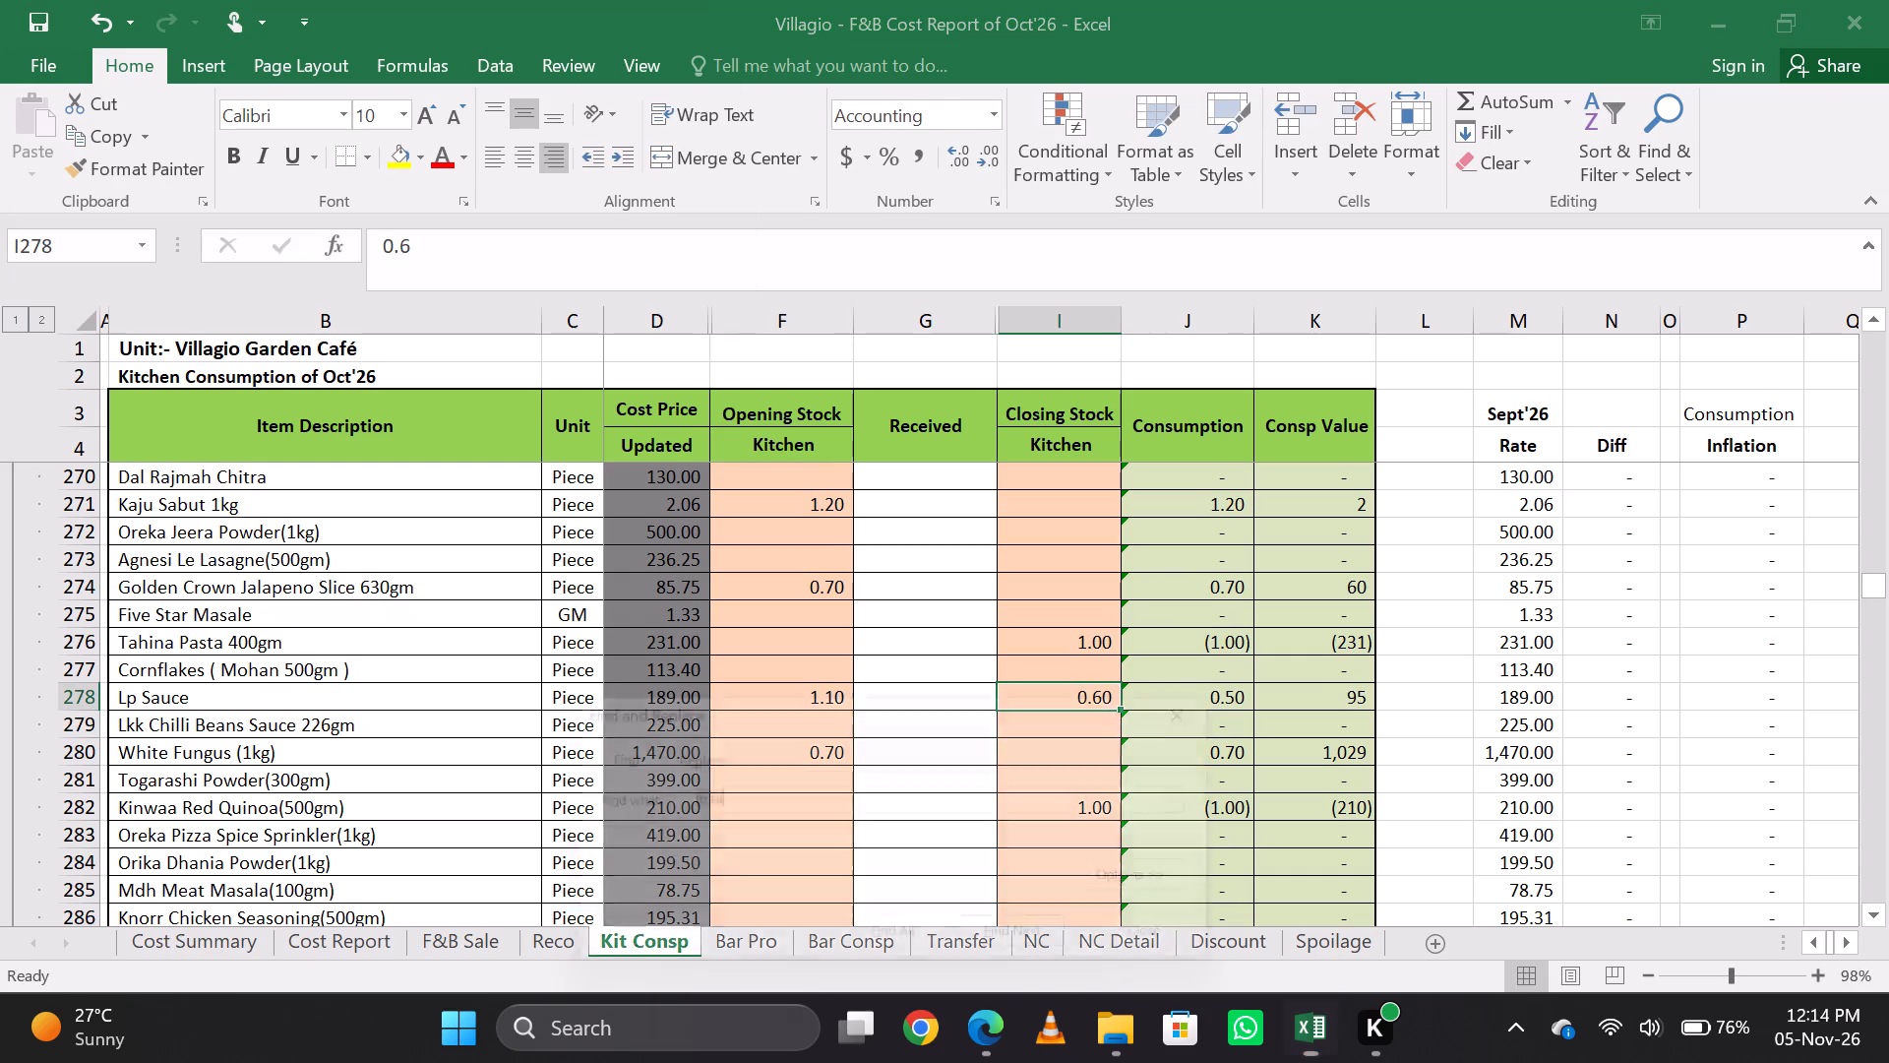
key("BackSpace")
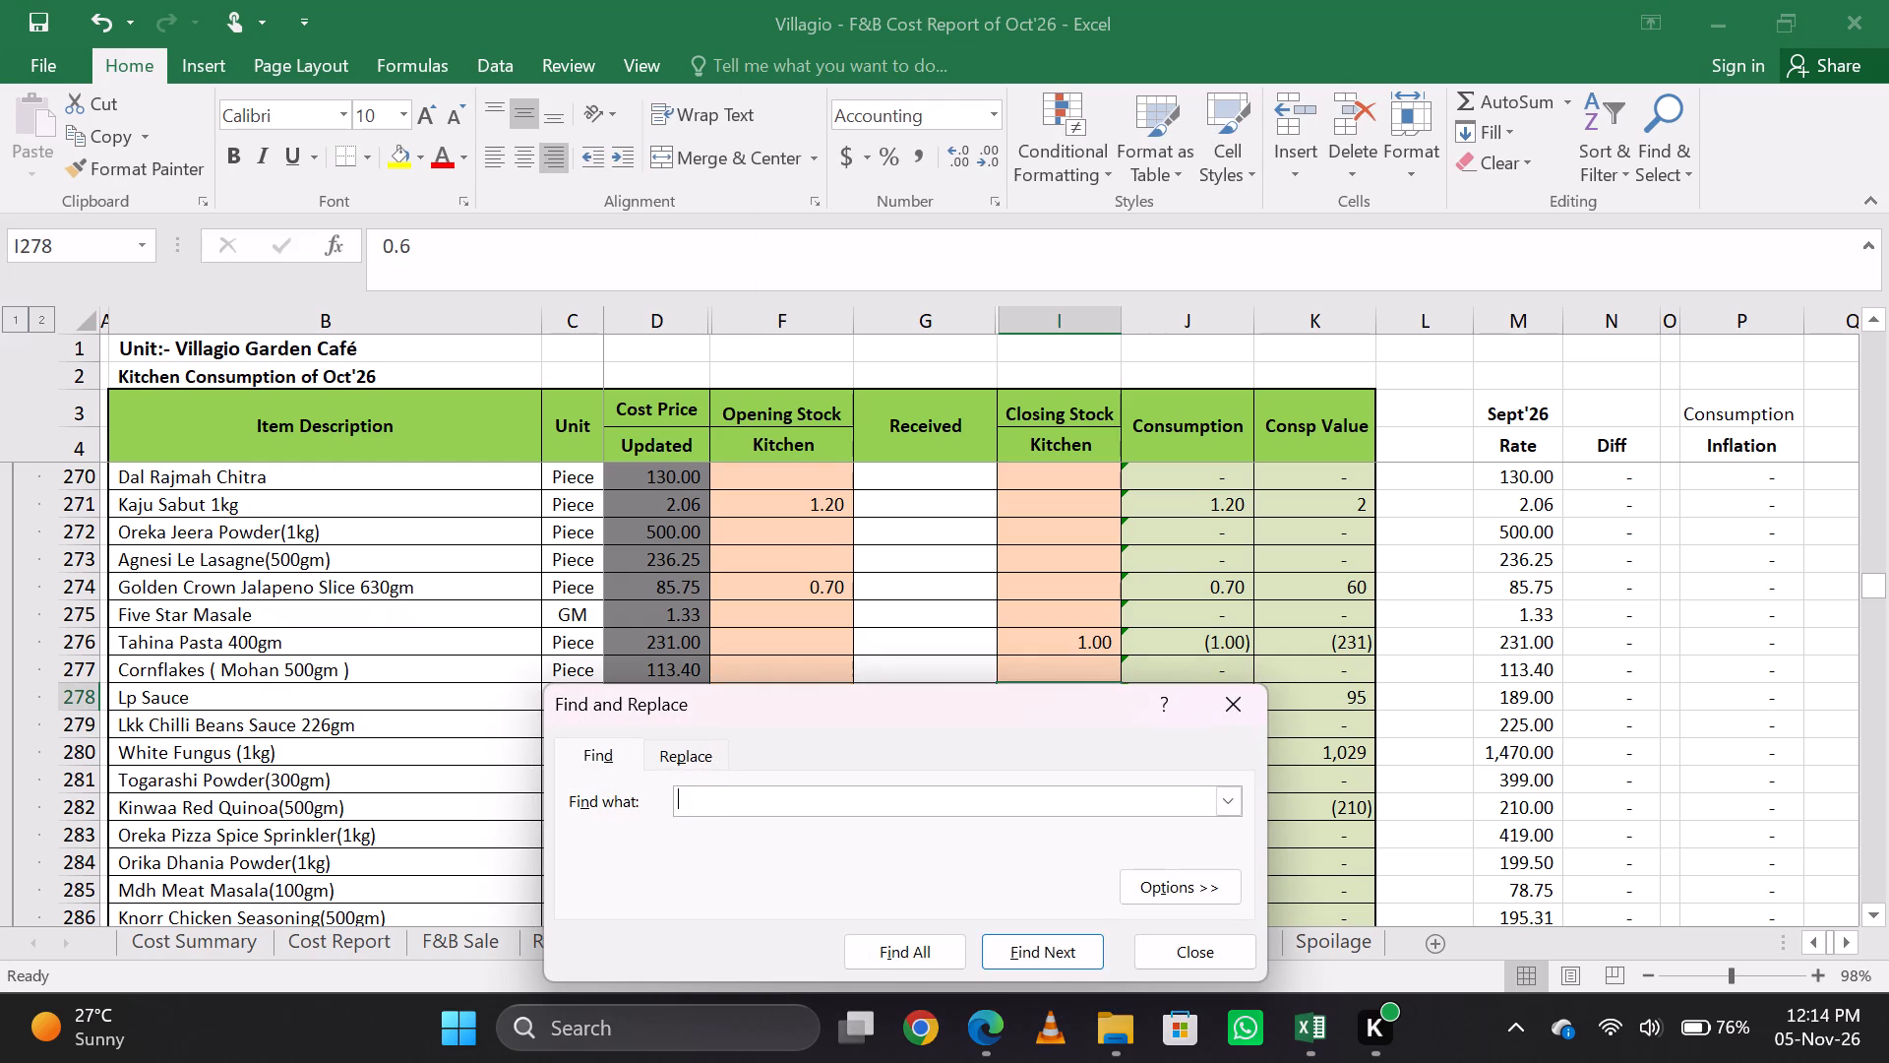
key("BackSpace")
type("hp sa")
key("Return")
key("Escape")
key("Right")
key("Right")
key("Right")
key("Right")
key("Right")
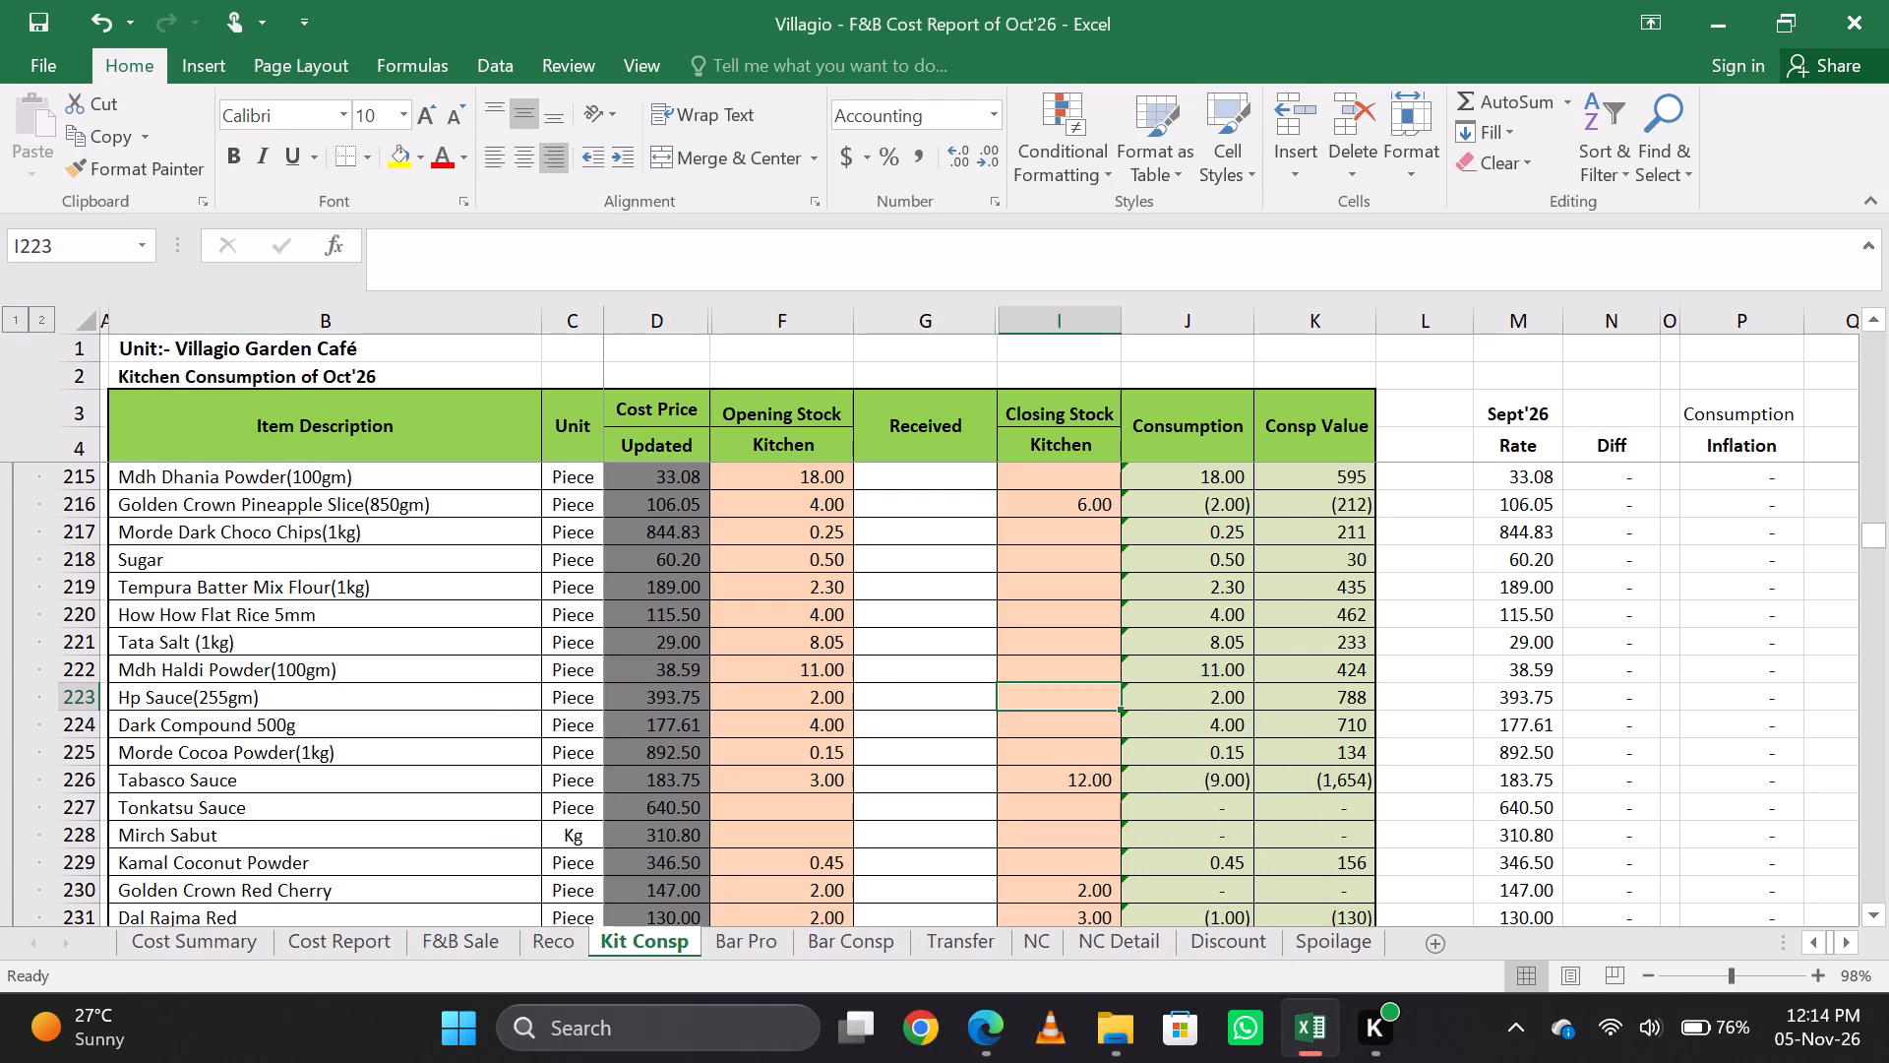
key("period")
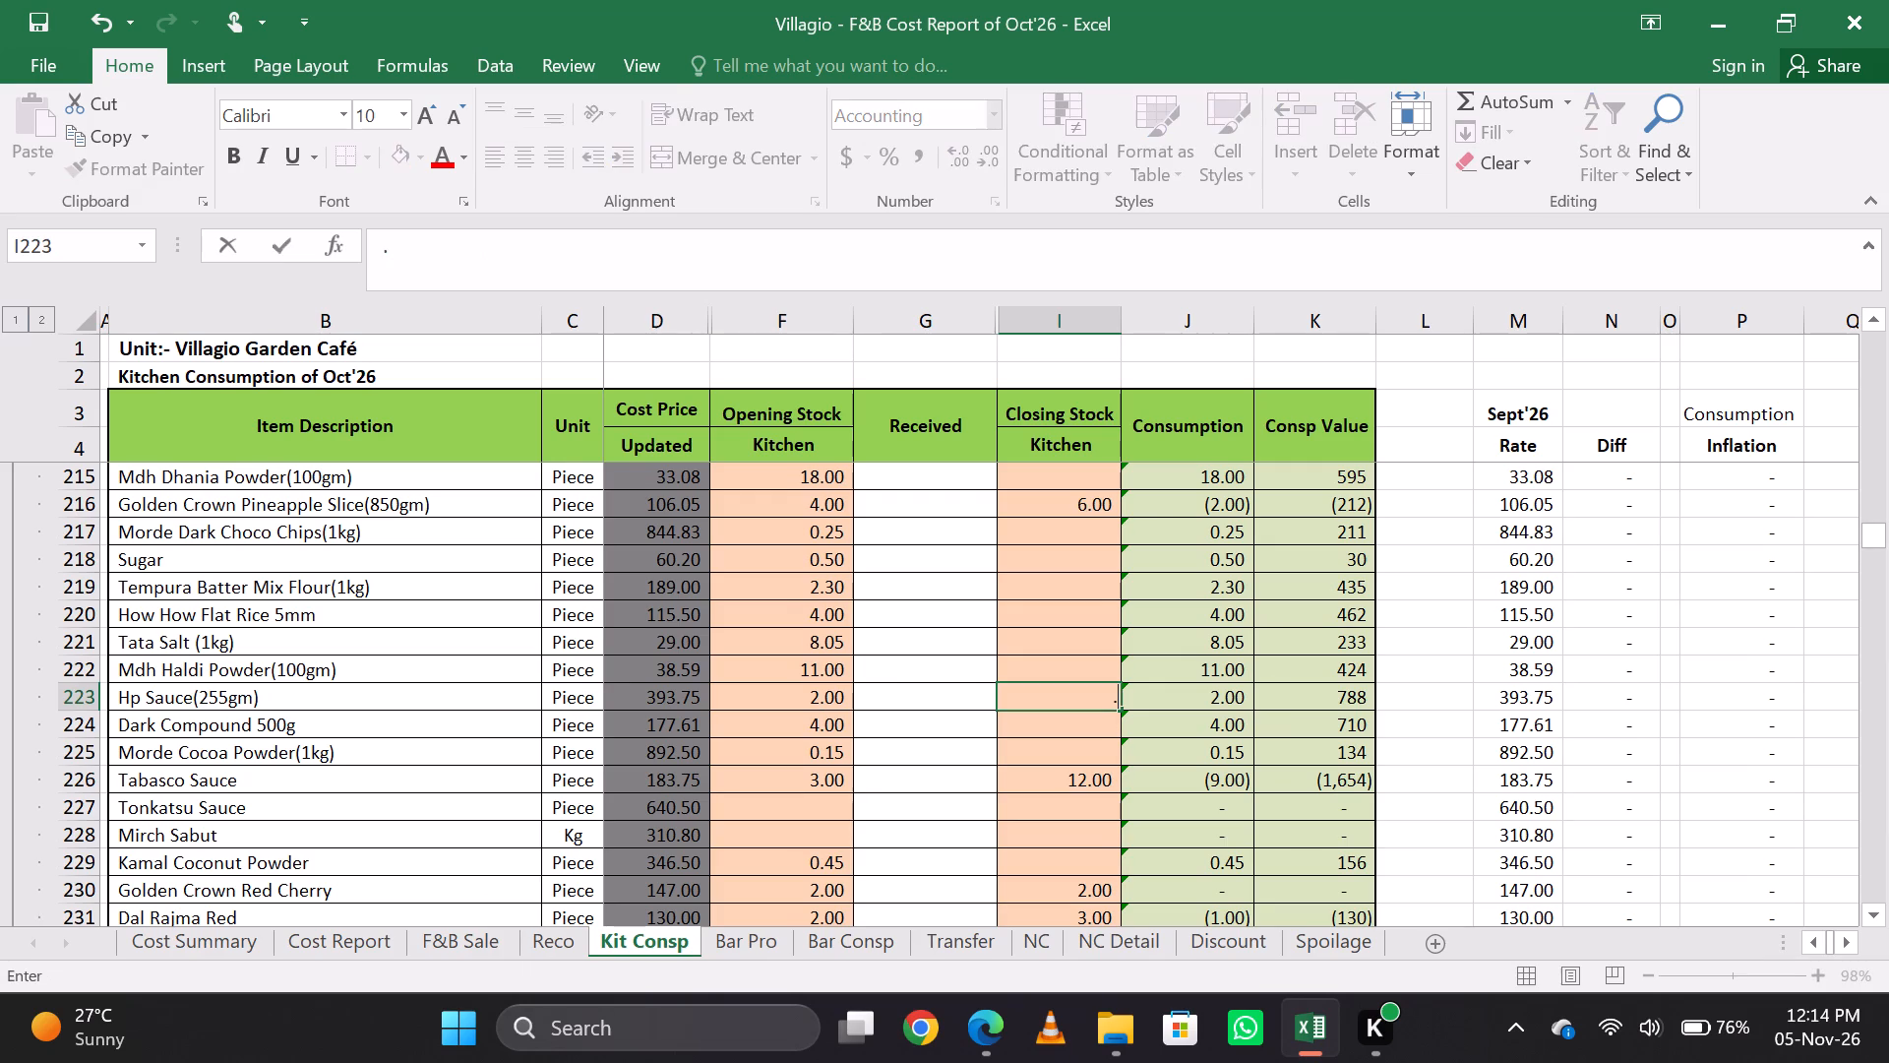
type("55")
key("Return")
Find Premium Dark Soya Sauce(500ml) by searching for "dark s" and enter 0.2 as its kitchen closing stock.
key("ctrl+f")
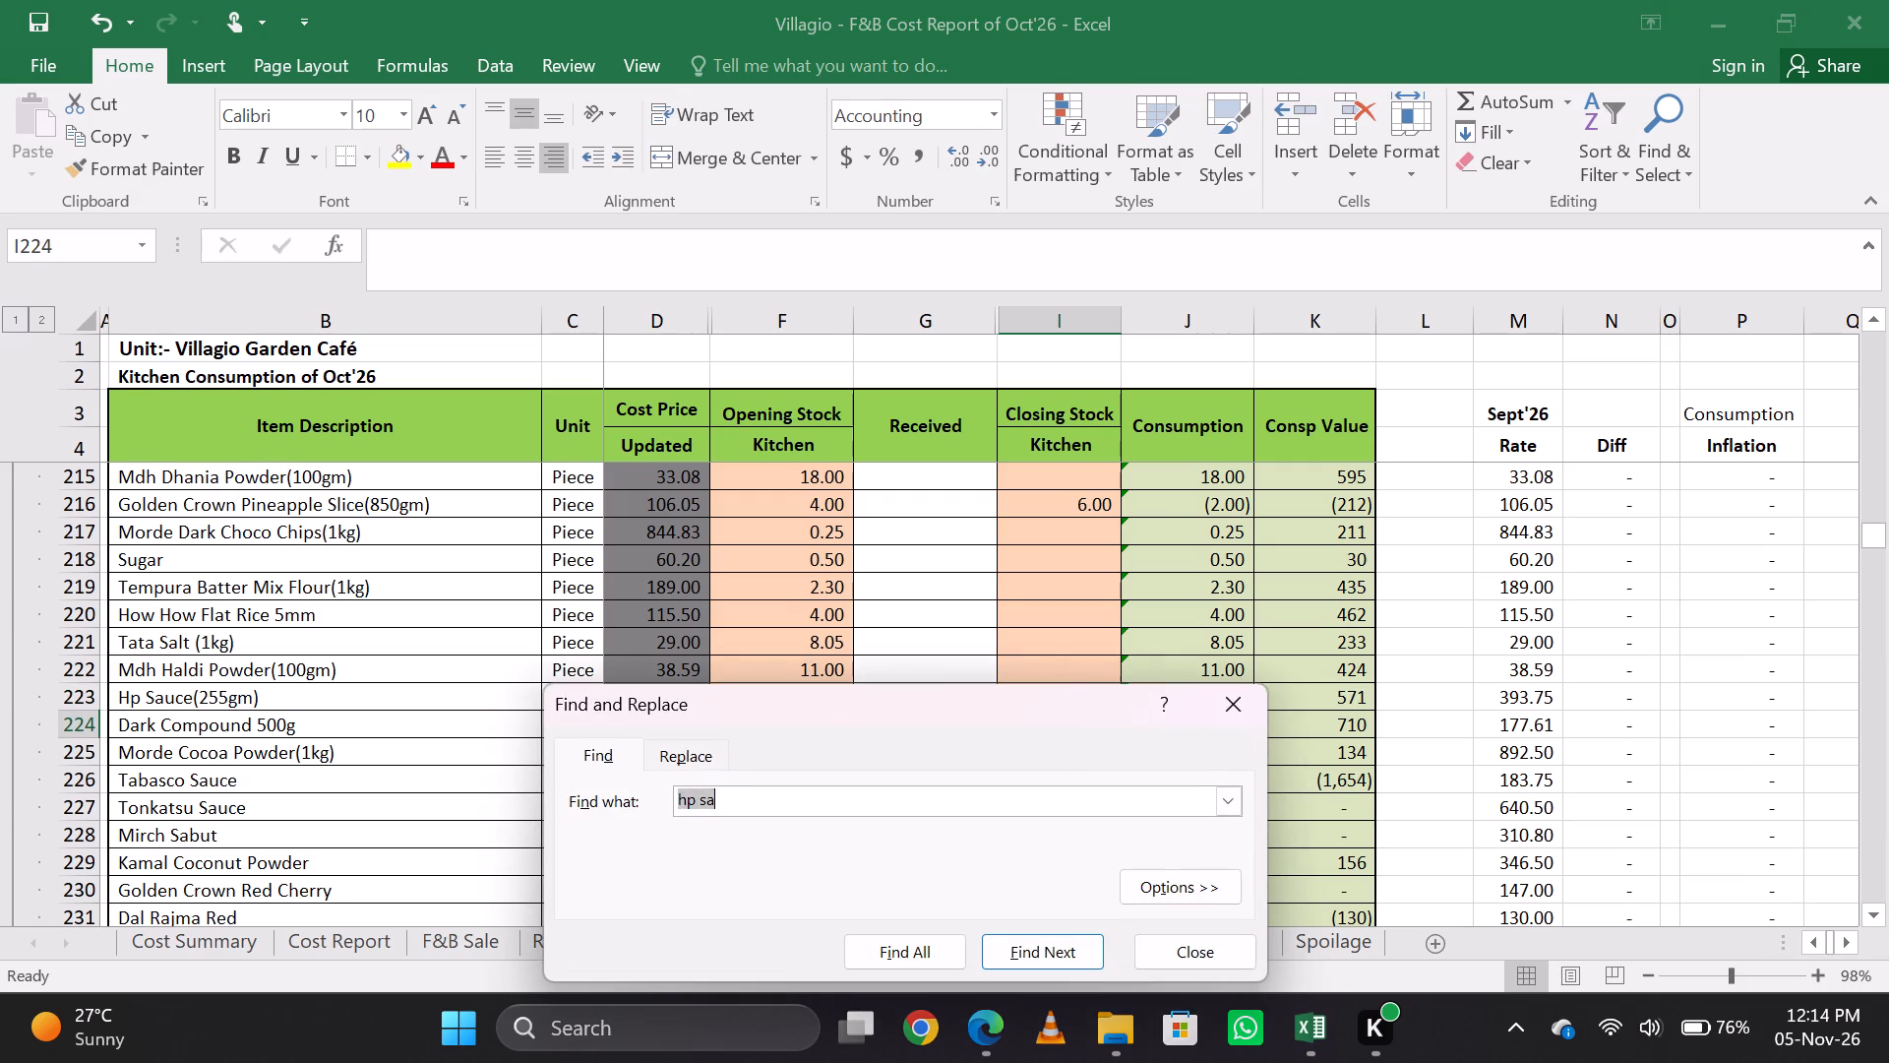
key("BackSpace")
type("dark s")
key("Return")
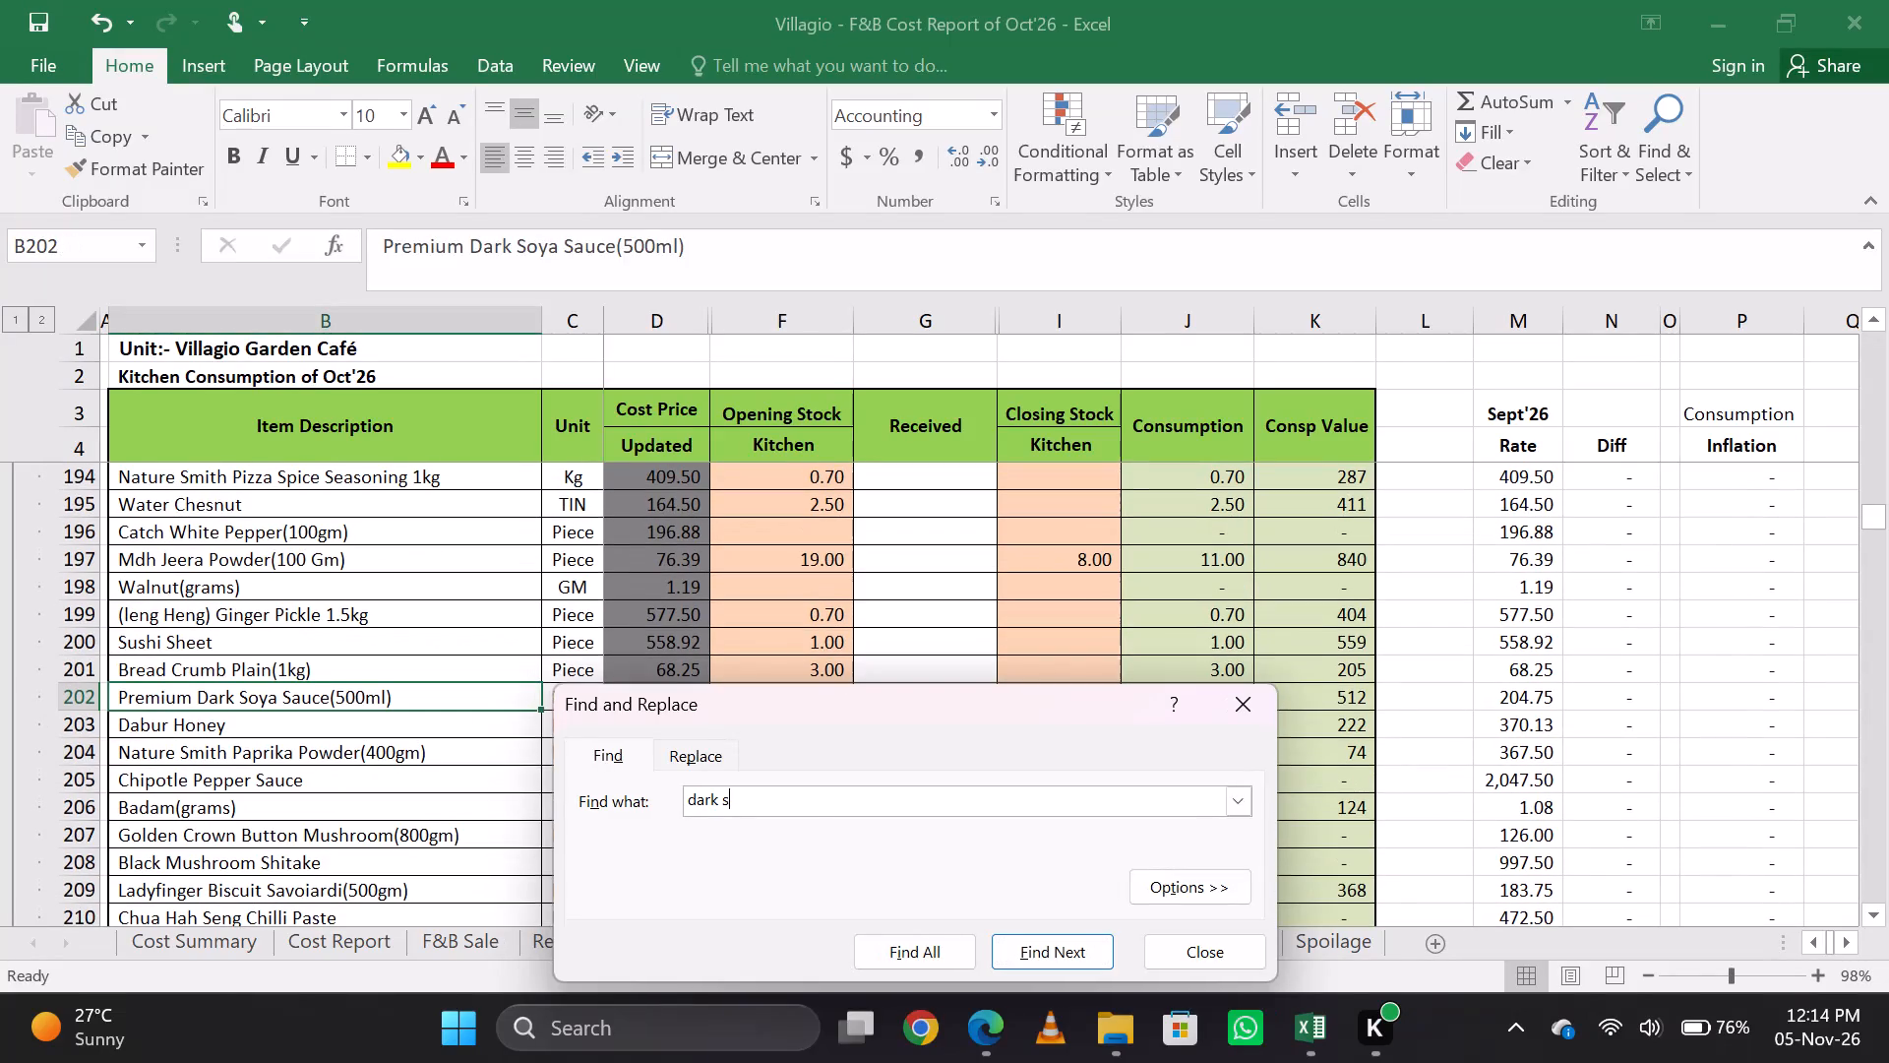
key("Escape")
key("Right")
key("Right")
key("Right")
key("Right")
key("Right")
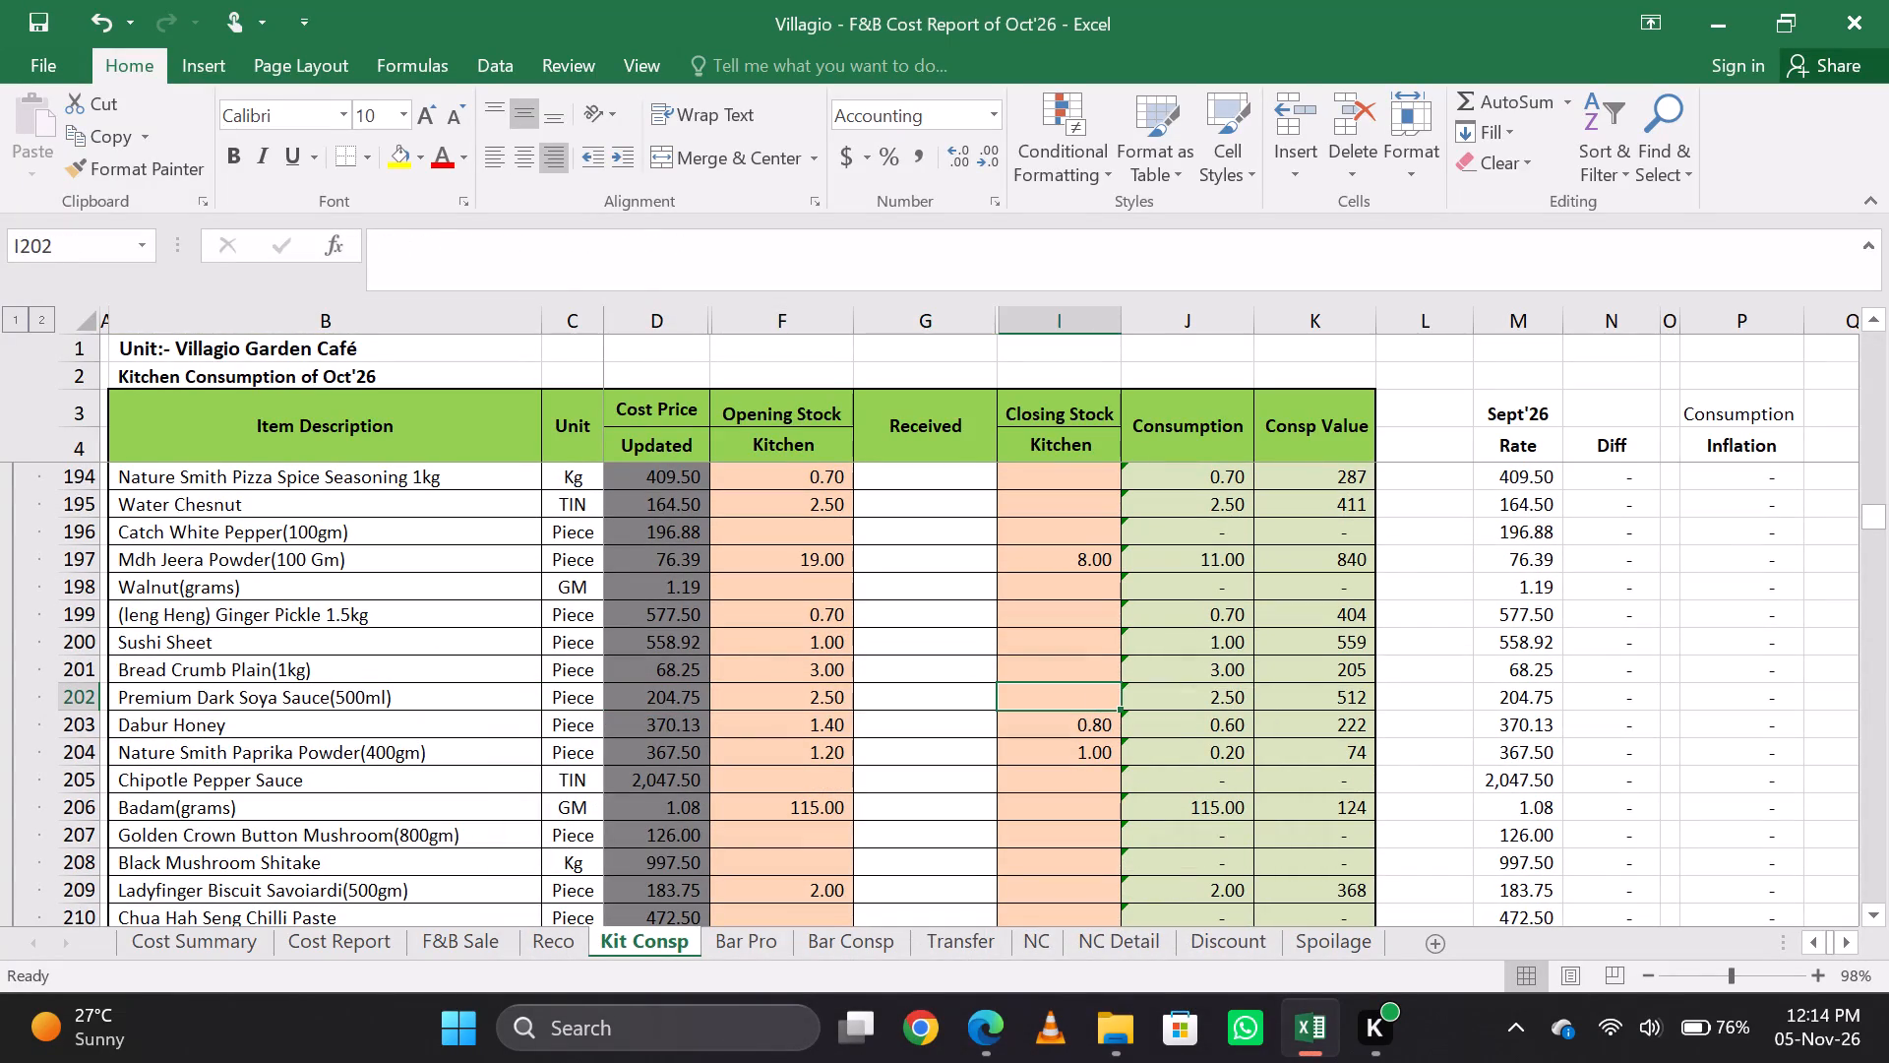
type(".2")
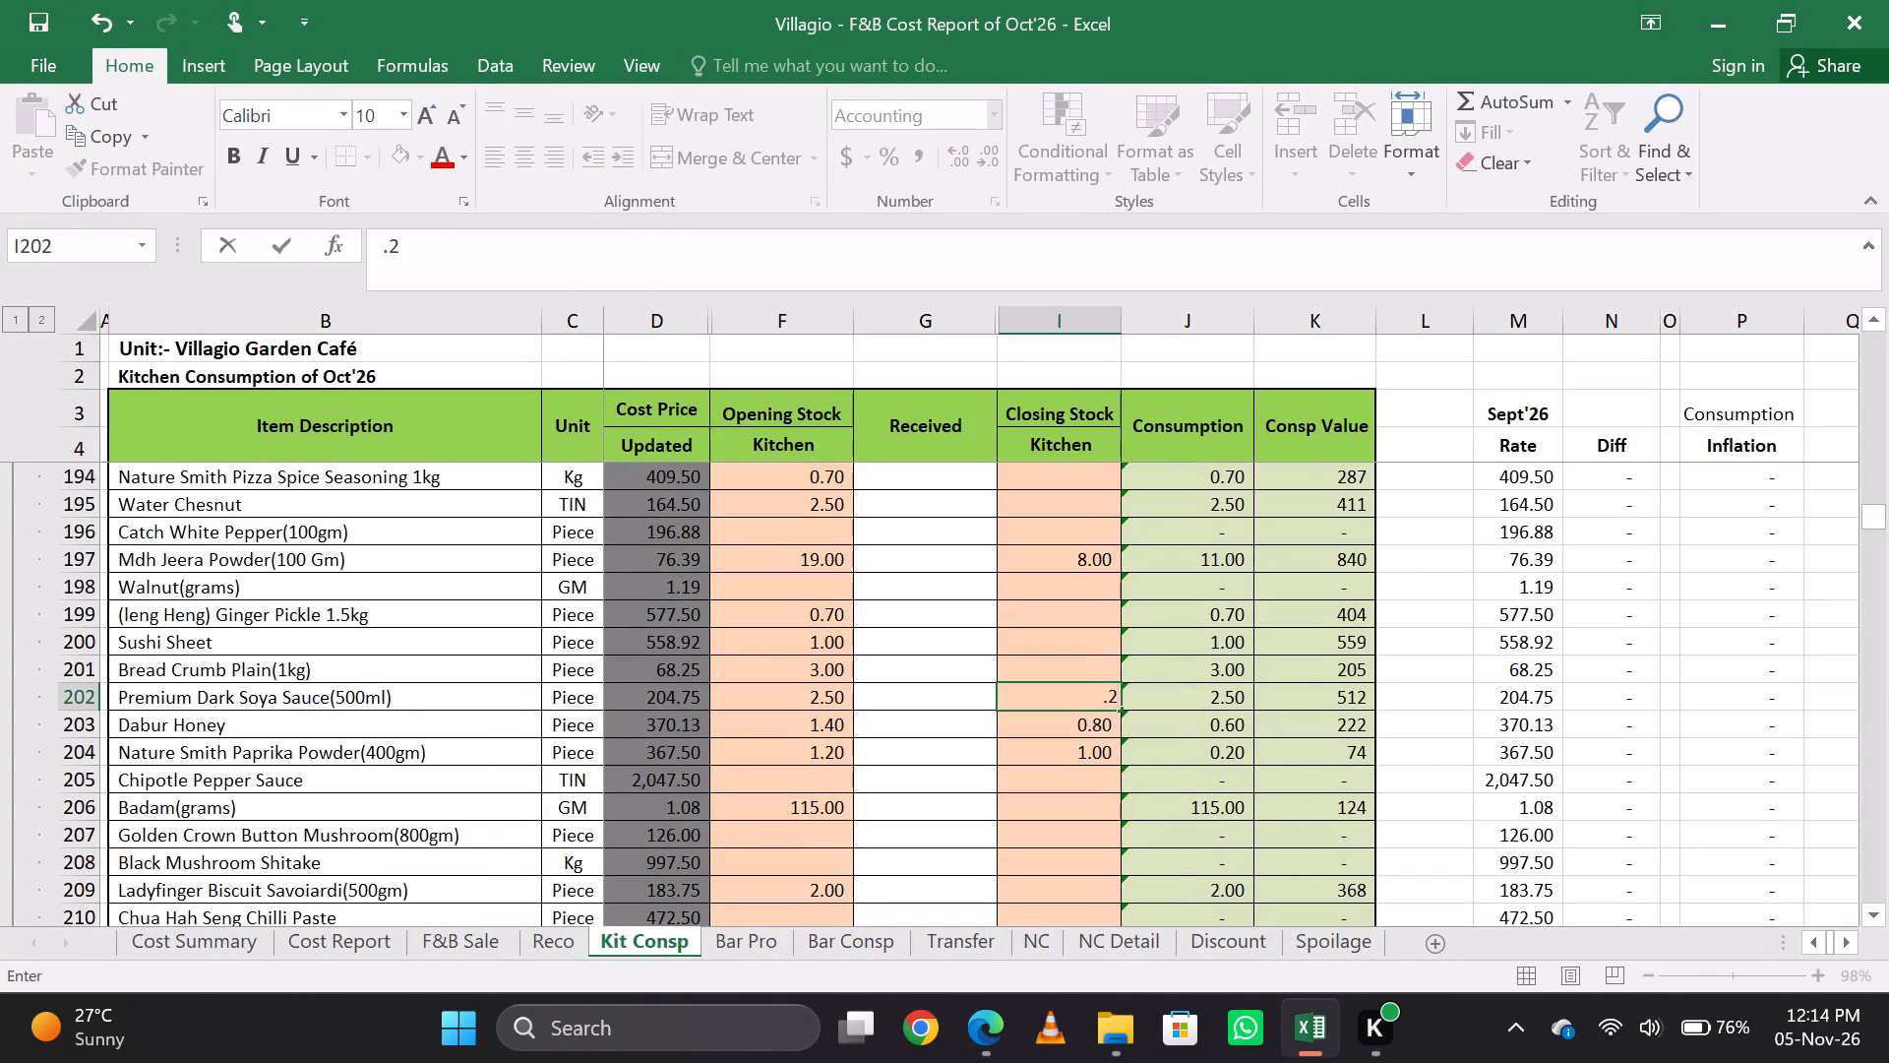
key("Up")
key("Down")
key("Down")
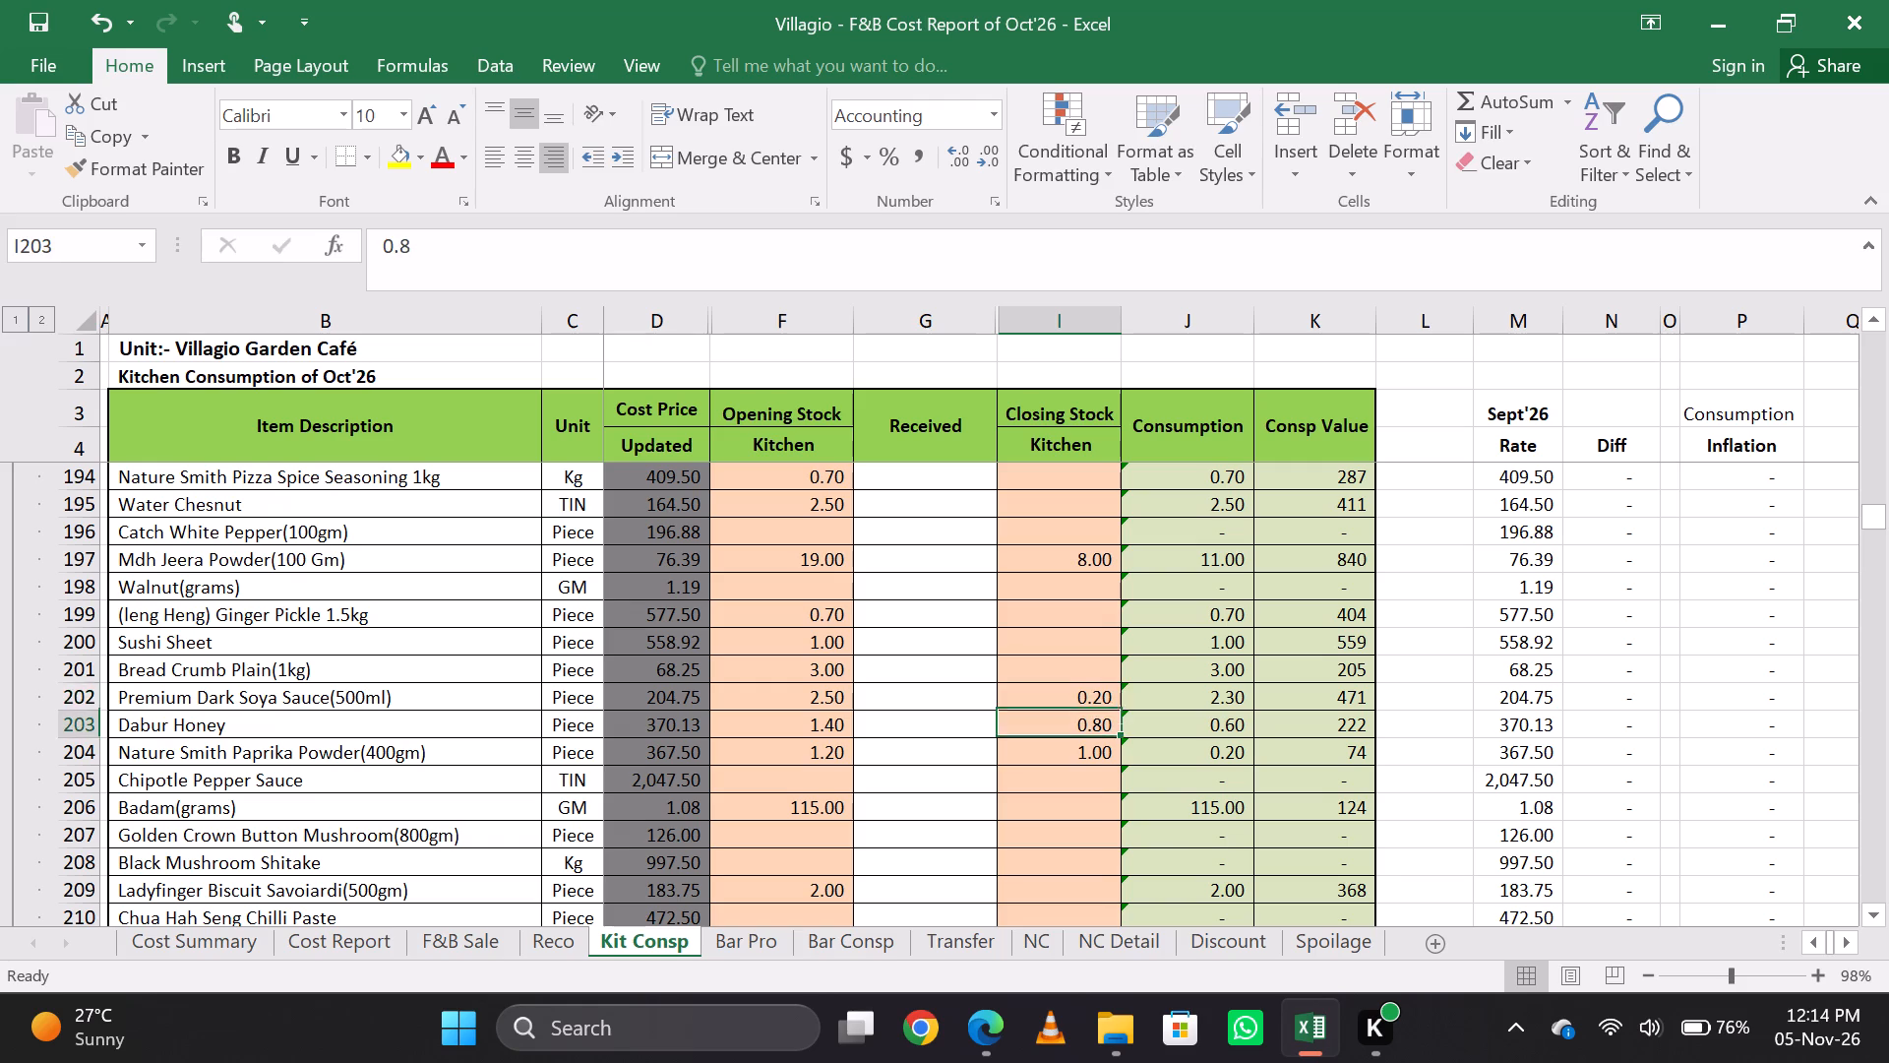
Change the kitchen closing stock of Premium Dark Soya Sauce(500ml) to 0.4.
key("Up")
type(".4")
key("Down")
key("Up")
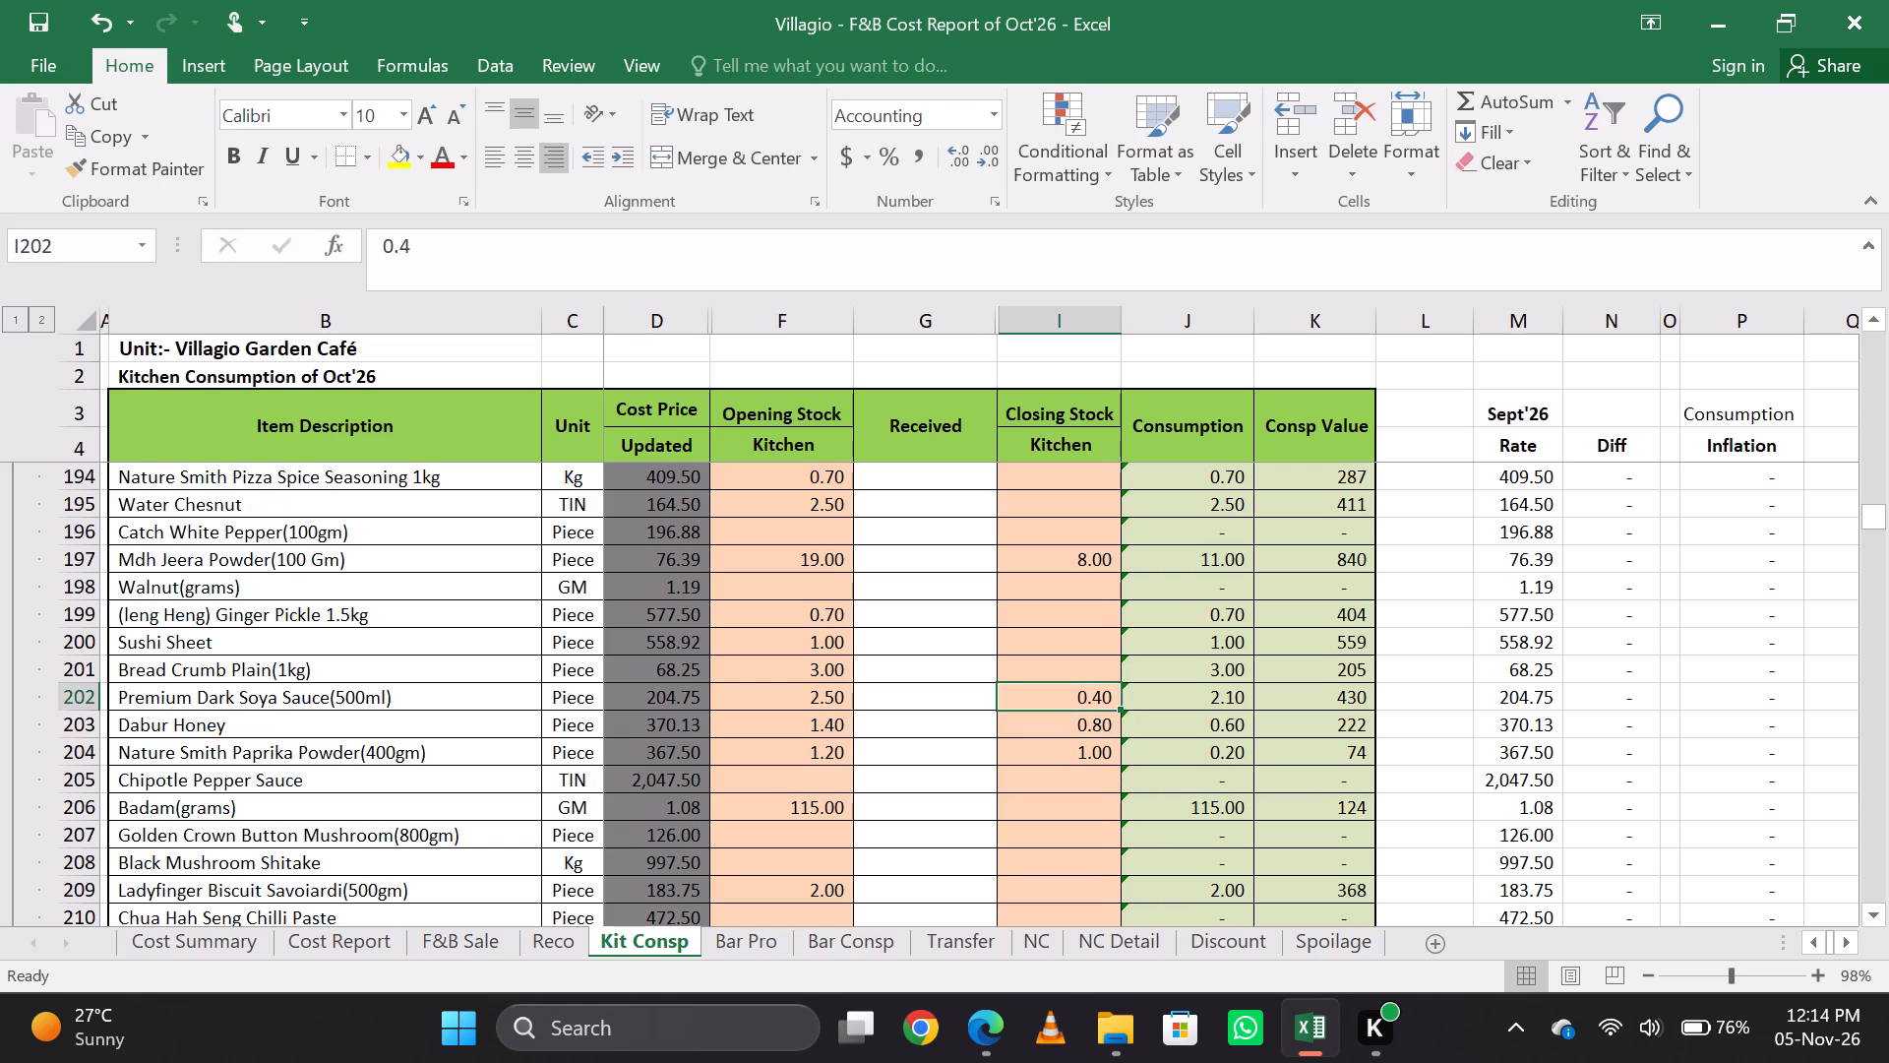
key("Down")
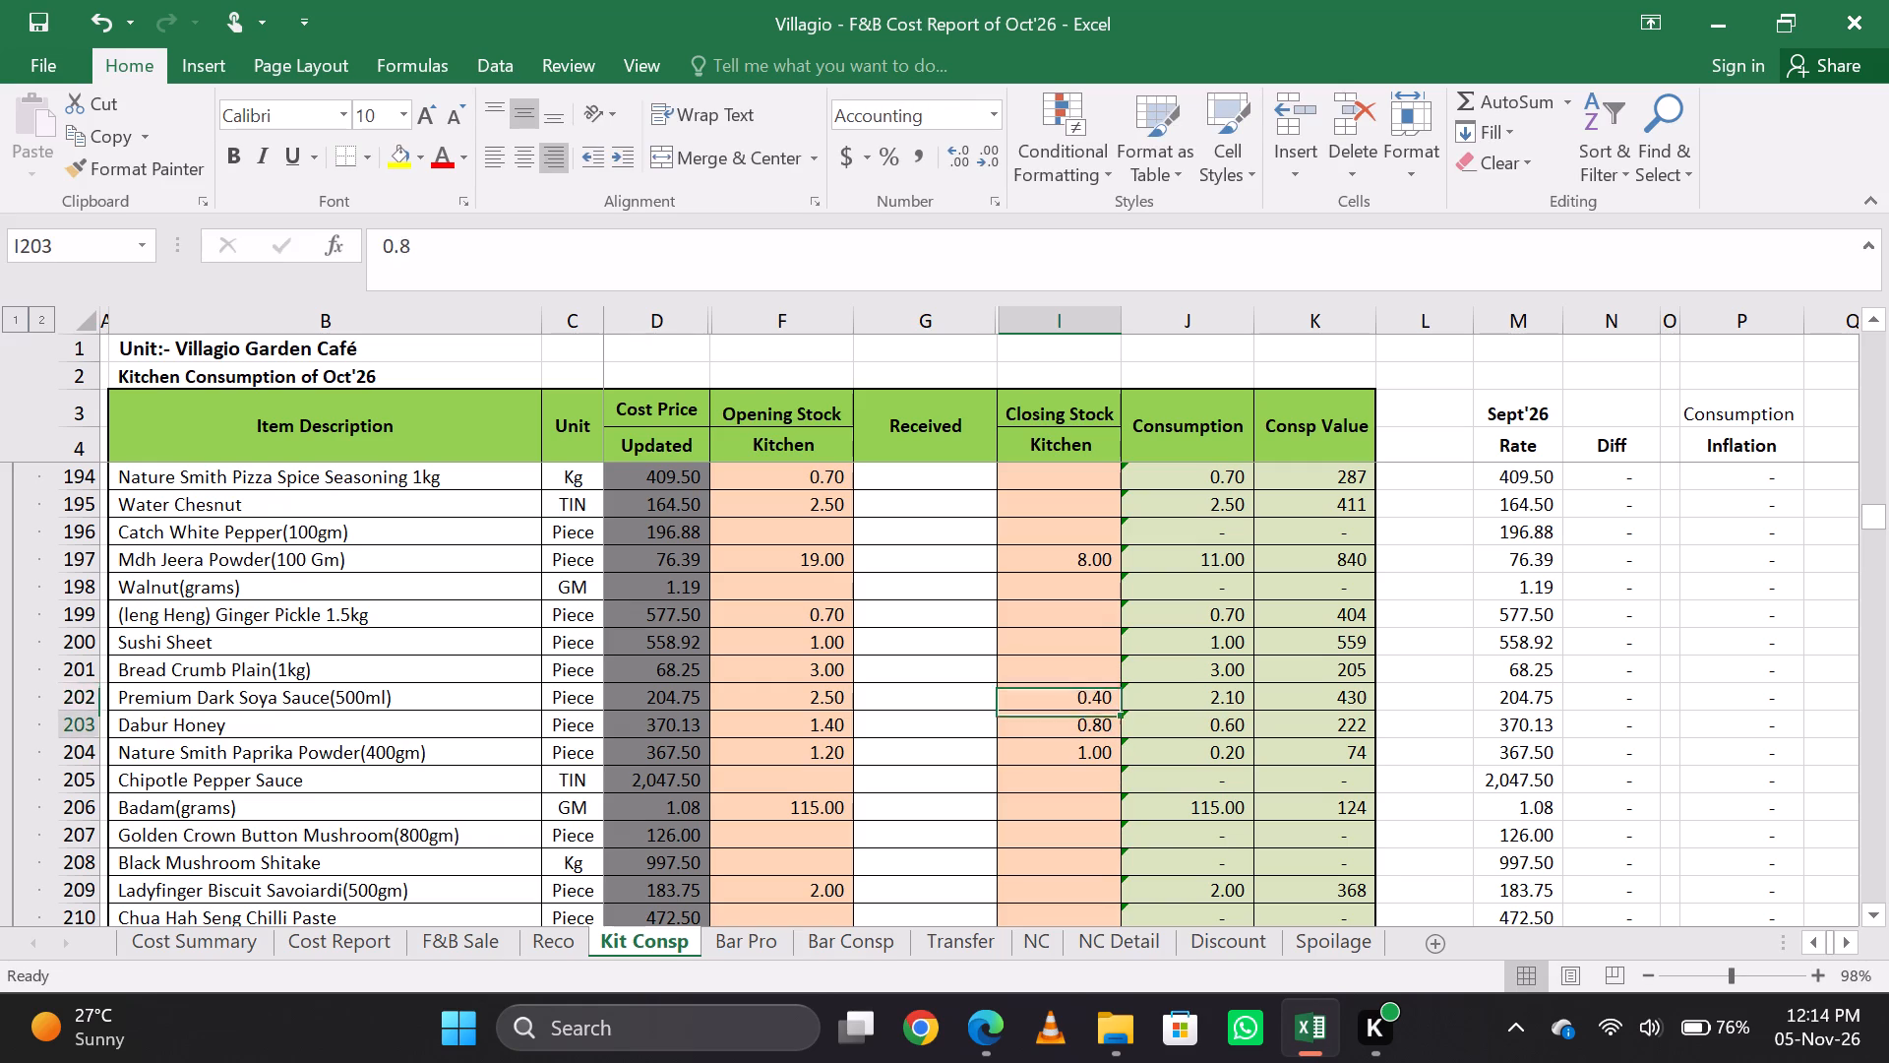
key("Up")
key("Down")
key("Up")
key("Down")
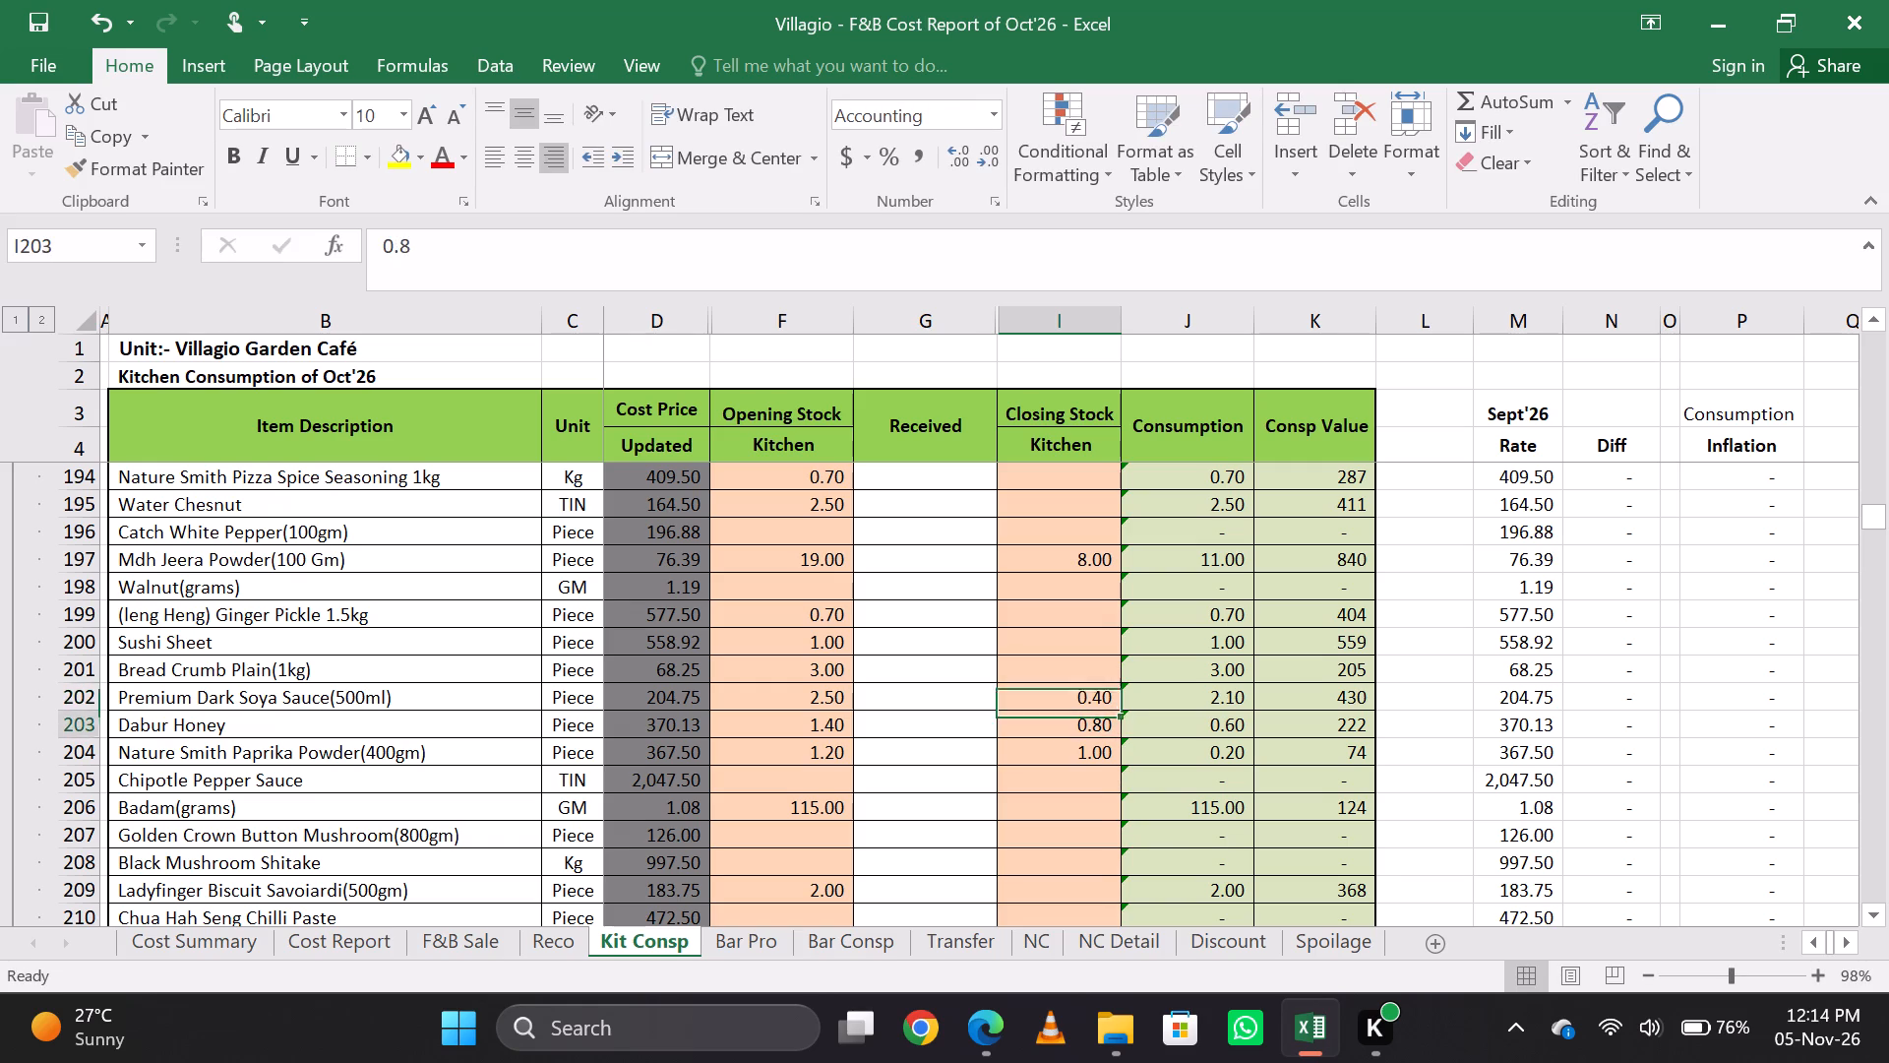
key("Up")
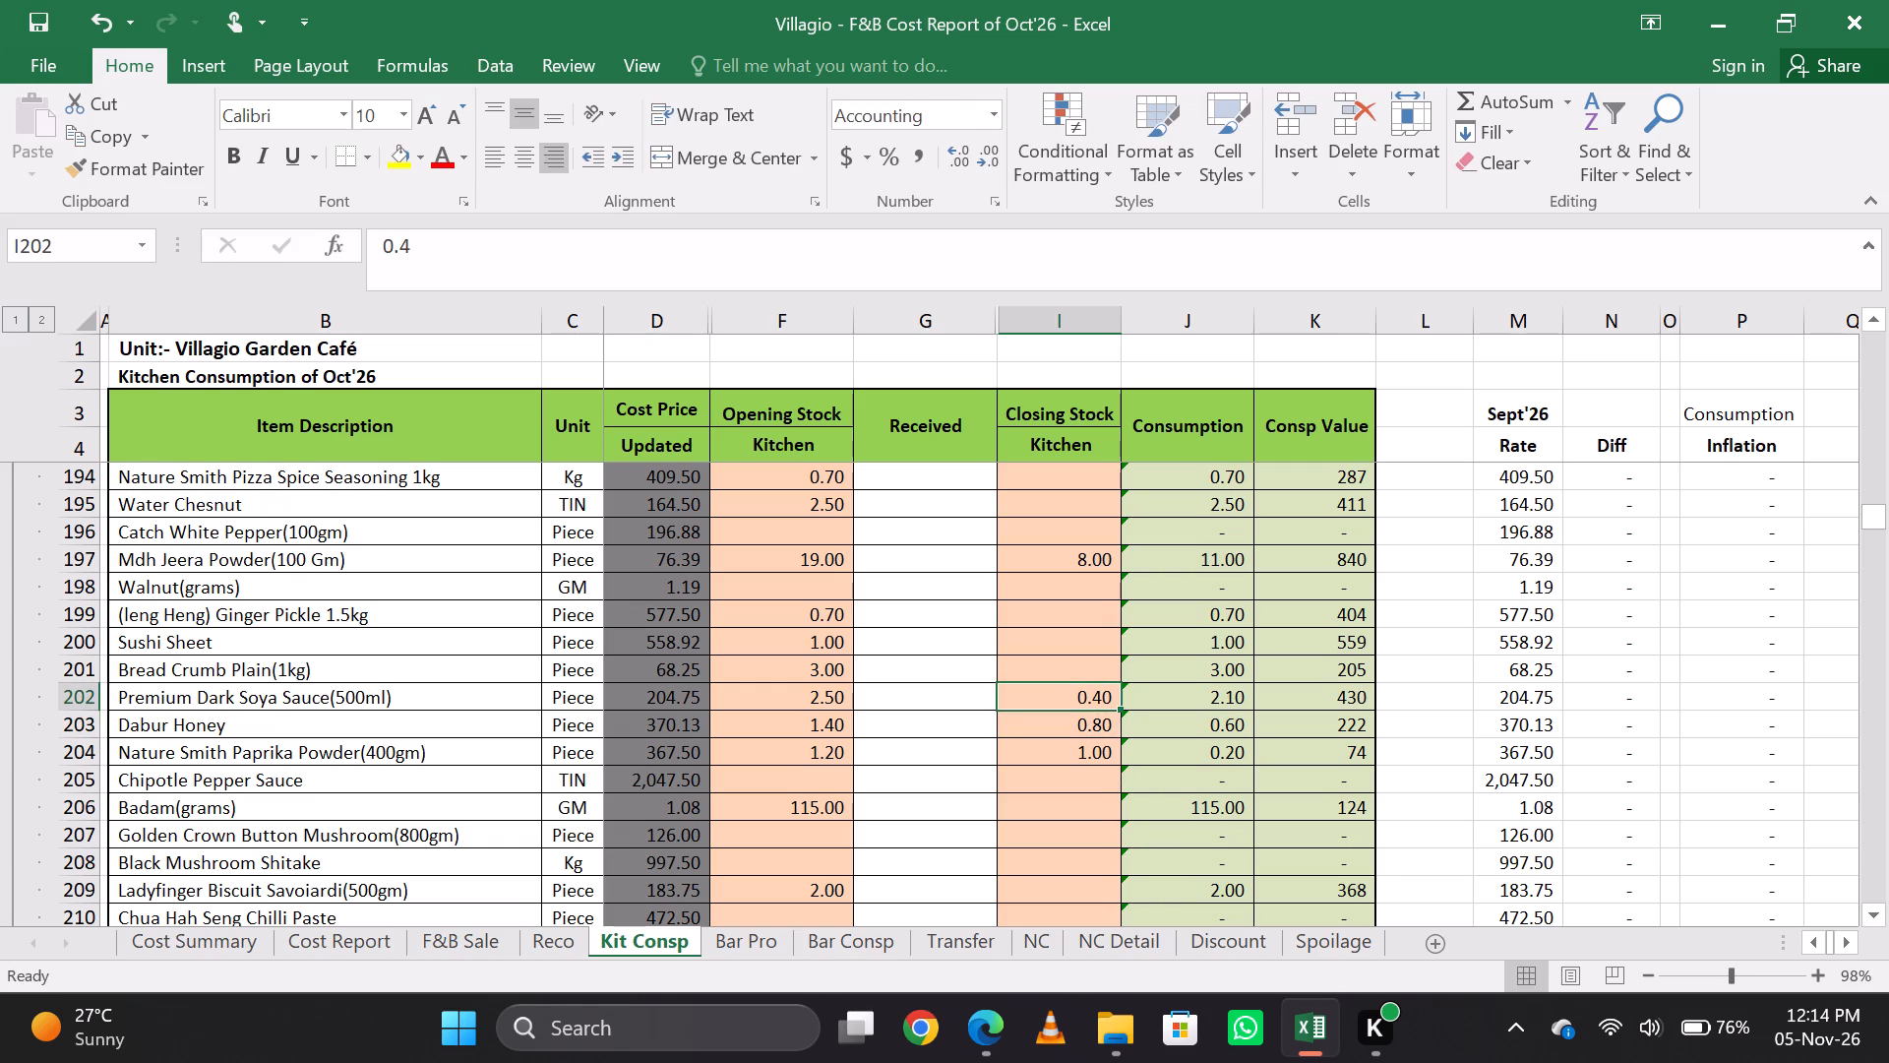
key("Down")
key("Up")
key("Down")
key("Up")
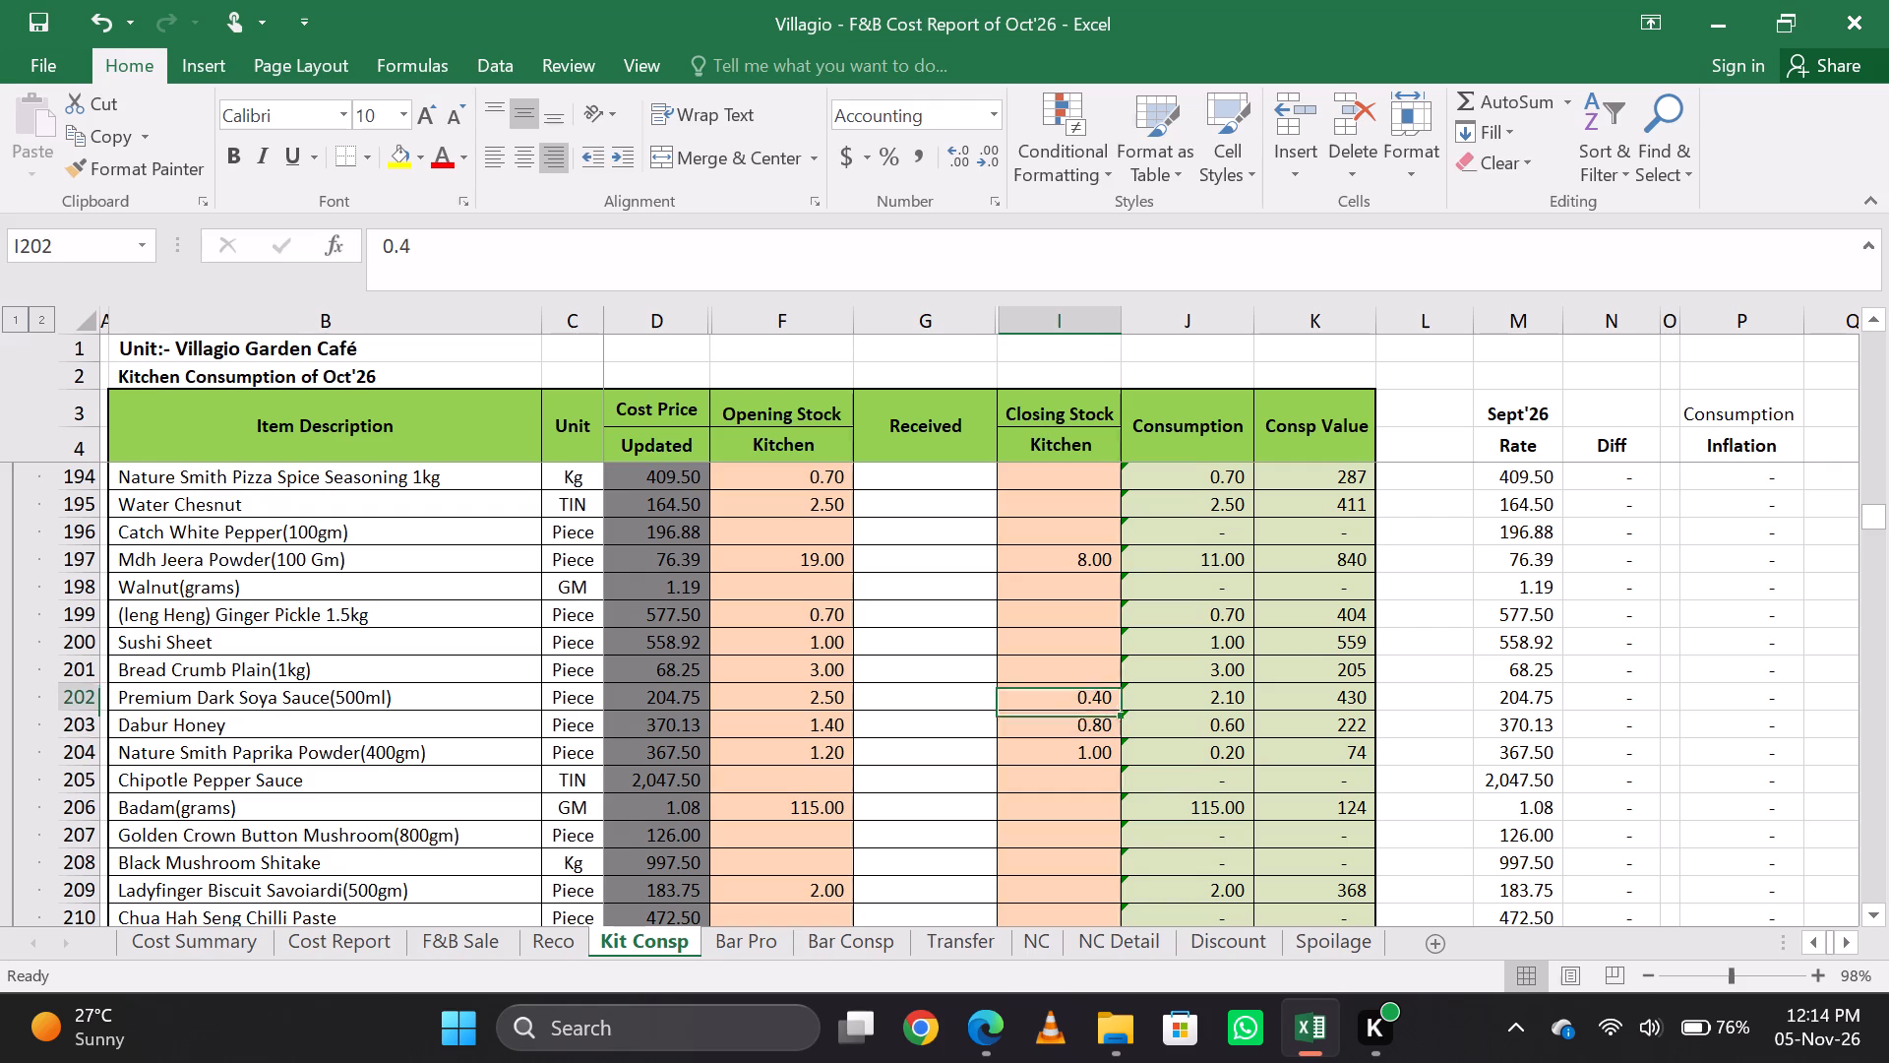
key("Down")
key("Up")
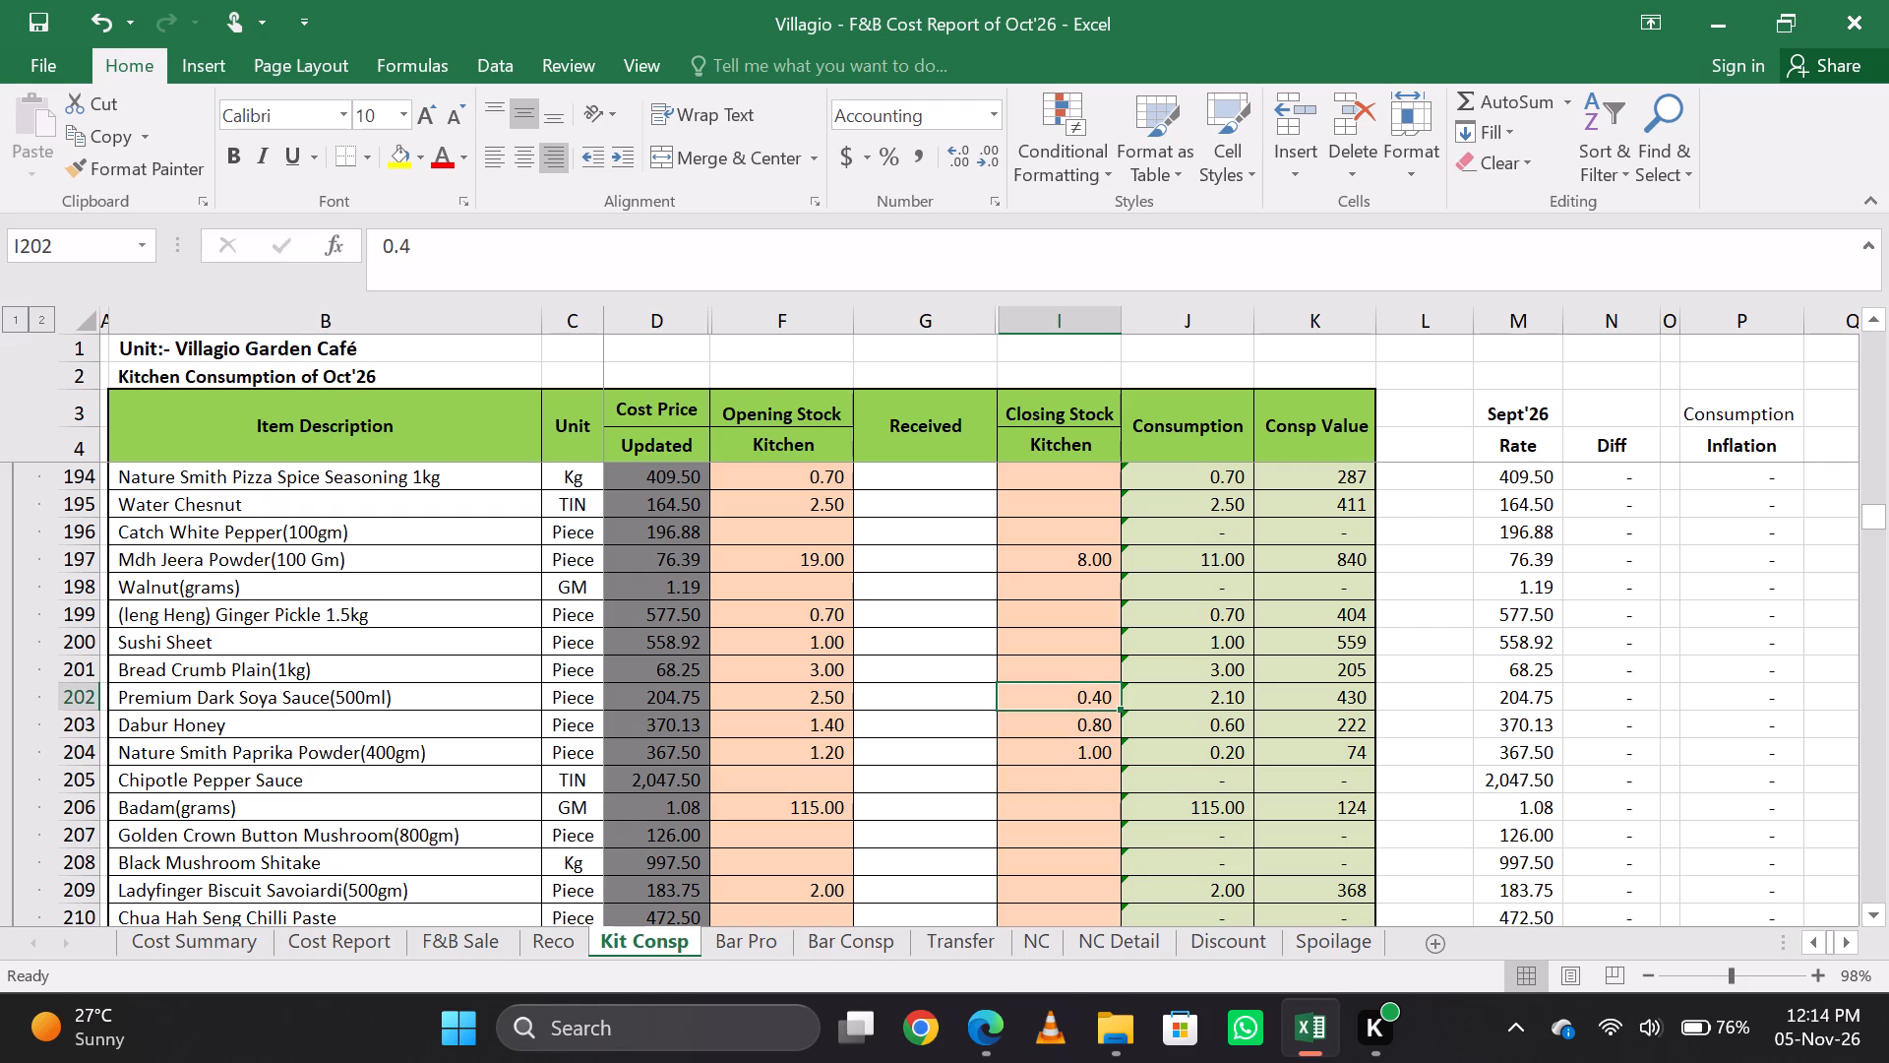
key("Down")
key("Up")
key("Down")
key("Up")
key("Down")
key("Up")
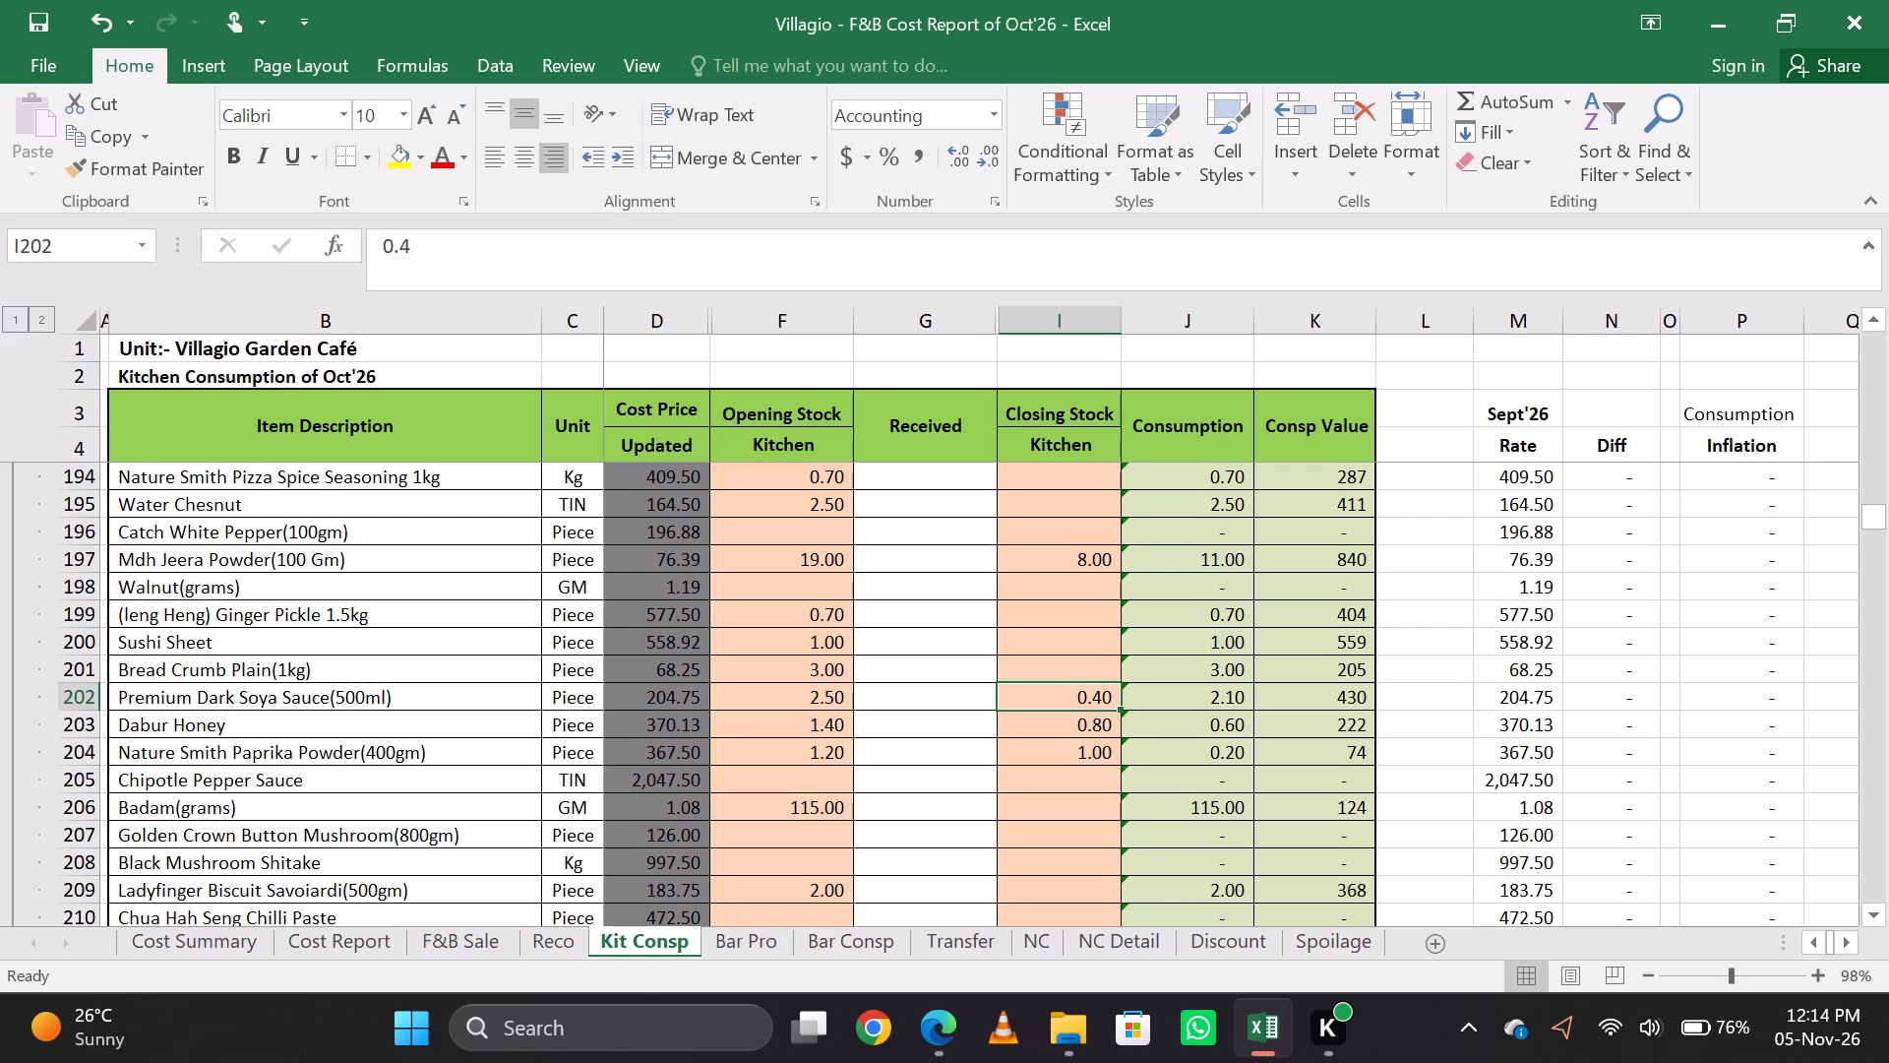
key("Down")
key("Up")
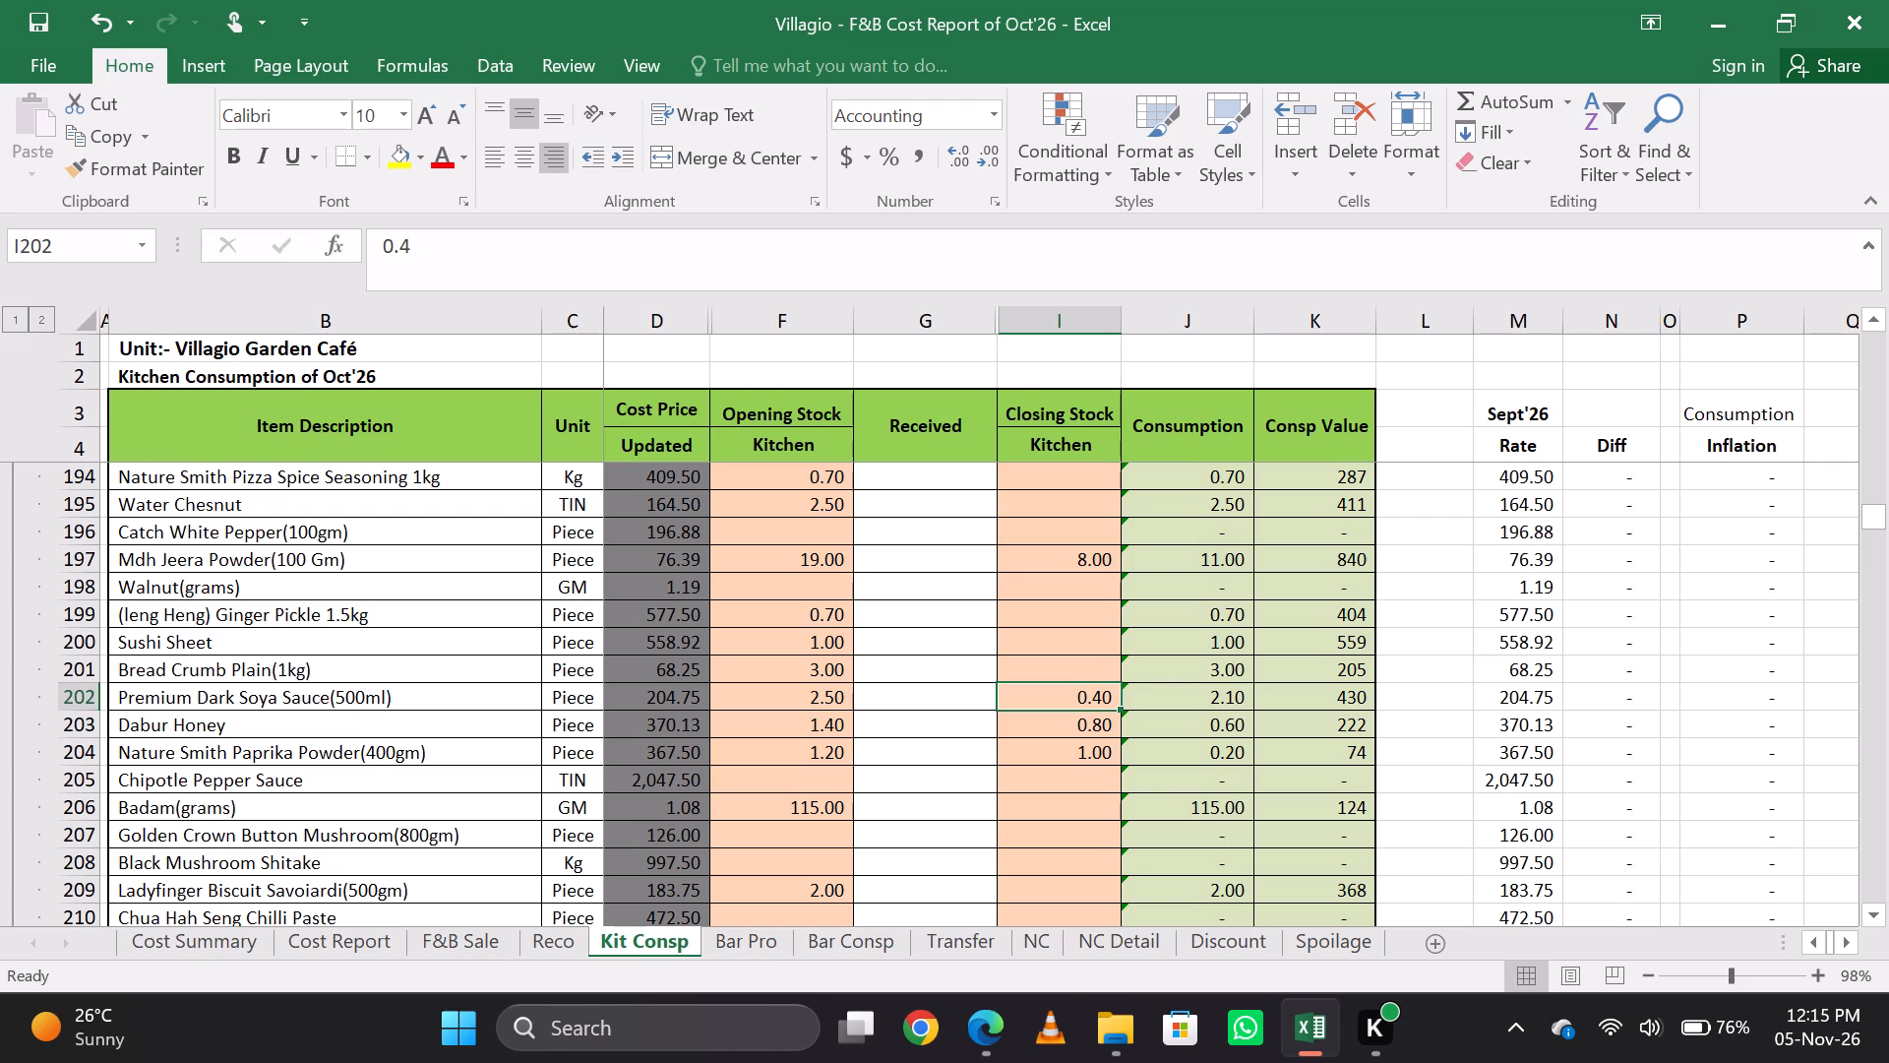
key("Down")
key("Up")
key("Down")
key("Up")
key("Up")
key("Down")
Search for "white p", go past Catch White Pepper(100gm) to Everest White Pepper Powder(100 Gm), and enter 1 as its kitchen closing stock.
key("ctrl+f")
key("BackSpace")
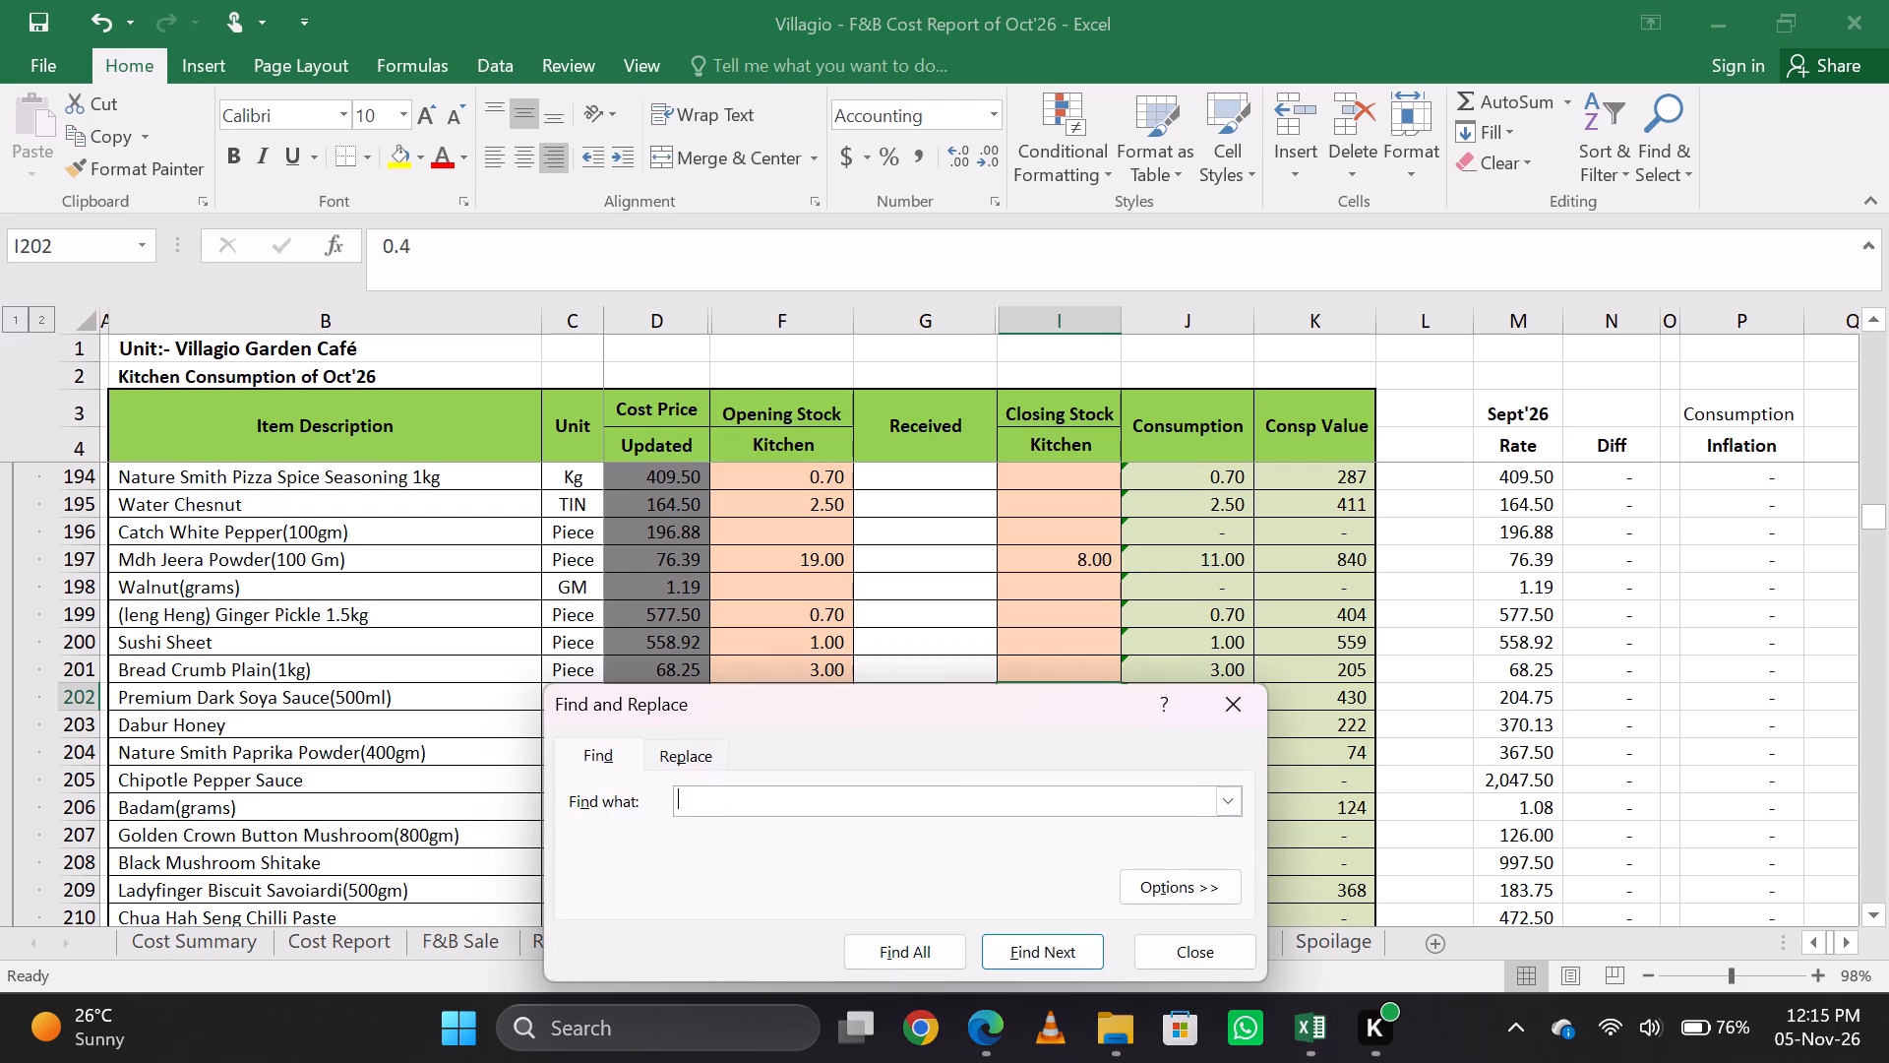
type("white p")
key("Return")
key("Return")
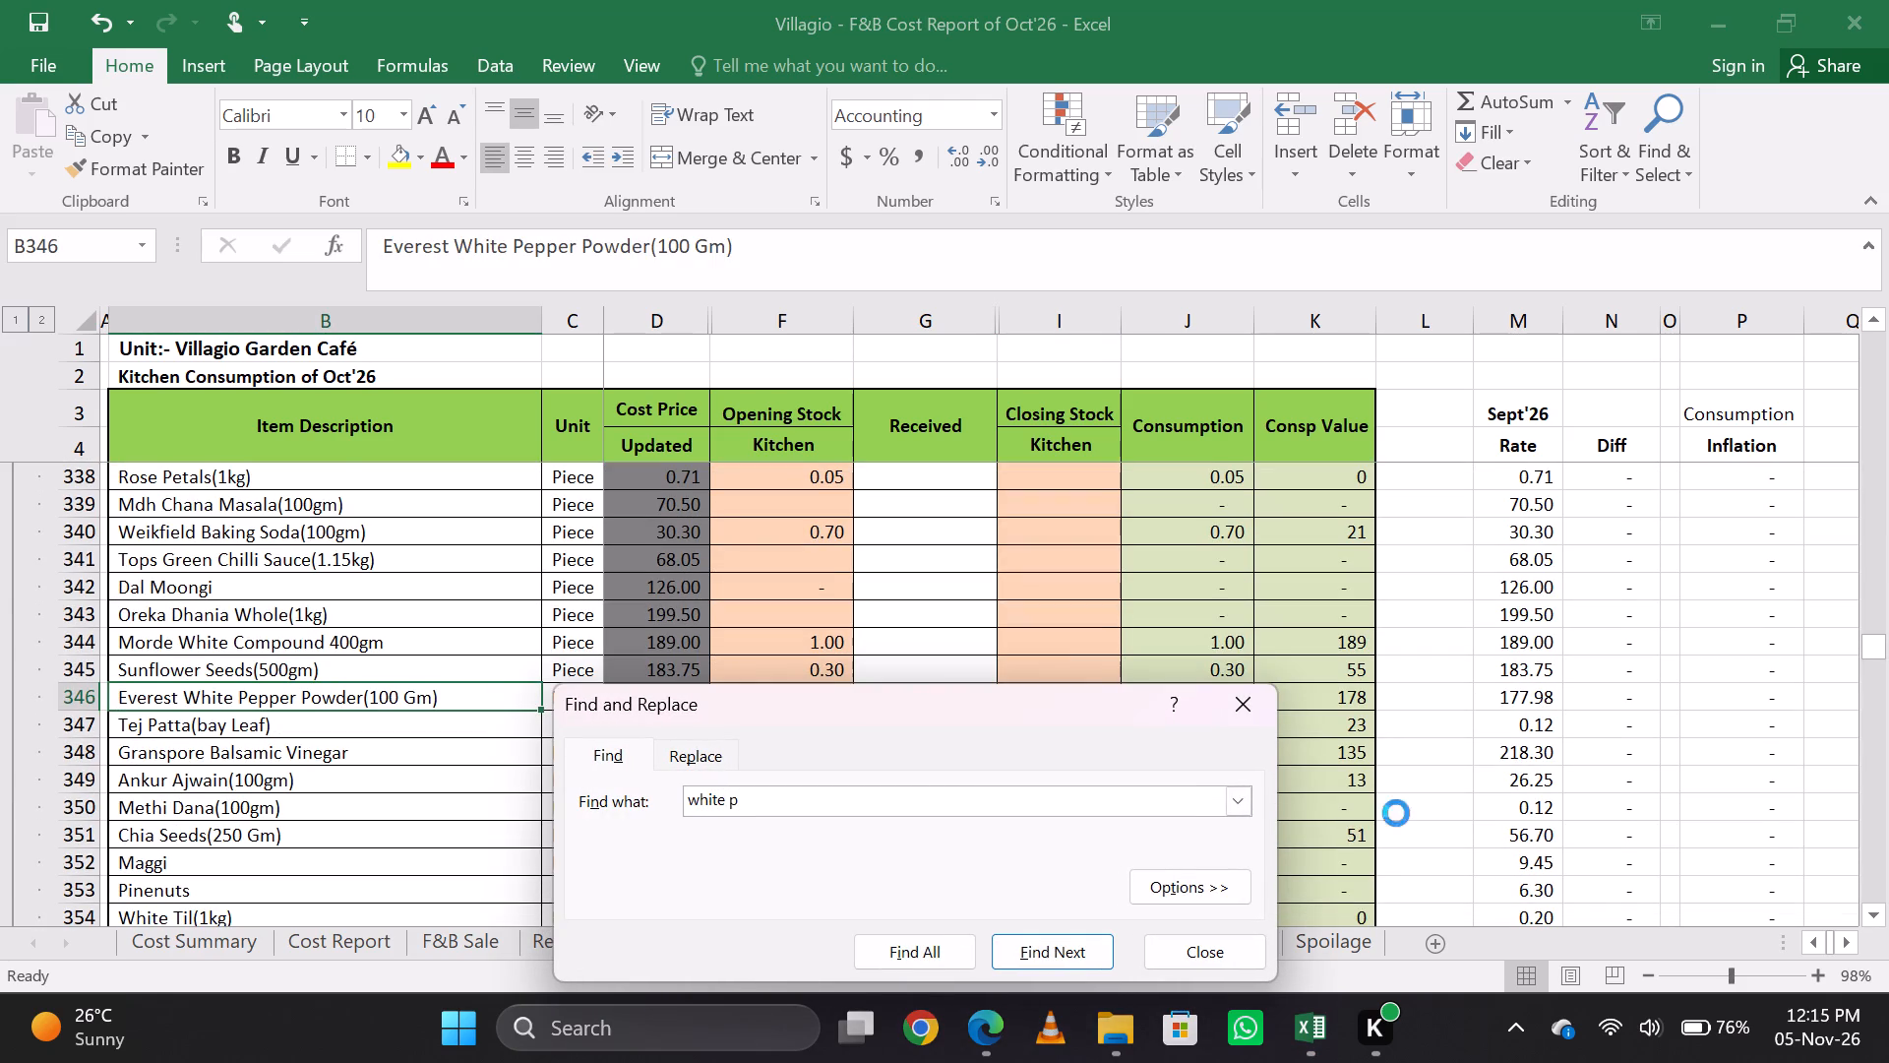
key("Escape")
key("Right")
key("Right")
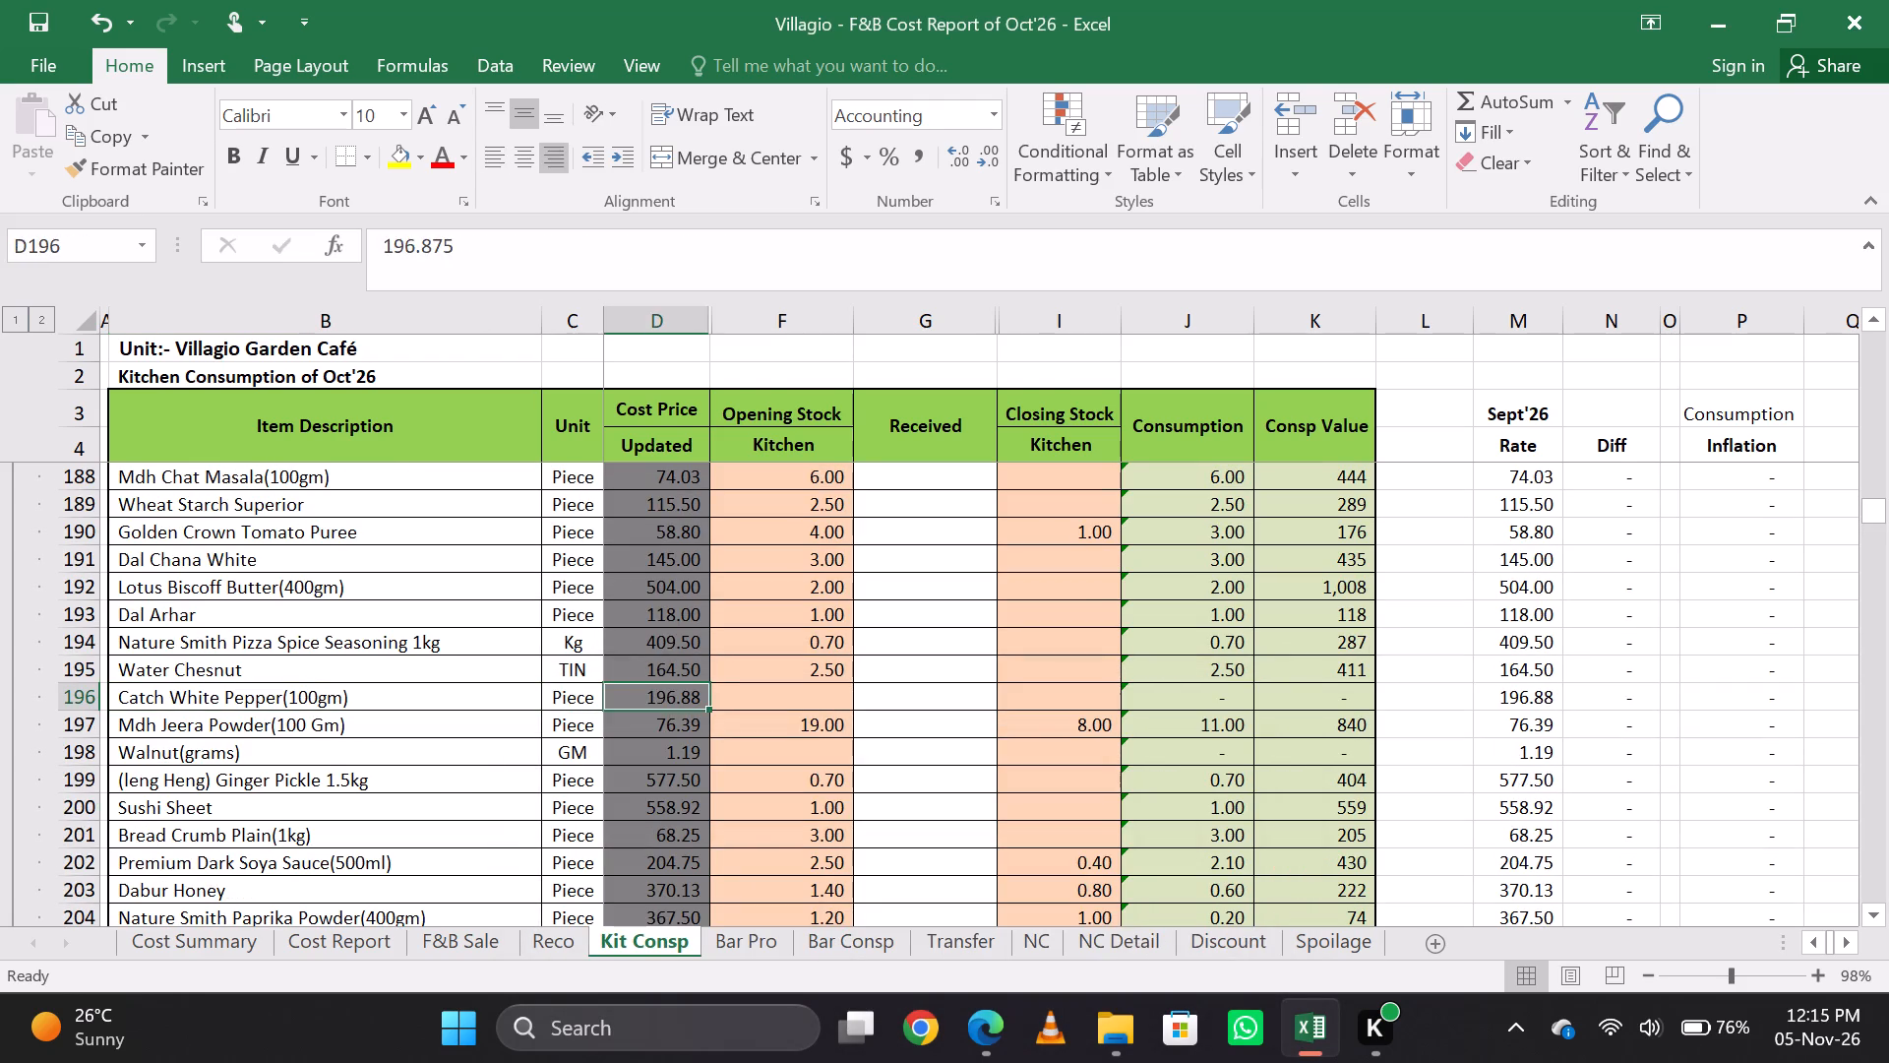
key("Right")
key("Right")
key("ctrl+f")
key("Return")
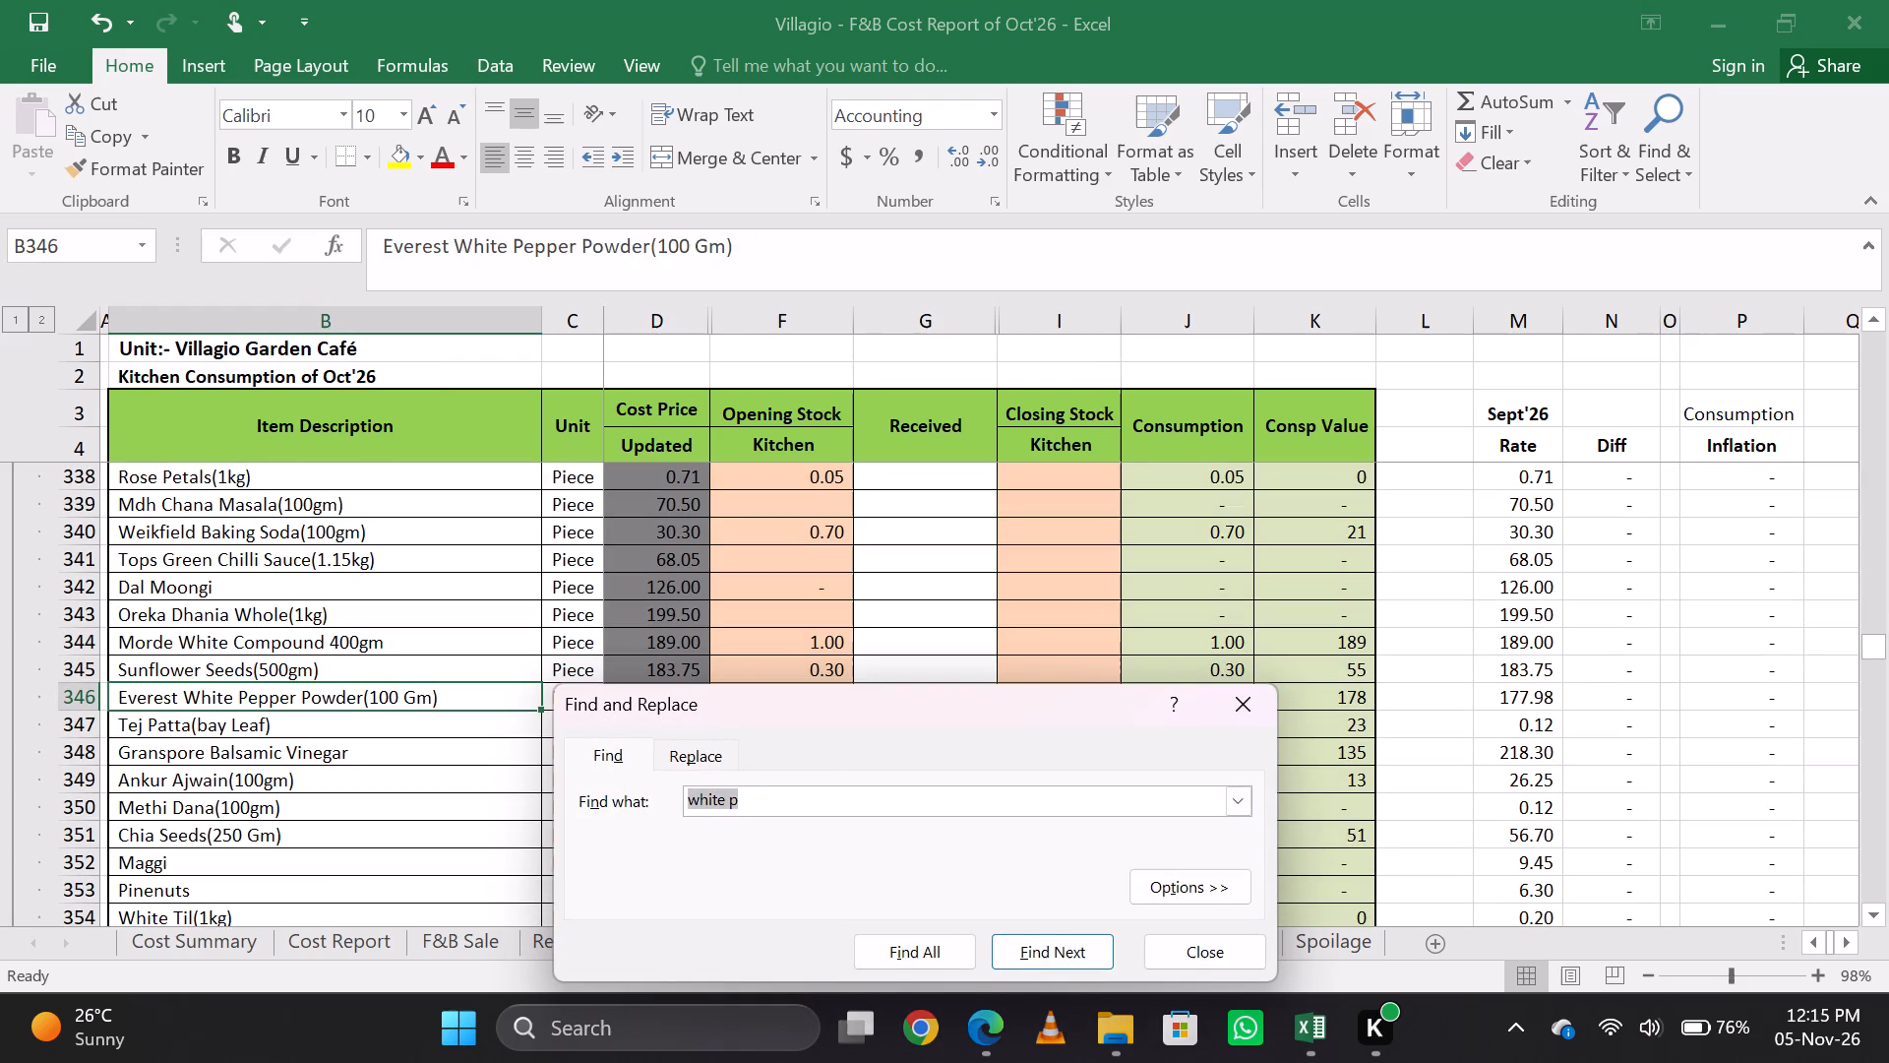
key("Escape")
key("Right")
key("Right")
key("Right")
key("Right")
key("Right")
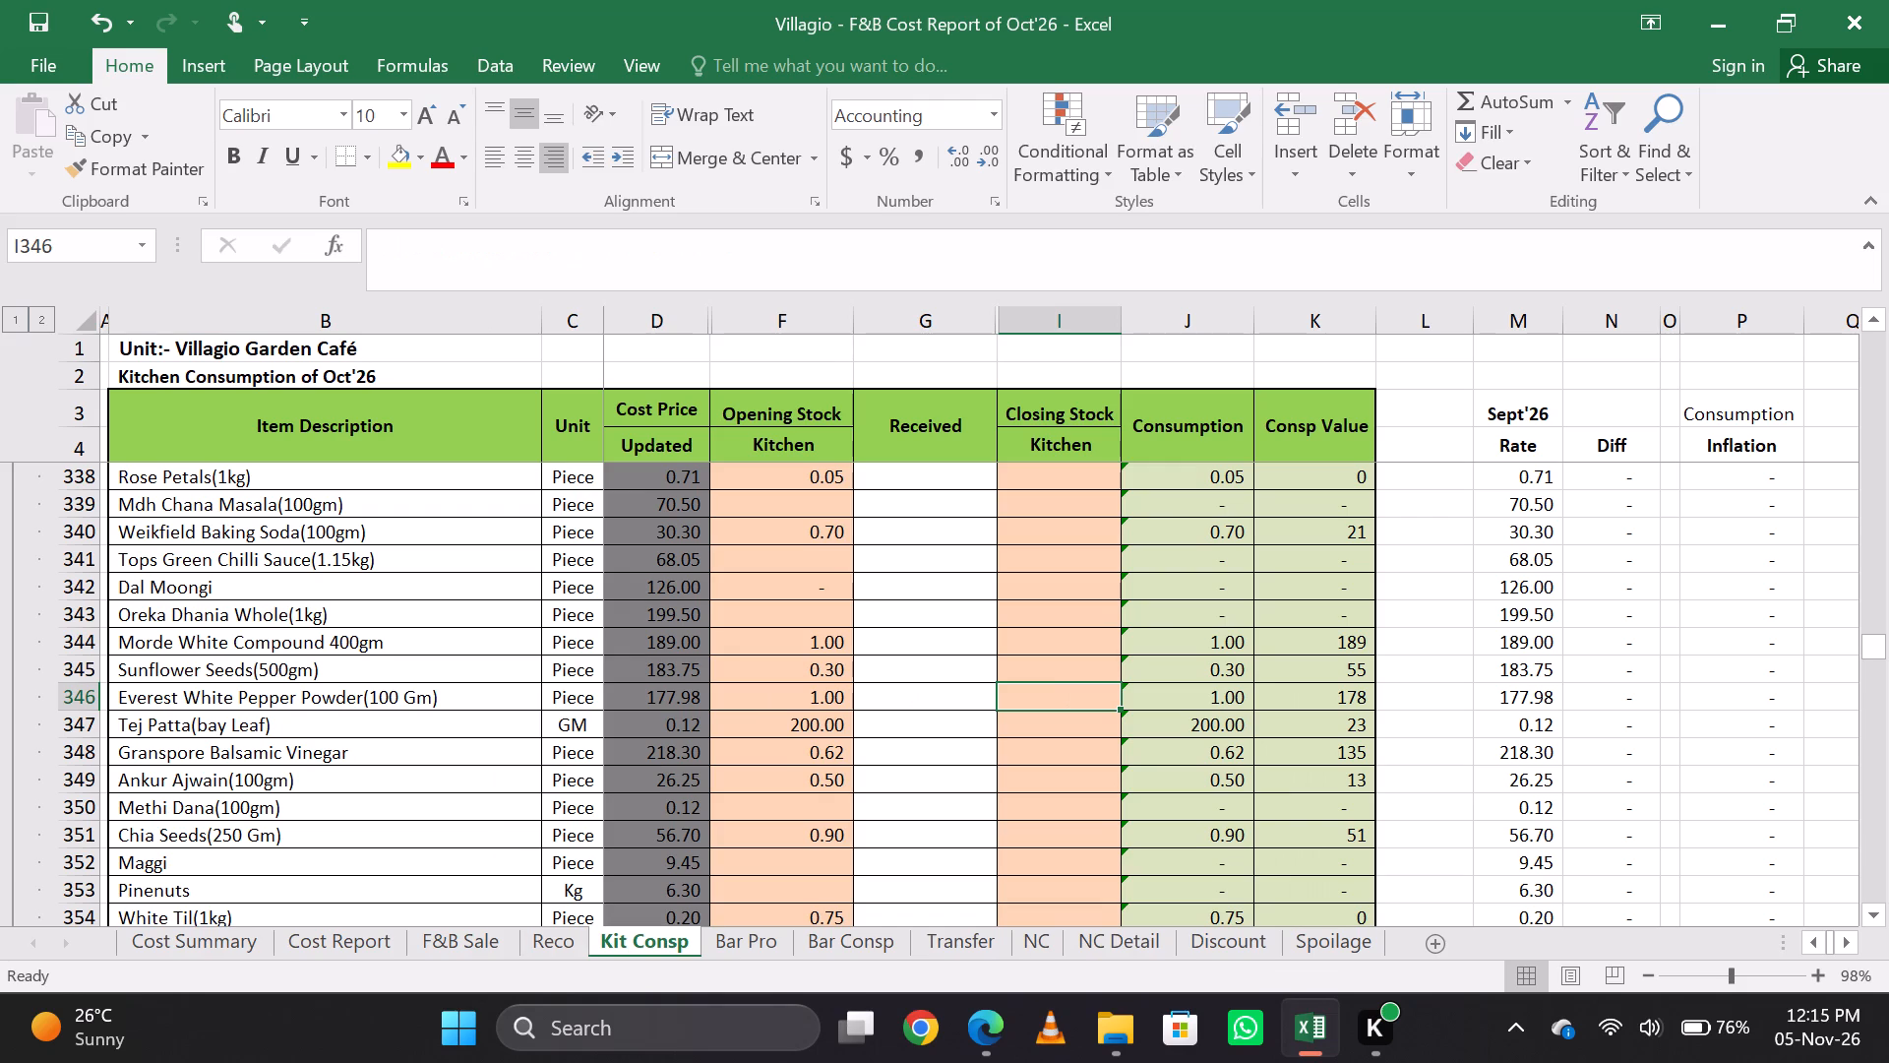
key("1")
key("Down")
key("Up")
Find Premium Light Soya Sauce(500ml) by searching for "light s" and enter 0.5 as its kitchen closing stock.
key("ctrl+f")
key("BackSpace")
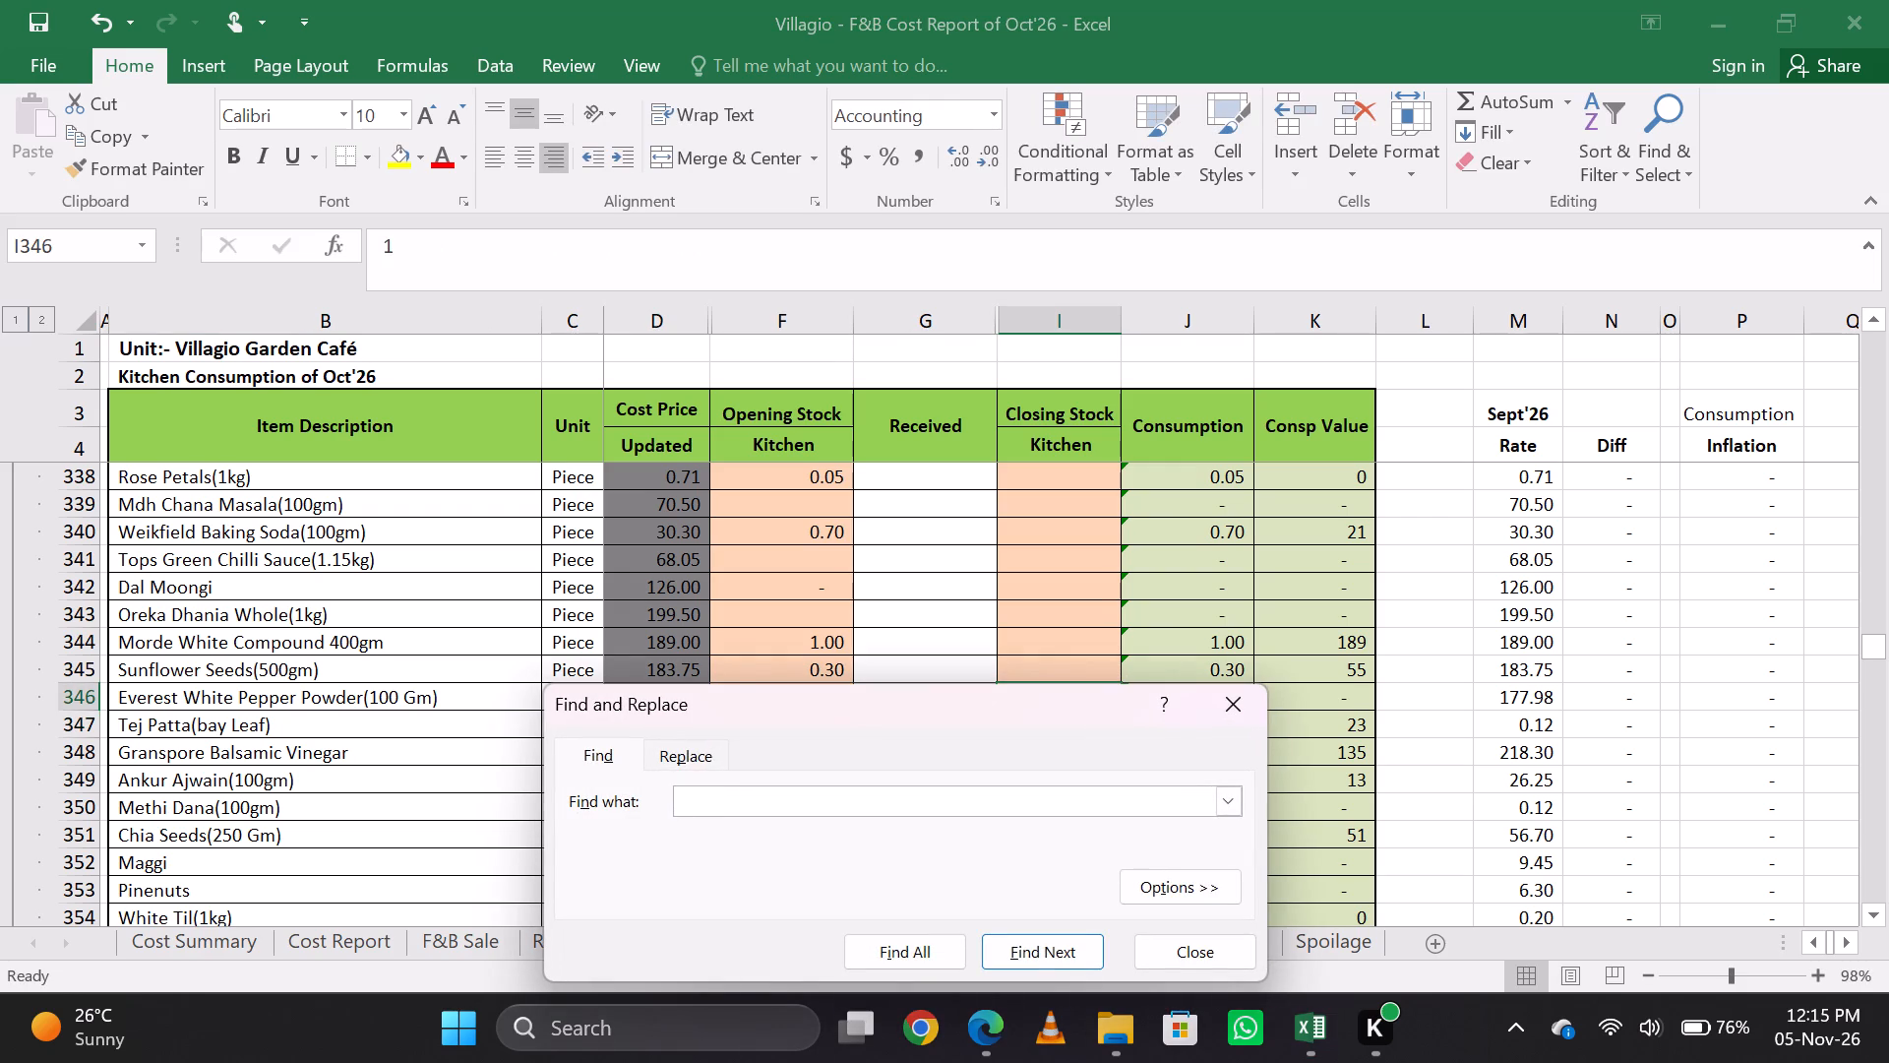
type("light s")
key("Return")
key("Escape")
key("Right")
key("Right")
key("Right")
key("Right")
key("Right")
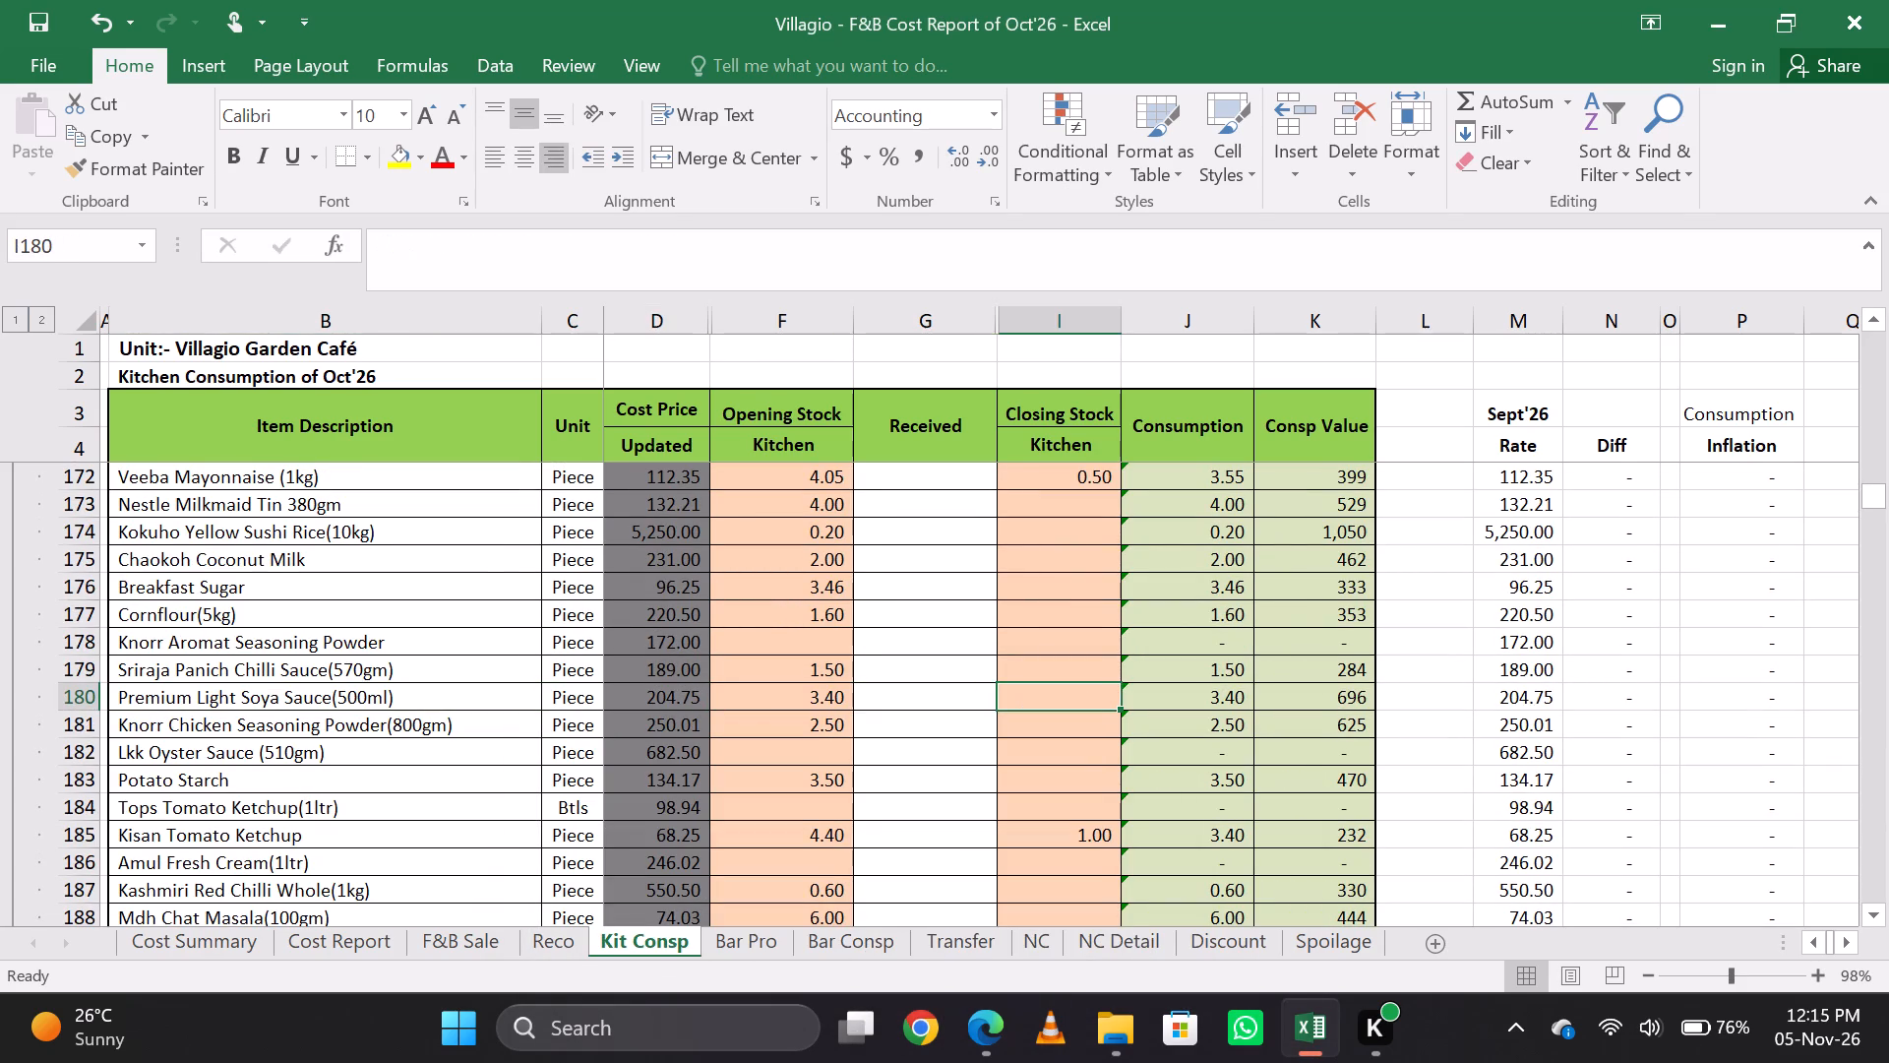
key("period")
key("5")
key("Down")
key("Up")
Search for "penne", go past Penne Pasta Boiled to Delmonte Penne Pasta(5kg), and select its kitchen closing stock cell.
key("ctrl+f")
key("BackSpace")
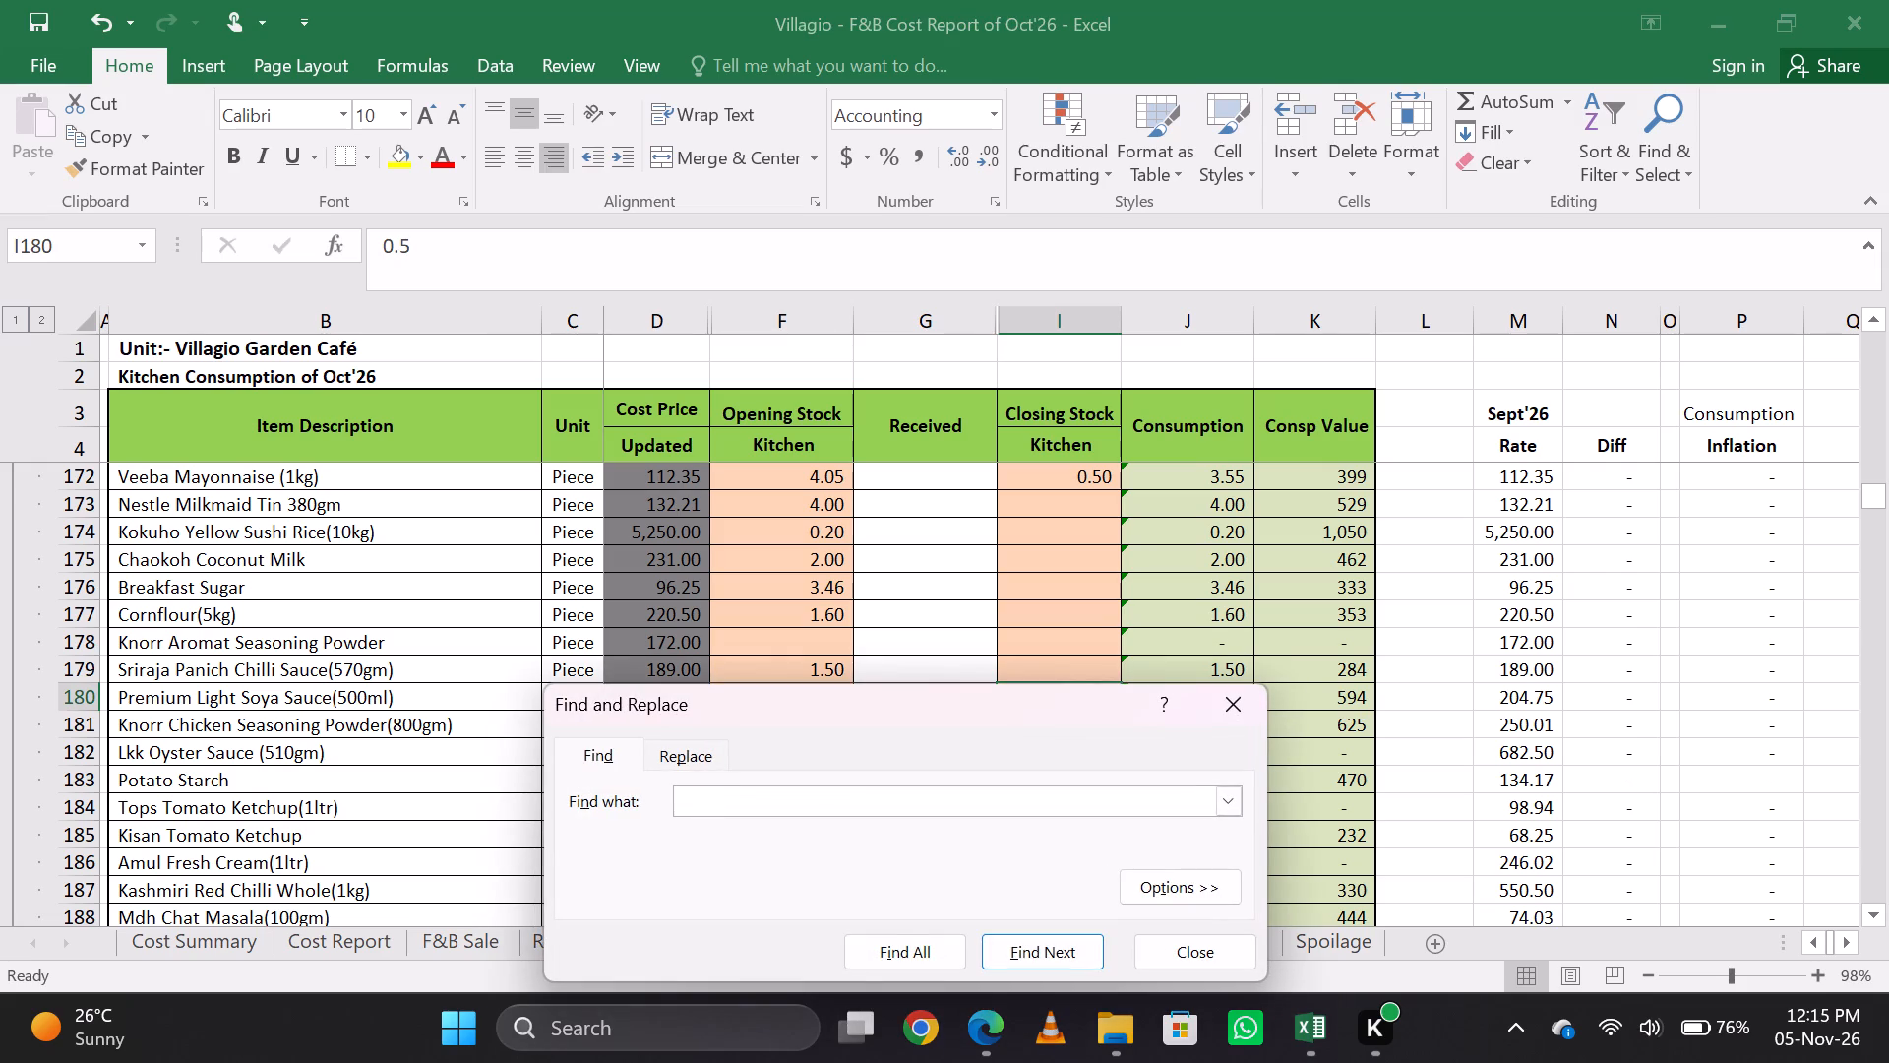
key("BackSpace")
type("penne")
key("Return")
key("Return")
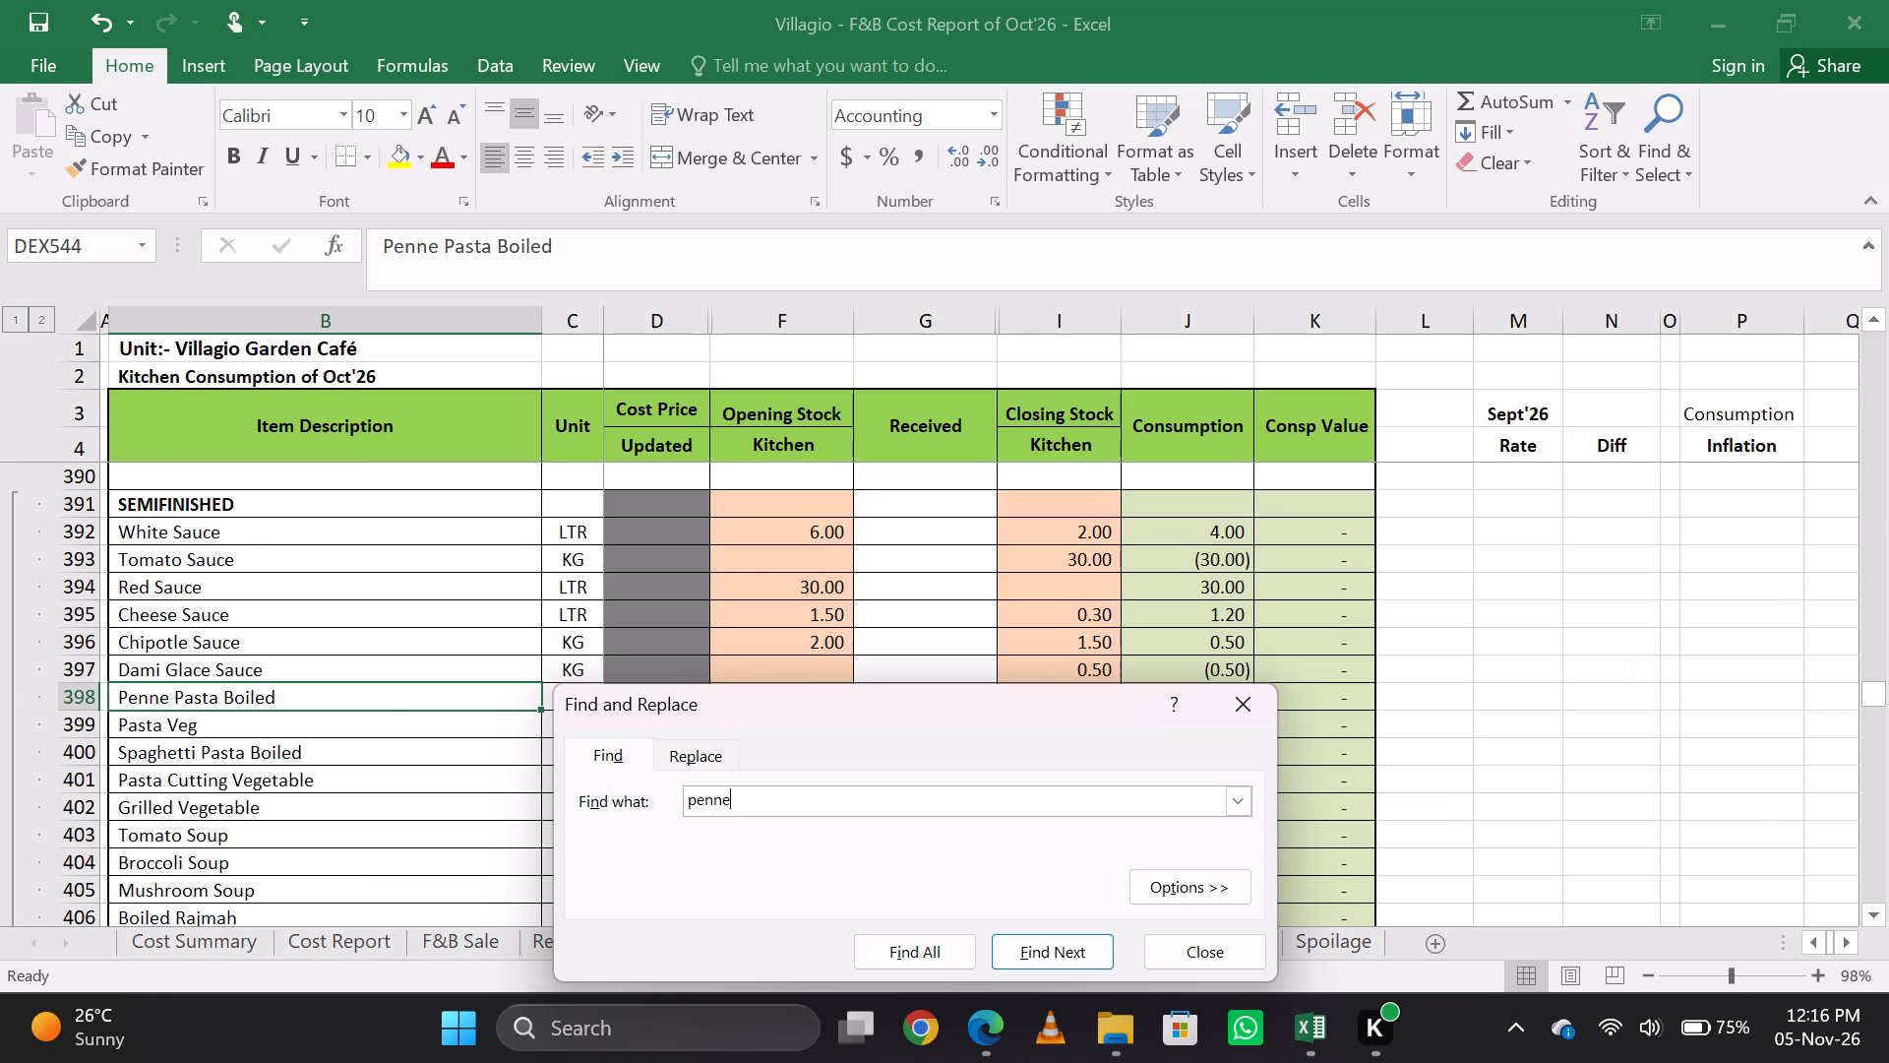
key("Return")
key("Return")
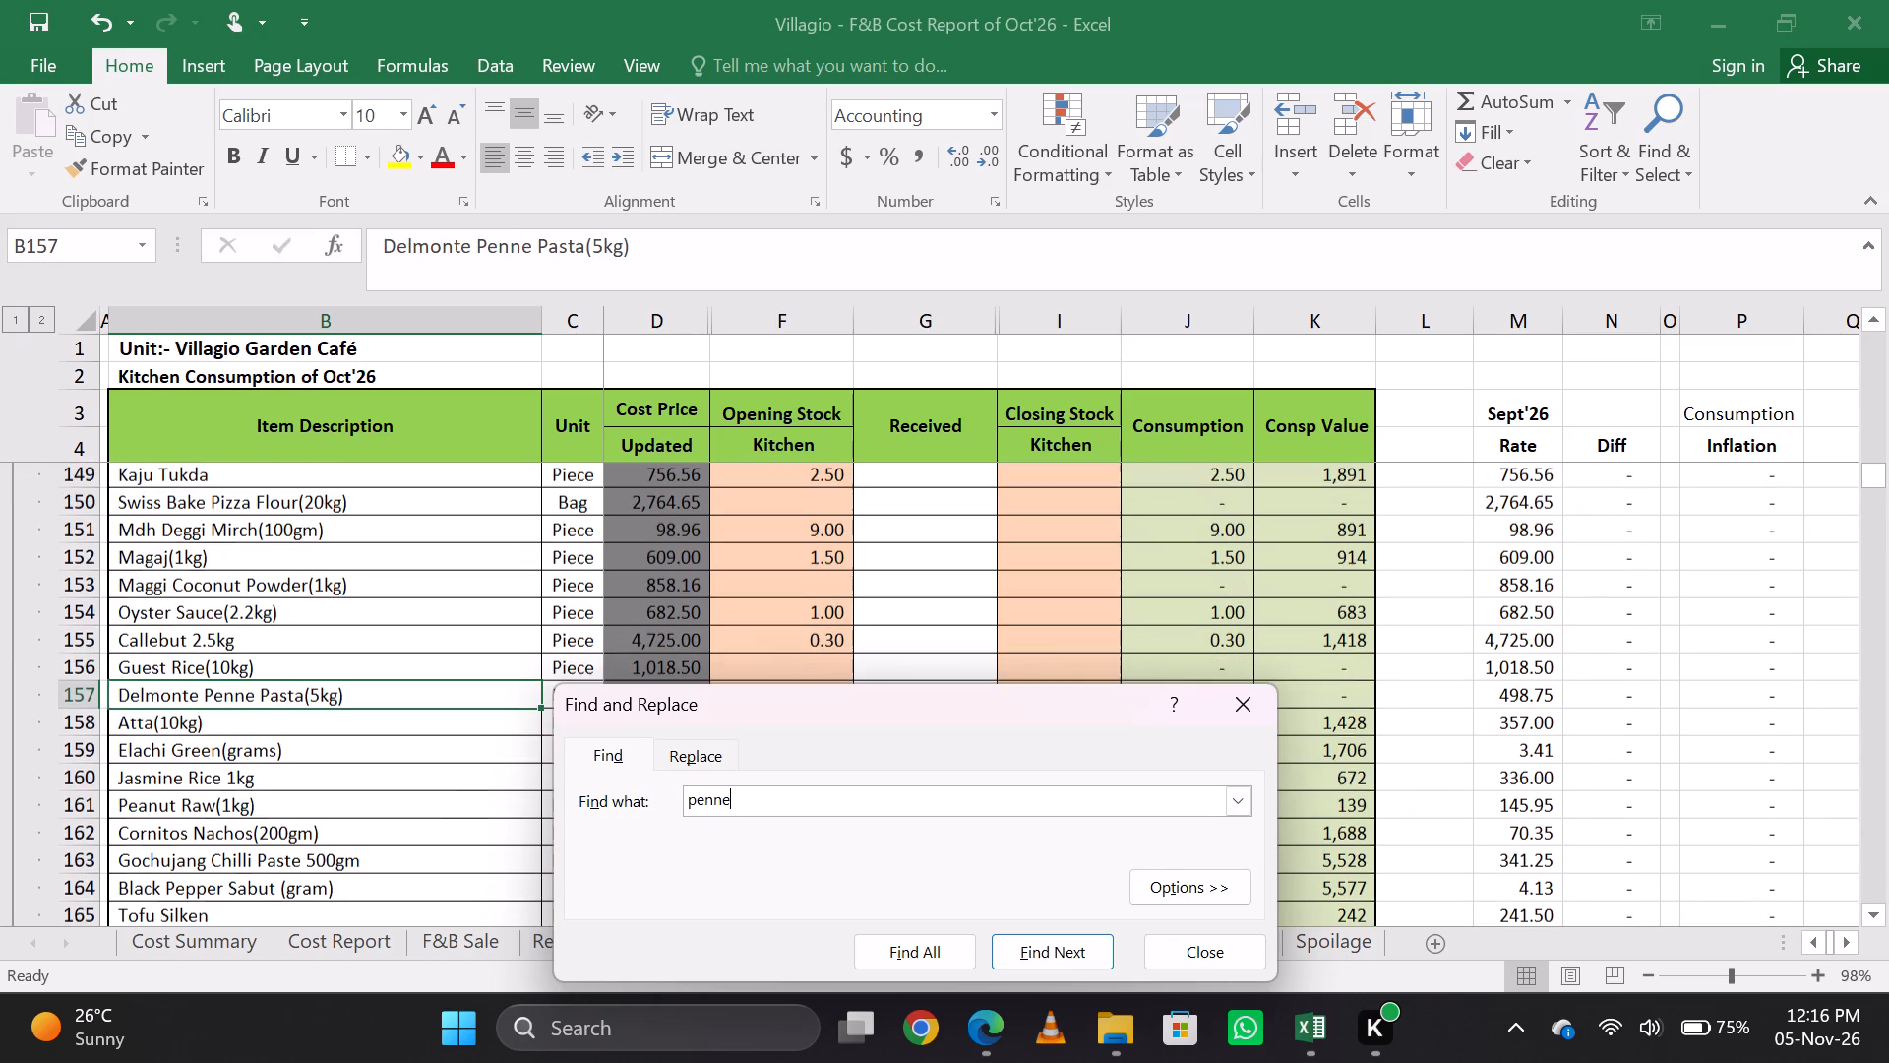
key("Escape")
key("Right")
key("Right")
key("Right")
key("Right")
key("Right")
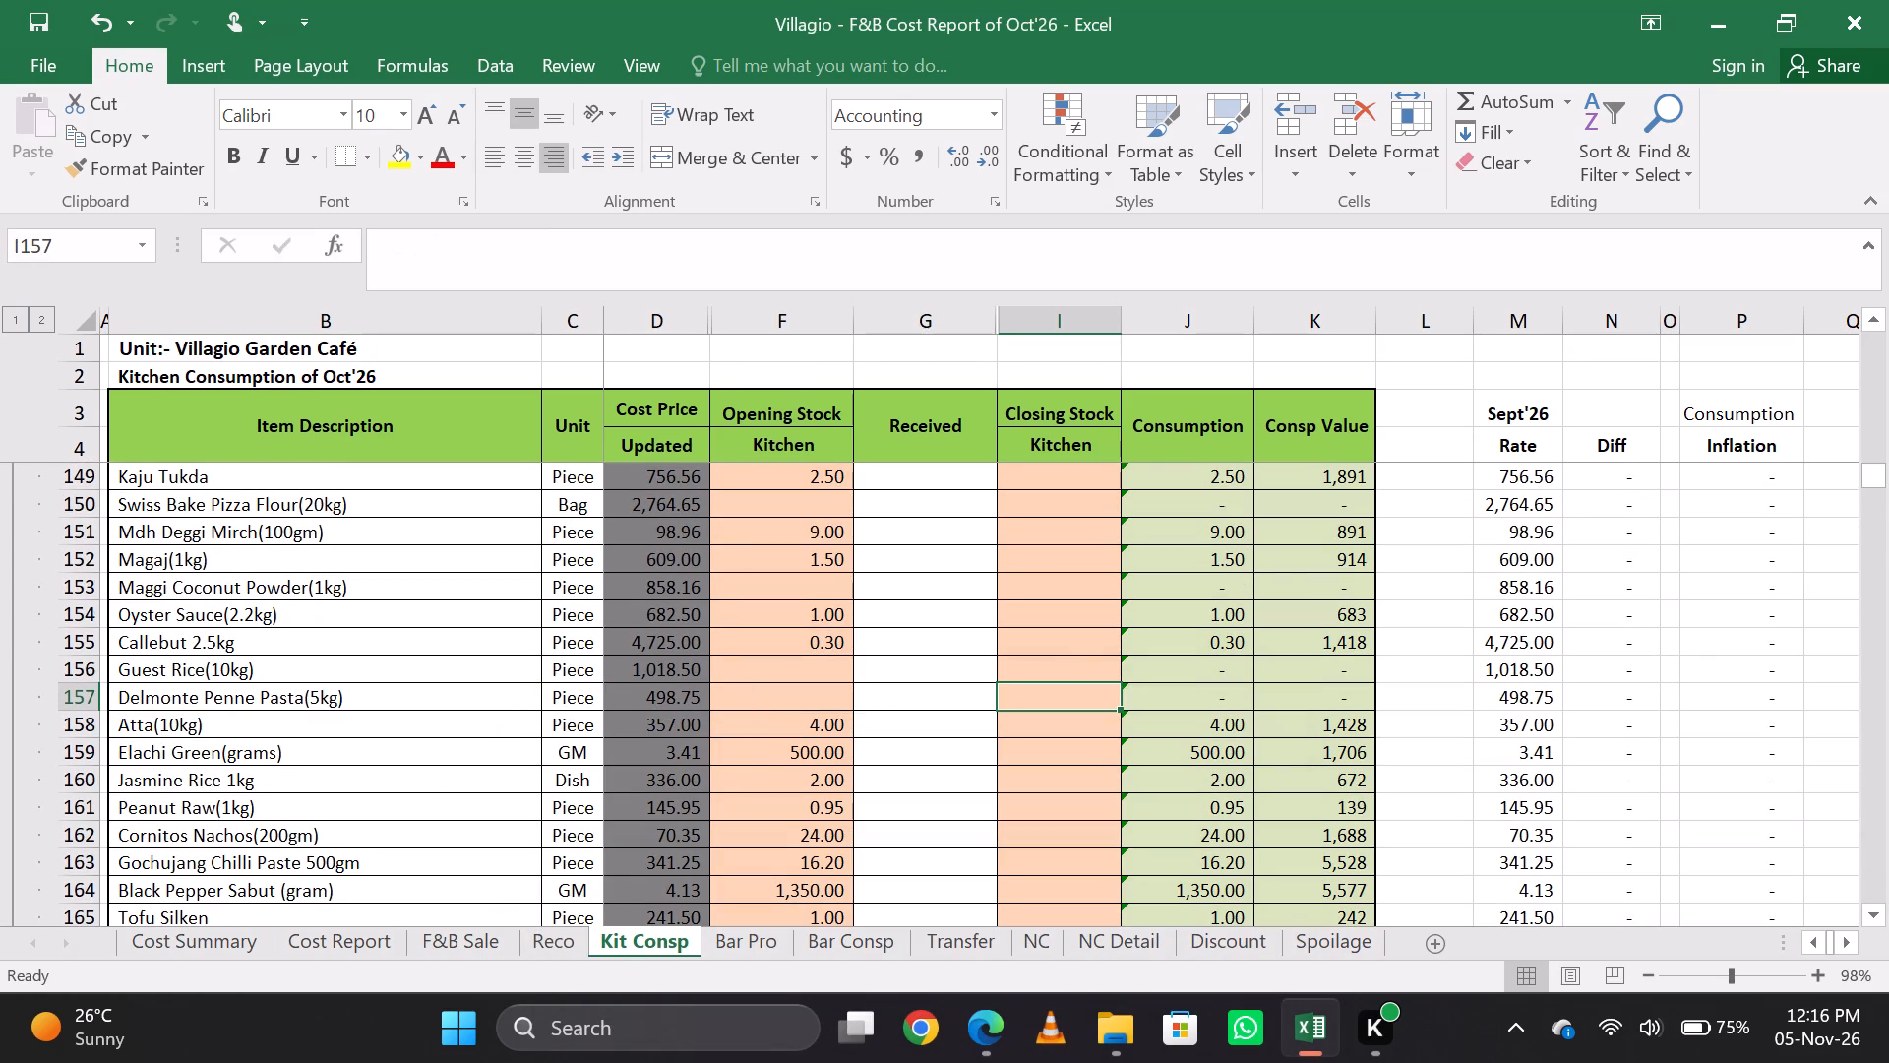
Search the sheet for "agn" and look through the matching items.
key("ctrl+f")
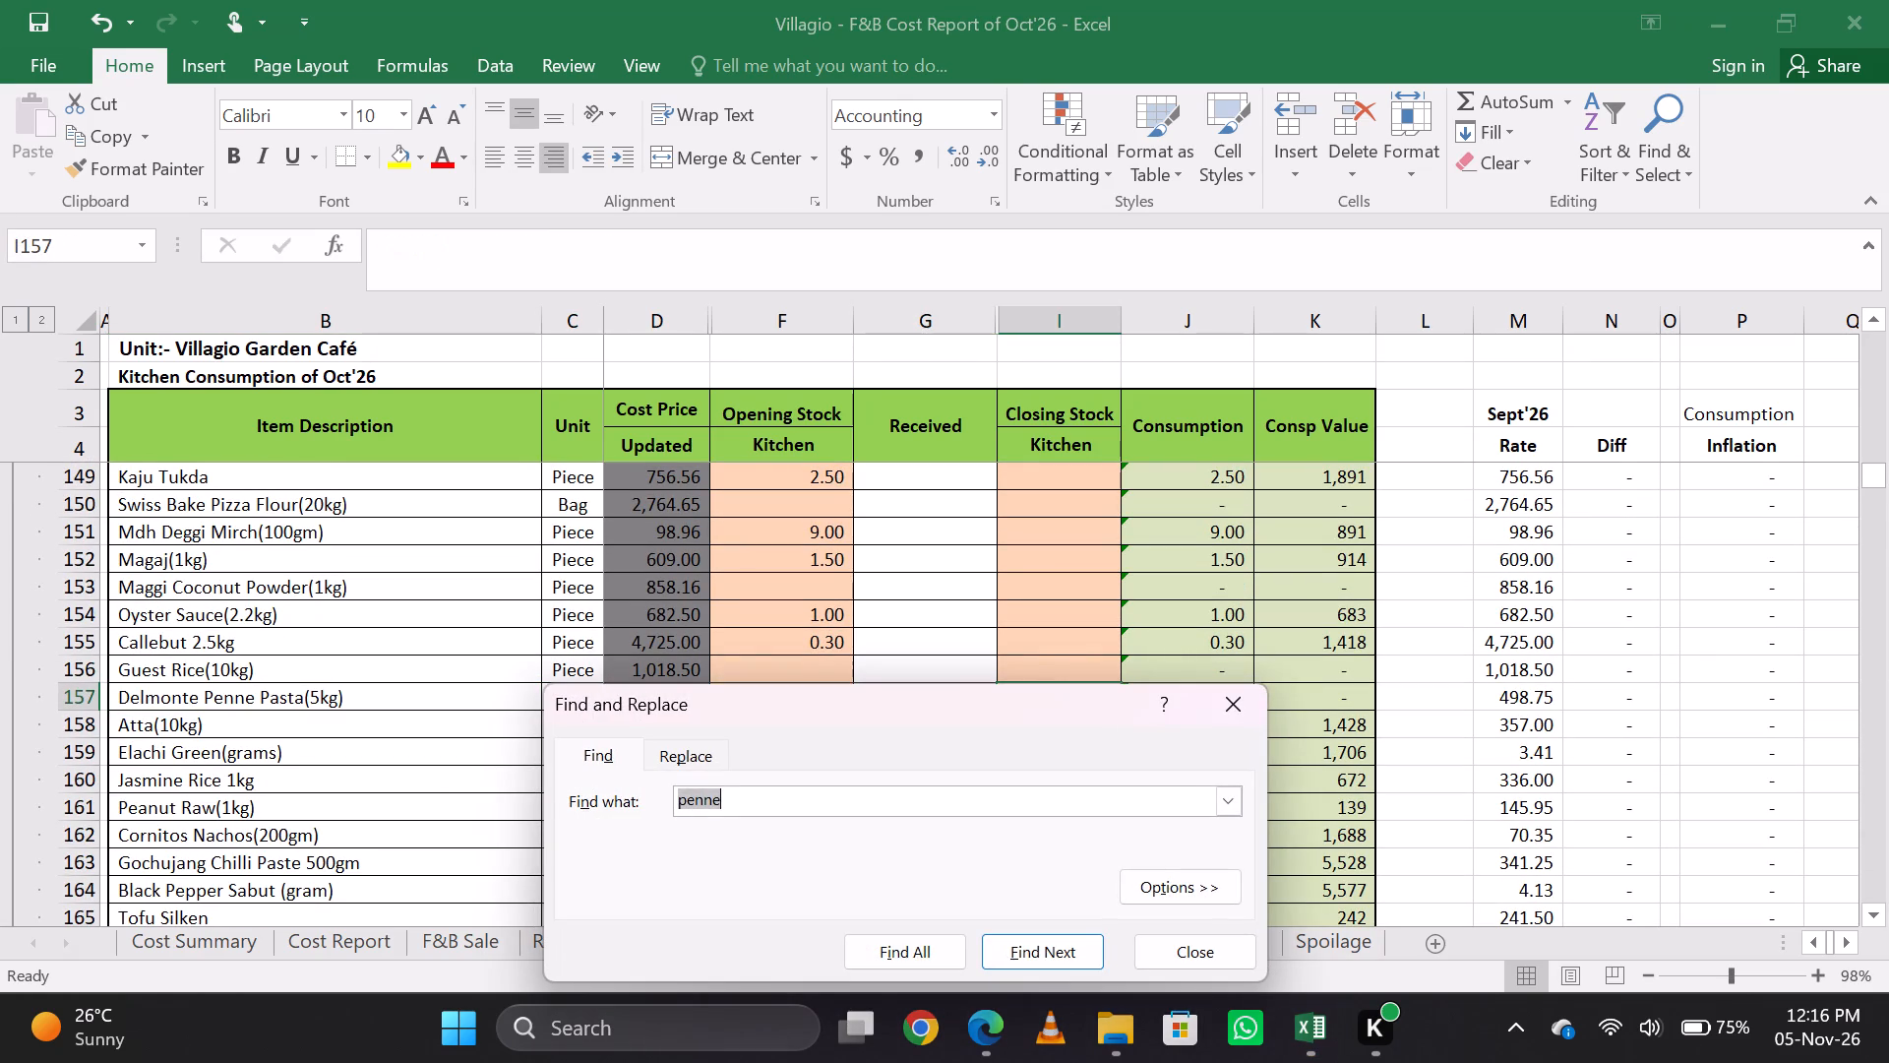
key("BackSpace")
type("agn")
key("Return")
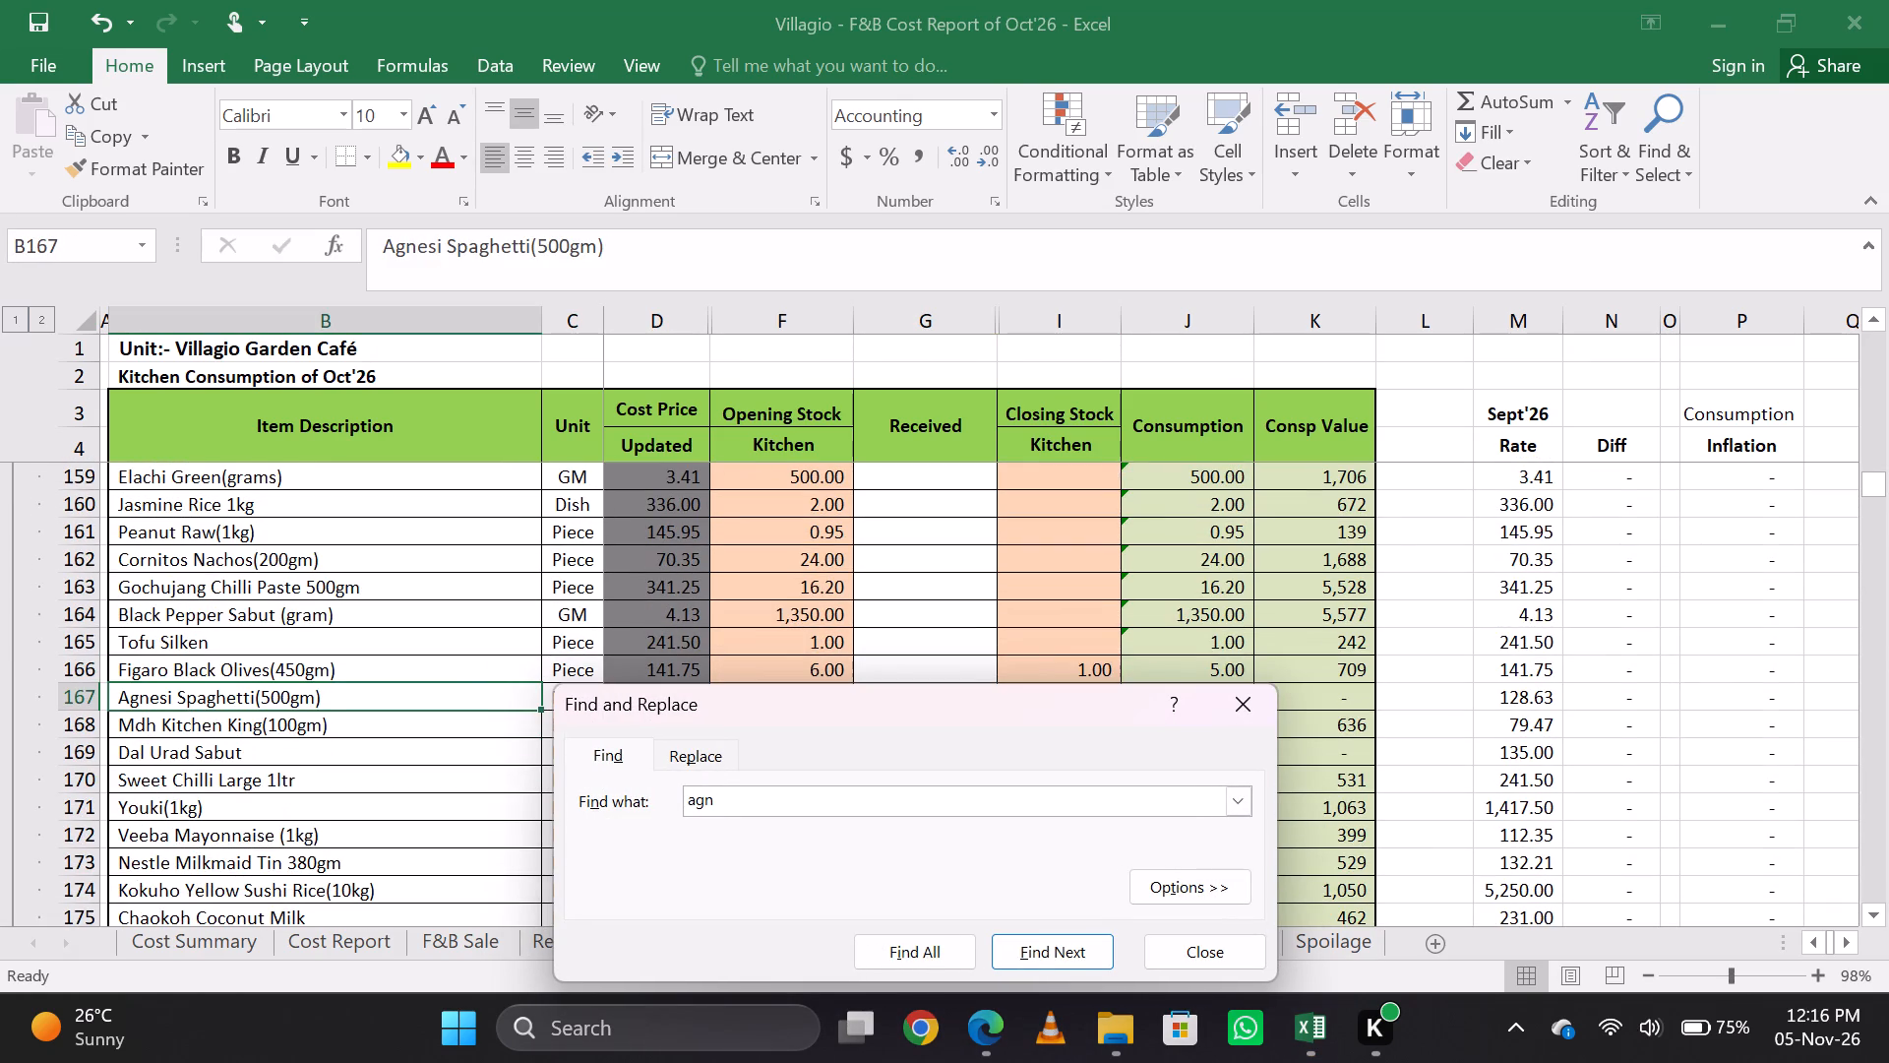
key("Return")
key("Return")
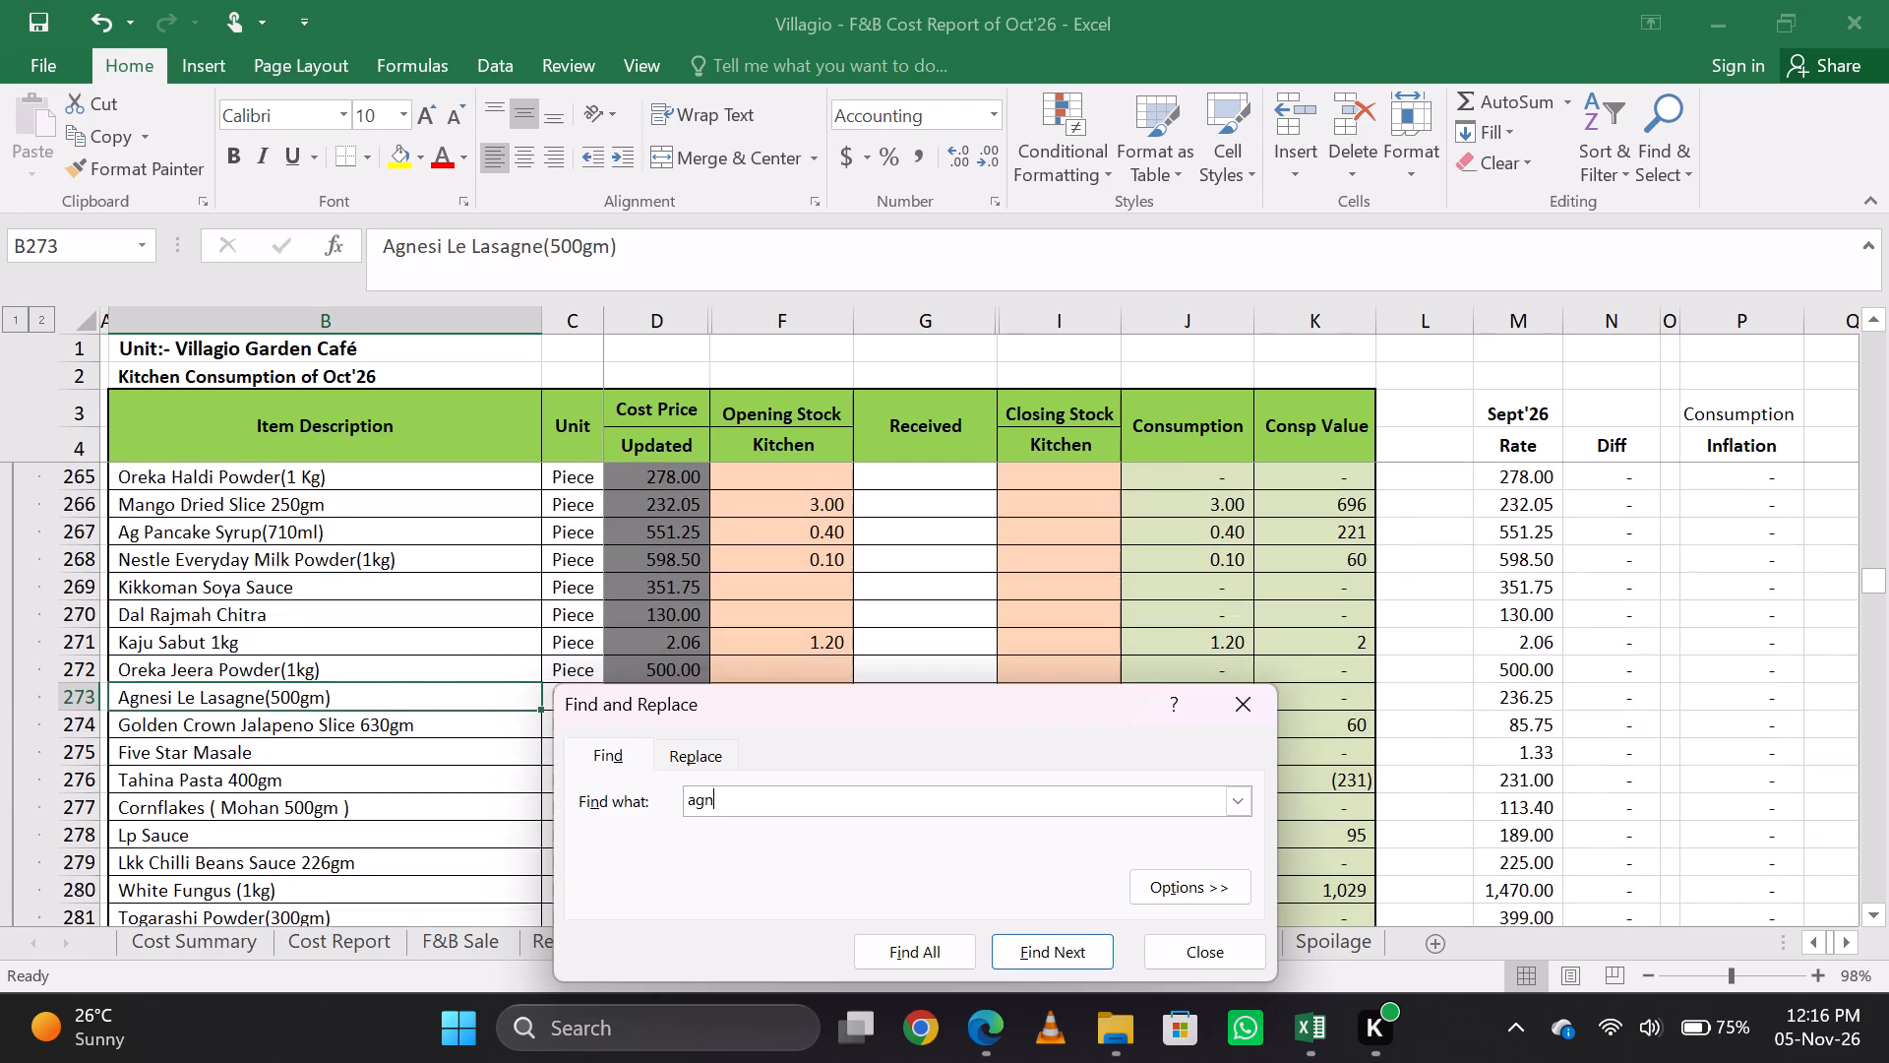
key("Return")
key("Return")
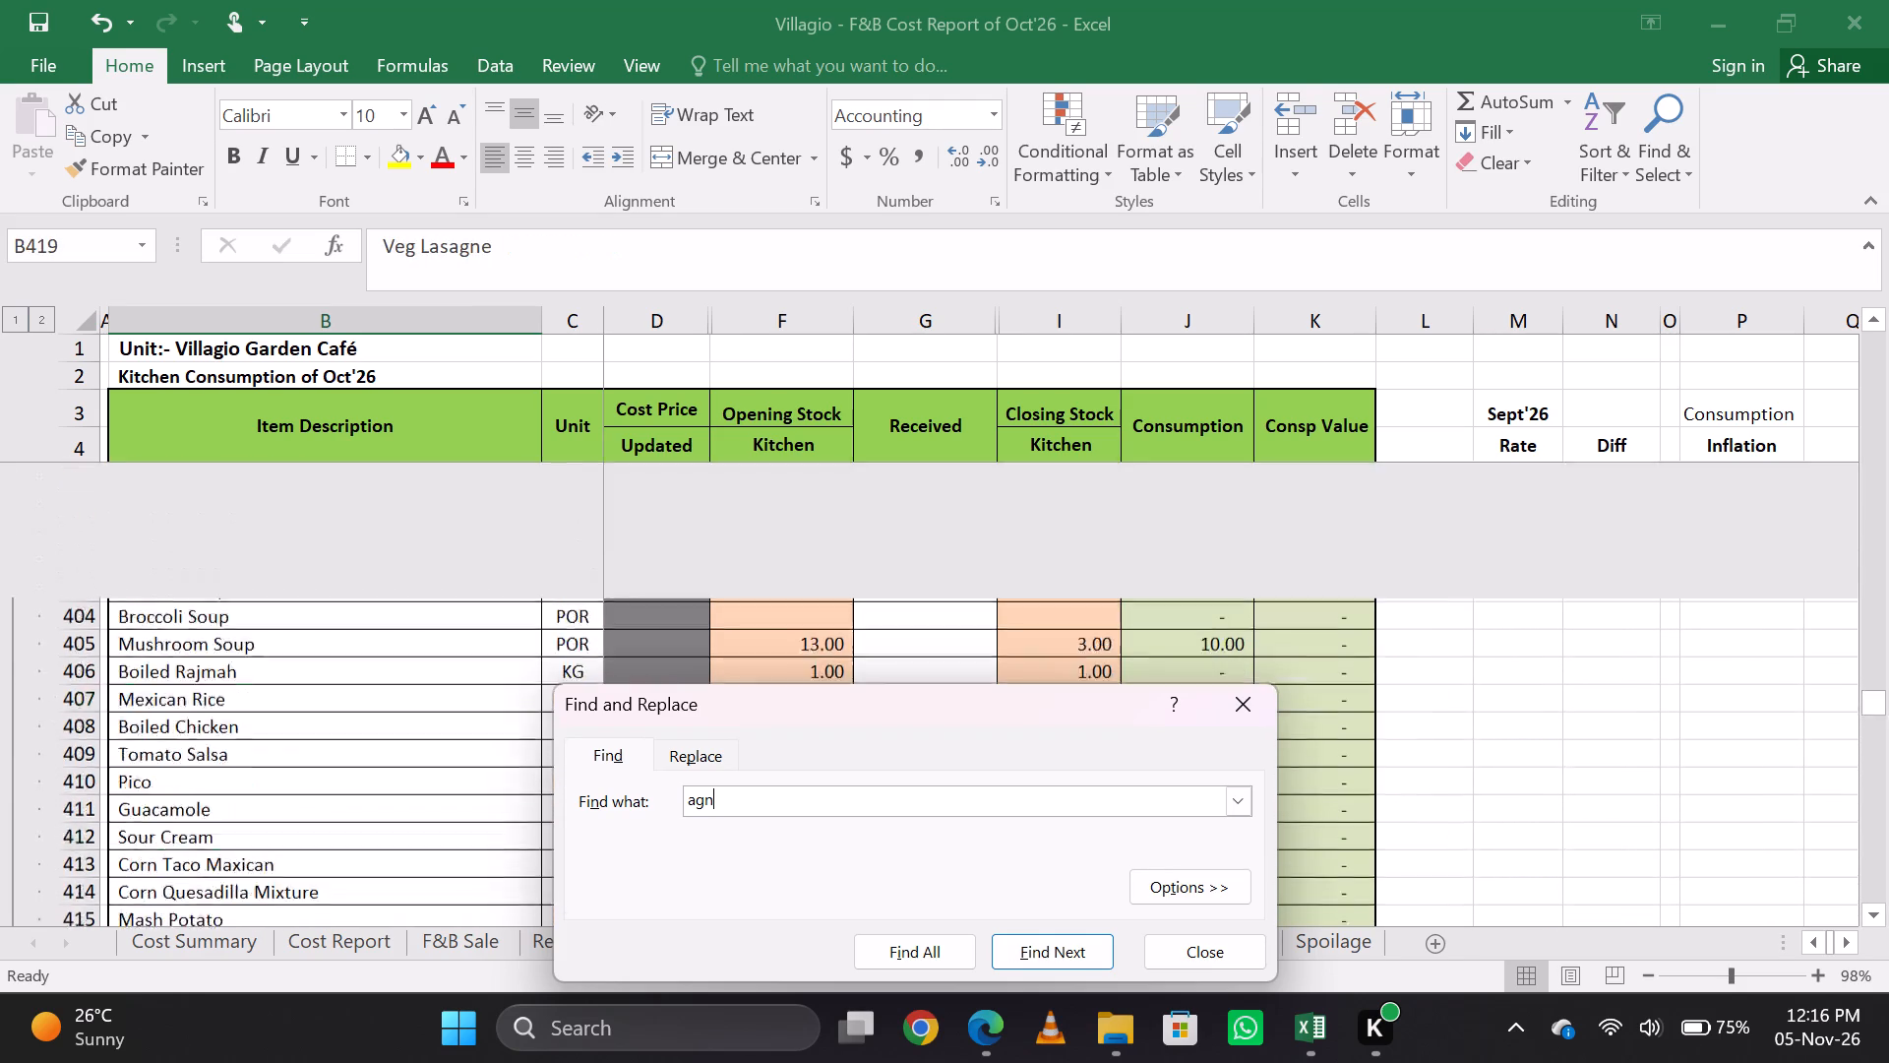
key("Return")
Search for "penne" again, go past Penne Pasta Boiled to Delmonte Penne Pasta(5kg), and enter 0.5 as its kitchen closing stock.
key("BackSpace")
key("BackSpace")
key("BackSpace")
key("BackSpace")
key("BackSpace")
key("BackSpace")
key("BackSpace")
key("BackSpace")
key("BackSpace")
key("BackSpace")
key("BackSpace")
key("BackSpace")
key("BackSpace")
key("BackSpace")
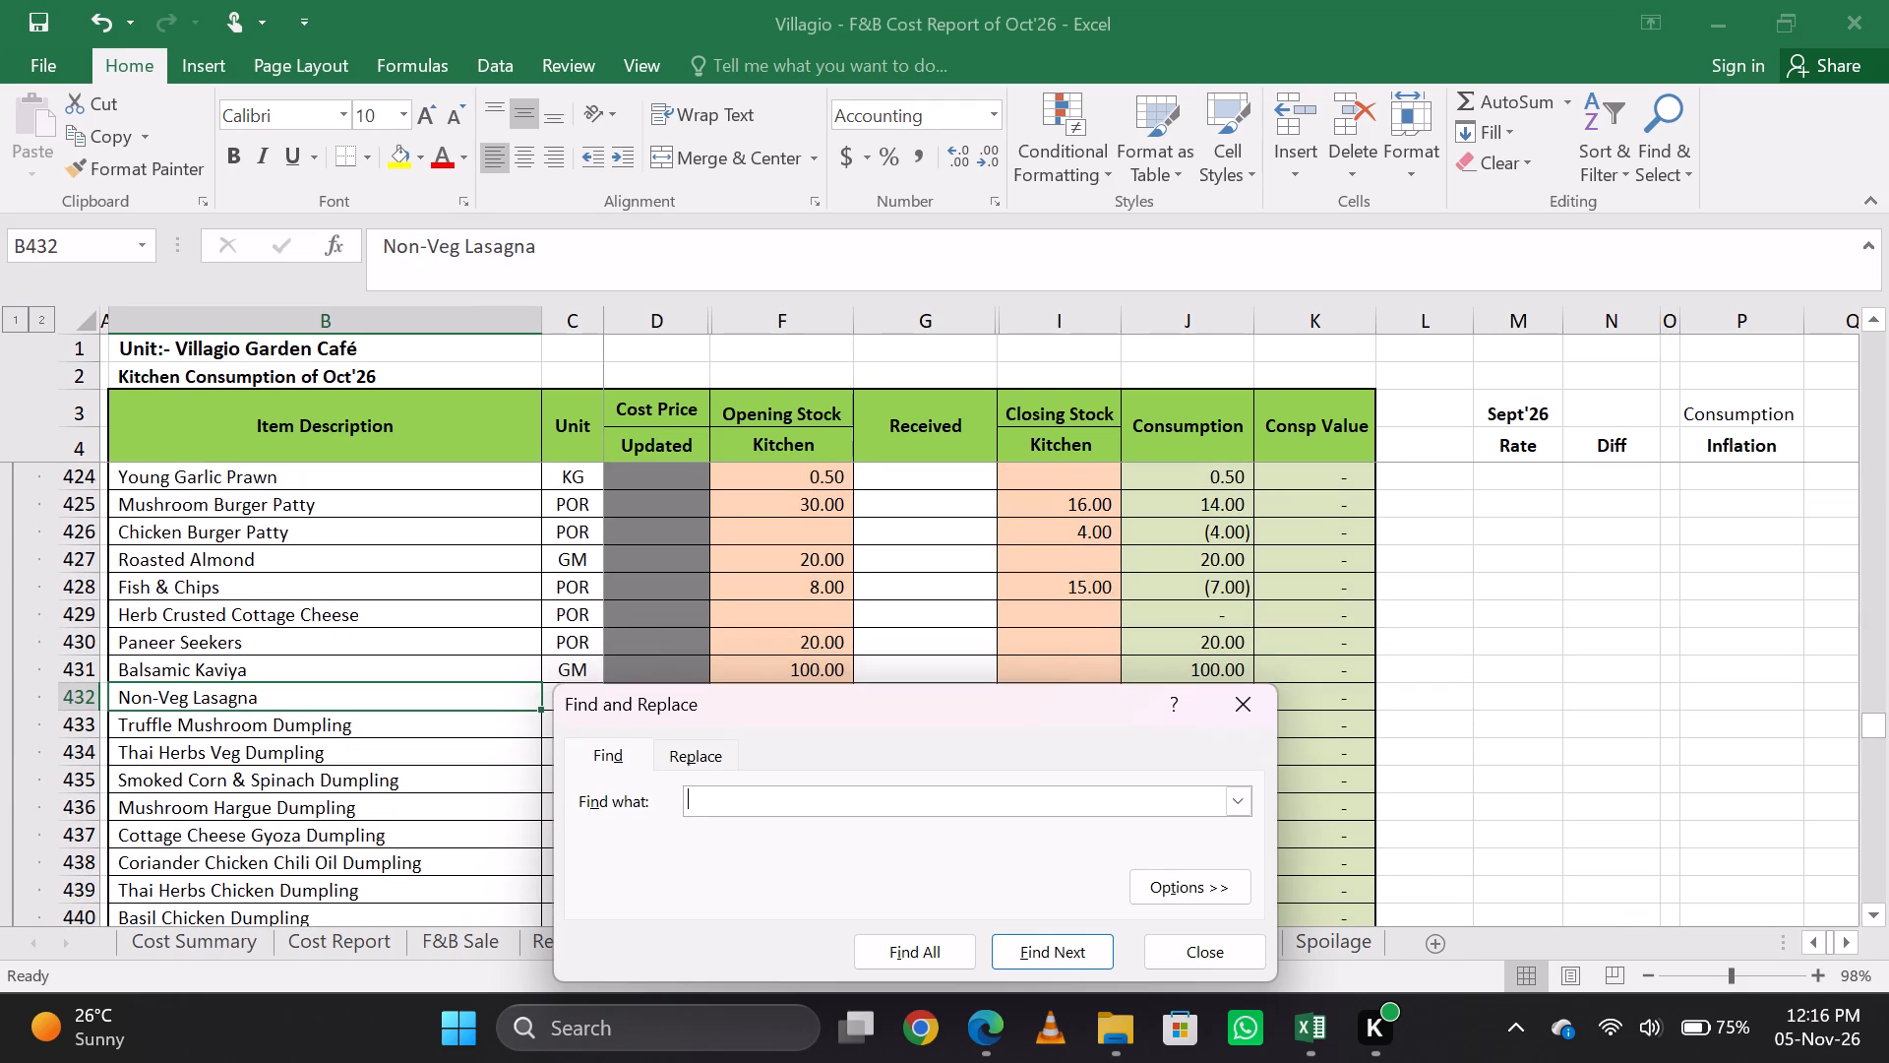
type("penne")
key("Return")
key("Return")
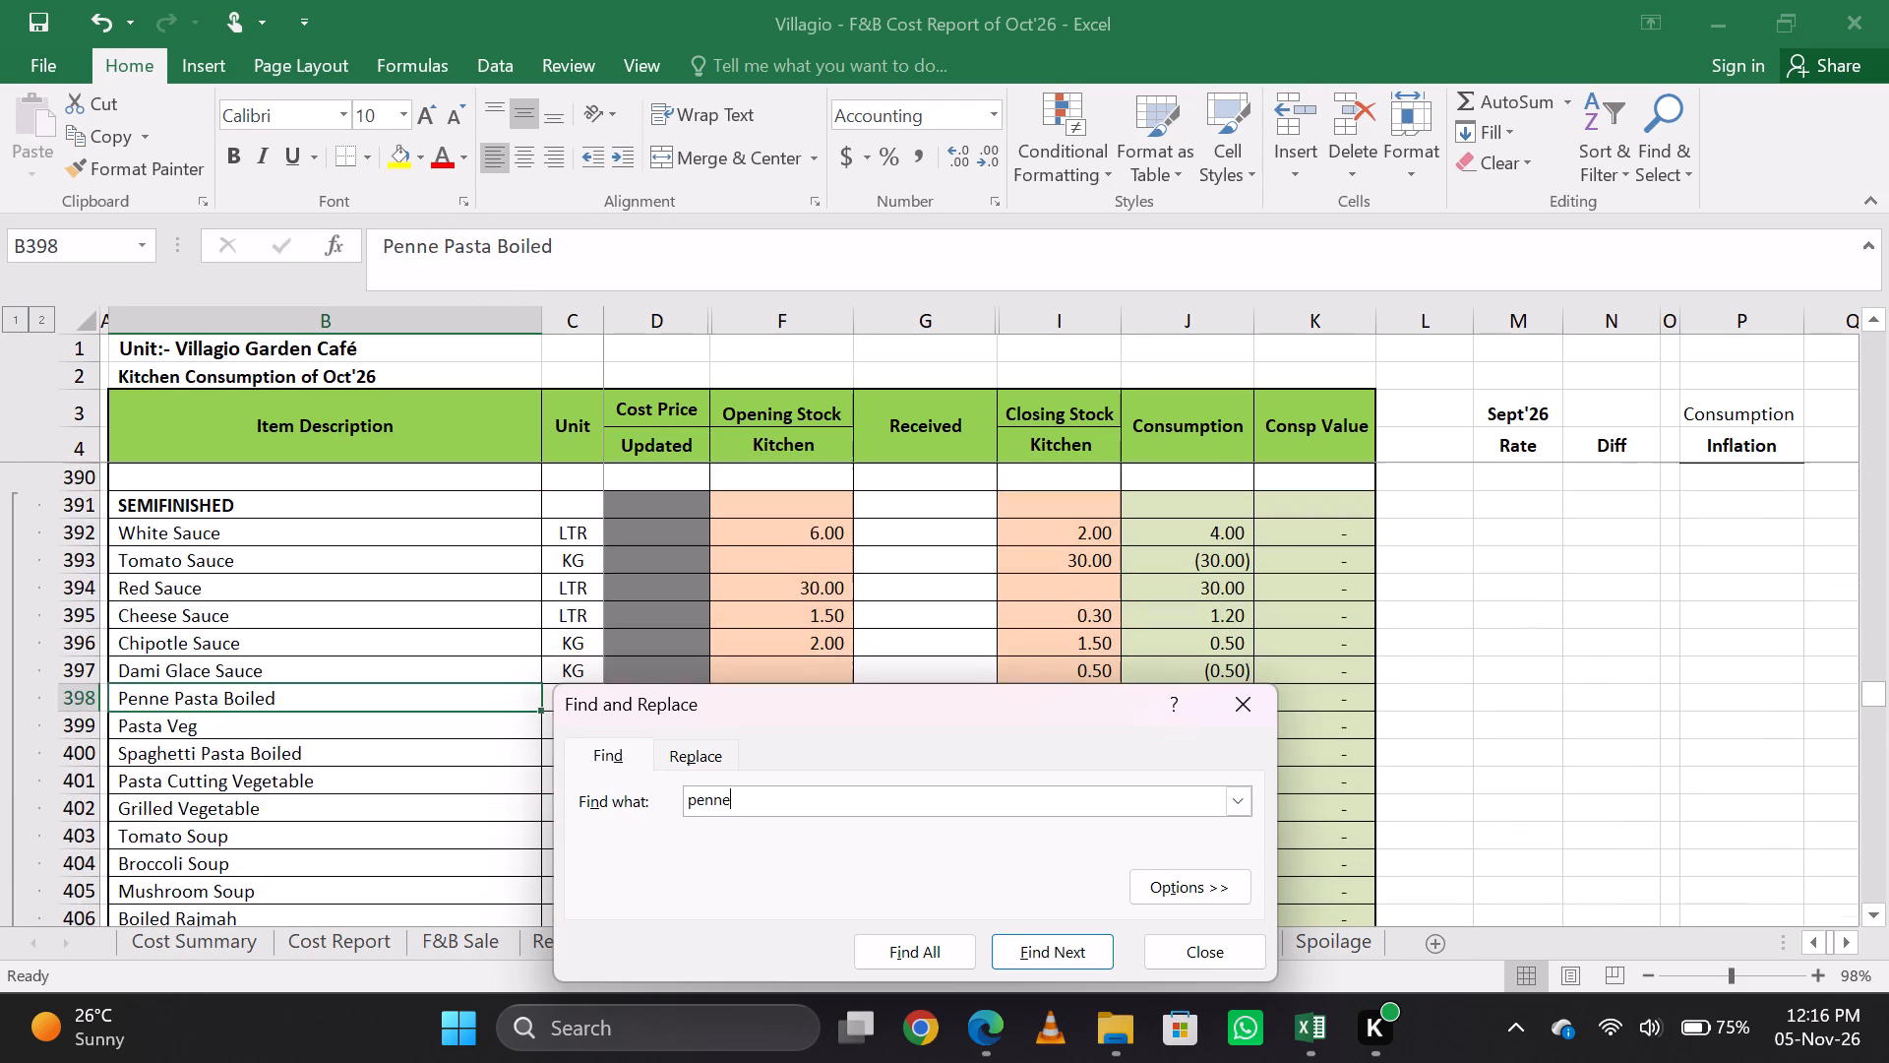
key("Return")
key("Escape")
key("Right")
key("Right")
key("Right")
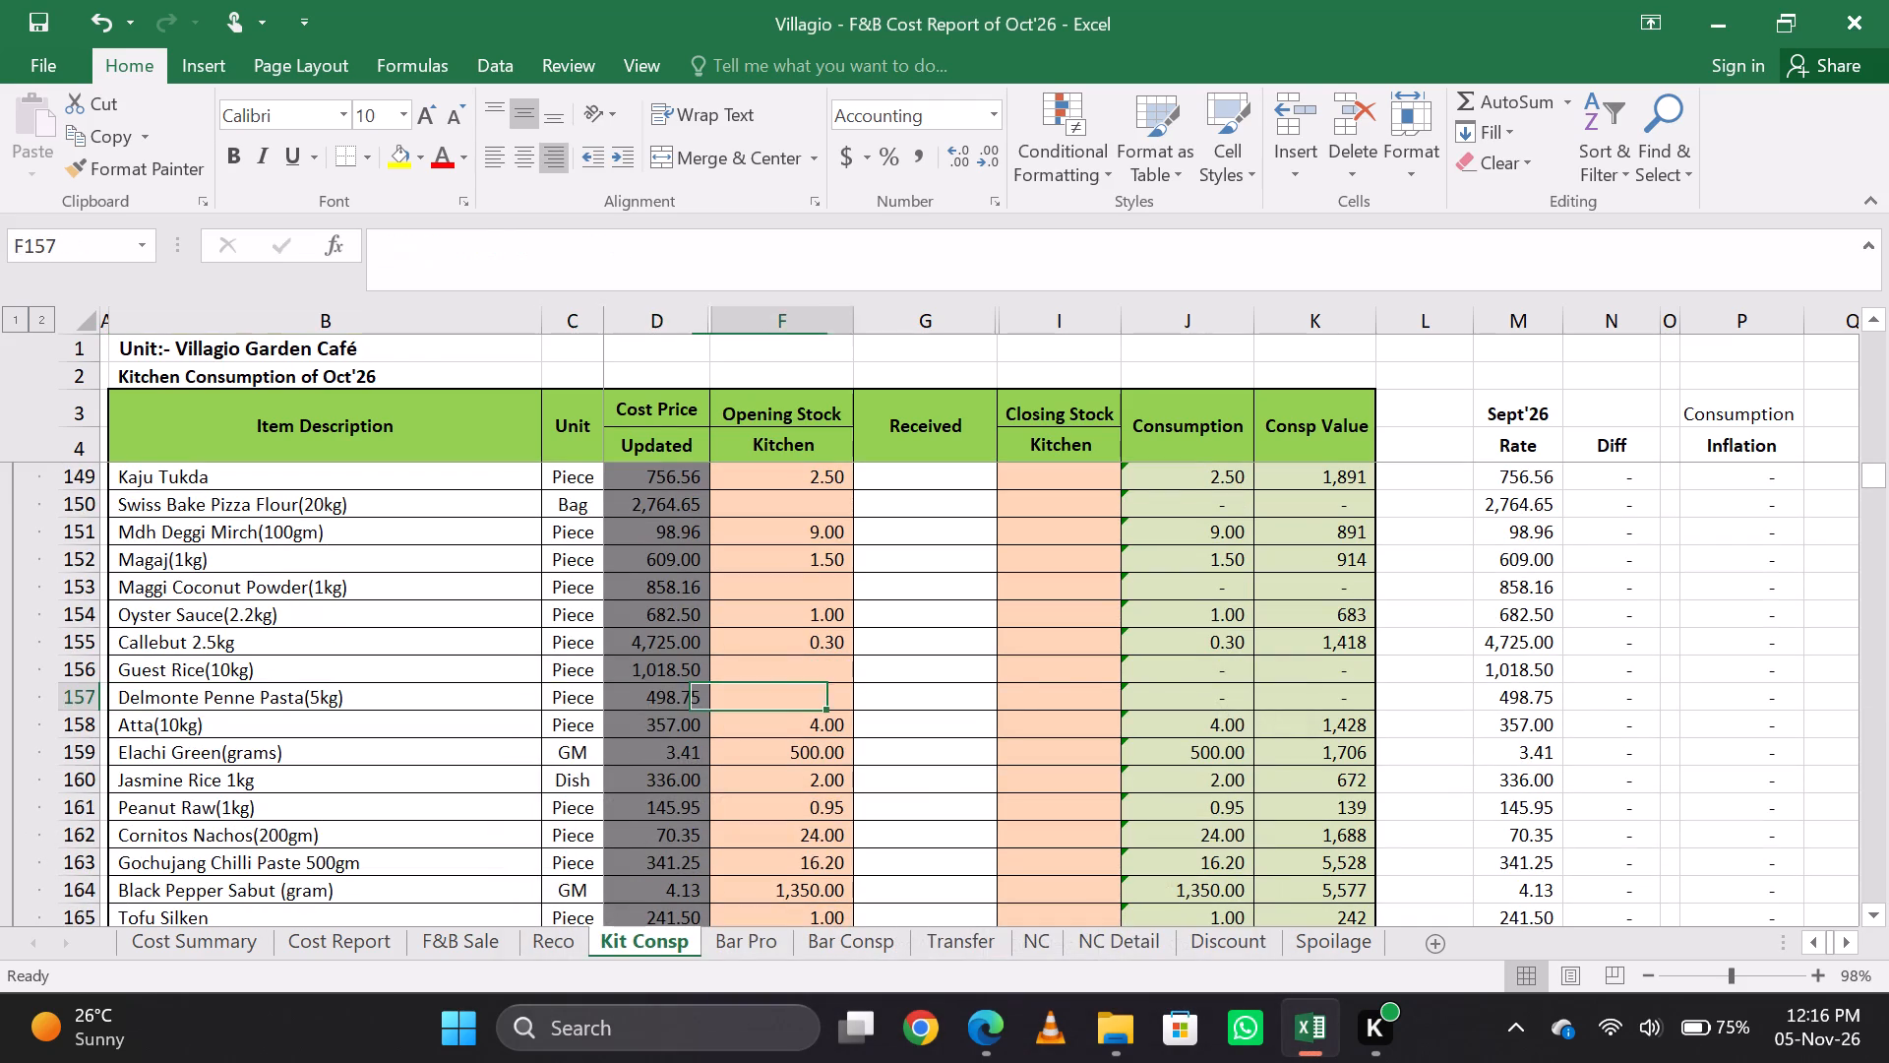
key("Right")
key("Right")
key("Right")
key("Left")
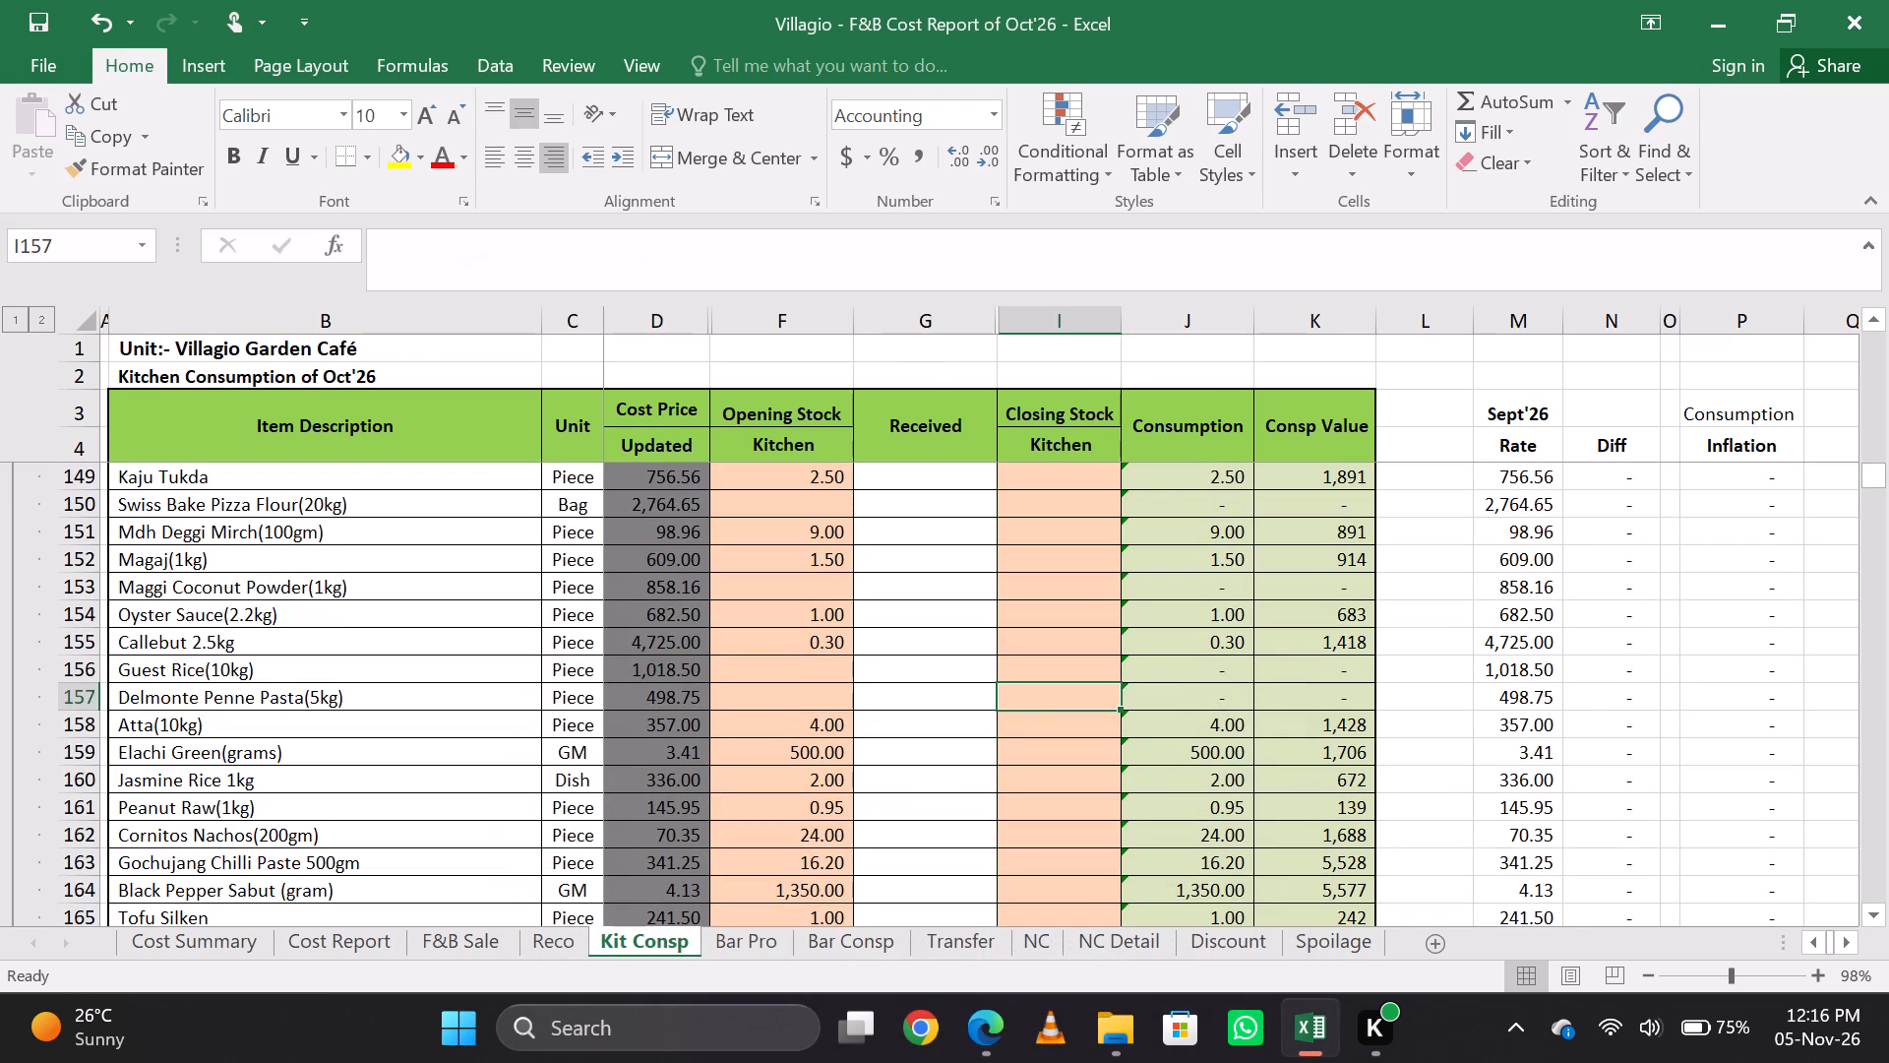
type(".5")
key("Down")
key("Up")
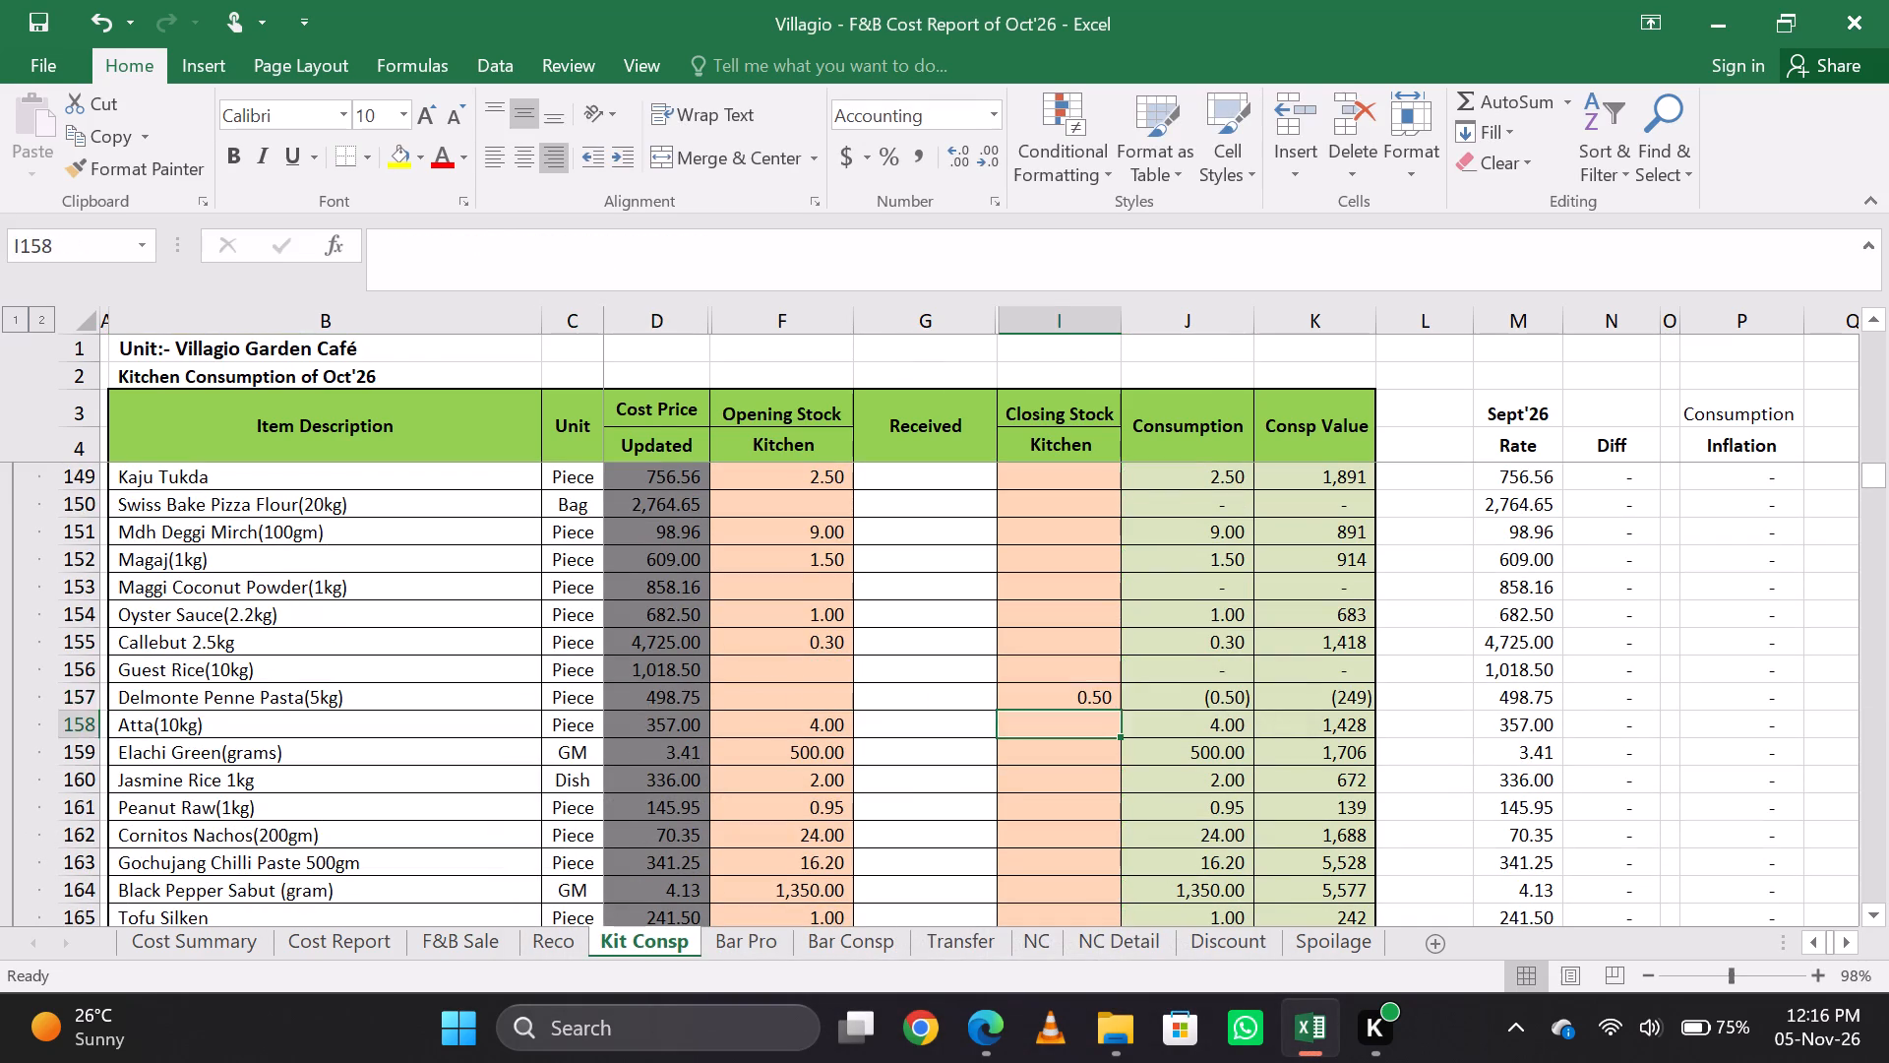
Try to locate the spaghetti item by searching for "sapeg", "sapag", "sapa", "sape", "sap" and "spe".
key("ctrl+f")
key("BackSpace")
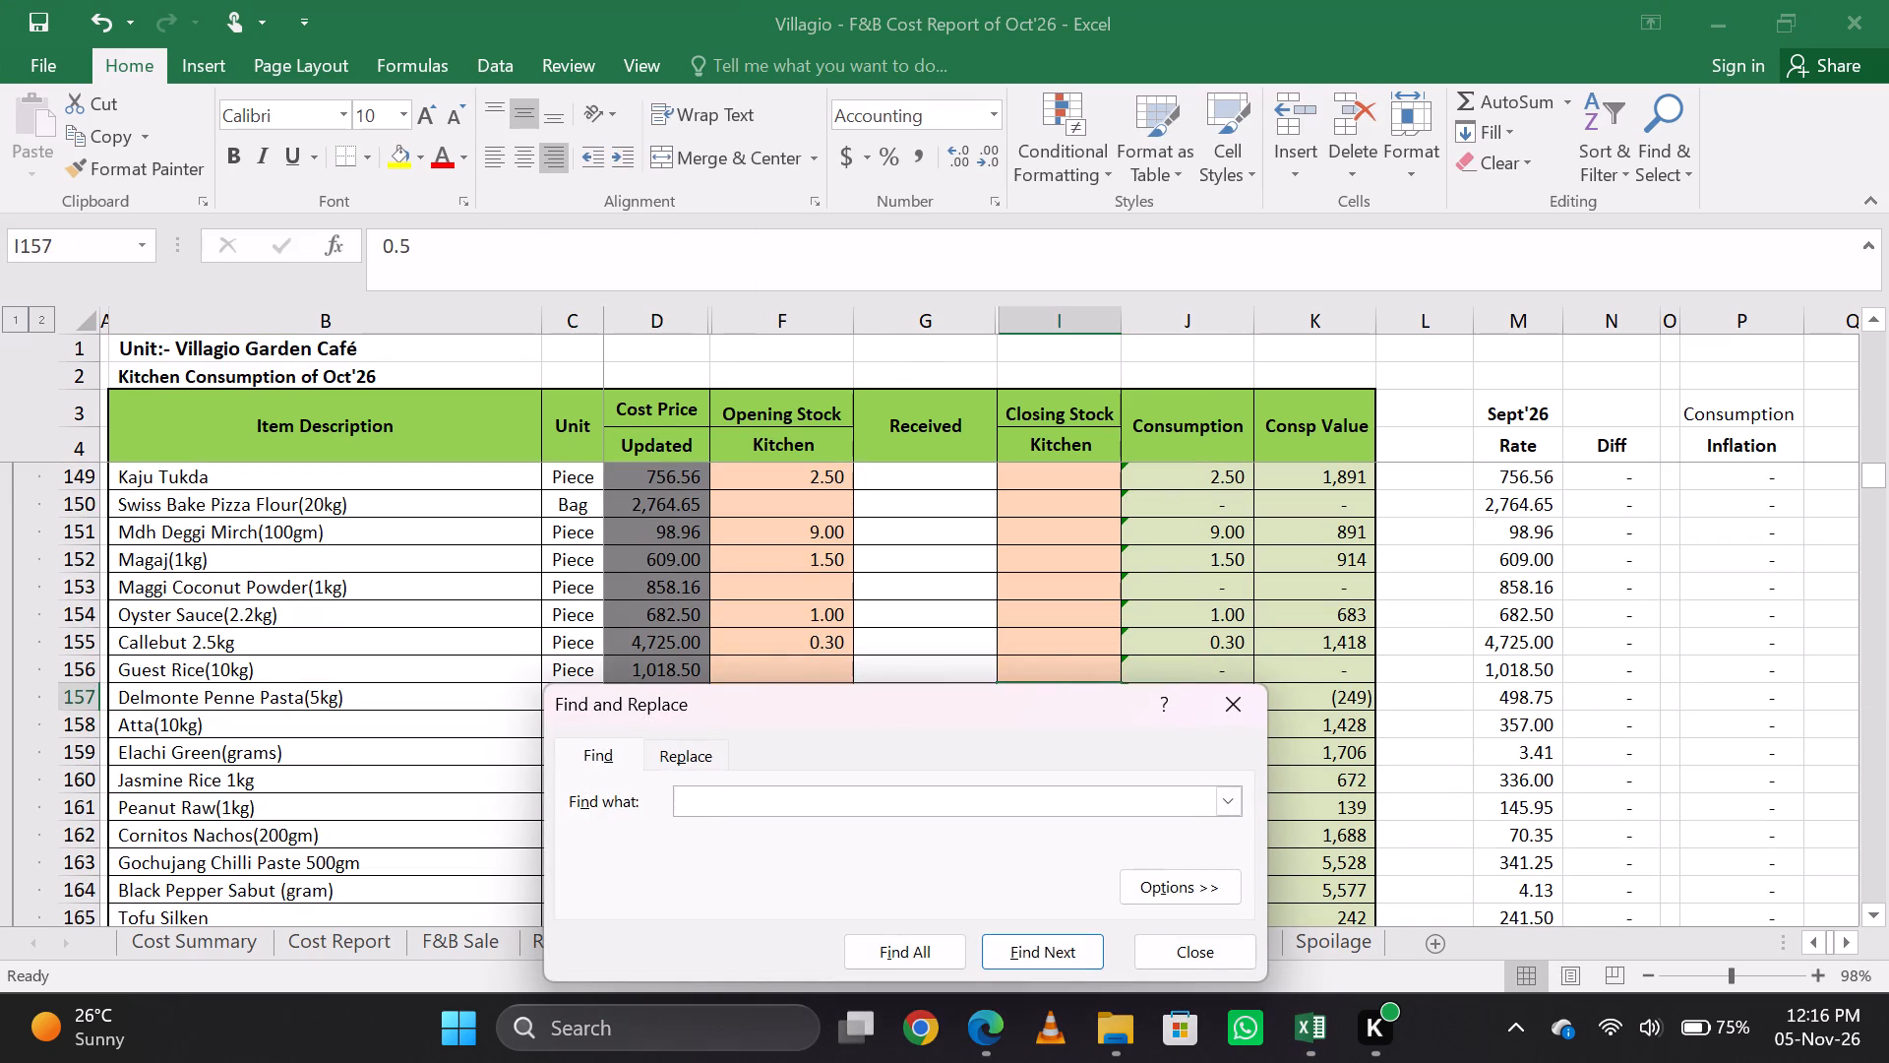
key("BackSpace")
type("sapef")
key("BackSpace")
key("g")
key("Return")
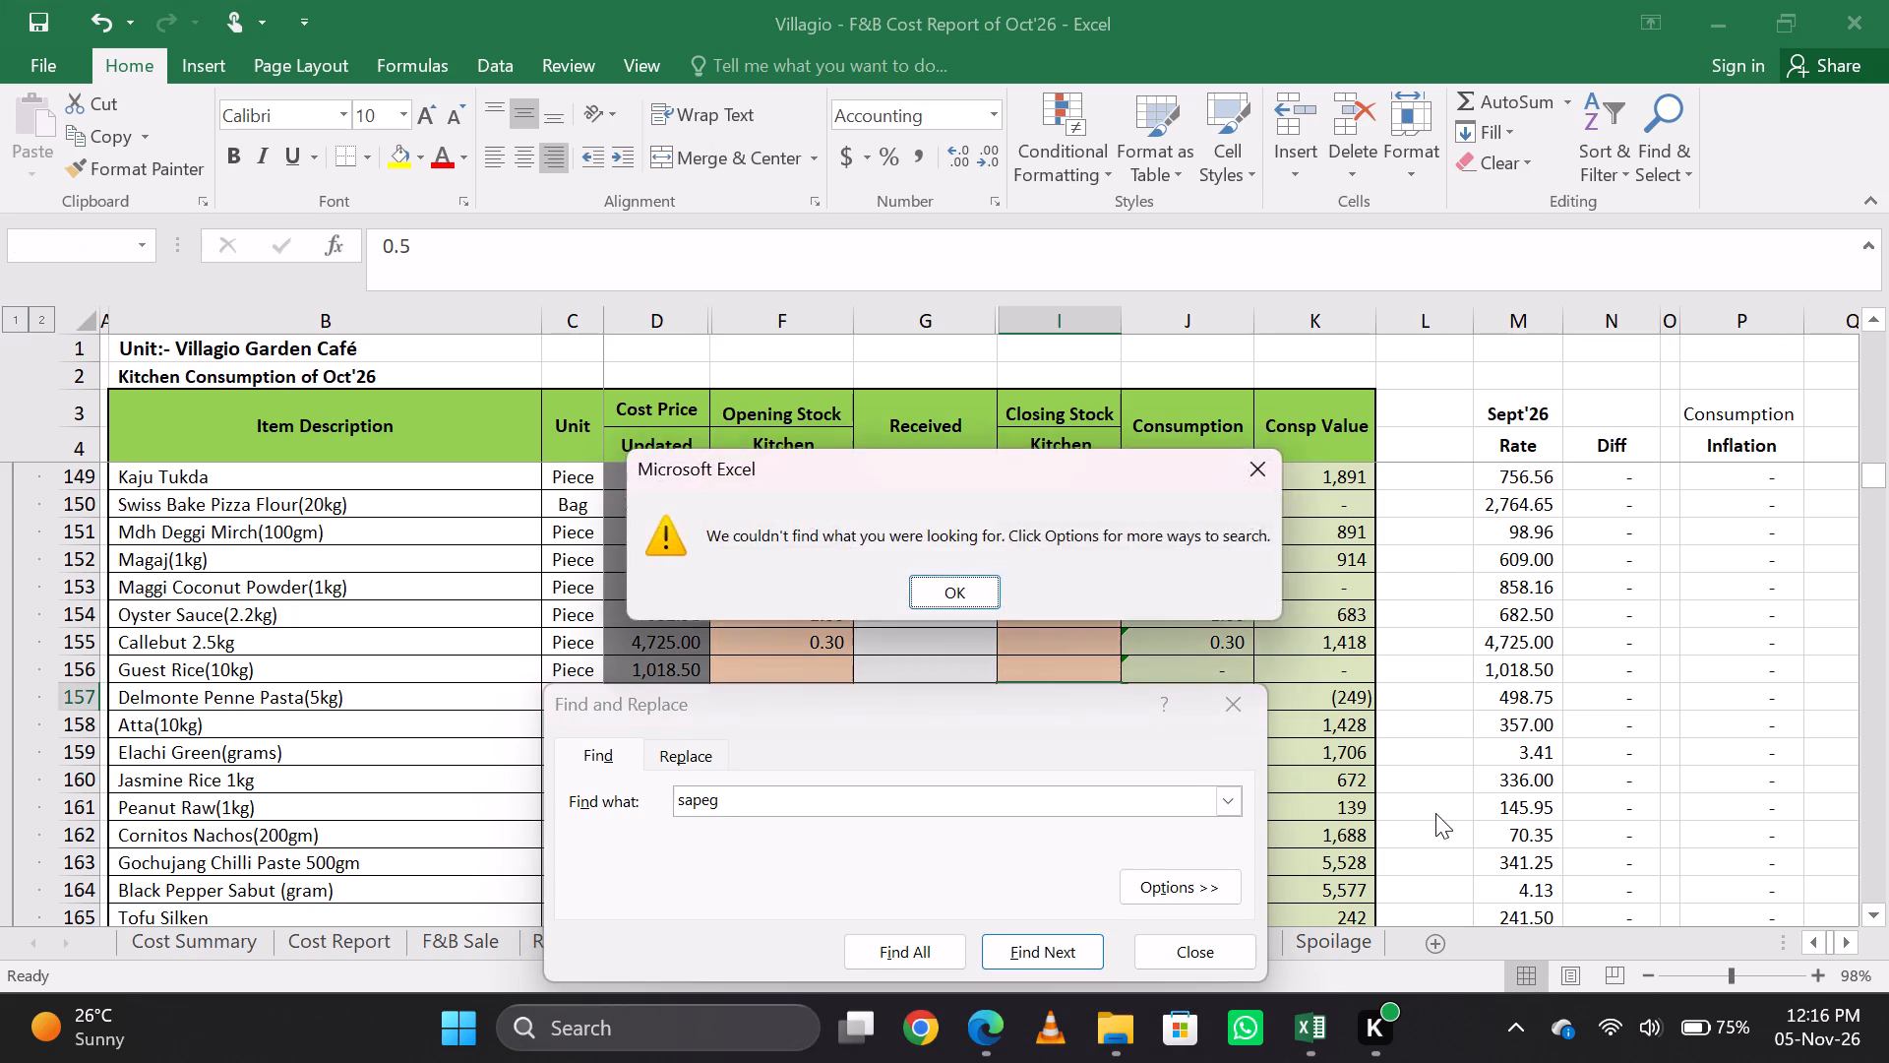
key("Return")
key("BackSpace")
key("BackSpace")
type("ag")
key("Return")
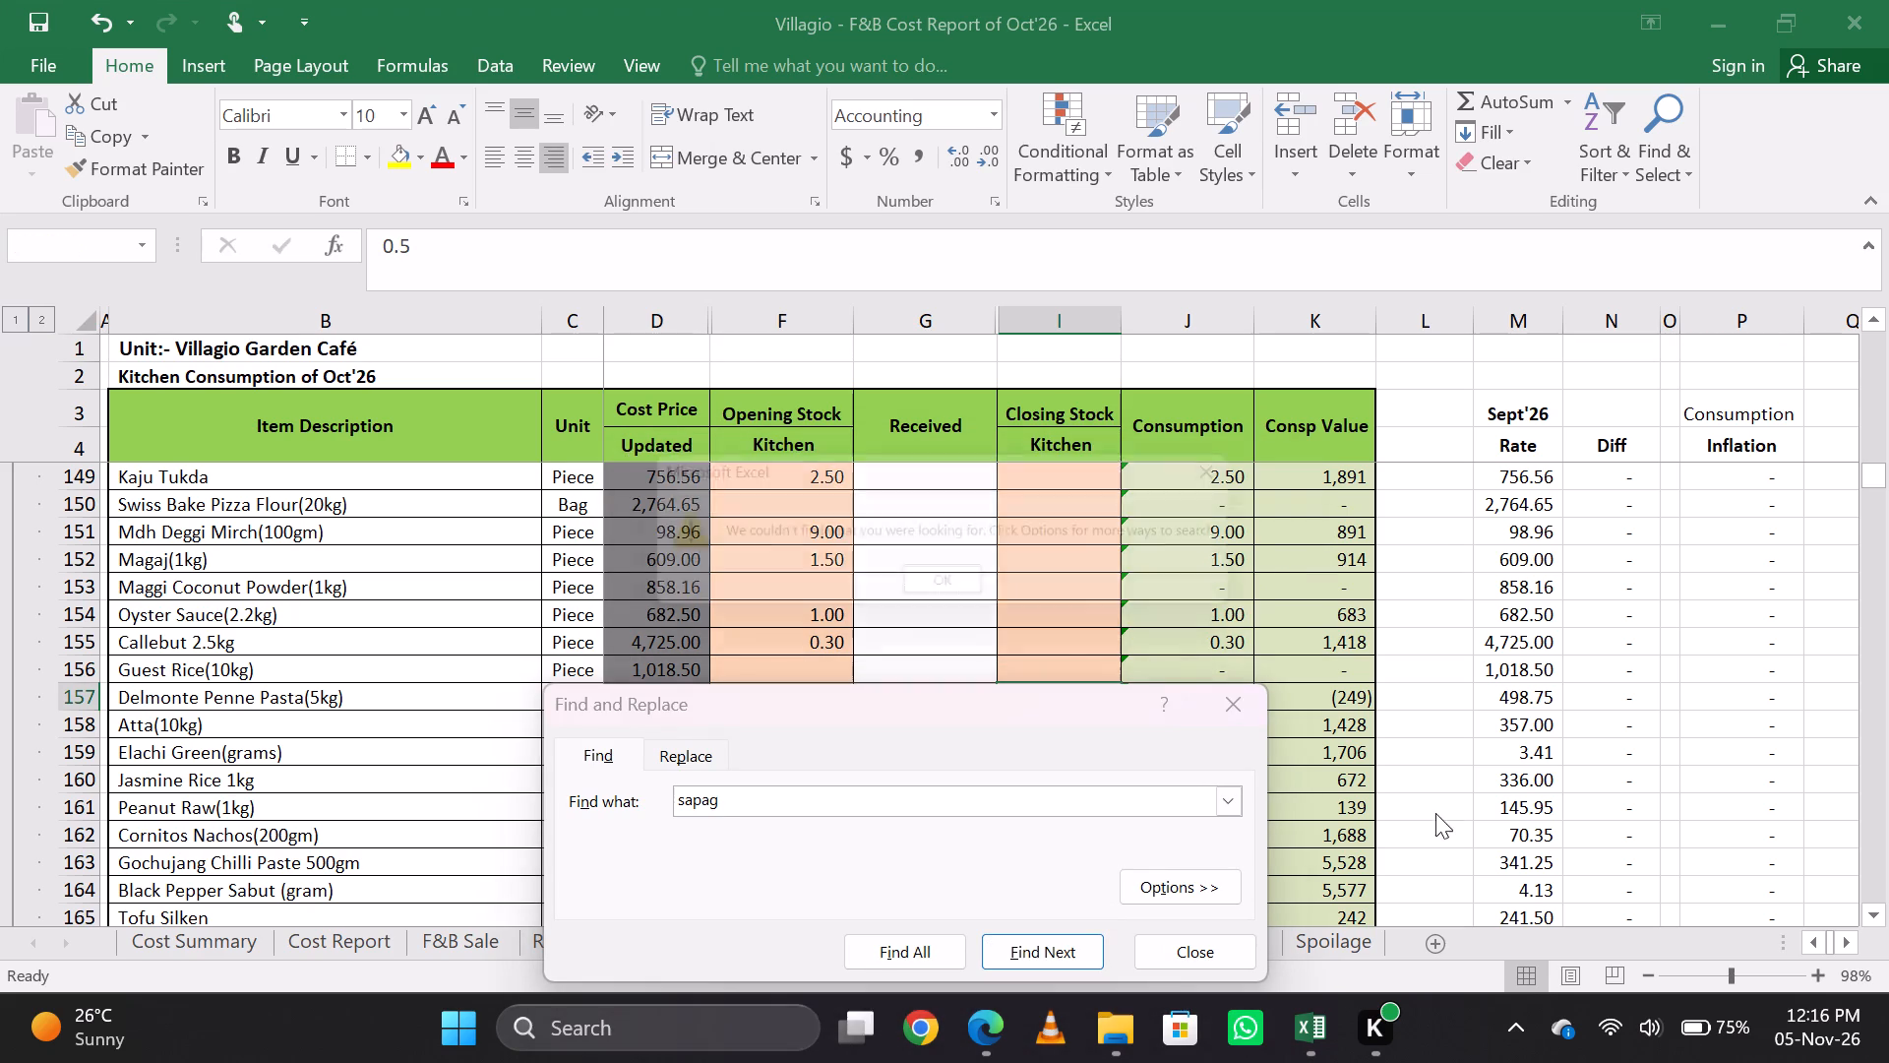
key("Return")
key("BackSpace")
key("Return")
key("Return")
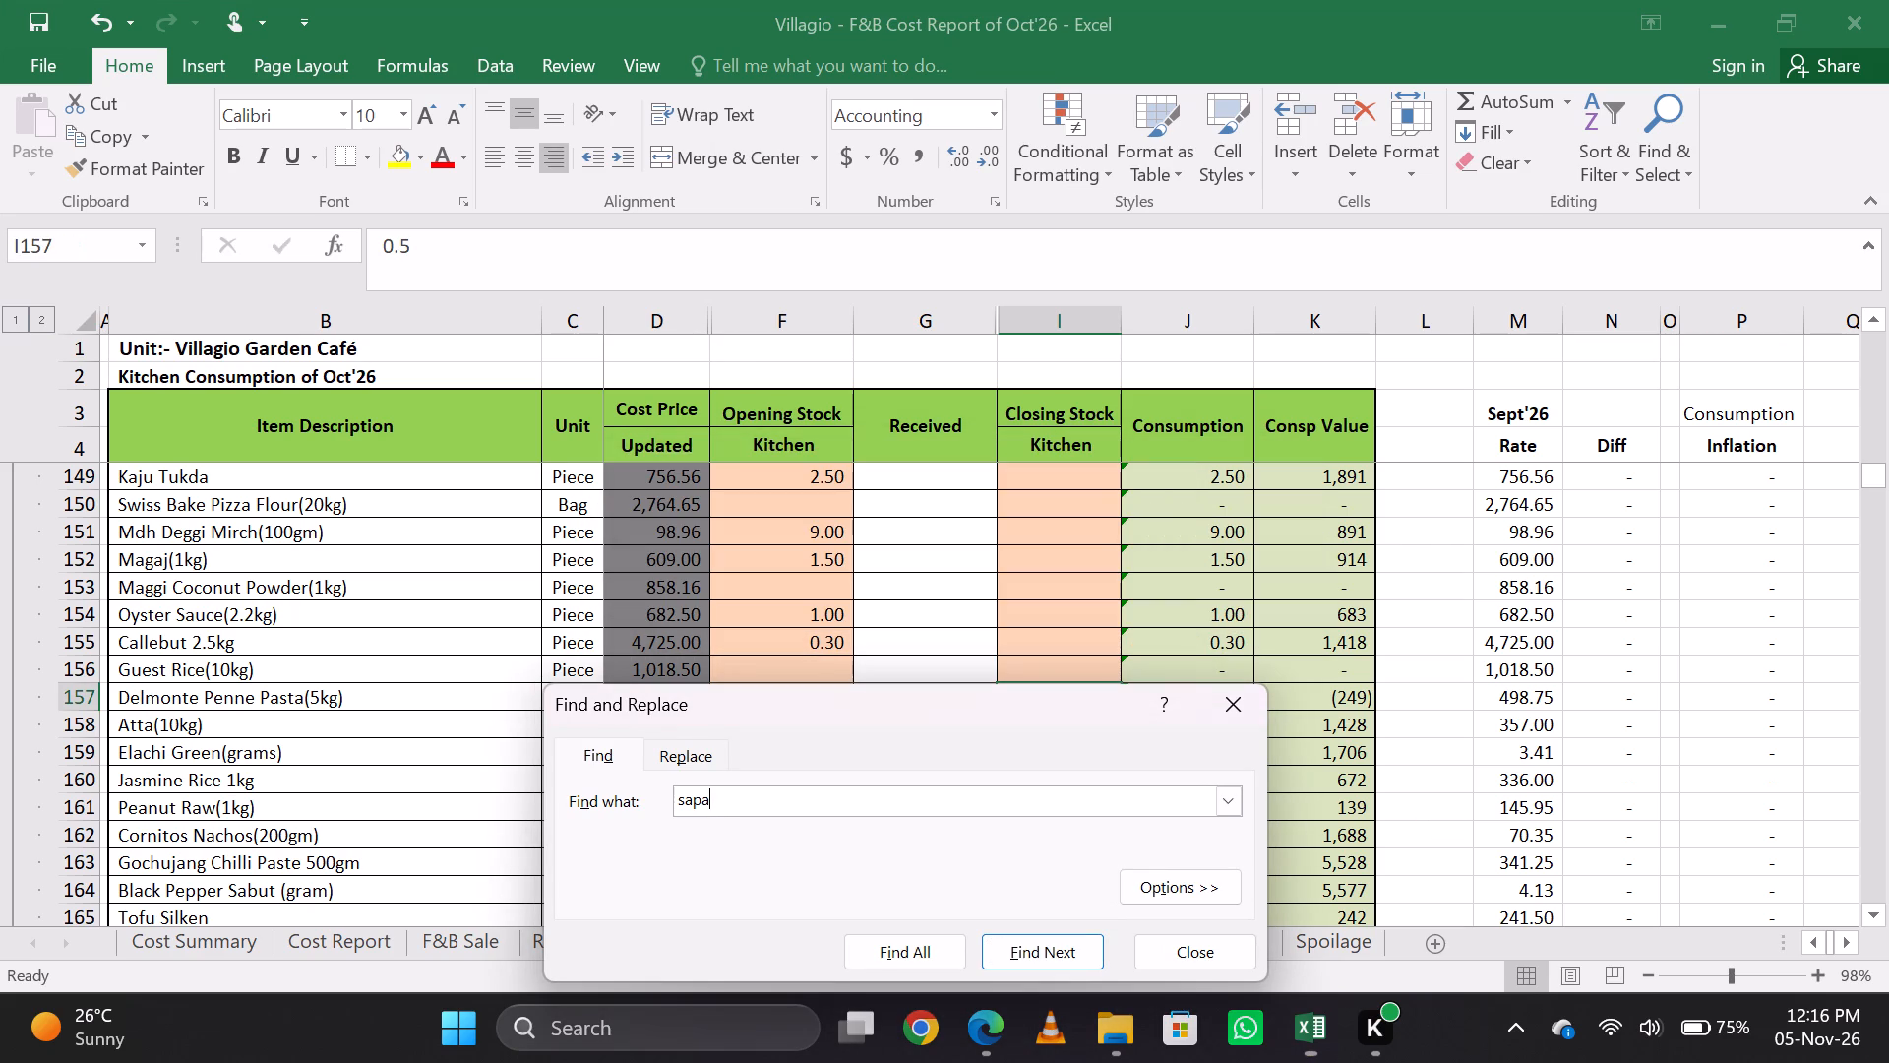
key("BackSpace")
key("e")
key("Return")
key("Return")
key("BackSpace")
key("Return")
key("Return")
key("BackSpace")
key("BackSpace")
type("pe")
key("Return")
key("Return")
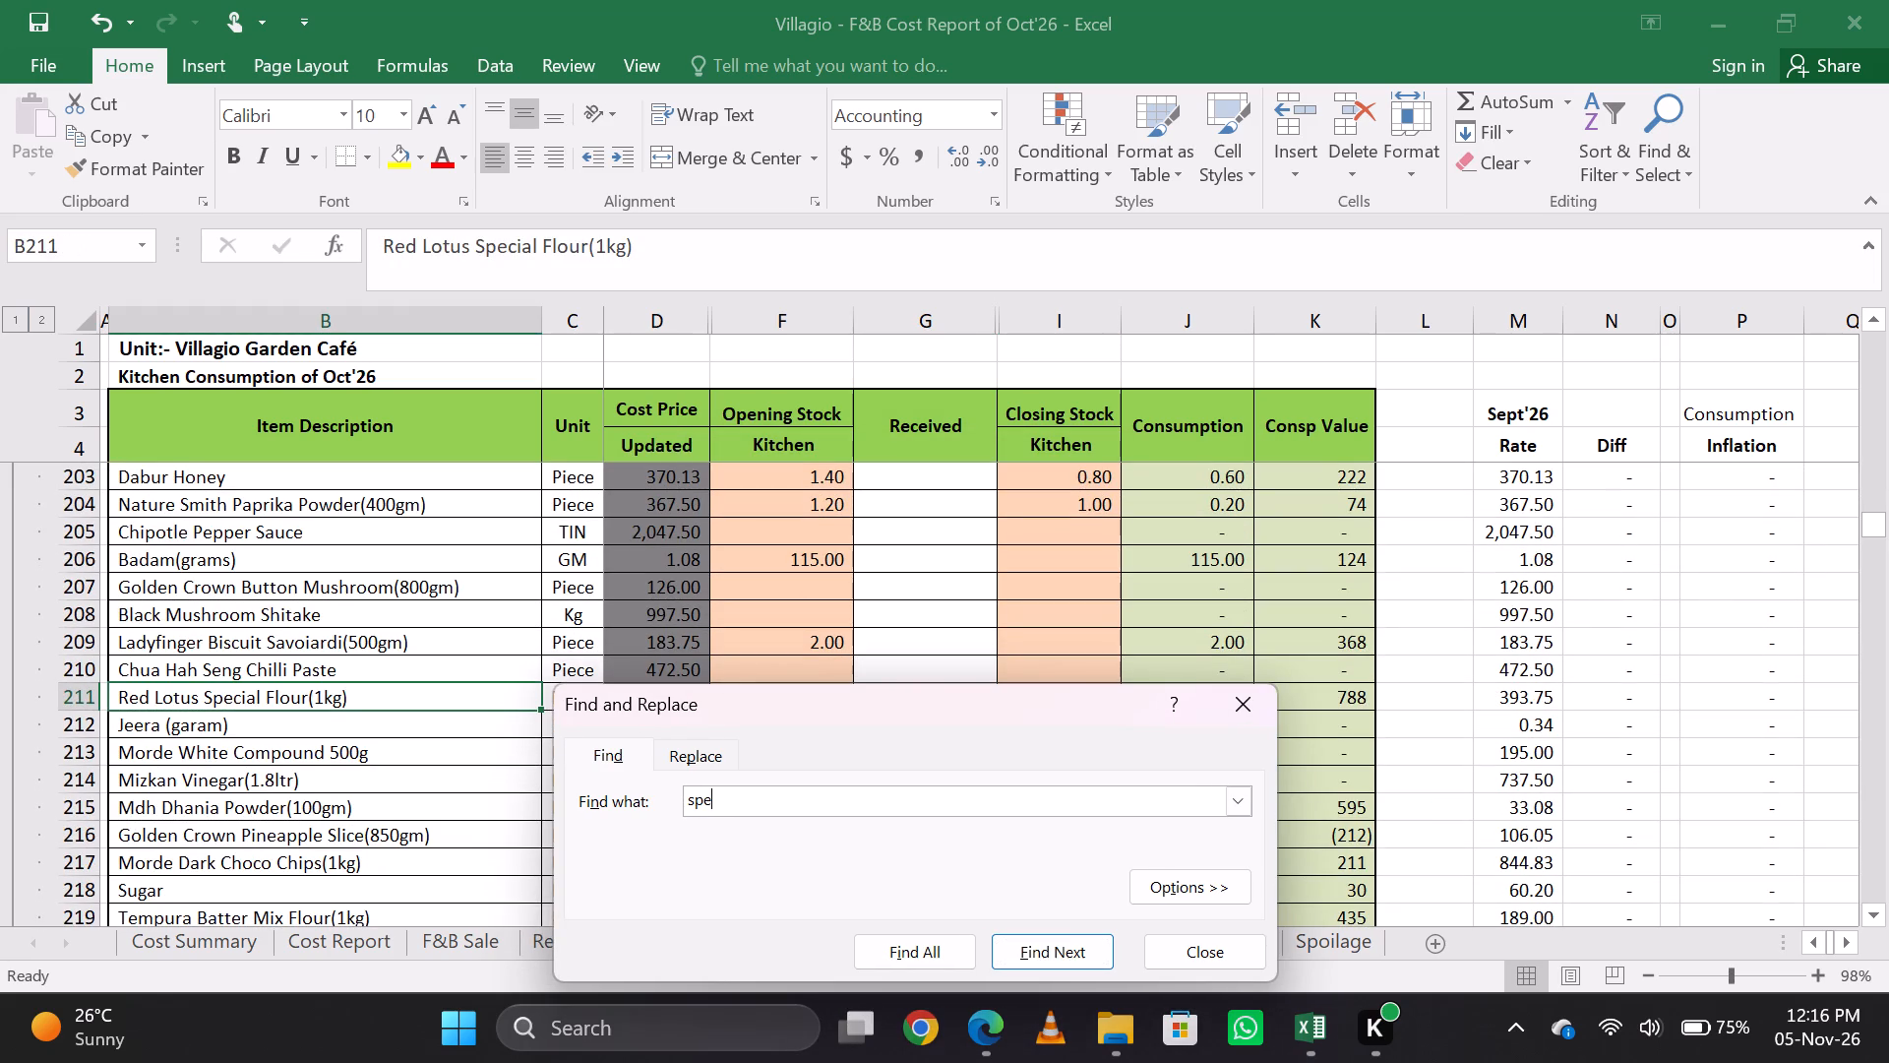
Search for "spa", go past Spaghetti Pasta Boiled and Asparagus to Agnesi Spaghetti(500gm), and enter 4 as its kitchen closing stock.
key("BackSpace")
key("a")
key("Return")
key("Return")
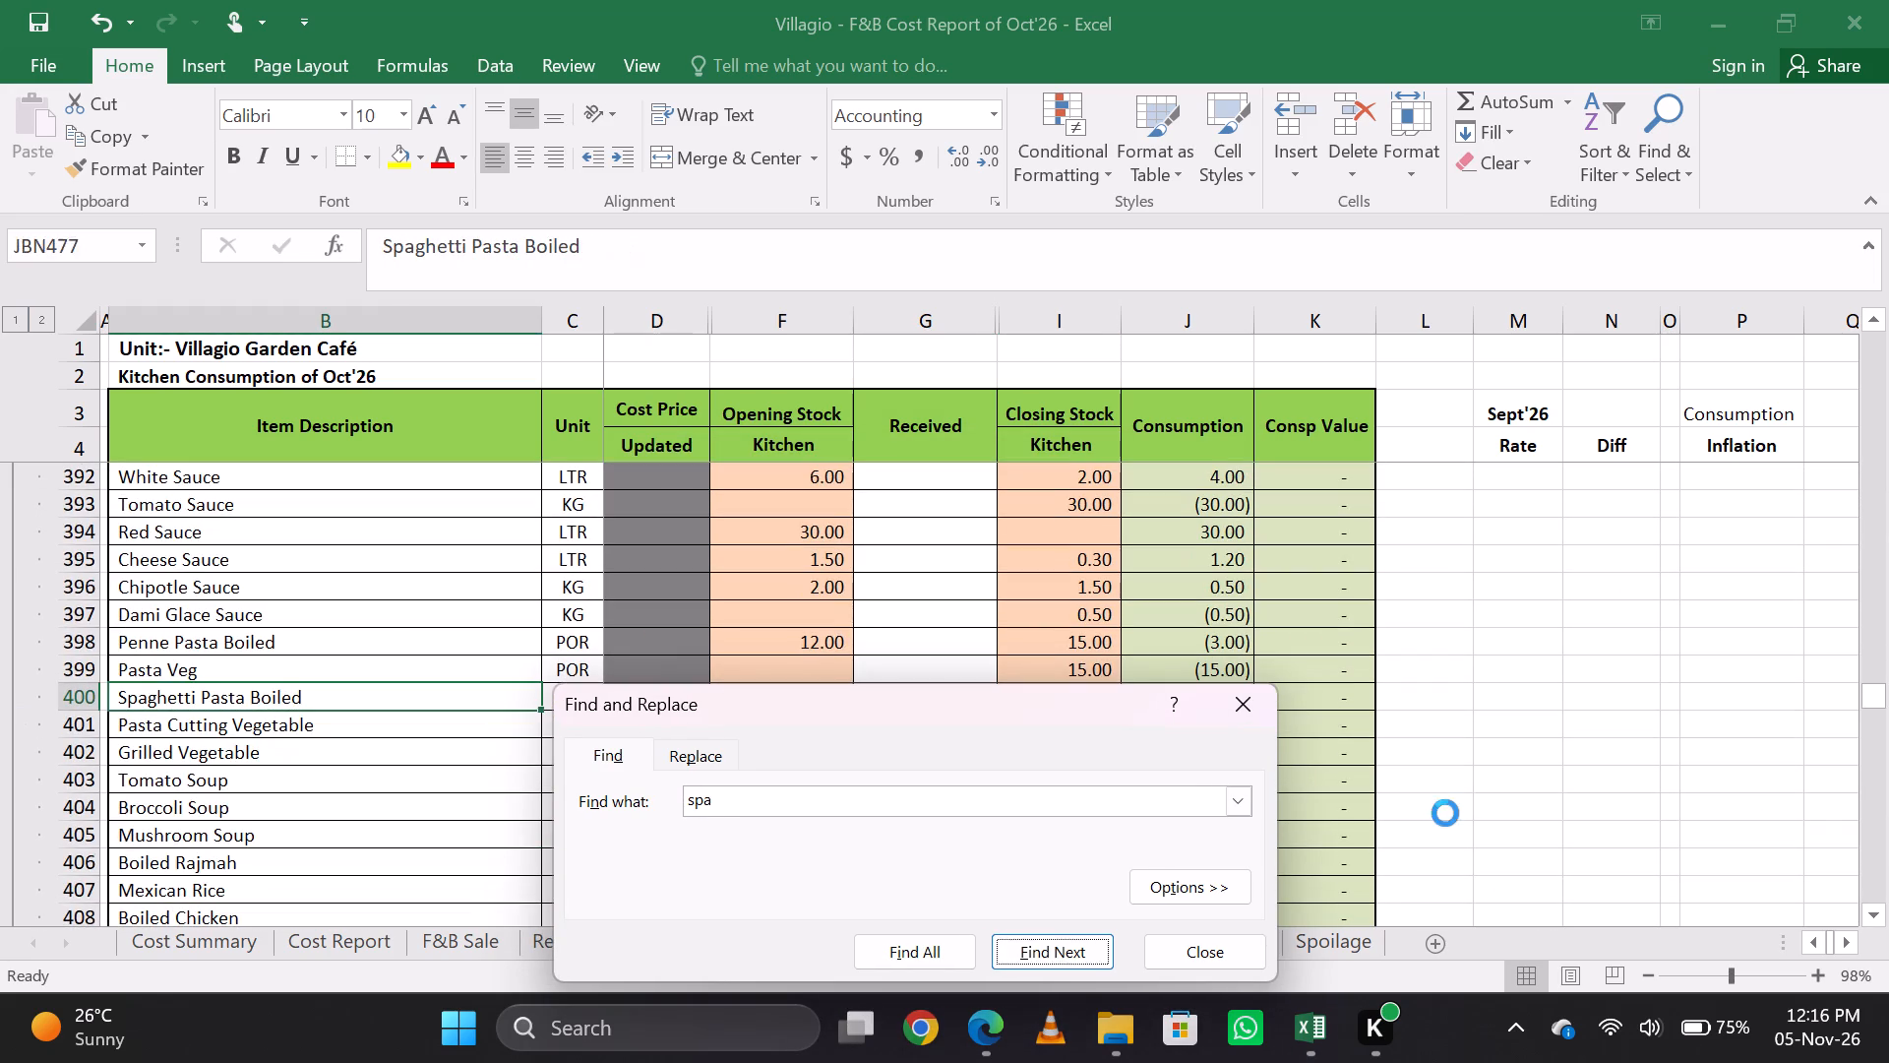
key("Return")
key("Return")
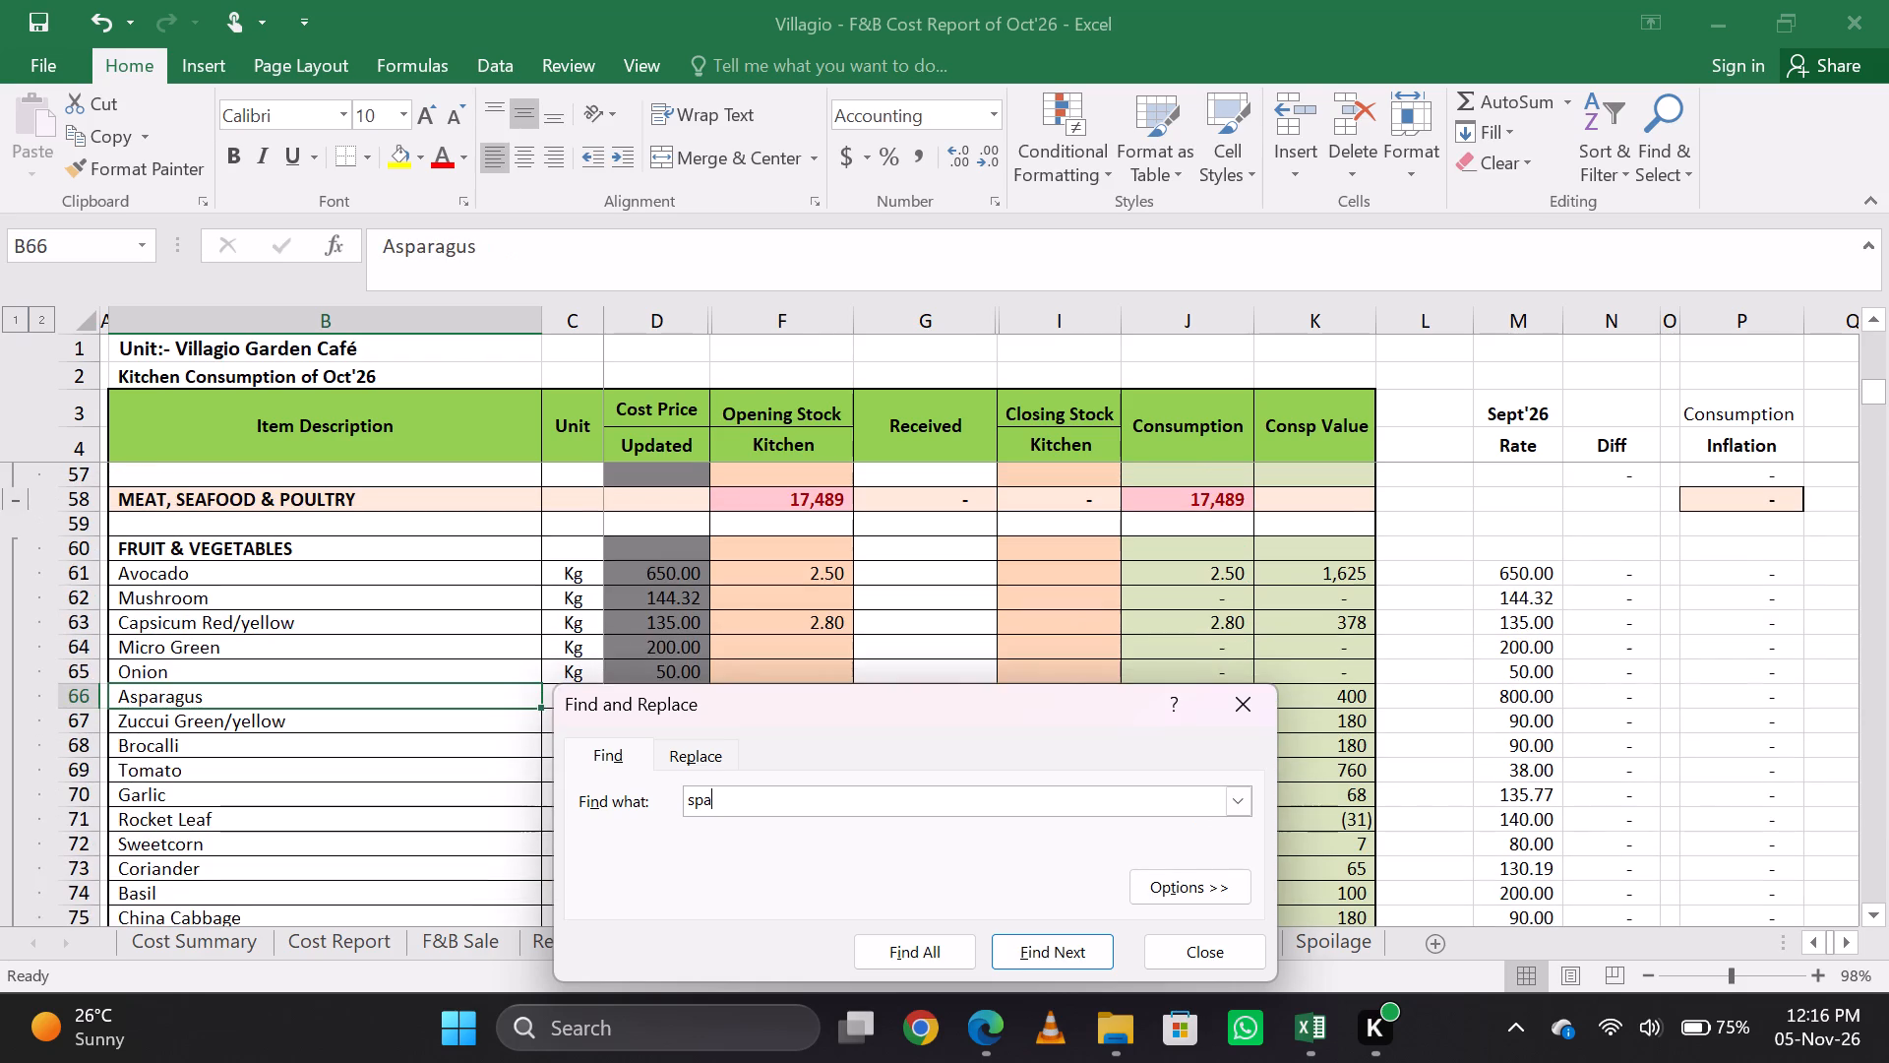
key("Return")
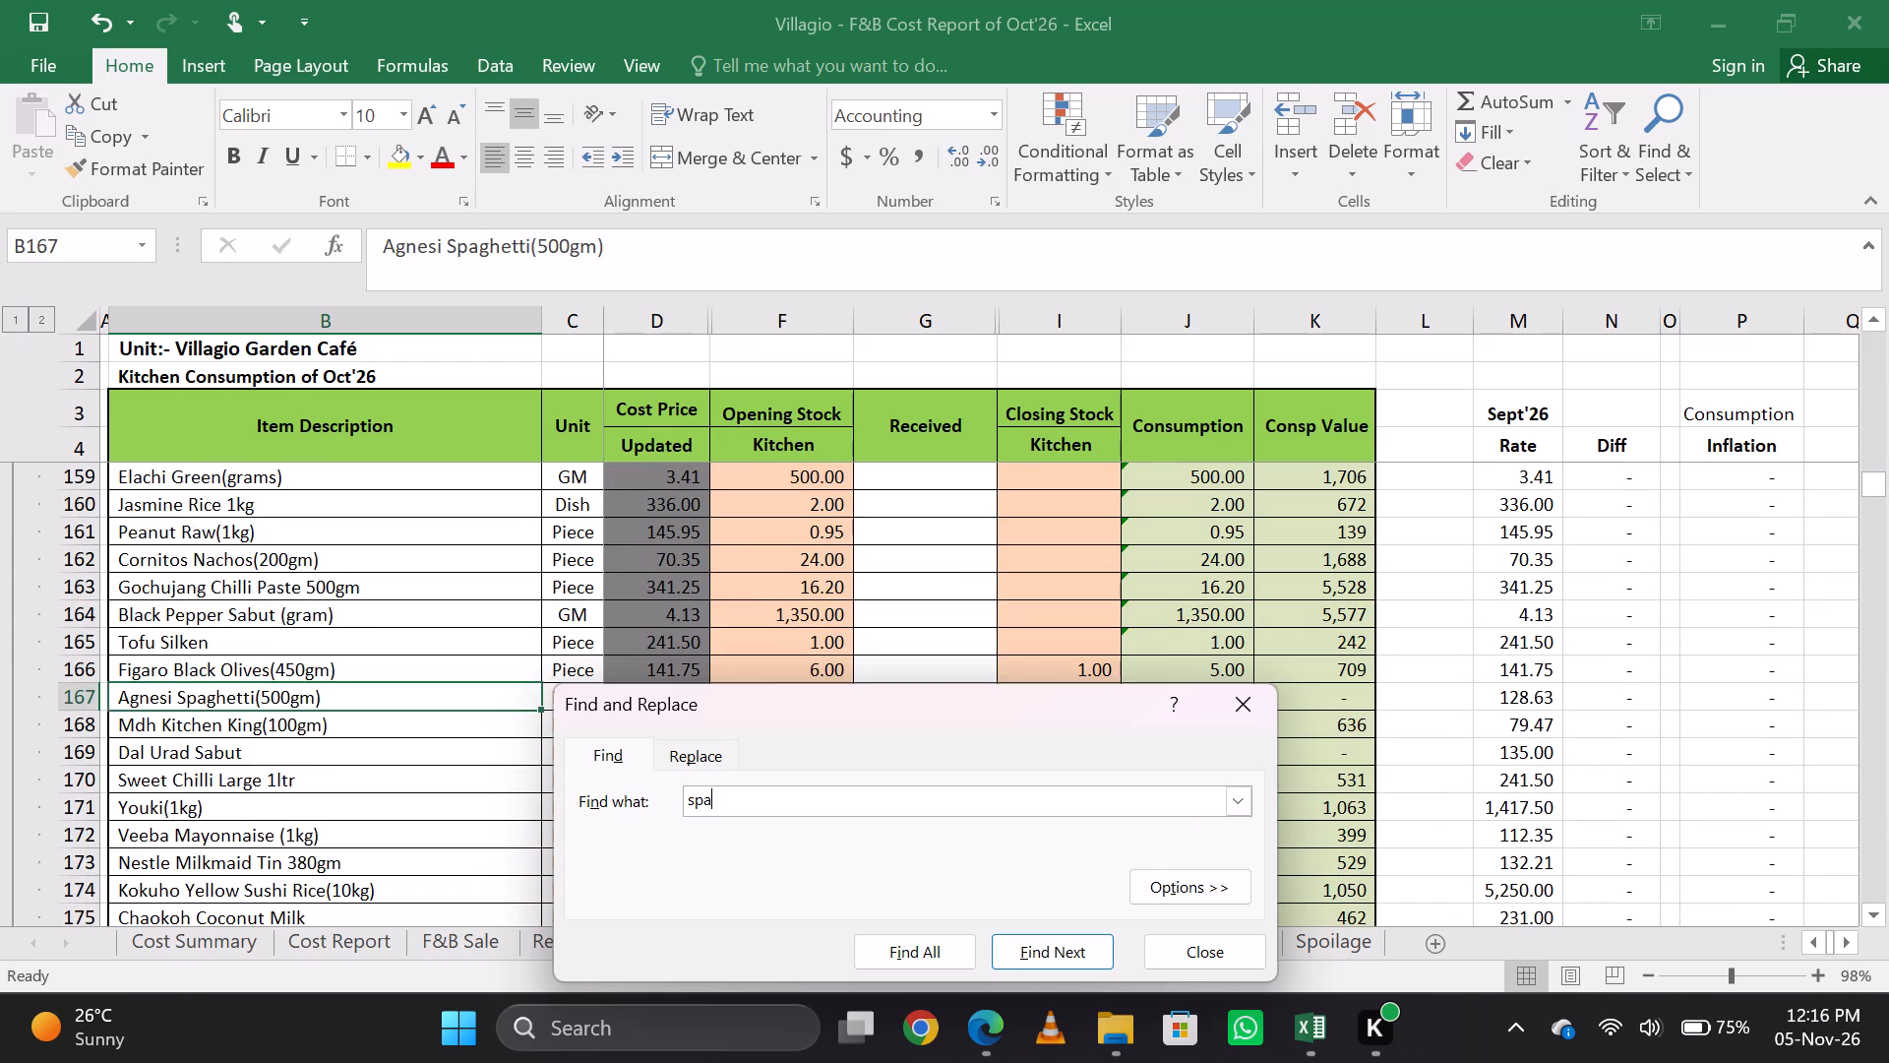
key("Escape")
key("Right")
key("Right")
key("Right")
key("Right")
key("Right")
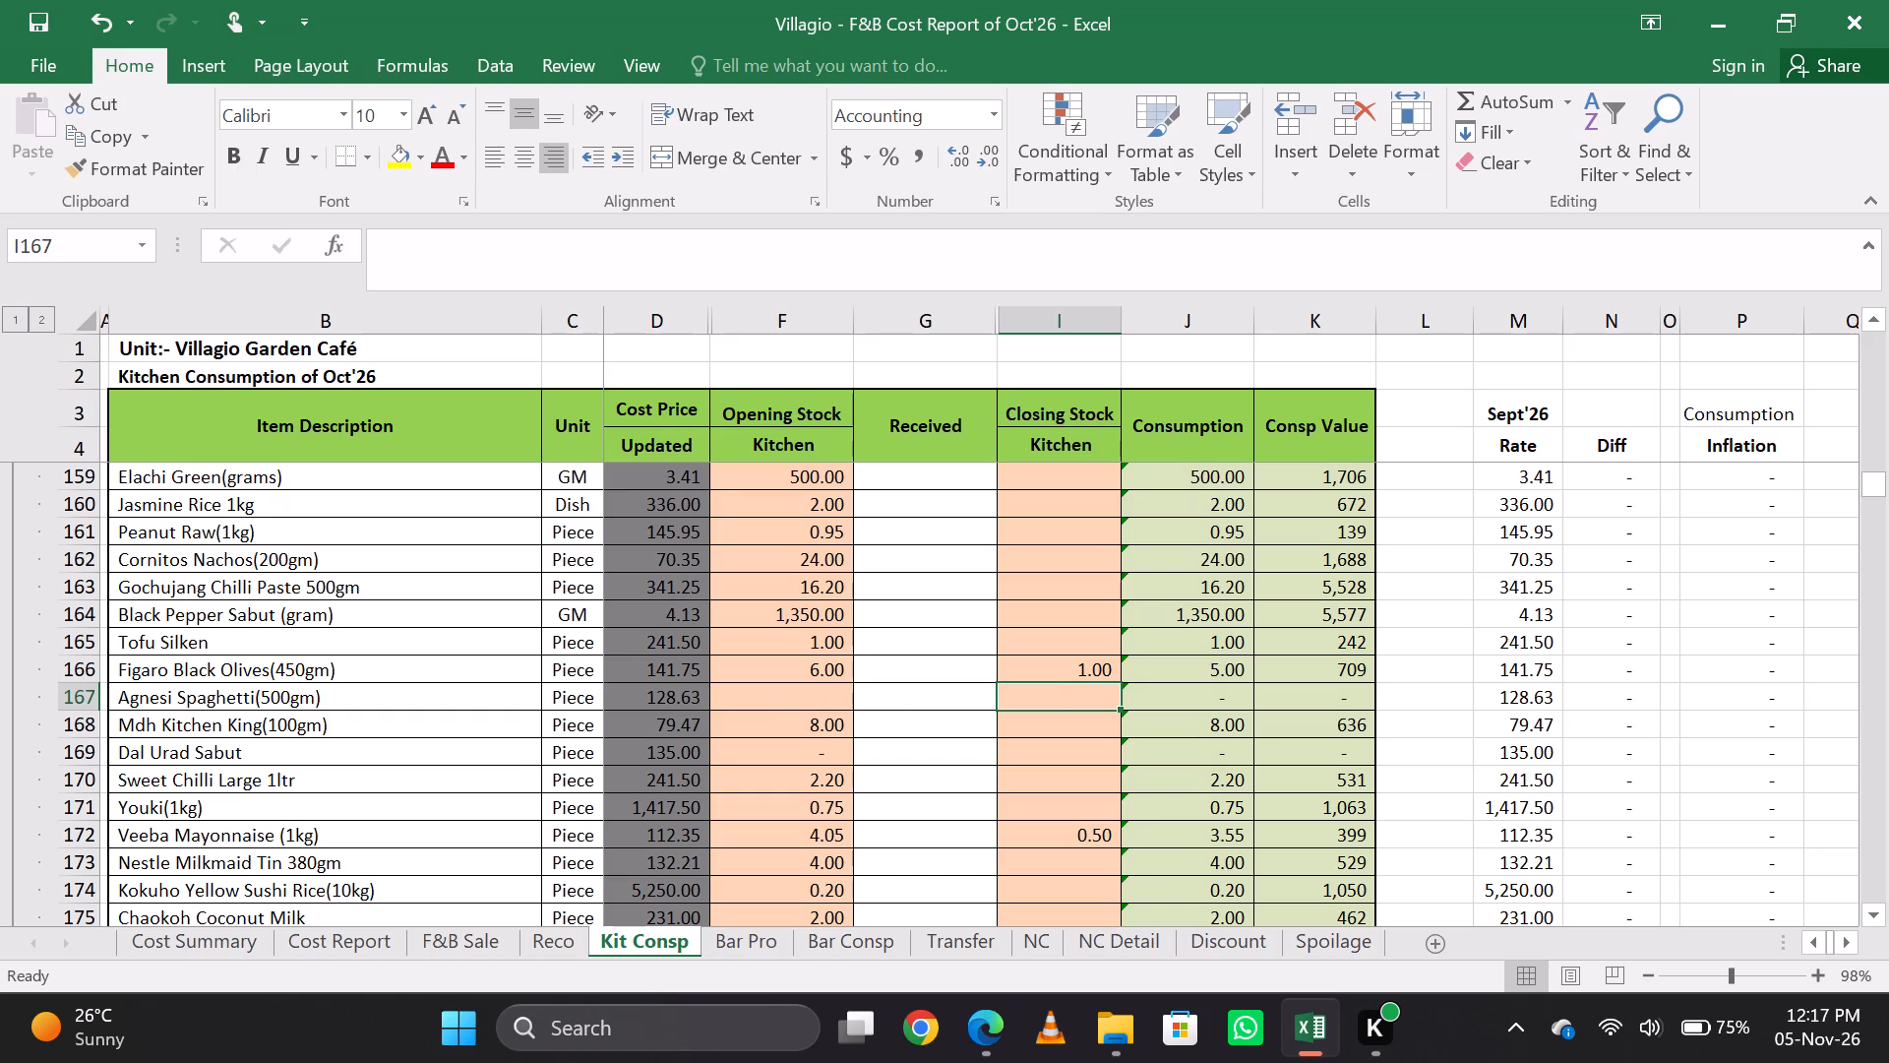
key("Down")
key("Up")
key("4")
key("Down")
key("Up")
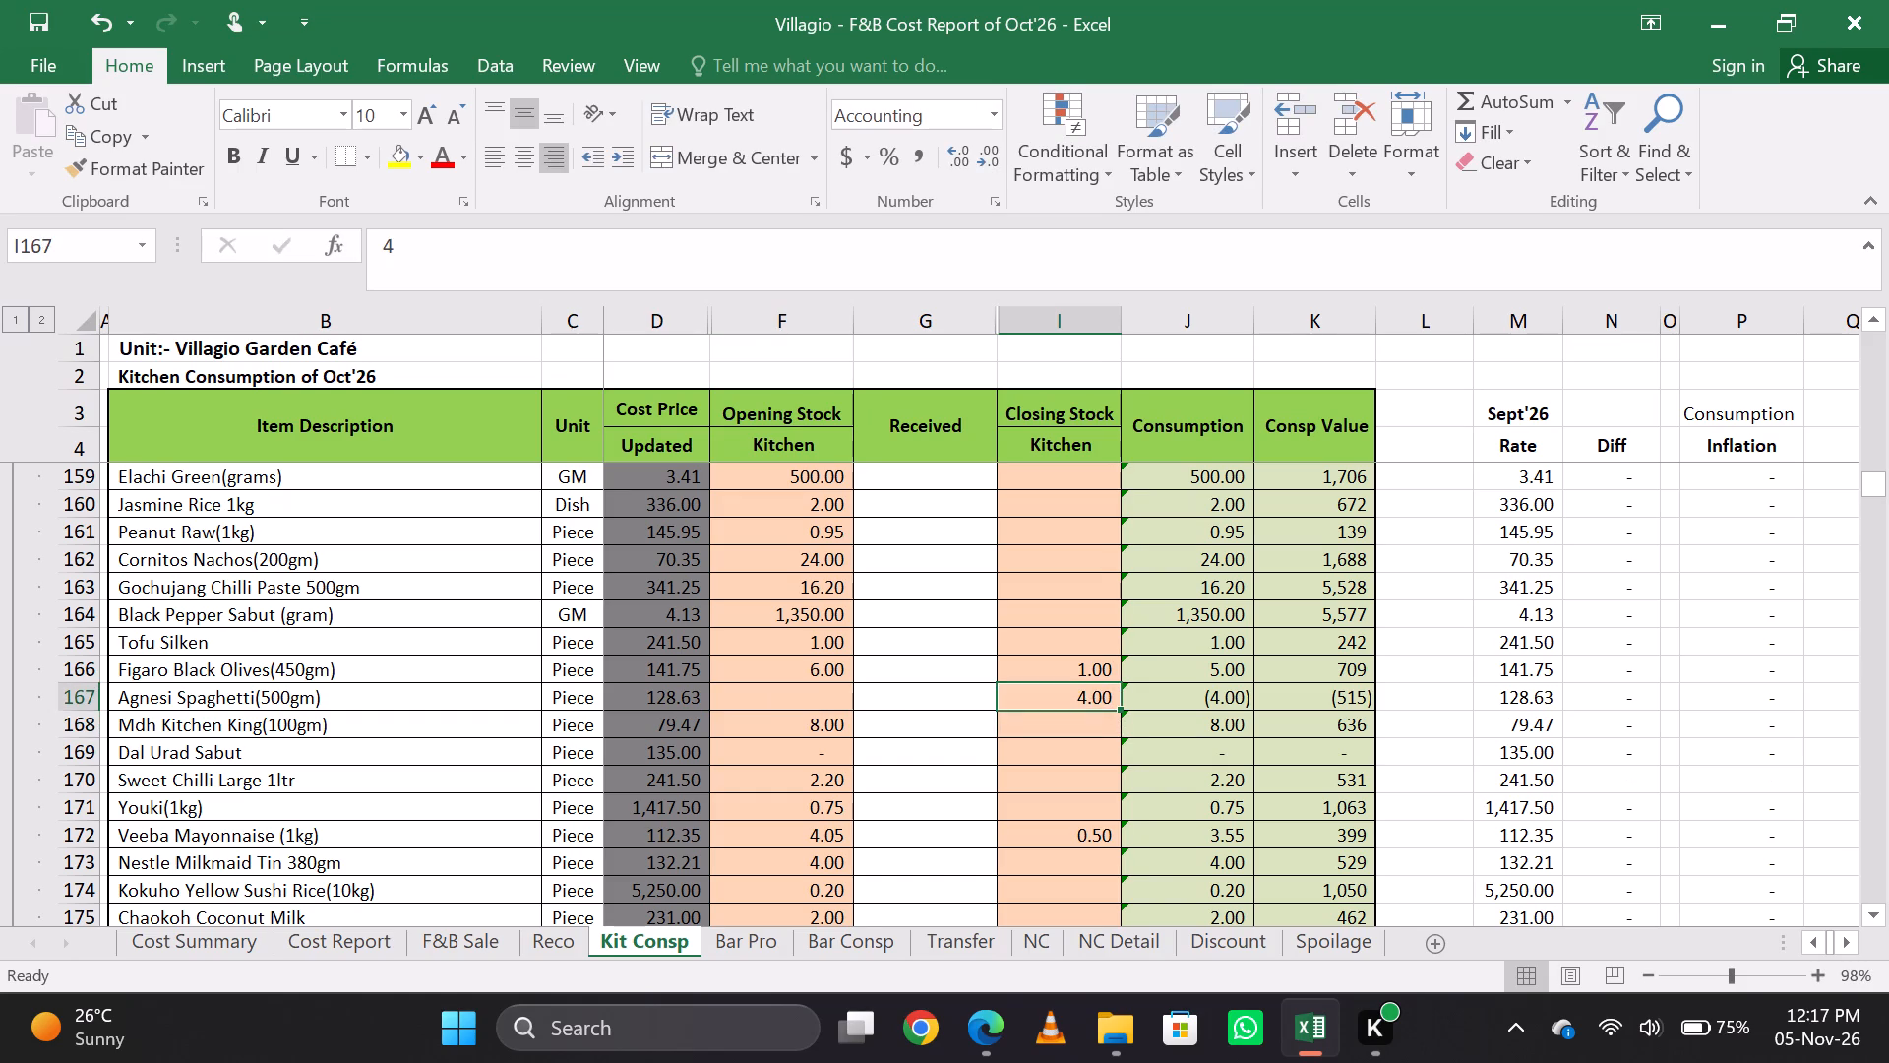
Find Knorr Aromat Seasoning Powder by searching for "aroma" and enter 2 as its kitchen closing stock.
key("ctrl+f")
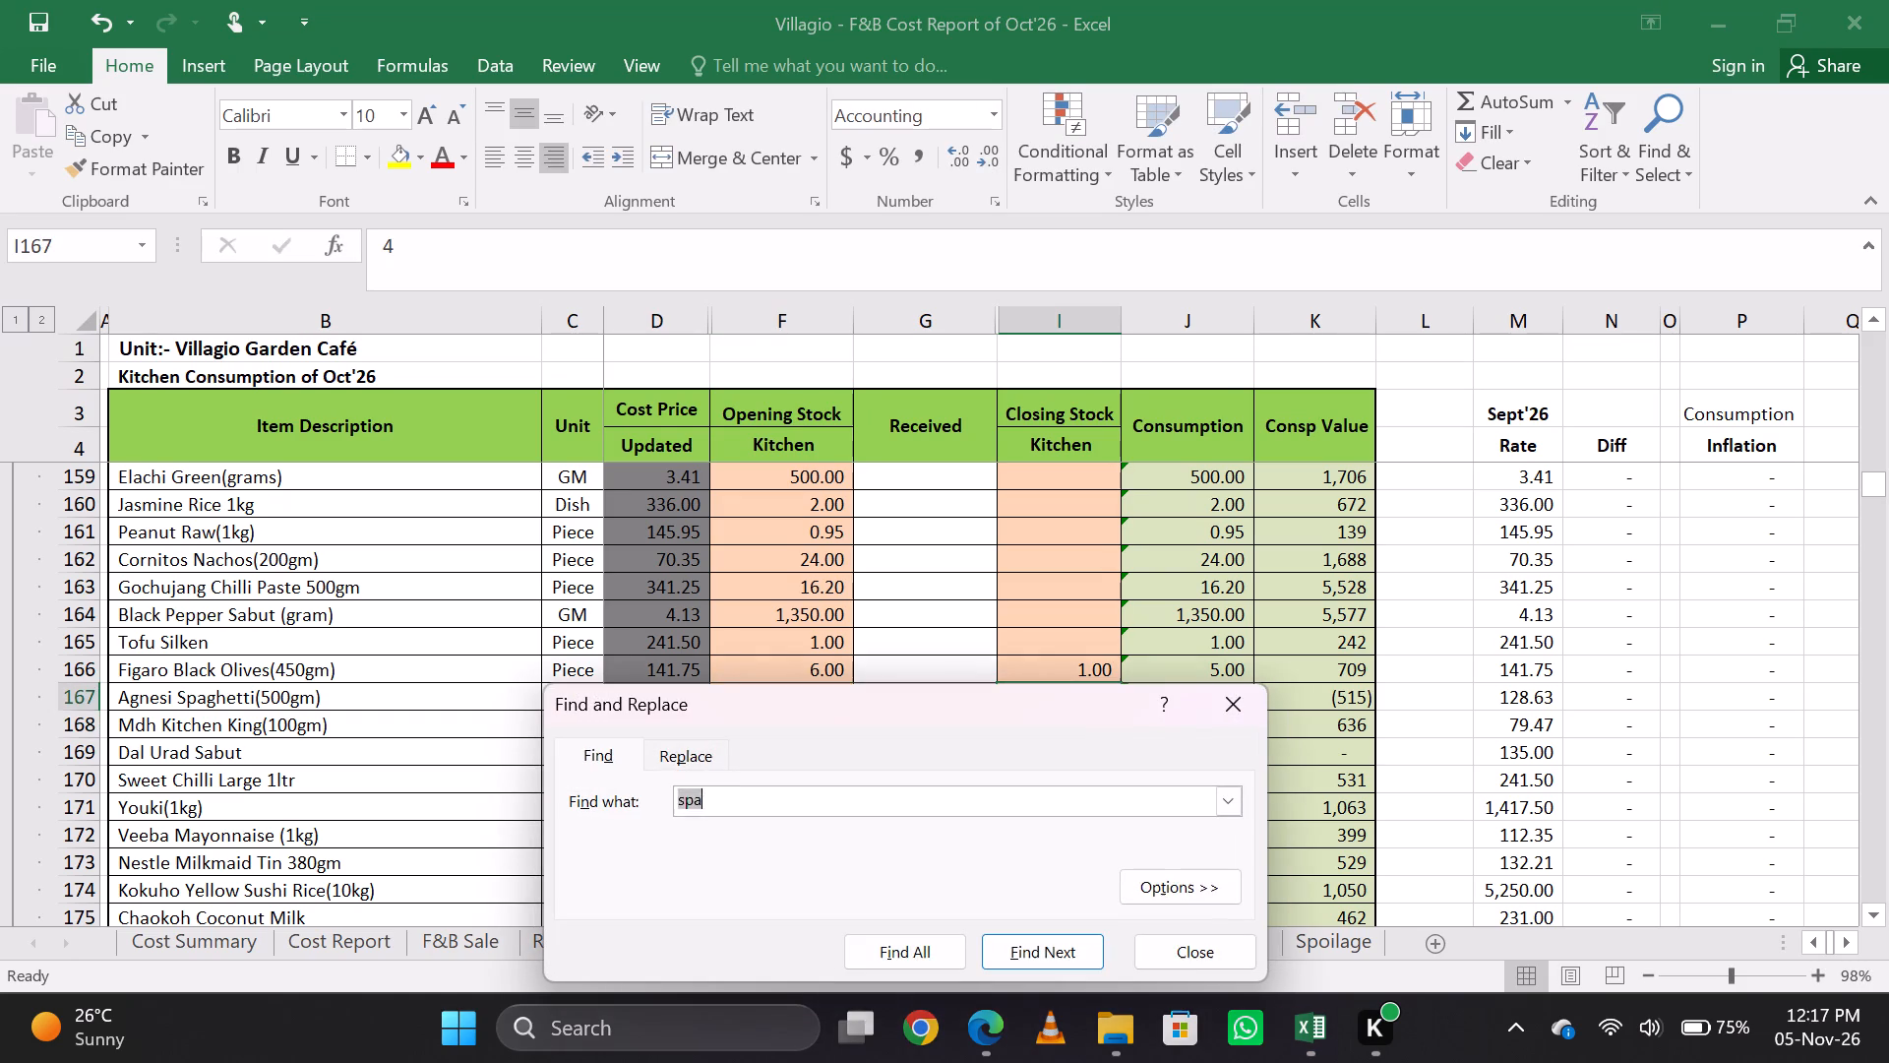
type("armo")
key("Return")
key("Return")
key("BackSpace")
key("BackSpace")
type("oma")
key("Return")
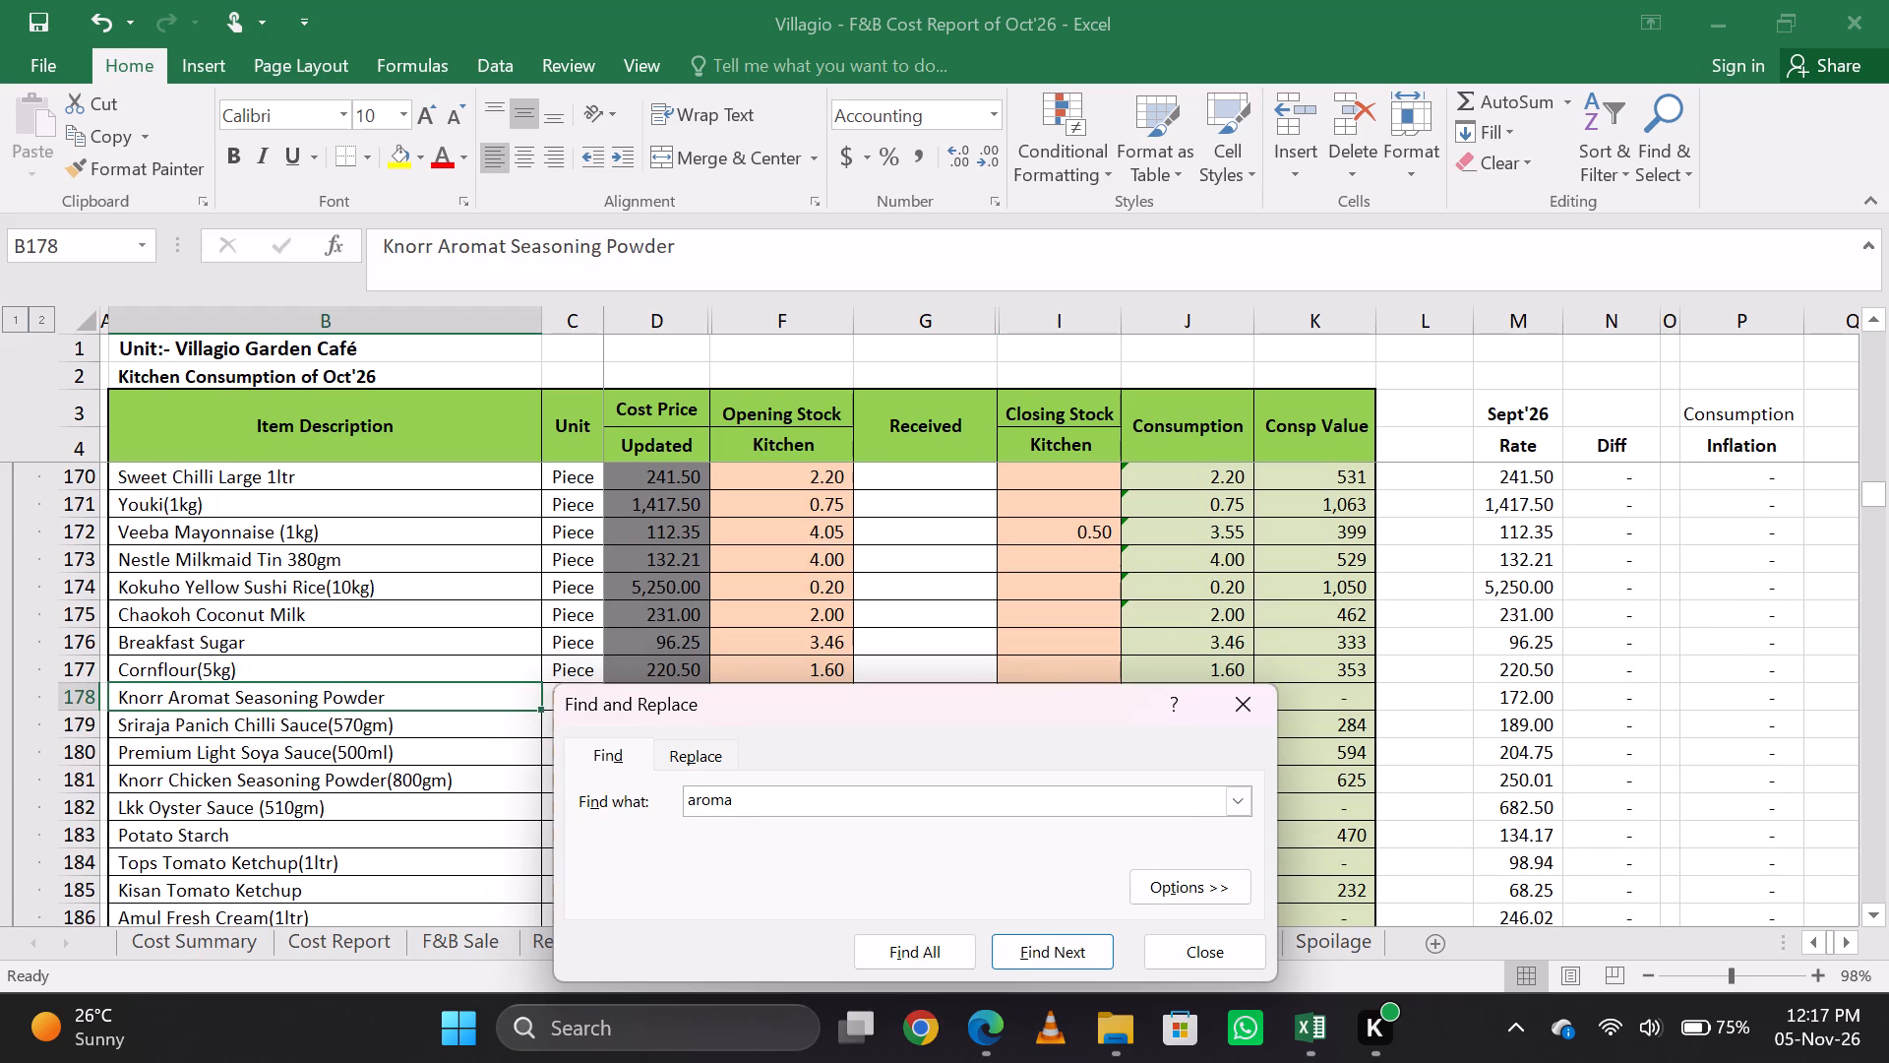
key("Return")
key("Escape")
key("Right")
key("Right")
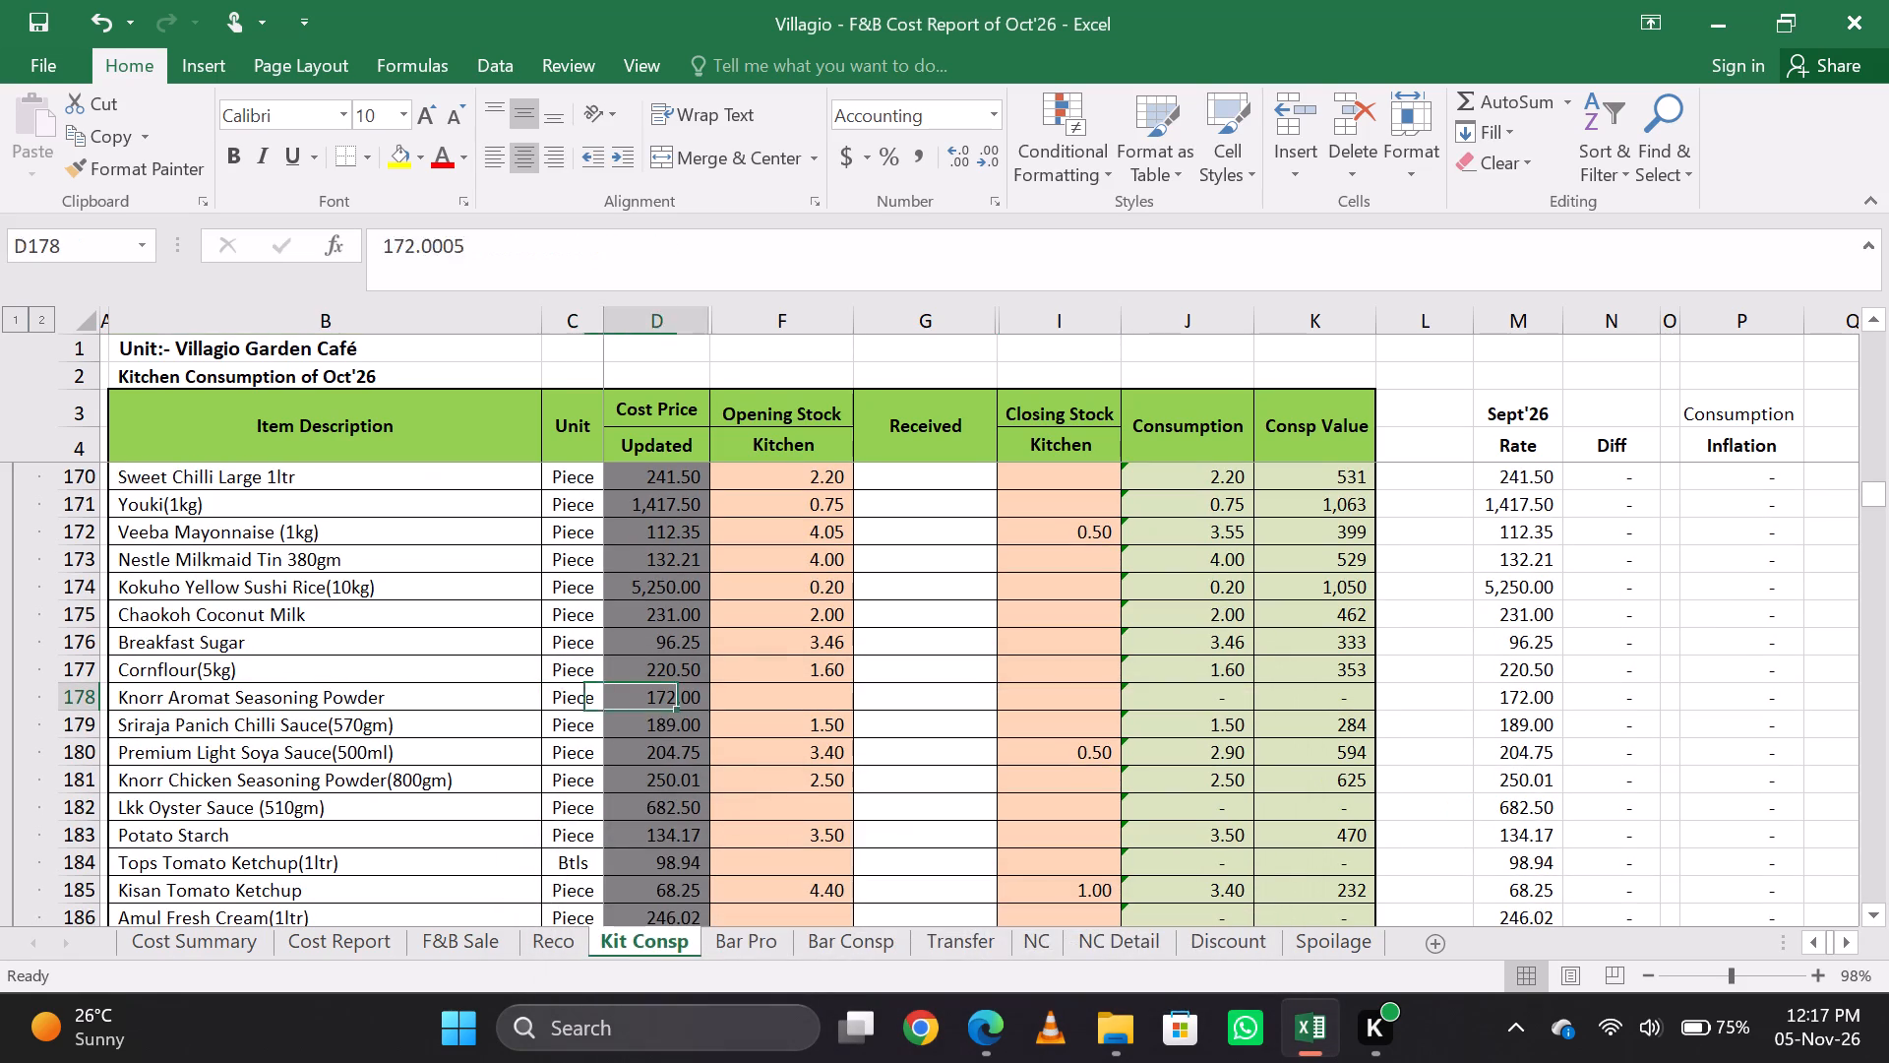
key("Right")
key("Right")
key("Right")
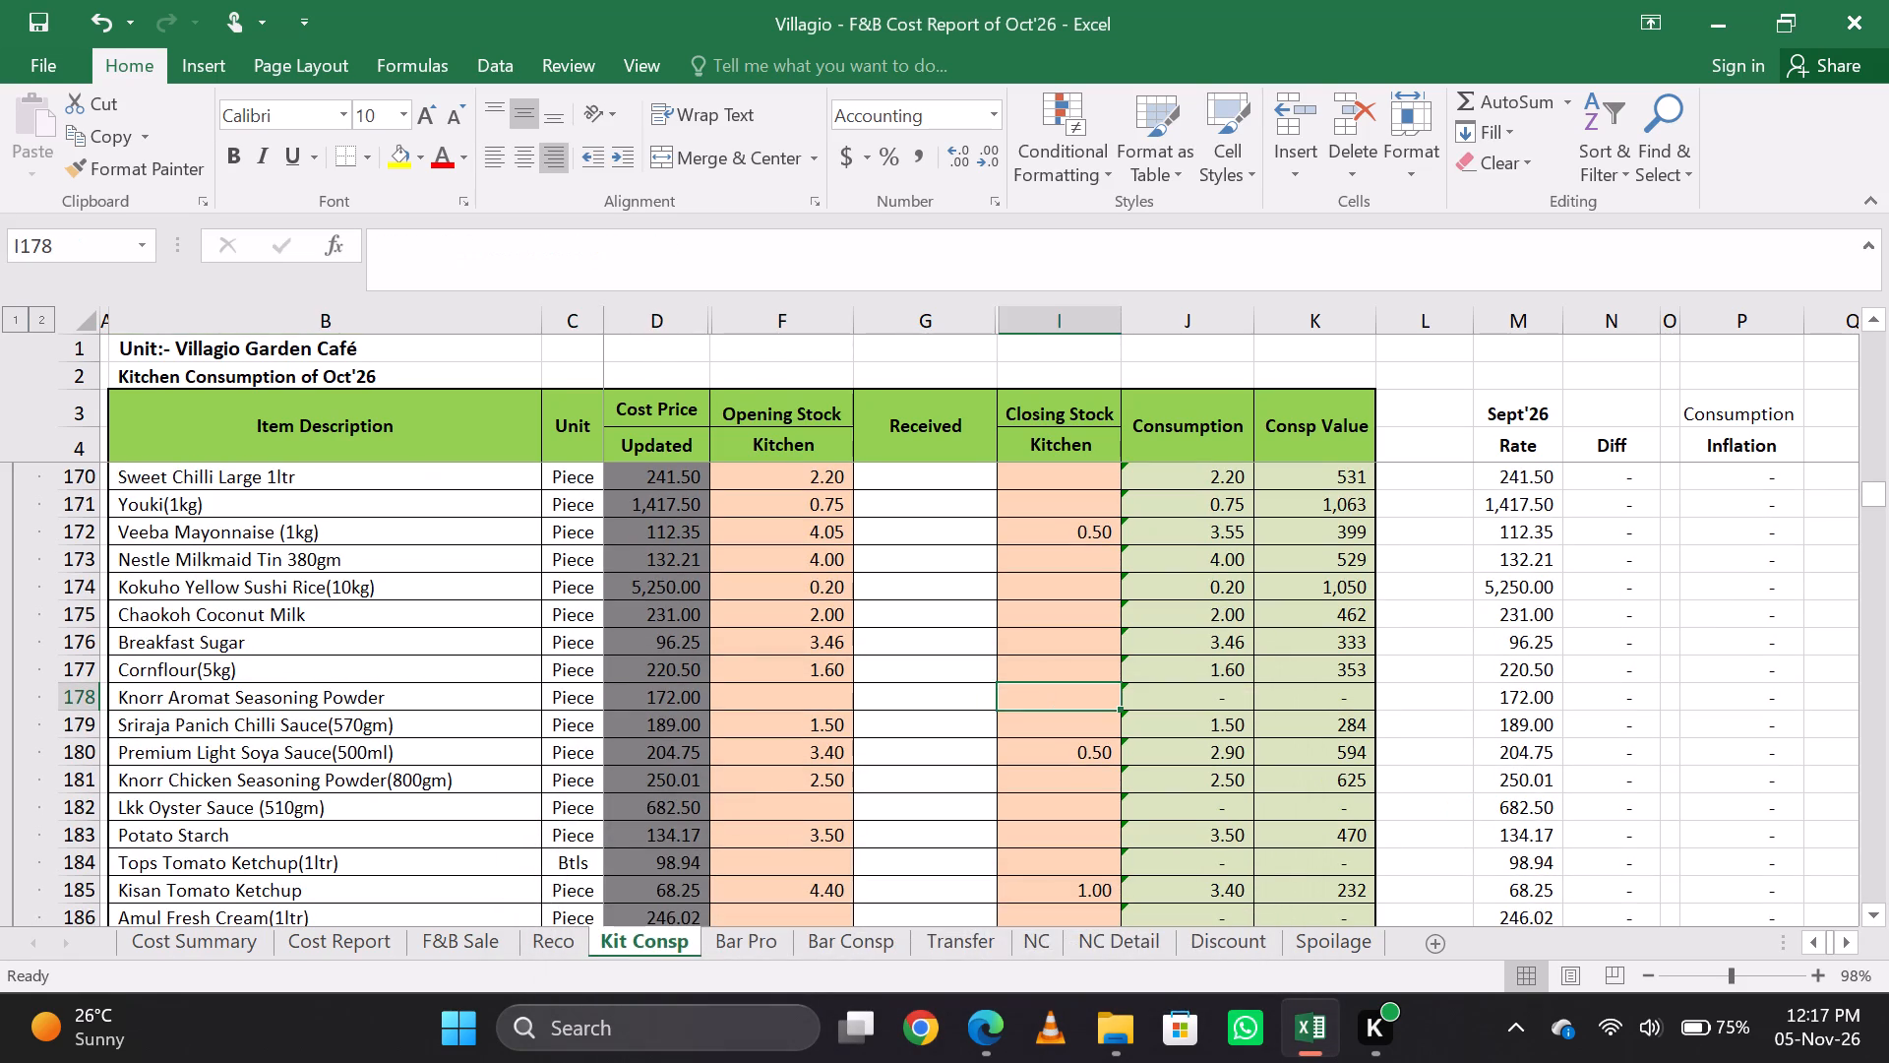
key("2")
key("Down")
key("Up")
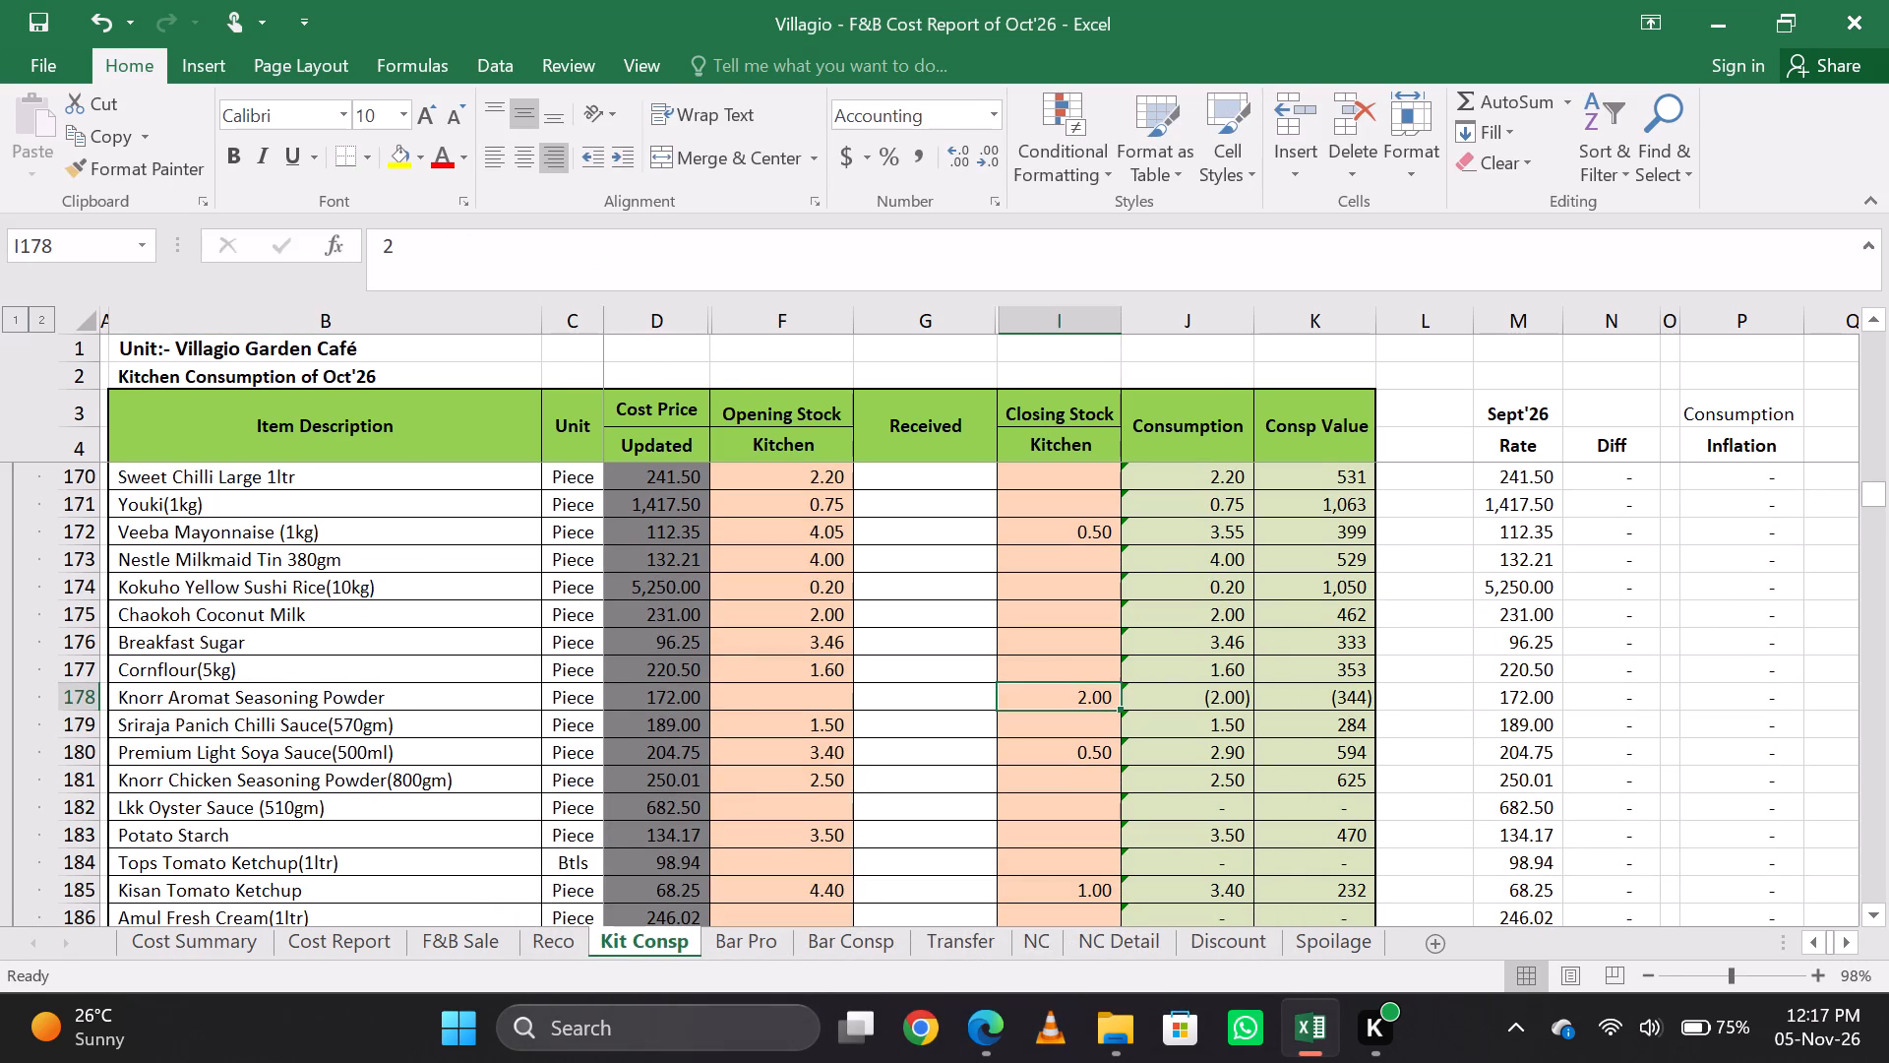
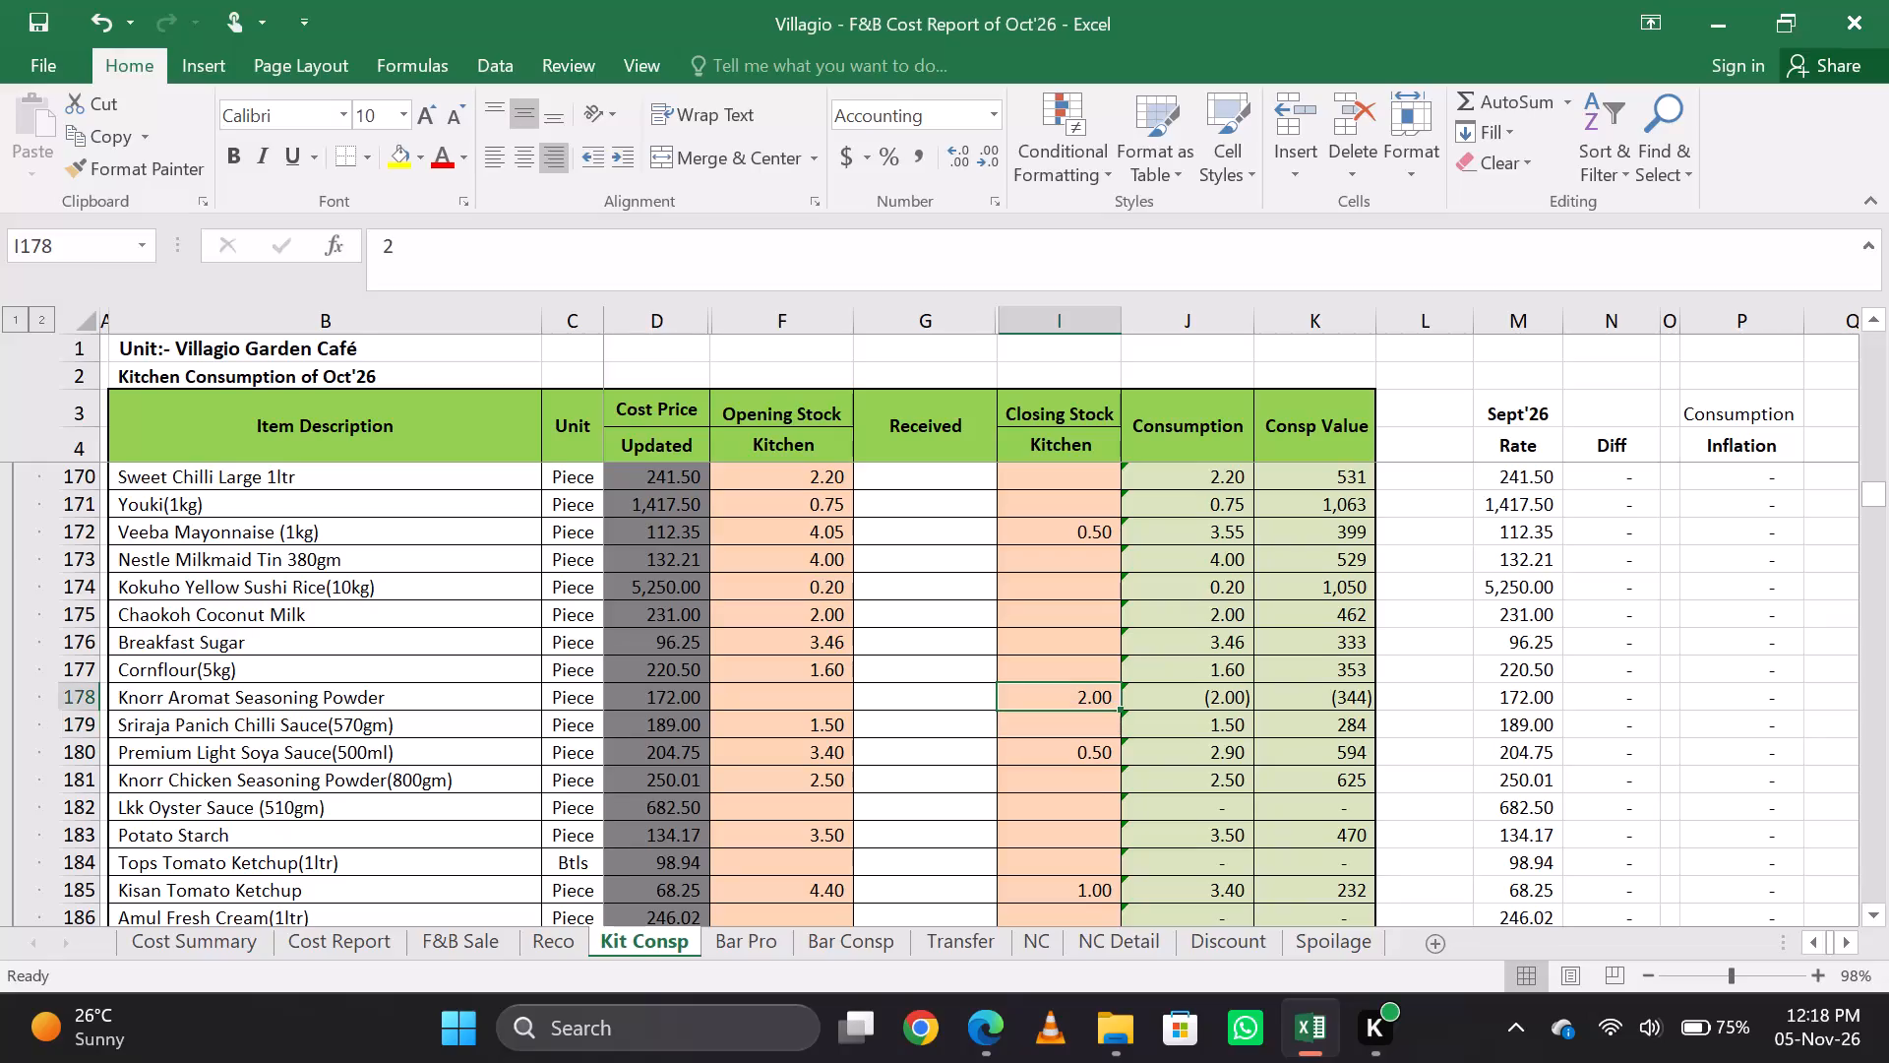
Find Yoka Wasabi Powder (1kg) by searching for "wasab" and enter 1 as its kitchen closing stock.
key("ctrl+f")
type("was")
key("BackSpace")
key("BackSpace")
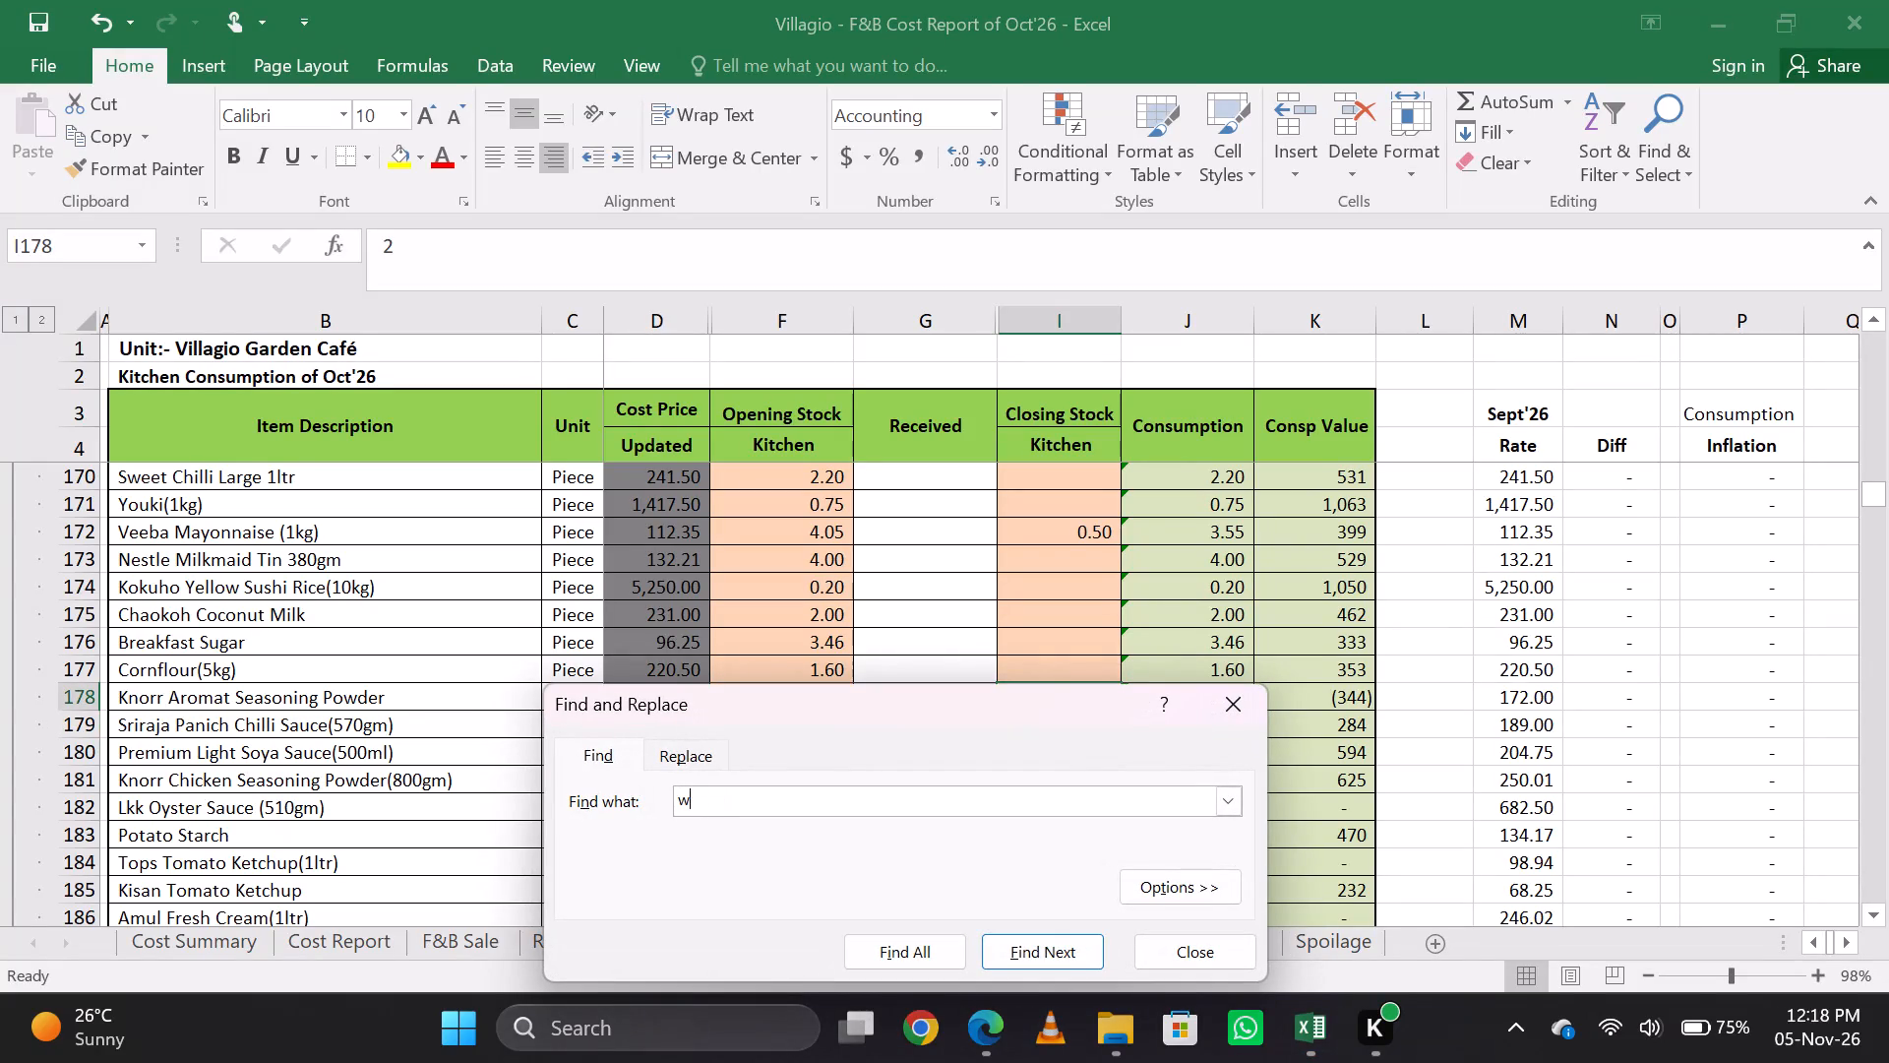
key("BackSpace")
key("BackSpace")
type("wasab")
key("Return")
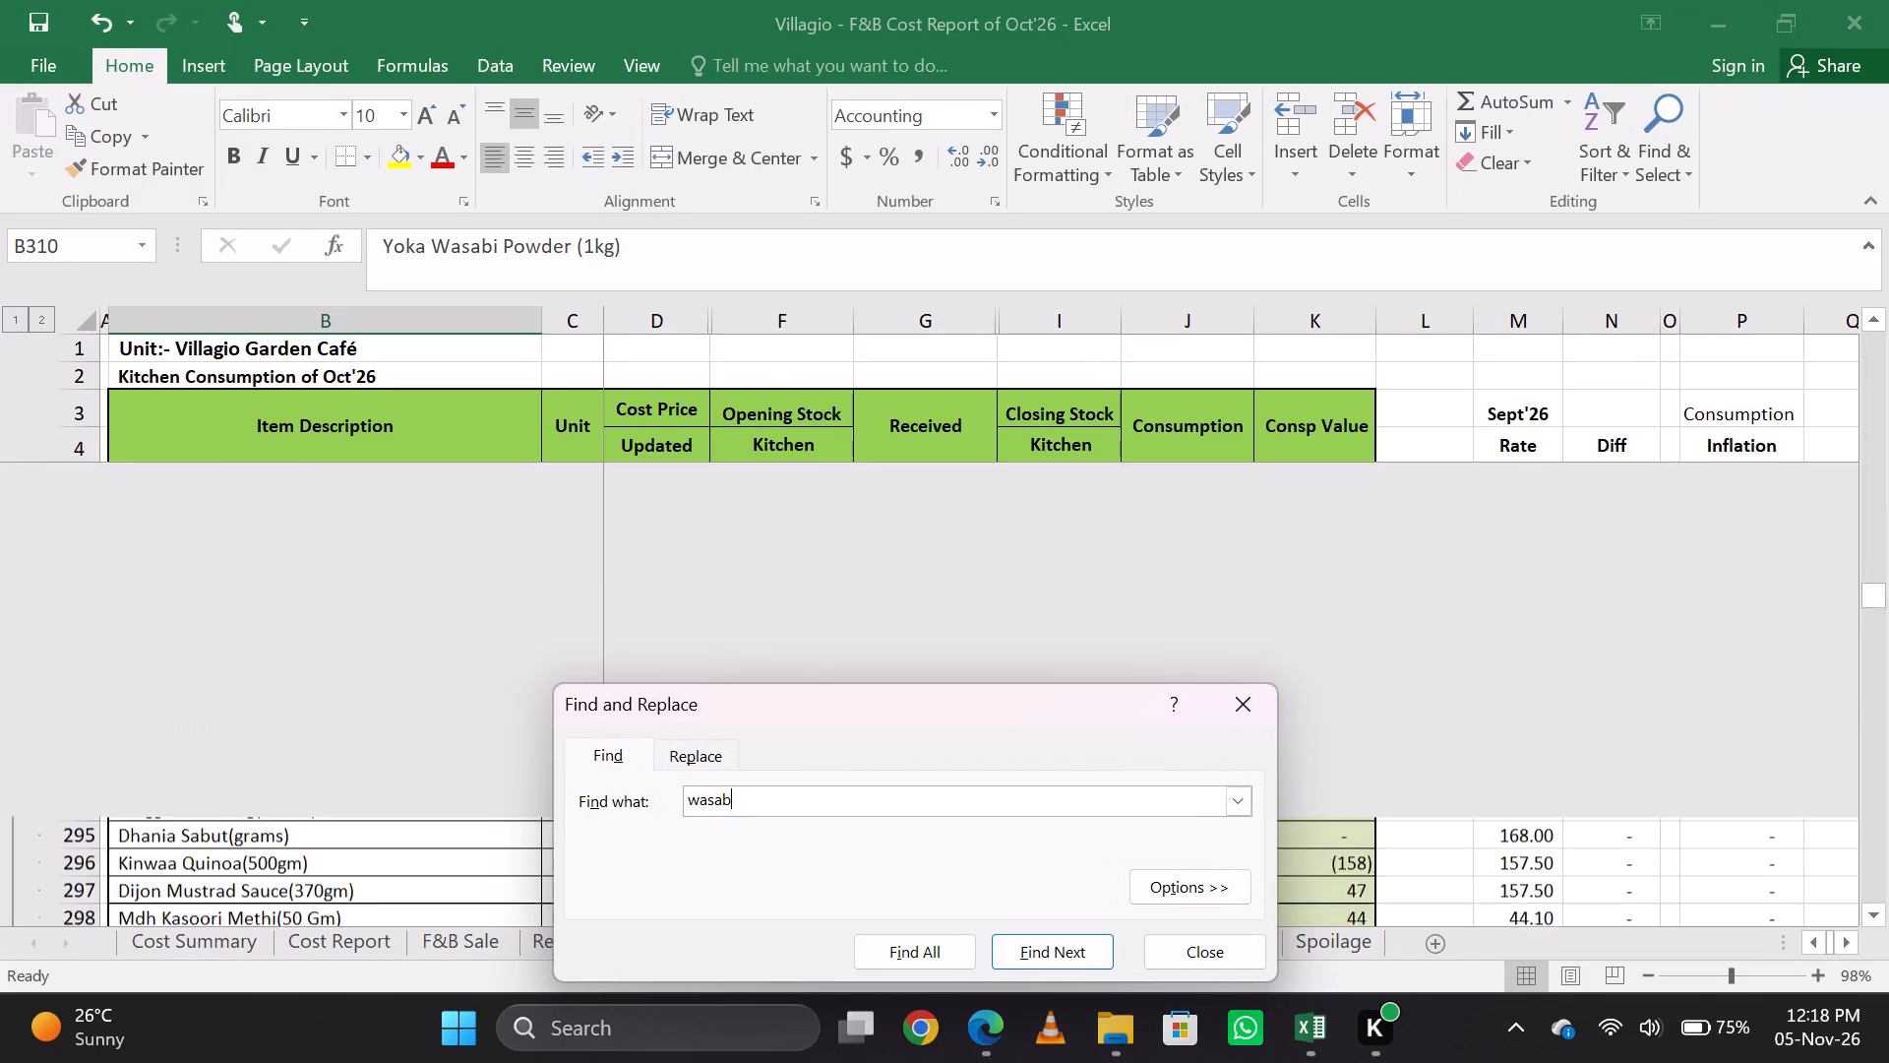
key("Escape")
key("Right")
key("Right")
key("Right")
key("Right")
key("Right")
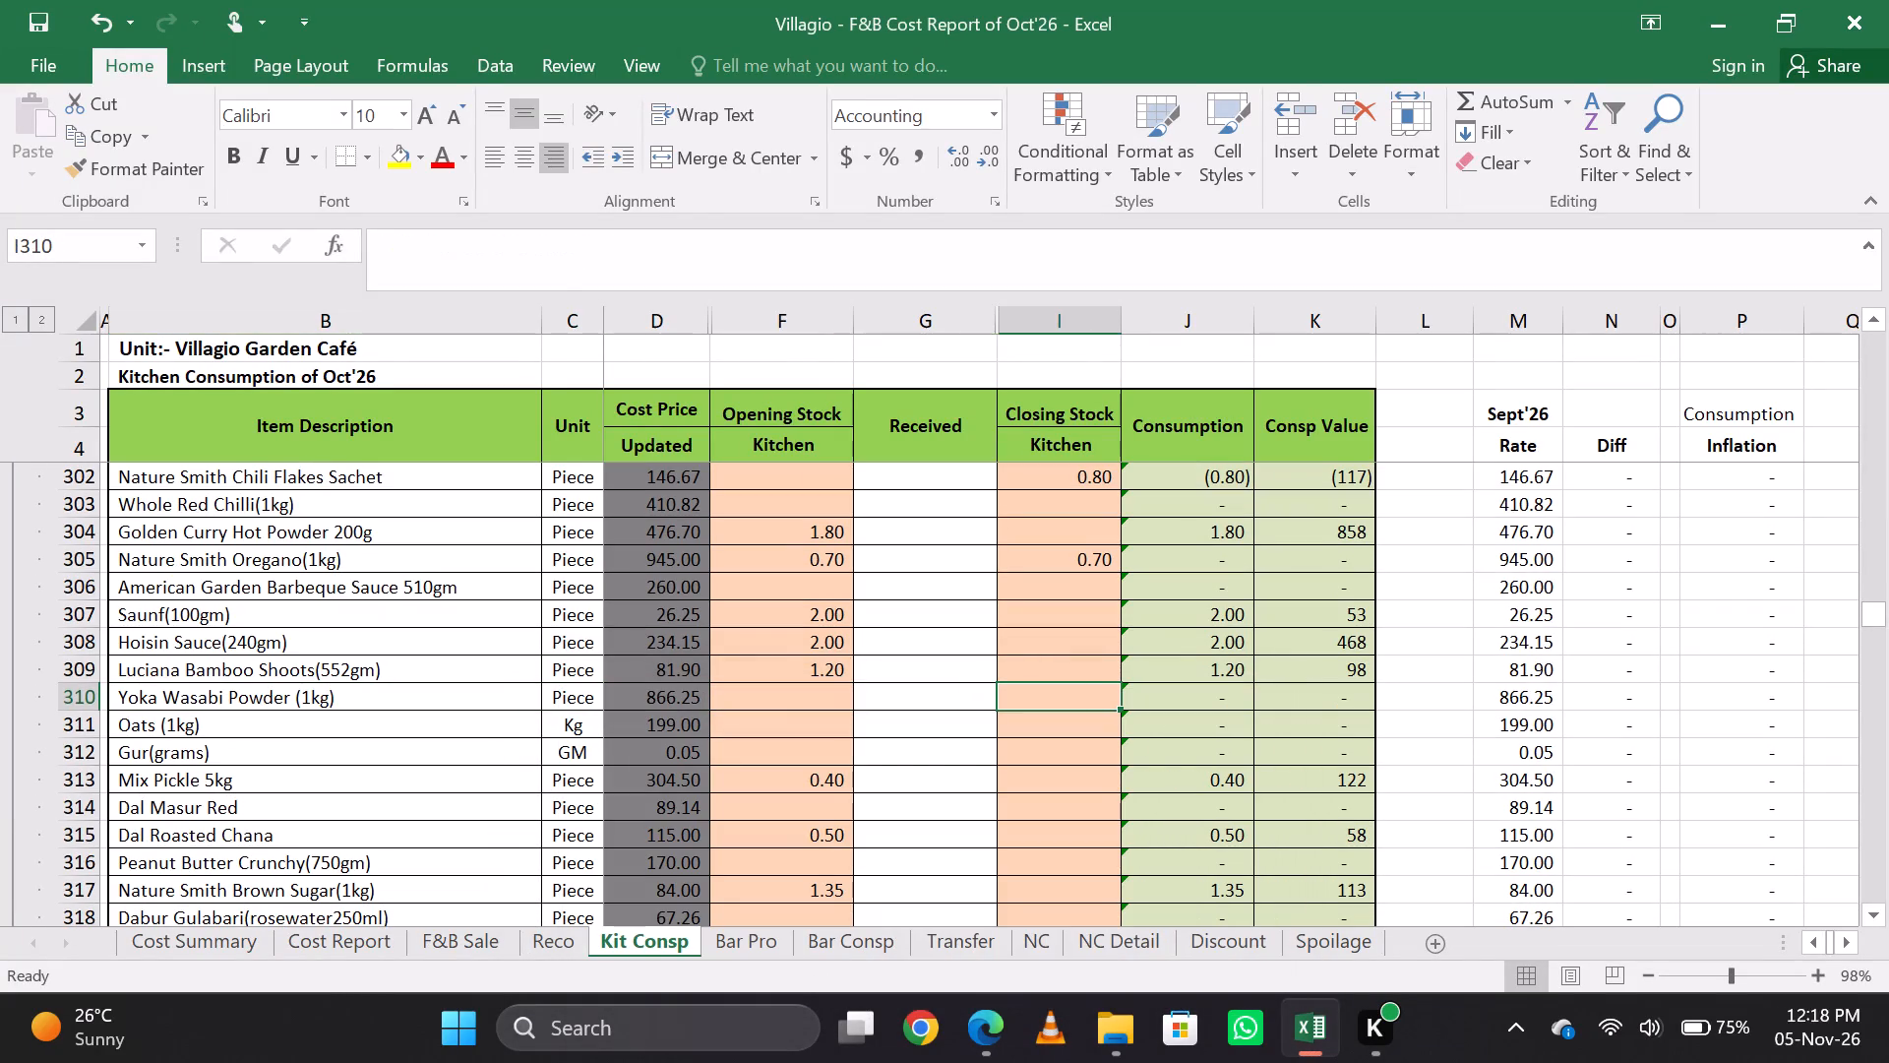
key("1")
key("Down")
key("Up")
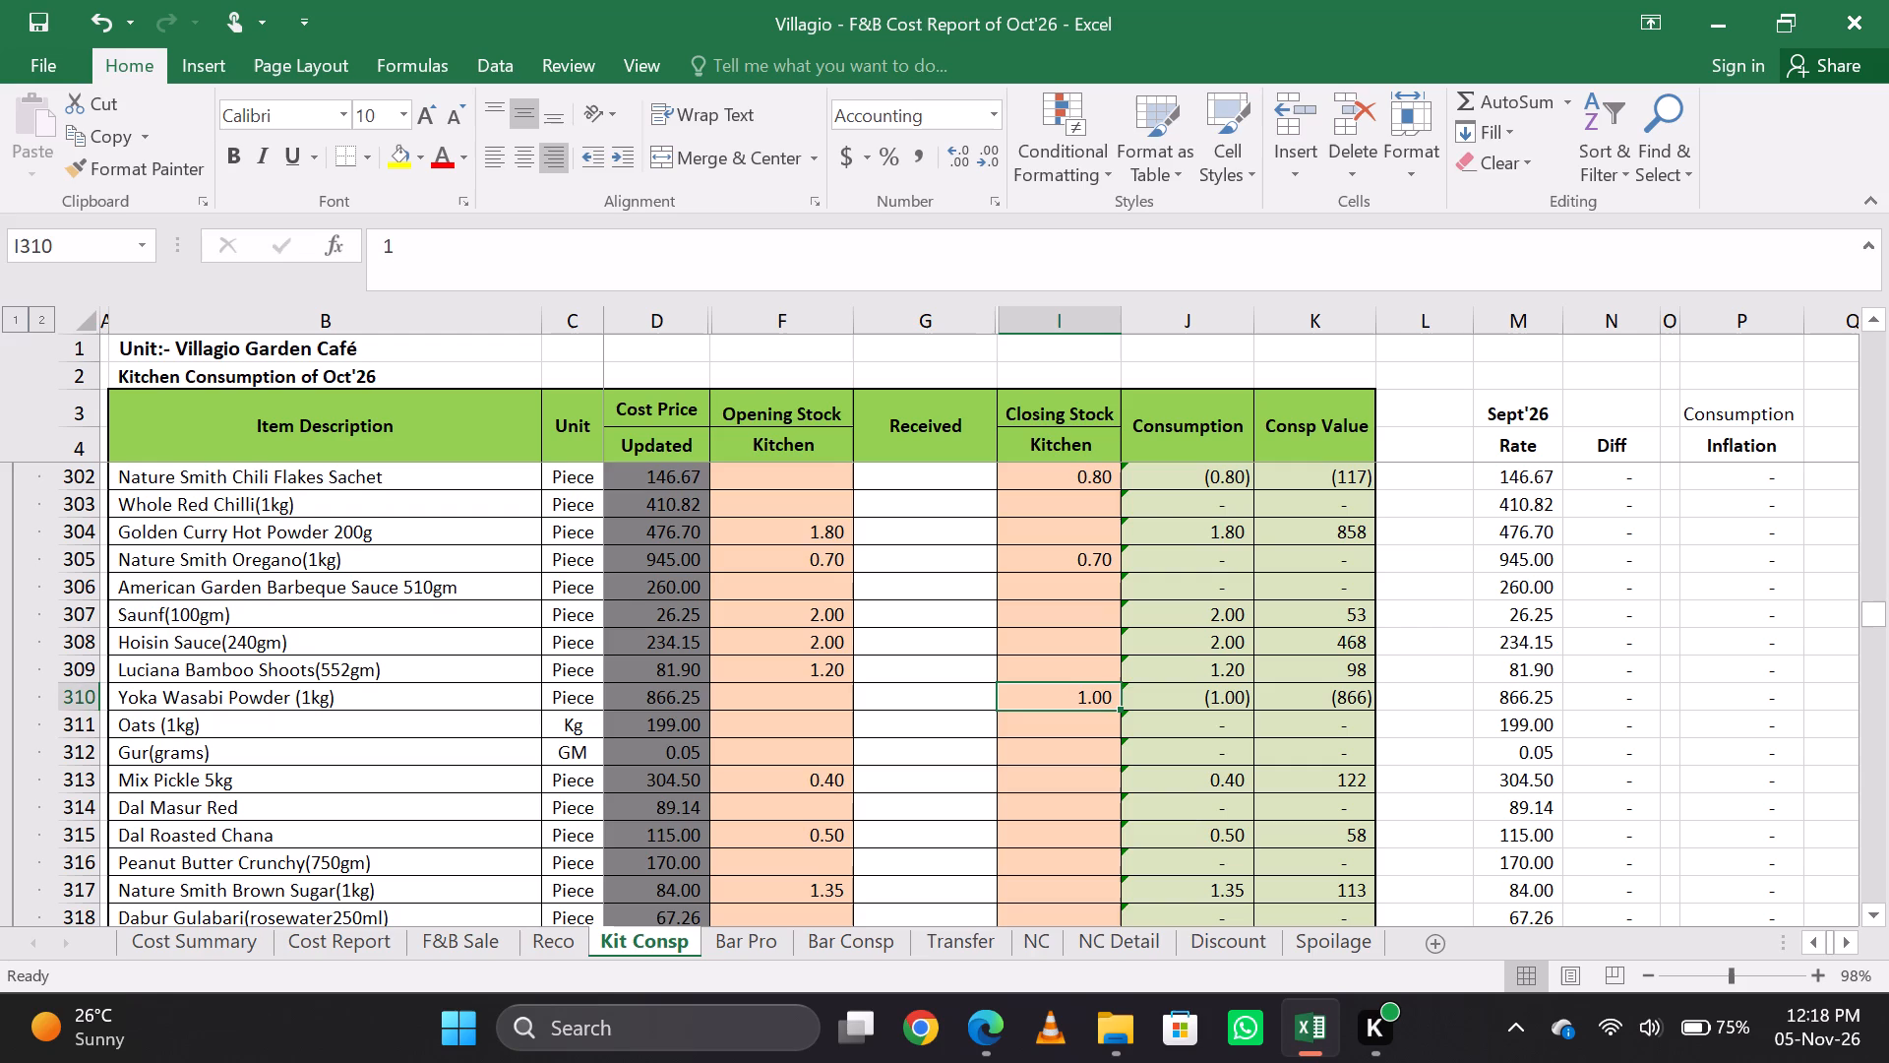
Try to locate the Cheetos item by searching for "chee" and "chet".
key("ctrl+f")
key("BackSpace")
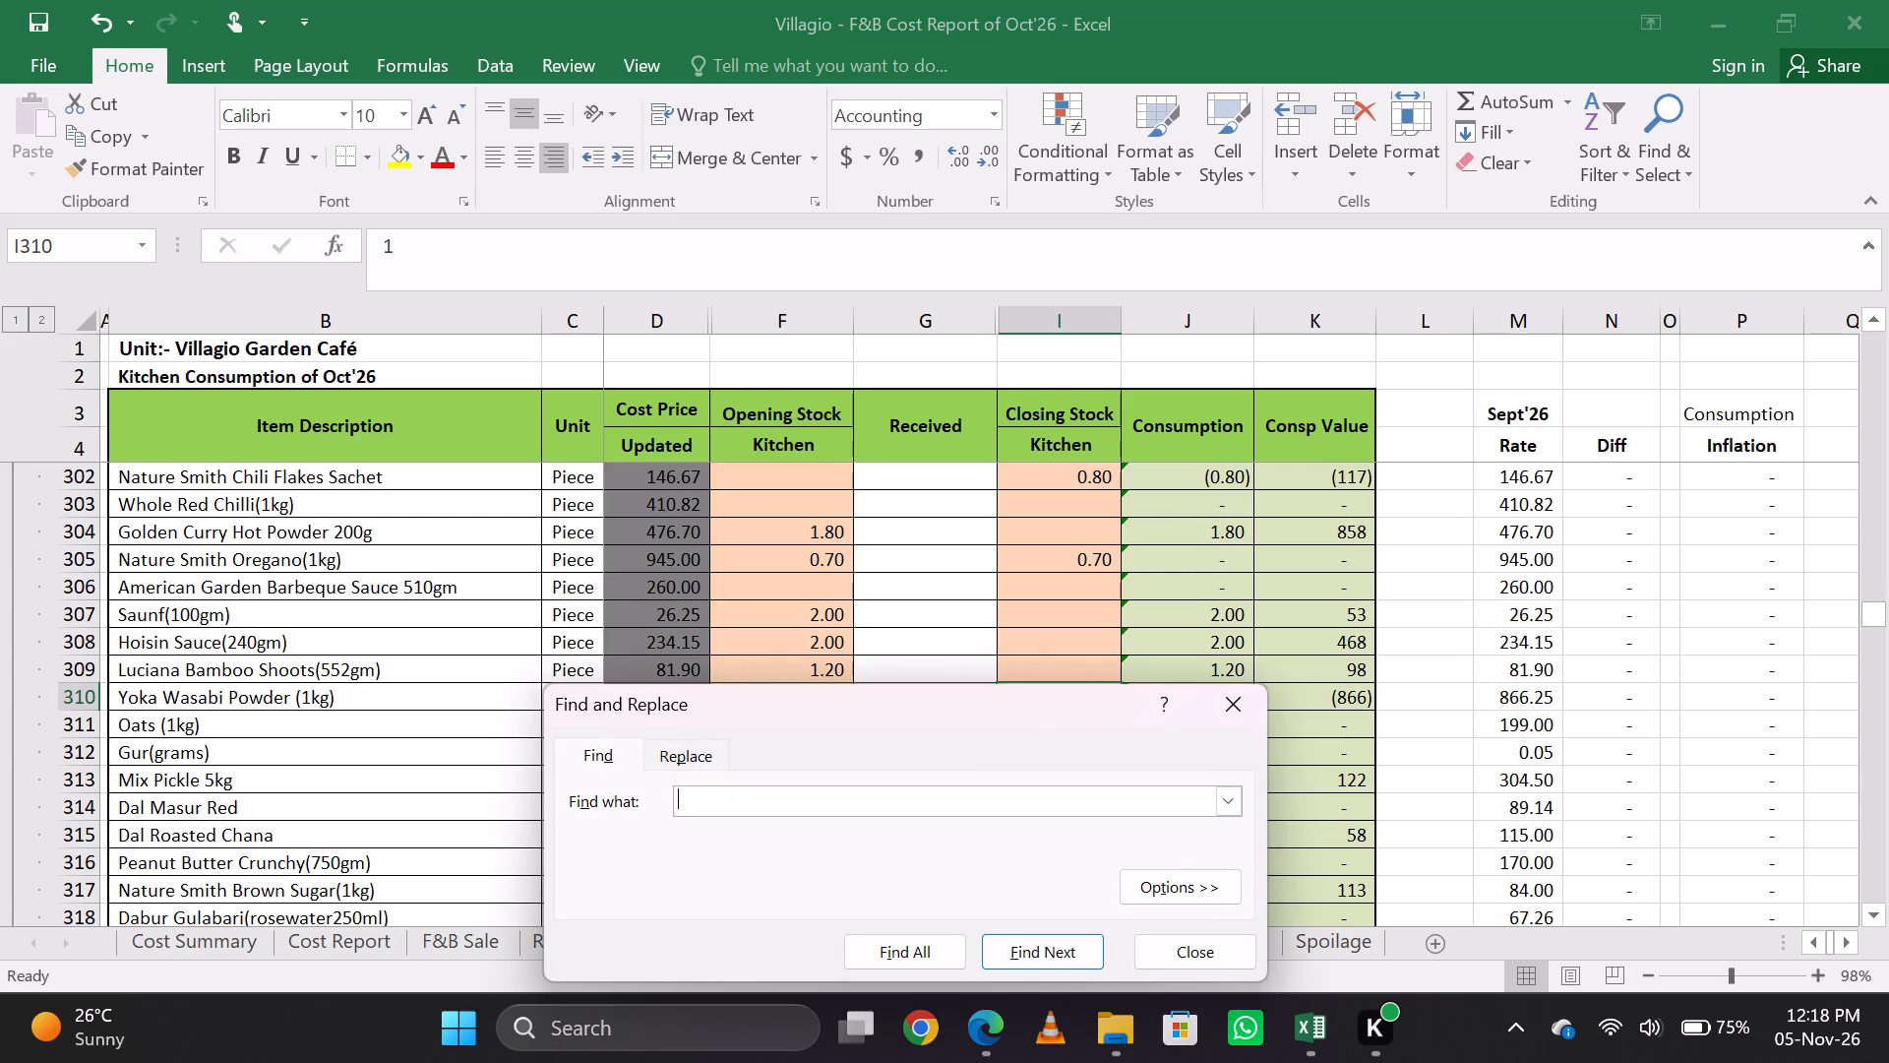
type("chee")
key("Return")
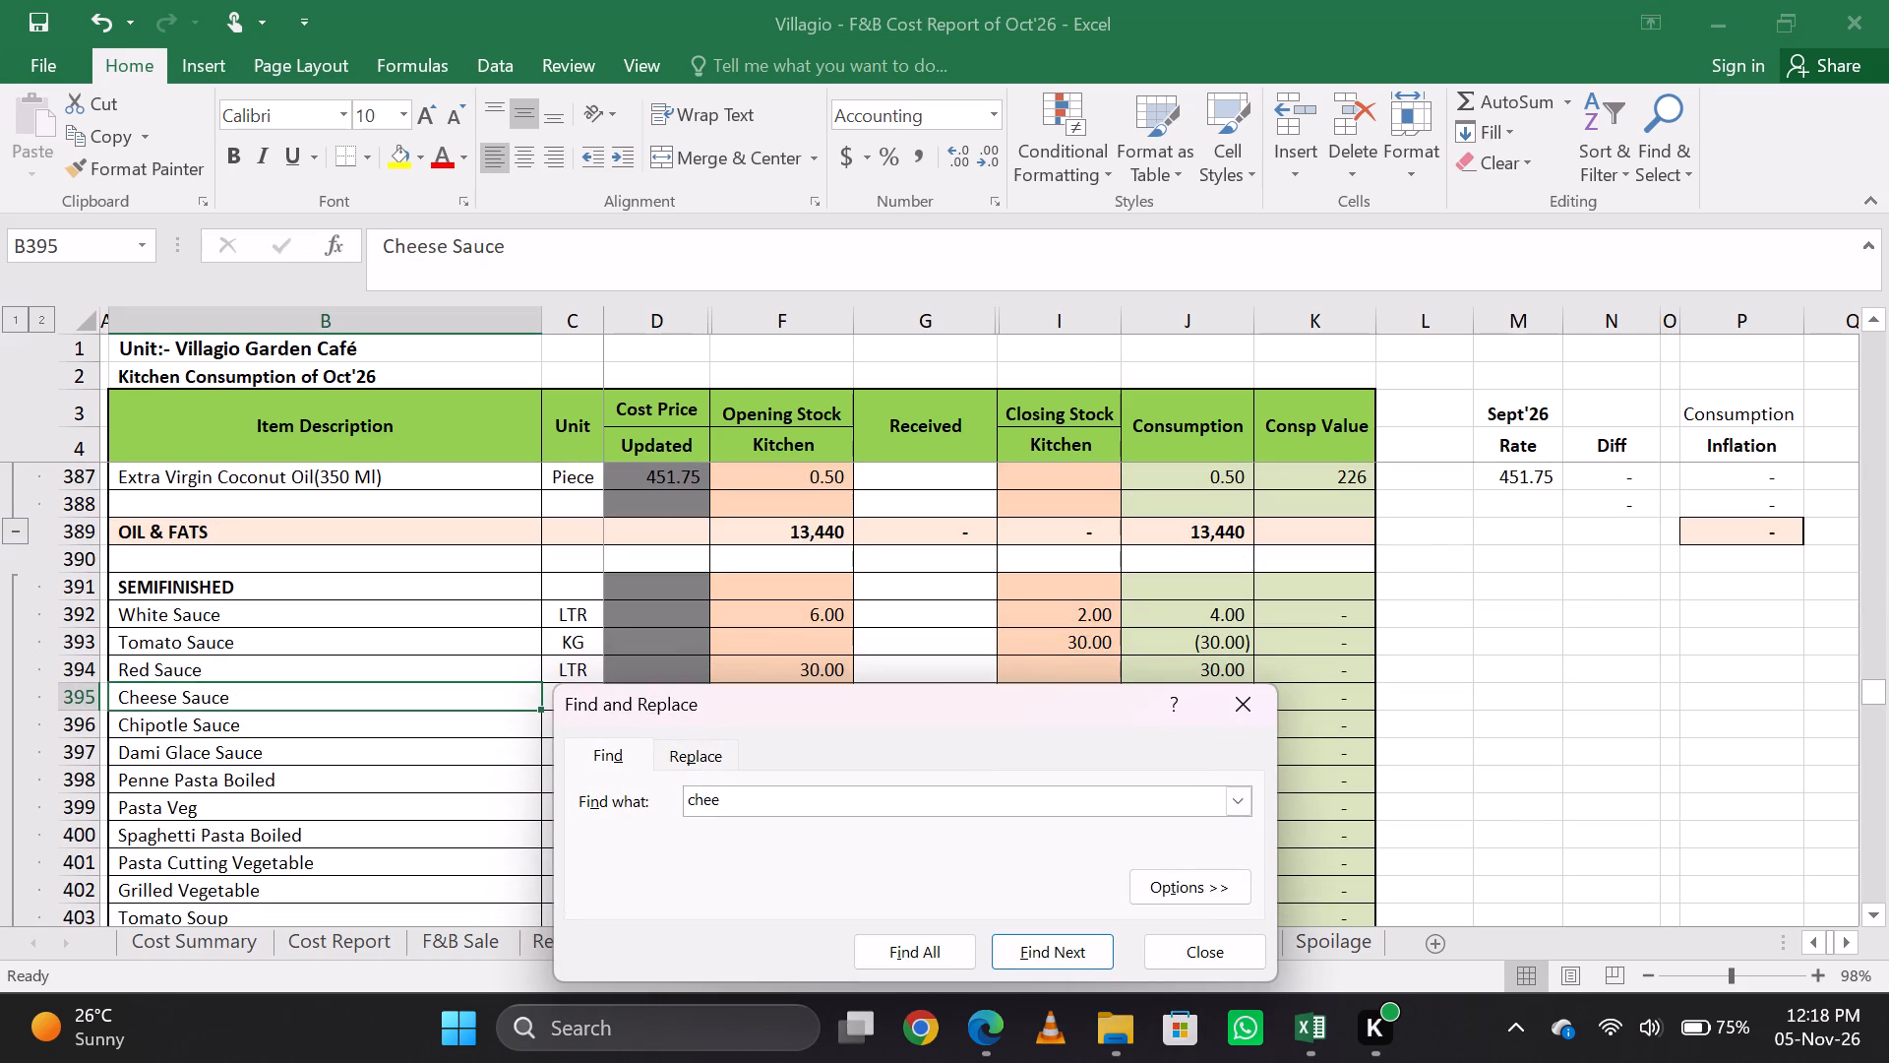
key("Return")
key("Return")
key("BackSpace")
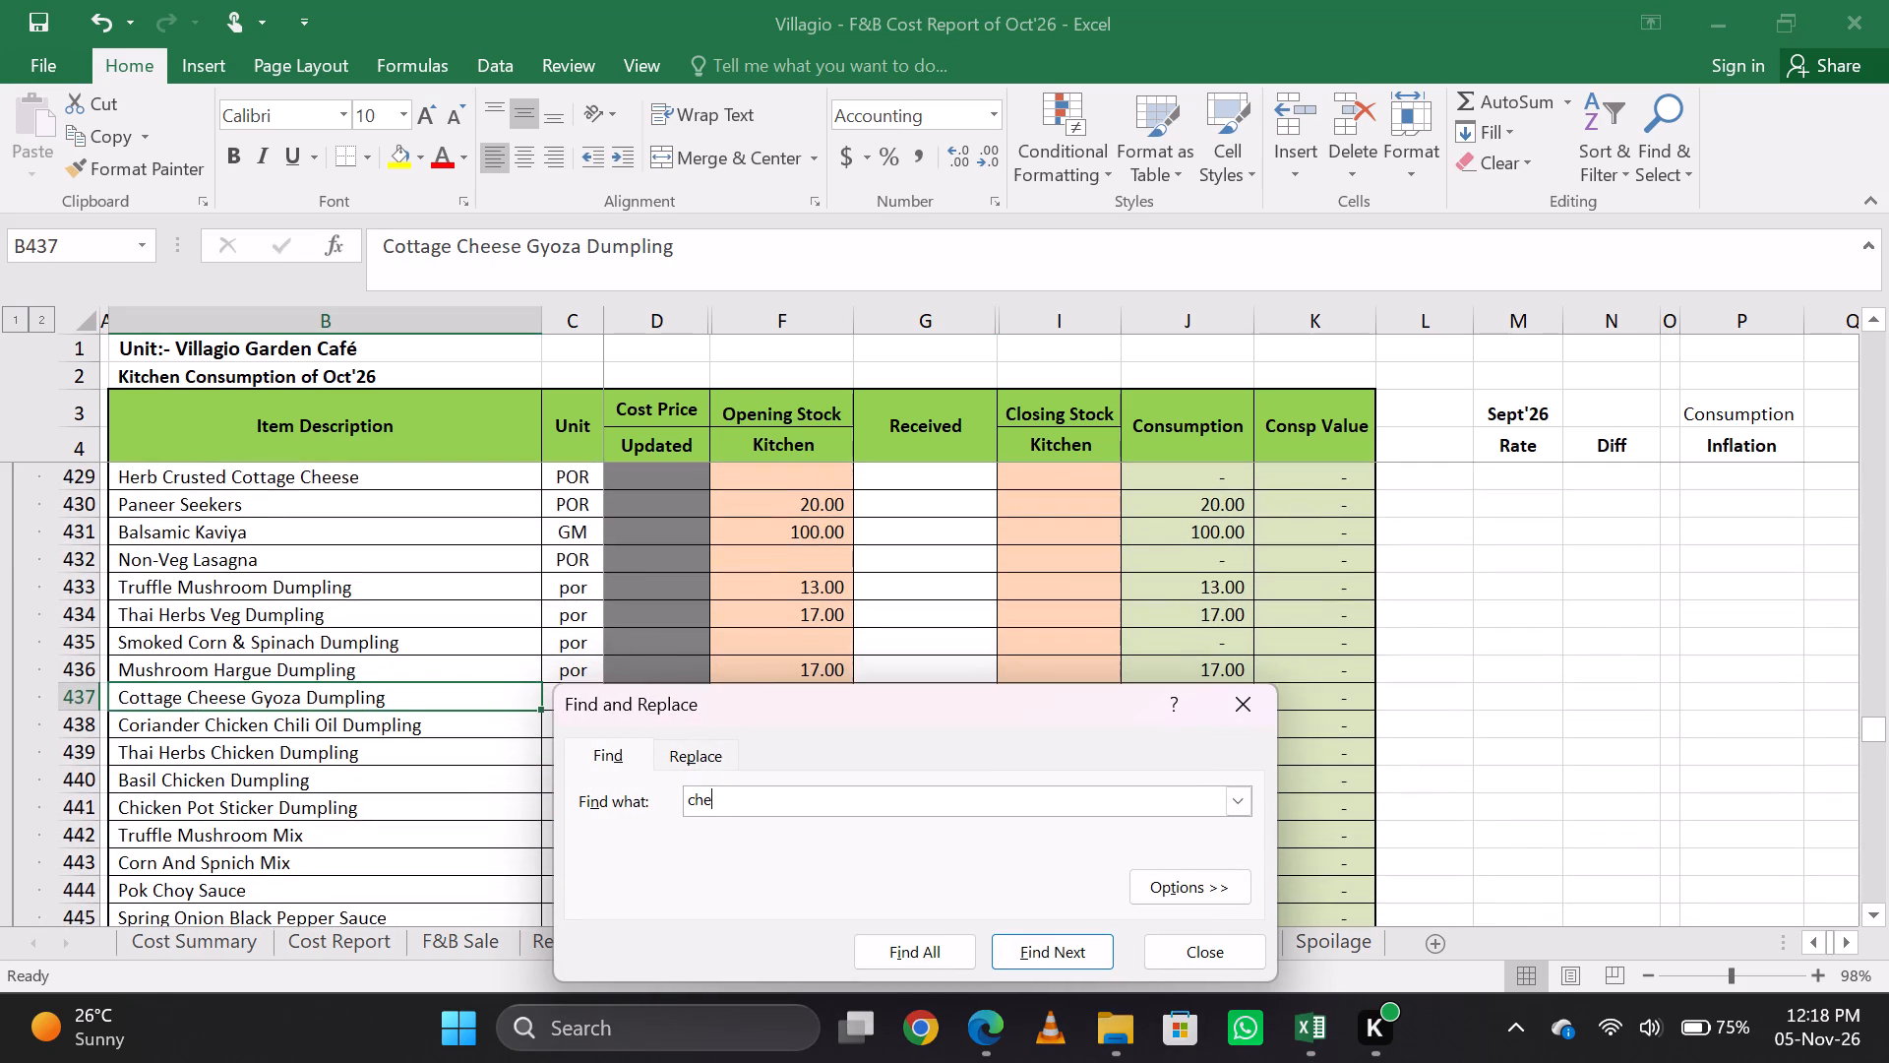
key("t")
key("Return")
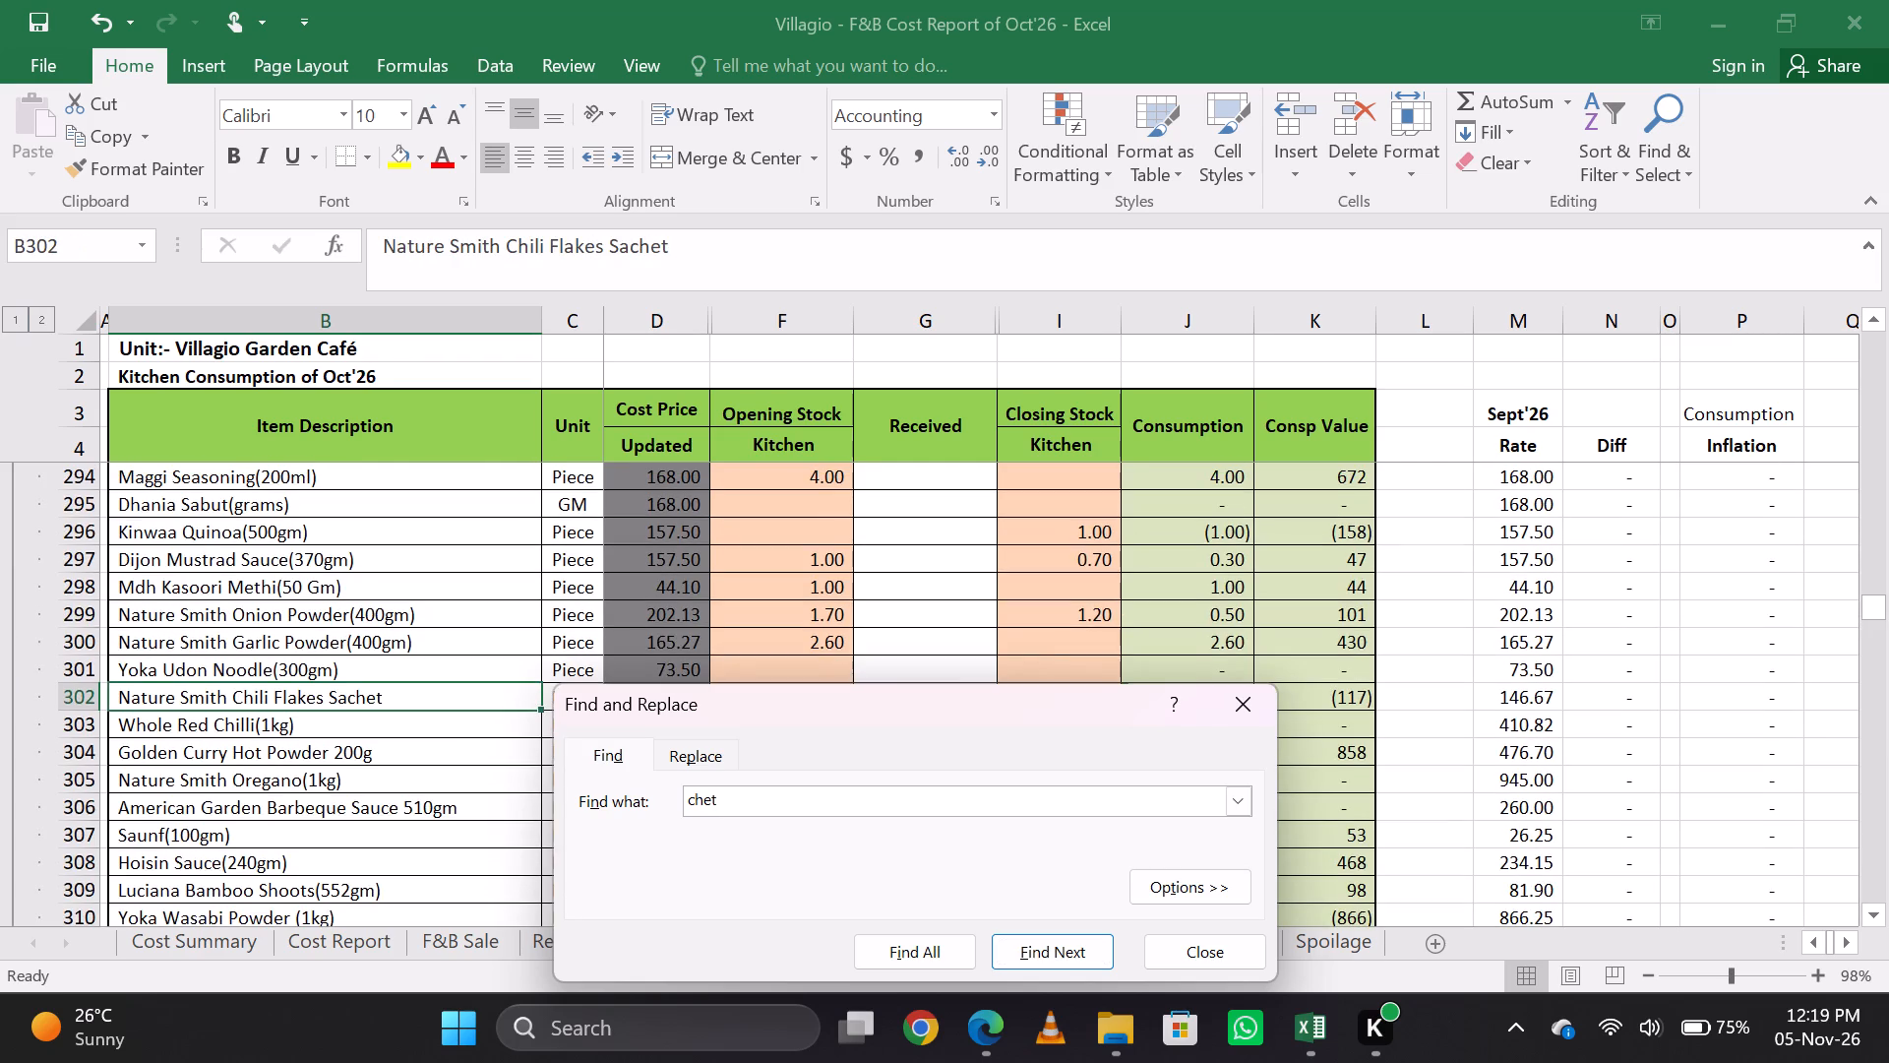
key("Return")
key("Return")
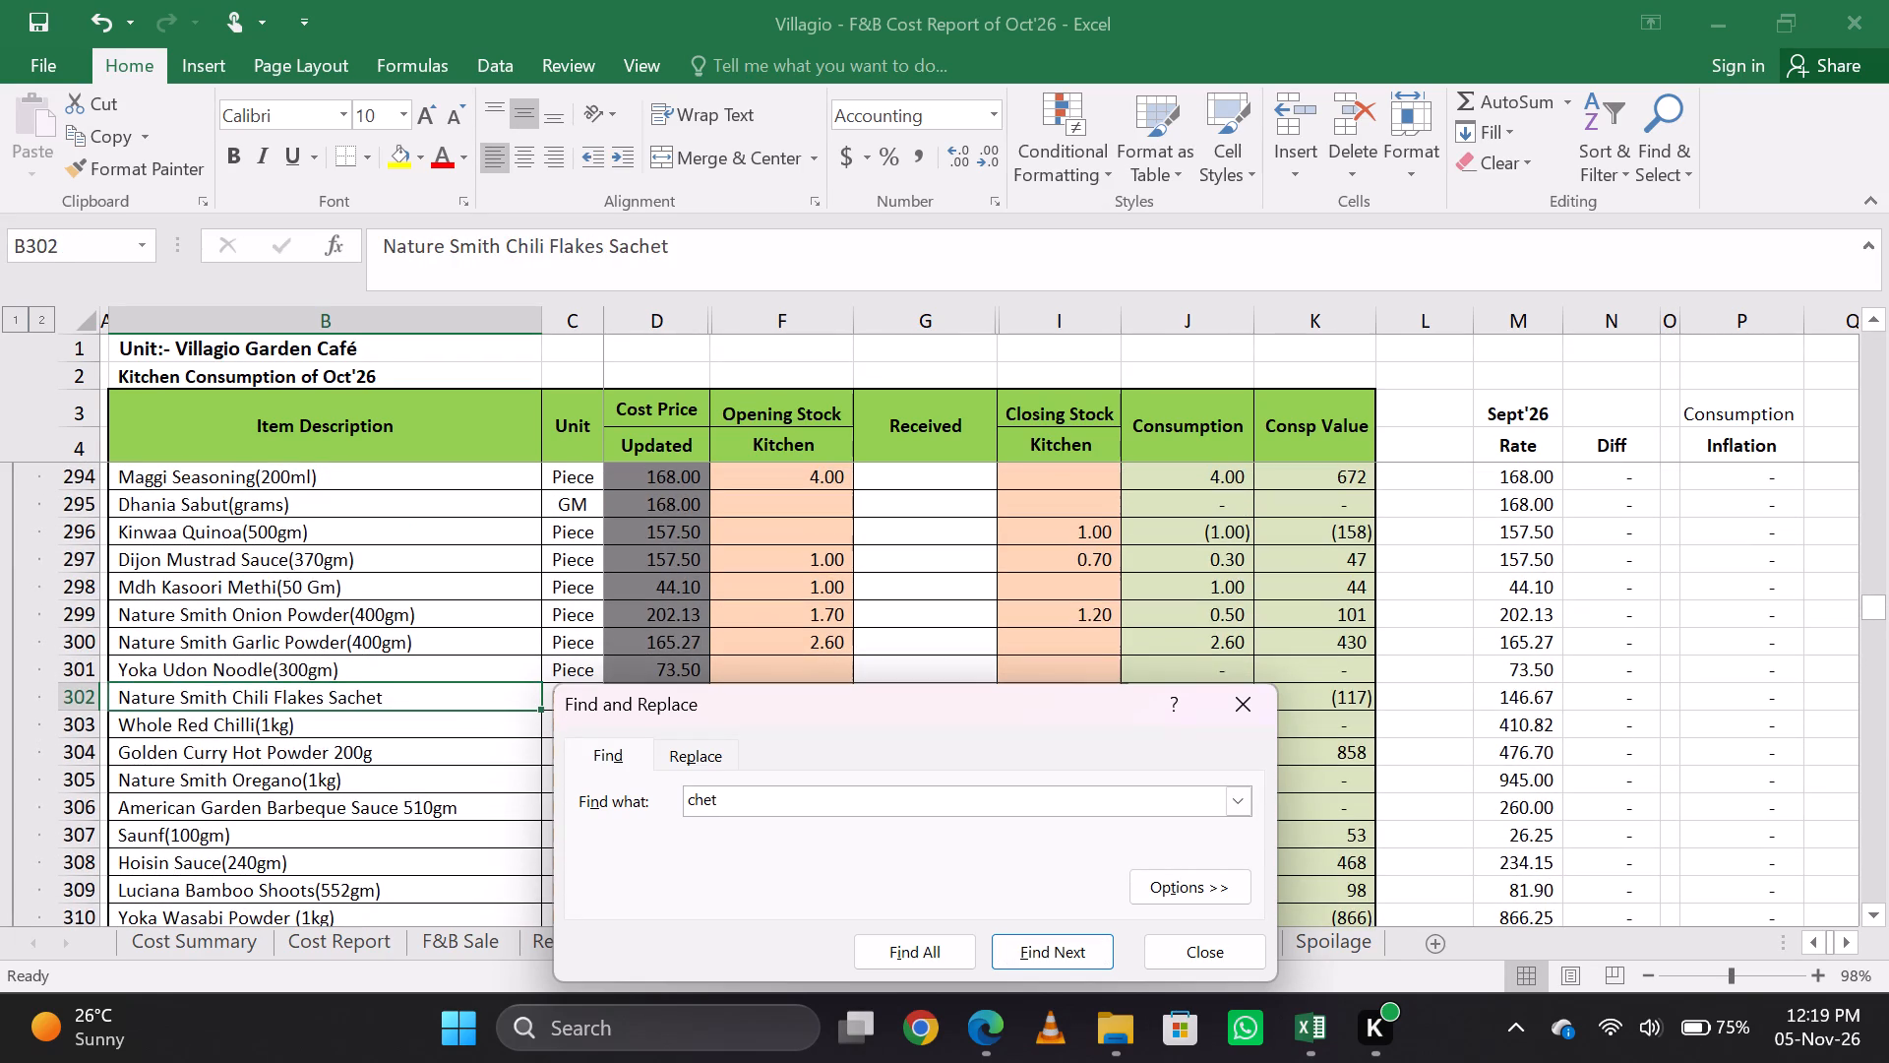
Search for "tos", go past Cornitos Nachos to Cheetos Hot Flamingo(200gm), and enter 1 as its kitchen closing stock.
key("BackSpace")
key("BackSpace")
key("BackSpace")
key("BackSpace")
key("BackSpace")
key("BackSpace")
type("tos")
key("Return")
key("Return")
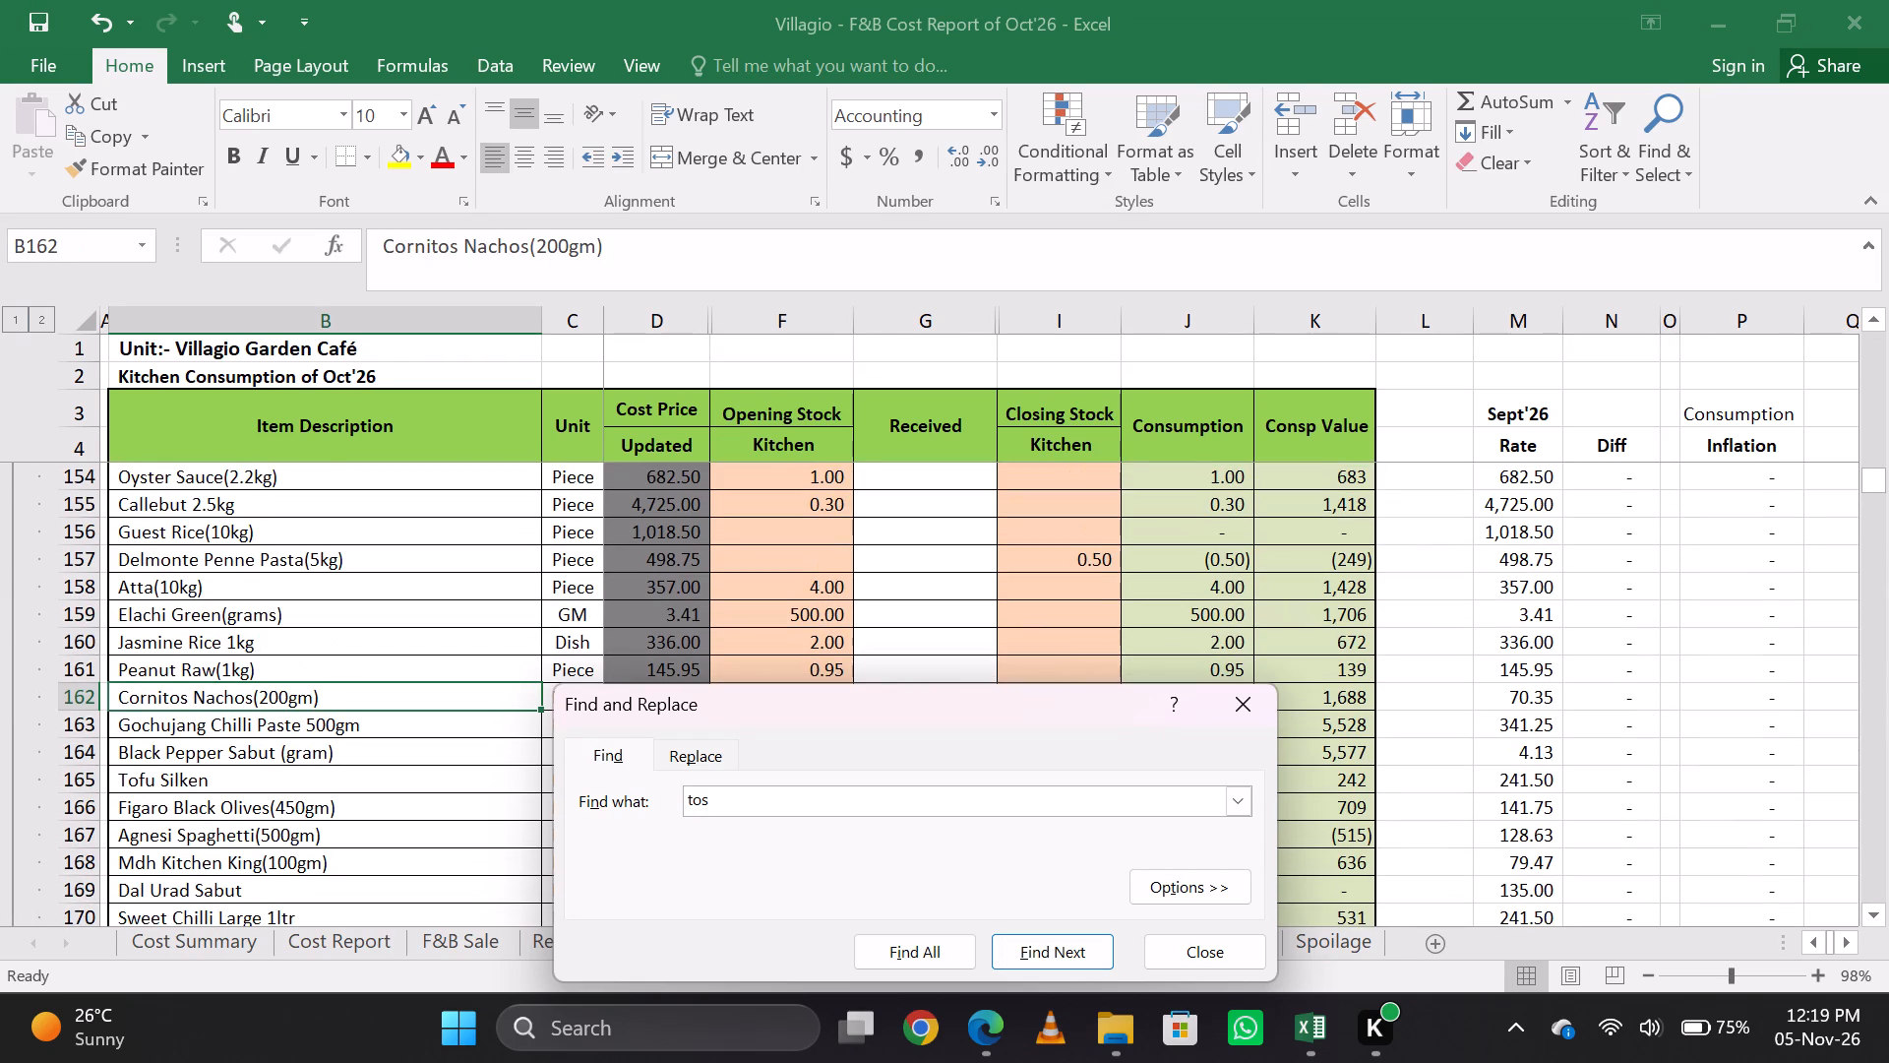
key("Escape")
key("Right")
key("Right")
key("Right")
key("Left")
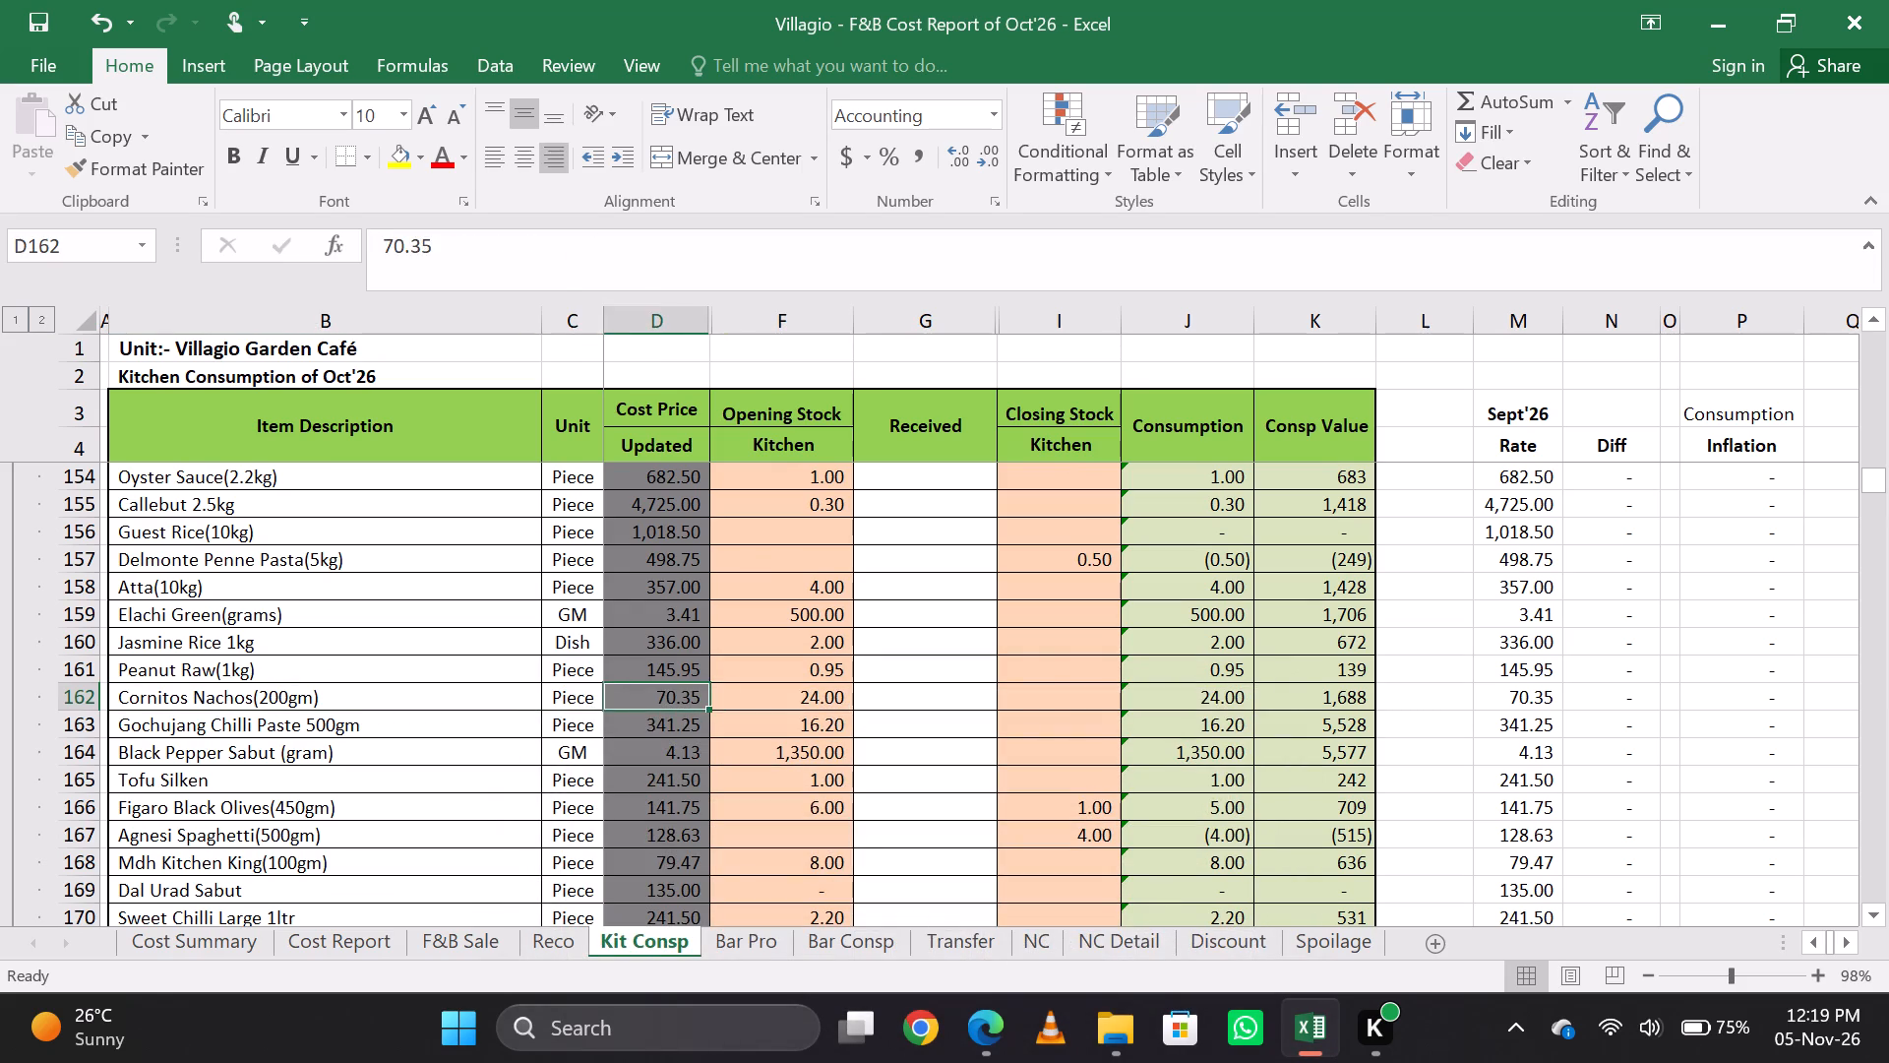
key("Left")
key("Left")
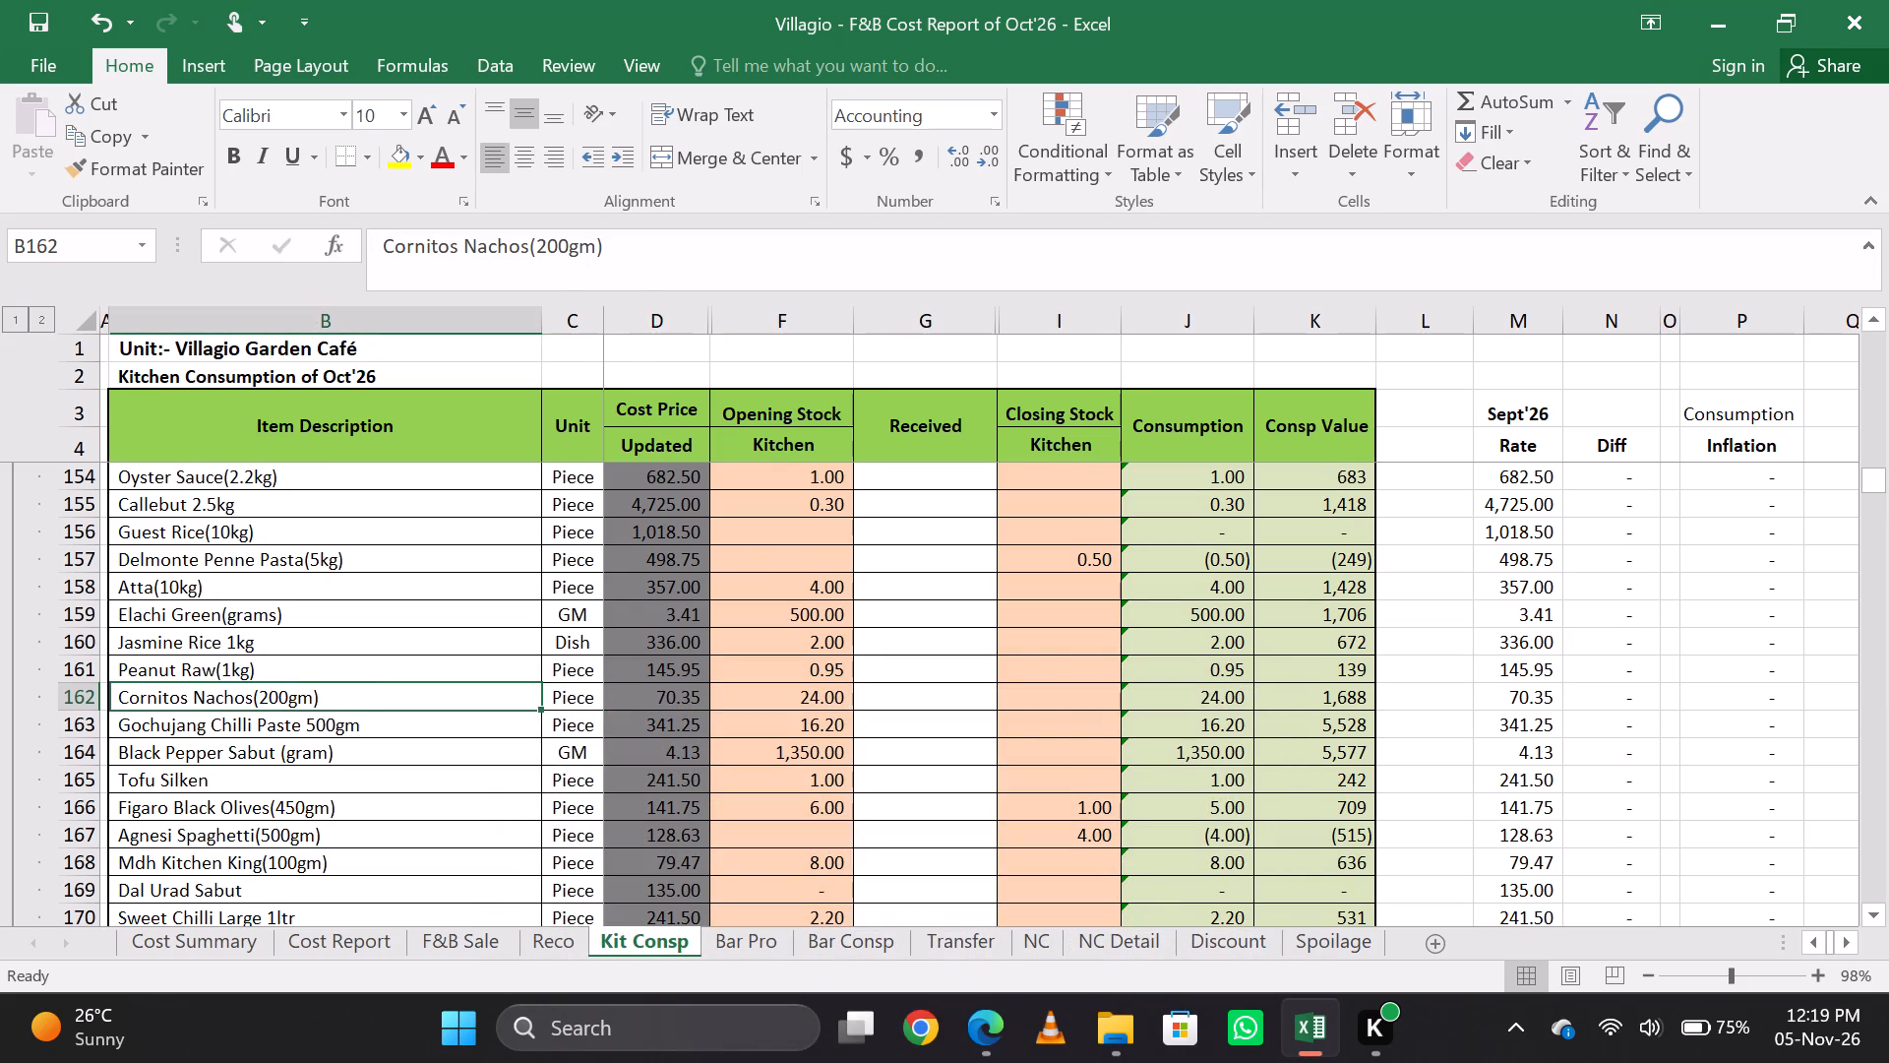
key("ctrl+f")
key("Return")
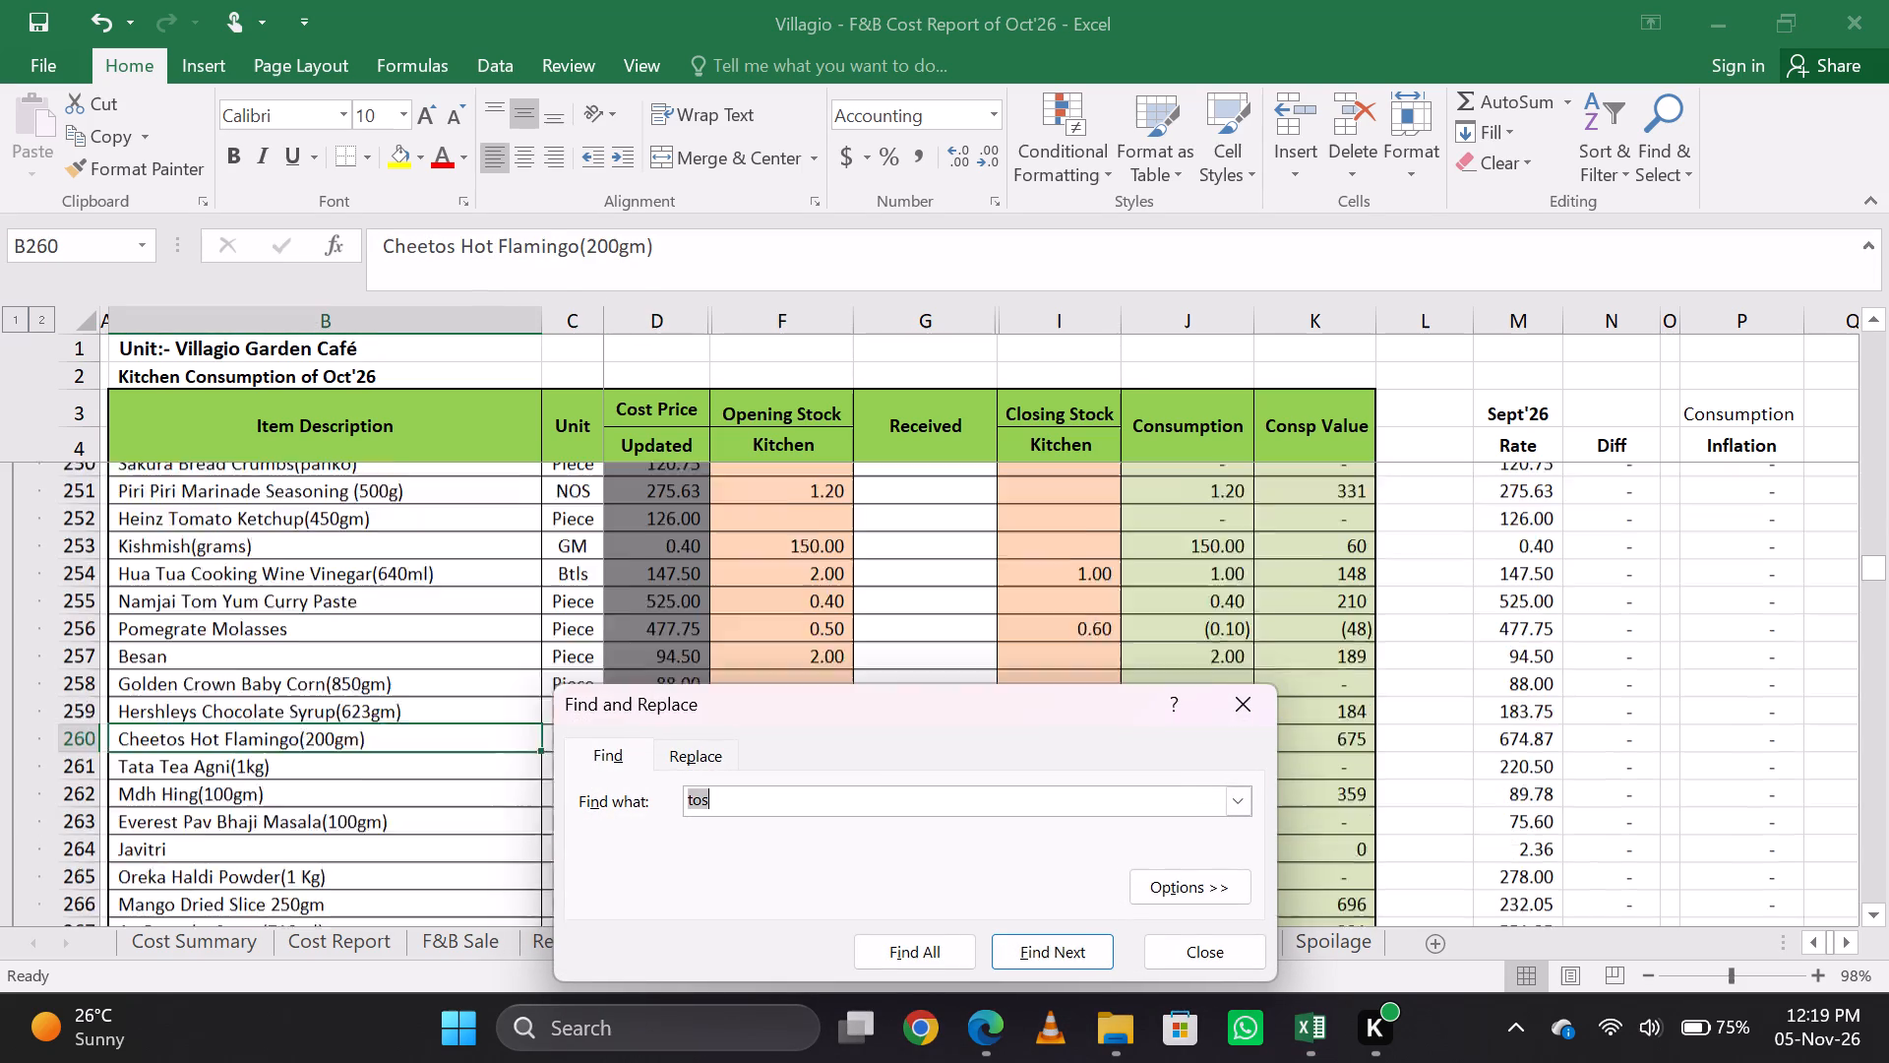
key("BackSpace")
key("Escape")
key("Right")
key("Right")
key("Right")
key("Right")
key("Right")
key("Right")
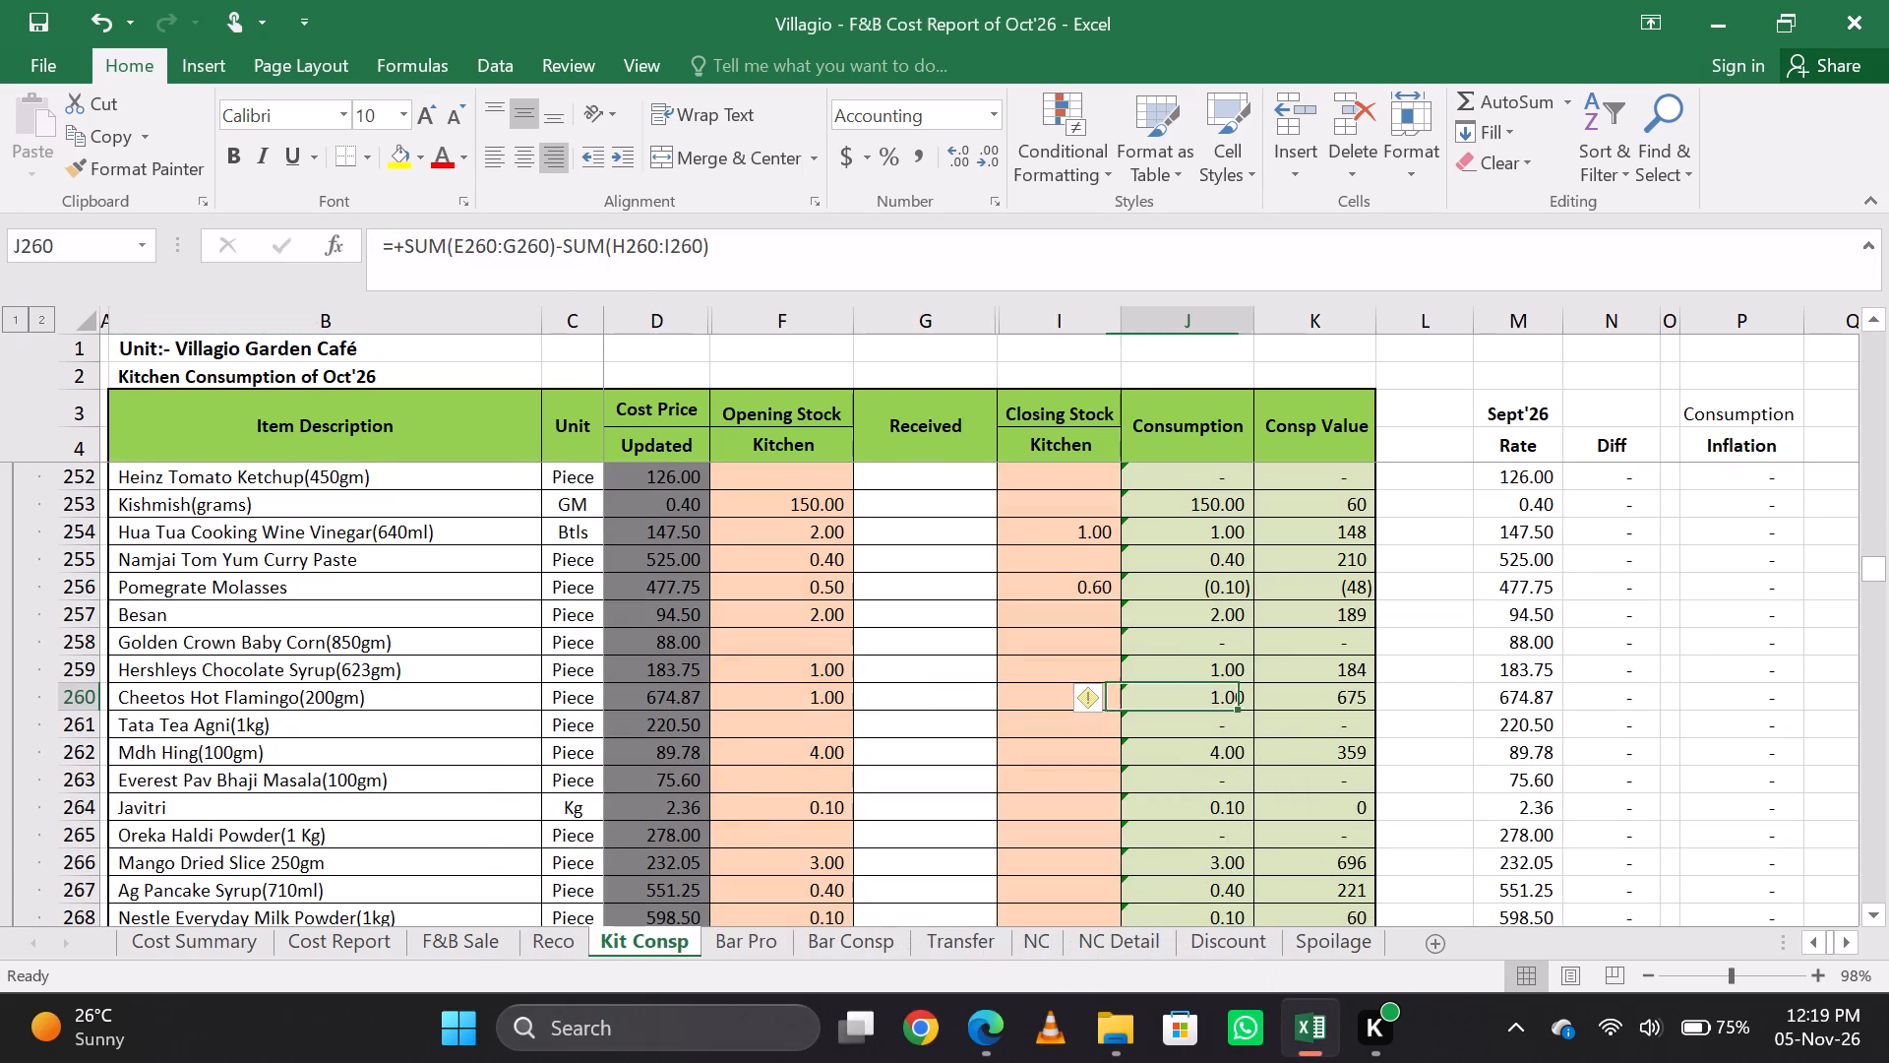
key("Left")
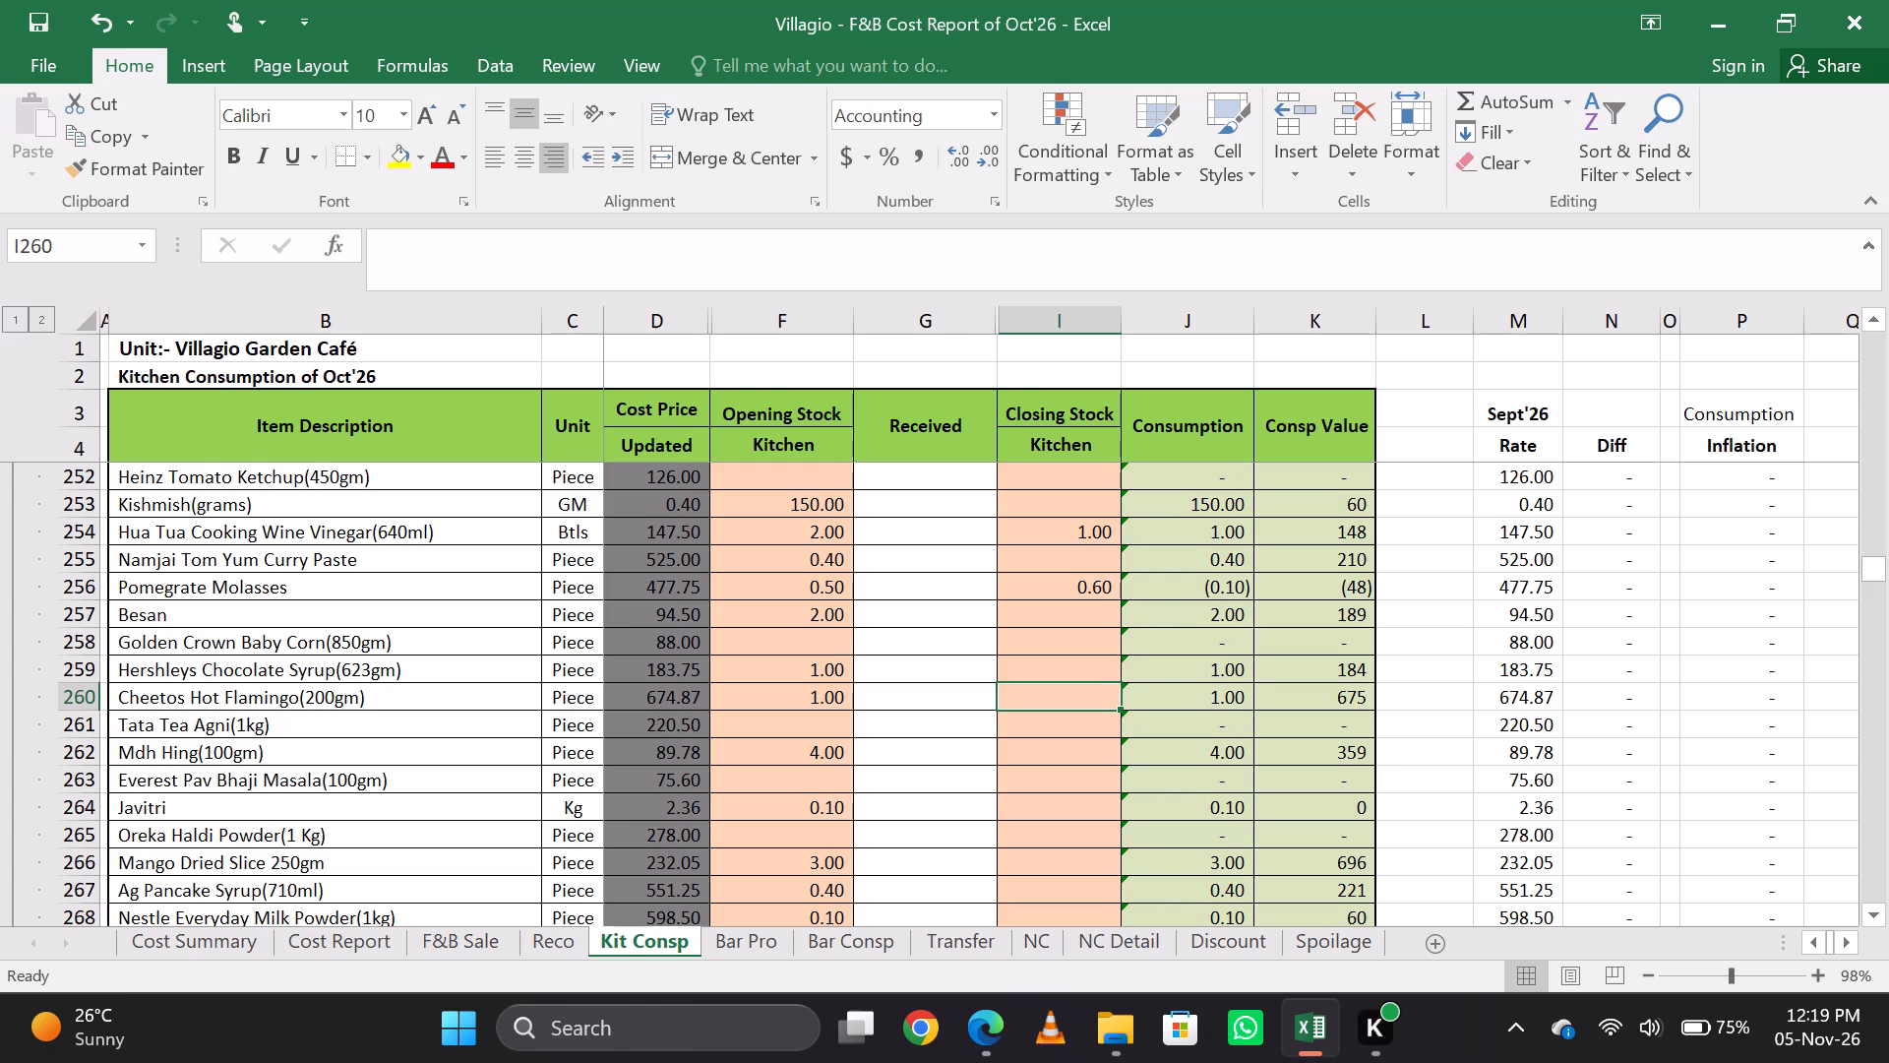
key("Right")
key("Left")
key("1")
key("Down")
key("Up")
Search for "spin" and go through the matching spinach items.
key("ctrl+f")
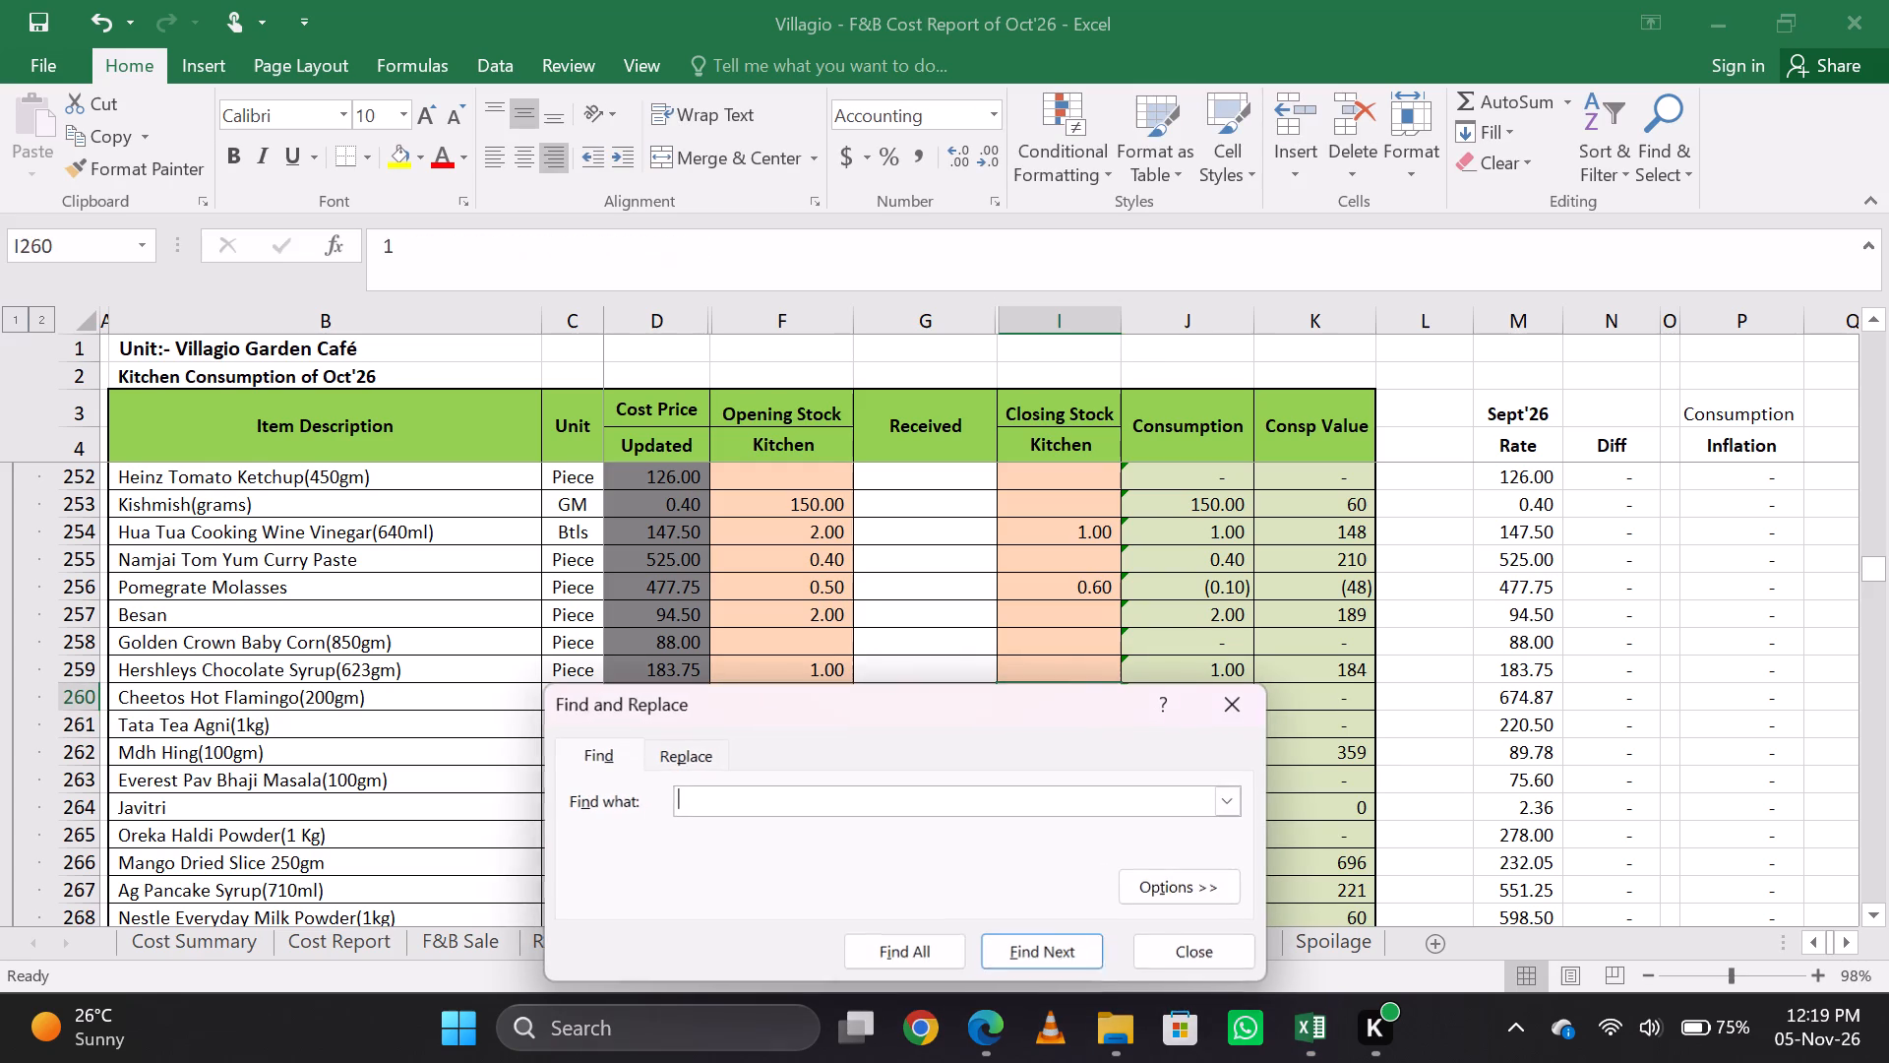
key("BackSpace")
key("BackSpace")
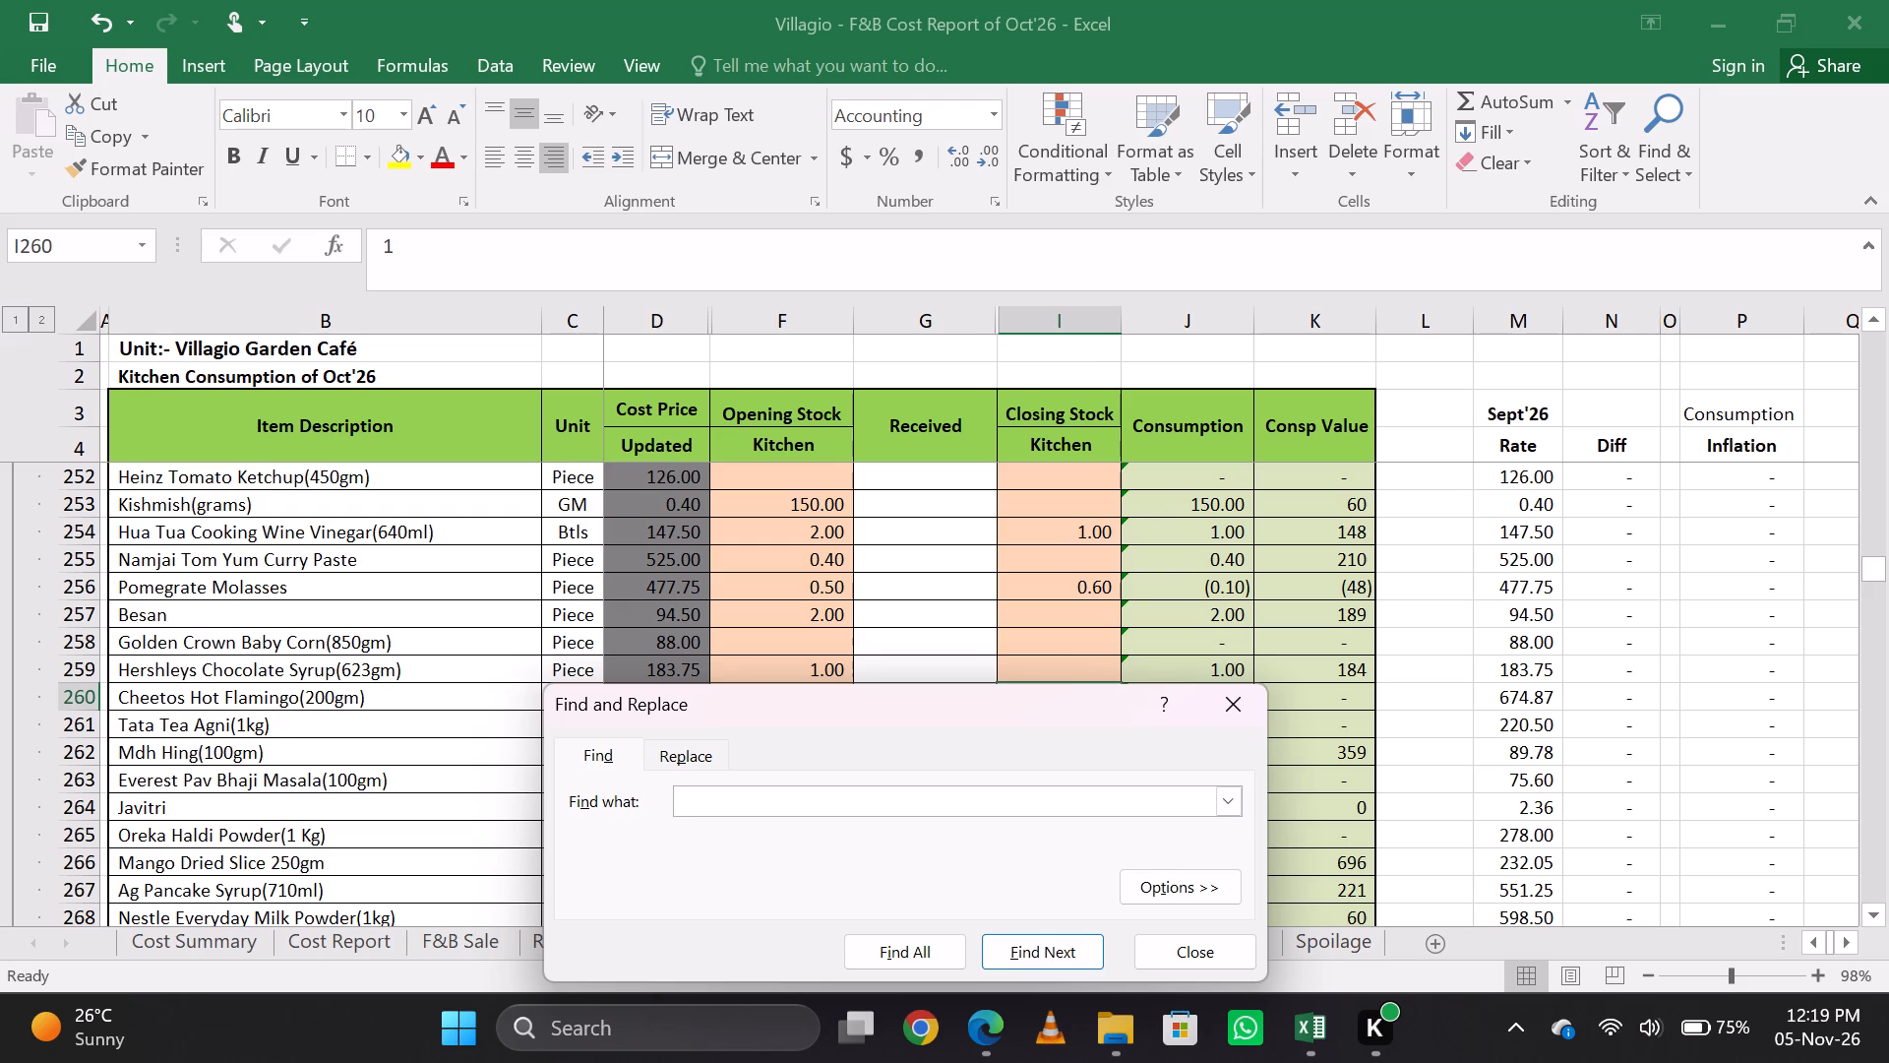
type("spin")
key("Return")
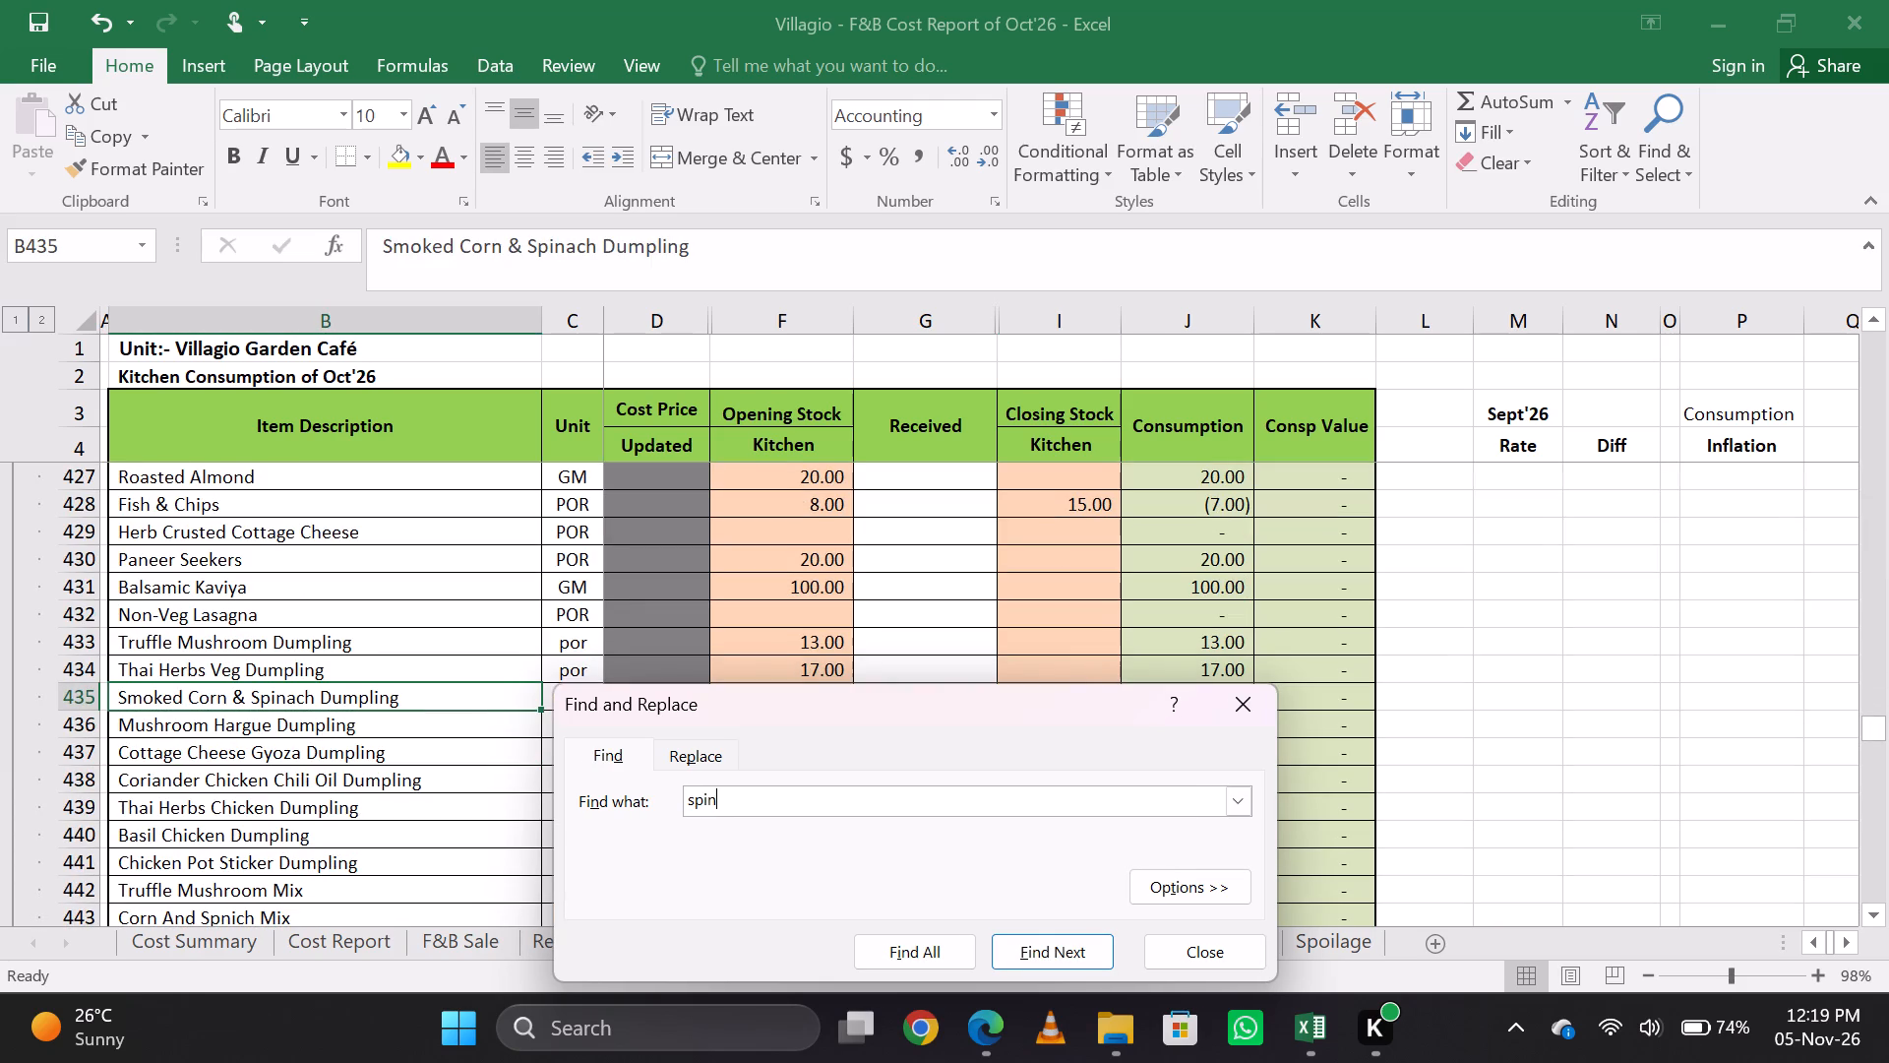
key("Return")
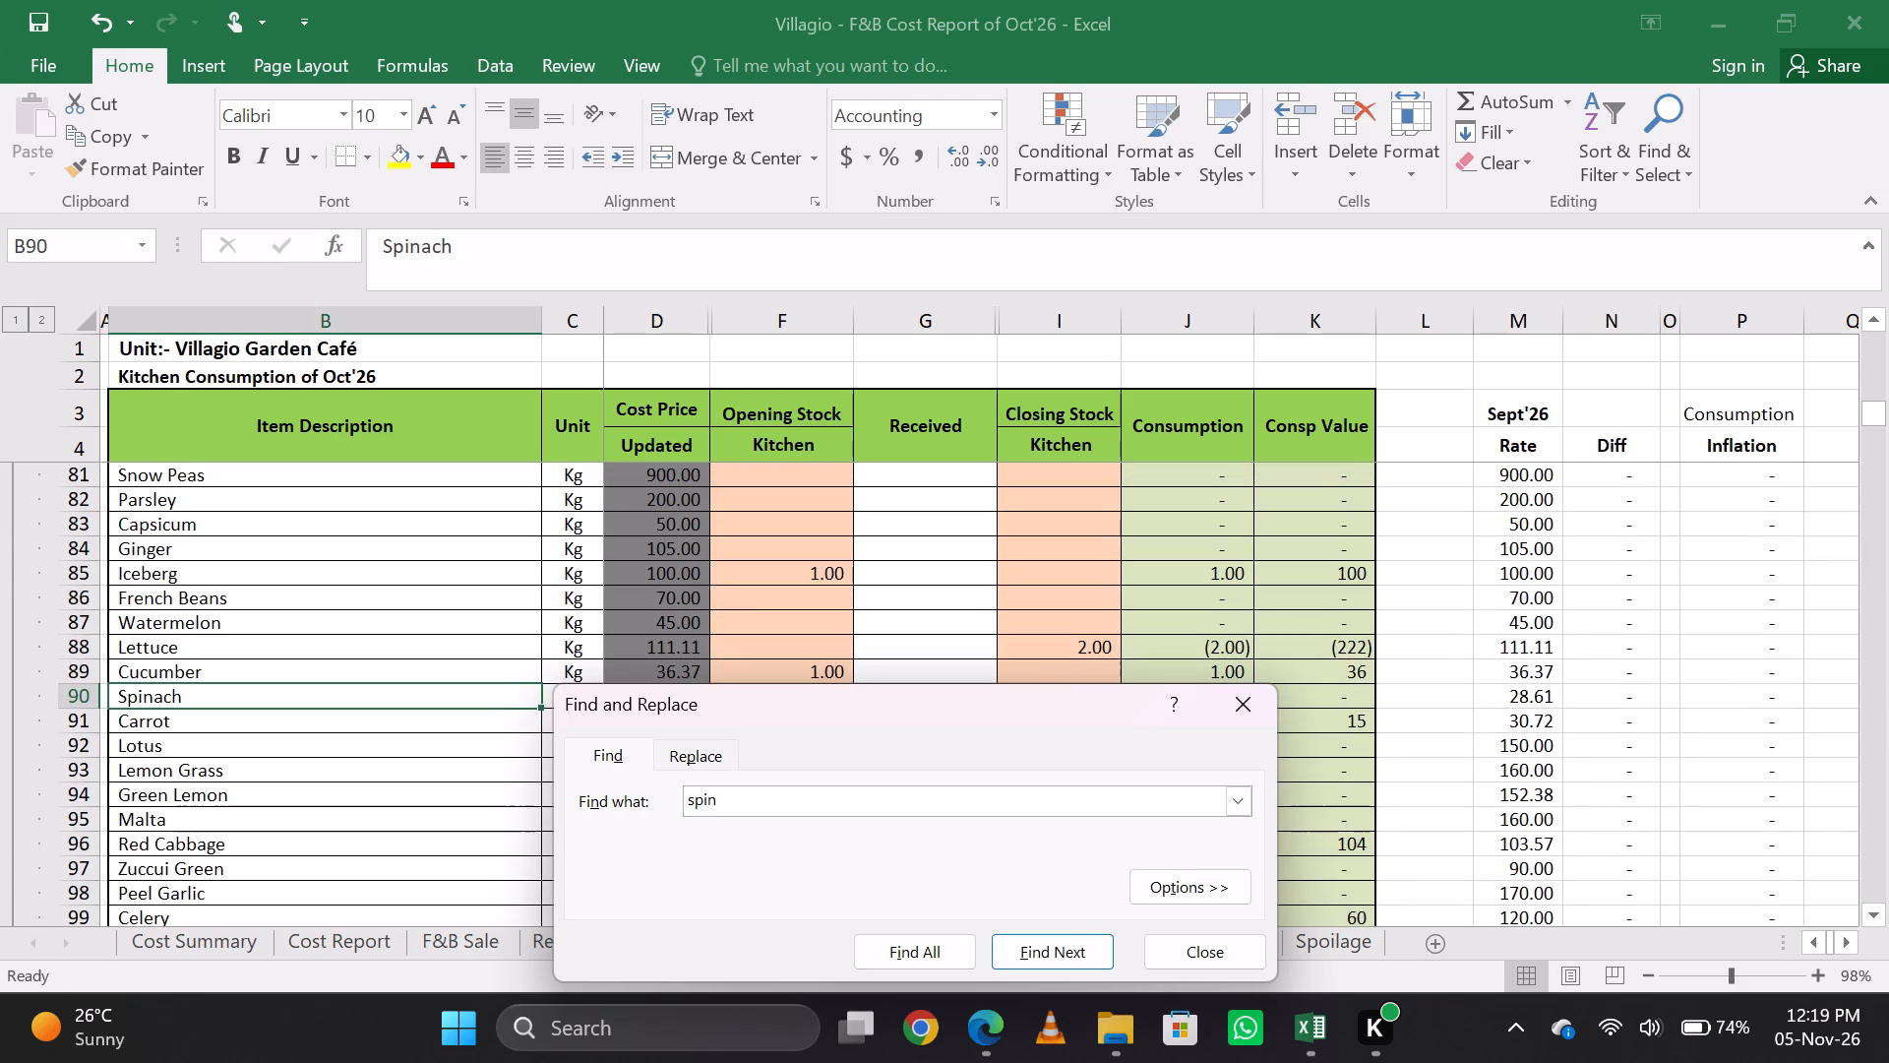
key("Return")
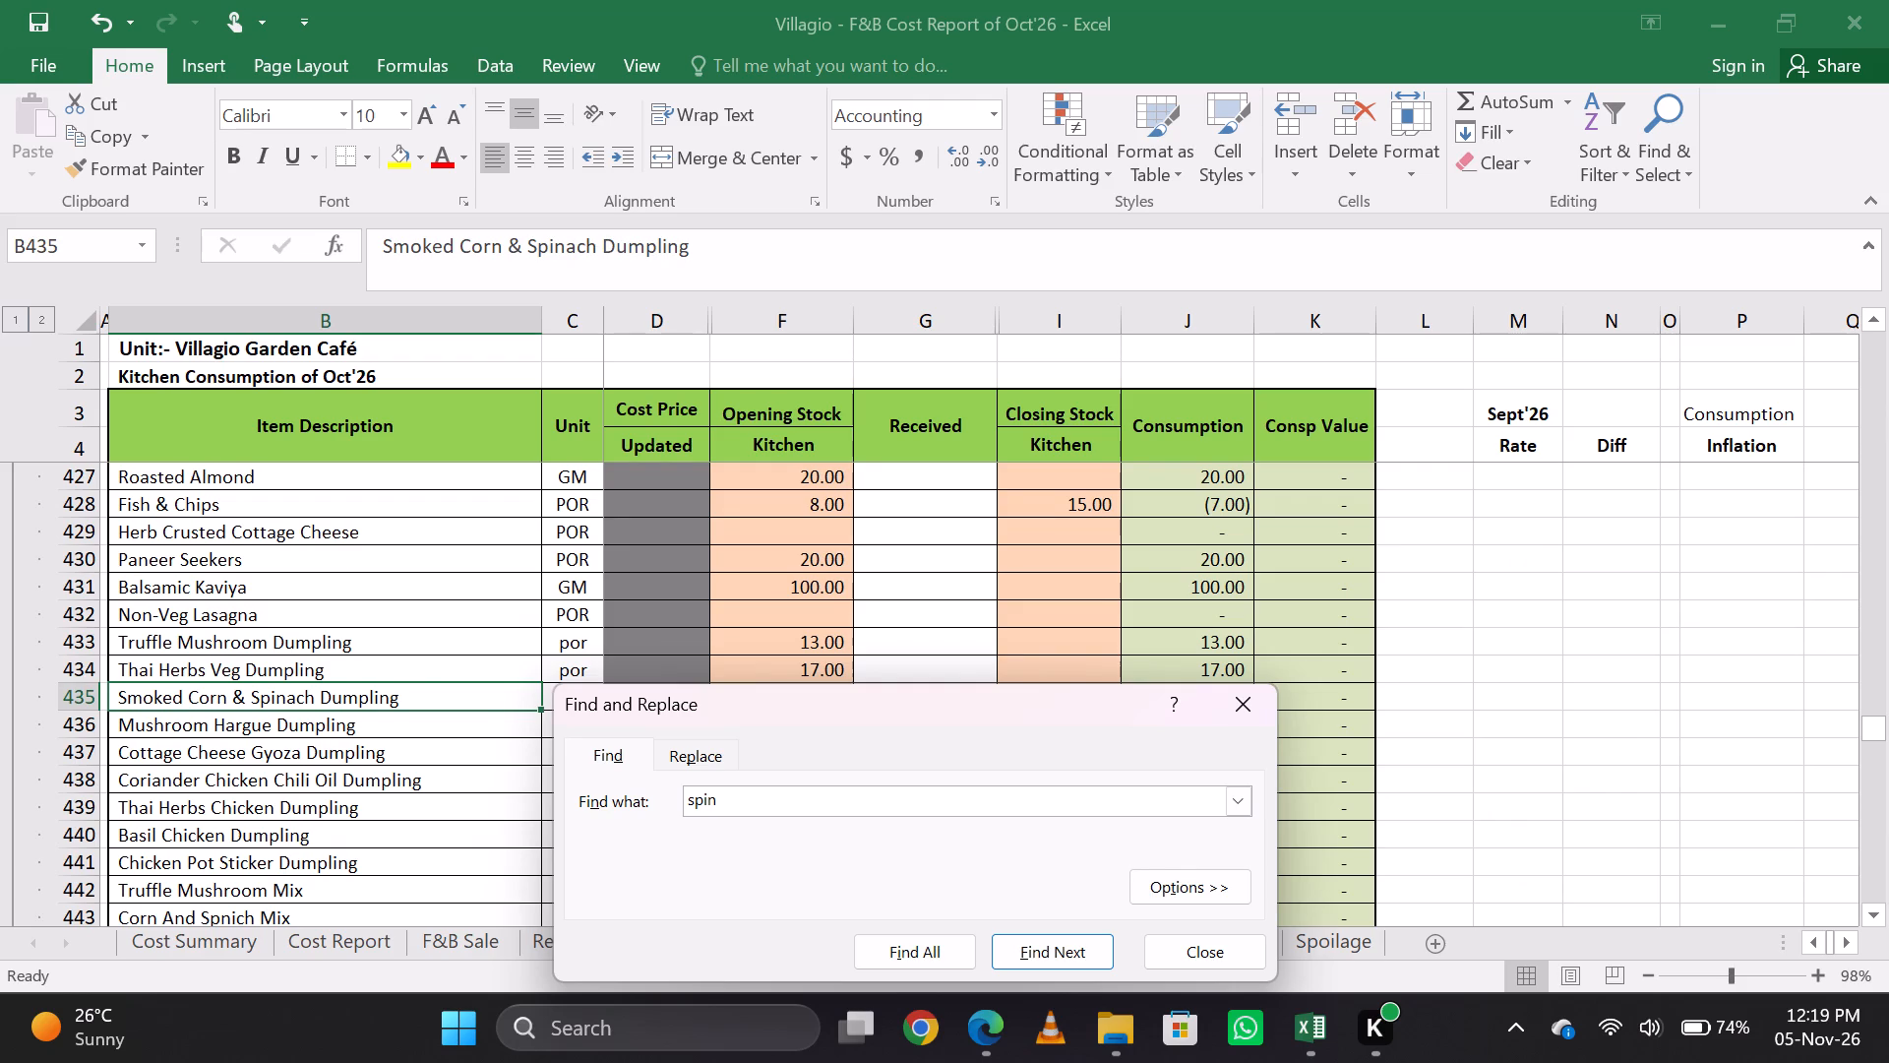
key("Return")
key("Return")
Find Premium Light Soya Sauce(500ml) by searching for "soya s" and add 2.5 to its kitchen closing stock as =0.5+2.5.
key("BackSpace")
key("BackSpace")
key("BackSpace")
key("BackSpace")
key("BackSpace")
key("BackSpace")
key("BackSpace")
key("BackSpace")
key("BackSpace")
key("BackSpace")
key("BackSpace")
key("BackSpace")
type("soya s")
key("Return")
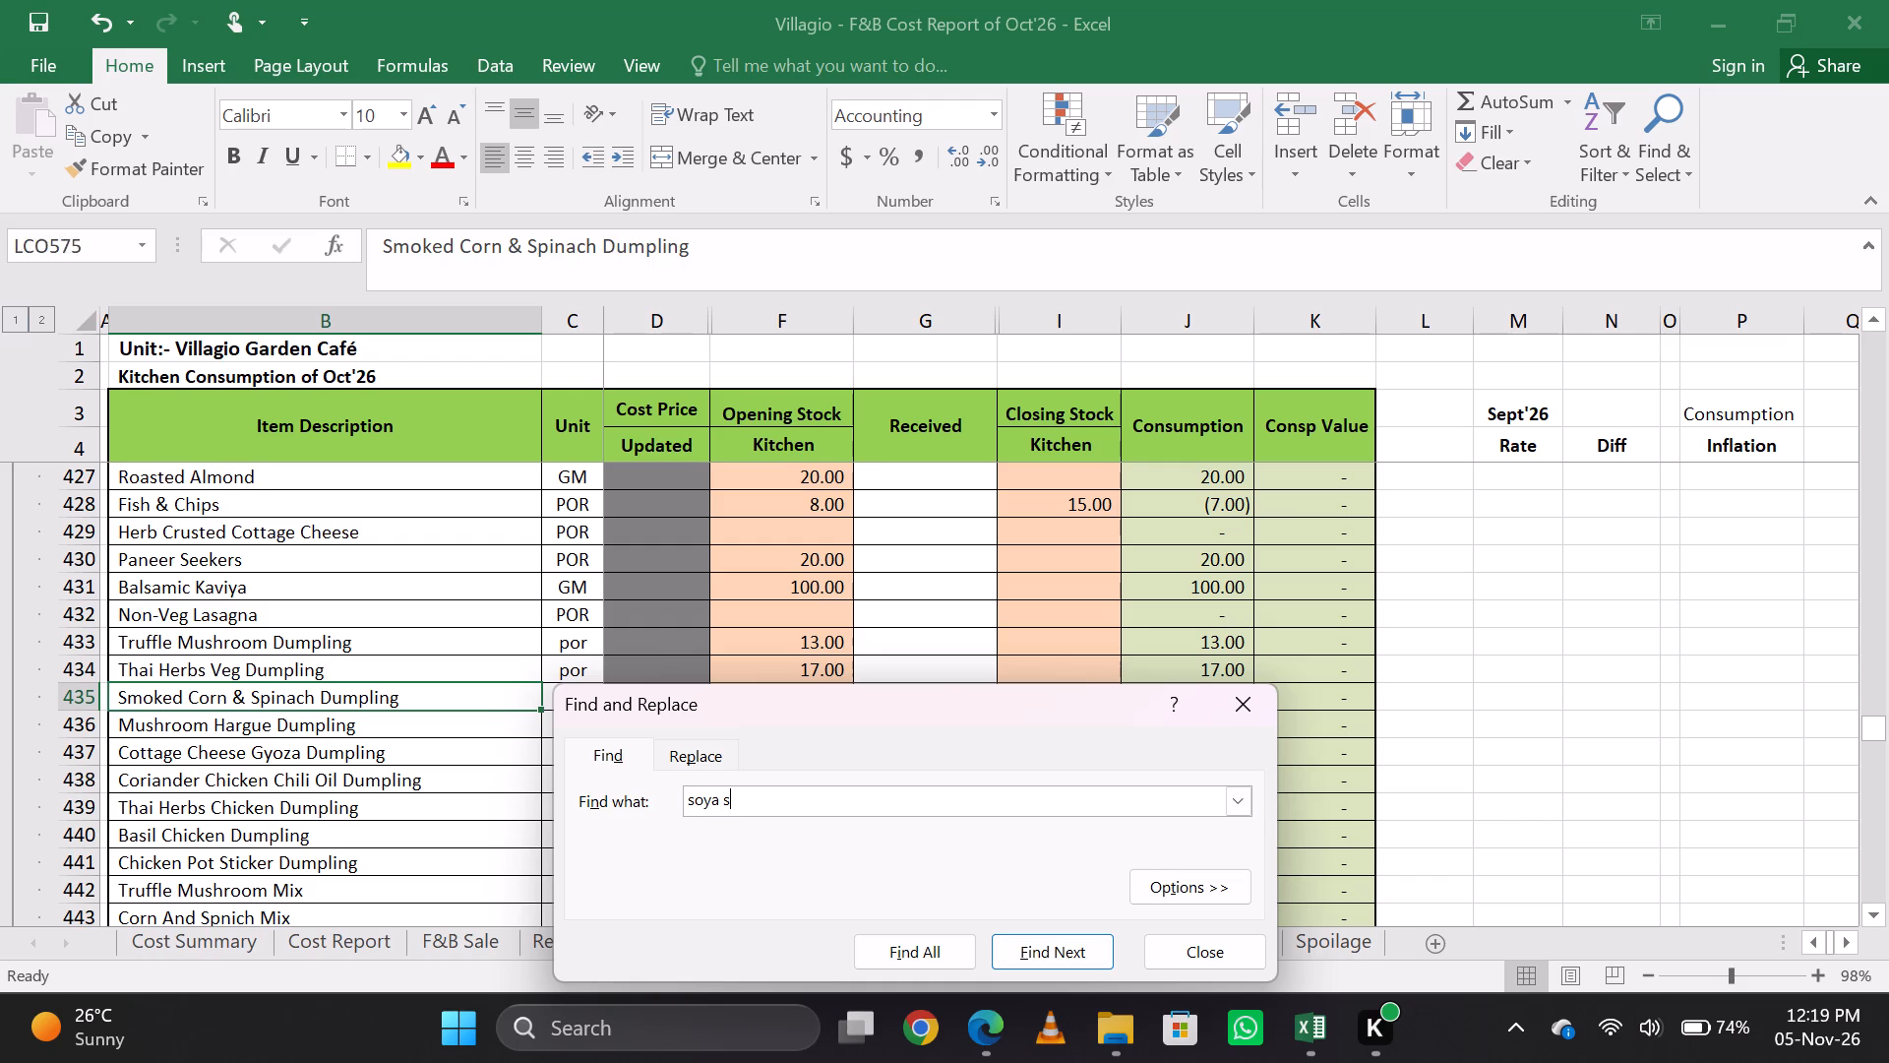
key("Escape")
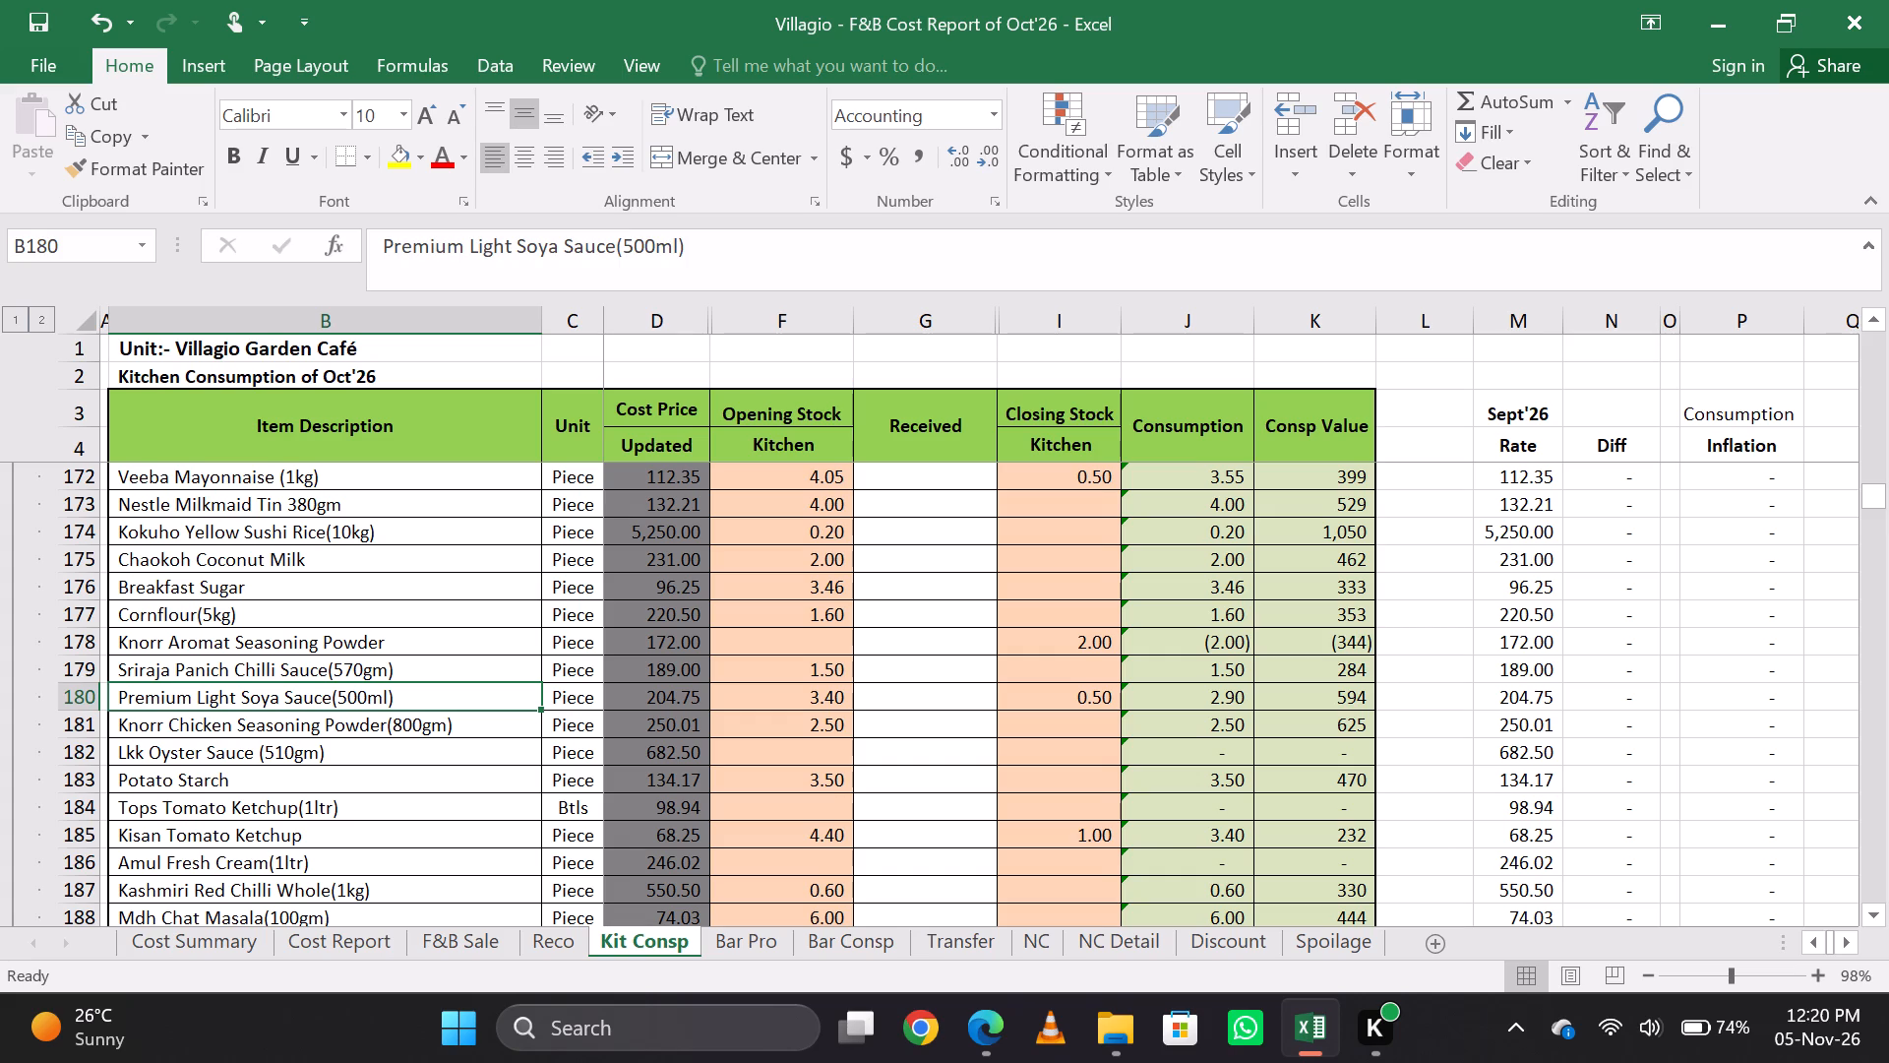
key("Right")
key("Right")
key("Right")
key("Right")
key("Right")
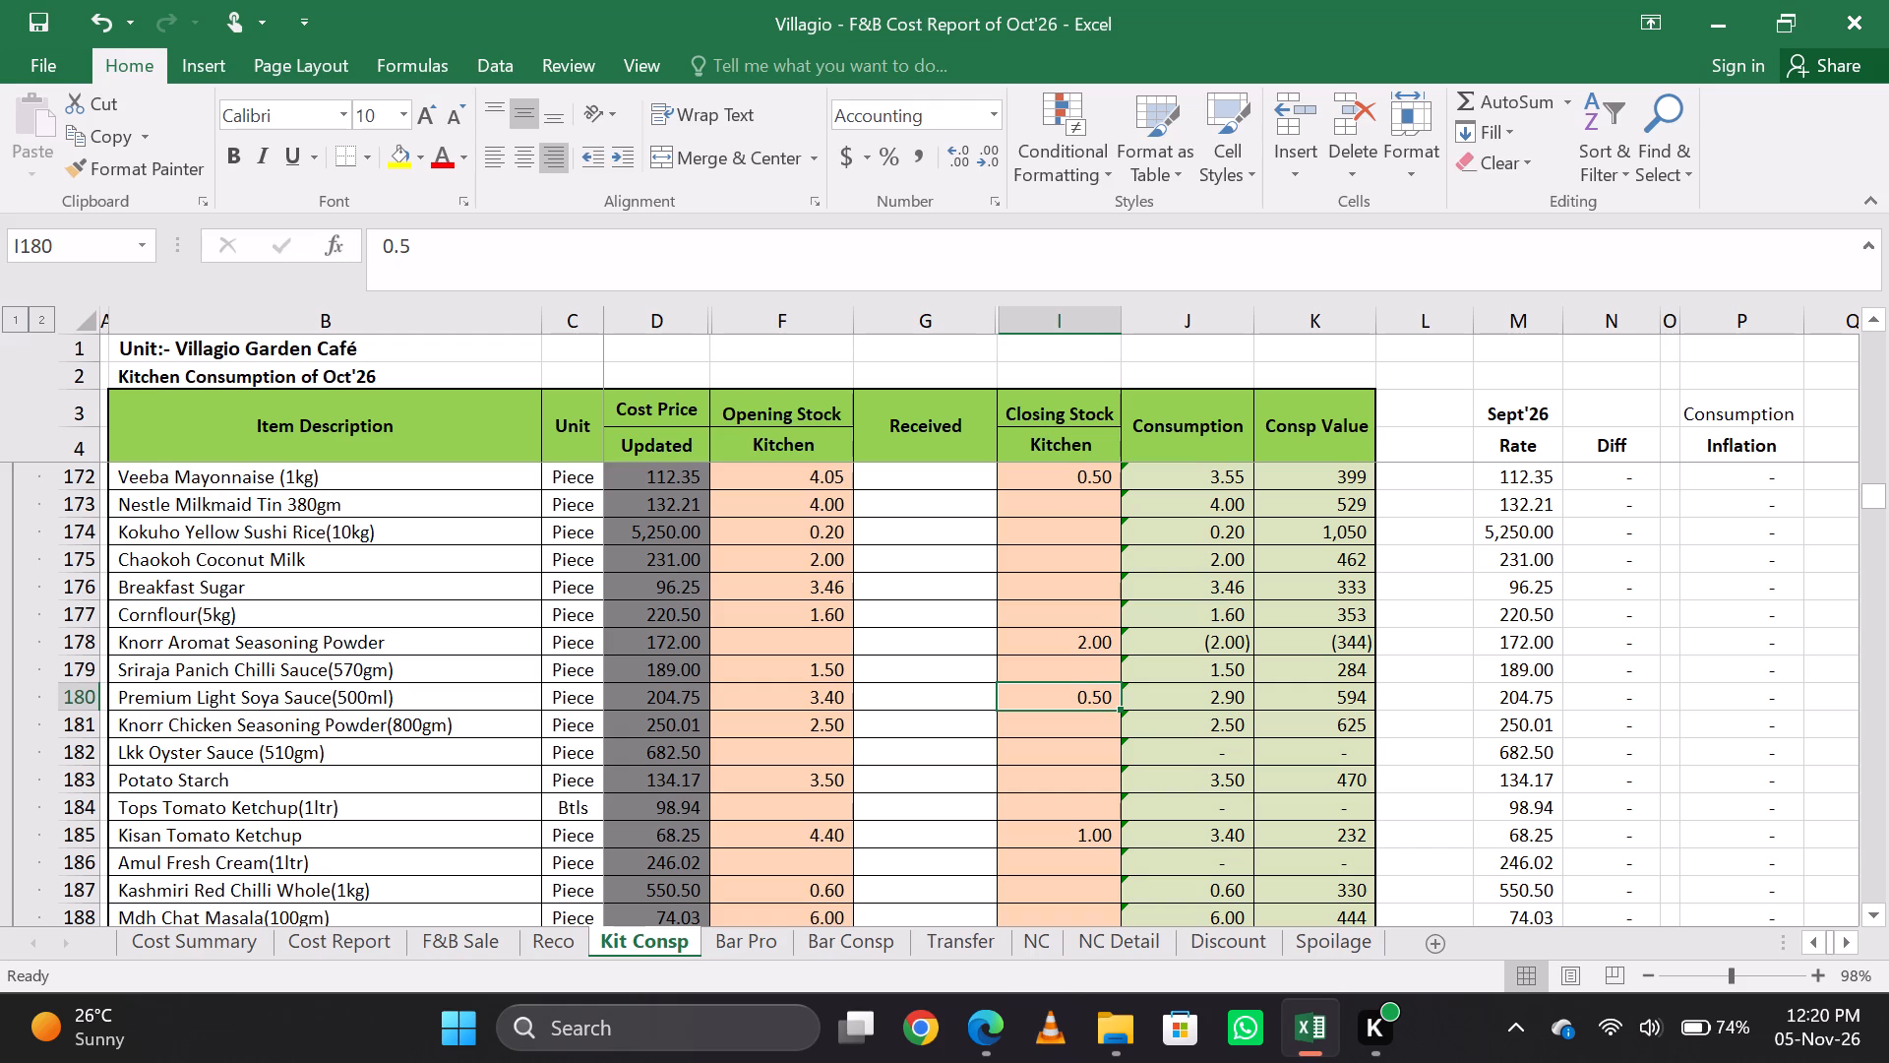
left_click(505, 265)
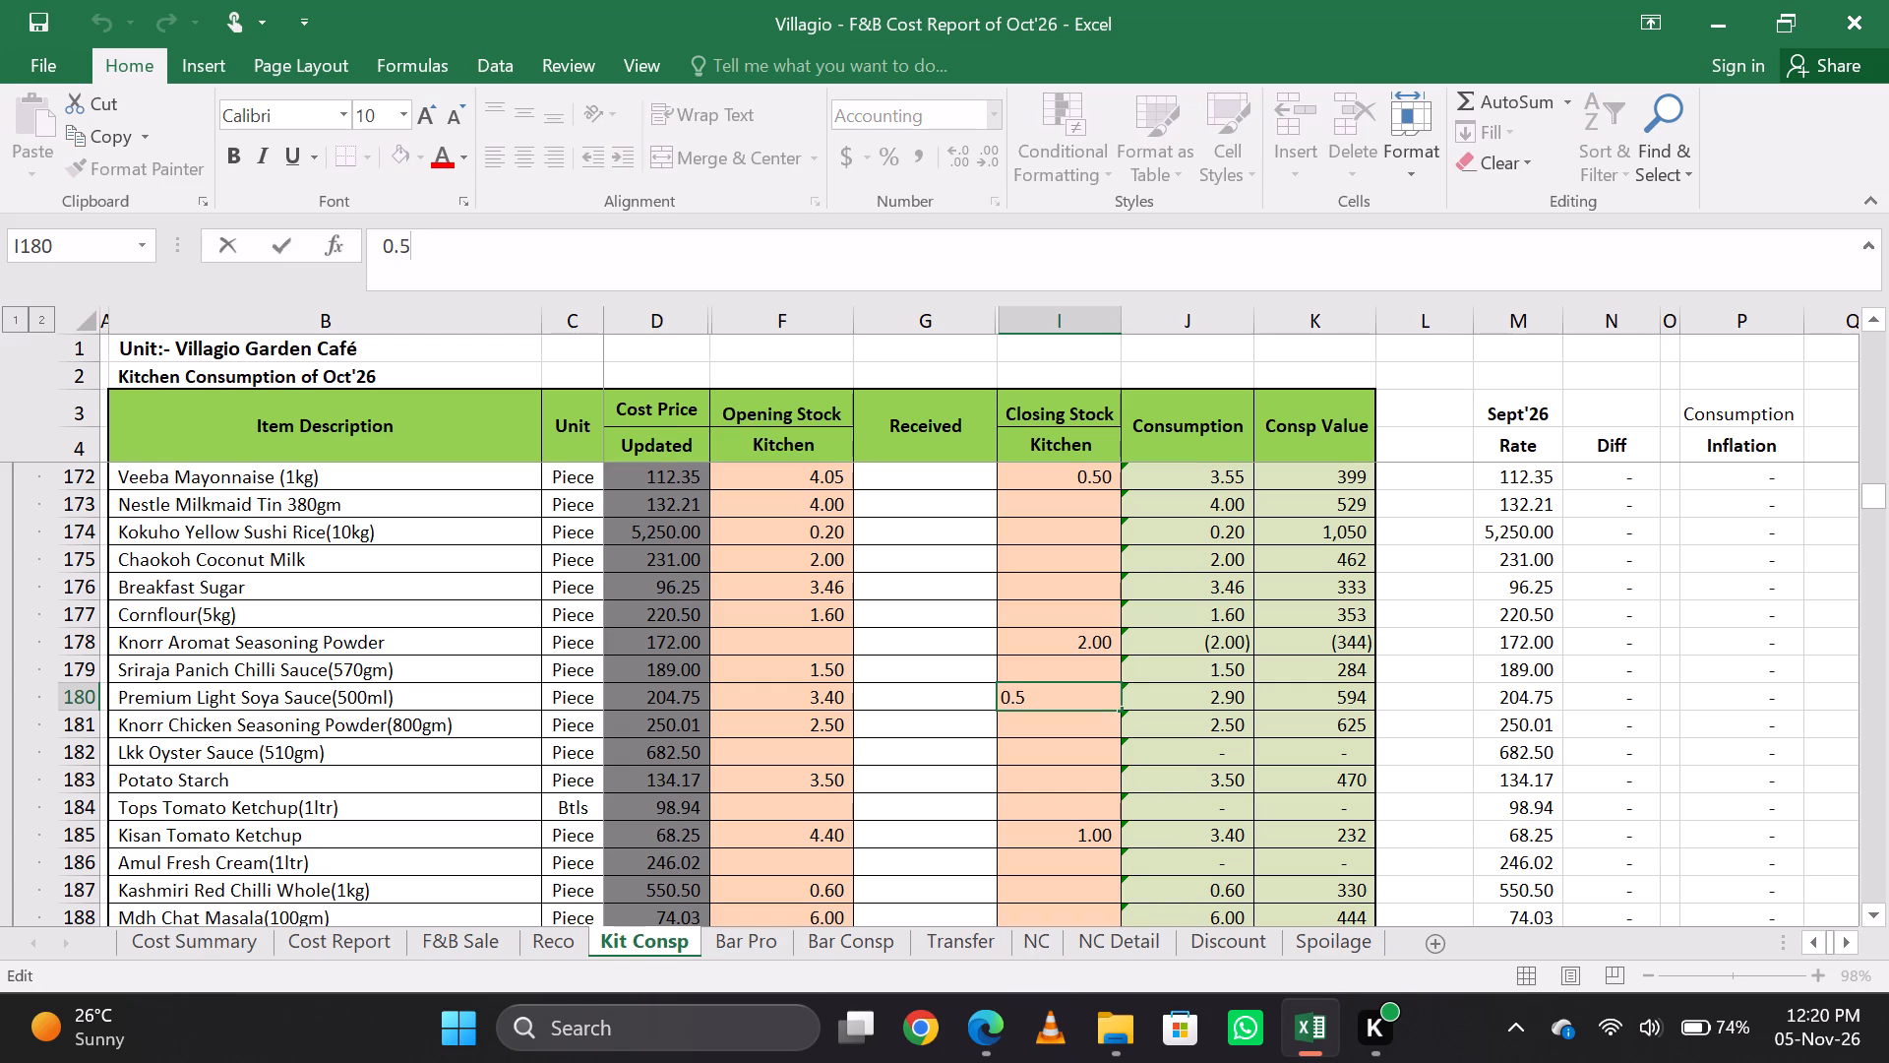
type("+2.5")
key("Left")
key("Left")
key("Left")
key("Left")
key("Left")
key("Left")
key("Left")
key("Left")
key("Left")
key("Left")
key("Left")
key("Left")
key("equal")
key("Return")
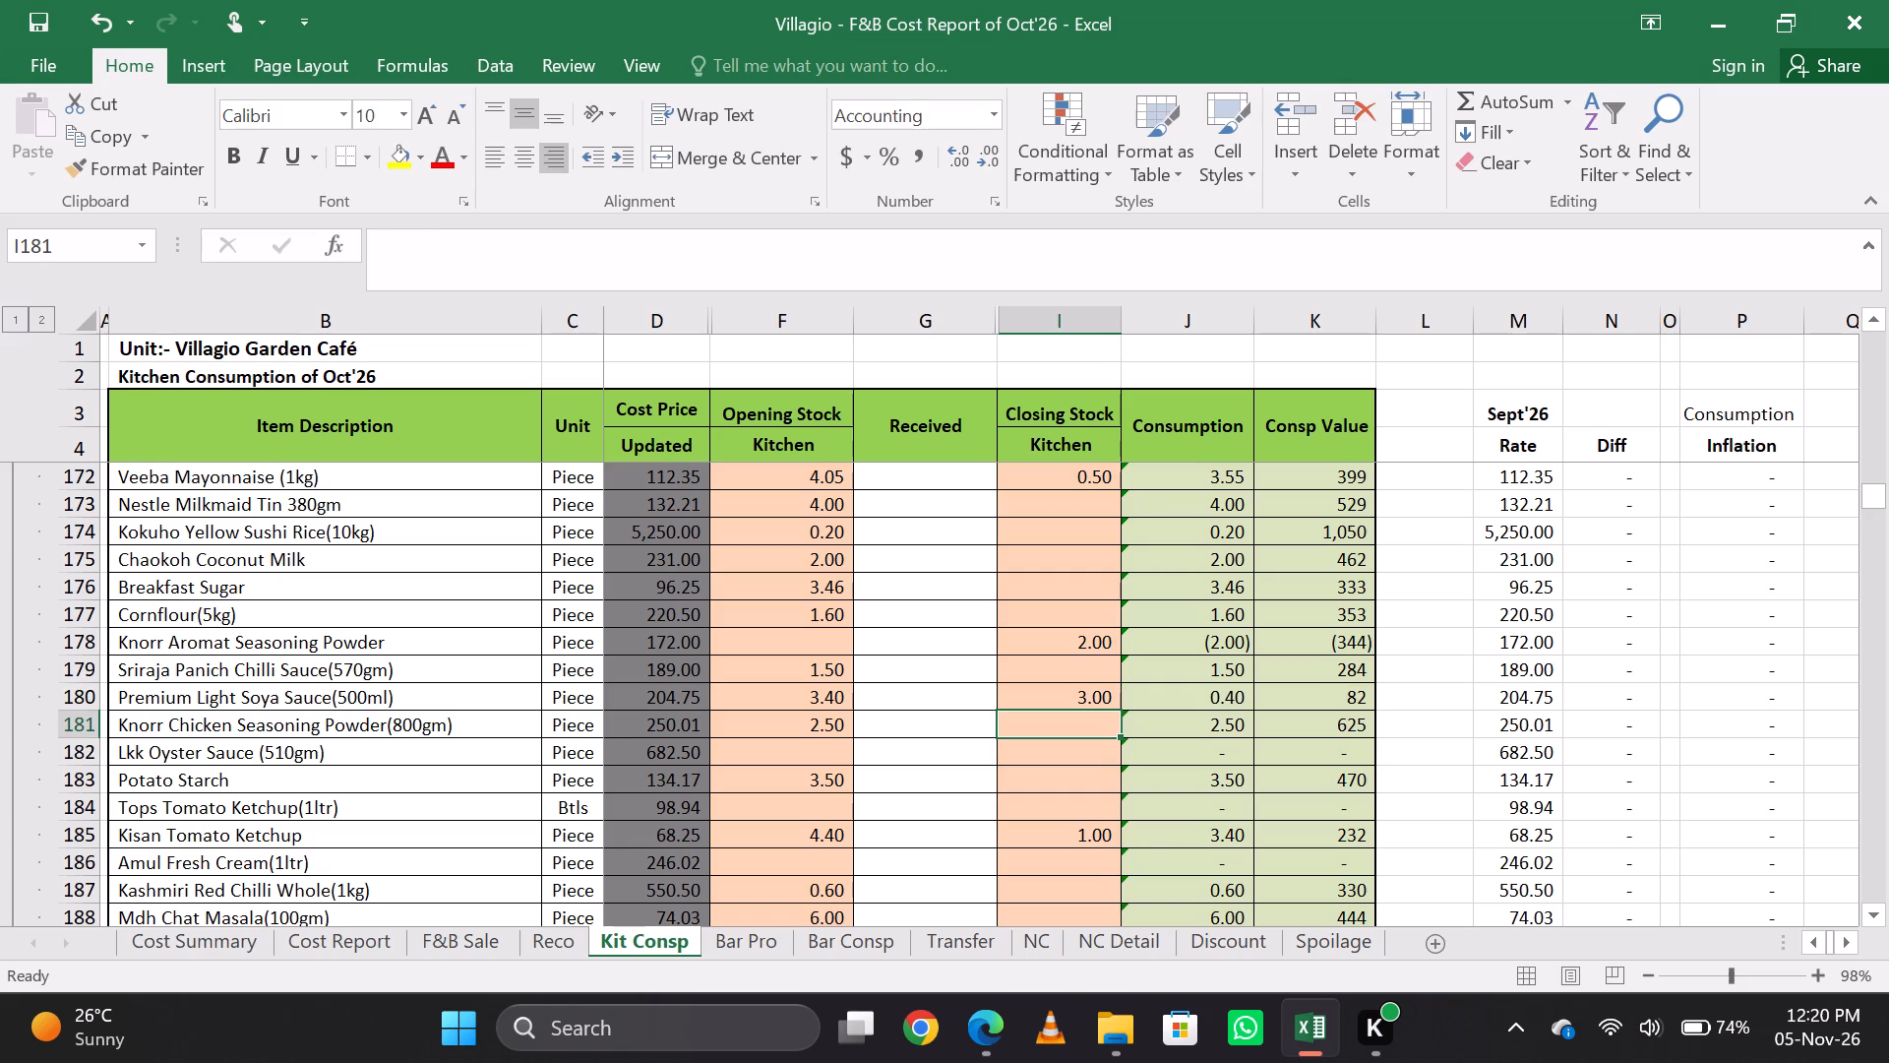
Find Youki(1kg) by searching for "youki" and enter 1 as its kitchen closing stock.
key("ctrl+f")
key("BackSpace")
key("BackSpace")
key("BackSpace")
key("BackSpace")
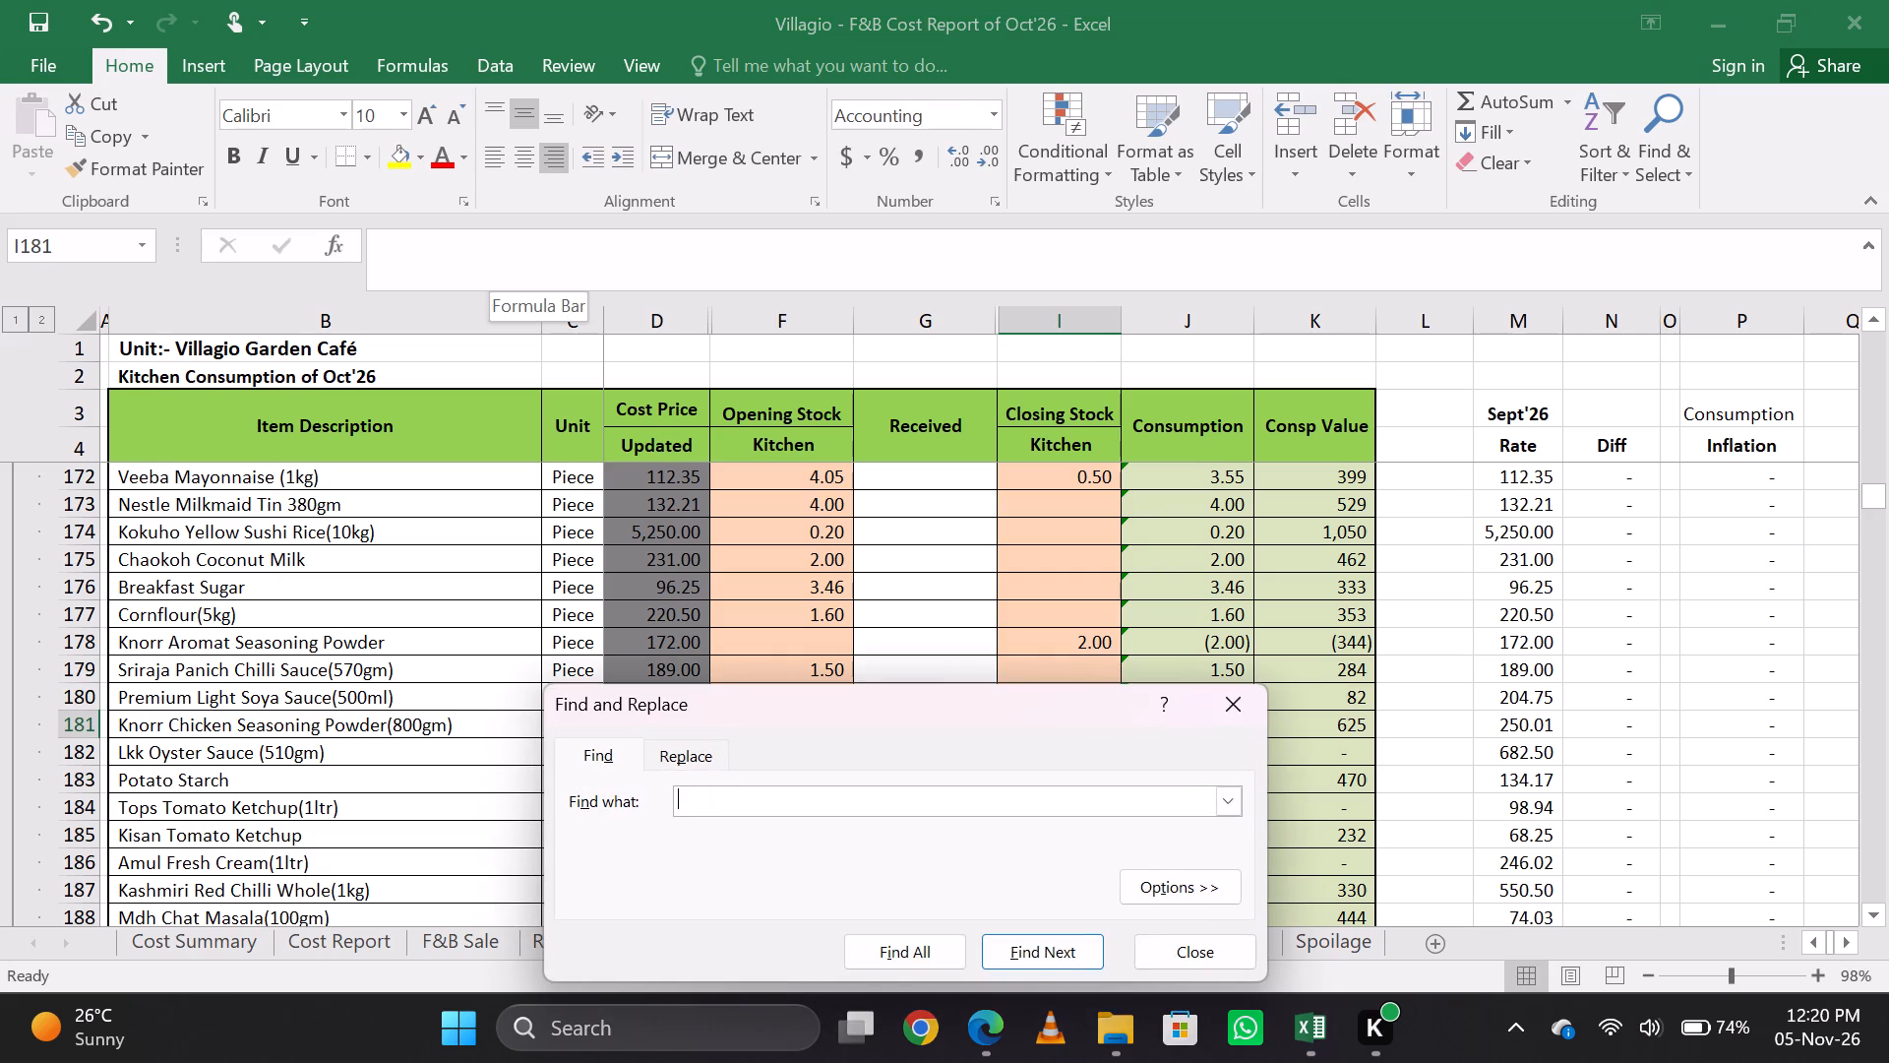
key("BackSpace")
key("BackSpace")
type("youki")
key("Return")
key("Escape")
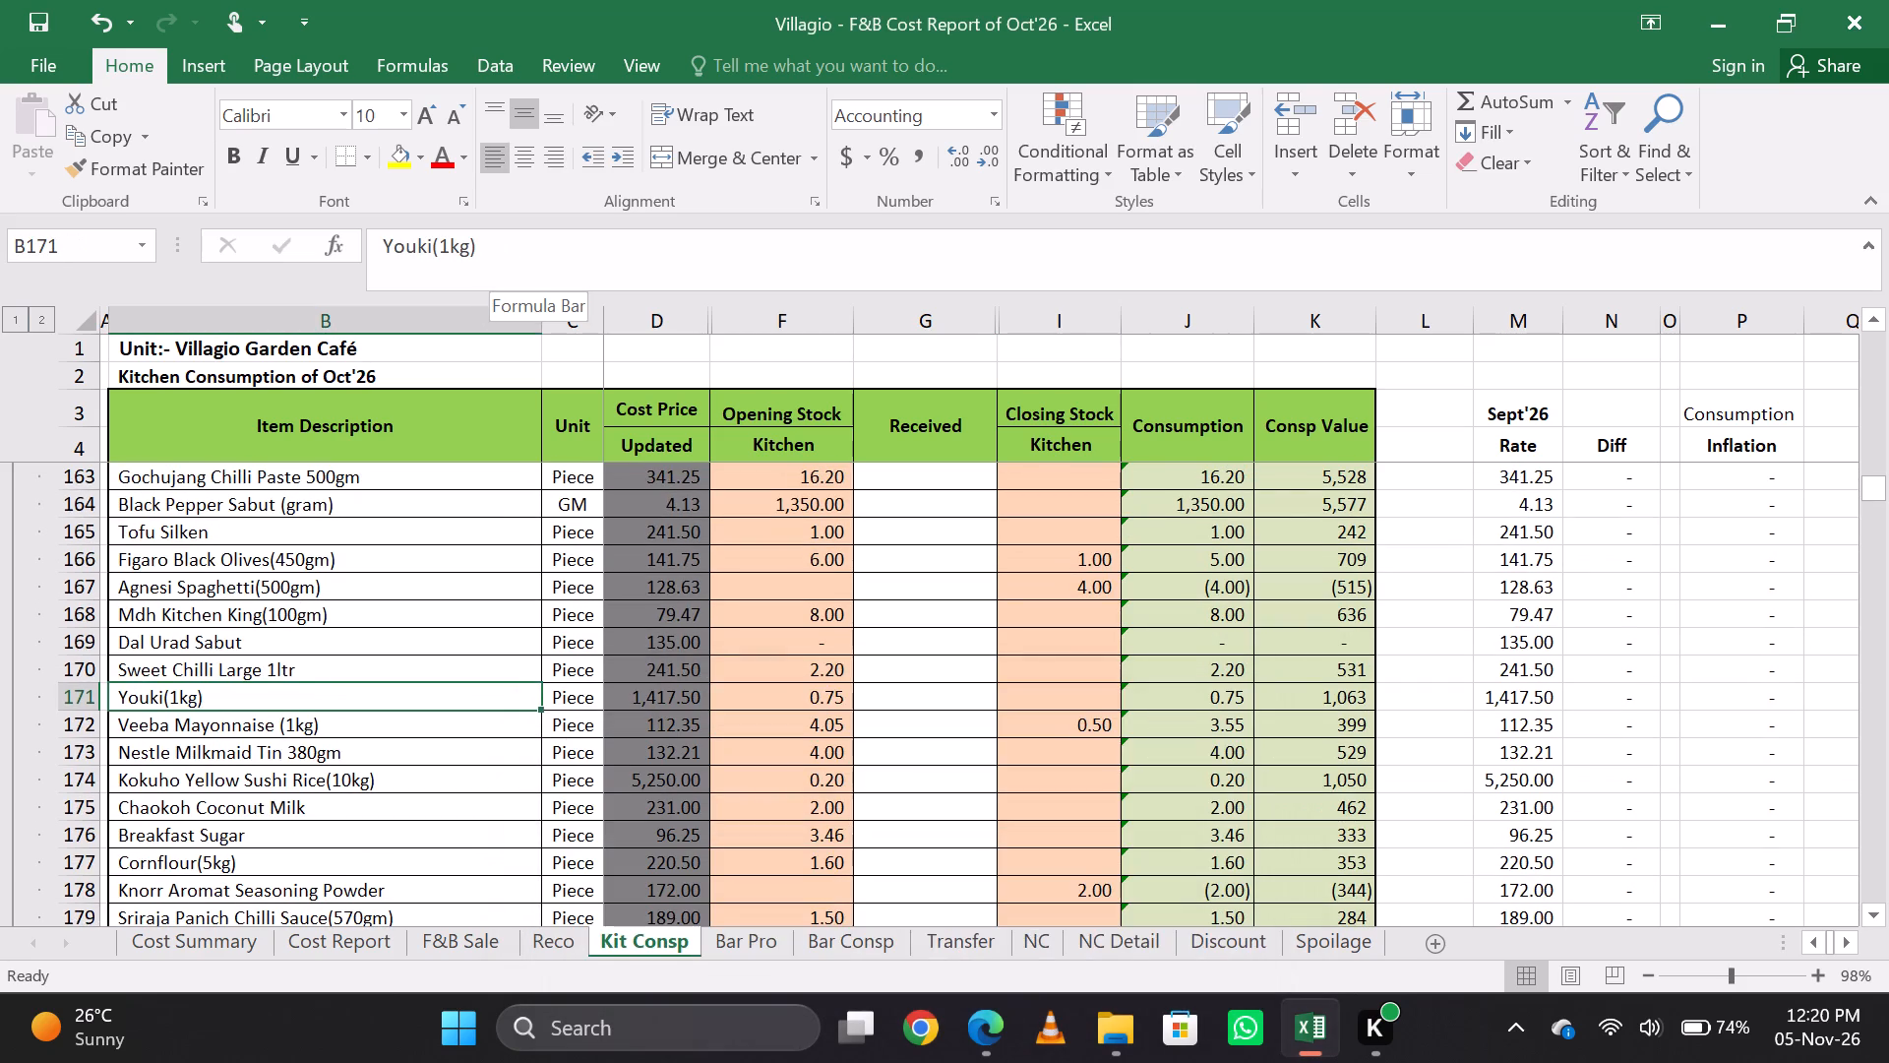
key("ctrl+f")
key("Return")
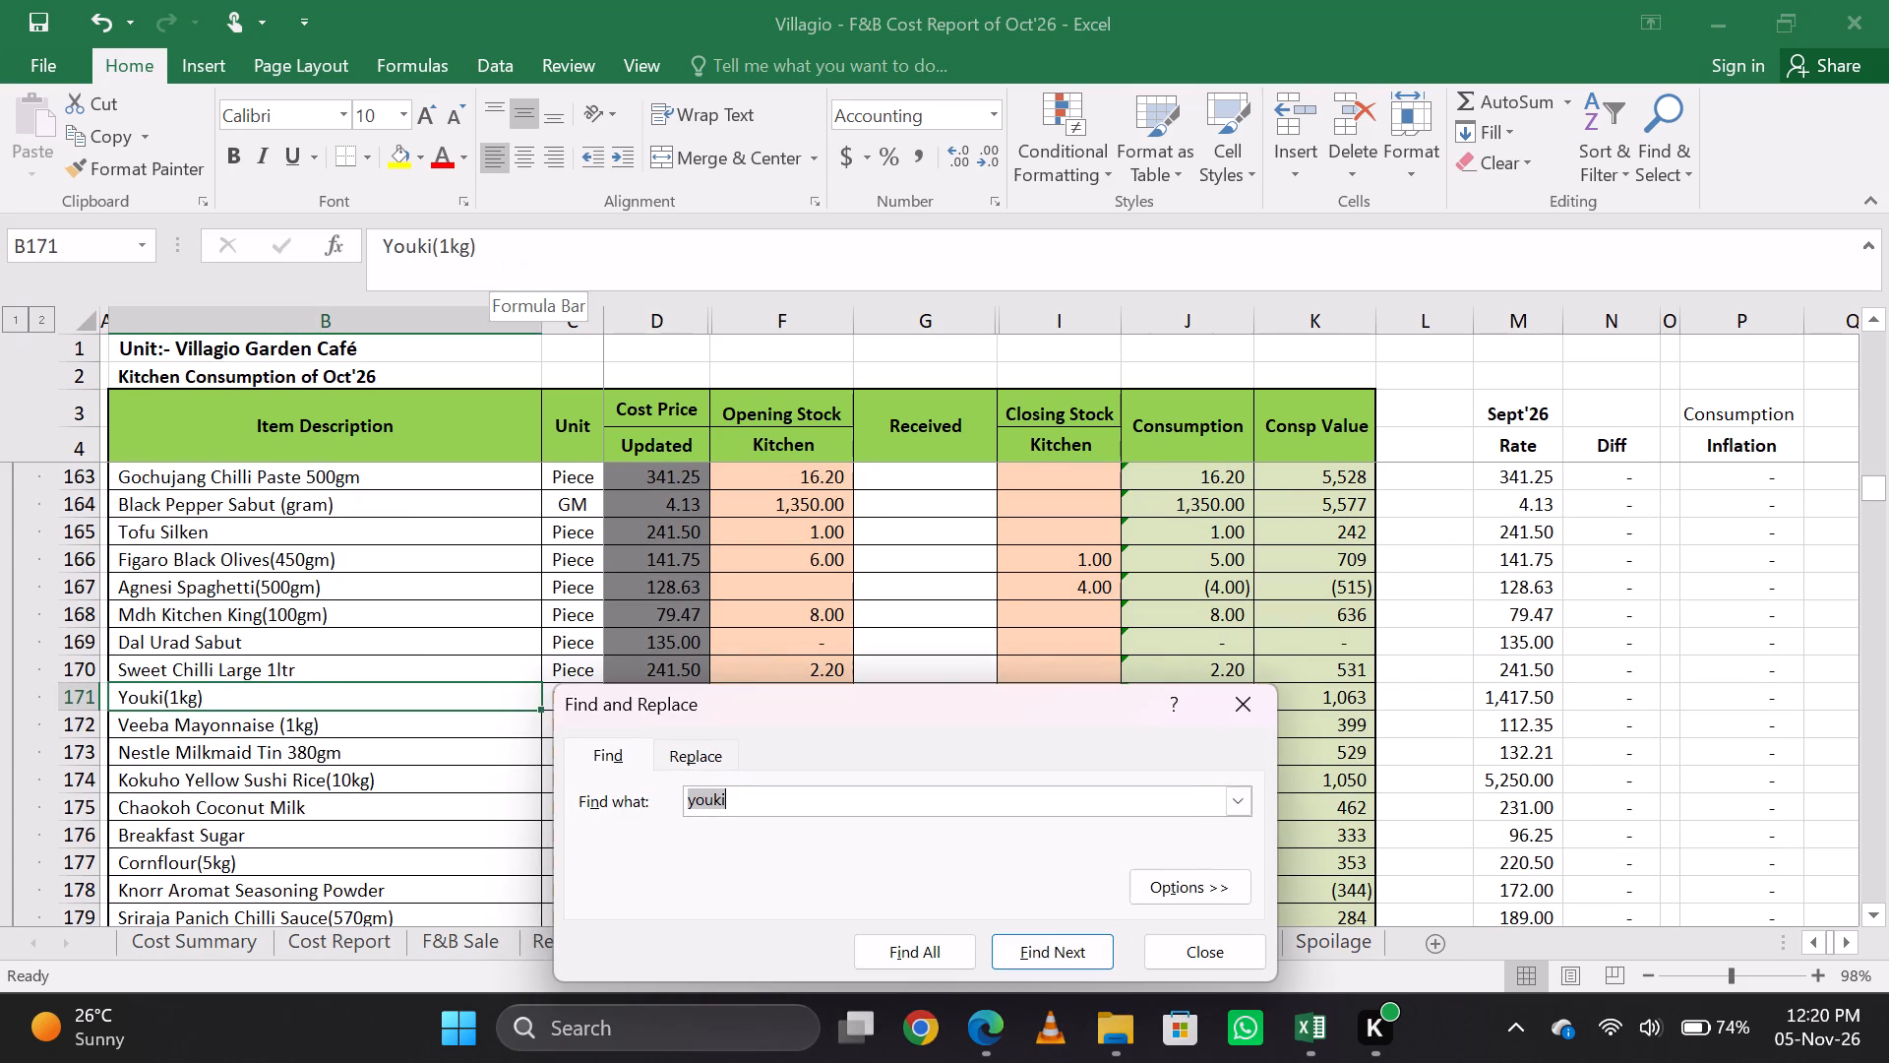
key("Return")
key("Escape")
key("Right")
key("Right")
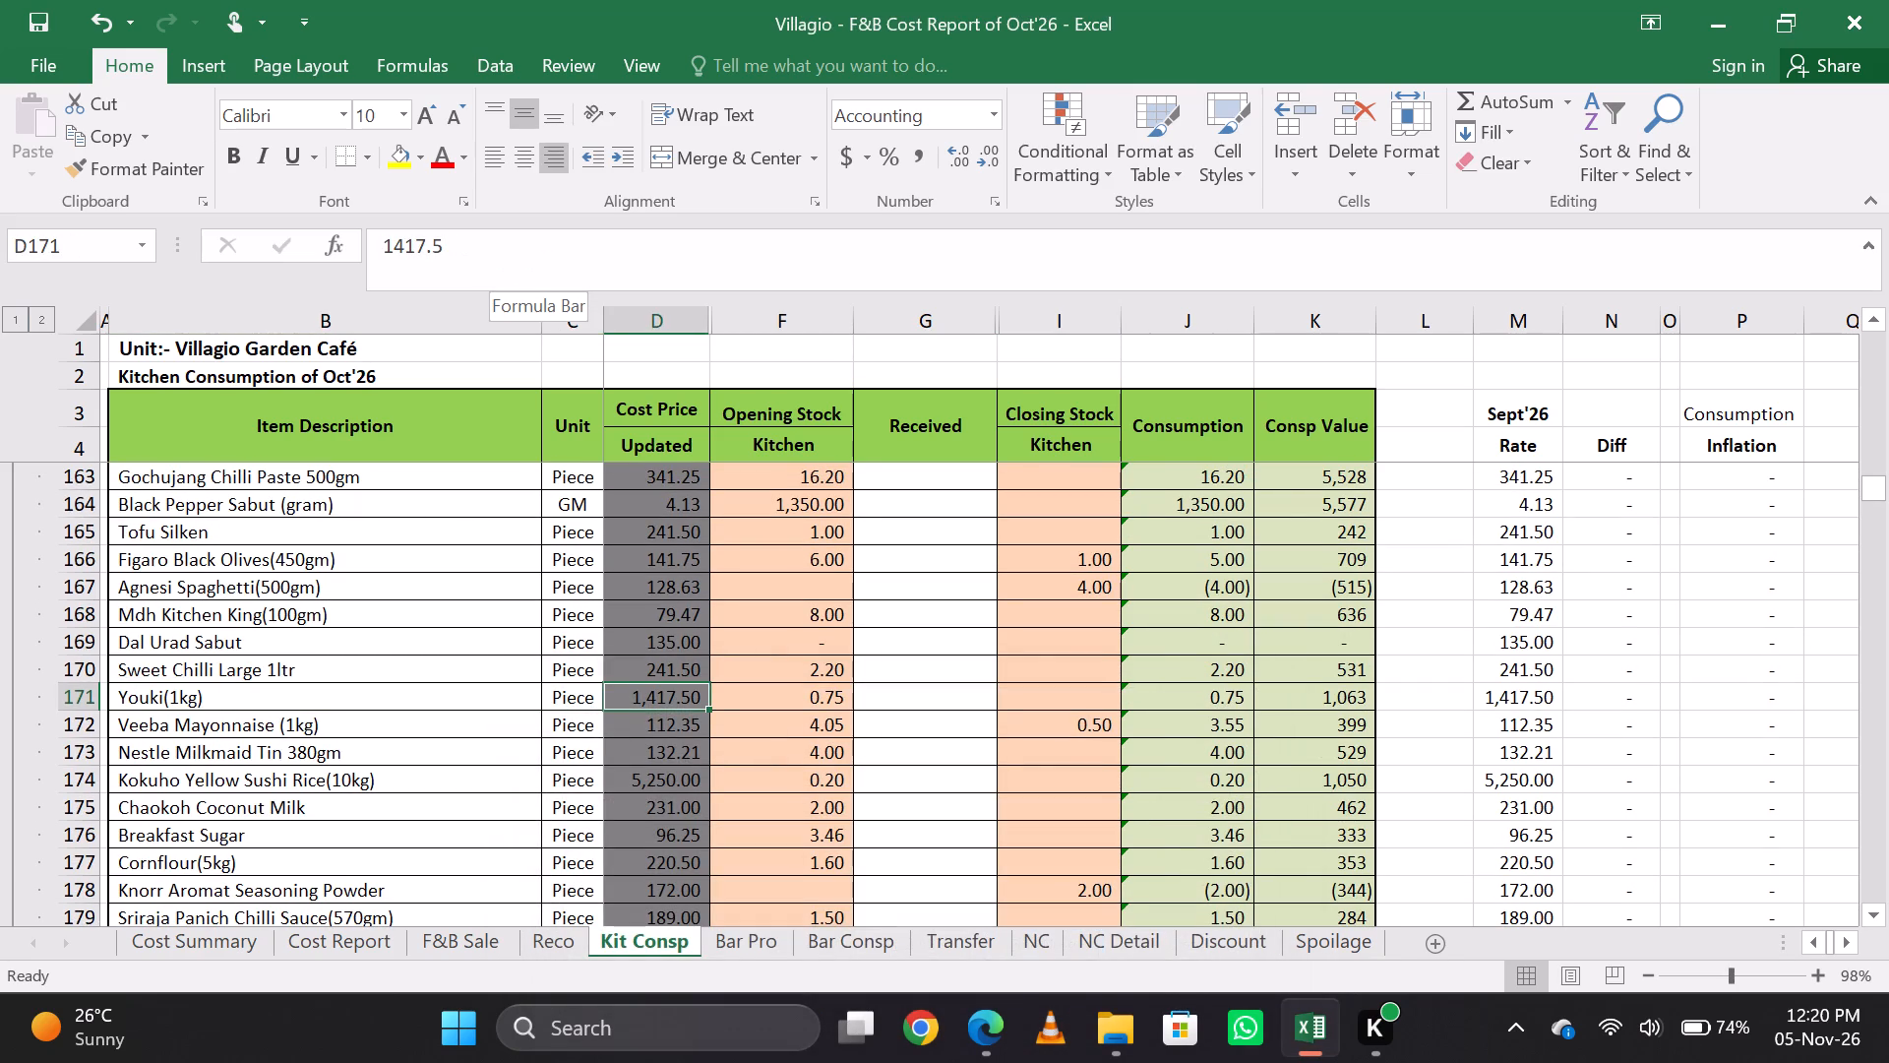
key("Right")
key("Right")
key("Right")
key("Right")
key("Left")
key("1")
key("Down")
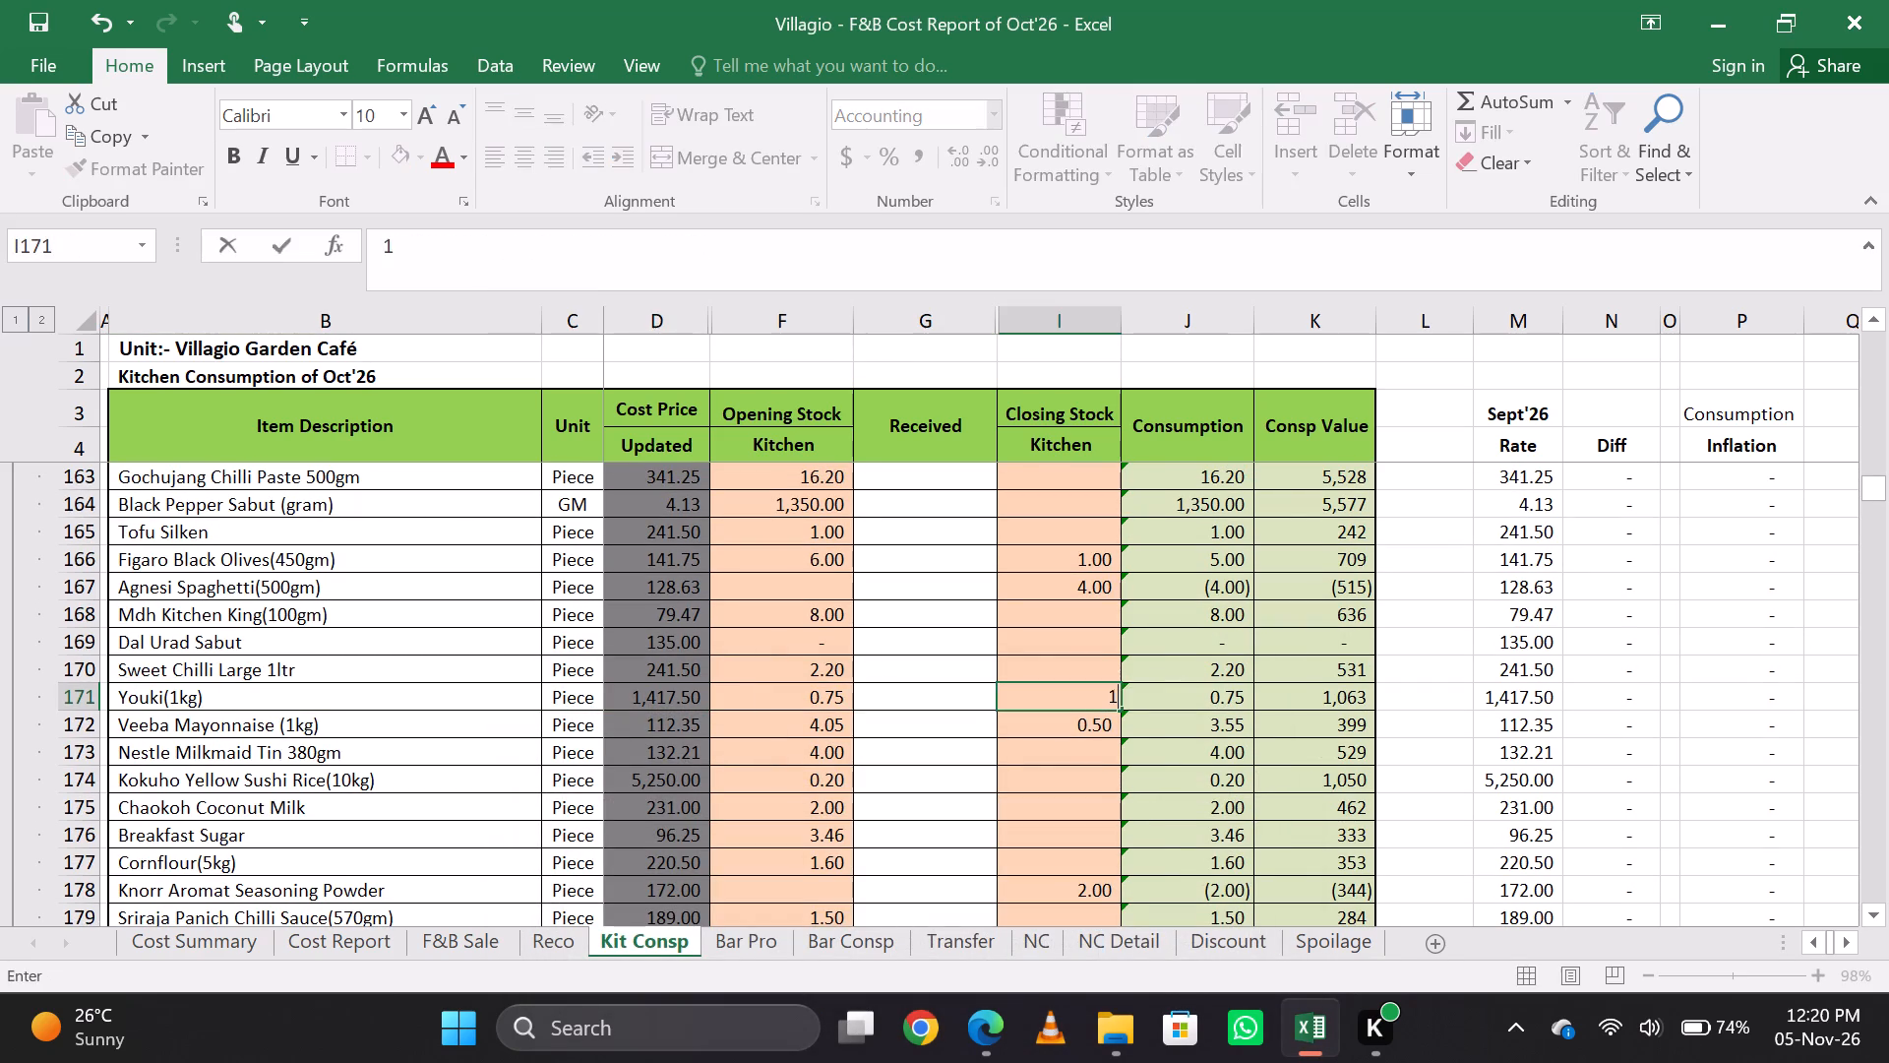
key("Up")
Search the item list for "seas", "seasem" and "sea", going through the matching items.
key("ctrl+f")
key("BackSpace")
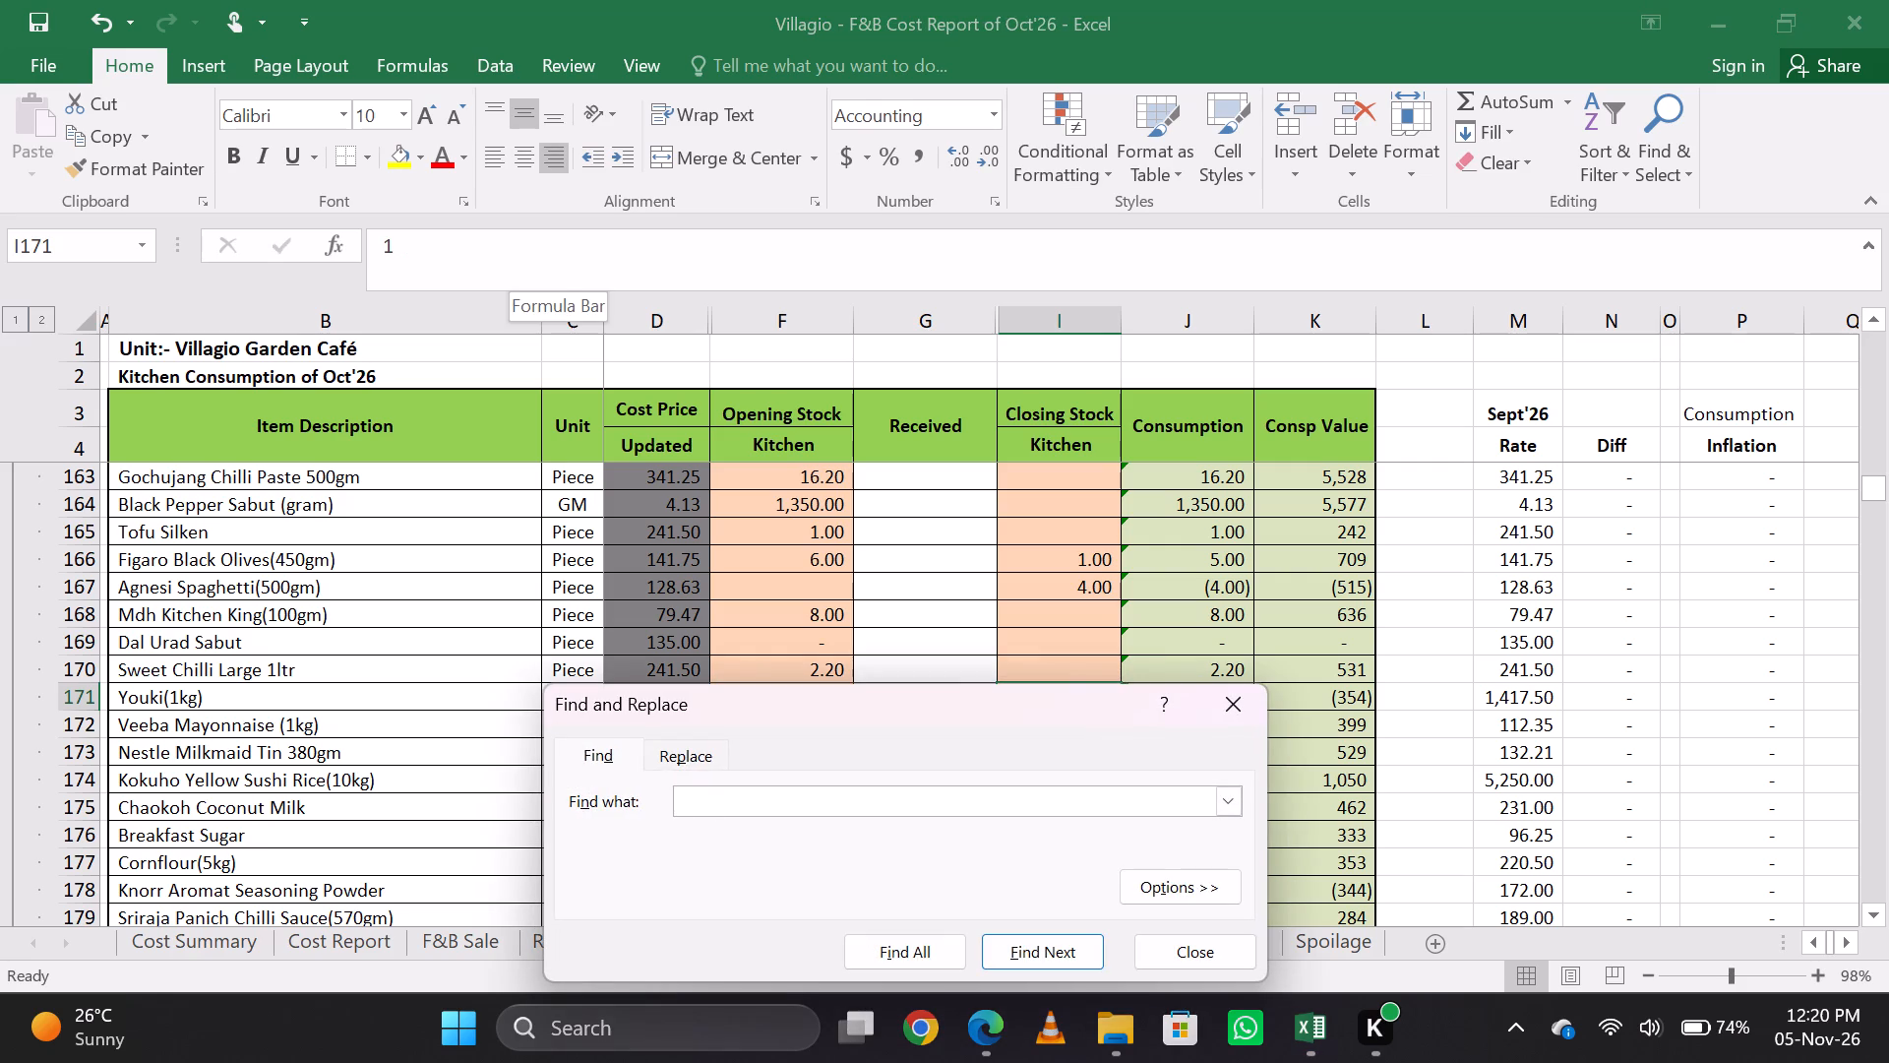
type("seas")
key("Return")
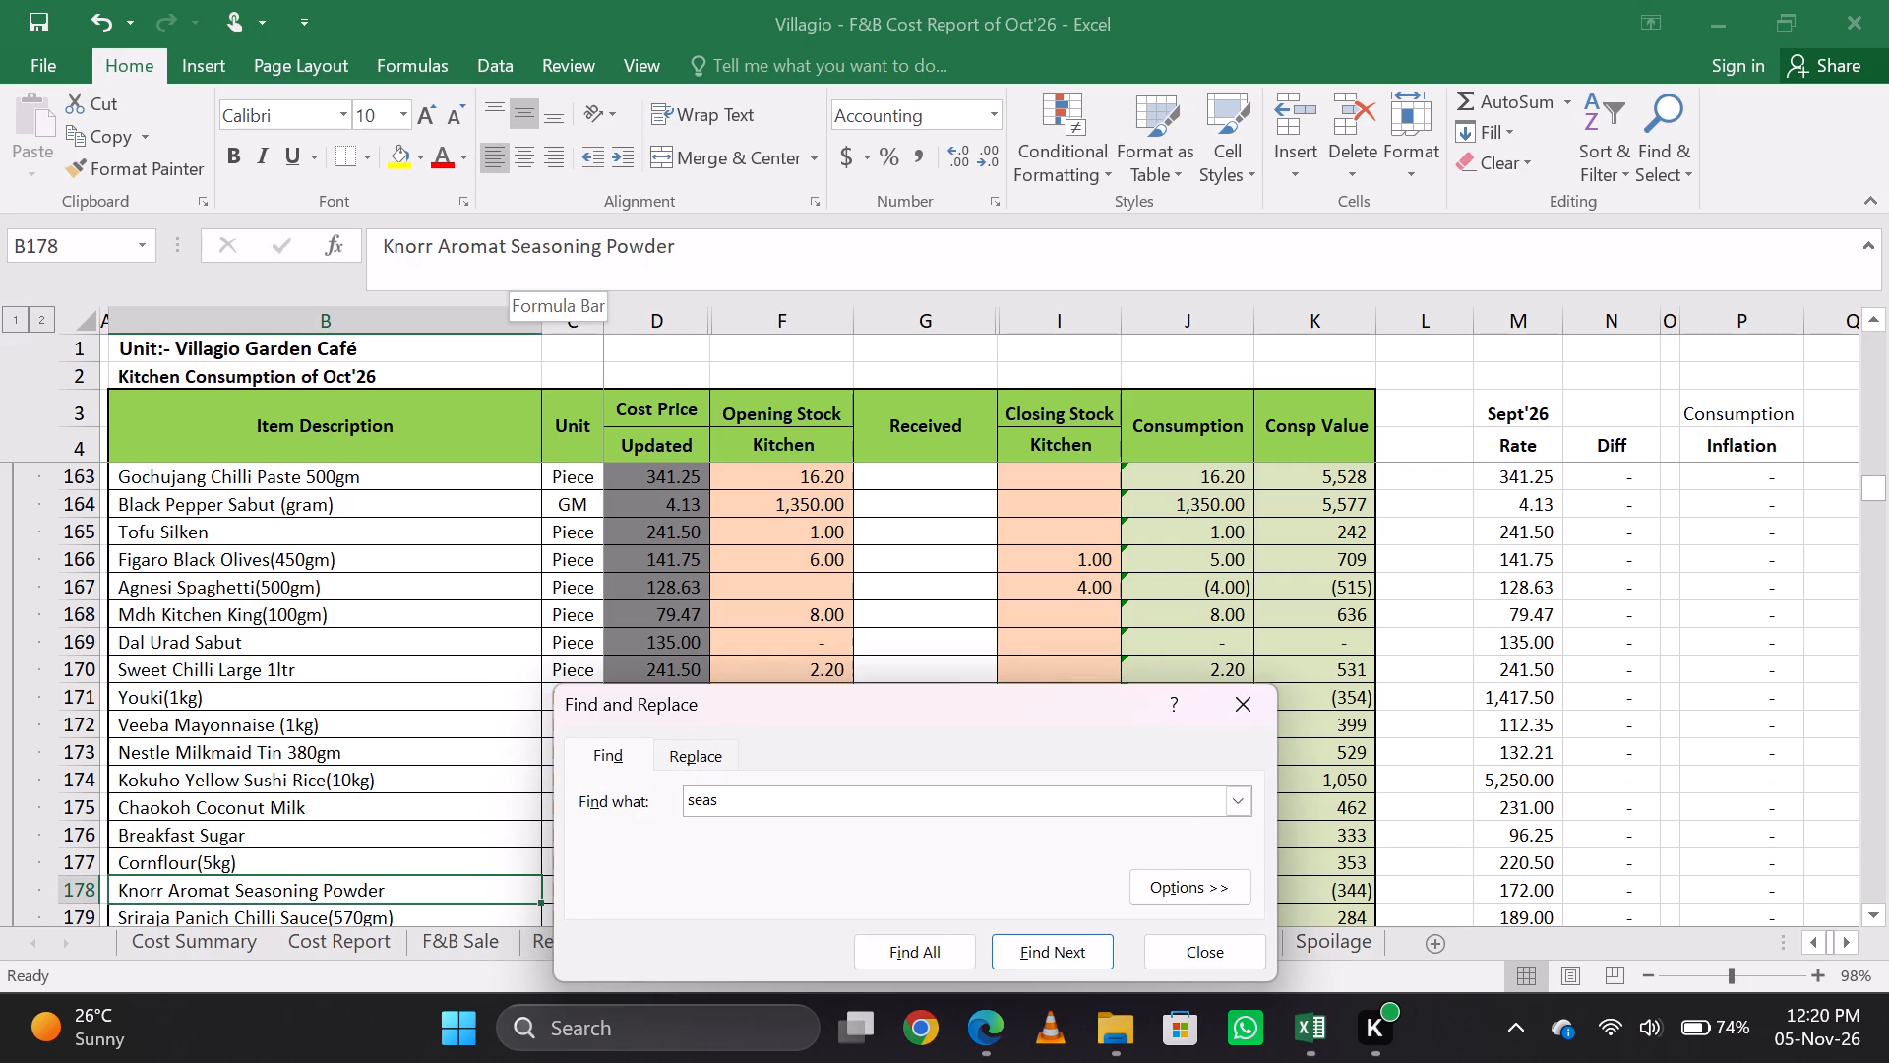
key("Return")
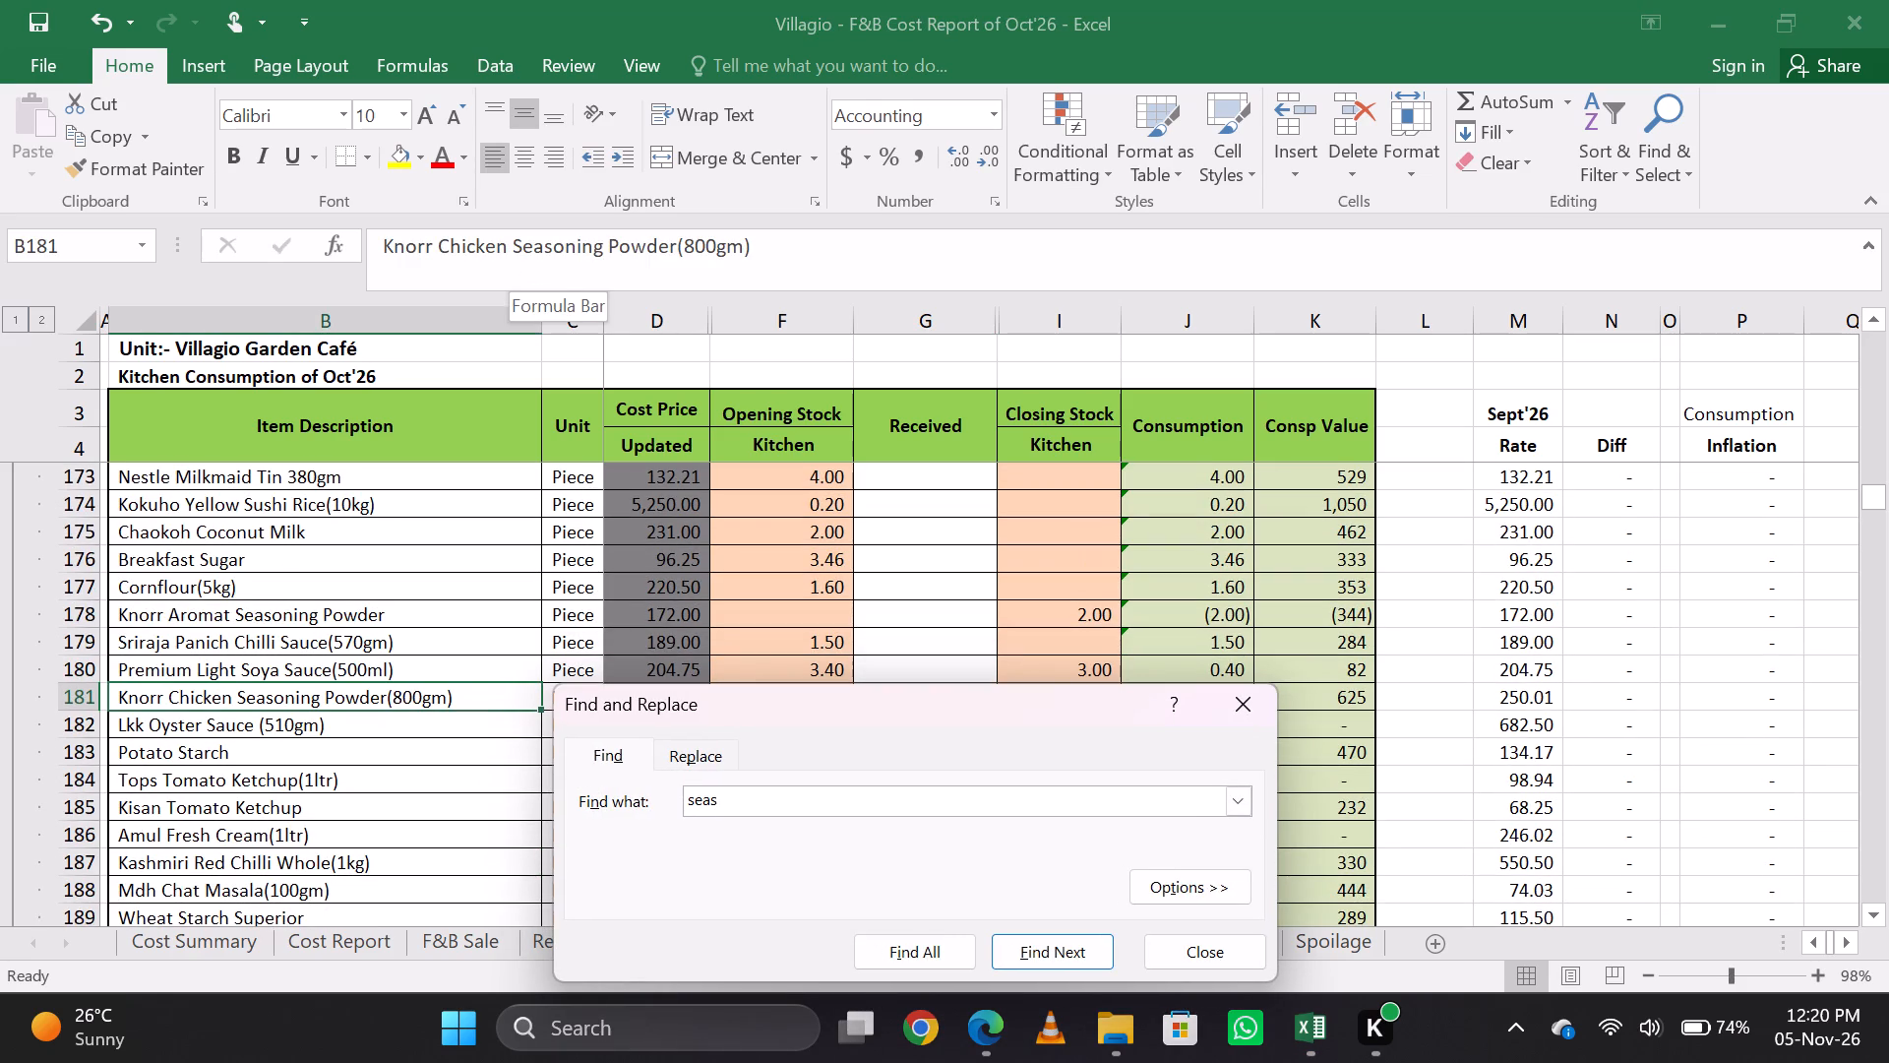
key("Return")
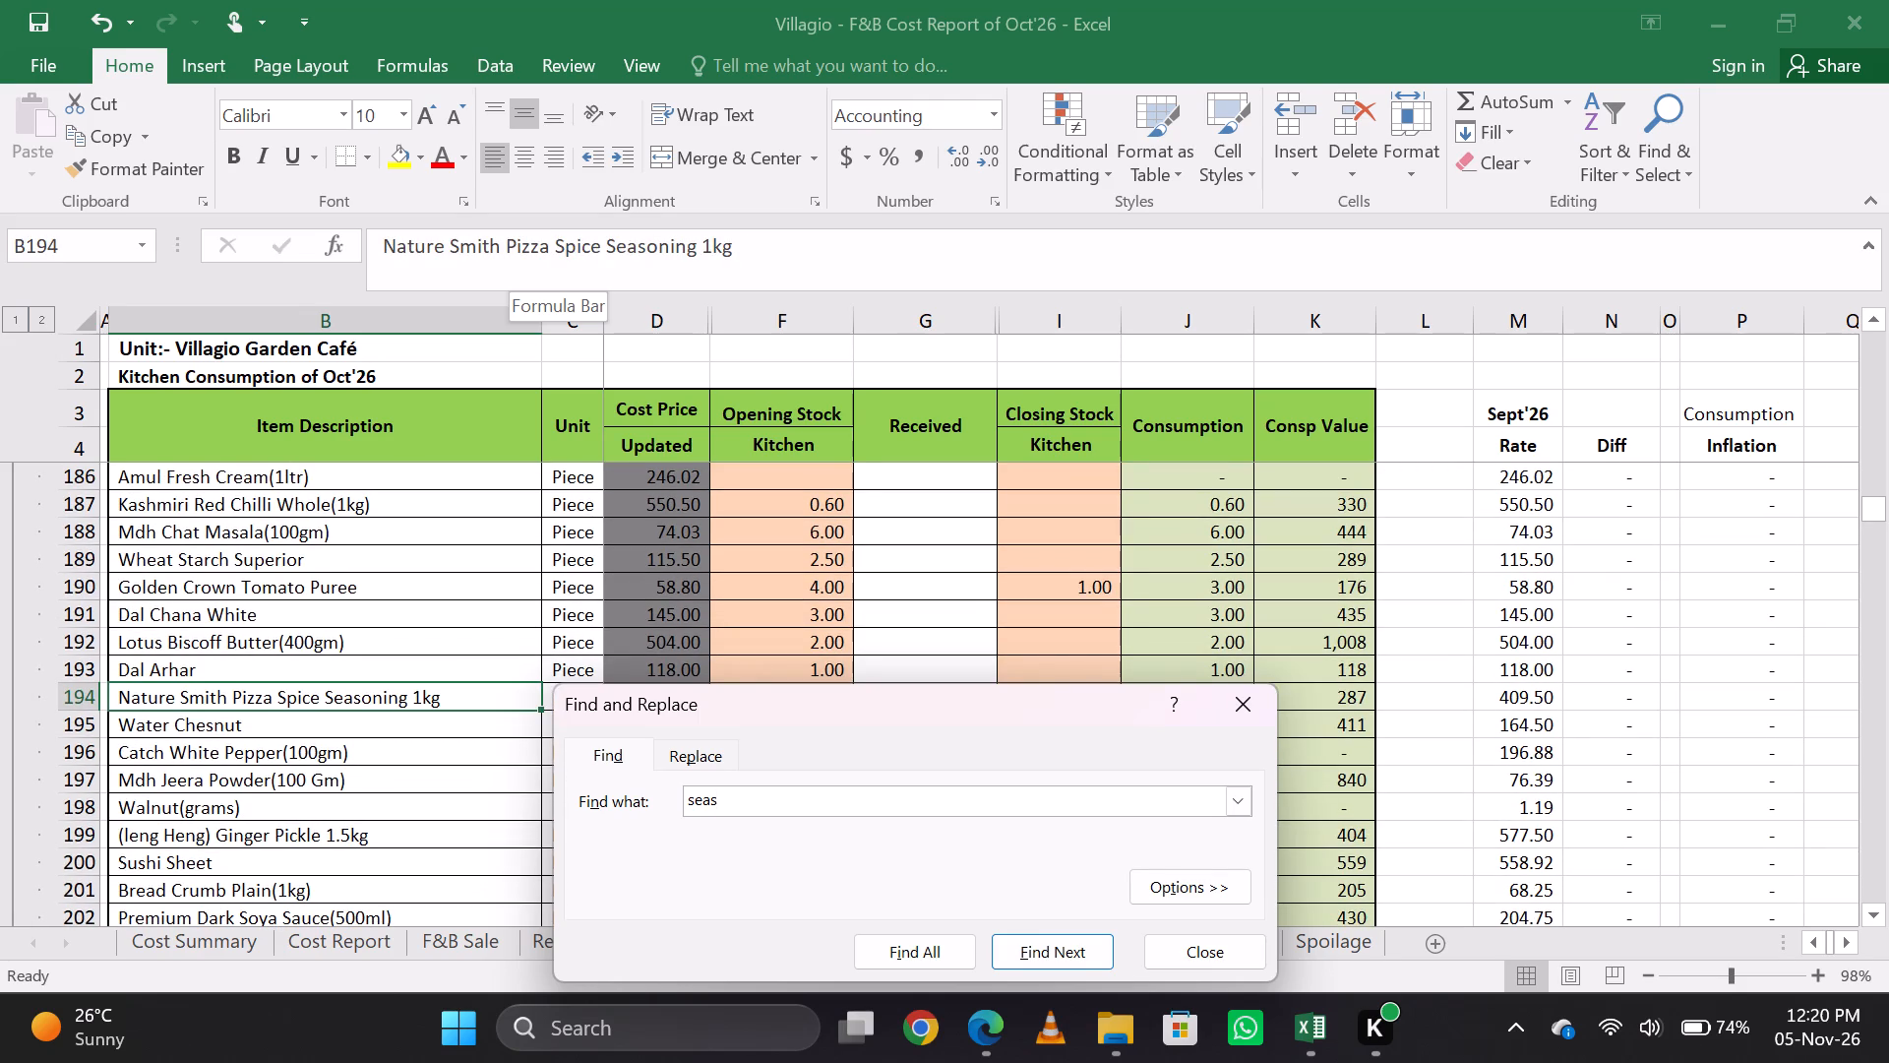
type("em")
key("Return")
key("Return")
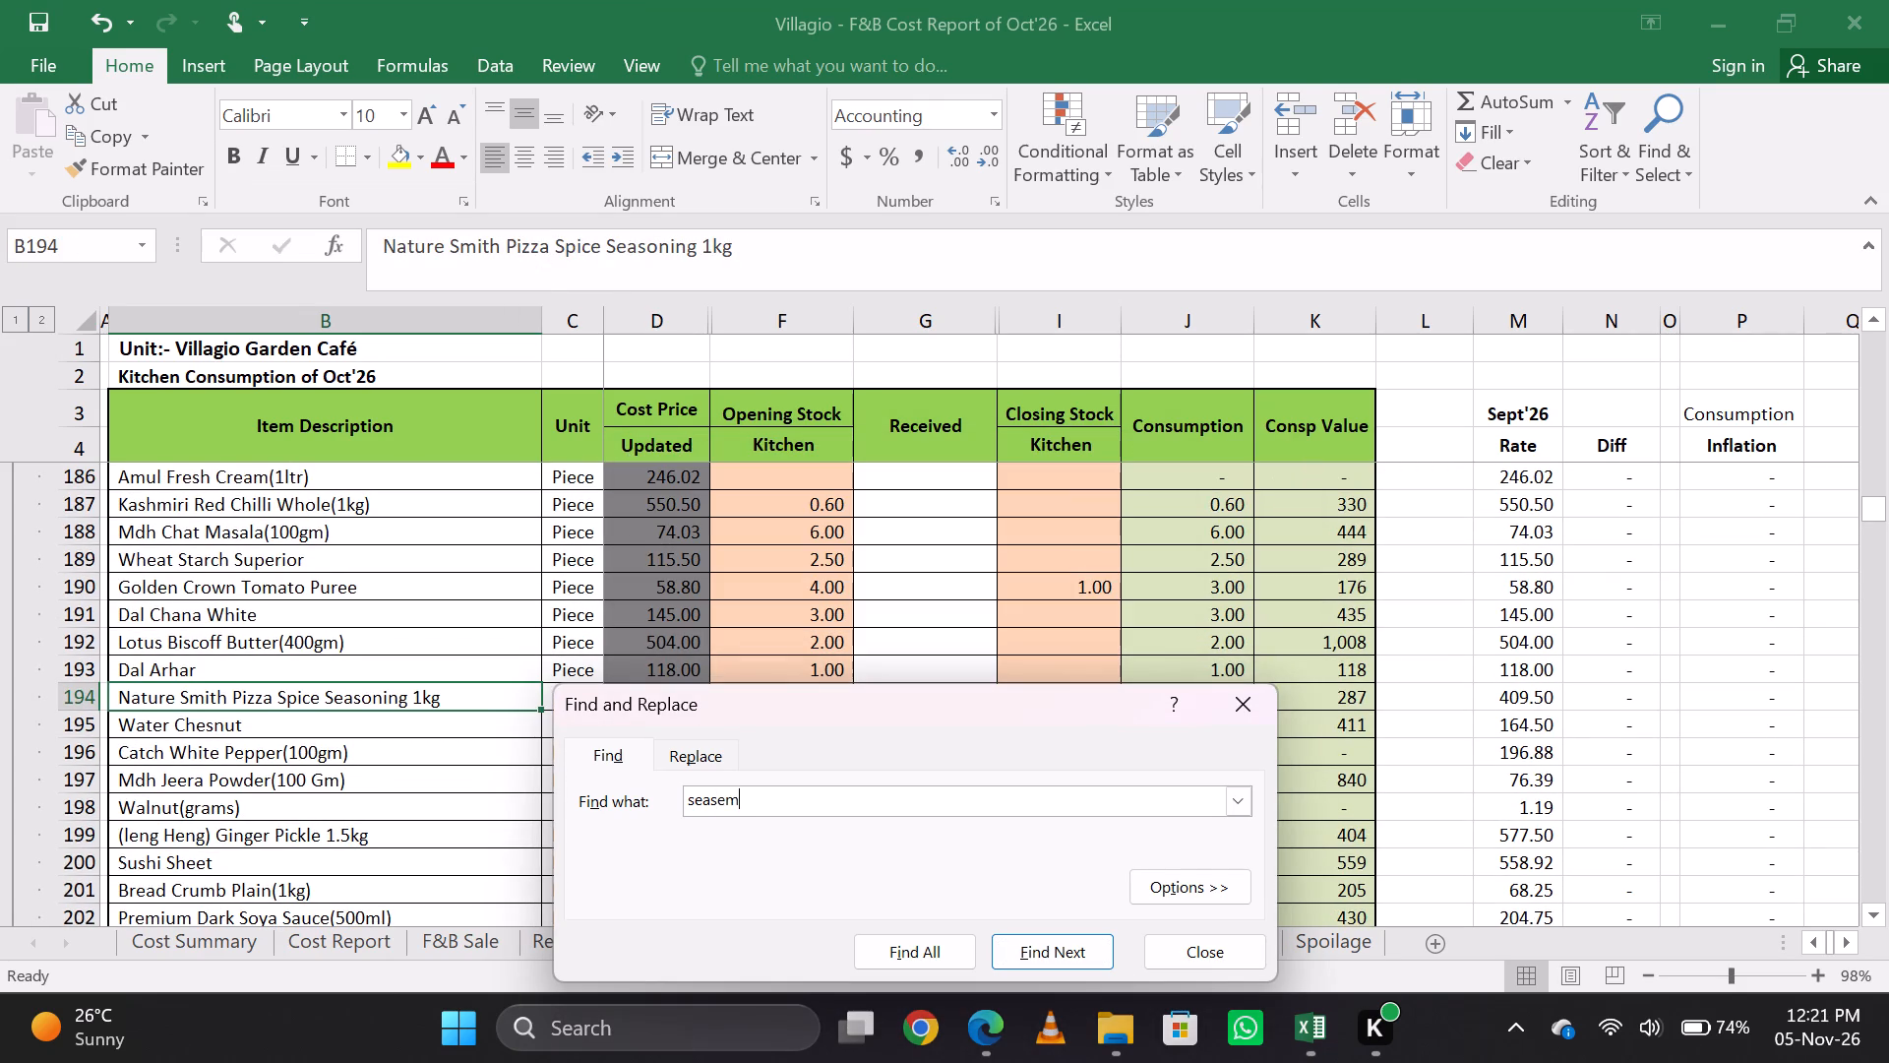
key("BackSpace")
key("BackSpace")
key("BackSpace")
key("Return")
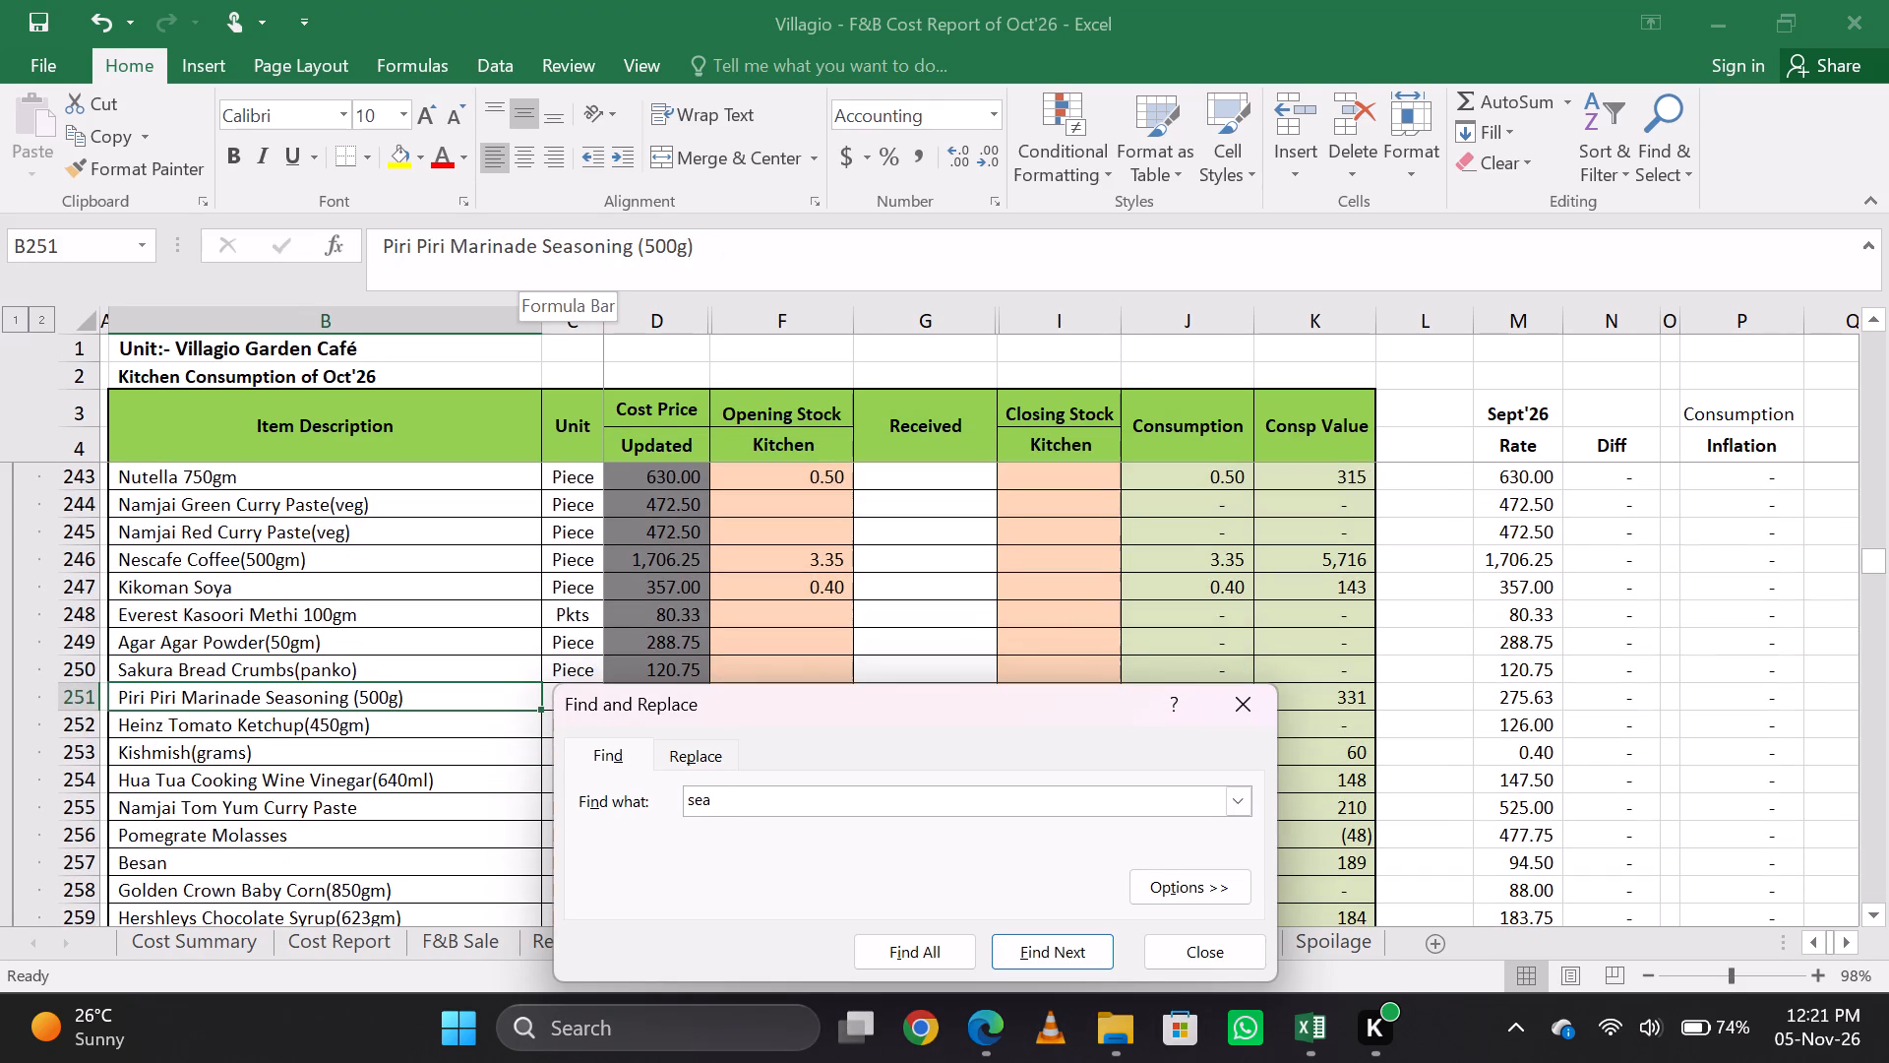
key("Return")
key("Return")
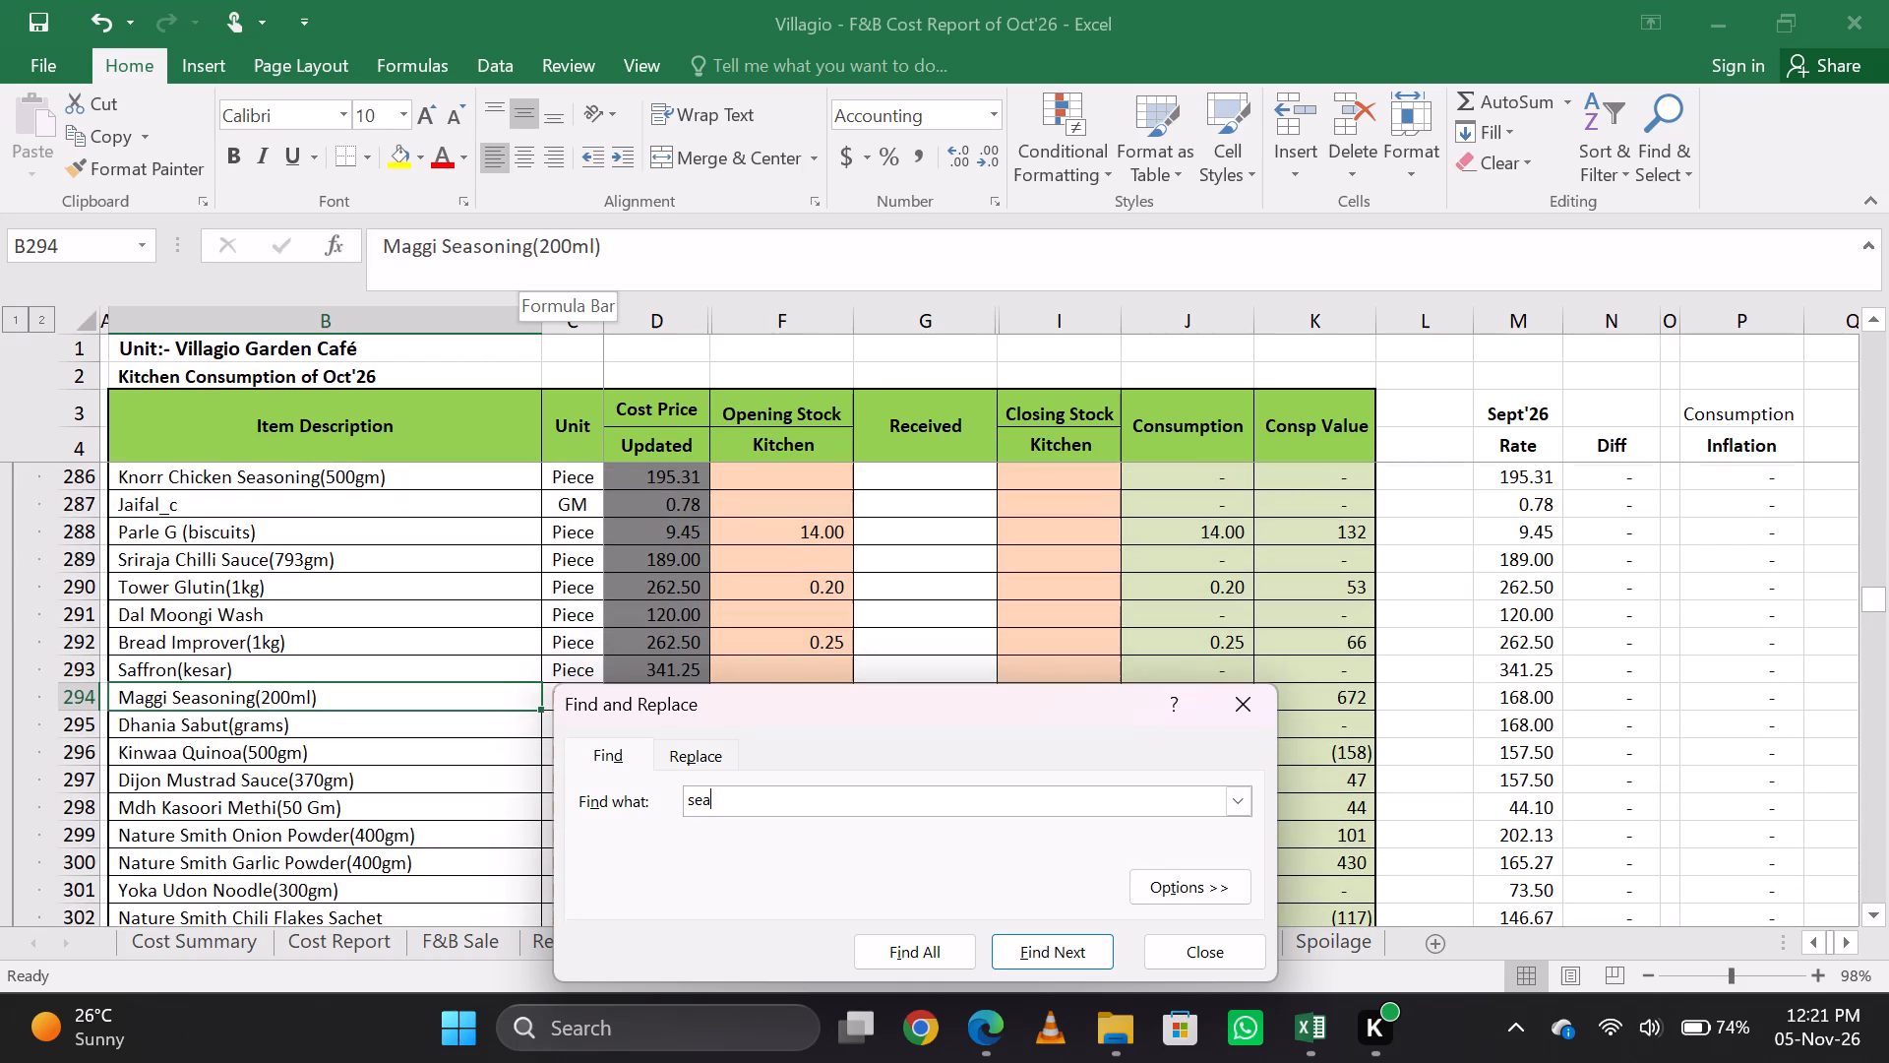
Find Mustard Seeds(grams) by searching for "musta" and enter 260 as its kitchen closing stock.
key("BackSpace")
key("BackSpace")
key("BackSpace")
key("BackSpace")
key("BackSpace")
key("BackSpace")
key("BackSpace")
key("BackSpace")
key("BackSpace")
type("musta")
key("Return")
key("Escape")
key("Right")
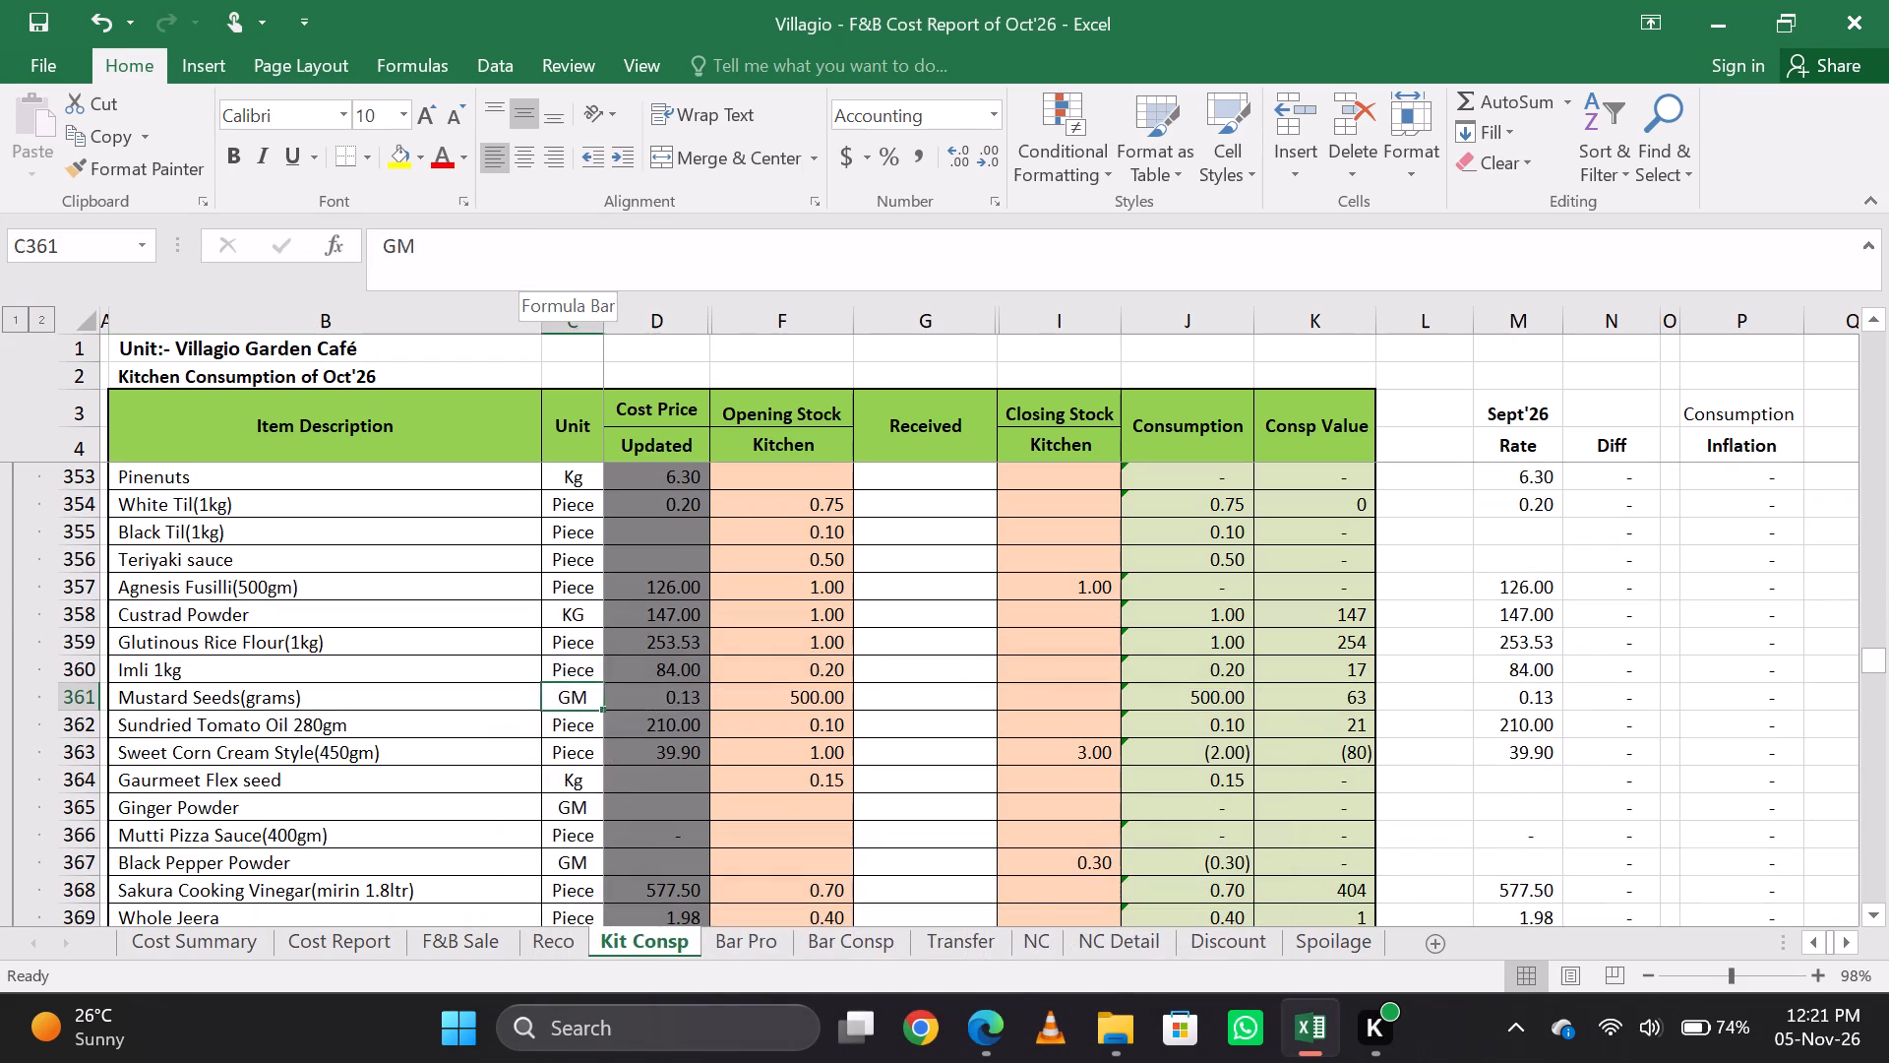
key("Right")
key("Right")
key("Right")
key("Right")
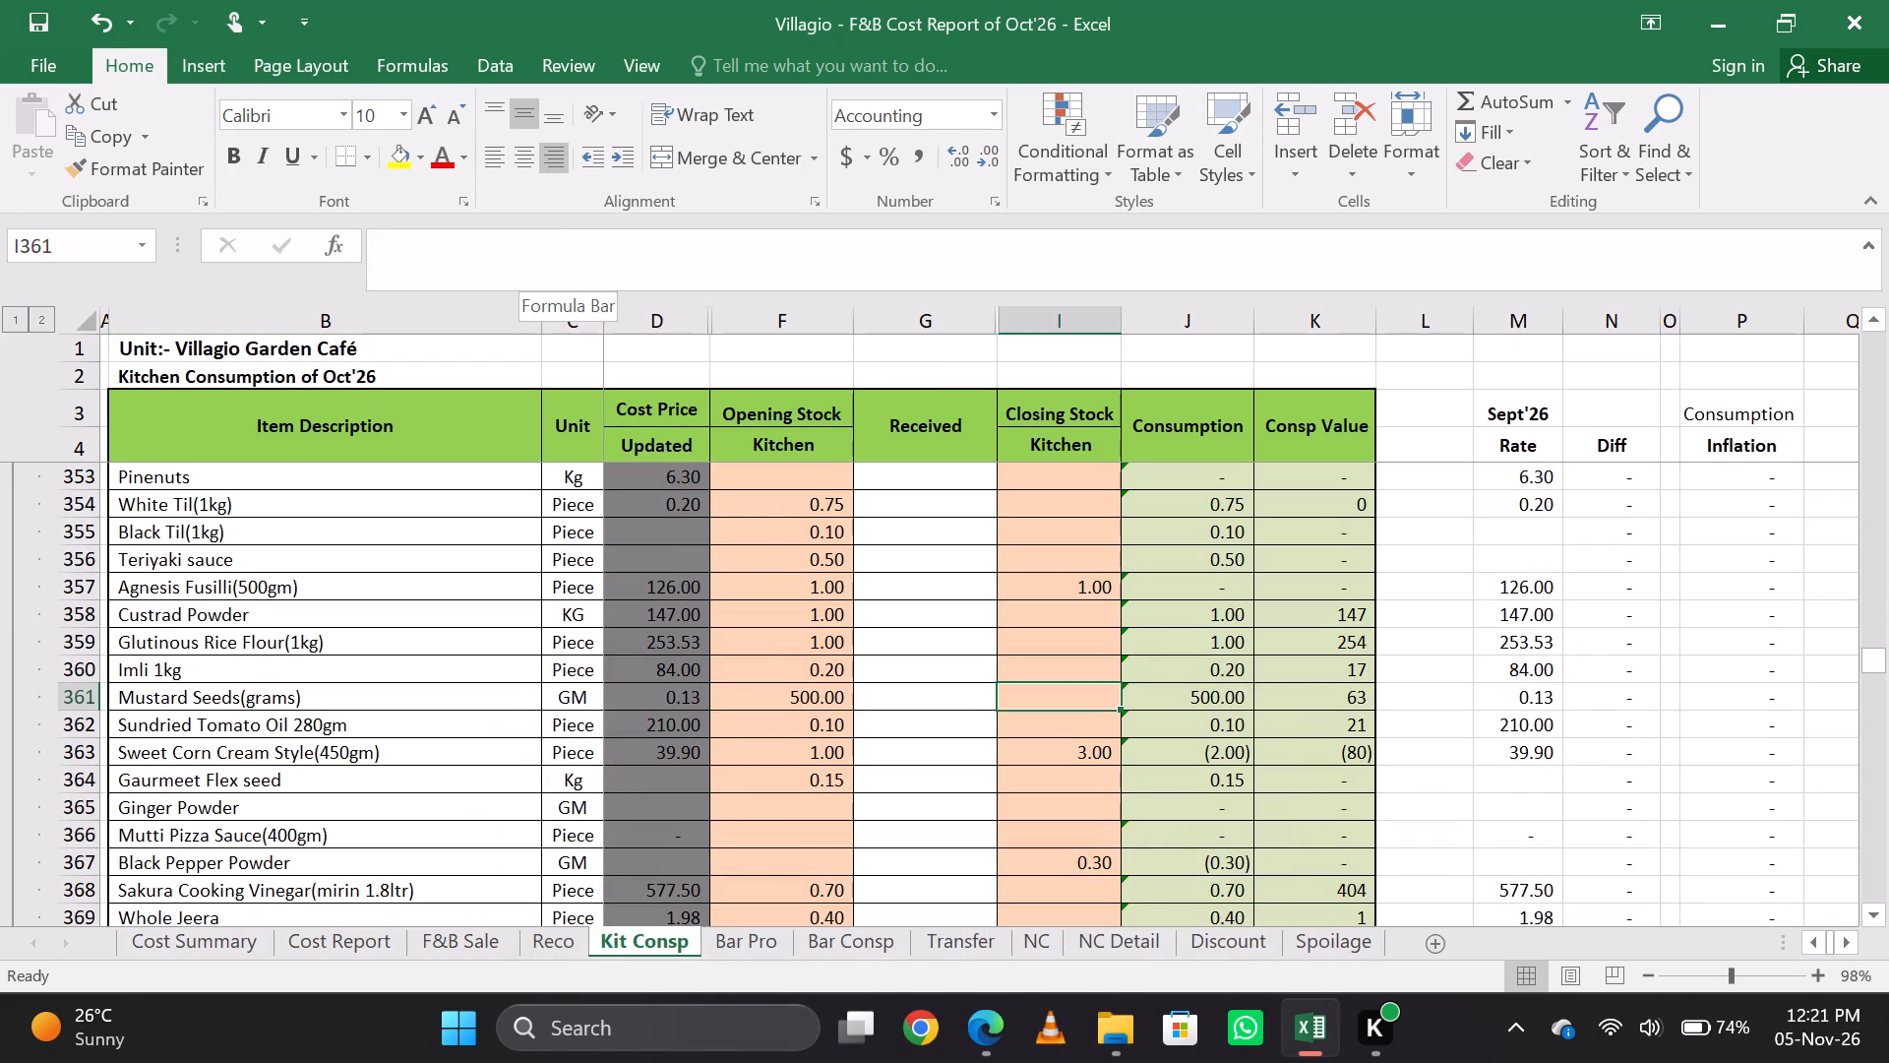
key("period")
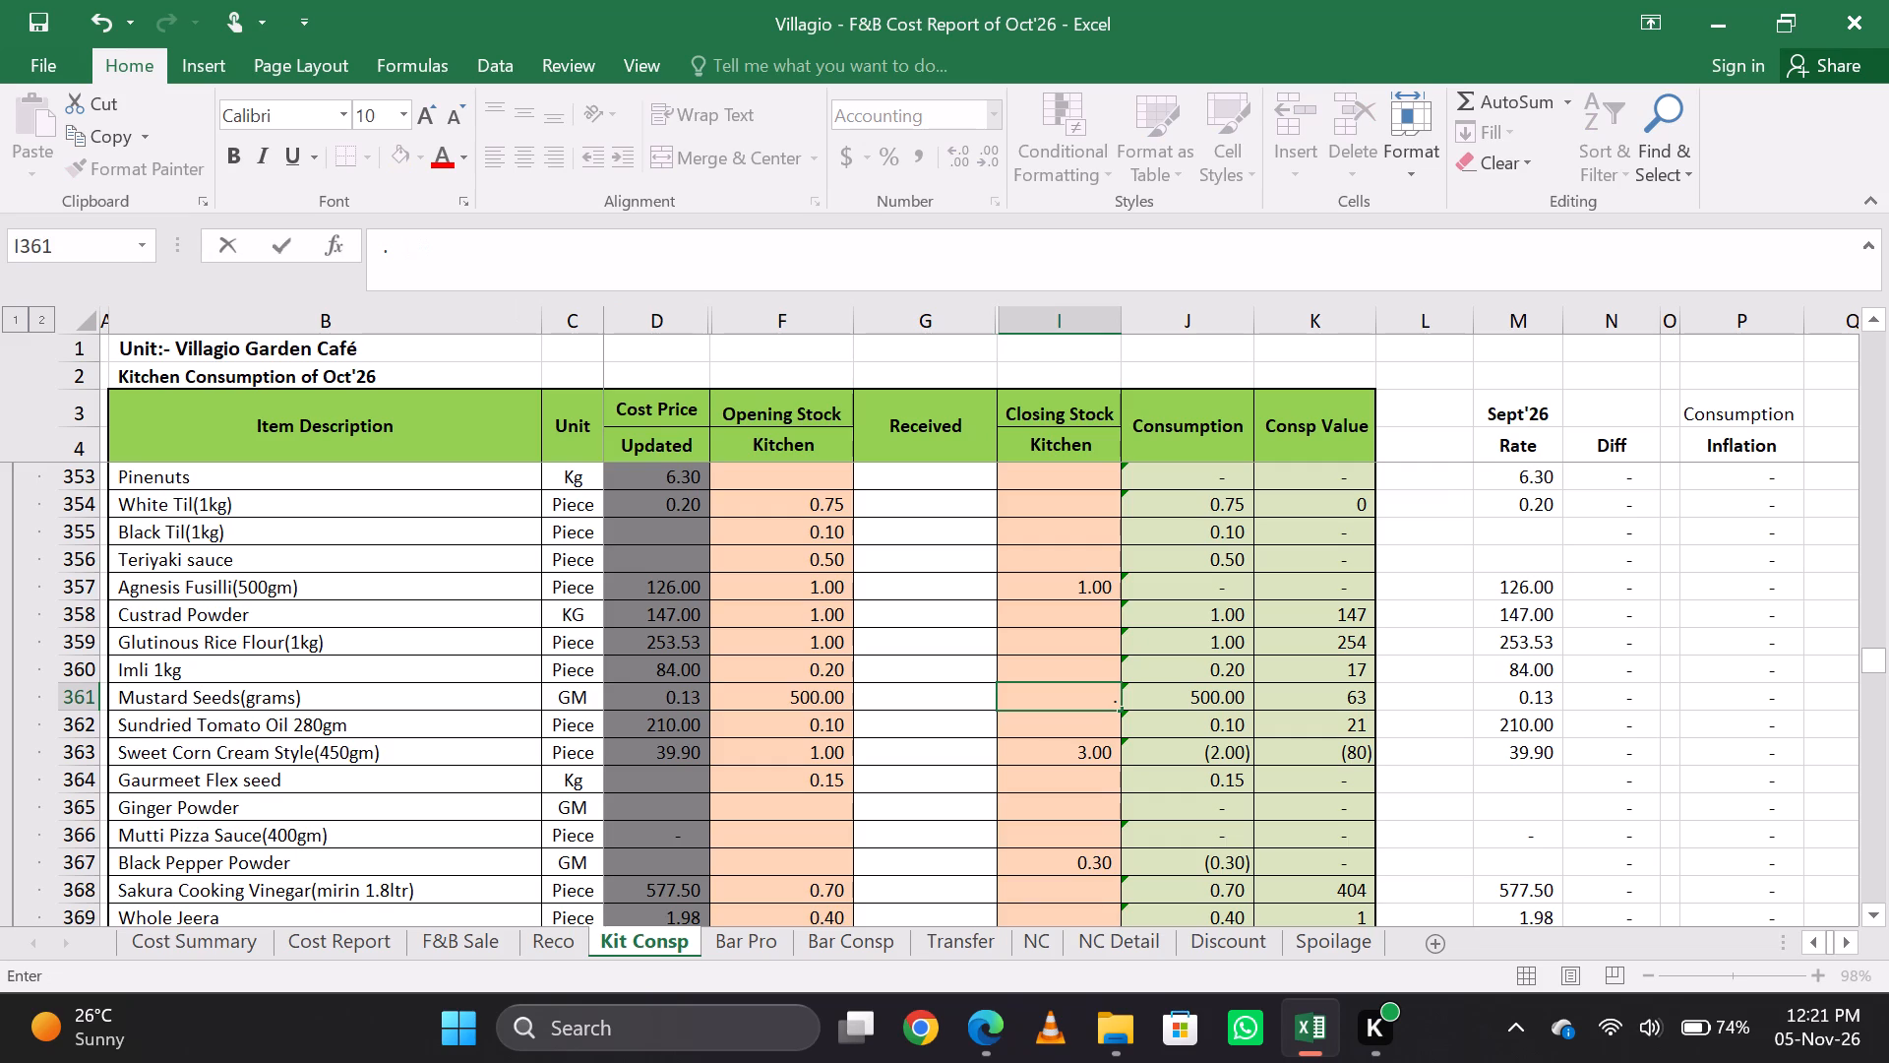
key("BackSpace")
type("260")
key("Return")
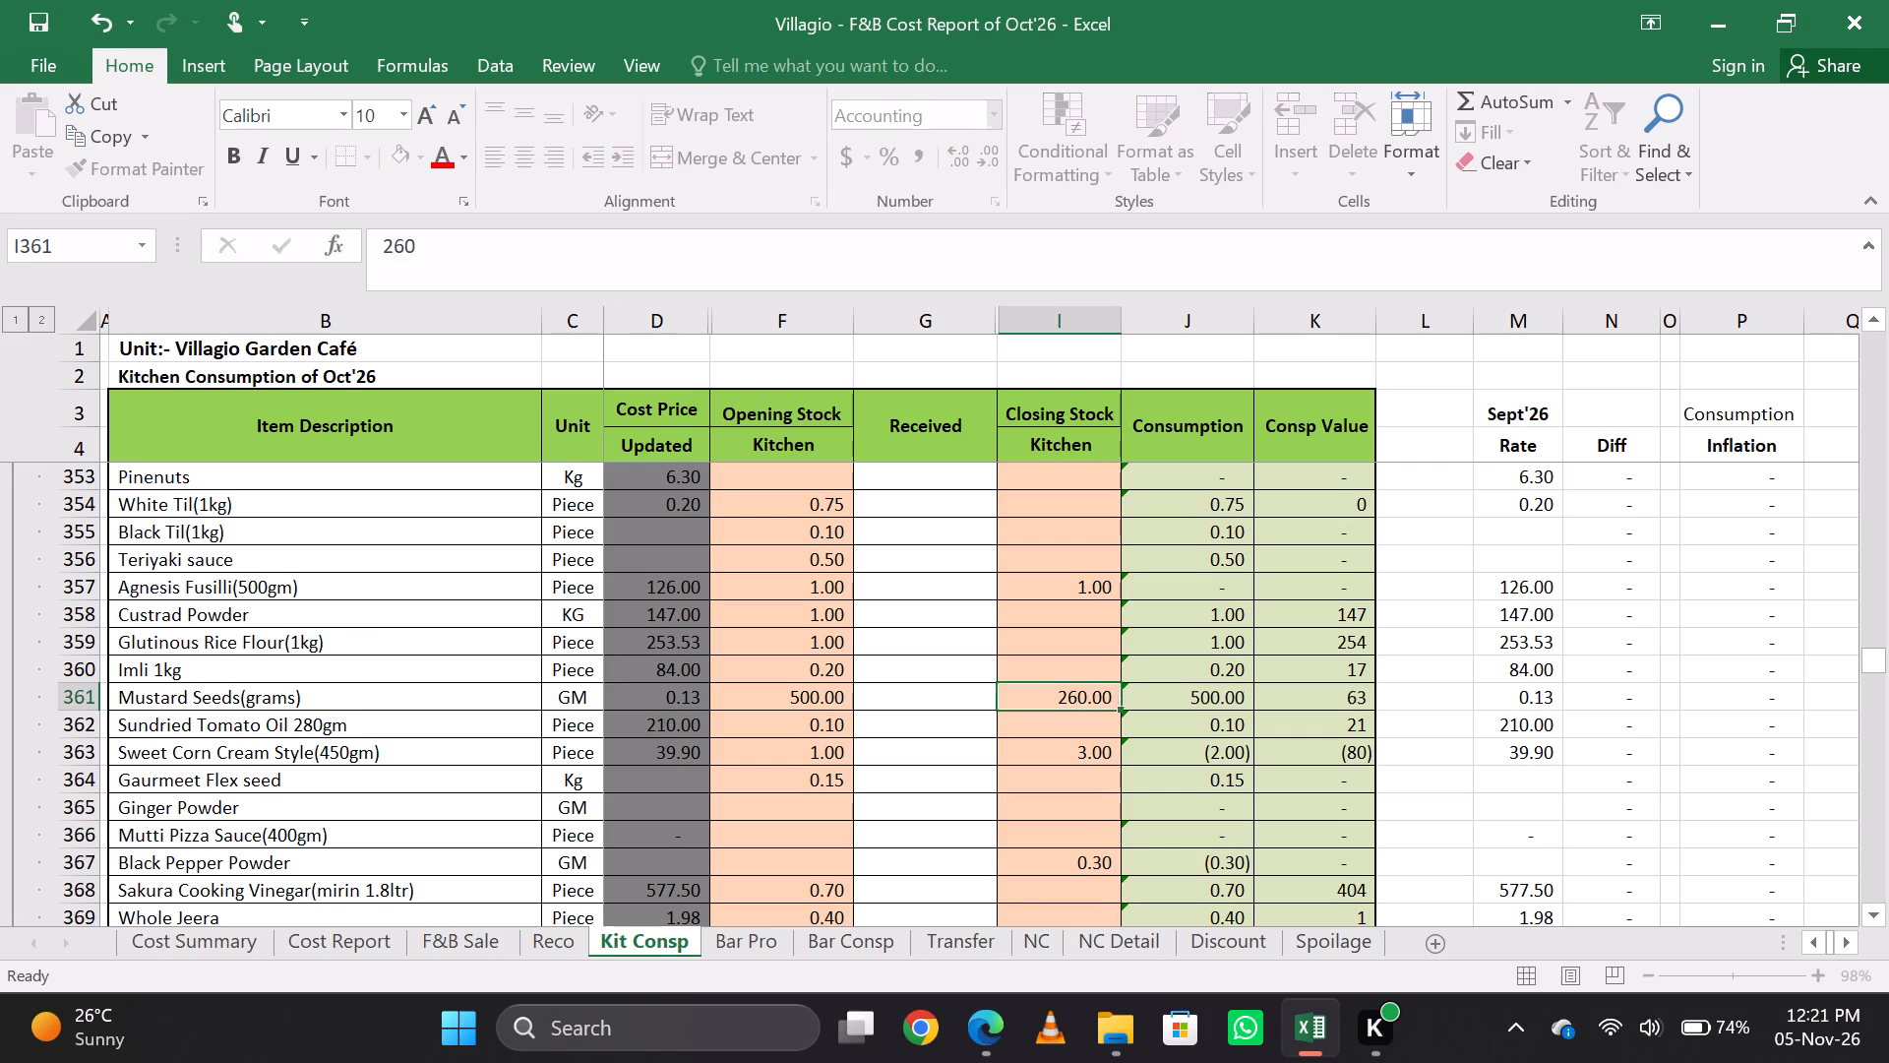
key("Up")
Find Sushi Vinegar Japanese by searching for "sushi v" and enter 1.3 as its kitchen closing stock.
key("ctrl+f")
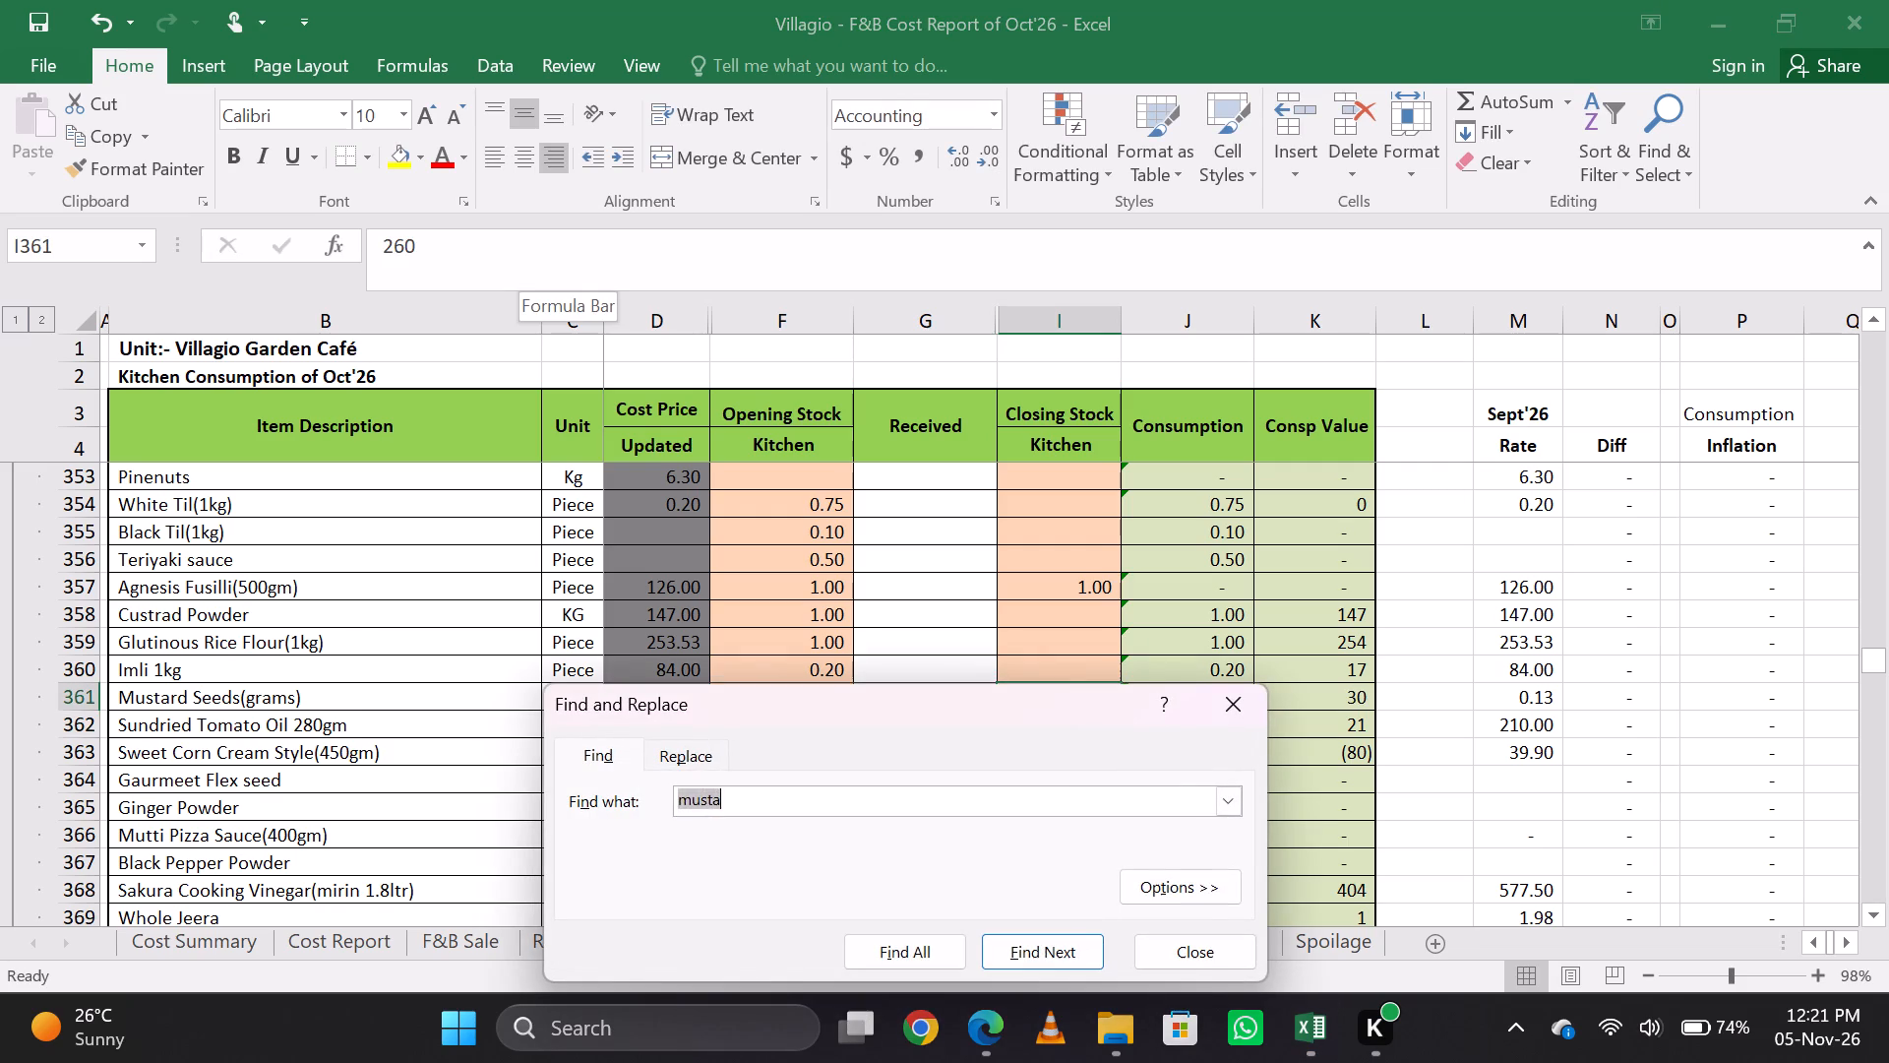
key("BackSpace")
key("BackSpace")
key("BackSpace")
key("BackSpace")
type("sushi v")
key("Return")
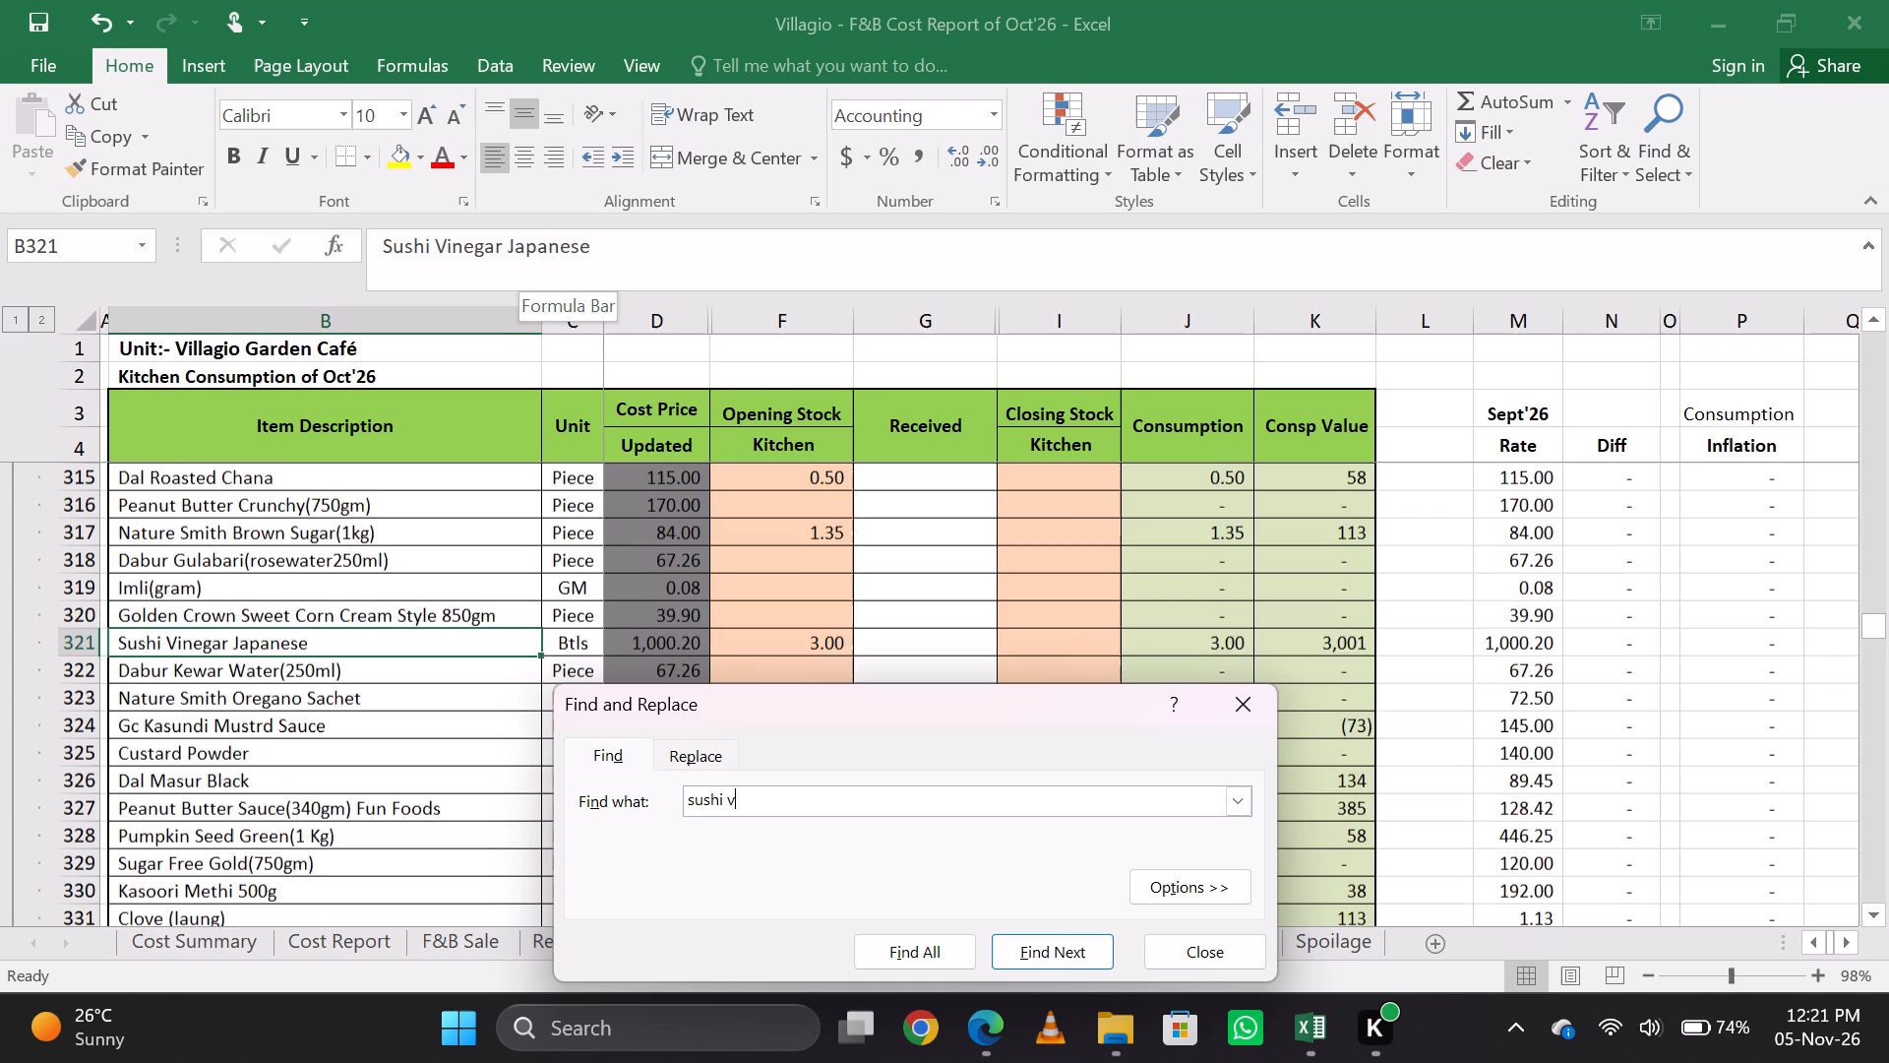
key("Return")
key("Escape")
key("Right")
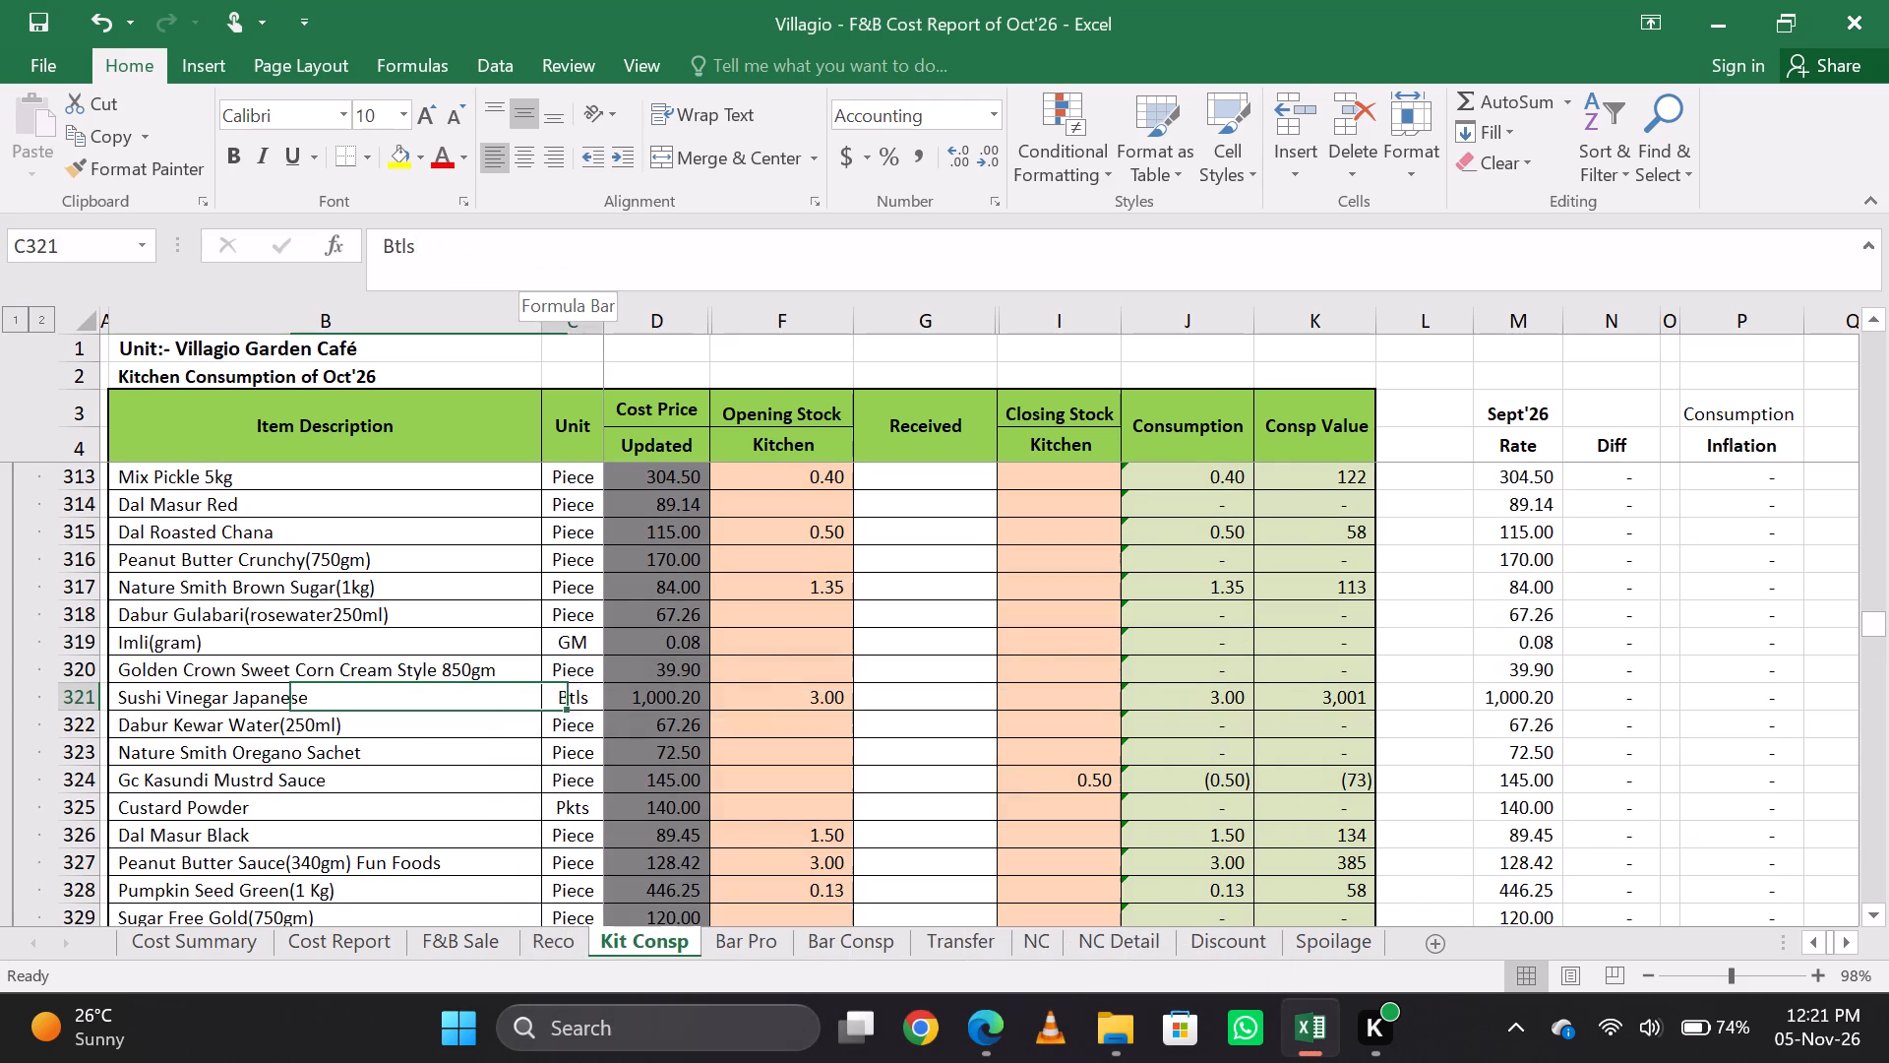
key("Right")
key("Right")
key("Right")
key("Right")
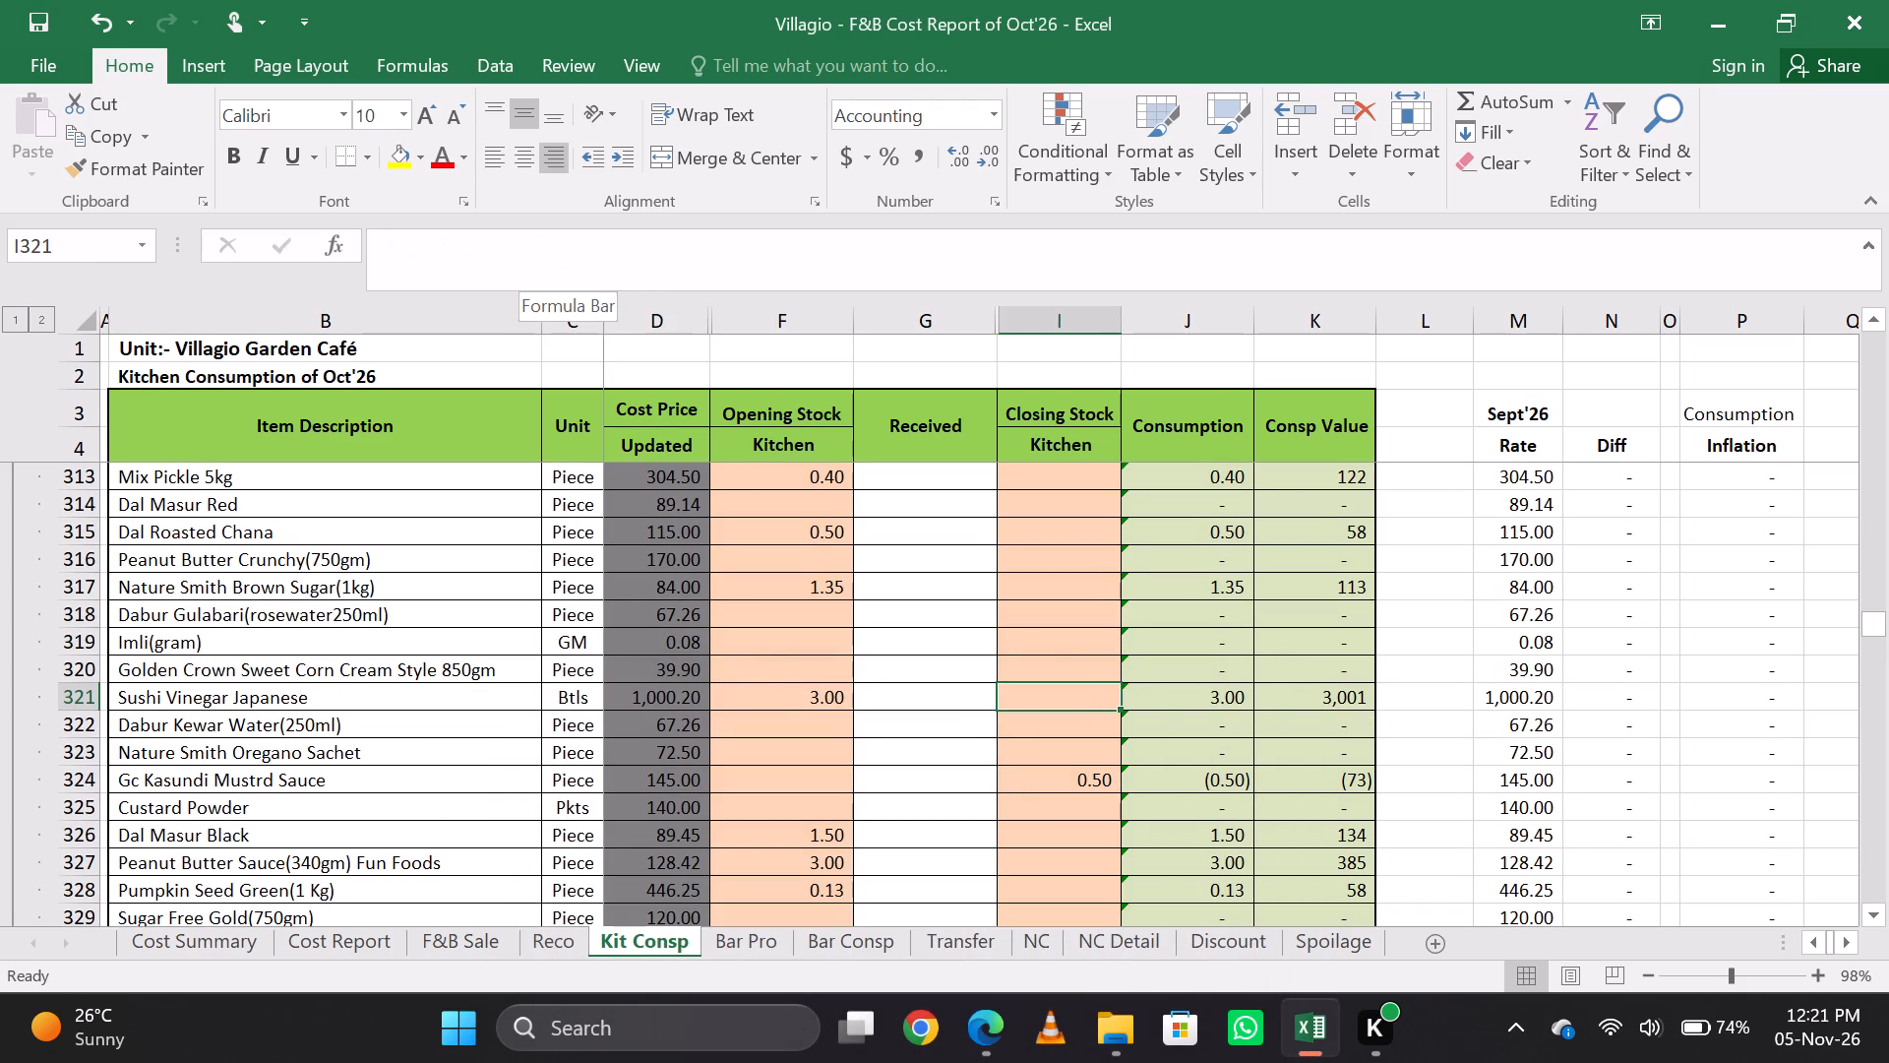
key("Right")
key("Left")
type("1.3")
key("Down")
key("Up")
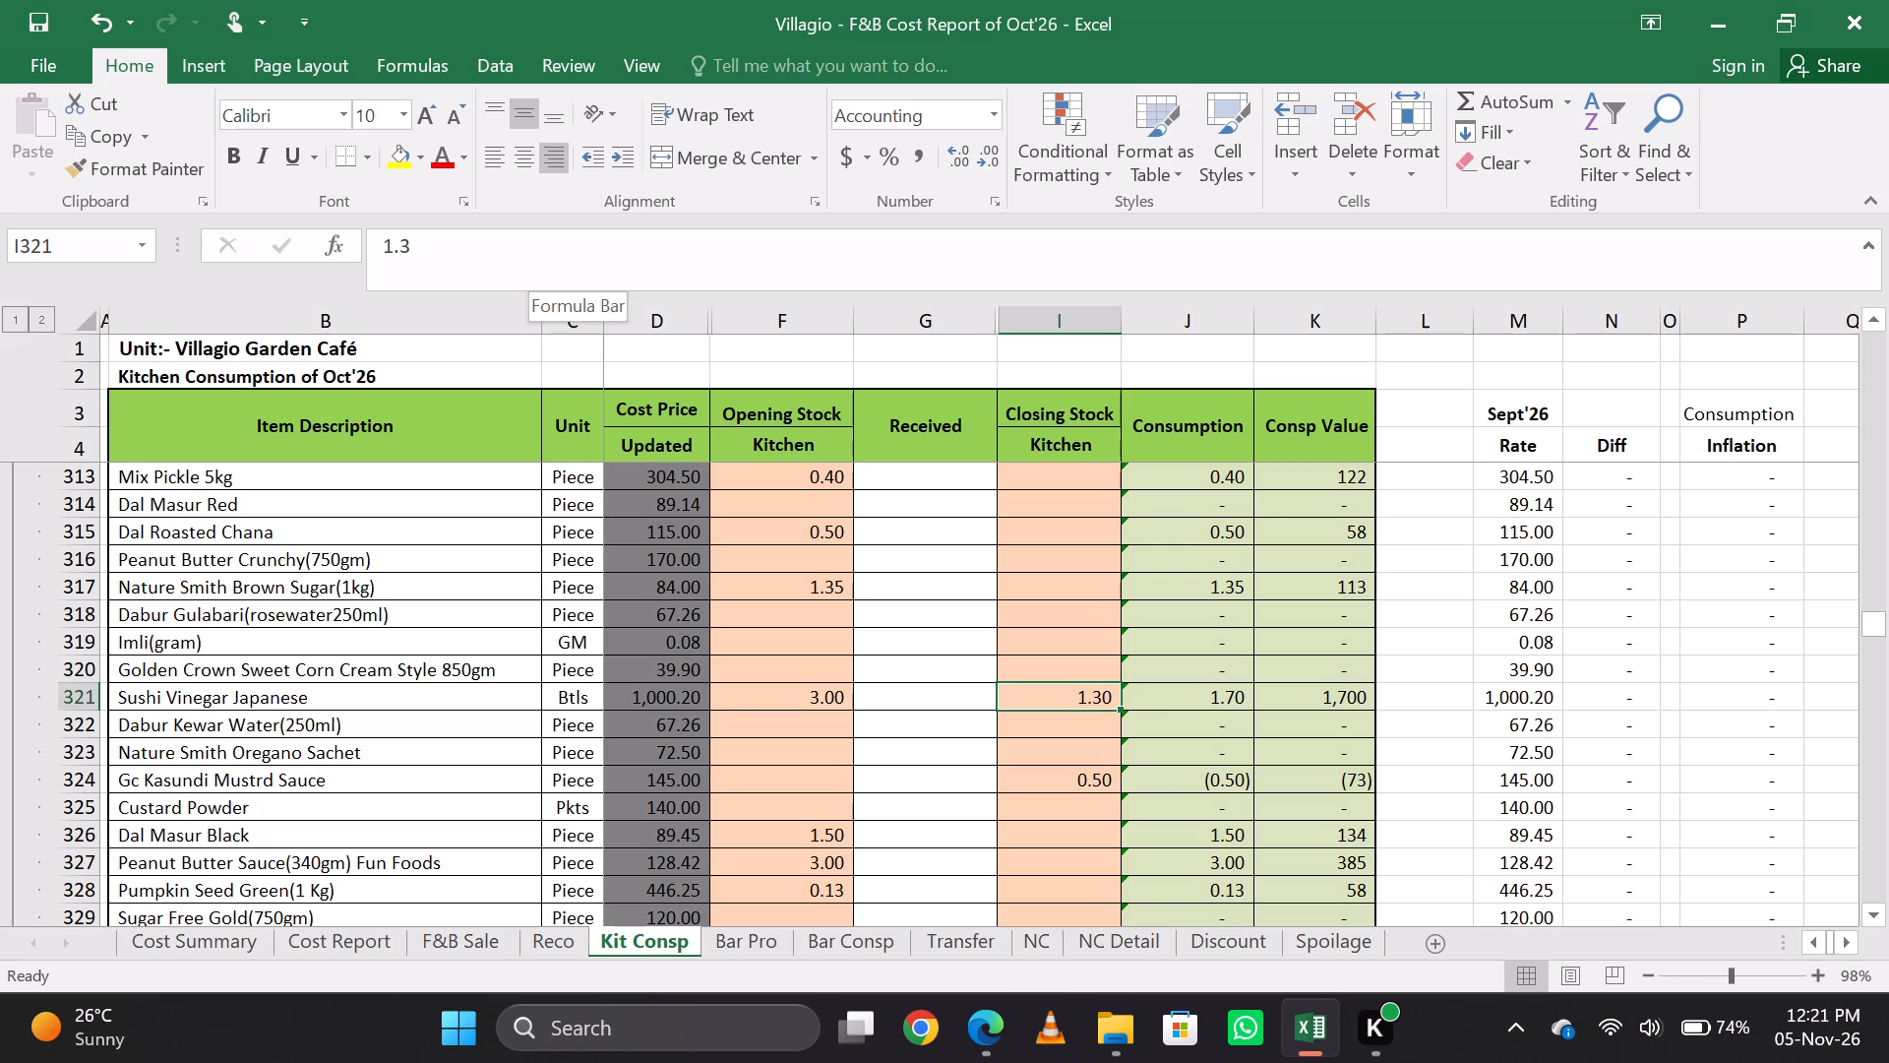
Change the kitchen closing stock of Sushi Vinegar Japanese to 1.35.
type("1.")
type("35")
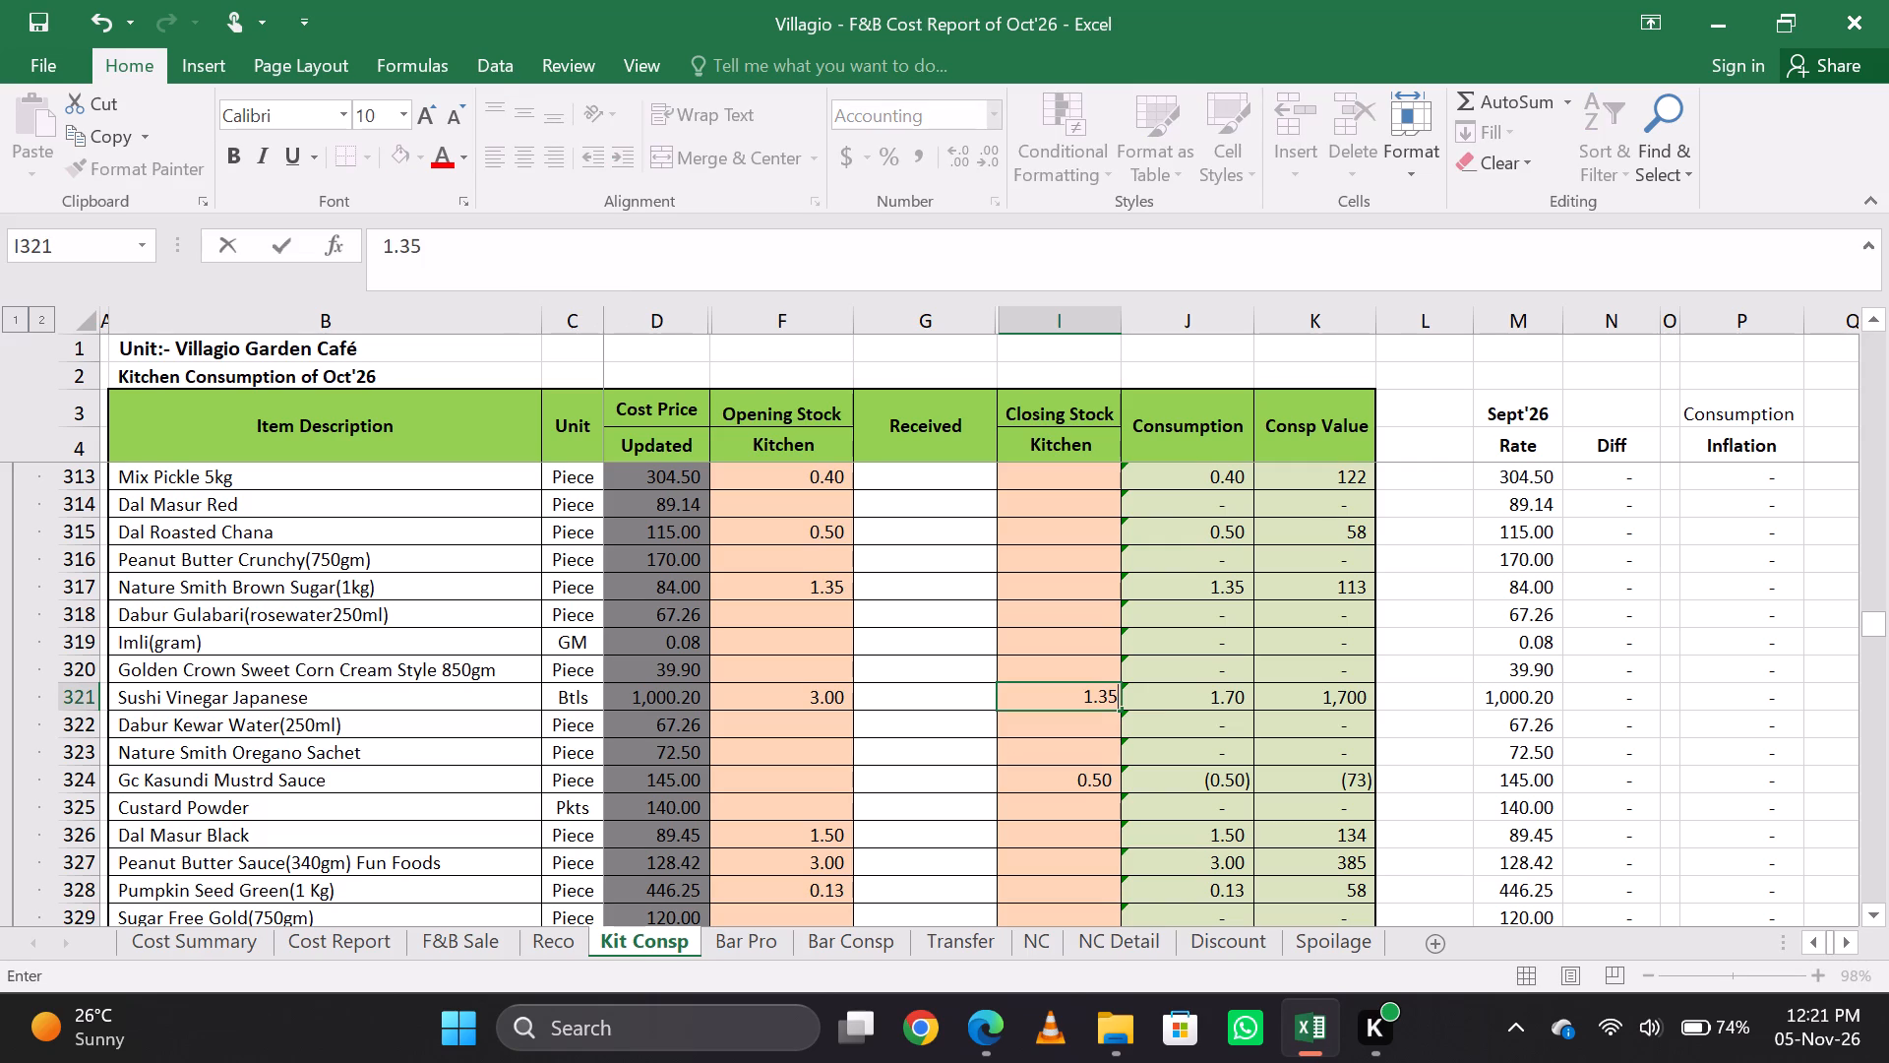
key("Return")
key("Up")
Find Kokuho Yellow Sushi Rice(10kg) by searching for "sushi r" and enter .2.5 as its kitchen closing stock.
key("ctrl+f")
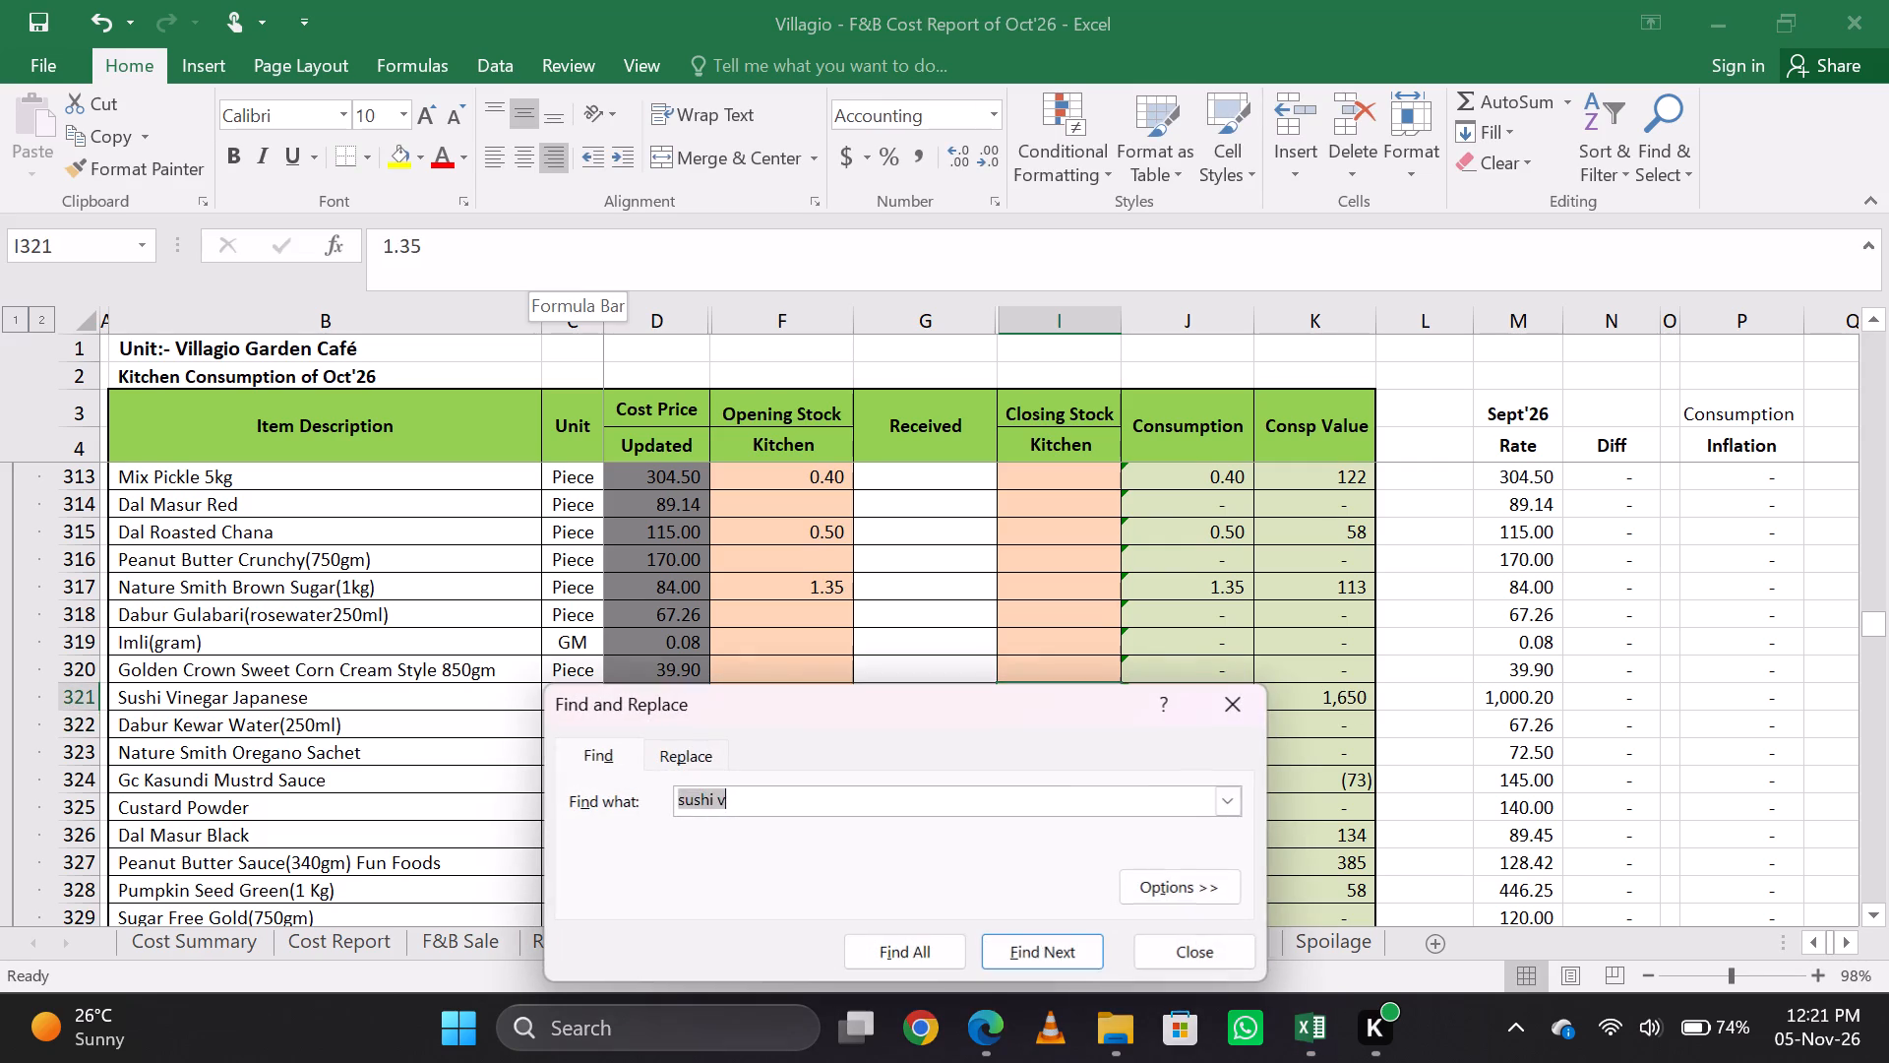
key("BackSpace")
key("BackSpace")
key("BackSpace")
type("sushi r")
key("Return")
key("Return")
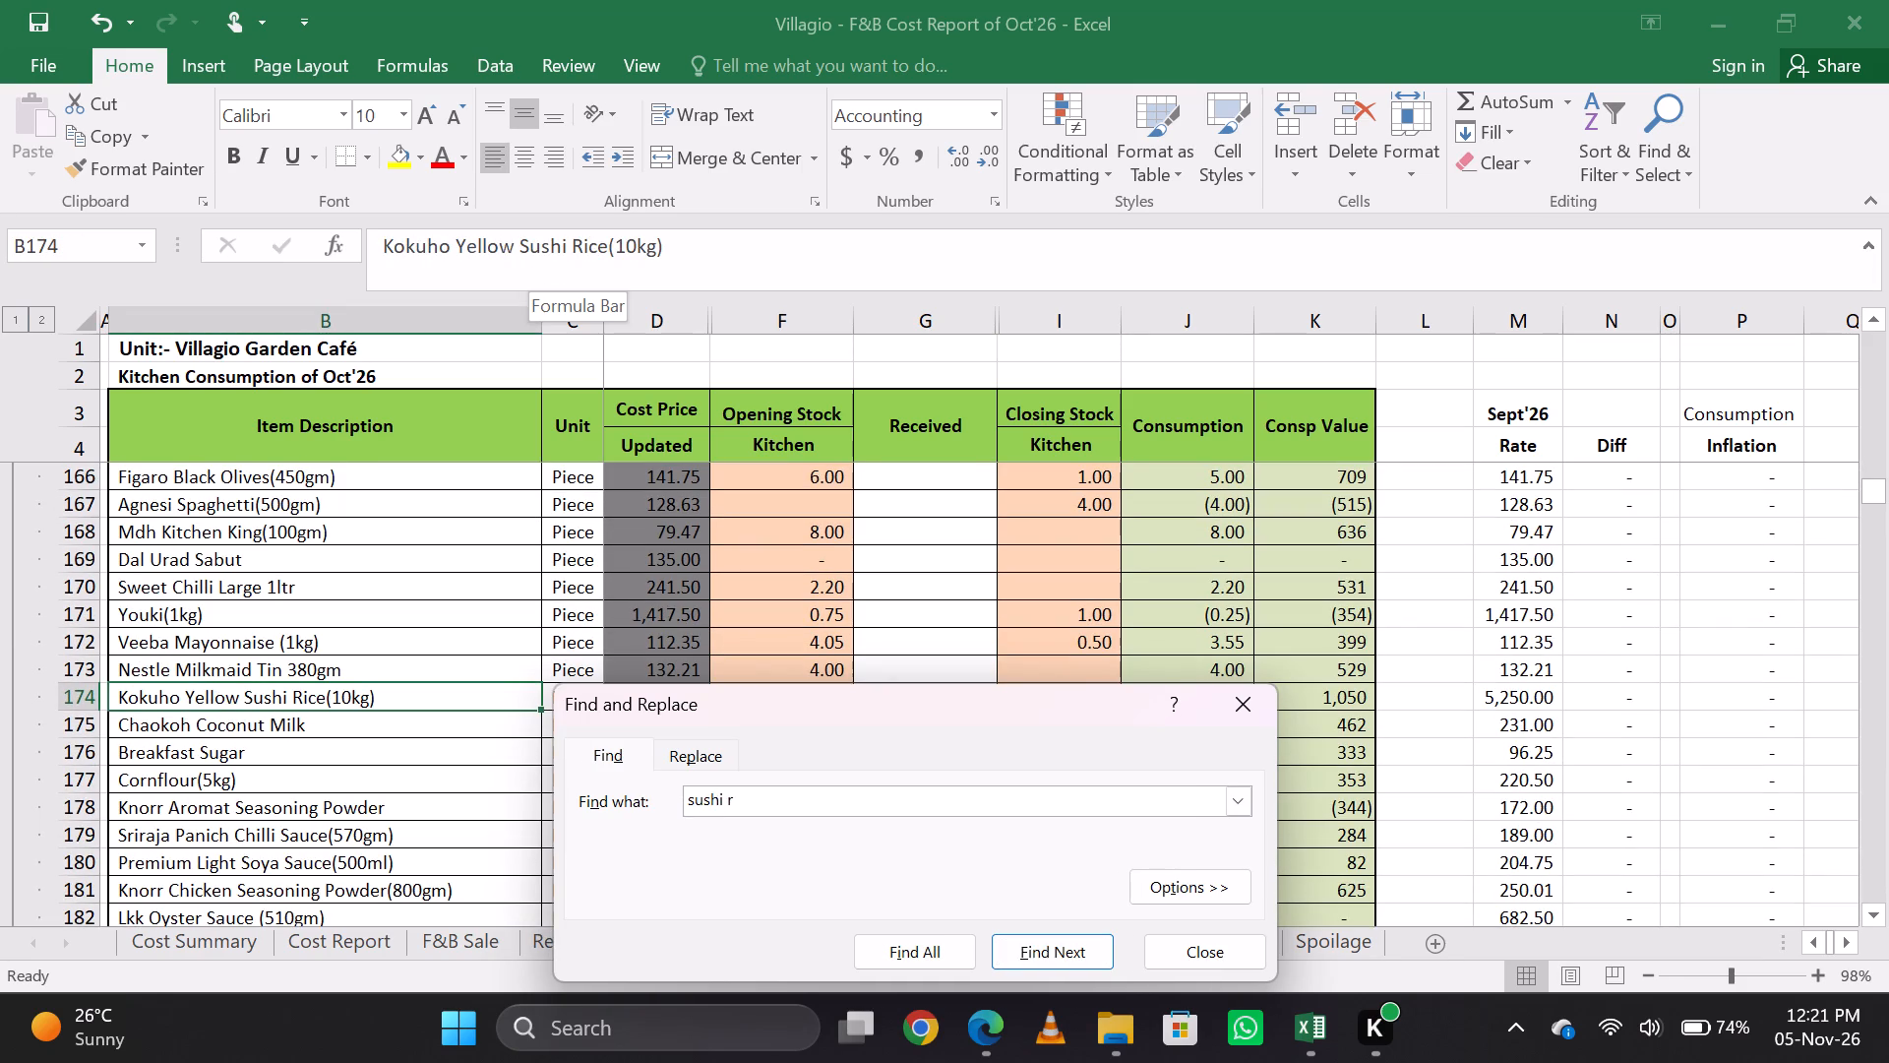
key("Escape")
key("Right")
key("Right")
key("Right")
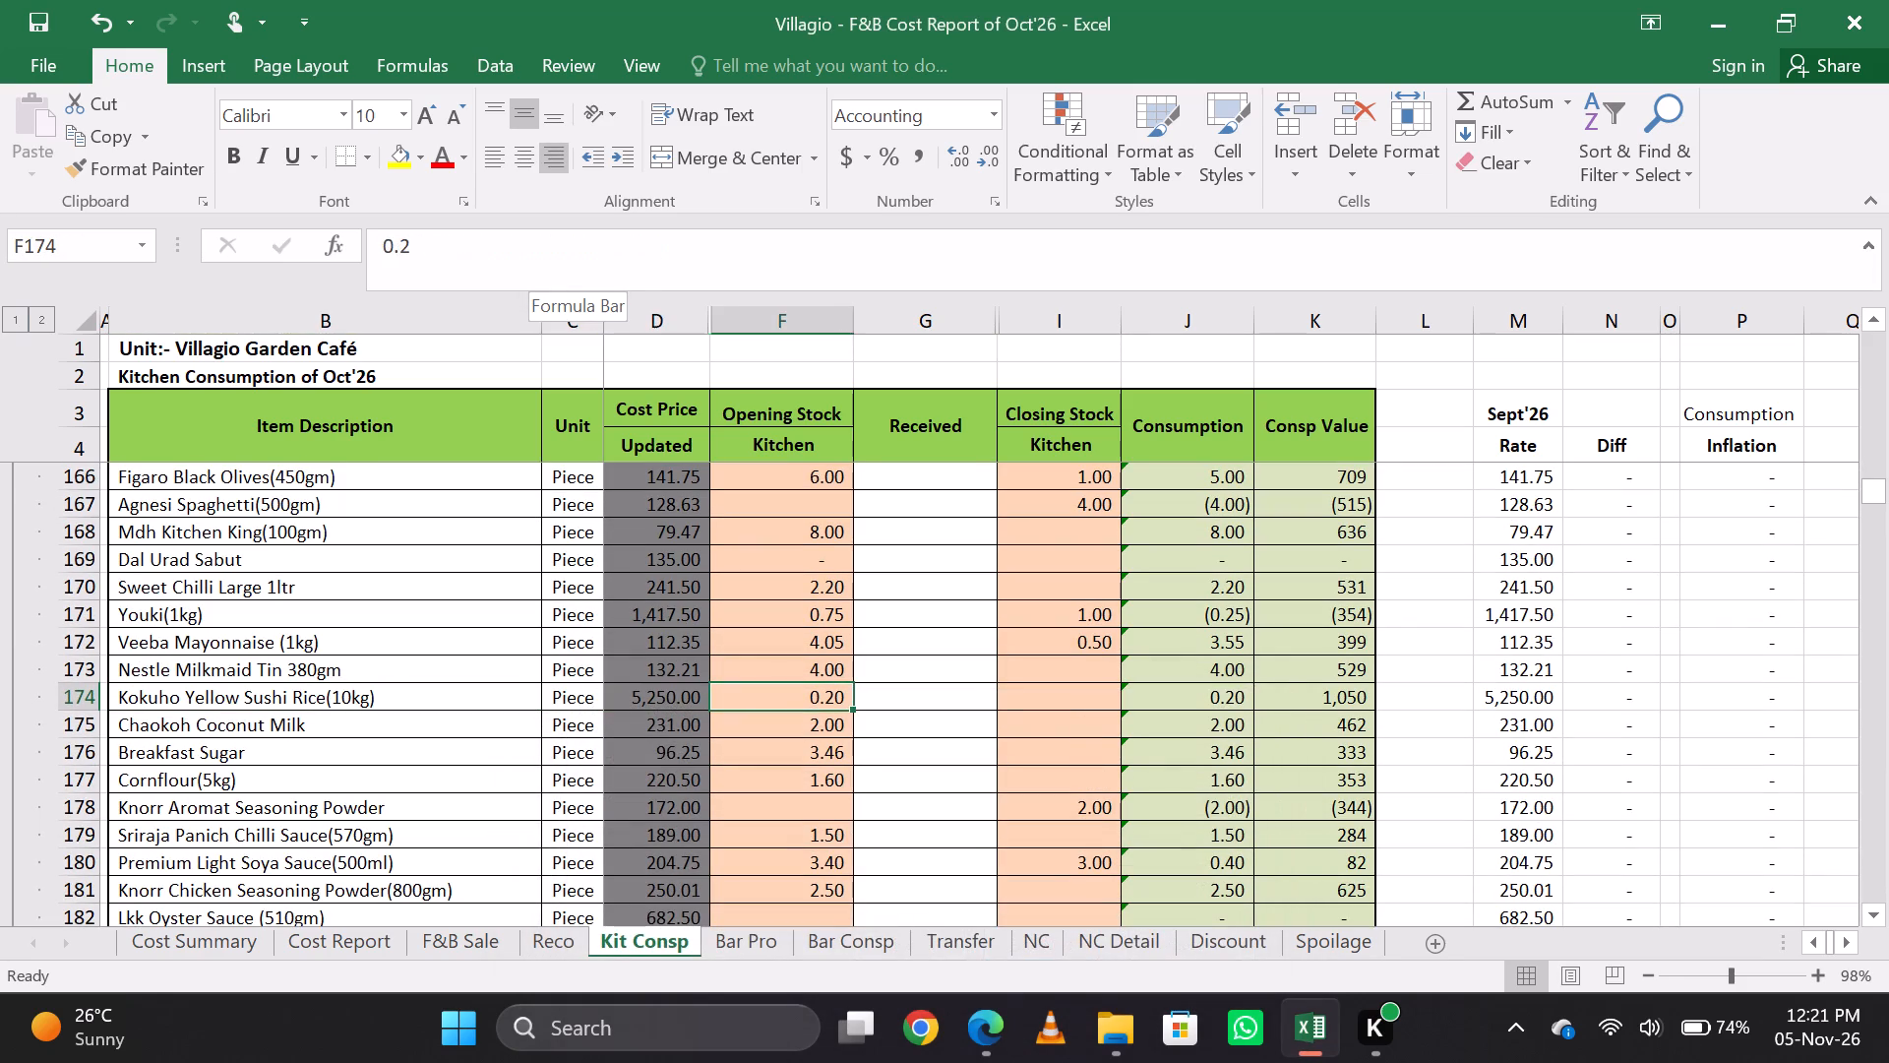
key("Right")
key("Right")
key("Right")
key("Left")
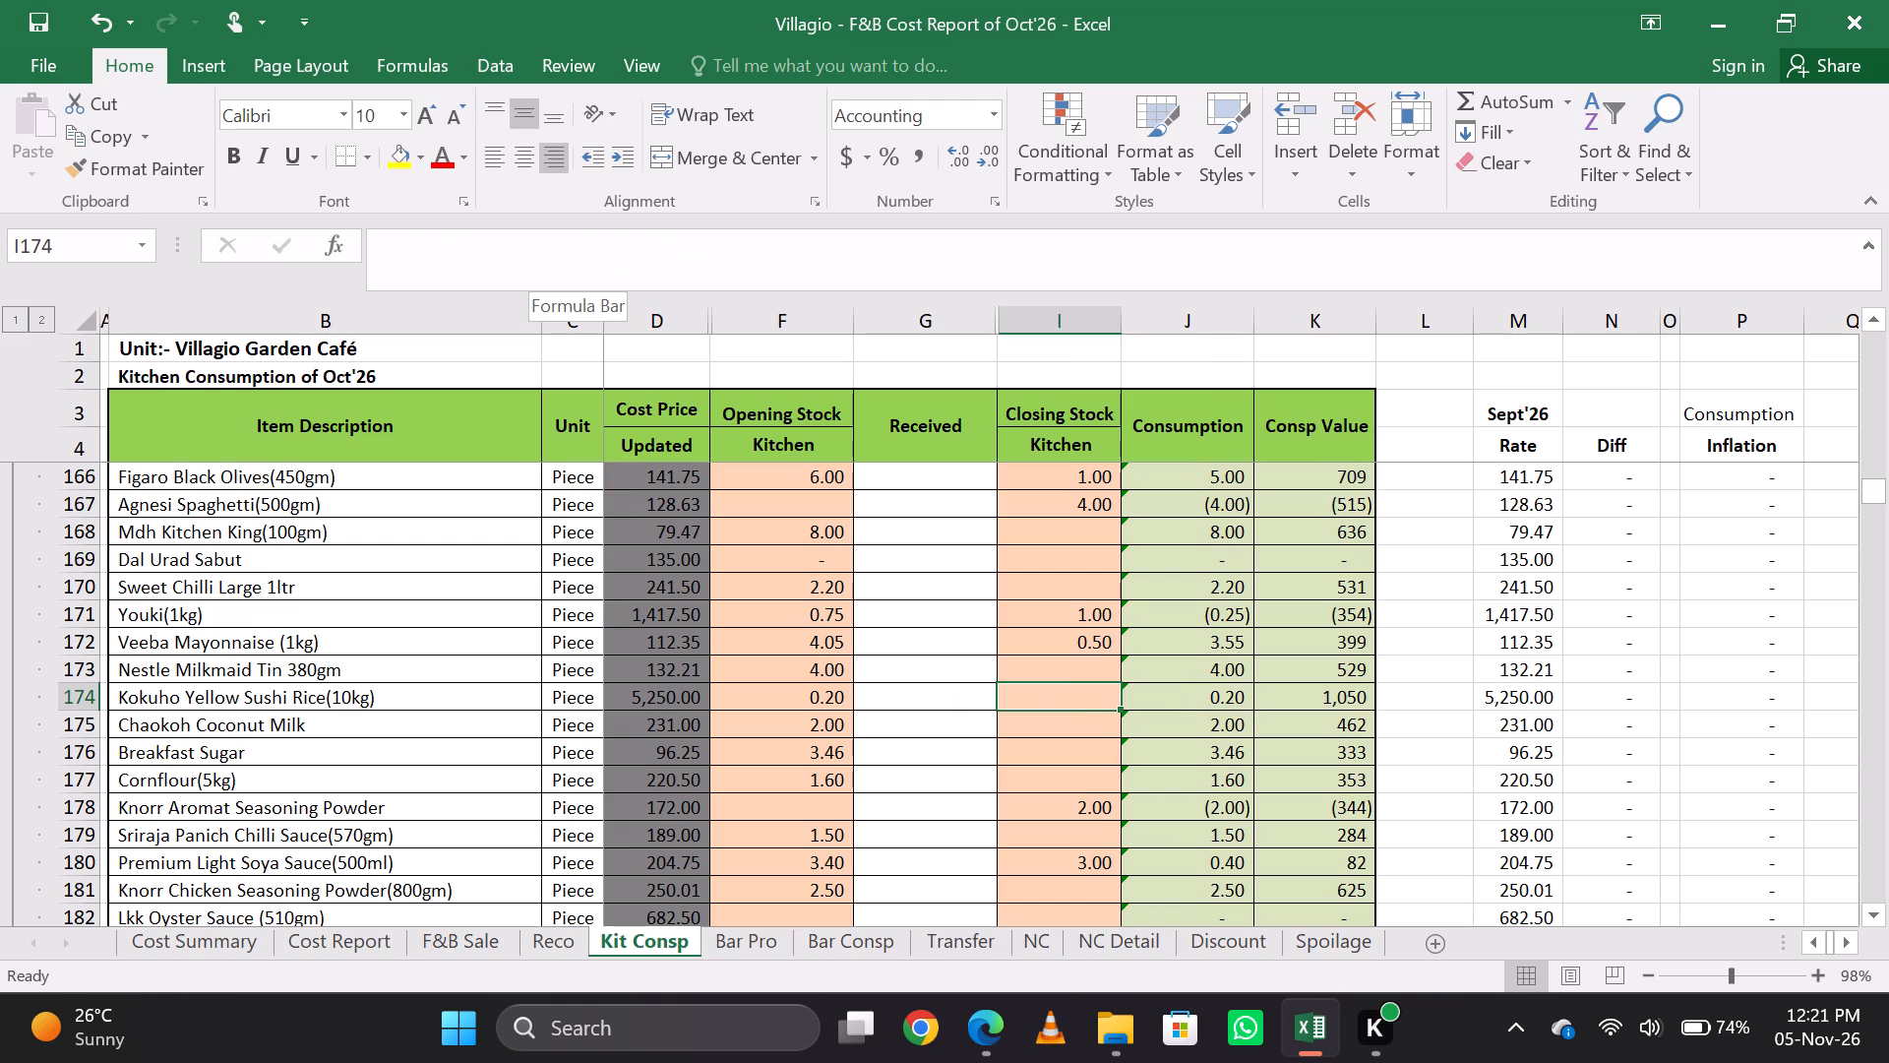
key("period")
type("2.5")
key("Down")
key("Up")
key("Down")
key("Up")
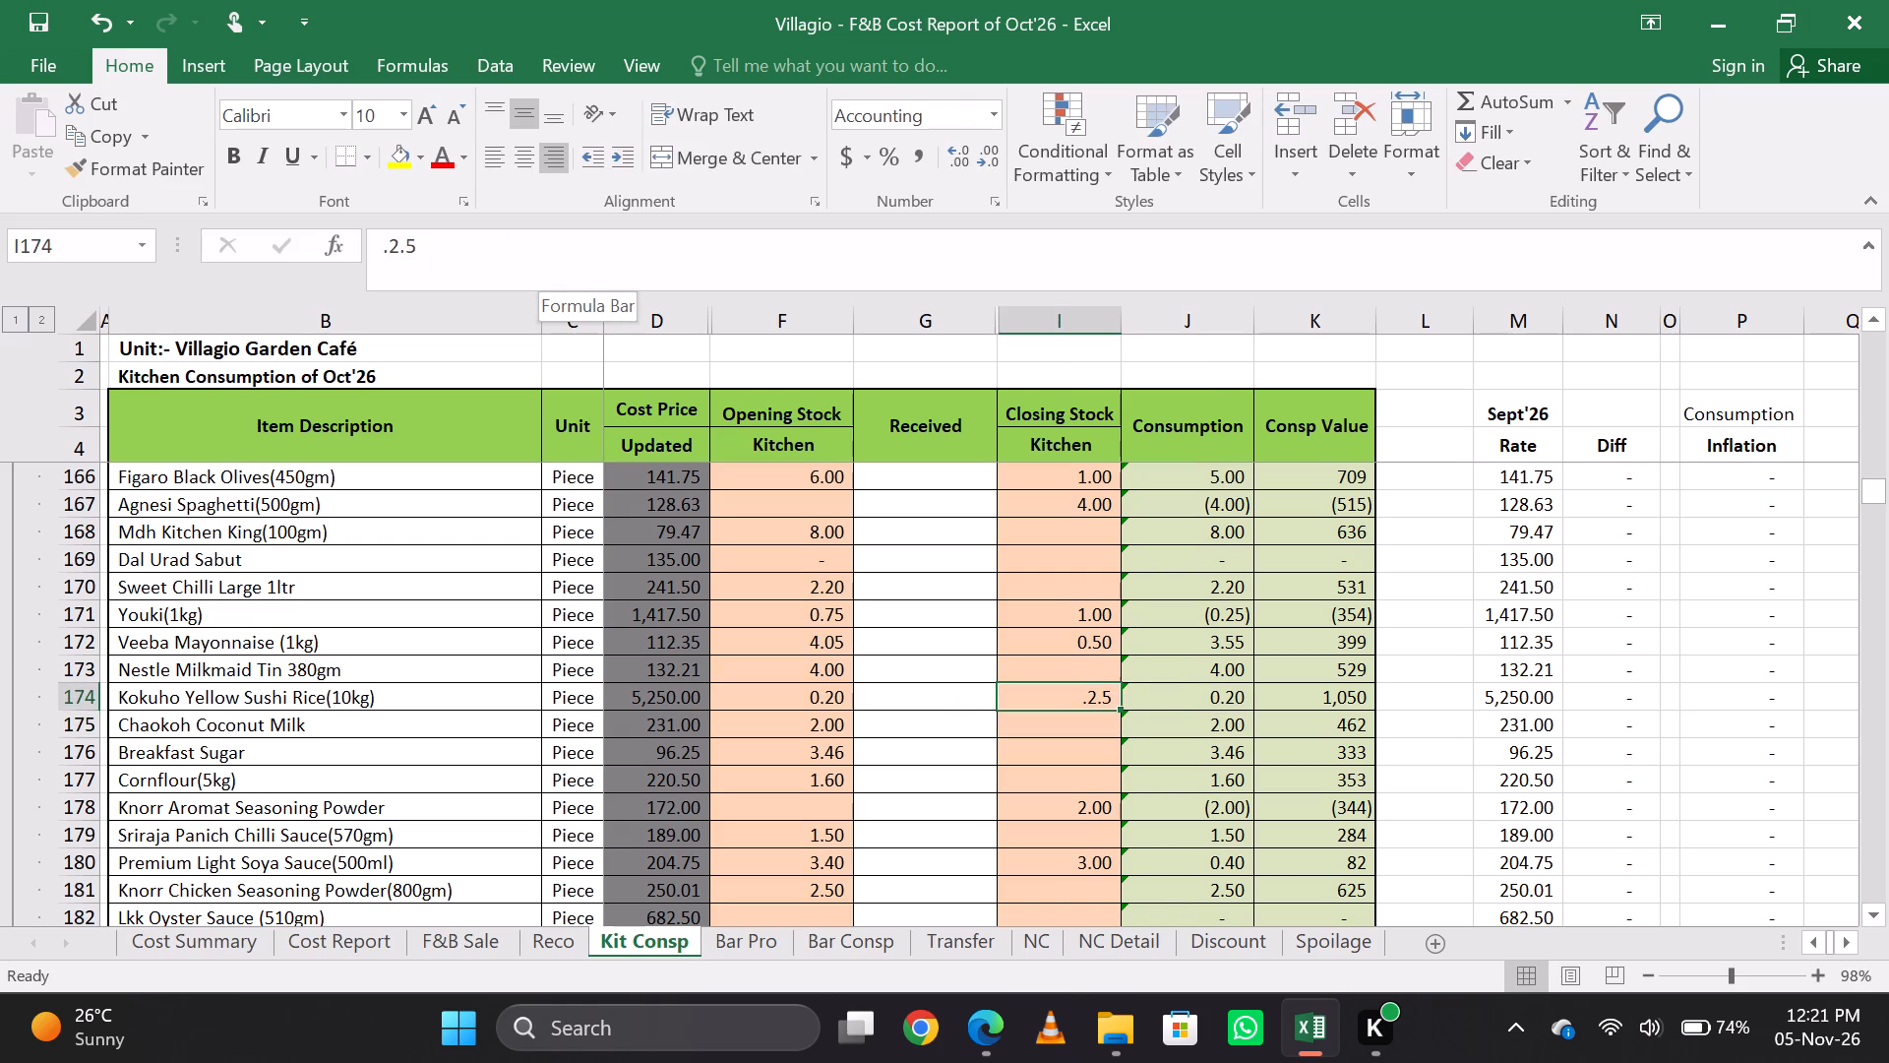
Re-enter the Kokuho Yellow Sushi Rice(10kg) closing stock as =2.5, and correct it to =.25 by accepting the proposed formula correction.
key("equal")
type("2.5")
key("Return")
key("Up")
key("Down")
key("Up")
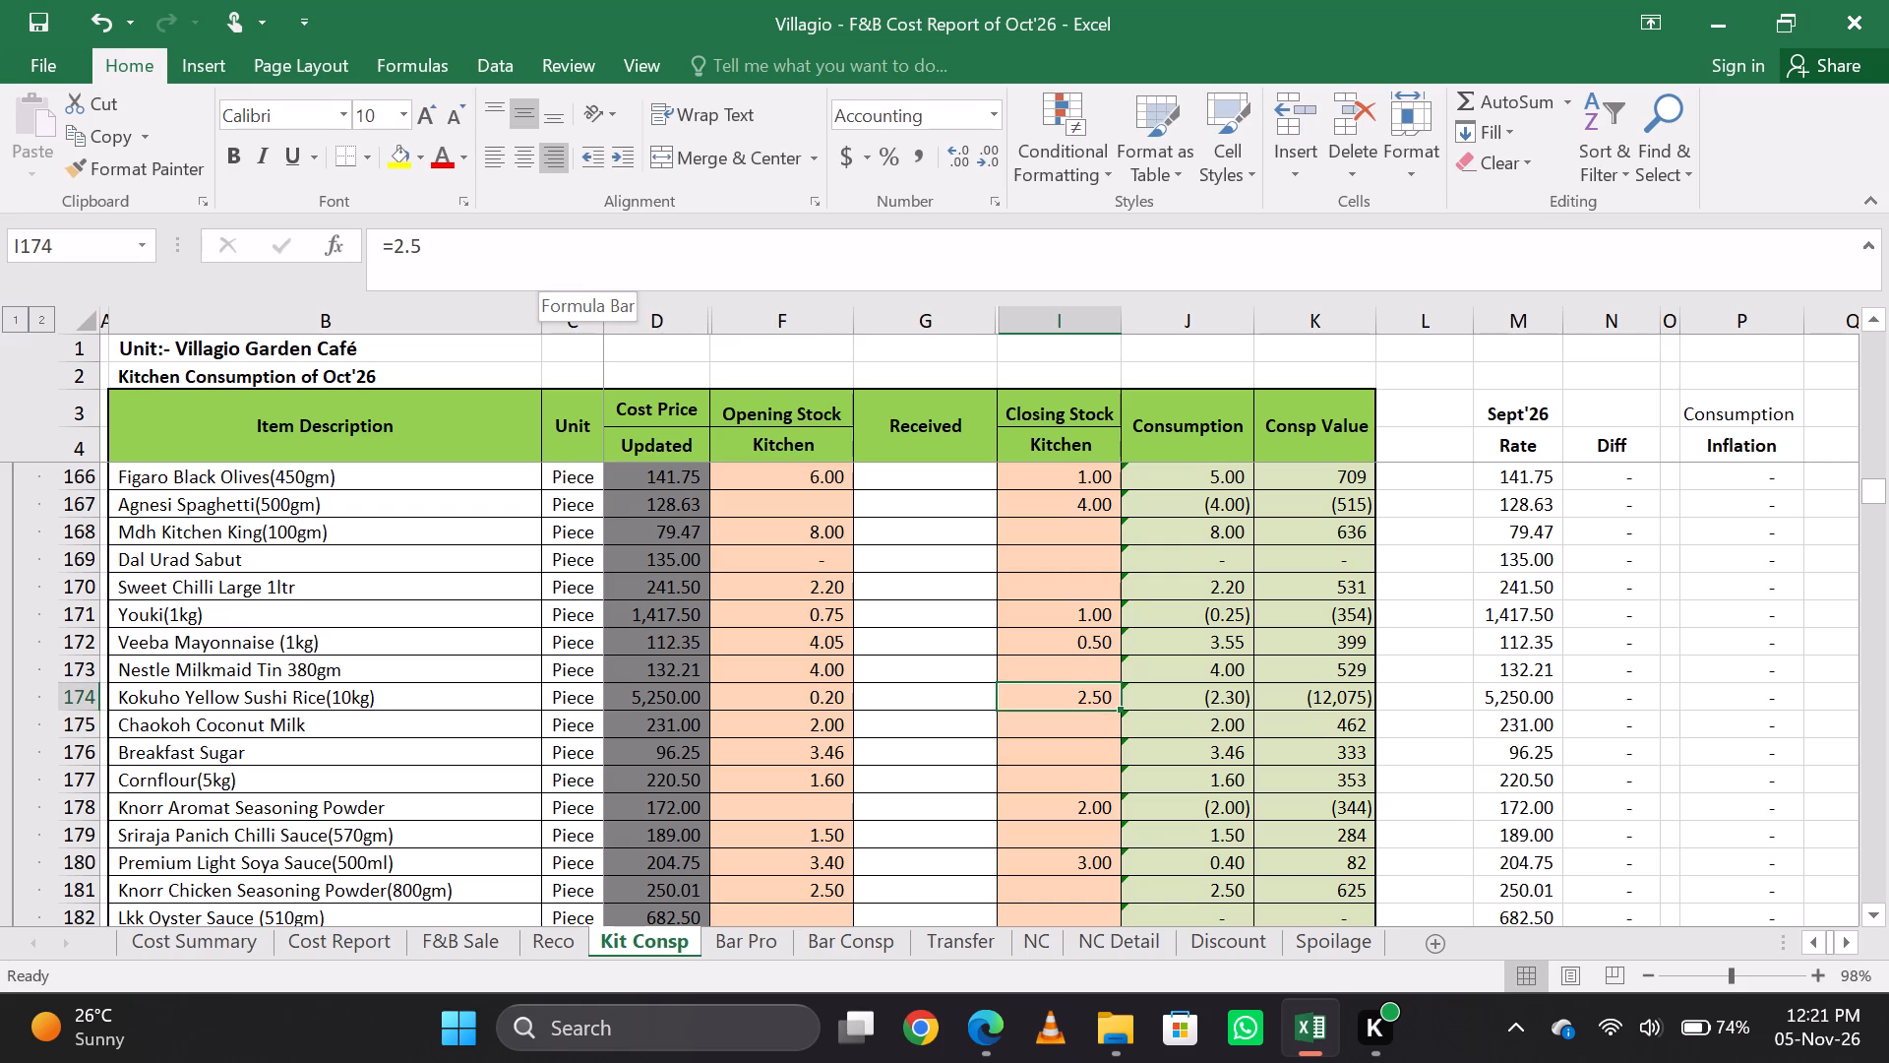
left_click(556, 273)
key("Left")
key("Left")
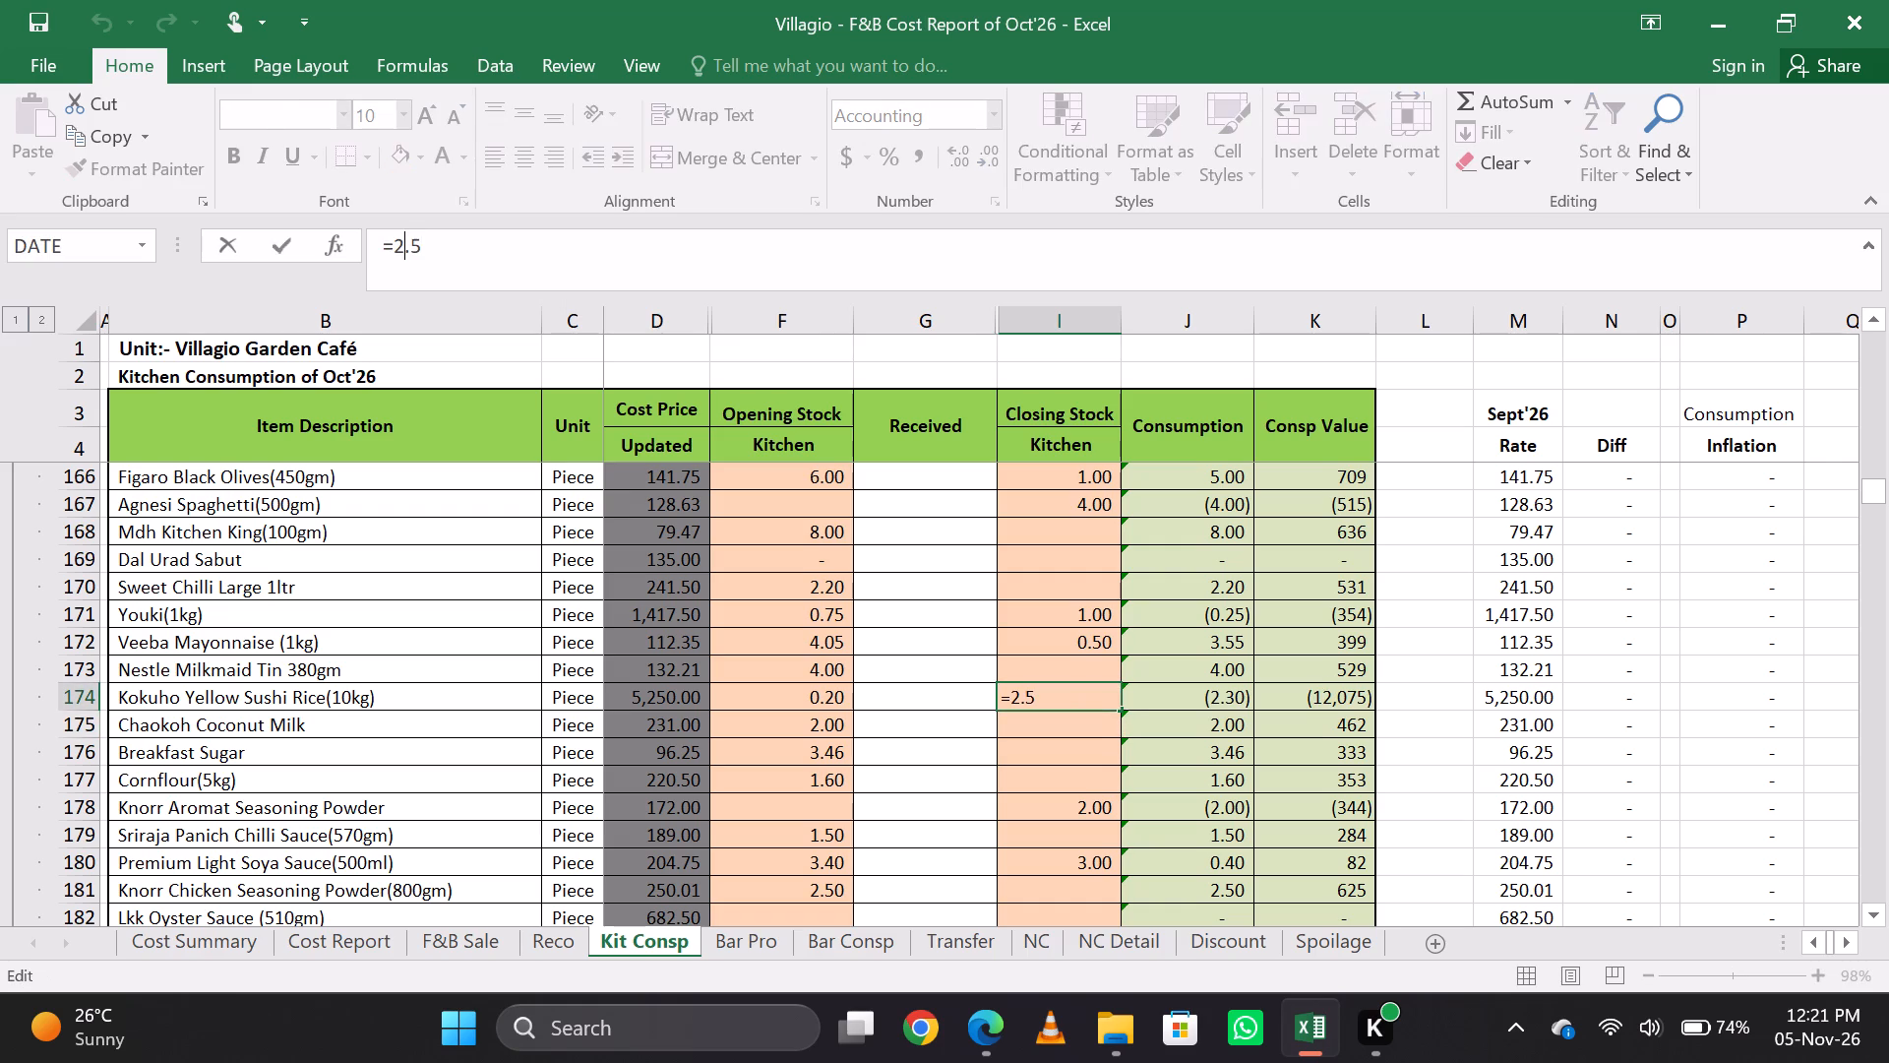
key("Left")
key("period")
key("Return")
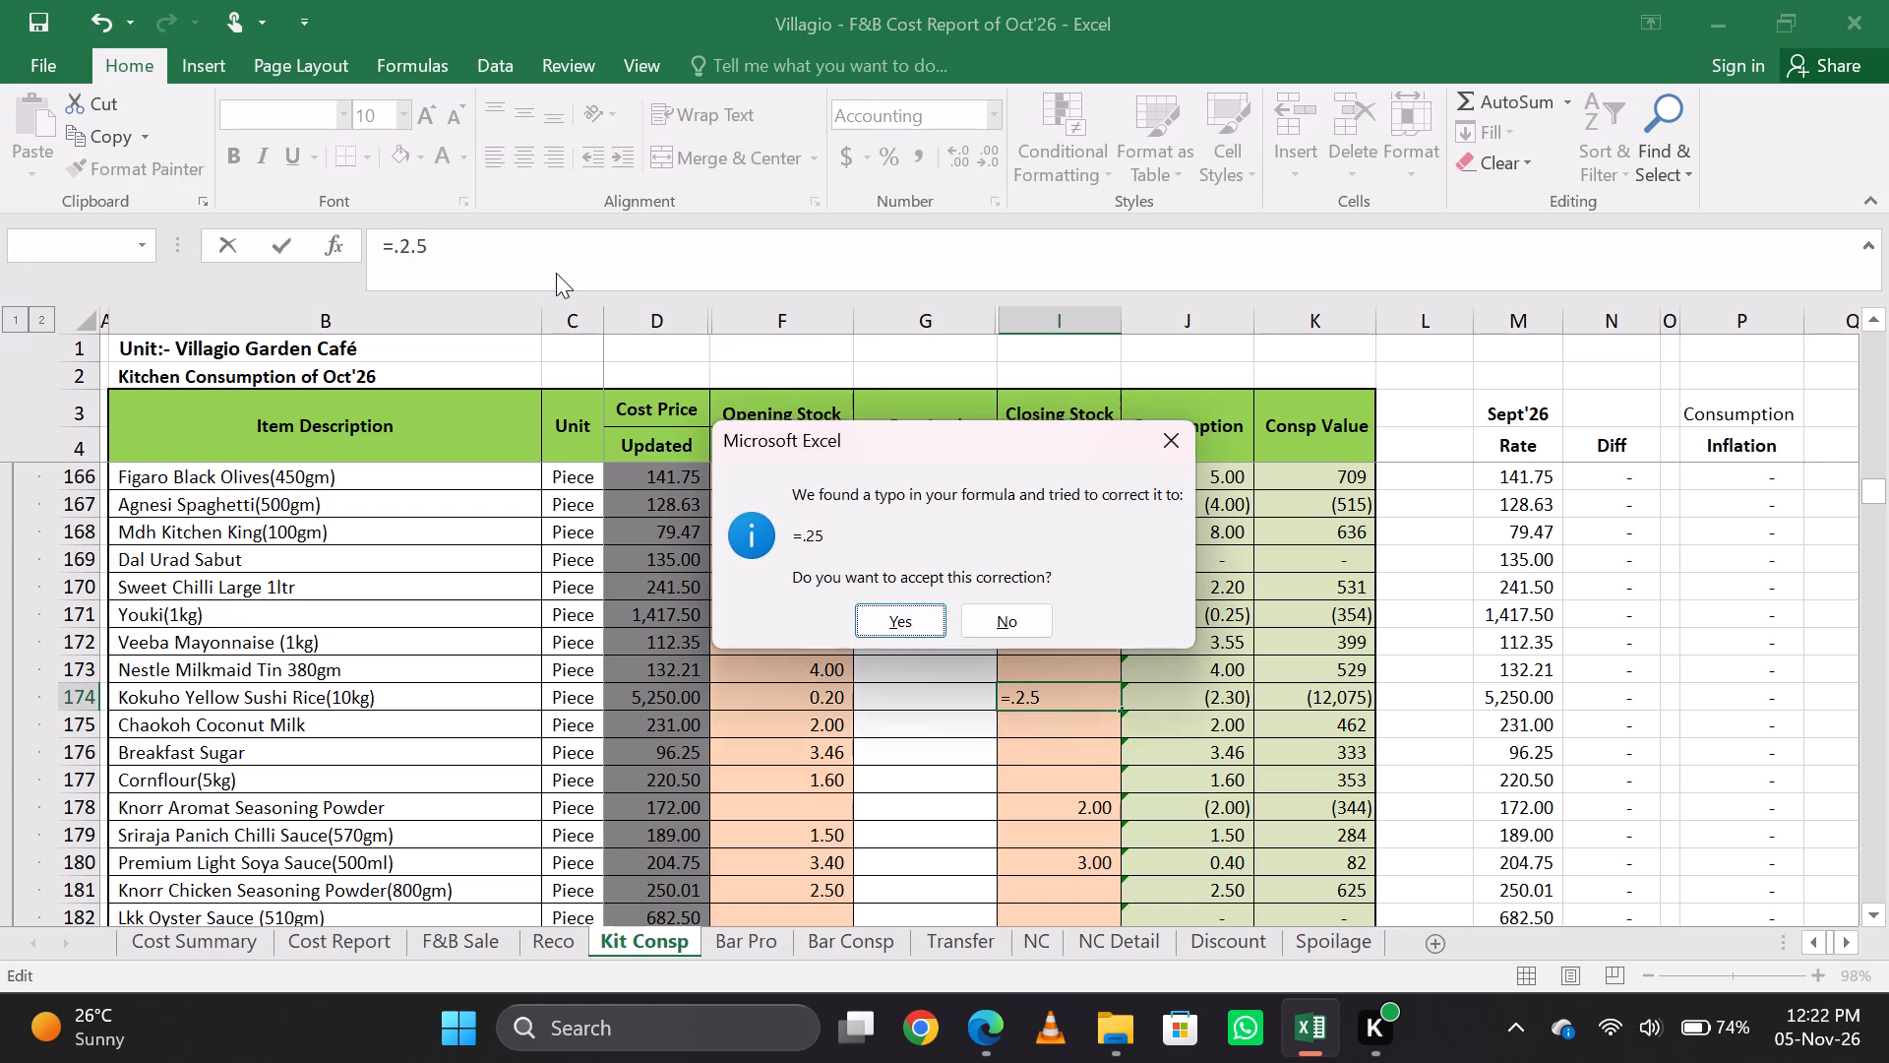
key("Return")
key("Up")
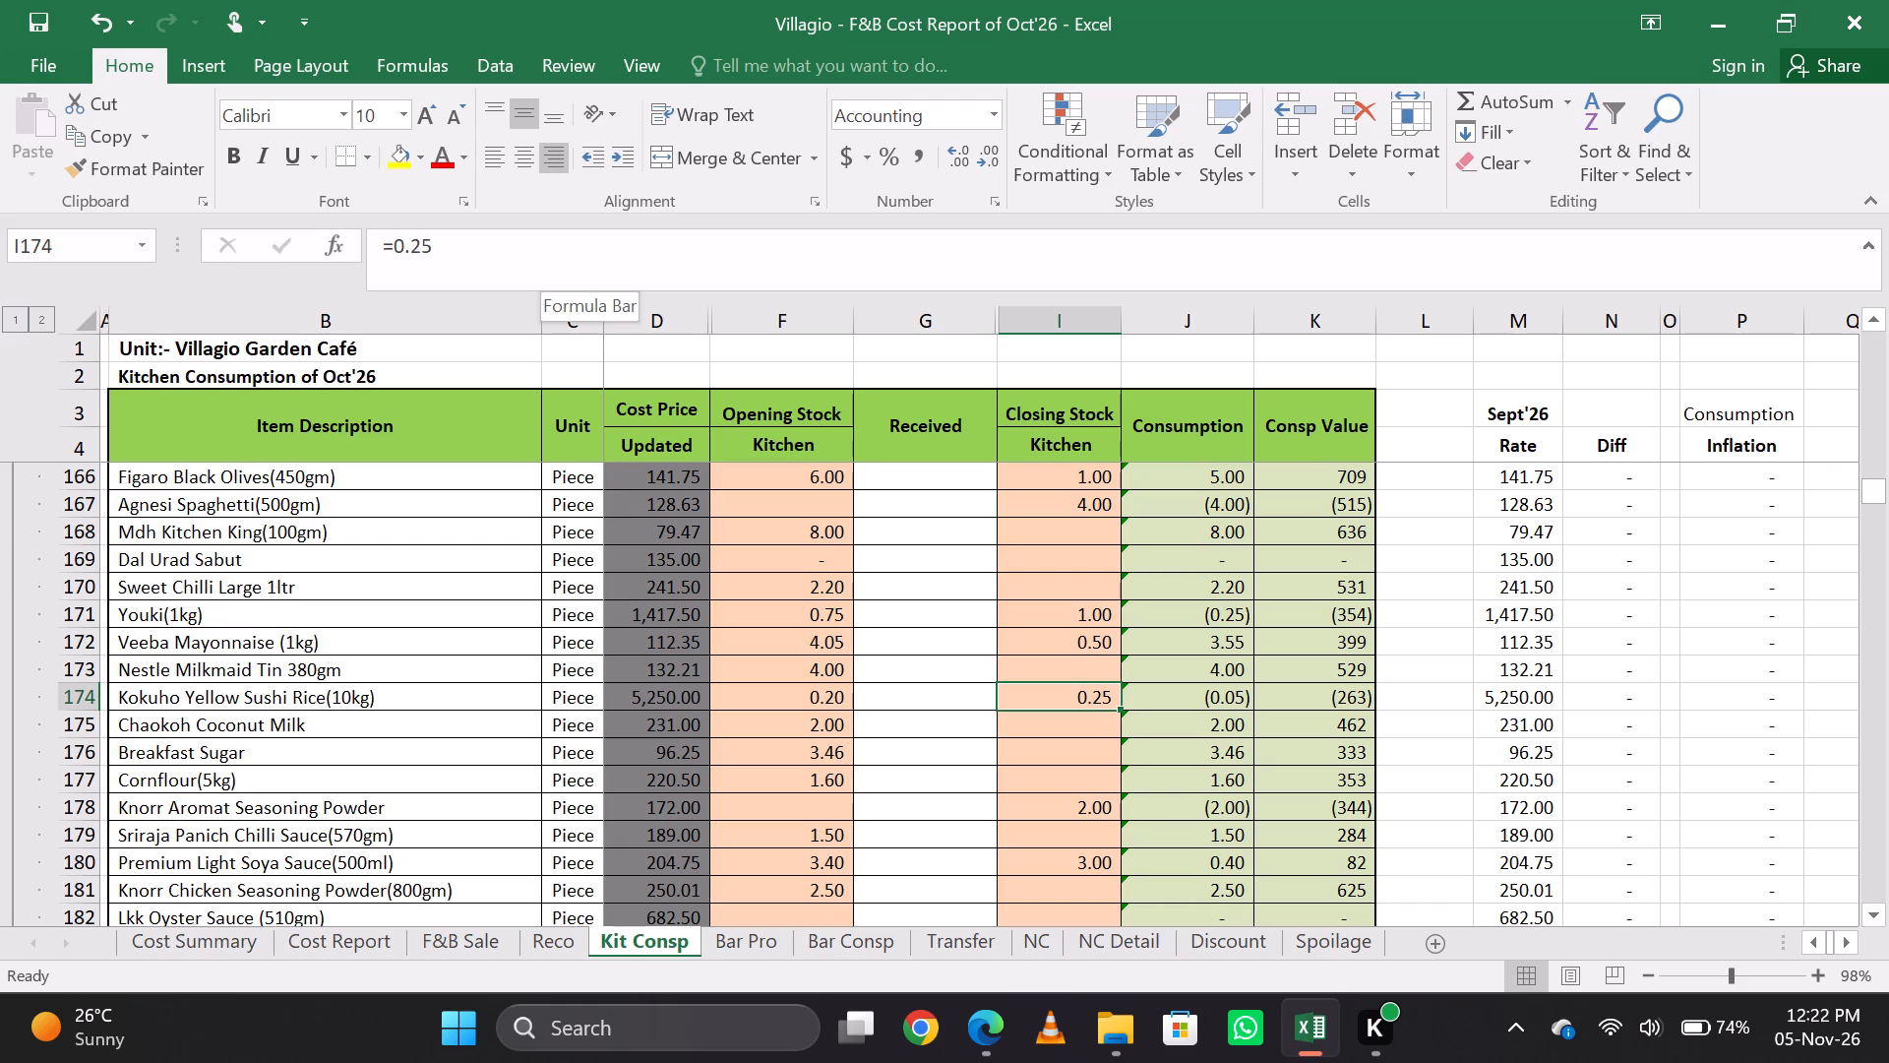
Search for "sushi r" again, go past Kokuho Yellow Sushi Rice to Sushi Rice Boiled, and enter 1 as its kitchen closing stock.
key("ctrl+f")
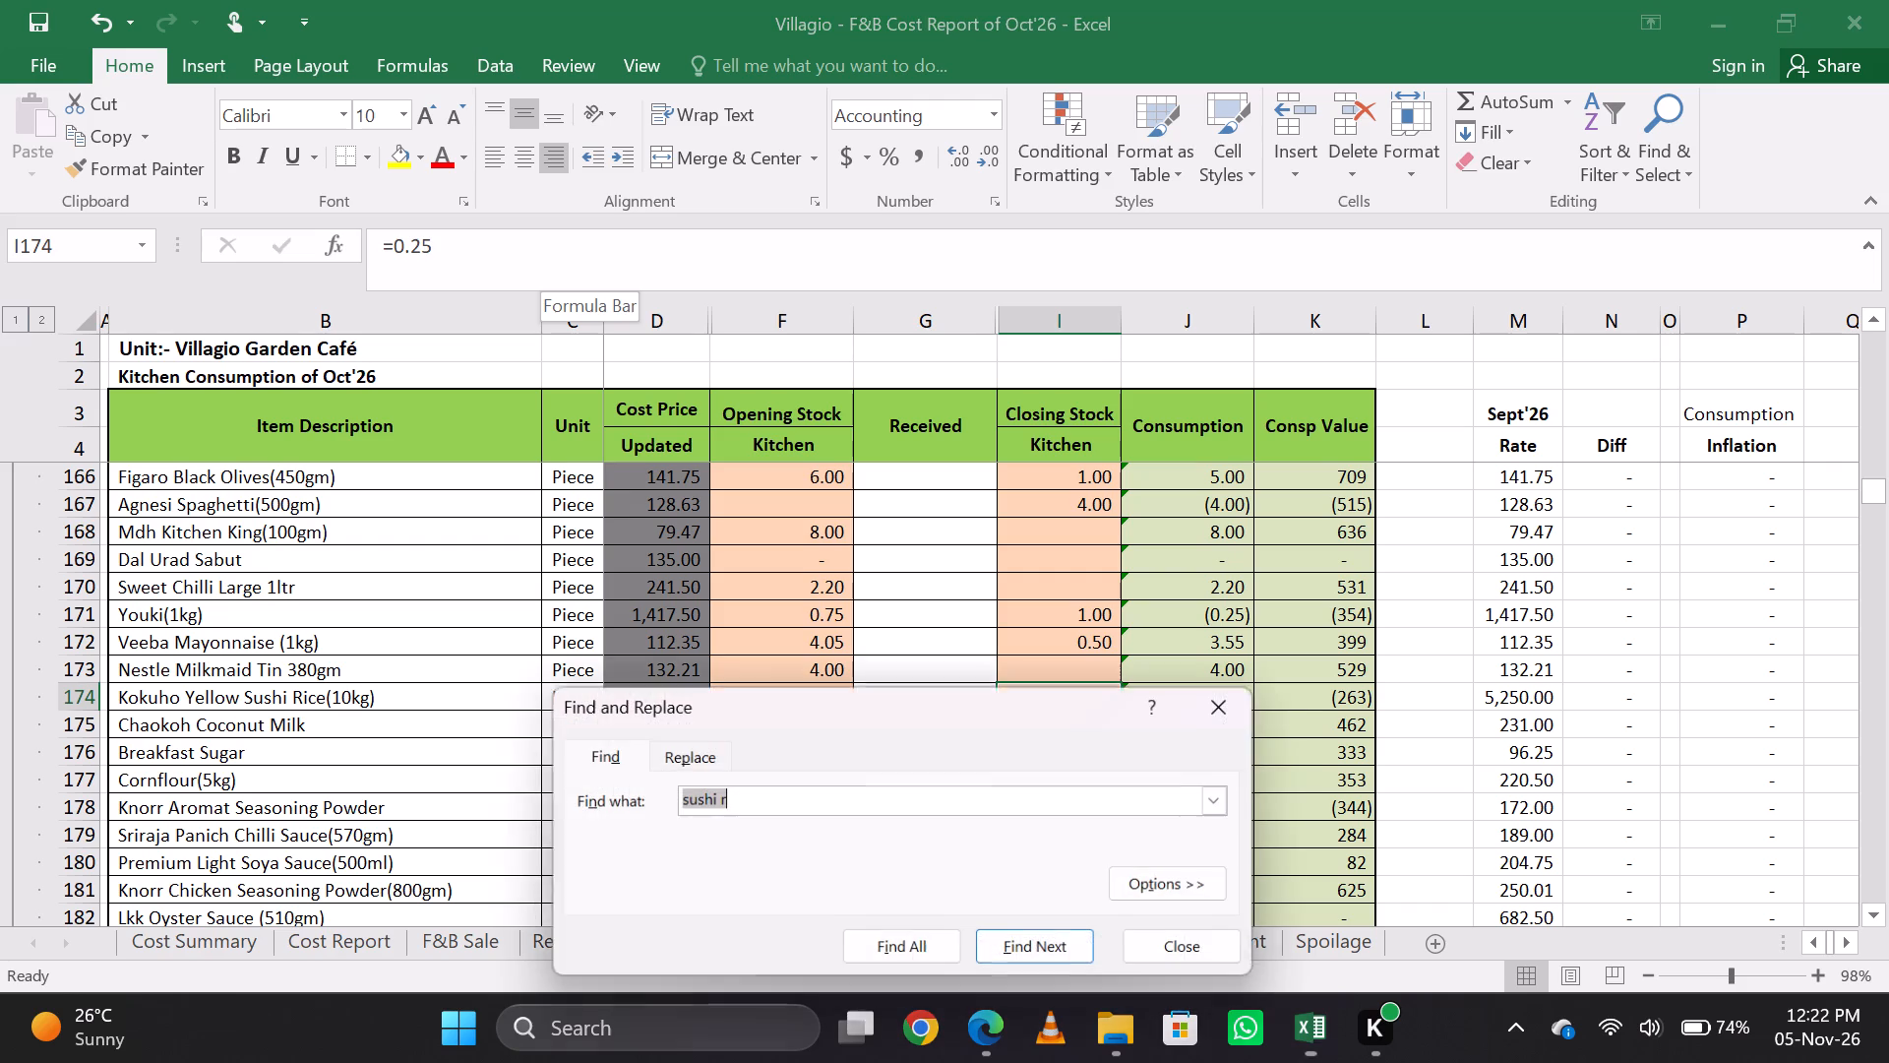
type("sushi r")
key("Return")
key("Return")
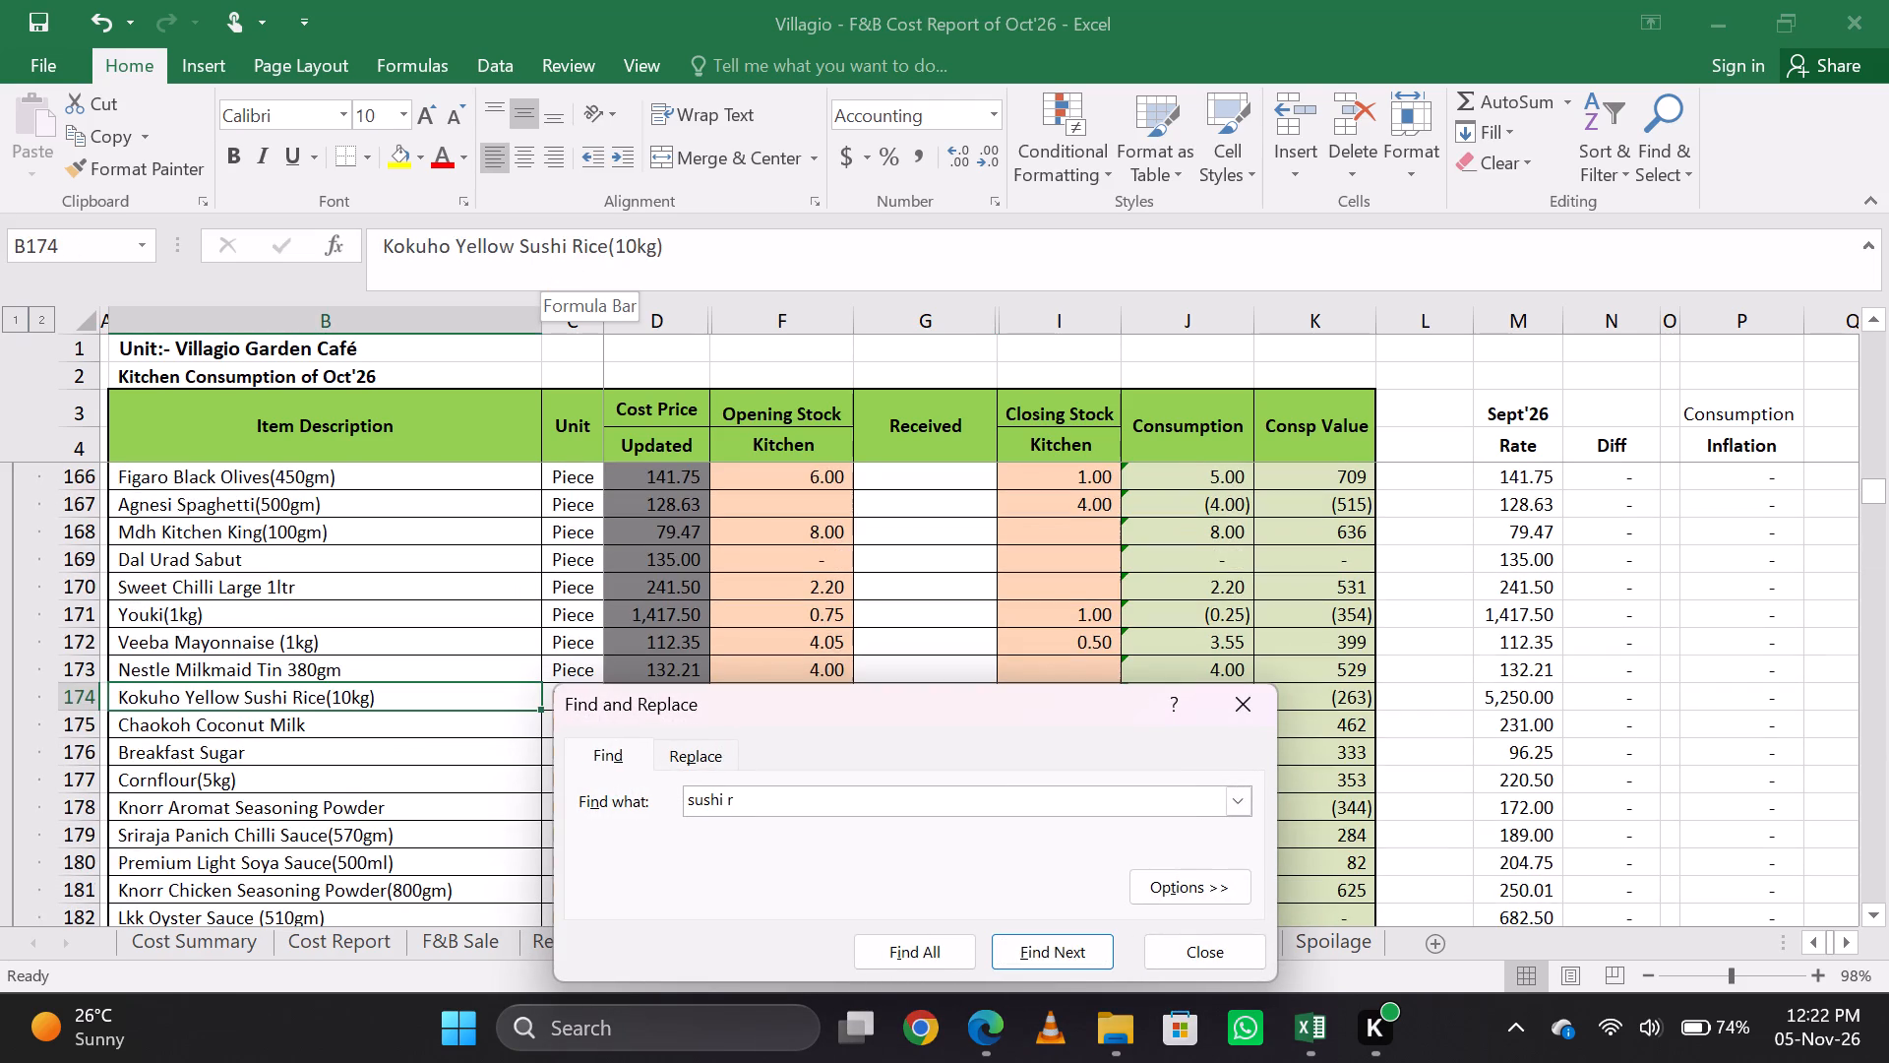
key("Return")
key("Return")
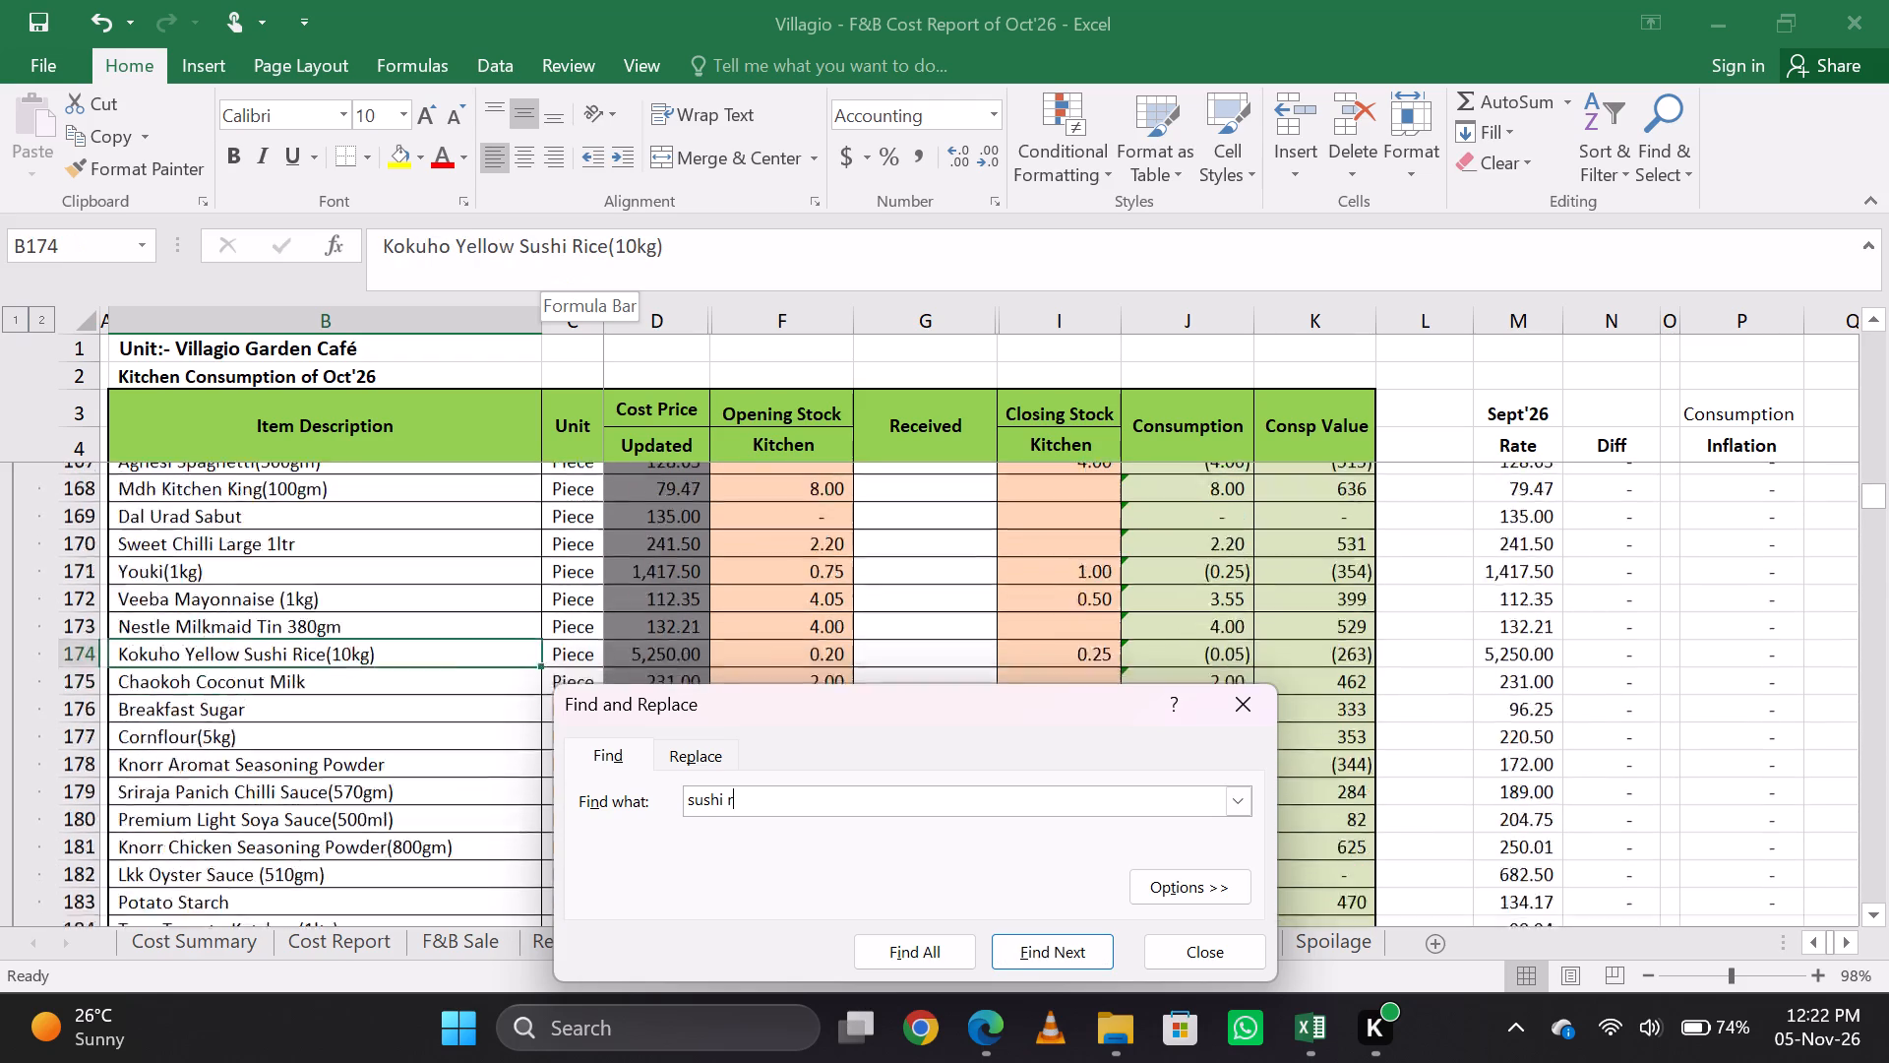
key("Return")
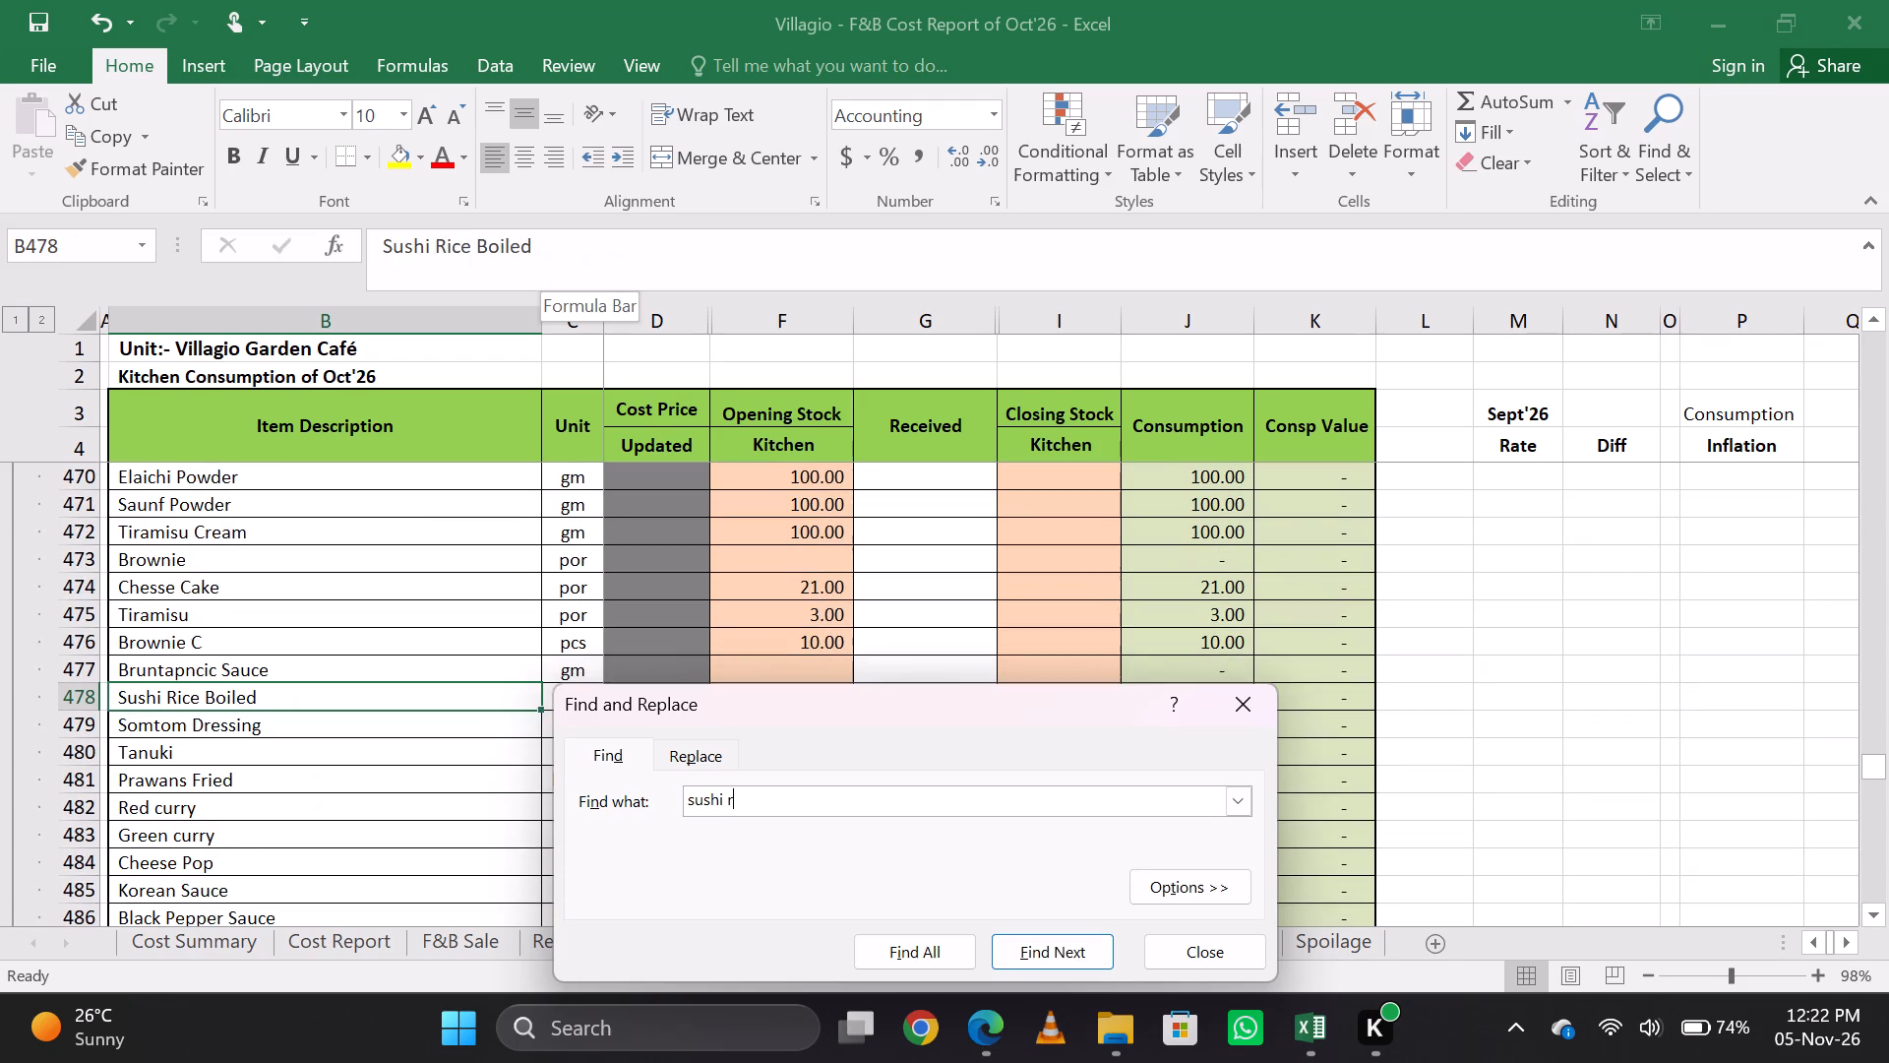
key("Escape")
key("Right")
key("Right")
key("Right")
key("Right")
key("Right")
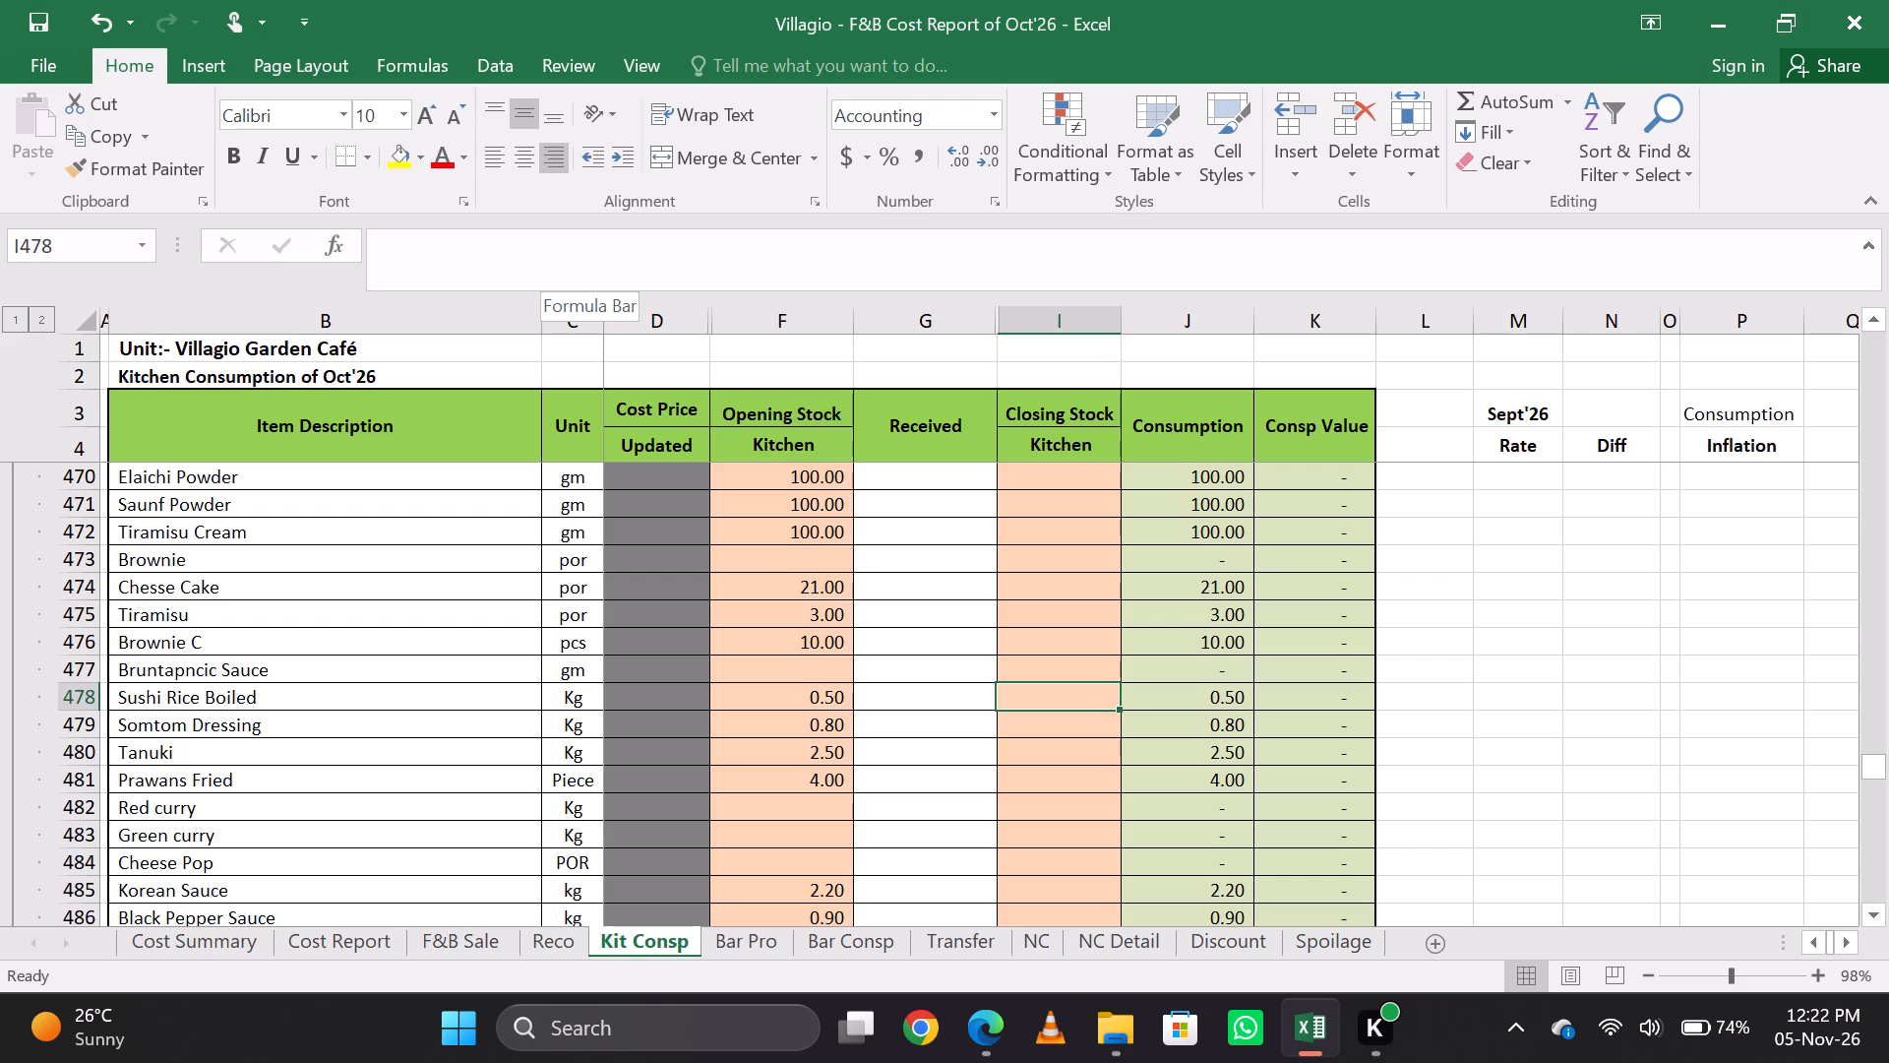
key("1")
key("Down")
key("Up")
Search the item list for the nori entry under the spellings "nooori", "noori", "shushi n", "nuri" and "noori" again.
key("ctrl+f")
key("BackSpace")
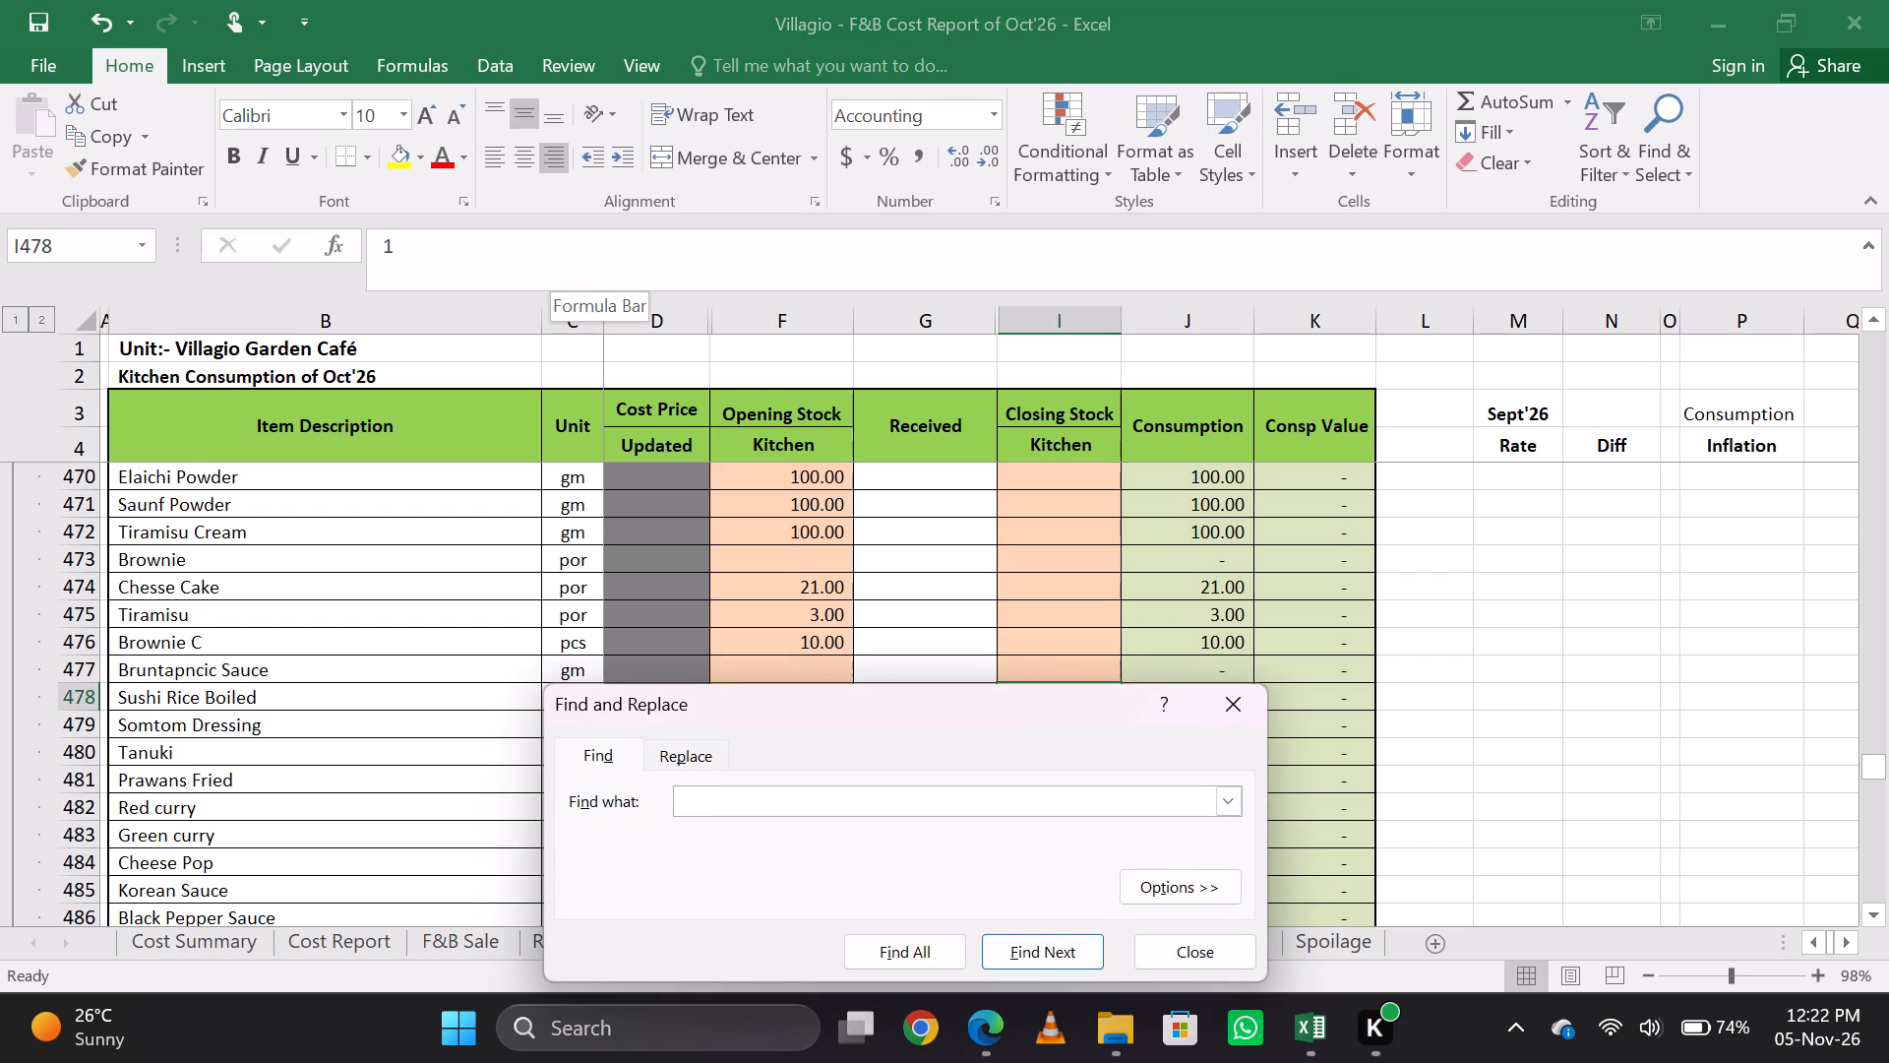
key("BackSpace")
type("nooori")
key("Return")
key("Return")
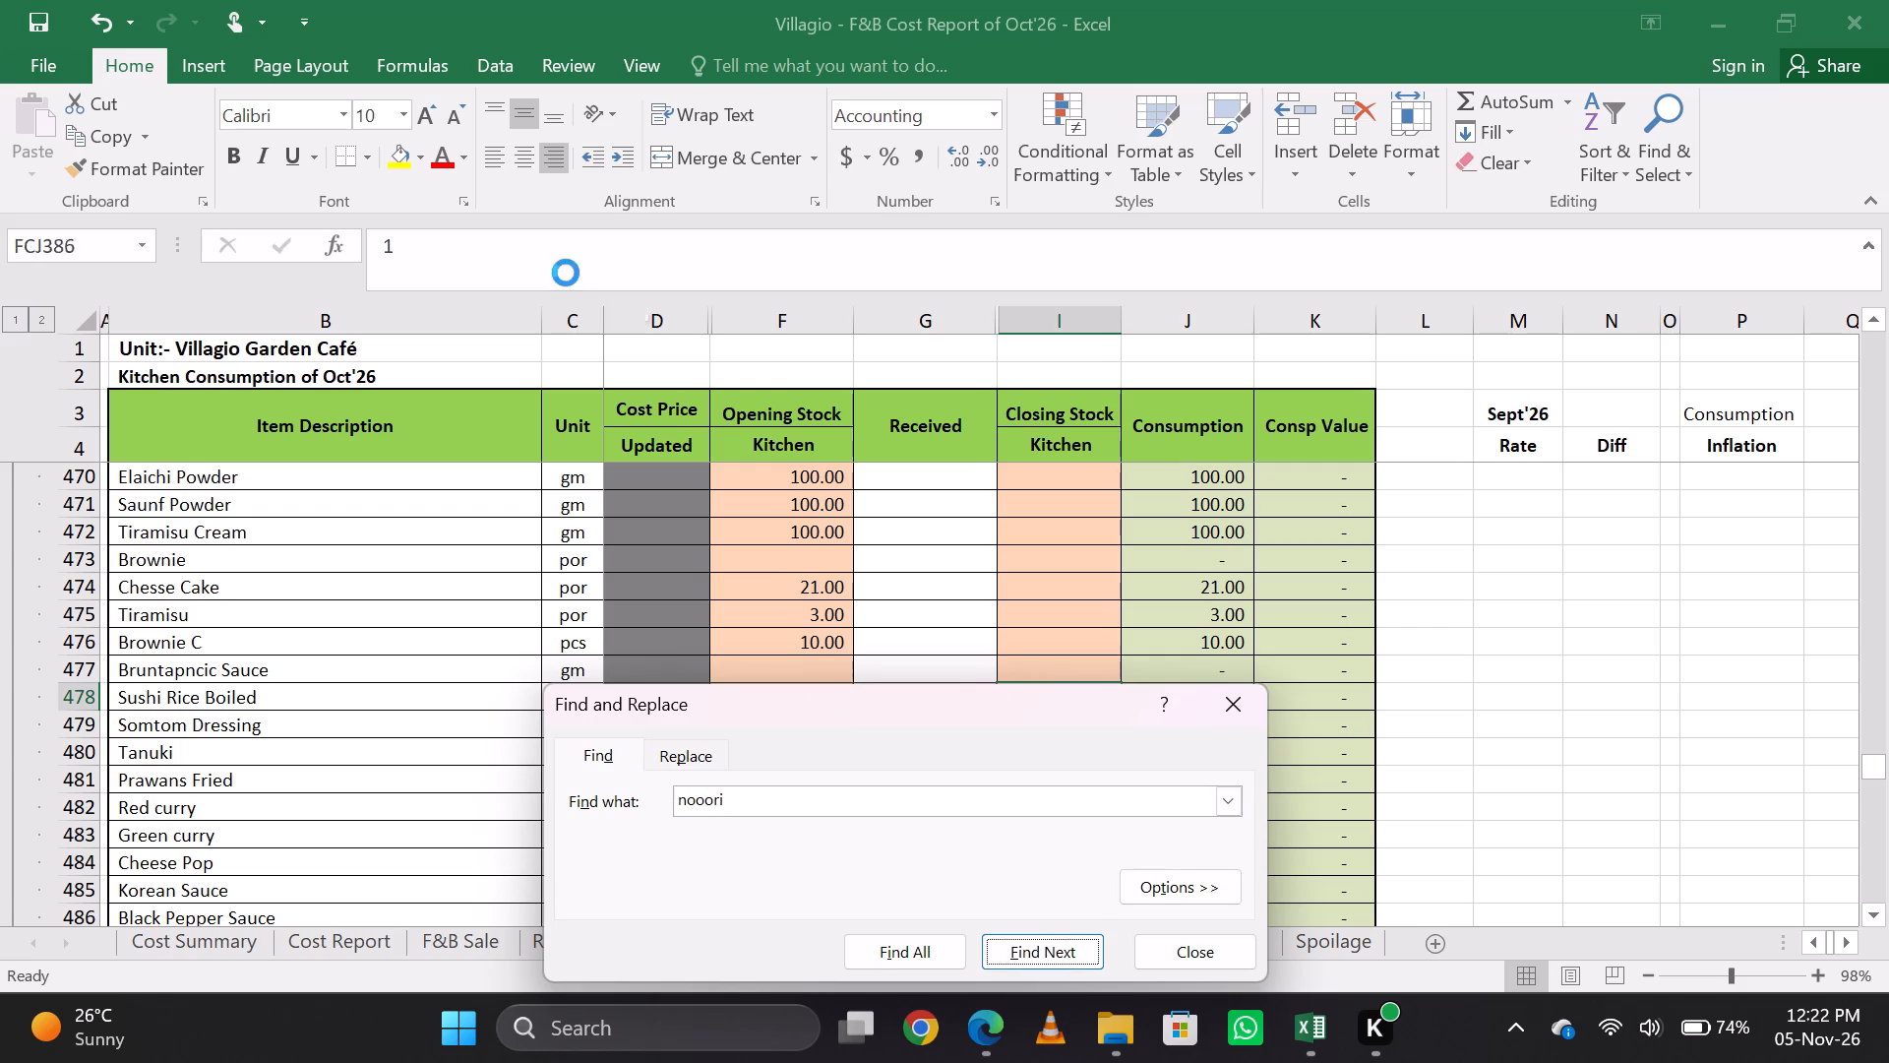
key("BackSpace")
key("BackSpace")
key("BackSpace")
key("BackSpace")
type("ori")
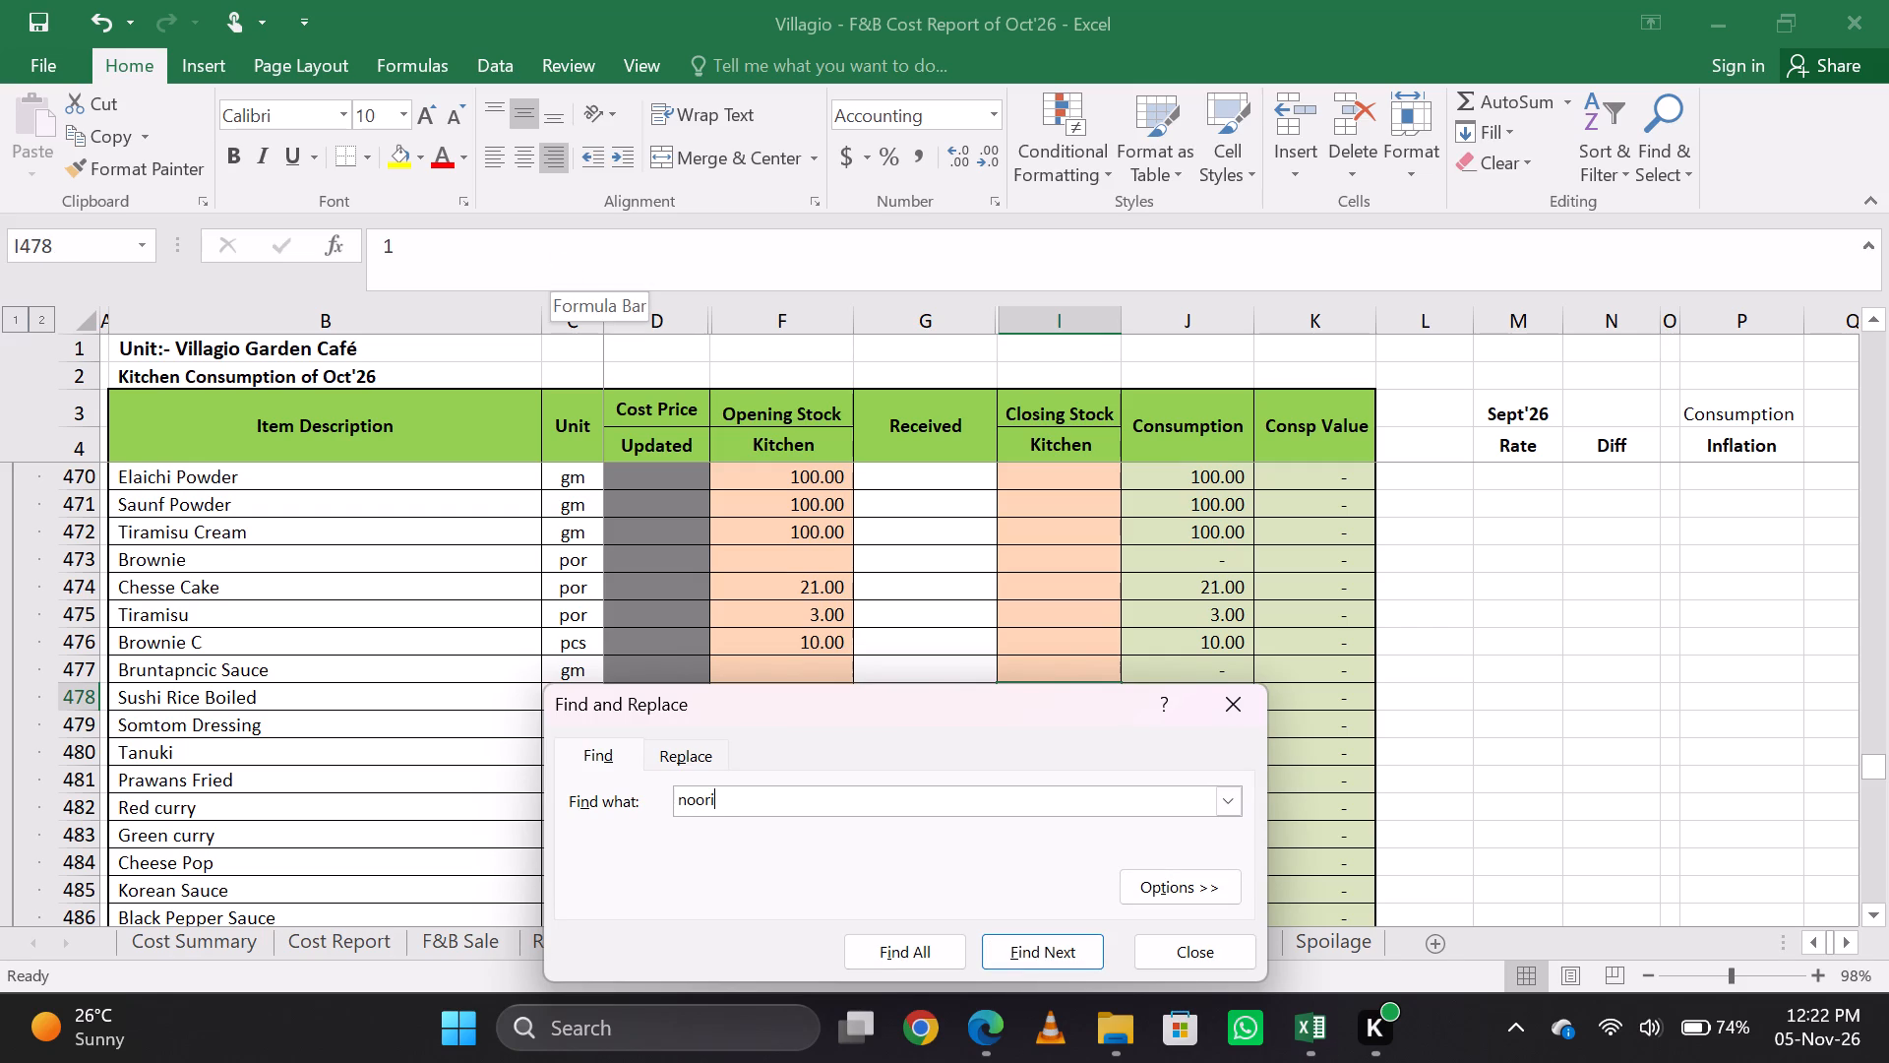
key("Return")
key("Return")
key("BackSpace")
key("BackSpace")
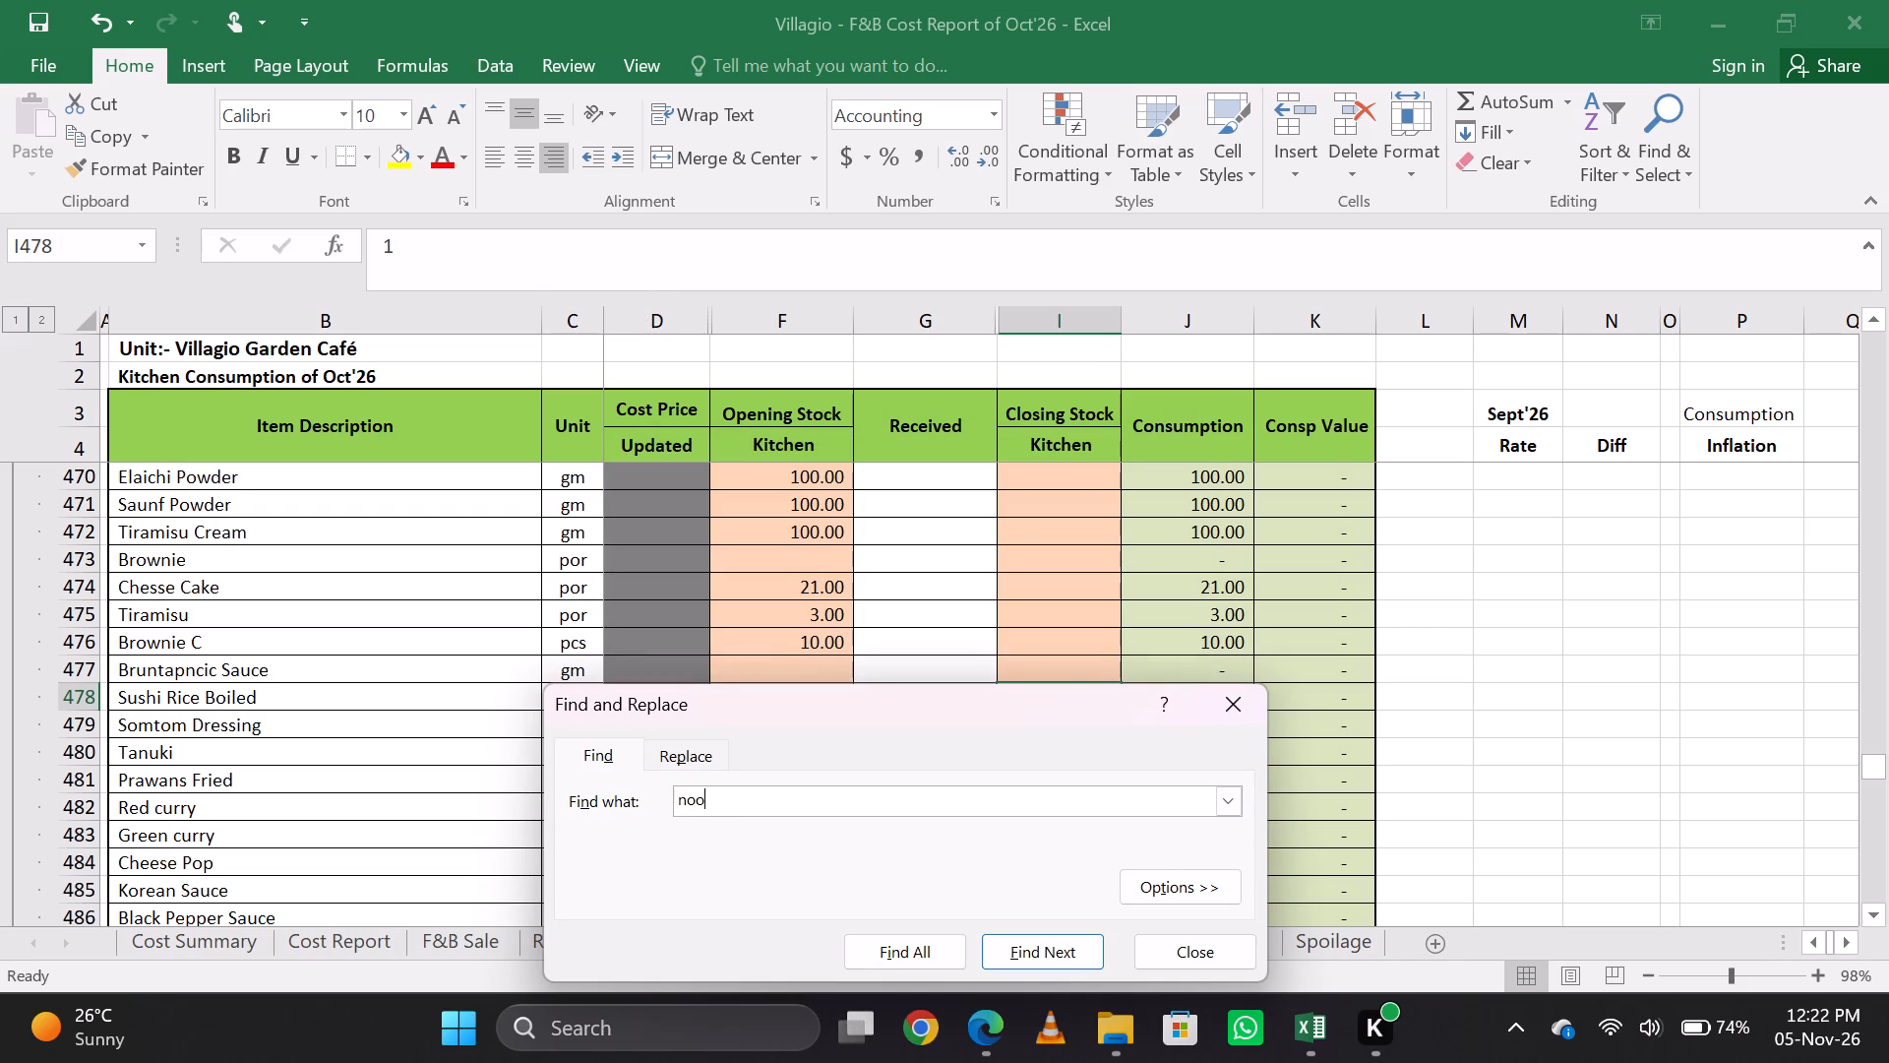
key("BackSpace")
key("BackSpace")
key("BackSpace")
key("BackSpace")
type("shushi r")
key("BackSpace")
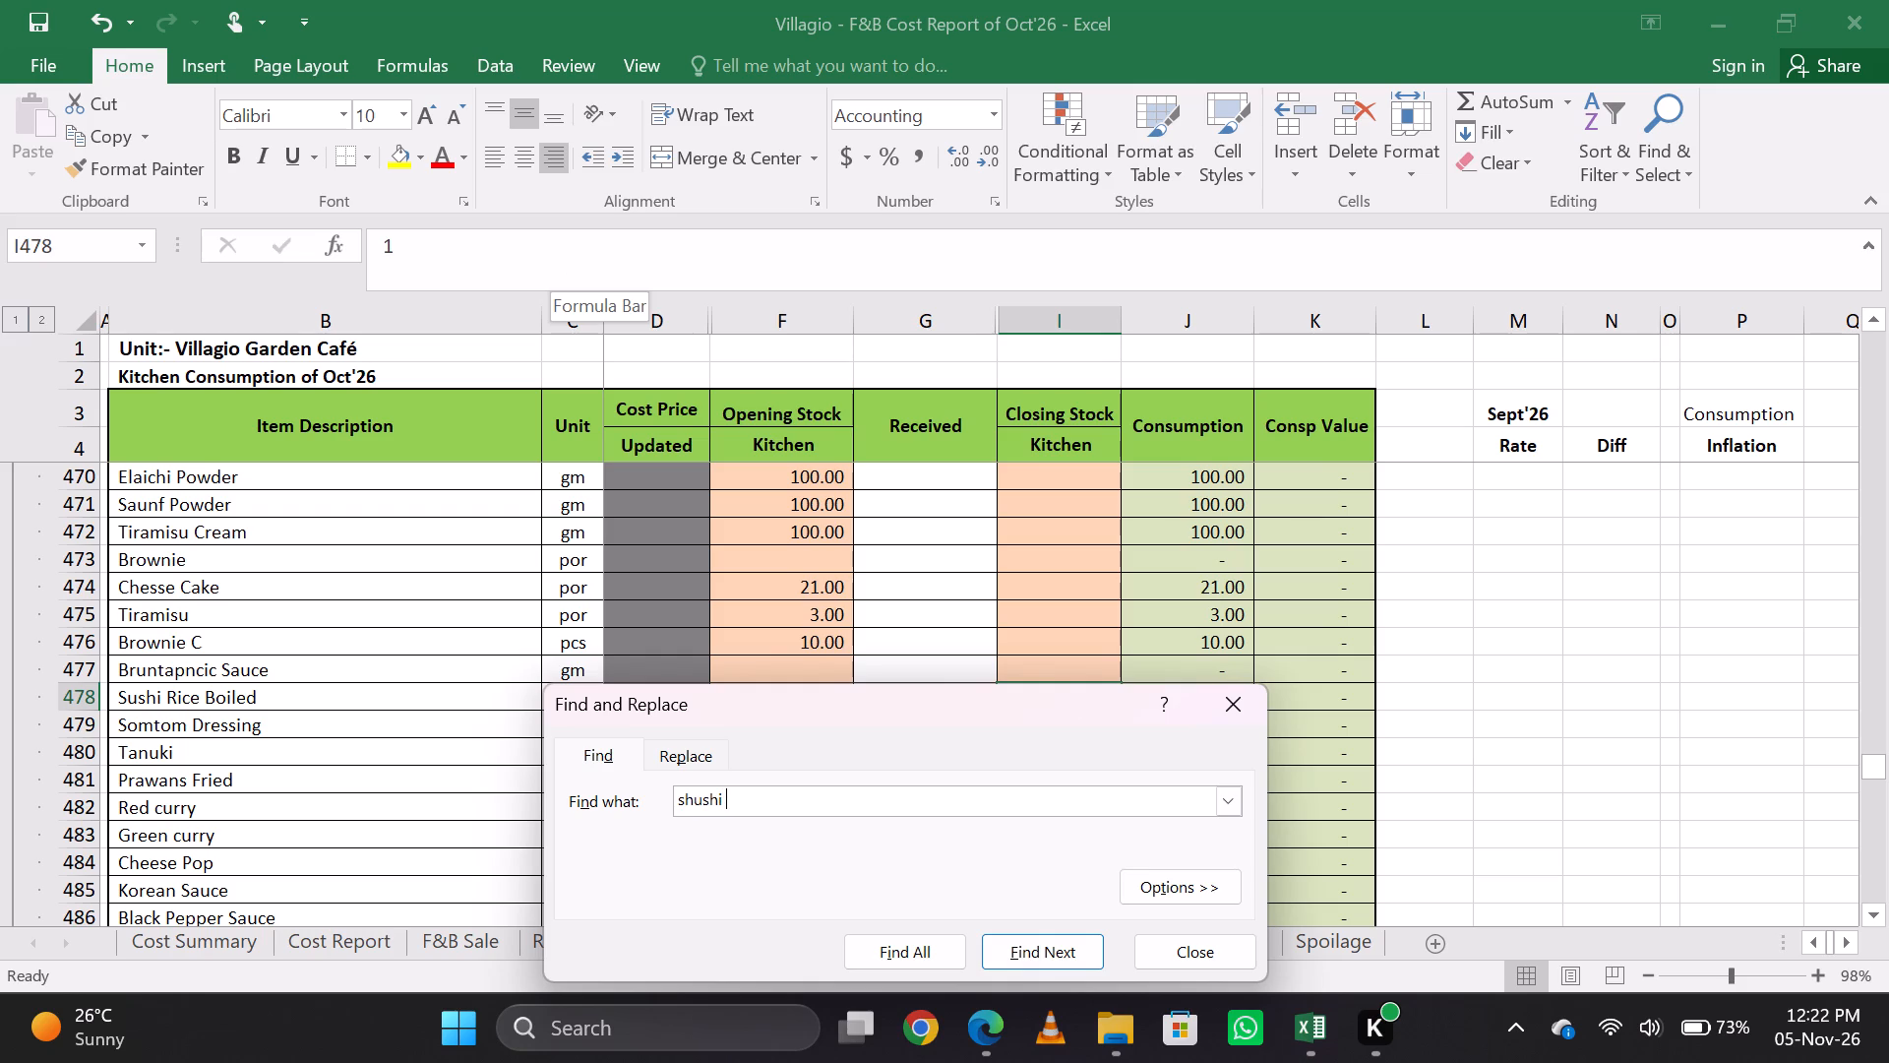
key("n")
key("Return")
key("Return")
key("BackSpace")
key("BackSpace")
key("BackSpace")
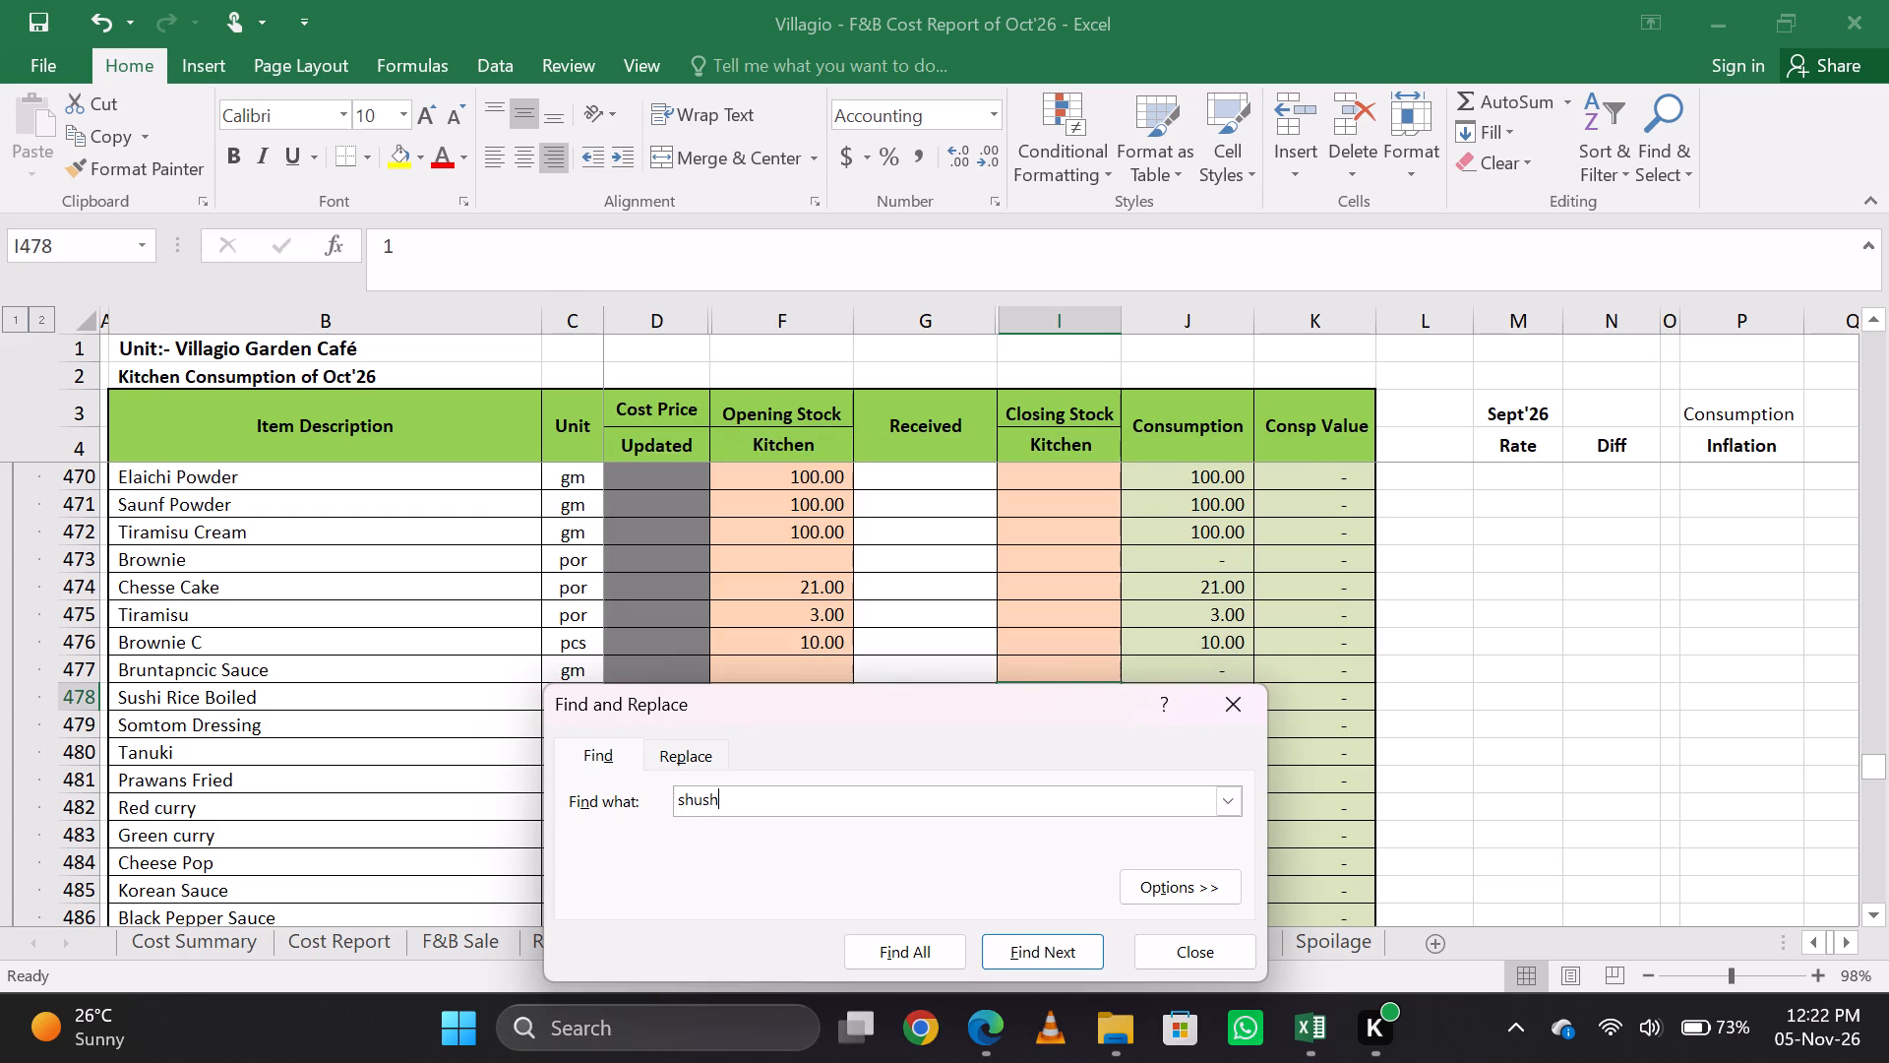
key("BackSpace")
key("BackSpace")
key("BackSpace")
key("BackSpace")
key("BackSpace")
type("nuri")
key("Return")
key("Return")
key("BackSpace")
key("BackSpace")
key("BackSpace")
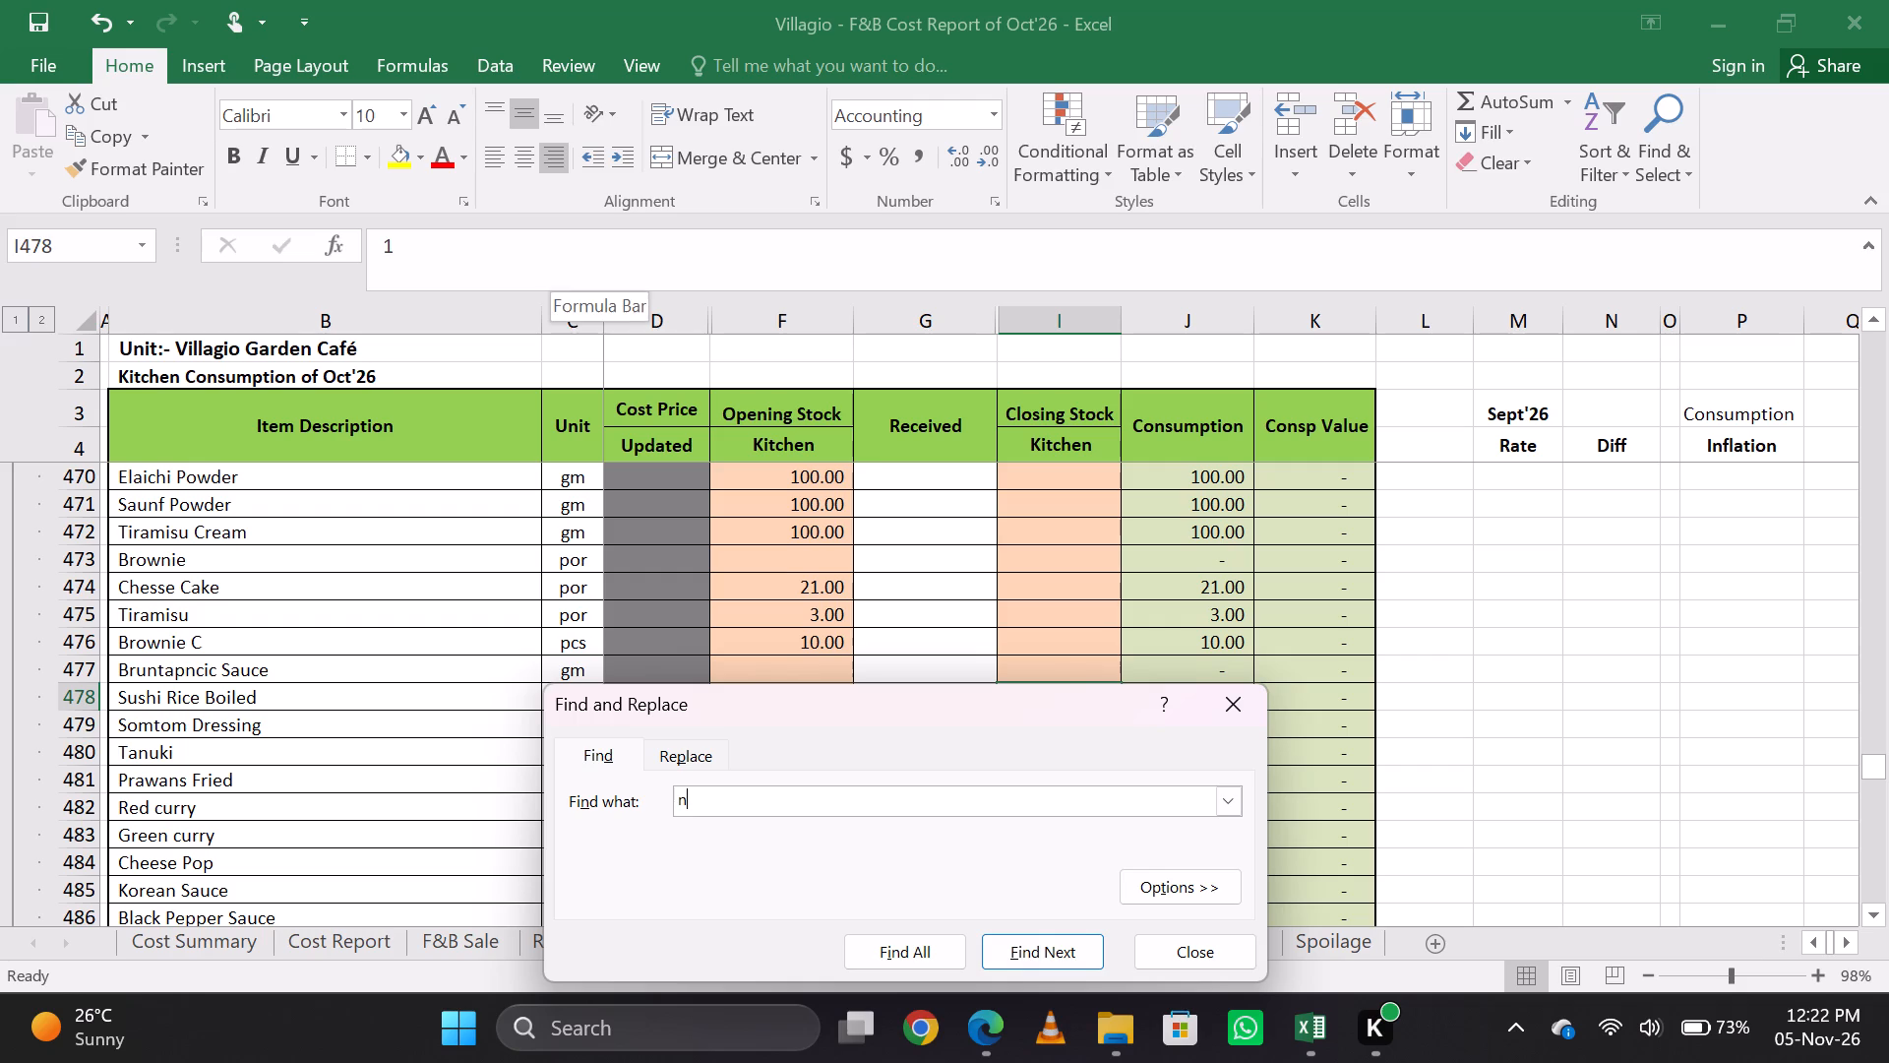
type("oori")
key("Return")
key("Return")
key("Return")
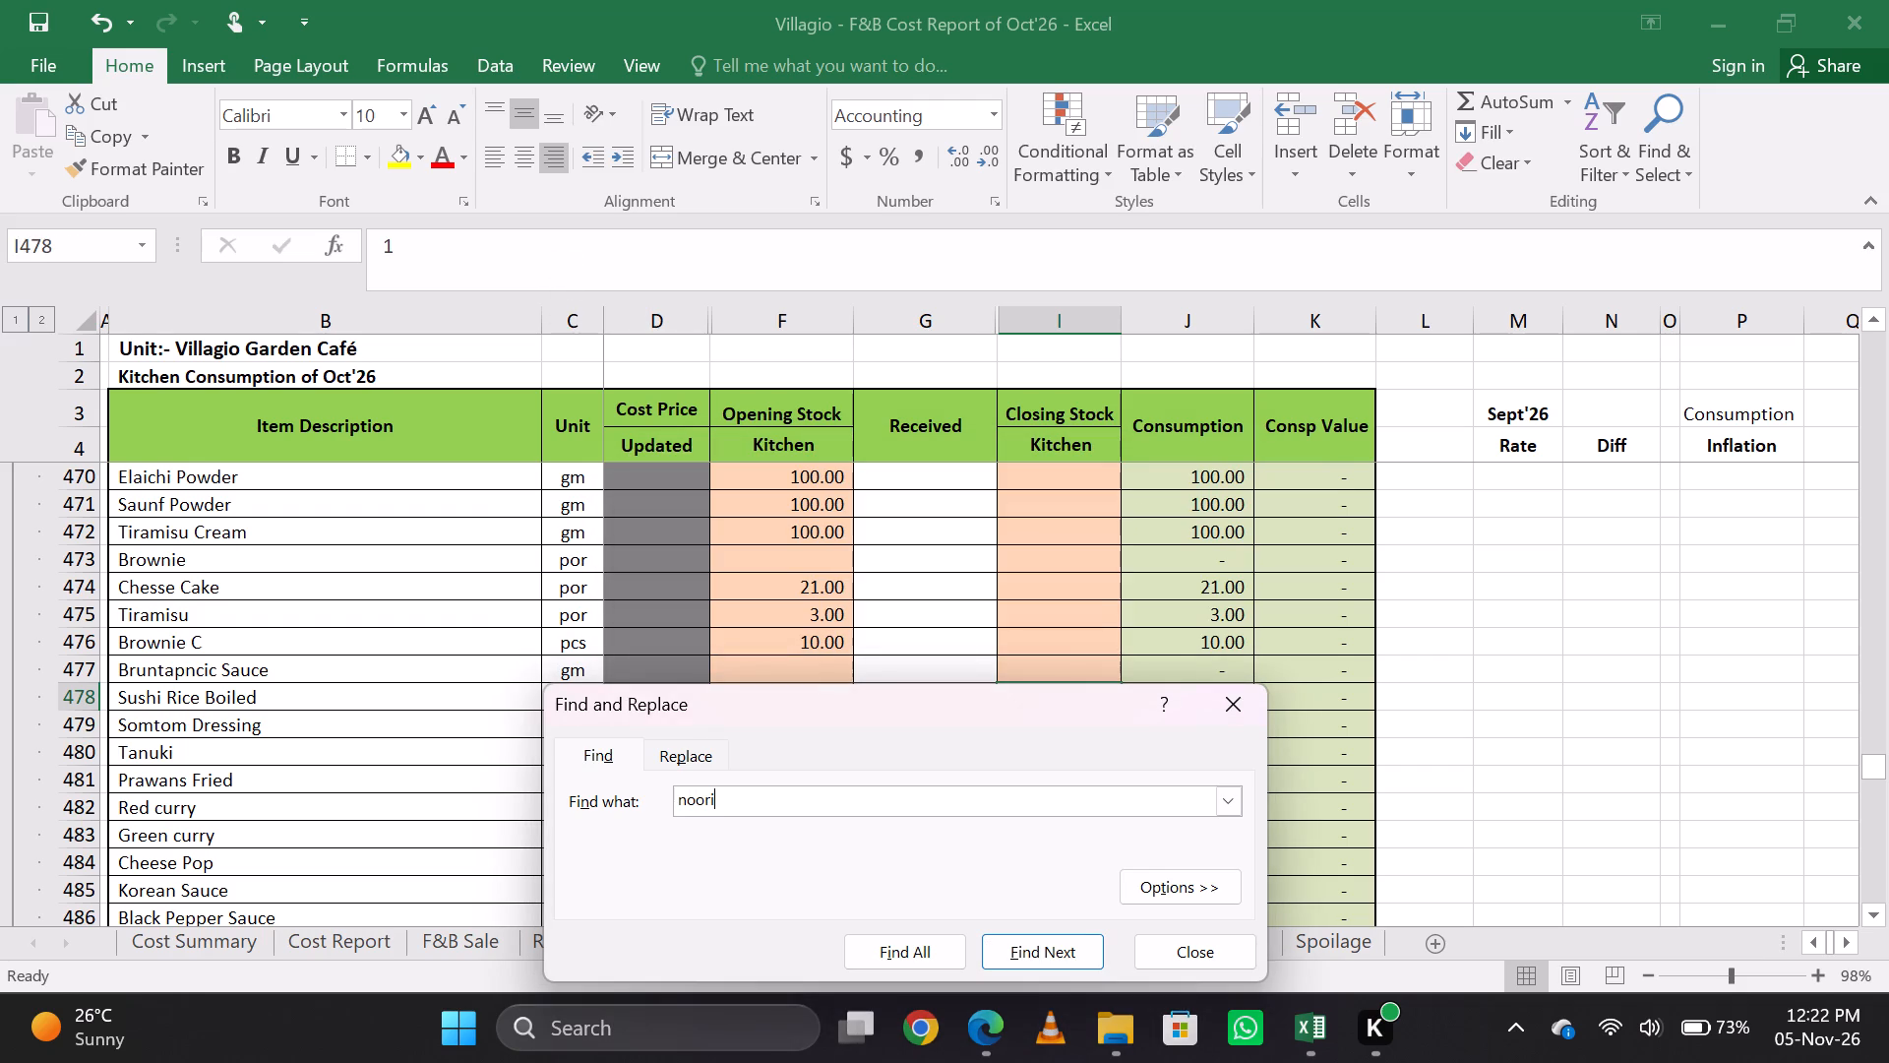
key("Return")
Search for "sheet", go past Spring Roll Sheet to Sushi Sheet, and enter 46 as its kitchen closing stock.
key("BackSpace")
key("BackSpace")
key("BackSpace")
key("BackSpace")
key("BackSpace")
type("sheey")
key("BackSpace")
key("t")
key("Return")
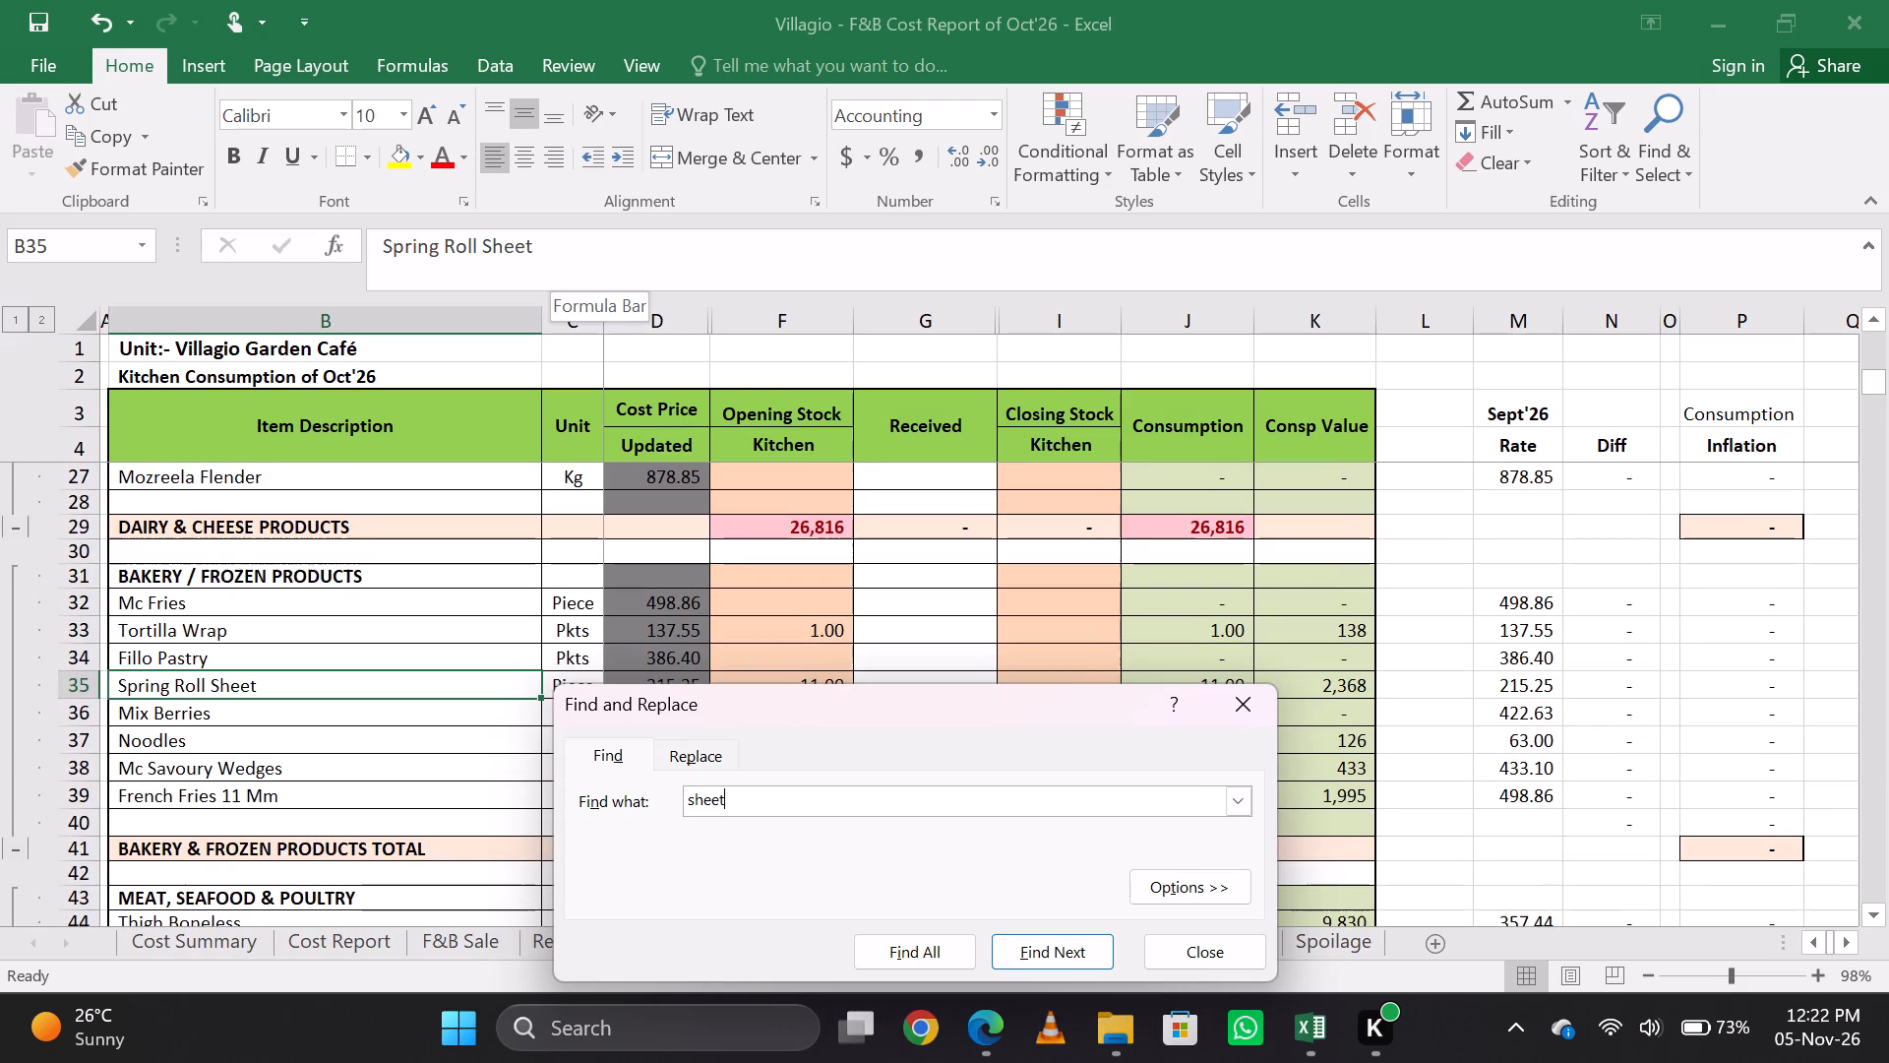
key("Escape")
key("ctrl+f")
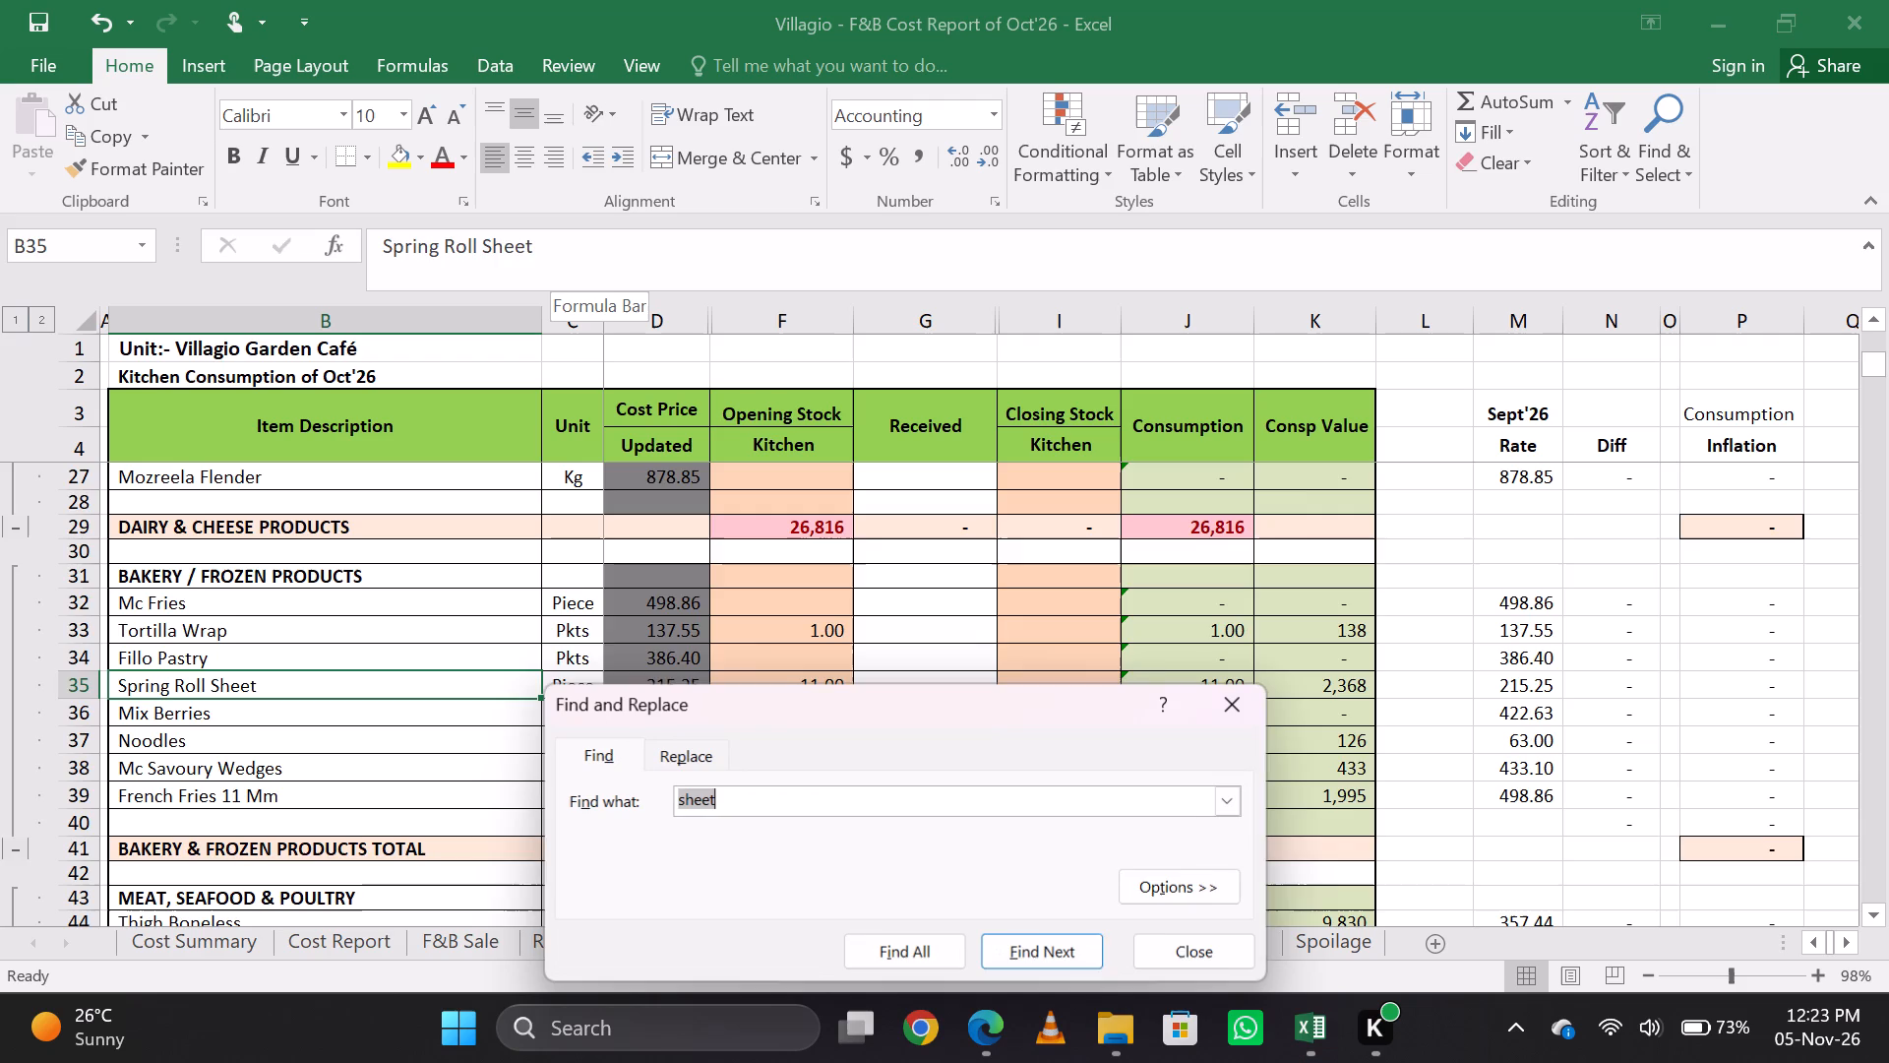
key("Return")
key("Escape")
key("Right")
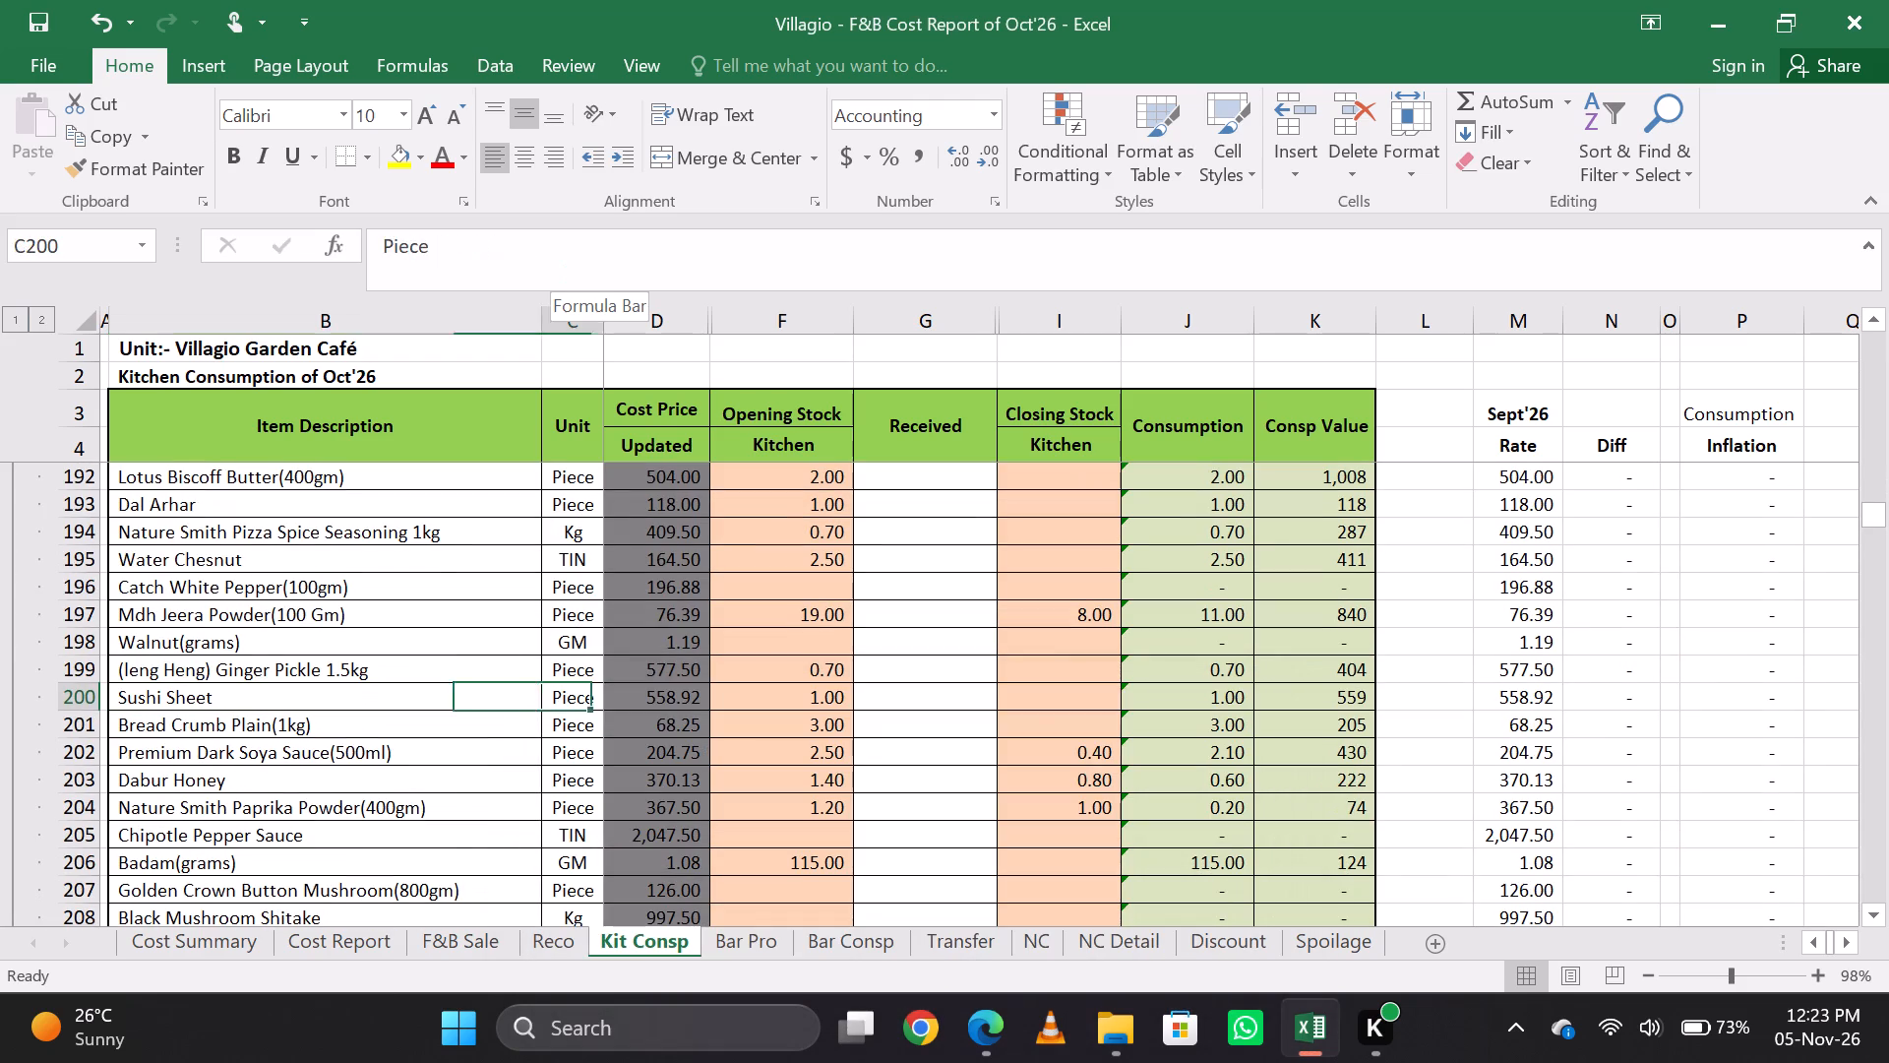
key("Right")
key("Right")
key("Right")
key("Right")
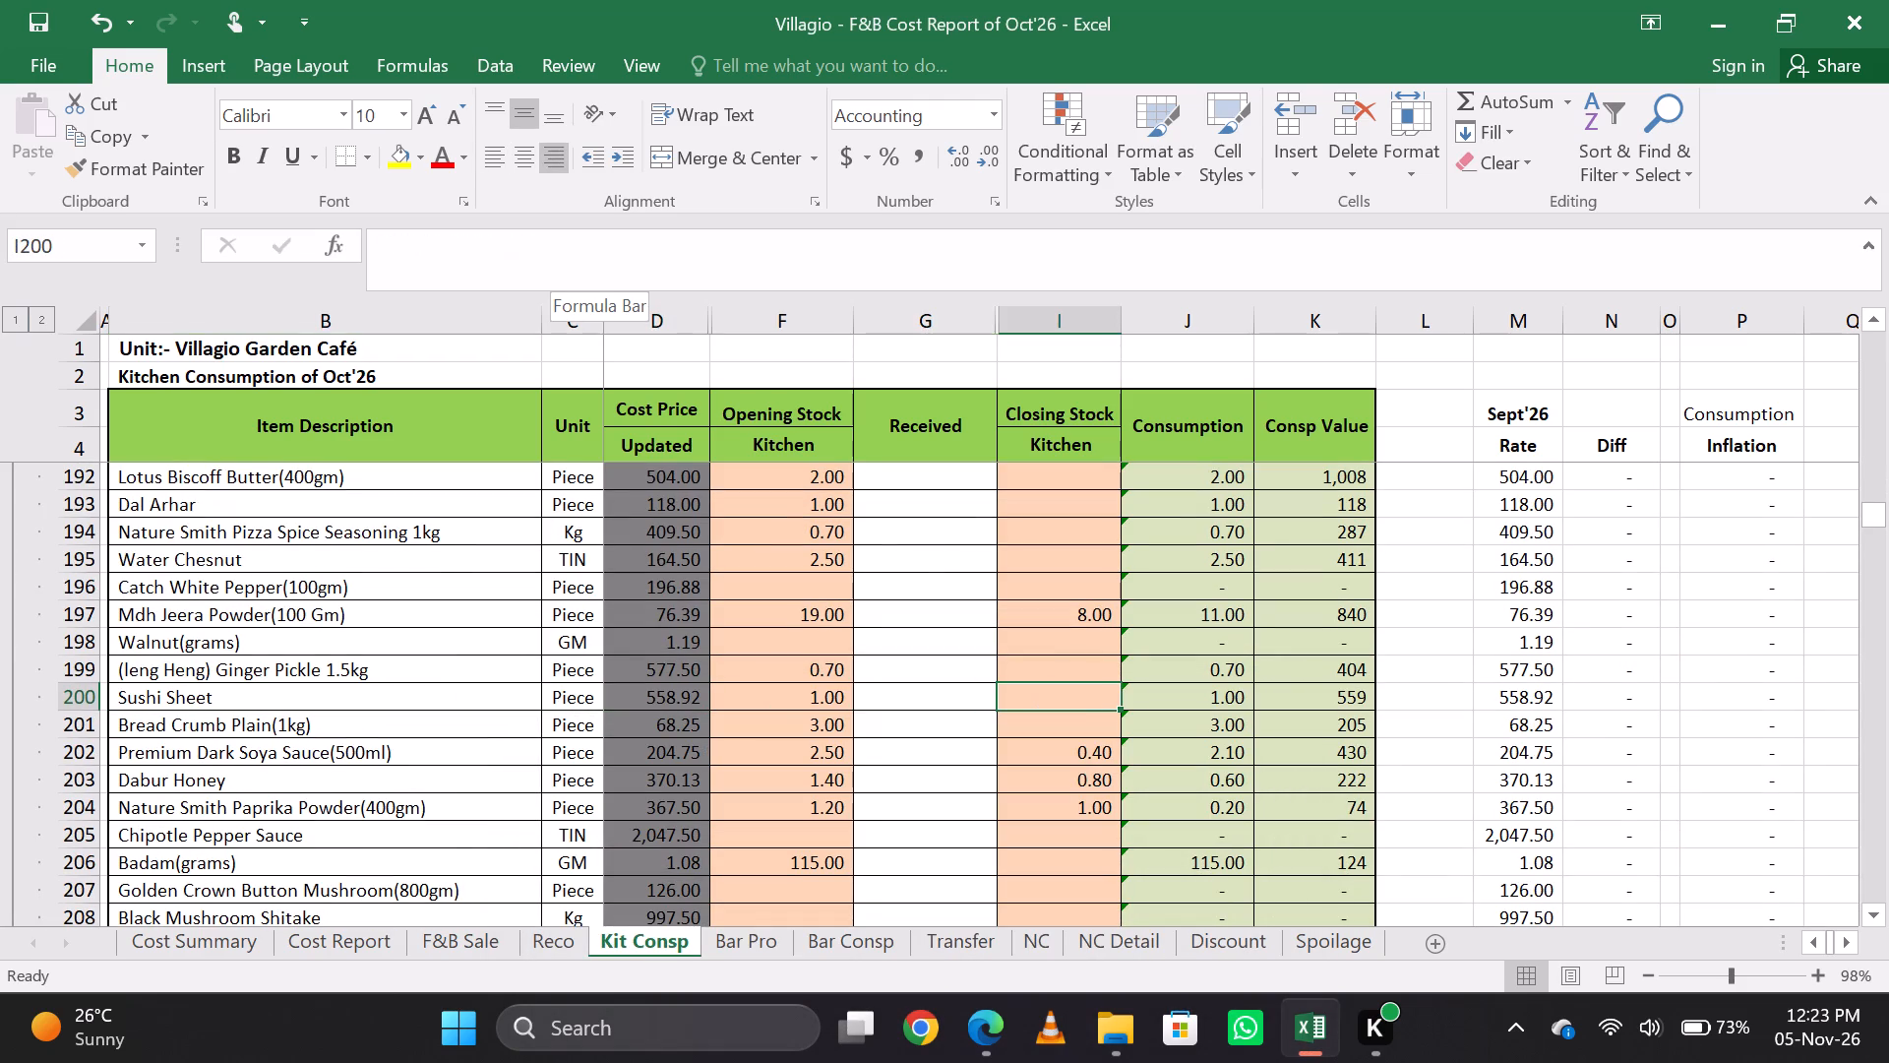
type("46")
key("Down")
key("Up")
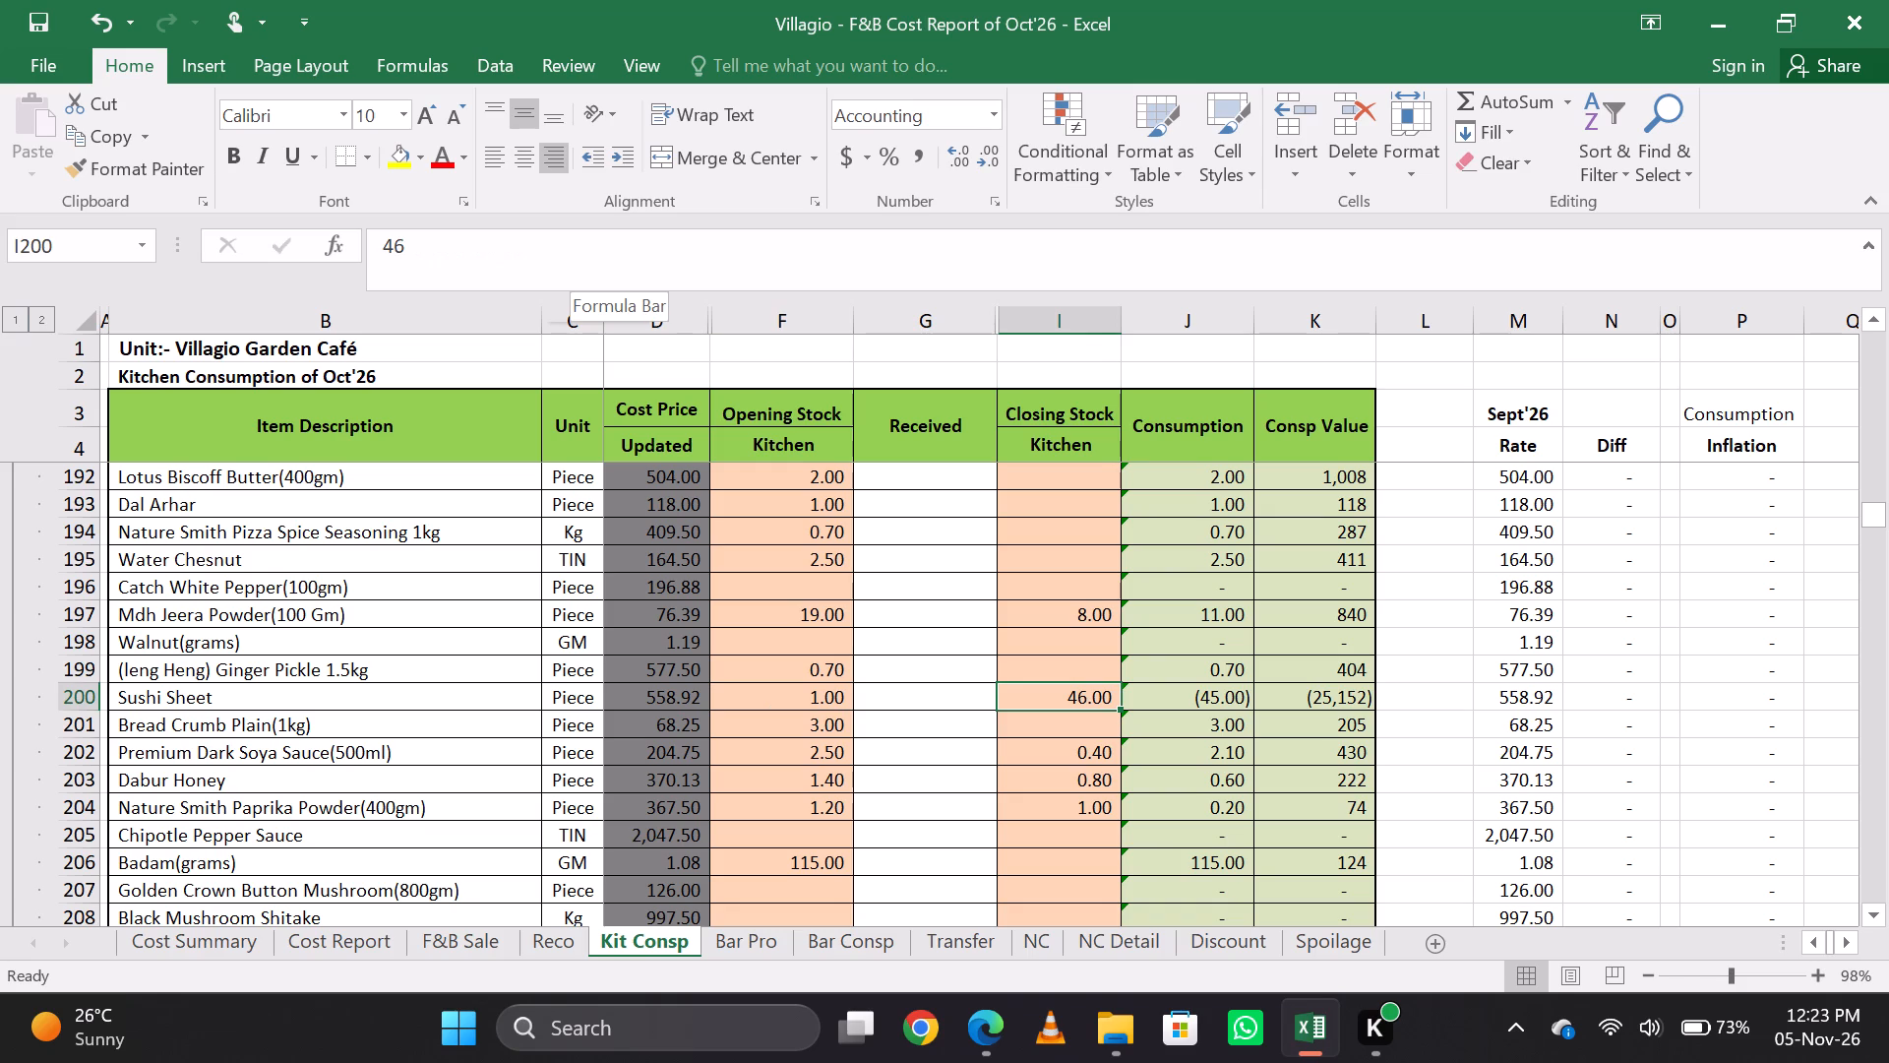
Search the item list for "tar", "tary" and "tara", checking the matches for the wanted sauce.
key("Left")
key("Page_Up")
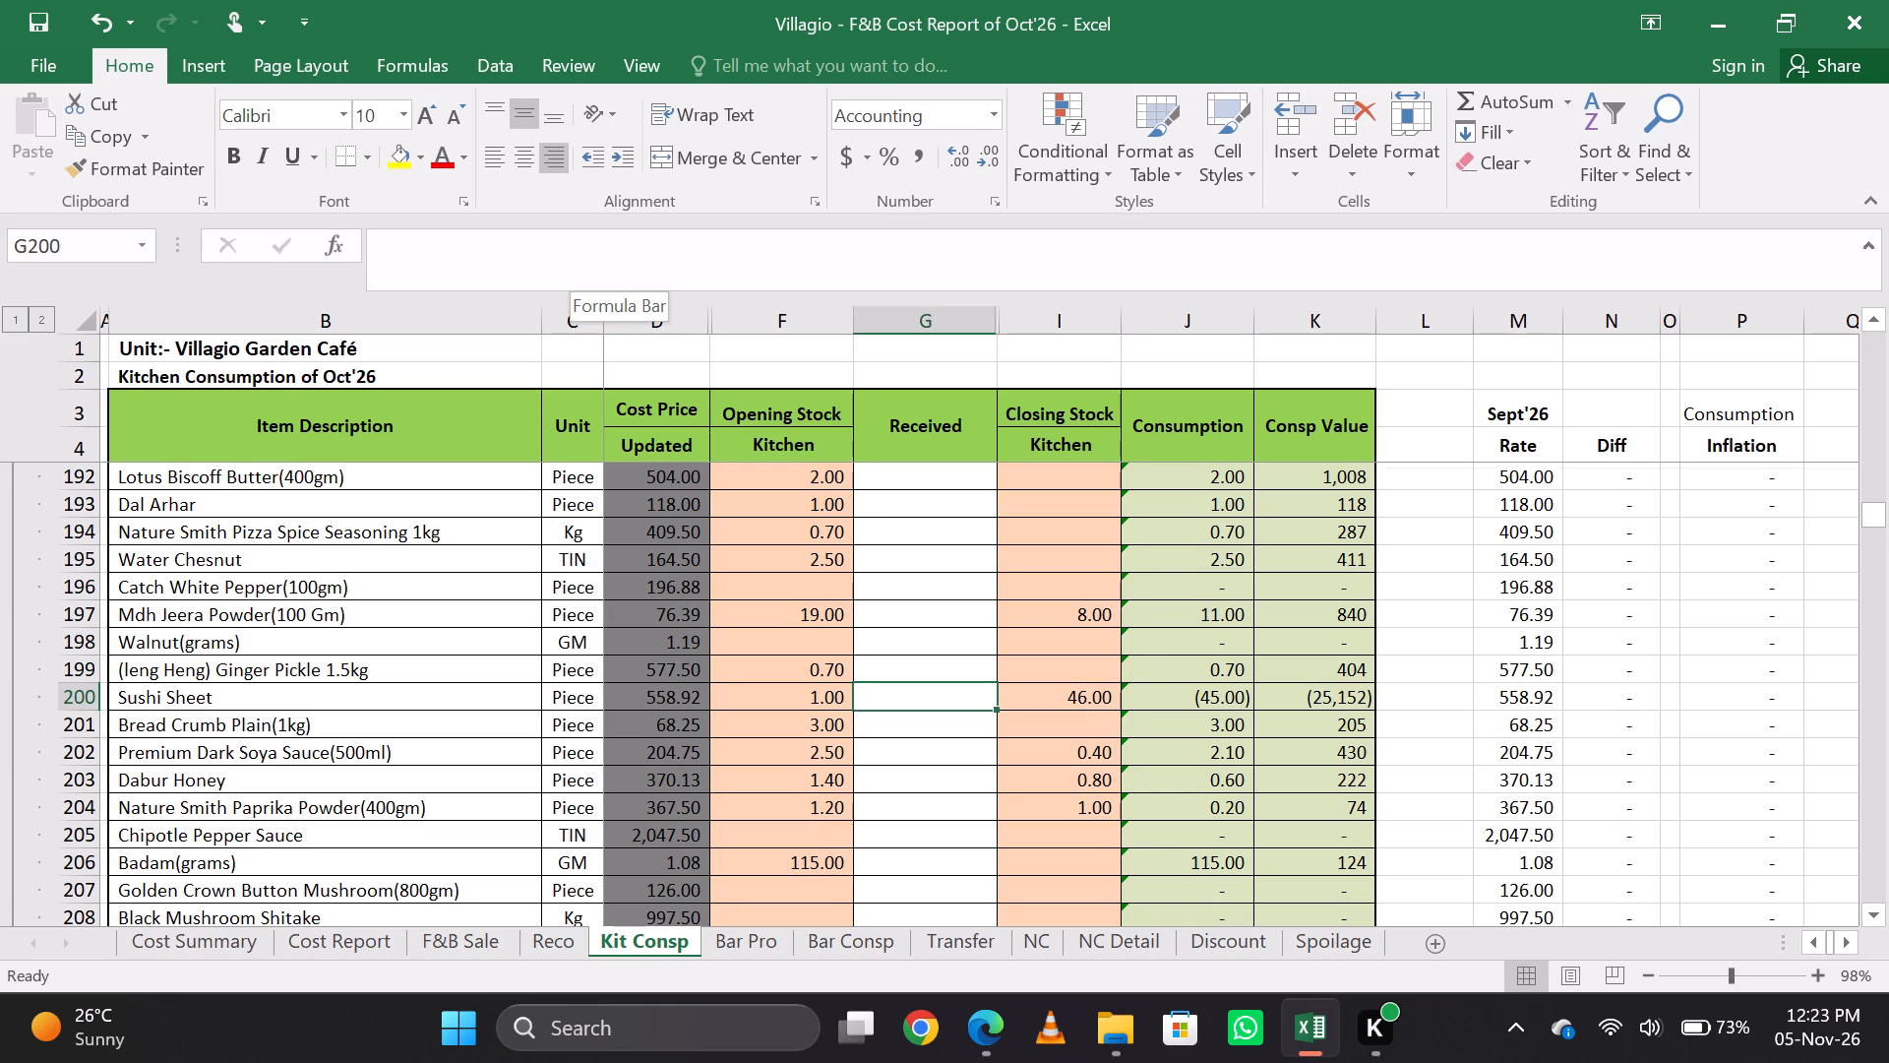
key("ctrl+f")
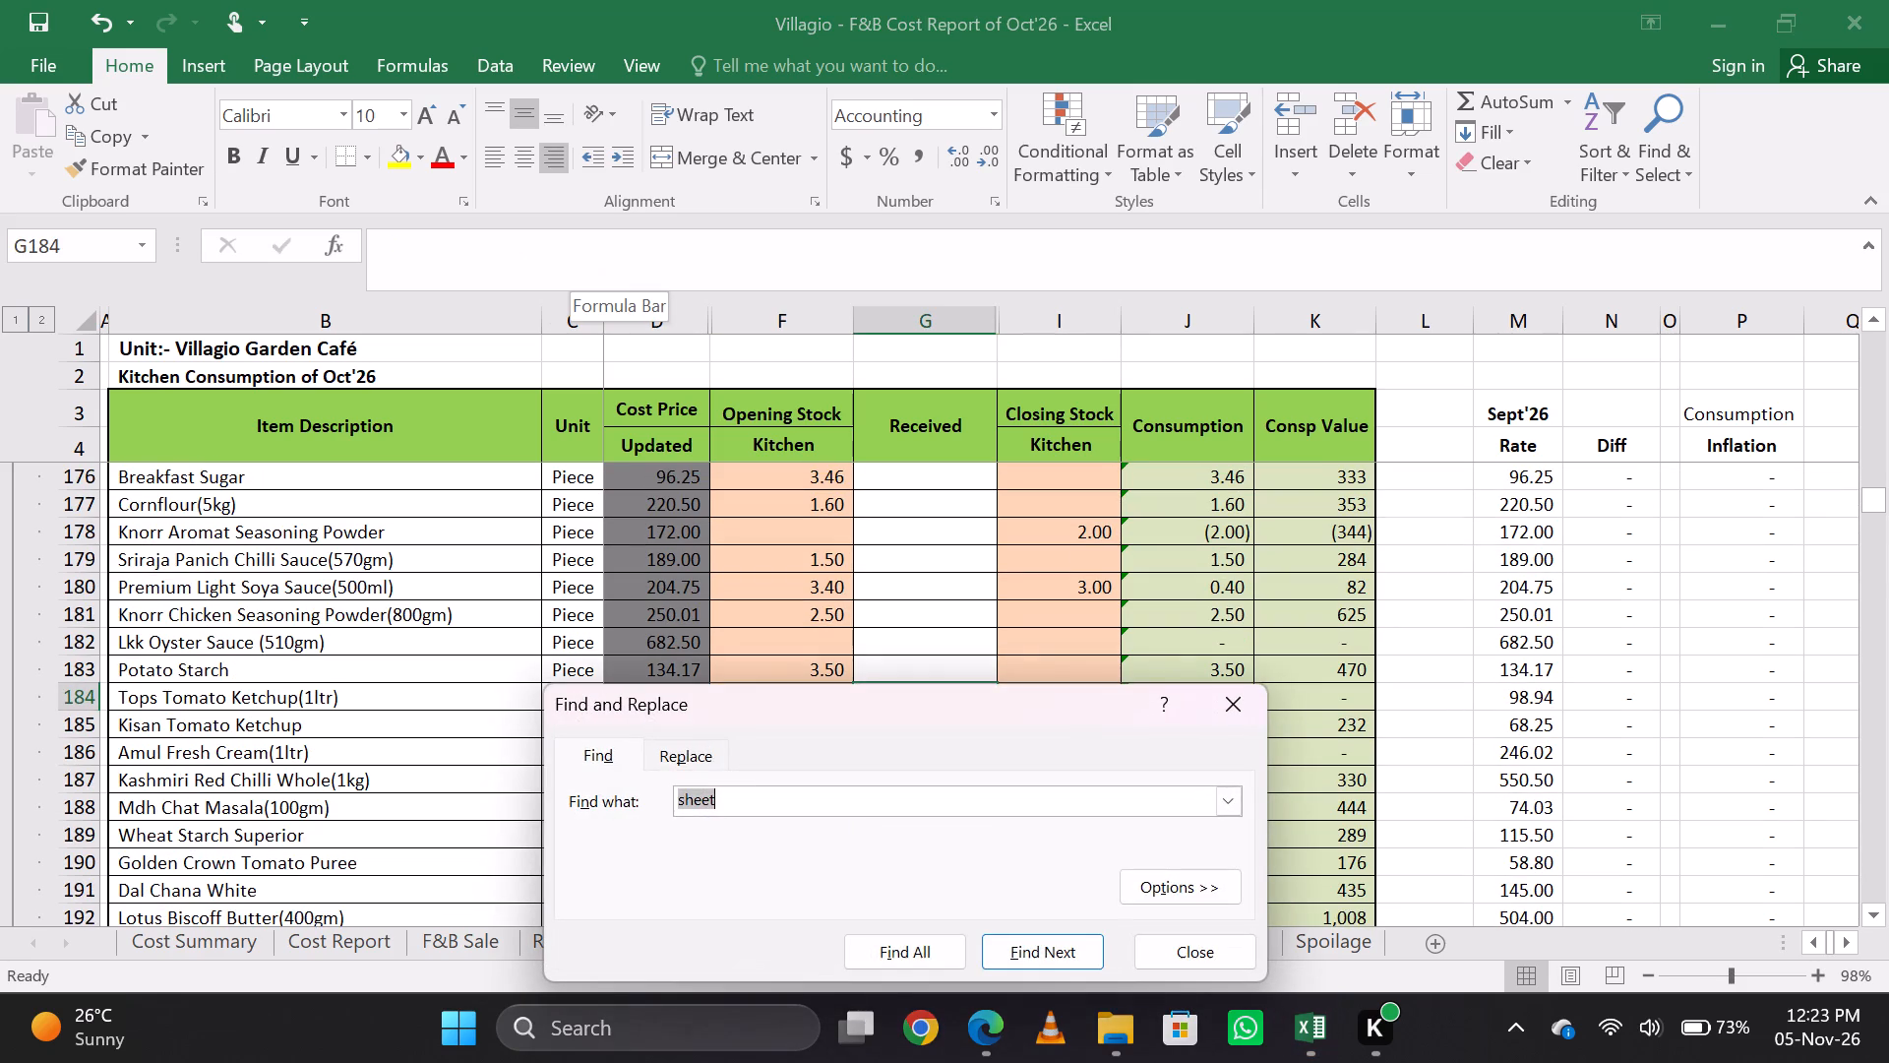
type("ta")
key("r")
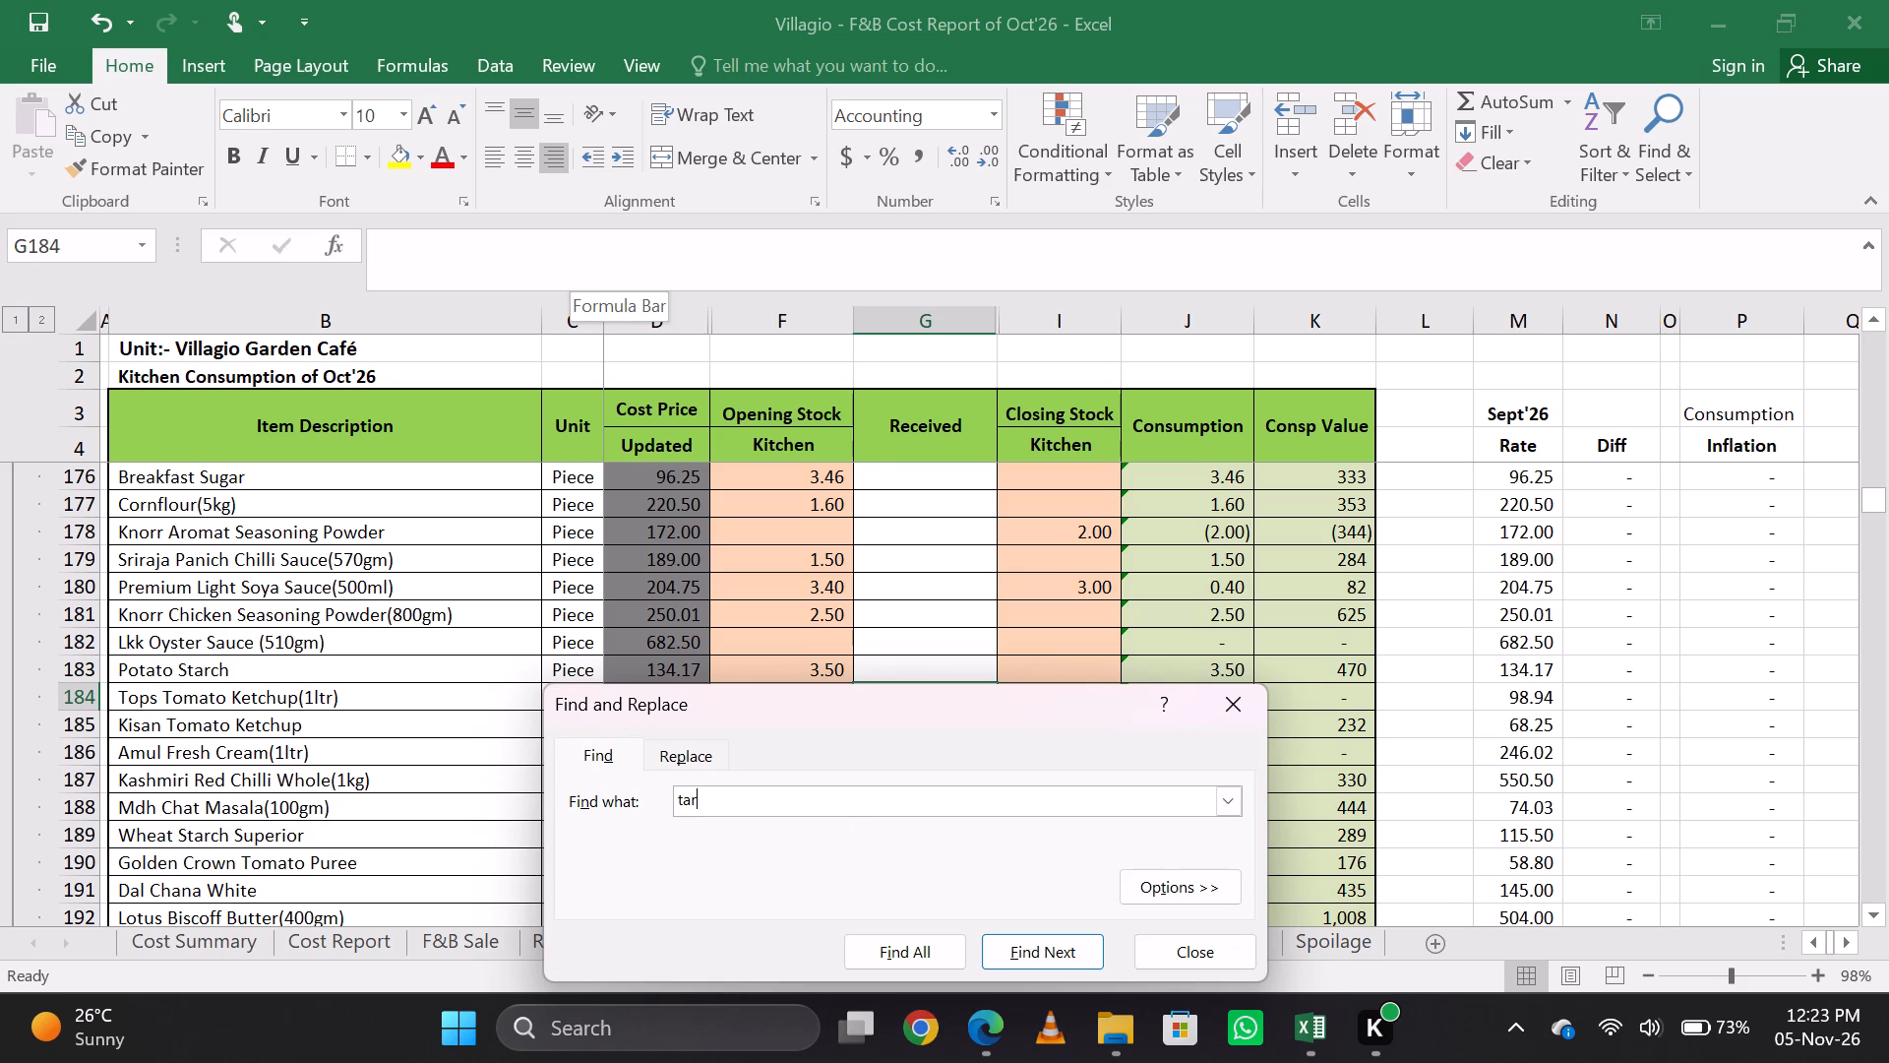
key("Return")
key("Return")
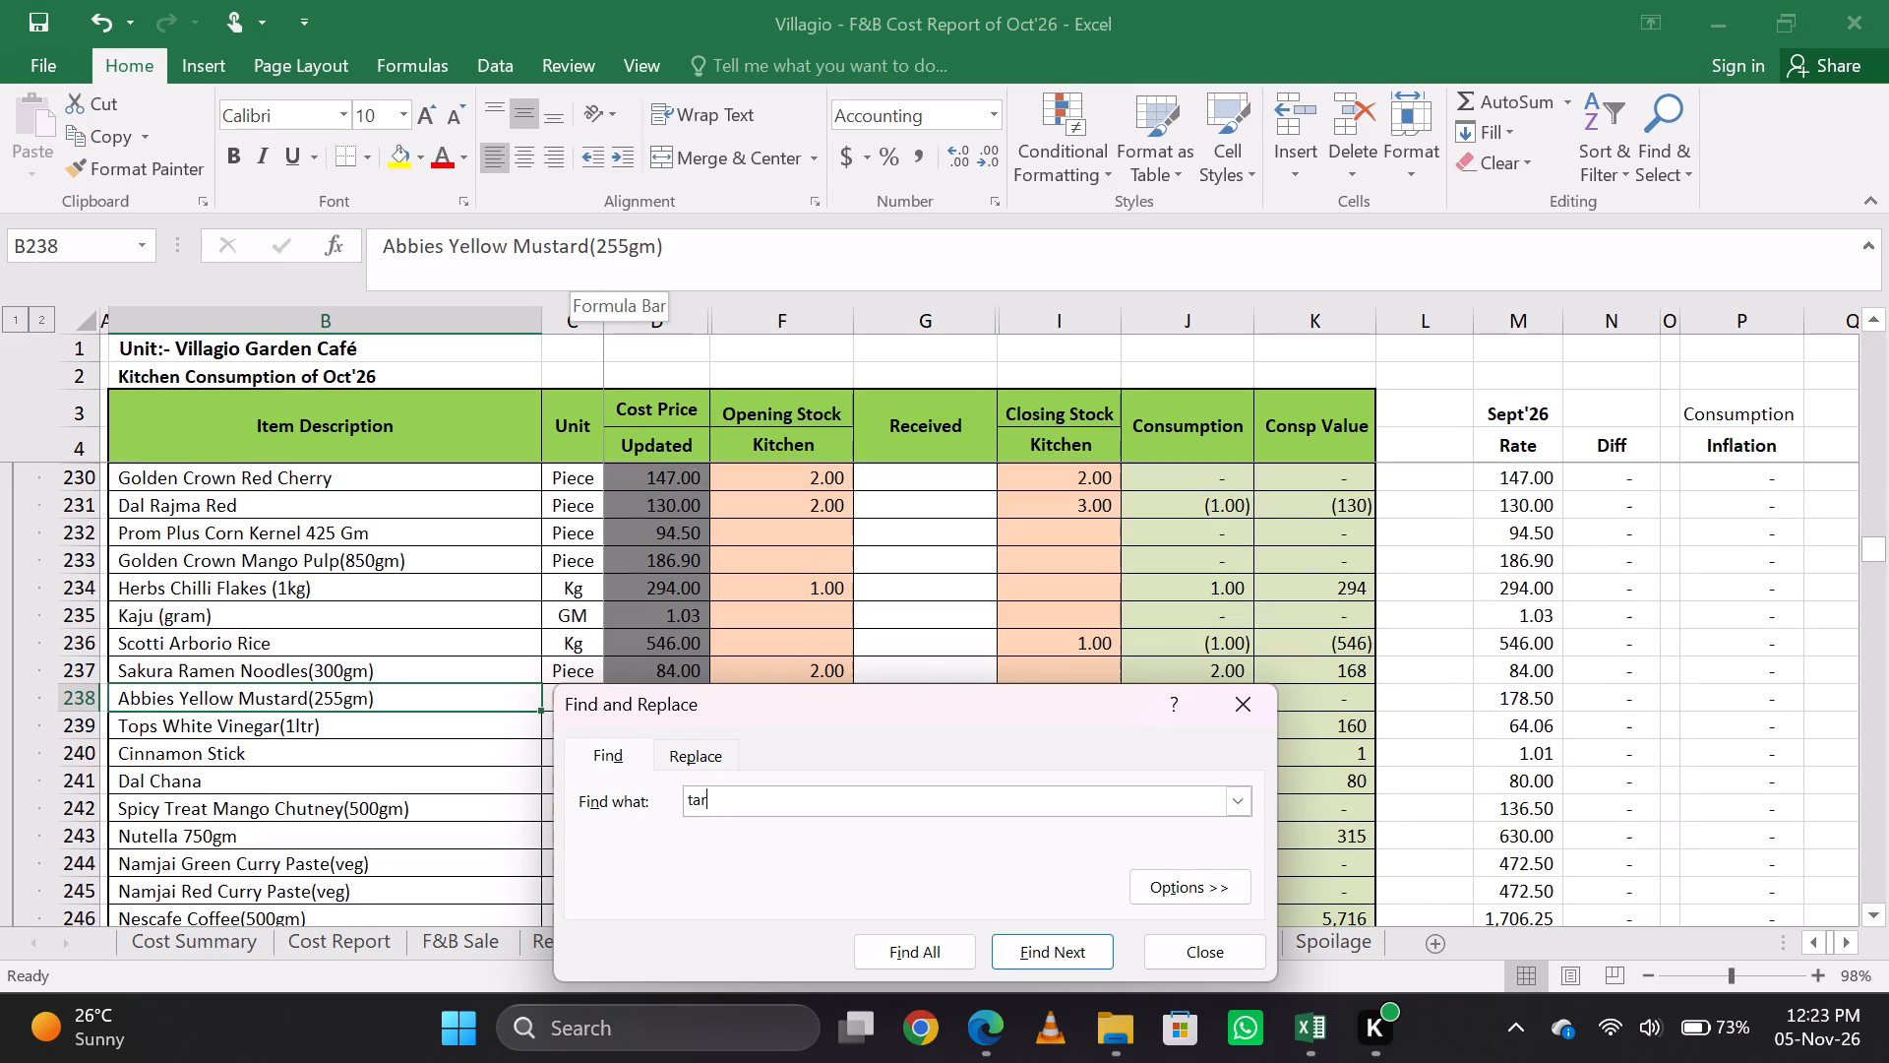
key("Return")
key("y")
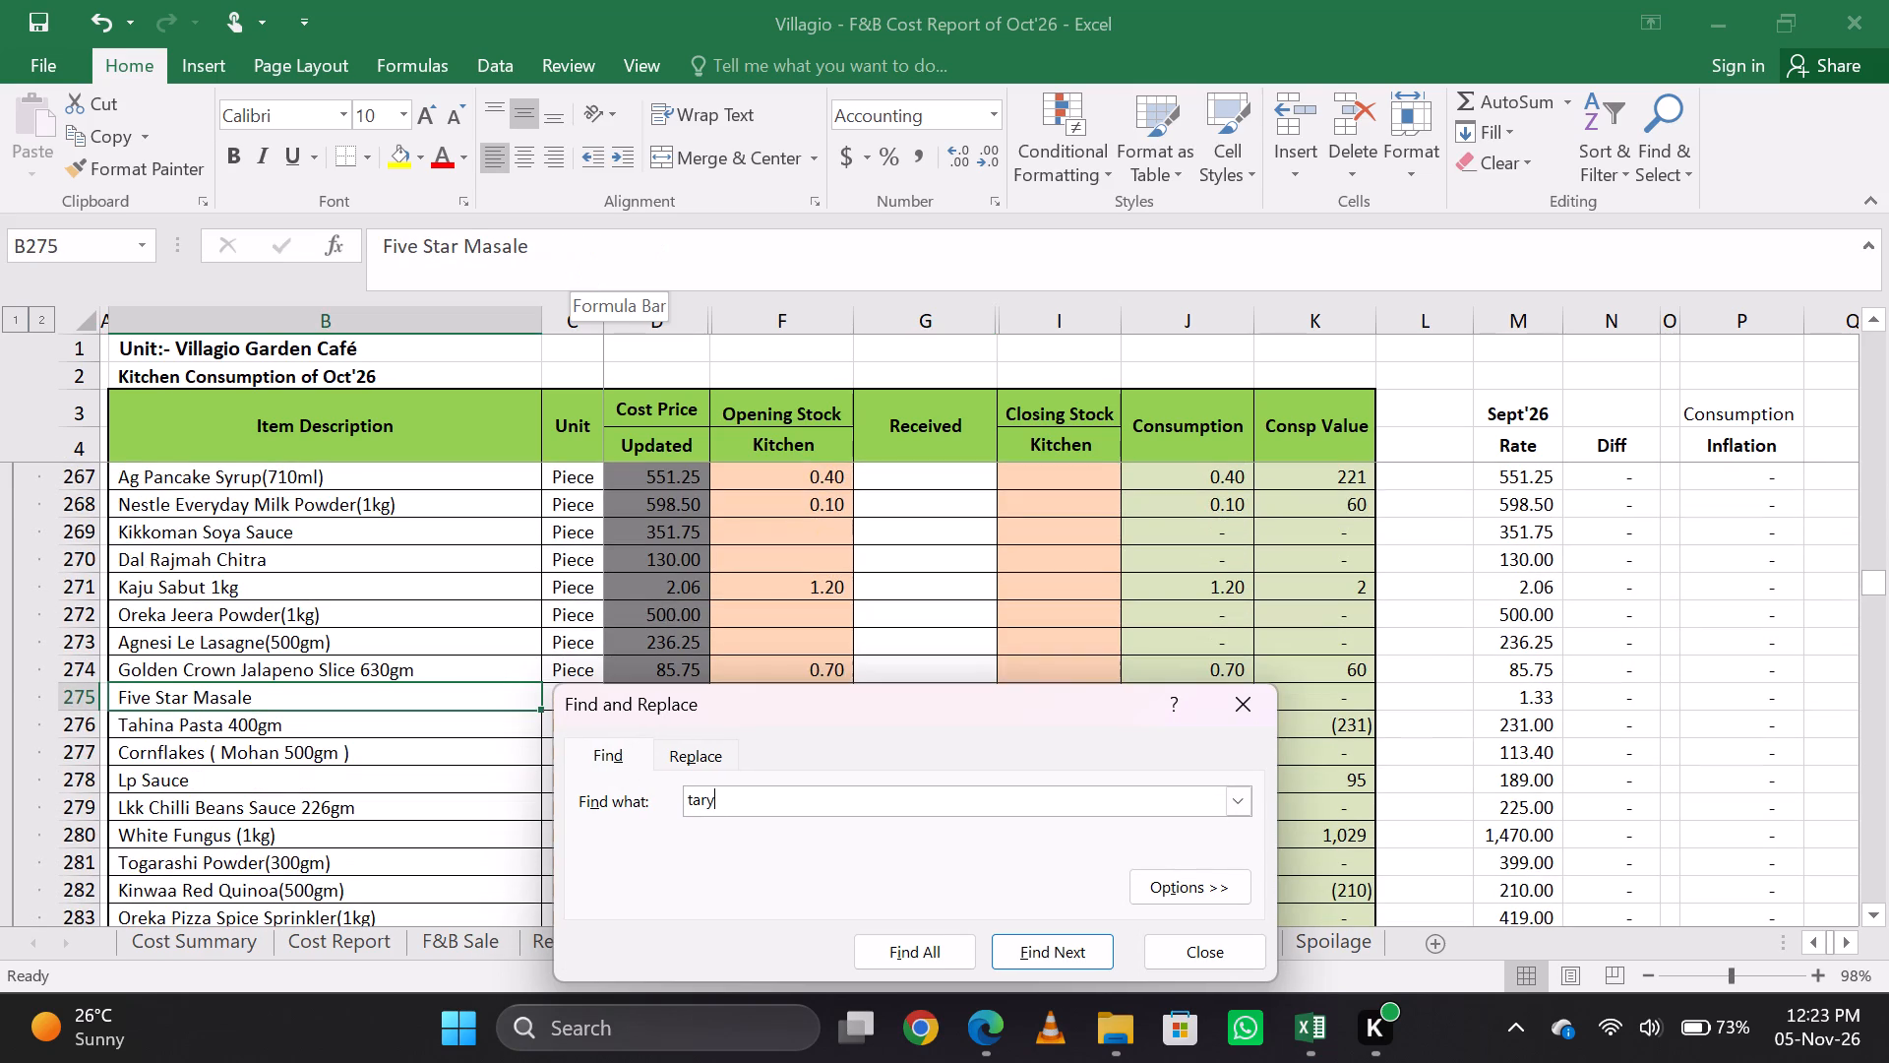
key("Return")
key("Return")
key("BackSpace")
key("Return")
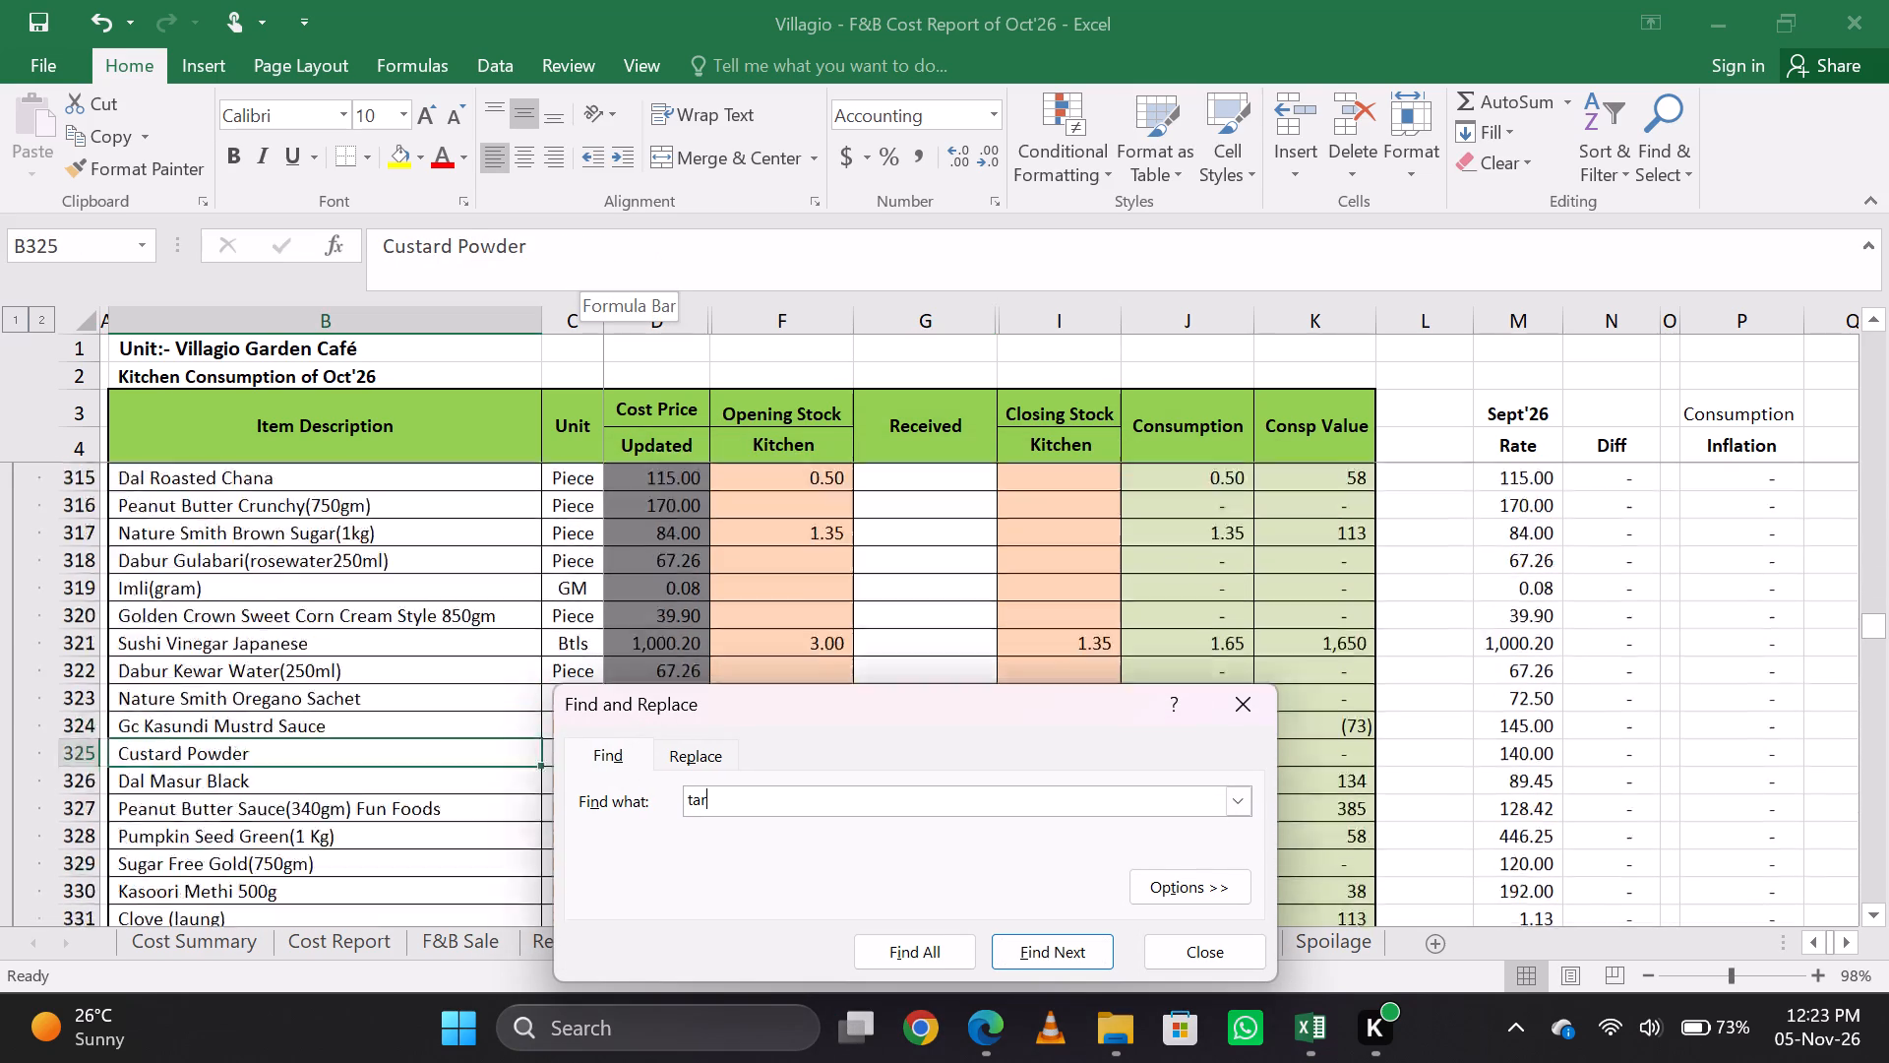
key("Return")
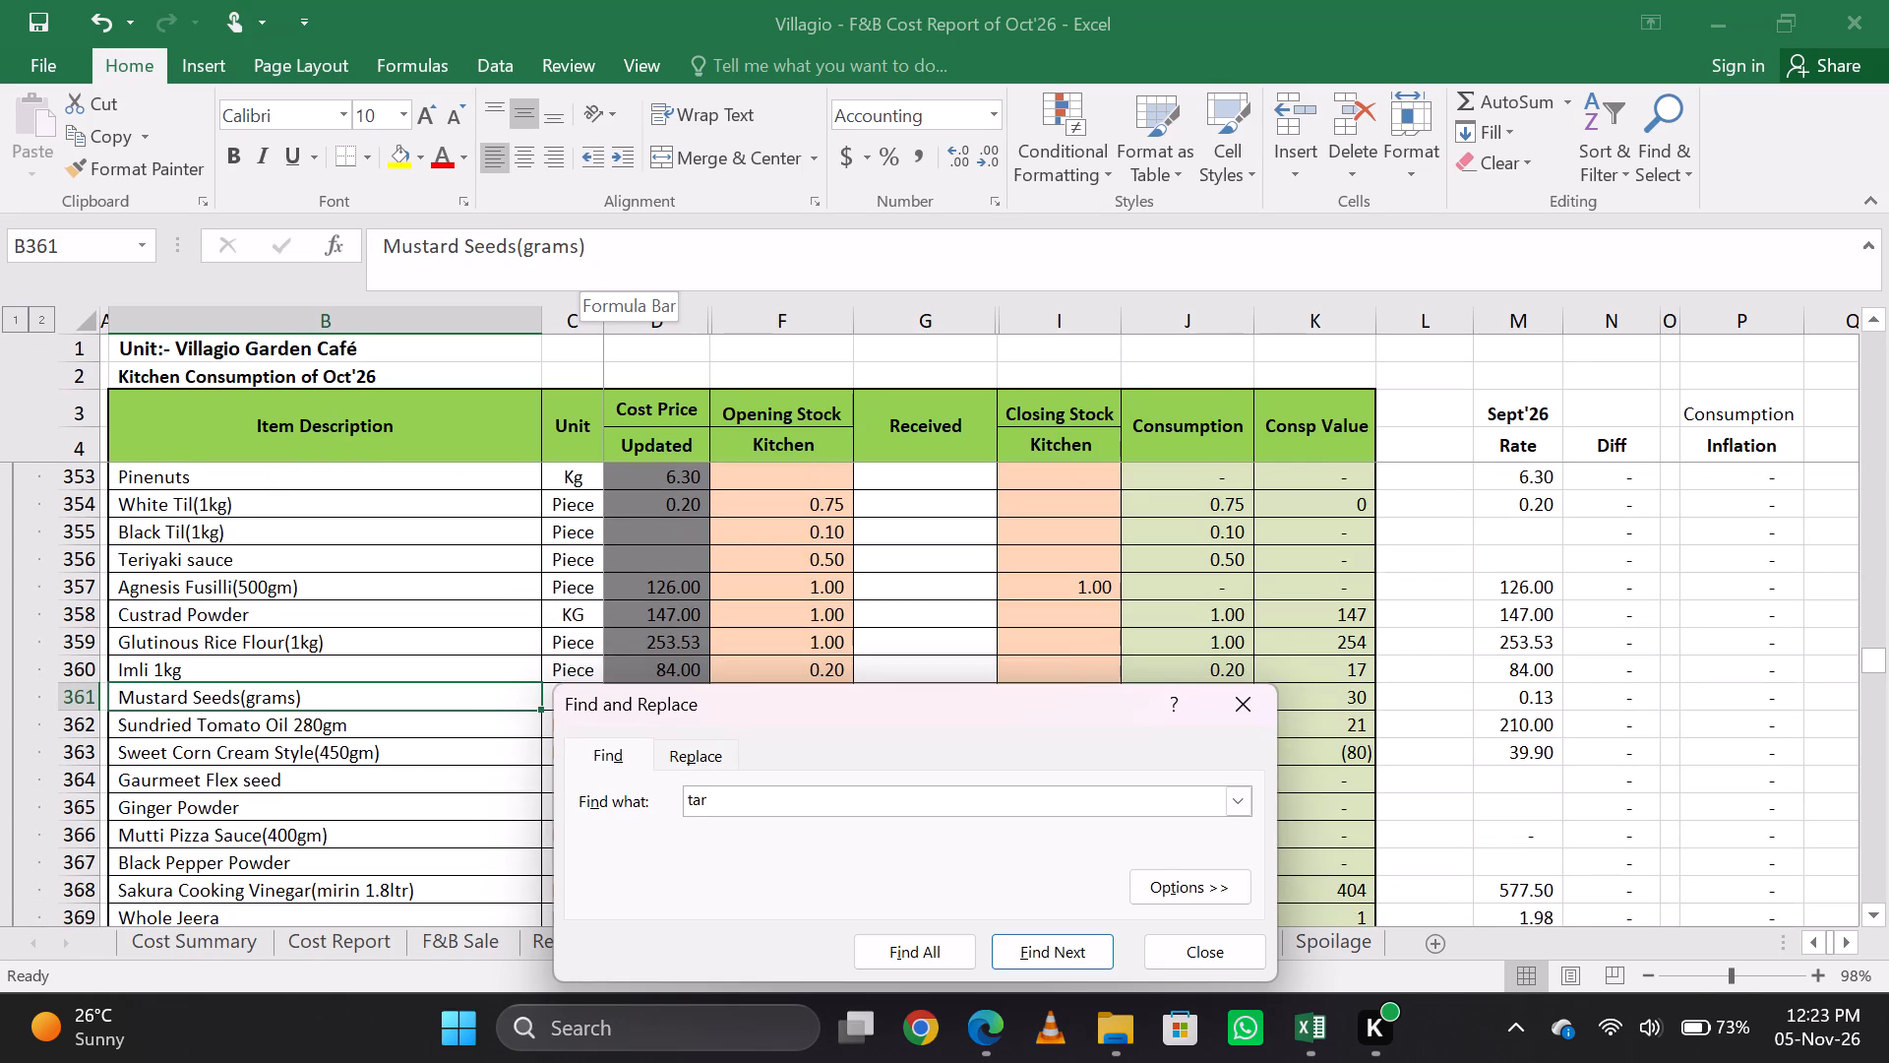
key("Return")
key("Return")
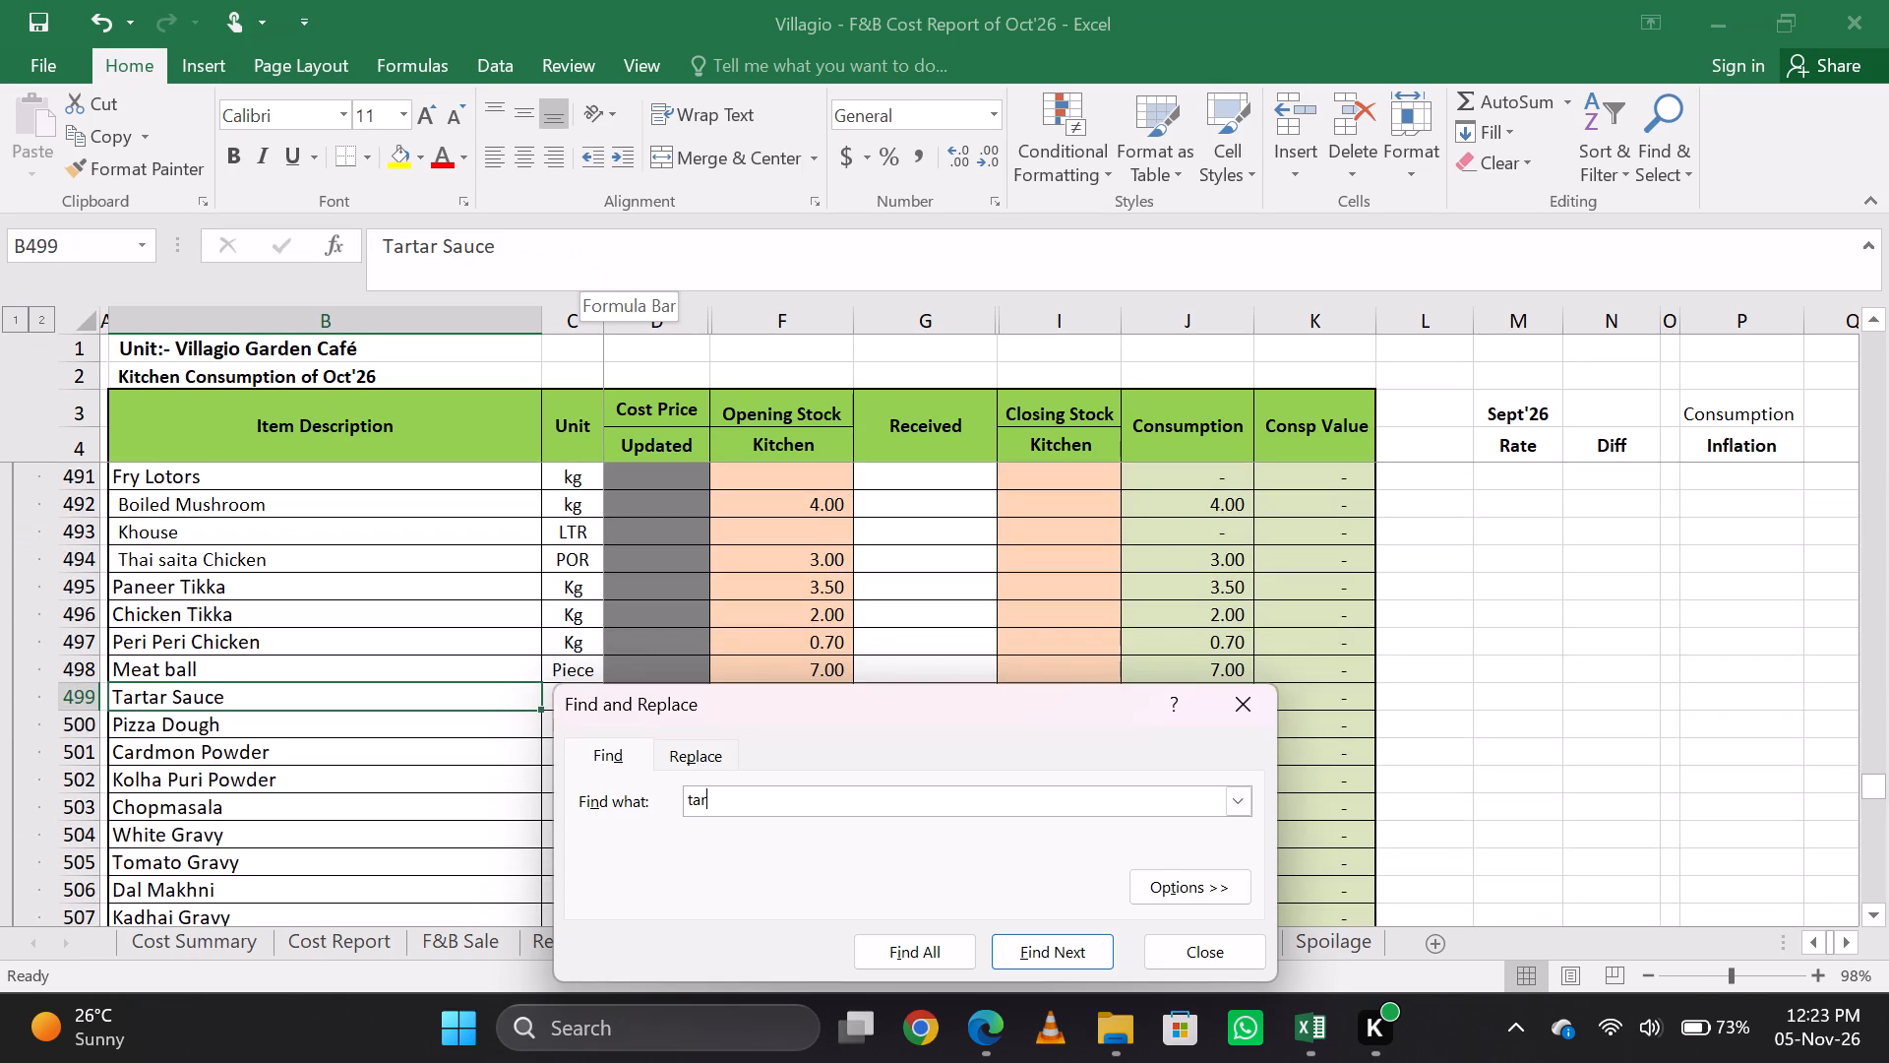
key("a")
key("Return")
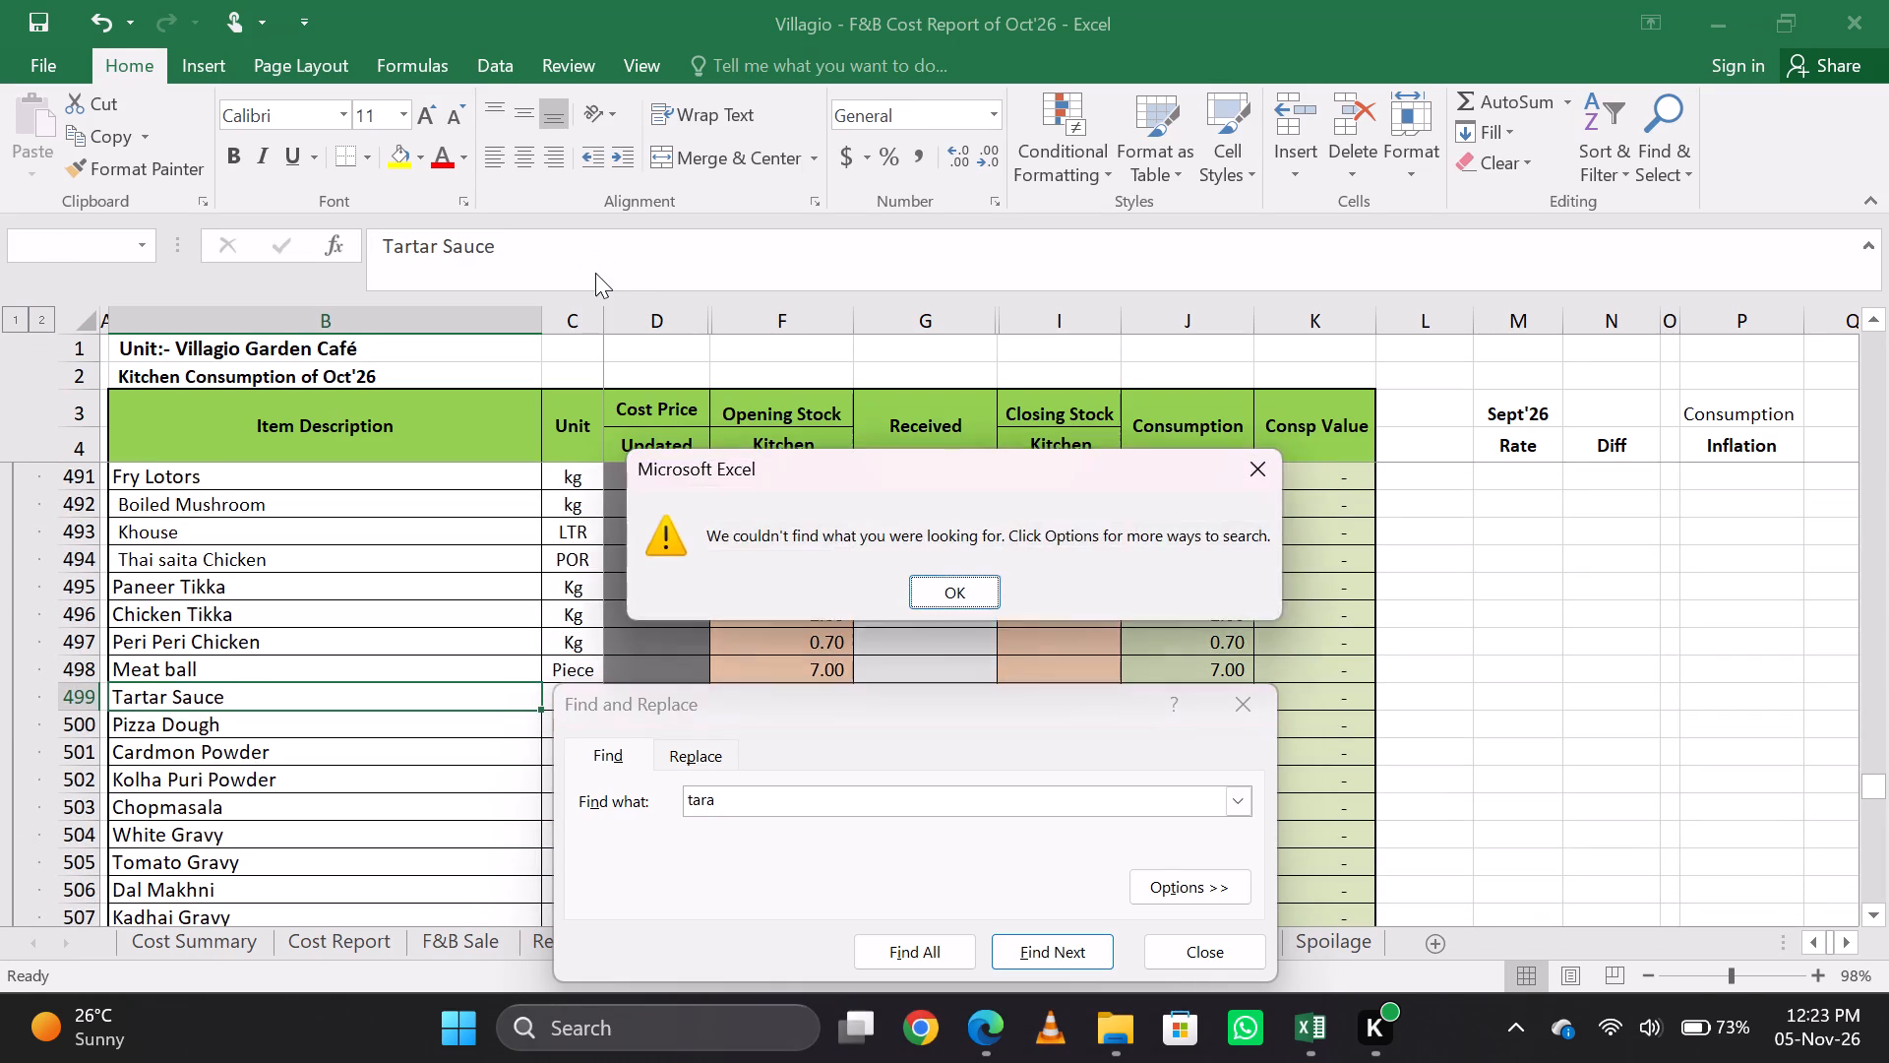
key("Return")
Search for "sauce" and examine the matching items one by one through to Mutti Pizza Sauce(400gm).
key("BackSpace")
key("BackSpace")
key("BackSpace")
key("BackSpace")
key("BackSpace")
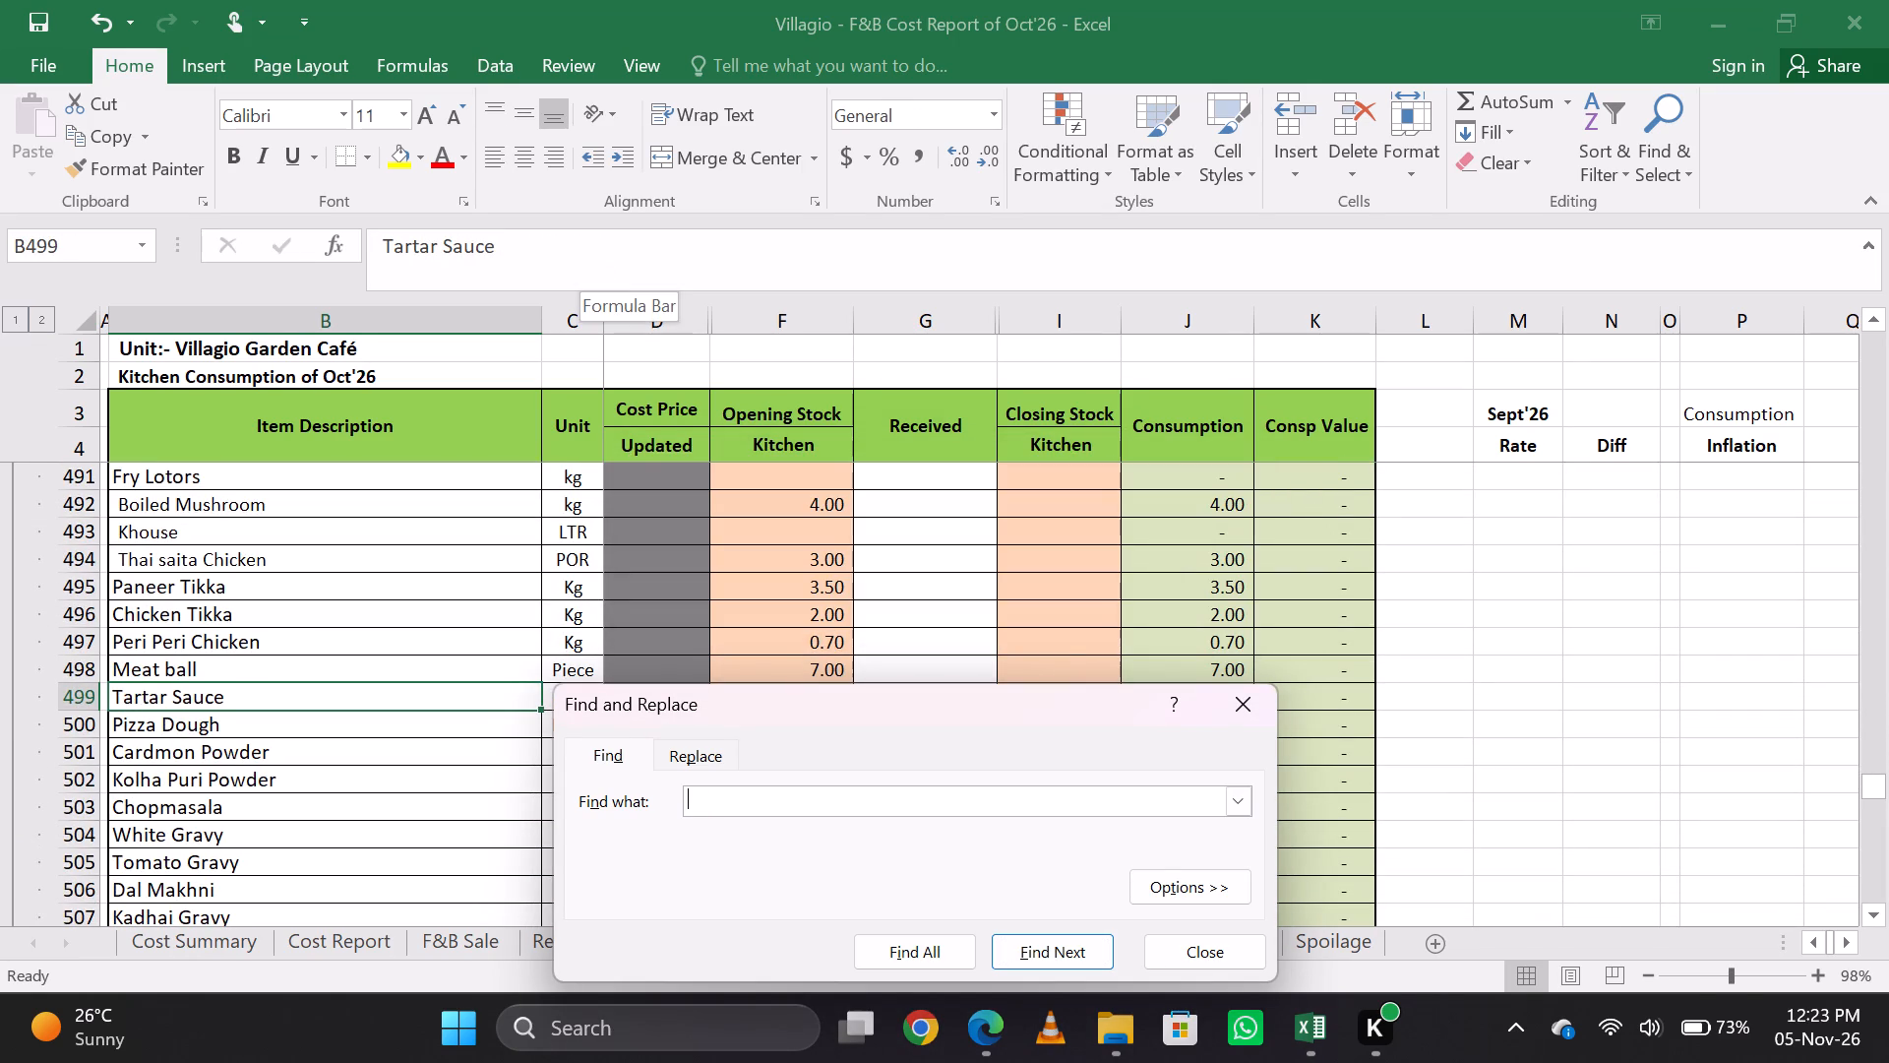
type("sauce")
key("Return")
key("Return")
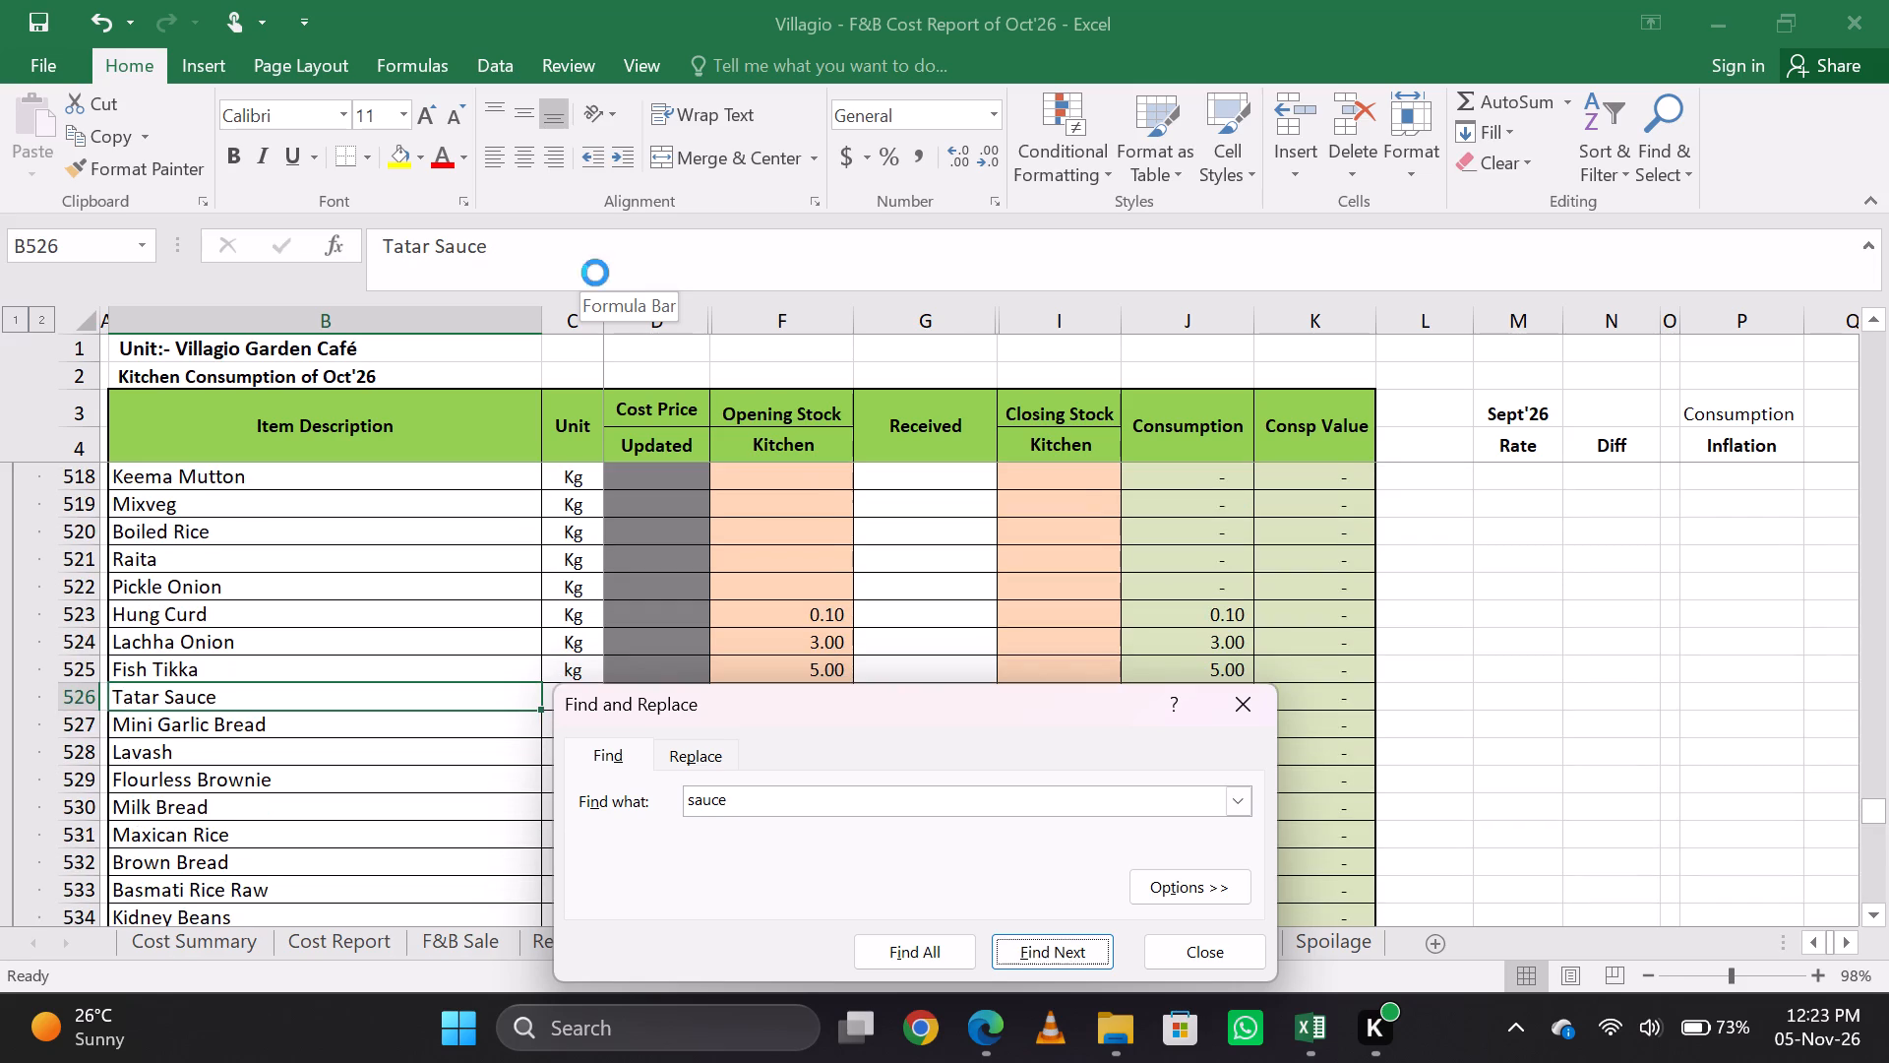
key("Return")
key("Return")
key("Return")
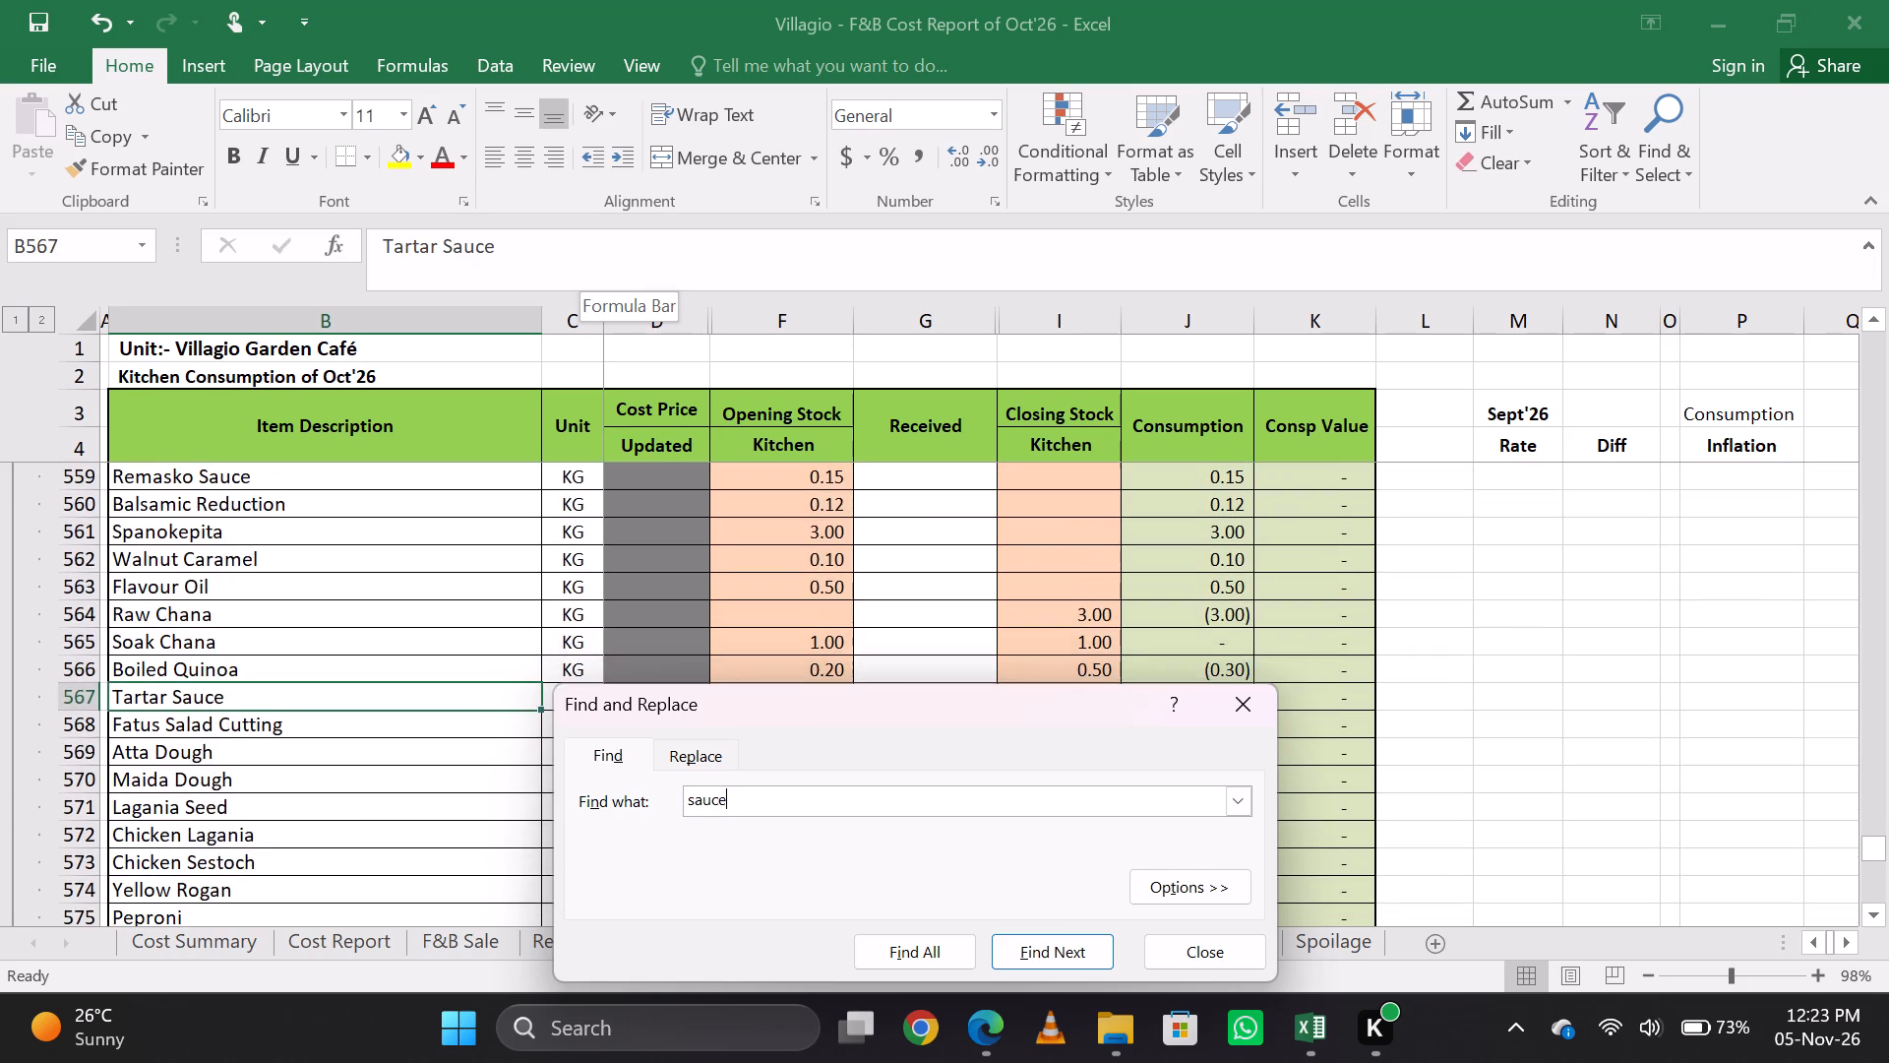
key("Return")
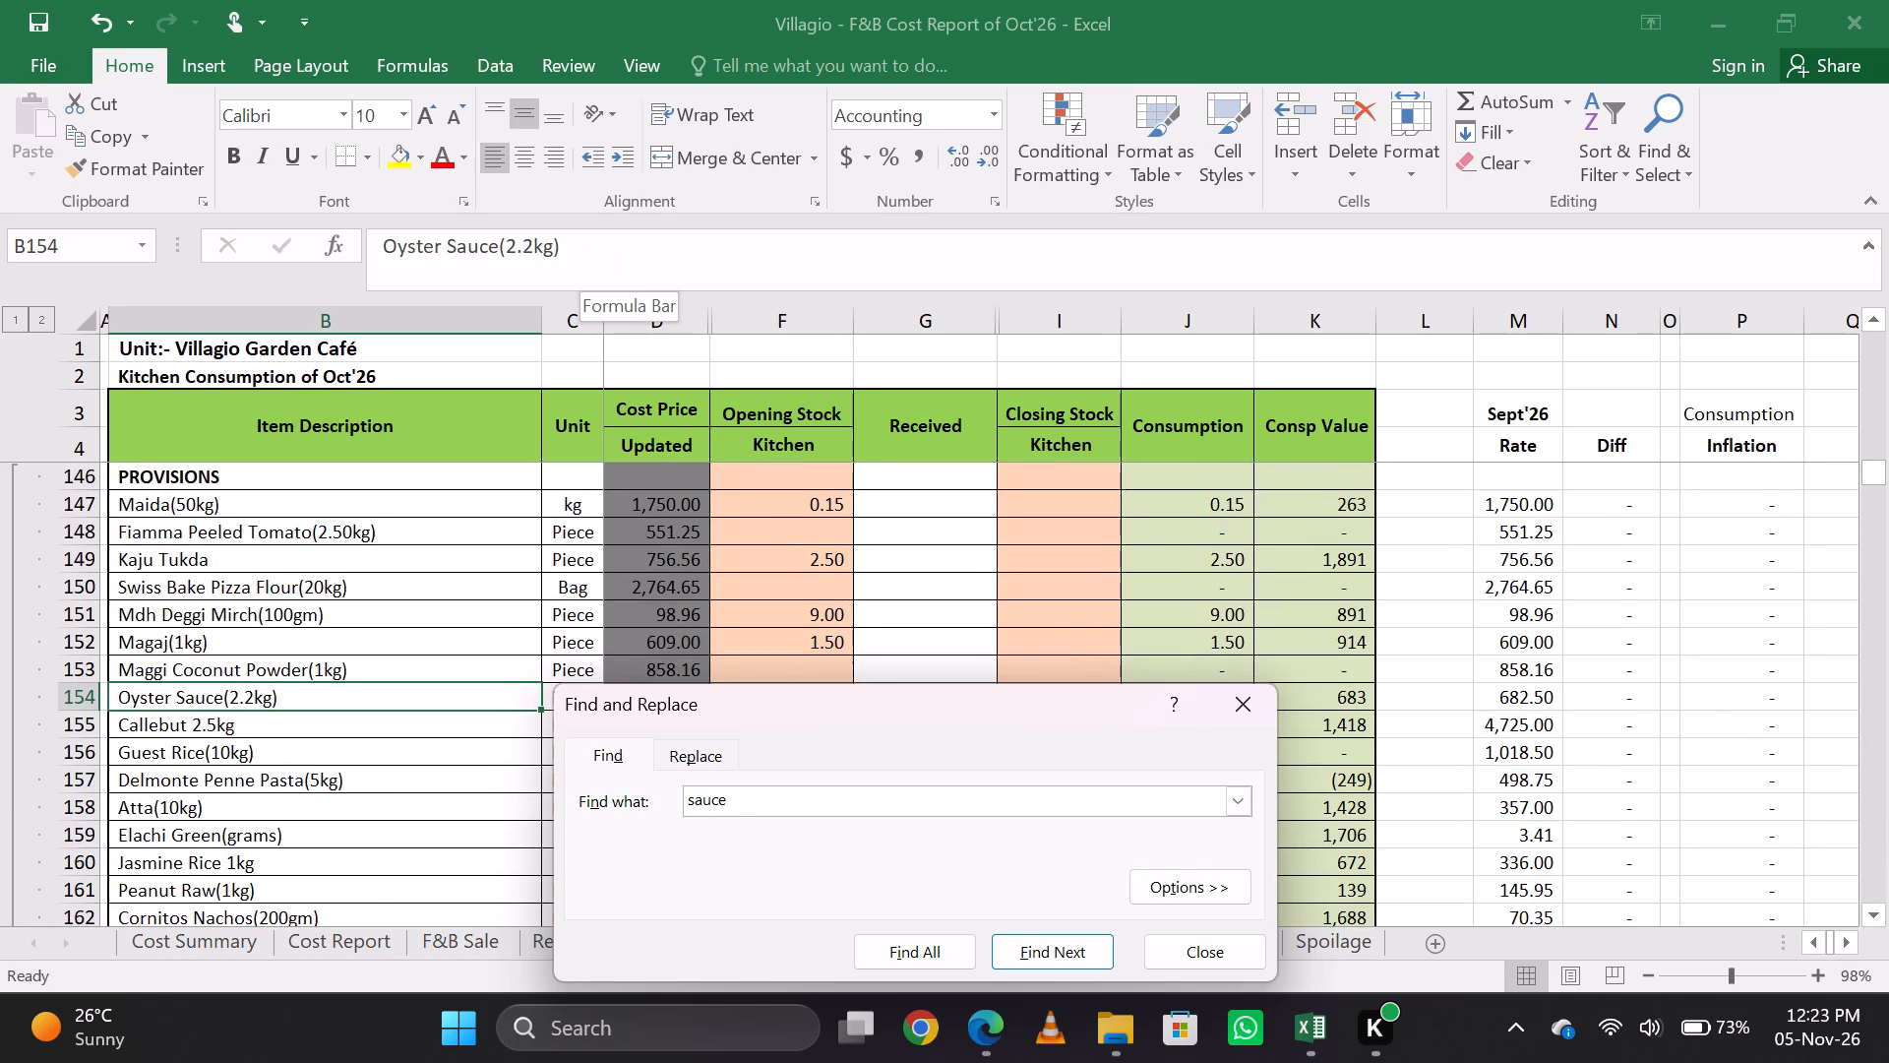
key("Return")
key("Return")
key("Return")
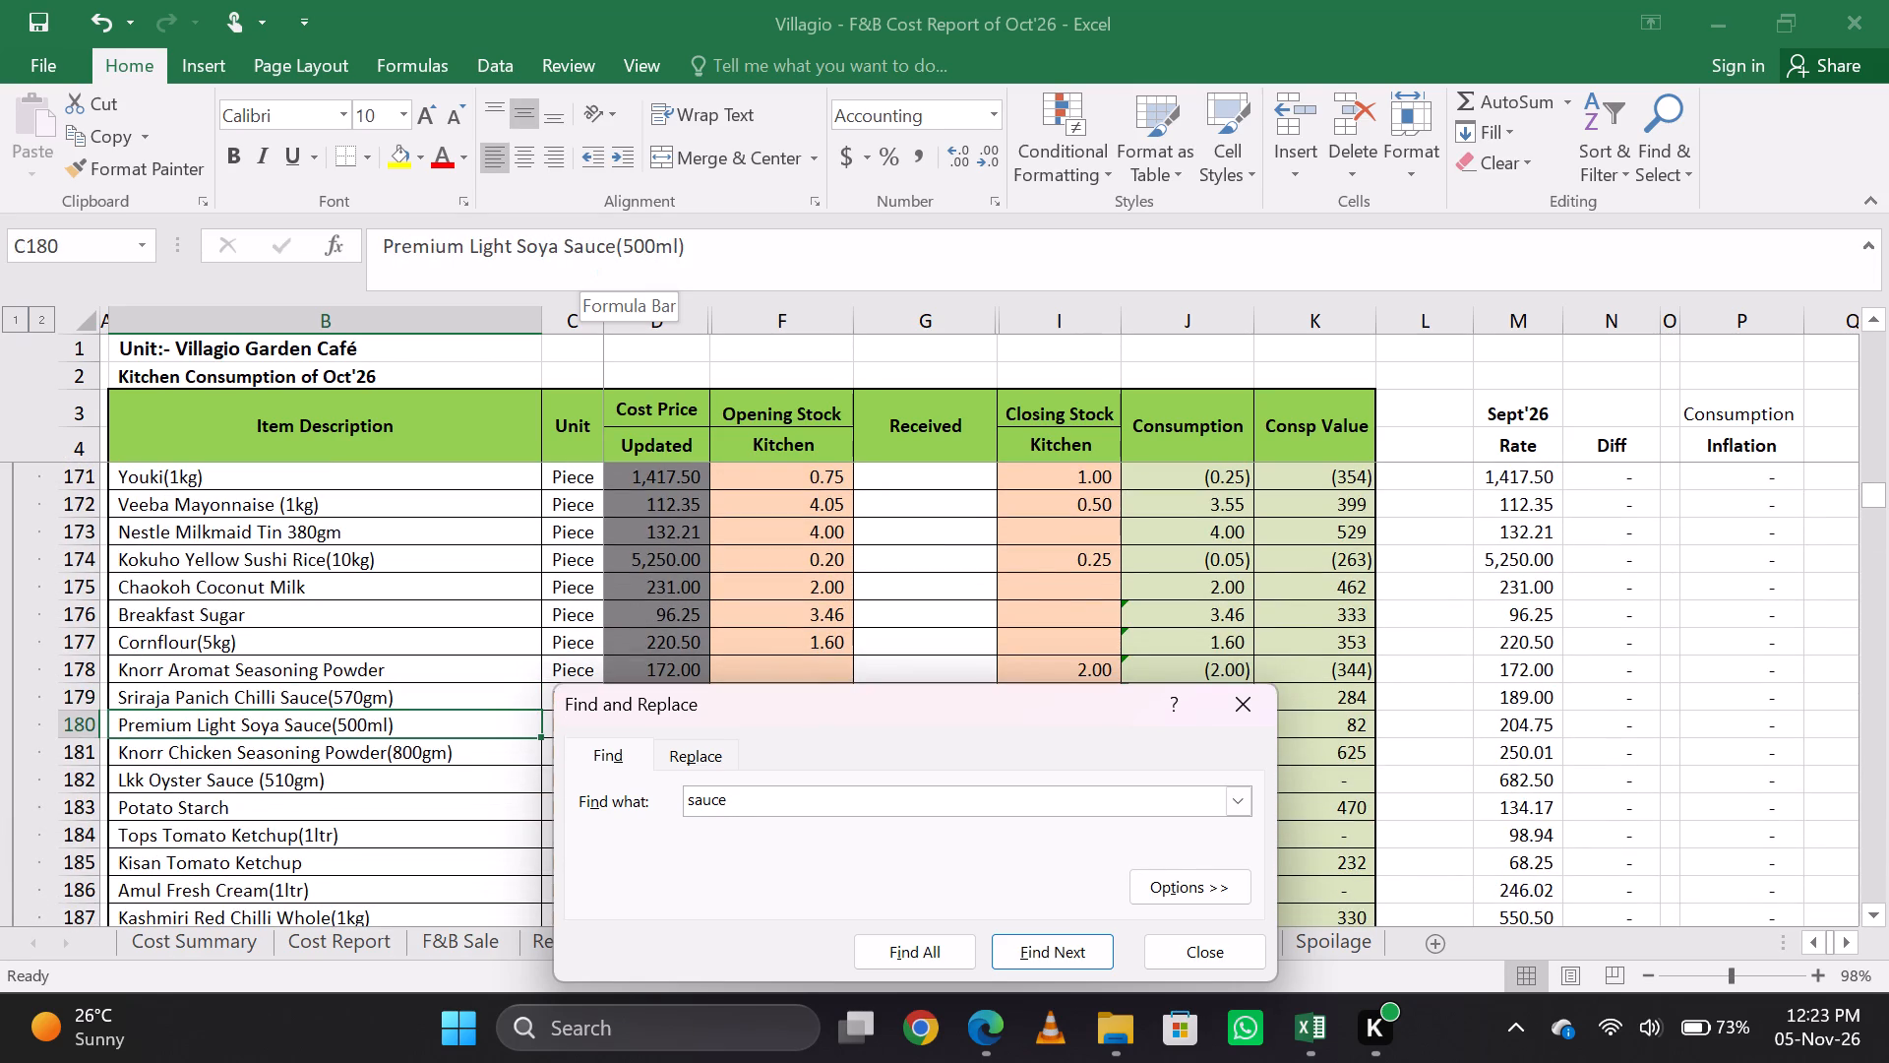
key("Return")
key("Return")
key("Return")
key("Return")
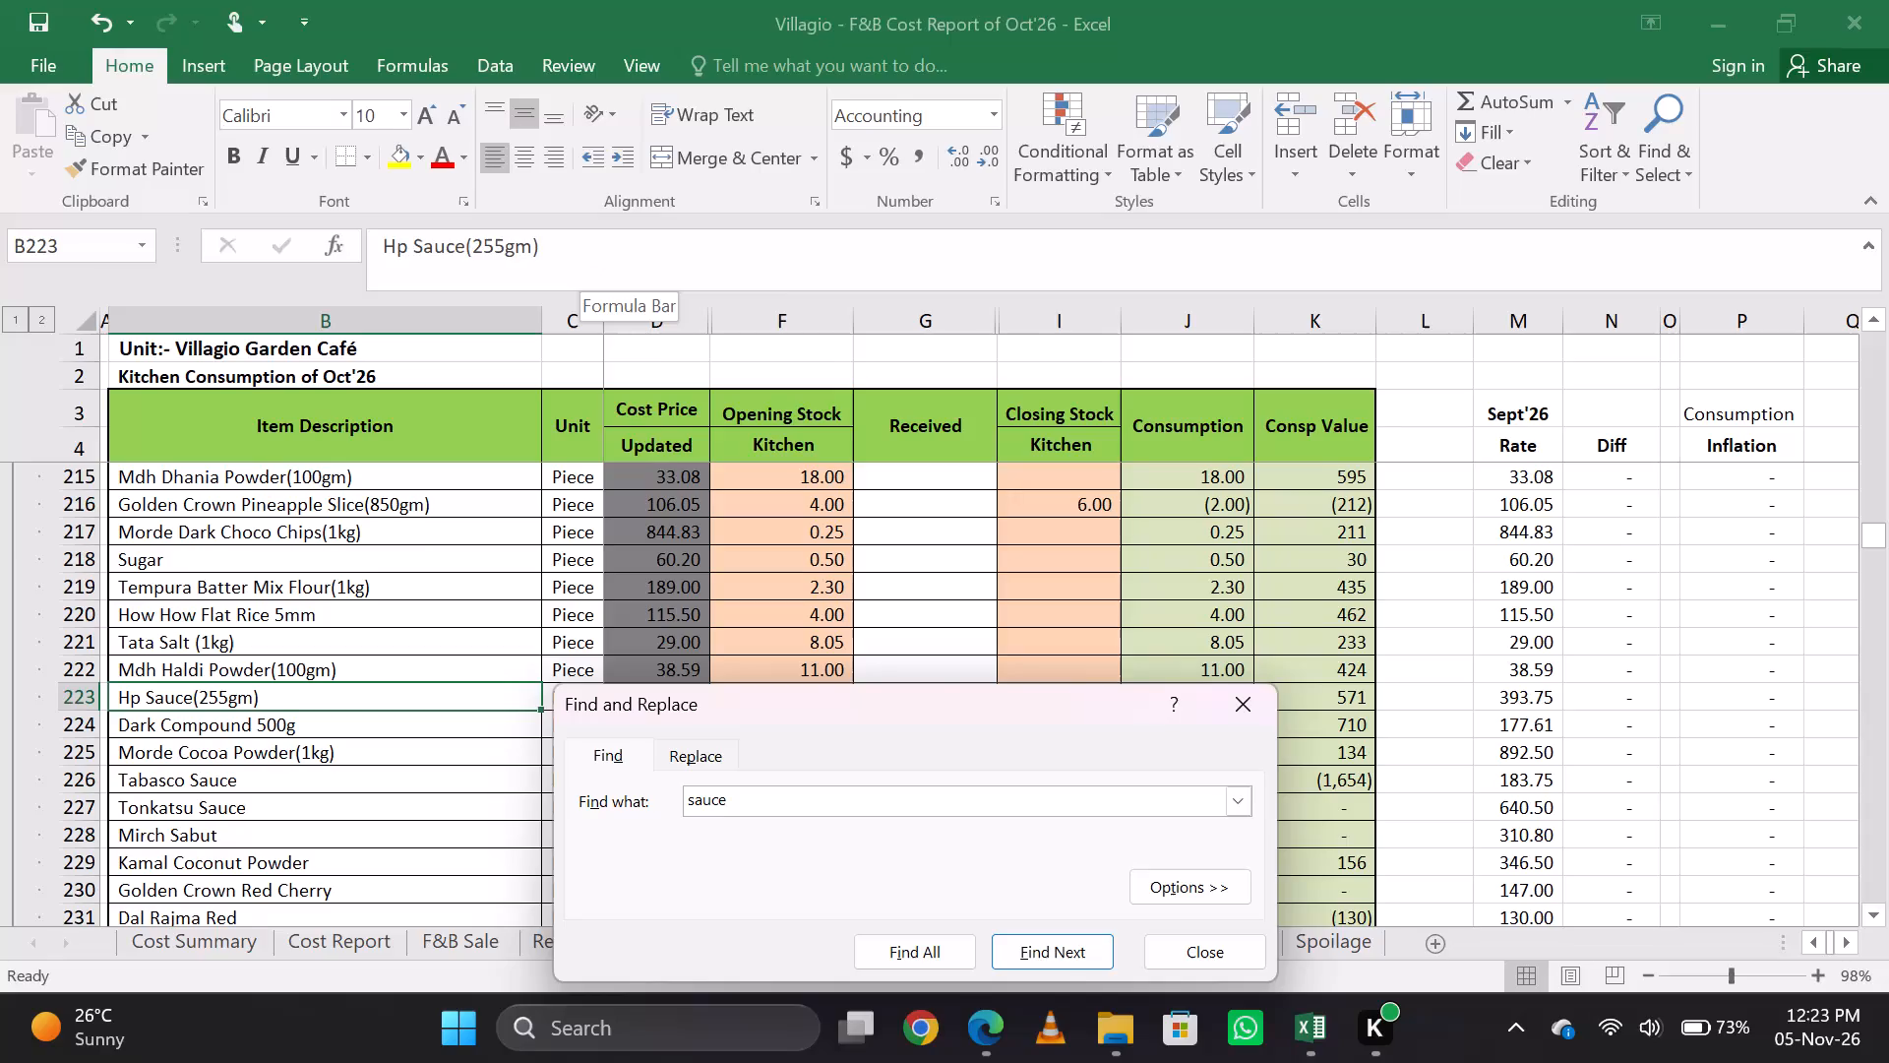
key("Return")
key("Return")
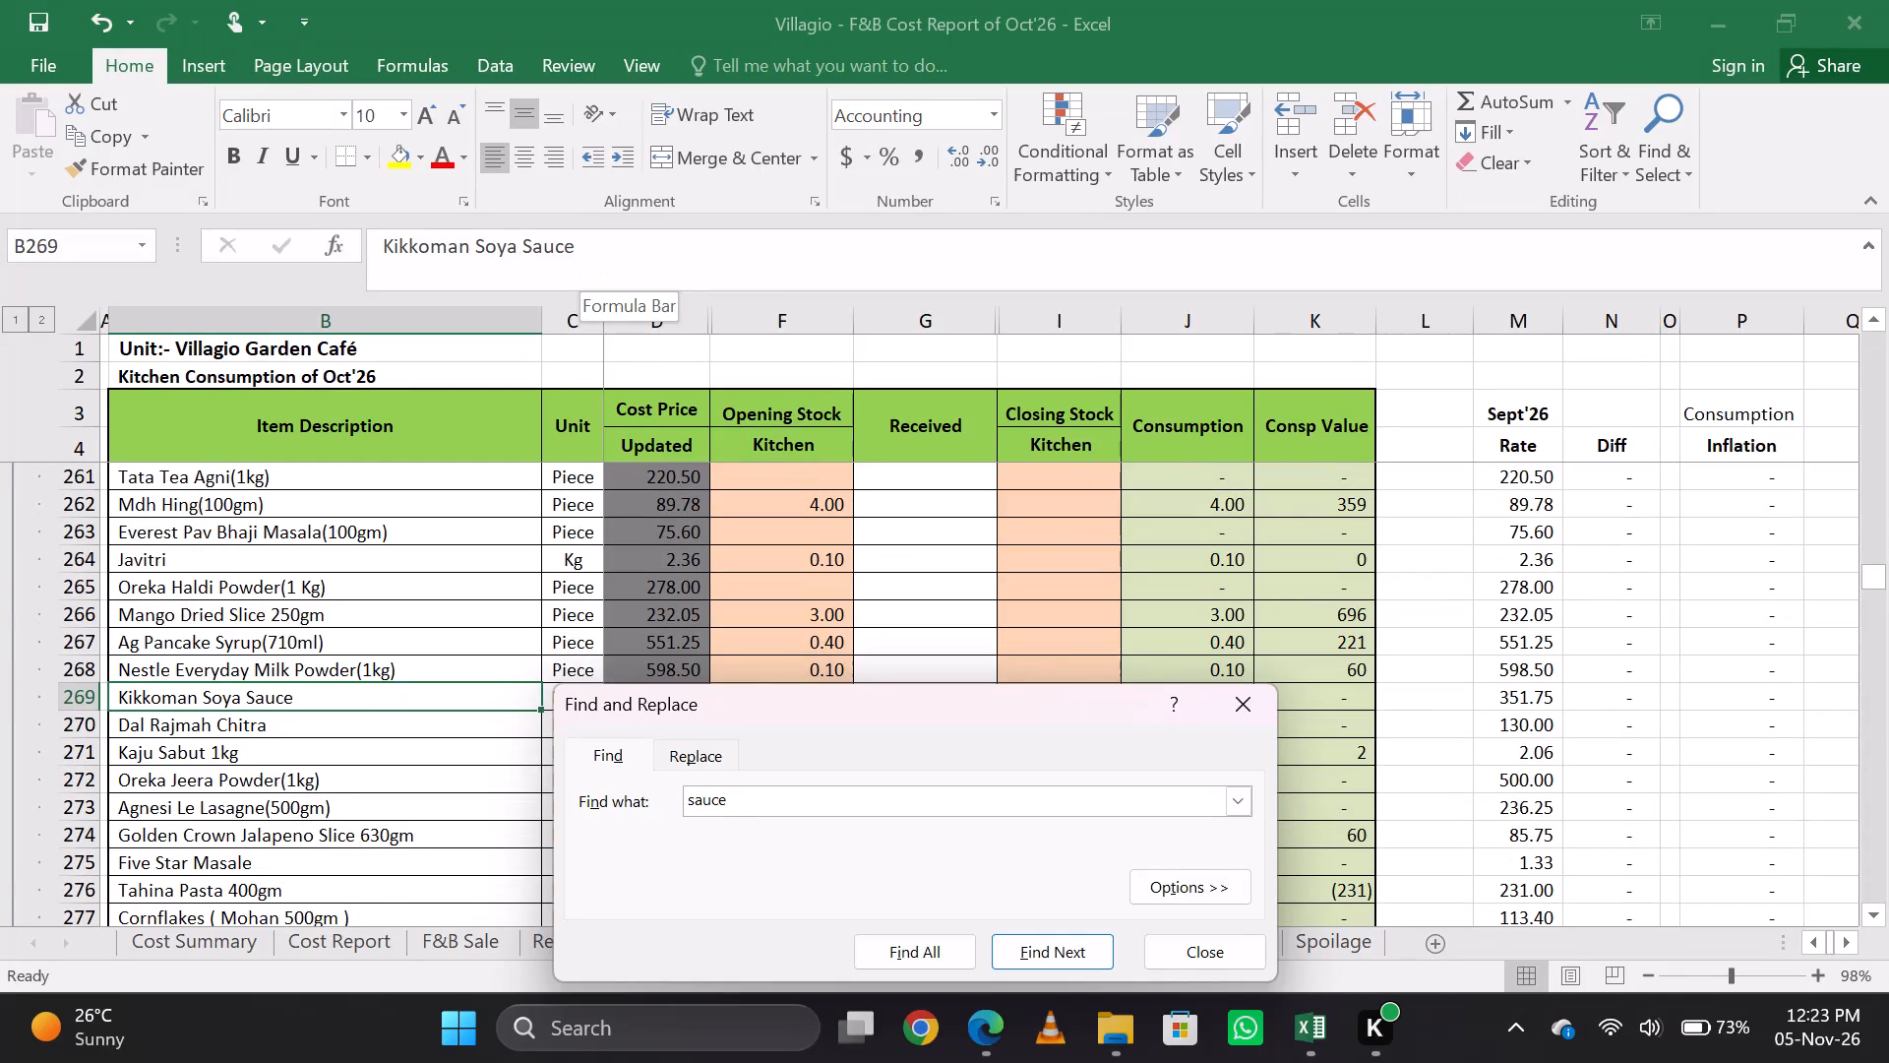
key("Return")
key("Return")
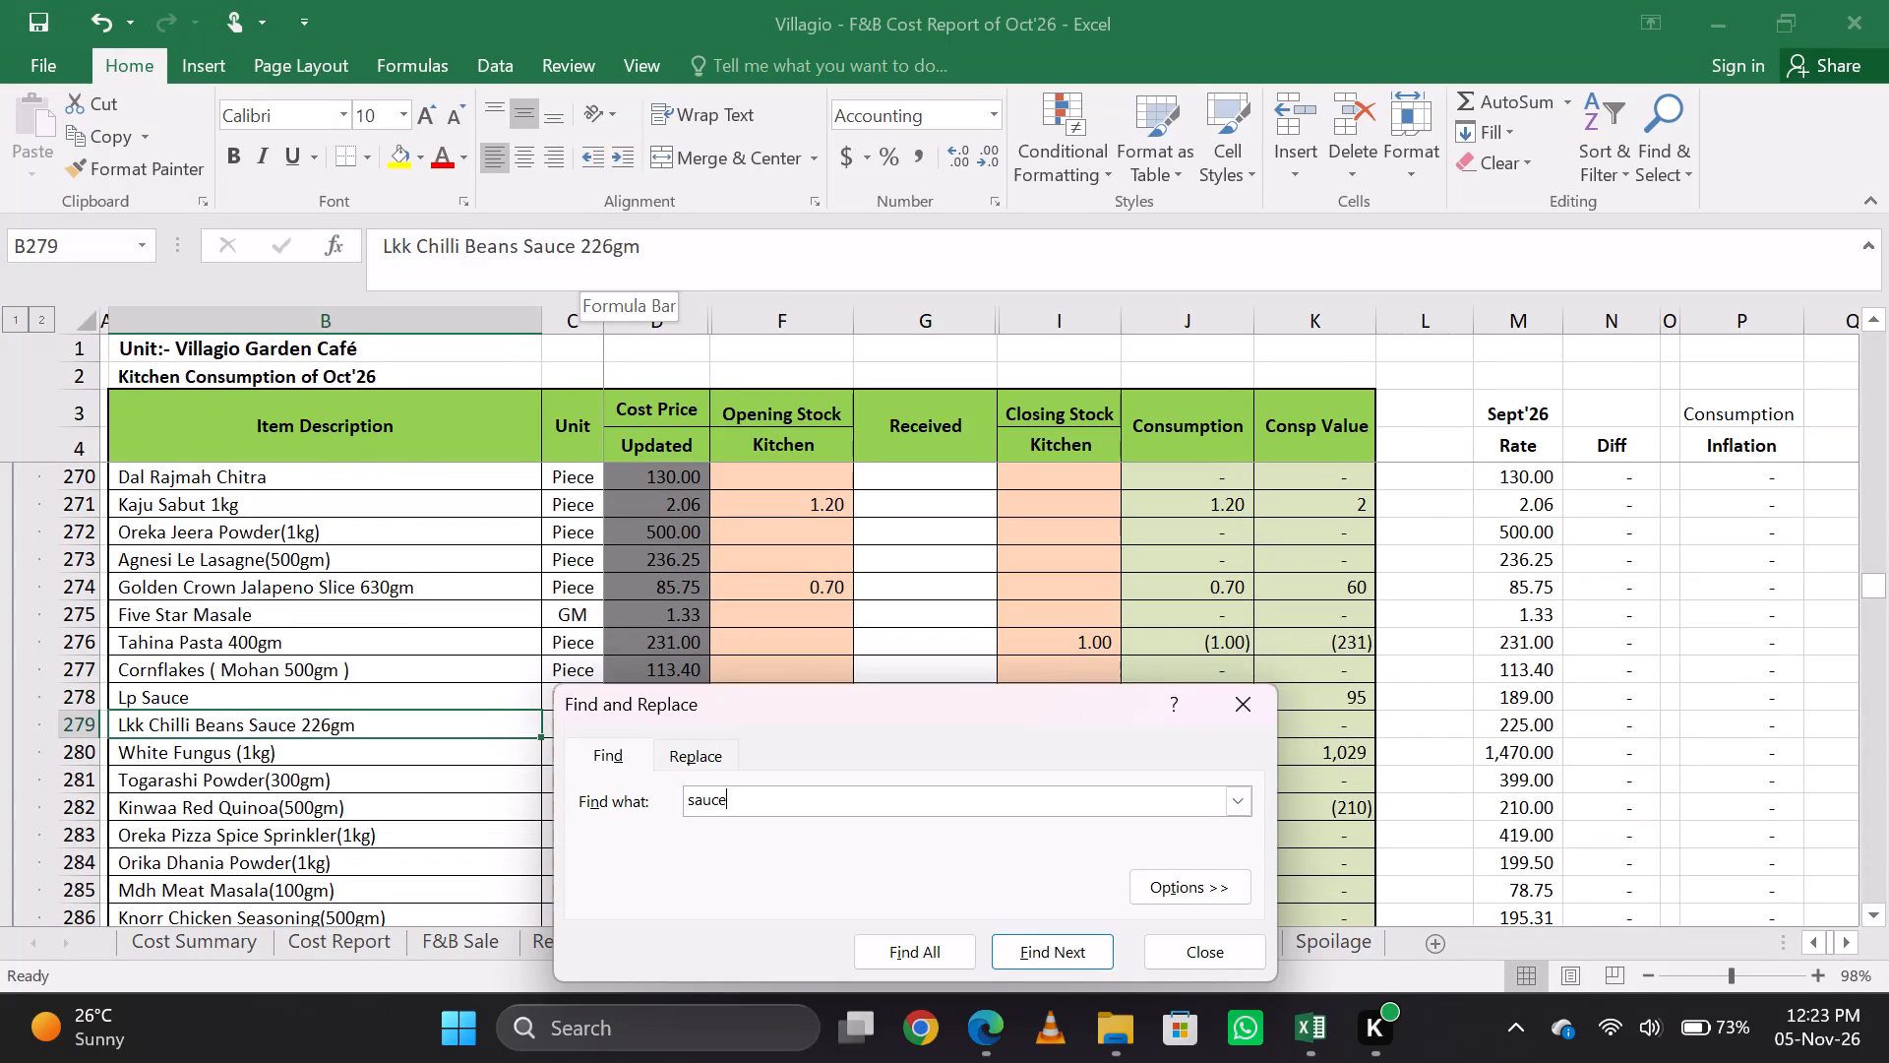
key("Return")
key("Return")
key("Return")
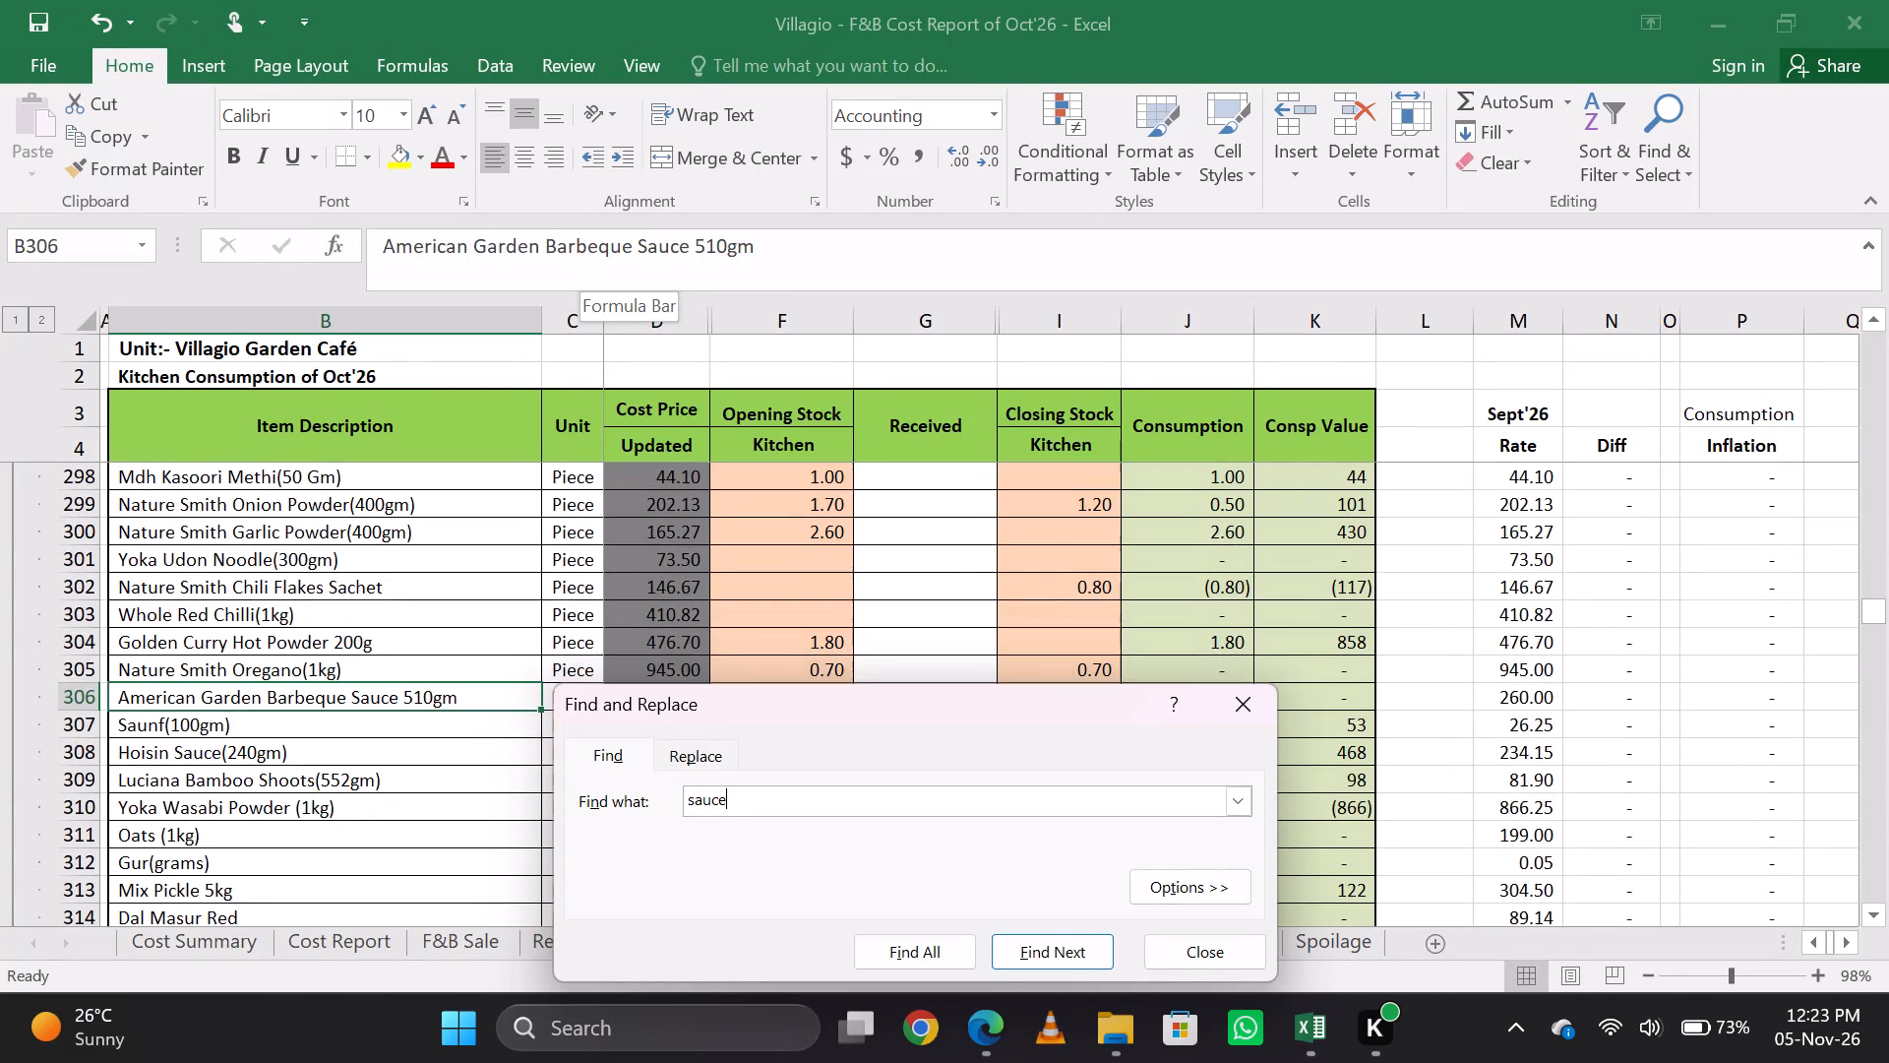
key("Return")
key("Return")
key("Return")
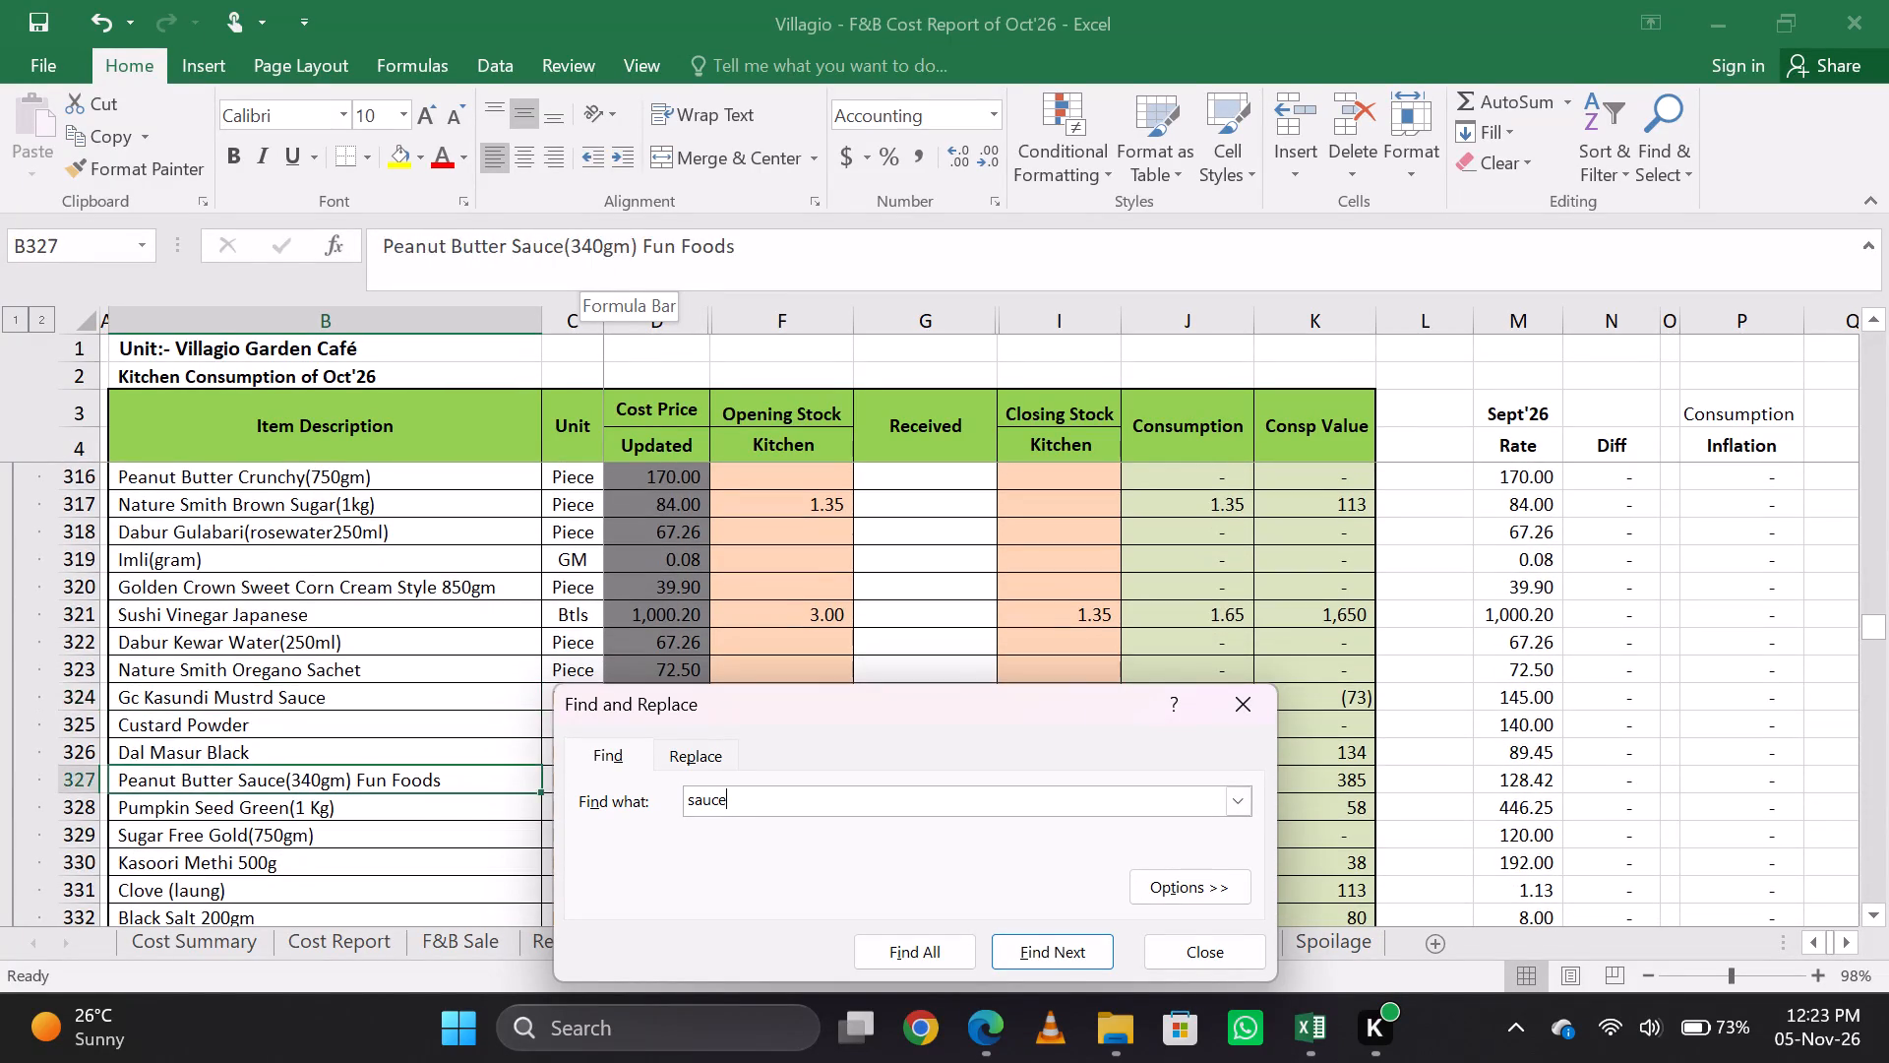
key("Return")
key("Return")
key("Return")
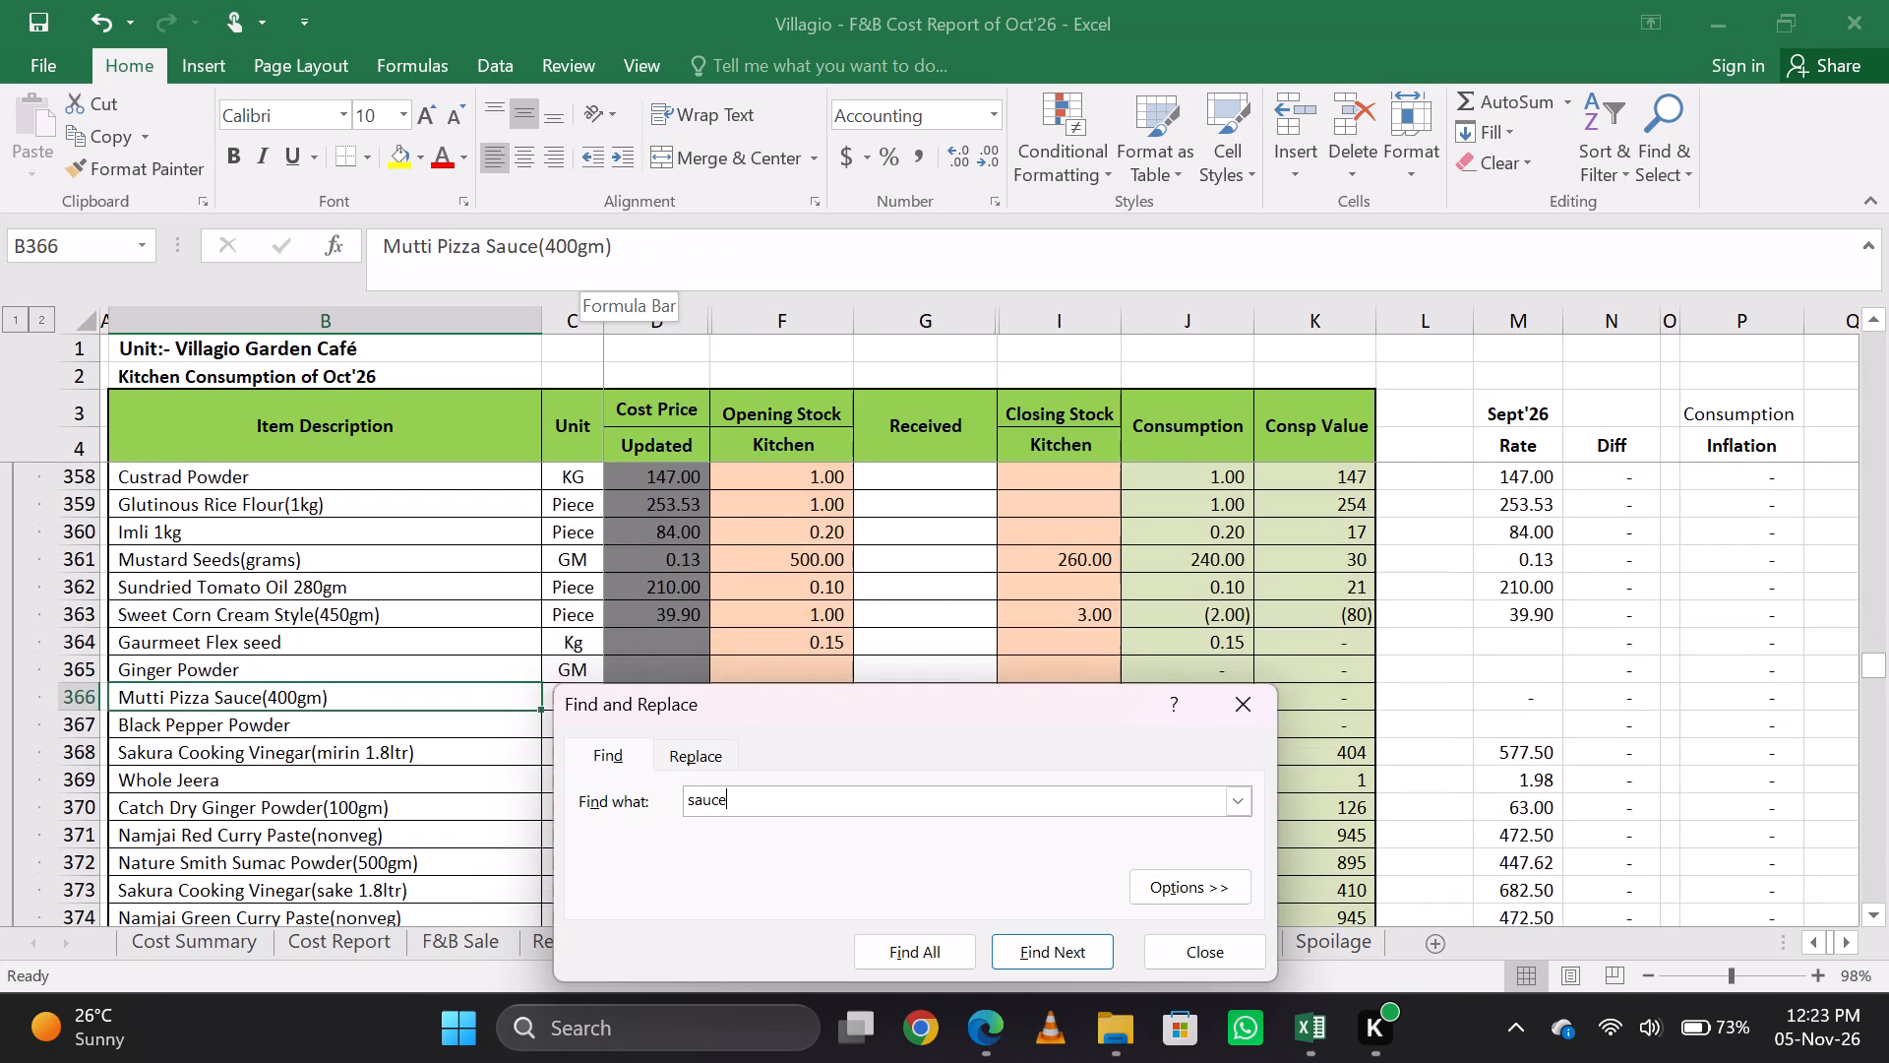
Go back up the item list to Teriyaki sauce and enter 0.18 as its kitchen closing stock.
key("Escape")
key("Up")
key("Up")
key("Up")
key("Up")
key("Up")
key("Up")
key("Up")
key("Up")
key("Up")
key("Up")
key("Up")
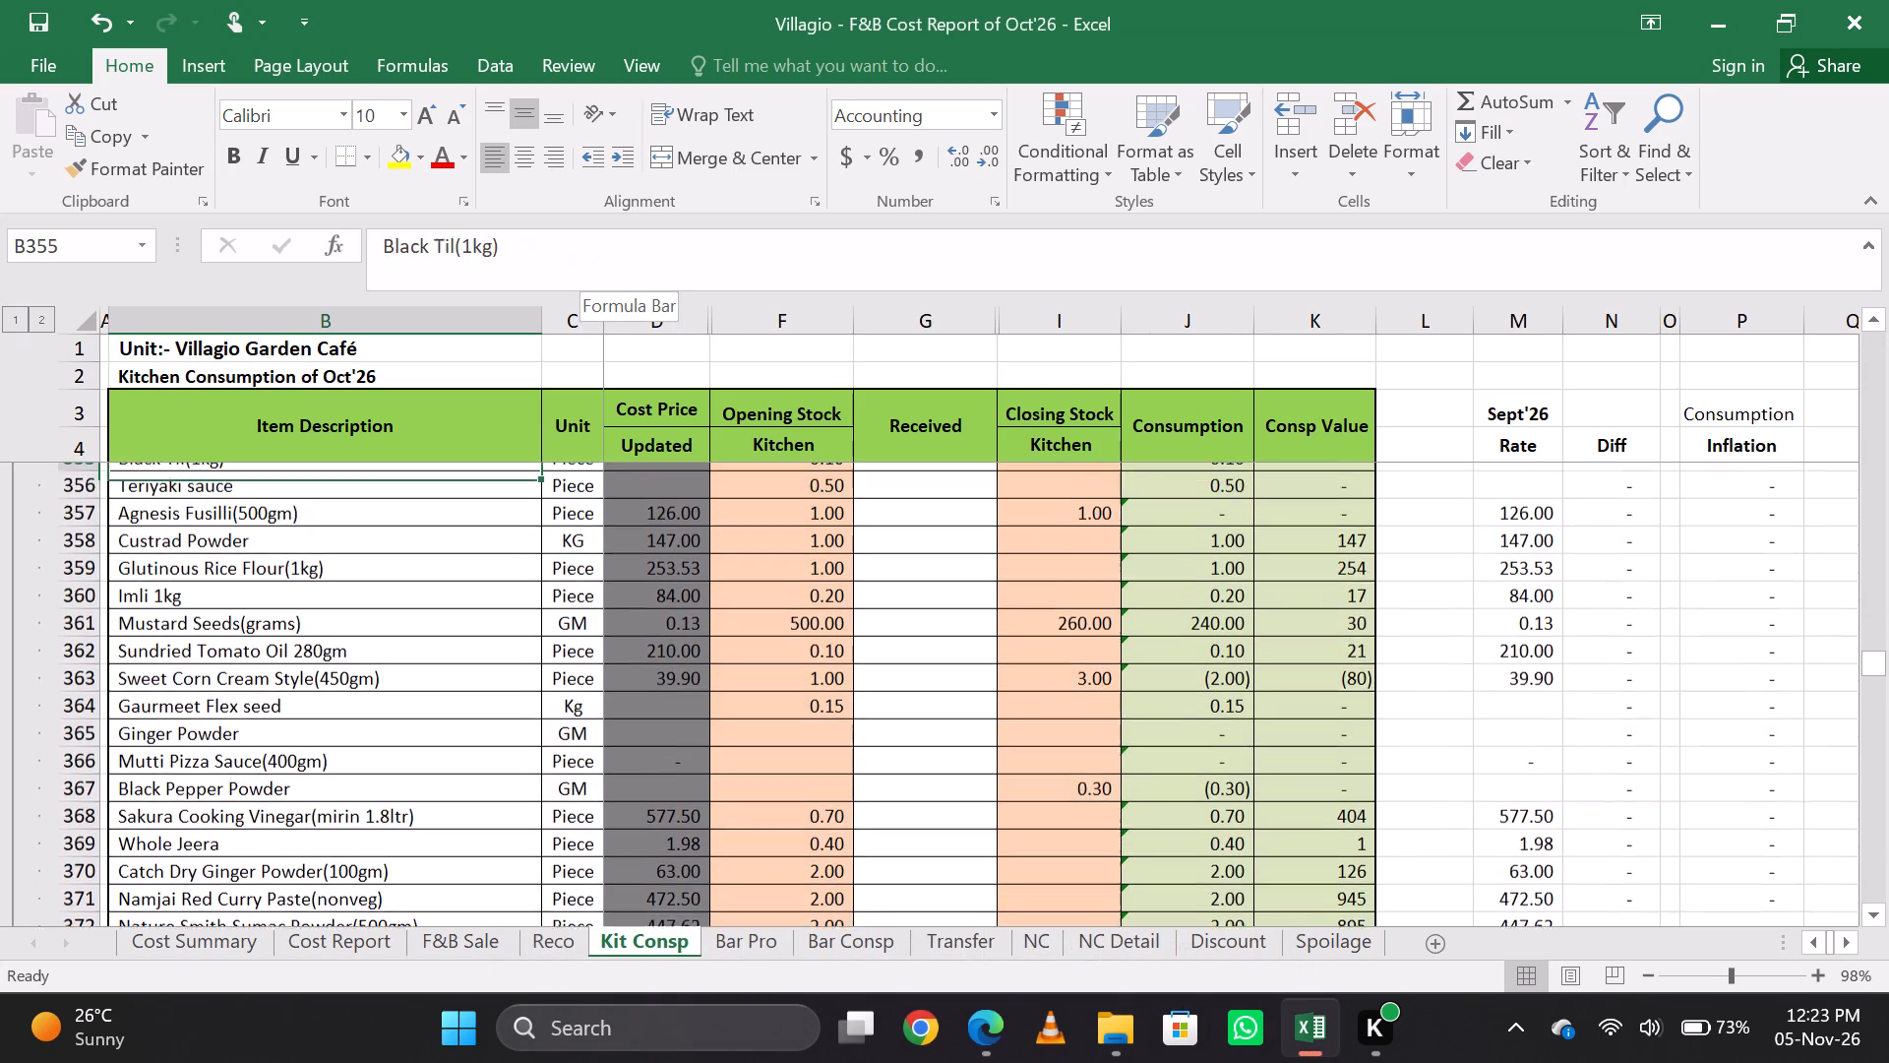
key("Up")
key("Up")
key("Down")
key("Down")
key("Down")
key("Right")
key("Right")
key("Right")
key("Right")
key("Right")
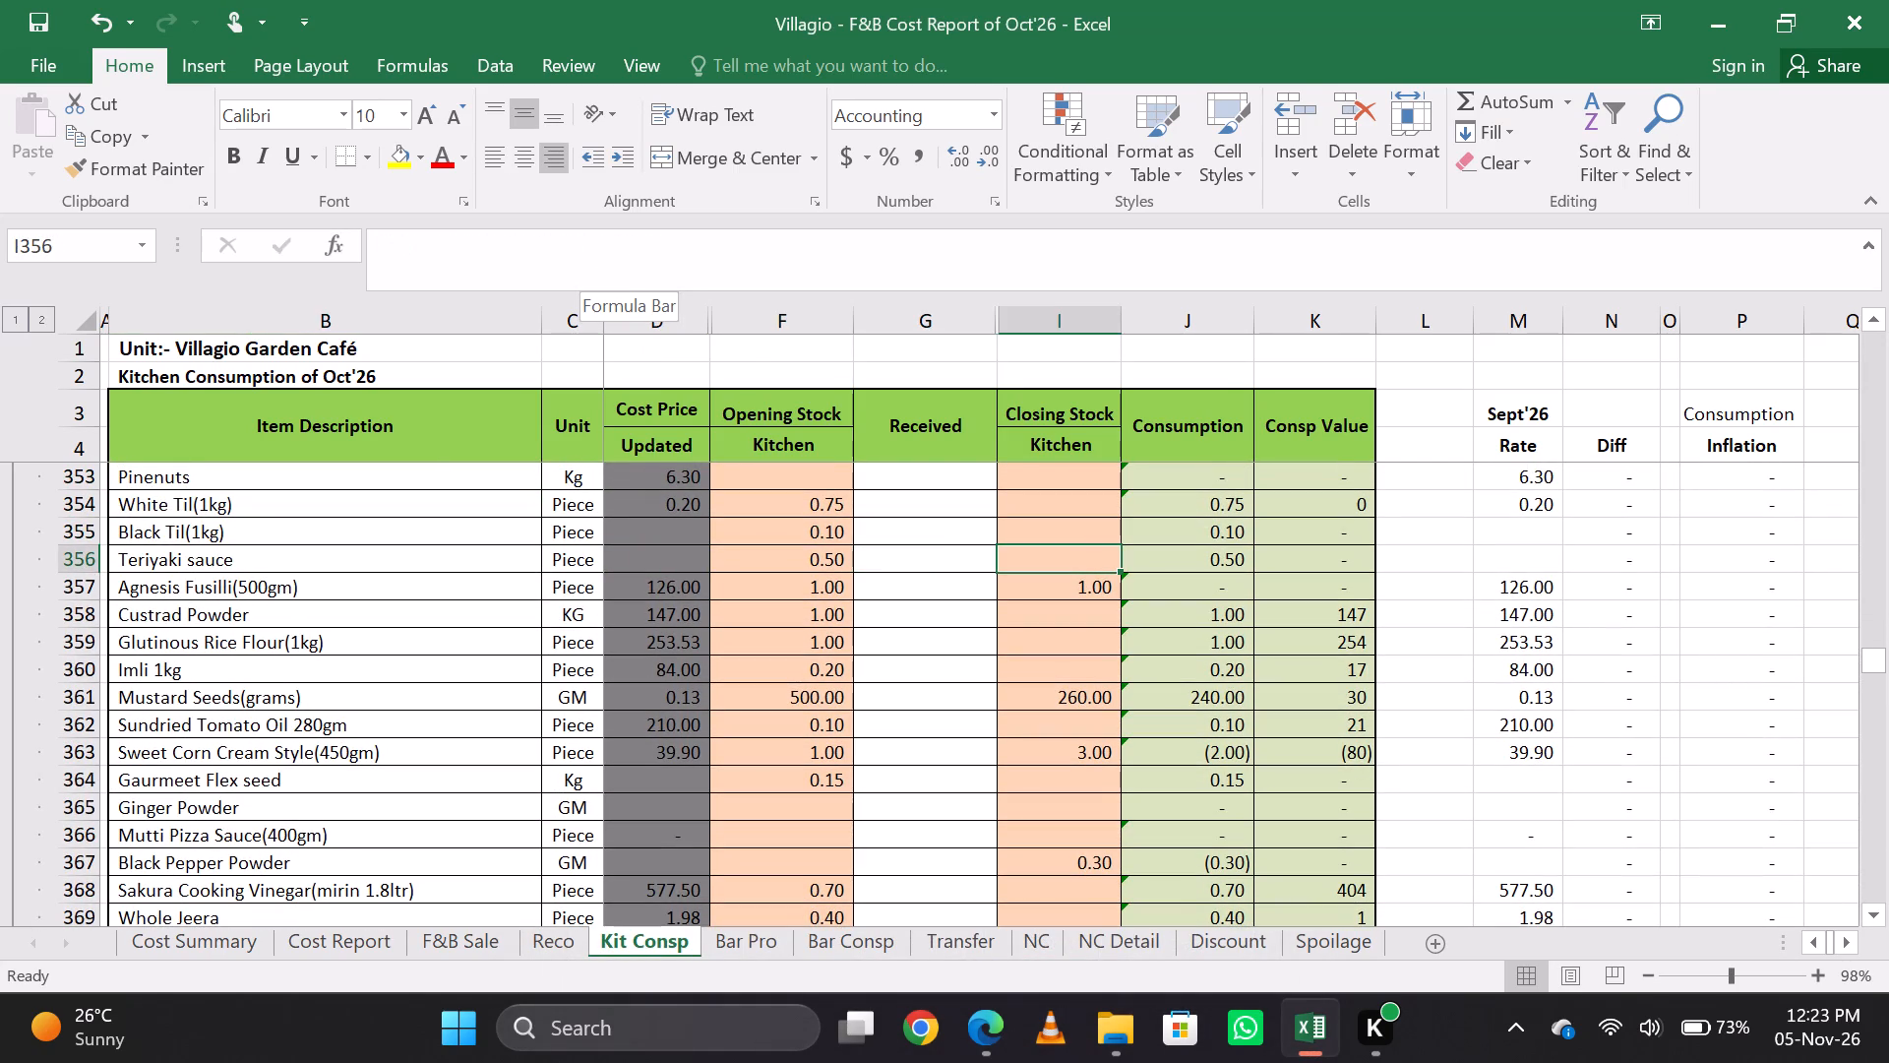
key("Left")
key("Right")
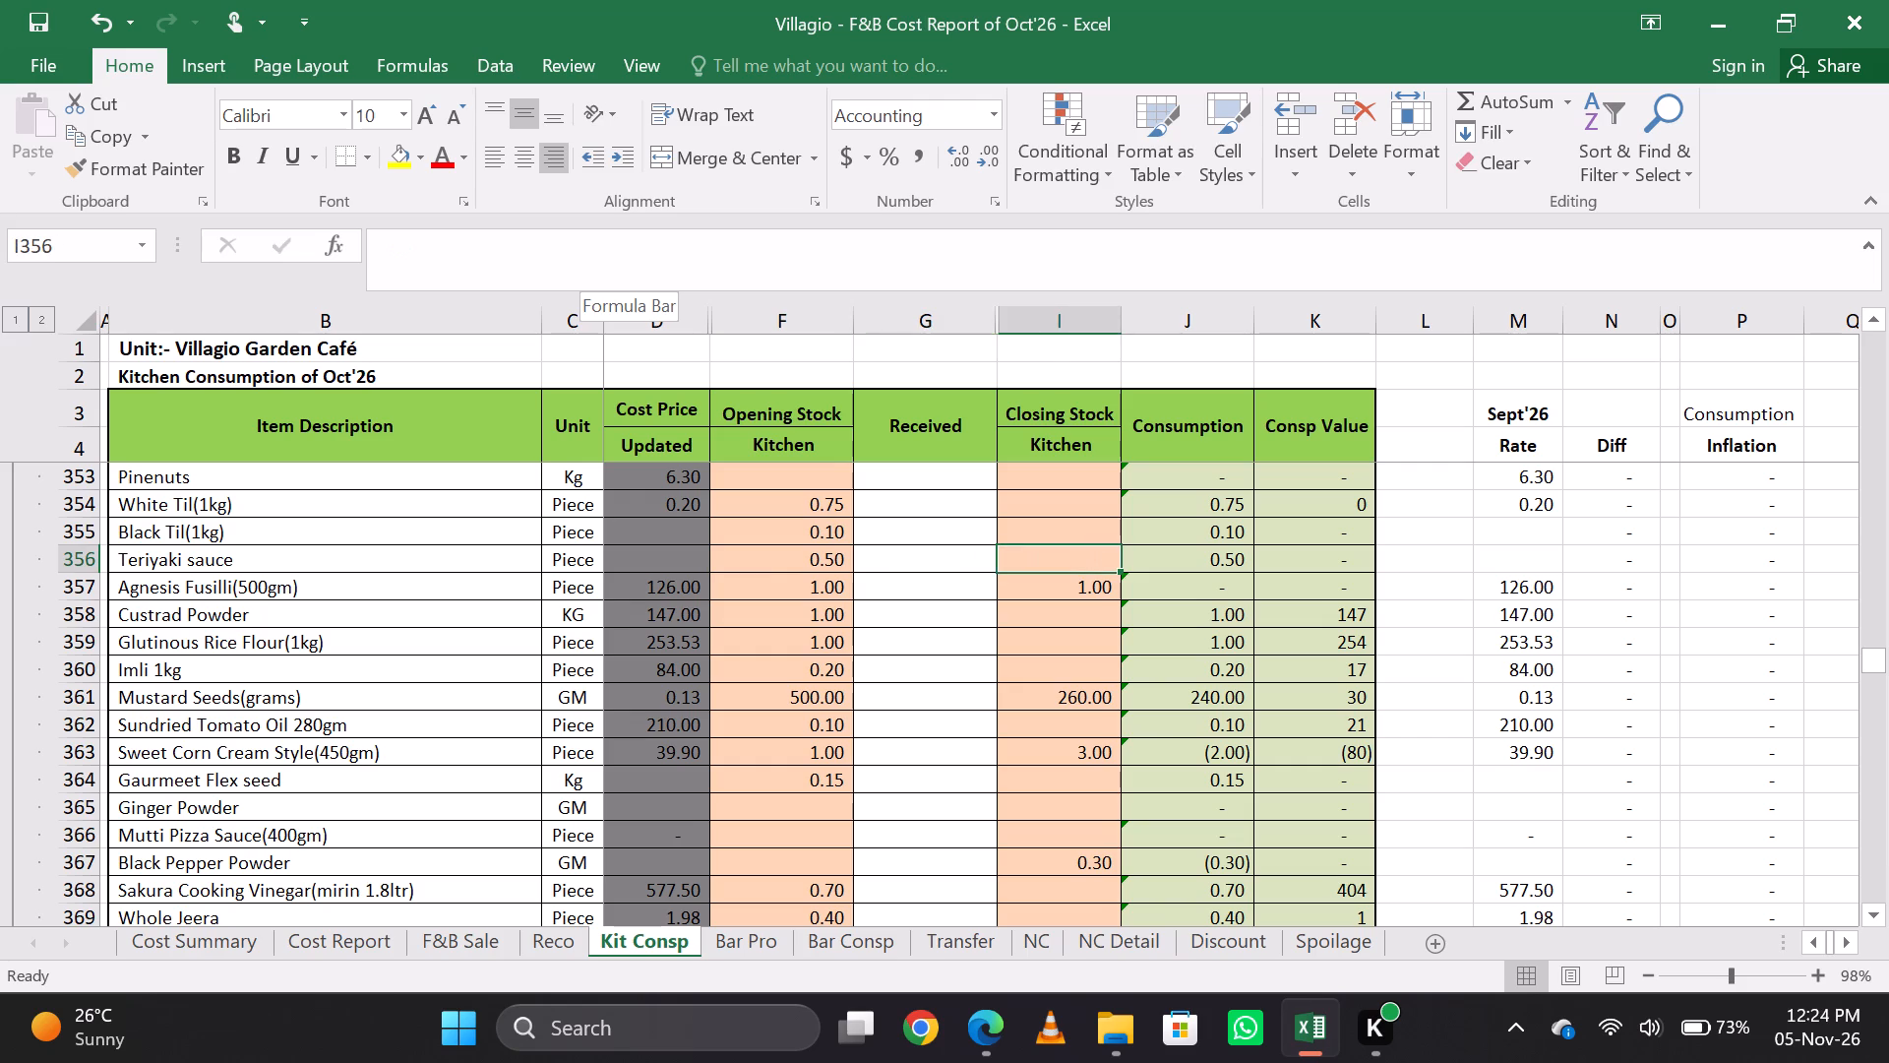
type(".18")
key("Down")
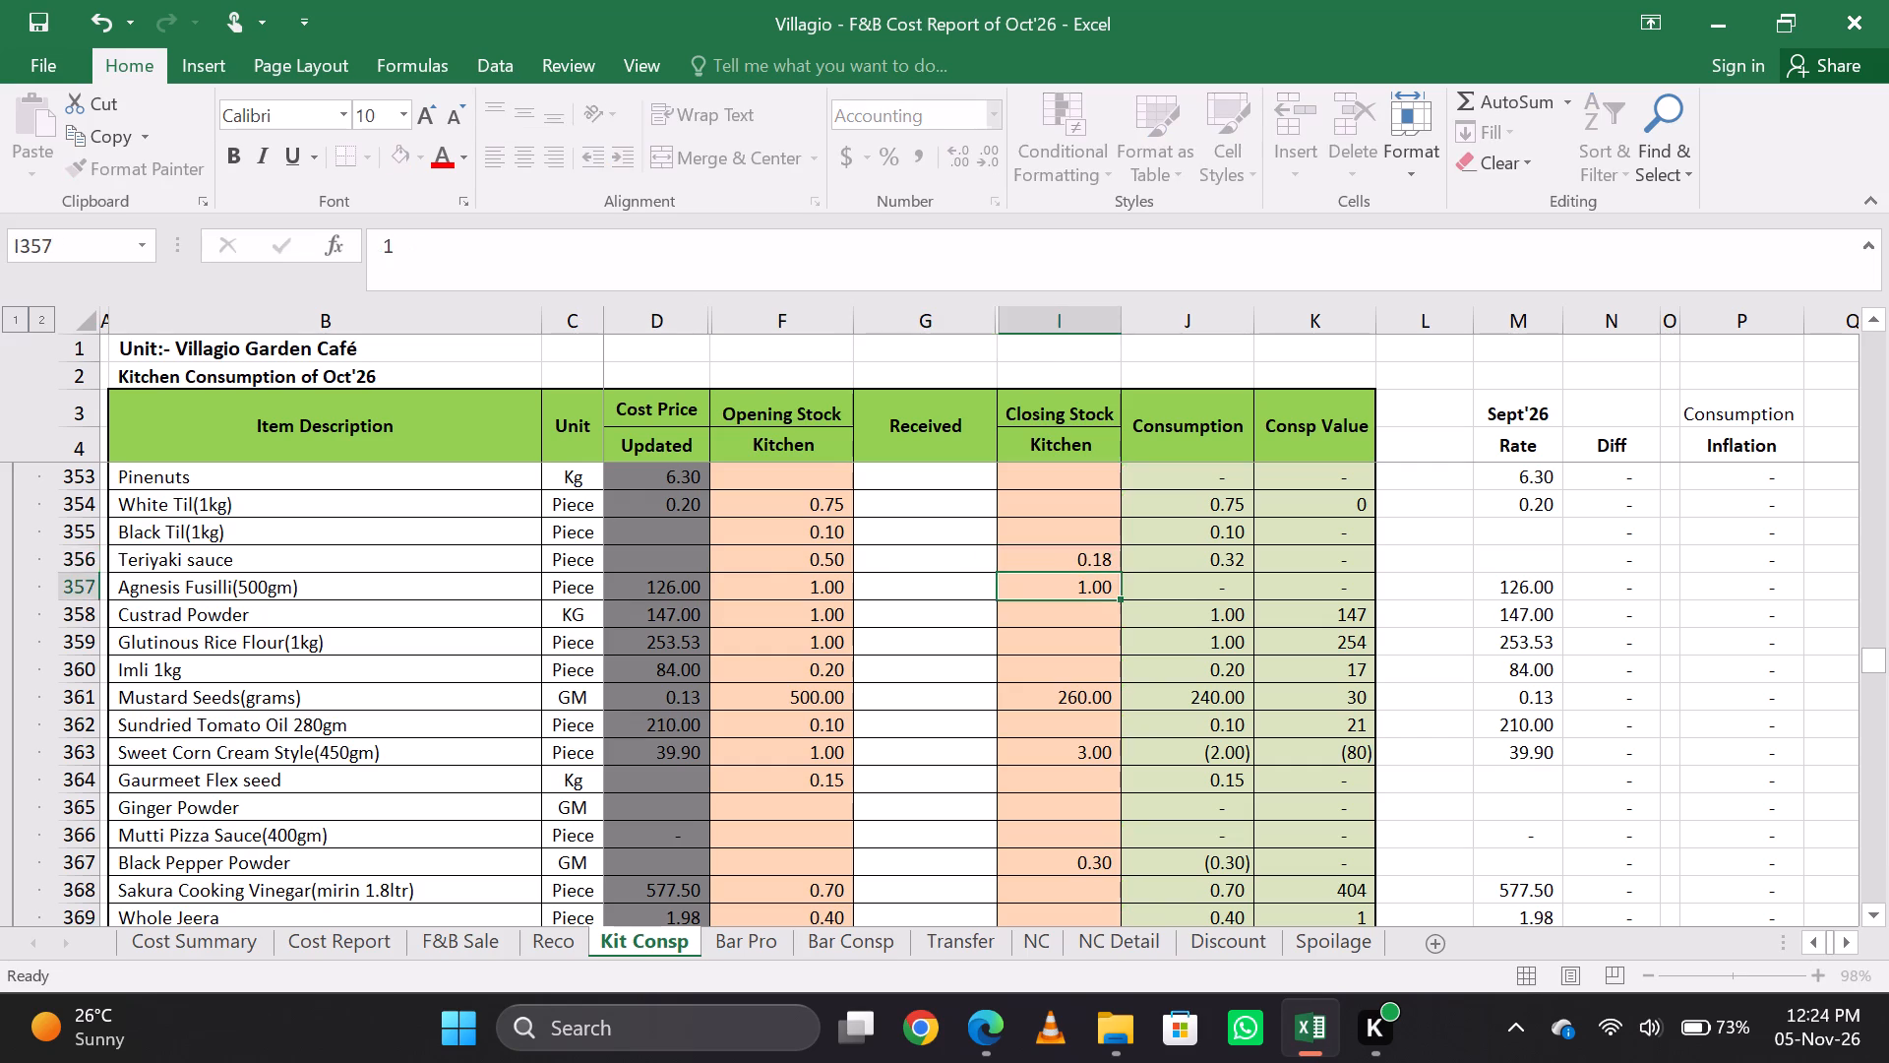
key("Up")
Search the item list for the Tanuki entry under the spellings "tona" and "ton".
key("ctrl+f")
key("BackSpace")
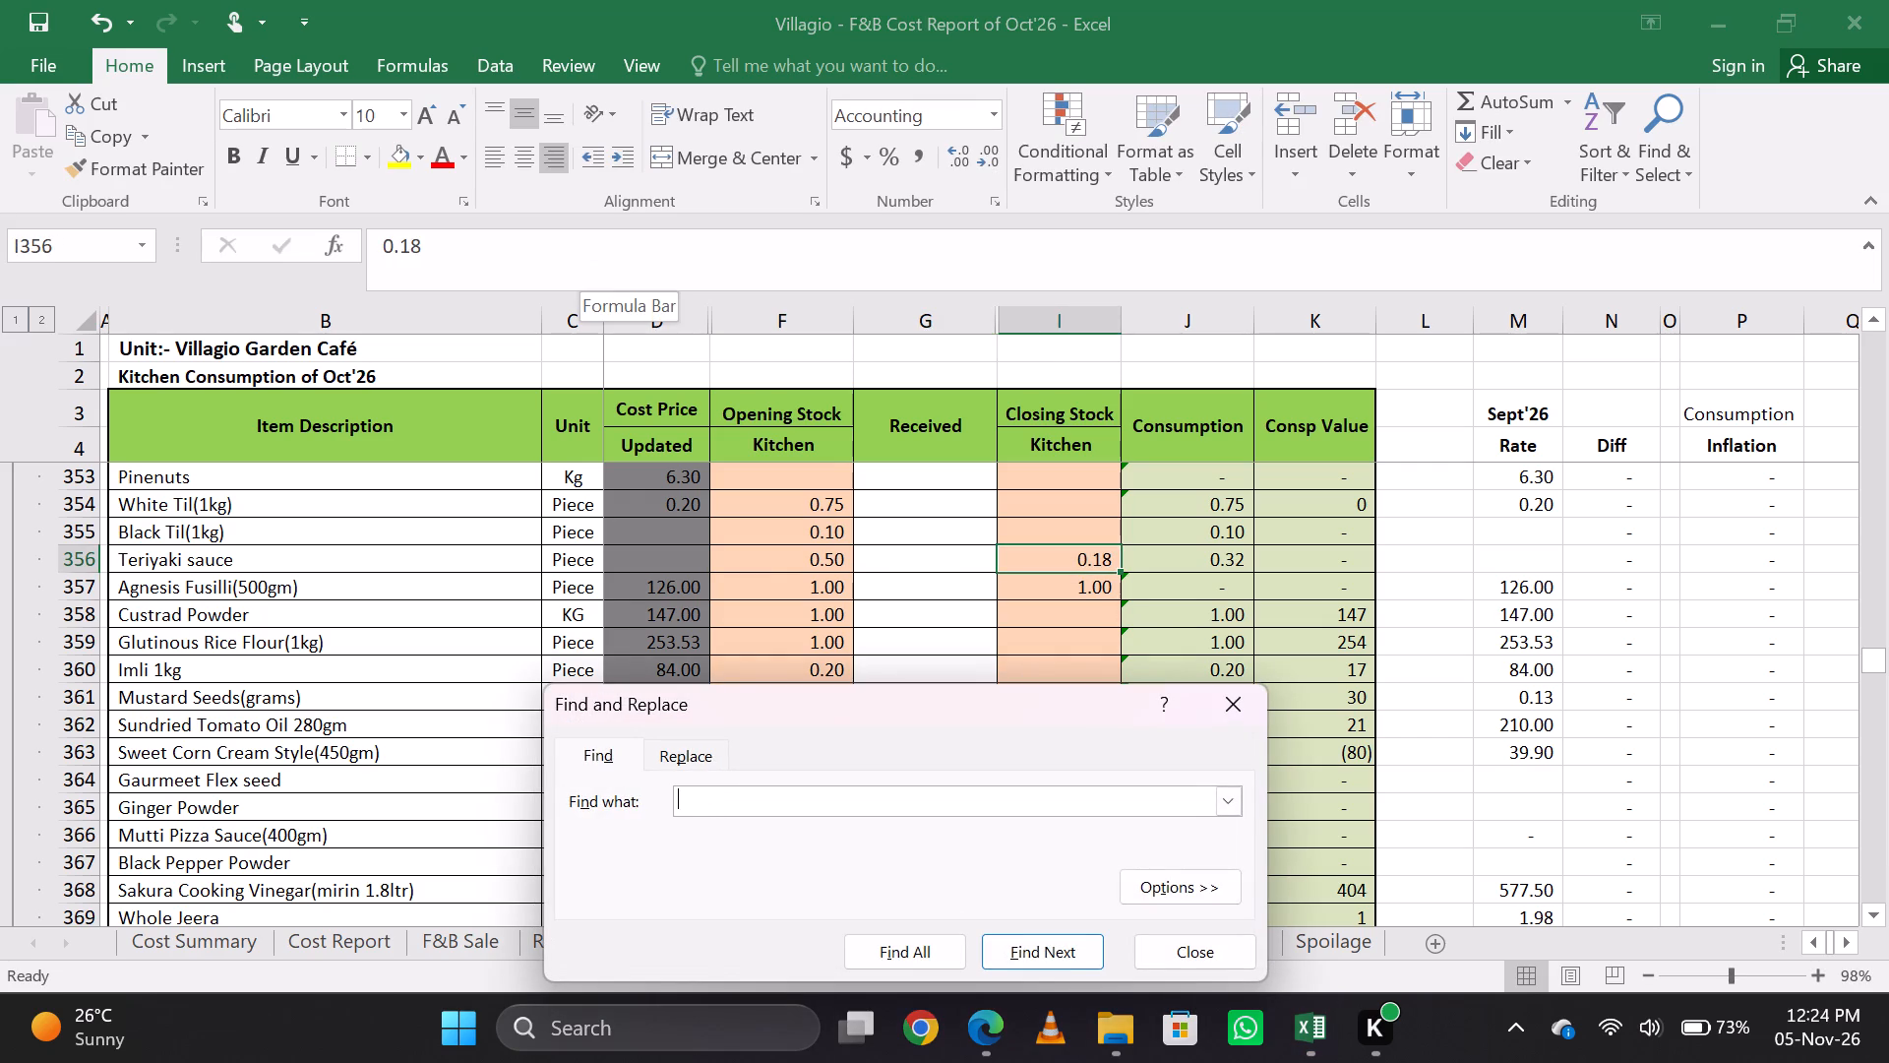
key("BackSpace")
type("tona")
key("Return")
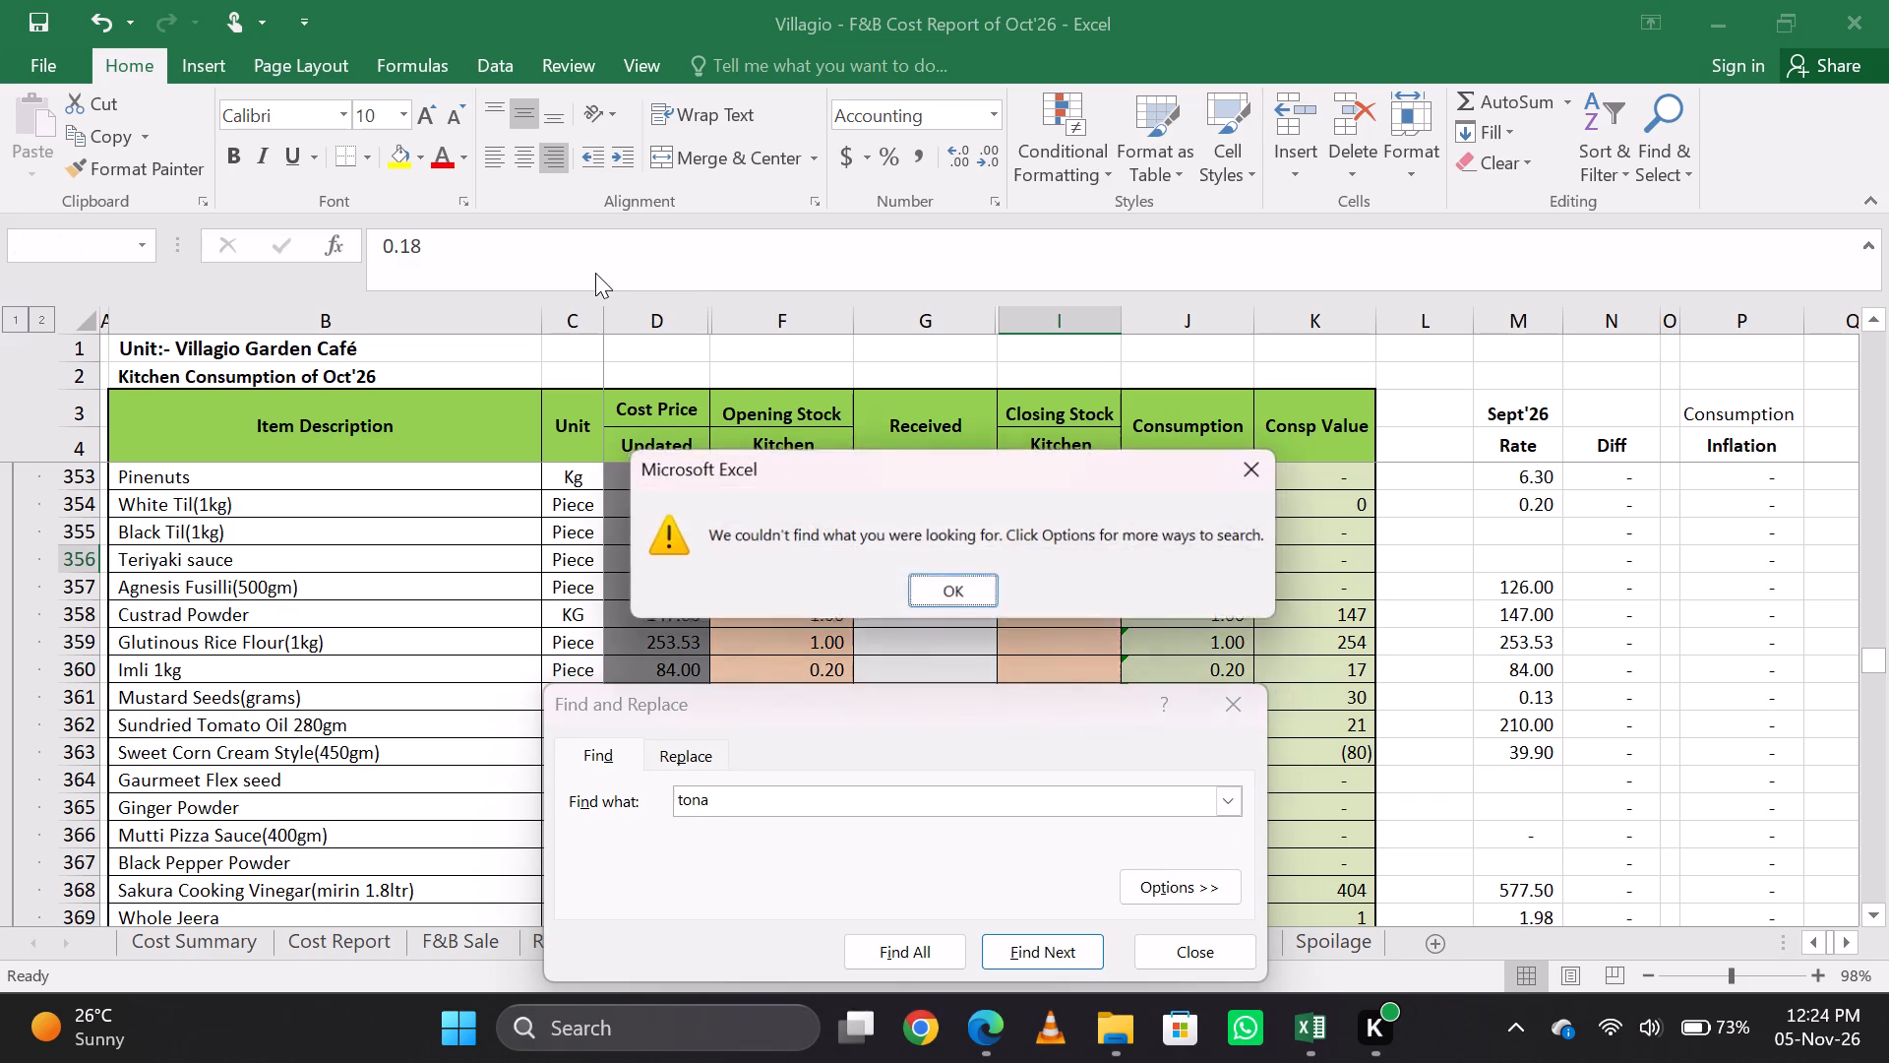
key("Return")
key("BackSpace")
key("Return")
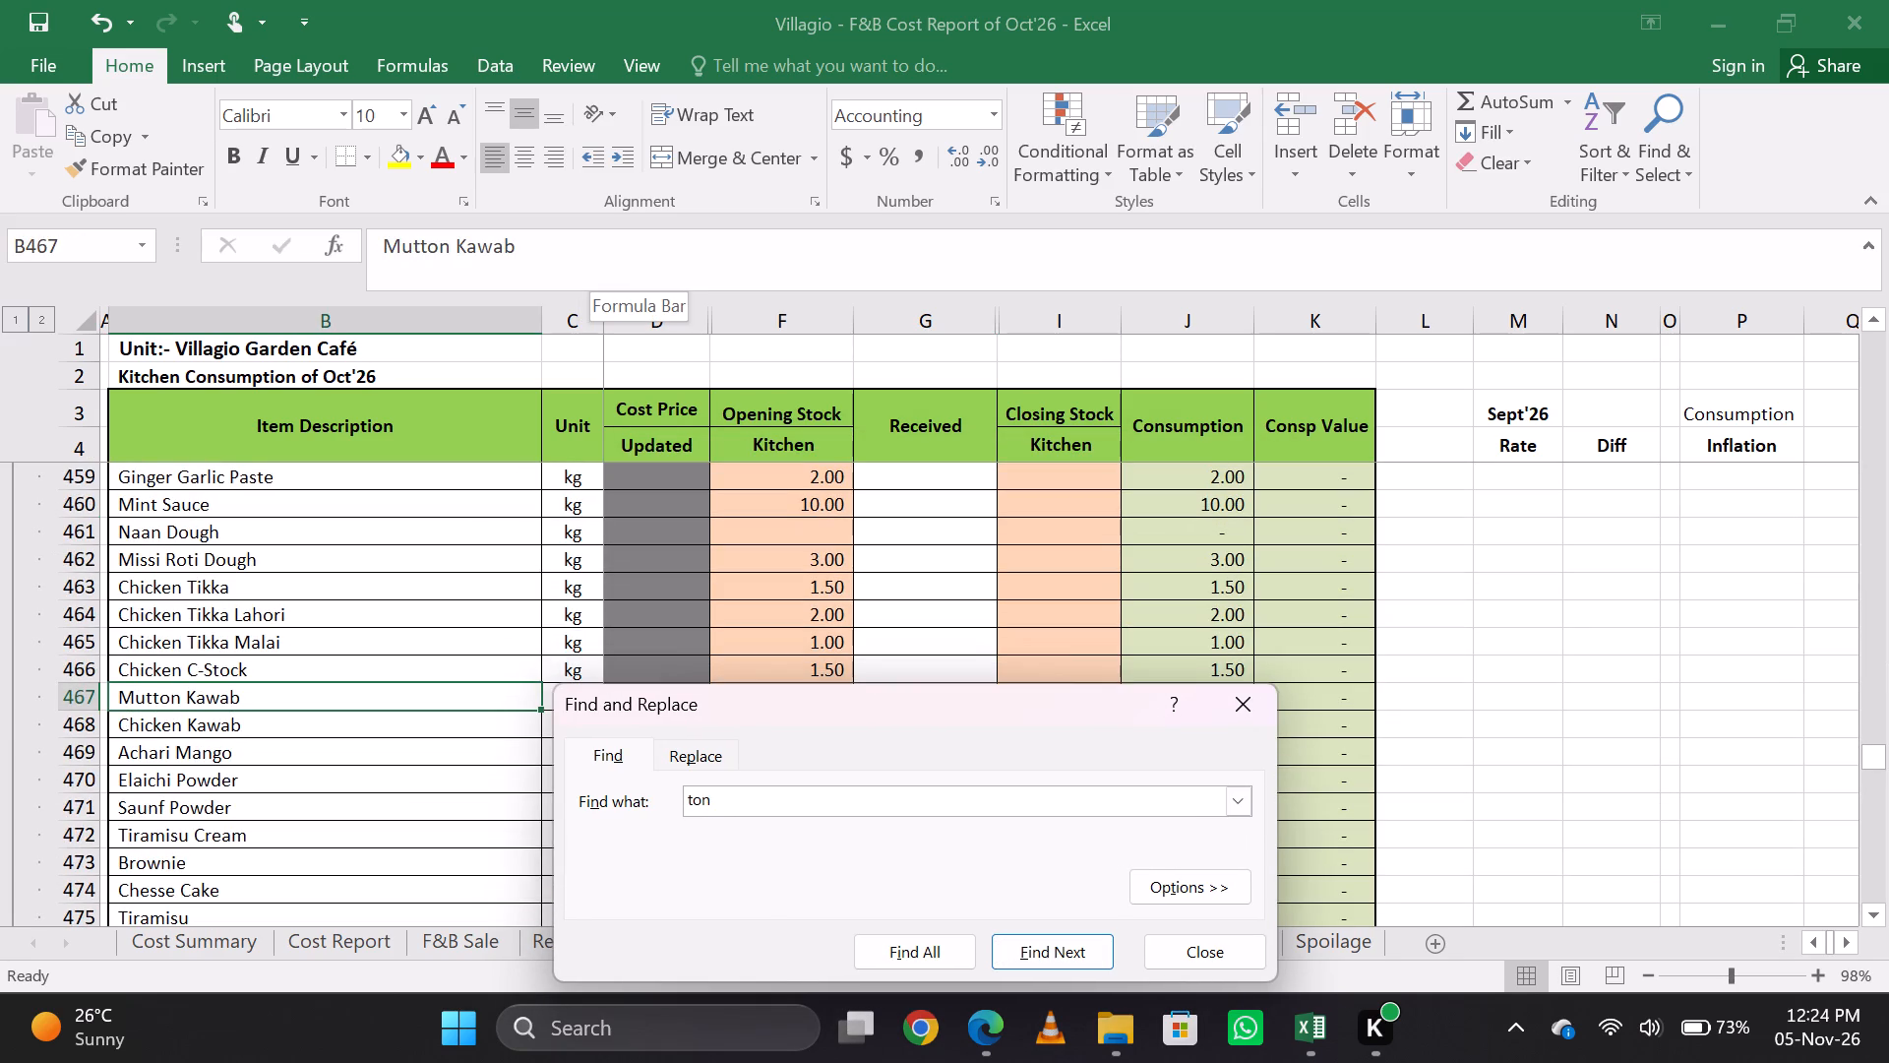
Search for "tana" and "tan", continue past Chicken Tandor to Tanuki, and enter 1.5 as its kitchen closing stock.
key("BackSpace")
key("BackSpace")
key("BackSpace")
key("BackSpace")
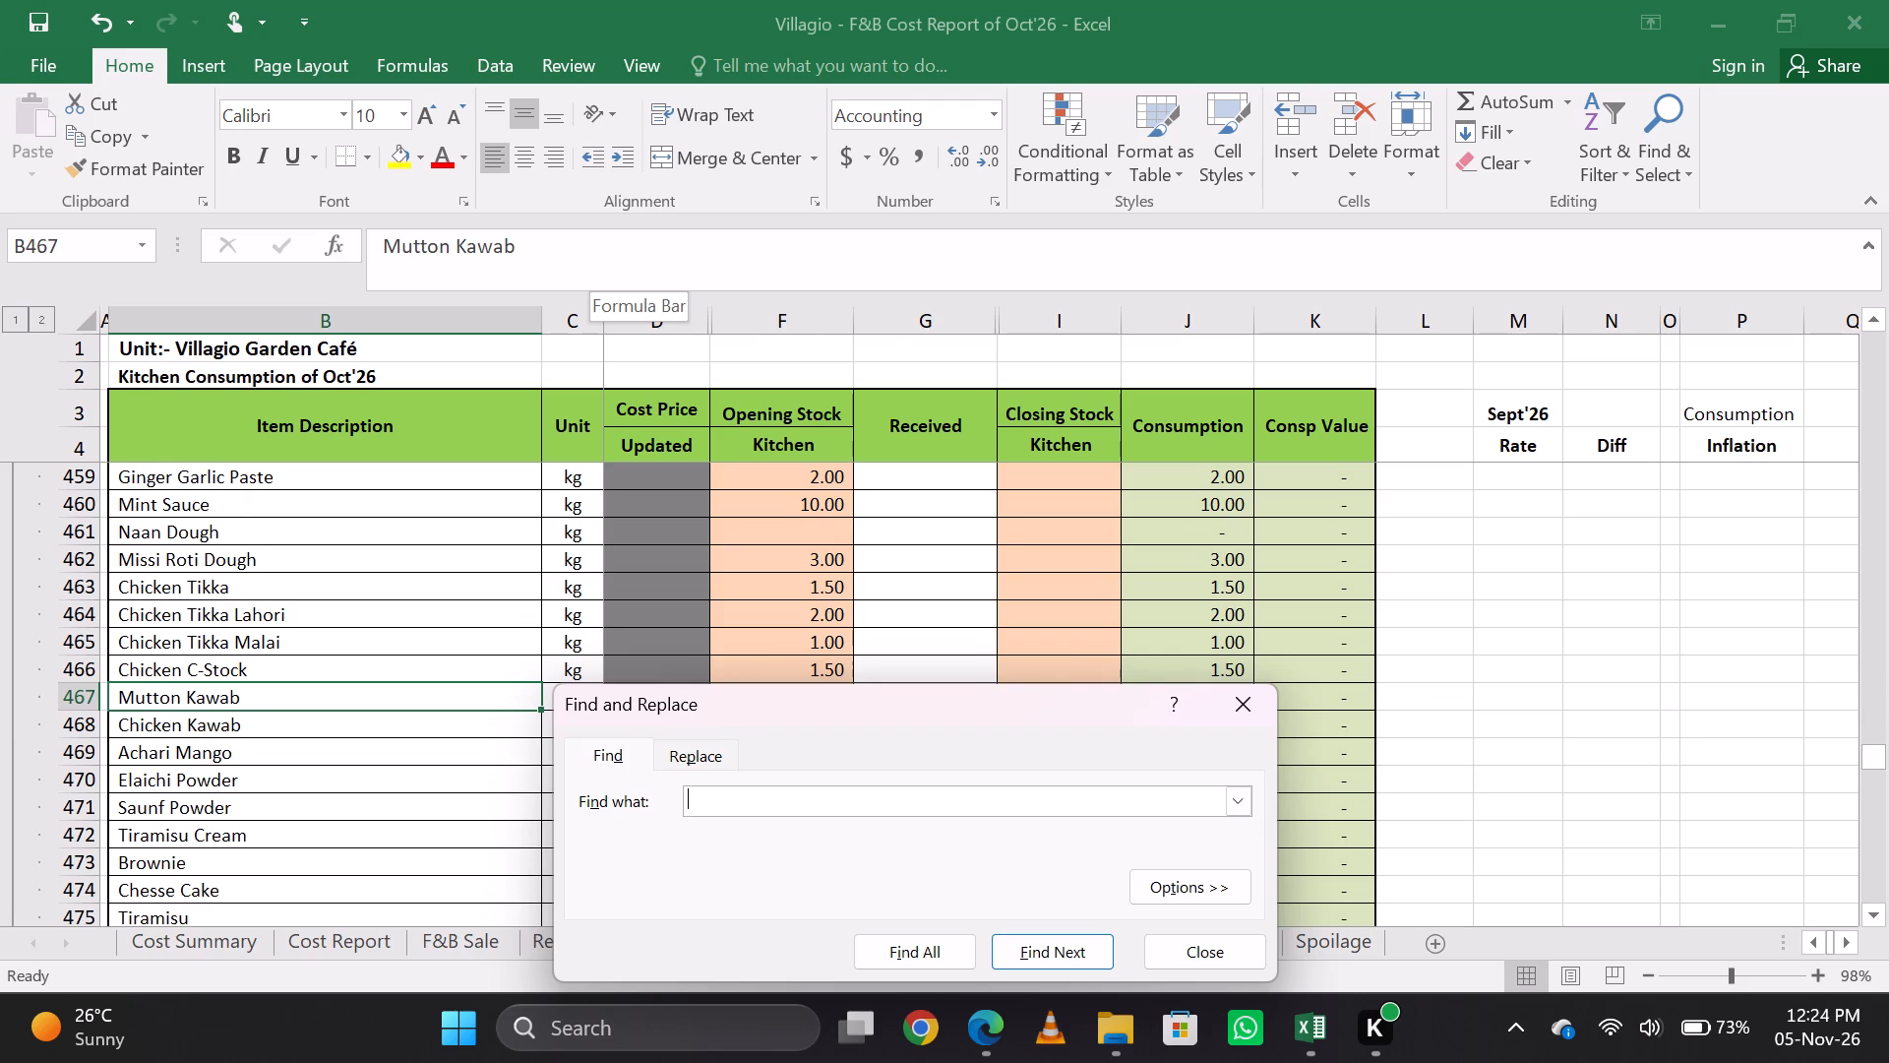
type("tana")
key("Return")
key("Return")
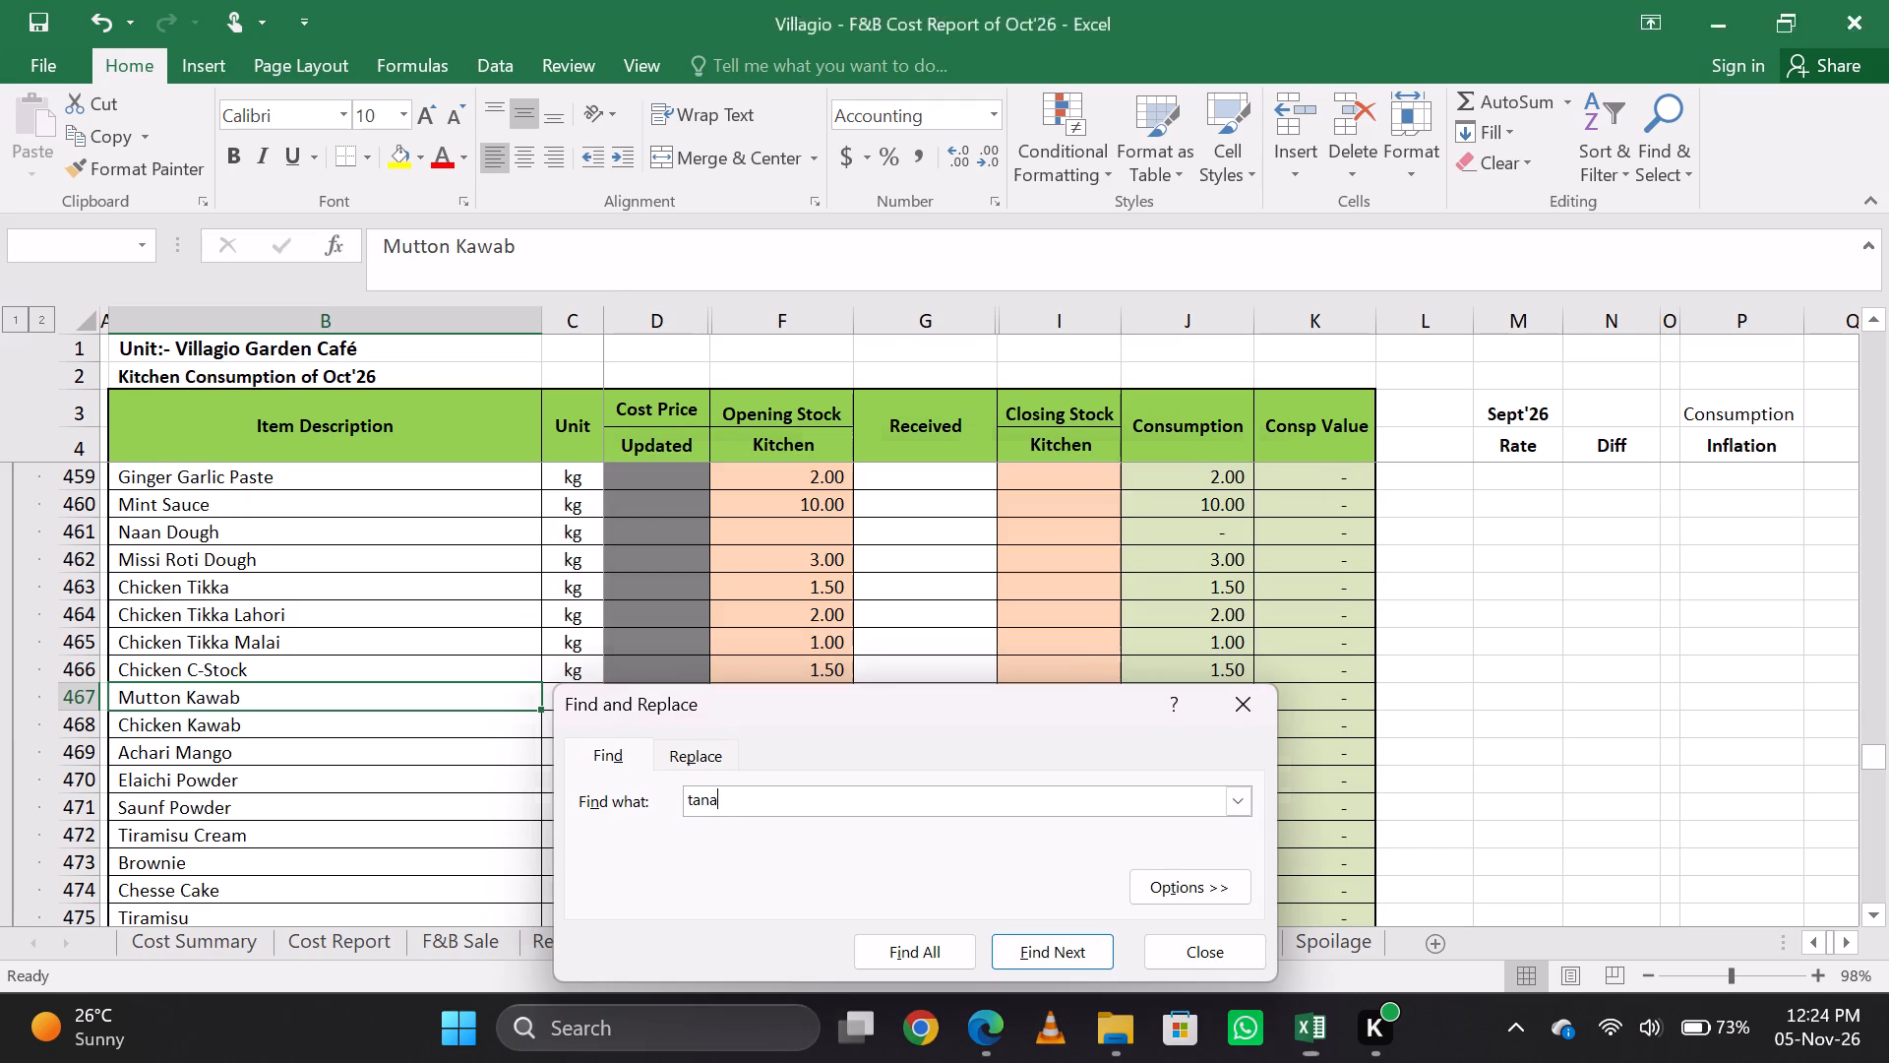
key("BackSpace")
key("Return")
key("Return")
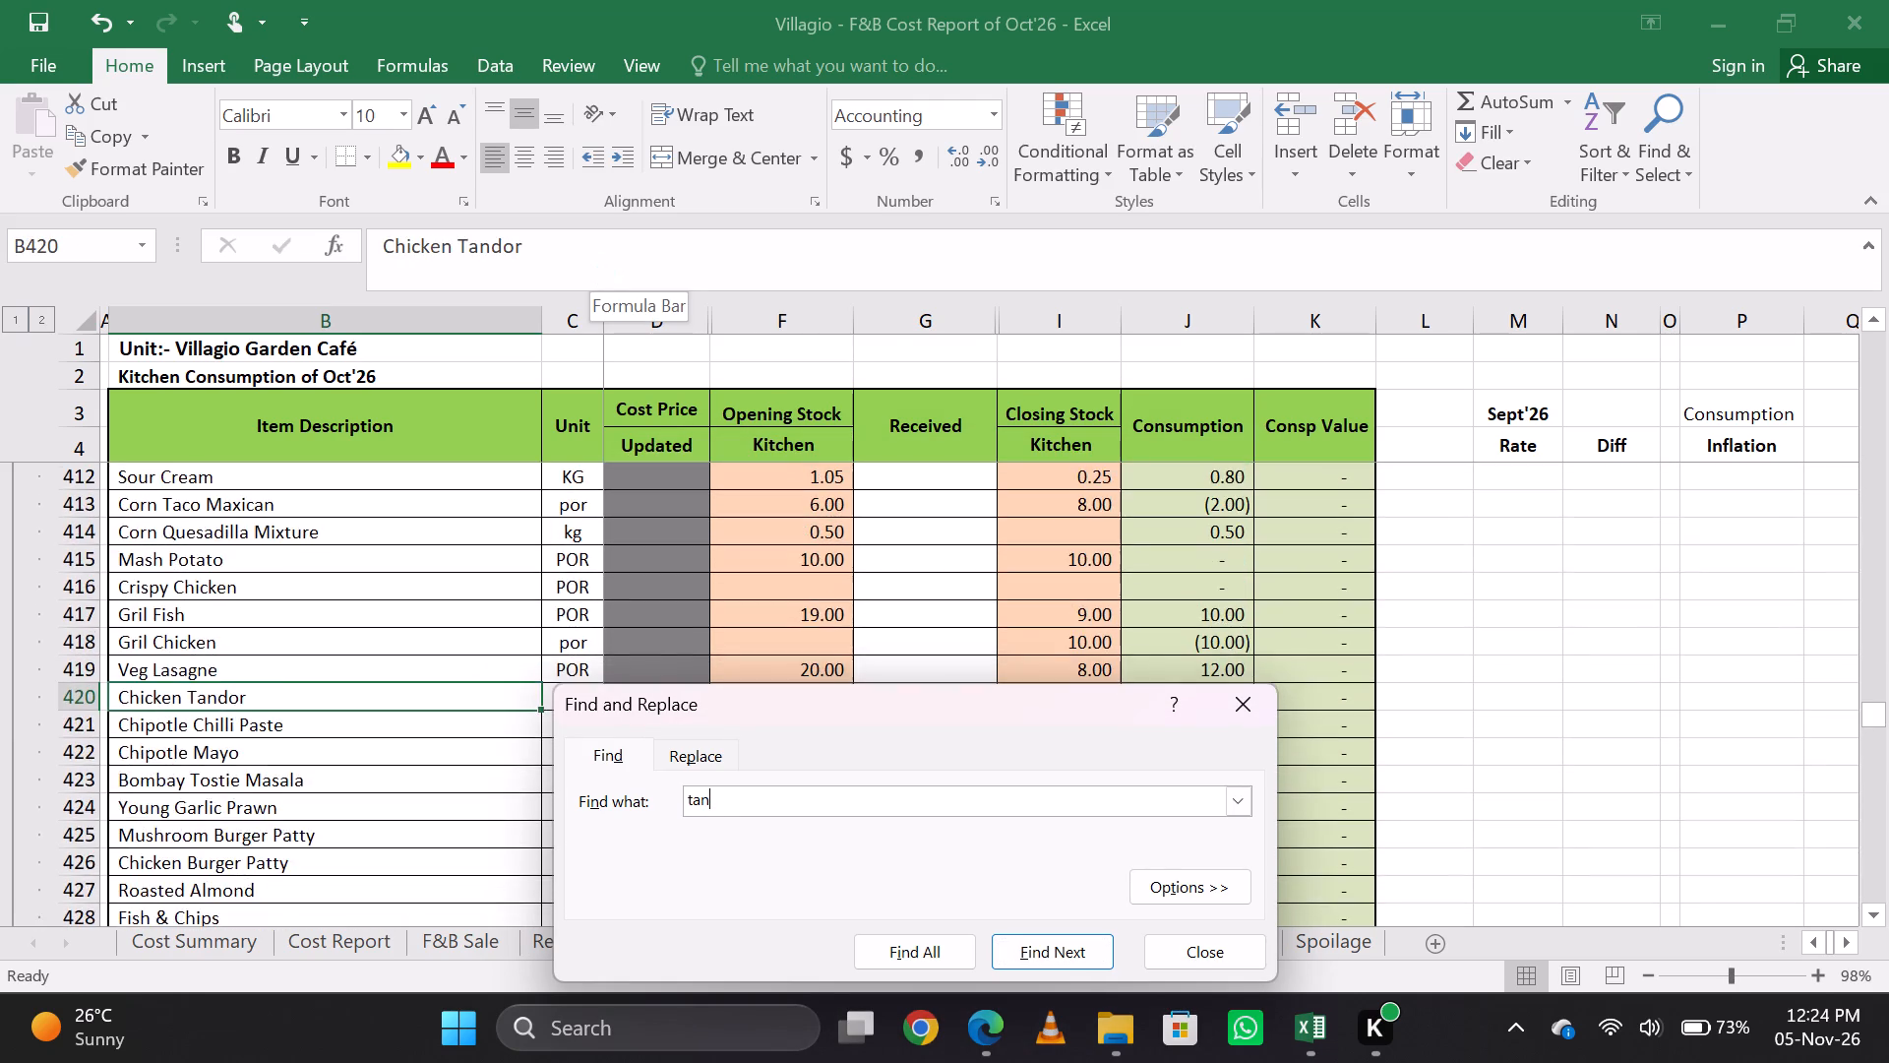
key("Return")
key("Escape")
key("Right")
key("Right")
key("Right")
key("Right")
key("Right")
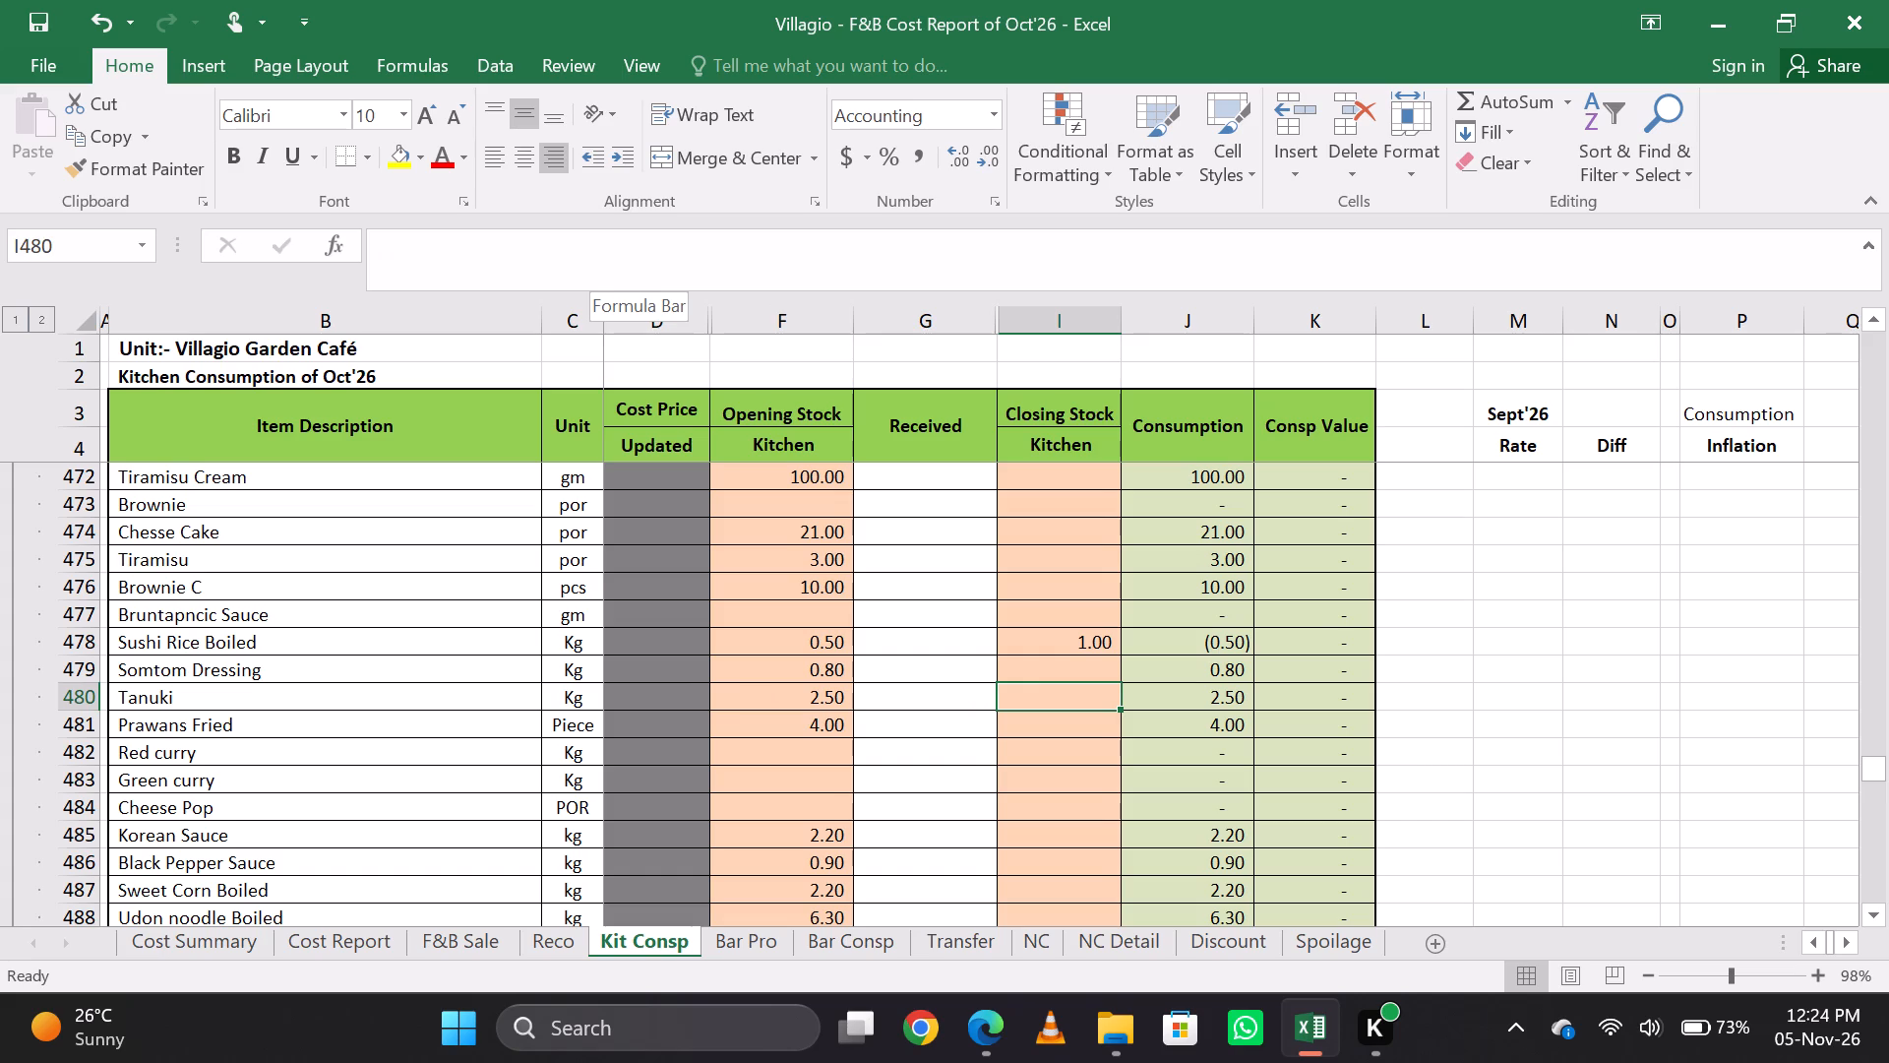
type("1.5")
key("Down")
key("Up")
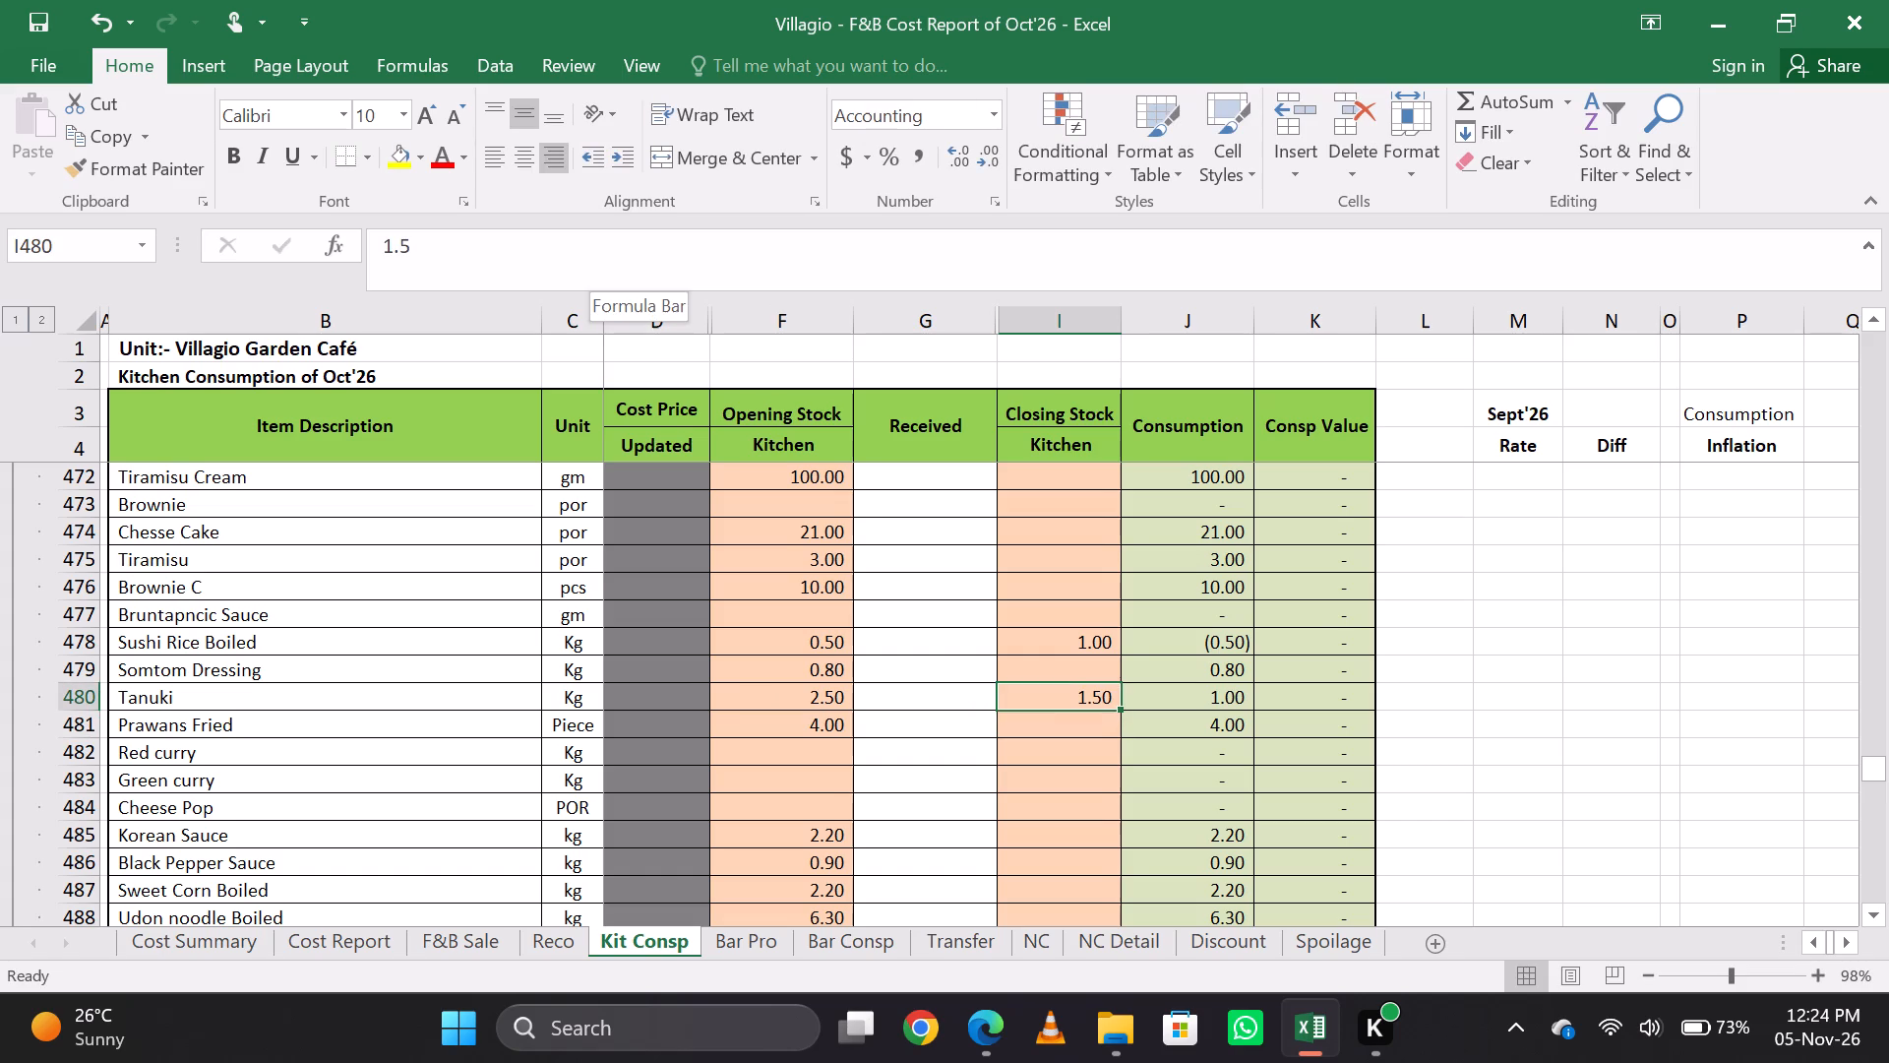
Search the item list for the avocado entry under "avac" and "ava".
key("ctrl+f")
key("BackSpace")
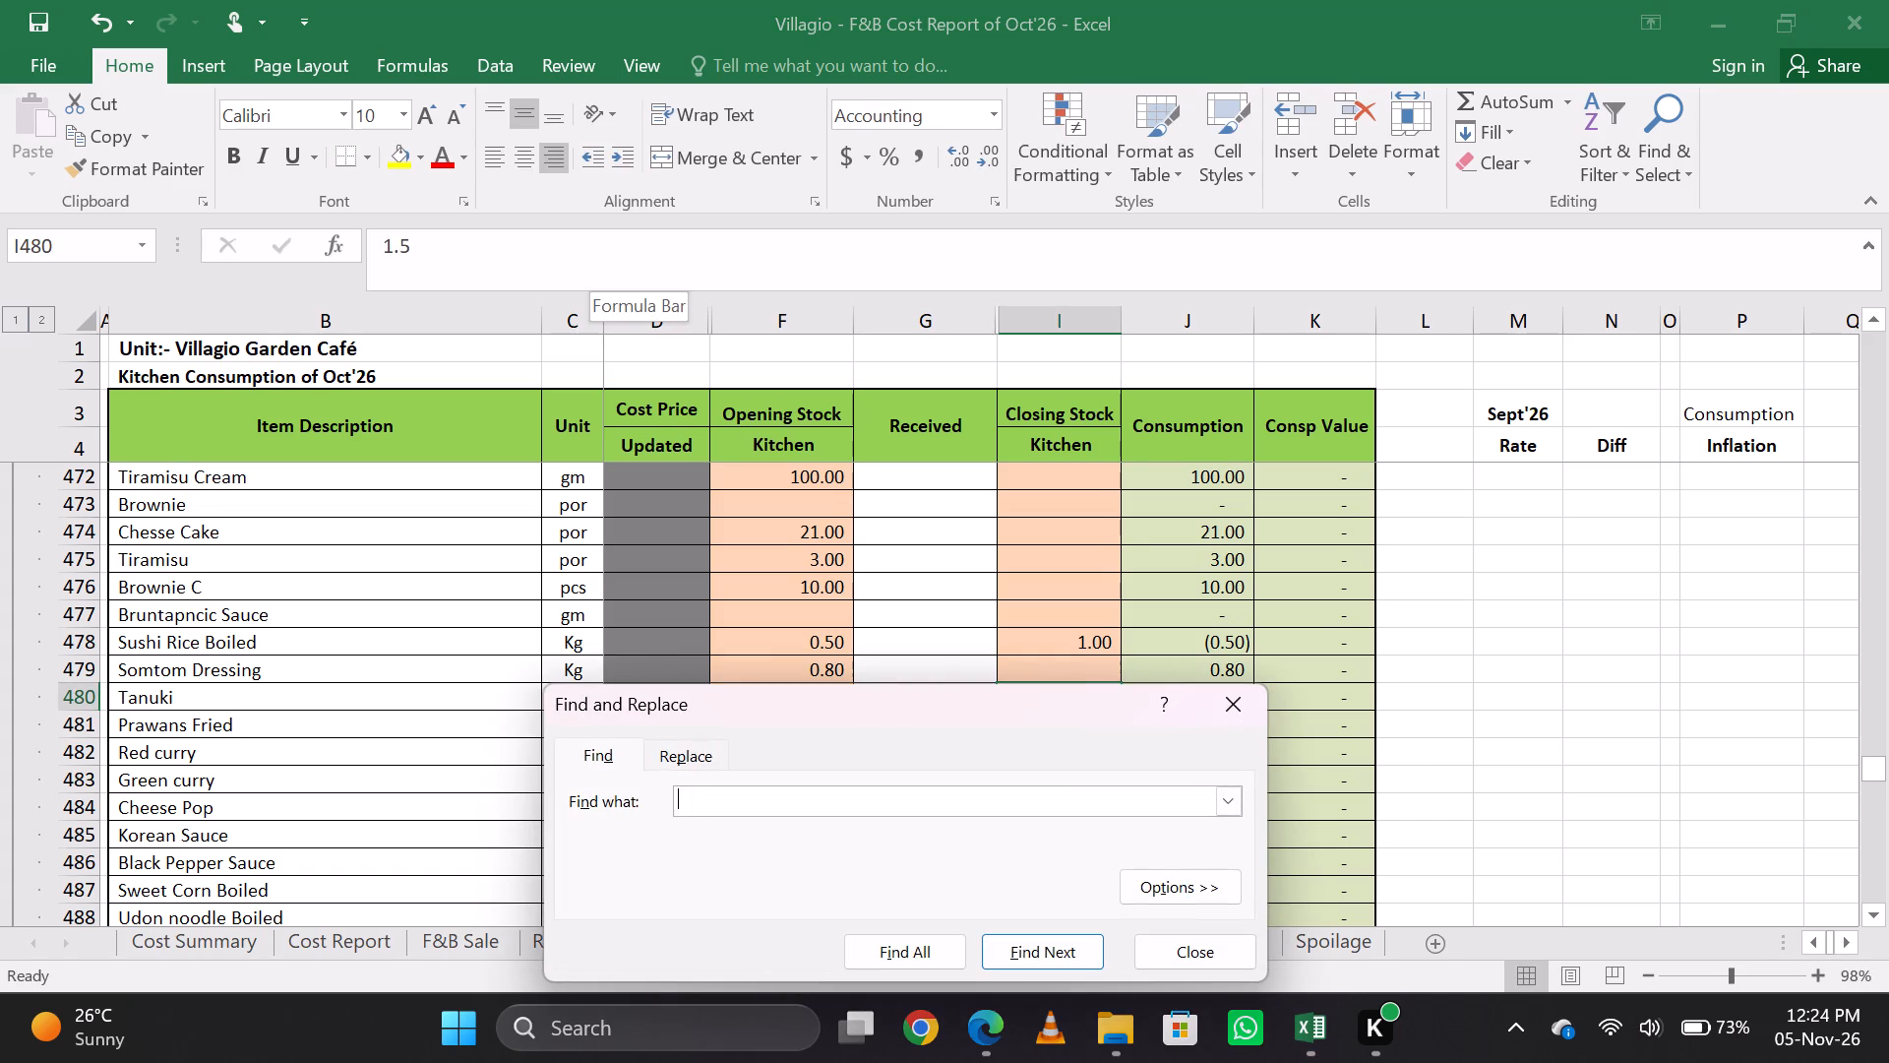
type("avac")
key("Return")
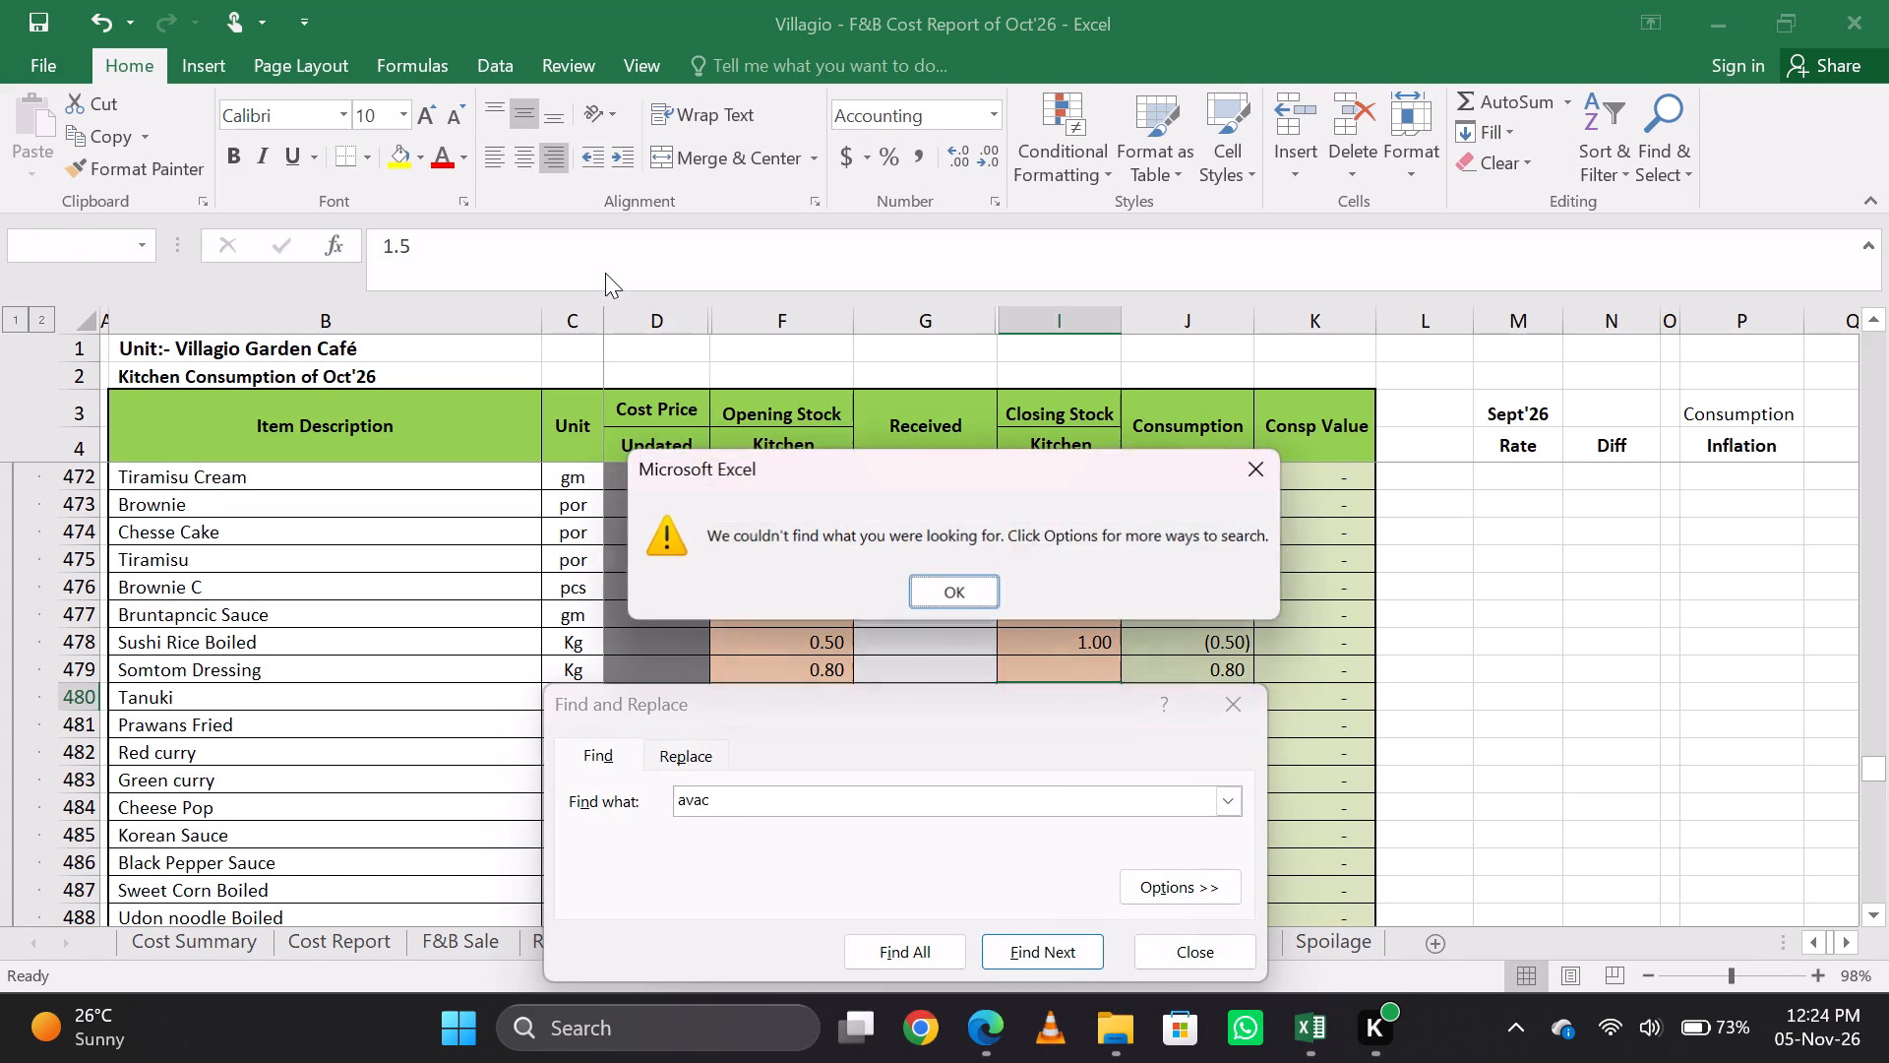
key("Return")
key("BackSpace")
key("Return")
key("Return")
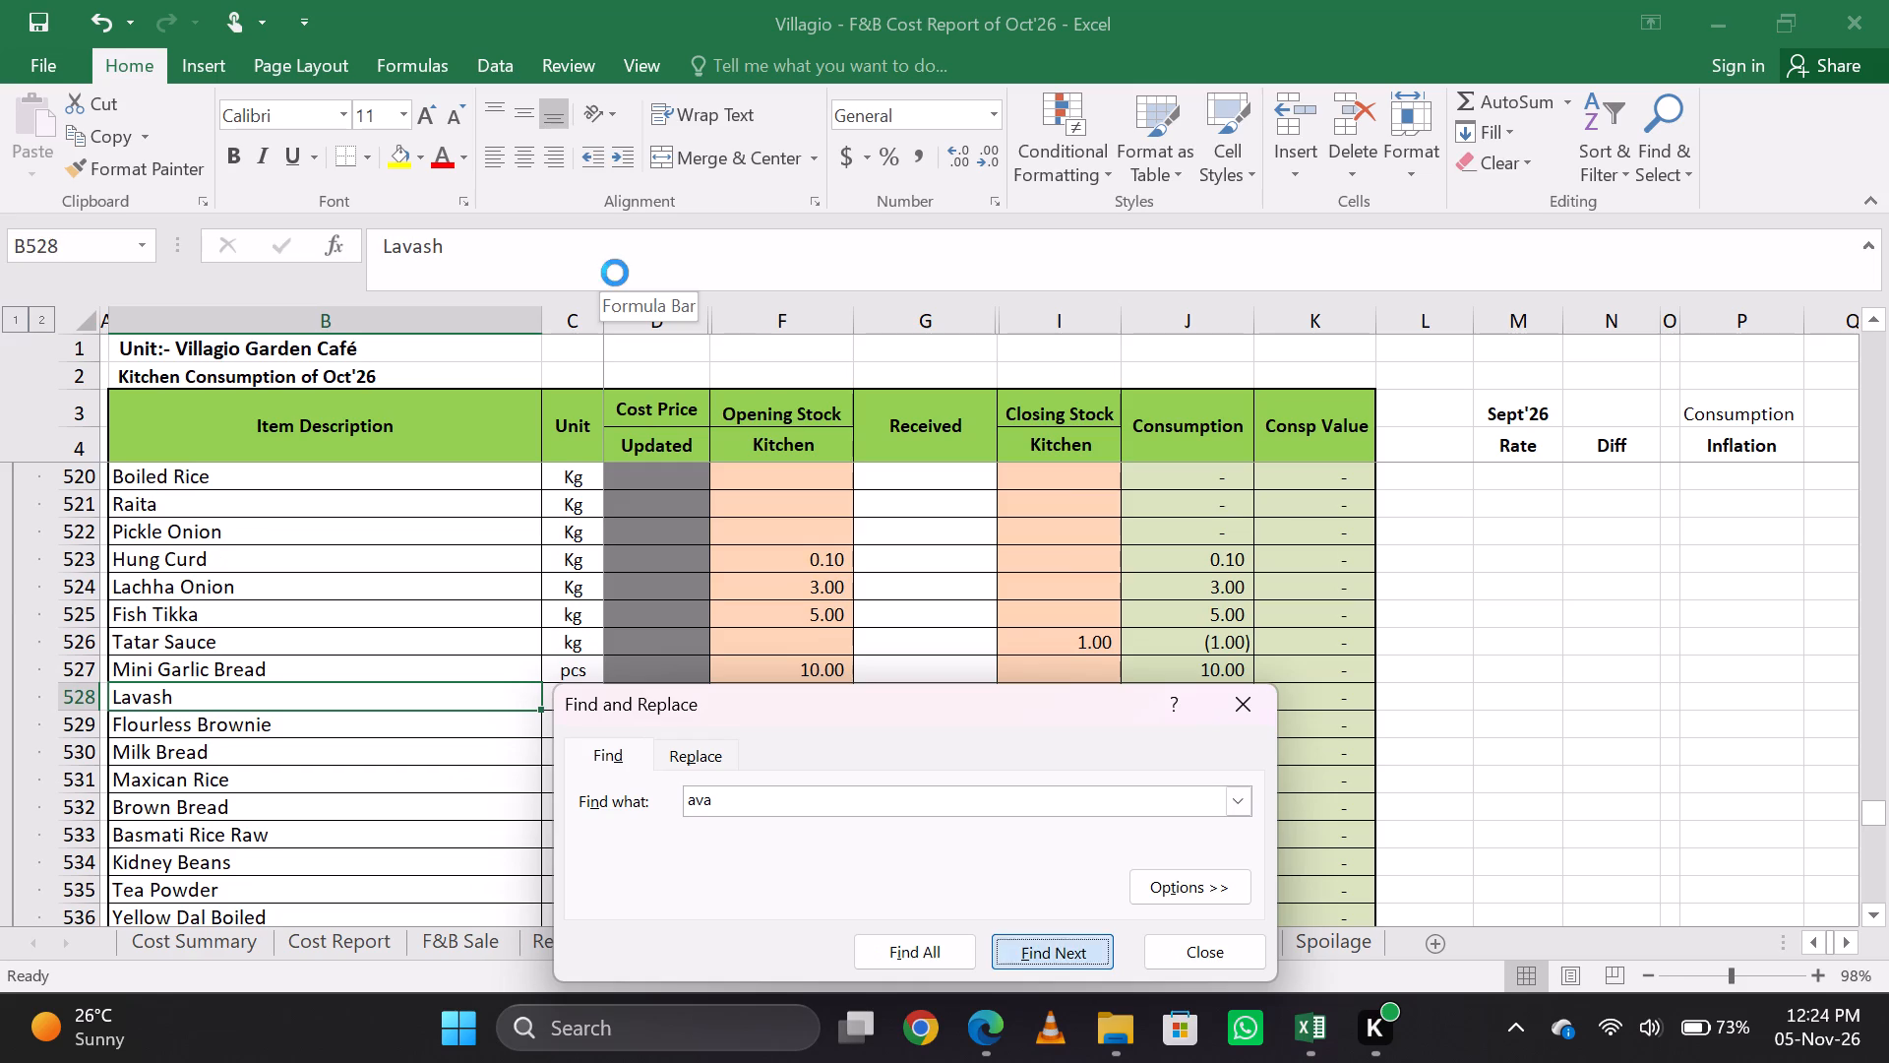
key("Return")
Find Avocado by searching for "cado" and enter 0.8 as its kitchen closing stock.
key("BackSpace")
key("BackSpace")
key("BackSpace")
key("BackSpace")
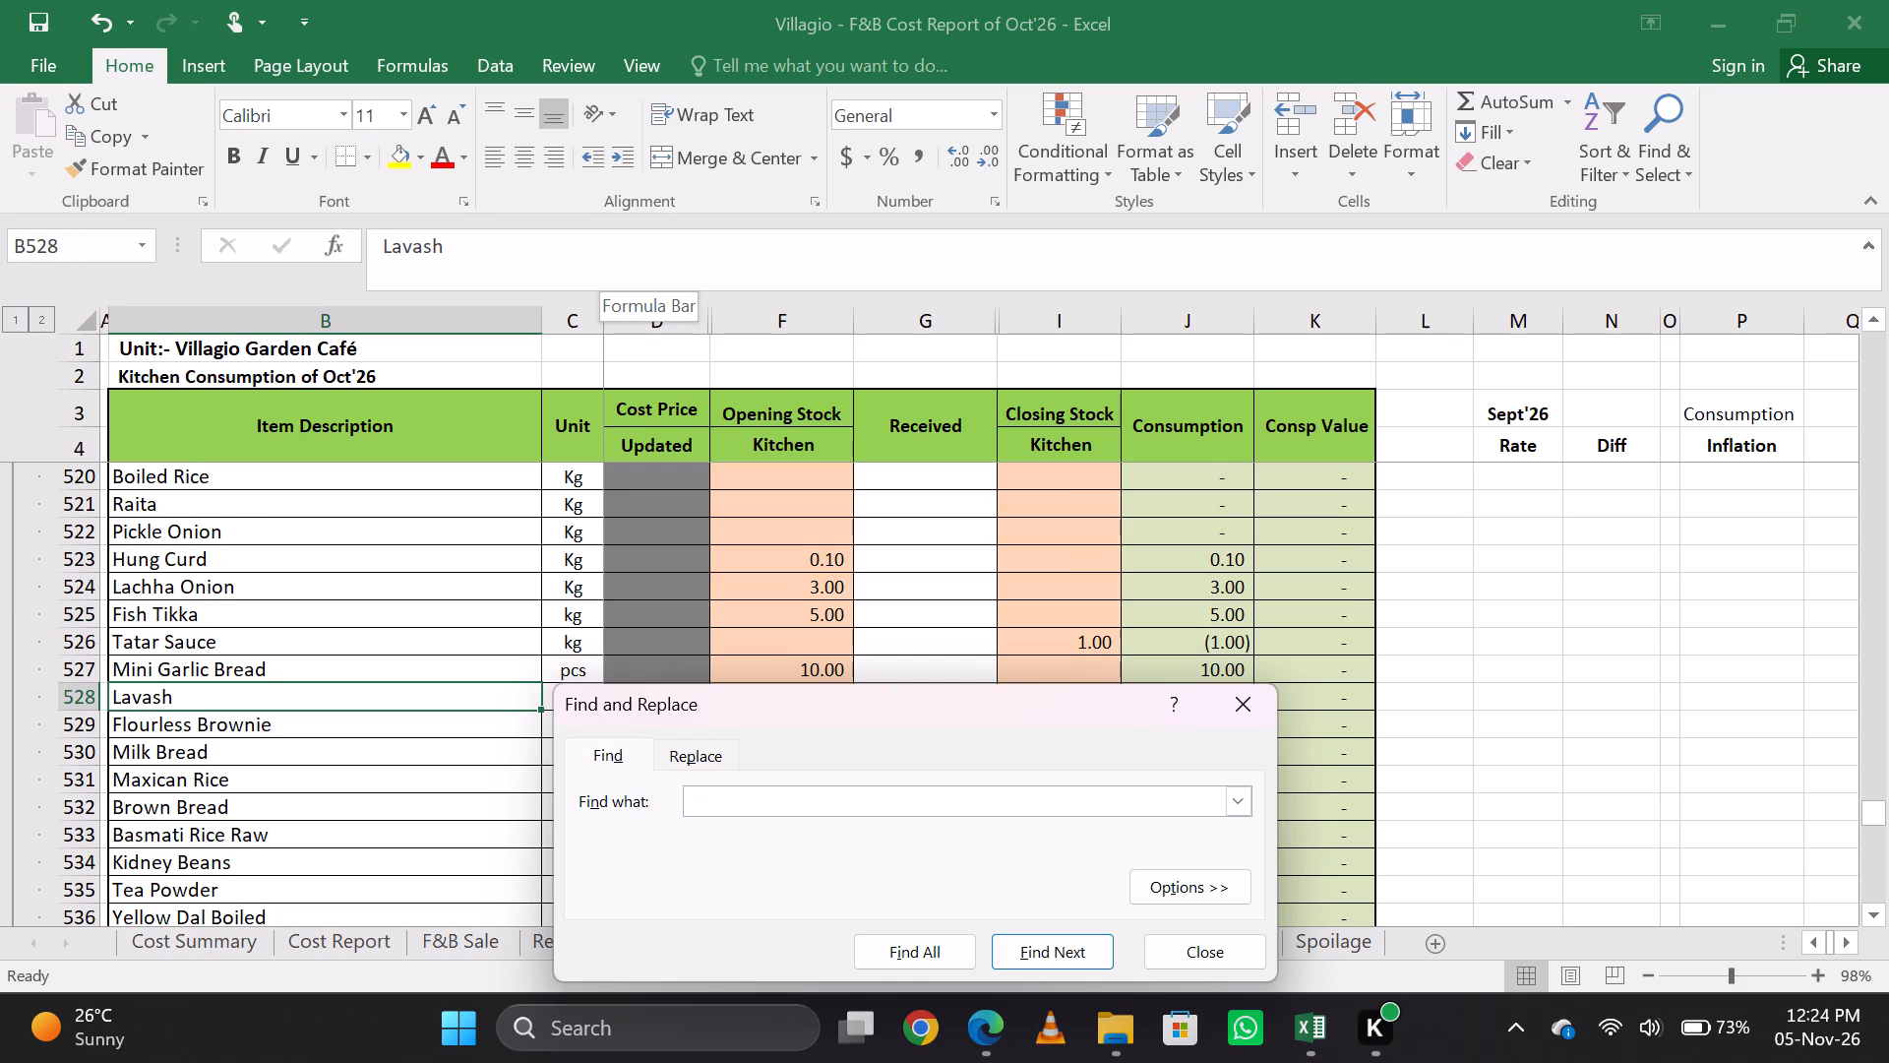
type("cas")
key("BackSpace")
type("di")
key("BackSpace")
key("o")
key("Return")
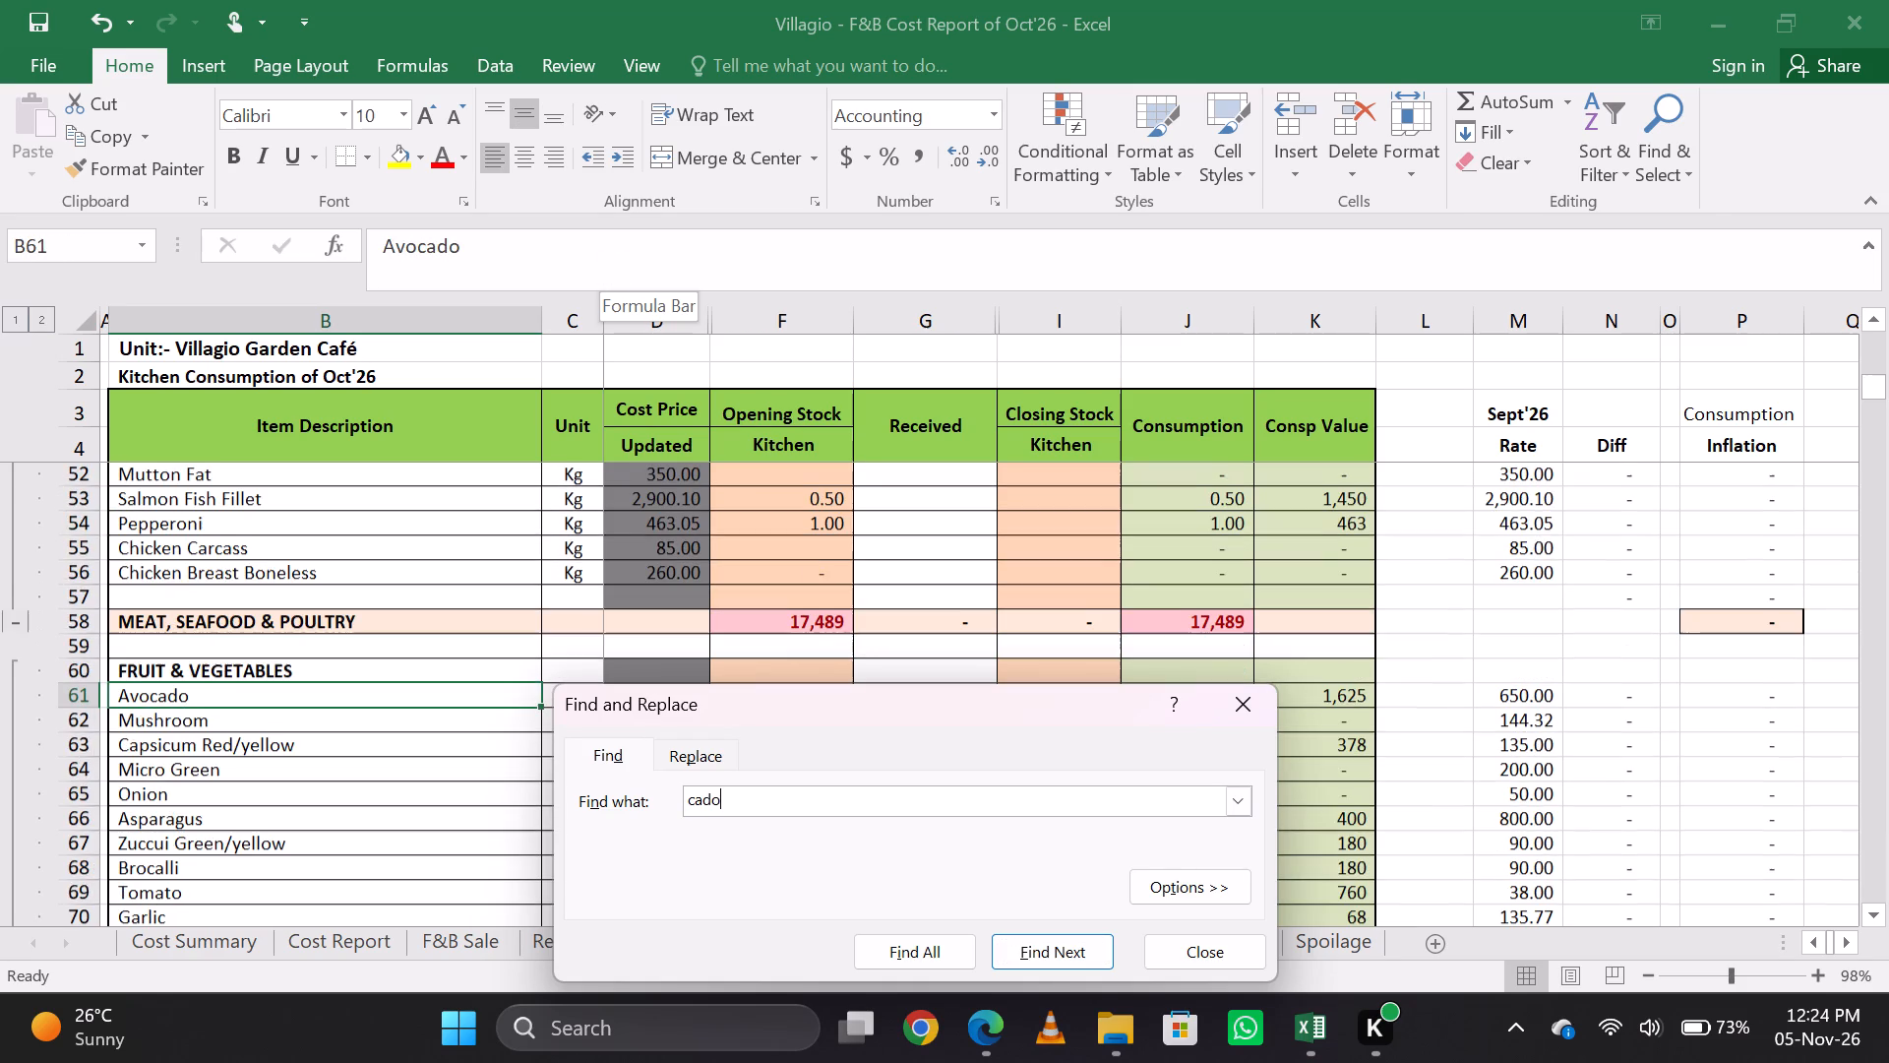
key("Escape")
key("Right")
key("Right")
key("Right")
key("Right")
key("Right")
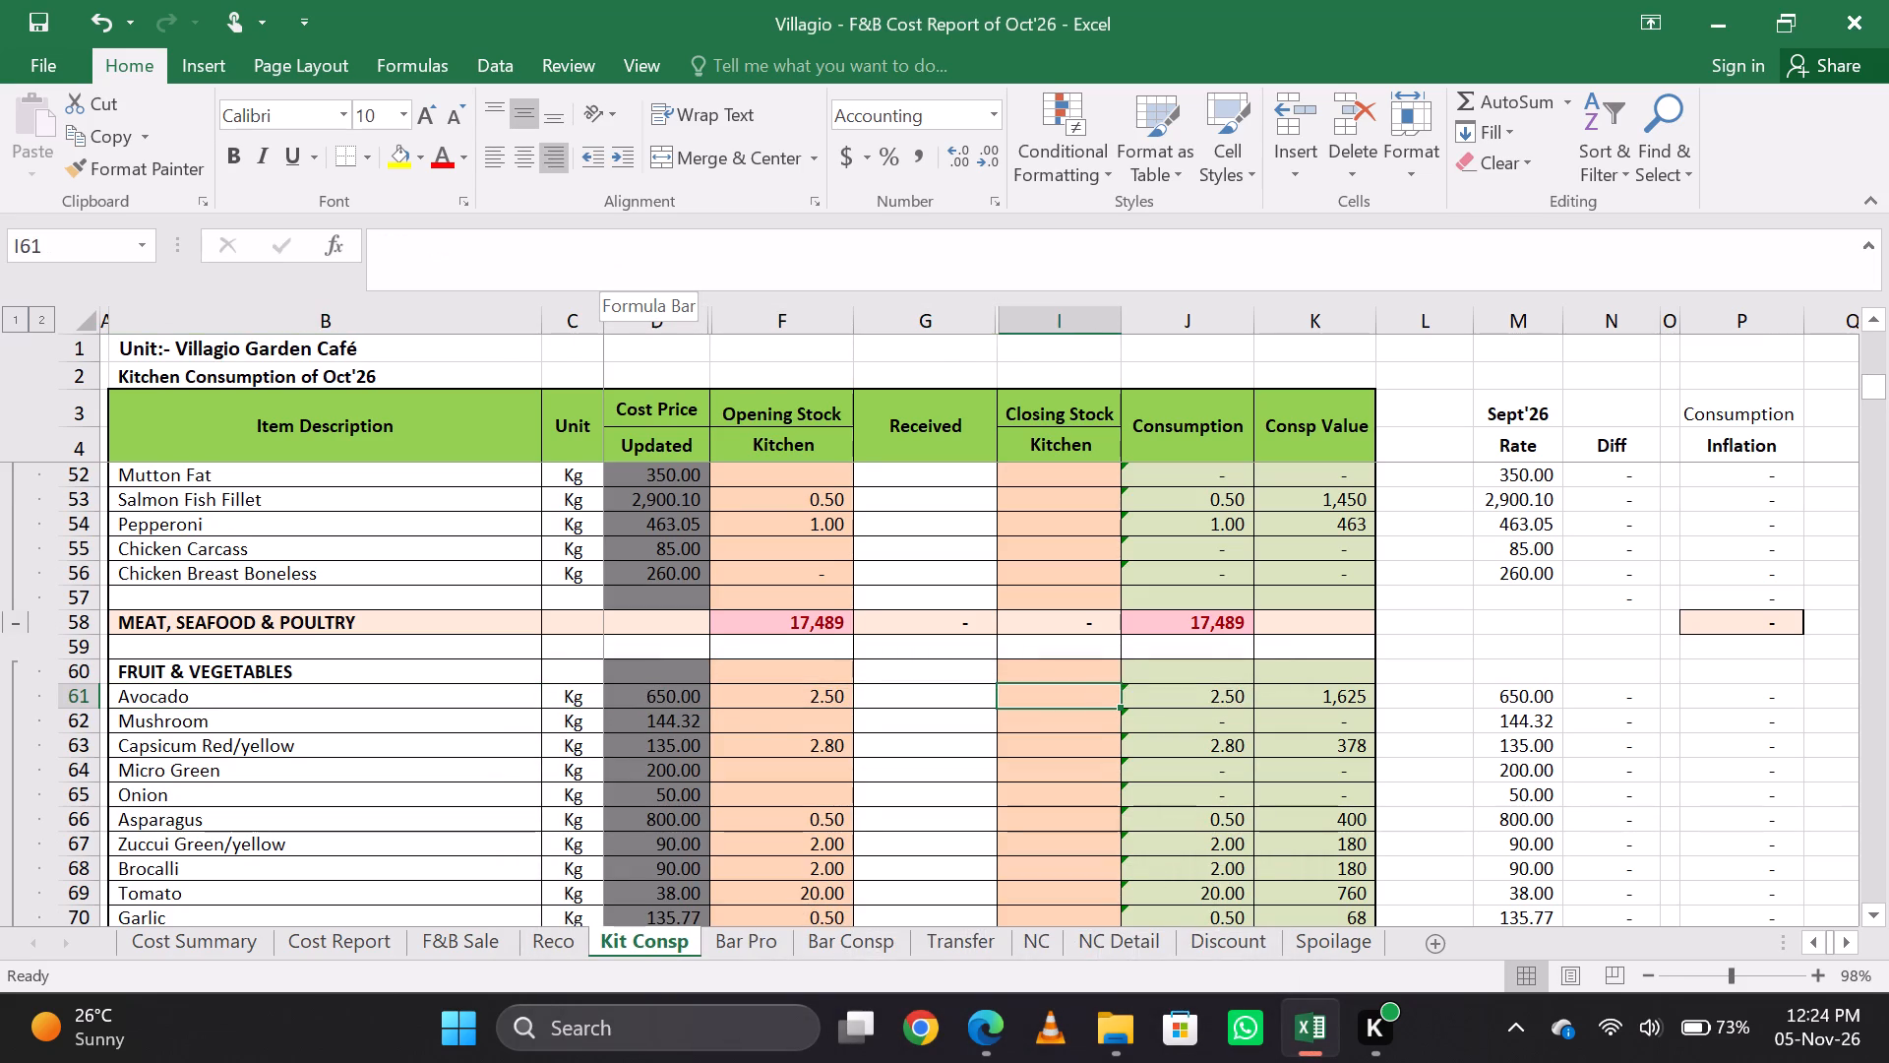
type(".8")
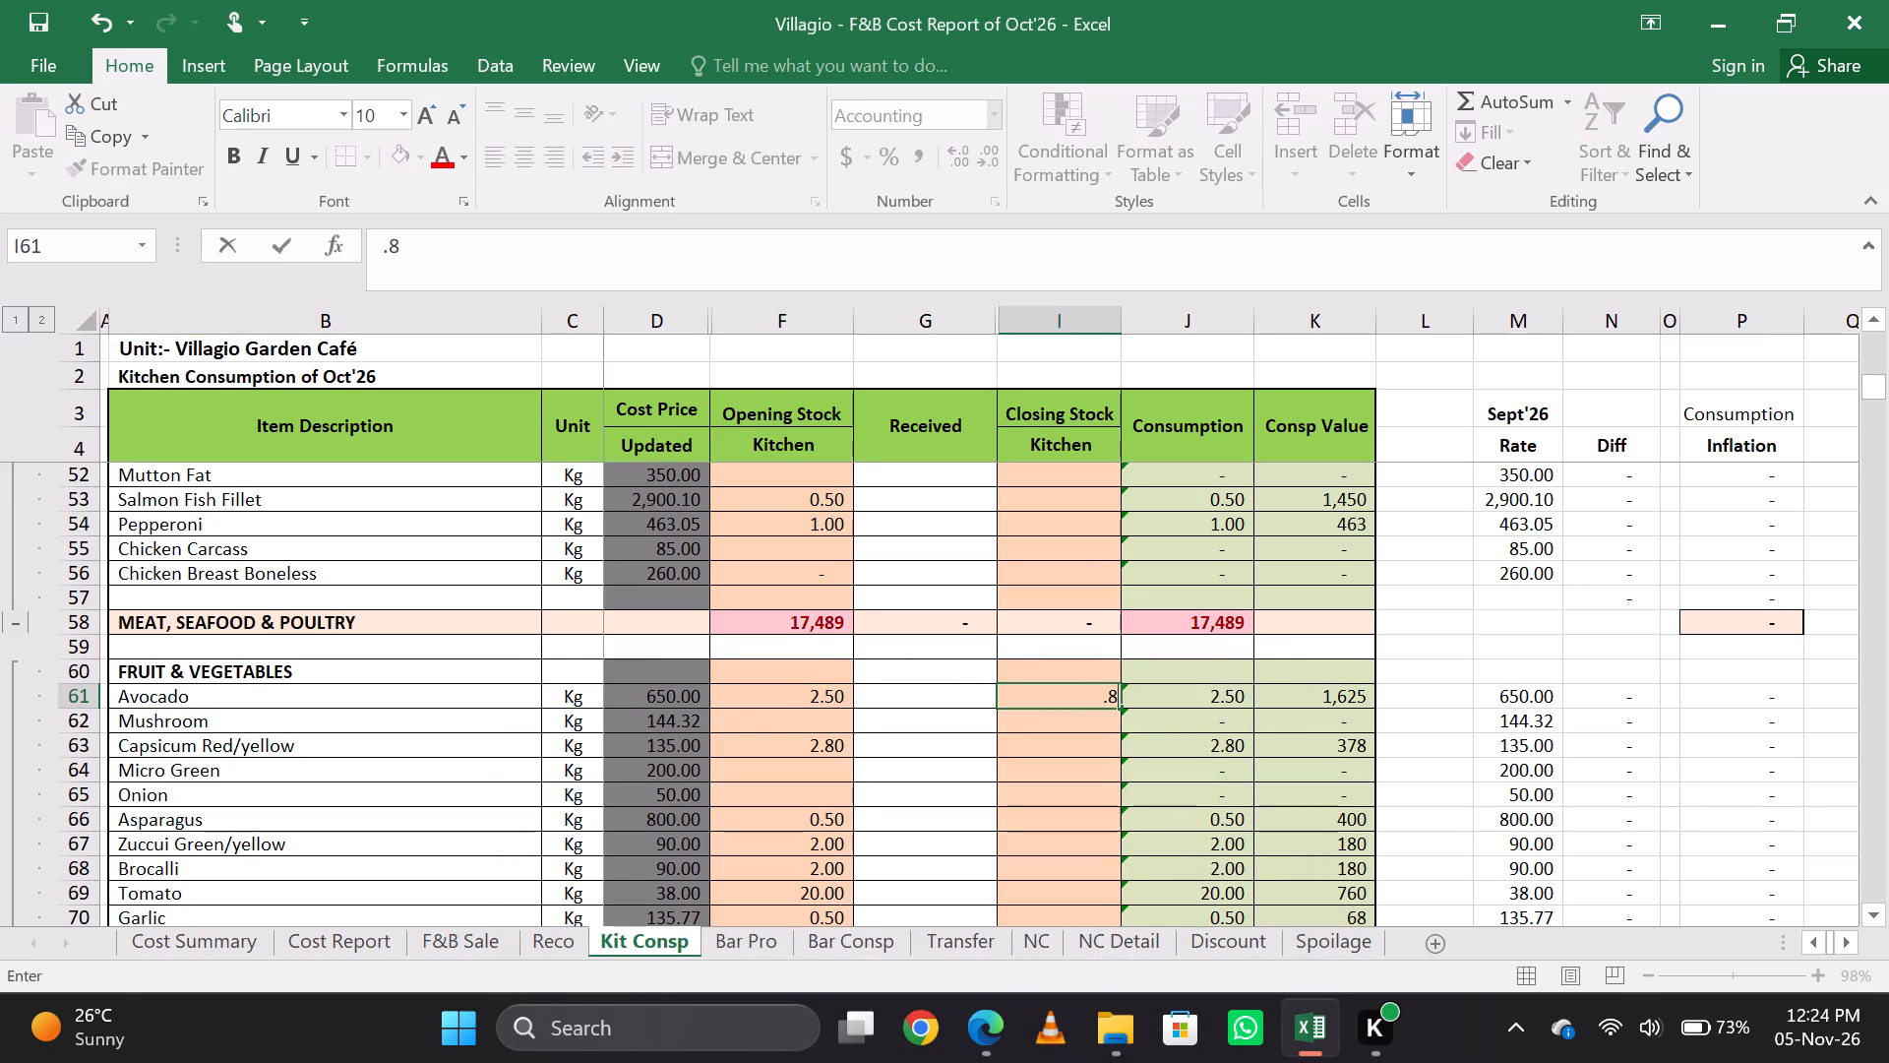
key("Down")
key("Up")
Search for "drag" to reach Dragon Fruit and enter 0.85 as its kitchen closing stock.
key("ctrl+f")
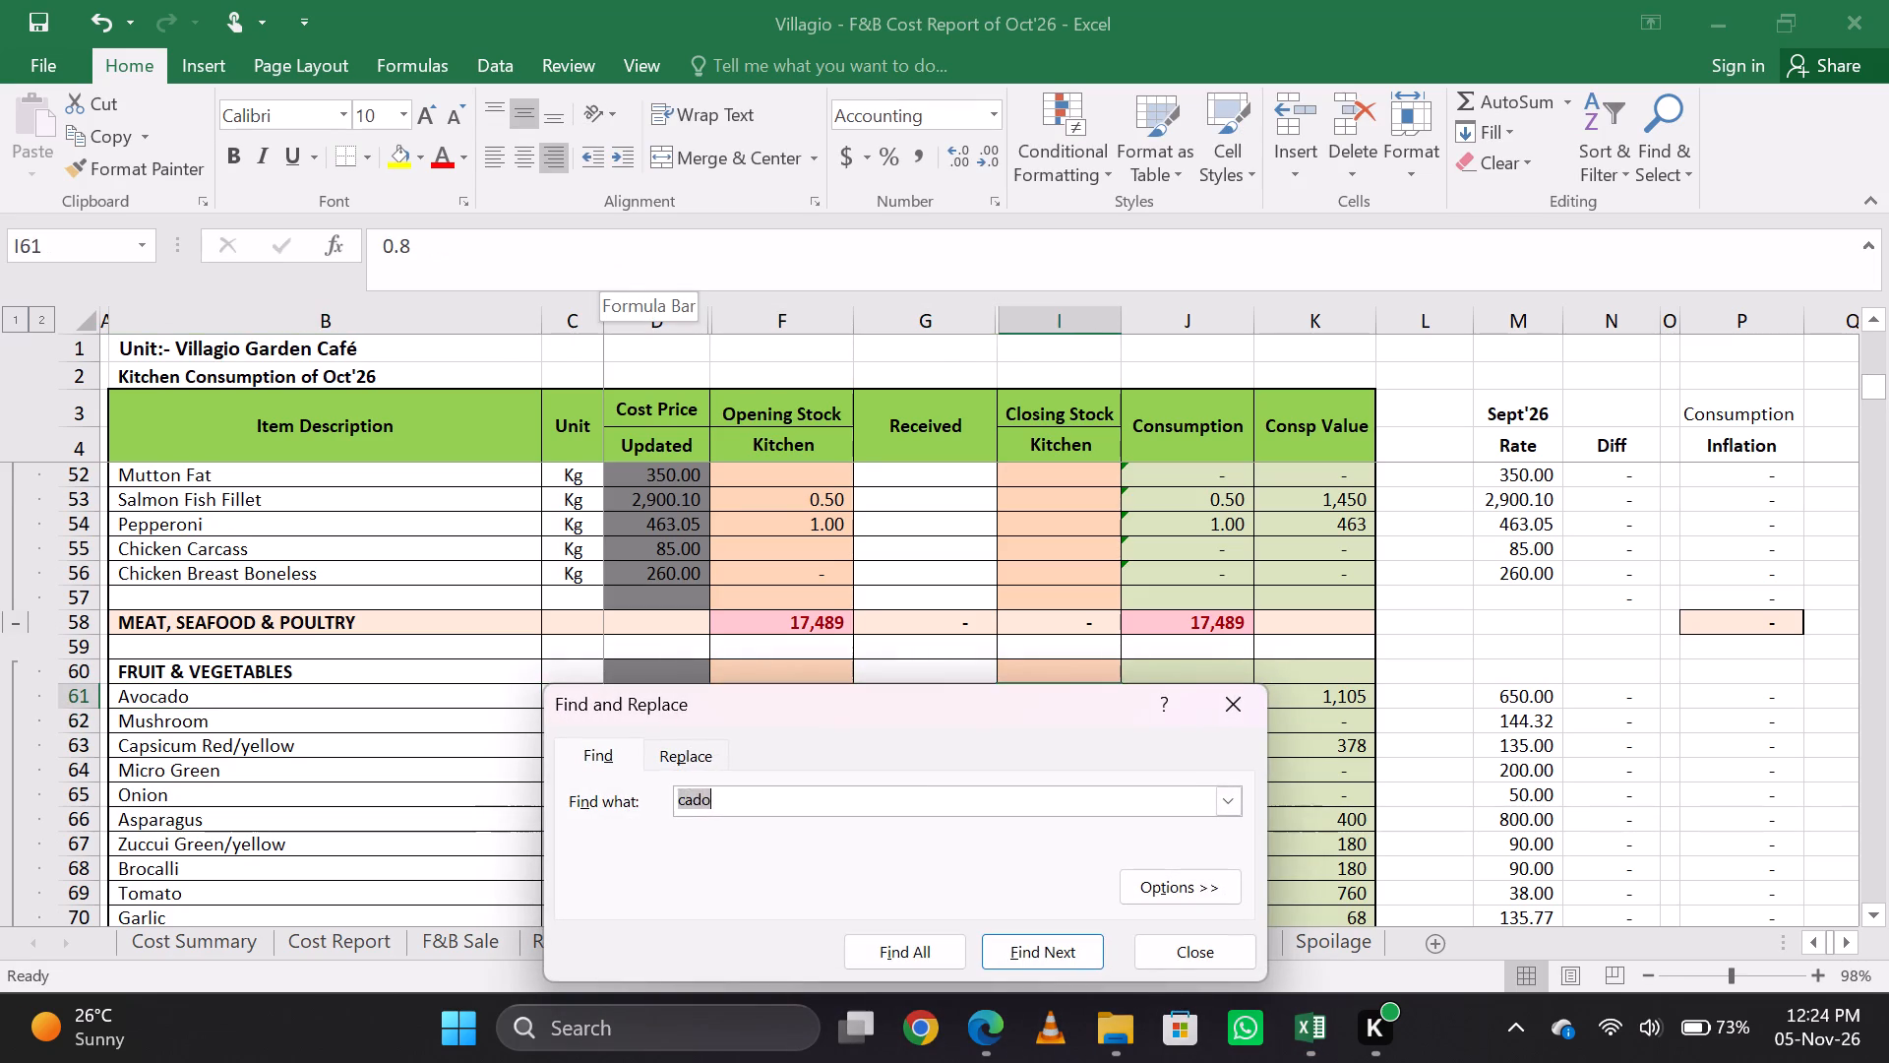
key("BackSpace")
key("Escape")
key("ctrl+g")
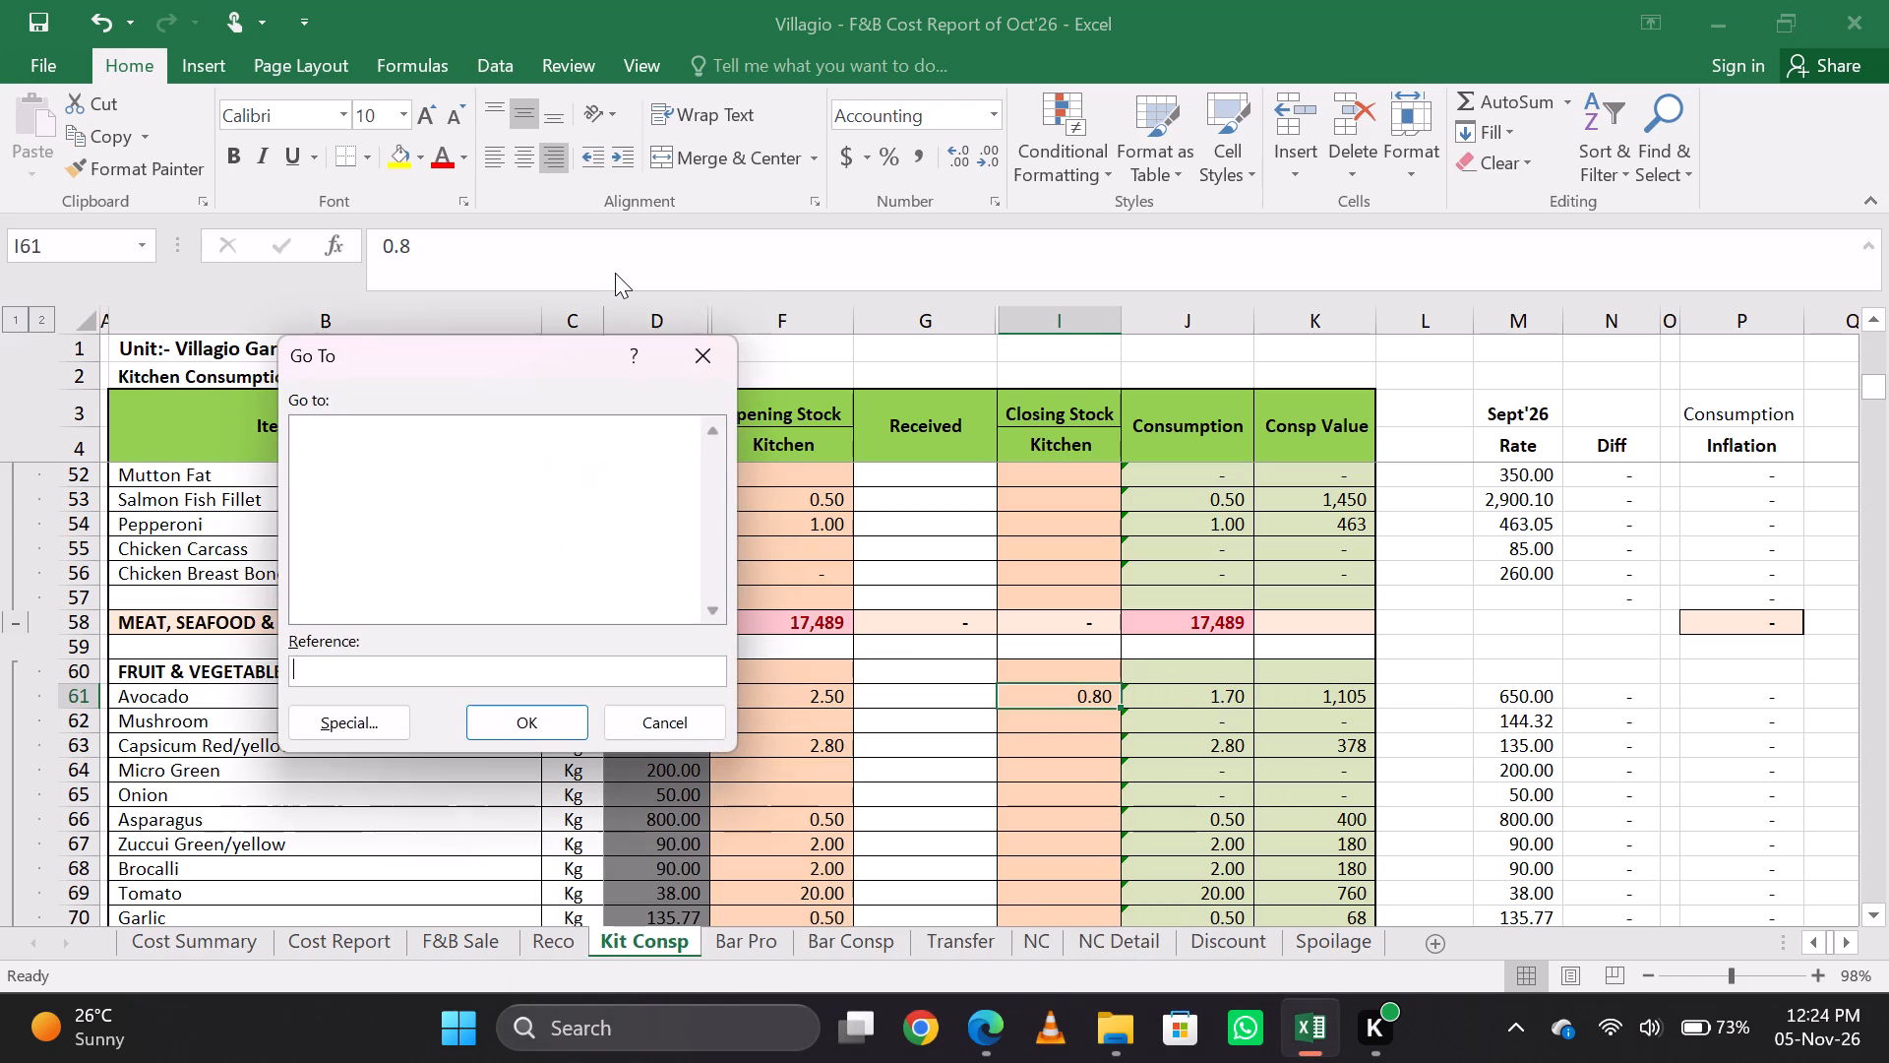
key("Escape")
key("ctrl+f")
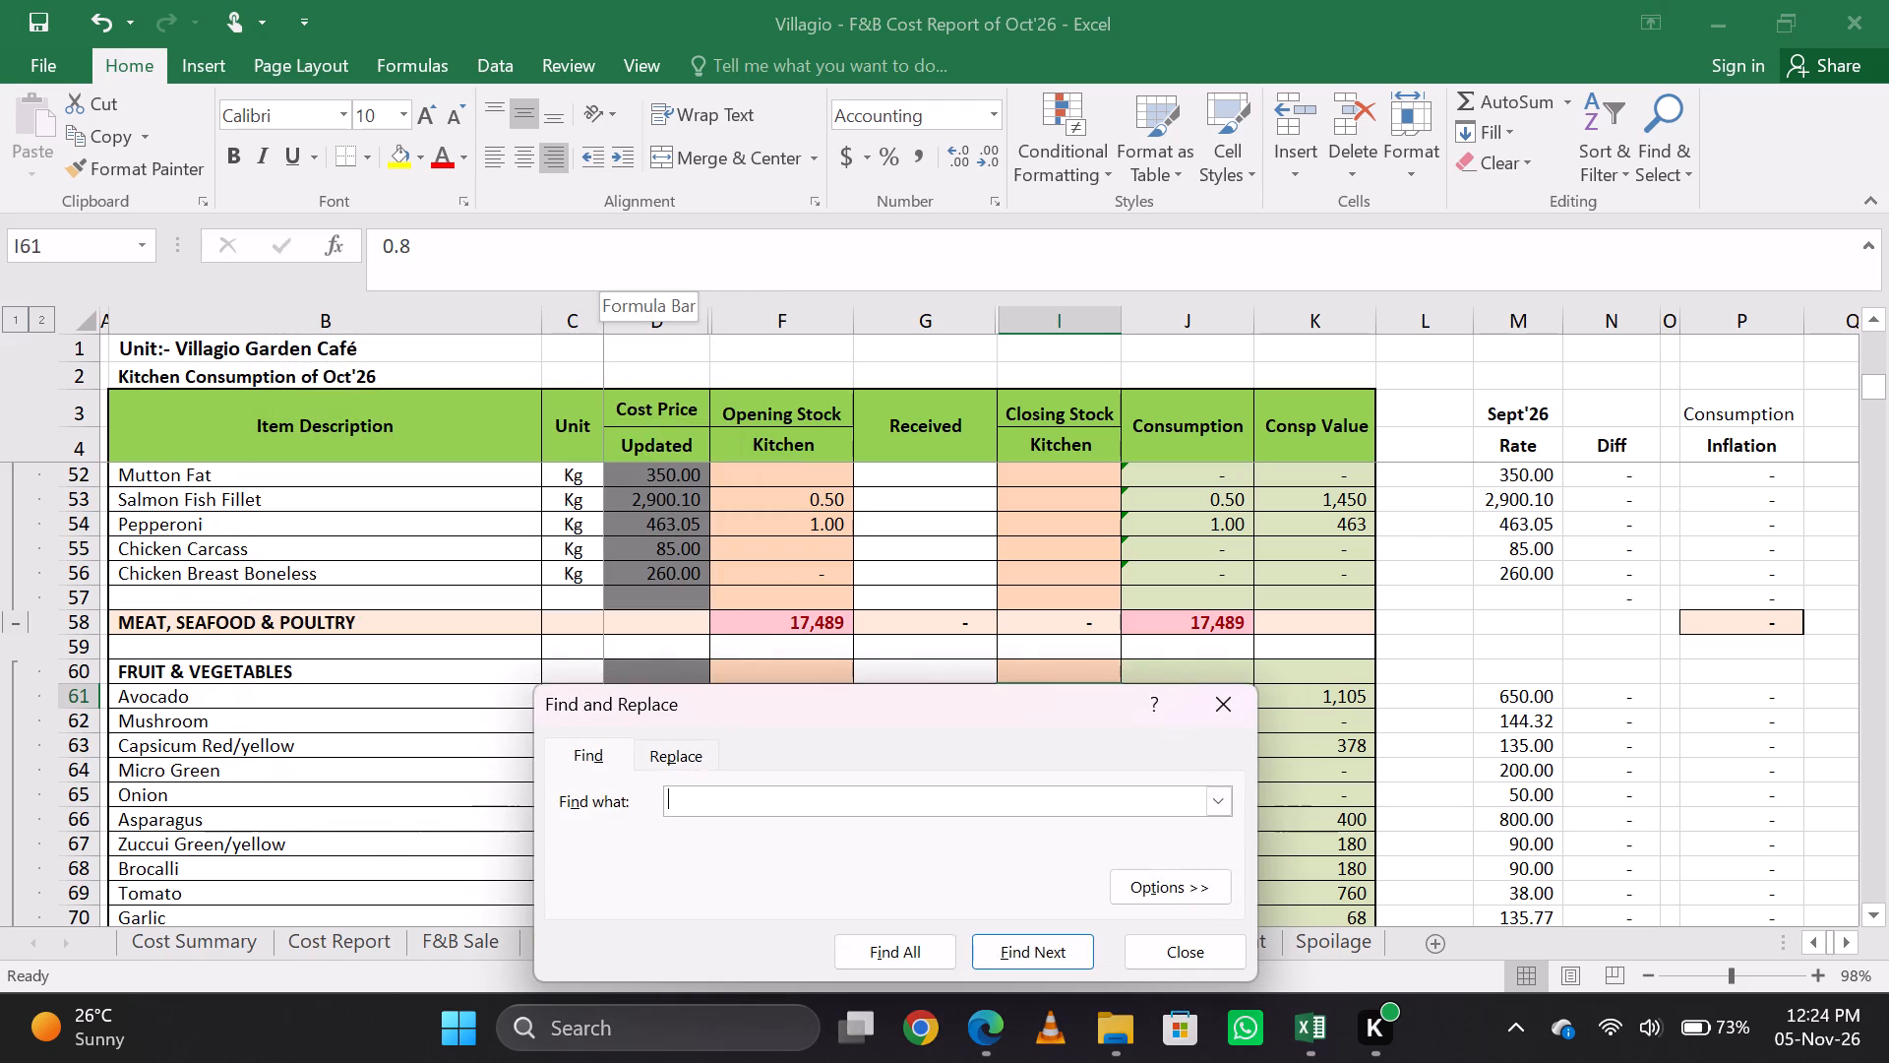
key("BackSpace")
key("BackSpace")
key("BackSpace")
type("drag")
key("Return")
key("Escape")
key("Right")
key("Right")
key("Right")
key("Right")
key("Right")
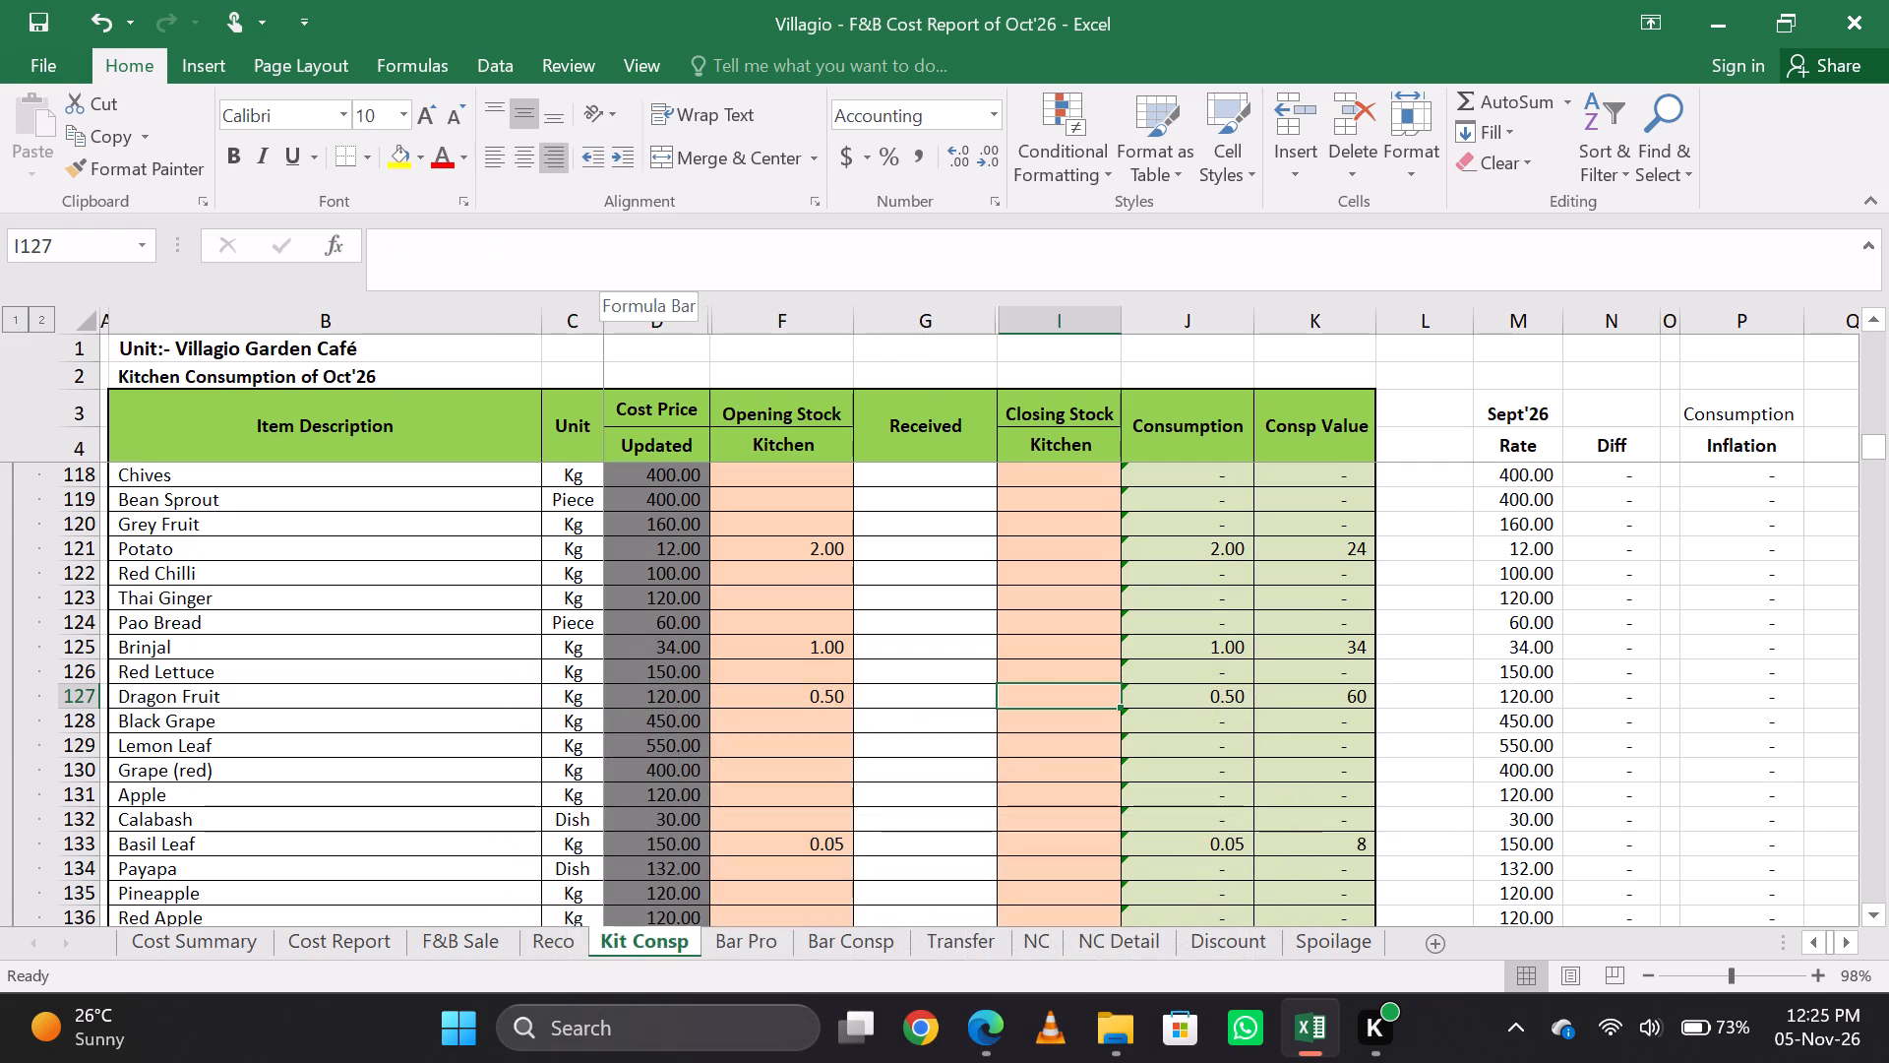
type(".85")
key("Down")
key("Up")
Search the item list for the salmon entry under "sala", "salam" and "salm".
key("ctrl+f")
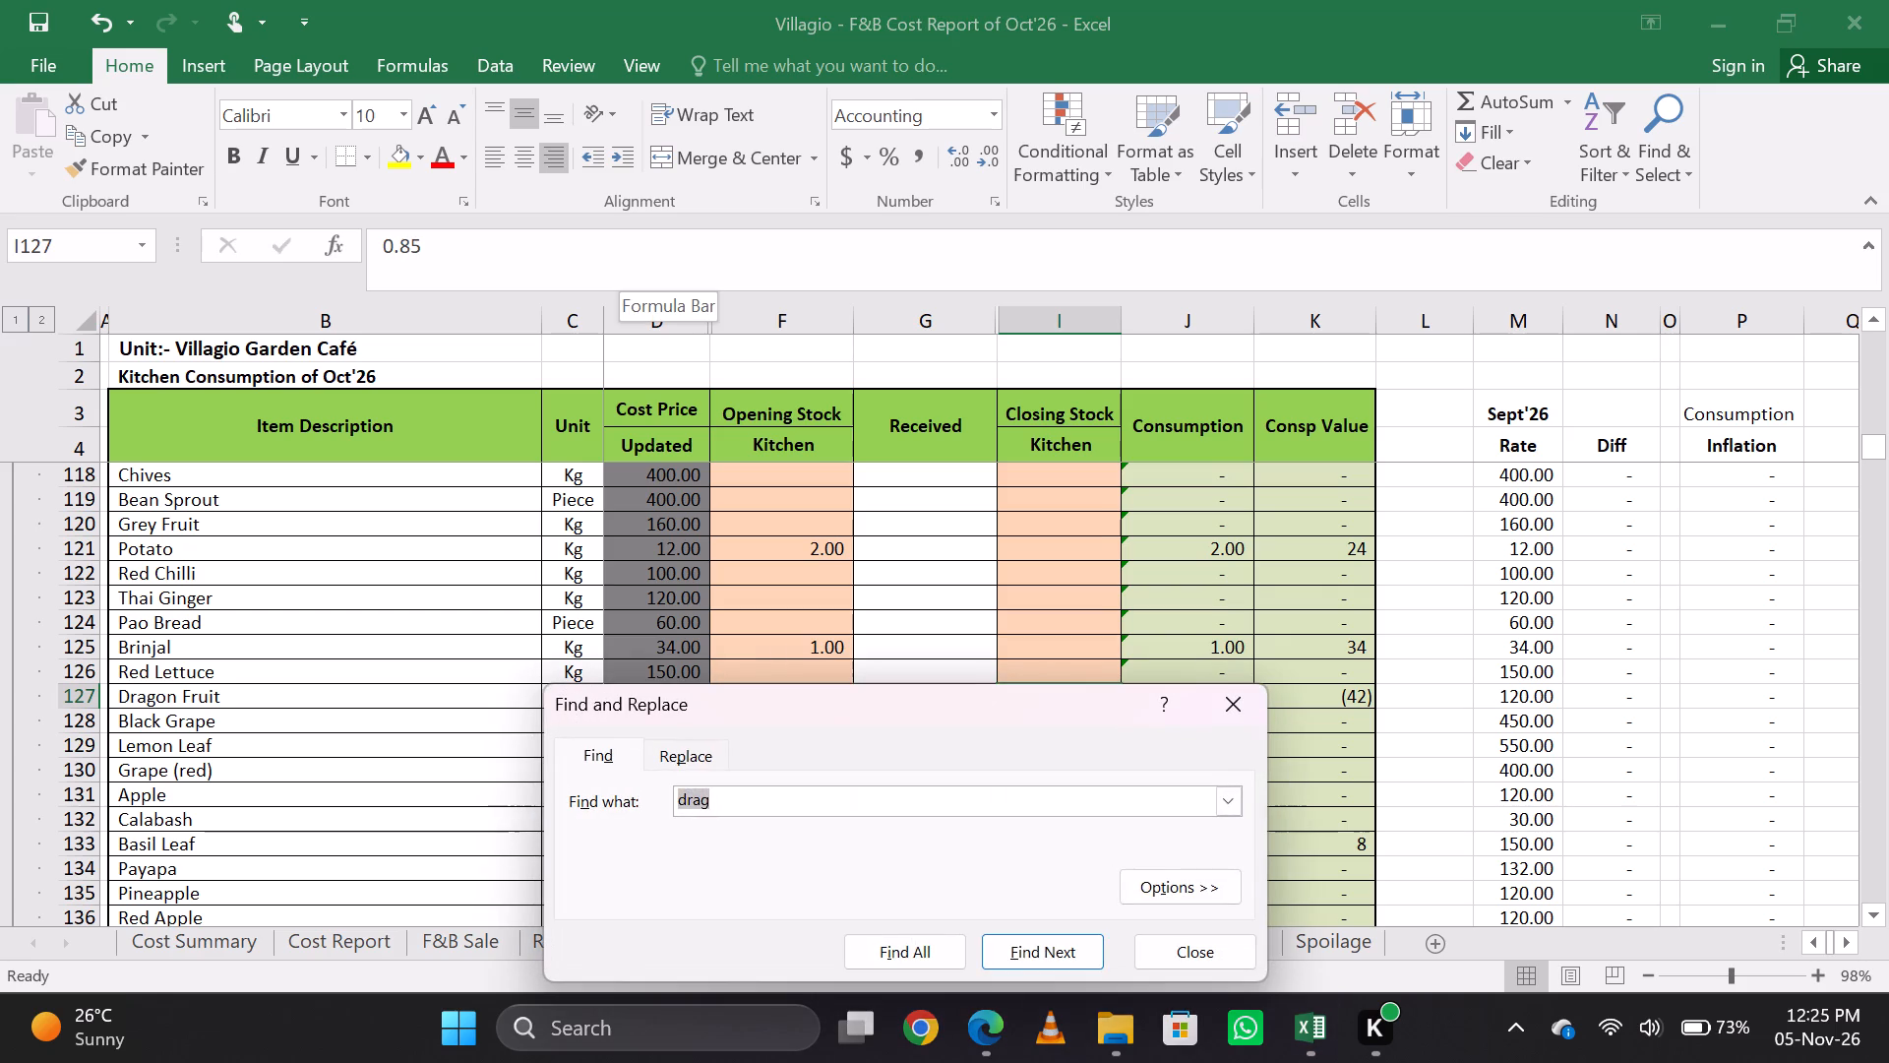
key("BackSpace")
type("sala")
key("Return")
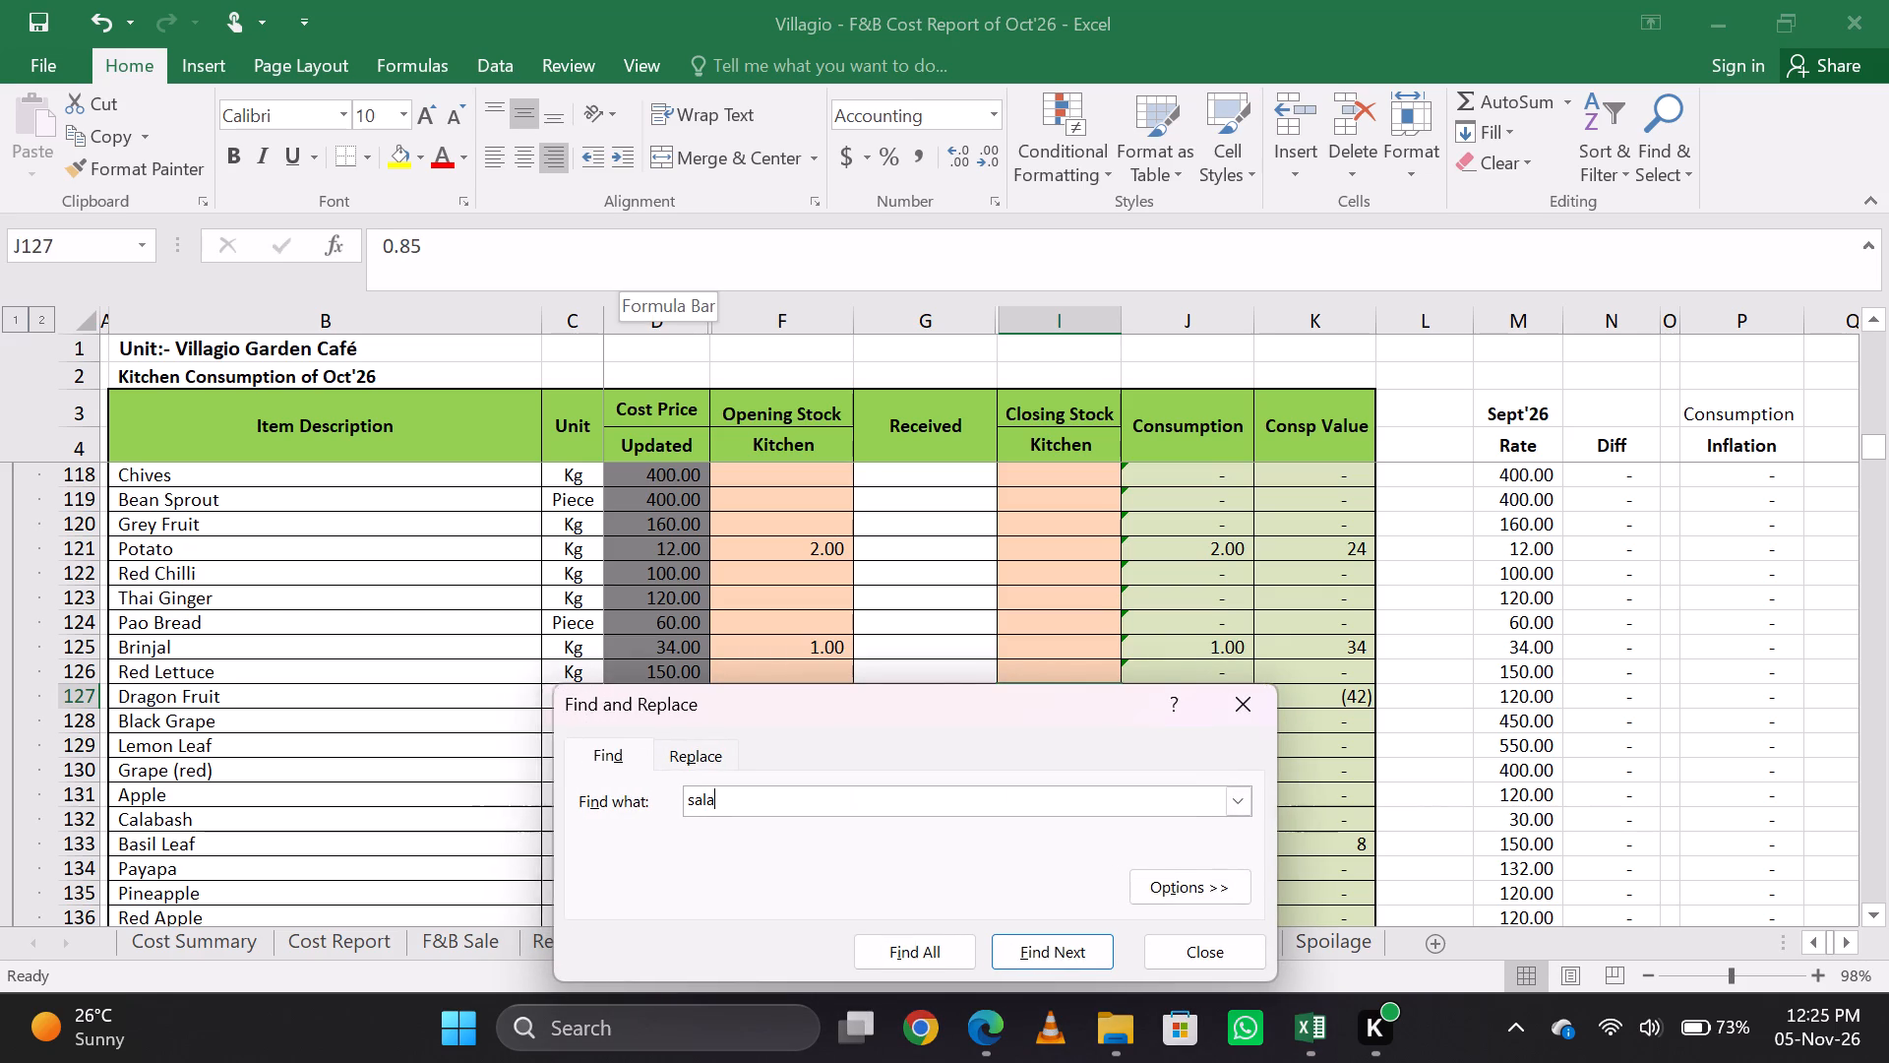
key("Return")
key("m")
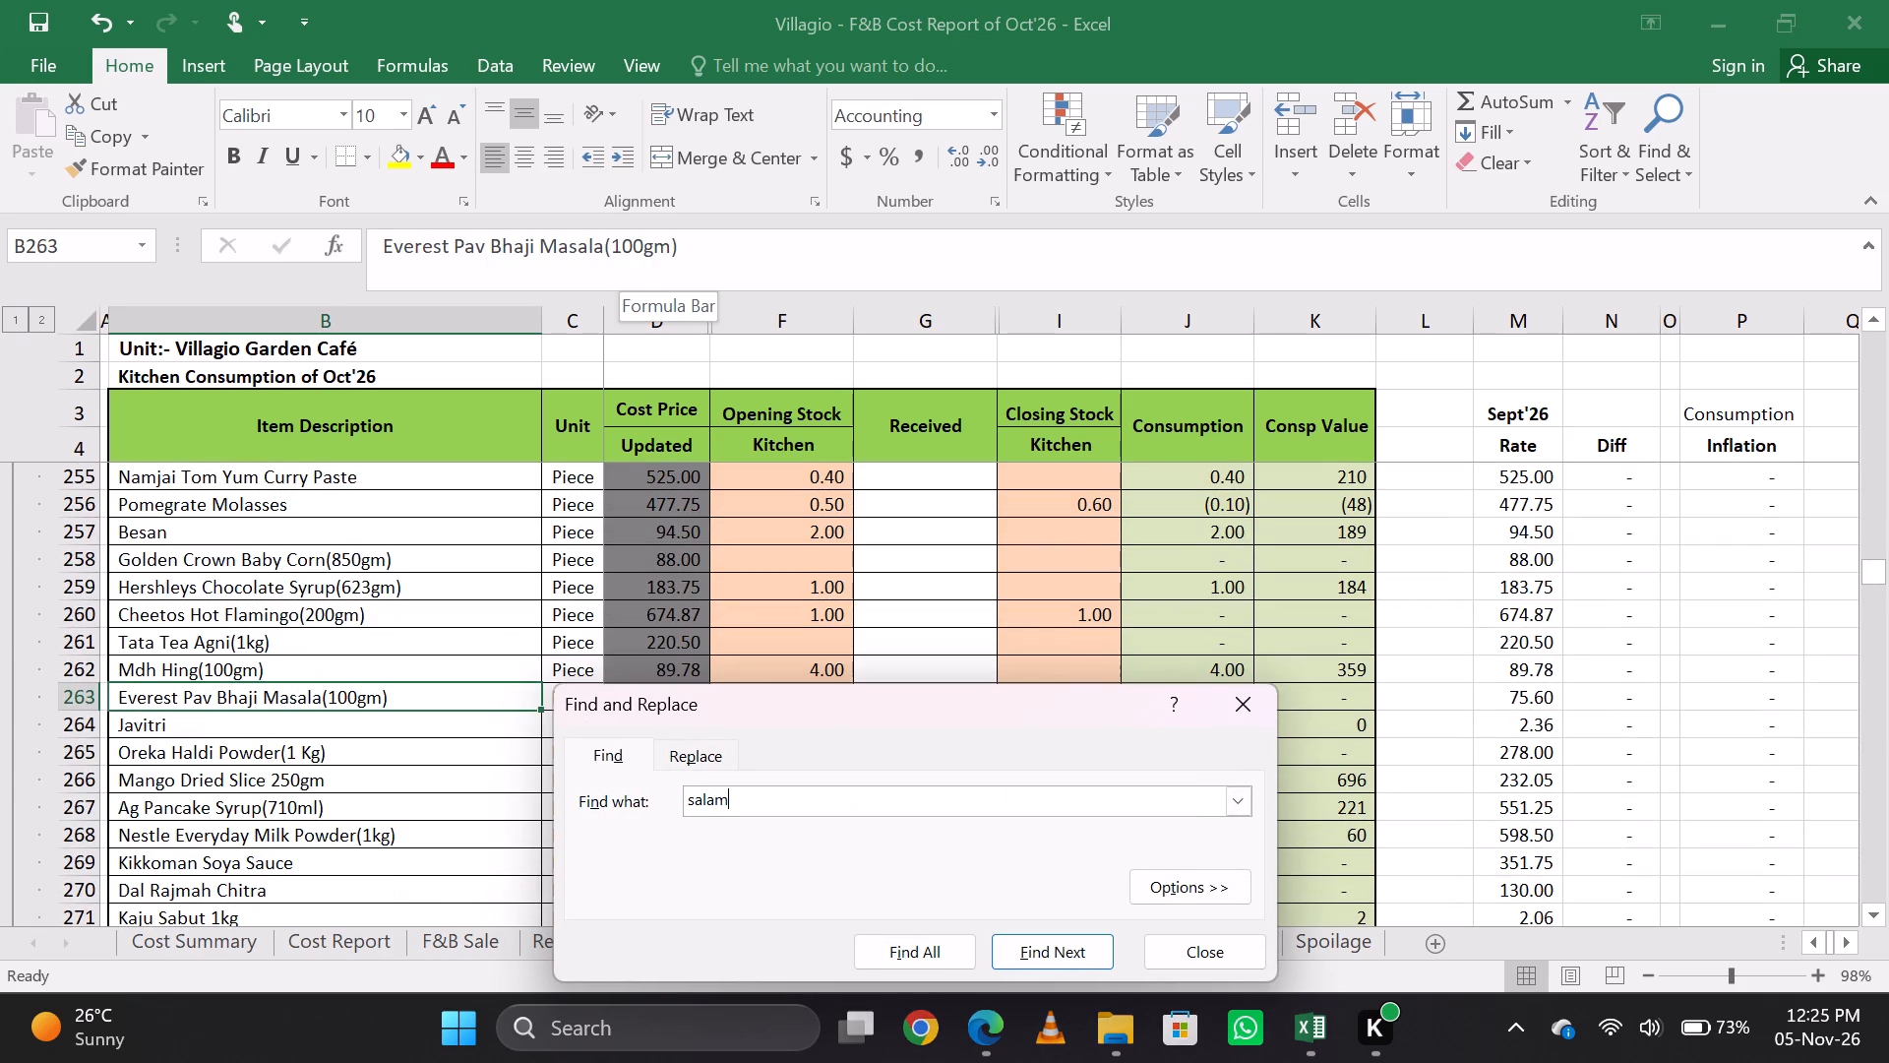
key("Return")
key("Return")
key("BackSpace")
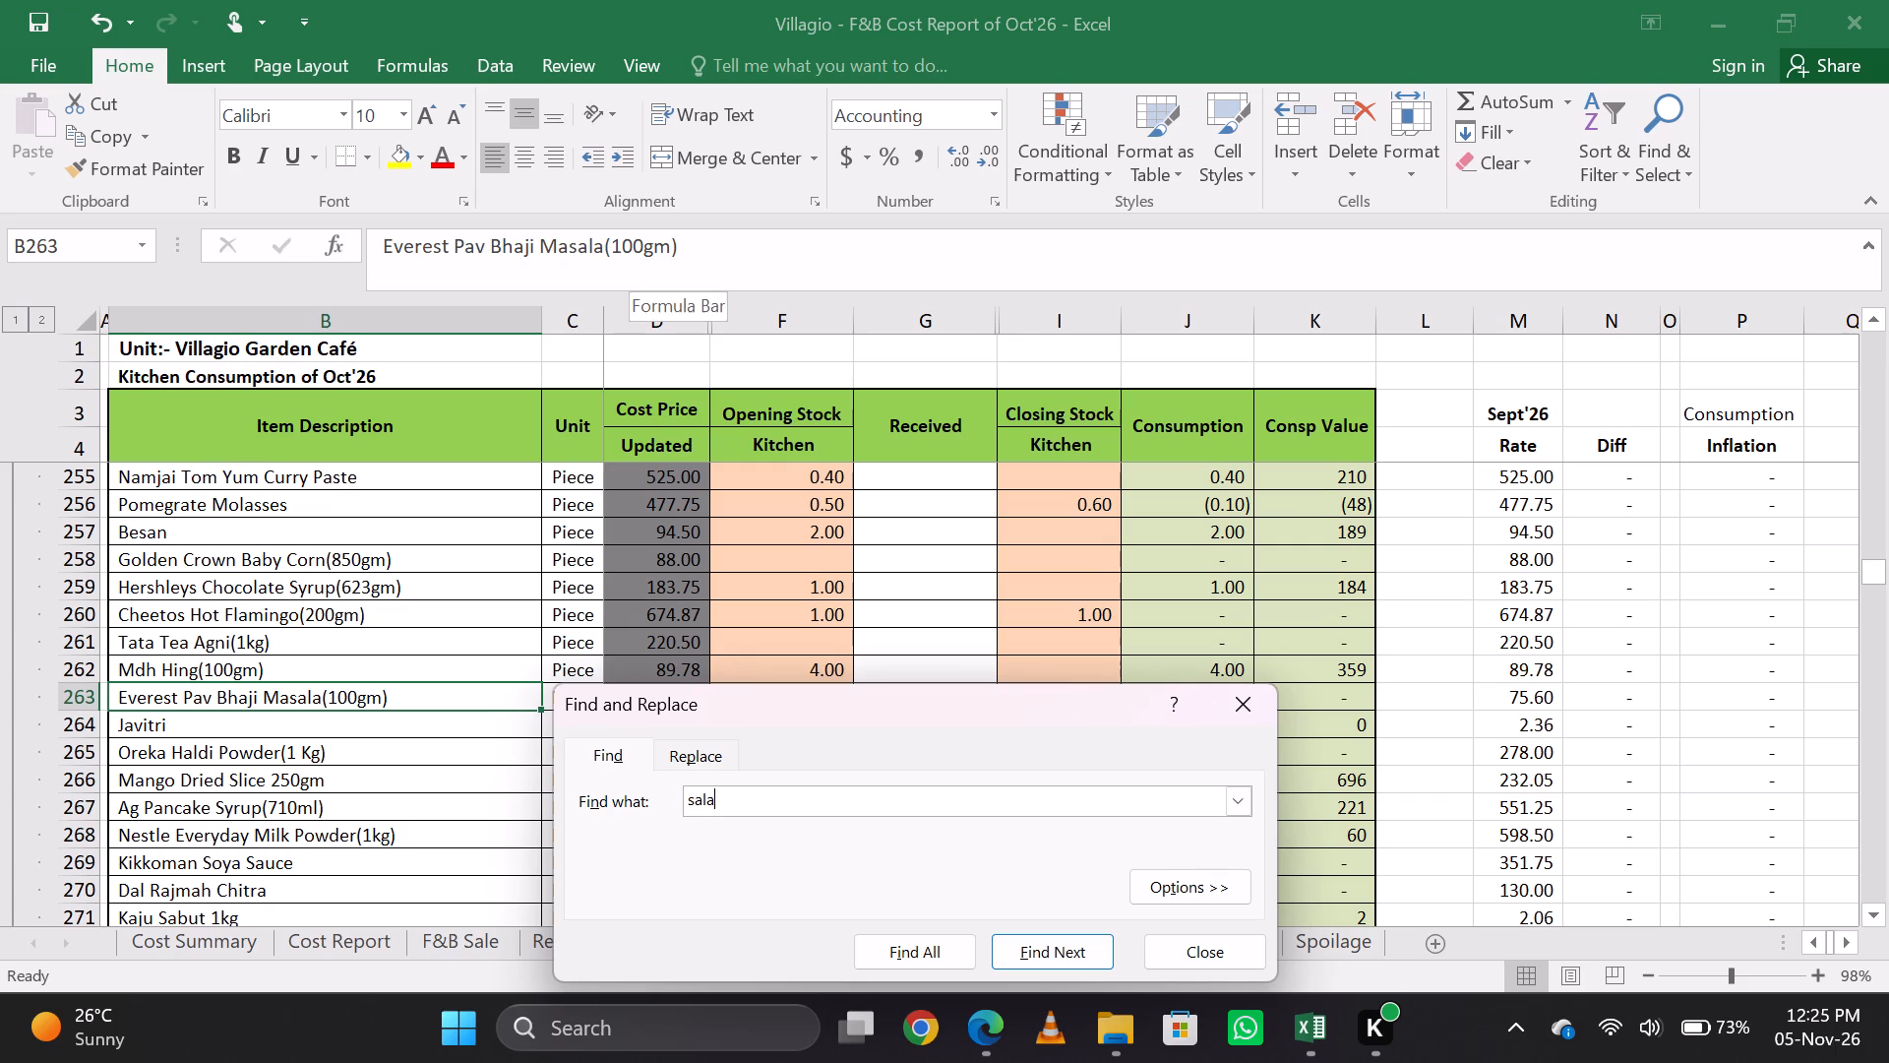
key("BackSpace")
key("m")
key("Return")
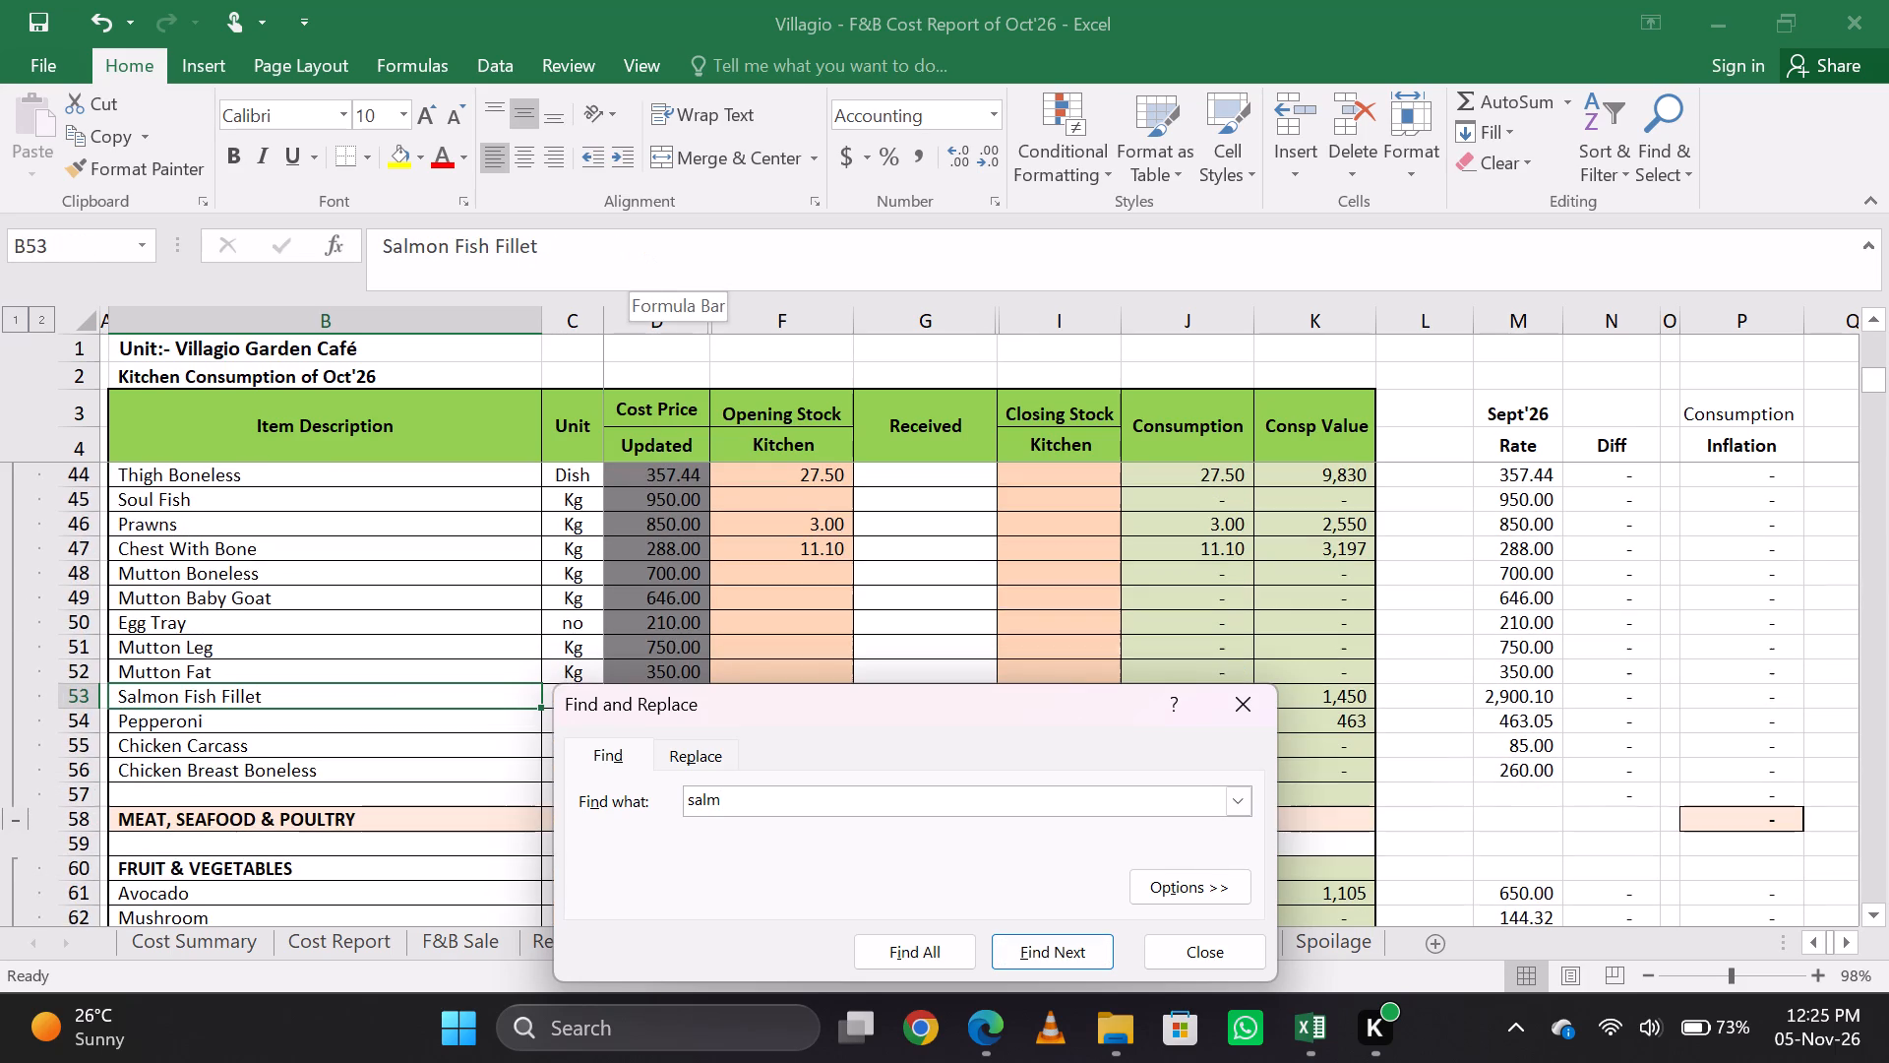
key("Escape")
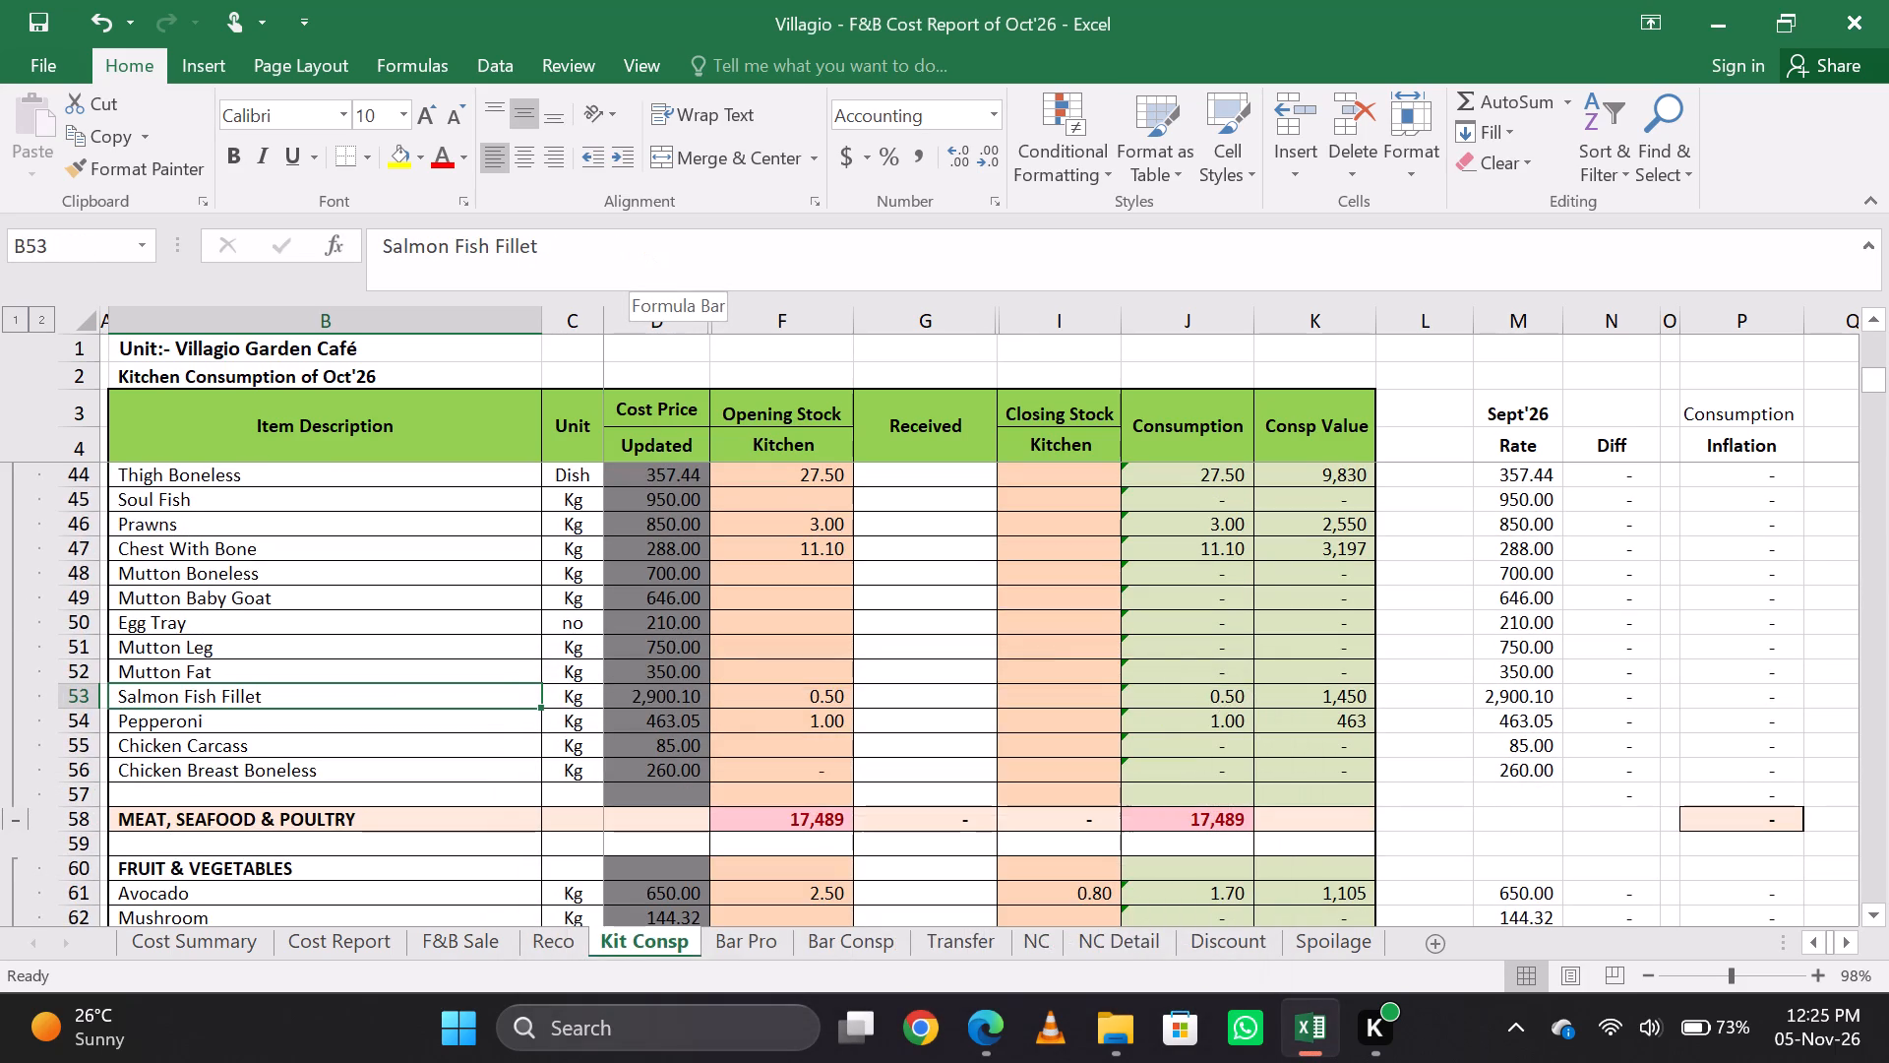
Repeat the search under "salm" and "salmon" to check the sheet for further salmon items.
key("ctrl+f")
key("Return")
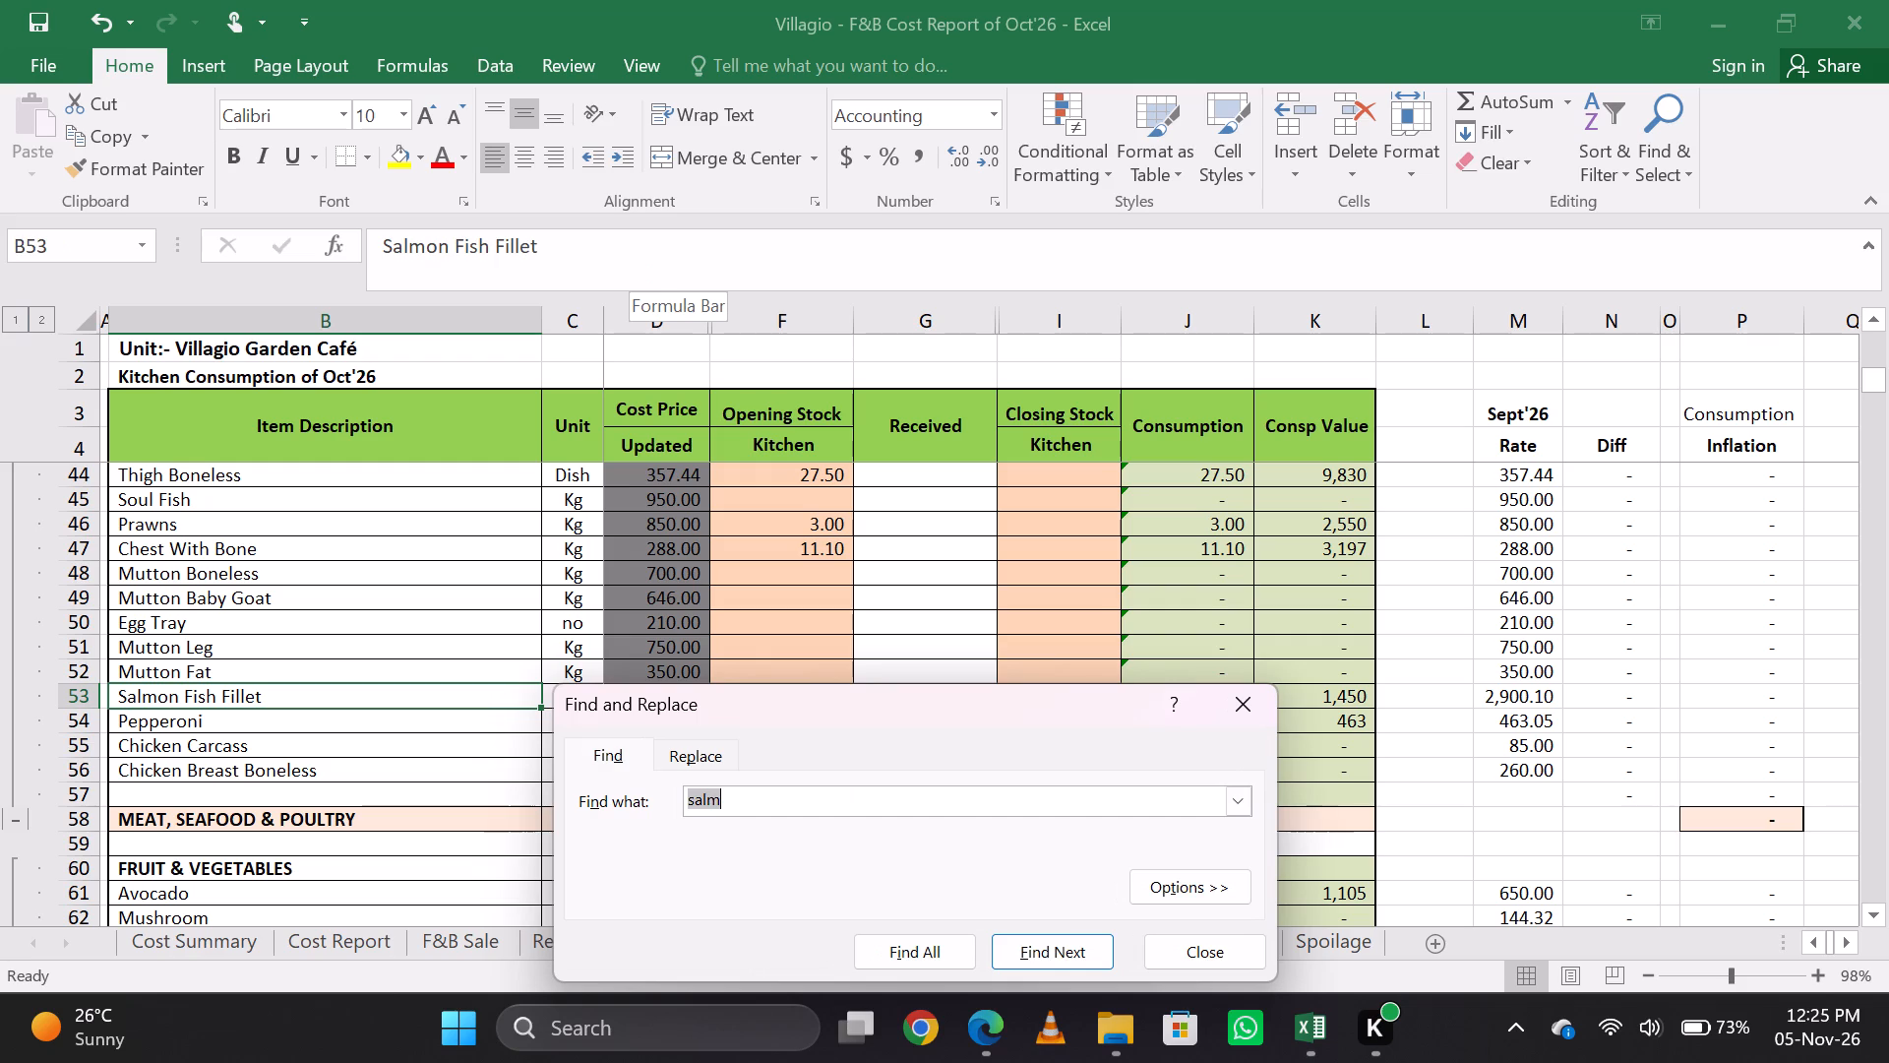
key("Return")
key("Return")
key("Return")
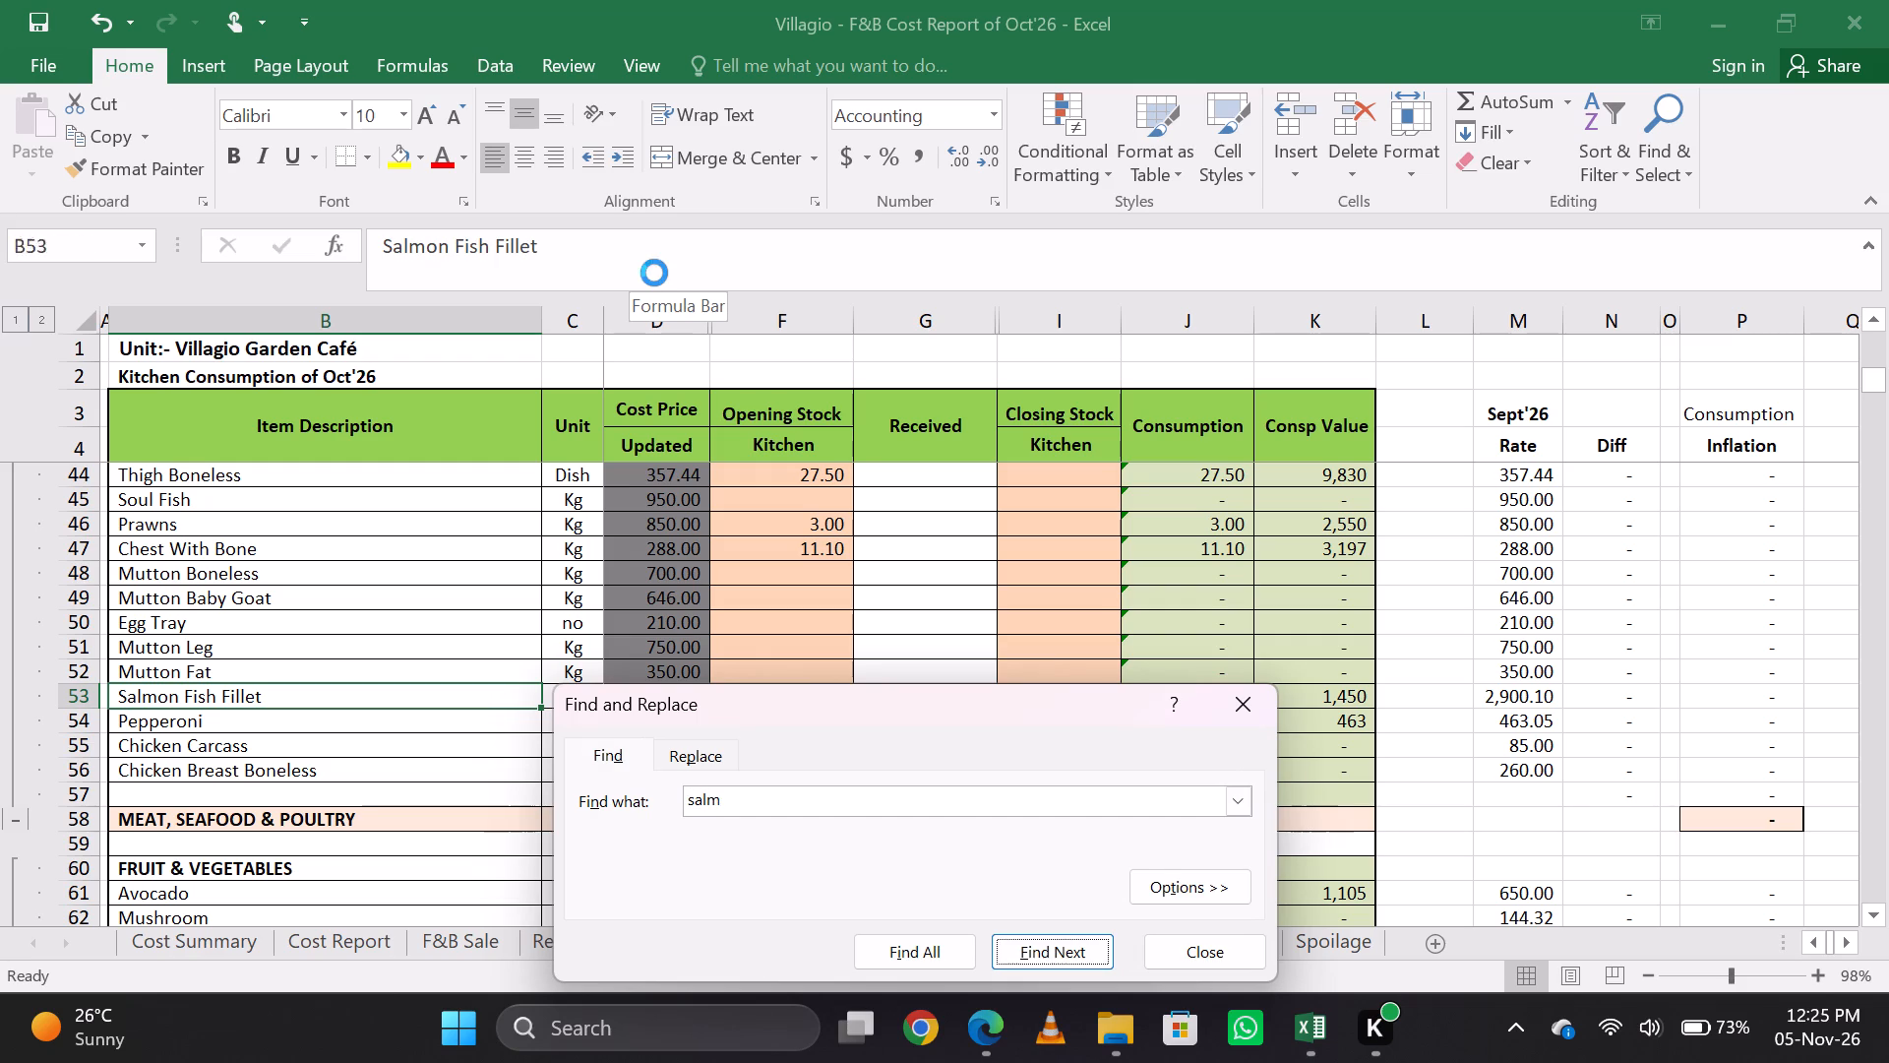
key("Return")
key("Return")
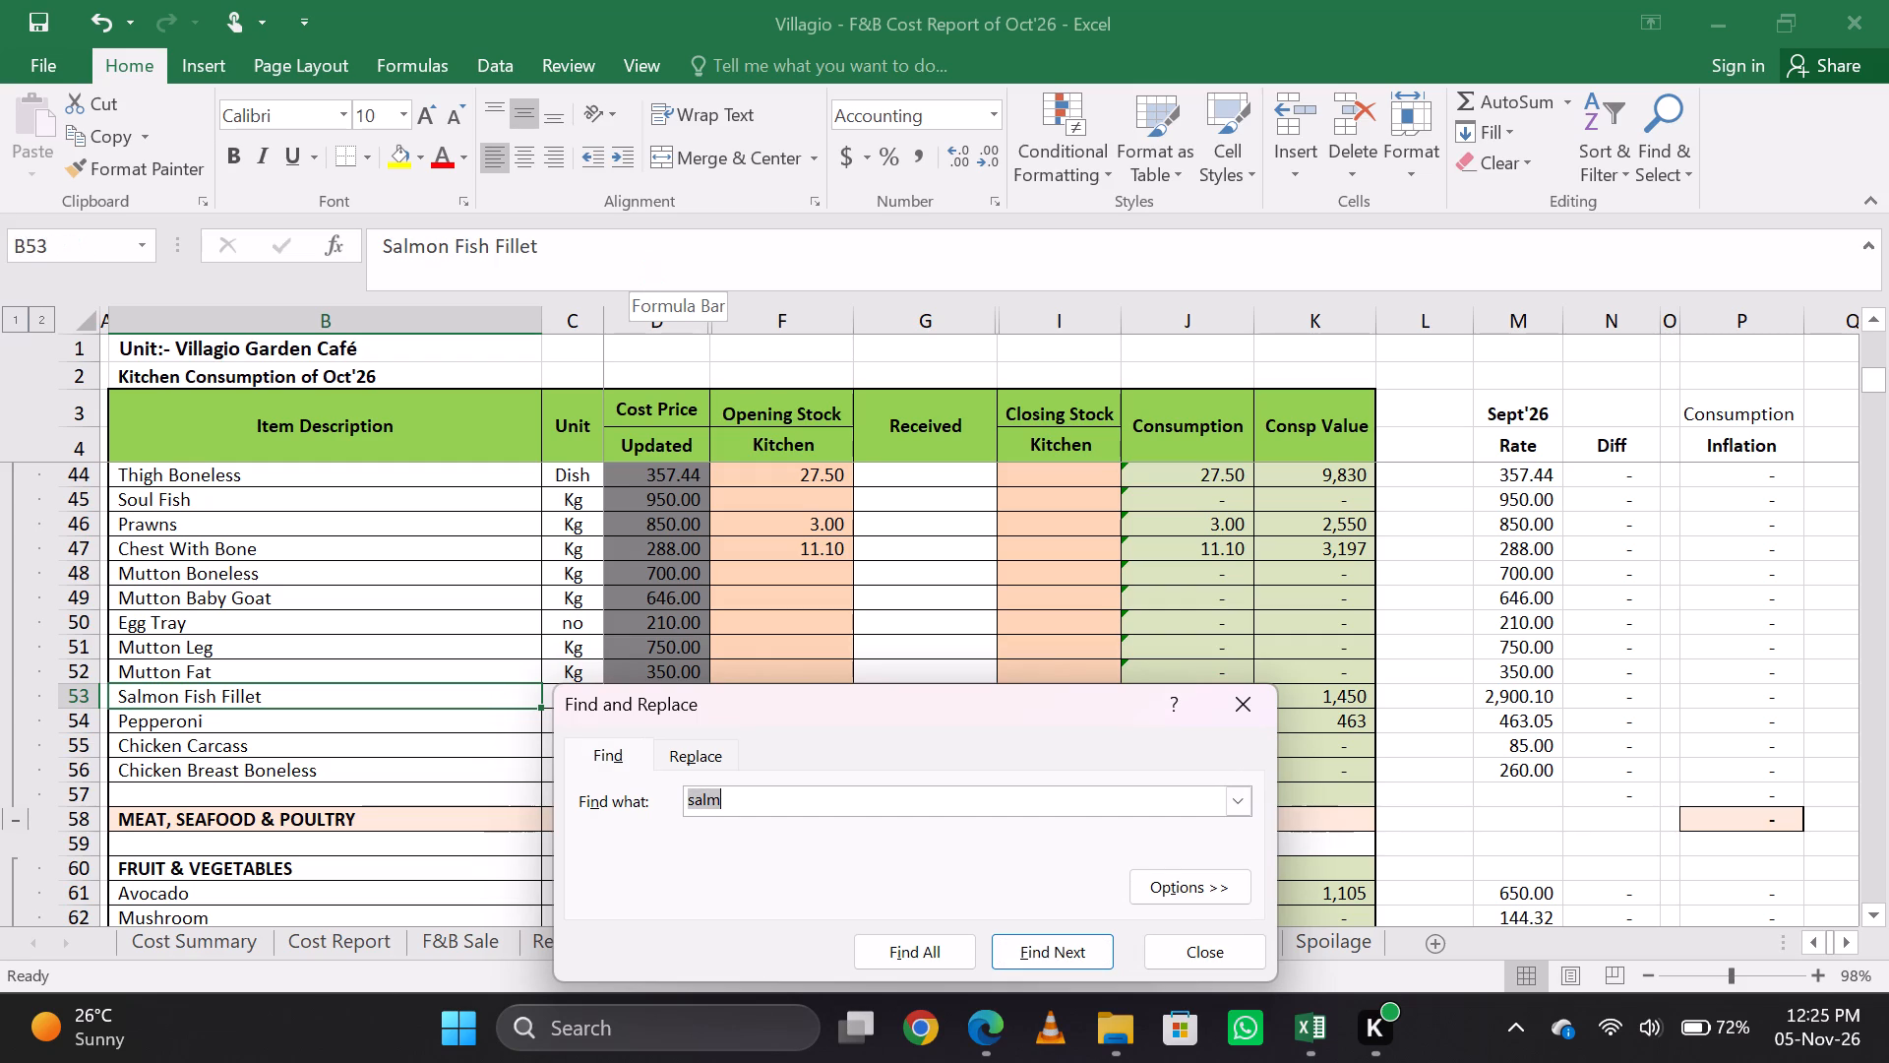
key("Return")
type("salmon")
key("Return")
key("Return")
key("Return")
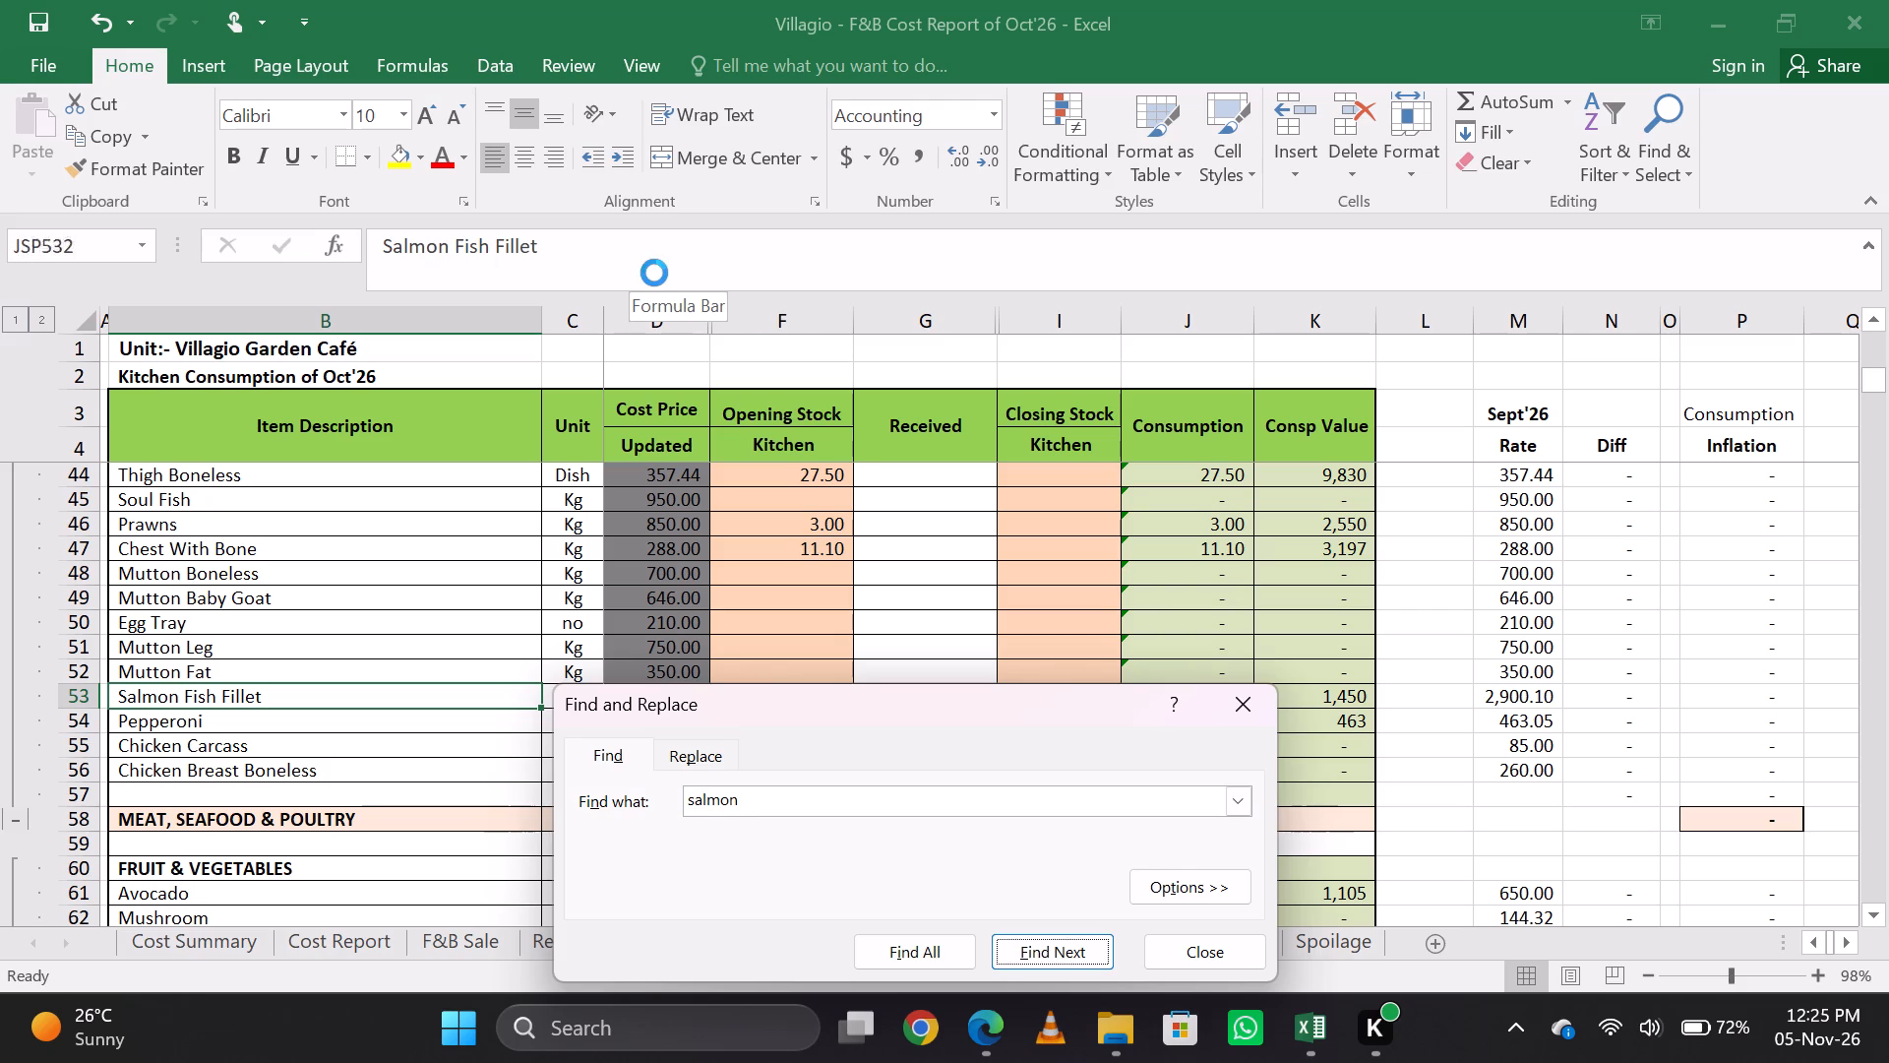
key("Return")
key("Return")
key("Return")
key("Return")
key("Return")
key("Return")
key("Return")
Search the item list under "mark", "mar" and "mak".
key("BackSpace")
key("BackSpace")
key("BackSpace")
key("BackSpace")
key("BackSpace")
key("BackSpace")
key("BackSpace")
key("BackSpace")
key("BackSpace")
key("BackSpace")
key("BackSpace")
key("BackSpace")
key("BackSpace")
key("BackSpace")
key("BackSpace")
key("BackSpace")
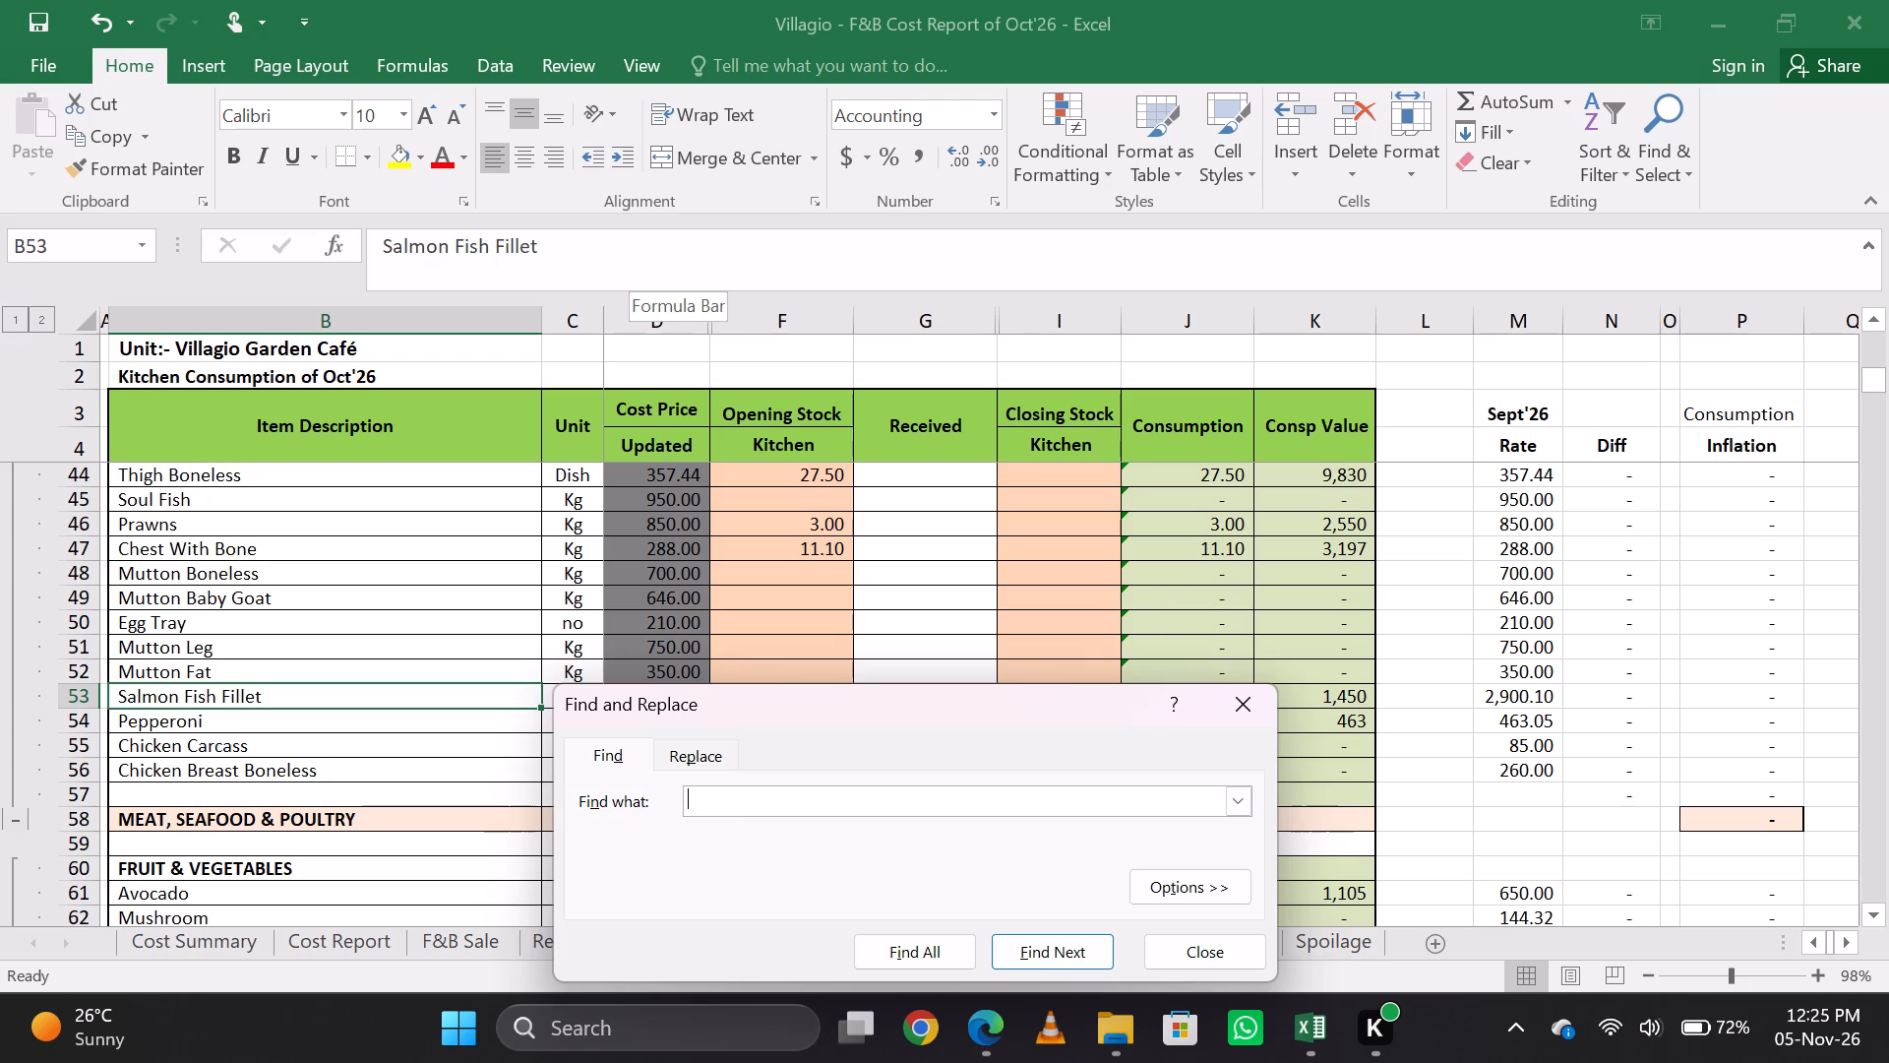
type("vi")
key("BackSpace")
key("BackSpace")
key("BackSpace")
key("BackSpace")
type("mark")
key("Return")
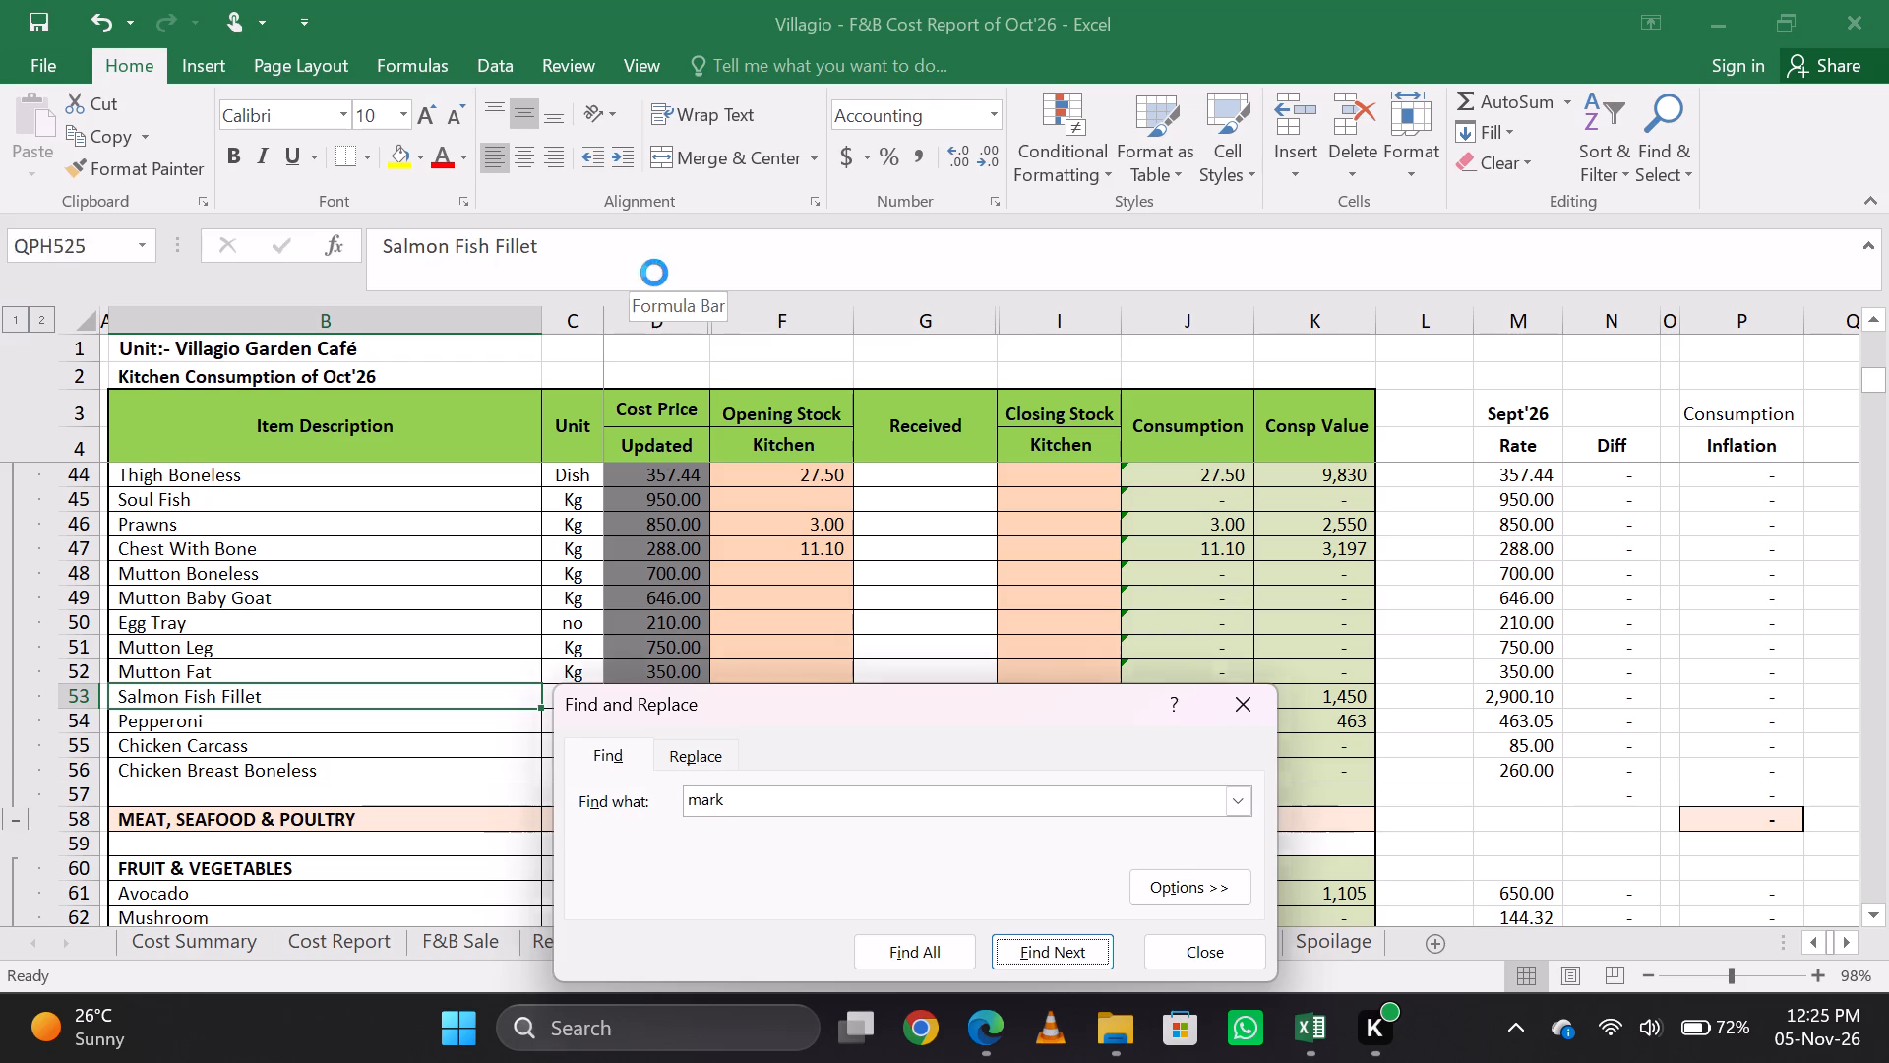
key("Return")
key("BackSpace")
key("Return")
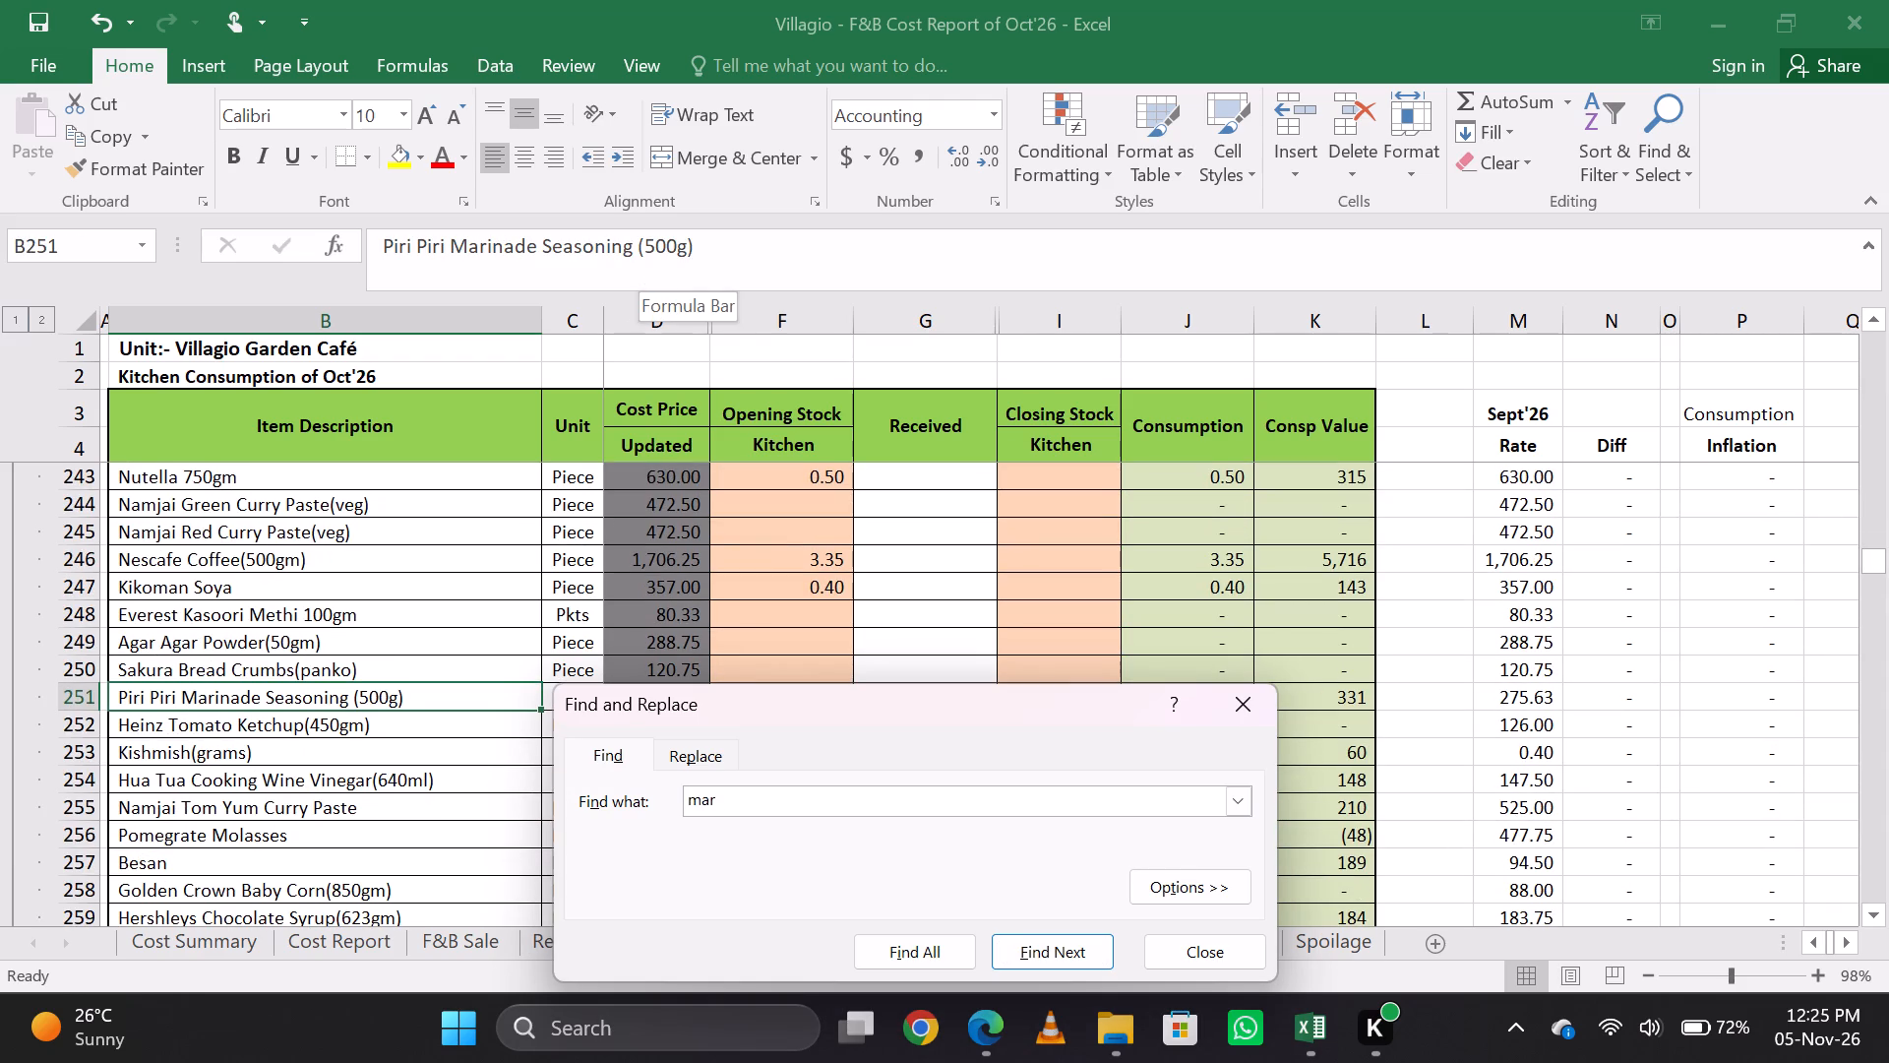
key("BackSpace")
key("k")
key("Return")
key("Return")
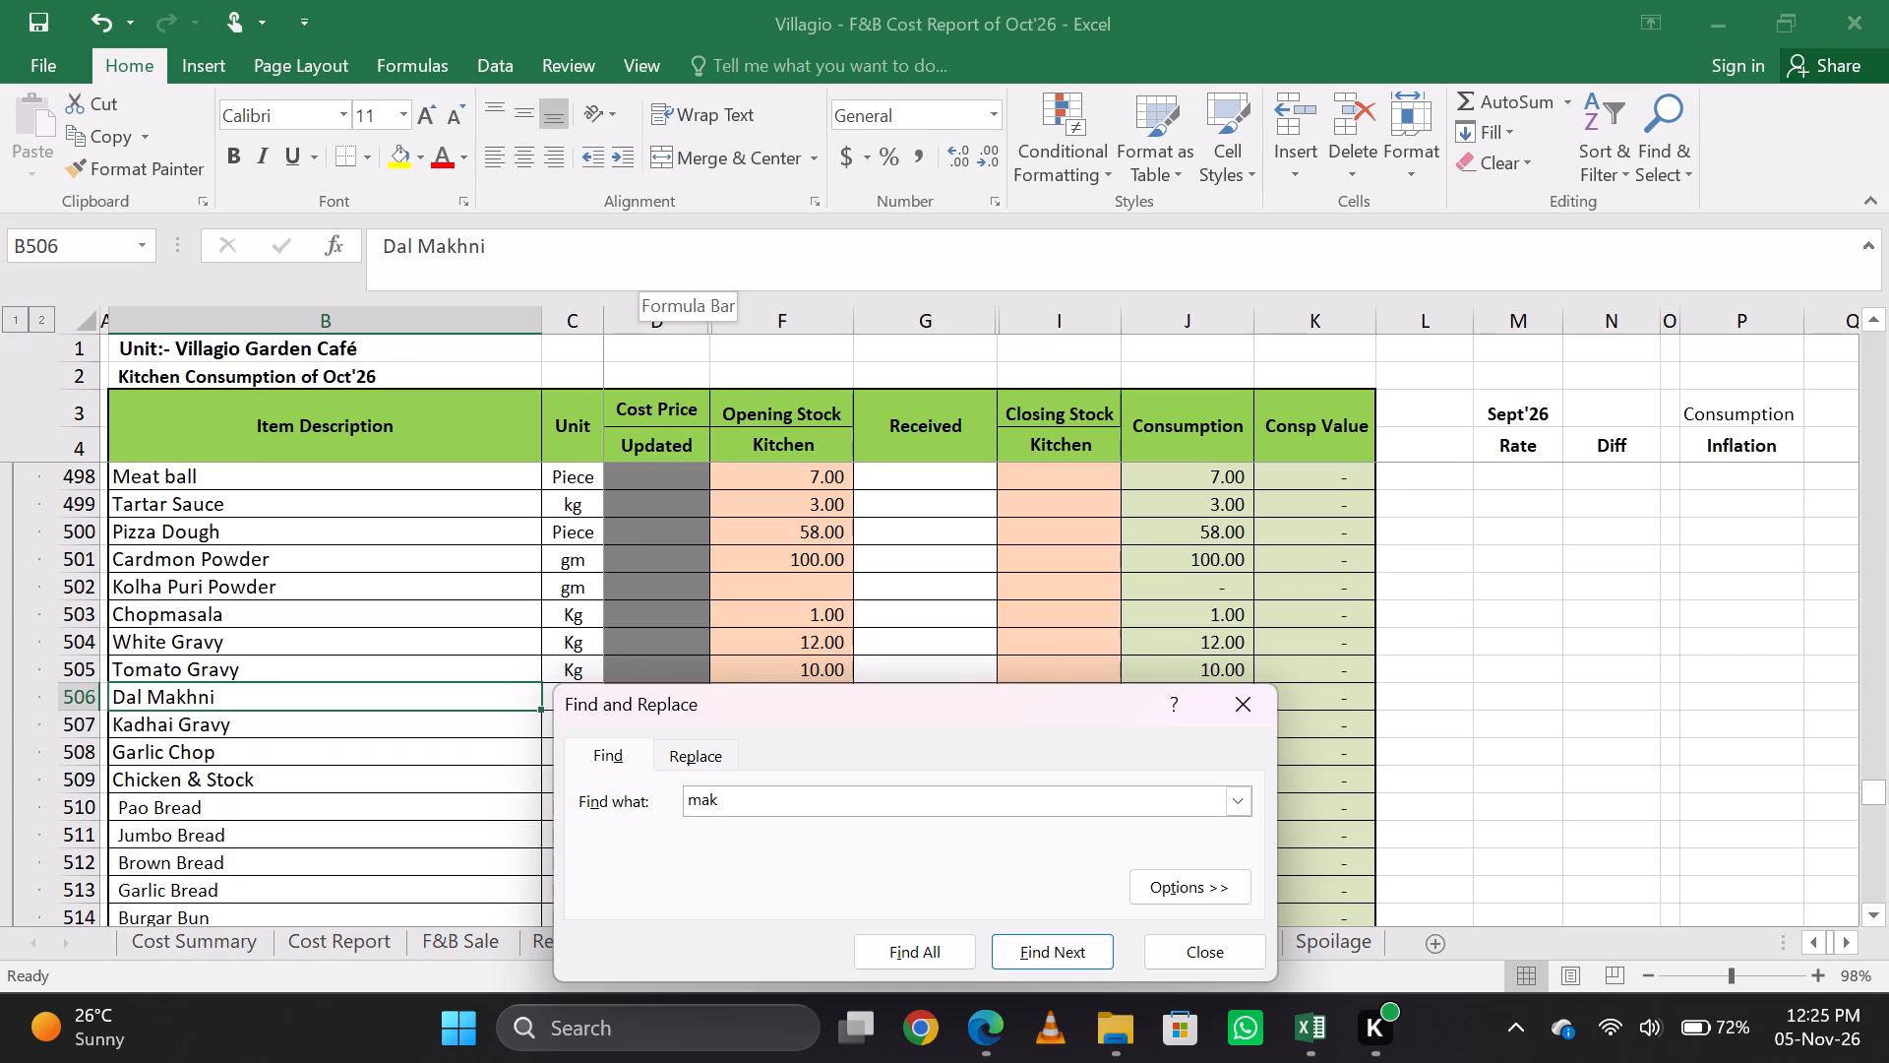
key("Return")
key("BackSpace")
key("BackSpace")
Retry the item search under "mmark", "mark" and "makin".
type("mark")
key("Return")
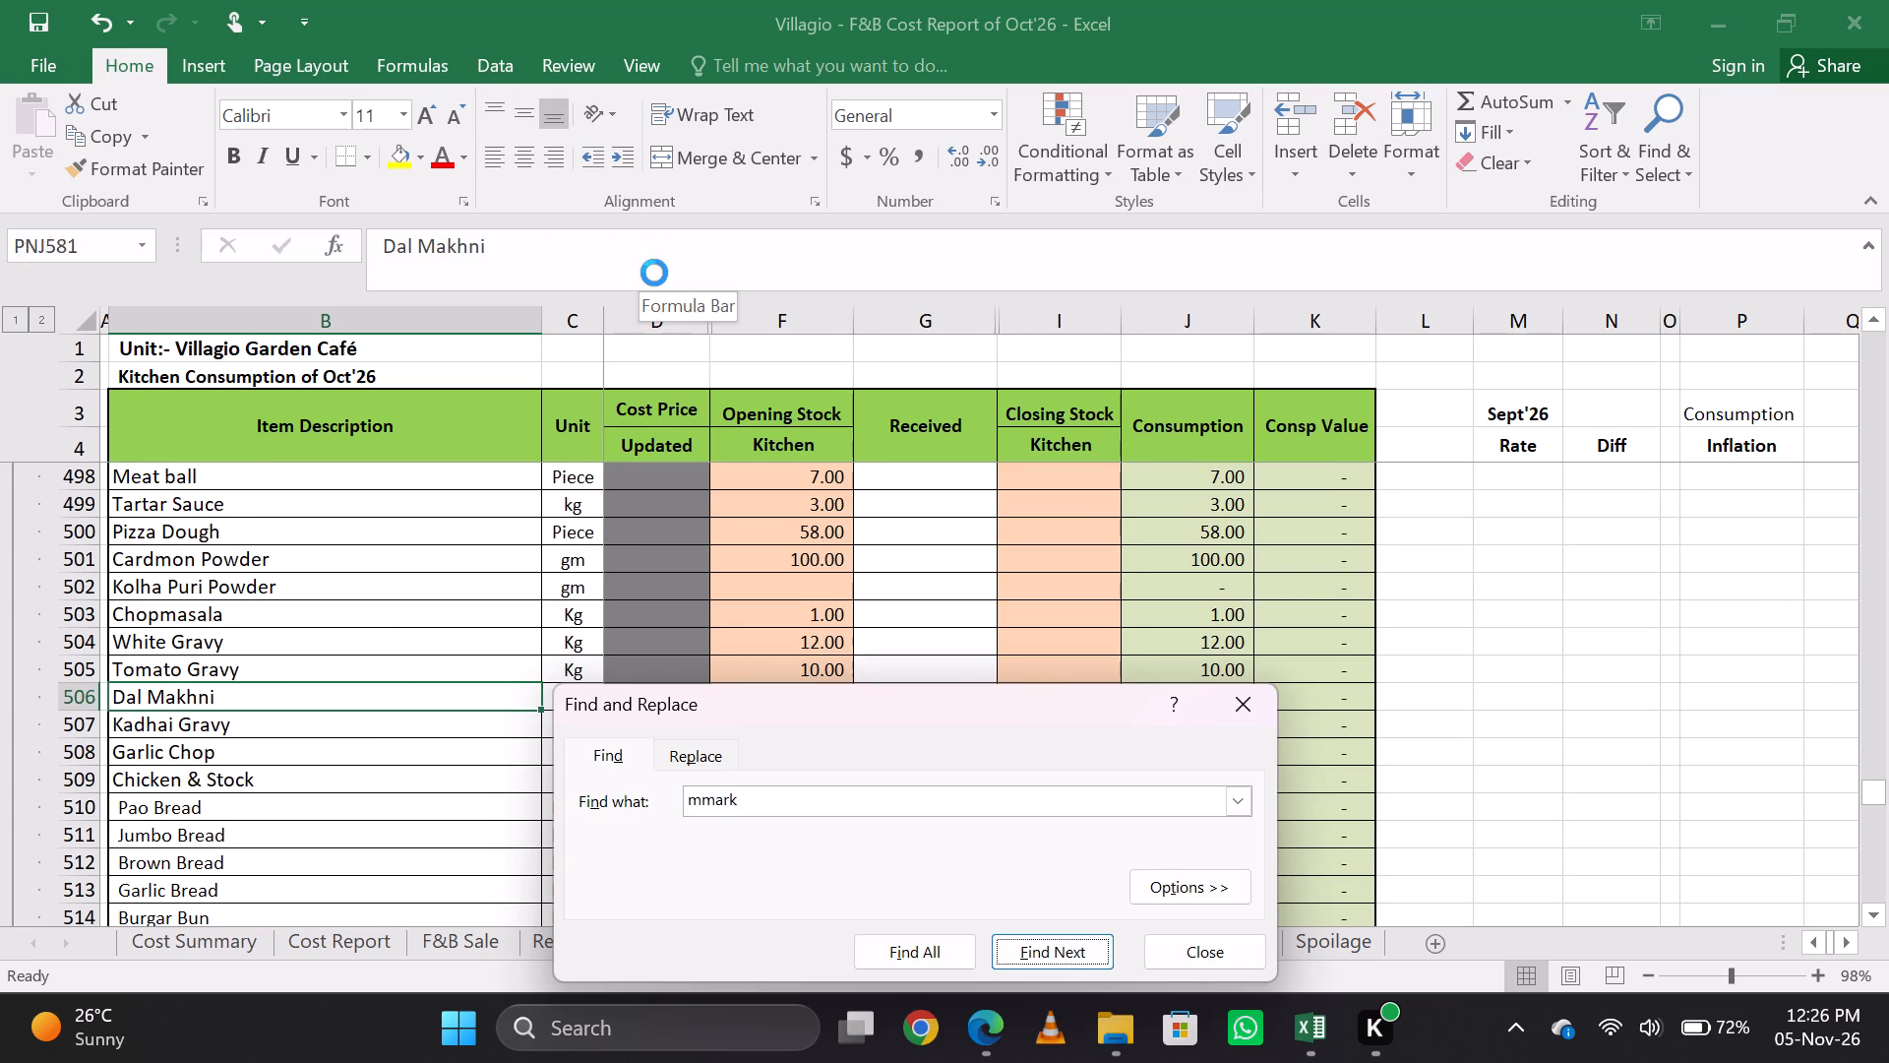
key("BackSpace")
key("BackSpace")
key("BackSpace")
key("BackSpace")
key("Return")
key("BackSpace")
key("BackSpace")
key("BackSpace")
key("BackSpace")
type("ark")
key("Return")
key("Return")
key("BackSpace")
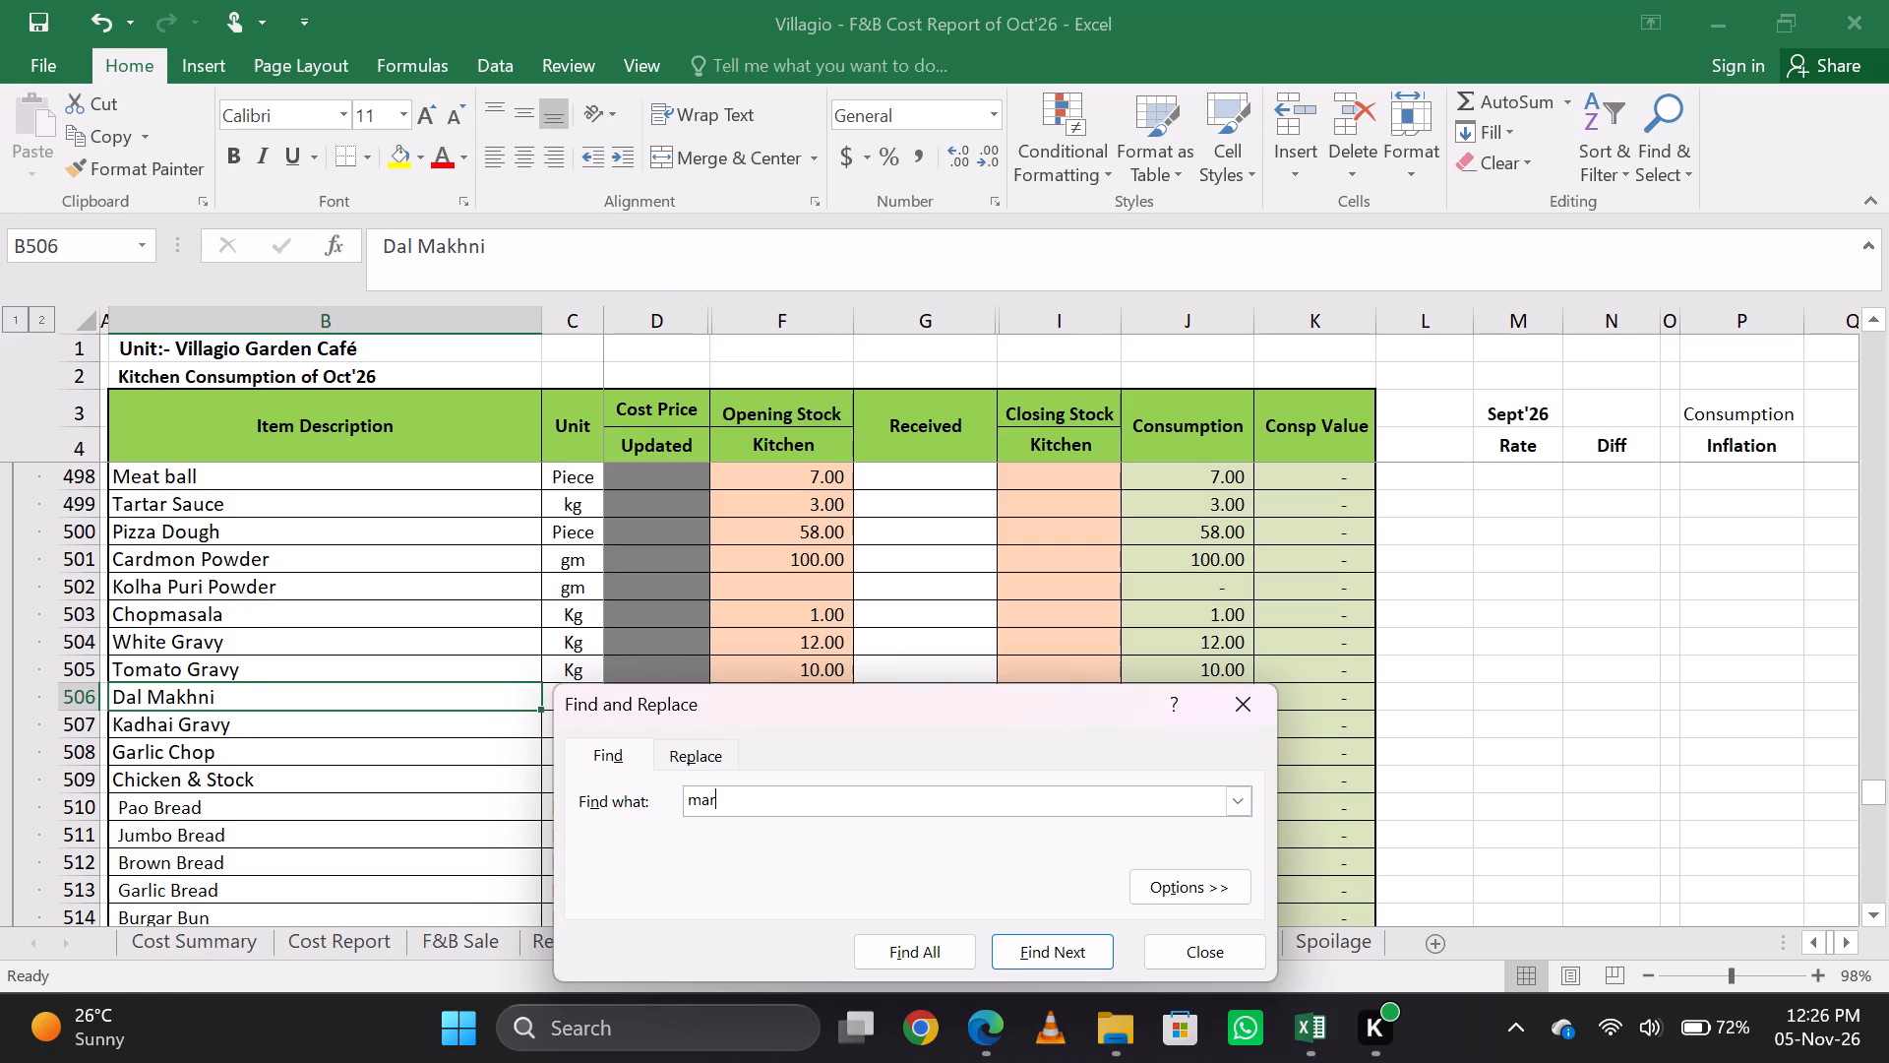
key("BackSpace")
key("BackSpace")
type("akin")
key("Return")
key("Return")
Find Sakura Cooking Vinegar(sake 1.8ltr) by searching for "sake" and enter 1 as its kitchen closing stock.
key("BackSpace")
key("BackSpace")
key("BackSpace")
key("BackSpace")
key("BackSpace")
key("BackSpace")
key("BackSpace")
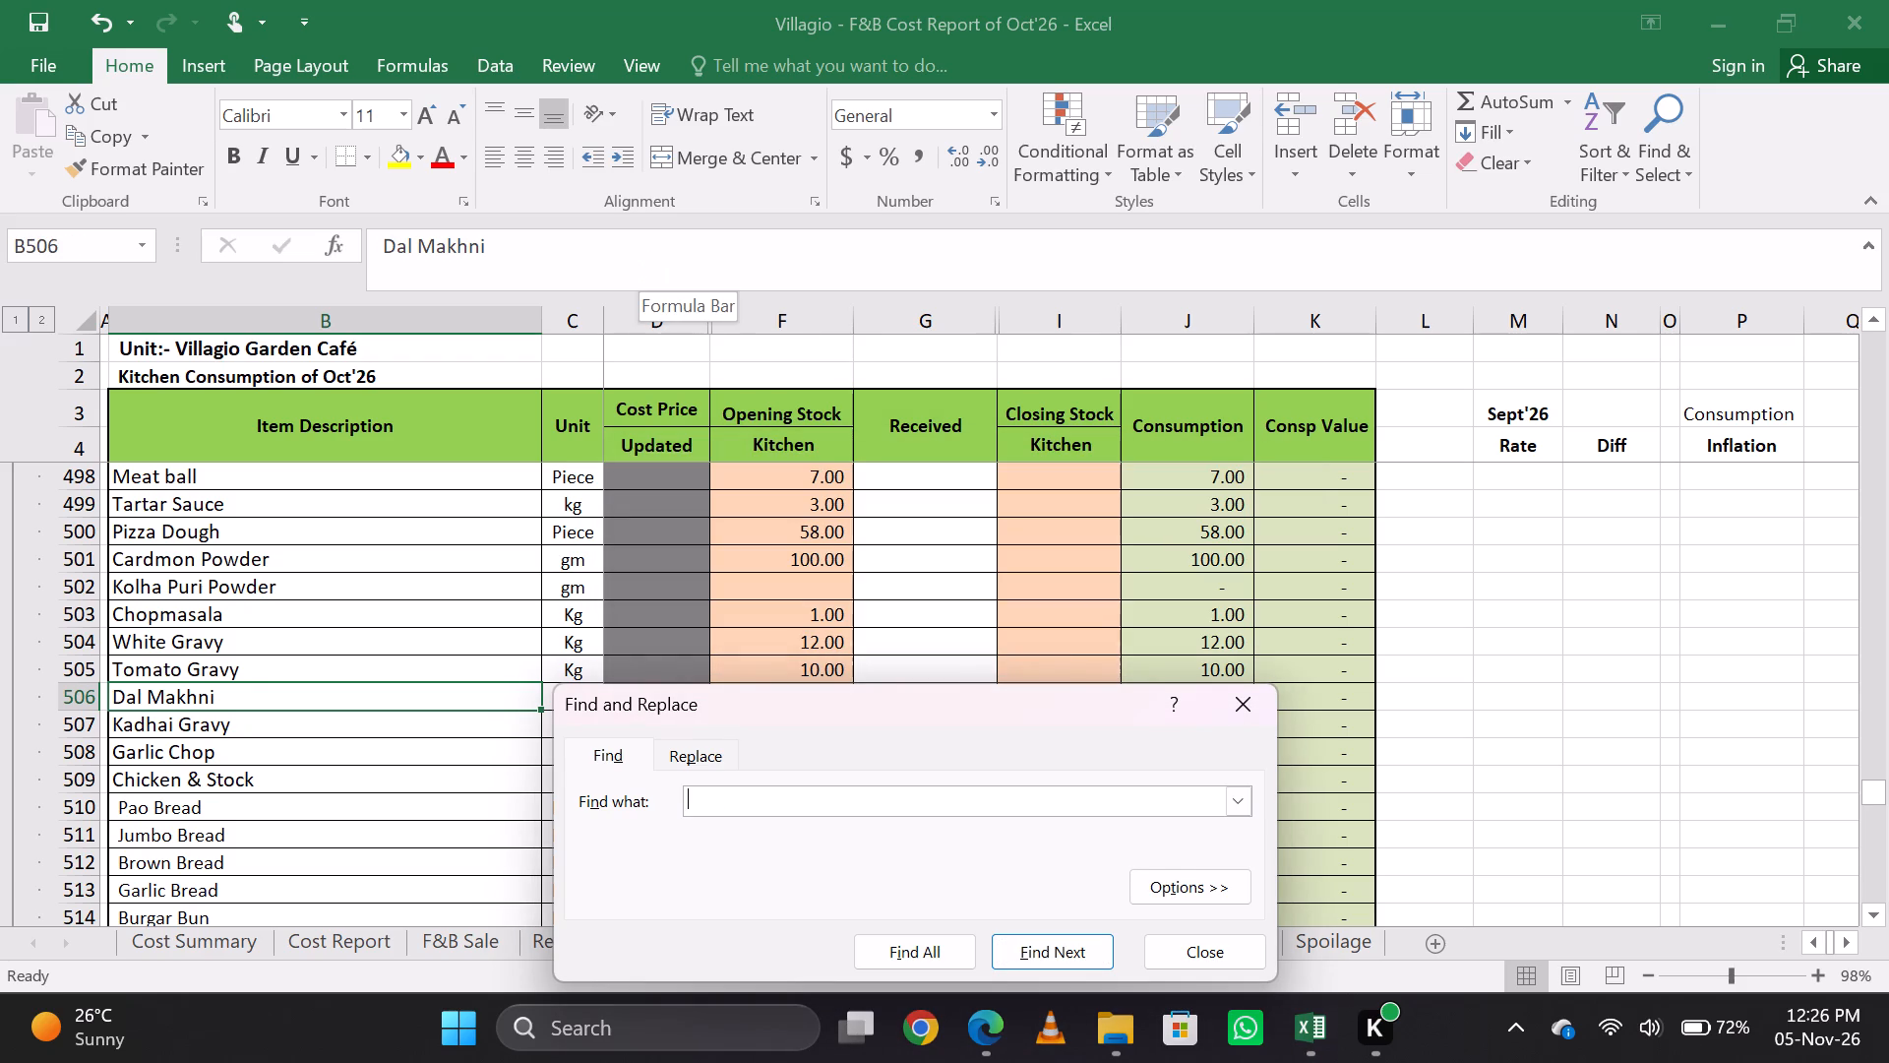
key("BackSpace")
key("BackSpace")
key("BackSpace")
type("sake")
key("Return")
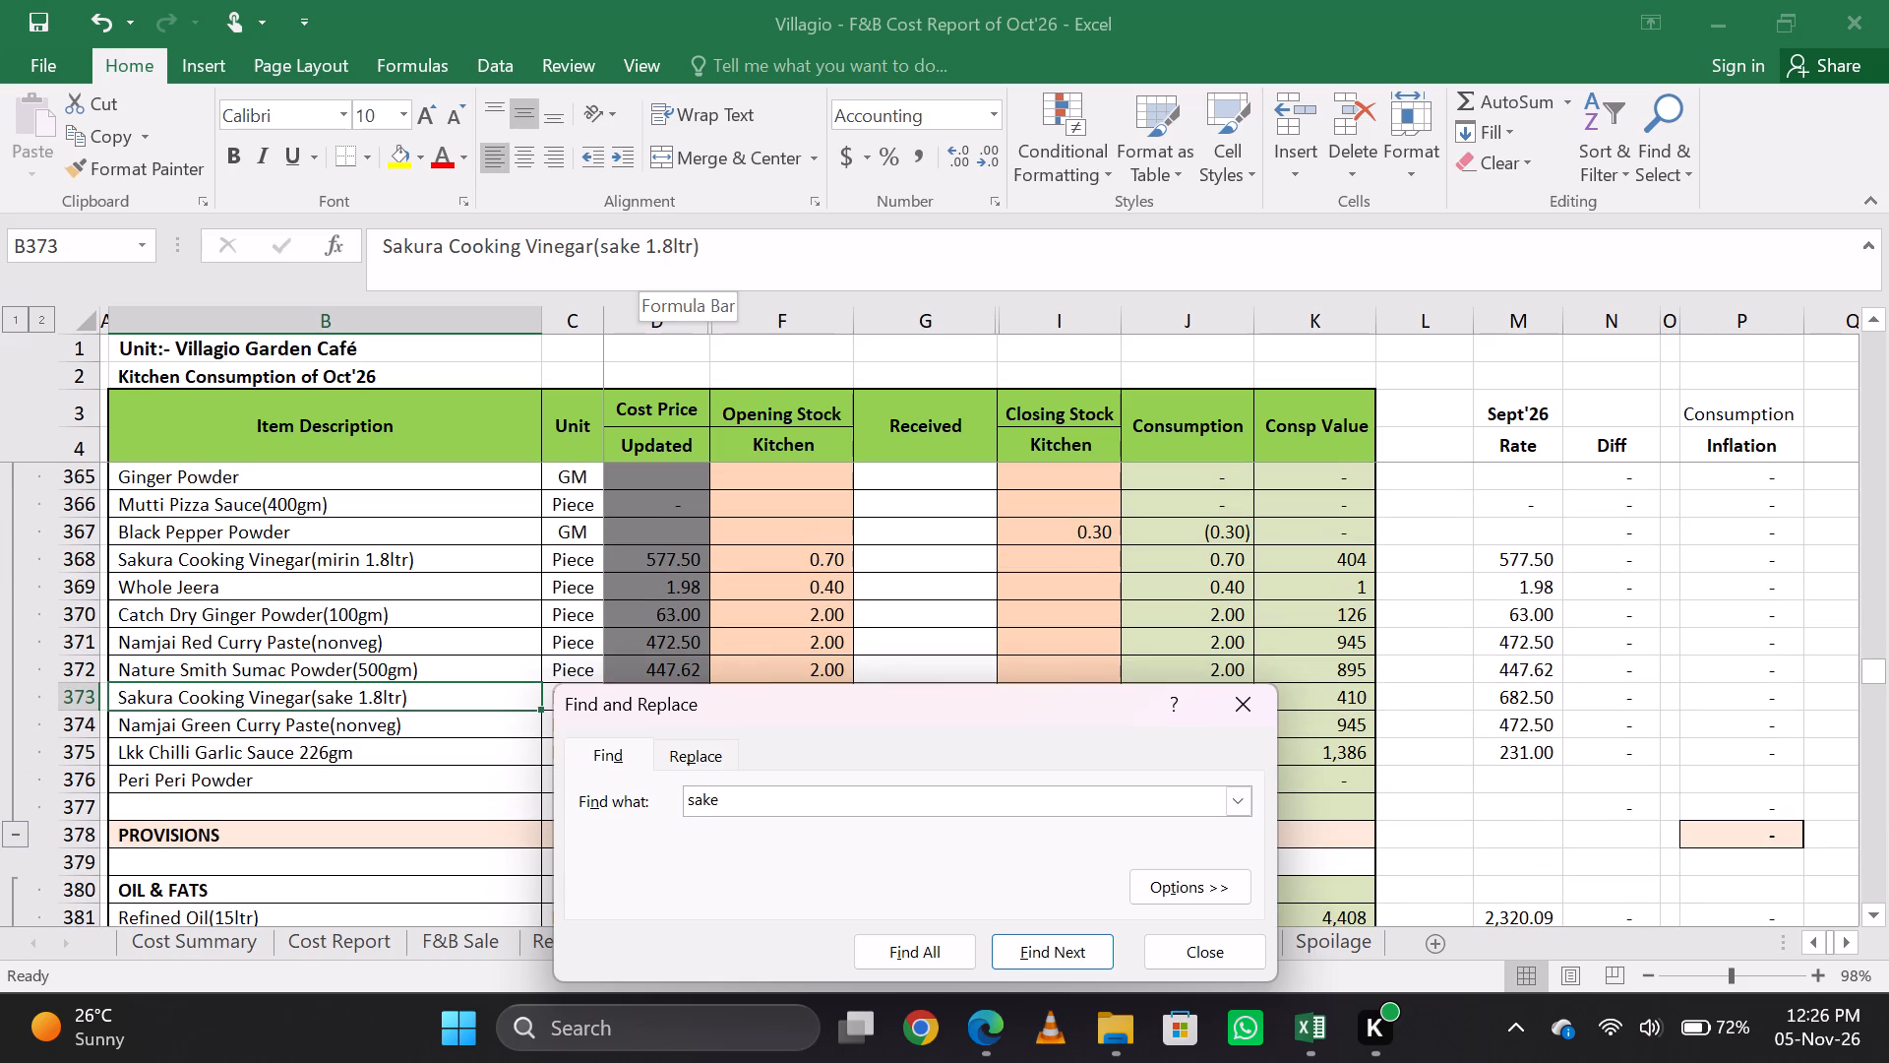
key("Escape")
key("Right")
key("Right")
key("Right")
key("Right")
key("Right")
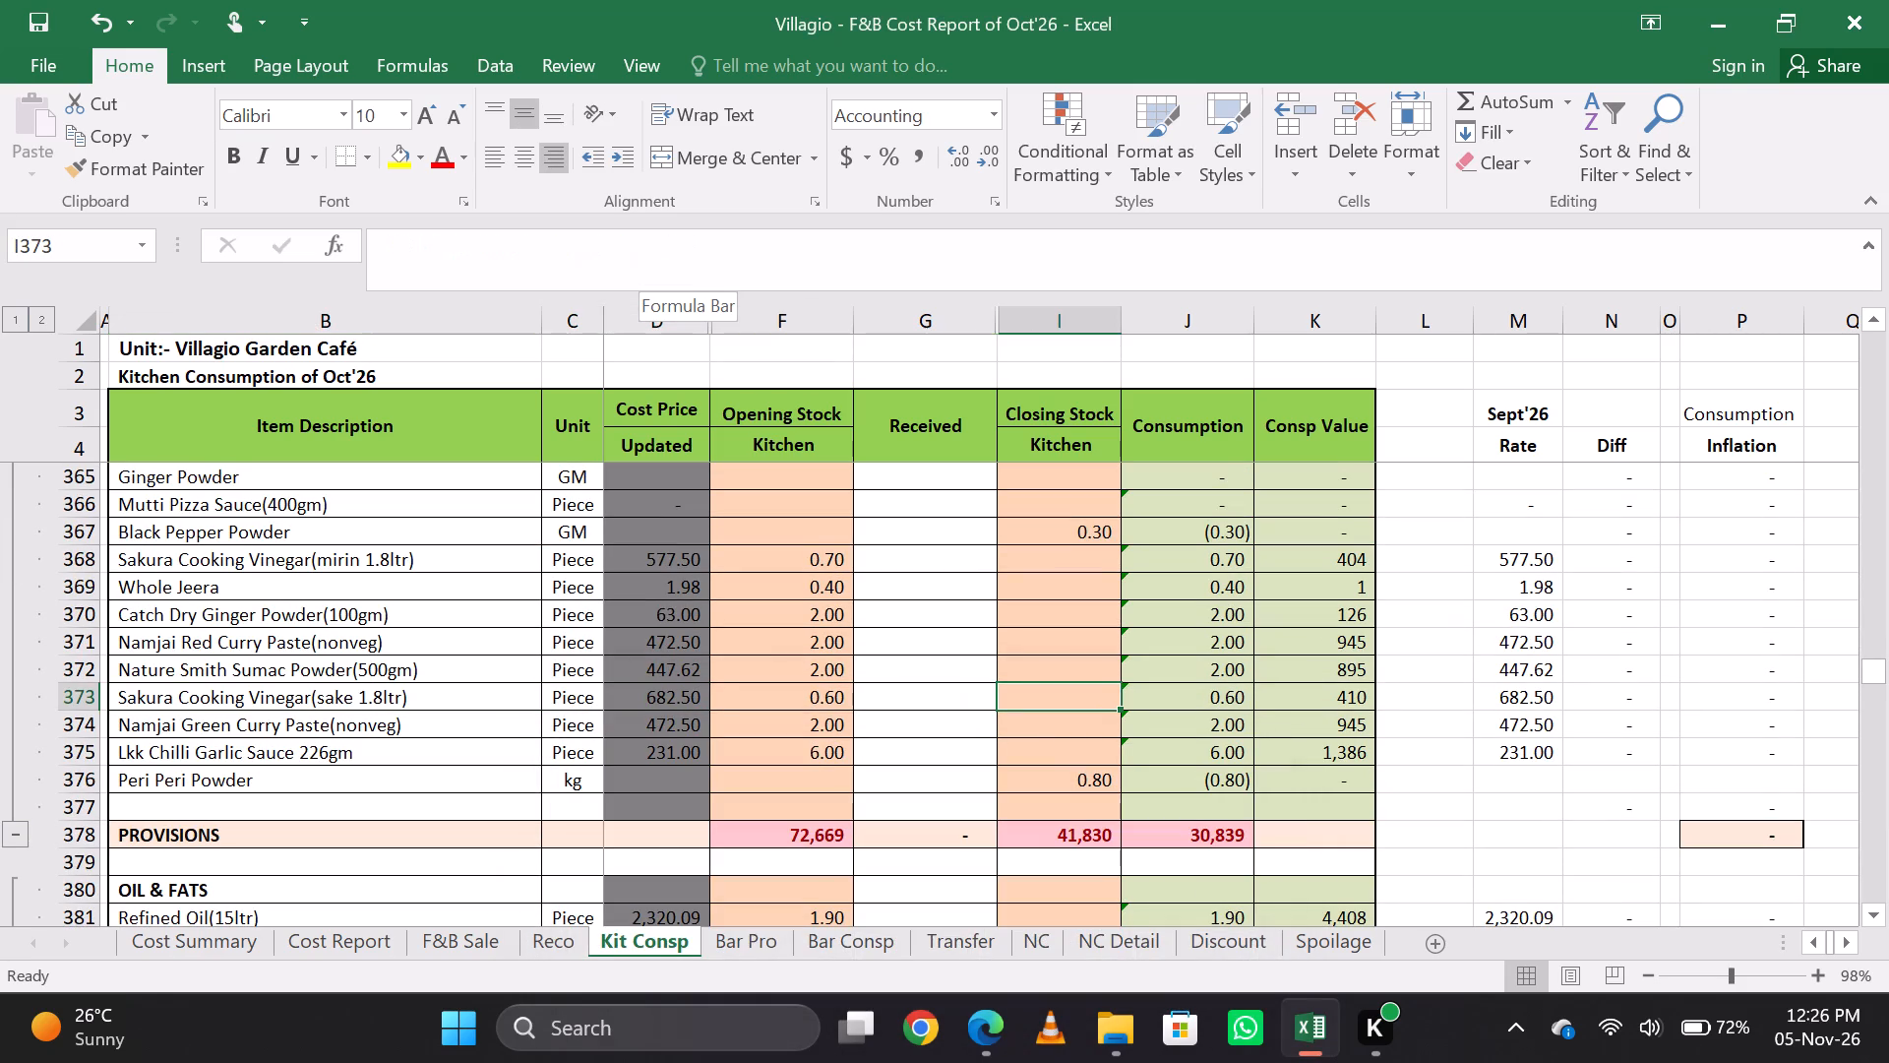
key("1")
key("Down")
key("Up")
key("Down")
key("Up")
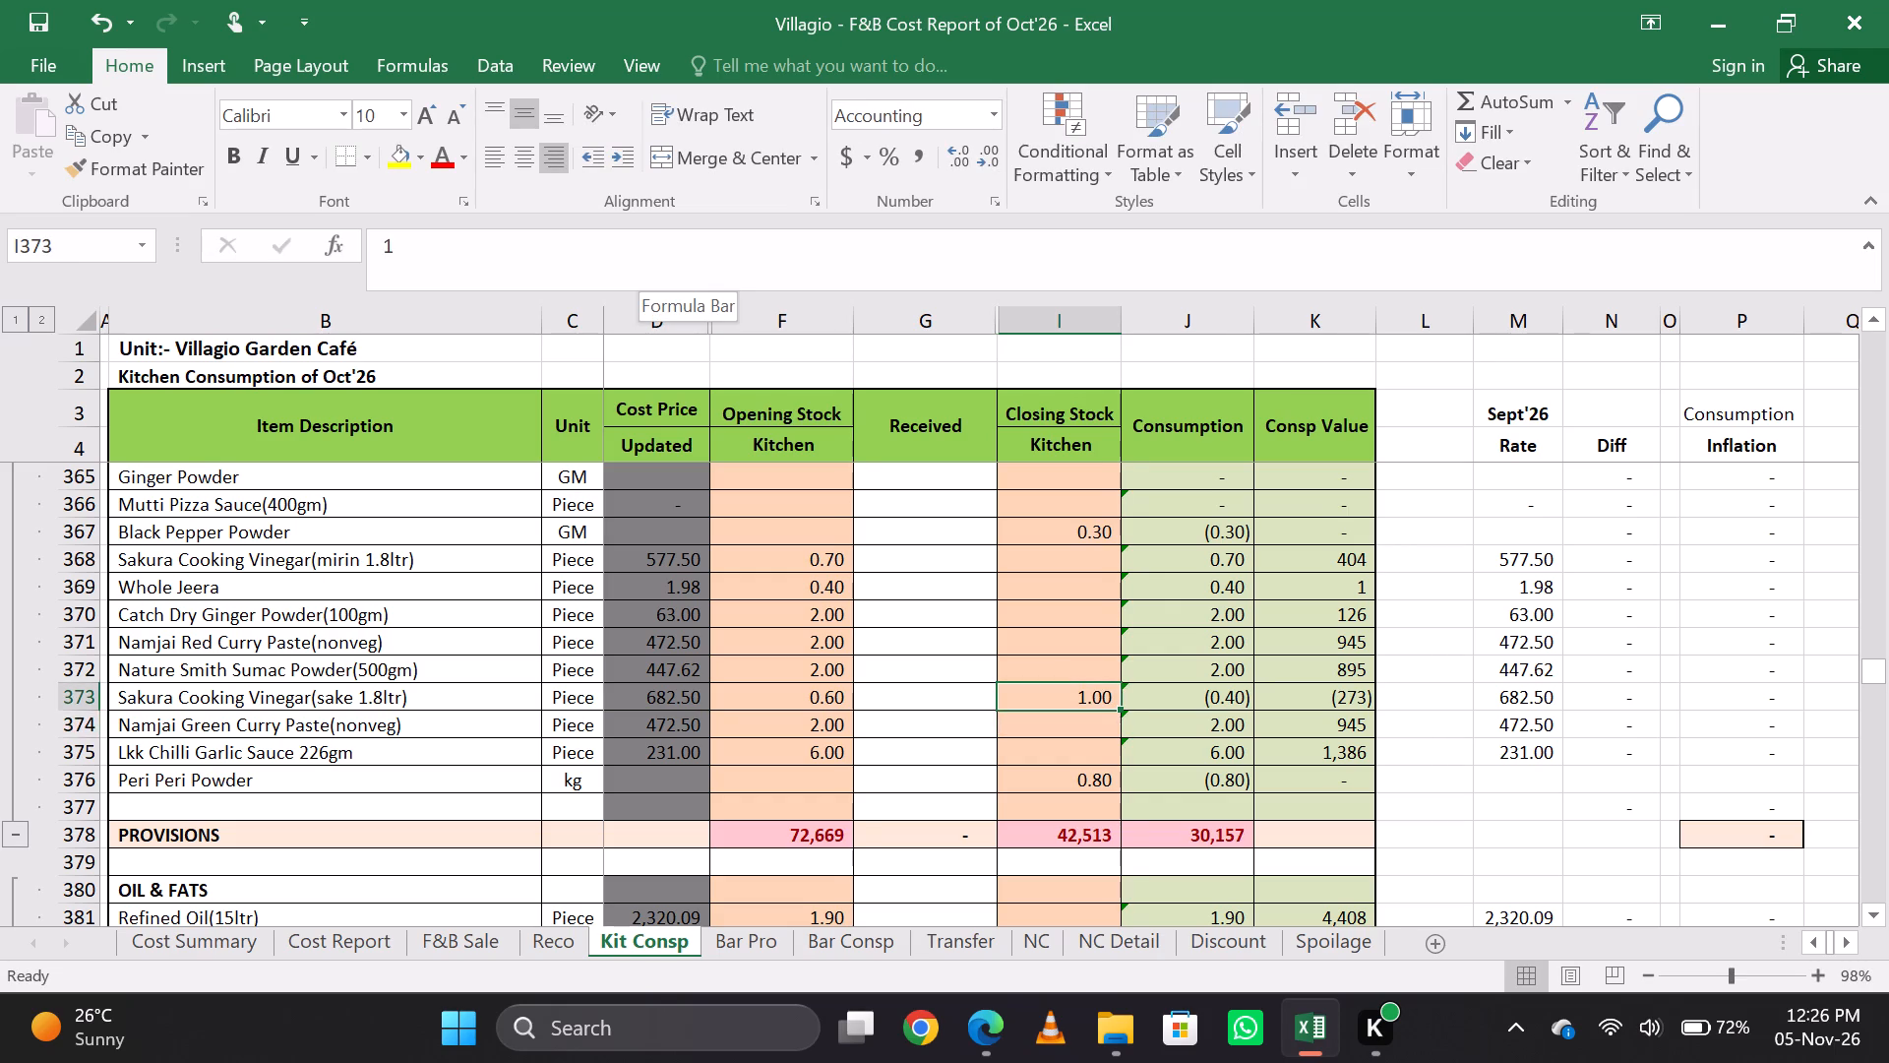
key("Down")
key("Up")
key("1")
key("Down")
key("Up")
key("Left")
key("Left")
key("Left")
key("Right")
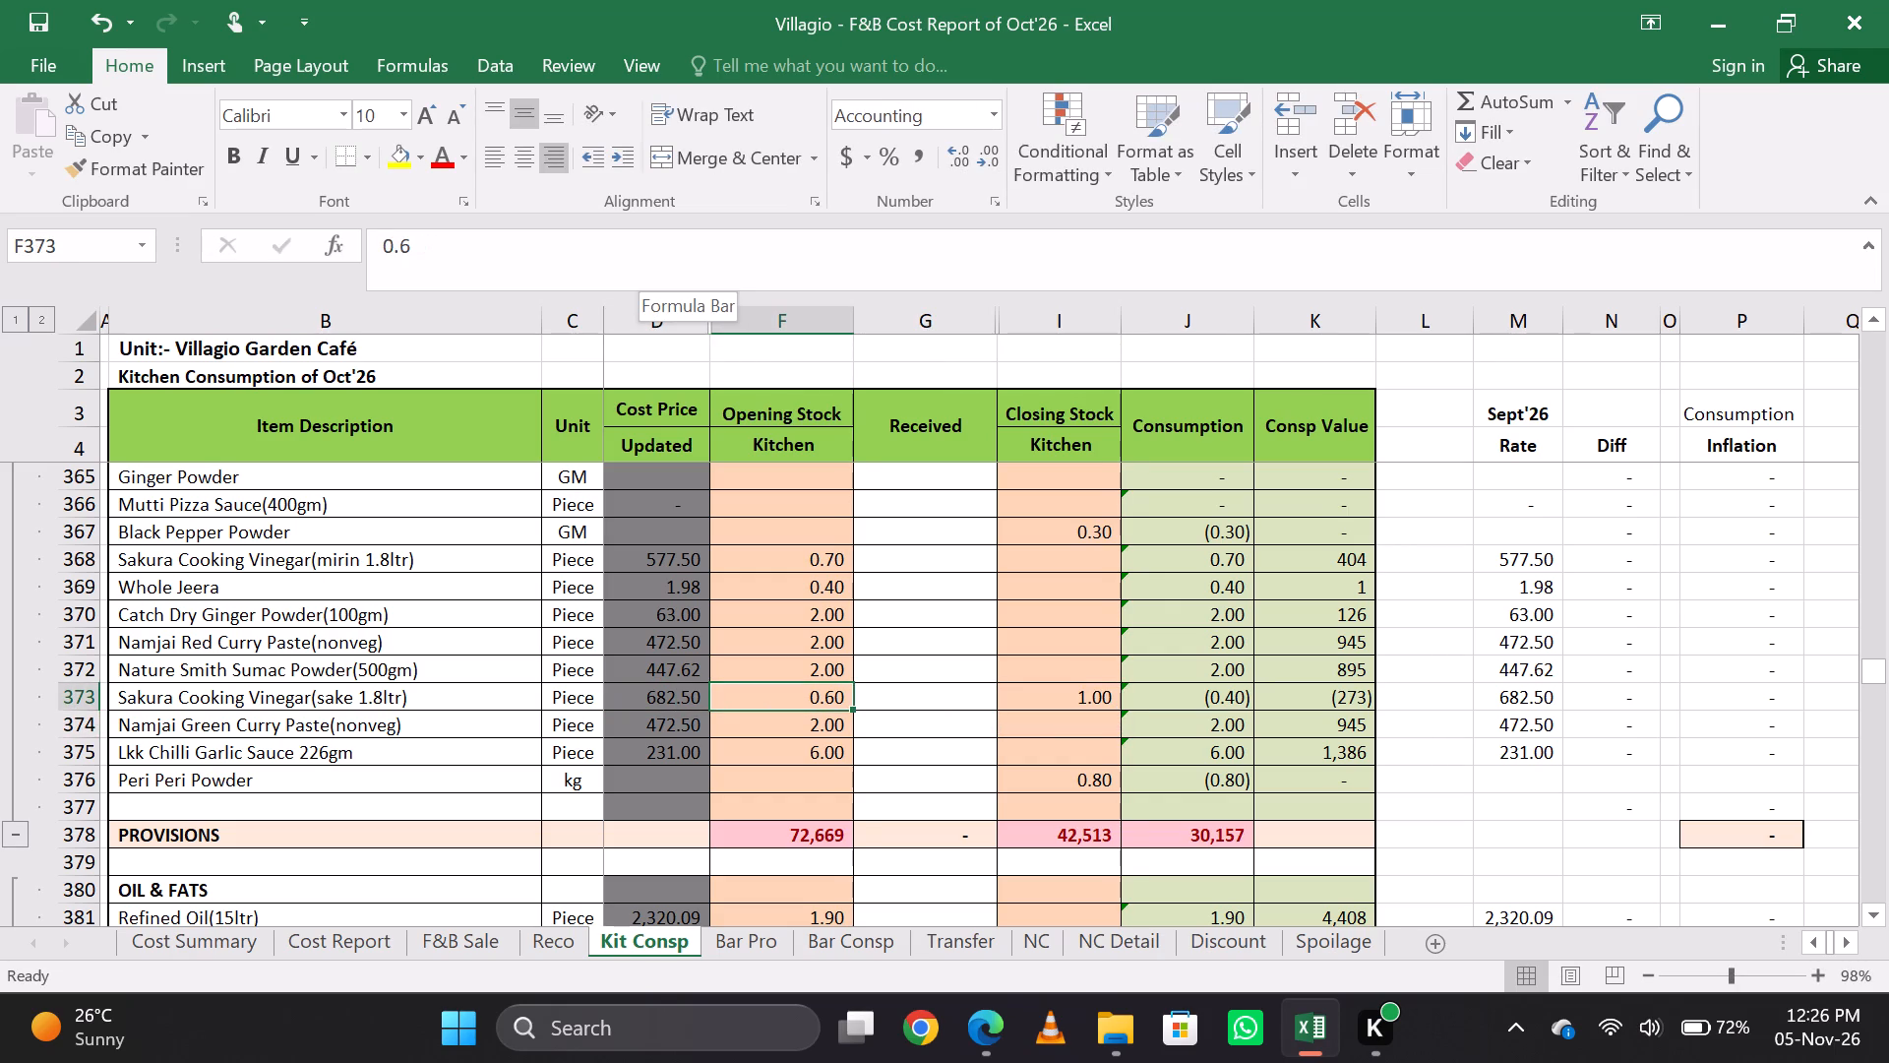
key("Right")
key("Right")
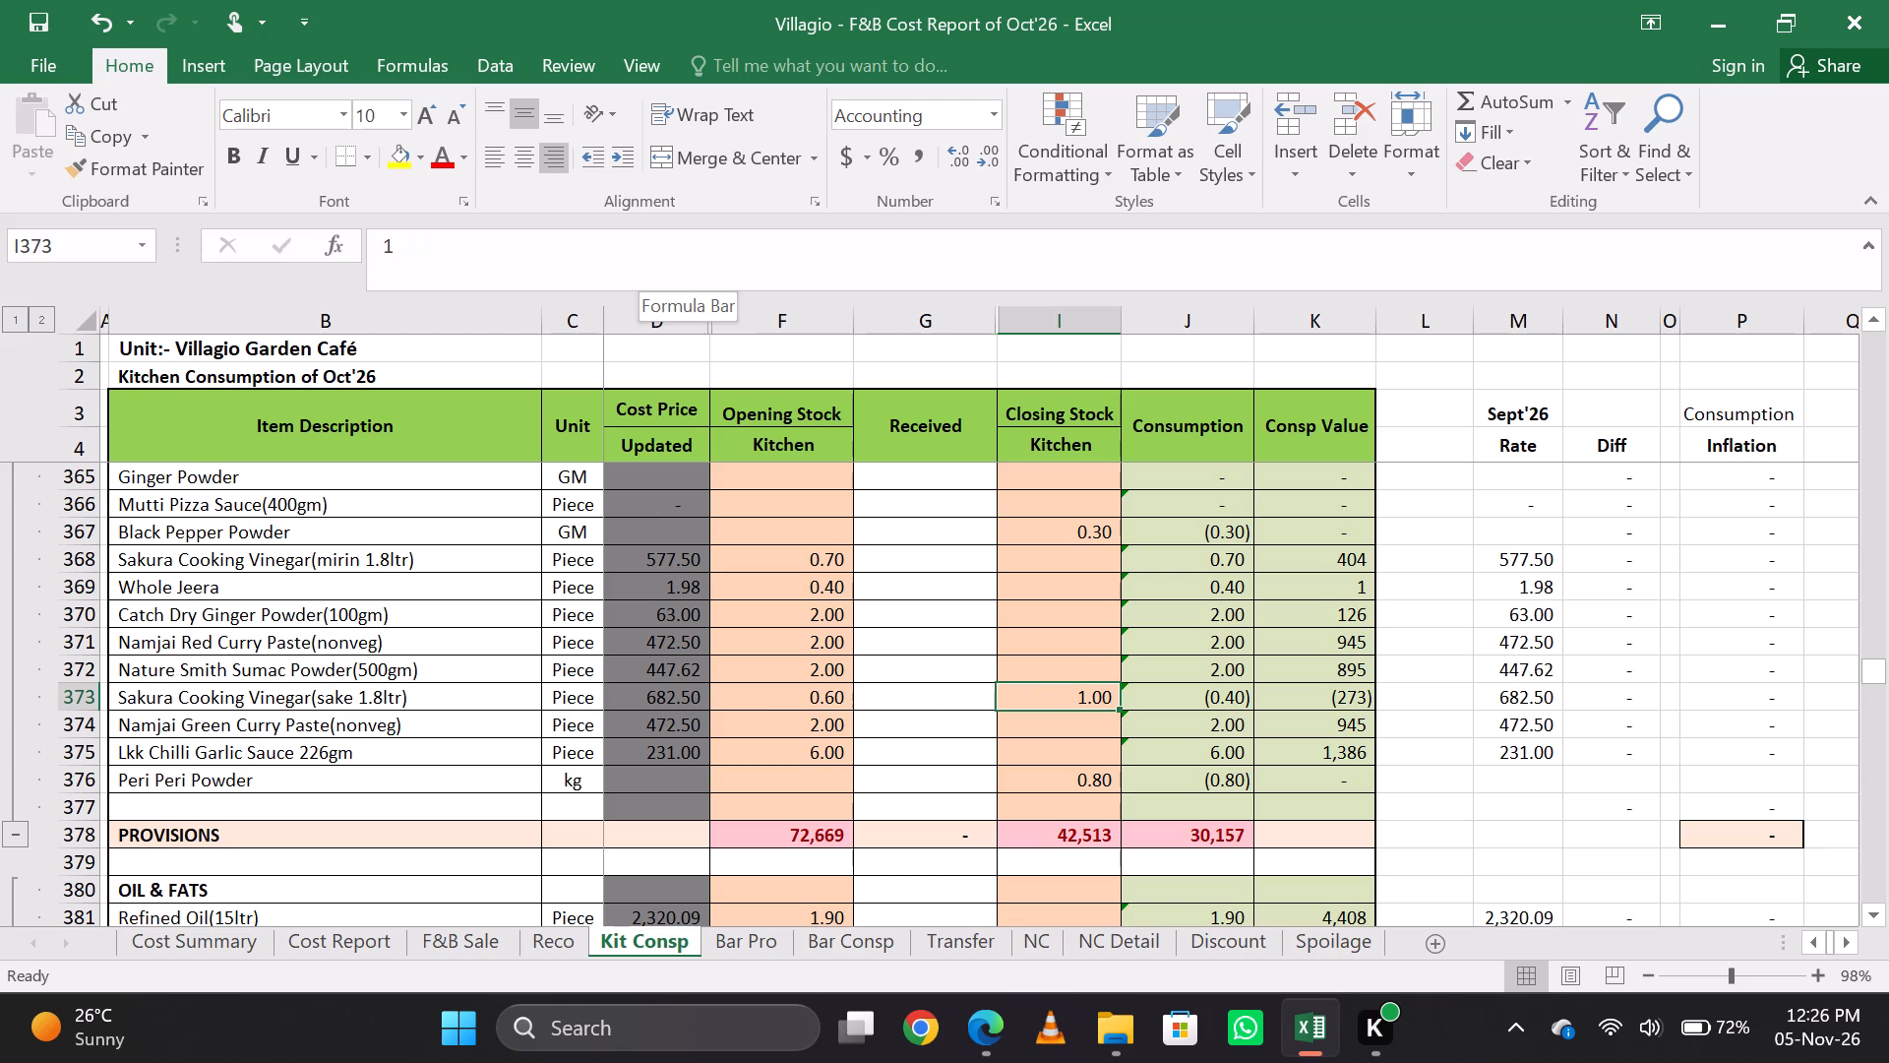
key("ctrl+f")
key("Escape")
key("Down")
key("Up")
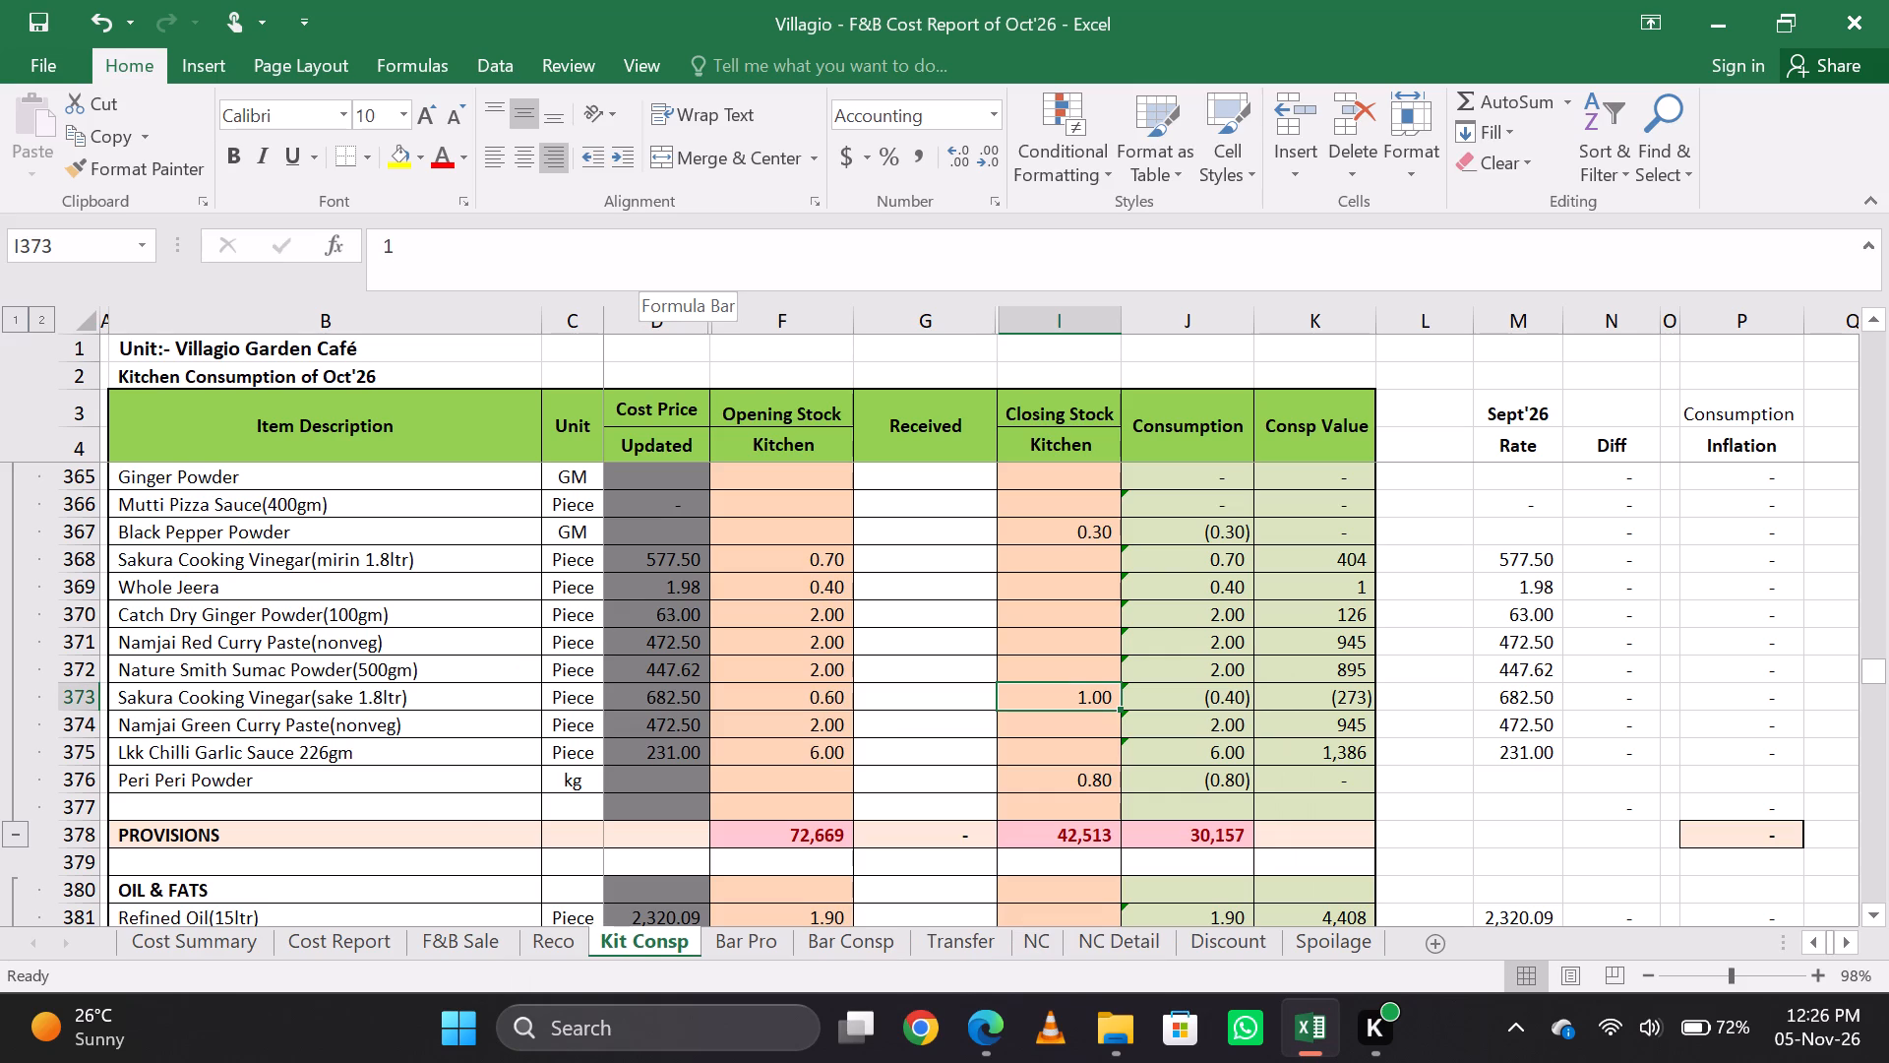
Find Sakura Cooking Vinegar(mirin 1.8ltr) by searching for "sakura" and enter 1 as its kitchen closing stock.
key("ctrl+f")
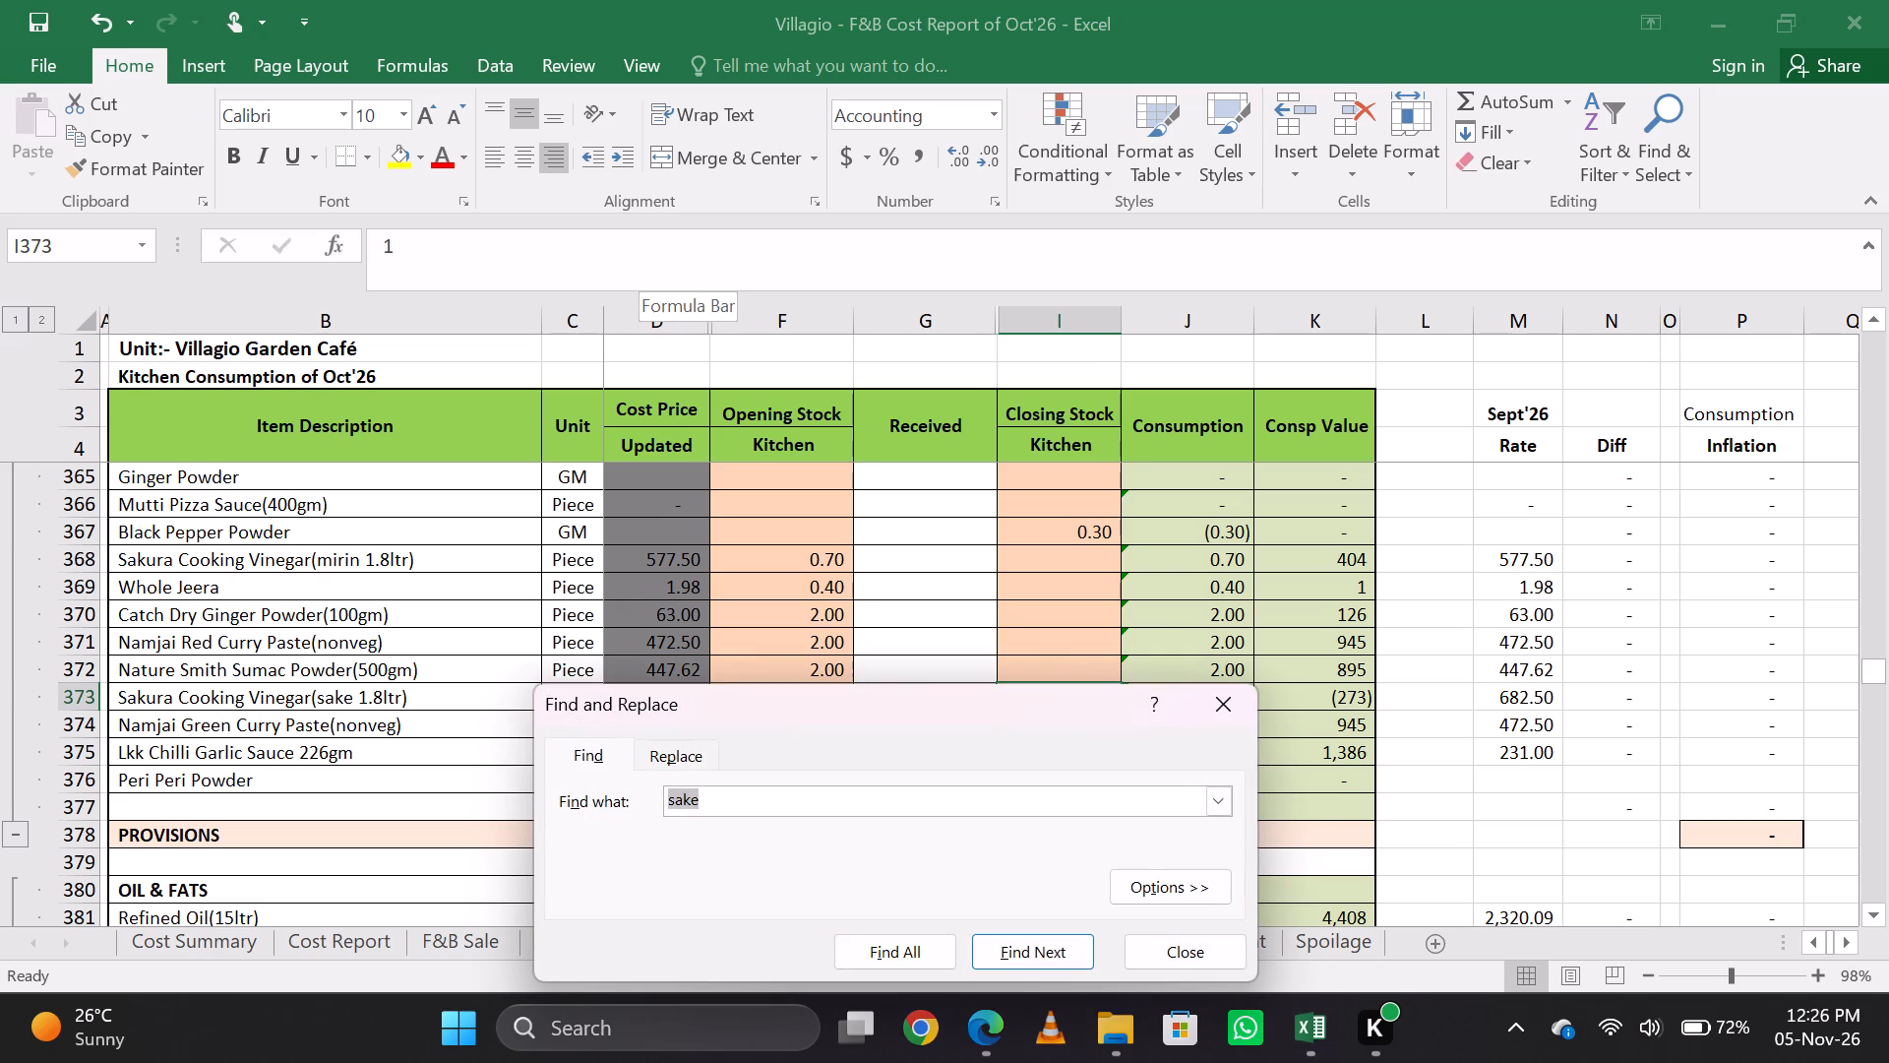
type("vi")
key("BackSpace")
key("BackSpace")
key("BackSpace")
key("BackSpace")
key("BackSpace")
key("BackSpace")
key("BackSpace")
key("BackSpace")
type("sakura")
key("Return")
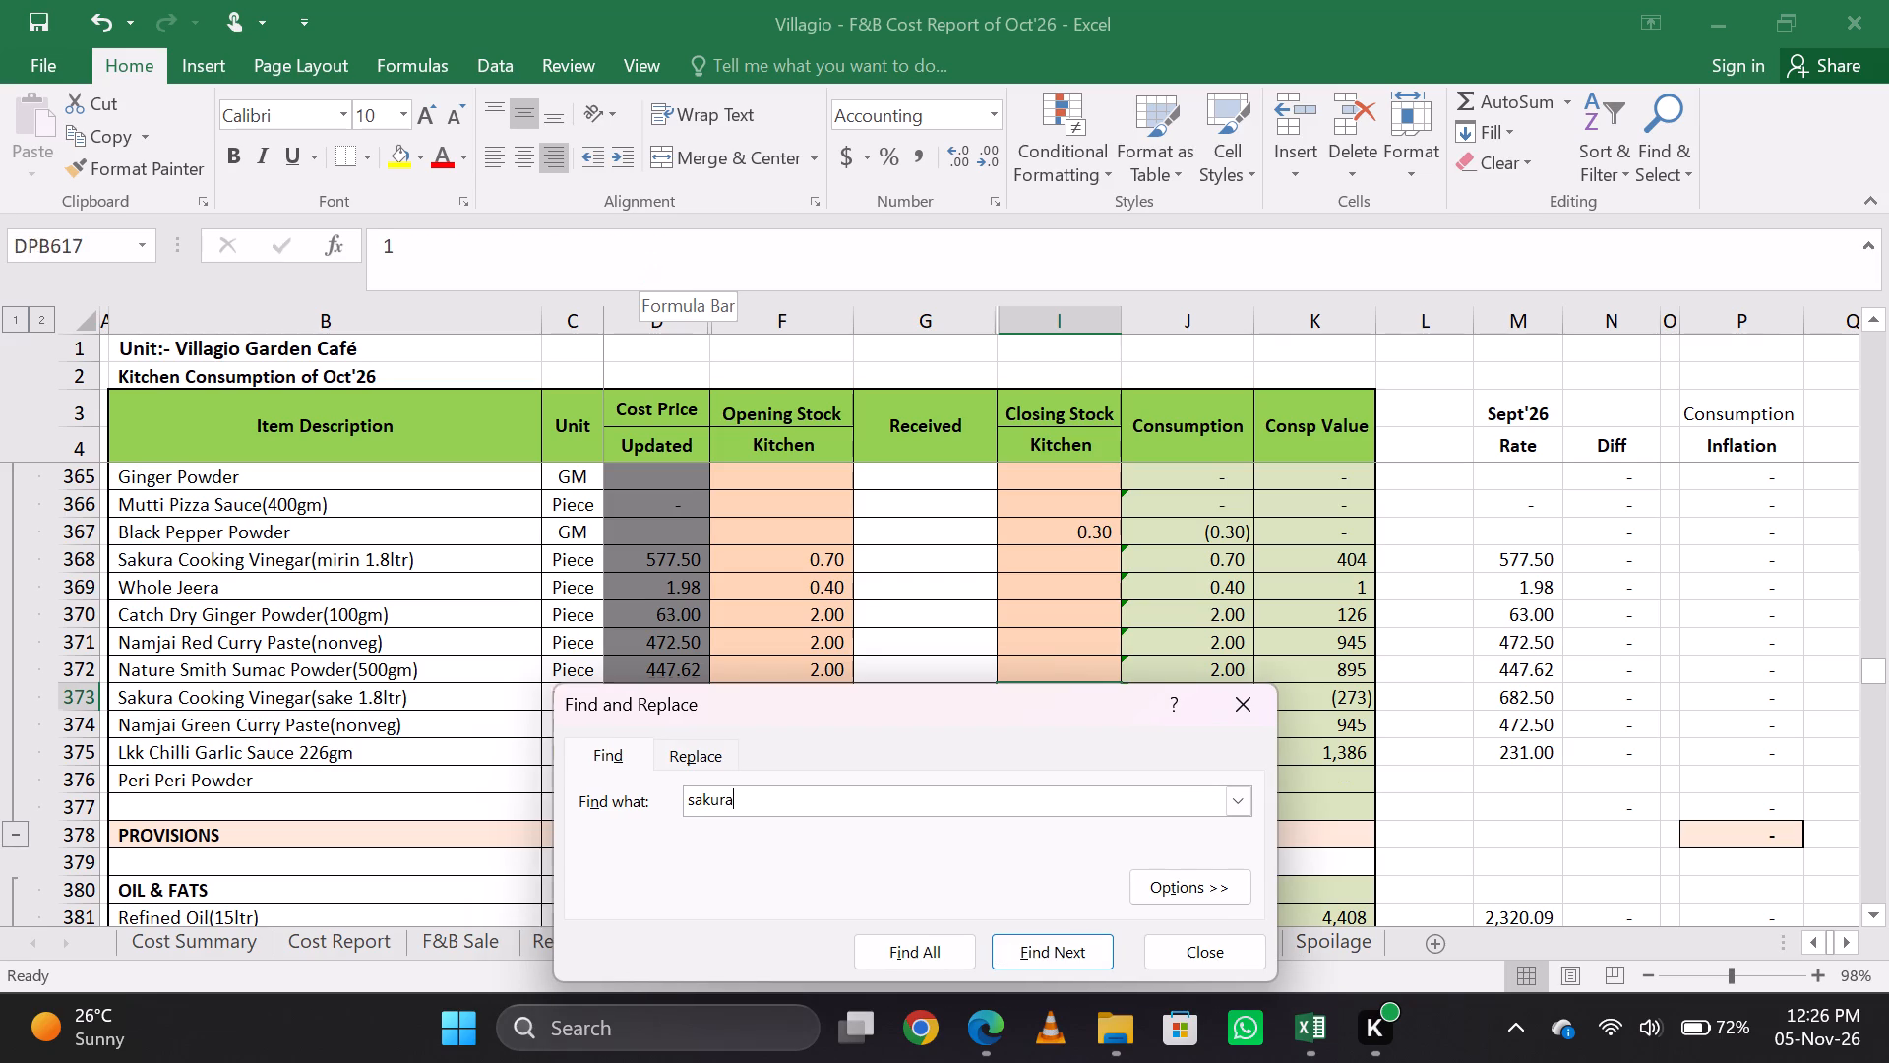
key("Return")
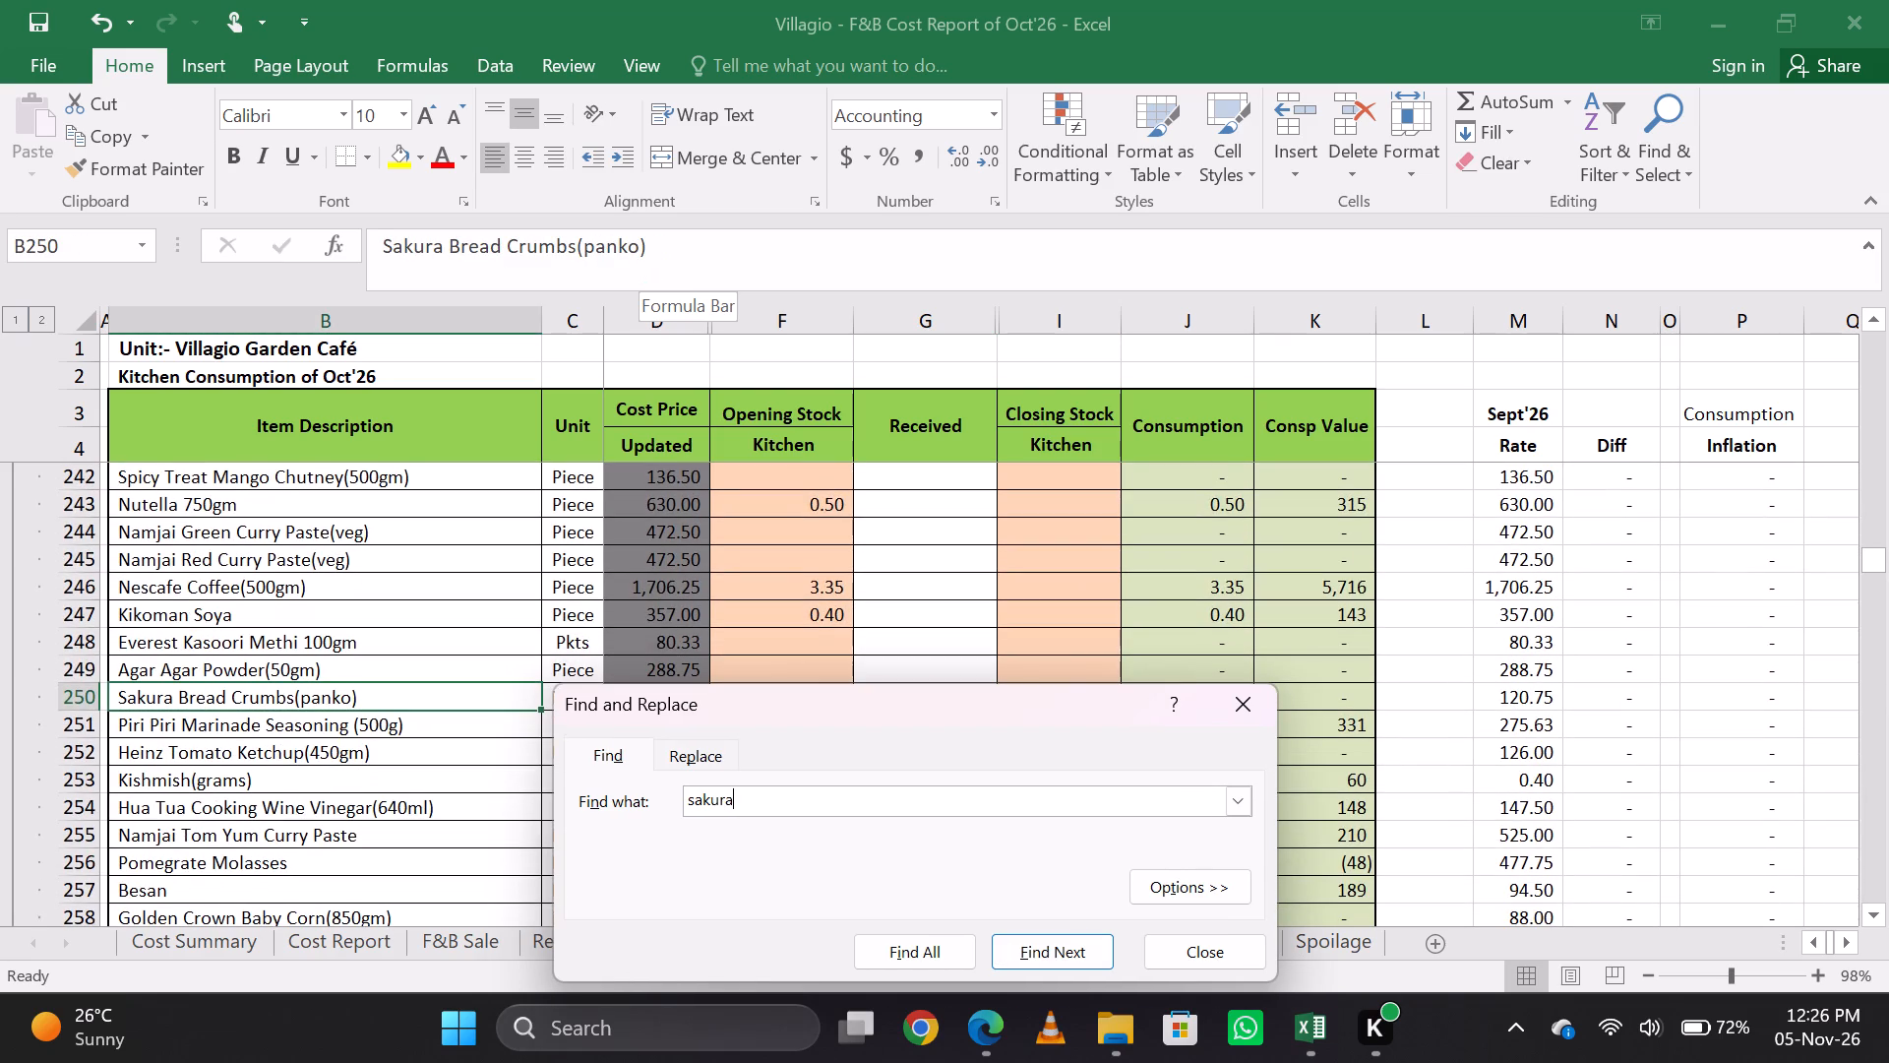
key("Return")
key("Escape")
key("Right")
key("Right")
key("Right")
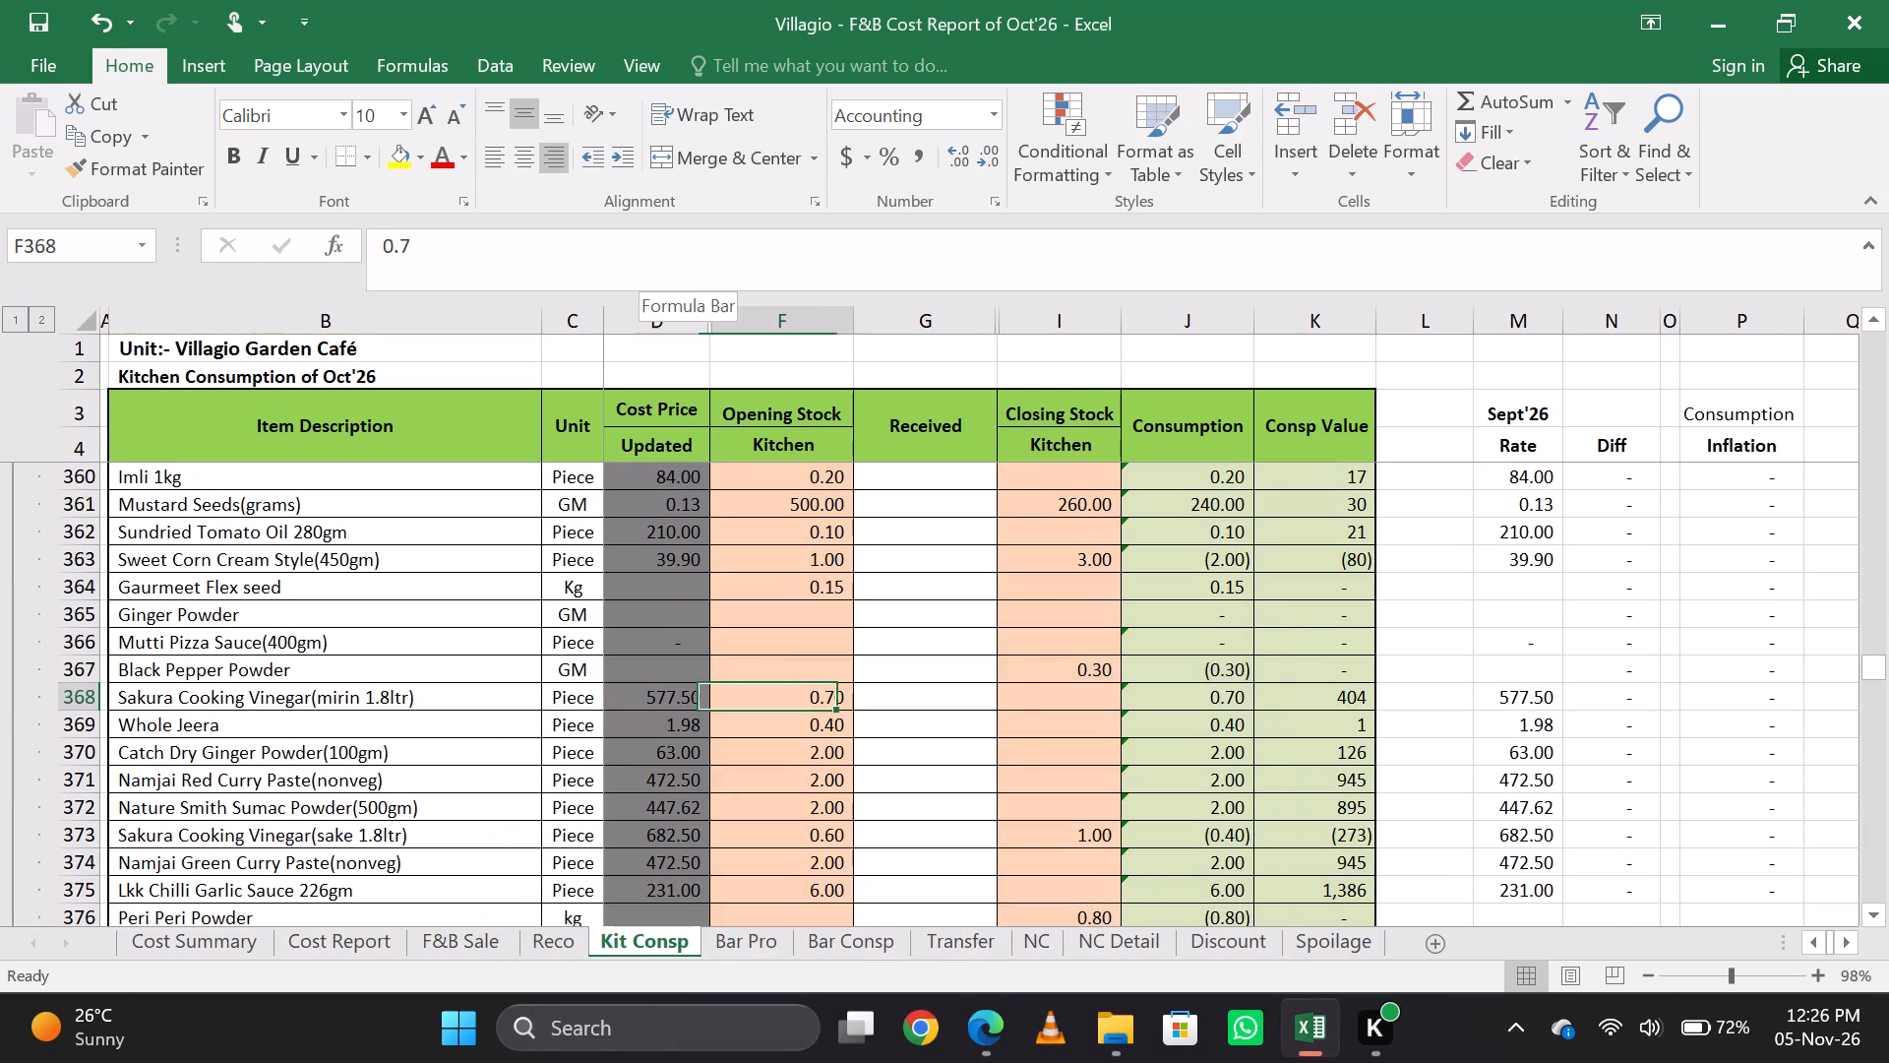
key("Right")
key("Right")
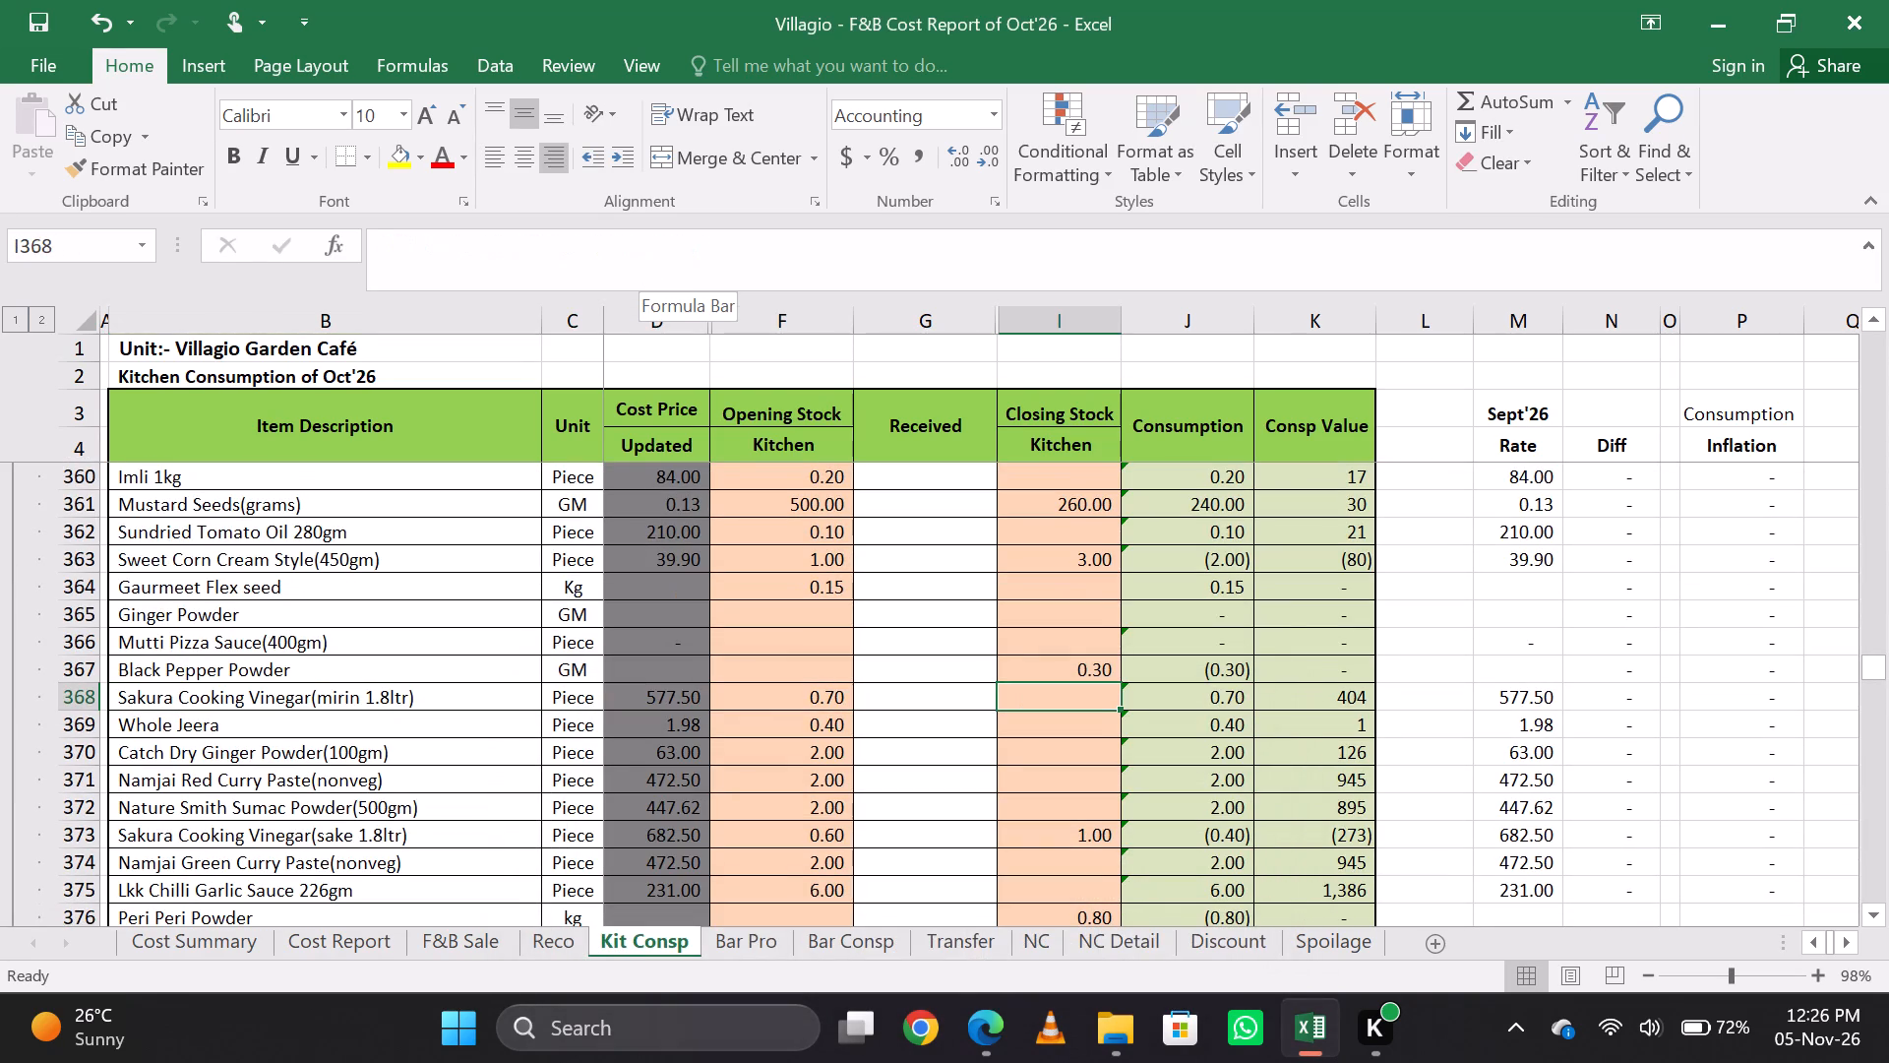
key("1")
key("Down")
key("Up")
Search the item list under "vineger" and "vinege".
key("ctrl+f")
key("BackSpace")
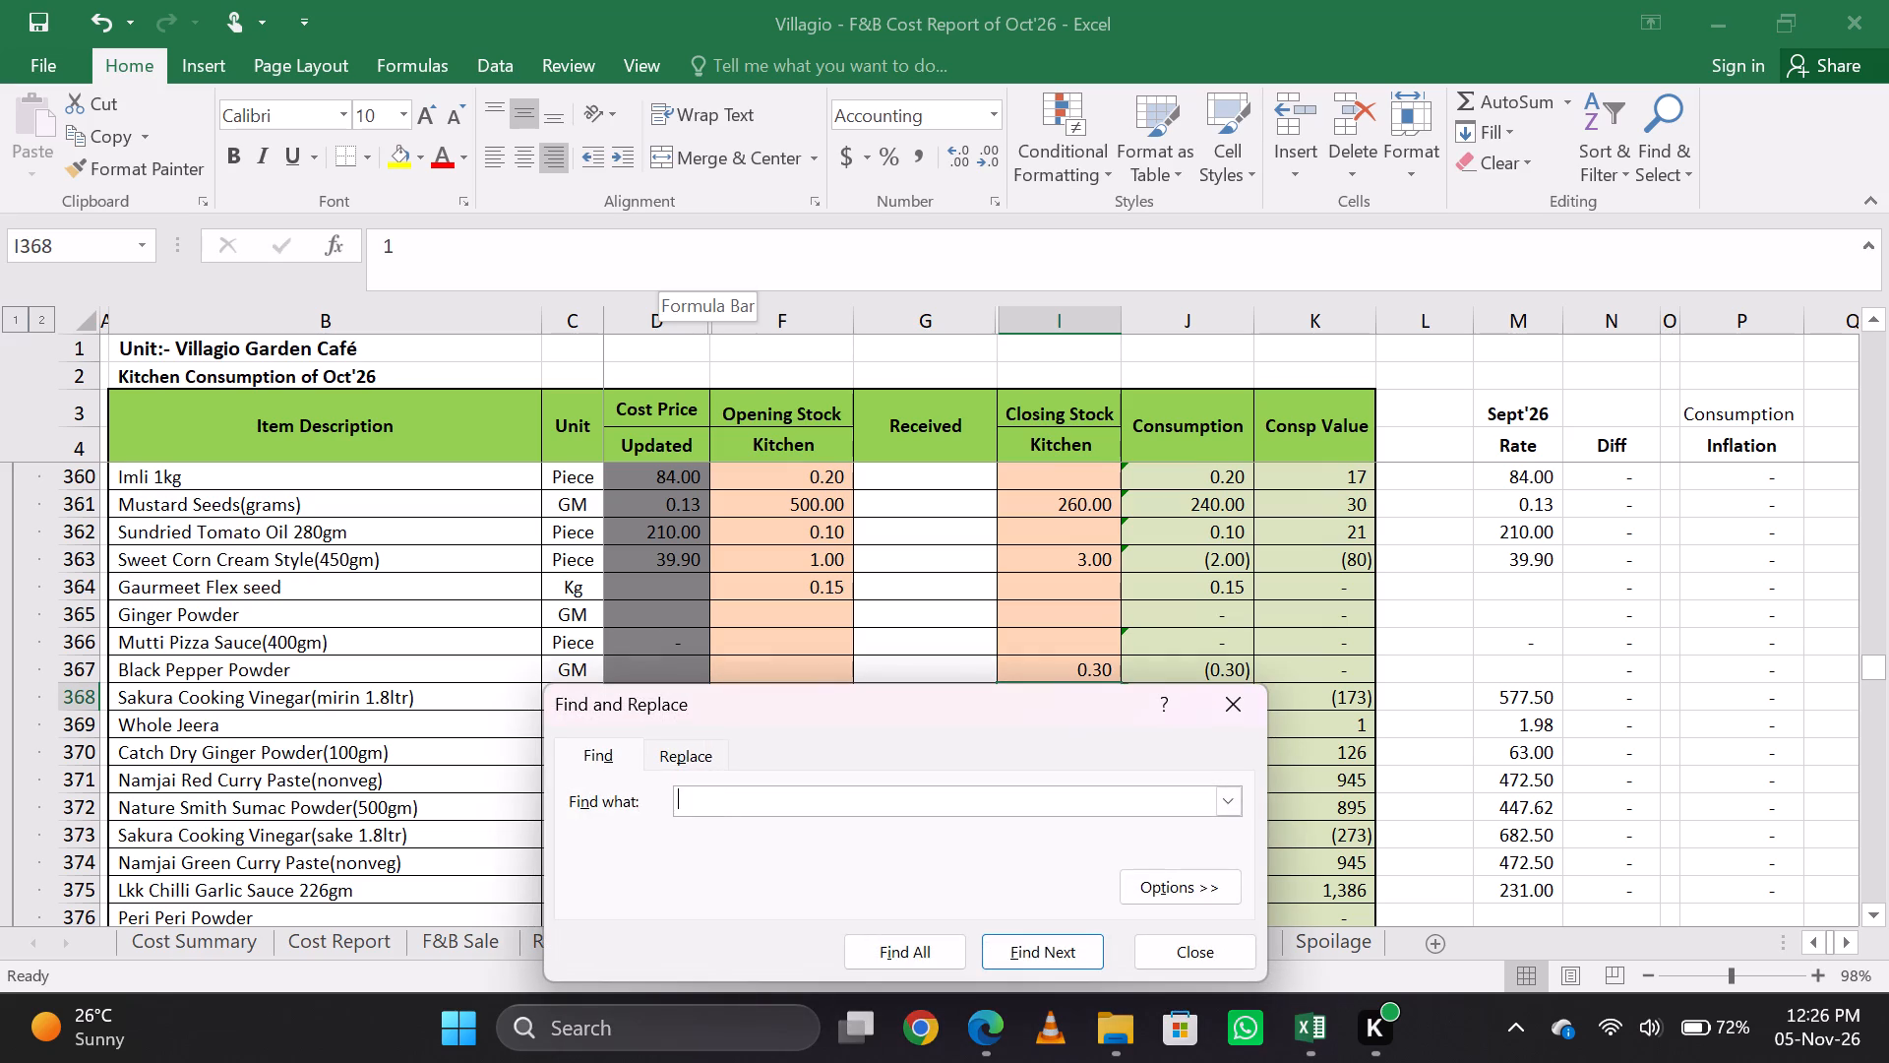
key("BackSpace")
key("BackSpace")
key("BackSpace")
key("BackSpace")
key("BackSpace")
key("BackSpace")
key("BackSpace")
type("vineg")
type("er")
key("Return")
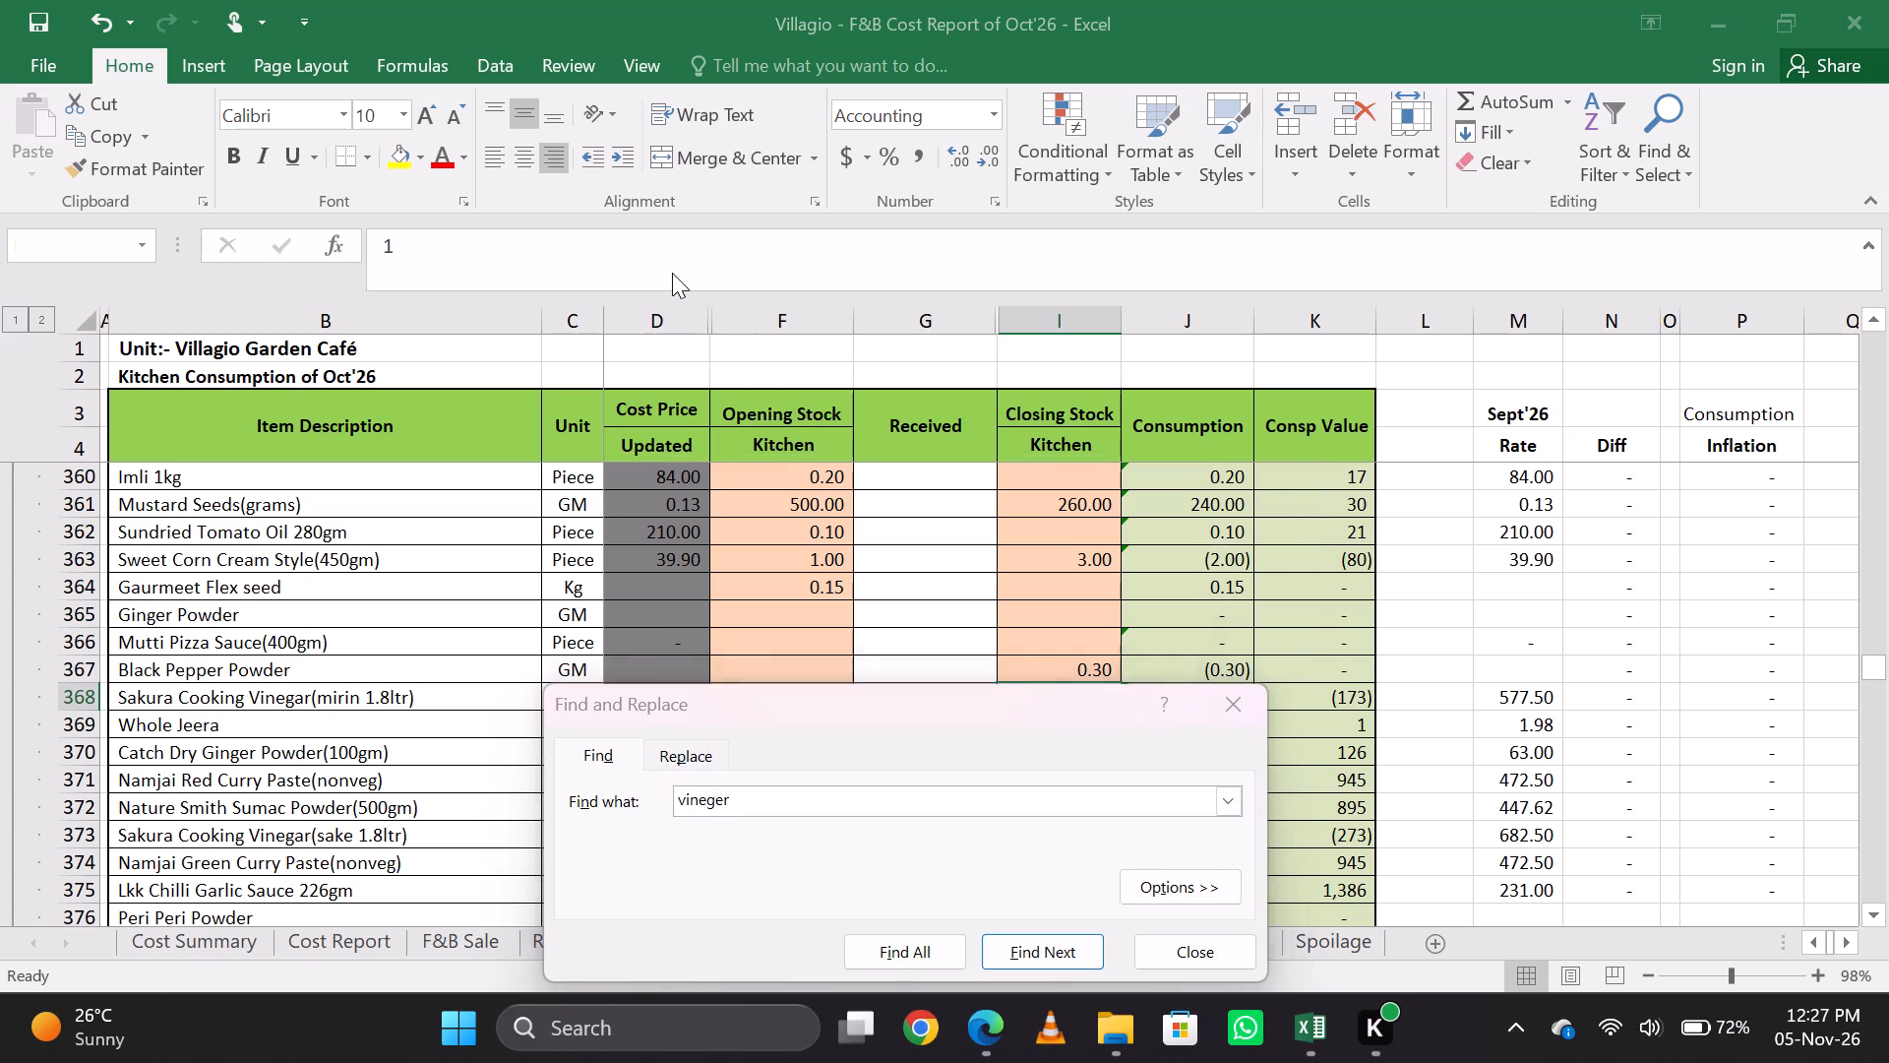
key("Return")
key("BackSpace")
key("Return")
key("Return")
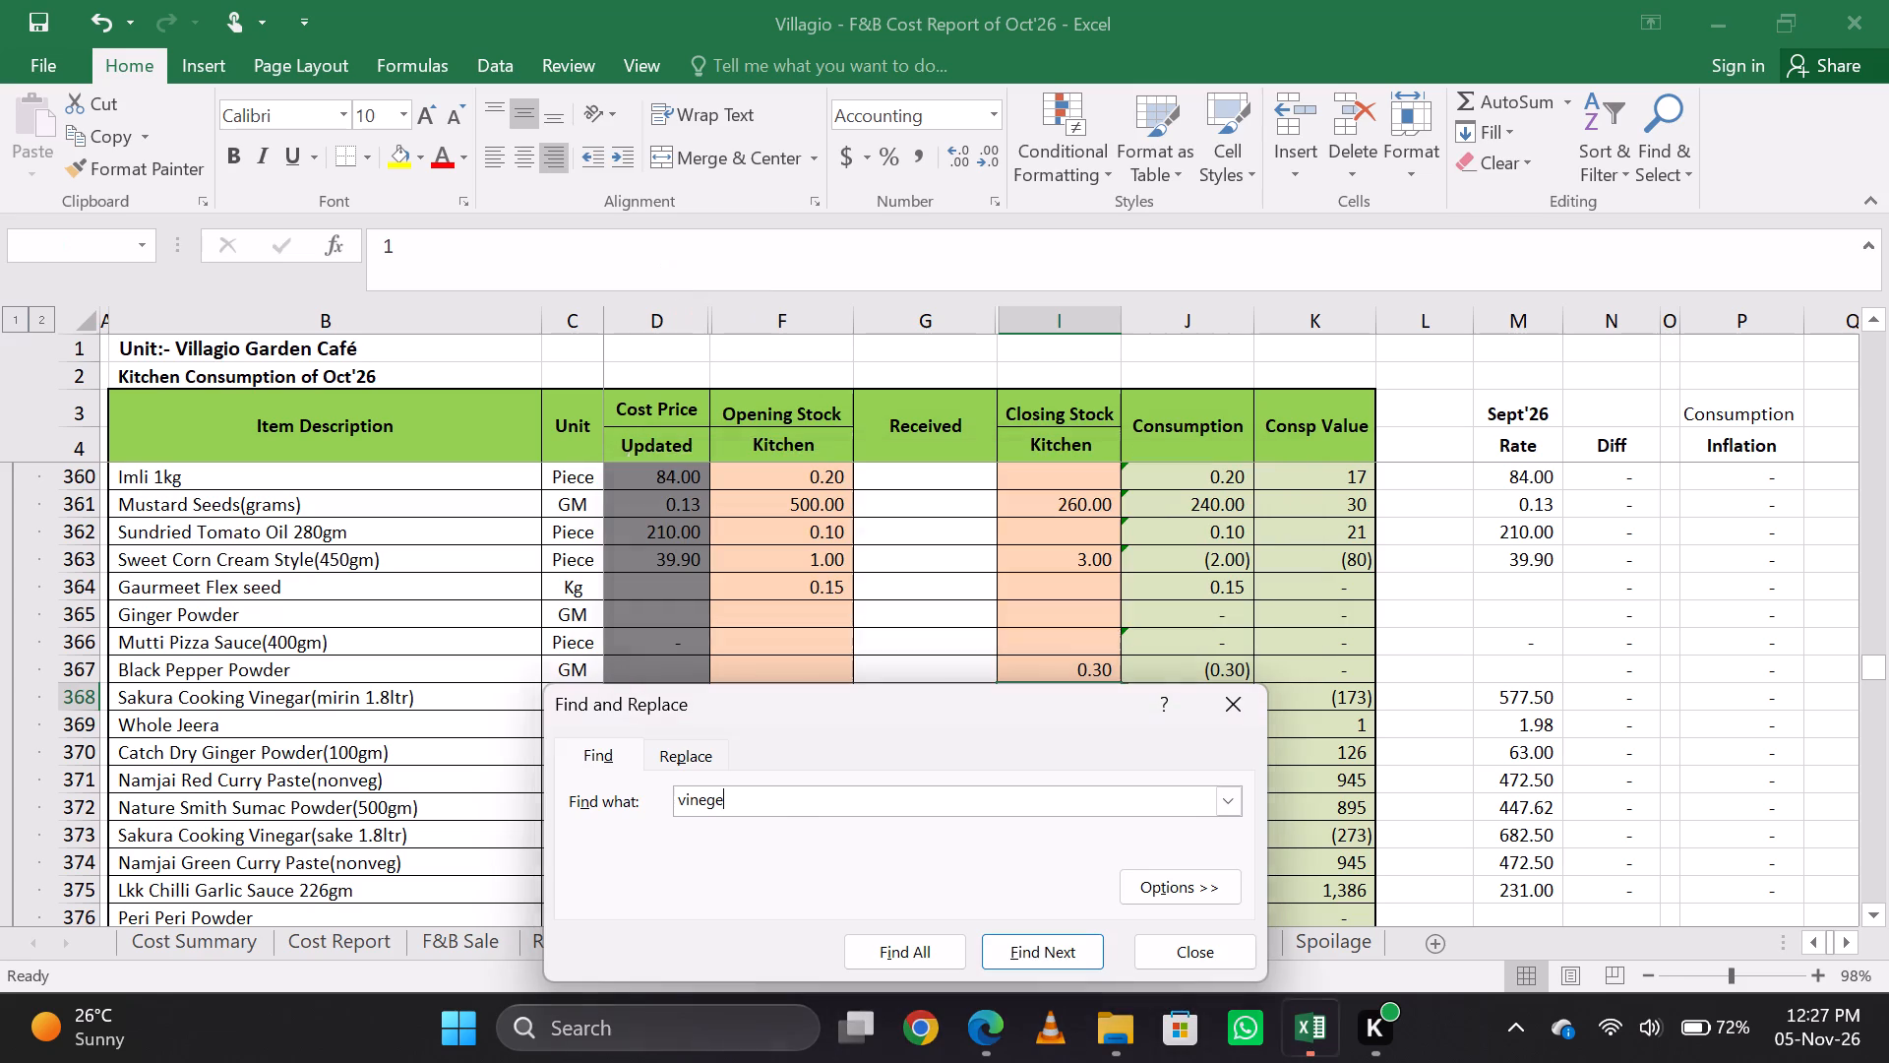
Go through the items matching "vineg" to reach Mizkan Vinegar(1.8ltr) and enter 0.1 as its kitchen closing stock.
key("BackSpace")
key("Return")
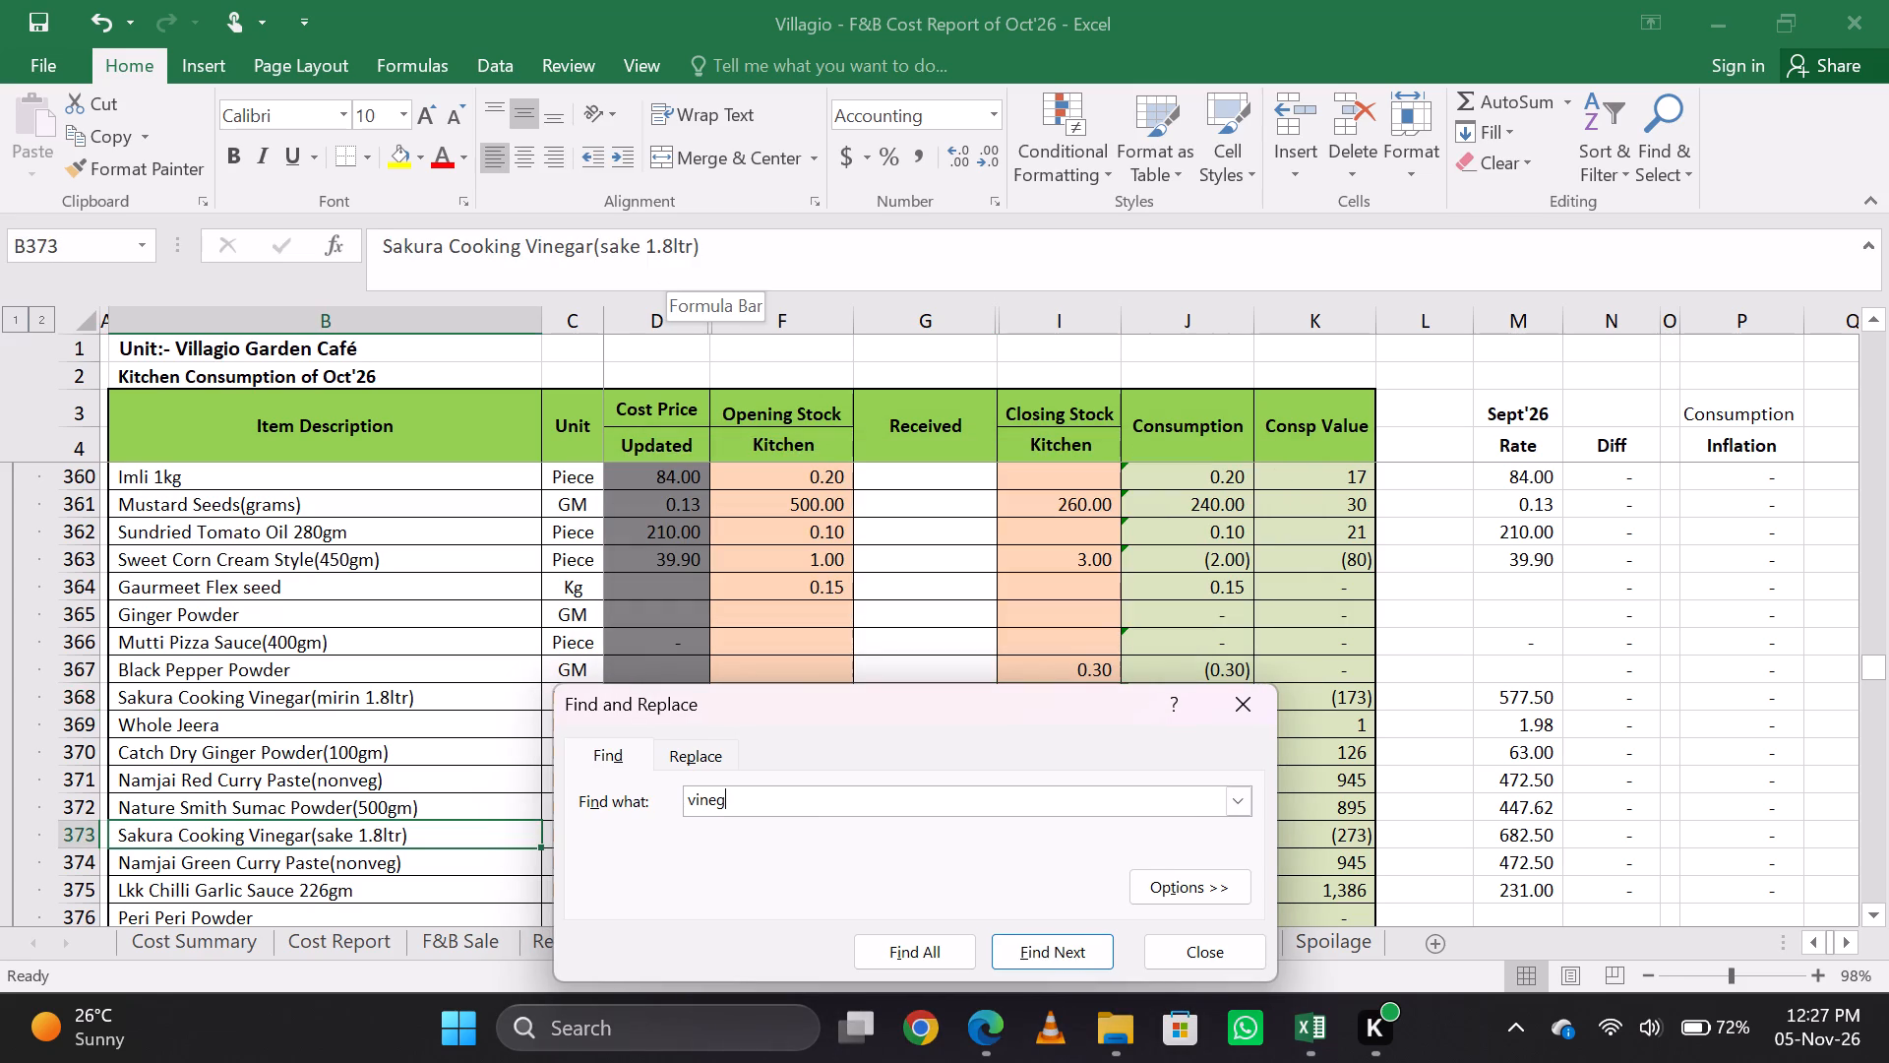
key("Return")
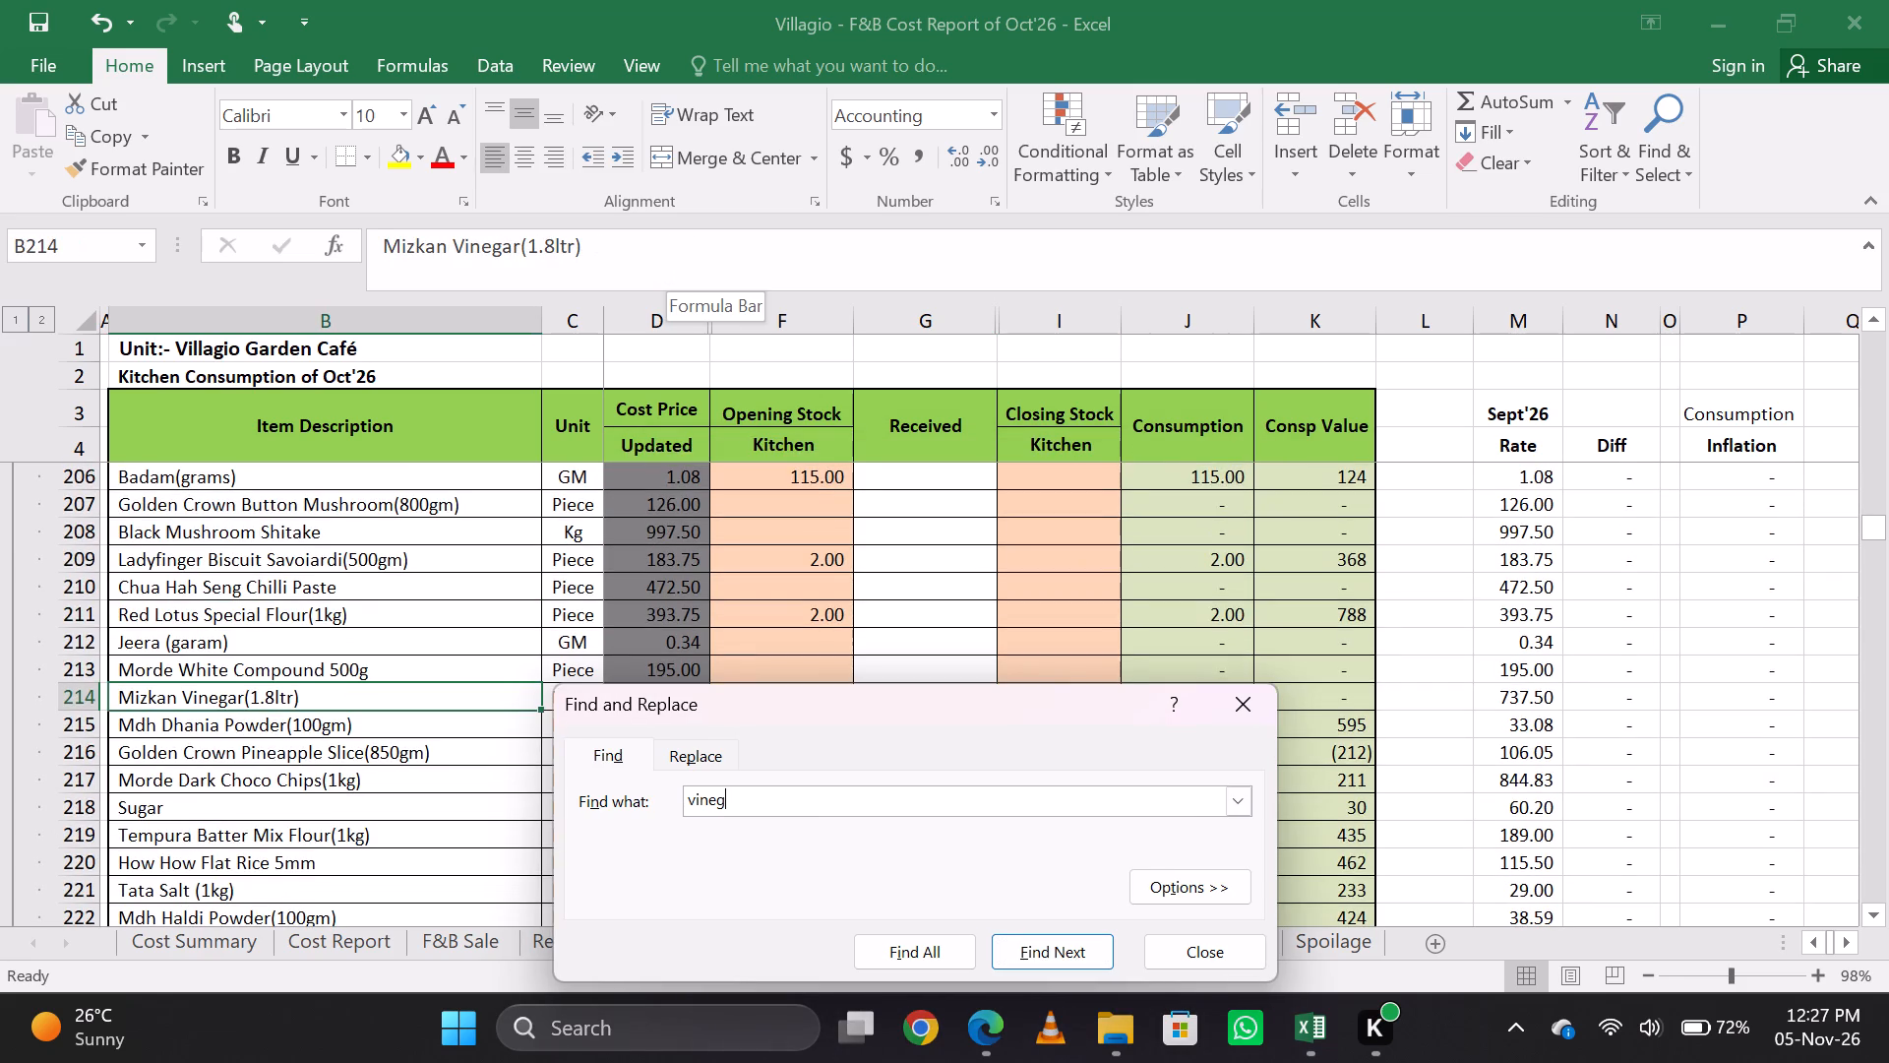
key("Return")
key("Return")
key("Return")
key("Return")
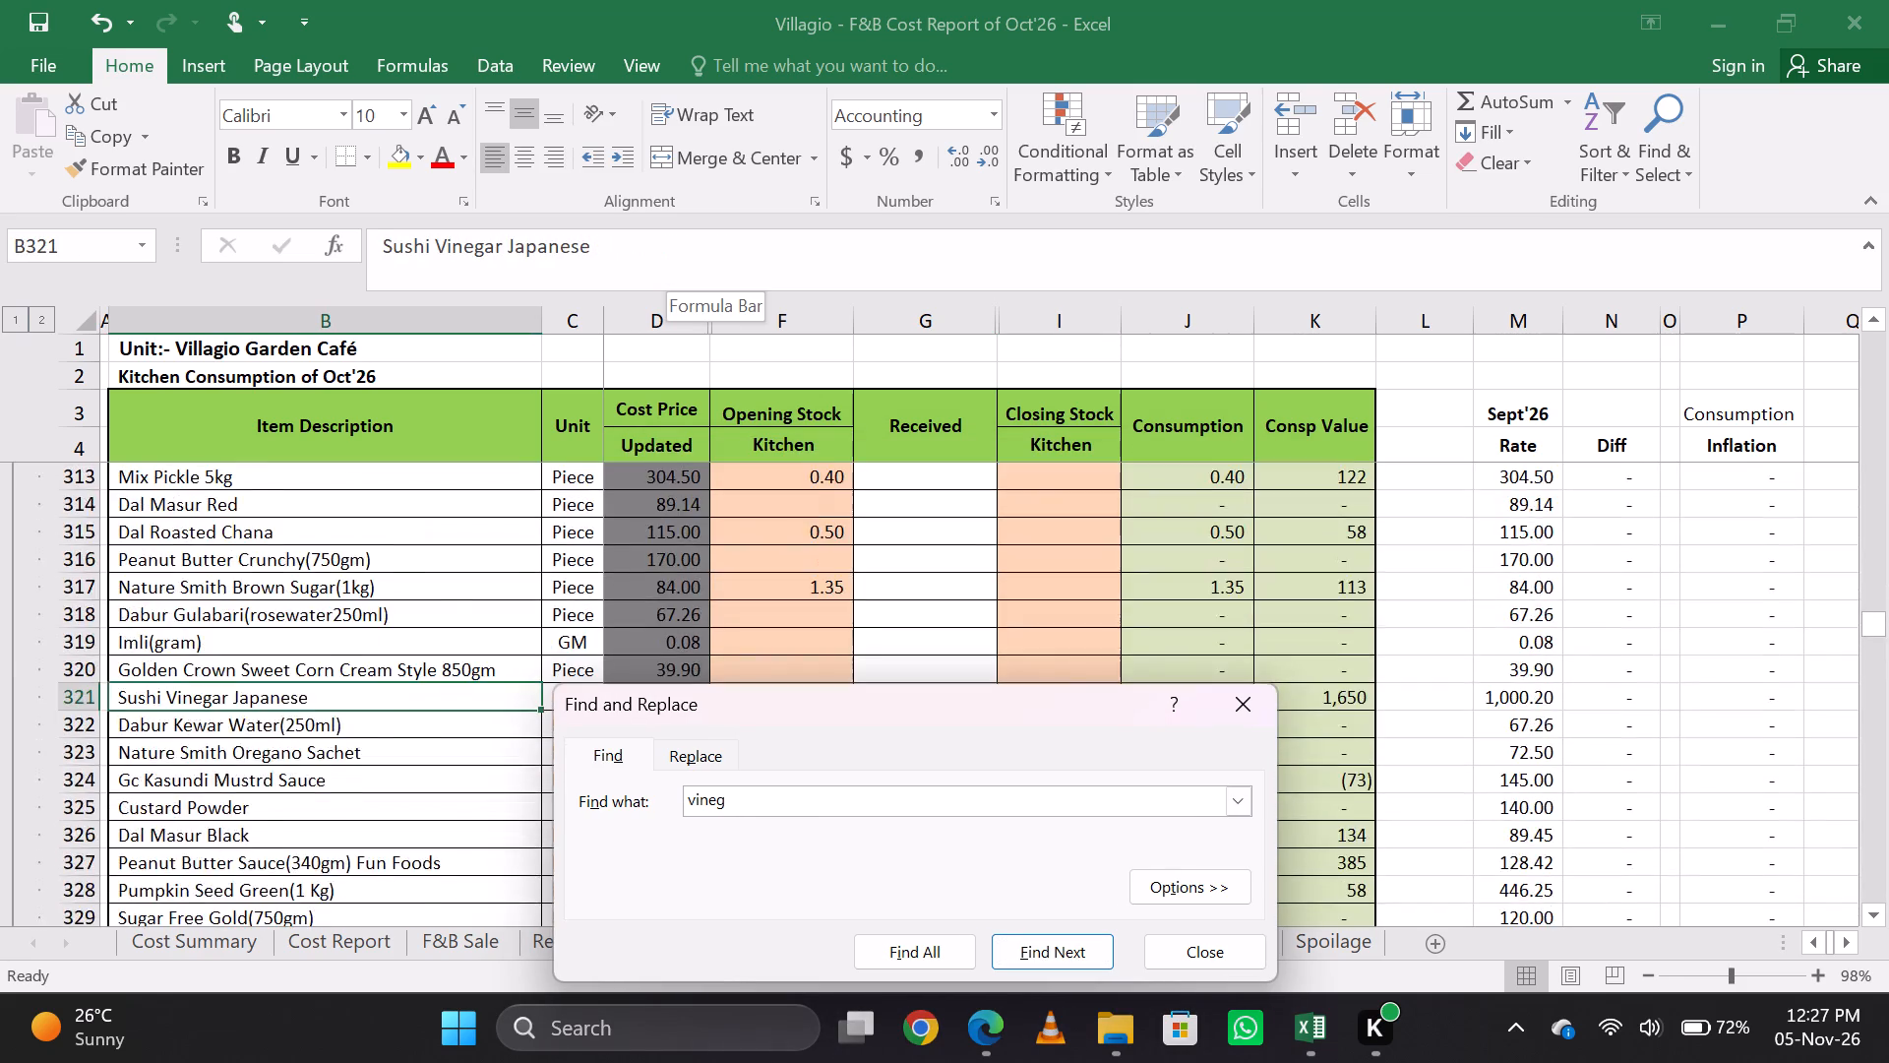
key("Return")
key("Return")
key("Return")
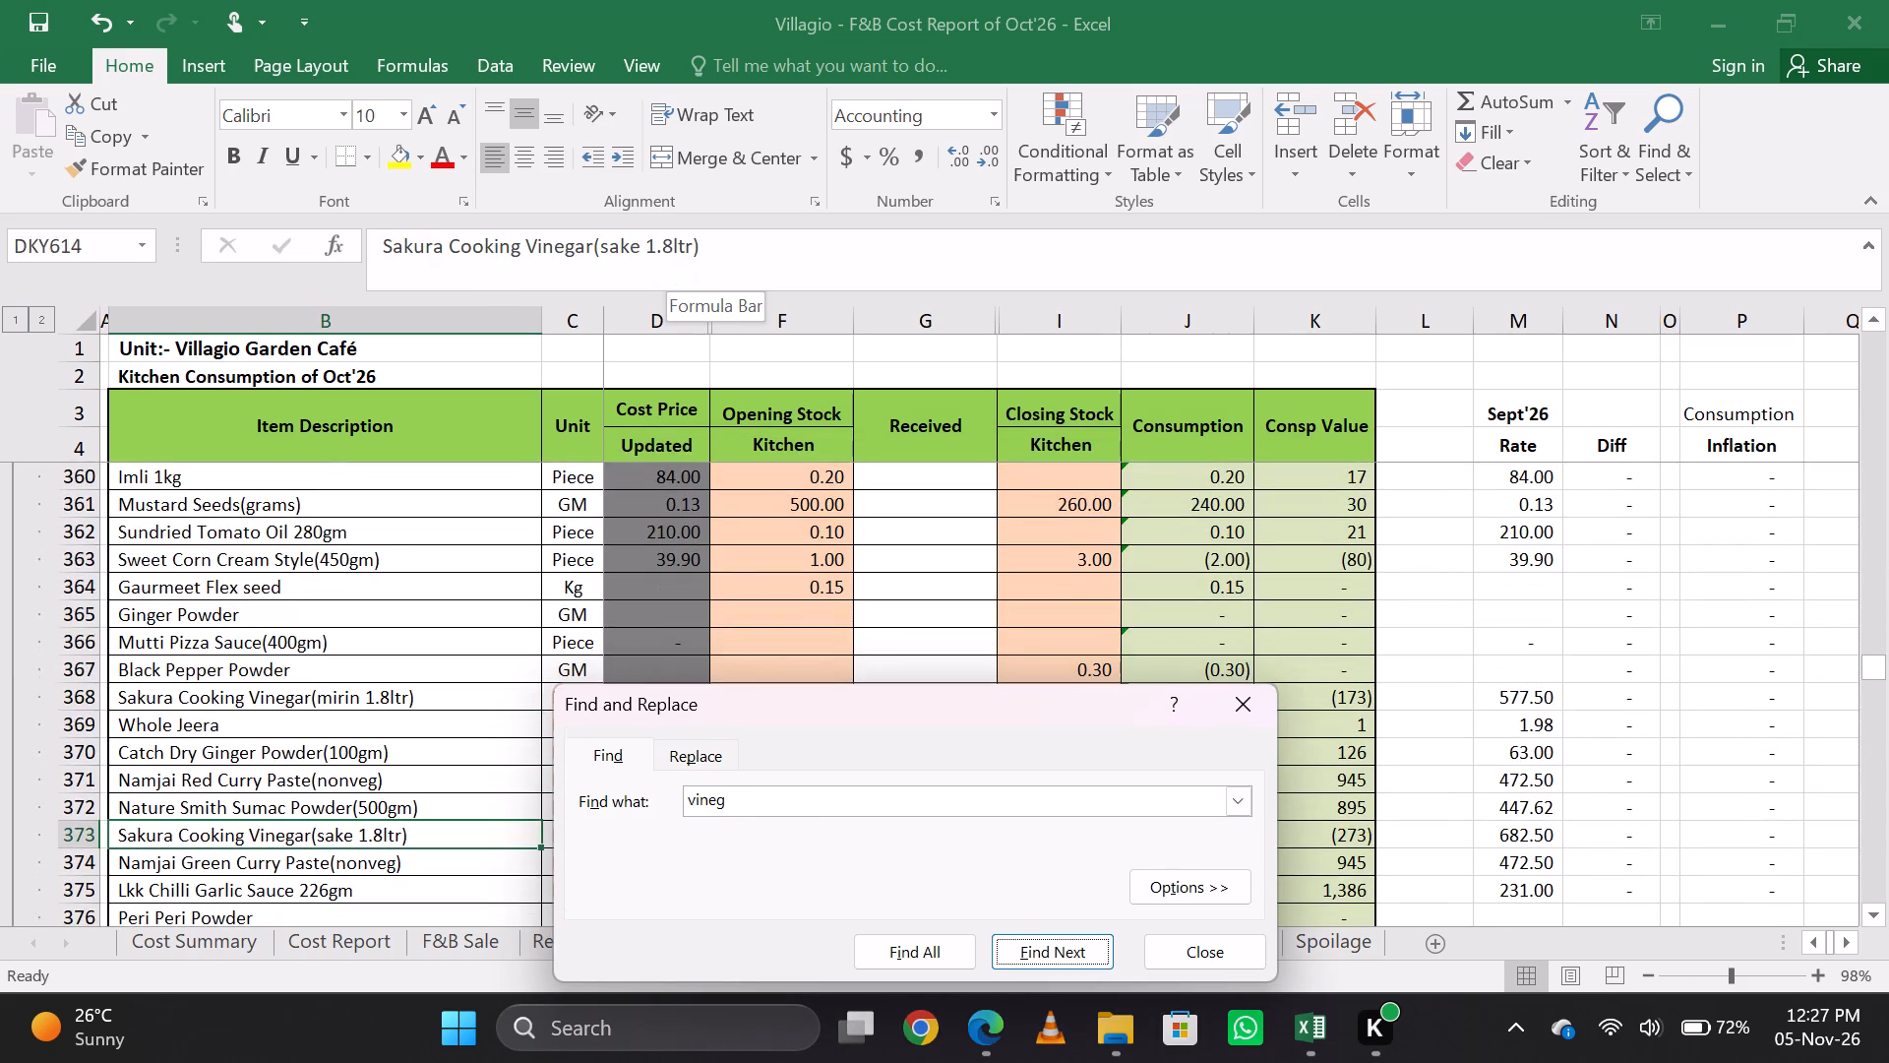
key("Return")
key("Return")
key("Return")
key("Return")
key("Return")
key("Return")
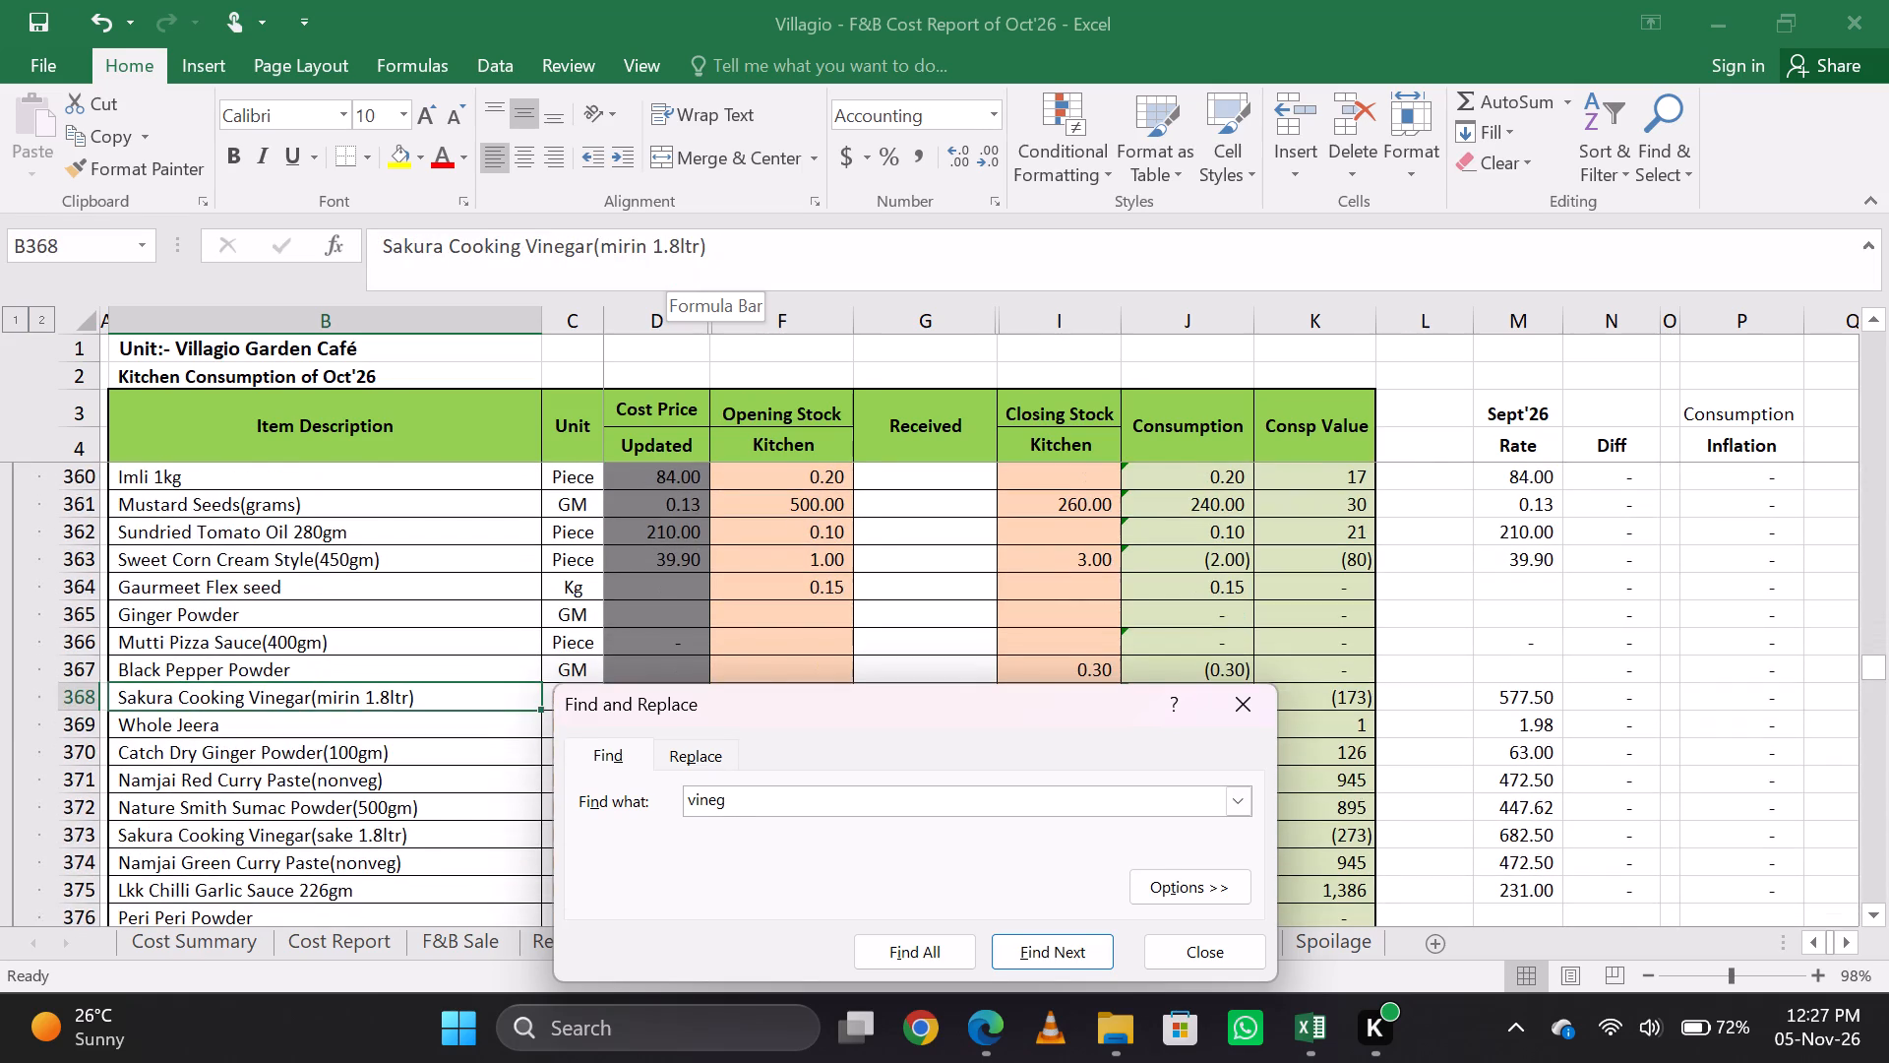
key("Return")
key("Escape")
key("Right")
key("Right")
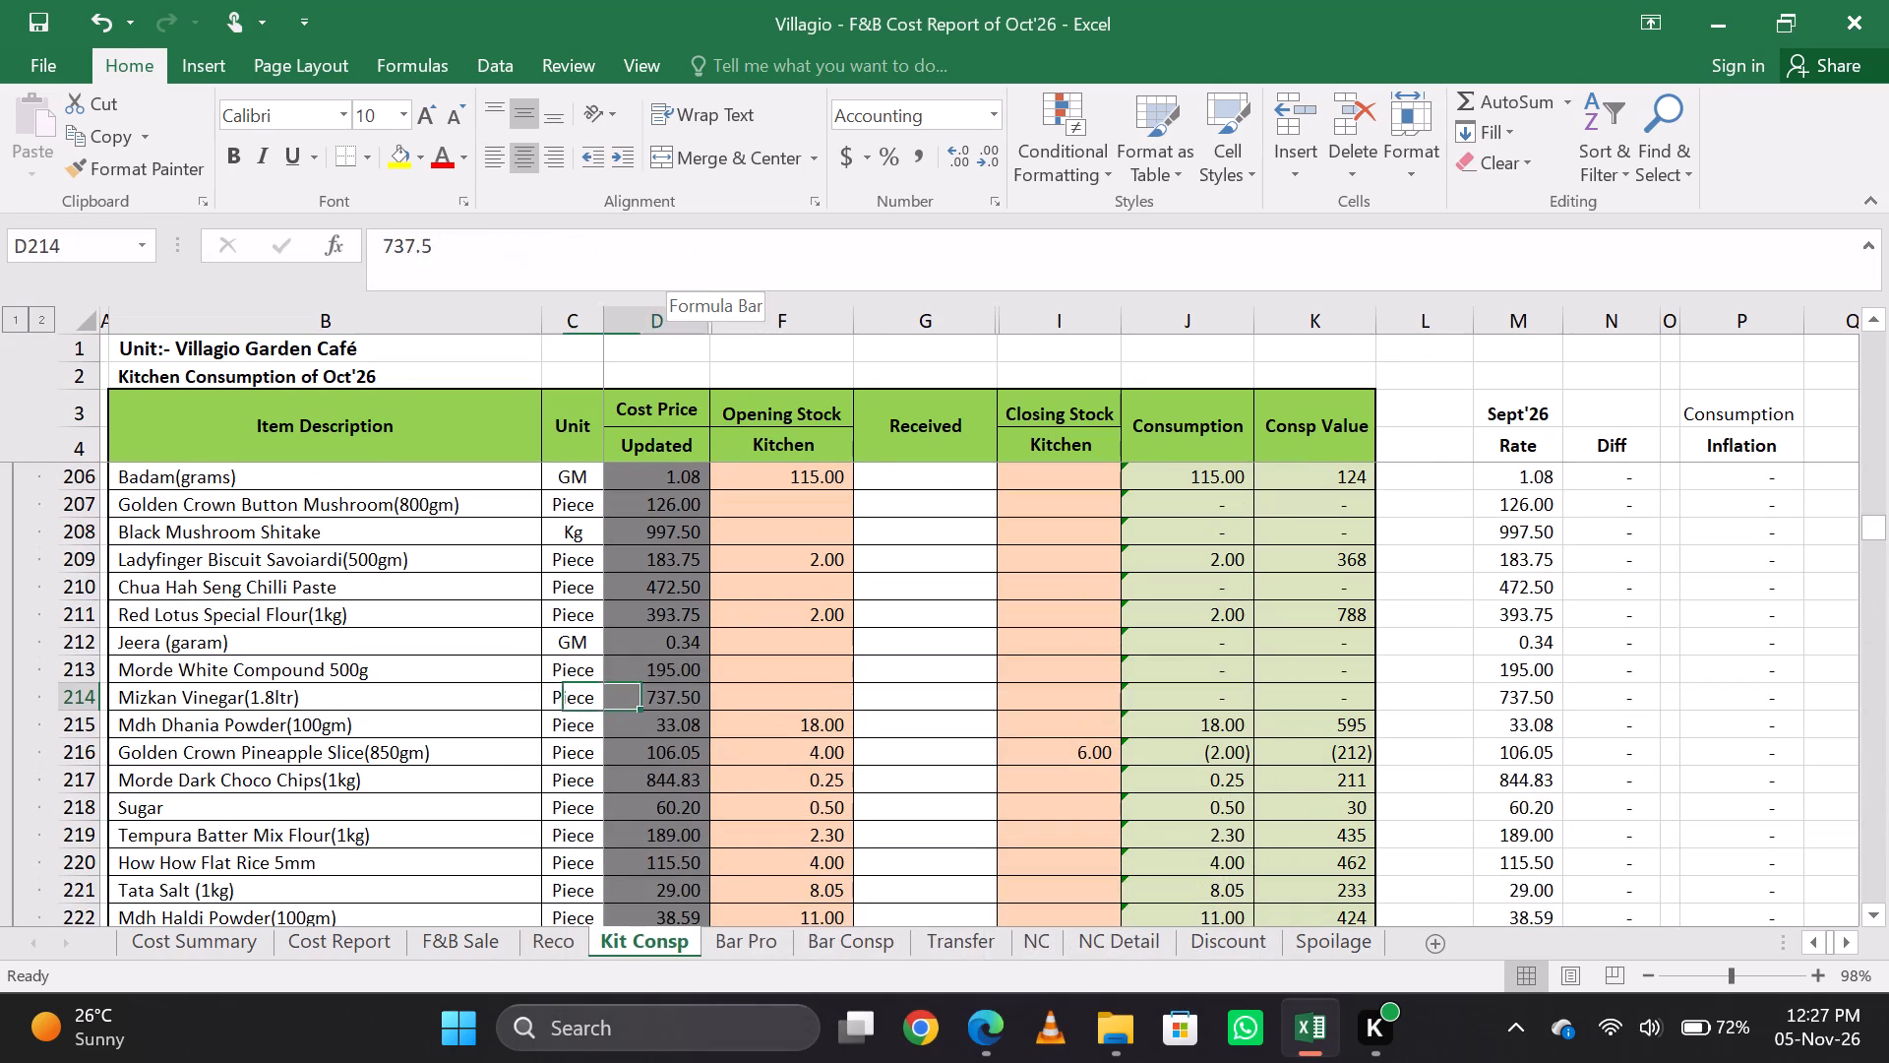
key("Right")
key("Right")
key("Right")
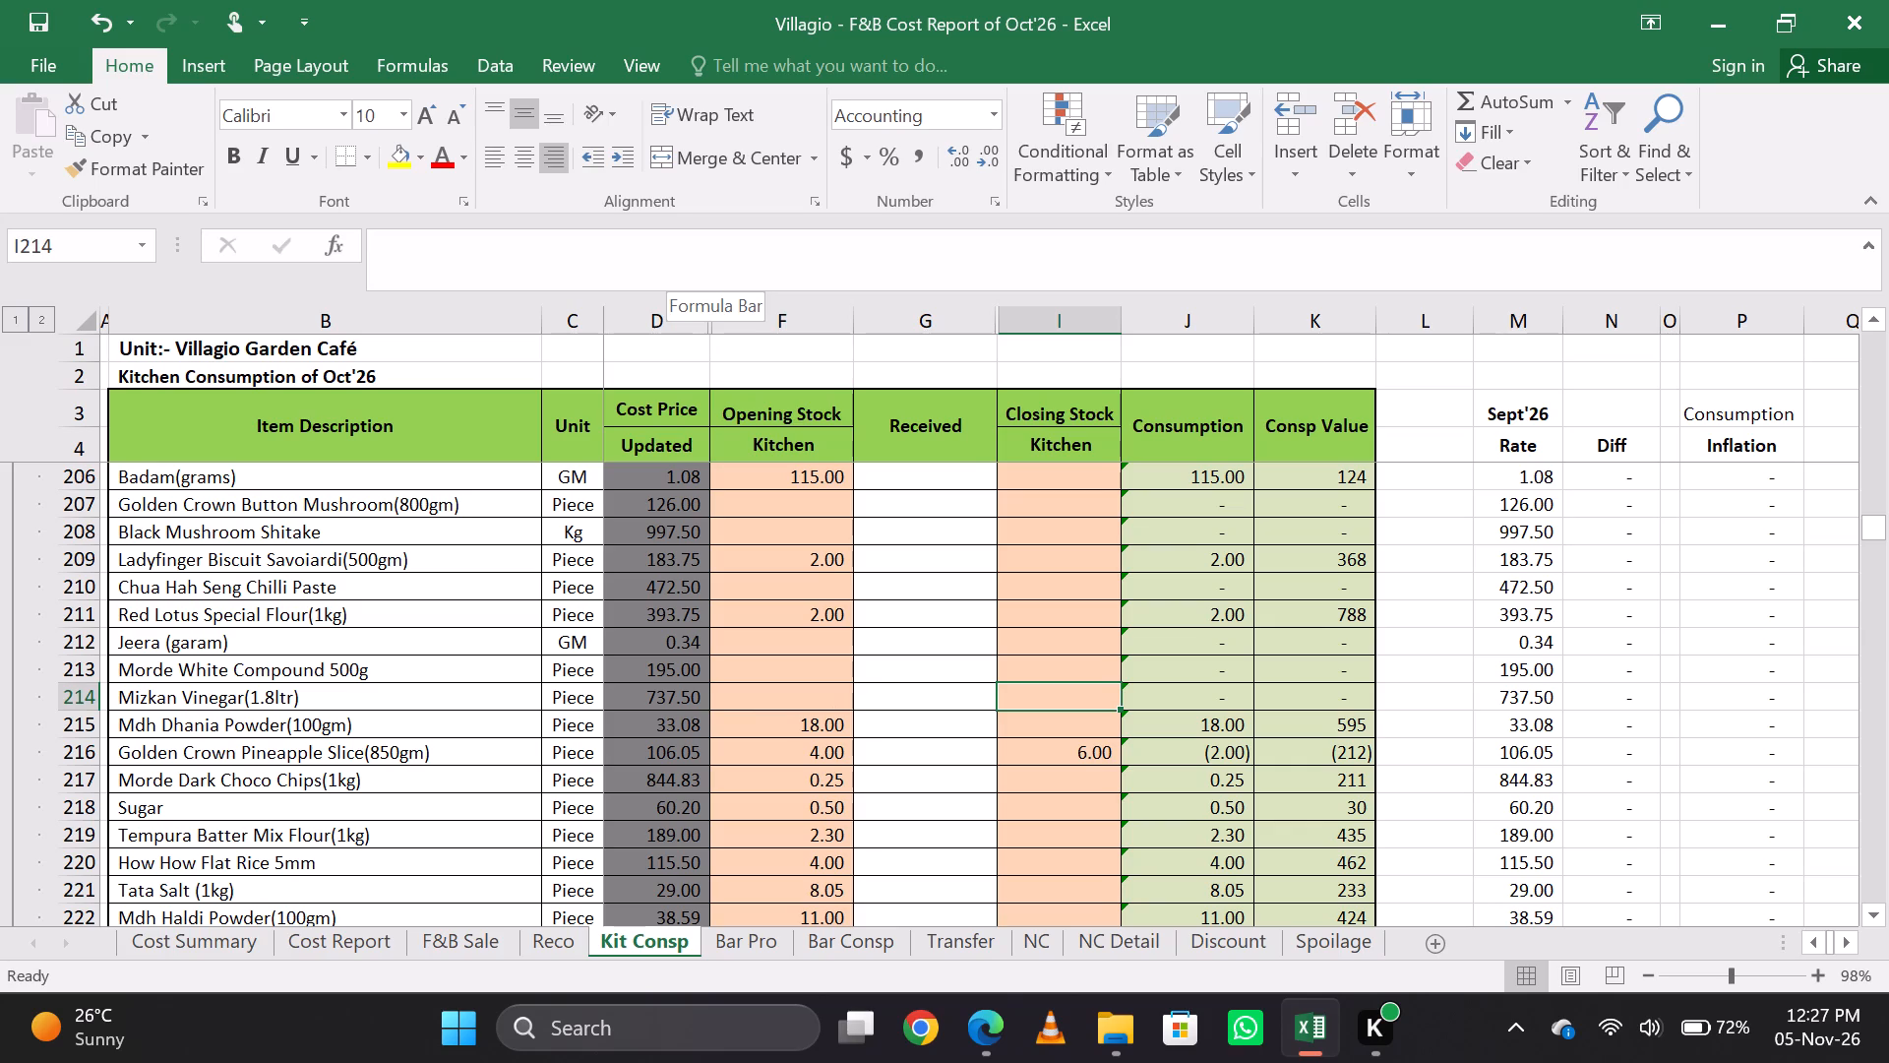
key("Down")
key("Up")
key("Down")
key("Up")
type(".1")
key("Down")
key("Up")
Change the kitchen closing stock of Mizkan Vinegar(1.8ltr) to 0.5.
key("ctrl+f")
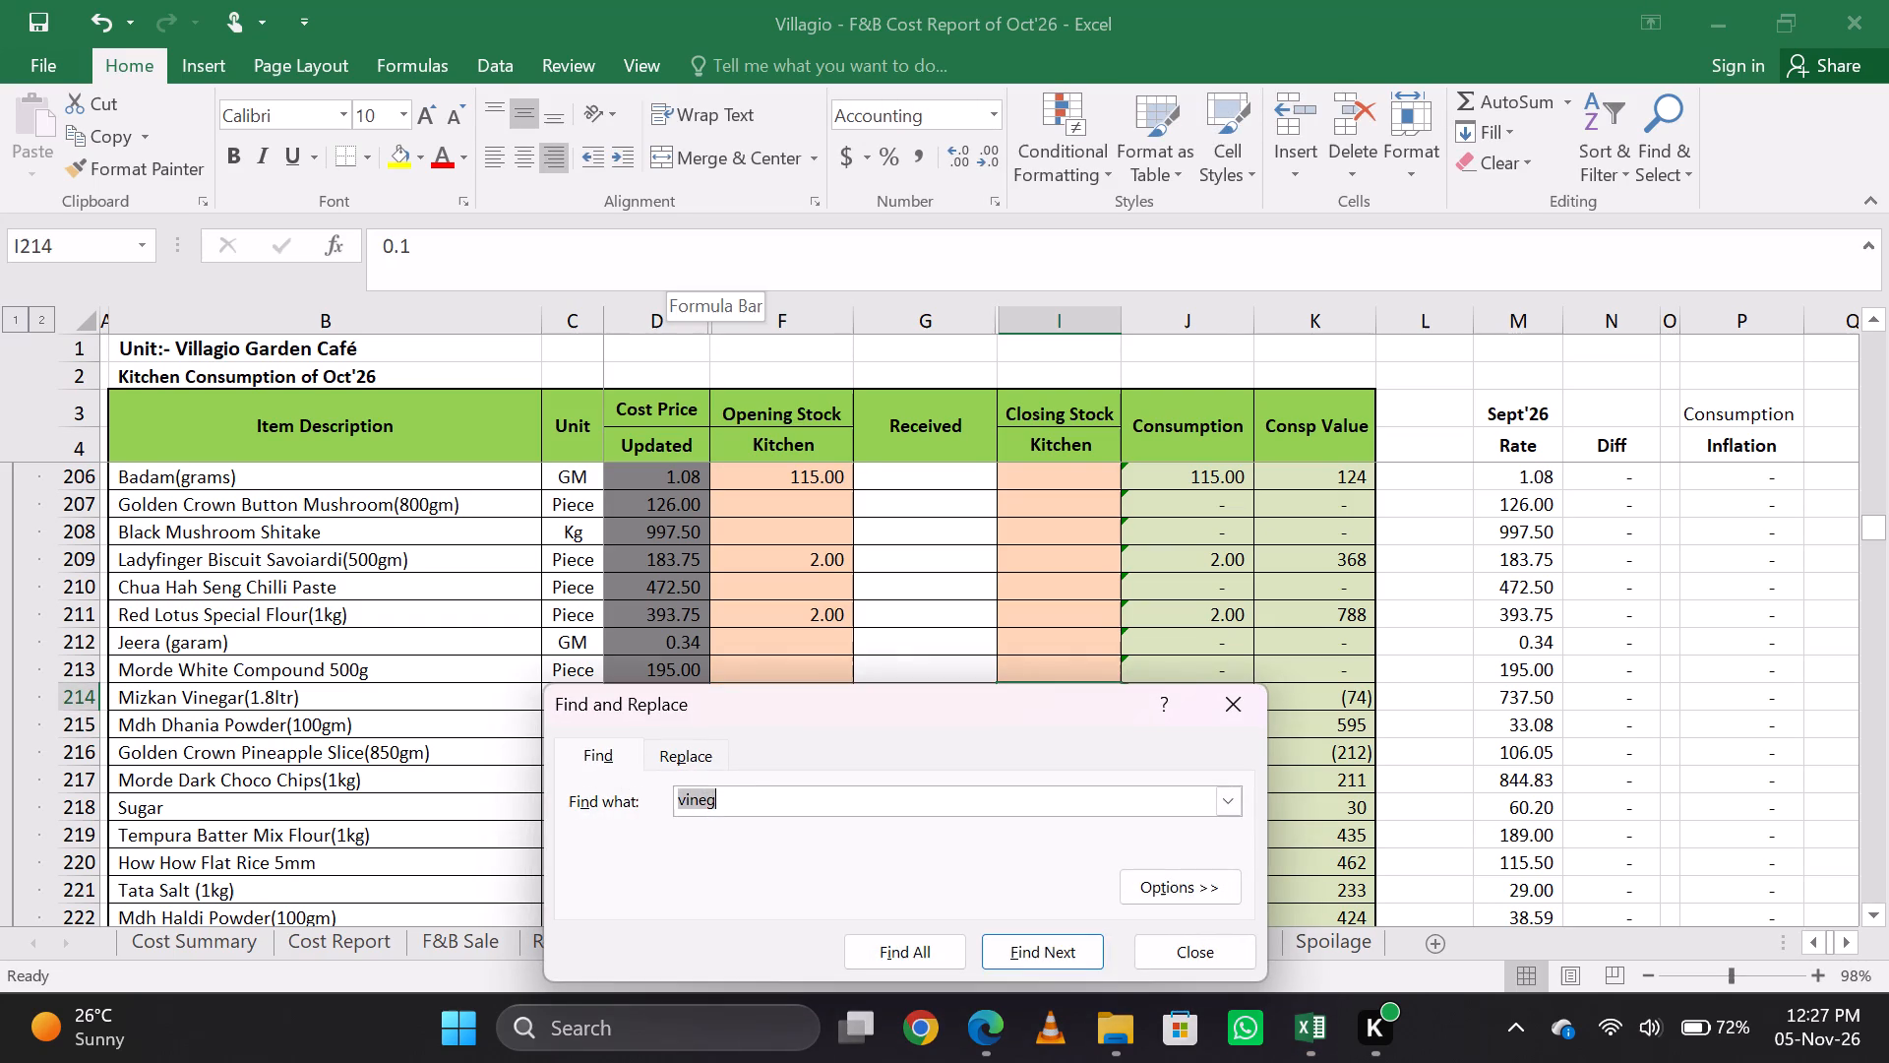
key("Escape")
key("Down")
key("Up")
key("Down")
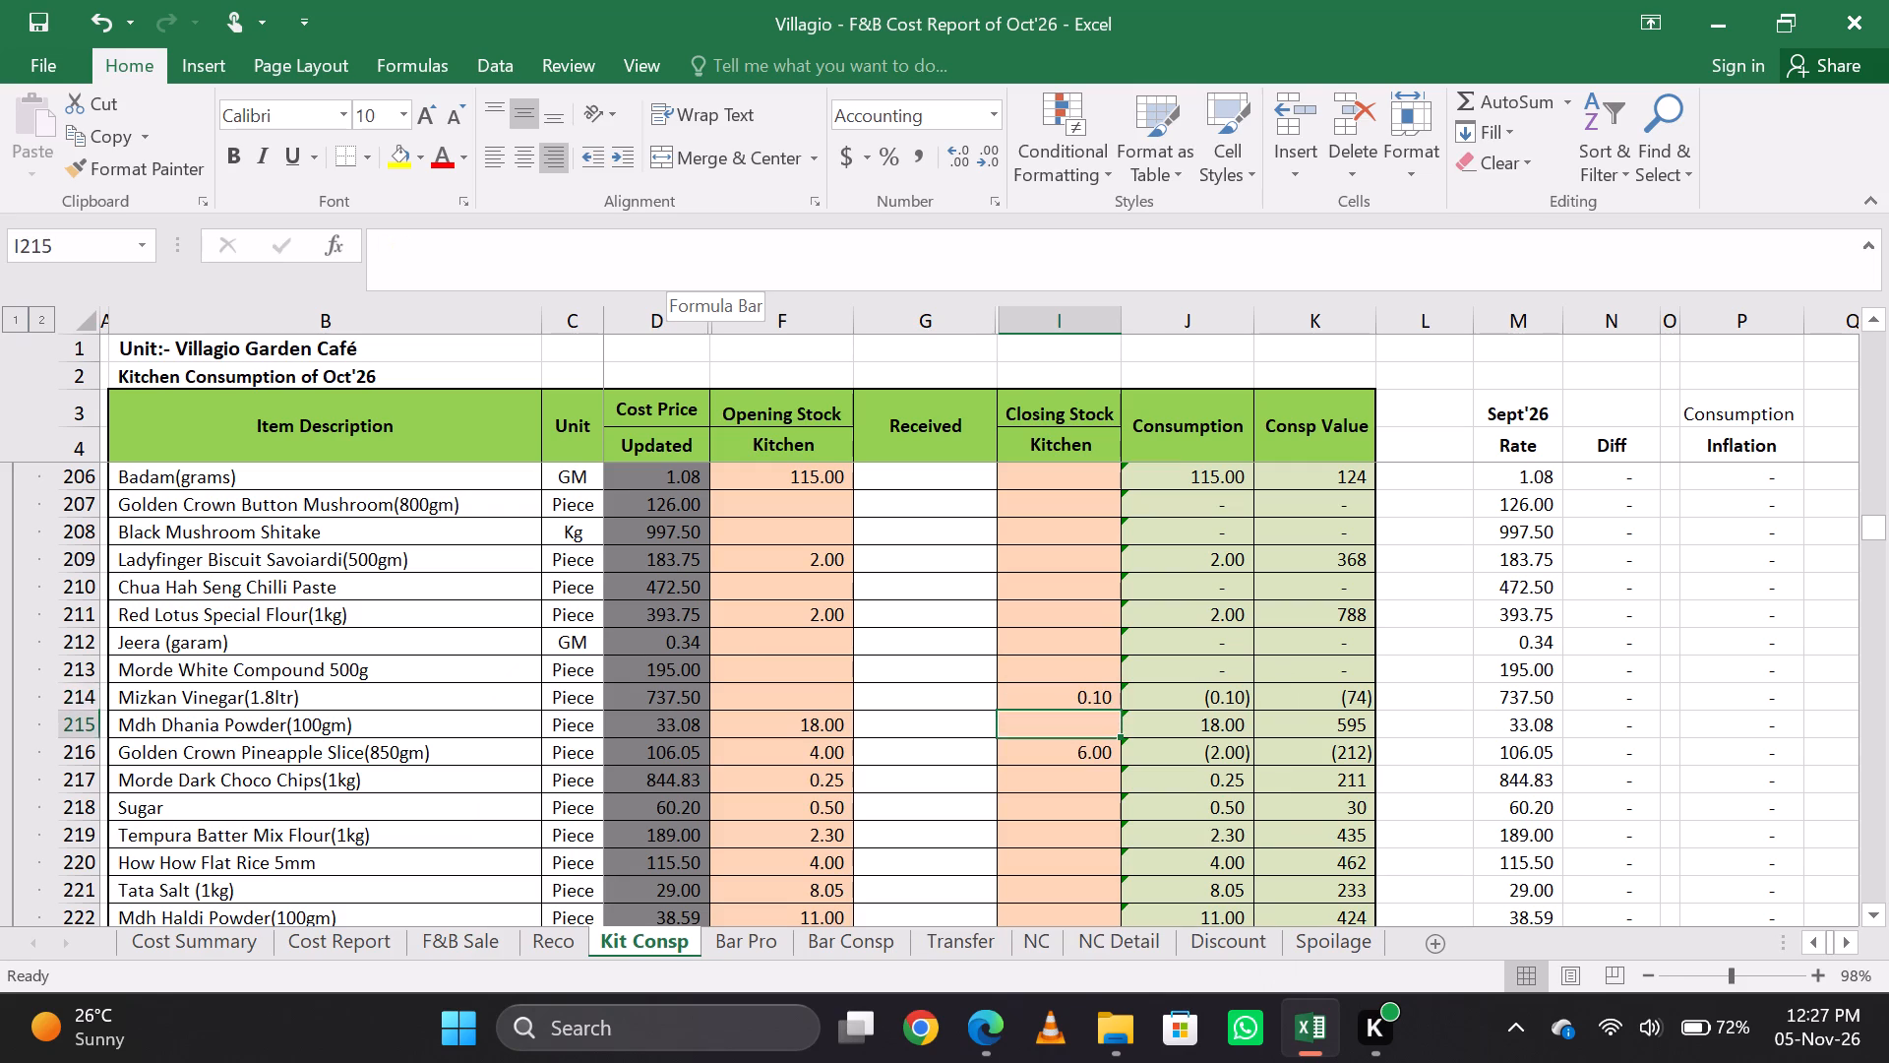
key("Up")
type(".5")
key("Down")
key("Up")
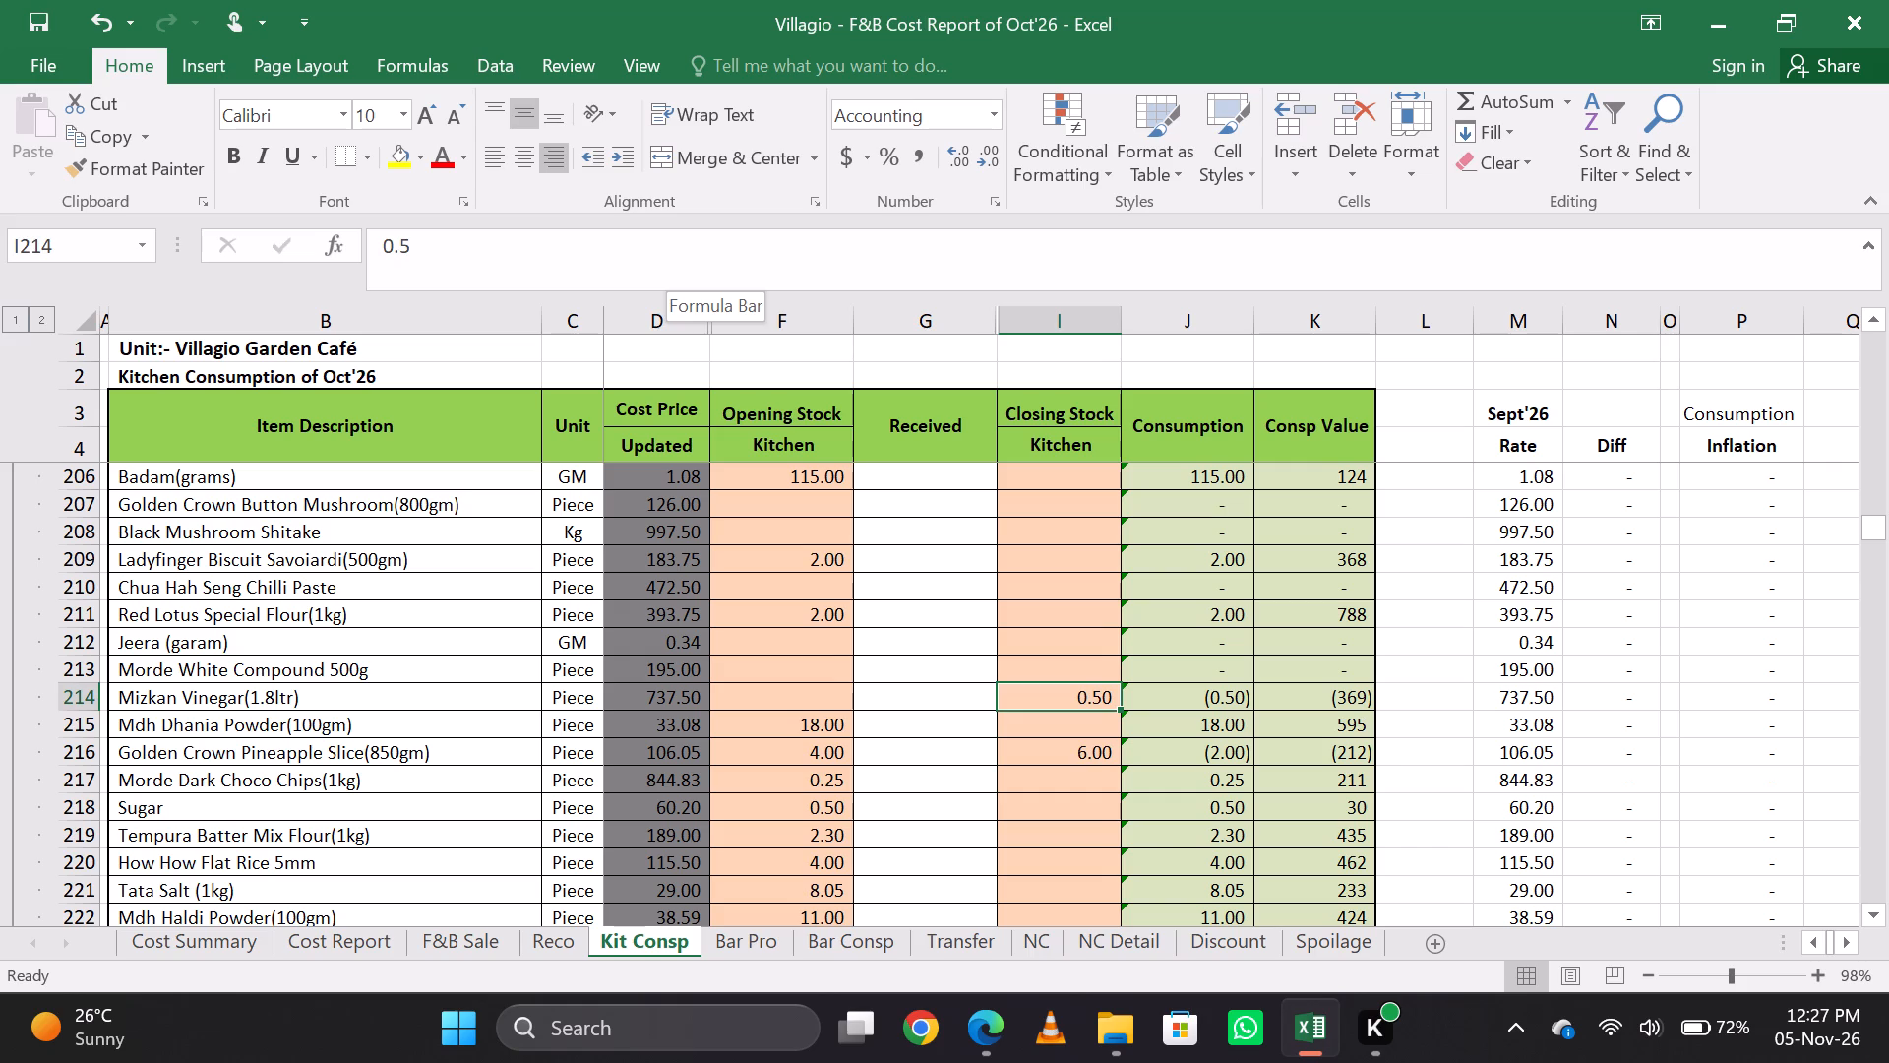
Set the kitchen closing stock of Mizkan Vinegar(1.8ltr) to 0.1.
key("period")
key("1")
key("Down")
key("Up")
Look through the provision items listed above Mizkan Vinegar, around the Ginger Pickle and Sushi Sheet rows.
key("Left")
key("Page_Up")
key("Left")
key("Down")
key("Down")
key("Down")
key("Down")
key("Down")
key("Down")
key("Down")
key("Down")
key("Down")
key("Down")
key("Down")
key("Down")
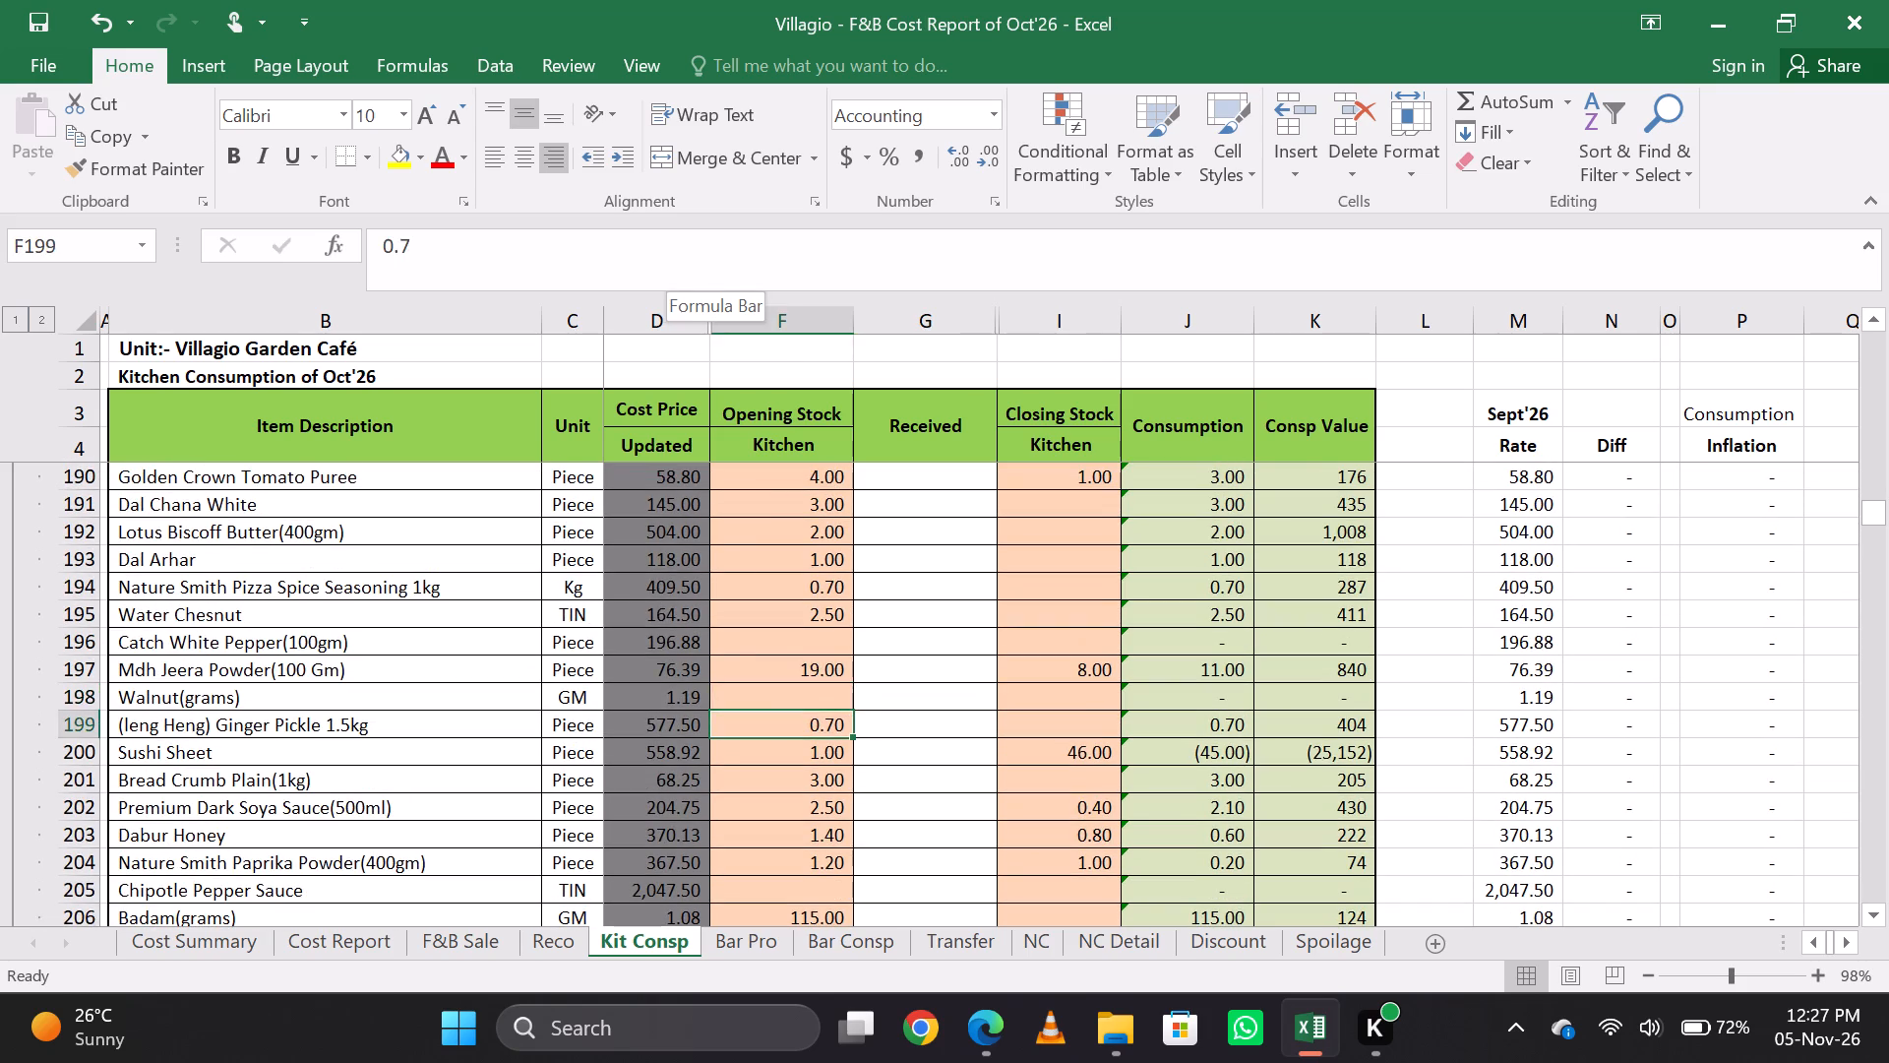
key("Right")
key("Down")
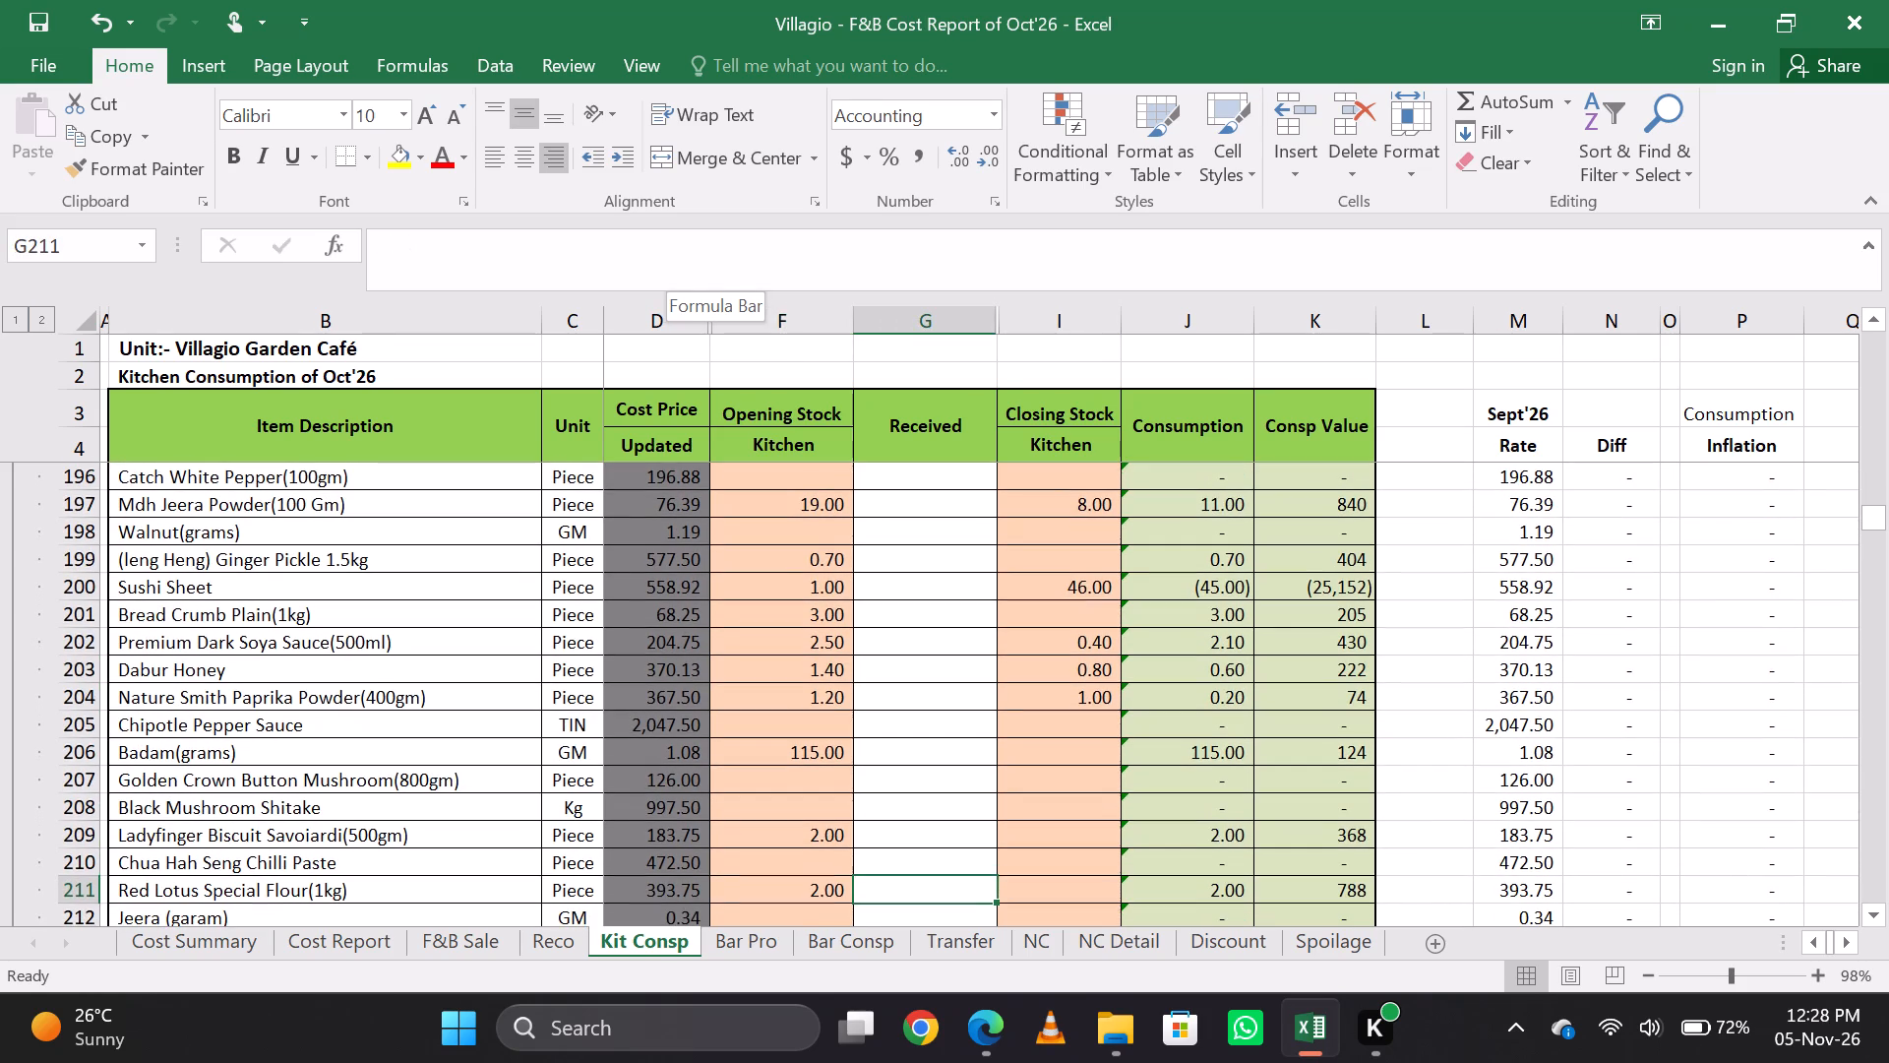
Find (leng Heng) Ginger Pickle 1.5kg by searching for "pick" and enter 1 as its kitchen closing stock.
key("ctrl+f")
type("picke")
key("BackSpace")
key("Return")
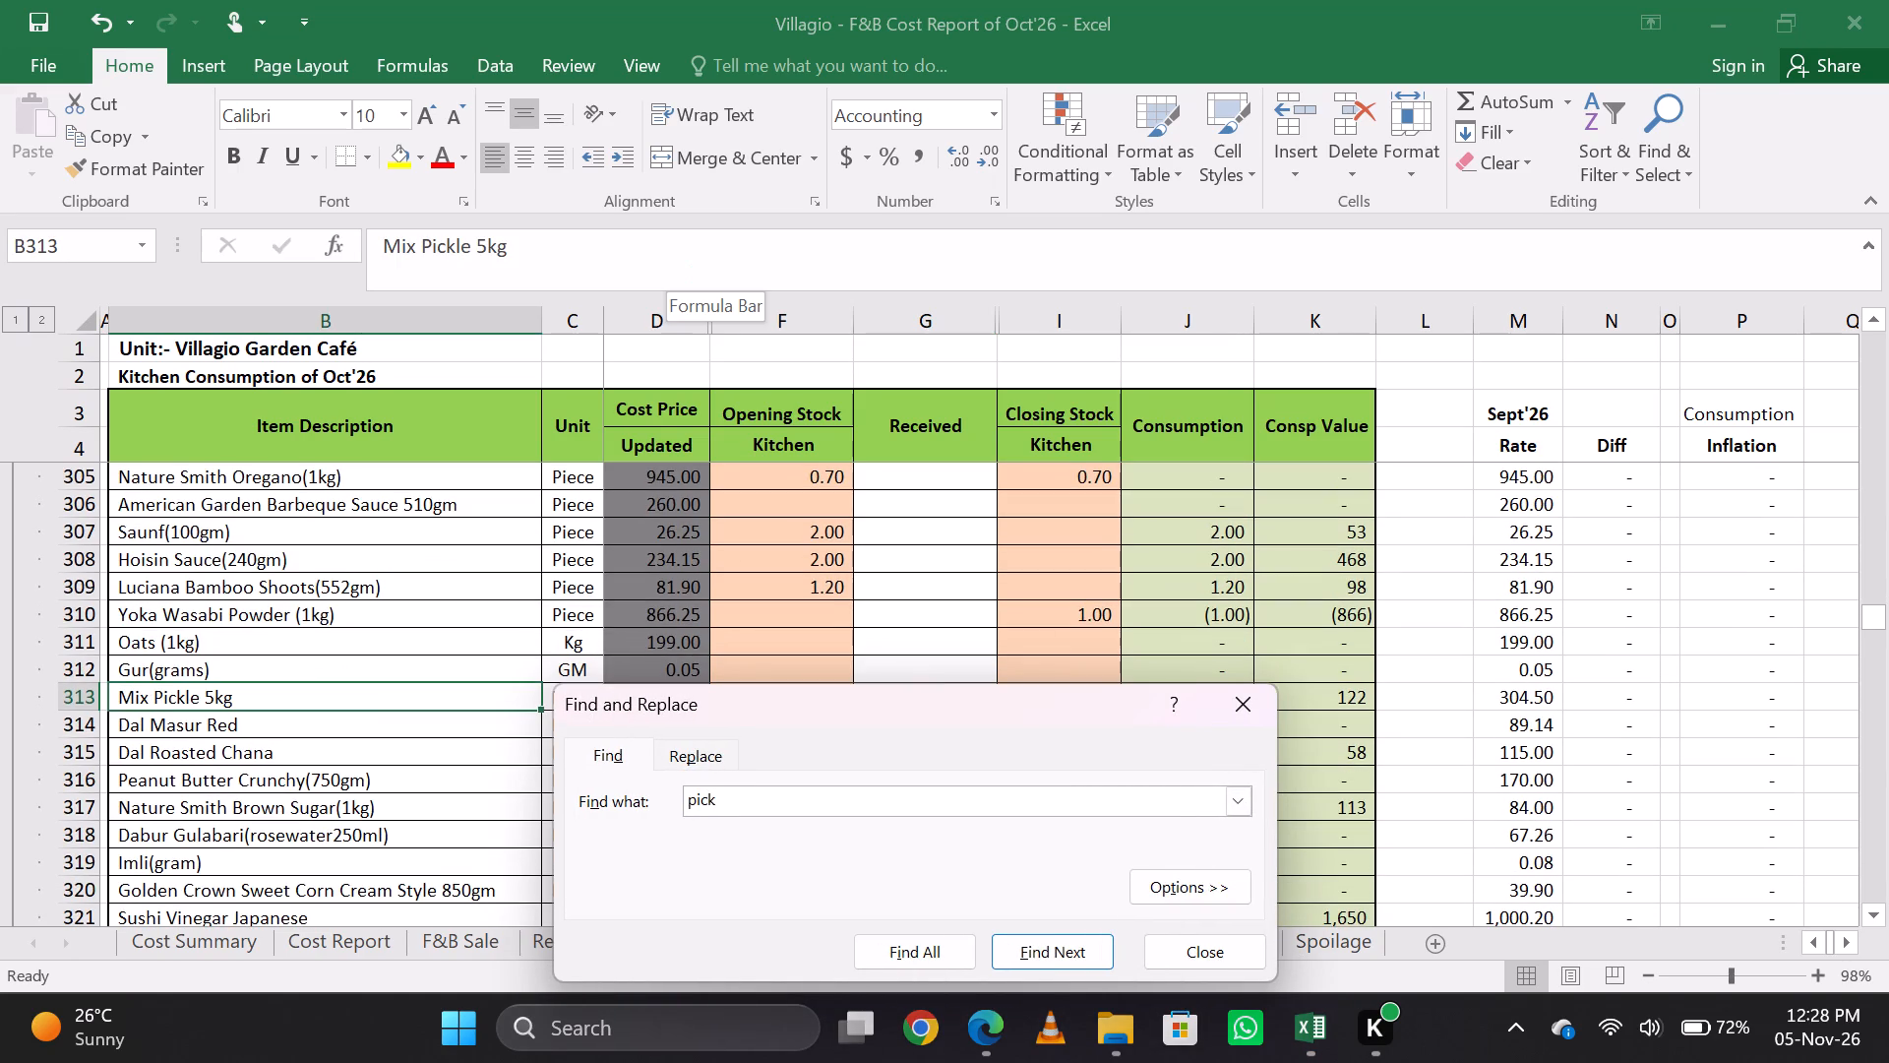
key("Return")
key("Return")
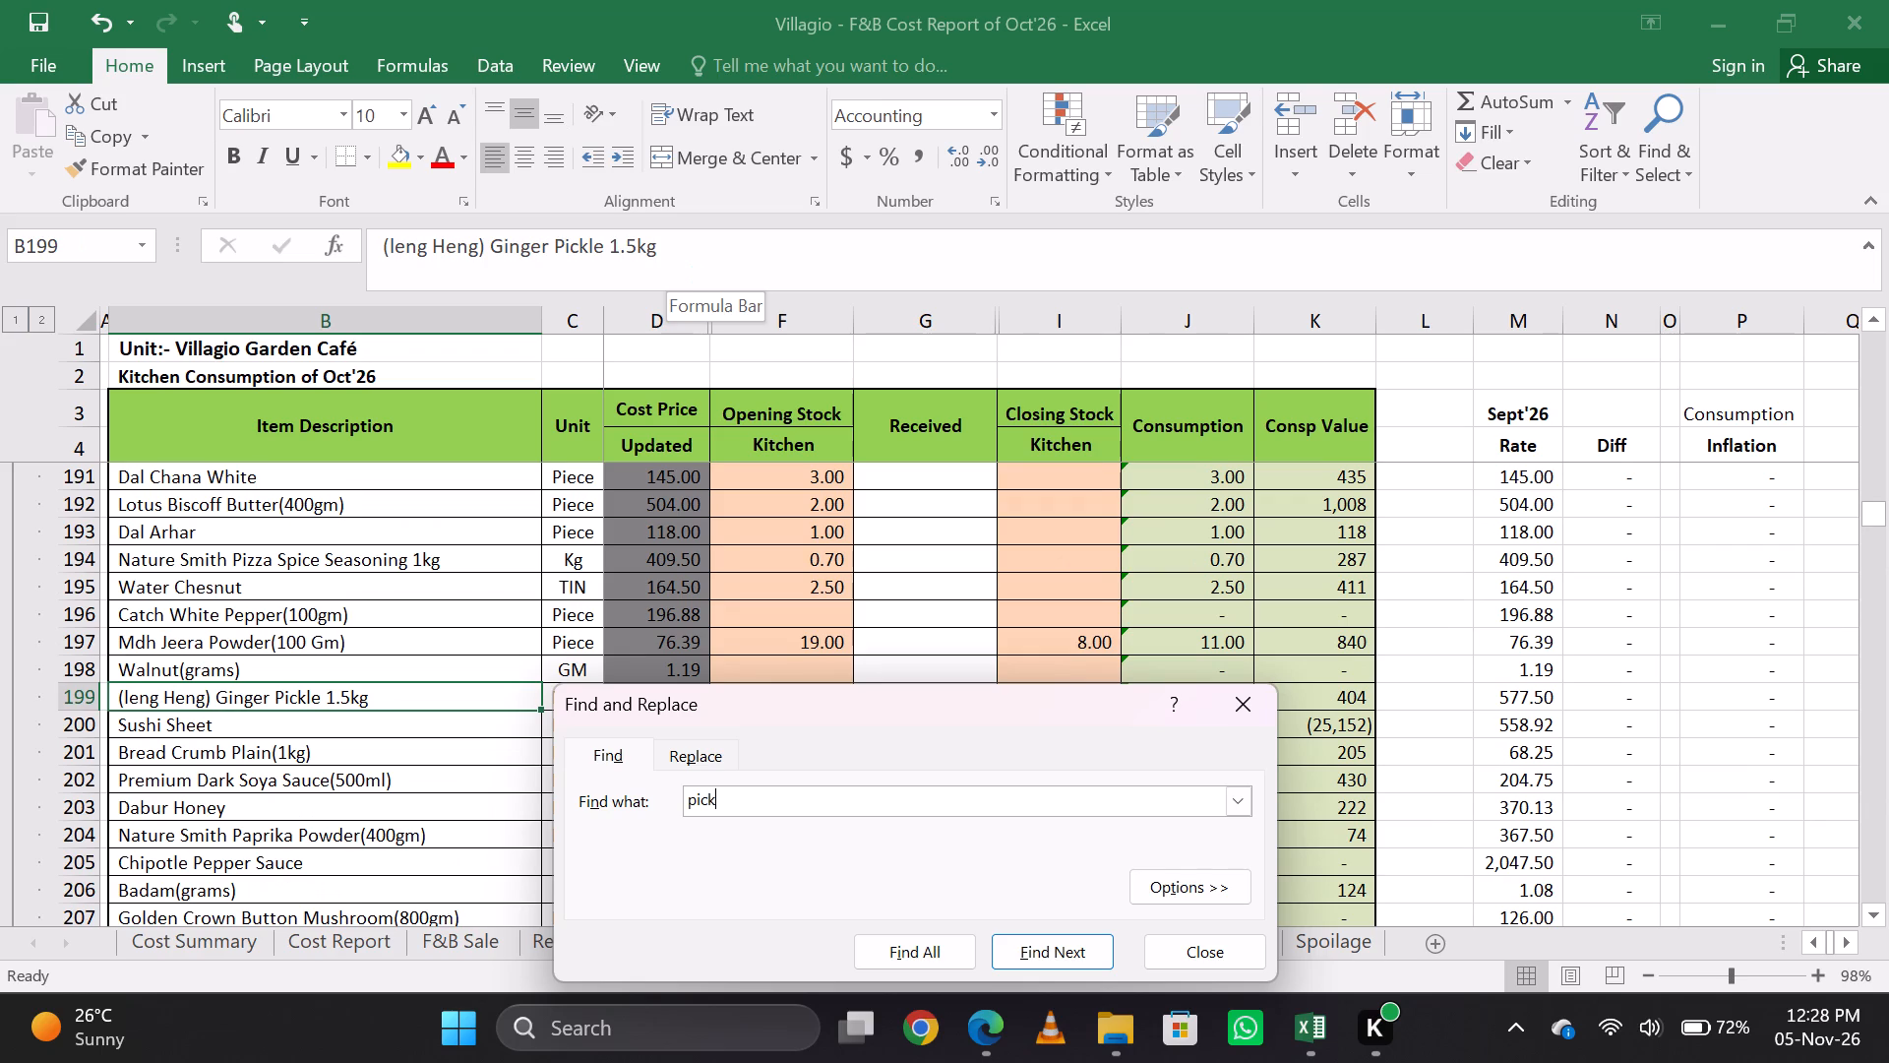
key("Return")
key("Return")
key("Return")
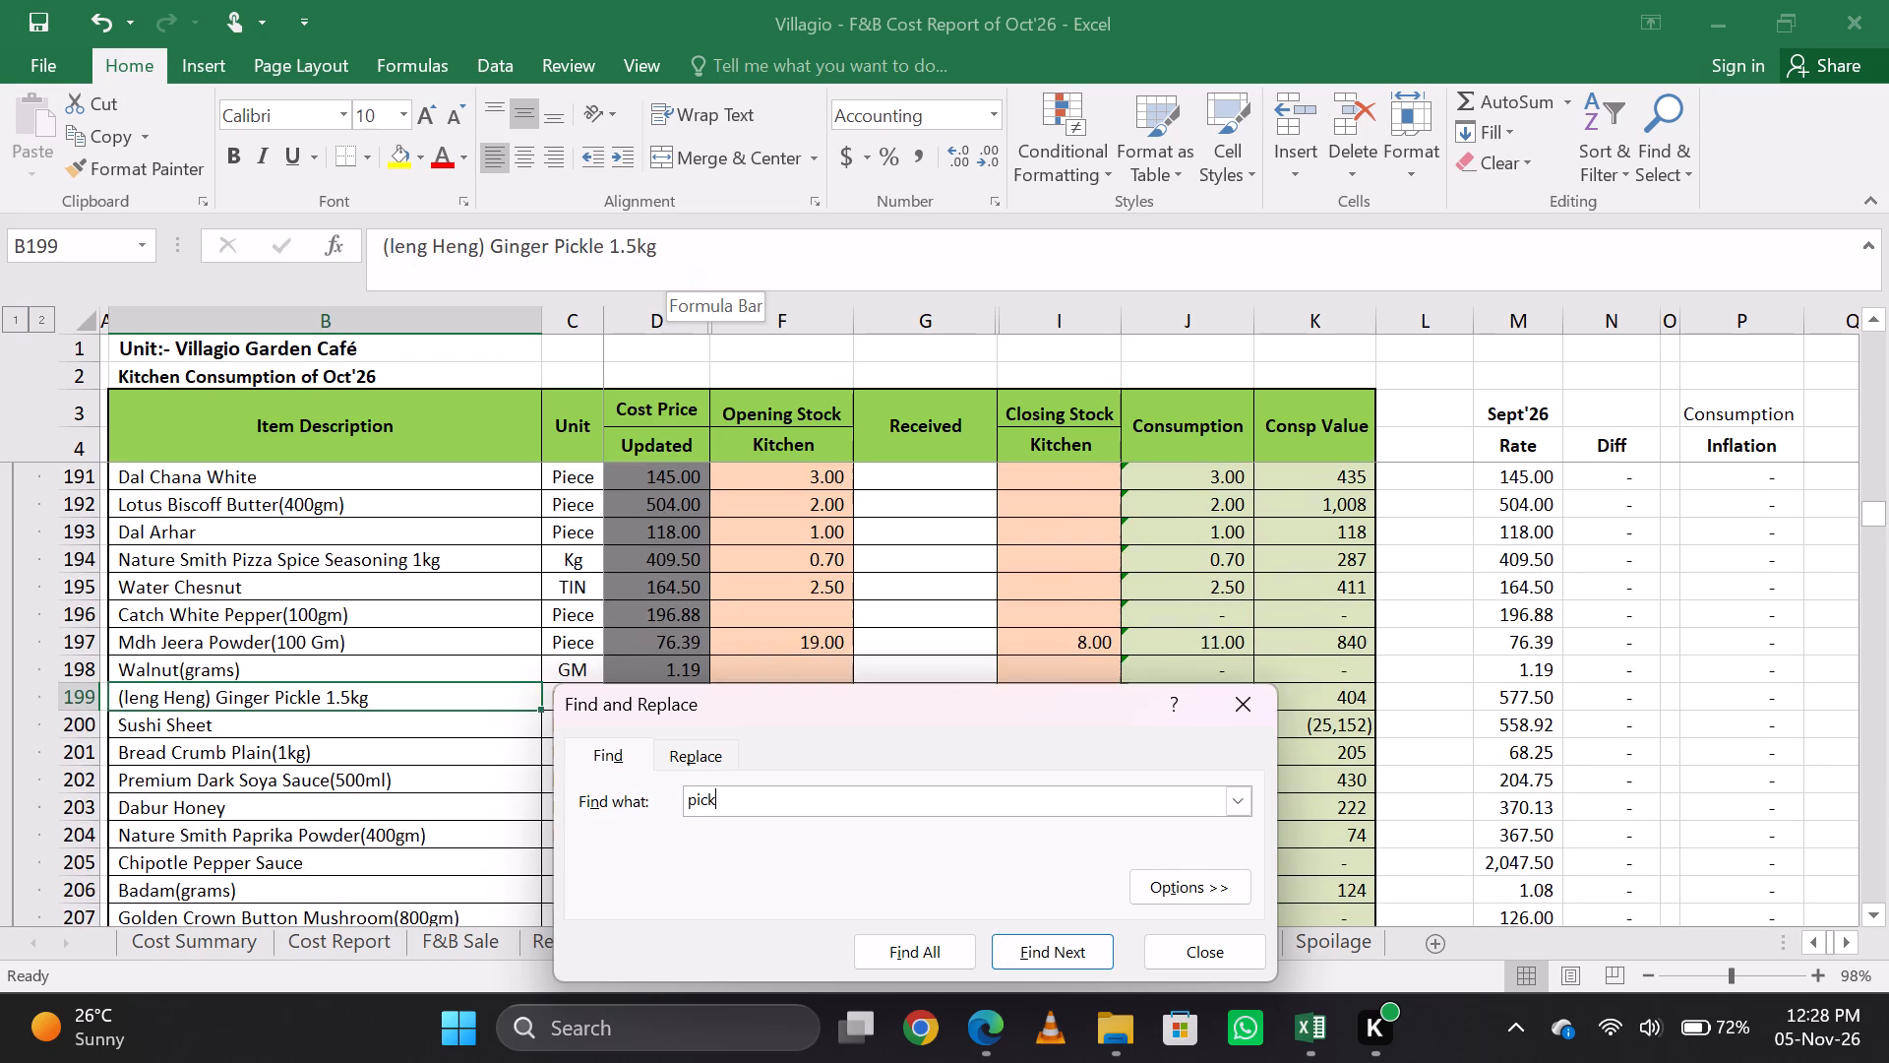
key("Escape")
key("Right")
key("Right")
key("Right")
key("Right")
key("Right")
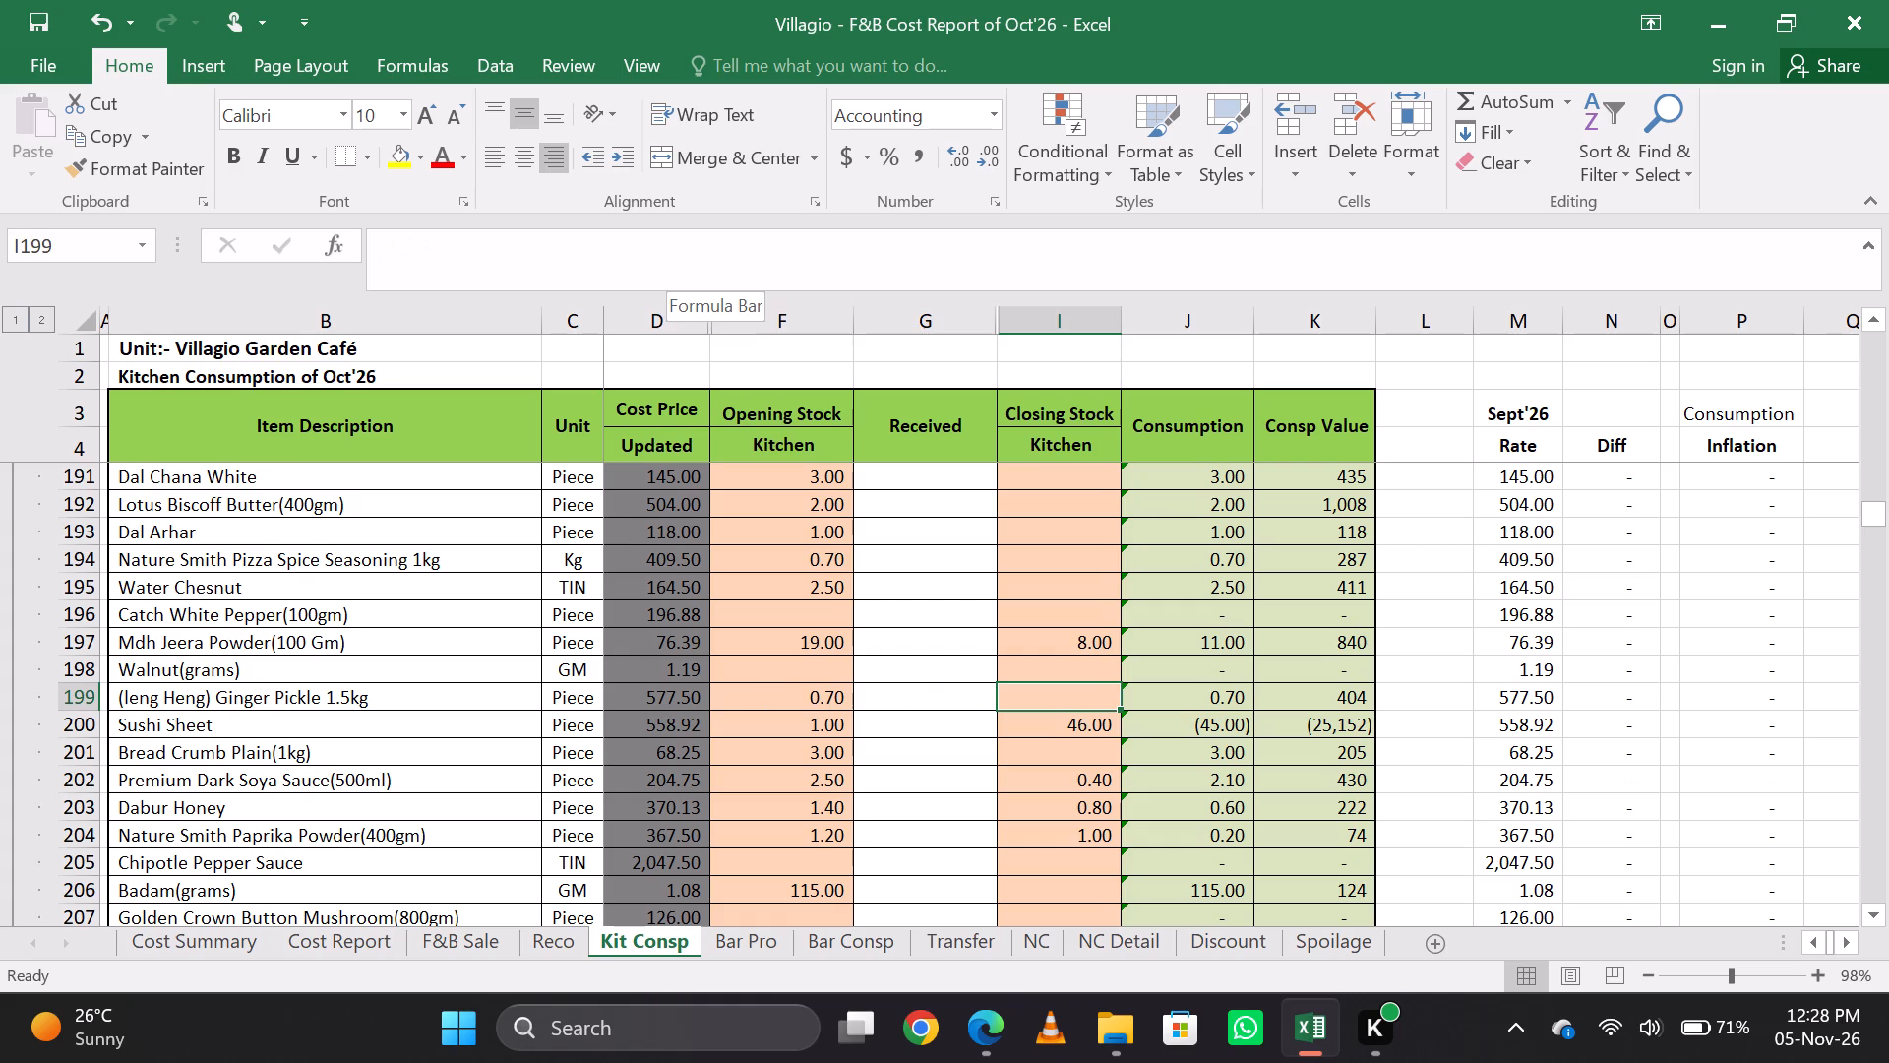
key("1")
key("Down")
key("Up")
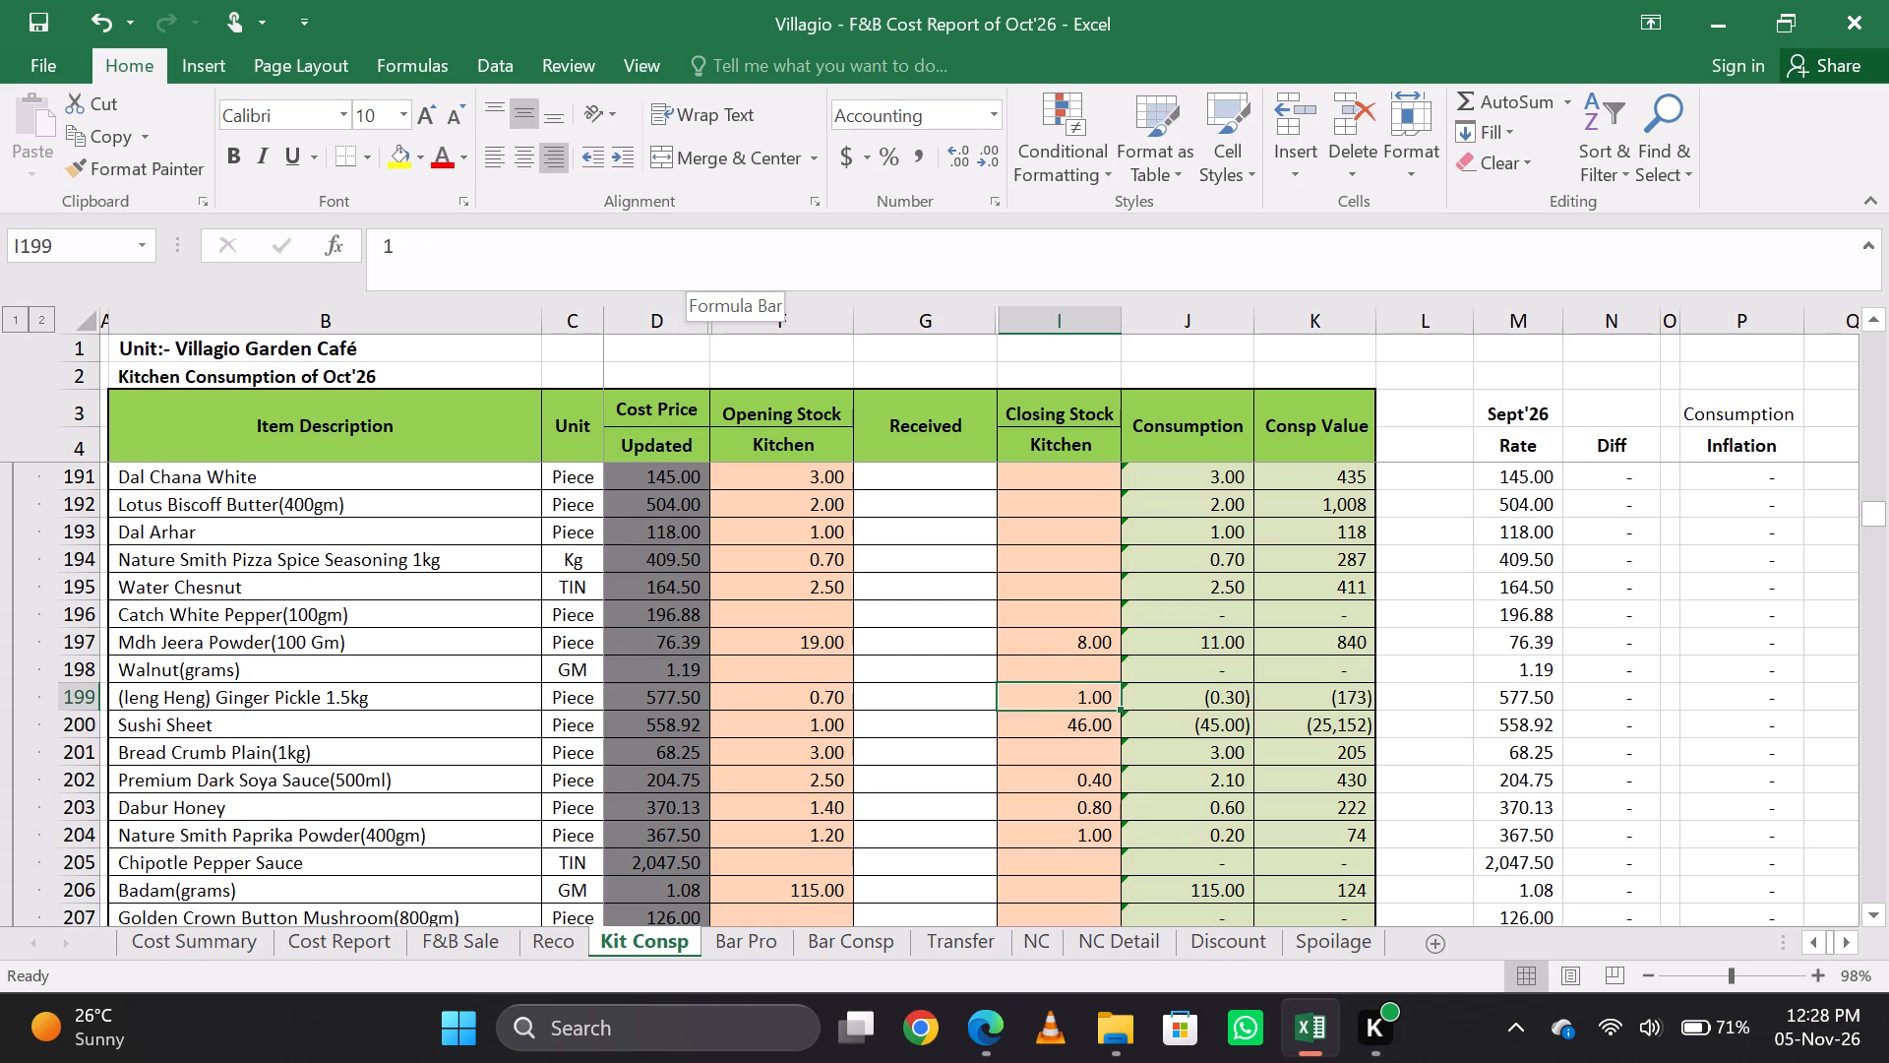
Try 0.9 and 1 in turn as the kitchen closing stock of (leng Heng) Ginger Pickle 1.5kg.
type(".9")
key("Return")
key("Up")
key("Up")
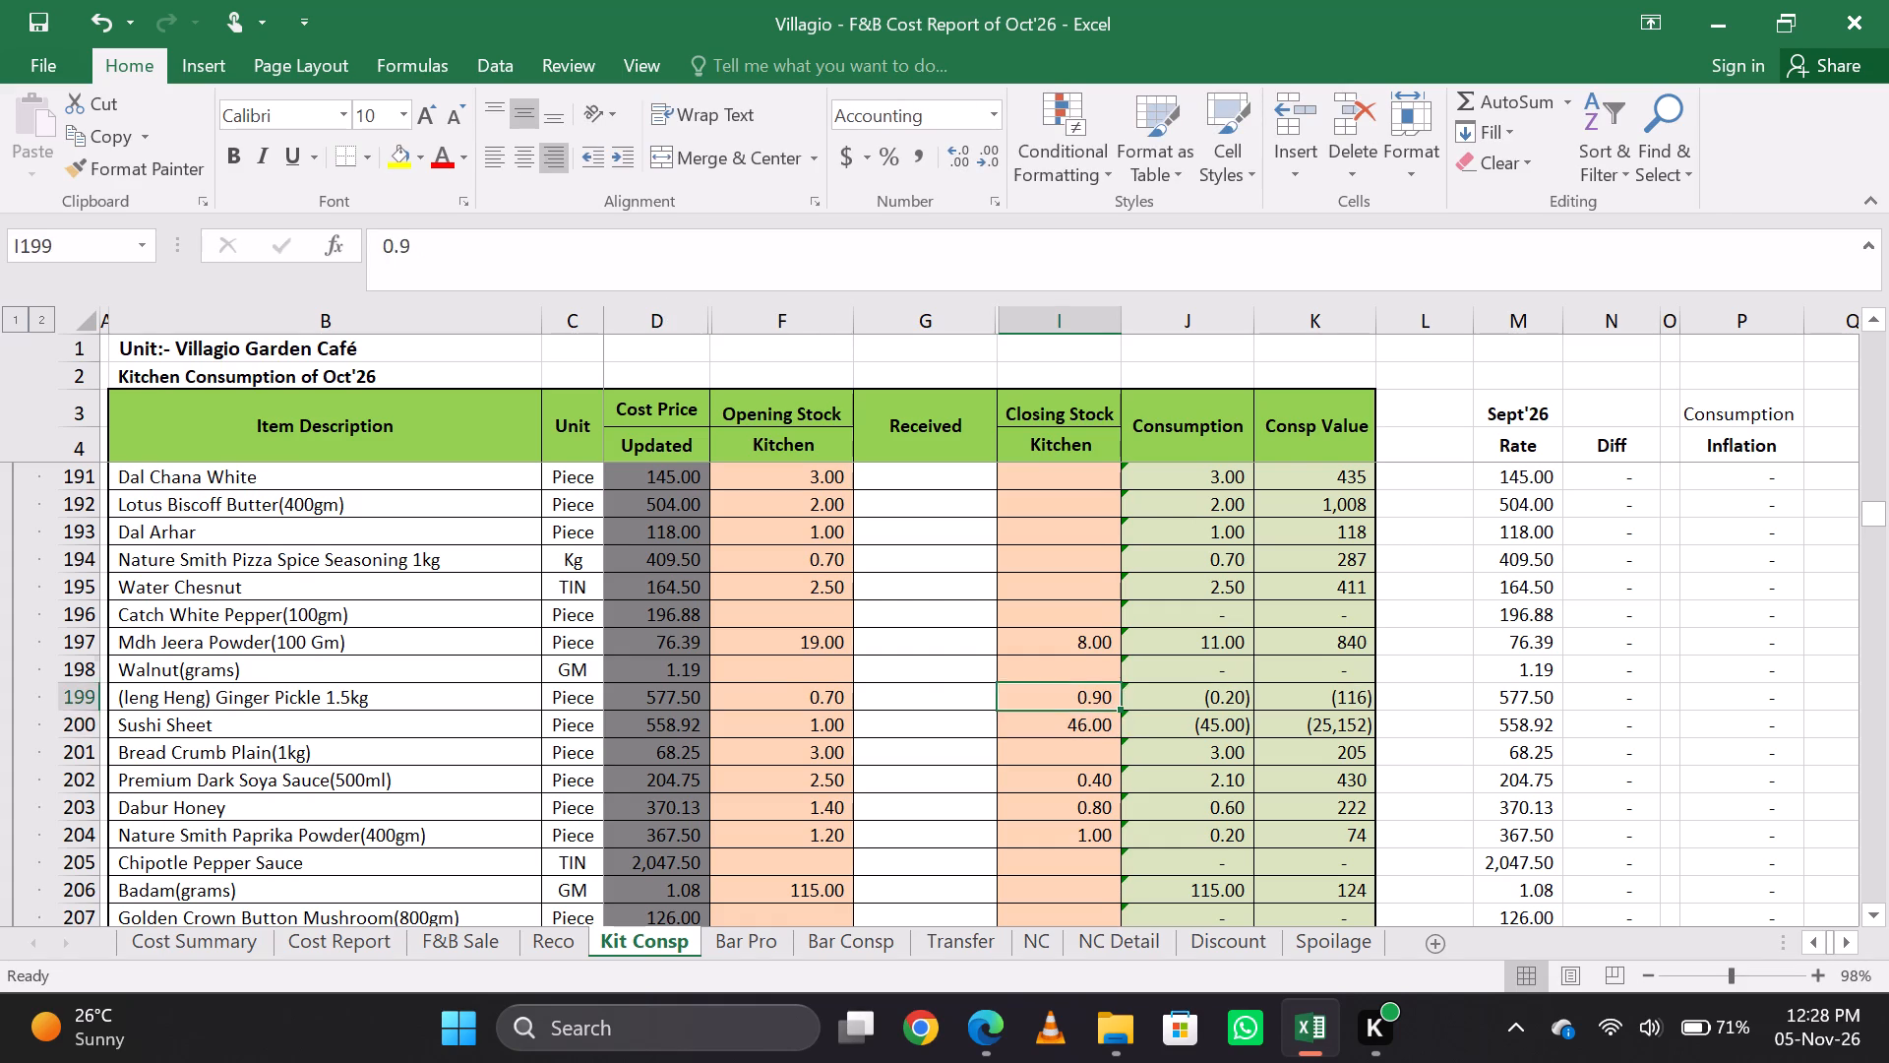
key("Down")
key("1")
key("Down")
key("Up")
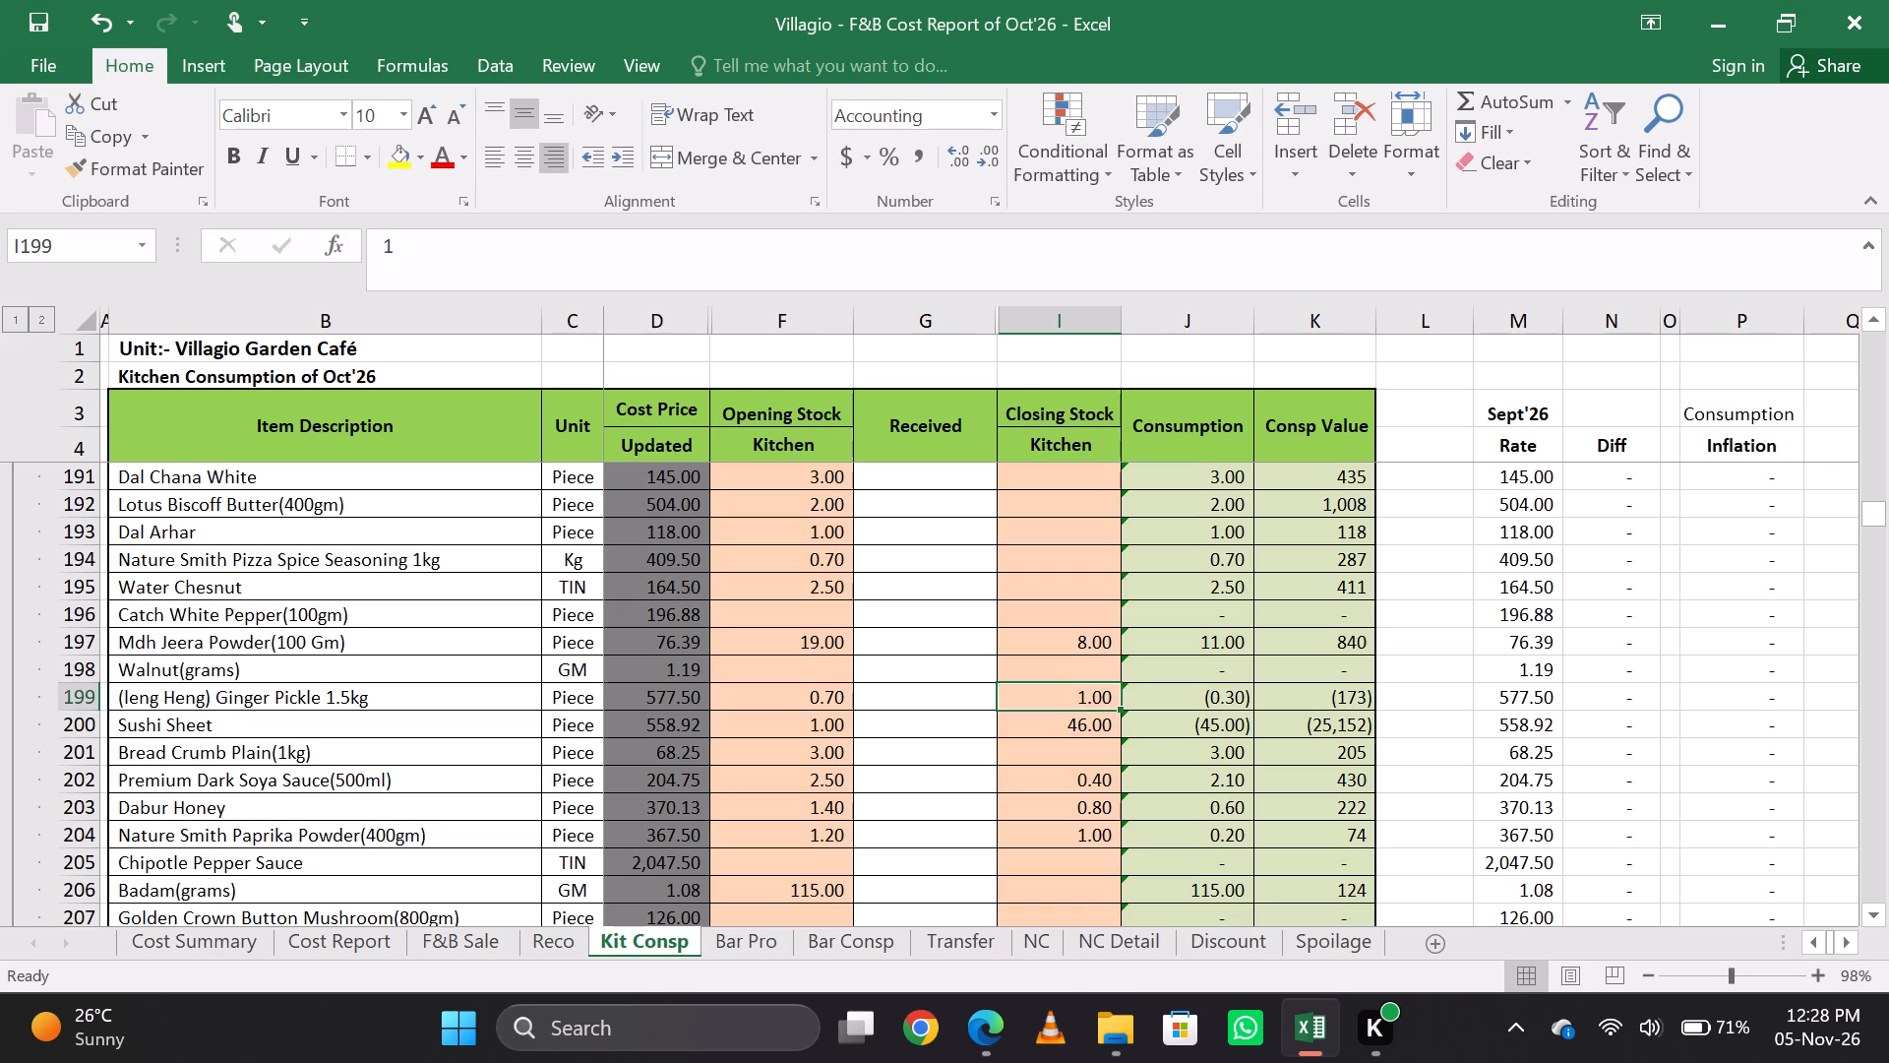
Set the kitchen closing stock of (leng Heng) Ginger Pickle 1.5kg to 0.9.
type(".9")
key("Return")
key("Up")
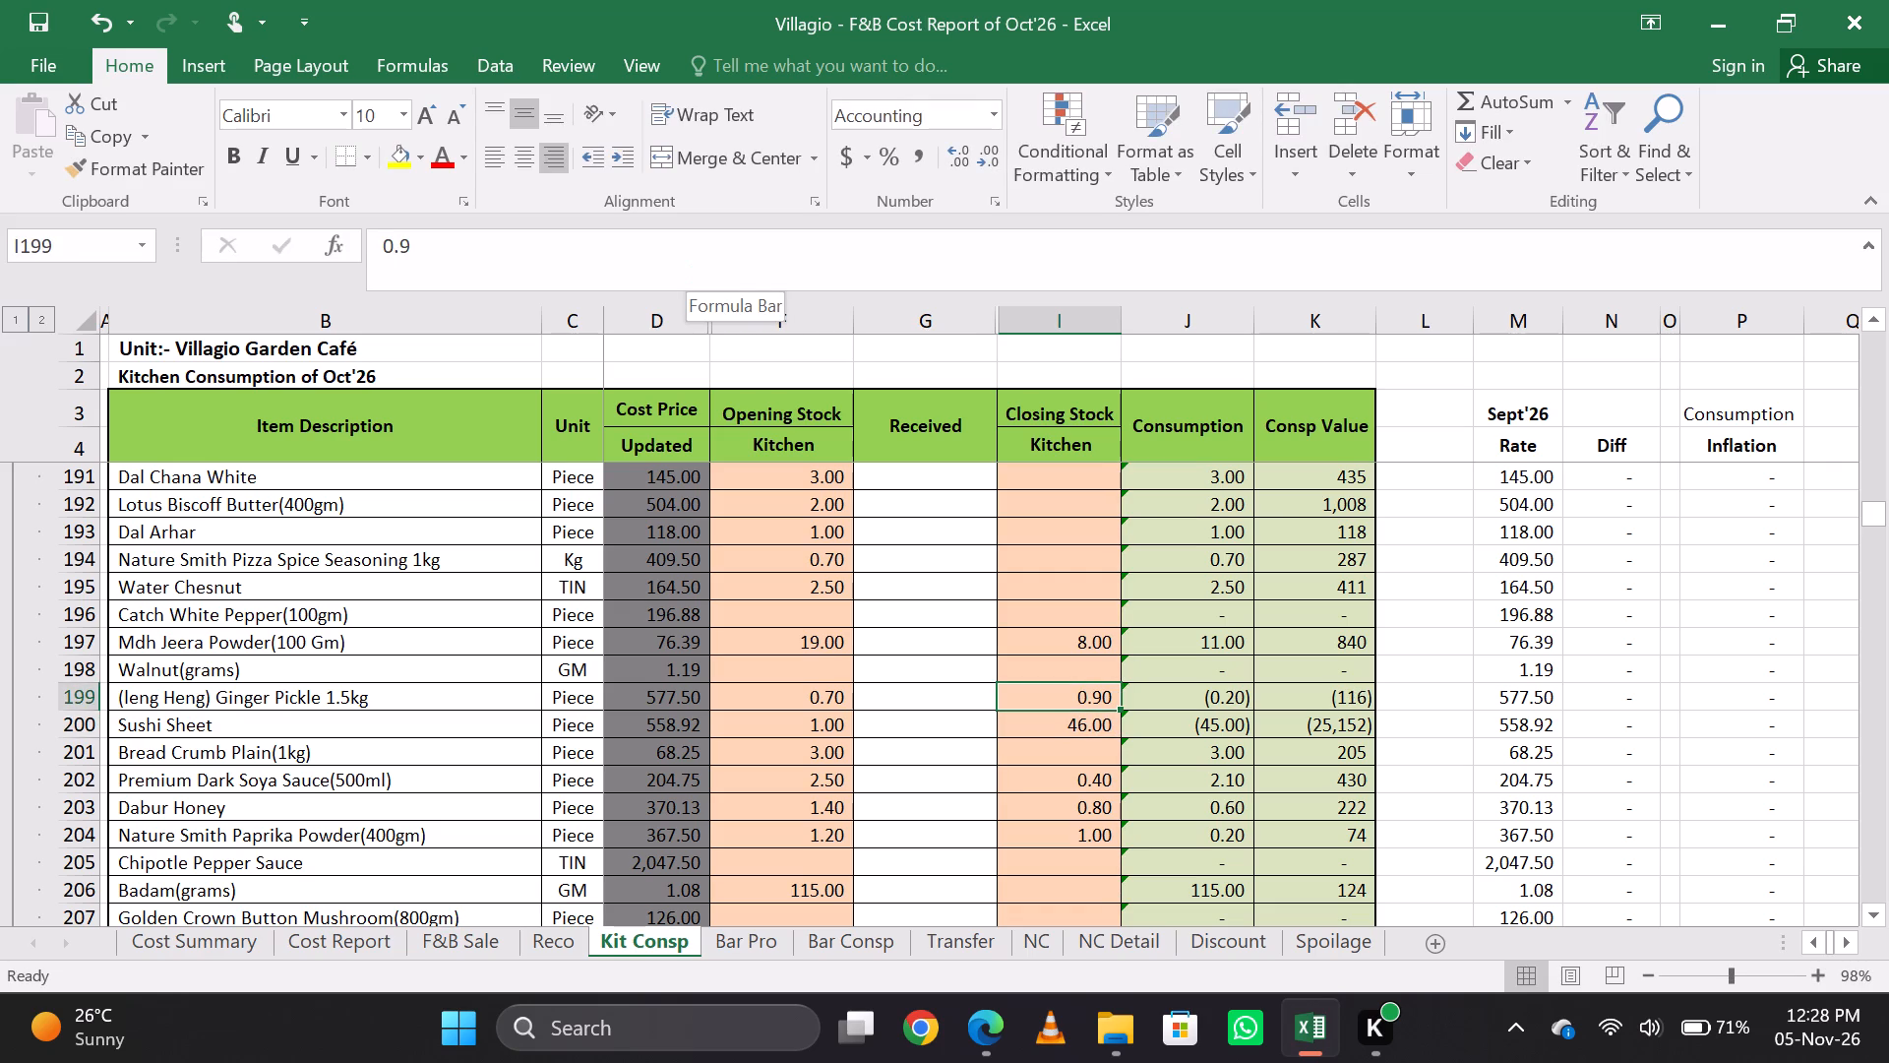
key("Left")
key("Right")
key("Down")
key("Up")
Find Boiled Quinoa by stepping through the matches for "qui" and set its kitchen closing stock to 0.52.
key("ctrl+f")
type("qu")
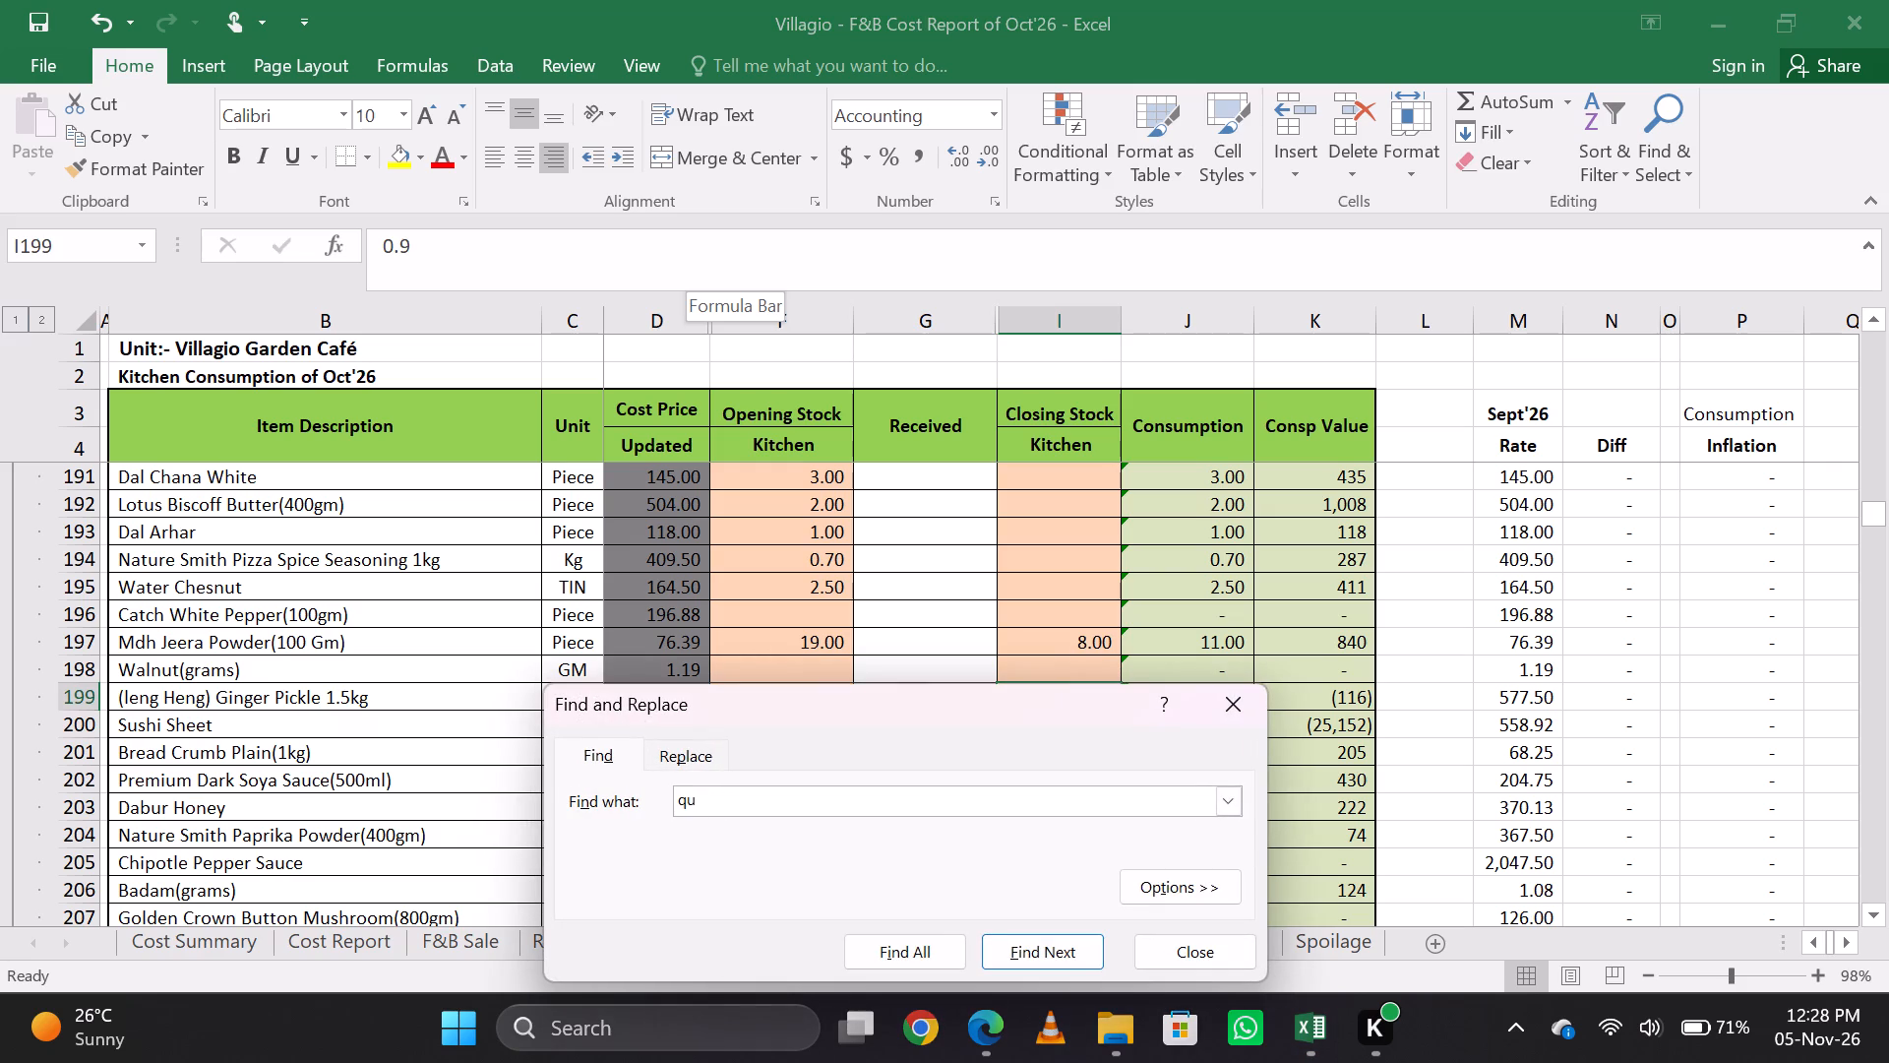
key("i")
key("Return")
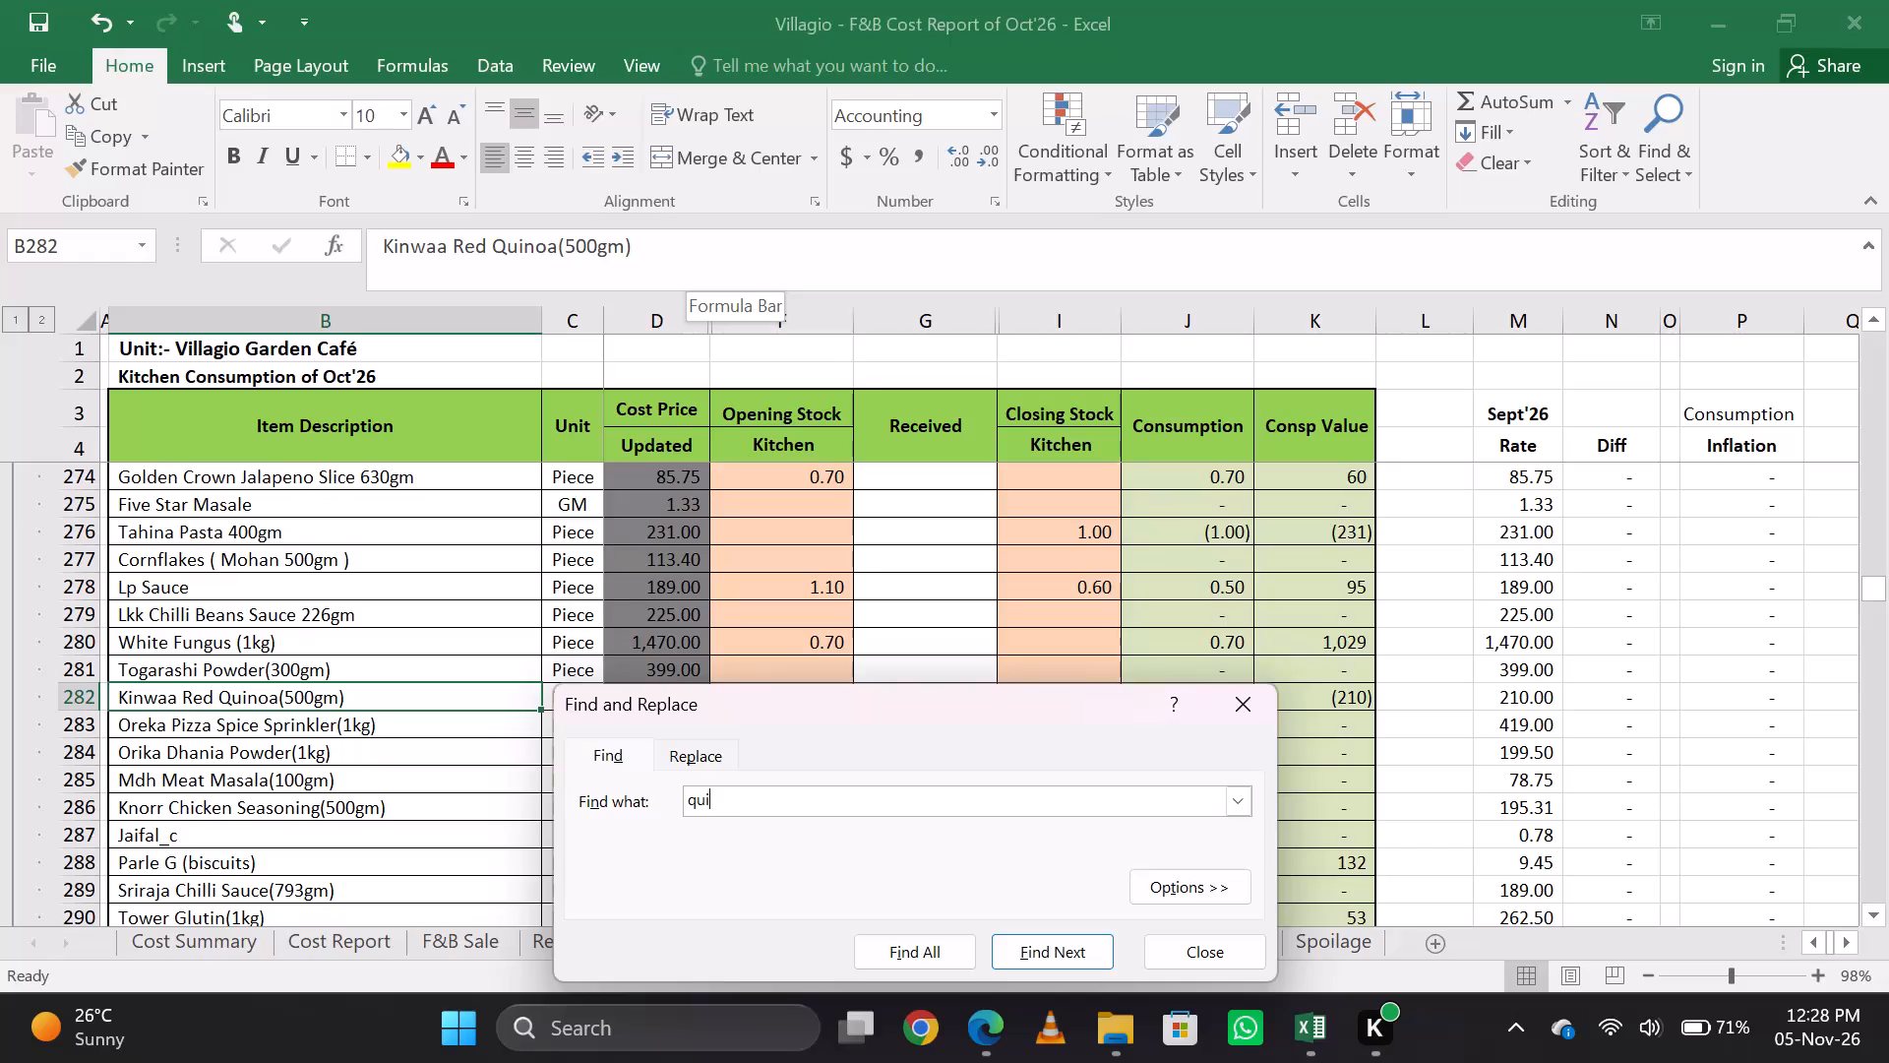
key("BackSpace")
key("BackSpace")
key("BackSpace")
key("BackSpace")
key("BackSpace")
key("BackSpace")
key("BackSpace")
key("BackSpace")
key("BackSpace")
key("BackSpace")
key("BackSpace")
key("BackSpace")
key("BackSpace")
key("BackSpace")
key("BackSpace")
key("BackSpace")
key("BackSpace")
key("BackSpace")
key("BackSpace")
key("BackSpace")
type("fr")
key("BackSpace")
key("BackSpace")
type("qui")
key("Return")
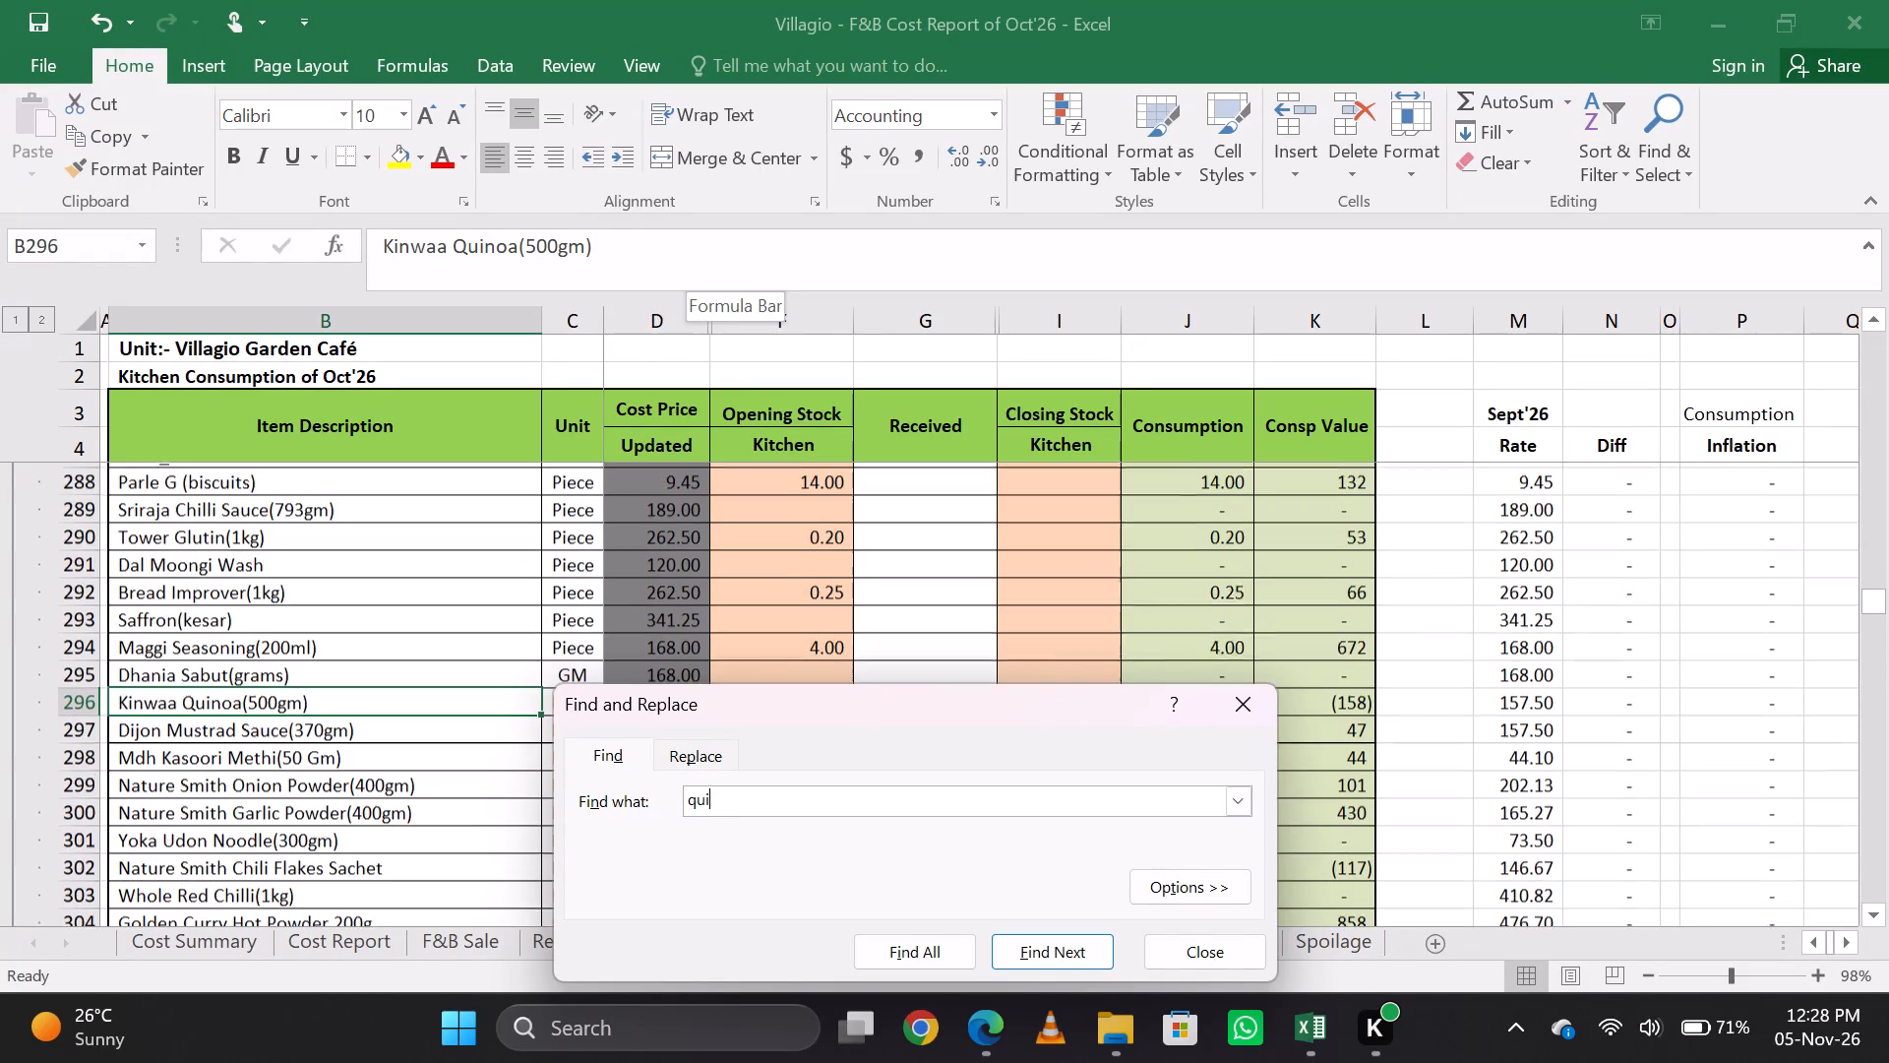
key("Return")
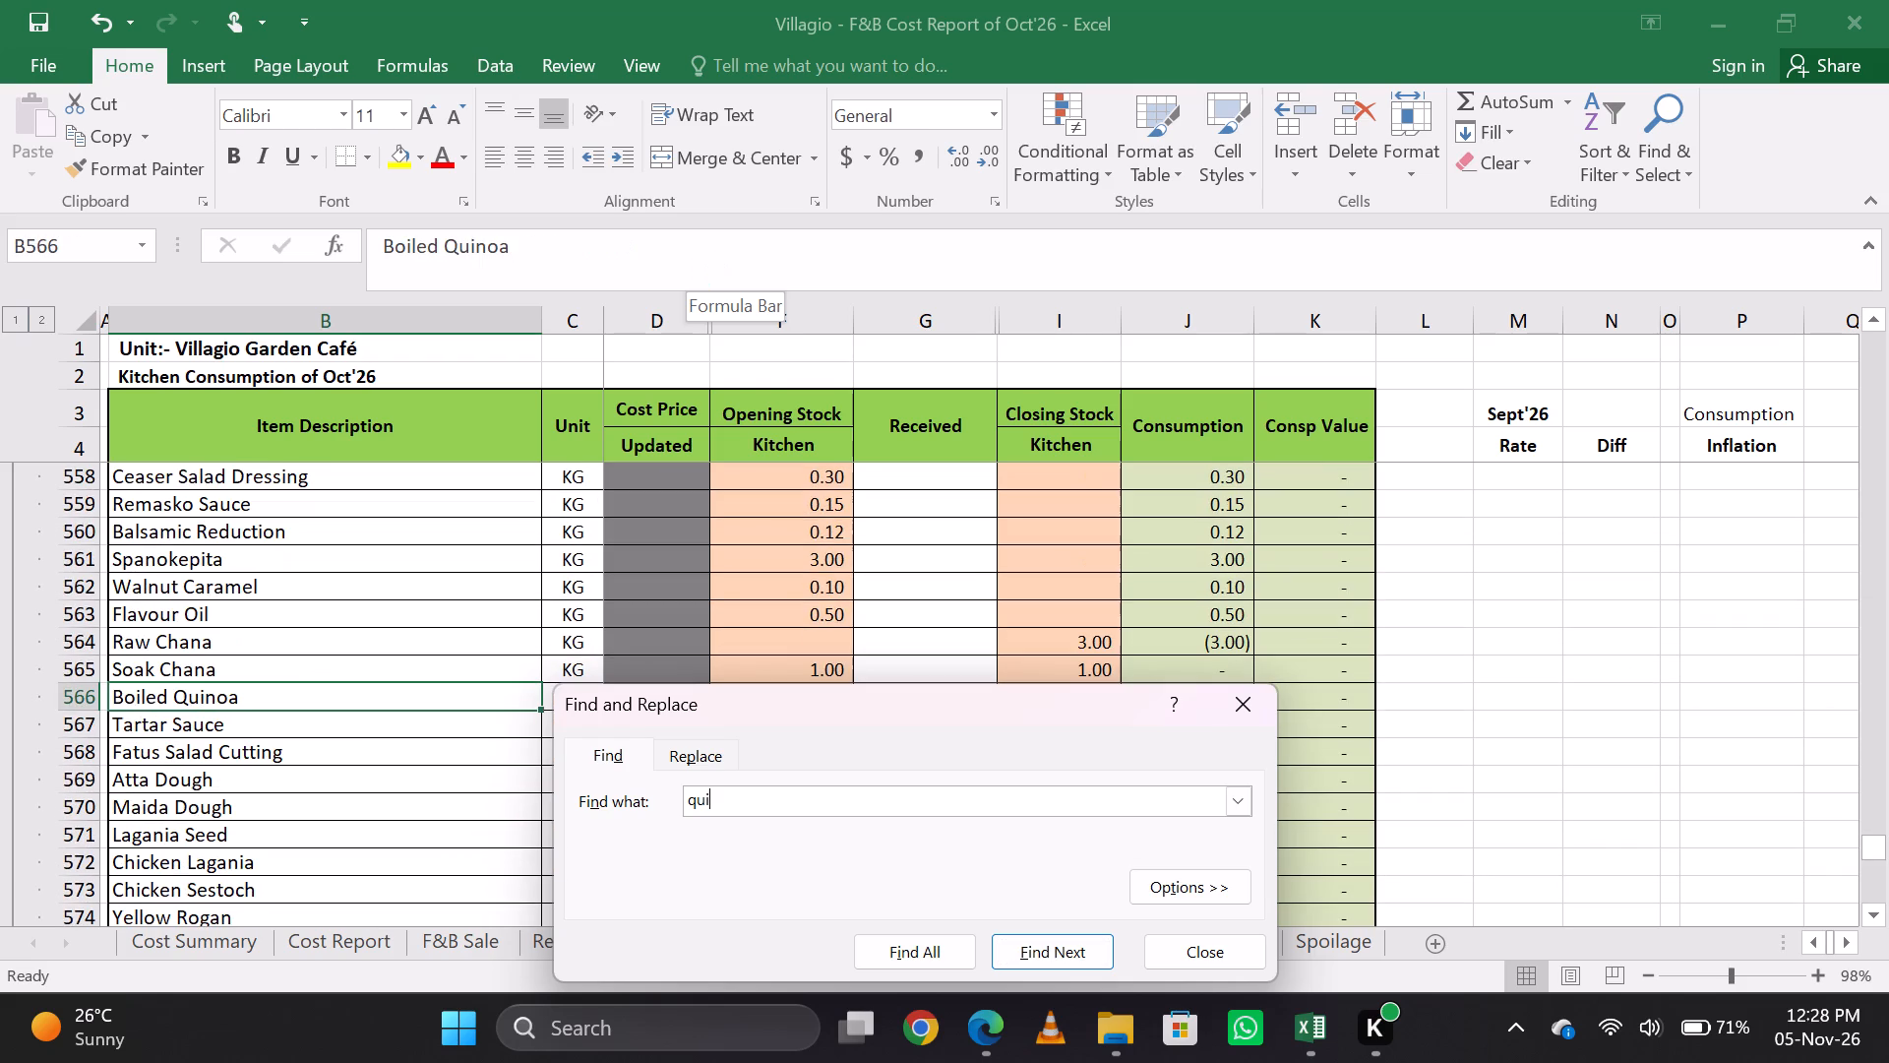
key("Escape")
key("Right")
key("Right")
key("Right")
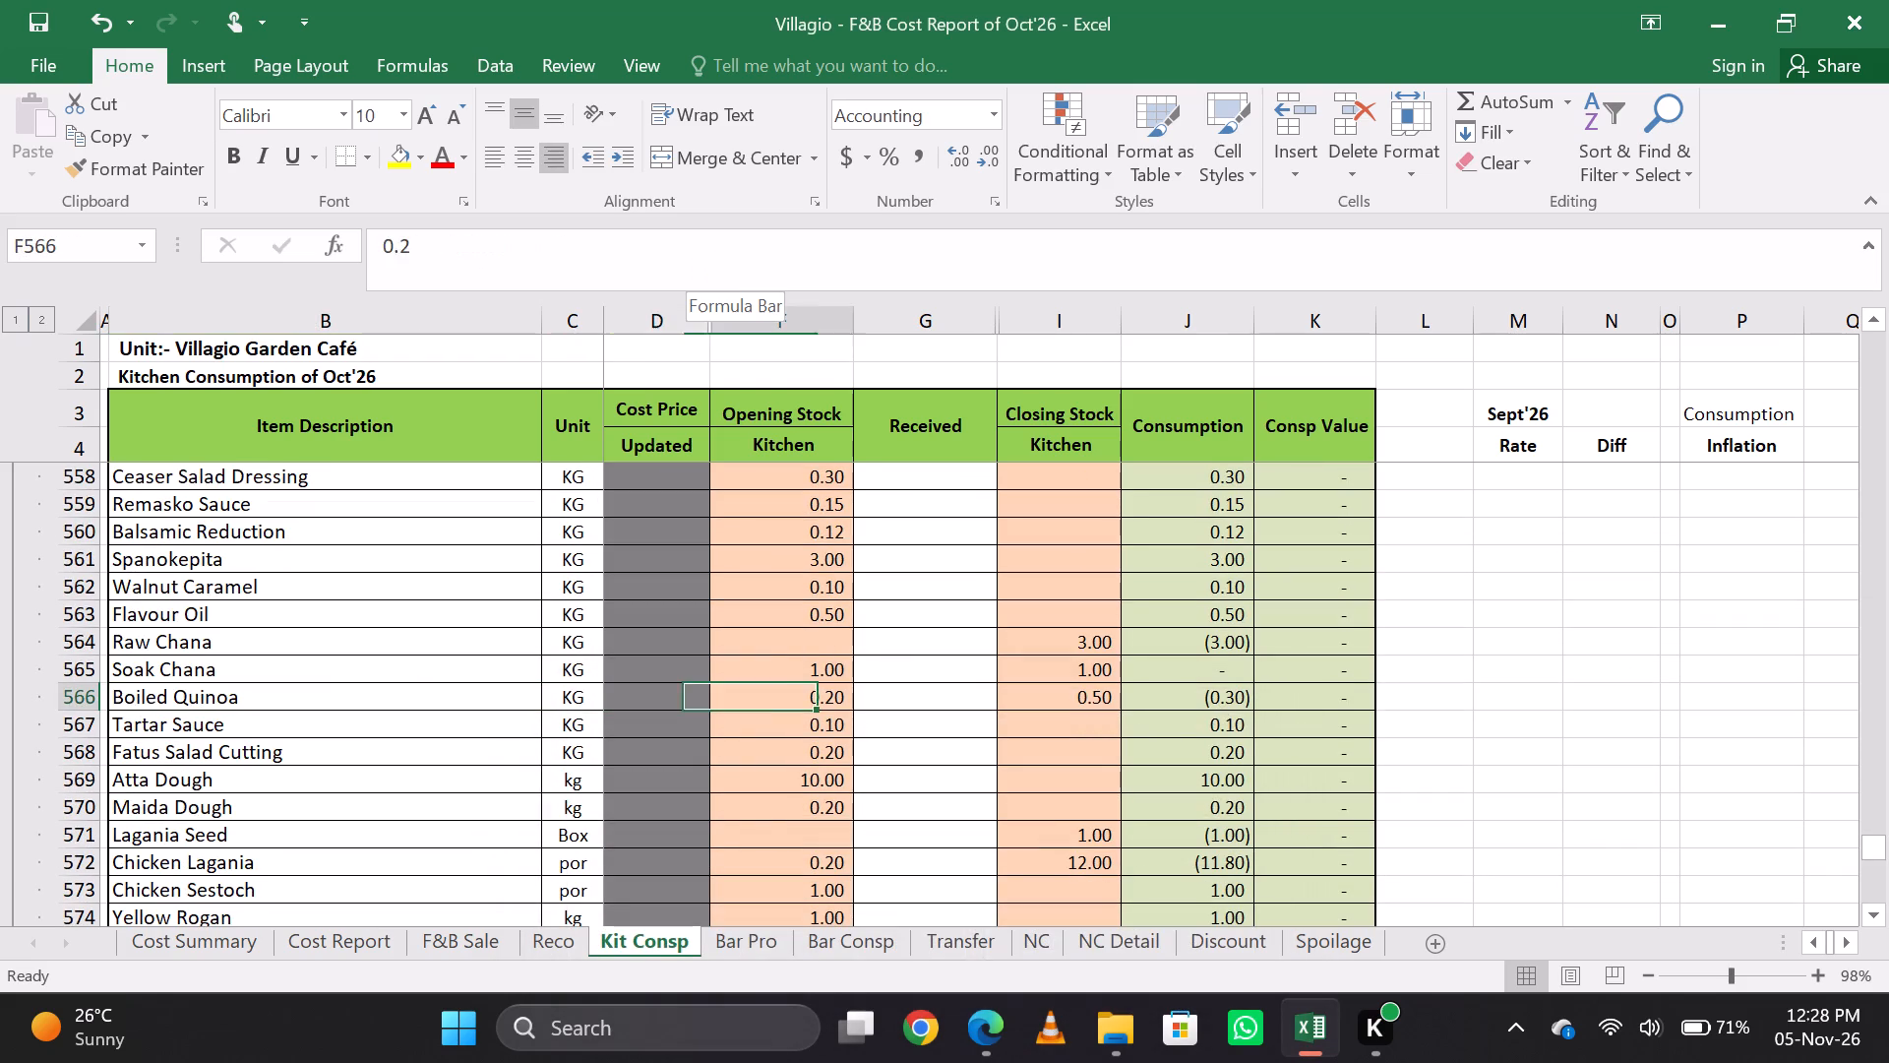
key("Right")
key("Right")
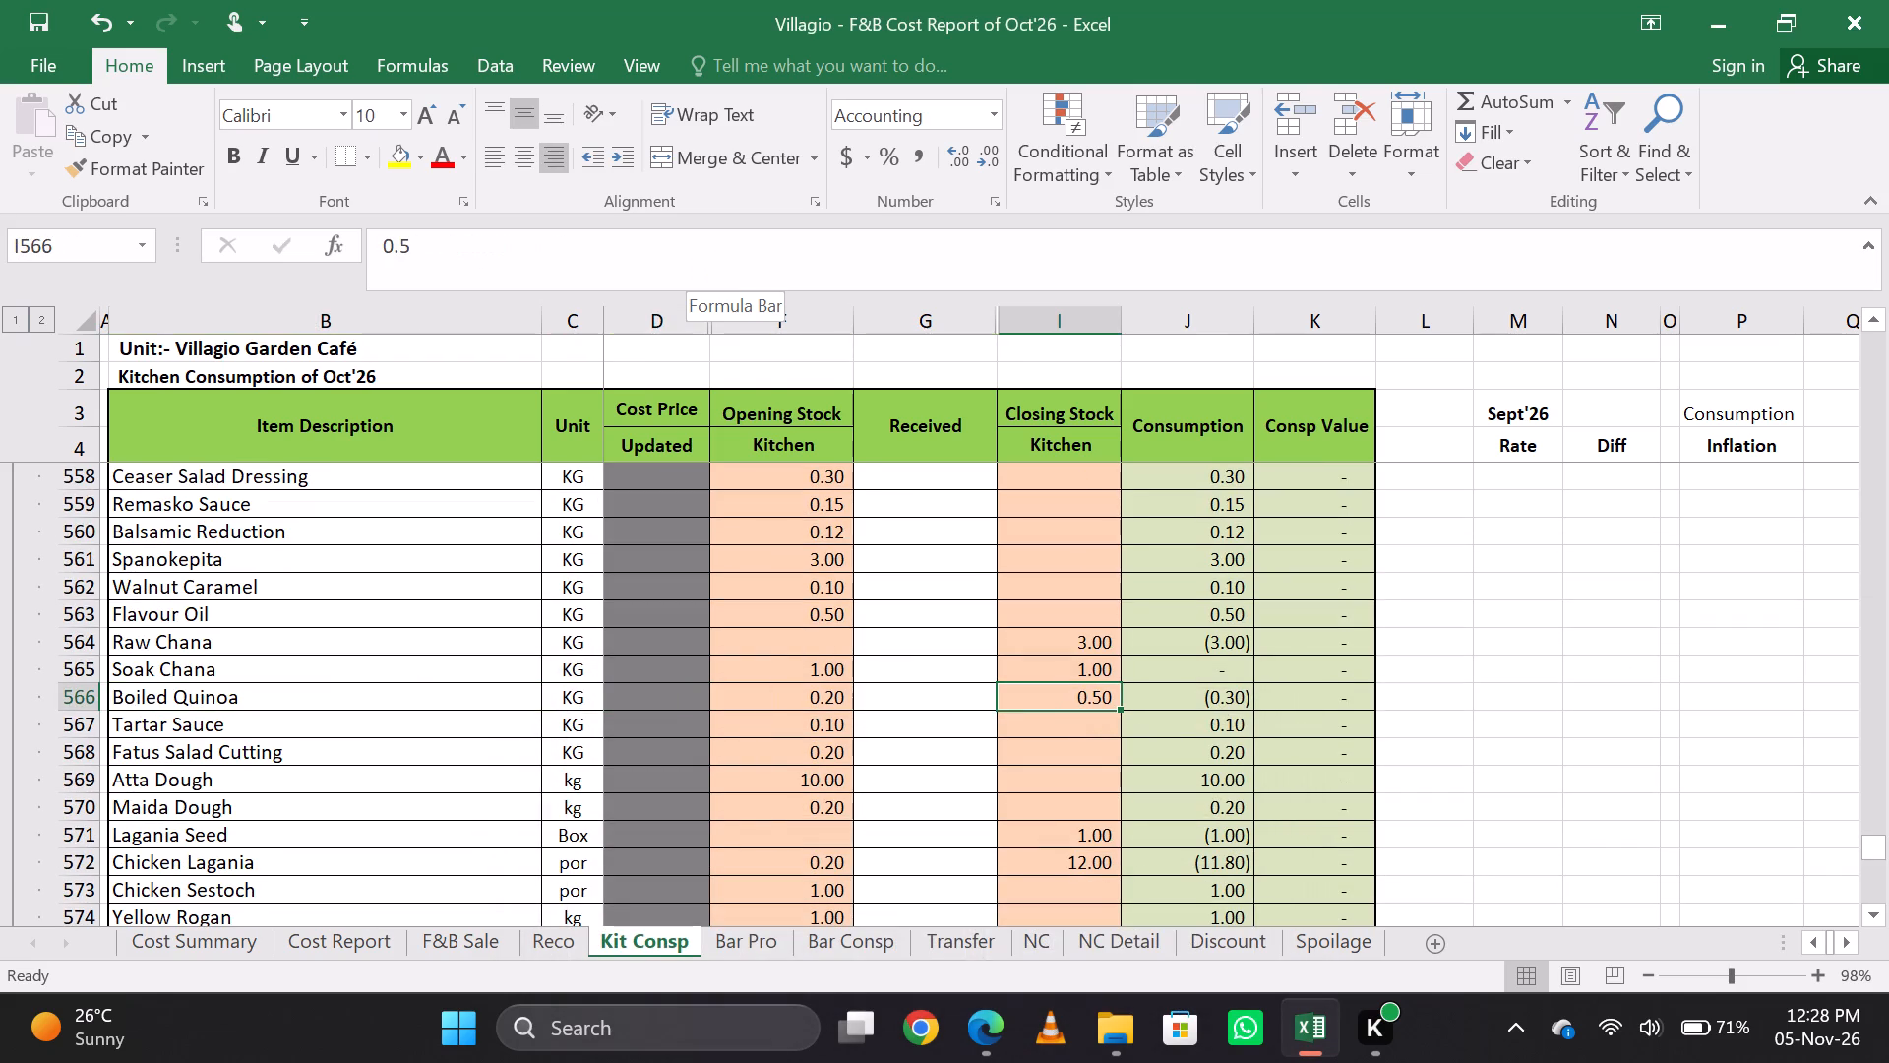
left_click(622, 264)
key("Return")
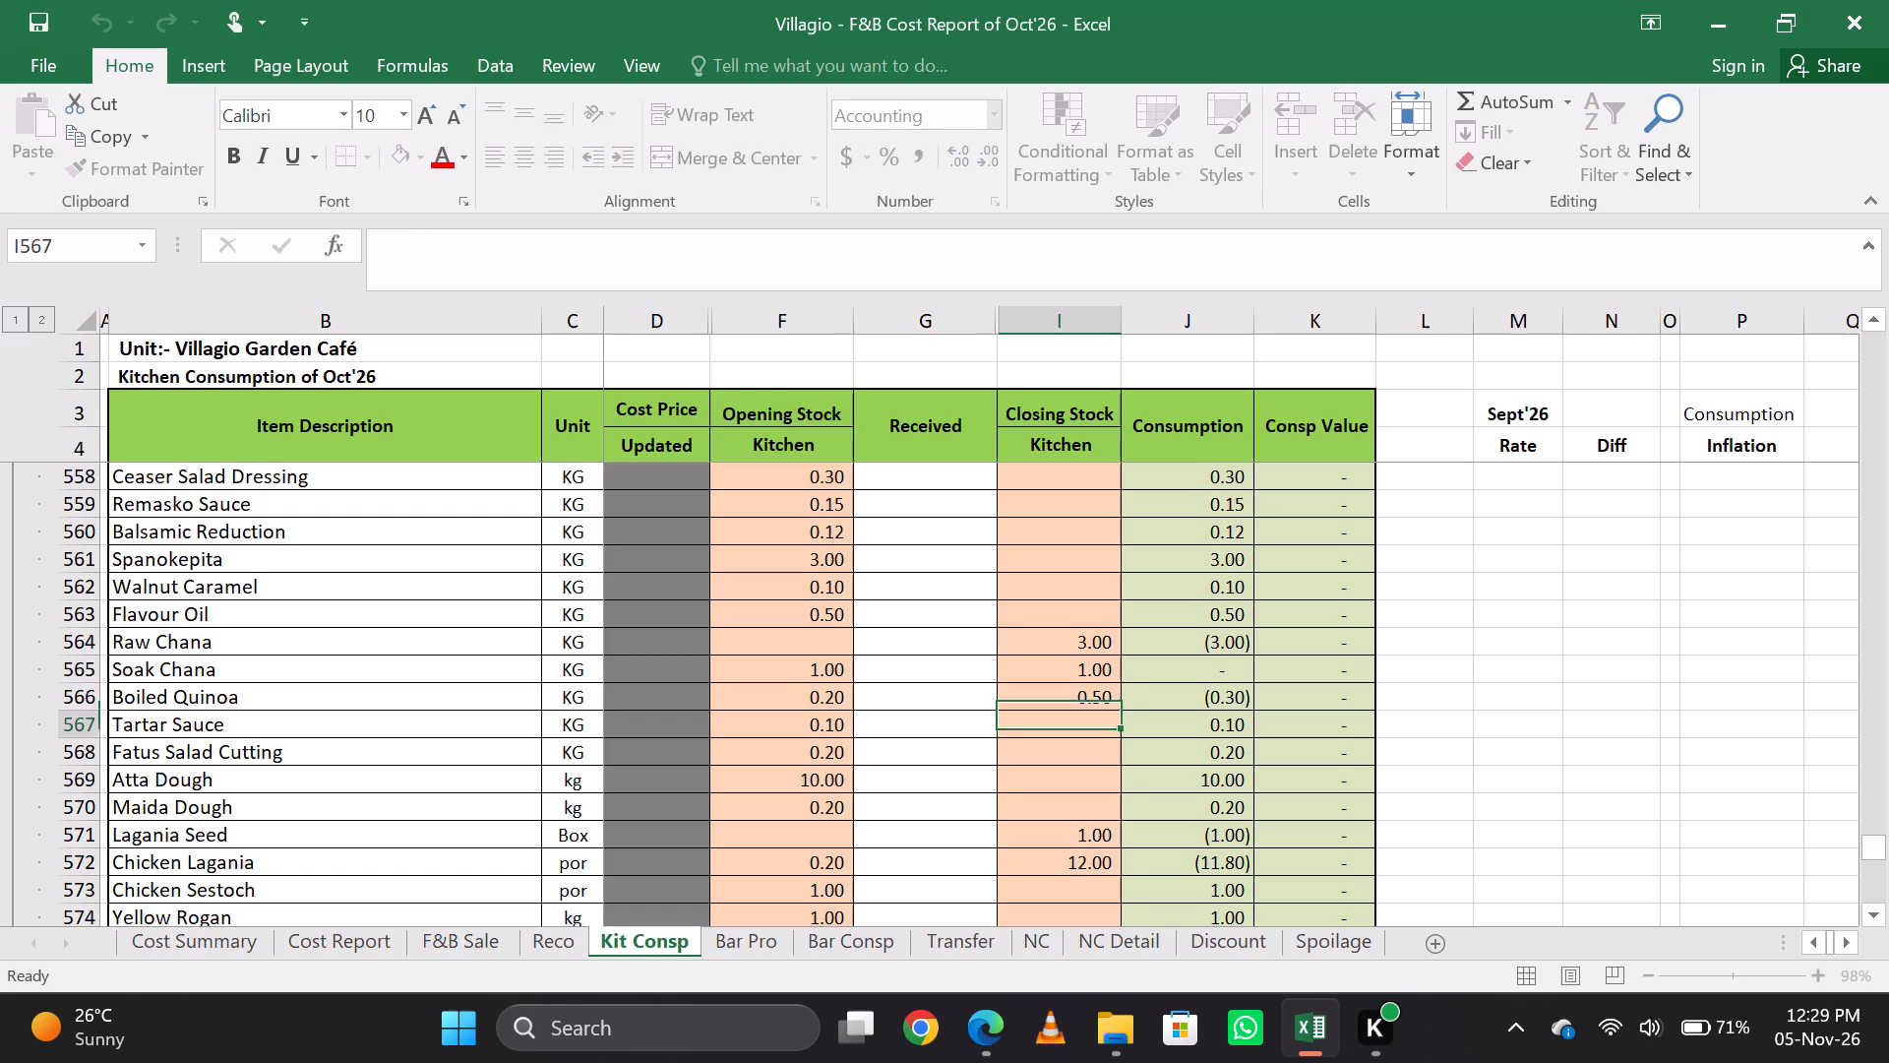
key("Up")
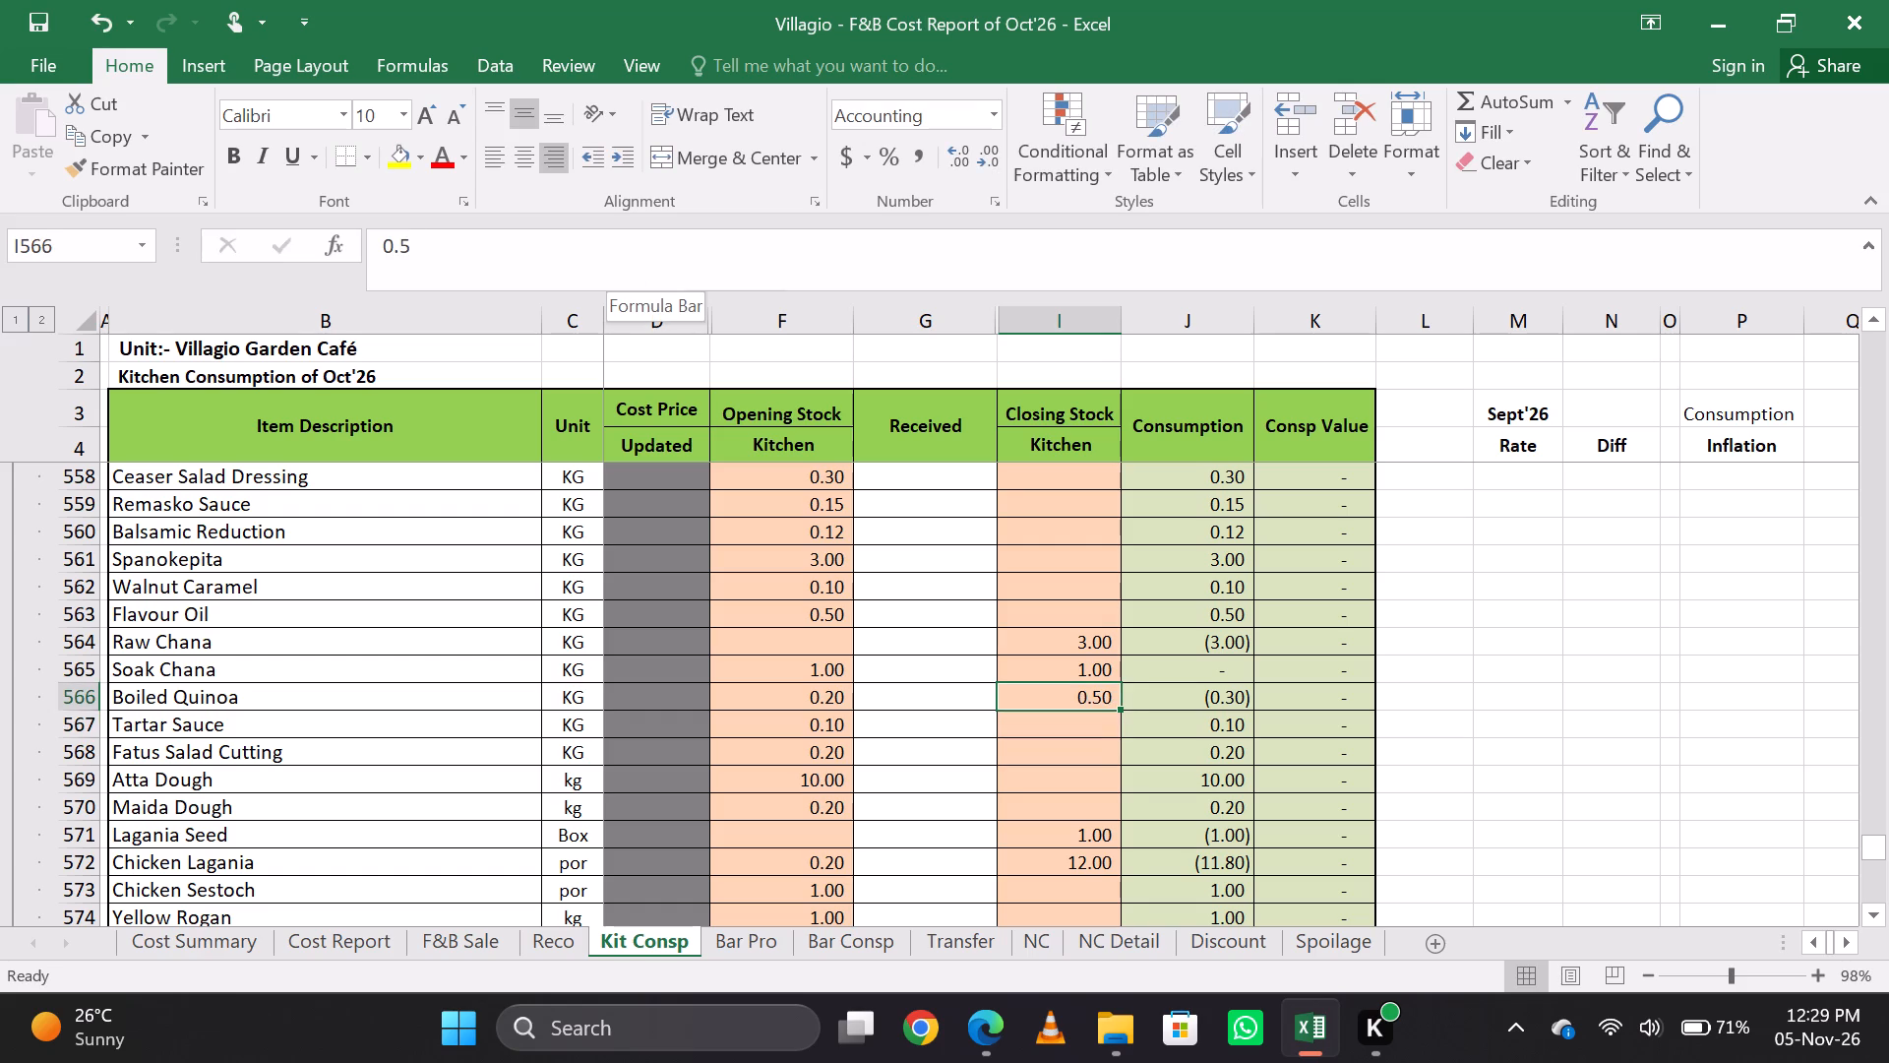
key("Down")
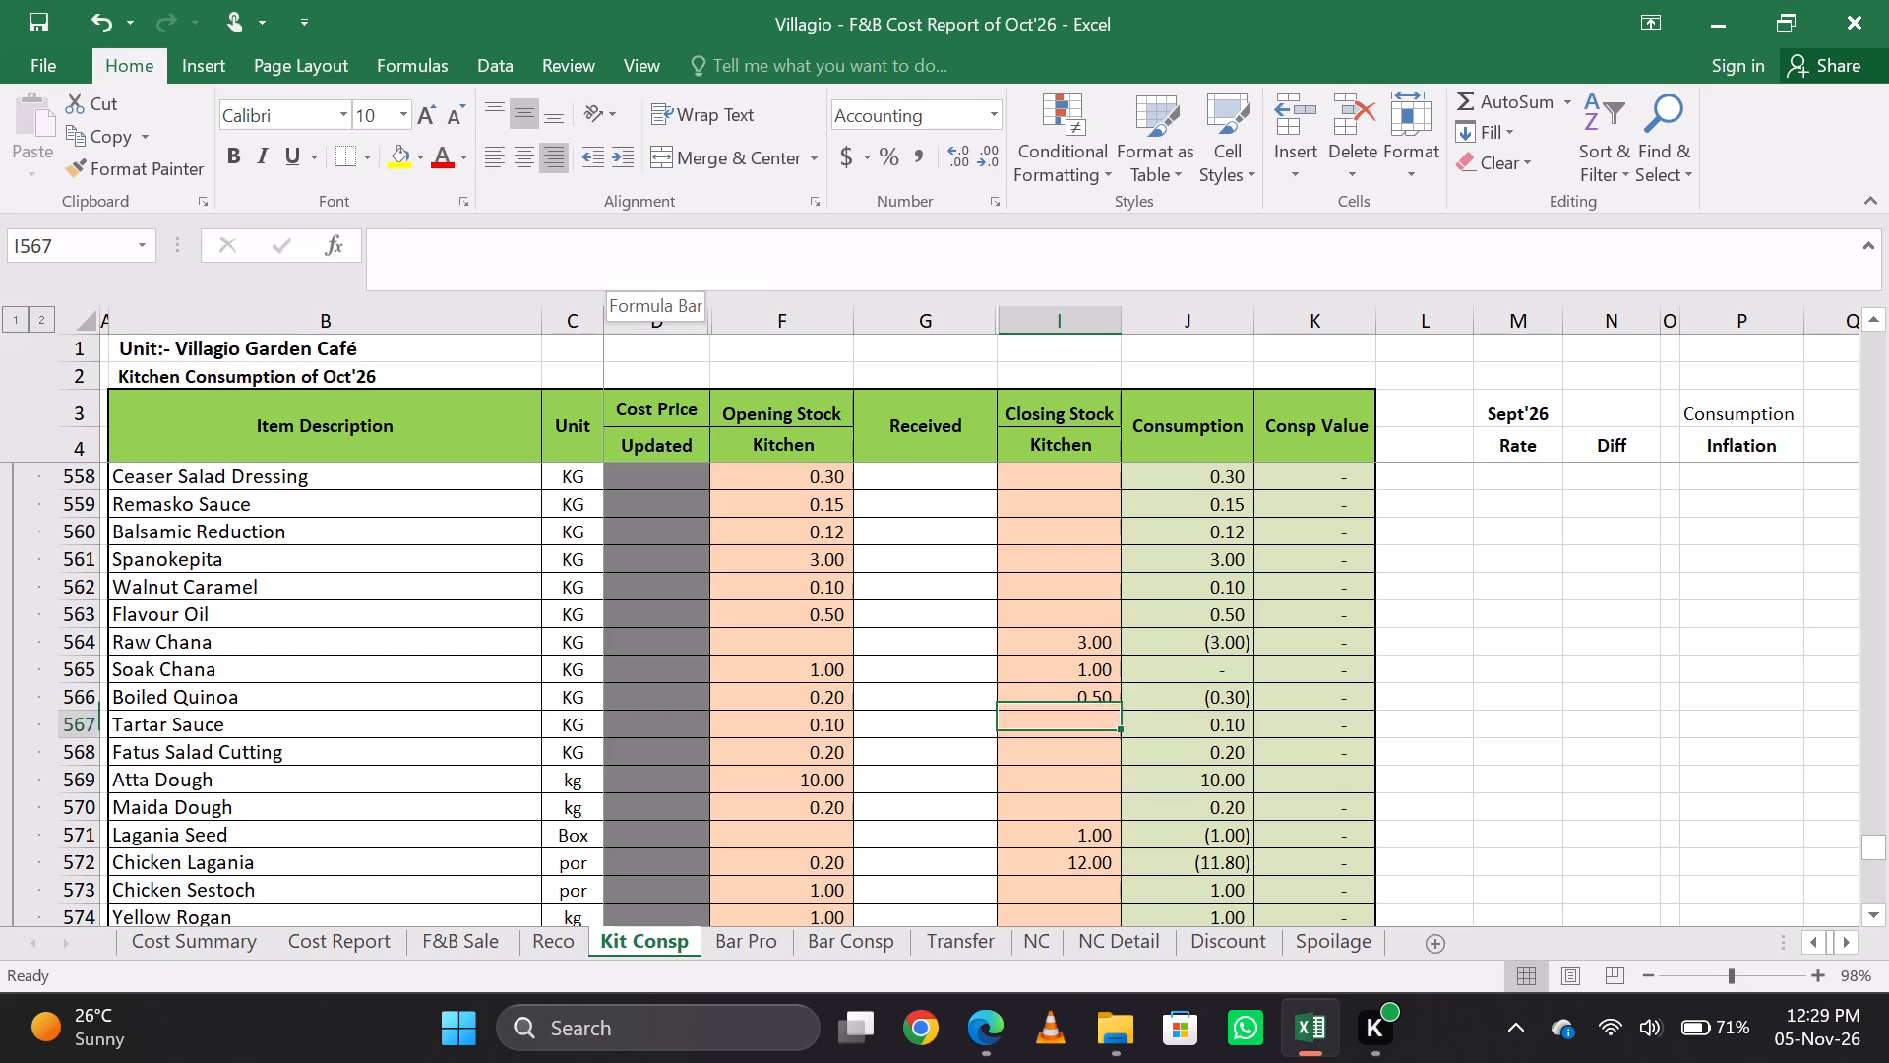
key("Up")
left_click(622, 264)
key("1")
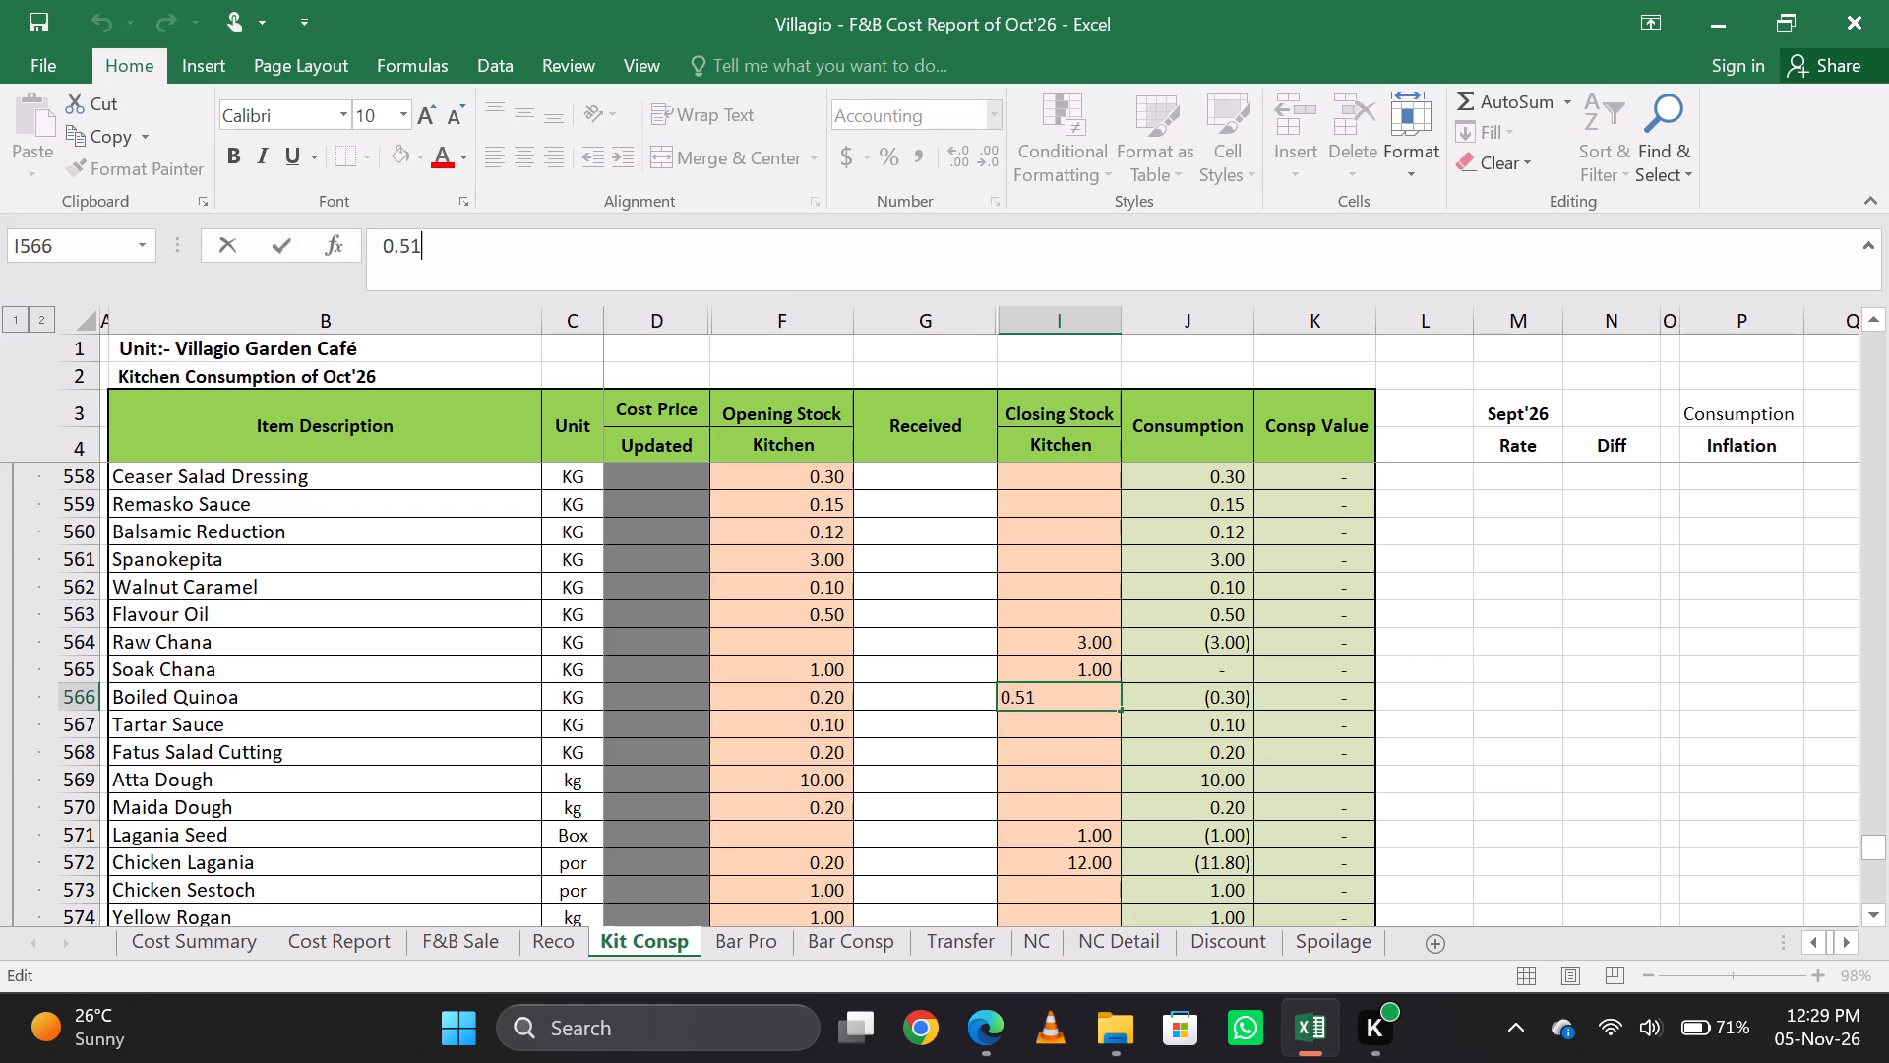
key("BackSpace")
key("2")
key("Return")
key("Up")
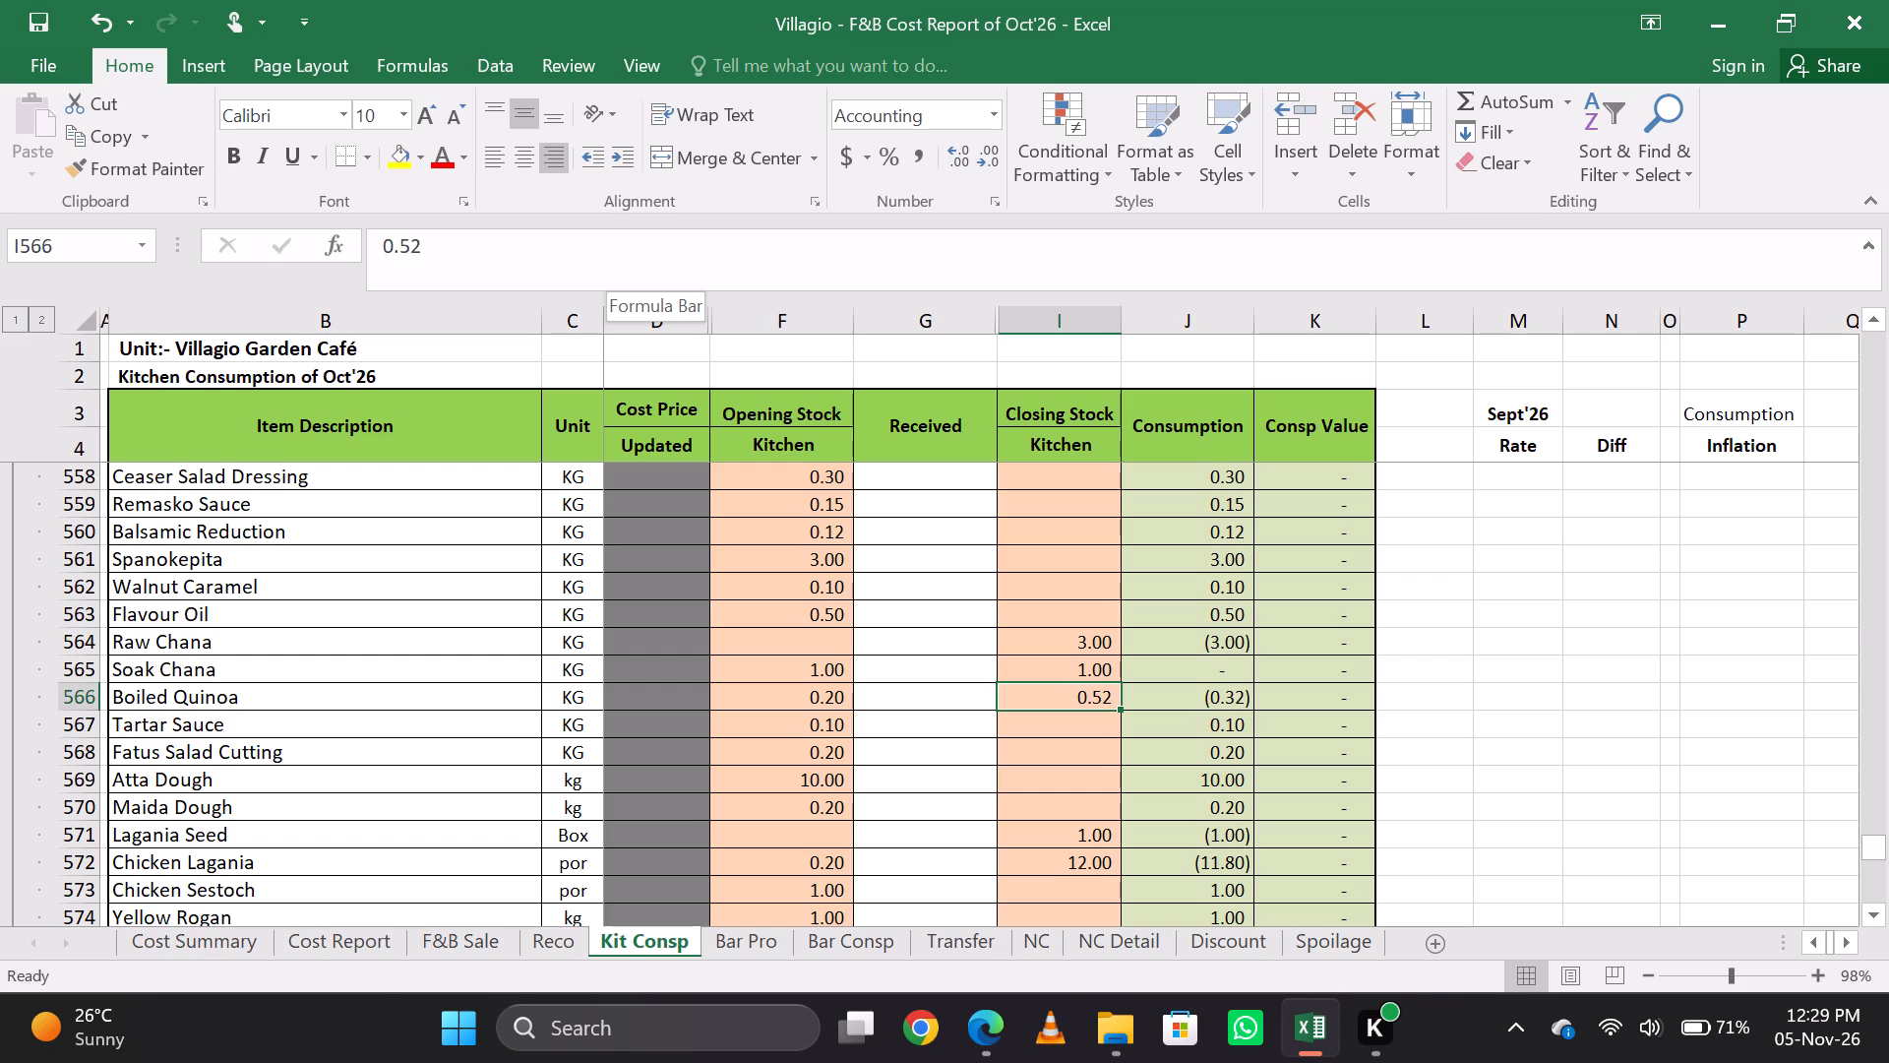
Find Peanut Raw(1kg) by searching for "pean" and enter 0.4 as its kitchen closing stock.
key("ctrl+f")
type("pean")
key("Return")
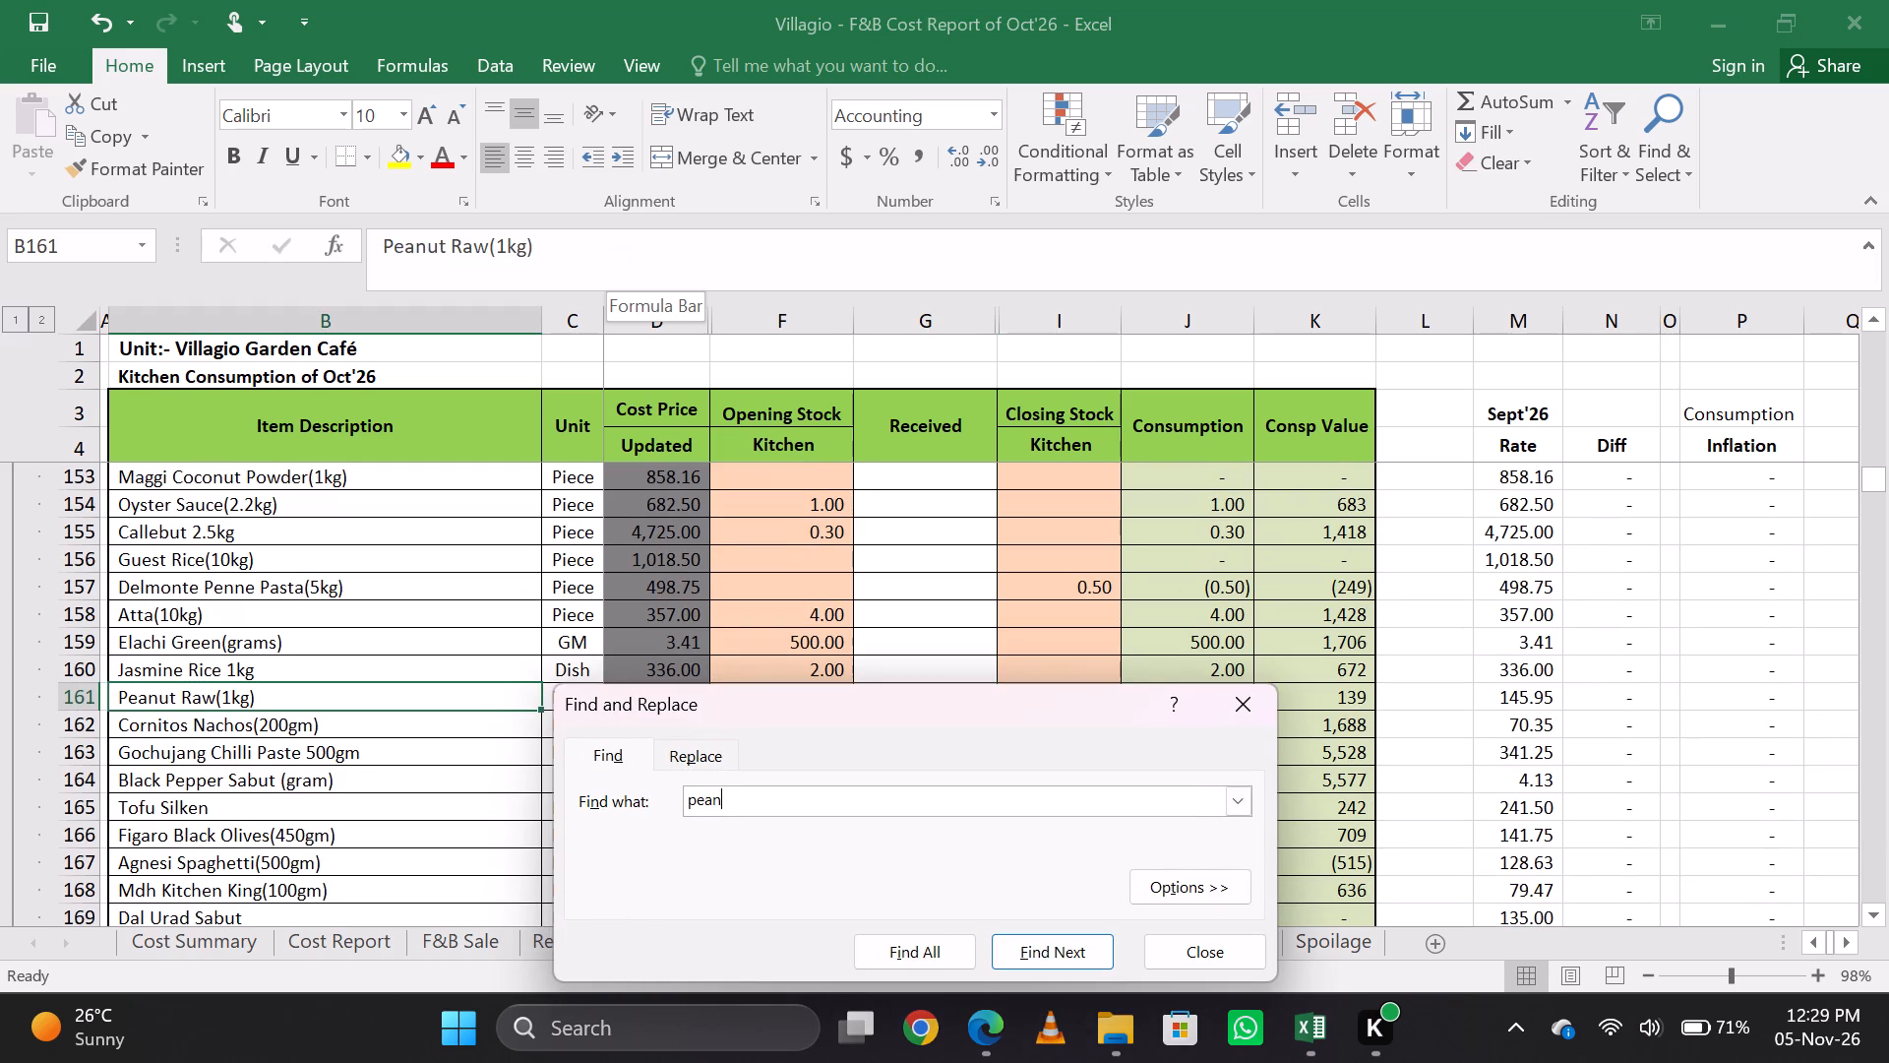
key("Escape")
key("Right")
key("Right")
key("Right")
key("Right")
key("Right")
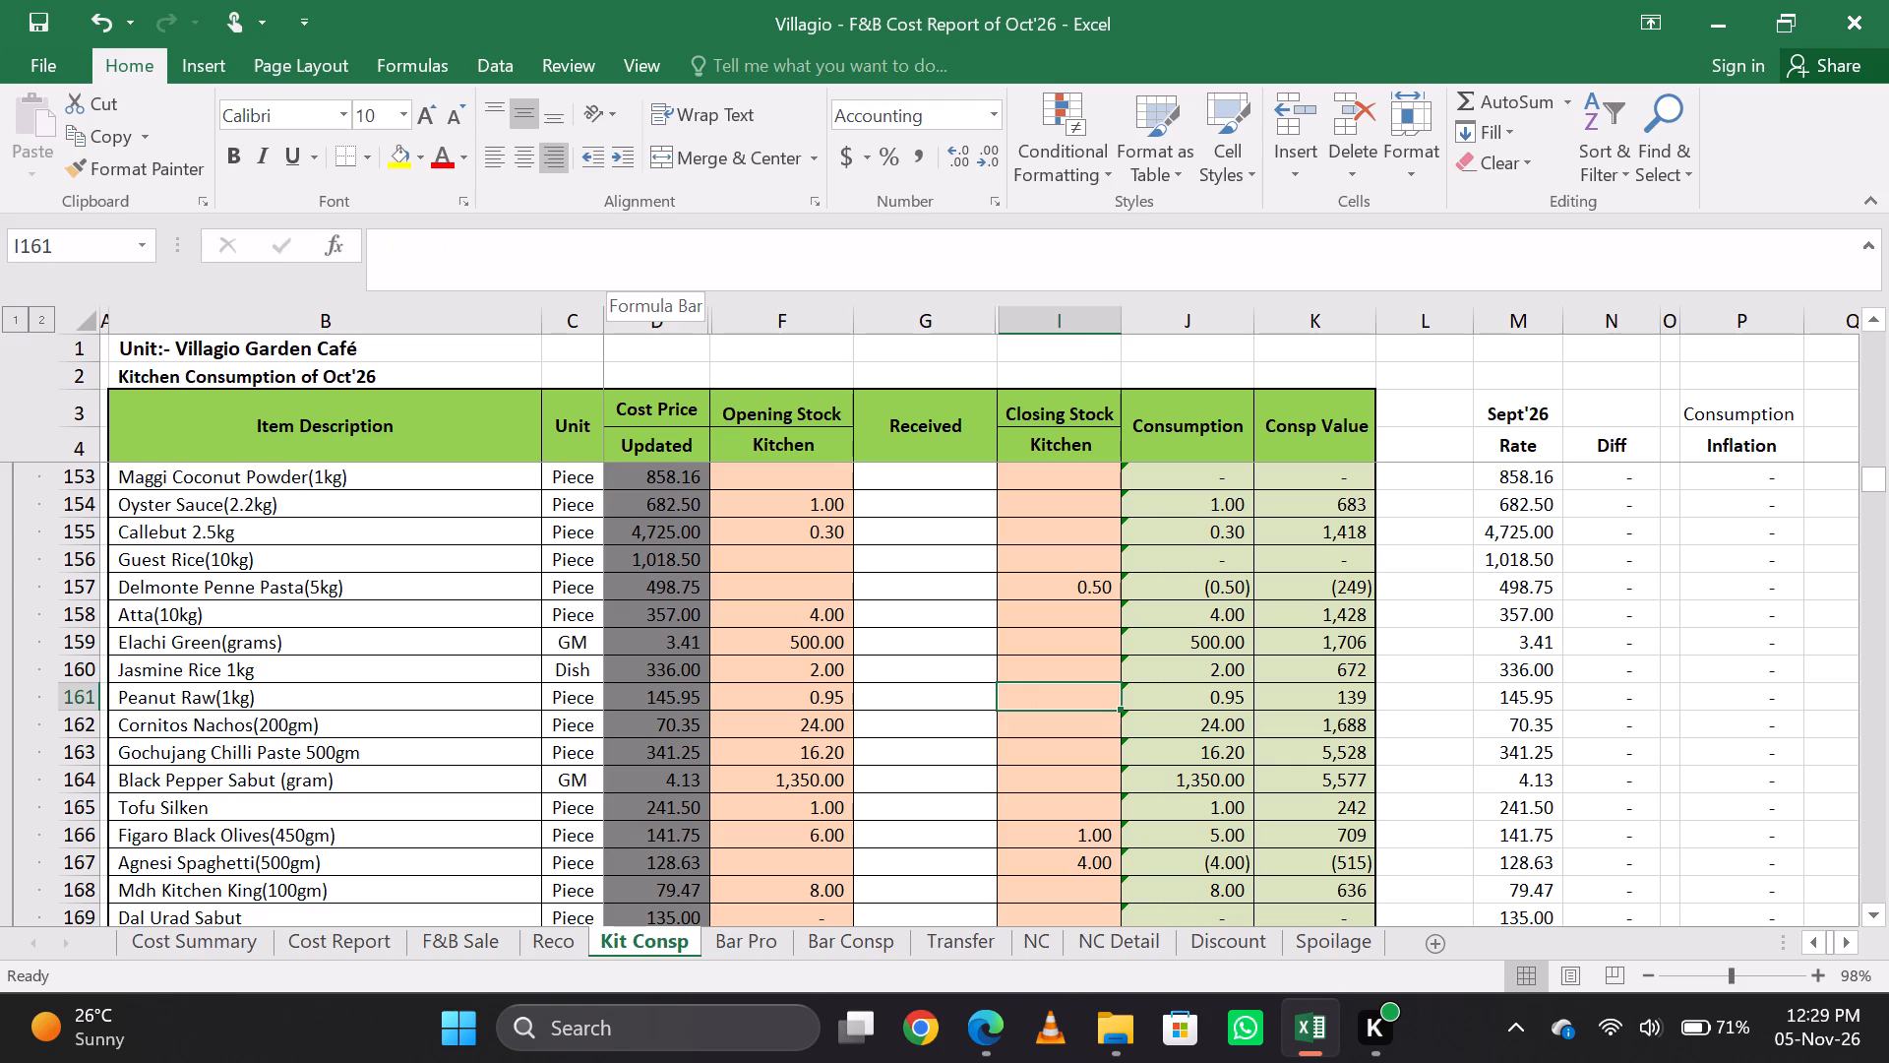
type(".5")
key("BackSpace")
key("4")
key("Return")
key("Up")
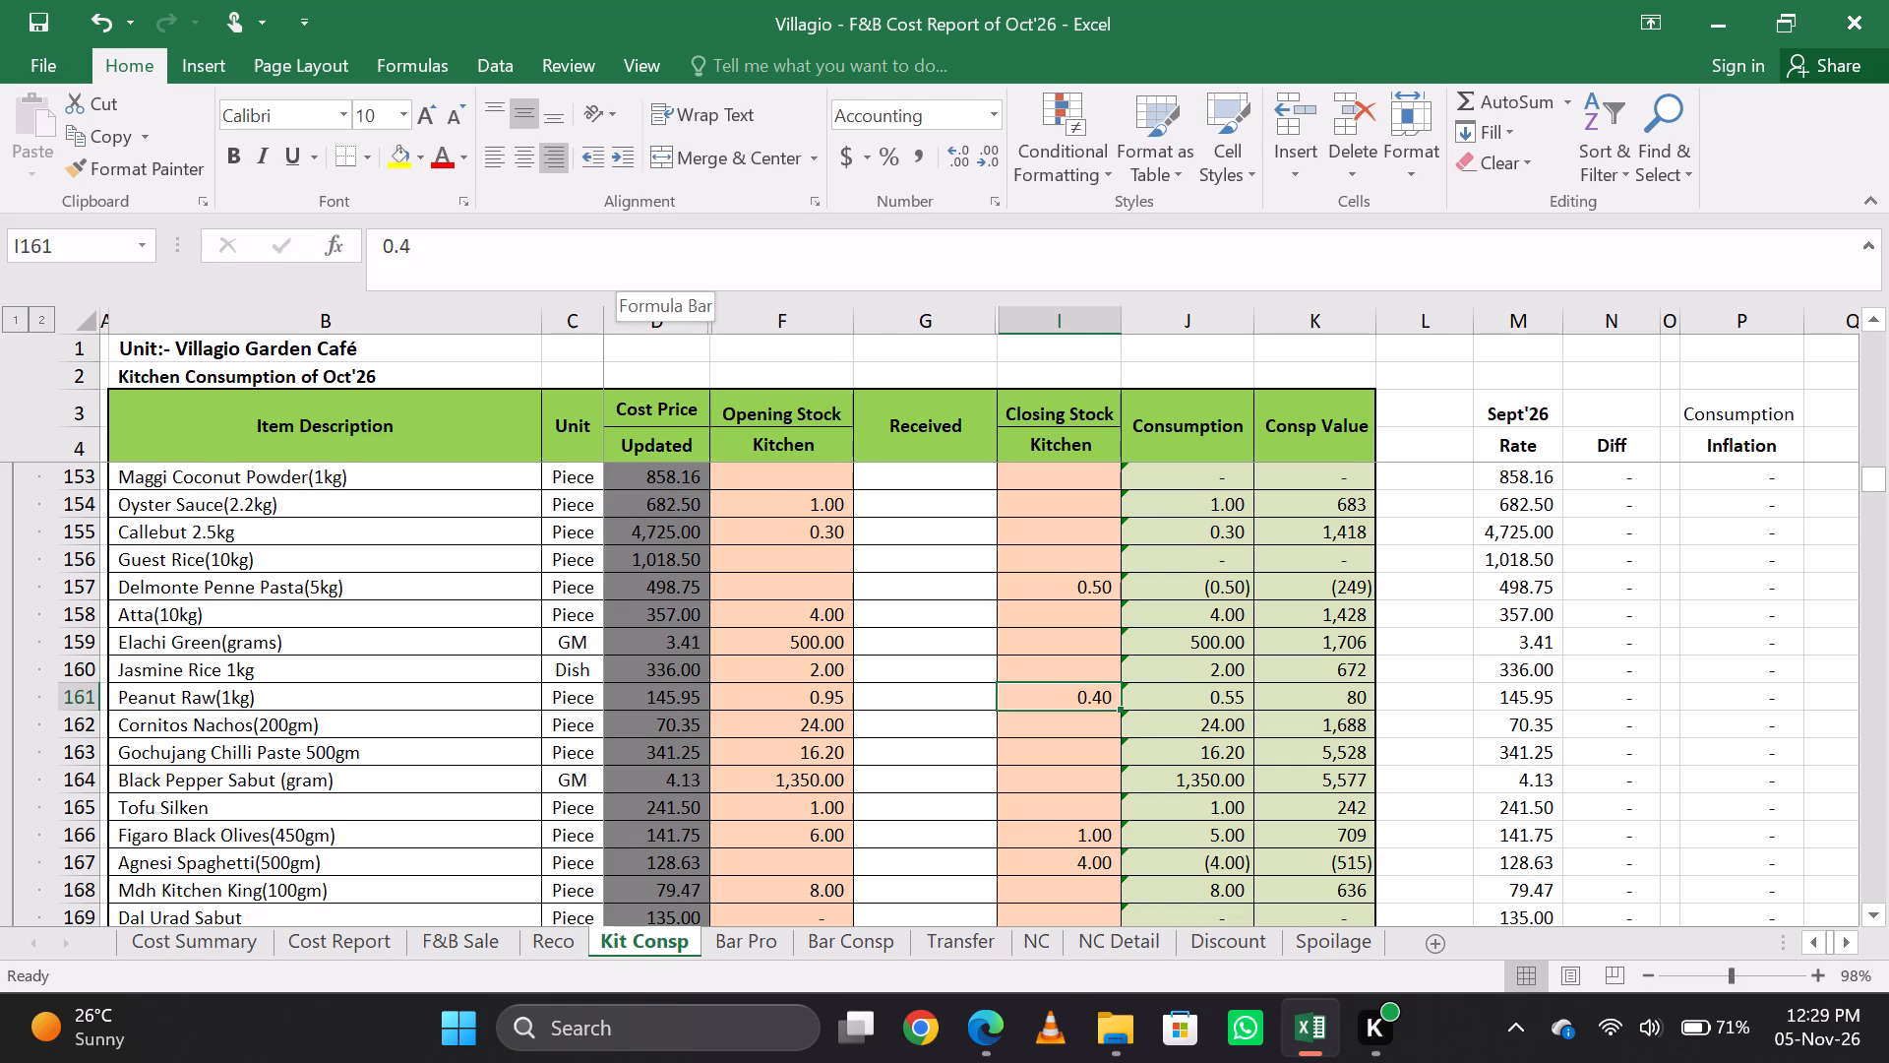
Set the kitchen closing stock of Peanut Raw(1kg) to 0.04.
key("period")
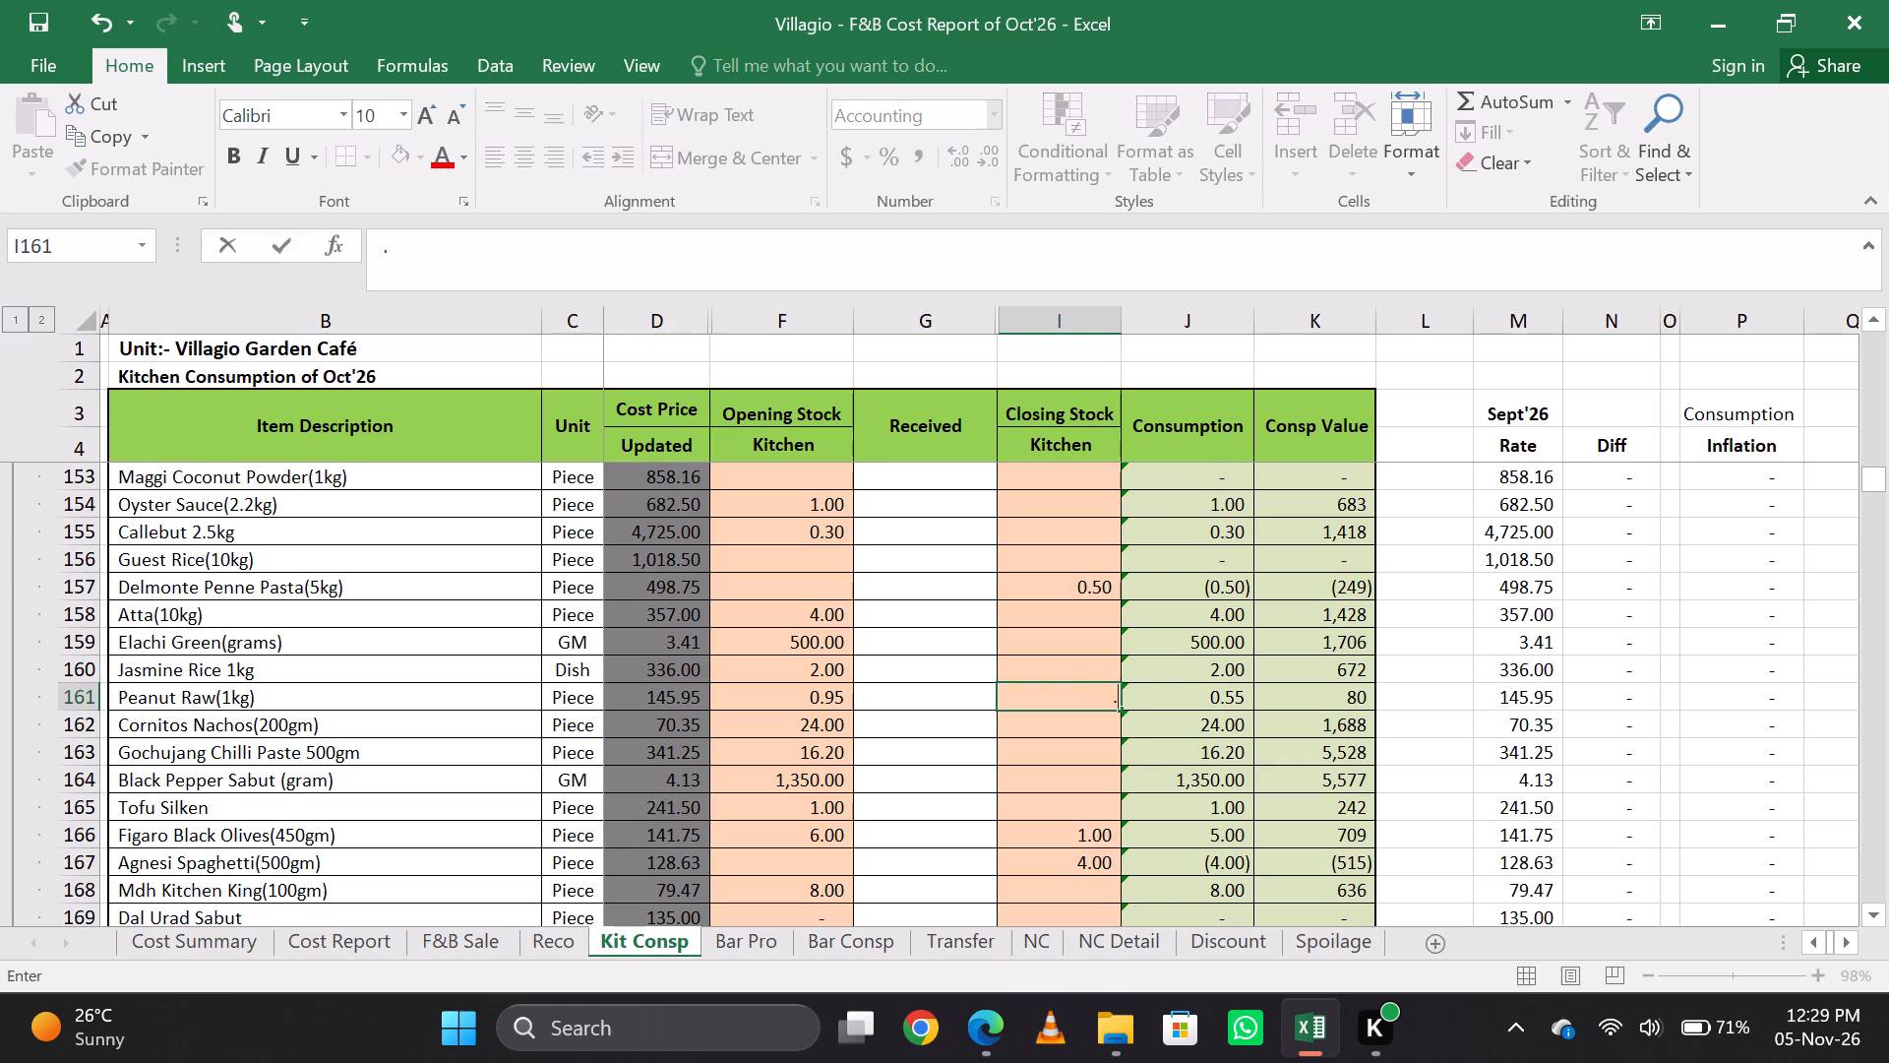
key("0")
key("4")
key("Return")
key("Up")
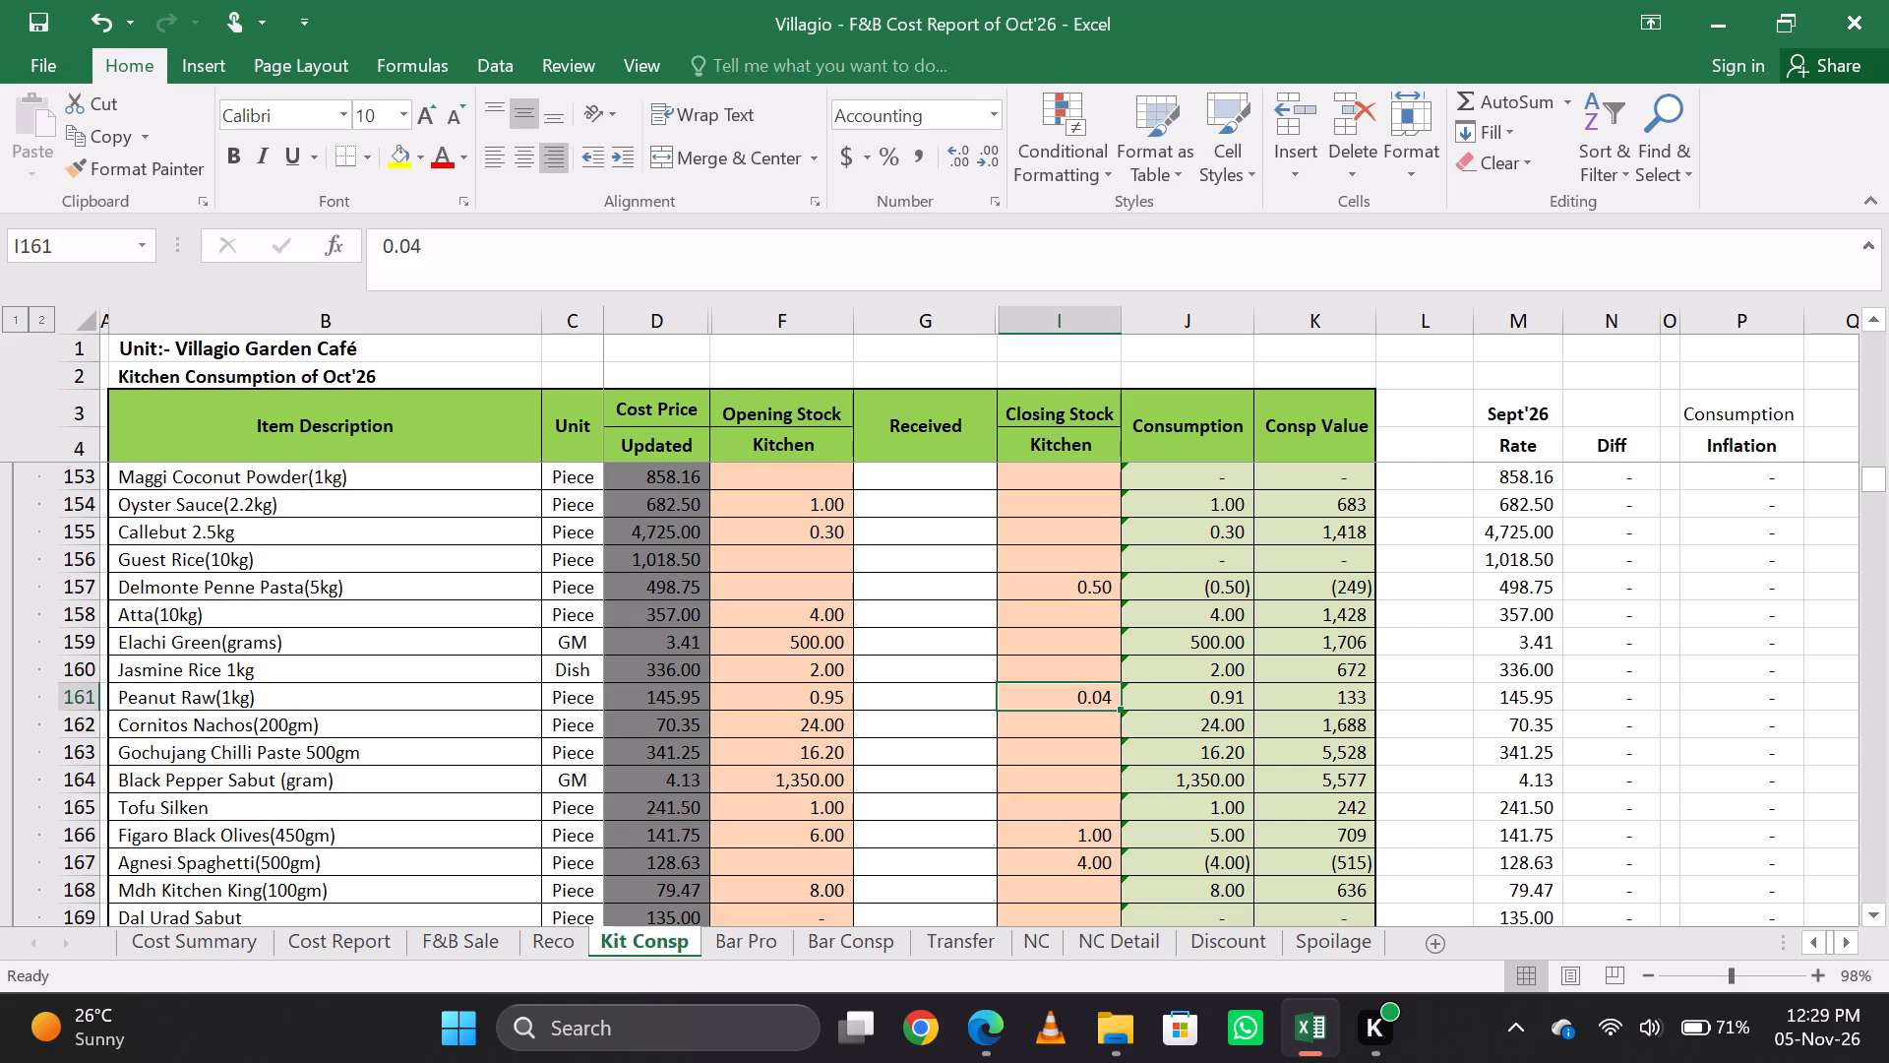
key("Down")
key("Up")
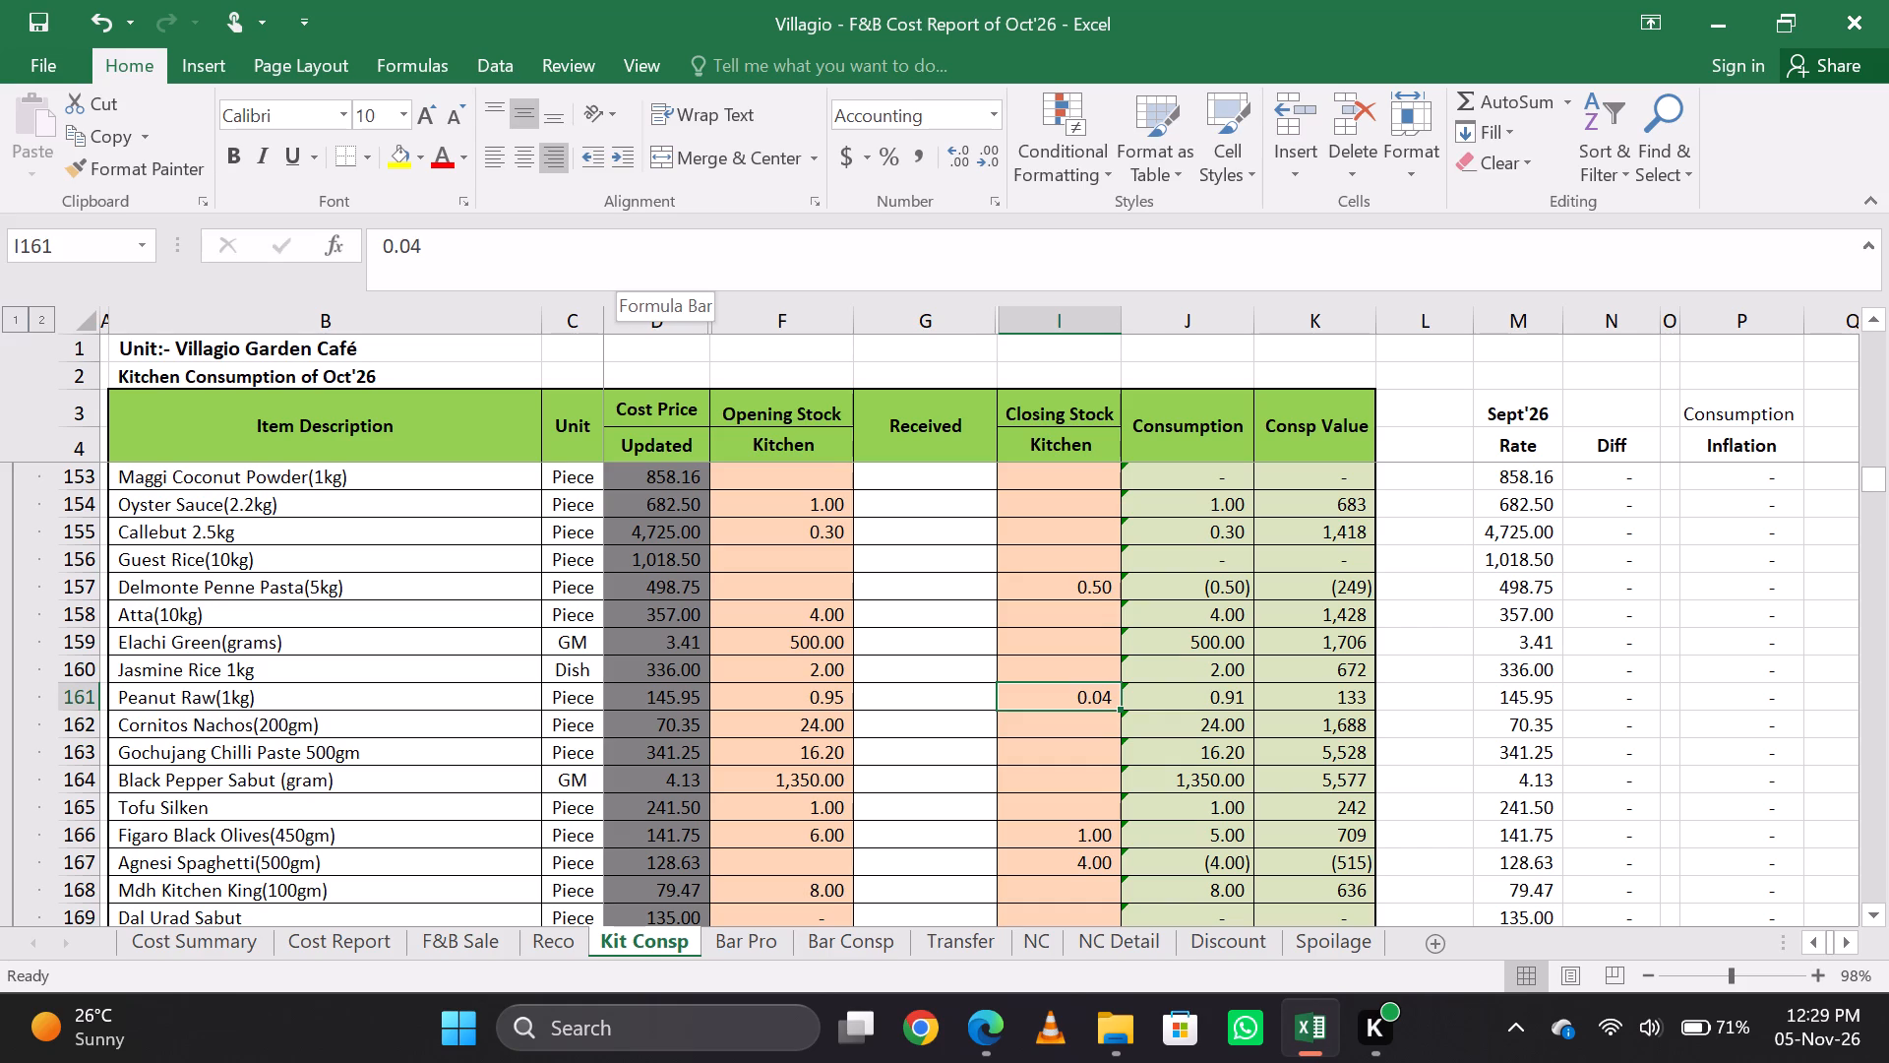
Find Green Apple by searching for "green a" and enter 0.5 as its kitchen closing stock.
key("ctrl+f")
type("green a")
key("Return")
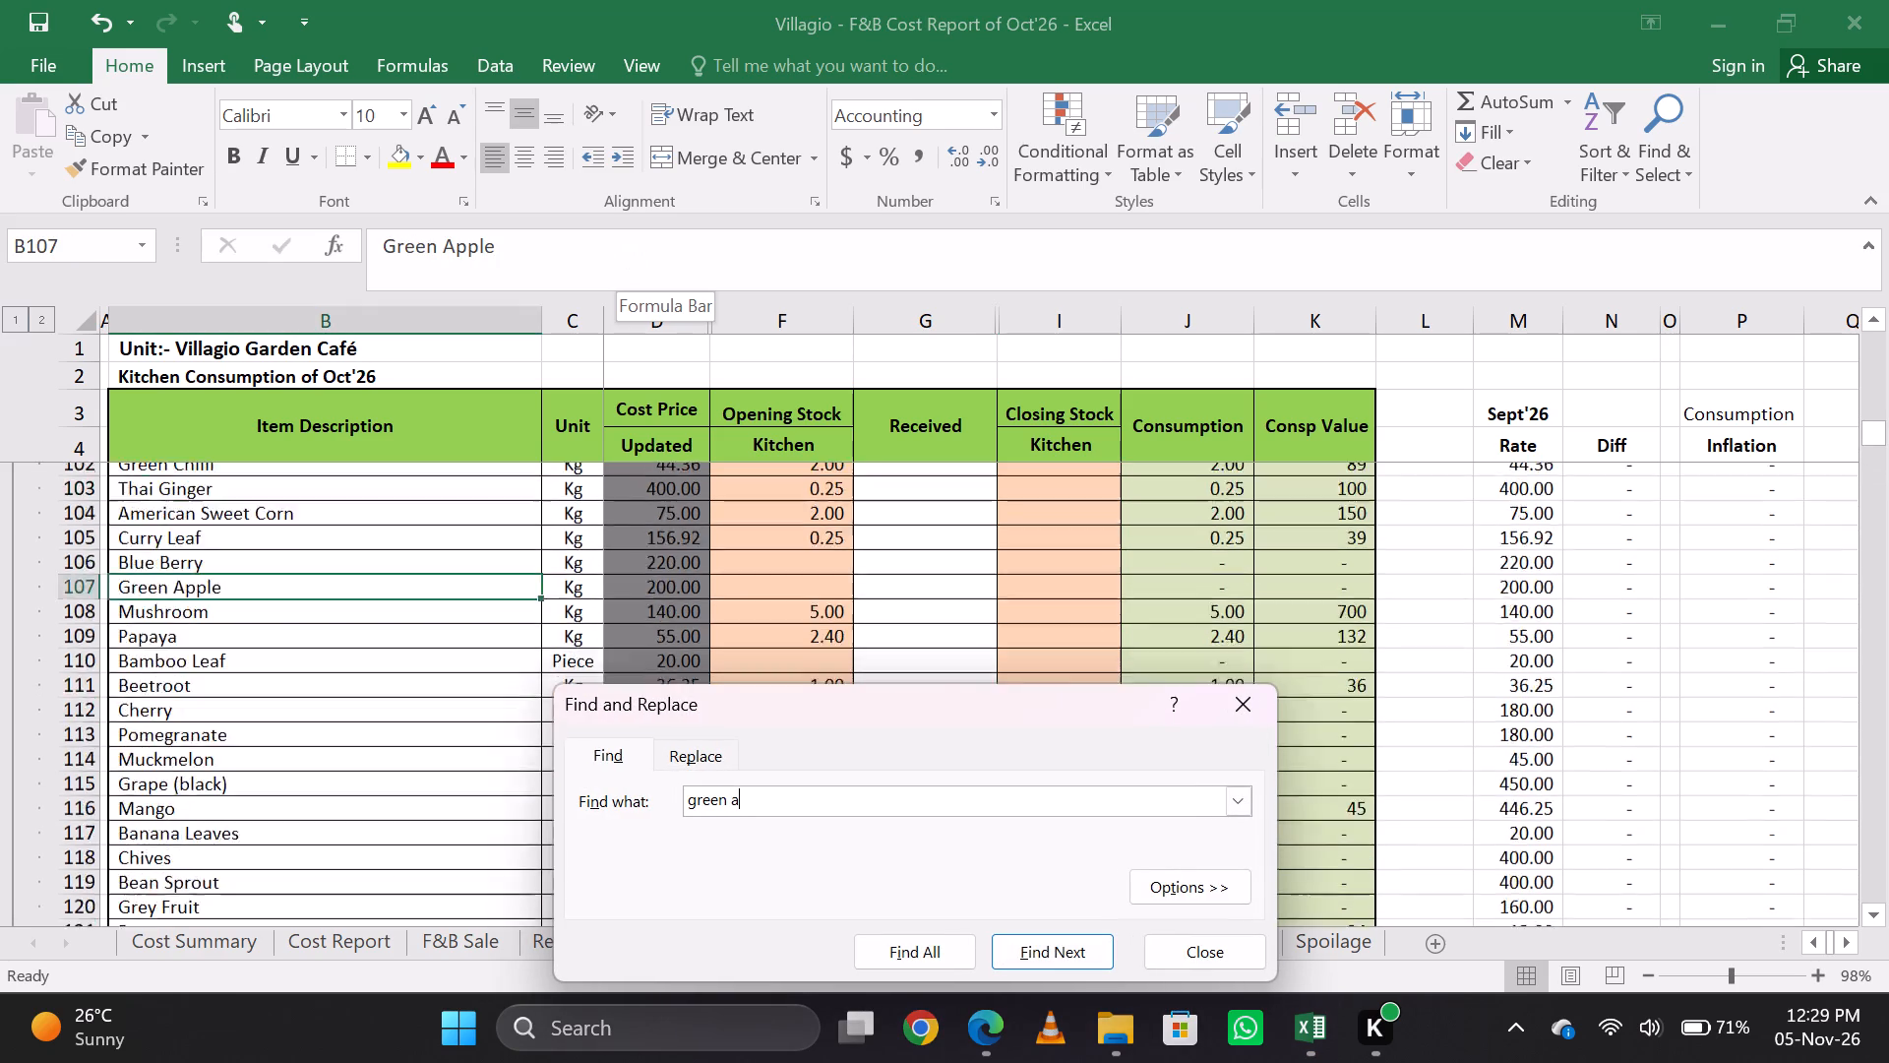
key("Escape")
key("Right")
key("Right")
key("Right")
key("Right")
key("Right")
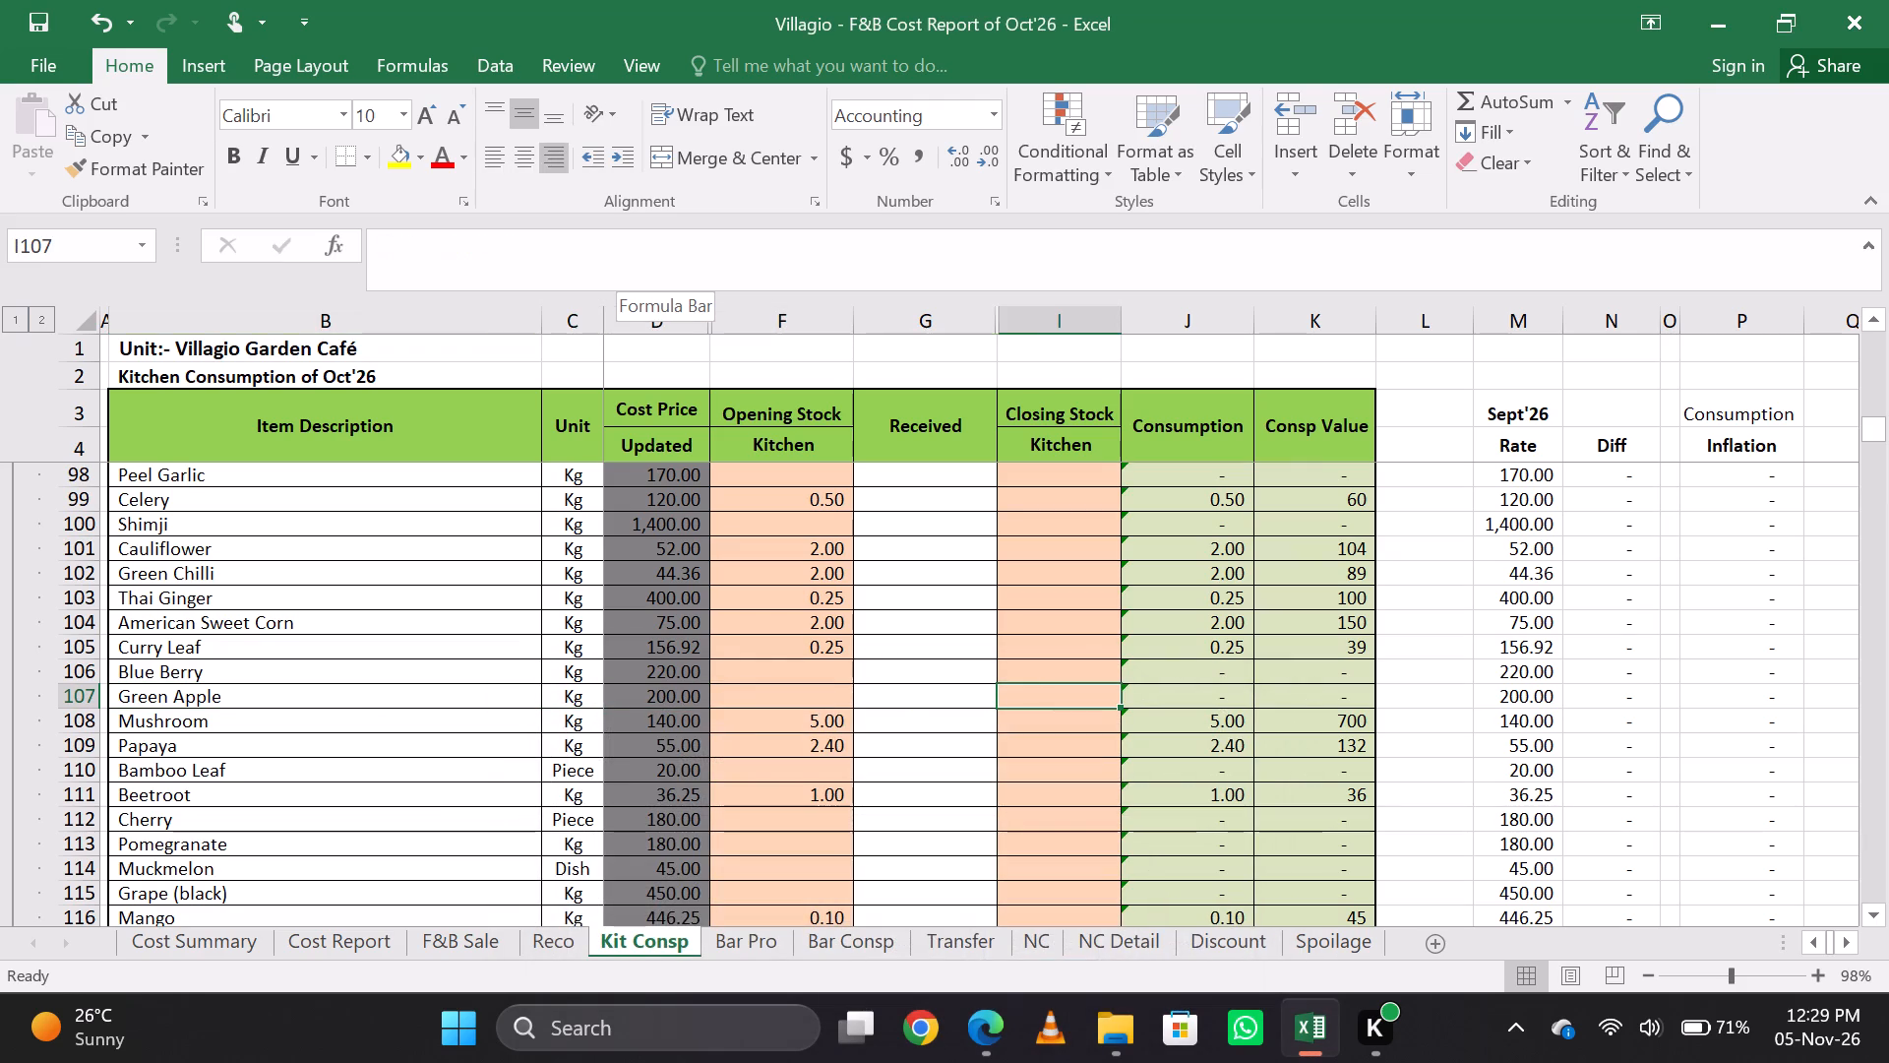
type(".5")
key("Down")
key("Up")
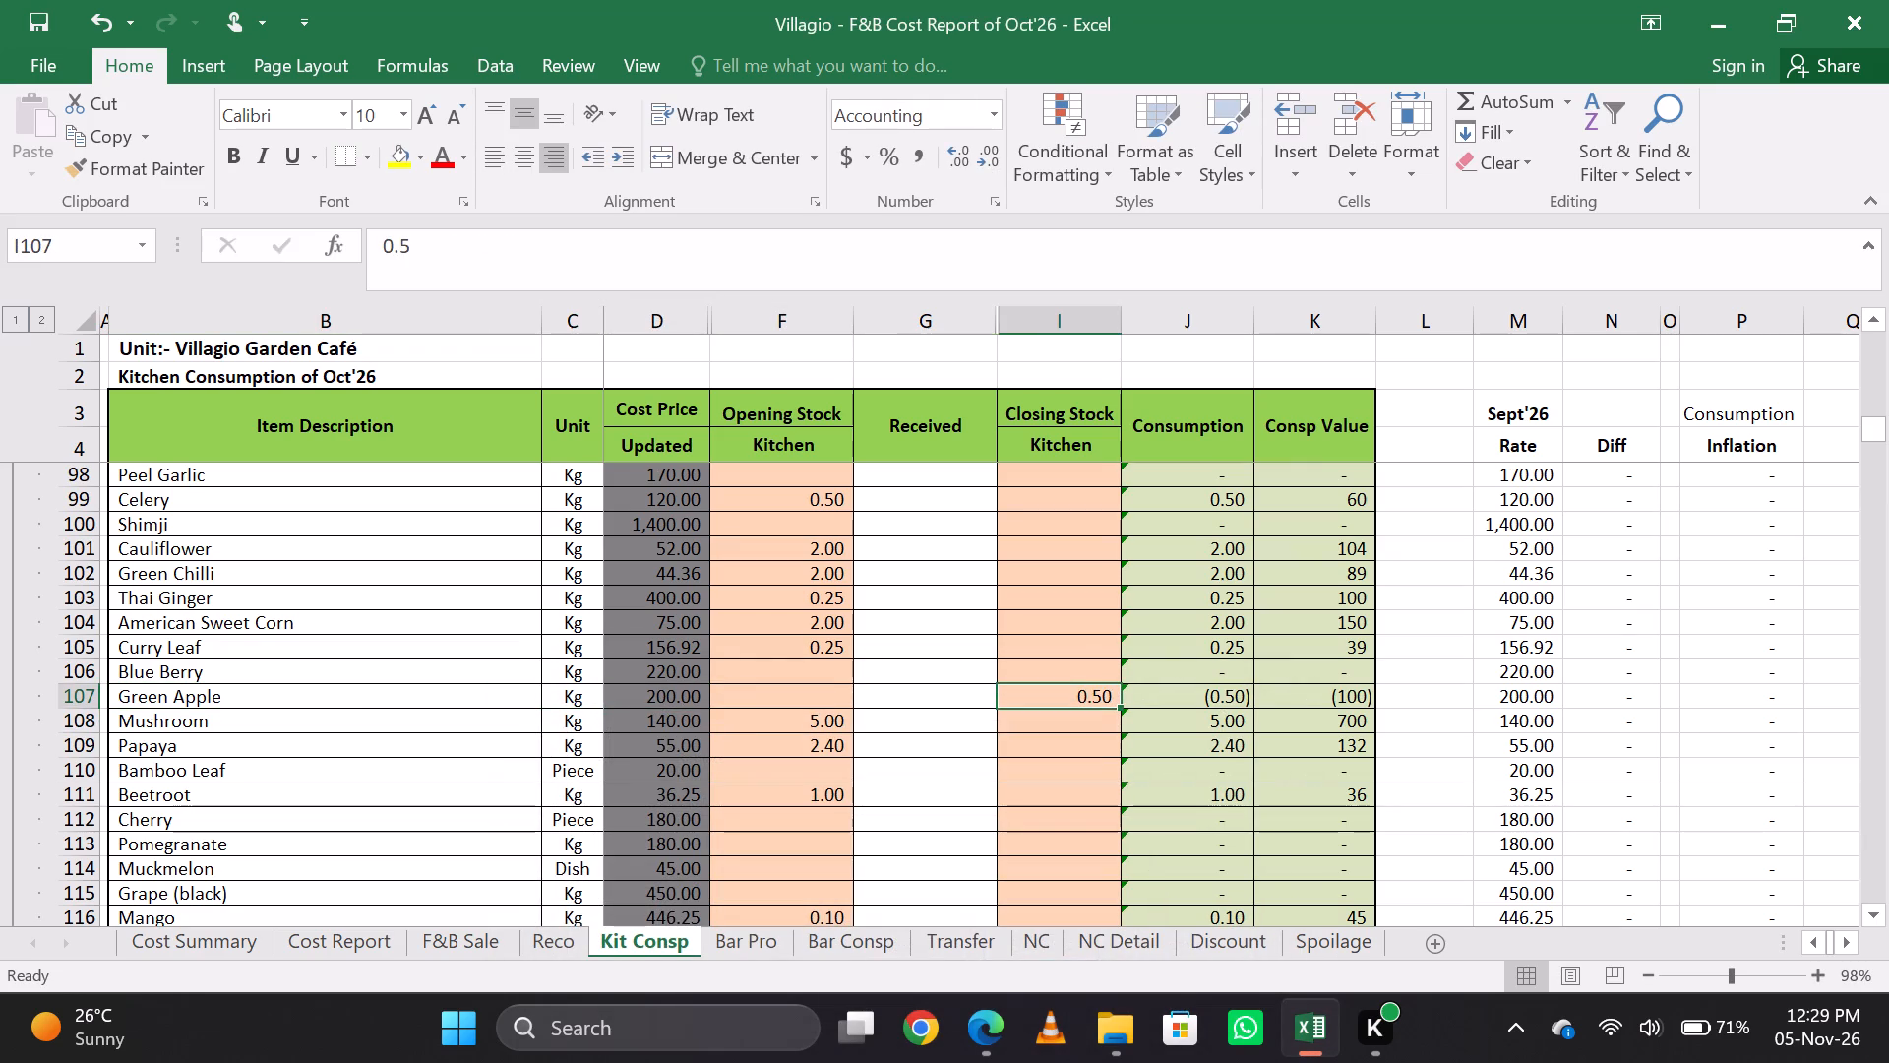
Set the kitchen closing stock of Green Apple to 0.05.
key("period")
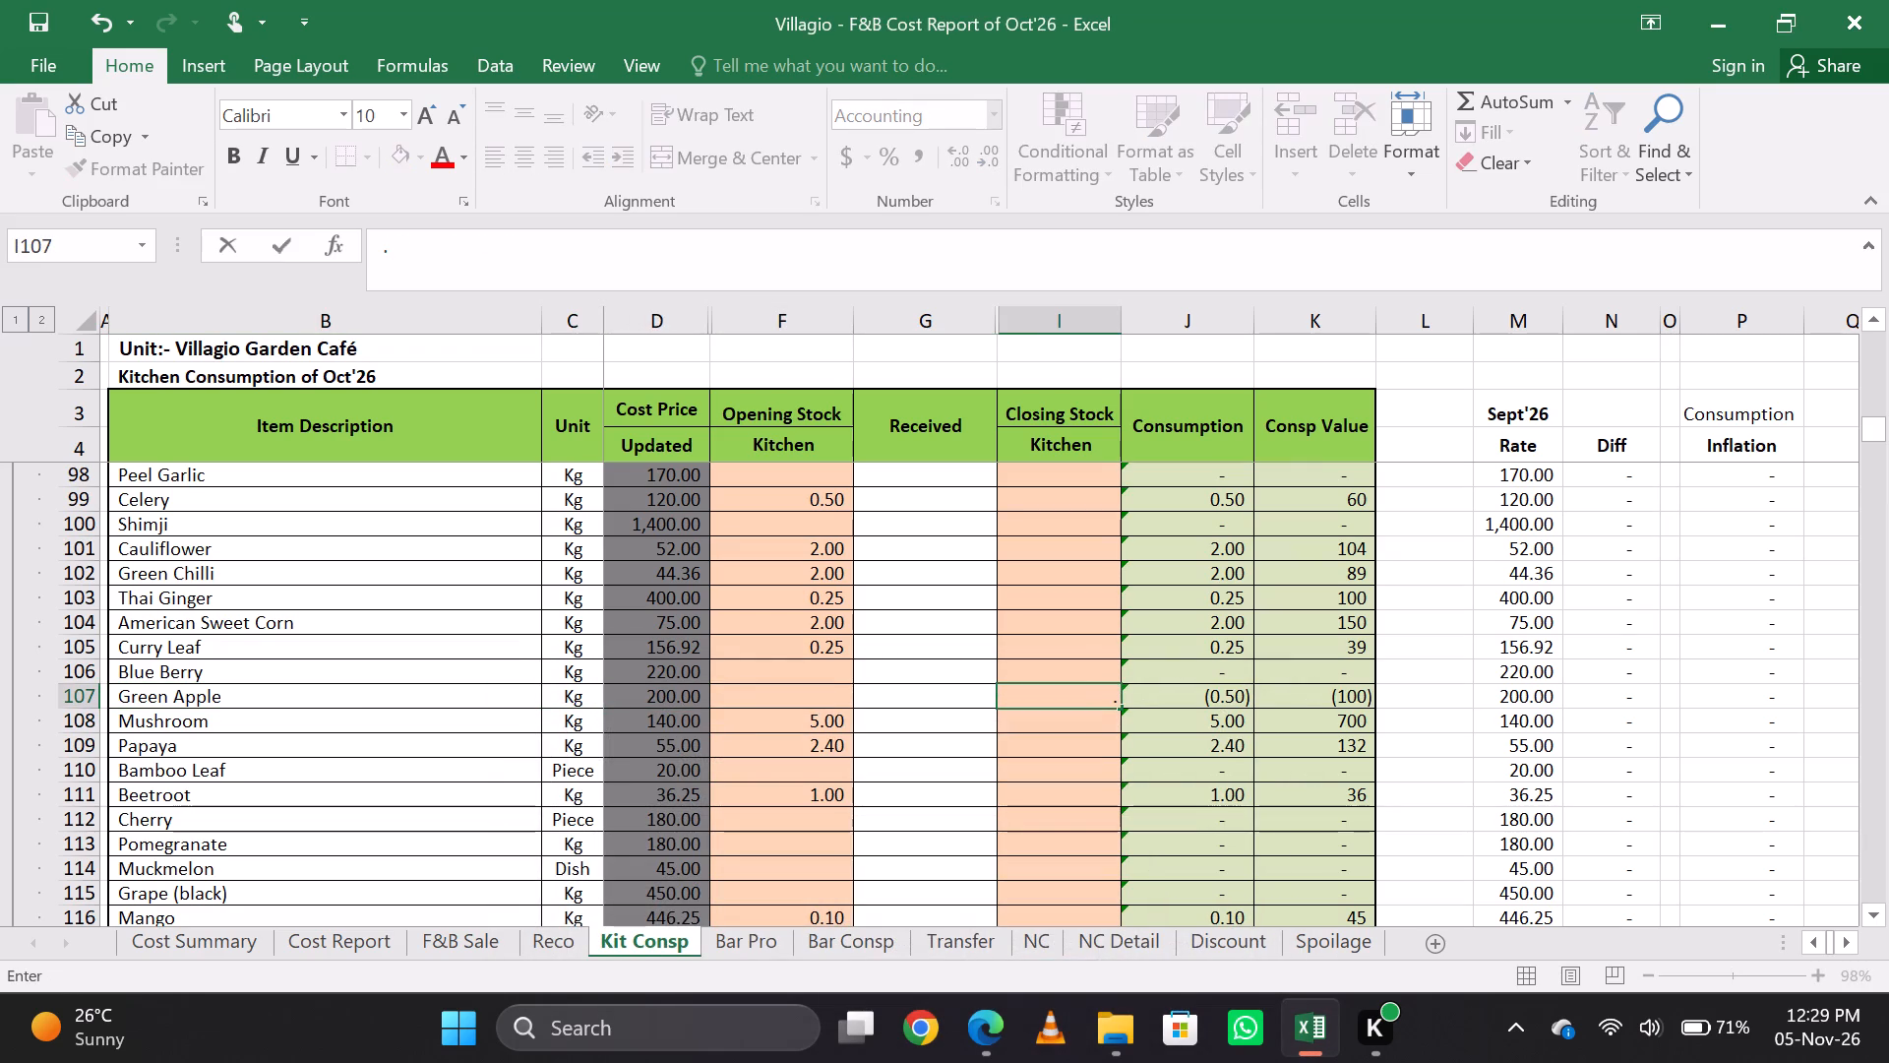
type("05")
key("Return")
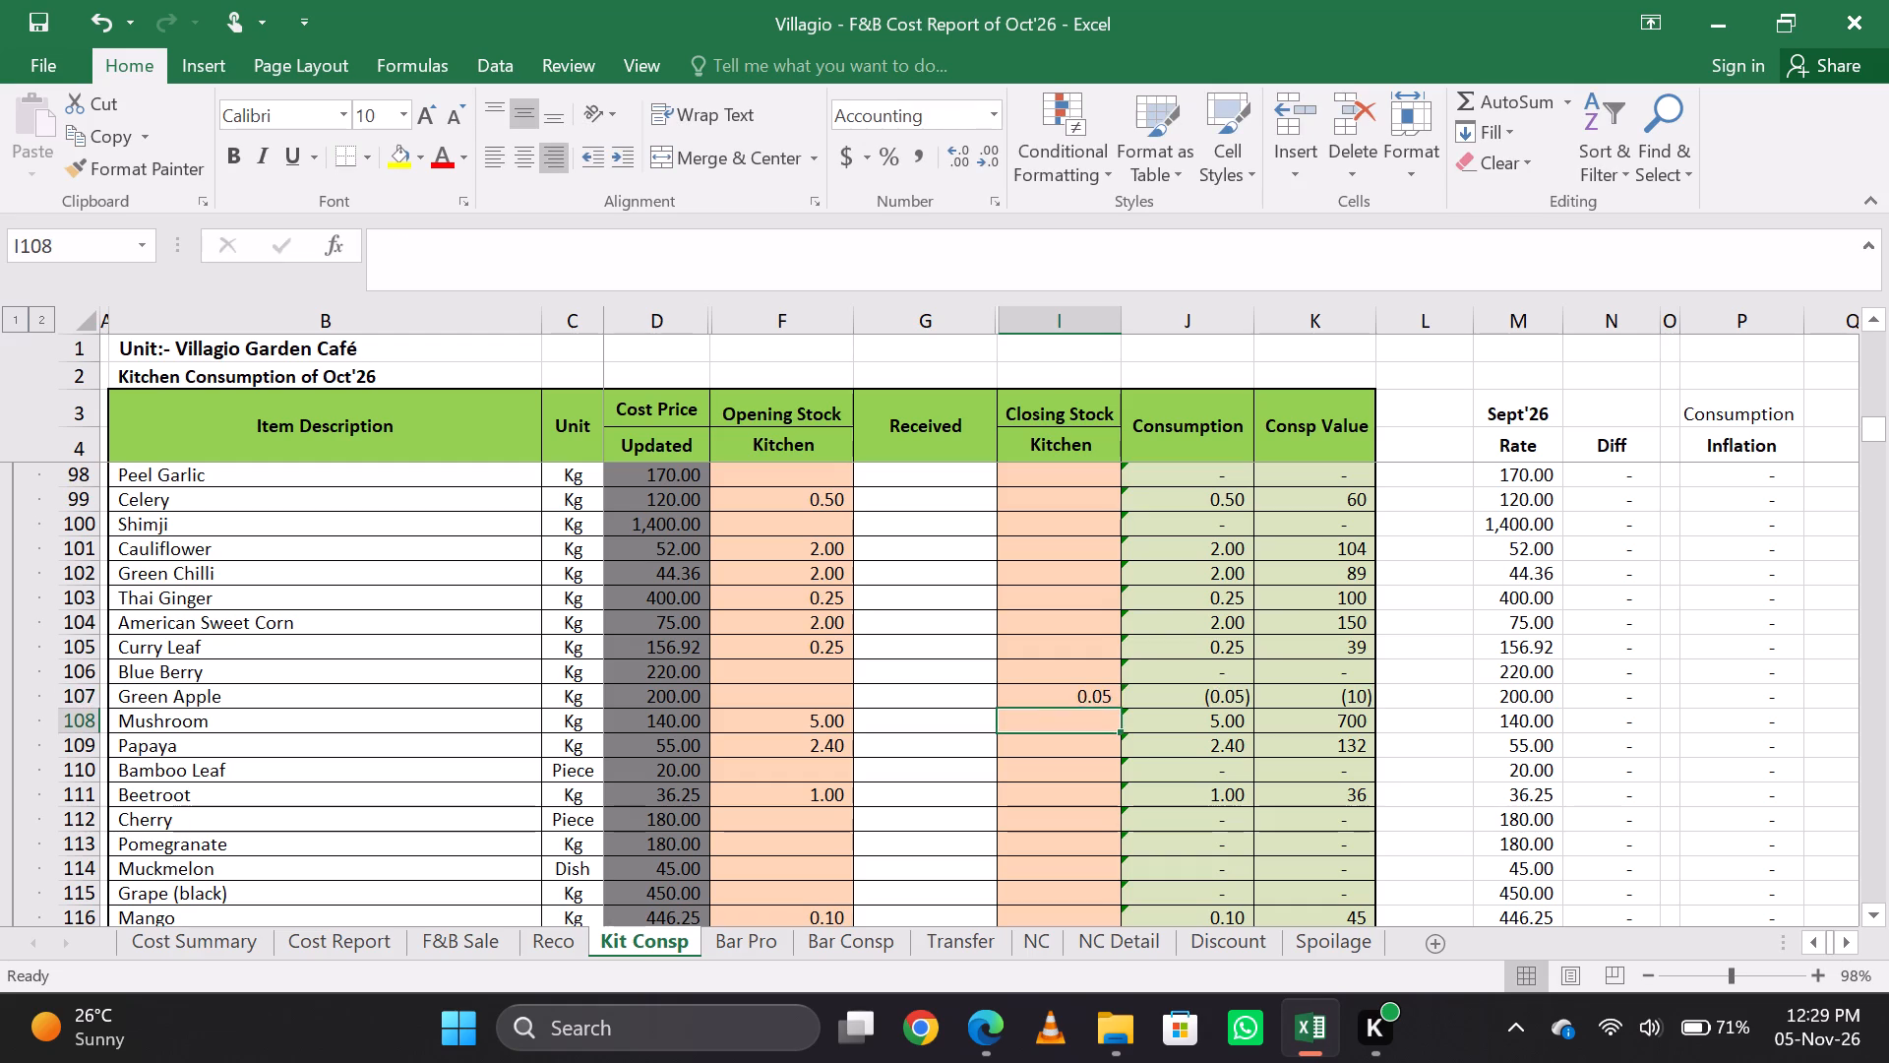
key("Up")
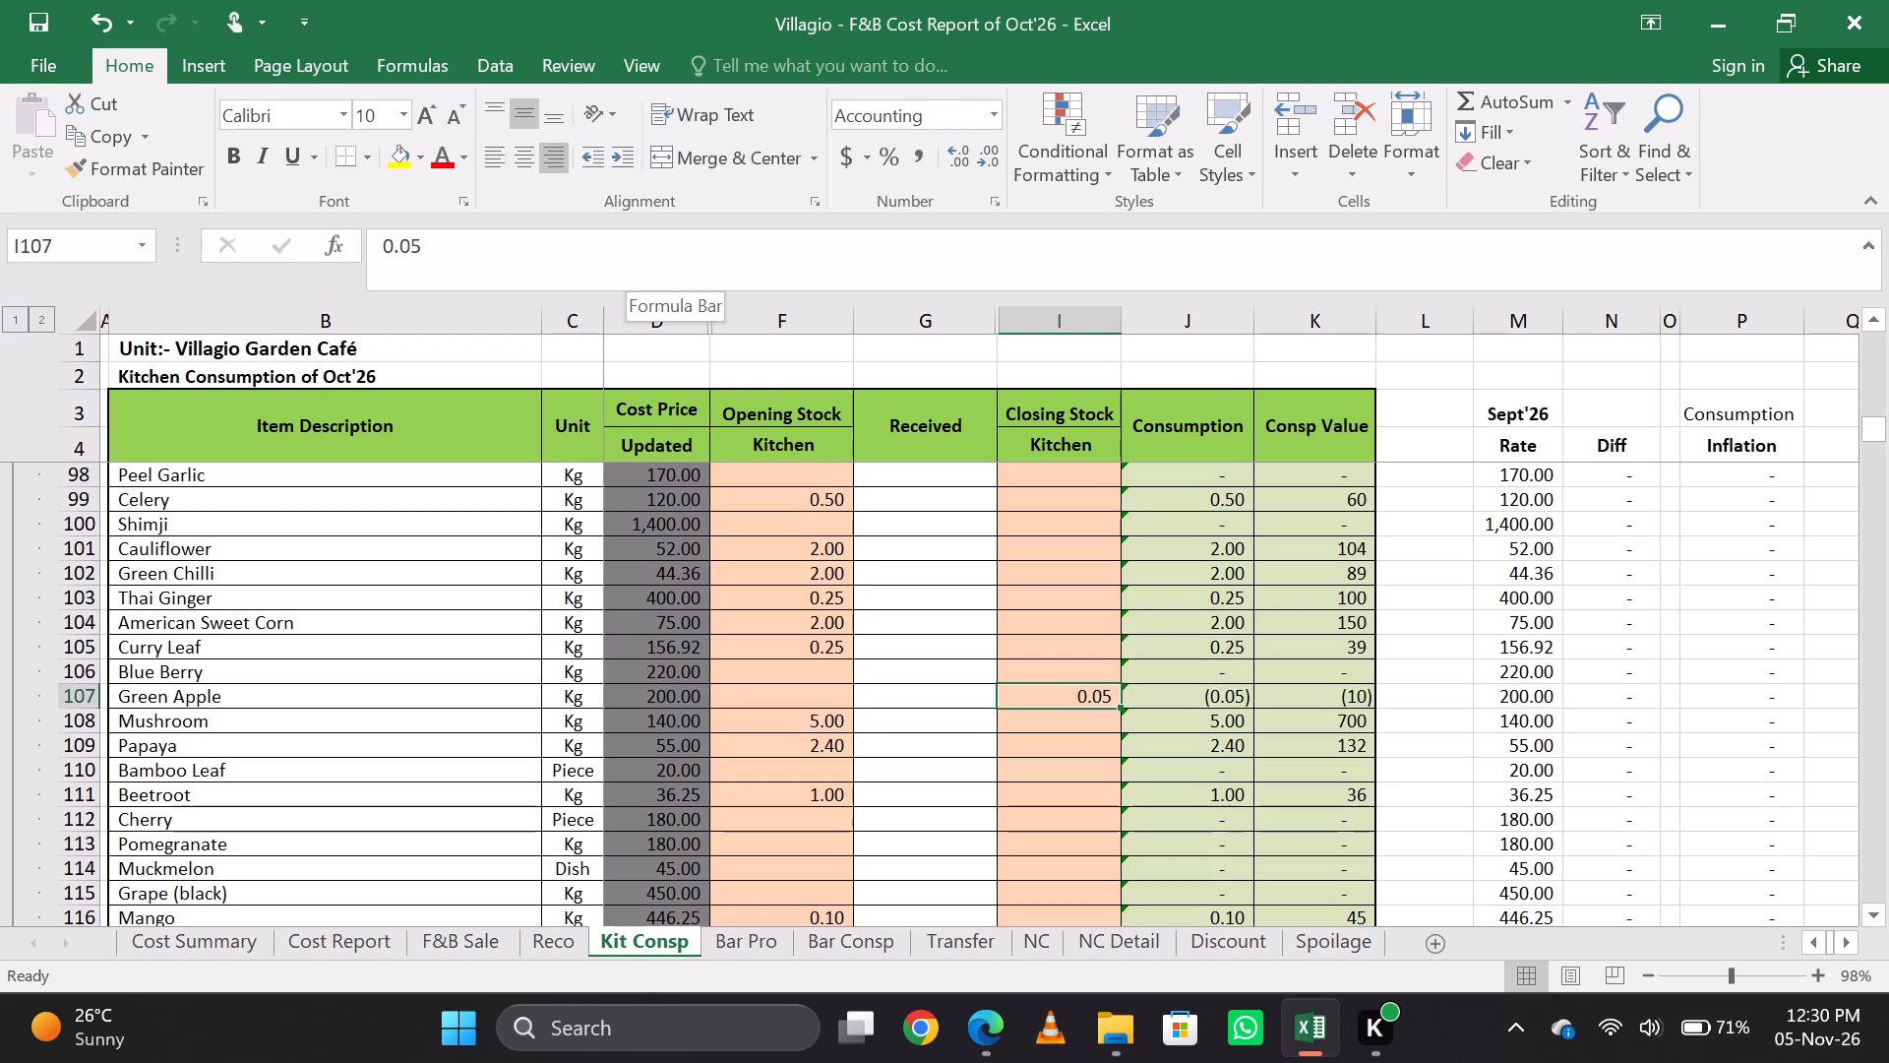
Search the Kit Consp sheet for "asp" to locate the Asparagus row.
key("ctrl+f")
key("Escape")
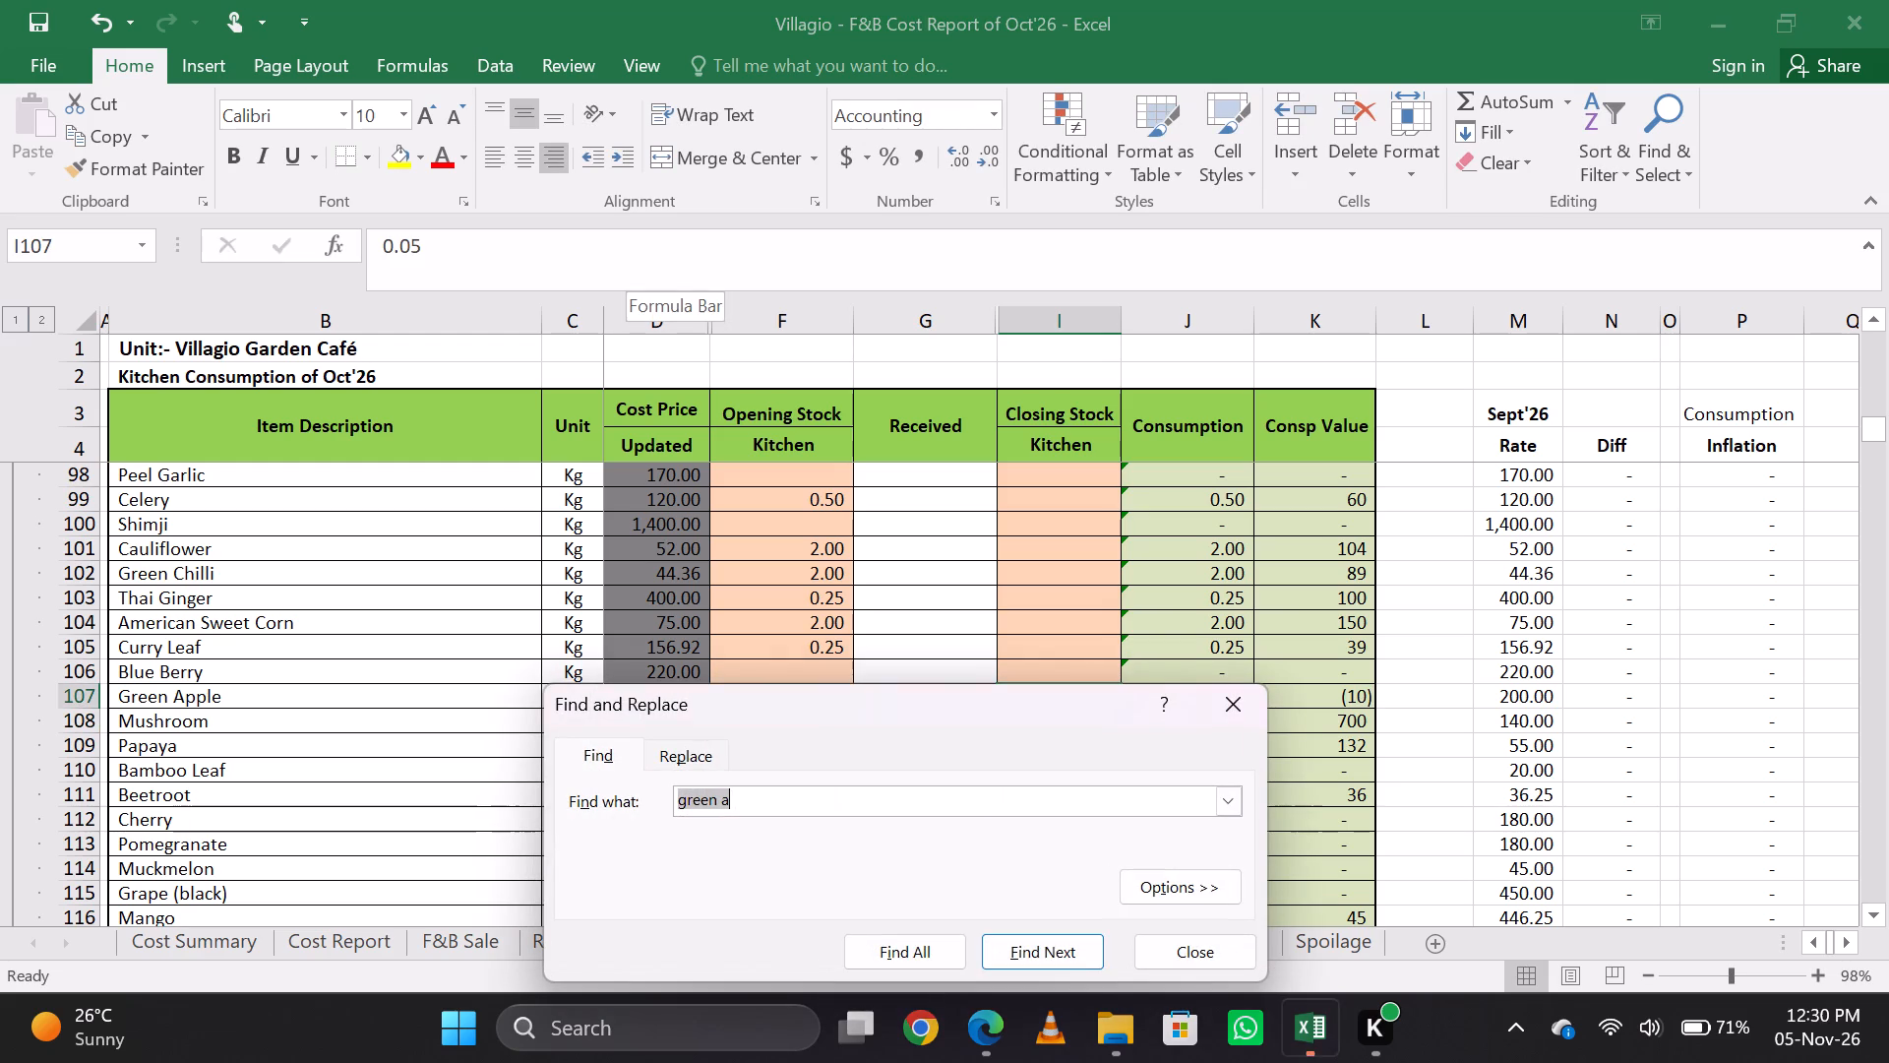
key("ctrl+f")
key("f")
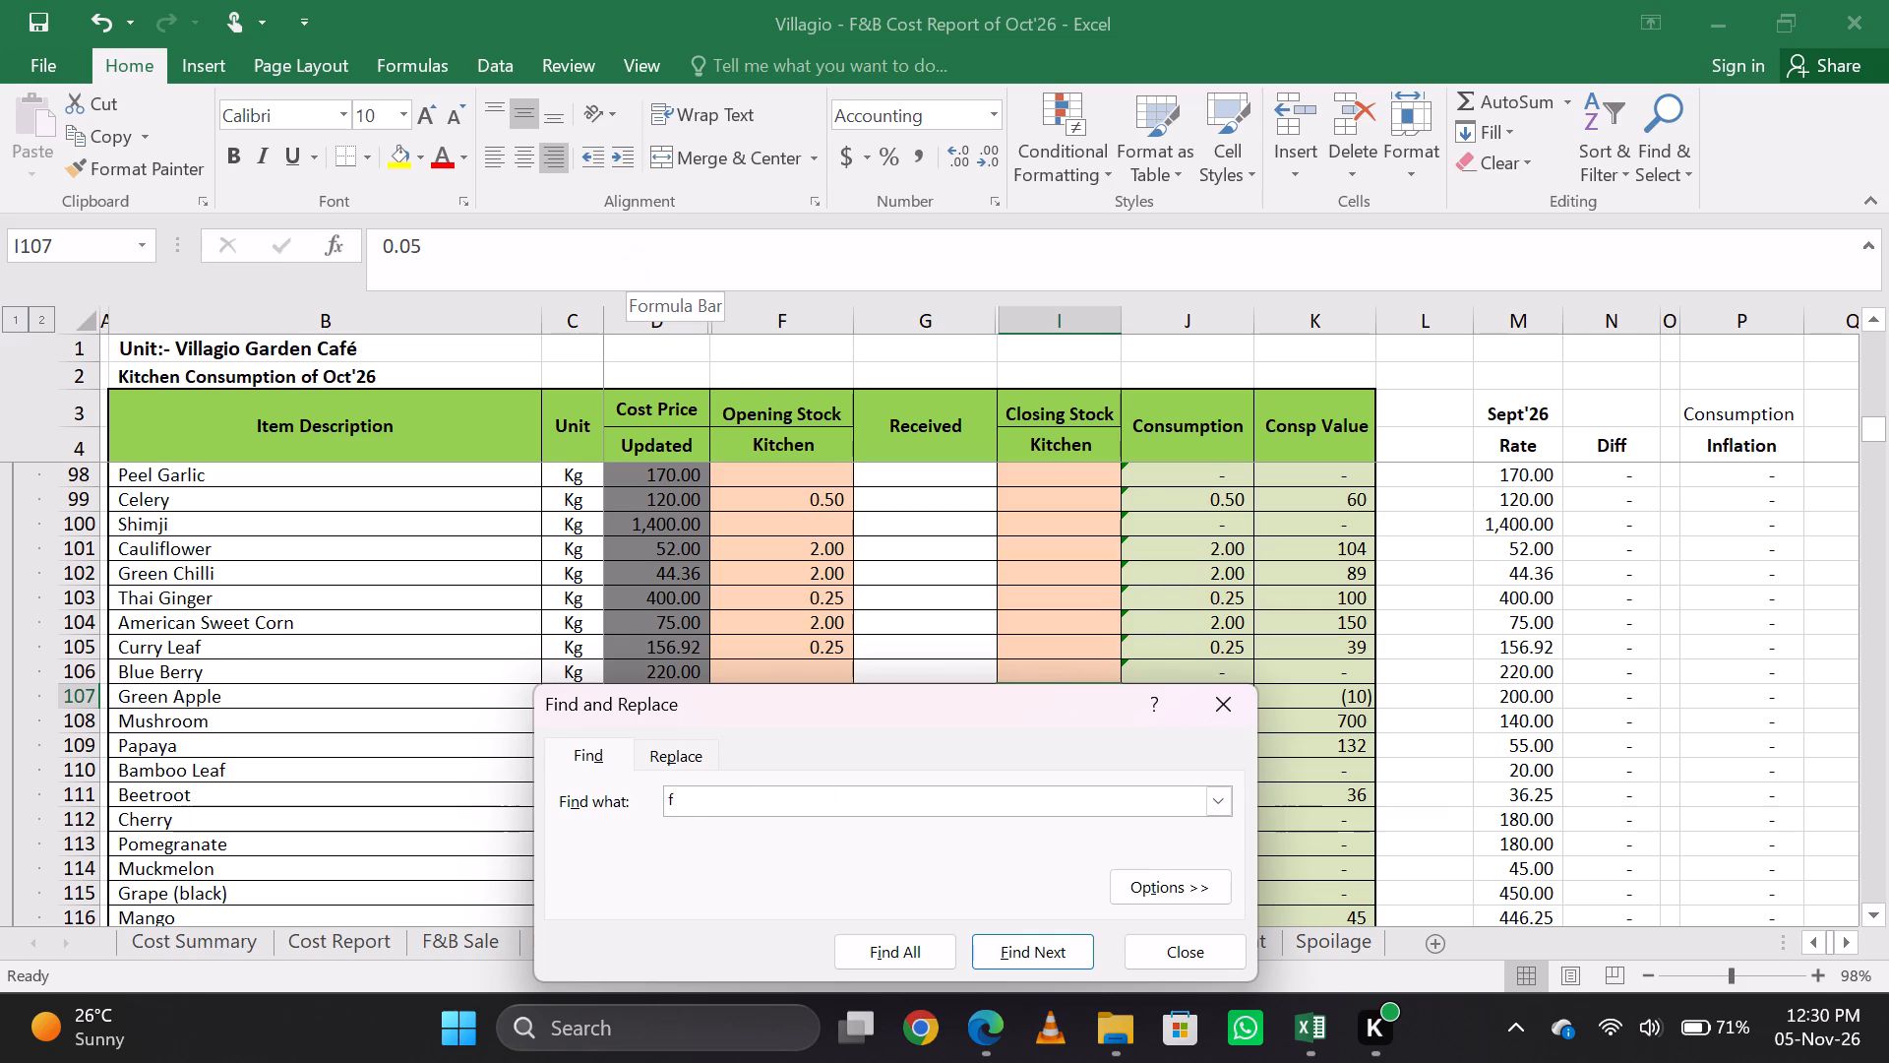
key("BackSpace")
type("asp")
key("Return")
key("Return")
key("Return")
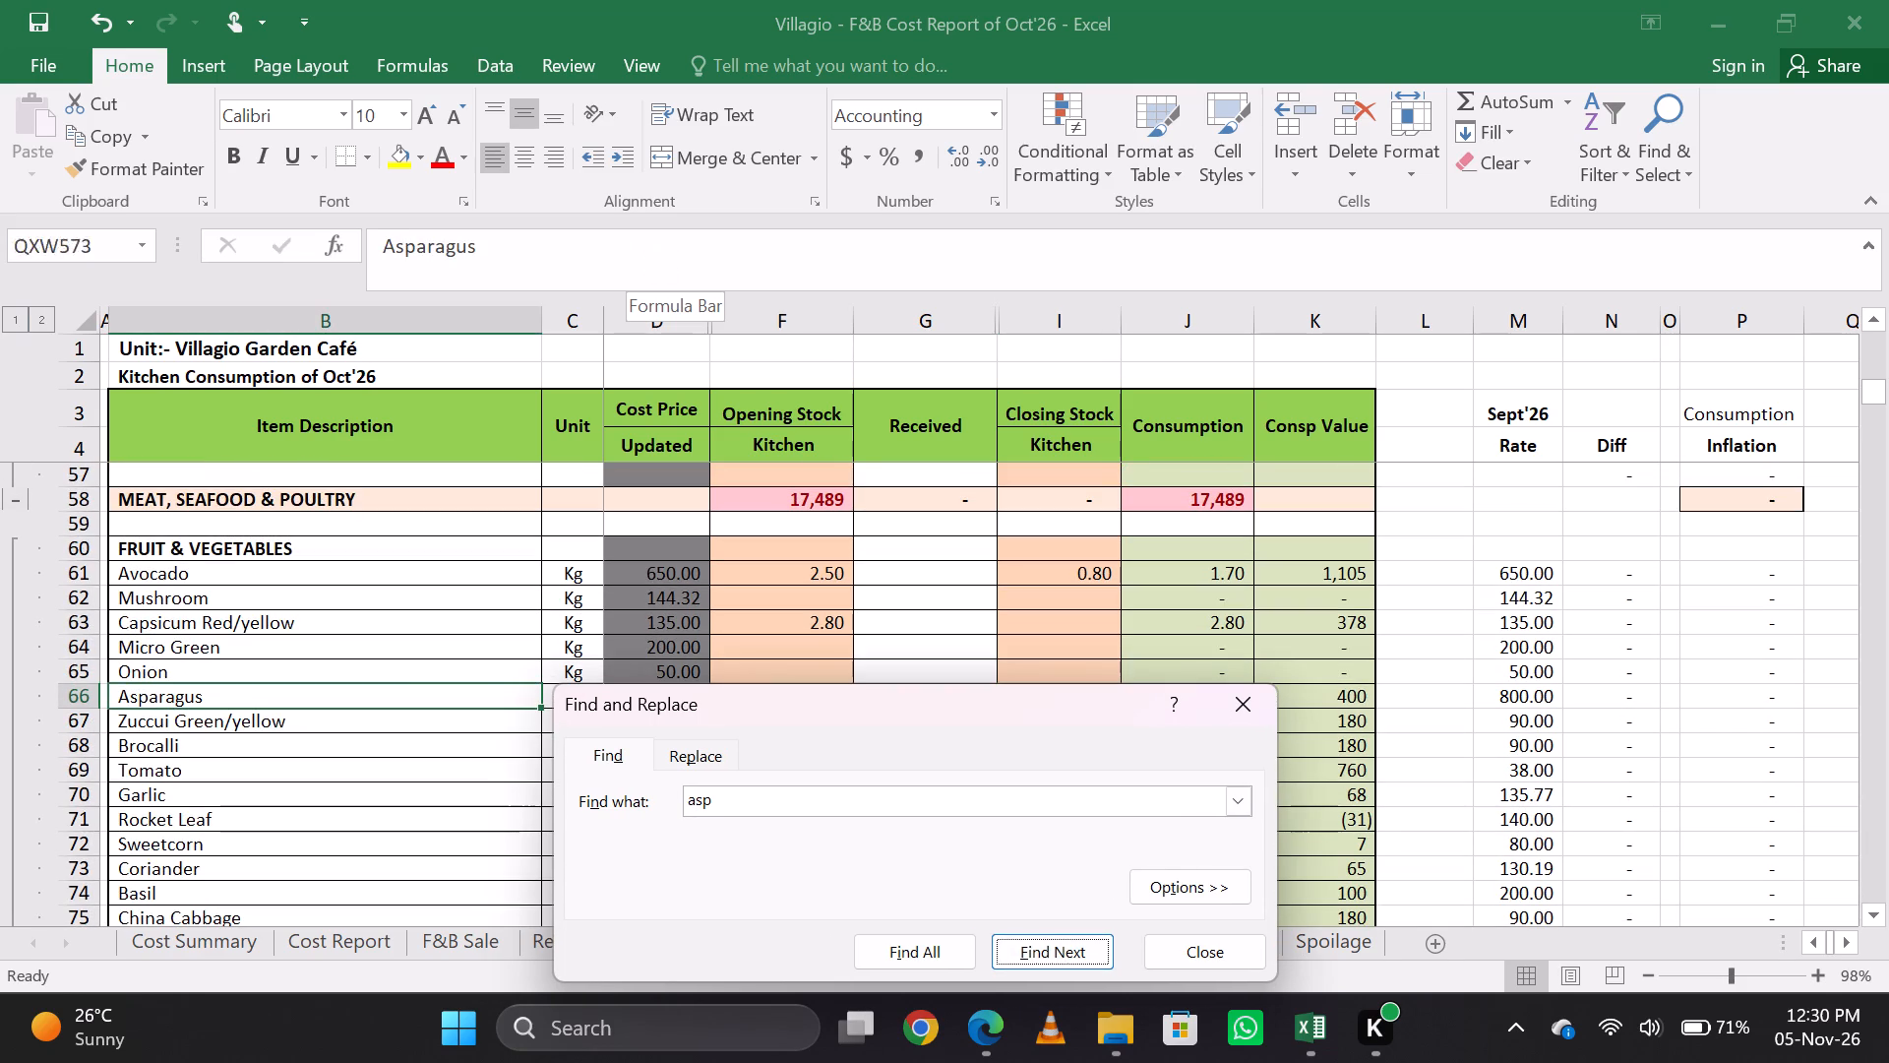
Find Namjai Tom Yum Curry Paste by searching for "tom y" and enter 0.4 as its kitchen closing stock.
key("BackSpace")
key("BackSpace")
key("BackSpace")
key("BackSpace")
key("BackSpace")
key("BackSpace")
key("BackSpace")
key("BackSpace")
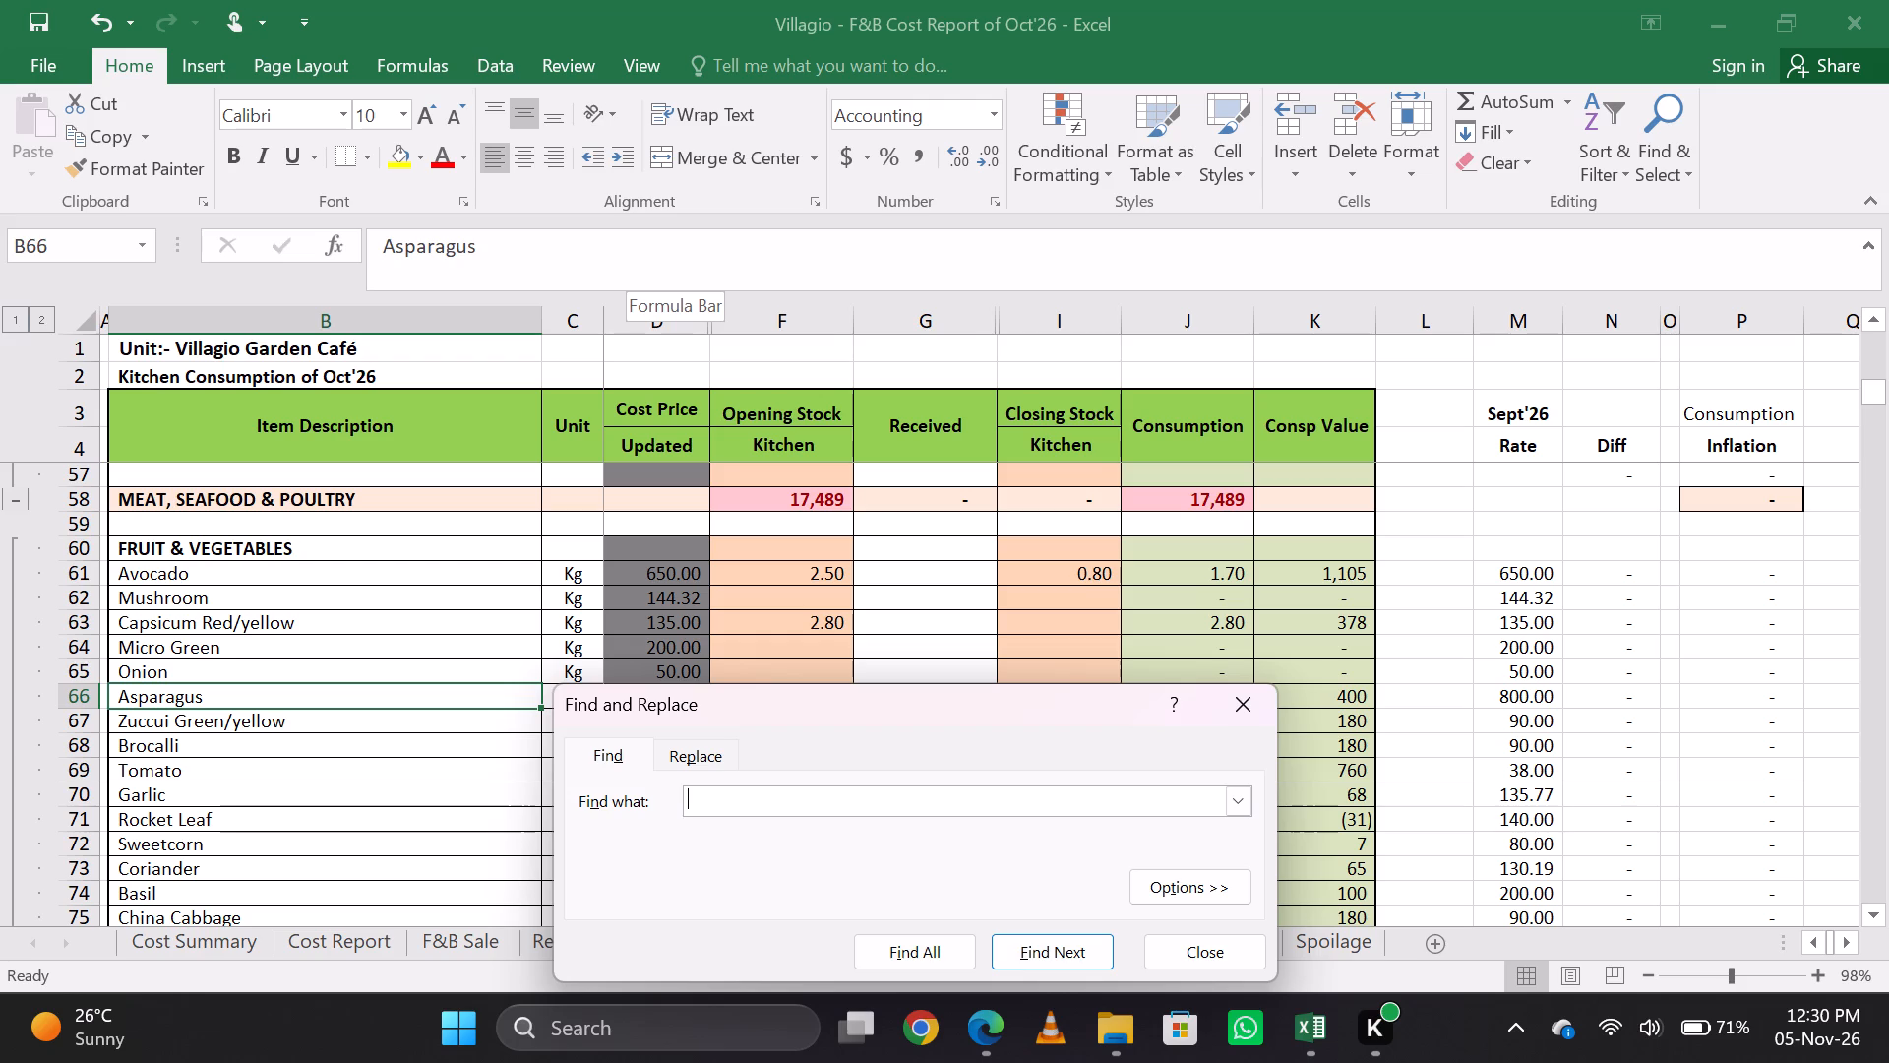
key("BackSpace")
type("tom y")
key("Return")
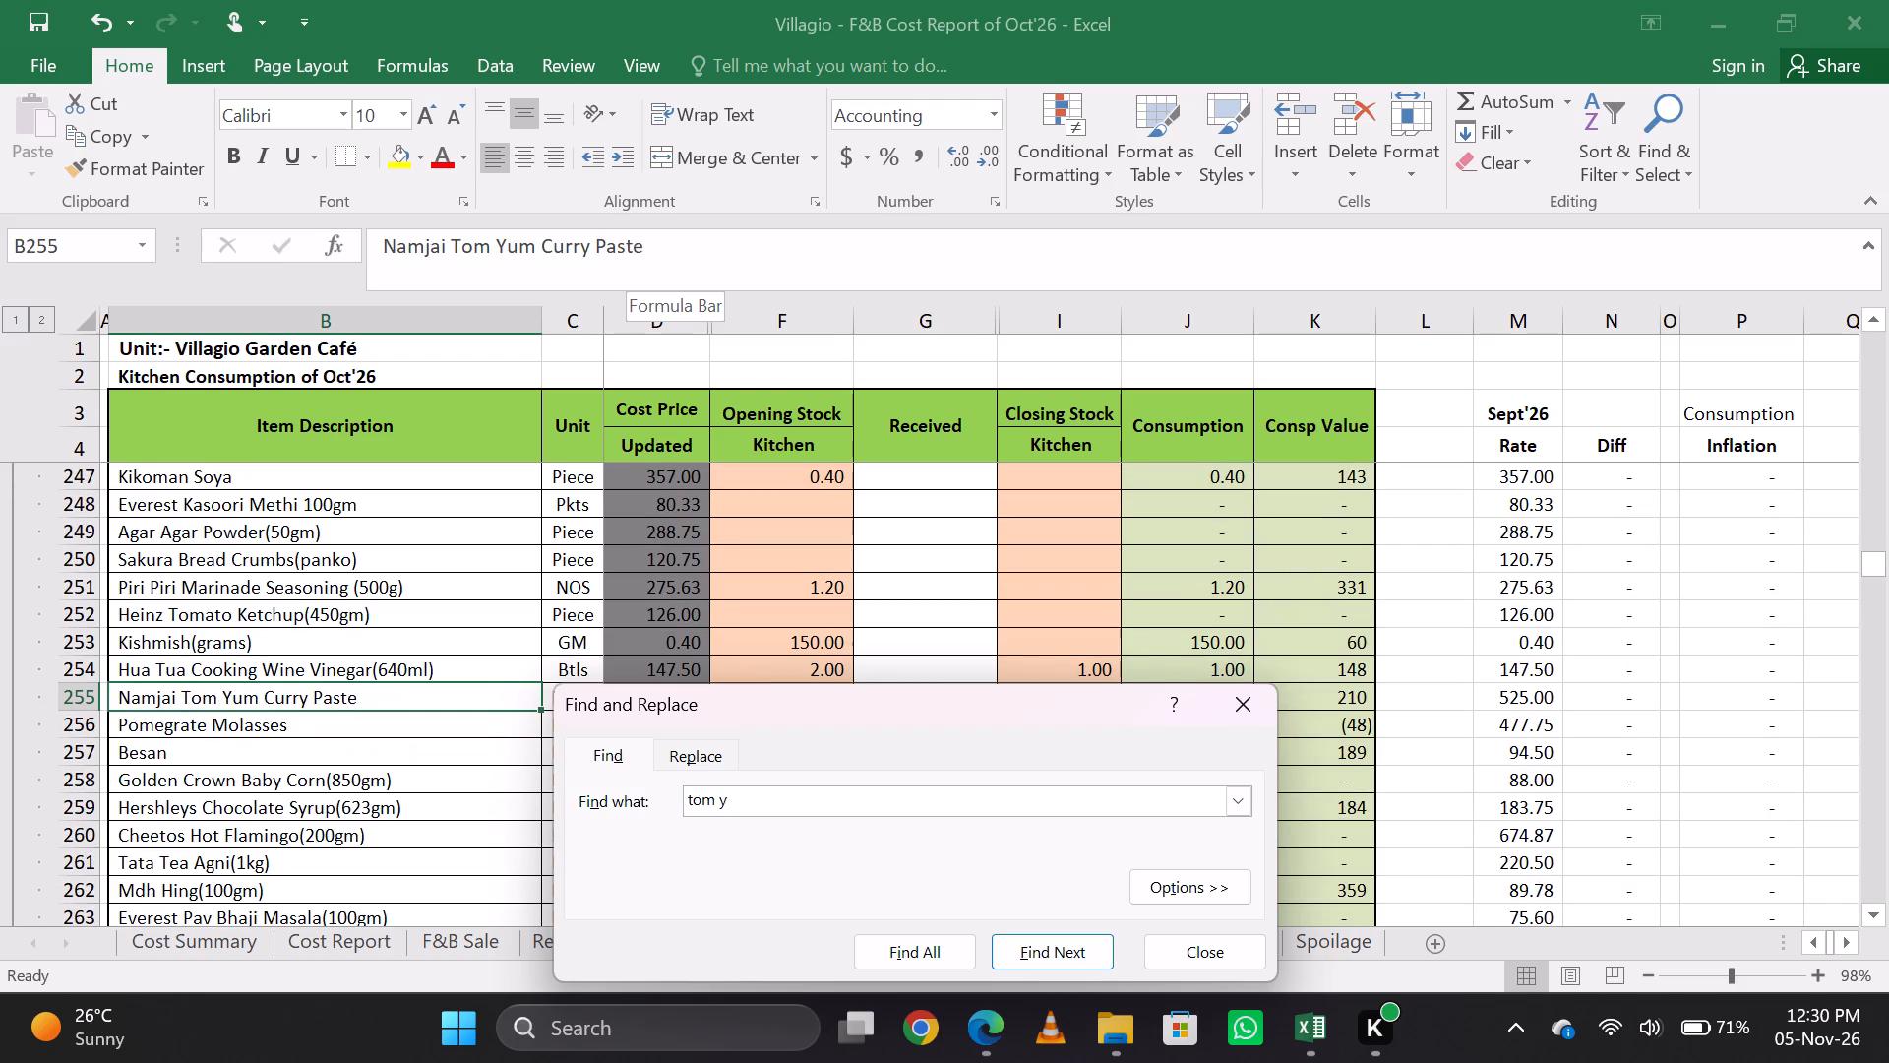
key("Escape")
key("Right")
key("Right")
key("Right")
key("Right")
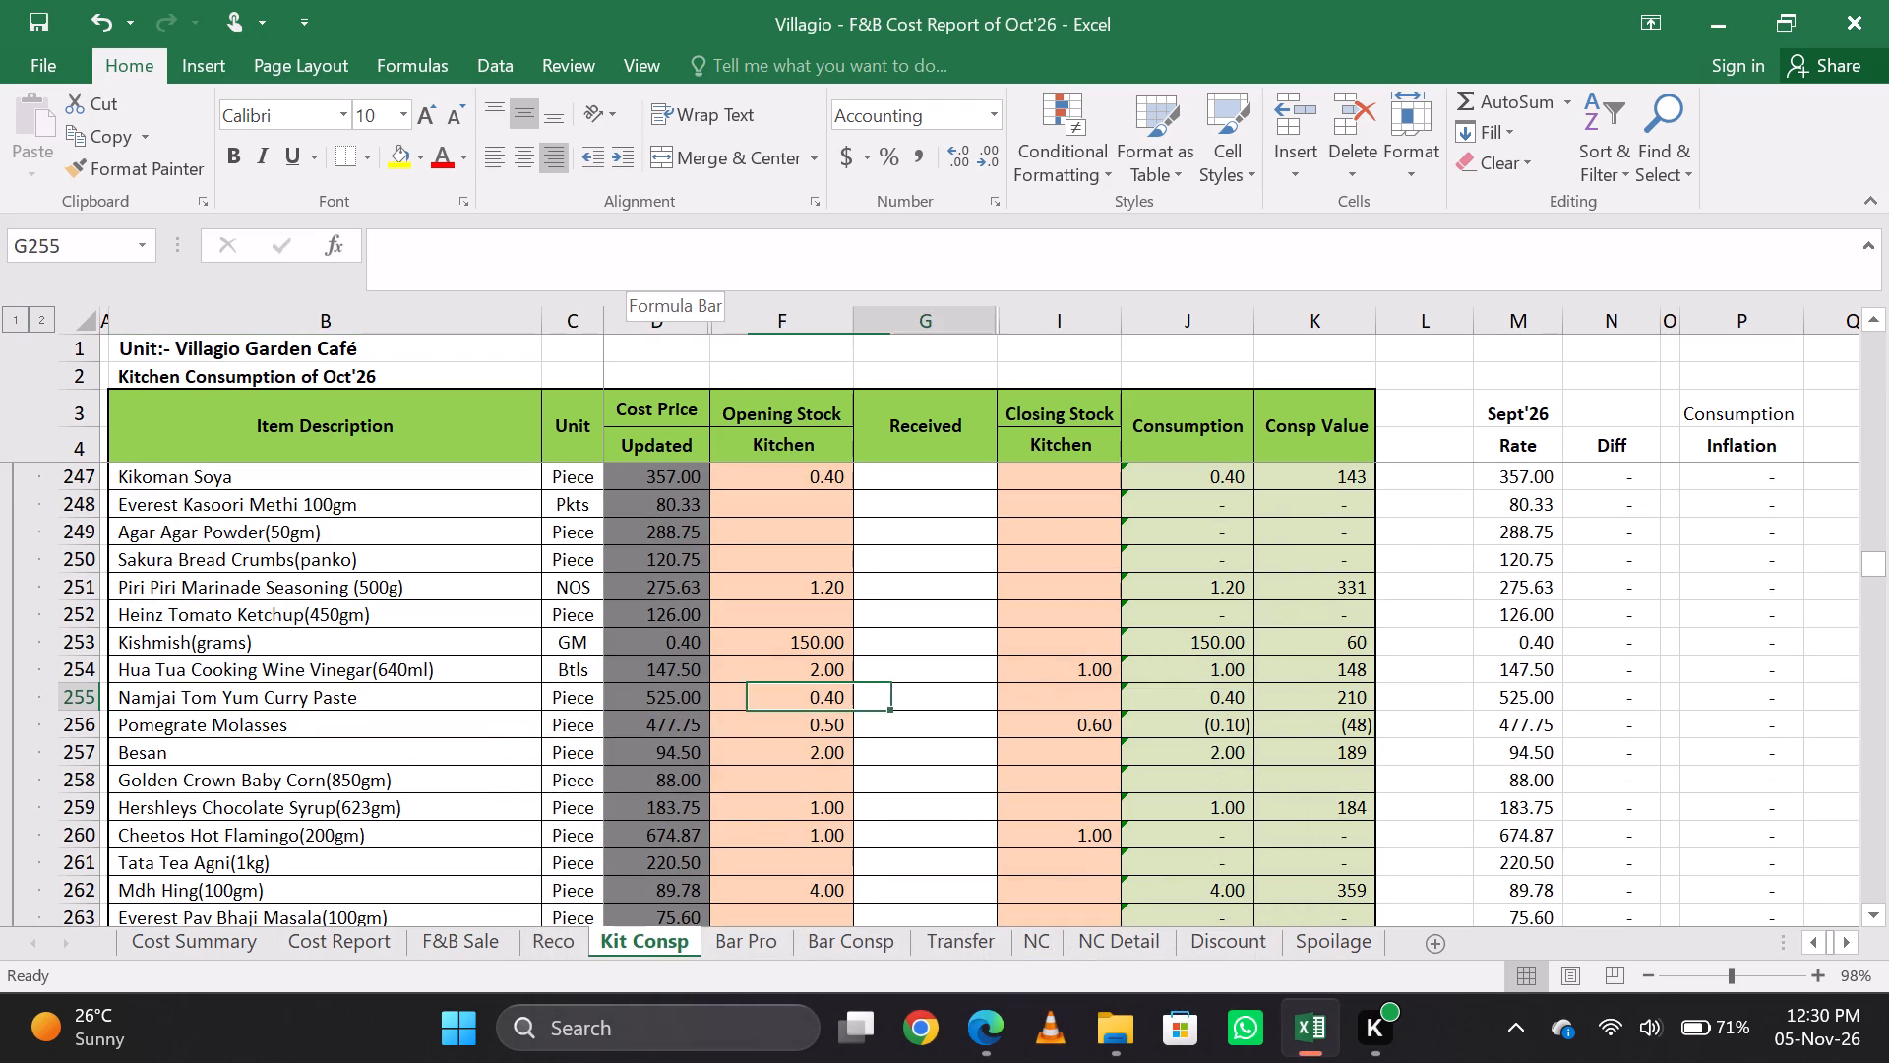
key("Right")
key("ctrl+f")
key("Return")
key("Return")
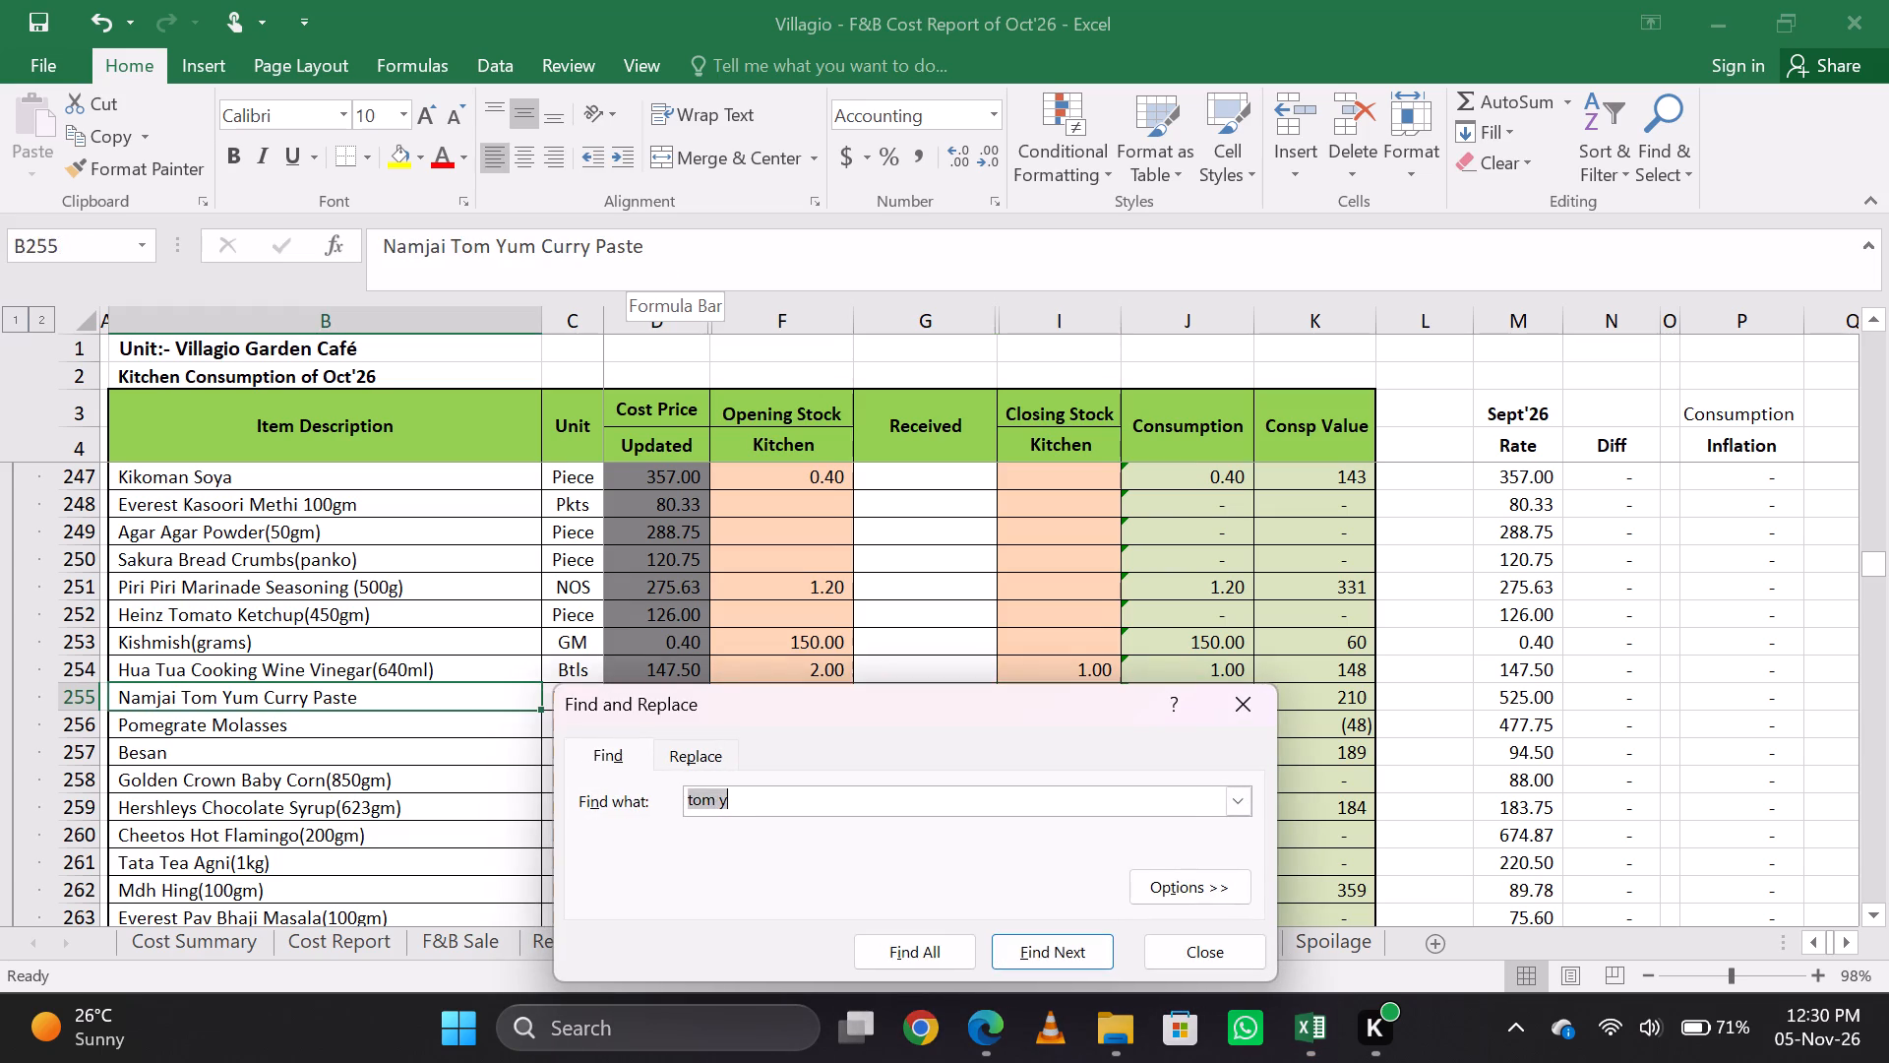
key("Escape")
key("Right")
key("Right")
key("Right")
key("Right")
key("Right")
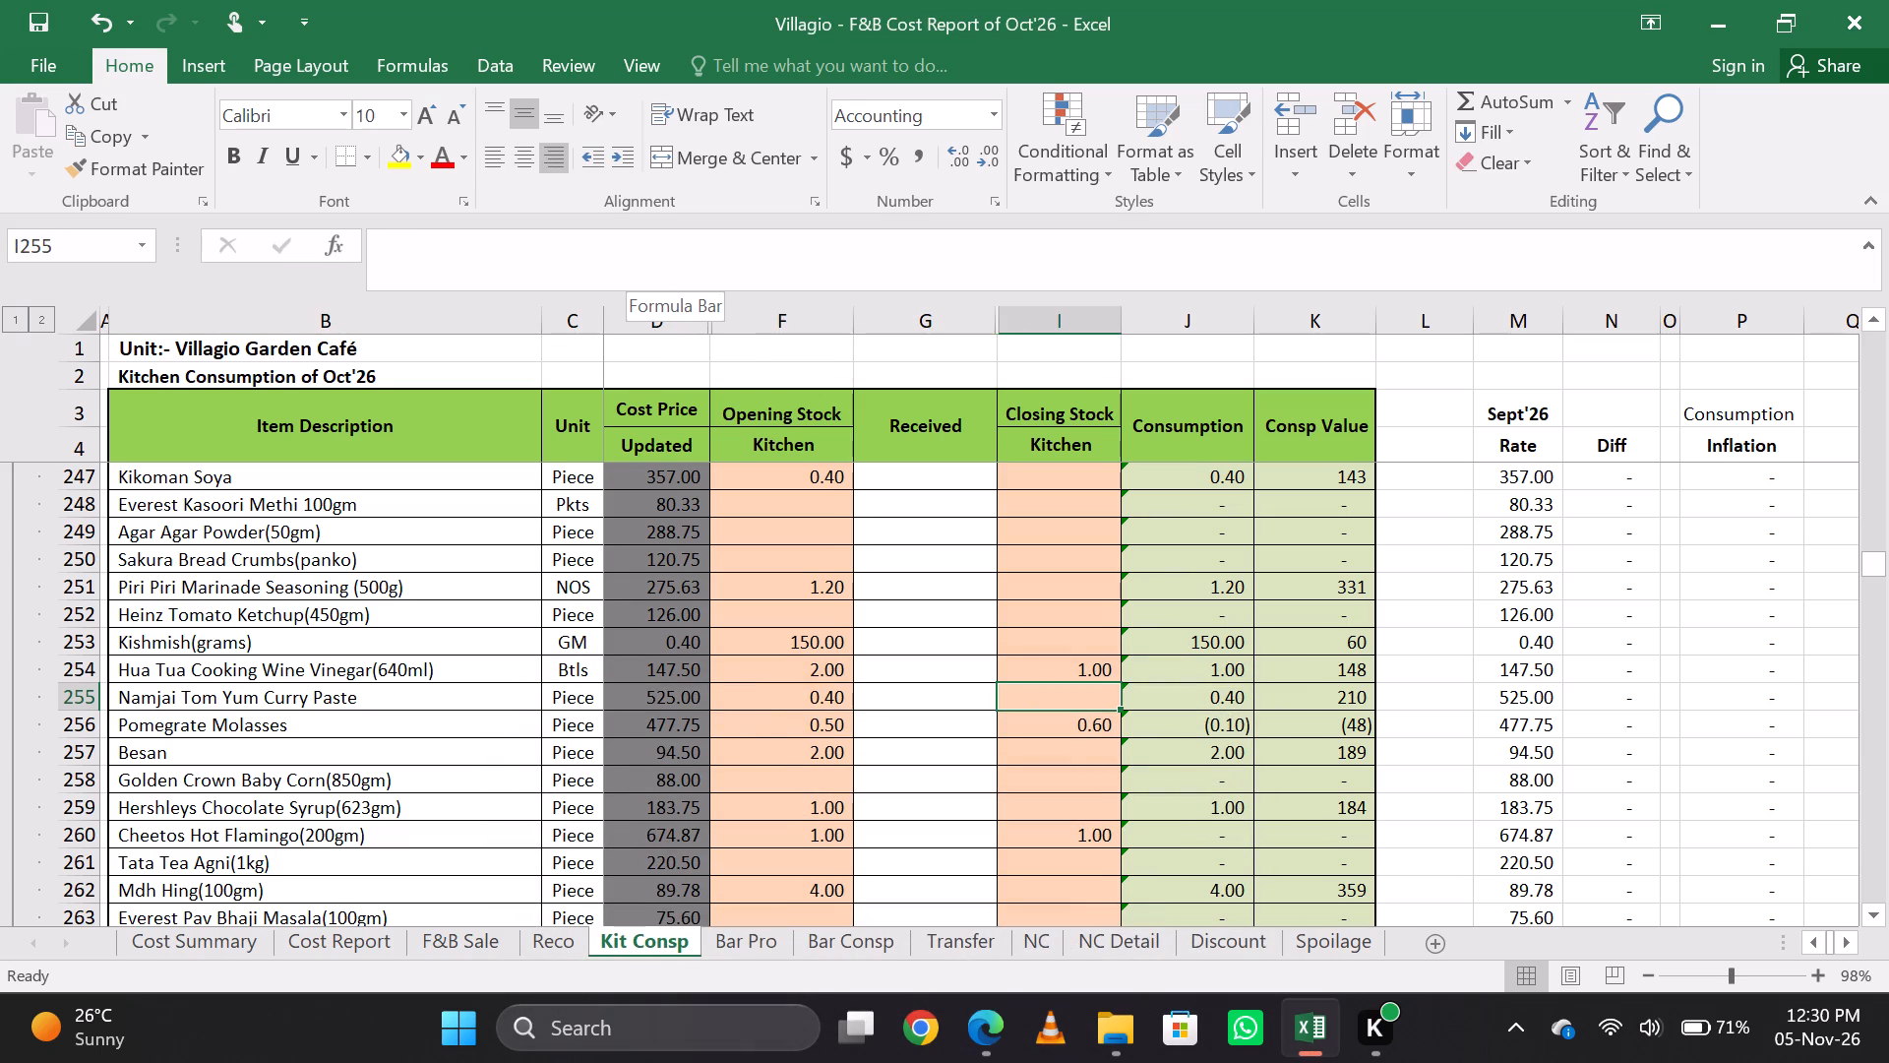
type(".4")
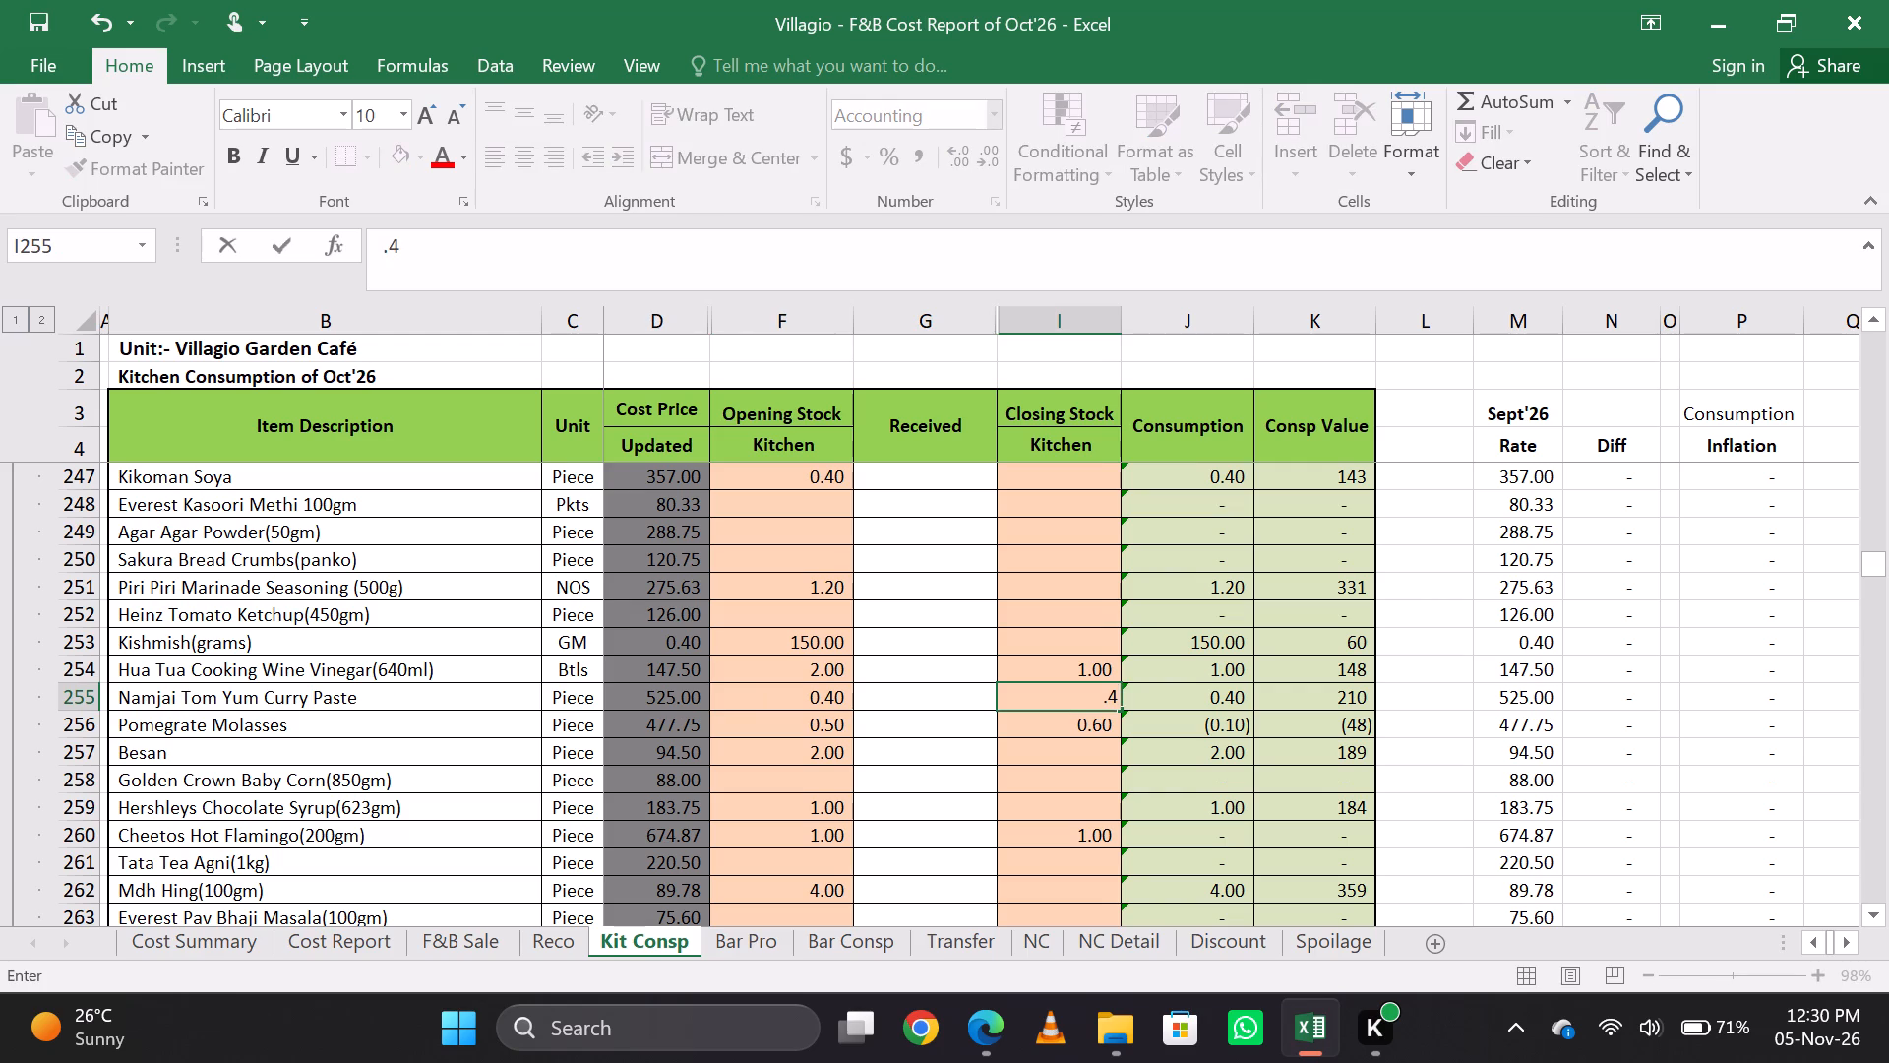
key("Down")
key("Up")
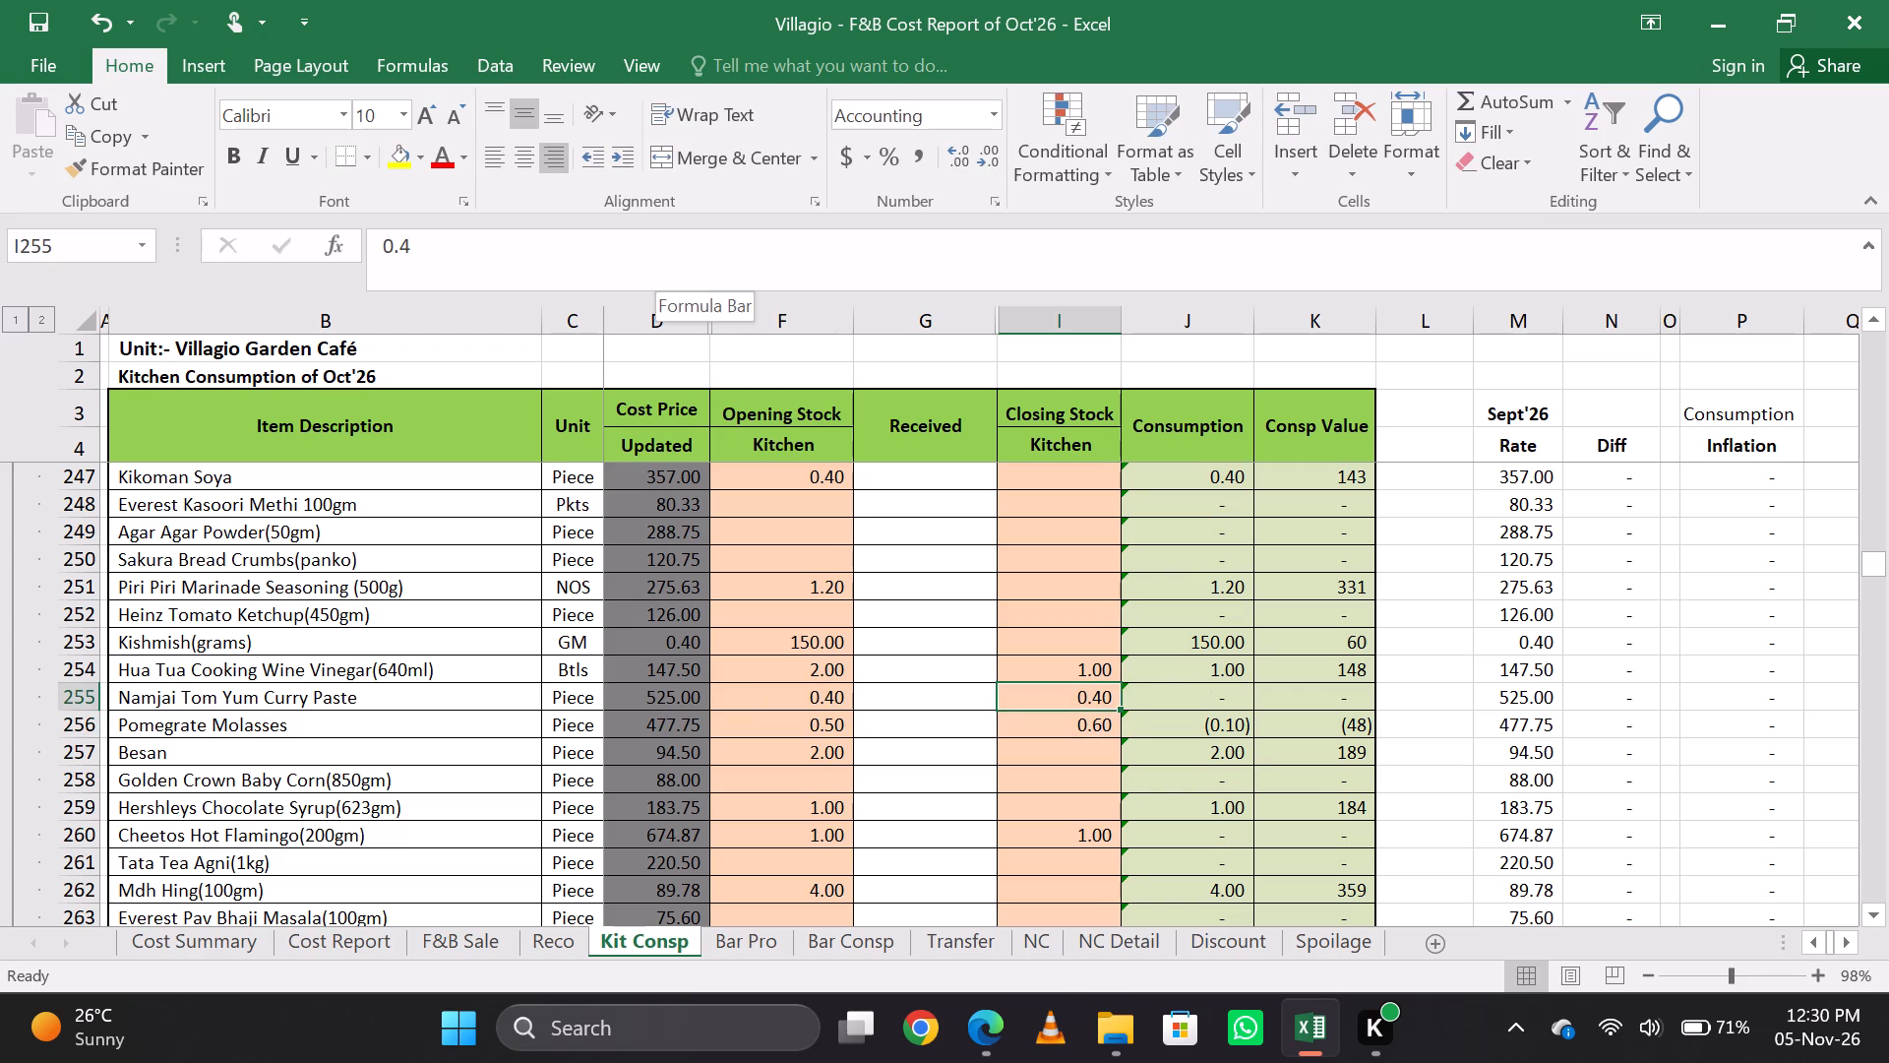
Set the kitchen closing stock of Namjai Tom Yum Curry Paste to 0.45.
key("Down")
key("Up")
left_click(671, 264)
key("5")
key("Down")
key("Return")
key("Up")
Find Spicy Mayo by searching for "spicy" and enter 0.24 as its kitchen closing stock.
key("ctrl+f")
type("spicy")
key("Return")
key("Return")
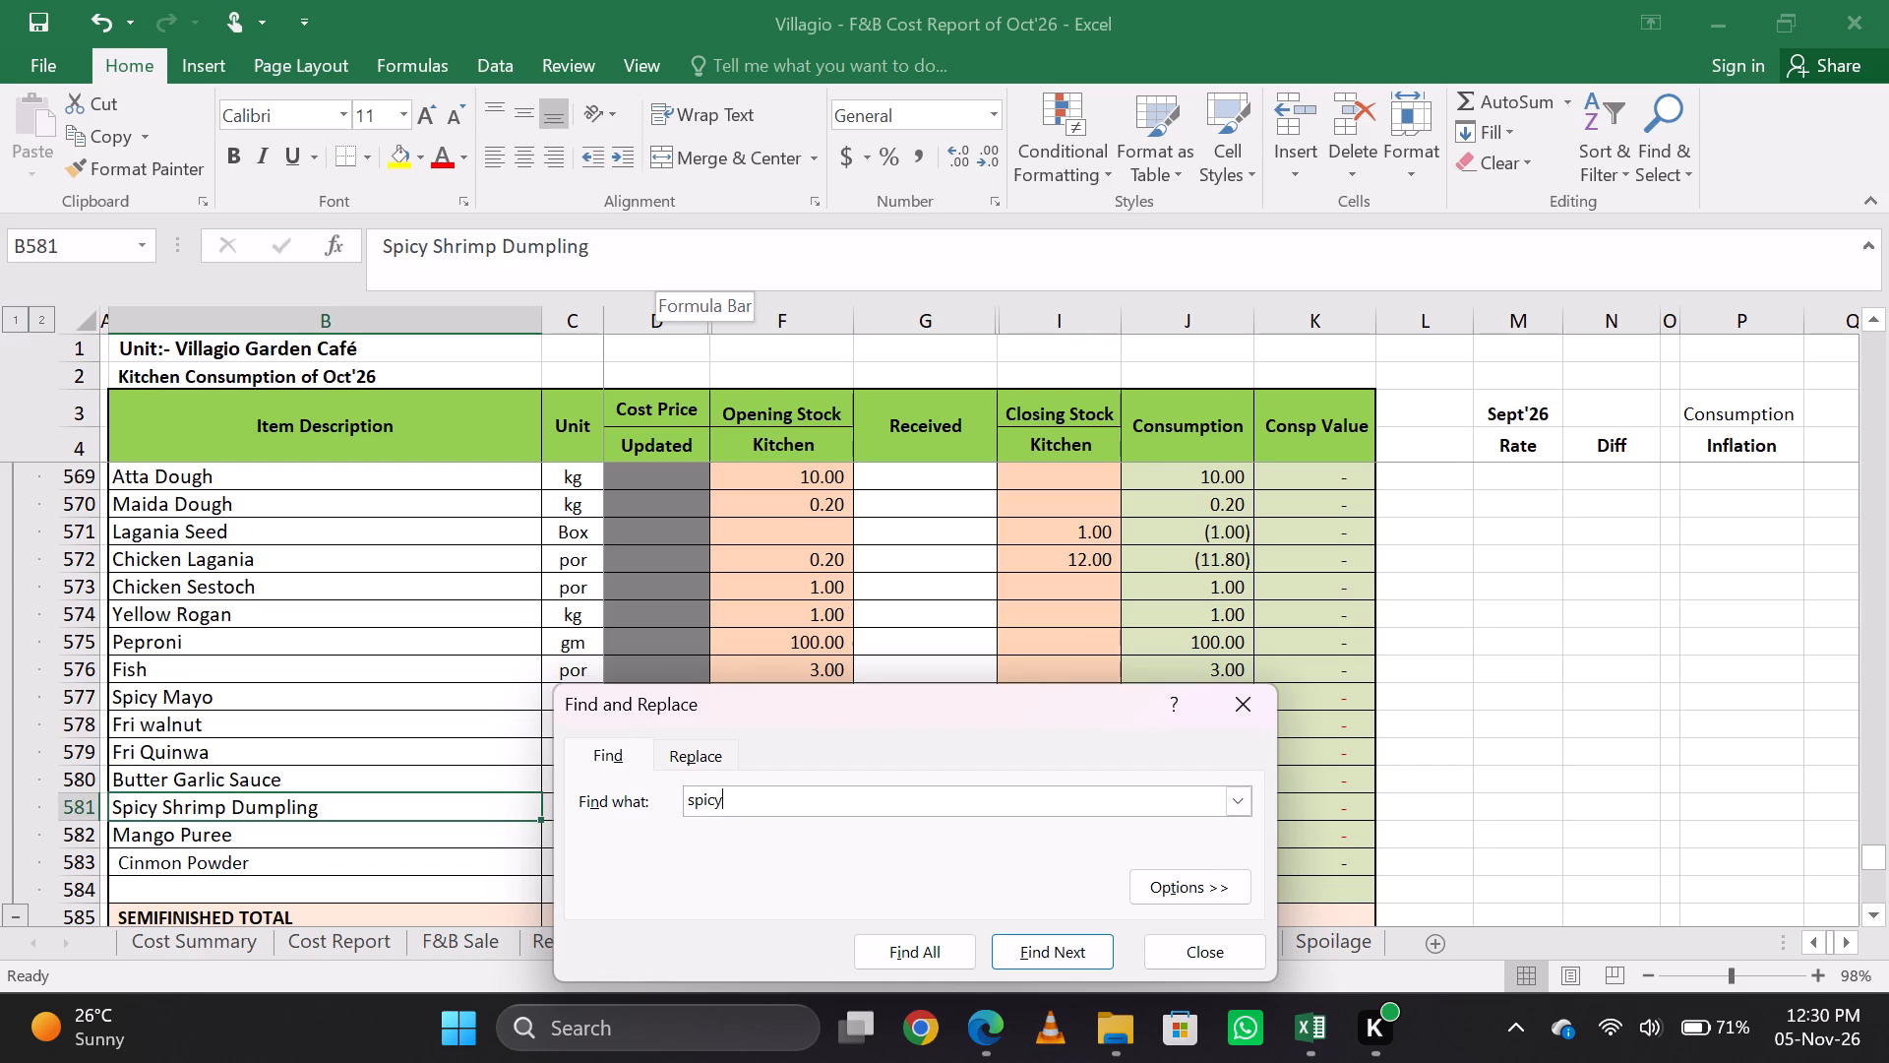
key("Escape")
key("Up")
key("Up")
key("Up")
key("Up")
key("Right")
key("Right")
key("Right")
key("Right")
key("Right")
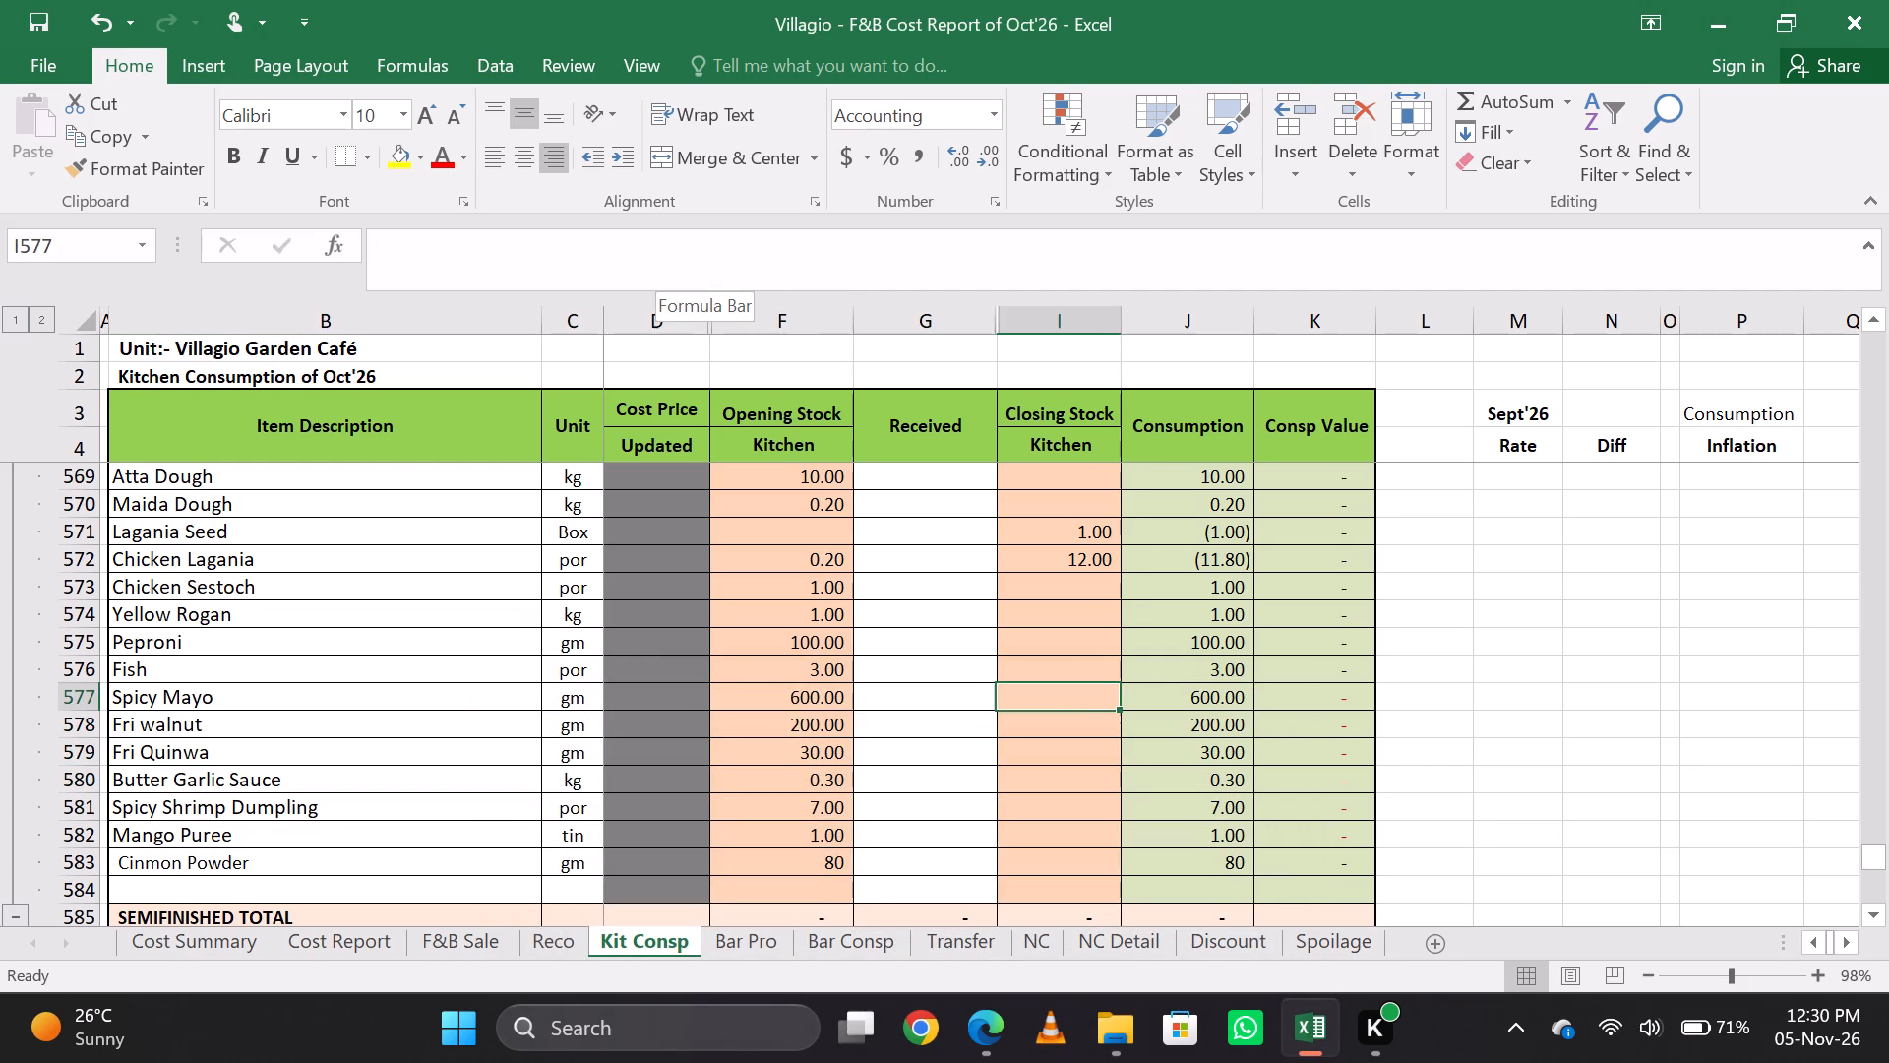
type(".24")
key("Down")
key("Up")
Find Dlecta Cream Cheese, the entry with unit kg, by searching for "cream c" and enter 0.17 as its kitchen closing stock.
key("ctrl+f")
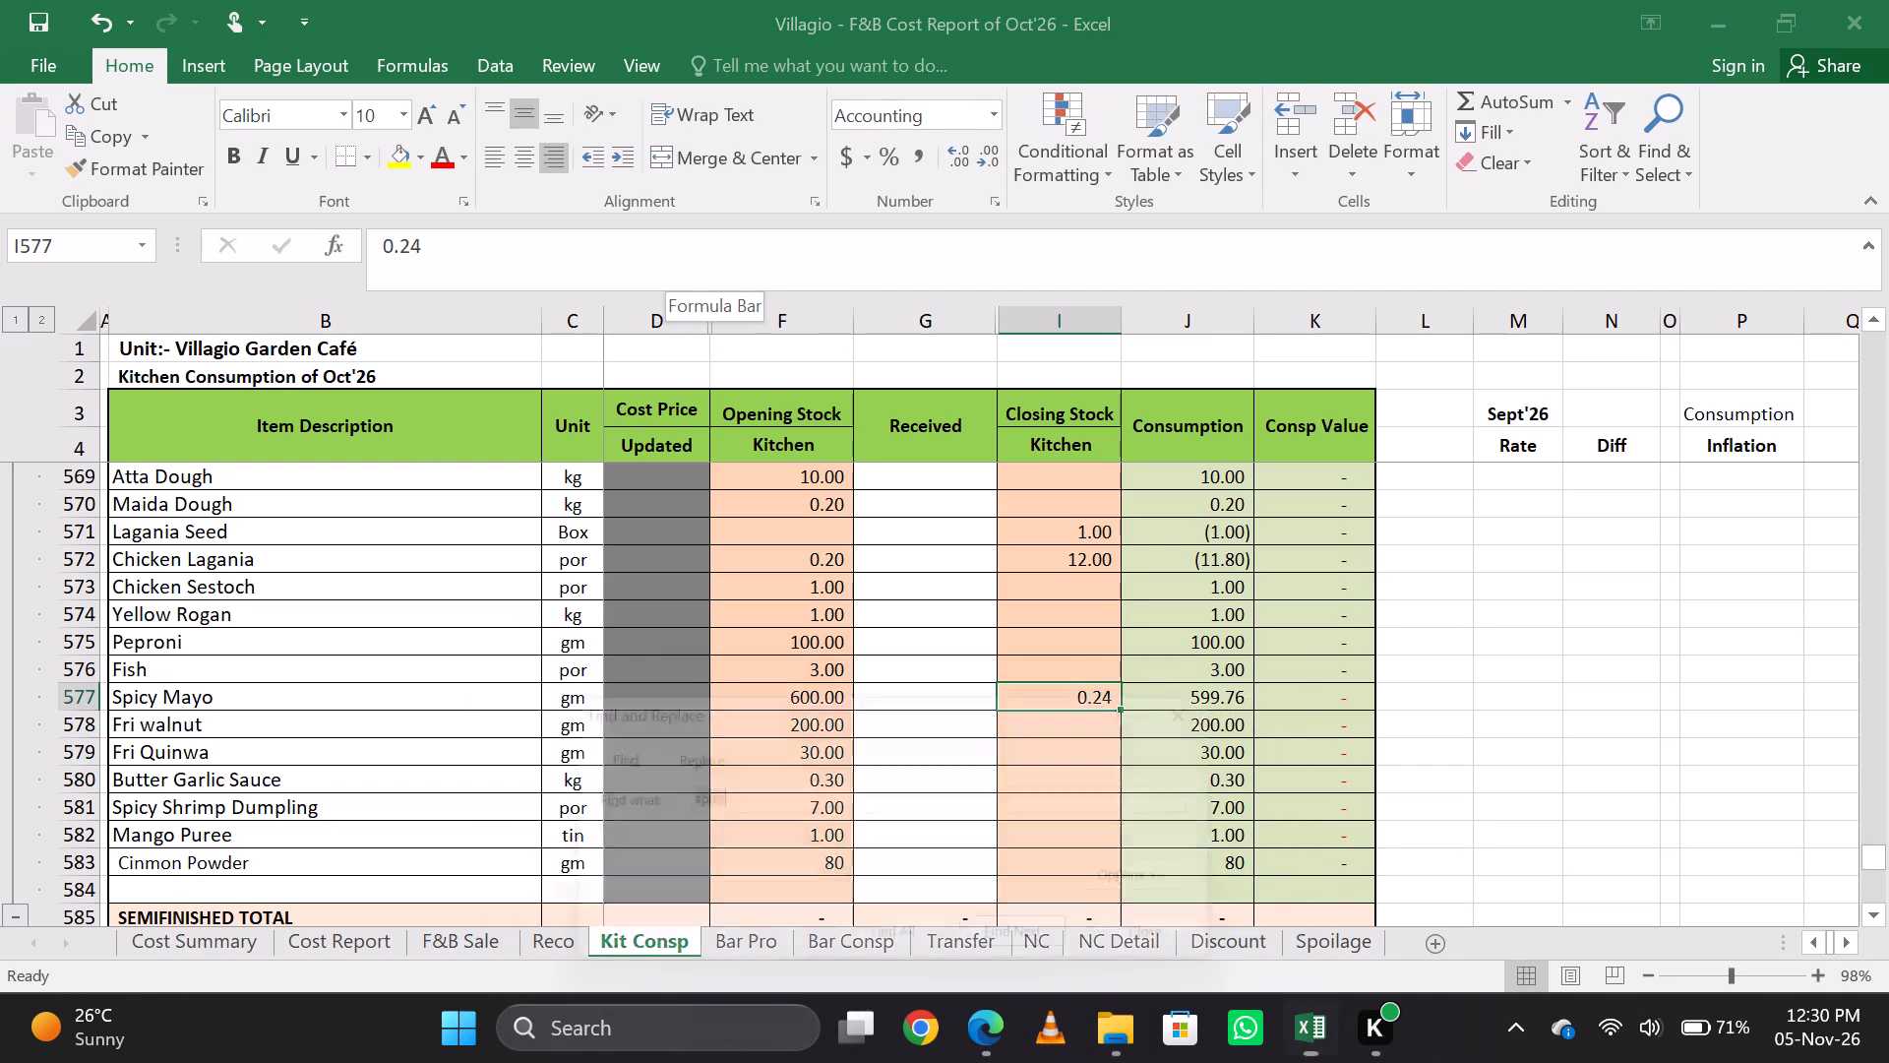
key("BackSpace")
key("BackSpace")
key("BackSpace")
key("BackSpace")
type("ce")
key("BackSpace")
type("ream c")
key("Return")
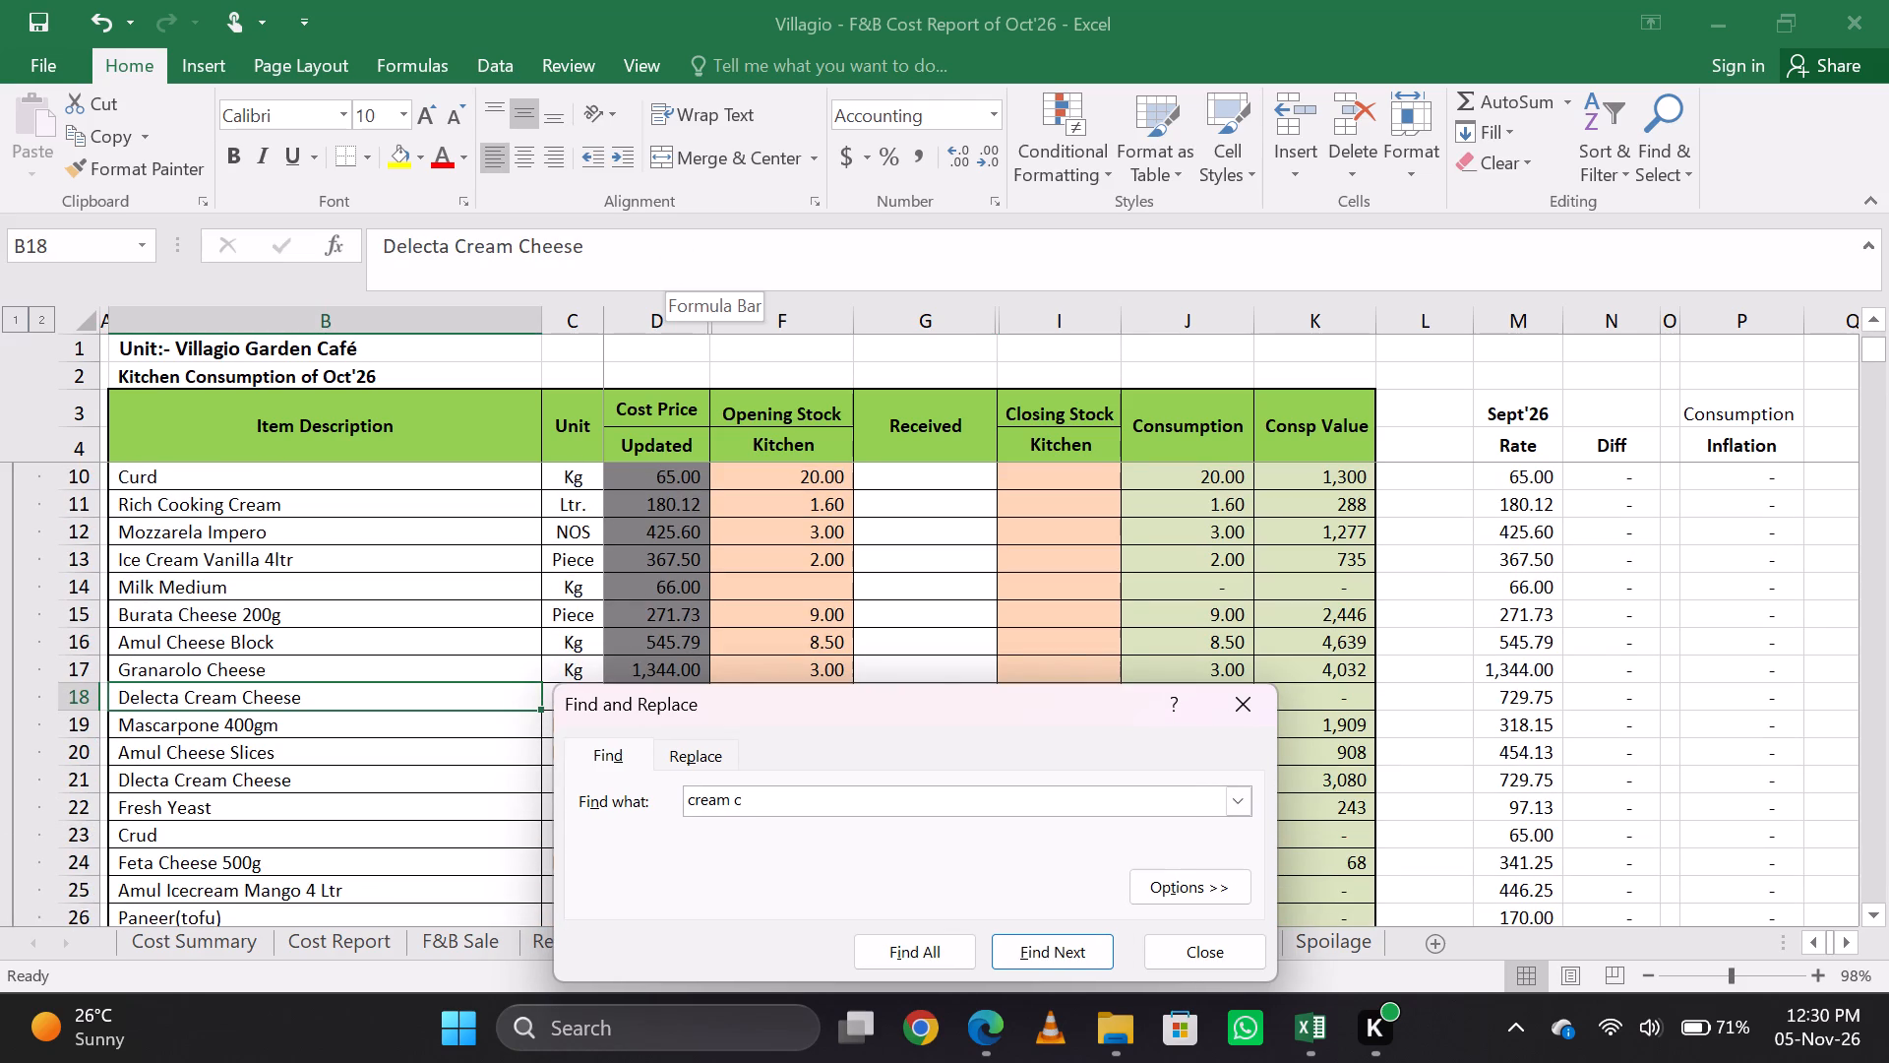
key("Return")
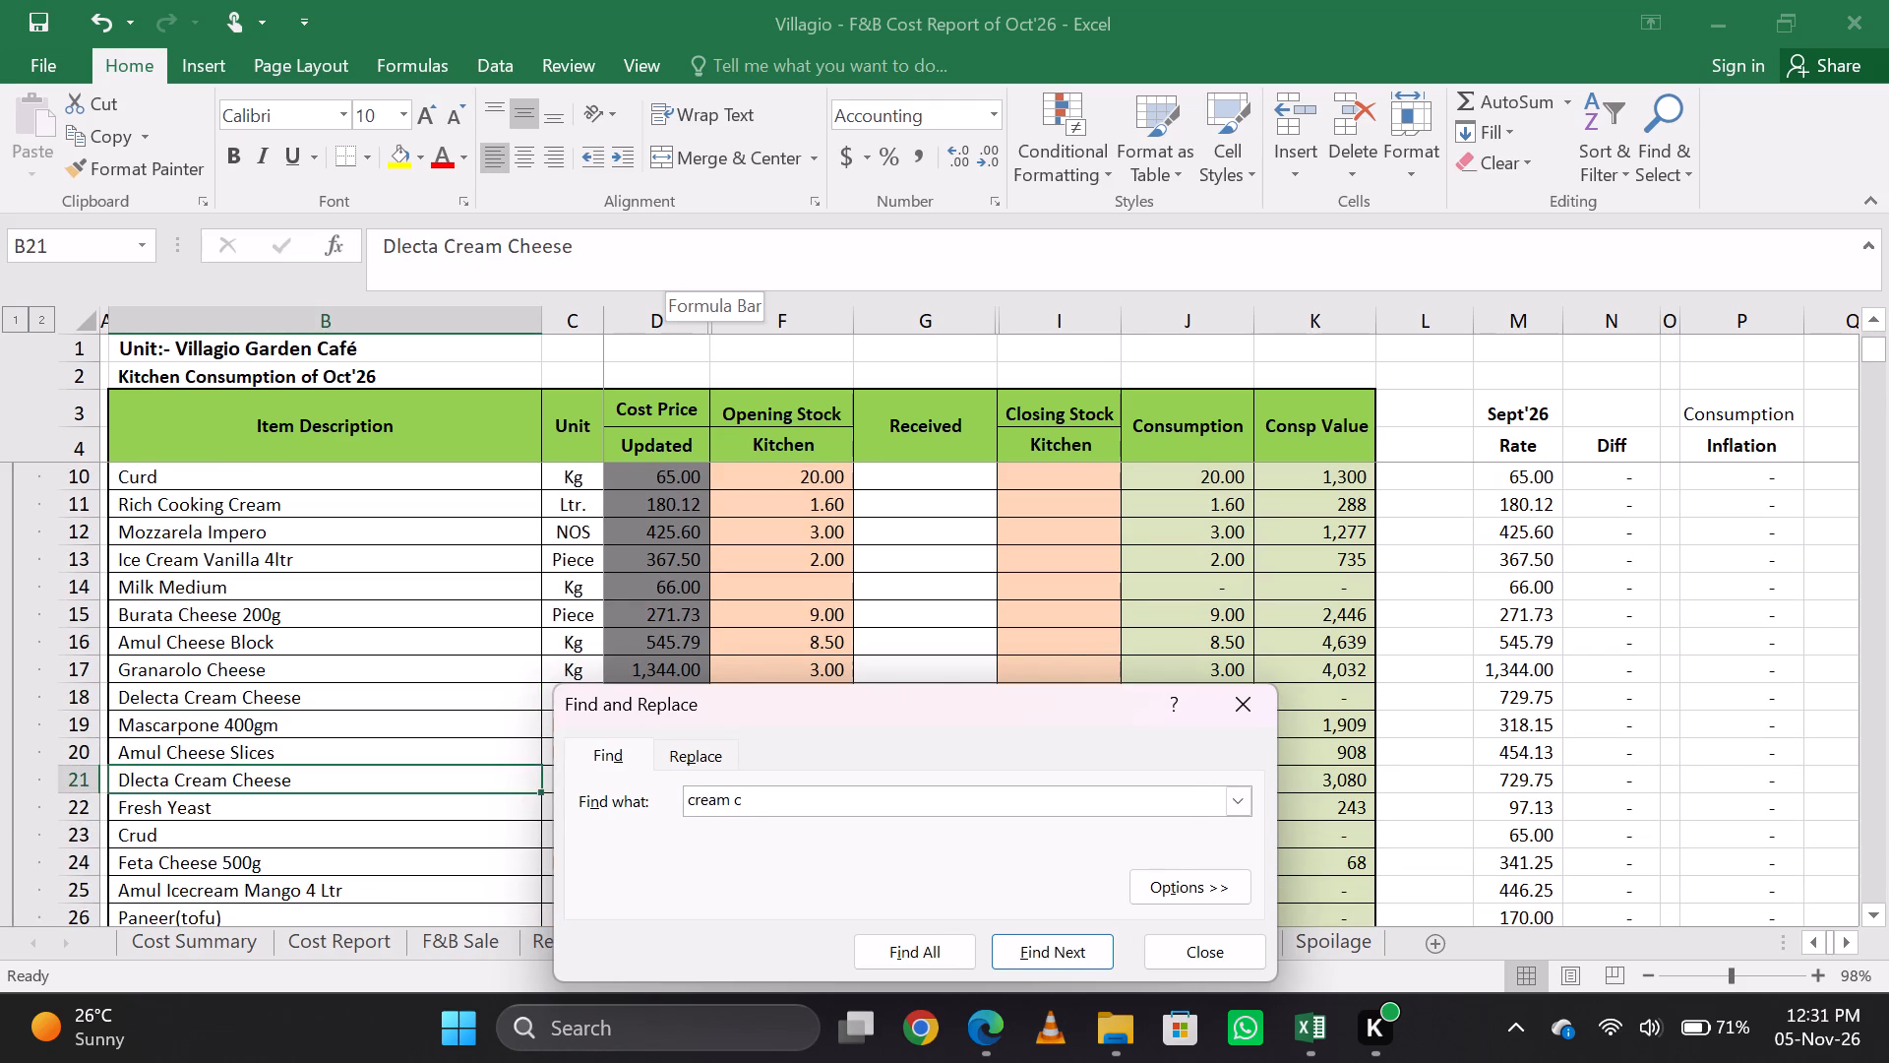
key("Return")
key("Return")
key("Return")
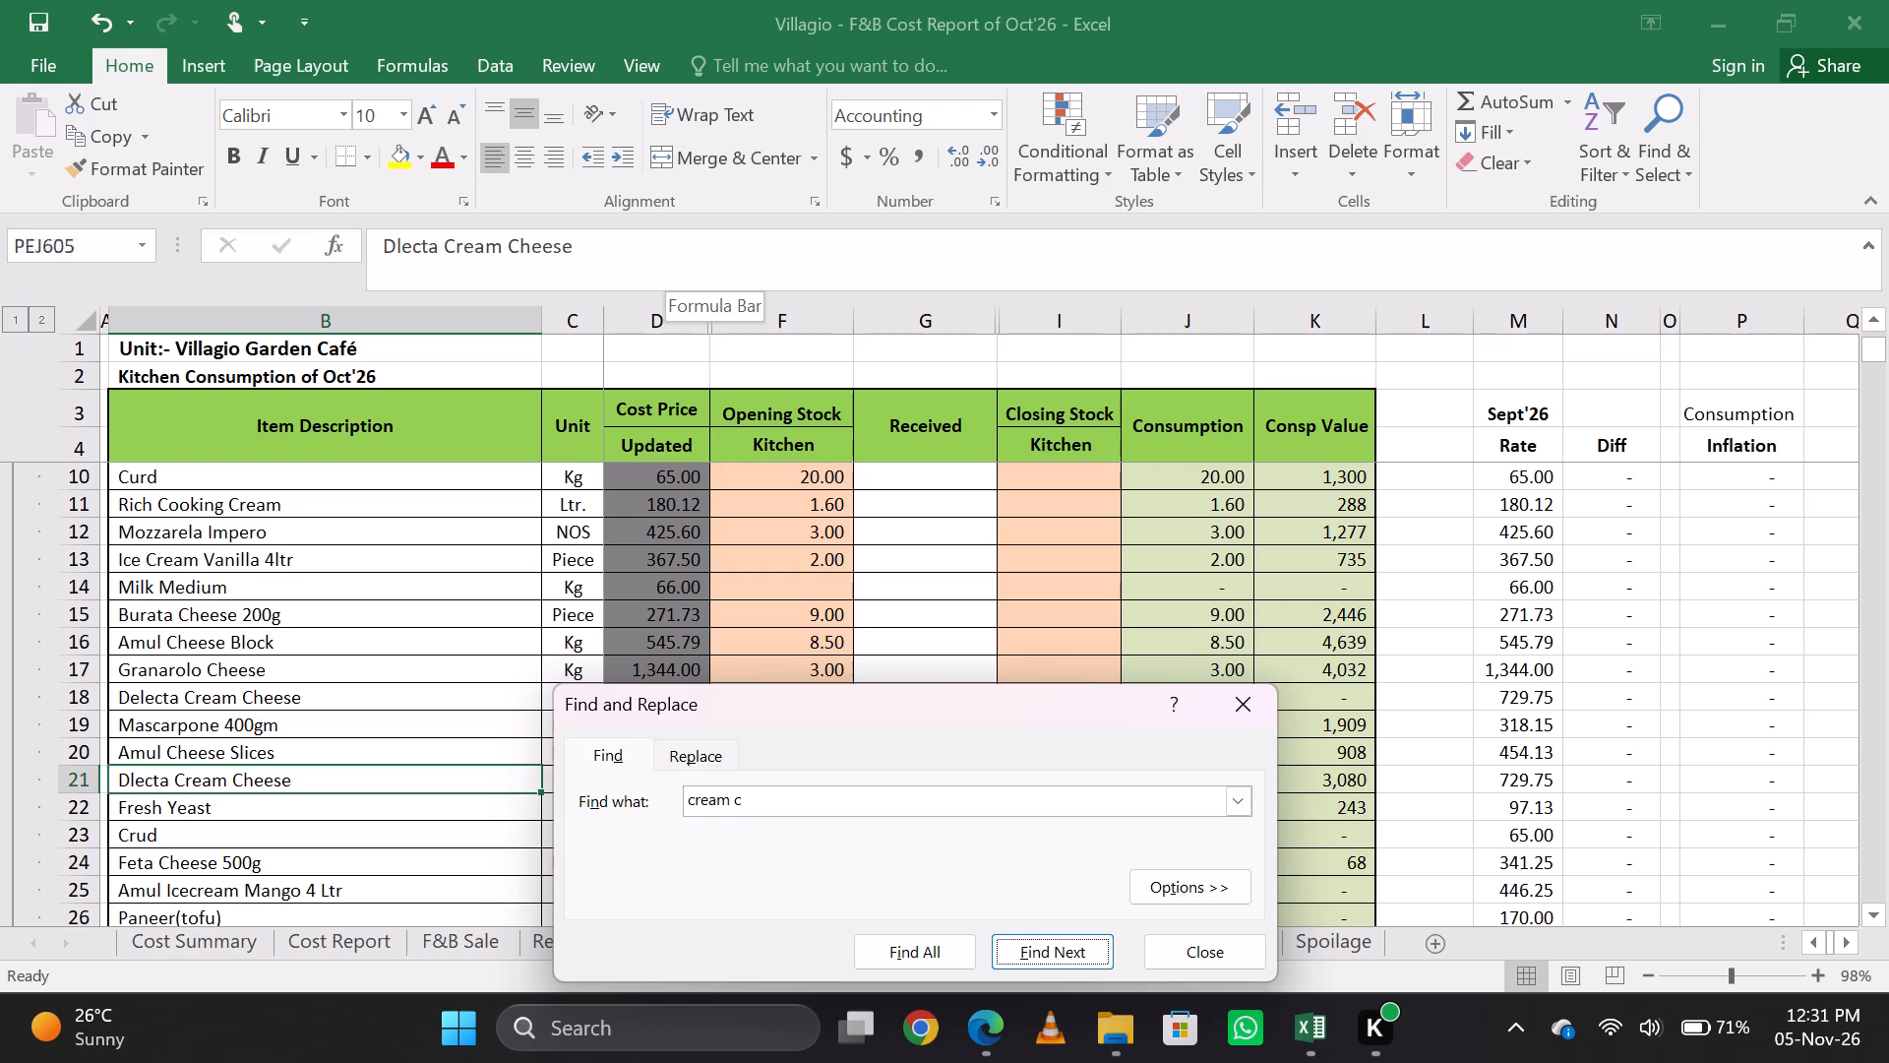
key("Return")
key("Escape")
key("Right")
key("Right")
key("Up")
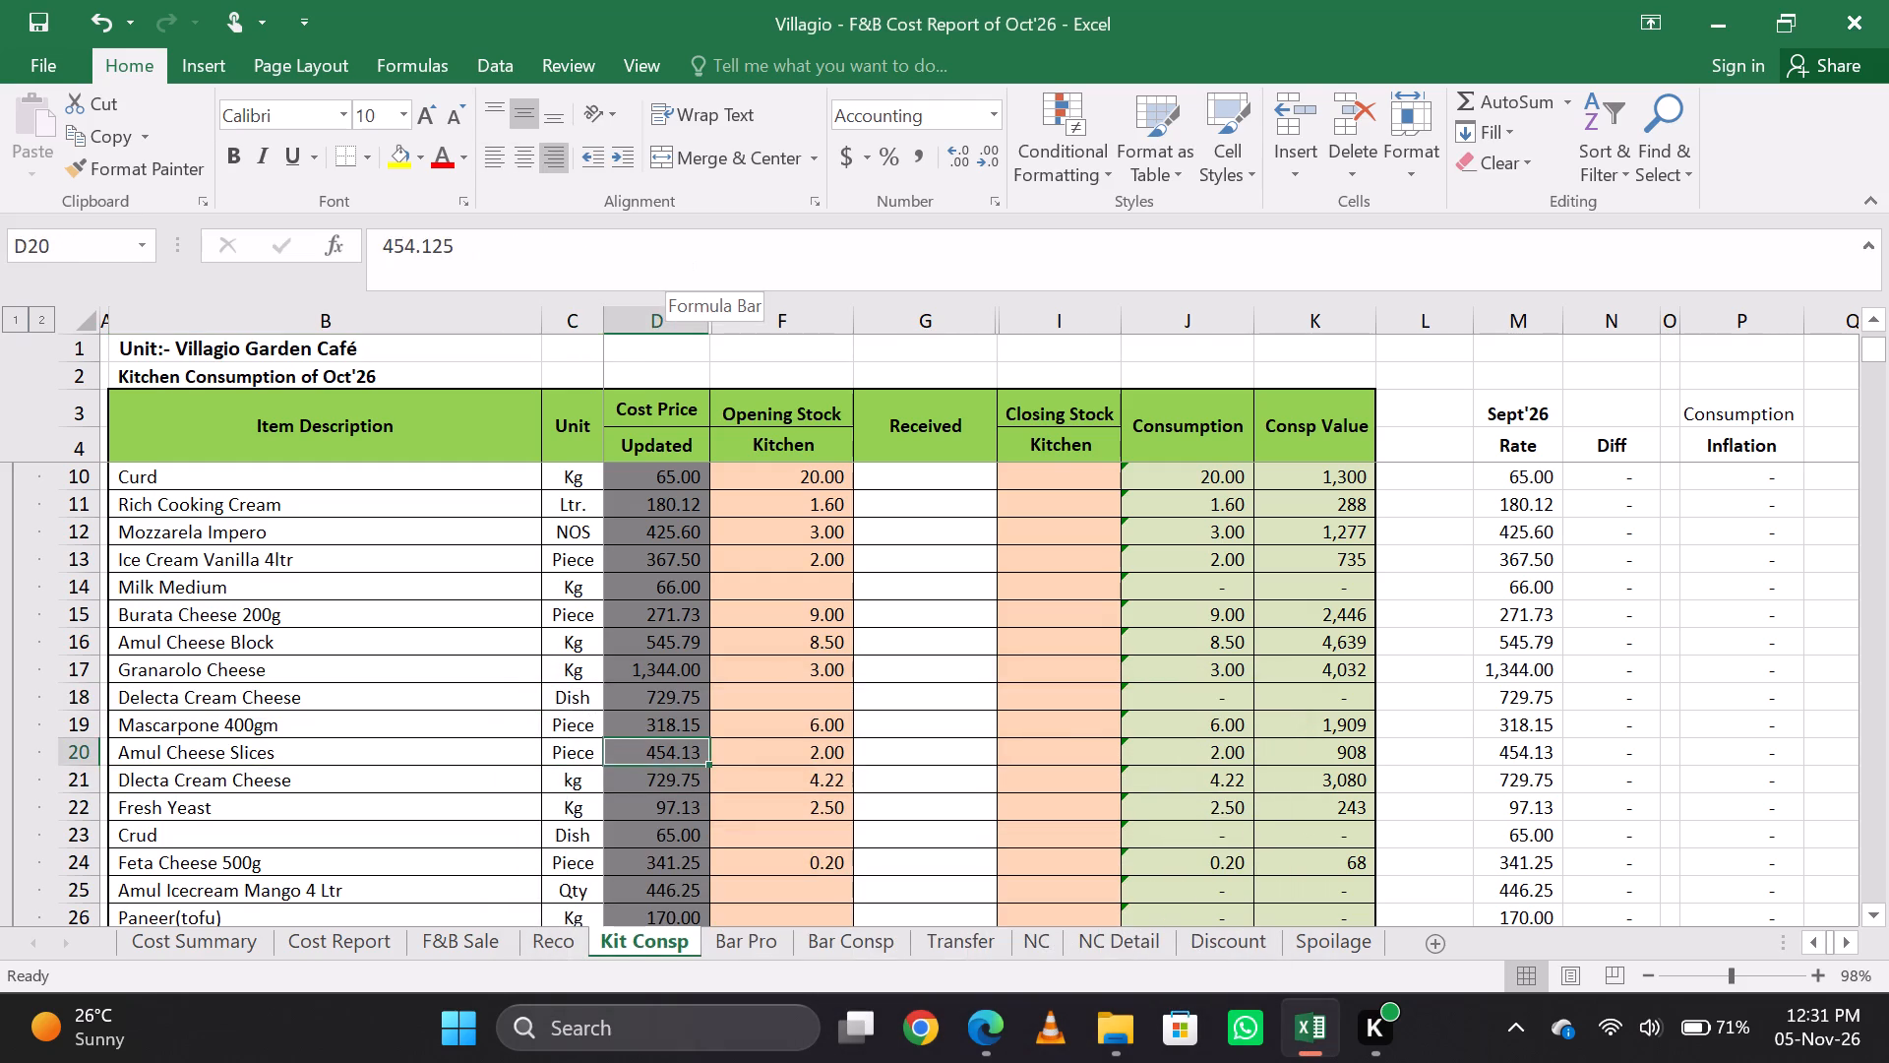
key("Right")
key("Right")
key("Down")
key("Right")
key("Right")
key("Left")
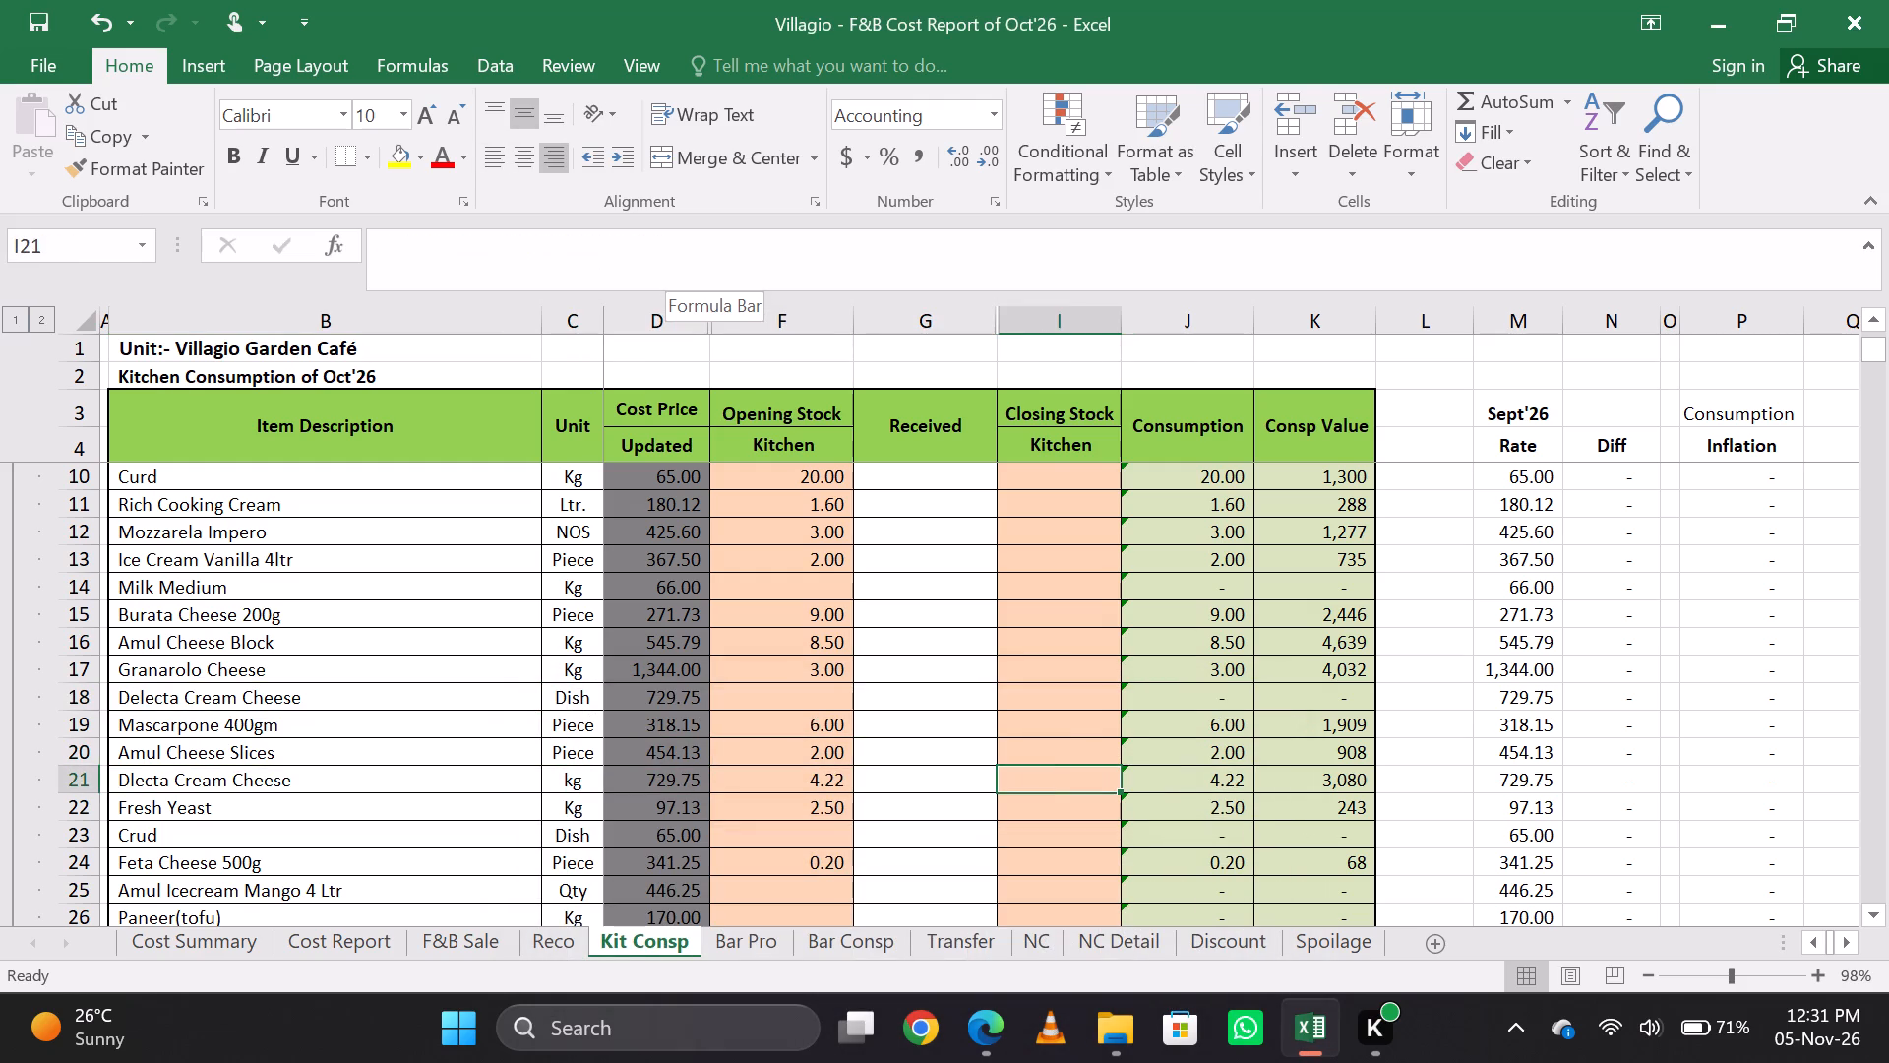
type(".17")
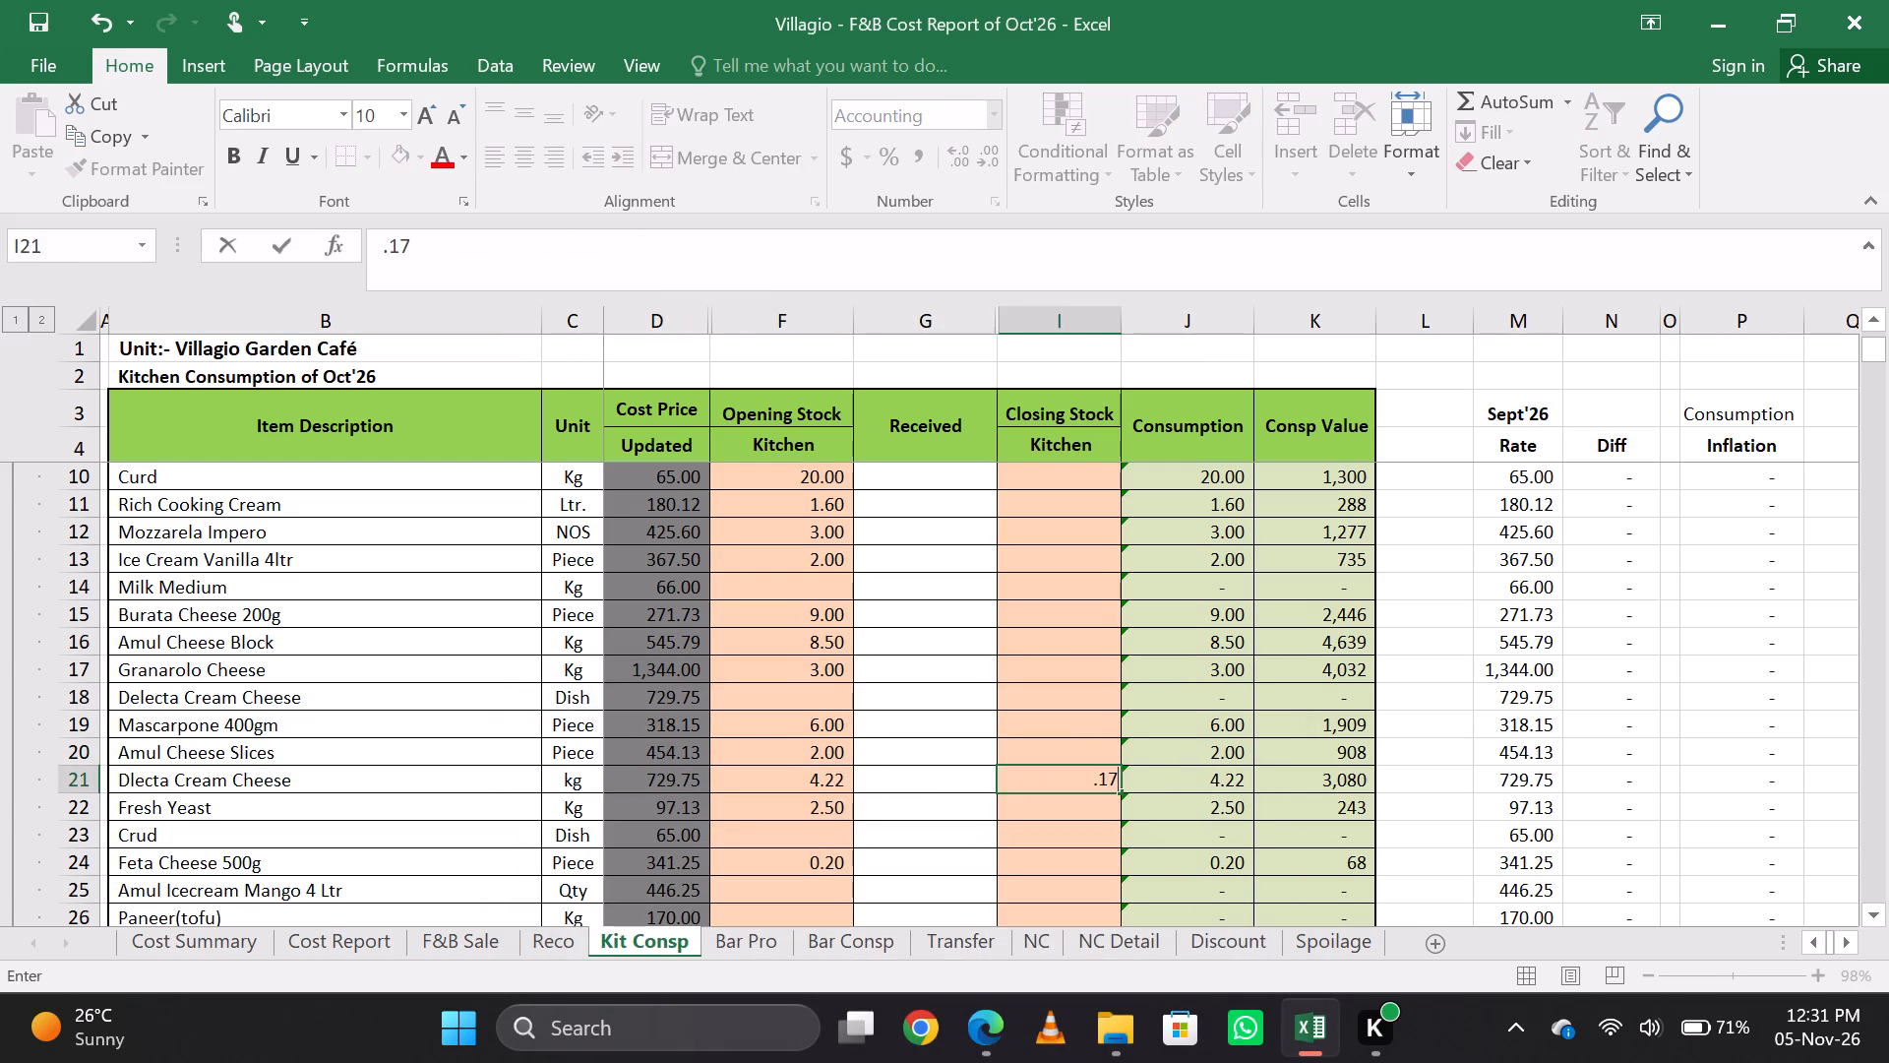
key("Return")
key("Up")
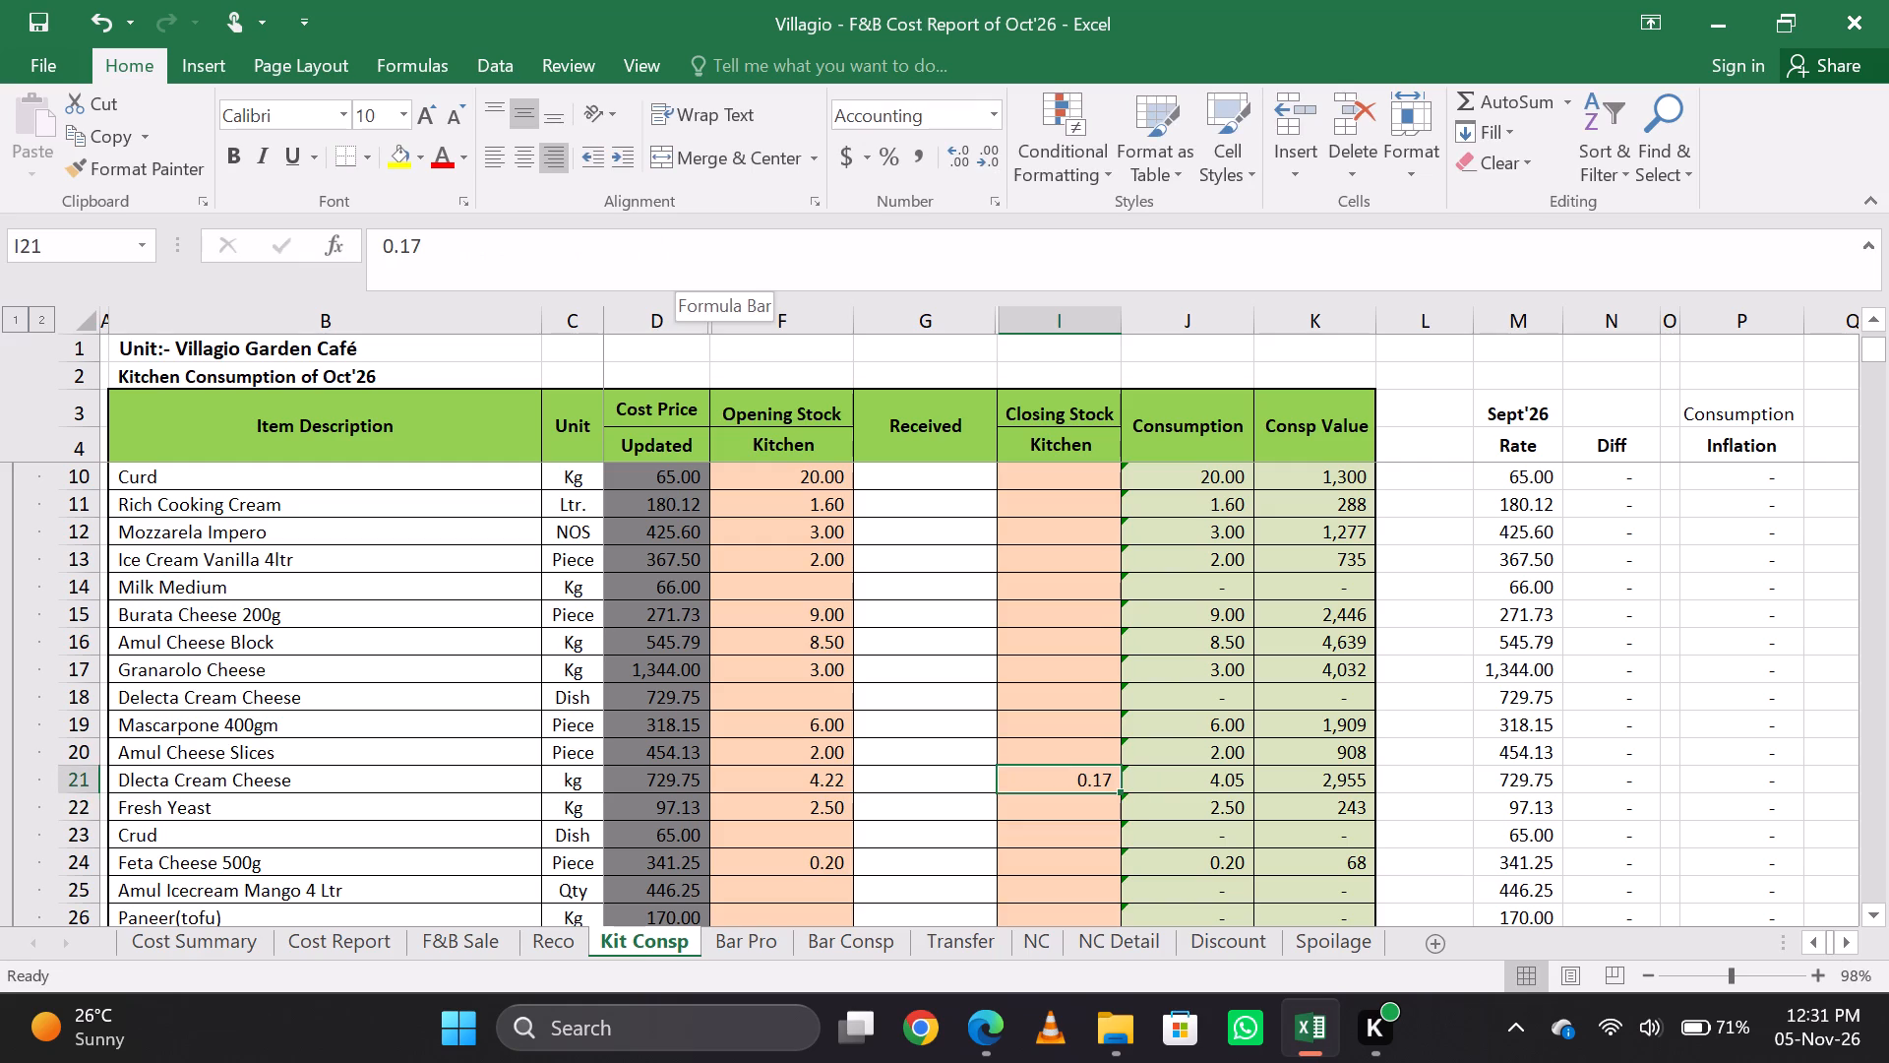
Search the Kit Consp sheet for "raw p" and "raw pa".
key("ctrl+f")
type("raw p")
key("Return")
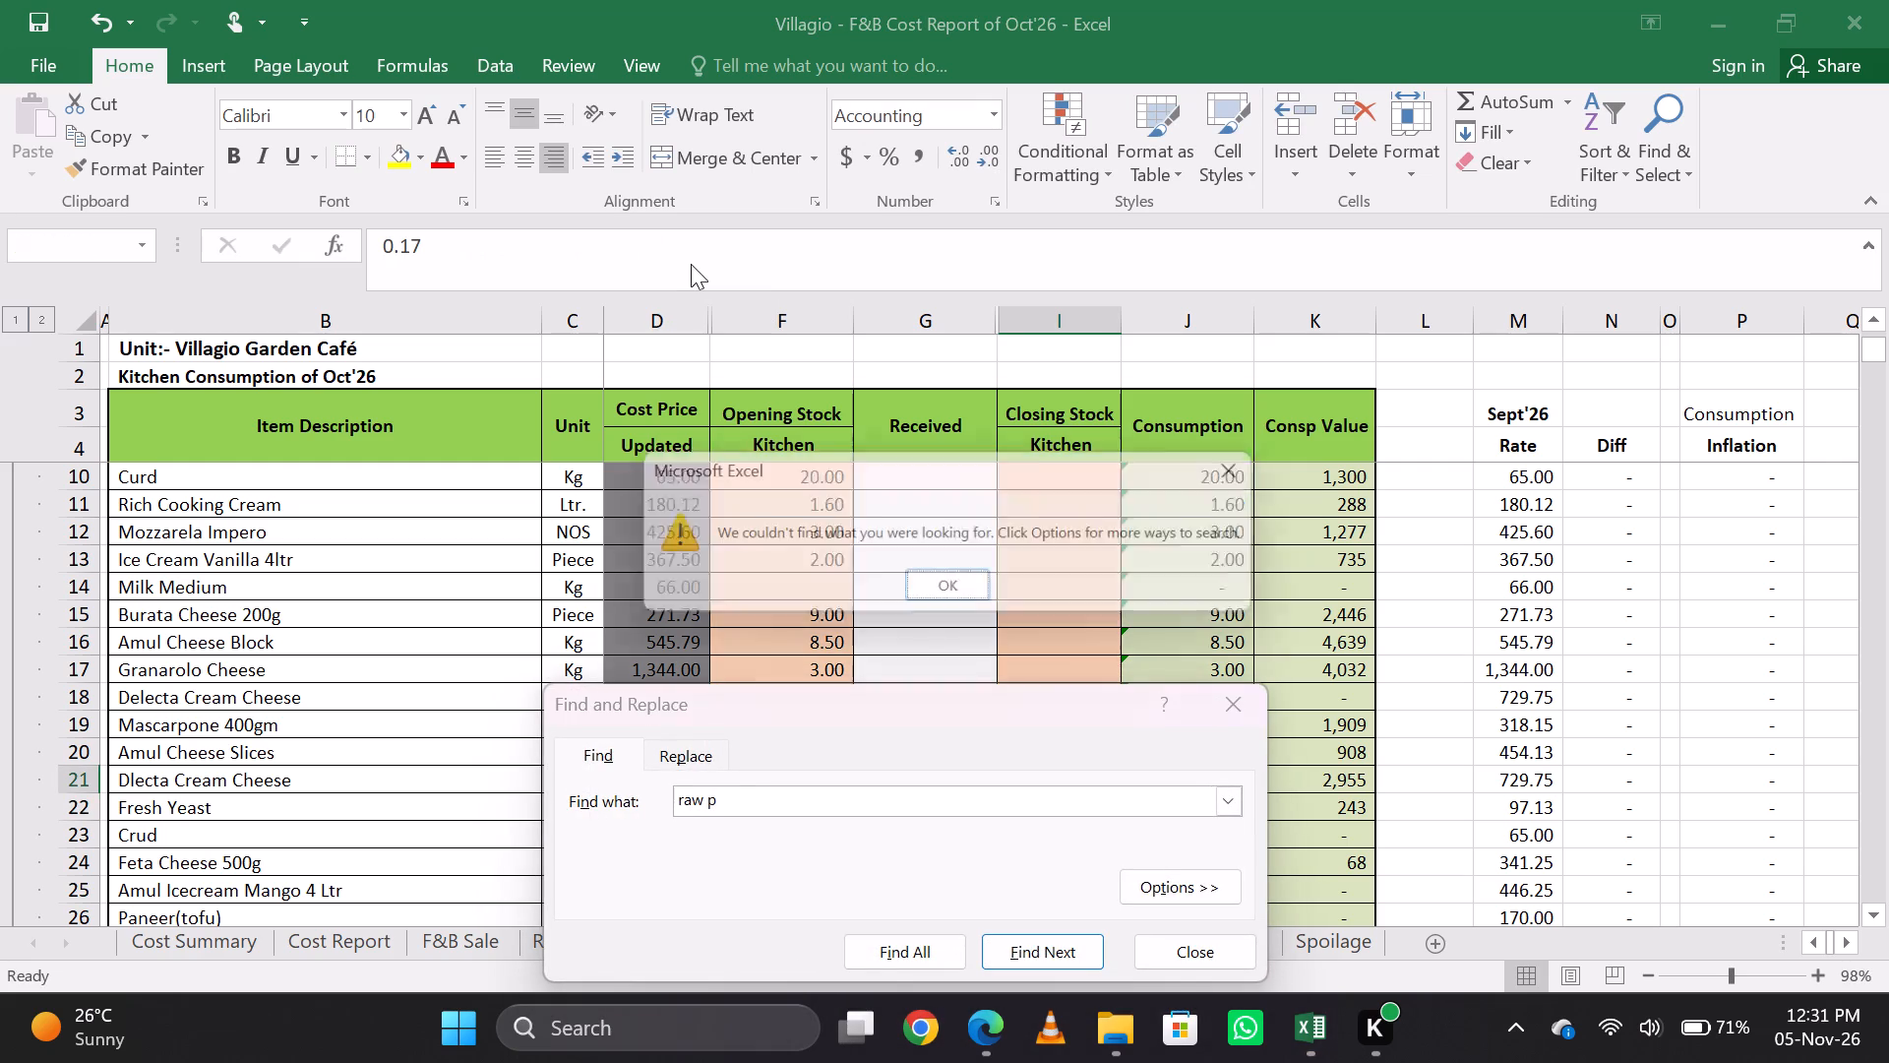
key("Return")
key("BackSpace")
type("pa")
key("Return")
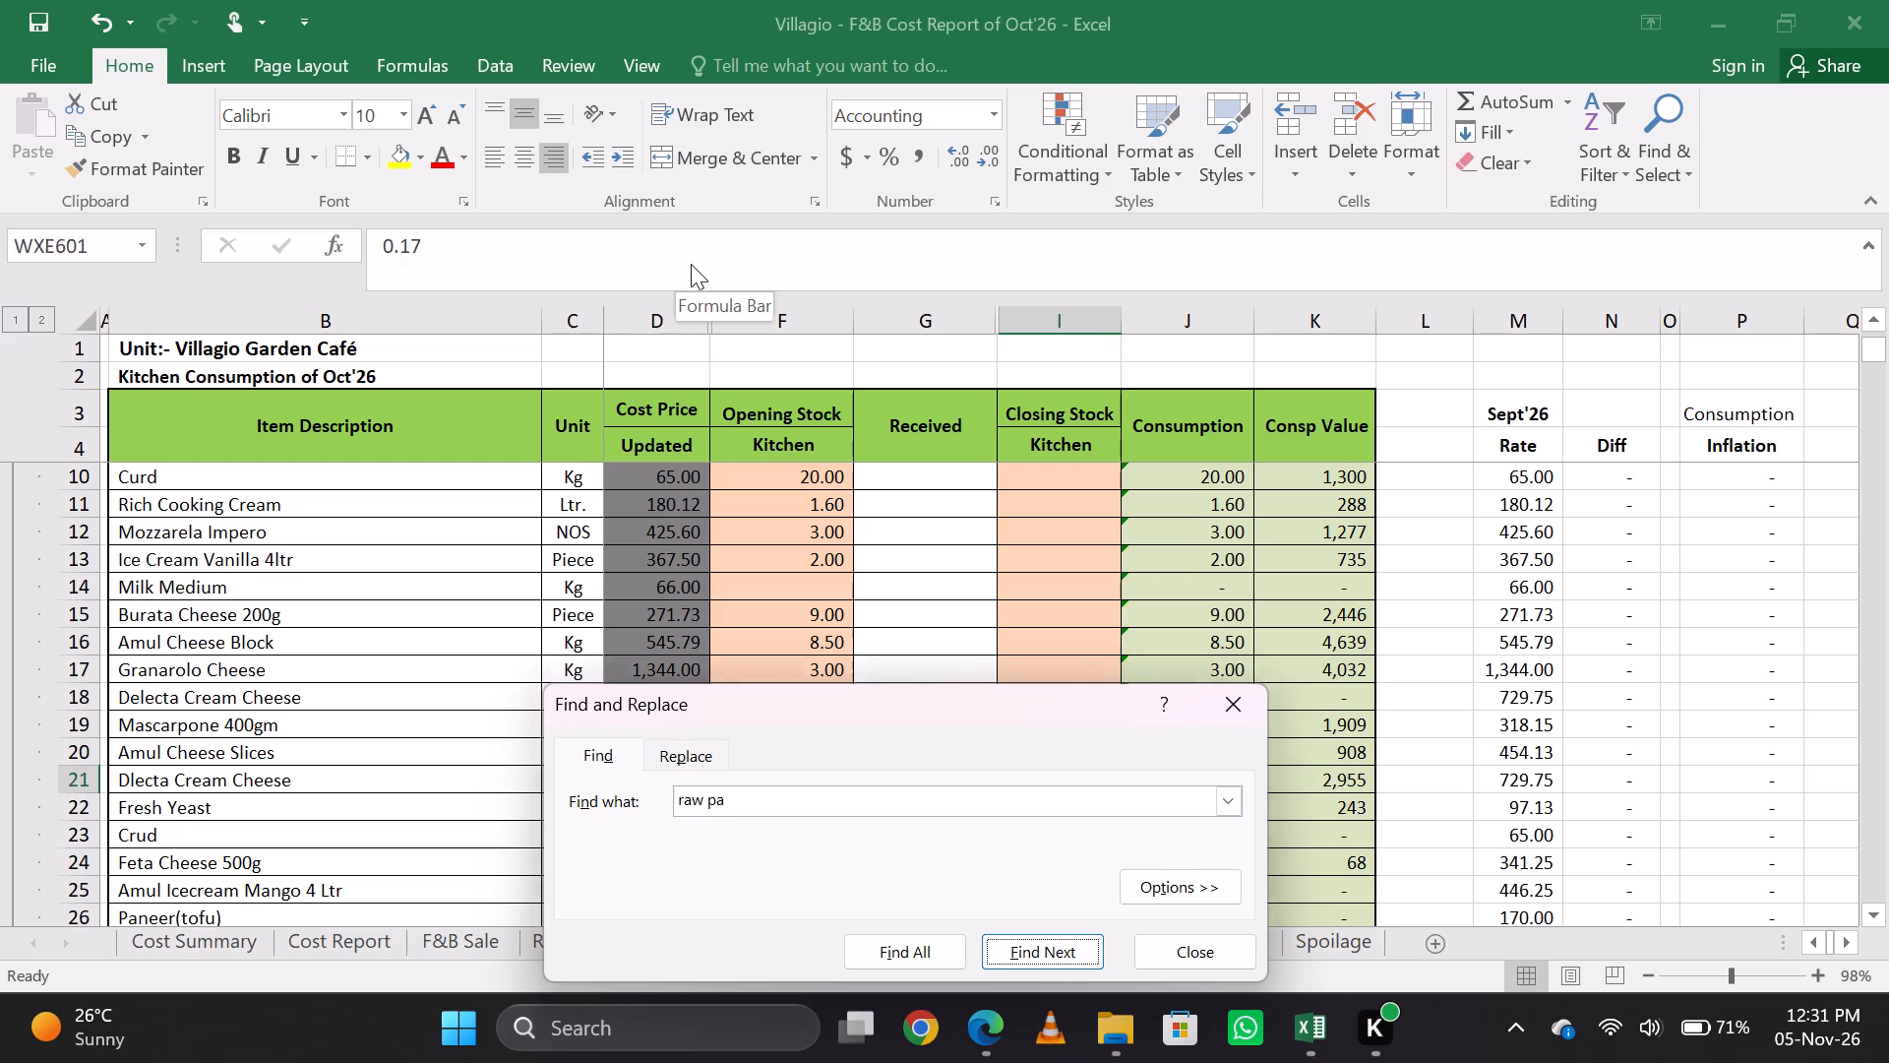
key("Return")
Find Papaya by searching for "pap" and enter 0.45 as its kitchen closing stock.
key("BackSpace")
key("BackSpace")
key("BackSpace")
key("BackSpace")
key("BackSpace")
key("BackSpace")
key("BackSpace")
key("BackSpace")
key("BackSpace")
key("BackSpace")
key("BackSpace")
key("BackSpace")
key("BackSpace")
key("BackSpace")
type("pap")
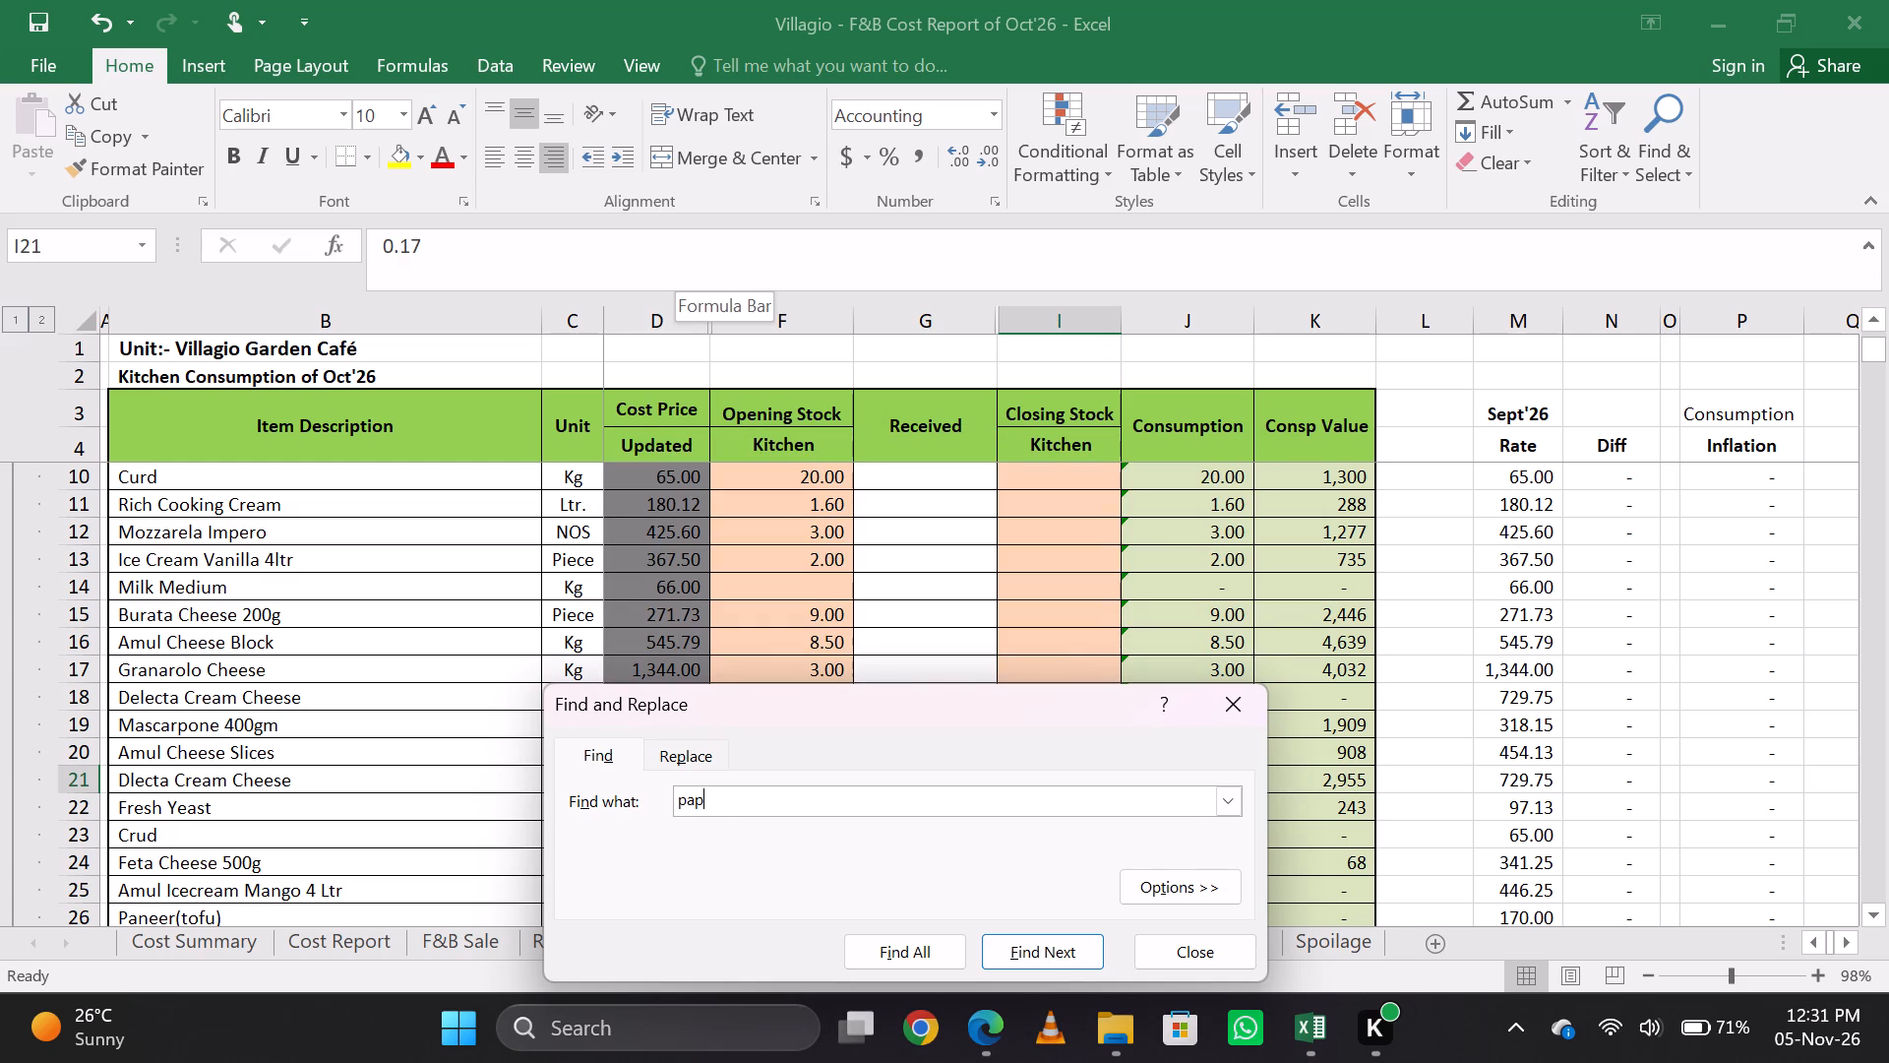
key("Return")
key("Return")
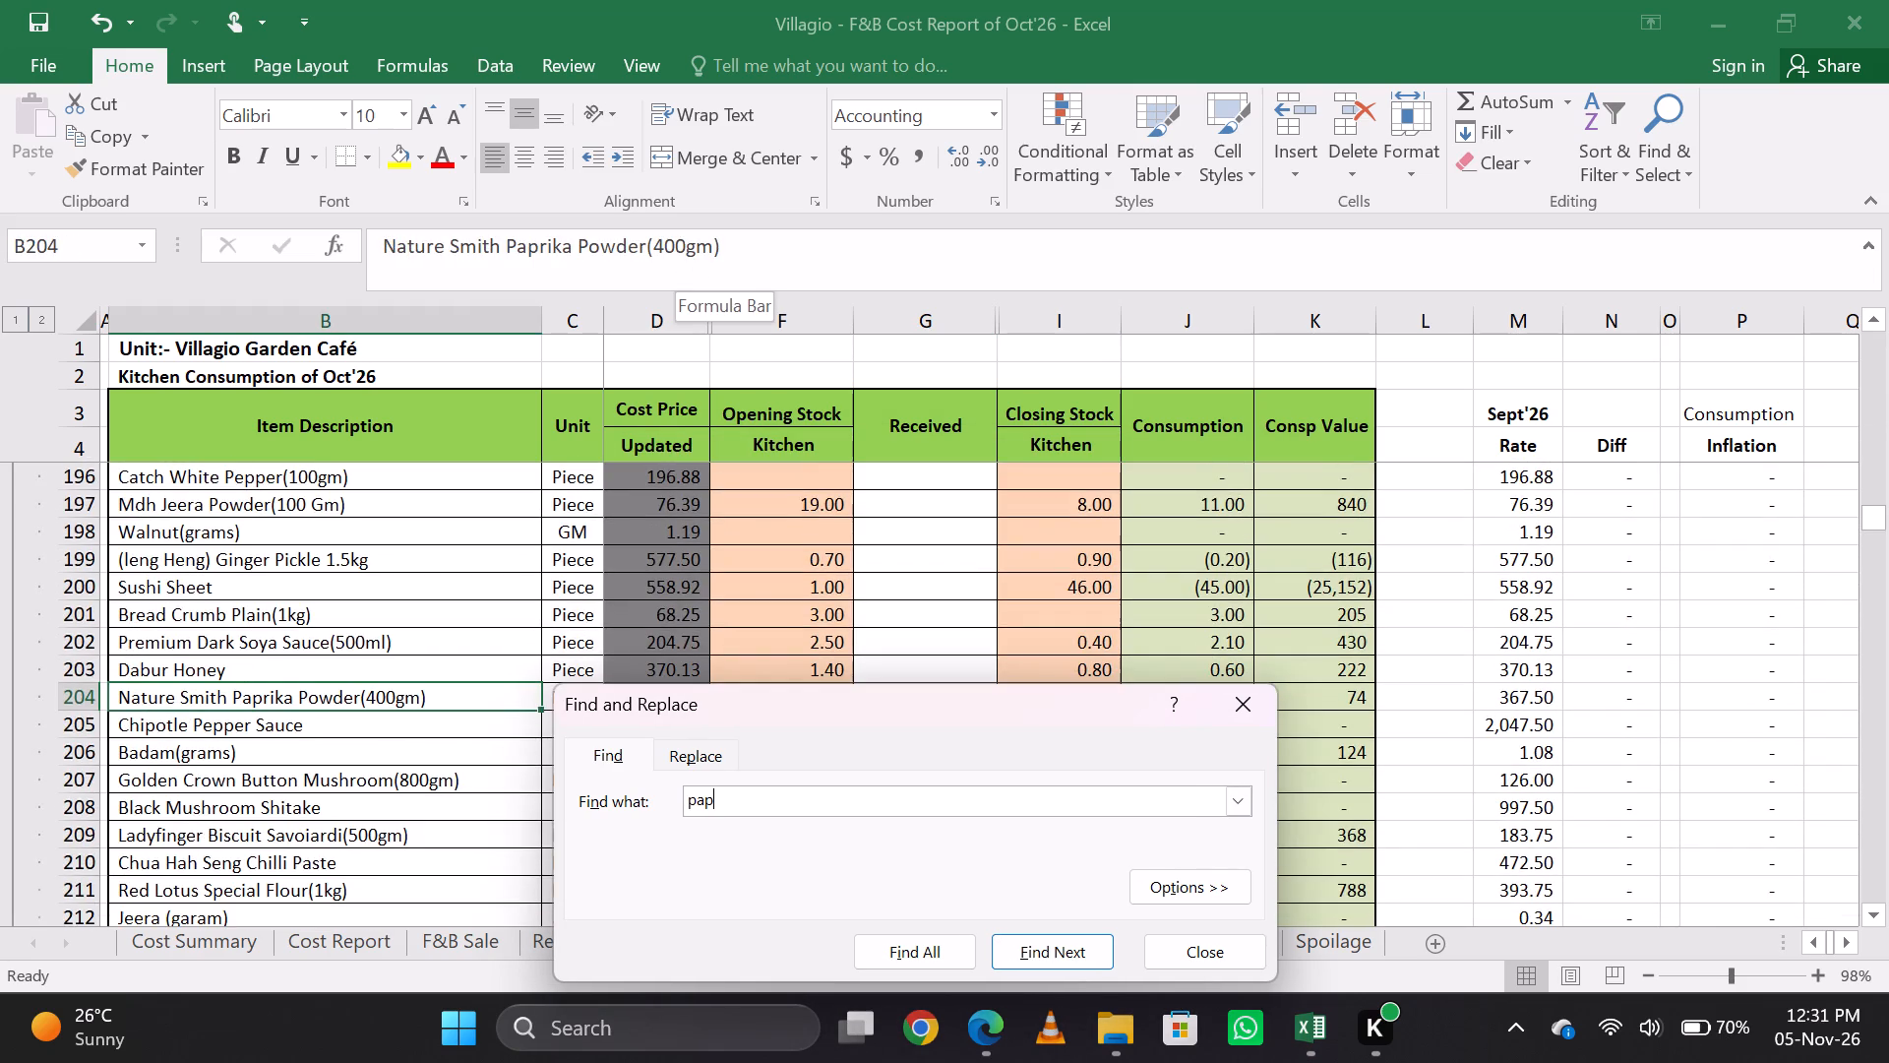
key("Return")
key("Return")
key("Return")
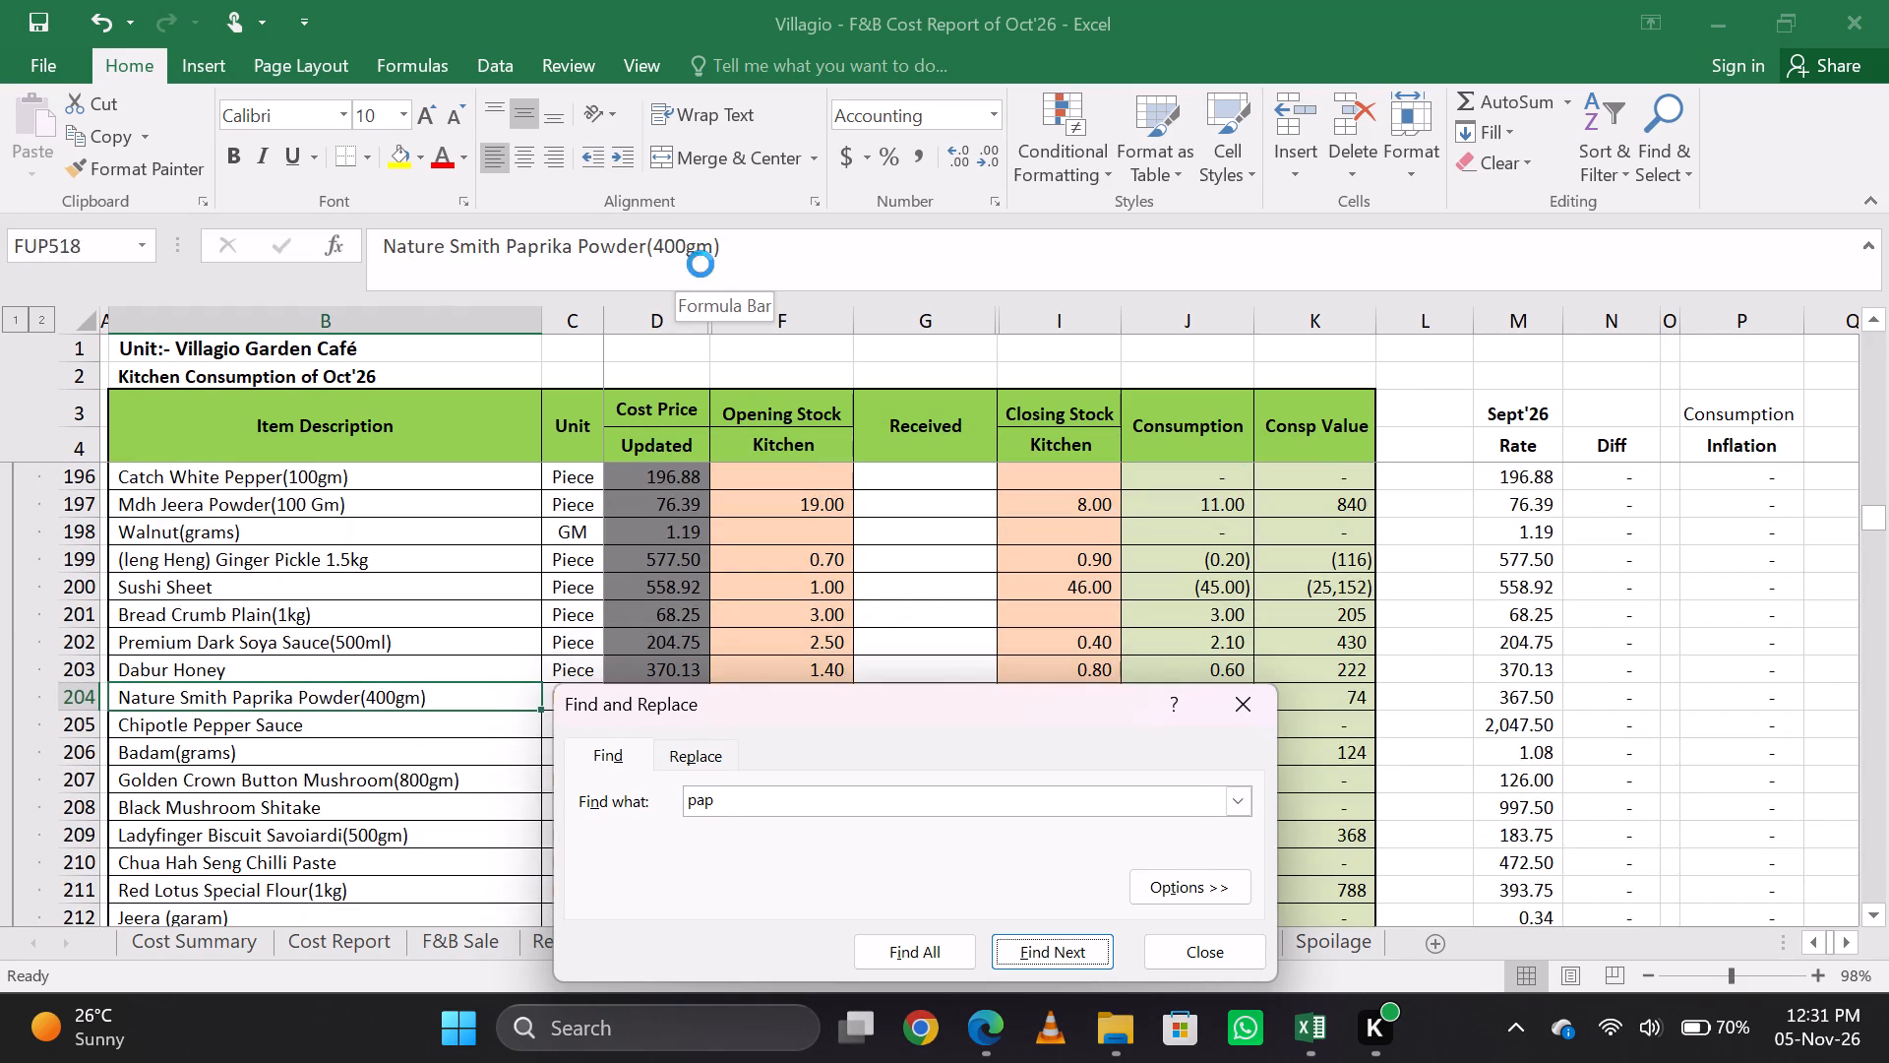
key("Escape")
key("Right")
key("Right")
key("Right")
key("Right")
key("Right")
key("Right")
key("Left")
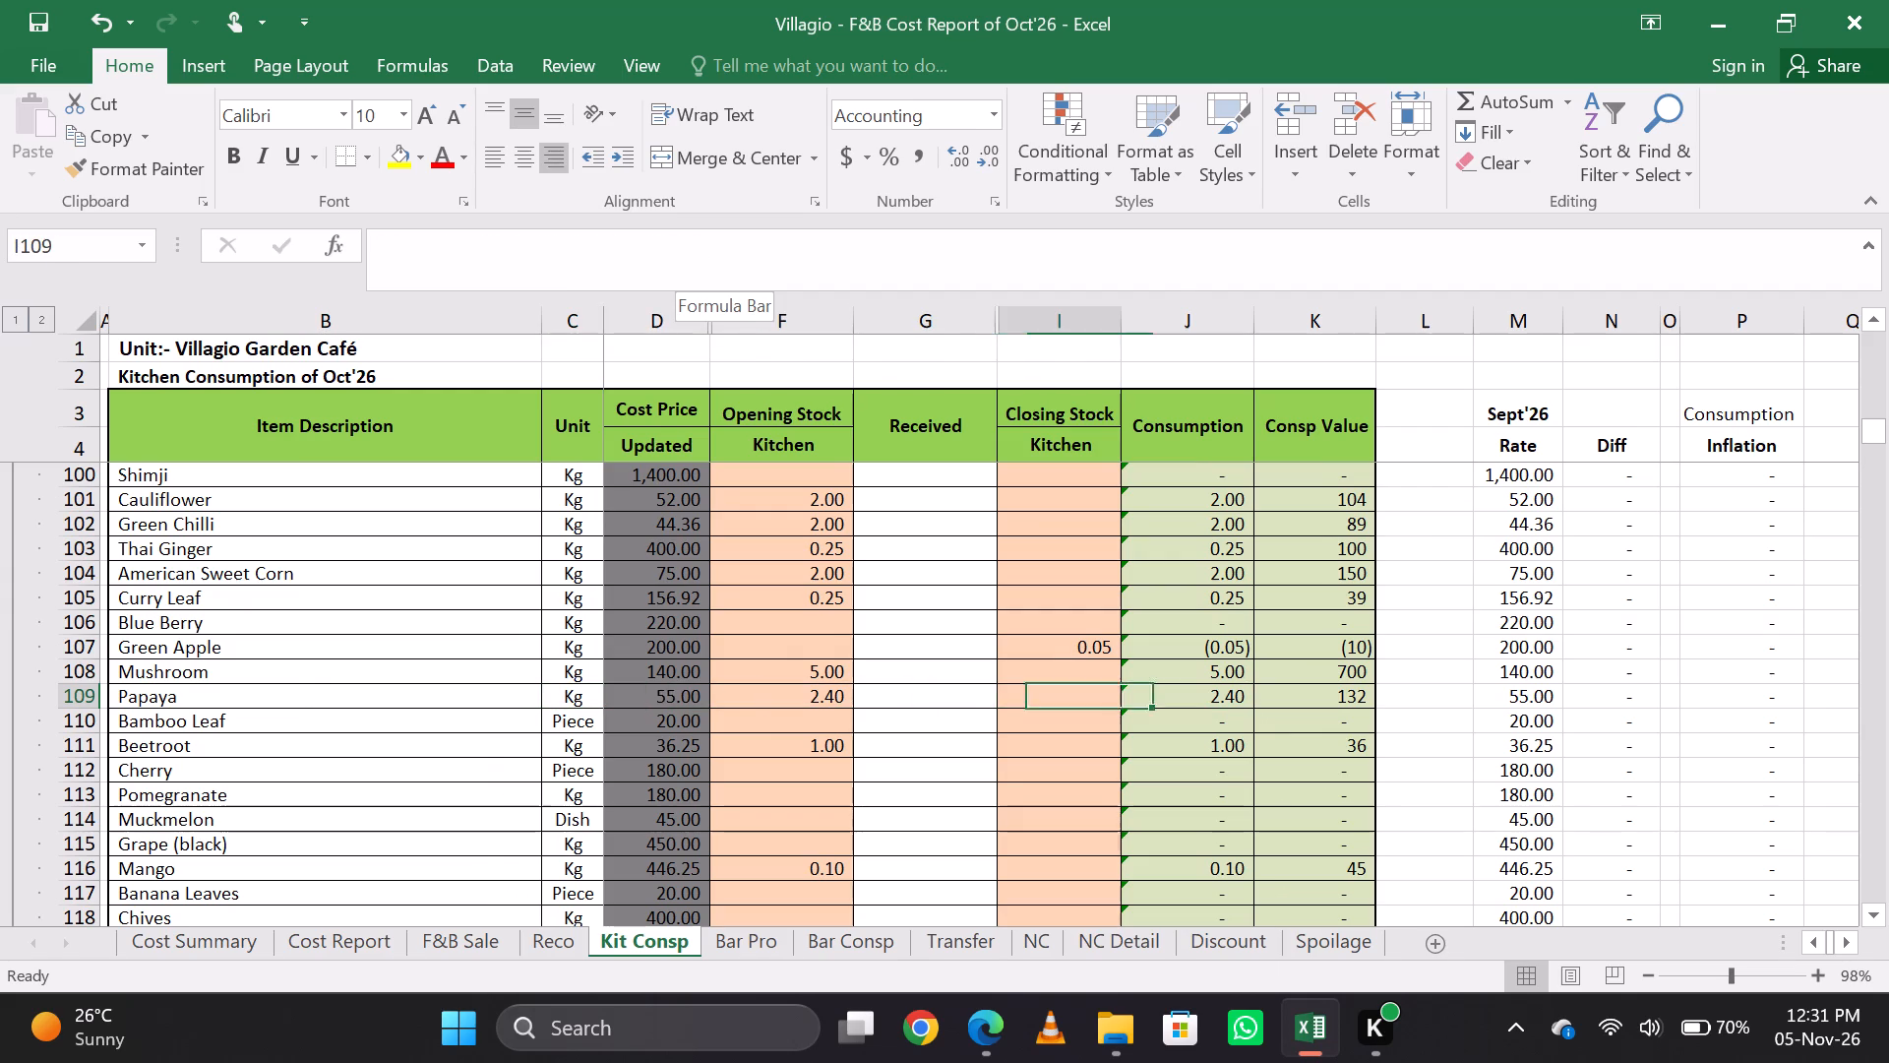
type(".45")
key("Down")
key("Up")
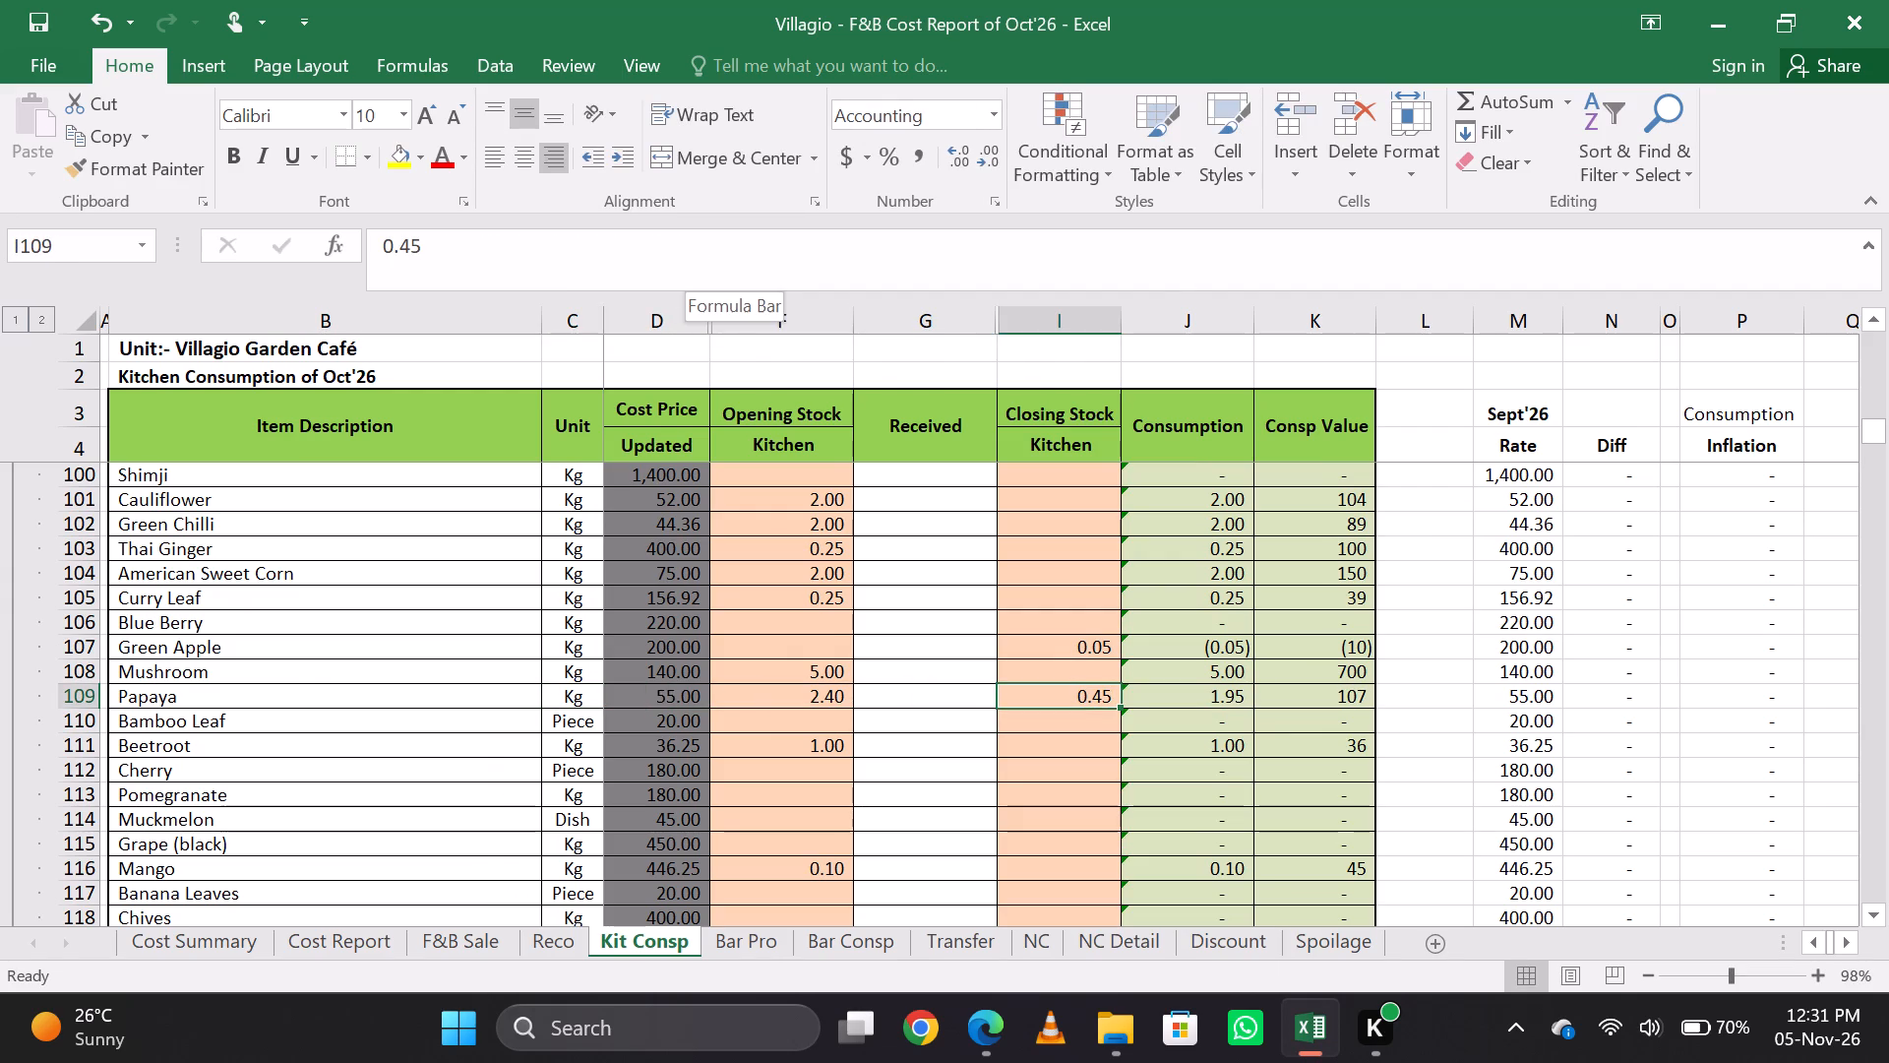
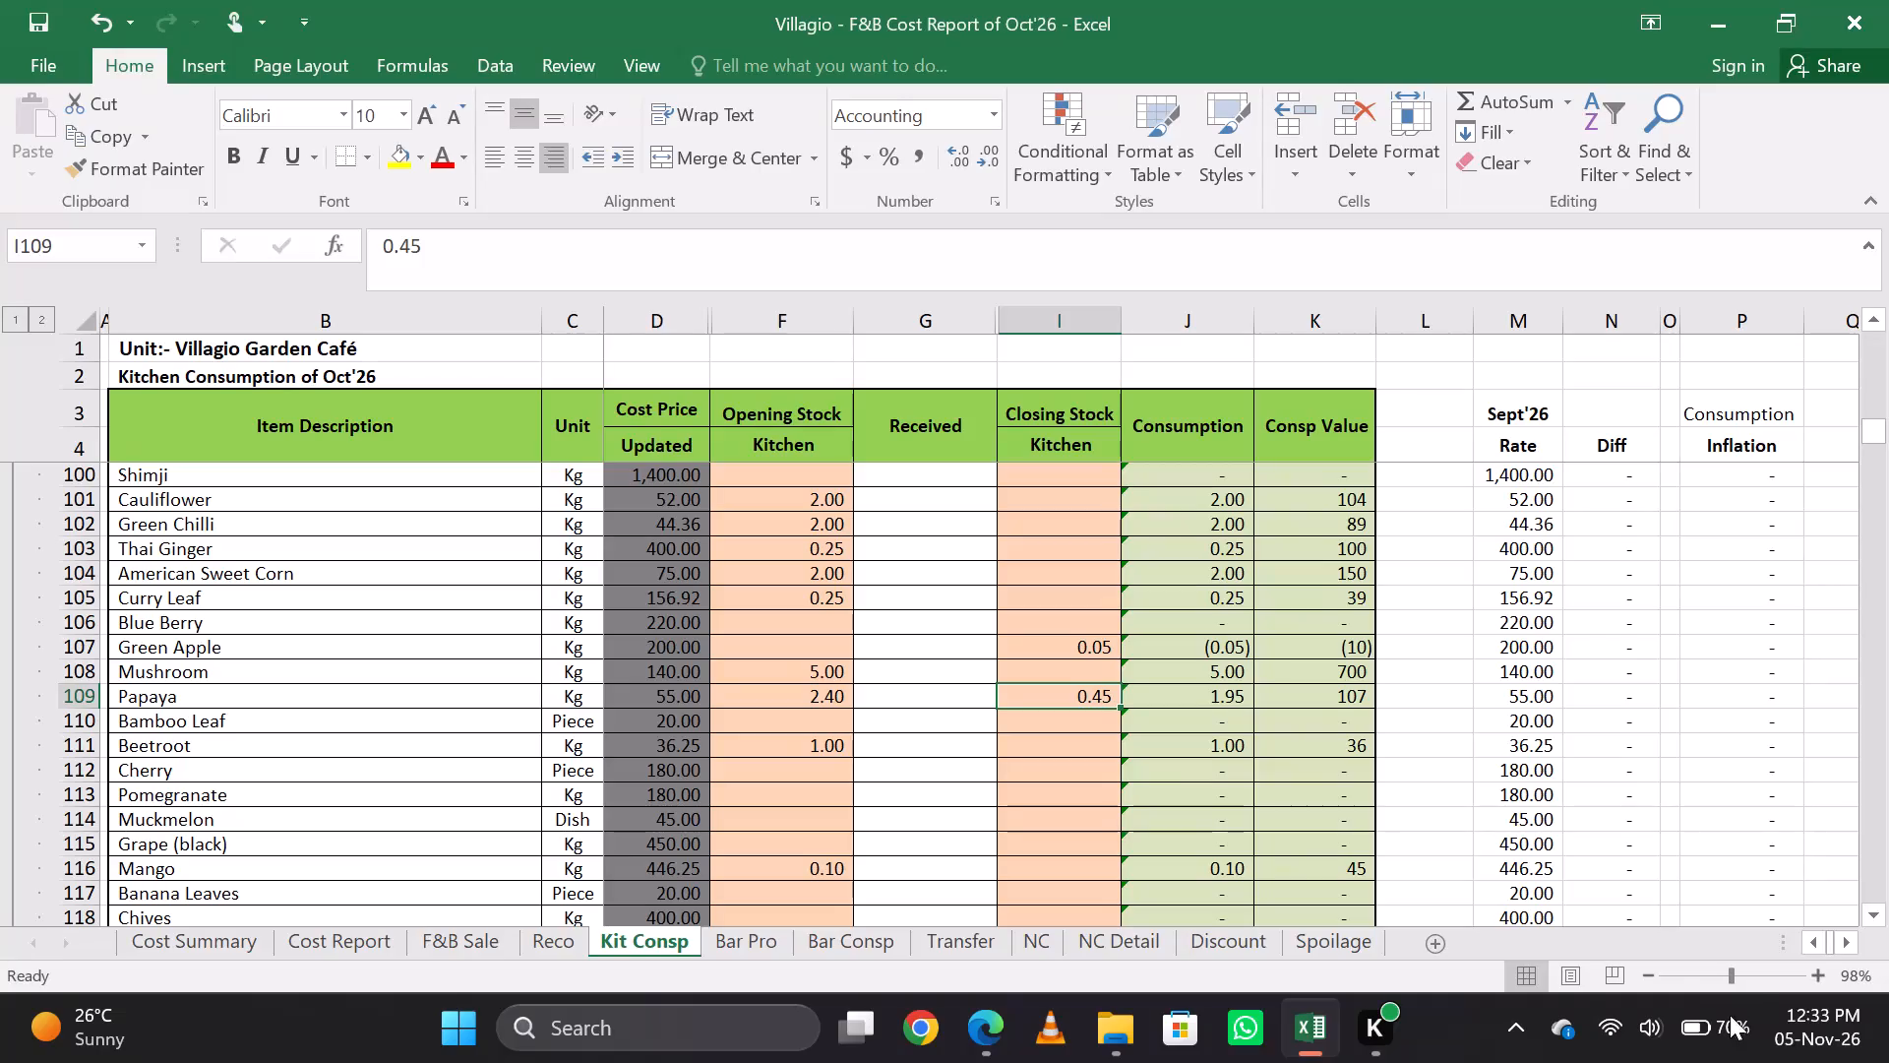
Switch the computer's Wi-Fi connection from the iPhone hotspot to the NETPLUS_2.4G network, with automatic connection enabled.
left_click(1644, 1032)
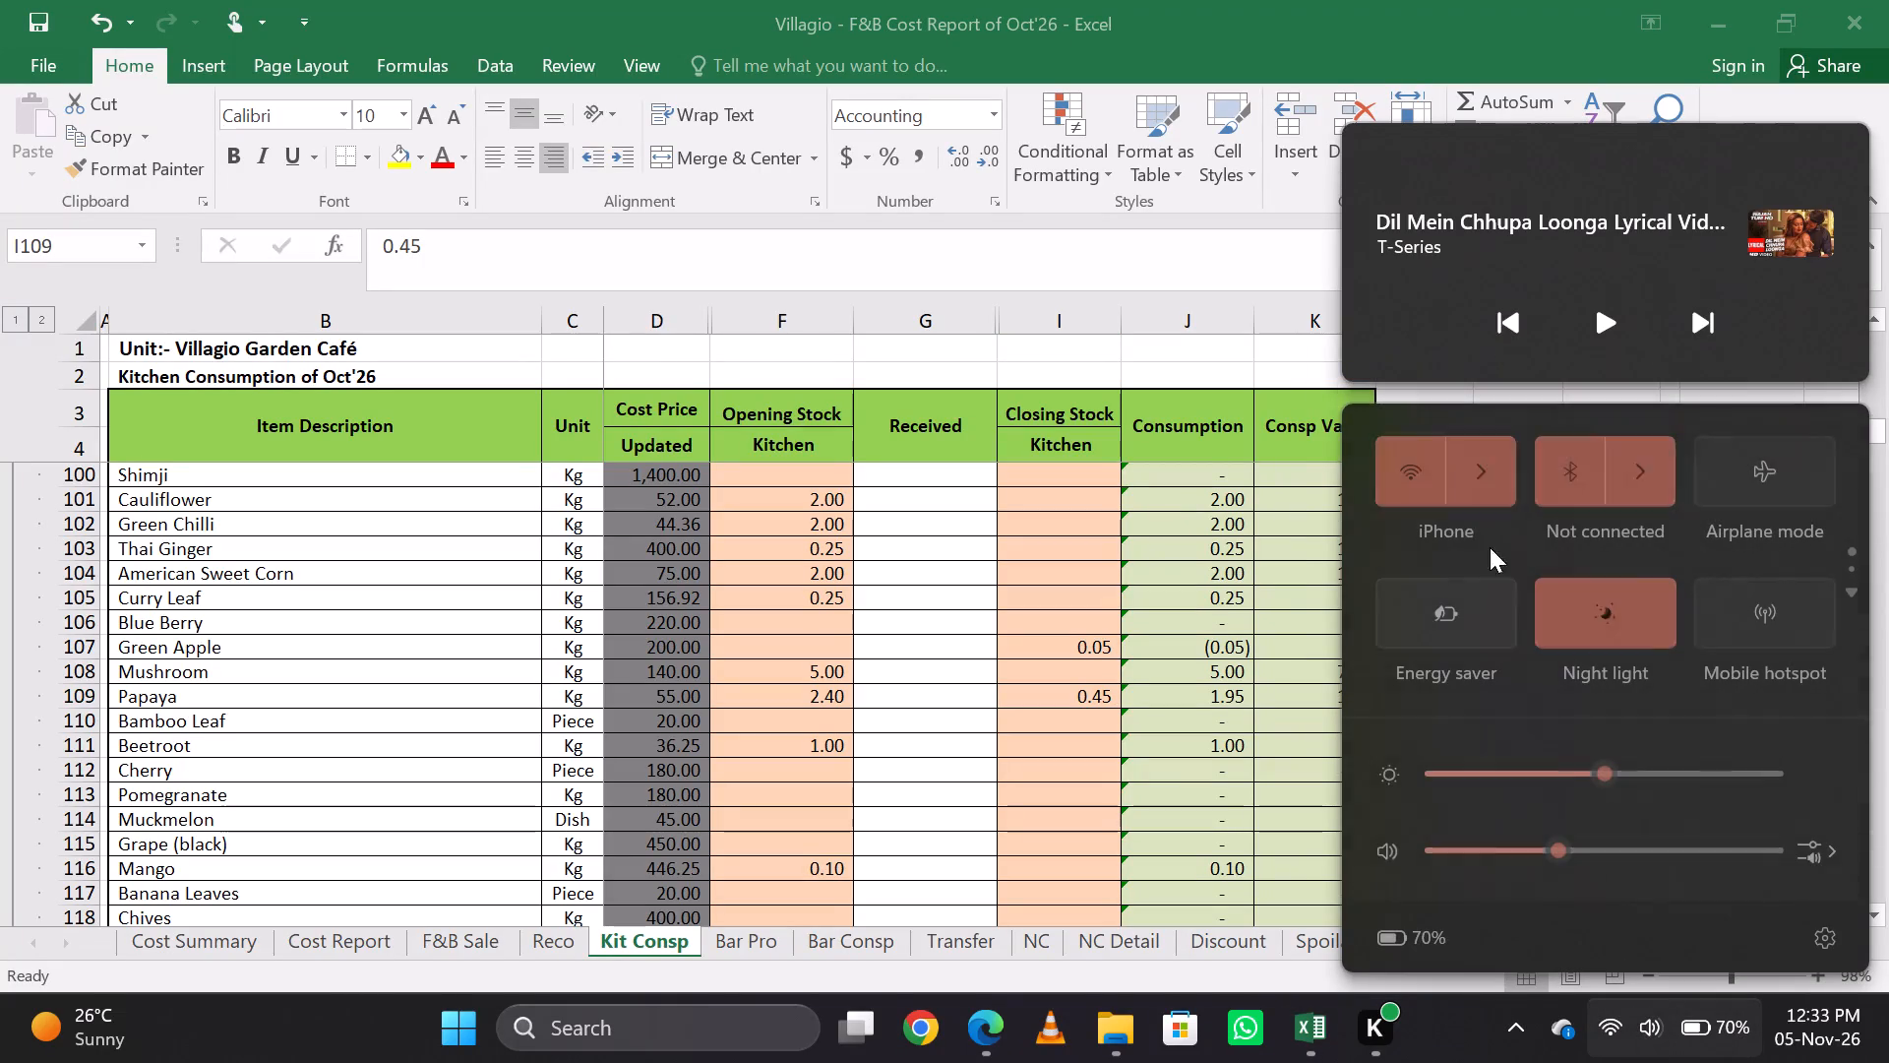
left_click(1460, 470)
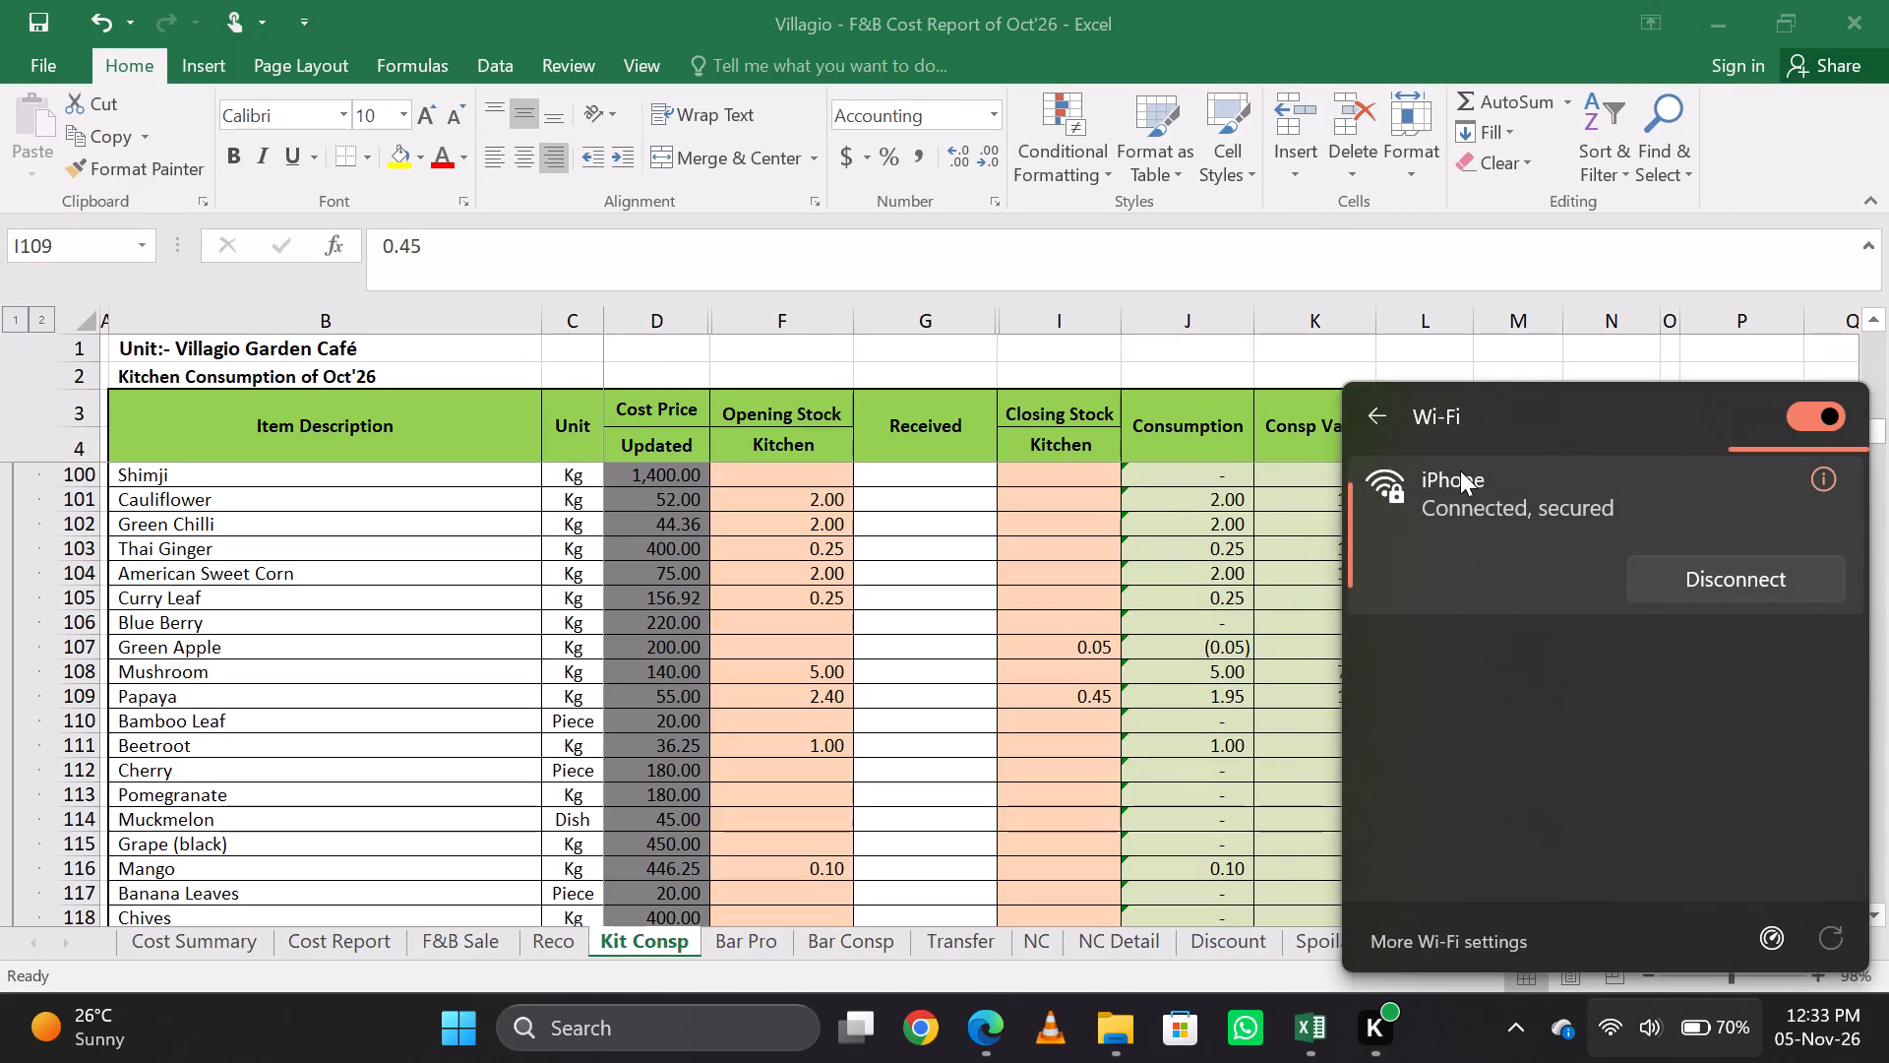
left_click(1505, 636)
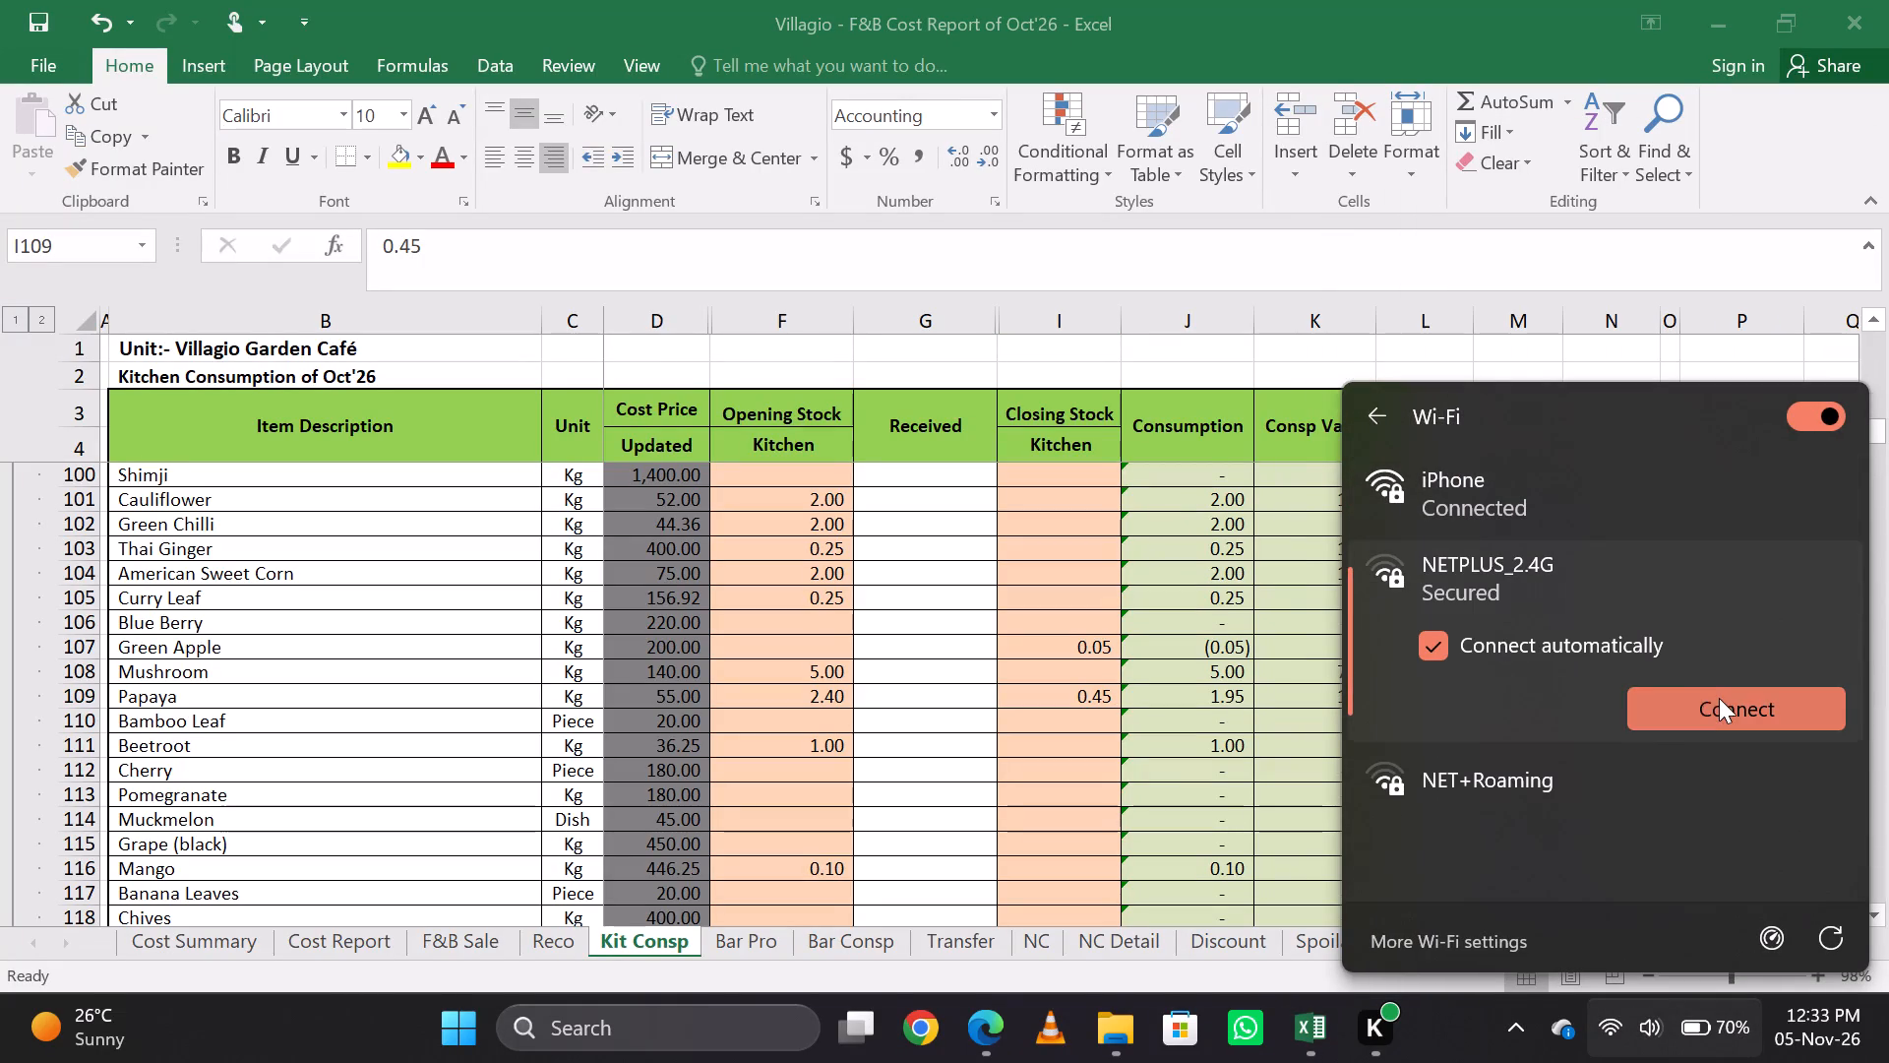
left_click(1719, 698)
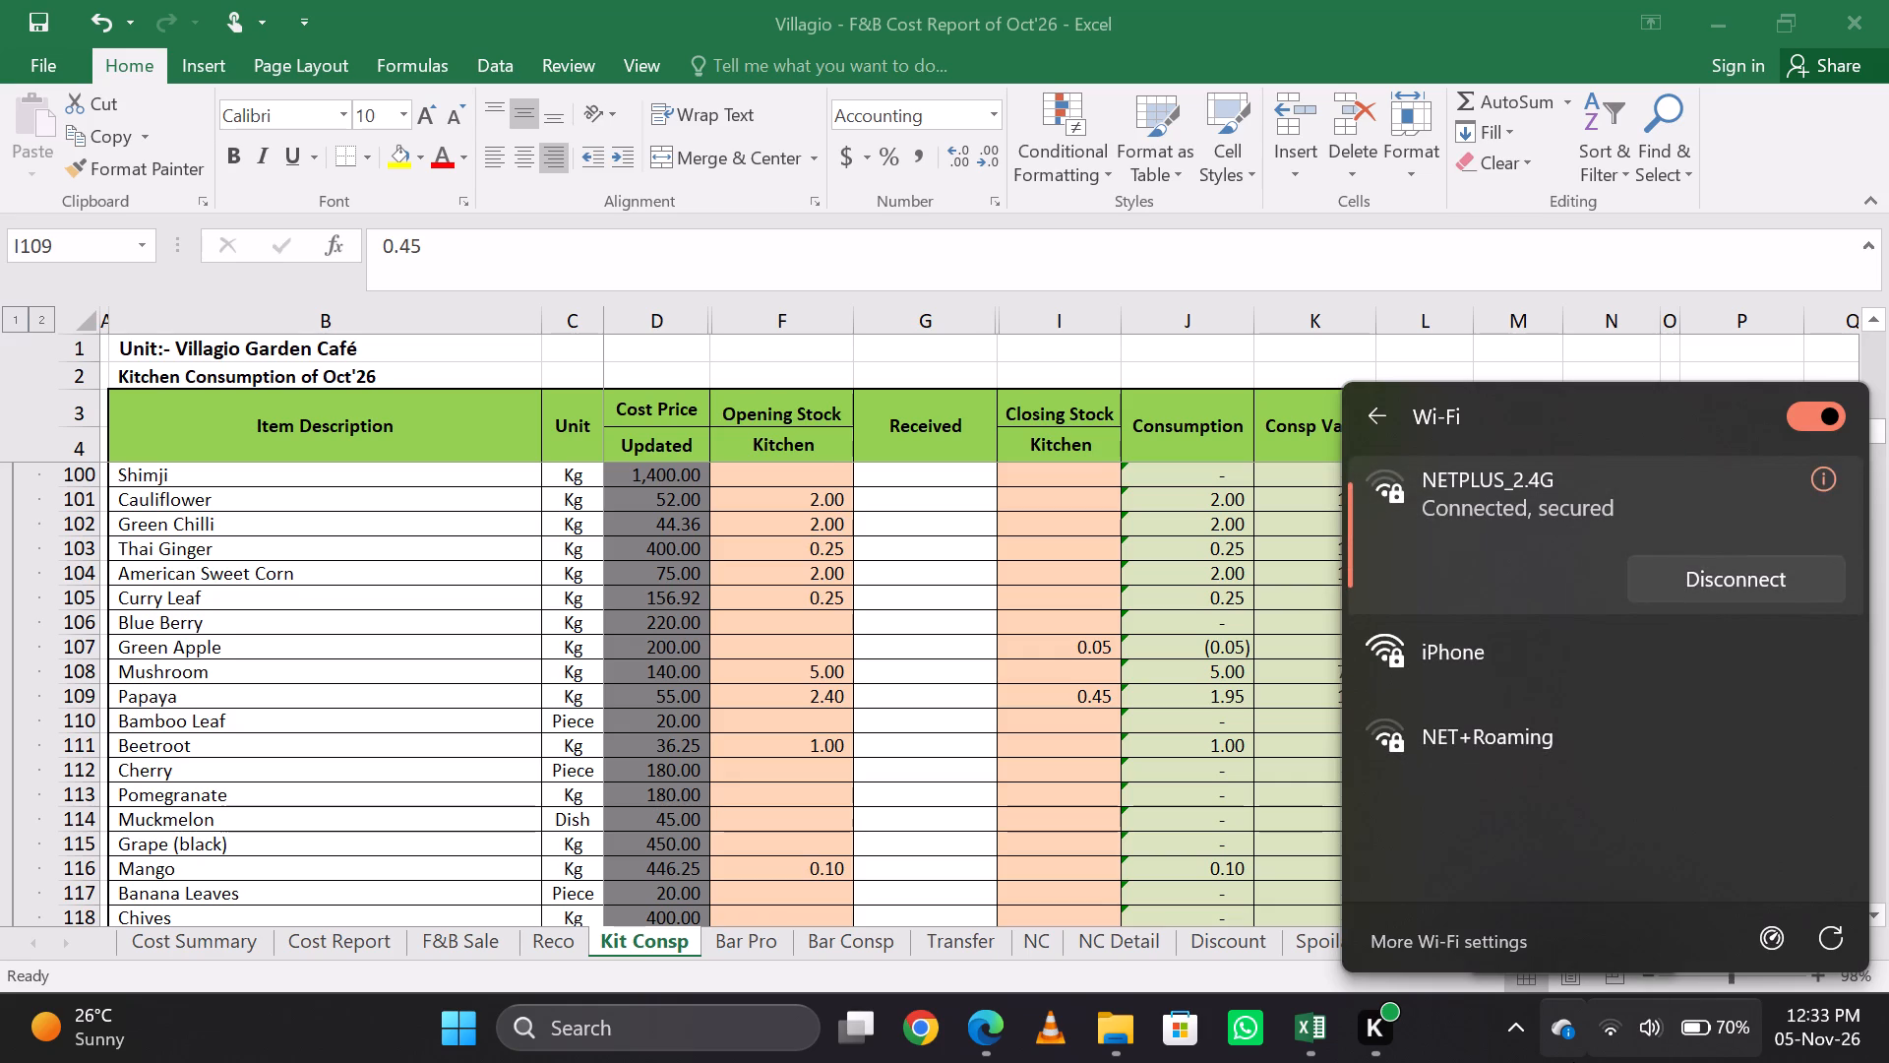
left_click(1432, 1054)
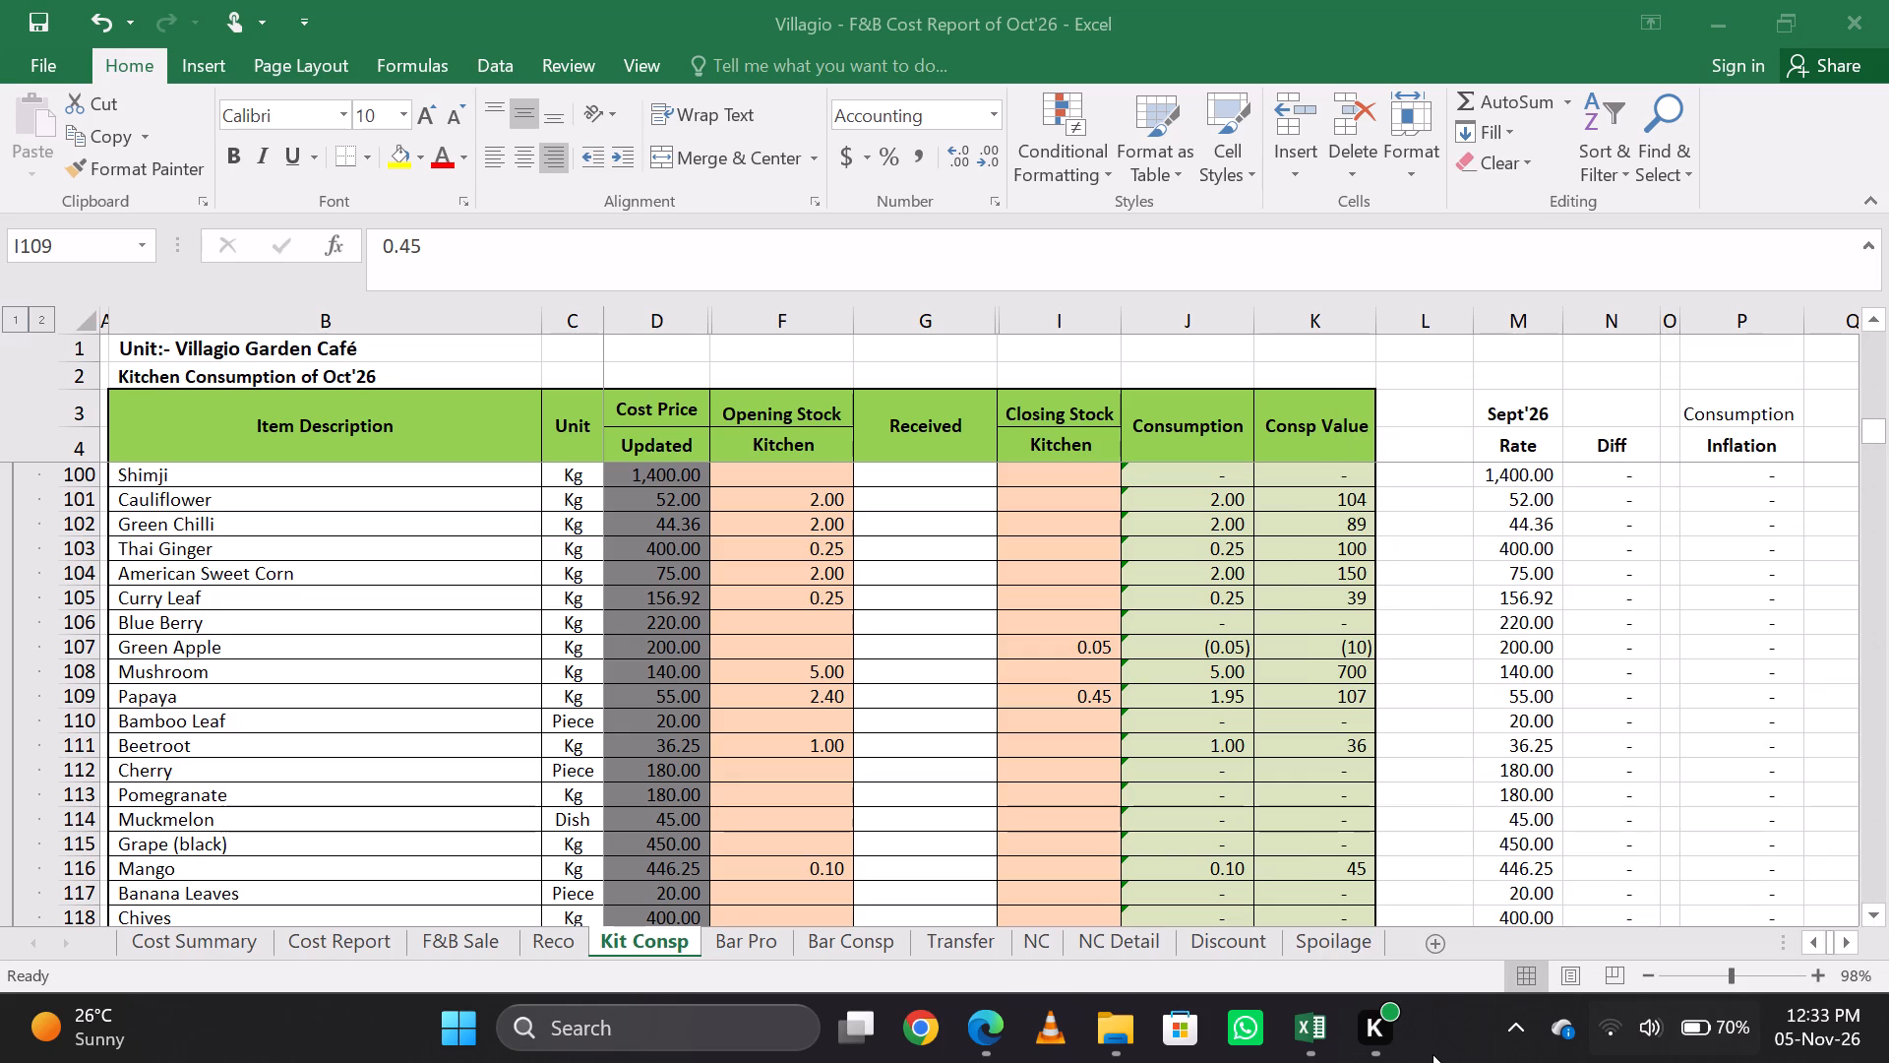
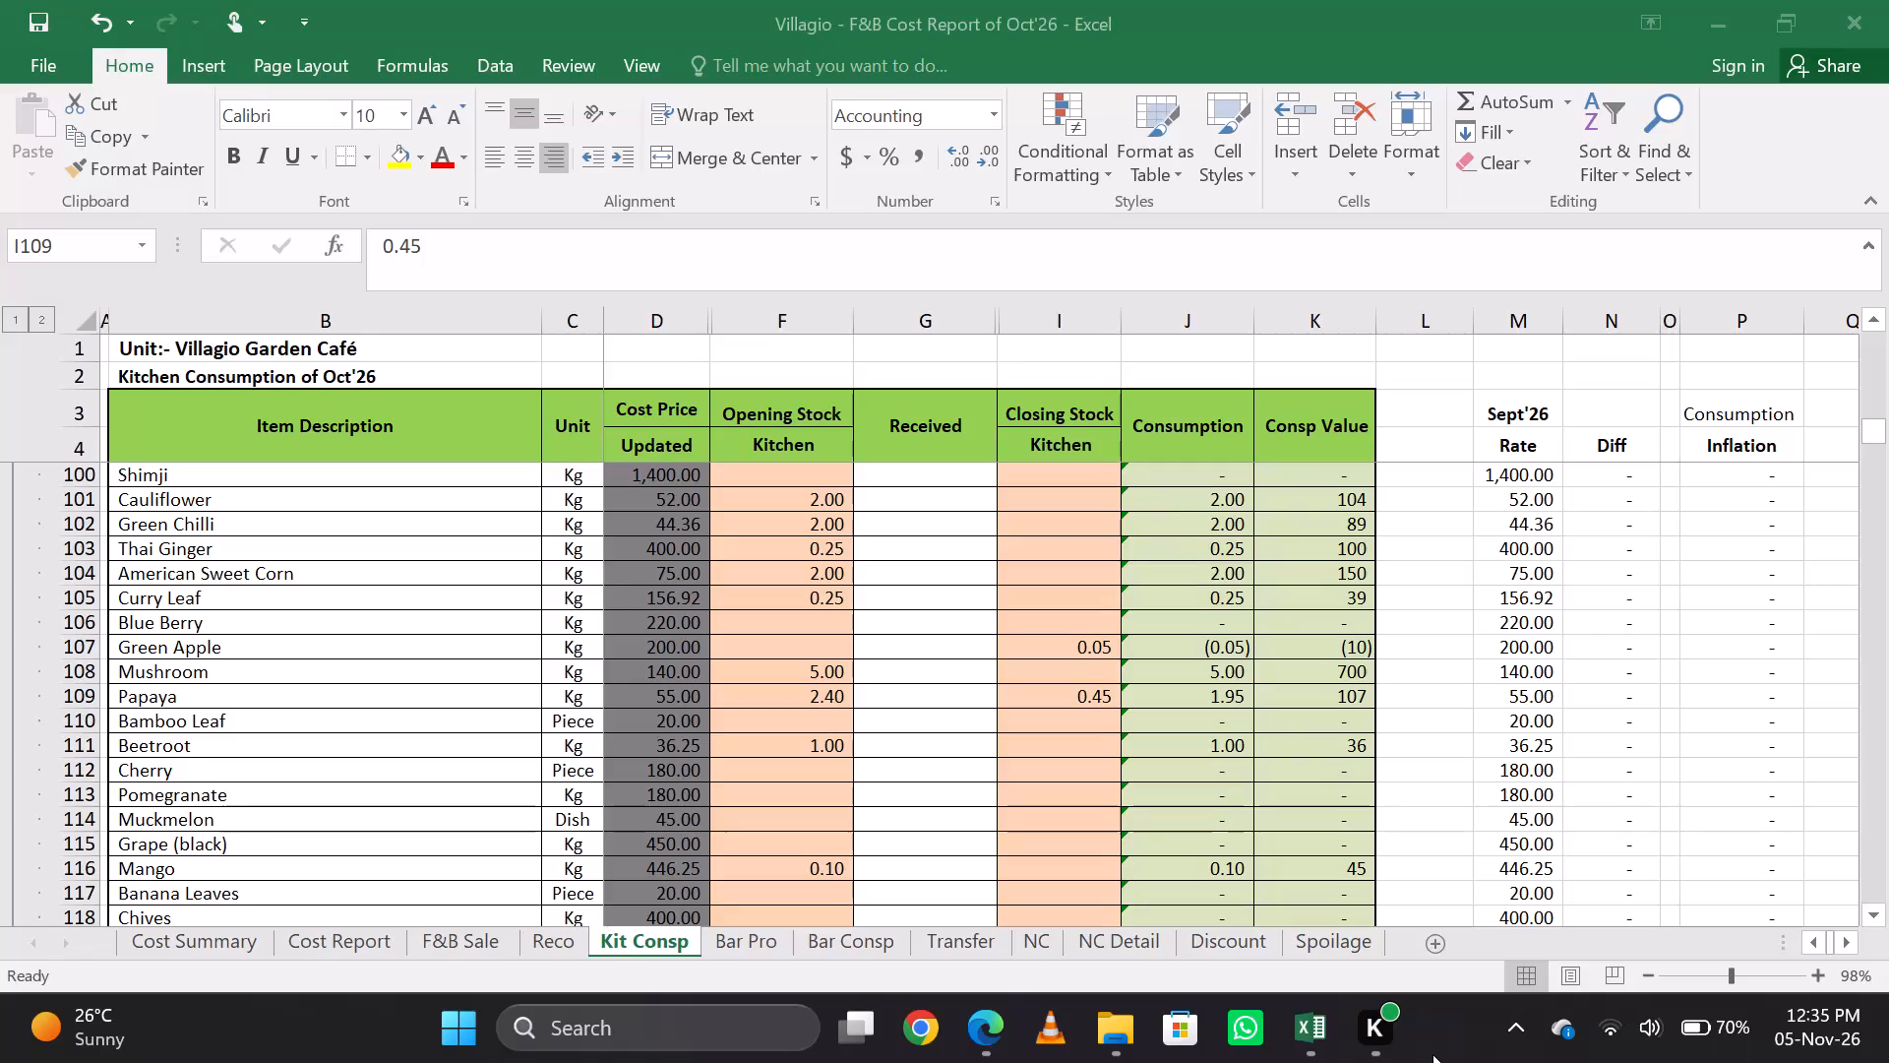
Save the Villagio F&B Cost Report of Oct'26 workbook with the closing stock entries made so far.
key("ctrl+s")
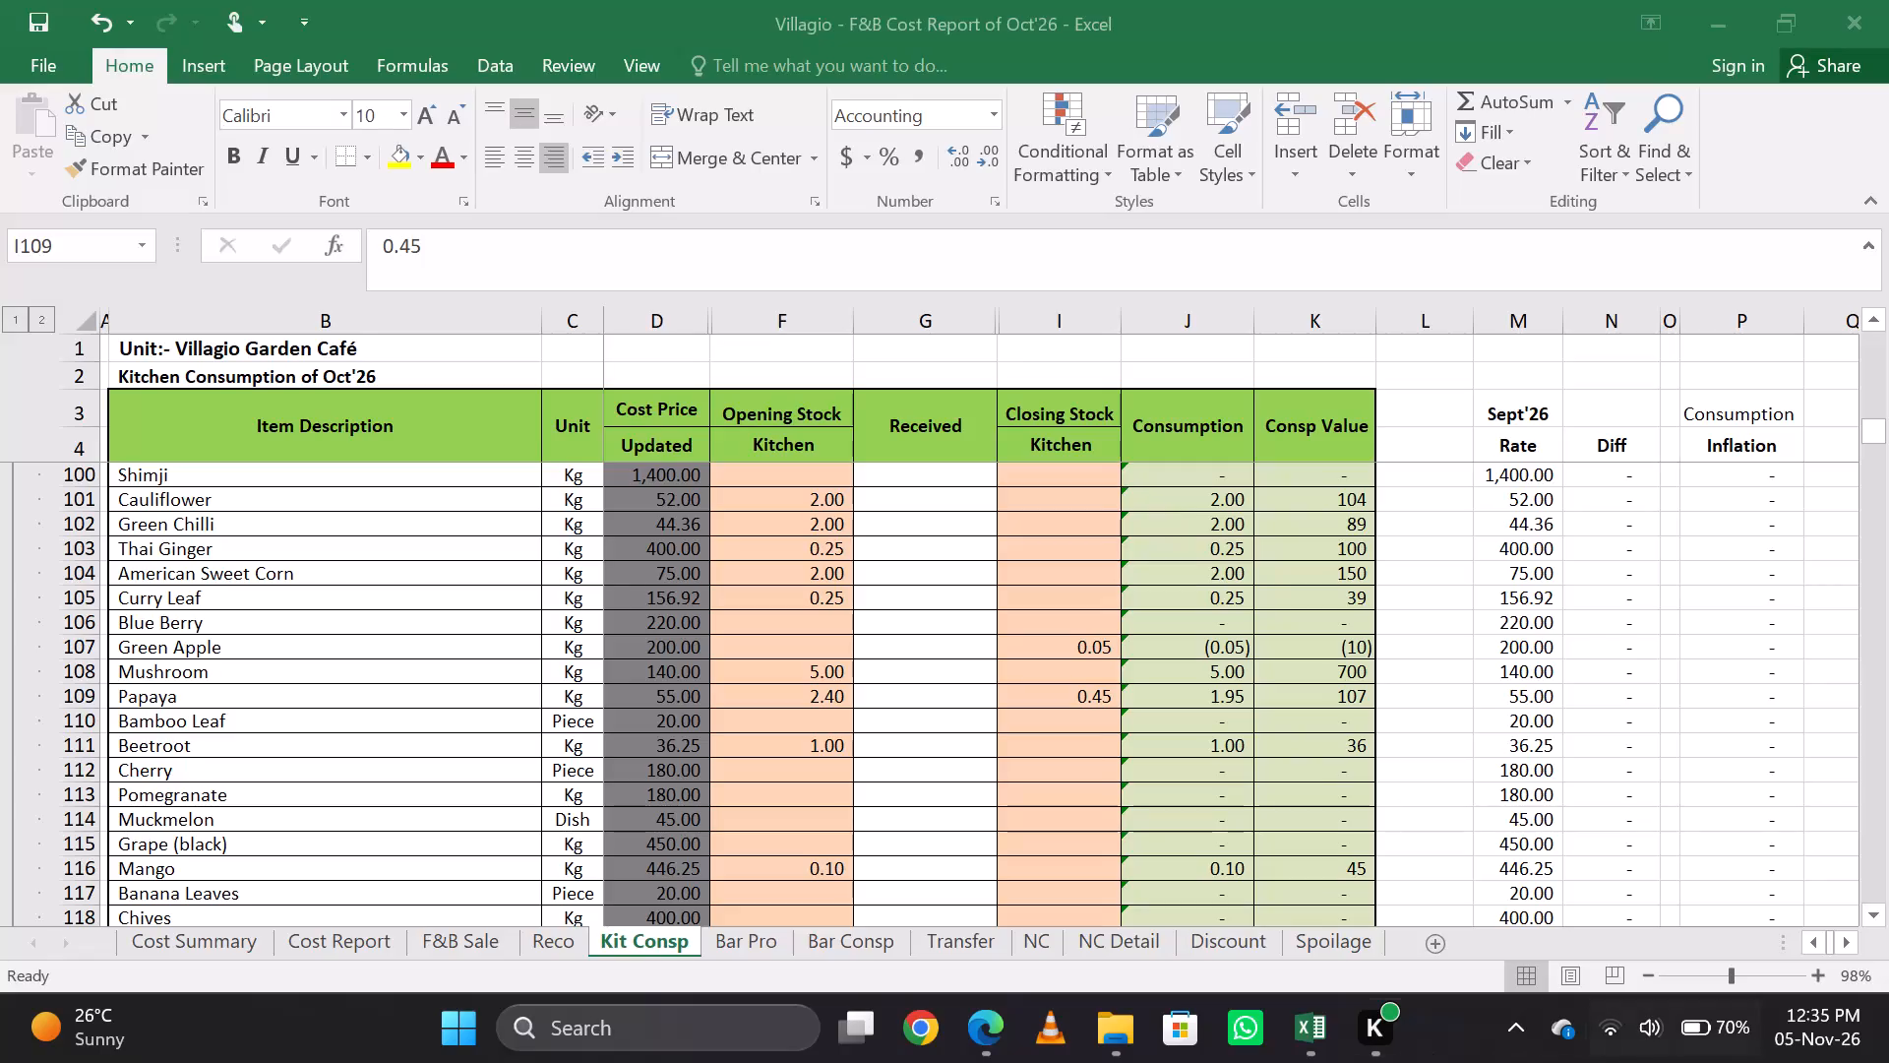
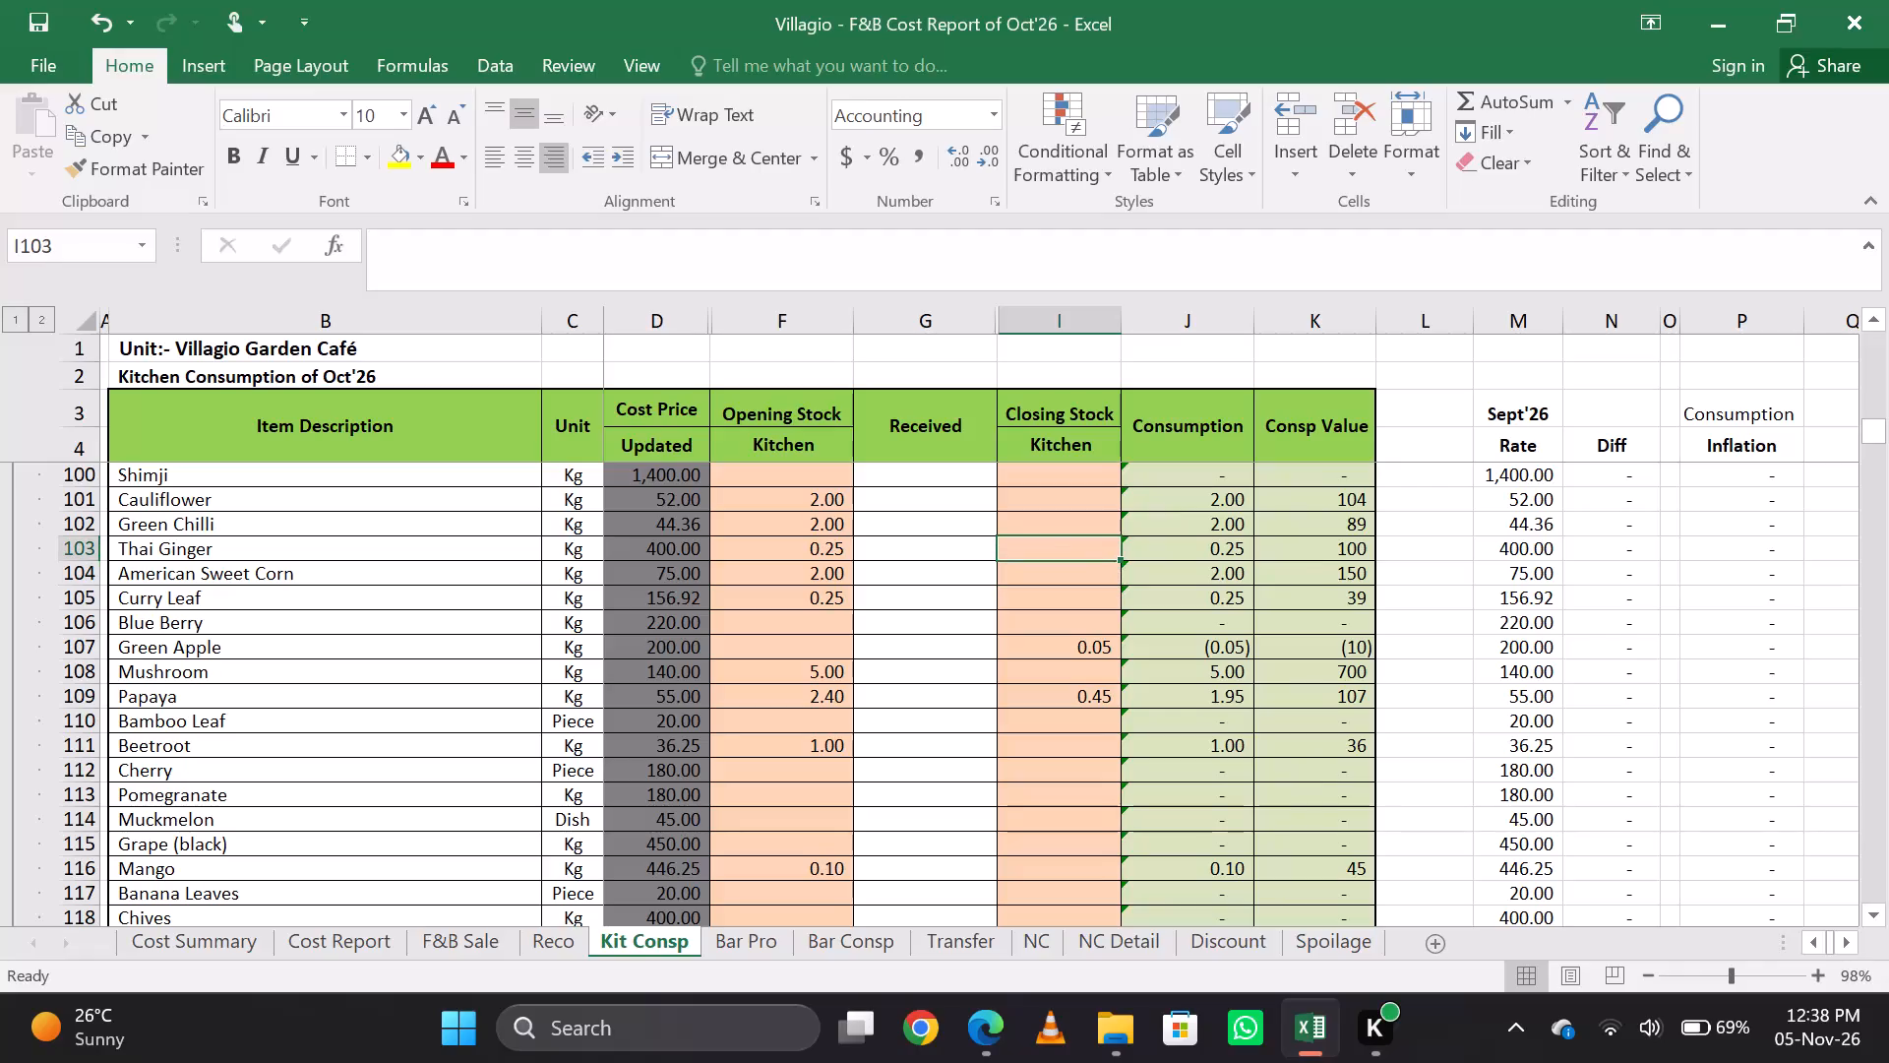
Save the Villagio F&B Cost Report workbook with the closing stock entries made so far.
key("ctrl+s")
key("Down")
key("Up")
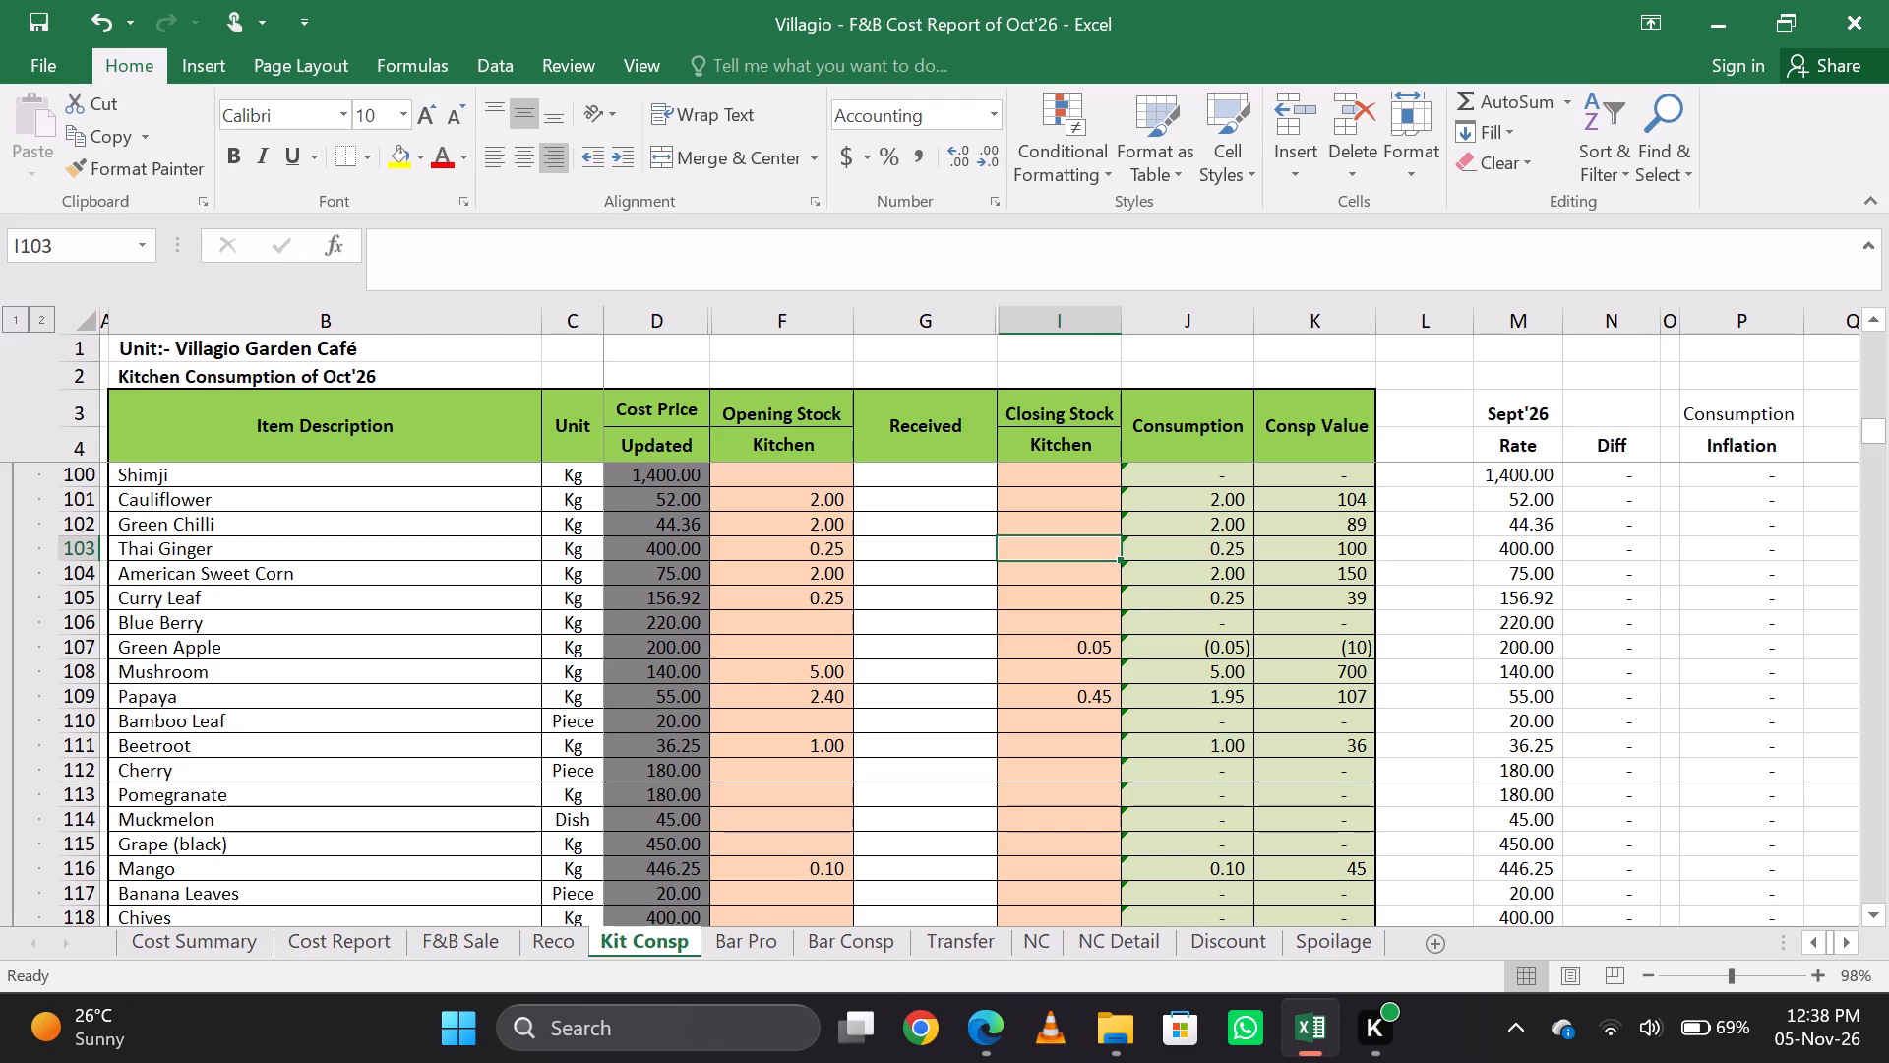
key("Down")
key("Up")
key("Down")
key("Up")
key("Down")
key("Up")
Find Brinjal in the Kit Consp sheet and enter a kitchen closing stock of 2.
key("ctrl+f")
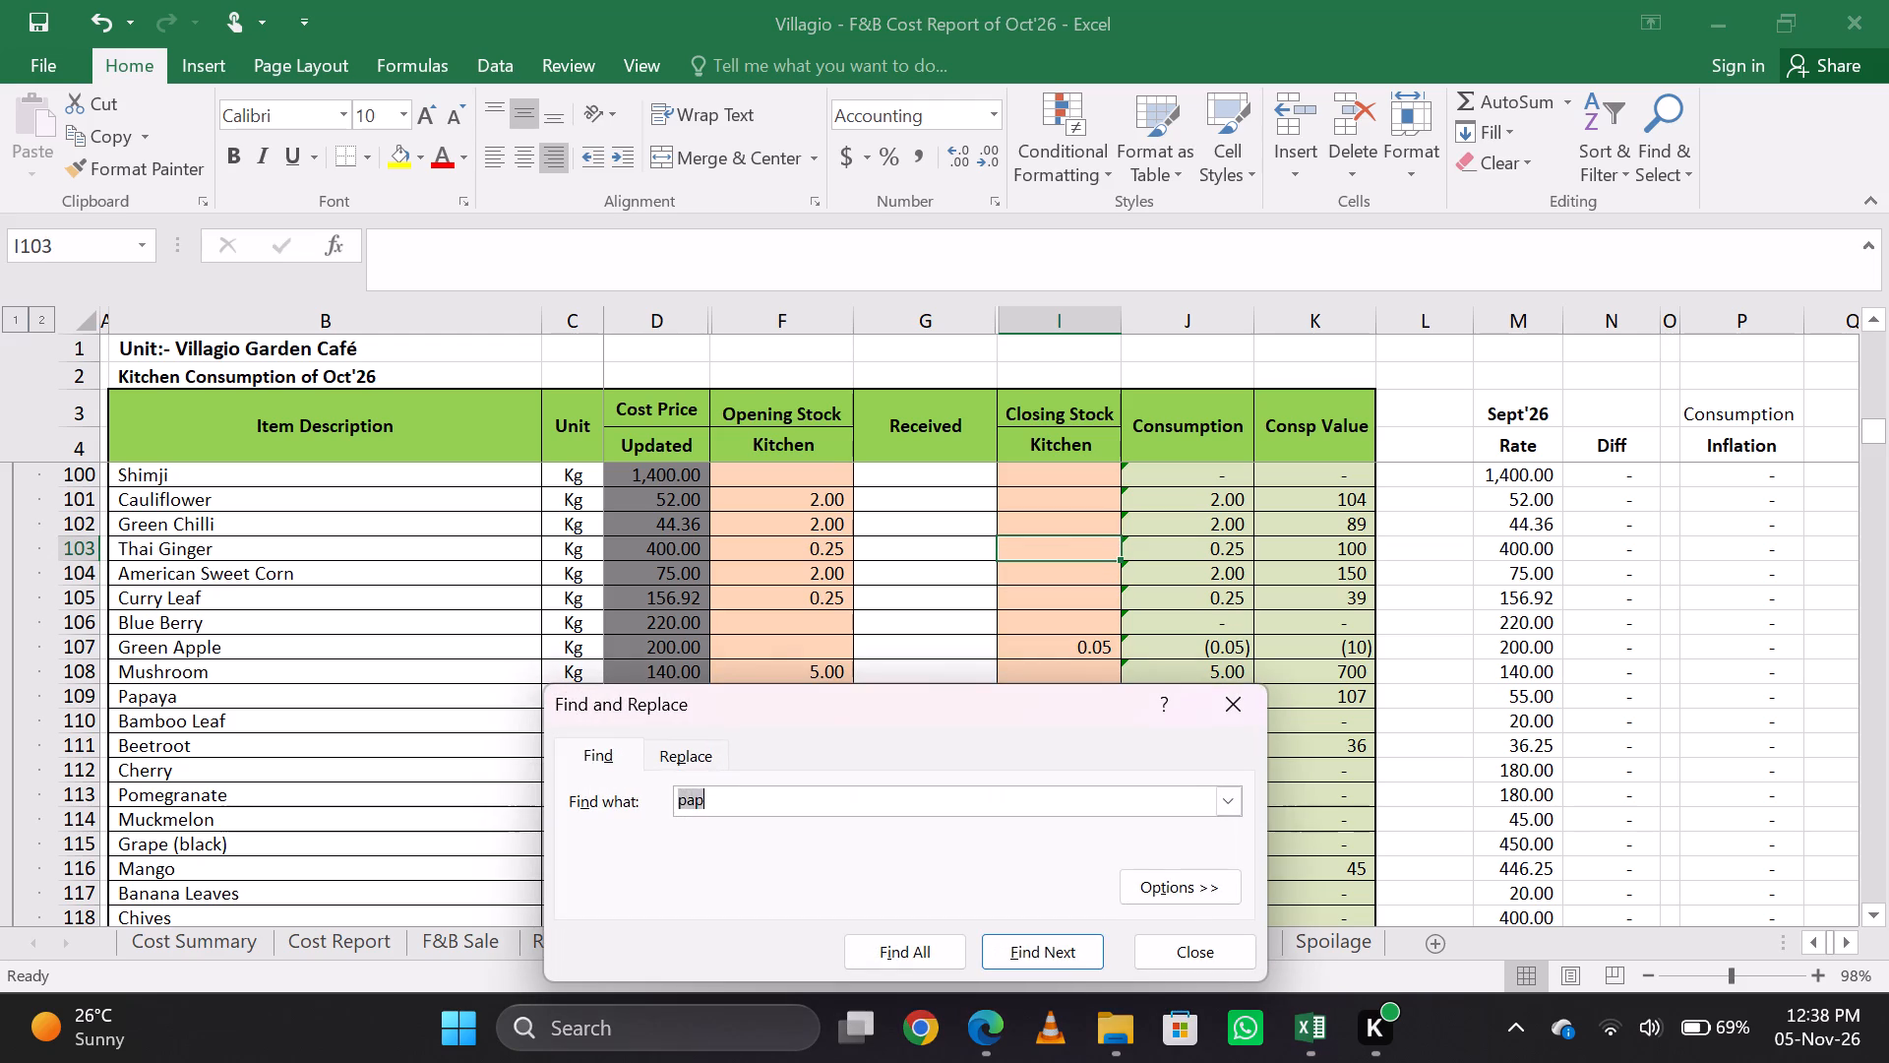
key("b")
type("rin")
key("Return")
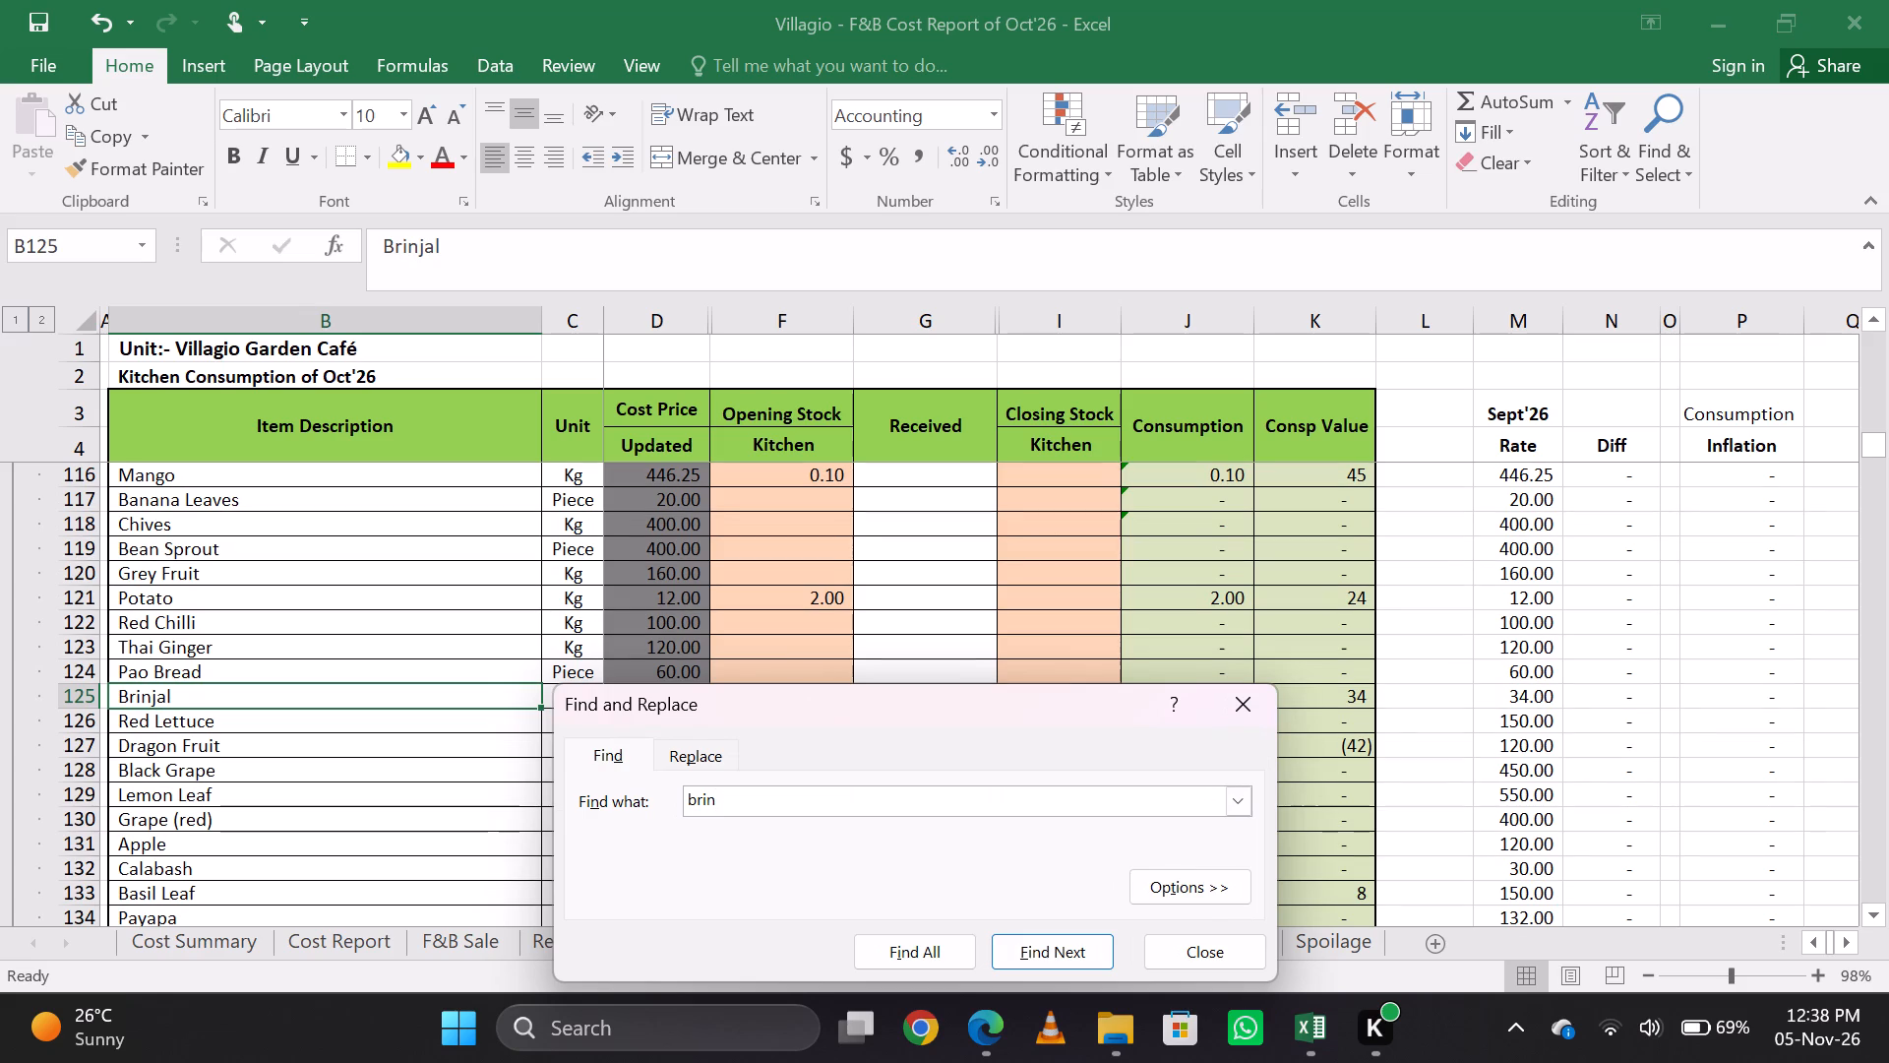
key("Escape")
key("Right")
key("Right")
key("Right")
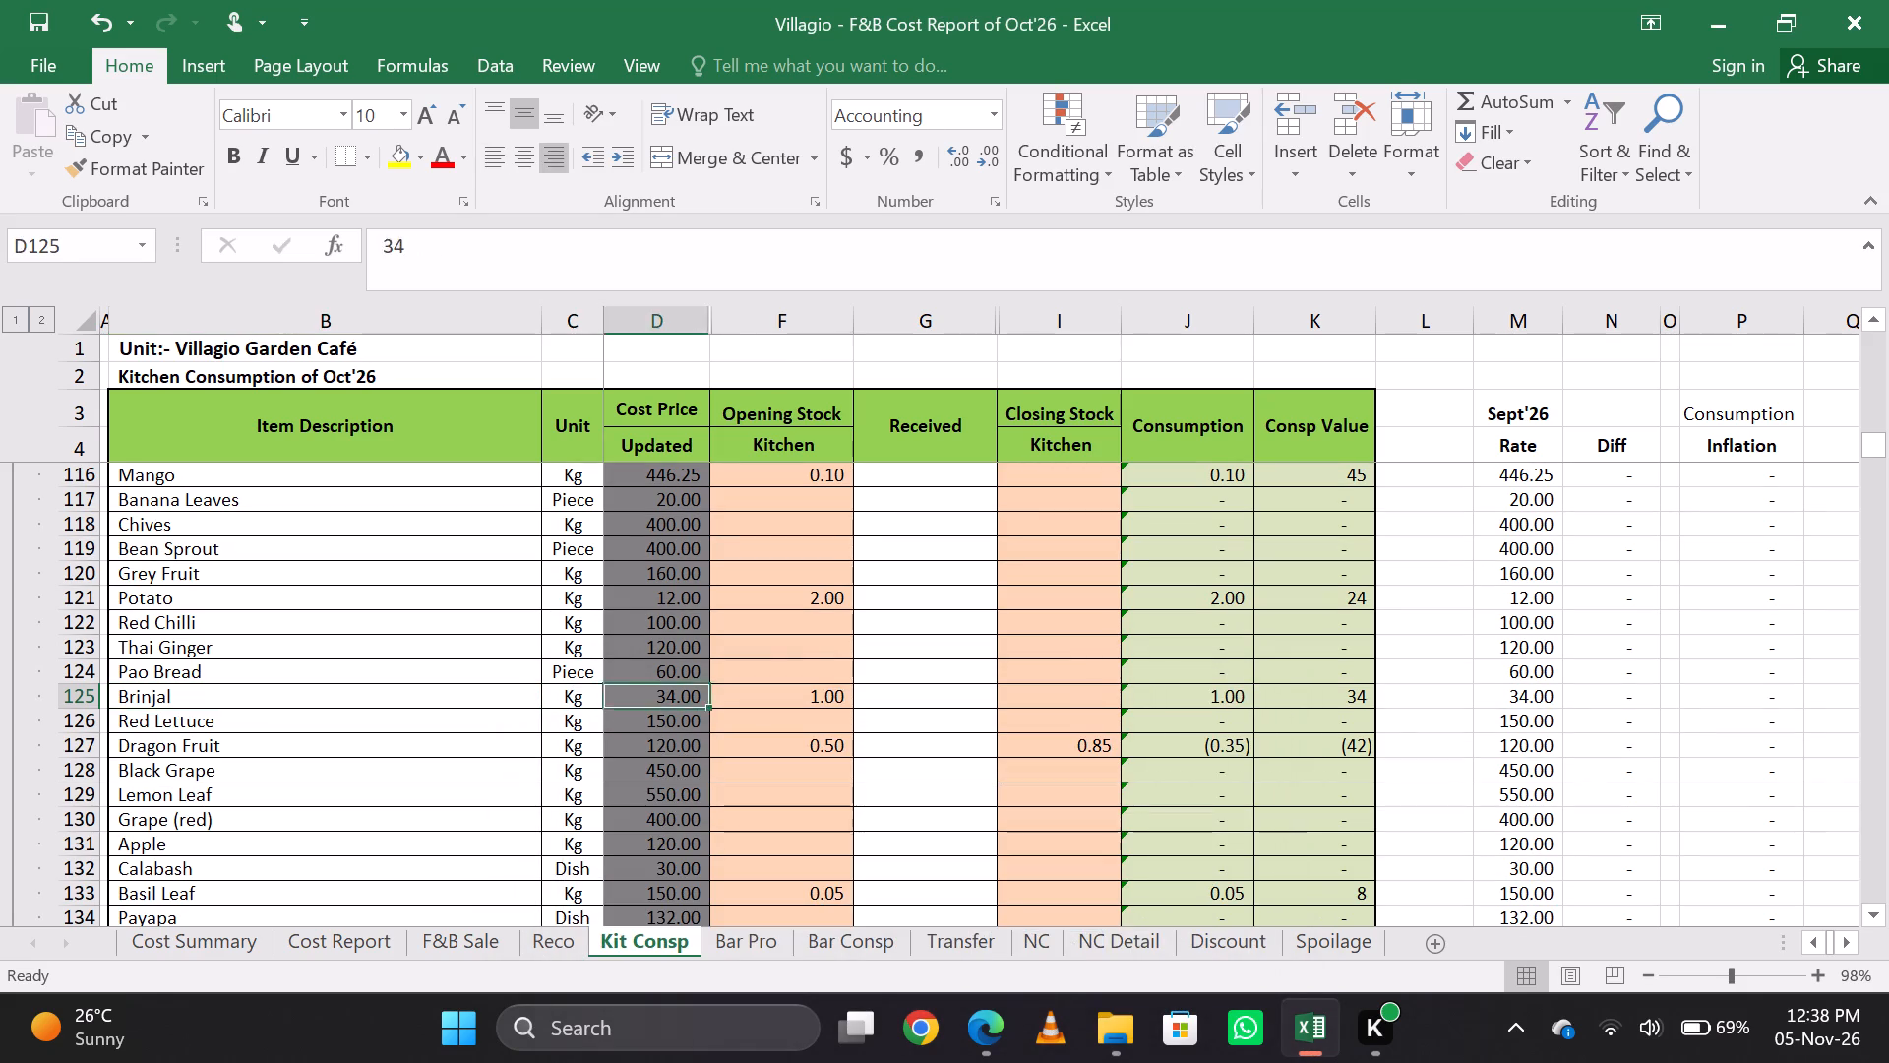
key("Right")
key("Right")
key("2")
key("Down")
key("Up")
Find Cabbage in the Fruit & Vegetables section and enter a kitchen closing stock of 4.
key("ctrl+f")
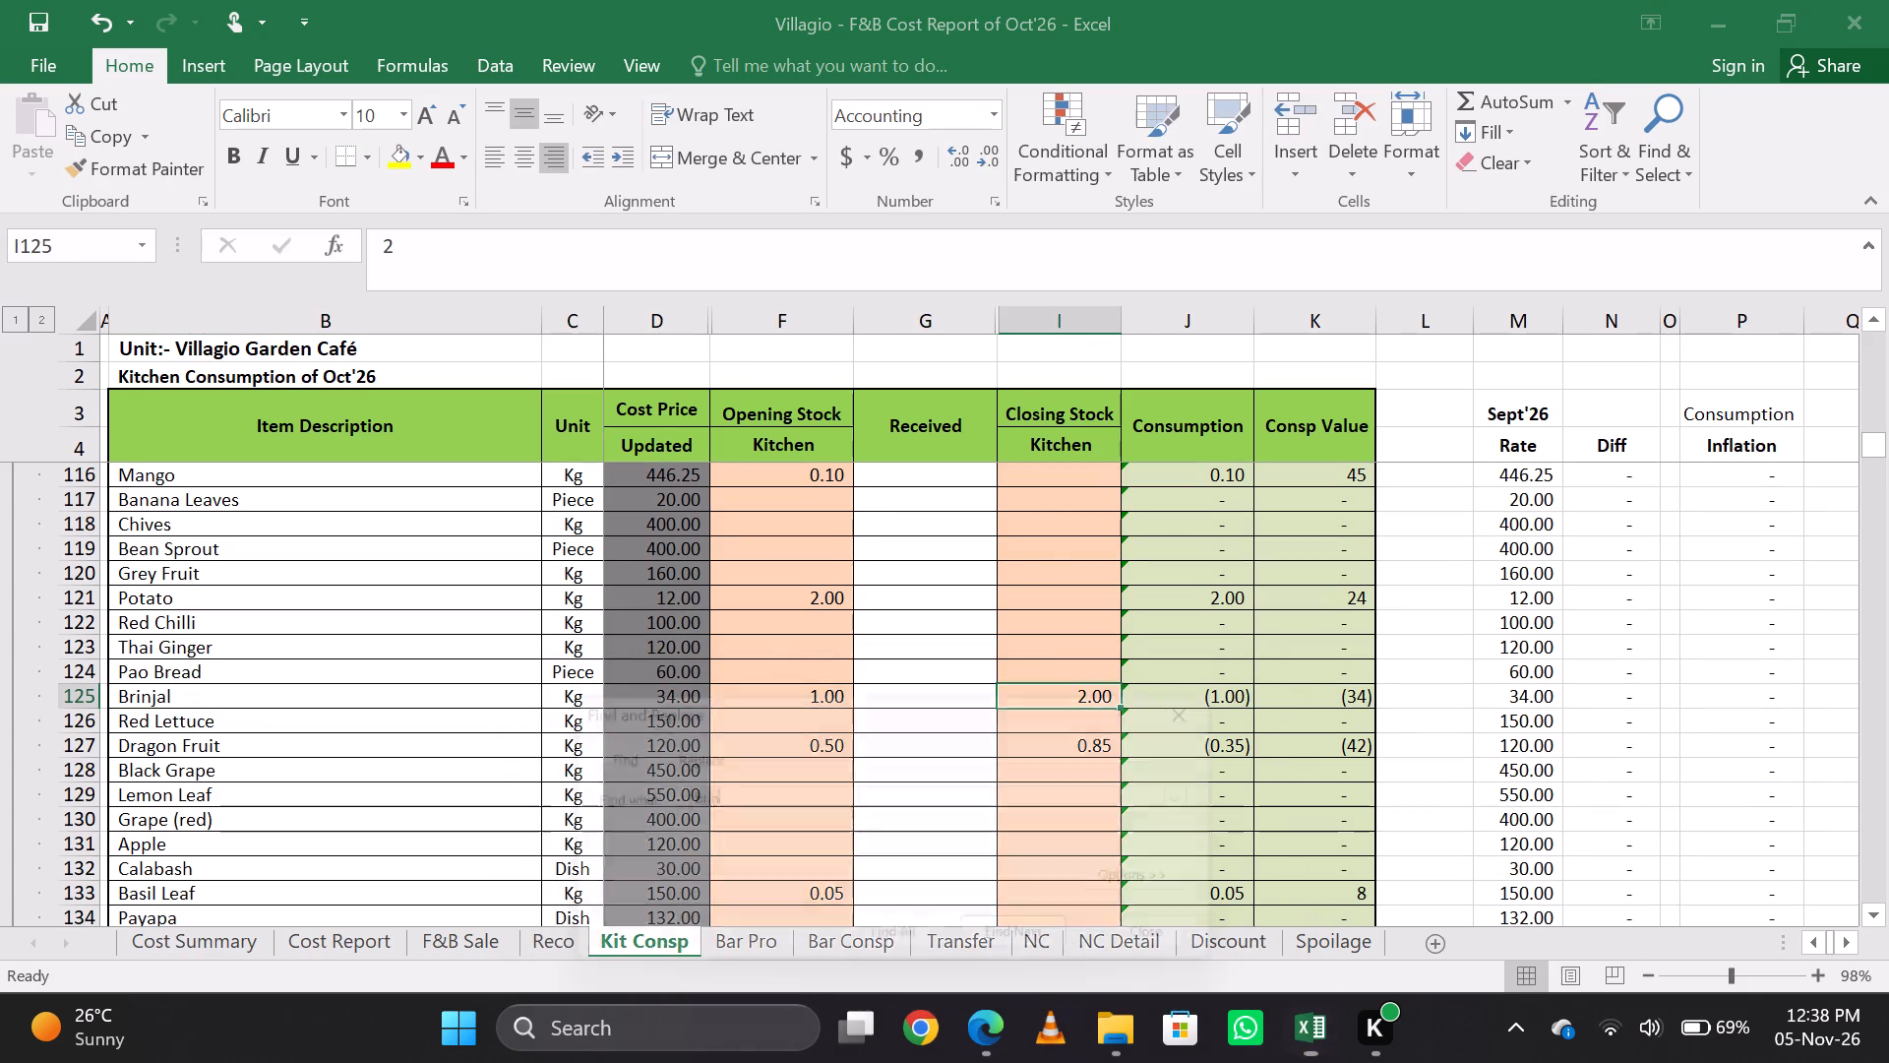
key("BackSpace")
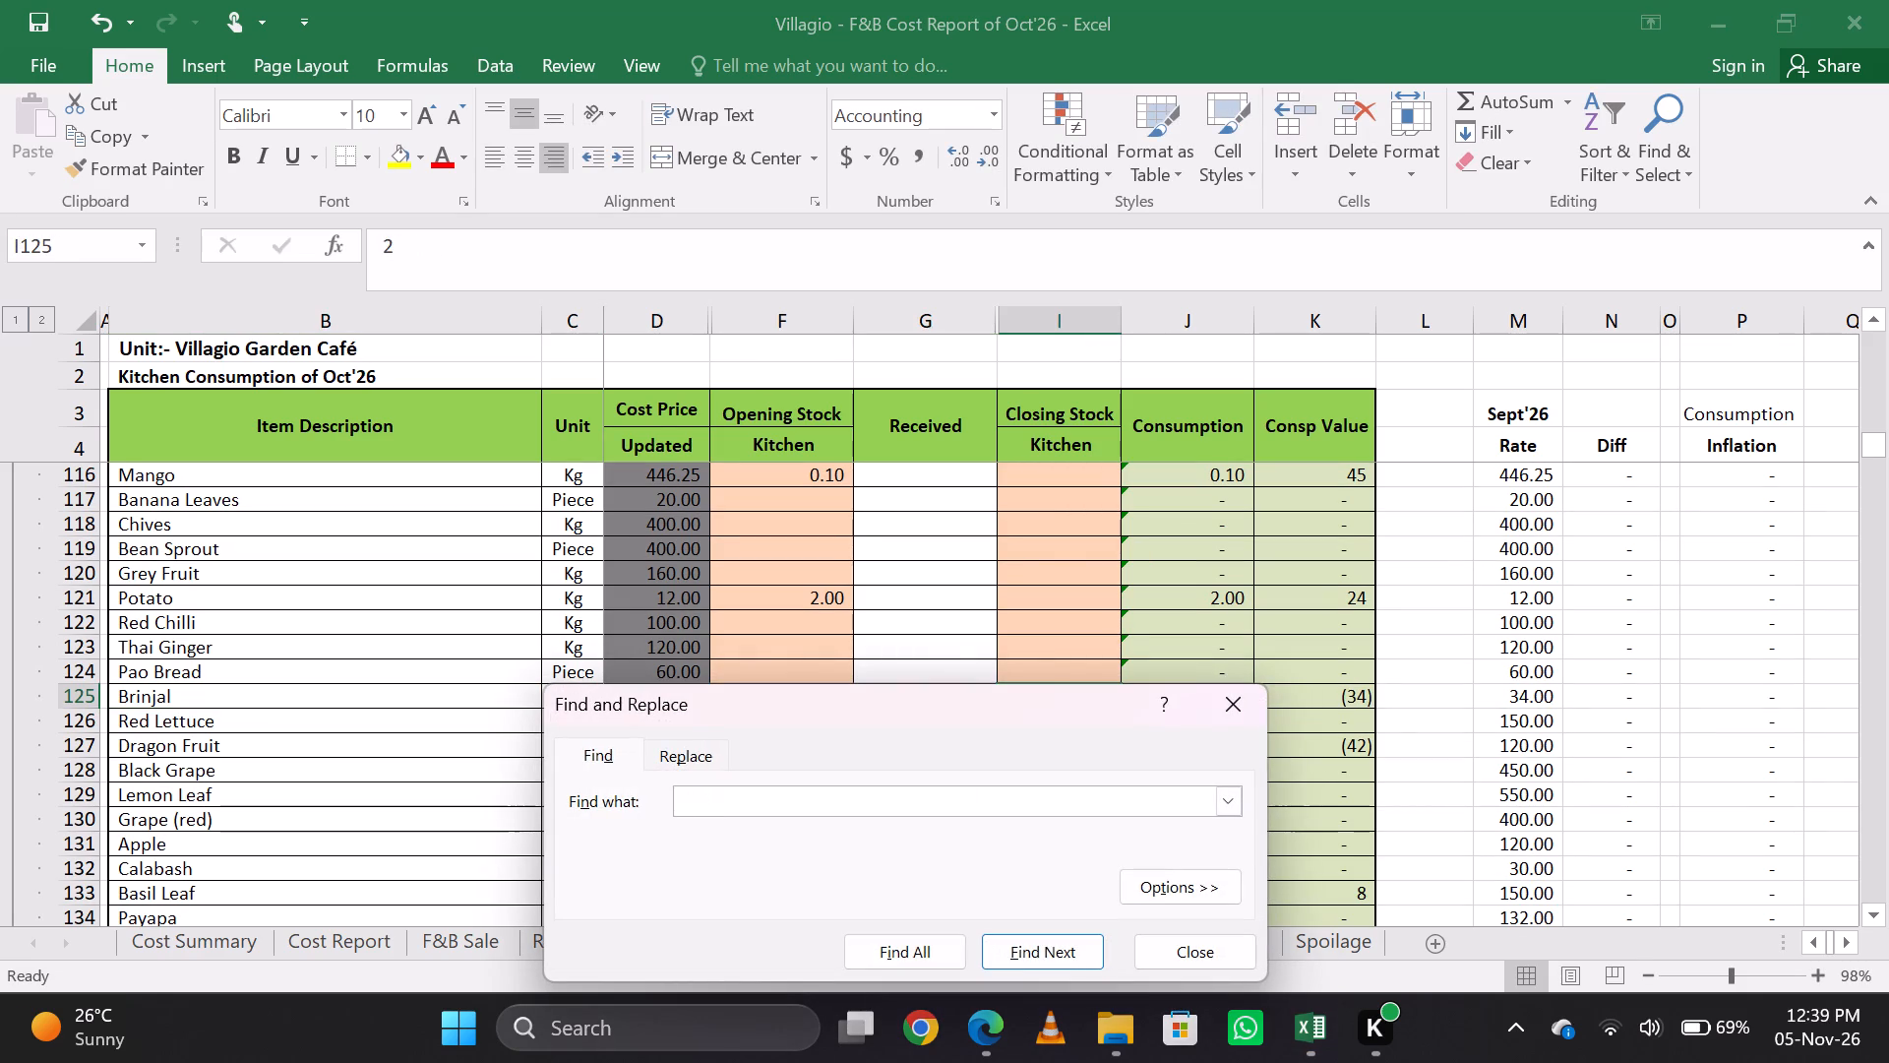
type("cabb")
key("Return")
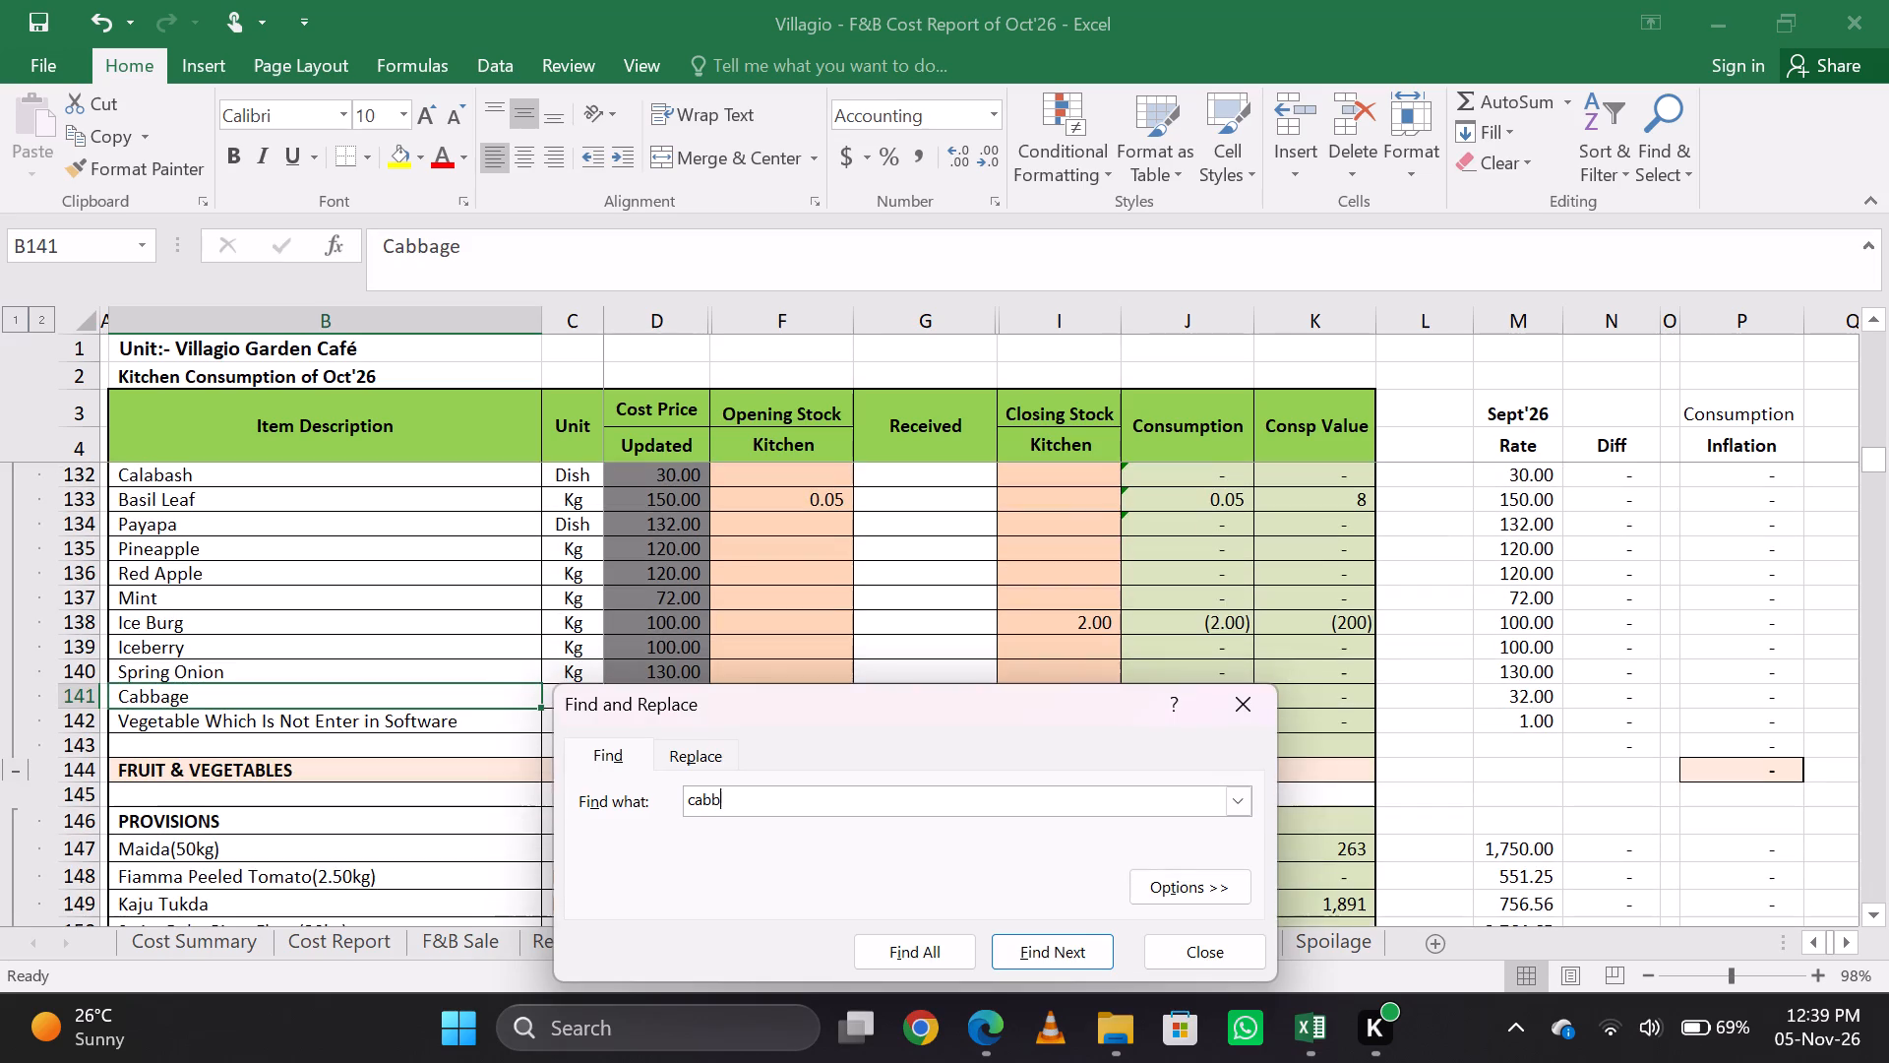
key("Escape")
key("Right")
key("Right")
key("Right")
key("Right")
key("Right")
key("Right")
key("Left")
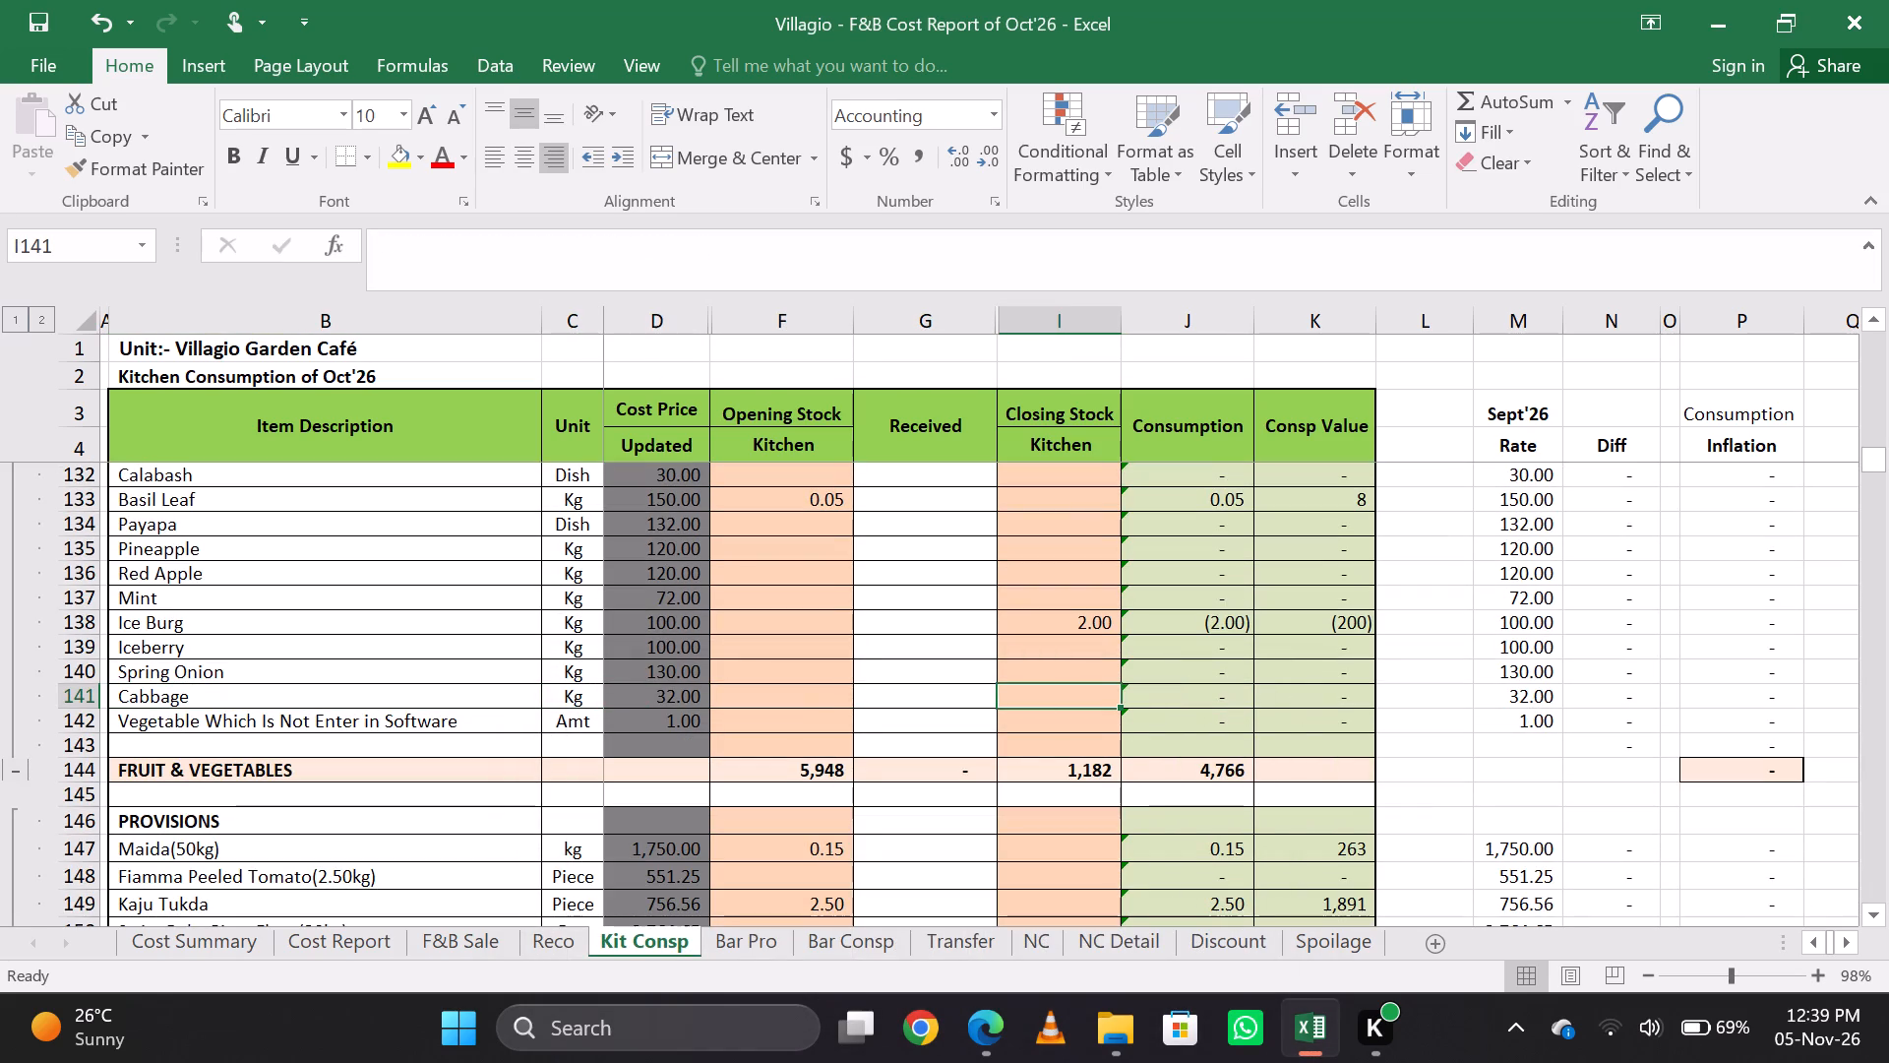
key("4")
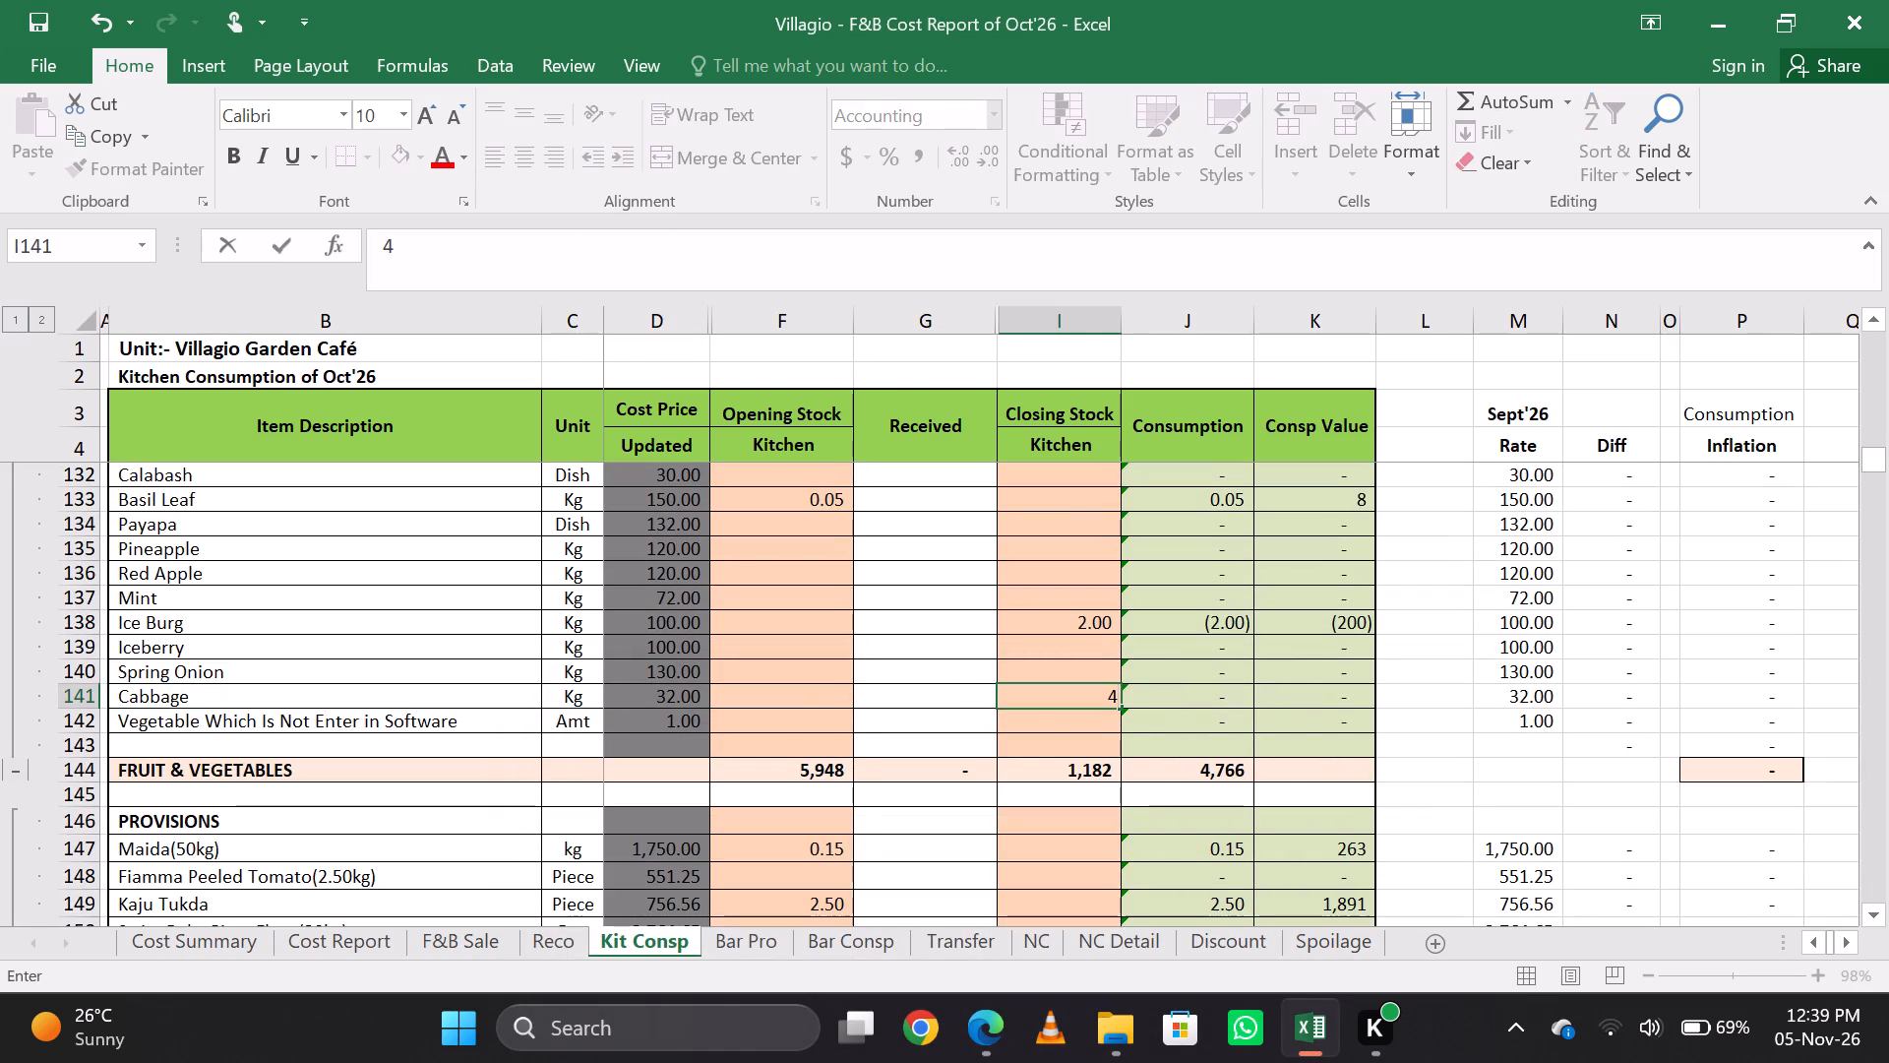
key("Left")
key("Page_Up")
key("Right")
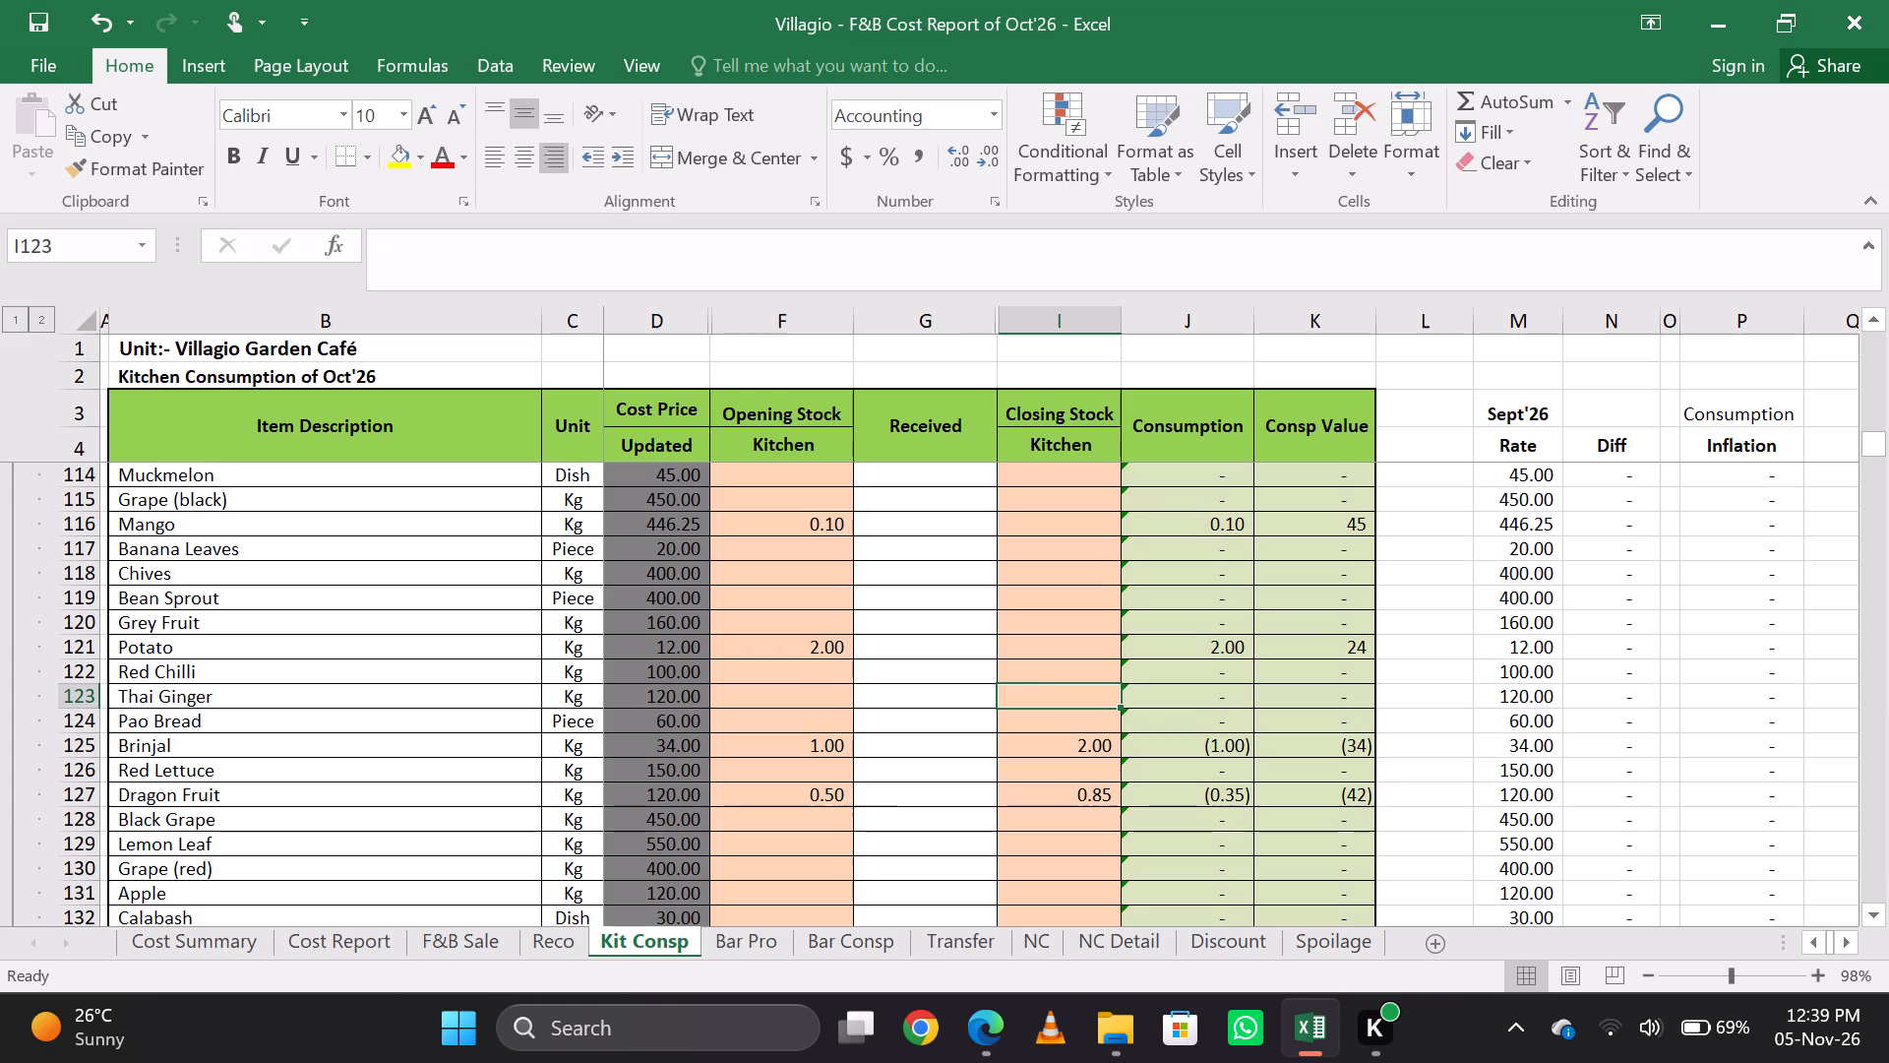
Find Cauliflower in the item list and enter a kitchen closing stock of 2.
key("ctrl+f")
type("caul")
key("Return")
key("Escape")
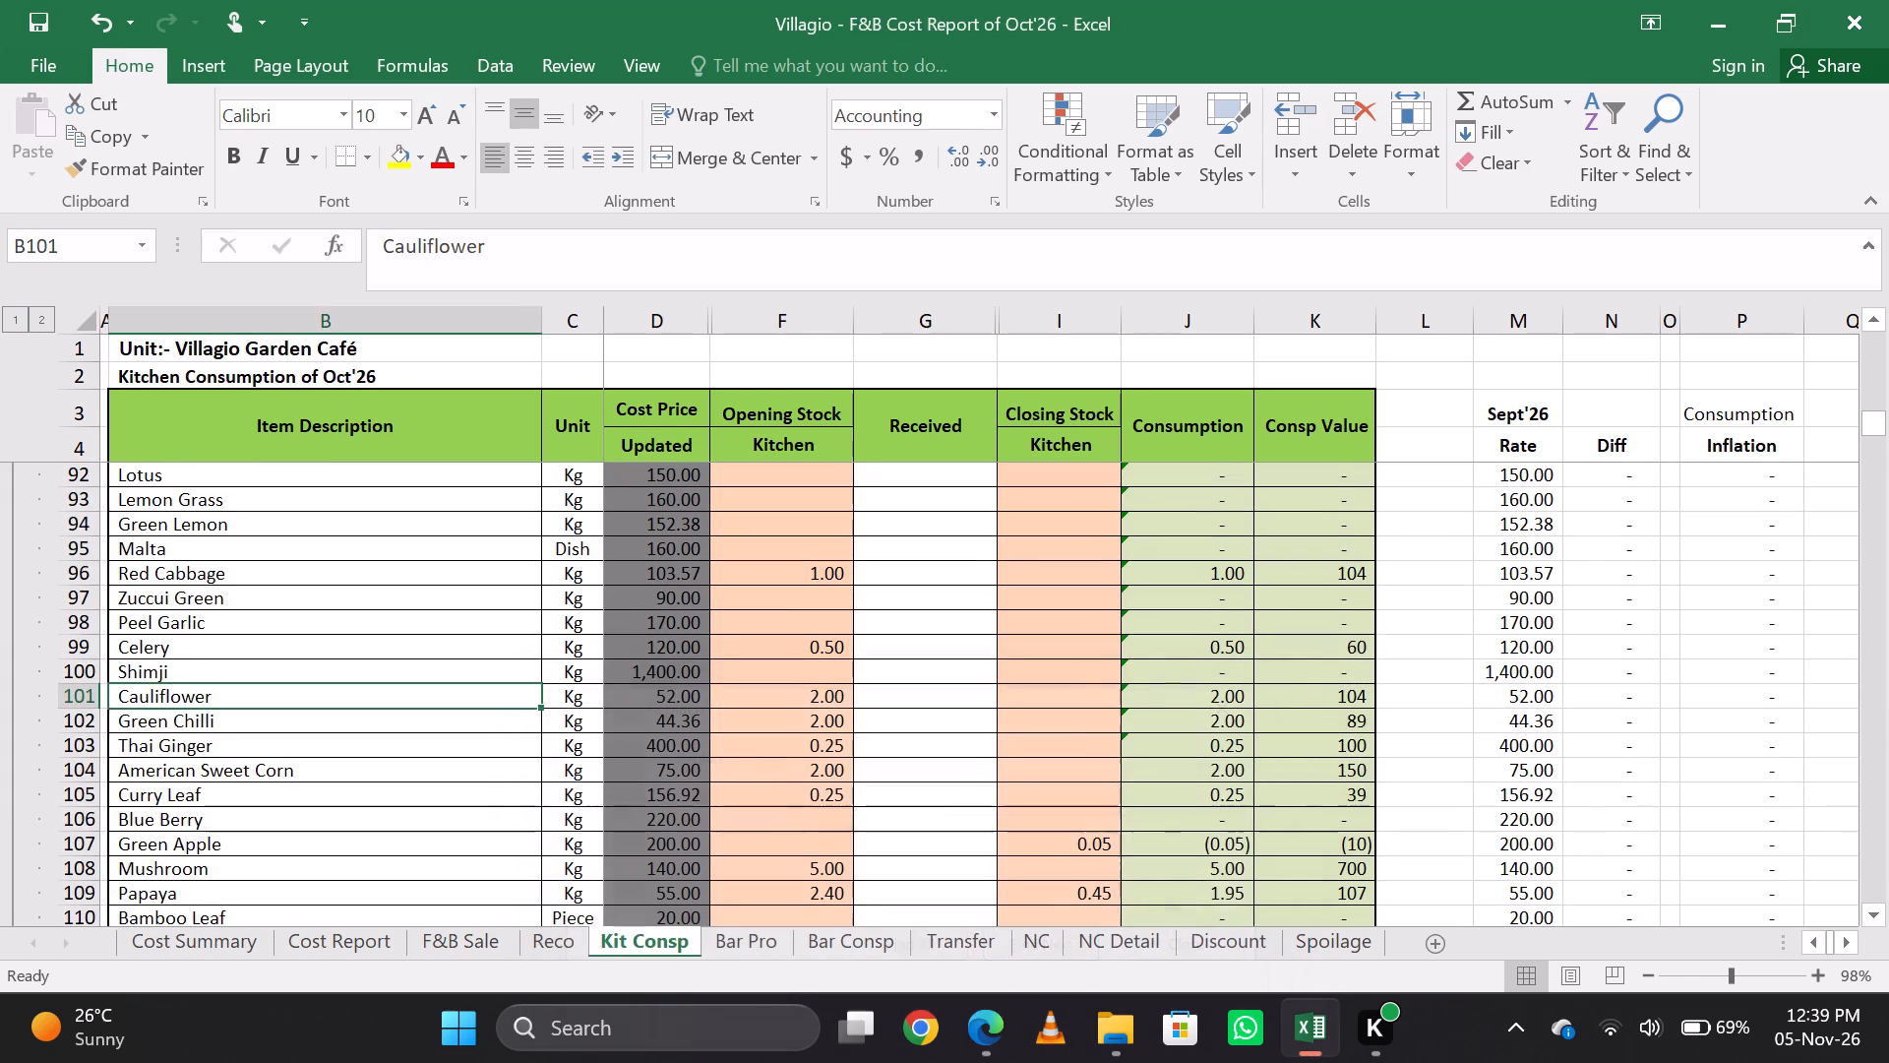
key("Right")
key("Right")
key("Right")
key("Right")
key("Right")
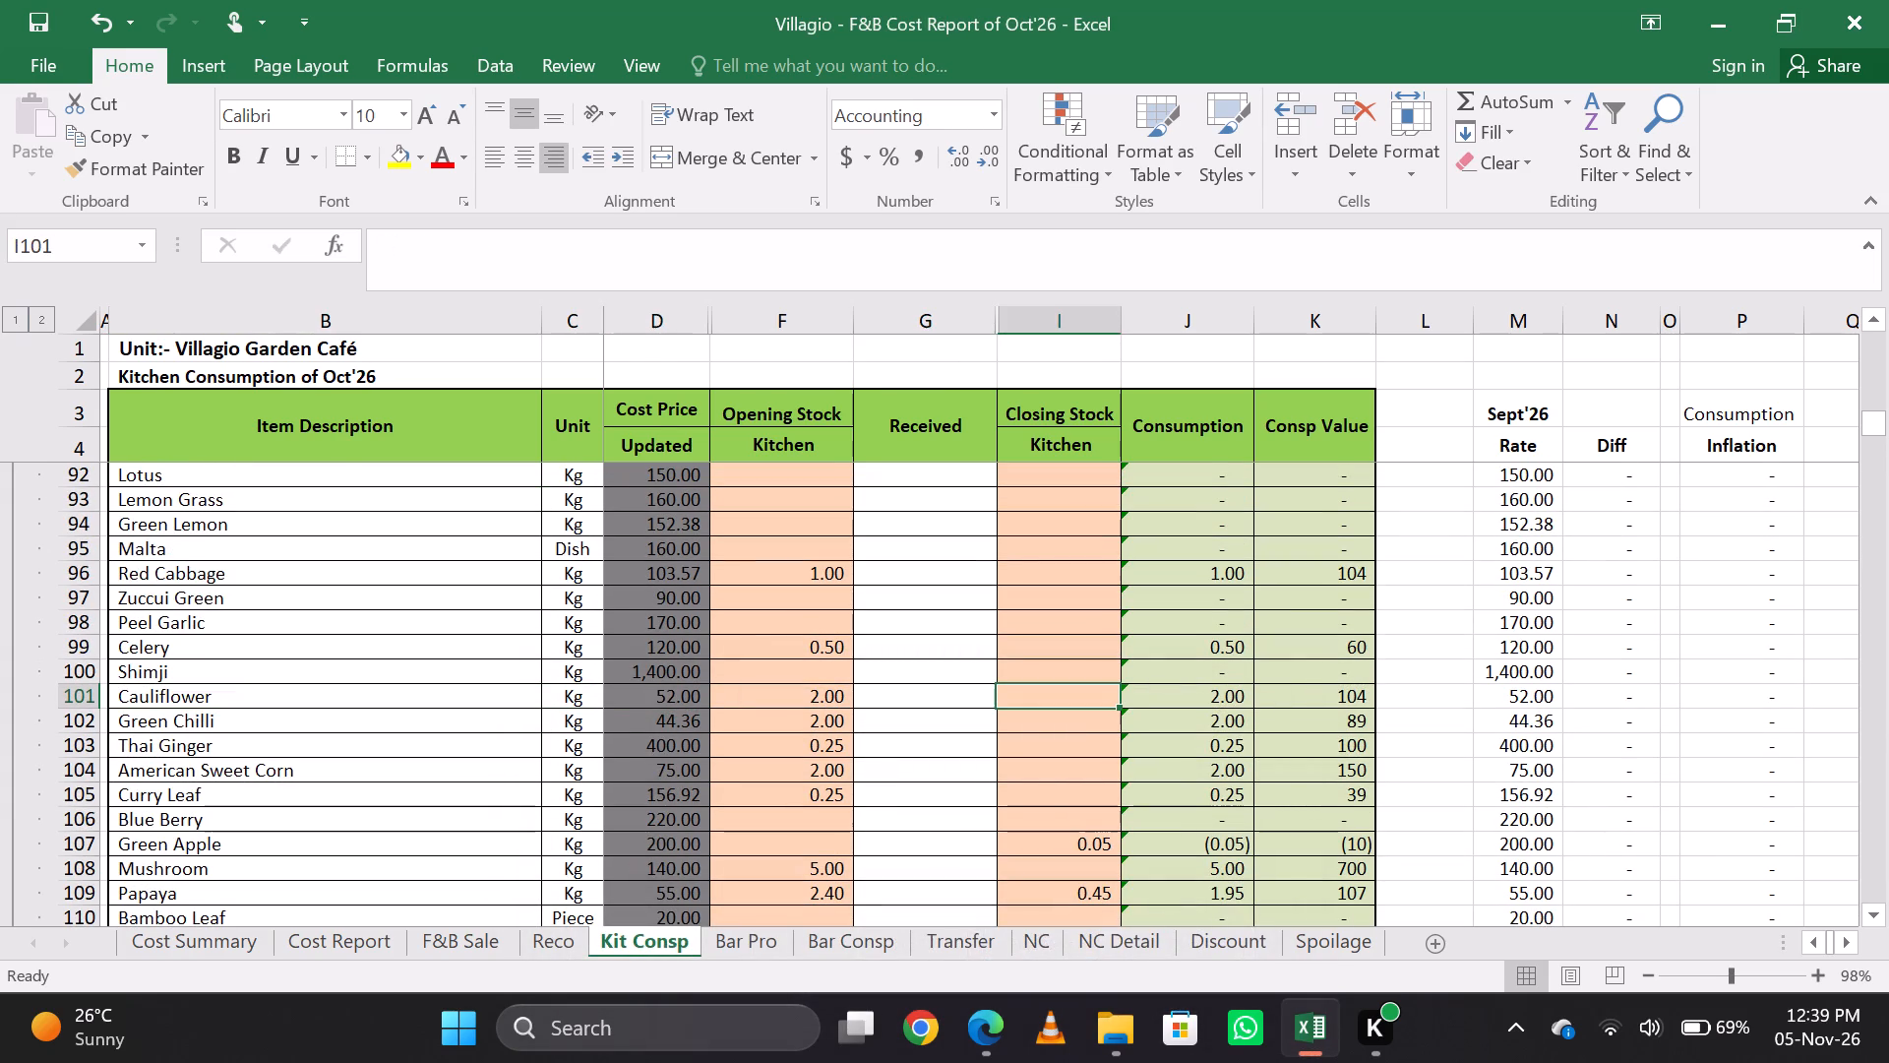
key("2")
key("Down")
key("Up")
Search the item list for "chilli" and "chilli g" to look for the green chilli entry.
key("ctrl+f")
key("BackSpace")
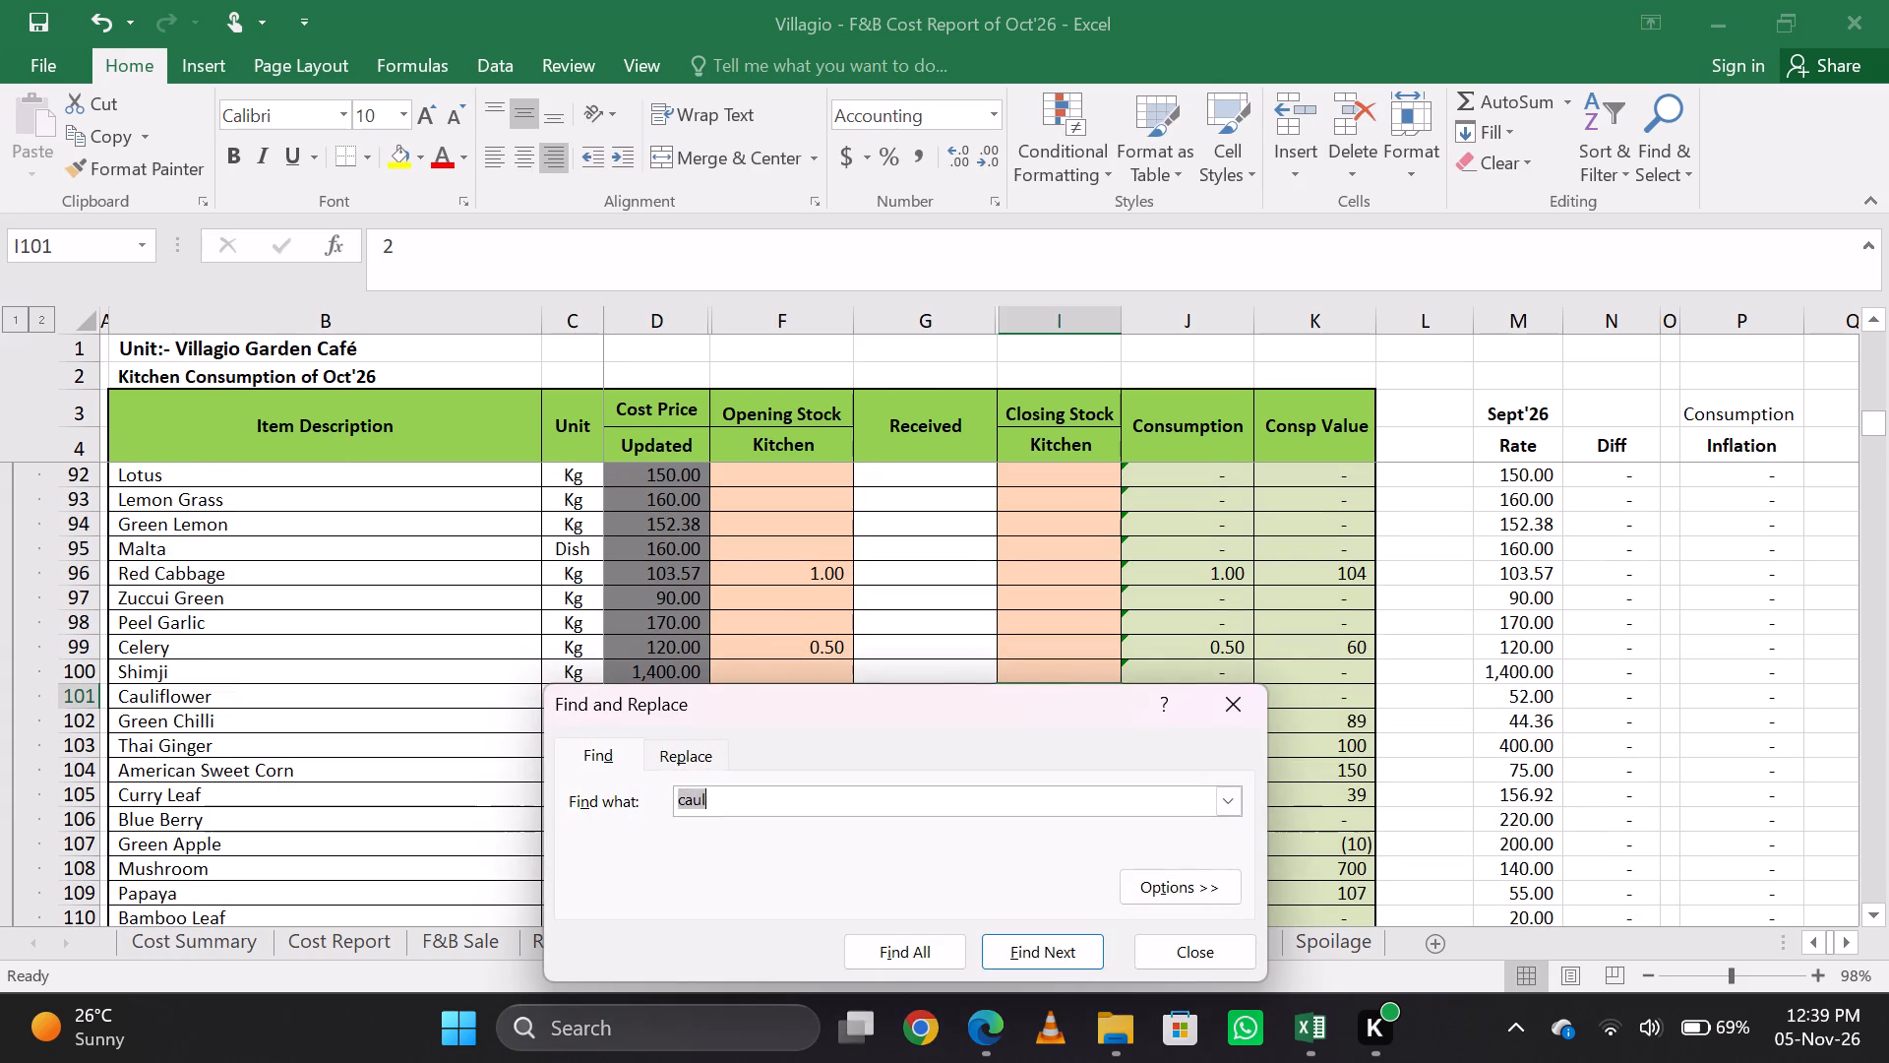
key("BackSpace")
key("BackSpace")
key("BackSpace")
key("BackSpace")
type("chilli")
key("space")
key("Return")
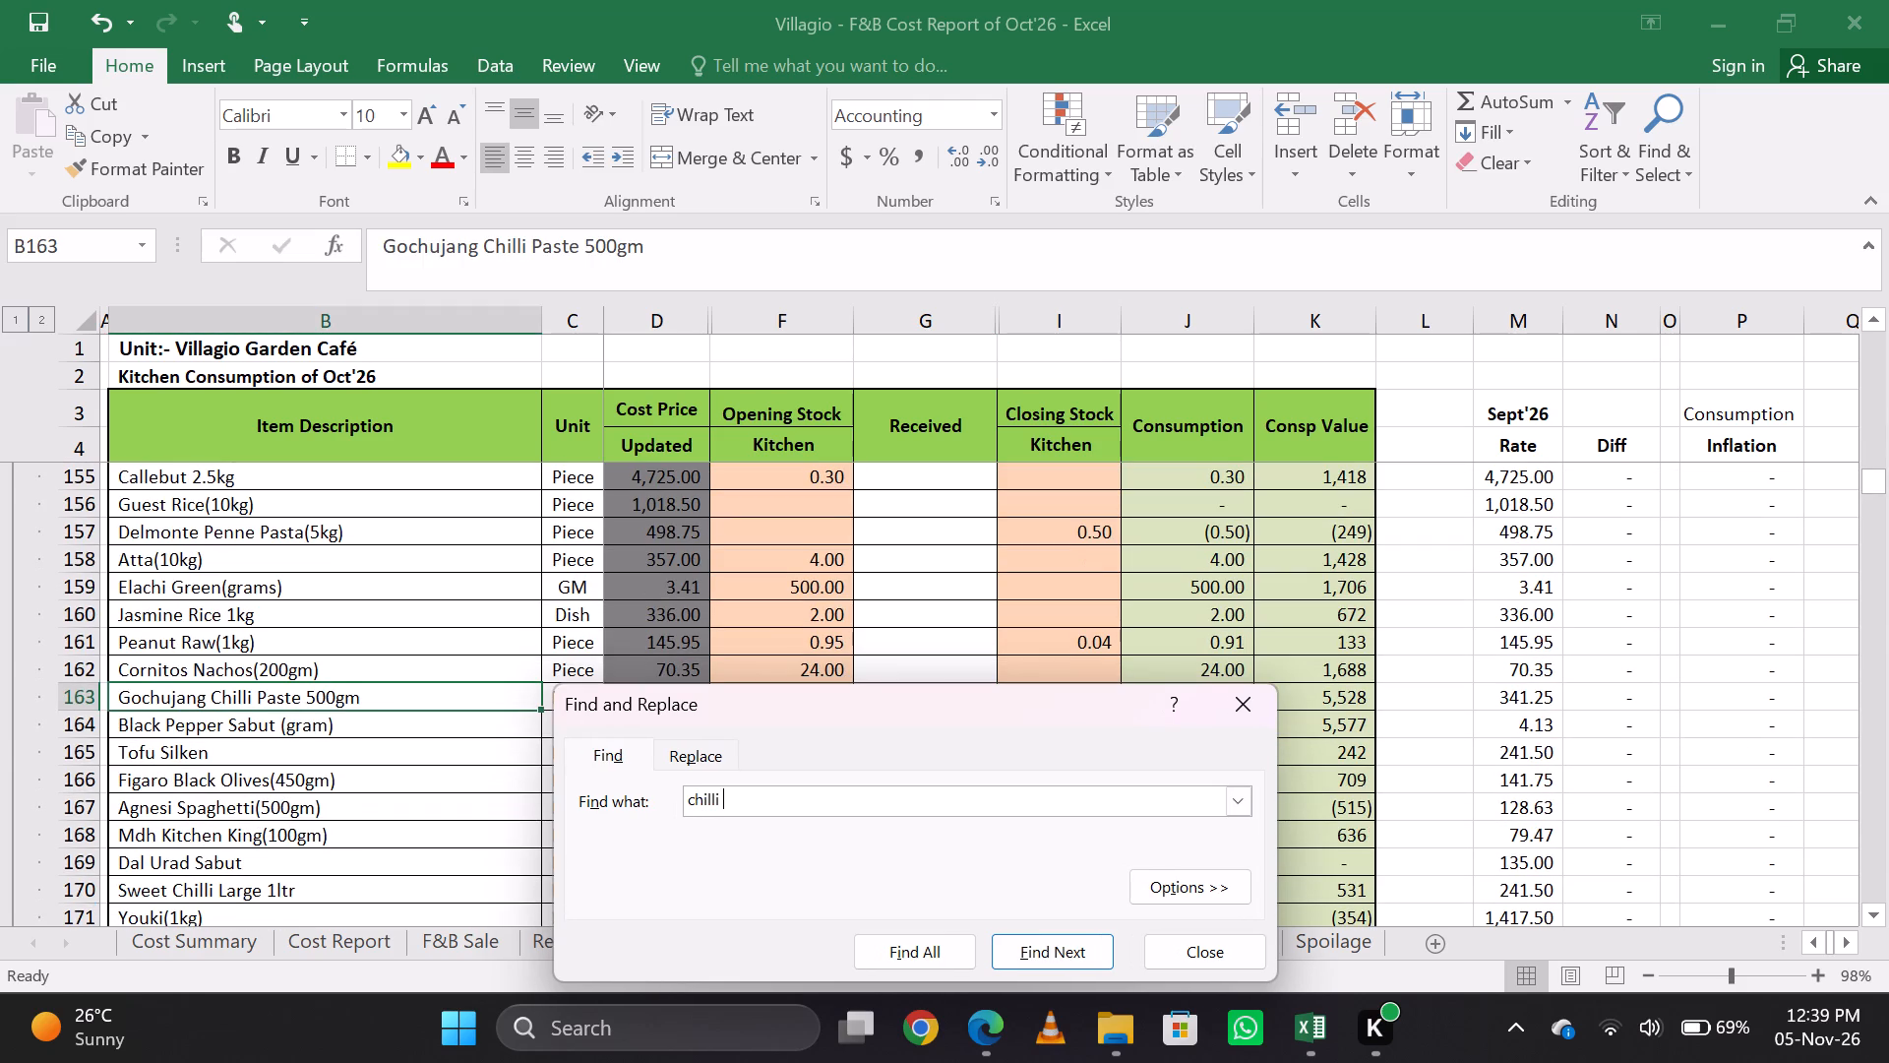
key("g")
key("Return")
key("Return")
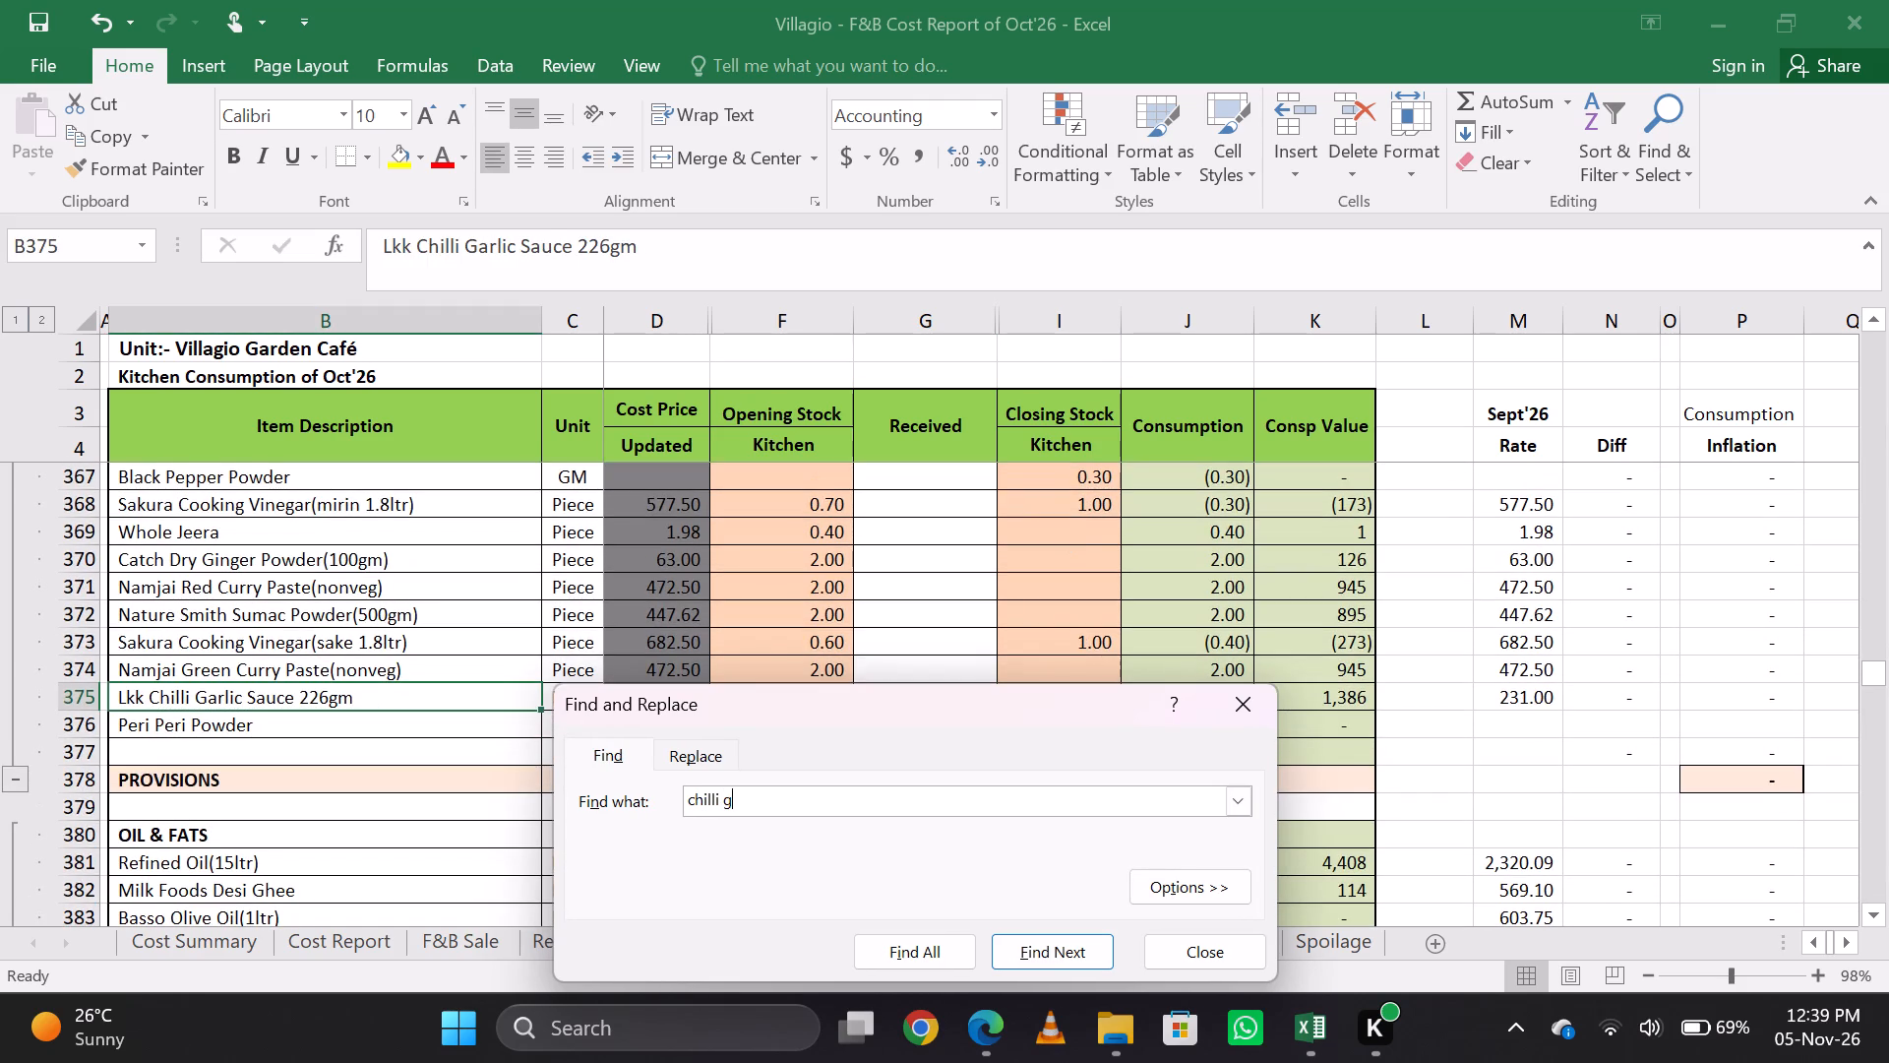
key("Return")
key("BackSpace")
key("BackSpace")
key("BackSpace")
type("i g")
key("Return")
key("Return")
Search for "green" to locate Green Chilli and enter a kitchen closing stock of 1.
key("BackSpace")
key("BackSpace")
key("BackSpace")
key("BackSpace")
key("BackSpace")
key("BackSpace")
key("BackSpace")
key("BackSpace")
key("BackSpace")
key("BackSpace")
key("BackSpace")
key("BackSpace")
key("BackSpace")
key("BackSpace")
key("BackSpace")
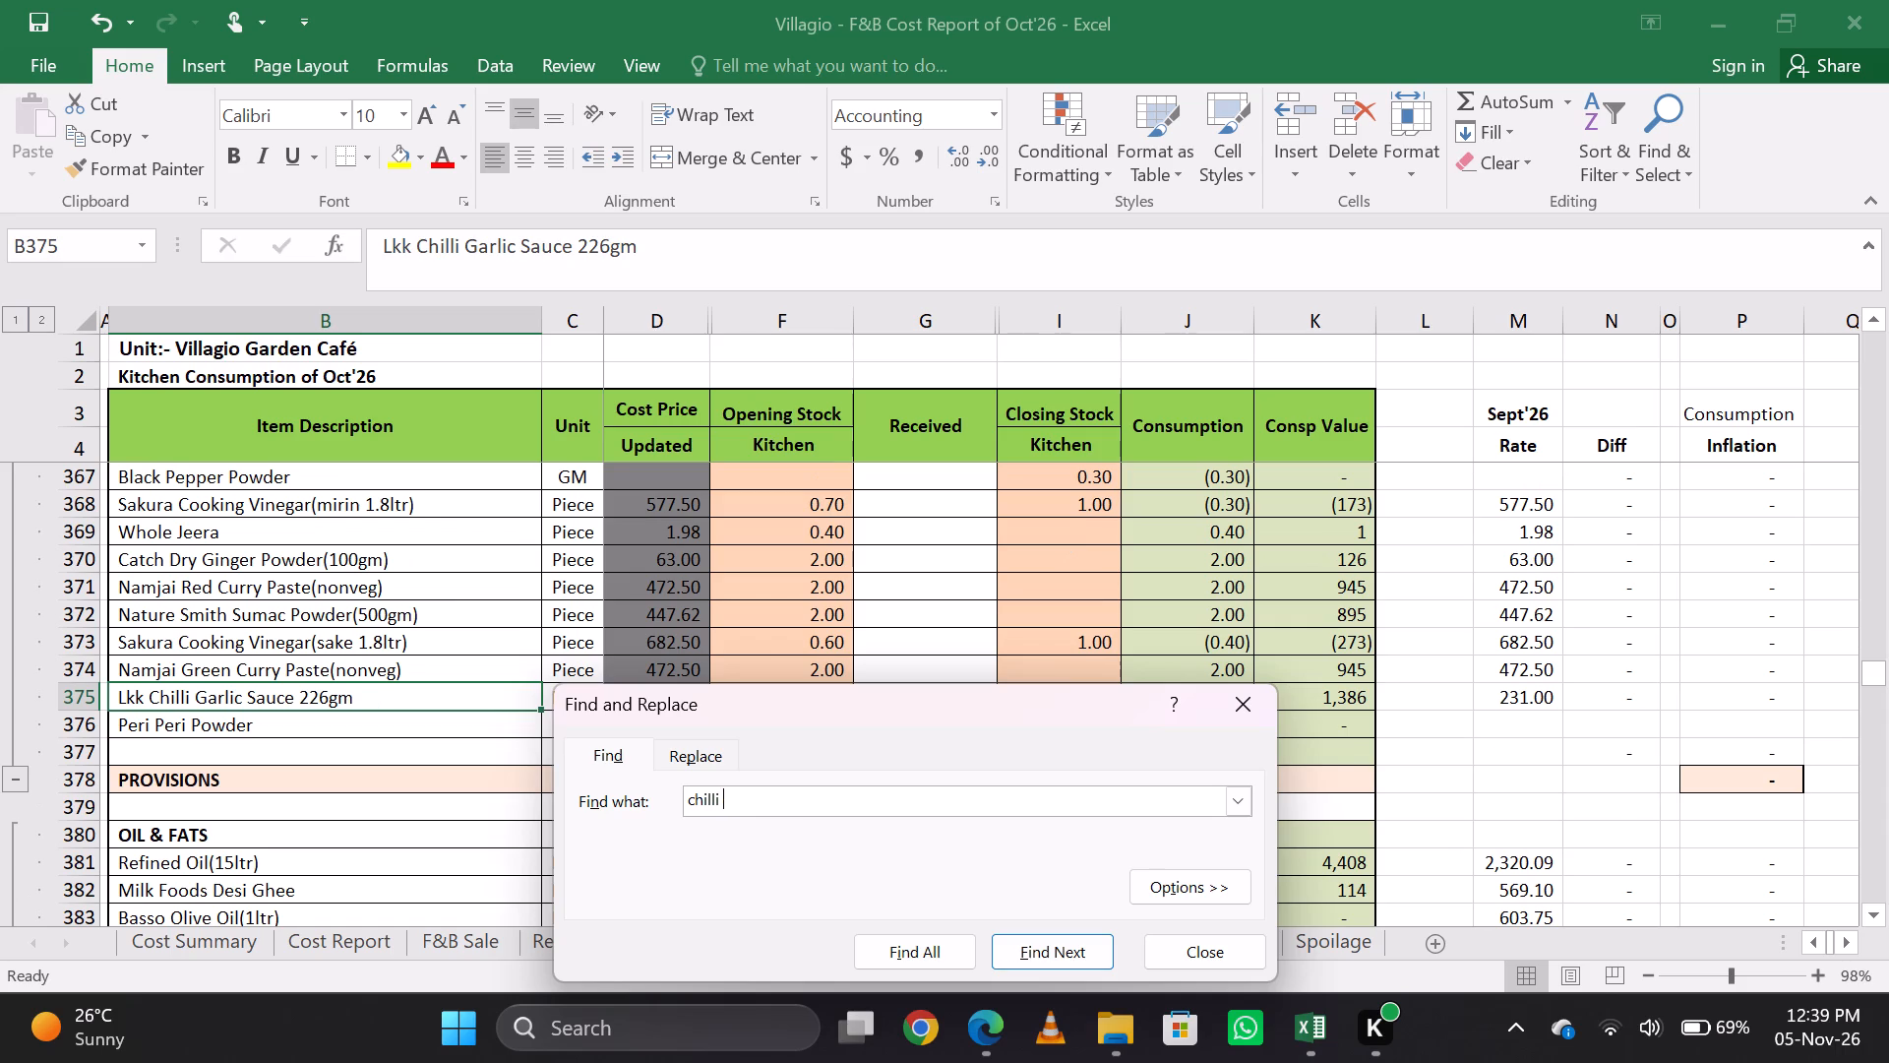
type("green")
key("Return")
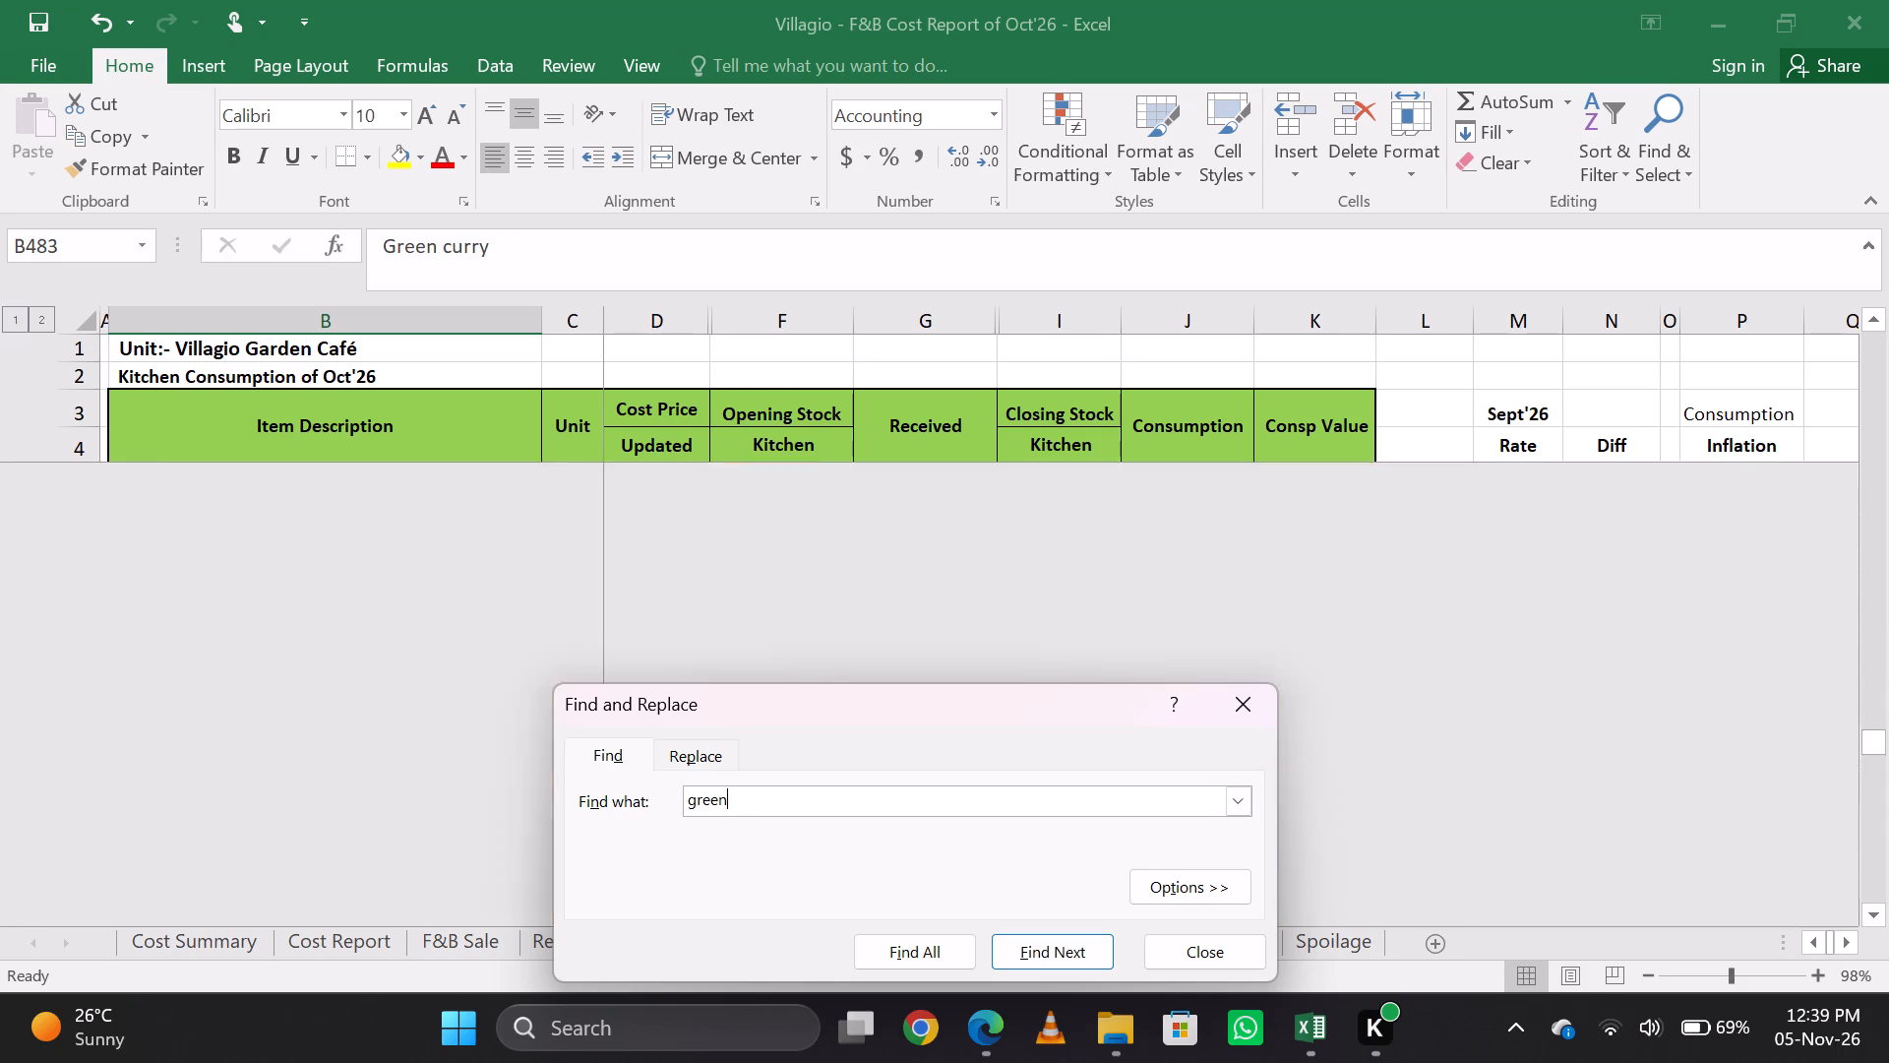
key("Return")
key("Return")
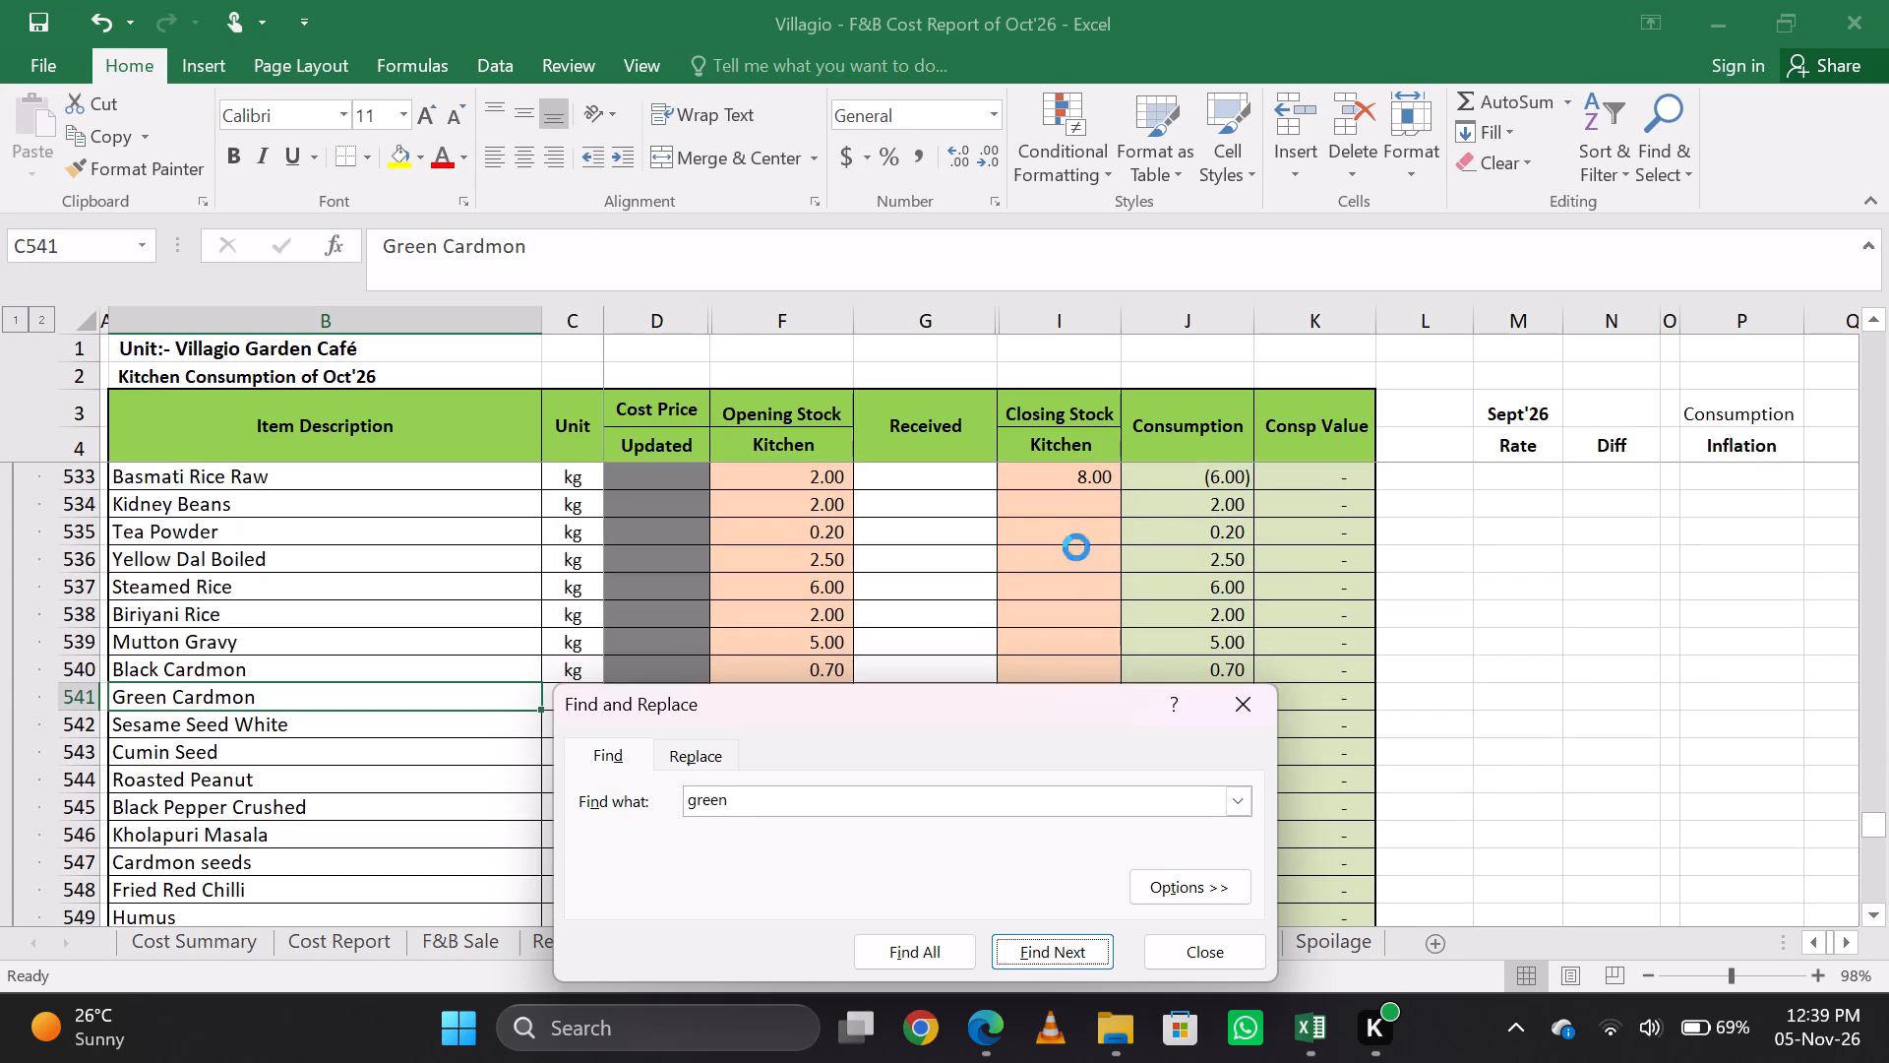
key("Return")
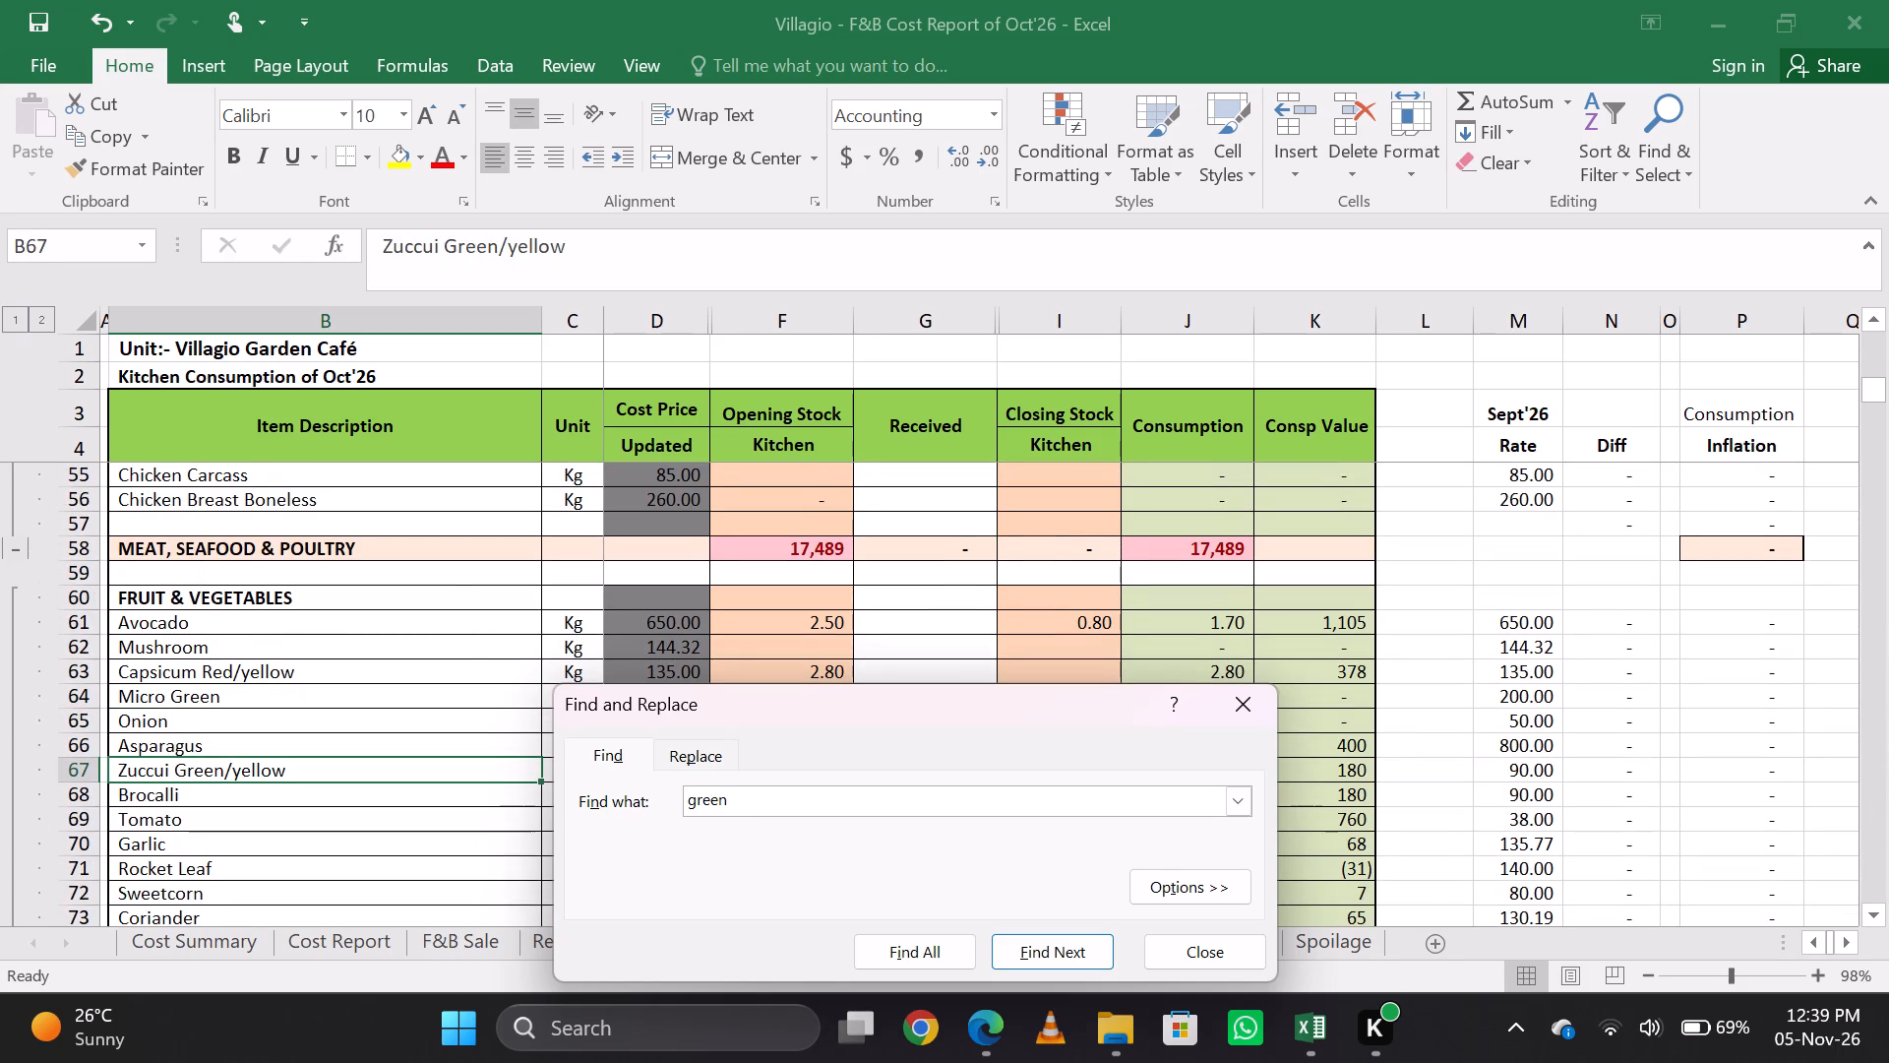
key("Return")
key("Return")
key("Return")
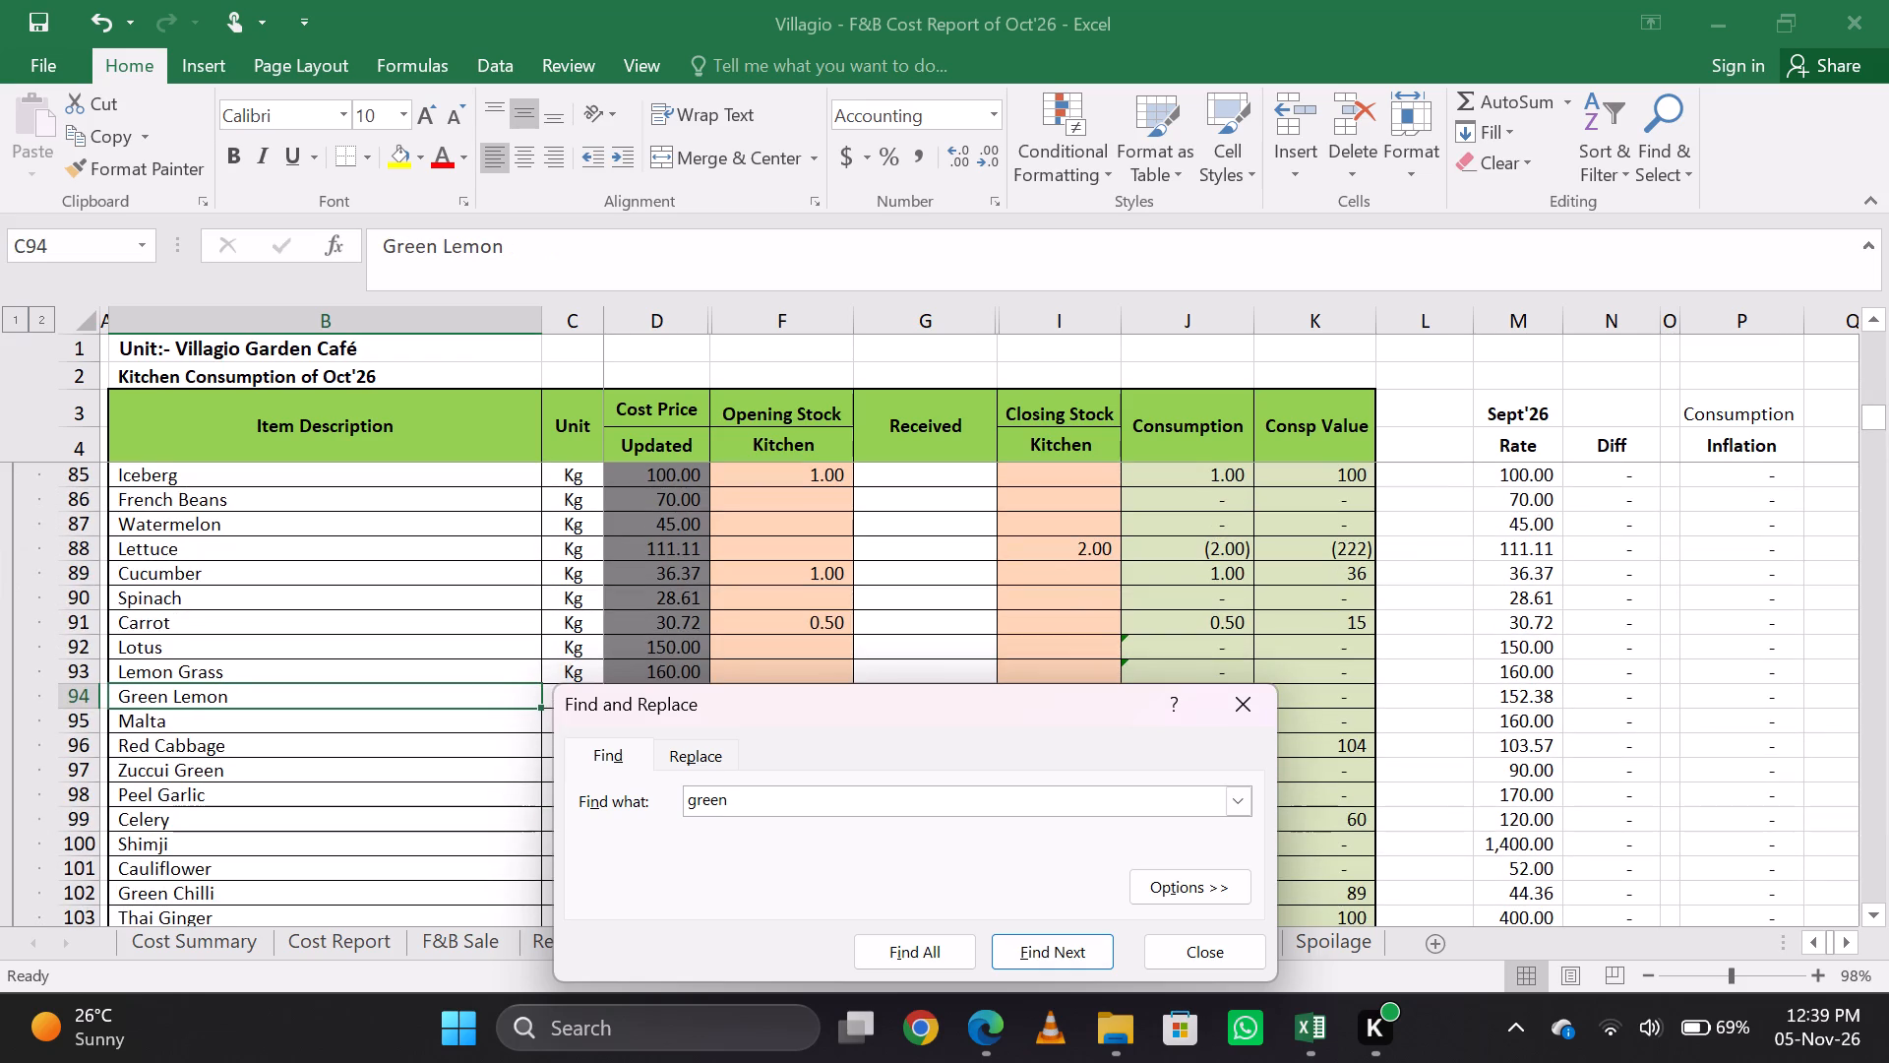
key("Escape")
key("Right")
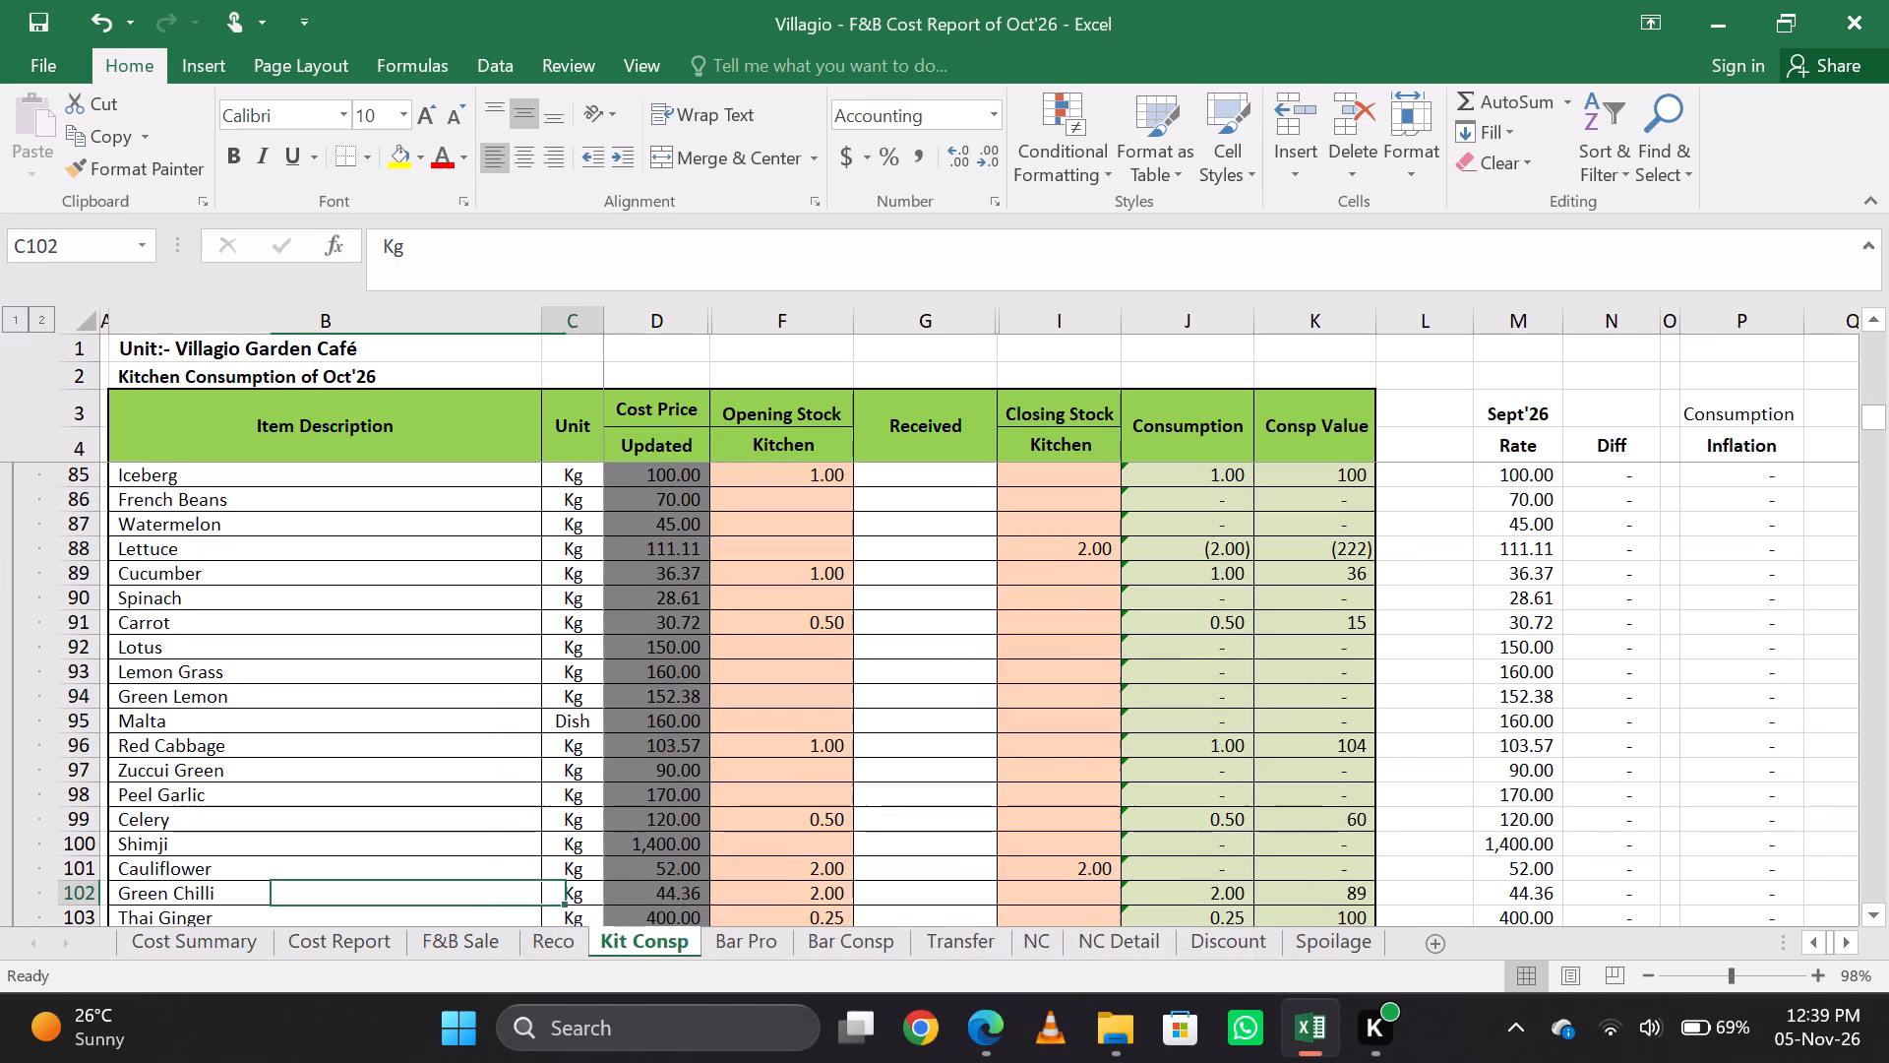
key("Right")
key("Right")
key("Right")
key("Right")
key("Right")
key("Left")
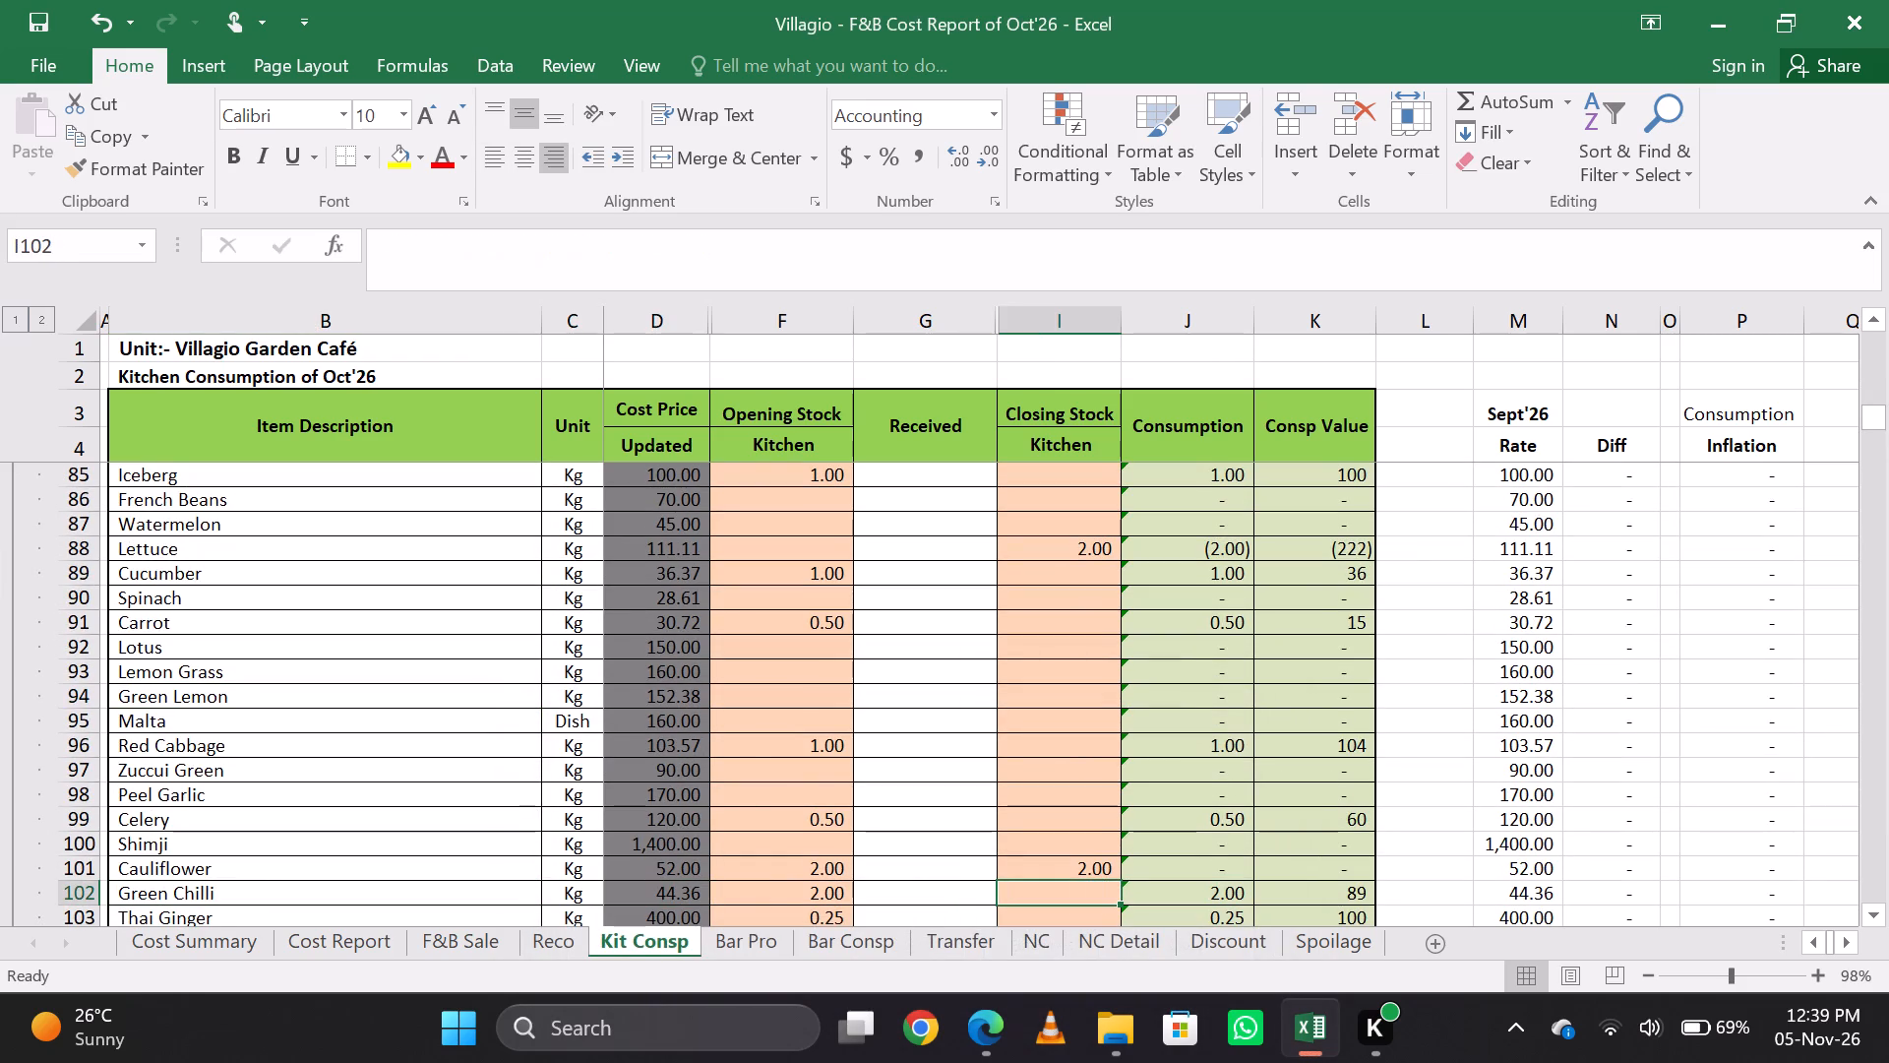
key("1")
key("Down")
key("Up")
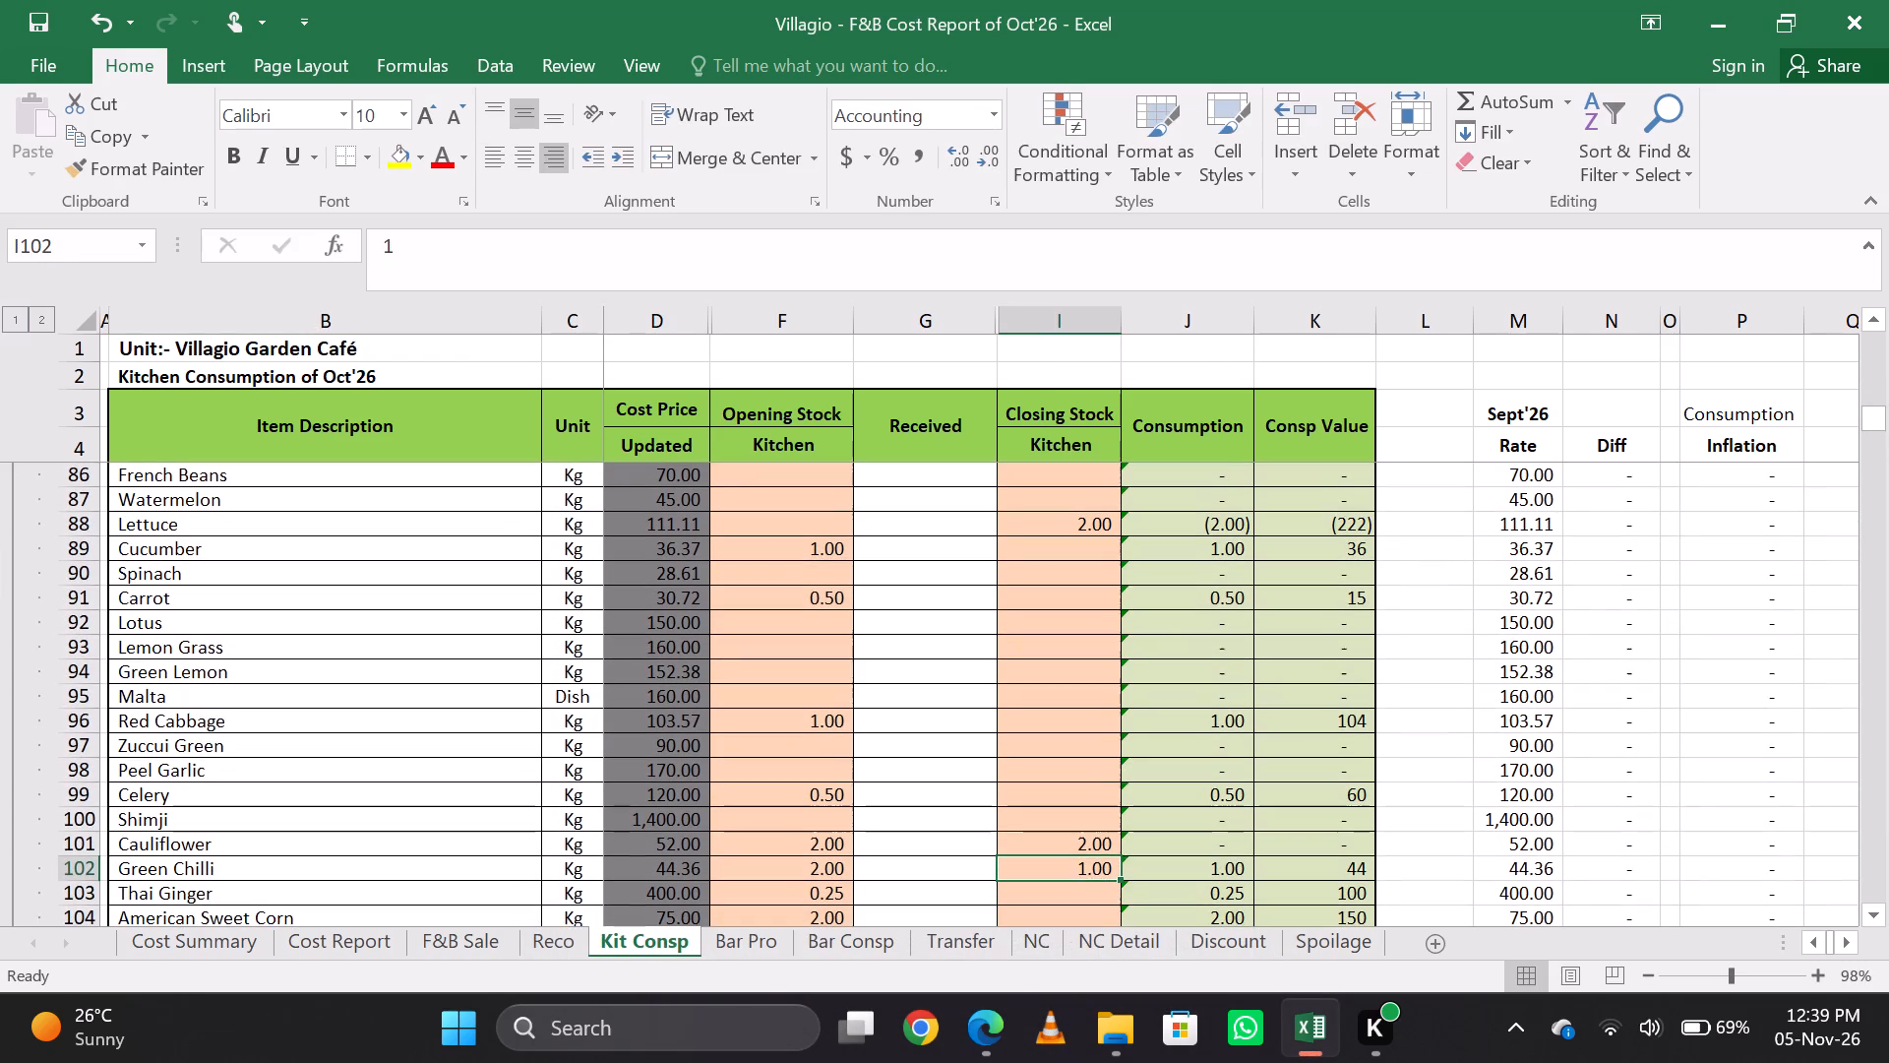
key("Up")
key("Down")
Find Coriander in the Fruit & Vegetables section and enter a kitchen closing stock of 1.
key("ctrl+f")
key("BackSpace")
key("BackSpace")
key("BackSpace")
key("BackSpace")
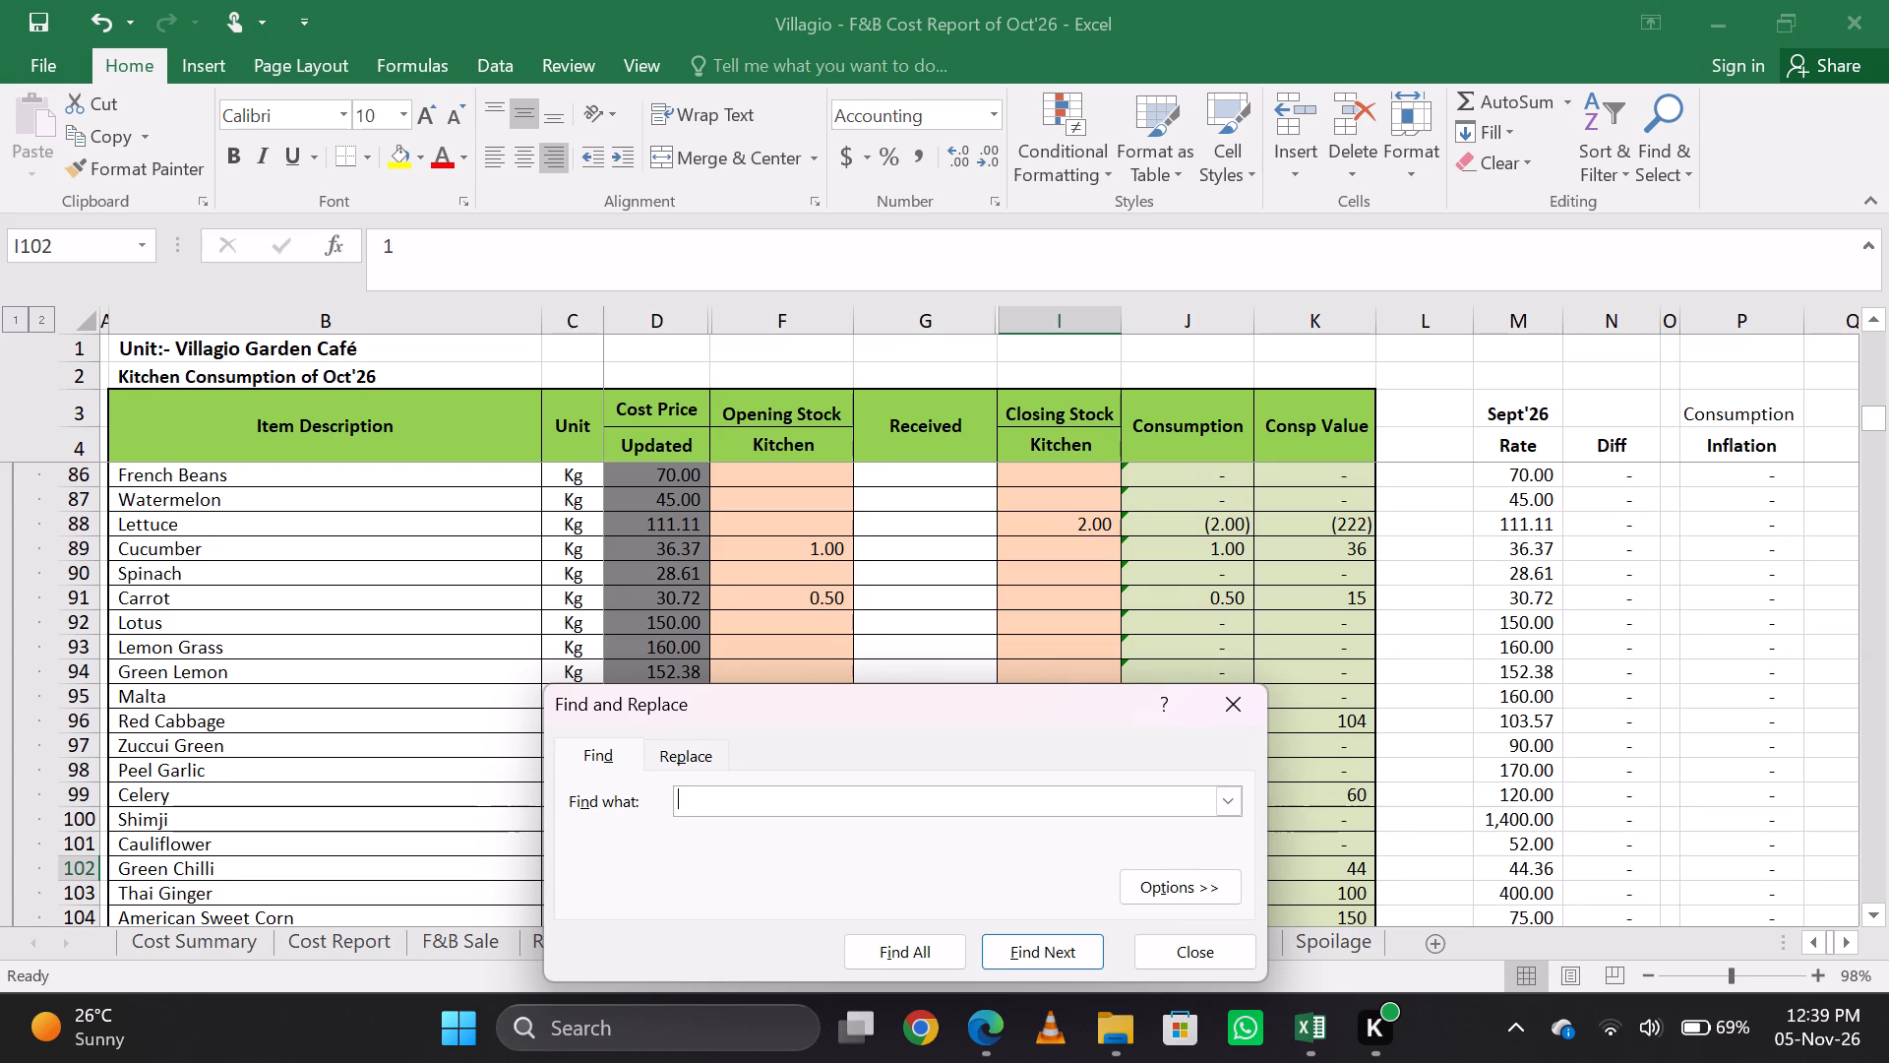
type("coria")
key("Return")
key("Return")
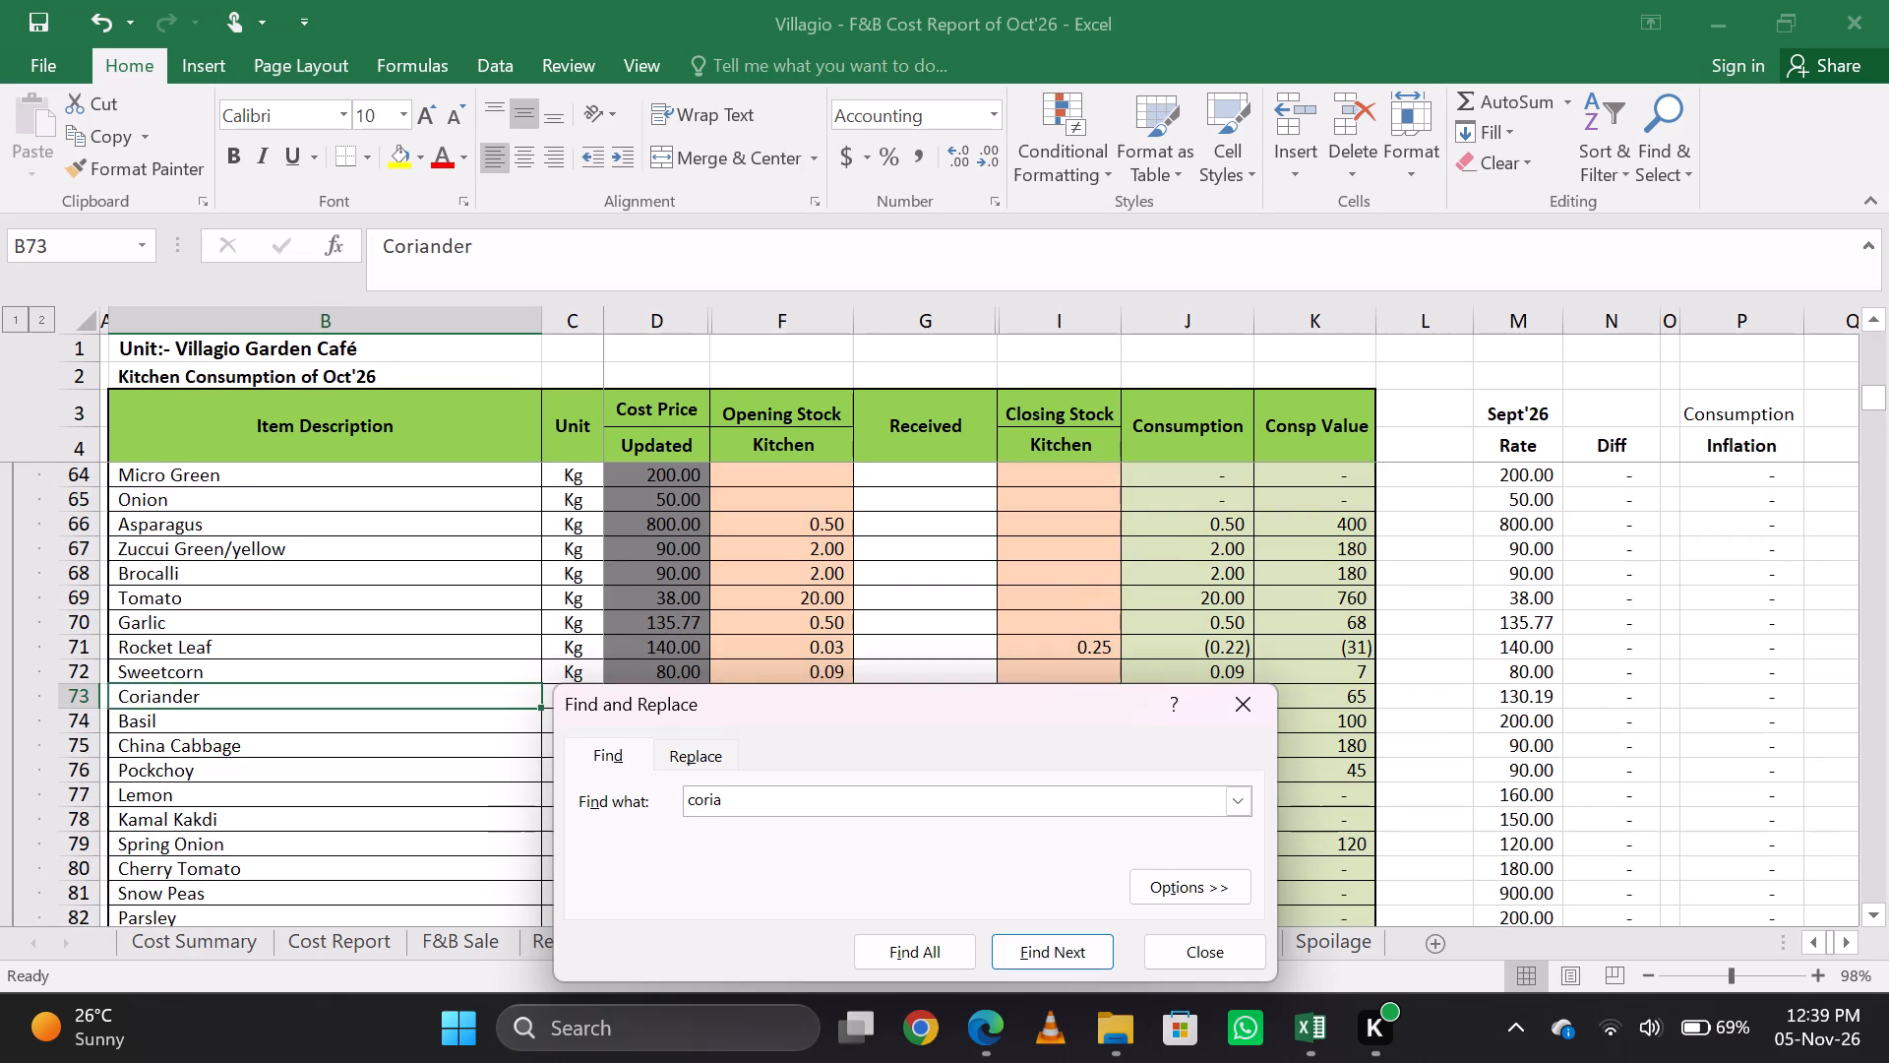
key("Escape")
key("Right")
key("Right")
key("Right")
key("Right")
key("Right")
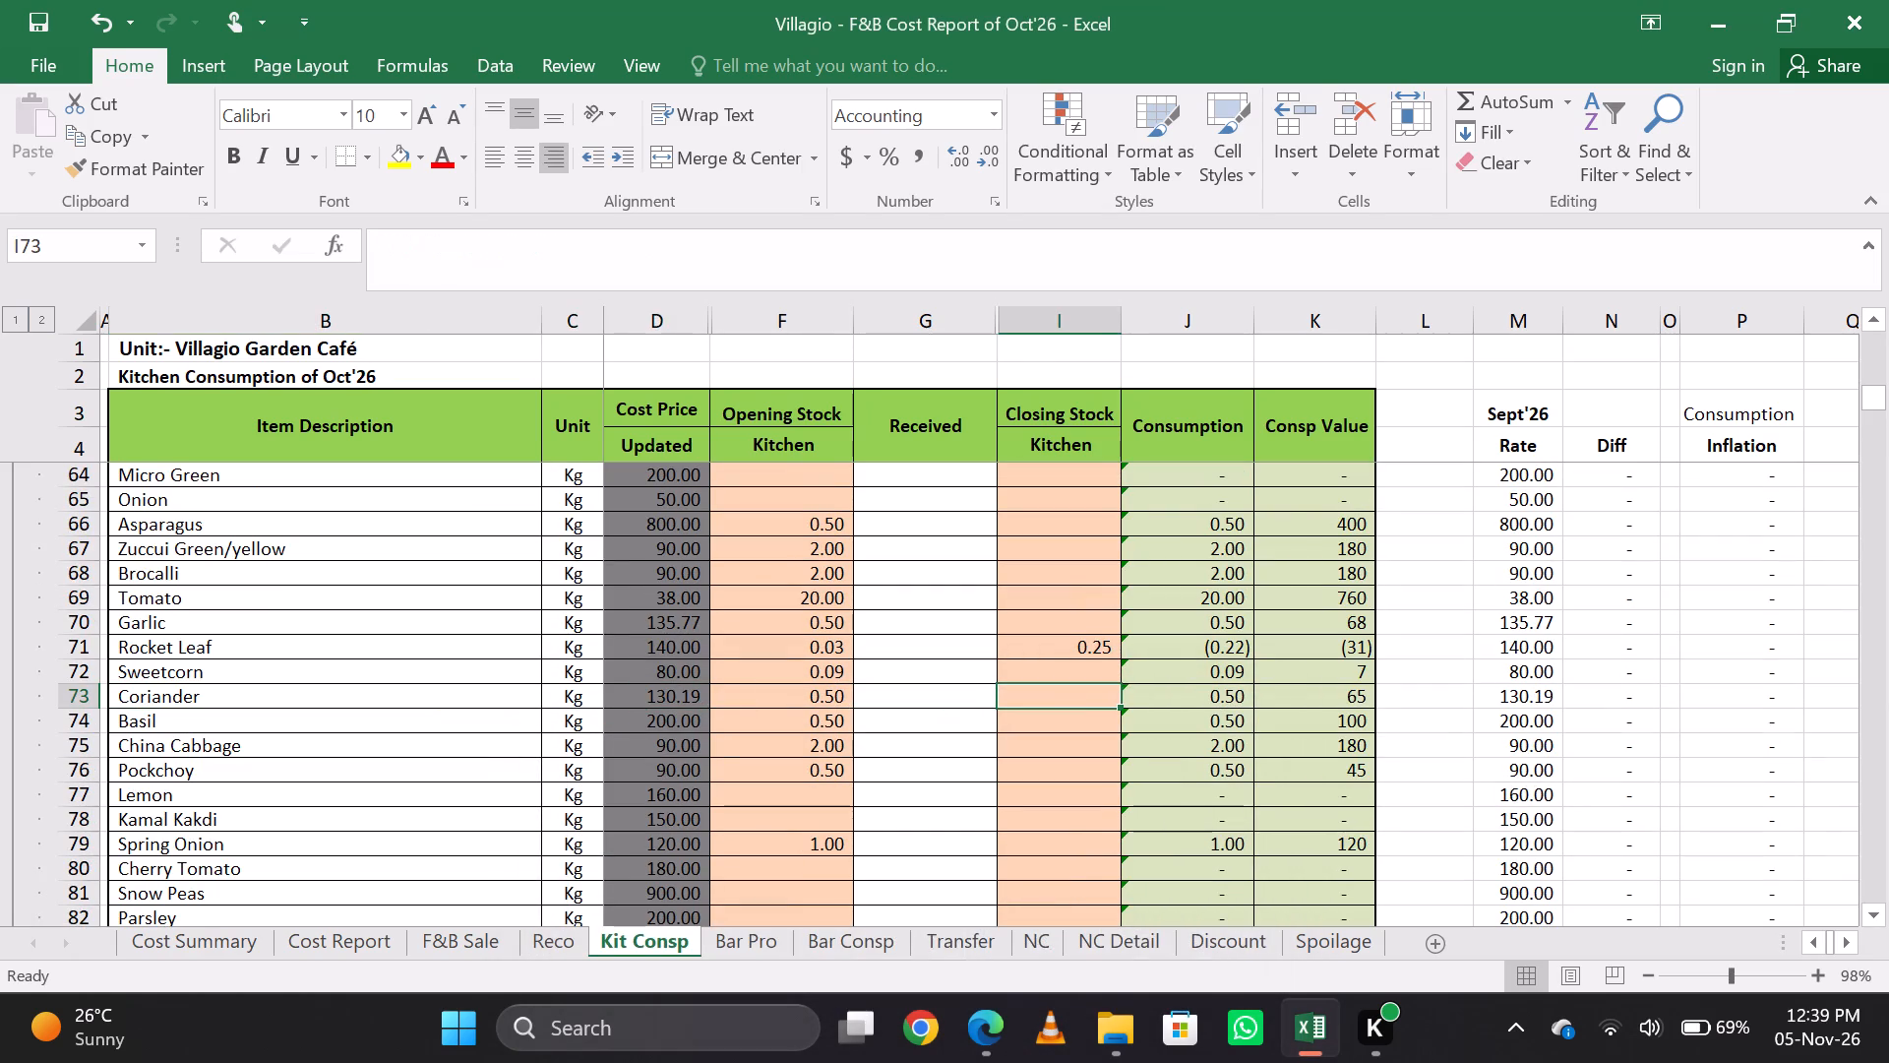
key("1")
key("Down")
key("Up")
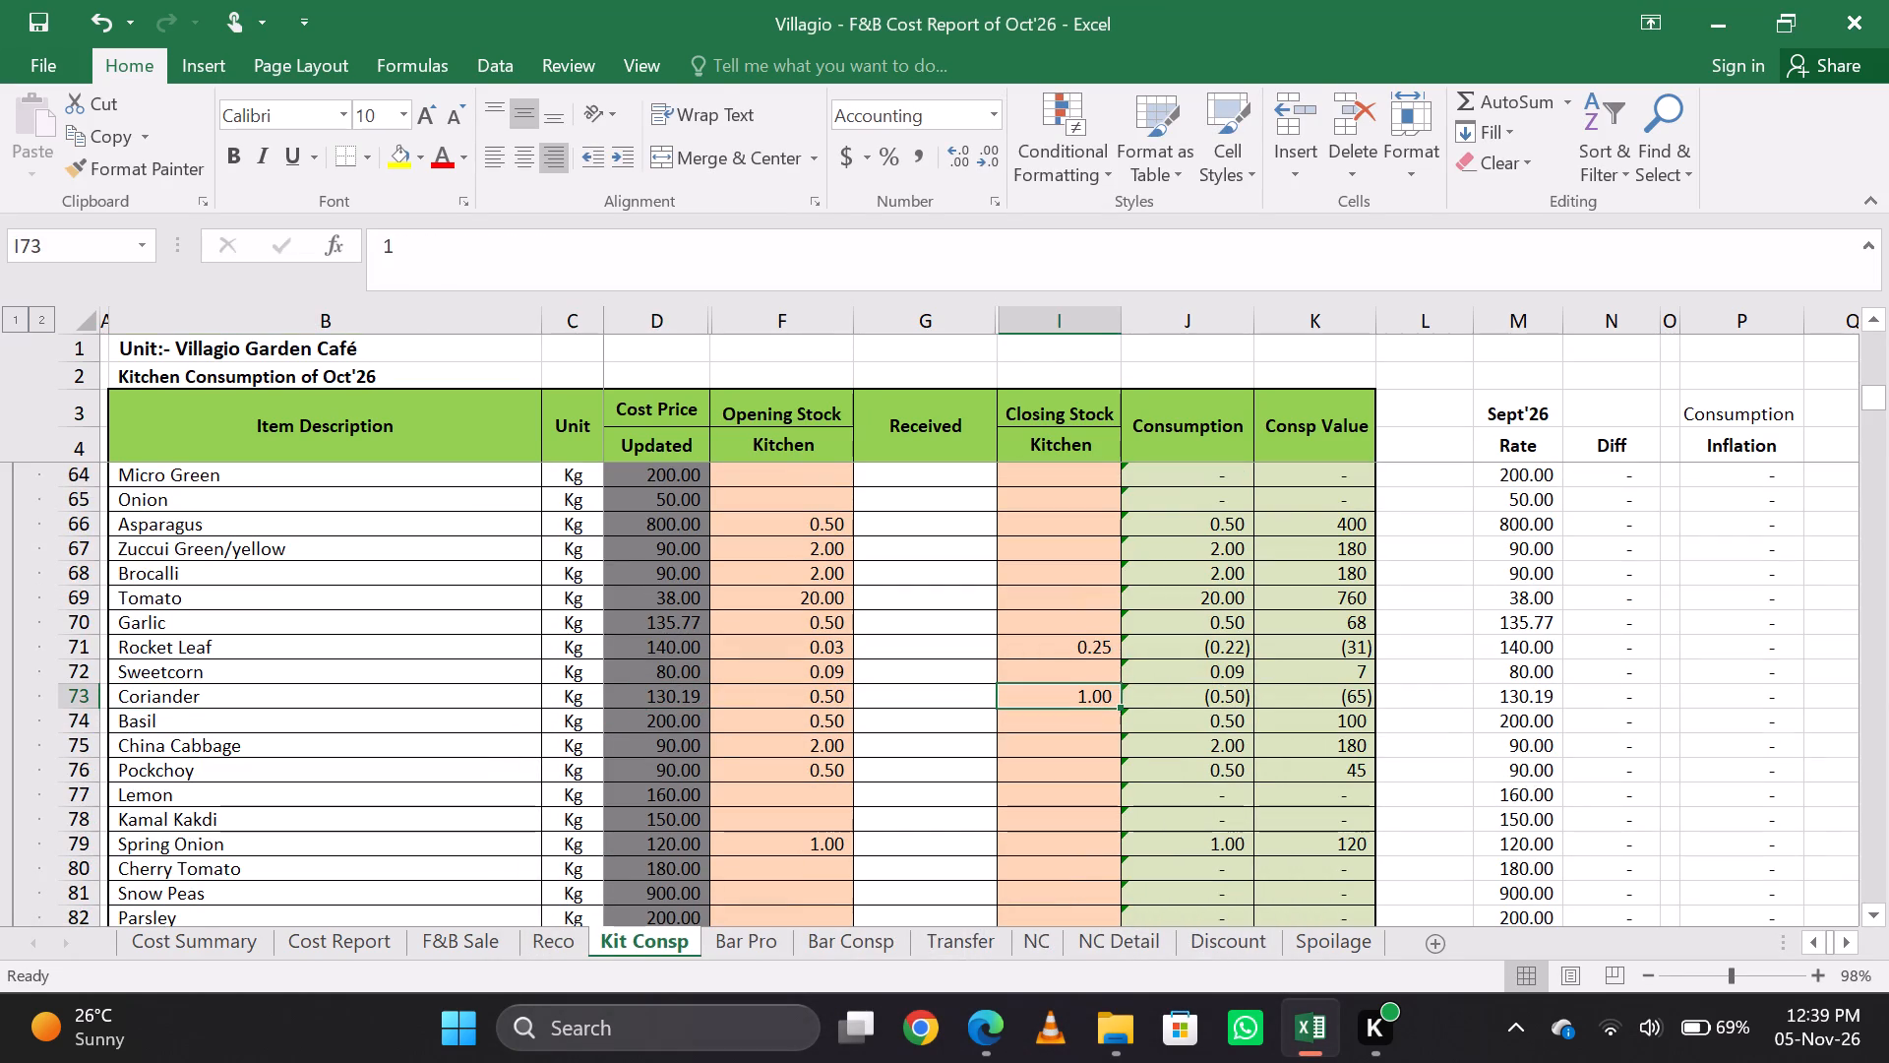
Find Cucumber in the item list and enter a kitchen closing stock of 2.
key("ctrl+f")
type("ci")
key("BackSpace")
type("ucu")
key("Return")
key("Escape")
key("Right")
key("Right")
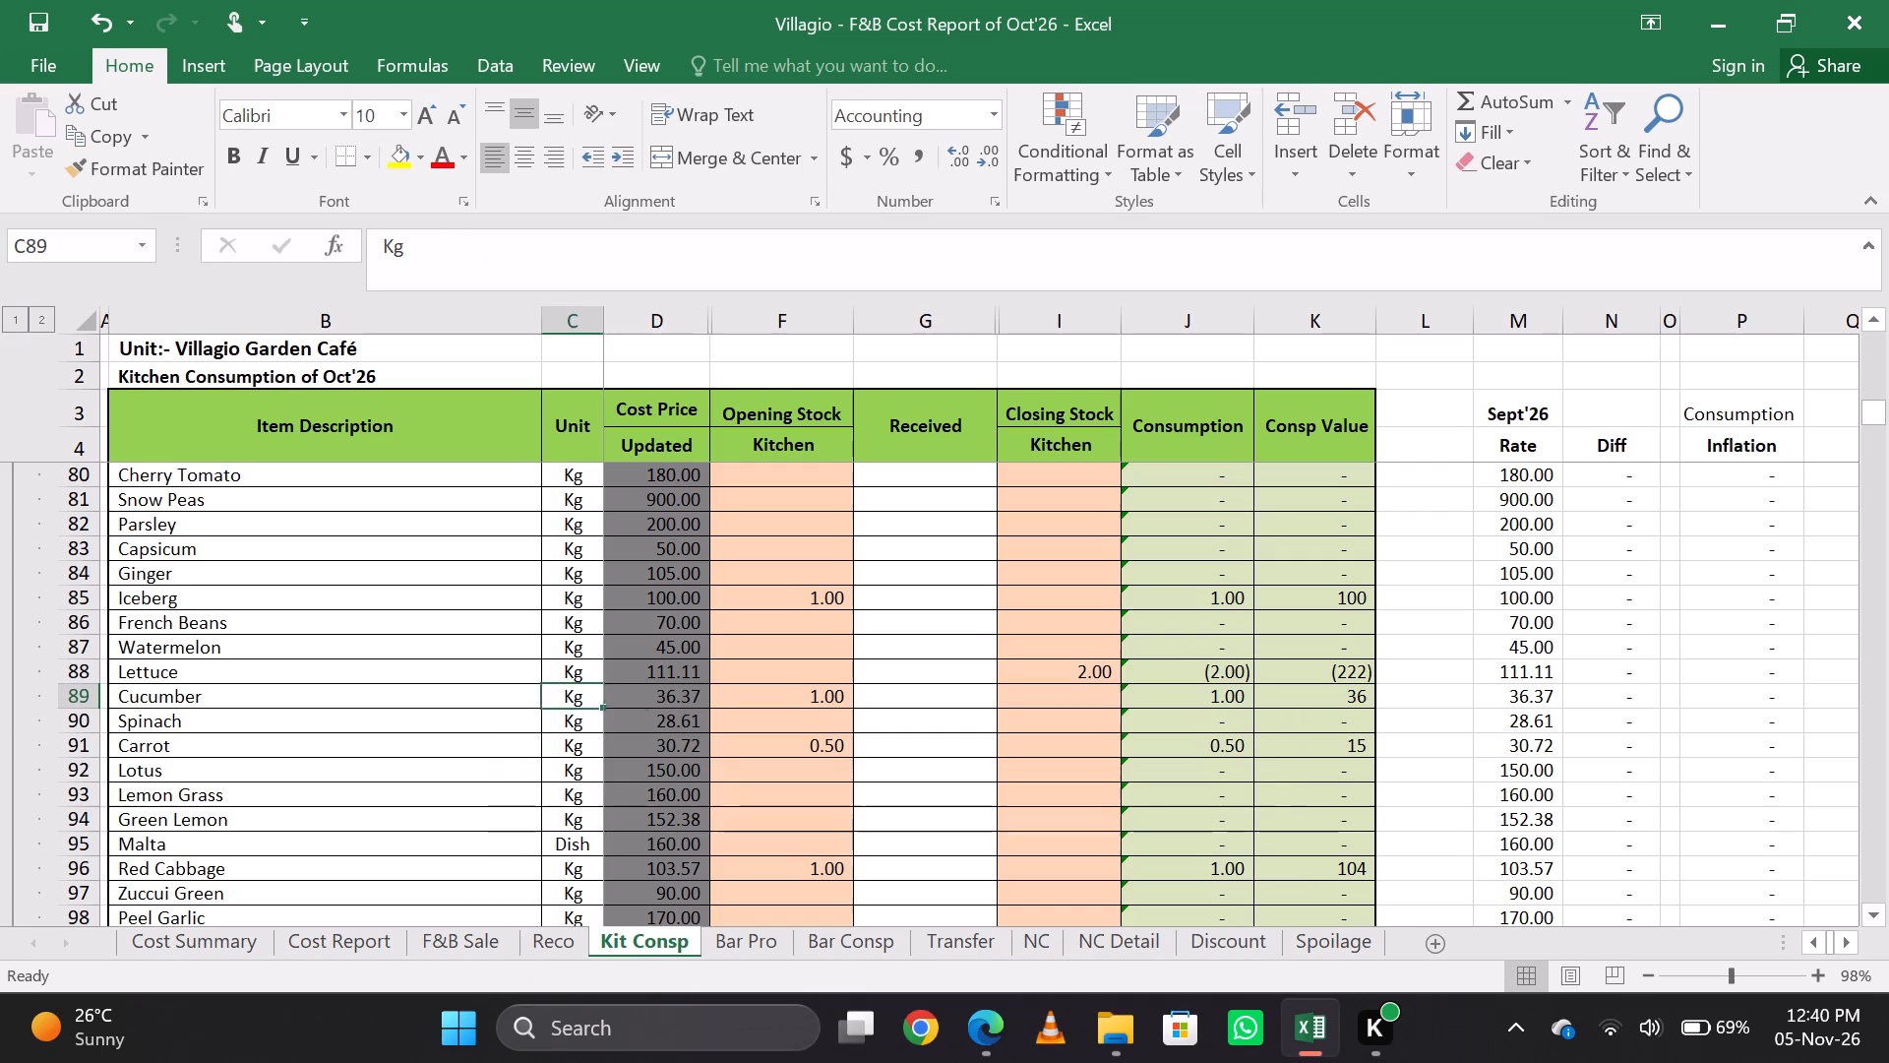
key("Right")
key("Right")
key("Right")
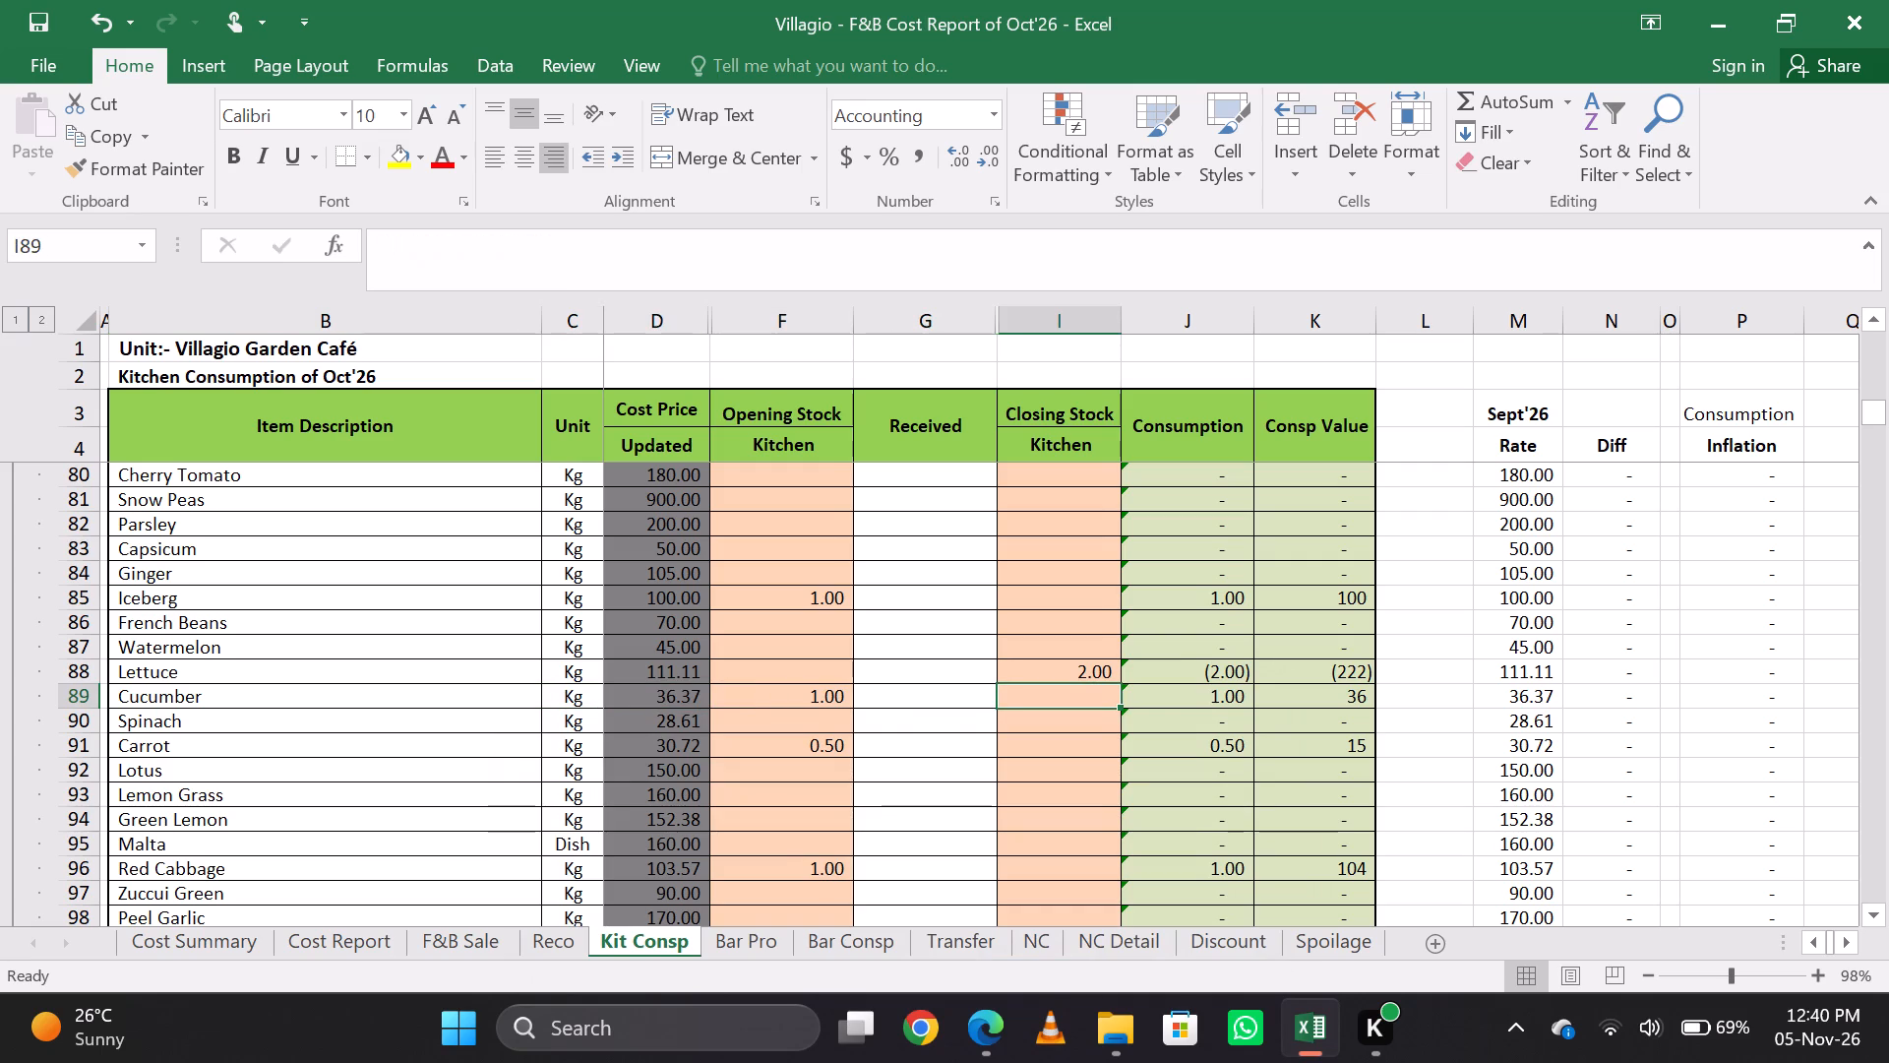
key("2")
key("Down")
key("Up")
Search the item list for "bean" and "beans" to locate French Beans, and enter a kitchen closing stock of 4.2.
key("ctrl+f")
key("BackSpace")
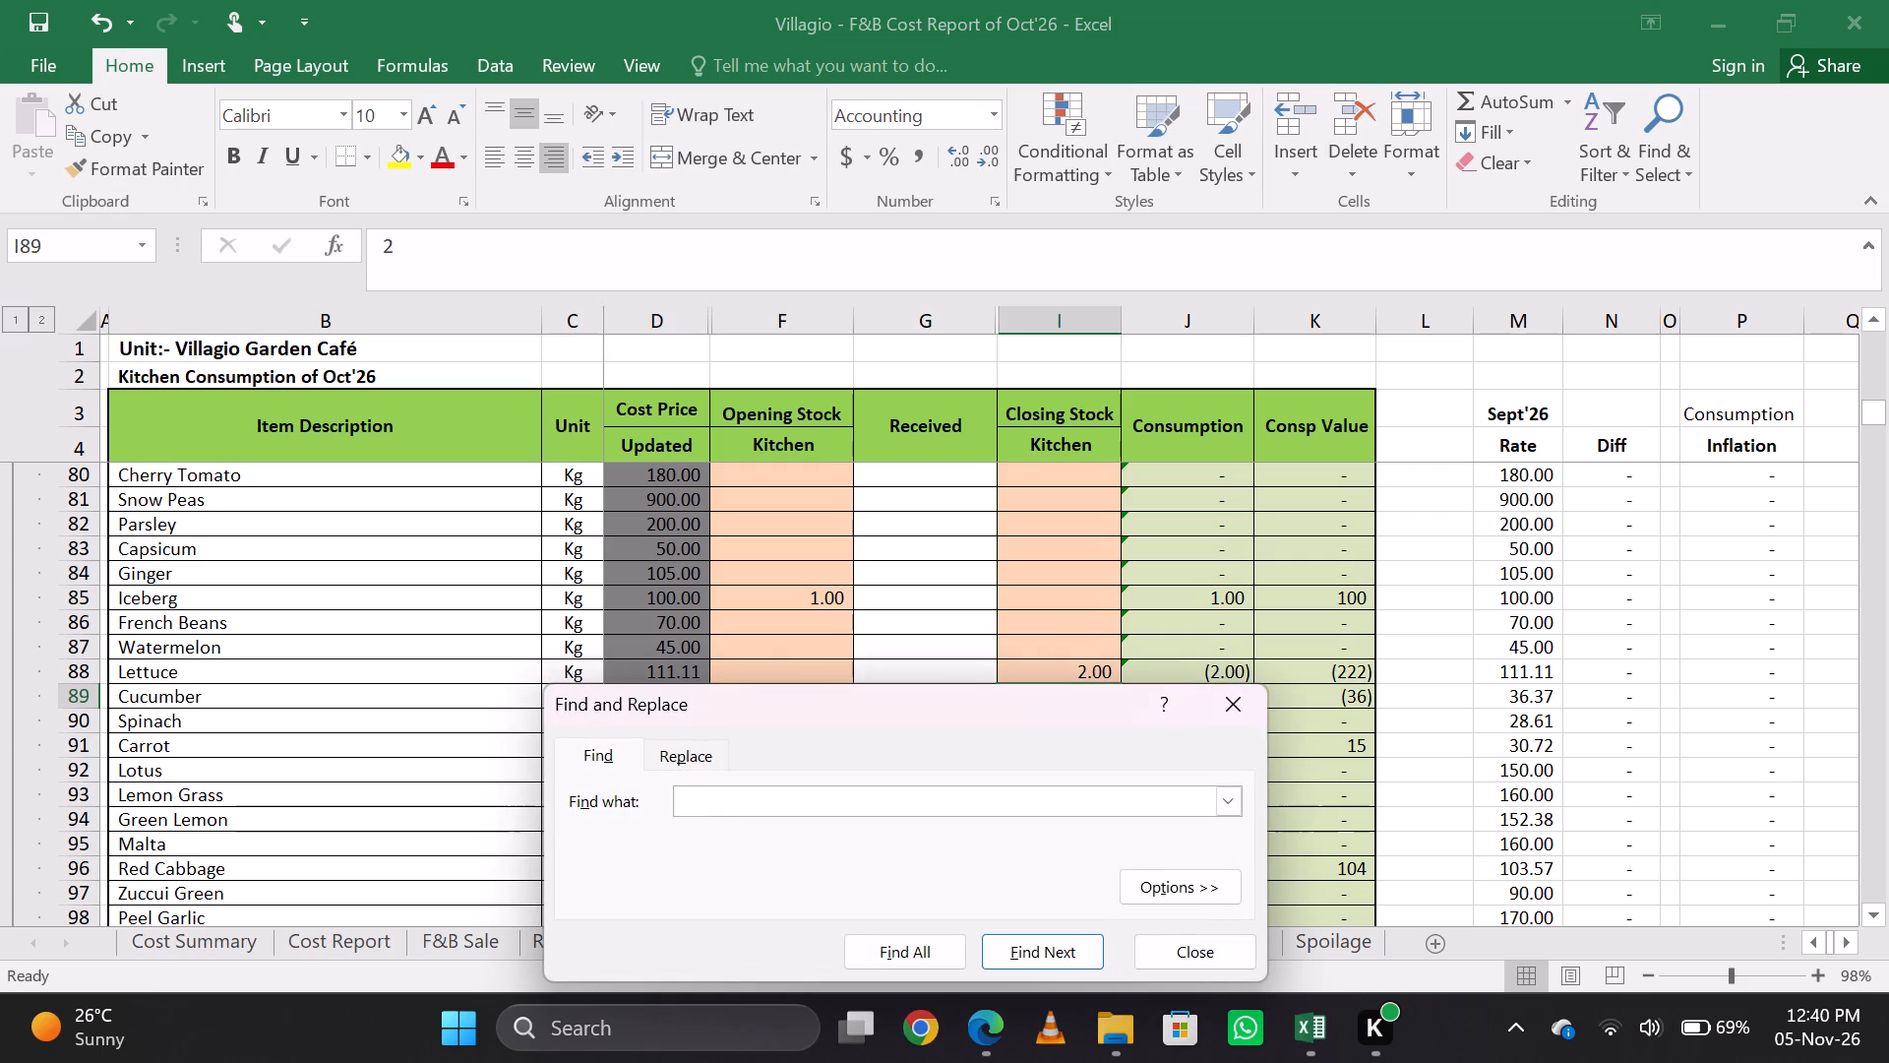
key("BackSpace")
type("bean")
key("Return")
key("Return")
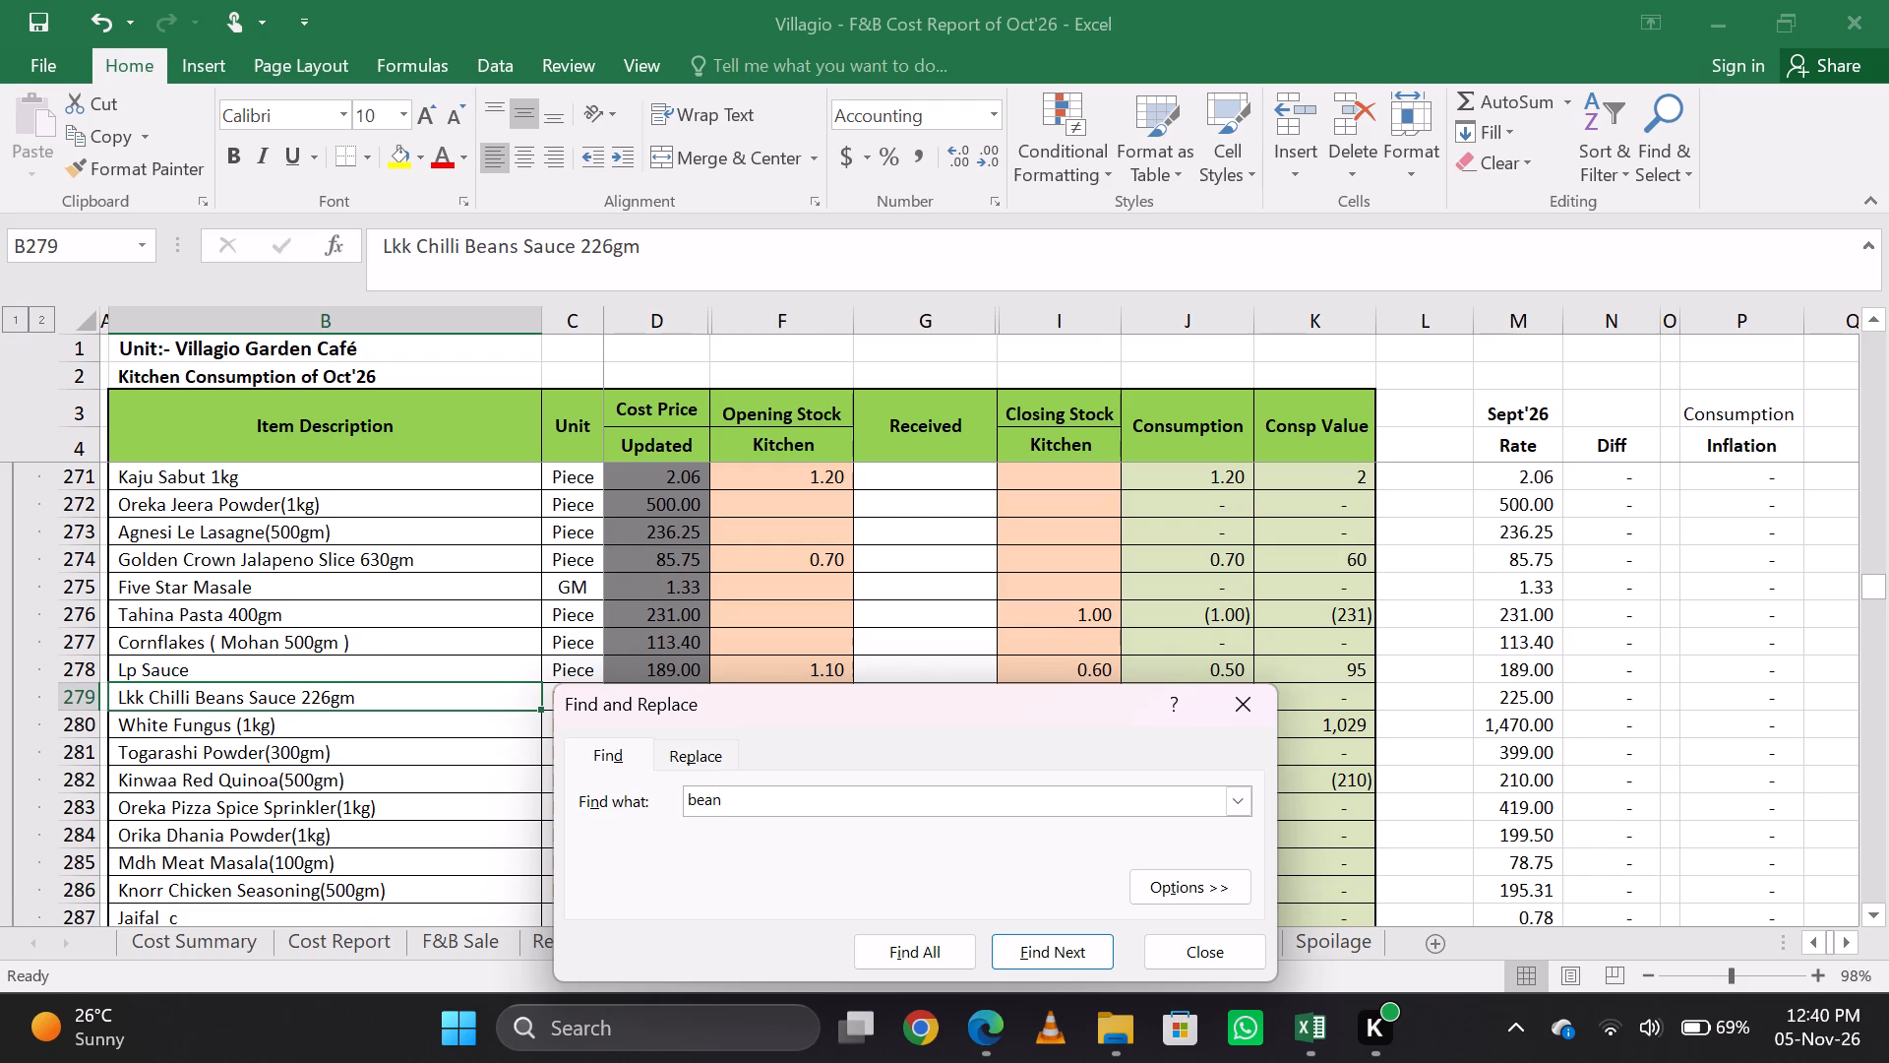
key("s")
key("Return")
key("Return")
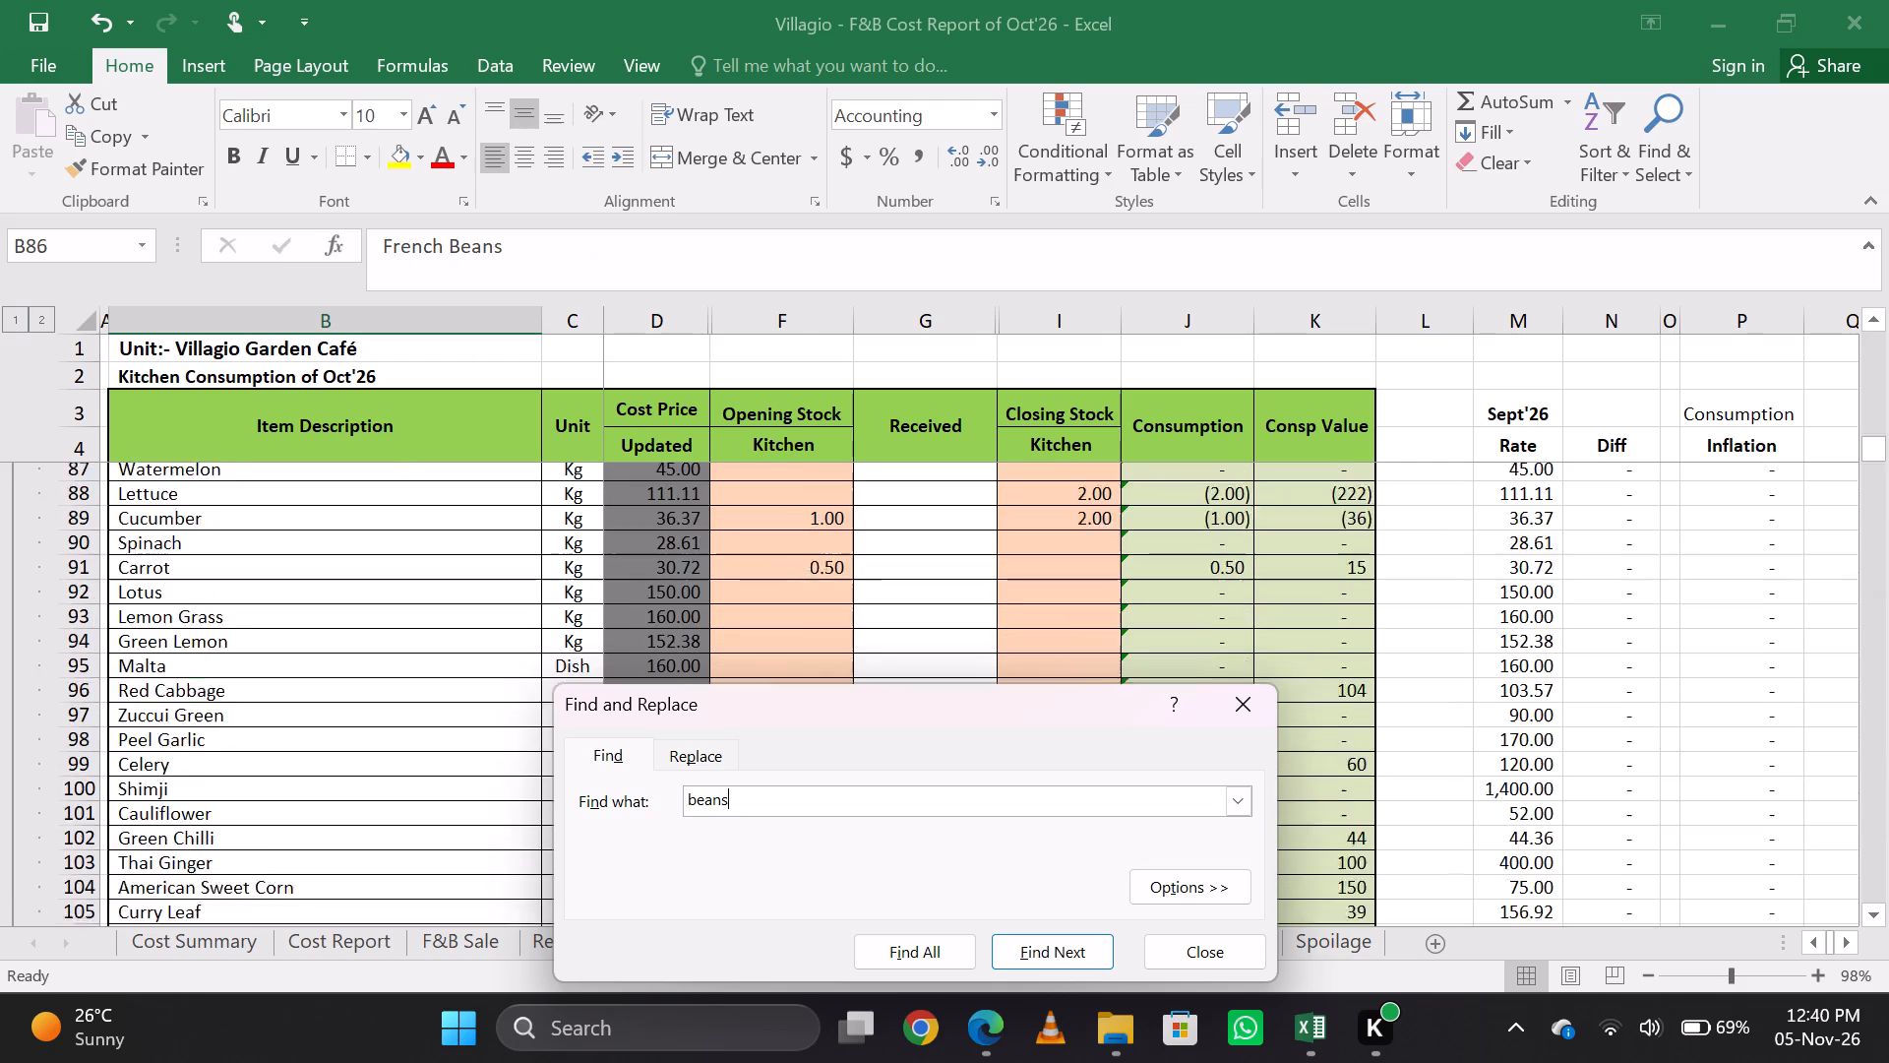
key("Return")
key("Return")
key("Return")
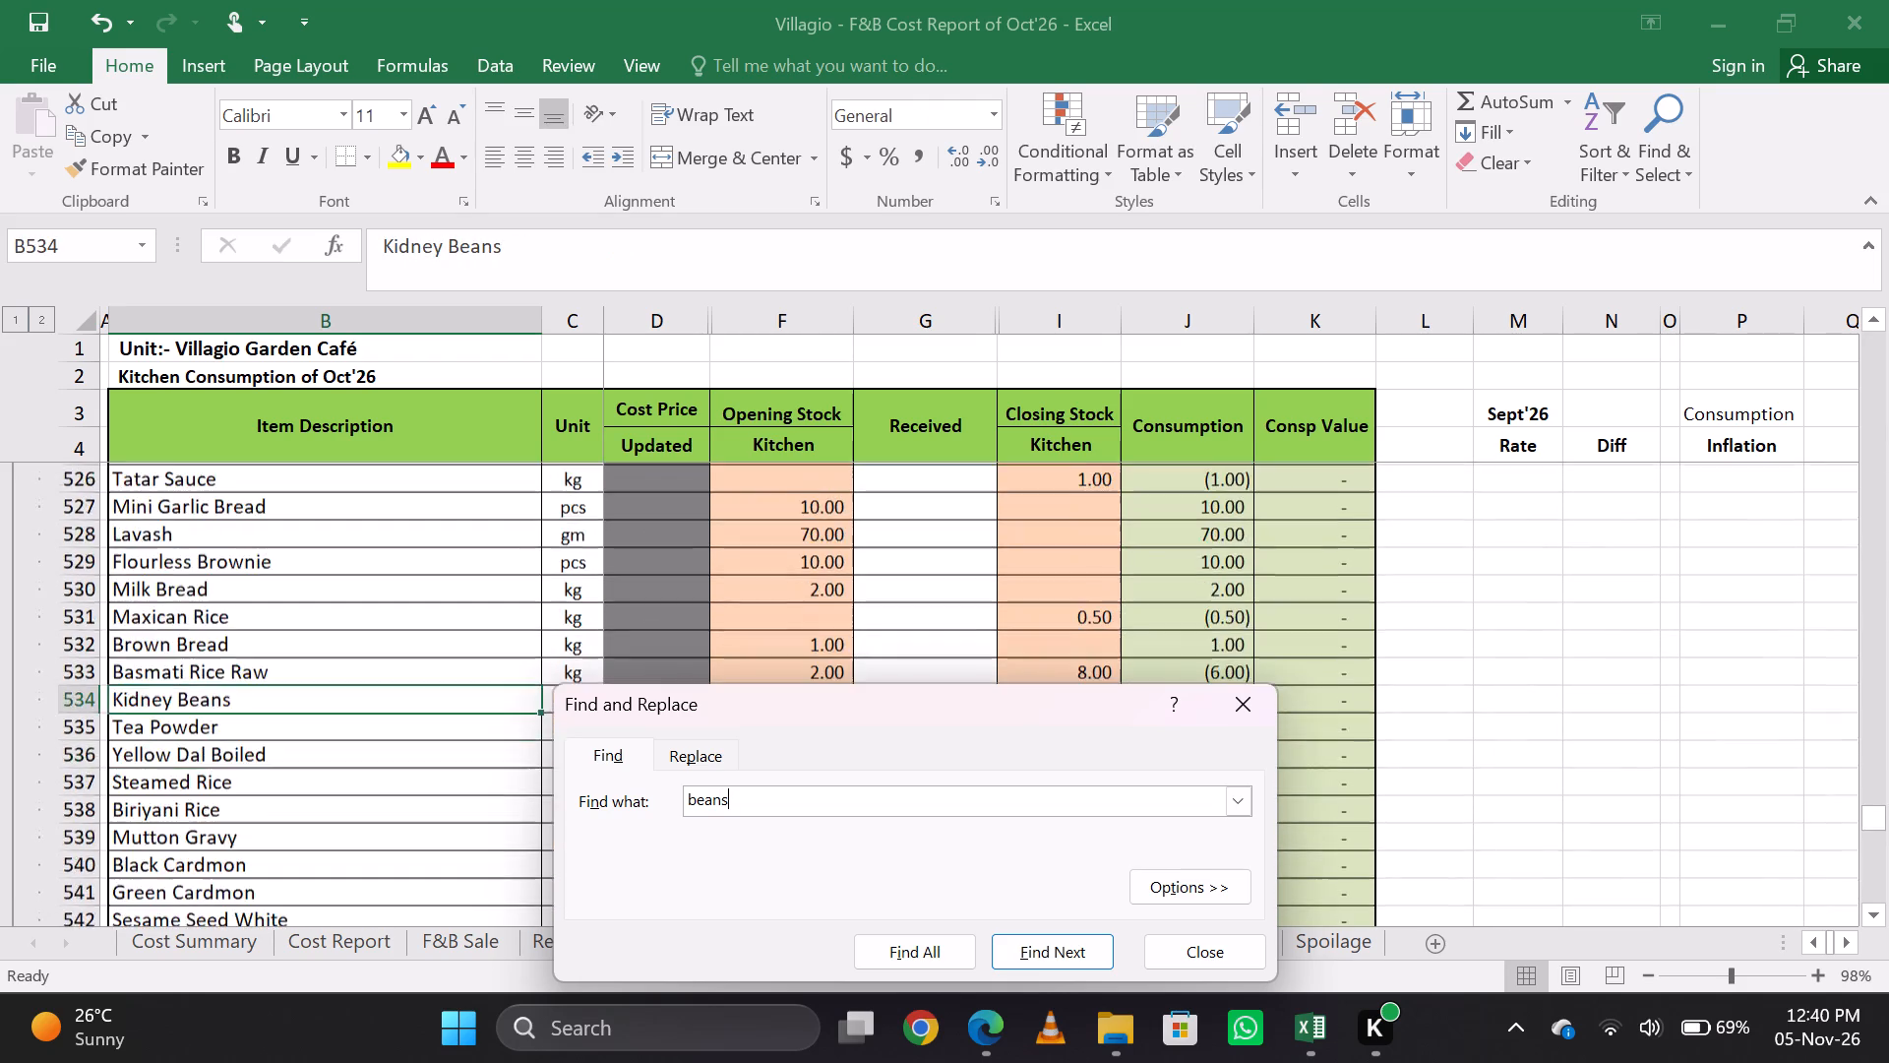
key("Escape")
key("Right")
key("Right")
key("Right")
key("Right")
key("Right")
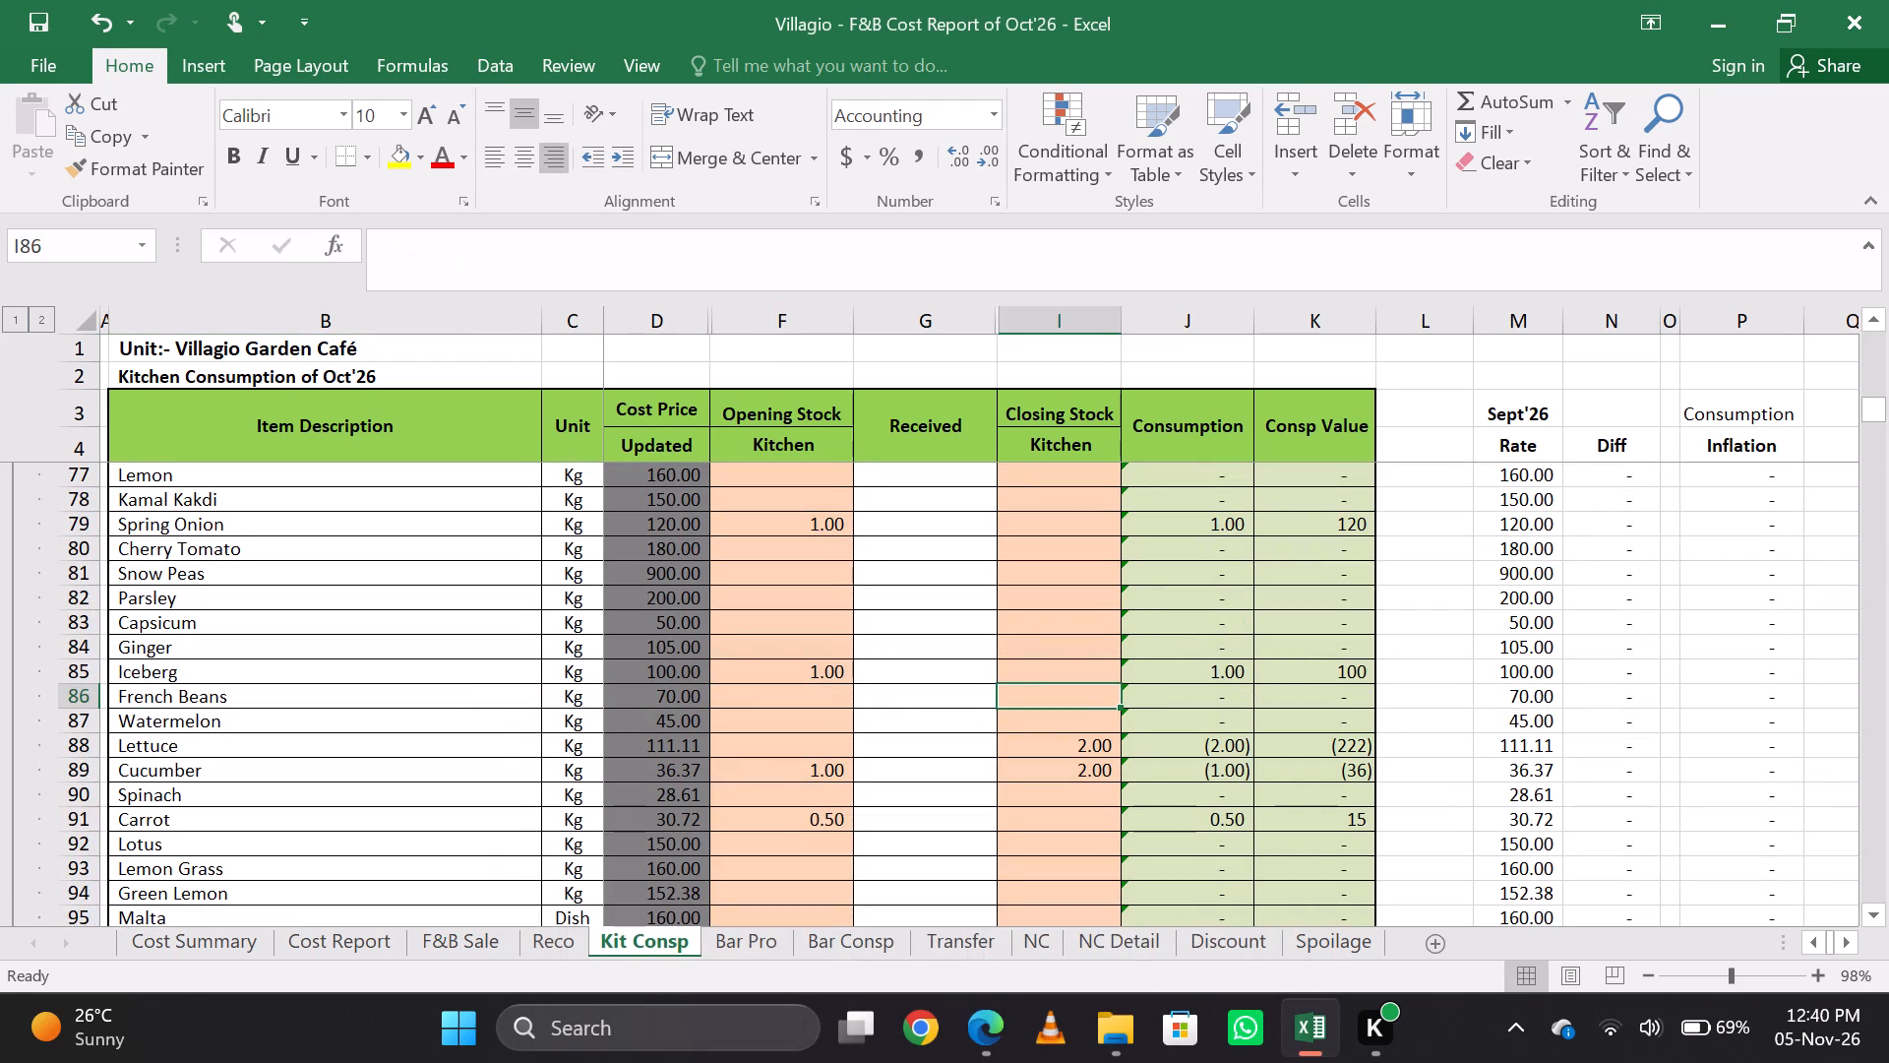
key("Down")
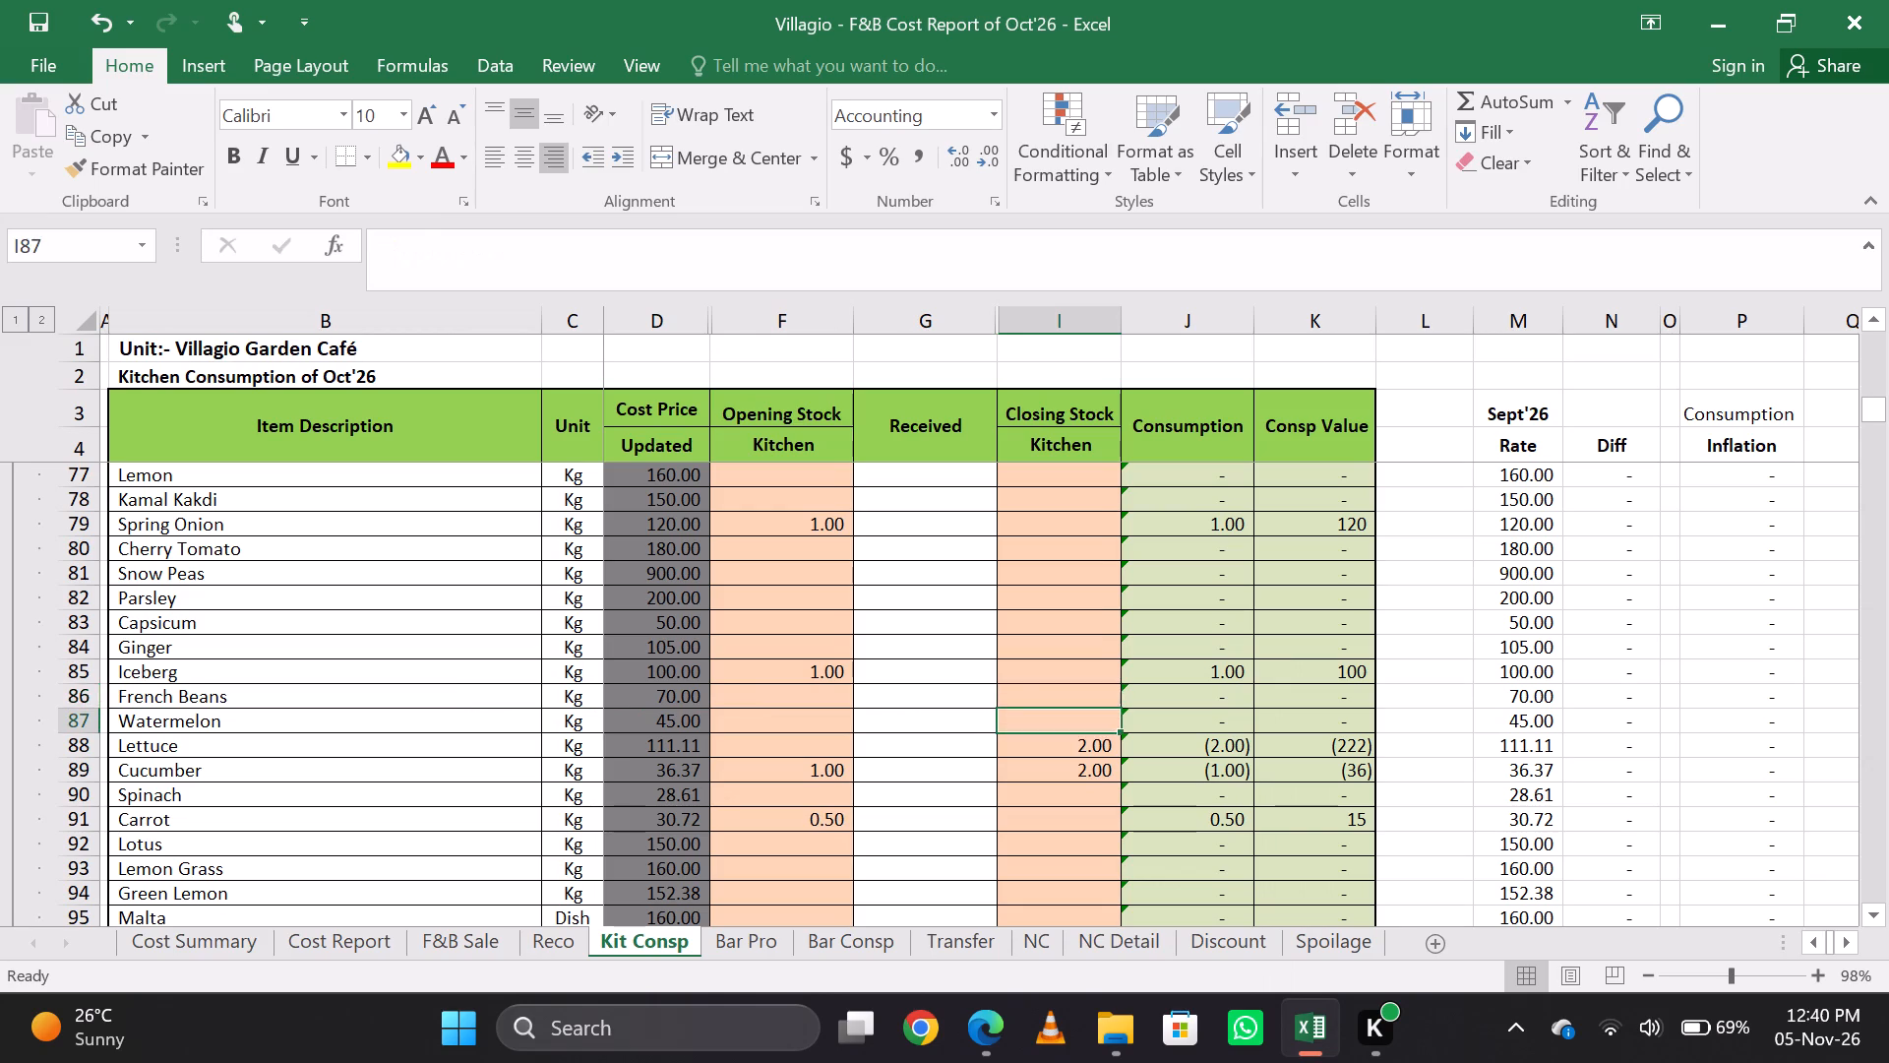
key("Up")
key("Up")
key("Down")
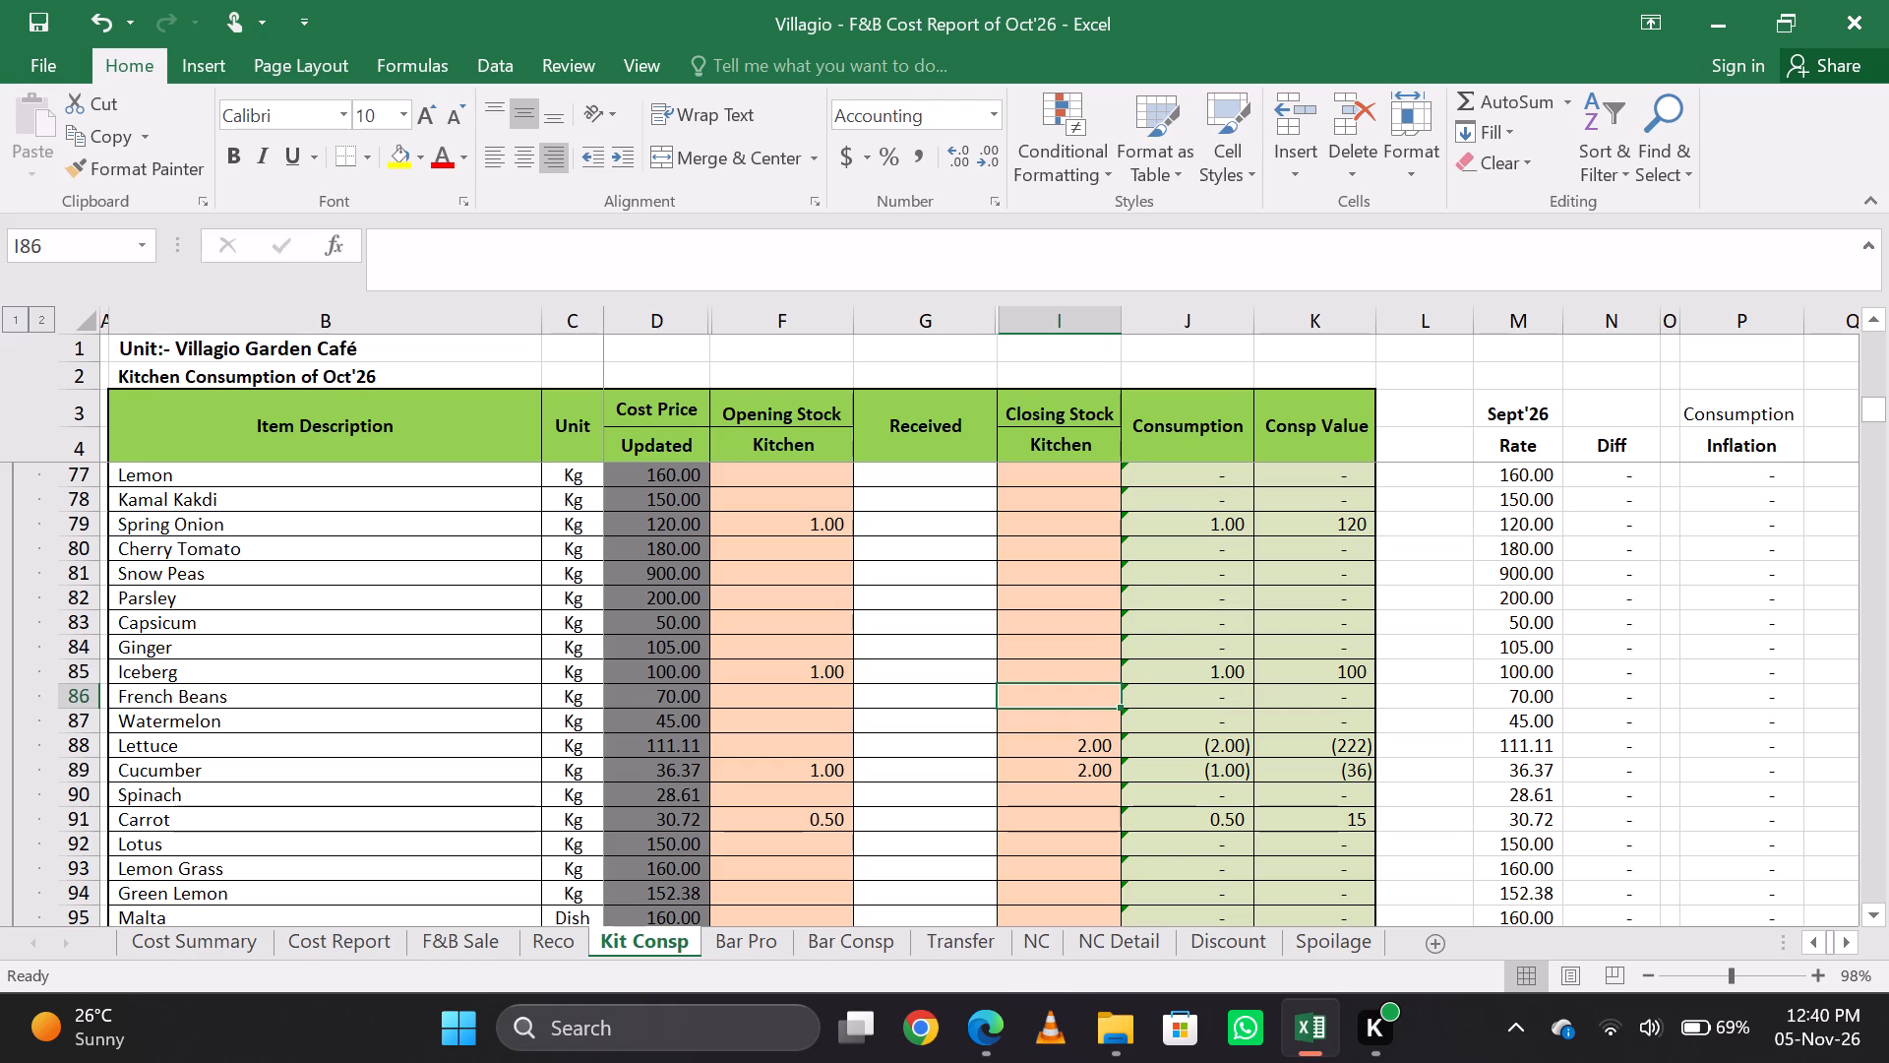
key("Down")
key("Up")
type("4.2")
key("Down")
Look through the whole Fruit & Vegetables section, from Avocado to the section total, examining the items and their kitchen closing stock entries.
key("Up")
key("Up")
key("Up")
key("Up")
key("Up")
key("Up")
key("Up")
key("Up")
key("Up")
key("Up")
key("Up")
key("Up")
key("Up")
key("Up")
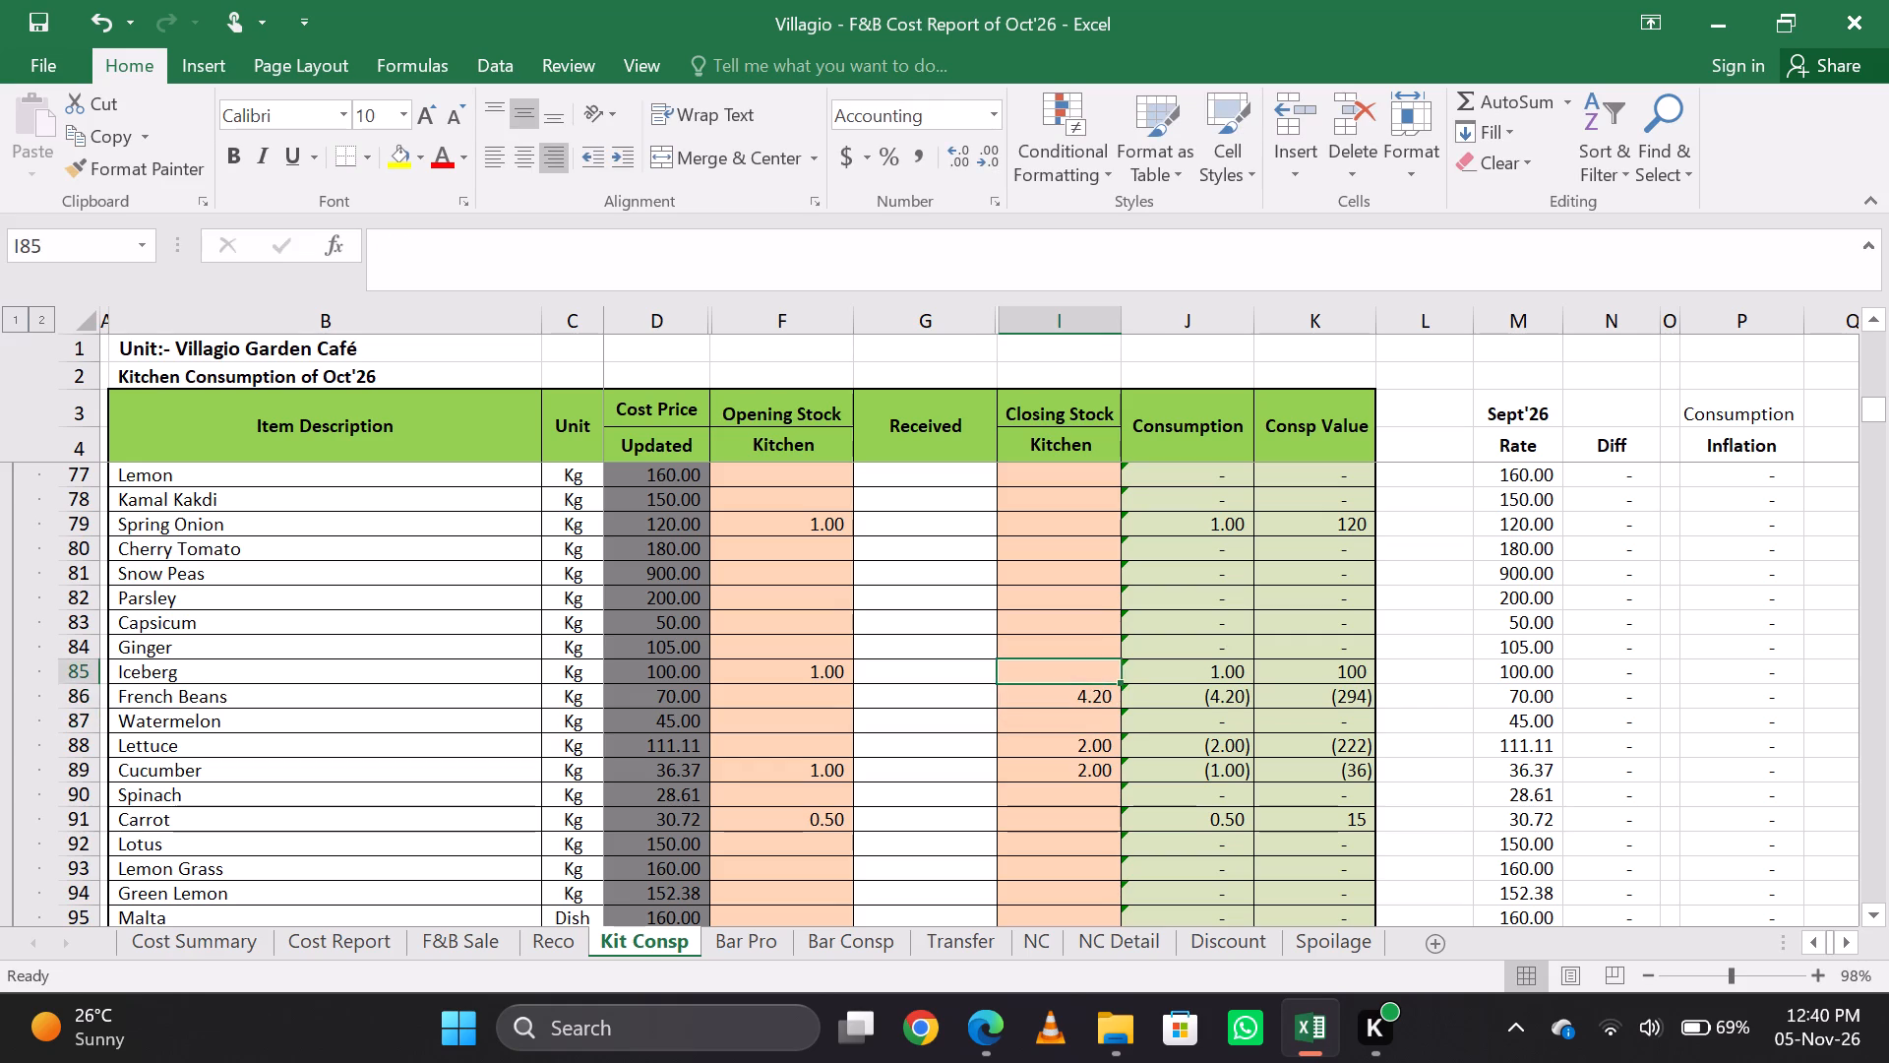
key("Up")
key("Up")
key("Up")
key("Up")
key("Up")
key("Up")
key("Up")
key("Up")
key("Up")
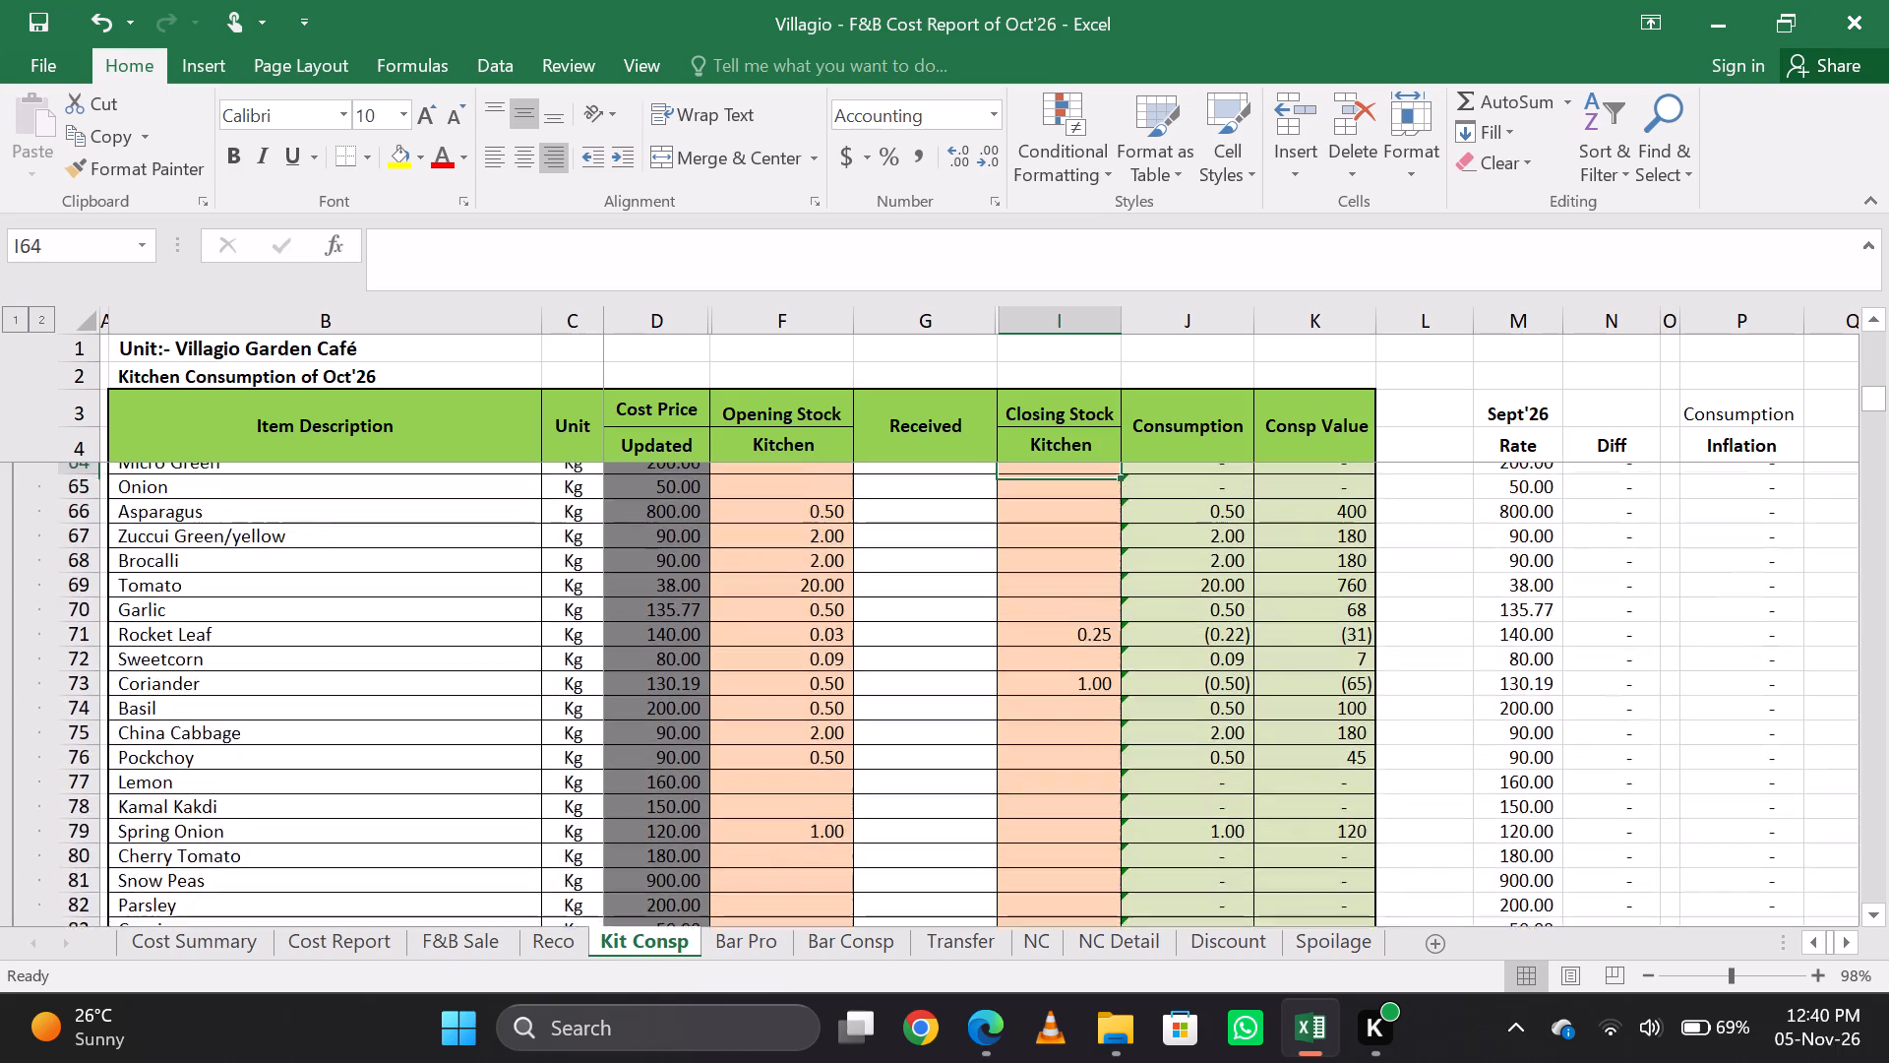
key("Up")
key("Up")
key("Up")
key("Up")
key("Up")
key("Up")
key("Up")
key("Up")
key("Up")
key("Down")
key("Down")
key("Down")
key("Down")
key("Down")
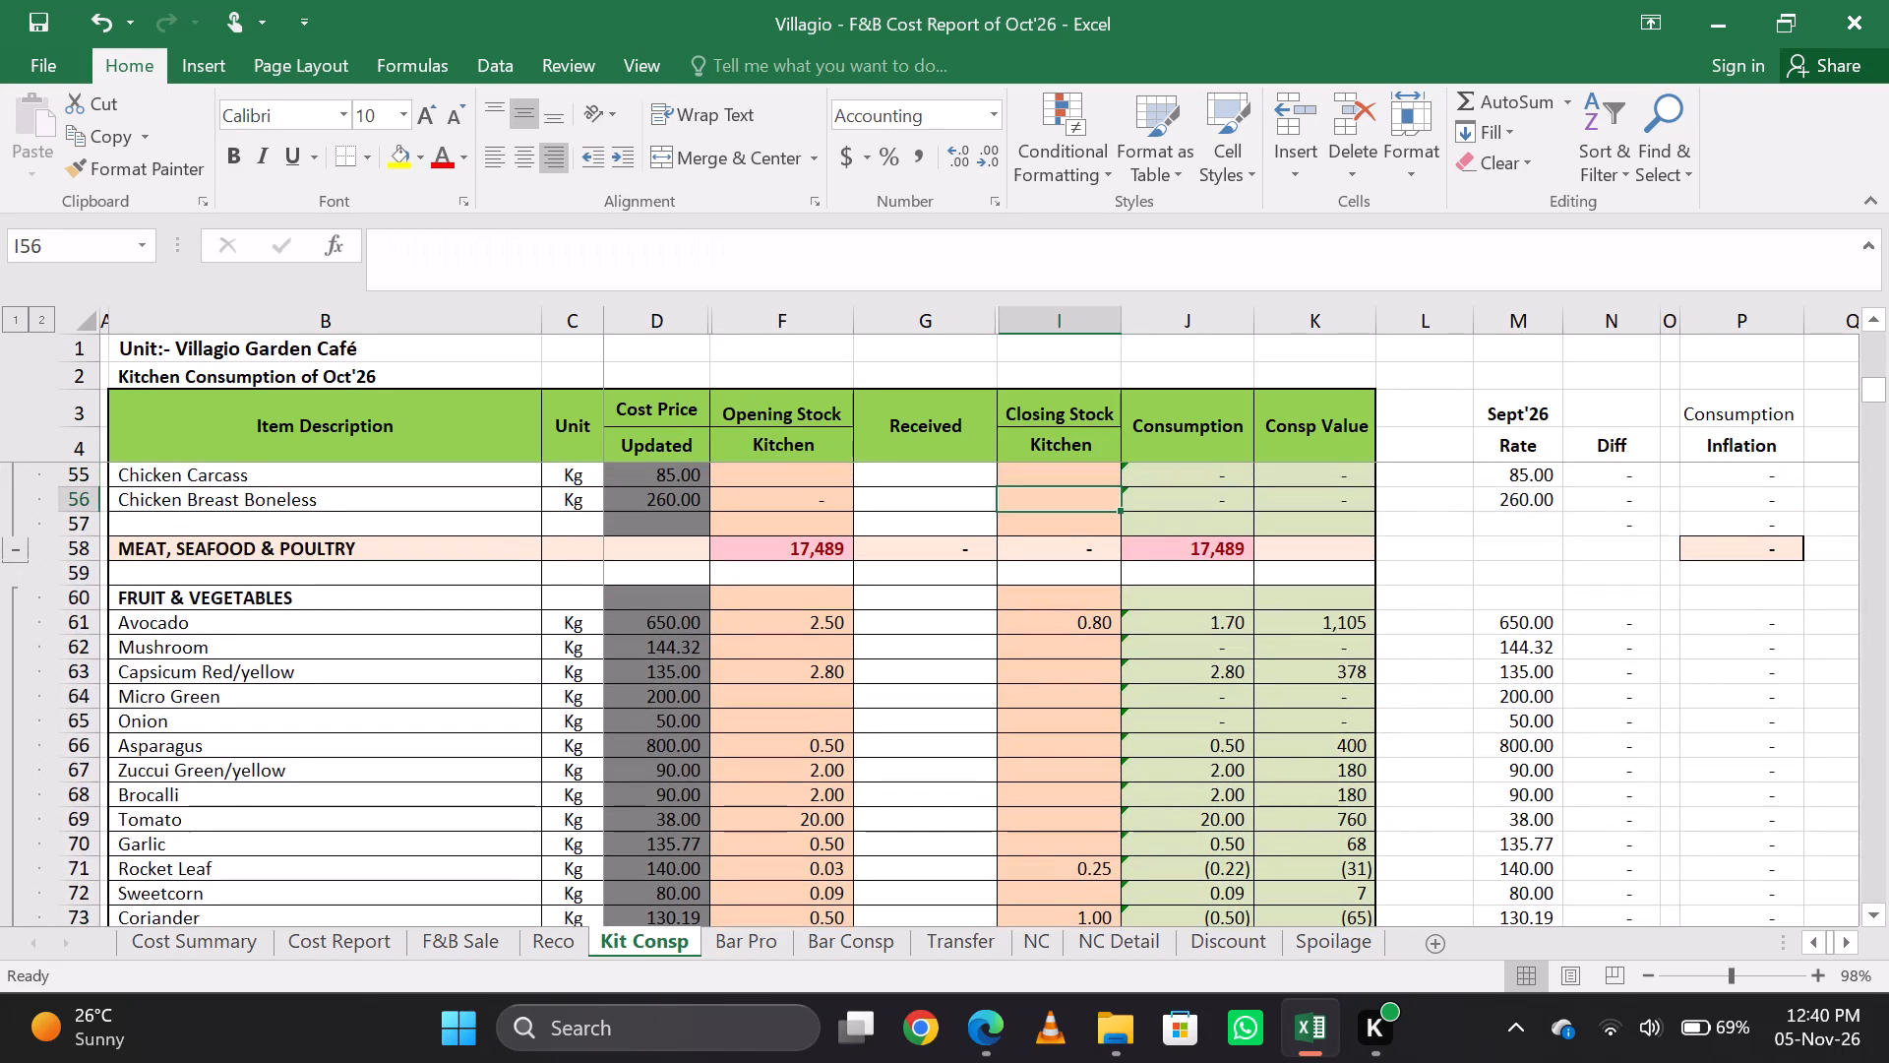
key("Down")
key("Up")
key("Down")
key("Down")
key("Down")
key("Down")
key("Down")
key("Down")
key("Down")
key("Down")
key("Down")
key("Down")
key("Down")
key("Down")
key("Down")
key("Down")
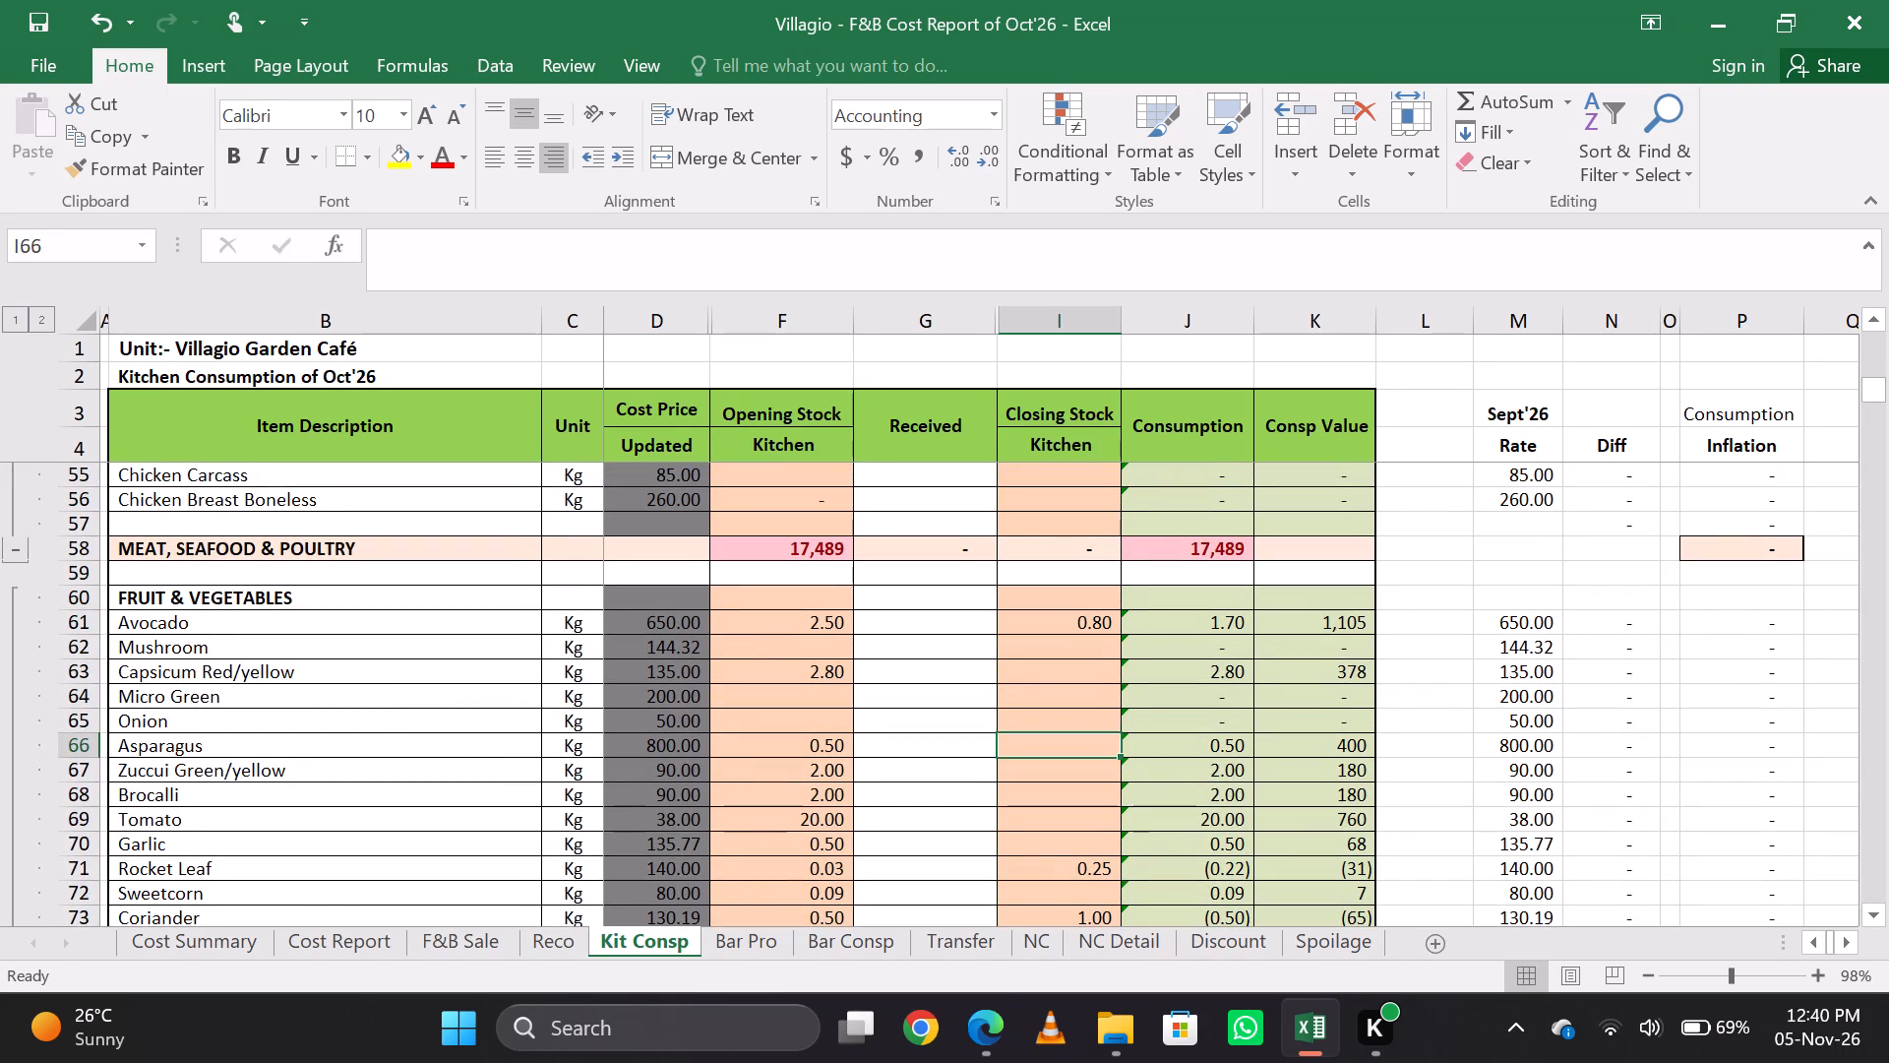
key("Down")
key("Down")
key("Down")
key("Down")
key("Down")
key("Down")
key("Down")
key("Down")
key("Down")
key("Down")
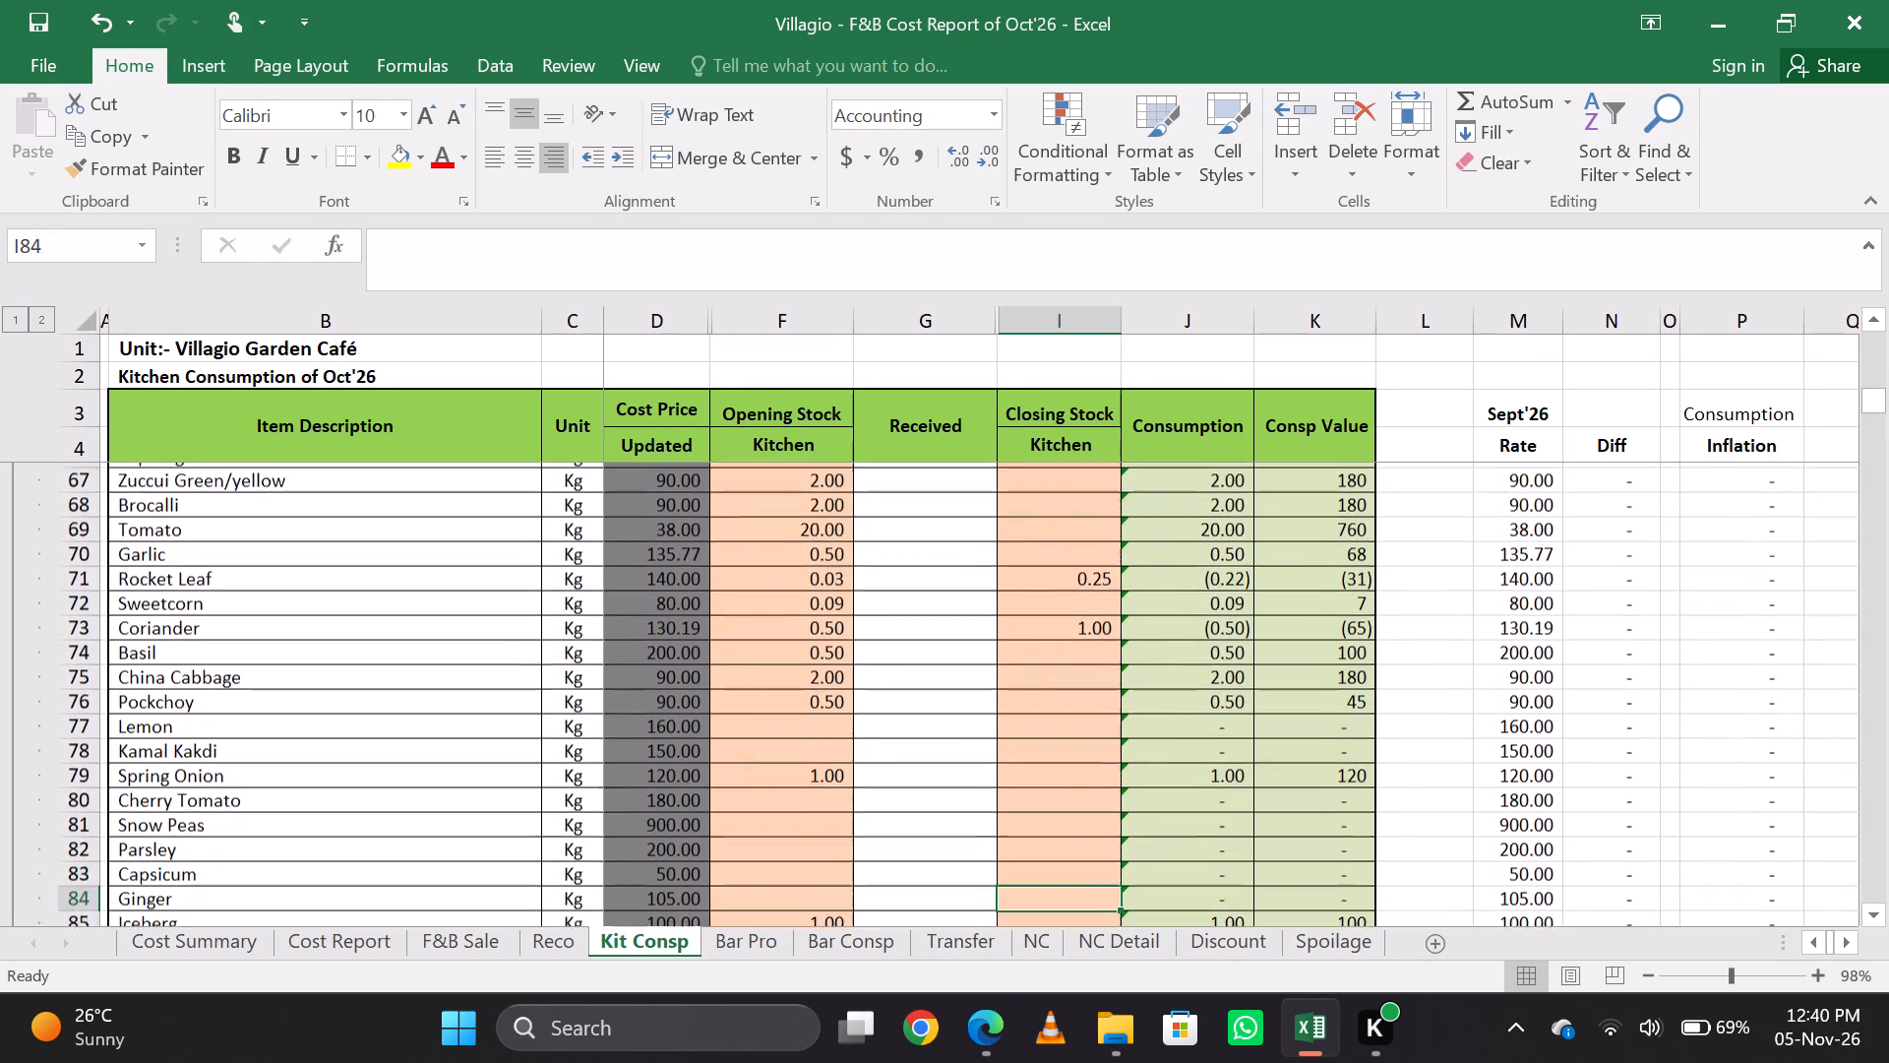
key("Down")
key("Down")
key("Down")
key("Down")
key("Down")
key("Down")
key("Down")
key("Down")
key("Down")
key("Down")
key("Down")
key("Down")
key("Down")
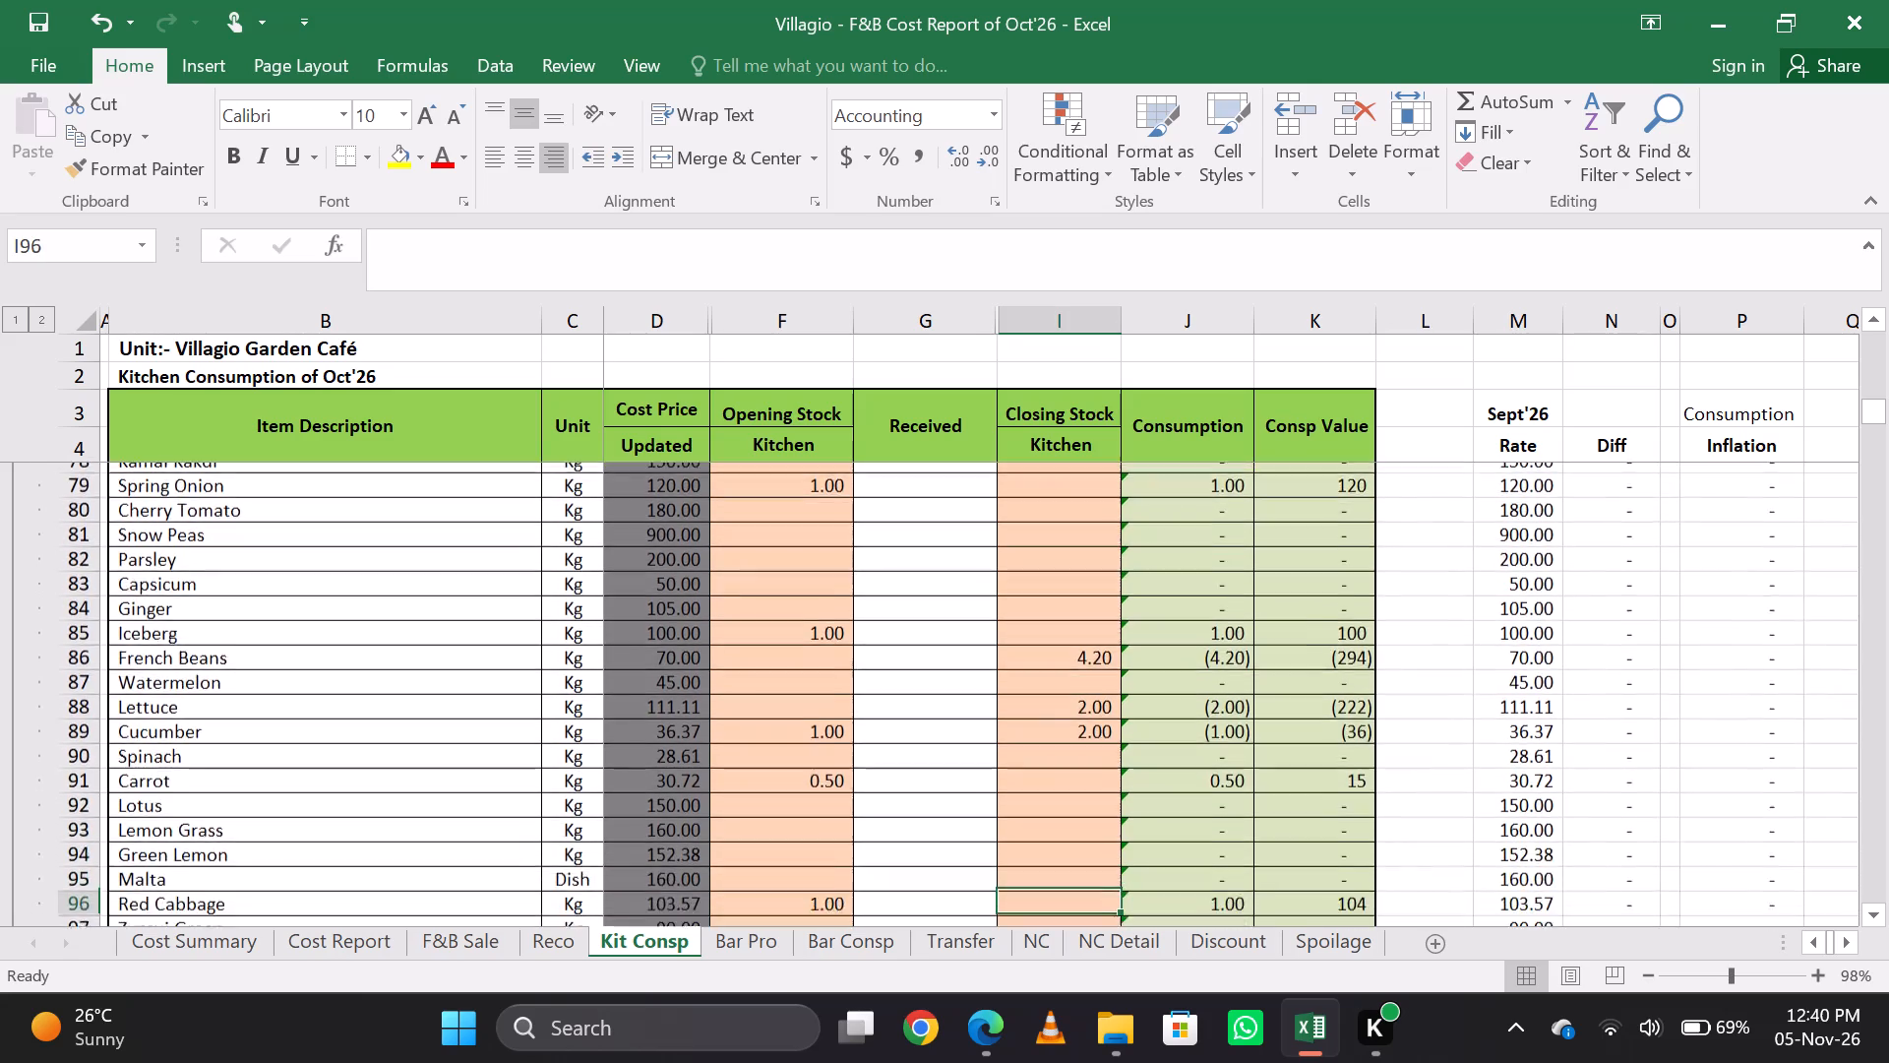
key("Down")
key("Down")
key("Down")
key("Down")
key("Down")
key("Down")
key("Down")
key("Down")
key("Down")
key("Down")
key("Down")
key("Down")
key("Down")
key("Down")
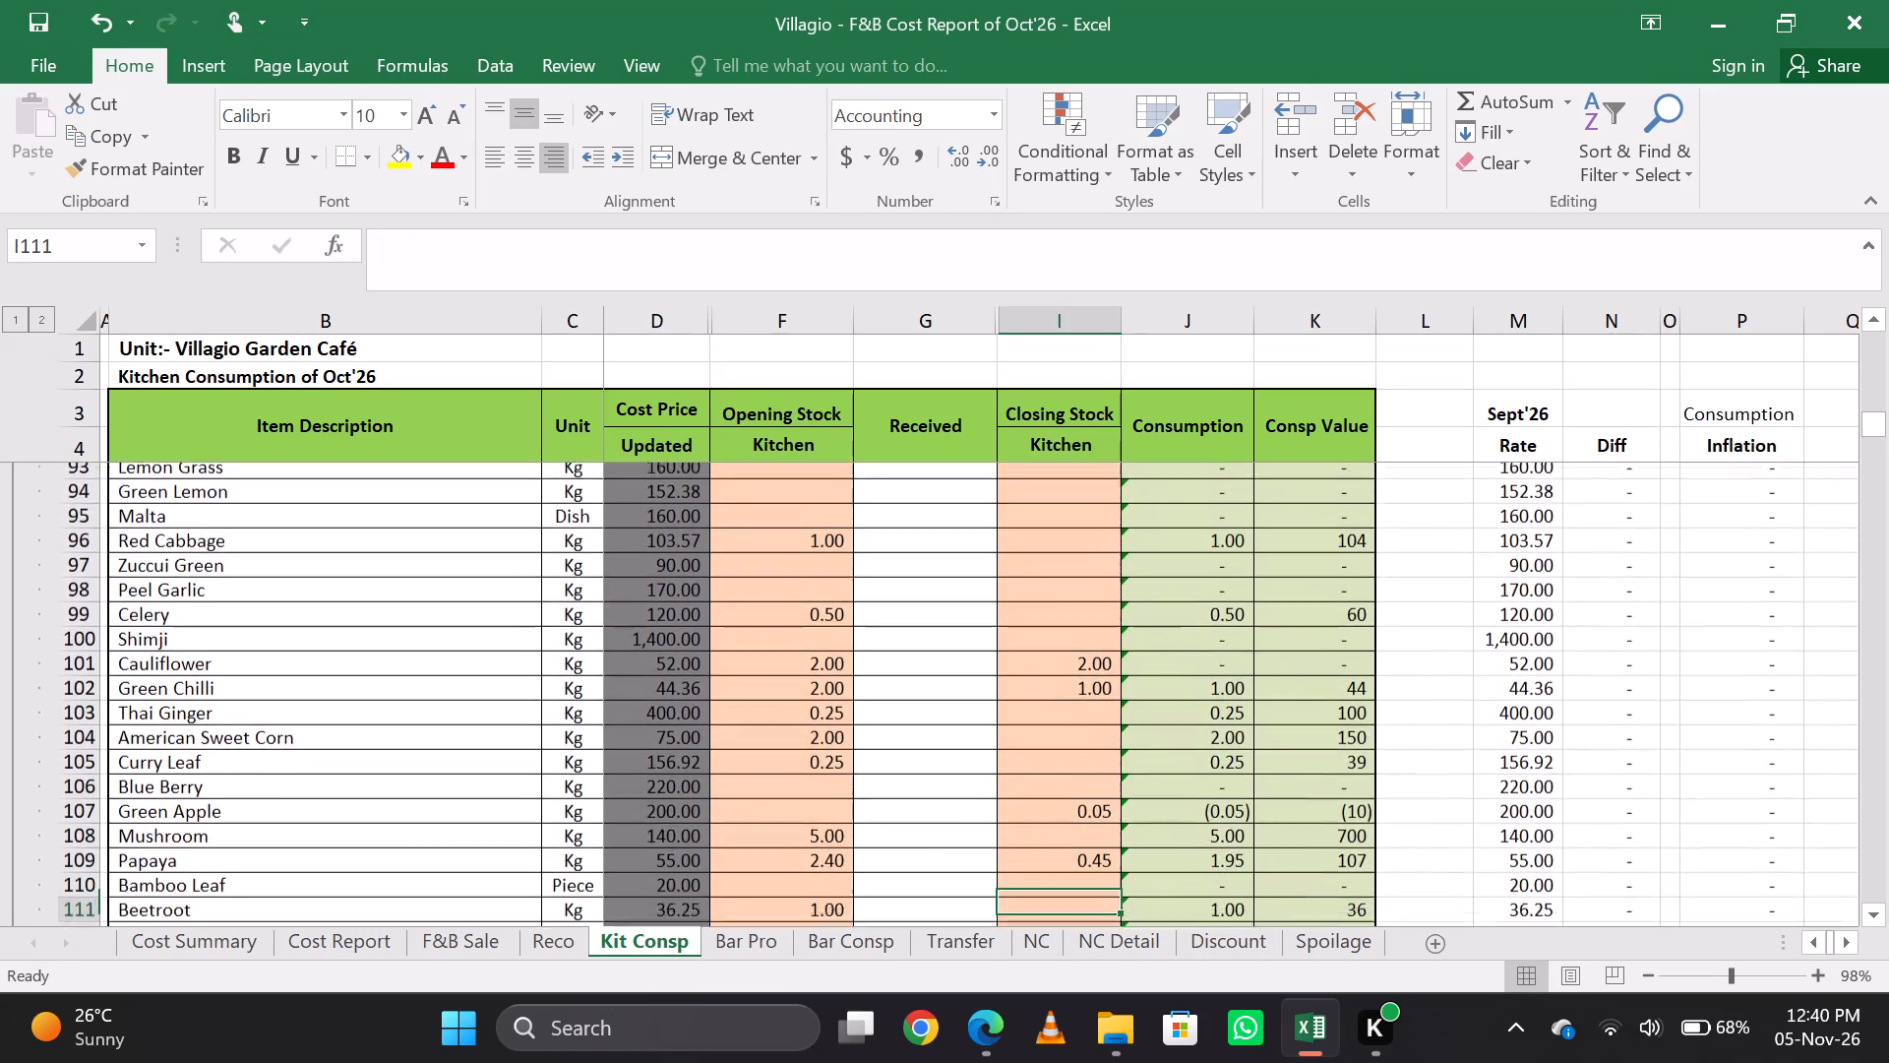
key("Down")
key("Down")
key("Down")
key("Down")
key("Down")
key("Down")
key("Down")
key("Down")
key("Down")
key("Down")
key("Down")
key("Down")
key("Down")
key("Down")
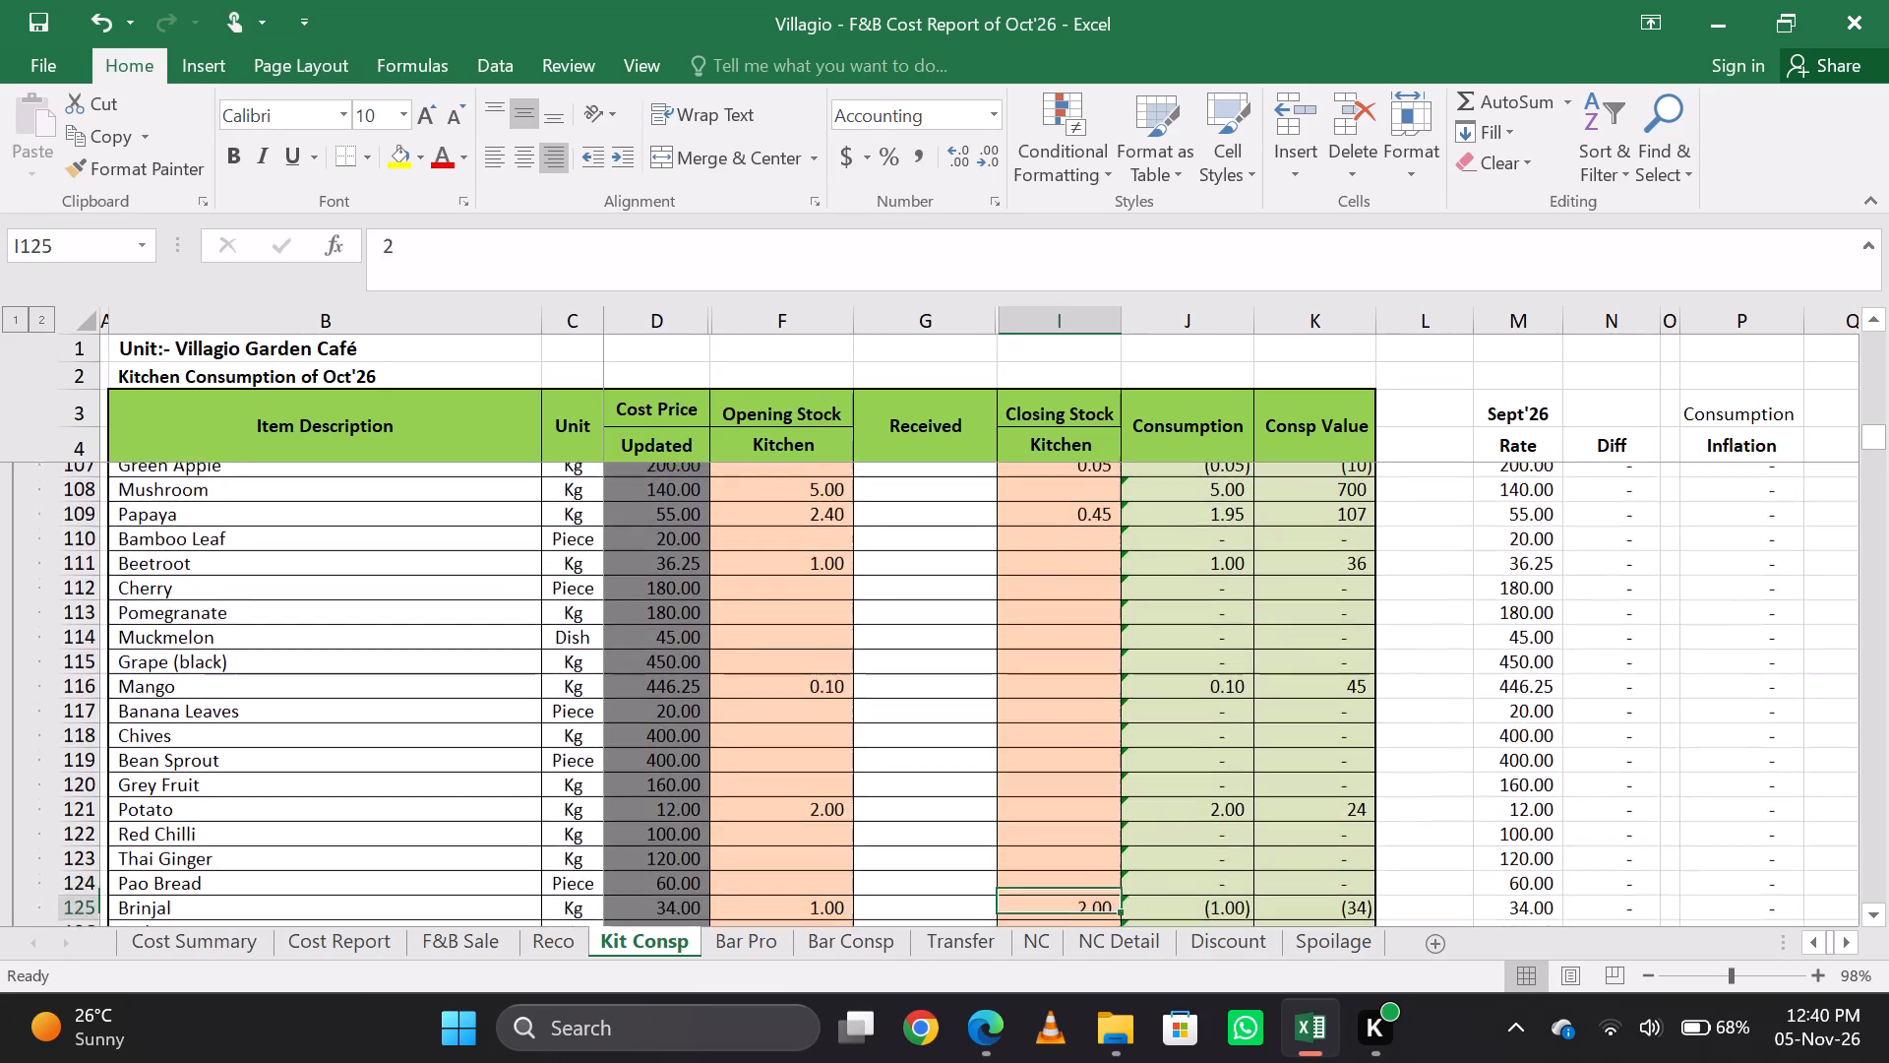
key("Down")
key("Down")
key("Down")
key("Down")
key("Down")
key("Down")
key("Down")
key("Down")
key("Down")
key("Down")
key("Down")
key("Down")
key("Down")
key("Down")
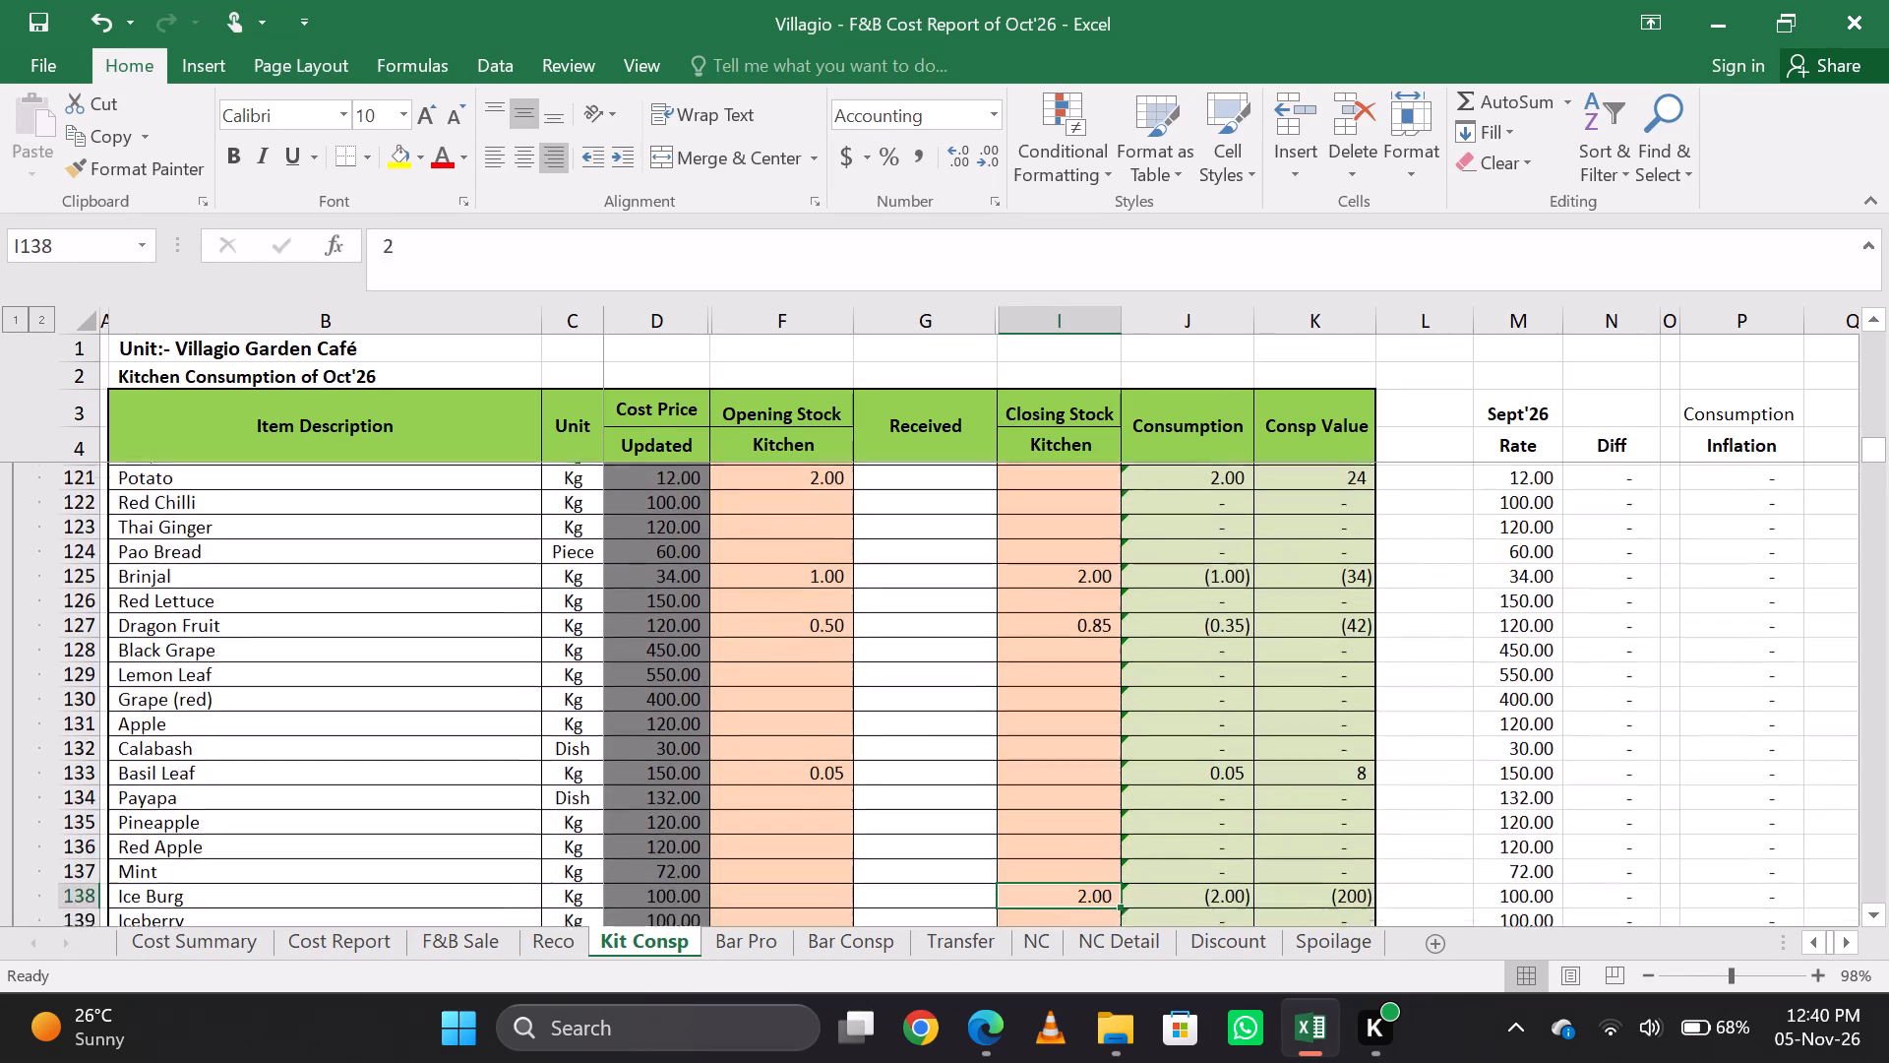
key("Down")
key("Down")
key("Down")
key("Down")
key("Down")
key("Down")
key("Up")
Search the item list for "garl" and "garlic" to locate Garlic in Fruit & Vegetables, and enter a kitchen closing stock of 2.
key("ctrl+f")
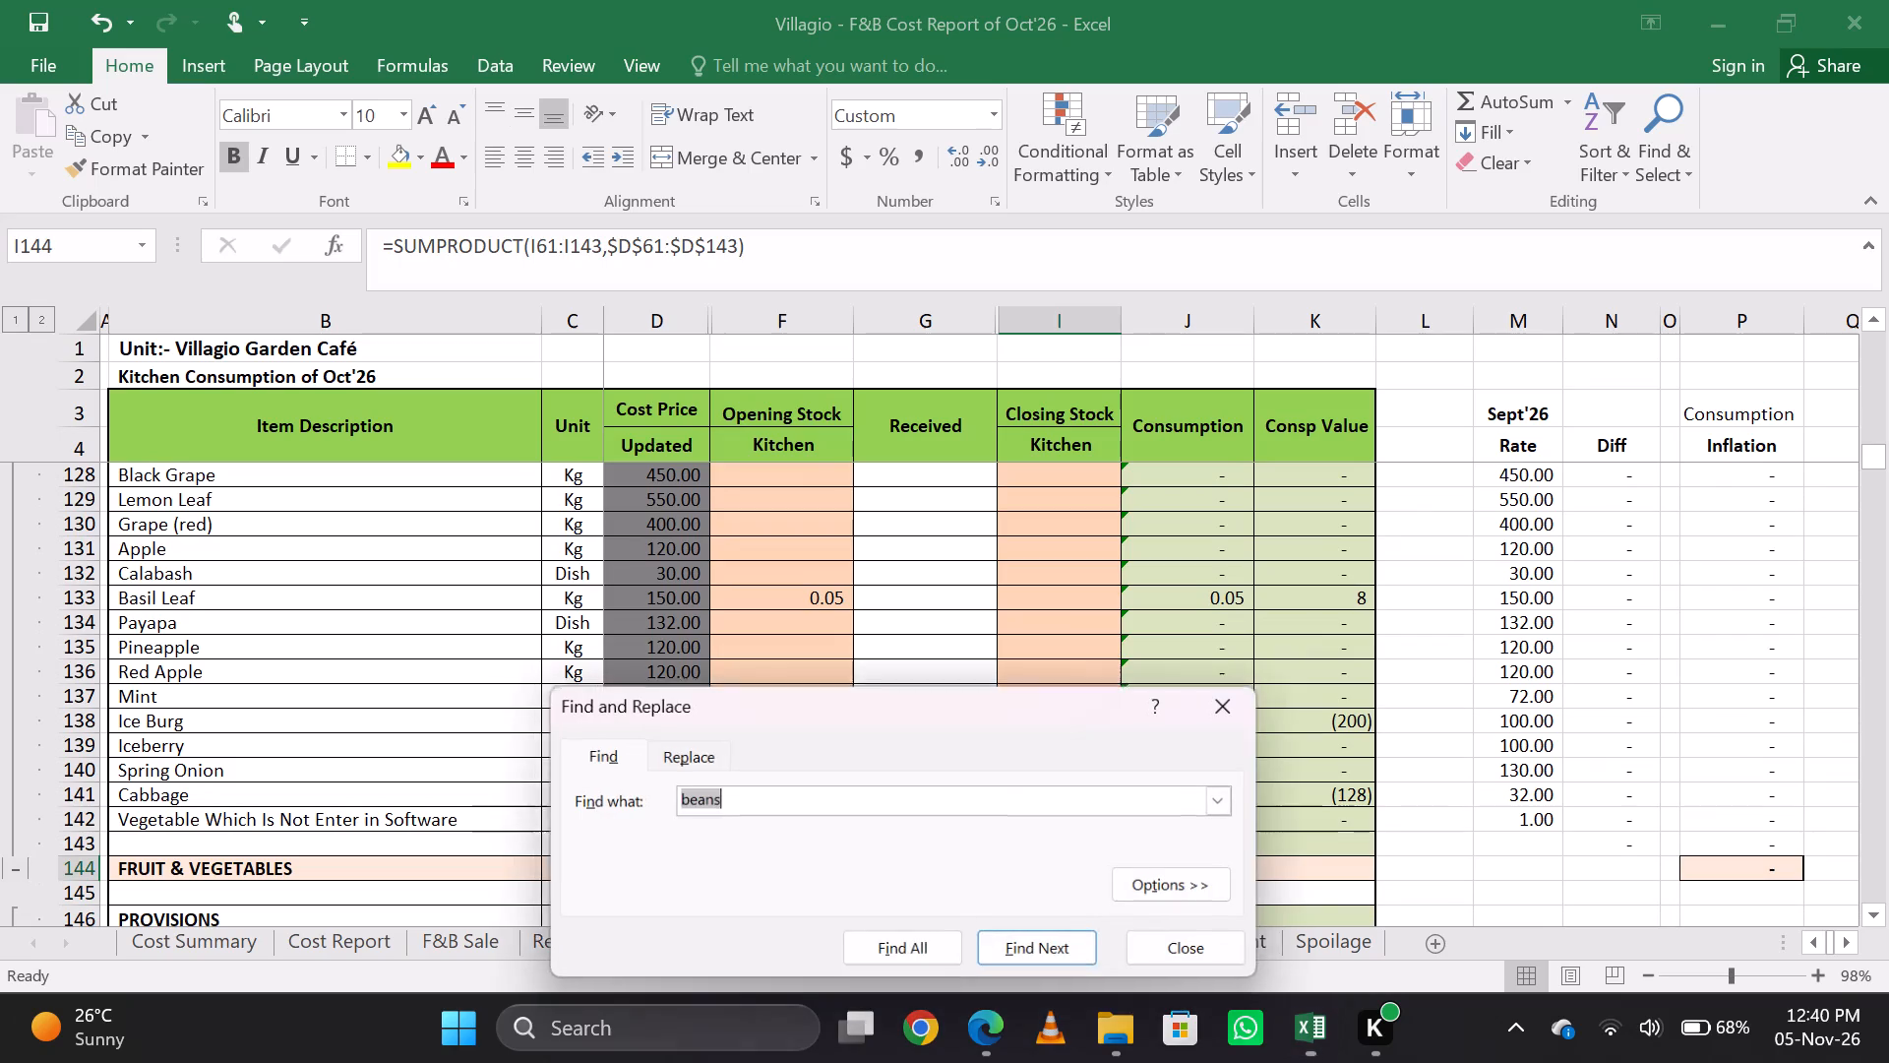
key("BackSpace")
key("BackSpace")
key("BackSpace")
key("BackSpace")
type("far")
key("BackSpace")
key("BackSpace")
key("BackSpace")
key("BackSpace")
type("garl")
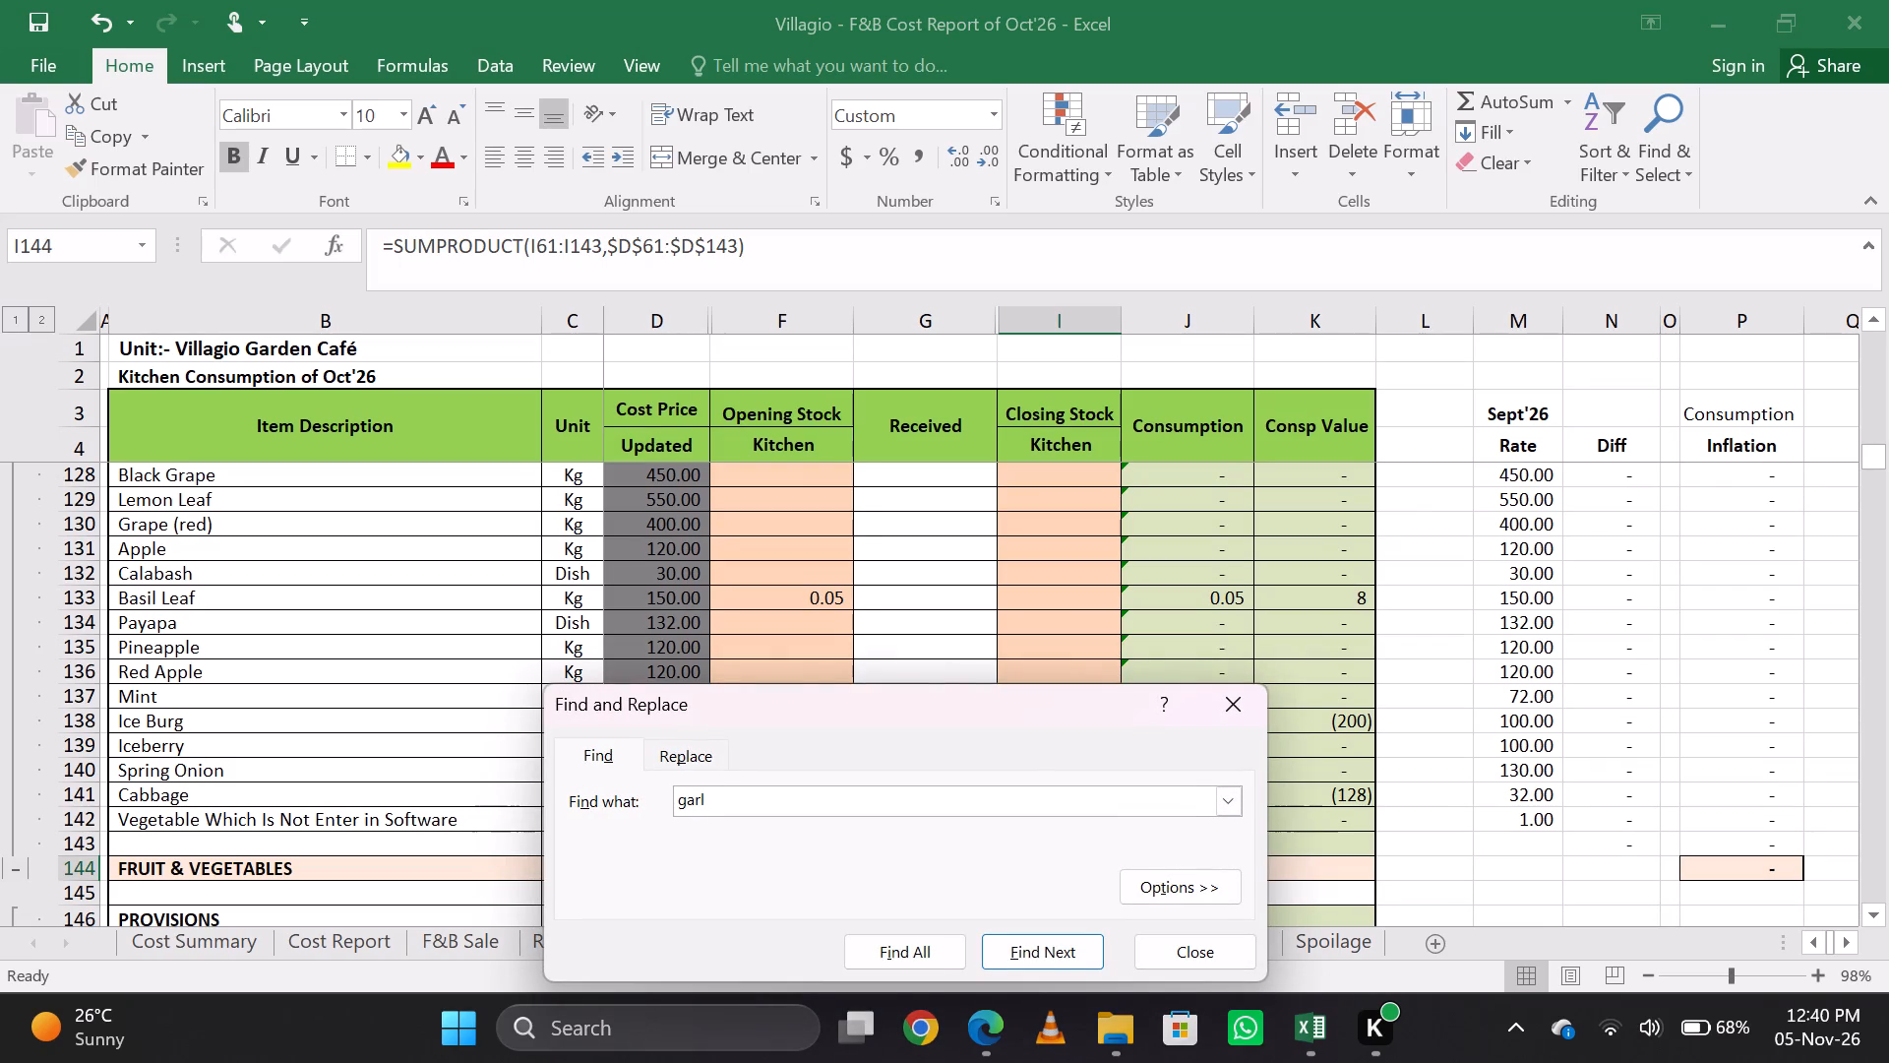
key("Return")
key("Return")
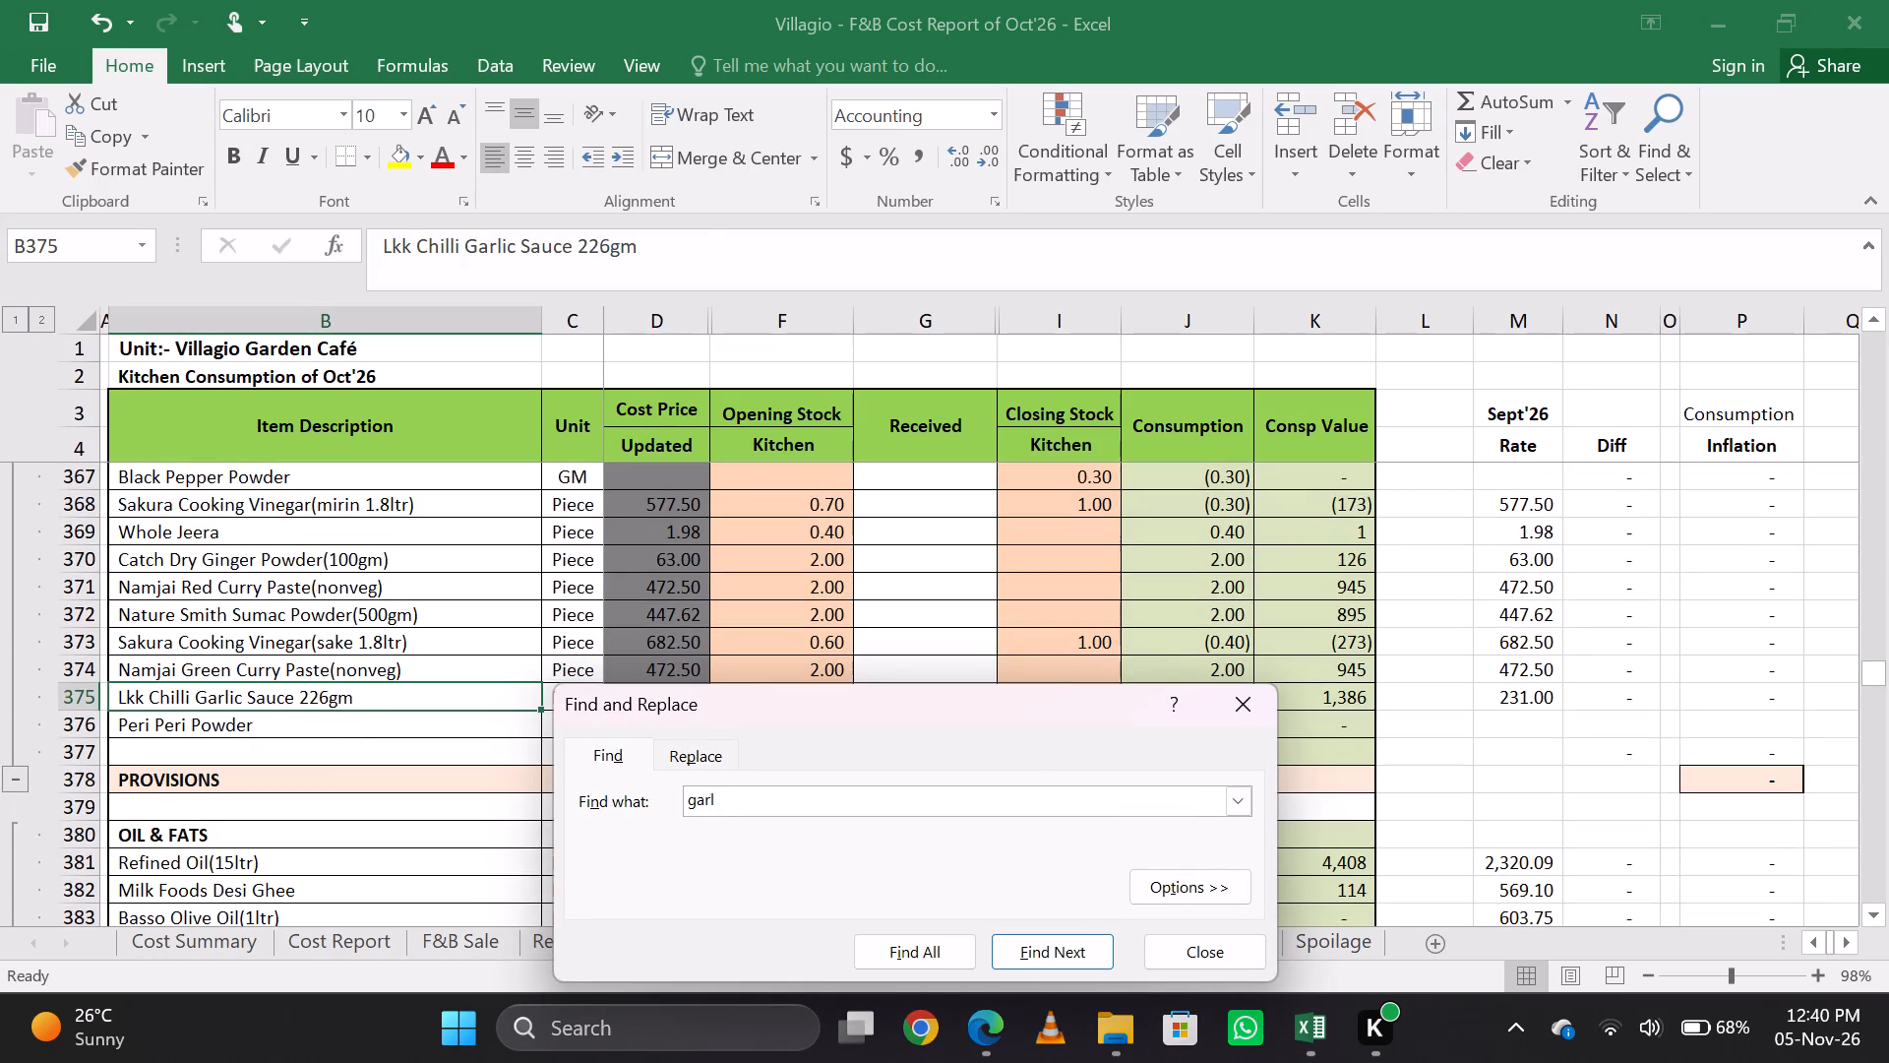
type("ic")
key("Return")
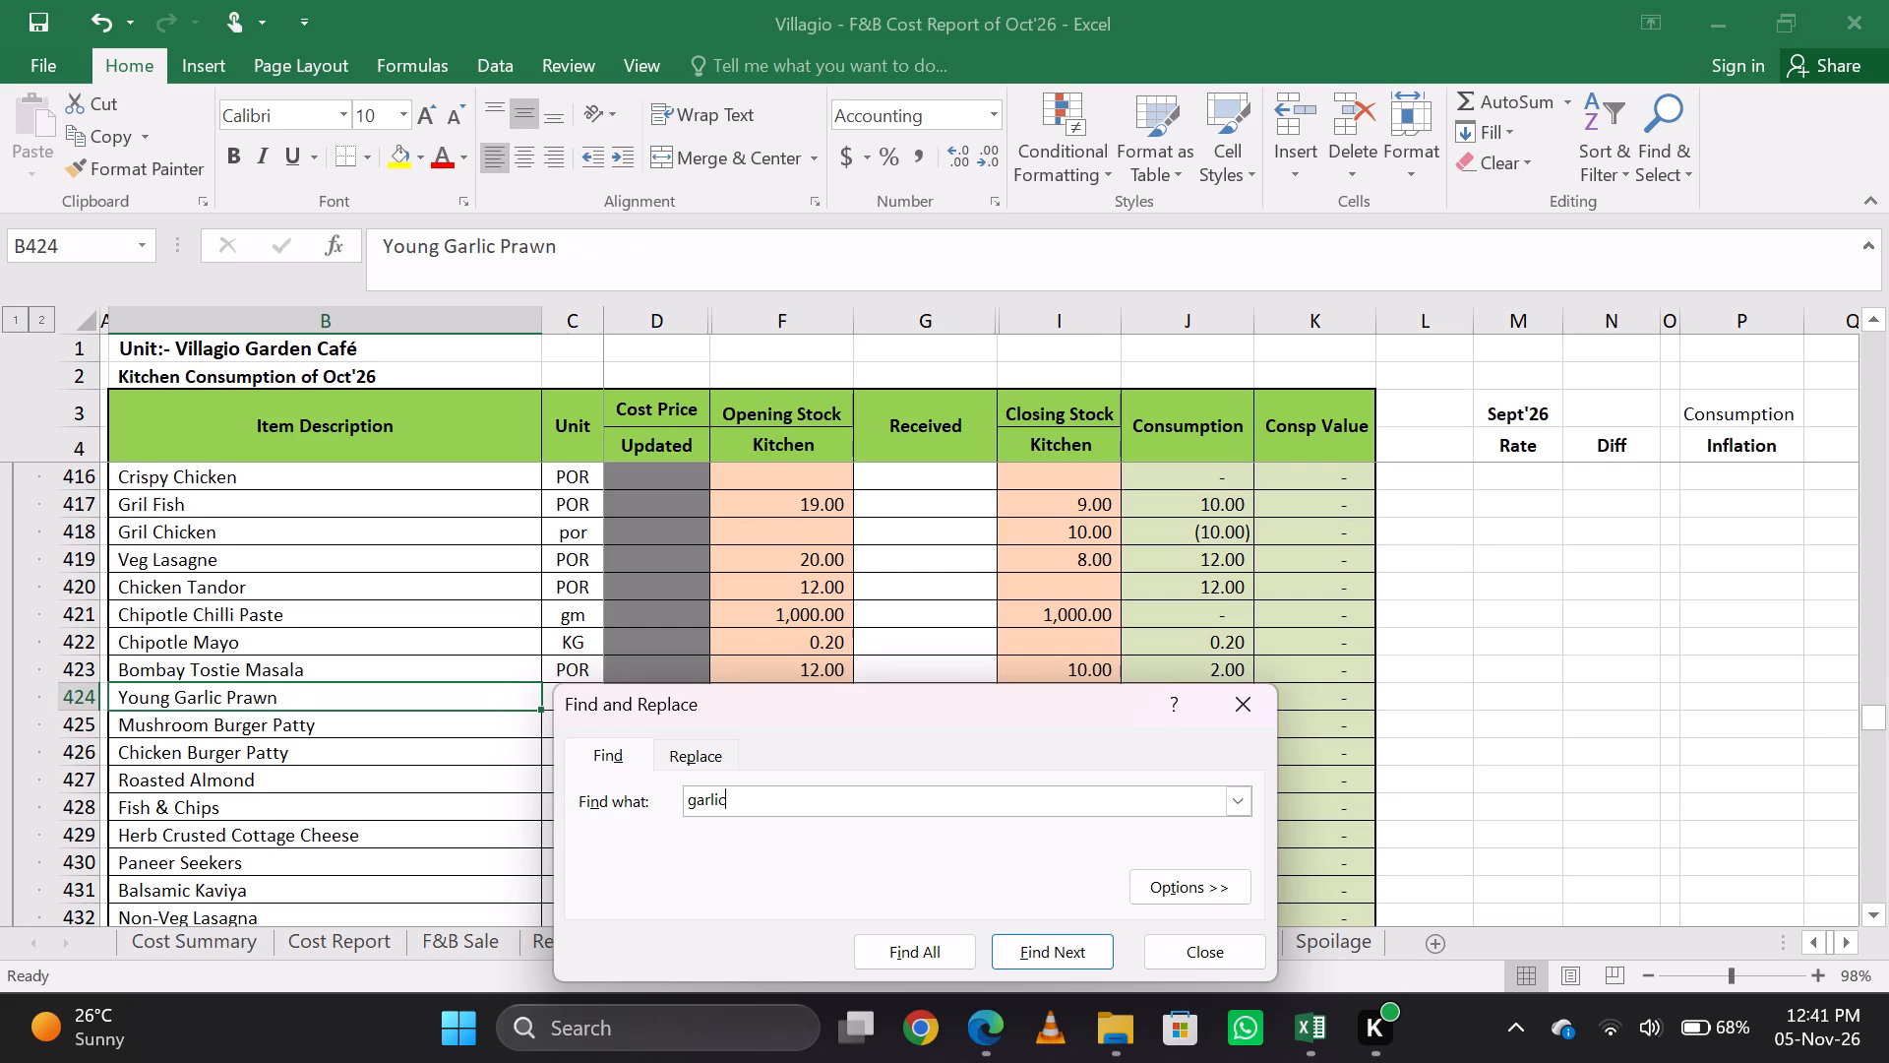
key("Return")
key("Return")
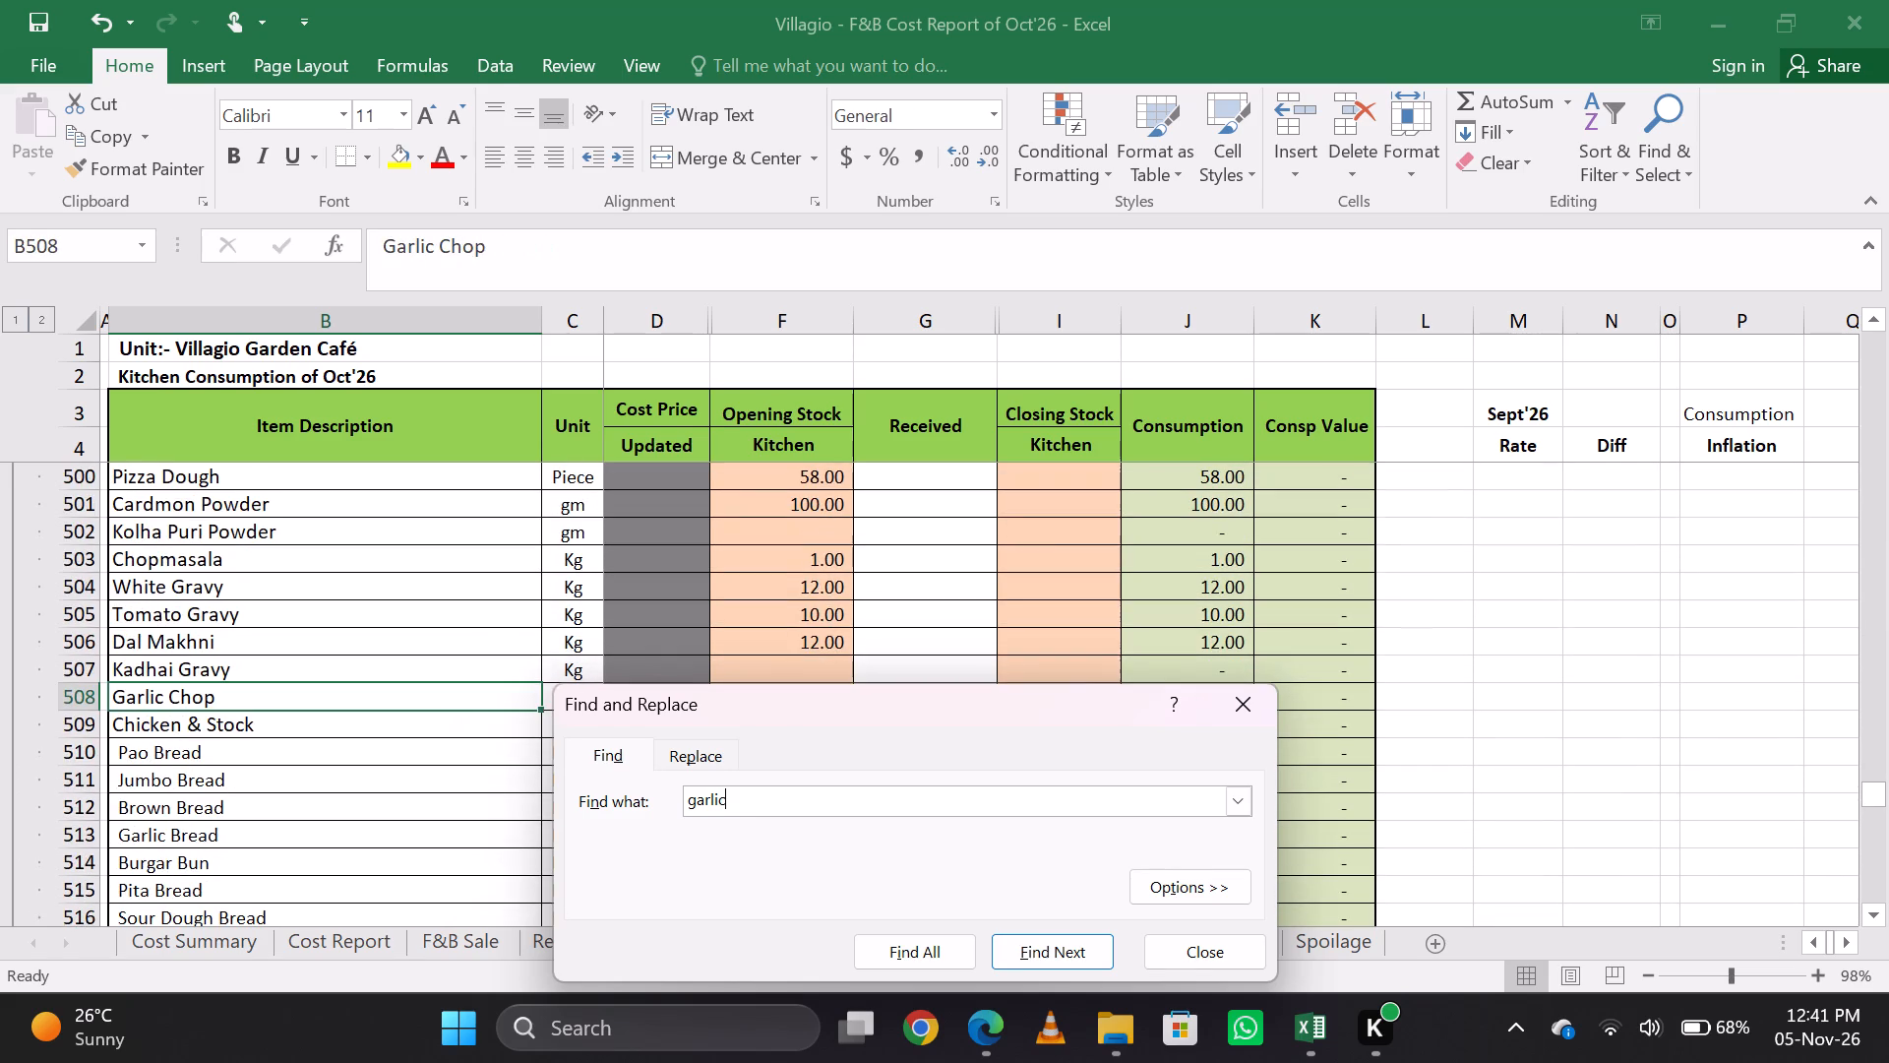
key("Return")
key("Return")
key("Return")
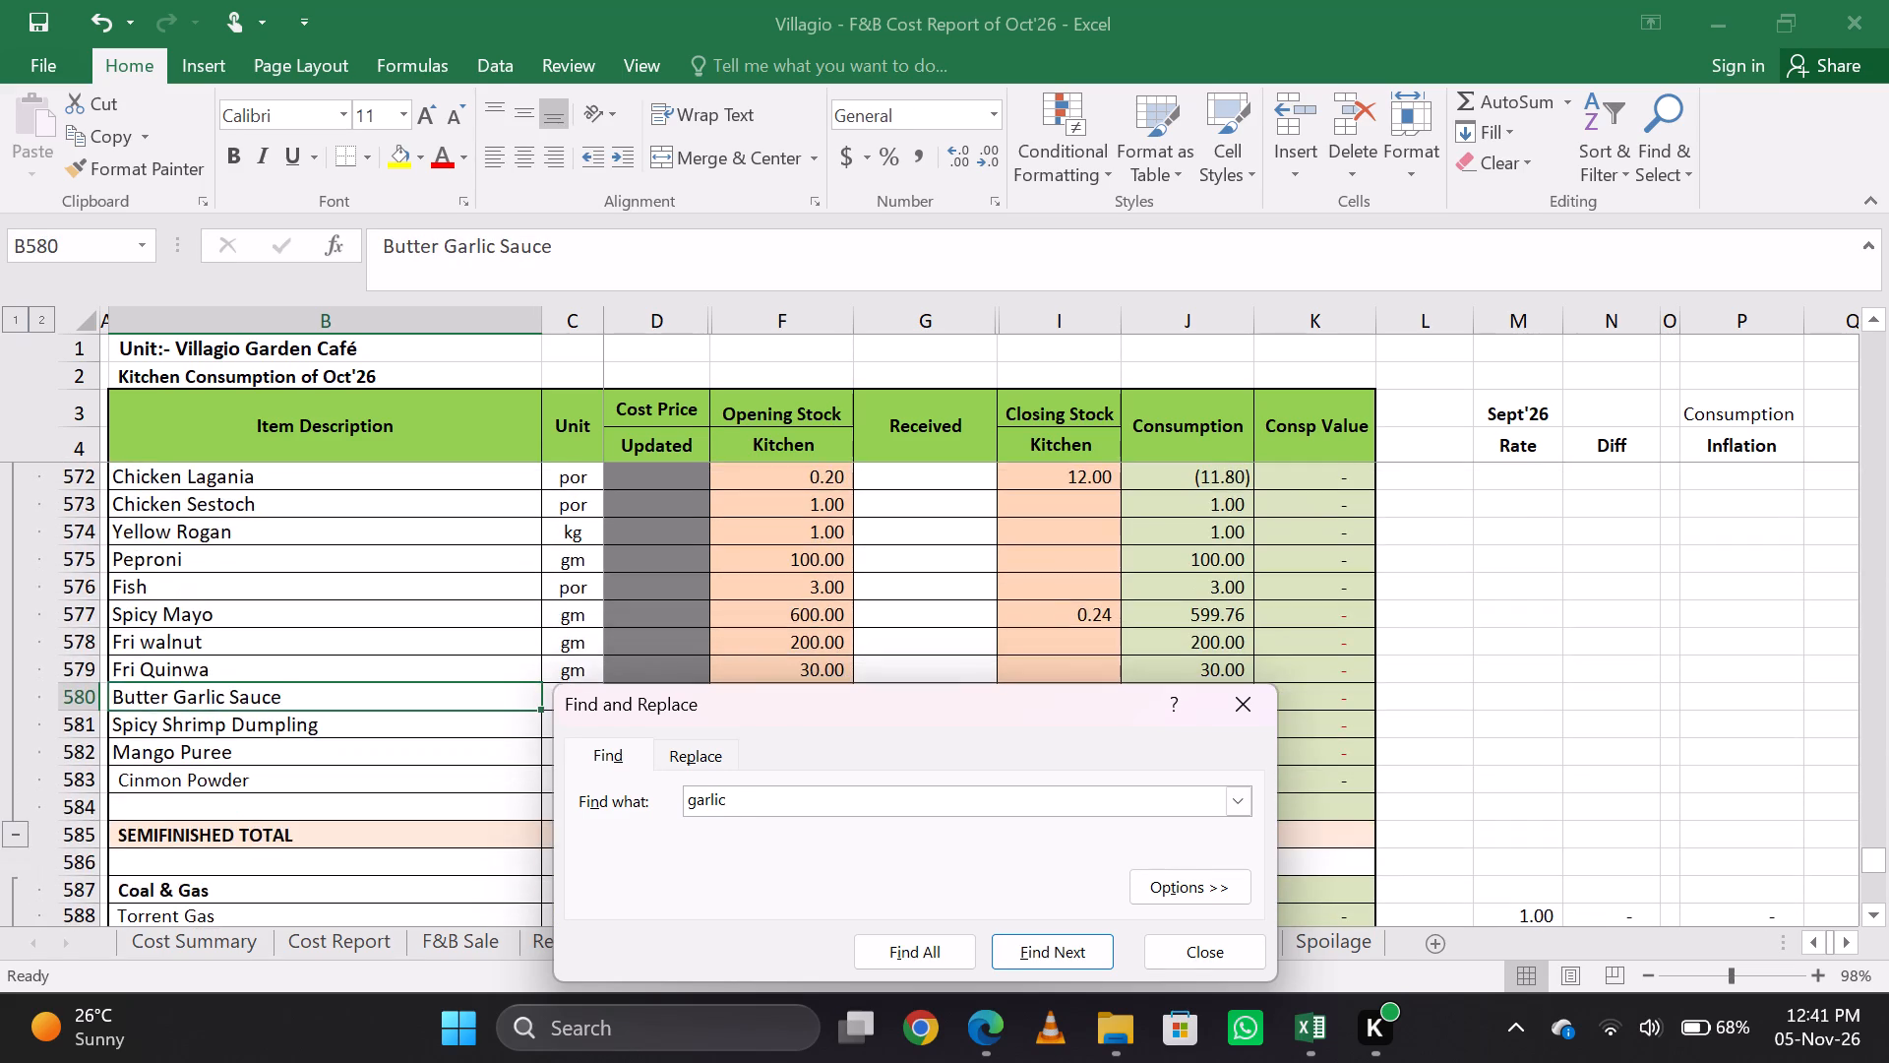
key("Return")
key("Escape")
key("Right")
key("Right")
key("Right")
key("Right")
key("Right")
key("Right")
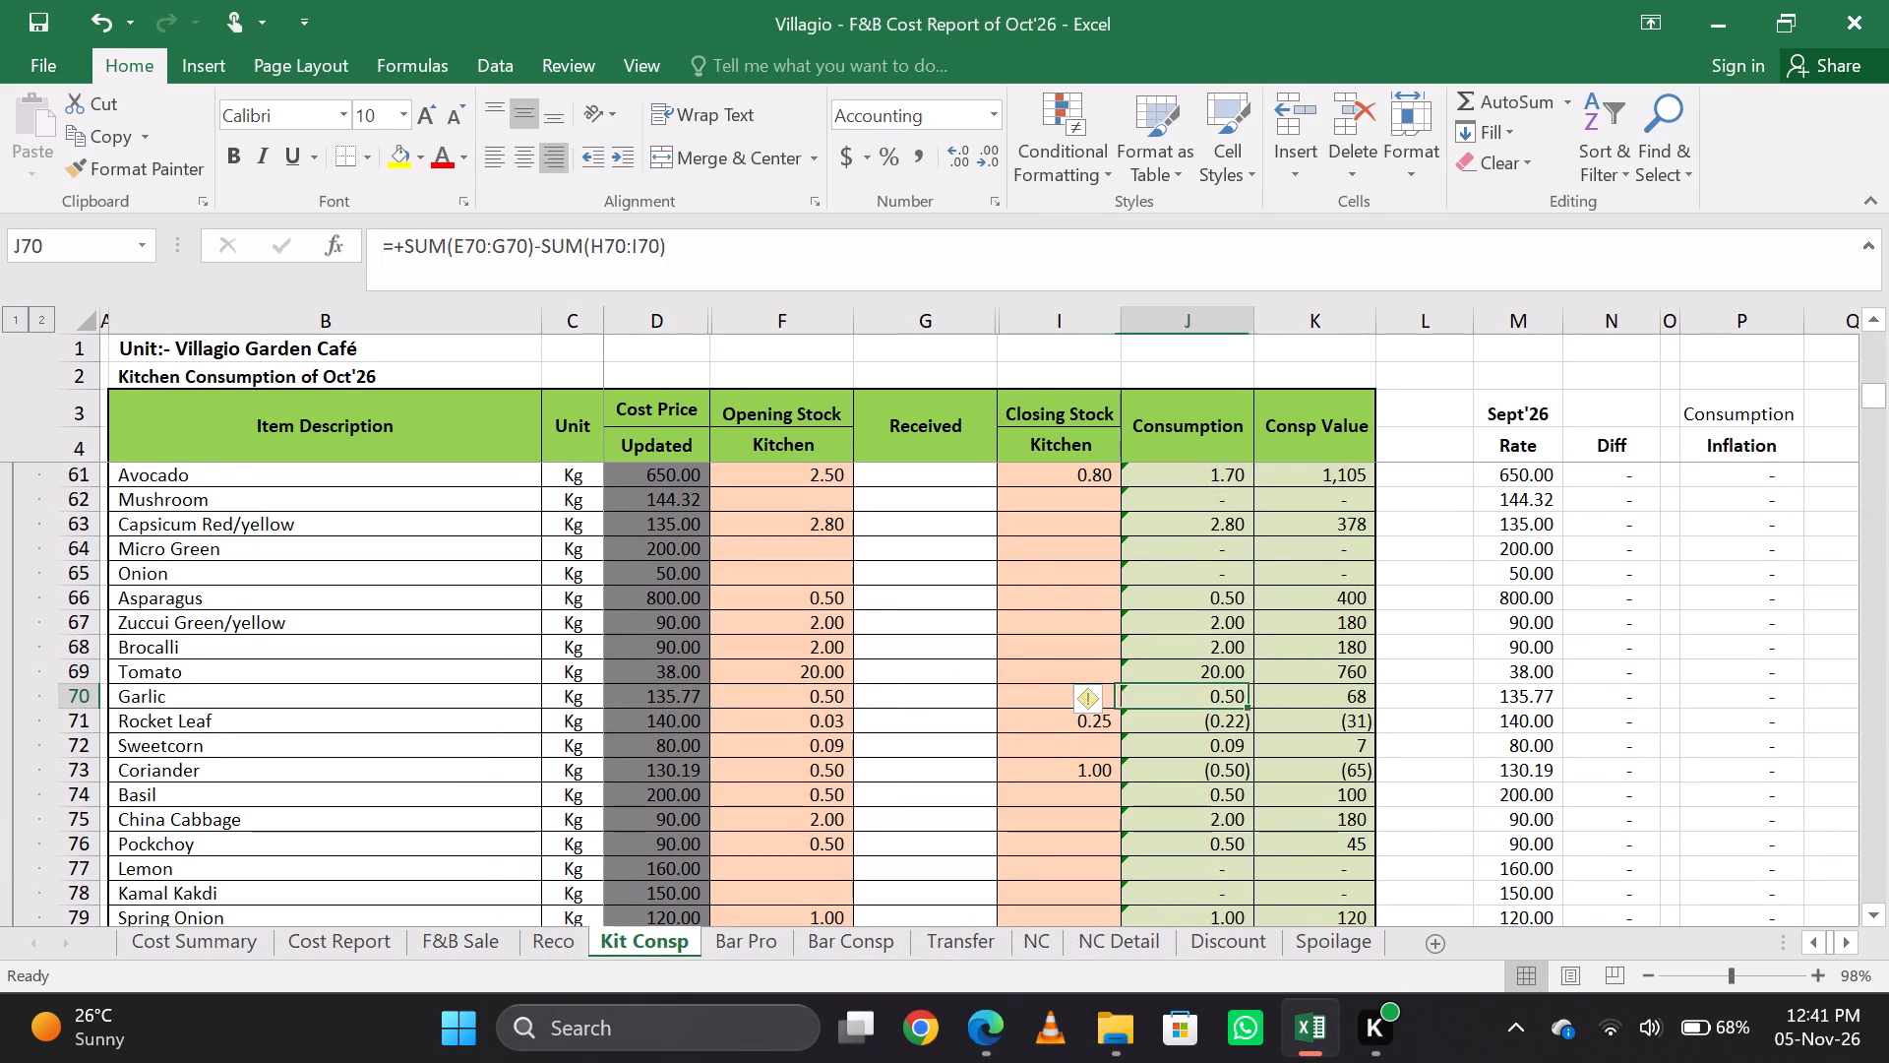
key("Left")
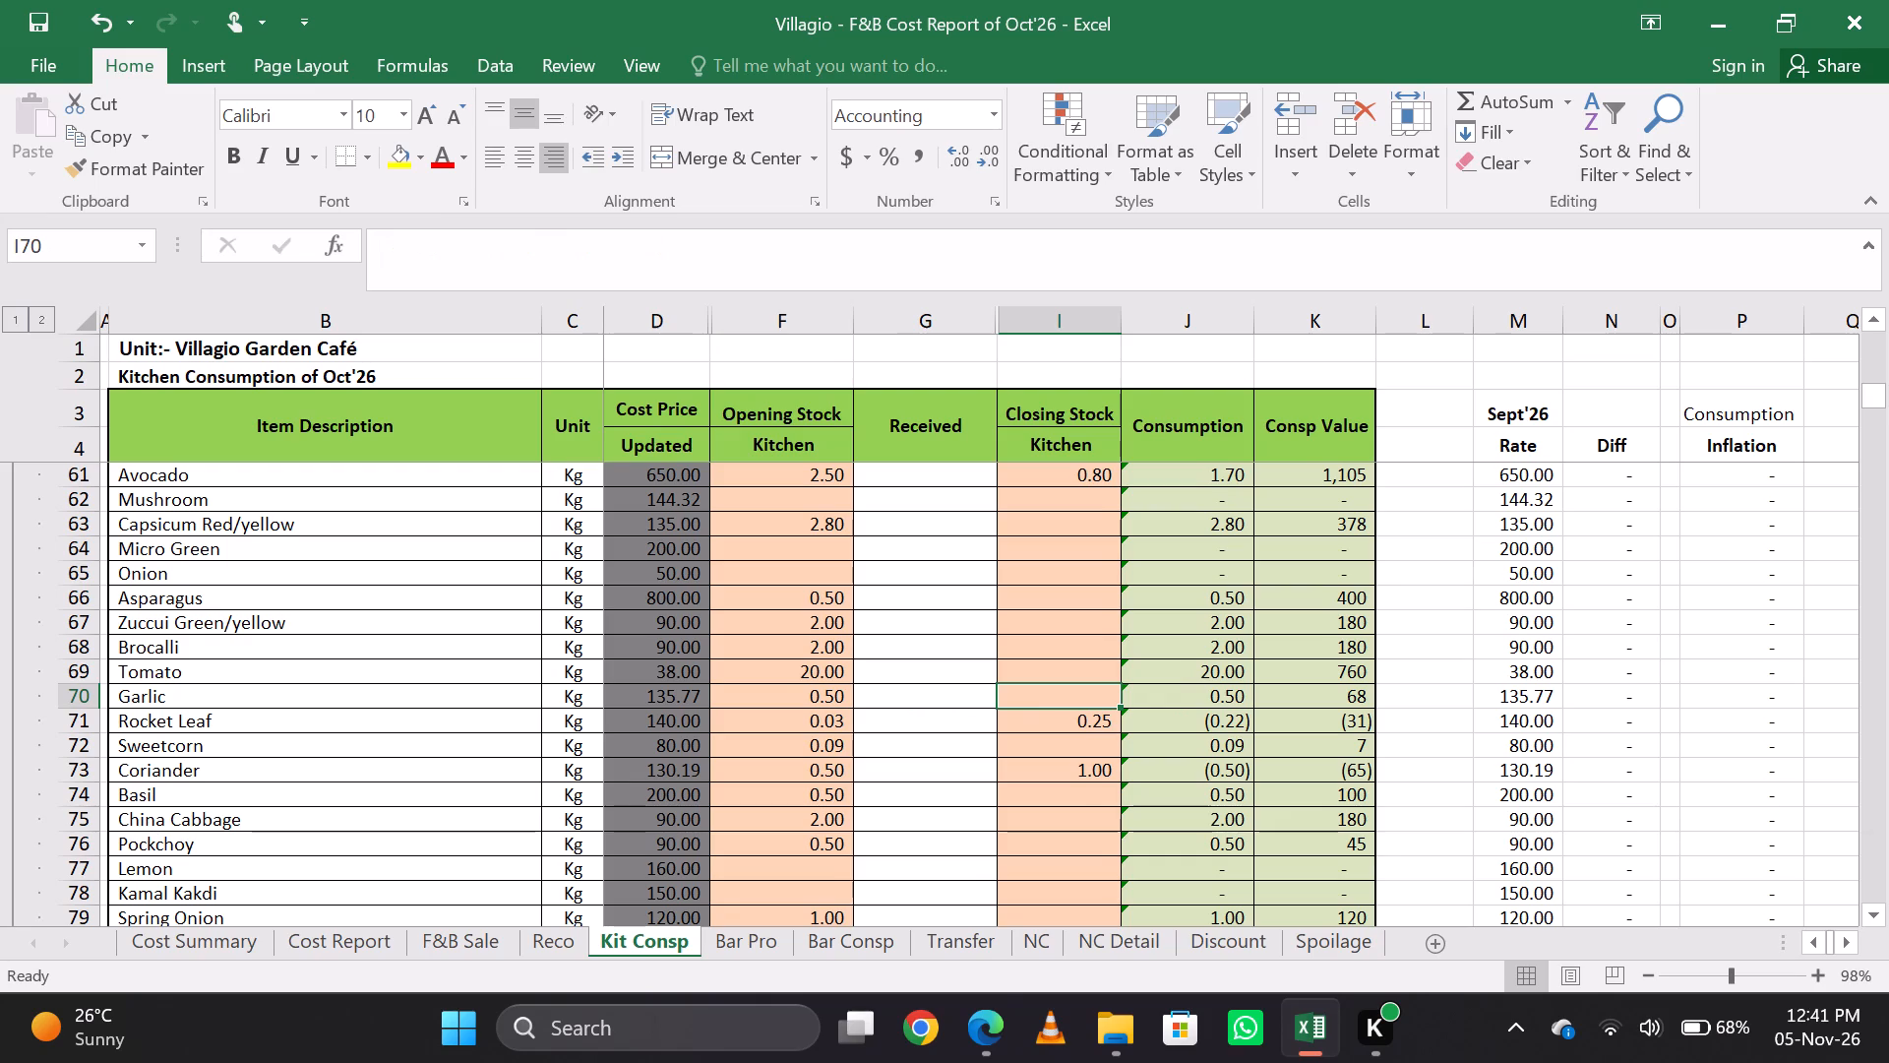
key("2")
key("Down")
key("Up")
Search the item list for "ginger" and go to the kitchen closing stock cell of Ginger.
key("ctrl+f")
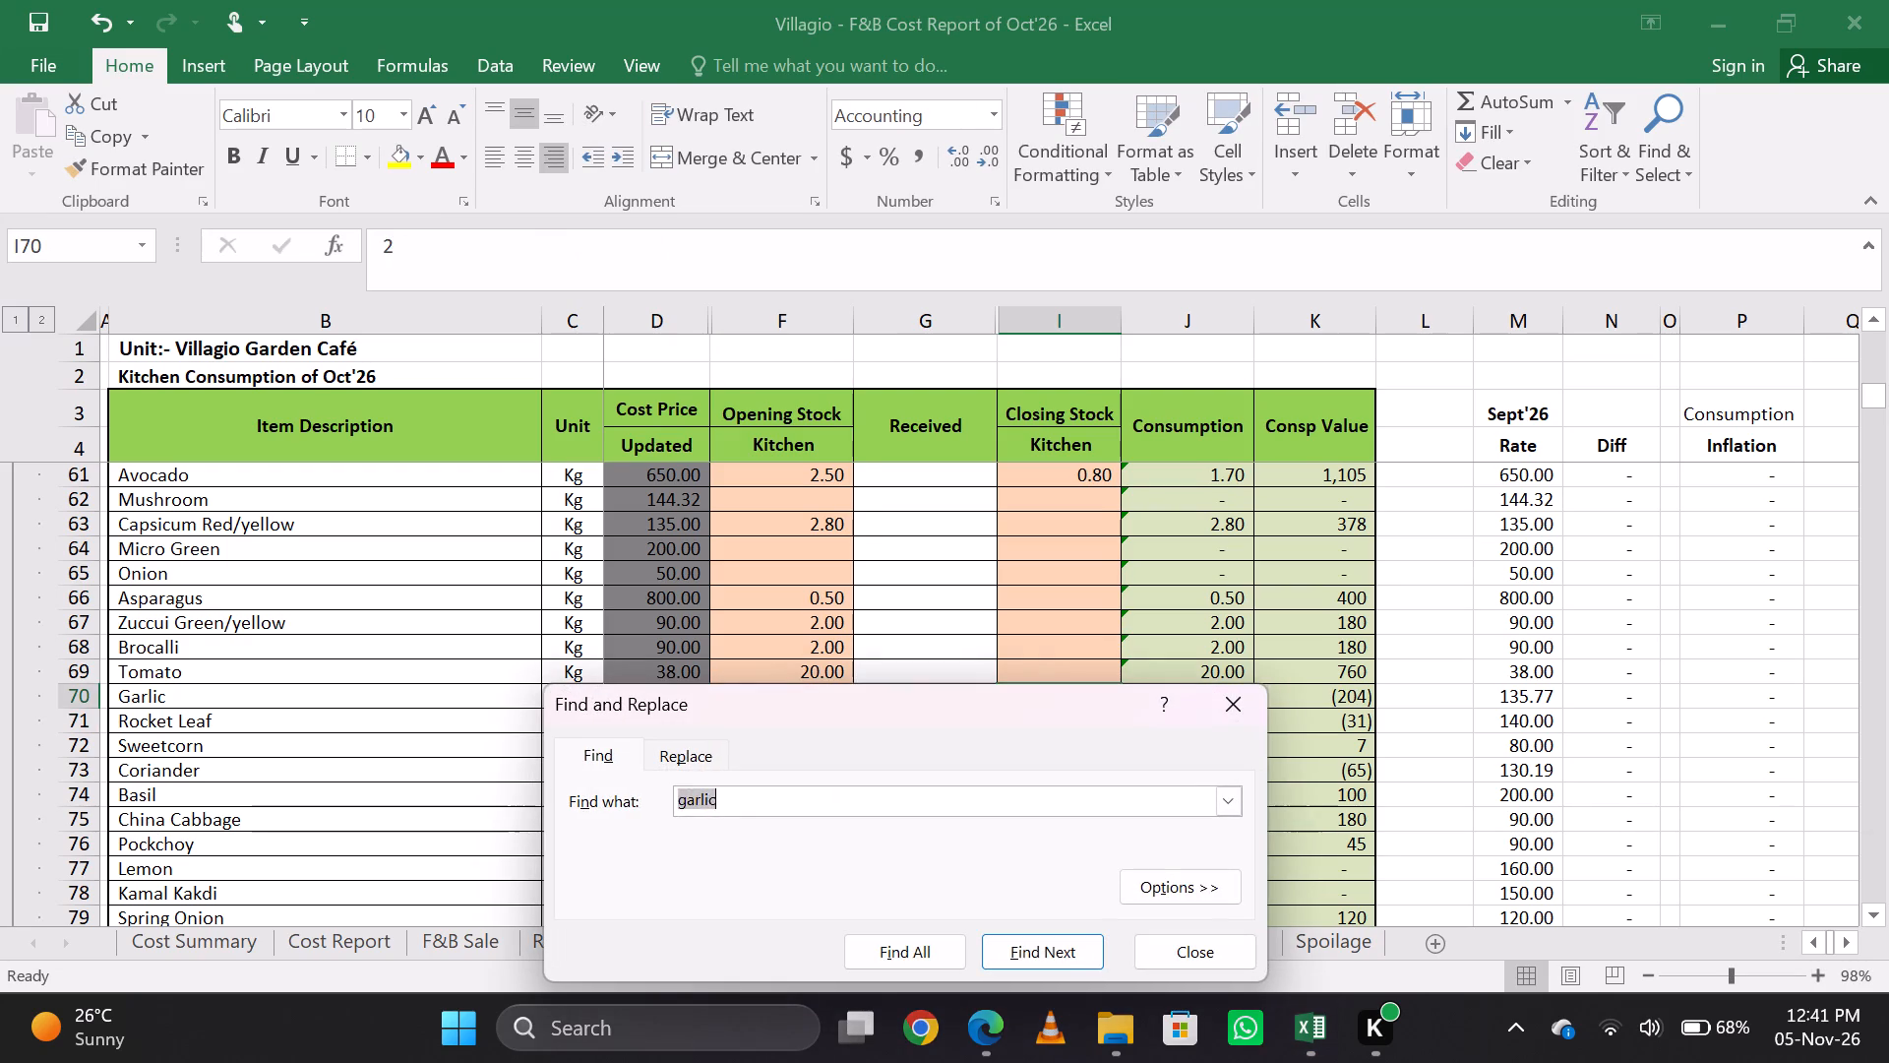
key("BackSpace")
key("BackSpace")
type("ginger")
key("Return")
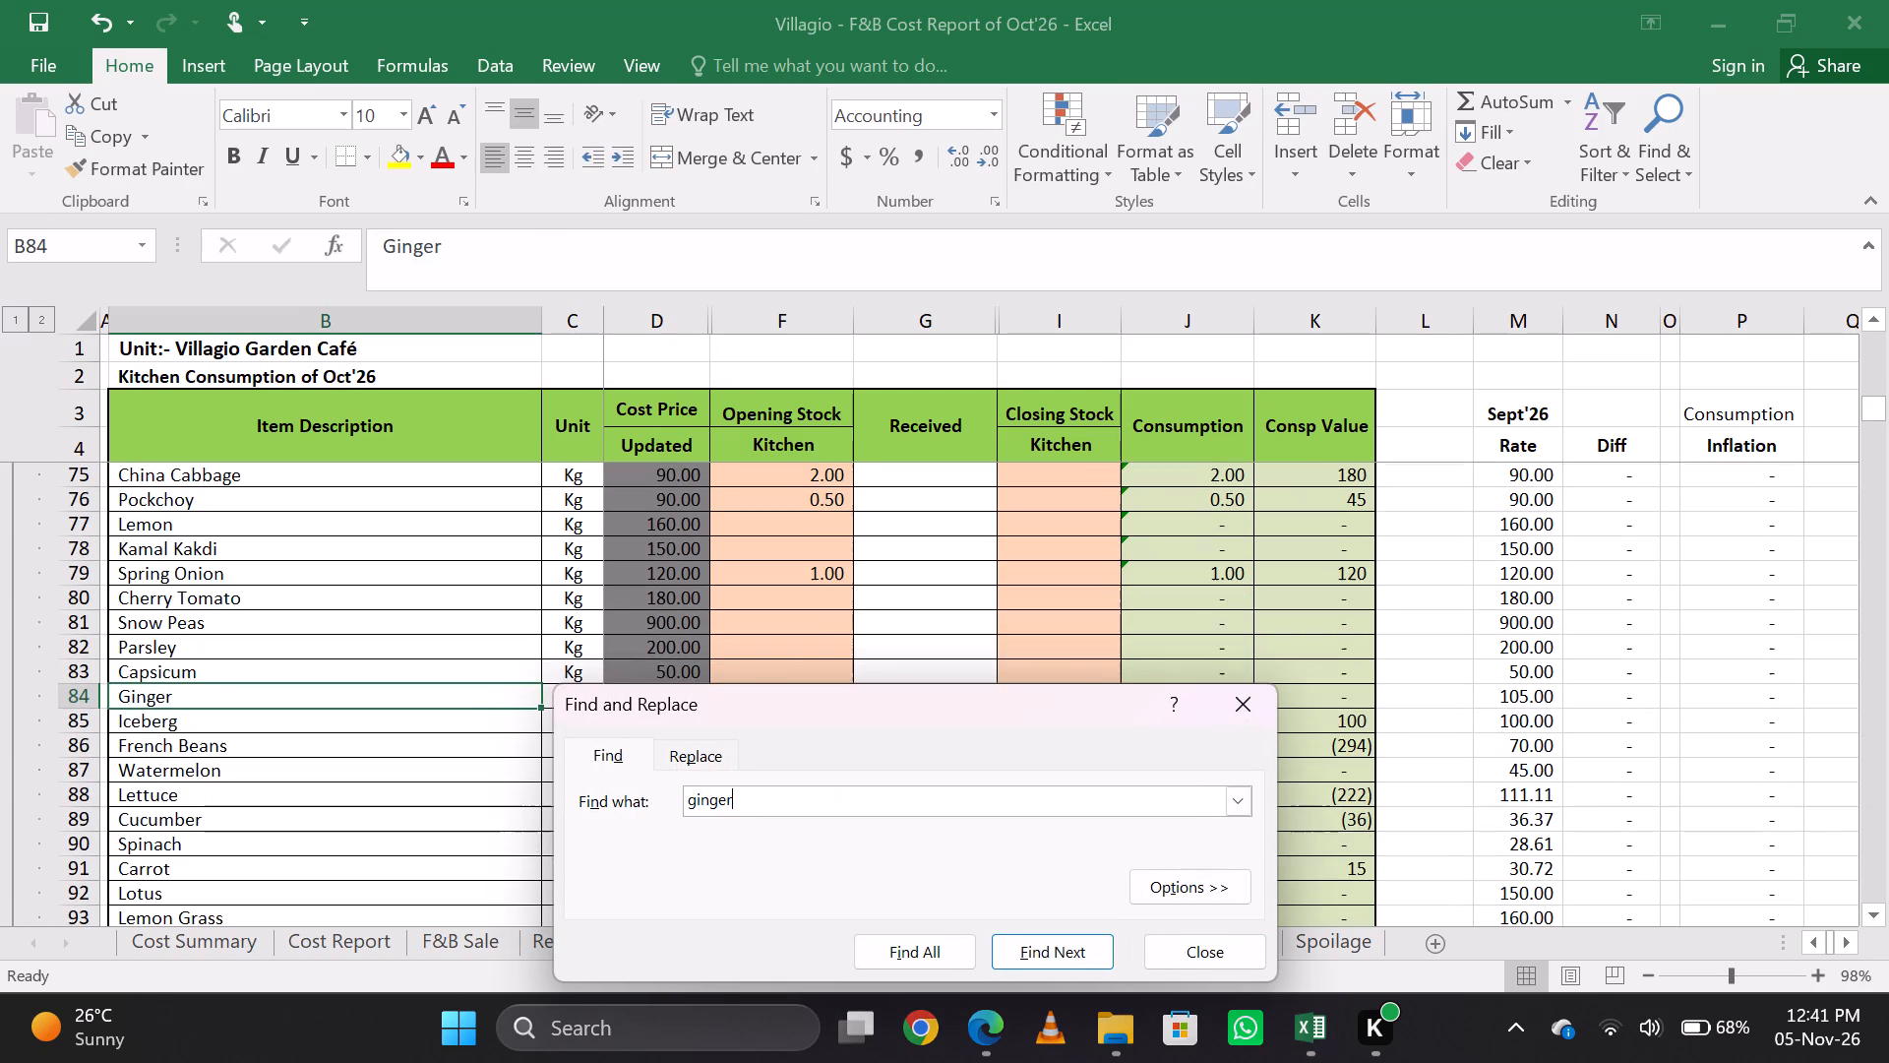
key("Escape")
key("Right")
key("Right")
key("Right")
key("Right")
key("Right")
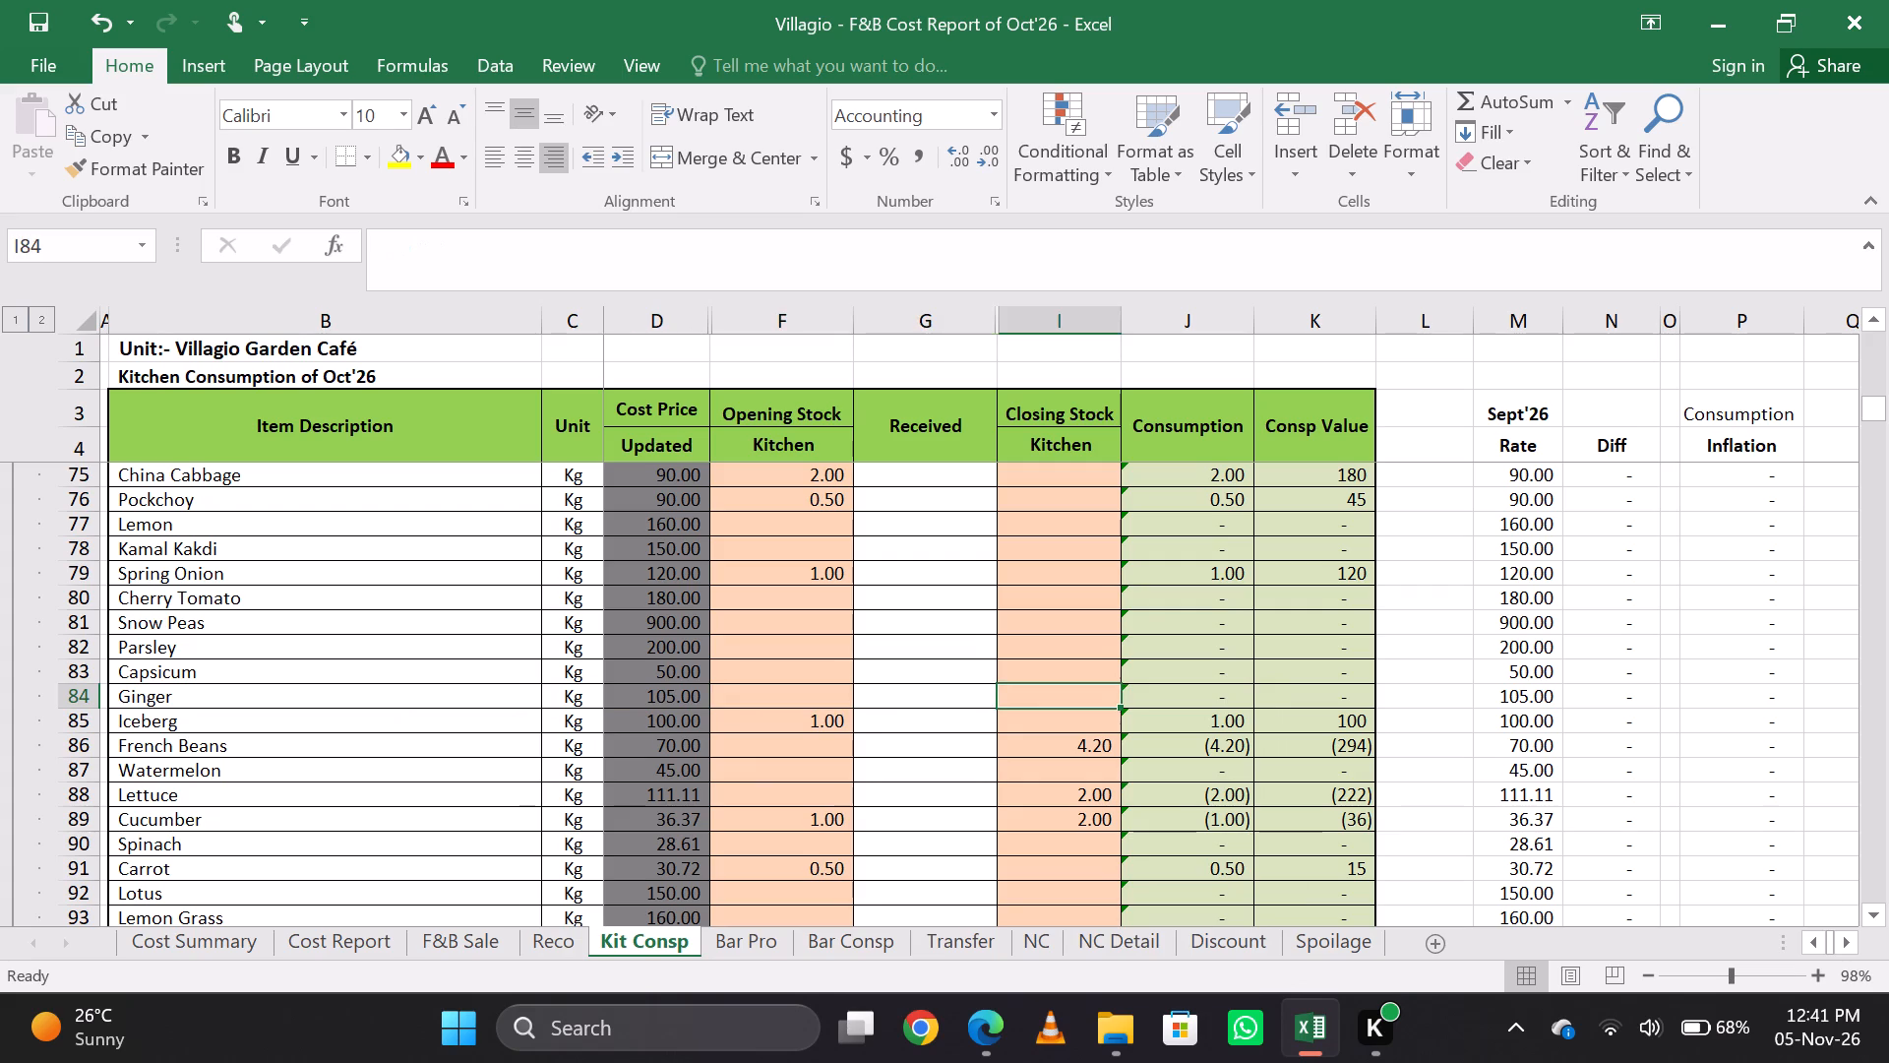
key("Left")
key("Right")
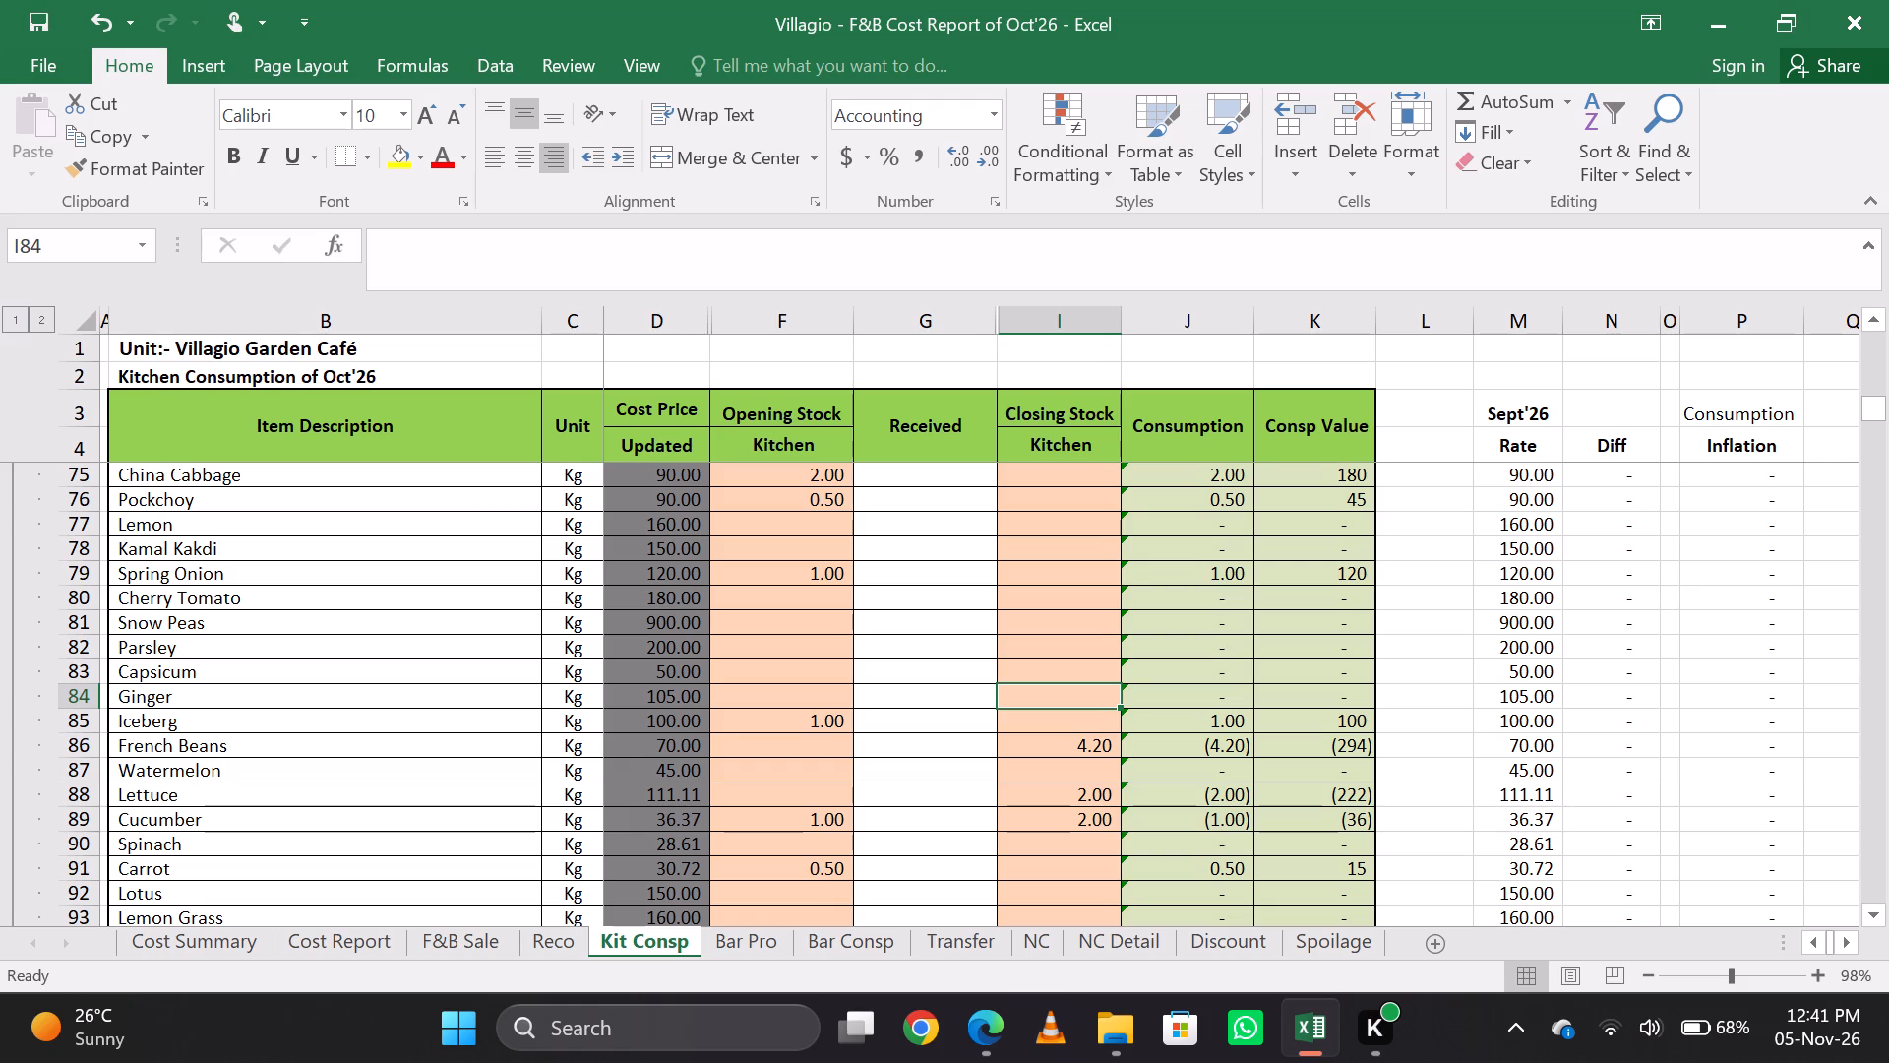
key("Down")
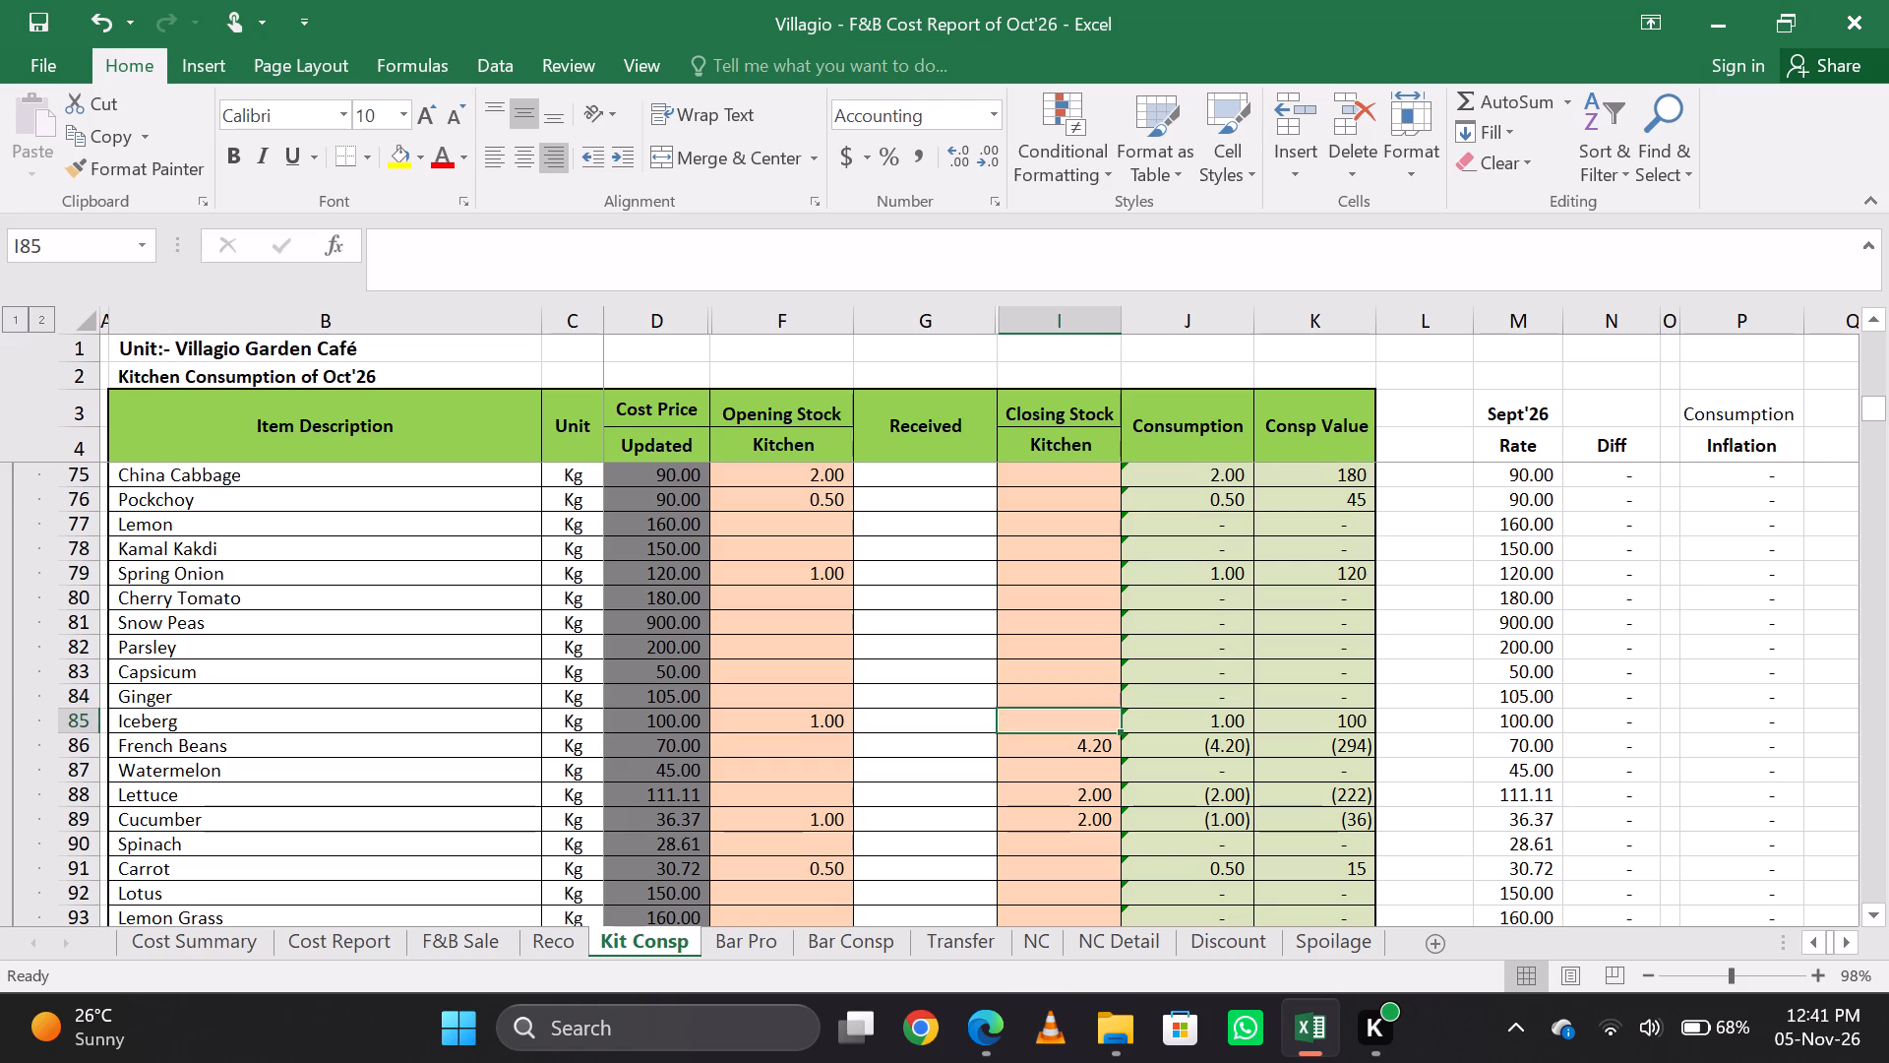
Search the item list for "kak" to locate Kamal Kakdi, and enter a kitchen closing stock of 5.
key("ctrl+f")
type("kak")
key("Return")
key("Escape")
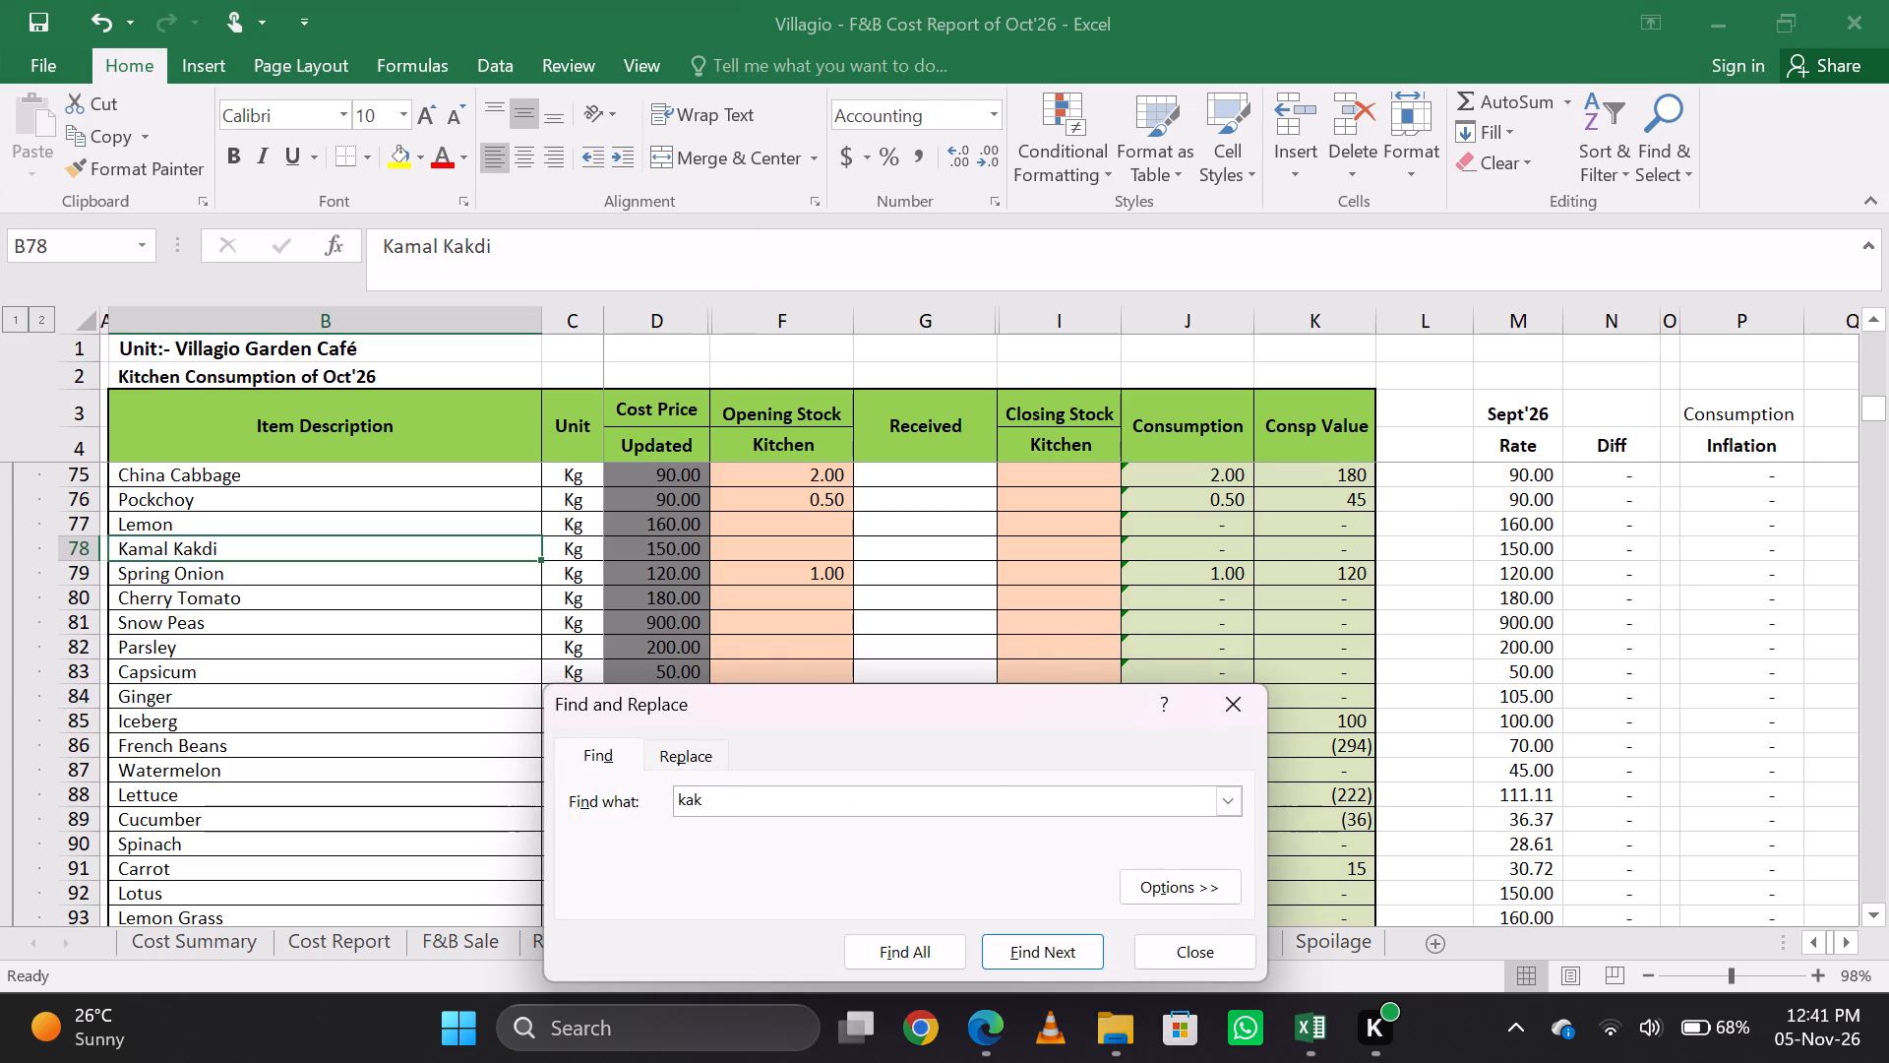
key("Right")
key("Right")
key("Right")
key("Right")
key("Right")
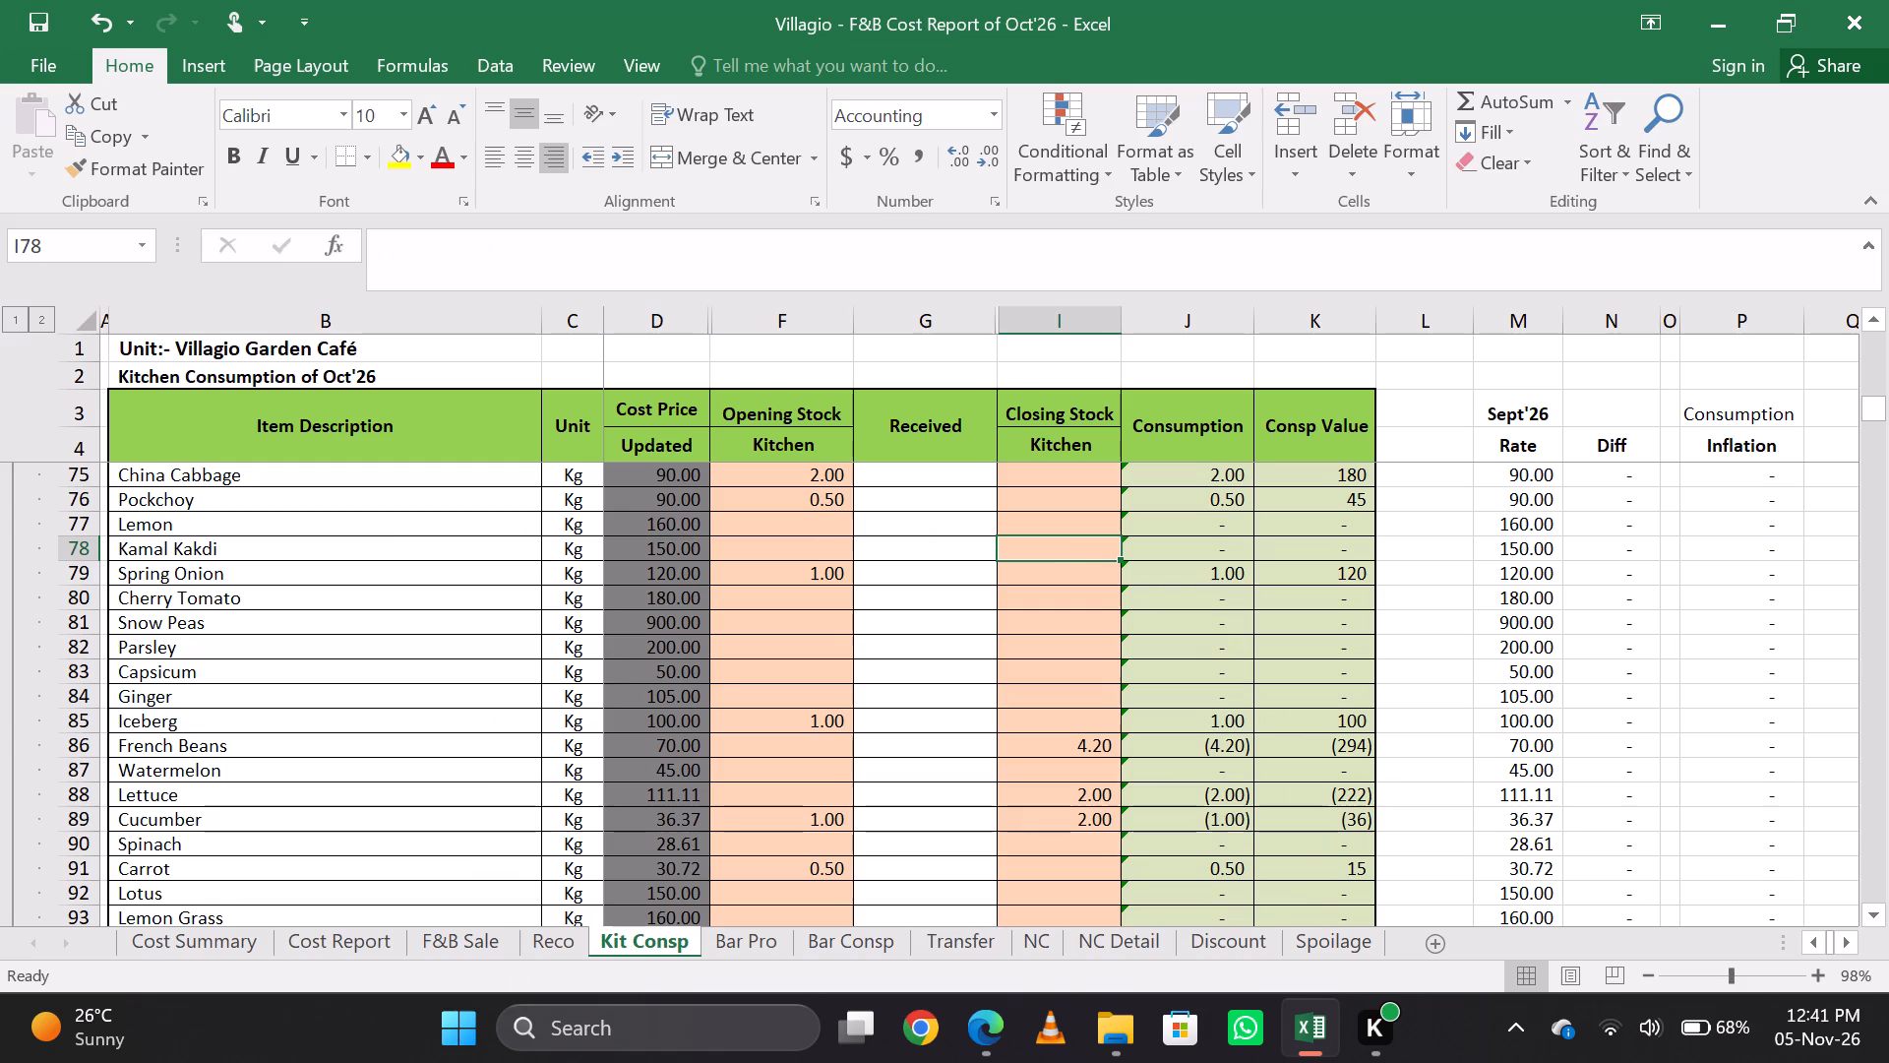
key("5")
key("Down")
key("Up")
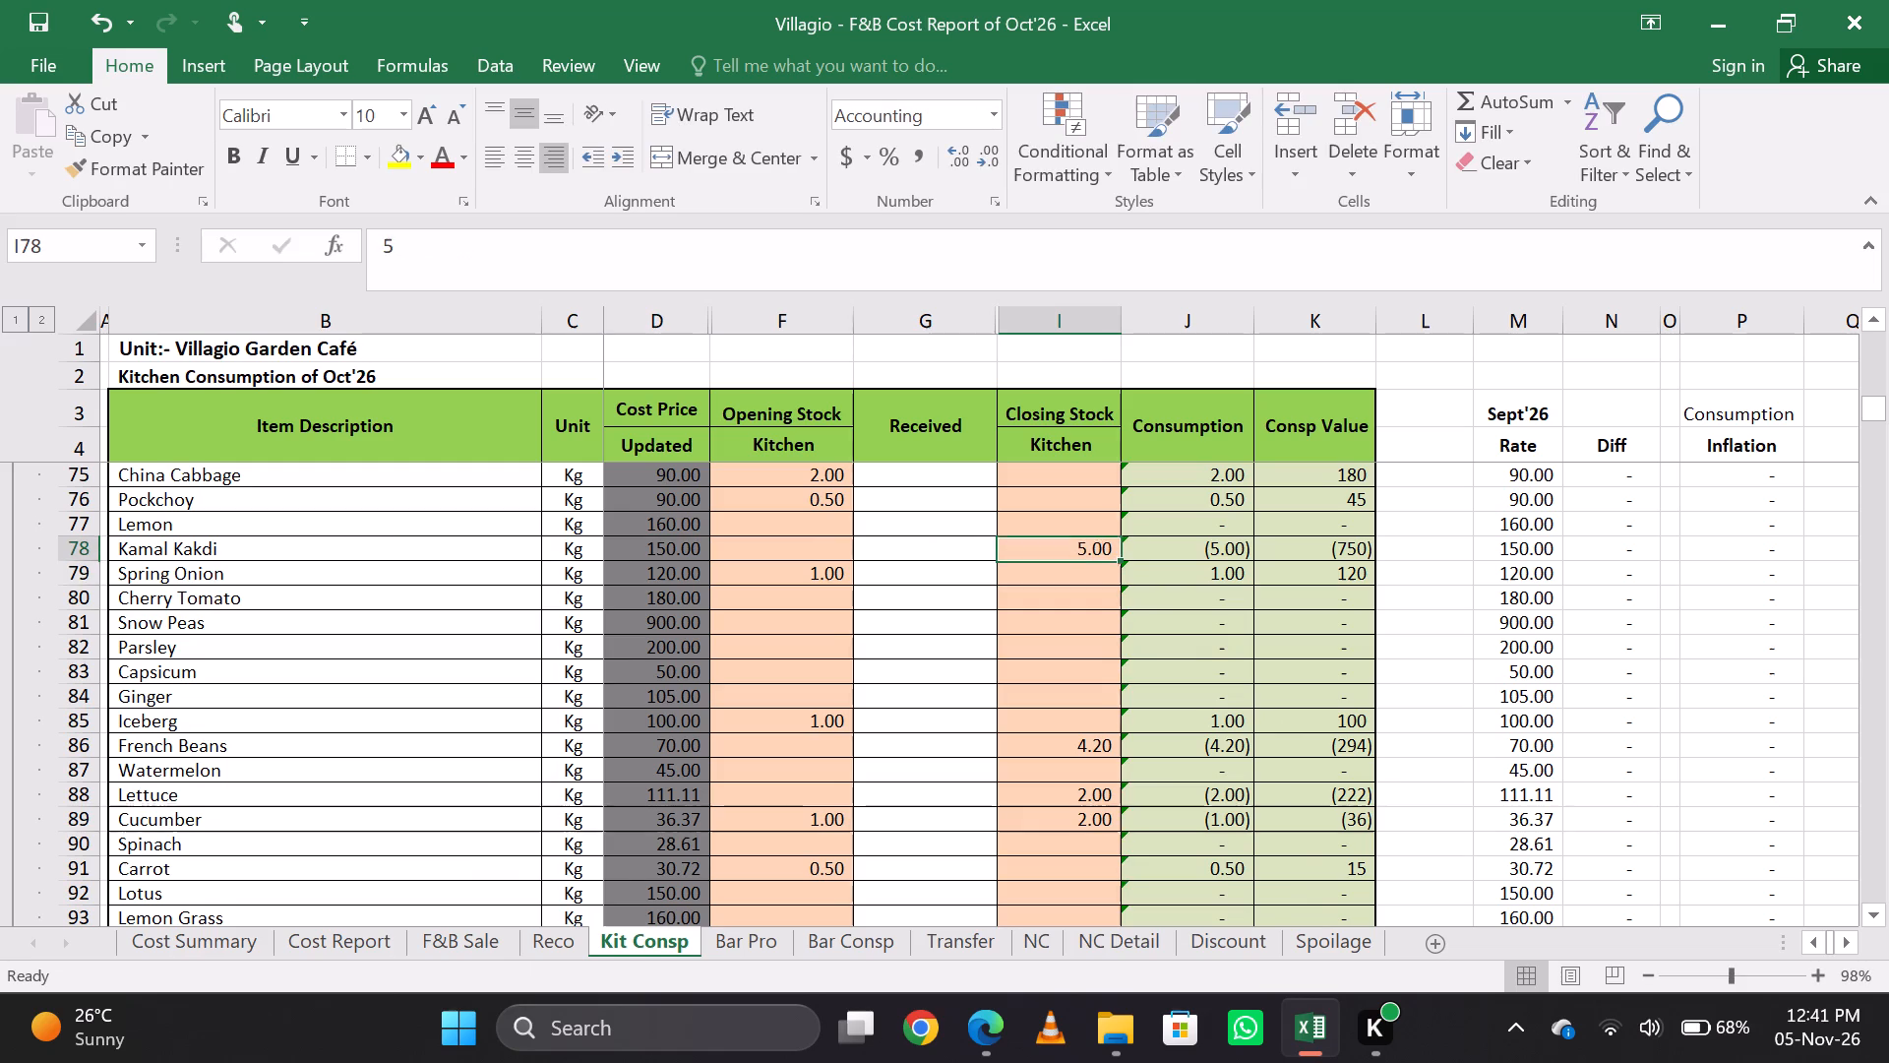
Search the item list for "meth" and "methi", stepping through the matching items to look for methi.
key("ctrl+f")
key("BackSpace")
key("BackSpace")
key("BackSpace")
key("BackSpace")
key("BackSpace")
key("BackSpace")
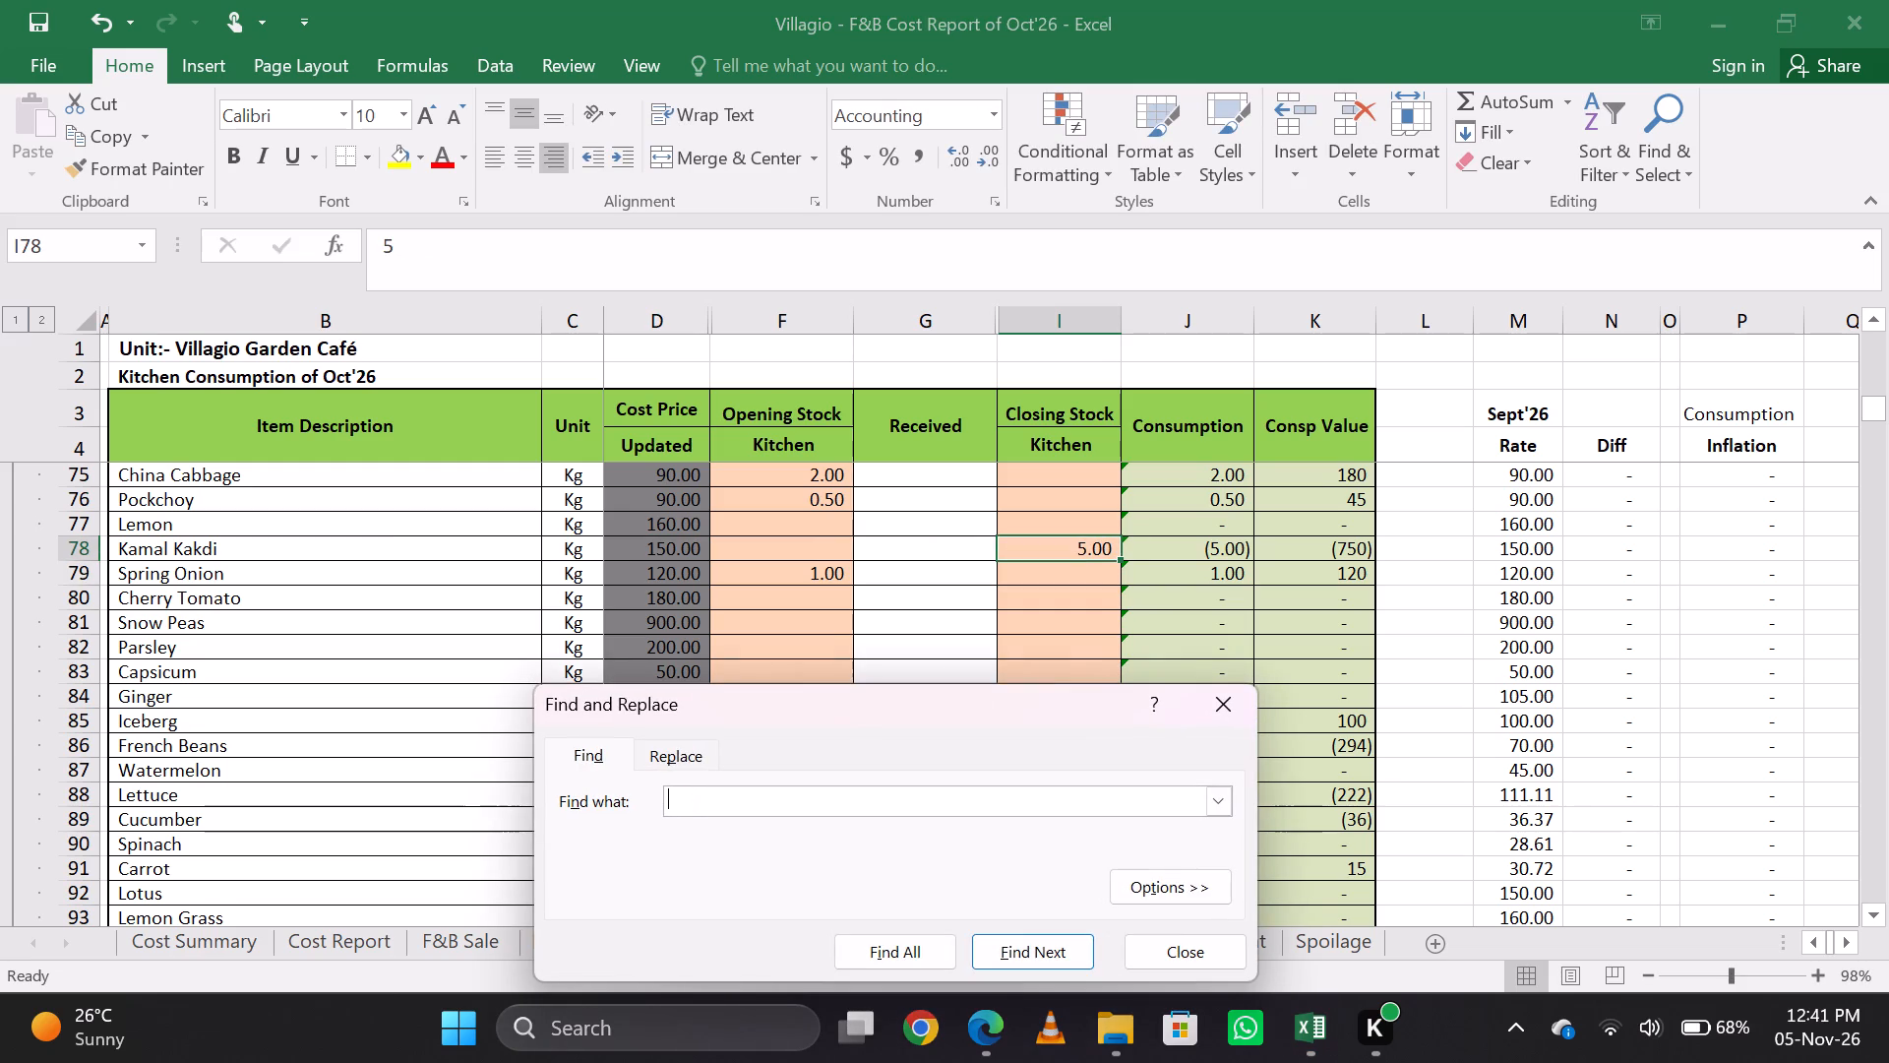
type("meth")
key("Return")
key("Escape")
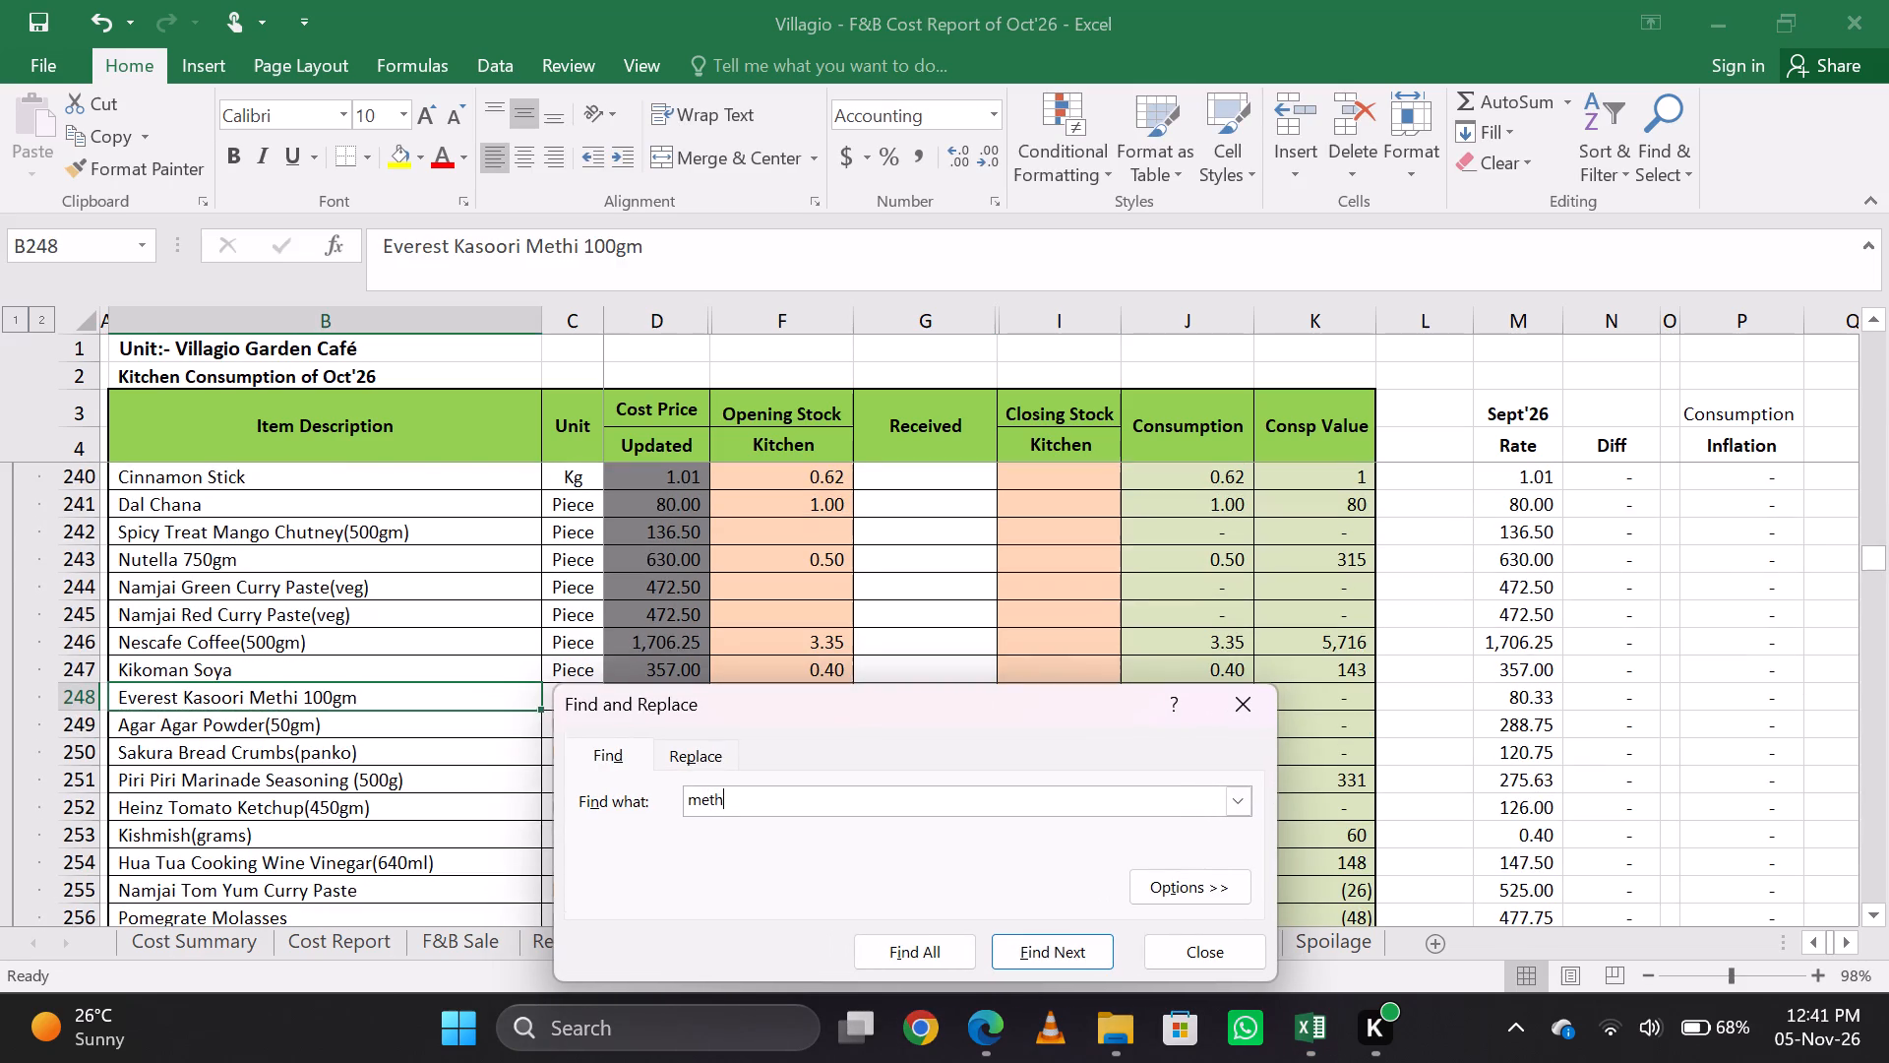
key("Return")
key("ctrl+f")
key("Return")
key("Return")
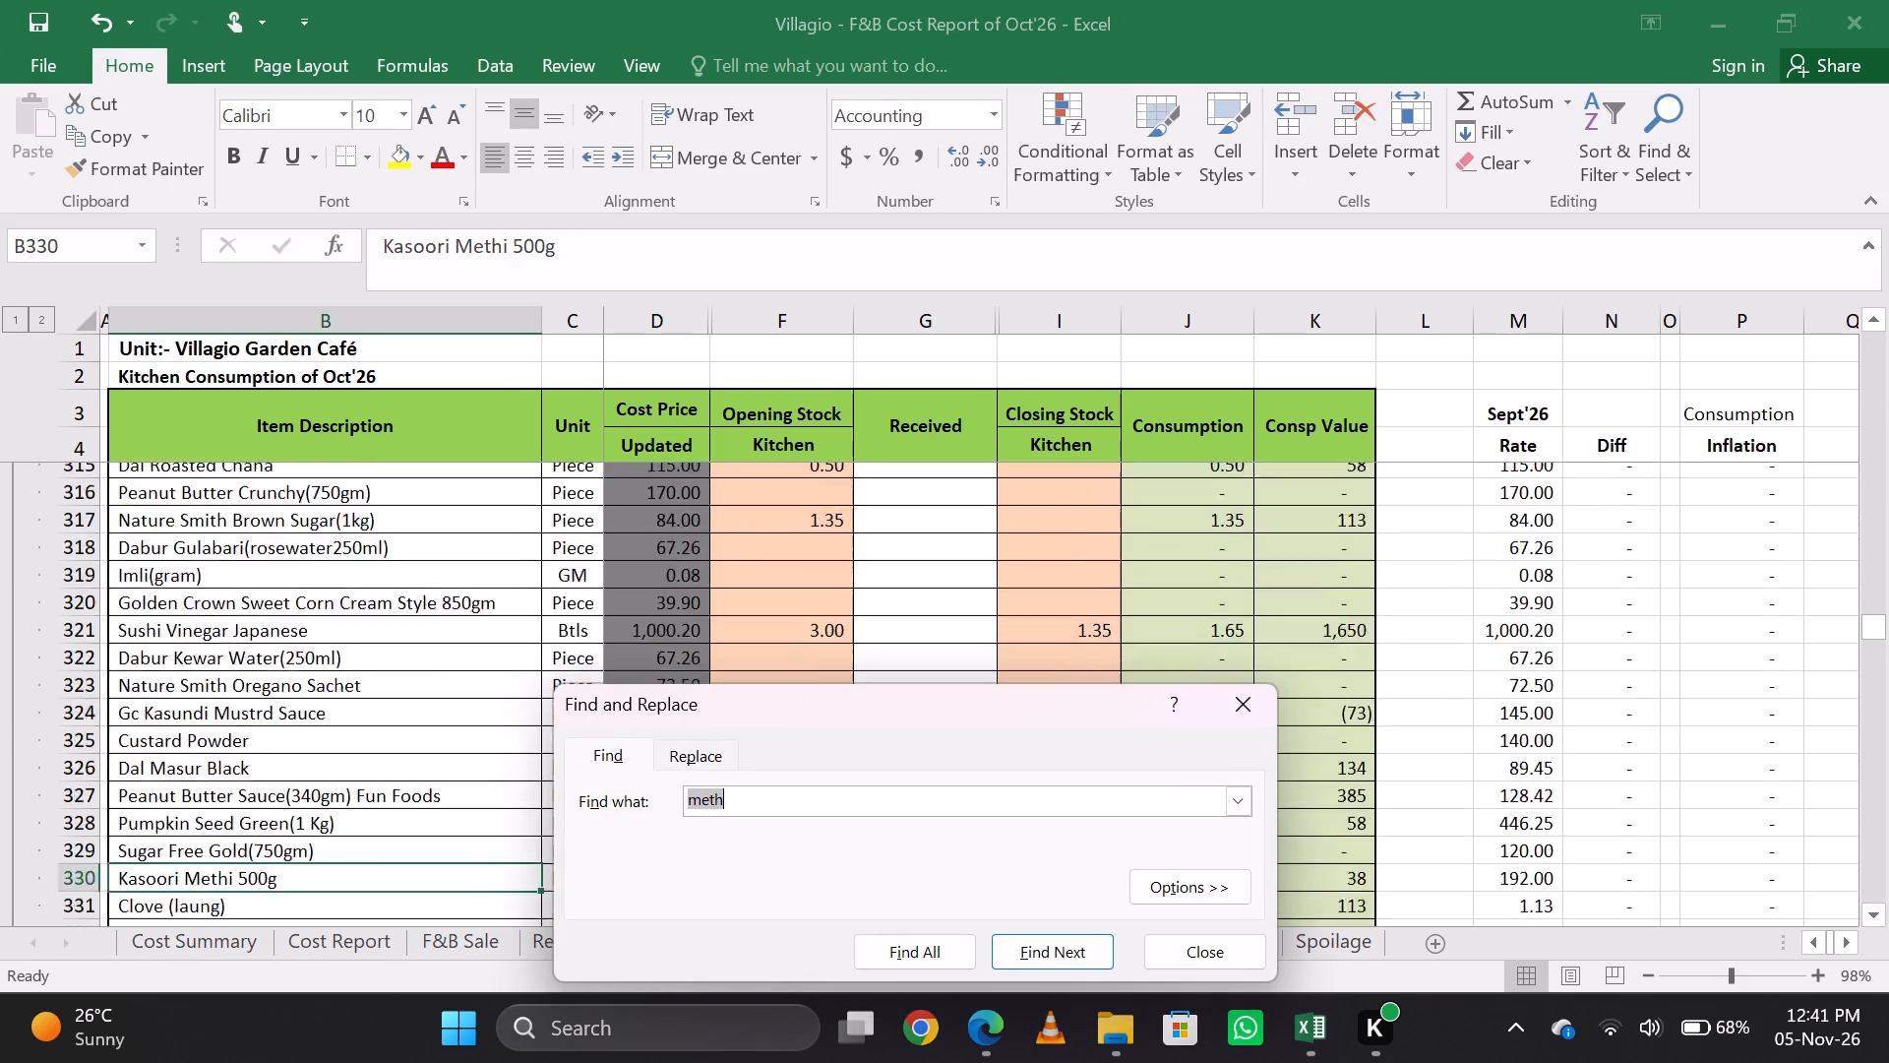
key("Return")
key("Return")
key("Return")
key("Return")
key("Return")
key("Return")
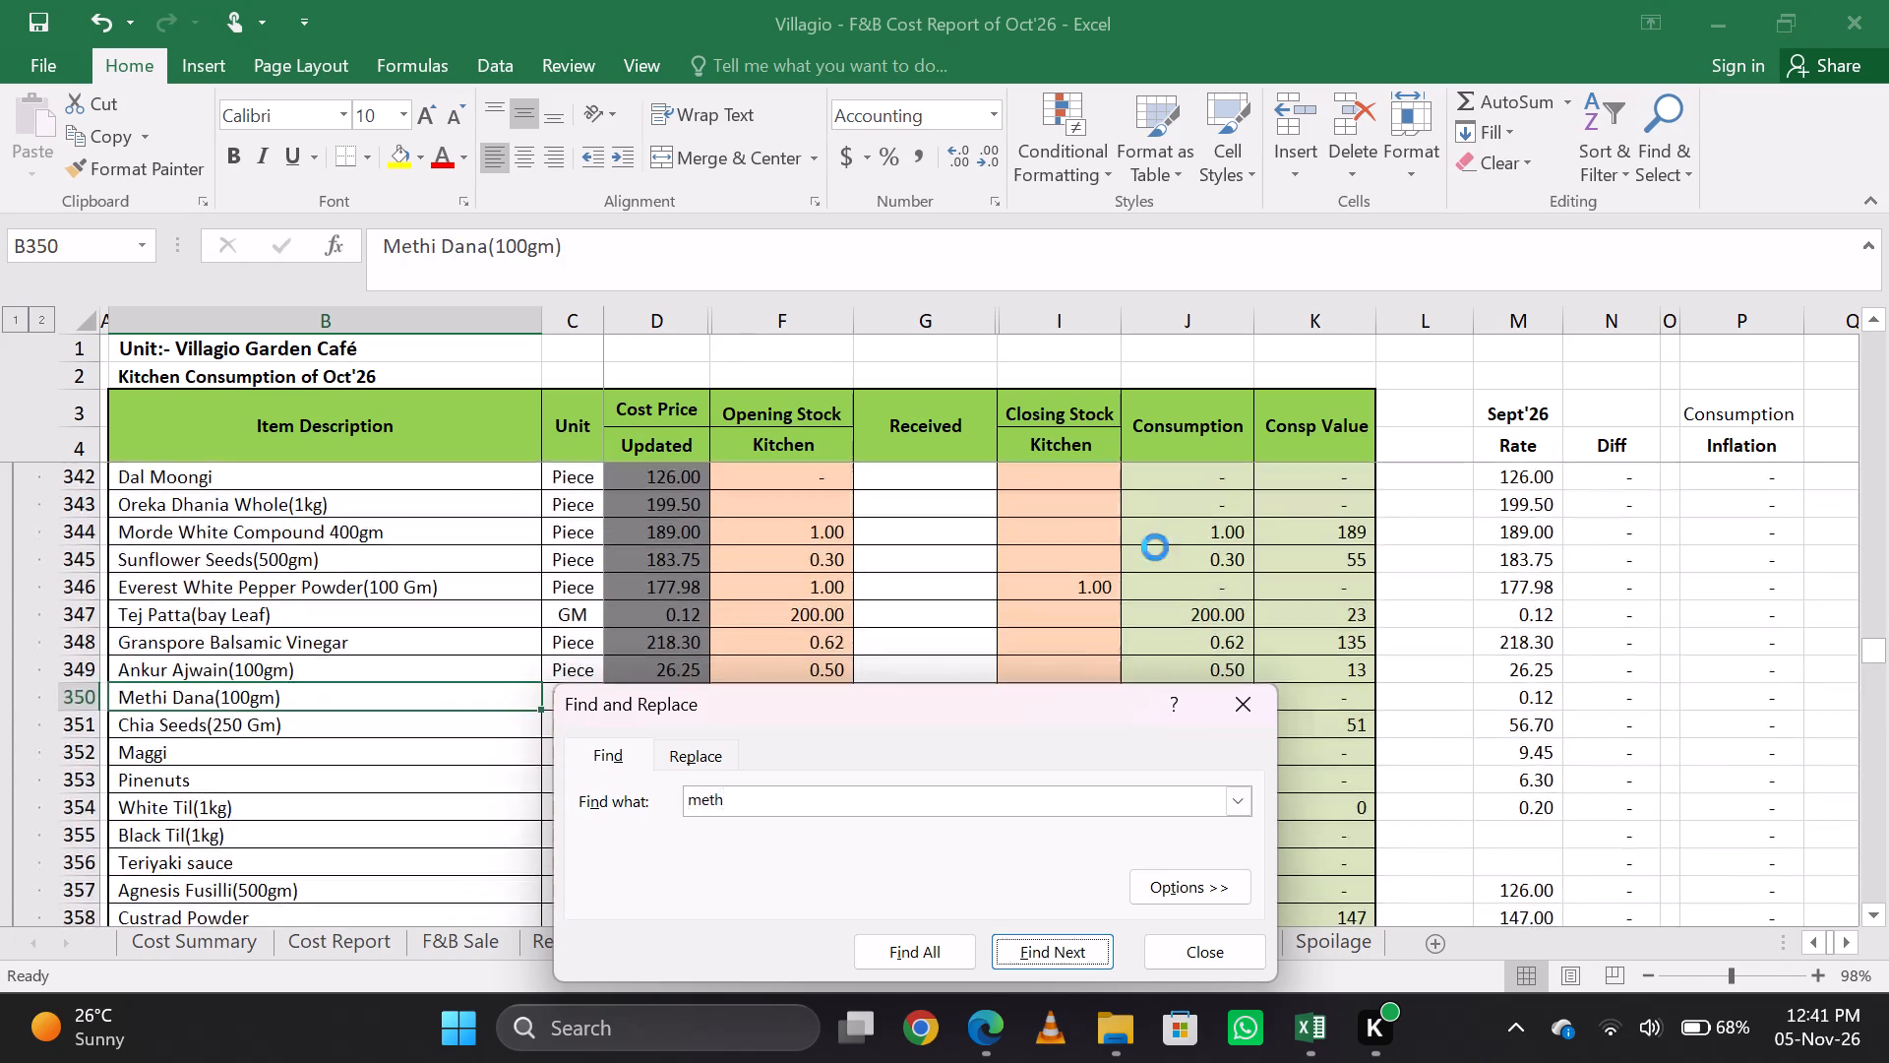
key("Return")
key("Return")
key("Return")
key("Return")
key("Return")
key("Return")
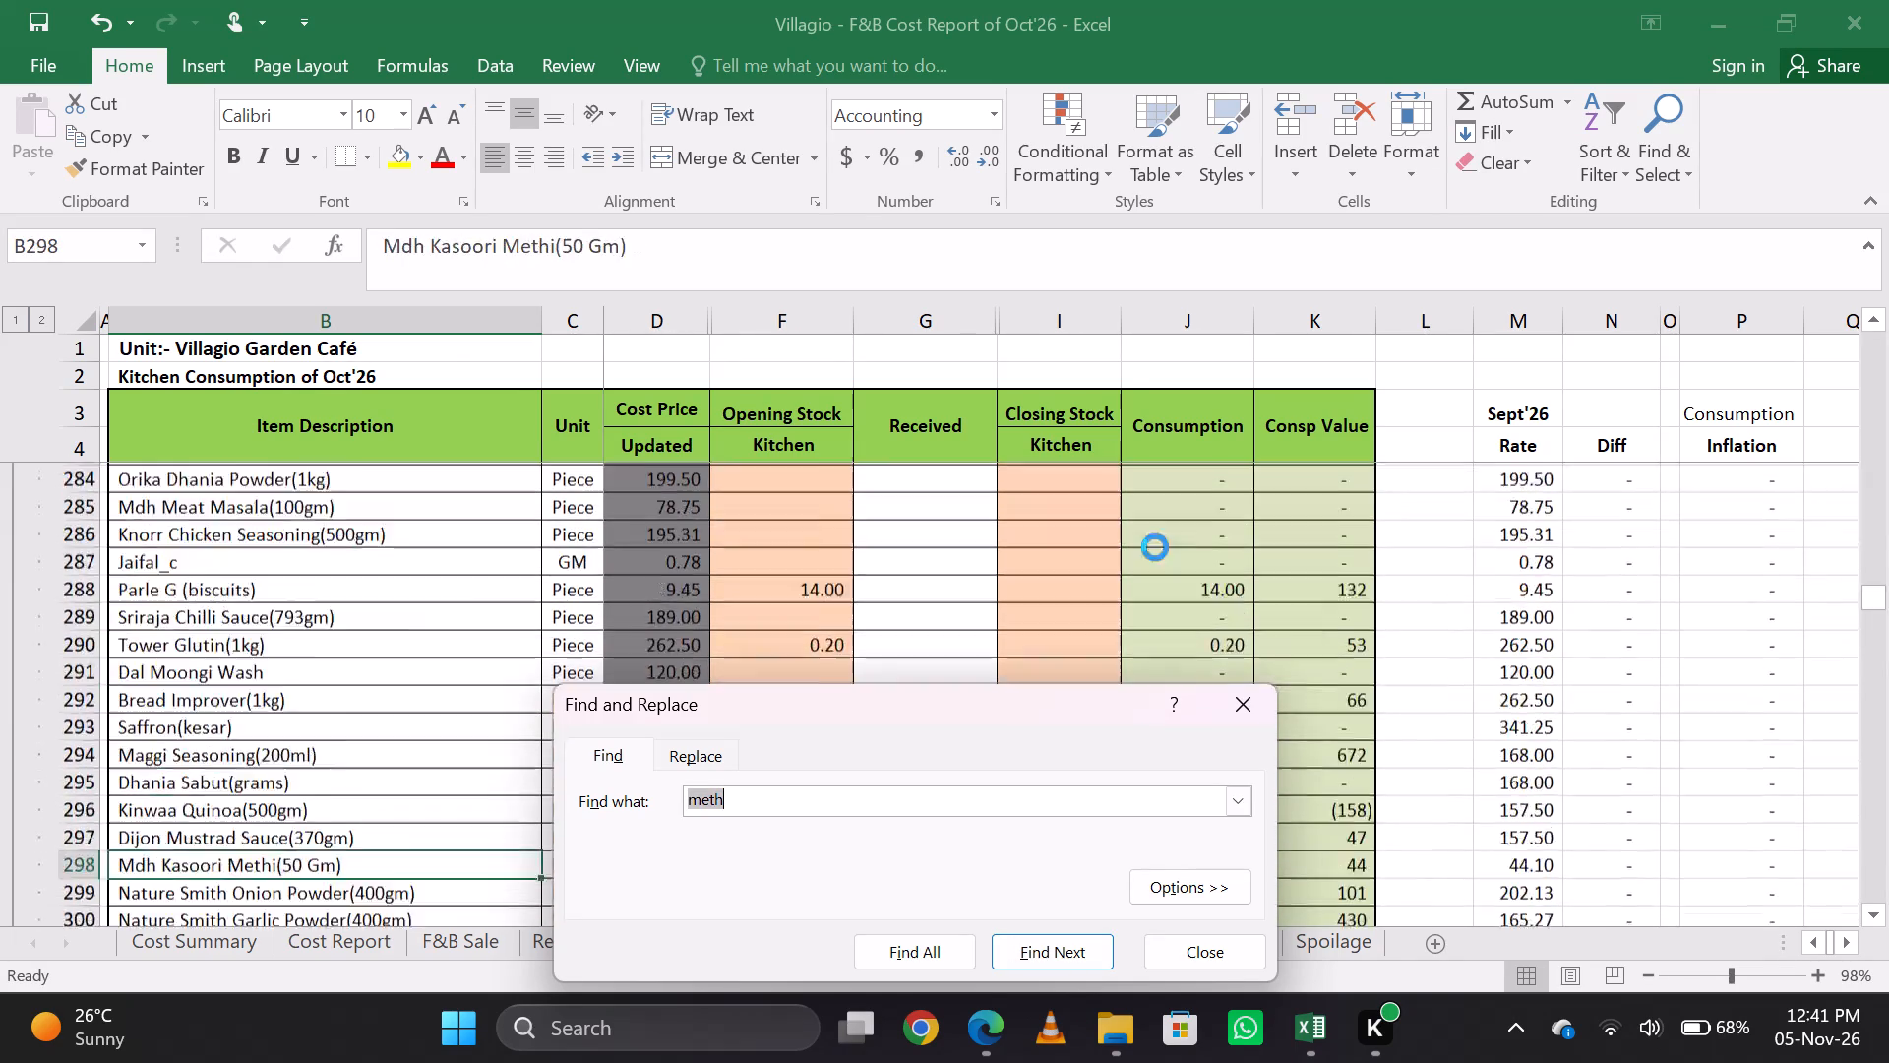
key("Return")
key("BackSpace")
type("methi")
key("Return")
key("Return")
key("Return")
key("Return")
key("Return")
key("Return")
key("Return")
key("Return")
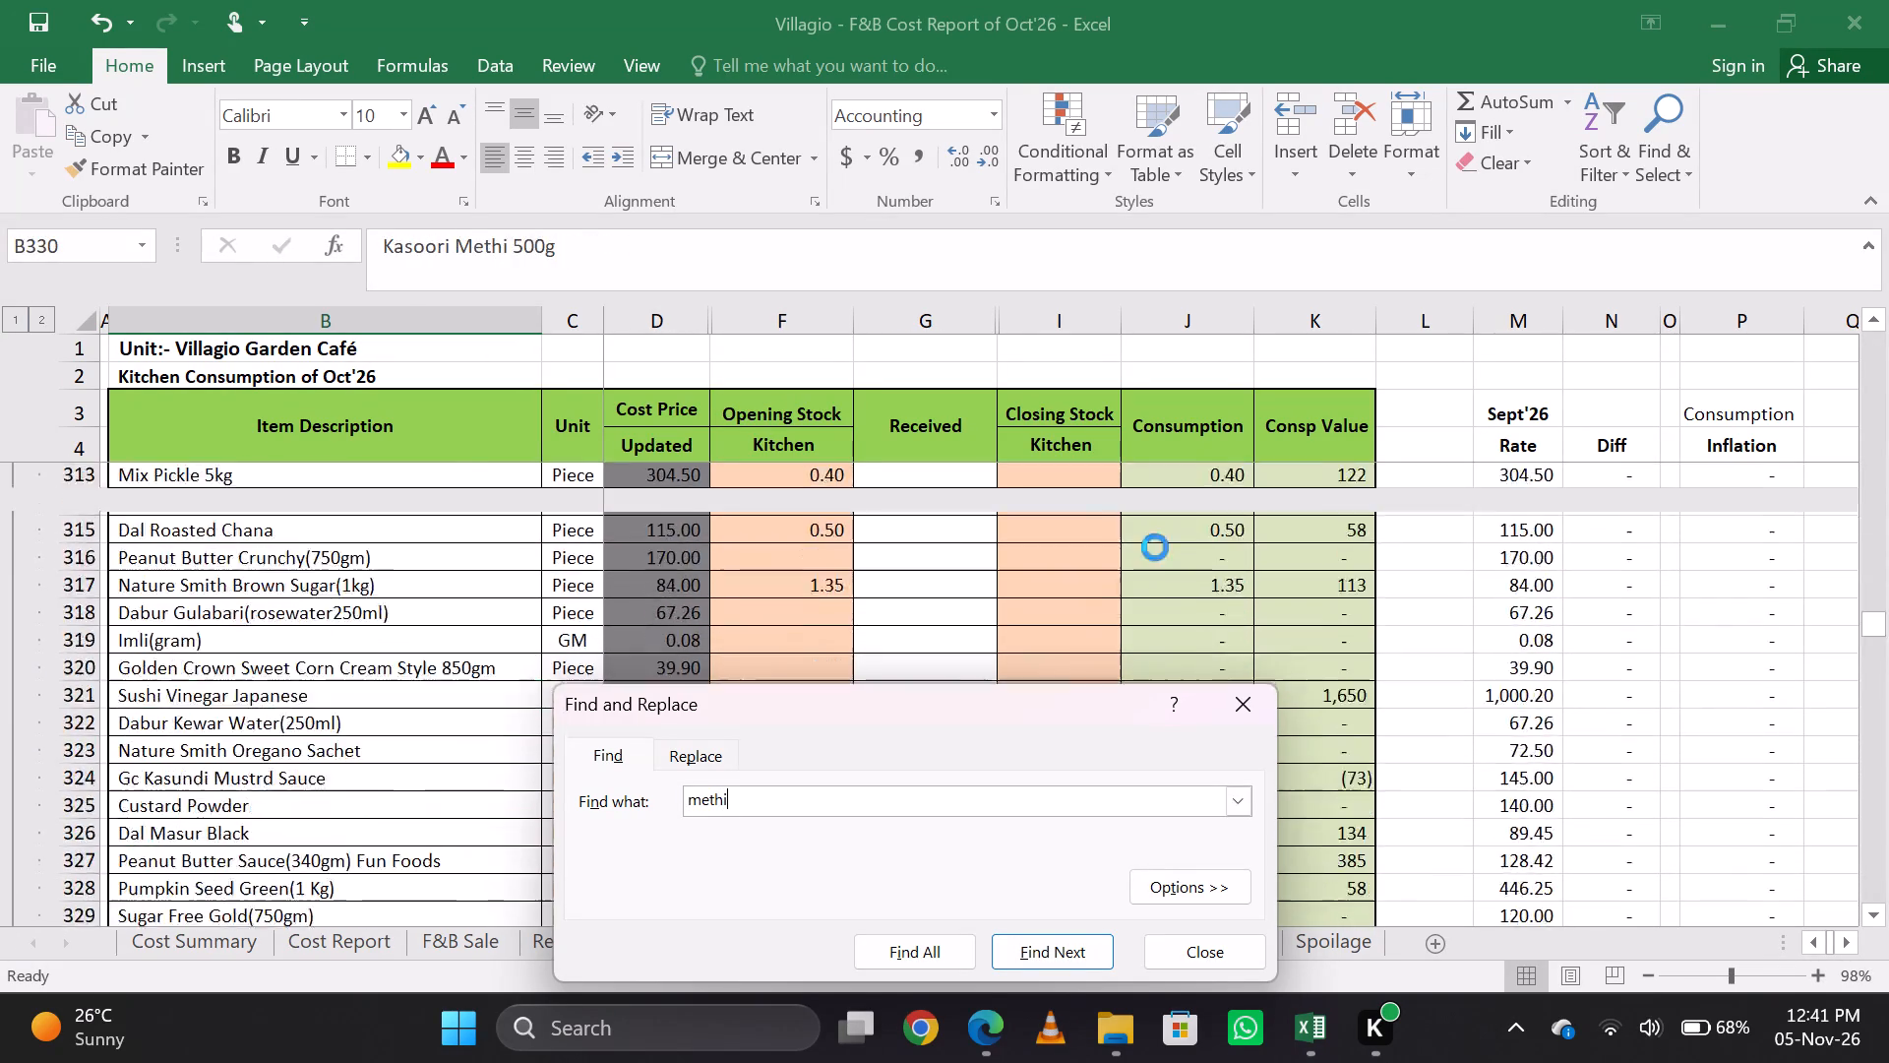
key("Return")
key("Return")
key("Return")
key("Return")
key("Return")
key("Return")
key("Return")
key("Return")
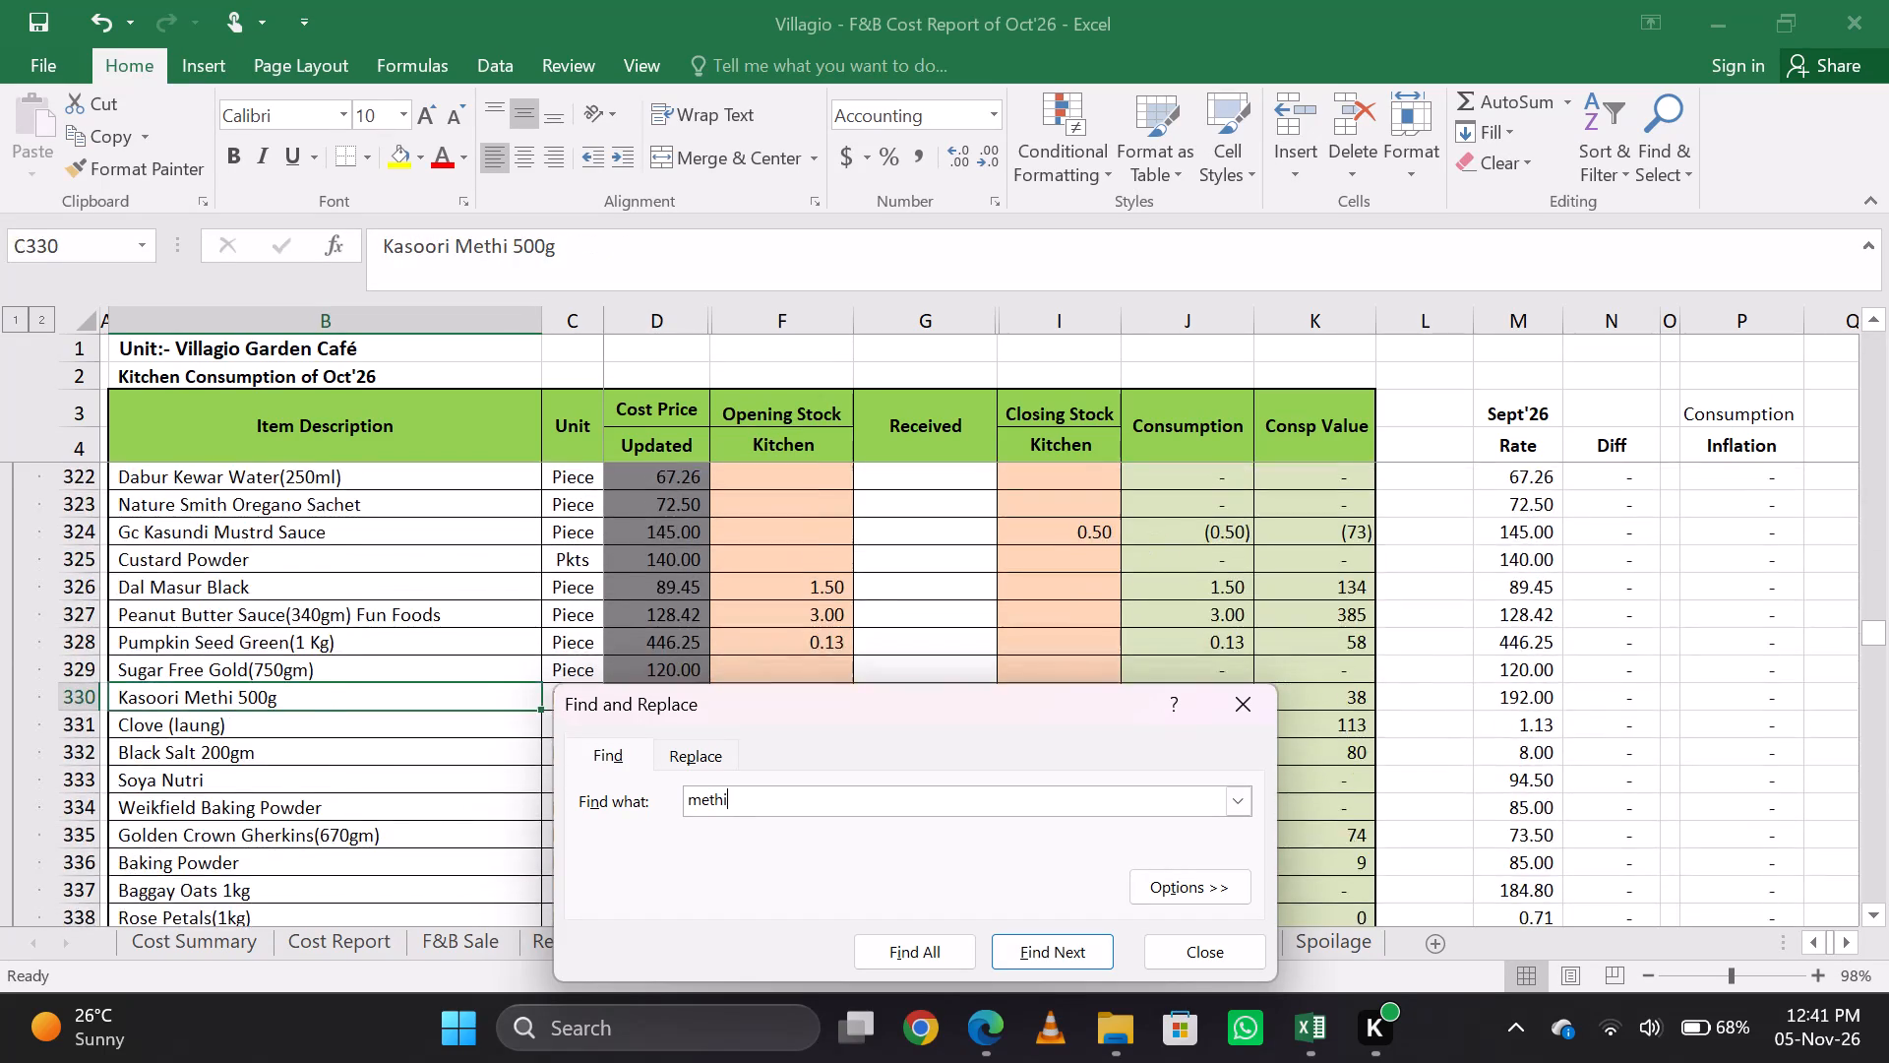
key("Return")
key("Return")
key("Escape")
Look through the Fruit & Vegetables items from Avocado down to the end of the section for a Methi entry.
key("Page_Up")
key("Page_Up")
key("Page_Up")
key("Page_Up")
key("Page_Up")
key("Page_Up")
key("Page_Up")
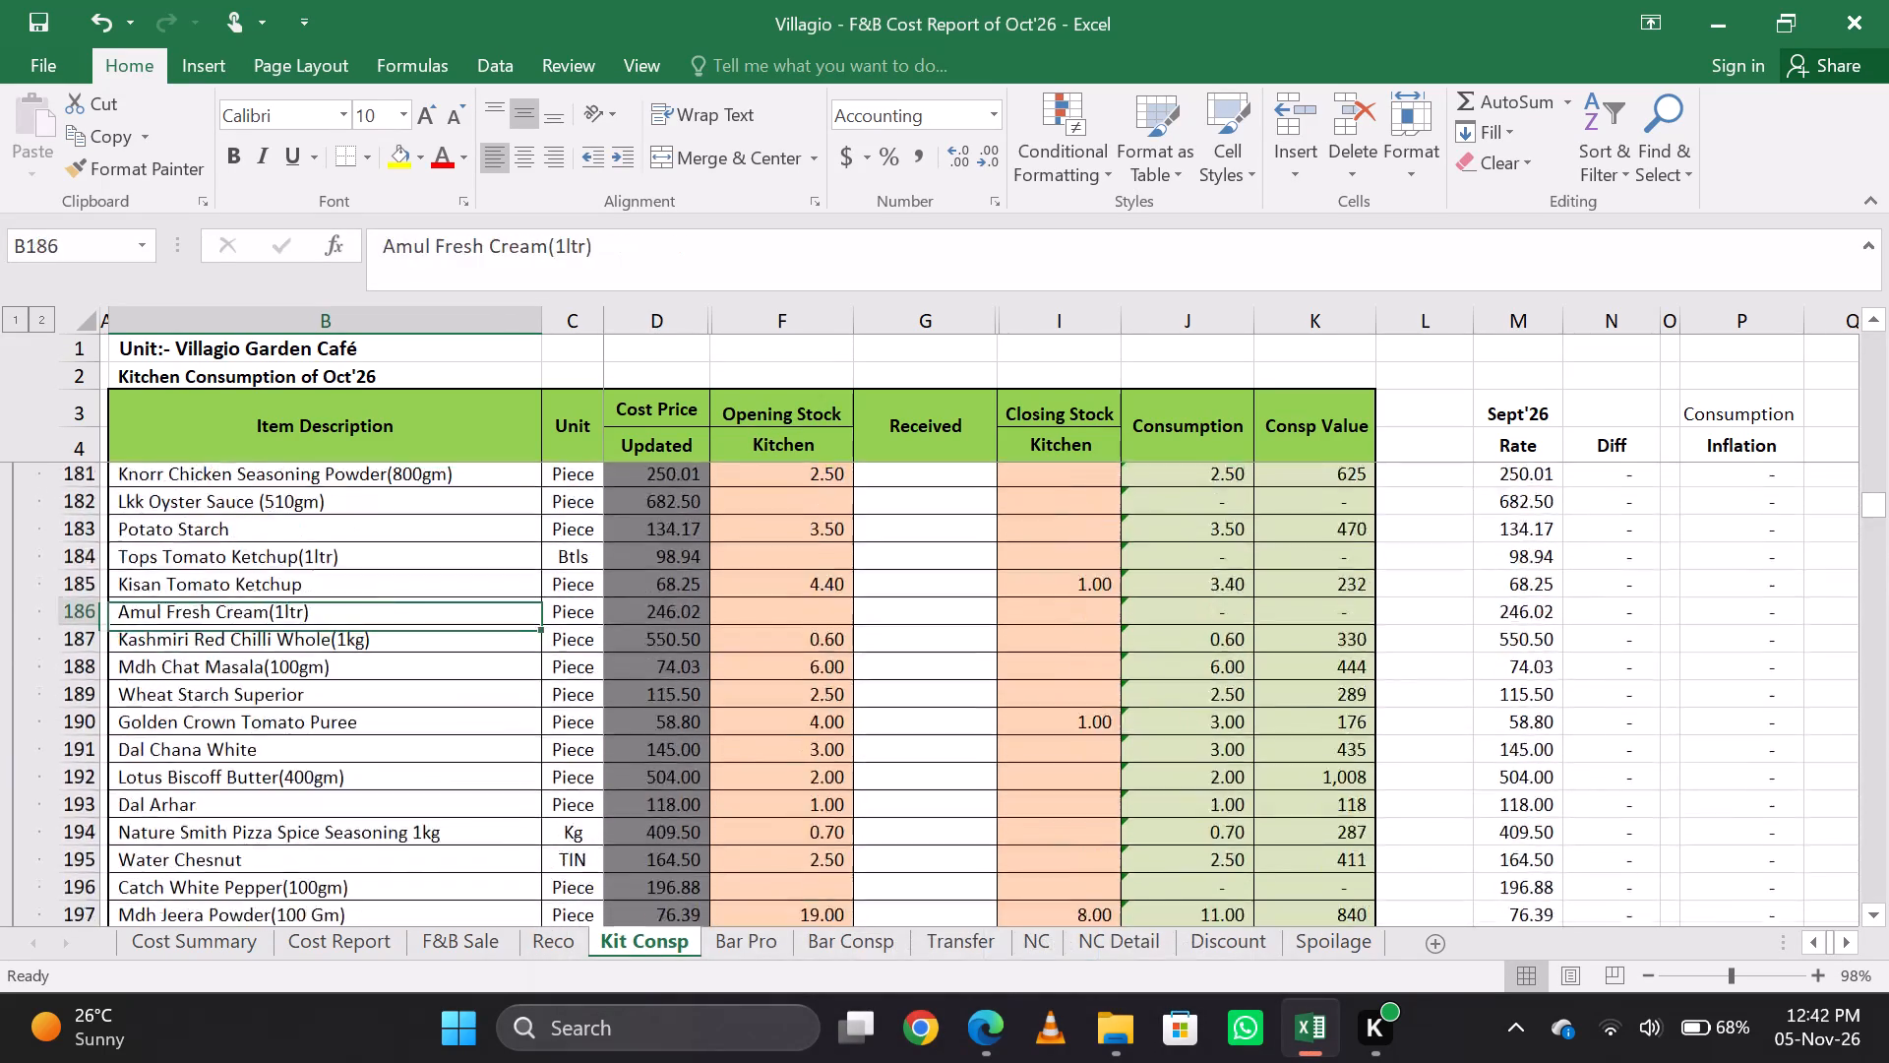
key("Page_Up")
key("Page_Up")
key("Page_Up")
key("Page_Up")
key("Page_Up")
key("Page_Up")
key("Page_Up")
key("Page_Up")
key("Page_Up")
key("Page_Up")
key("Page_Up")
key("Page_Up")
key("Page_Up")
key("Page_Down")
key("Page_Down")
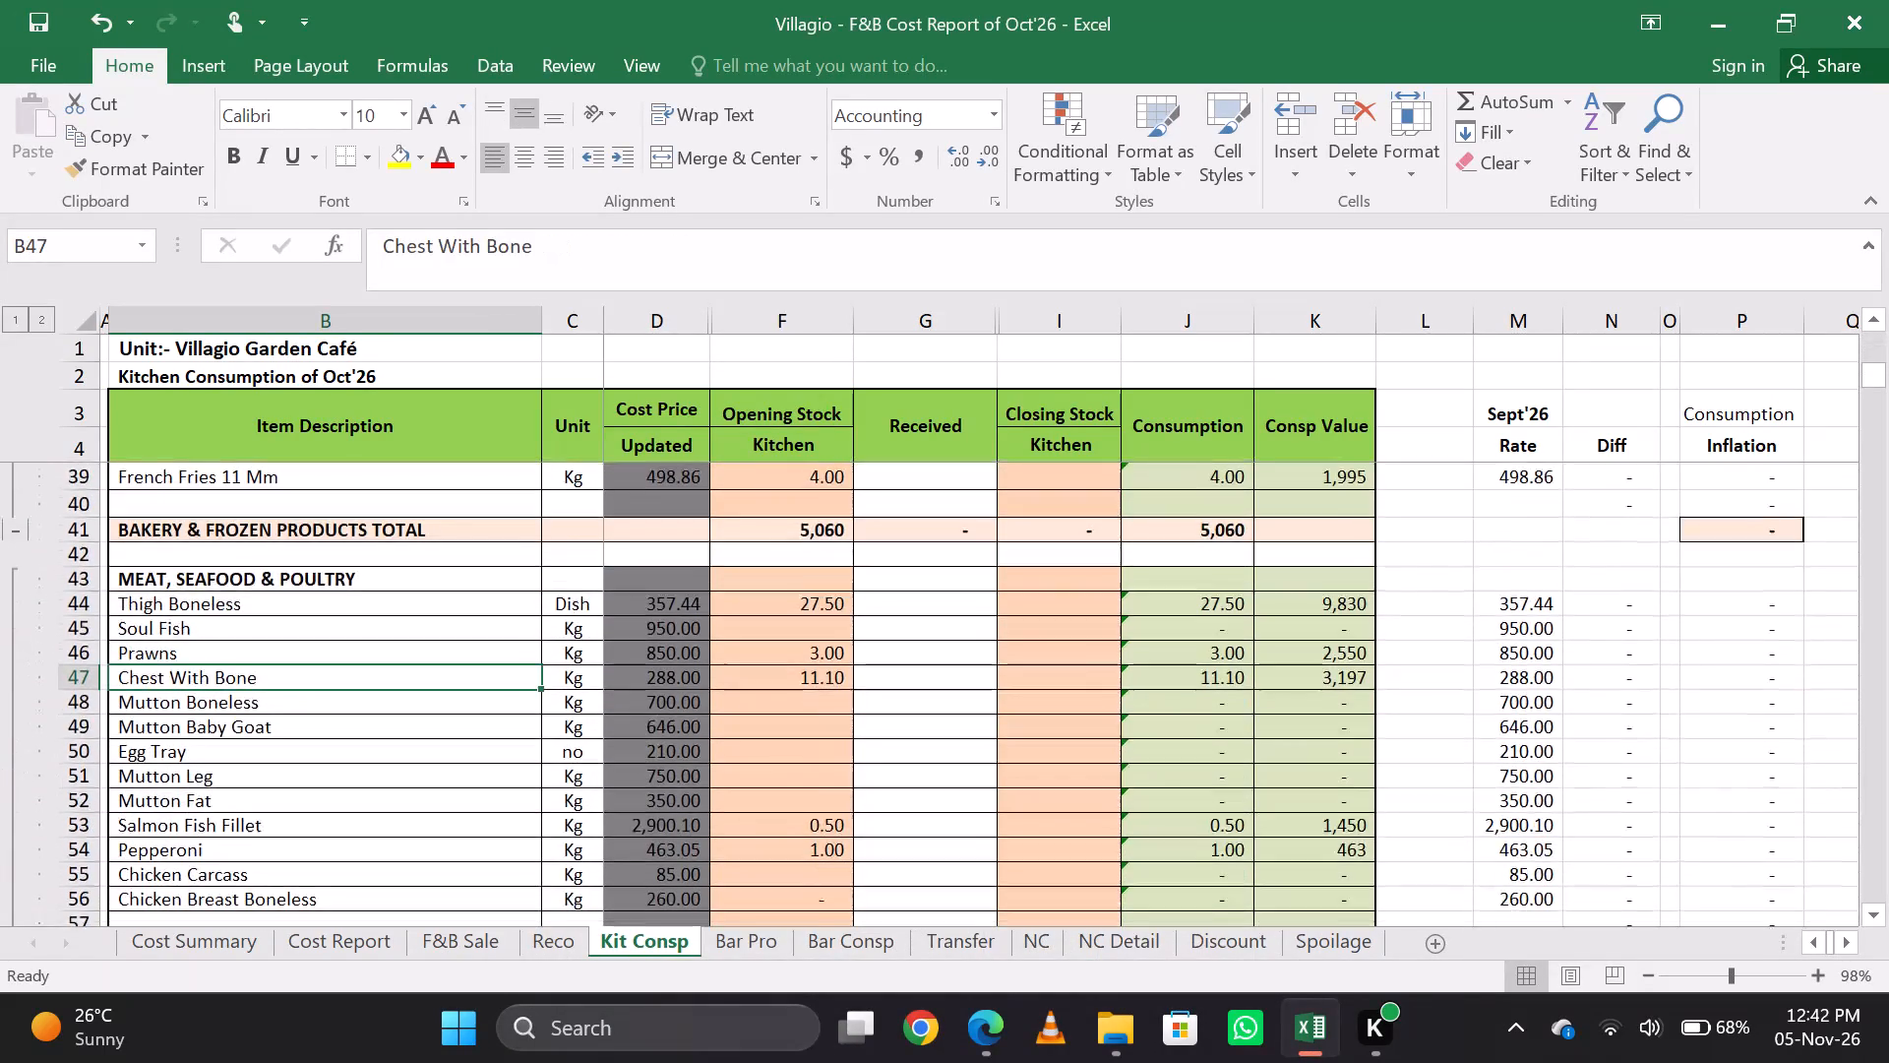
key("Page_Down")
key("Page_Down")
key("Down")
key("Up")
key("Up")
key("Up")
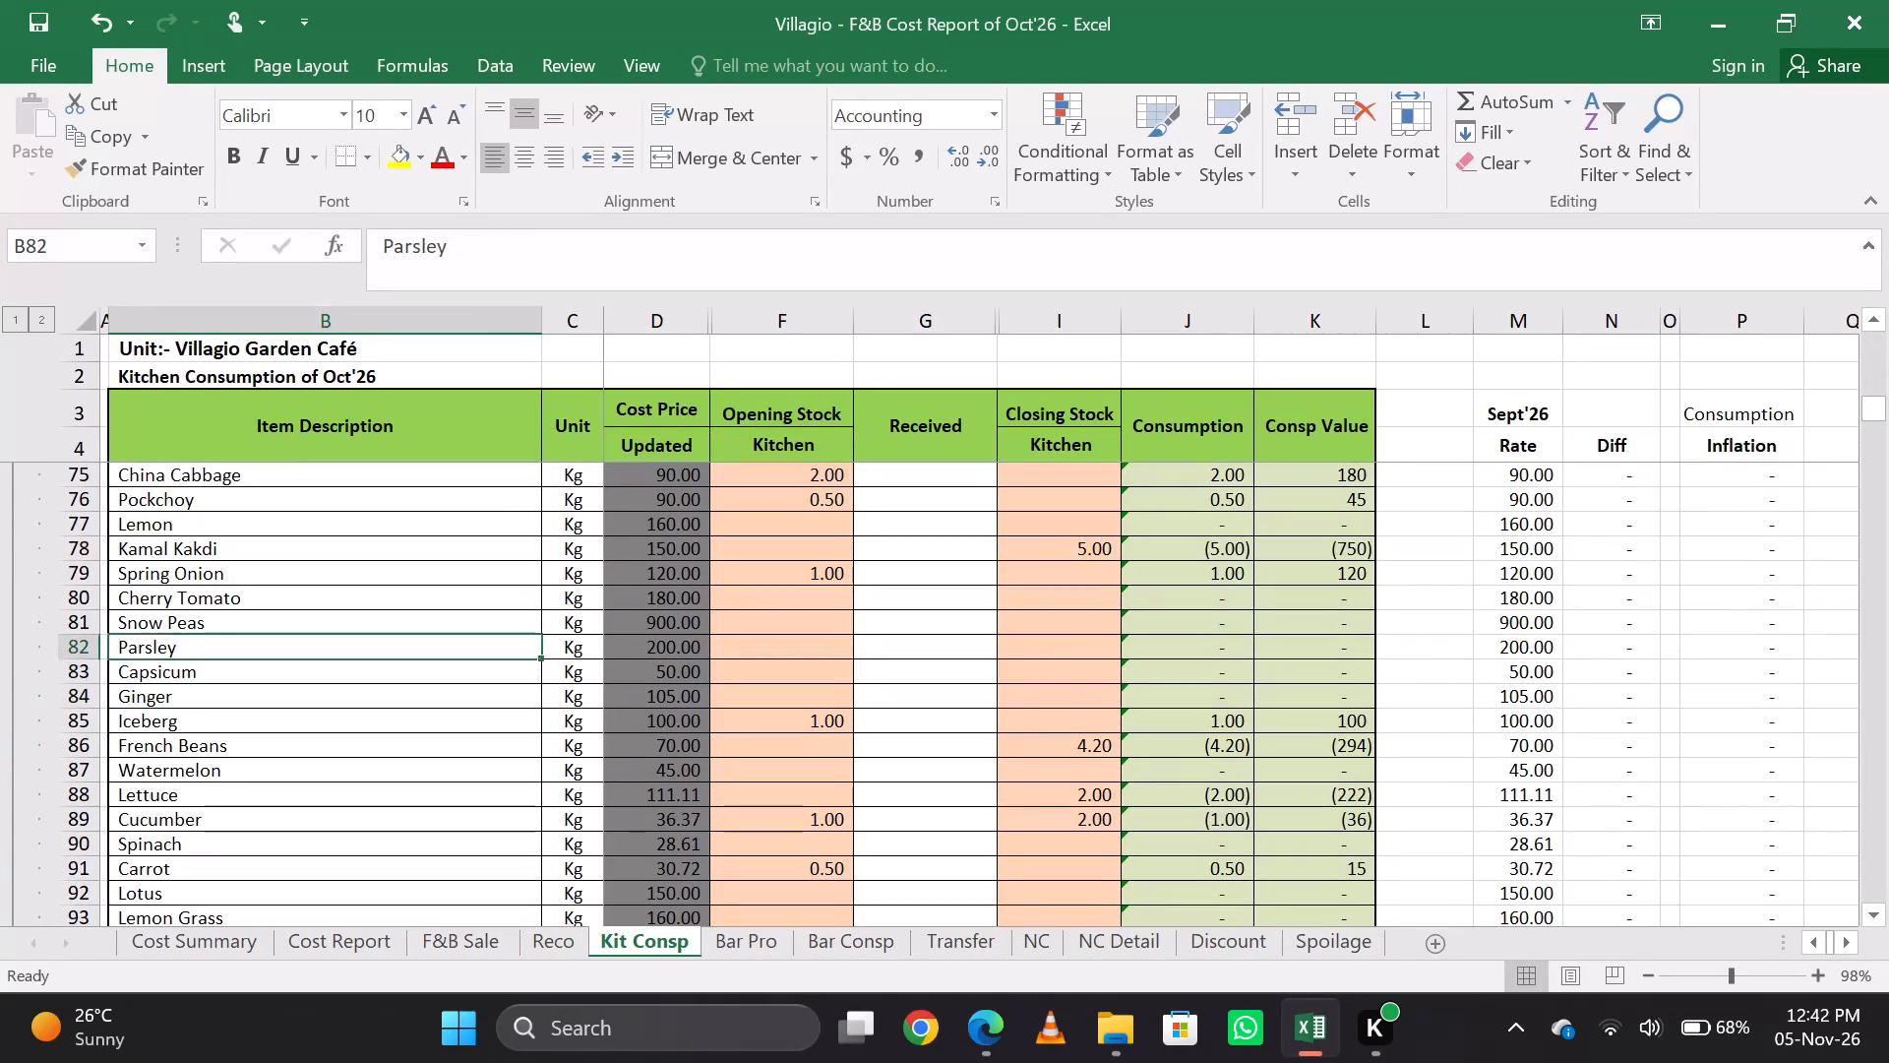
key("Up")
key("Up")
key("Down")
key("Up")
key("Up")
key("Up")
key("Up")
key("Up")
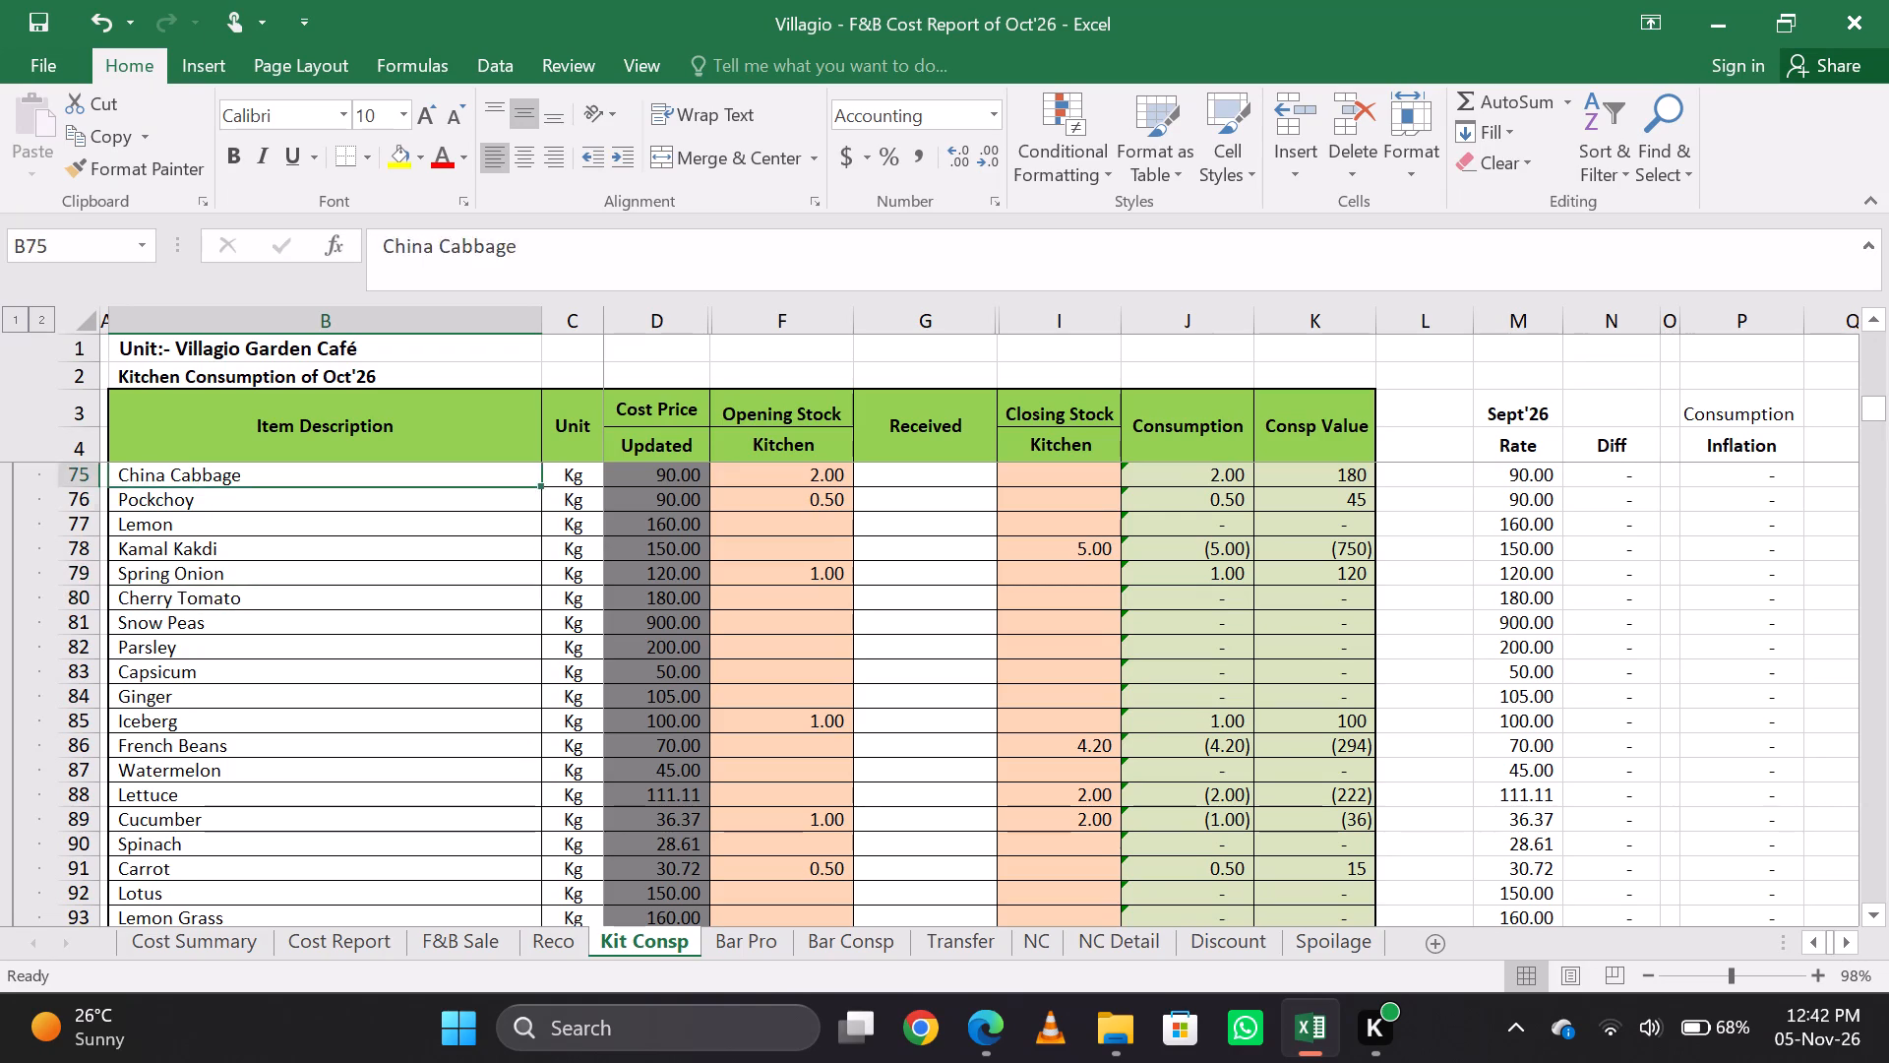
key("Down")
key("Up")
key("Up")
key("Up")
key("Up")
key("Up")
key("Up")
key("Up")
key("Up")
key("Up")
key("Up")
key("Up")
key("Up")
key("Up")
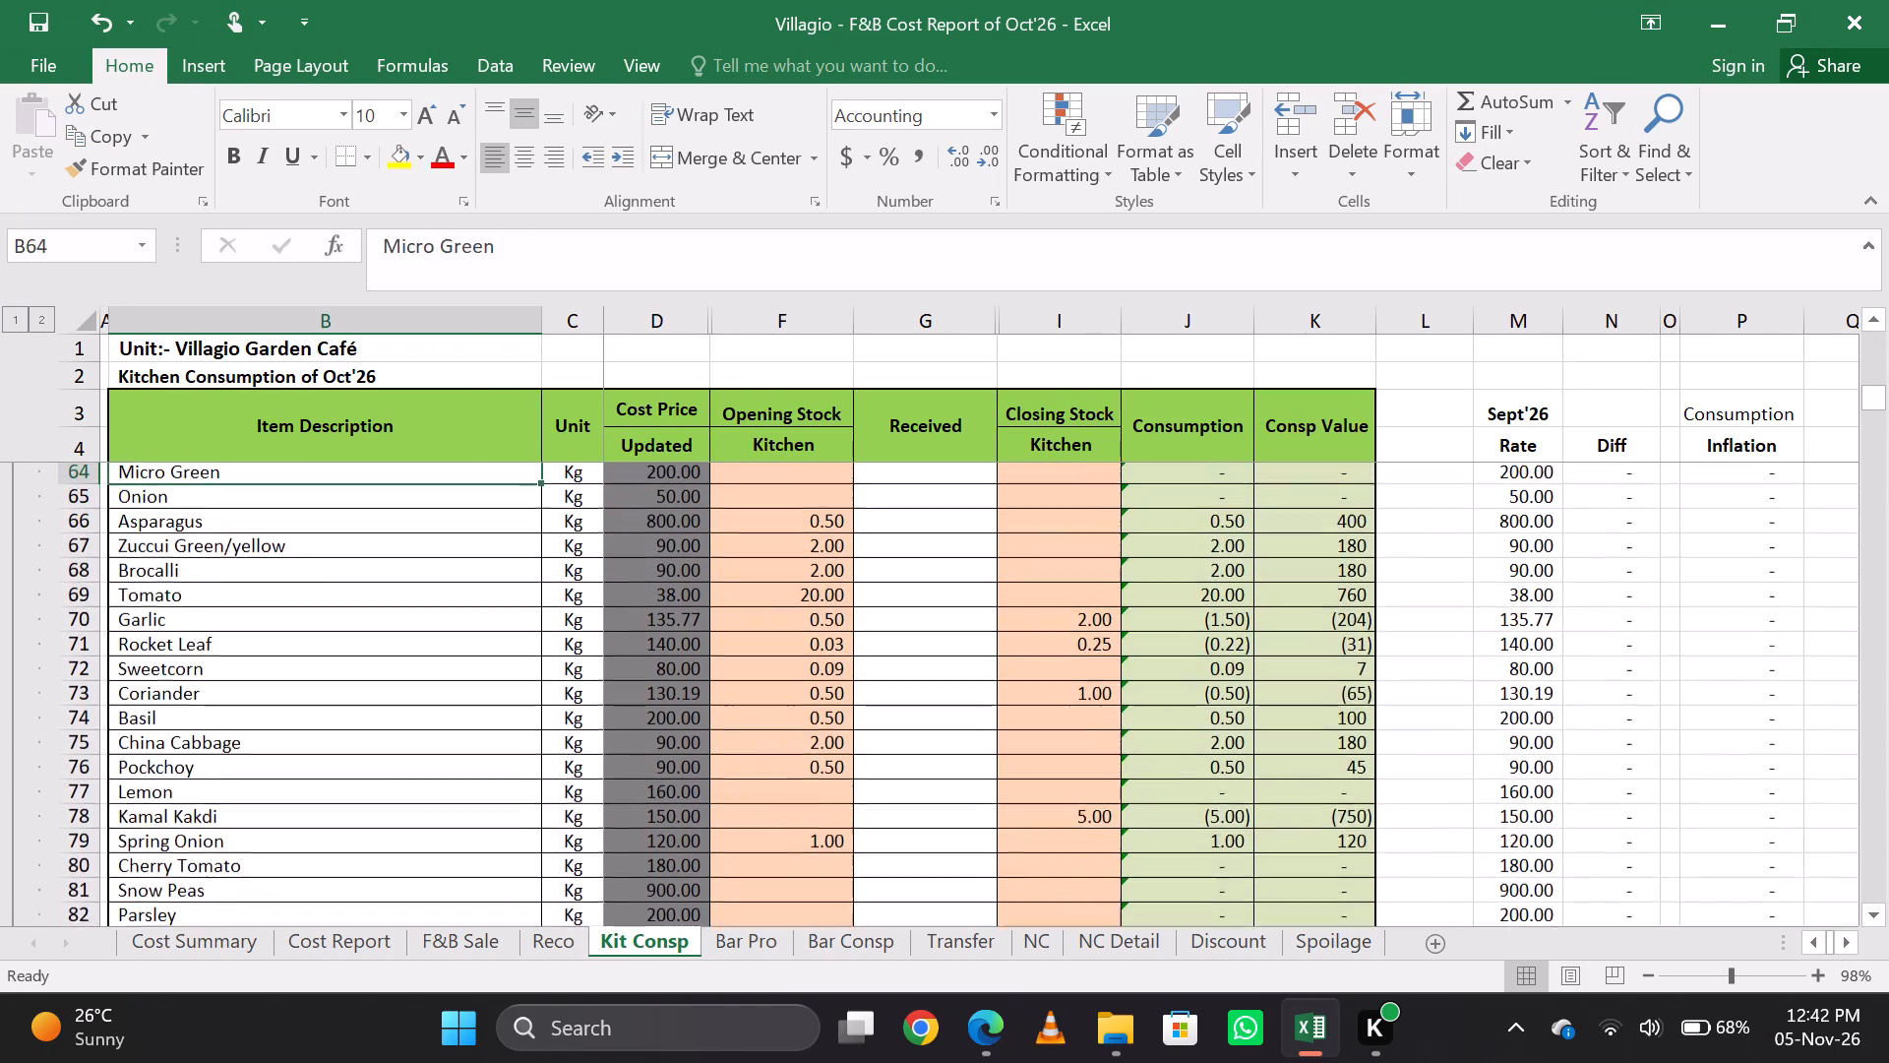
key("Up")
key("Up")
key("Up")
key("Up")
key("Up")
key("Down")
key("Down")
key("Down")
key("Down")
key("Down")
key("Down")
key("Down")
key("Down")
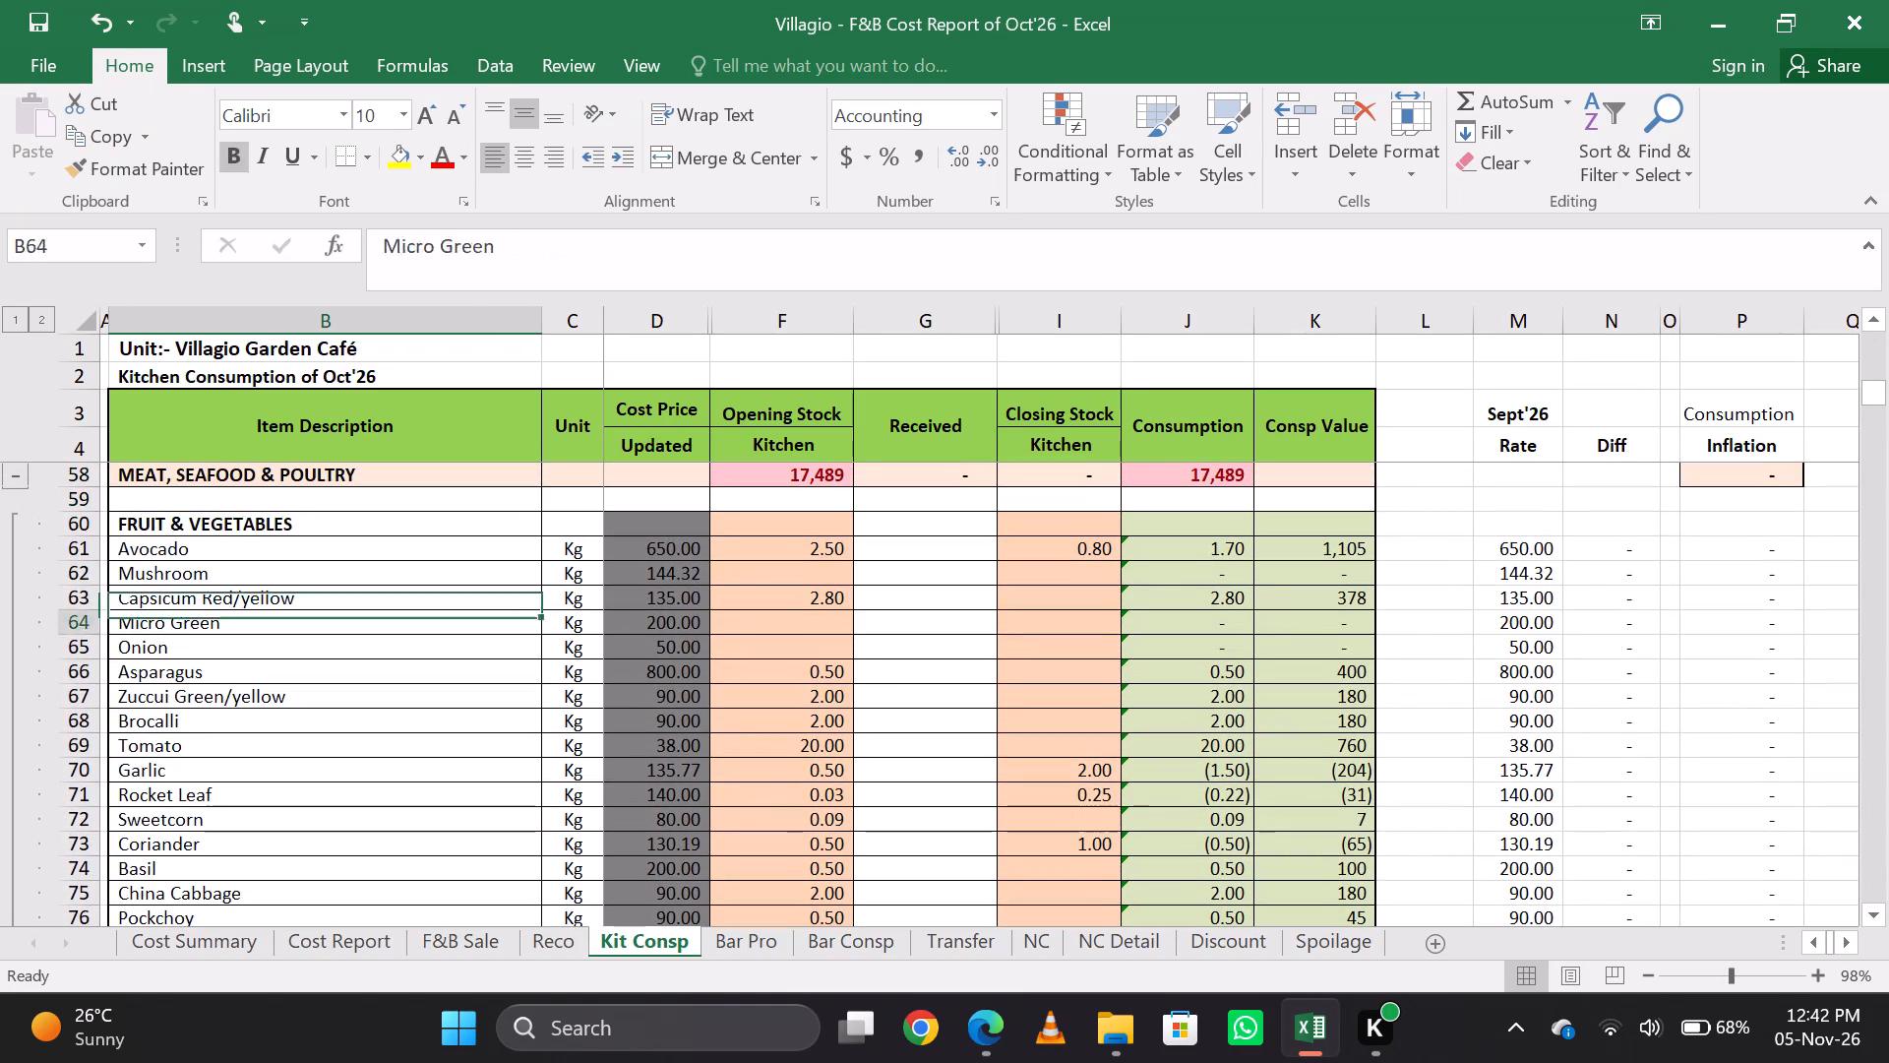
key("Down")
key("Down")
key("Down")
key("Down")
key("Down")
key("Down")
key("Down")
key("Down")
key("Down")
key("Down")
key("Down")
key("Down")
key("Down")
key("Down")
key("Down")
key("Down")
key("Down")
key("Down")
key("Down")
key("Down")
key("Down")
key("Down")
key("Down")
key("Down")
key("Down")
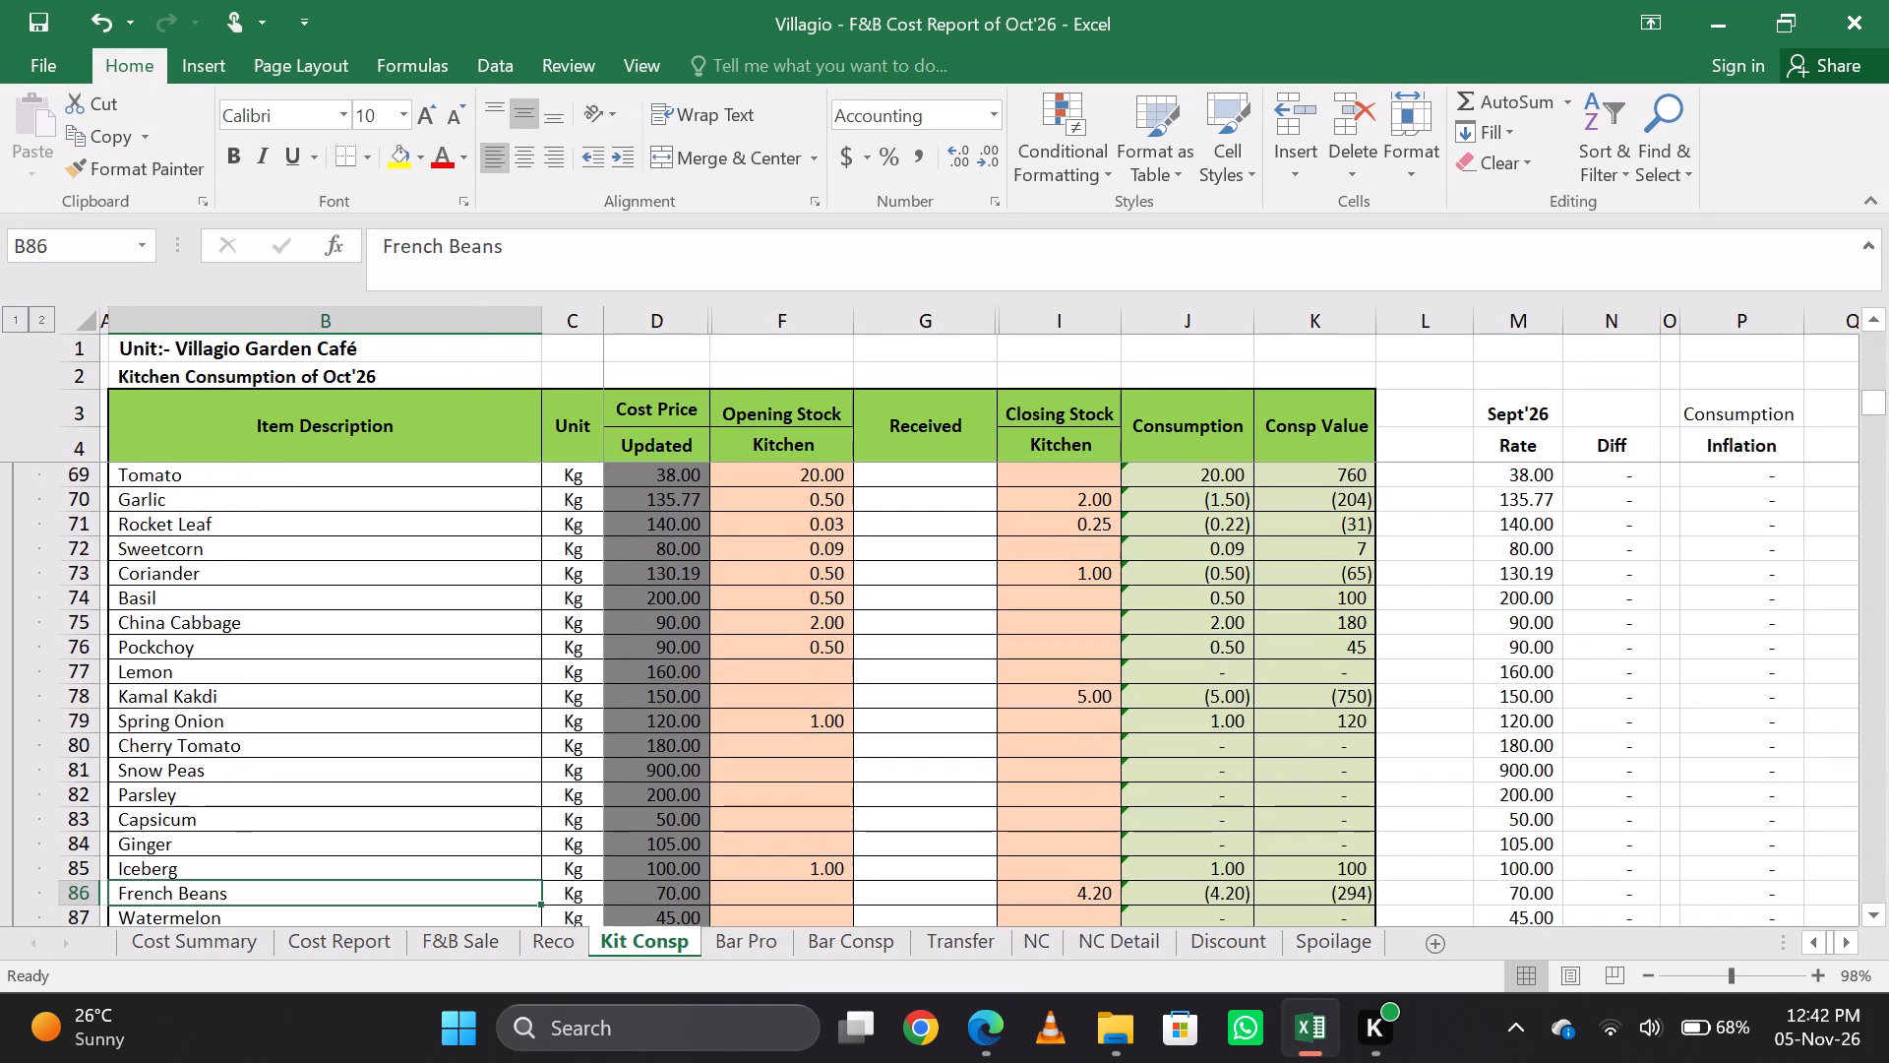
key("Down")
key("Down")
key("Down")
key("Down")
key("Down")
key("Down")
key("Down")
key("Down")
key("Down")
key("Down")
key("Down")
key("Down")
key("Down")
key("Down")
key("Down")
key("Down")
key("Down")
key("Down")
key("Down")
key("Down")
key("Down")
key("Down")
key("Down")
key("Down")
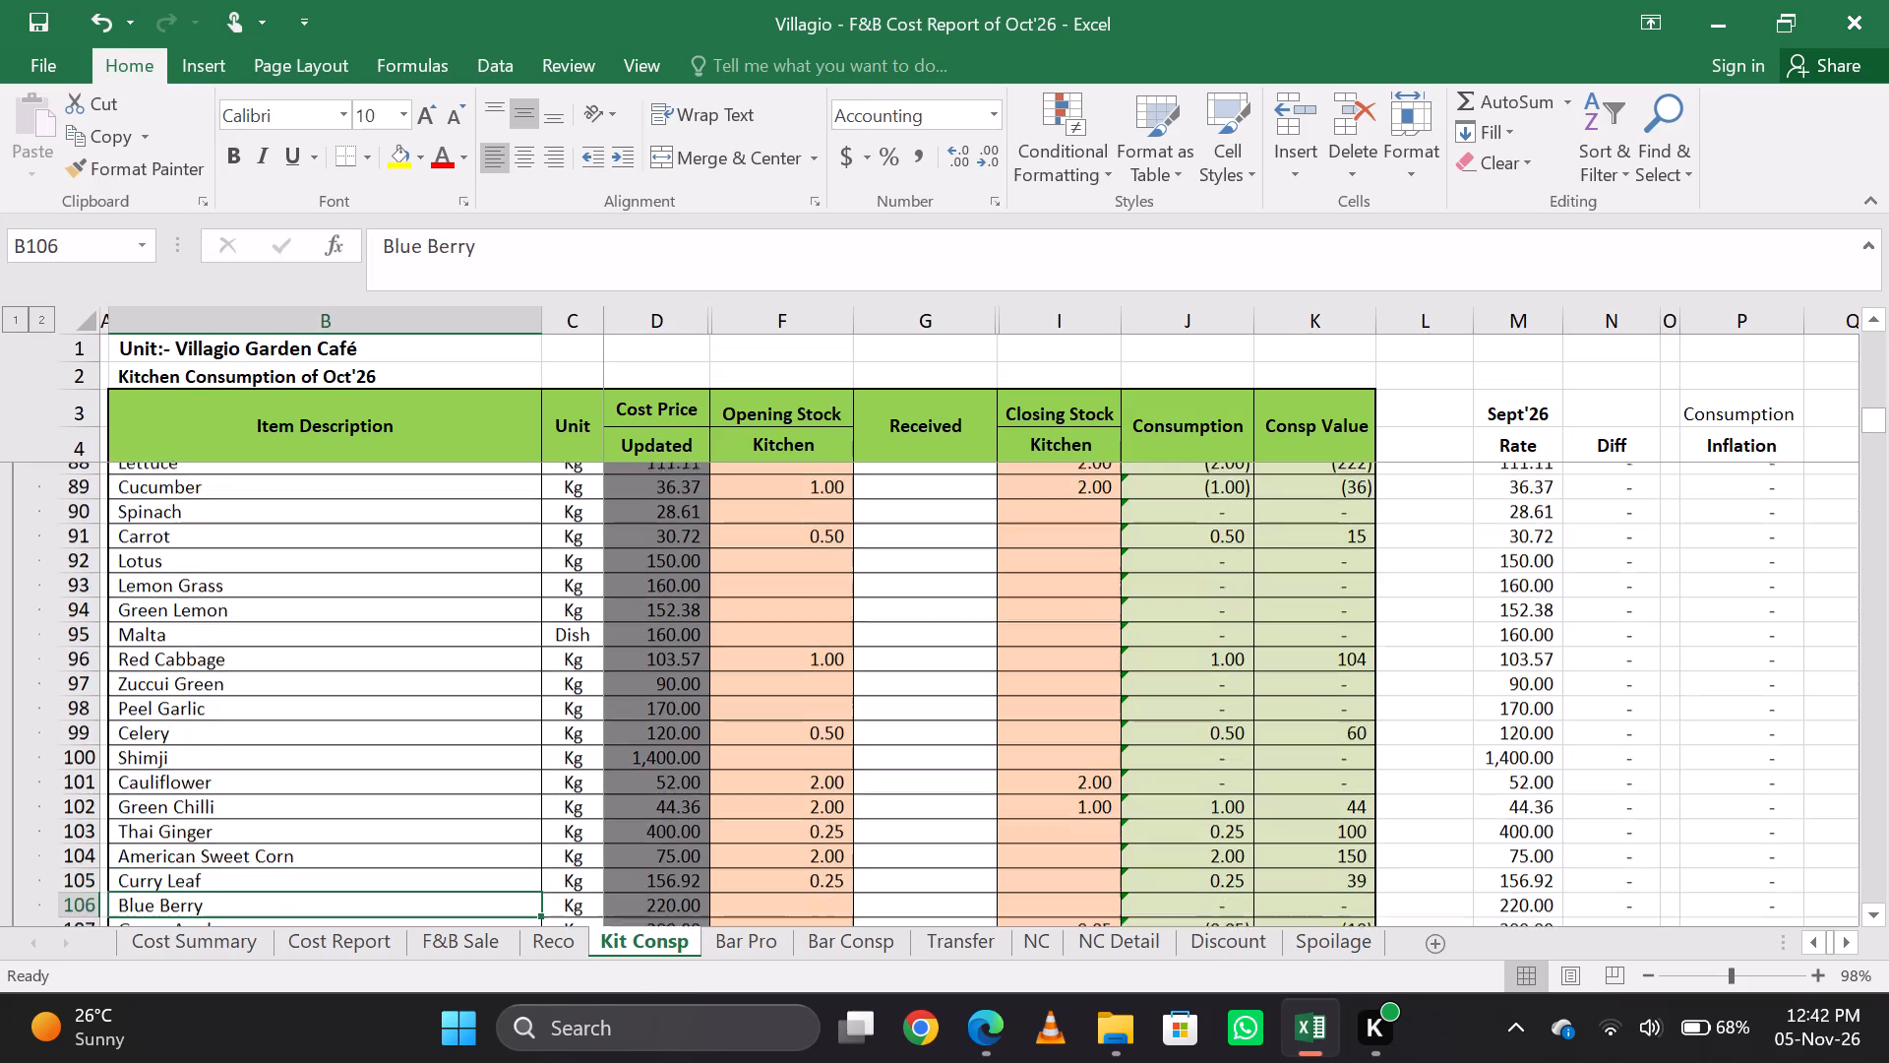
key("Down")
key("Down")
key("Down")
key("Down")
key("Down")
key("Down")
key("Down")
key("Down")
key("Down")
key("Down")
key("Down")
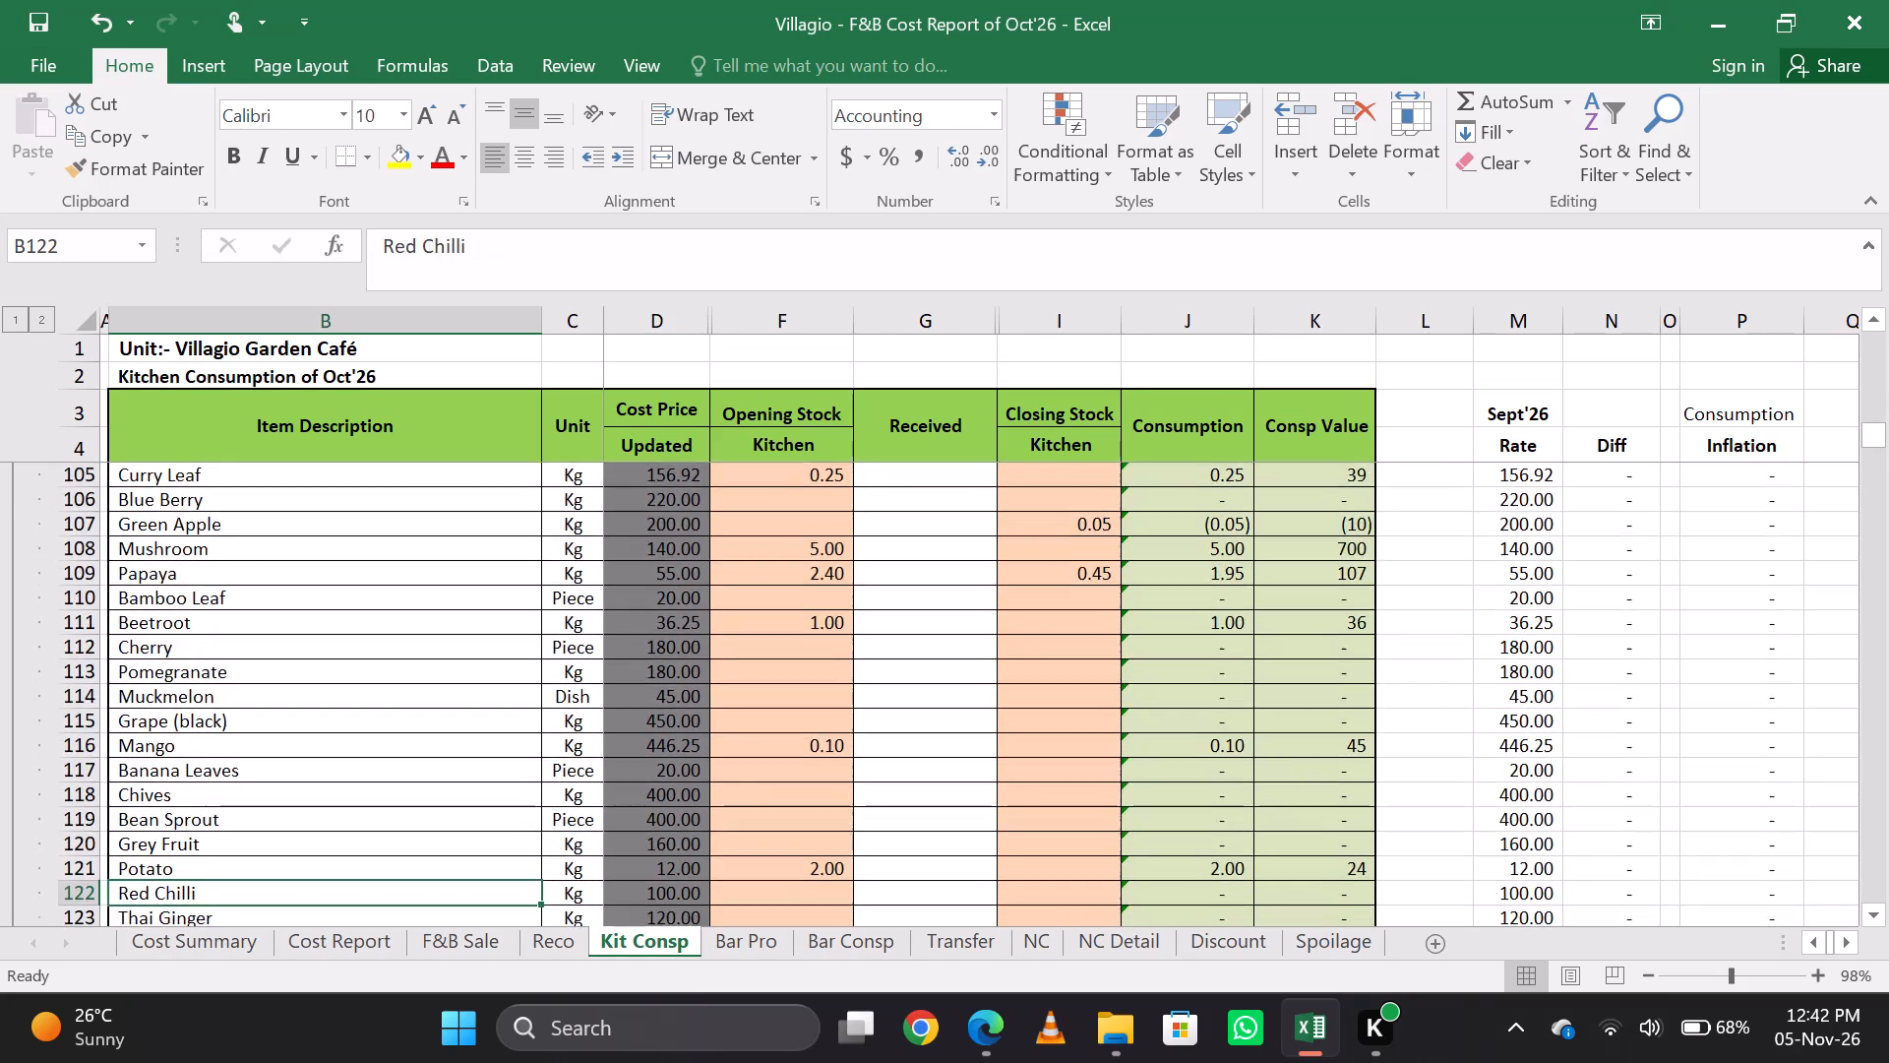
key("Down")
key("Down")
key("Down")
key("Down")
key("Down")
key("Down")
key("Down")
key("Down")
key("Down")
key("Down")
key("Down")
key("Down")
key("Down")
key("Down")
key("Down")
key("Down")
key("Down")
key("Down")
key("Down")
key("Down")
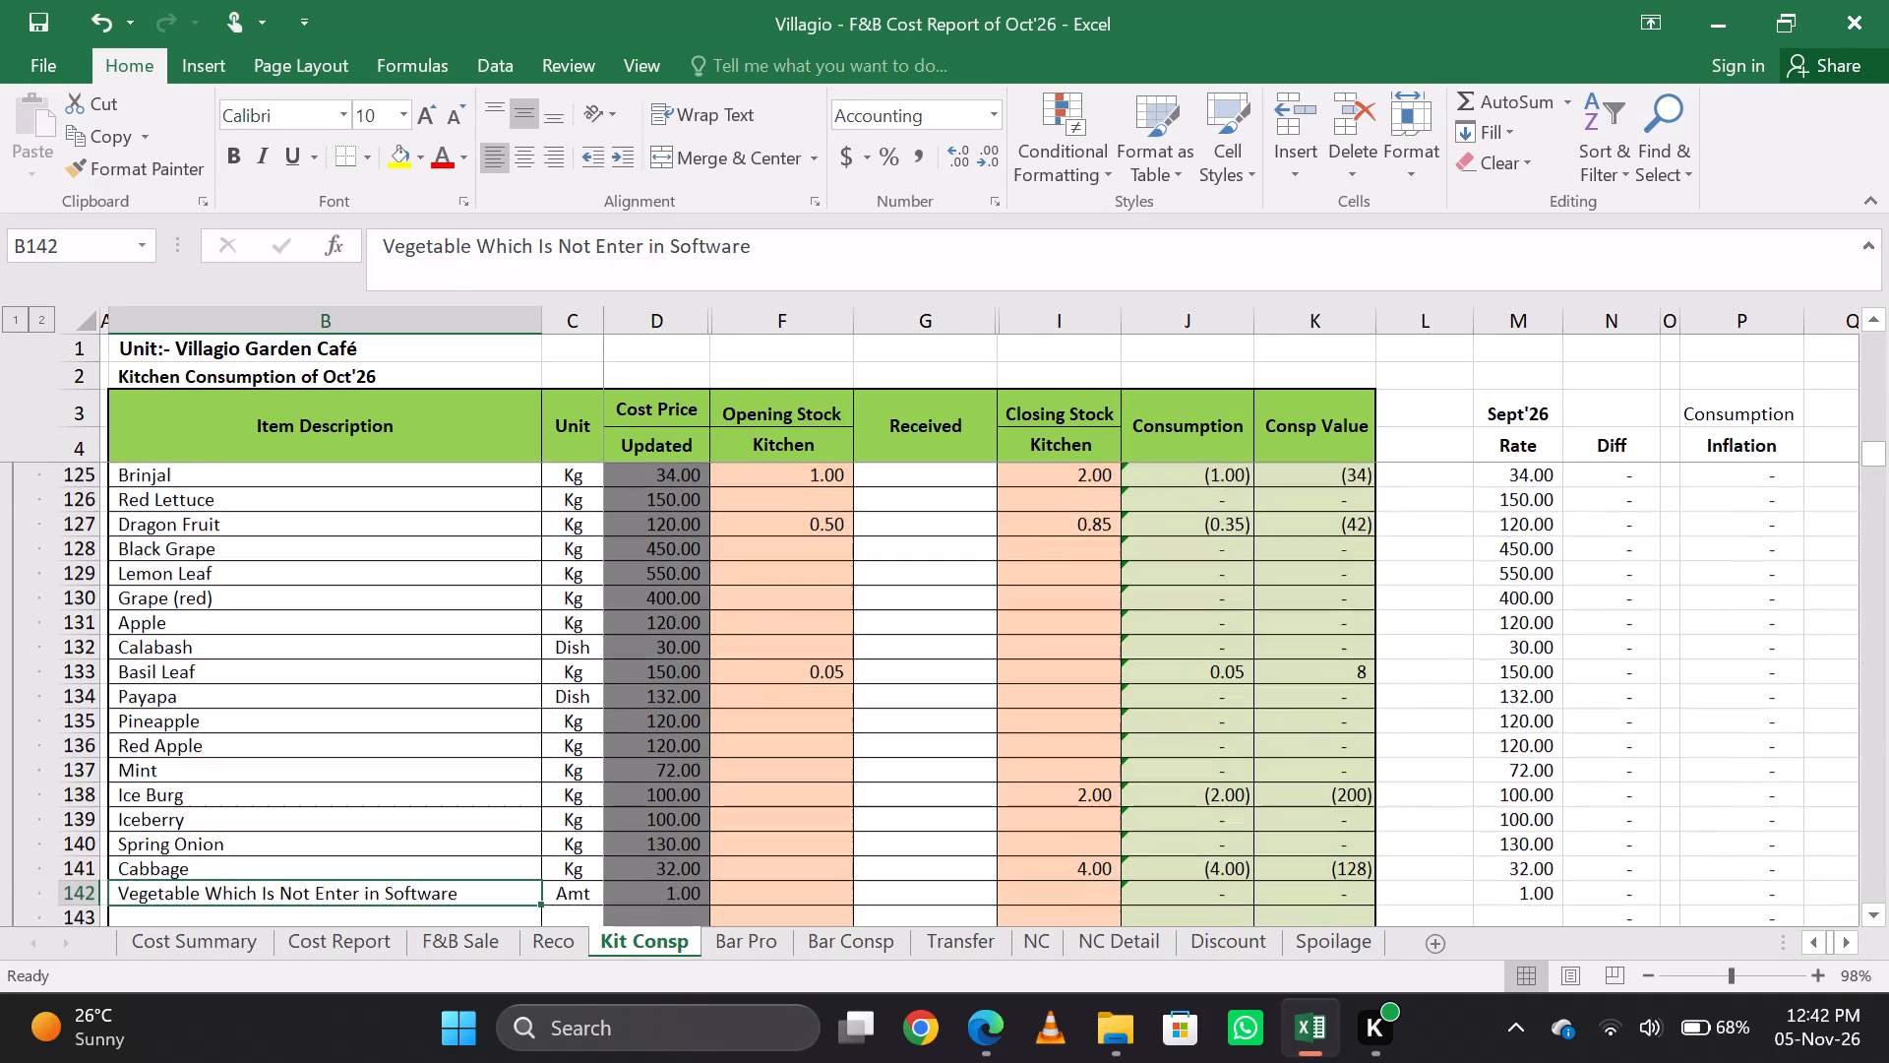
Insert a row directly below "Vegetable Which Is Not Enter in Software" in Fruit & Vegetables and enter Methi as its item description.
key("Up")
key("Up")
key("Up")
key("shift+space")
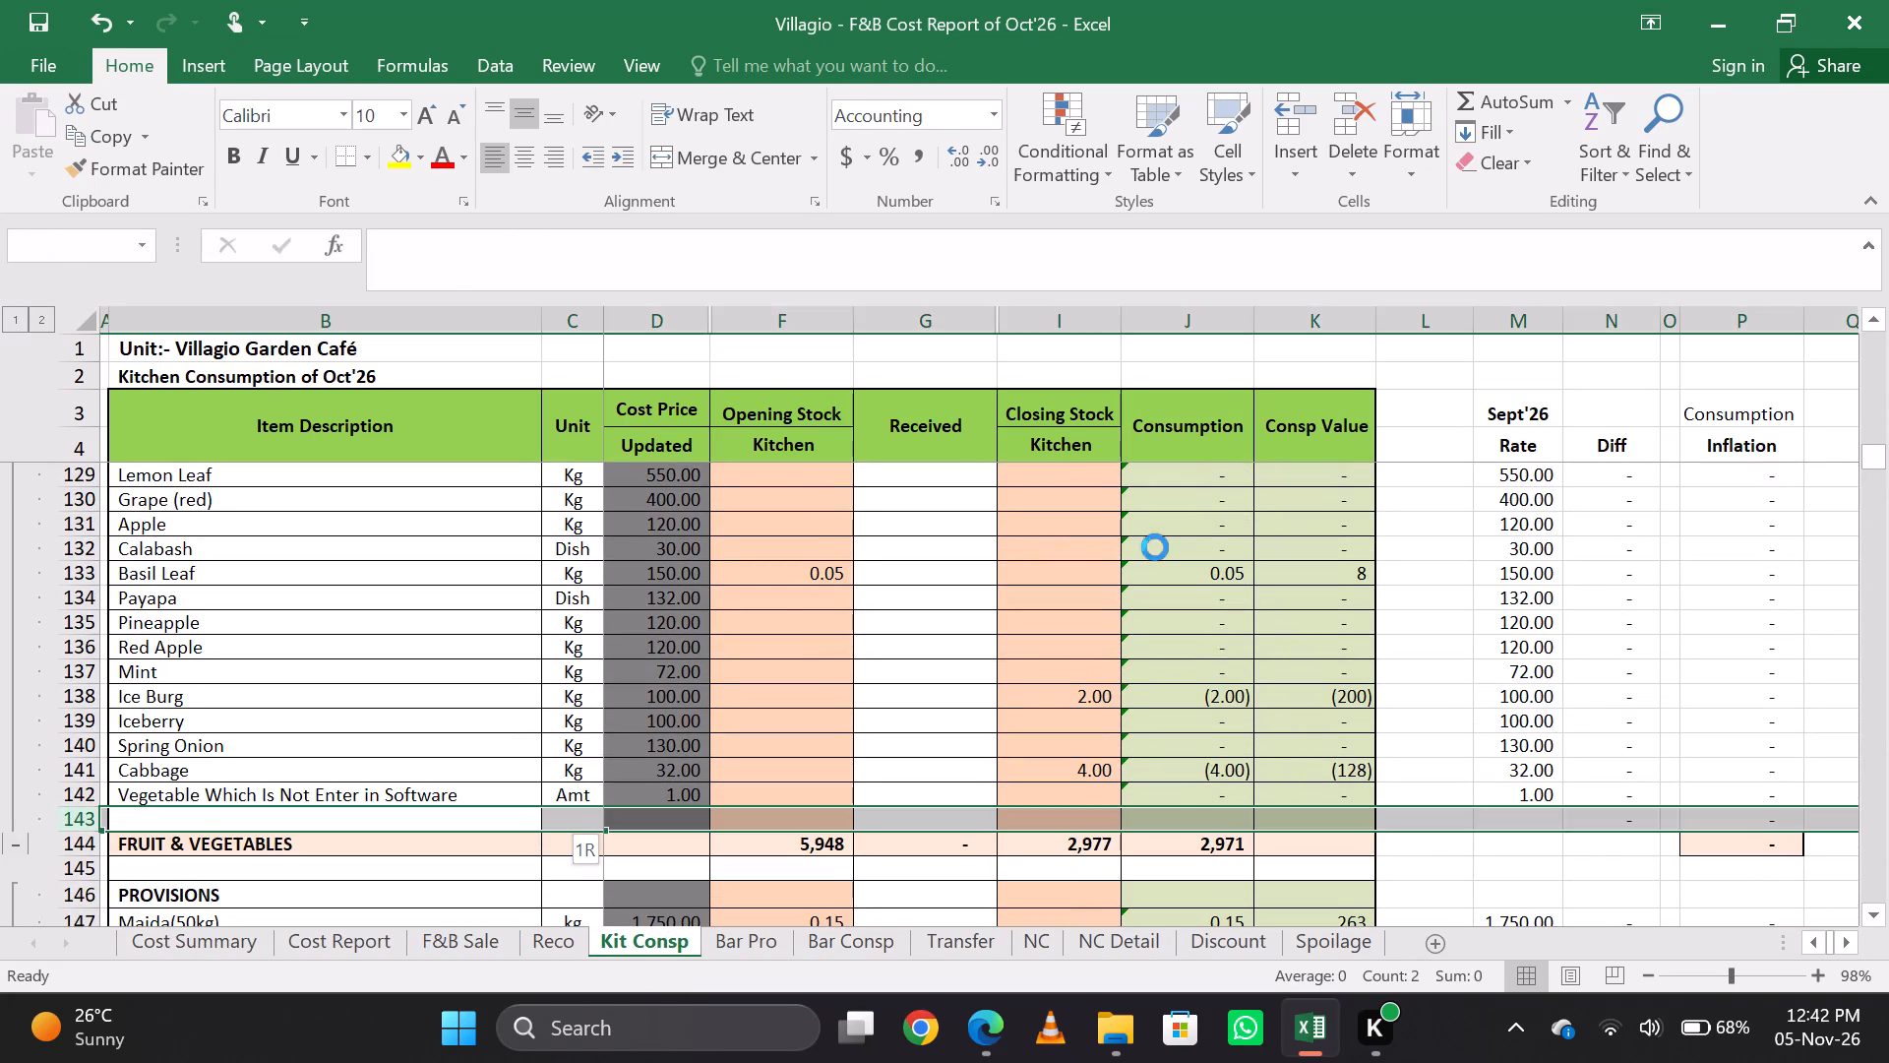
key("ctrl+shift+equal")
key("Down")
key("Up")
type("Methi")
key("Tab")
Enter kg as the unit for the new Methi row in Fruit & Vegetables.
key("Tab")
key("Left")
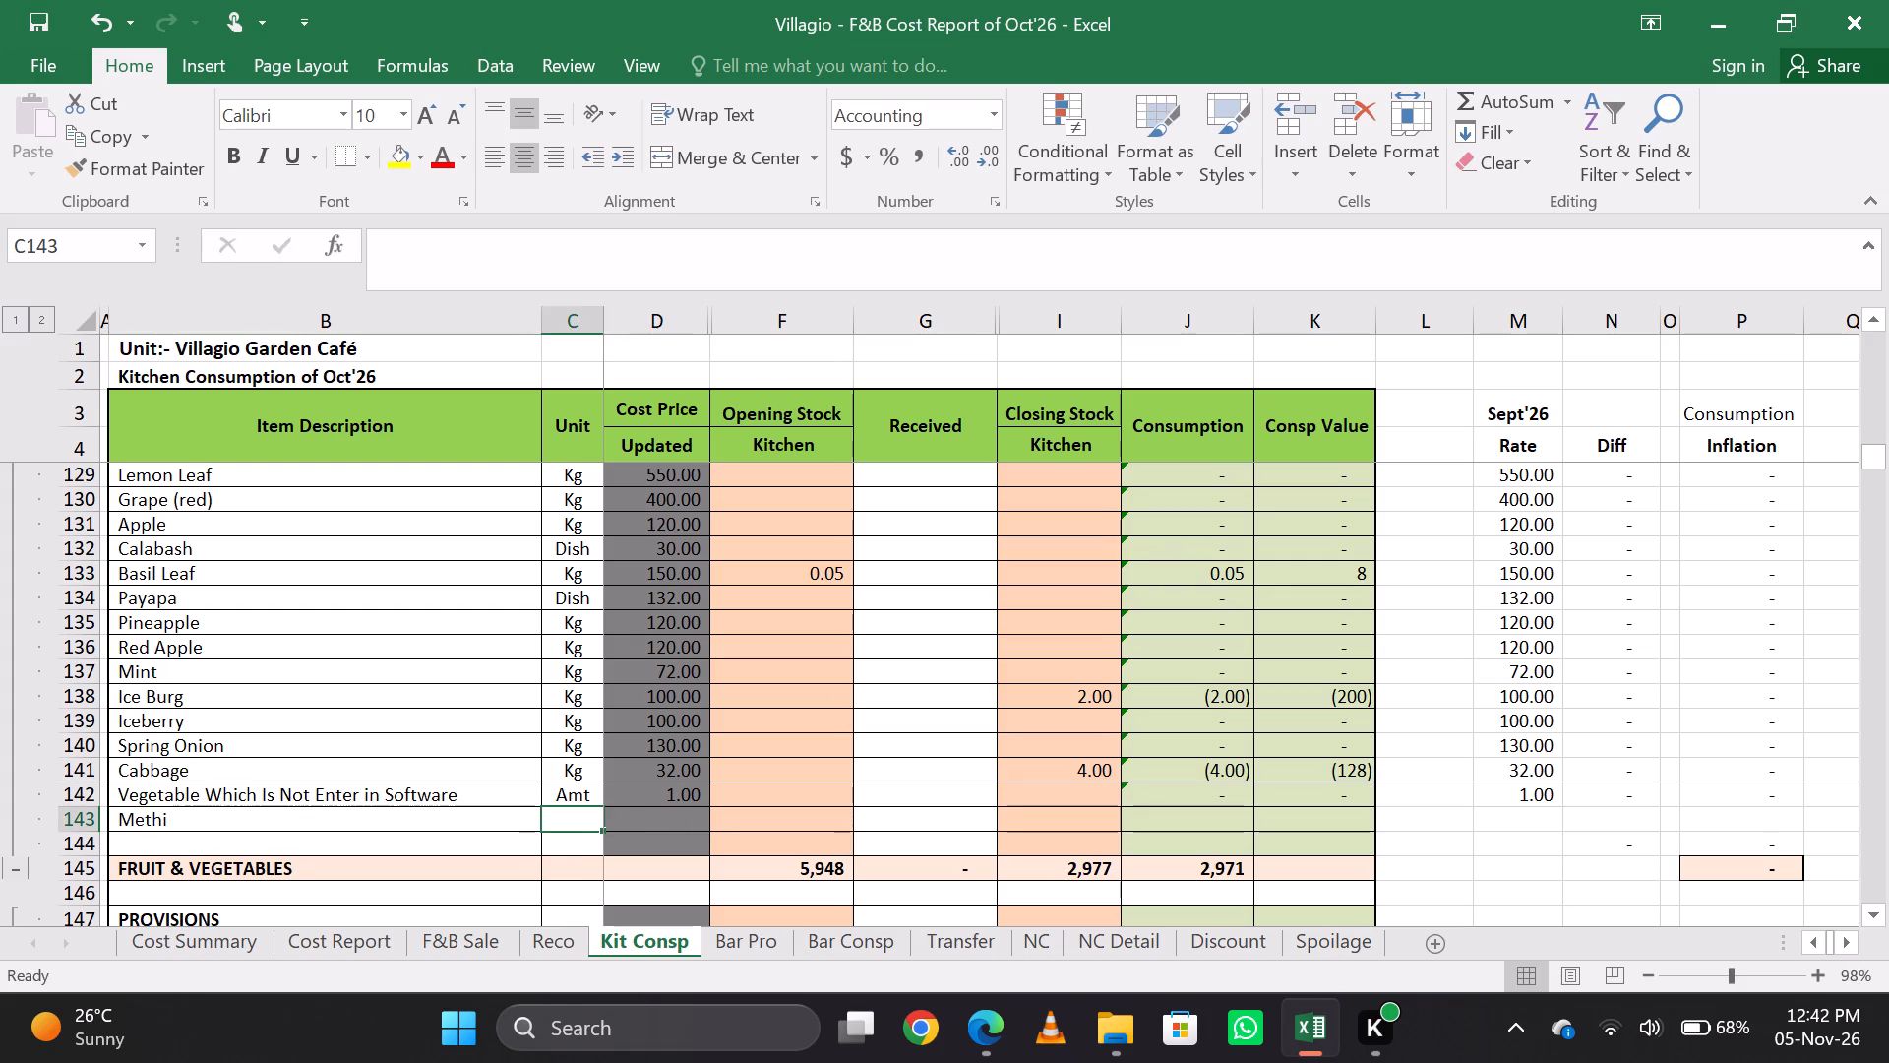
type("250")
key("Right")
key("Left")
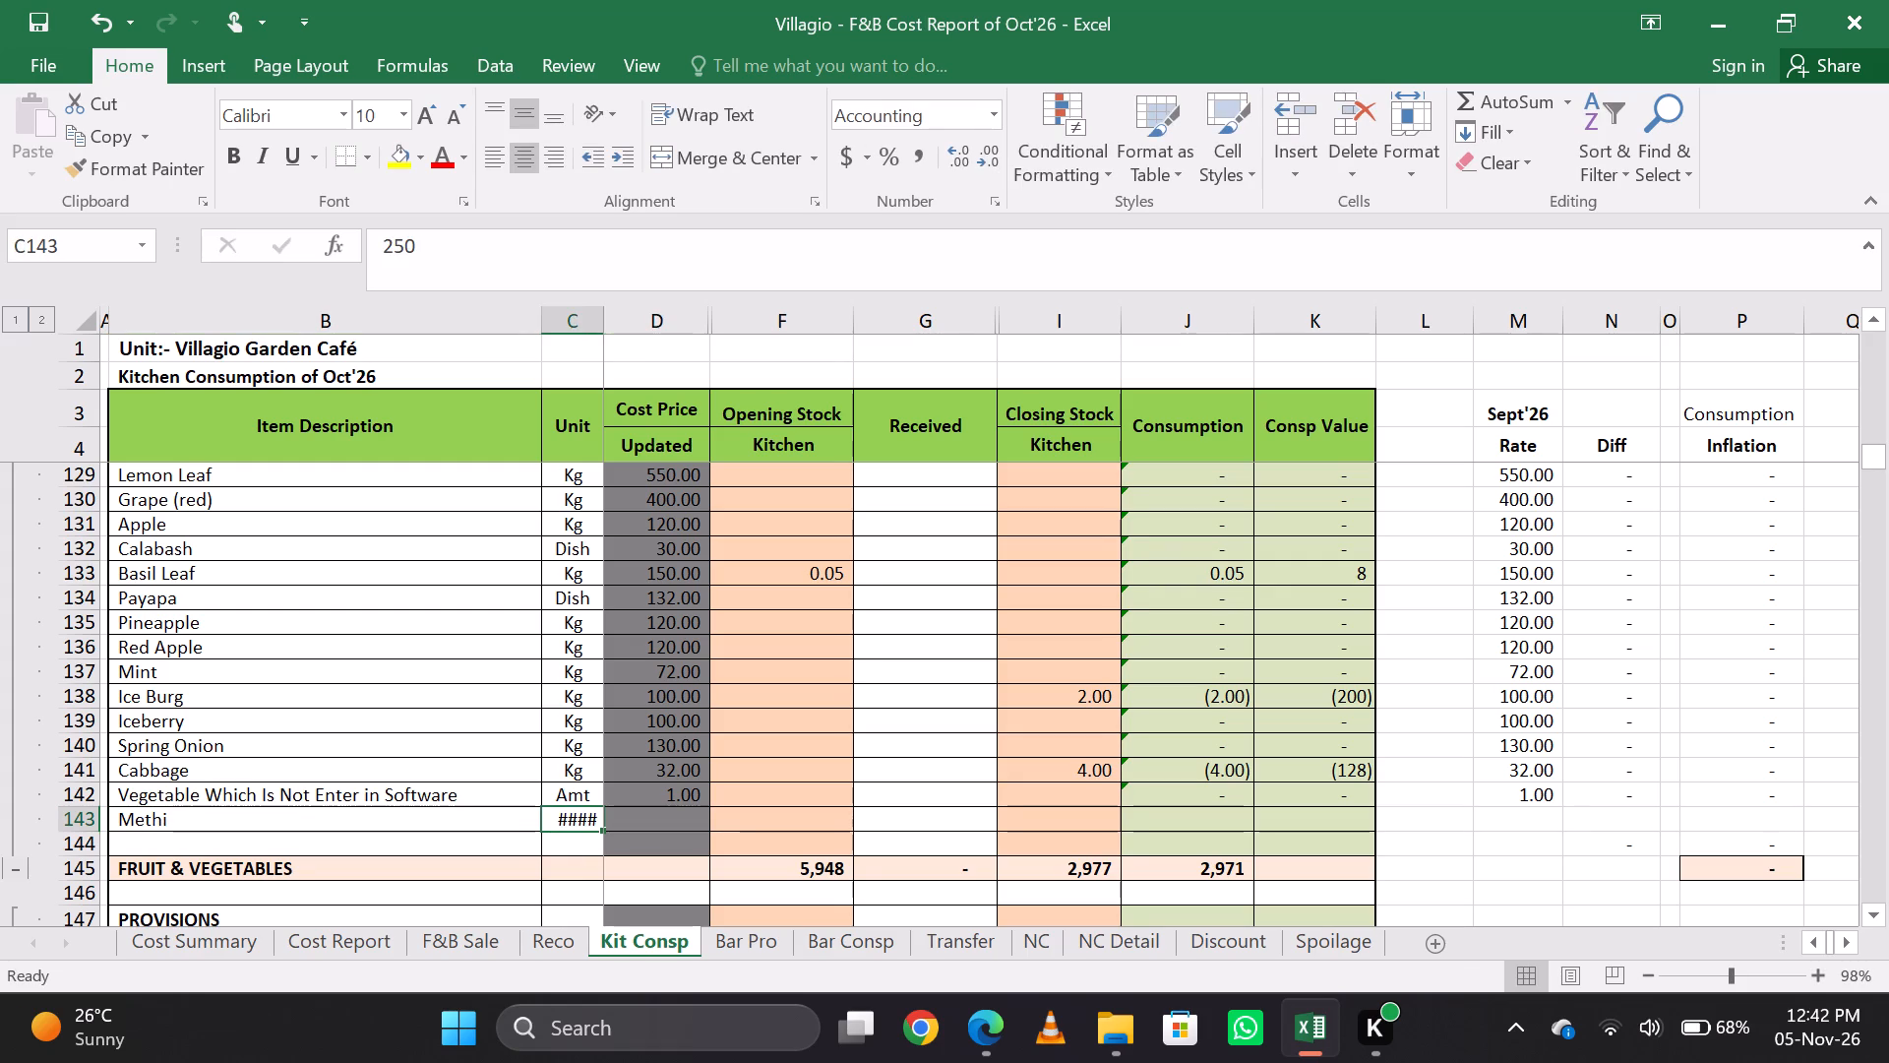
type("kg")
key("Tab")
Enter a kitchen closing stock of 0.25 for Methi.
key("Tab")
key("Tab")
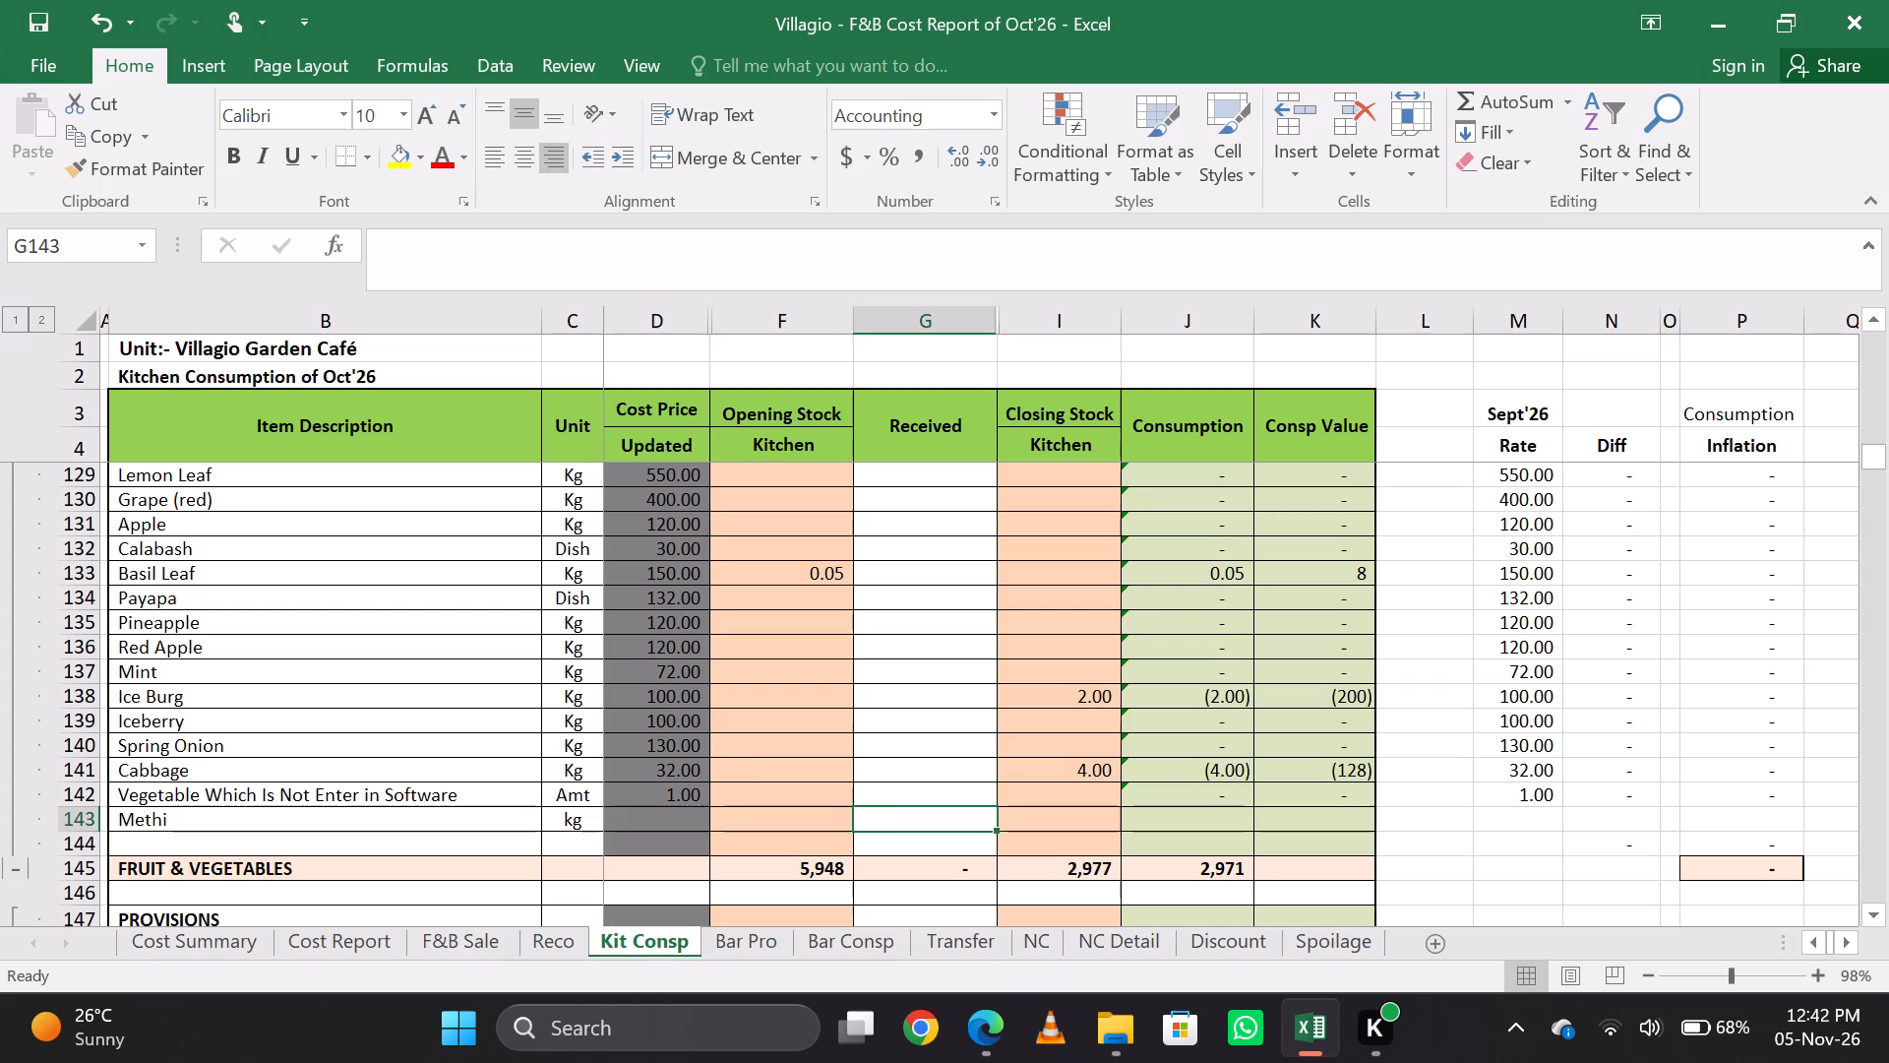
key("Left")
key("Left")
key("Right")
key("Right")
key("Right")
key("Right")
key("Left")
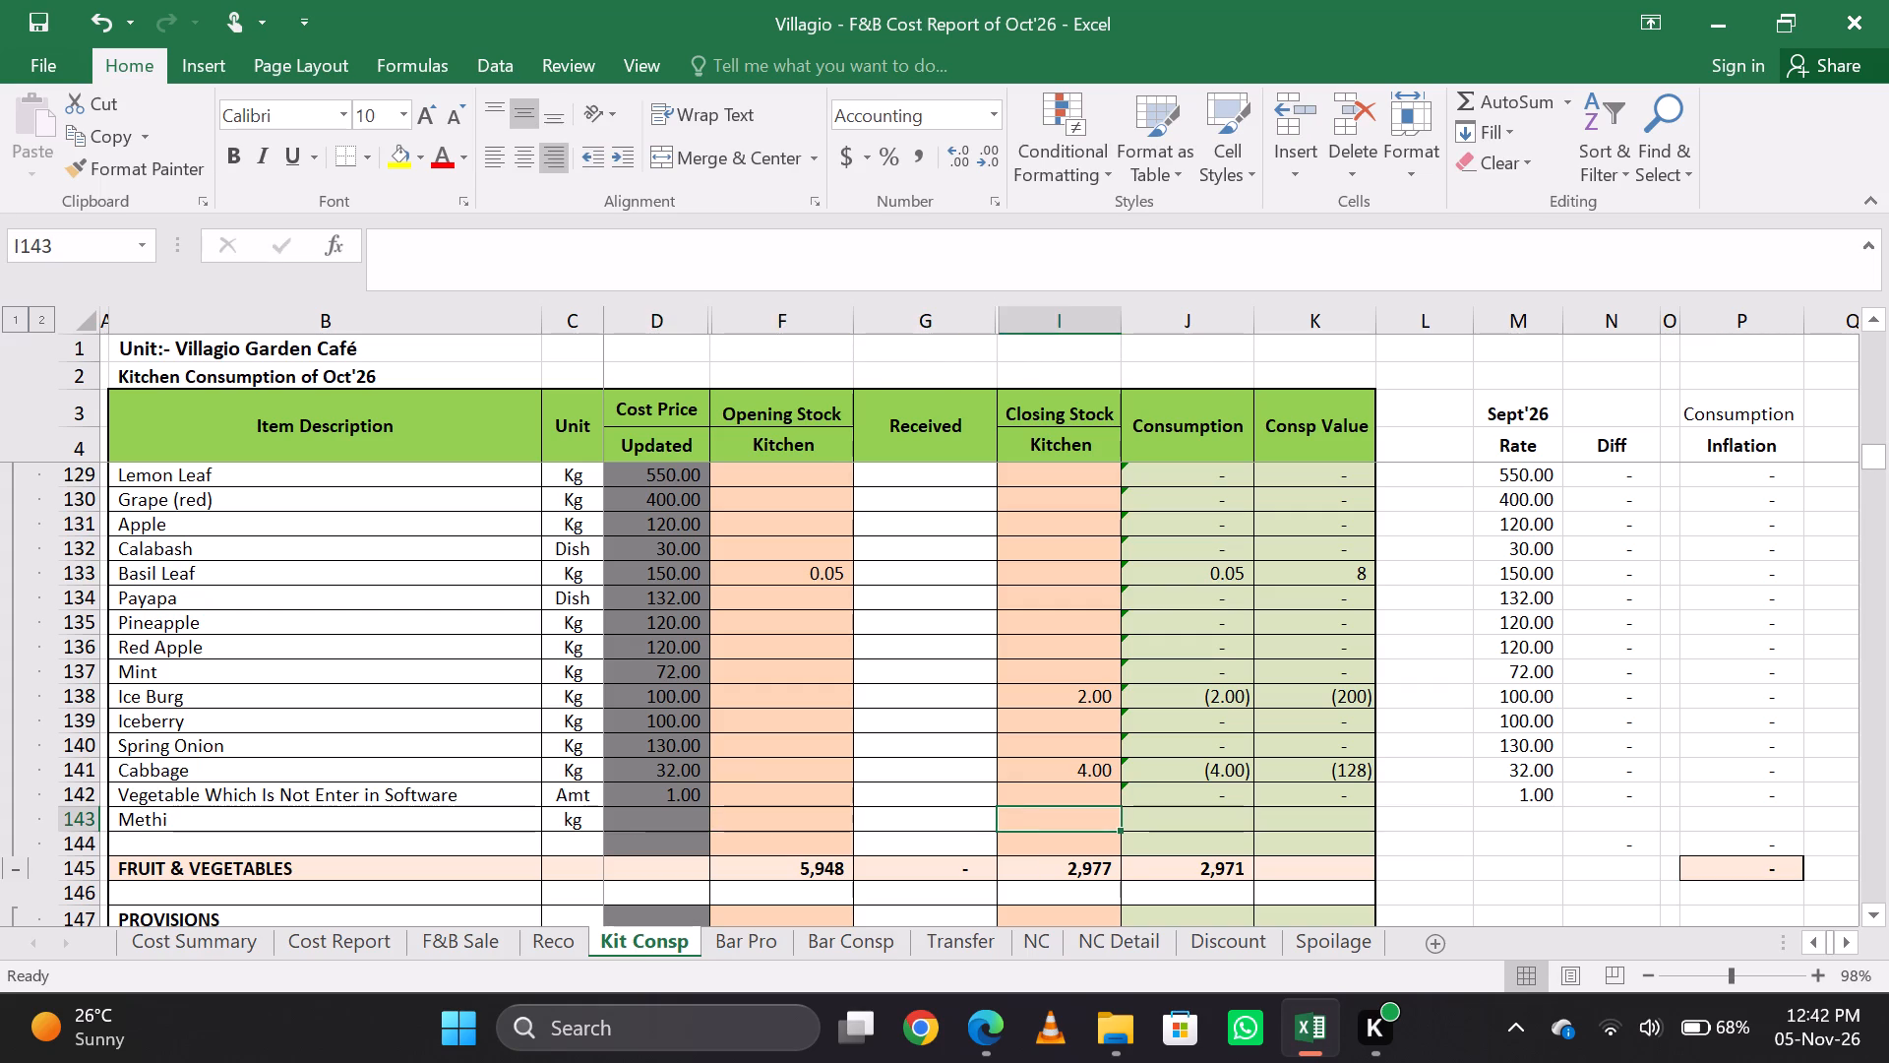
type(".25")
key("Right")
Fill the Consumption and Consp Value formulas down from the row above into the Methi row.
key("Left")
key("Left")
key("Left")
key("Right")
key("Right")
key("Right")
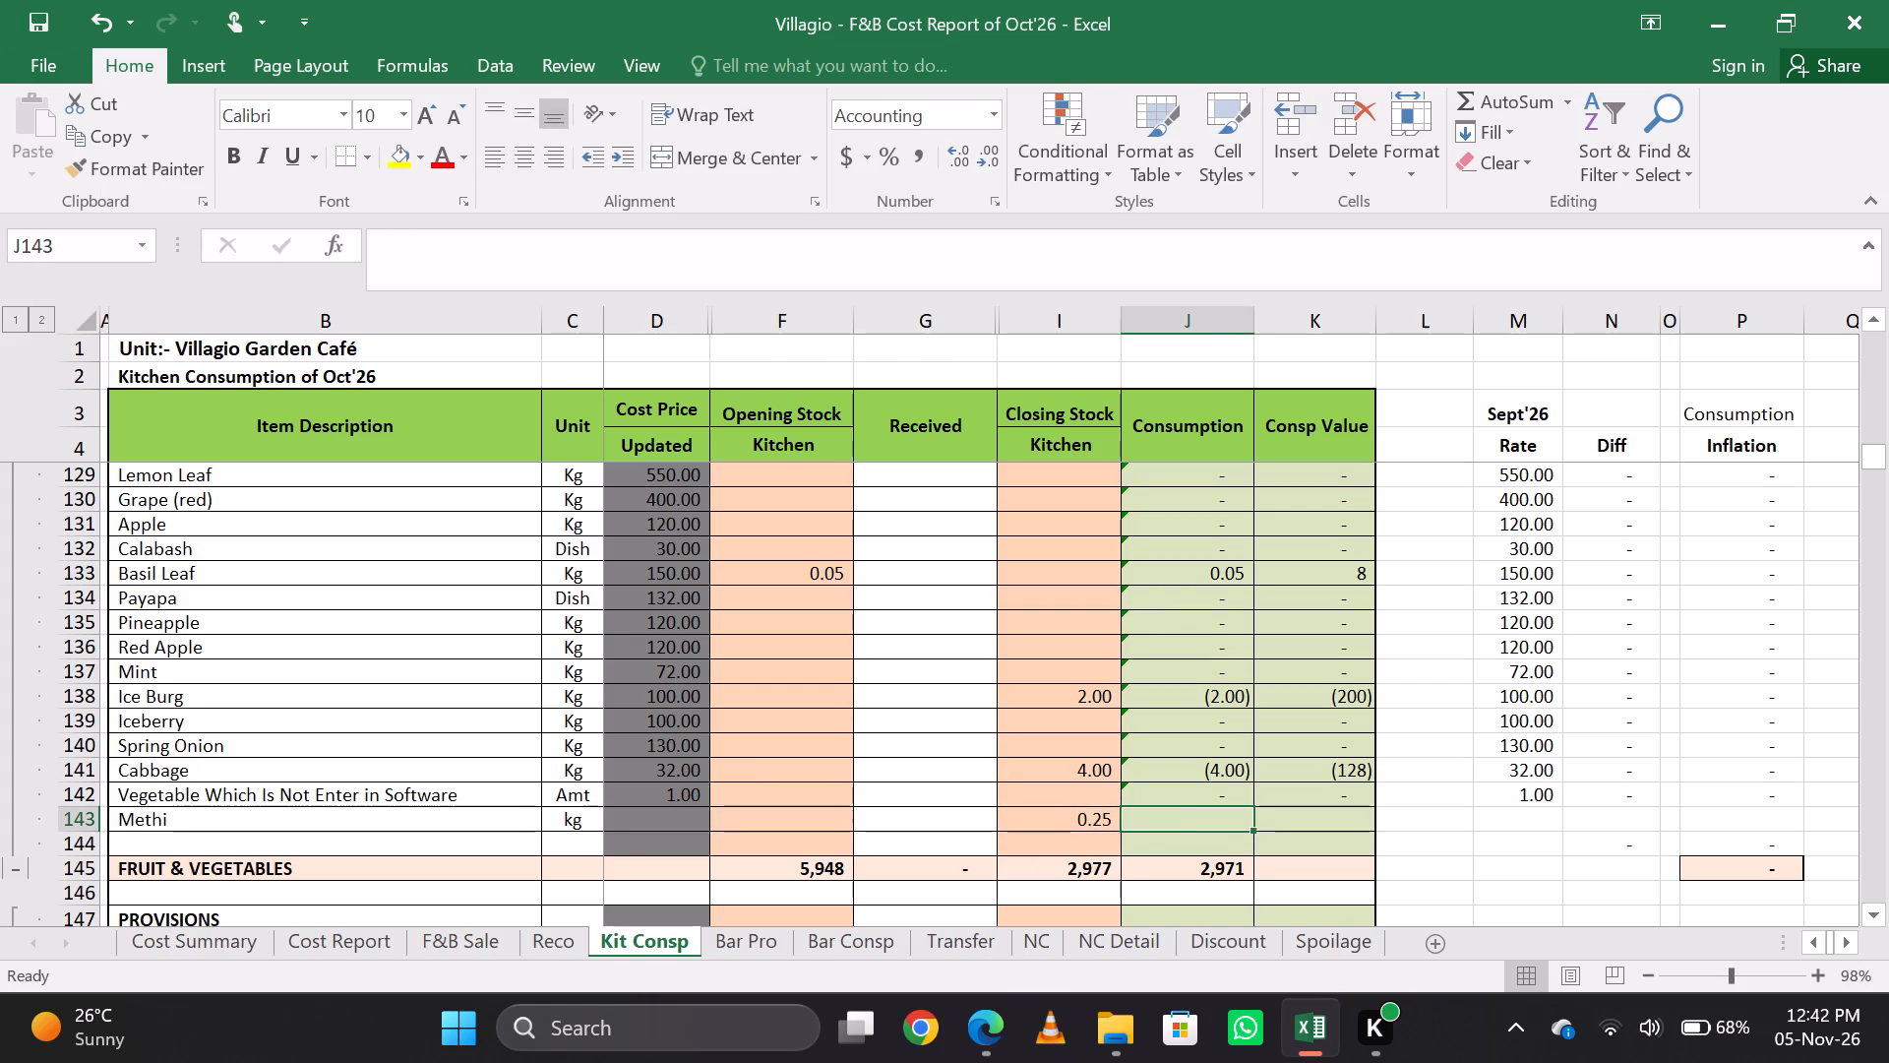
key("ctrl+d")
key("Right")
key("ctrl+d")
Look back up through the Fruit & Vegetables items from Methi to around Bean Sprout.
key("Left")
key("Left")
key("Left")
key("Left")
key("Left")
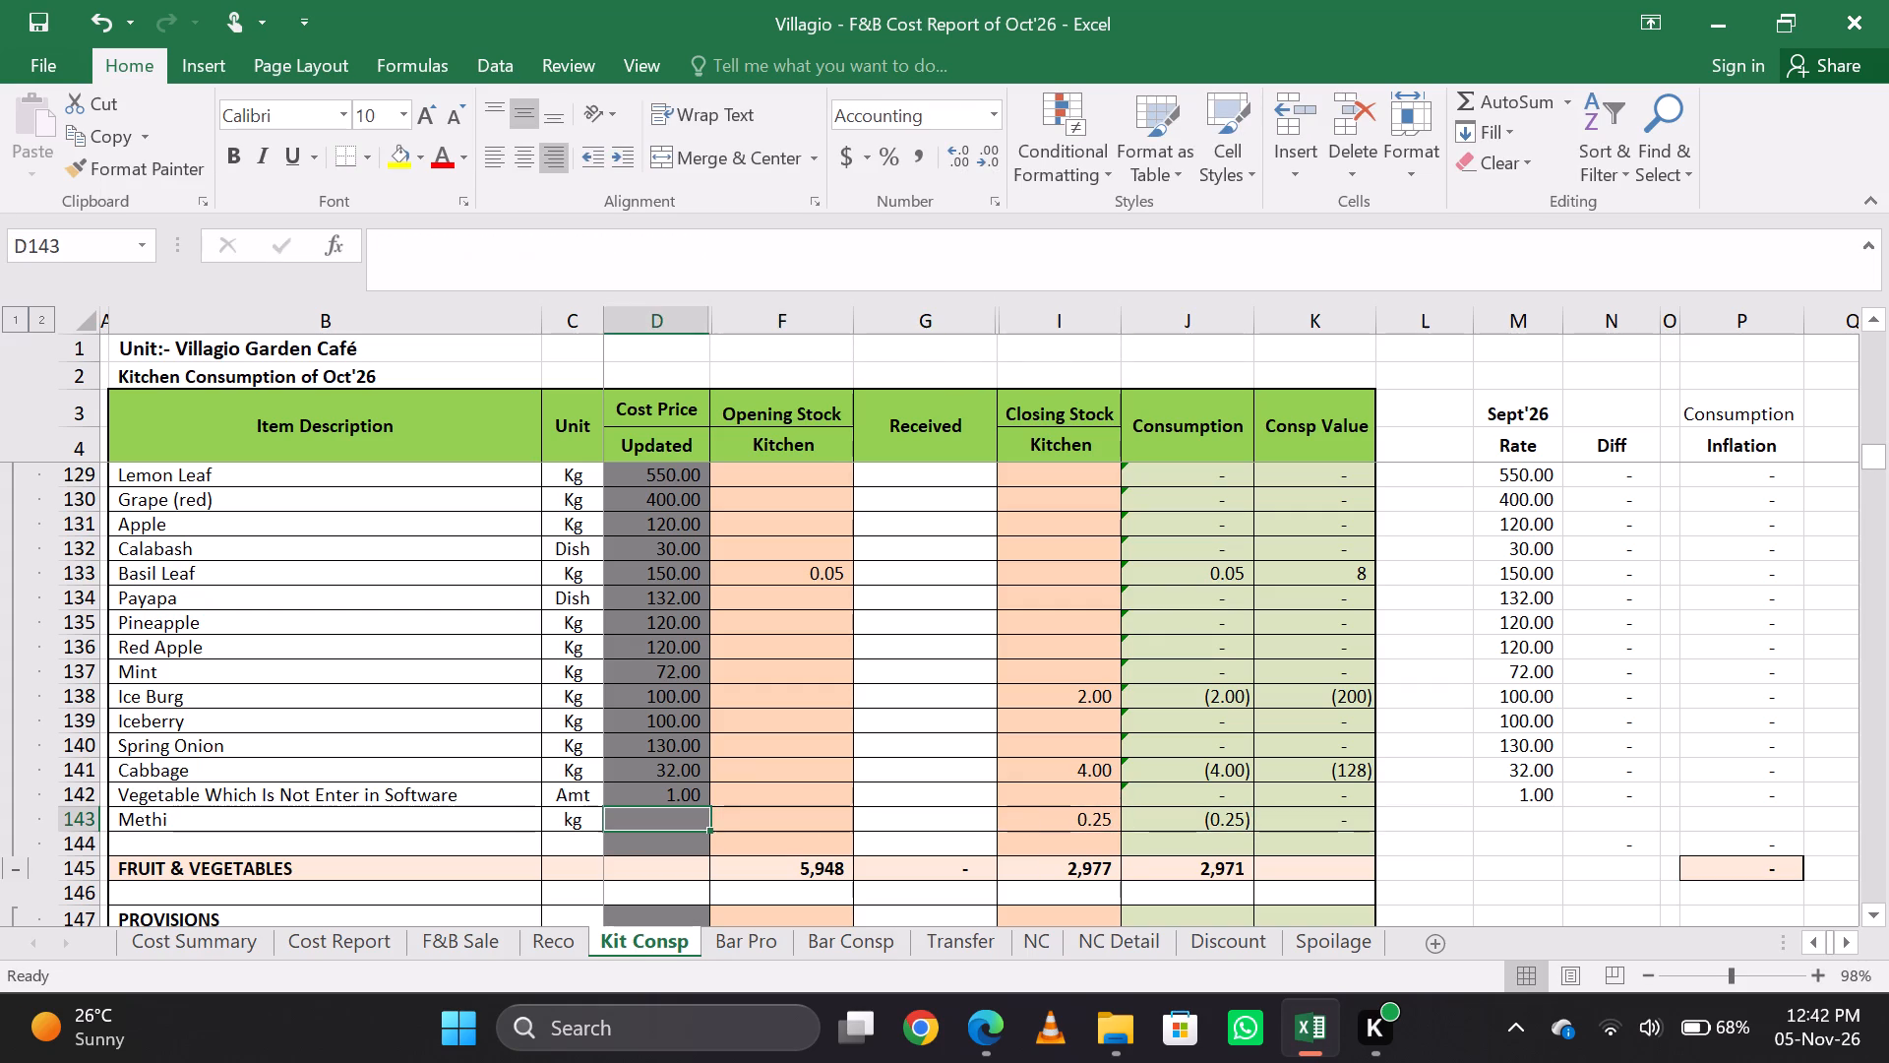
key("Left")
key("Up")
key("Up")
key("Up")
key("Up")
key("Up")
key("Up")
key("Up")
key("Up")
key("Up")
key("Up")
key("Up")
key("Up")
key("Up")
key("Up")
key("Up")
key("Up")
key("Up")
key("Up")
key("Up")
key("Up")
key("Up")
key("Up")
key("Up")
key("Up")
key("Up")
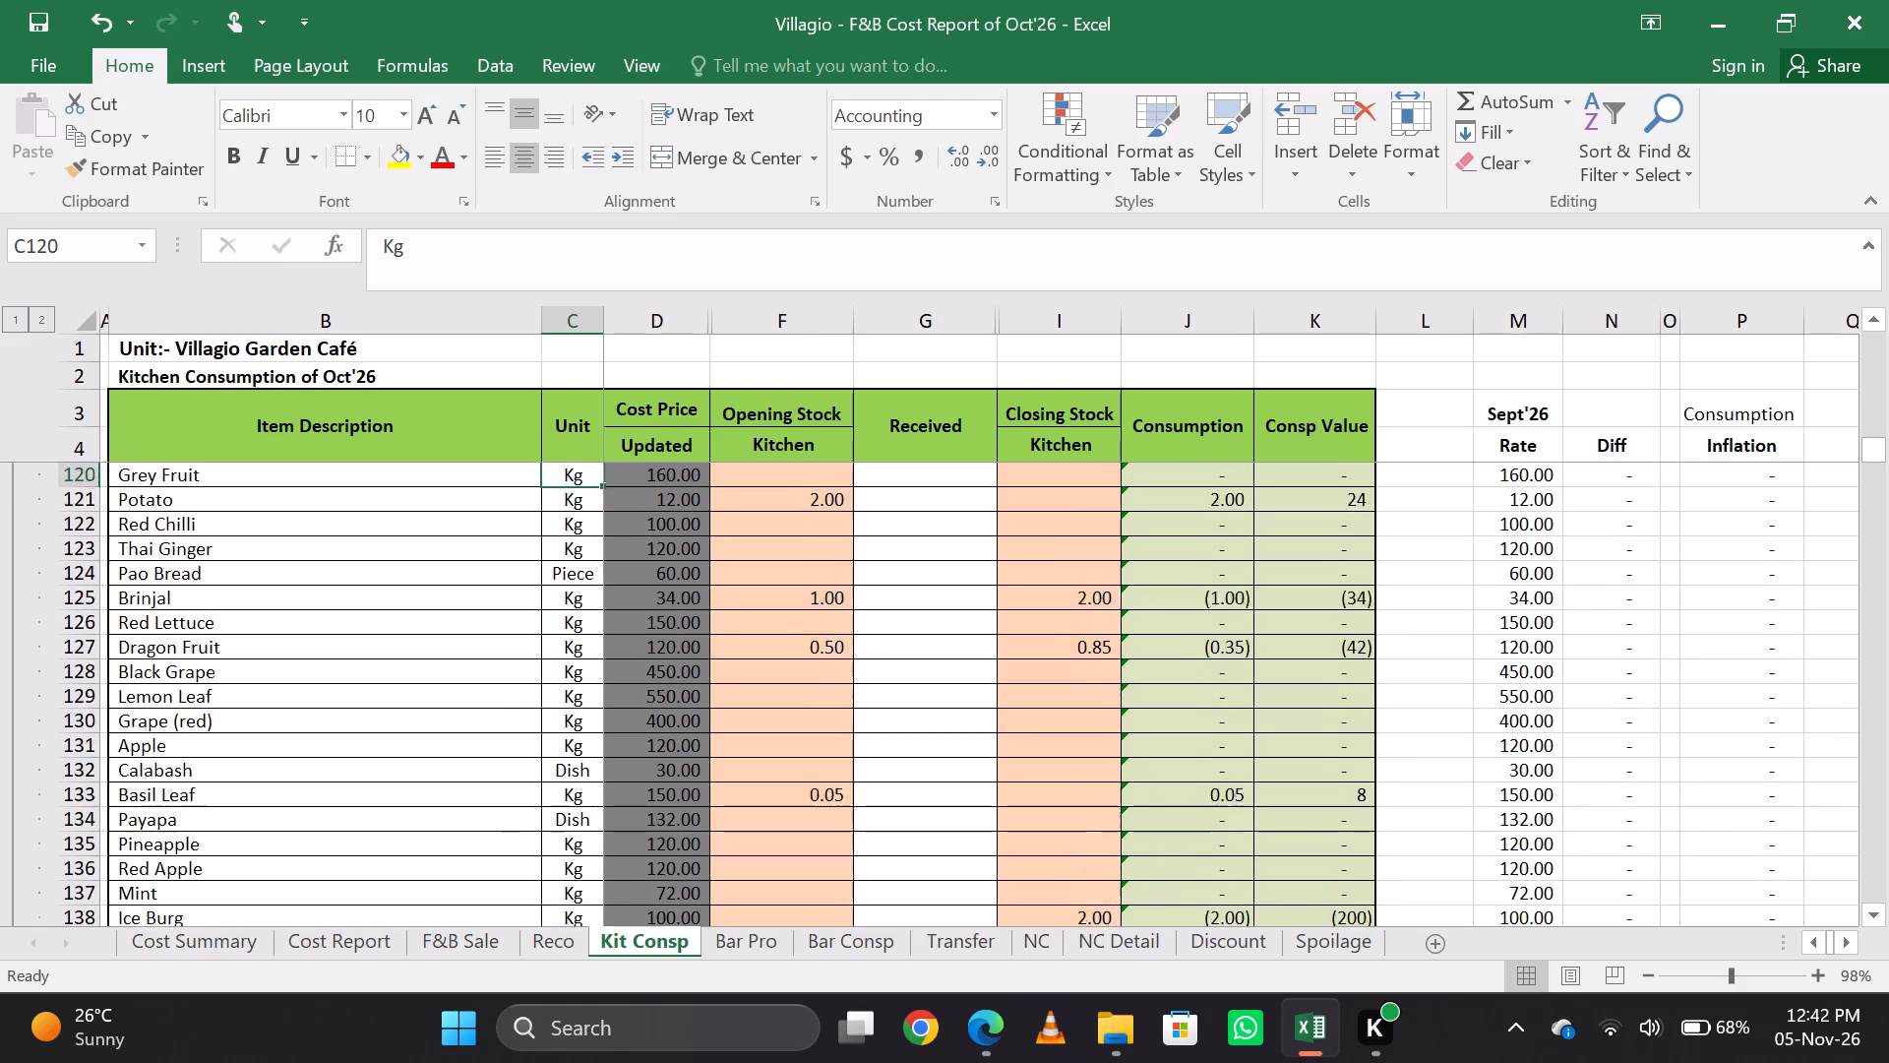
key("Down")
Search the item list for "lemon l" to locate Lemon Leaf, and enter a kitchen closing stock of 0.1.
key("ctrl+f")
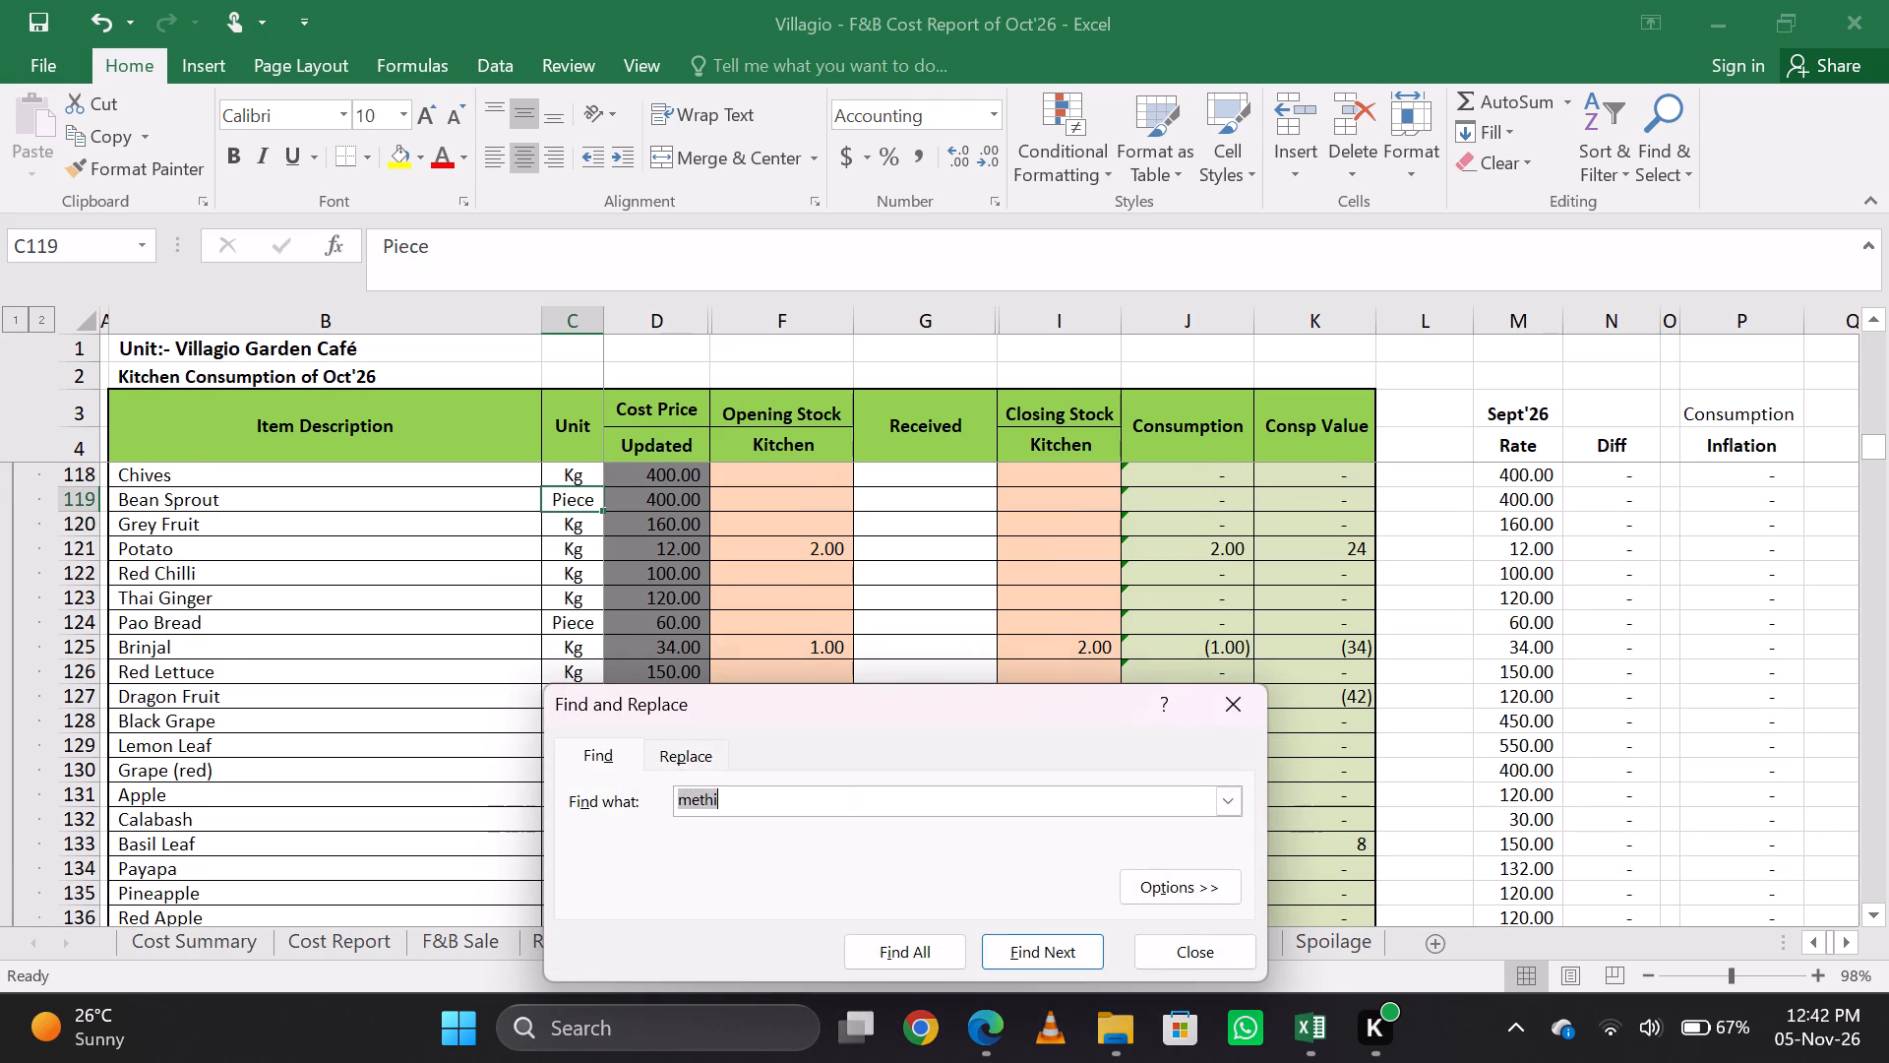
key("BackSpace")
key("BackSpace")
key("BackSpace")
key("BackSpace")
key("BackSpace")
key("BackSpace")
key("BackSpace")
key("BackSpace")
key("BackSpace")
key("BackSpace")
key("BackSpace")
key("BackSpace")
key("BackSpace")
key("BackSpace")
key("BackSpace")
key("BackSpace")
type("lemon l")
key("Return")
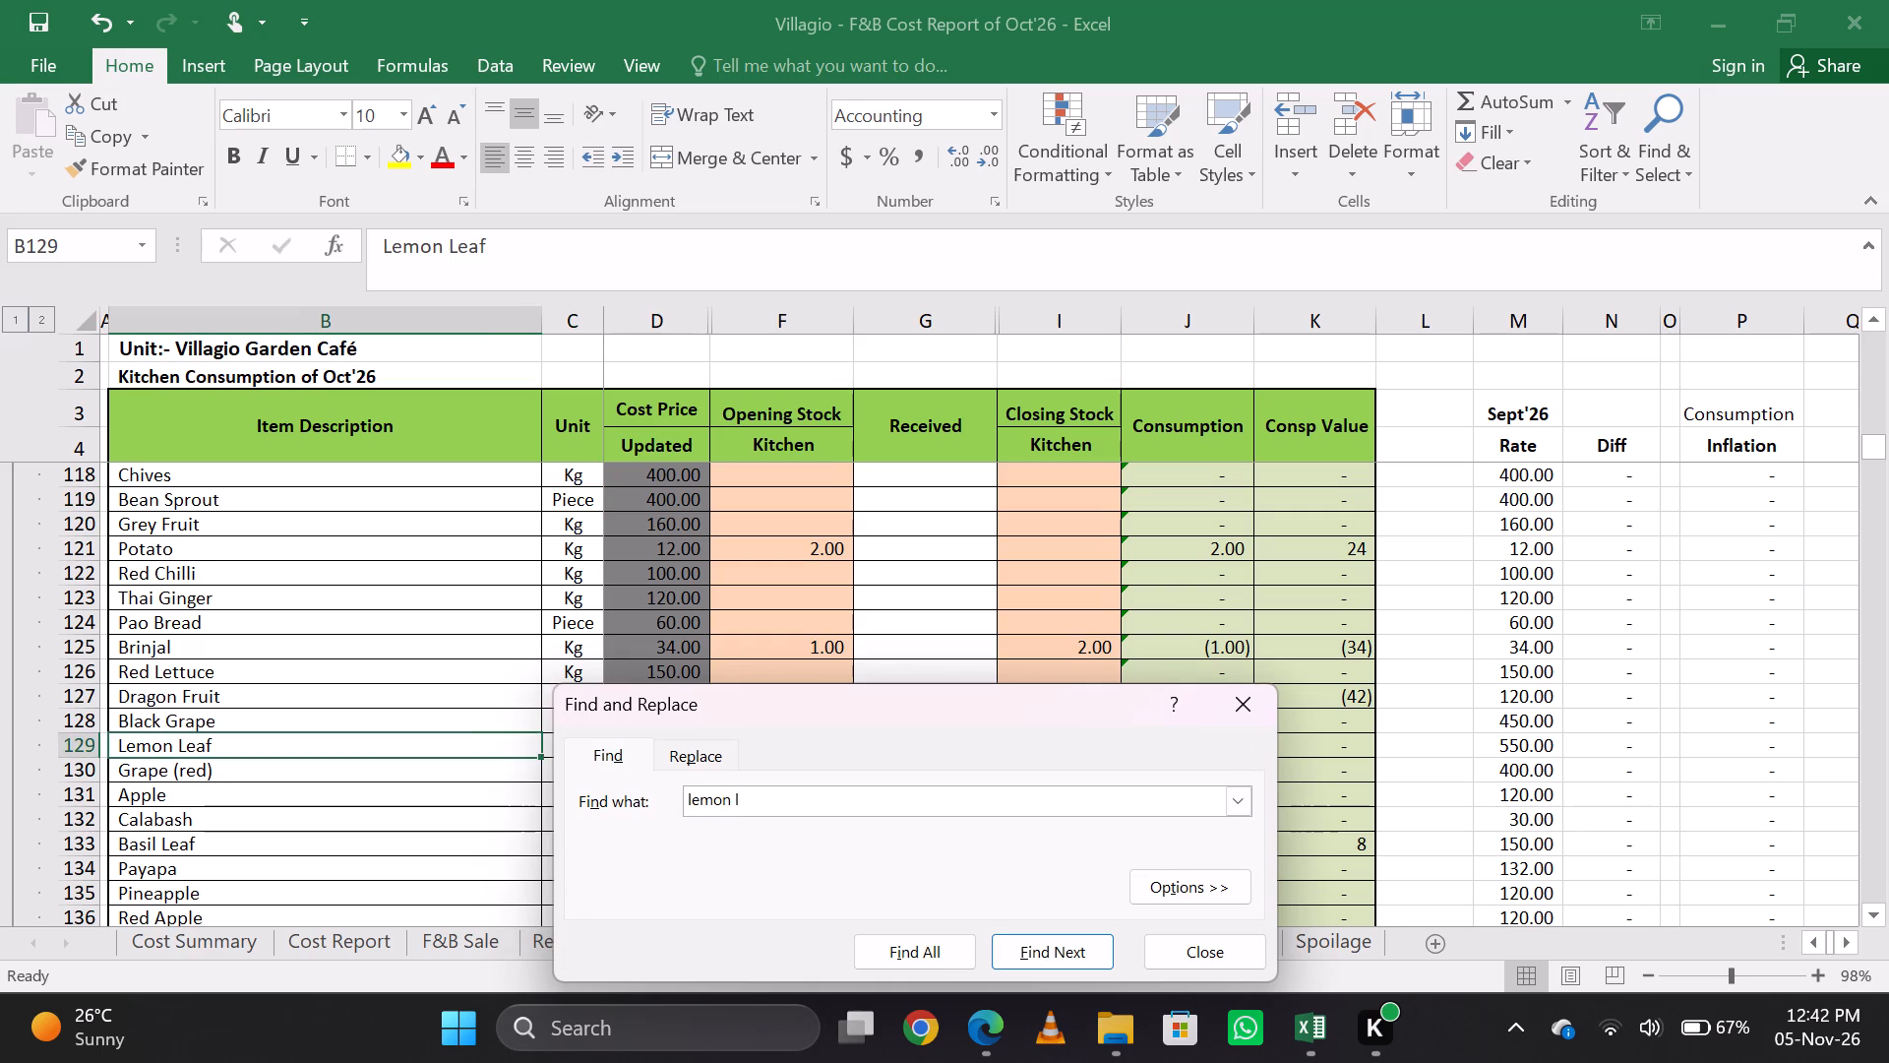
key("Escape")
key("Right")
key("Right")
key("Right")
key("Right")
key("Right")
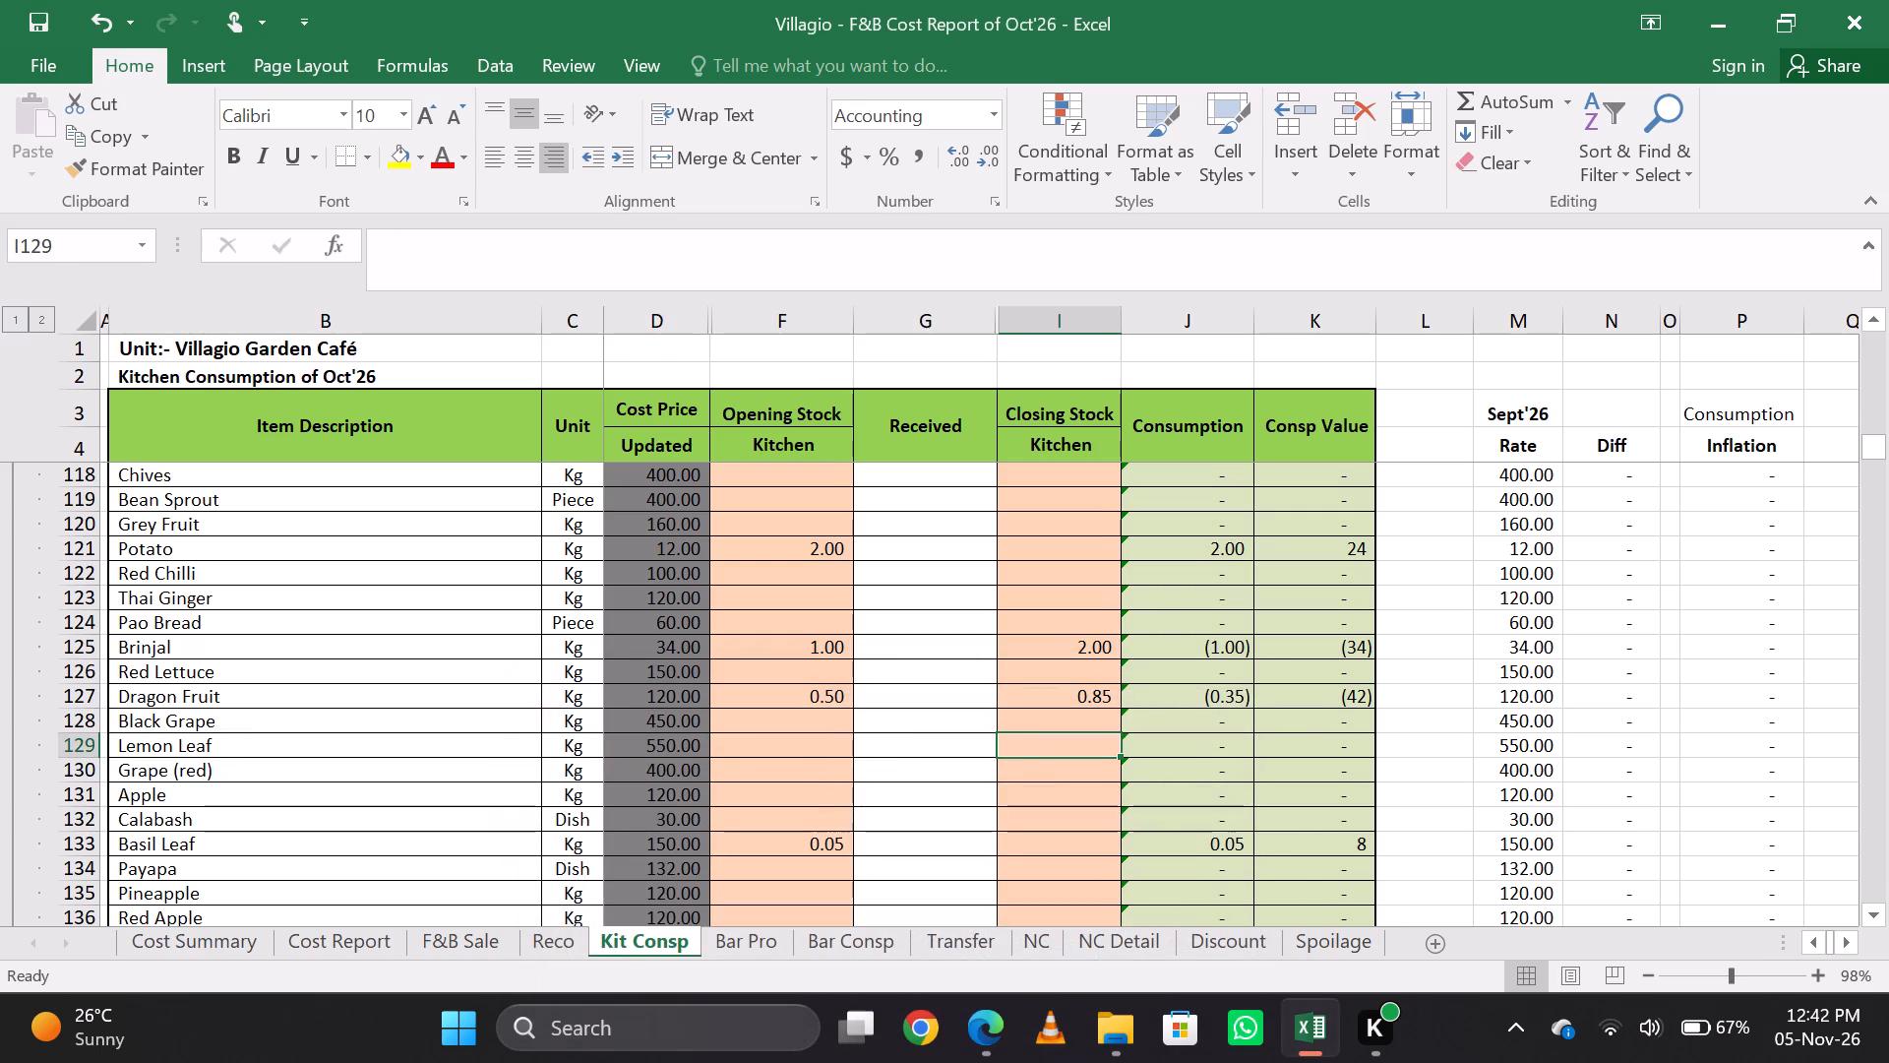
key("period")
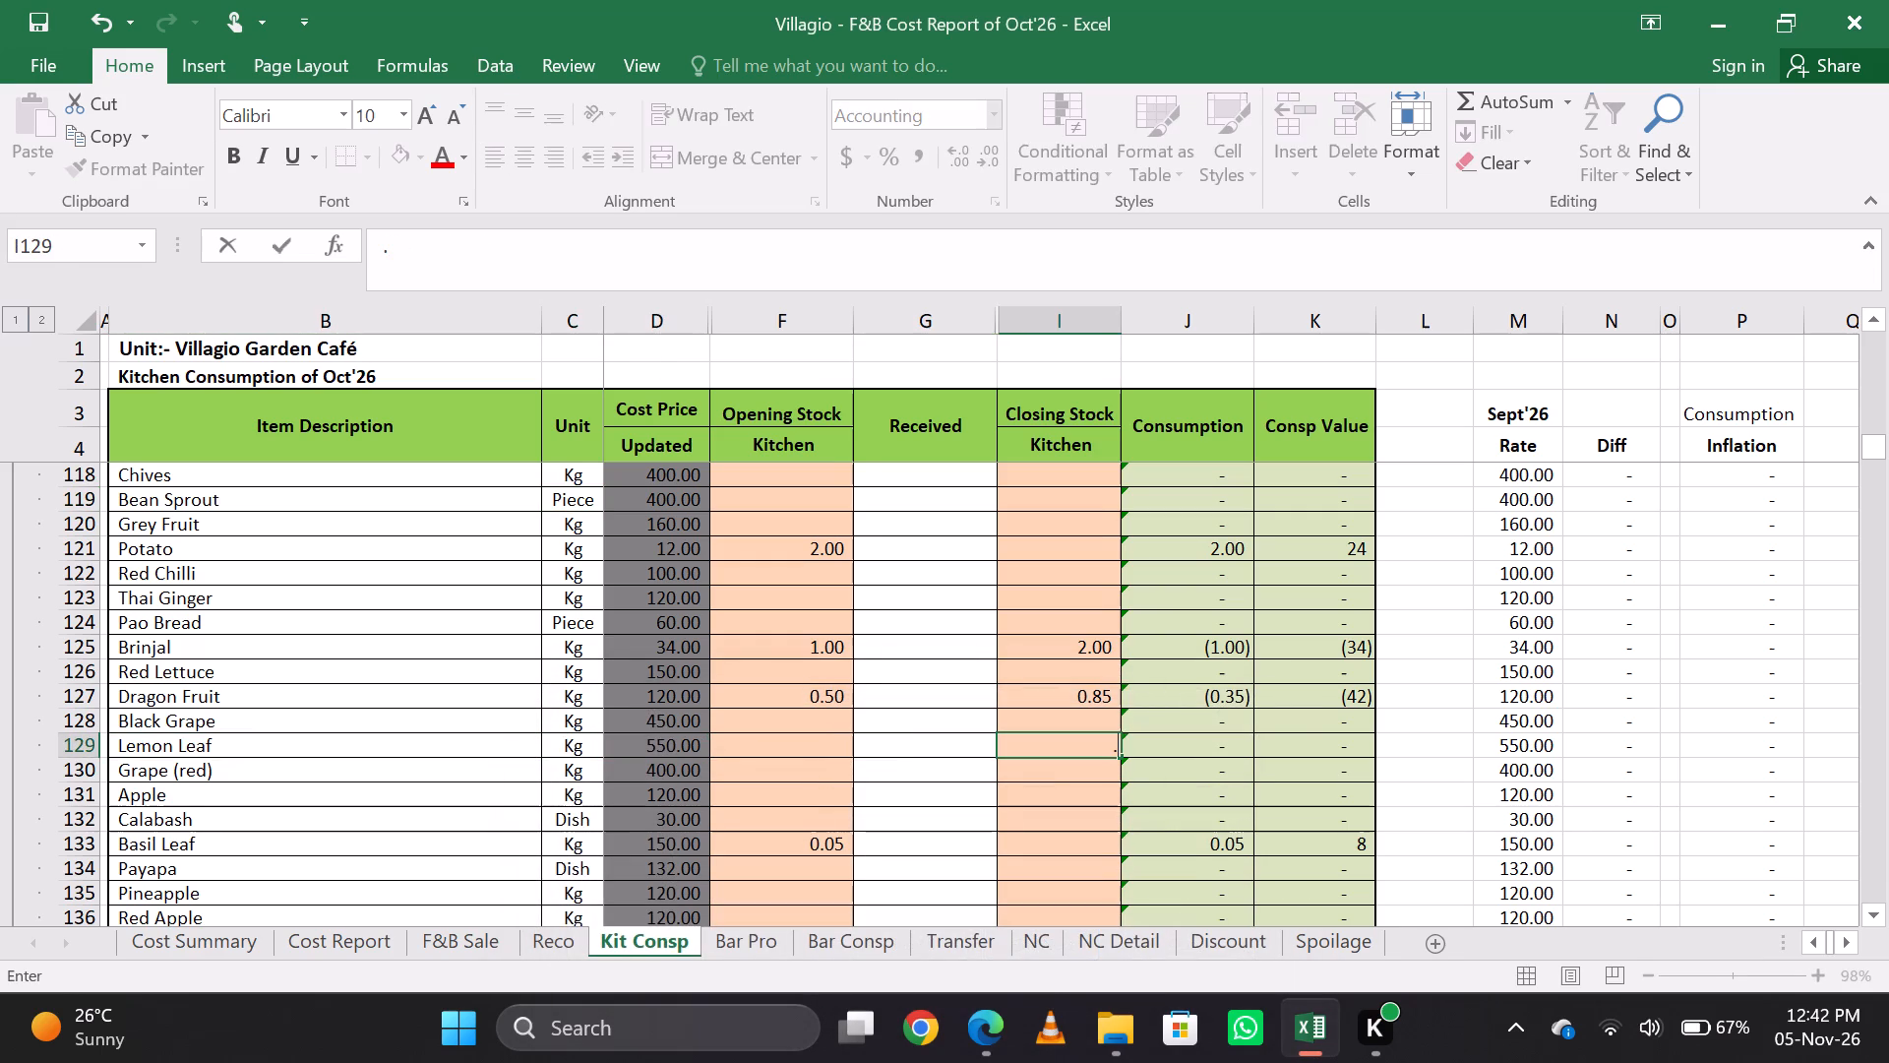
key("1")
key("Down")
key("Up")
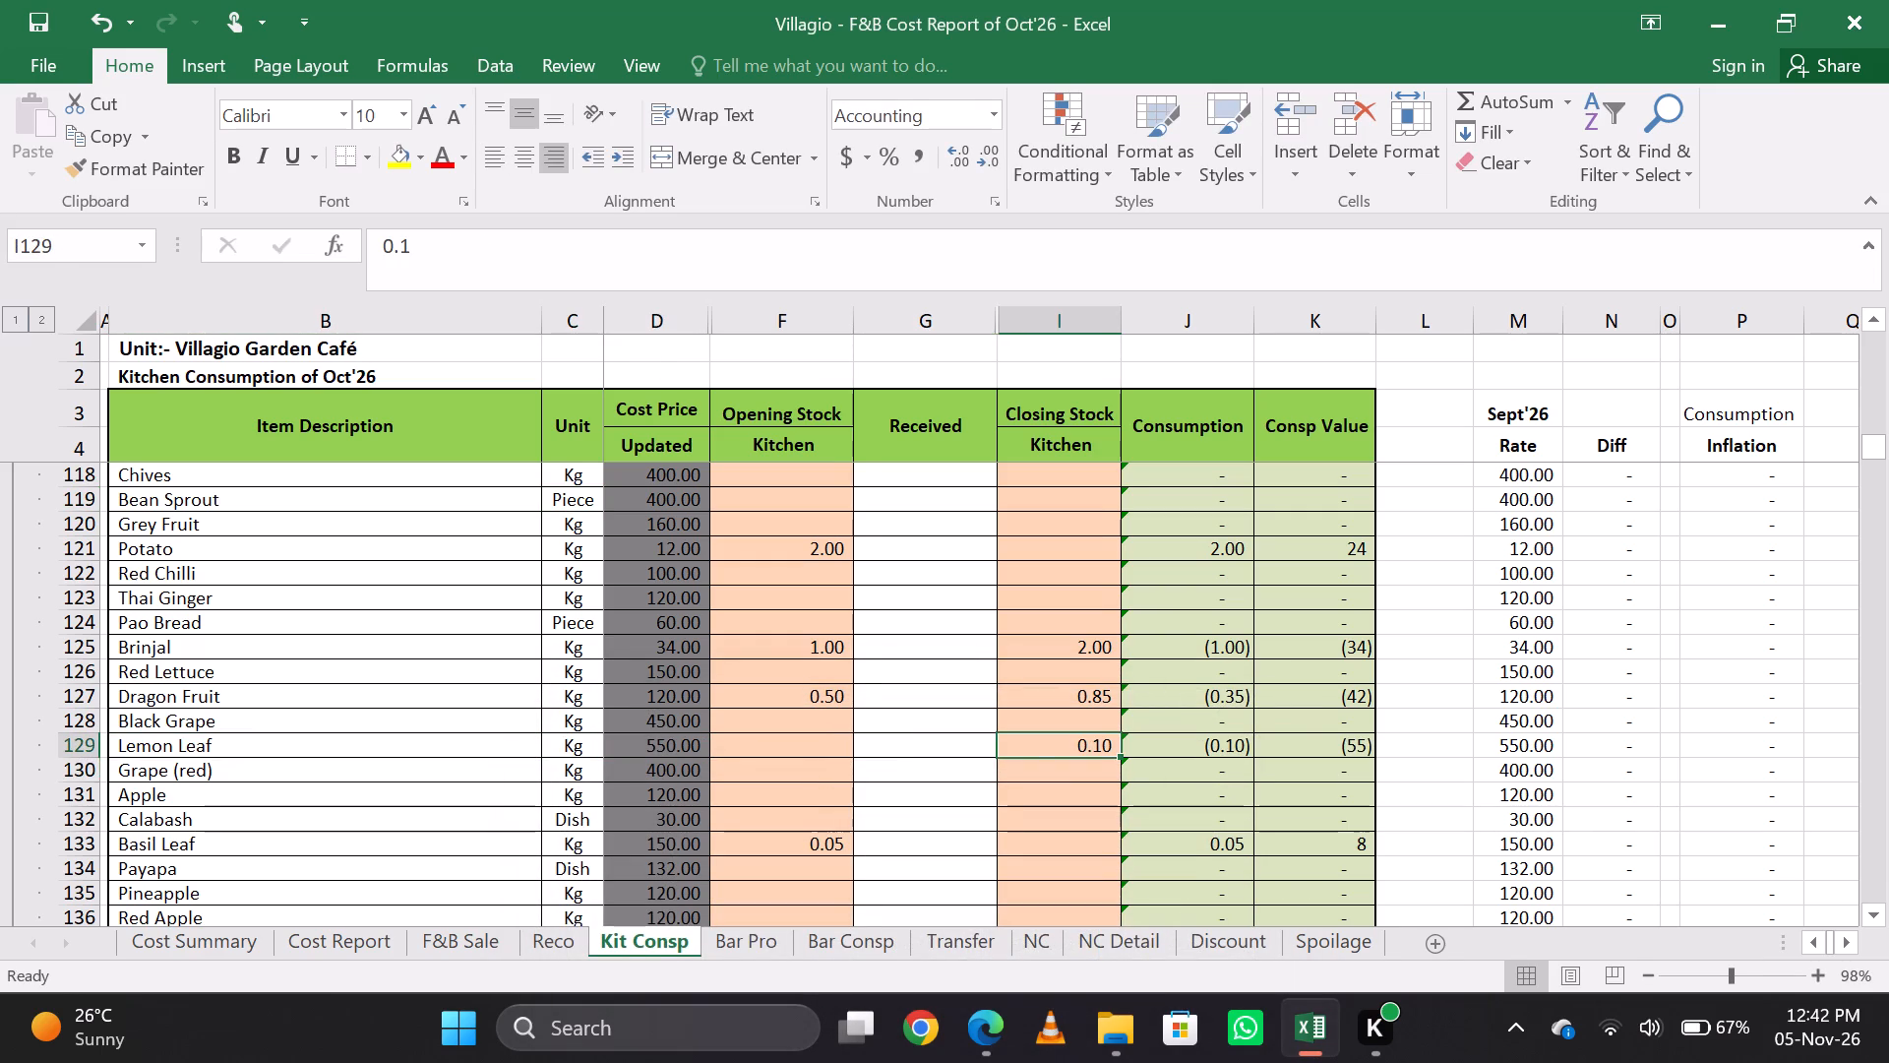
Search the item list for "raw pa" and "papa" to locate Papaya.
key("ctrl+f")
key("BackSpace")
key("BackSpace")
key("BackSpace")
key("BackSpace")
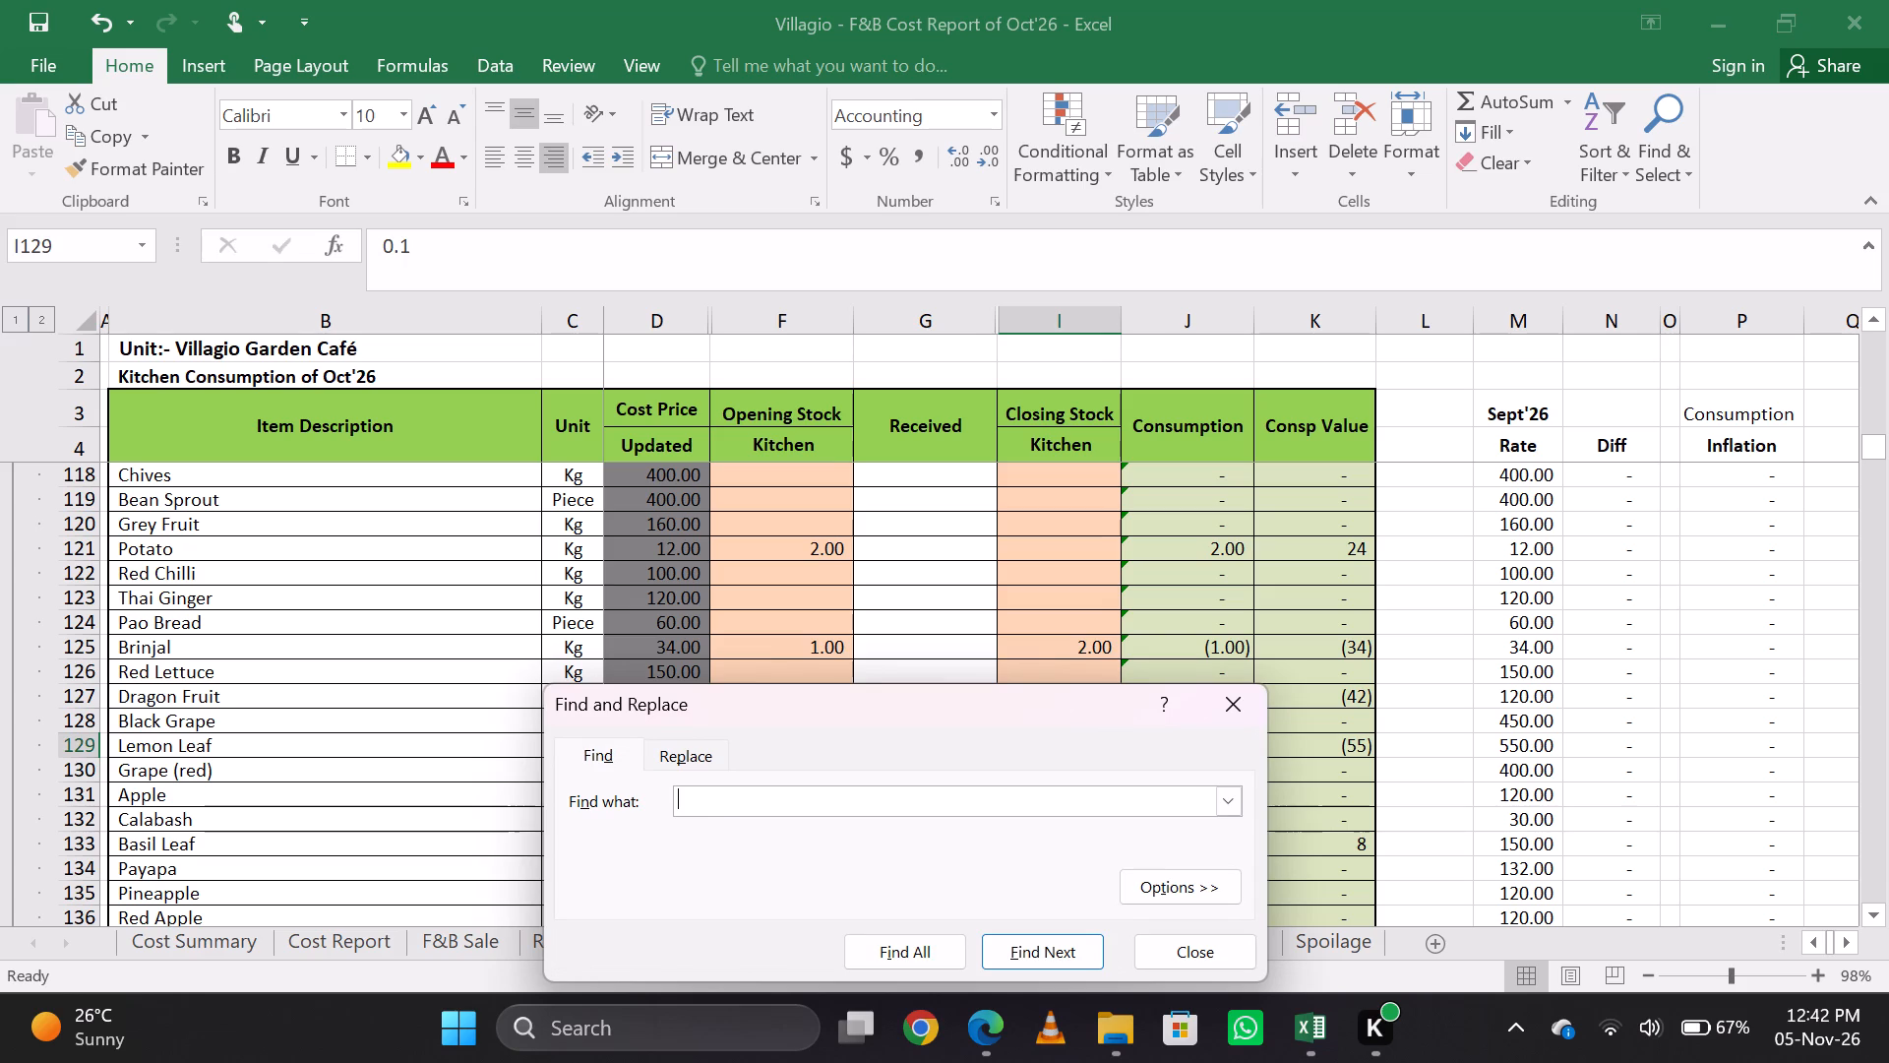
type("raw pa")
key("Return")
key("Return")
key("BackSpace")
key("BackSpace")
key("BackSpace")
key("BackSpace")
key("BackSpace")
key("BackSpace")
key("BackSpace")
type("papa")
key("Return")
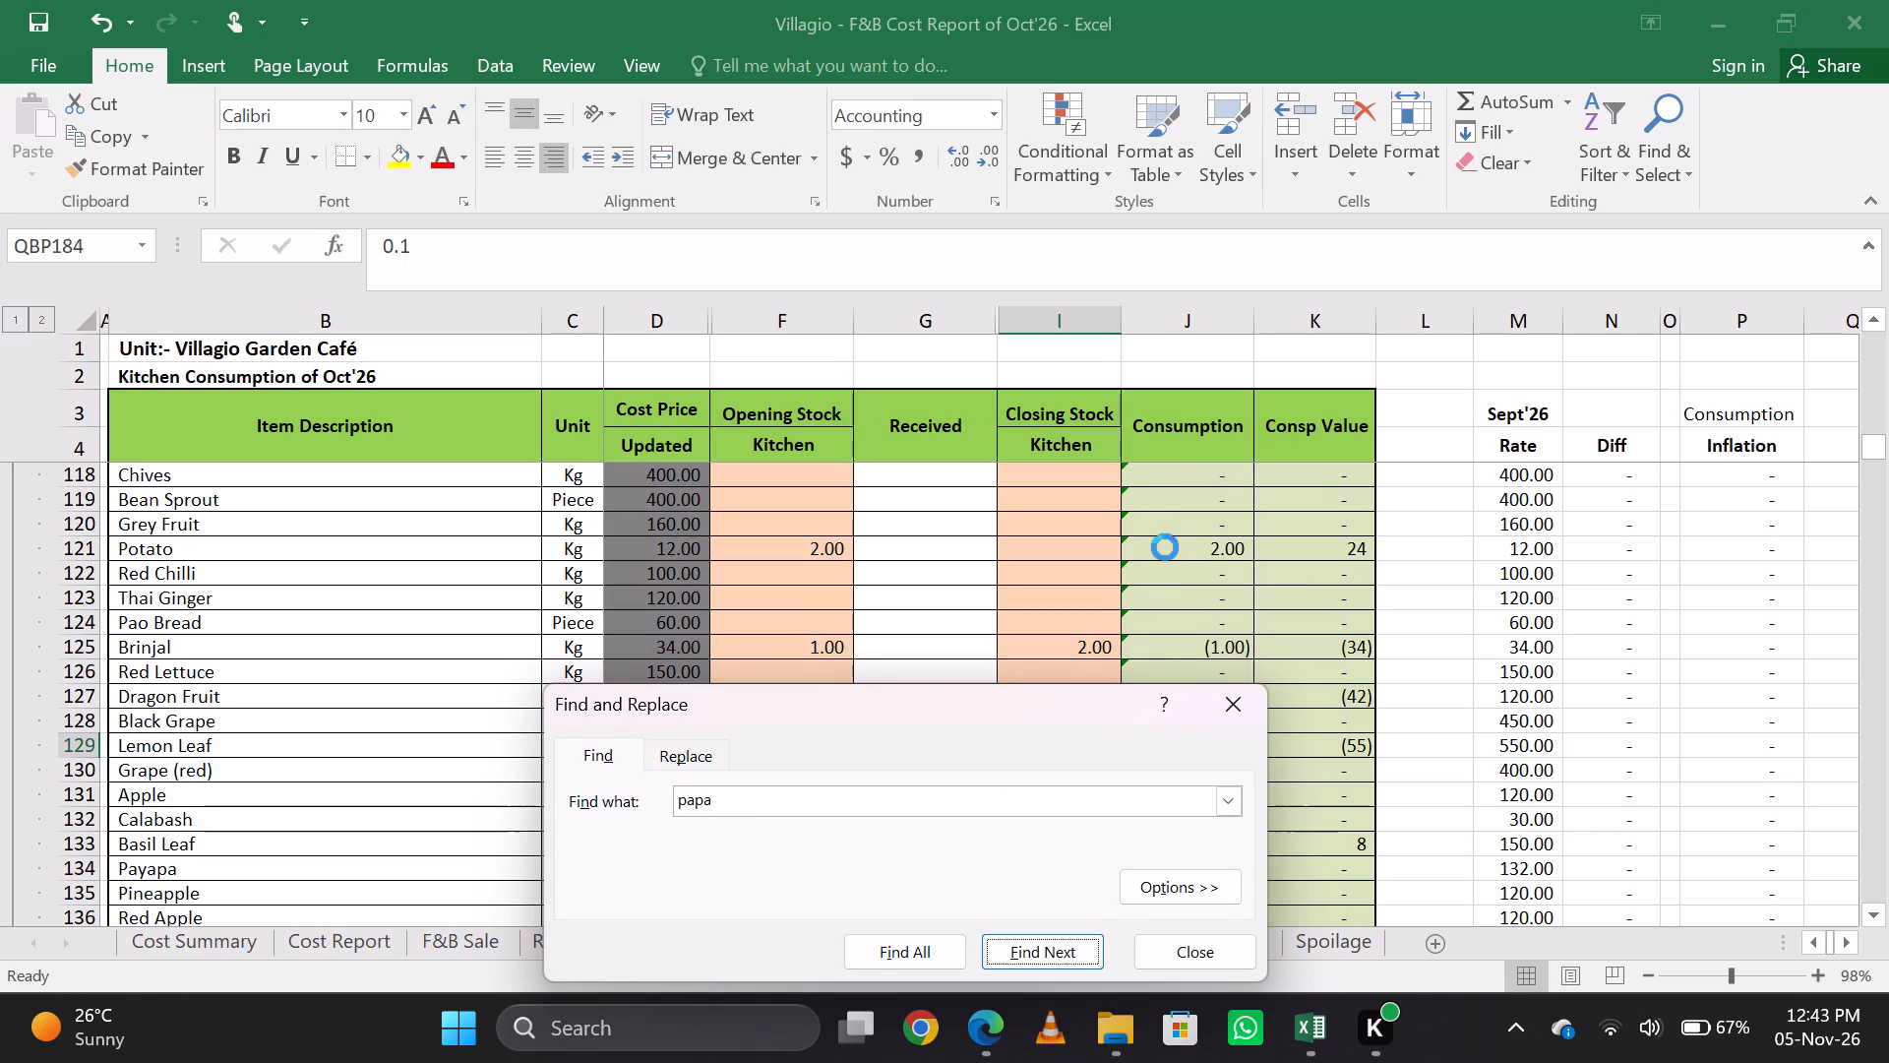
key("Return")
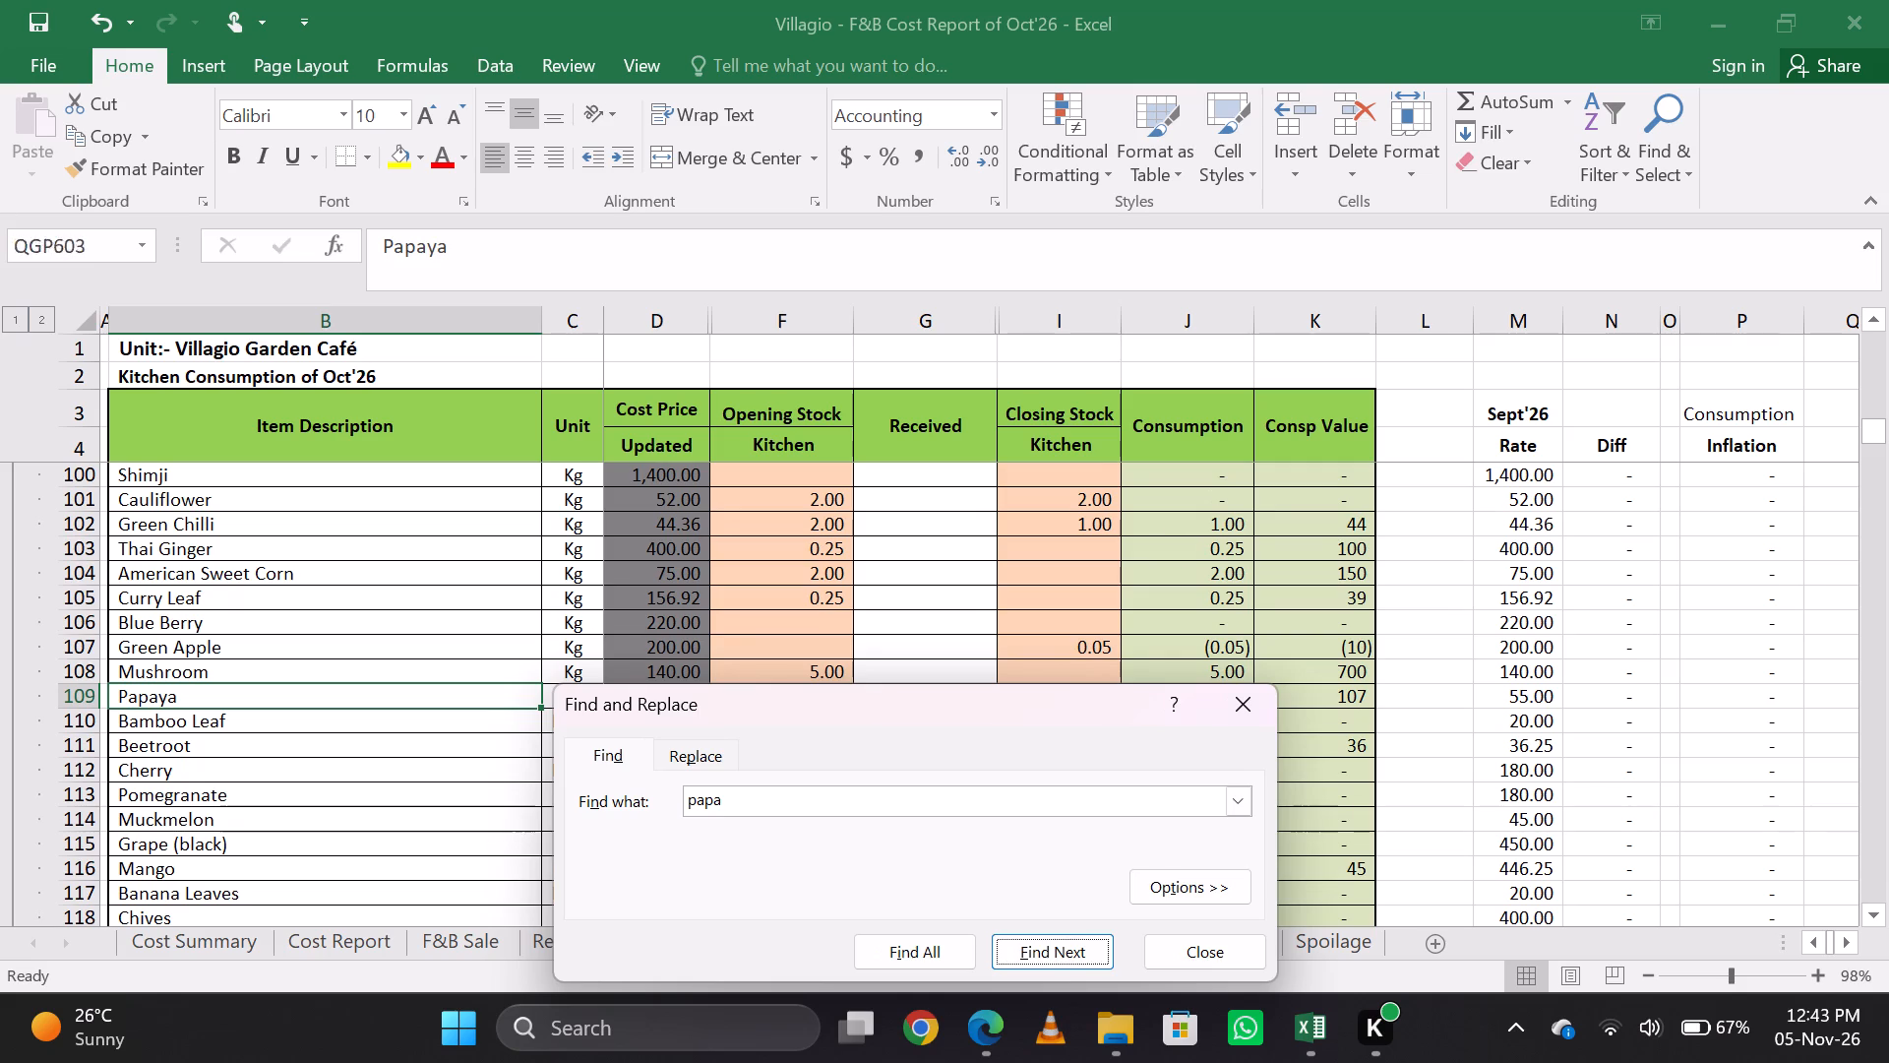
Add 0.5 to Papaya's existing kitchen closing stock as the sum 0.45+.5.
key("Escape")
key("Right")
key("Right")
key("Right")
key("Right")
key("Right")
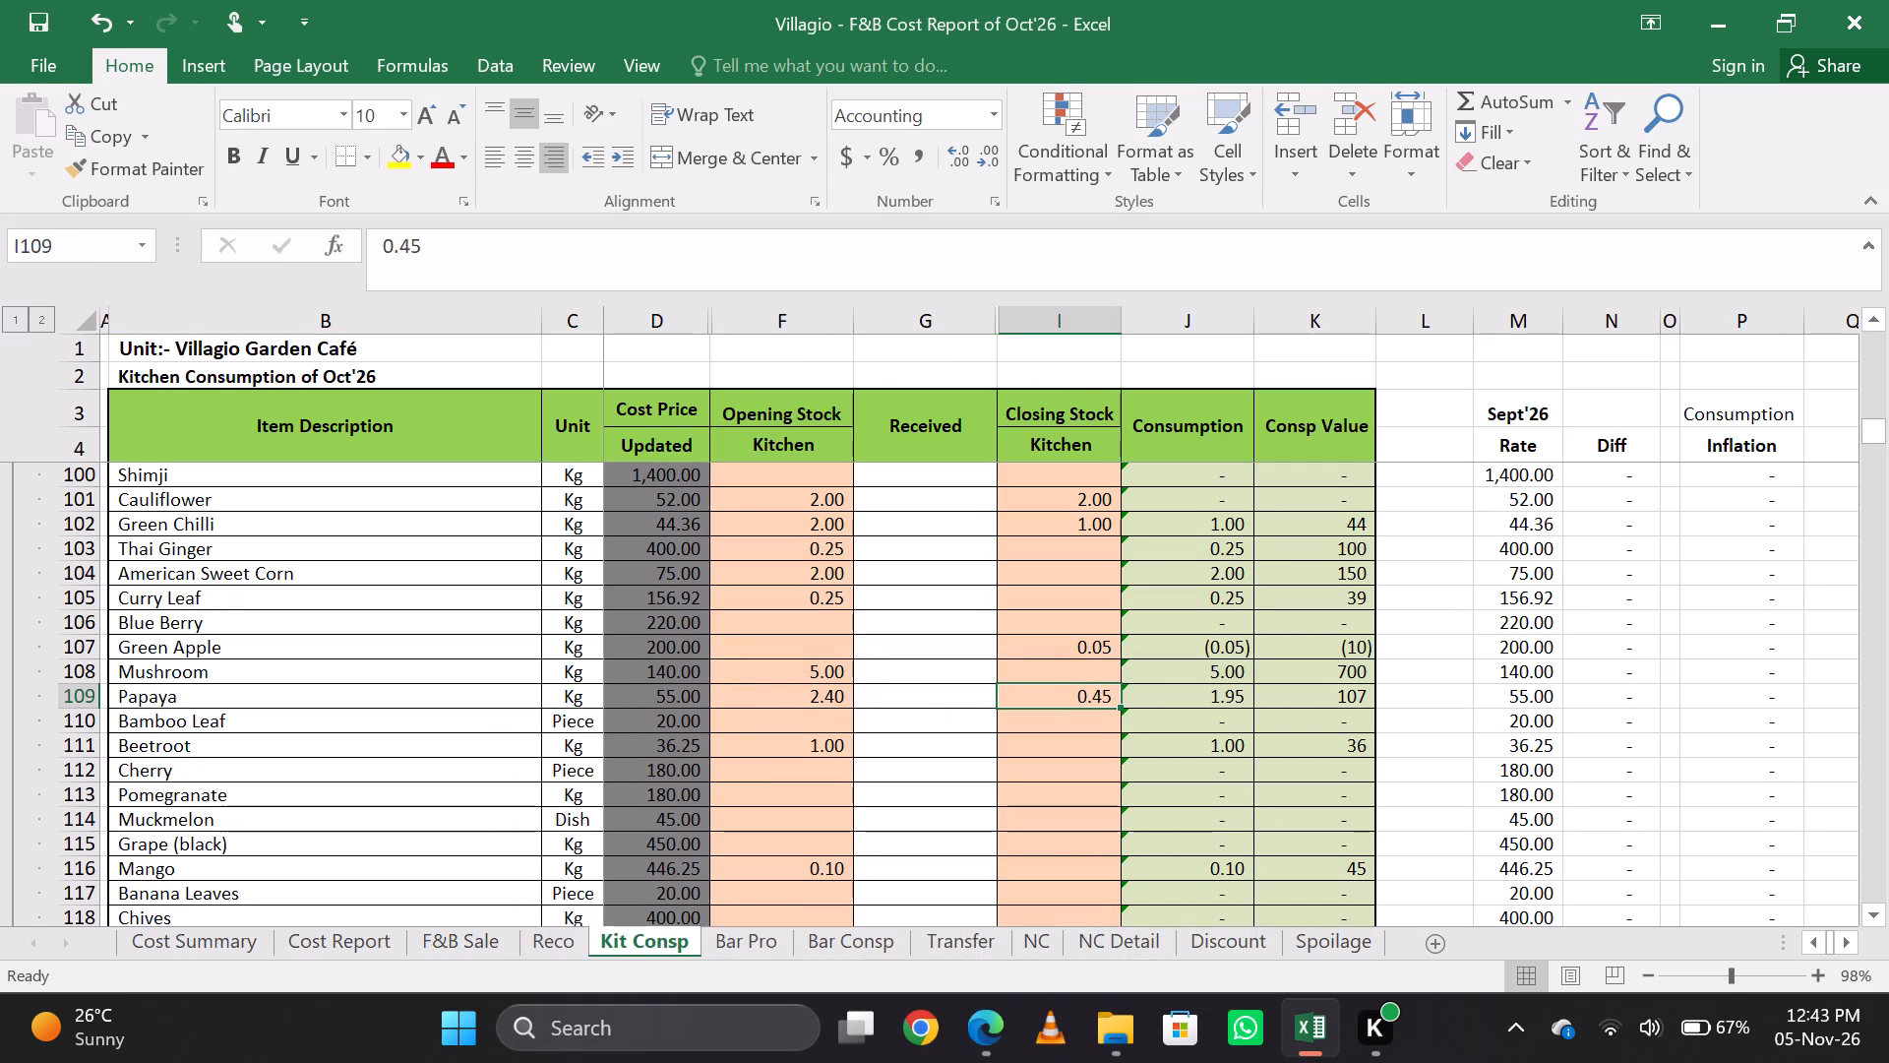
left_click(520, 245)
key("shift+greater")
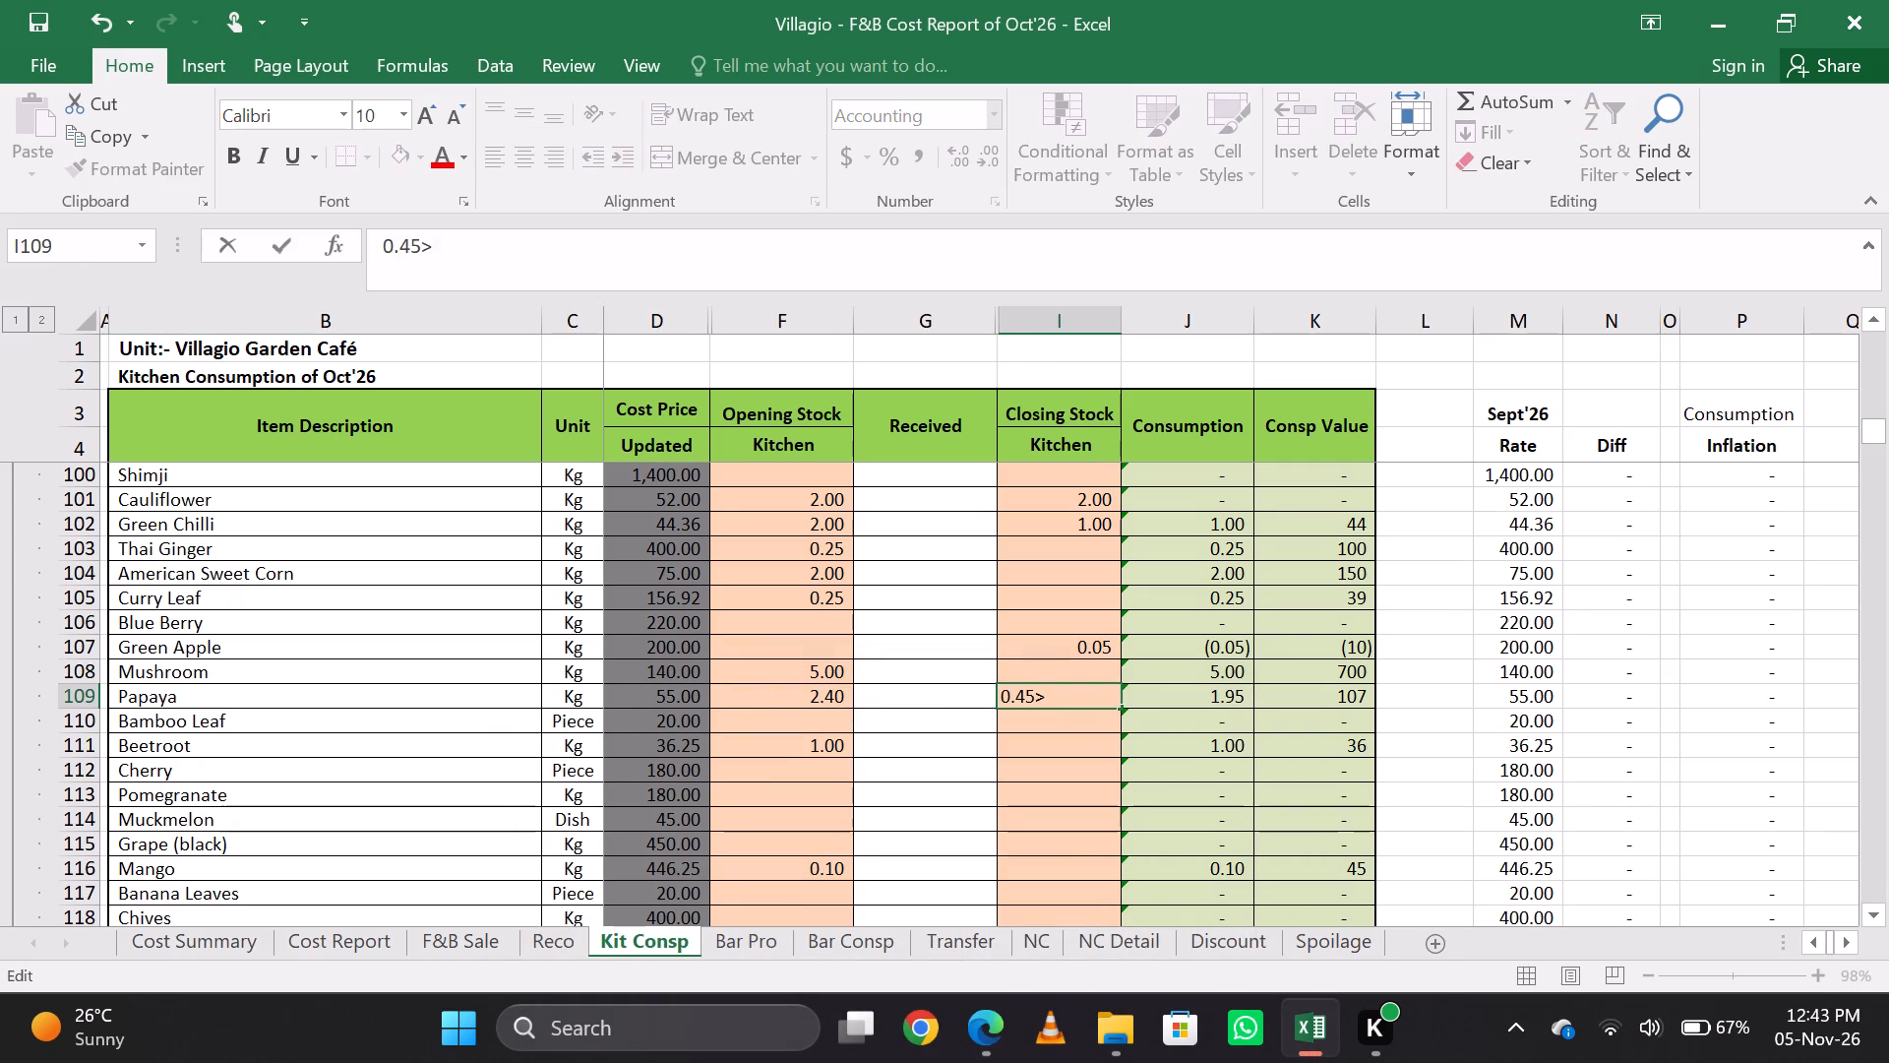
key("BackSpace")
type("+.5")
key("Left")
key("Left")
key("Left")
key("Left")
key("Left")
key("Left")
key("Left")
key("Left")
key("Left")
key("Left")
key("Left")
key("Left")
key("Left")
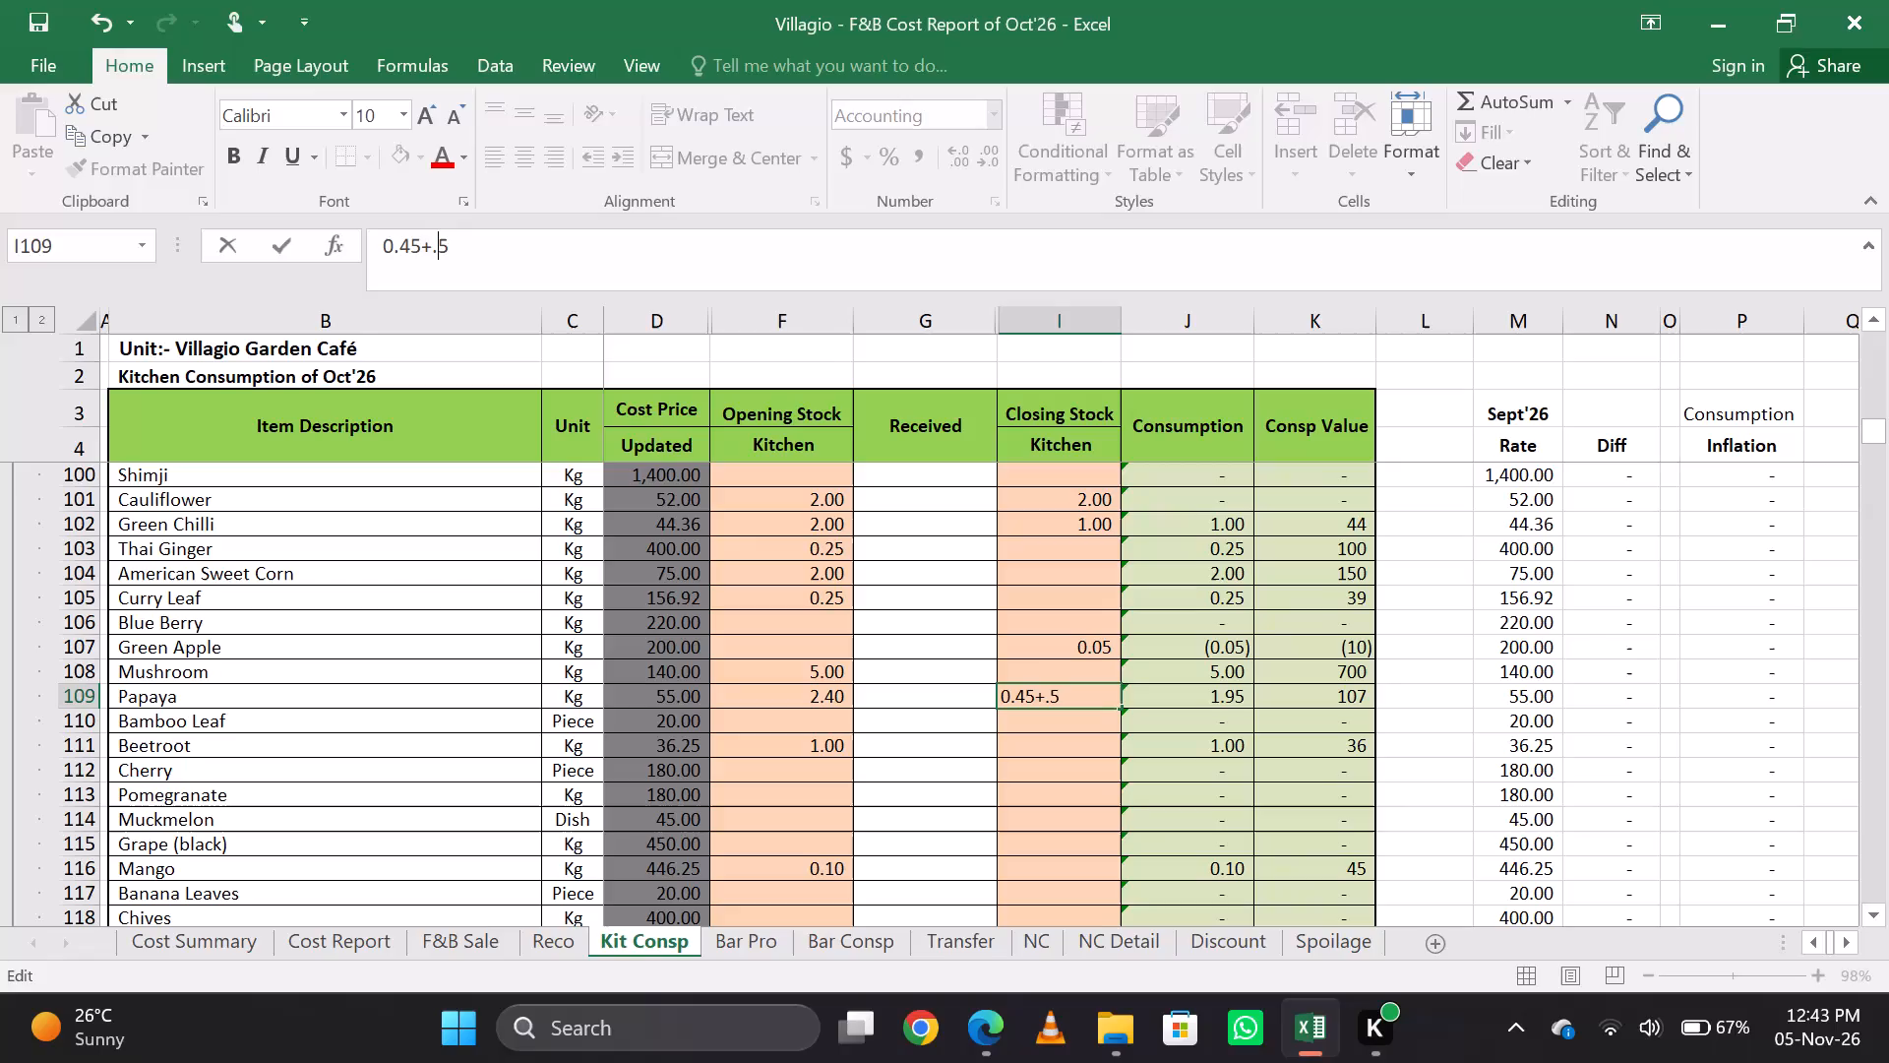
Turn Papaya's kitchen closing stock entry into the formula =0.45+.5.
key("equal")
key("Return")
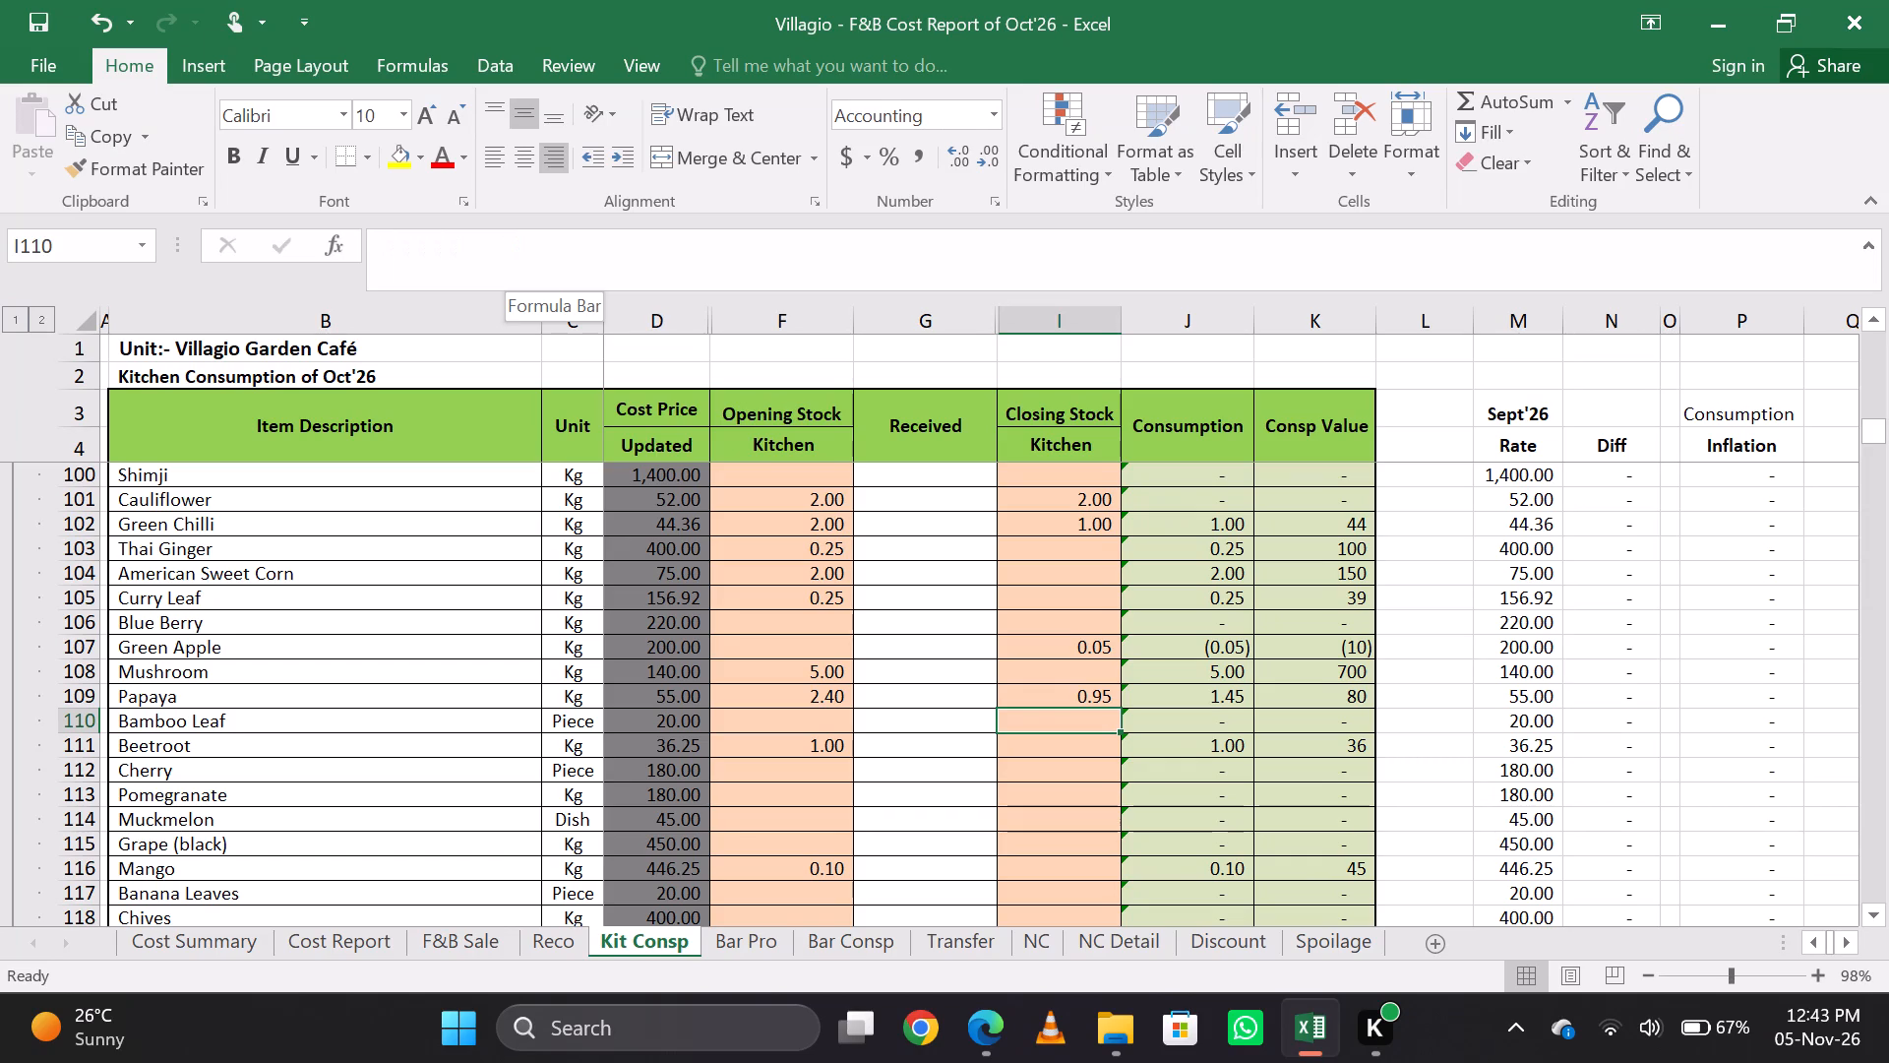
Turn on the laptop's mobile hotspot in the Windows quick settings.
left_click(1678, 1041)
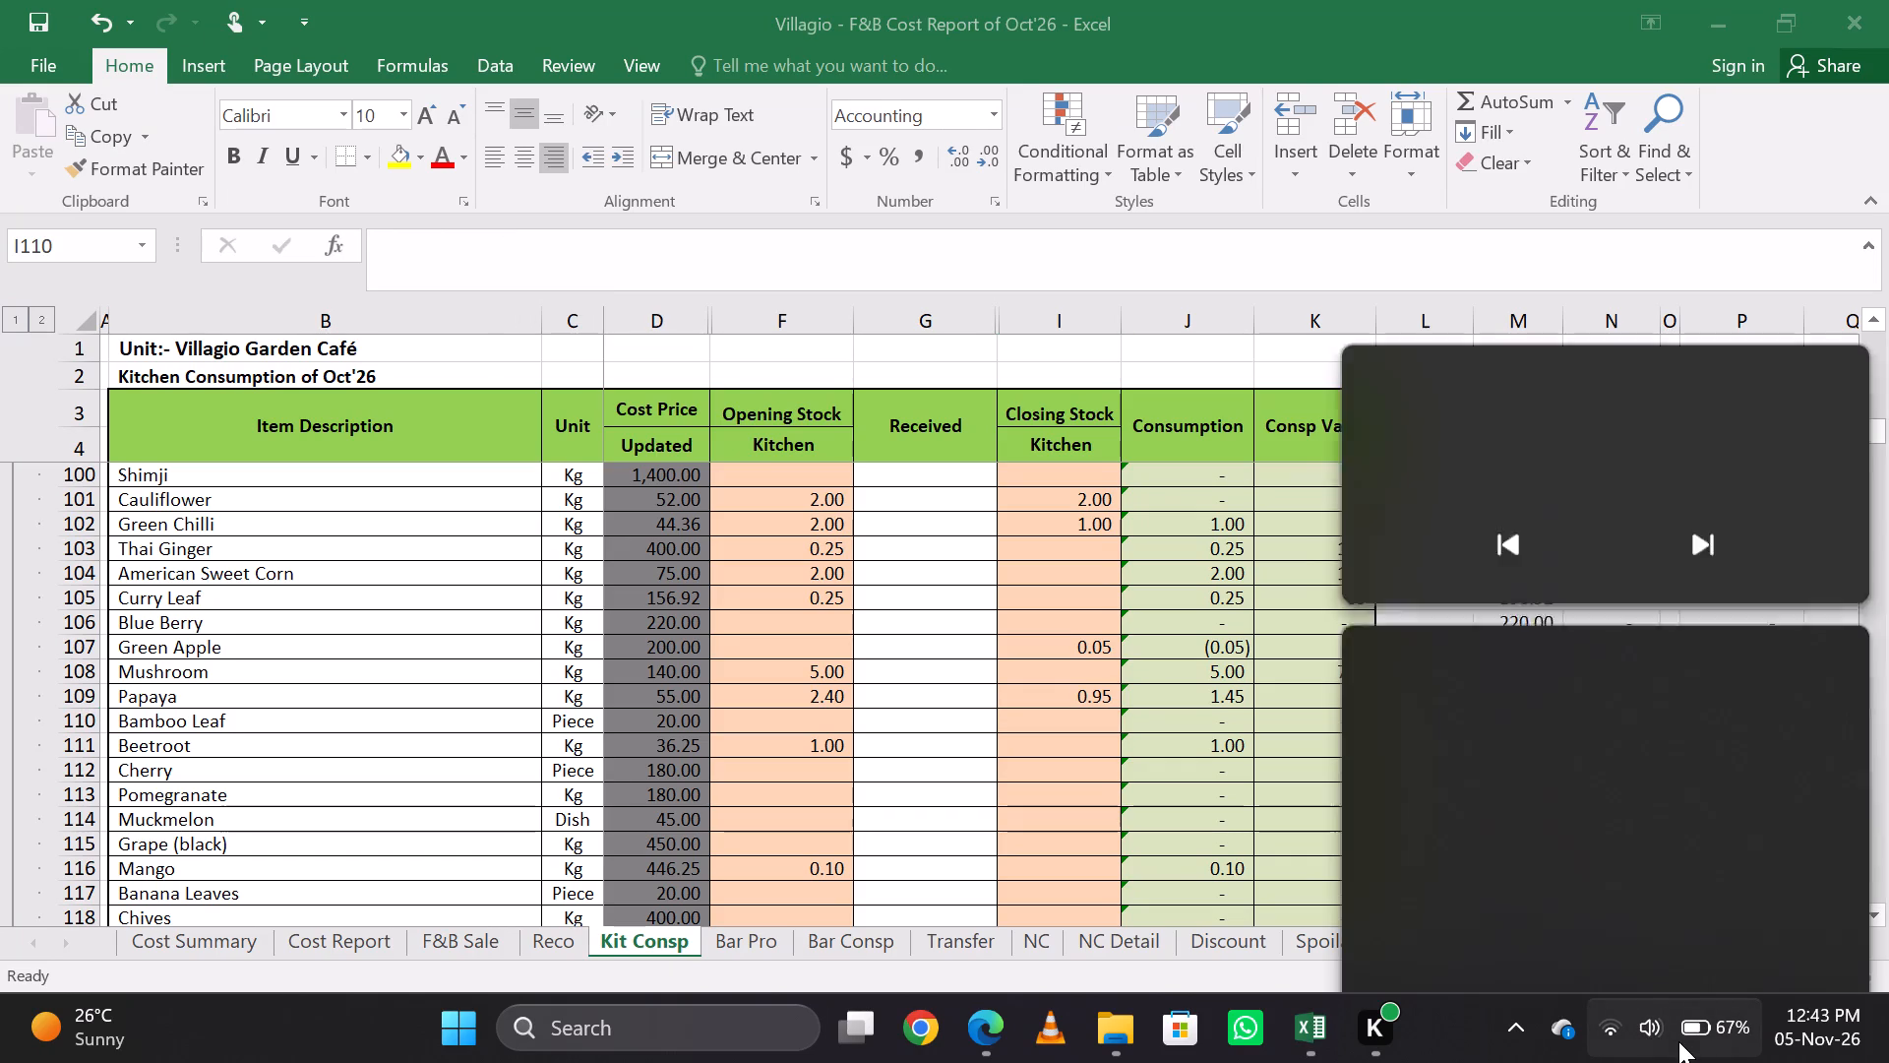
left_click(1742, 640)
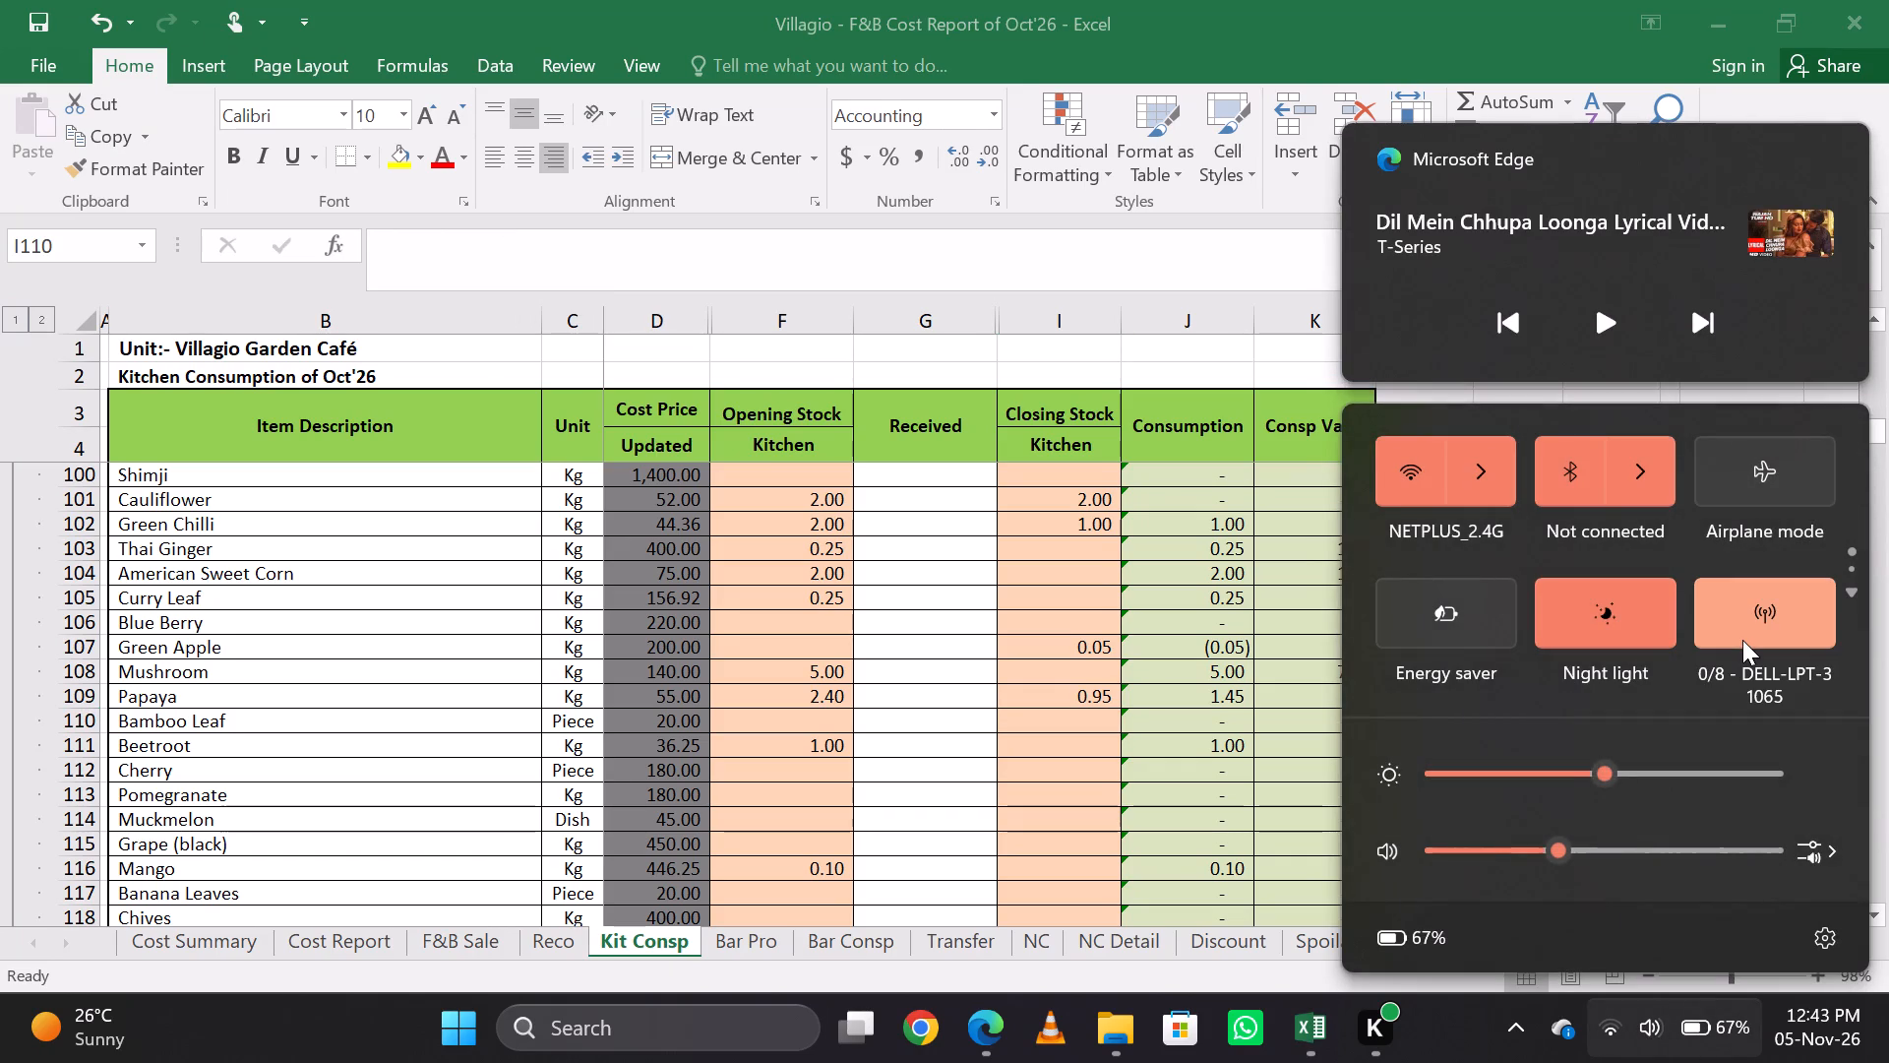
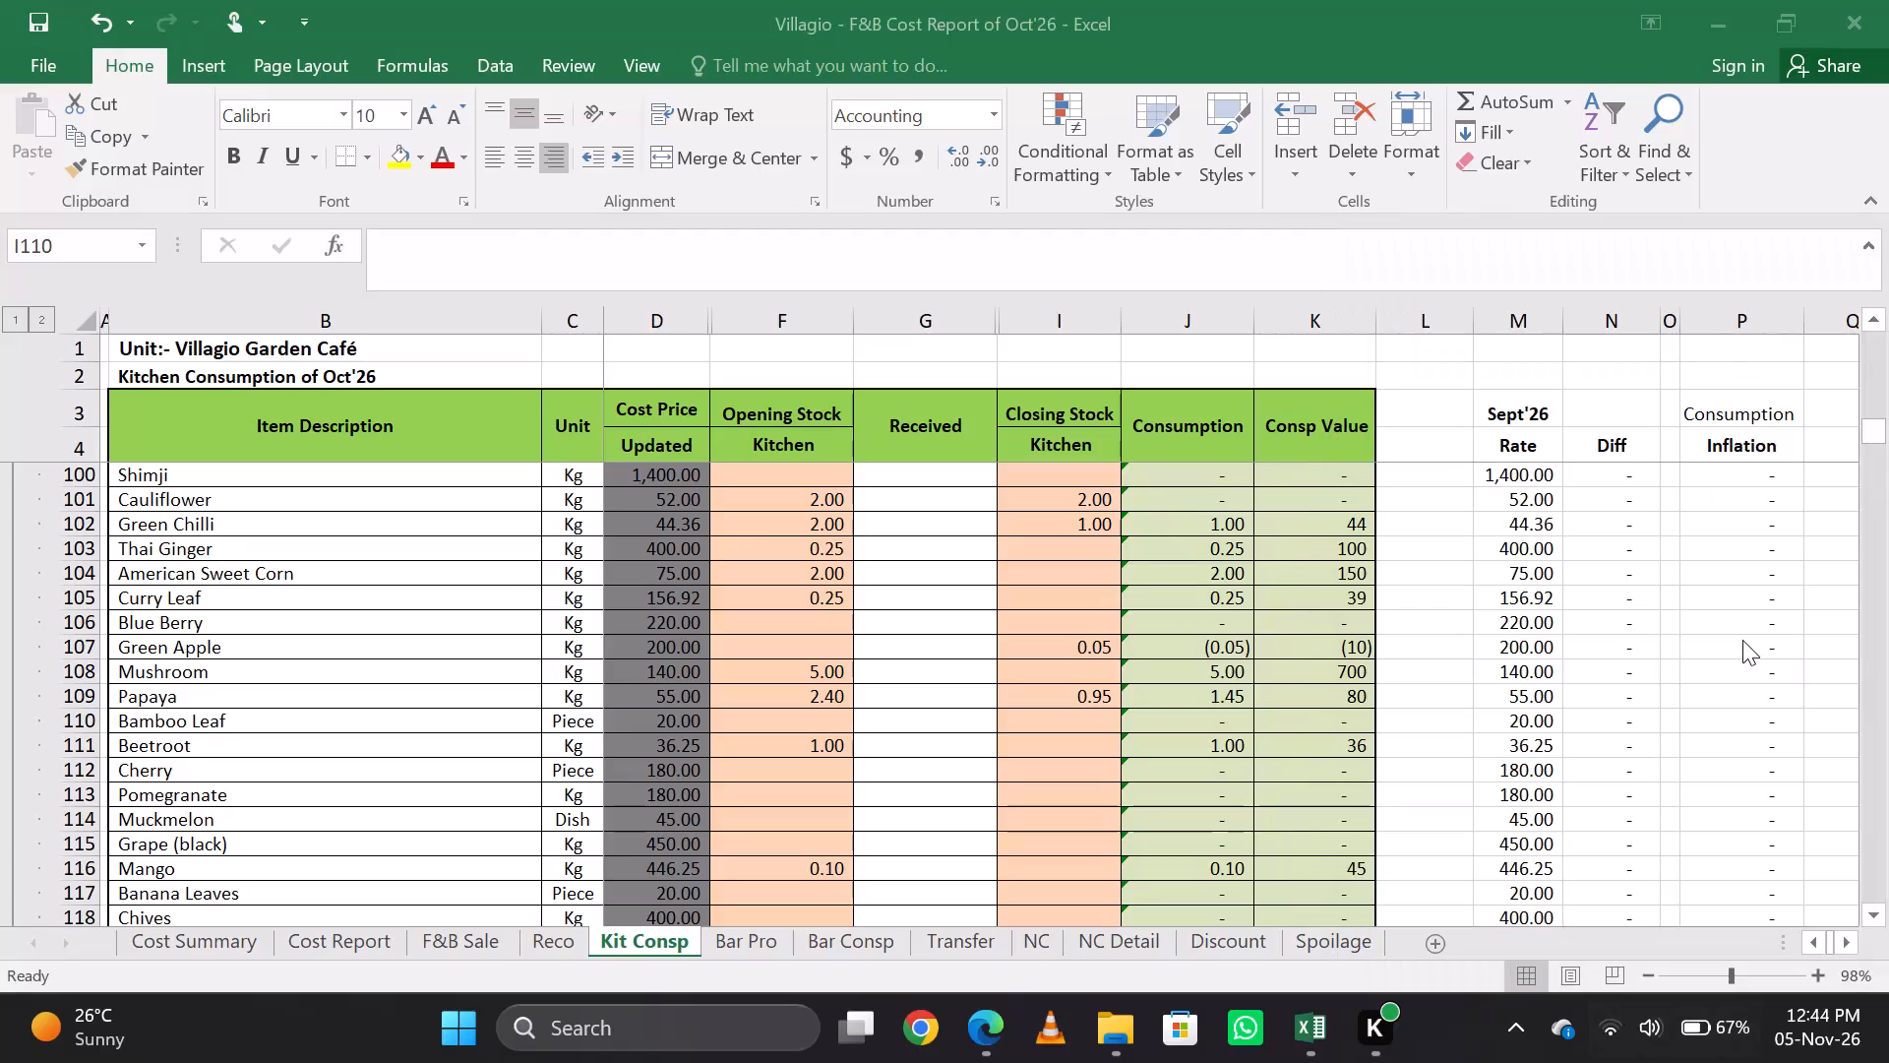
Return to the Papaya row's kitchen closing stock entry to check it.
key("Left")
left_click(1098, 656)
key("Left")
key("Up")
key("Right")
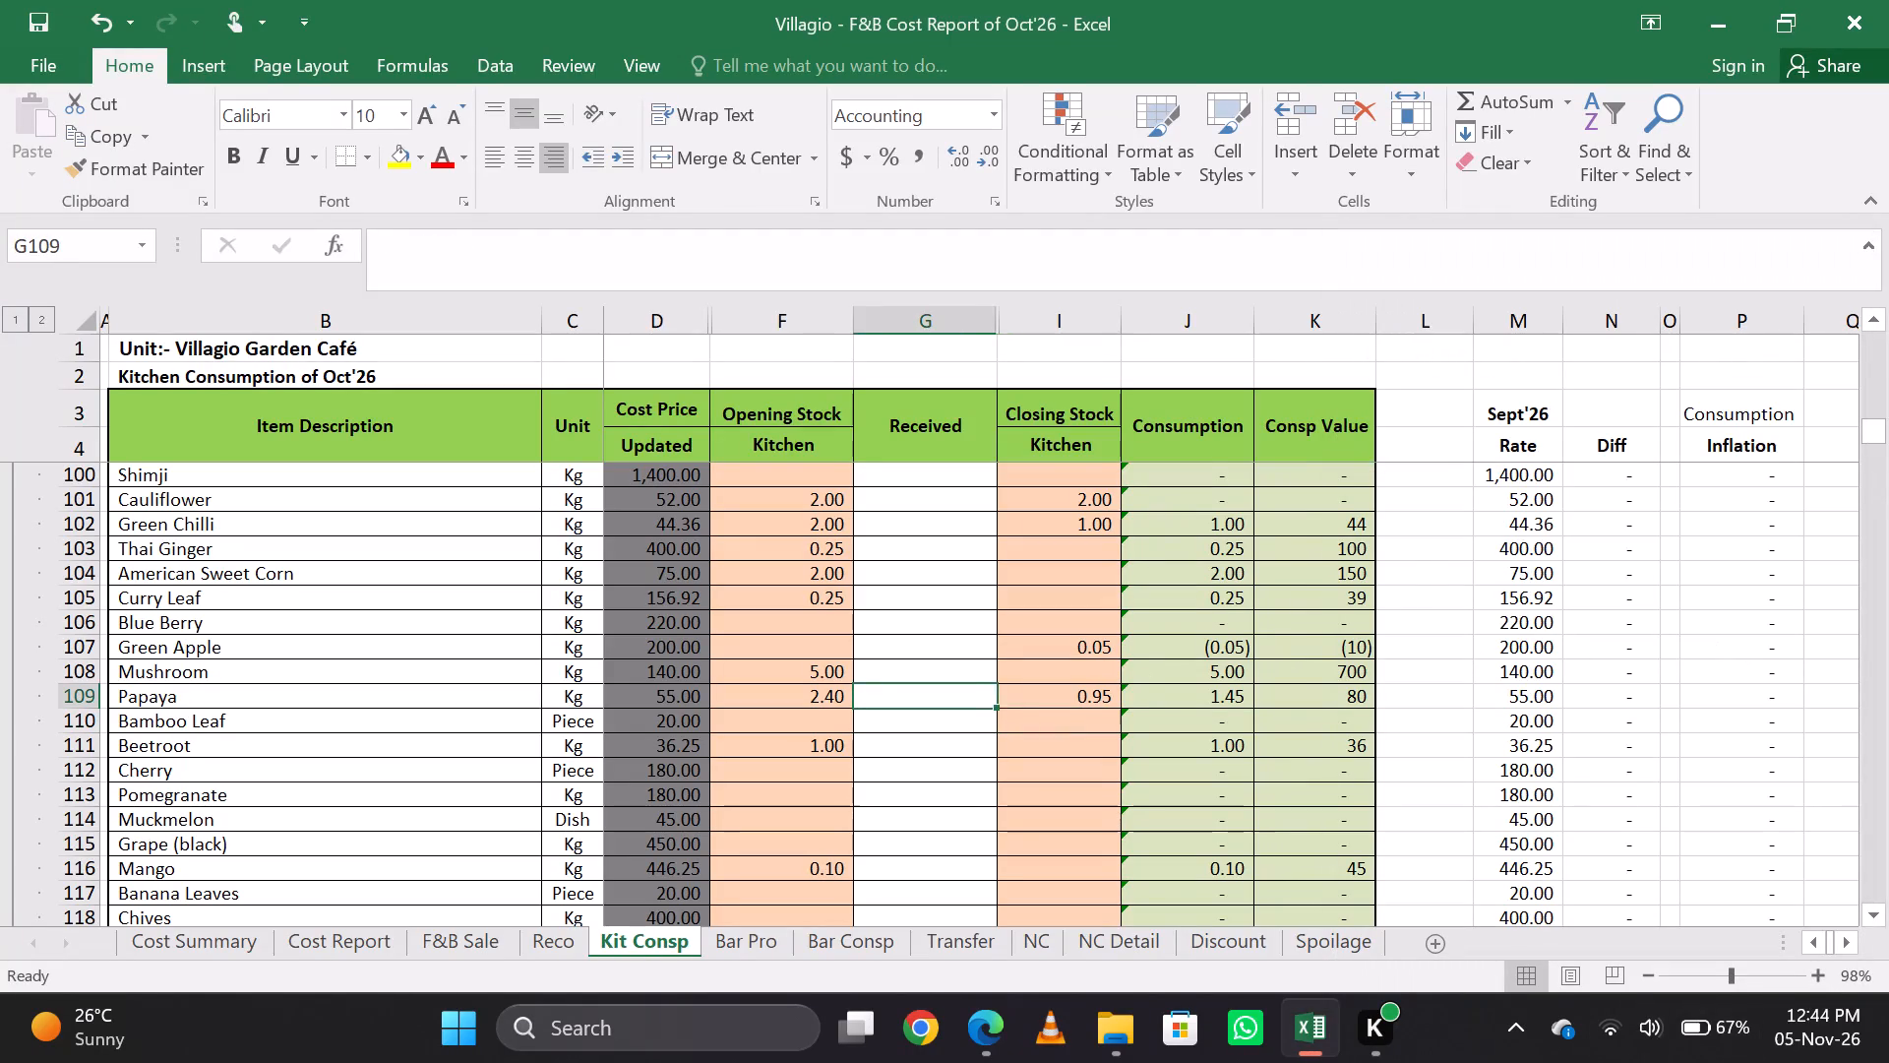
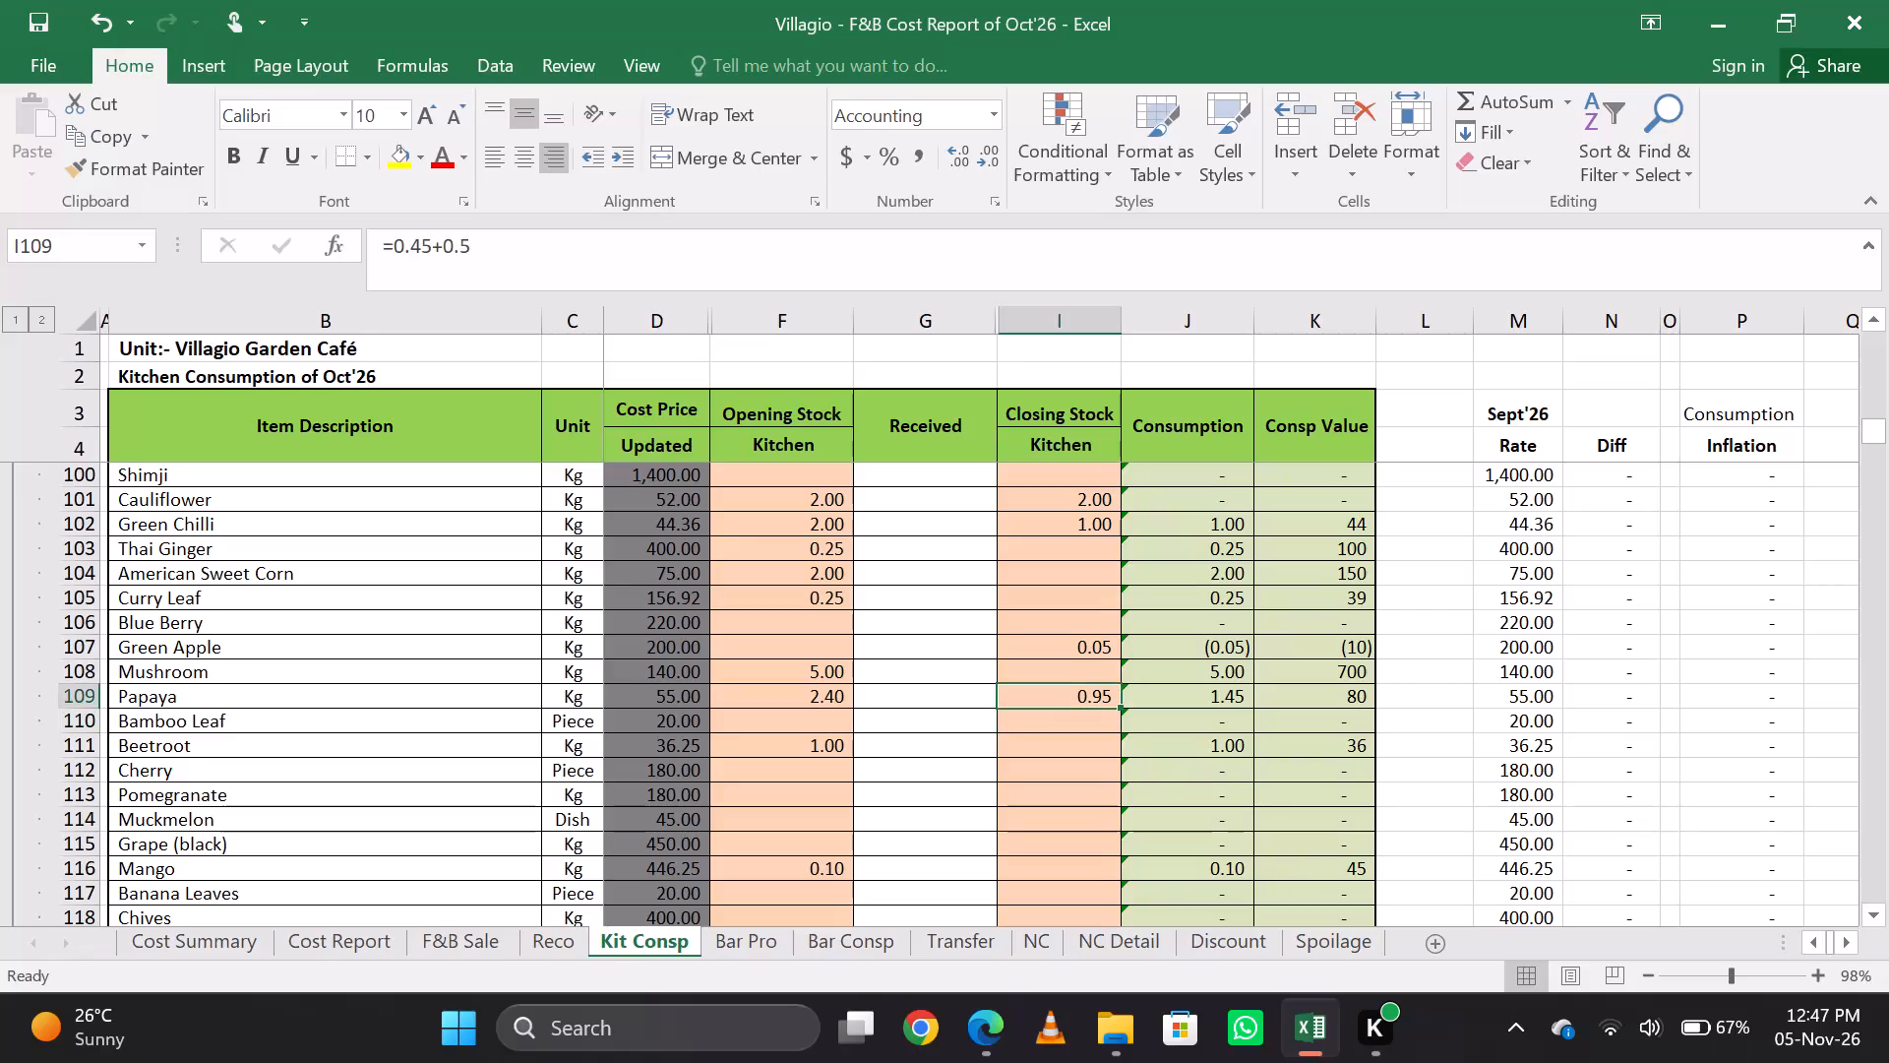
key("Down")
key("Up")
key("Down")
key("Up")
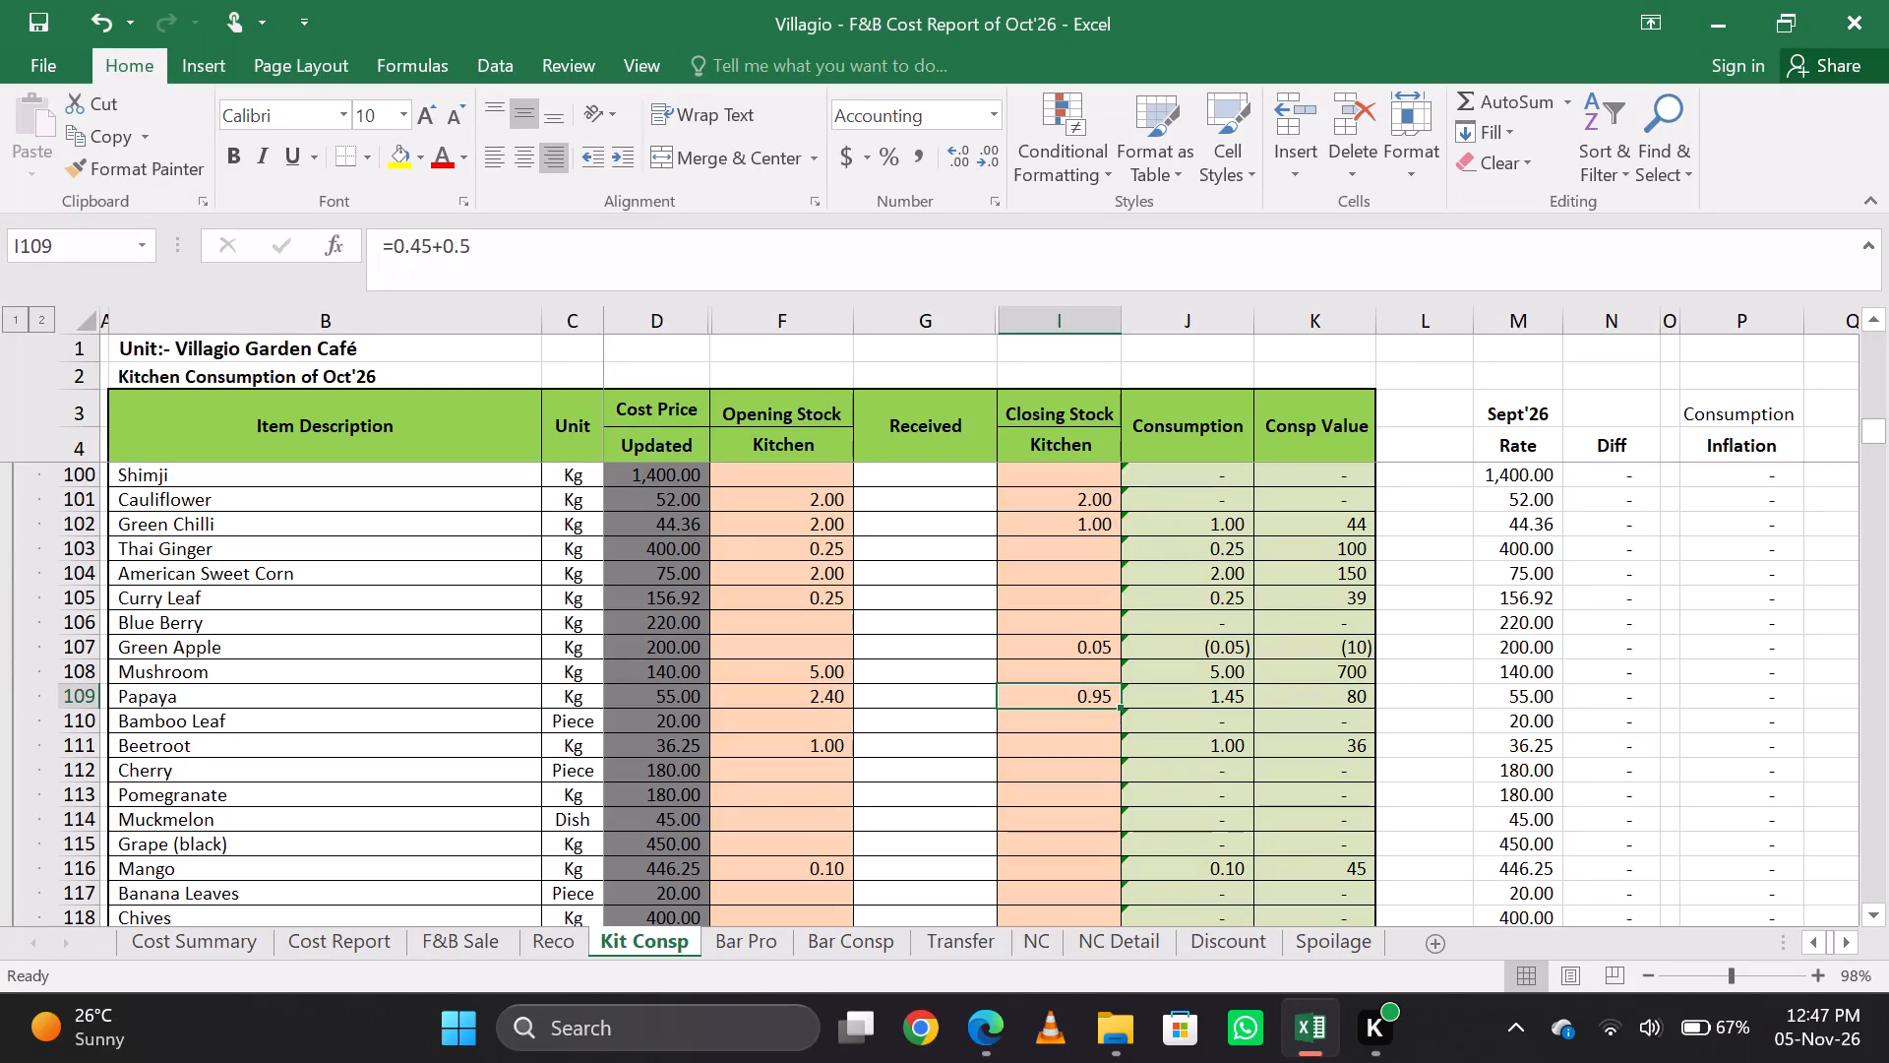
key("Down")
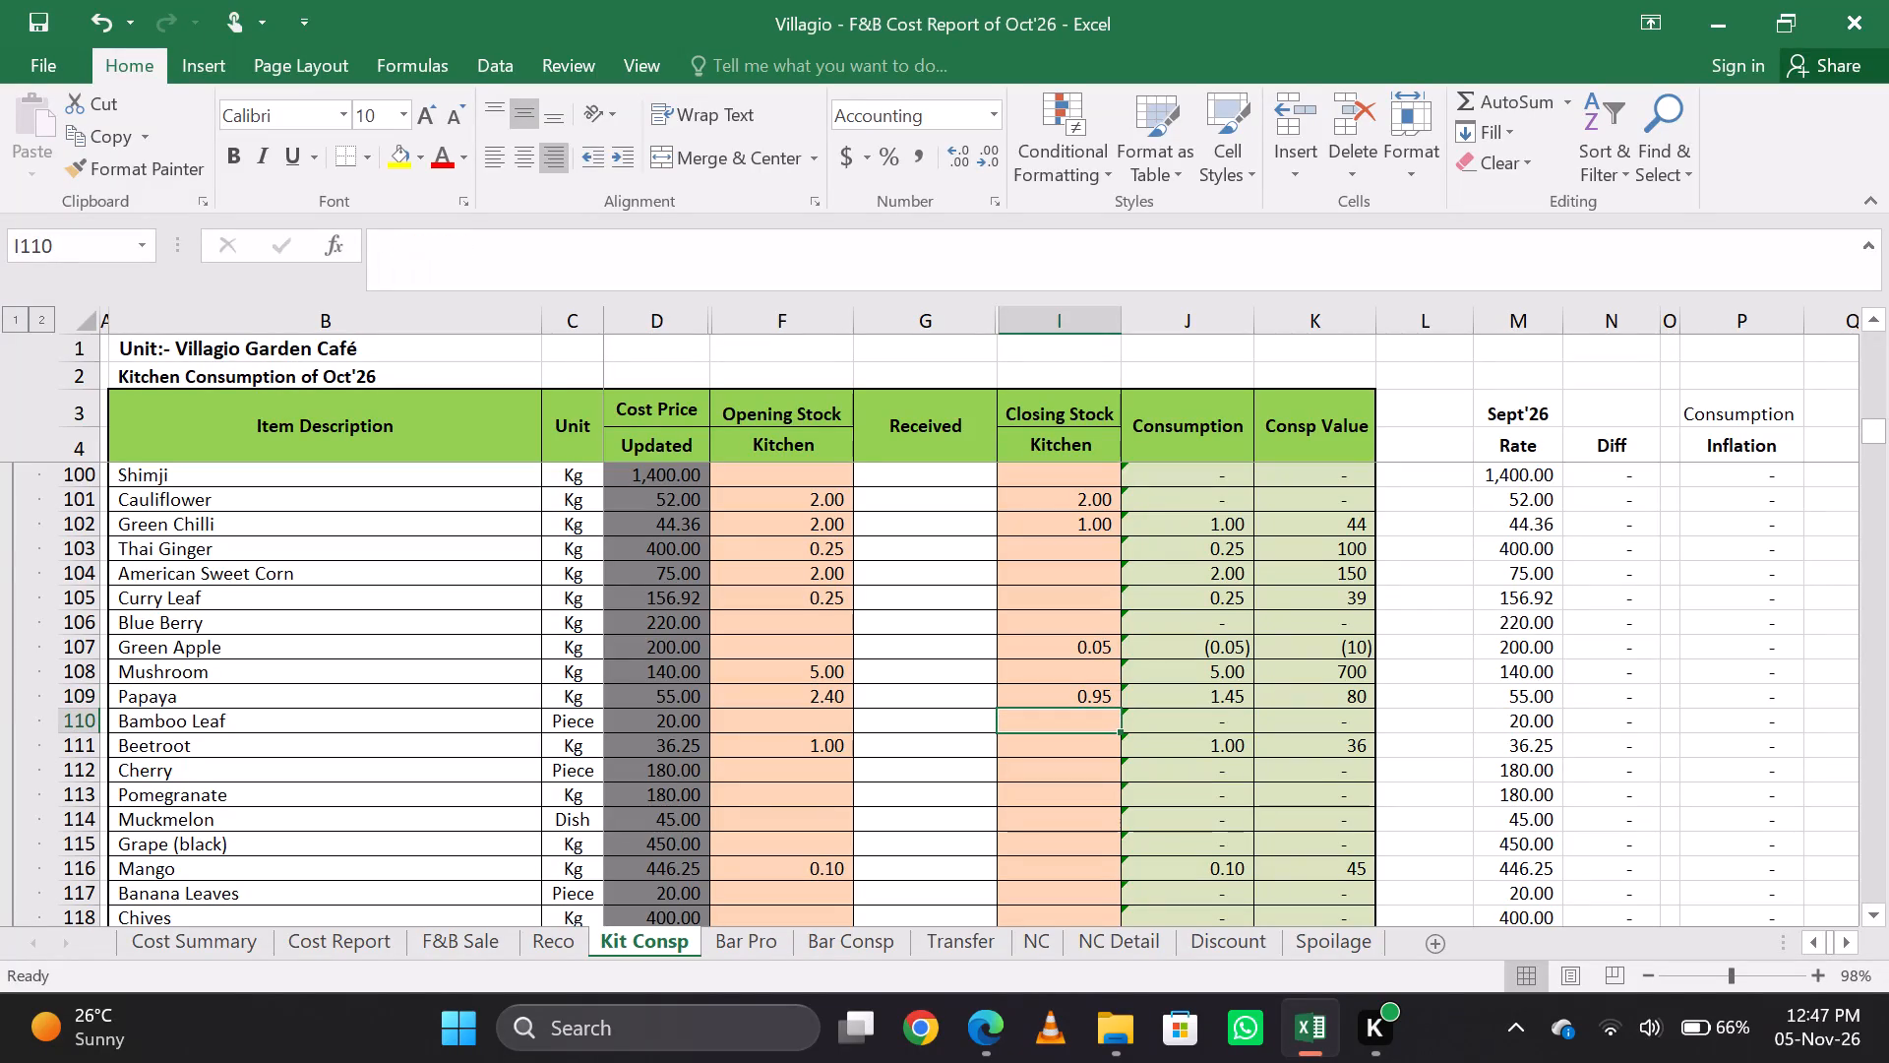
Find the Potato row and enter a kitchen closing stock of 1.
key("ctrl+f")
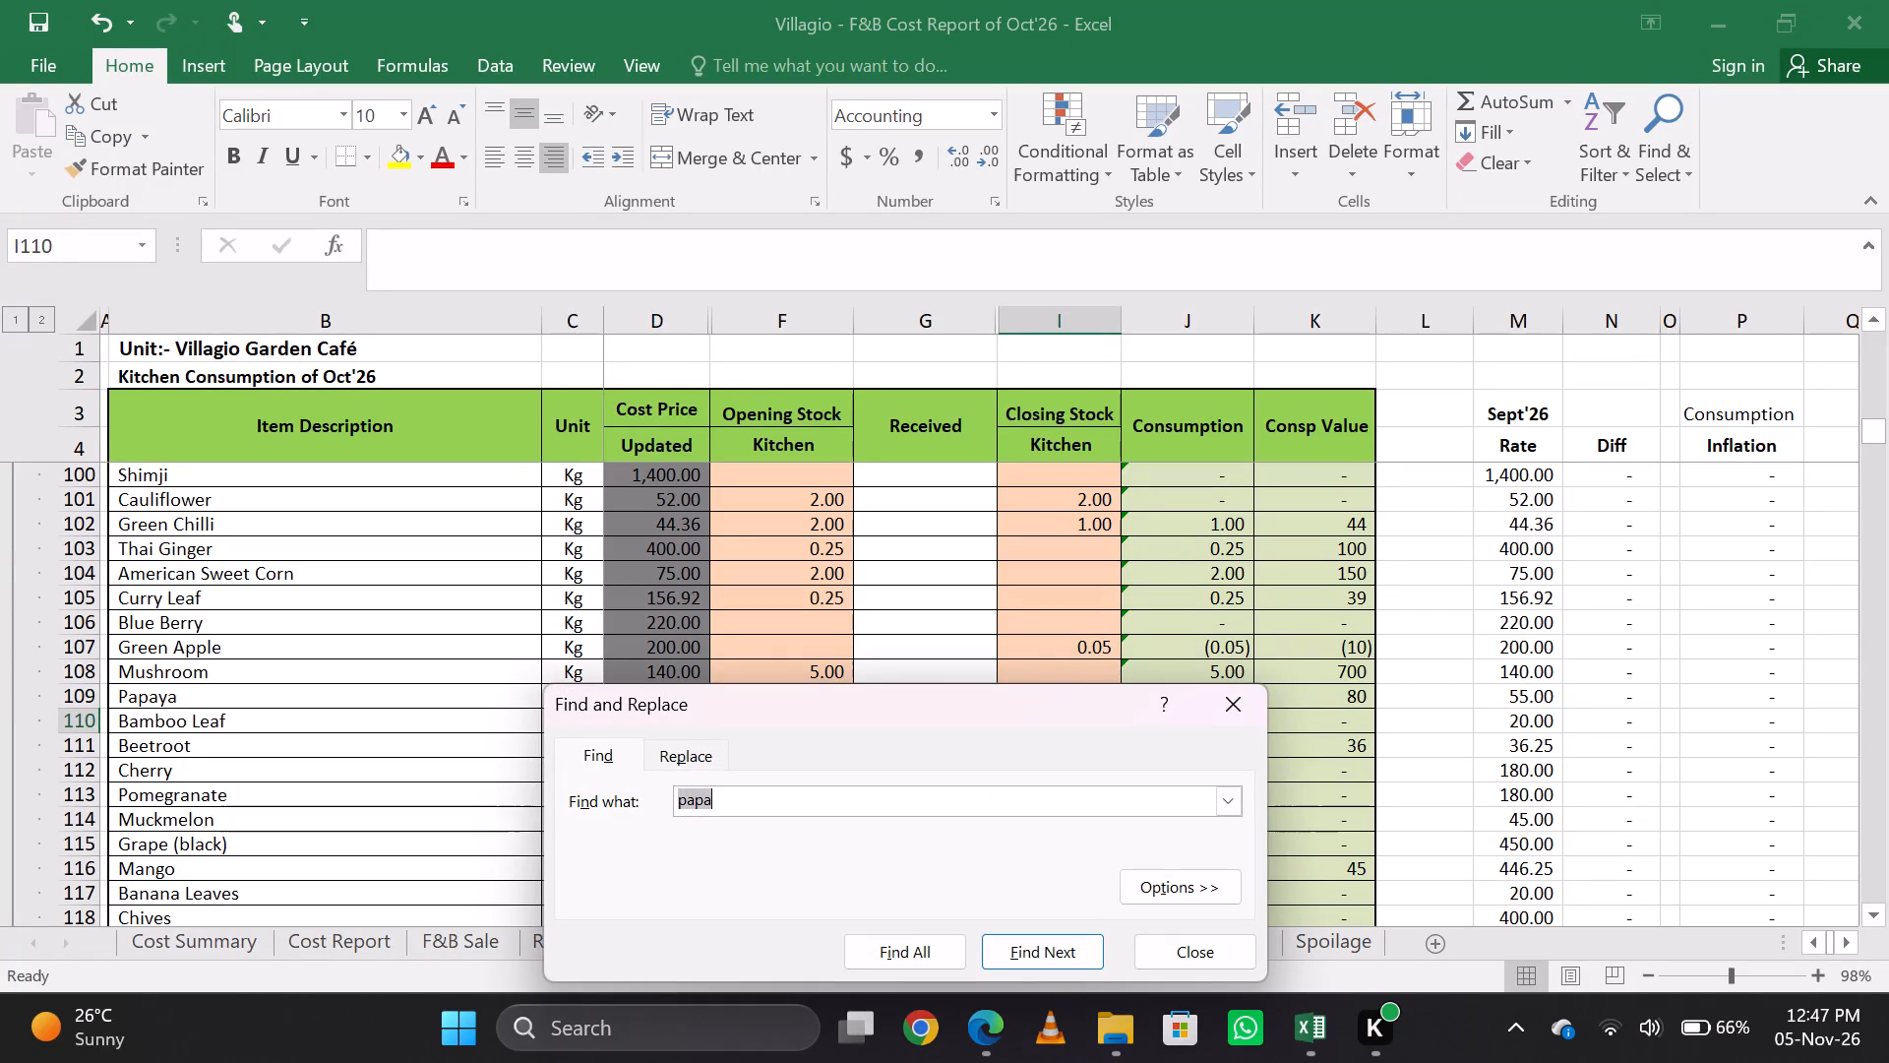
type("pota")
key("Return")
key("Escape")
key("Right")
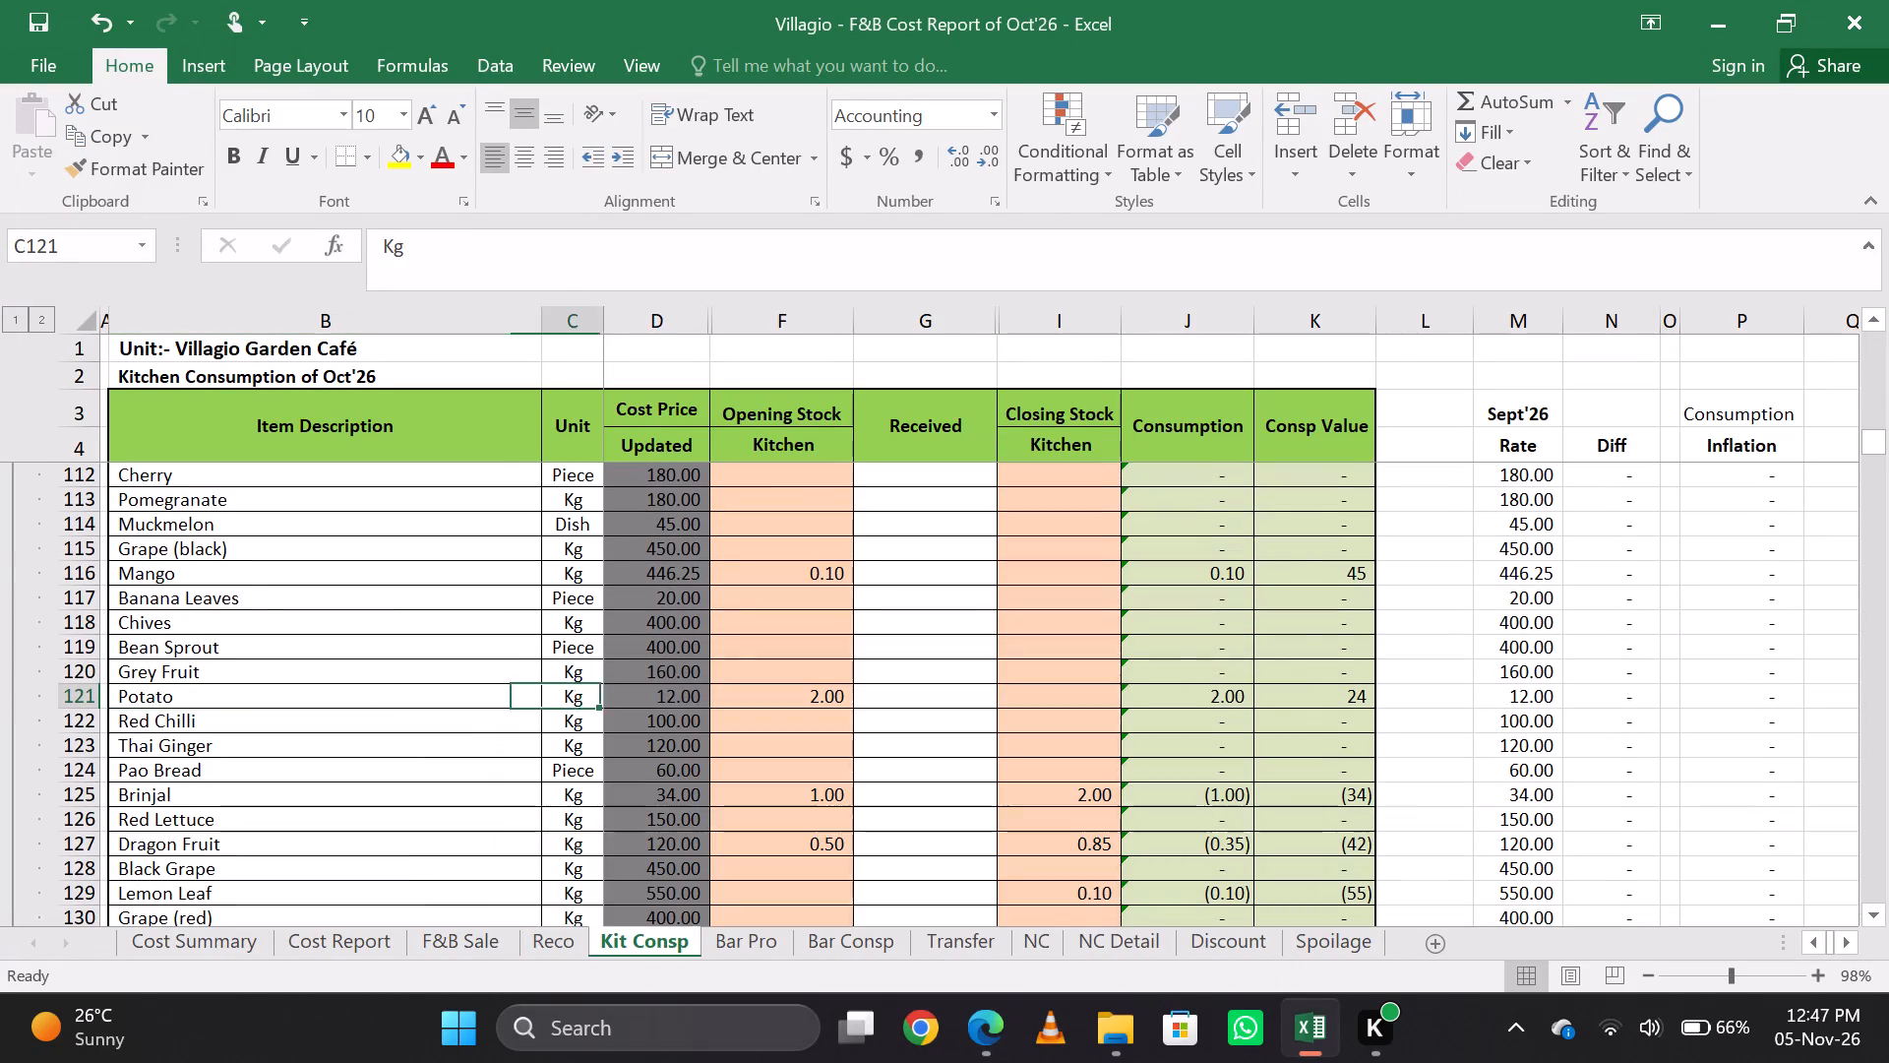
key("Right")
key("Right")
key("Right")
key("Right")
key("Left")
key("Right")
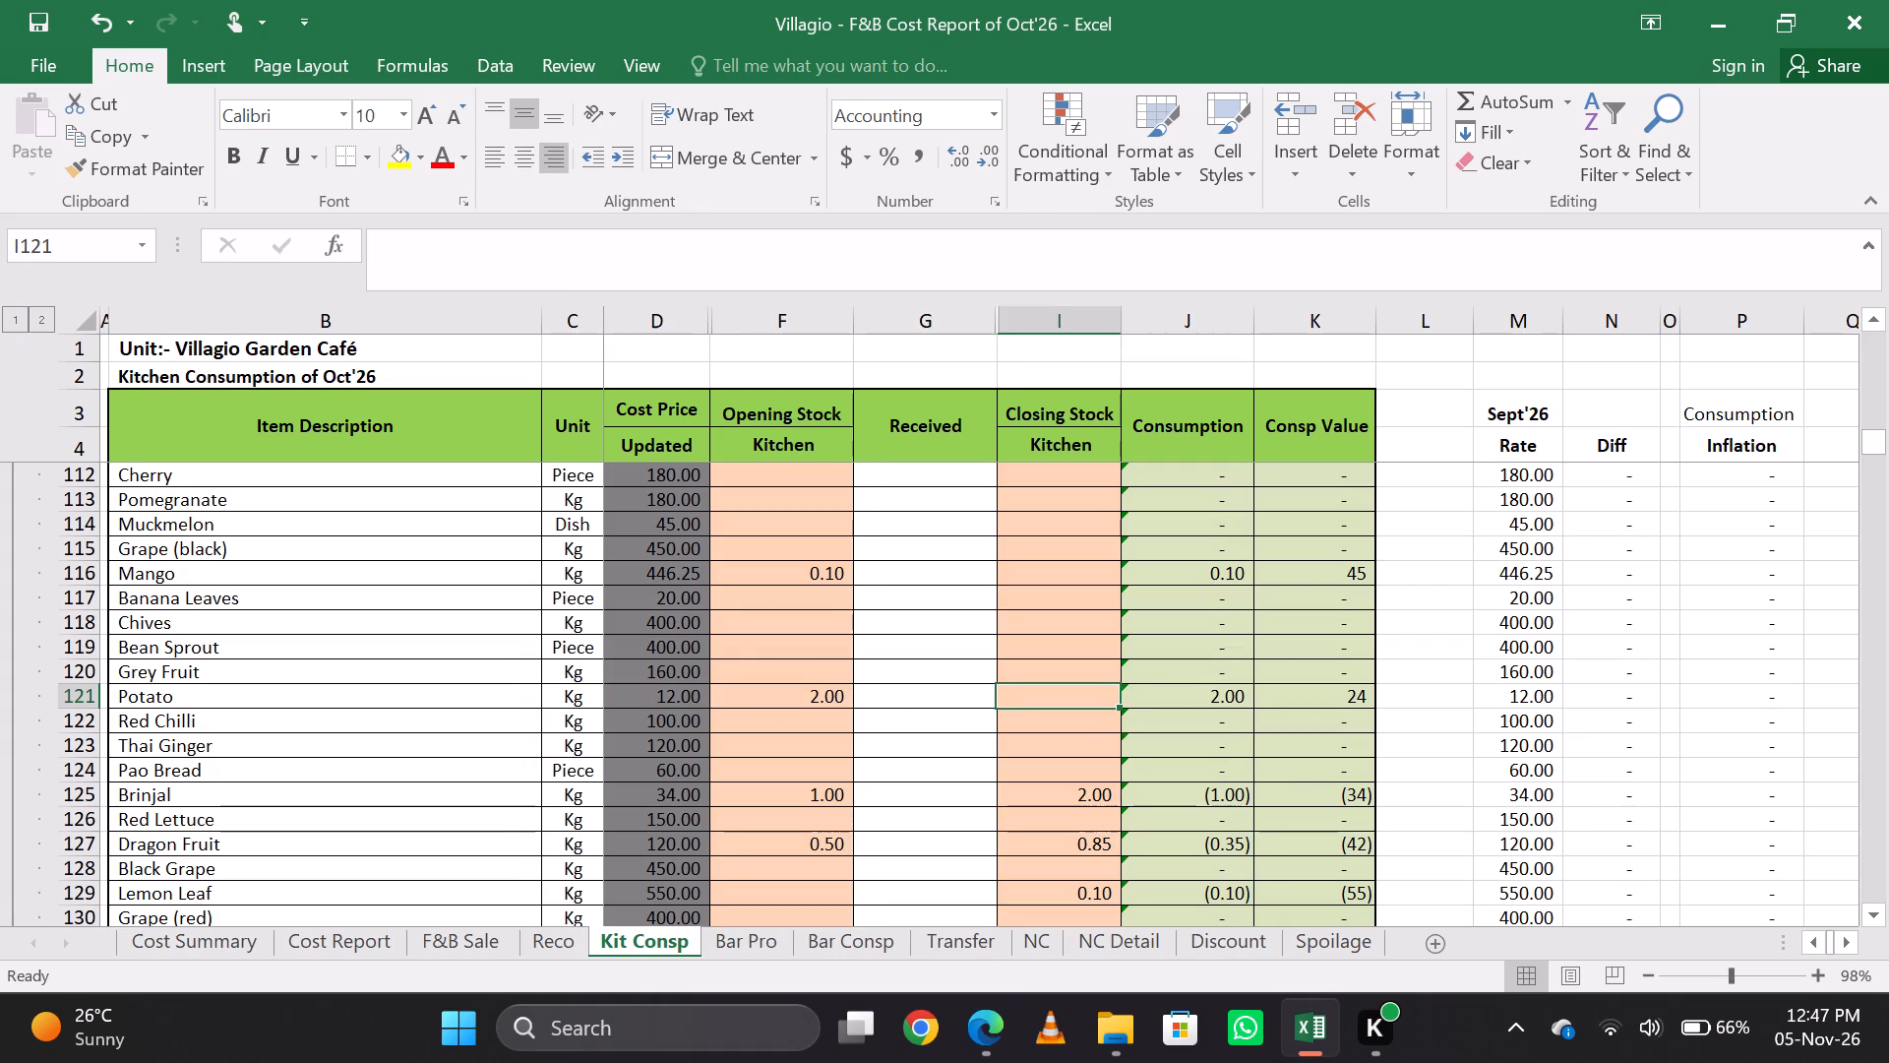
key("1")
key("Down")
key("Up")
Search for "spin" to locate the Spinach row and enter a kitchen closing stock of 1.
key("ctrl+f")
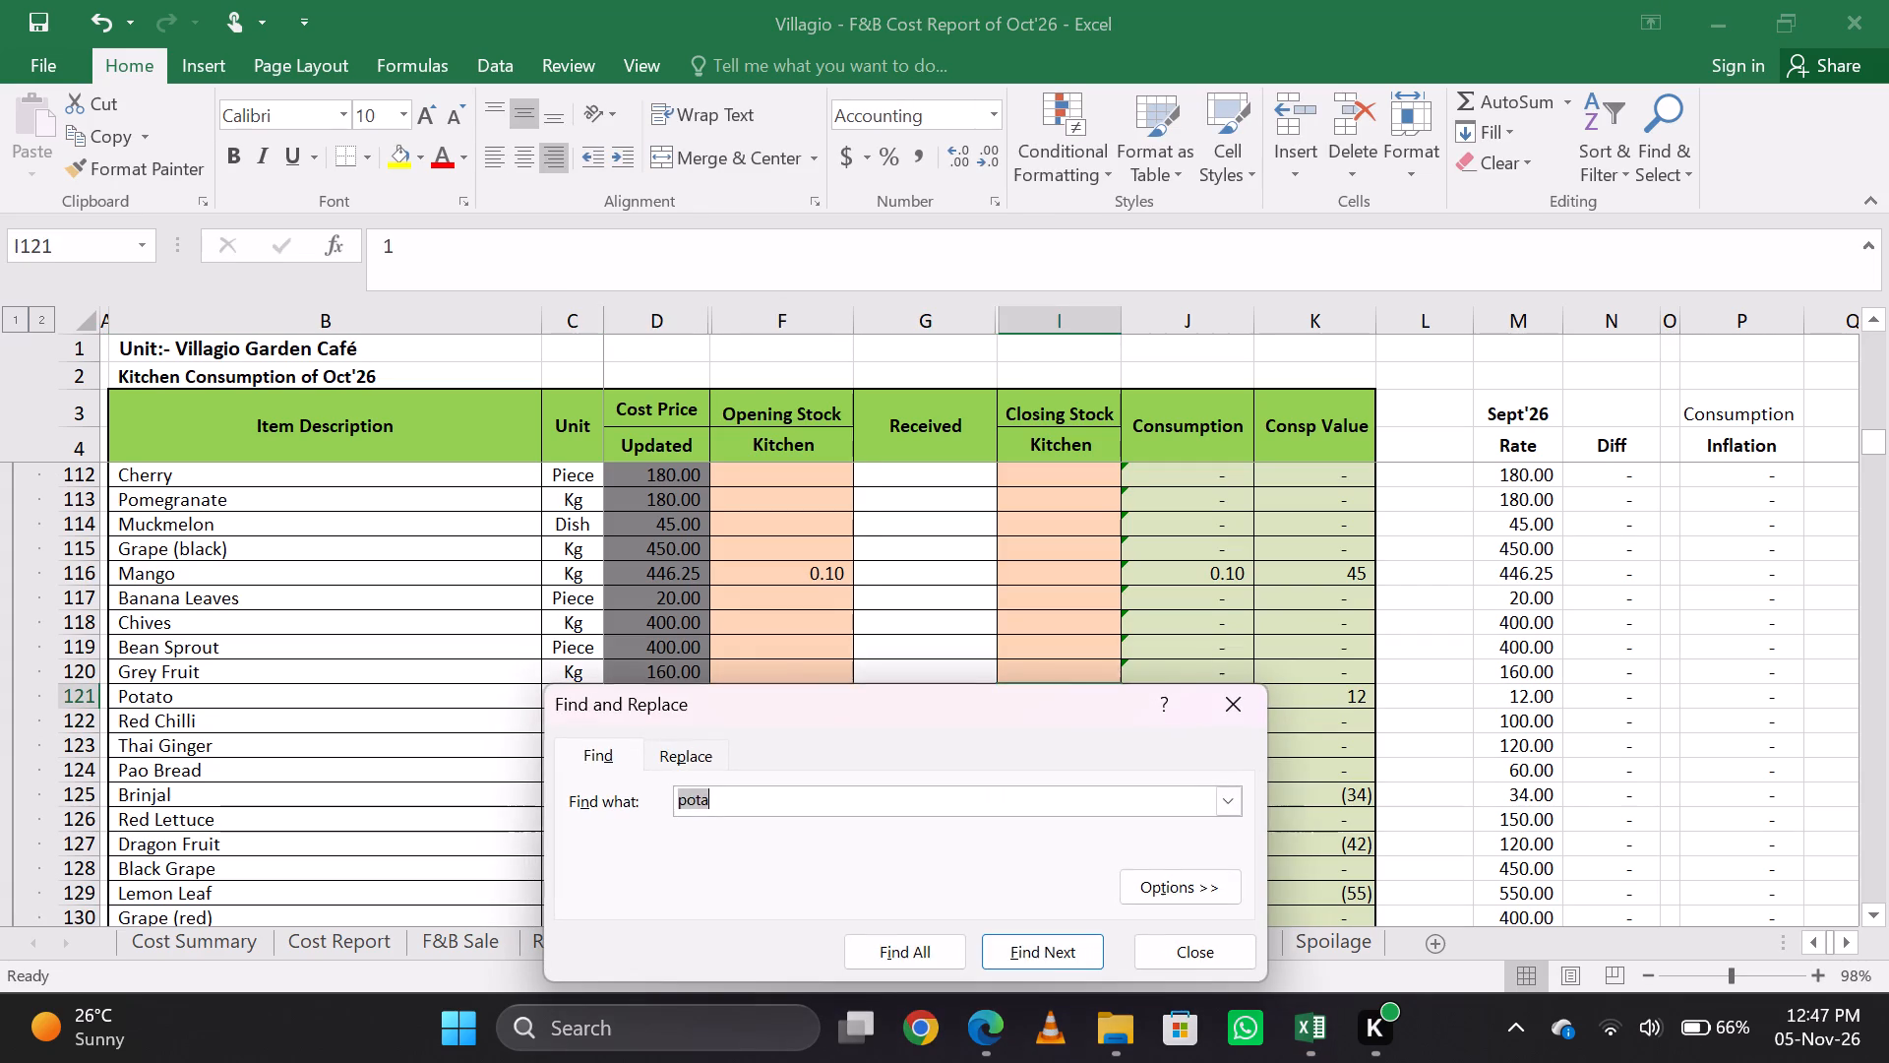
key("BackSpace")
key("BackSpace")
key("BackSpace")
key("BackSpace")
type("spin")
key("Return")
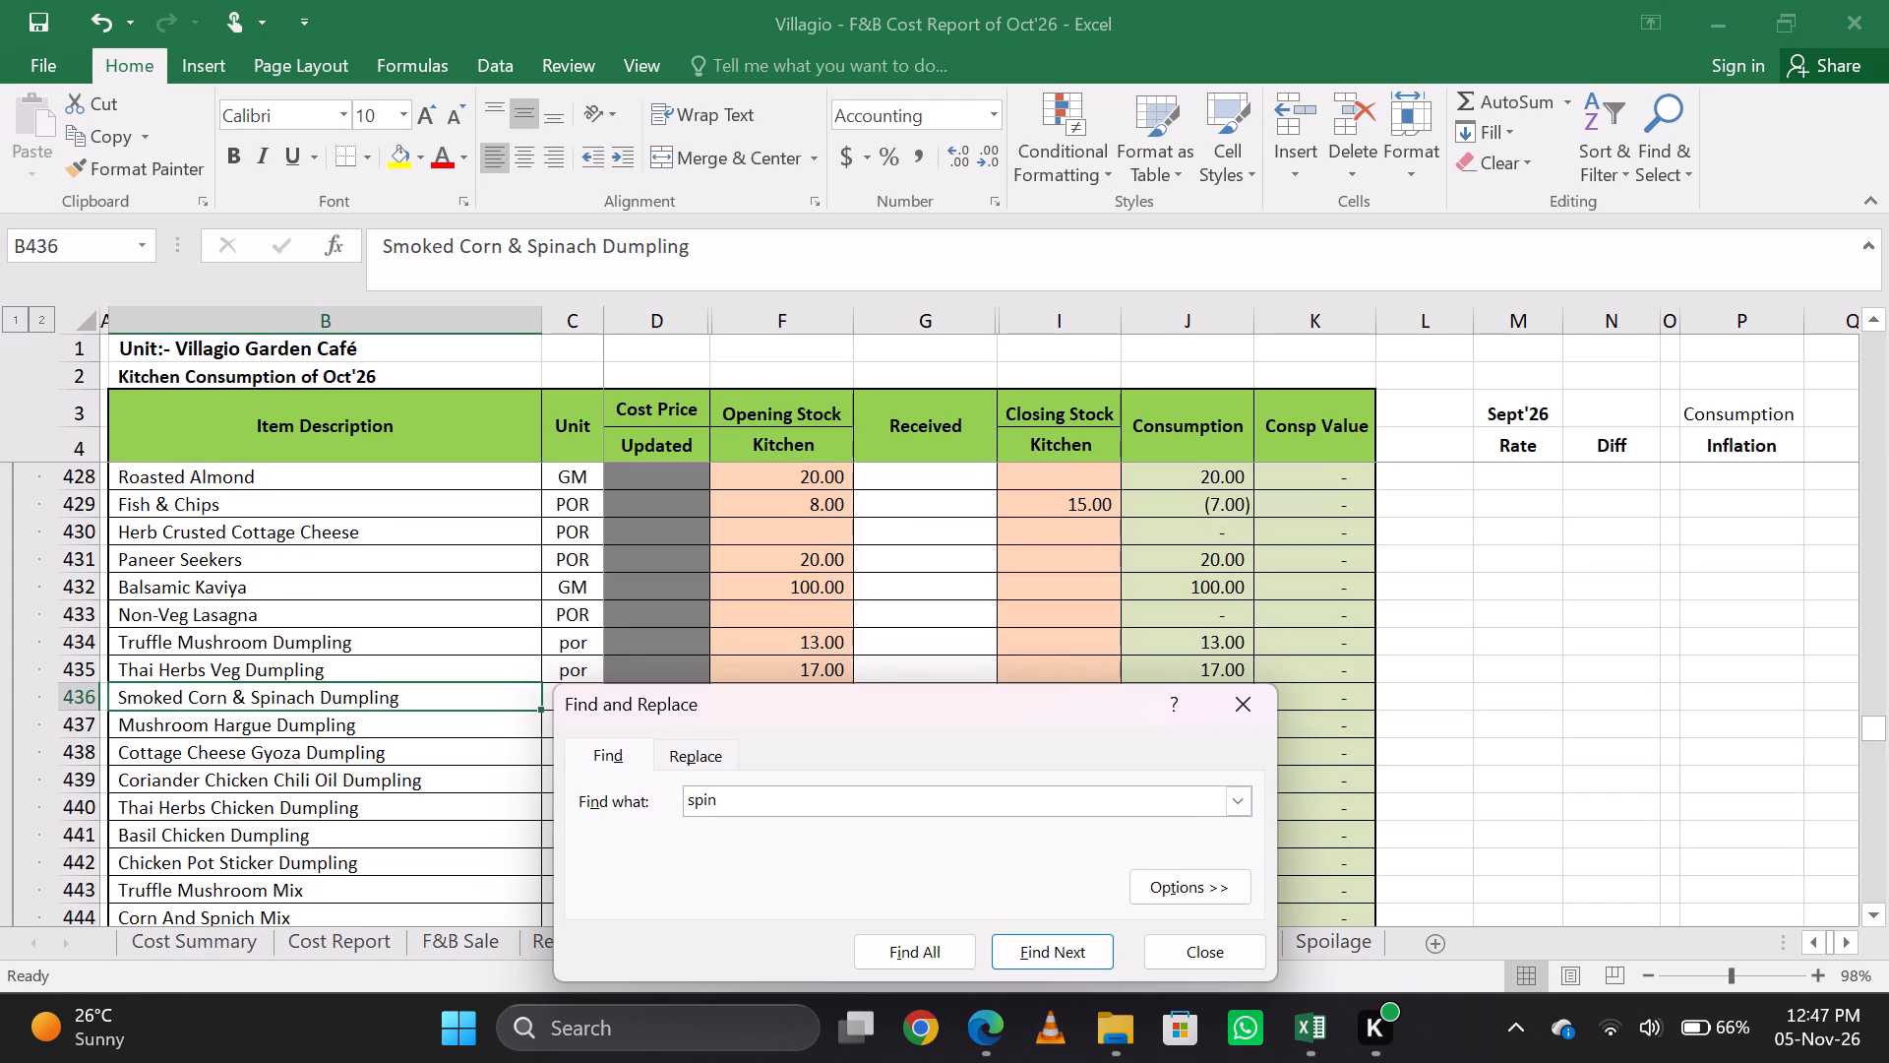
key("Return")
key("Return")
key("Return")
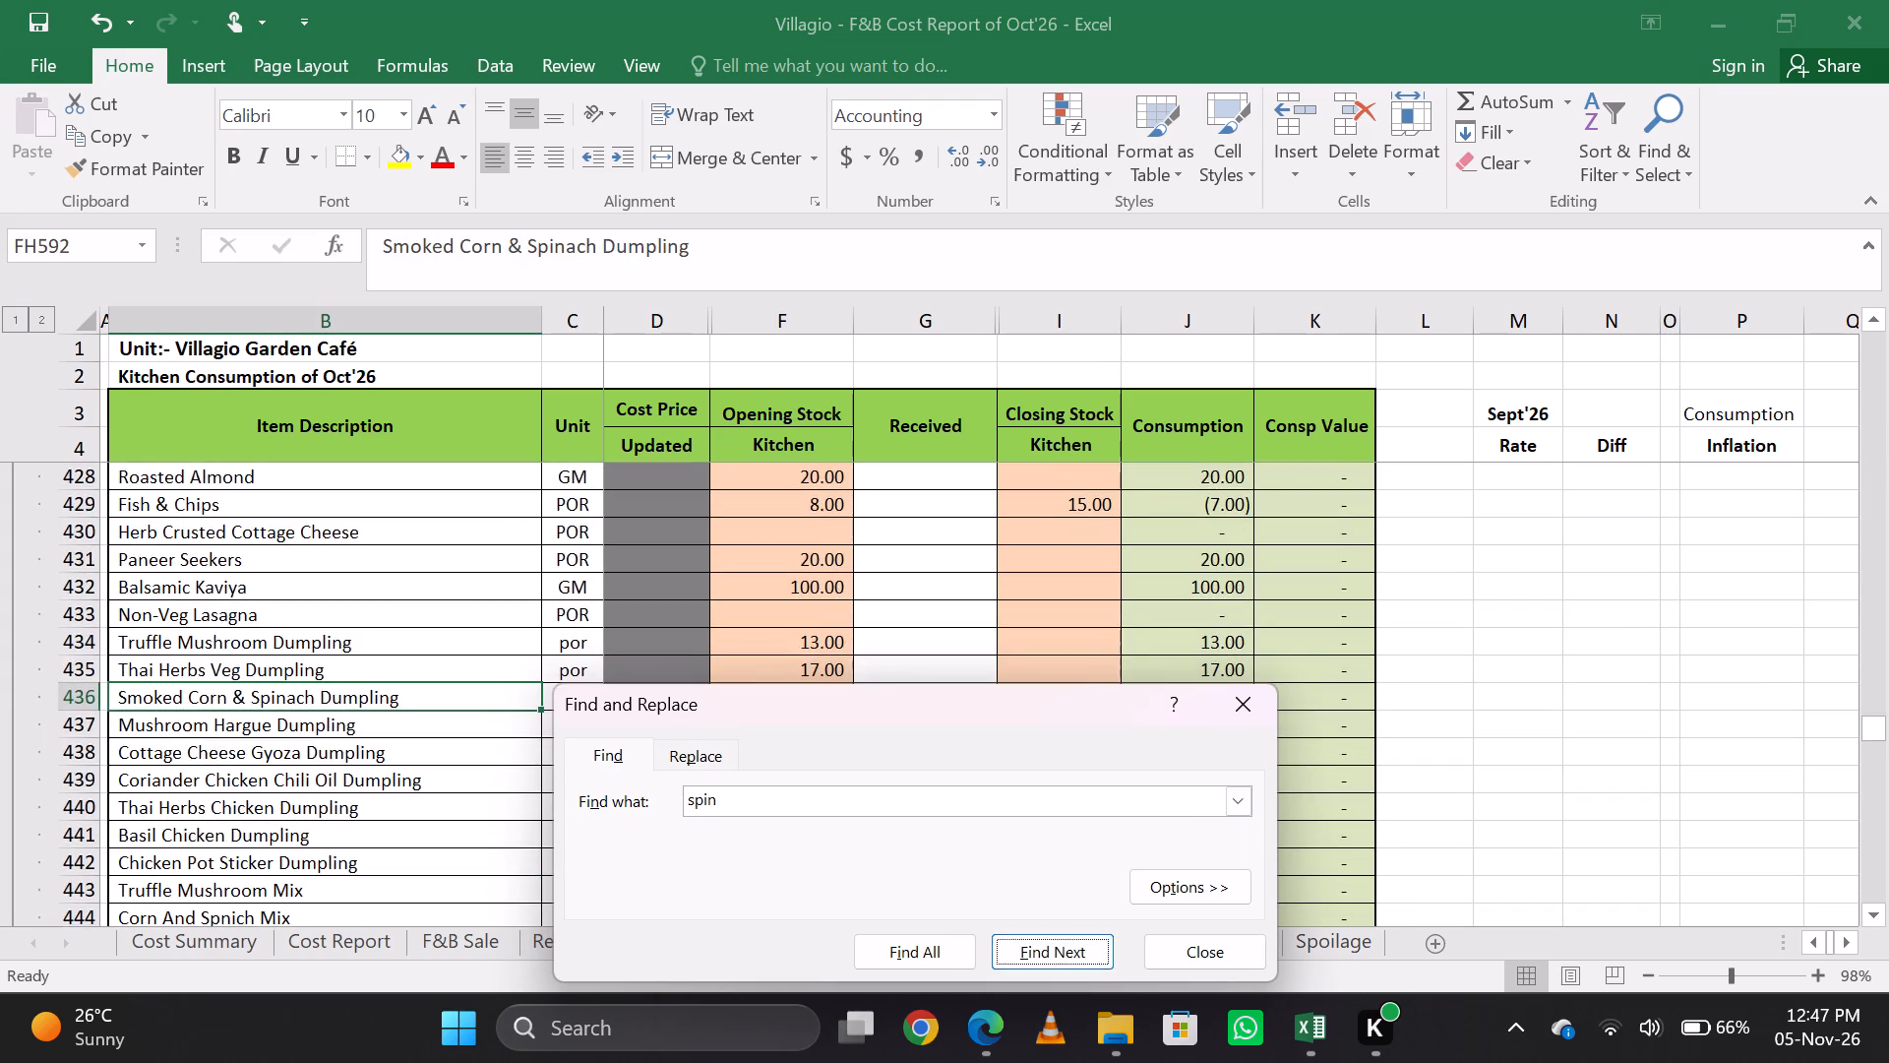
key("Escape")
key("Right")
key("Right")
key("Right")
key("Right")
key("Right")
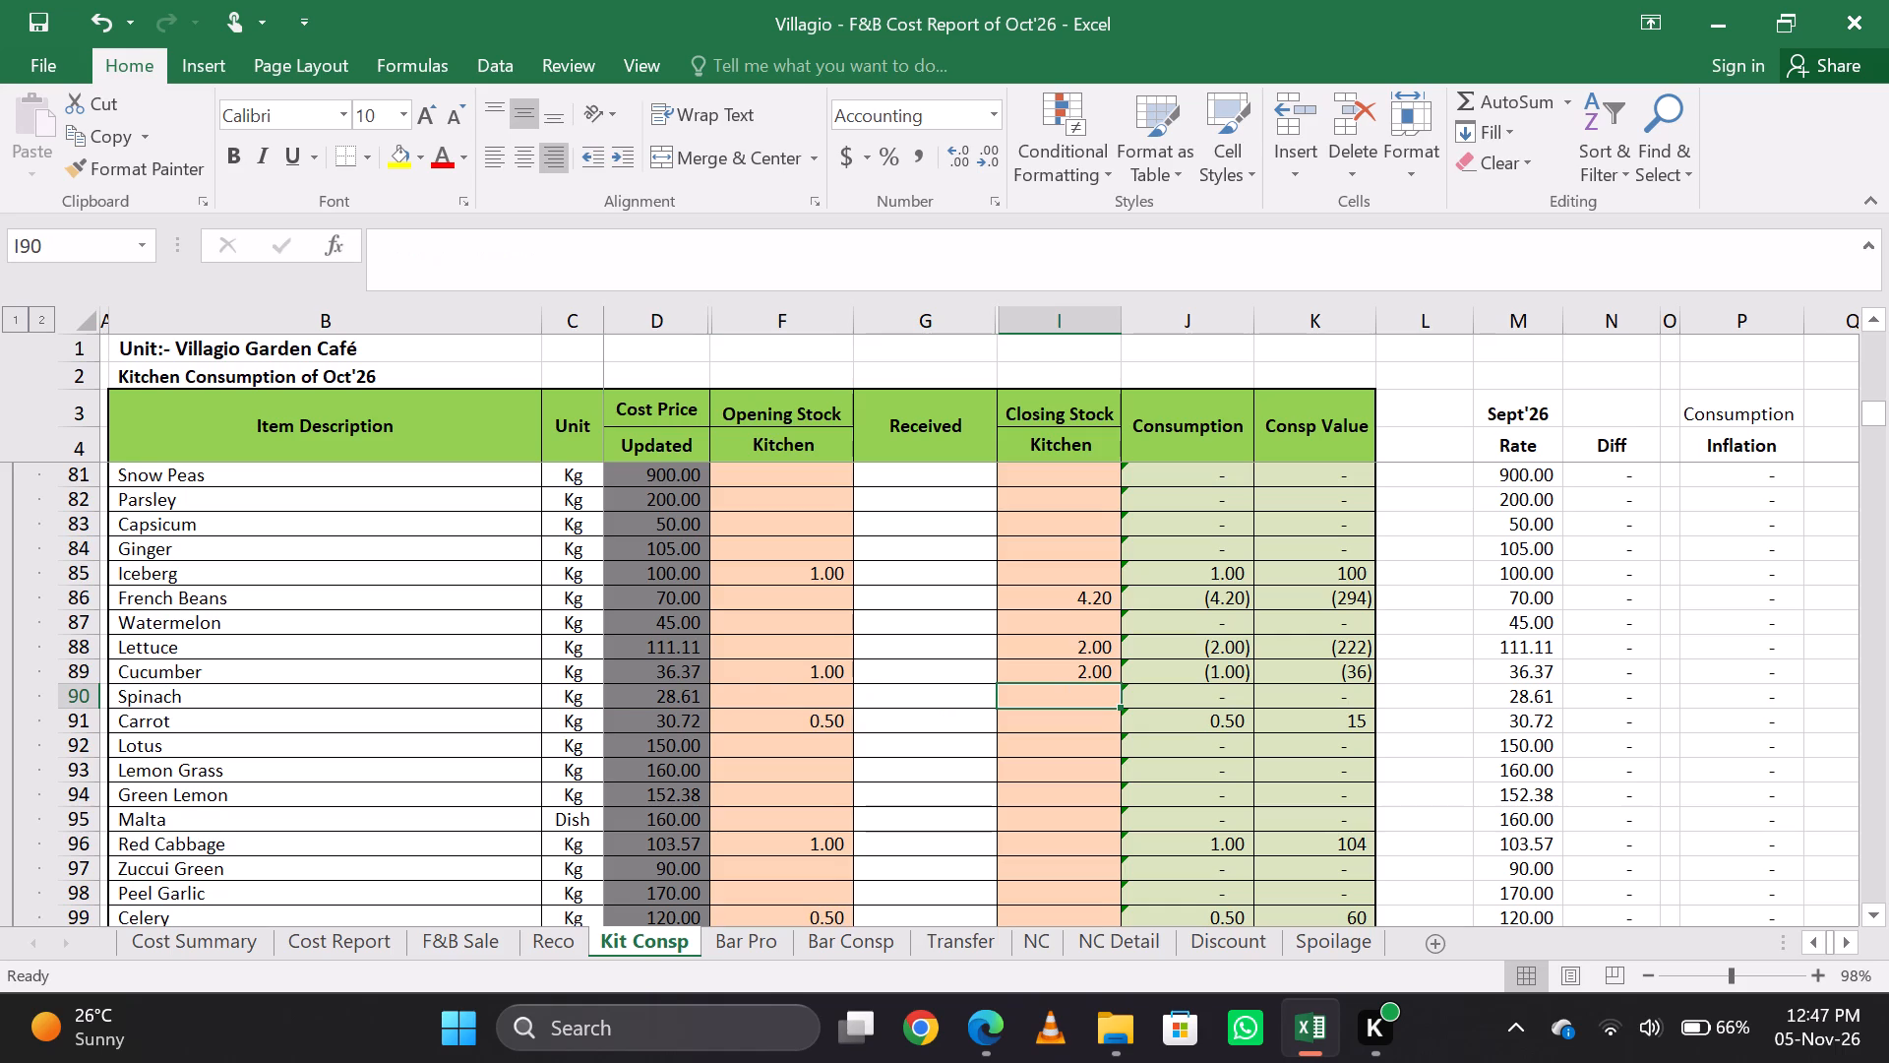
key("1")
key("Down")
key("Up")
Search for "tomat" to locate the plain Tomato row under Fruit & Vegetables and enter a kitchen closing stock of 10.
key("ctrl+f")
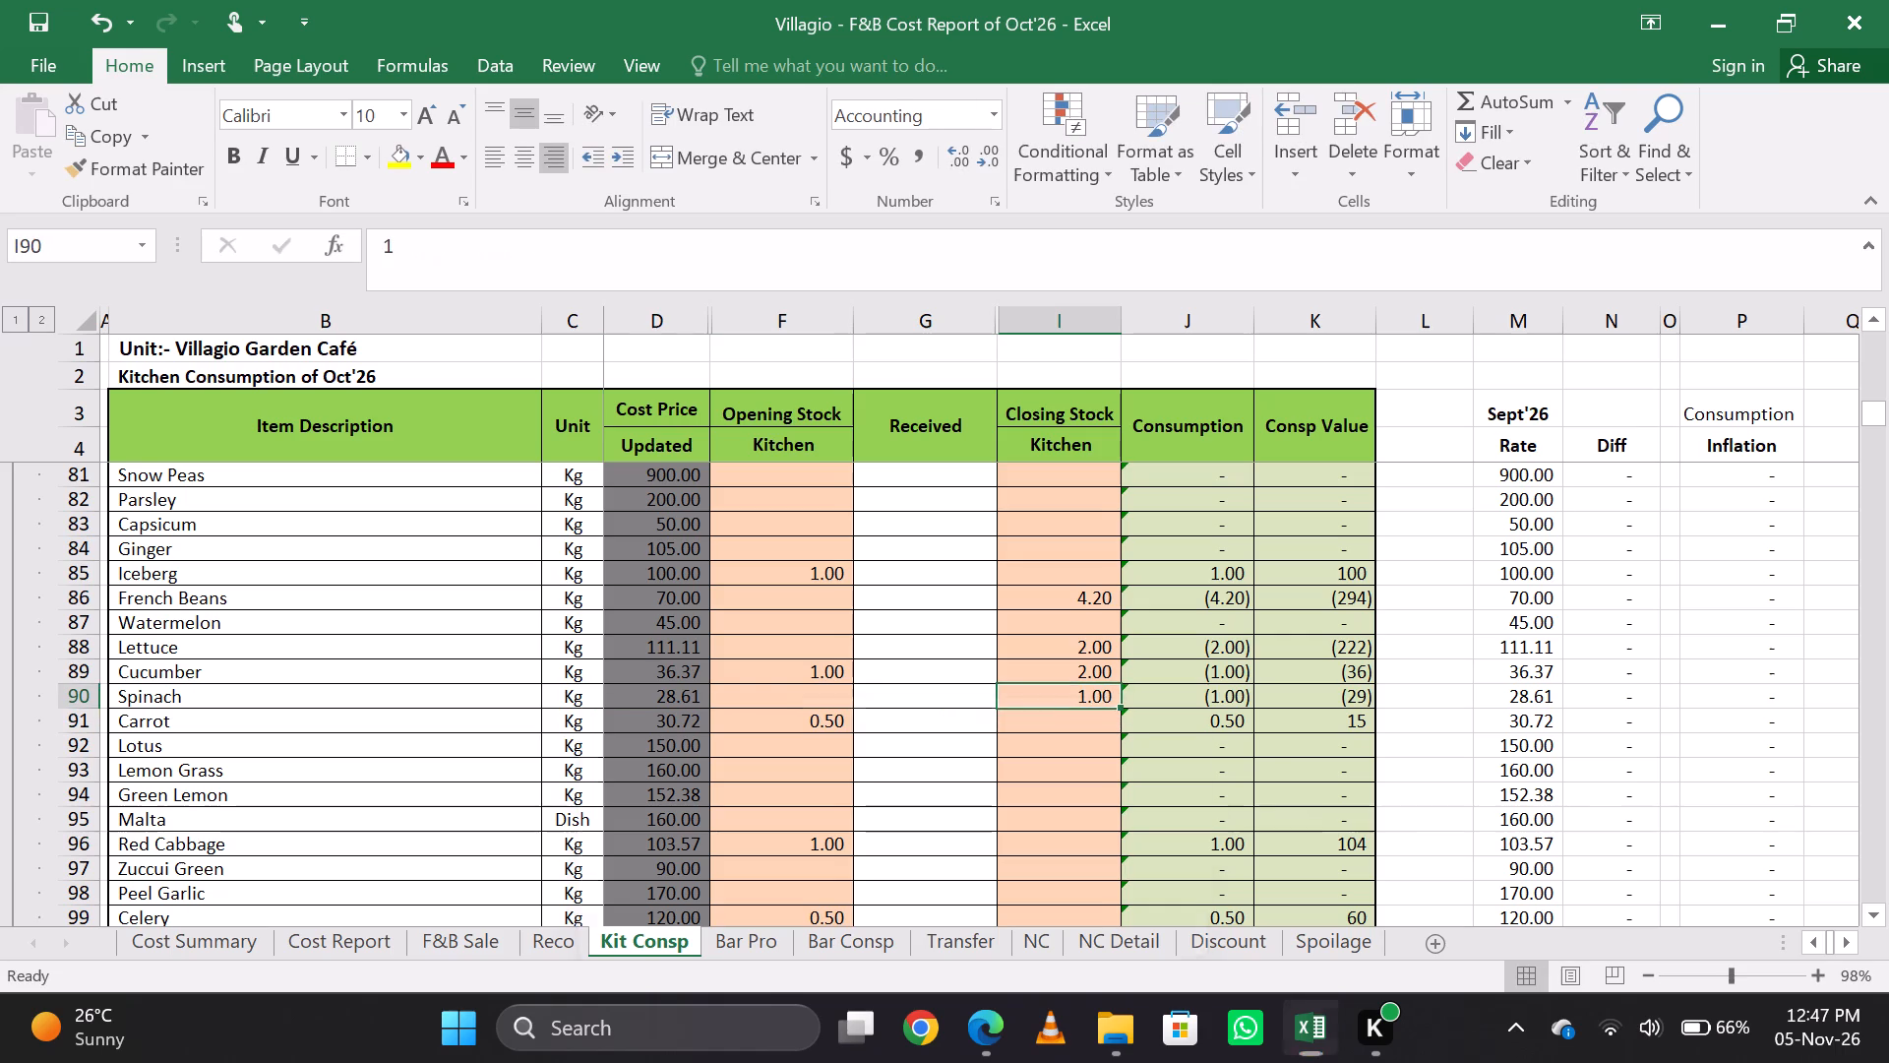
key("BackSpace")
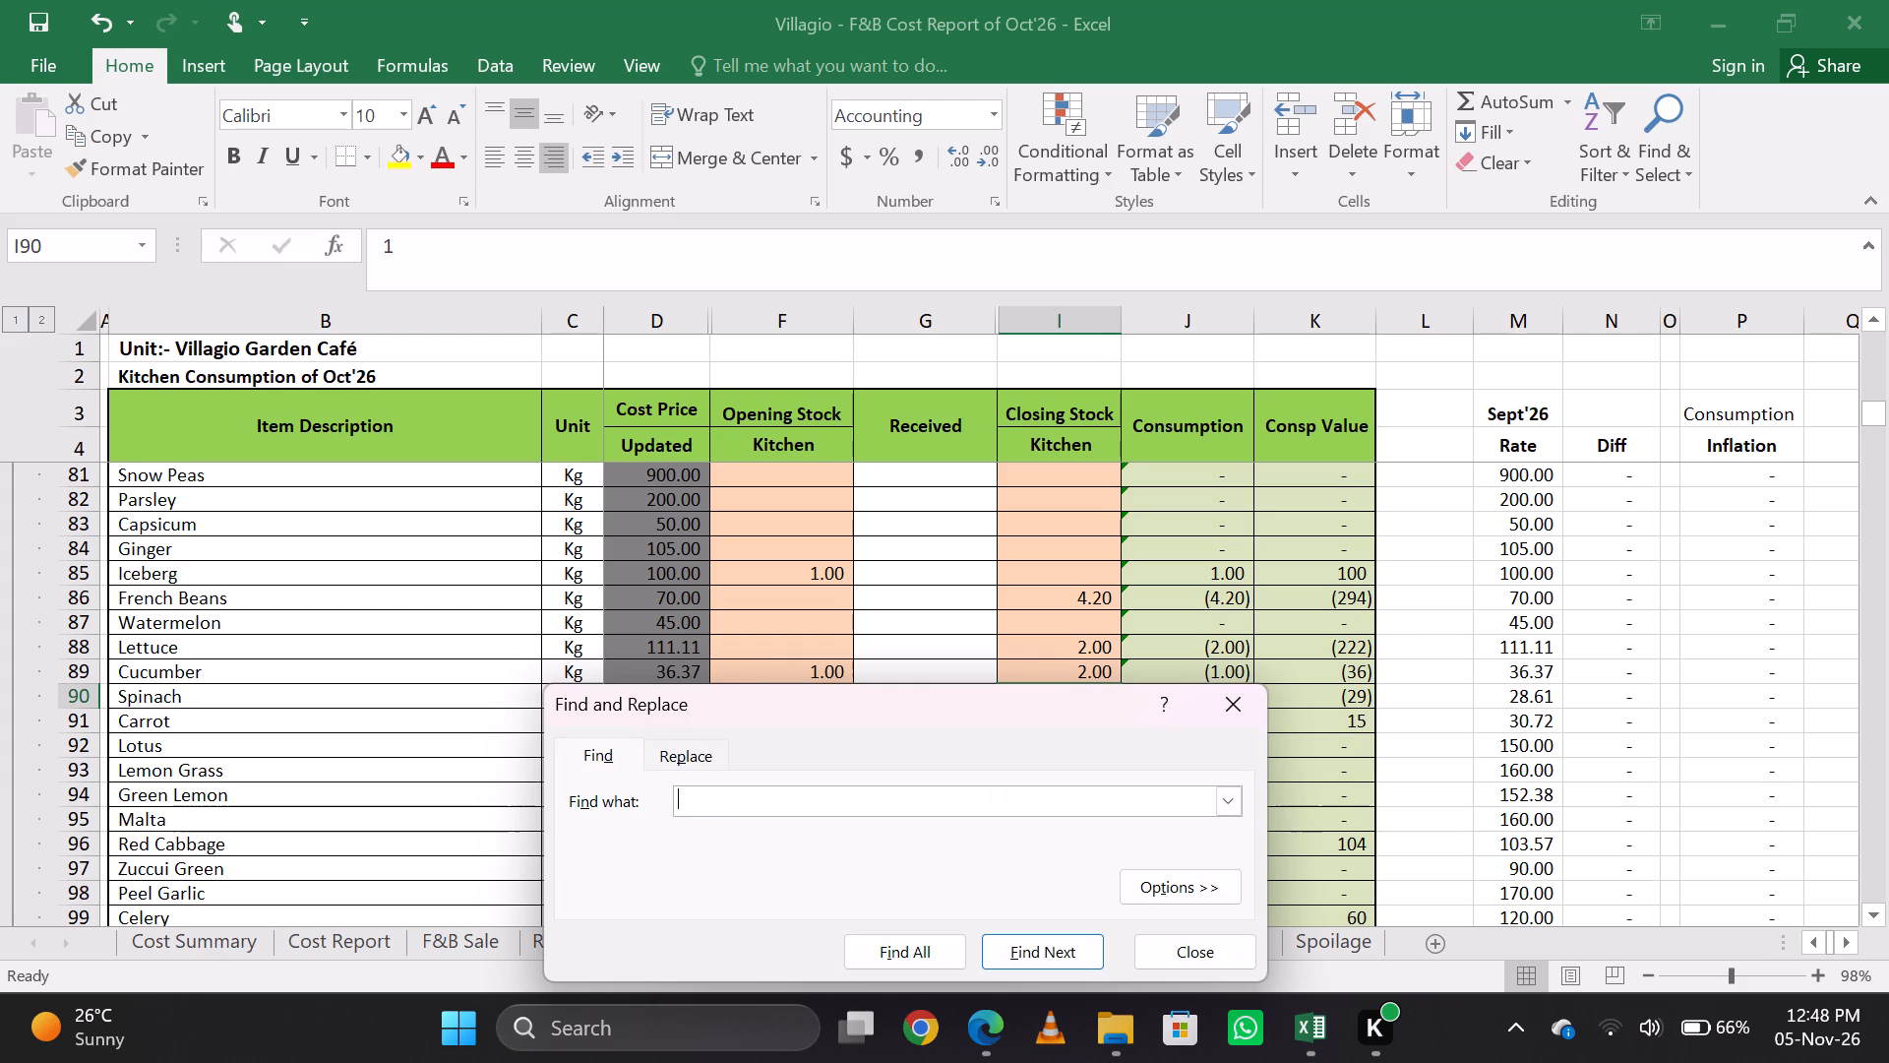
type("tomat")
key("Return")
key("Escape")
key("ctrl+f")
key("Return")
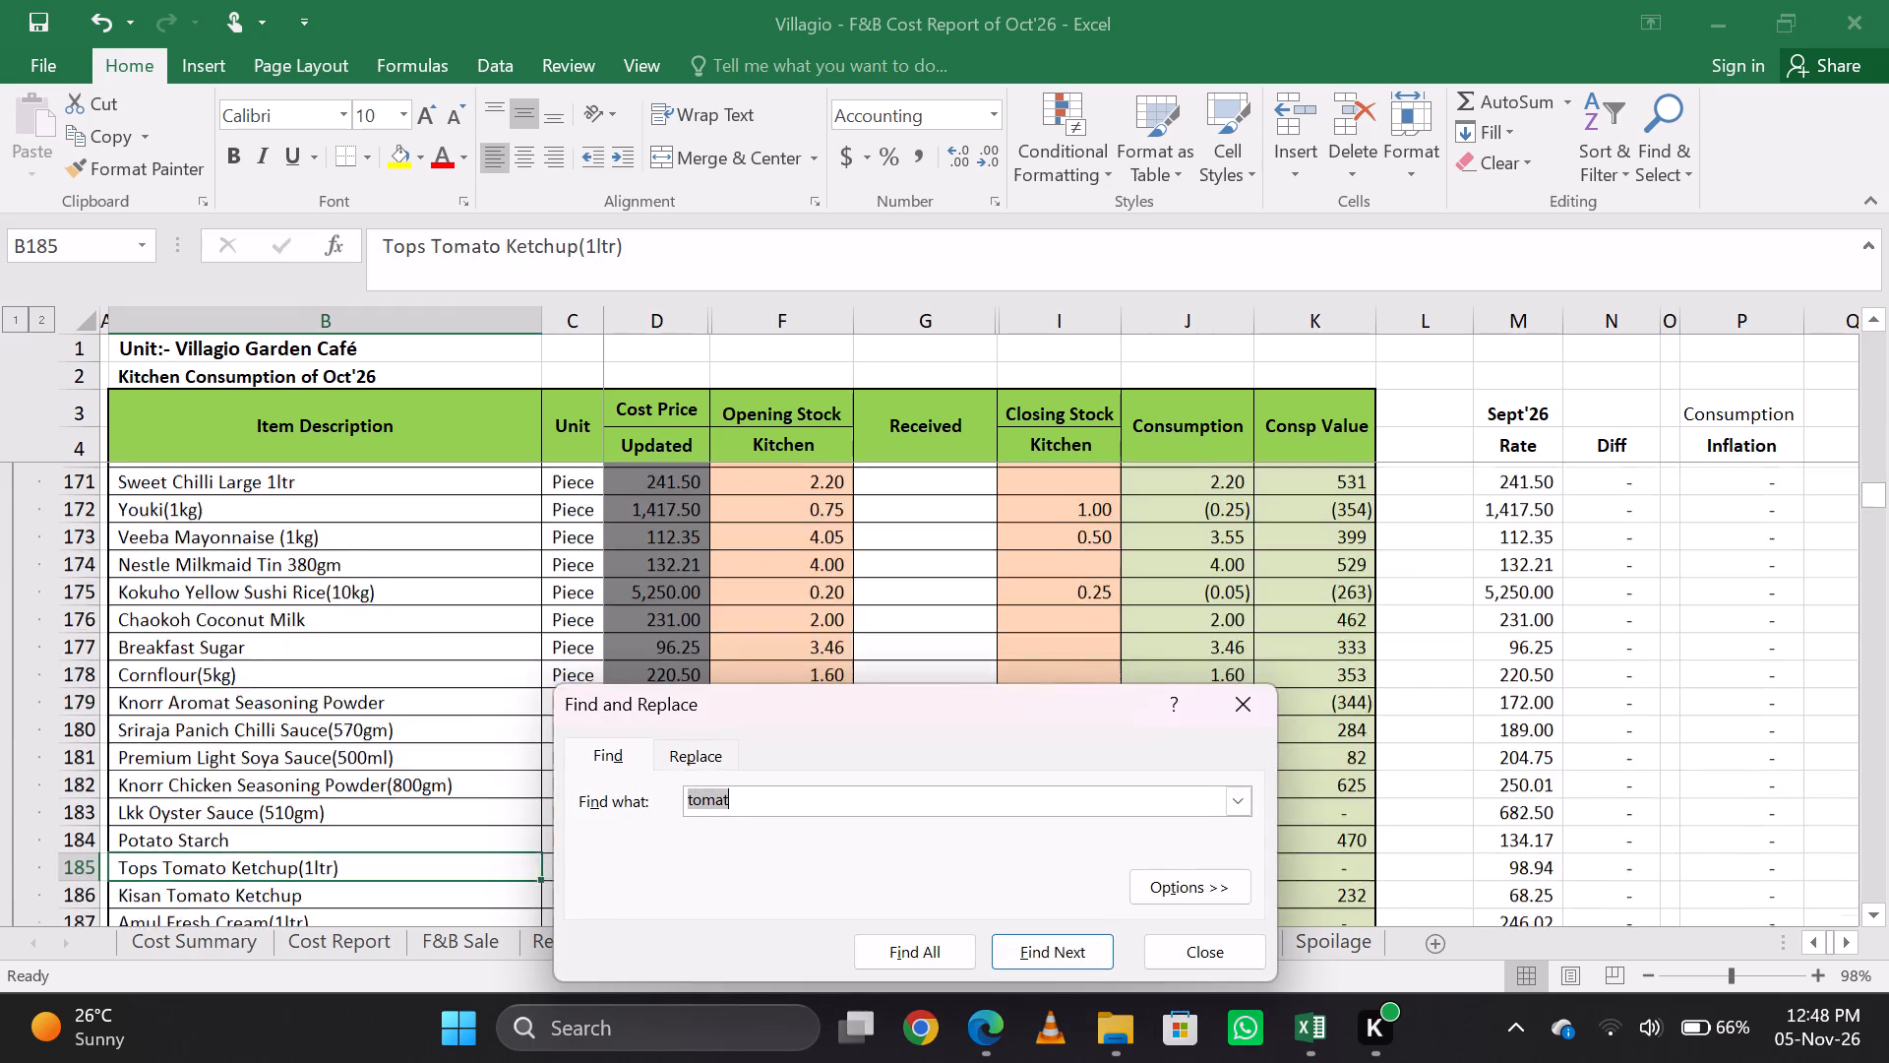
key("Return")
key("Return")
key("Return")
key("Return")
key("Return")
key("Return")
key("Return")
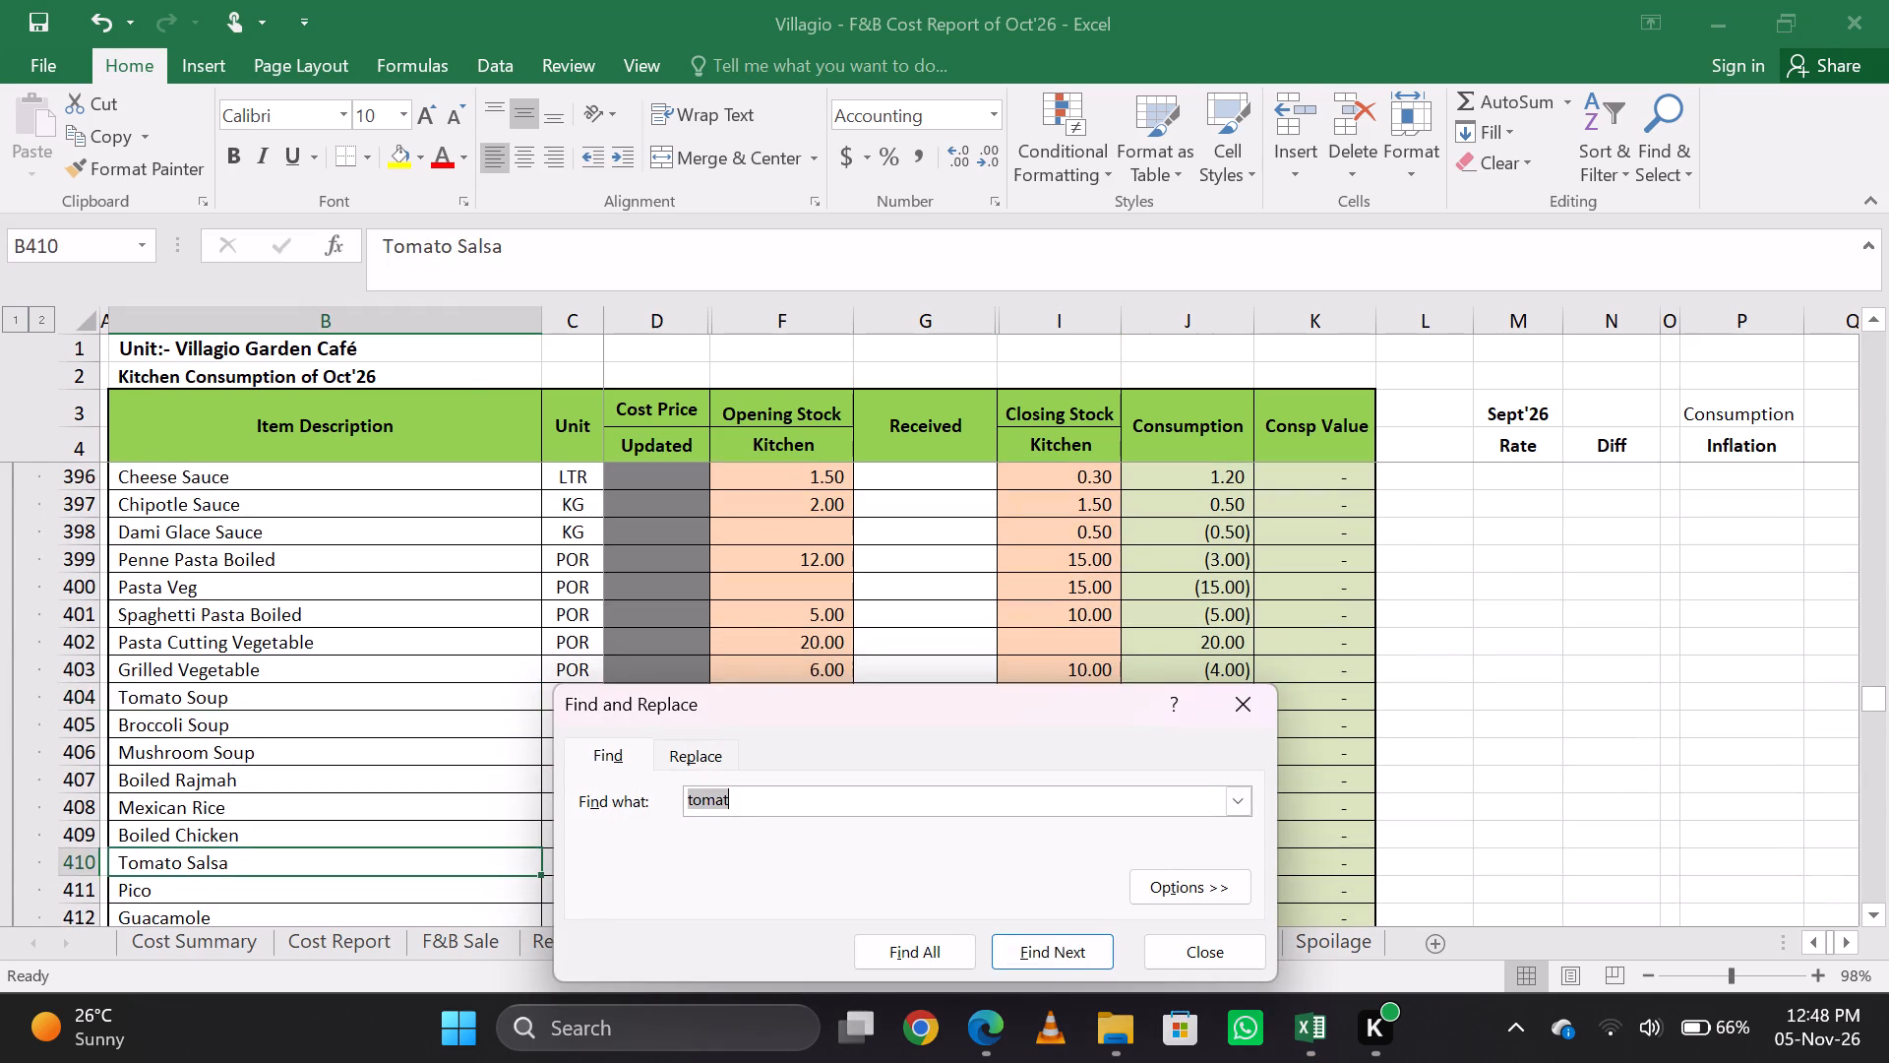
key("Return")
key("Return")
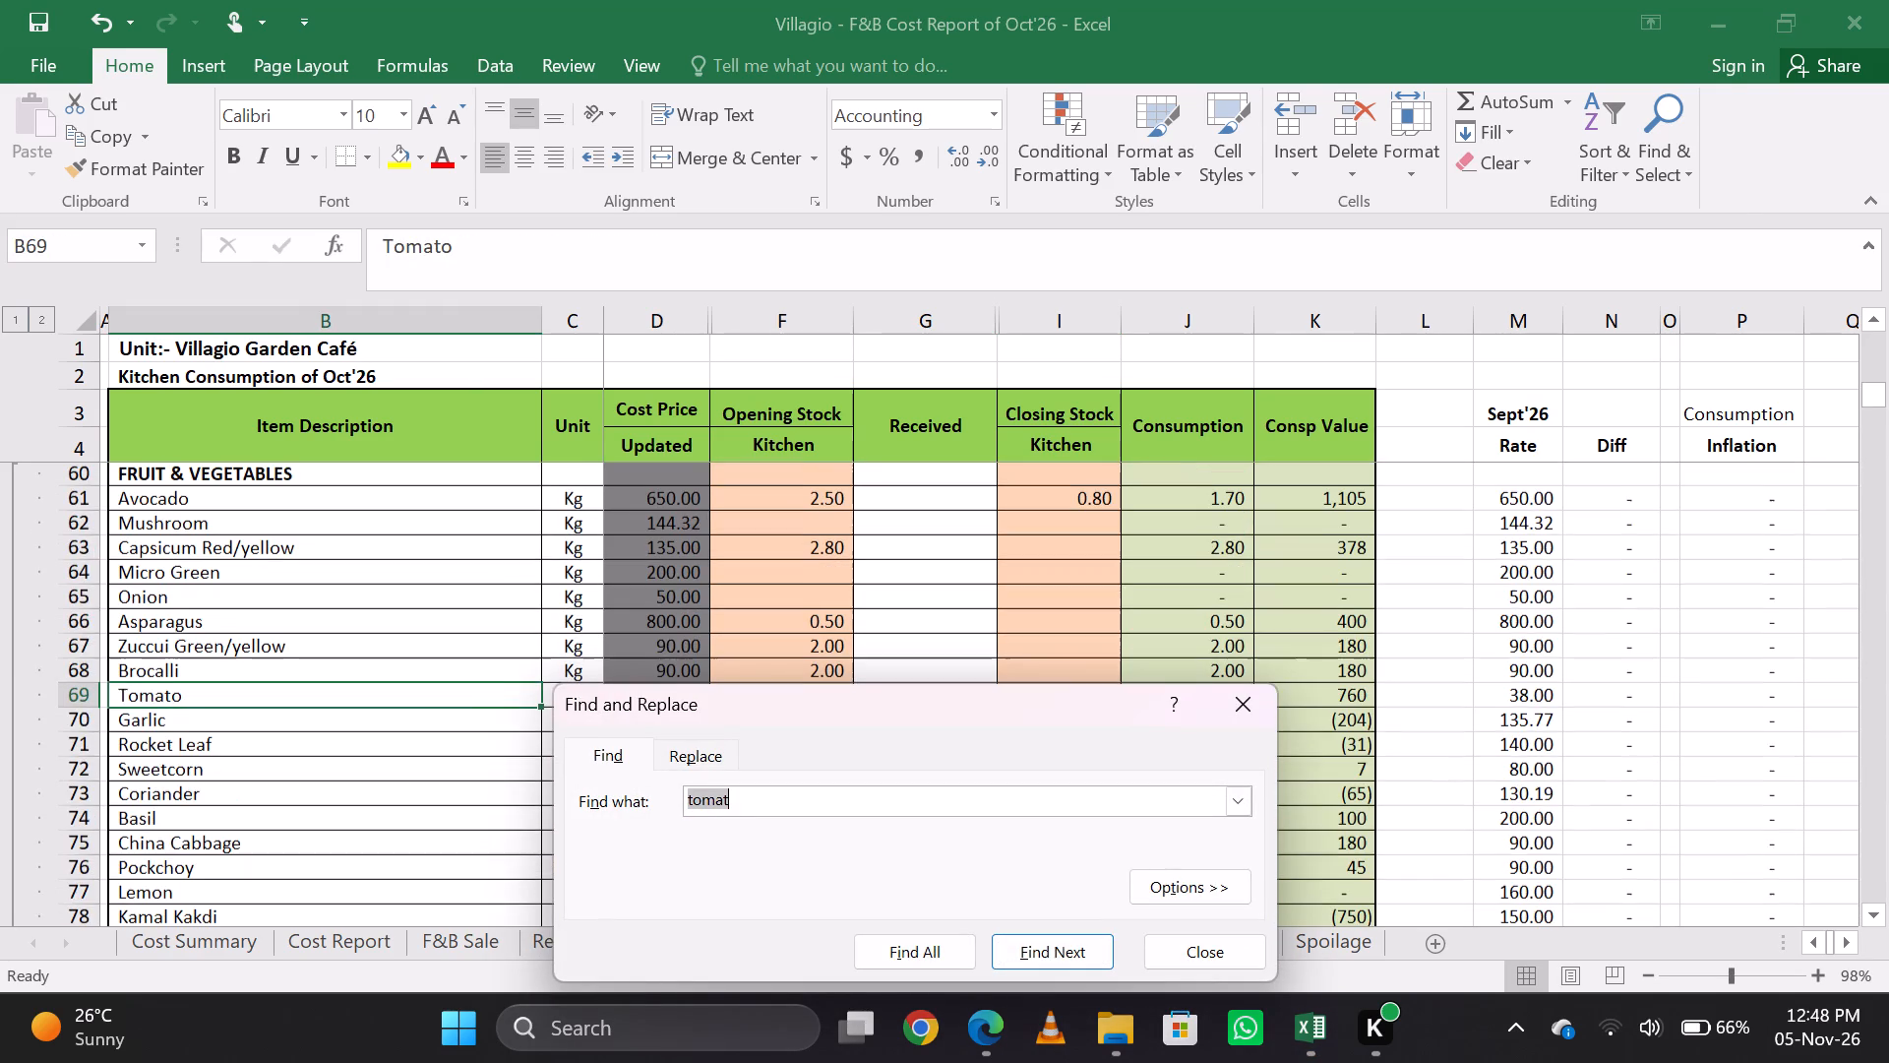
key("Escape")
key("Right")
key("Right")
key("Right")
key("Right")
key("Right")
key("Right")
key("Left")
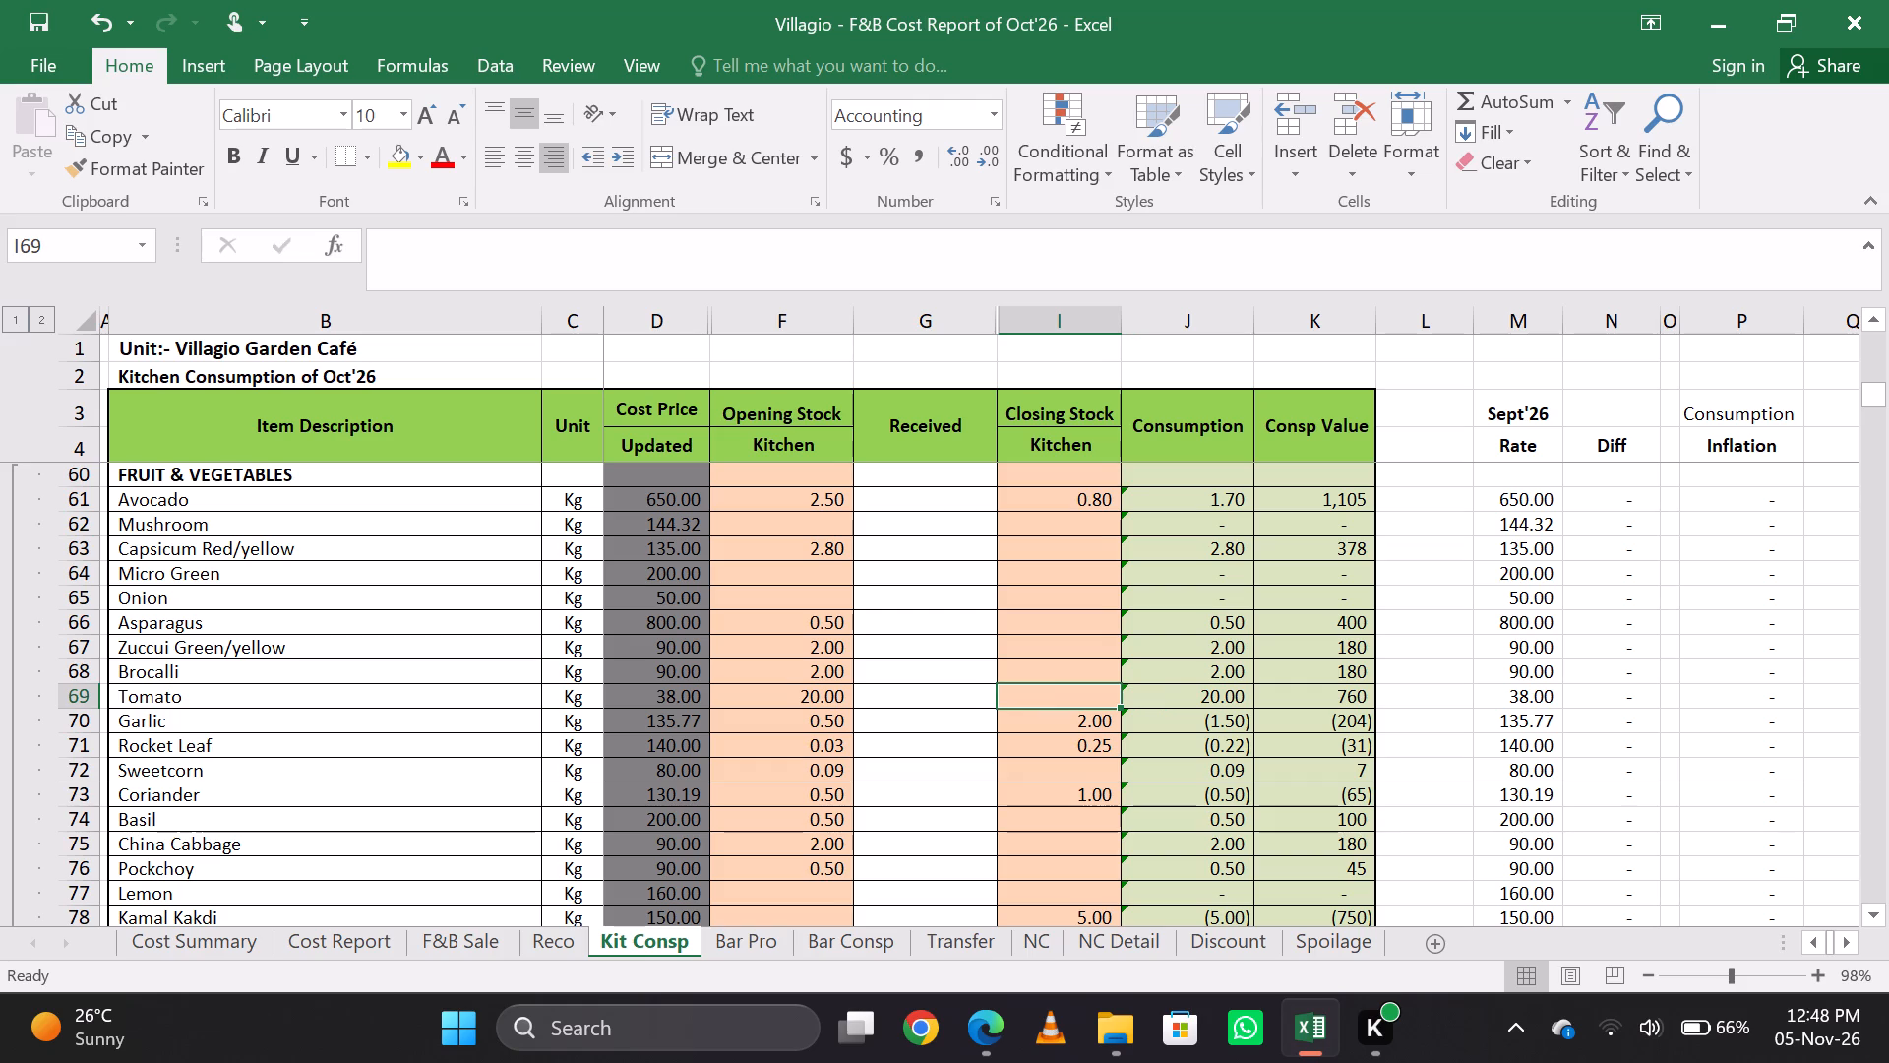
key("1")
key("0")
key("Return")
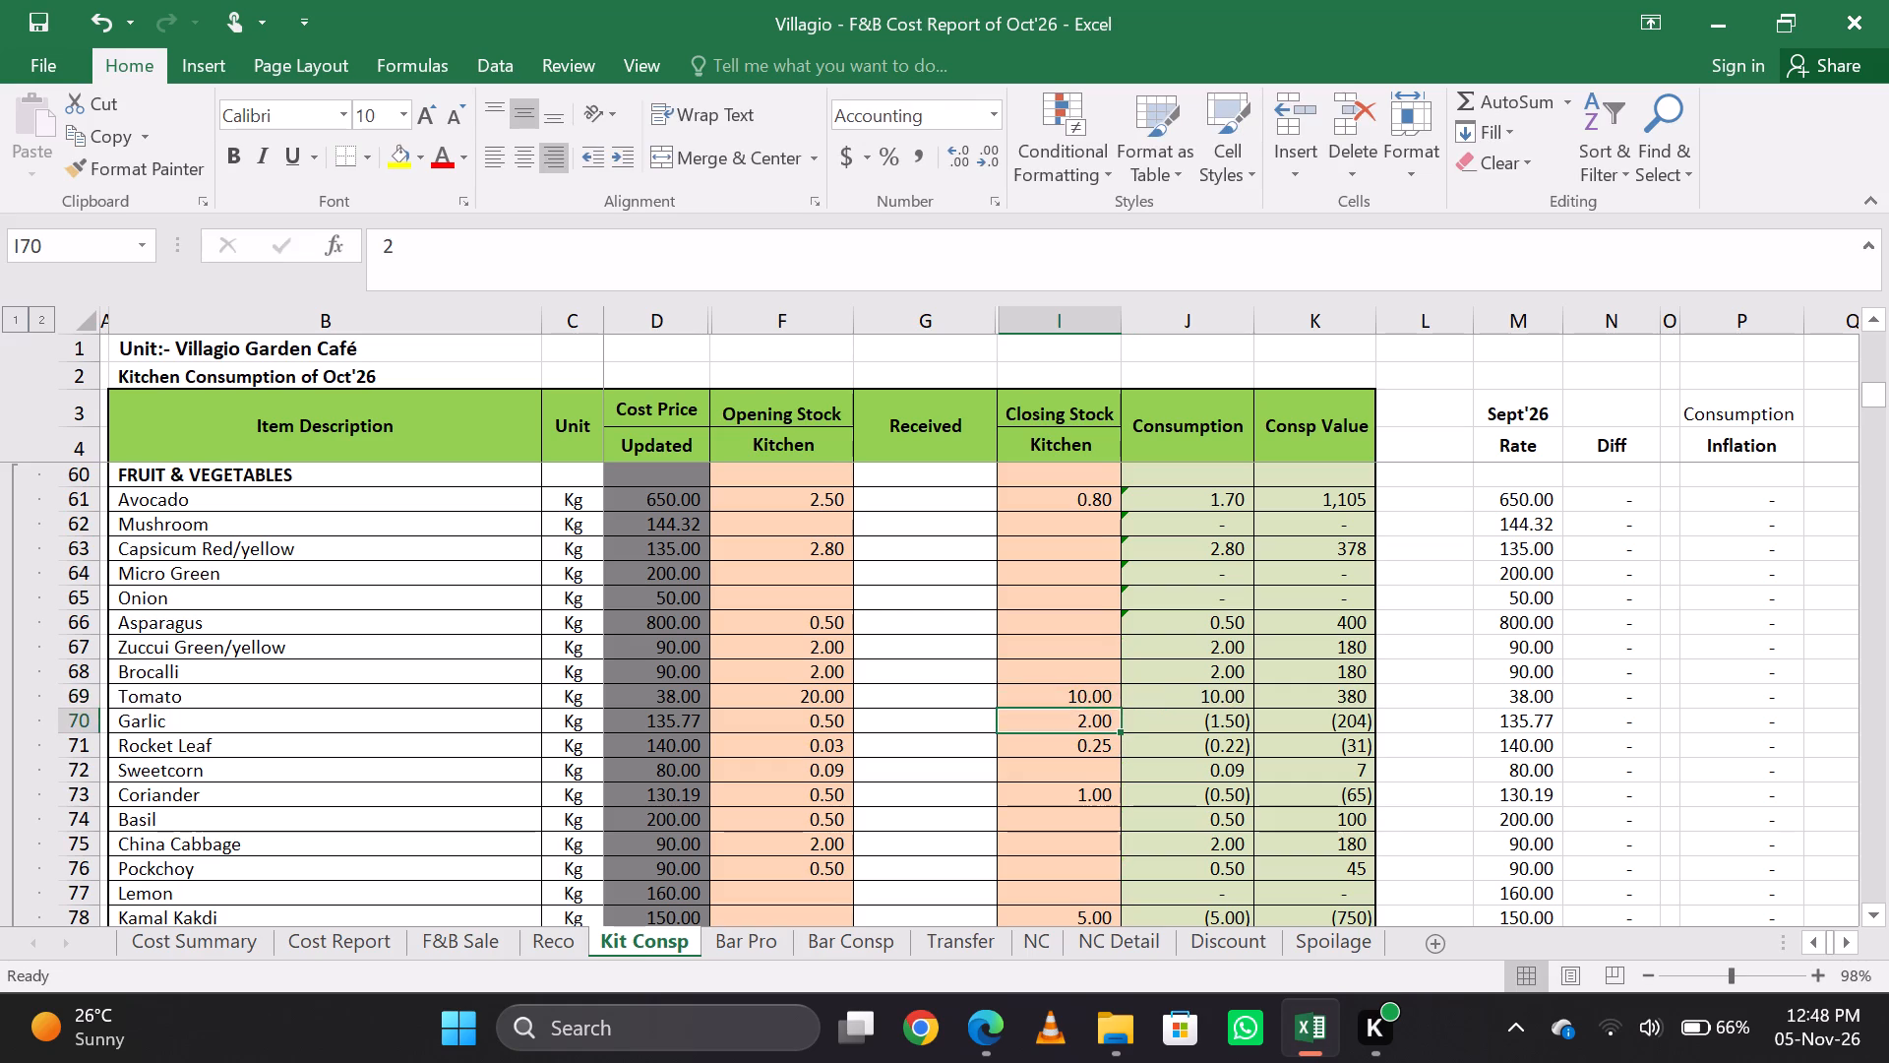
Search the sheet for "pea" and go through the matches to look for a green peas item.
key("ctrl+f")
key("BackSpace")
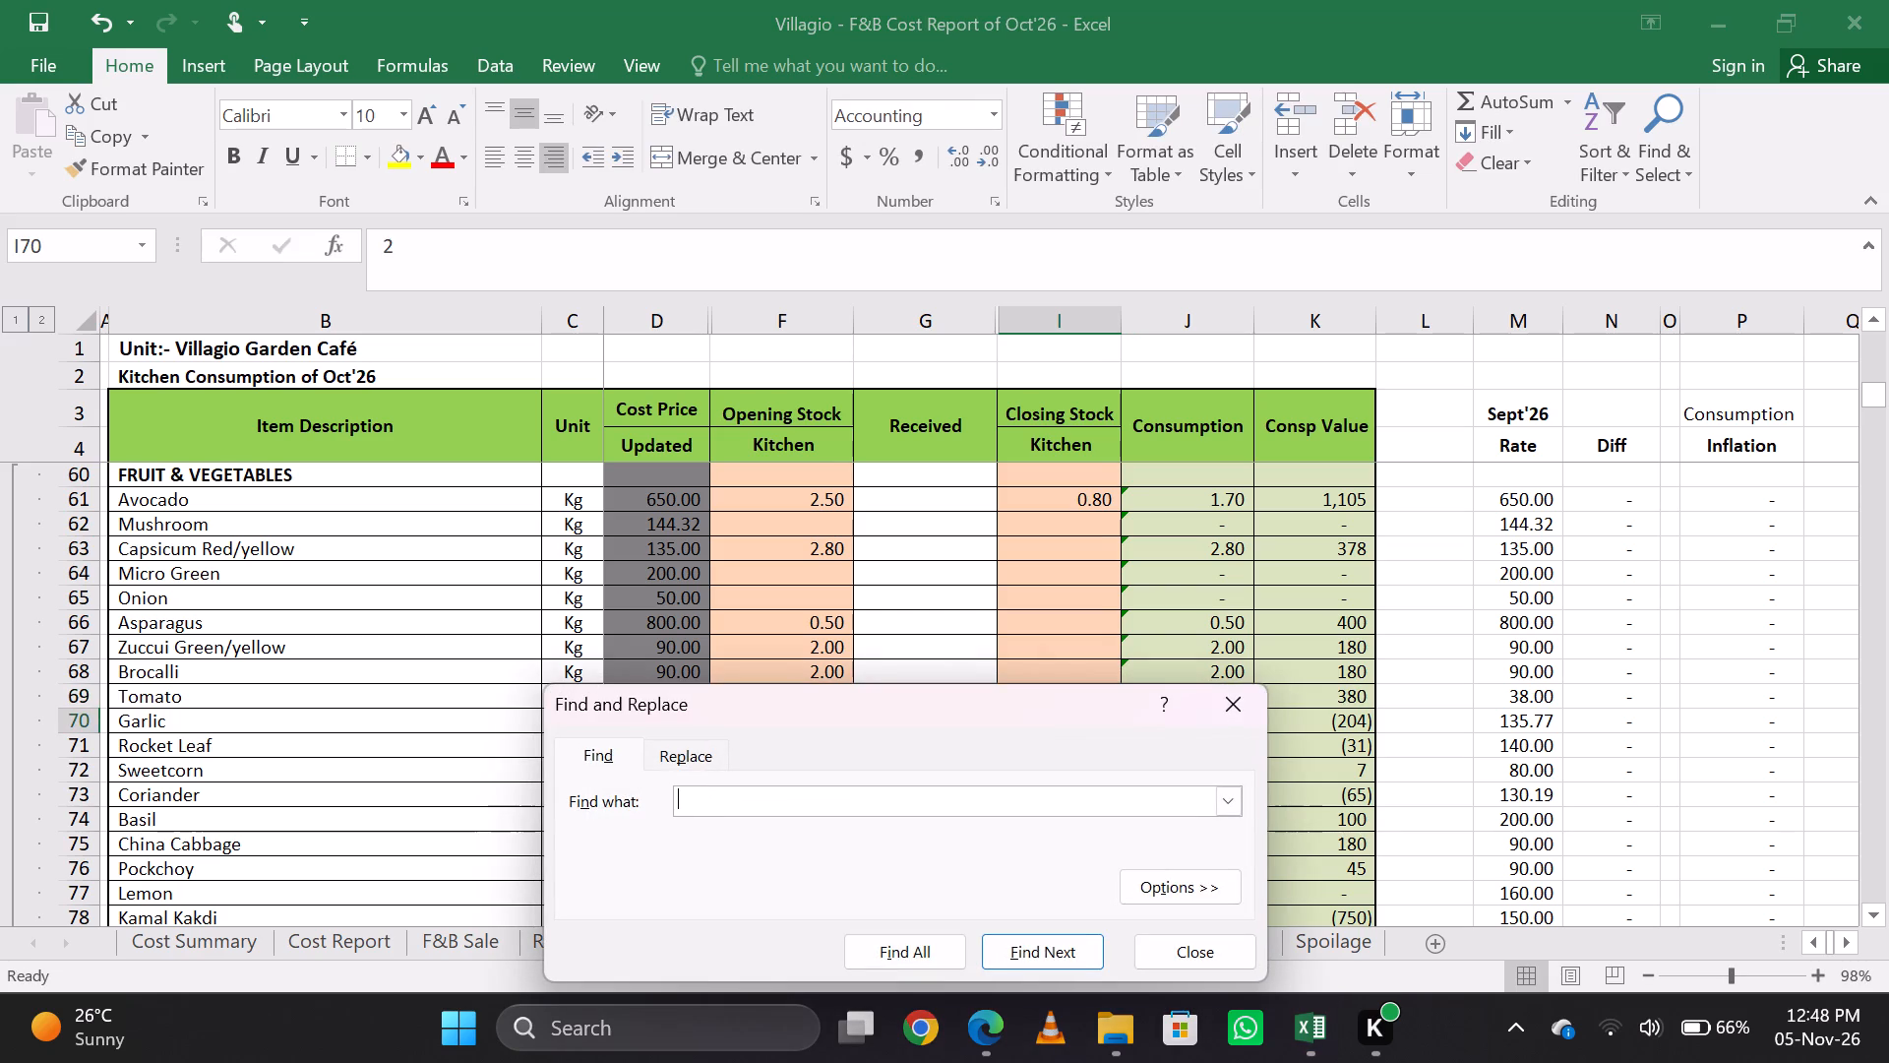
type("freen")
key("BackSpace")
key("BackSpace")
key("BackSpace")
key("BackSpace")
key("BackSpace")
key("BackSpace")
key("BackSpace")
key("BackSpace")
key("BackSpace")
key("BackSpace")
key("BackSpace")
key("BackSpace")
key("BackSpace")
key("BackSpace")
key("BackSpace")
type("pea")
key("Return")
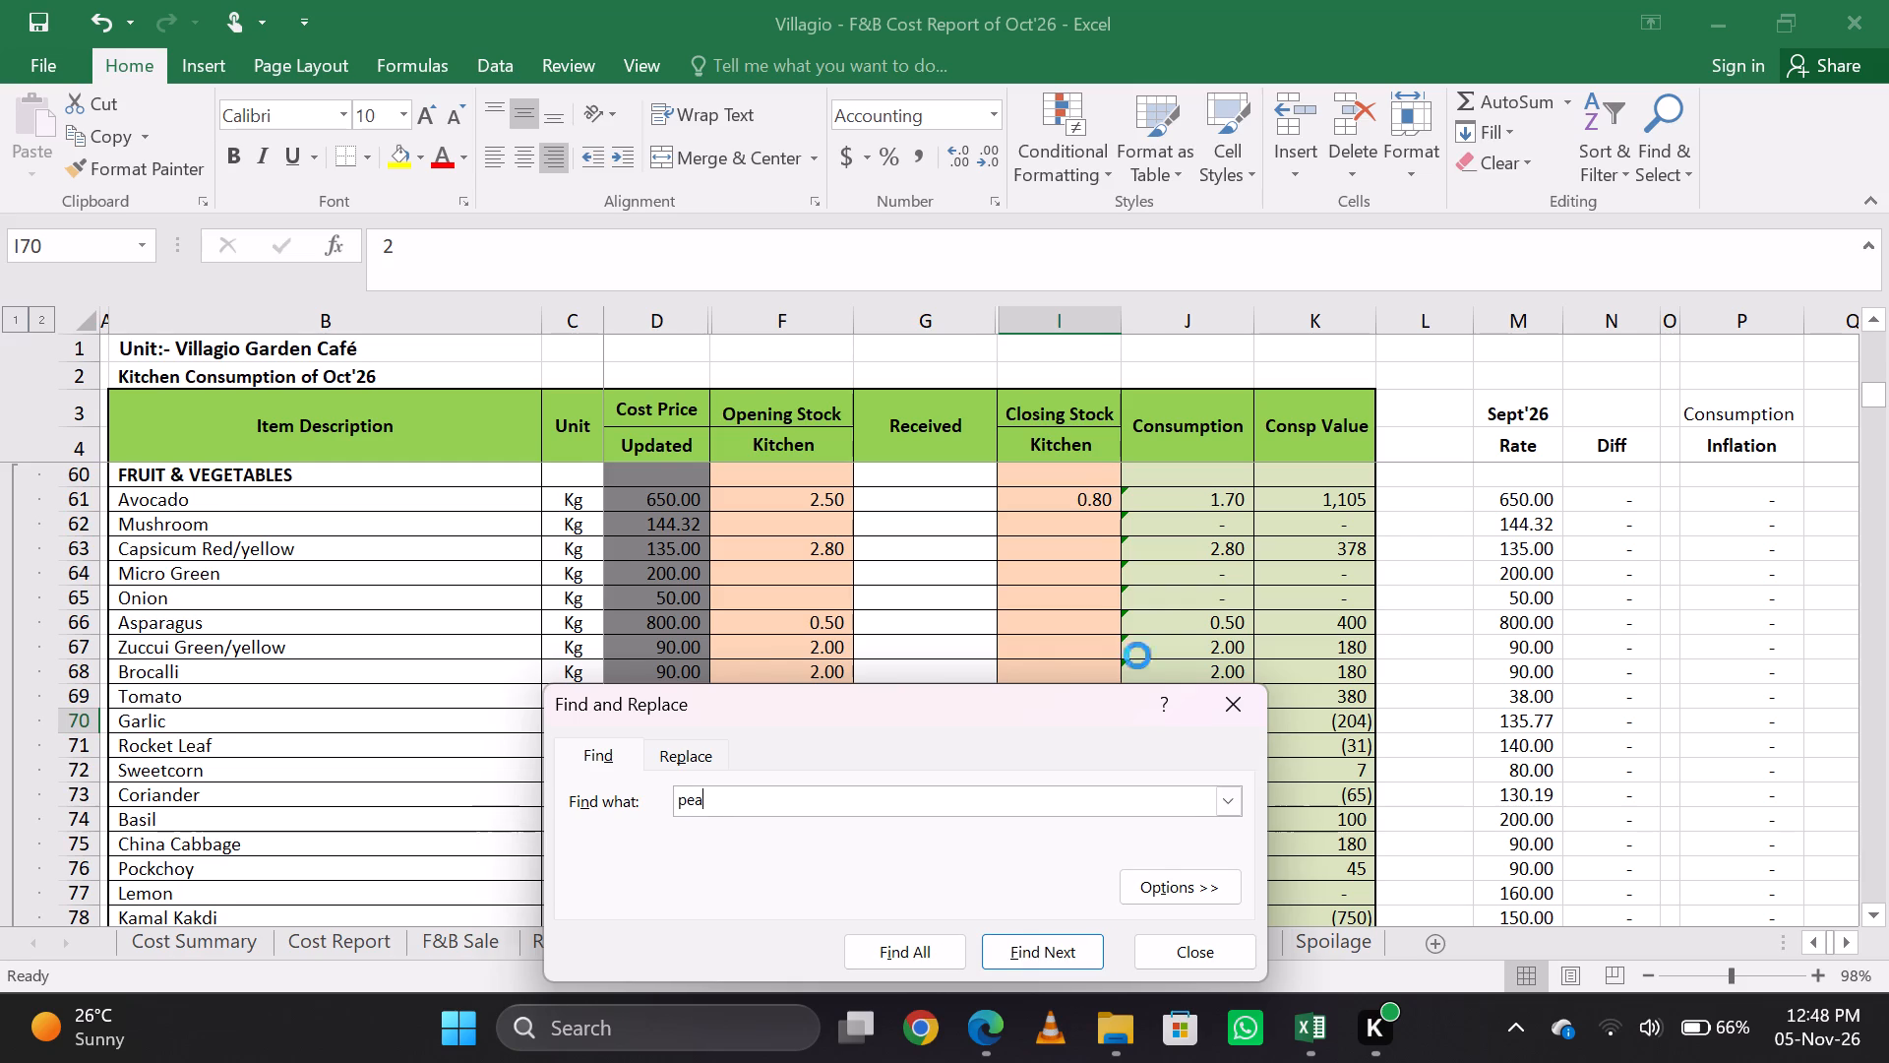
key("Escape")
key("Right")
key("ctrl+f")
key("Return")
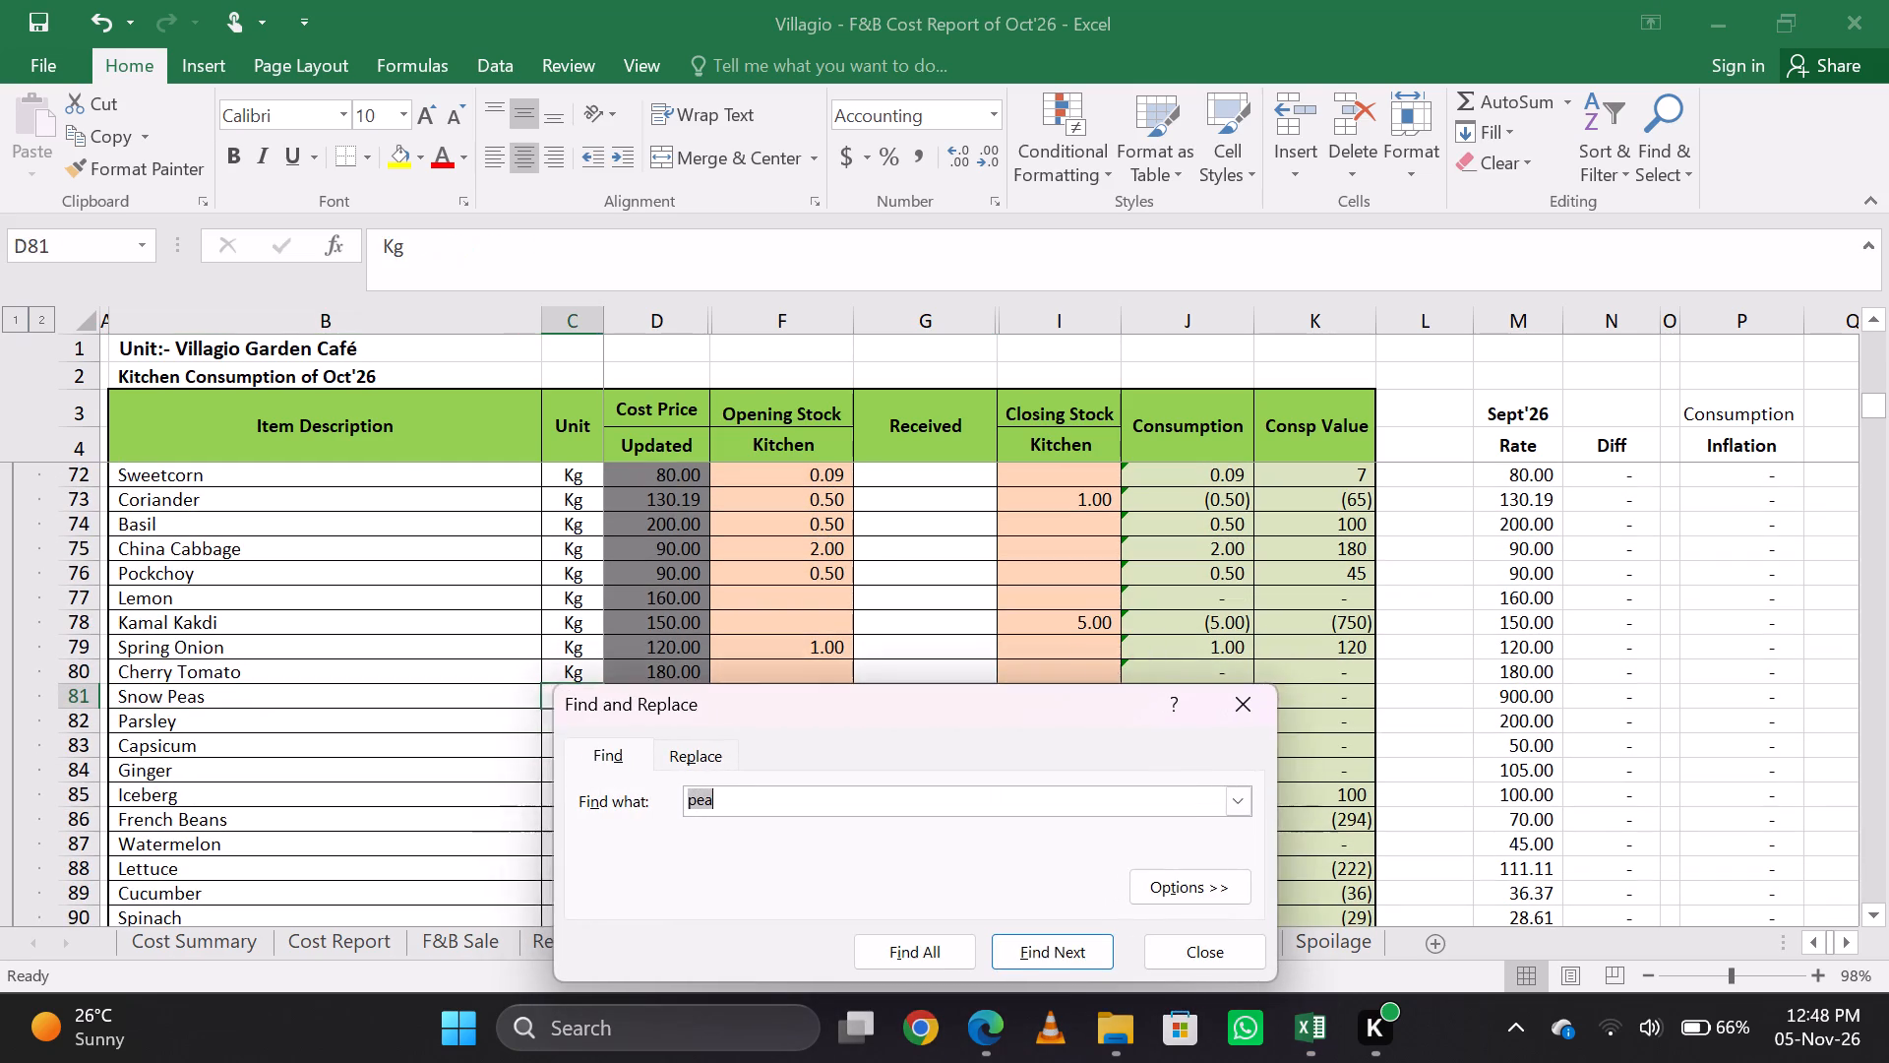
key("Return")
key("Return")
key("Return")
key("Return")
key("Return")
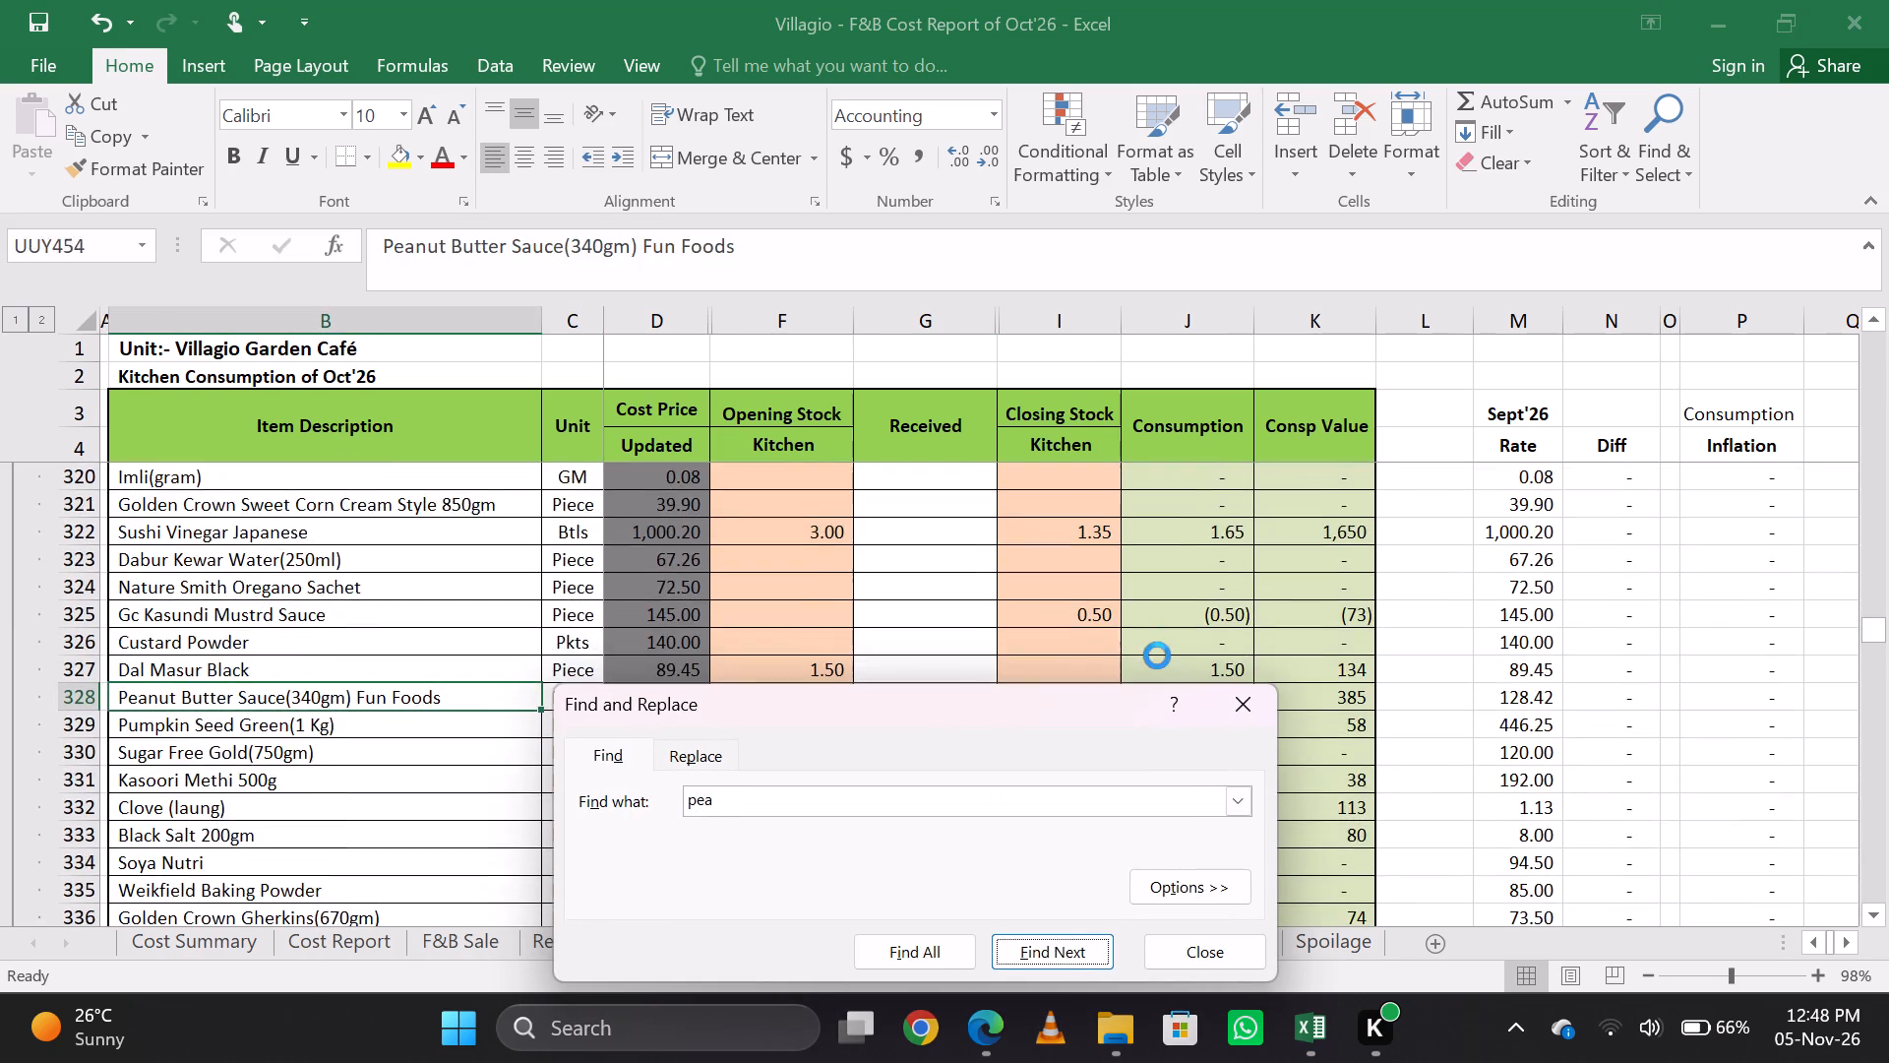
key("Return")
key("Return")
key("Return")
key("Return")
key("Return")
key("Return")
key("Return")
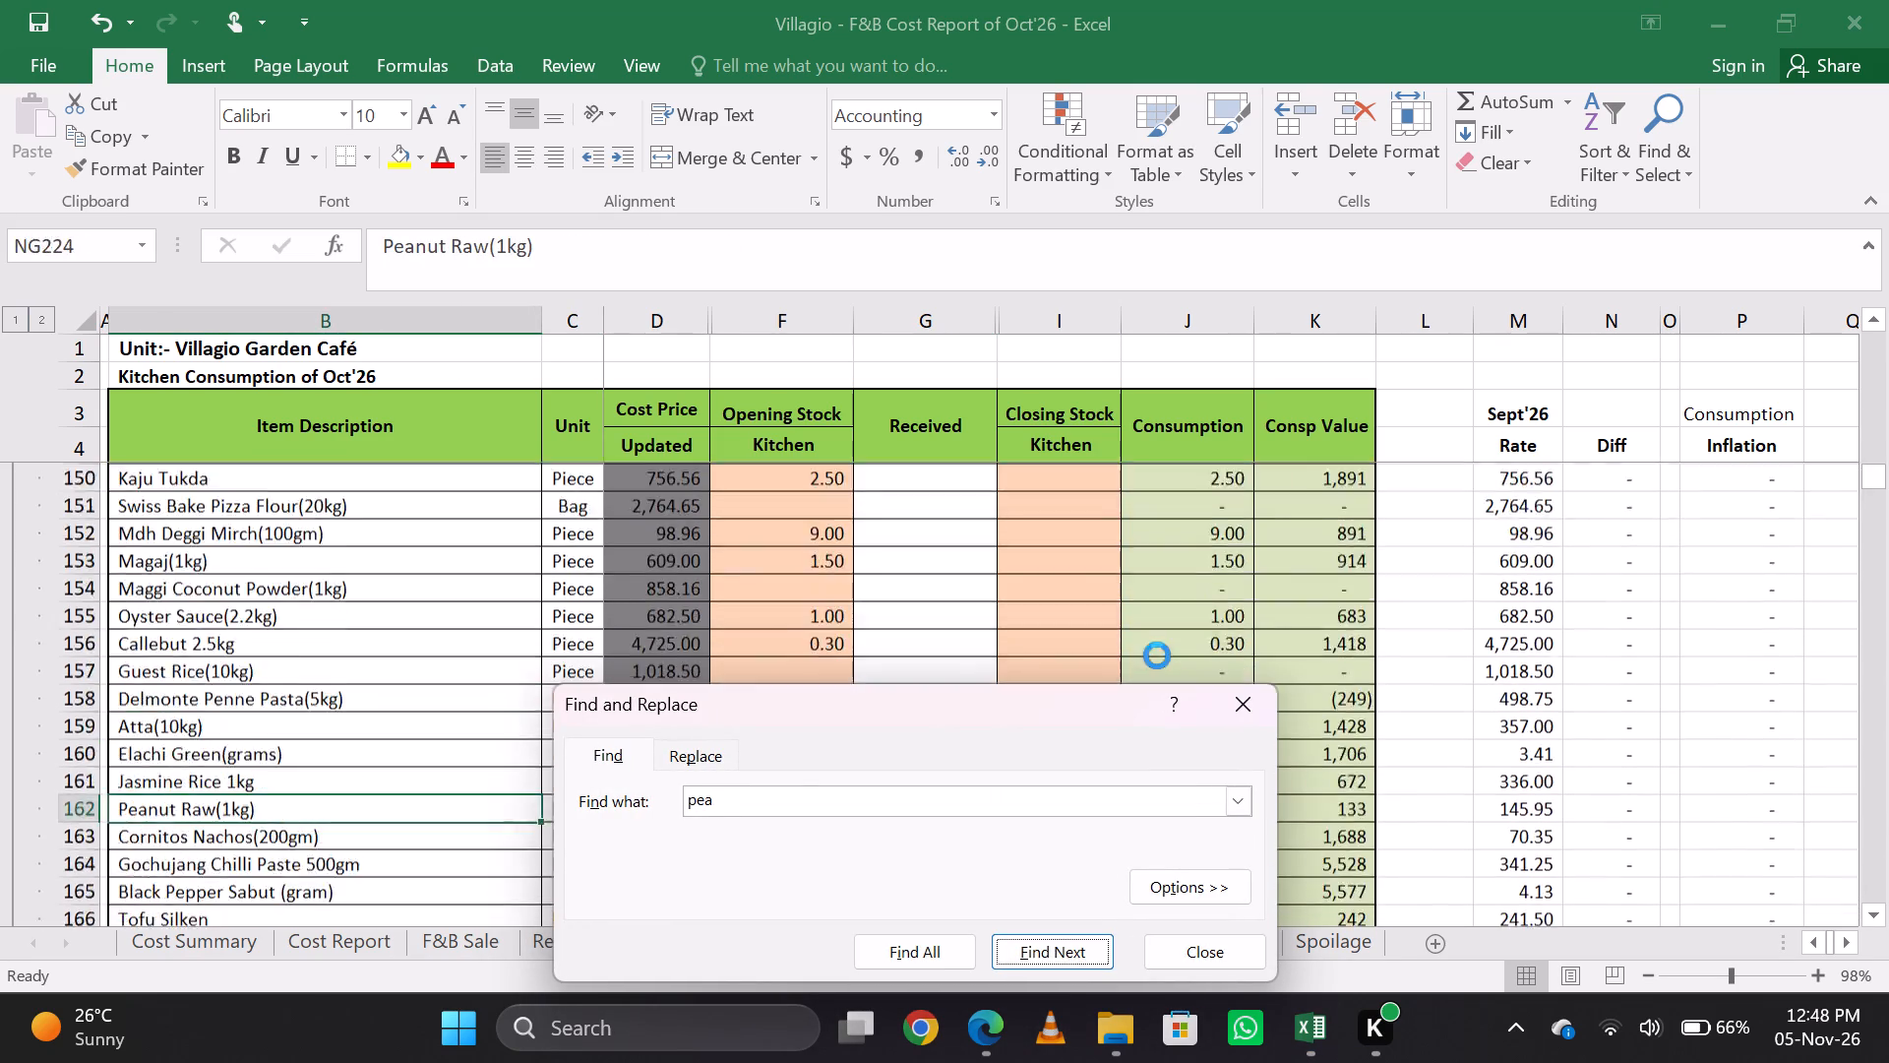
Search the sheet for "green pea", trying shorter versions of the term as well.
key("BackSpace")
key("BackSpace")
key("BackSpace")
type("green")
key("space")
type("oe")
key("Return")
key("Return")
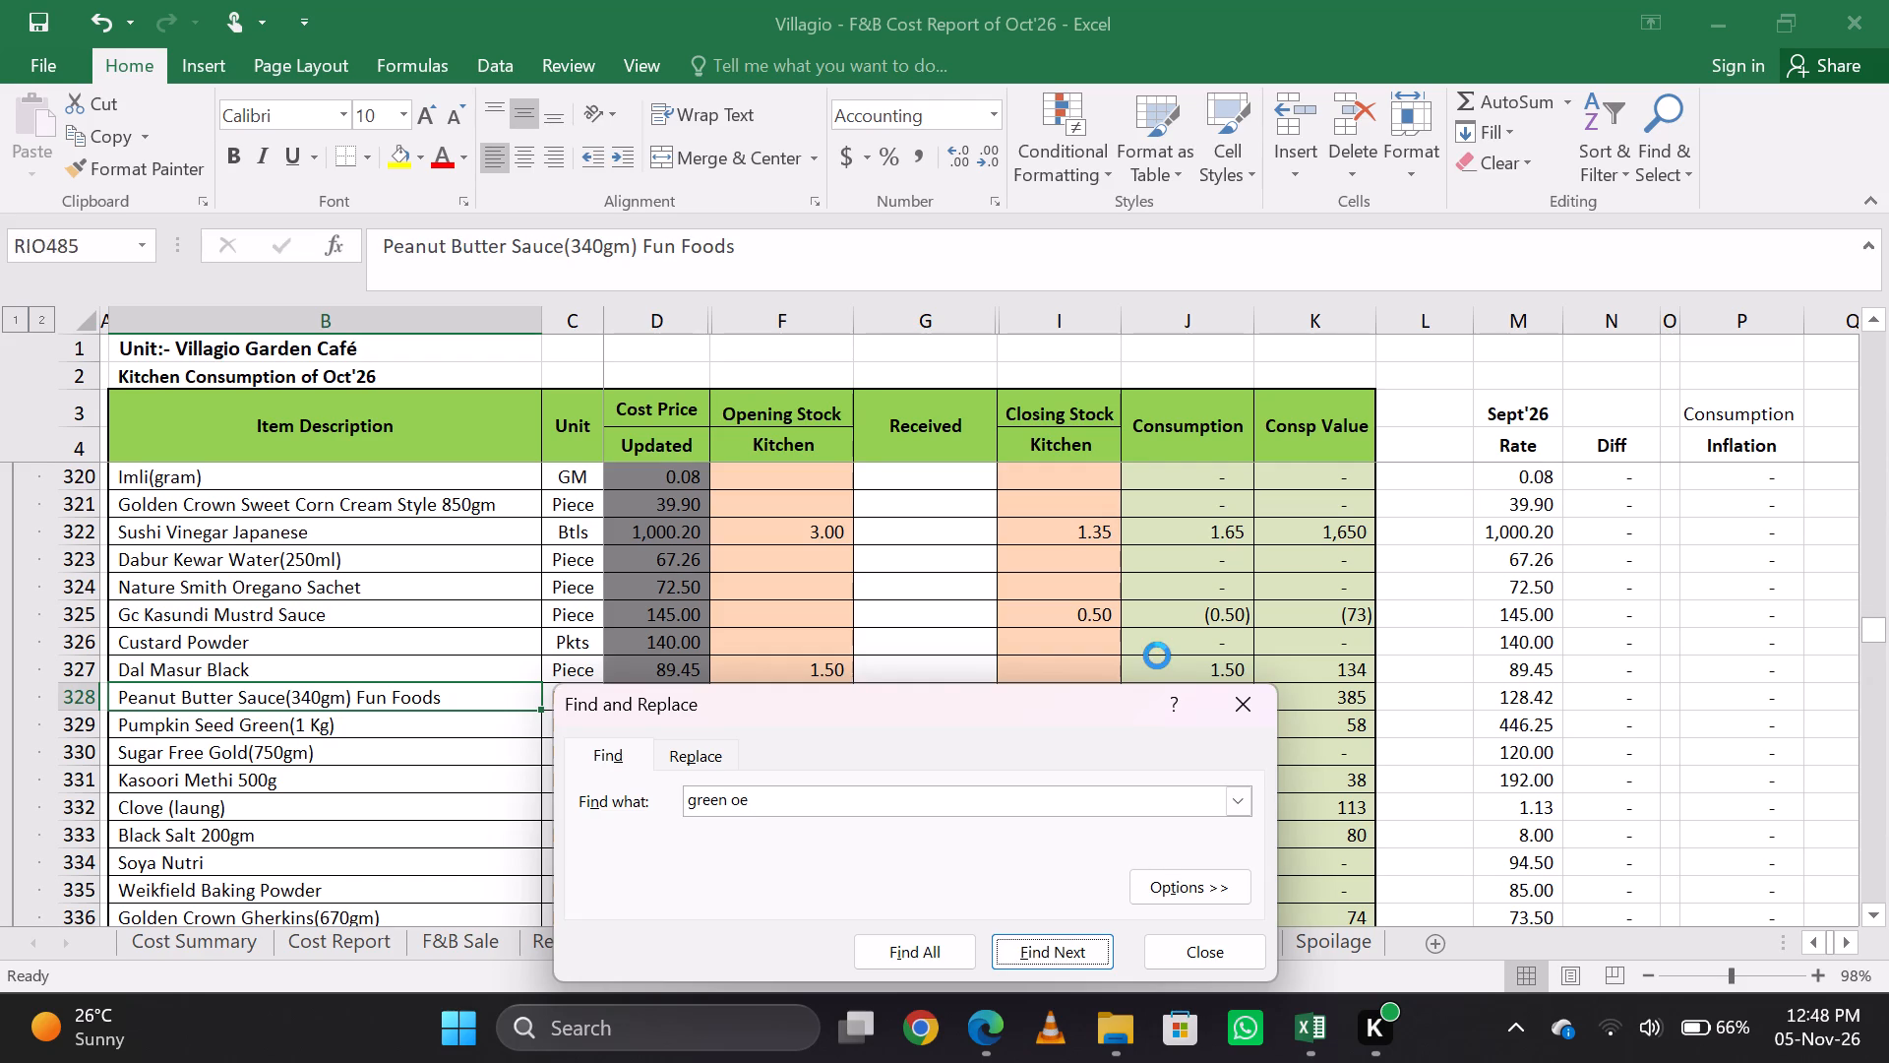
key("BackSpace")
key("BackSpace")
type("pea")
key("Return")
key("Return")
key("BackSpace")
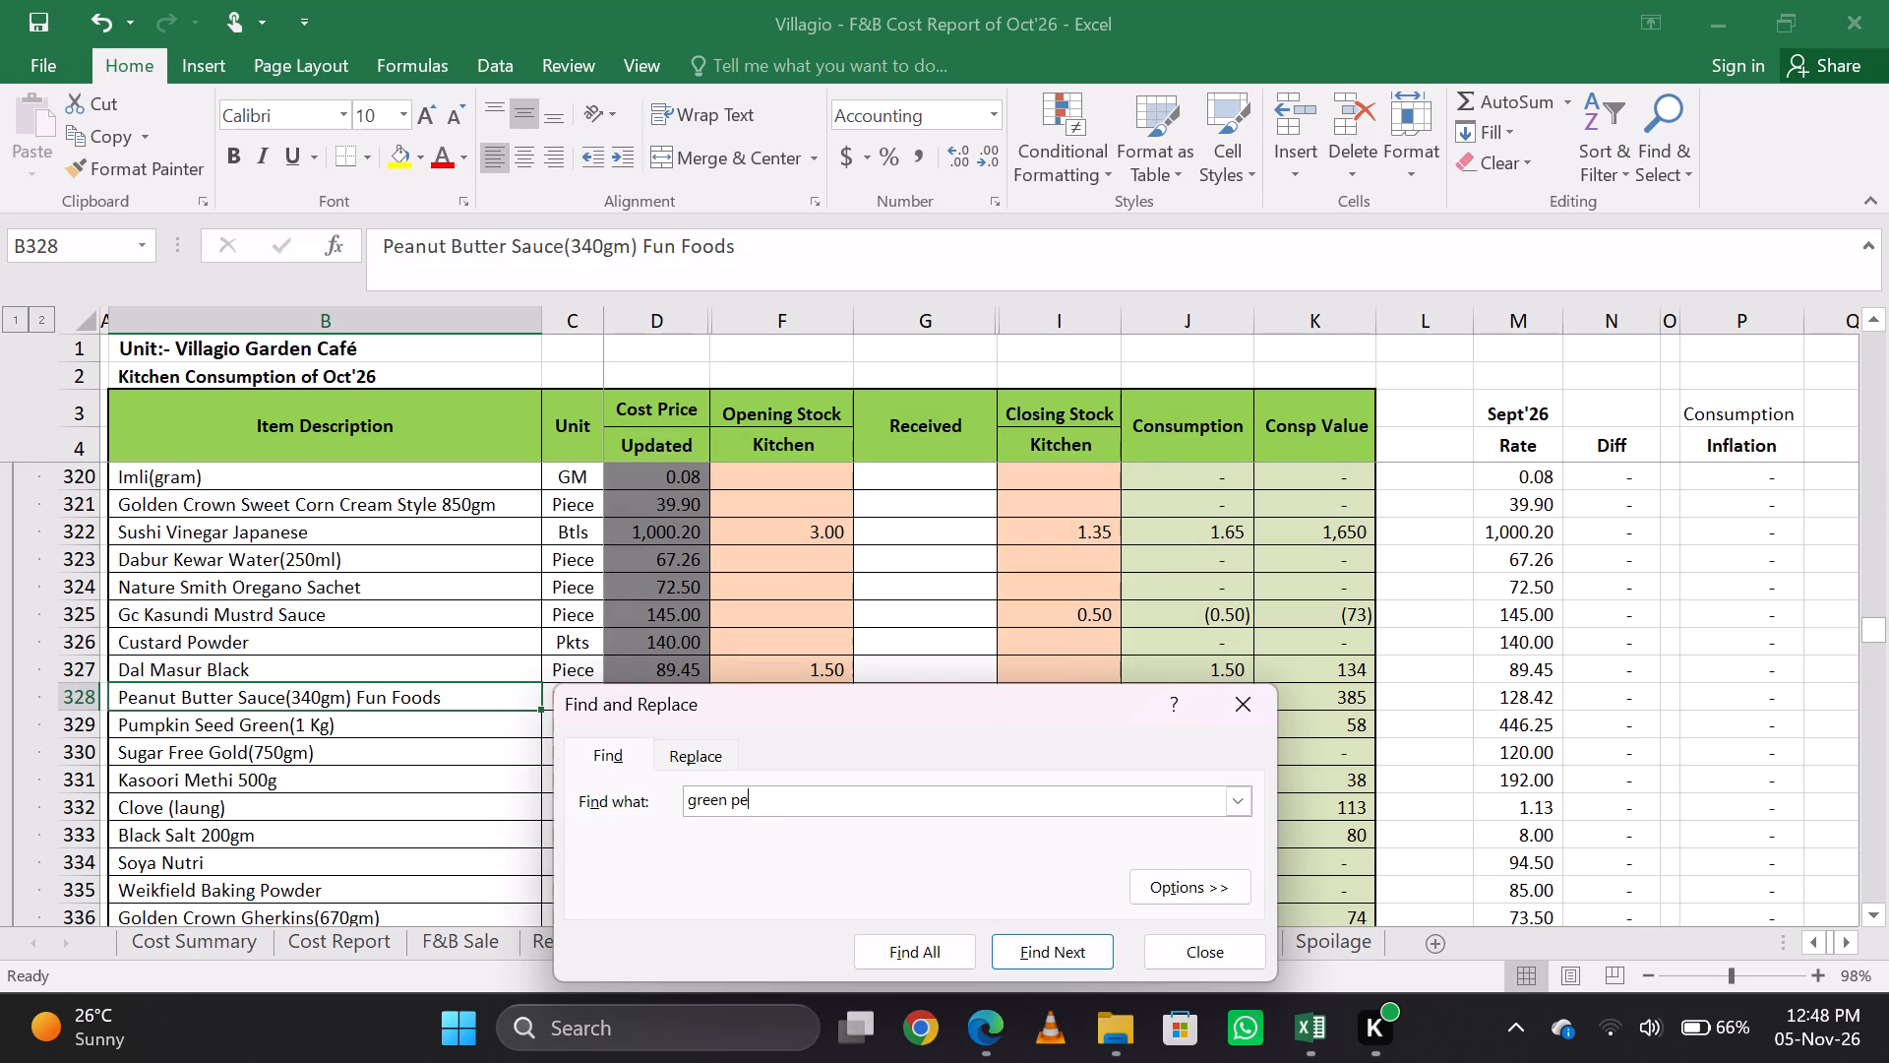
key("Return")
key("Return")
key("BackSpace")
key("Return")
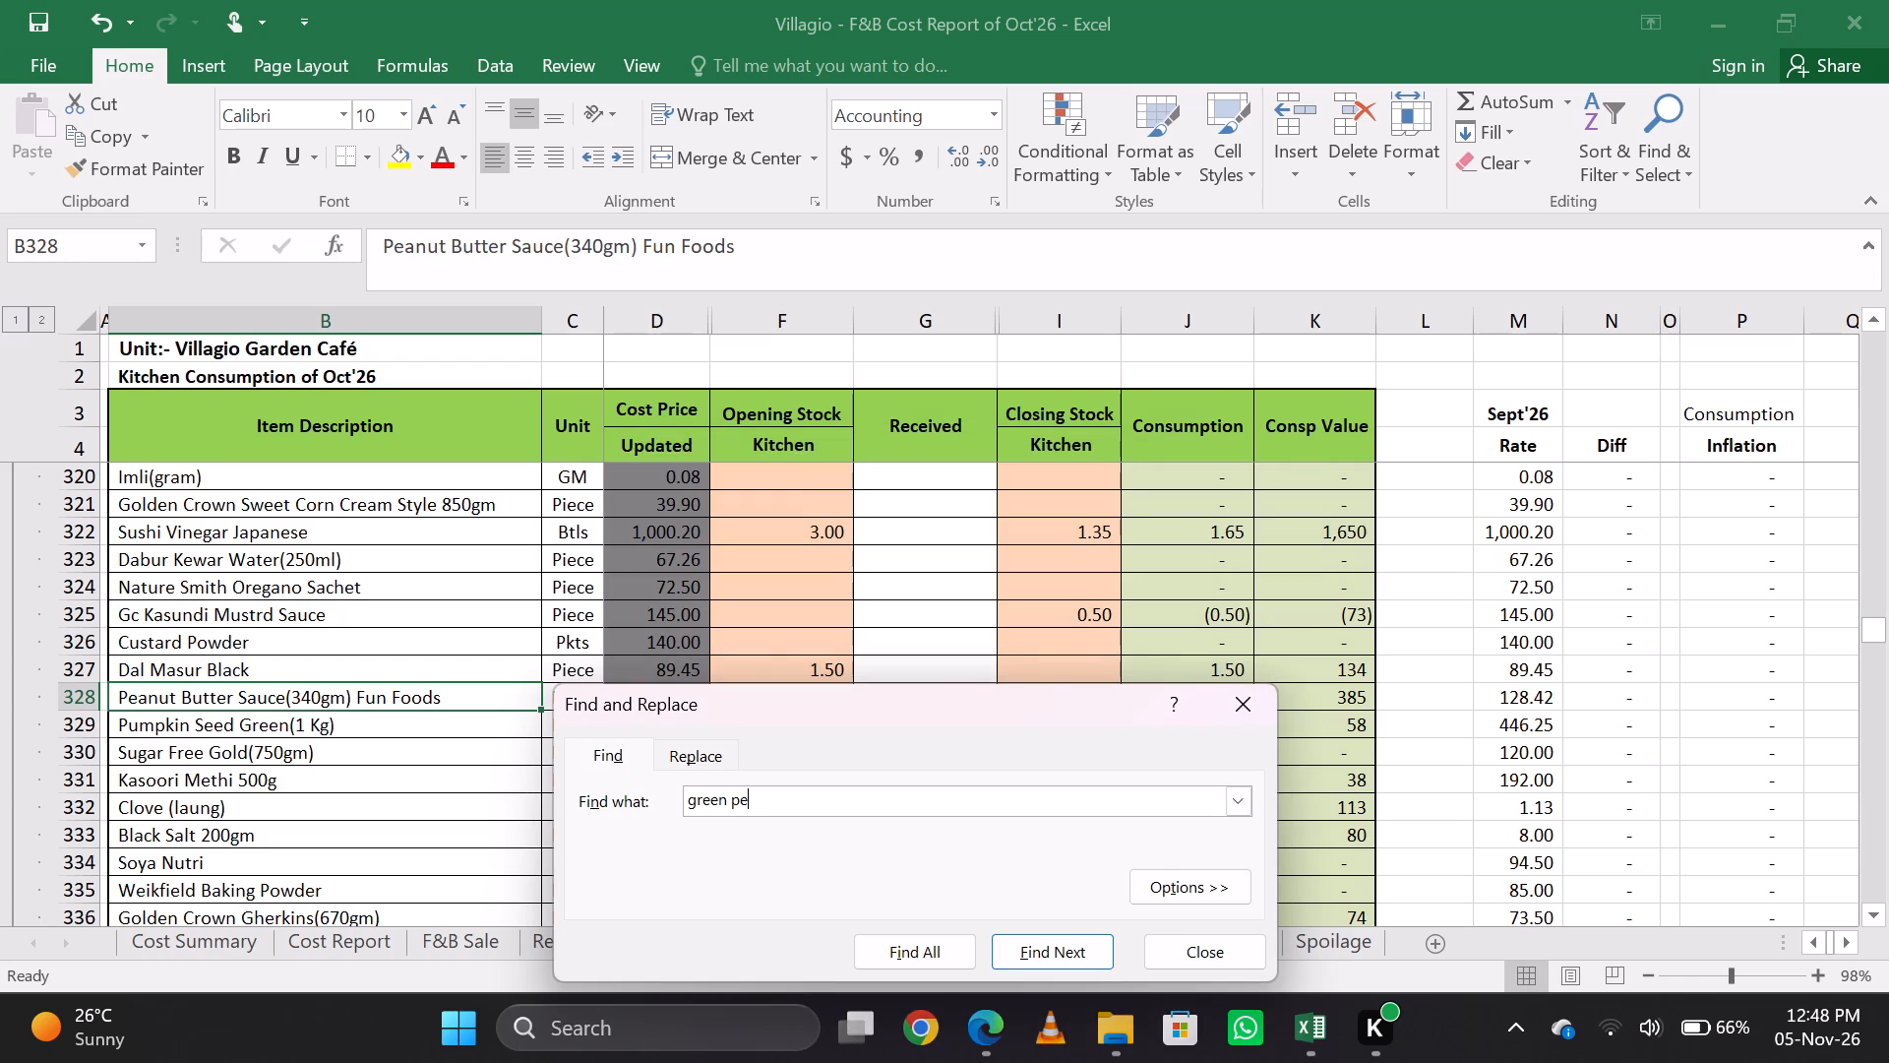
key("BackSpace")
key("Return")
Search the sheet for "pea" again and go to the Snow Peas row.
key("BackSpace")
key("BackSpace")
key("BackSpace")
key("BackSpace")
key("BackSpace")
key("BackSpace")
key("BackSpace")
key("BackSpace")
key("BackSpace")
key("BackSpace")
key("BackSpace")
key("BackSpace")
key("BackSpace")
key("BackSpace")
key("BackSpace")
key("BackSpace")
key("BackSpace")
key("BackSpace")
key("BackSpace")
key("BackSpace")
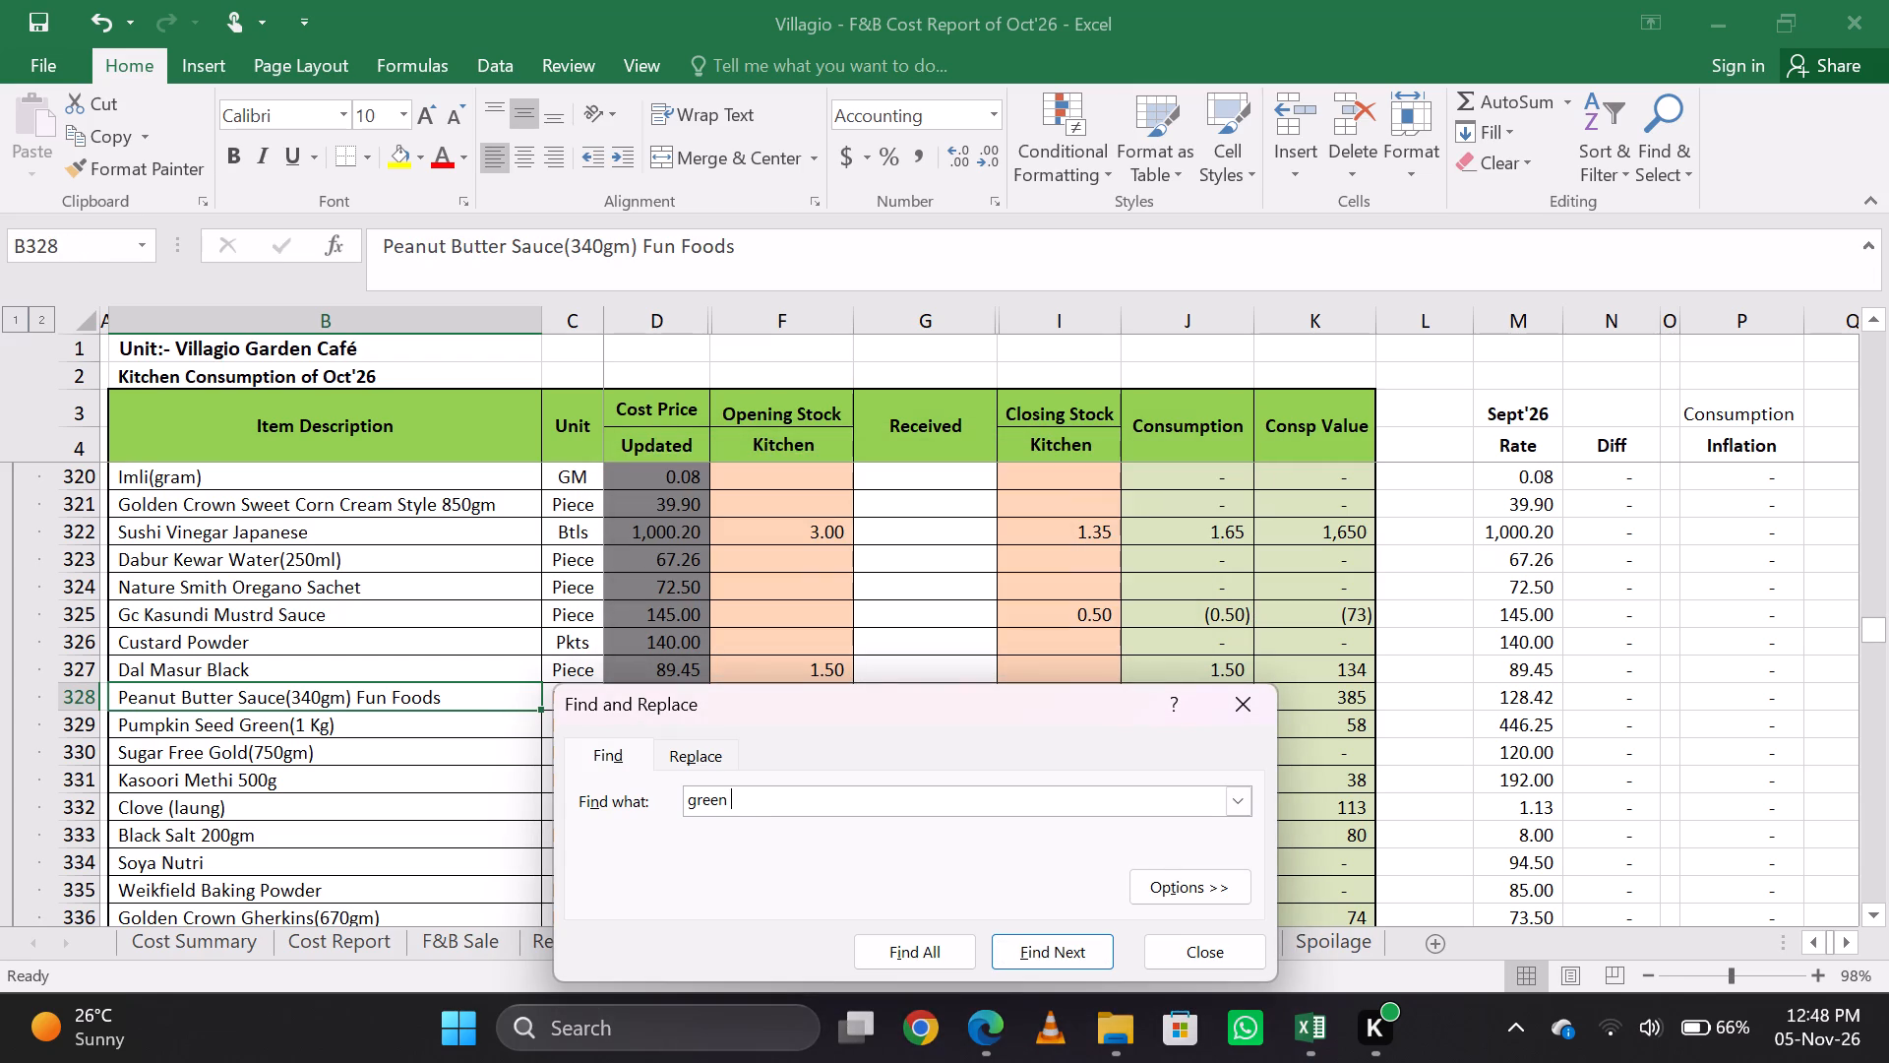
type("pea")
key("Return")
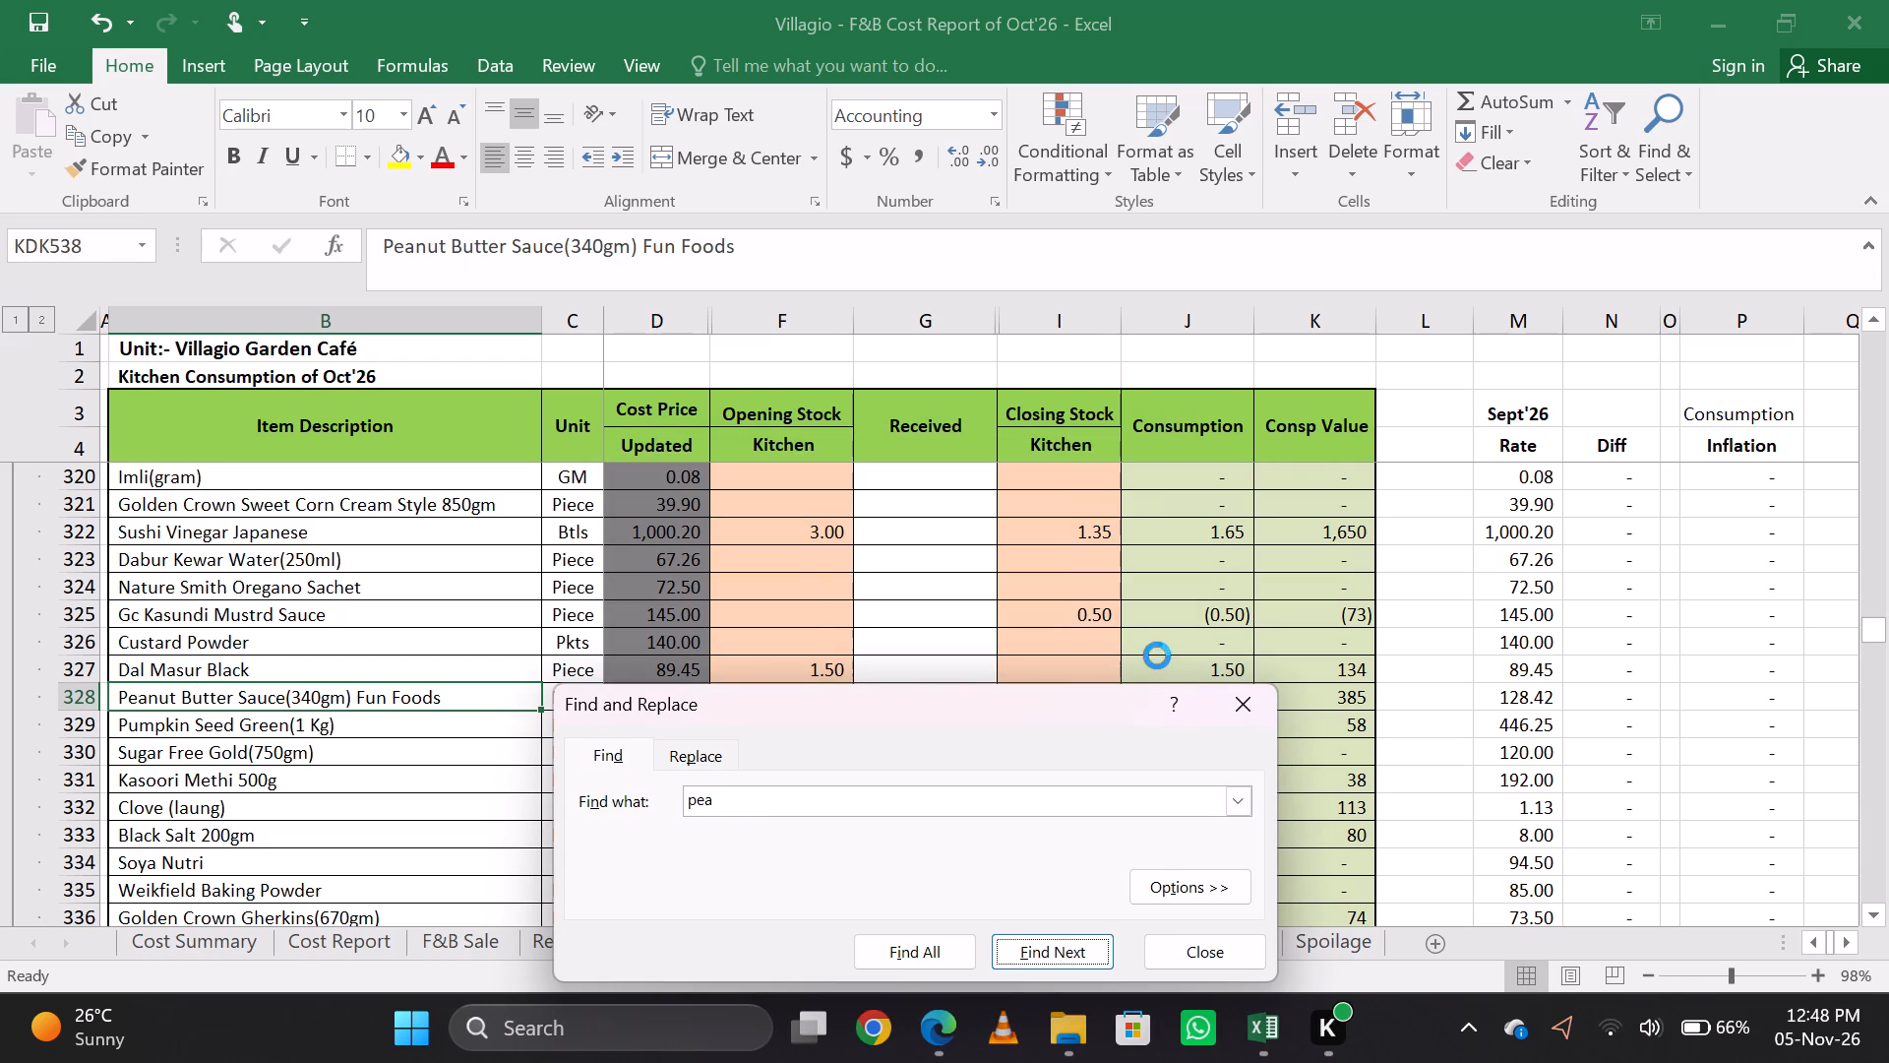
key("Return")
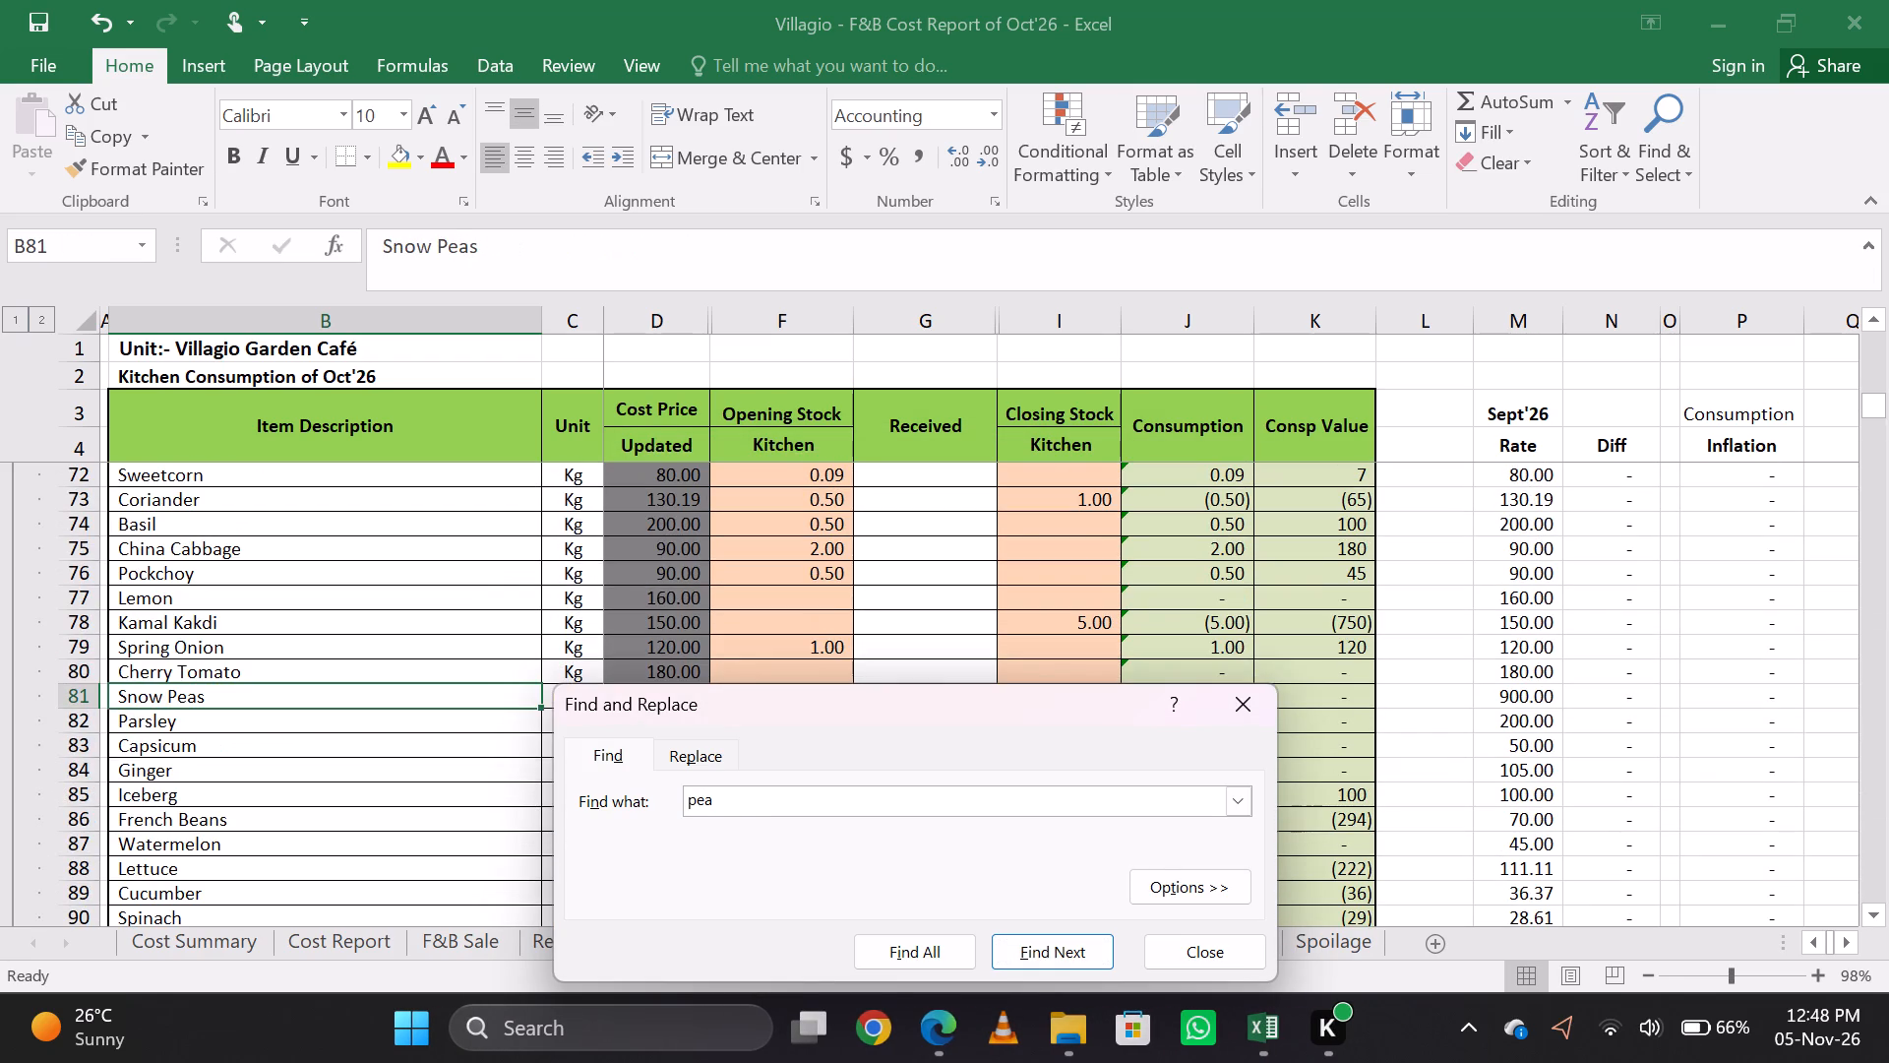
Look through the Fruit & Vegetables item list row by row for an existing green pea entry.
key("Escape")
key("Up")
key("Up")
key("Up")
key("Up")
key("Up")
key("Up")
key("Up")
key("Up")
key("Up")
key("Up")
key("Up")
key("Up")
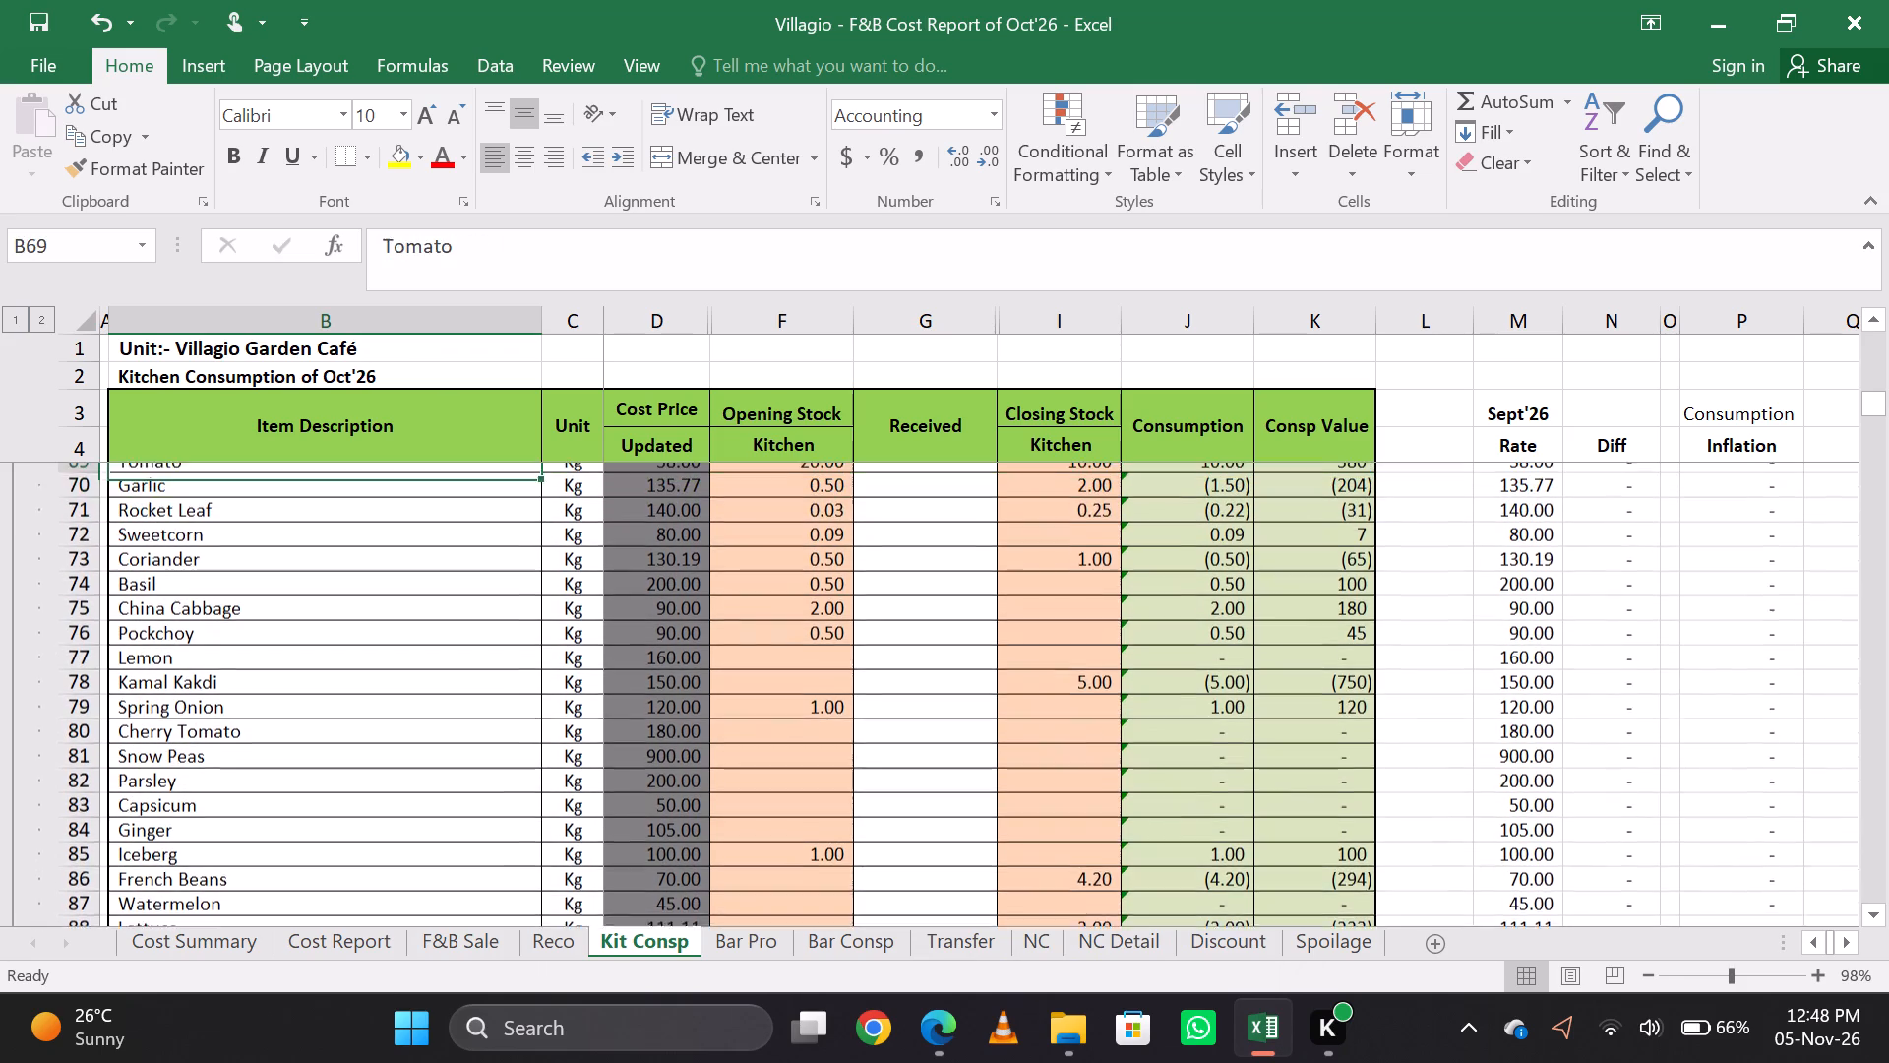
key("Up")
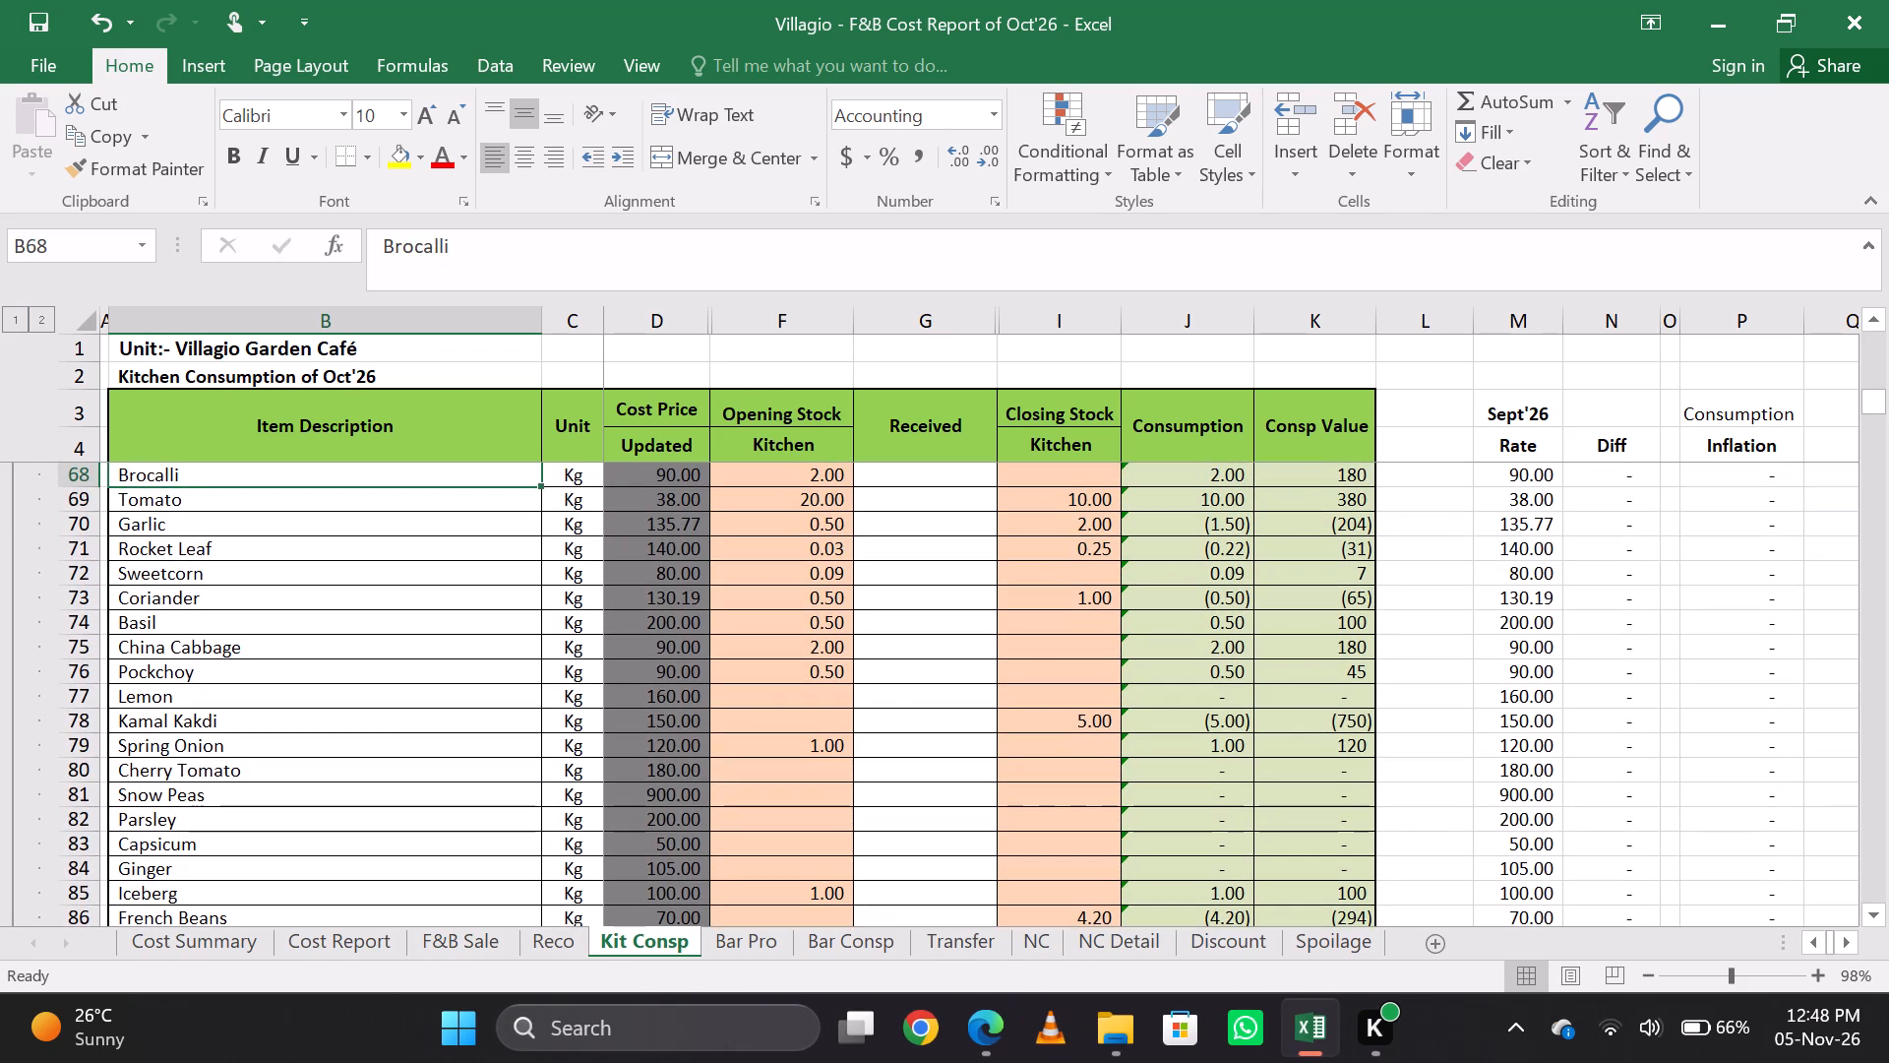
key("Up")
key("Up")
key("Up")
key("Up")
key("Up")
key("Up")
key("Up")
key("Up")
key("Up")
key("Up")
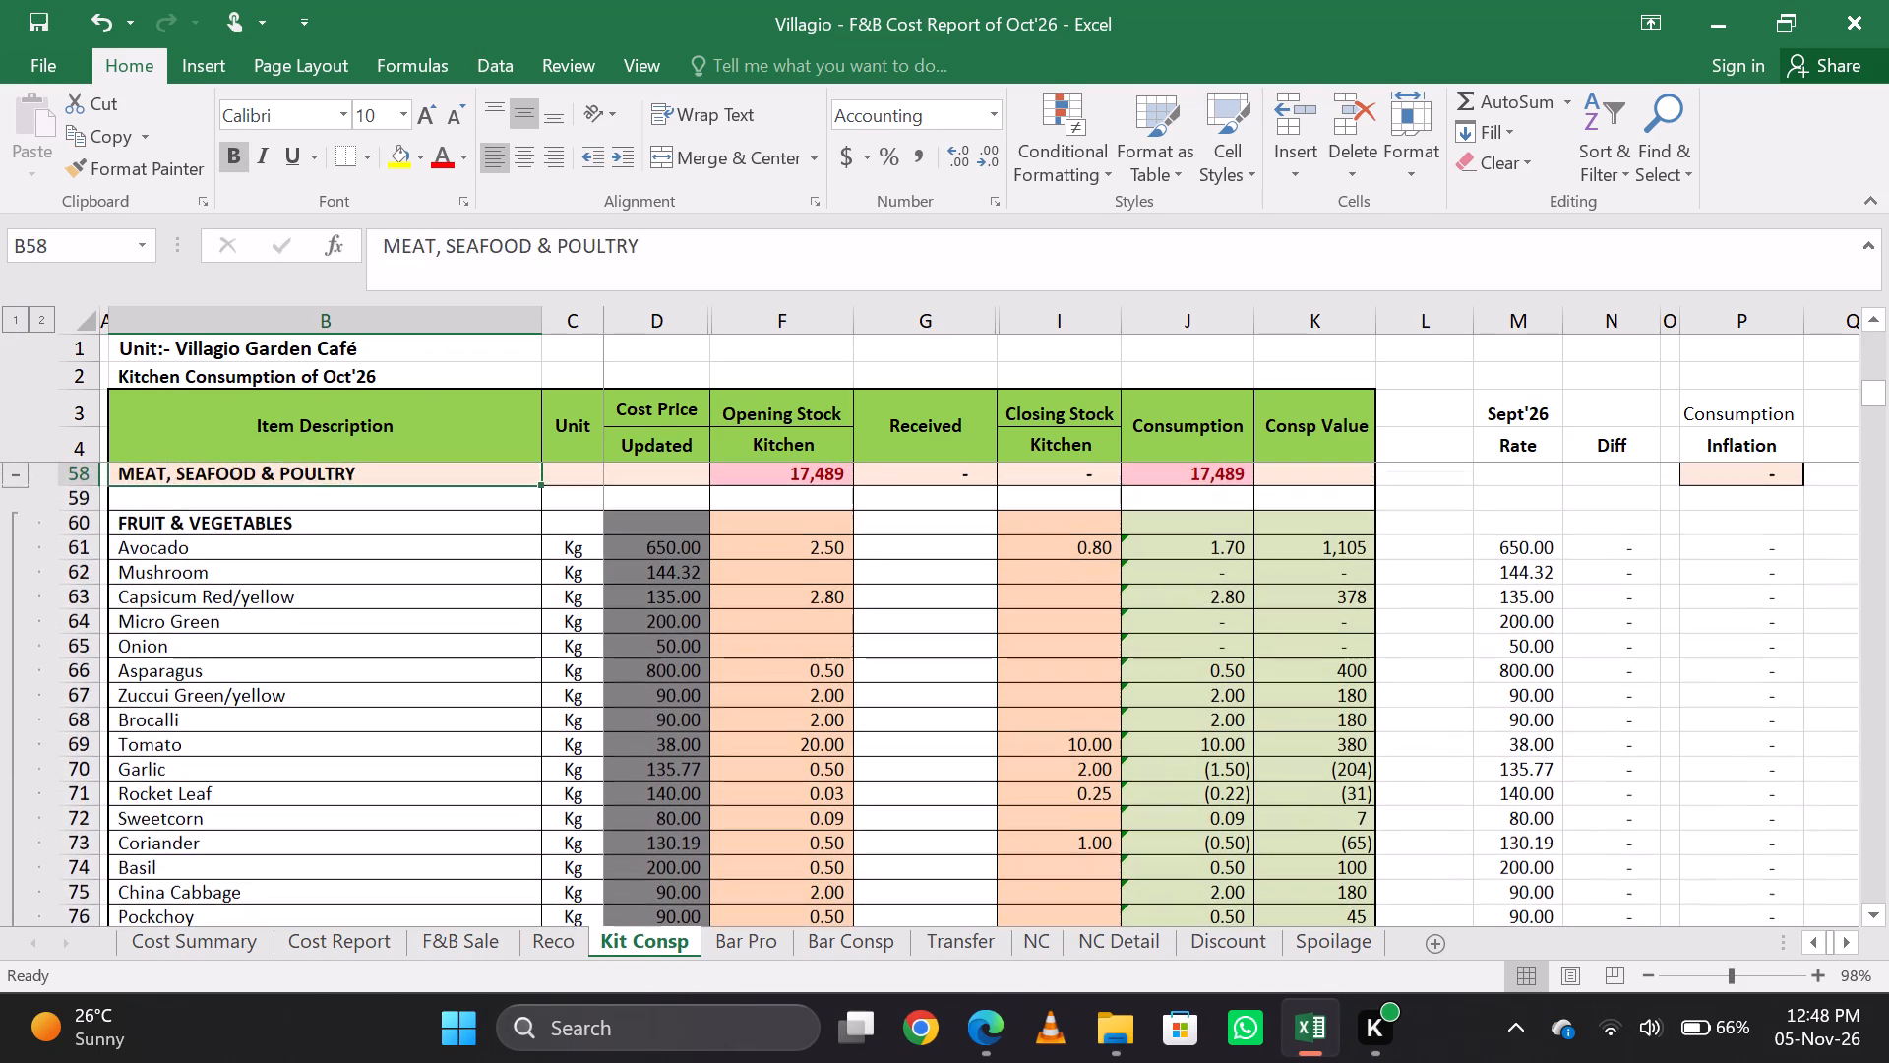
key("Down")
key("Down")
key("Down")
key("Down")
key("Down")
key("Down")
key("Down")
key("Down")
key("Down")
key("Down")
key("Down")
key("Down")
key("Down")
key("Down")
key("Down")
key("Down")
key("Down")
key("Down")
key("Down")
key("Down")
key("Down")
key("Down")
key("Down")
key("Down")
key("Down")
key("Down")
key("Down")
key("Down")
key("Down")
key("Down")
key("Down")
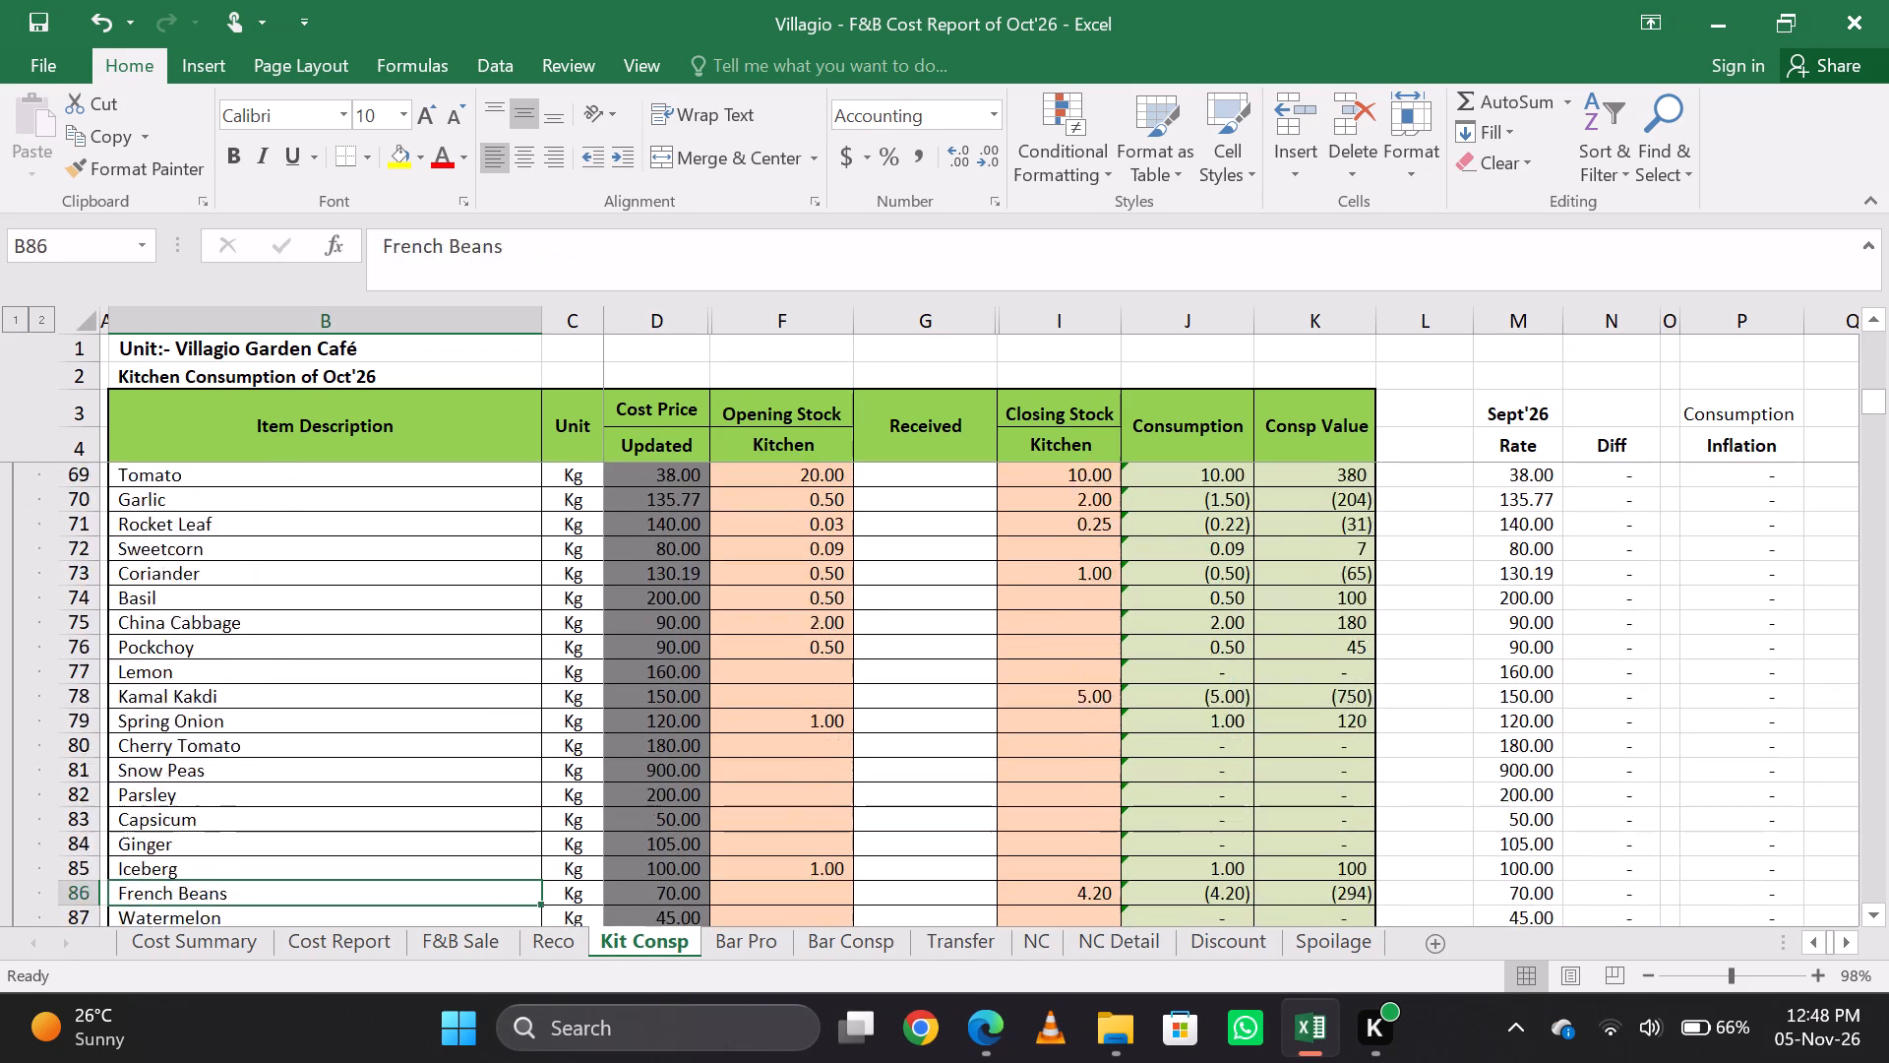
key("Down")
key("Down")
key("Down")
key("Down")
key("Down")
key("Up")
key("Down")
key("Down")
key("Down")
key("Down")
key("Down")
key("Down")
key("Down")
key("Down")
key("Down")
key("Down")
key("Down")
key("Down")
key("Down")
key("Down")
key("Down")
key("Down")
key("Down")
key("Down")
key("Down")
key("Down")
key("Down")
key("Down")
key("Down")
key("Down")
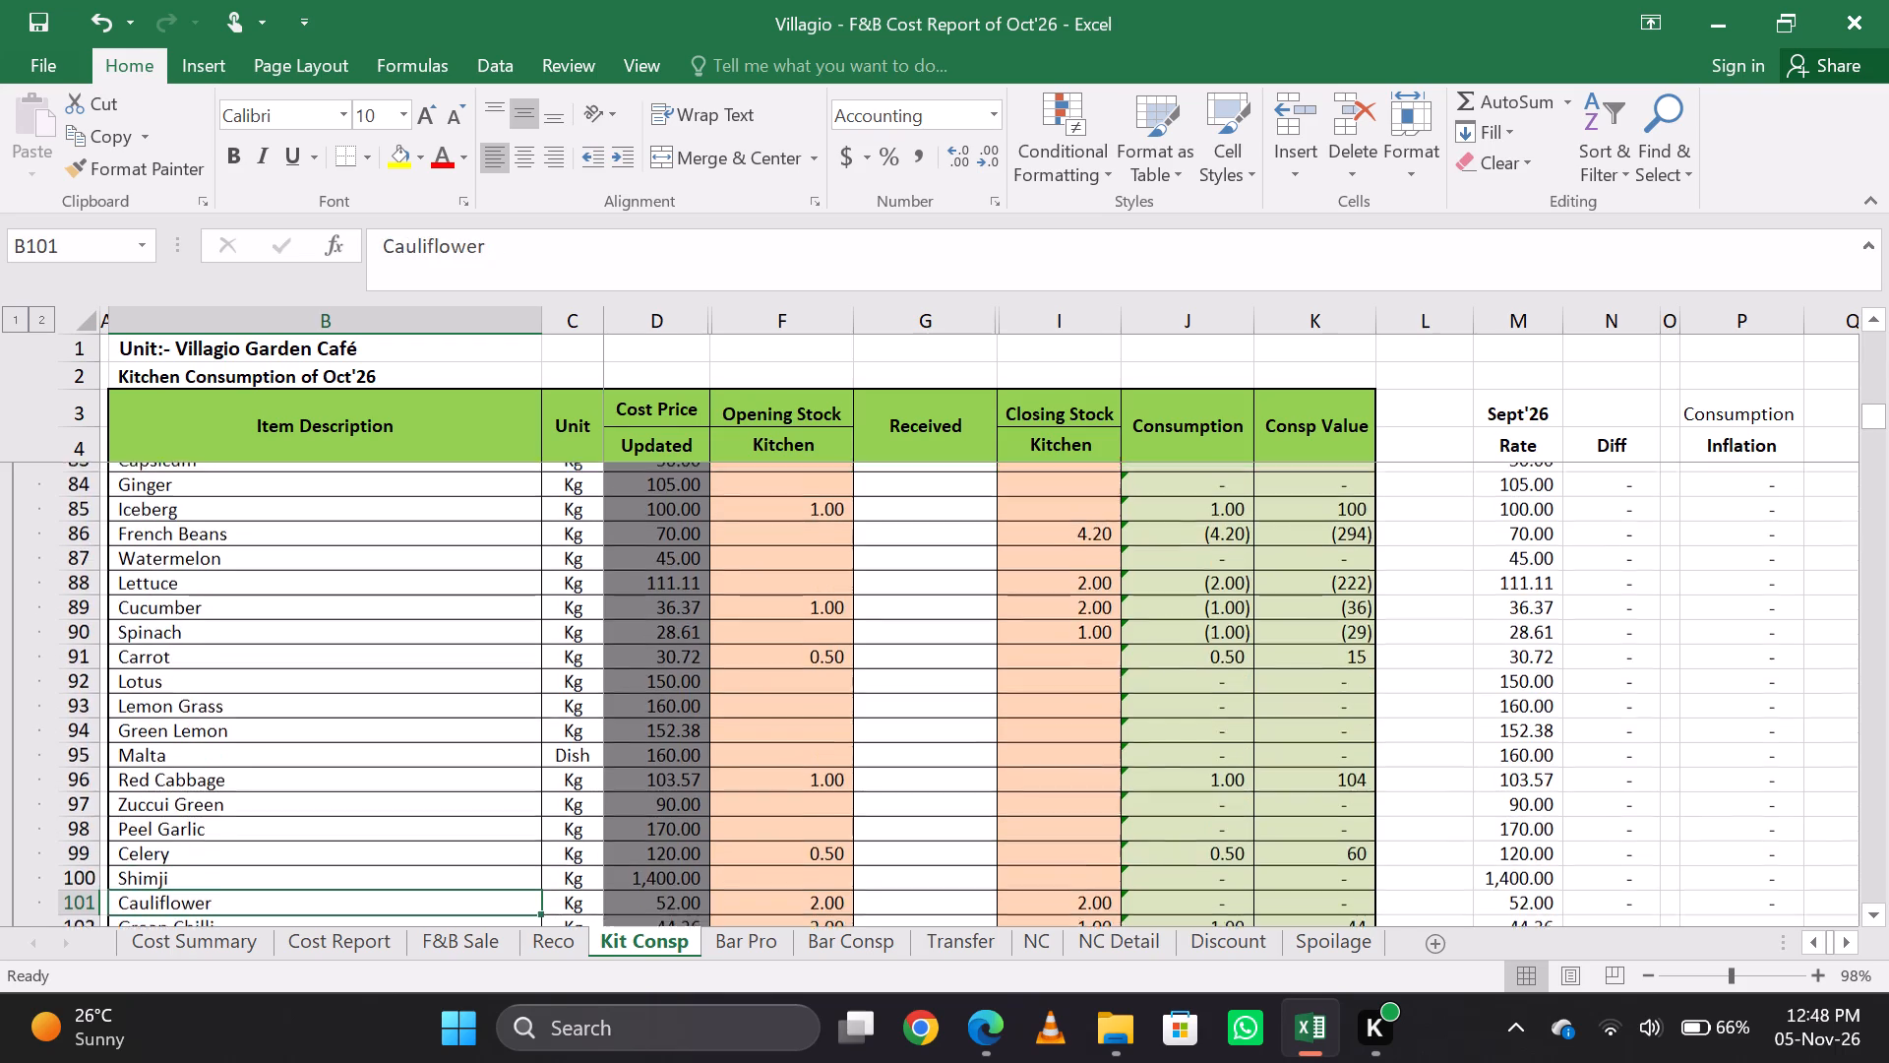
key("Down")
key("Down")
key("Down")
key("Down")
key("Down")
key("Down")
key("Down")
key("Down")
key("Down")
key("Down")
key("Down")
key("Down")
key("Down")
key("Down")
key("Down")
key("Down")
key("Down")
key("Down")
key("Down")
key("Down")
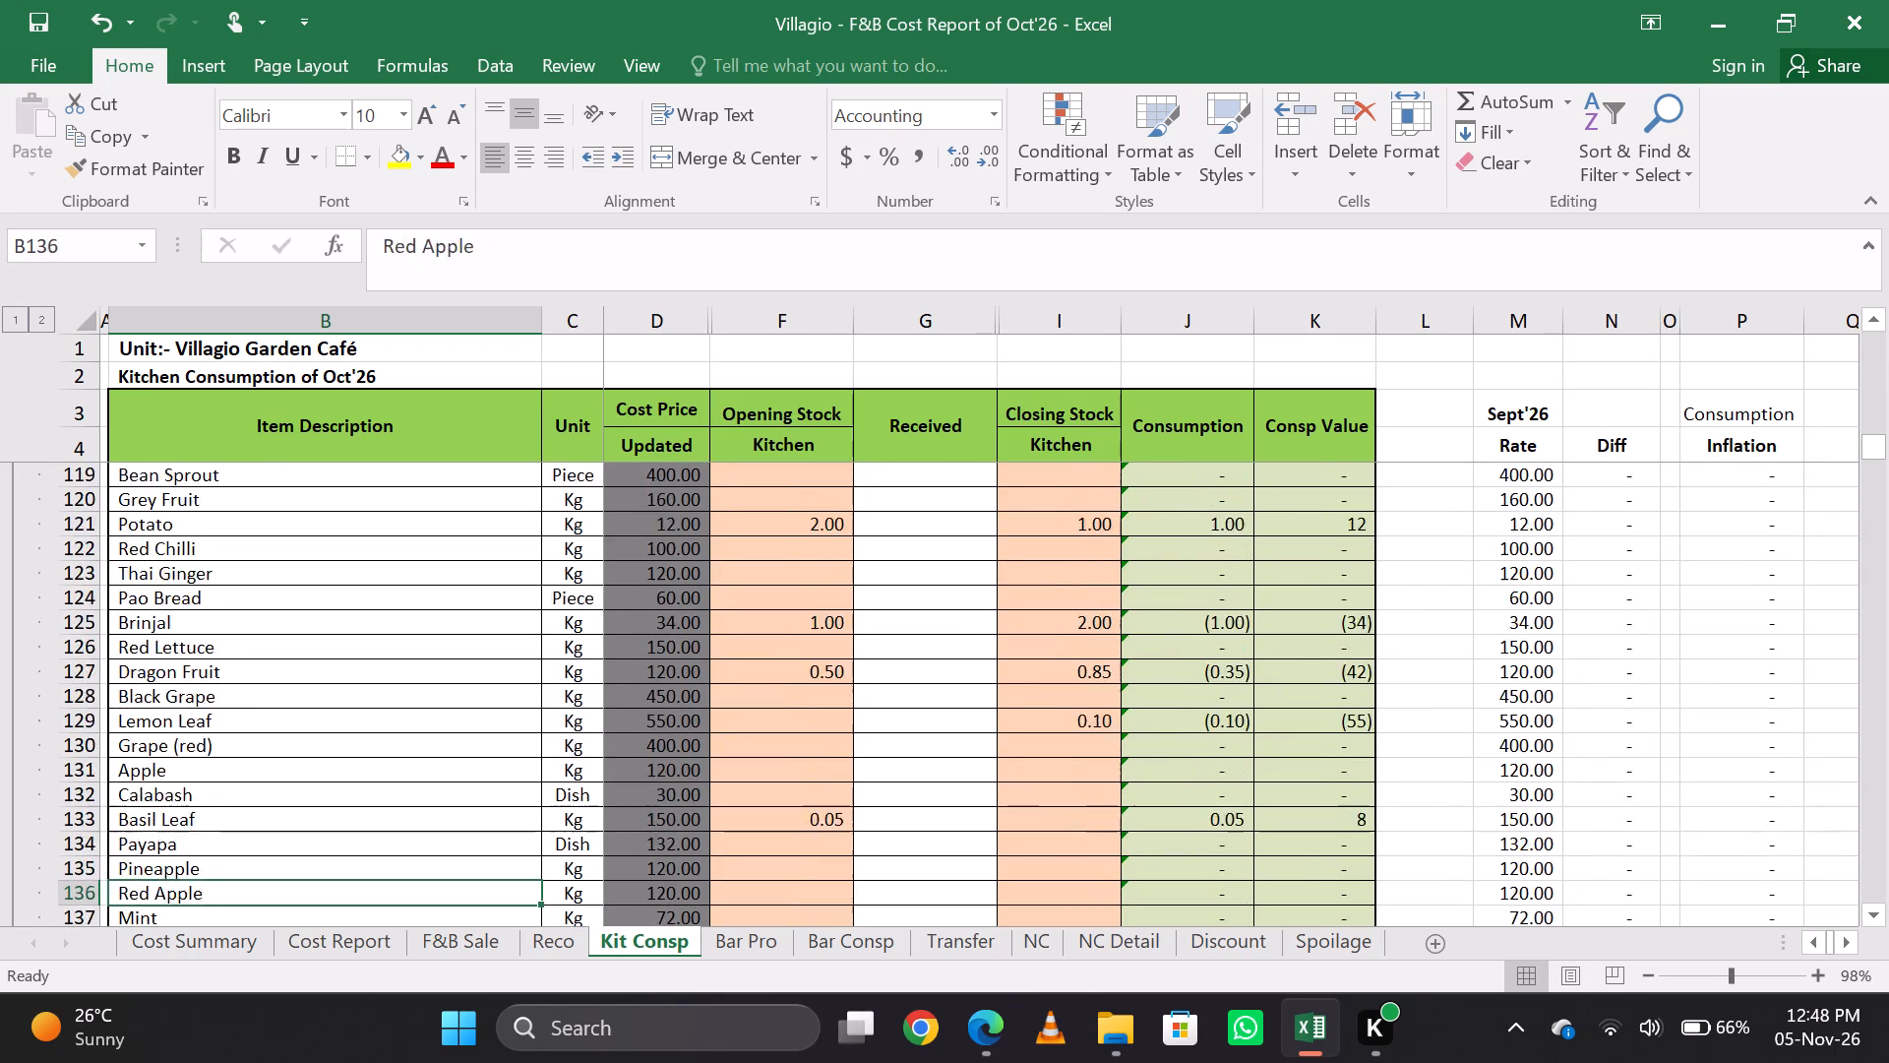
key("Down")
key("Down")
key("Down")
key("Down")
key("Down")
key("Down")
key("Down")
key("Down")
key("Down")
key("Down")
key("Down")
key("Down")
key("Down")
key("Down")
key("Down")
key("Down")
Insert a new blank row directly below Methi at the end of the Fruit & Vegetables section.
key("Up")
key("Up")
key("Up")
key("Up")
key("Up")
key("Up")
key("Up")
key("Up")
key("Up")
key("Up")
key("Up")
key("Up")
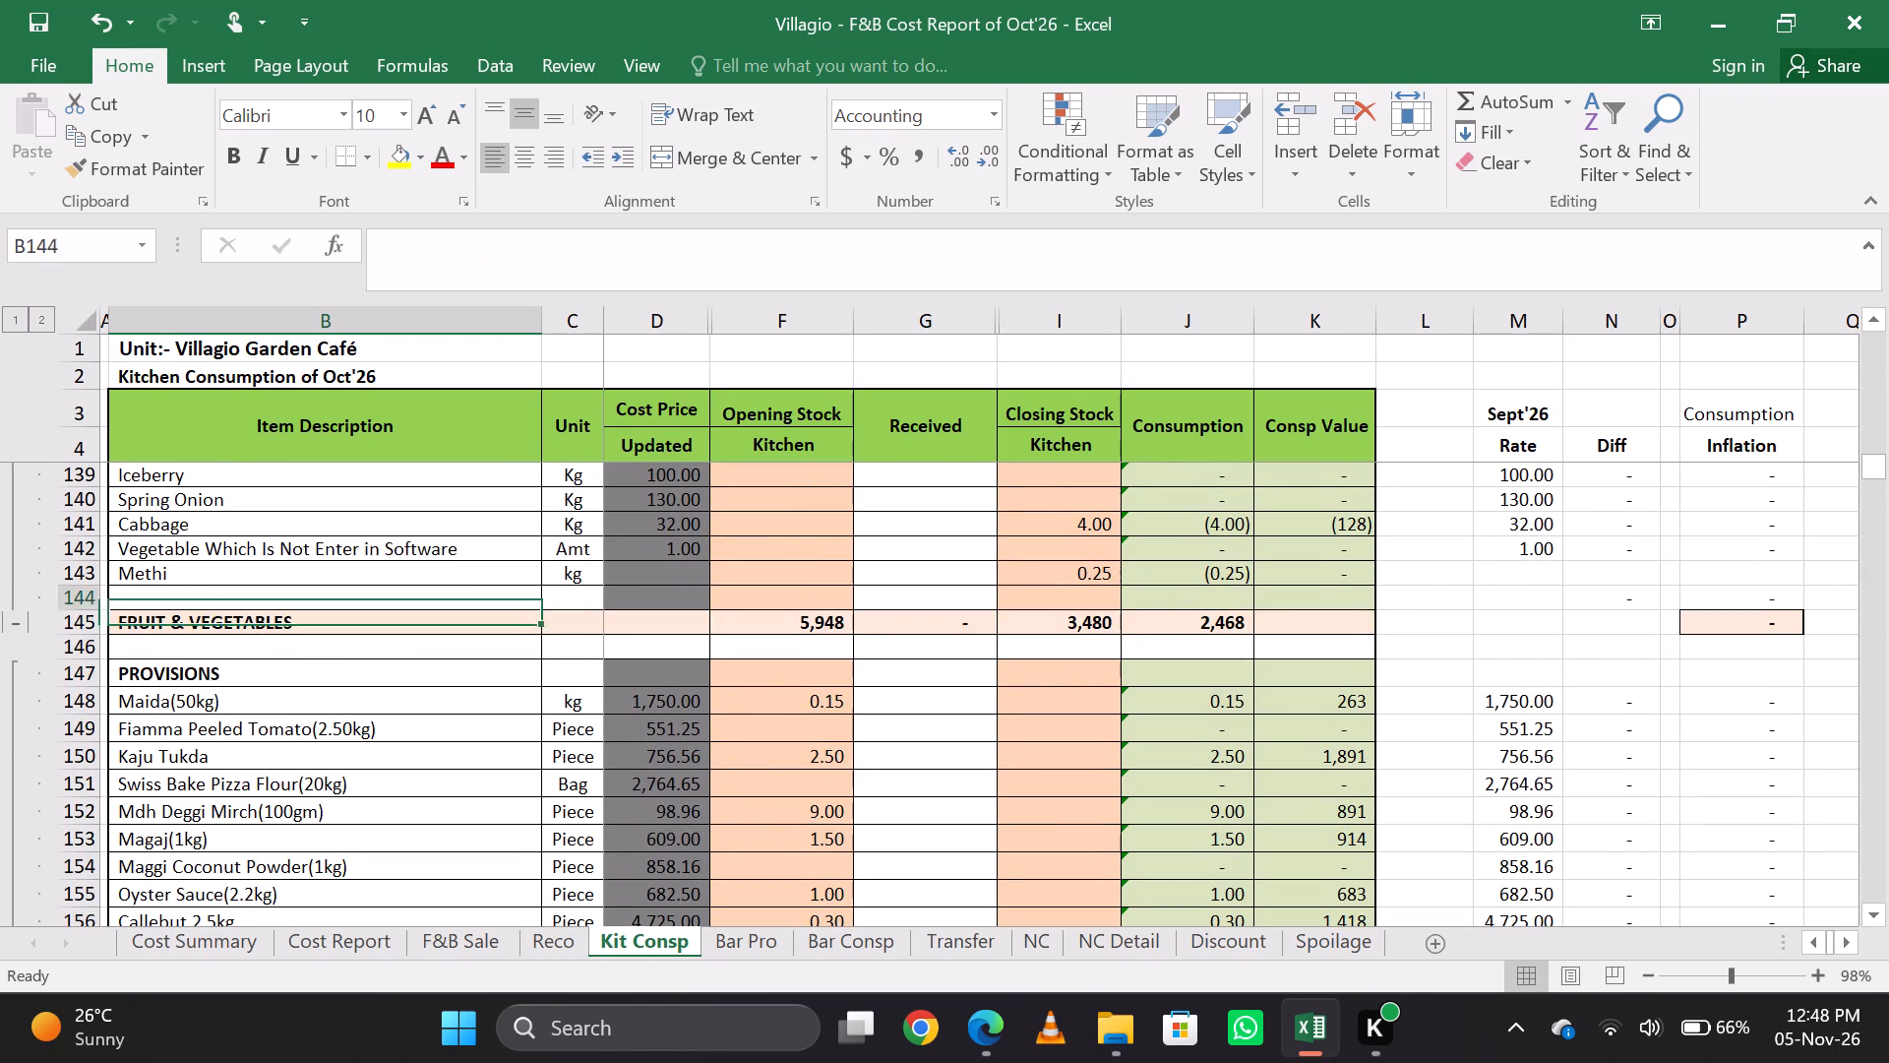
key("Down")
key("shift+space")
key("ctrl+shift+equal")
key("Down")
key("Up")
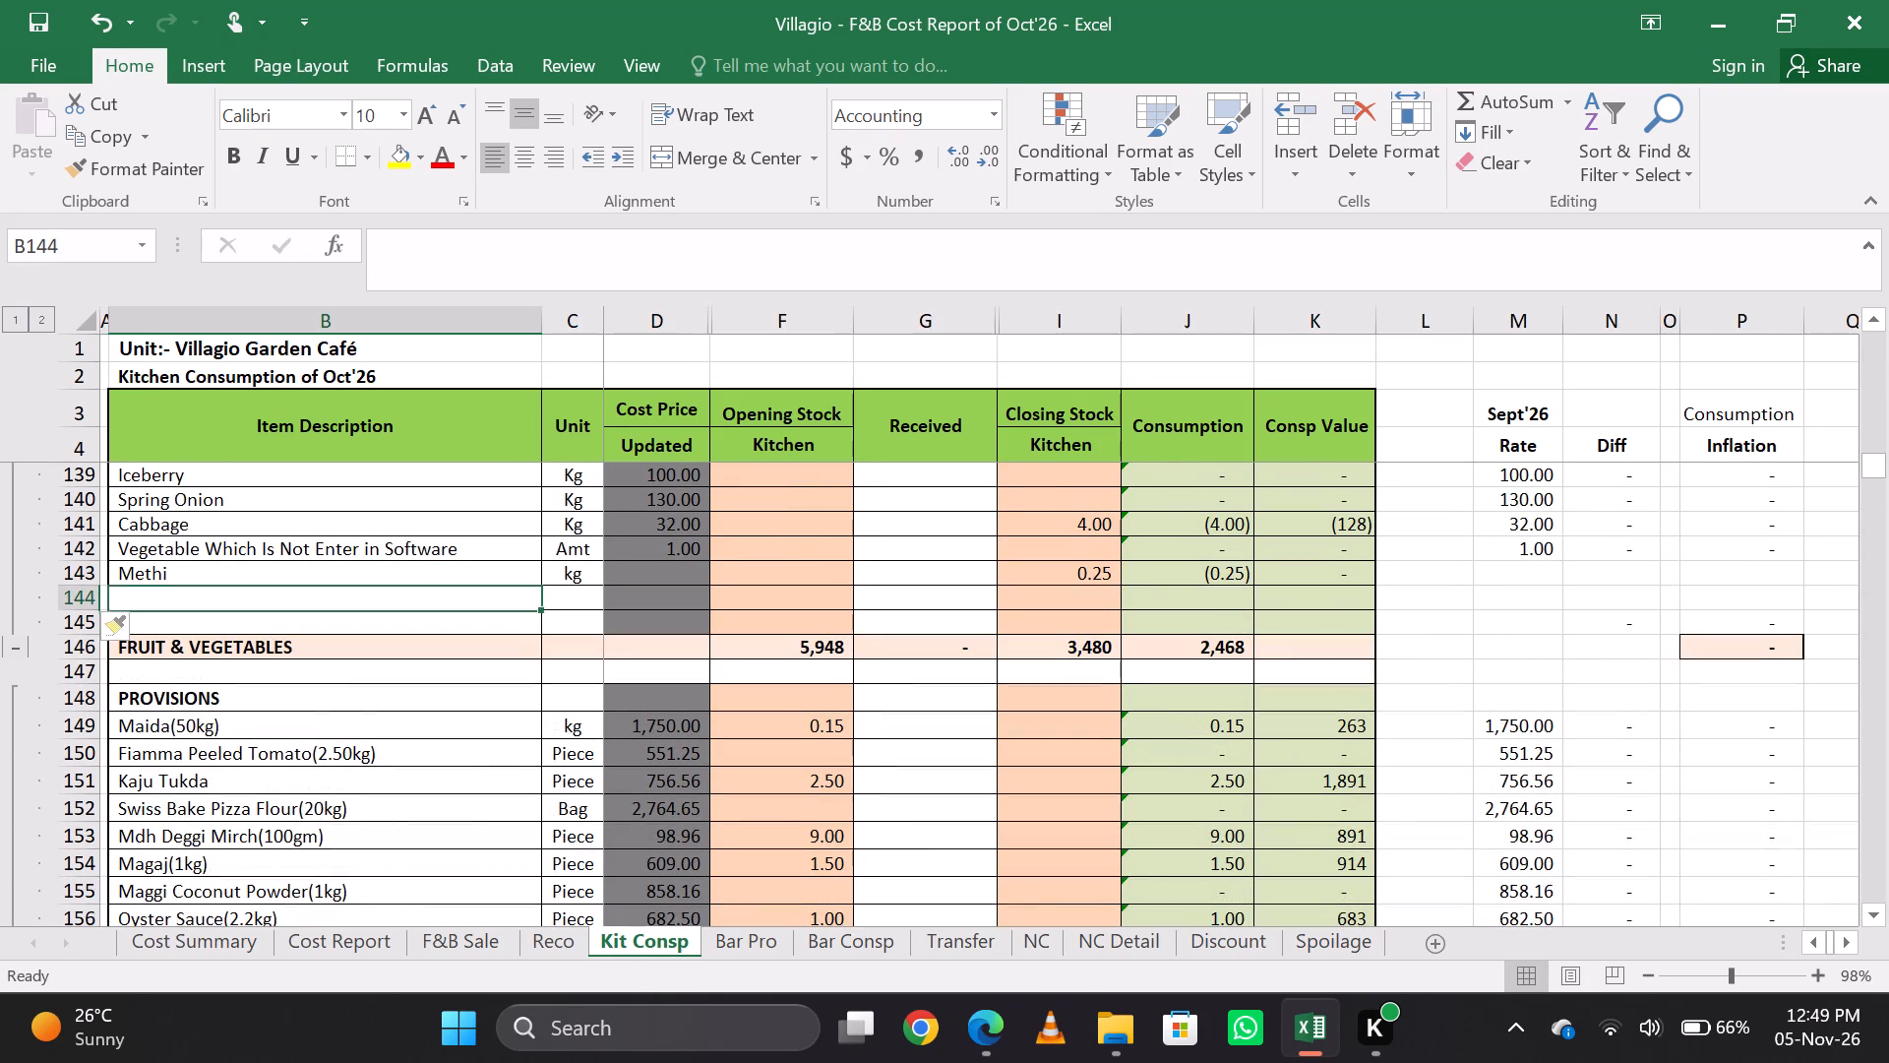
Enter Green Pea as the new row's item description and copy the unit kg from the Methi row above.
type("Gree")
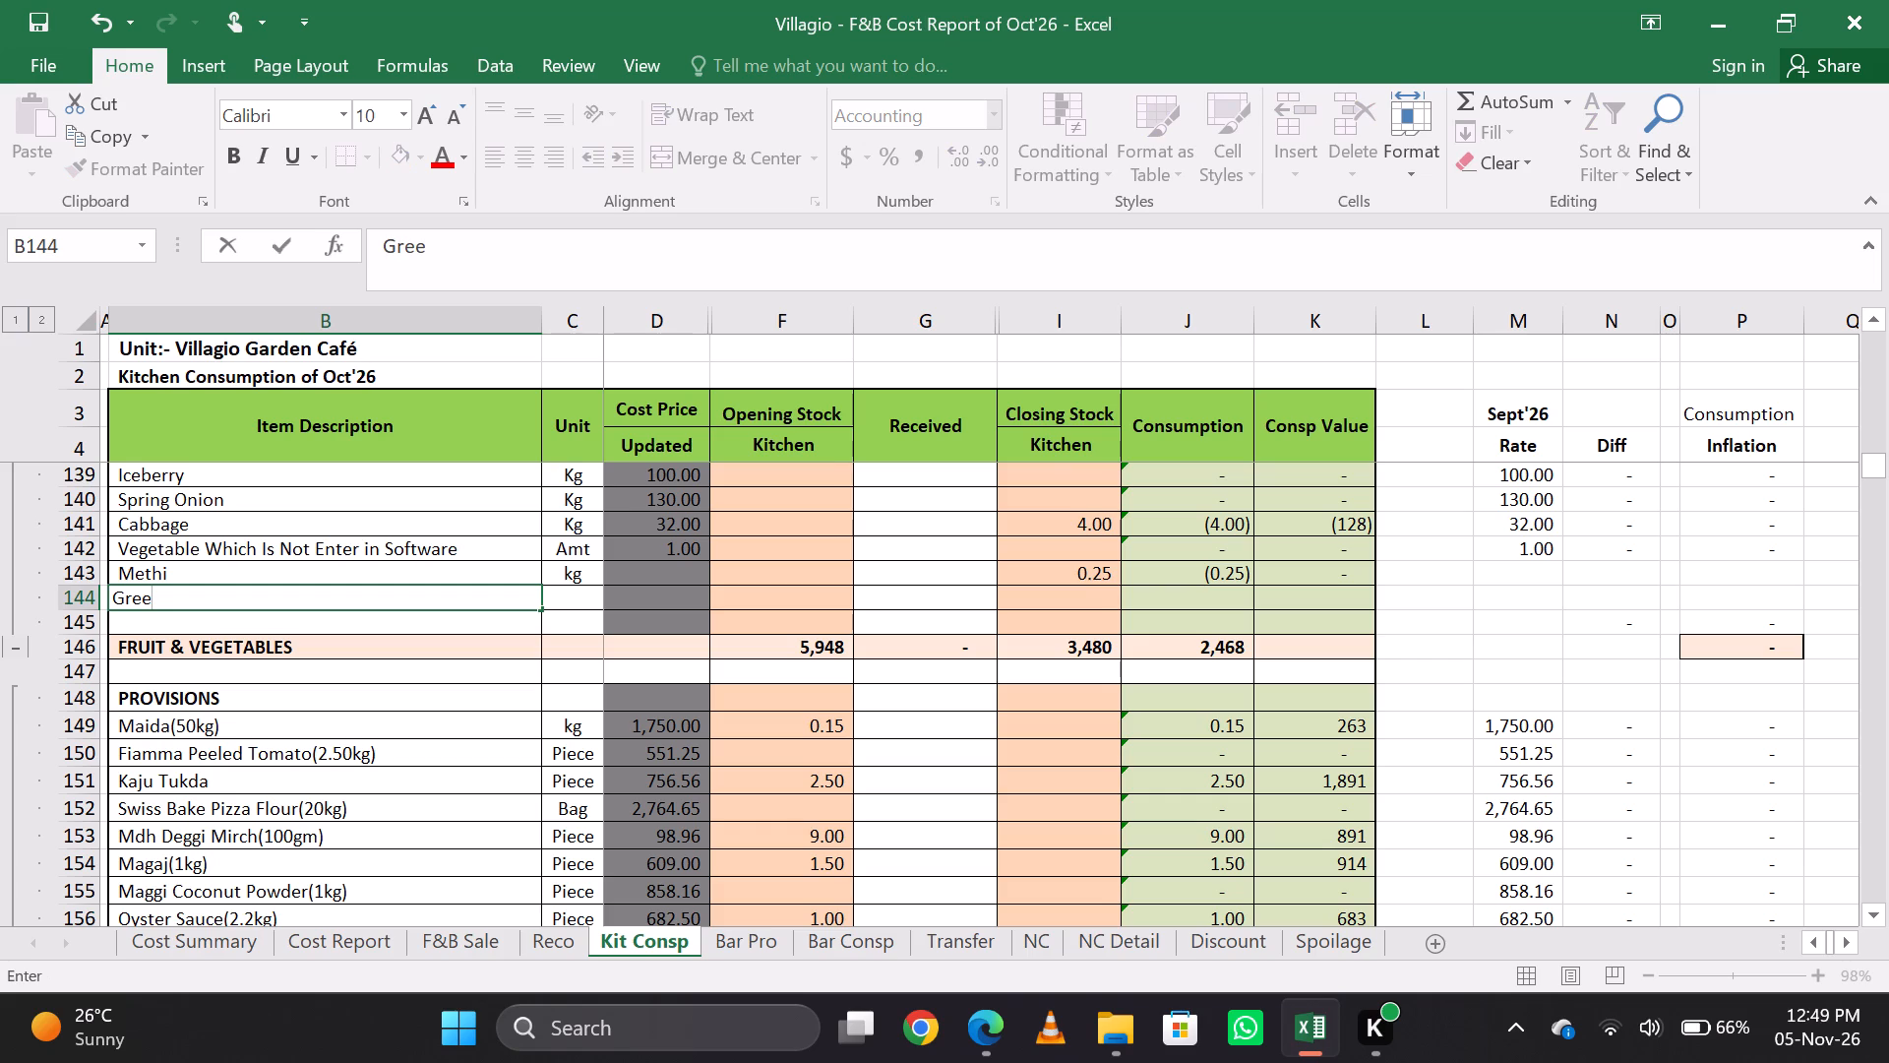
type("n")
key("space")
type("Pea")
key("Tab")
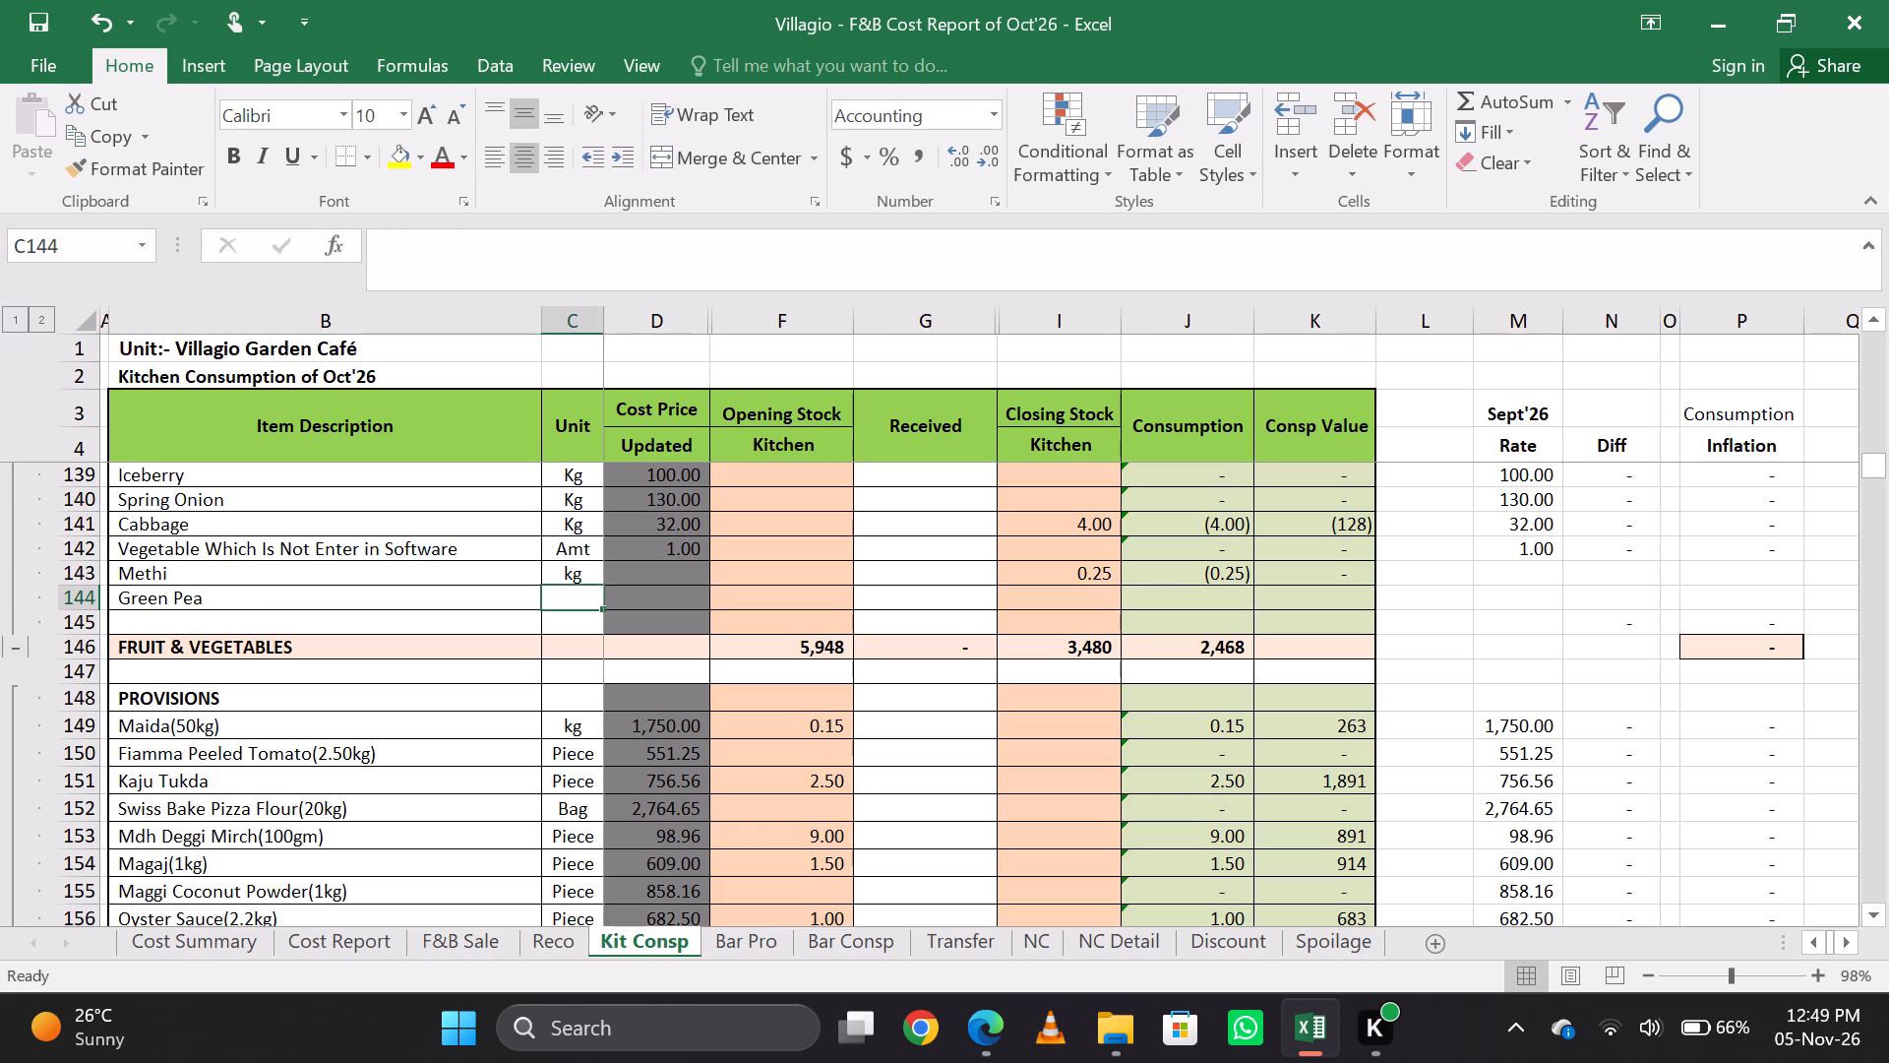
key("ctrl+d")
Enter a kitchen closing stock of 5 for Green Pea and fill the Consumption and Consp Value formulas down from the Methi row.
key("Right")
key("Right")
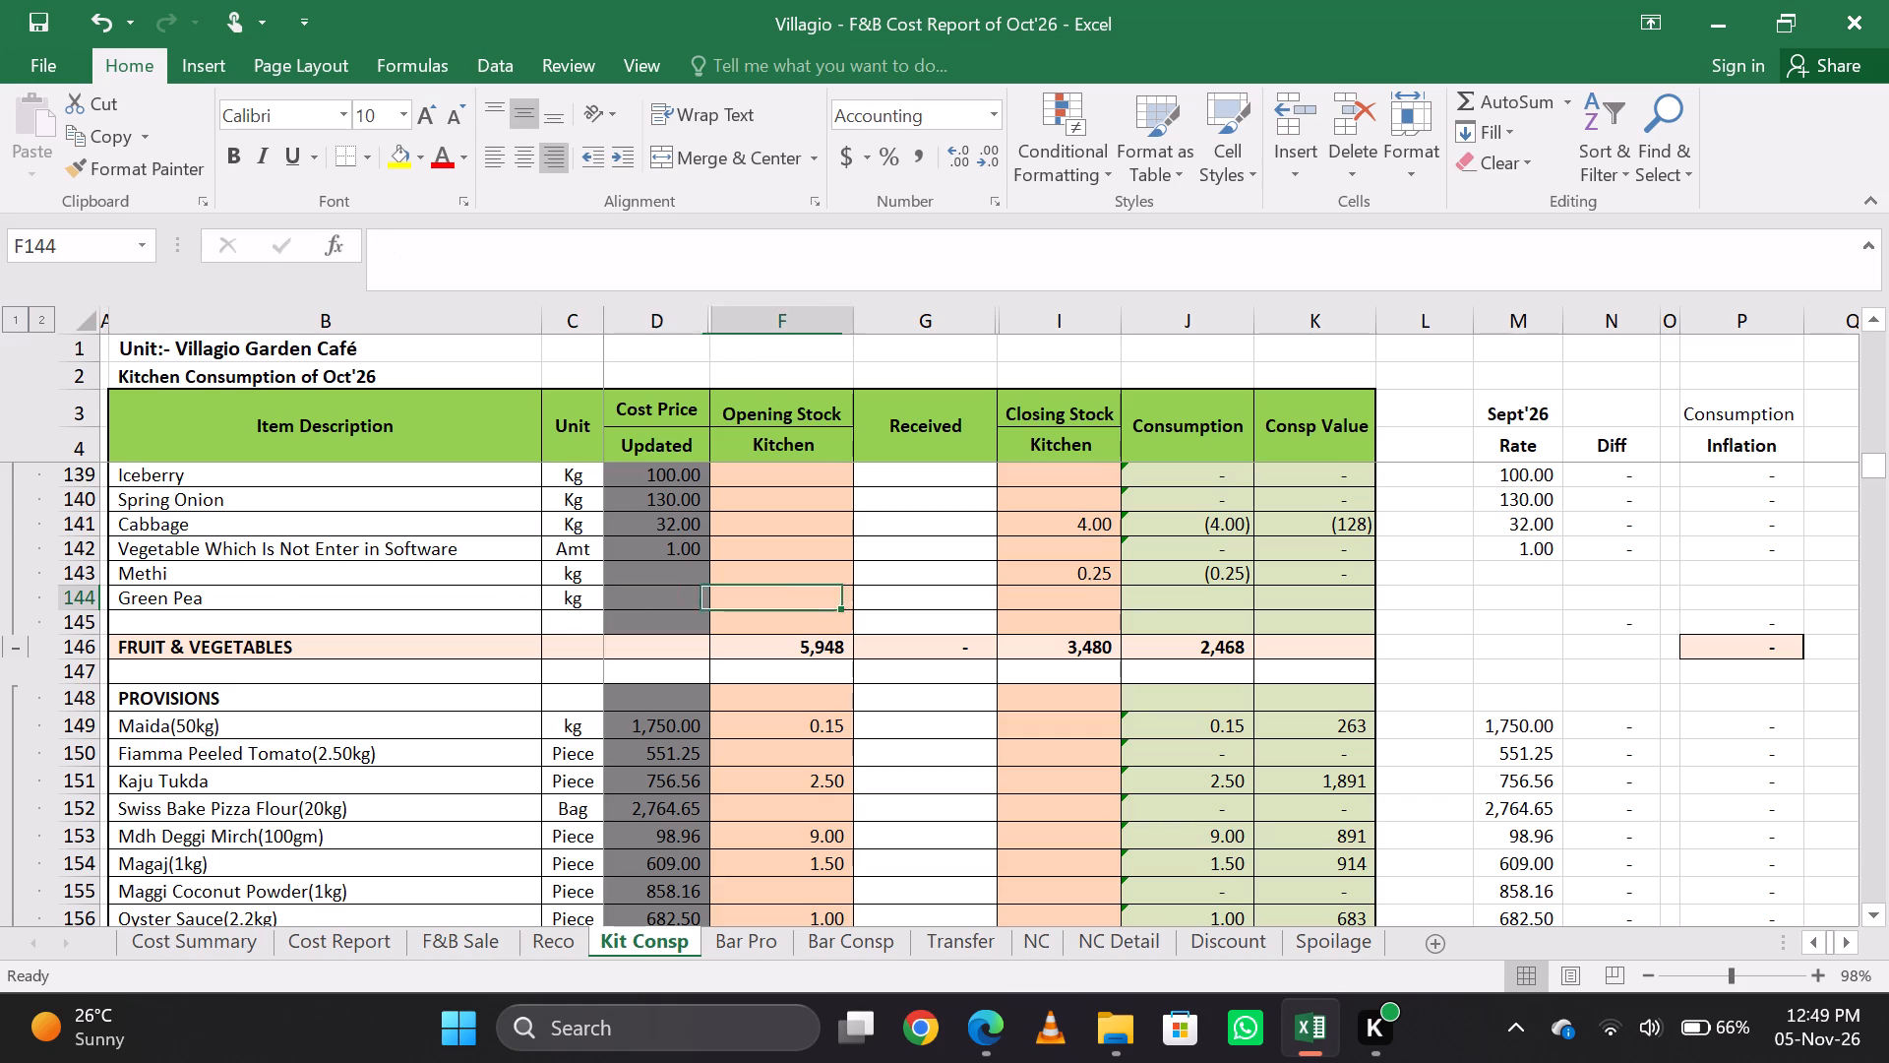
key("Right")
key("Right")
key("Right")
key("Left")
key("5")
key("Right")
key("ctrl+d")
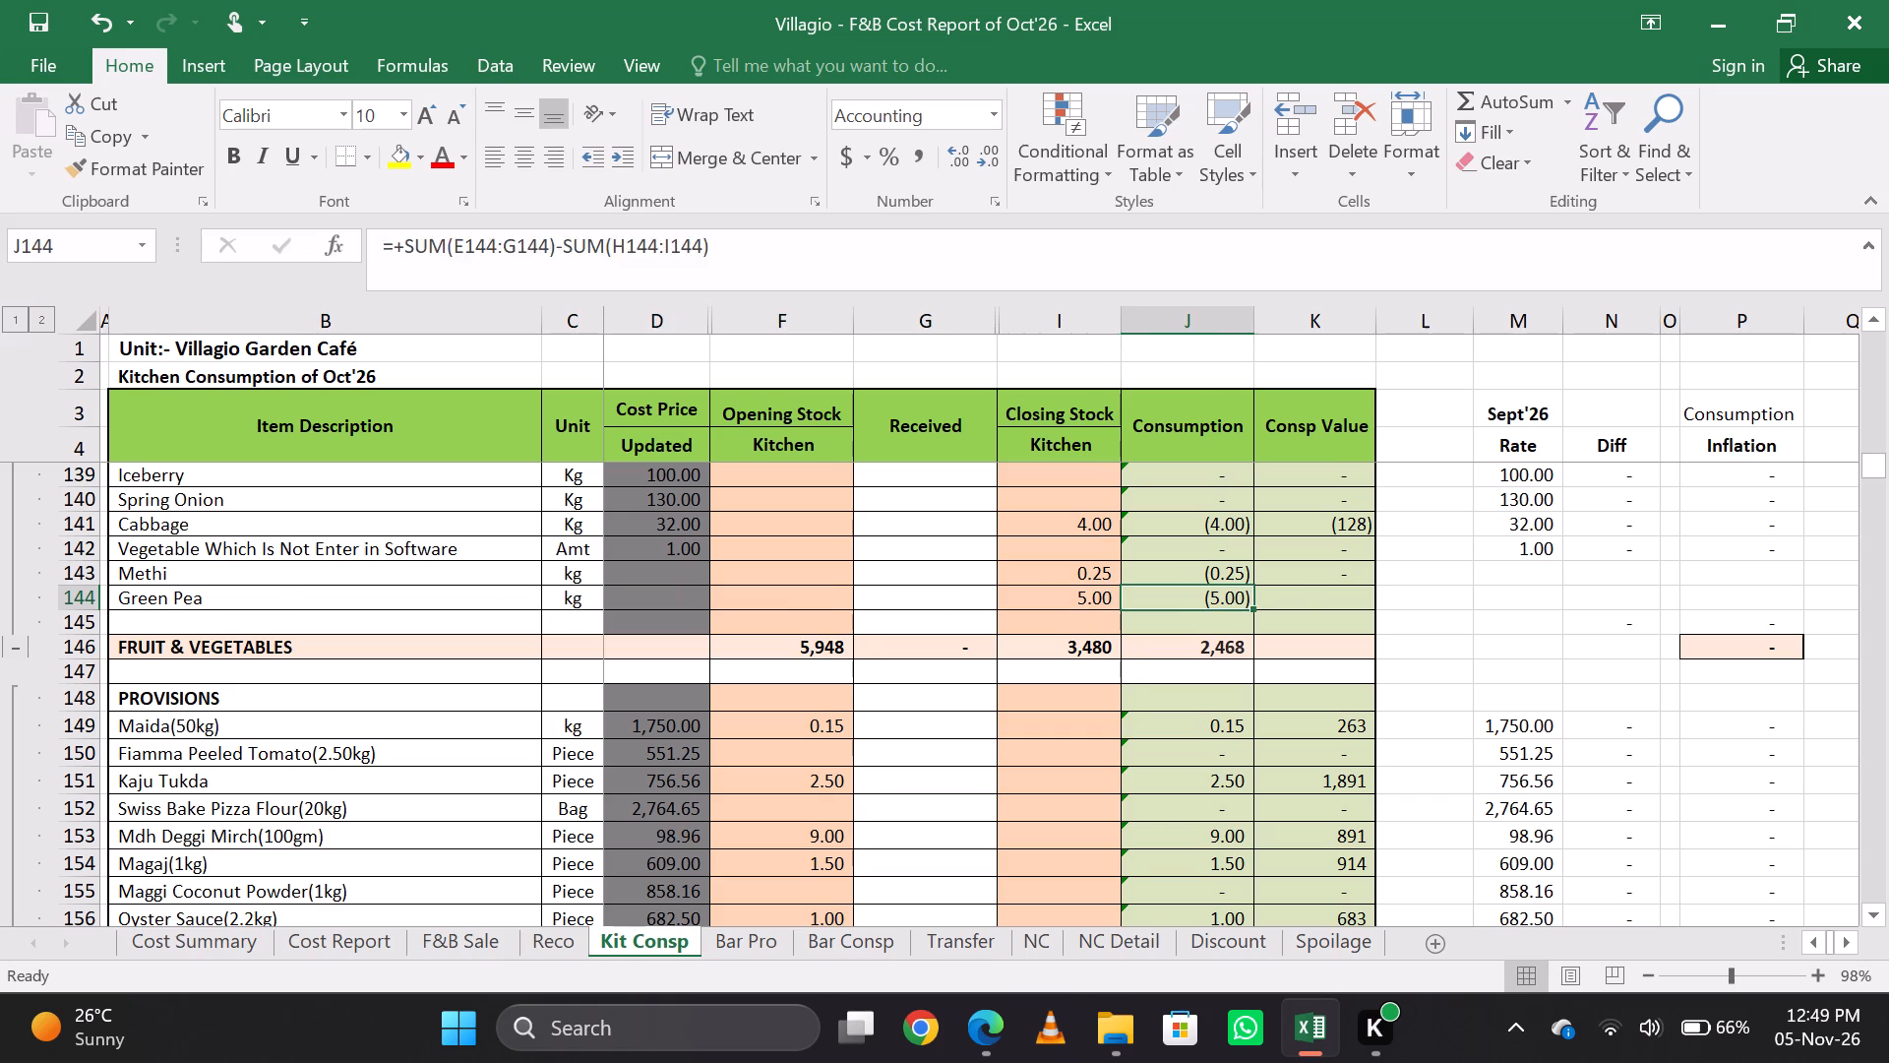
key("Right")
key("ctrl+d")
key("Left")
Search the sheet for "mushr" and step through the matches to the Mushroom row near the top of Fruit & Vegetables.
key("ctrl+f")
type("mushr")
key("Return")
key("Return")
key("Return")
key("Return")
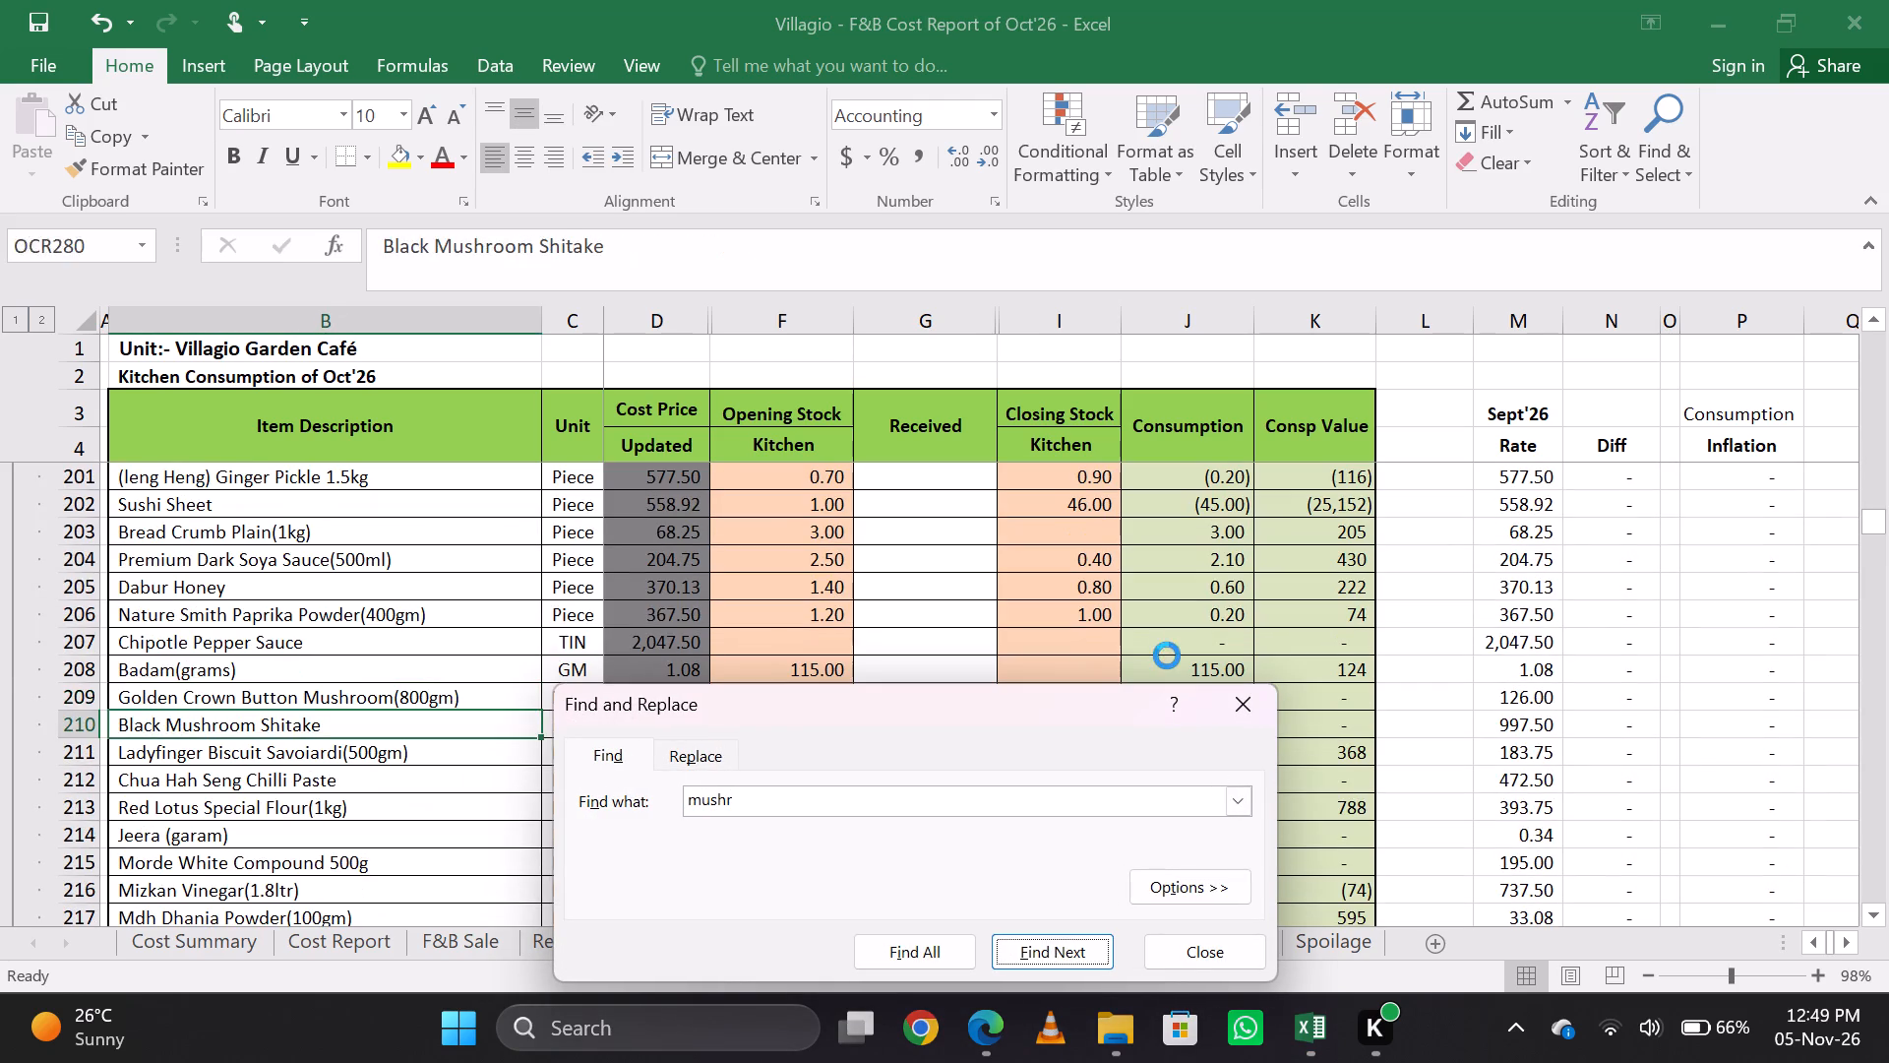
key("Return")
key("Return")
key("Return")
key("Return")
key("Return")
key("Return")
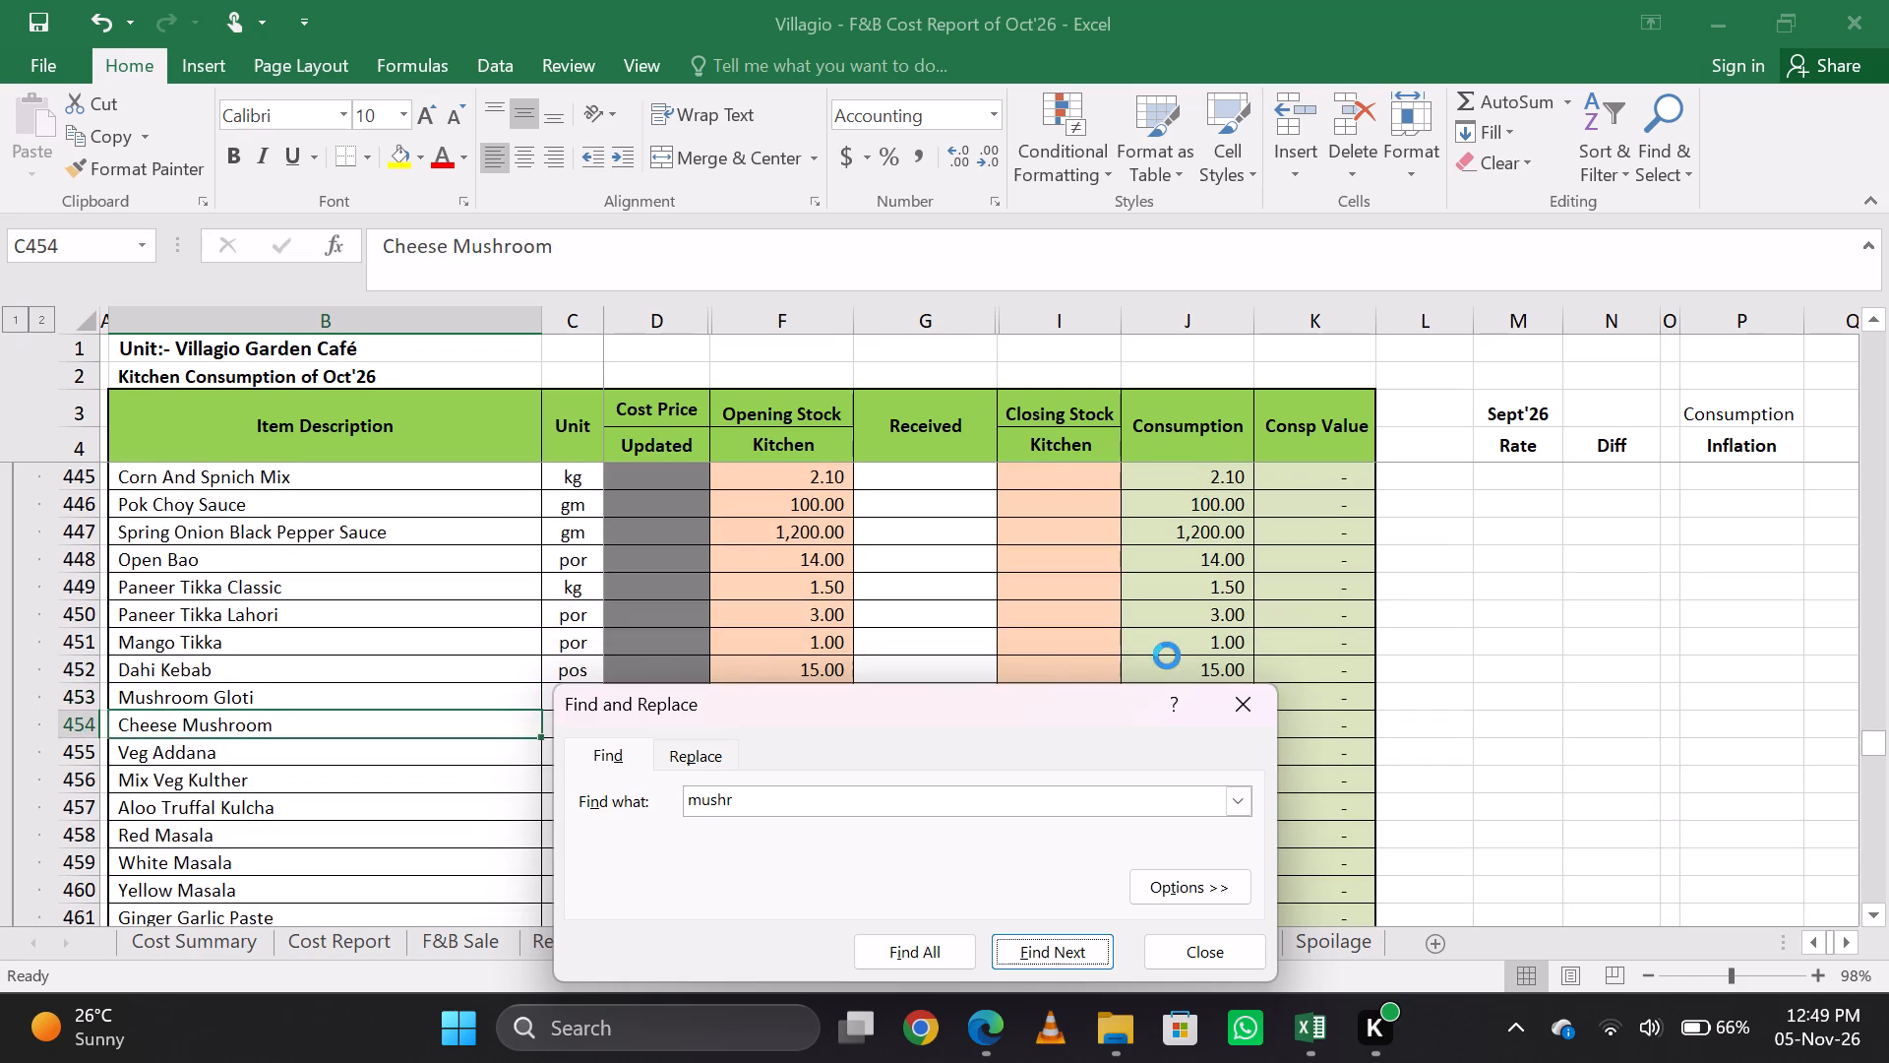
key("Return")
key("Return")
key("Return")
key("Return")
key("Return")
key("Return")
key("Return")
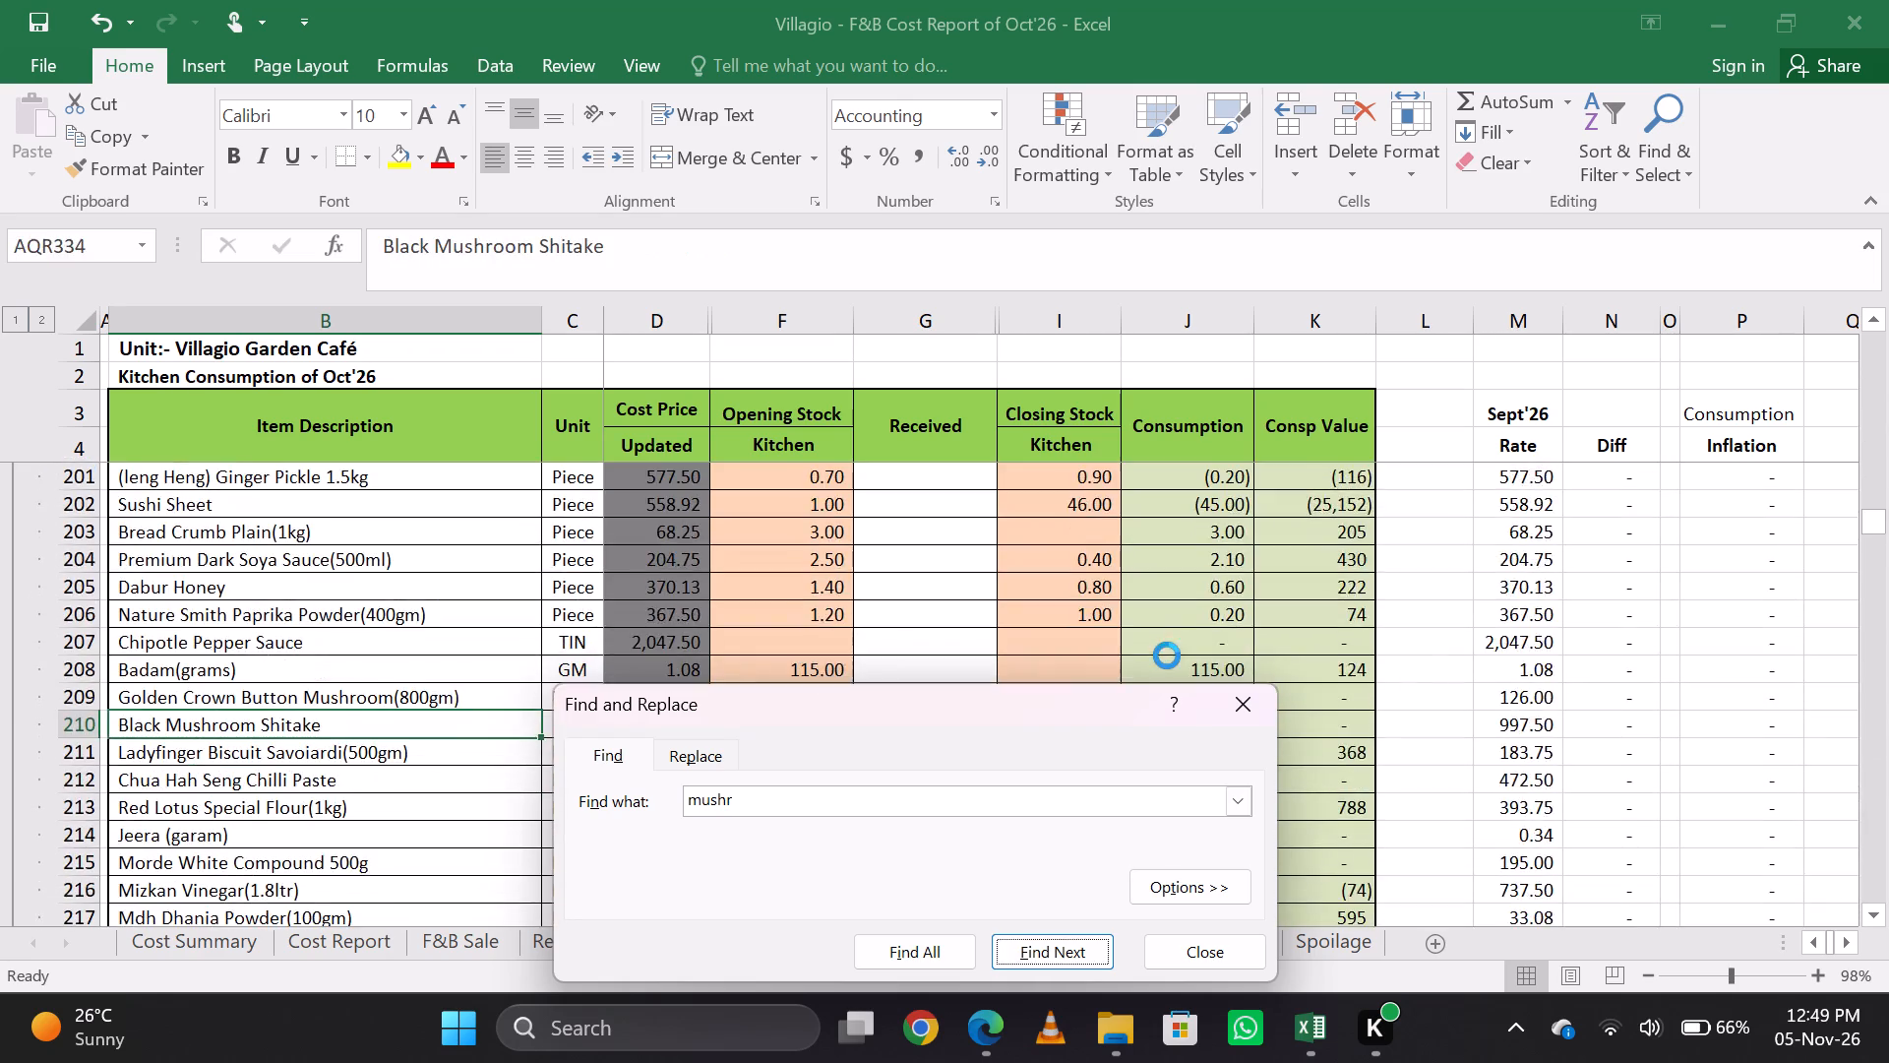
key("Return")
key("Return")
key("Return")
key("Return")
key("Return")
key("Return")
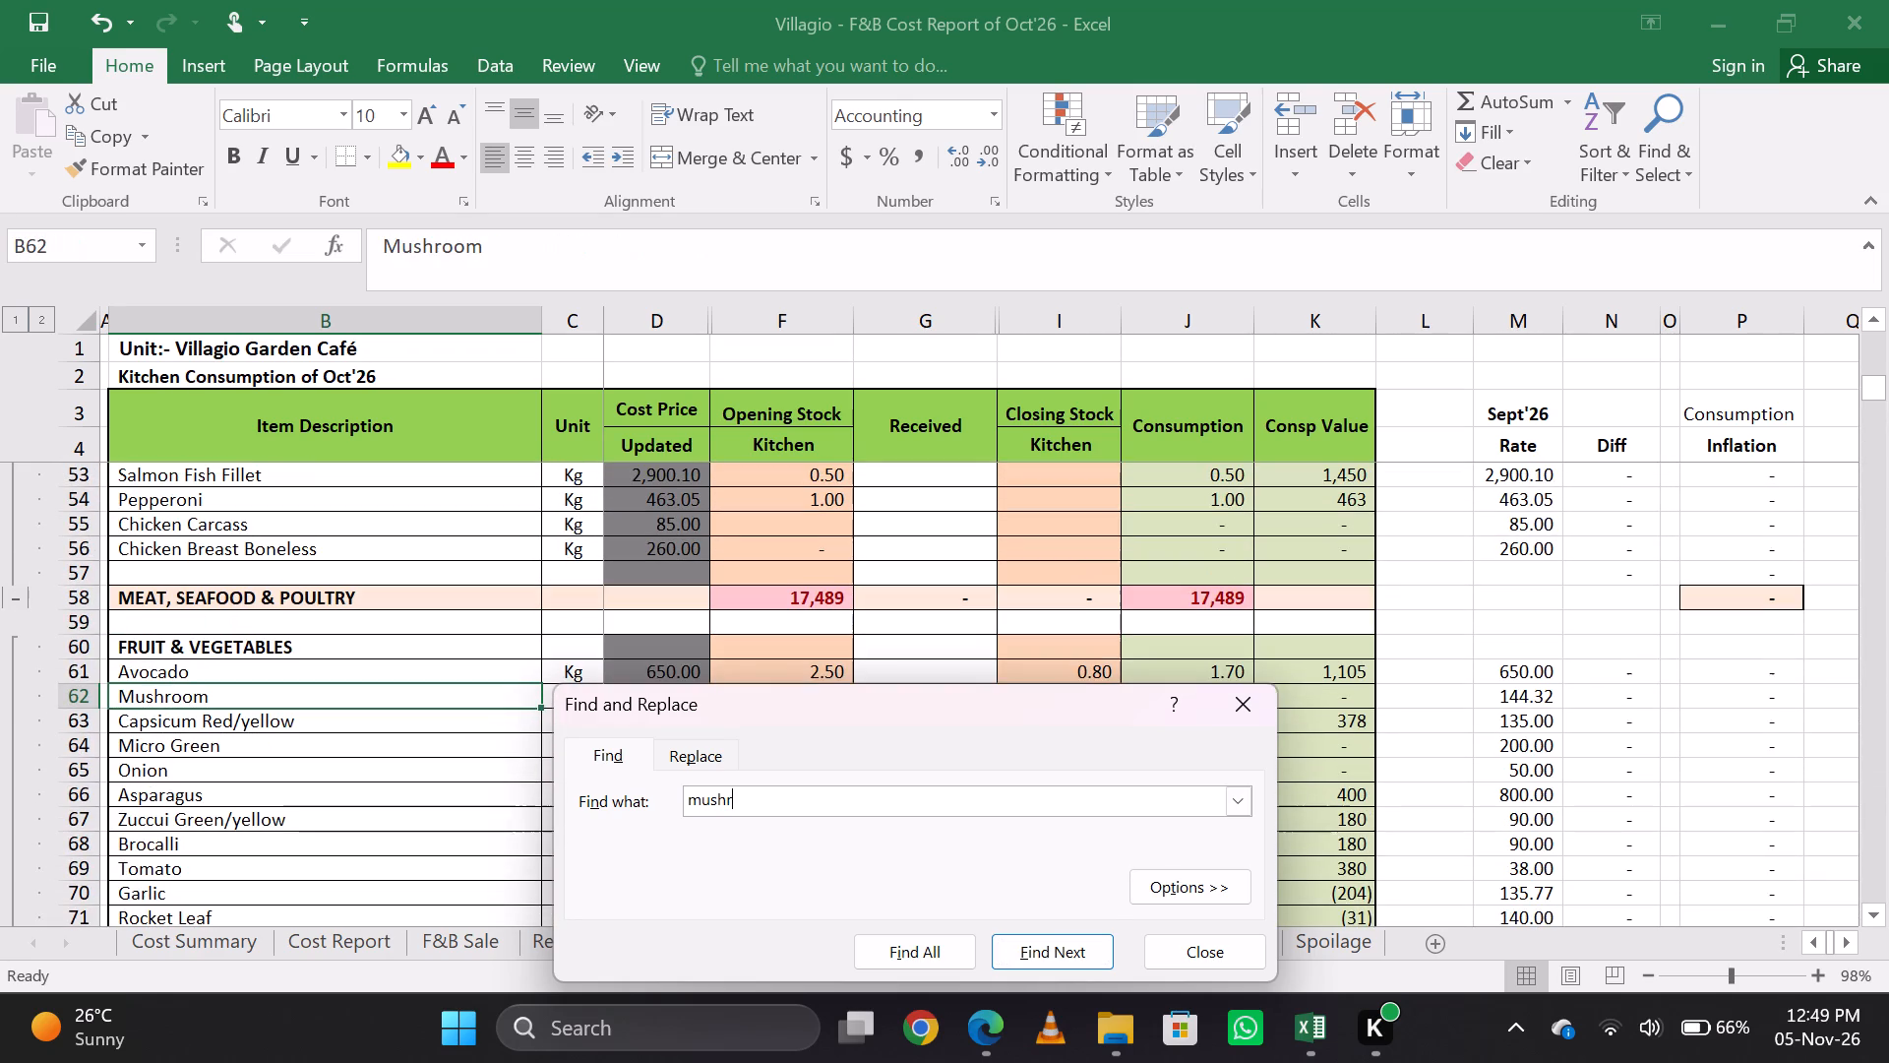
Enter a kitchen closing stock of 10 for the Mushroom row directly below Avocado.
key("Escape")
key("Right")
key("Right")
key("Right")
key("Right")
key("Right")
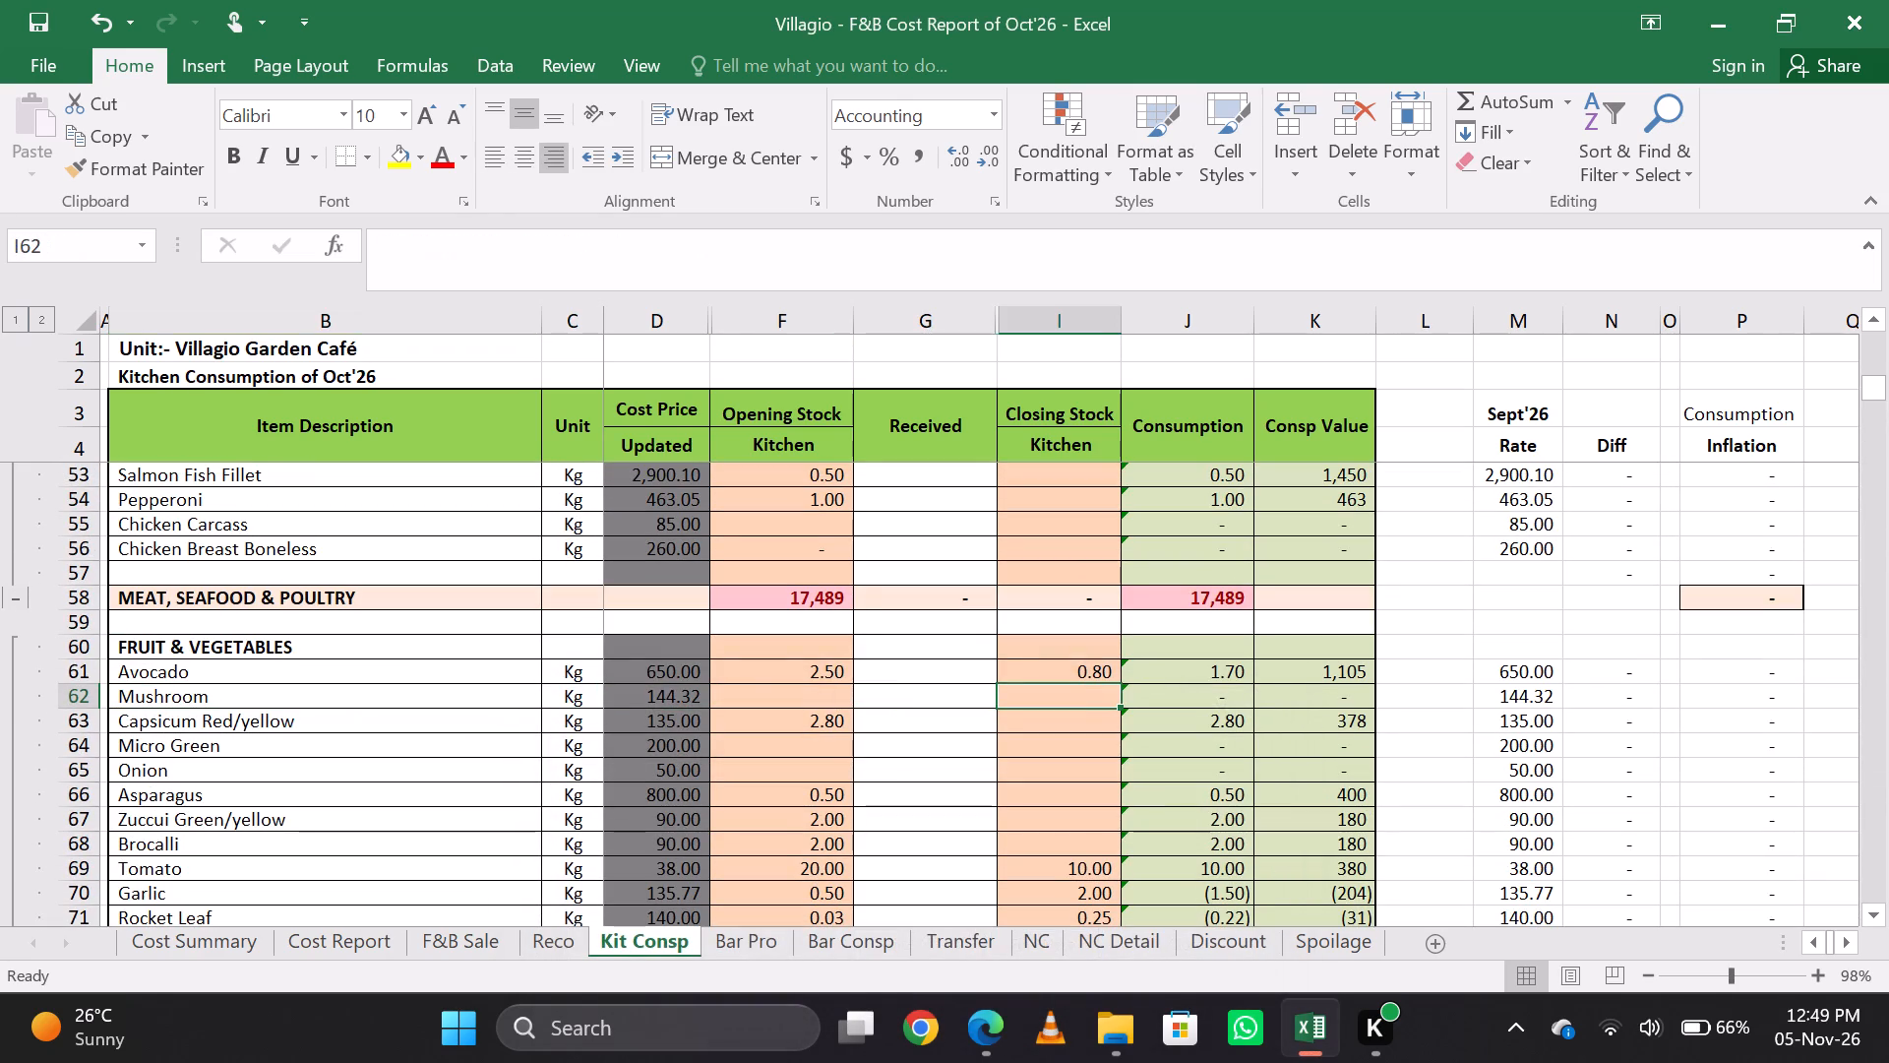
type("10")
key("Return")
key("Up")
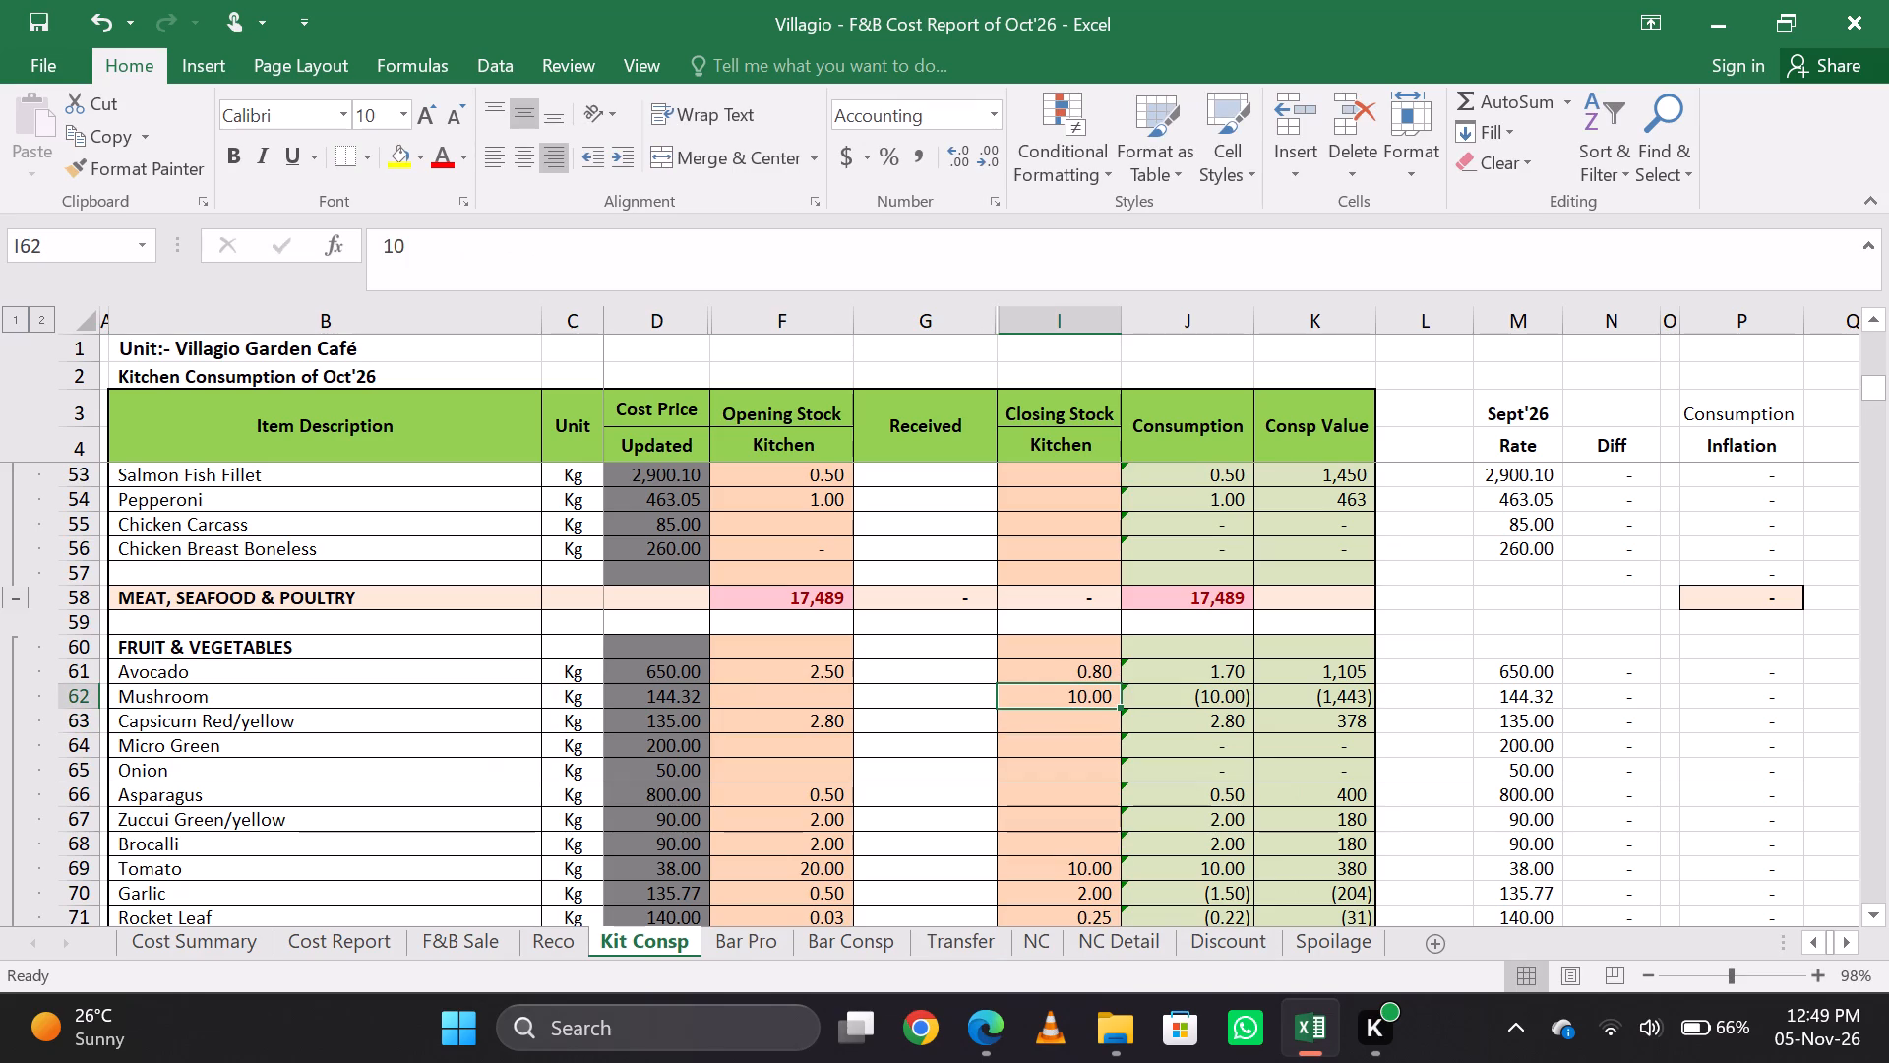
Look over the rows just below Mushroom, from Capsicum Red/yellow to Zuccui Green/yellow, for the next stock item.
key("Down")
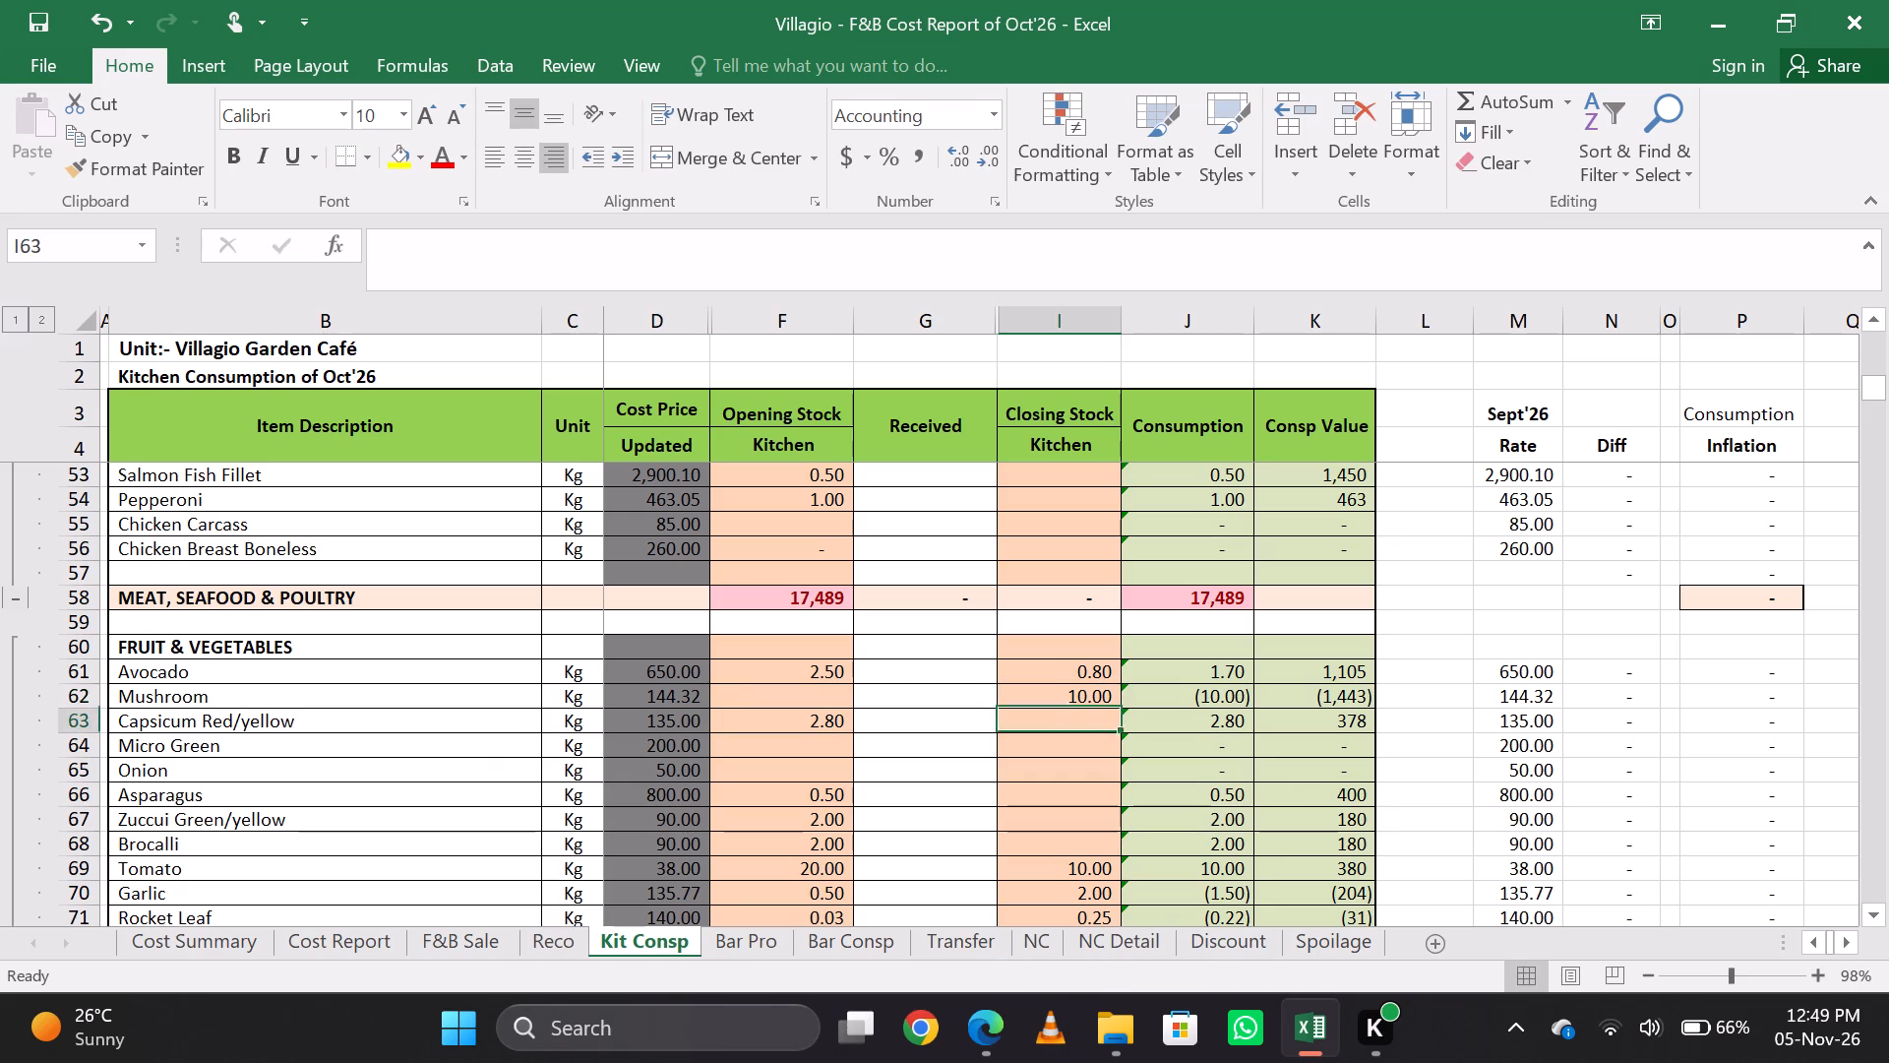
key("Down")
key("Up")
key("Down")
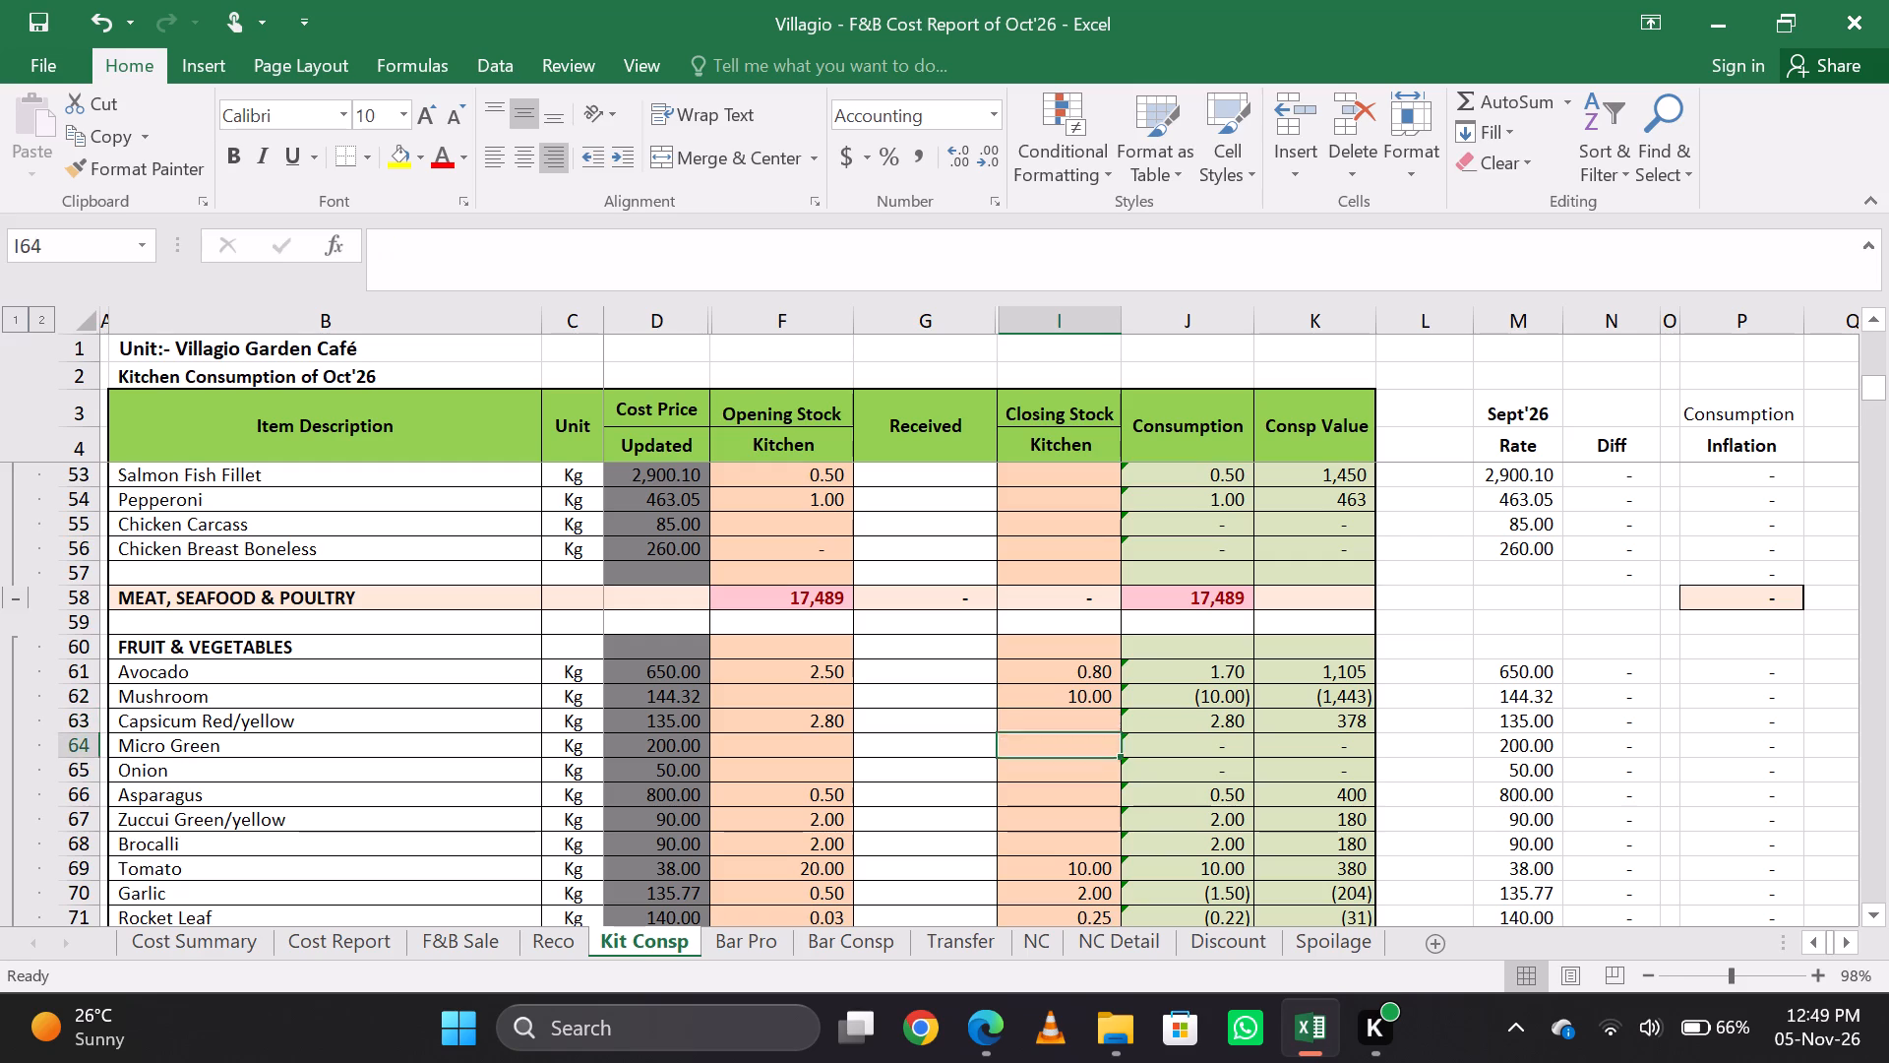
key("Down")
key("Down")
key("Down")
key("Up")
key("Up")
key("Up")
key("Up")
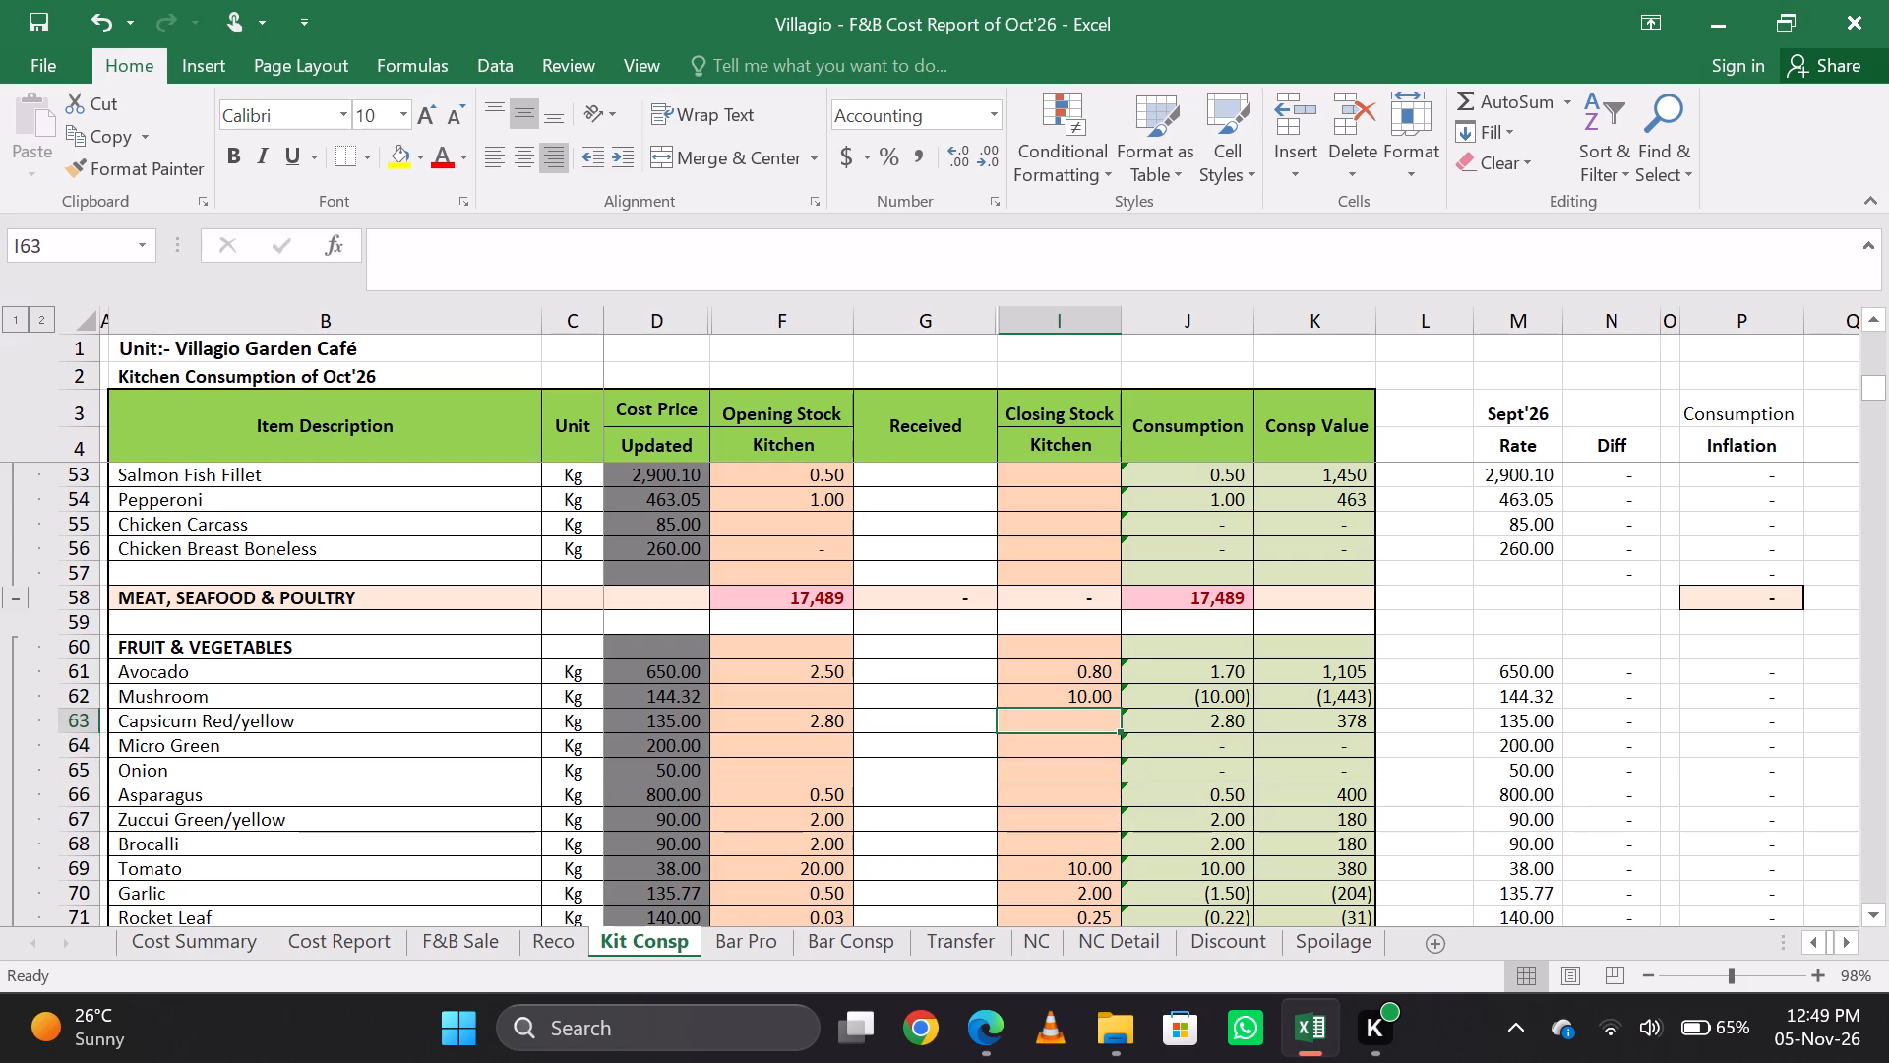
Find the plain Capsicum row by searching "caps", enter a kitchen closing stock of 2.1, and save the workbook.
key("ctrl+f")
type("caps")
key("Return")
key("Escape")
key("Right")
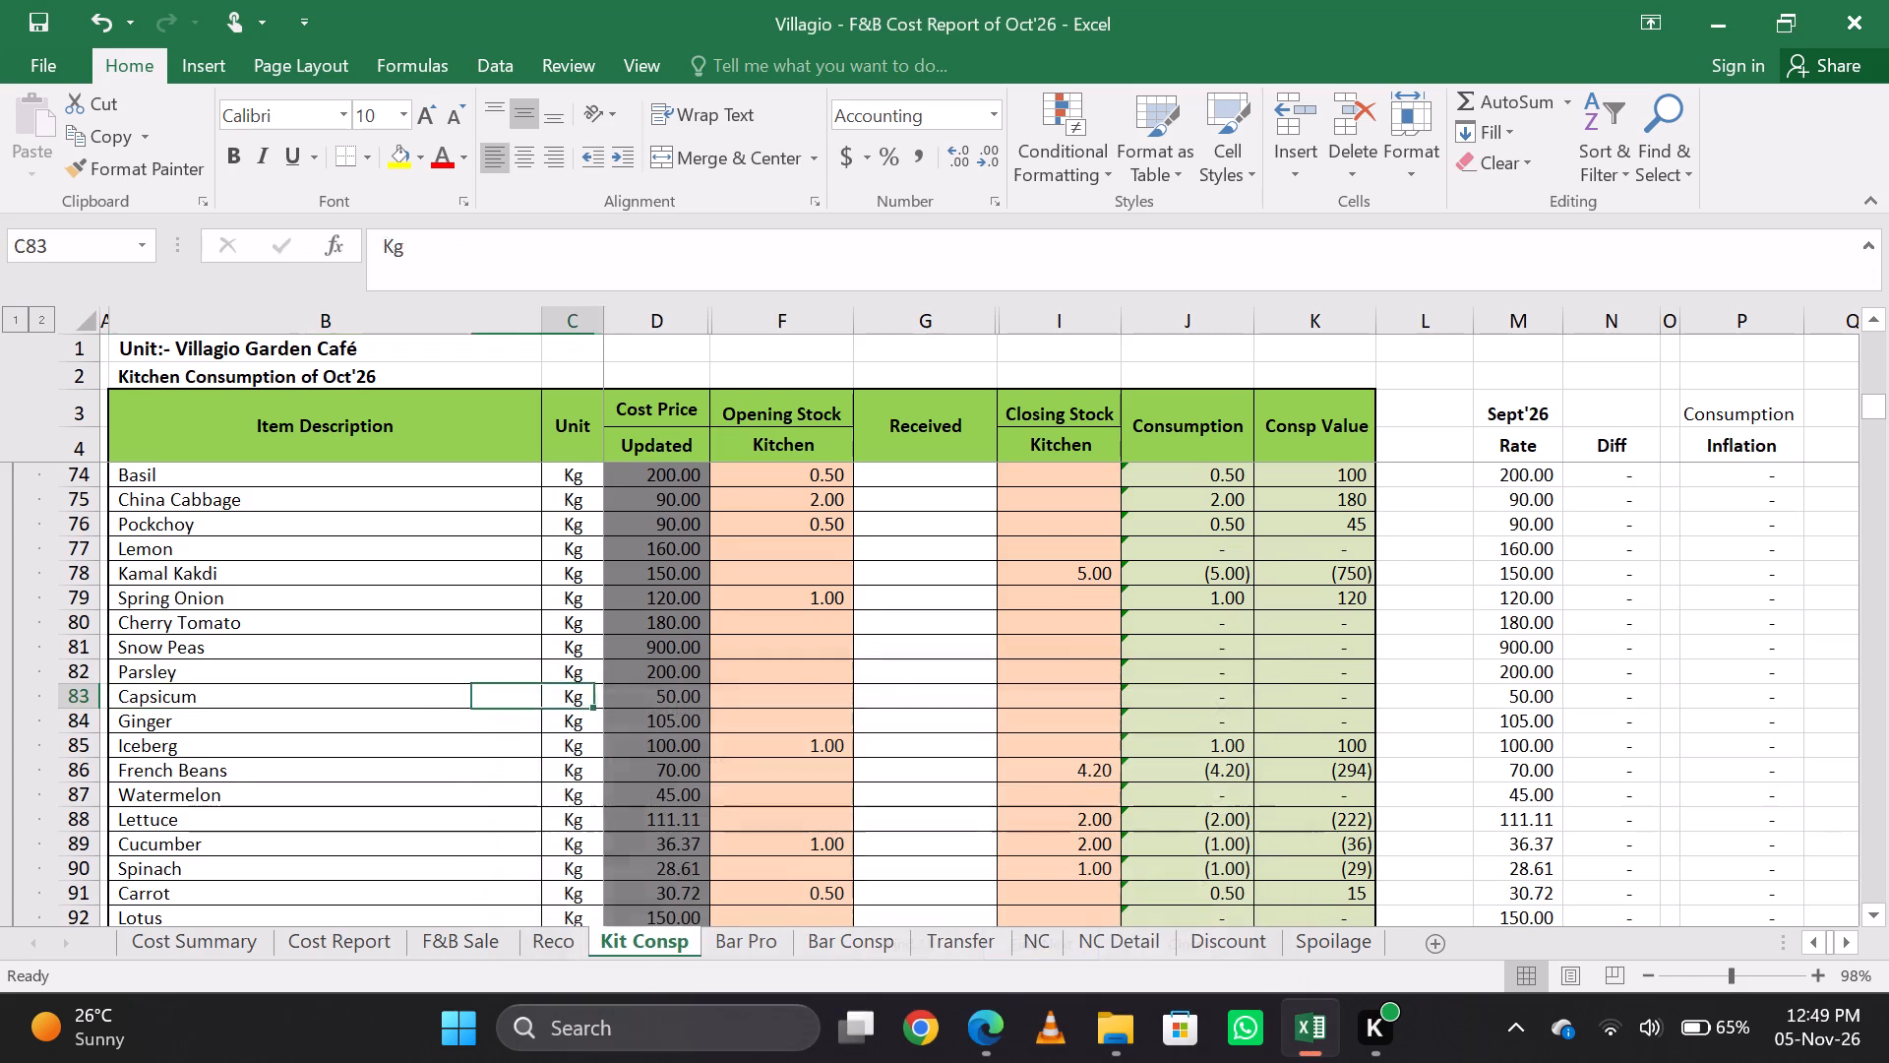
key("Right")
key("Right")
key("Right")
key("Right")
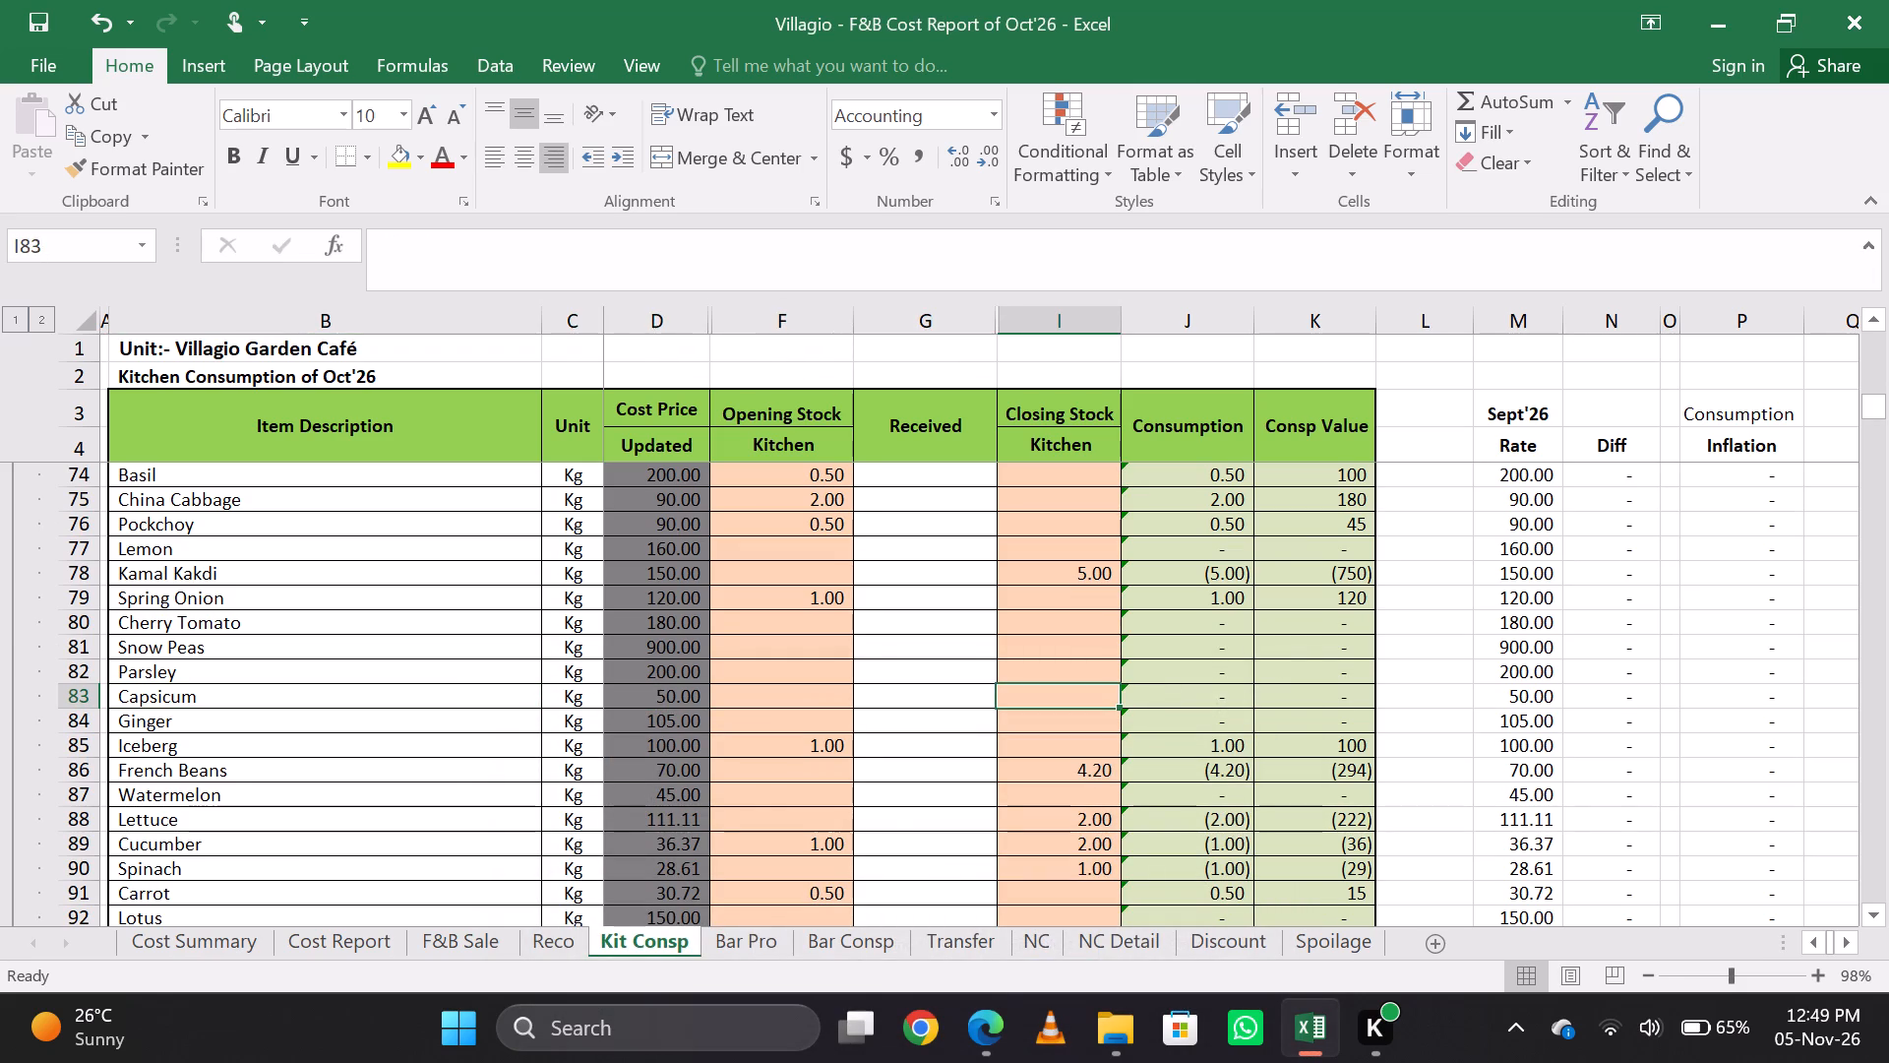
type("2.1")
key("Return")
key("Up")
key("ctrl+s")
Find Red Cabbage by searching "red c" and enter a kitchen closing stock of 2.
key("ctrl+f")
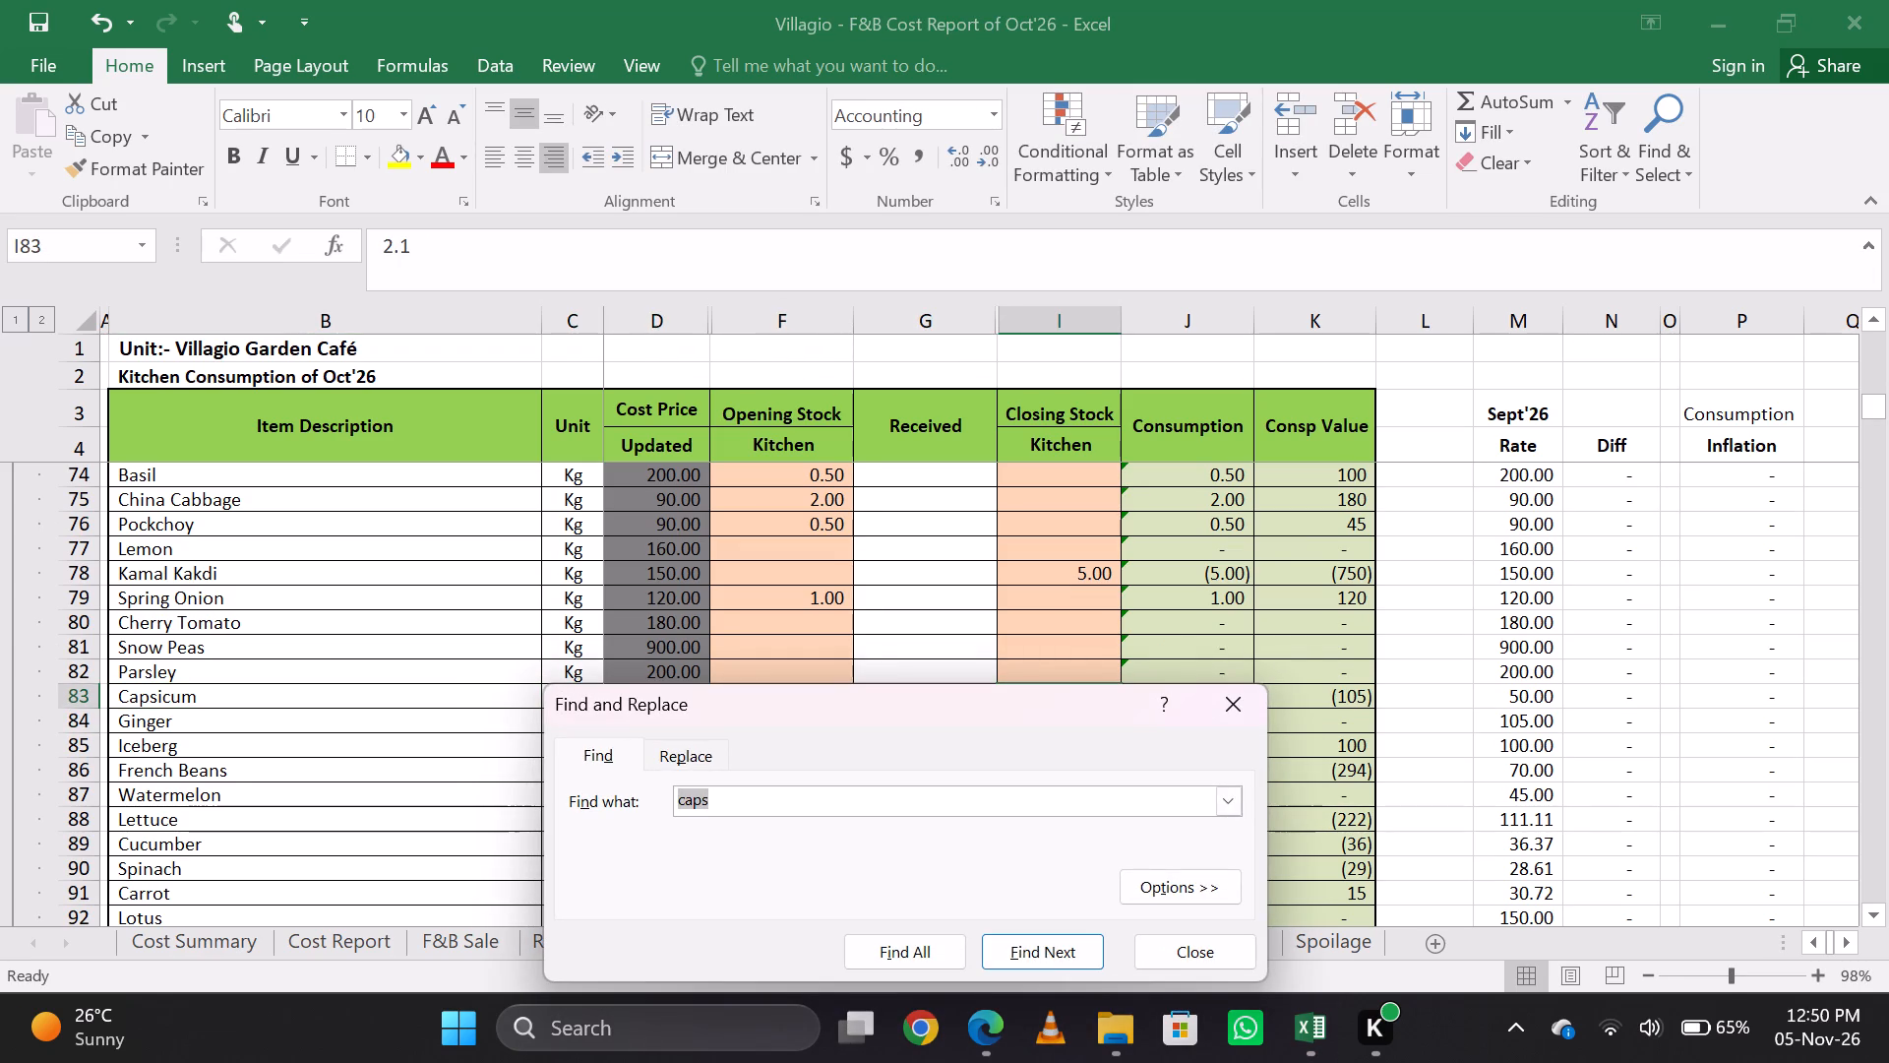
key("BackSpace")
type("red c")
key("Return")
key("Escape")
key("Right")
key("Right")
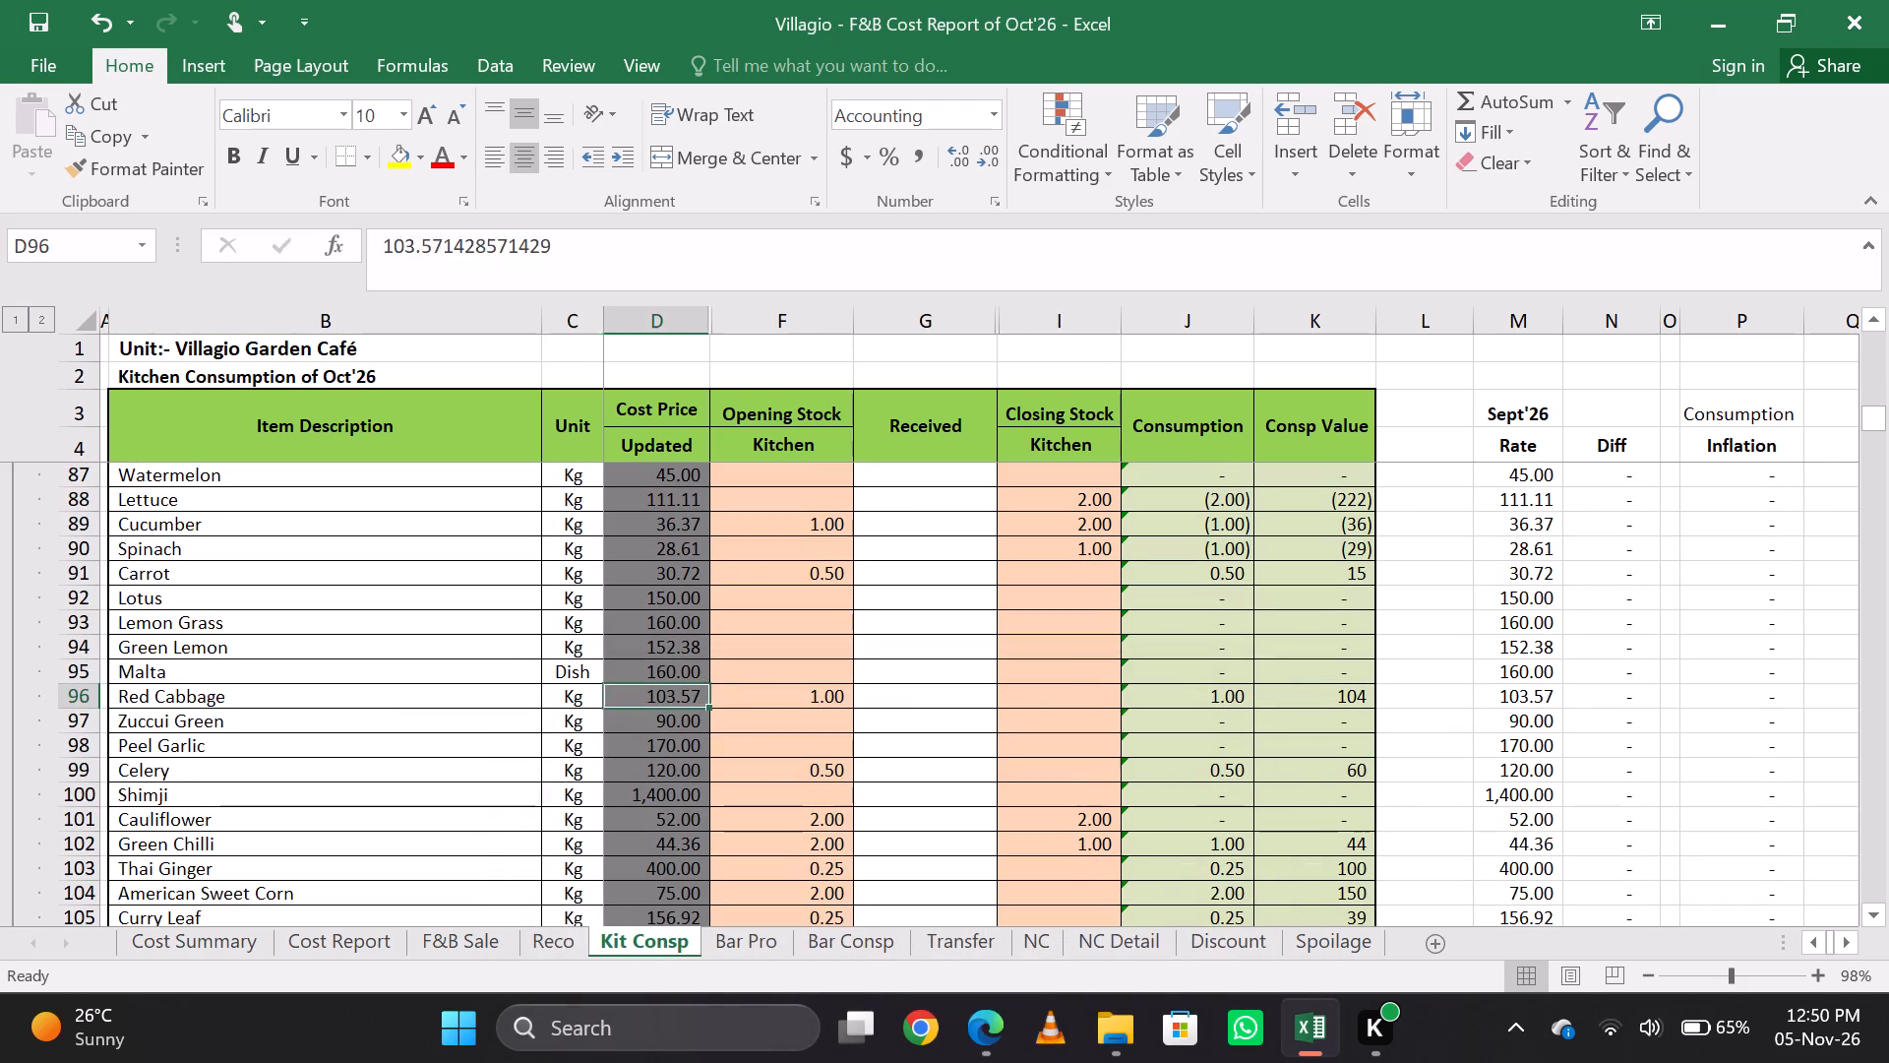
key("Right")
key("Right")
key("Right")
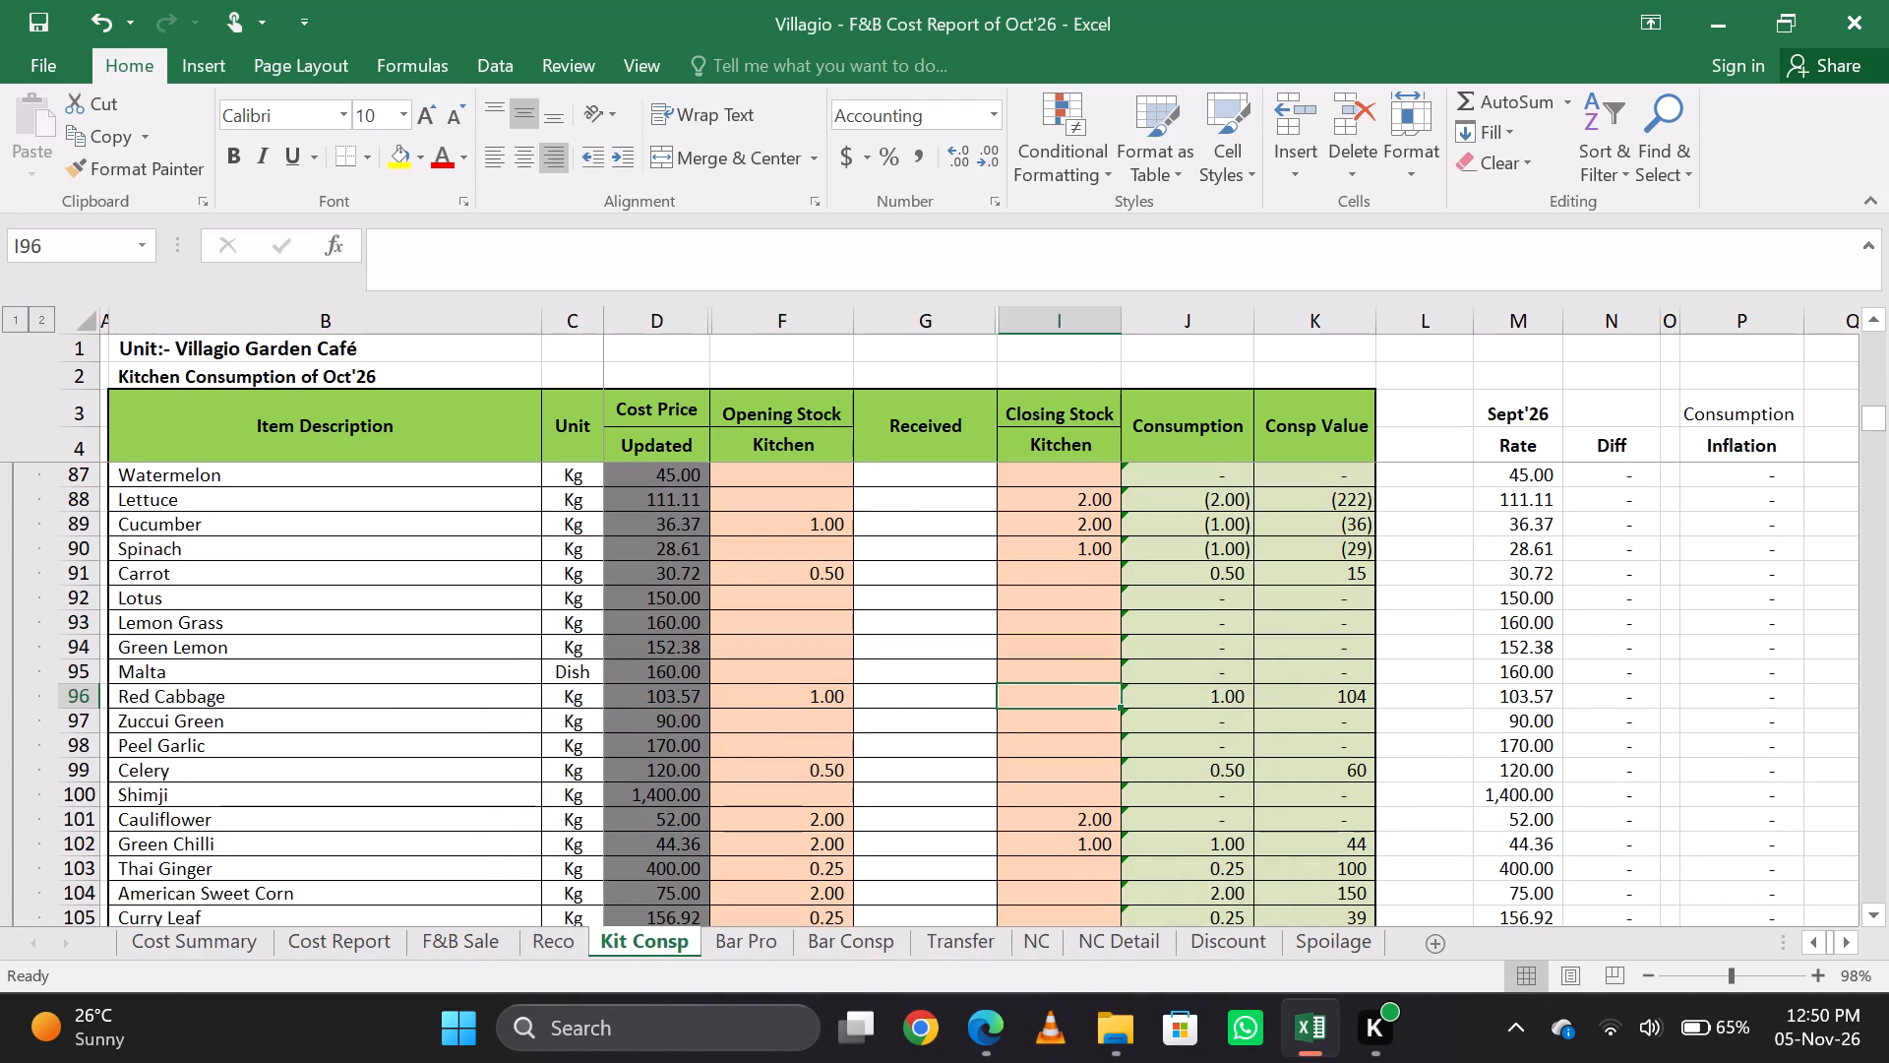
key("2")
key("Down")
key("Up")
Find Celery by searching "cele" and enter a kitchen closing stock of 0.5.
key("ctrl+f")
key("BackSpace")
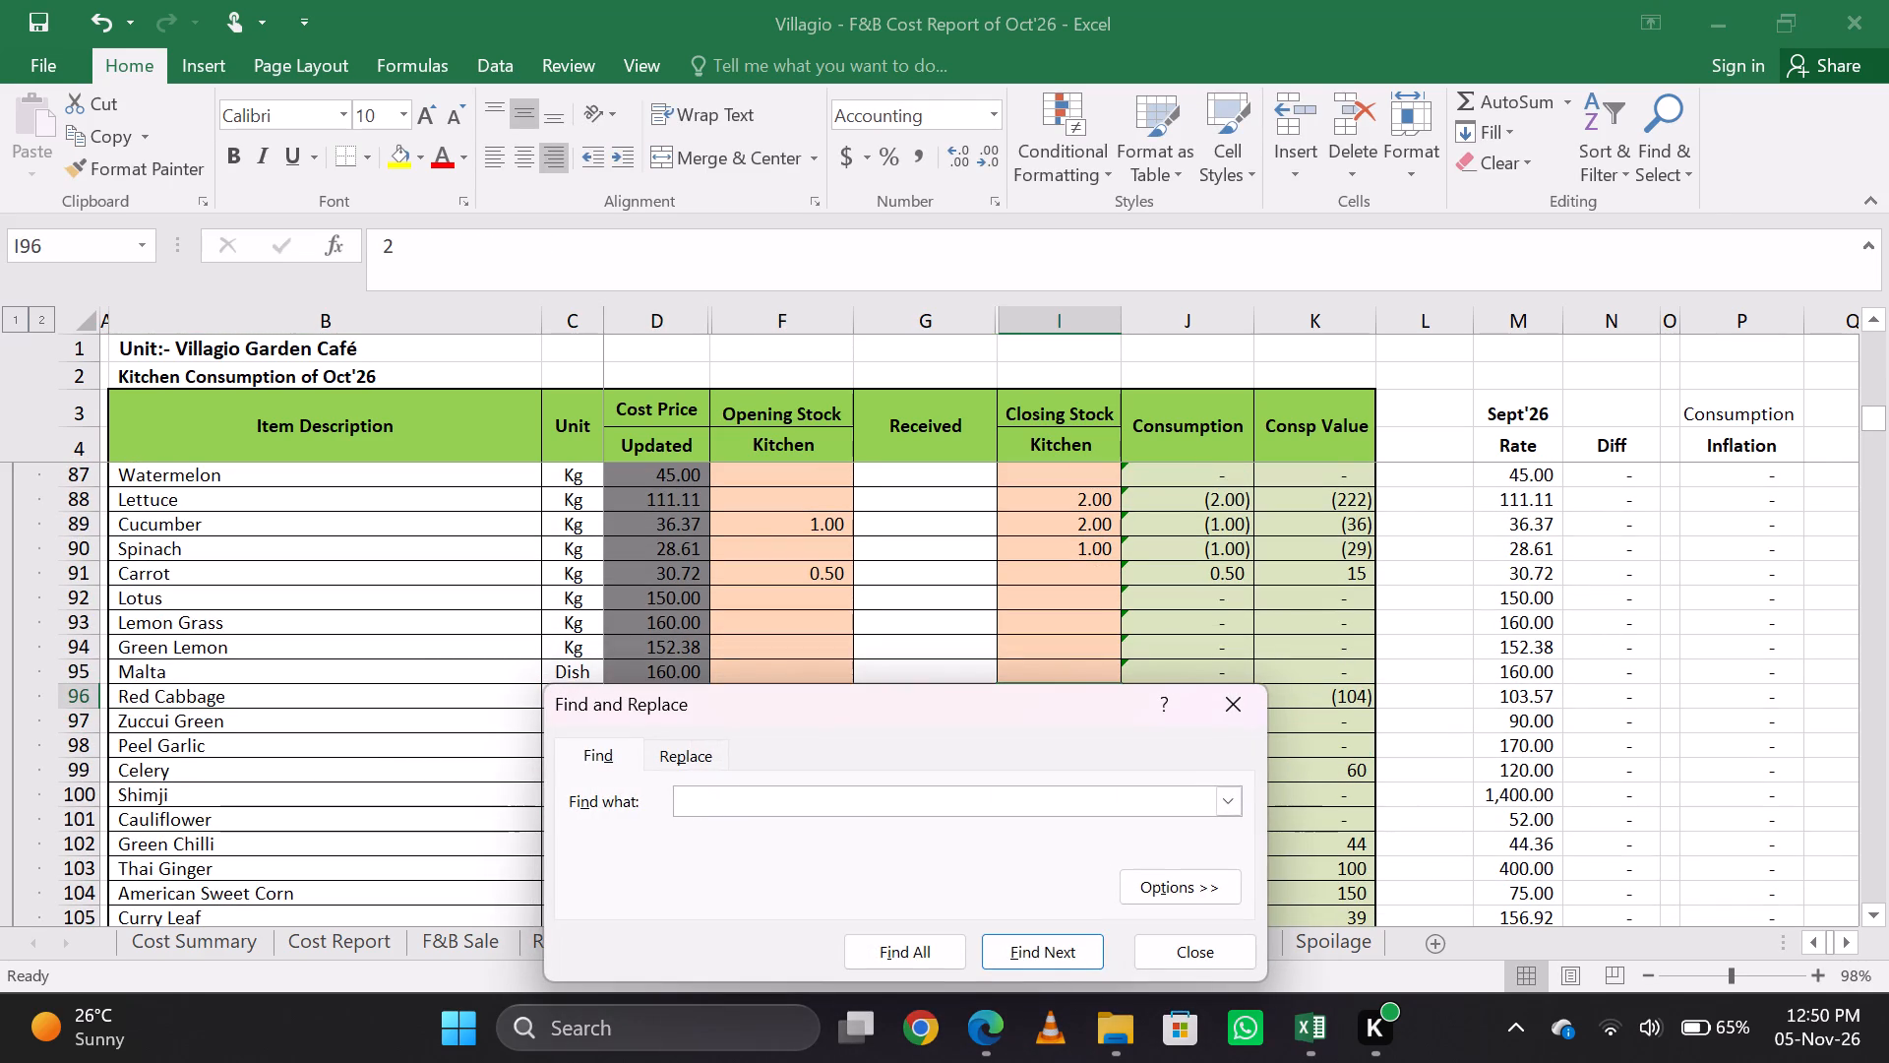
key("BackSpace")
type("cele")
key("Return")
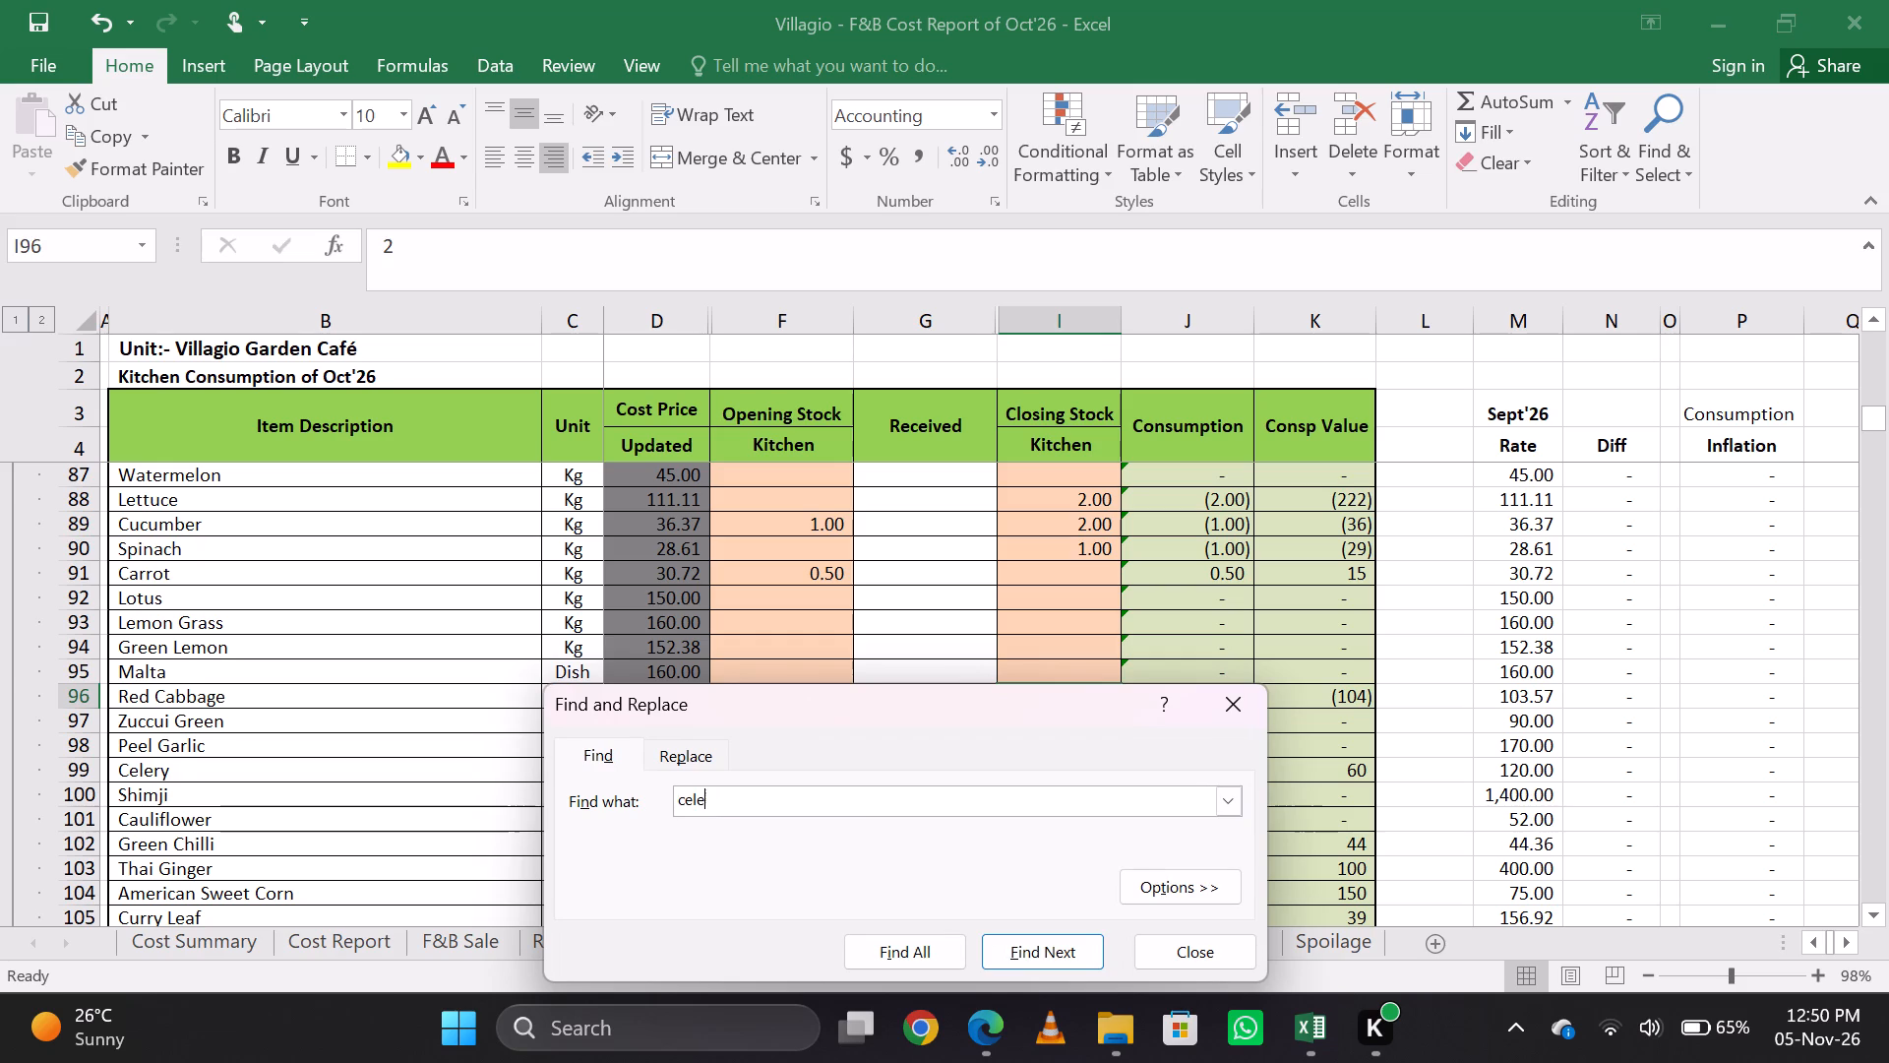
key("Escape")
key("Right")
key("Right")
key("Right")
key("Right")
key("Right")
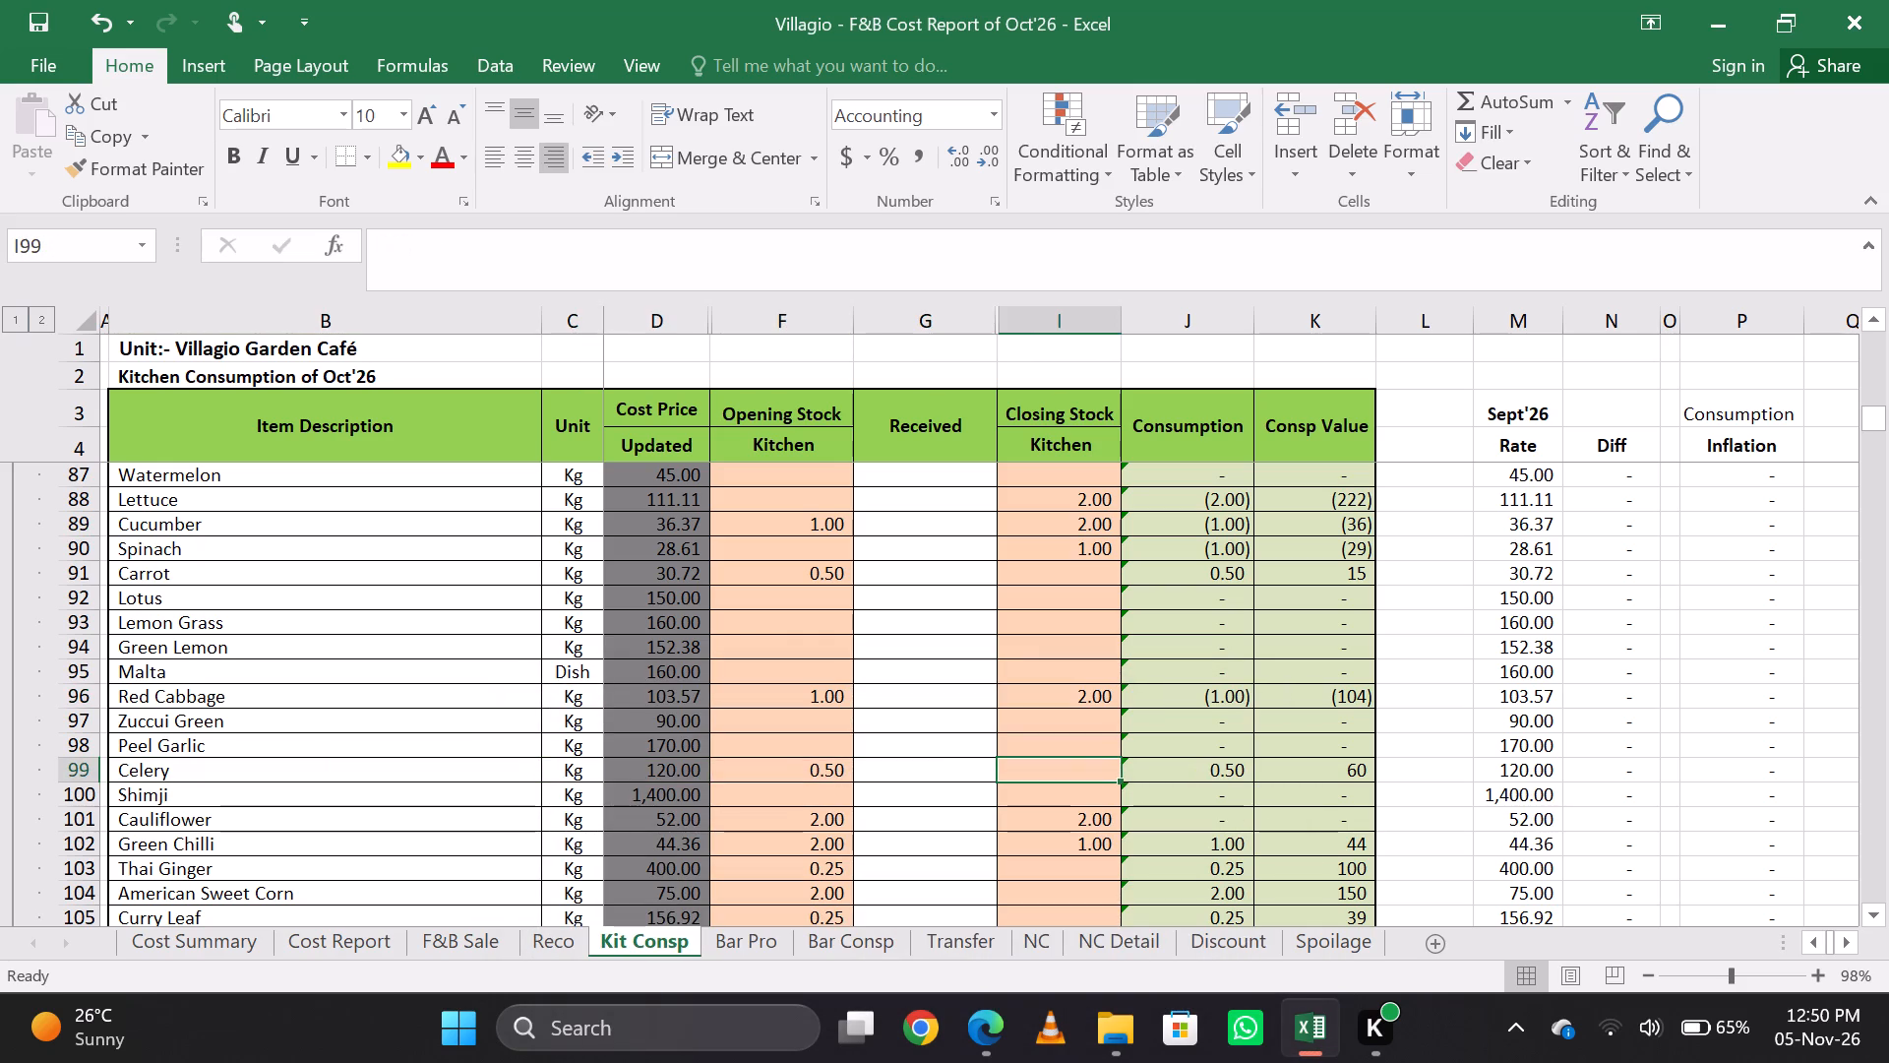
type(".5")
key("Return")
Search "lemo" through its matches to locate Lemon Grass and enter a kitchen closing stock of 1.
key("ctrl+f")
key("BackSpace")
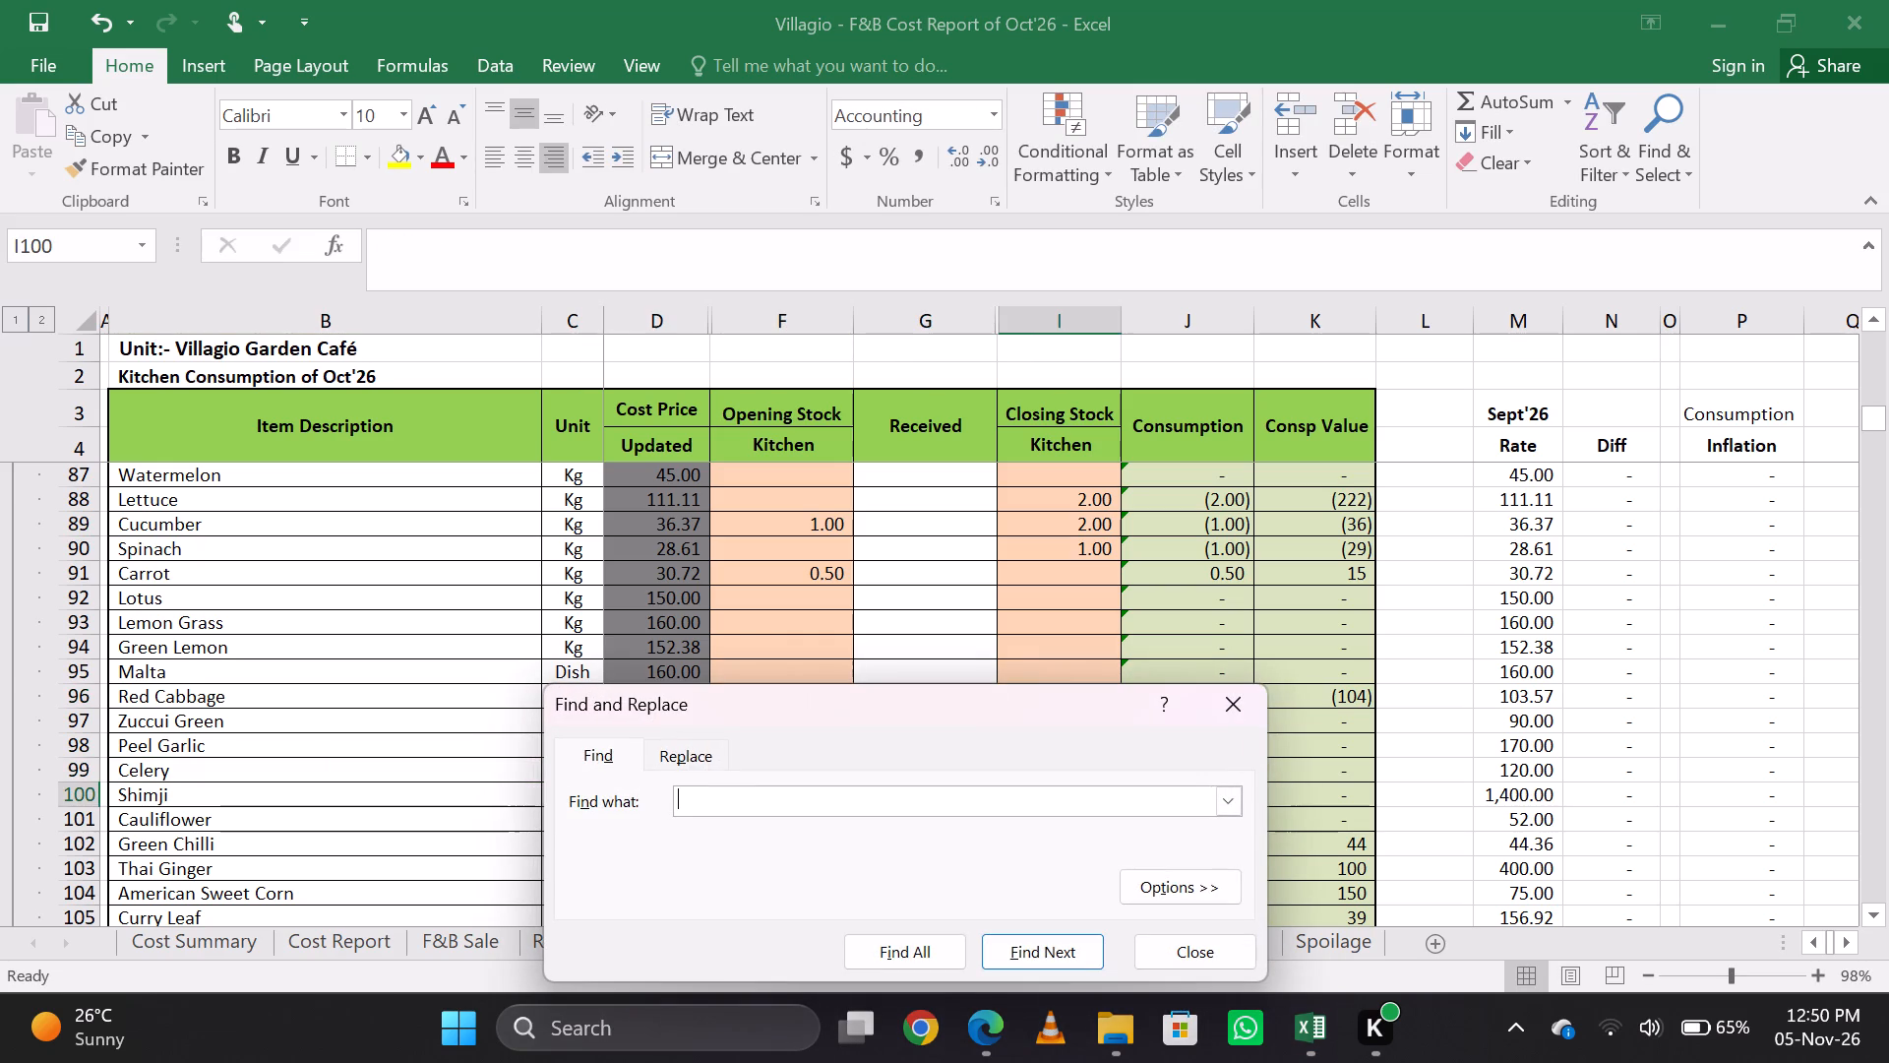
key("BackSpace")
type("lemo")
key("Return")
key("Escape")
key("Right")
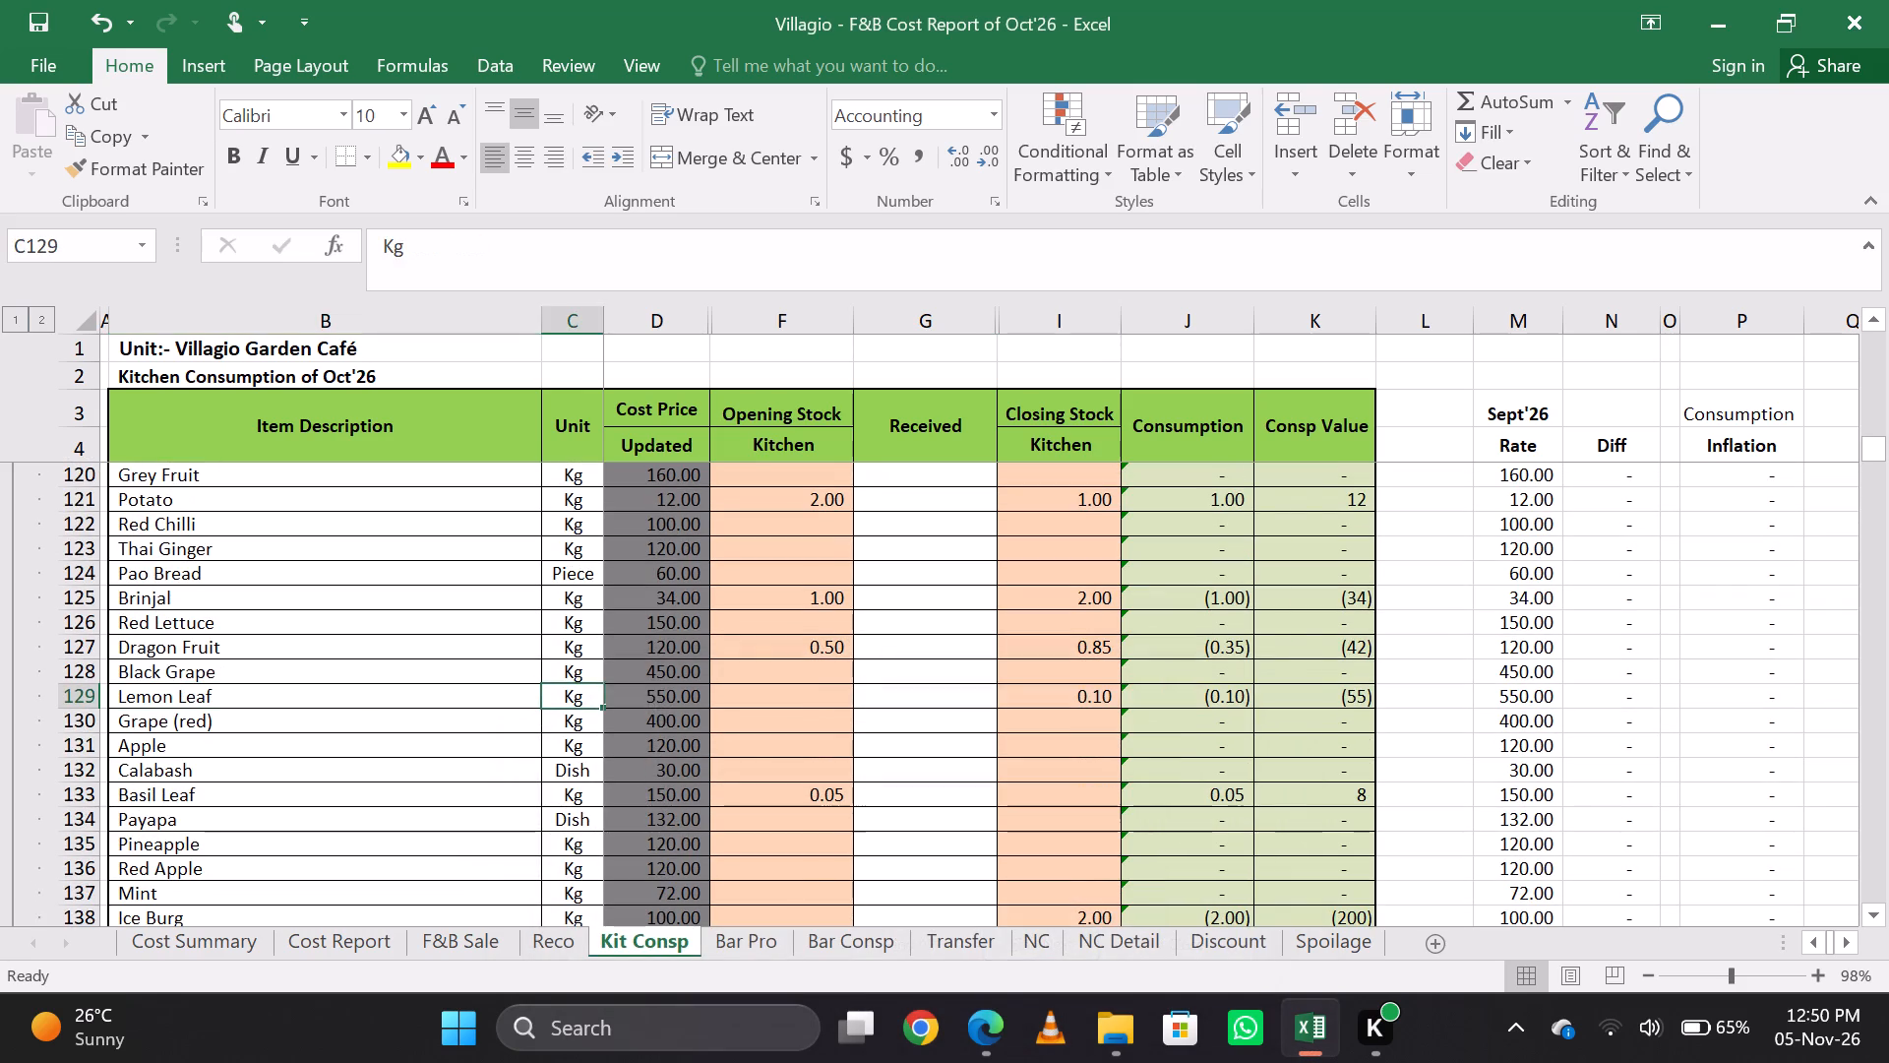
key("Left")
key("ctrl+f")
key("Return")
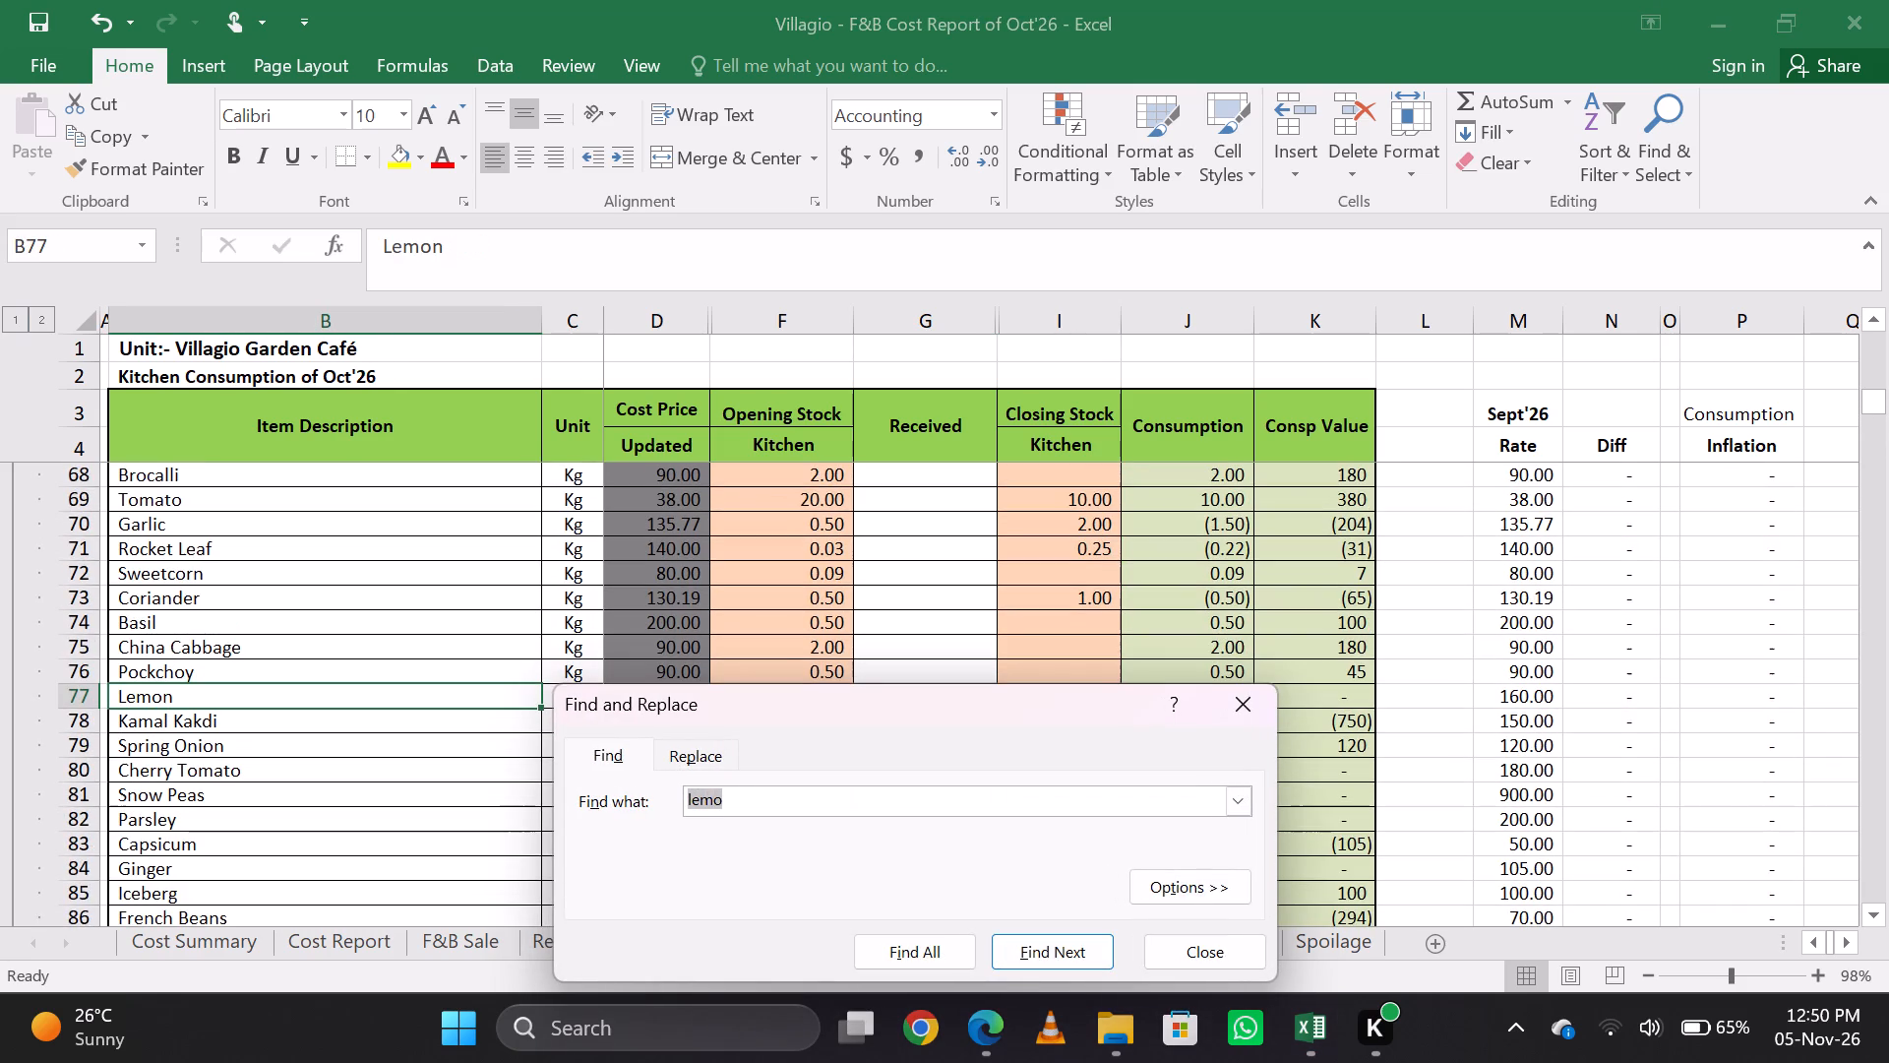
key("Return")
key("Return")
key("Escape")
key("Up")
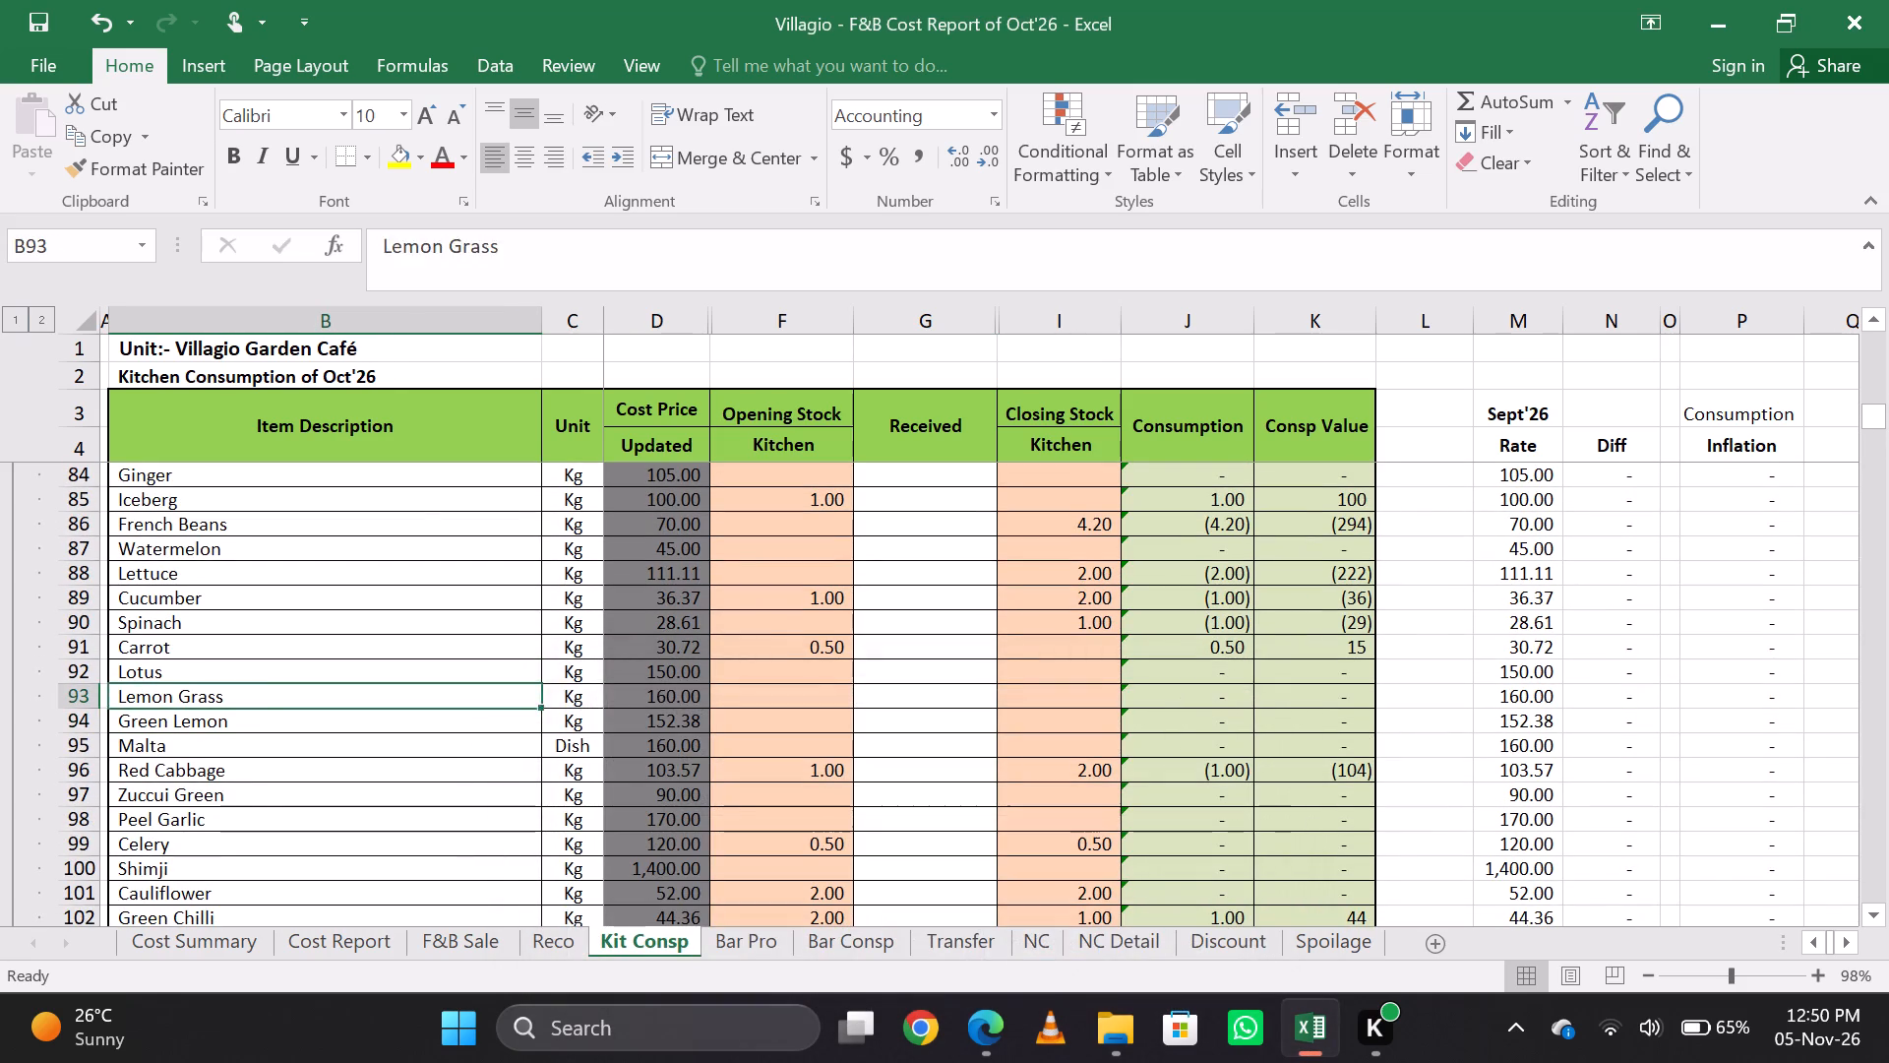
key("Right")
key("Right")
key("Right")
key("Right")
key("Right")
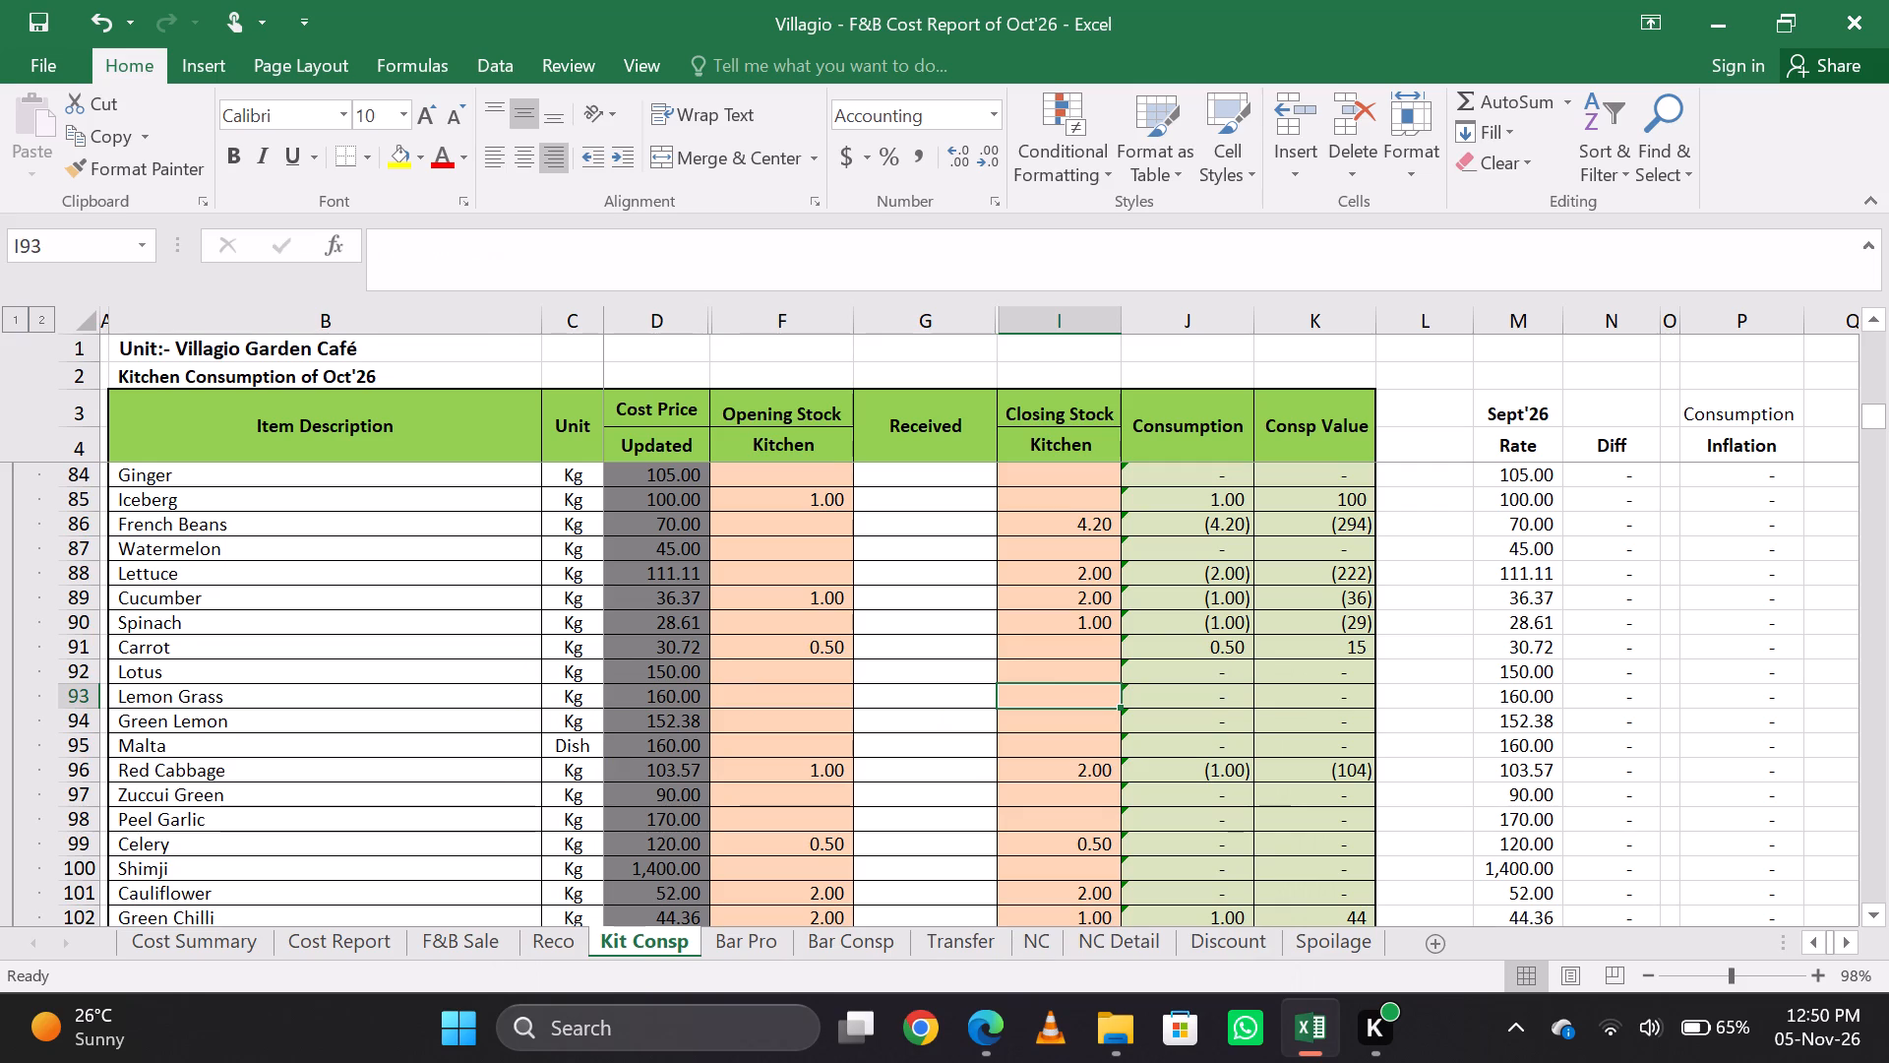
key("1")
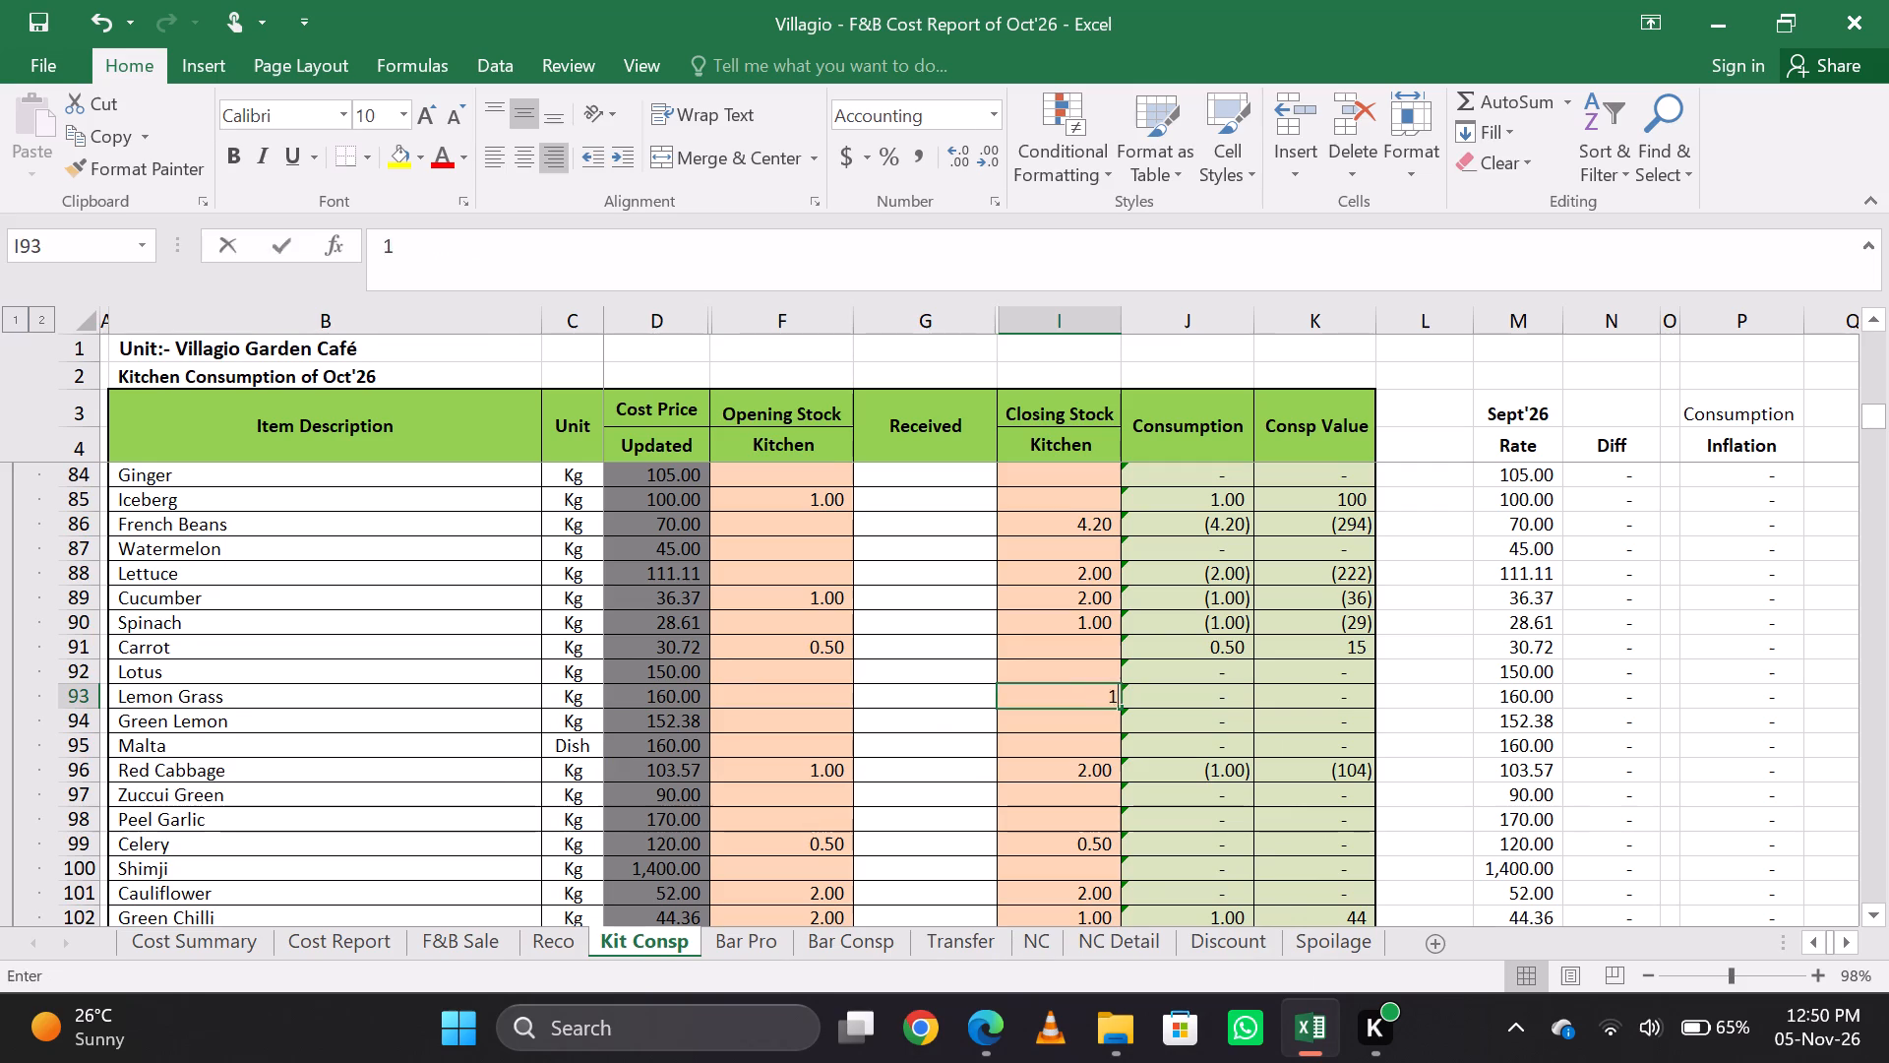
key("Down")
key("Up")
Find the Thai Ginger row below Green Chilli by searching "thai g" and enter a kitchen closing stock of 0.2.
key("ctrl+f")
key("BackSpace")
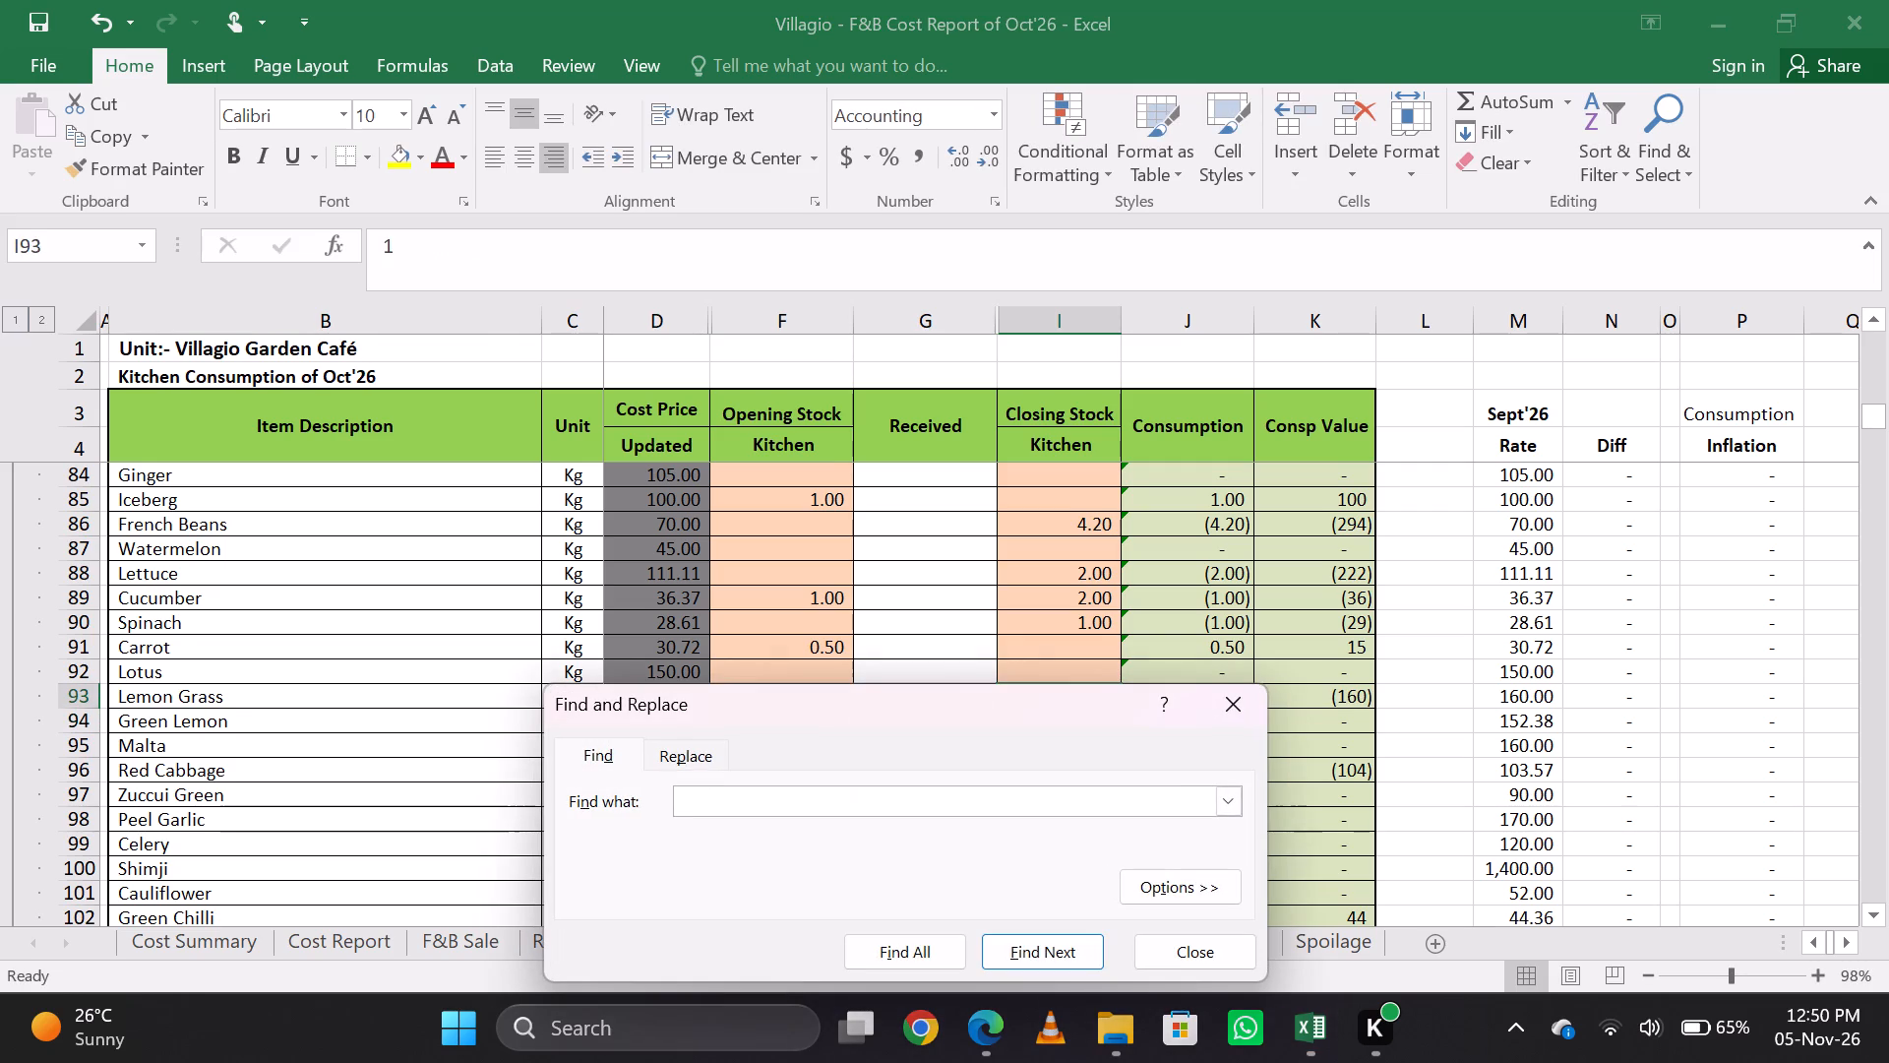
key("BackSpace")
type("thai")
key("space")
key("g")
key("Return")
key("Escape")
key("Right")
key("Right")
key("Right")
key("Right")
key("Right")
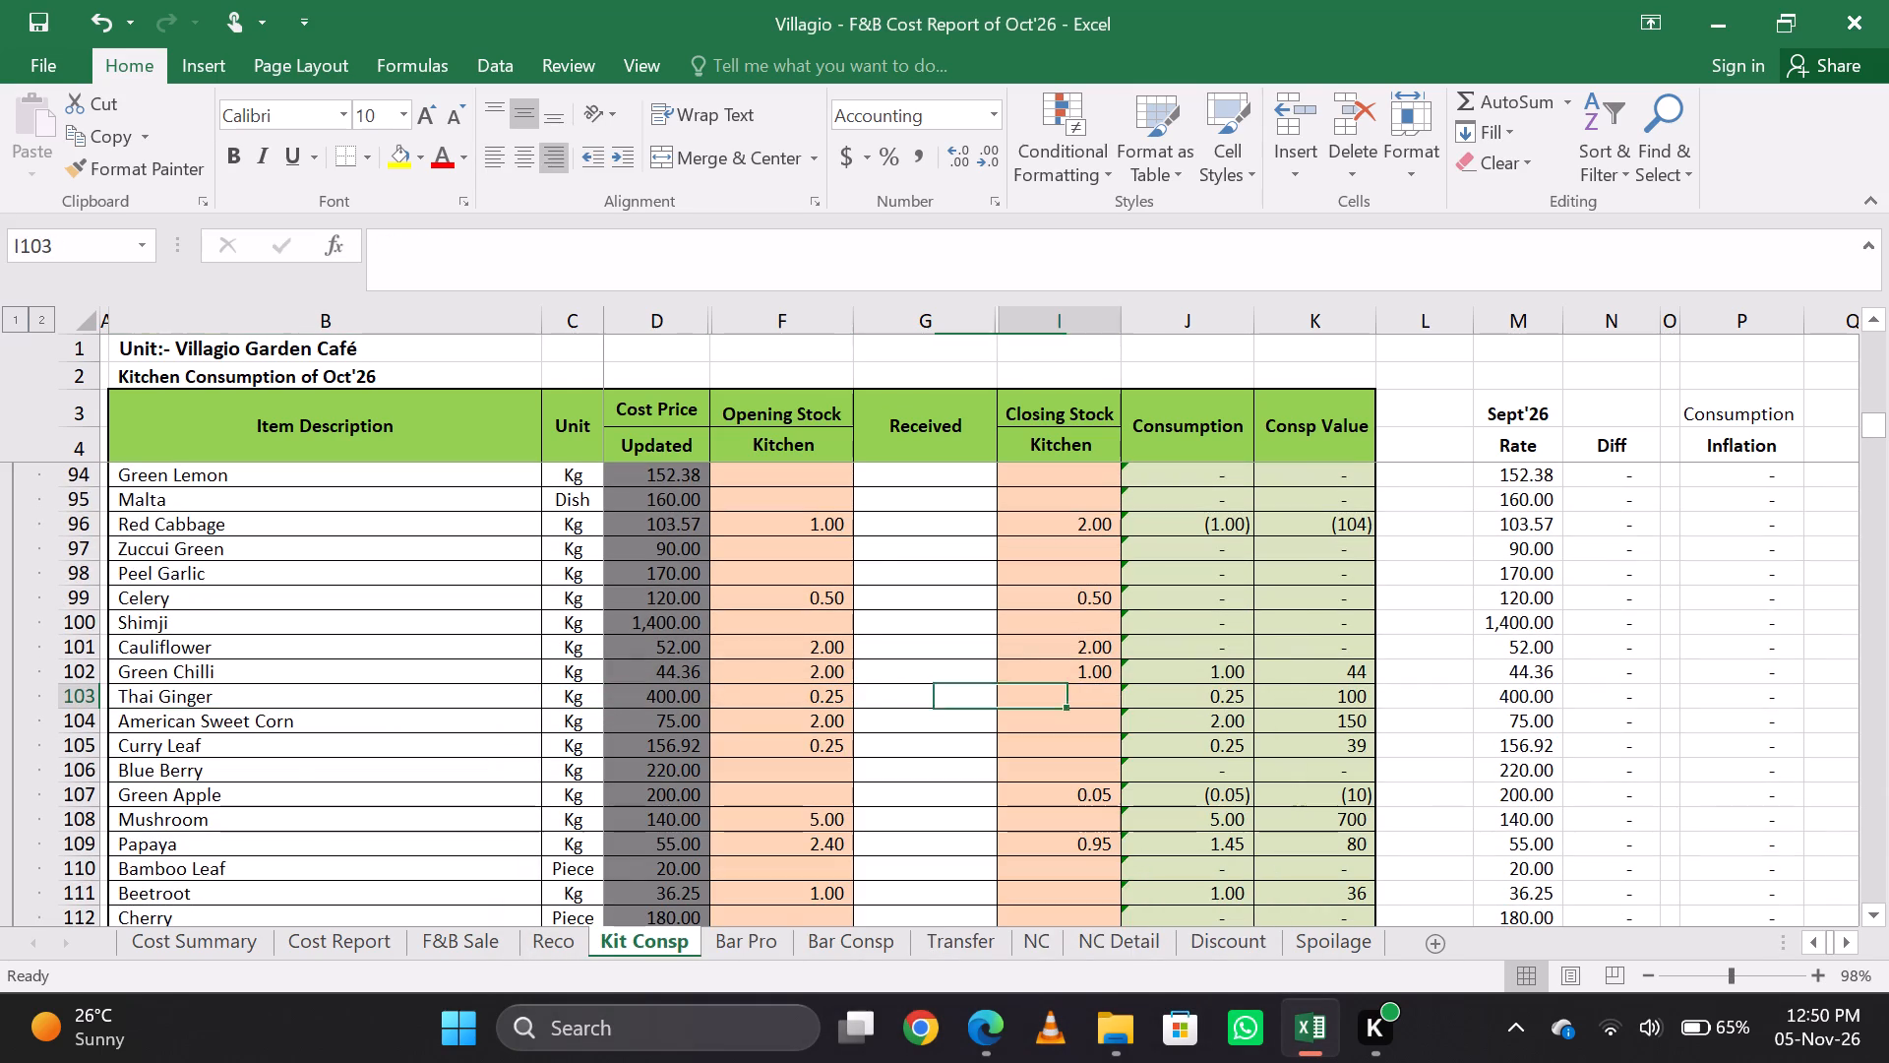
type(".2")
key("Down")
key("Up")
Search the sheet for "basil" and step through the matches, past Basil Leaf, to the plain Basil row.
key("ctrl+f")
key("BackSpace")
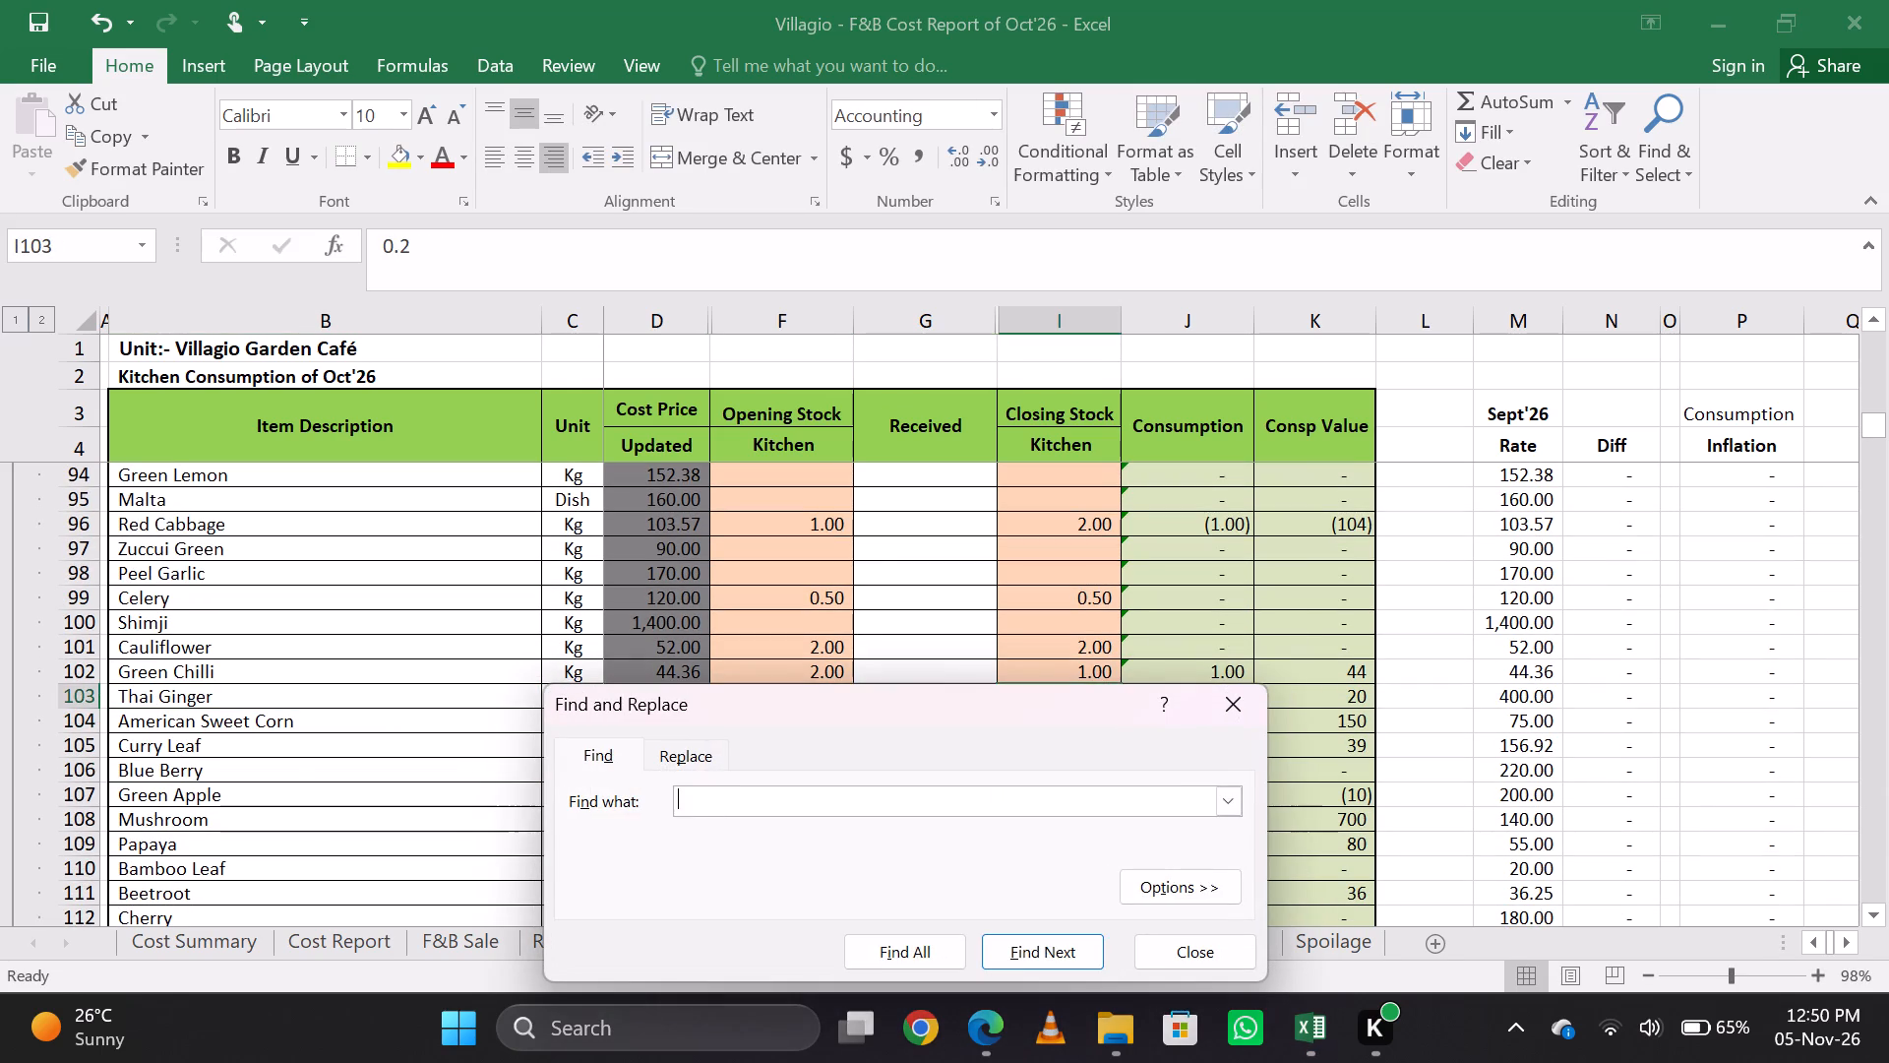
key("BackSpace")
type("basil")
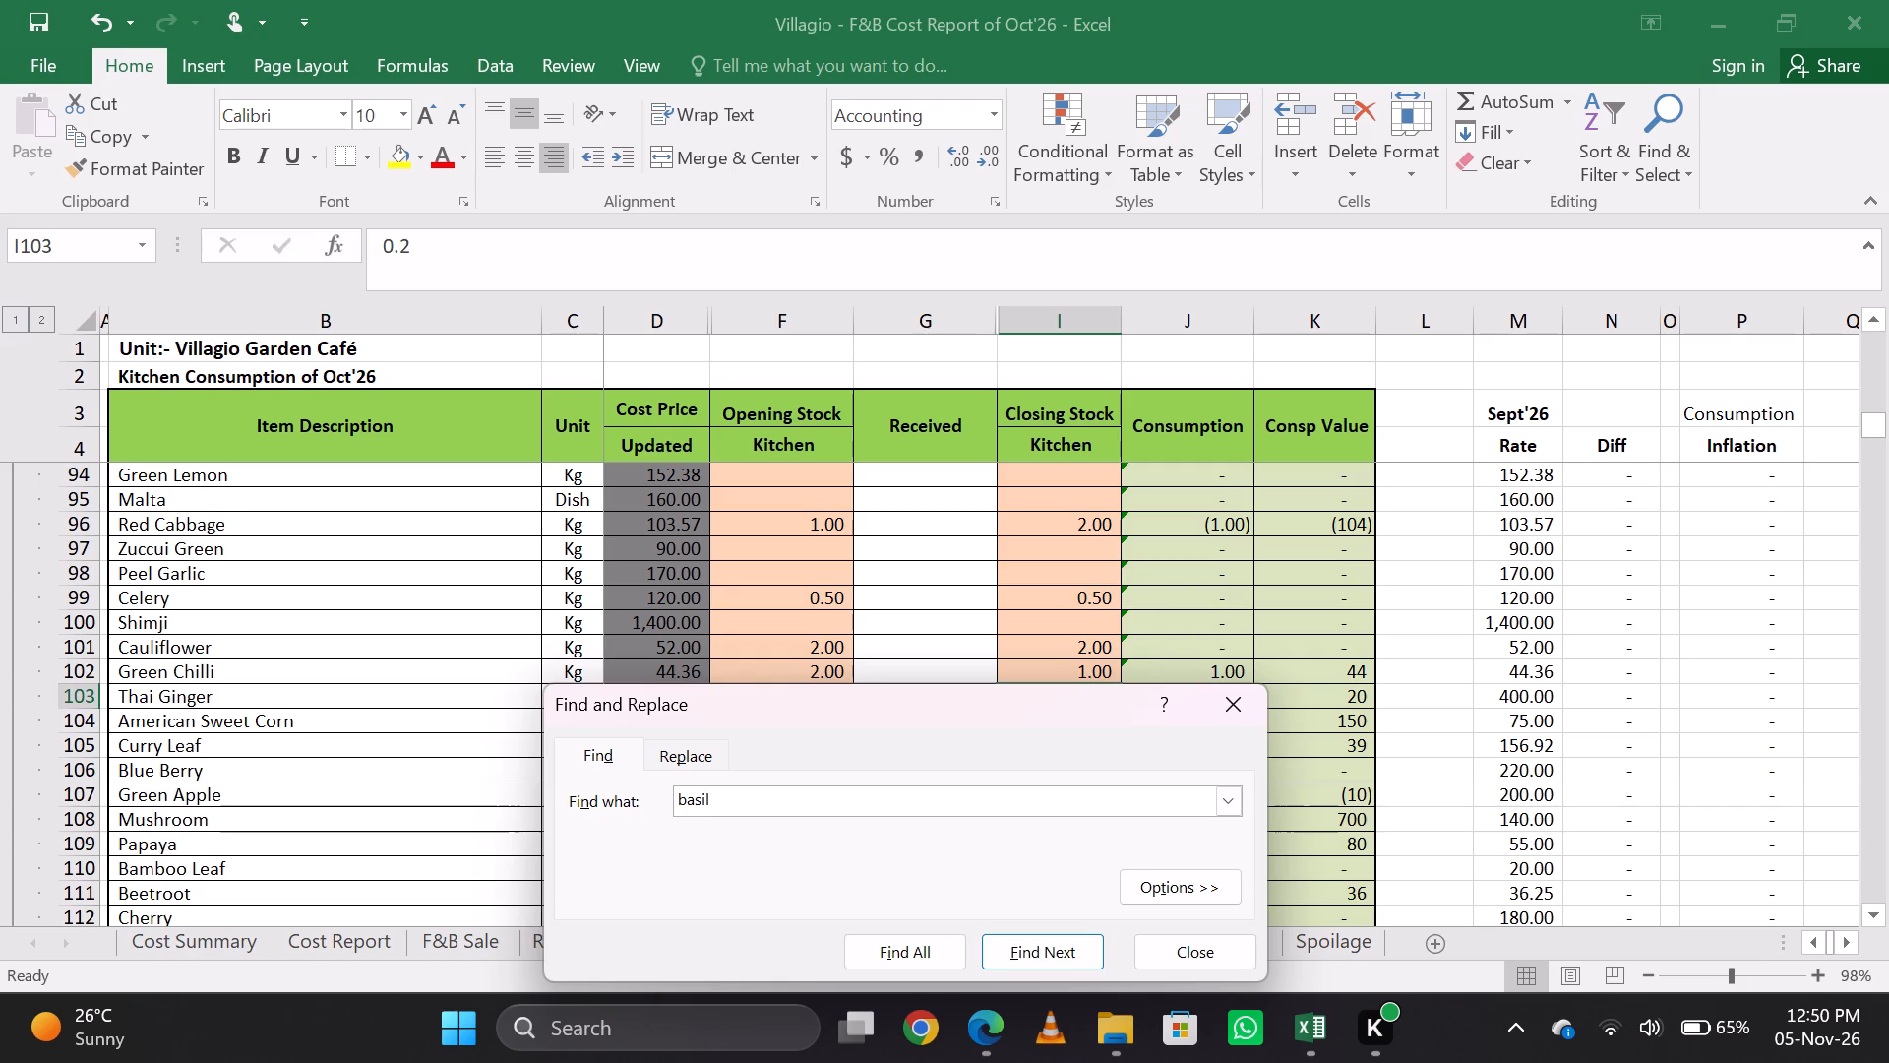
key("Return")
key("Escape")
key("Right")
key("Right")
key("Left")
key("ctrl+f")
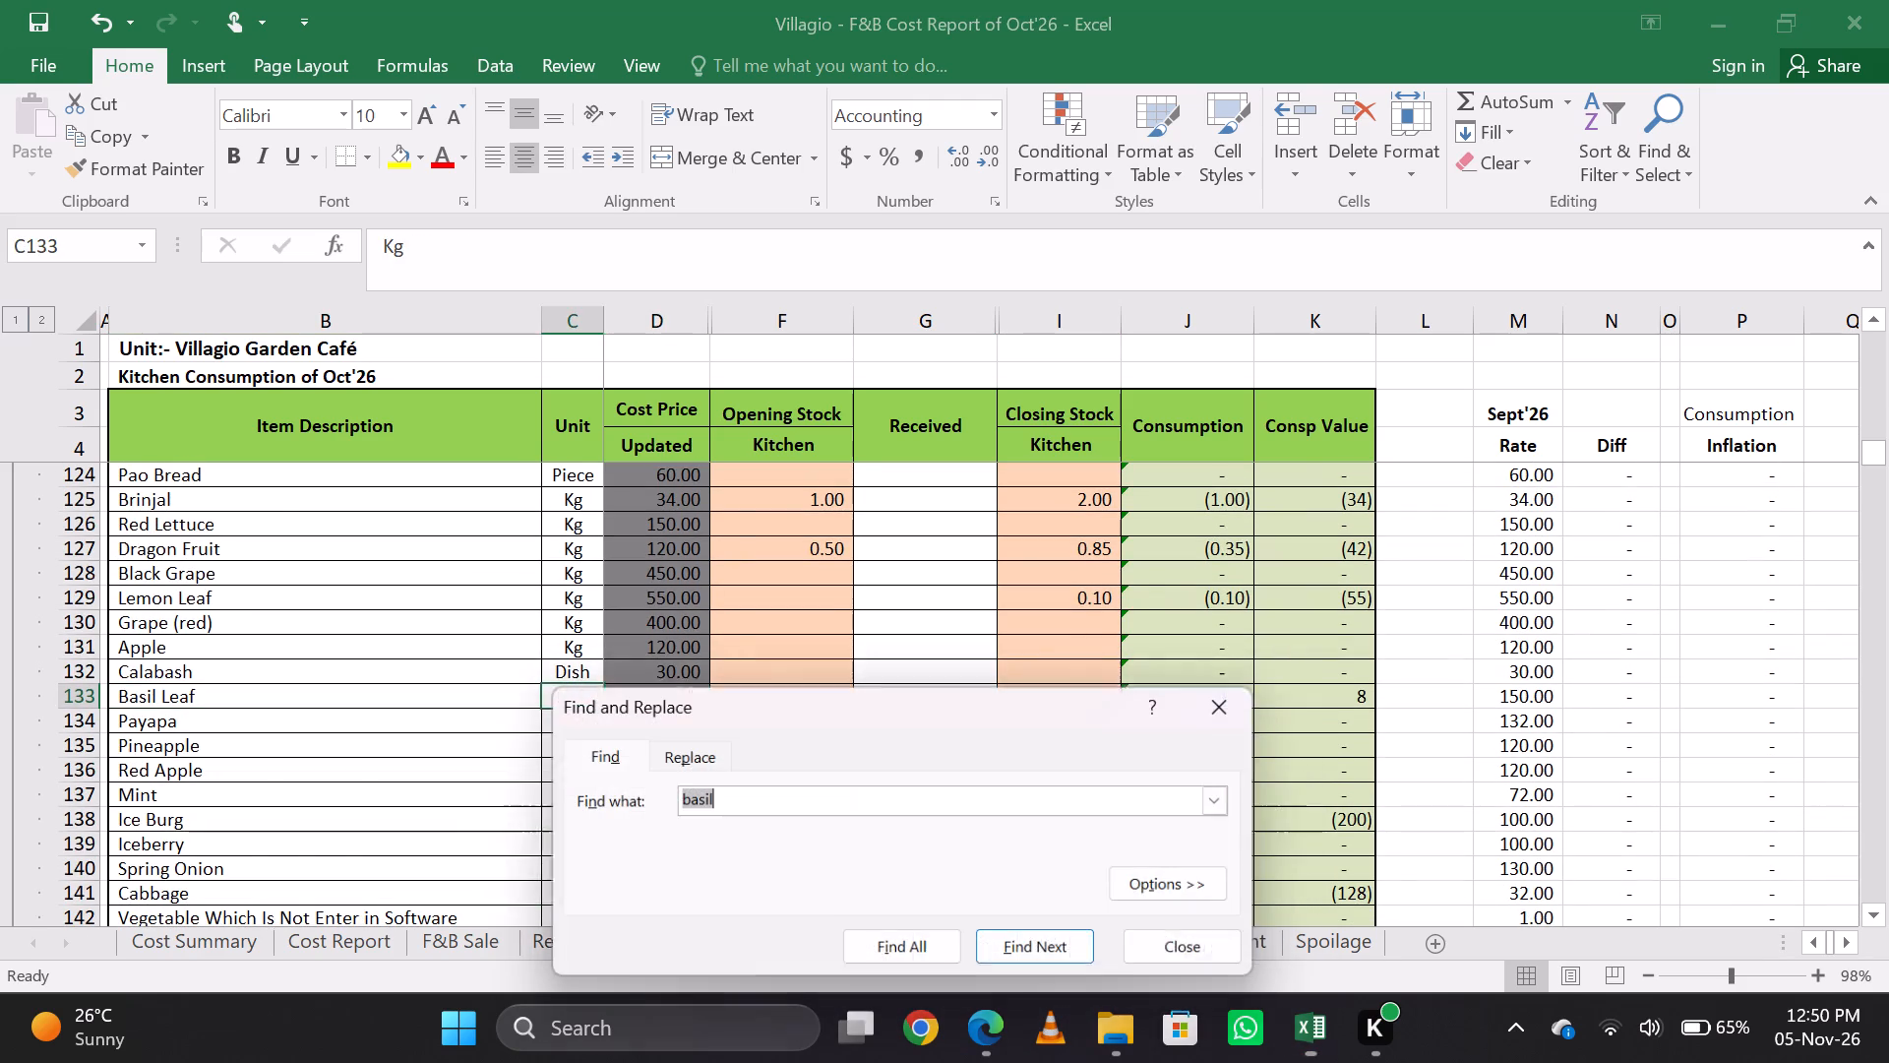
key("Return")
key("Return")
key("Return")
key("Return")
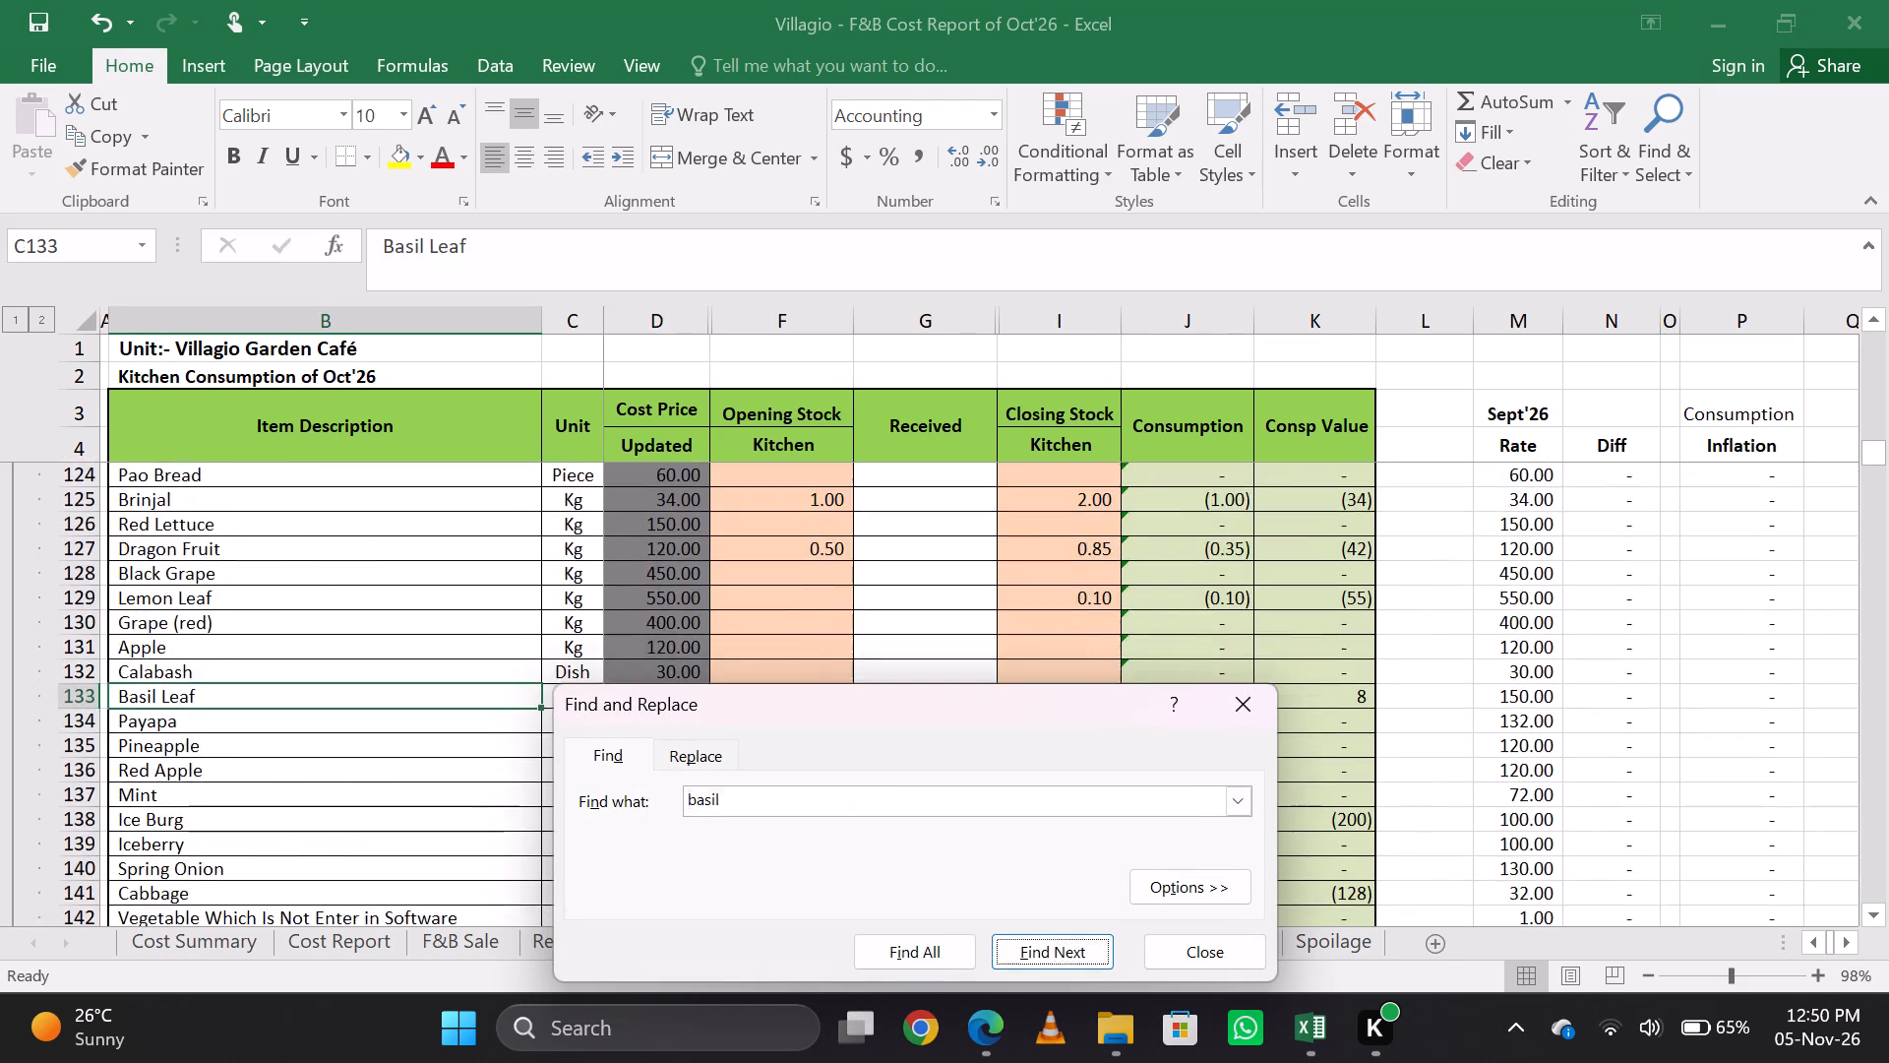
key("Return")
key("Return")
key("Return")
key("Return")
key("Return")
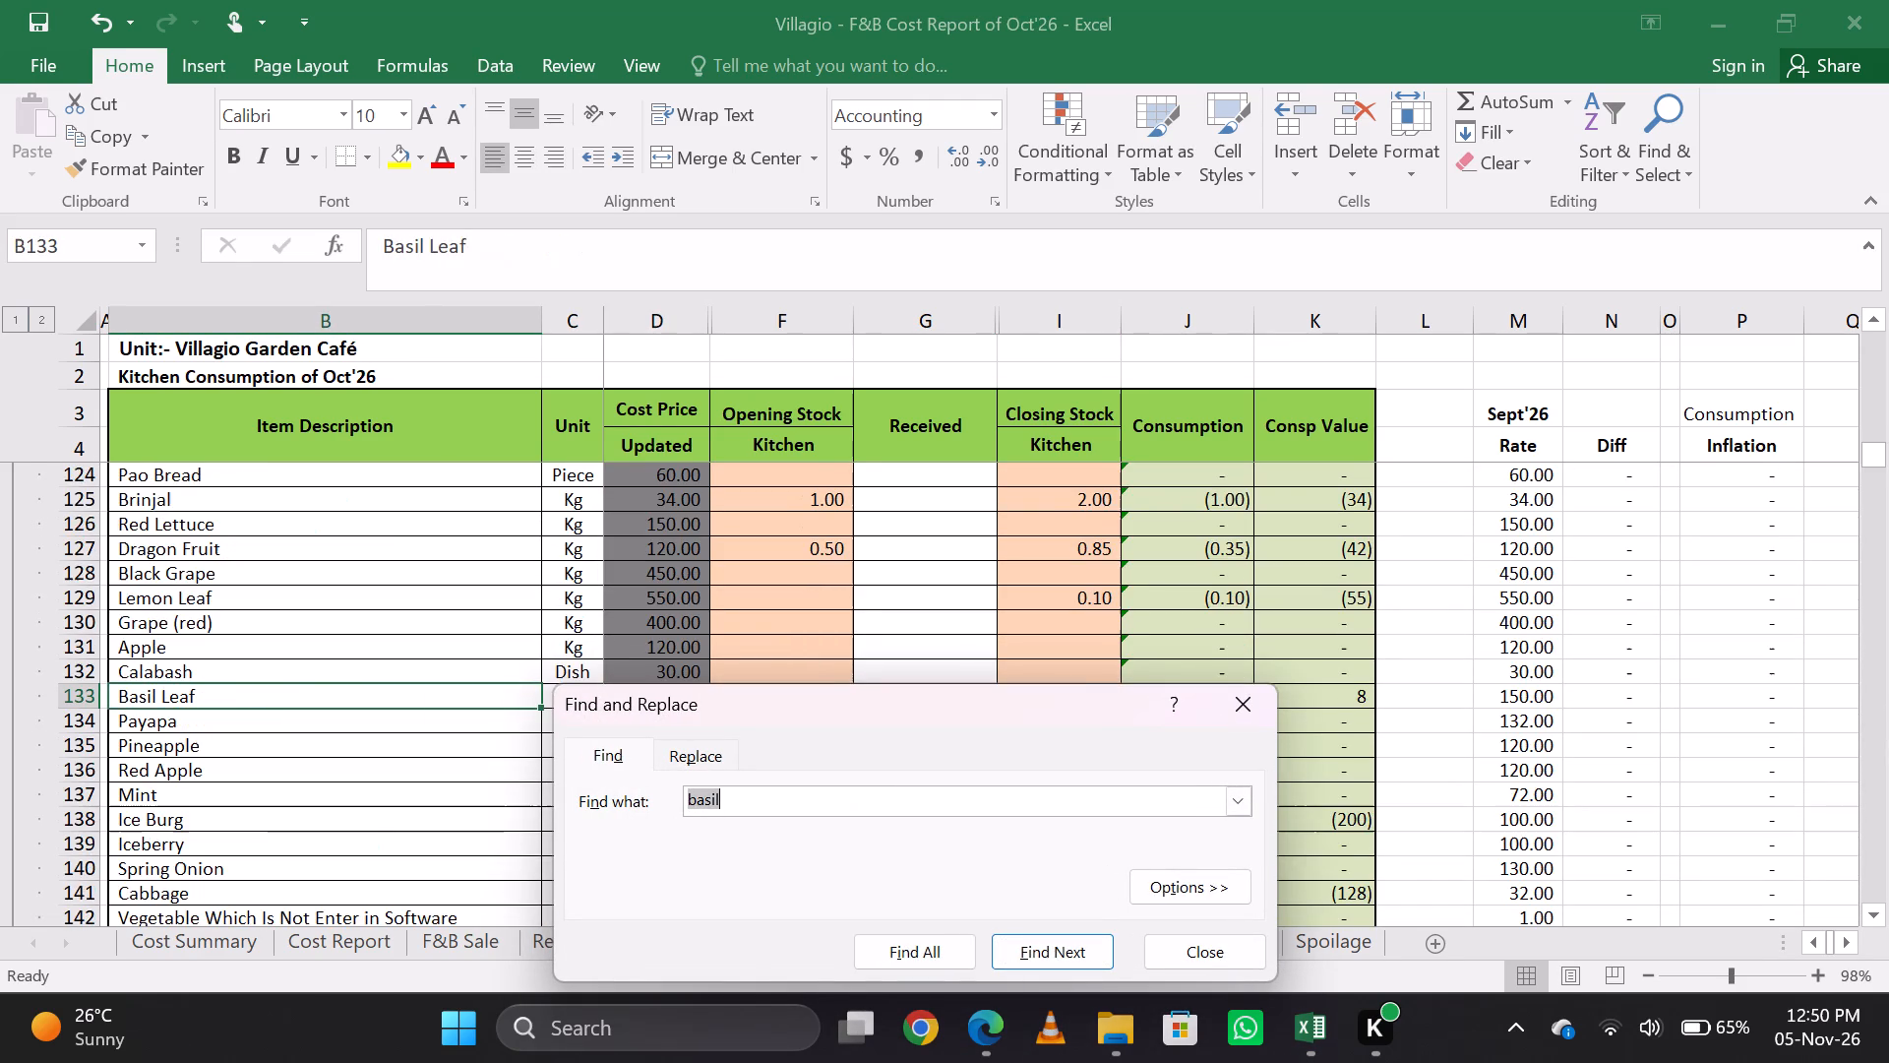
key("Return")
key("Return")
Enter a kitchen closing stock of 0.5 for Basil in the Fruit & Vegetables section.
key("Escape")
key("Right")
key("Right")
key("Right")
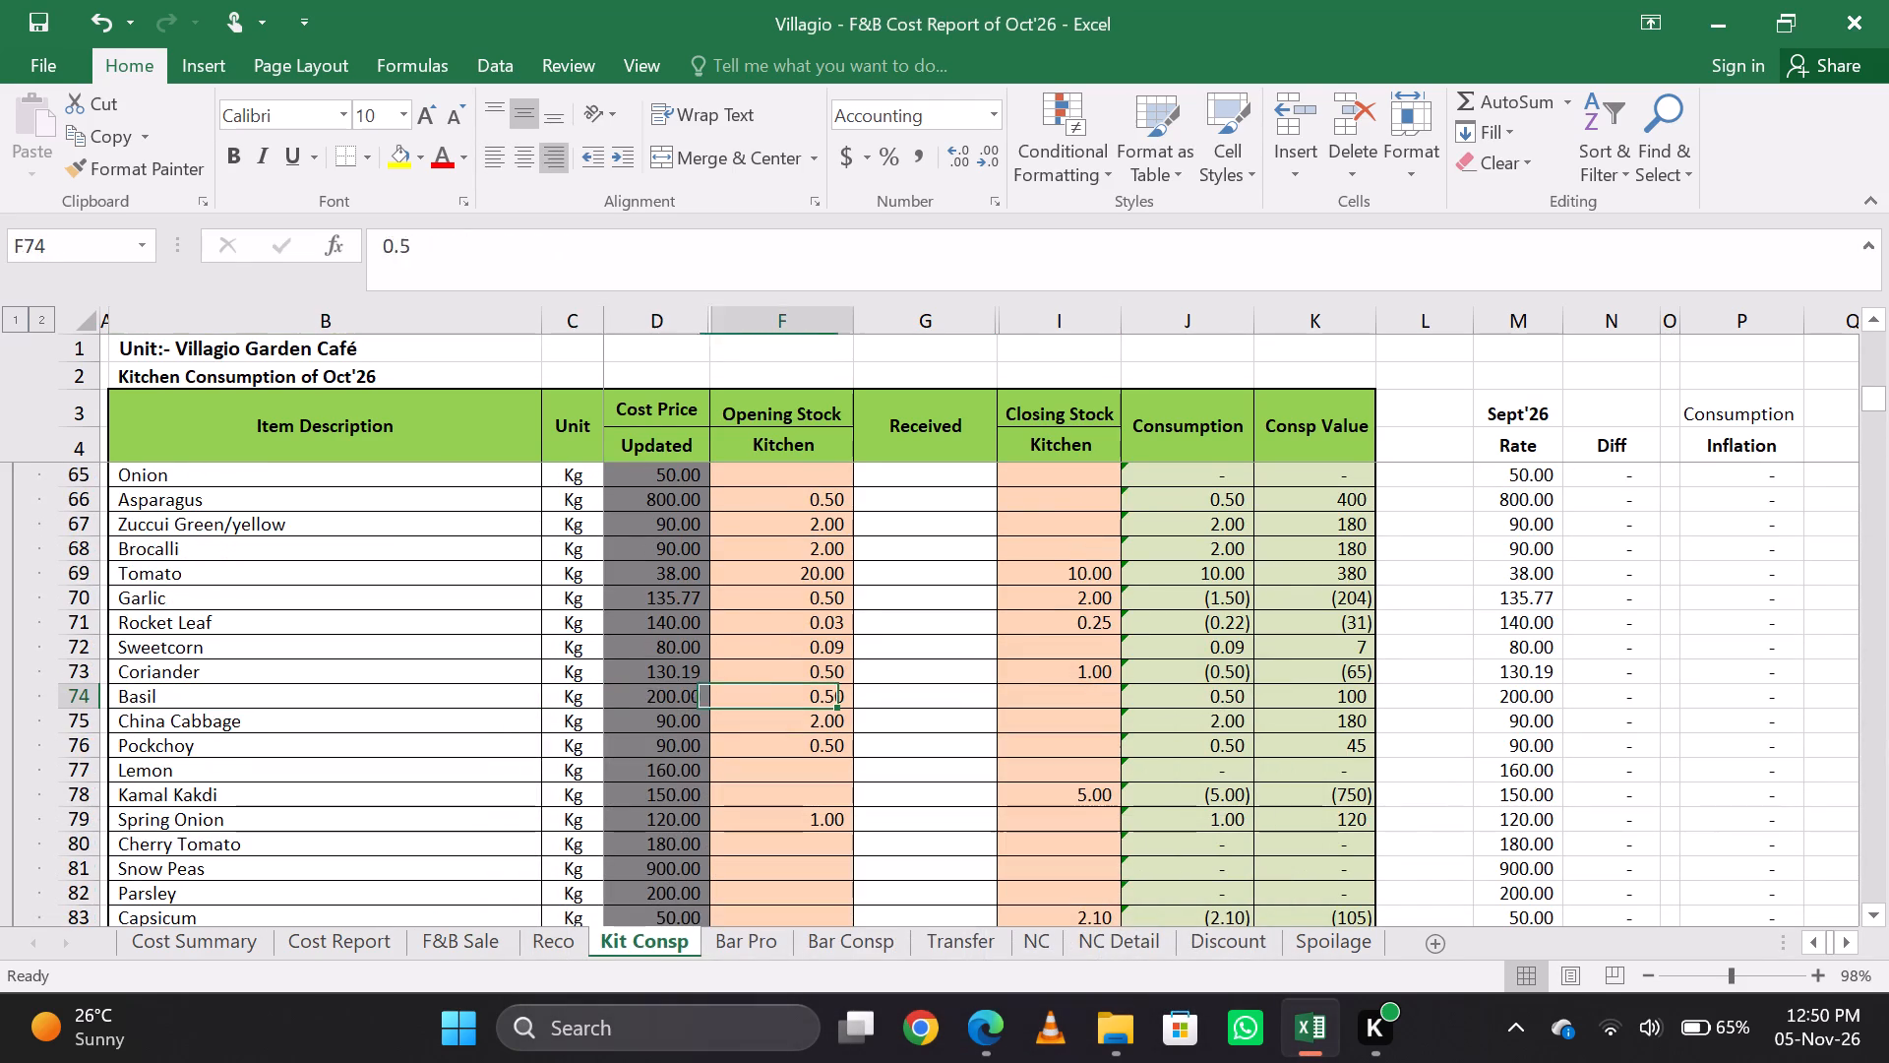
key("Right")
key("Right")
key("Right")
key("Left")
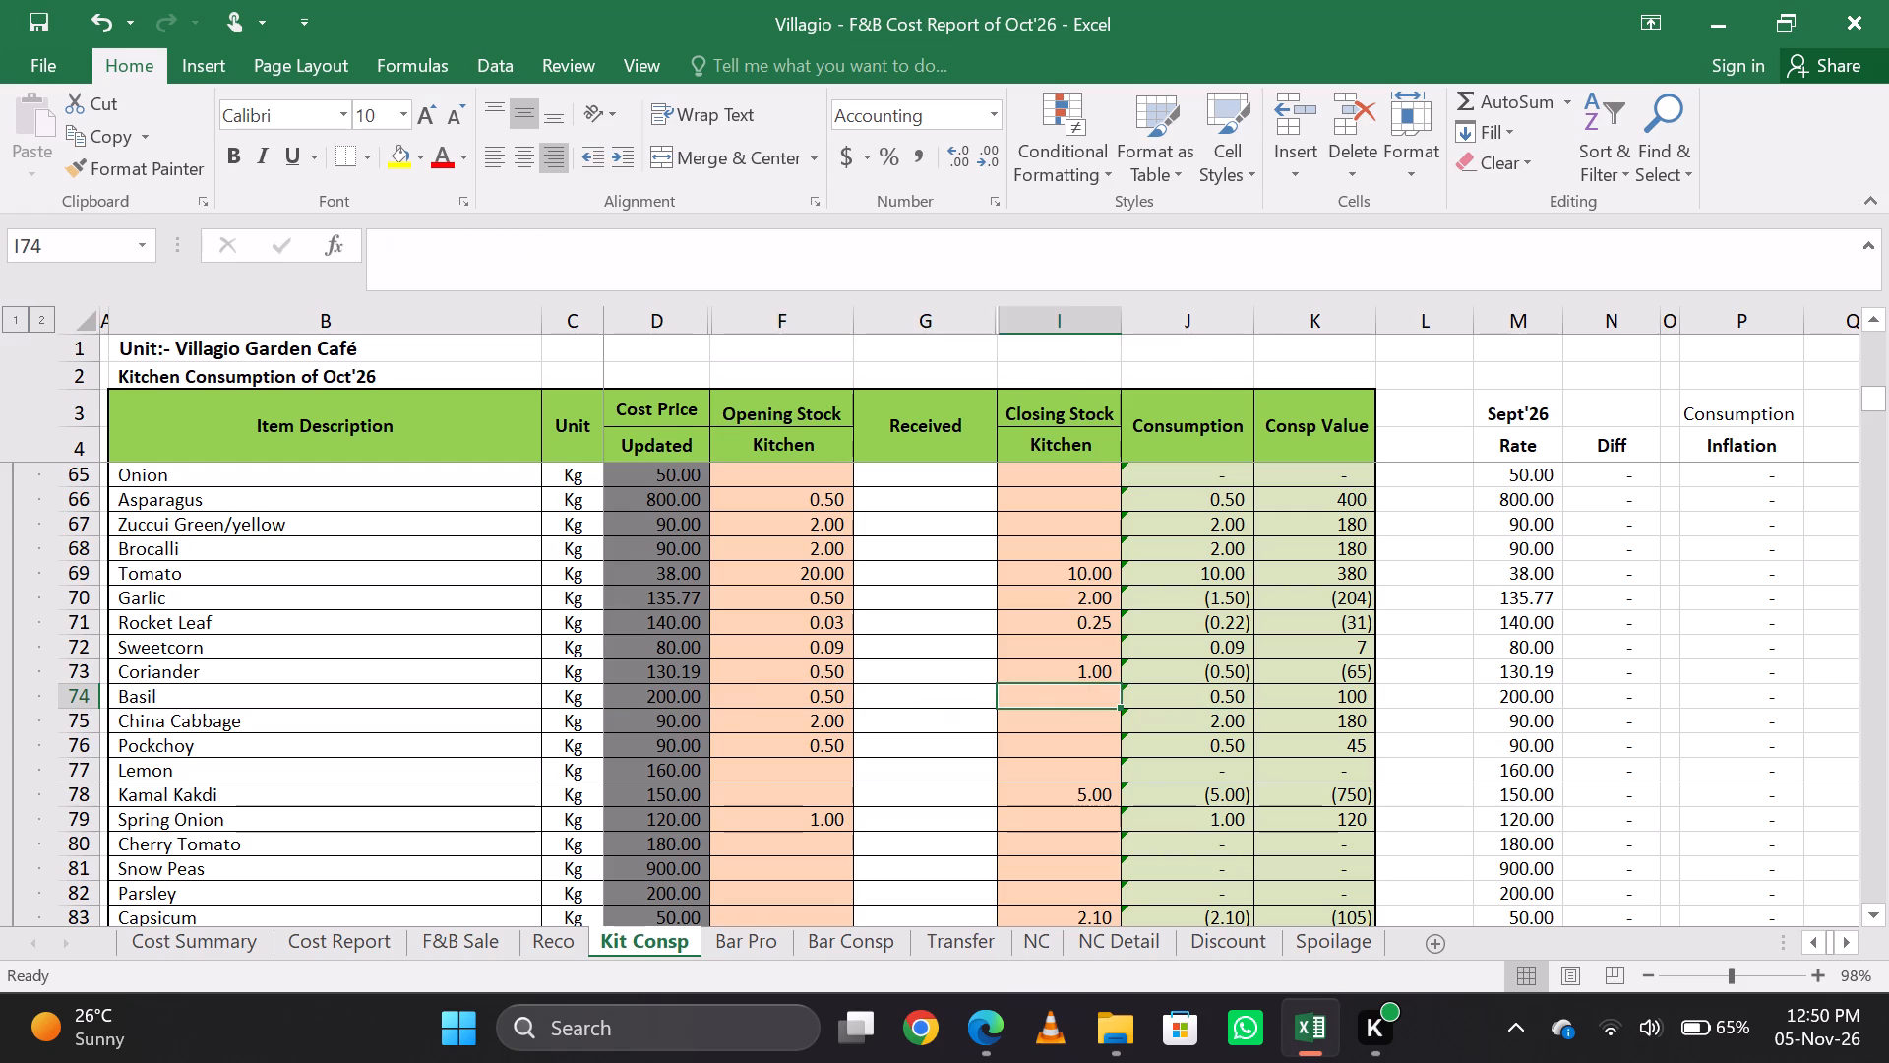
type(".5")
key("Down")
key("Up")
Locate China Cabbage in the Kit Consp sheet by searching "chin" and enter a kitchen closing stock of 3.
key("ctrl+f")
key("BackSpace")
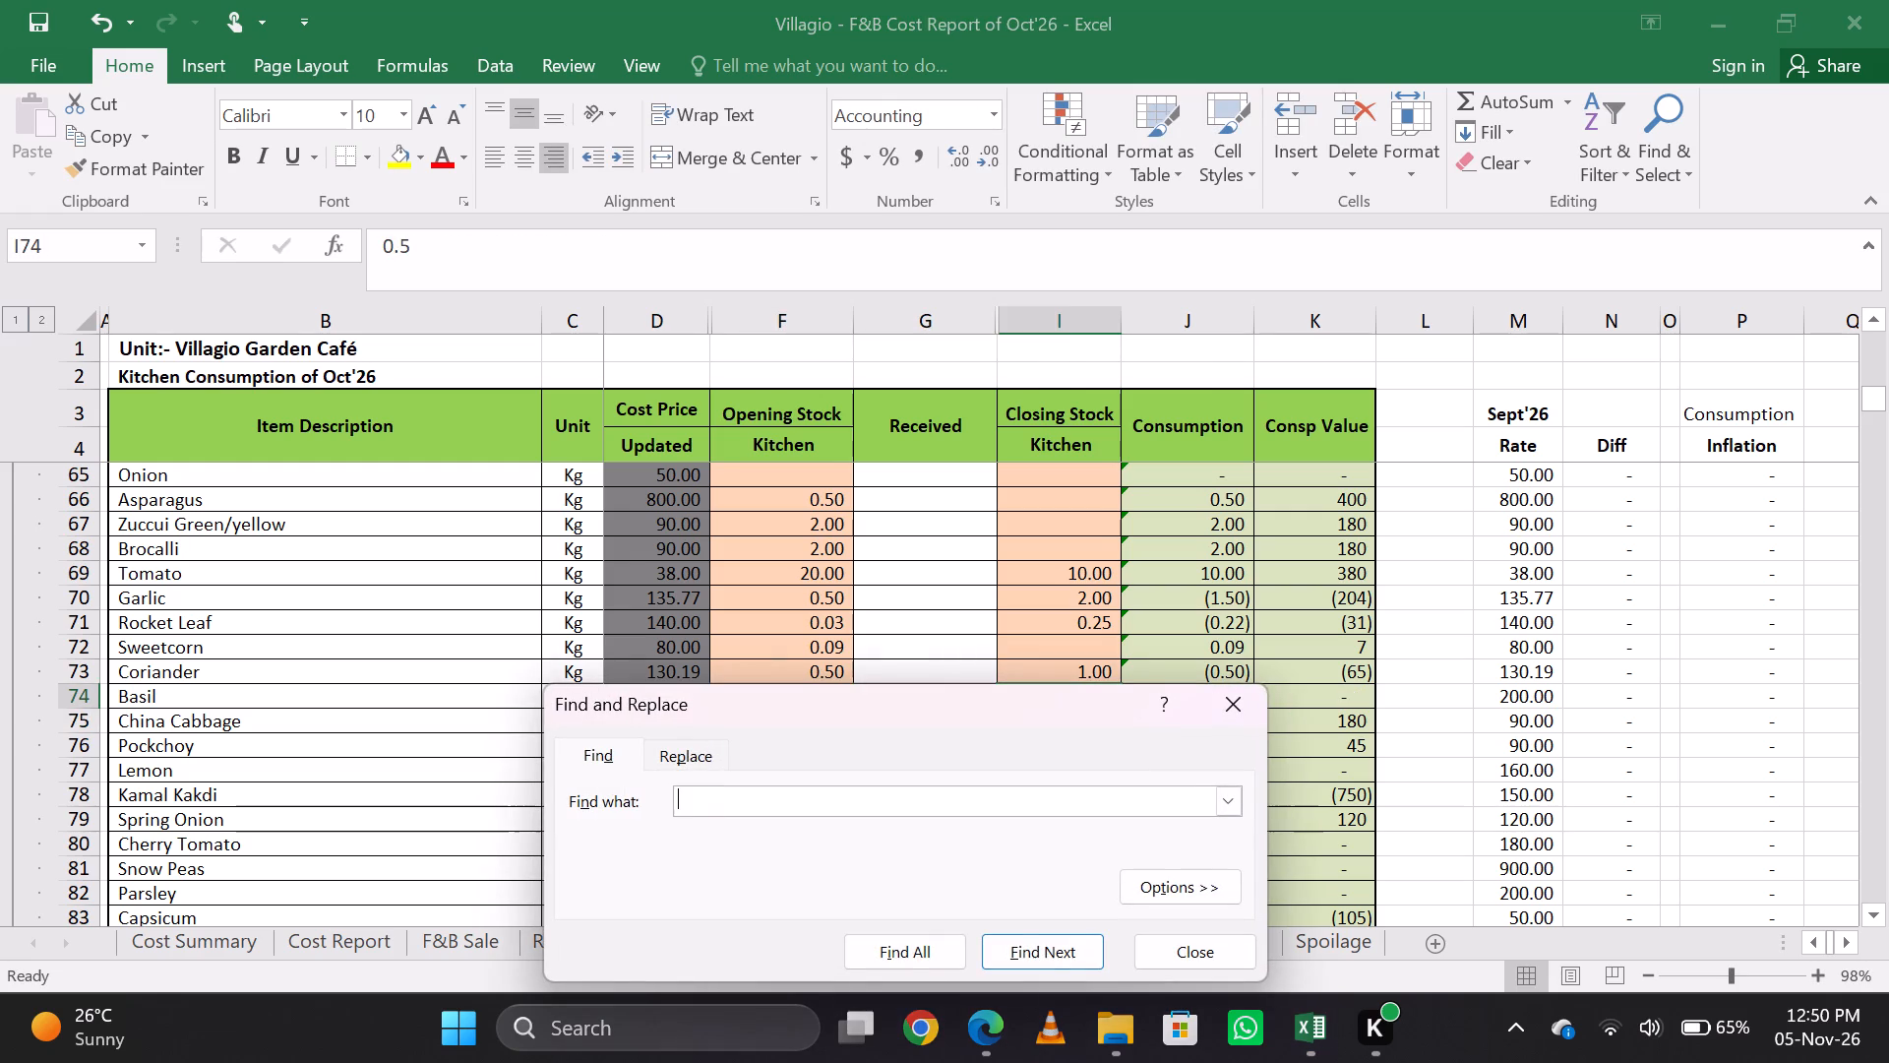
key("BackSpace")
type("ch")
type("in")
key("Return")
key("Escape")
key("Right")
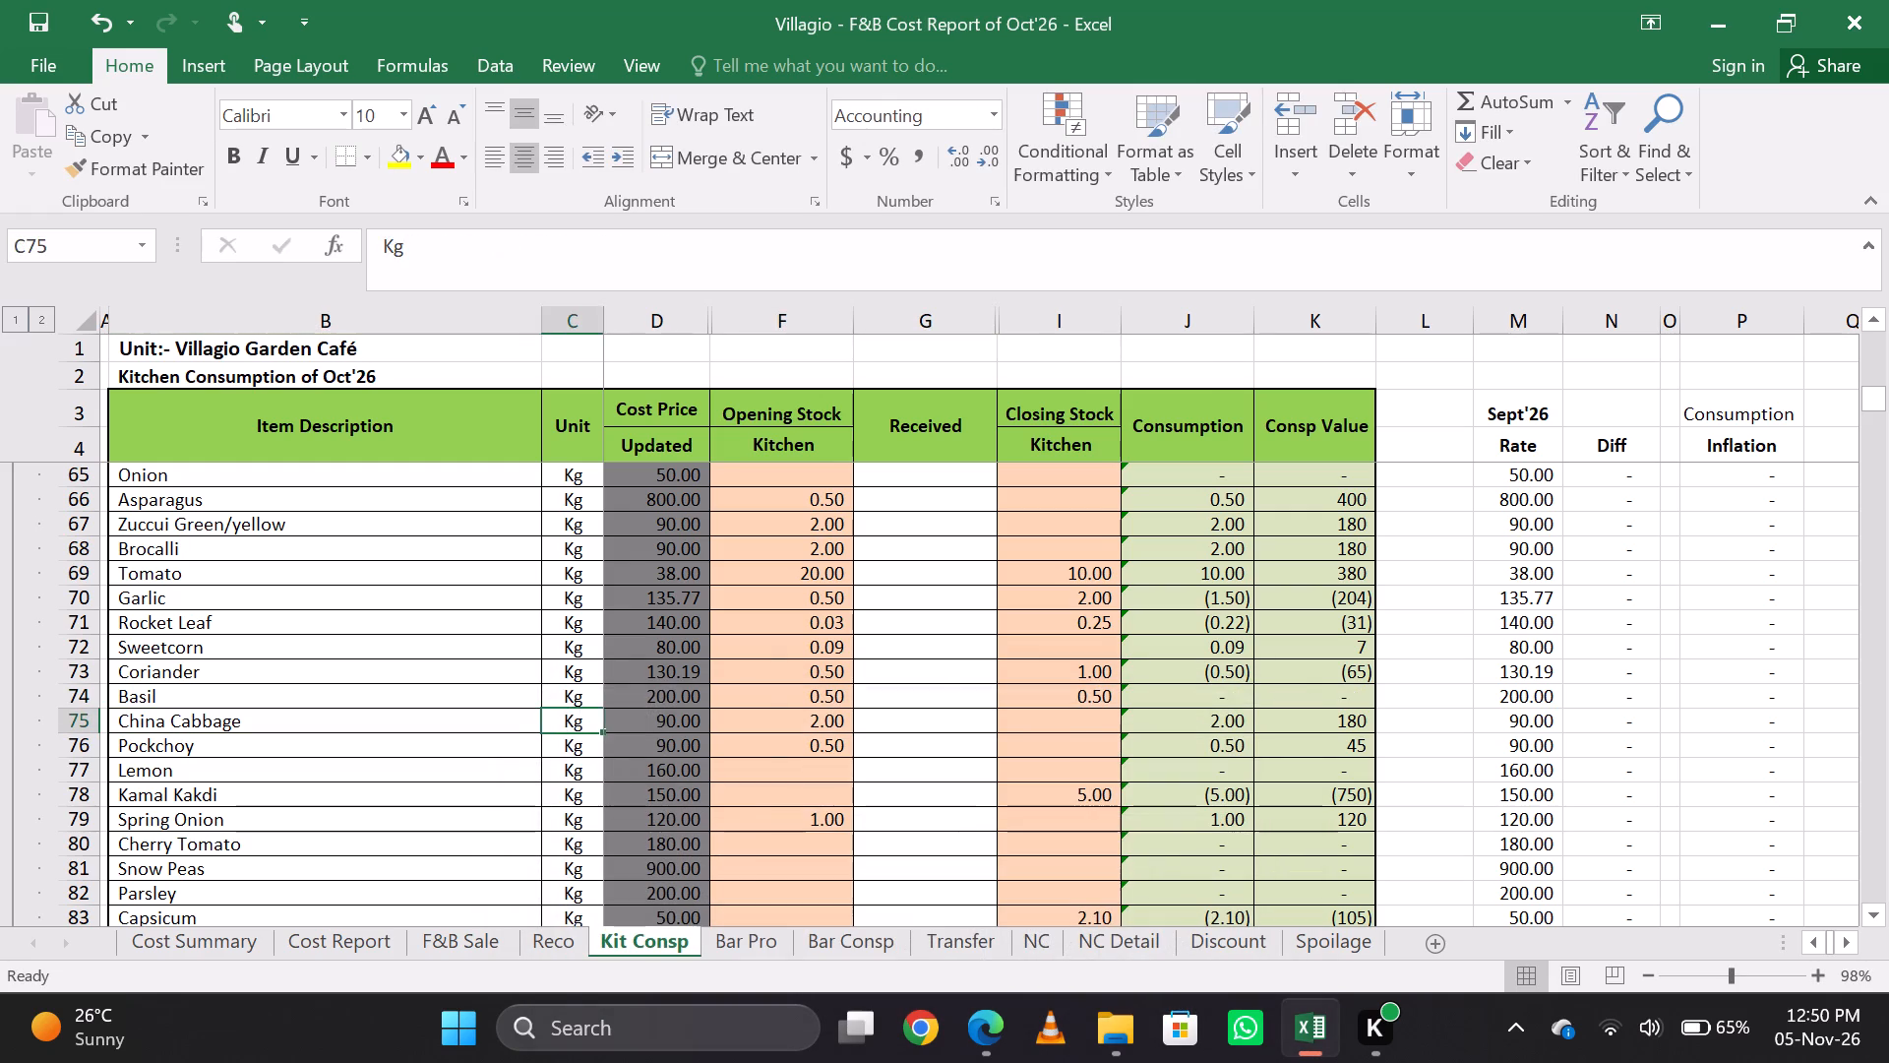
key("Right")
key("Right")
key("Right")
key("Right")
key("Right")
key("Left")
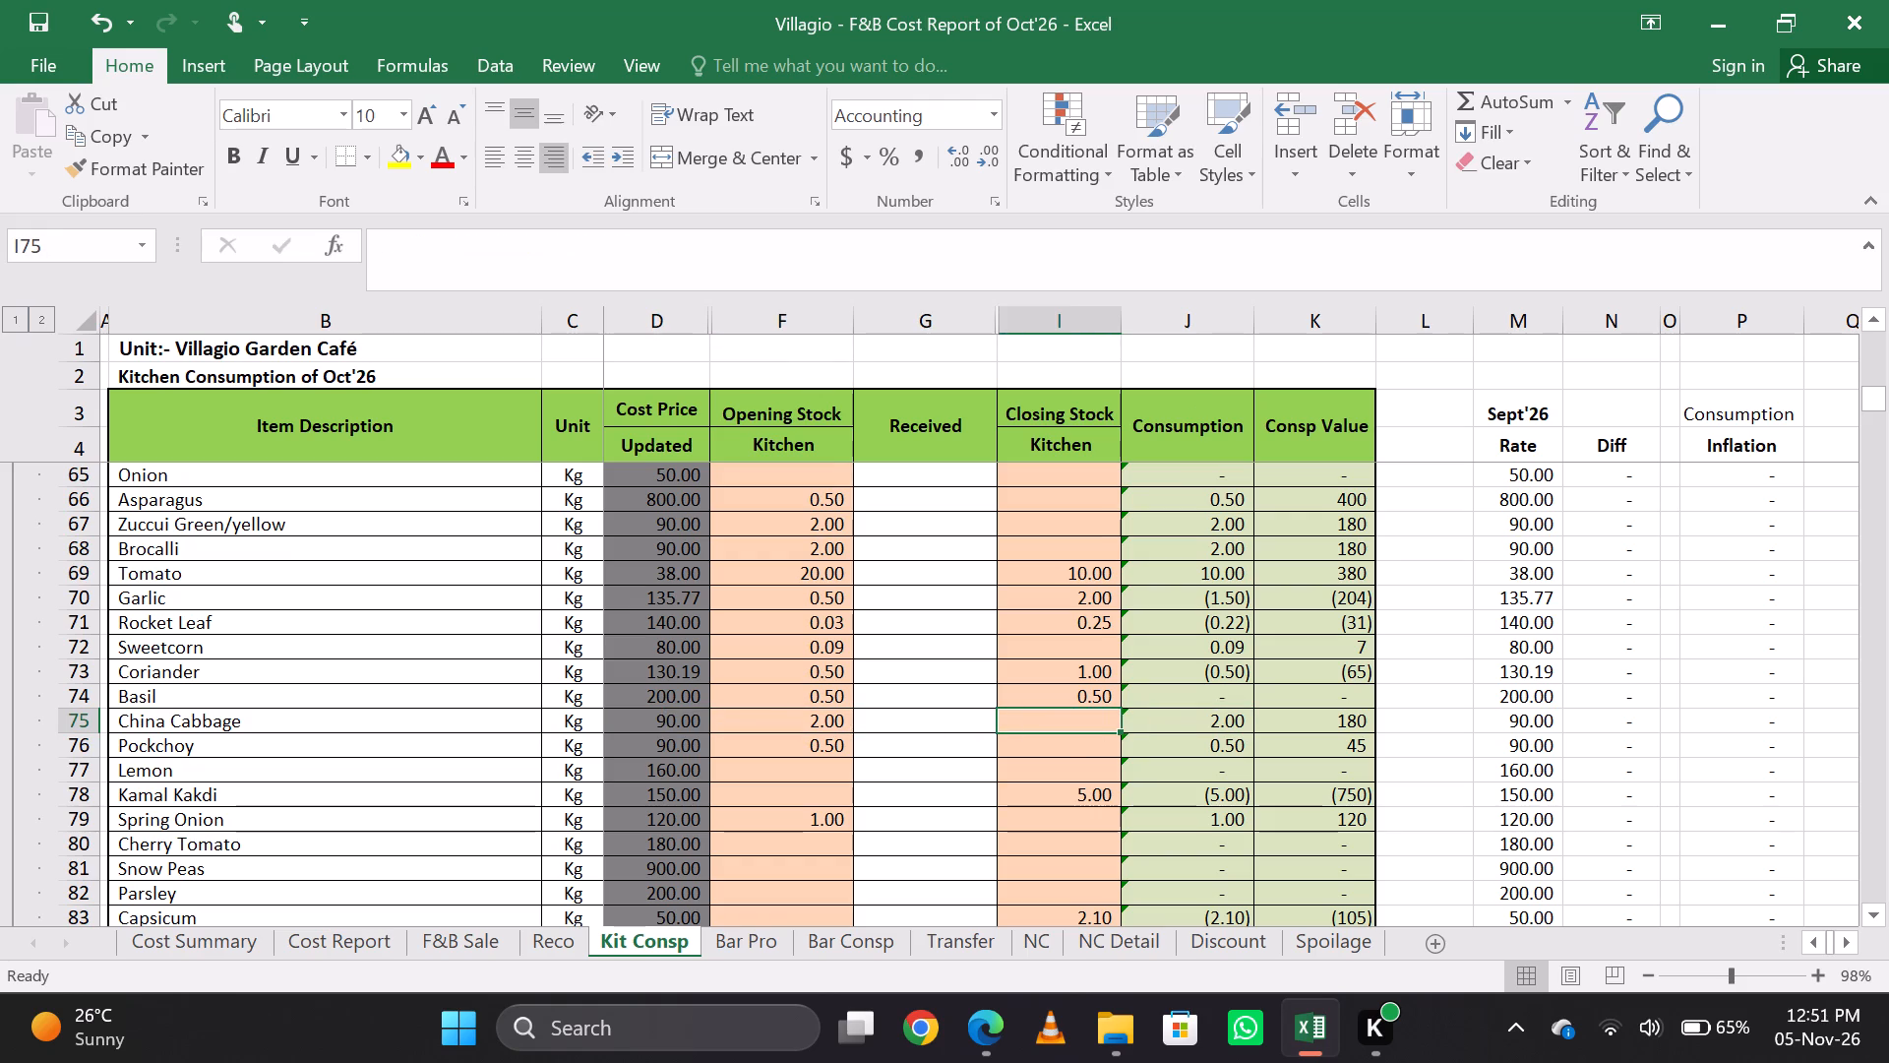
key("3")
key("Down")
key("Up")
key("ctrl+d")
key("ctrl+z")
Find the Ice Burg row by searching "ice b" and change its kitchen closing stock to 4.
key("ctrl+f")
key("BackSpace")
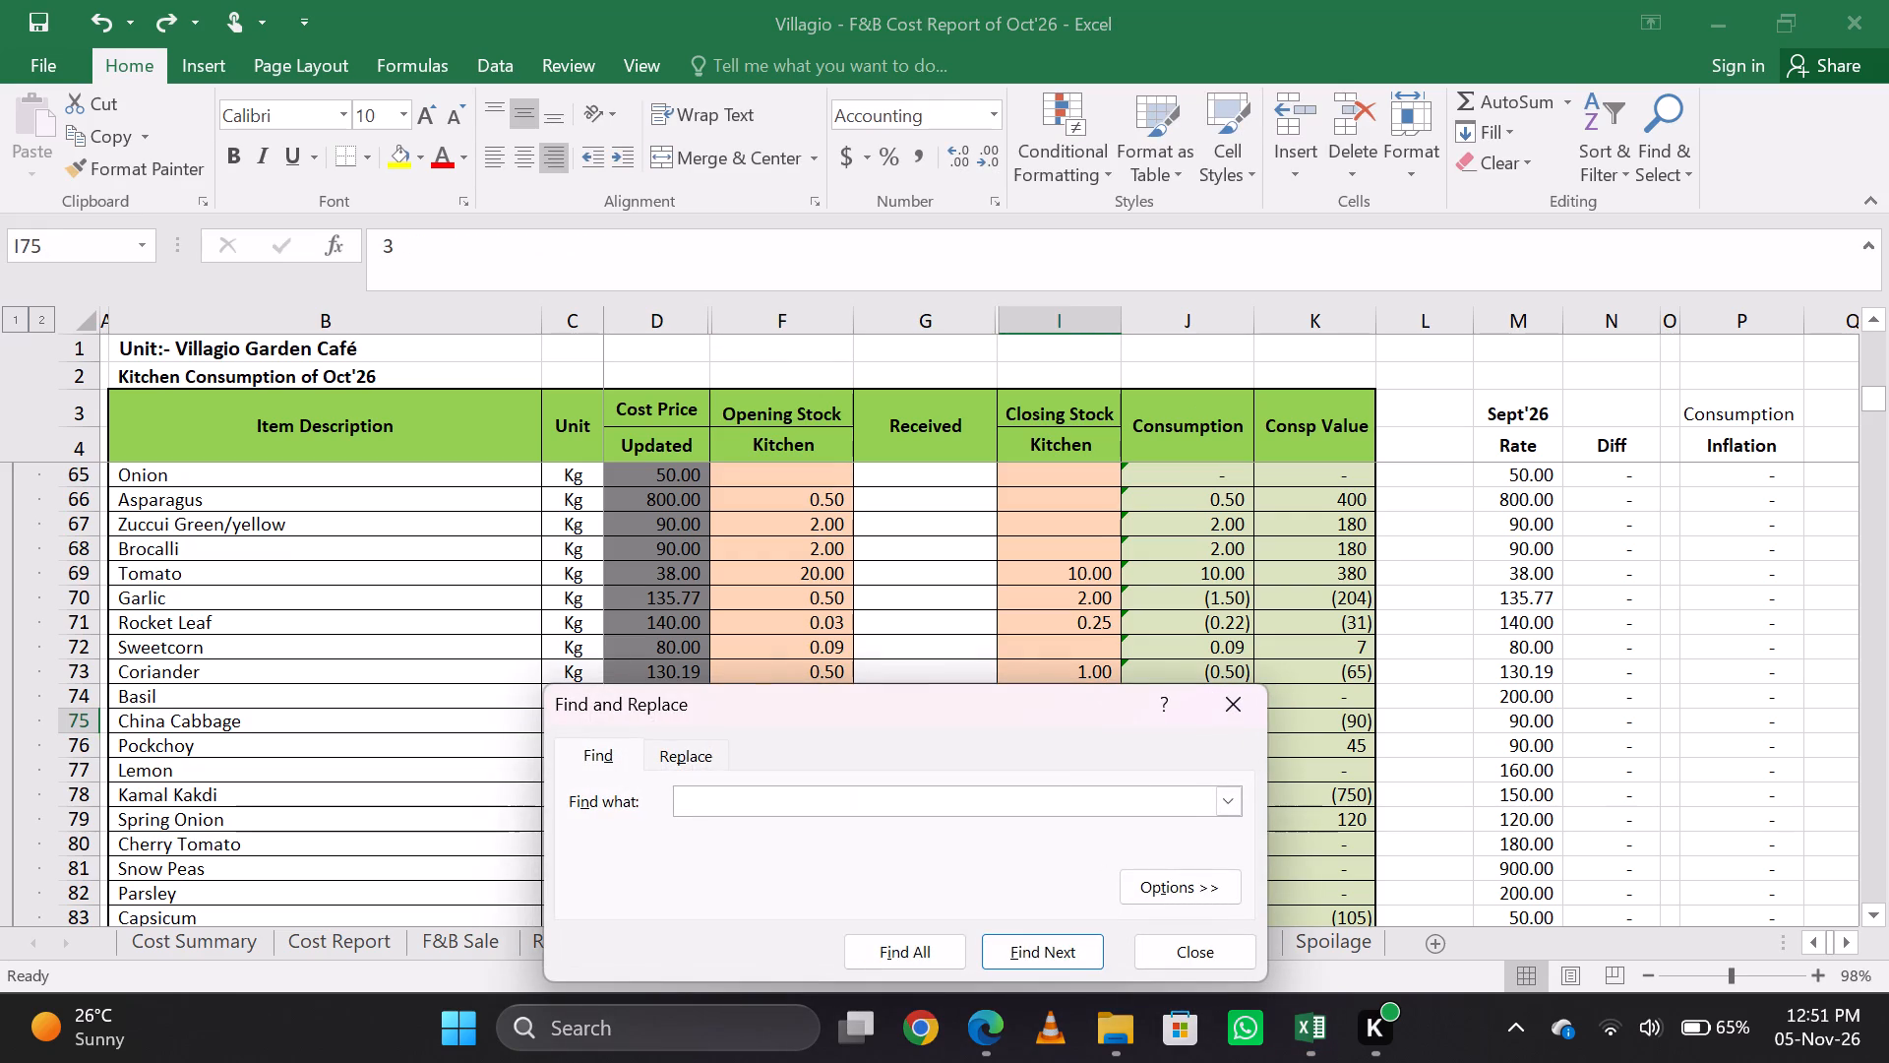
key("BackSpace")
type("ice b")
key("Return")
key("Escape")
key("Right")
key("Right")
key("Right")
key("Right")
key("Right")
key("Right")
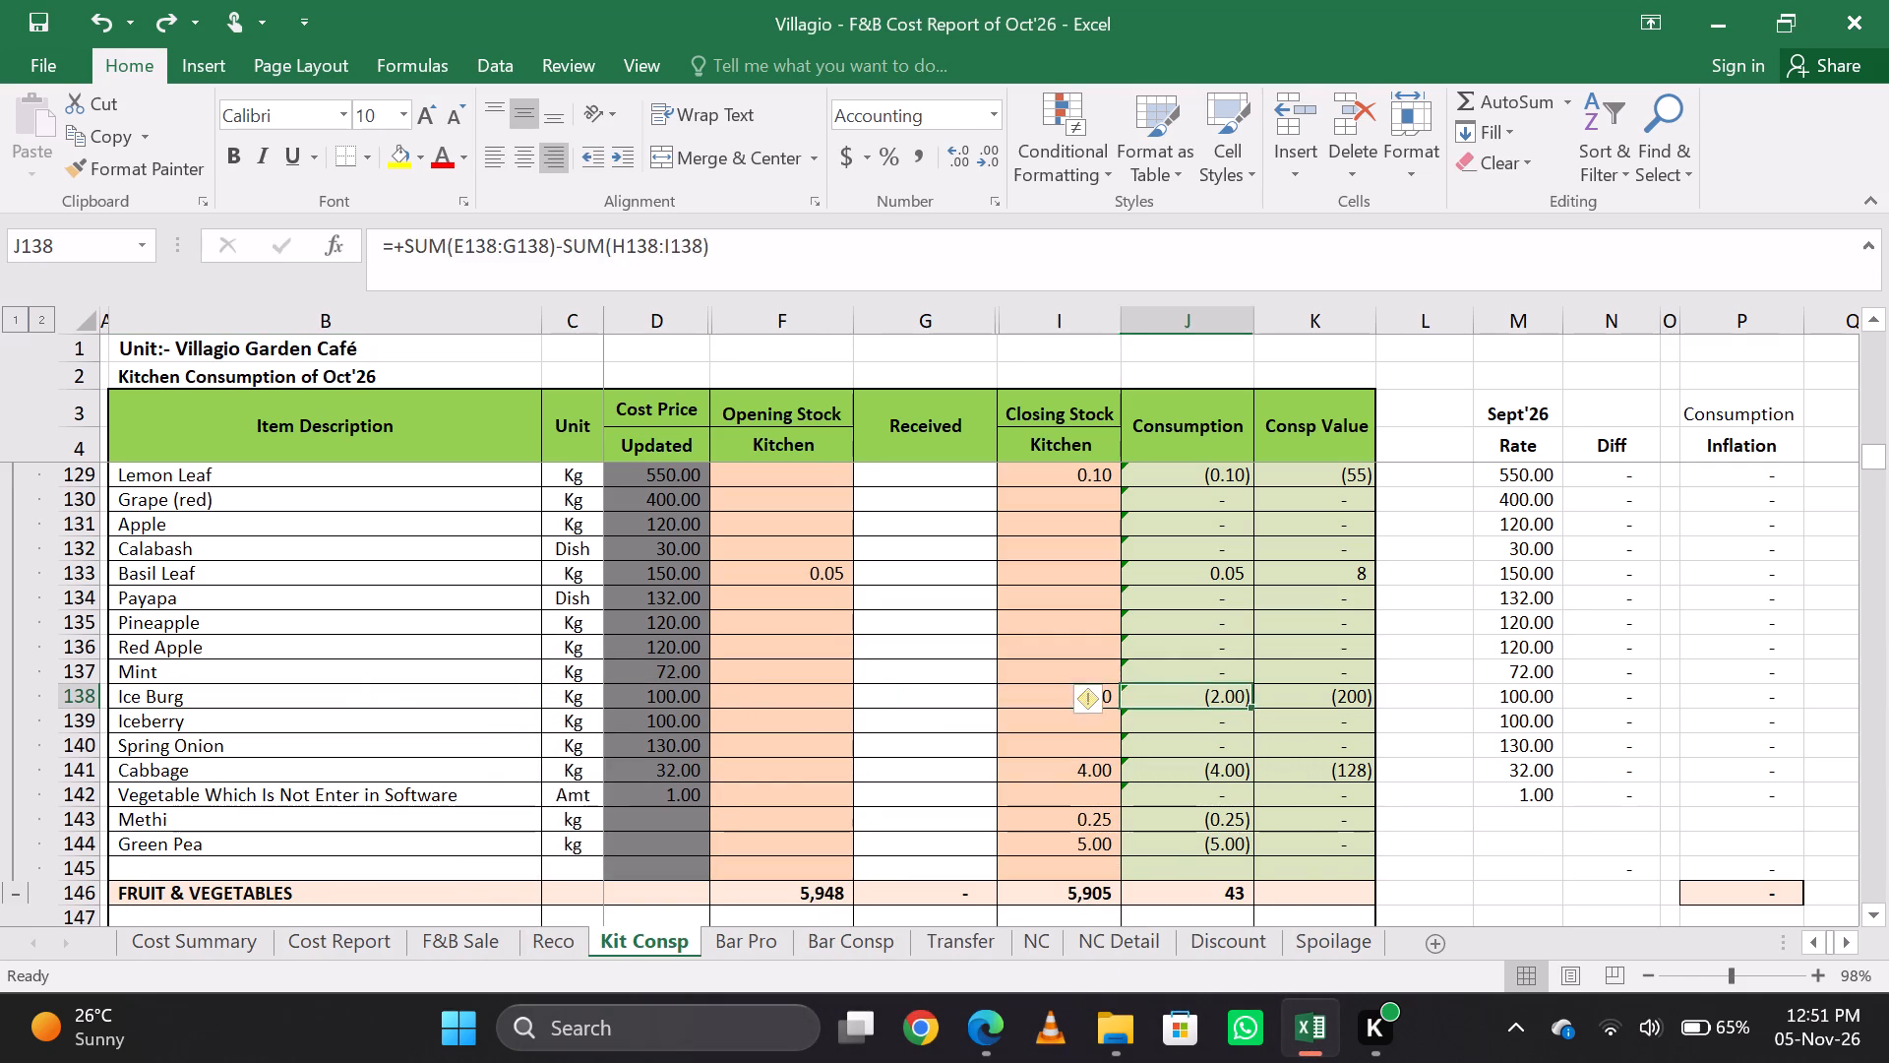
key("Left")
key("Right")
key("Left")
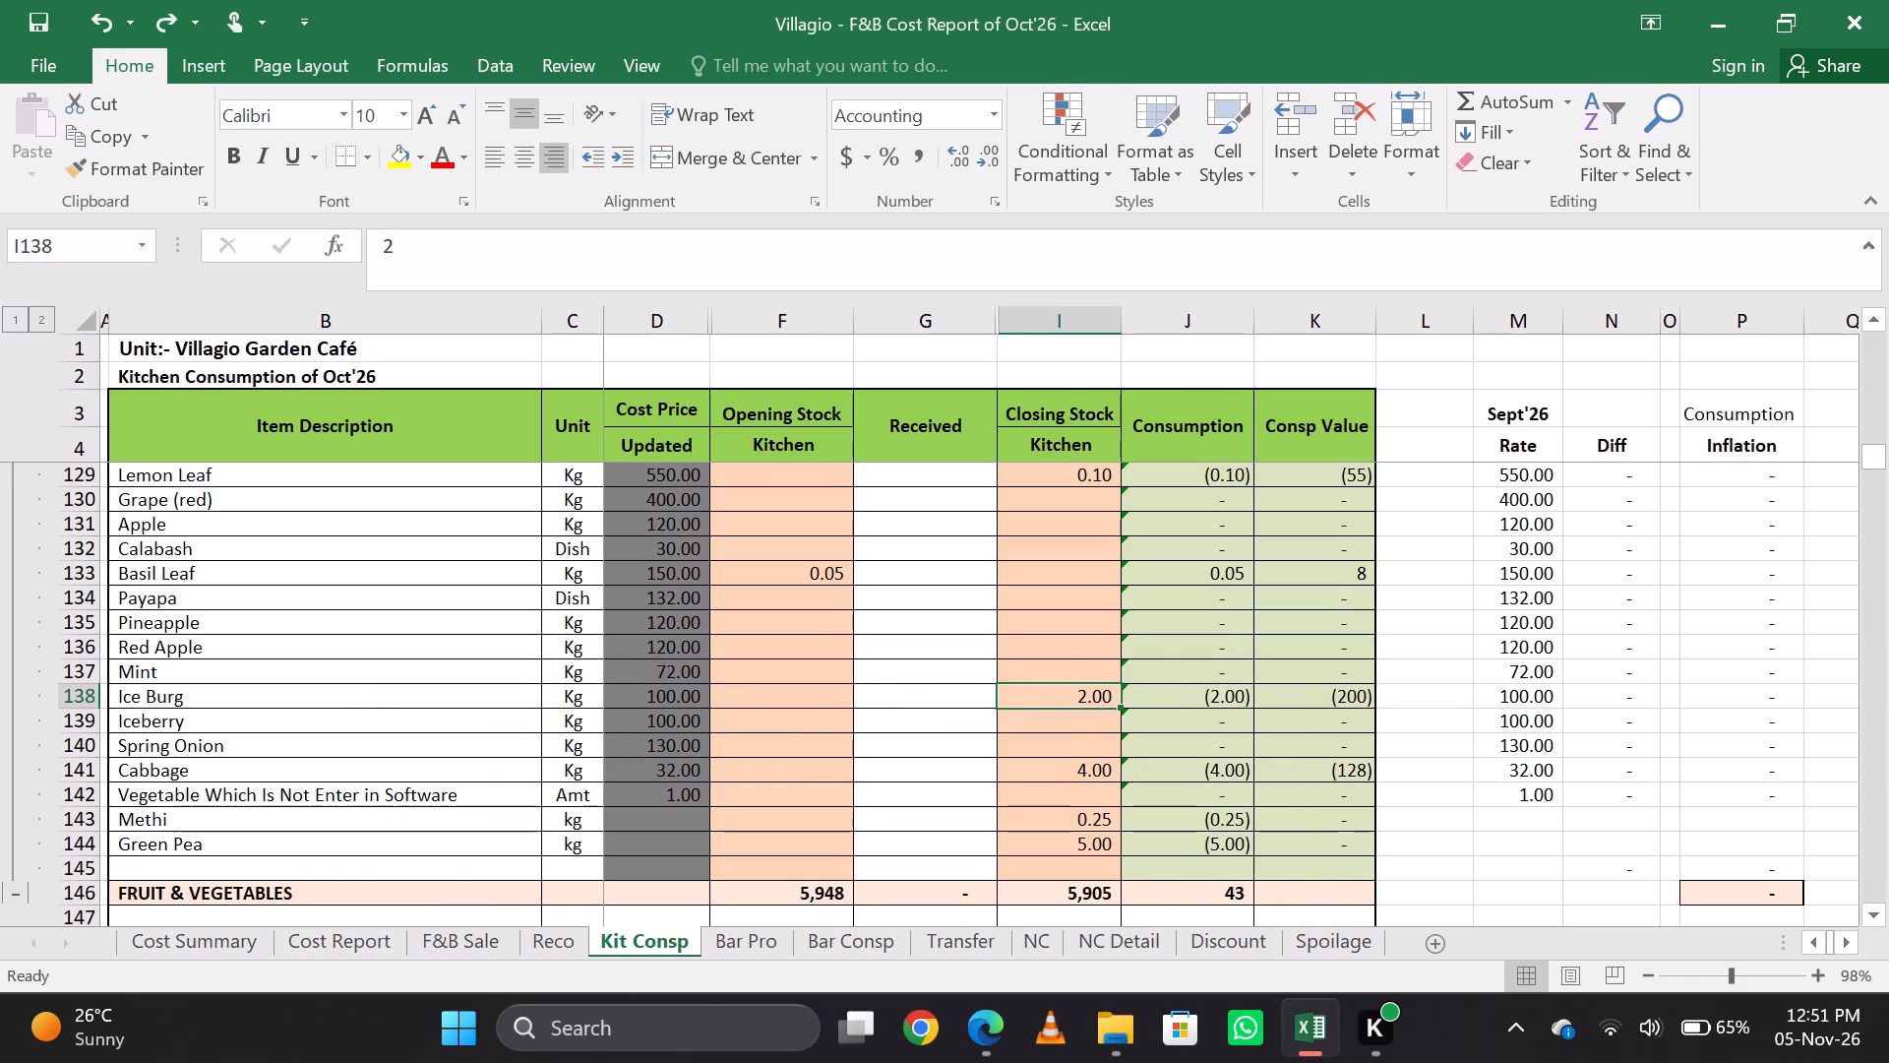
key("Down")
key("Up")
left_click(648, 224)
left_click(594, 254)
key("BackSpace")
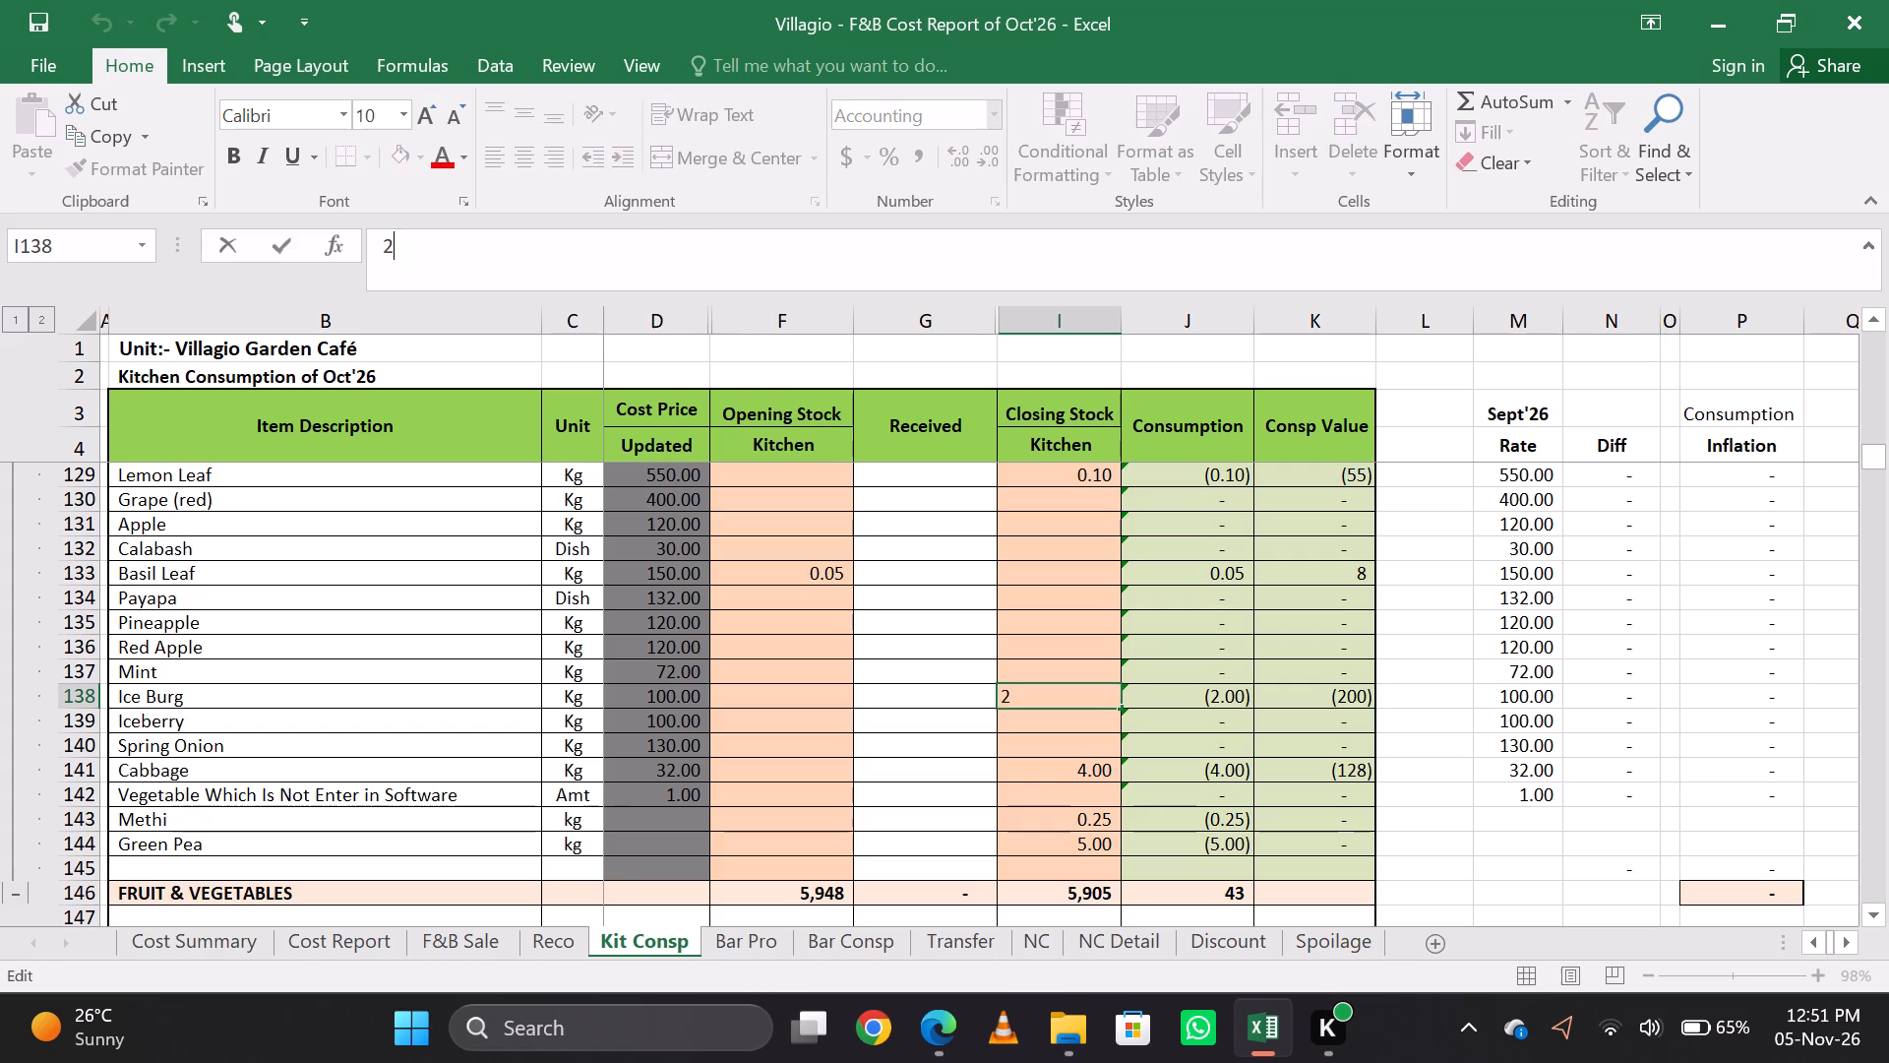
key("4")
key("Return")
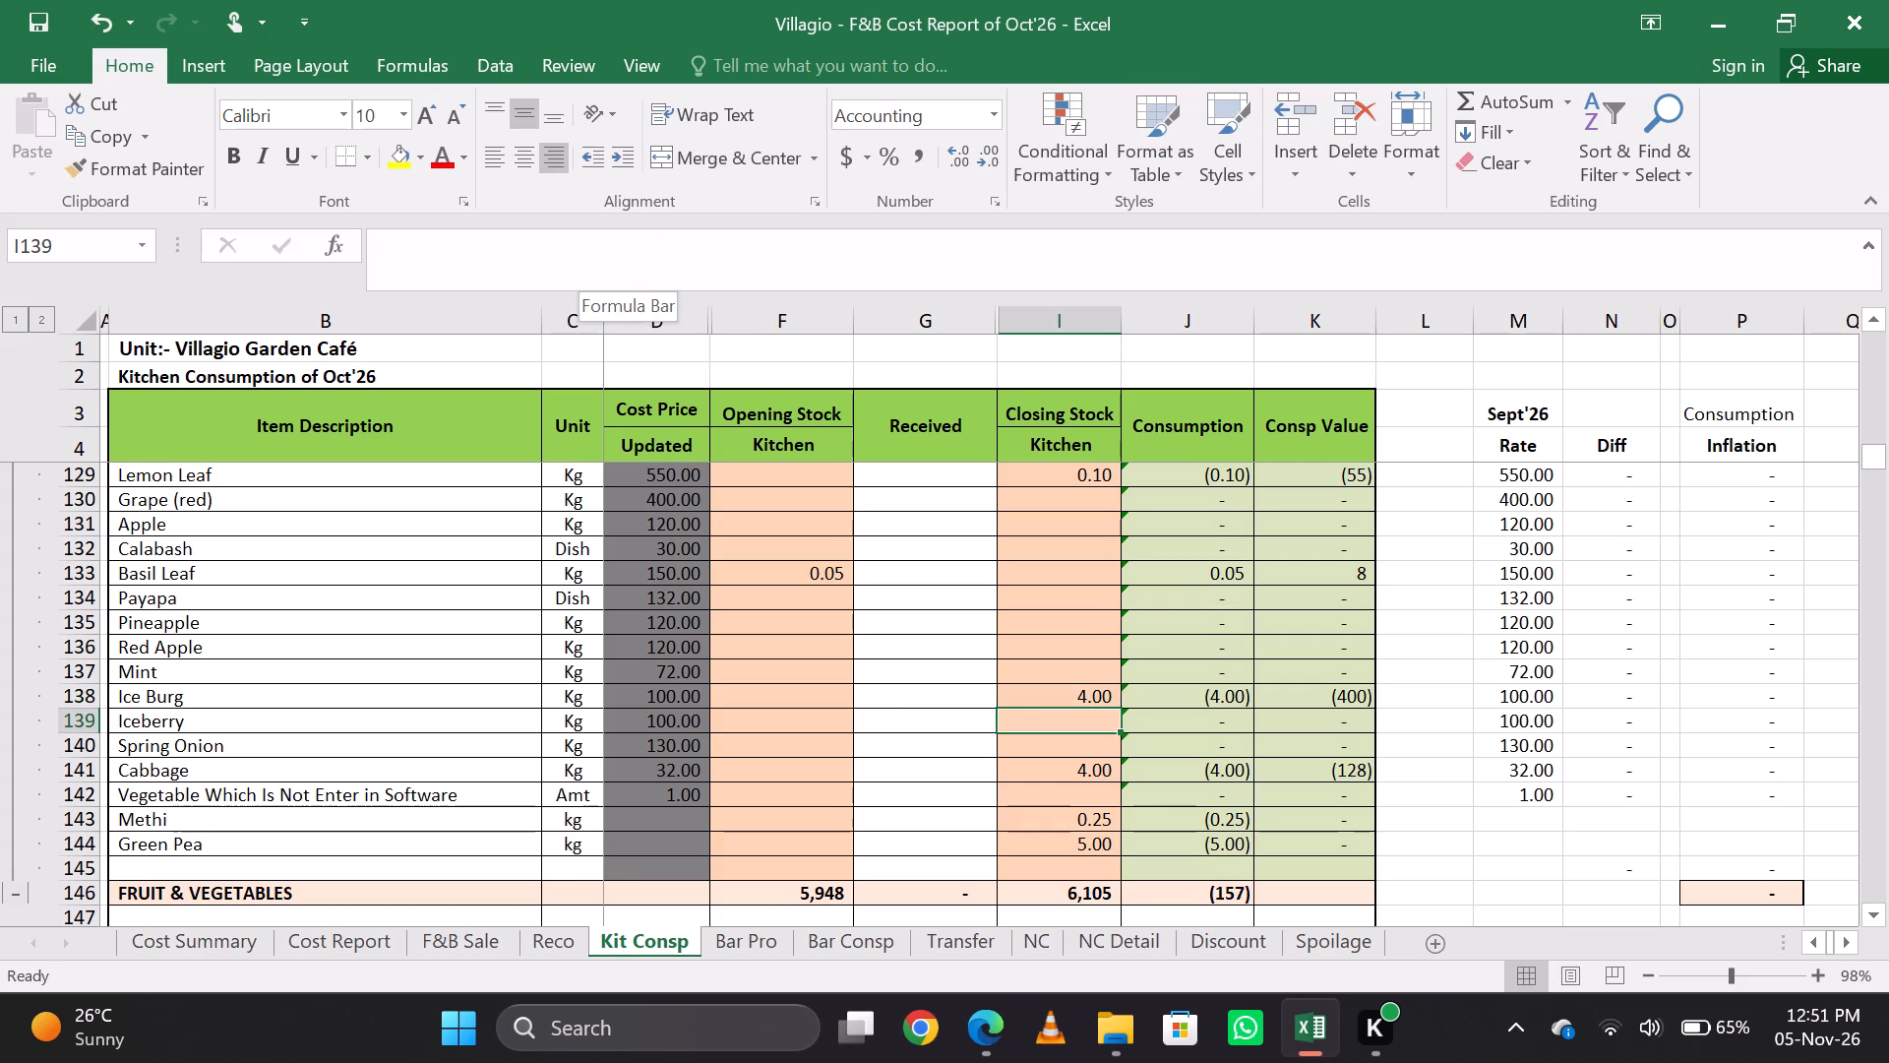
key("Up")
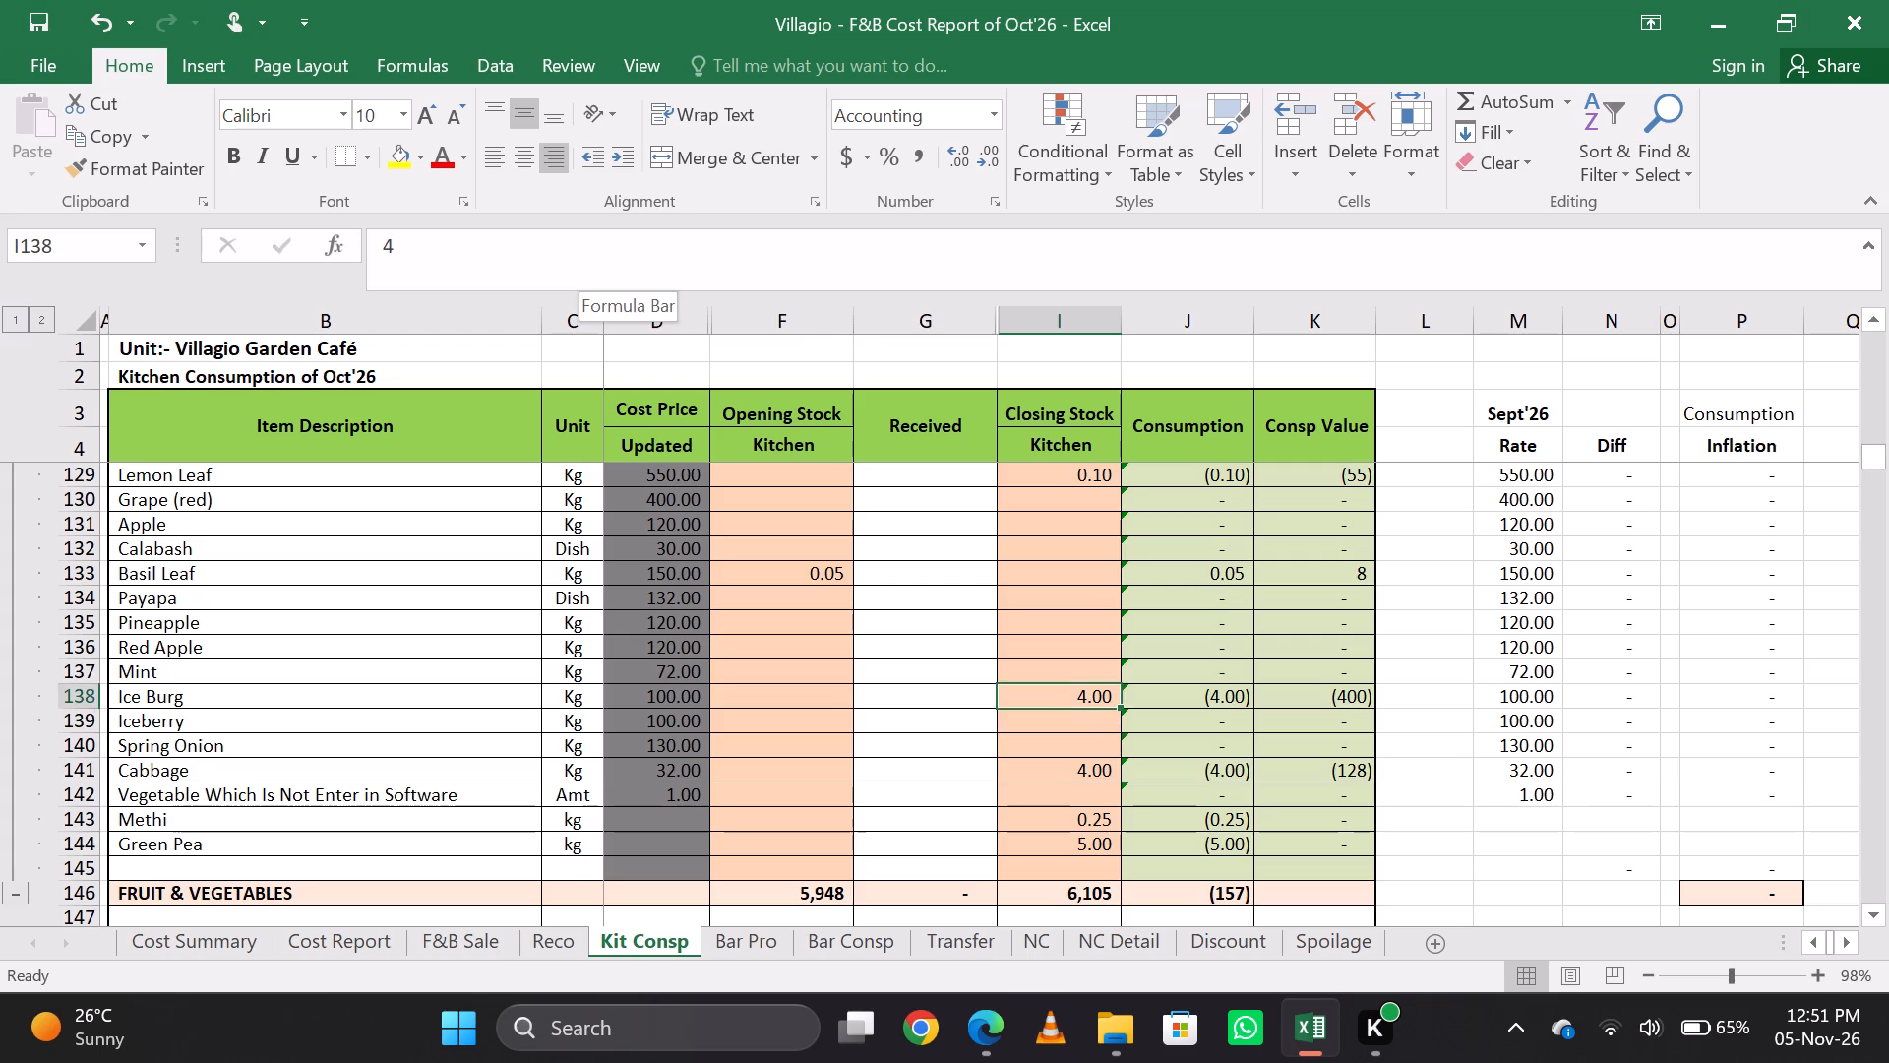
key("Down")
key("Up")
Search the sheet for "red be", shorten the term to "red b" and "red", and step through the matches.
key("ctrl+f")
type("red be")
key("Return")
key("Return")
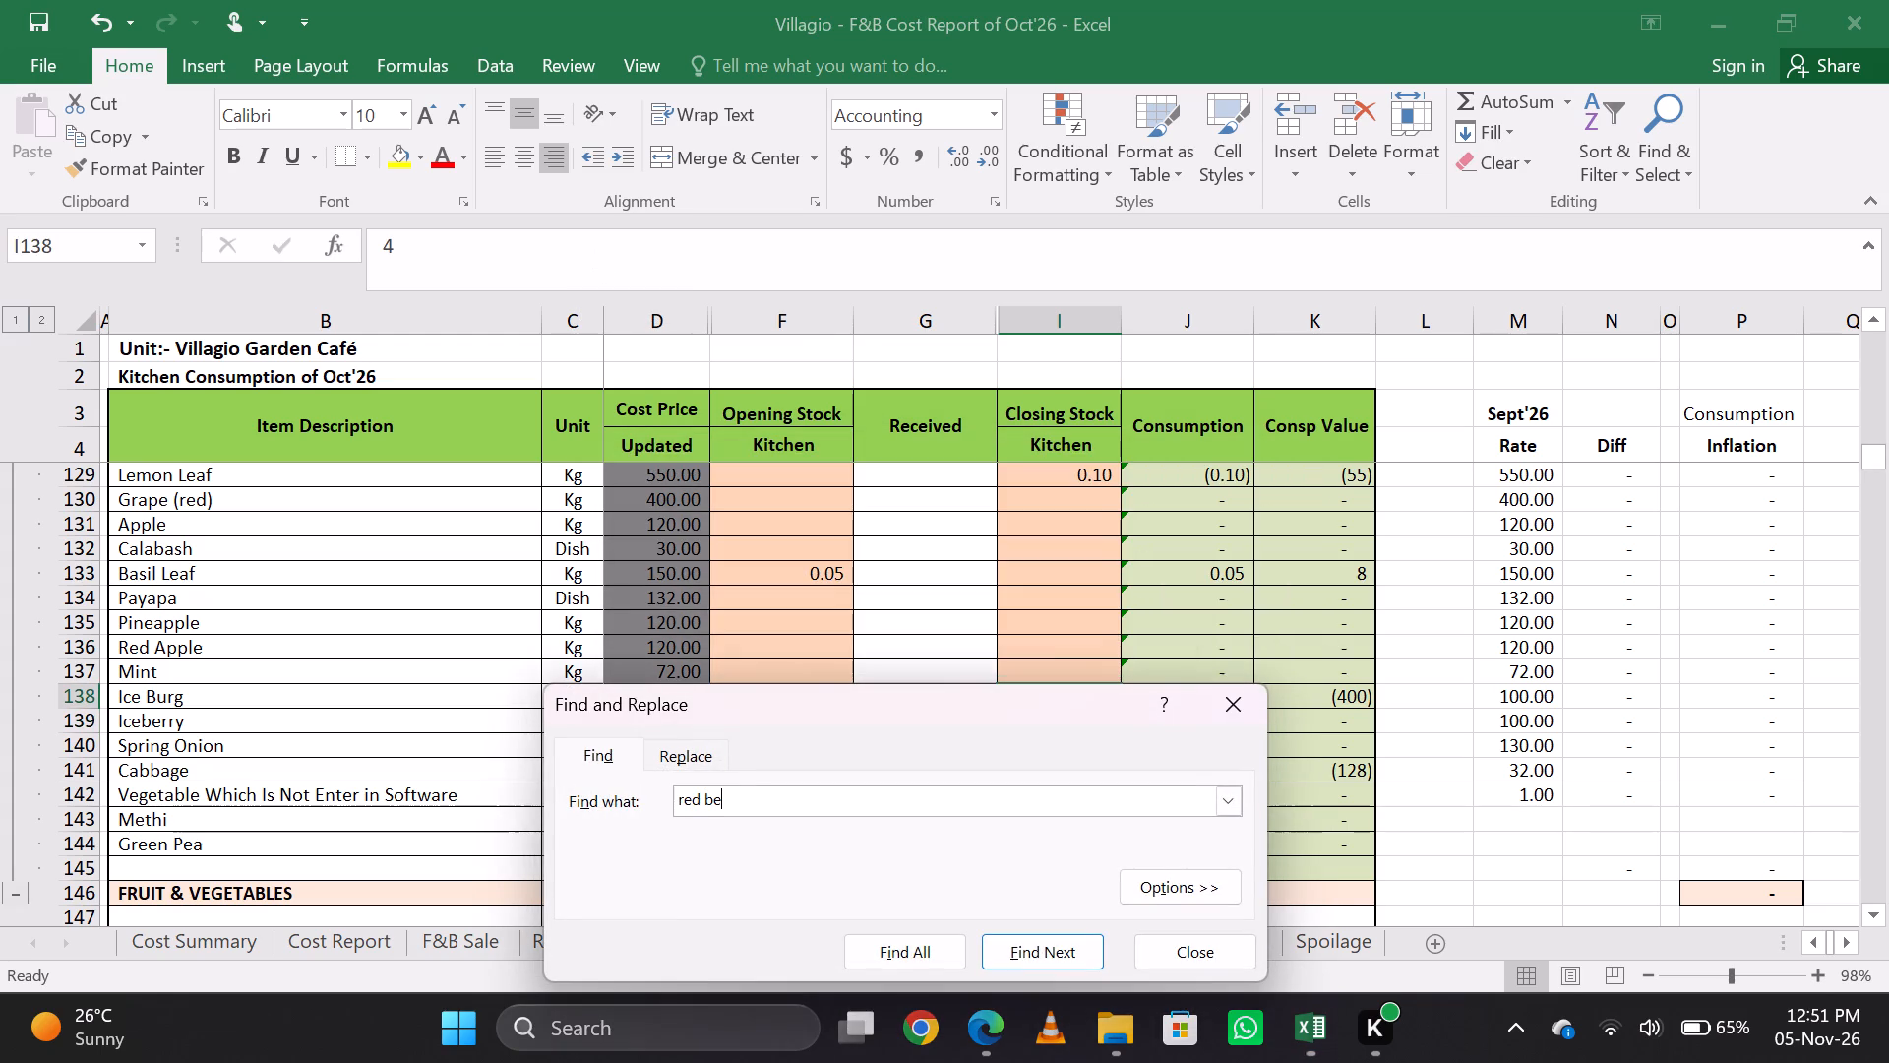
key("BackSpace")
key("Return")
key("Return")
key("BackSpace")
key("Return")
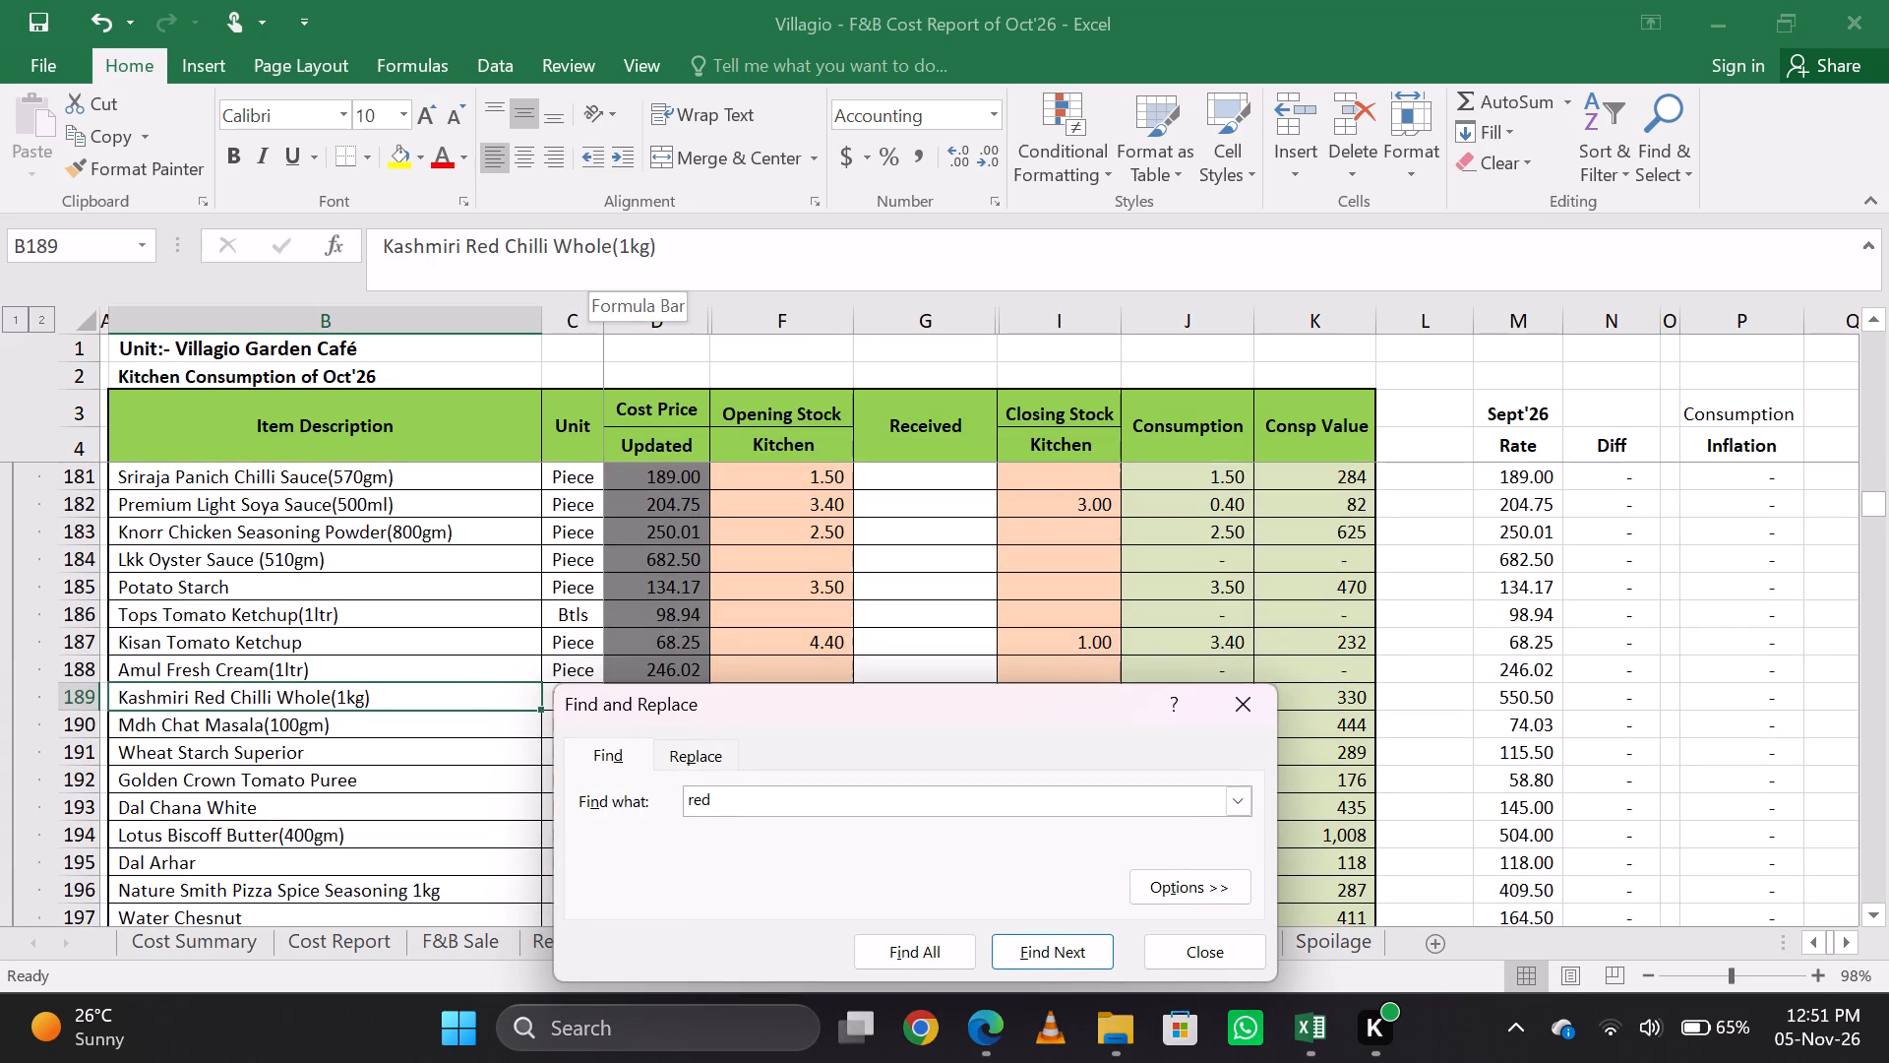
key("Return")
key("Return")
key("Return")
key("Return")
key("Return")
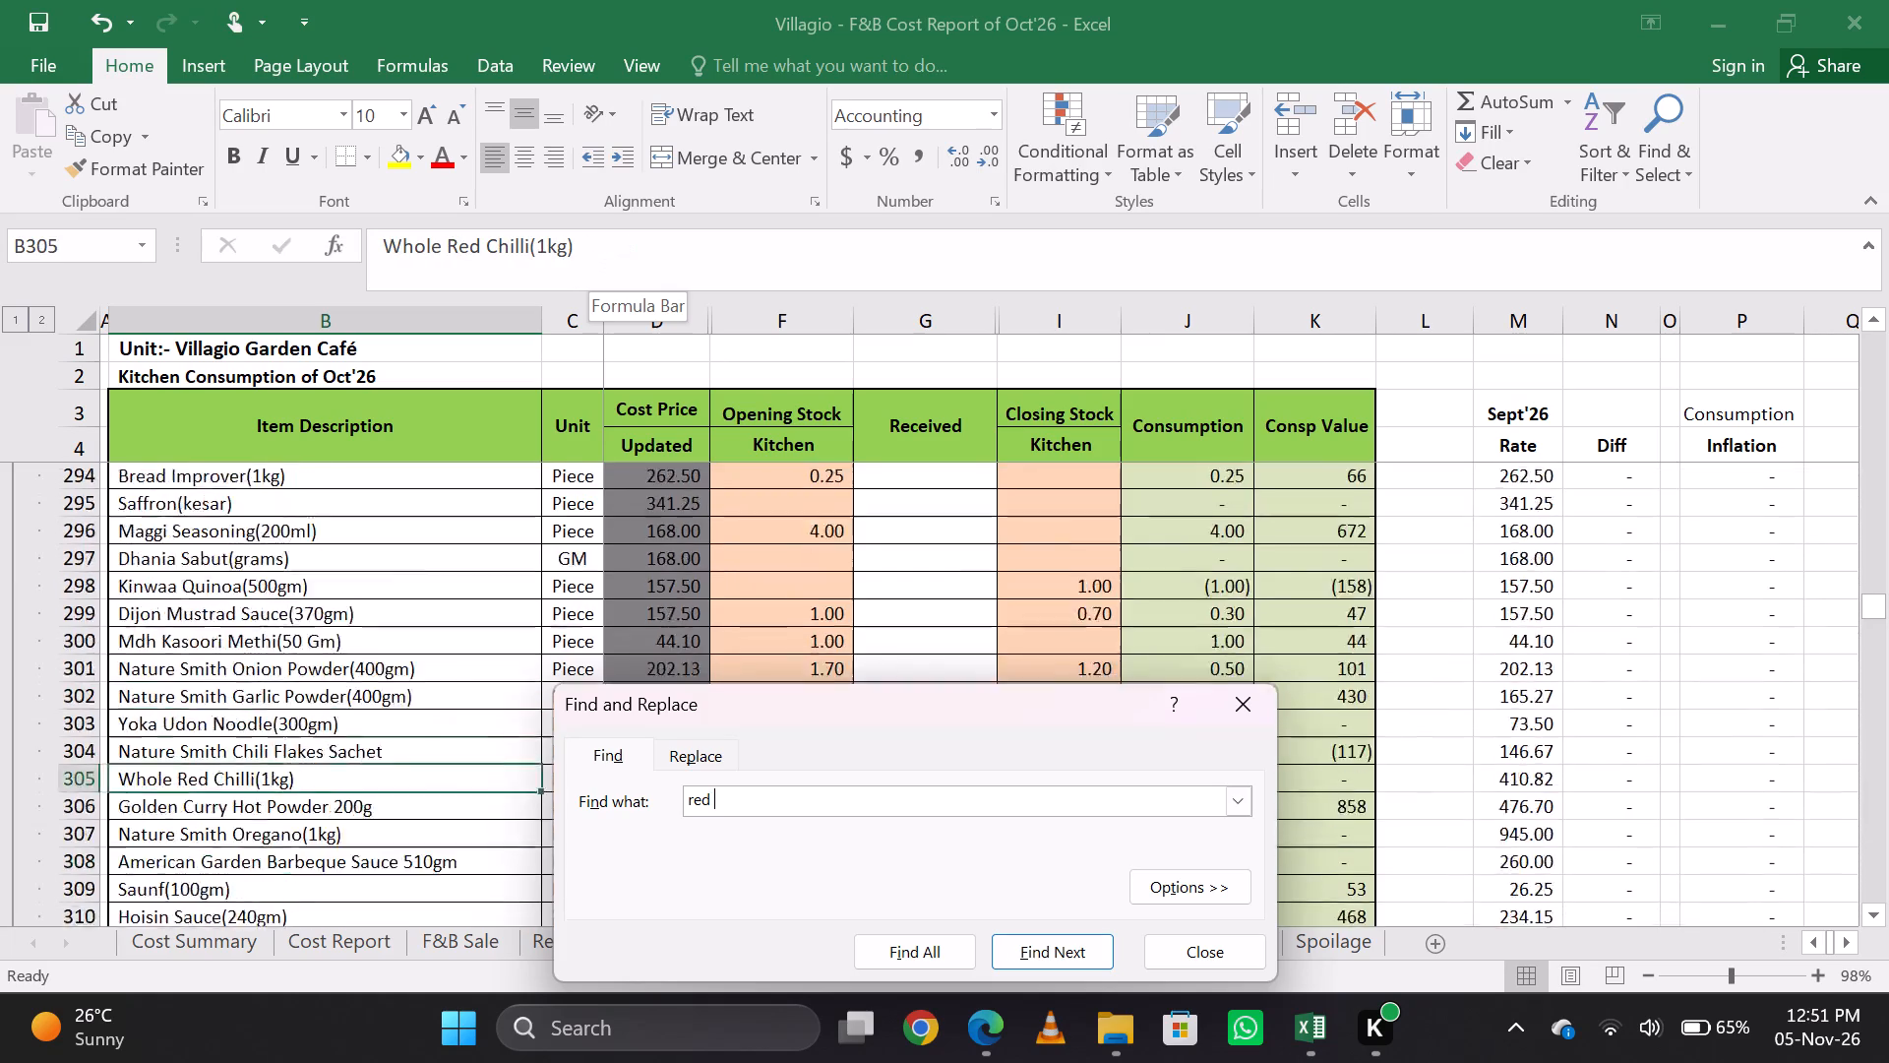
key("Return")
key("Return")
key("Return")
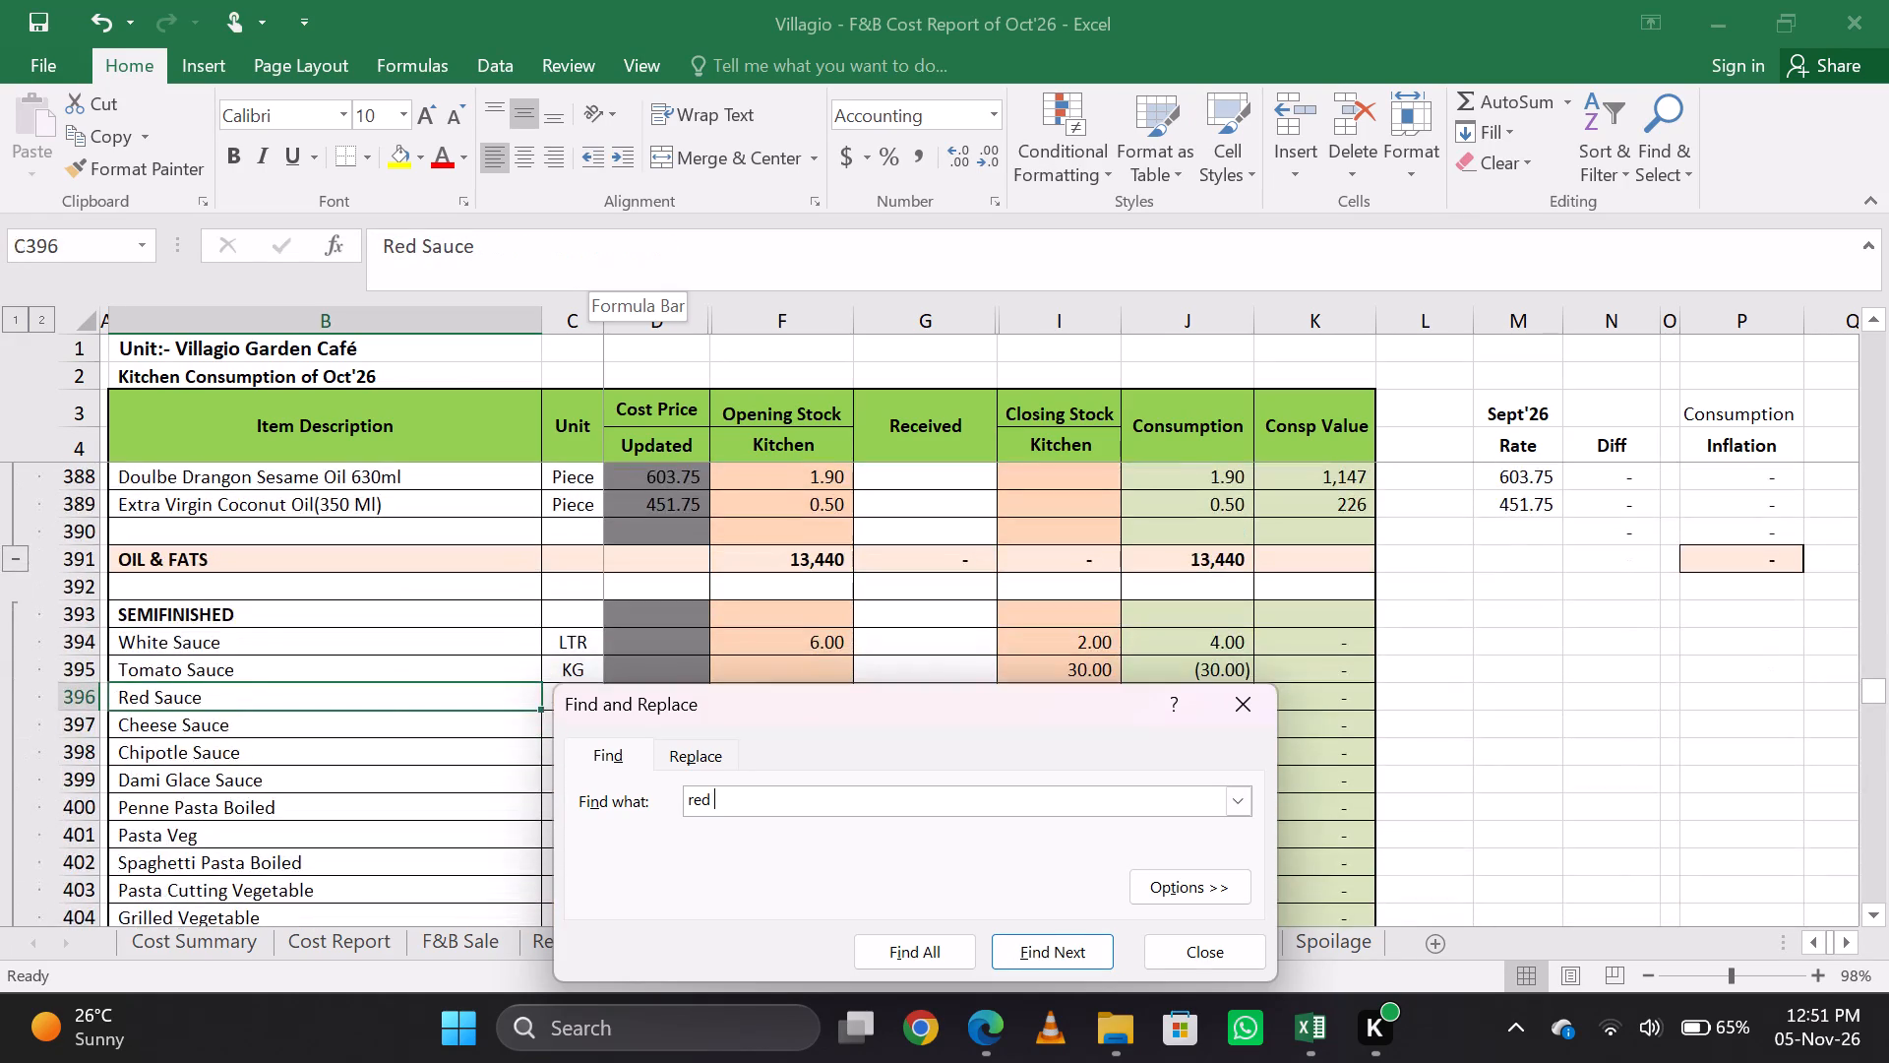
Search the sheet for "bell", shorten the term to "bel", and search again for "red b".
key("BackSpace")
key("BackSpace")
key("BackSpace")
key("BackSpace")
key("BackSpace")
key("BackSpace")
key("BackSpace")
key("BackSpace")
key("BackSpace")
key("BackSpace")
key("BackSpace")
key("BackSpace")
type("bell")
key("Return")
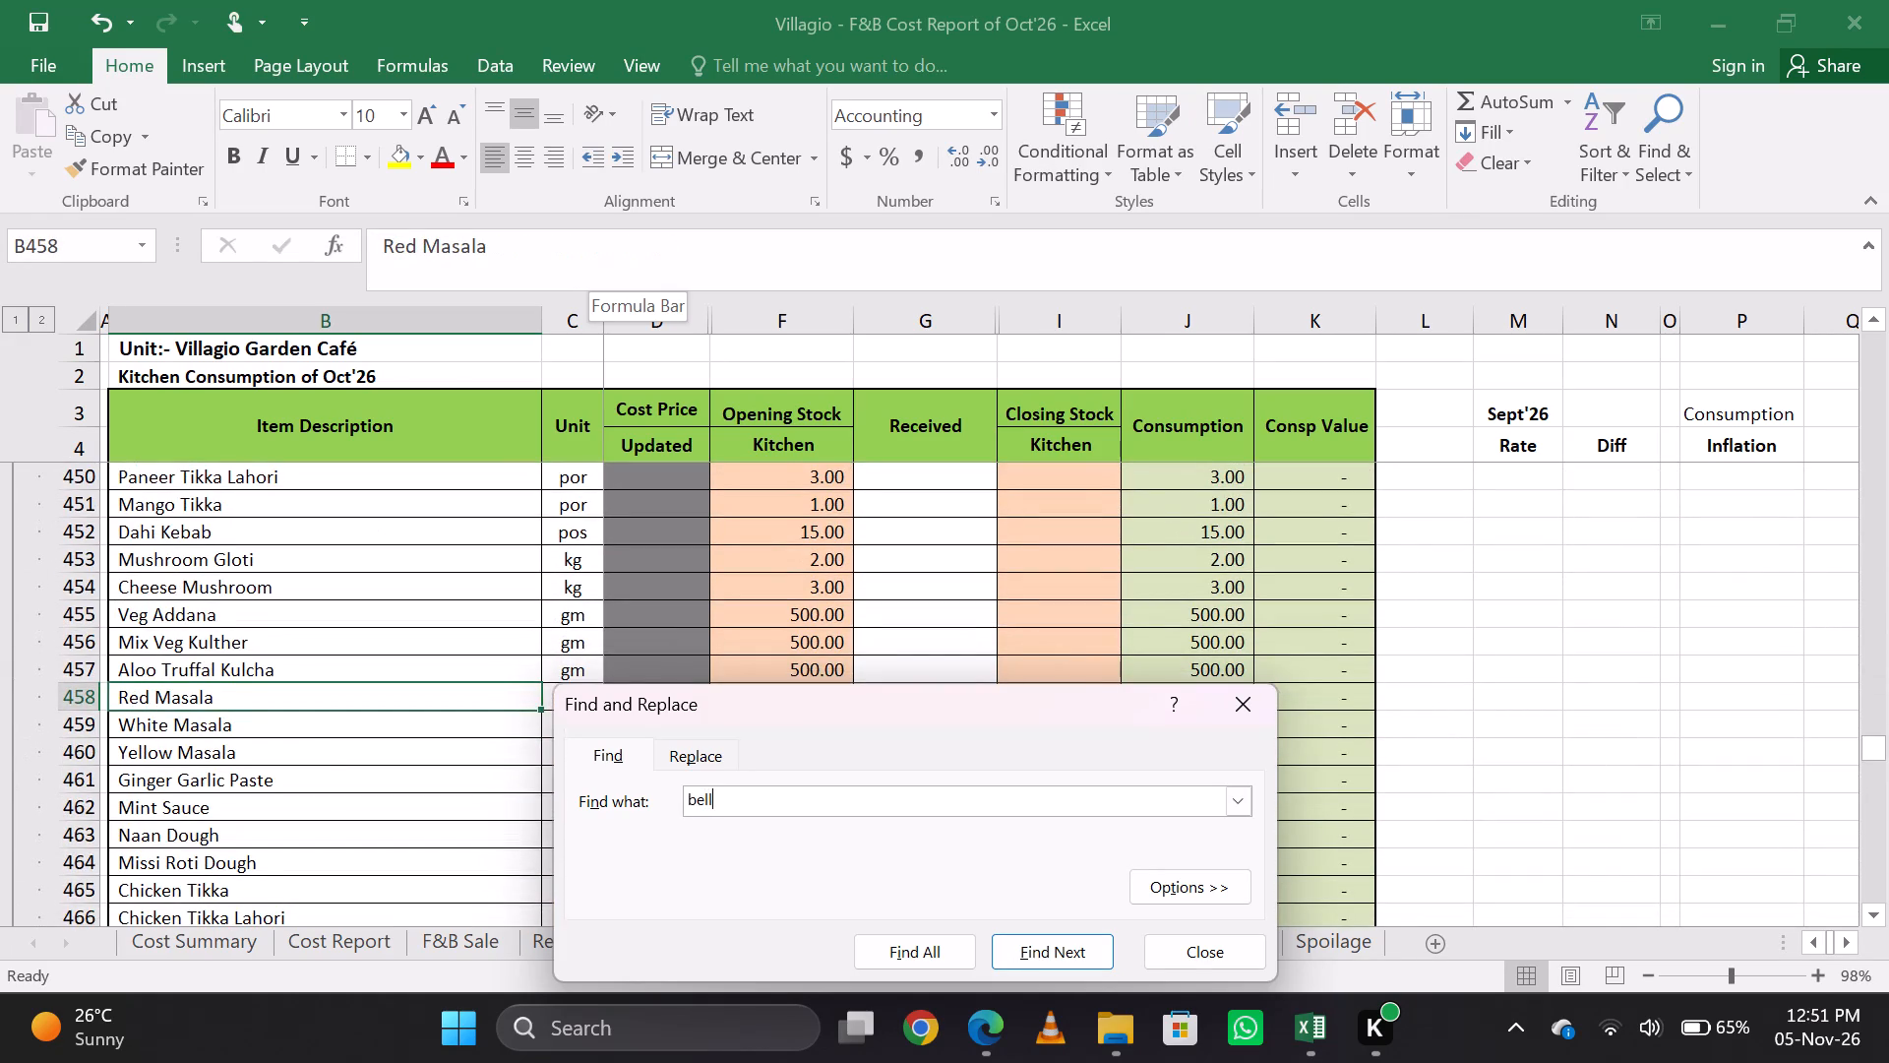
key("Return")
key("BackSpace")
key("Return")
key("Return")
key("BackSpace")
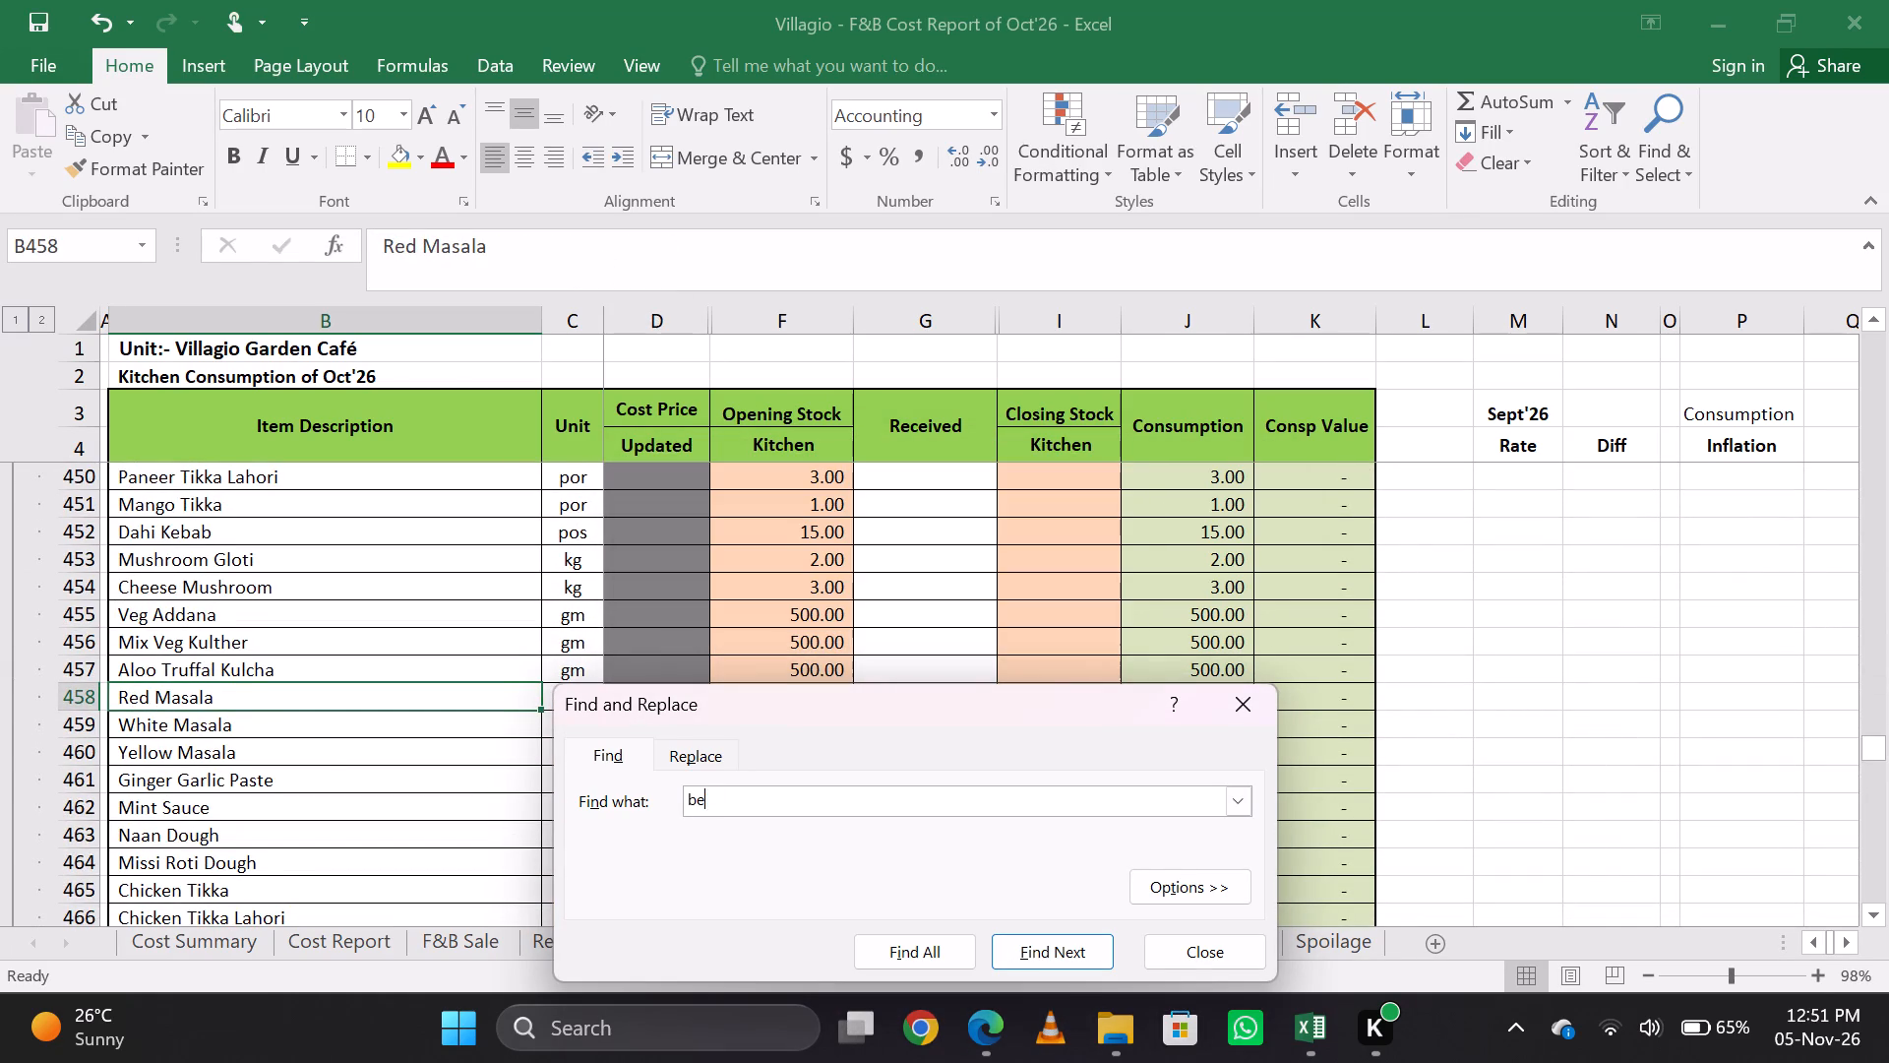
key("BackSpace")
key("BackSpace")
key("BackSpace")
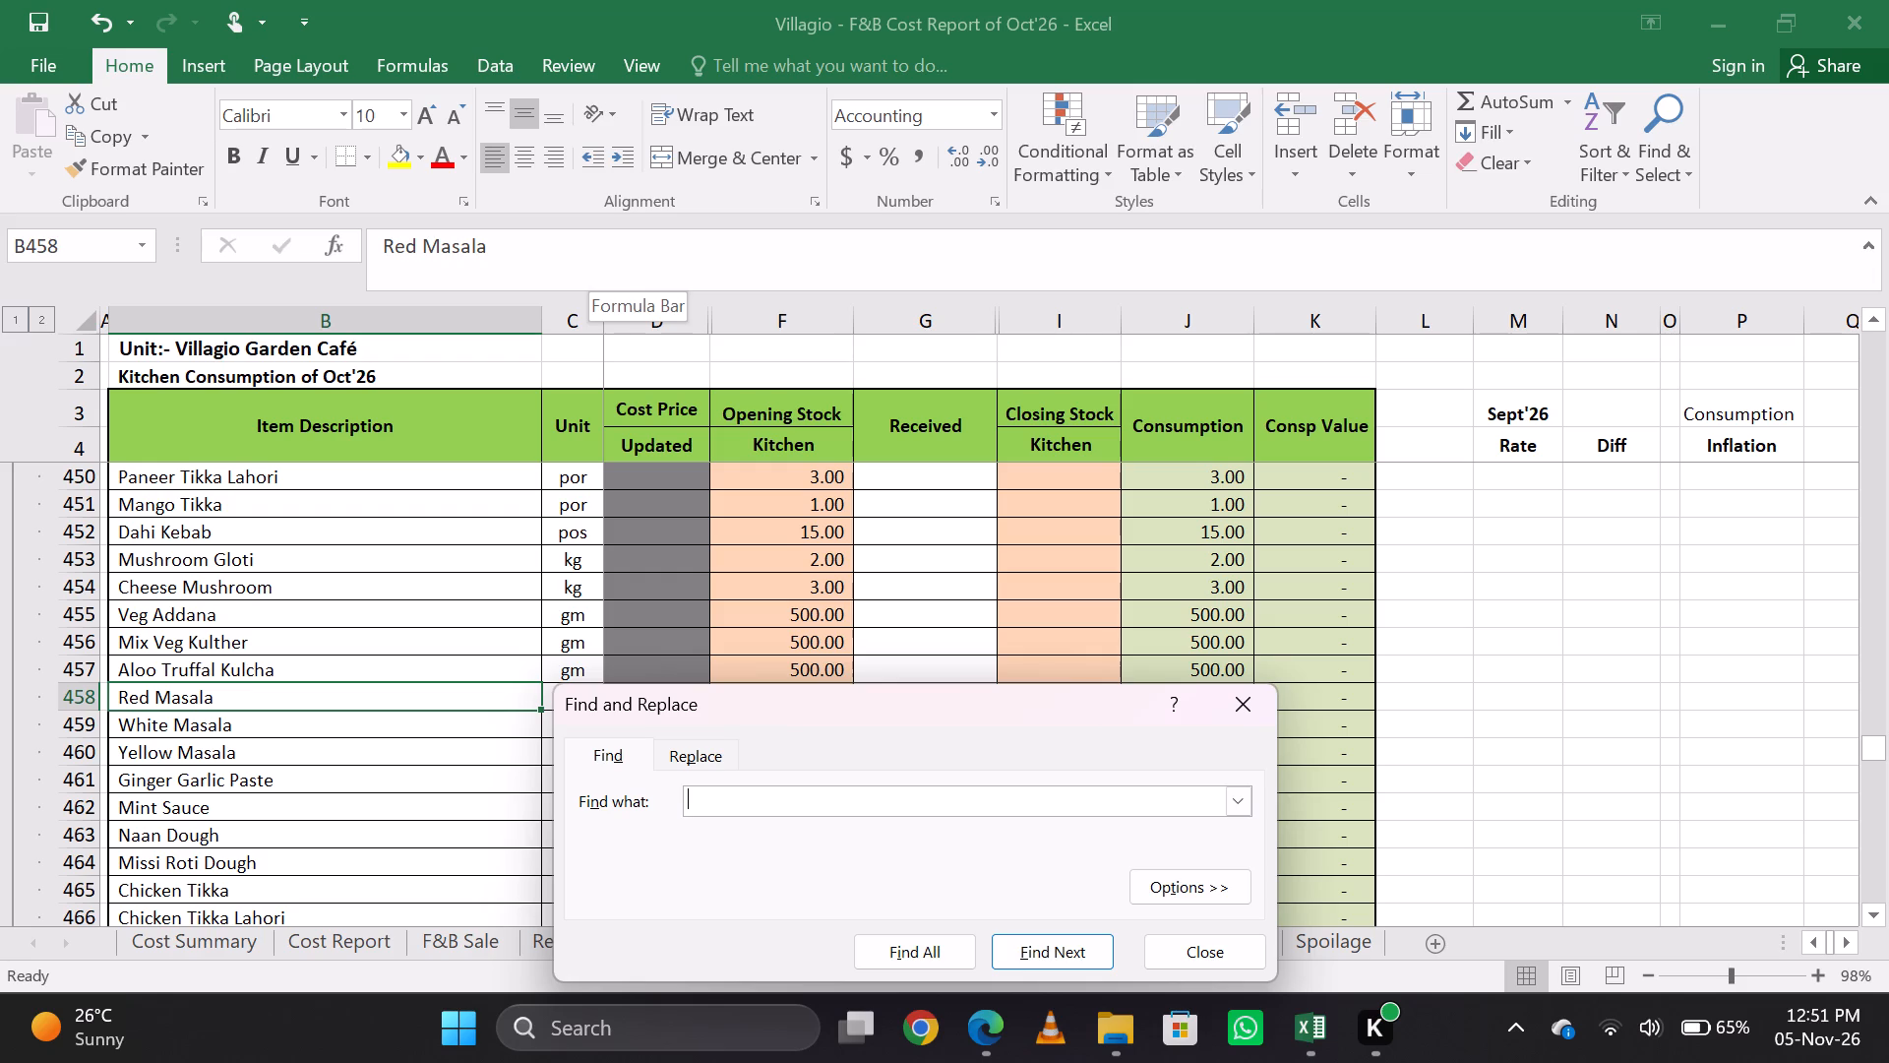
type("re")
type("d b")
key("Return")
key("Escape")
Close the search and look through the Fruit & Vegetables item list for a red bell pepper entry.
key("Page_Up")
key("Page_Up")
key("Escape")
key("Page_Up")
key("Page_Up")
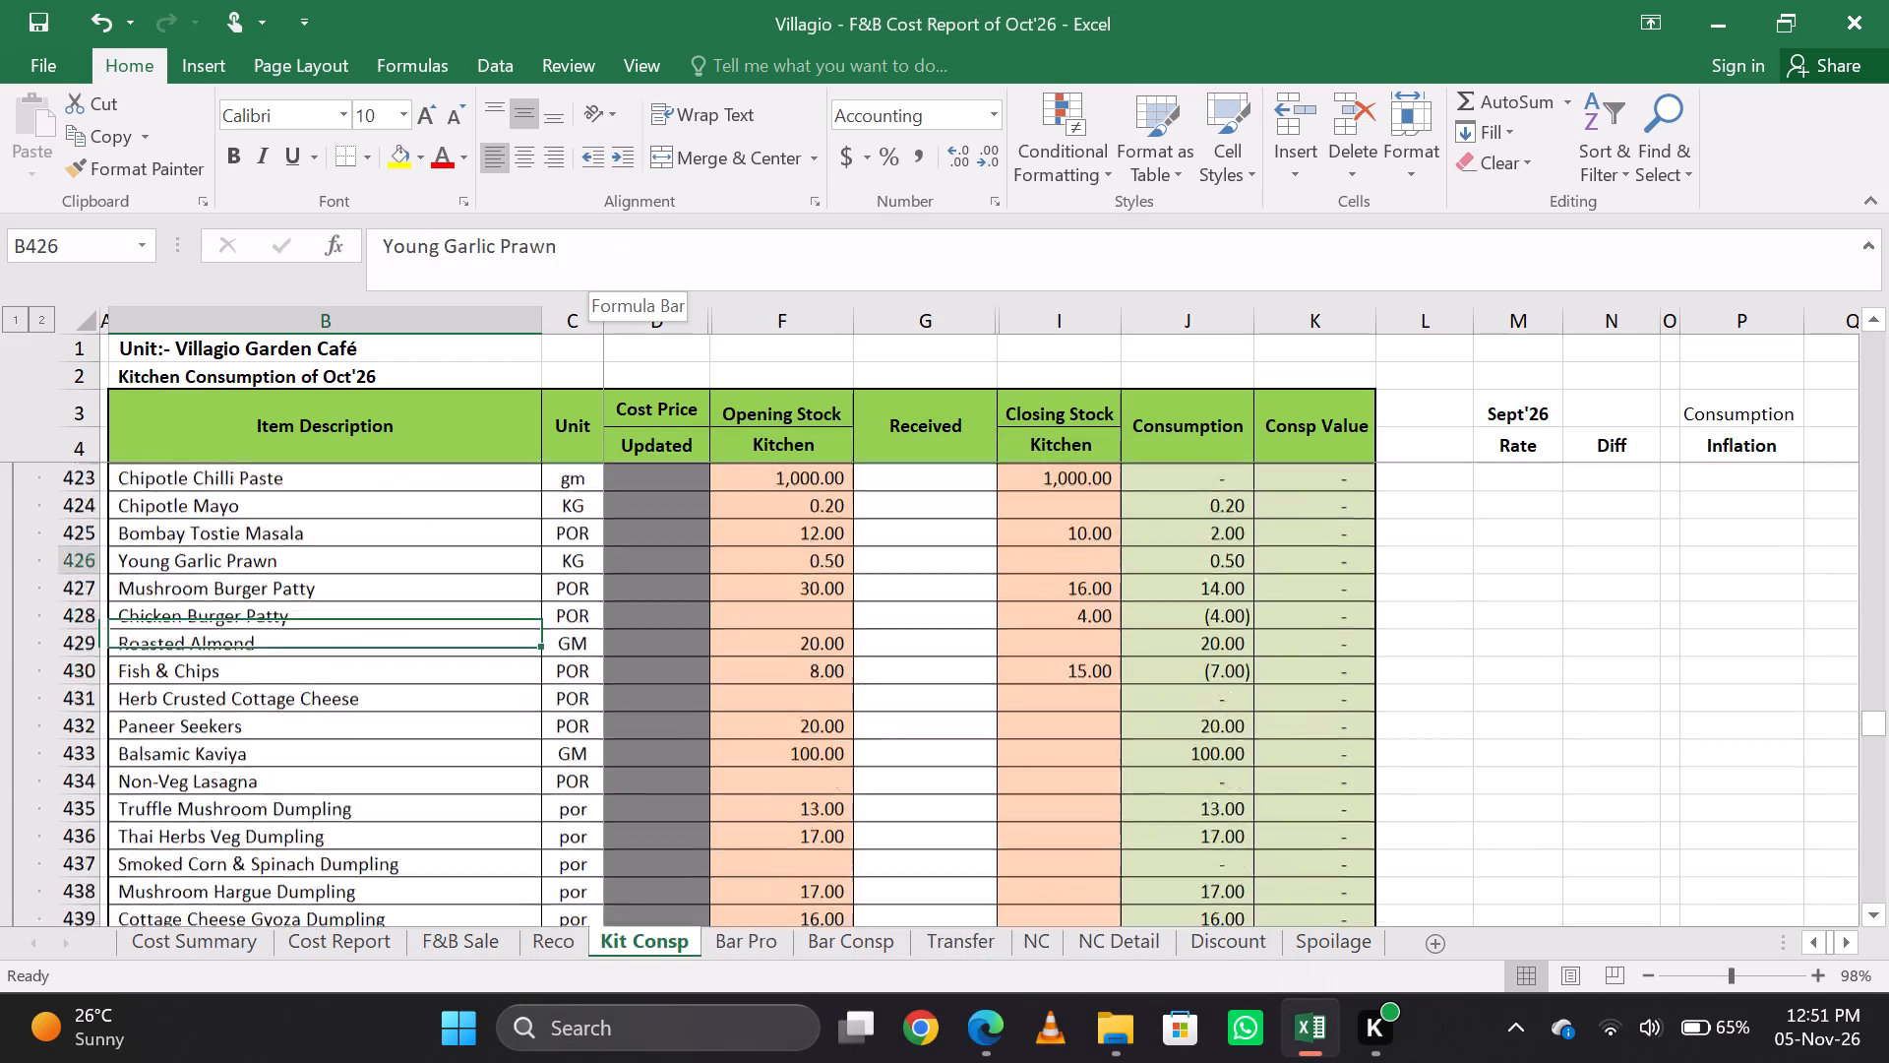
key("Page_Up")
key("Page_Up")
key("Page_Up")
key("Page_Up")
key("Page_Up")
key("Page_Up")
key("Page_Up")
key("Page_Up")
key("Page_Up")
key("Page_Up")
key("Page_Up")
key("Page_Up")
key("Page_Up")
key("Page_Up")
key("Page_Up")
key("Page_Up")
key("Page_Up")
key("Page_Up")
key("Page_Up")
key("Page_Up")
key("Page_Up")
key("Page_Up")
key("Page_Up")
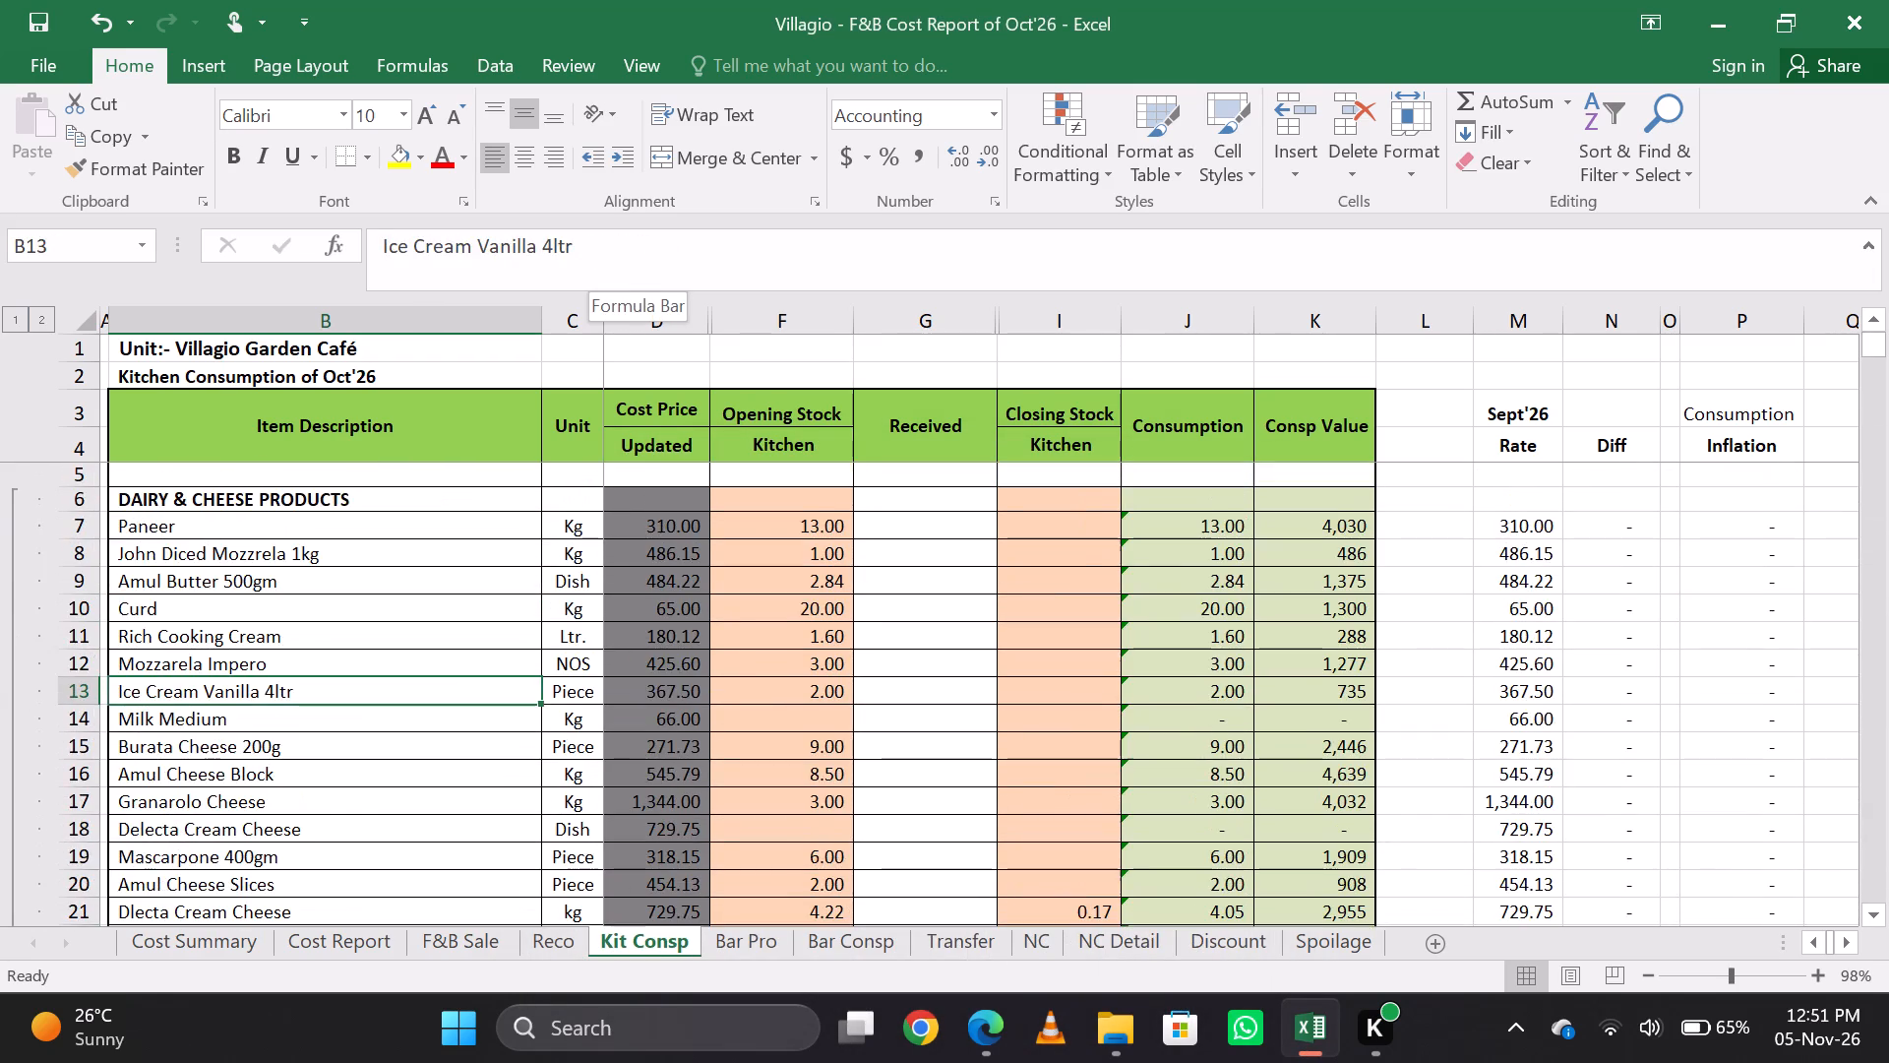
key("Page_Down")
key("Page_Down")
key("Page_Down")
key("Page_Down")
key("Page_Up")
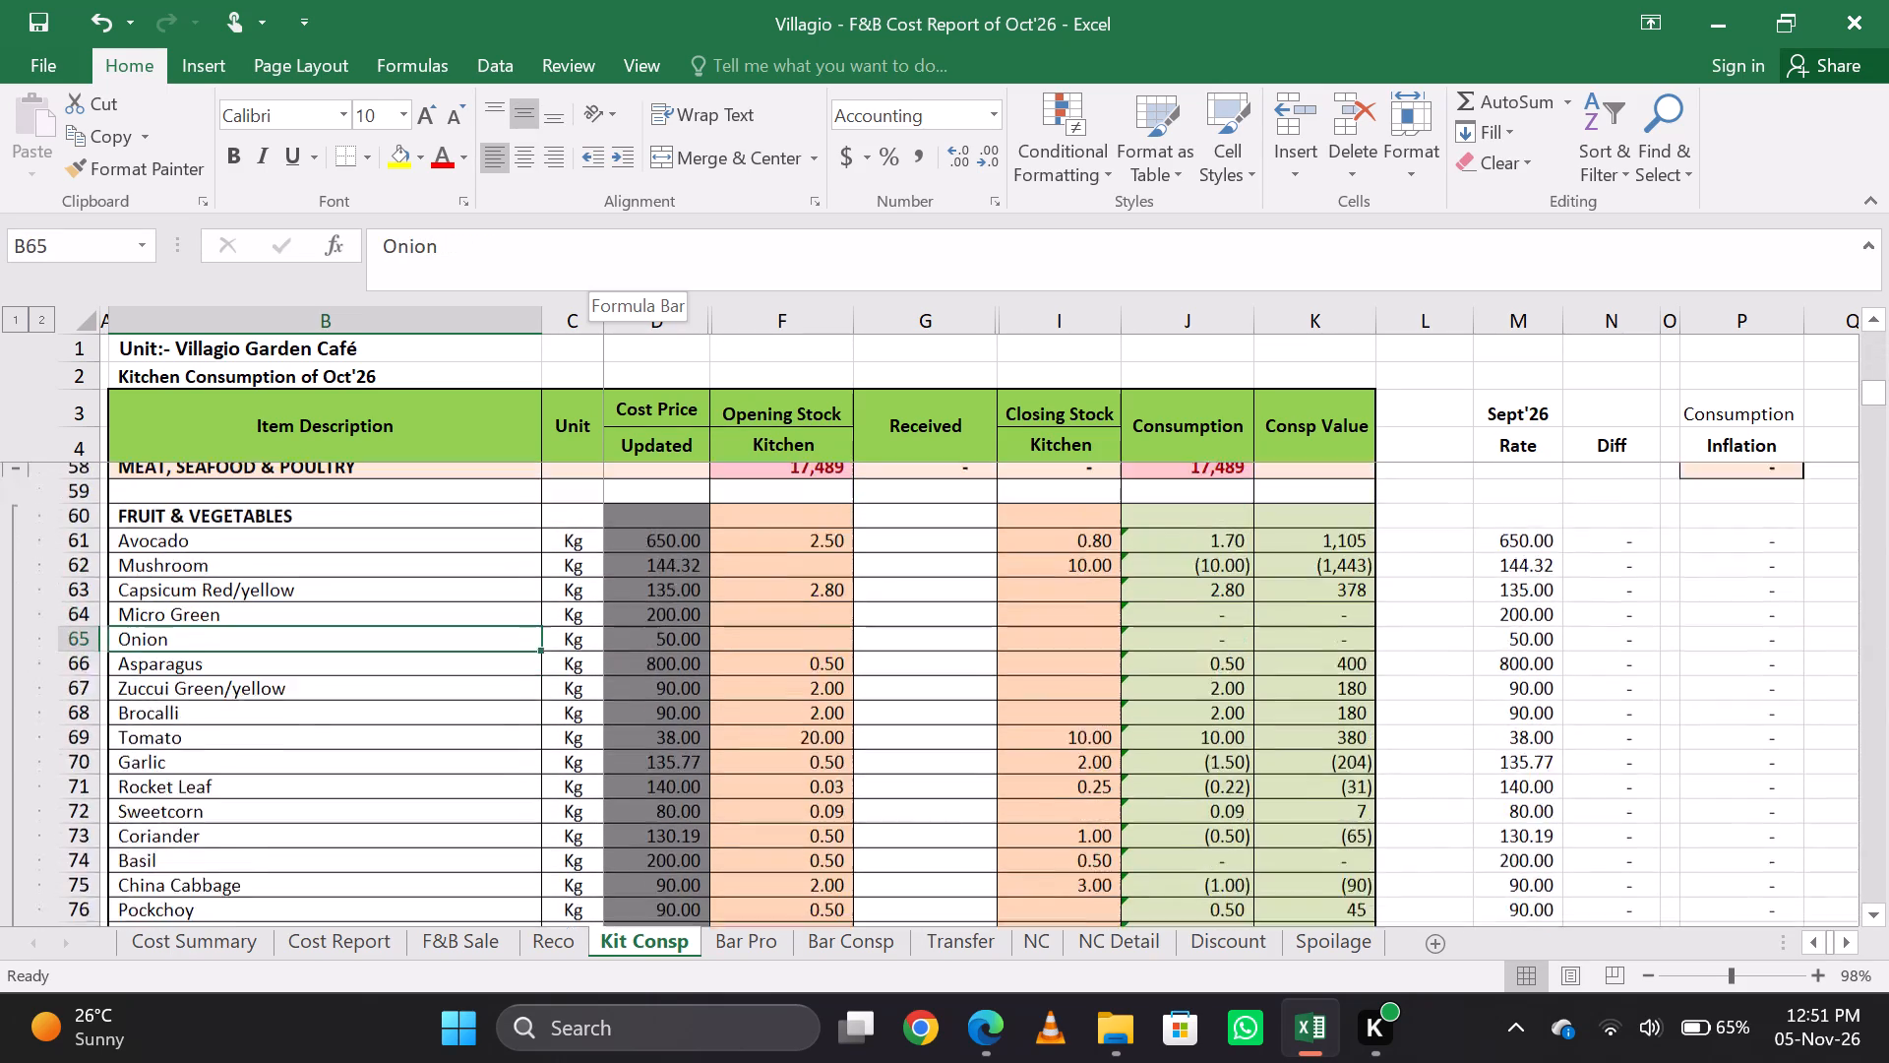
key("Down")
key("Up")
key("Down")
key("Down")
key("Down")
key("Down")
key("Down")
key("Down")
key("Down")
key("Down")
key("Down")
key("Down")
key("Down")
key("Down")
key("Down")
key("Down")
key("Down")
key("Down")
key("Down")
key("Down")
key("Down")
key("Down")
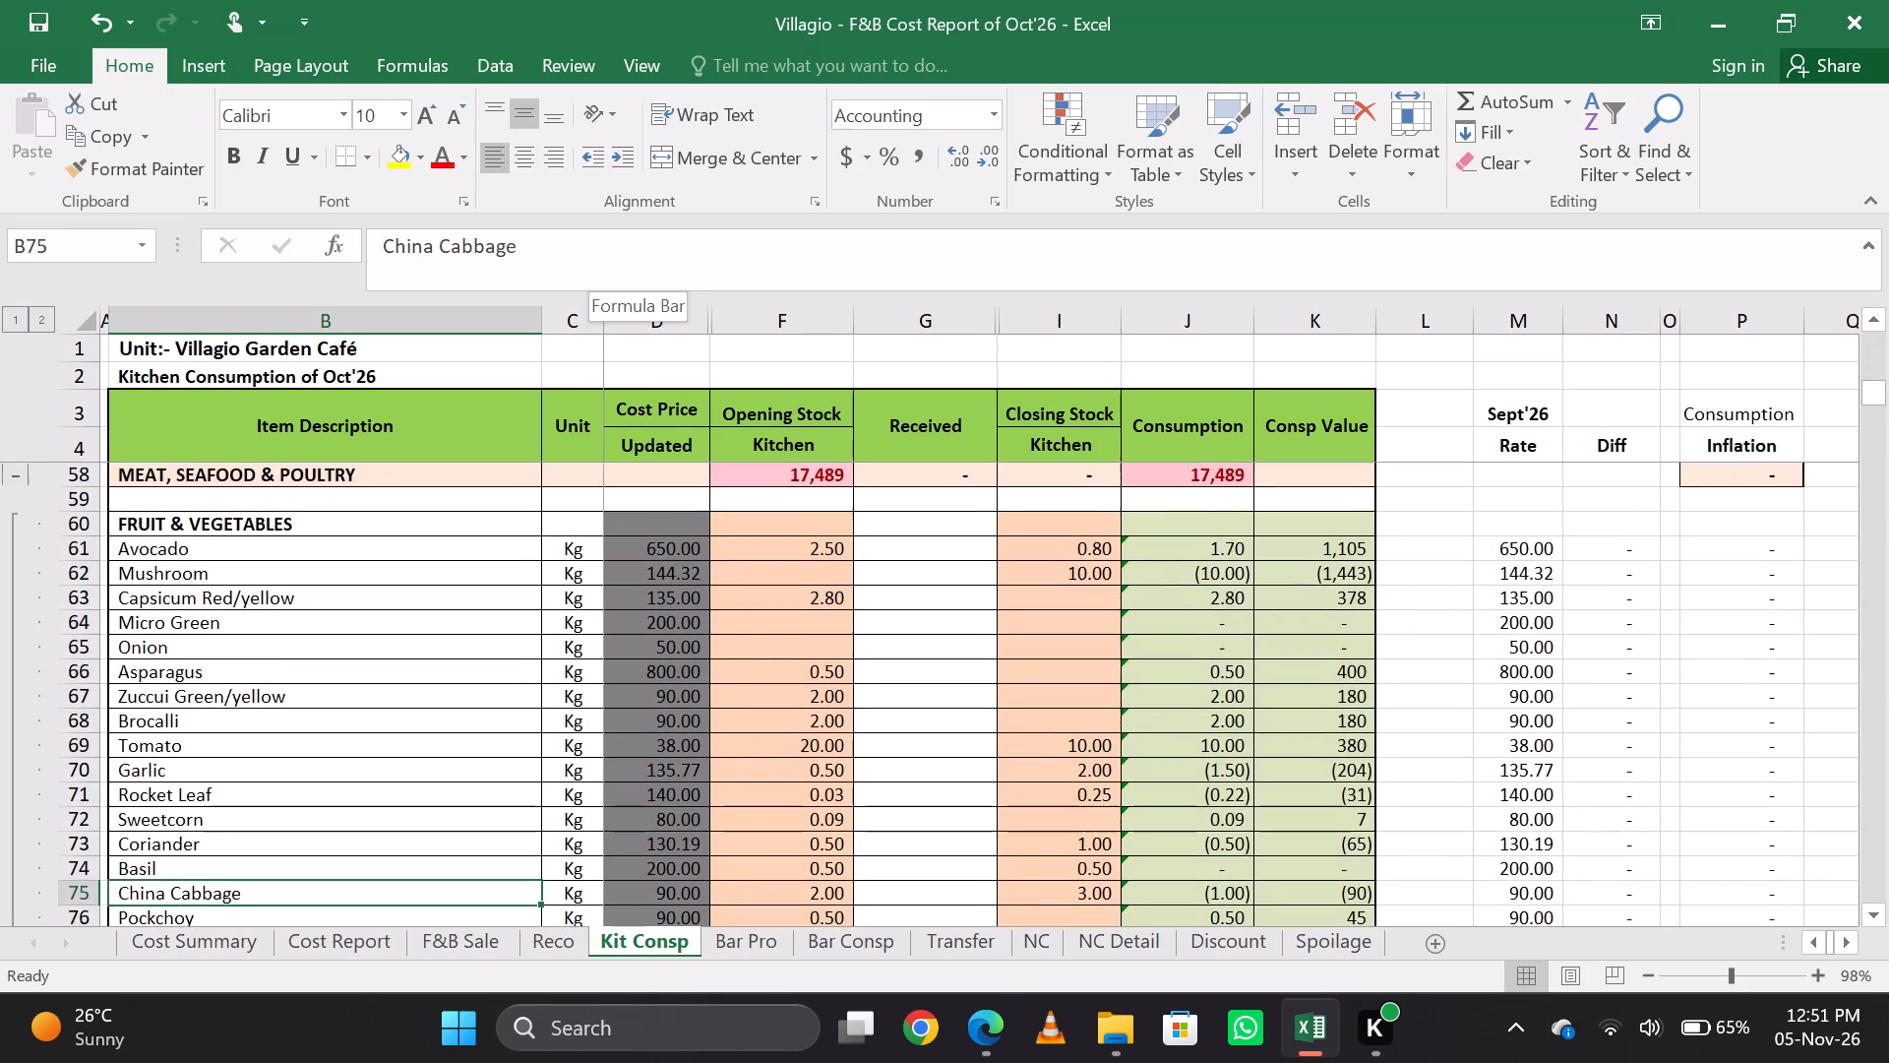
key("Down")
key("Down")
key("Down")
key("Down")
key("Down")
key("Down")
key("Down")
key("Down")
key("Down")
key("Down")
key("Down")
key("Down")
key("Down")
key("Down")
key("Down")
key("Down")
key("Down")
key("Down")
key("Down")
key("Down")
key("Down")
key("Down")
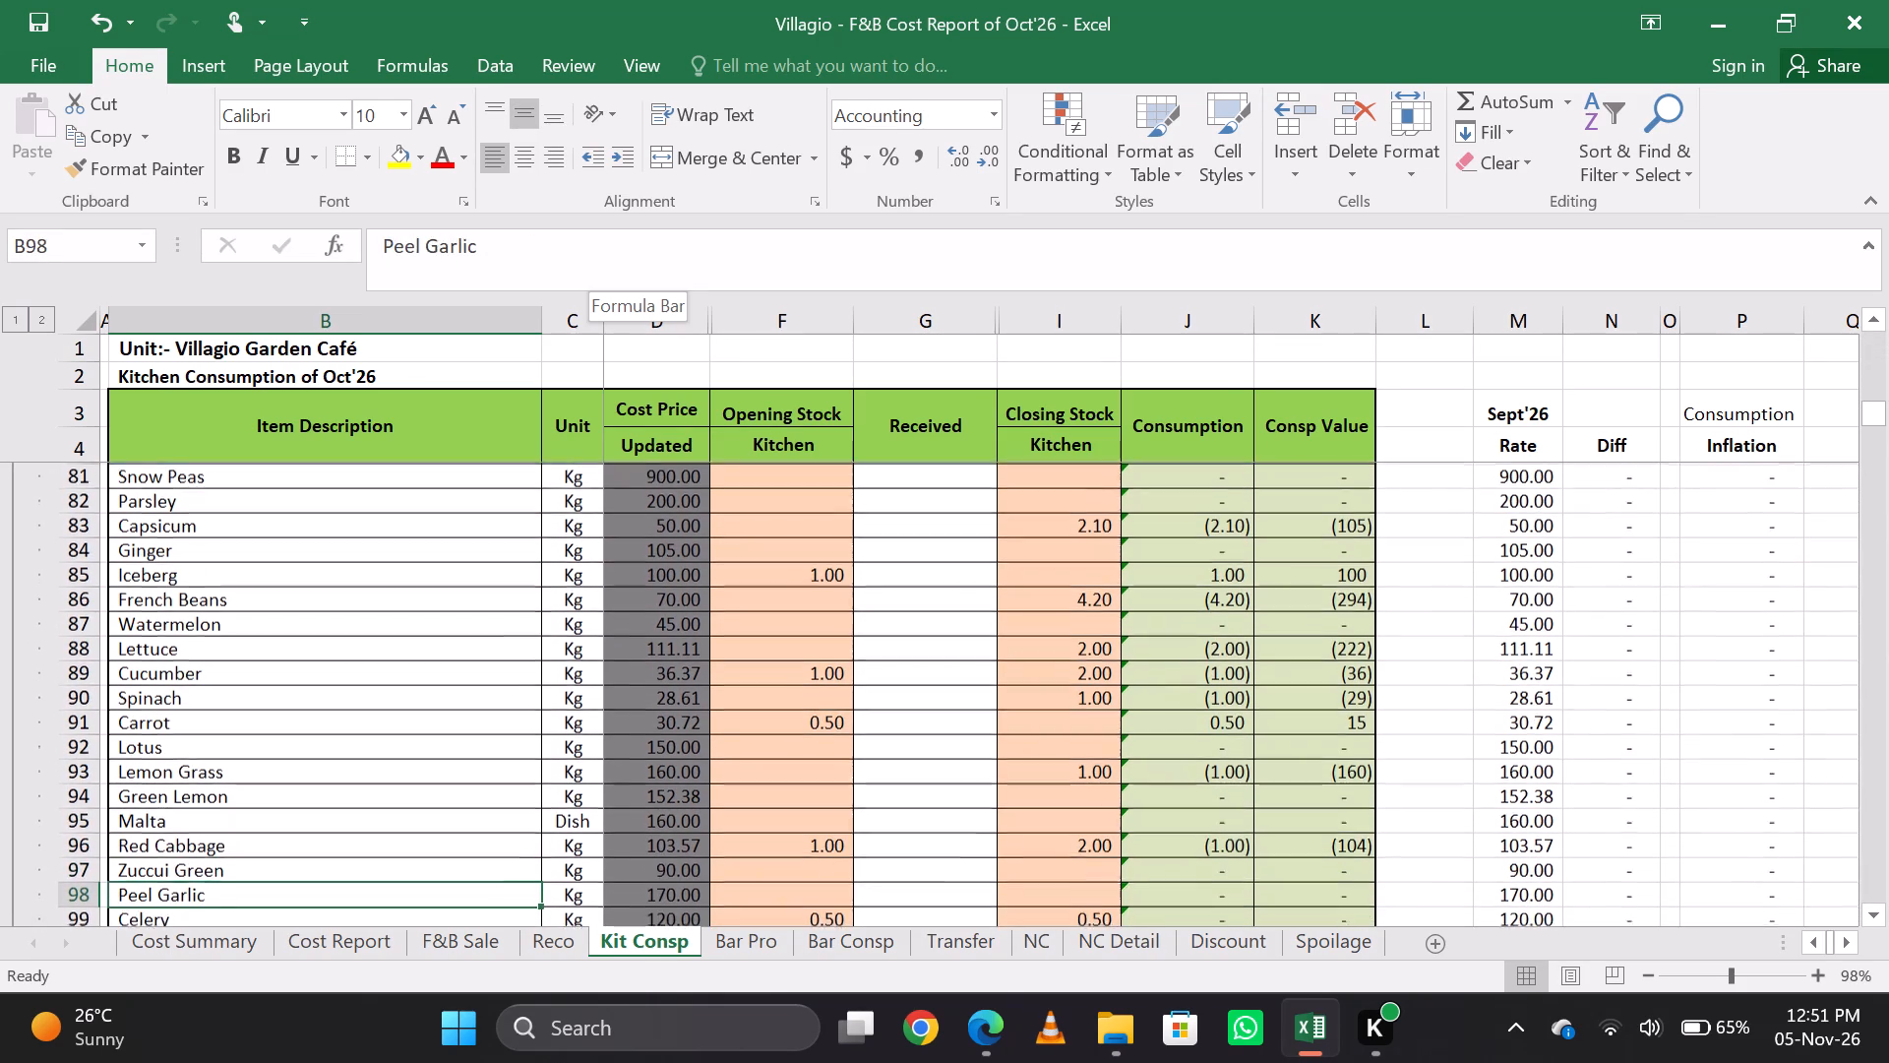
key("Down")
key("Down")
key("Down")
key("Down")
key("Down")
key("Down")
key("Down")
key("Down")
key("Down")
key("Down")
key("Down")
key("Down")
key("Down")
key("Down")
key("Down")
key("Down")
key("Down")
key("Down")
key("Down")
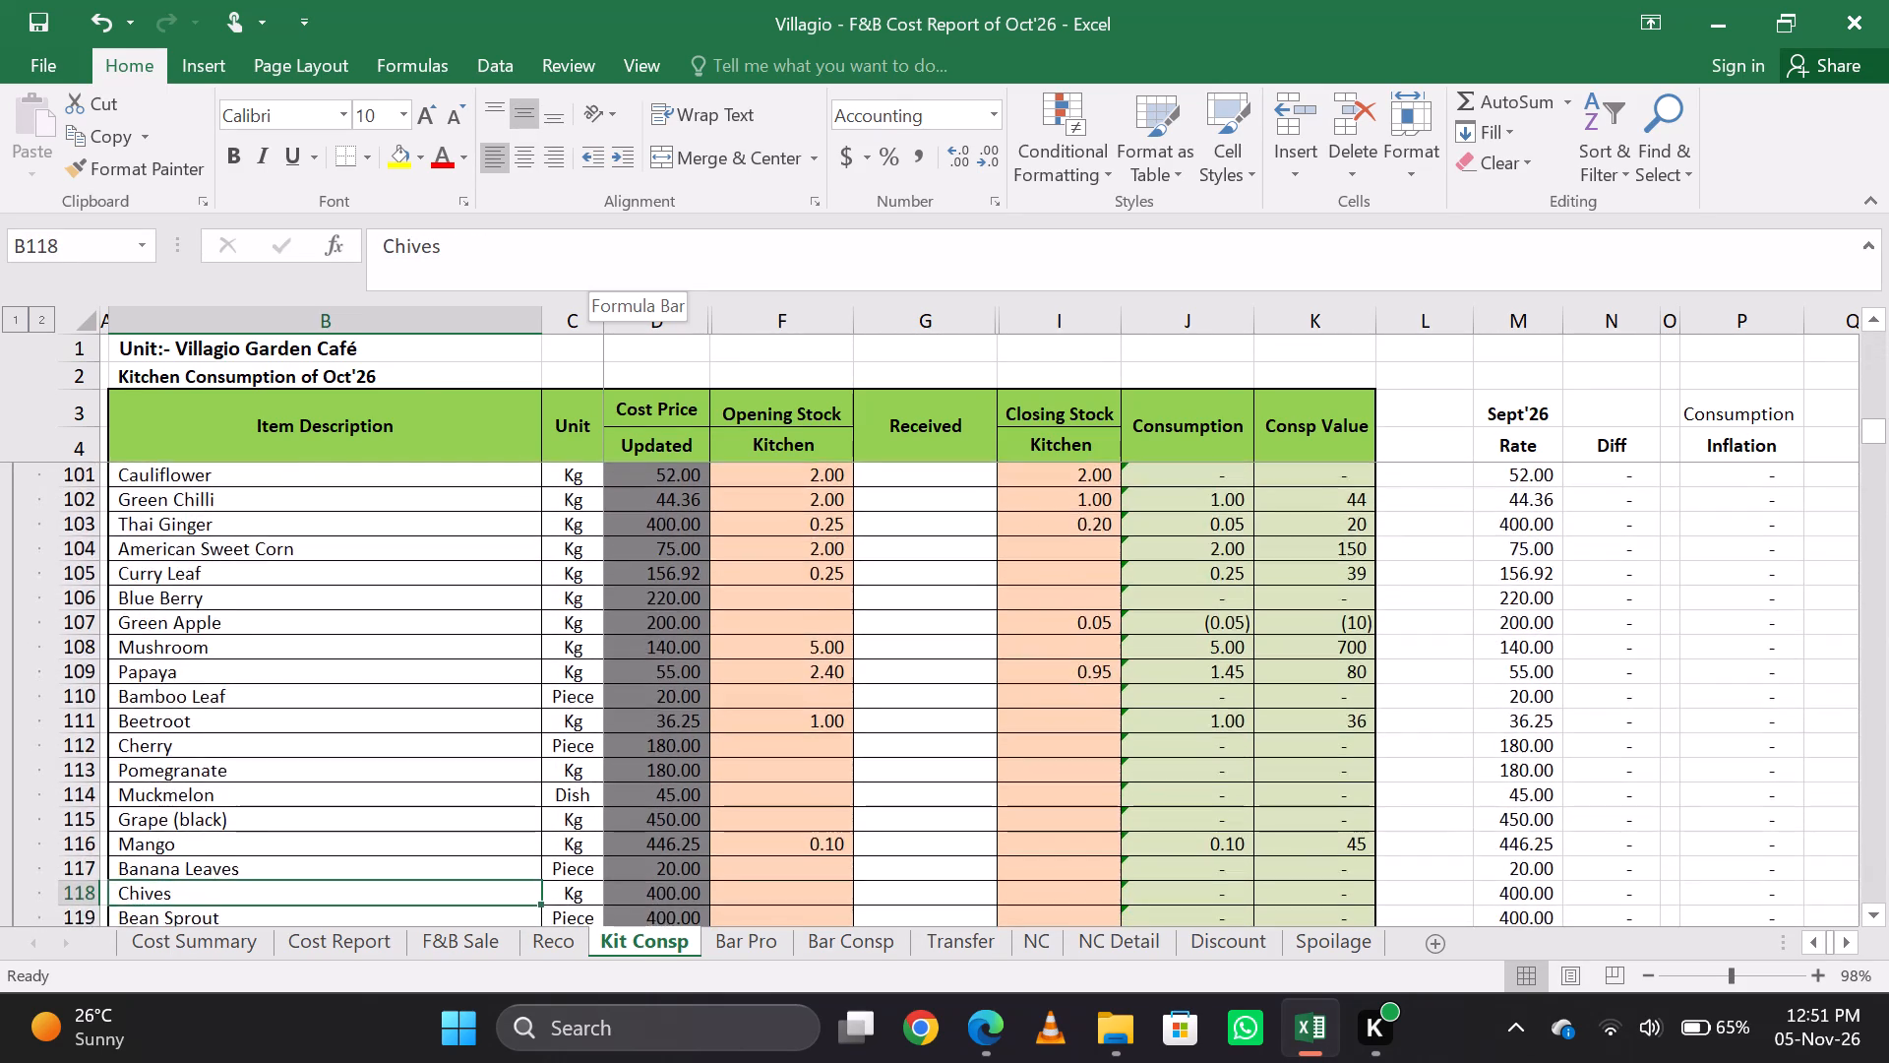
key("Down")
key("Down")
key("Down")
key("Down")
key("Down")
key("Down")
key("Down")
key("Down")
key("Down")
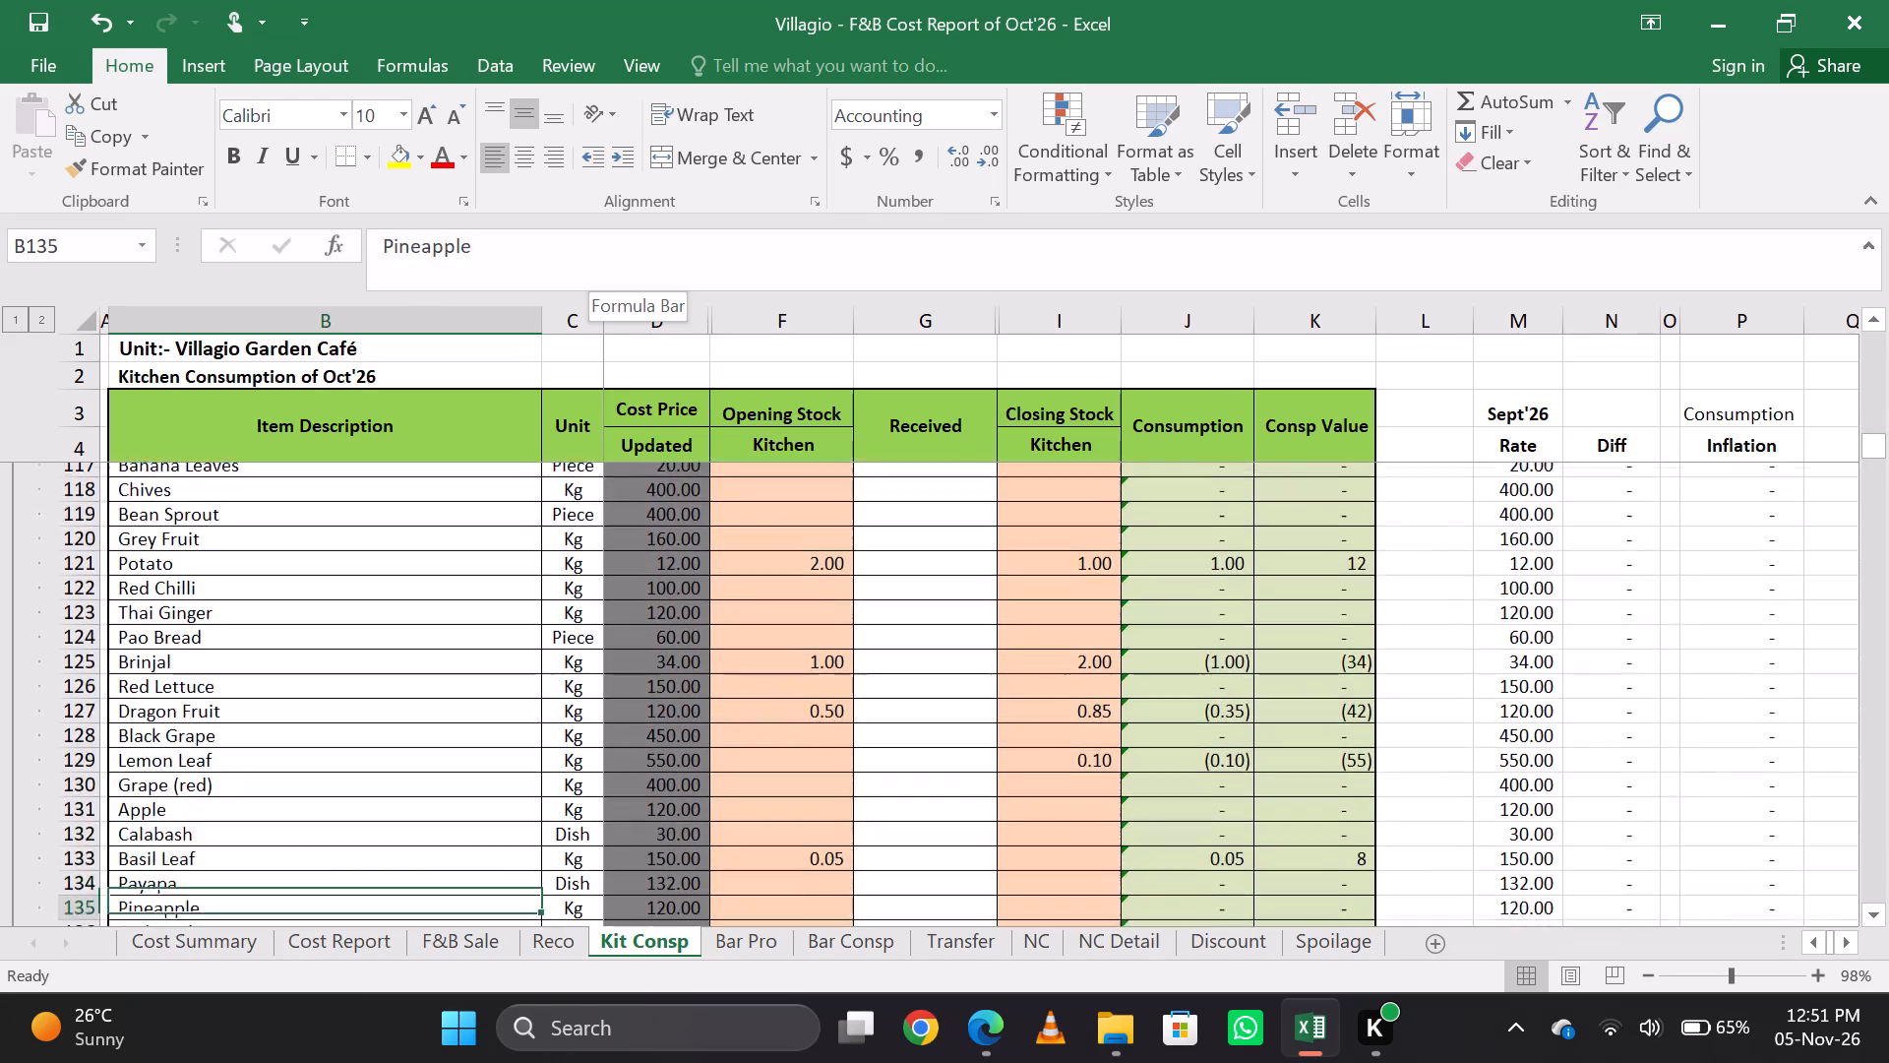
key("Down")
key("Down")
key("Down")
key("Down")
key("Down")
key("Down")
key("Down")
key("Down")
key("Down")
key("Down")
key("Down")
key("Down")
Insert a blank row at row 145, directly below Green Pea in the Fruit & Vegetables section.
key("Up")
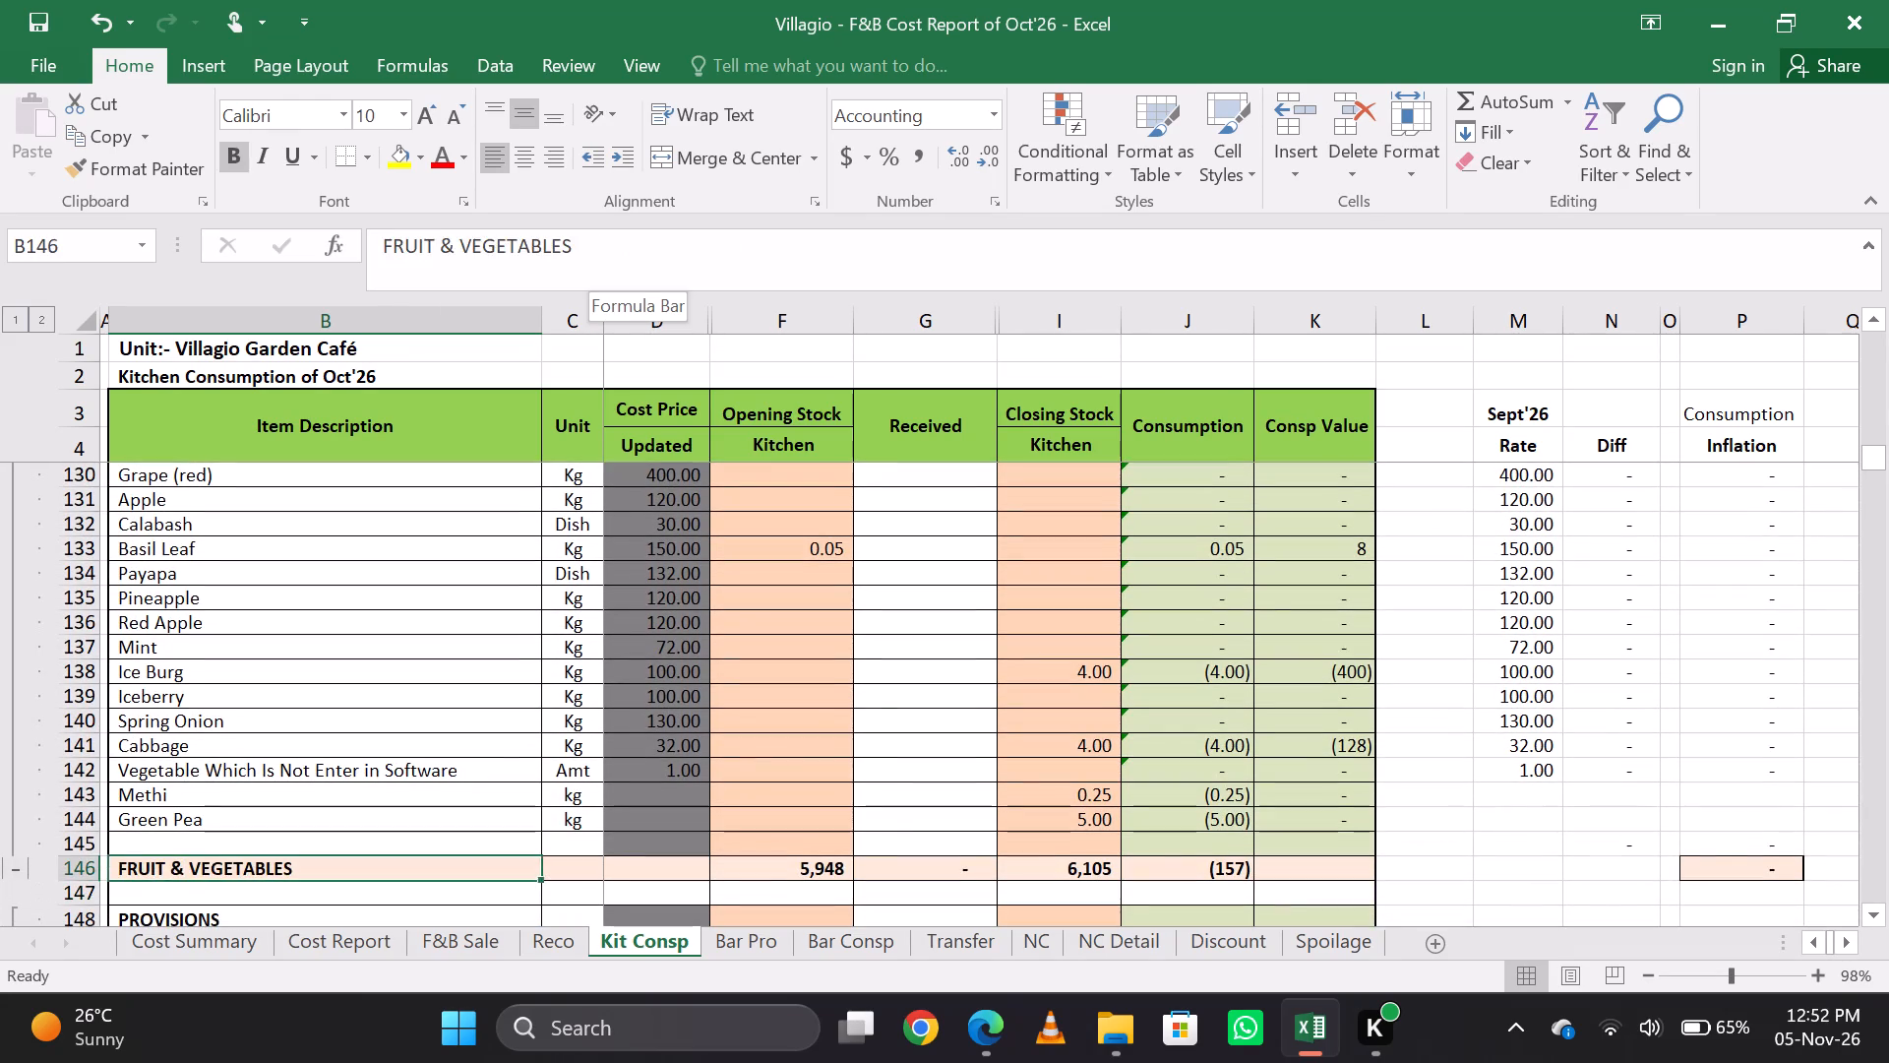
key("Up")
key("shift+space")
key("ctrl+shift+minus")
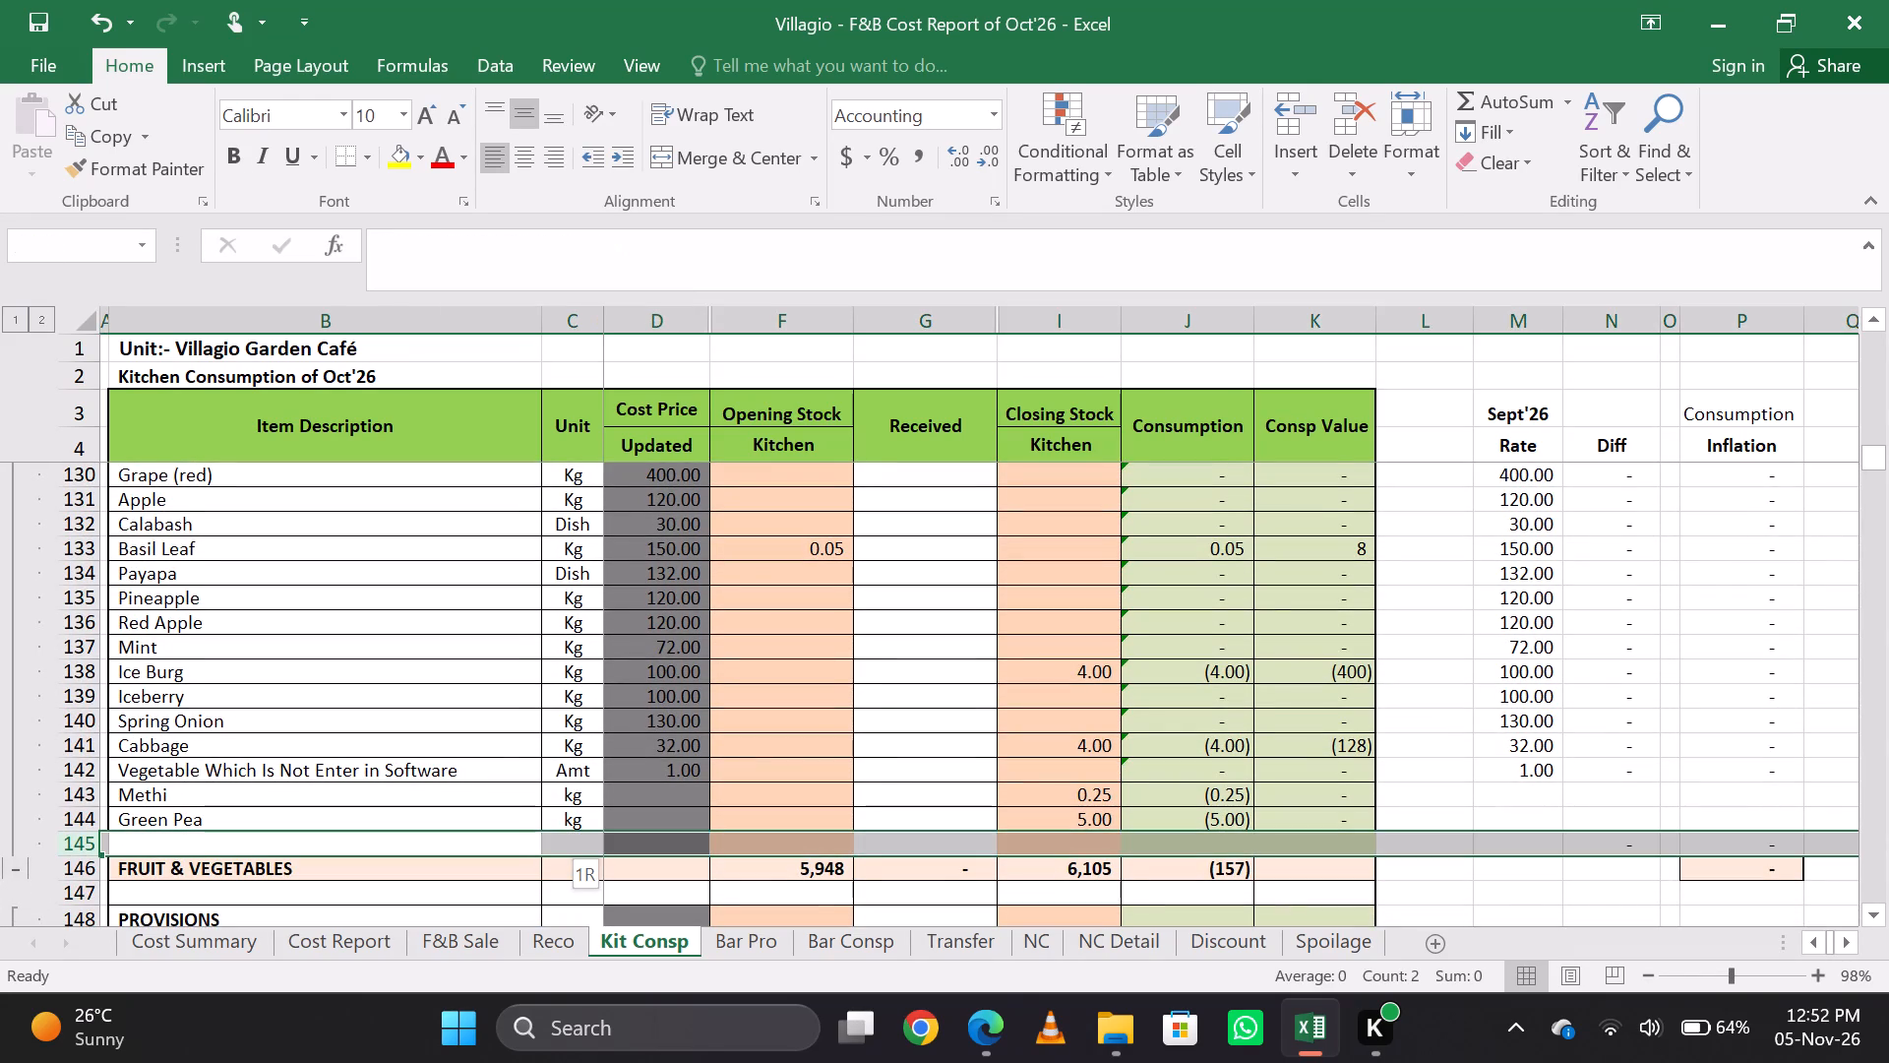
key("ctrl+shift+equal")
key("Down")
key("Up")
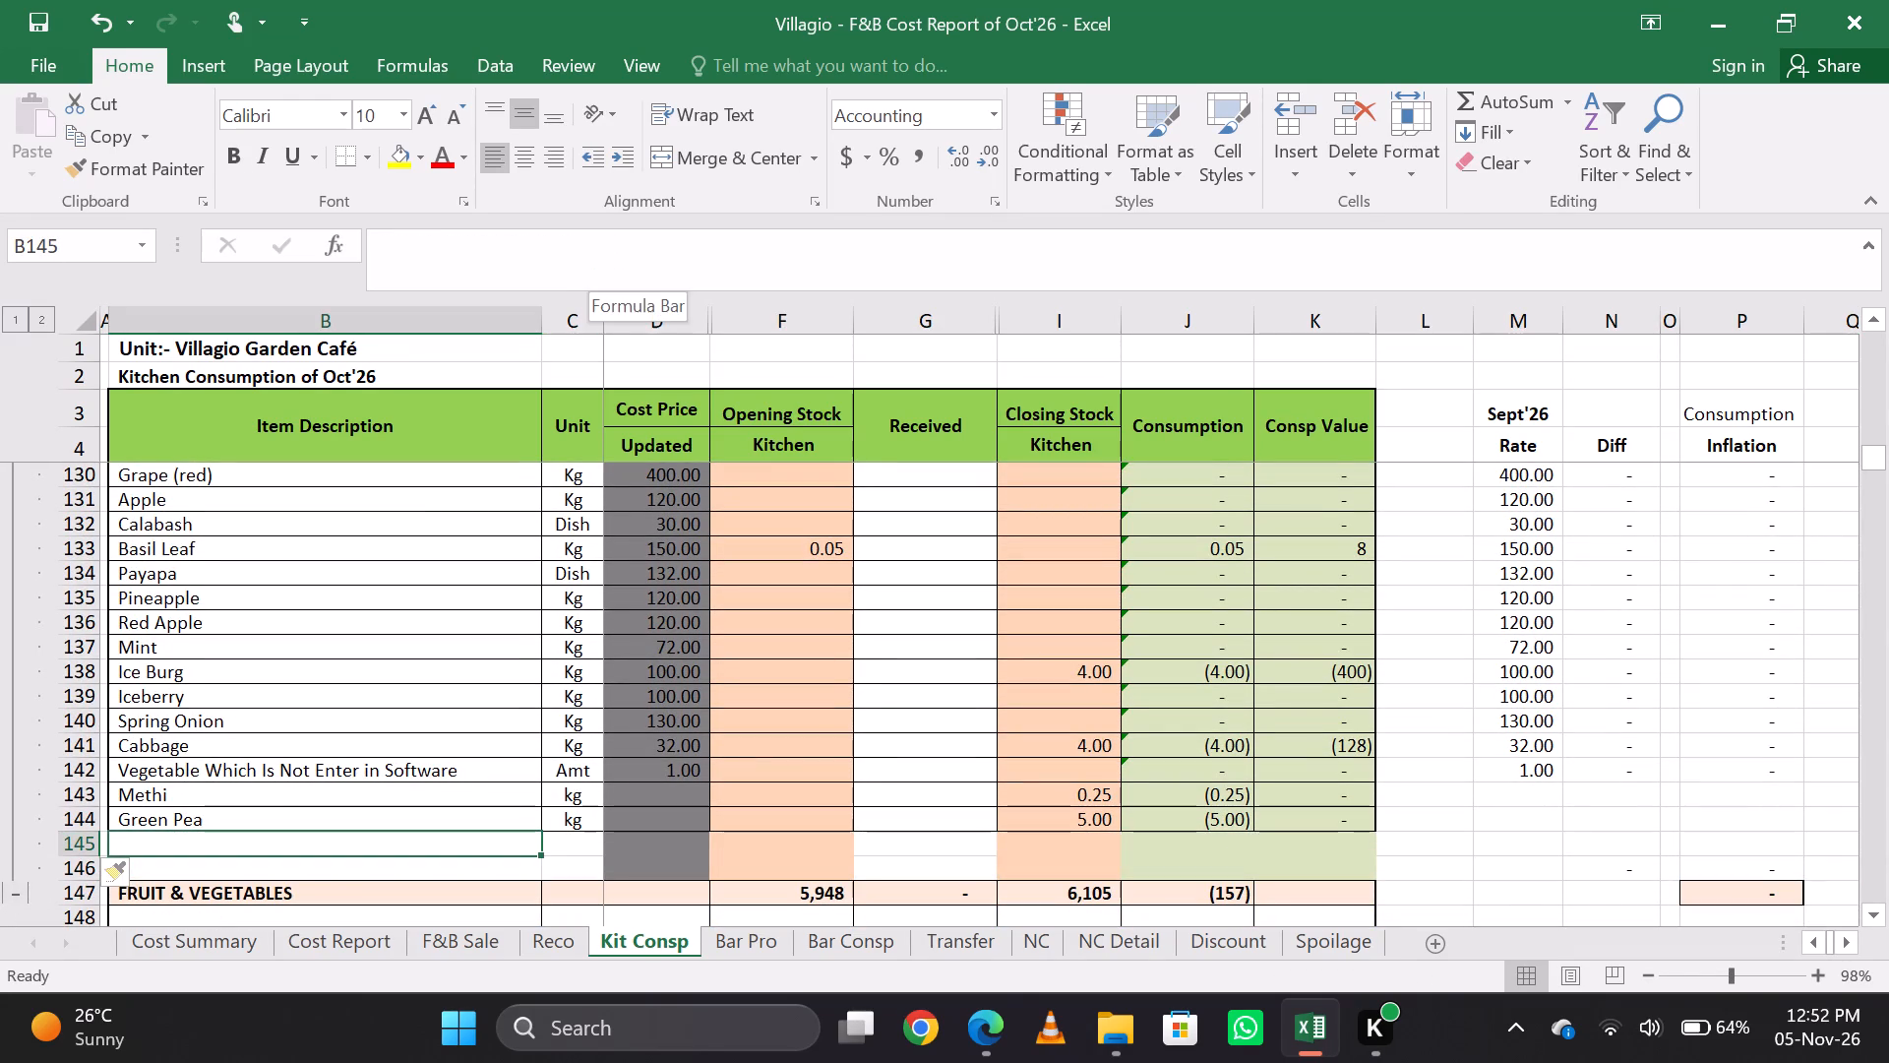
Enter Red Bellpepper as the item in row 145 and copy the unit kg from the row above.
type("Re")
type("d Bell")
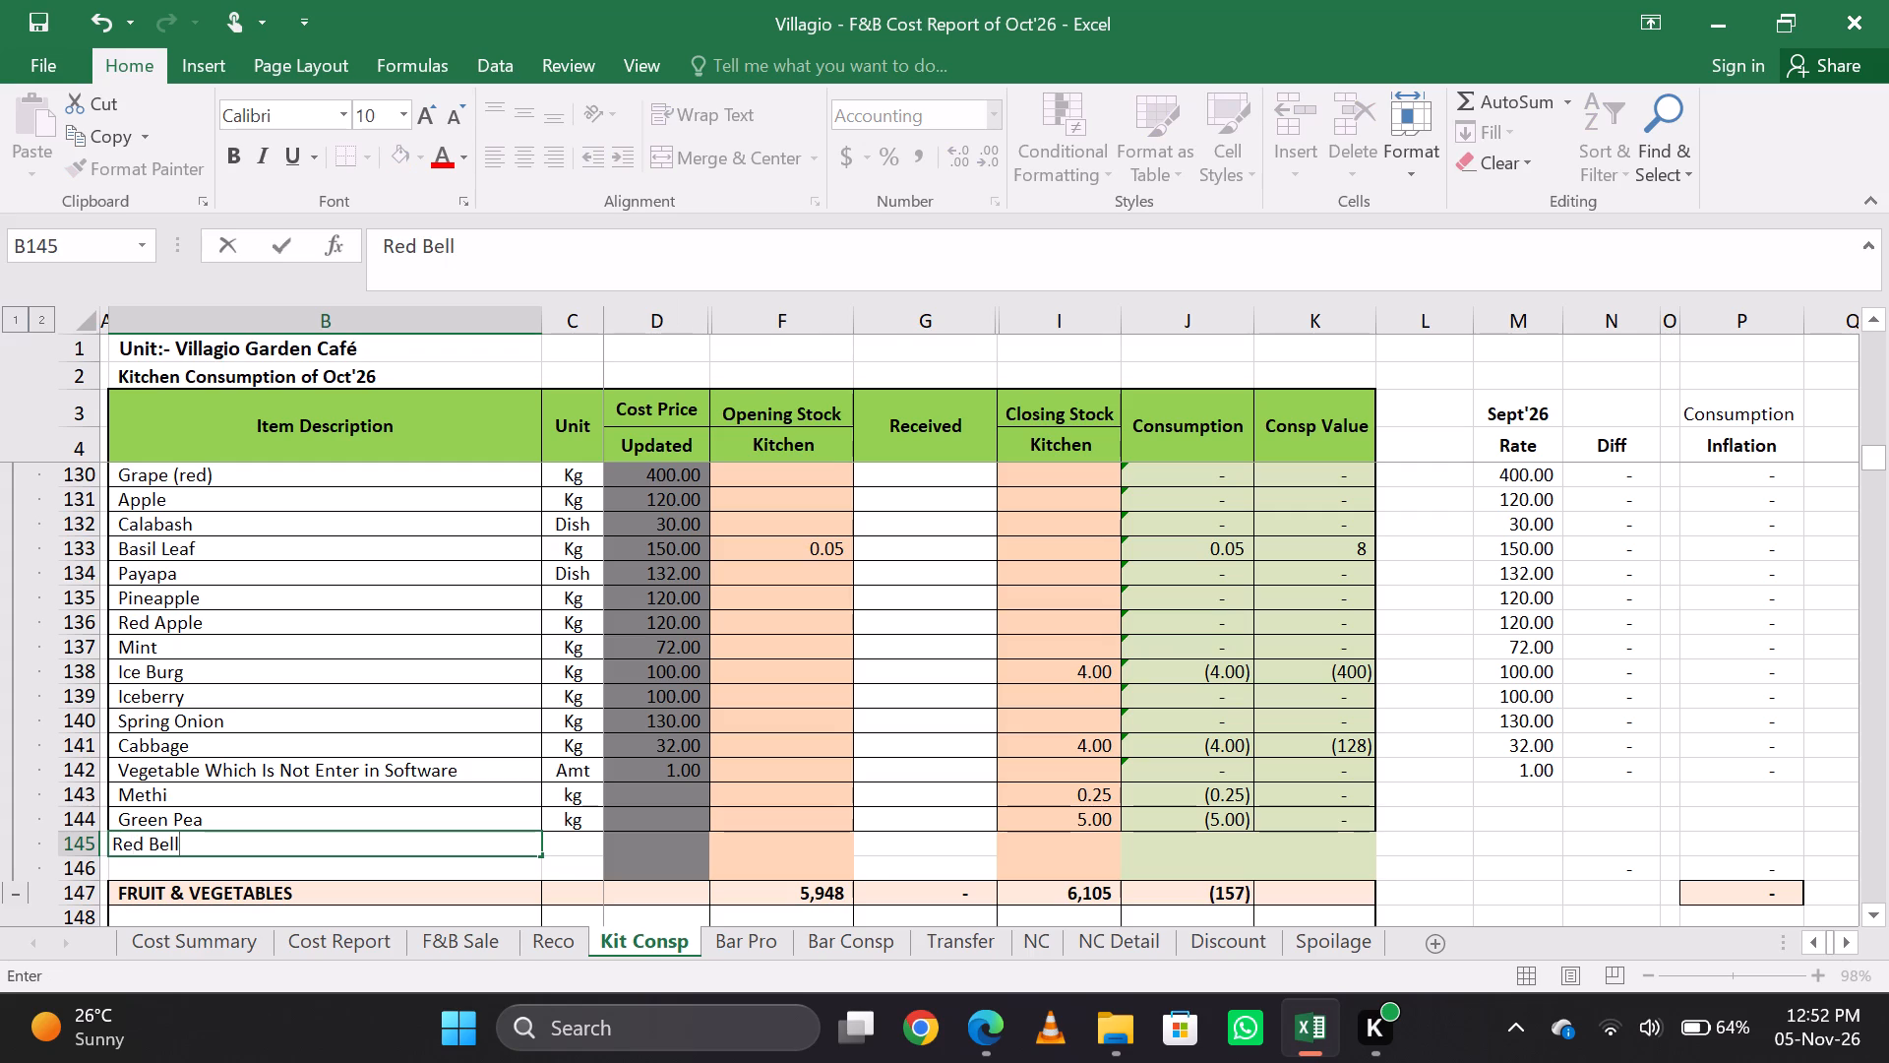
type("pe")
type("pper")
key("Tab")
key("ctrl+d")
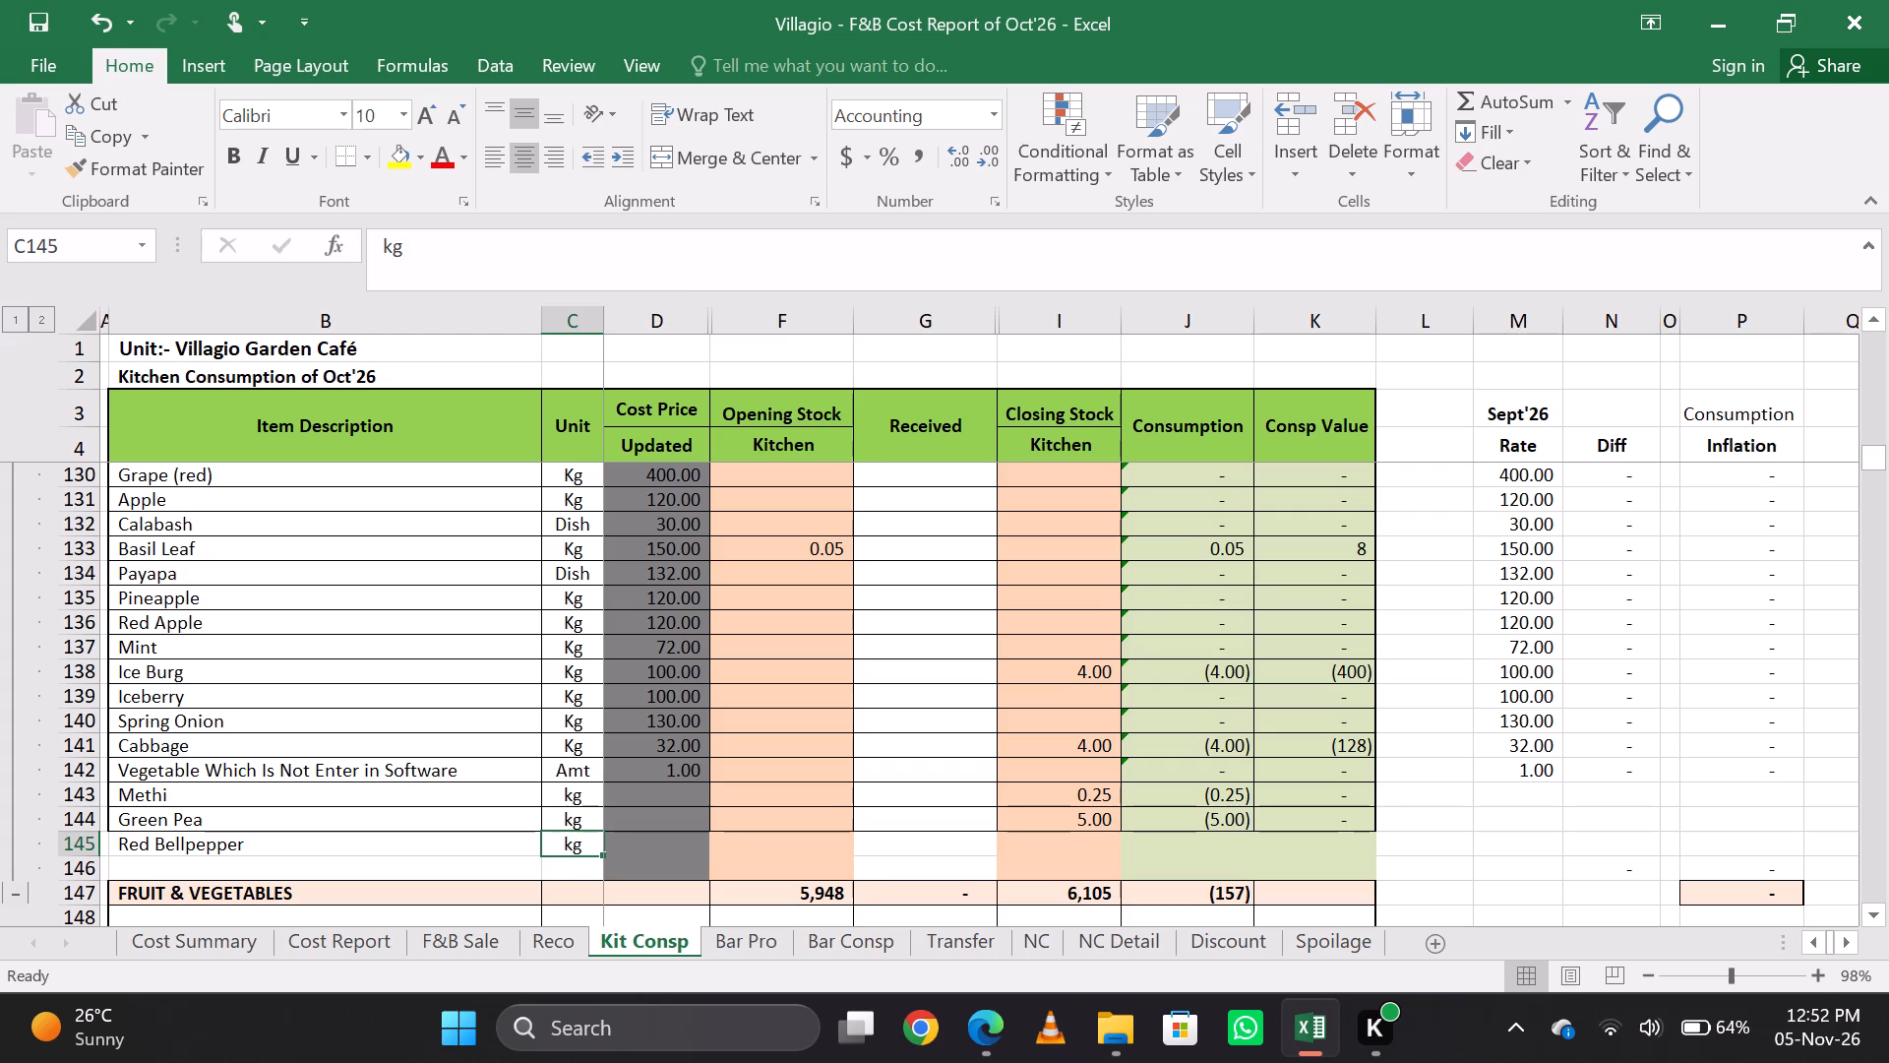
key("Left")
key("Right")
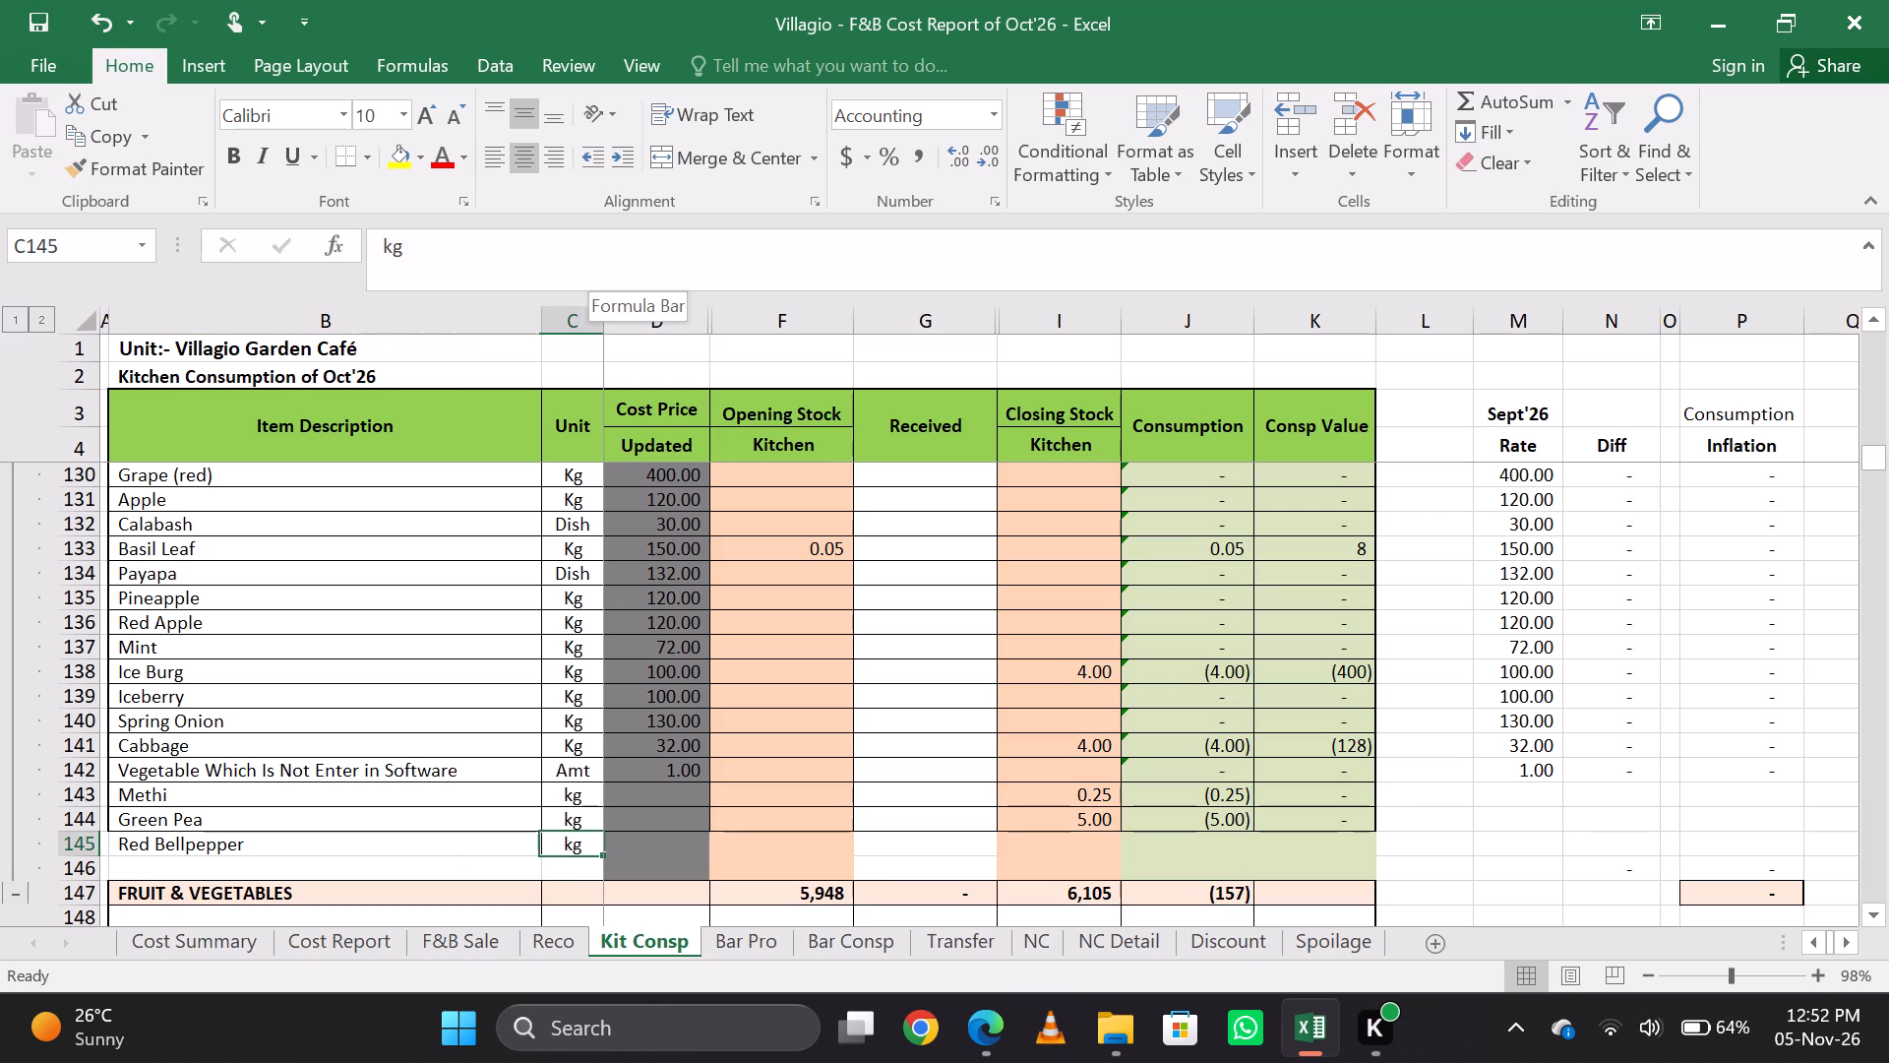
Enter a kitchen closing stock of 2 for Red Bellpepper and fill down its Consumption and Consp Value formulas.
key("Right")
key("Right")
key("Right")
key("Right")
key("2")
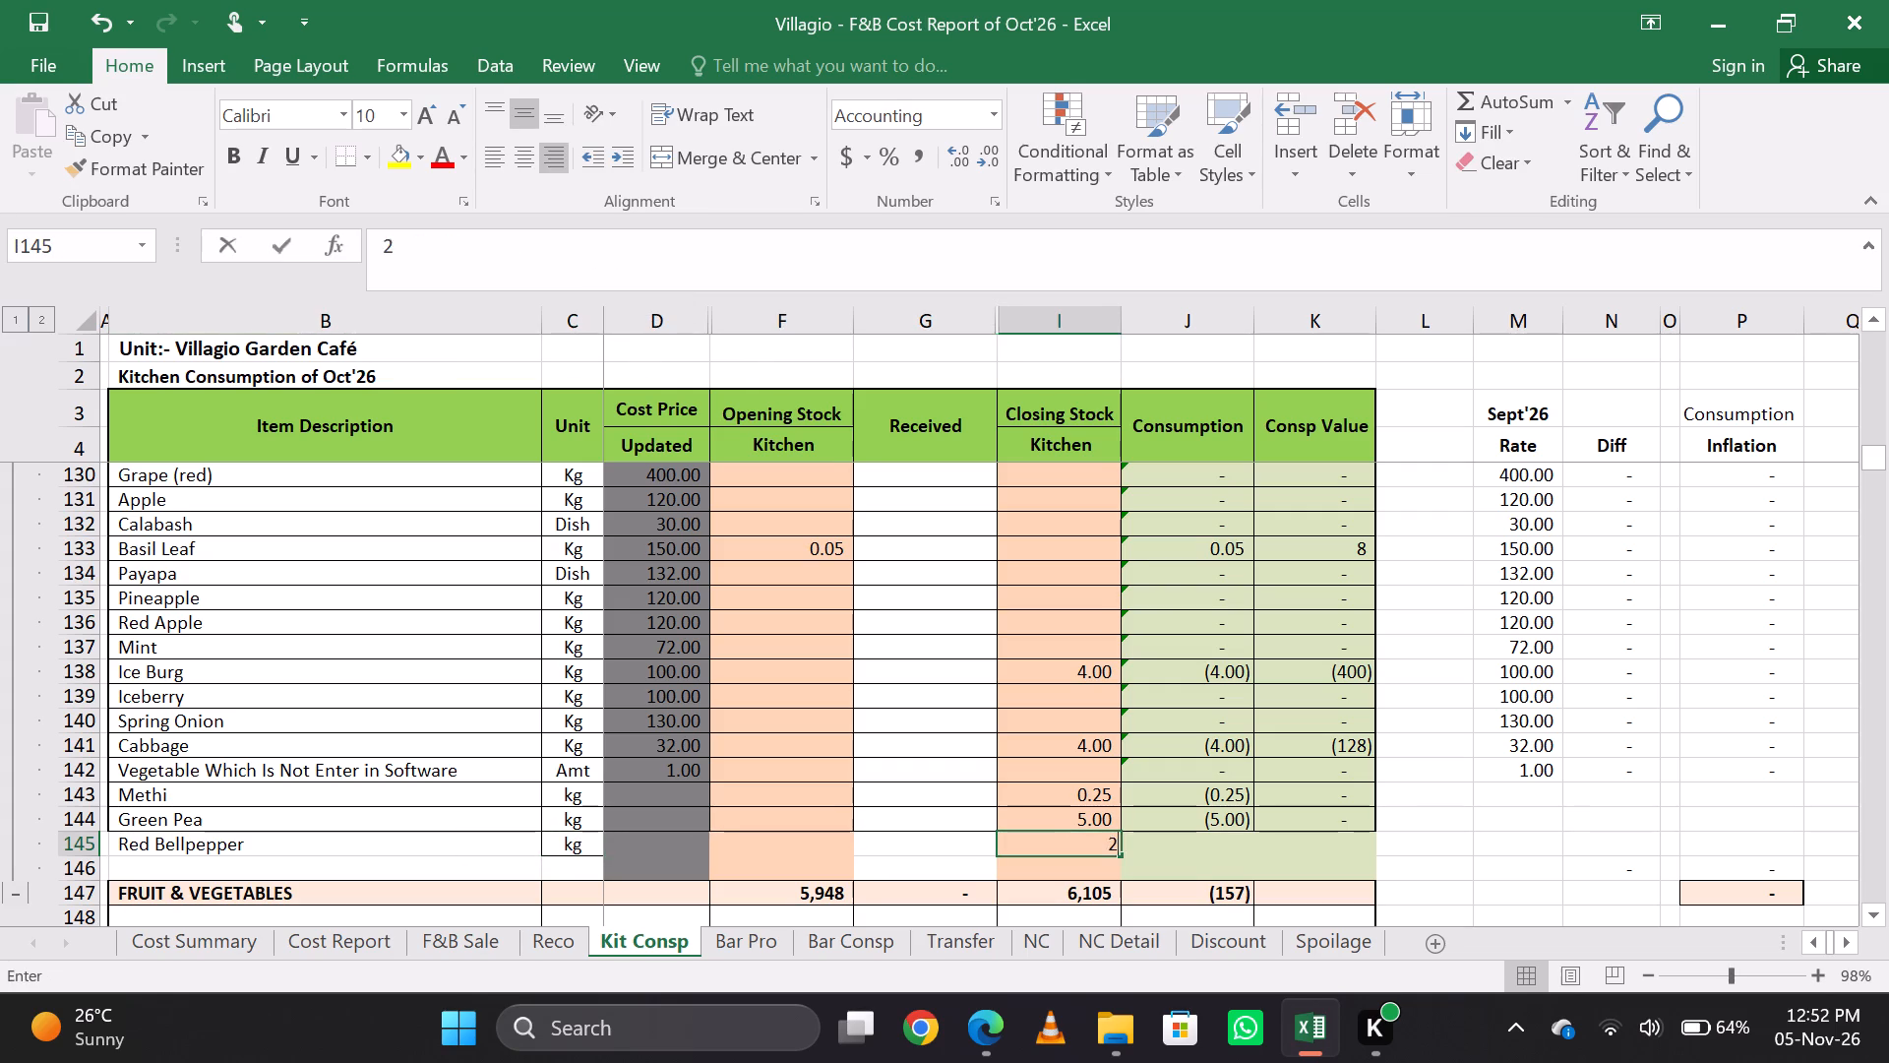
key("Right")
key("ctrl+d")
key("Right")
key("ctrl+d")
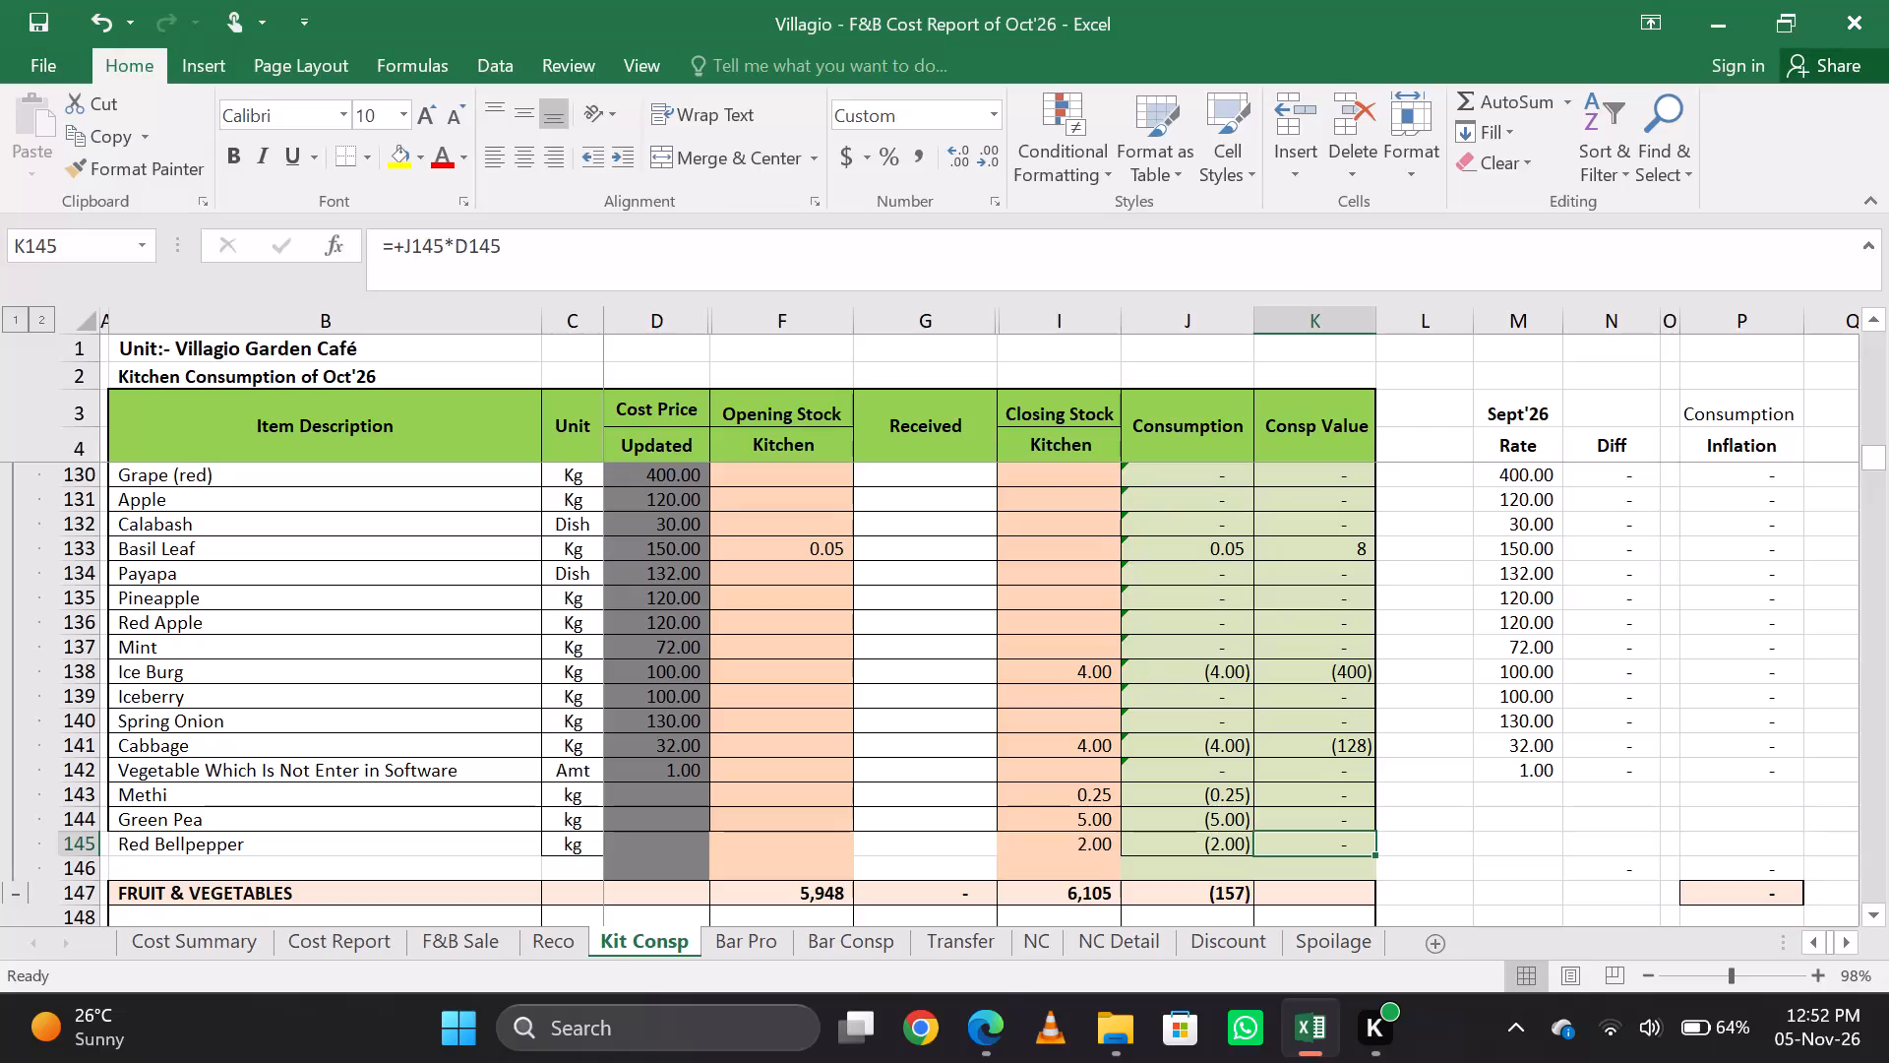
Apply All Borders to the whole of rows 145 and 146.
key("Left")
key("Left")
key("Left")
key("shift+space")
key("shift+Down")
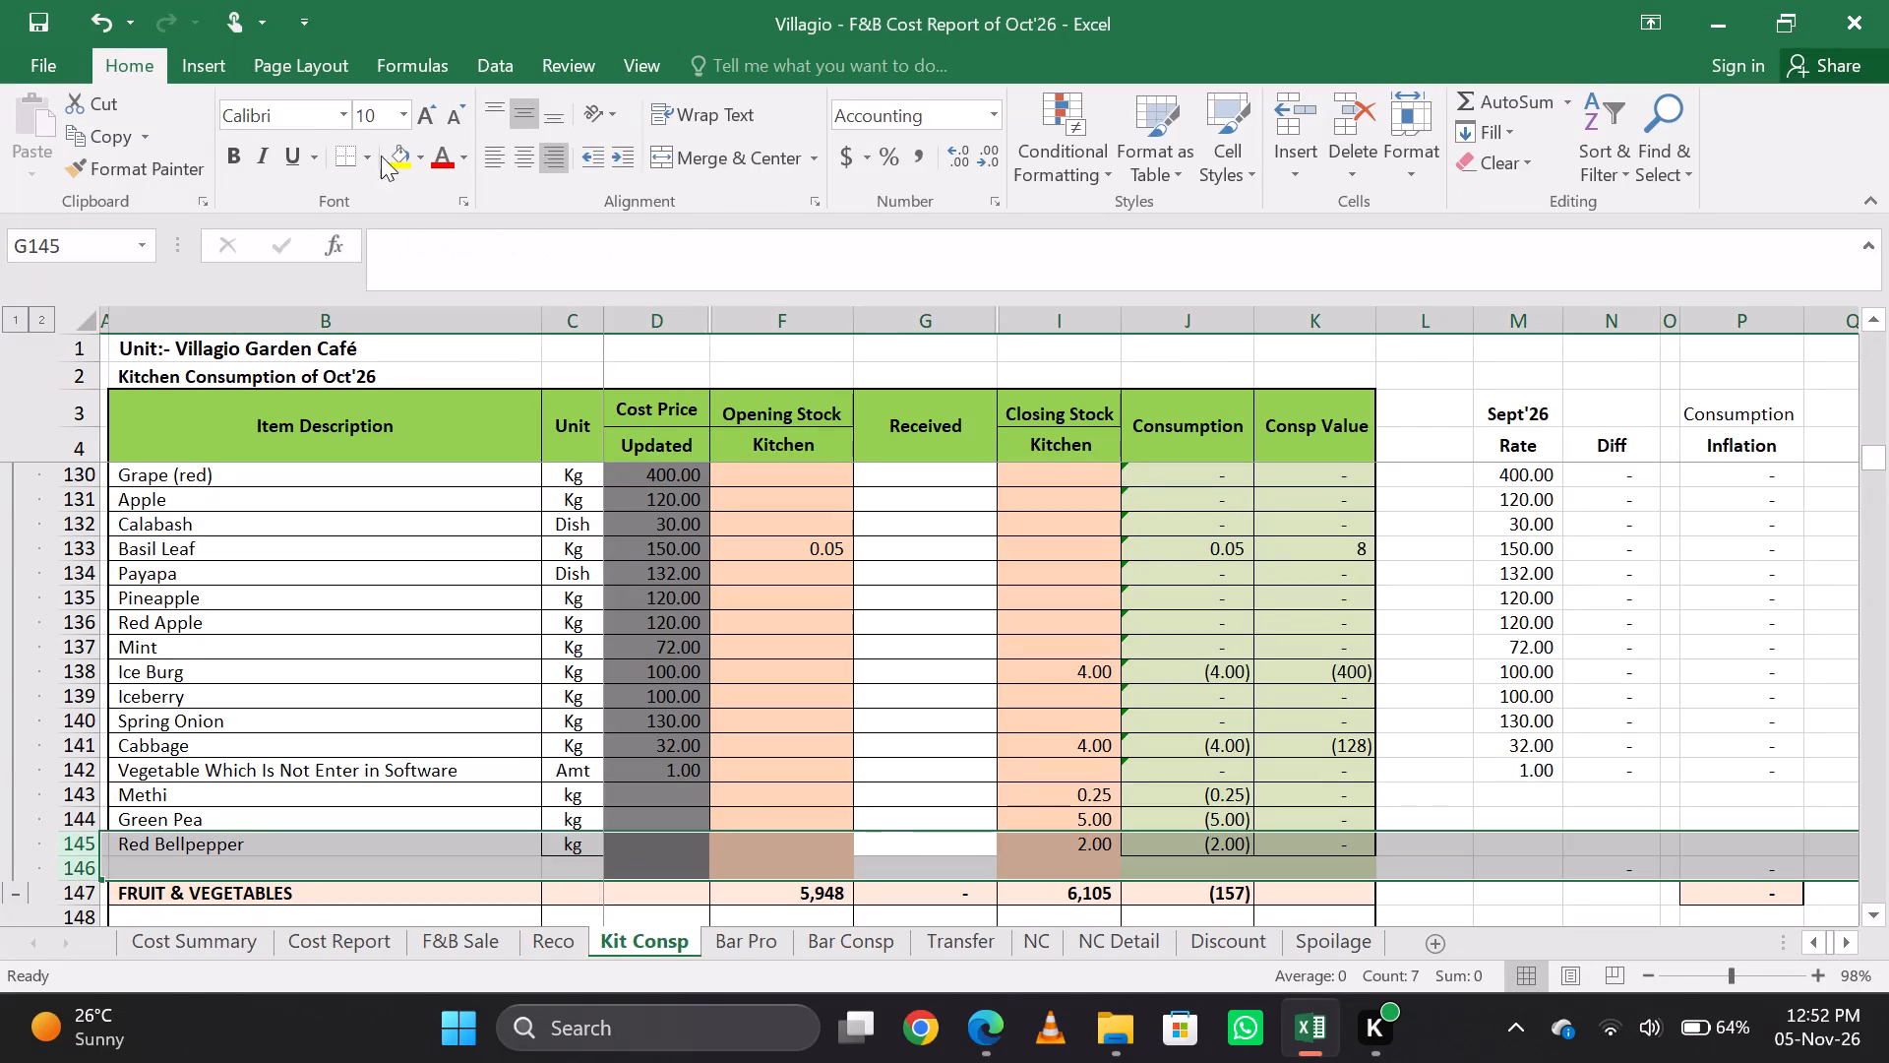
left_click(349, 155)
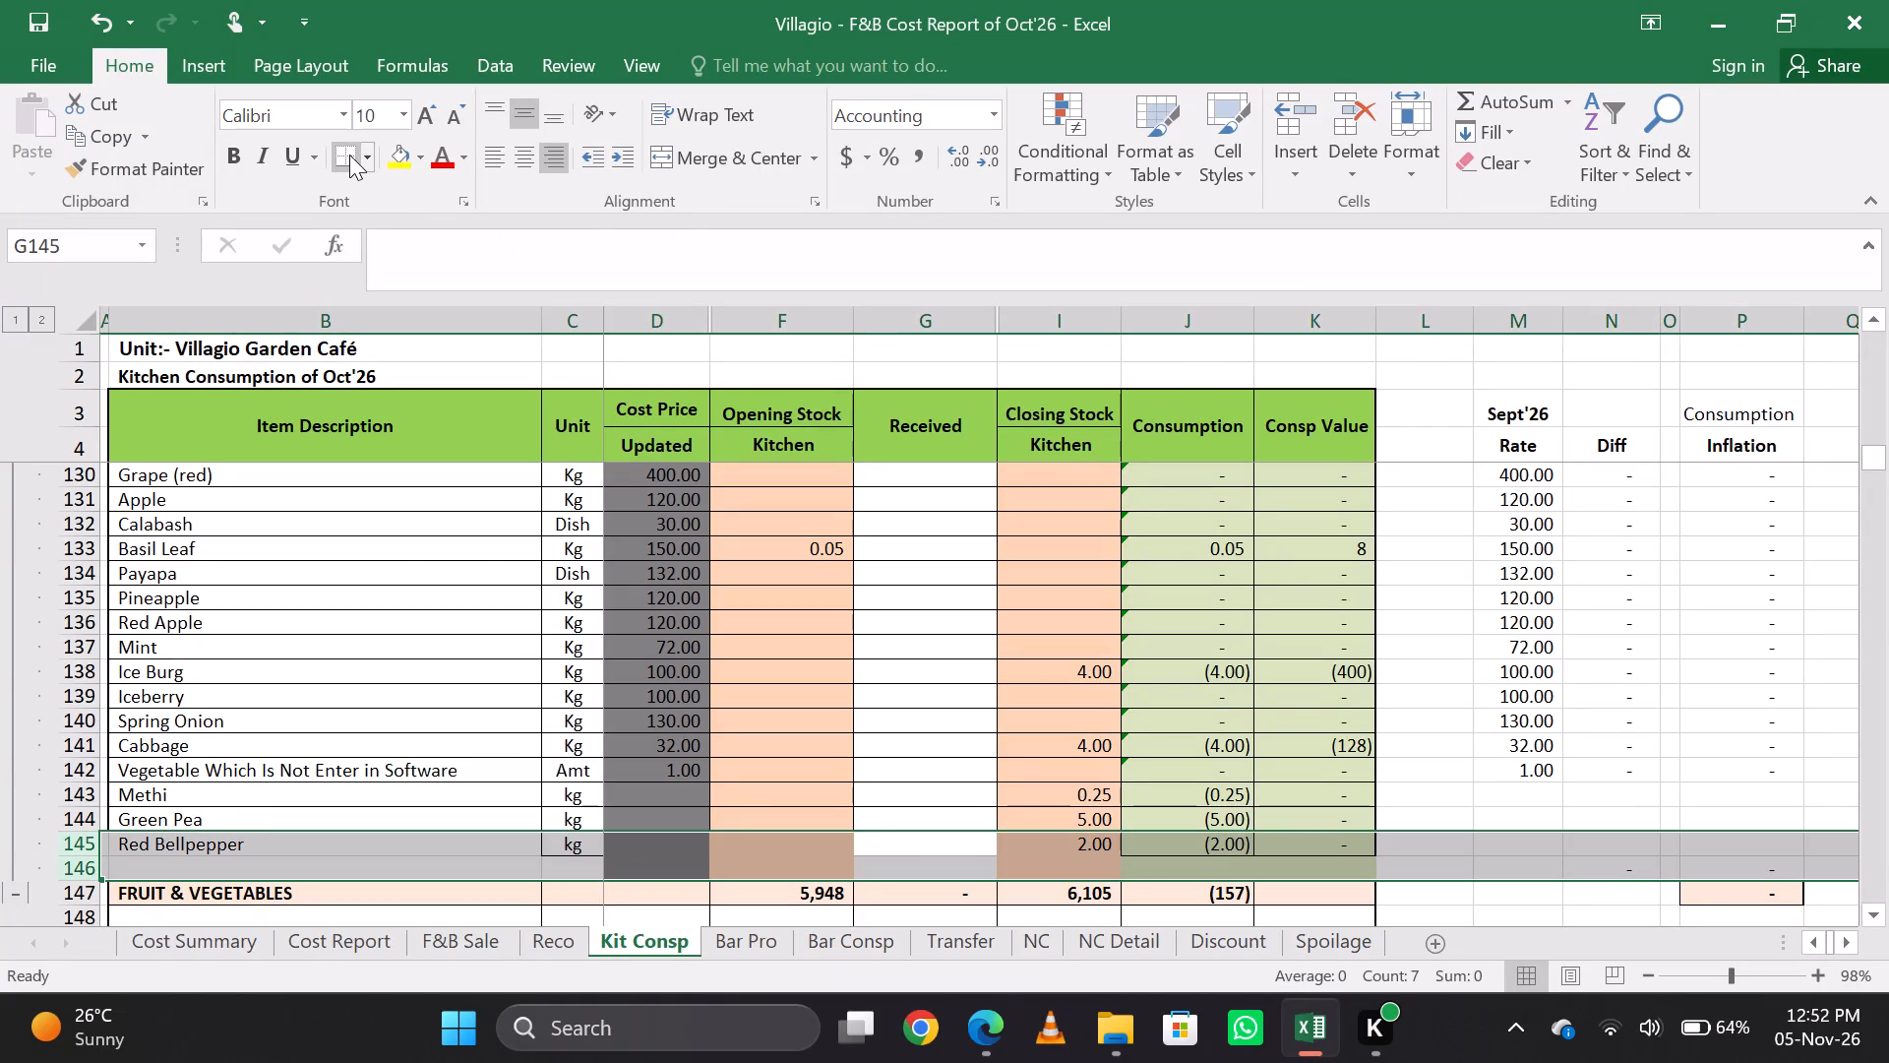
left_click(365, 159)
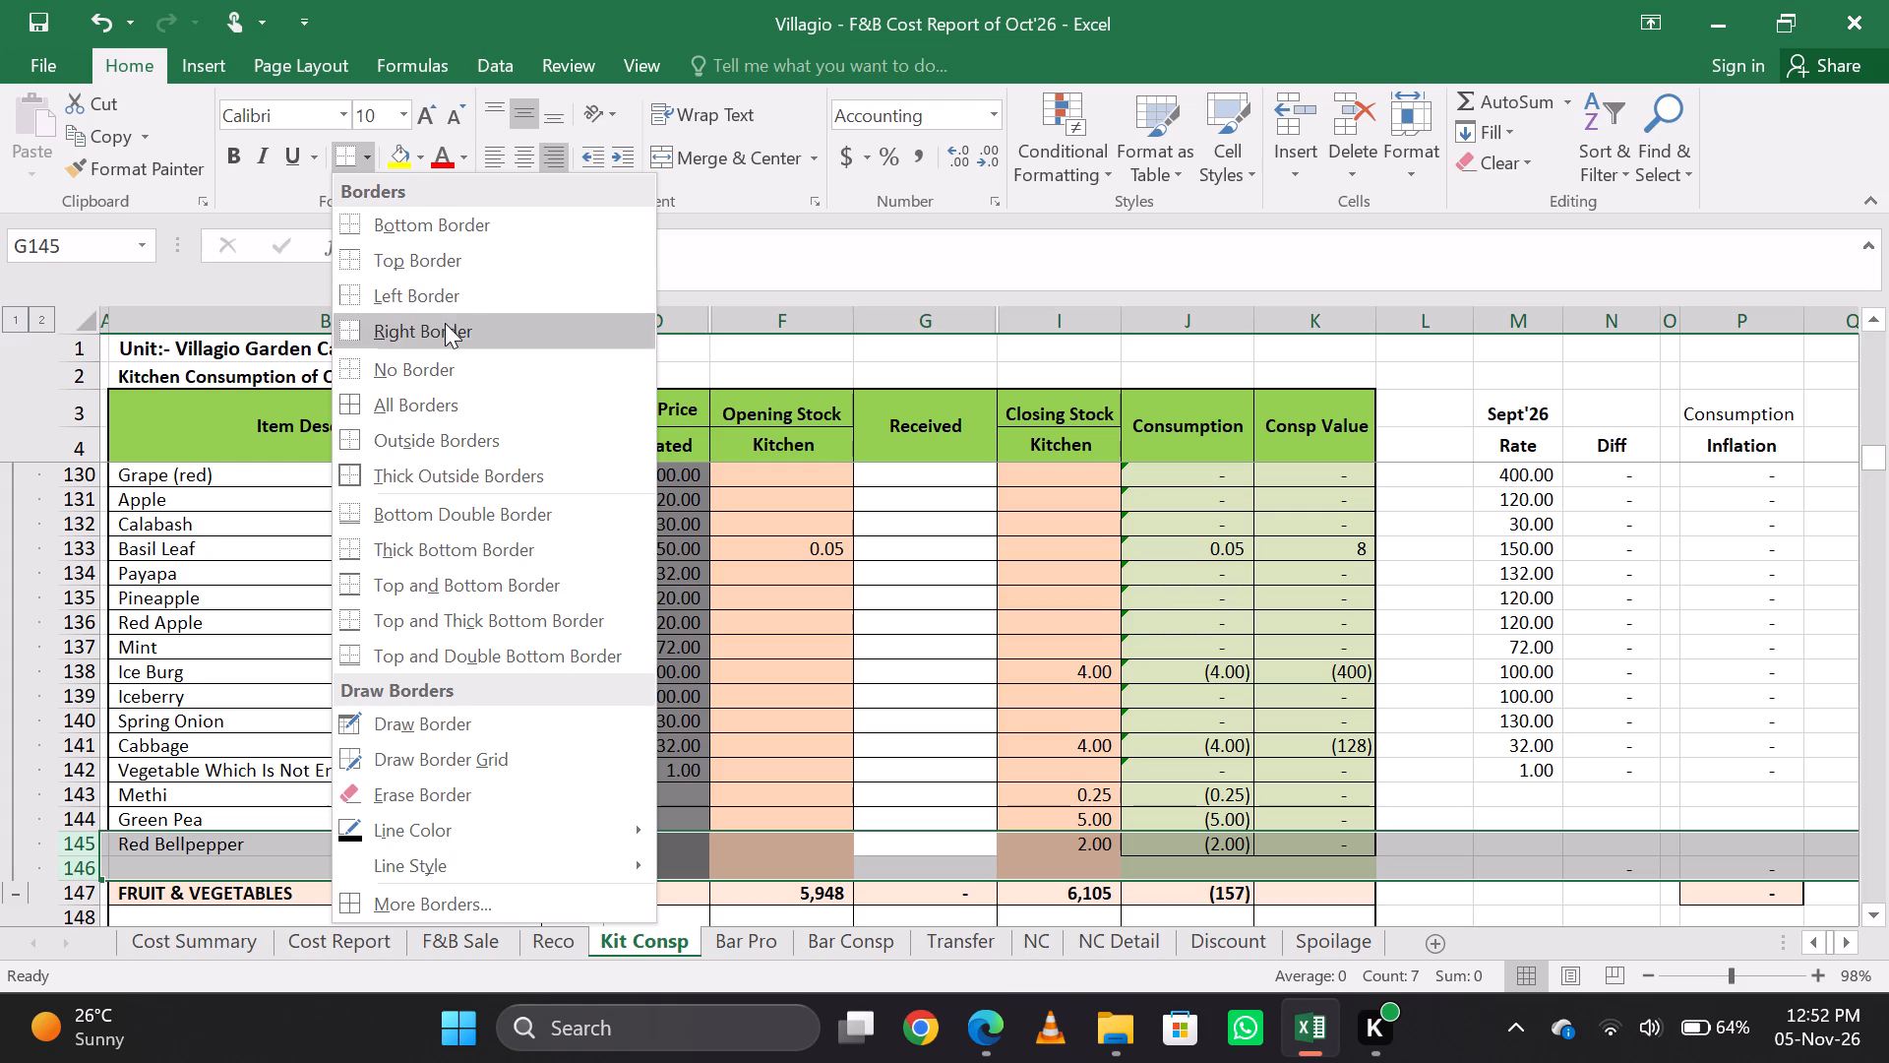
left_click(401, 416)
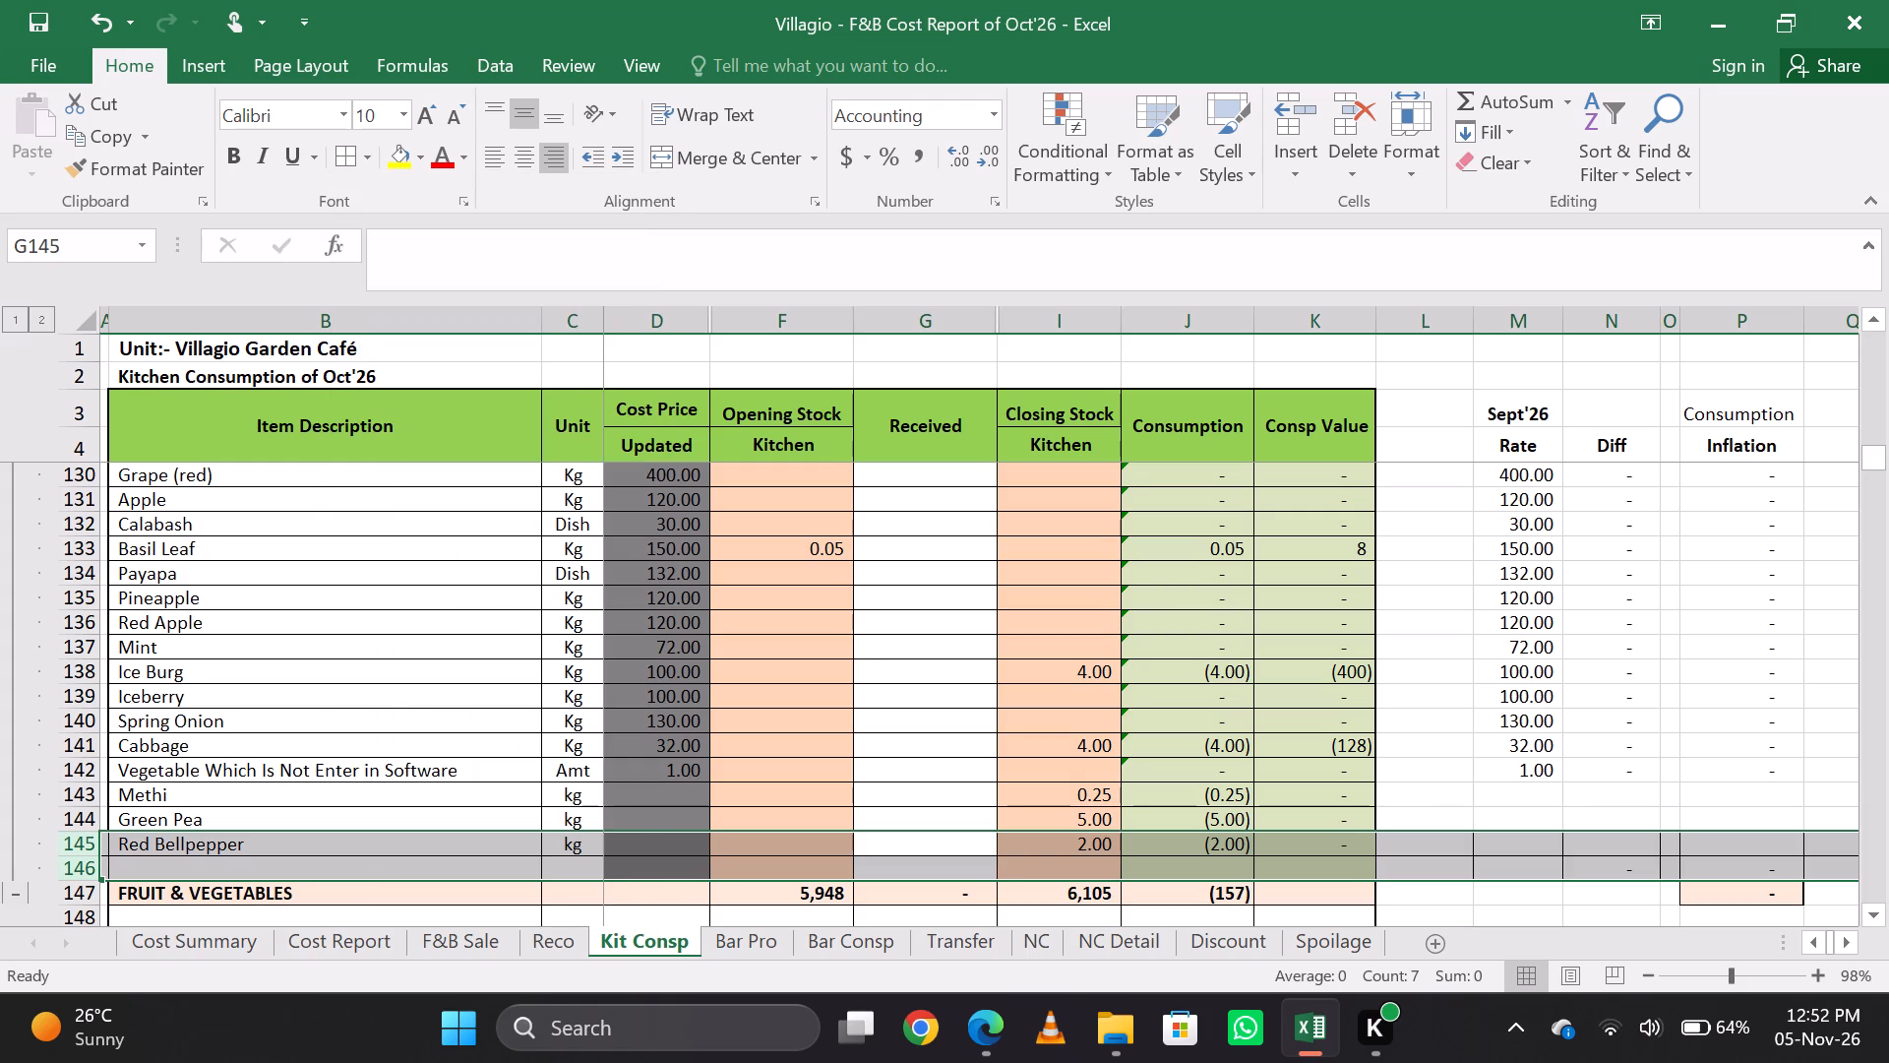
Remove the borders from the narrow column A cells in rows 145 and 146.
left_click(318, 904)
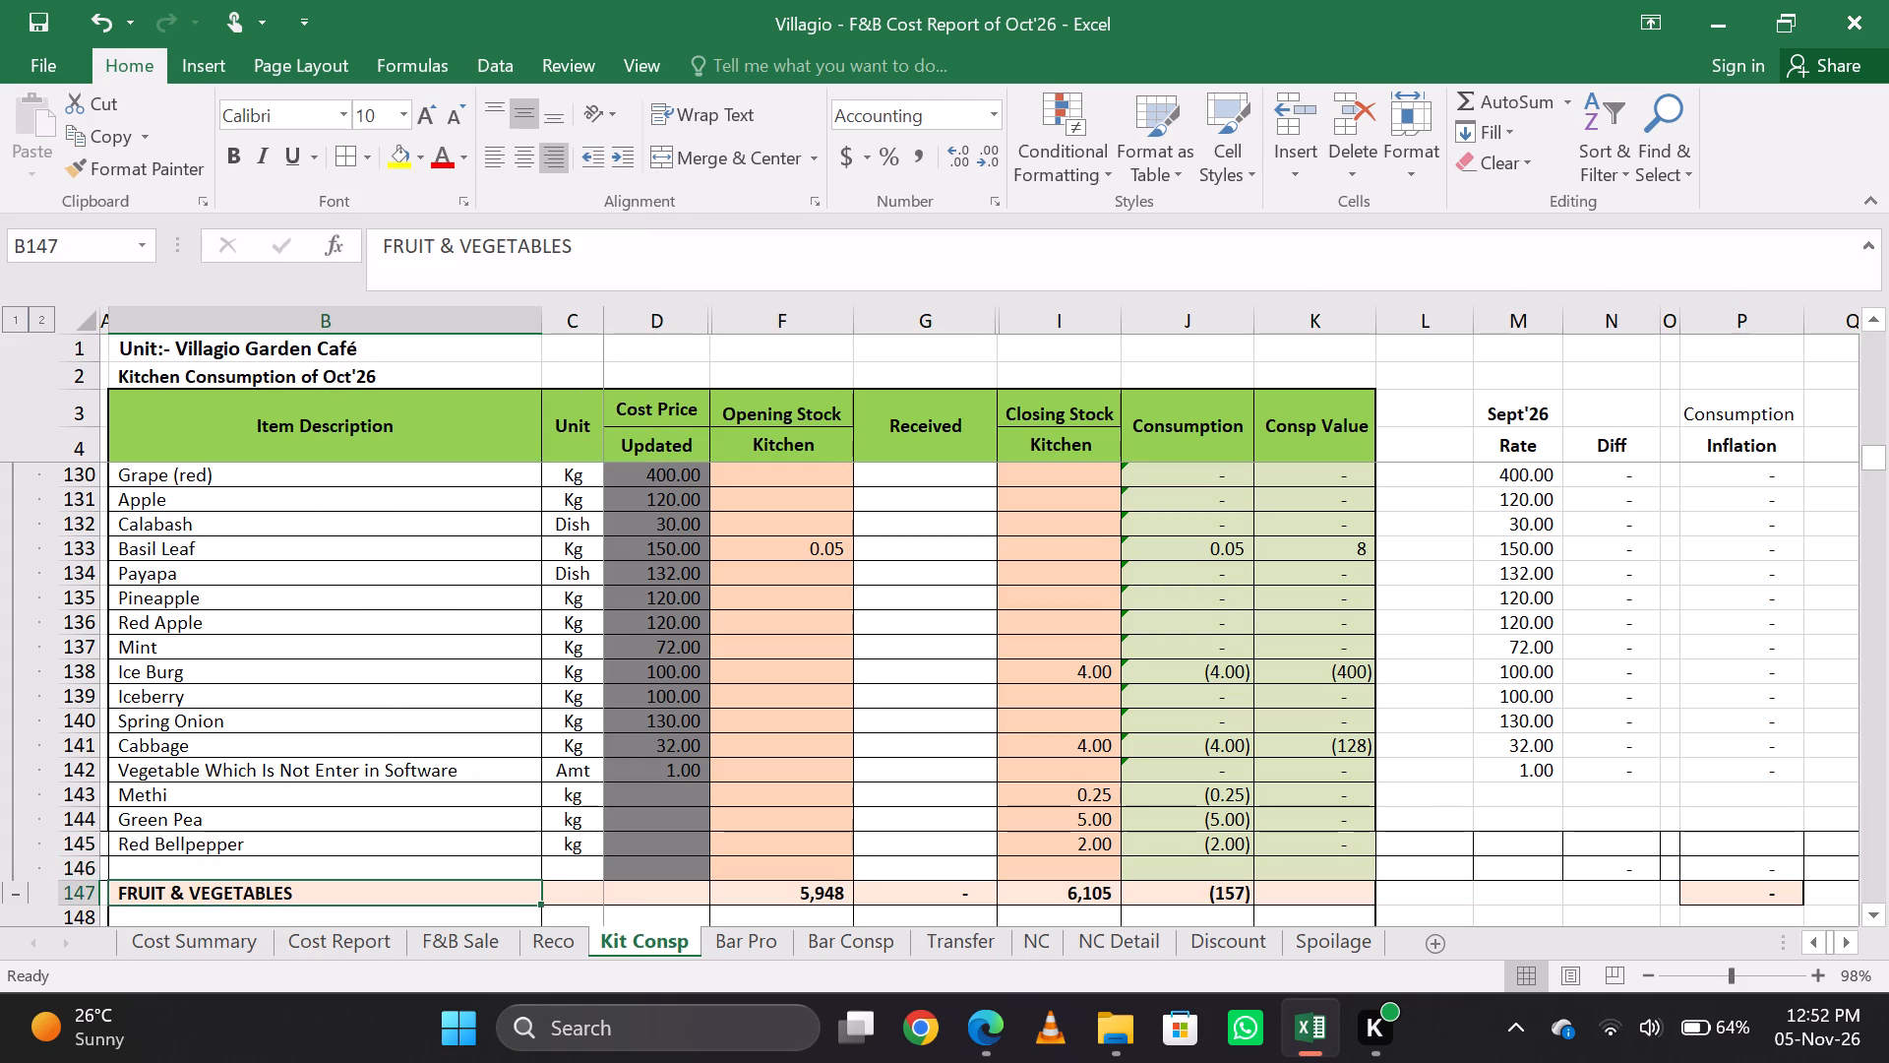
left_click(284, 858)
key("Left")
key("shift+Up")
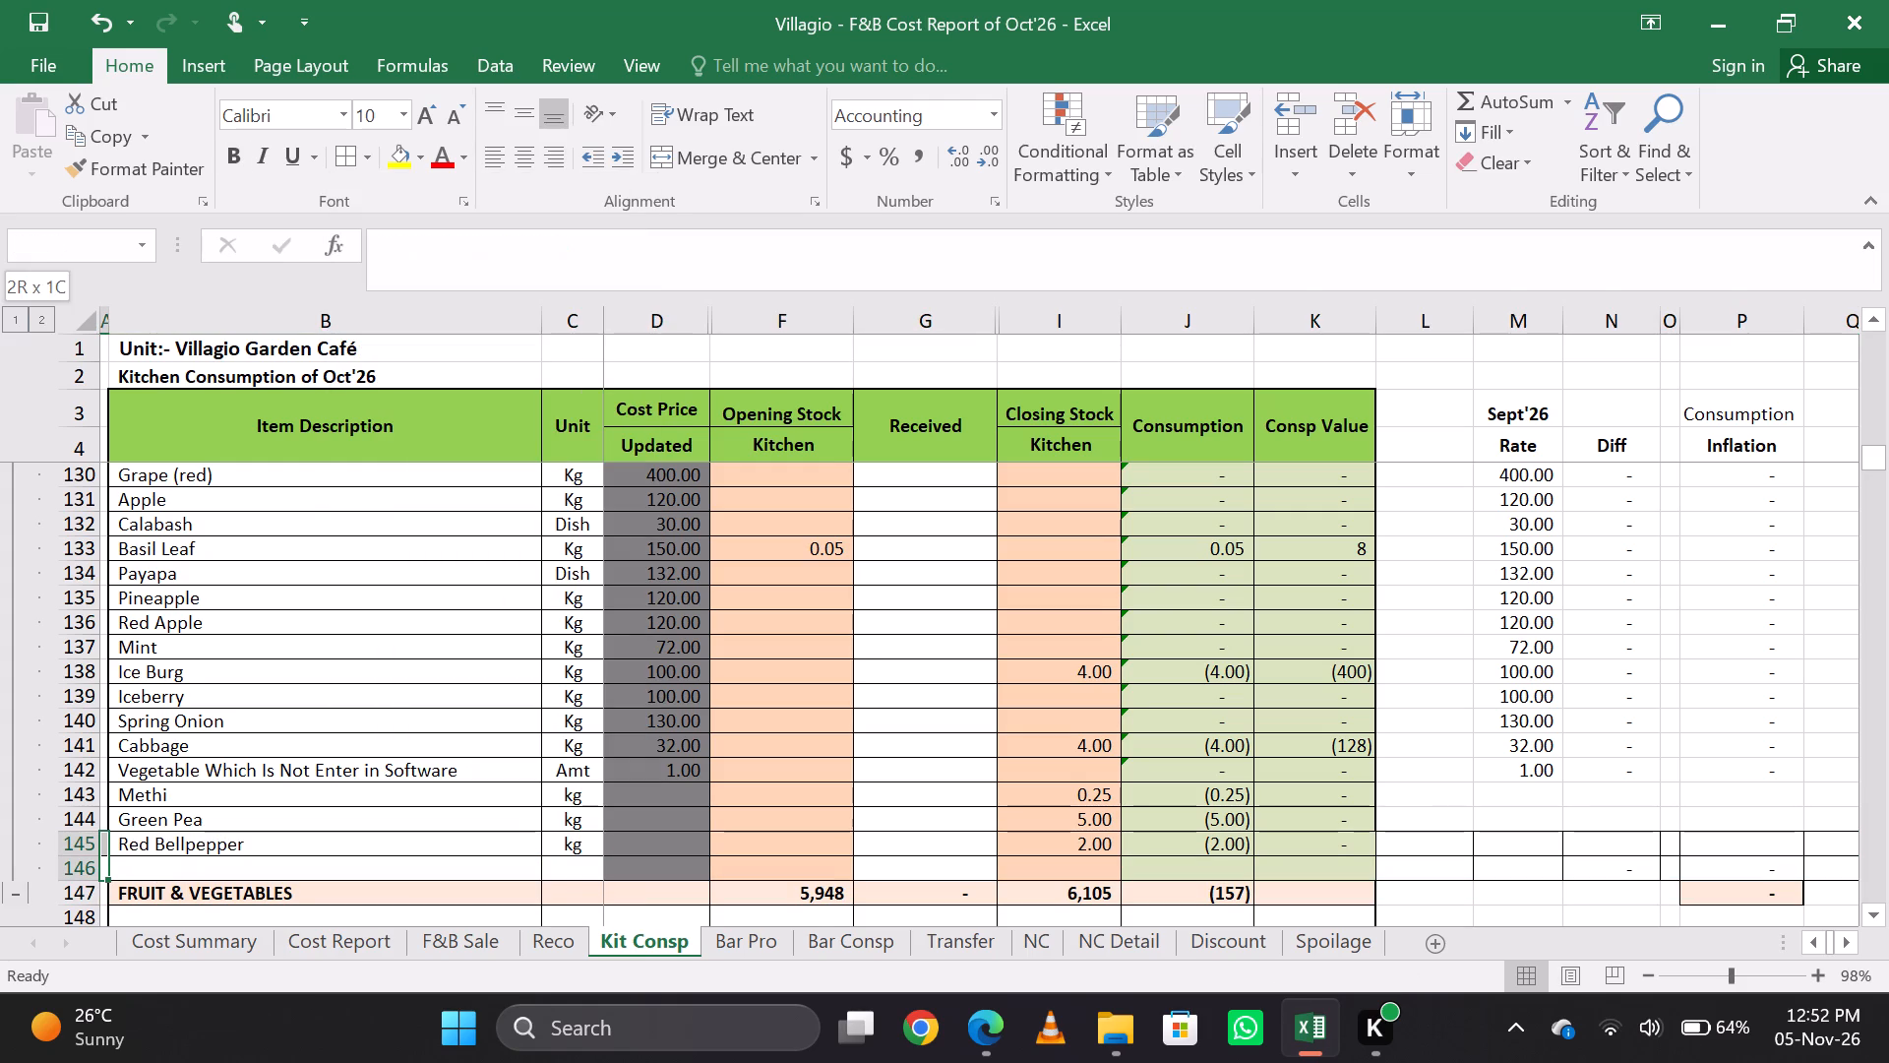
left_click(366, 157)
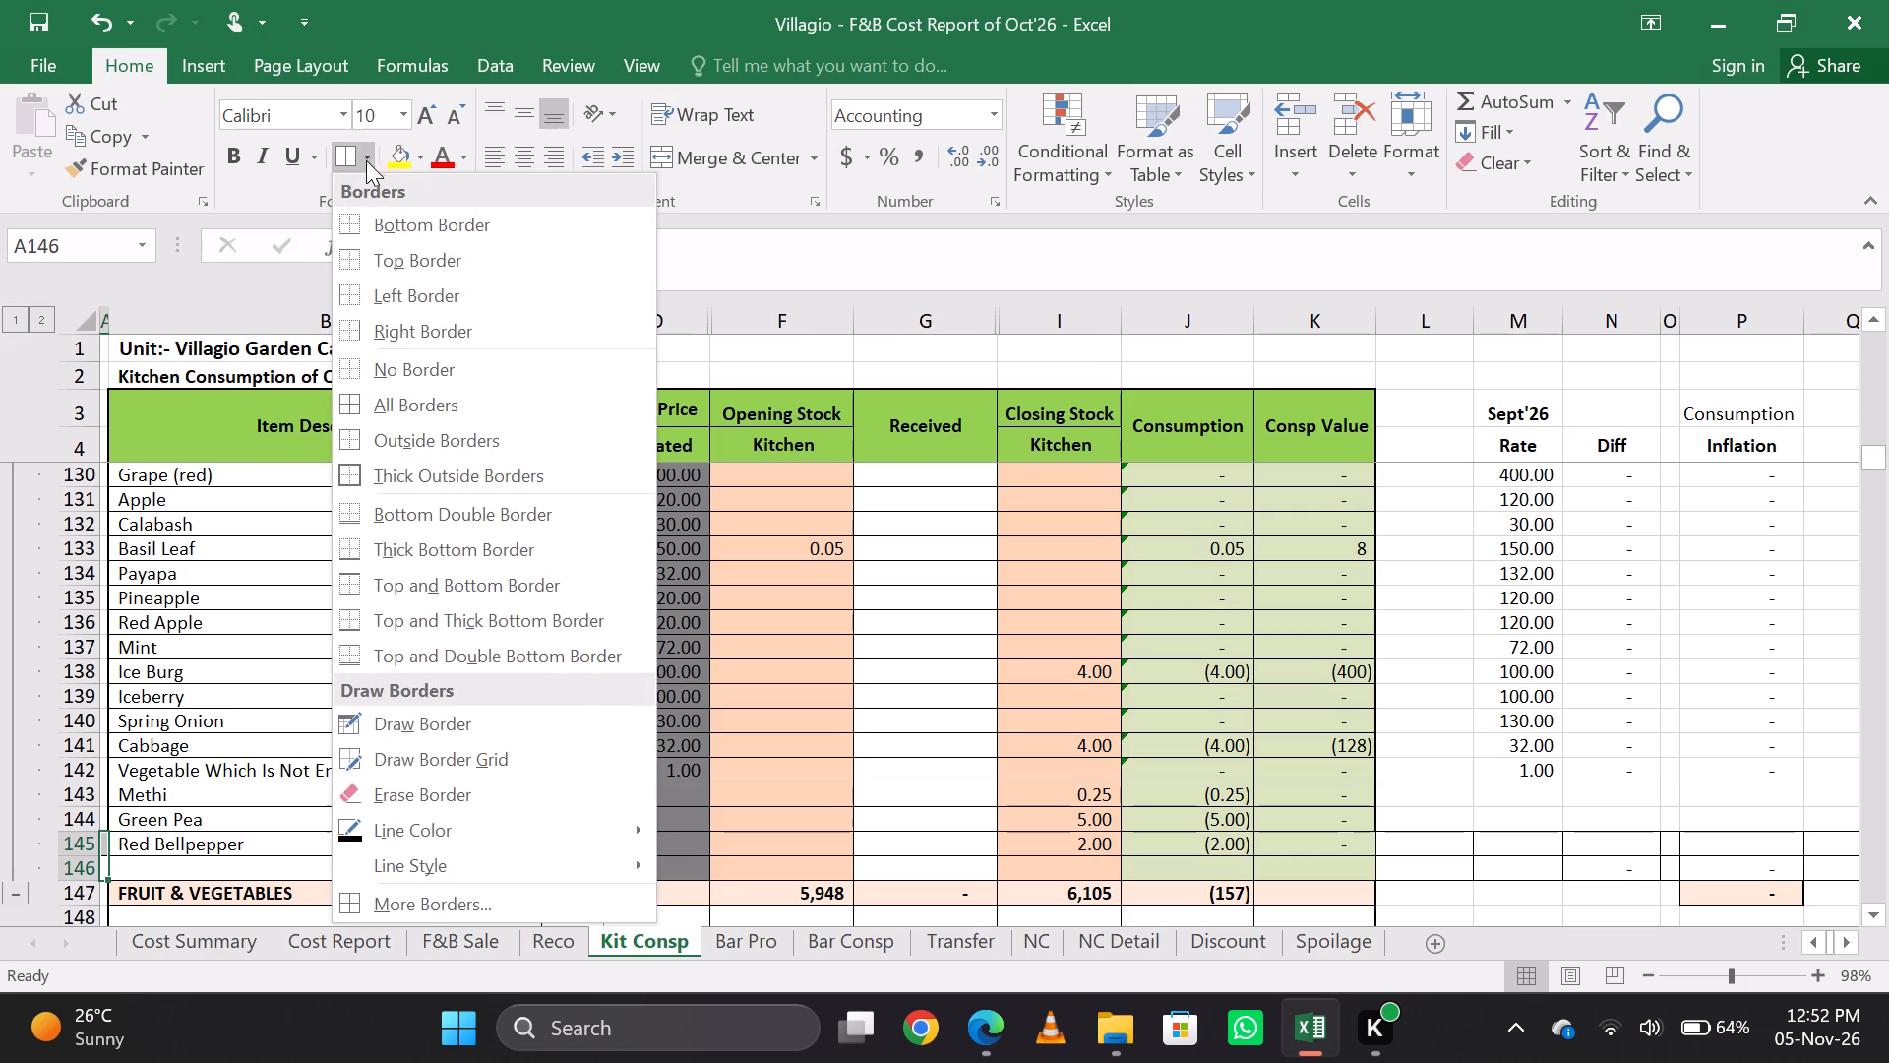
left_click(400, 362)
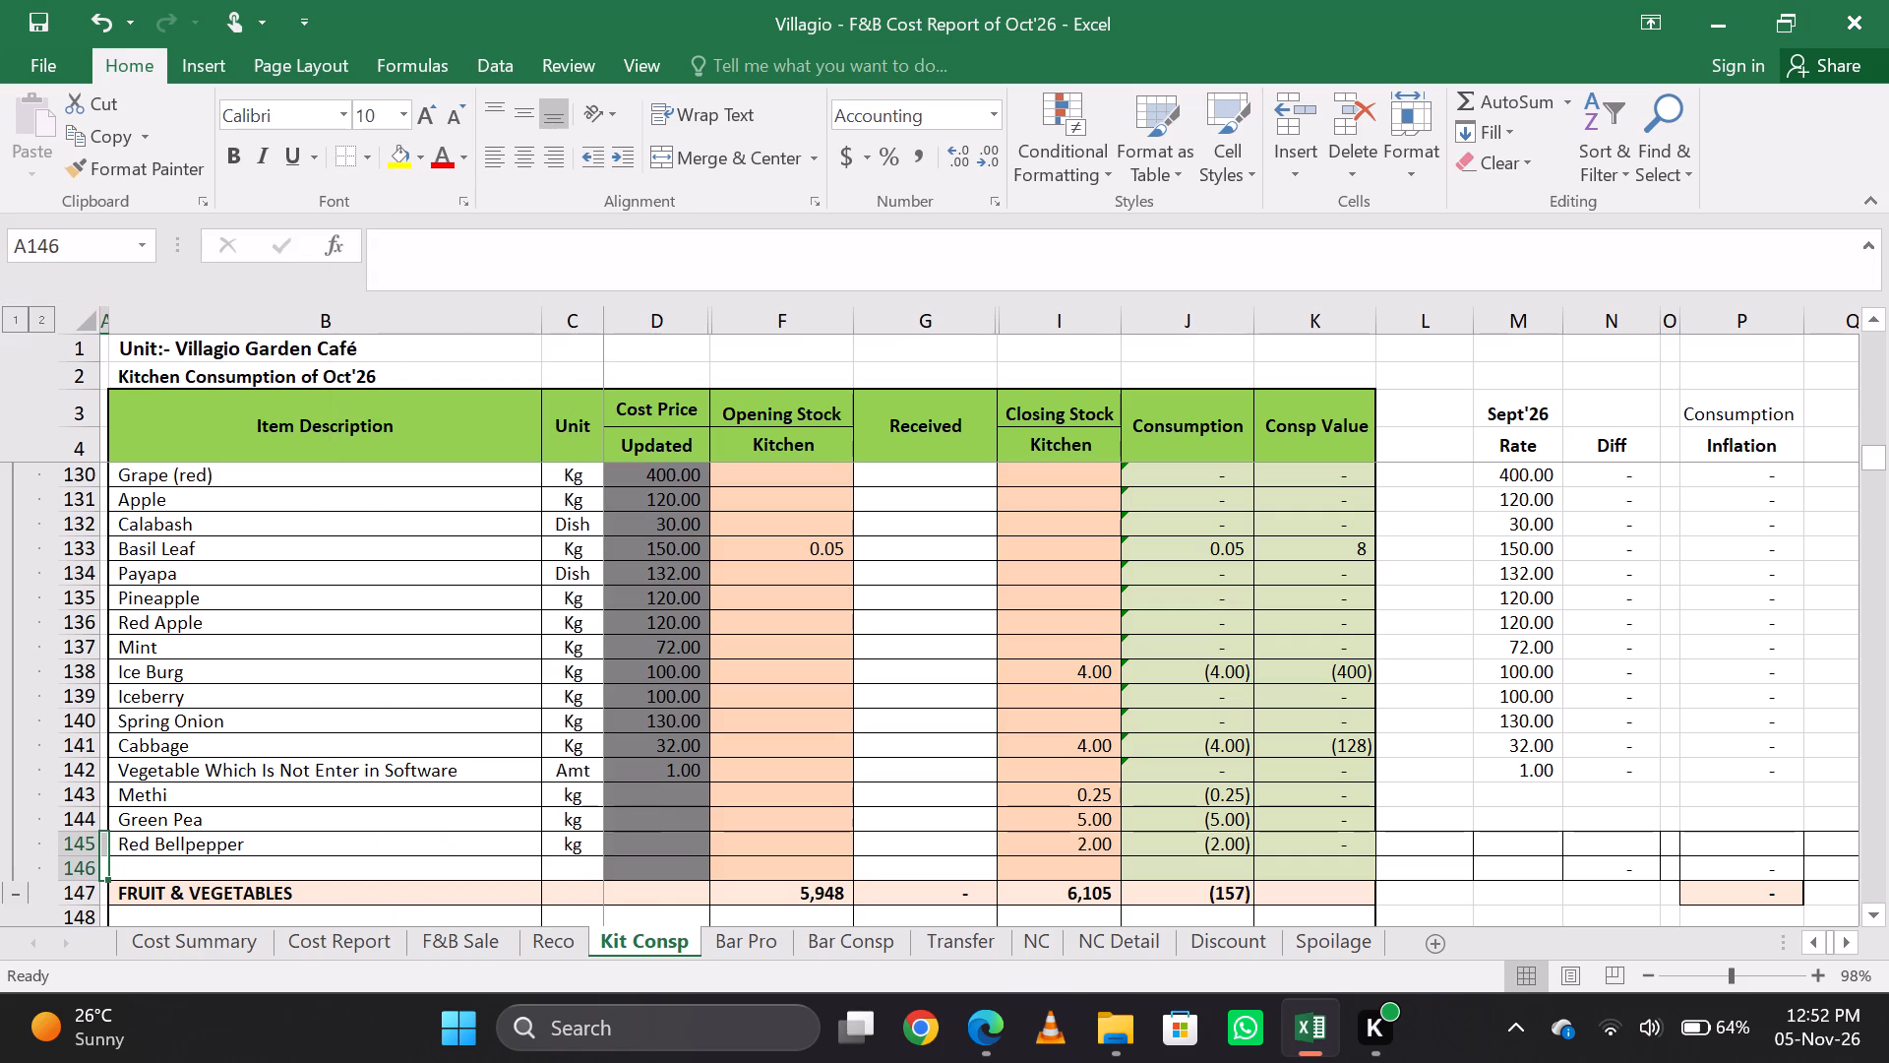
Undo the last two border changes made on rows 145 and 146.
key("ctrl+z")
key("ctrl+z")
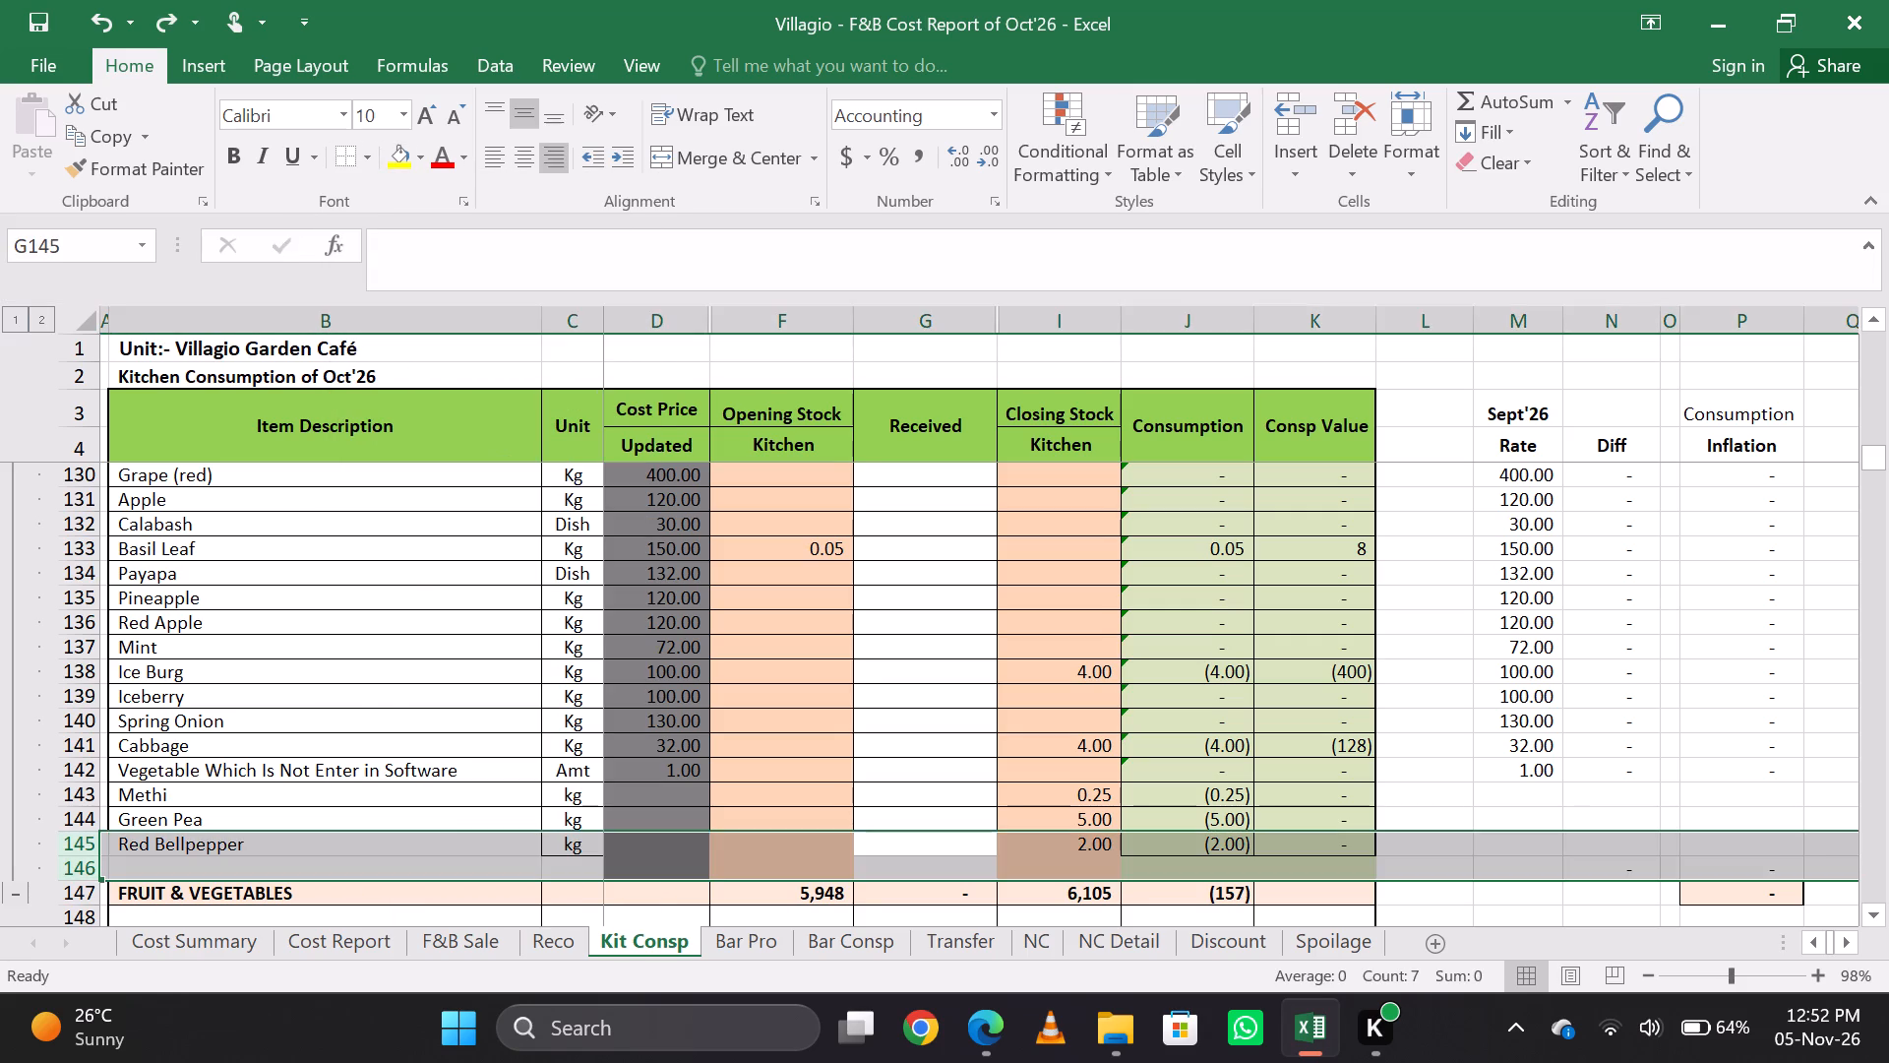
Apply All Borders to rows 145 and 146 only from the Item Description column through Consp Value (B145:K146).
key("Left")
key("Left")
key("Left")
key("Left")
key("Left")
key("Left")
key("Right")
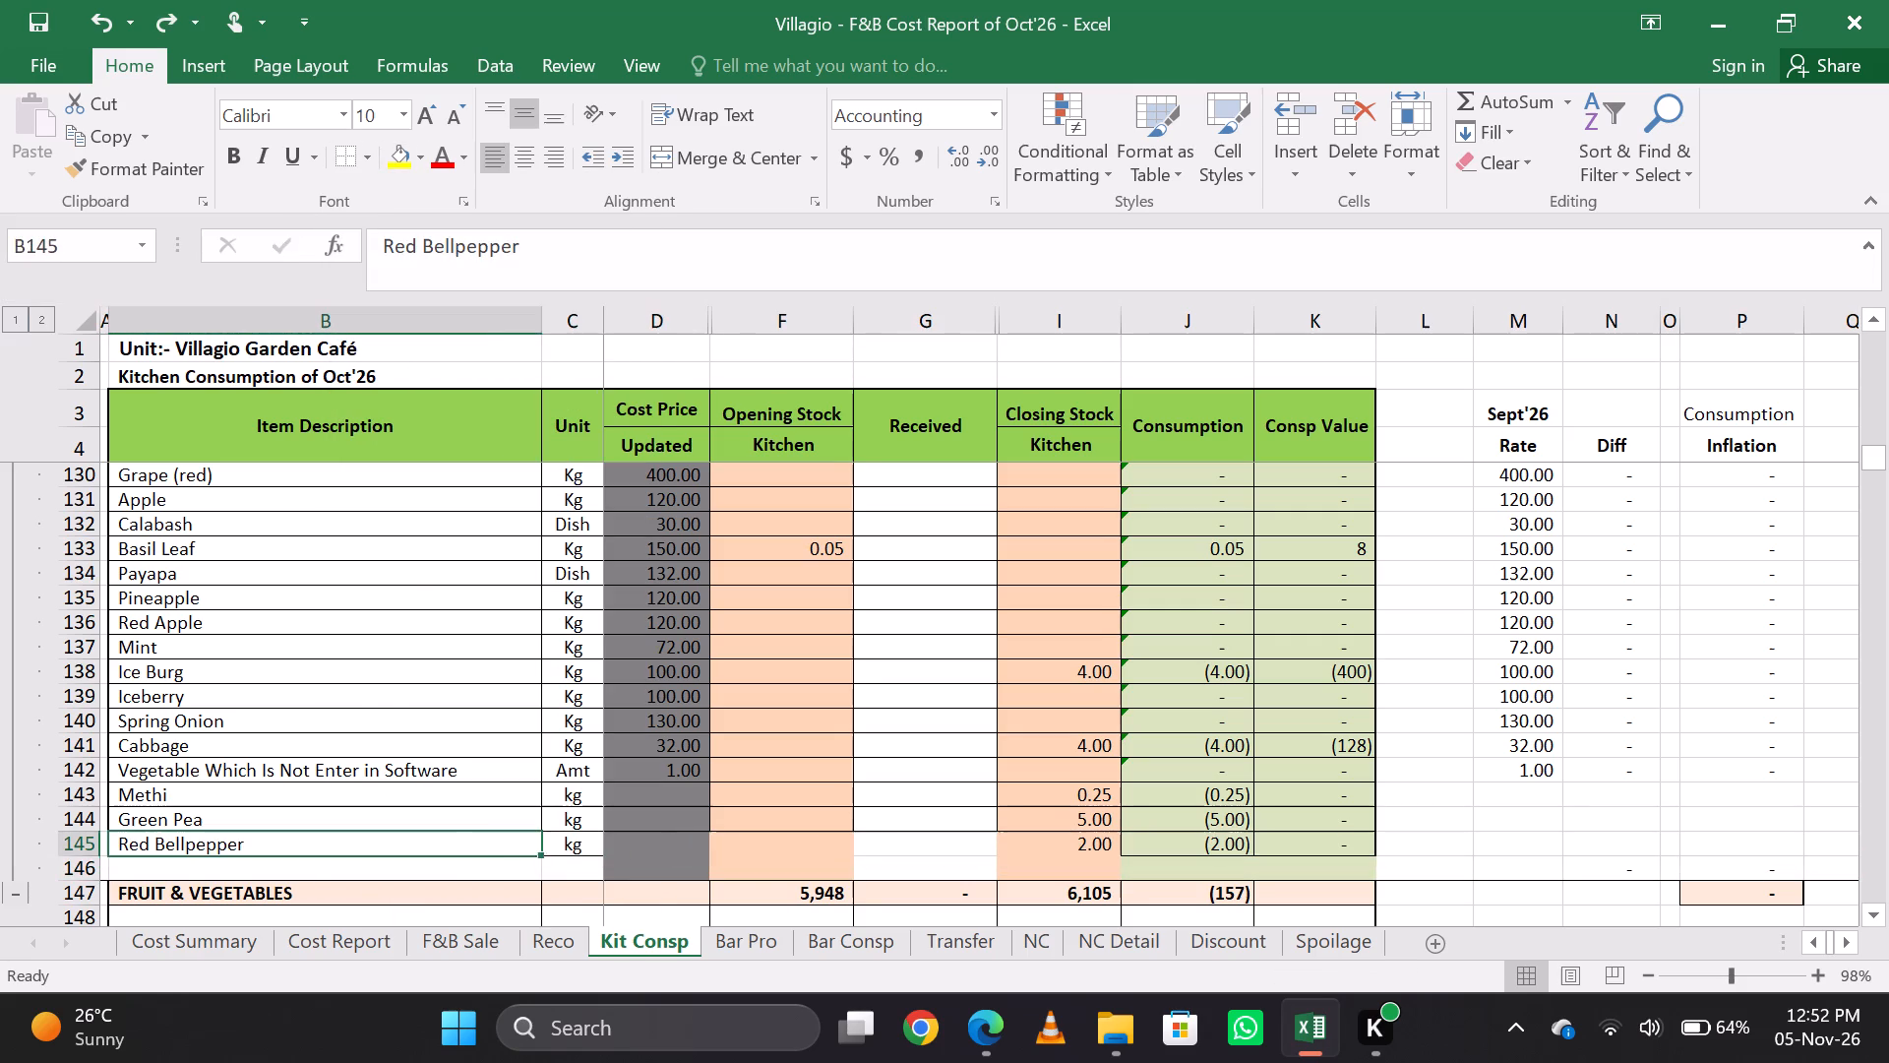
key("shift+Down")
key("shift+Right")
key("shift+Right")
key("shift+Right")
key("shift+Right")
key("shift+Right")
key("shift+Right")
key("shift+Right")
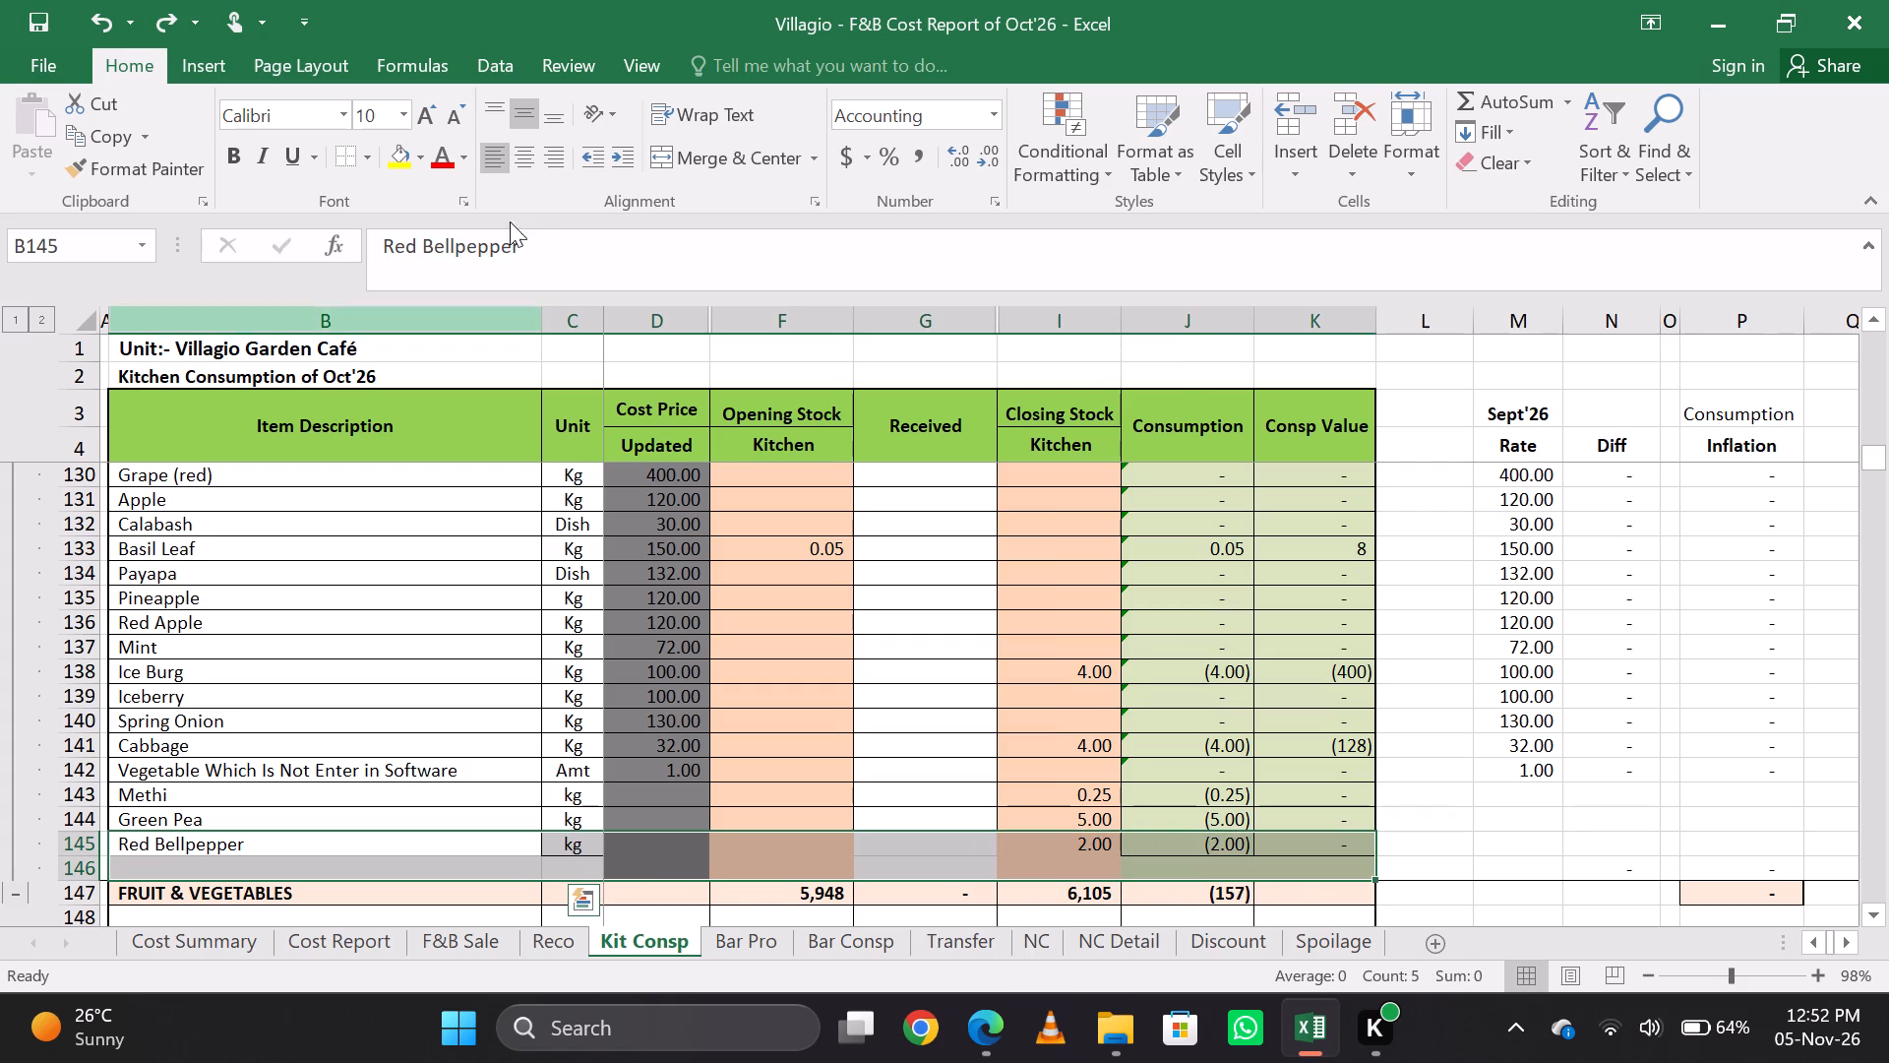
left_click(365, 156)
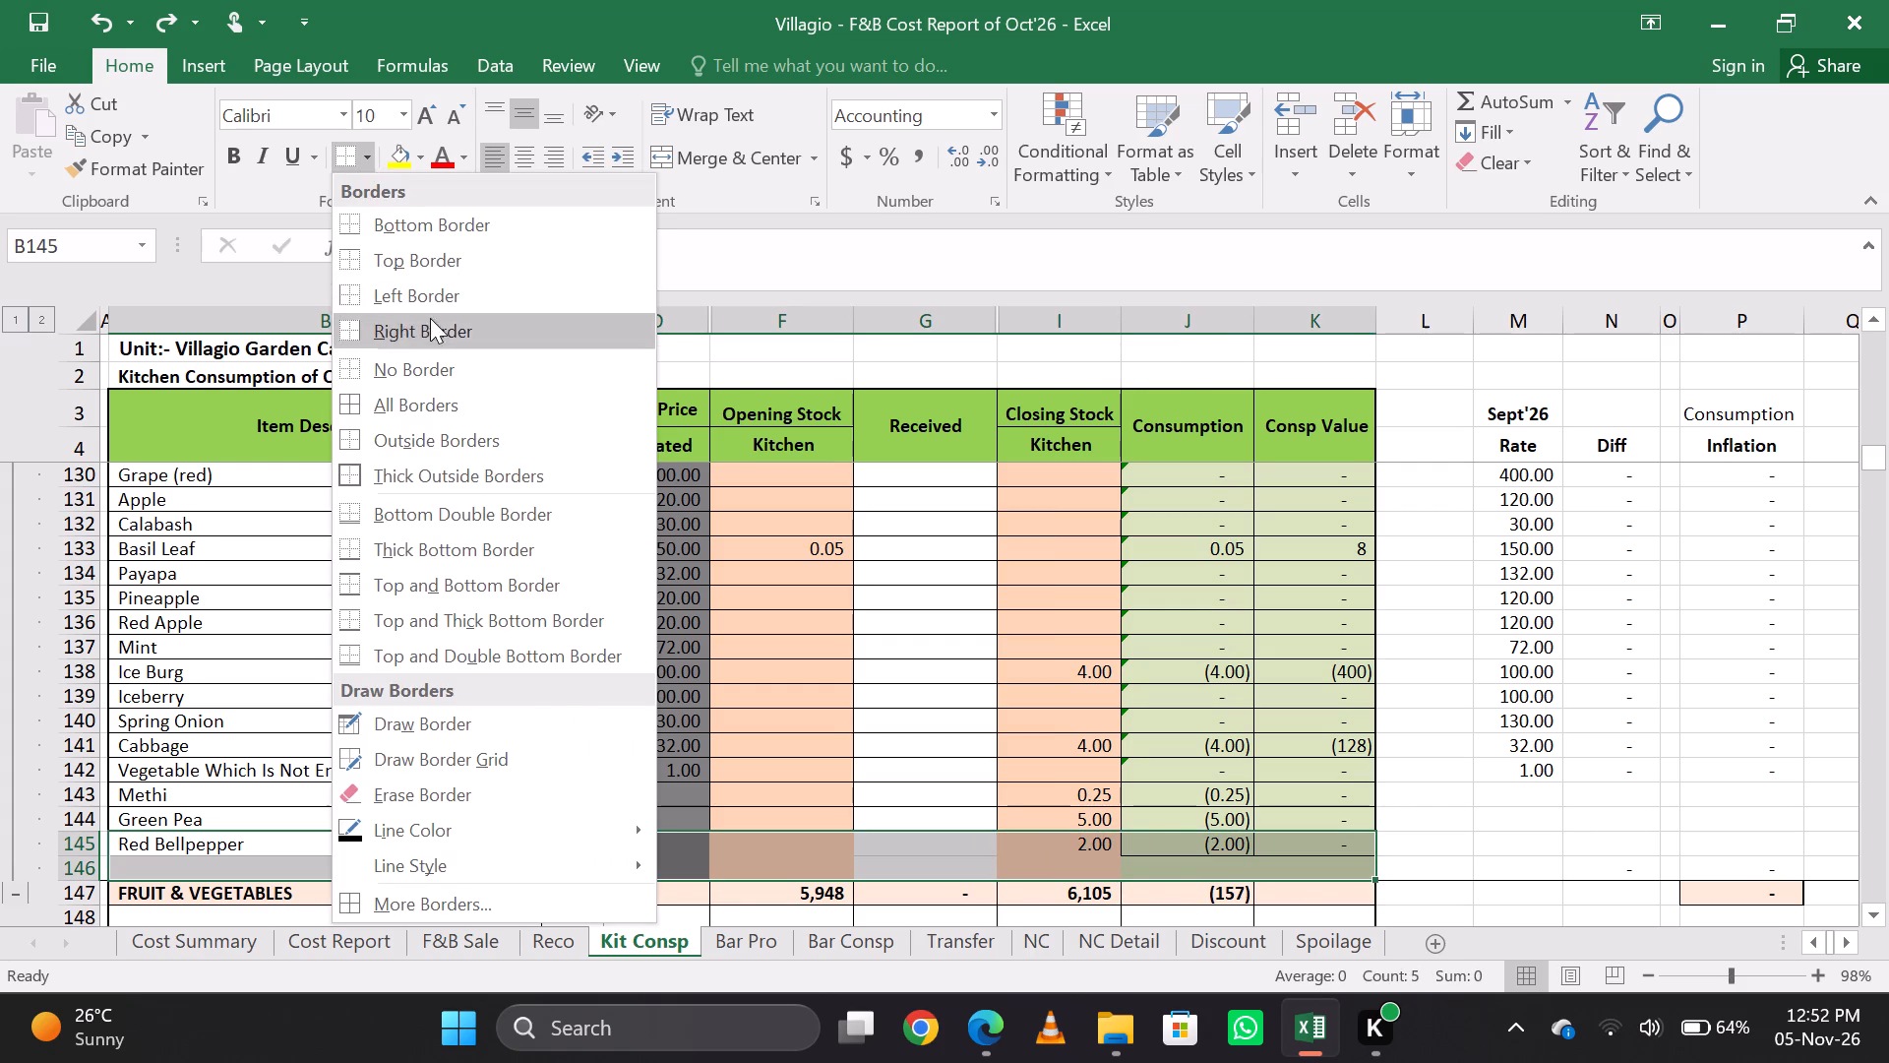
left_click(469, 402)
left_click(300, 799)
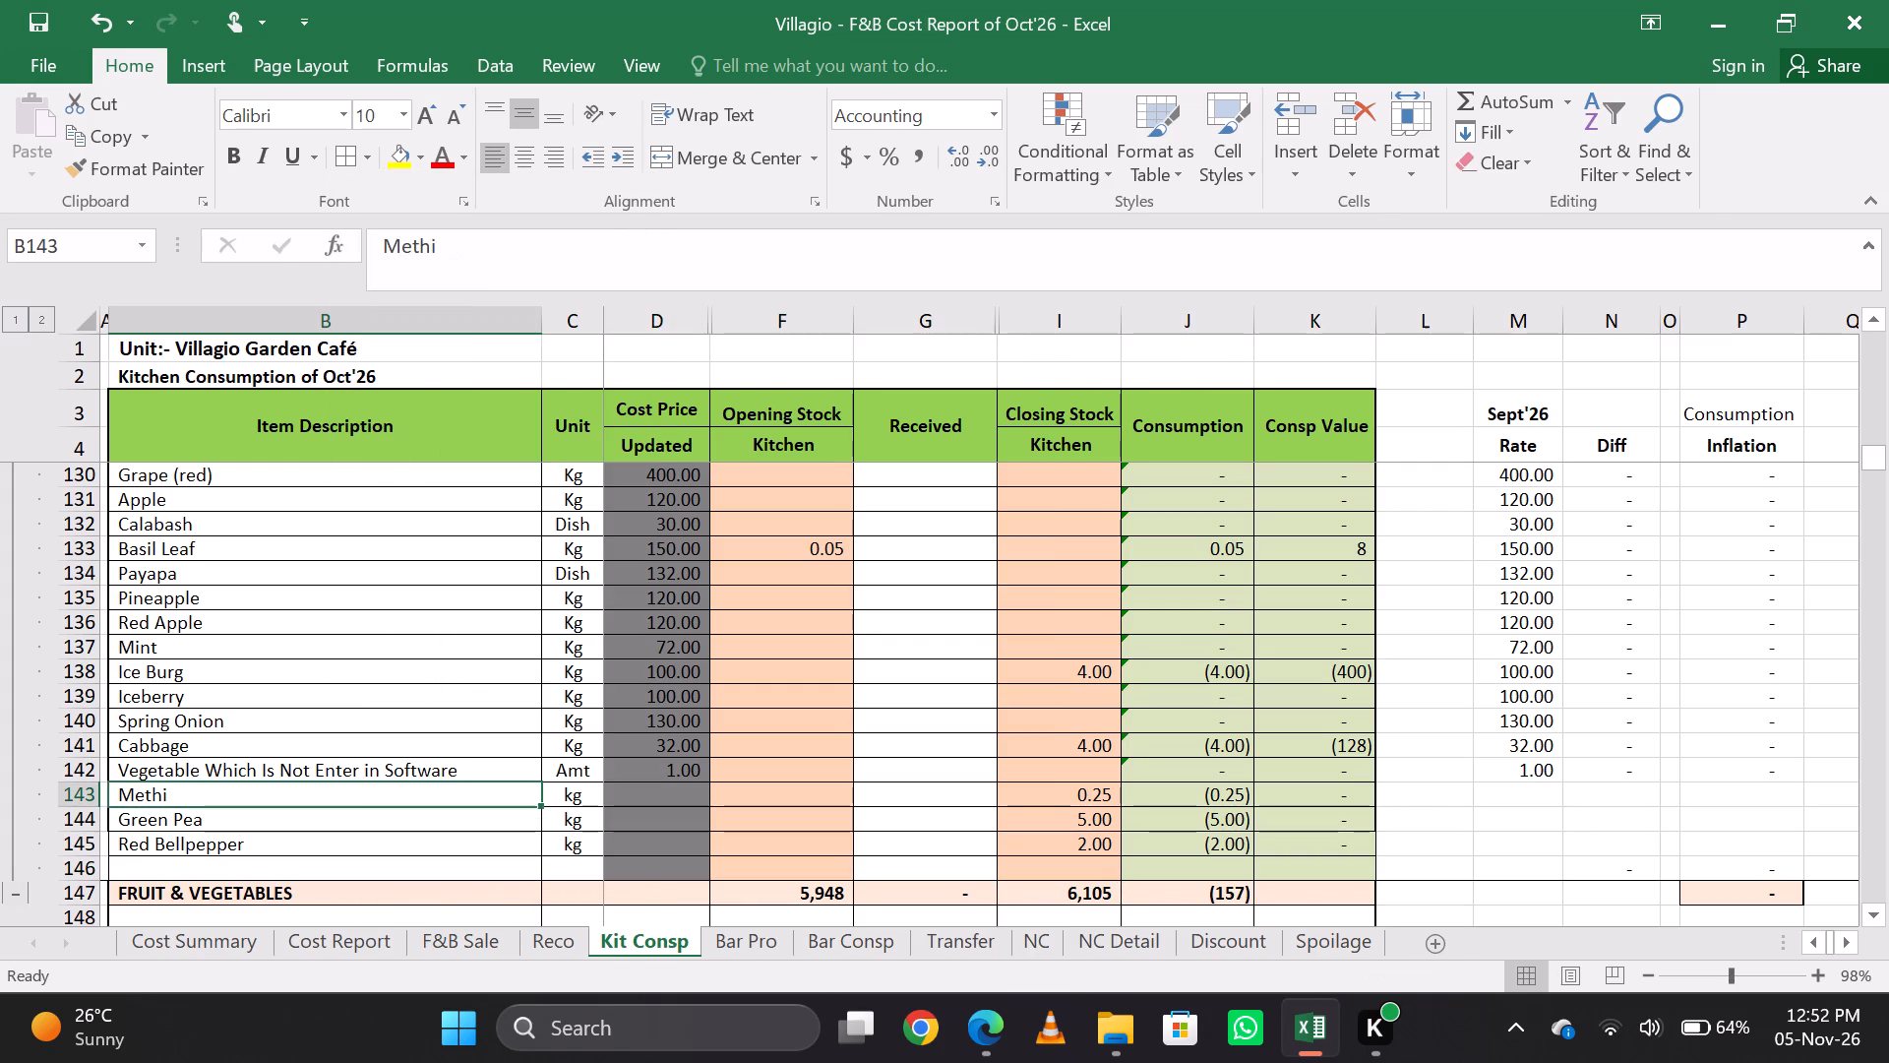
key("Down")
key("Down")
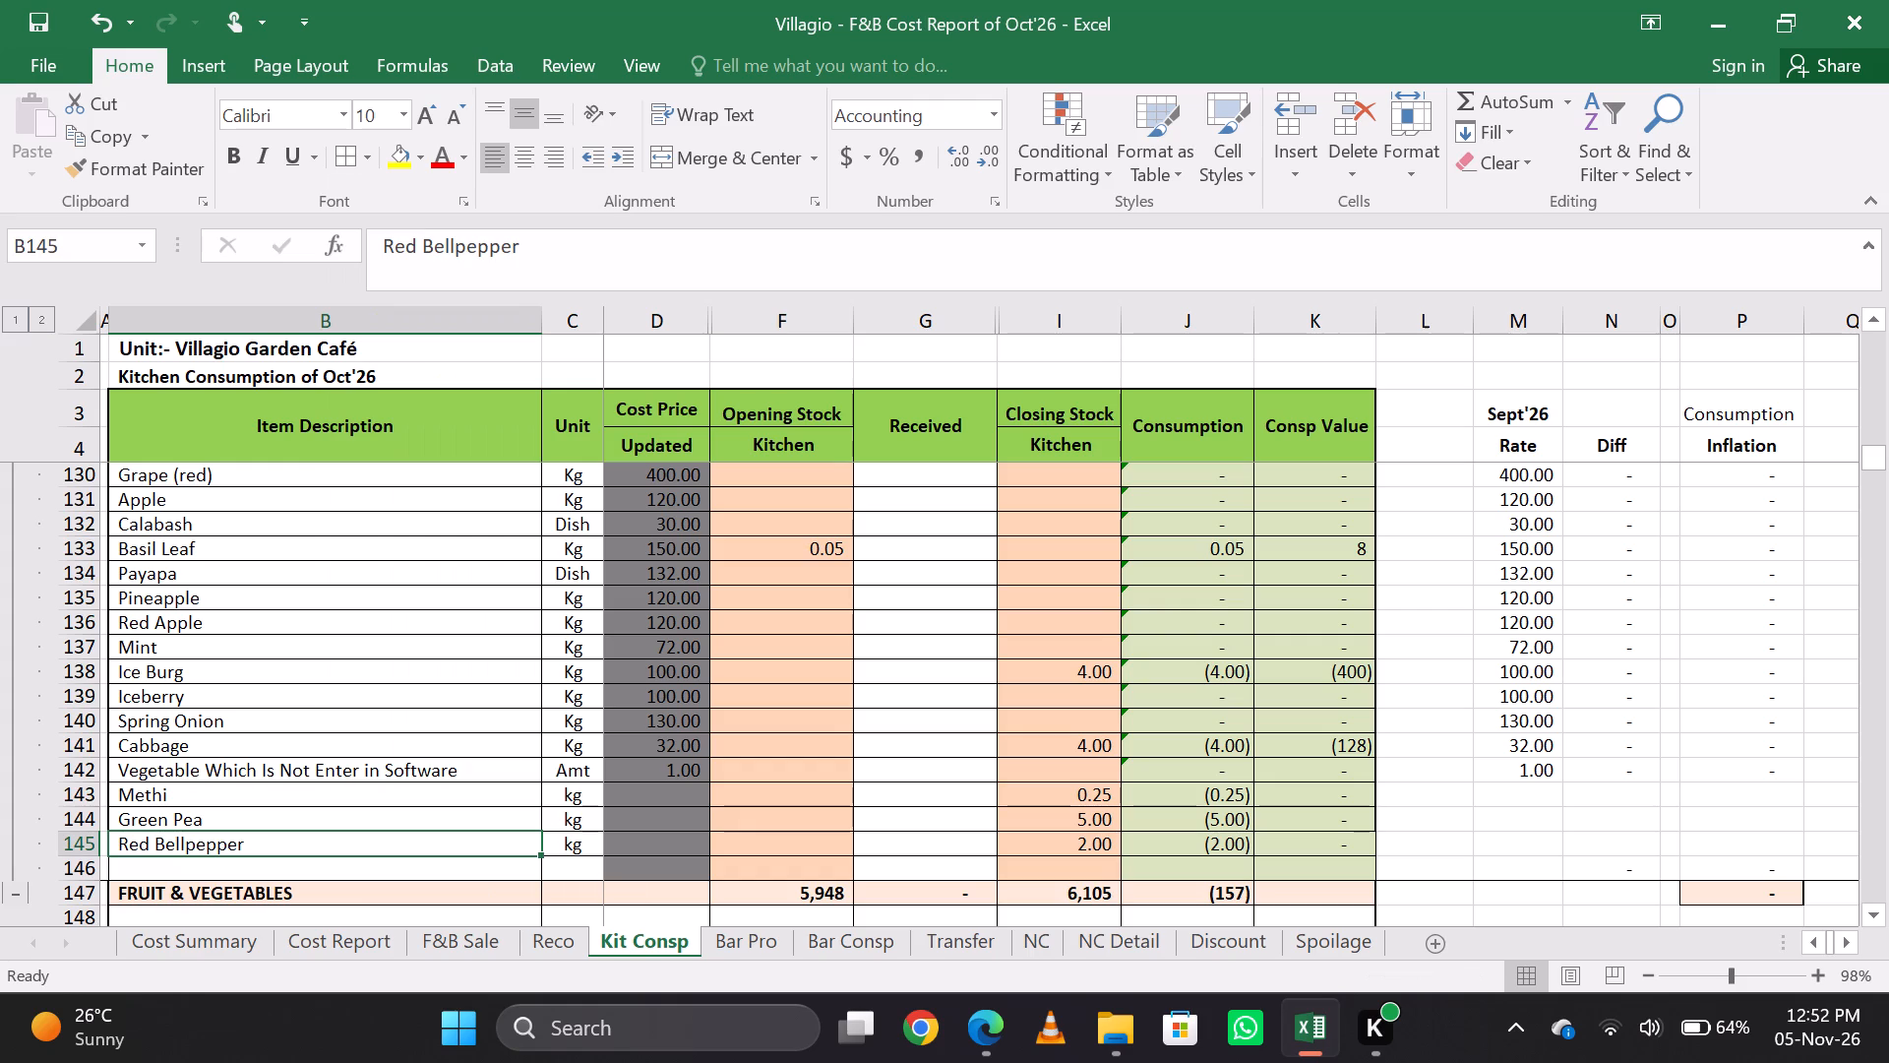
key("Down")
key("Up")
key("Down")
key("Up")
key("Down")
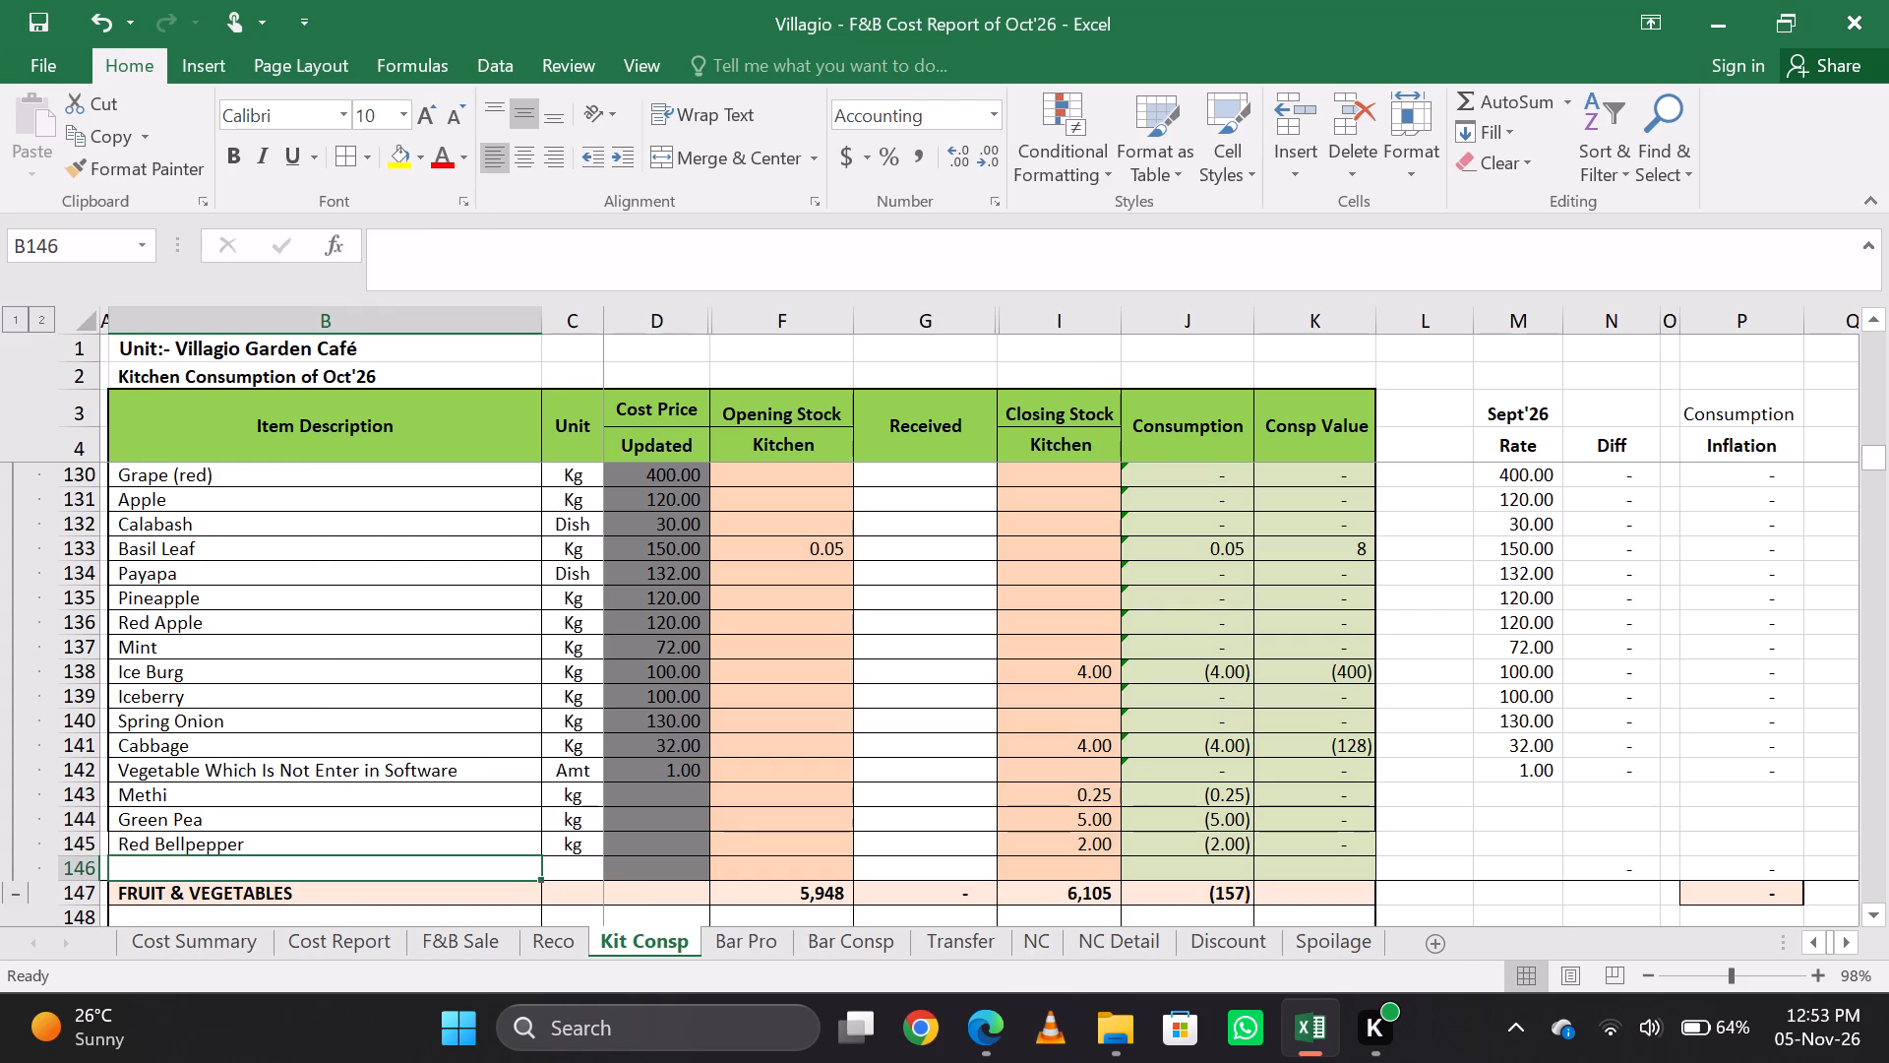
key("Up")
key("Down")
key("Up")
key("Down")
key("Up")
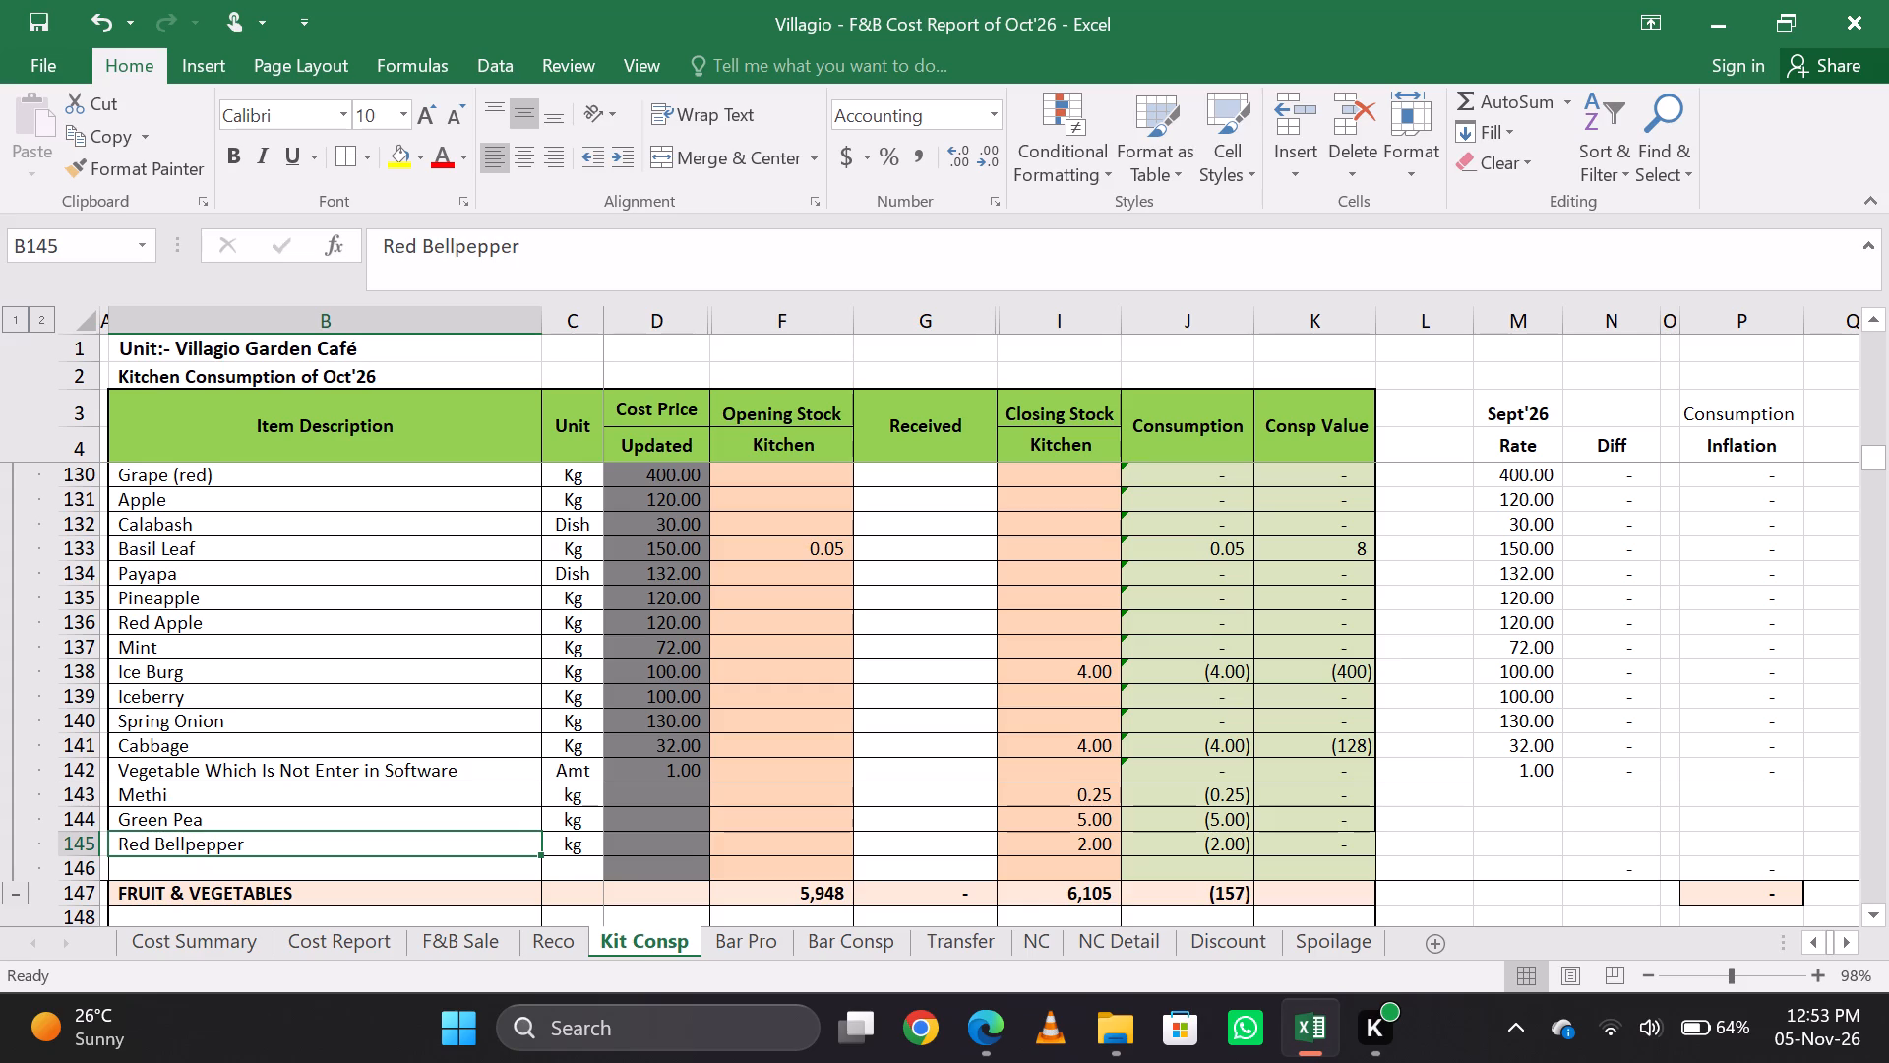
Locate Zuccui Green in the Fruit & Vegetables list and enter a kitchen closing stock of 4.
key("Up")
key("Up")
key("Up")
key("Up")
key("Up")
key("Up")
key("Up")
key("Up")
key("Up")
key("Up")
key("Up")
key("Up")
key("Up")
key("Up")
key("Up")
key("Up")
key("Up")
key("Up")
key("Up")
key("Up")
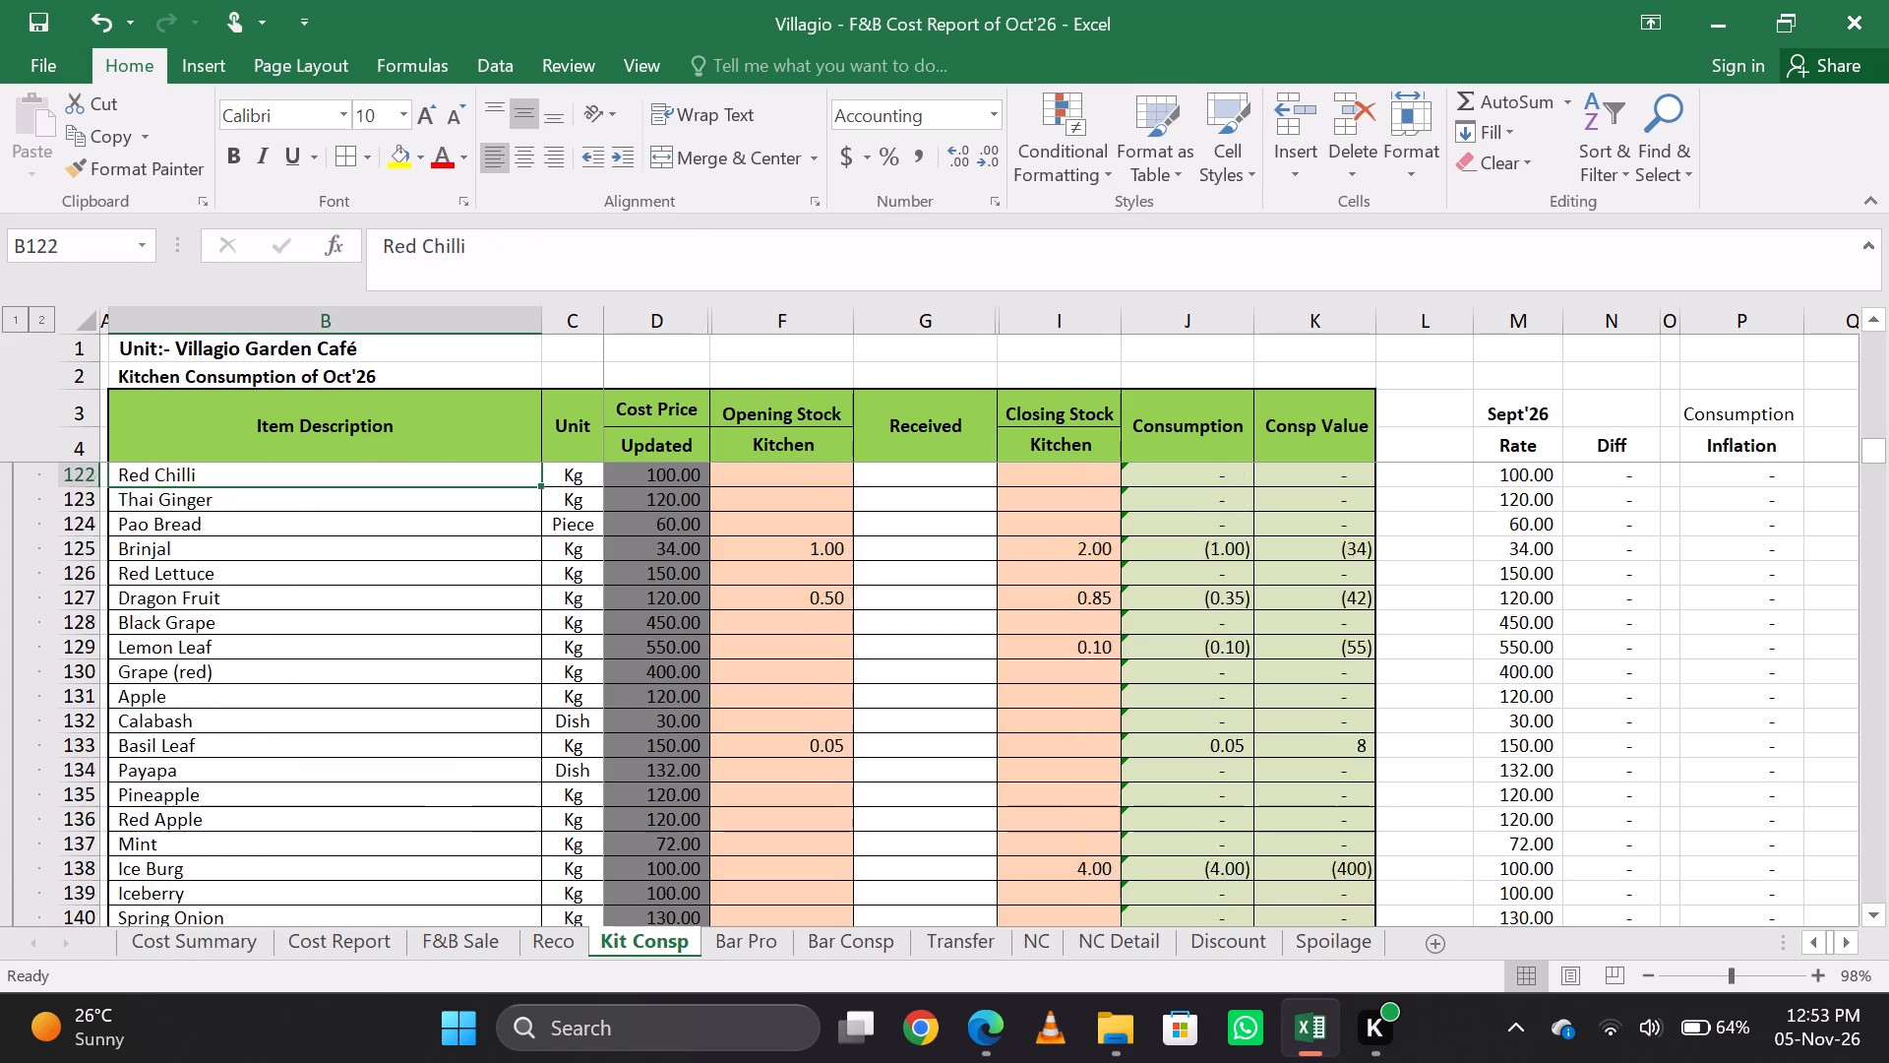
key("Up")
key("Up")
key("Up")
key("Up")
key("Up")
key("Up")
key("Up")
key("Up")
key("Up")
key("Up")
key("Up")
key("Up")
key("Up")
key("Up")
key("Up")
key("Up")
key("Up")
key("Up")
key("Up")
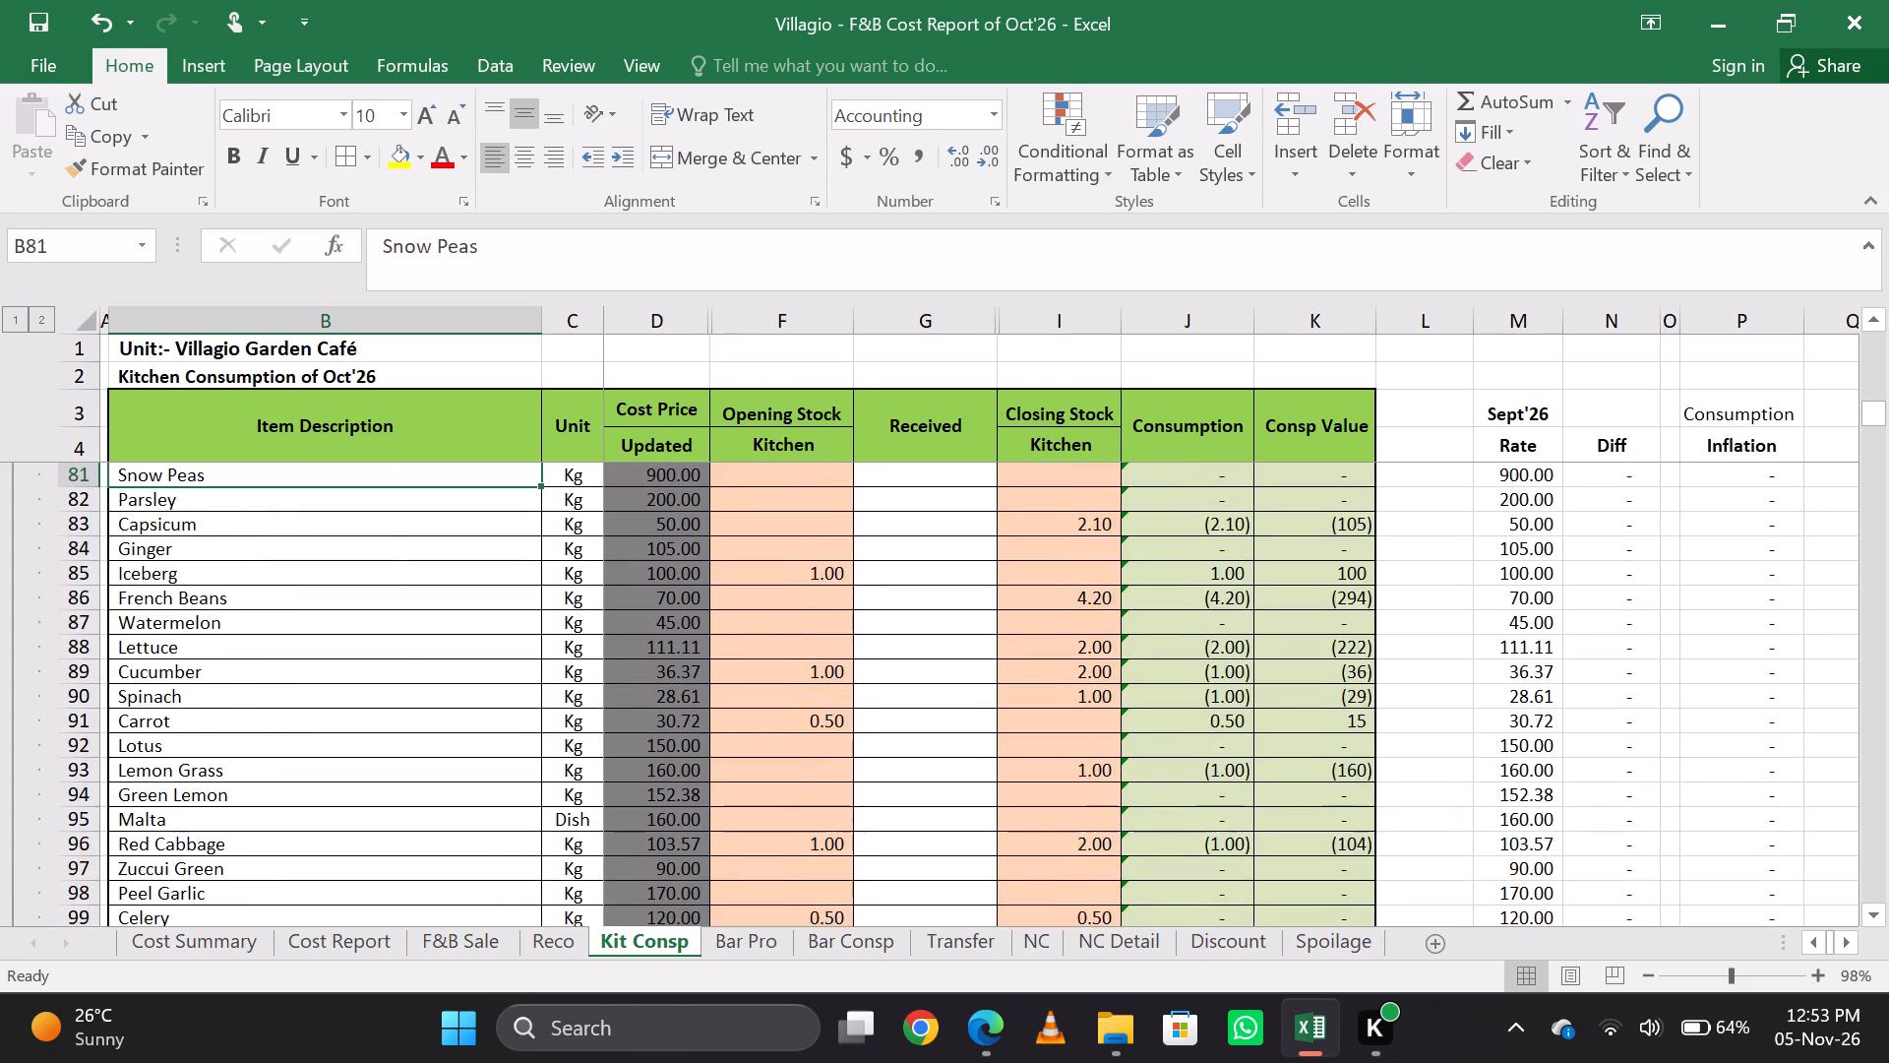
key("Down")
key("Down")
key("Down")
key("Down")
key("Down")
key("Down")
key("Down")
key("Down")
key("Down")
key("Down")
key("Down")
key("Down")
key("Down")
key("Down")
key("Down")
key("Down")
key("Down")
key("Down")
key("Down")
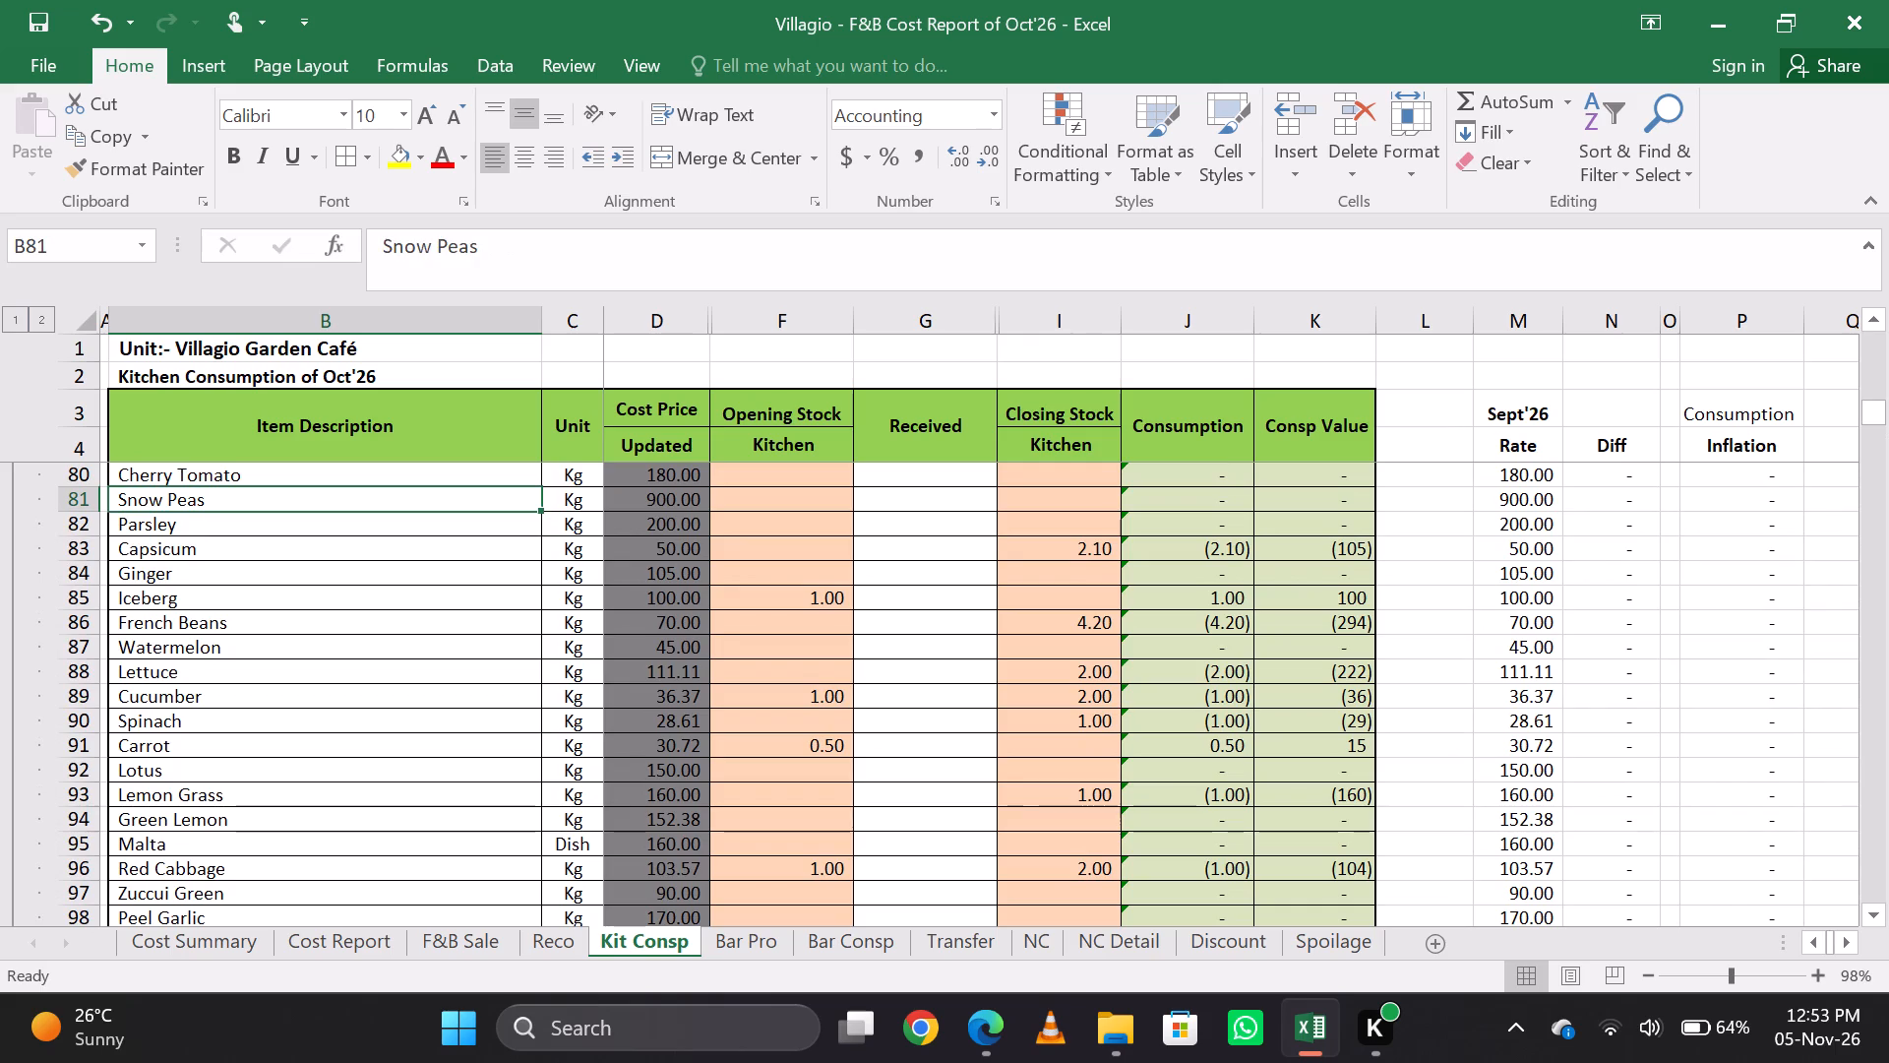
key("Up")
key("Up")
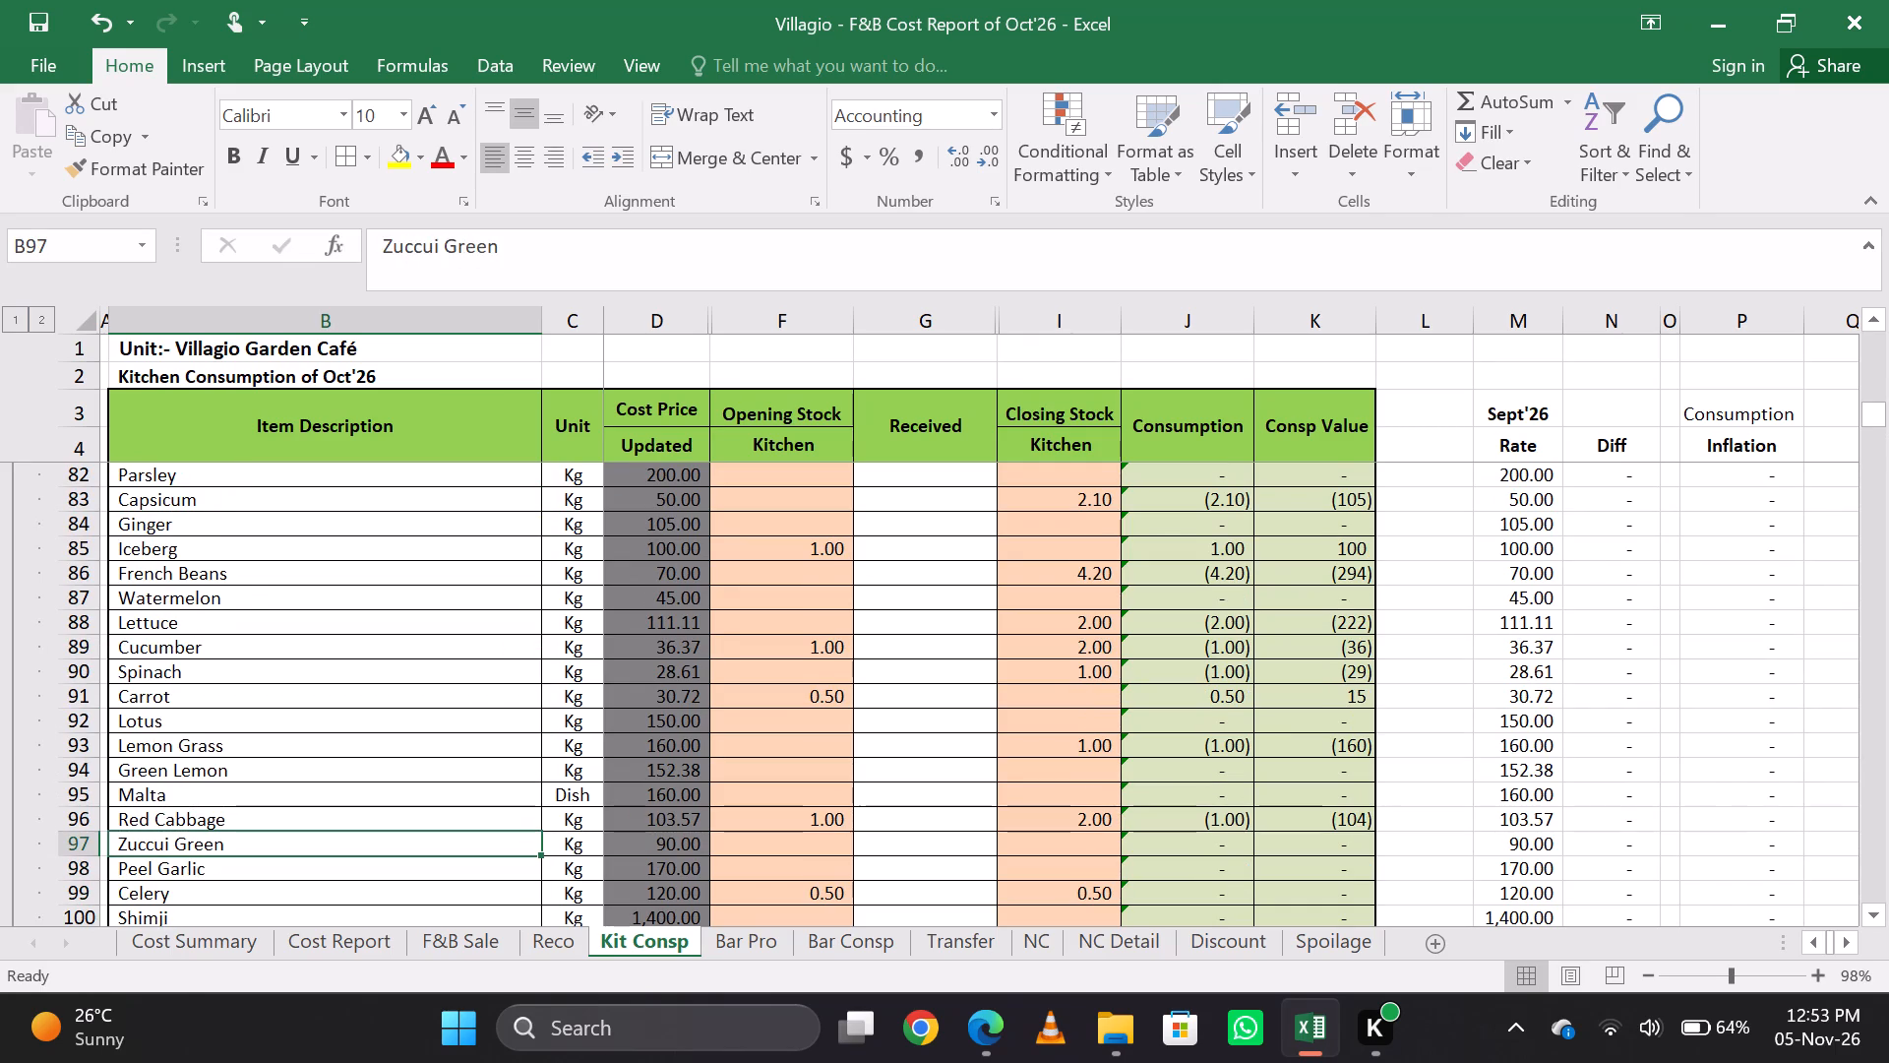
key("Right")
key("Right")
key("Right")
key("Right")
key("Right")
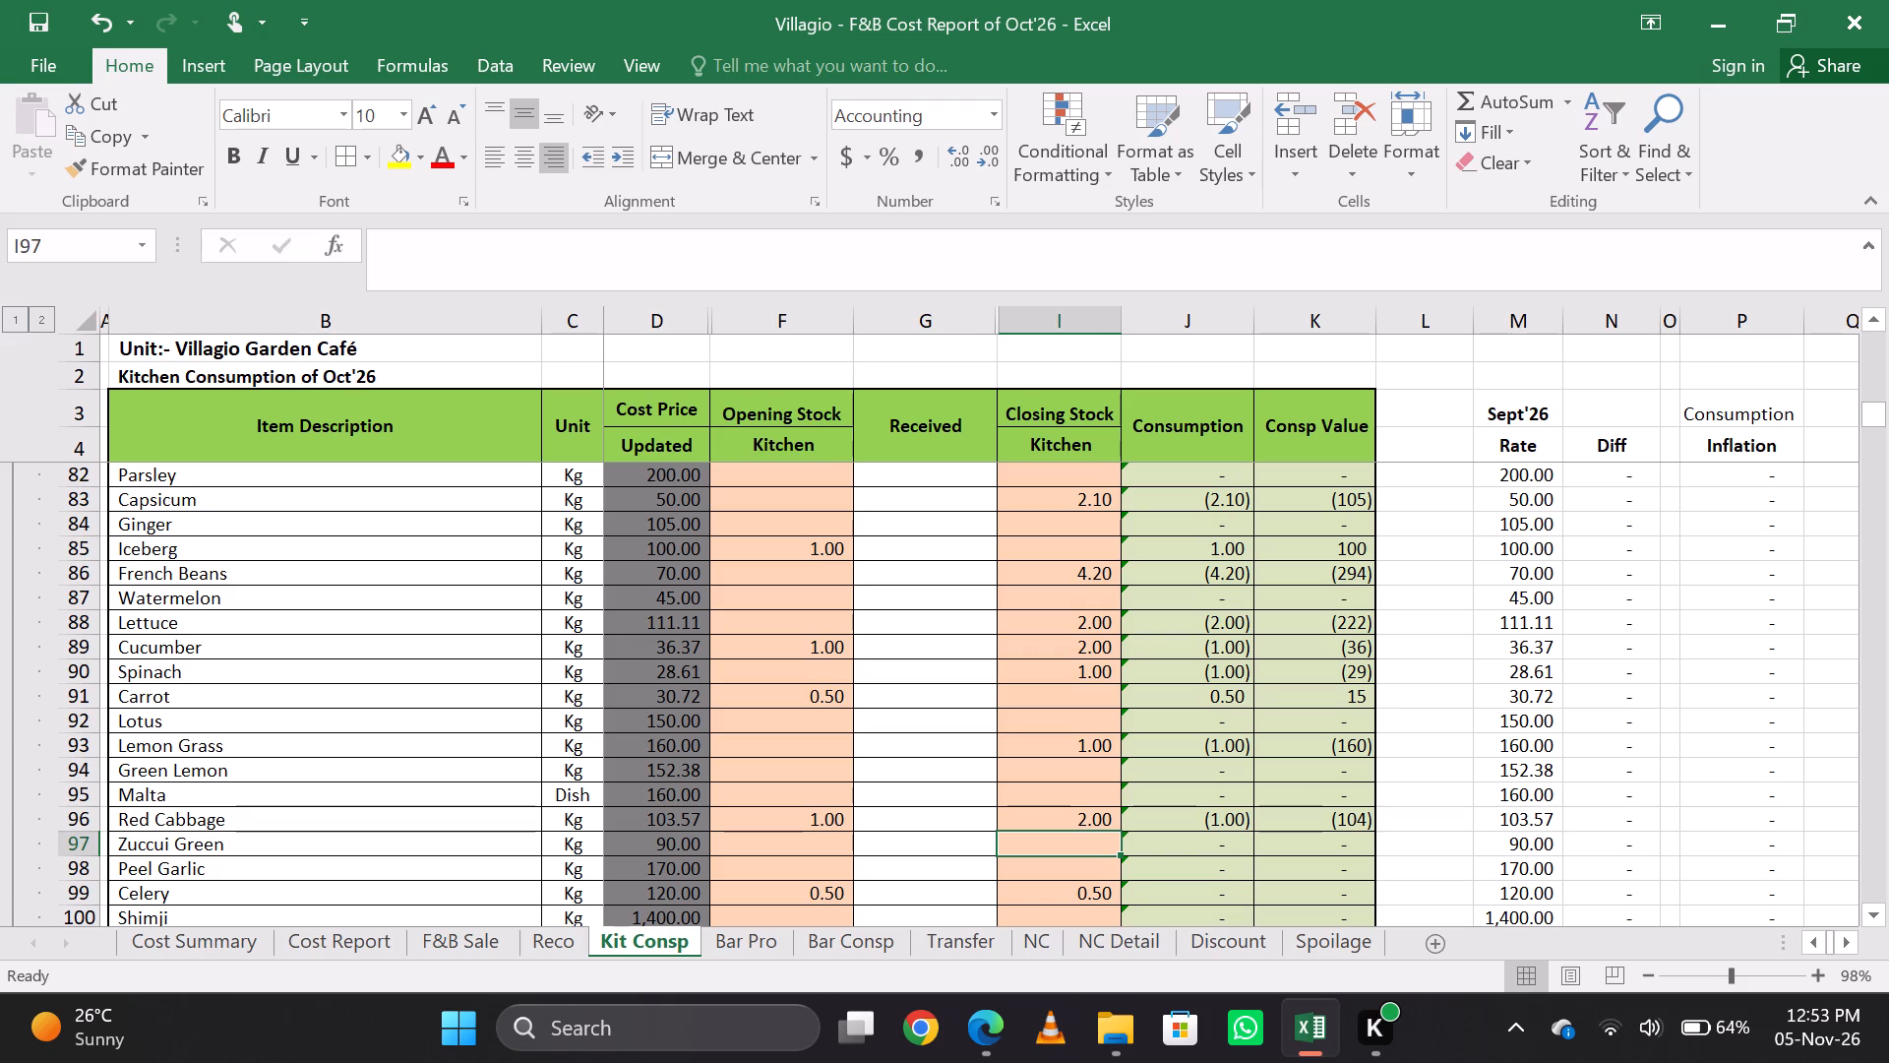
key("4")
key("Down")
key("Up")
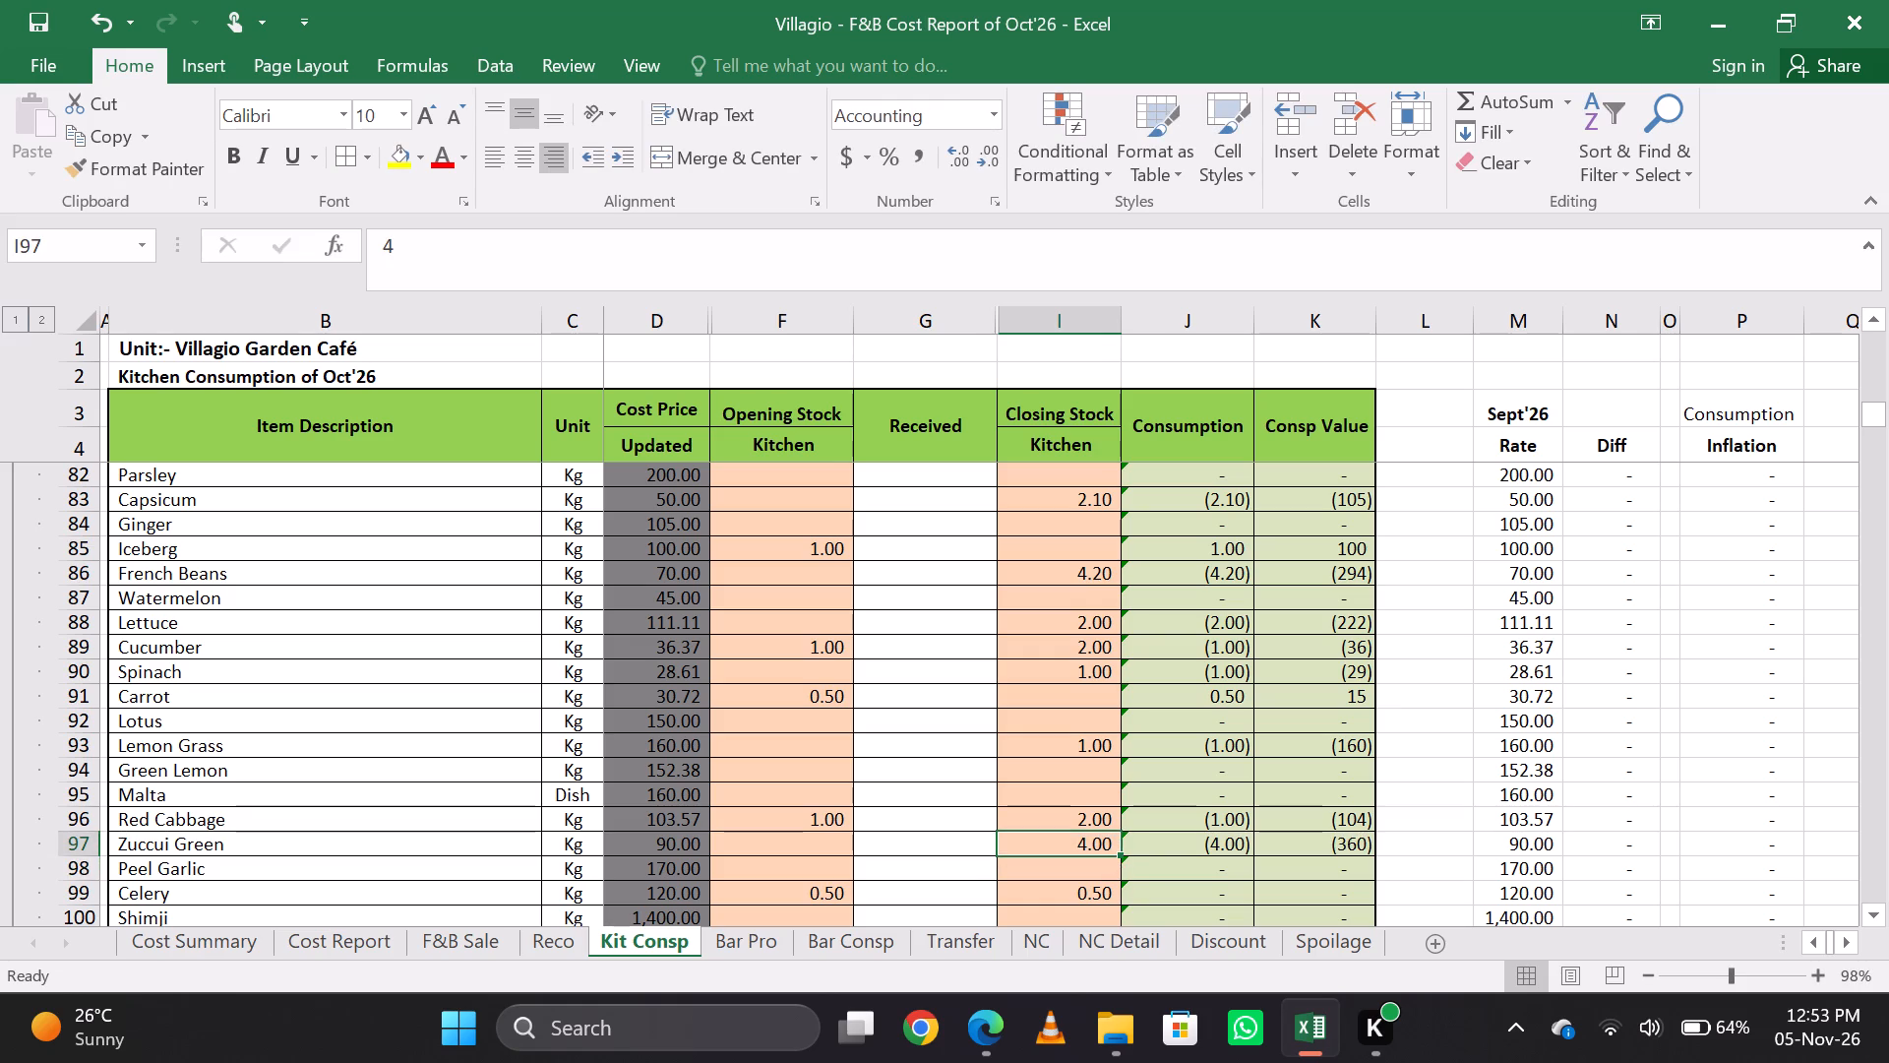
Change the kitchen closing stock of Avocado, at the start of the Fruit & Vegetables section, to 1.8.
key("Up")
key("Up")
key("Up")
key("Up")
key("Up")
key("Up")
key("Up")
key("Up")
key("Up")
key("Up")
key("Up")
key("Up")
key("Up")
key("Up")
key("Up")
key("Up")
key("Up")
key("Up")
key("Up")
key("Up")
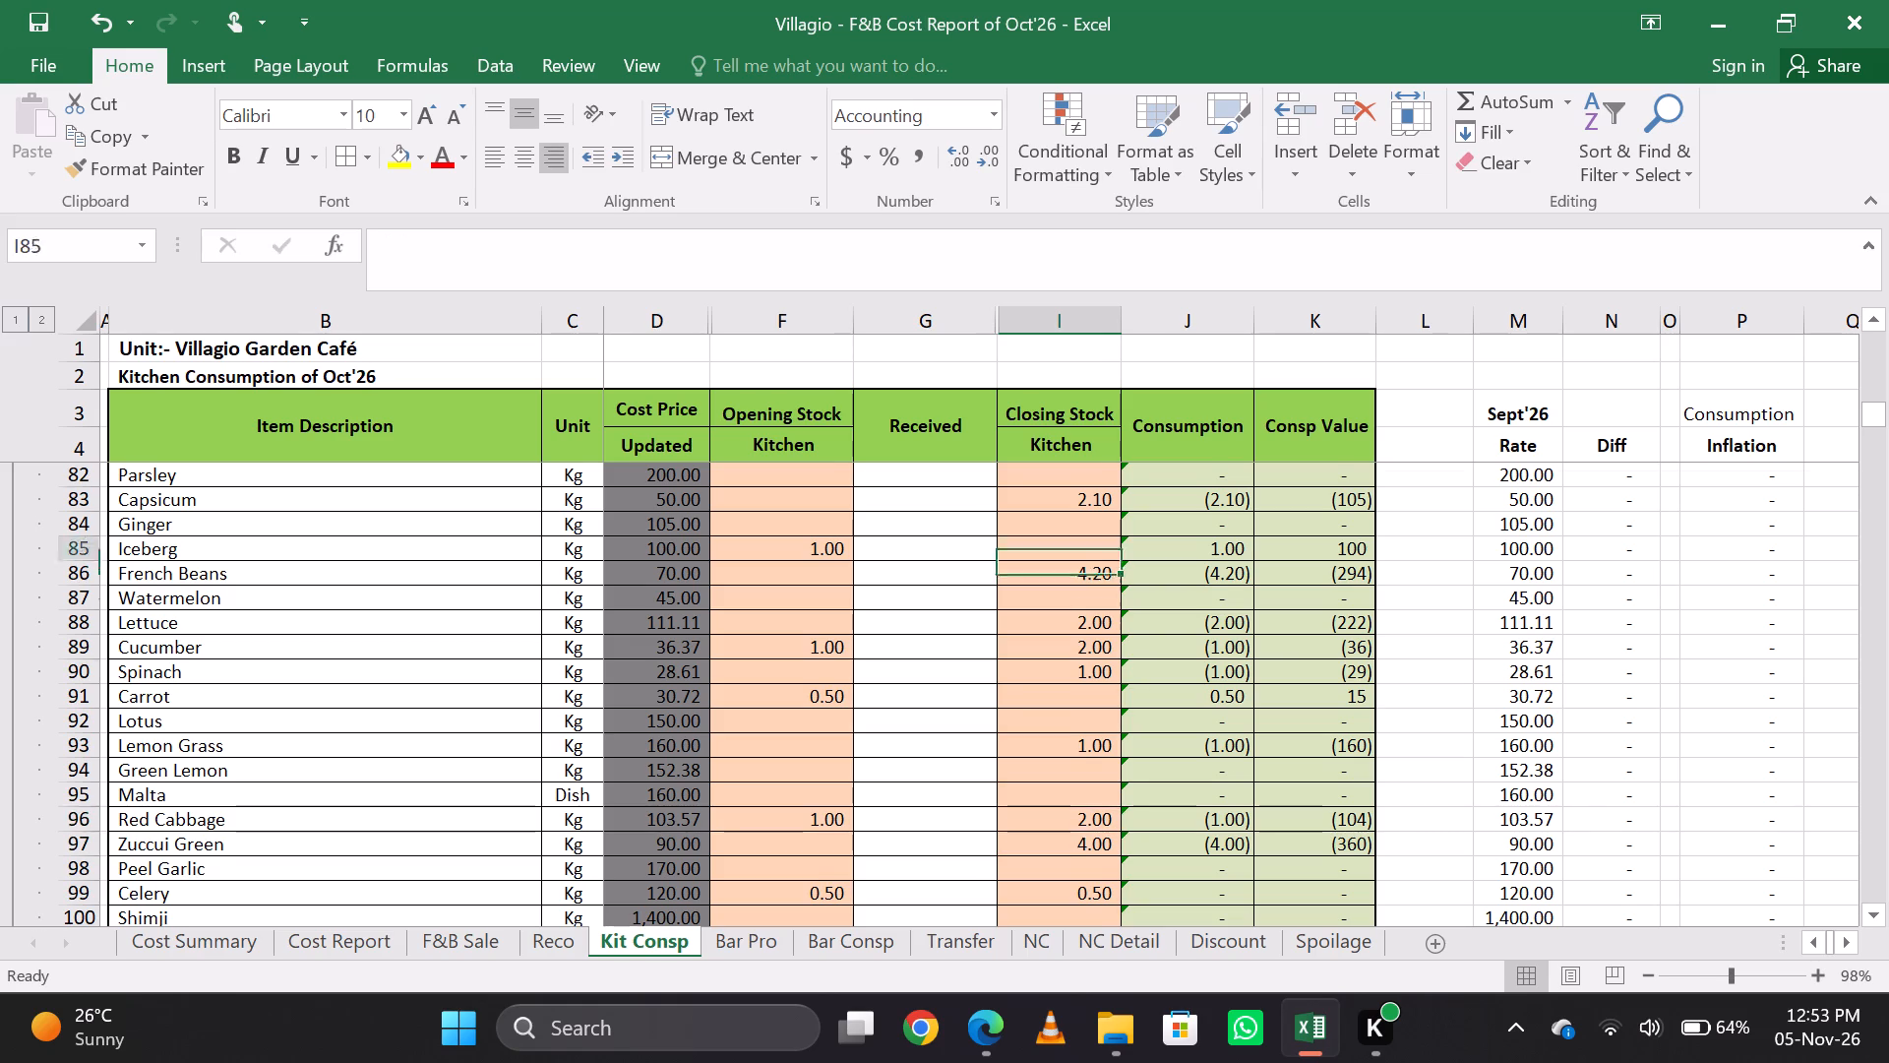
key("Up")
key("Up")
key("Up")
key("Up")
key("Up")
key("Up")
key("Up")
key("Up")
key("Up")
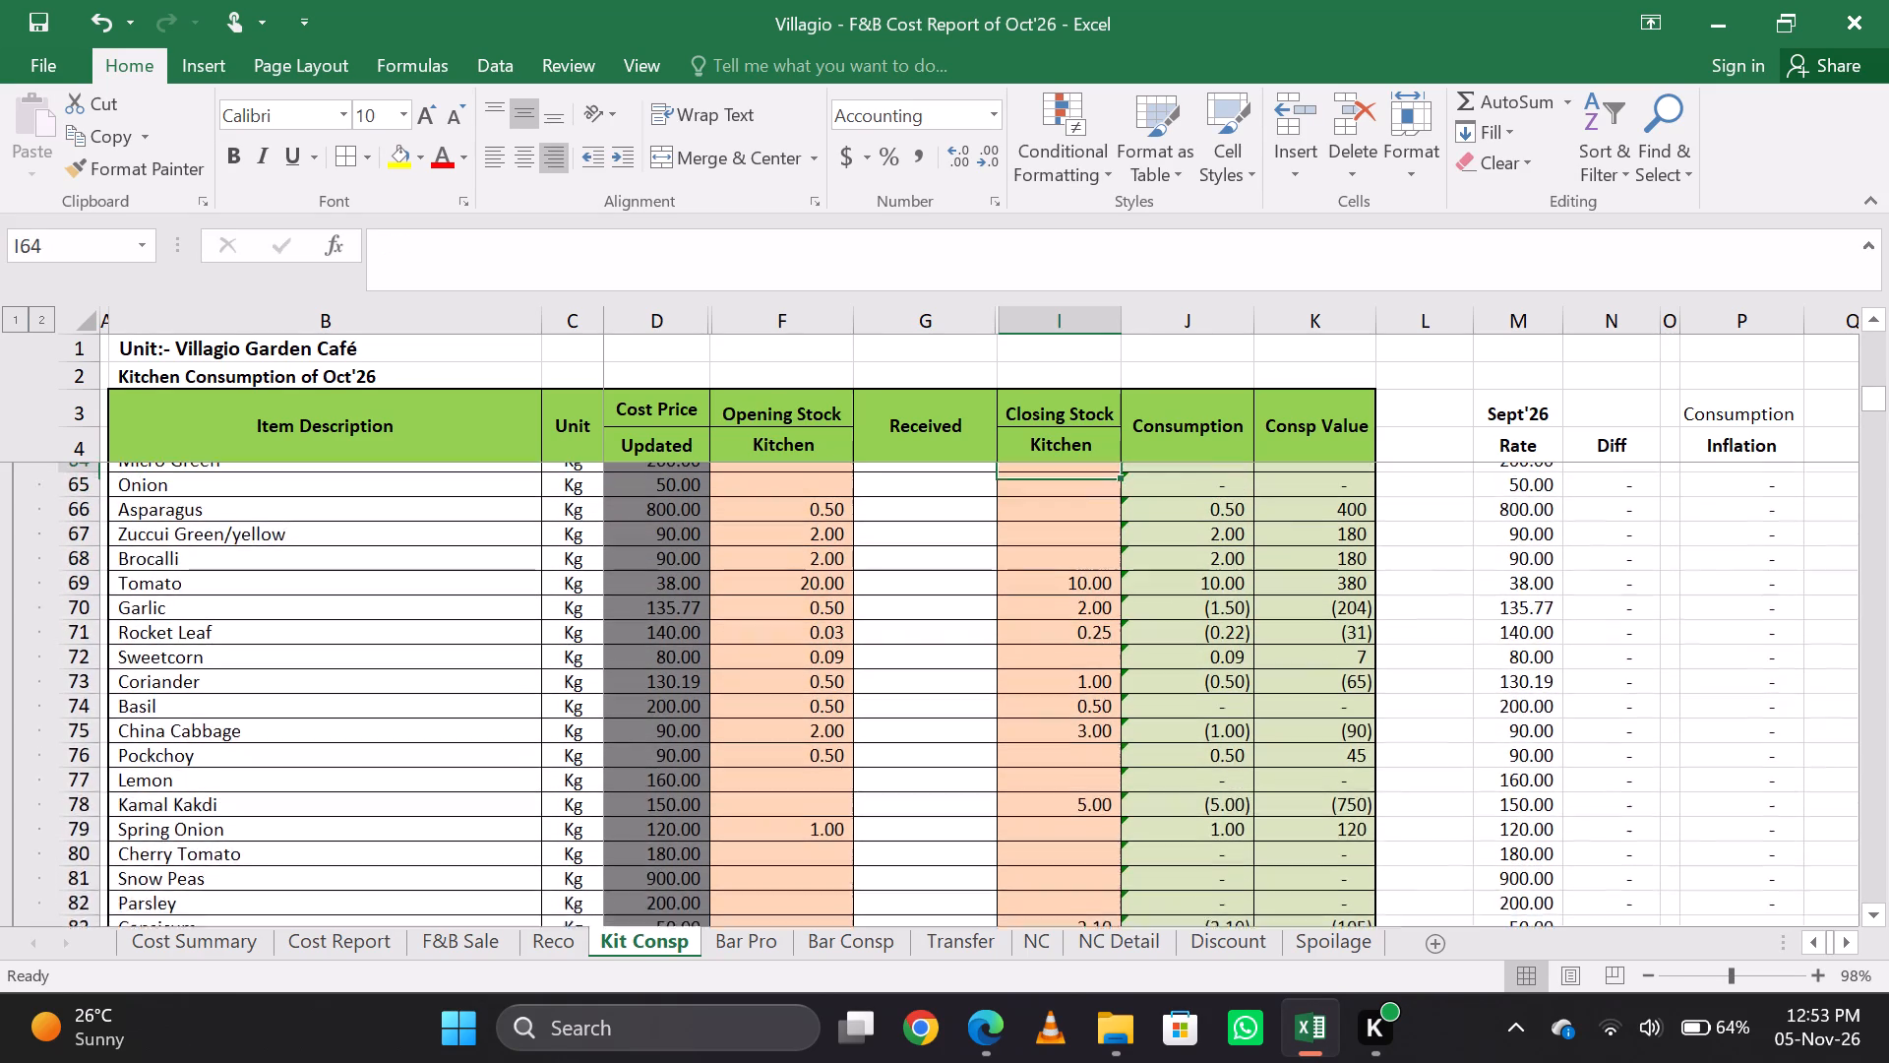
key("Up")
key("Down")
key("Up")
key("Up")
key("Up")
key("Up")
key("Up")
key("Up")
key("Down")
key("Down")
key("Down")
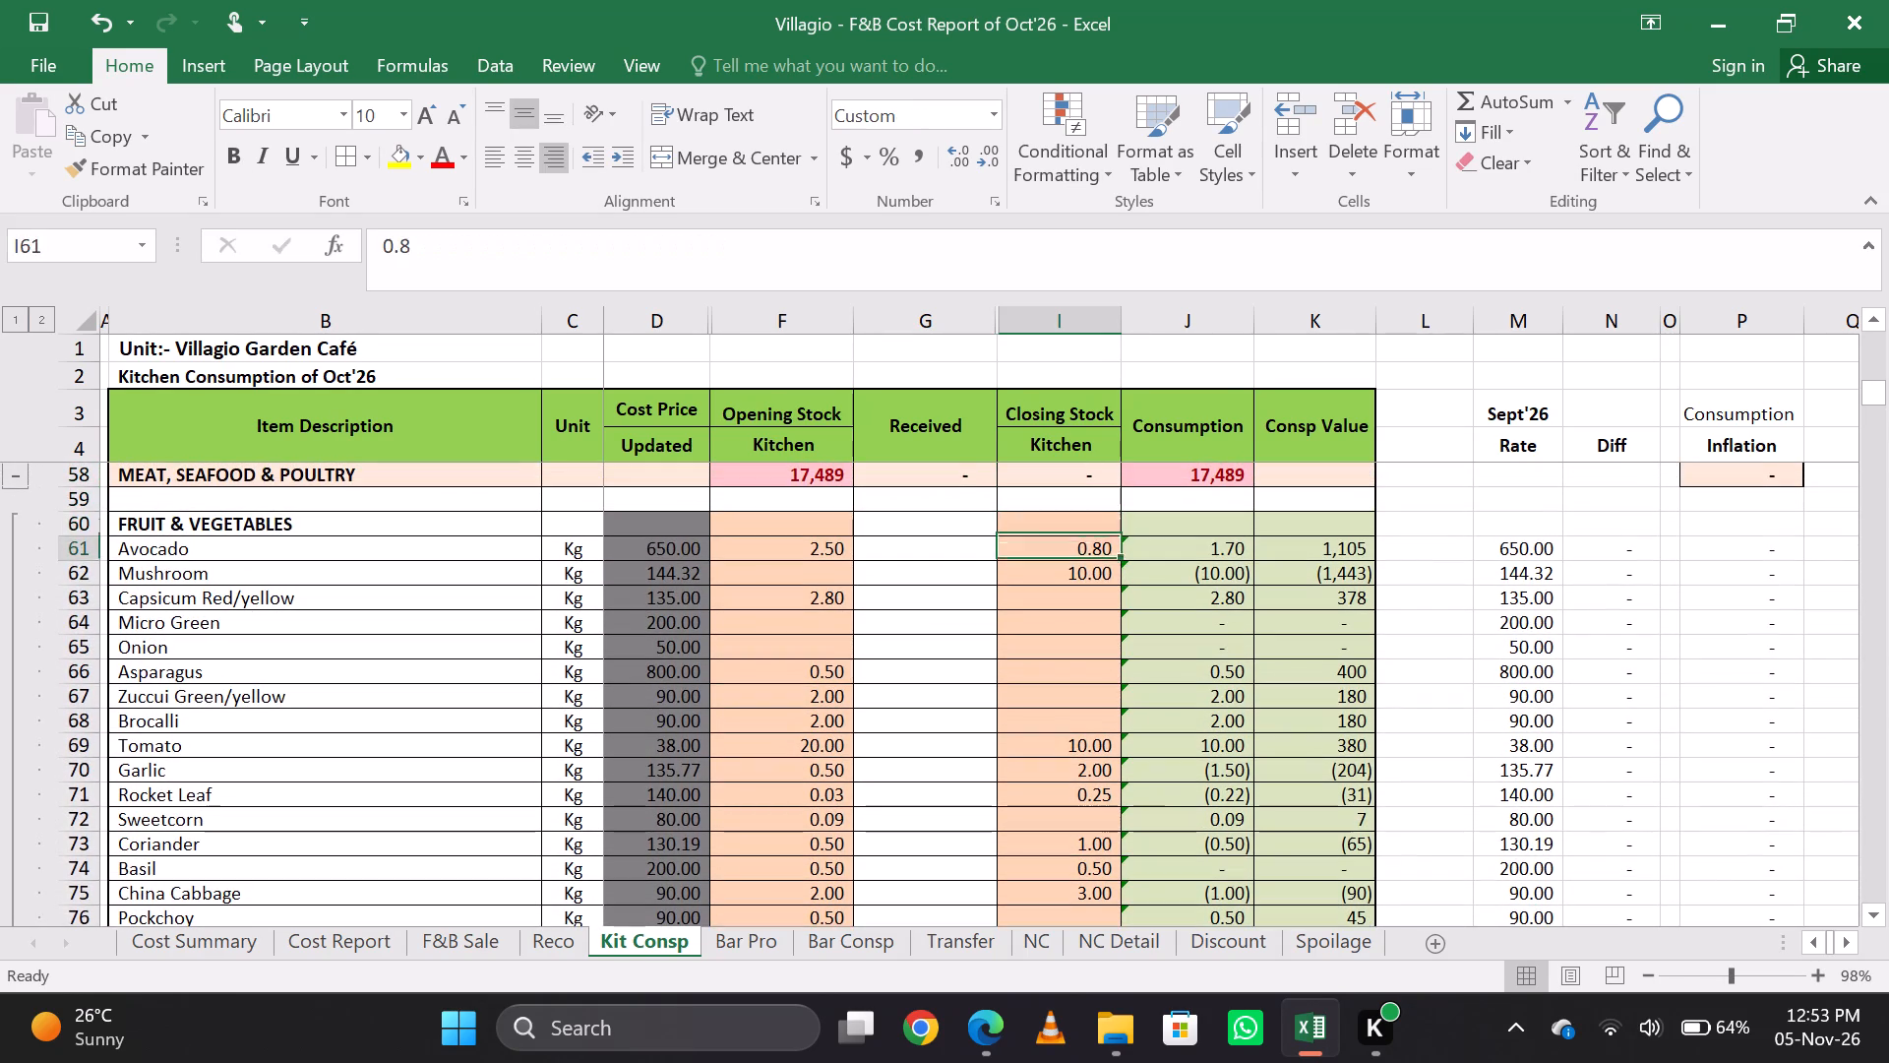
key("Up")
key("Down")
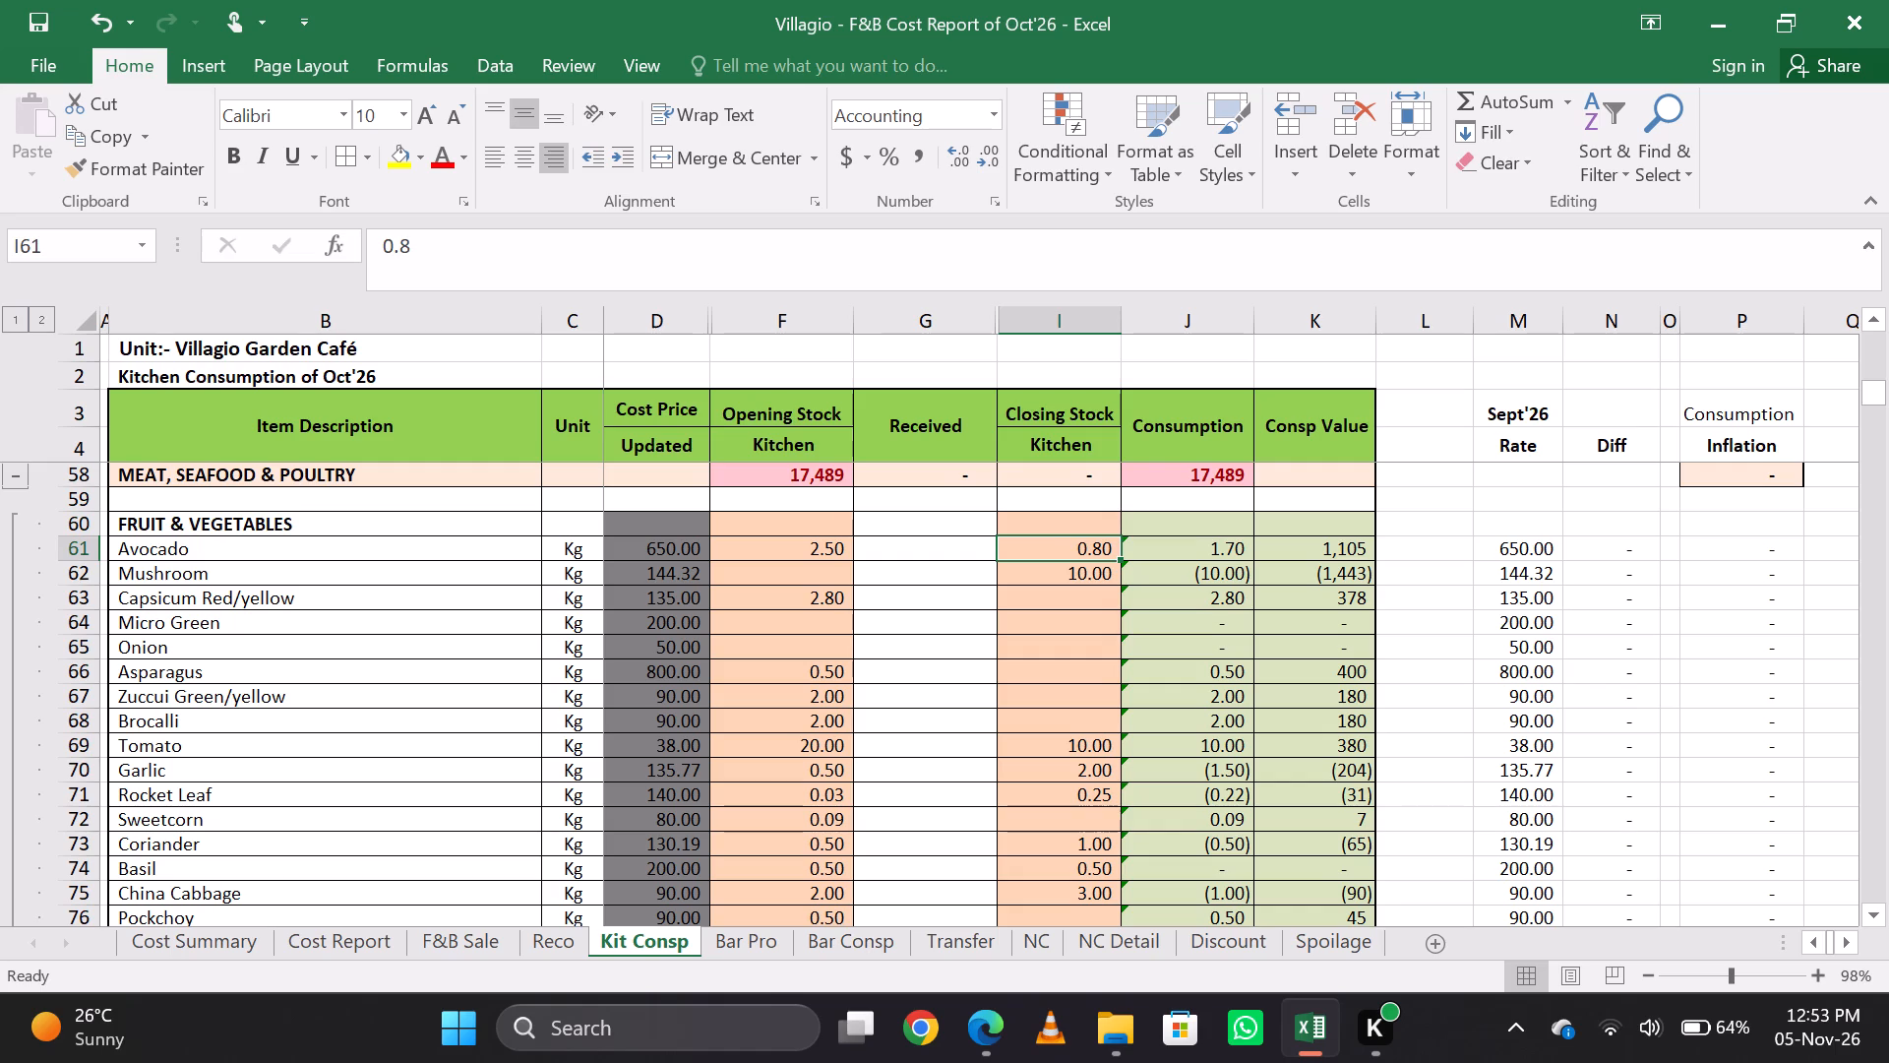
type("1.8")
key("Return")
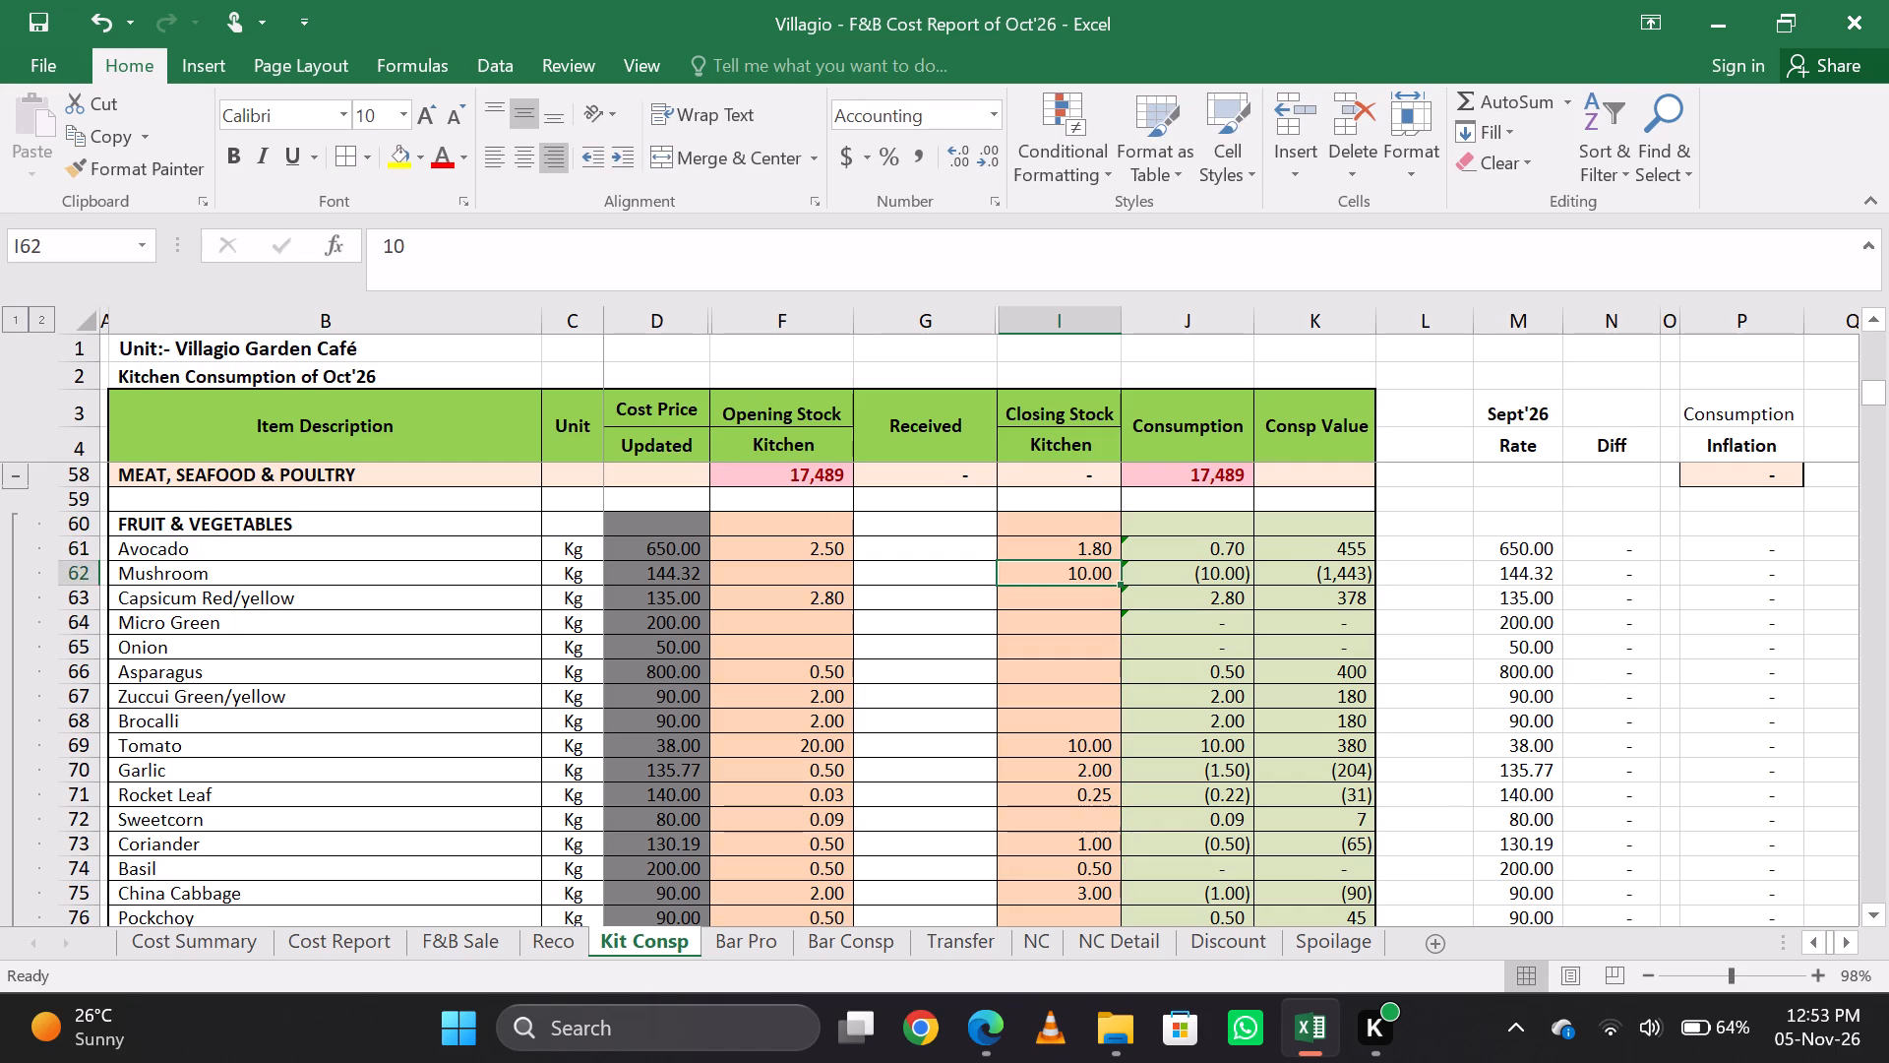
Search the sheet for "asp" to find Asparagus and enter a kitchen closing stock of 2 for it.
key("ctrl+f")
type("asp")
key("Return")
key("Escape")
key("Right")
key("Right")
key("Right")
key("Right")
key("Right")
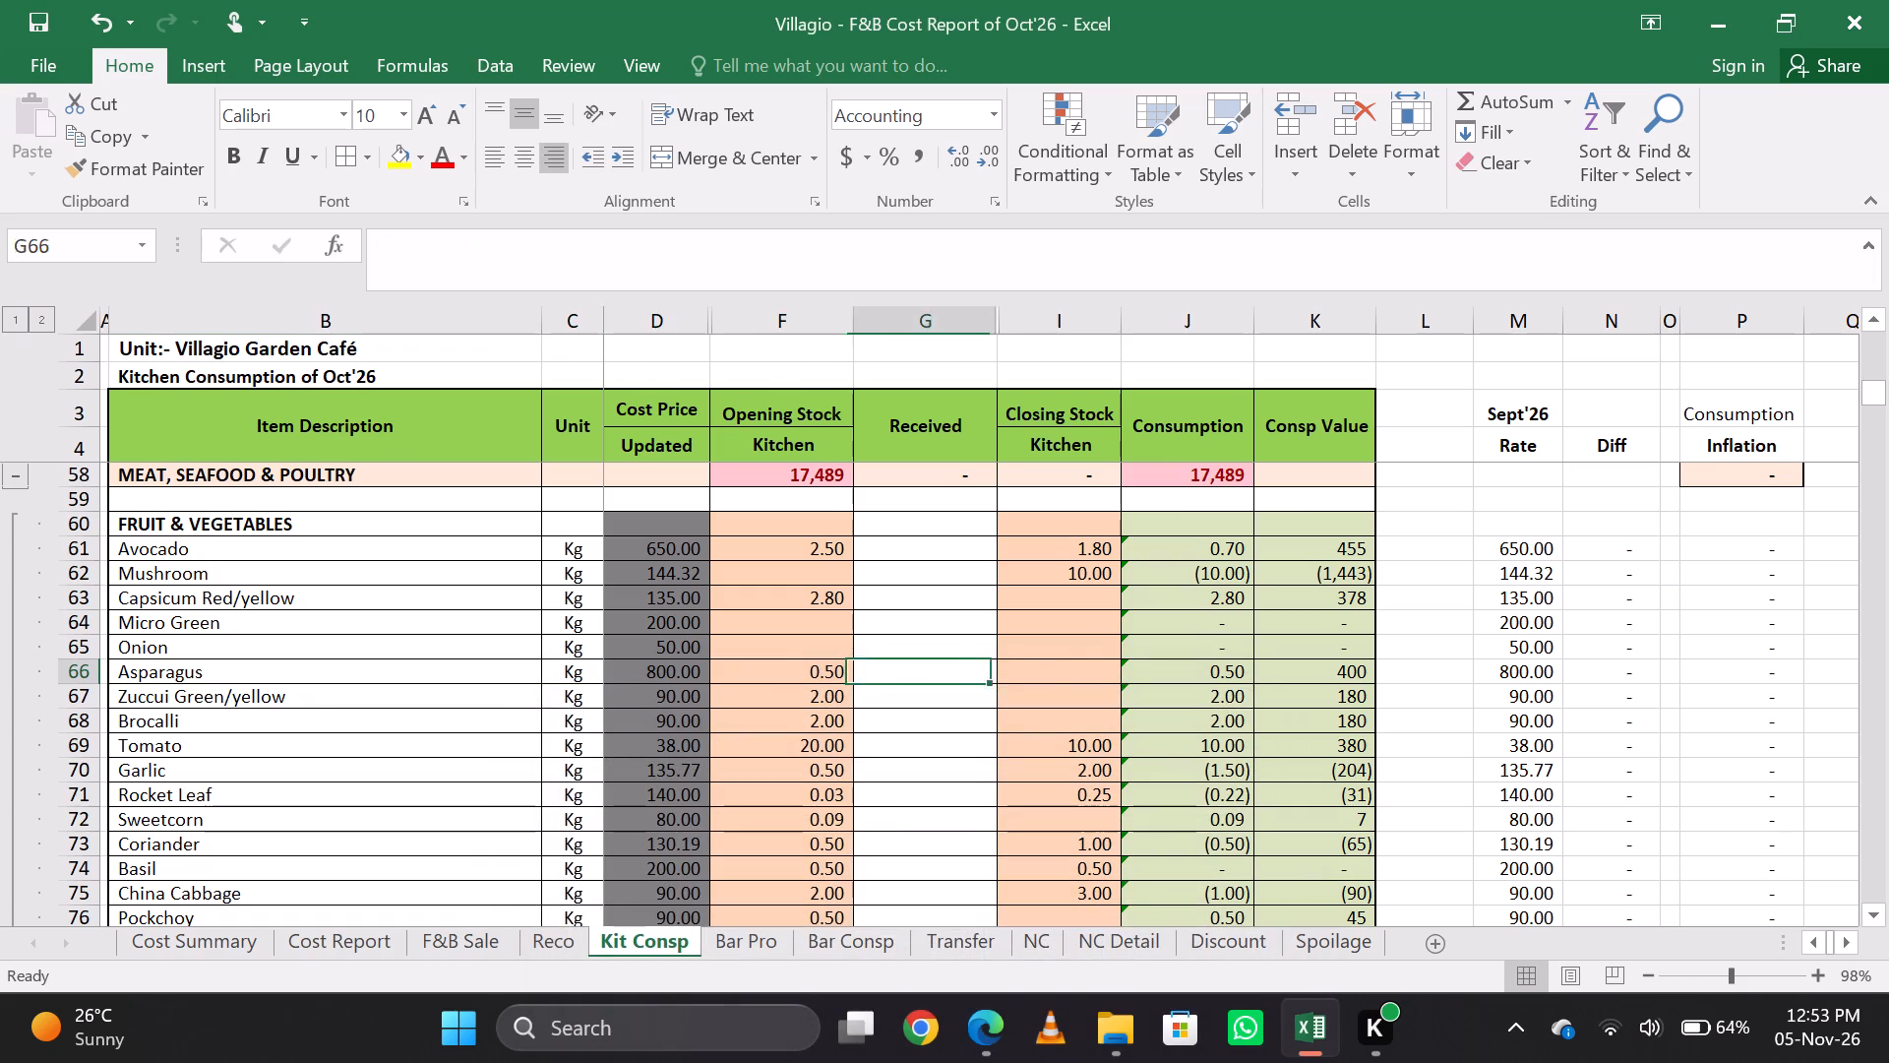
key("Right")
key("Left")
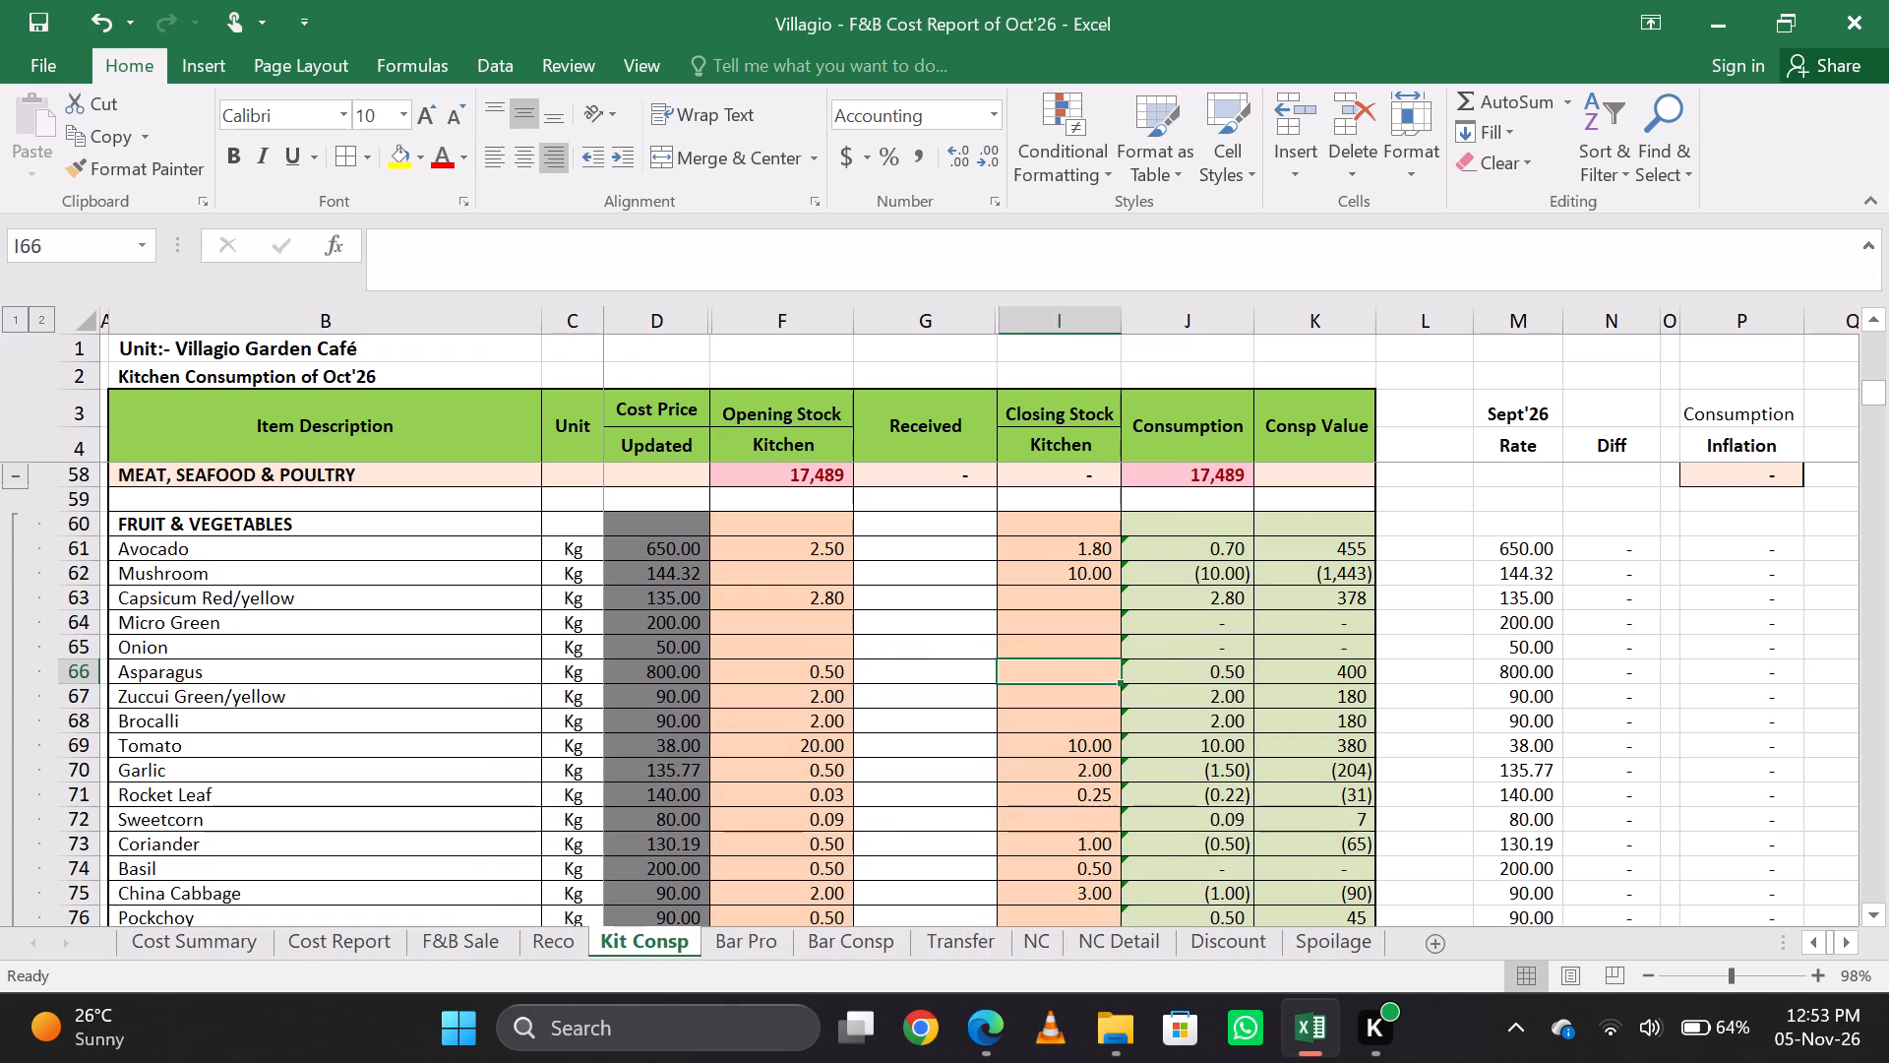
key("2")
key("Down")
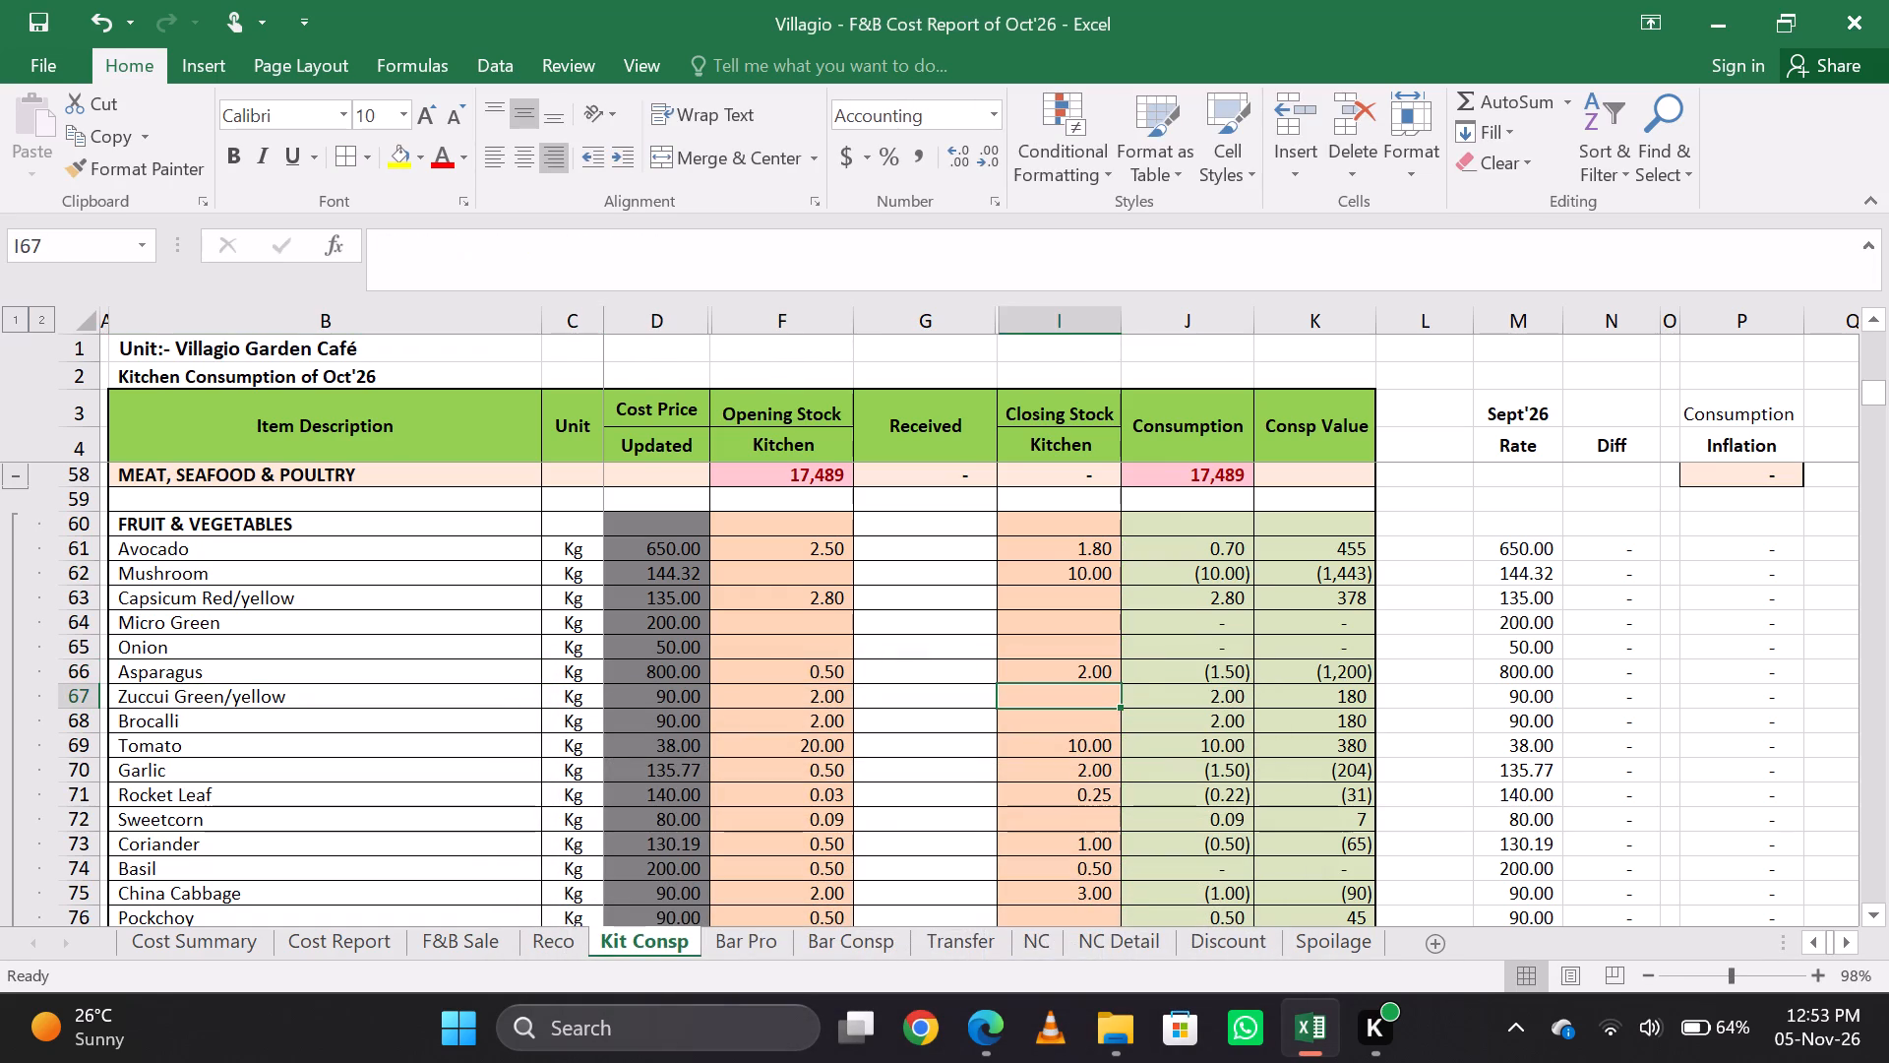
Search the sheet for "pok c" and "pok" to look for an existing Pok Choy entry.
key("ctrl+f")
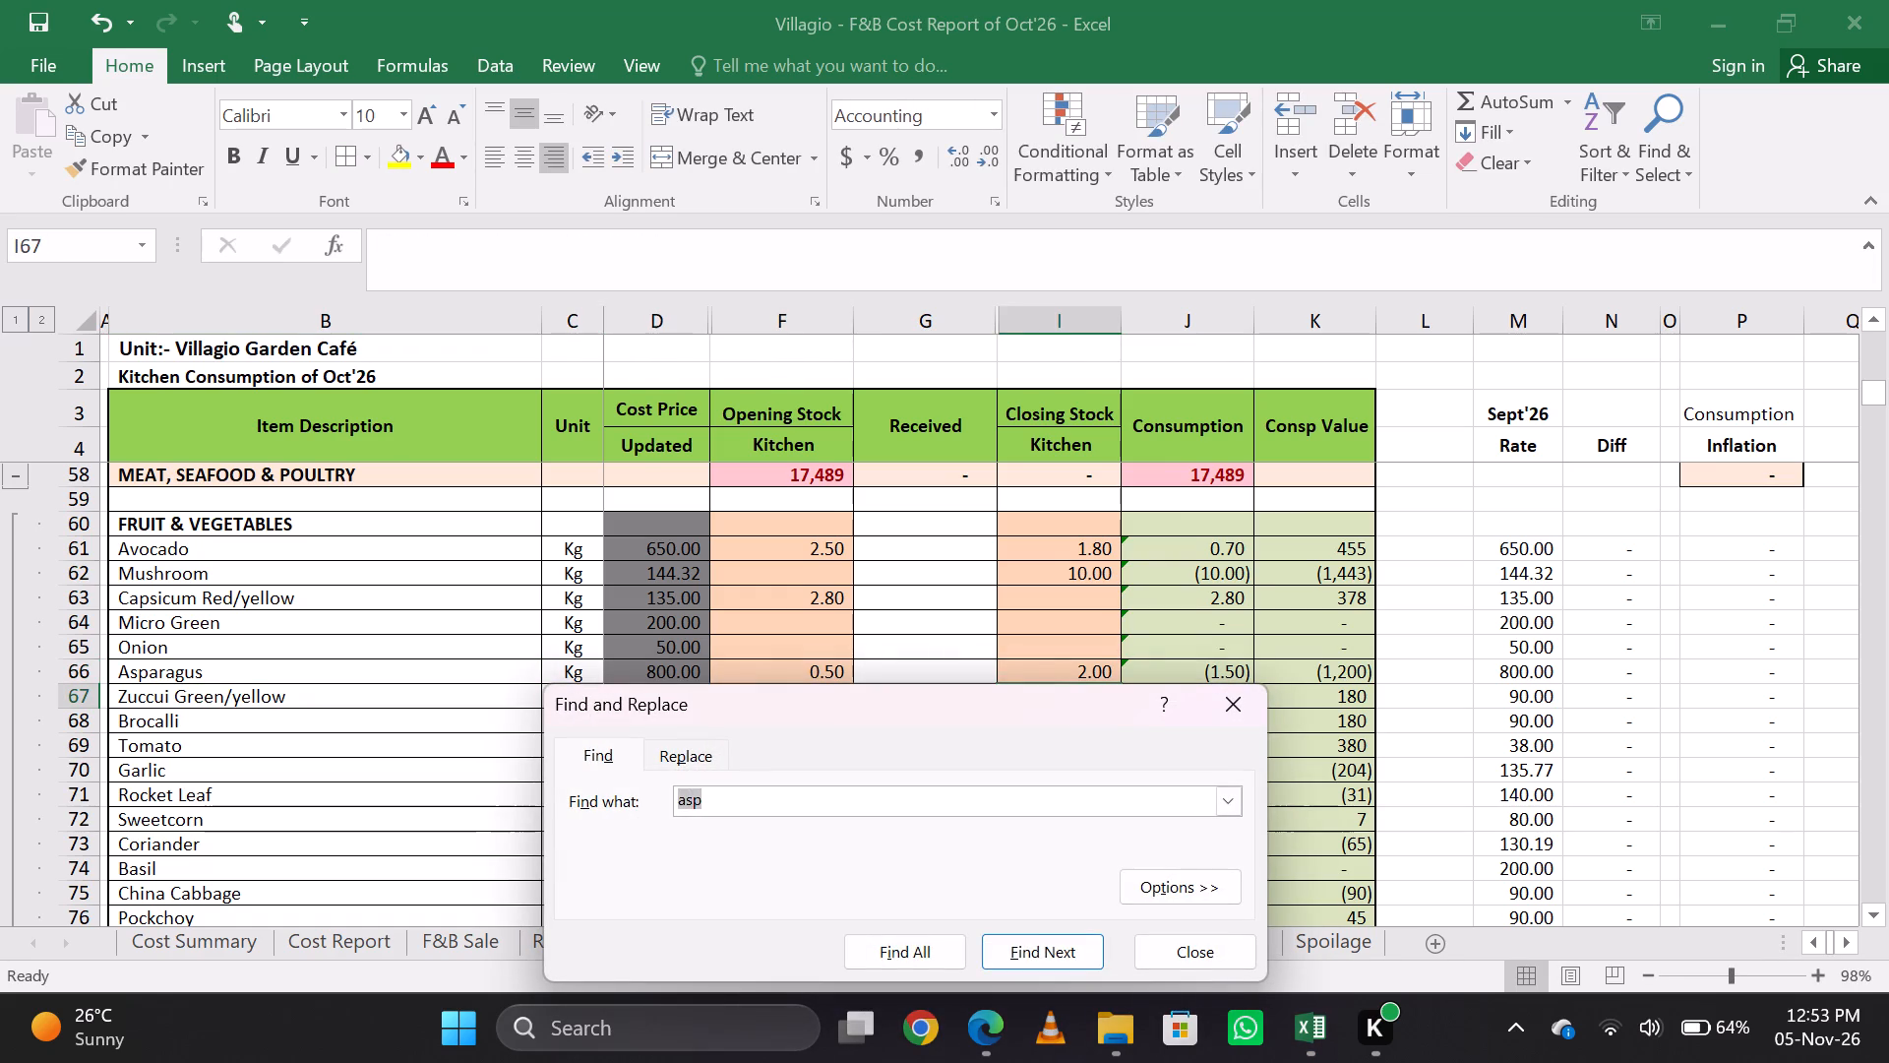
type("pok c")
key("Return")
key("Escape")
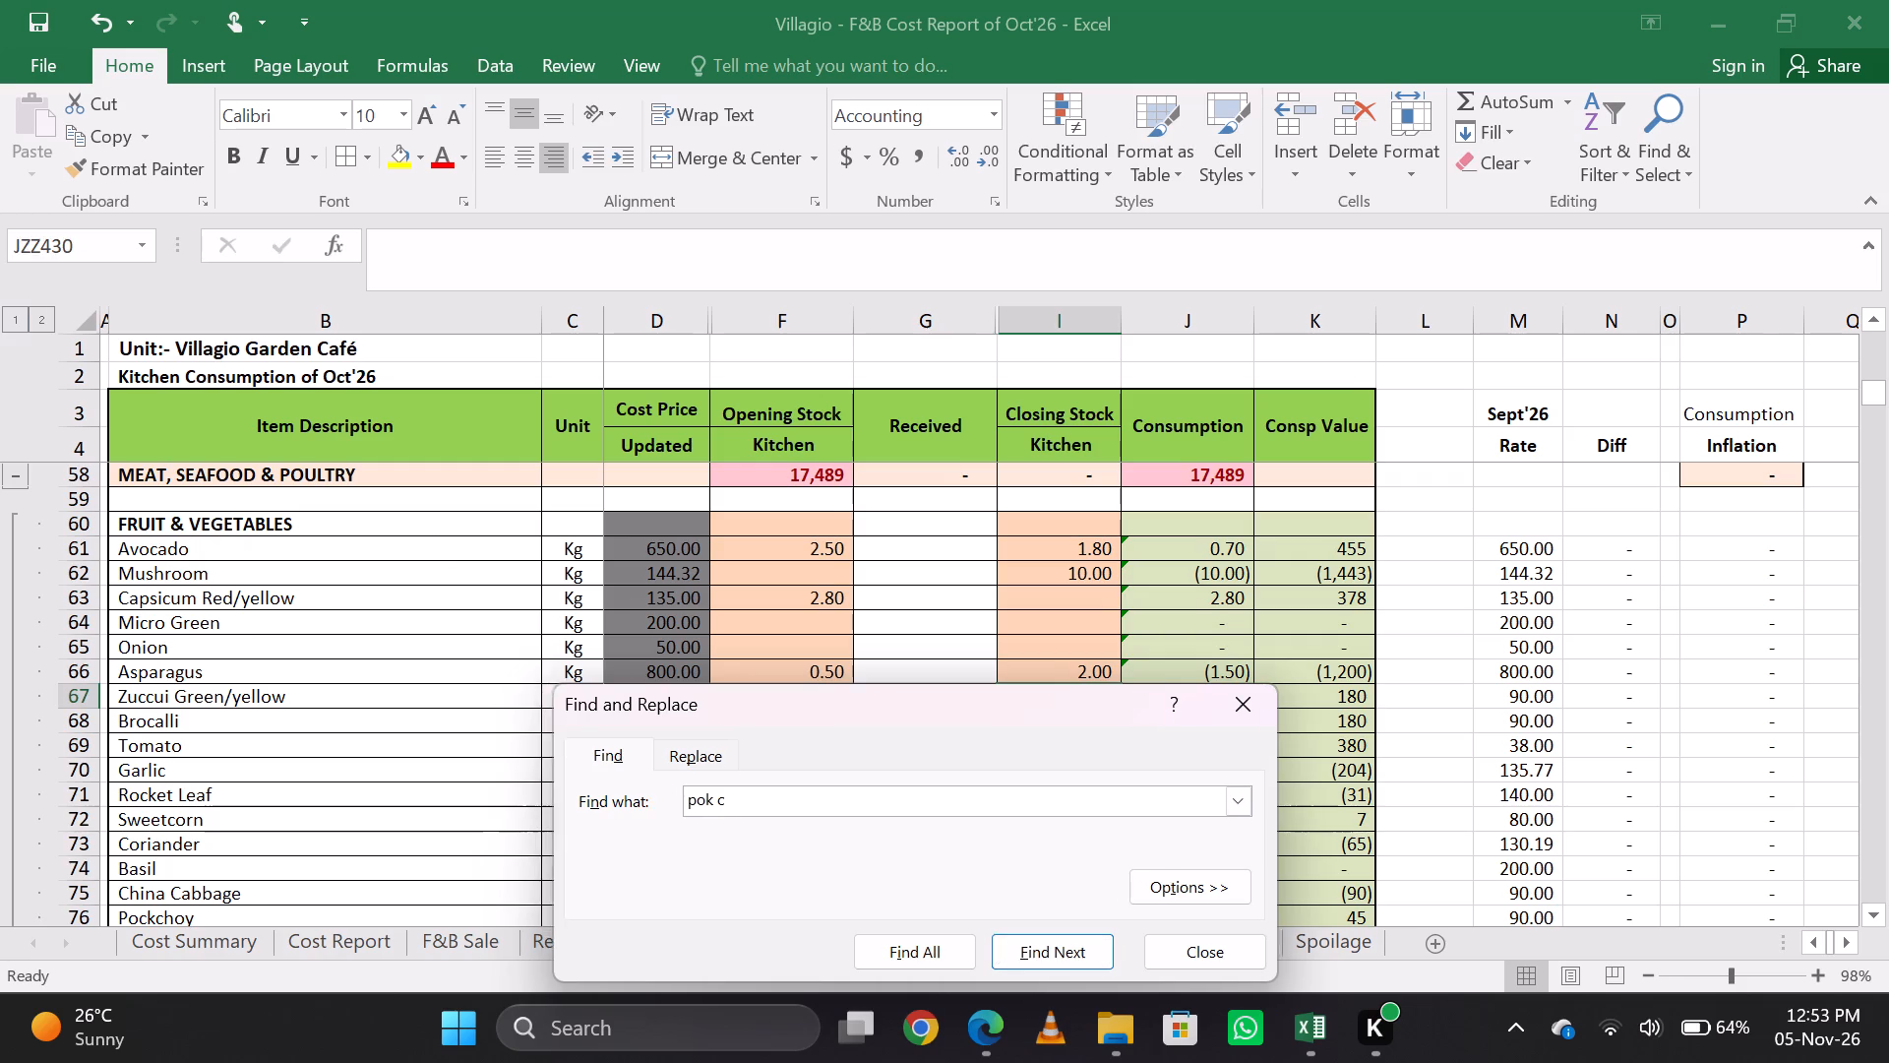
key("Right")
key("Right")
key("Right")
key("Left")
key("ctrl+f")
key("Return")
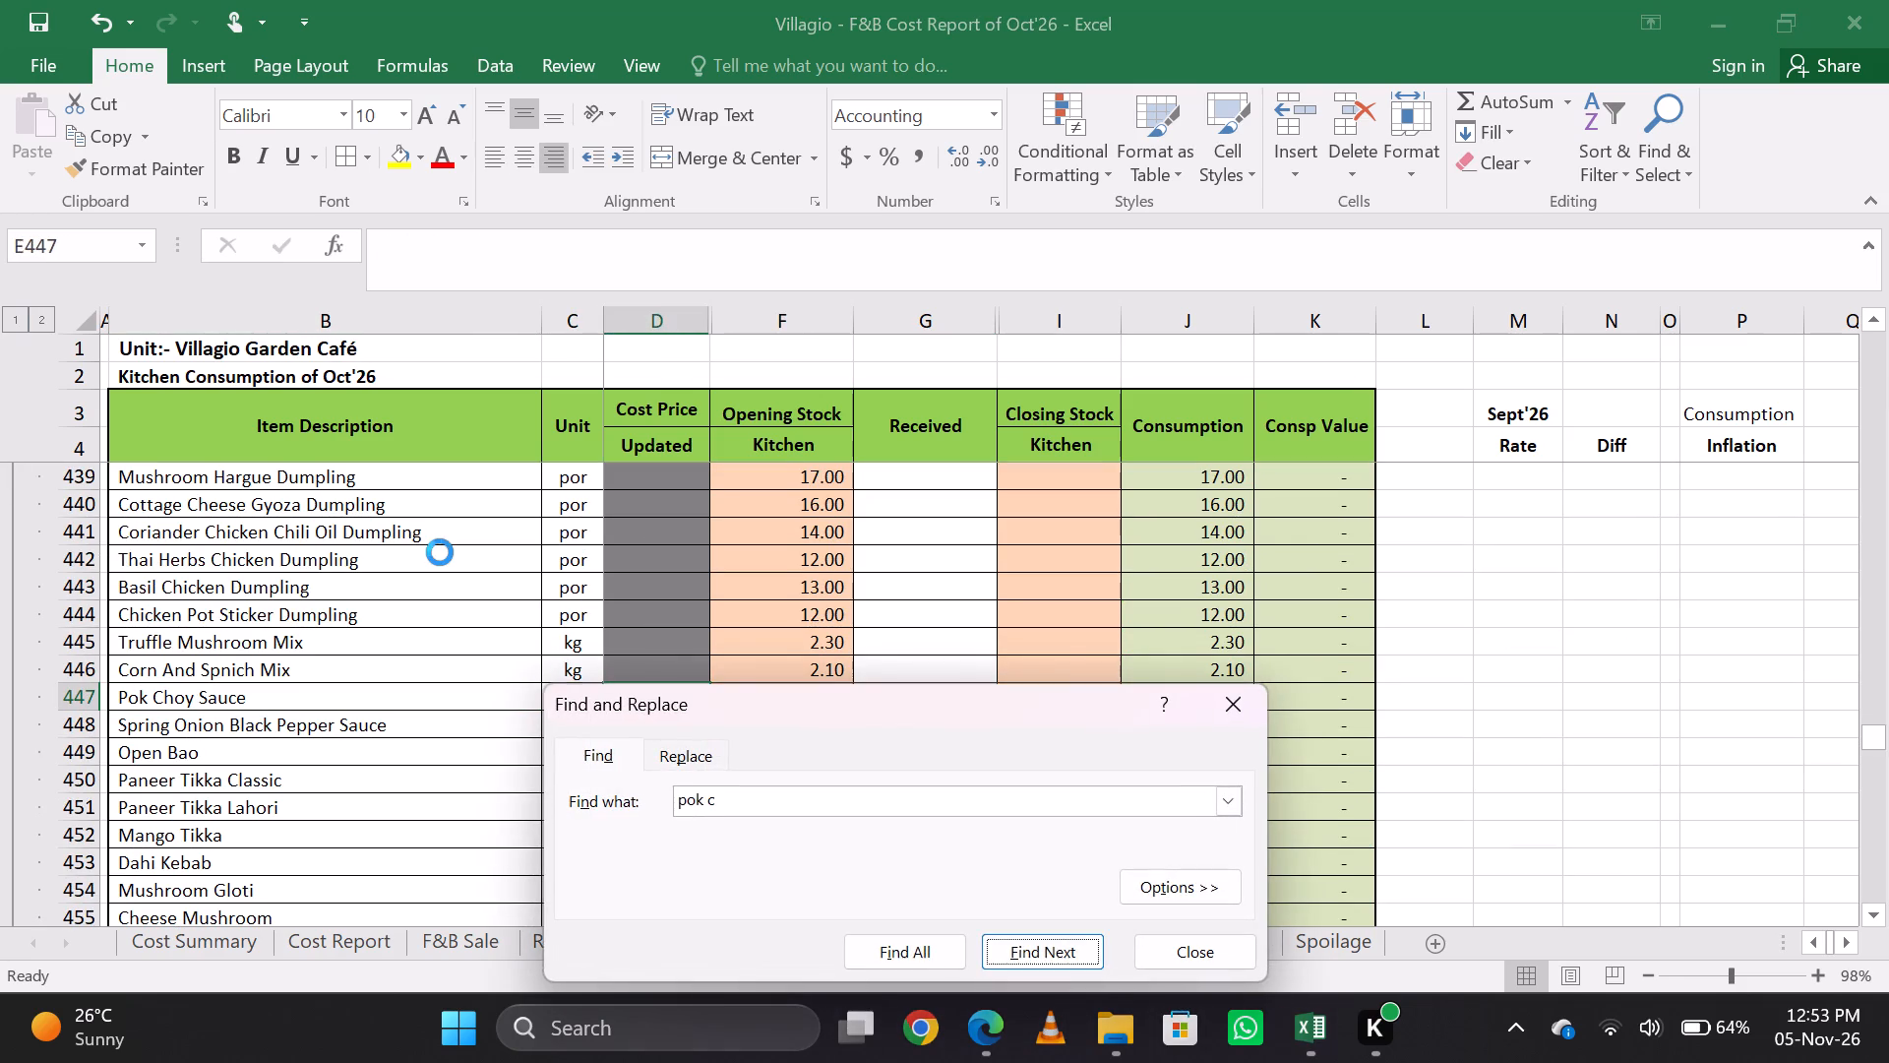
key("Return")
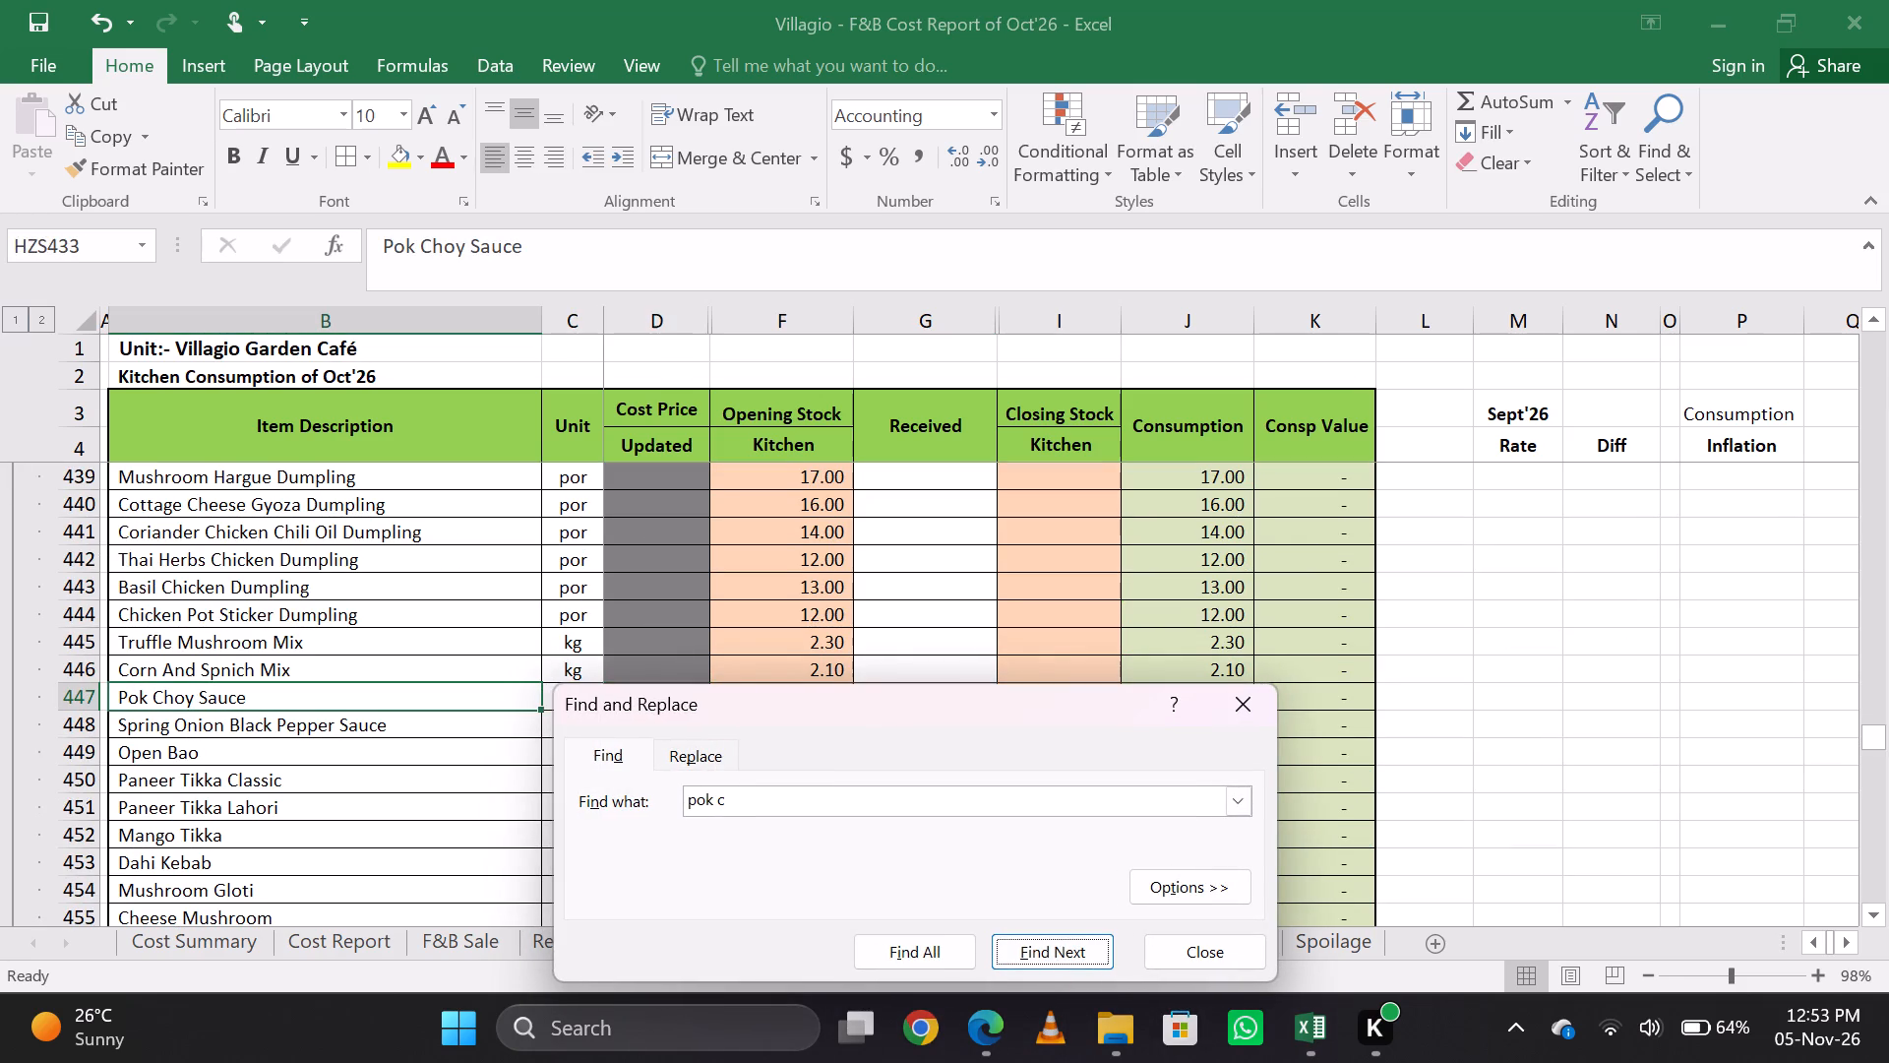
key("Return")
key("Return")
key("Return")
key("equal")
key("BackSpace")
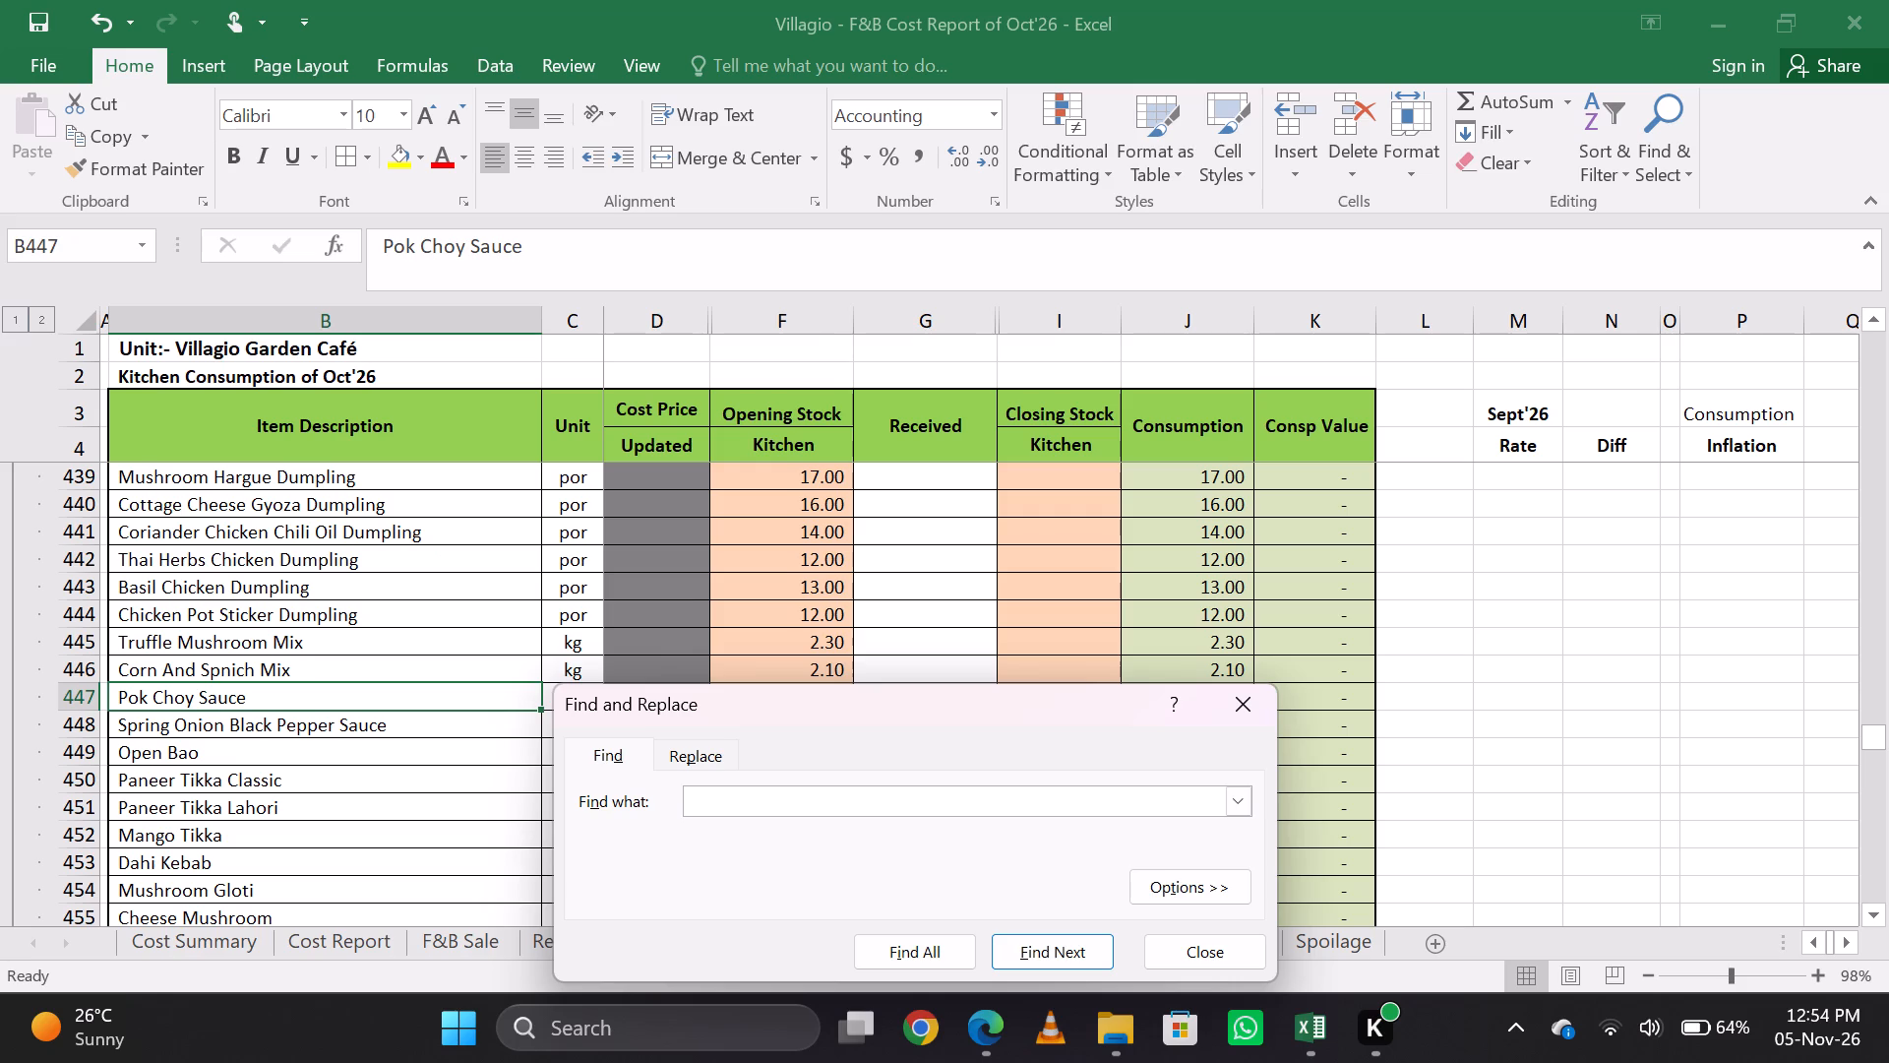
key("BackSpace")
type("pok")
key("Return")
key("Return")
key("Return")
key("Return")
key("Escape")
Go back up to the Fruit & Vegetables section and look through its item list for Pok Choy.
key("Page_Up")
key("Page_Up")
key("Page_Up")
key("Page_Up")
key("Page_Up")
key("Page_Up")
key("Page_Up")
key("Page_Up")
key("Page_Up")
key("Page_Up")
key("Page_Up")
key("Page_Up")
key("Page_Up")
key("Page_Up")
key("Page_Up")
key("Page_Up")
key("Page_Up")
key("Page_Up")
key("Page_Up")
key("Page_Up")
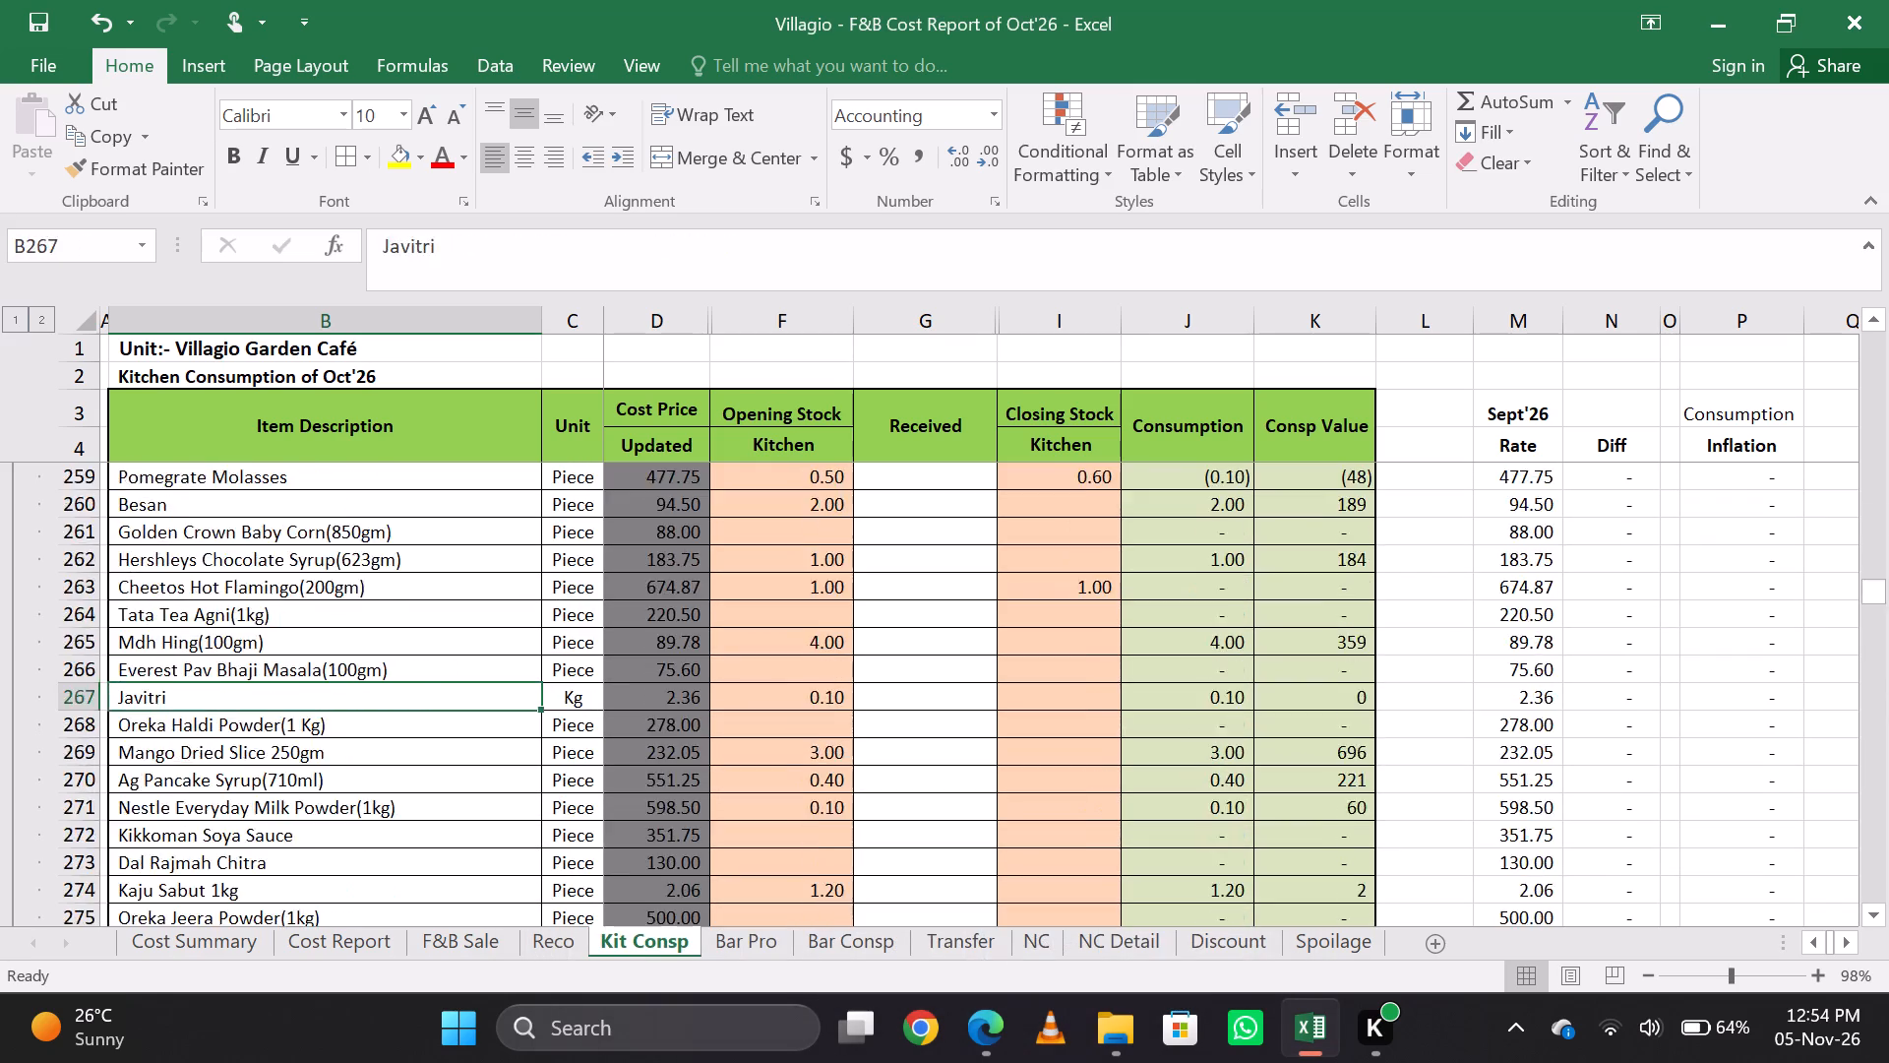
key("Page_Down")
key("Page_Down")
key("Page_Down")
key("Page_Down")
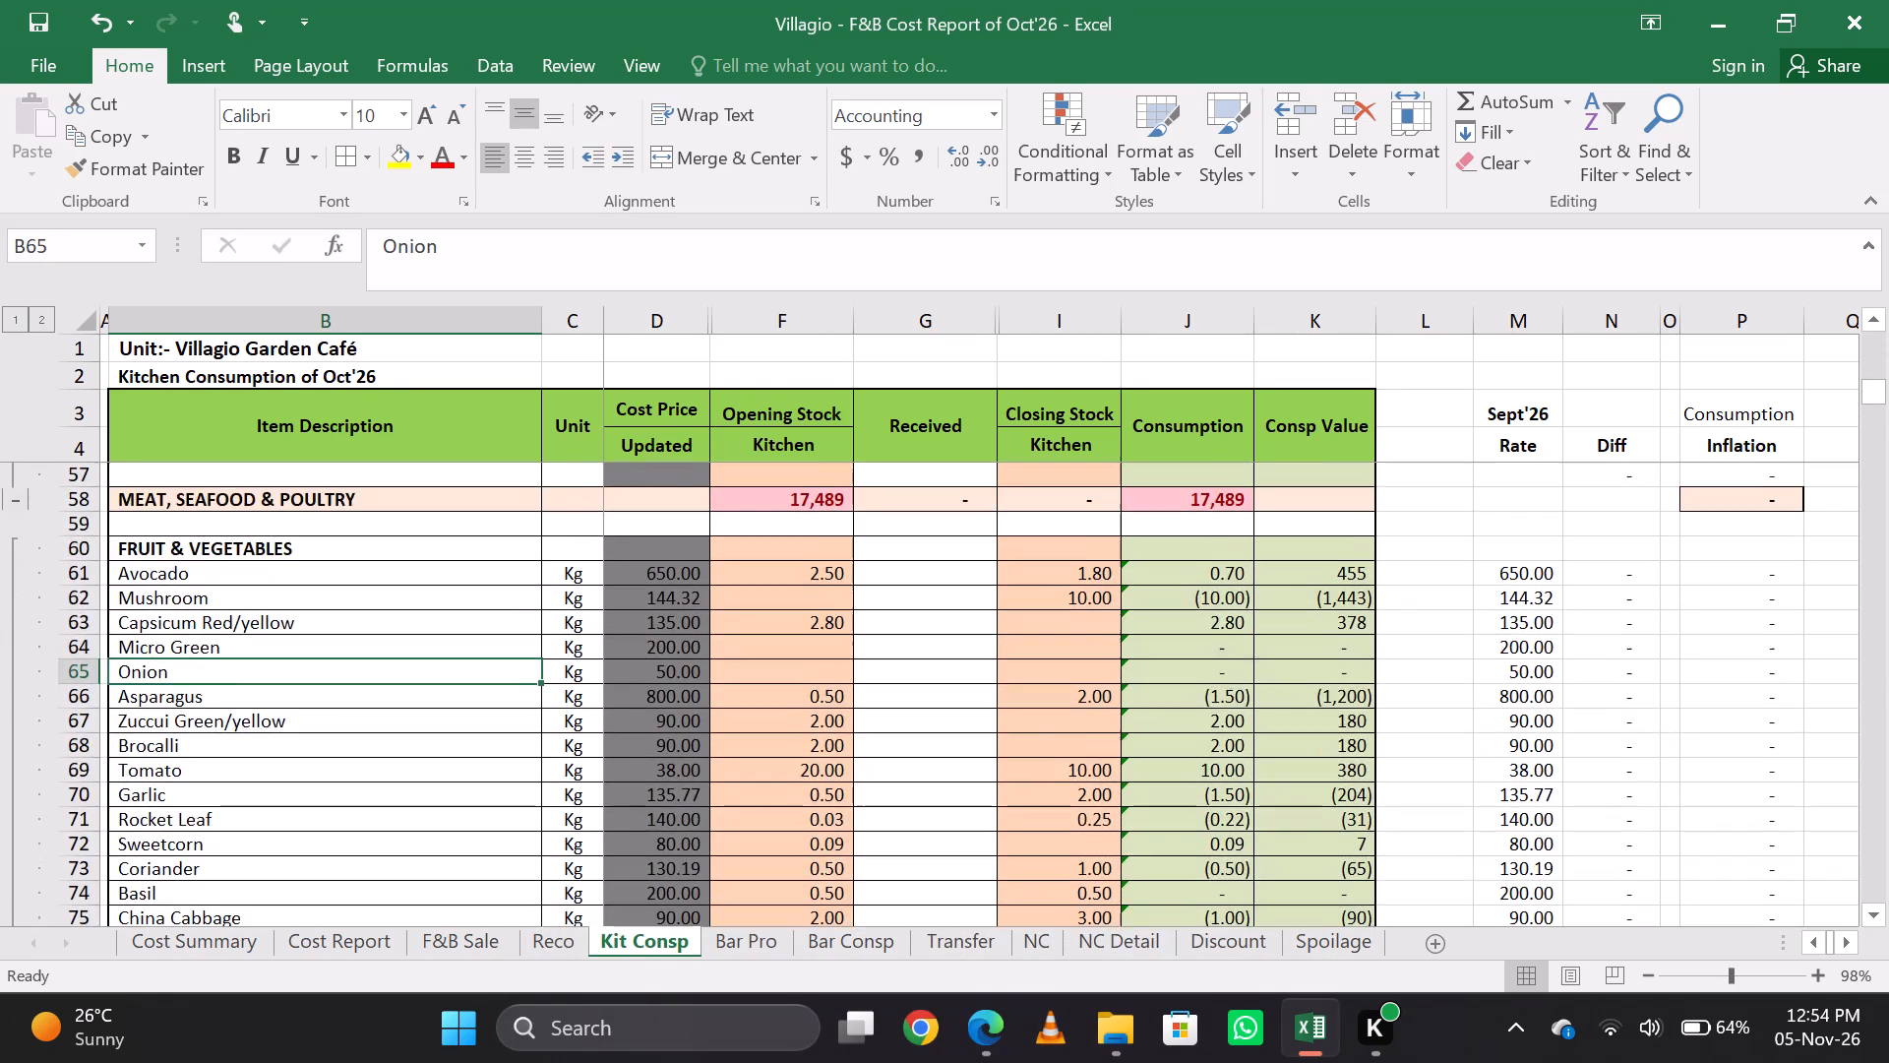
key("Down")
key("Down")
key("Down")
key("shift+space")
key("Down")
key("Down")
key("Page_Down")
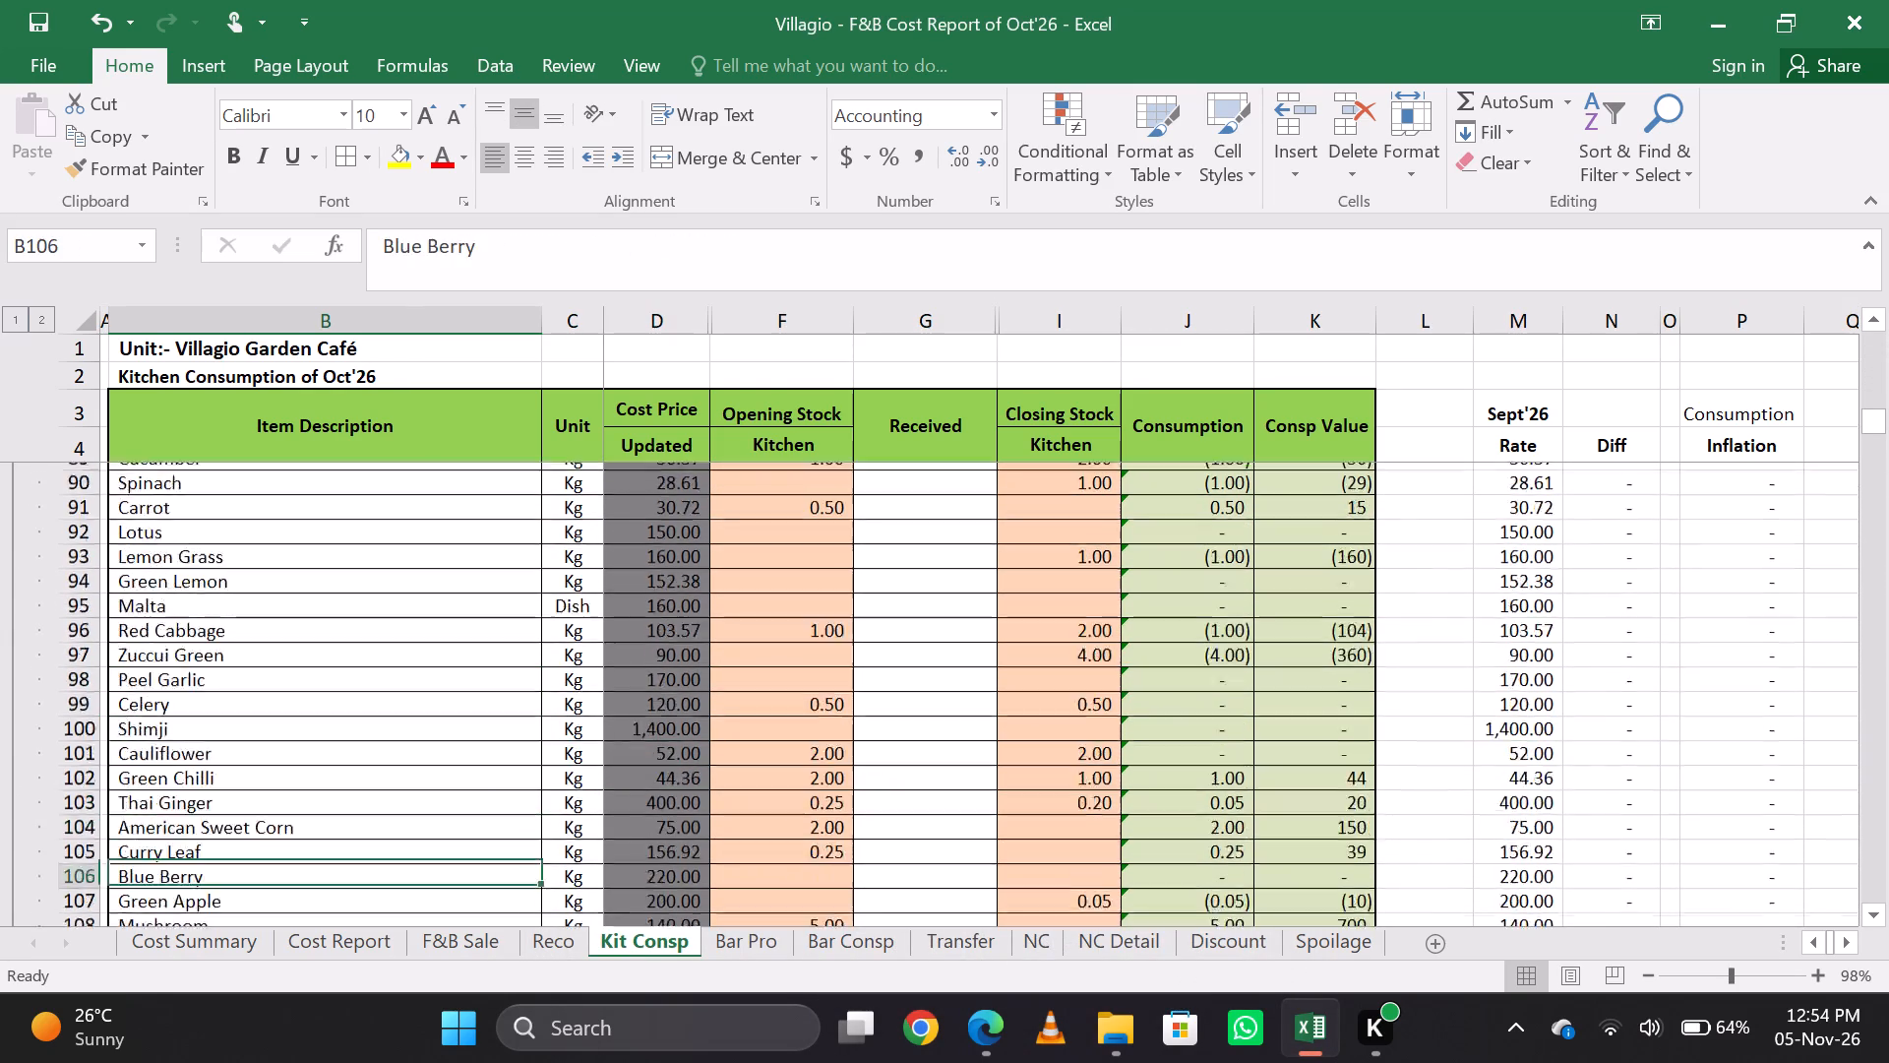
key("Down")
key("Page_Down")
key("Down")
key("Down")
key("Down")
key("Down")
key("Down")
key("Down")
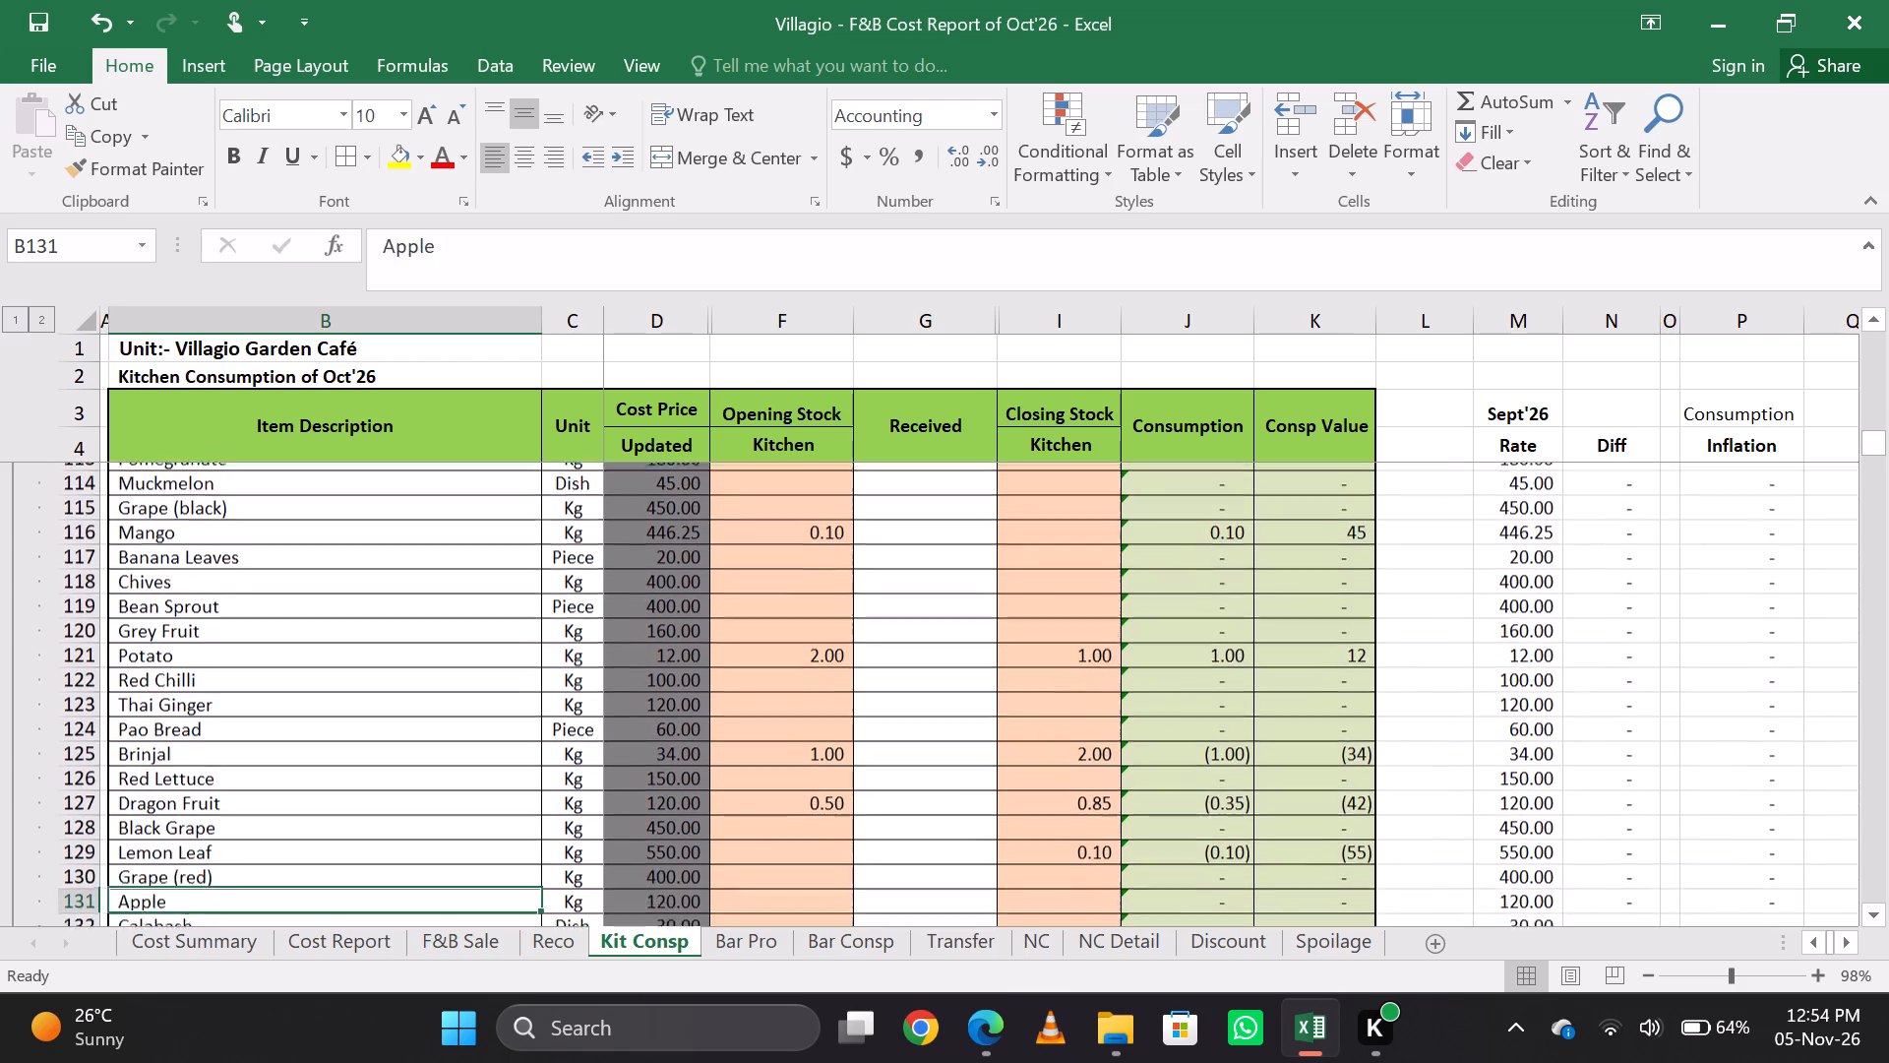
key("Down")
key("Down")
key("Down")
key("Down")
key("Down")
key("Down")
key("Down")
key("Down")
key("Down")
key("Down")
key("Page_Down")
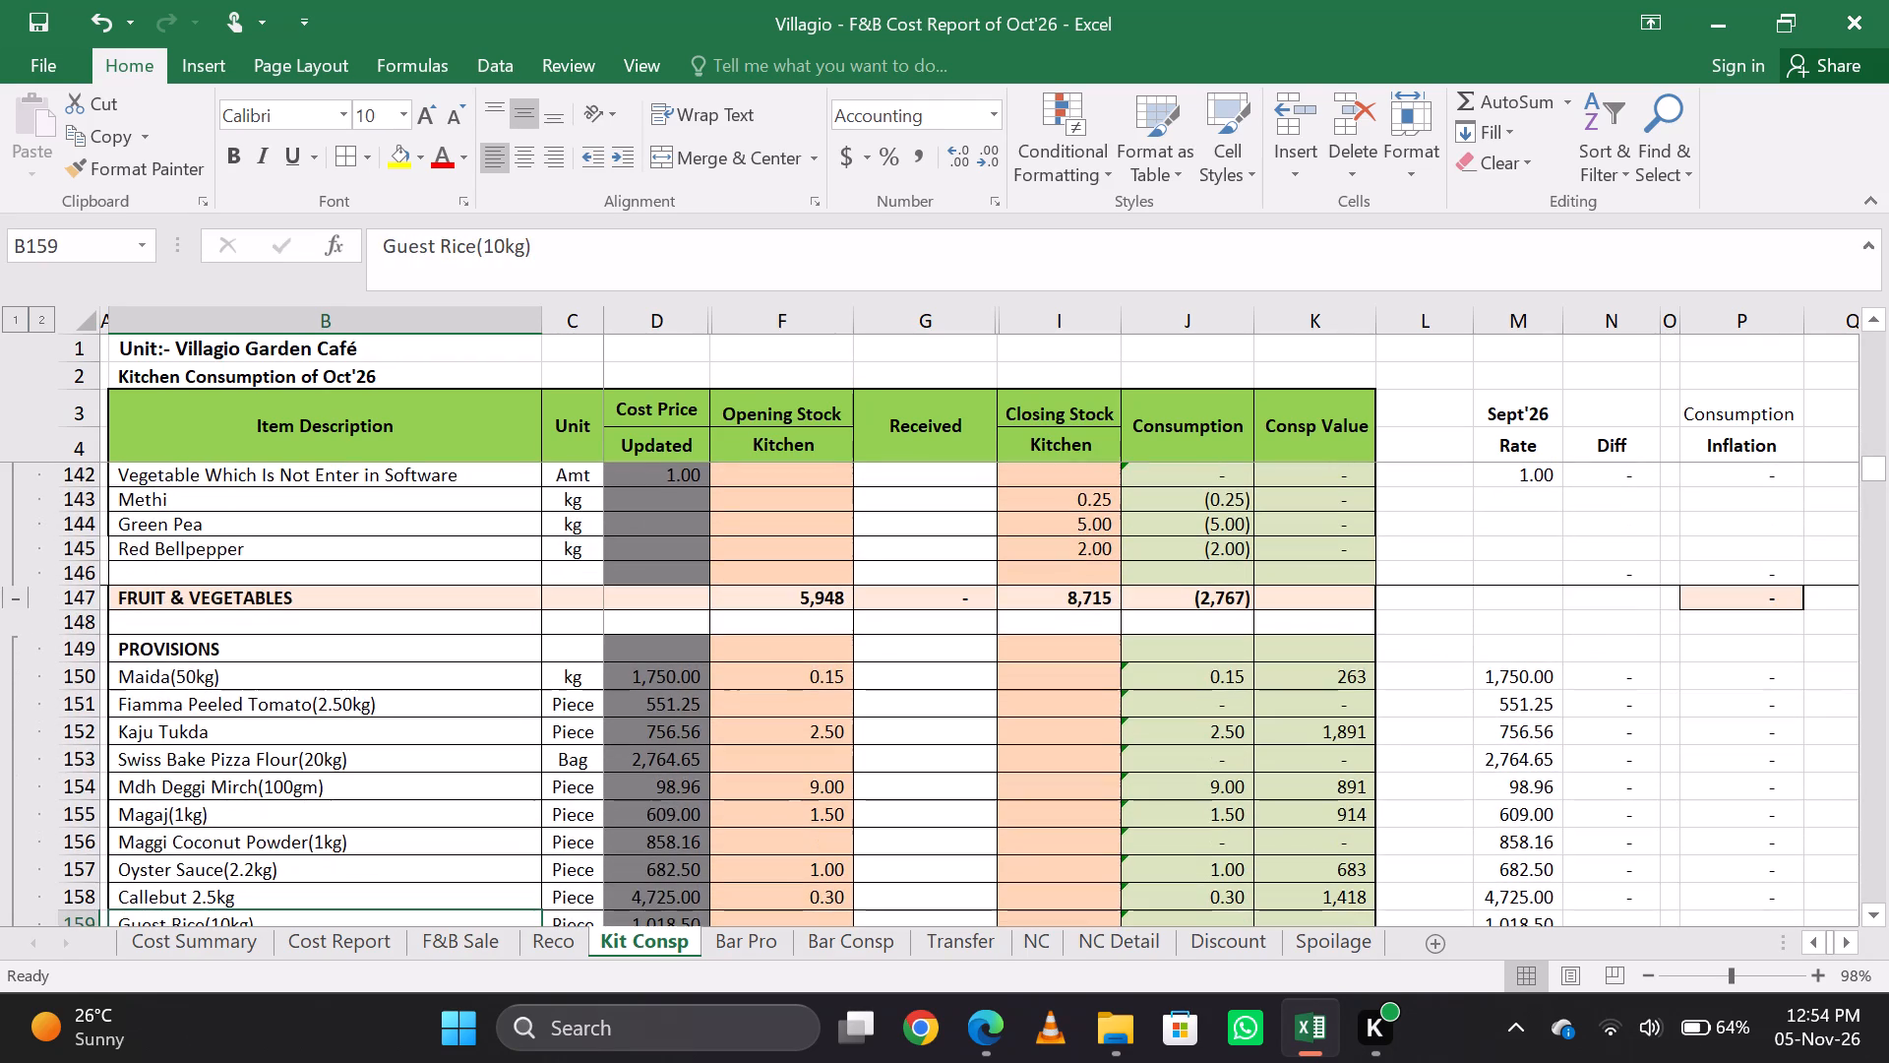
Insert a row below Red Bellpepper at the end of the Fruit & Vegetables section for Pok Choy, with unit kg.
key("Up")
key("Up")
key("Up")
key("Up")
key("Up")
key("Up")
key("Up")
key("Up")
key("Up")
key("Up")
key("Up")
key("Up")
key("Up")
key("shift+space")
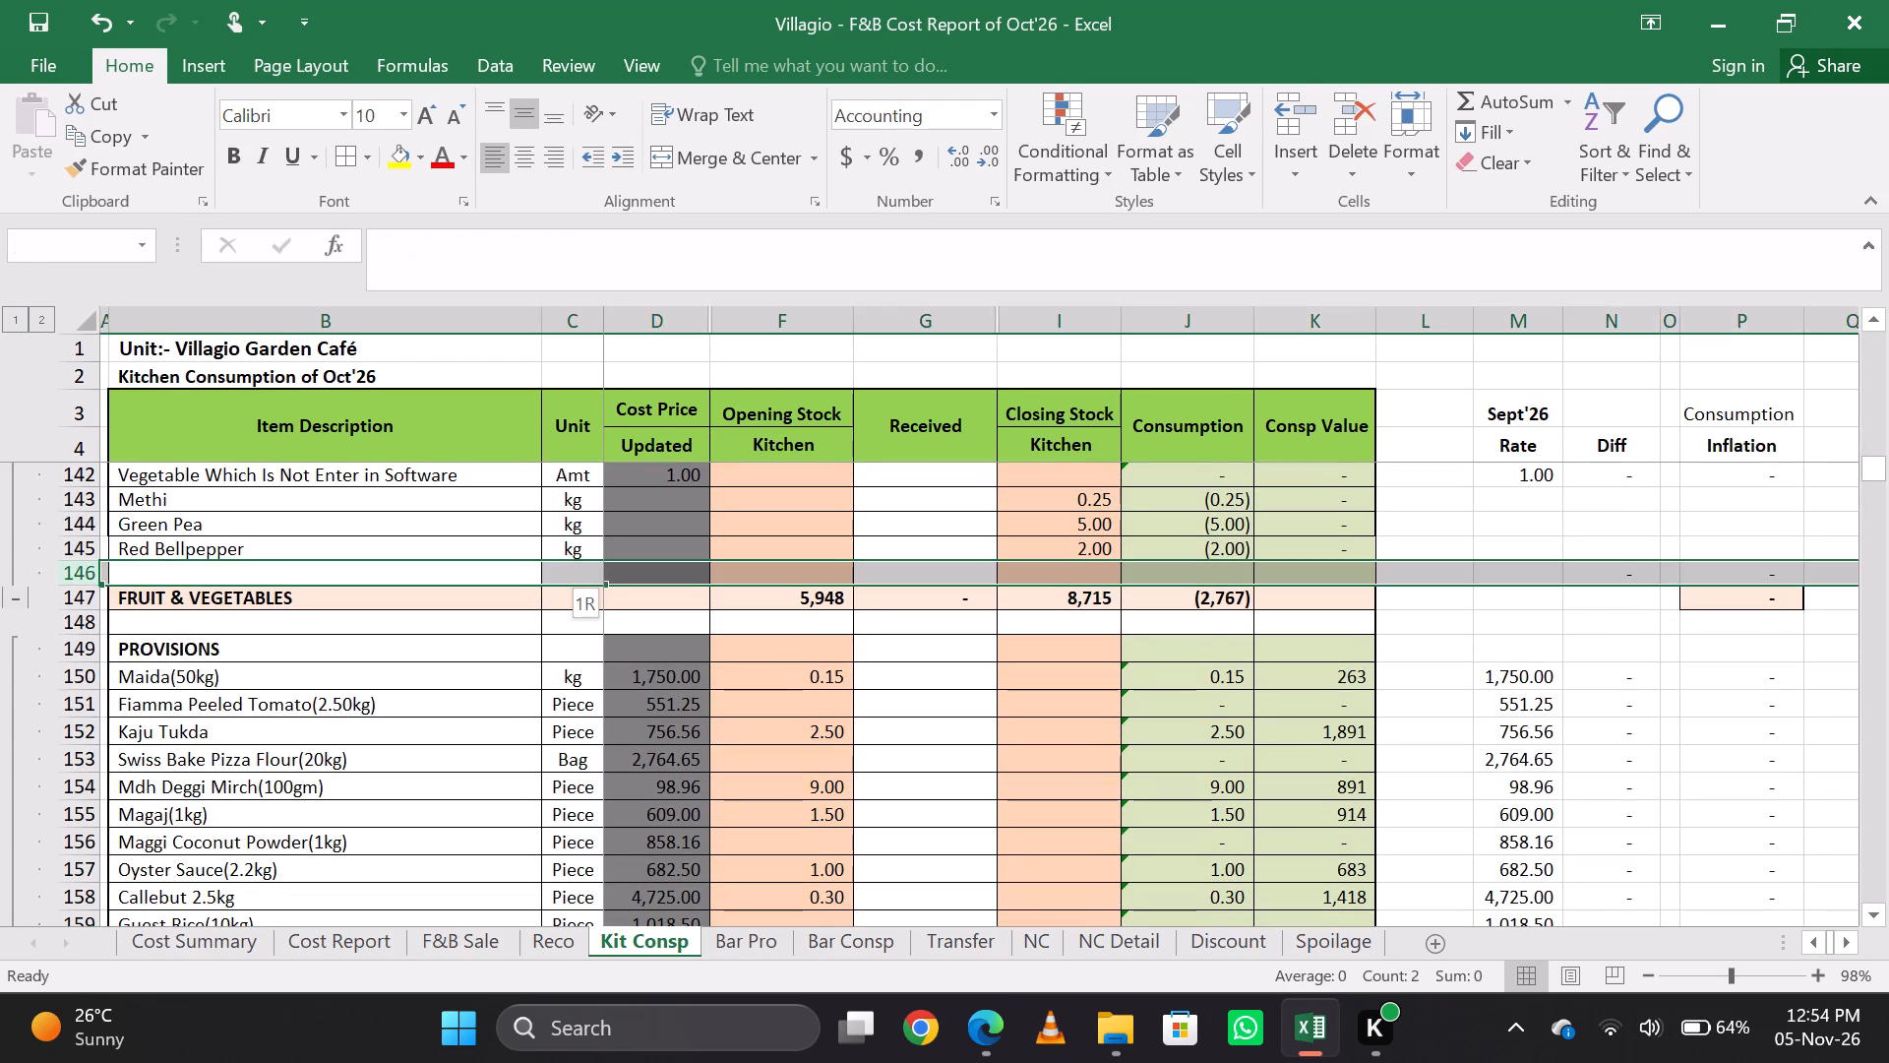
key("ctrl+shift+equal")
key("Down")
key("Up")
type("POk")
key("space")
type("Choy")
key("Tab")
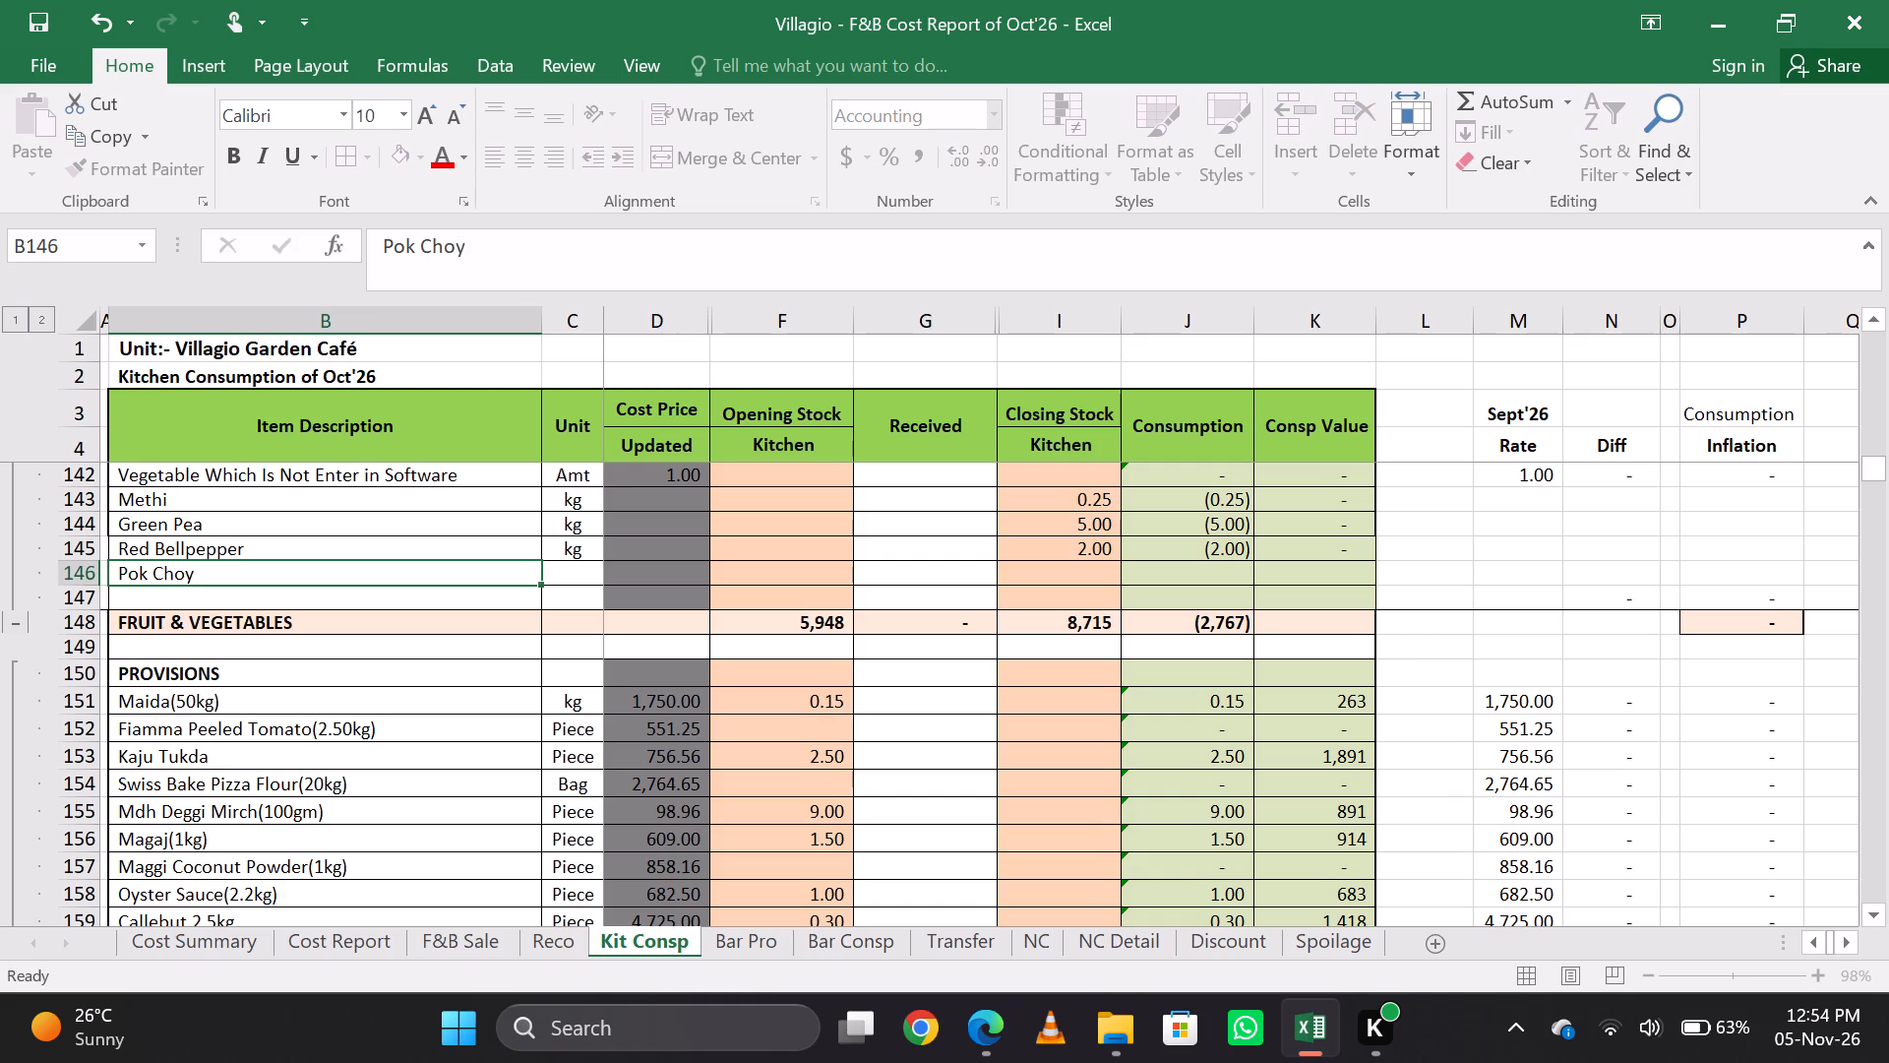
key("ctrl+d")
key("Right")
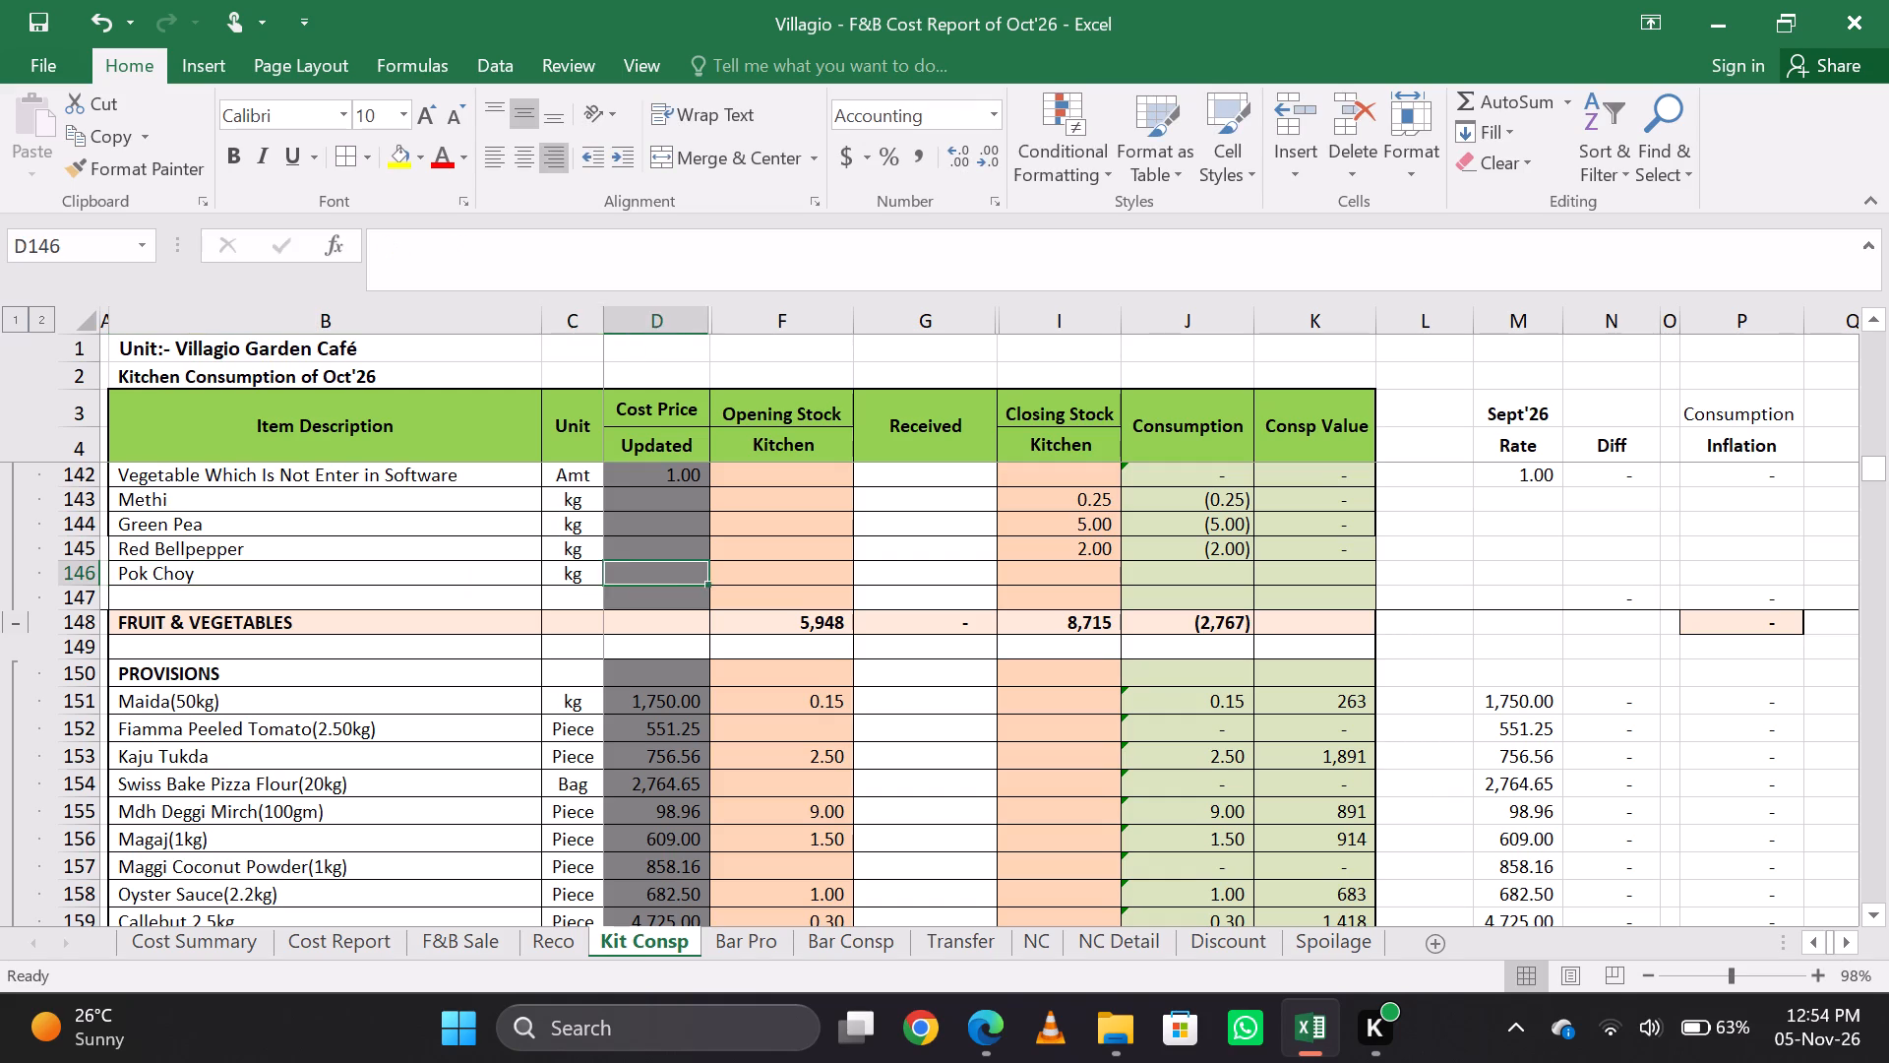
Enter a kitchen closing stock of 3 for Pok Choy and save the workbook.
key("Right")
key("Right")
key("Right")
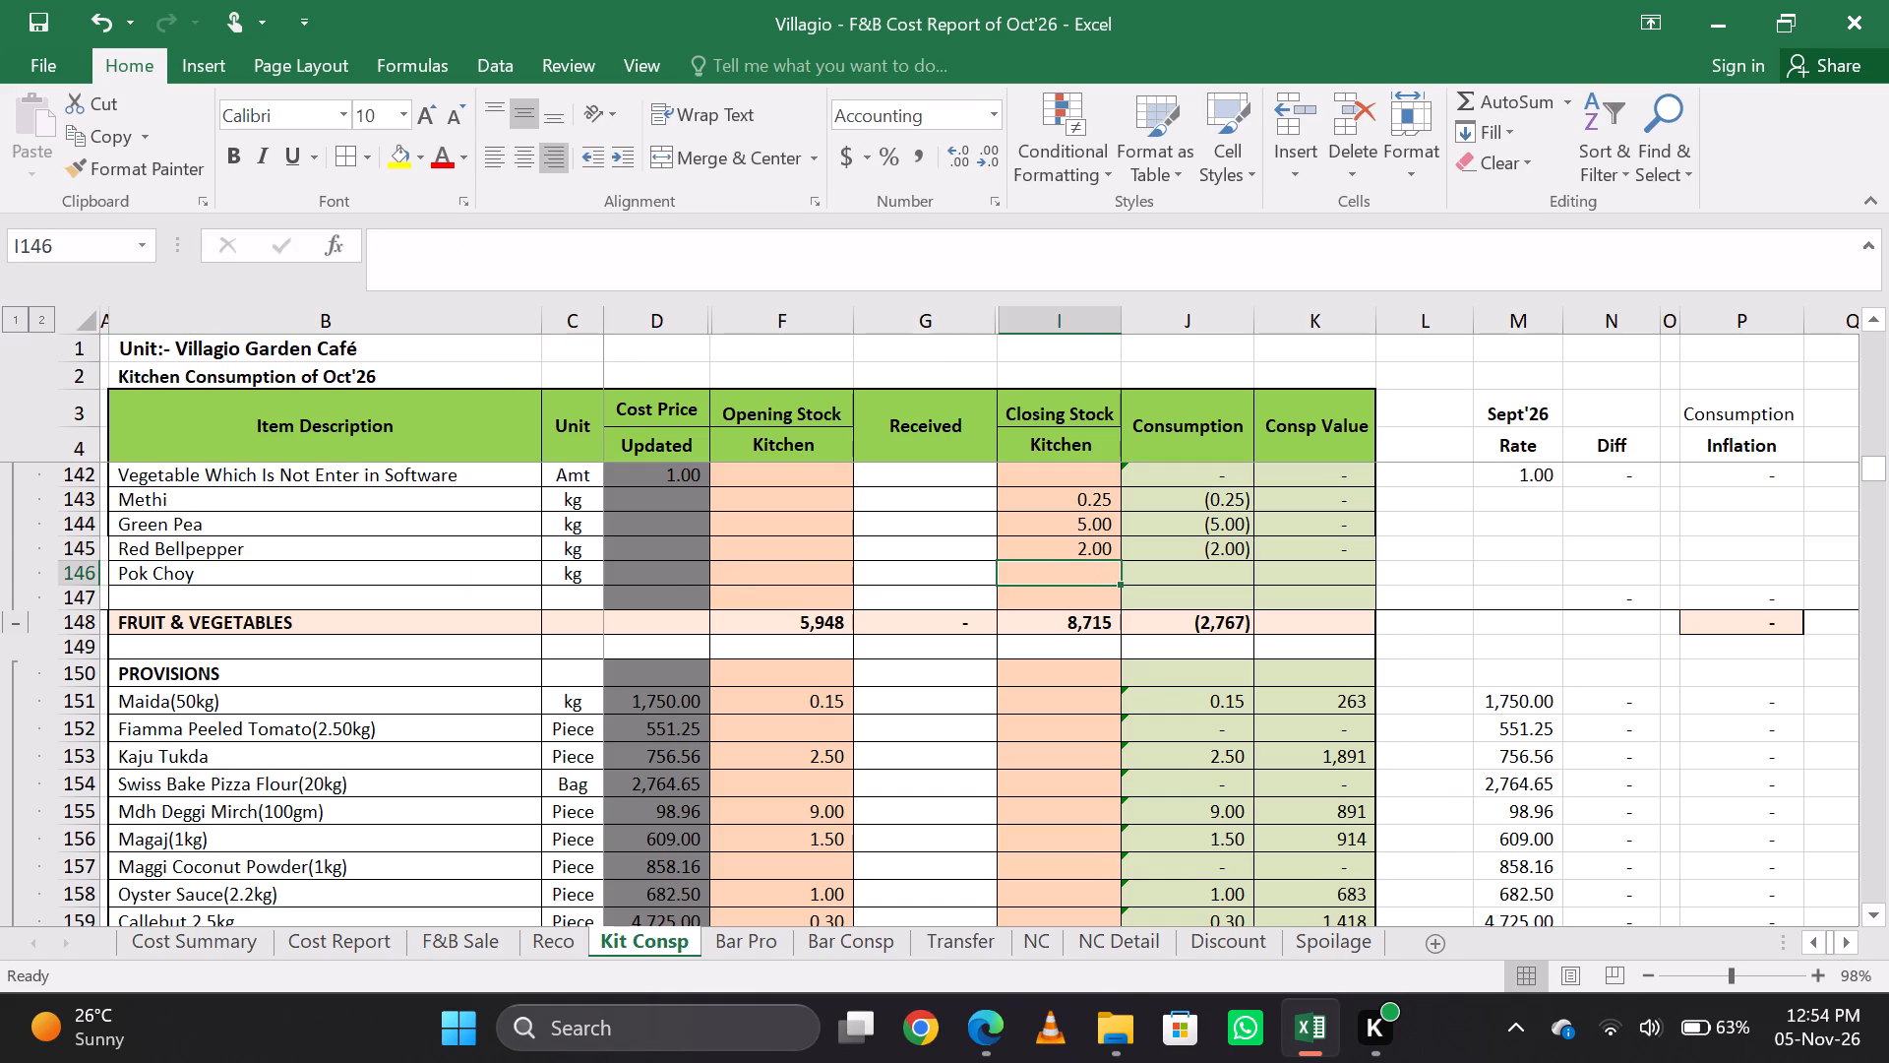
key("3")
key("Right")
key("Right")
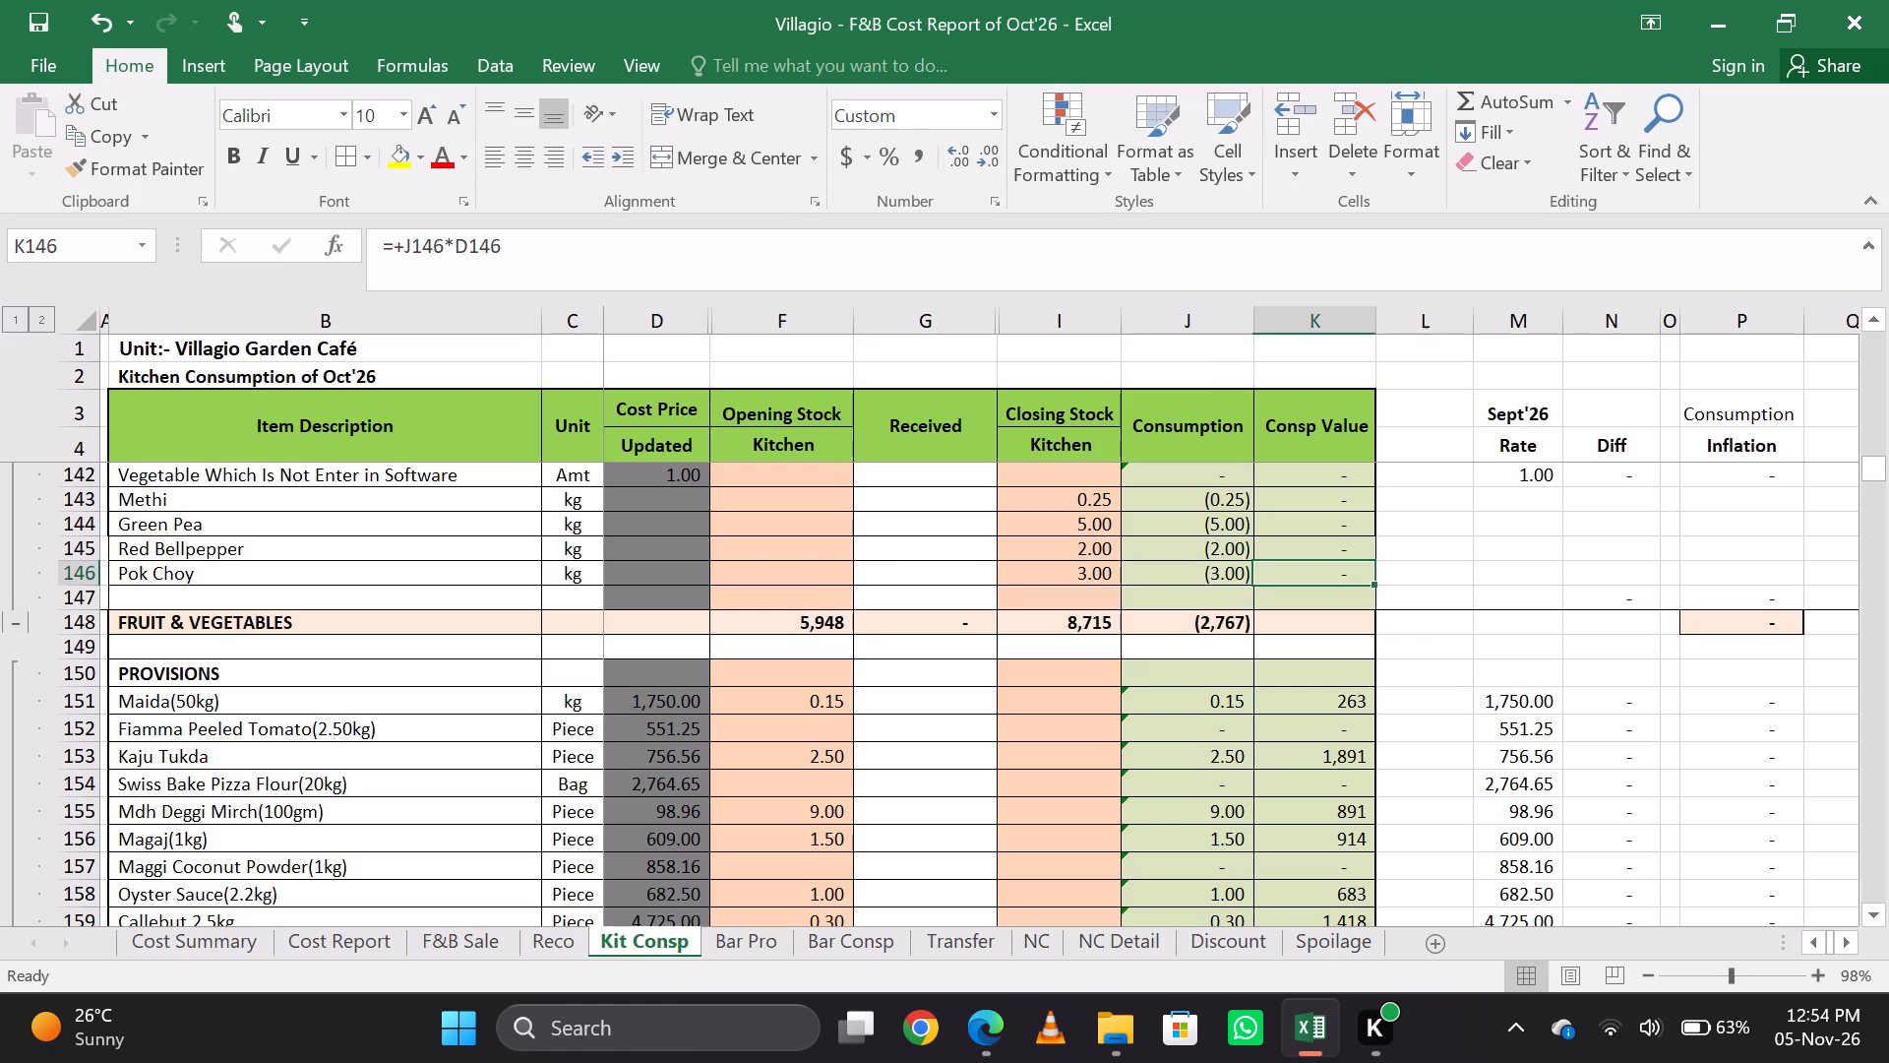
key("ctrl+s")
key("Left")
key("Left")
key("Left")
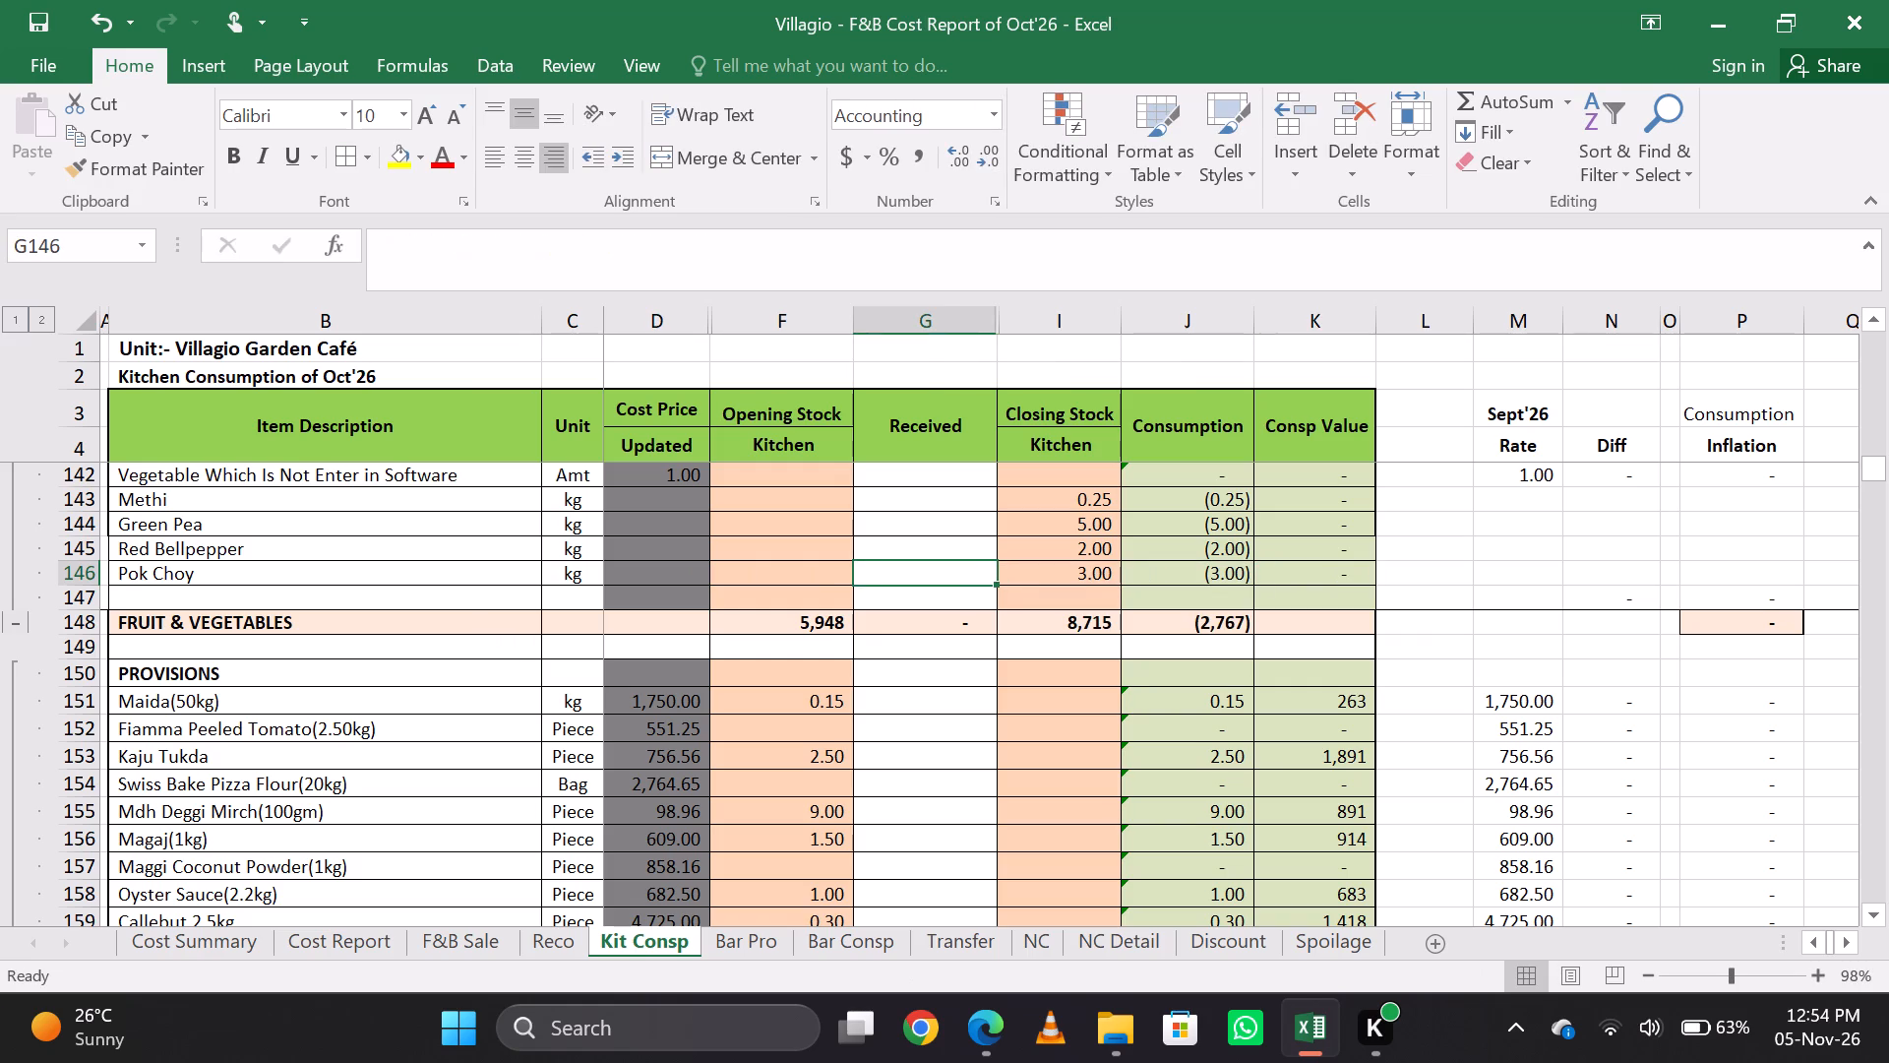
key("Left")
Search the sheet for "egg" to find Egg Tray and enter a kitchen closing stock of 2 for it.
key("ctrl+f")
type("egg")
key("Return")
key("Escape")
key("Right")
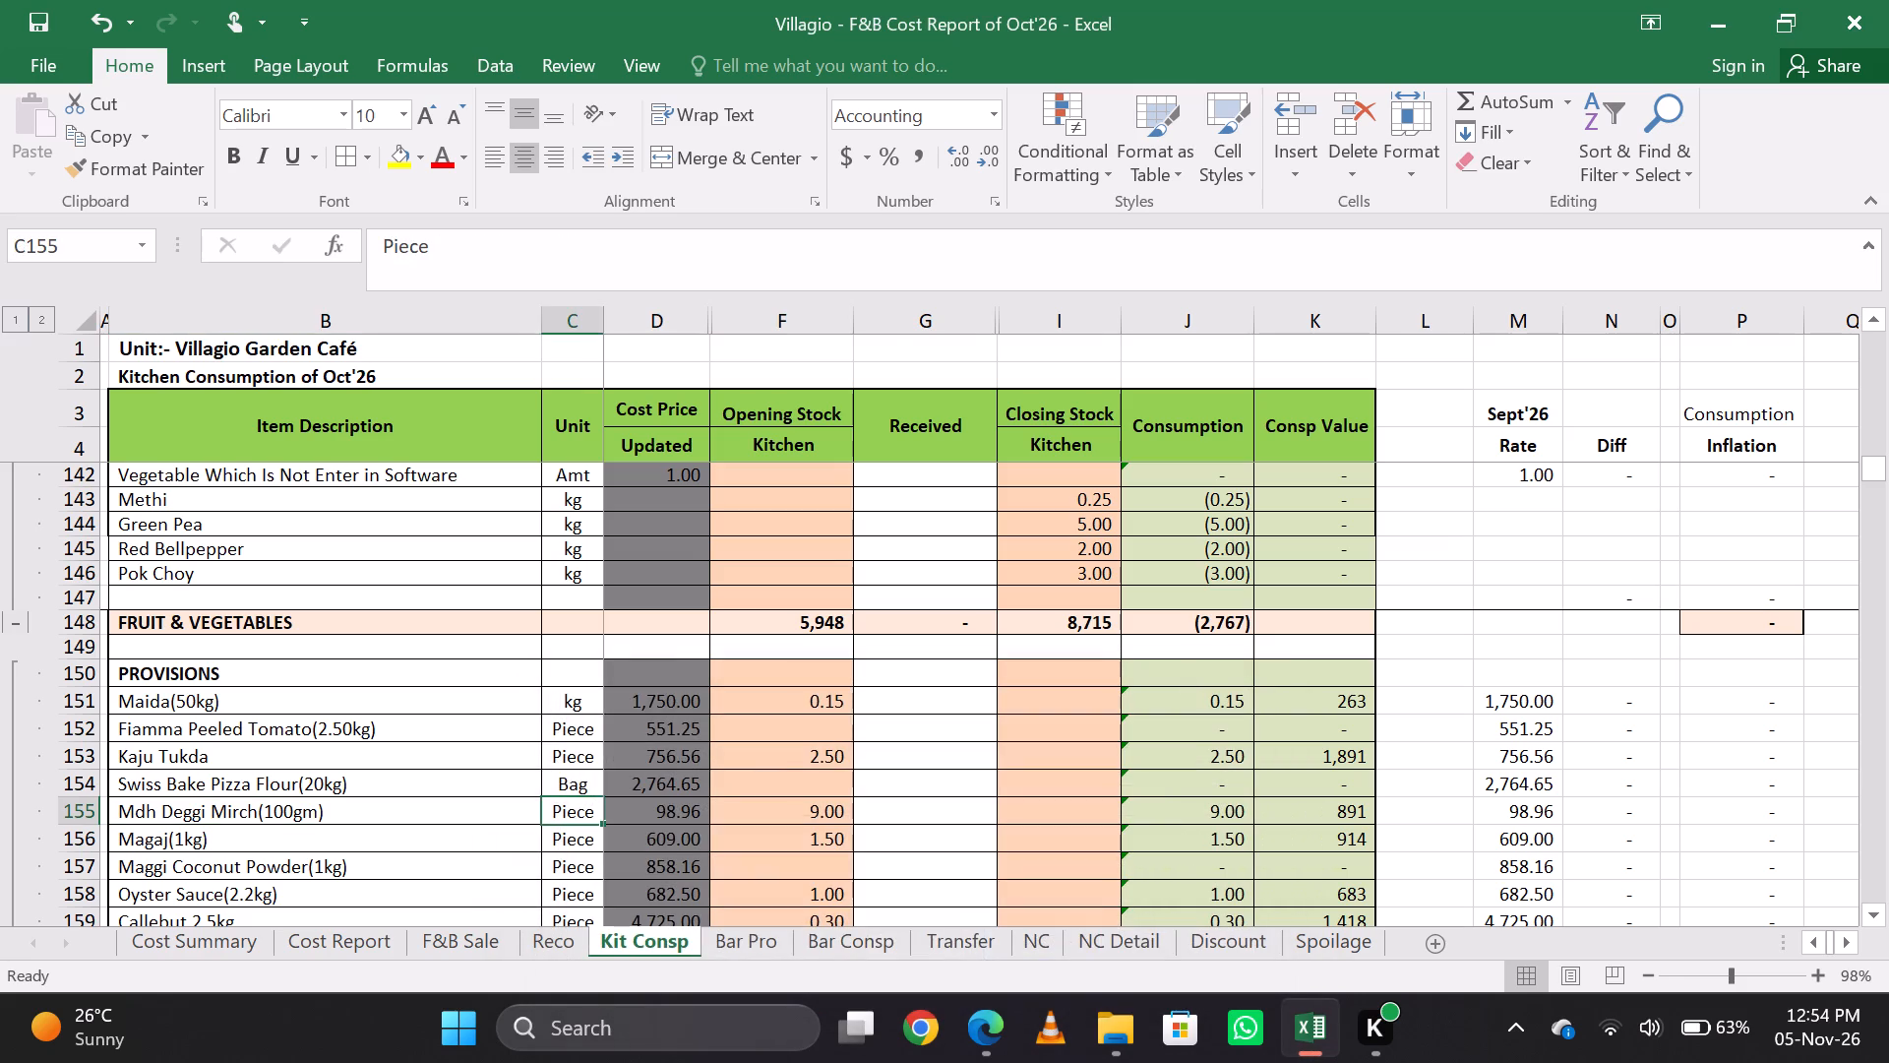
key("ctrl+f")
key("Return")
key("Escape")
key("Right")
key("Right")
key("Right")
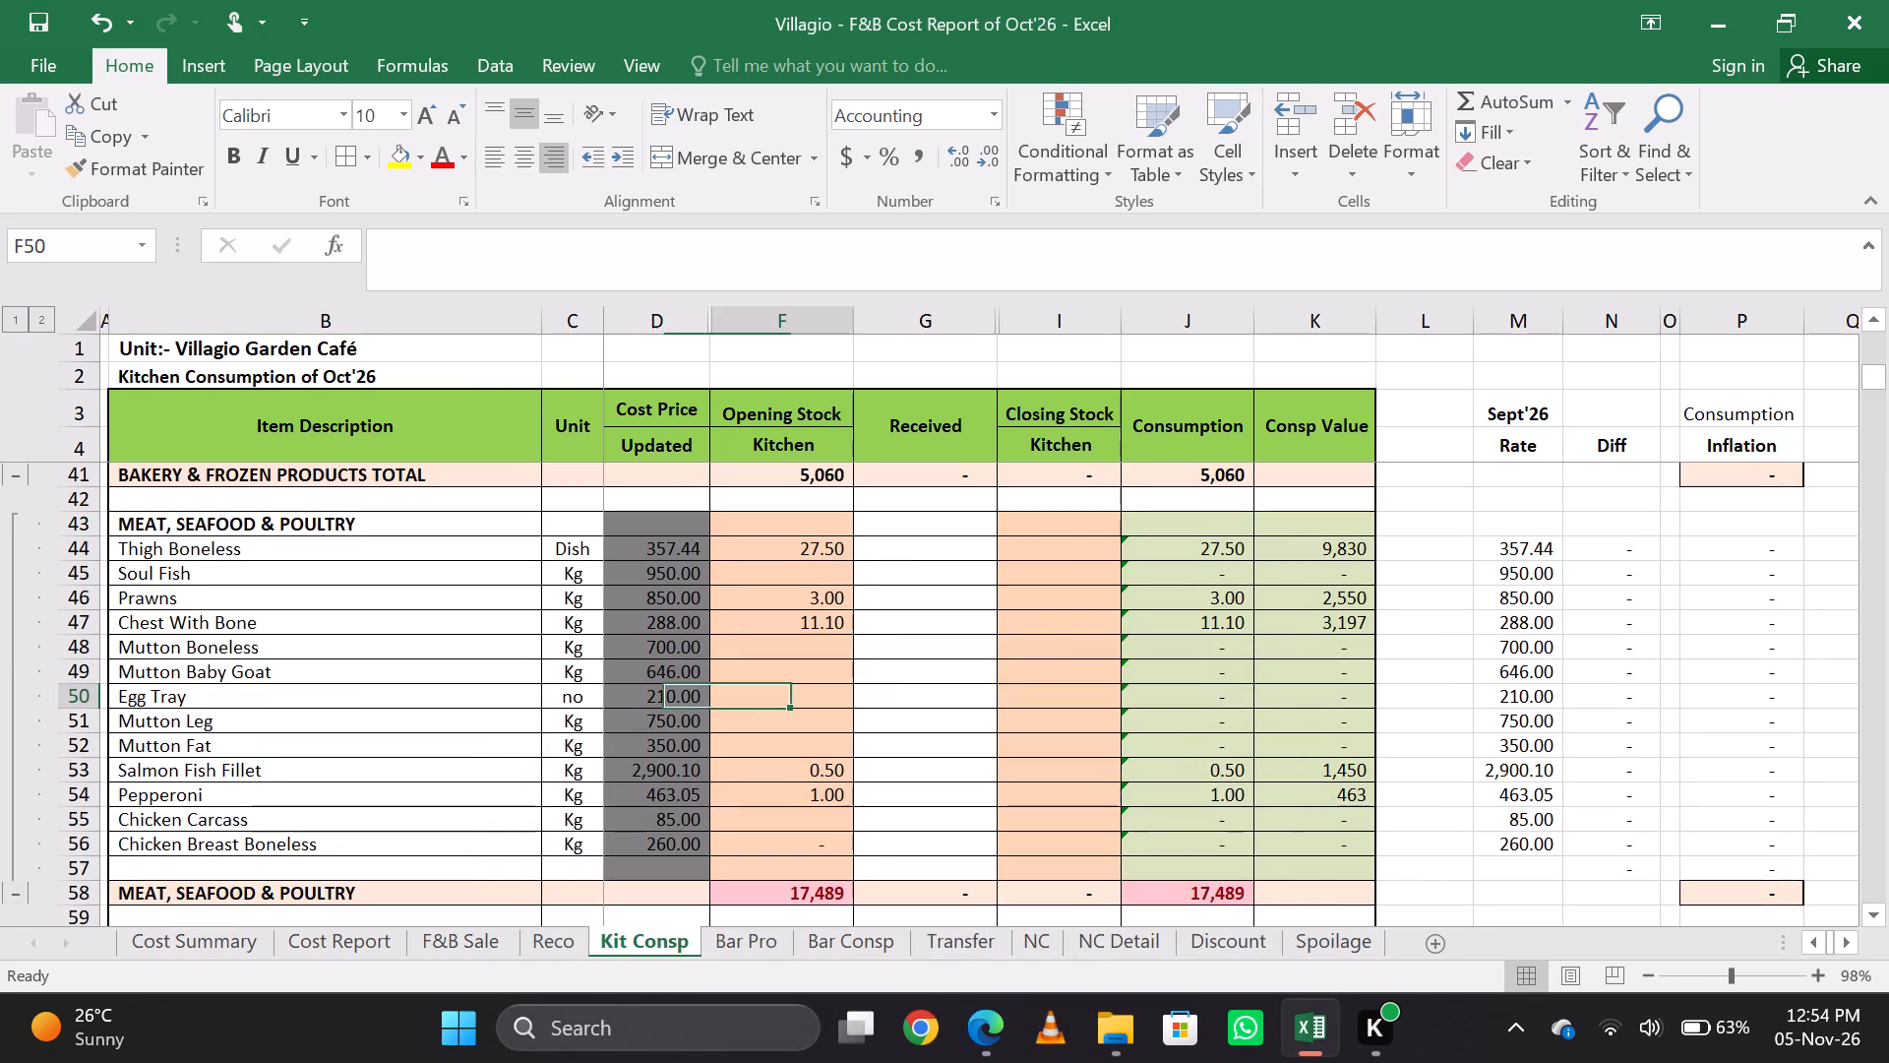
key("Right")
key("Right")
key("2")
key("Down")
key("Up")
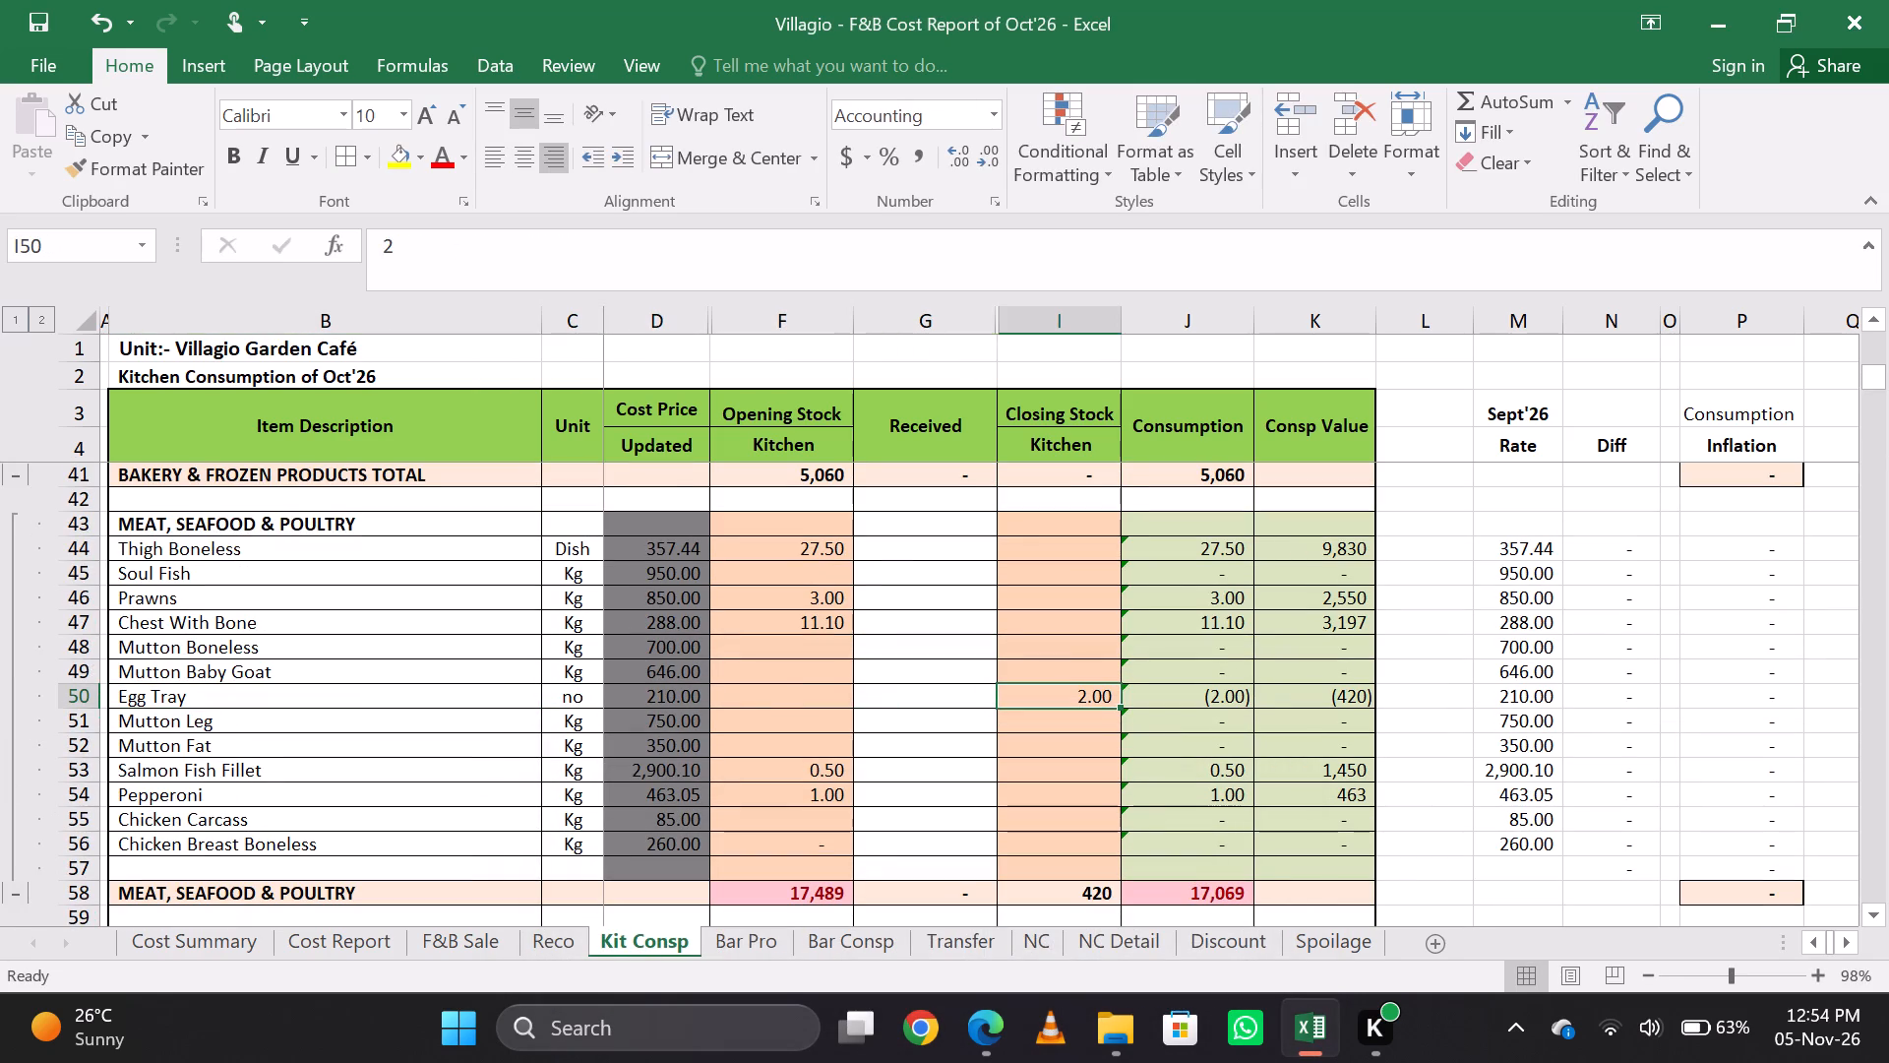
Change the kitchen closing stock of Egg Tray in the Meat, Seafood & Poultry section to 60.
type("60\\")
key("Return")
key("Up")
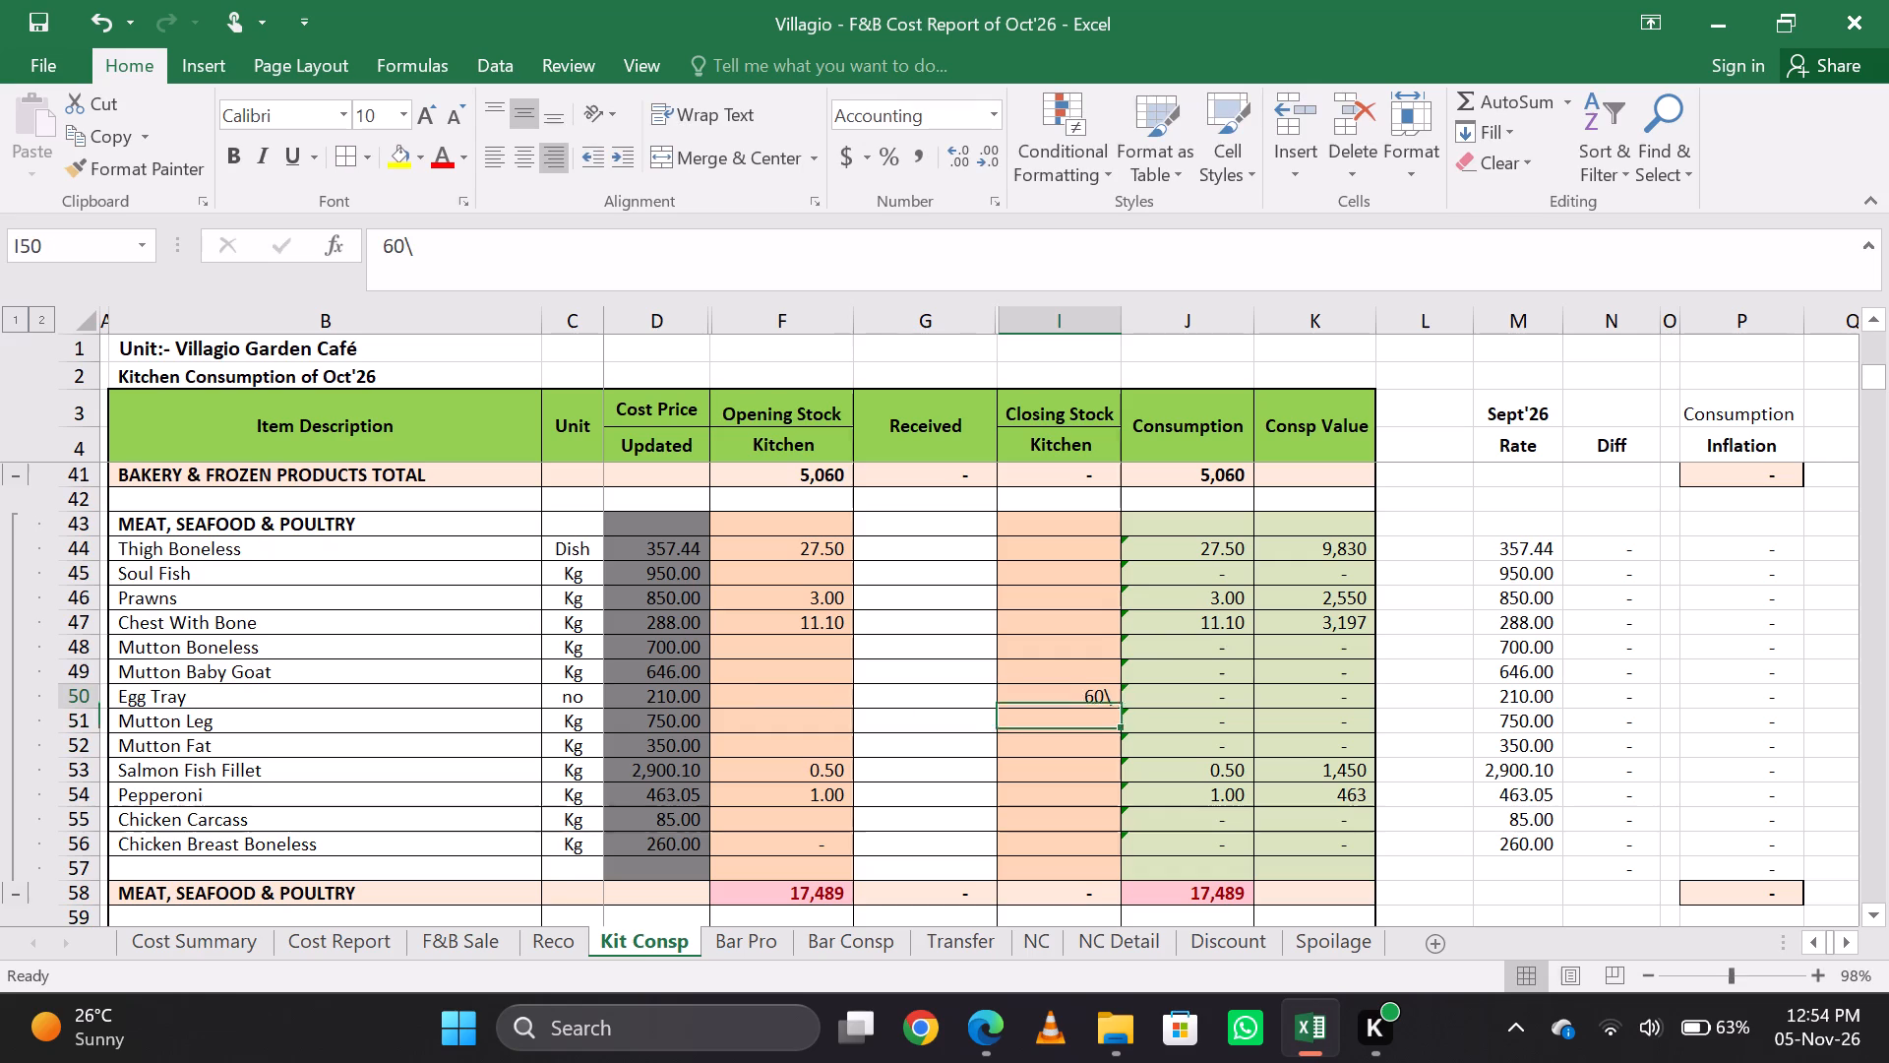
type("60")
key("Return")
Search the sheet for "praw" to find Prawns under Meat, Seafood & Poultry and enter a kitchen closing stock of 2.
key("ctrl+f")
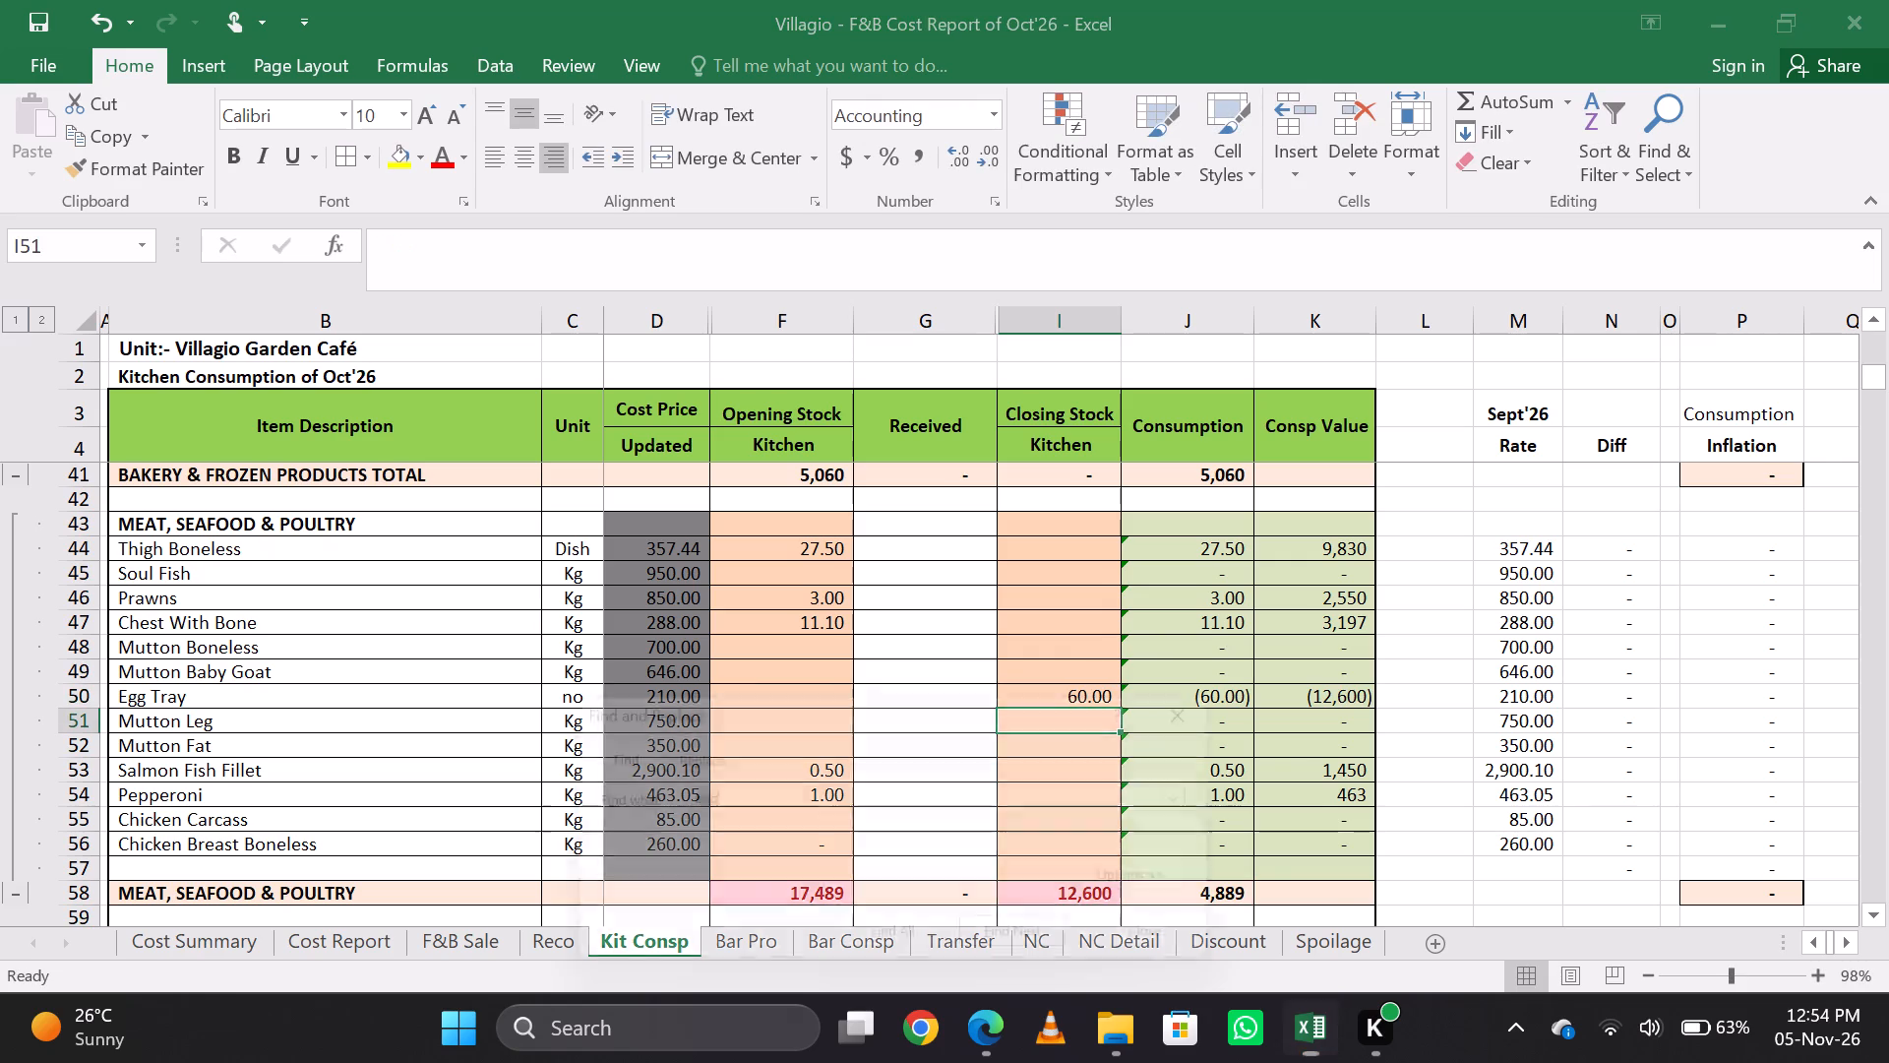
key("BackSpace")
key("BackSpace")
type("pra")
key("Return")
key("w")
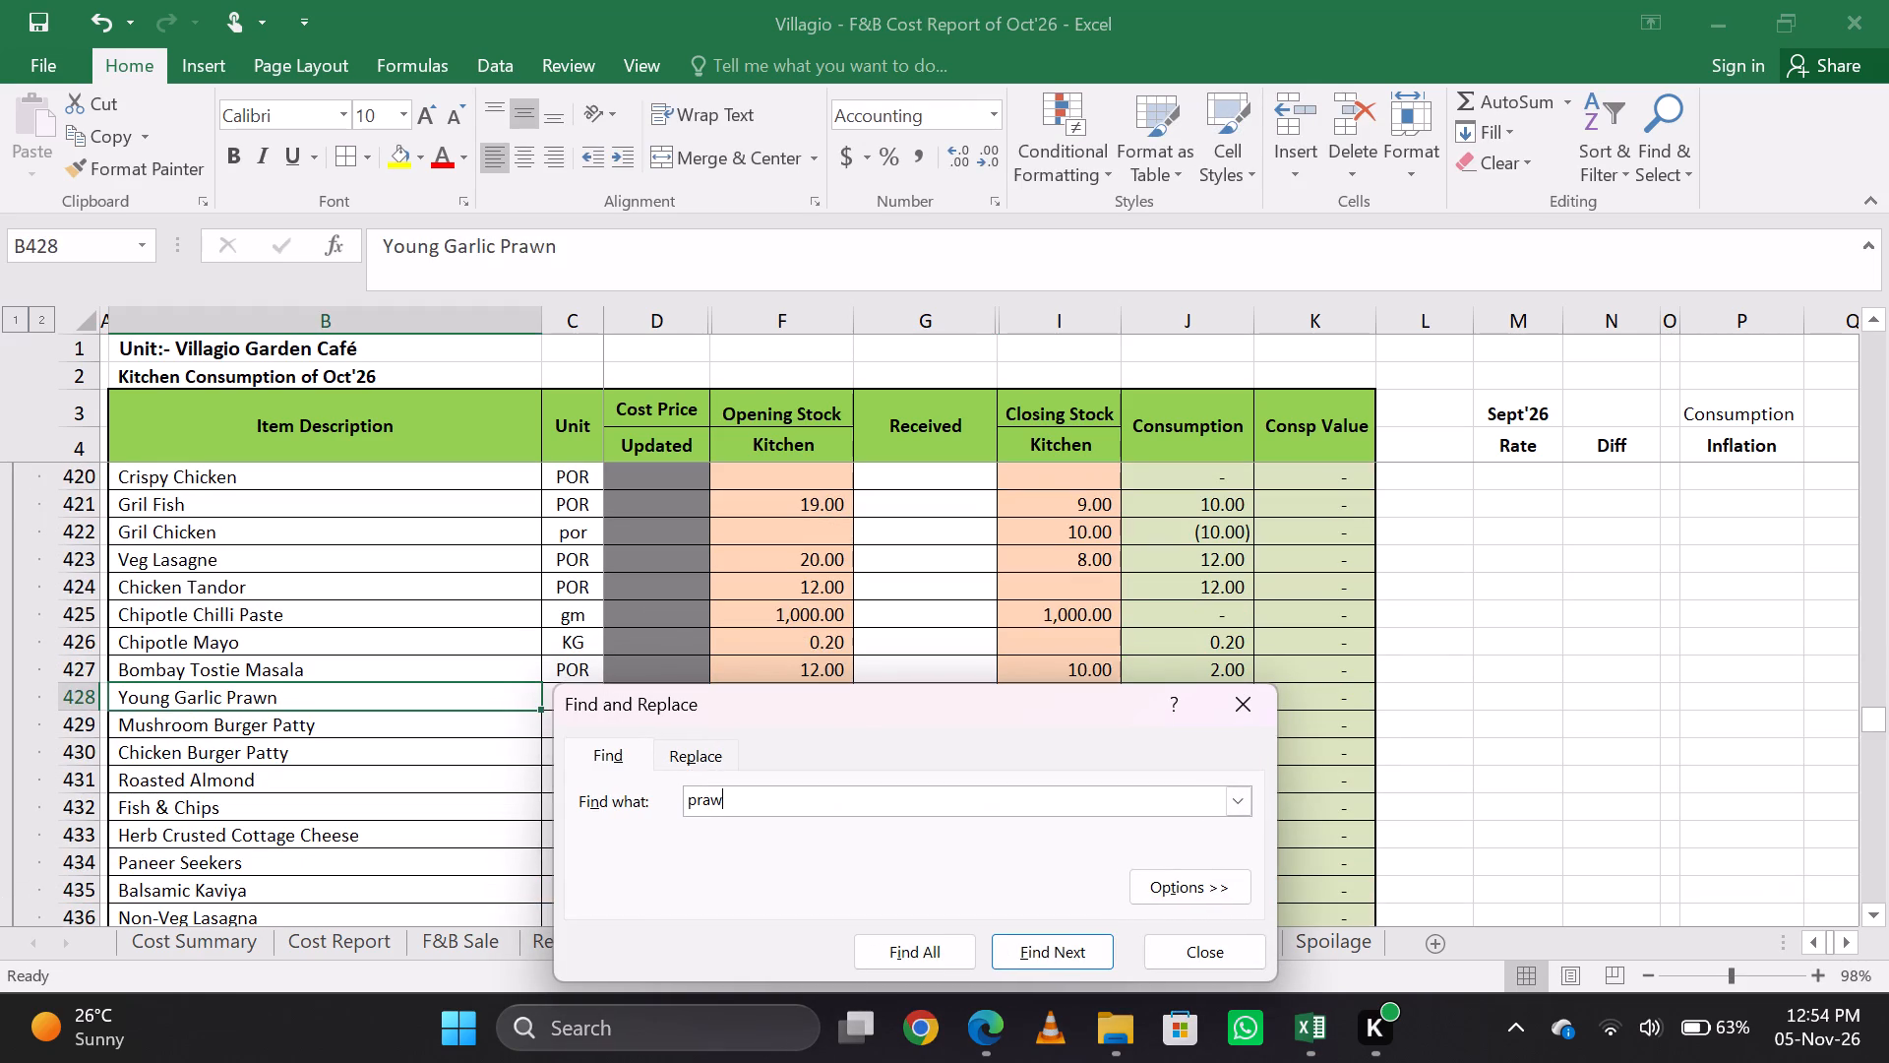
key("Return")
key("Return")
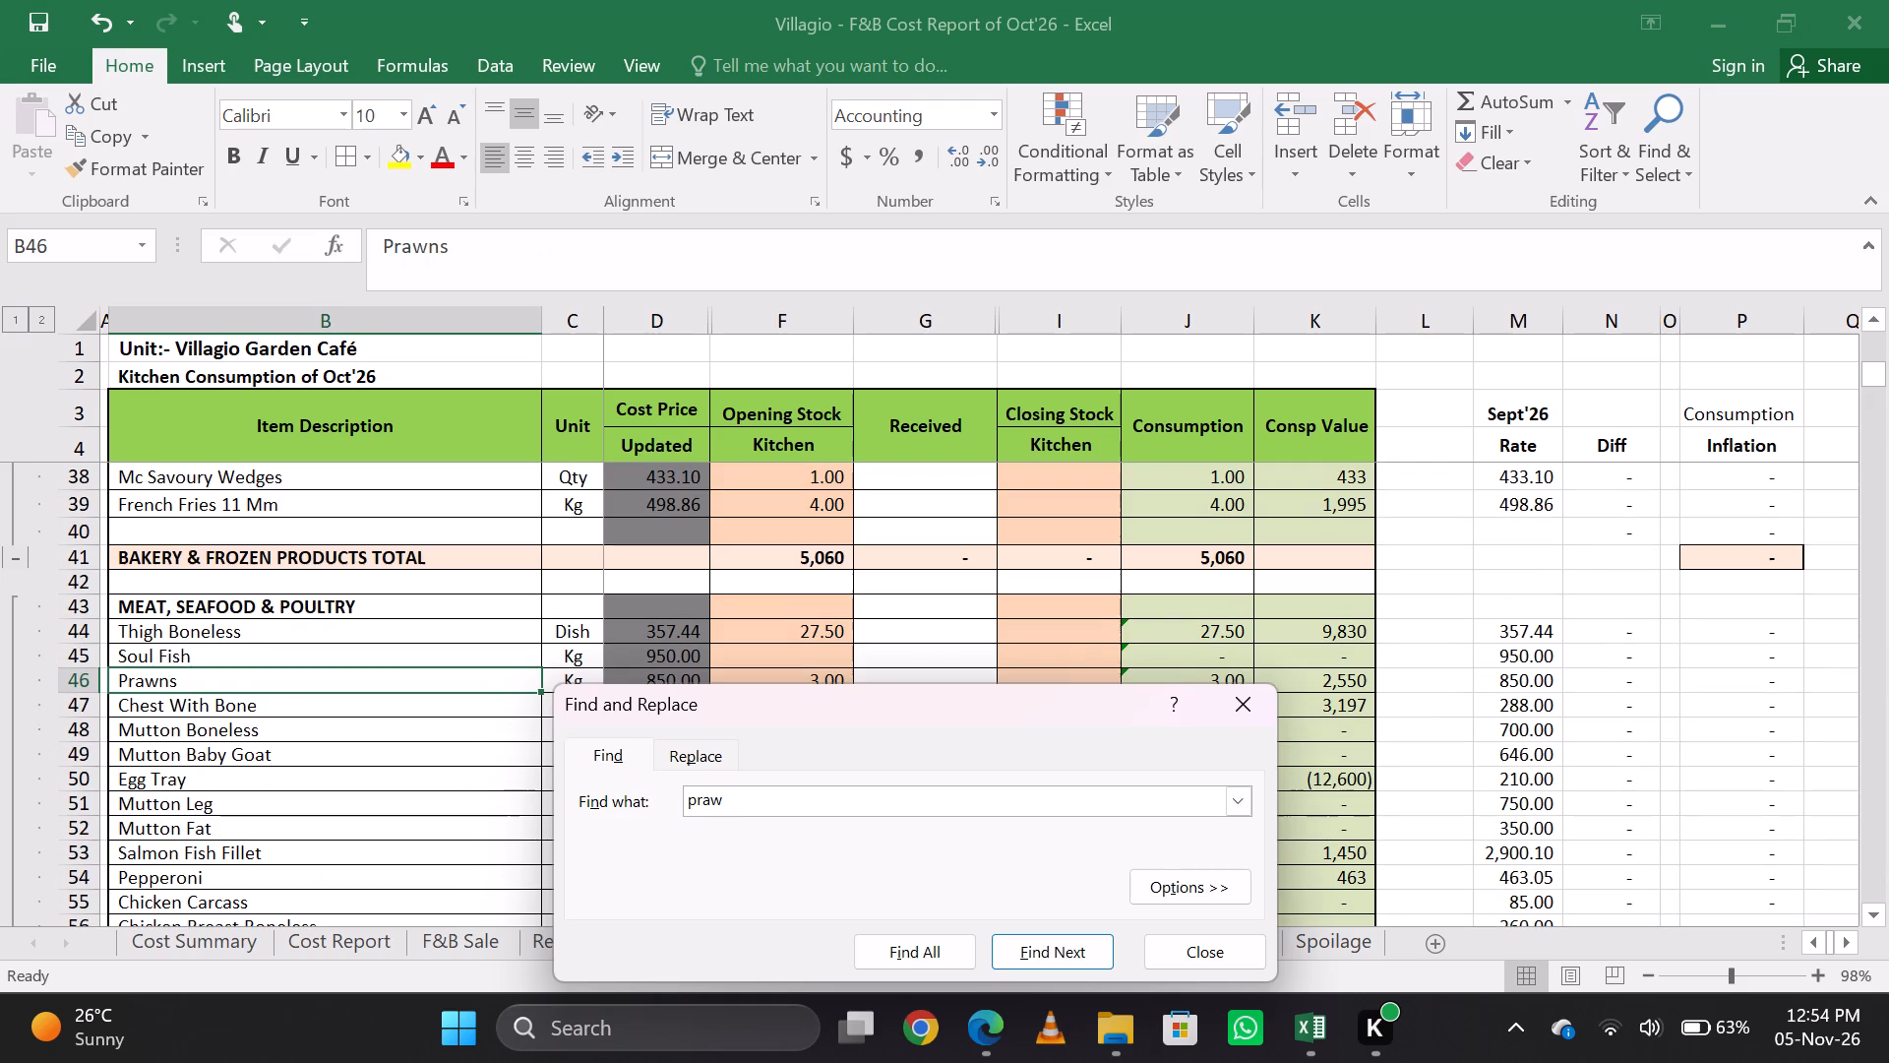
key("Escape")
key("Right")
key("Right")
key("Right")
key("Right")
key("Right")
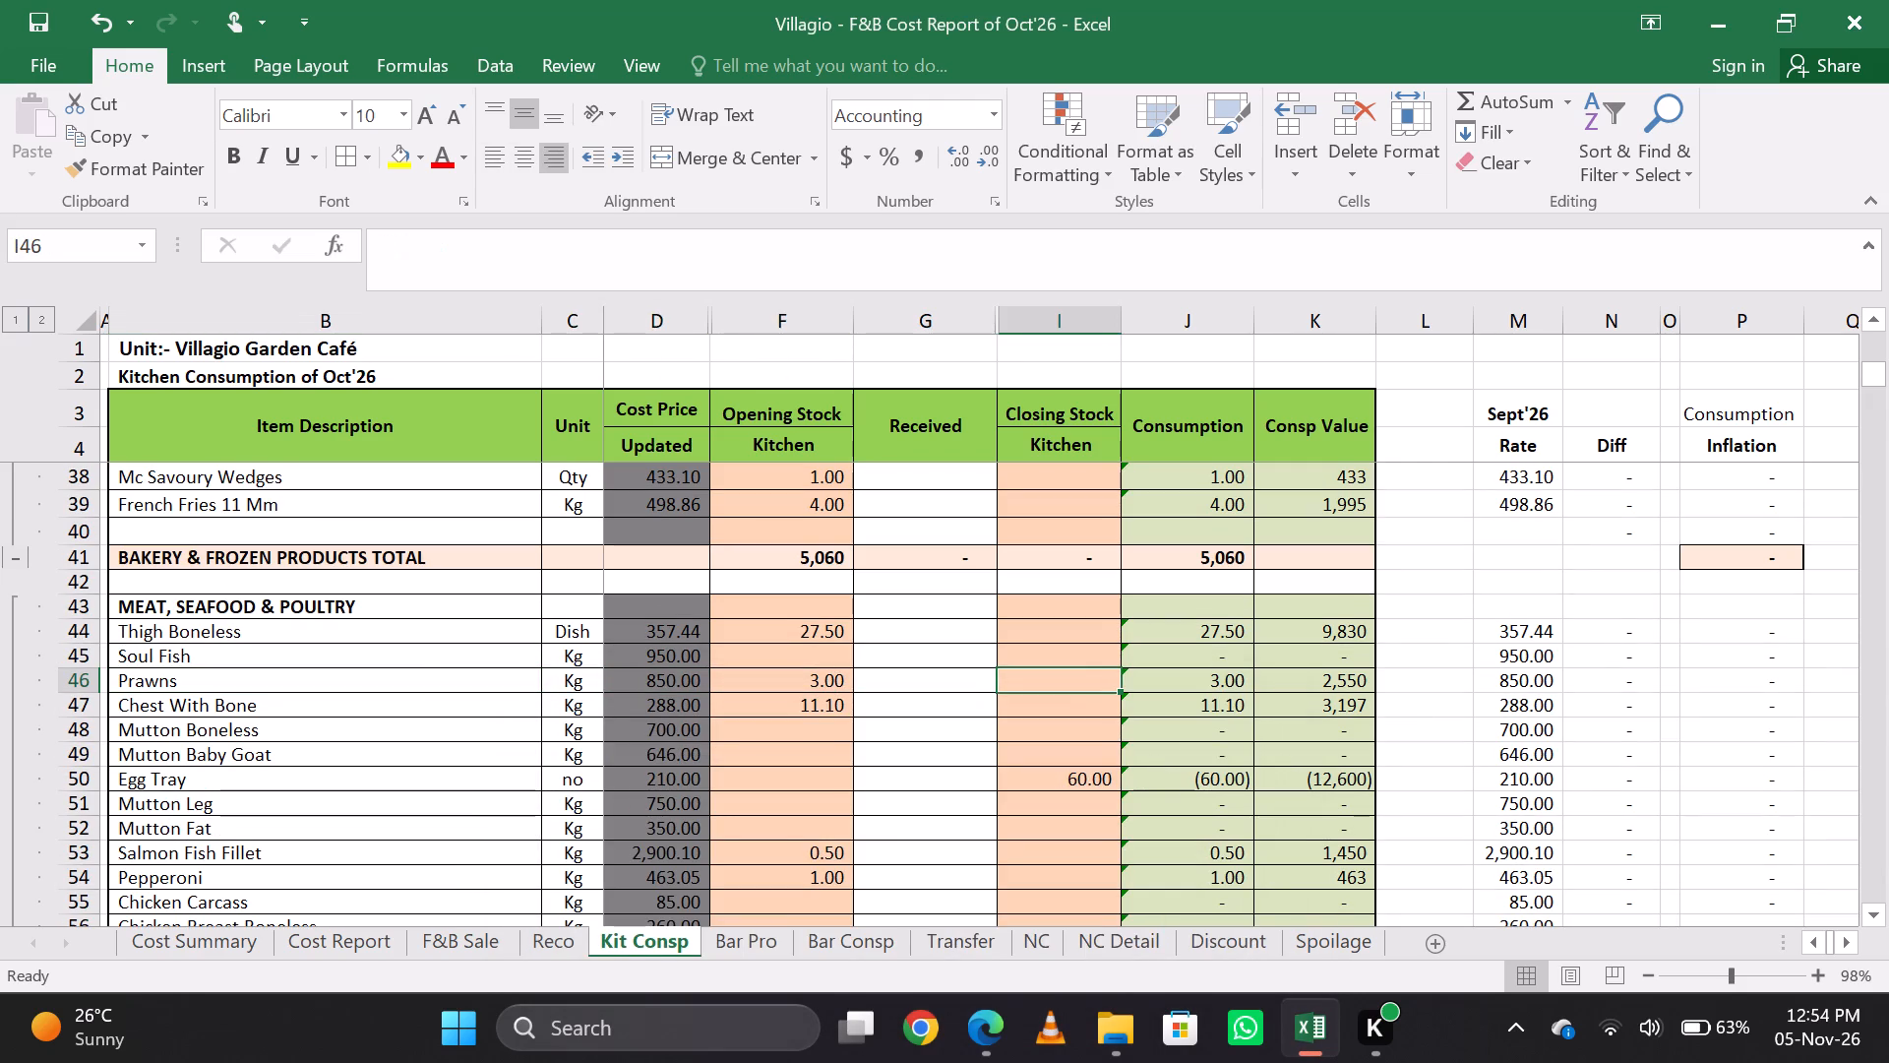
key("2")
key("Down")
key("Up")
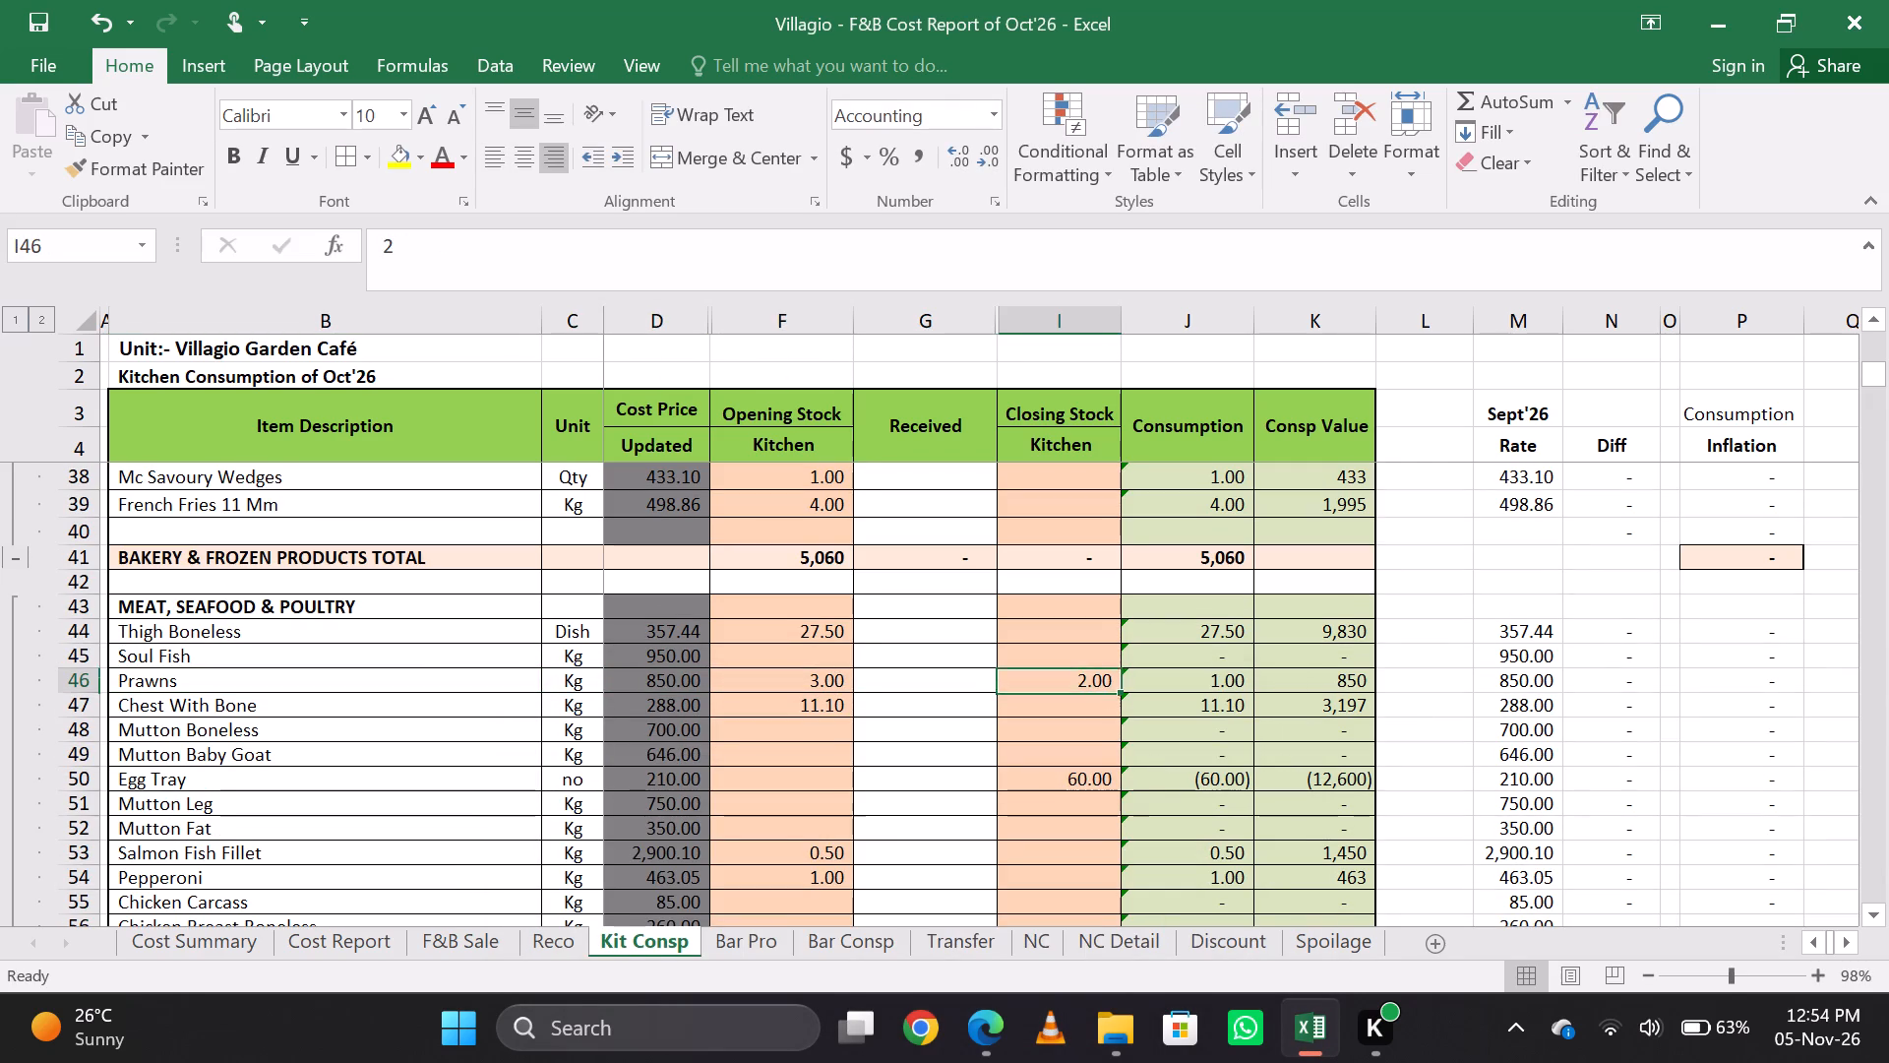
key("Down")
key("Up")
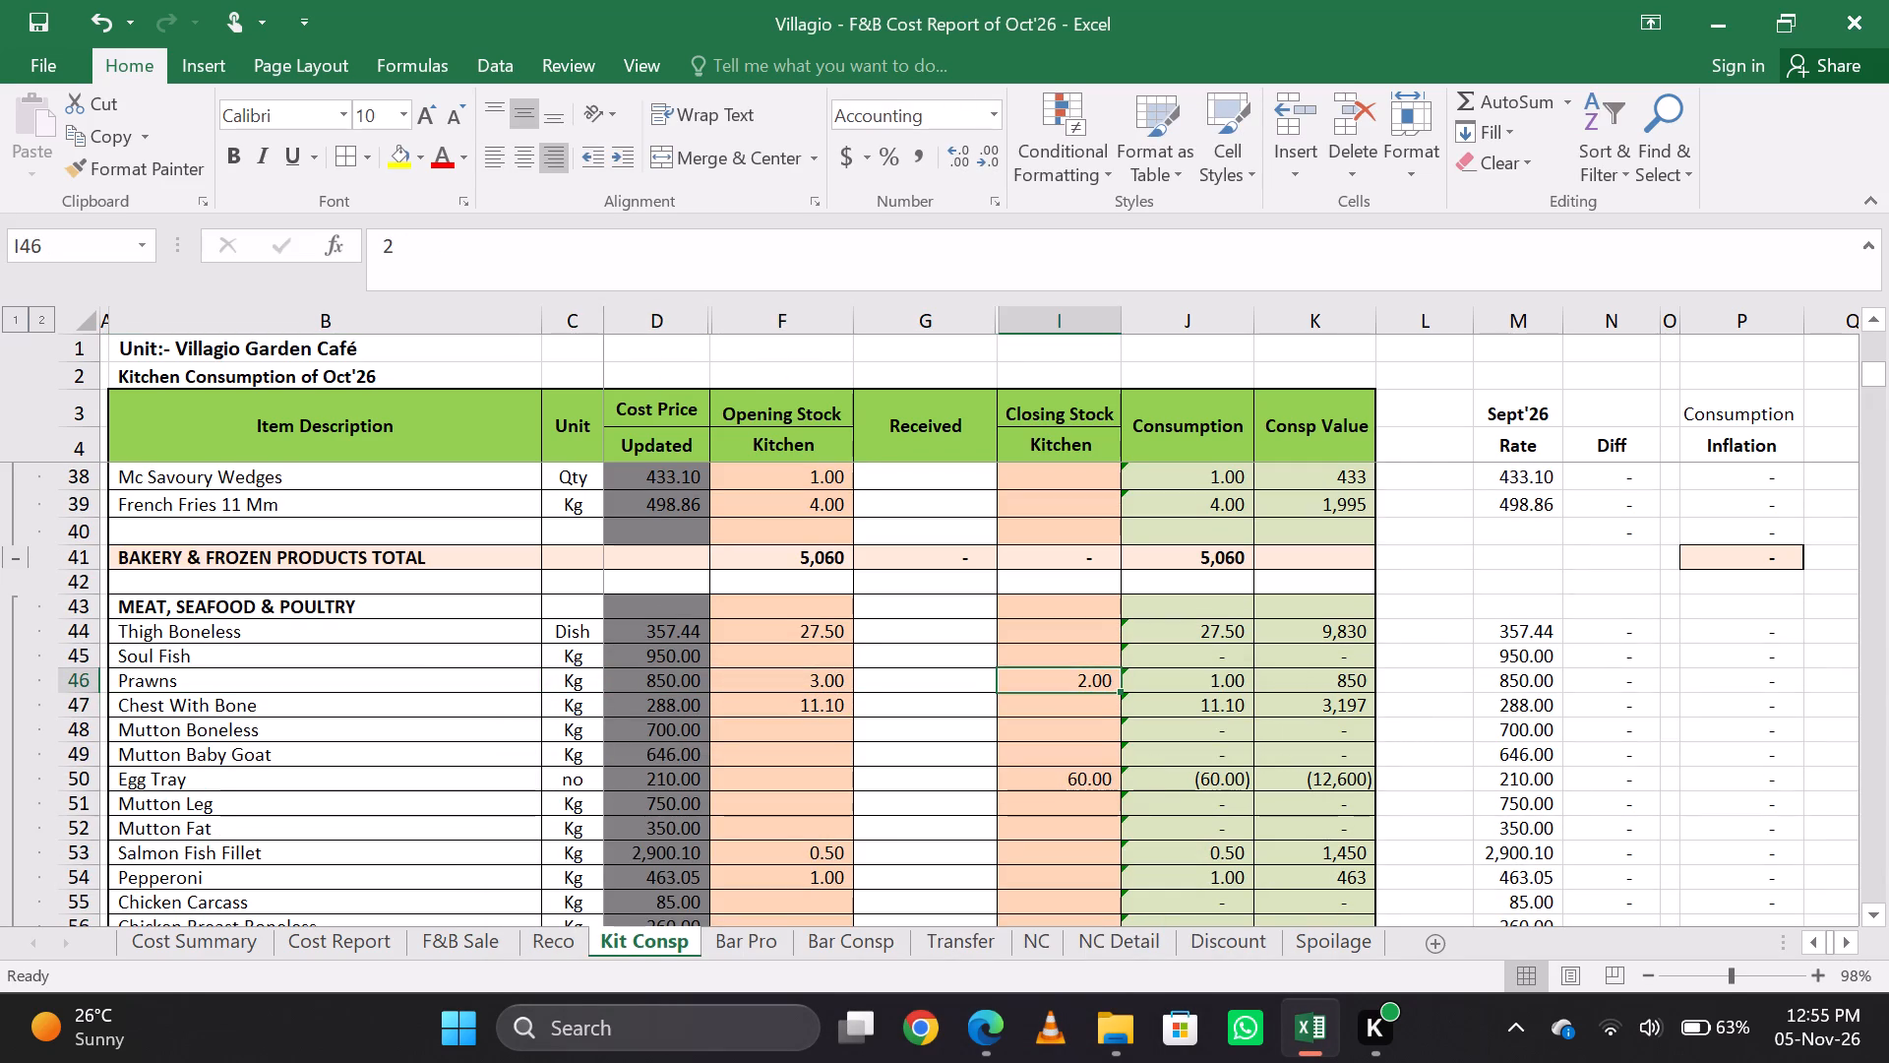
Search the sheet for "panee" to find Paneer under Dairy & Cheese Products and enter a kitchen closing stock of 5.
key("ctrl+f")
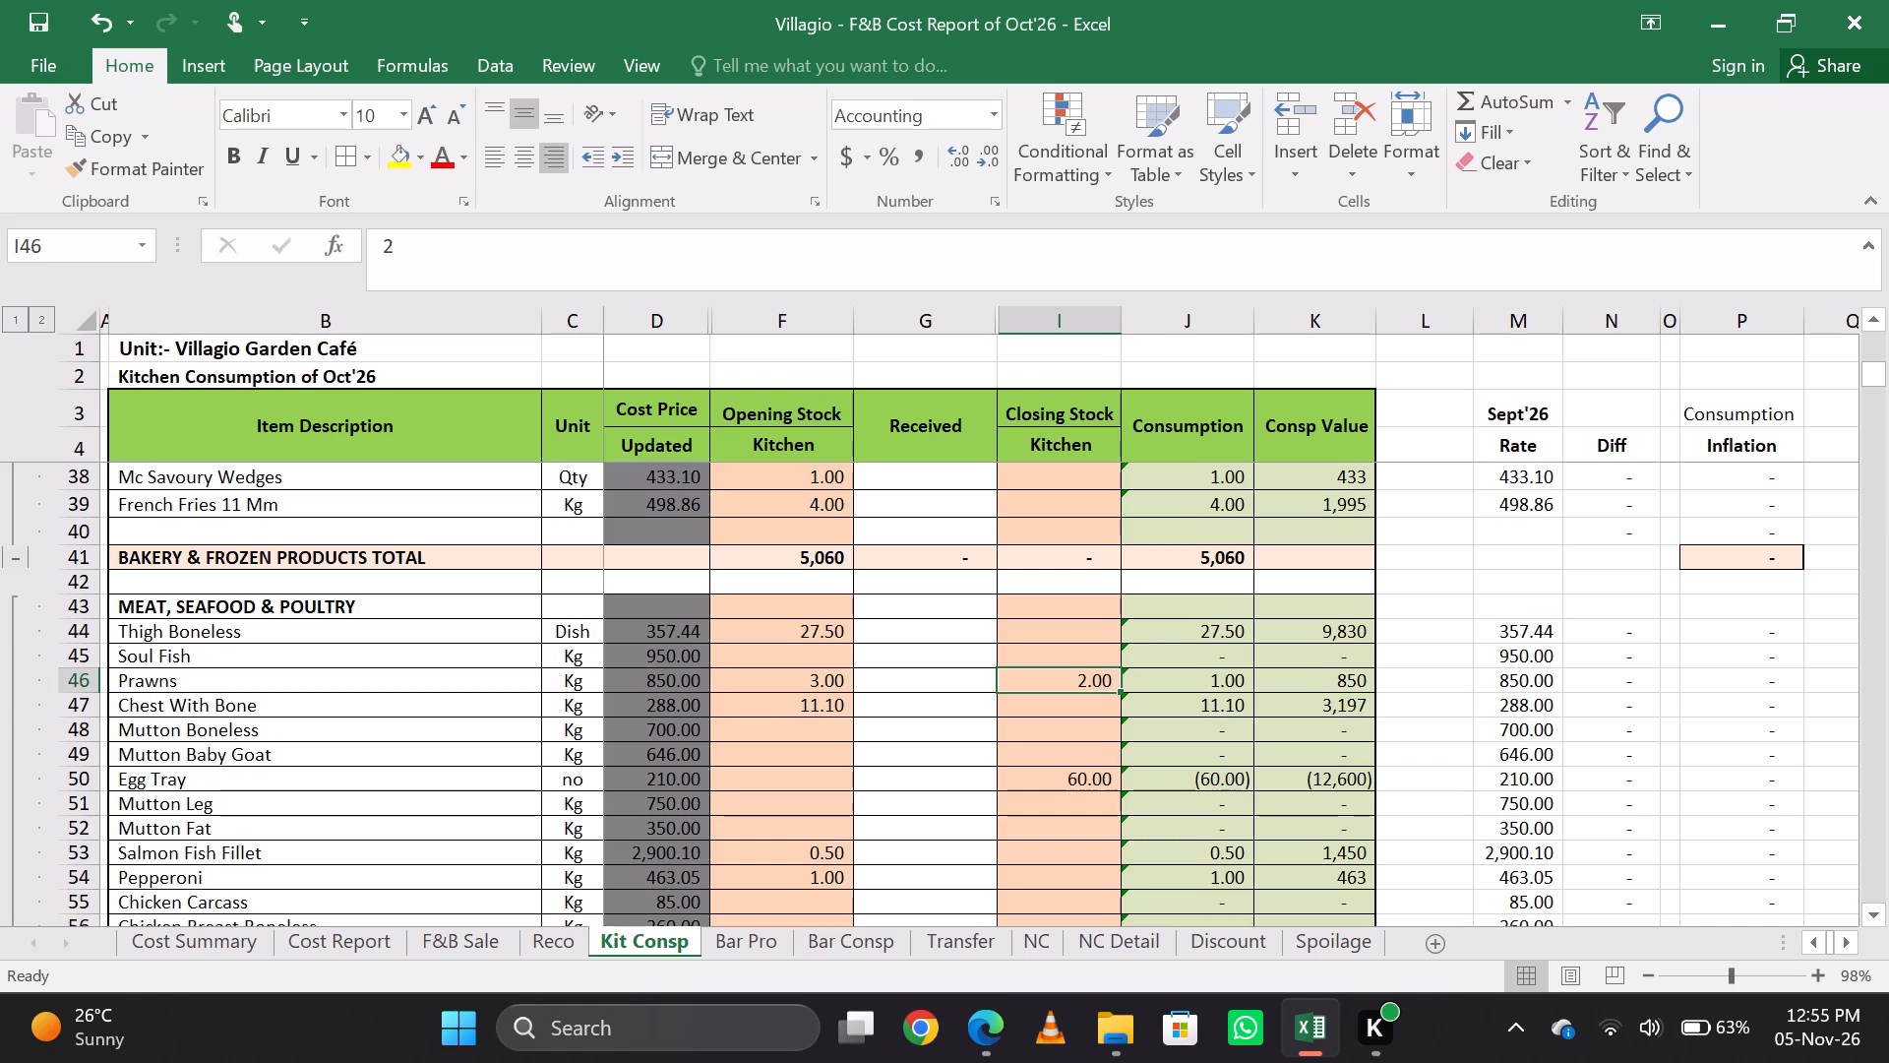
type("panee")
key("Return")
key("Return")
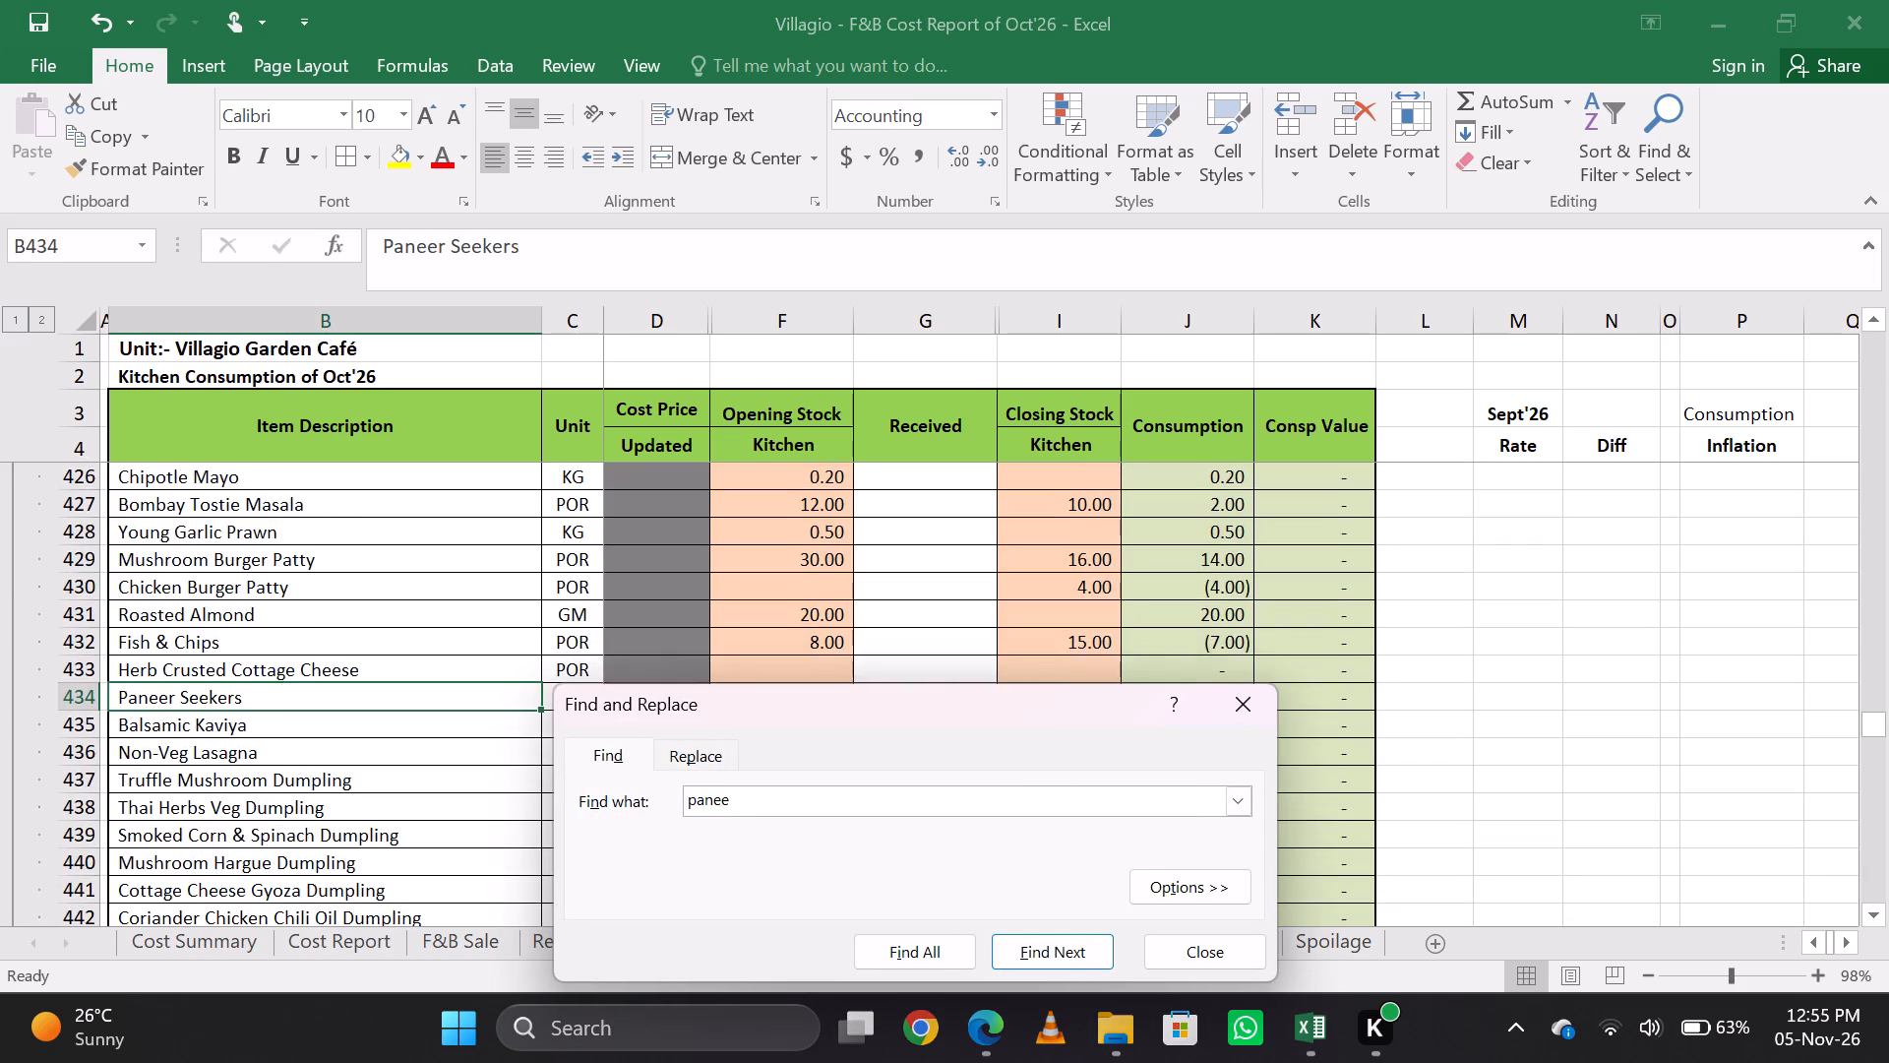
key("Return")
key("Return")
key("Return")
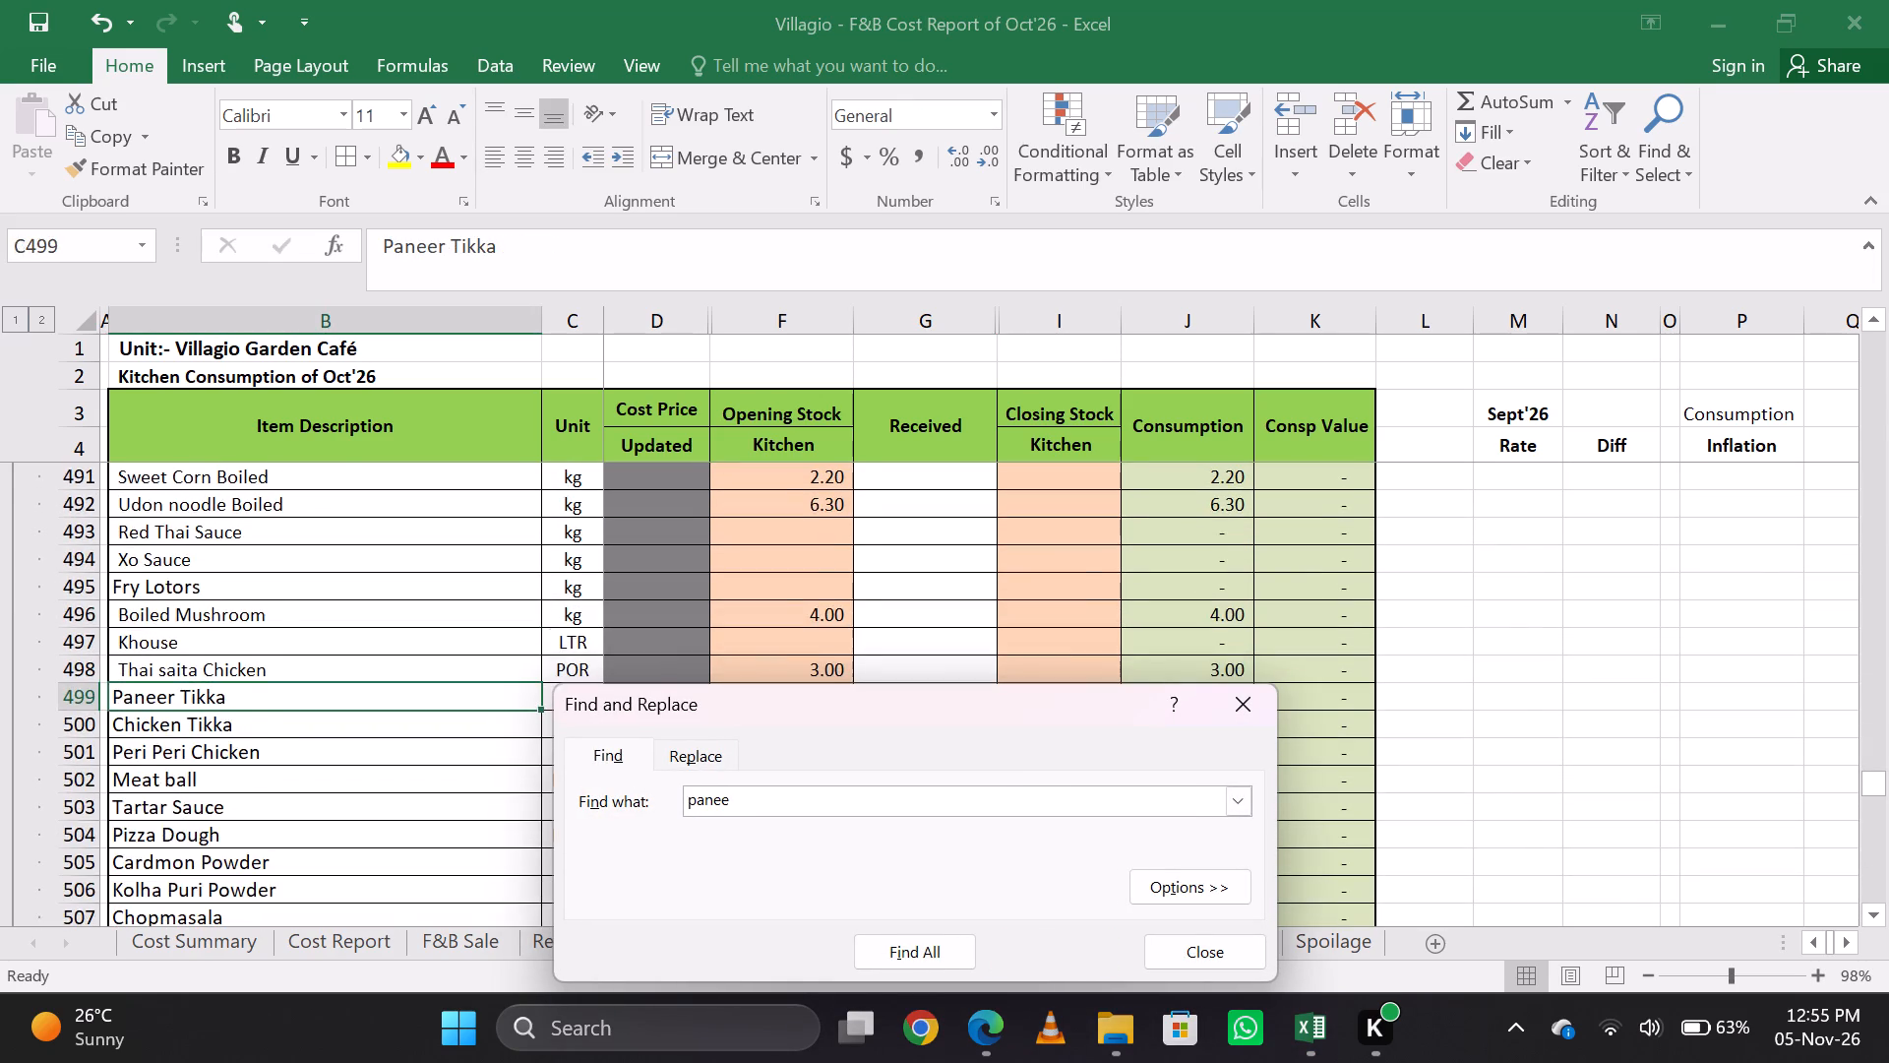
key("Escape")
key("Right")
key("Right")
key("Right")
key("Right")
key("Right")
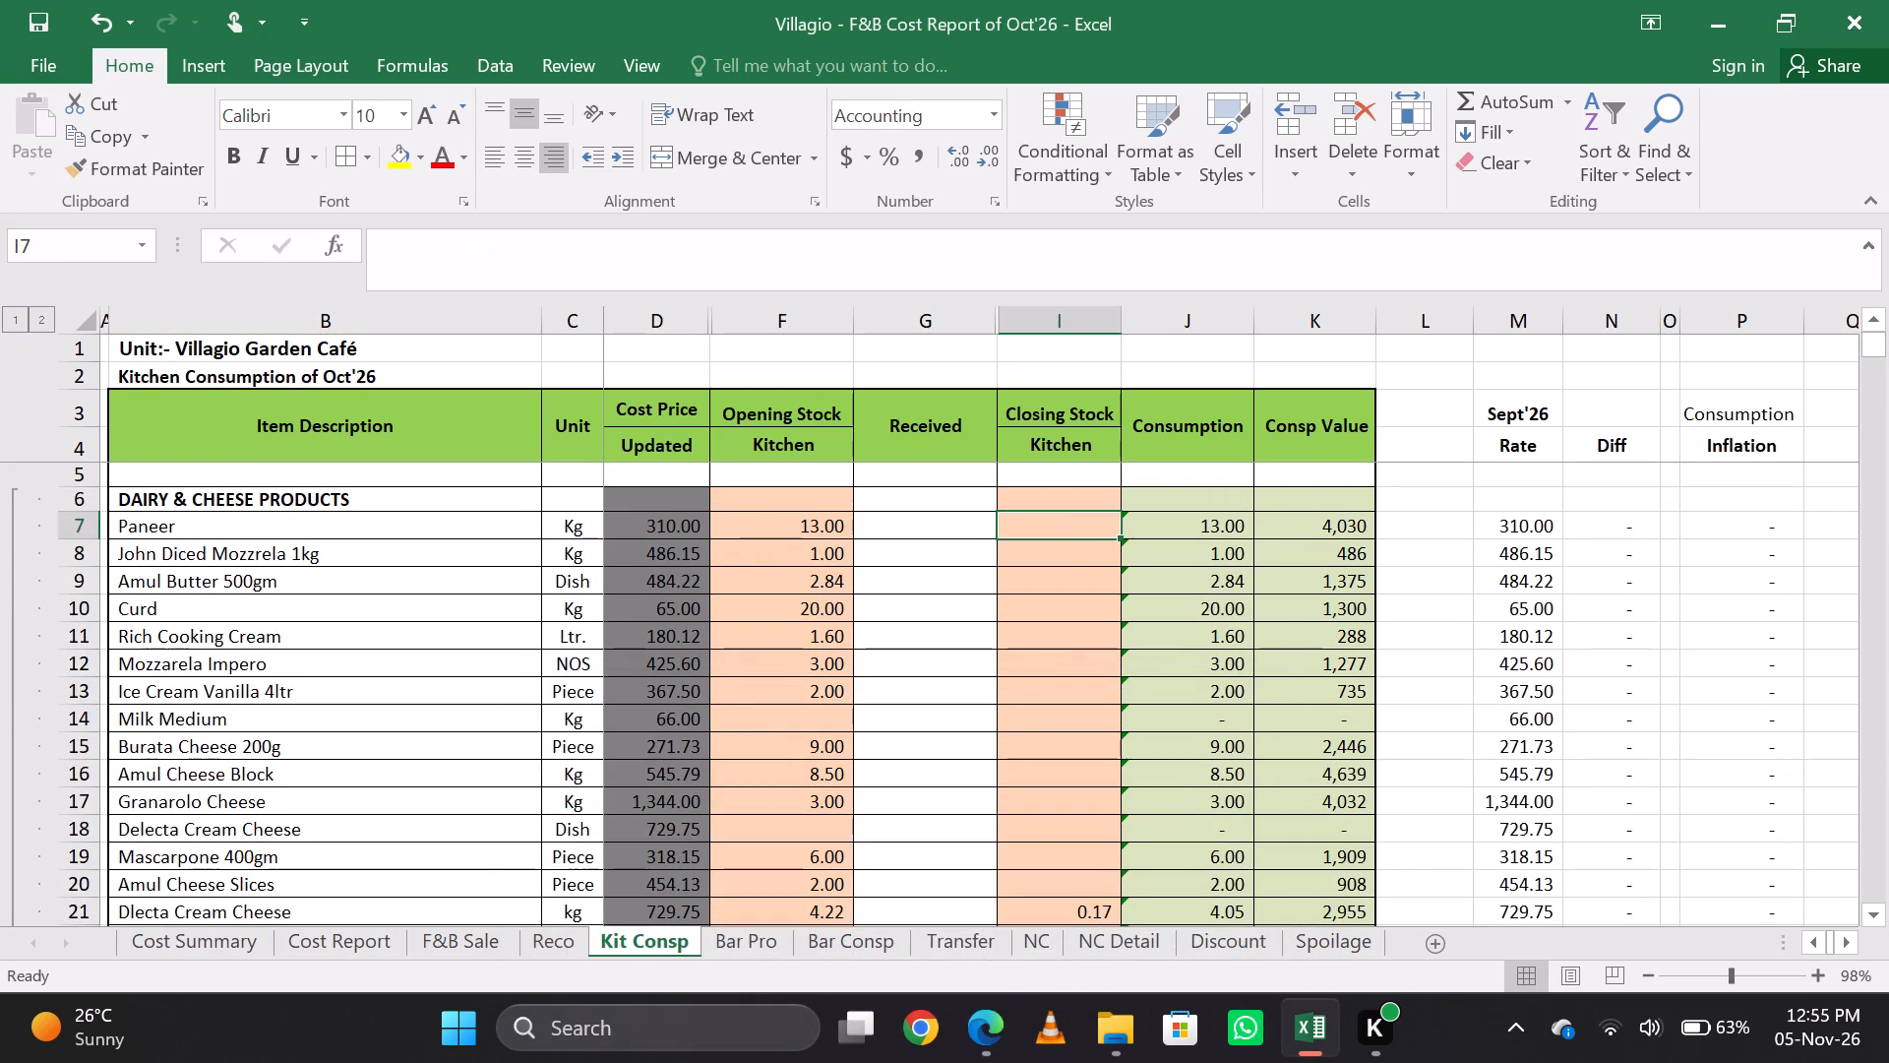
key("5")
key("Down")
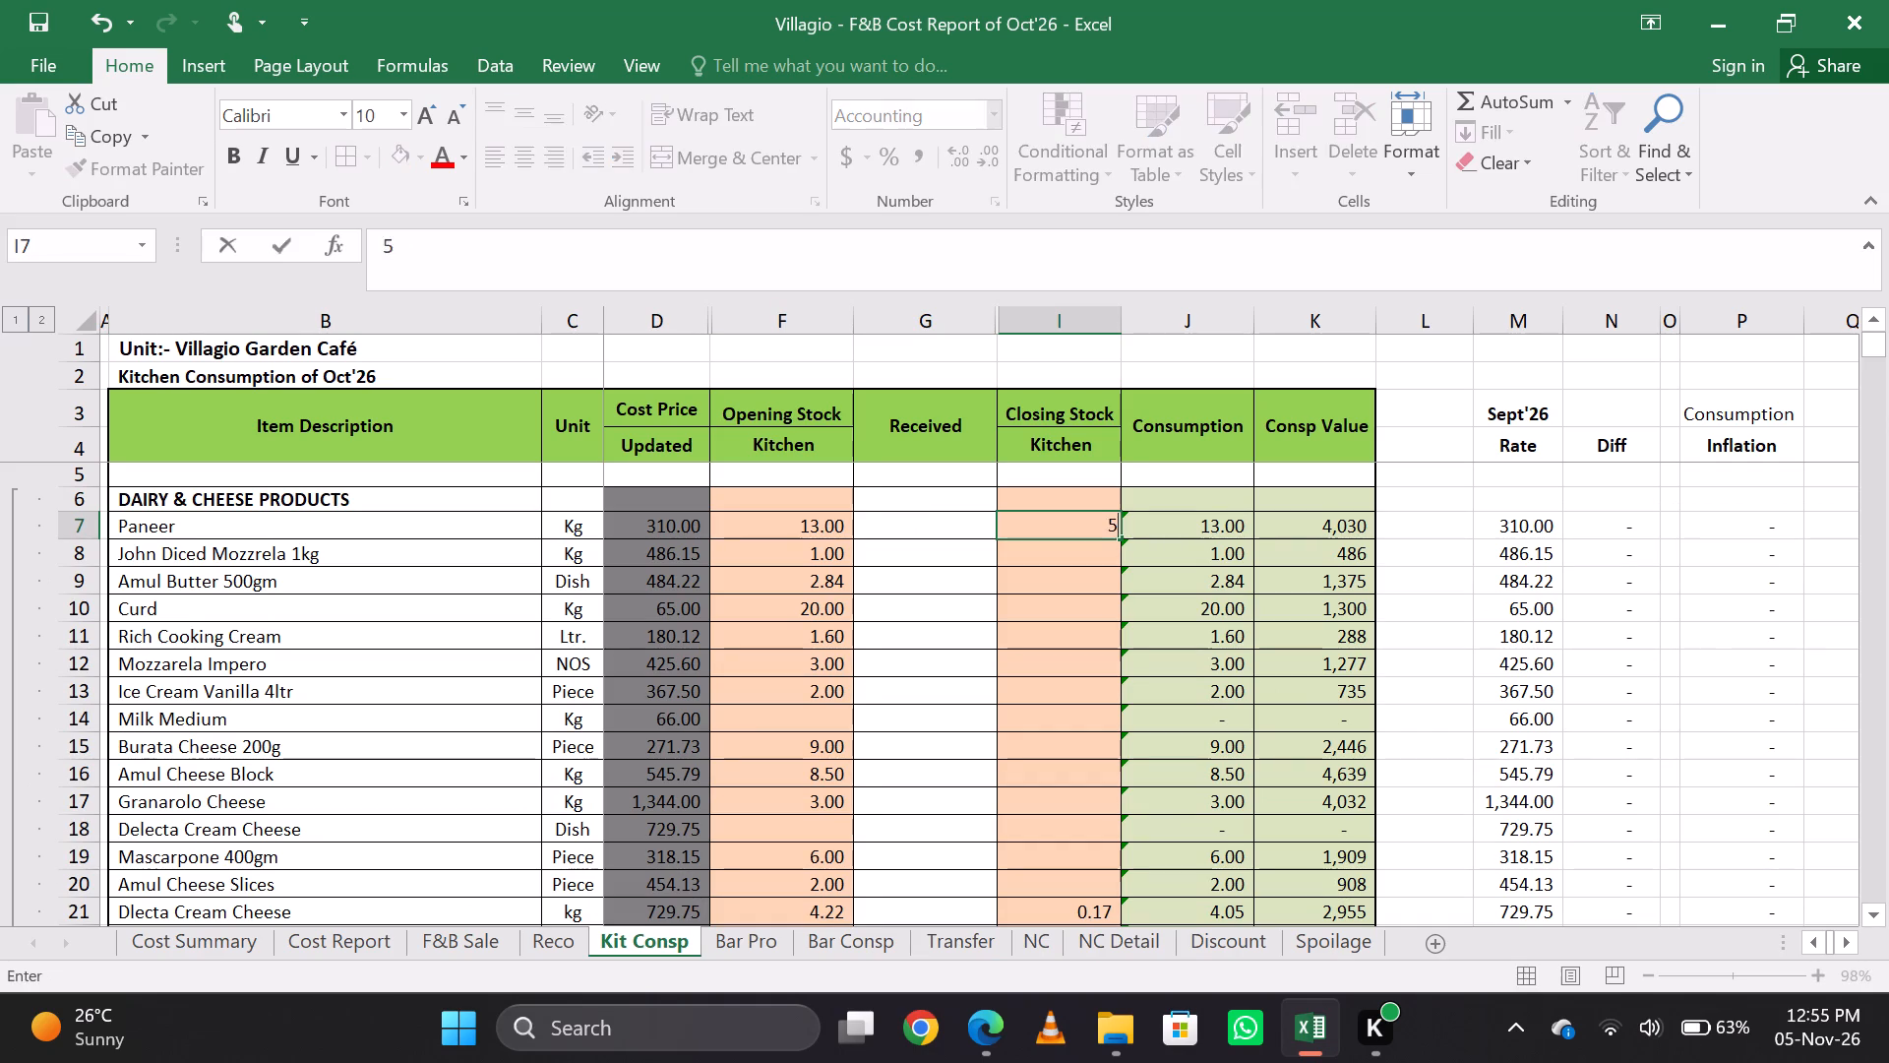
key("Up")
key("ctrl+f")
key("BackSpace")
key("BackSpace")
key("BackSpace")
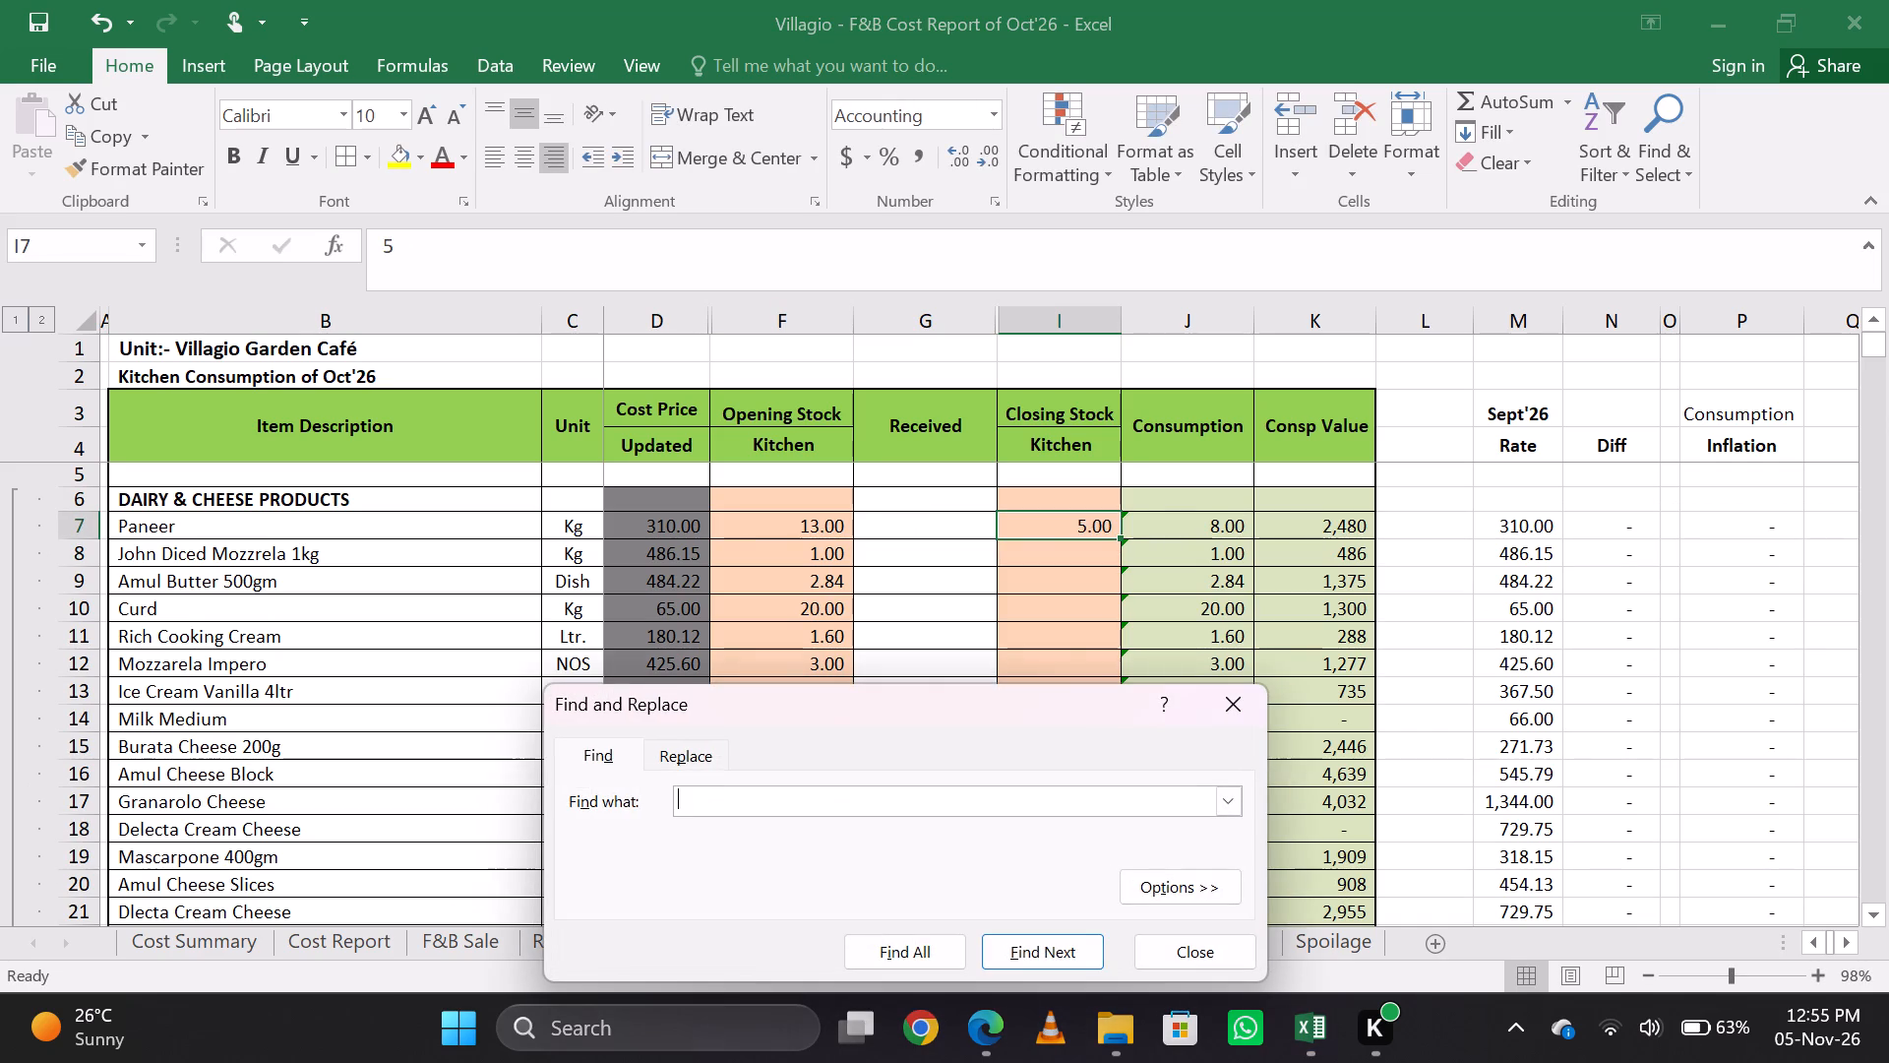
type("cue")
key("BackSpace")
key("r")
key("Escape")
Enter a kitchen closing stock of 16 for Curd in the Dairy & Cheese Products section.
key("Down")
key("Down")
key("Down")
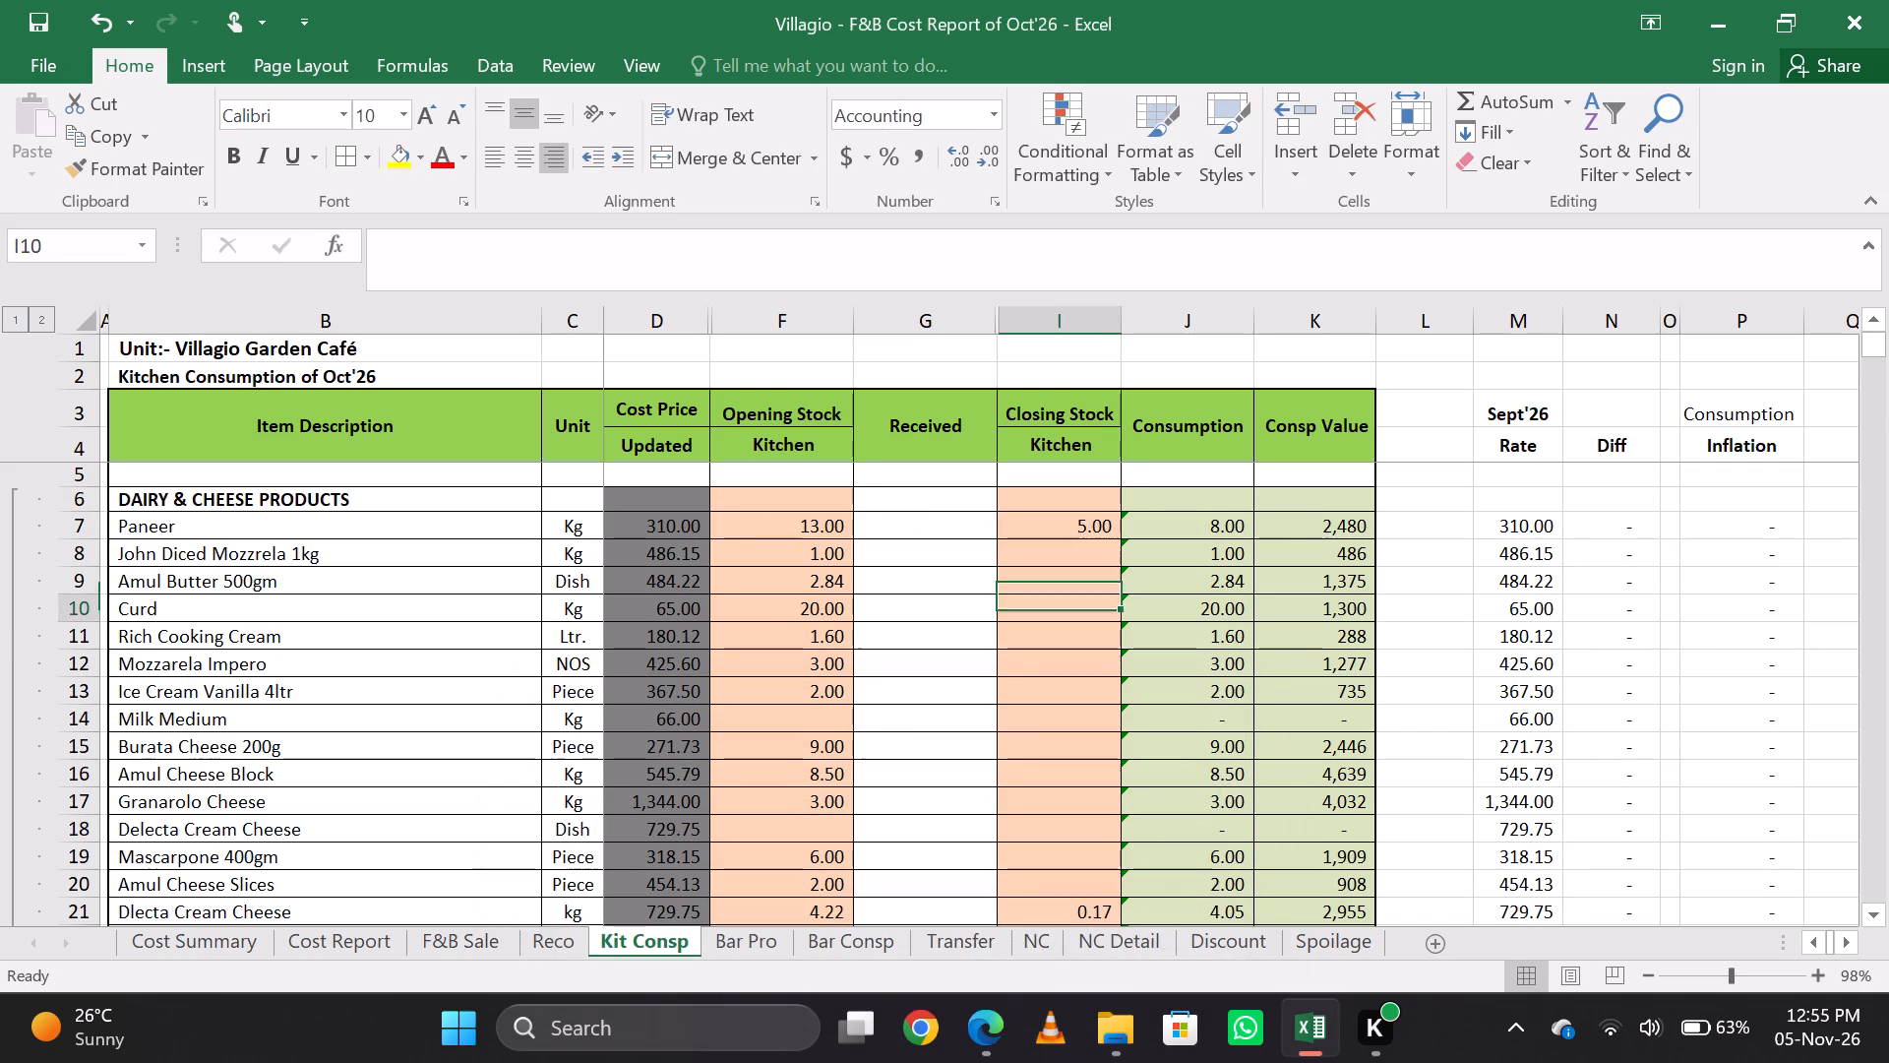
key("Up")
key("Down")
type("16")
key("Right")
key("Left")
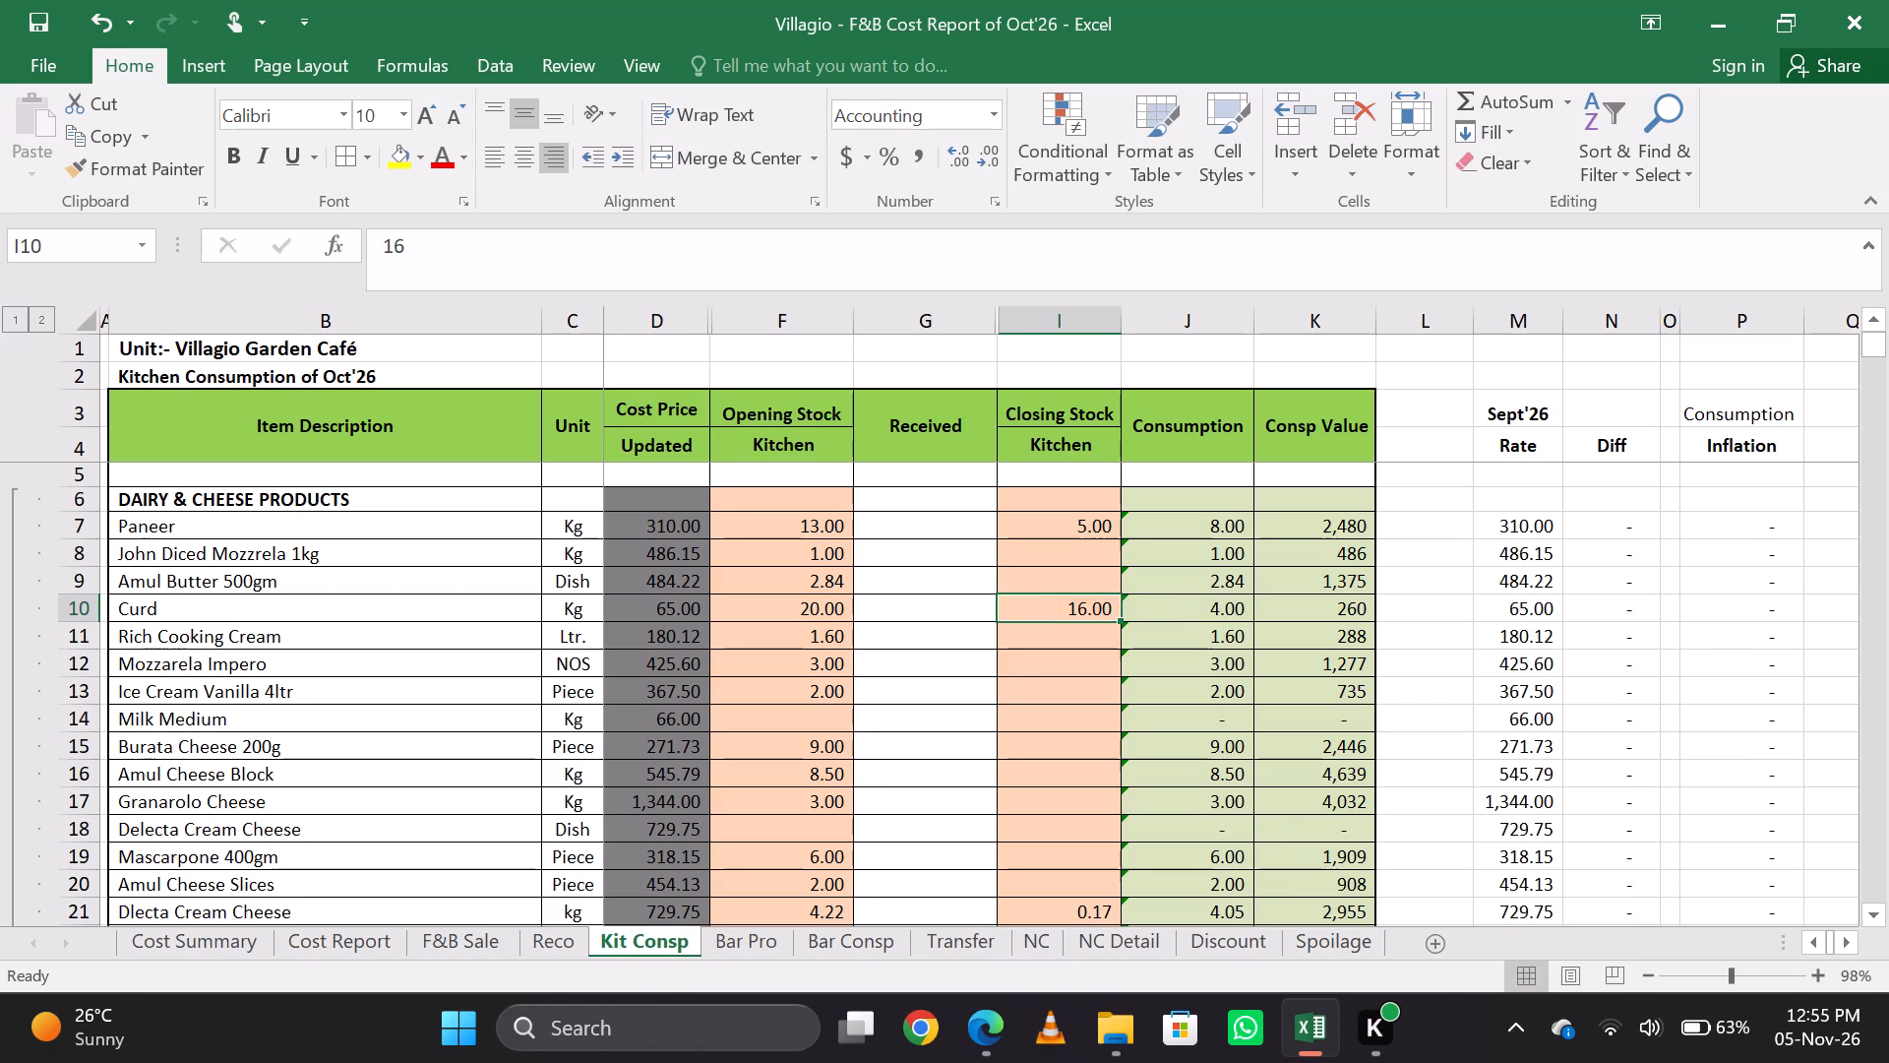
Enter a kitchen closing stock of 3 for Mascarpone 400gm in the Dairy & Cheese Products section.
key("Down")
key("Down")
key("Down")
key("Down")
key("Down")
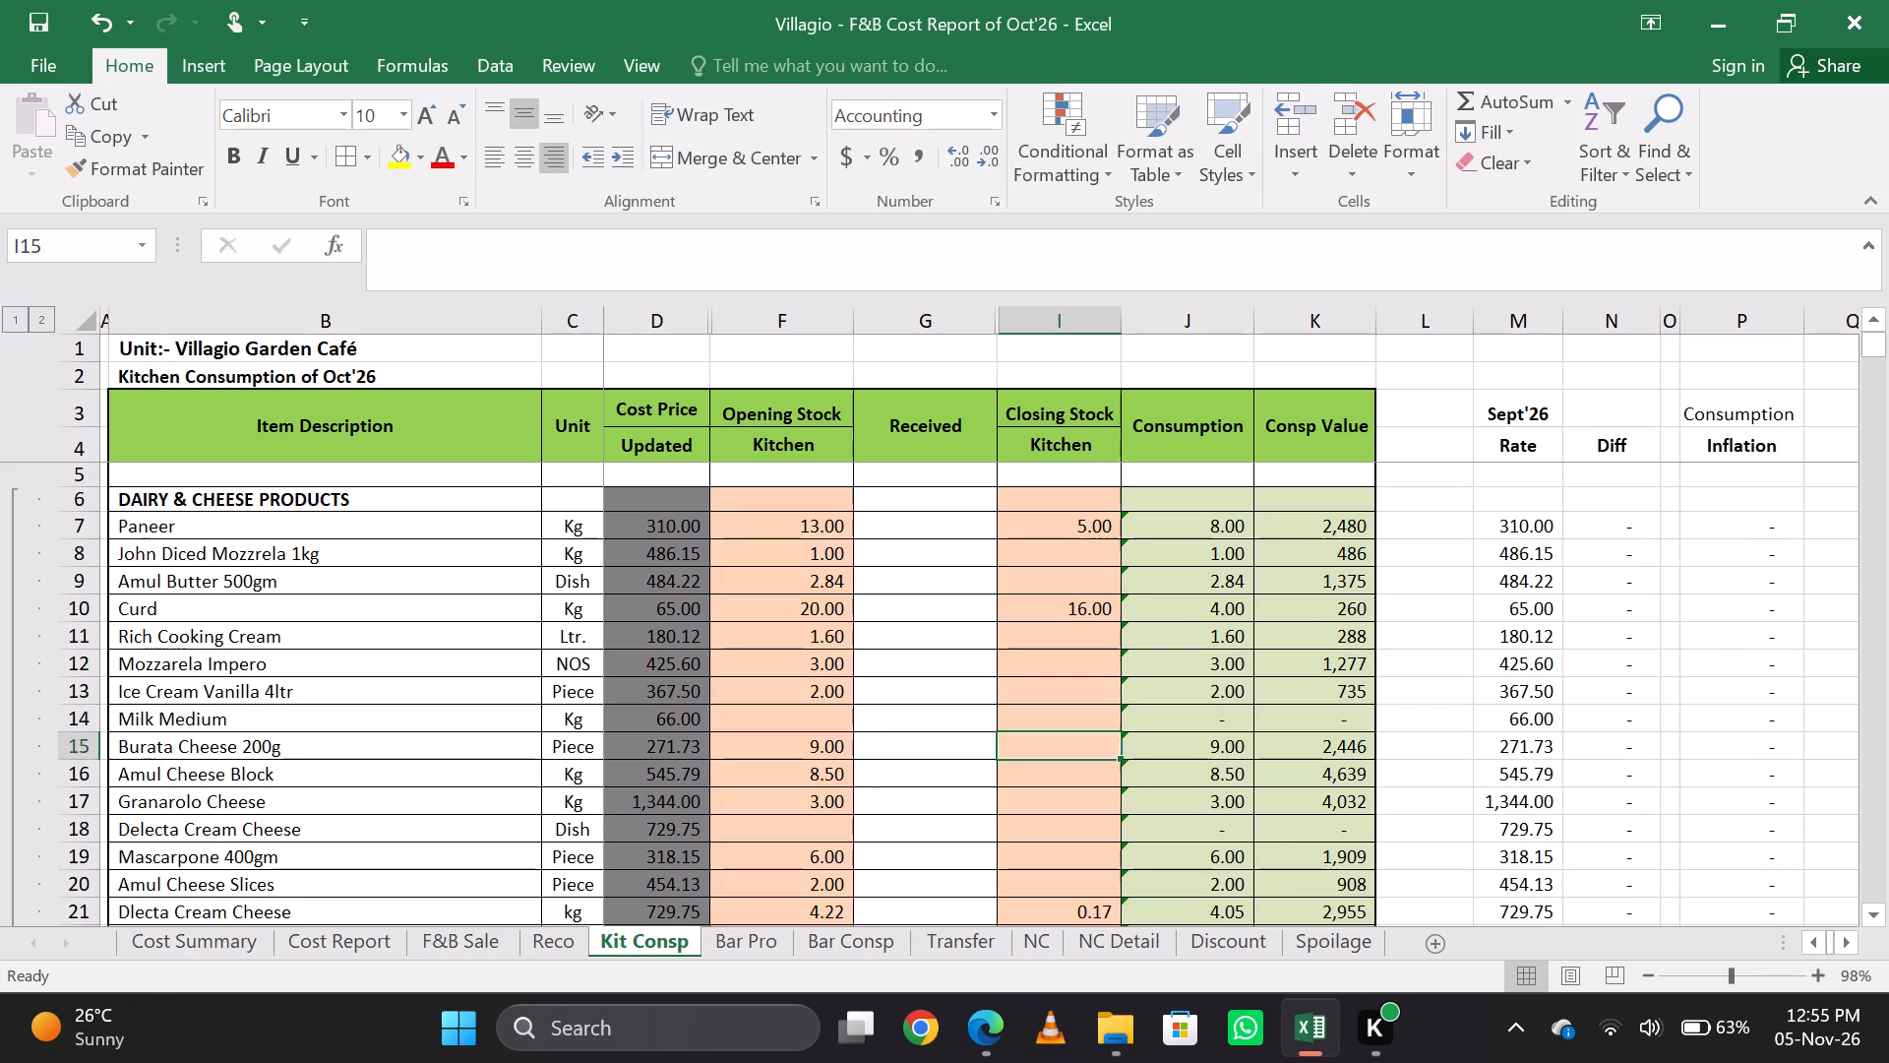
key("Down")
key("Down")
key("Down")
key("Down")
key("Down")
key("Up")
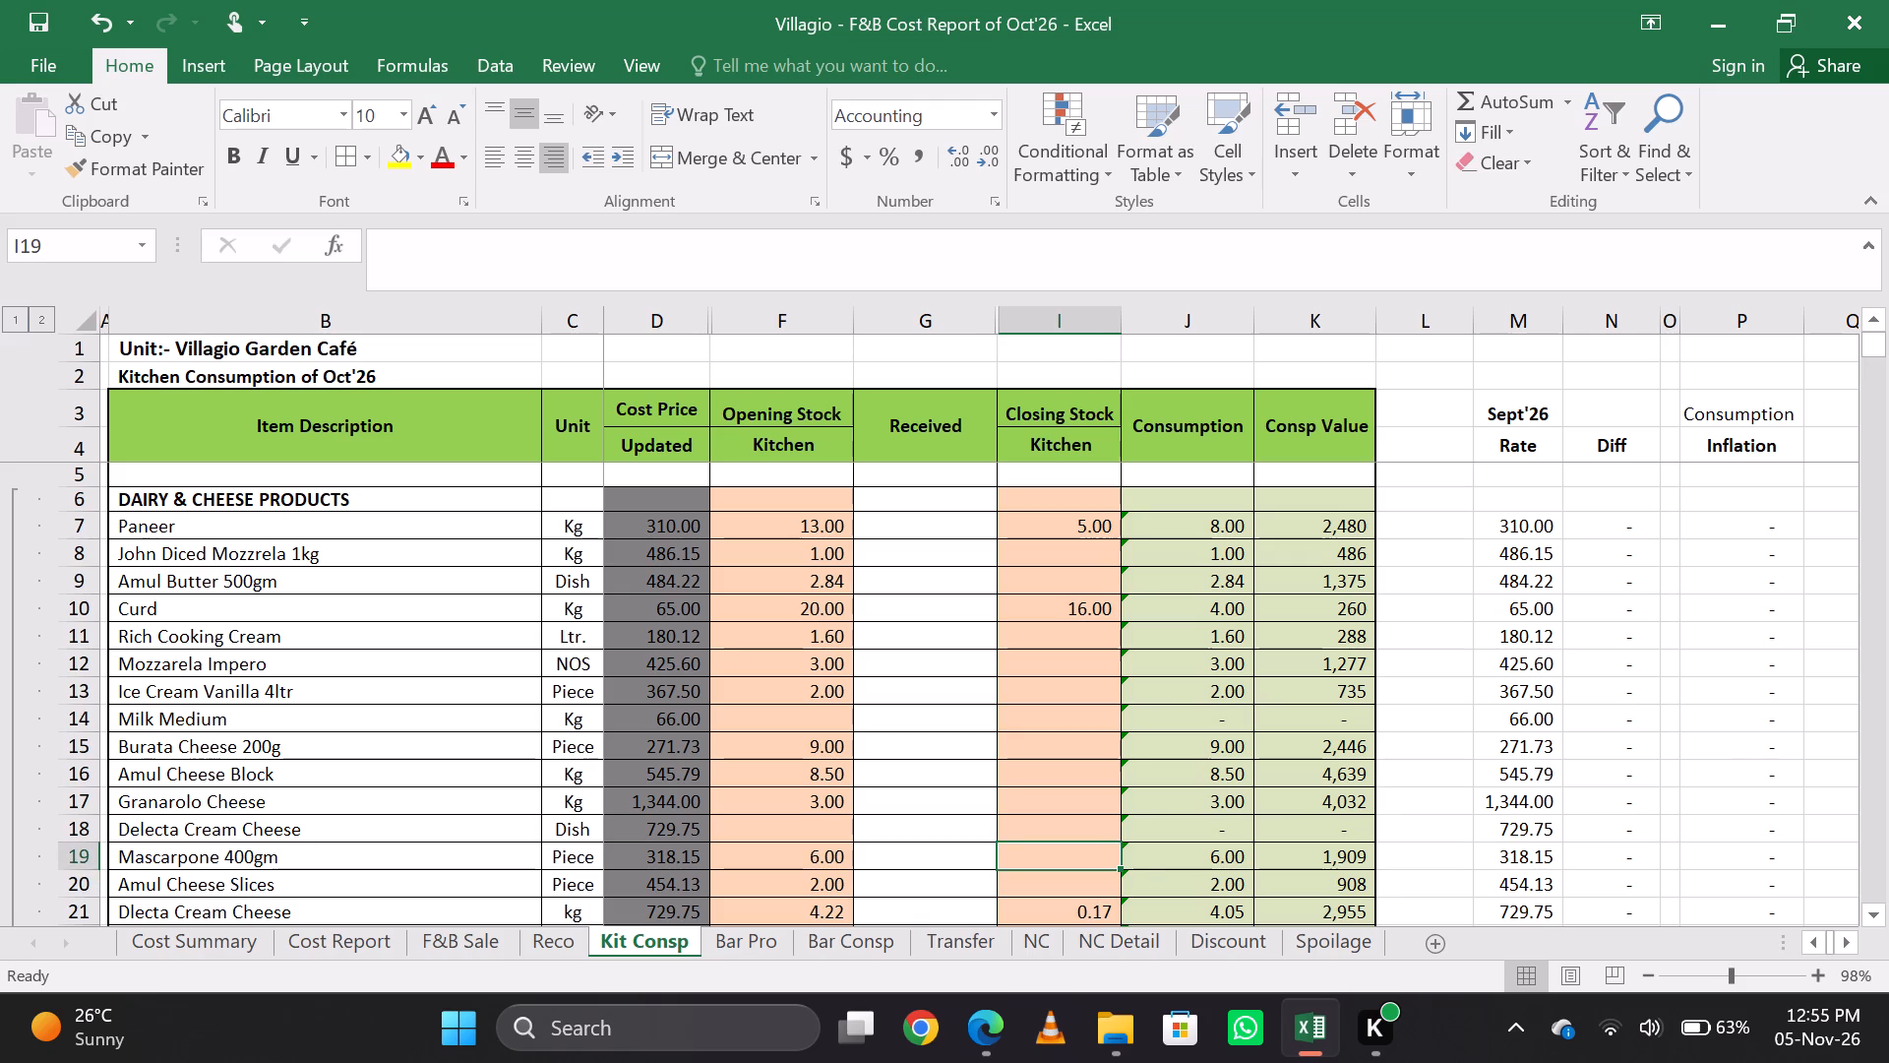
key("3")
key("Down")
key("Up")
Locate Mozzarela Impero among the dairy items and enter a kitchen closing stock of 3 for it.
key("Down")
key("Down")
key("Down")
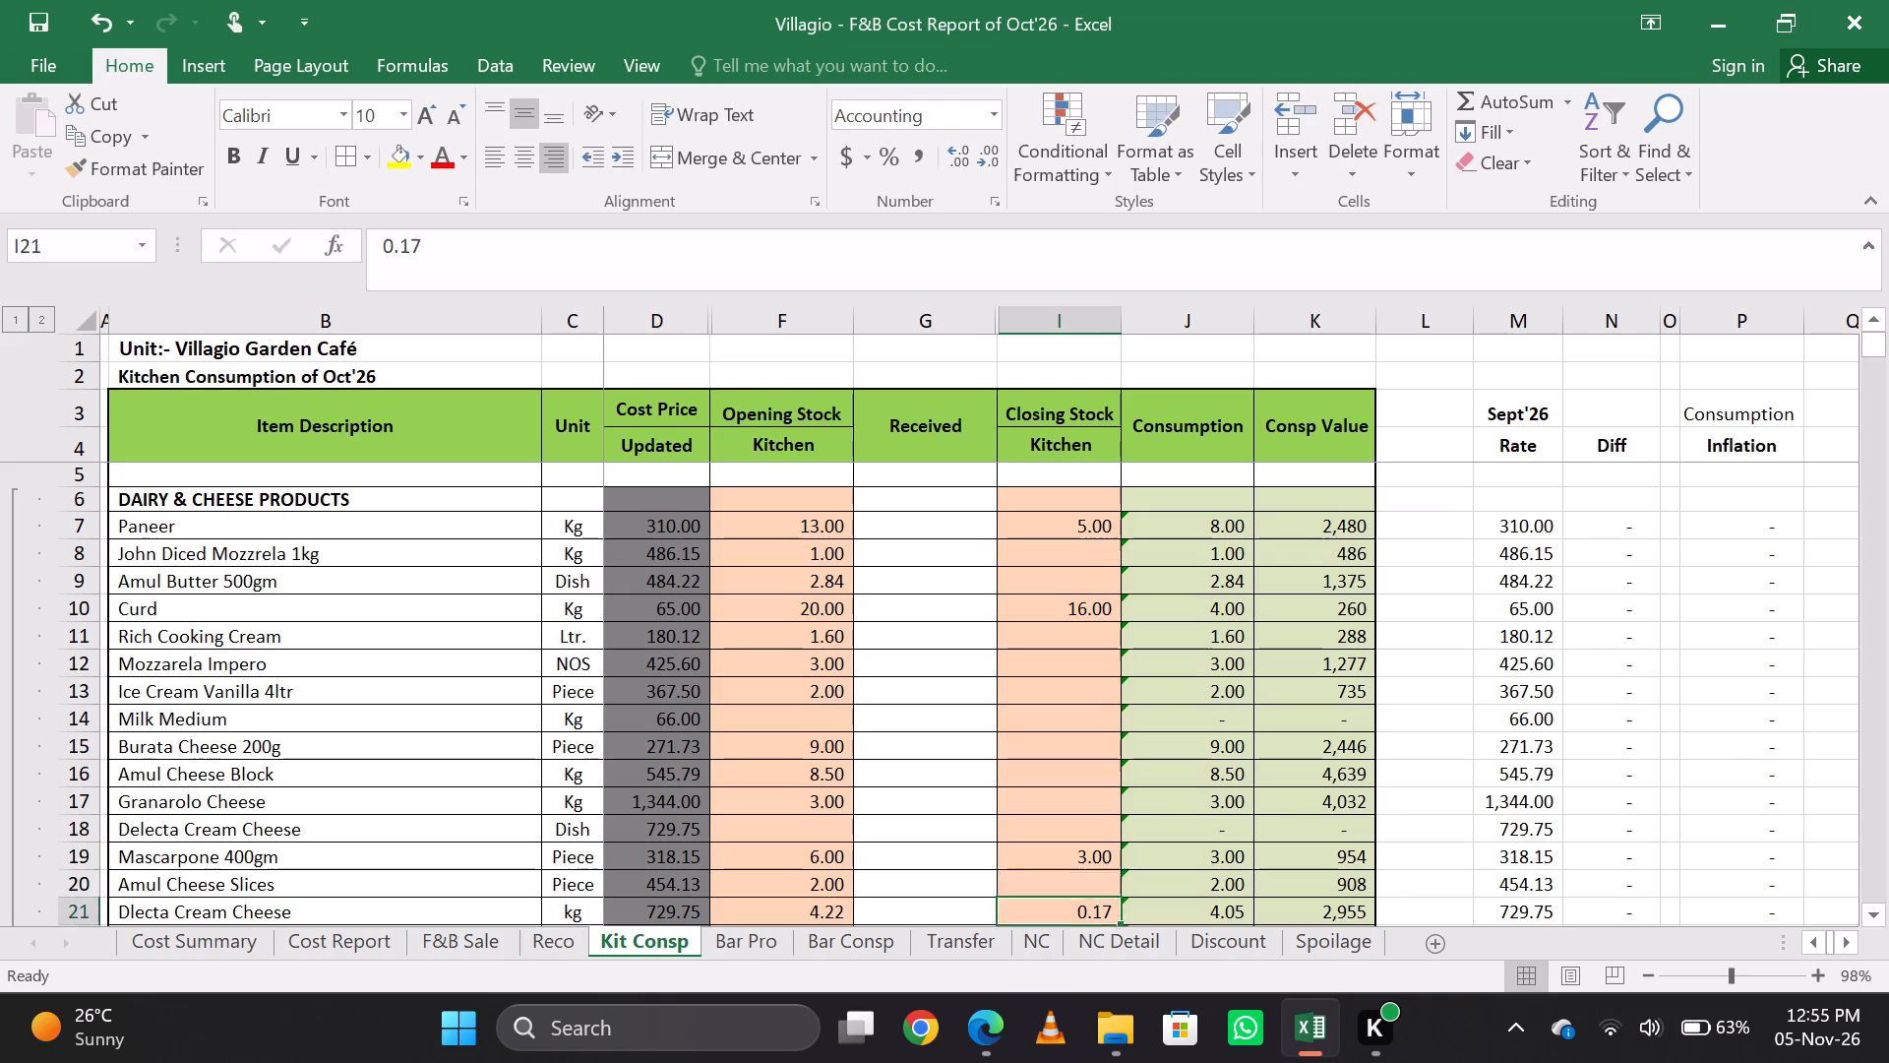
key("Down")
key("Up")
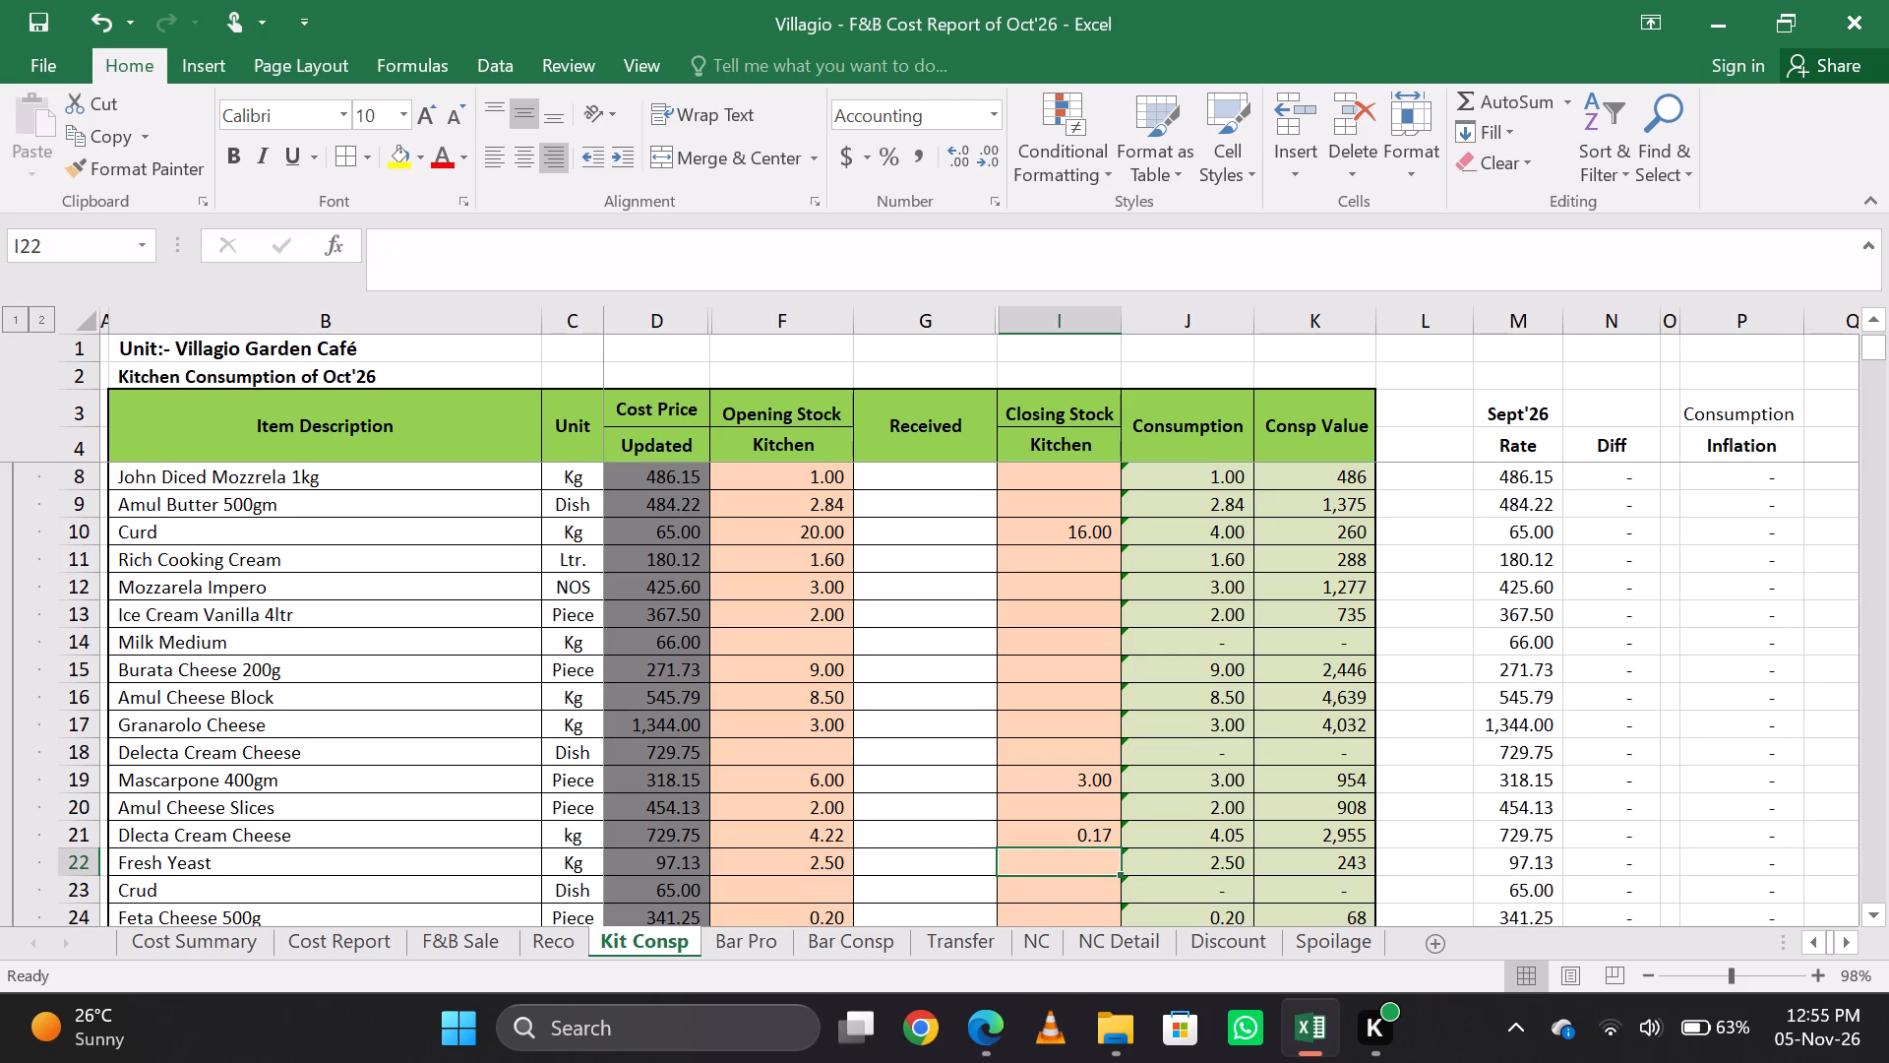
key("Up")
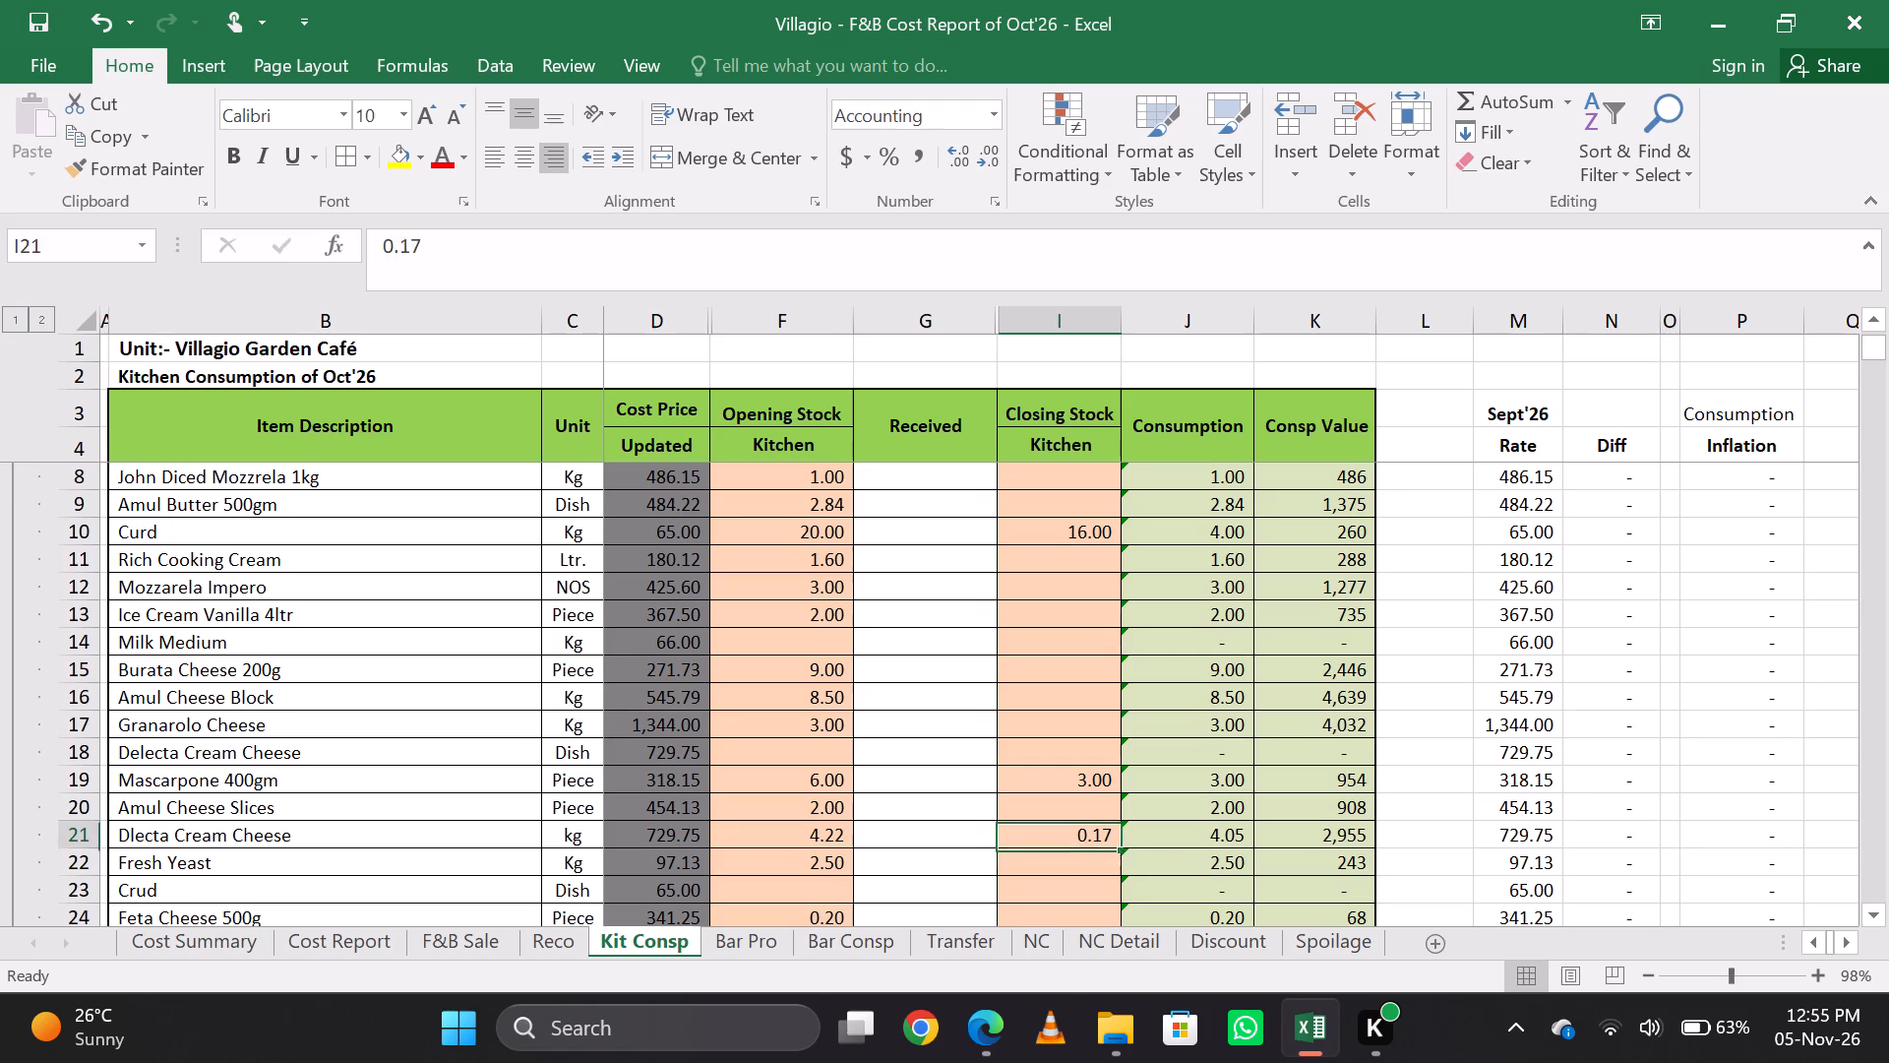
key("Up")
key("Up")
key("Up")
key("Down")
key("Down")
key("Down")
key("Up")
key("Up")
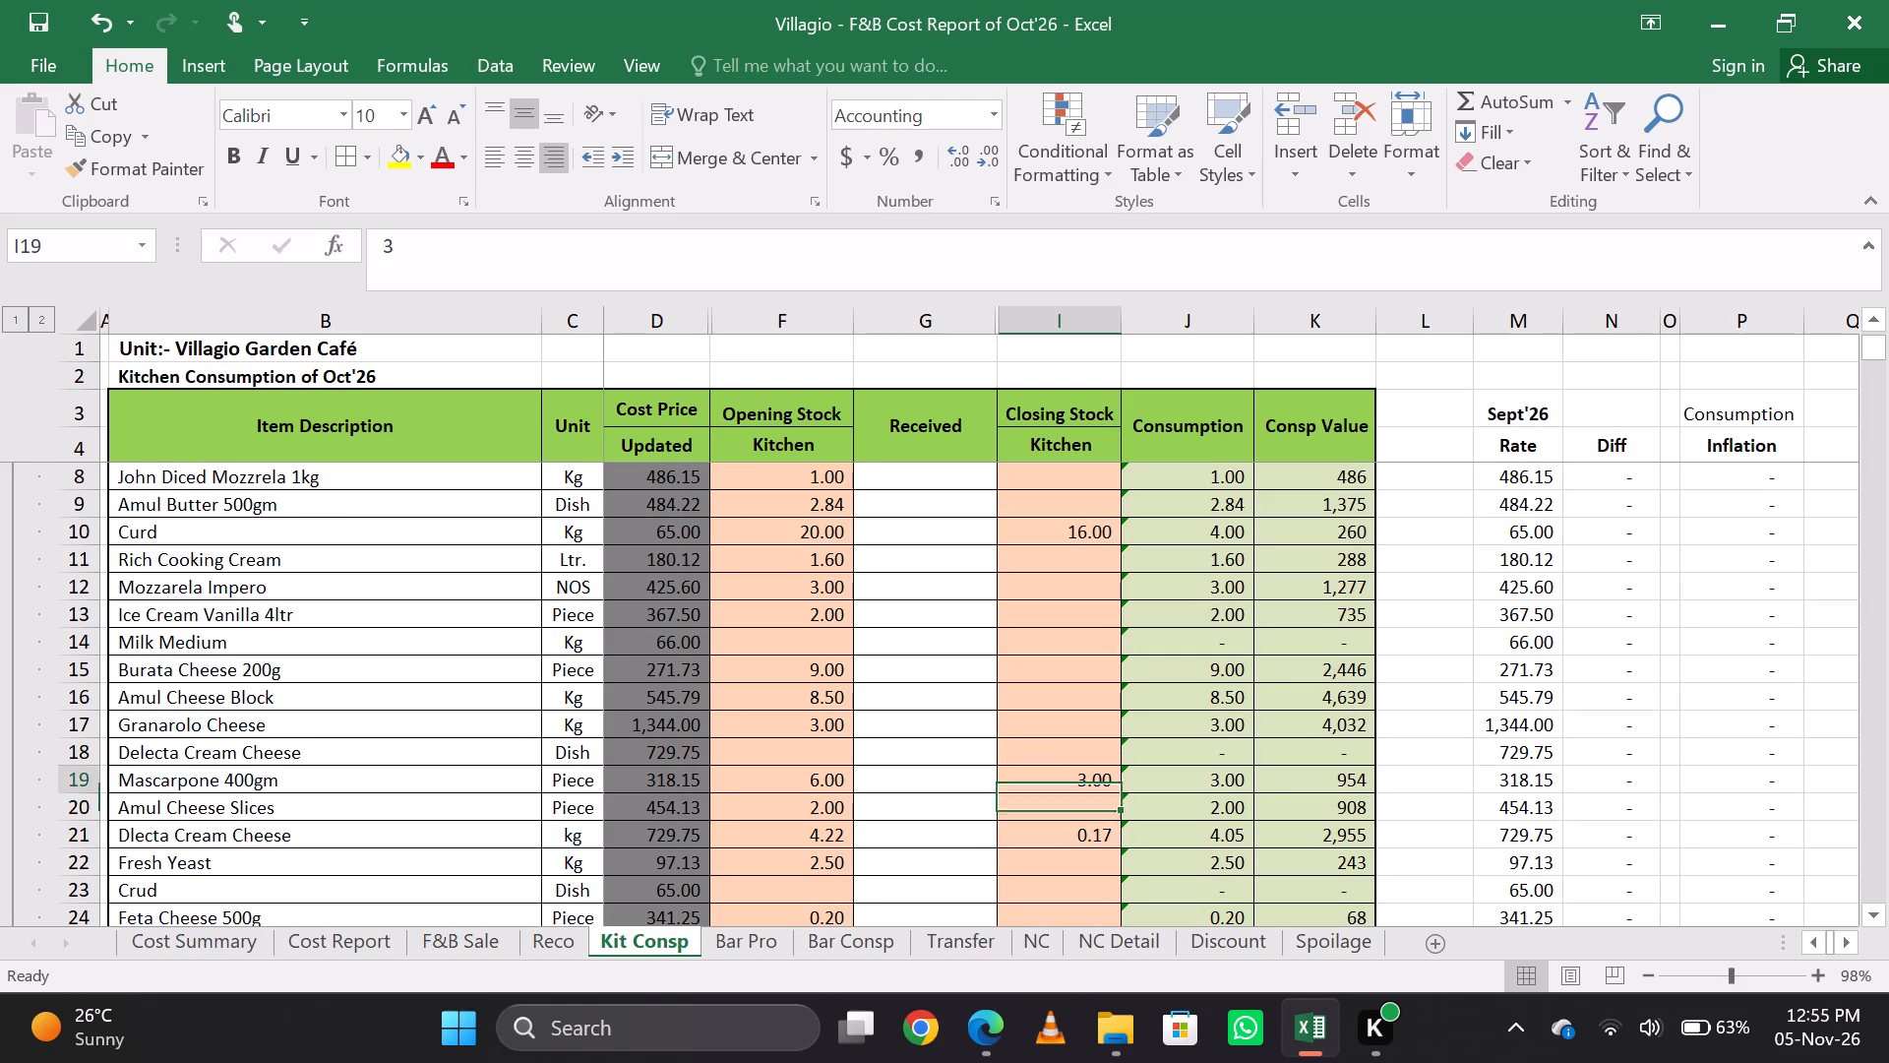
key("Down")
key("Down")
key("Down")
key("Down")
key("Down")
key("Up")
key("Up")
key("Up")
key("Up")
key("Up")
key("Up")
key("Up")
key("Up")
key("Up")
key("Up")
key("Up")
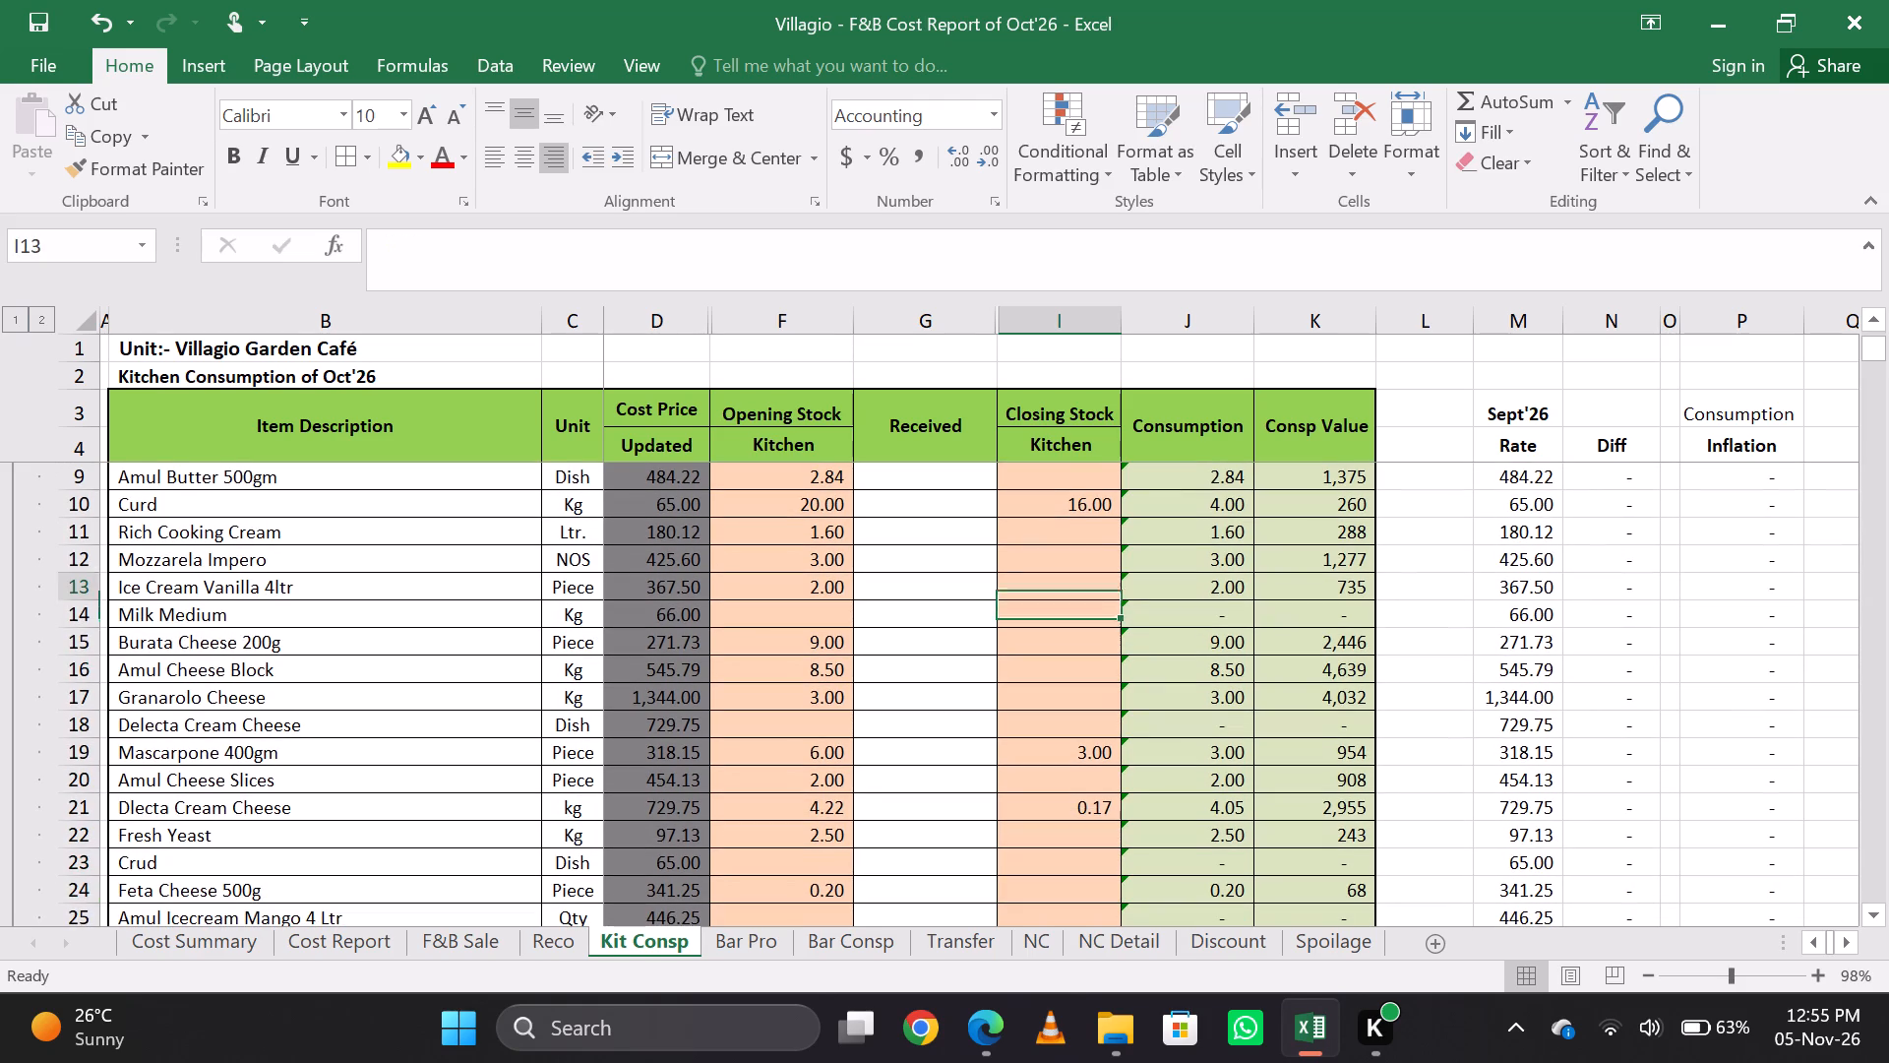
key("Up")
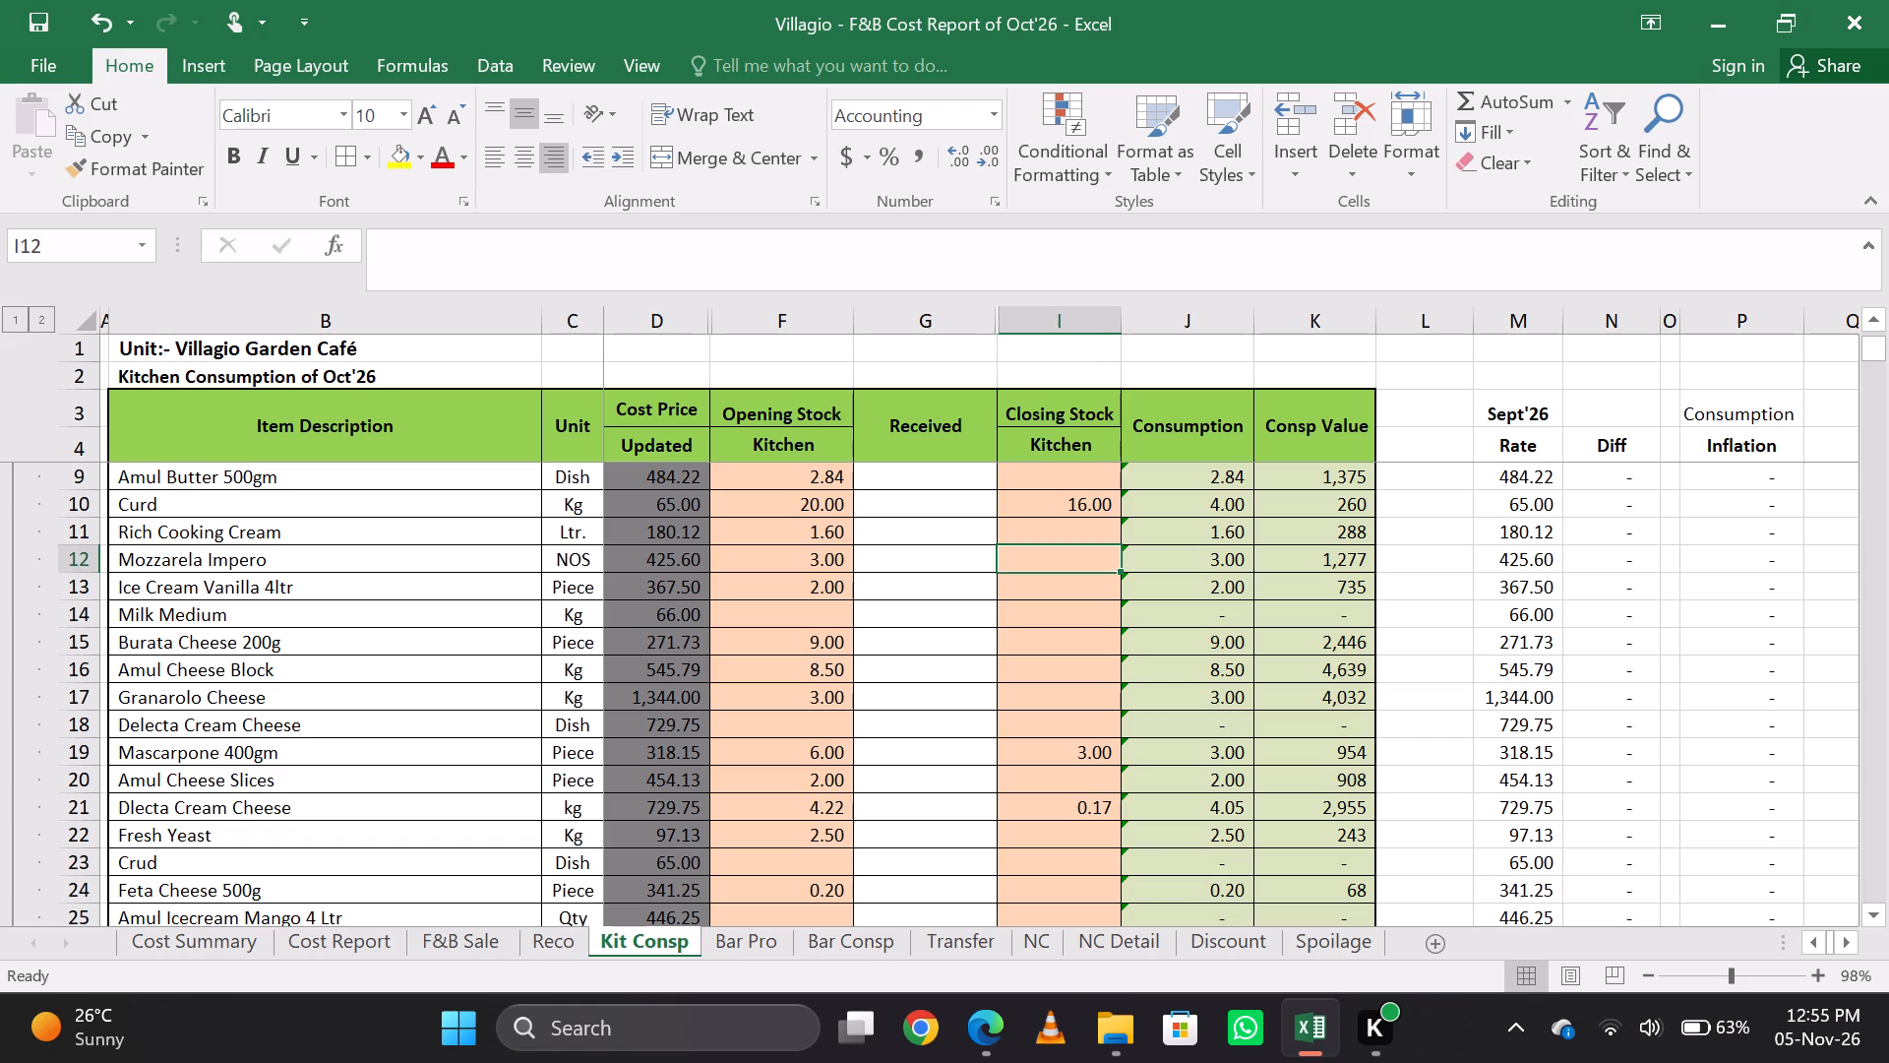
key("3")
key("Down")
key("Up")
Look through the Dairy & Cheese Products items and their kitchen closing stock entries, from the section heading to its total row.
key("Down")
key("Down")
key("Down")
key("Down")
key("Down")
key("Down")
key("Down")
key("Down")
key("Down")
key("Down")
key("Down")
key("Down")
key("Down")
key("Down")
key("Down")
key("Down")
key("Down")
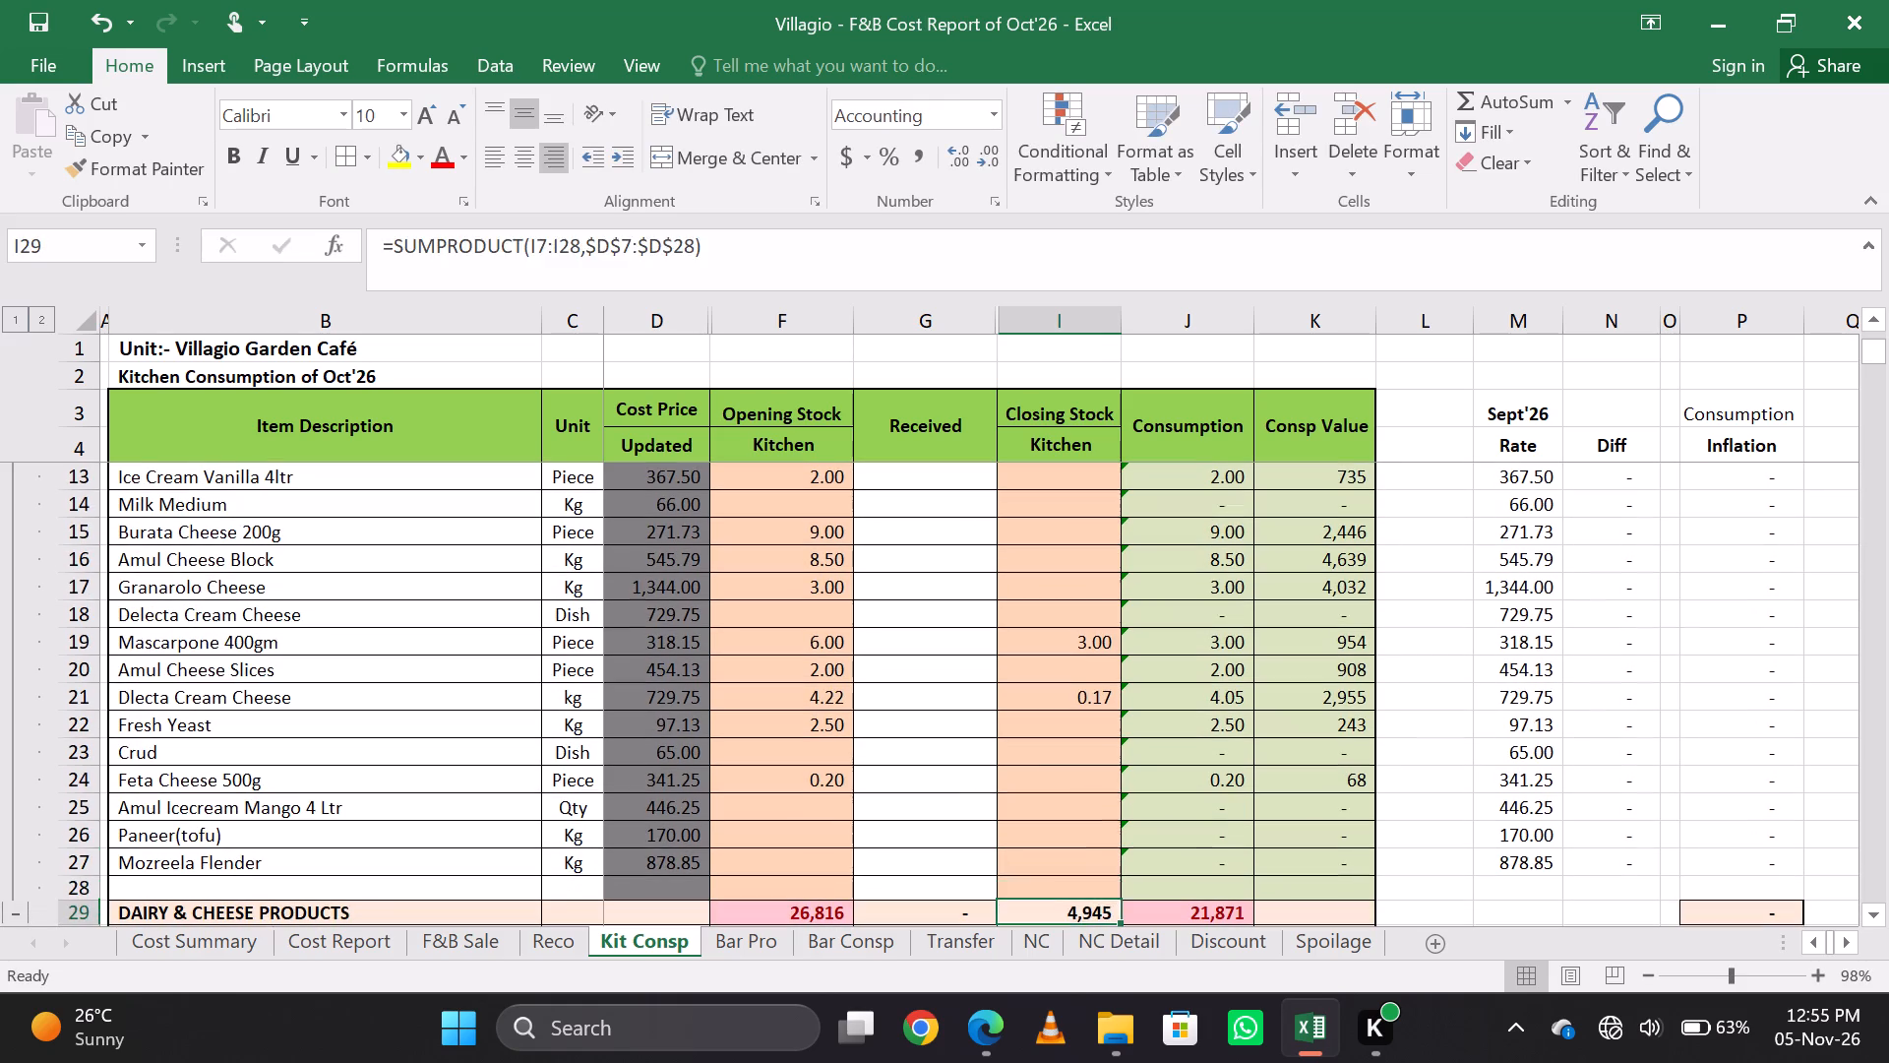
key("Up")
key("Up")
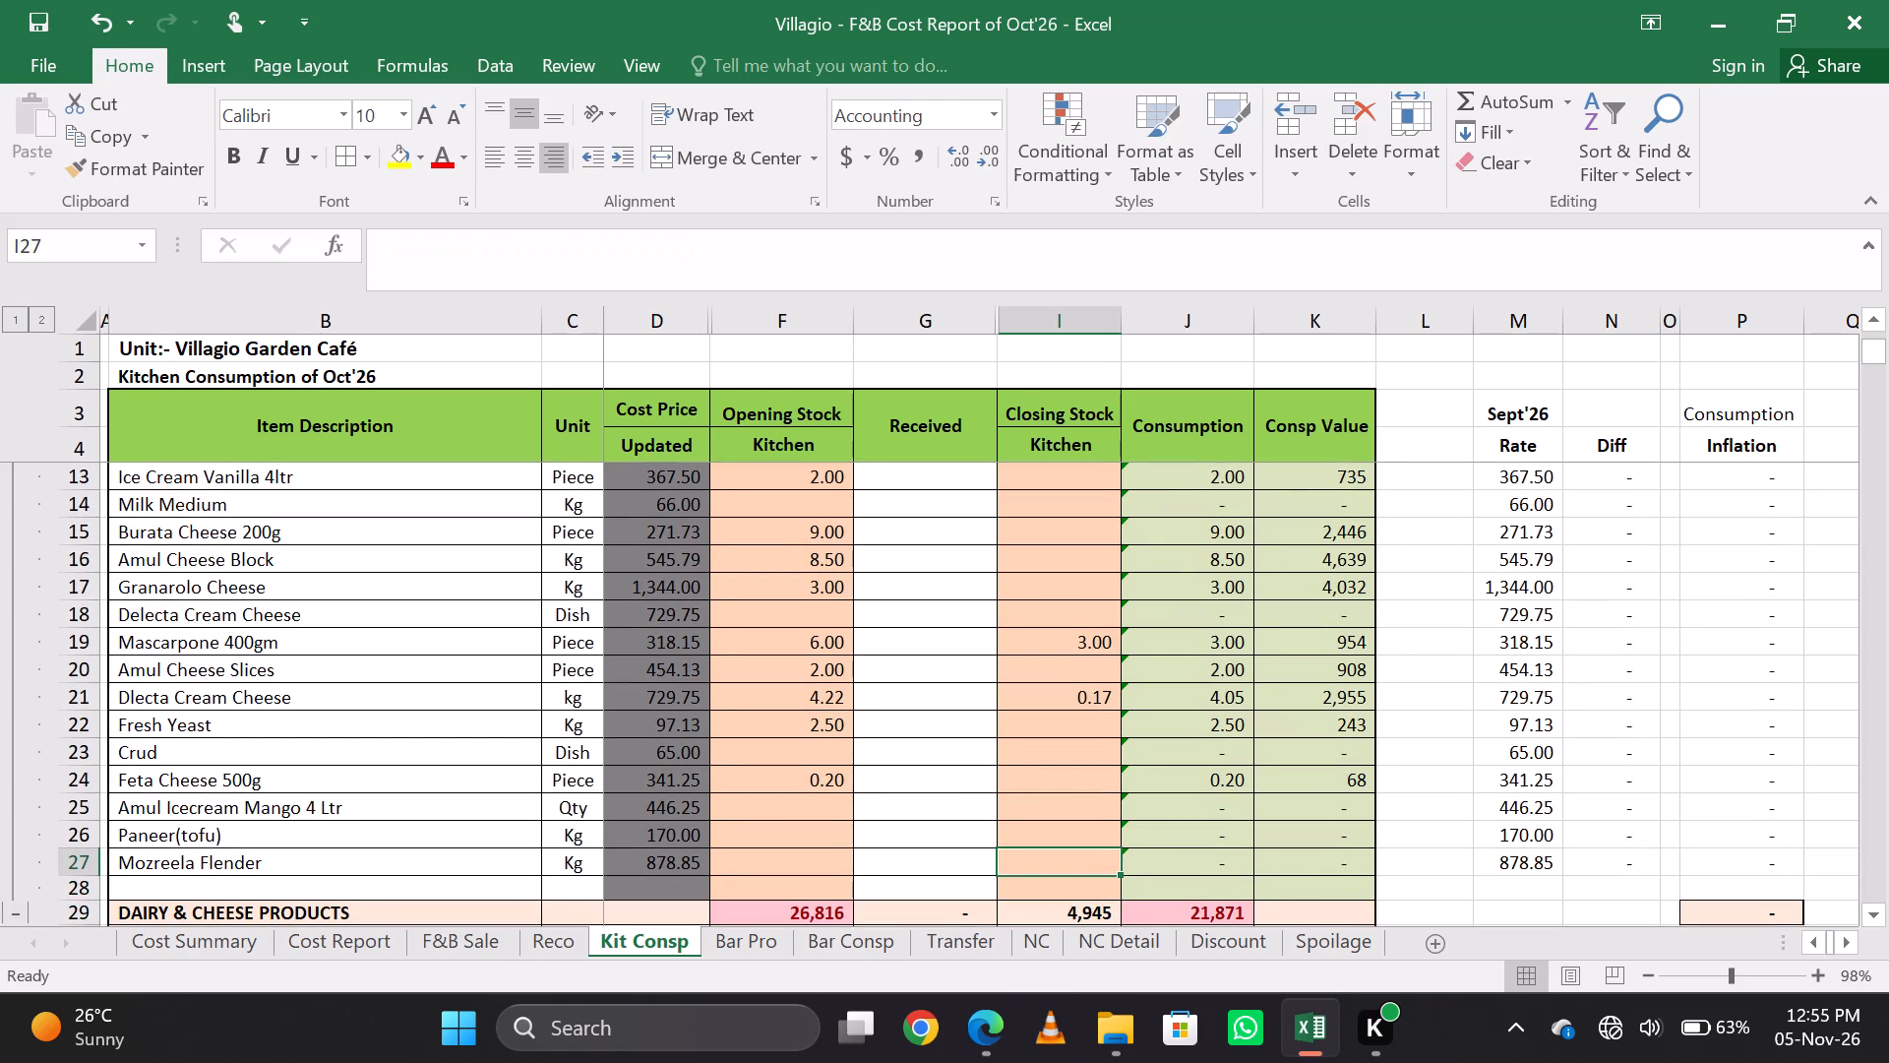
key("Up")
key("Down")
key("Up")
key("Up")
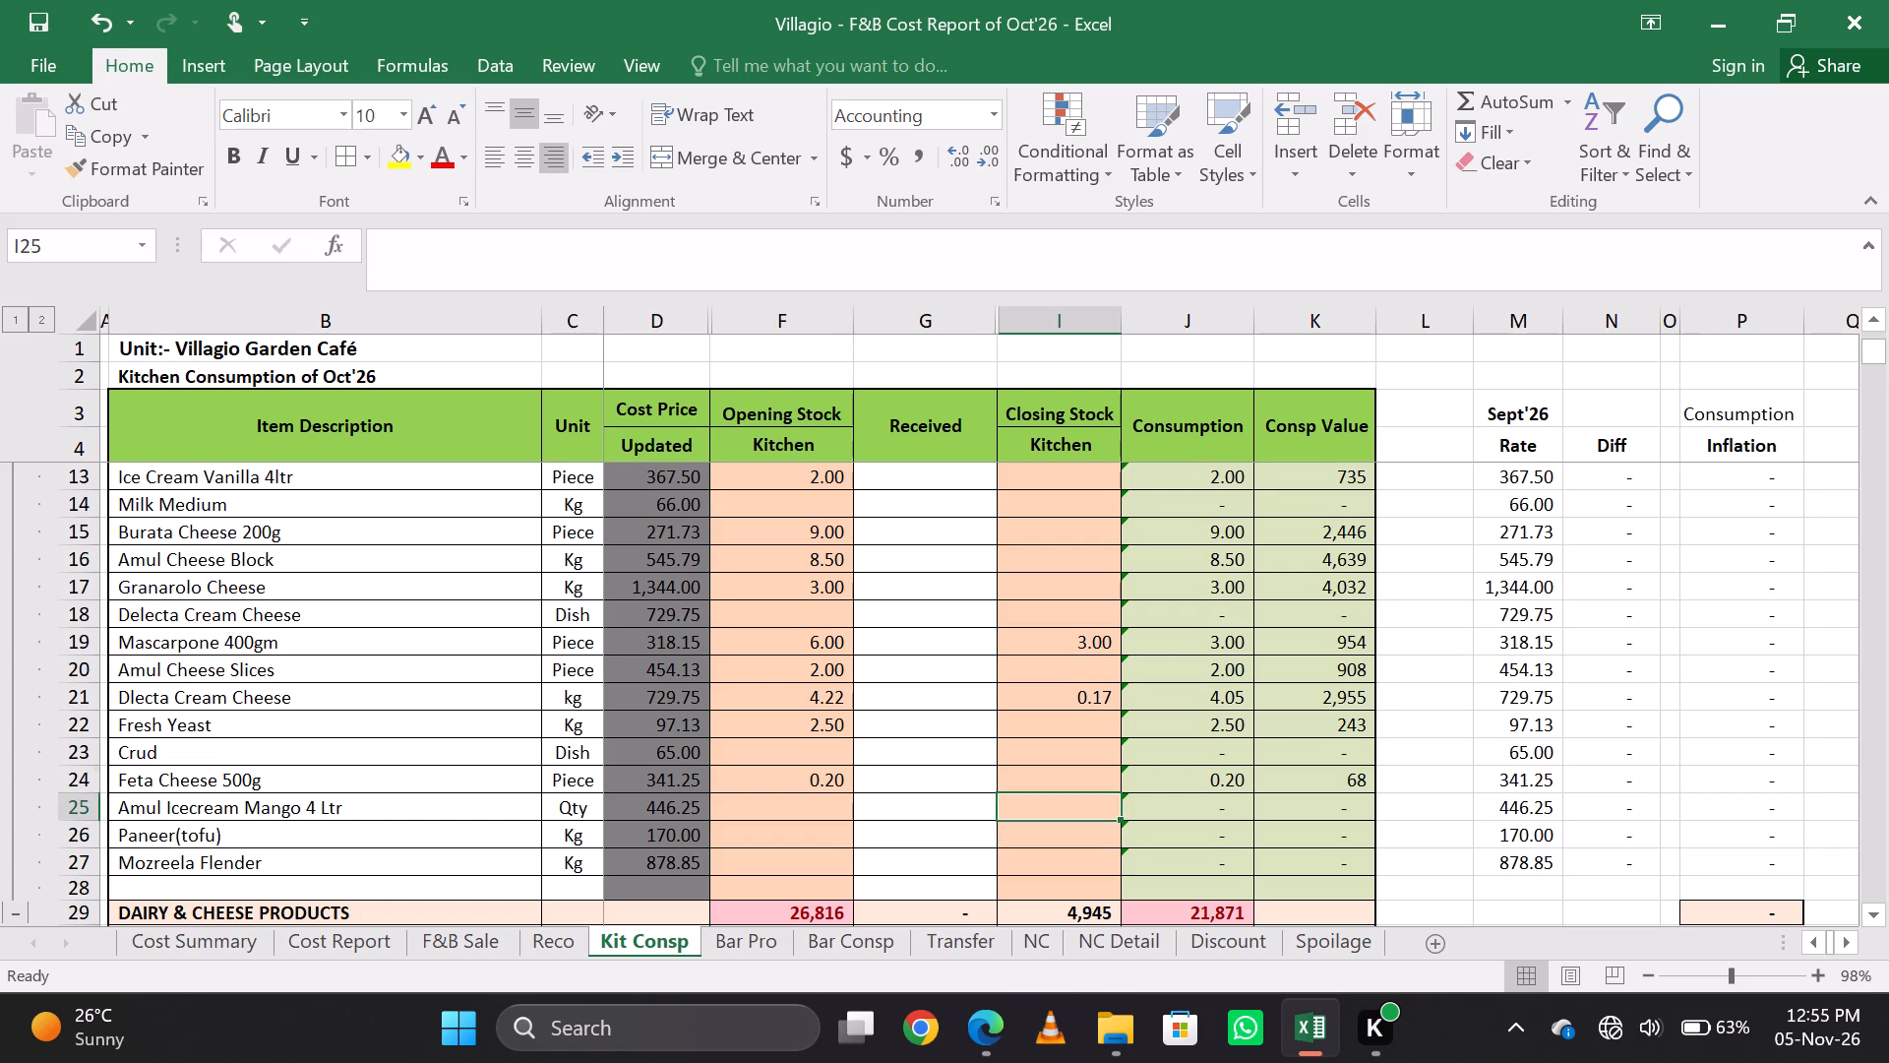
key("Up")
key("Up")
key("Up")
key("Up")
key("Up")
key("Up")
key("Up")
key("Up")
key("Up")
key("Up")
key("Up")
key("Up")
key("Up")
key("Up")
key("Up")
key("Up")
key("Up")
key("Up")
key("Up")
key("Up")
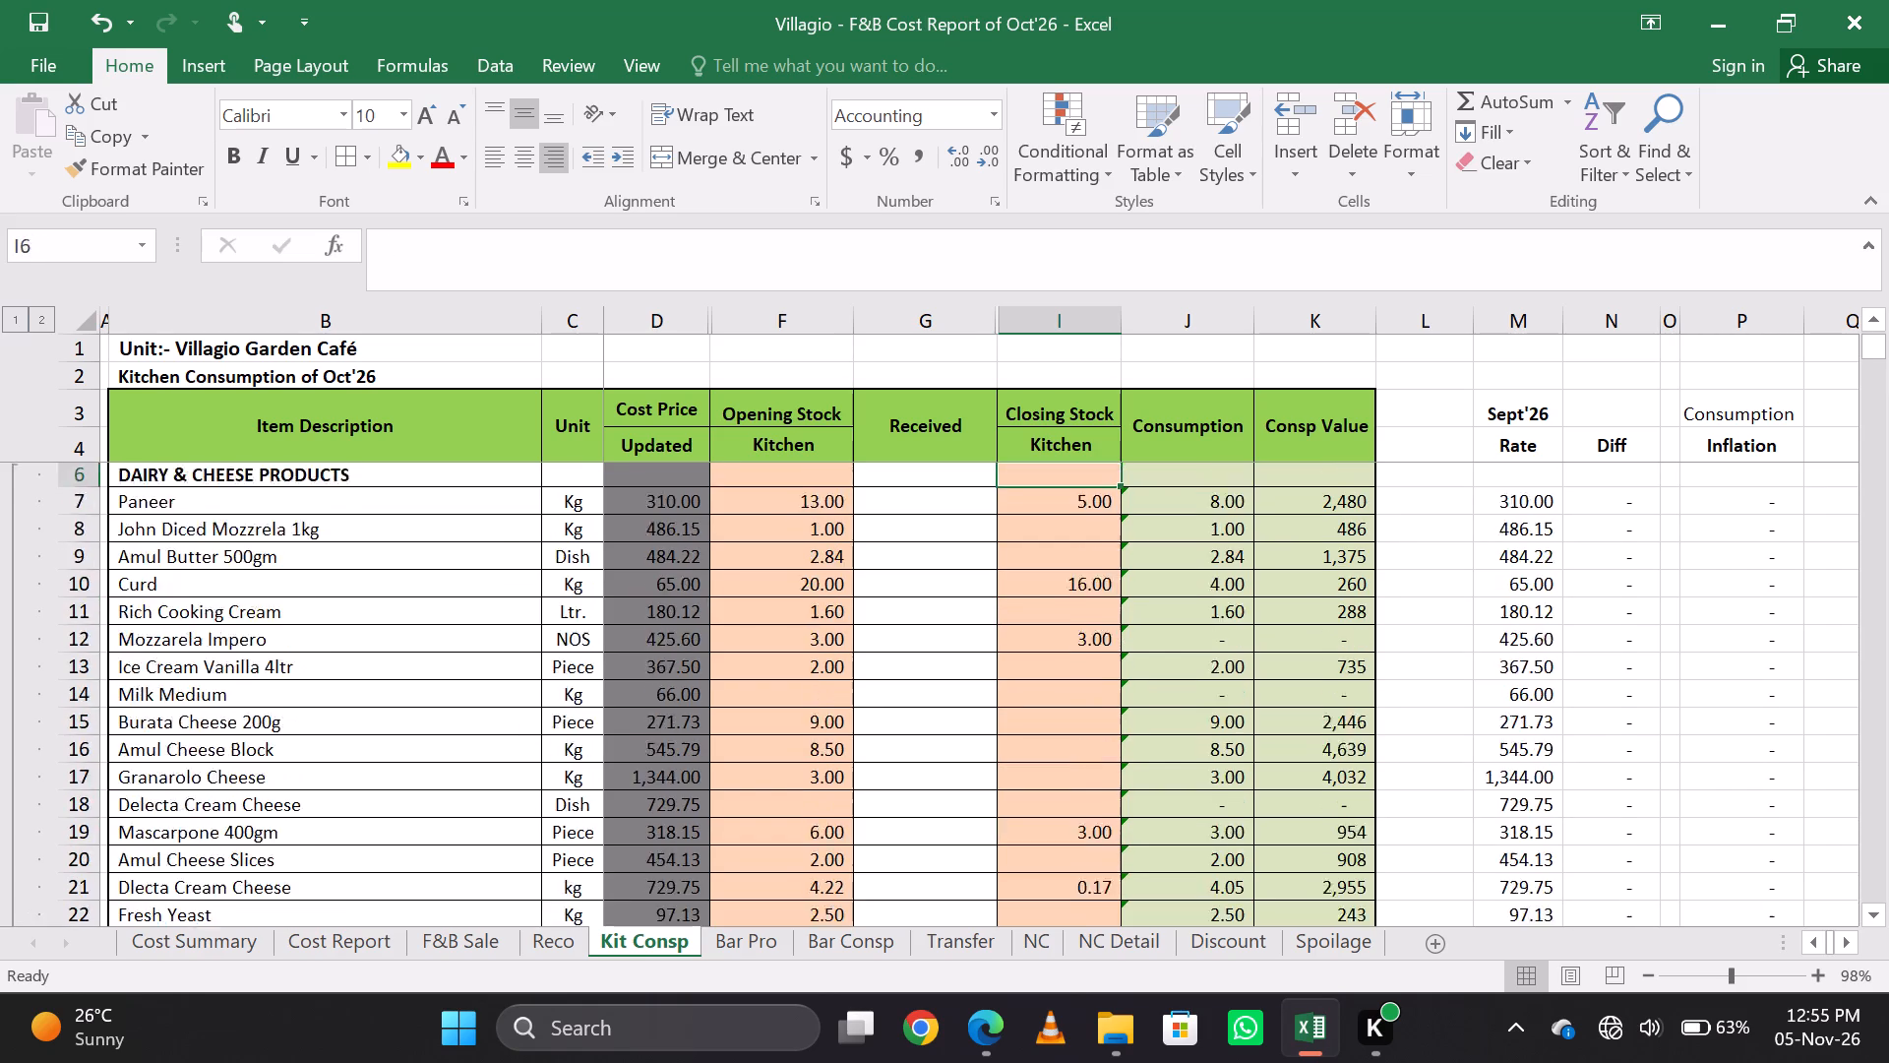
key("Down")
key("Down")
key("Down")
key("Down")
key("Down")
key("Down")
key("Down")
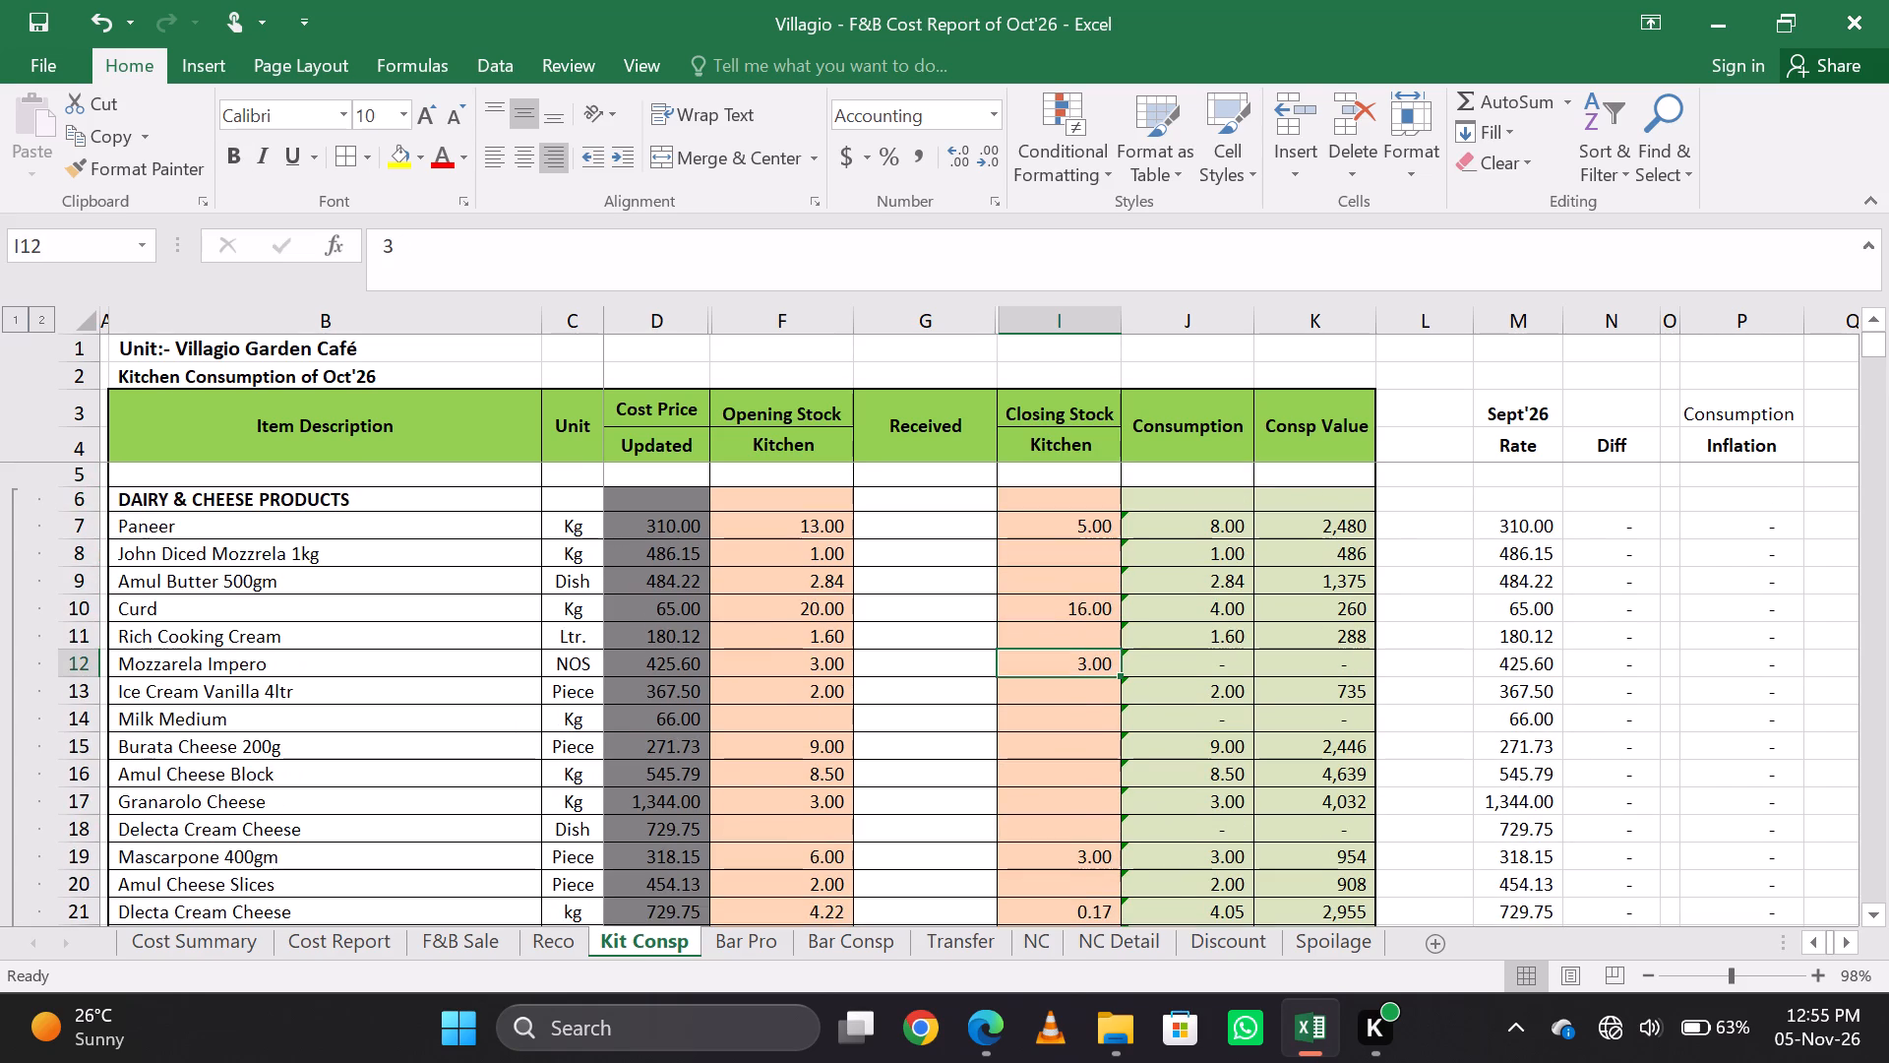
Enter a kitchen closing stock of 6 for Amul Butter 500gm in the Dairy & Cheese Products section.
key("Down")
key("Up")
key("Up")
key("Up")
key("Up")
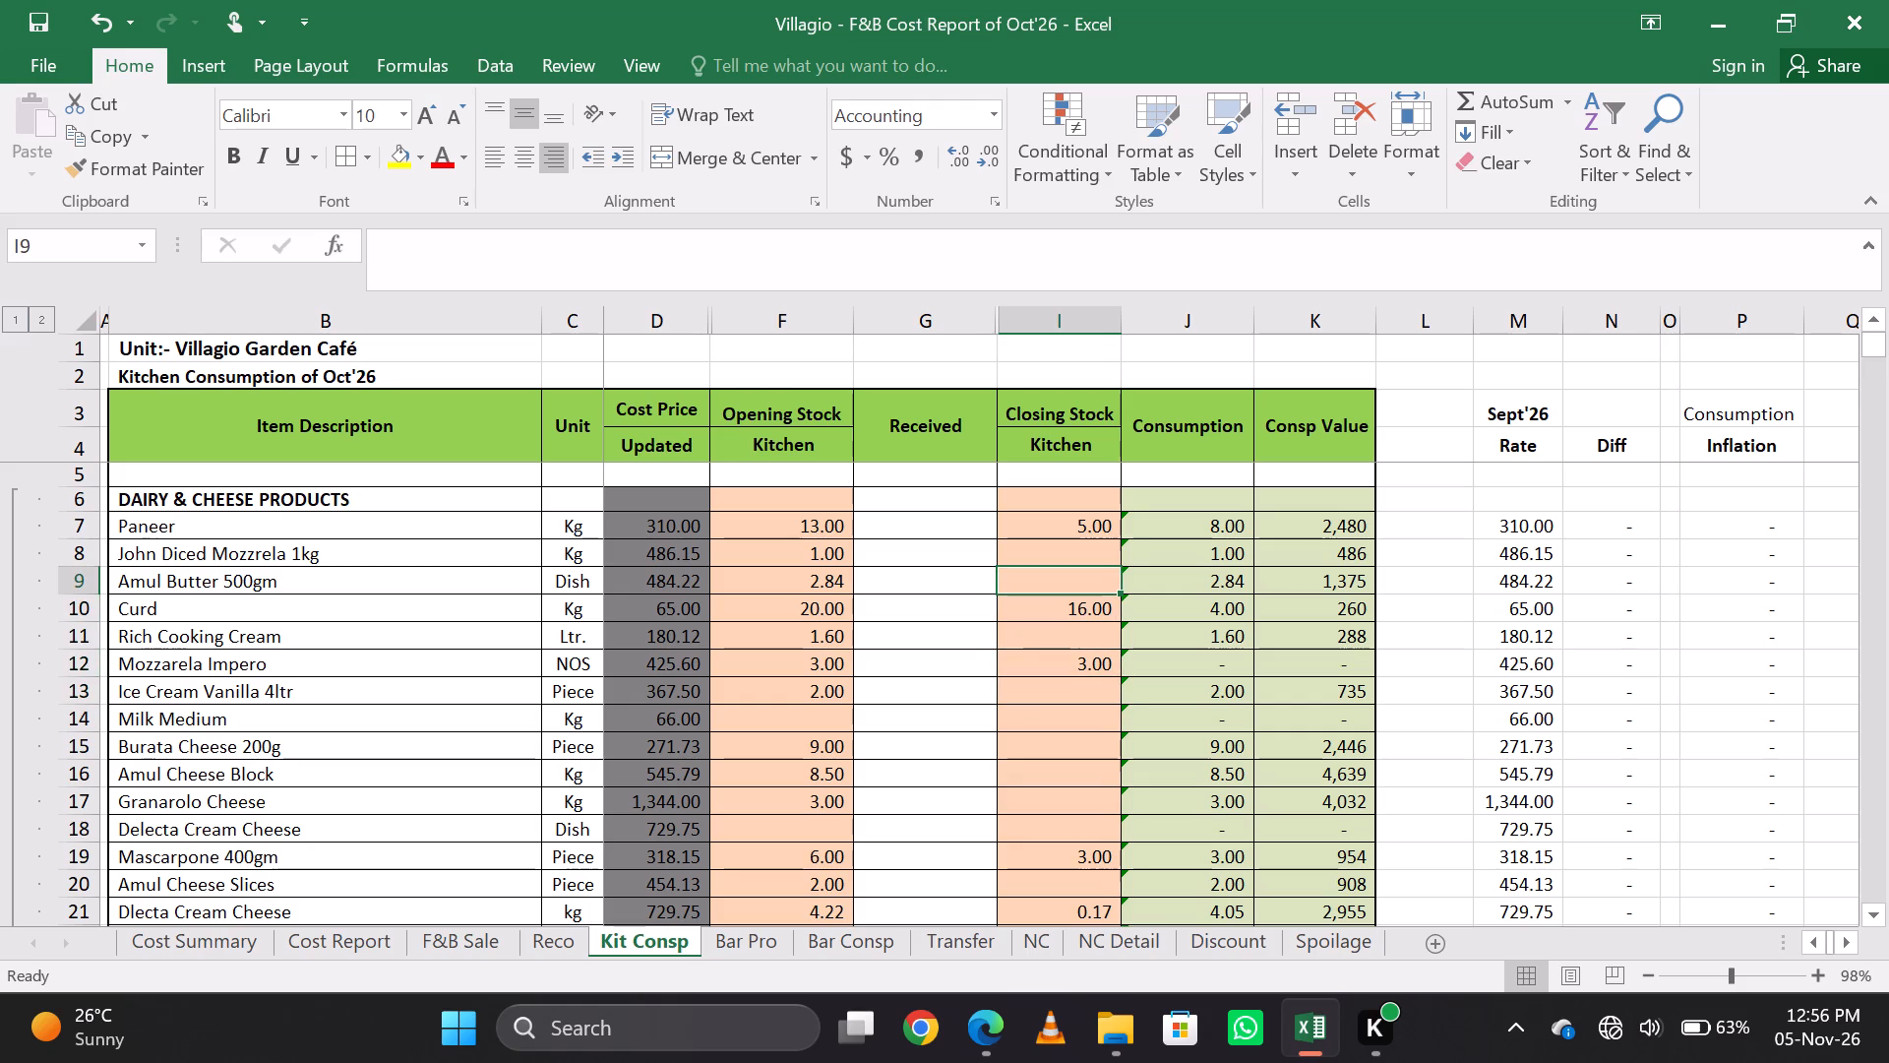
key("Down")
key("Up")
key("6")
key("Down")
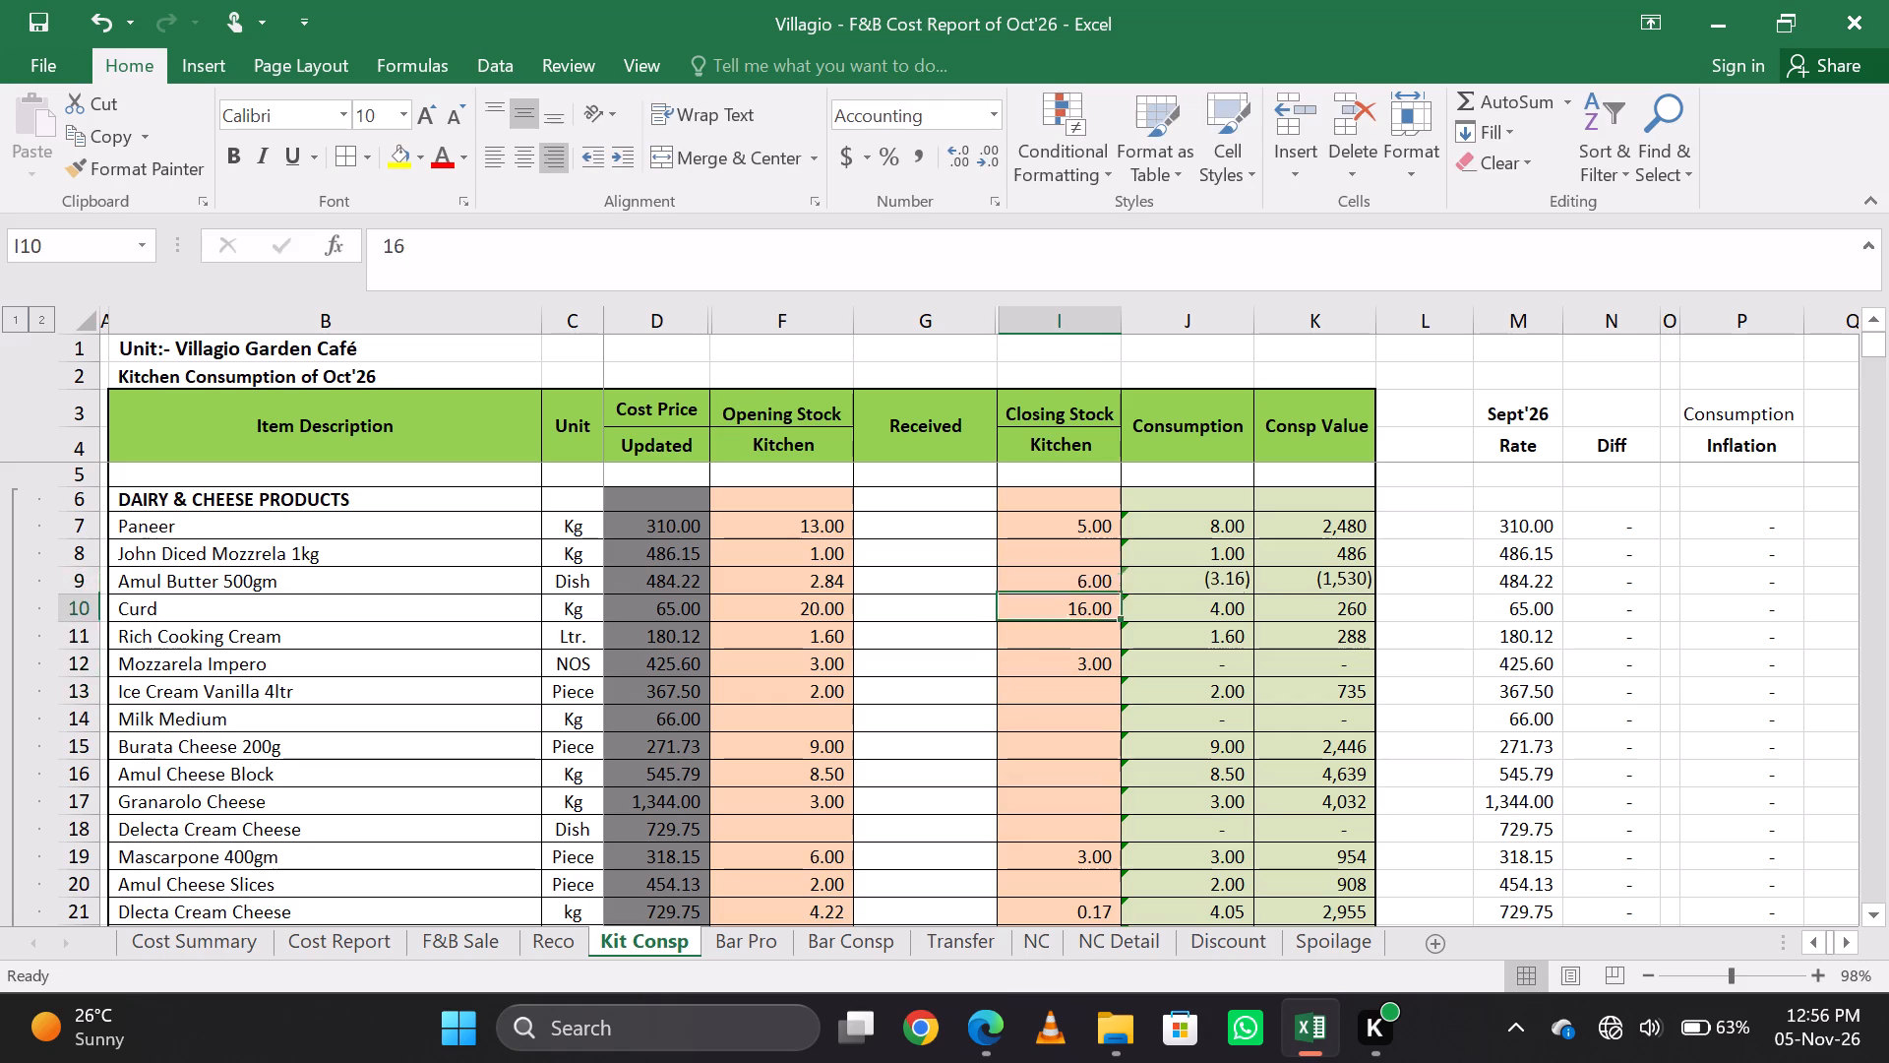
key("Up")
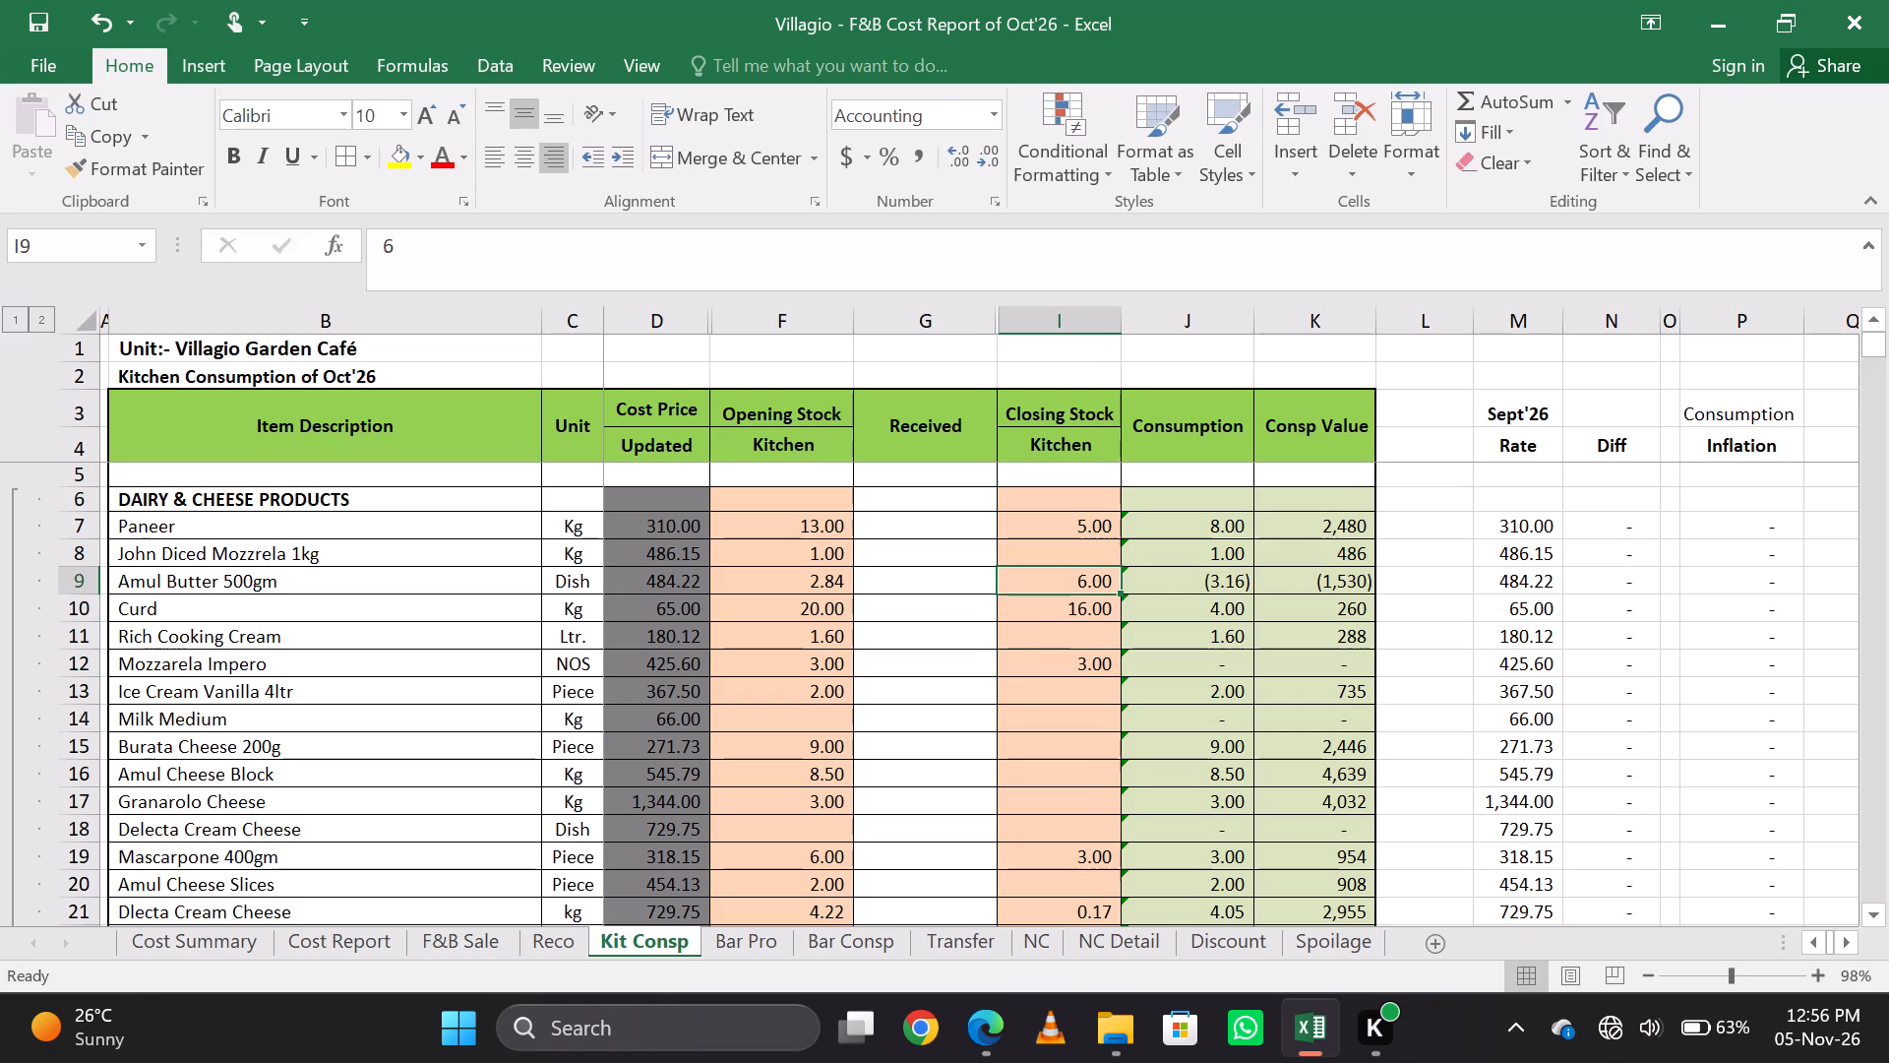
Change the kitchen closing stock of Amul Butter 500gm to 12.
key("Right")
key("Left")
type("12")
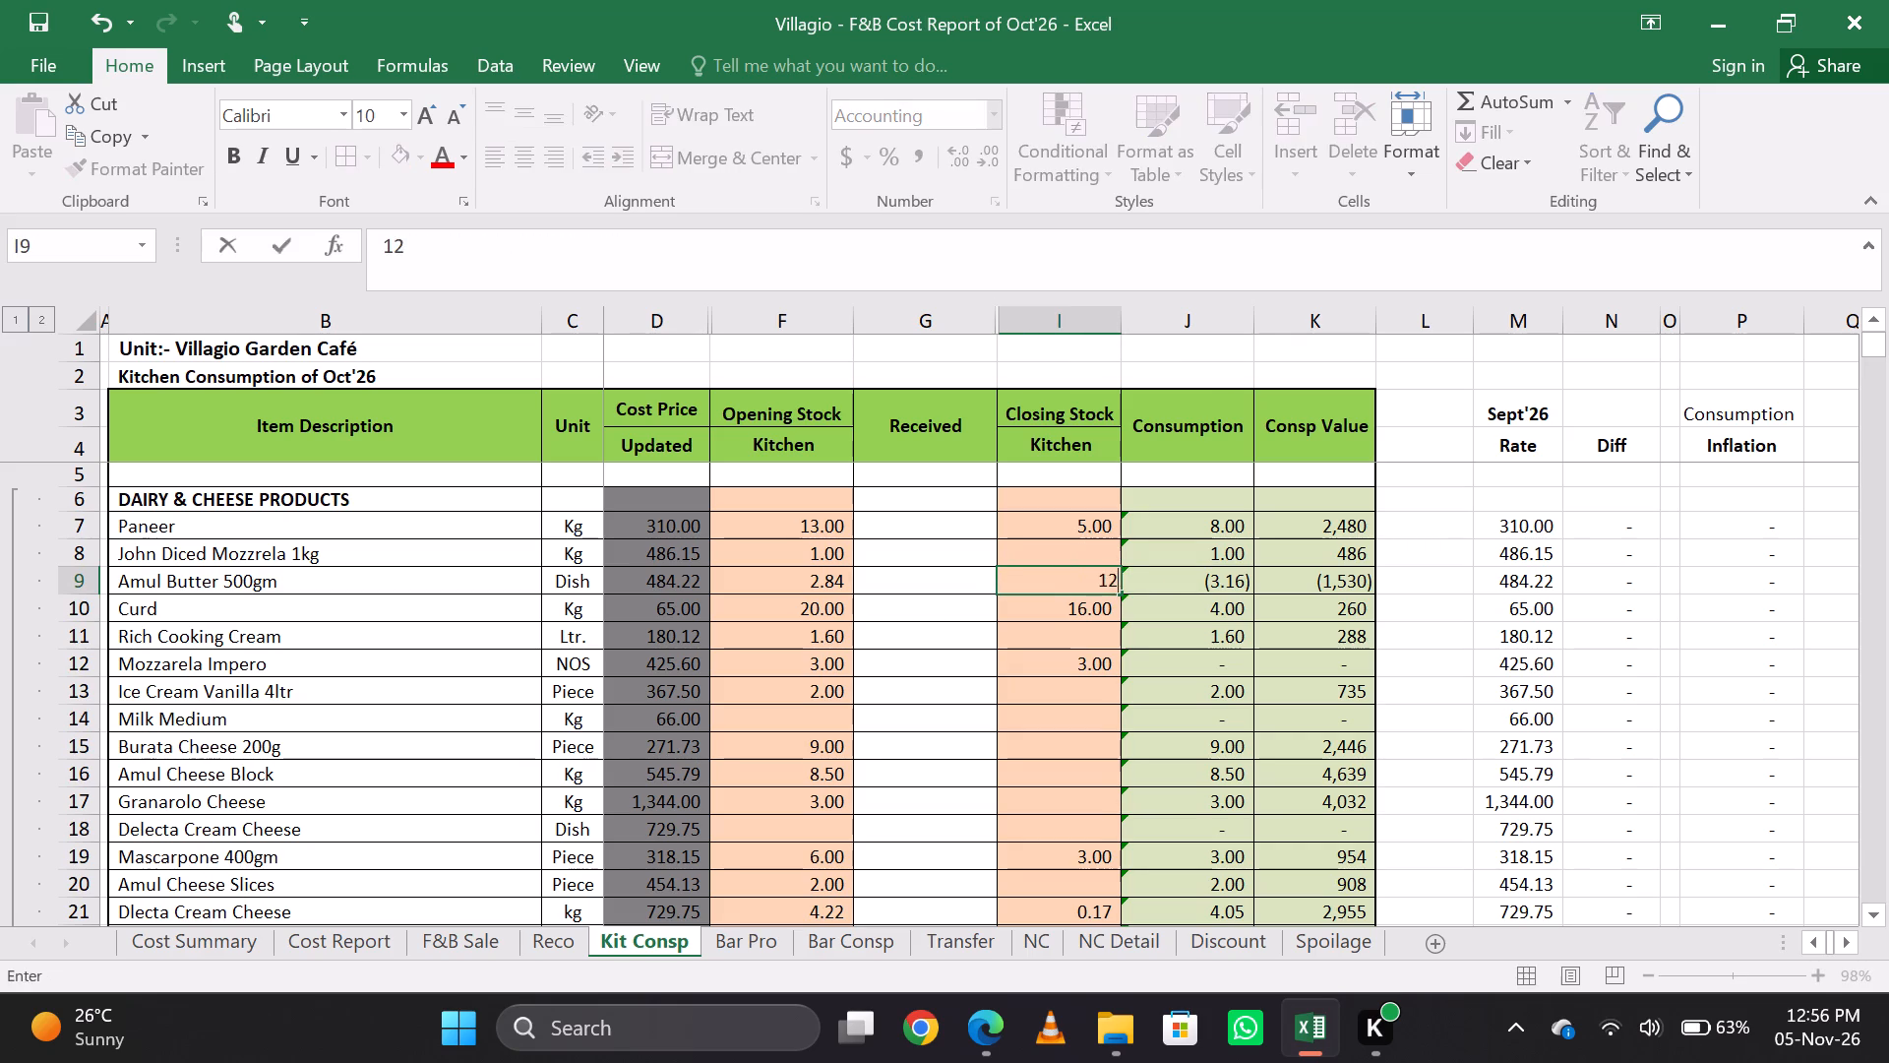
key("Down")
key("Up")
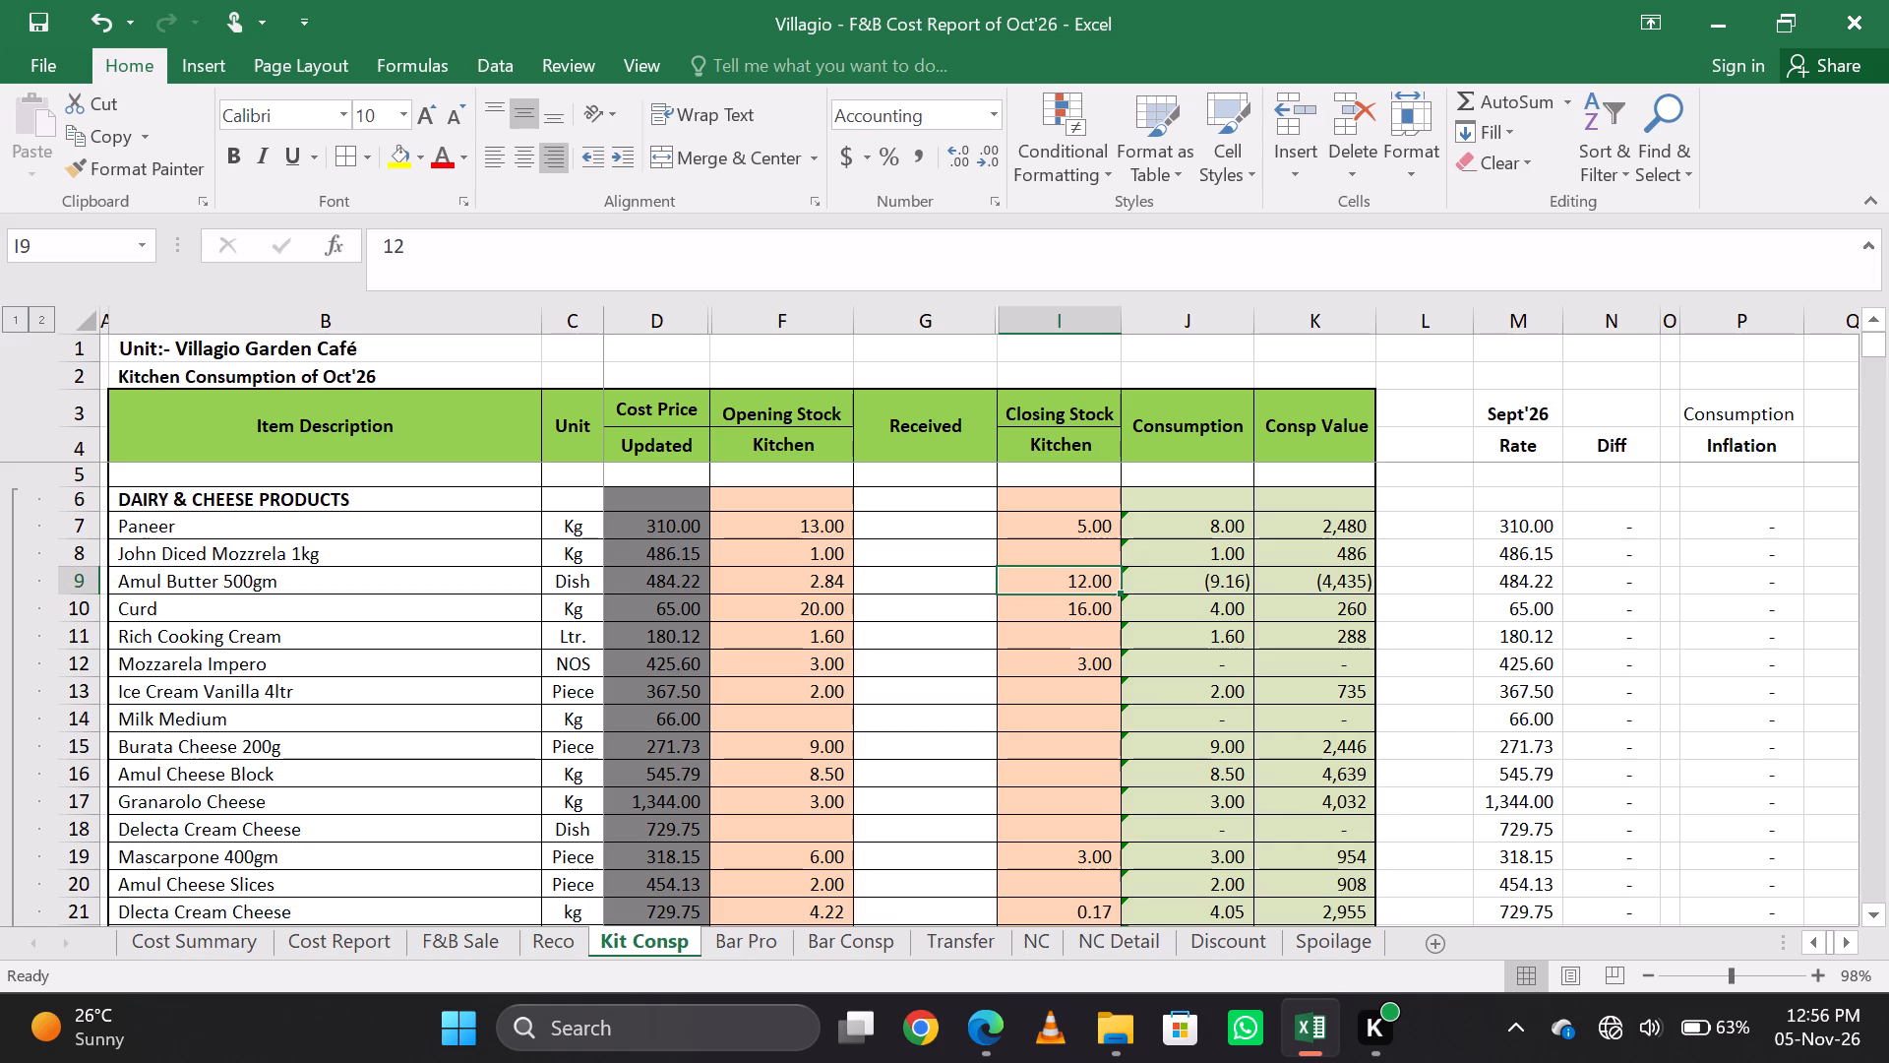
Search the sheet for "tort" to find Tortilla Wrap under Bakery / Frozen Products and enter a kitchen closing stock of 1.
key("ctrl+f")
type("tort")
key("Return")
key("Escape")
key("Right")
key("Right")
key("Right")
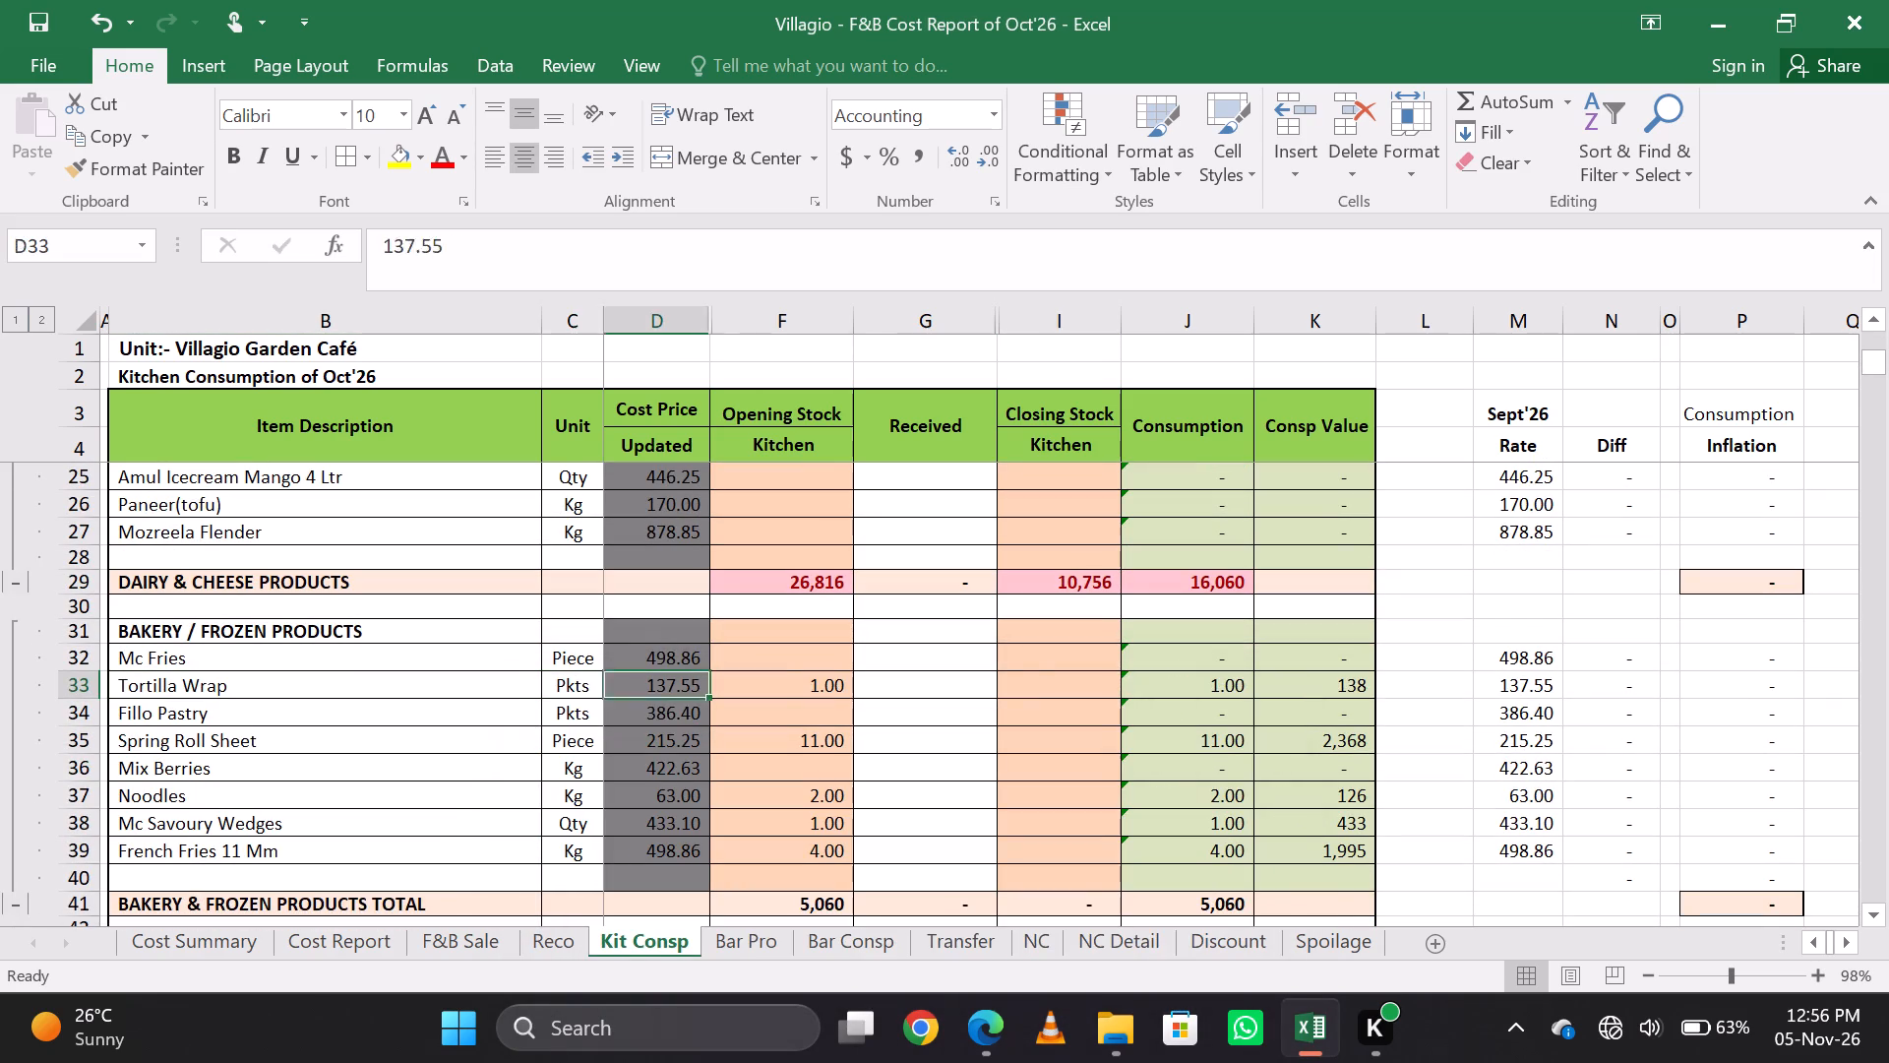
key("Right")
key("Right")
key("1")
key("Down")
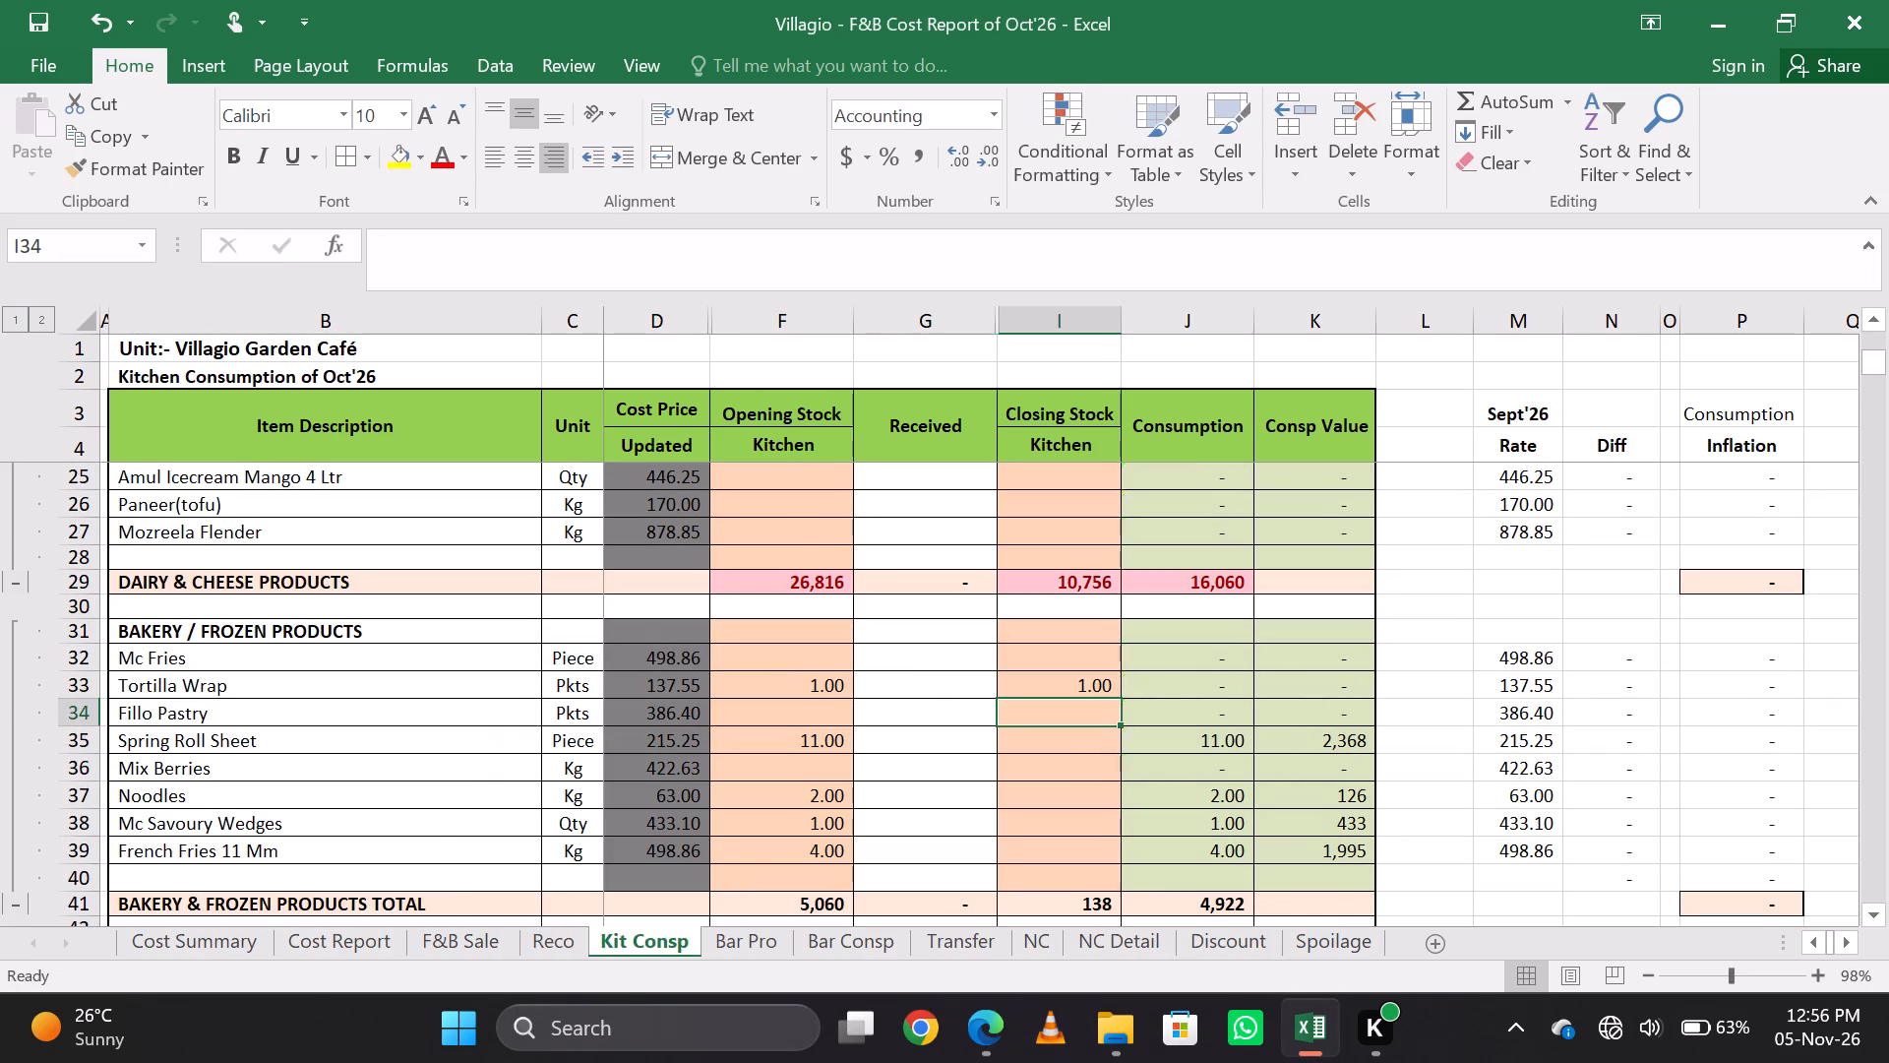
key("Up")
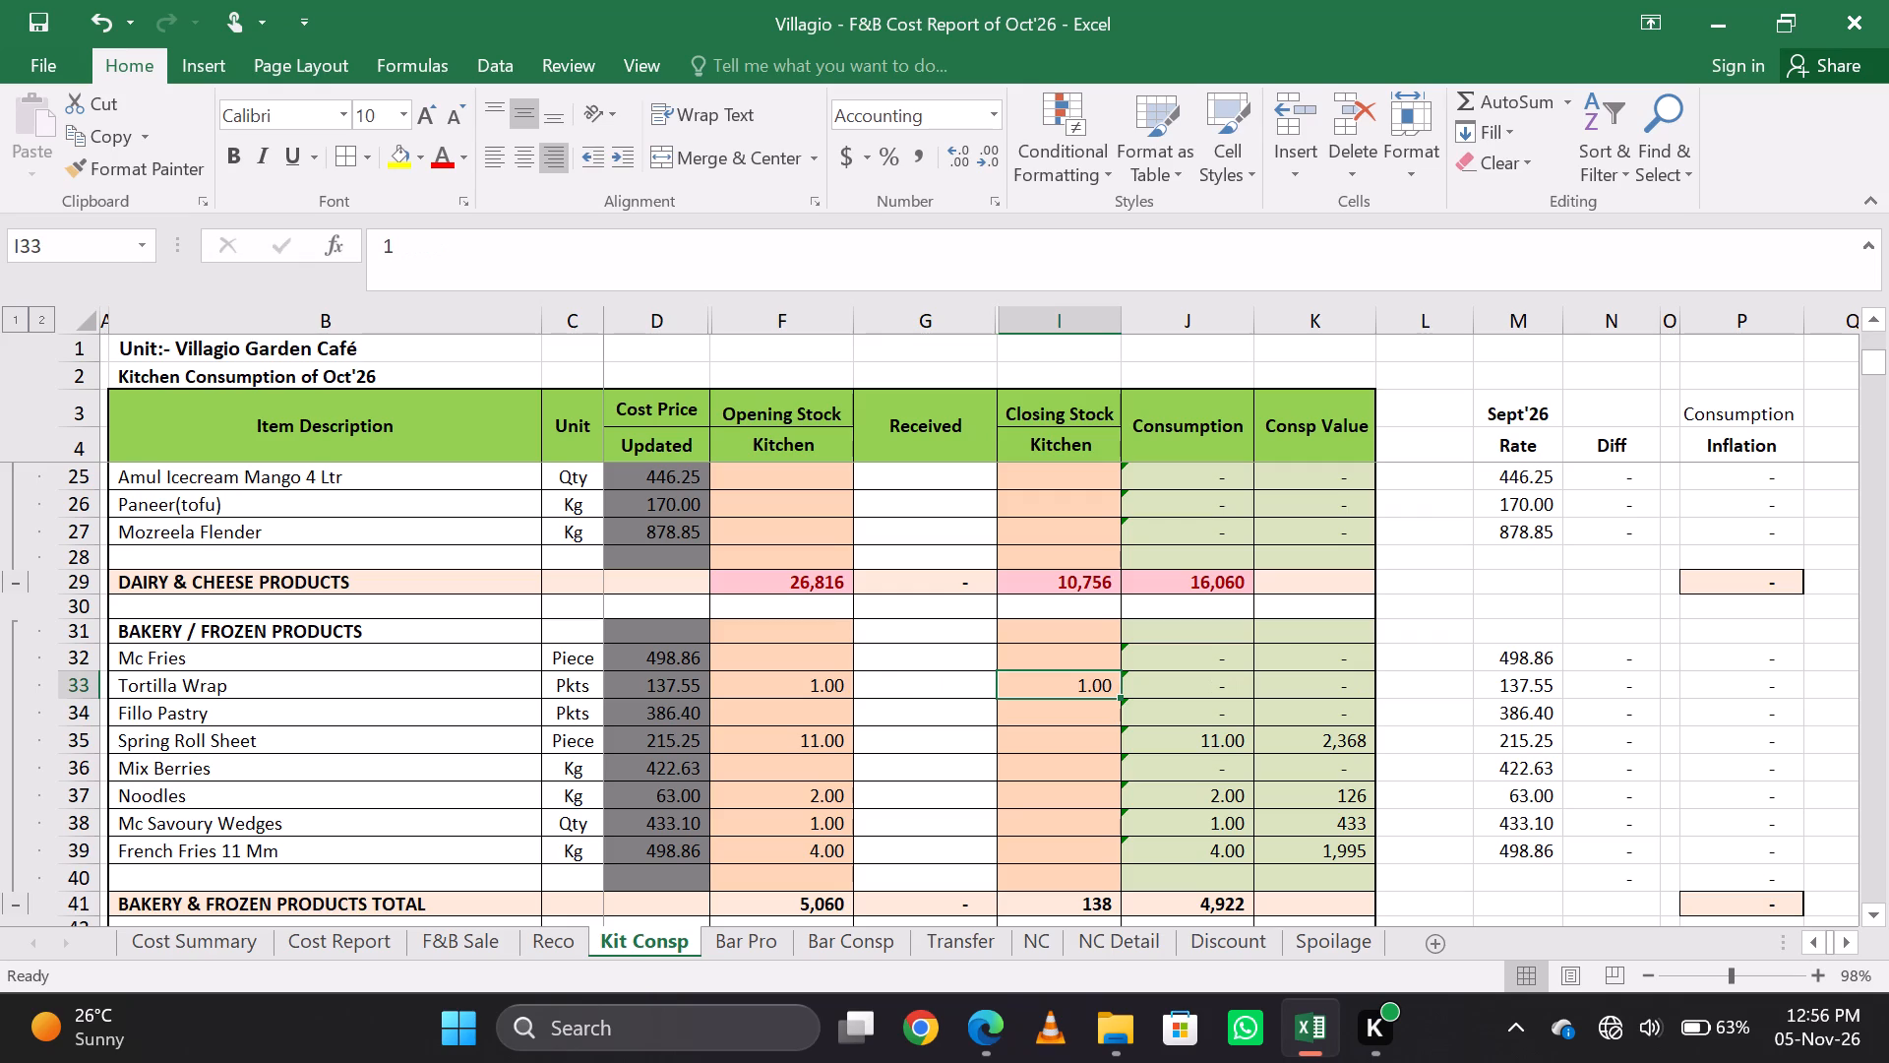
Enter a kitchen closing stock of 10 for Spring Roll Sheet in the Bakery / Frozen Products section.
key("Down")
key("Down")
type("10")
key("Return")
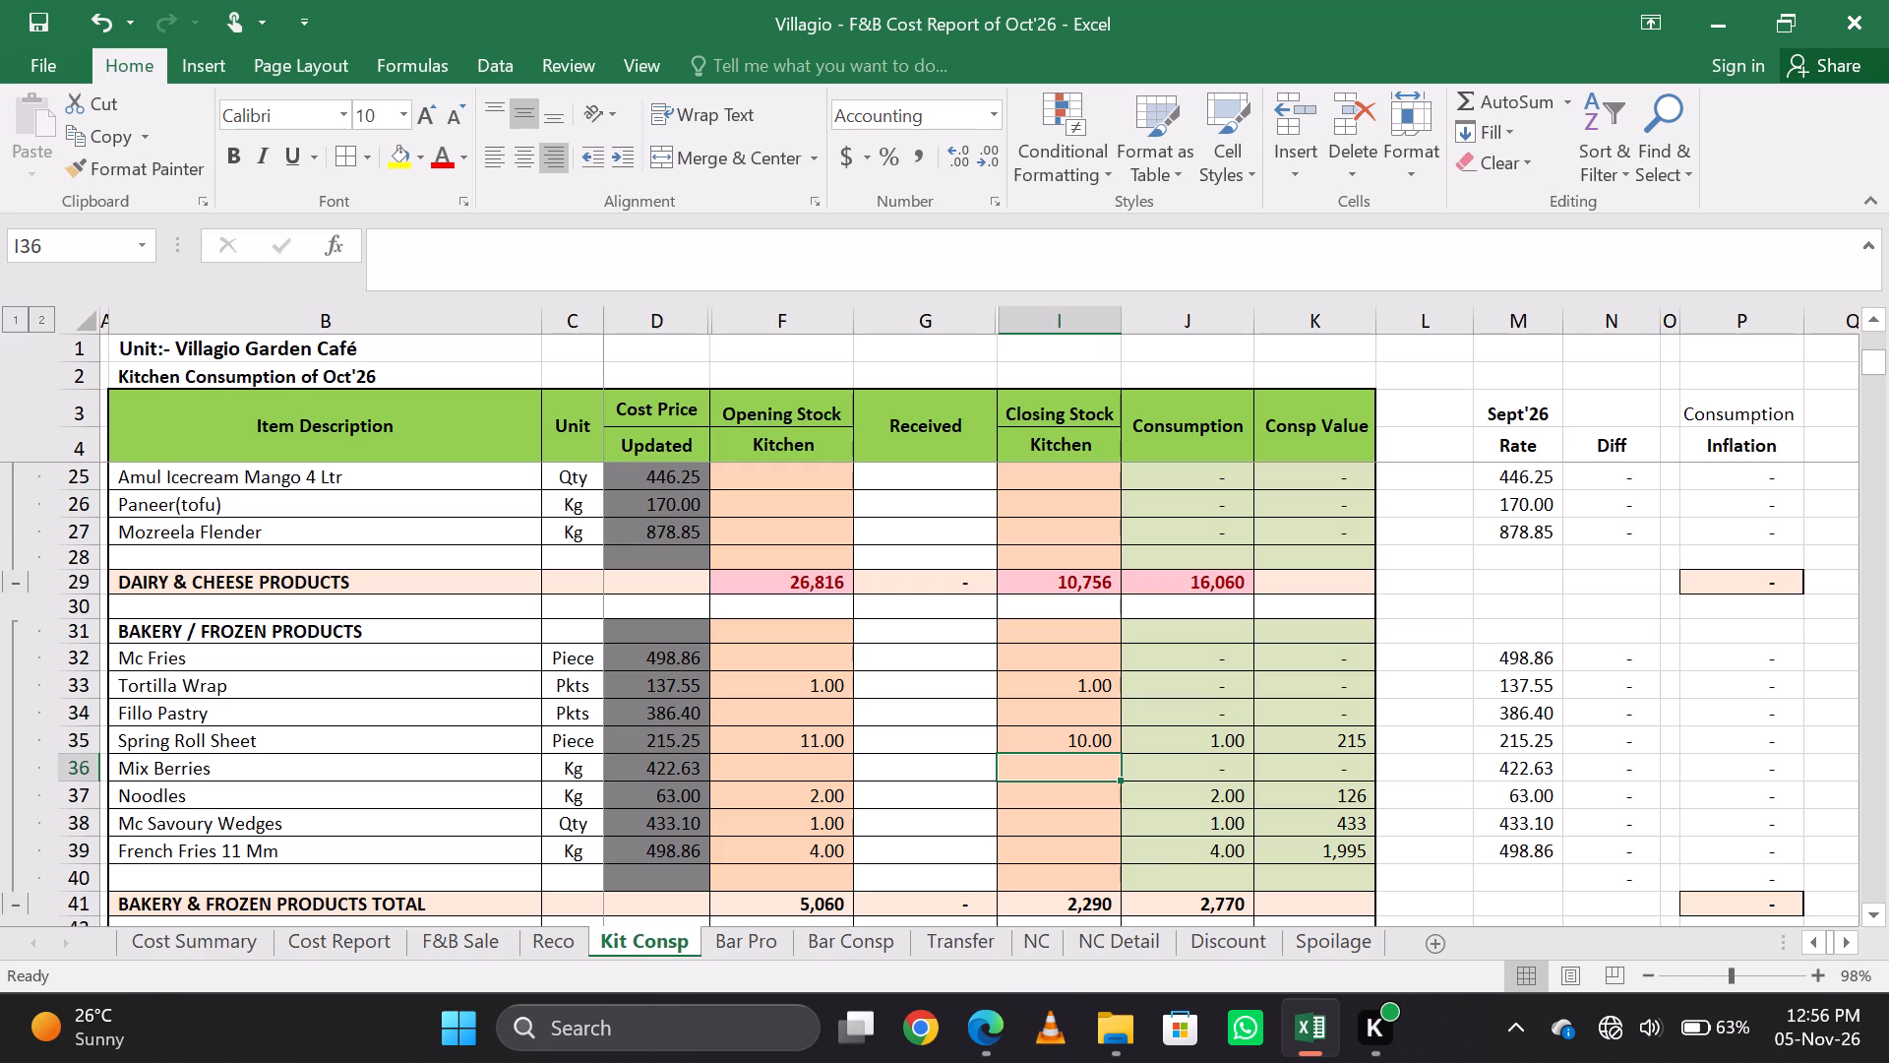
Enter a kitchen closing stock of 3 for Noodles in the Bakery / Frozen Products section.
key("Up")
key("Up")
key("Up")
key("Up")
key("Down")
key("Down")
key("Down")
key("Down")
key("Down")
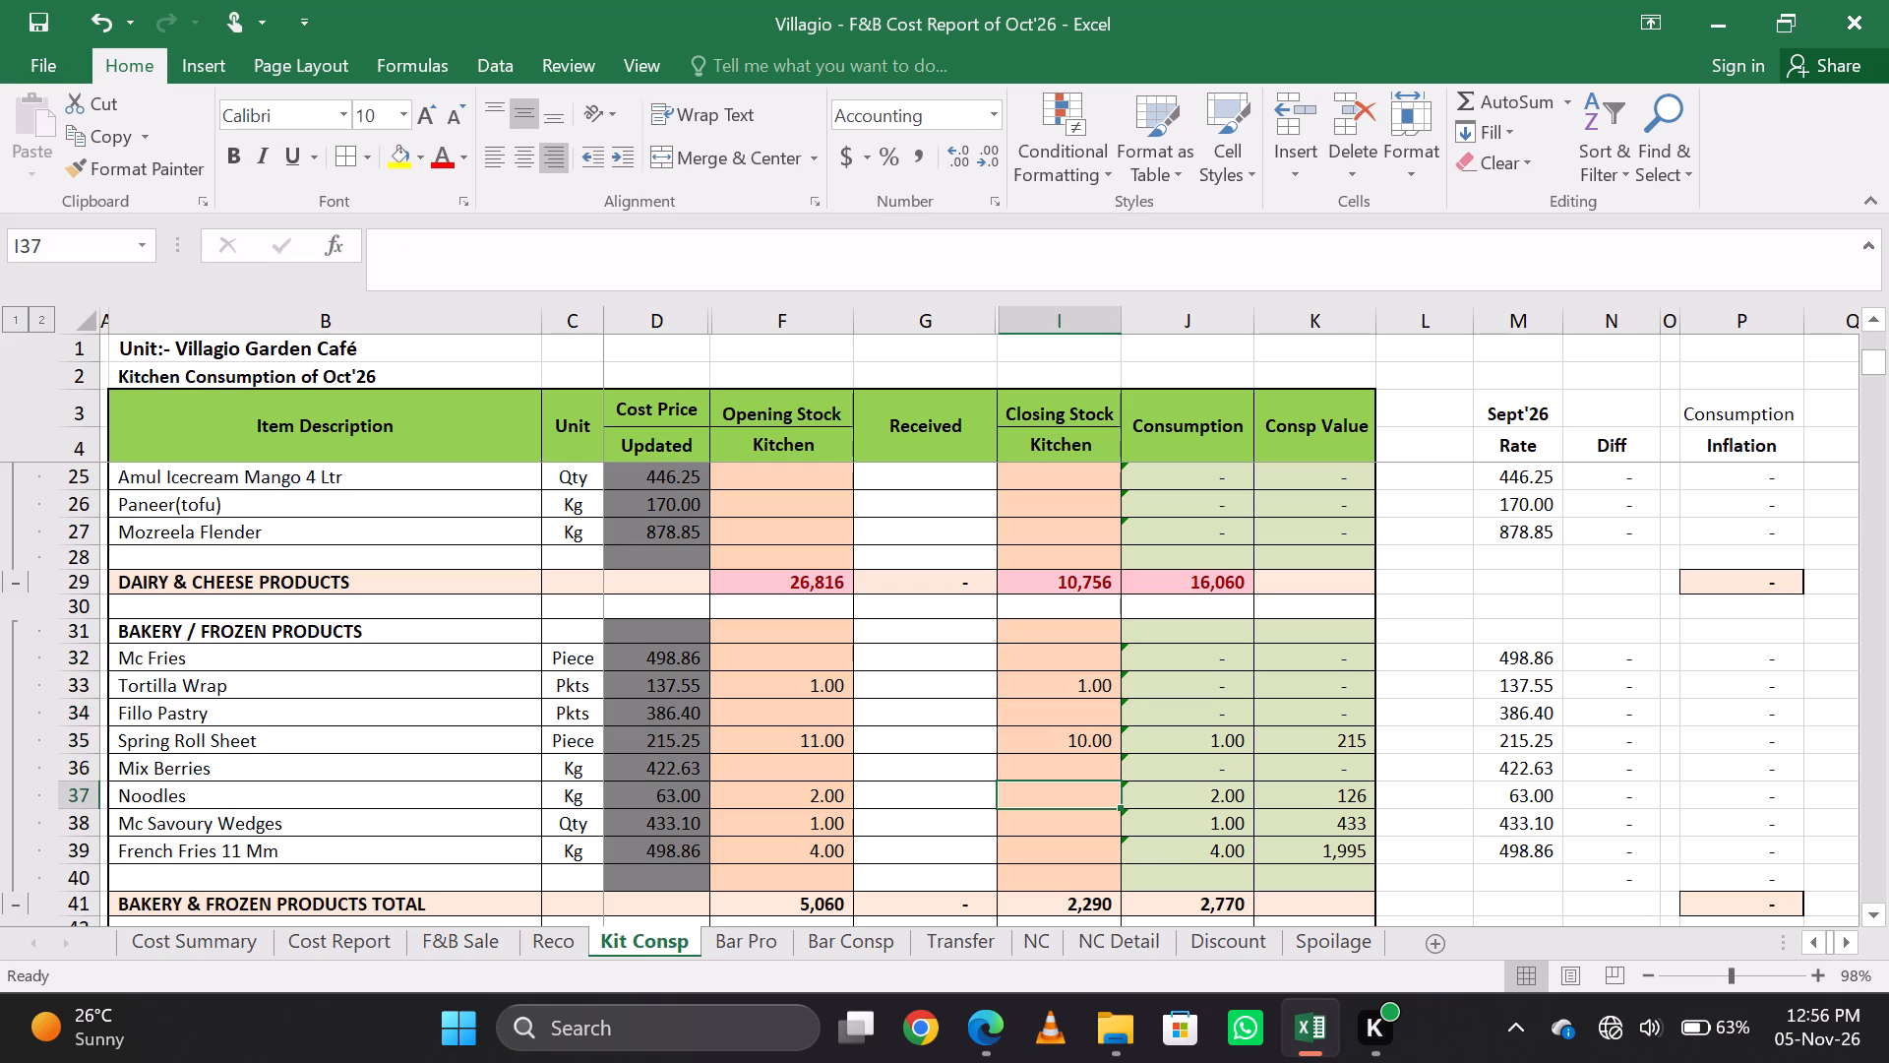
key("3")
key("Down")
key("Up")
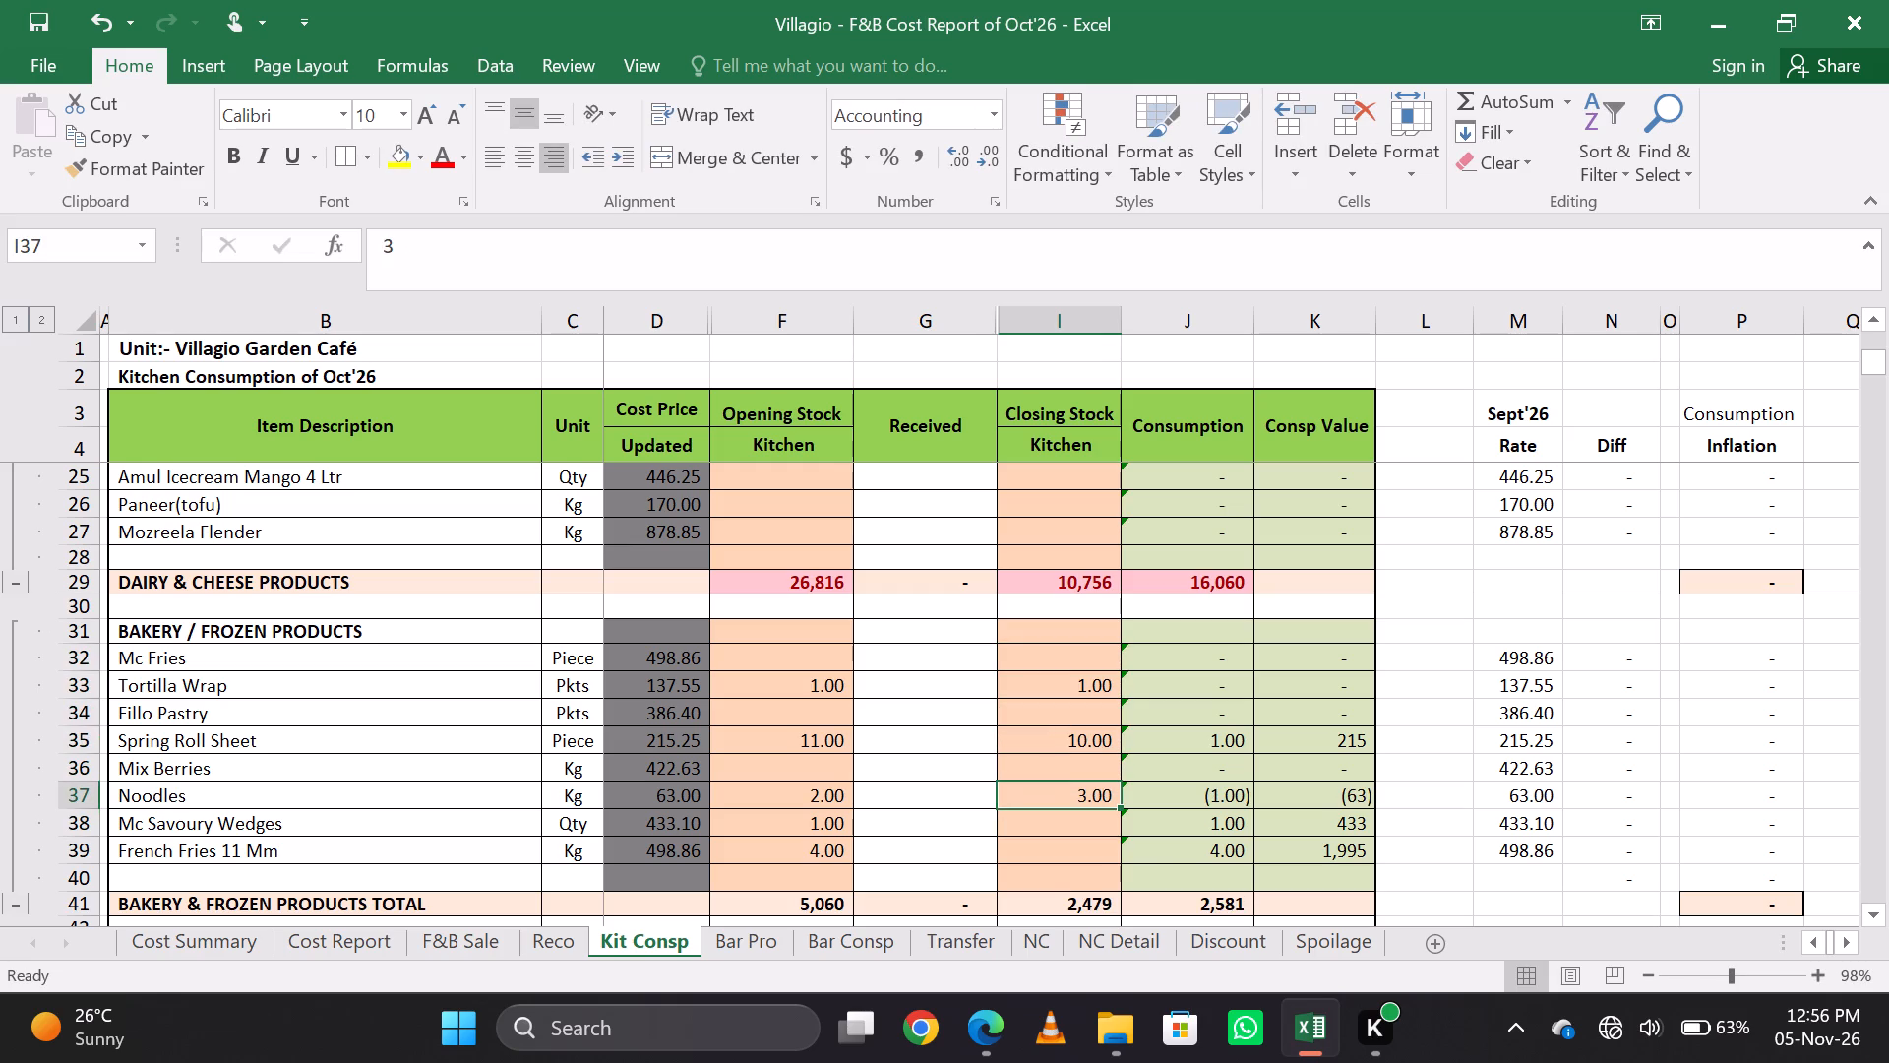
Enter a kitchen closing stock of 3 for French Fries 11 Mm in the Bakery / Frozen Products section.
key("Up")
key("Up")
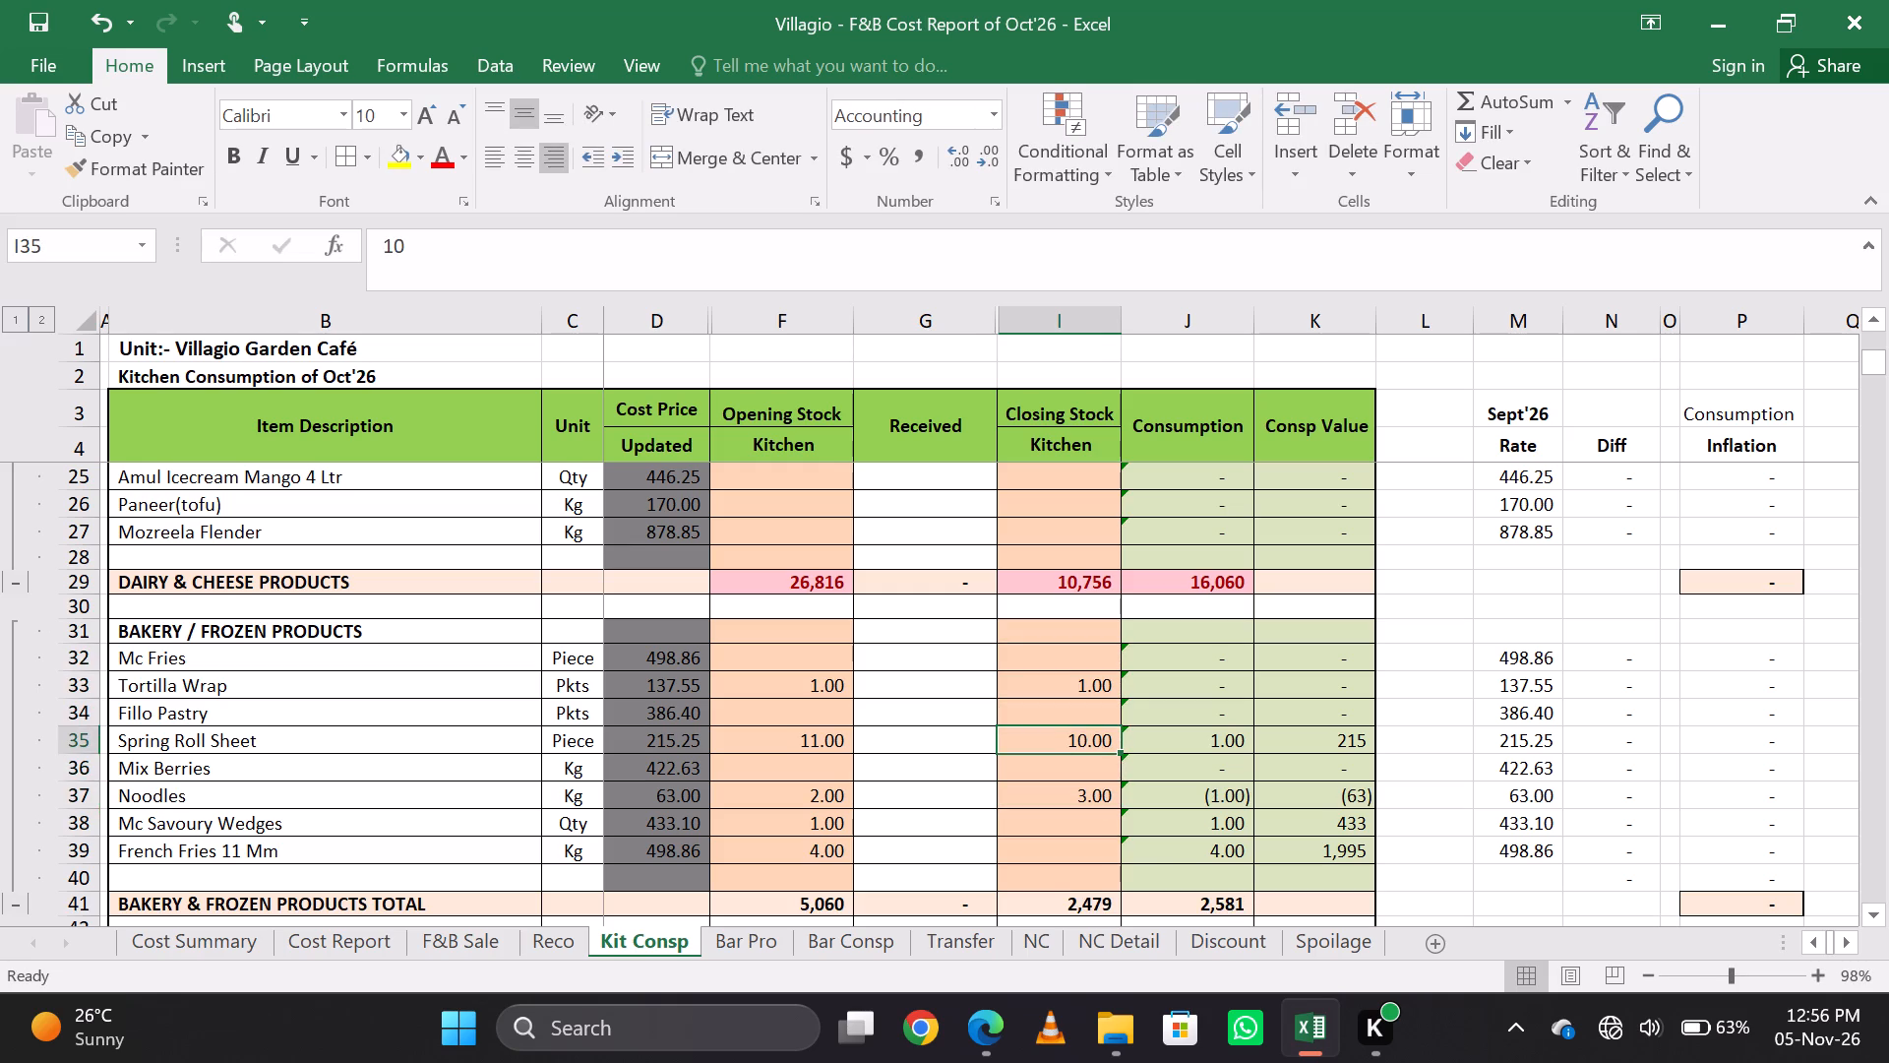
key("Down")
key("Down")
key("Down")
key("Down")
key("3")
key("Down")
key("Up")
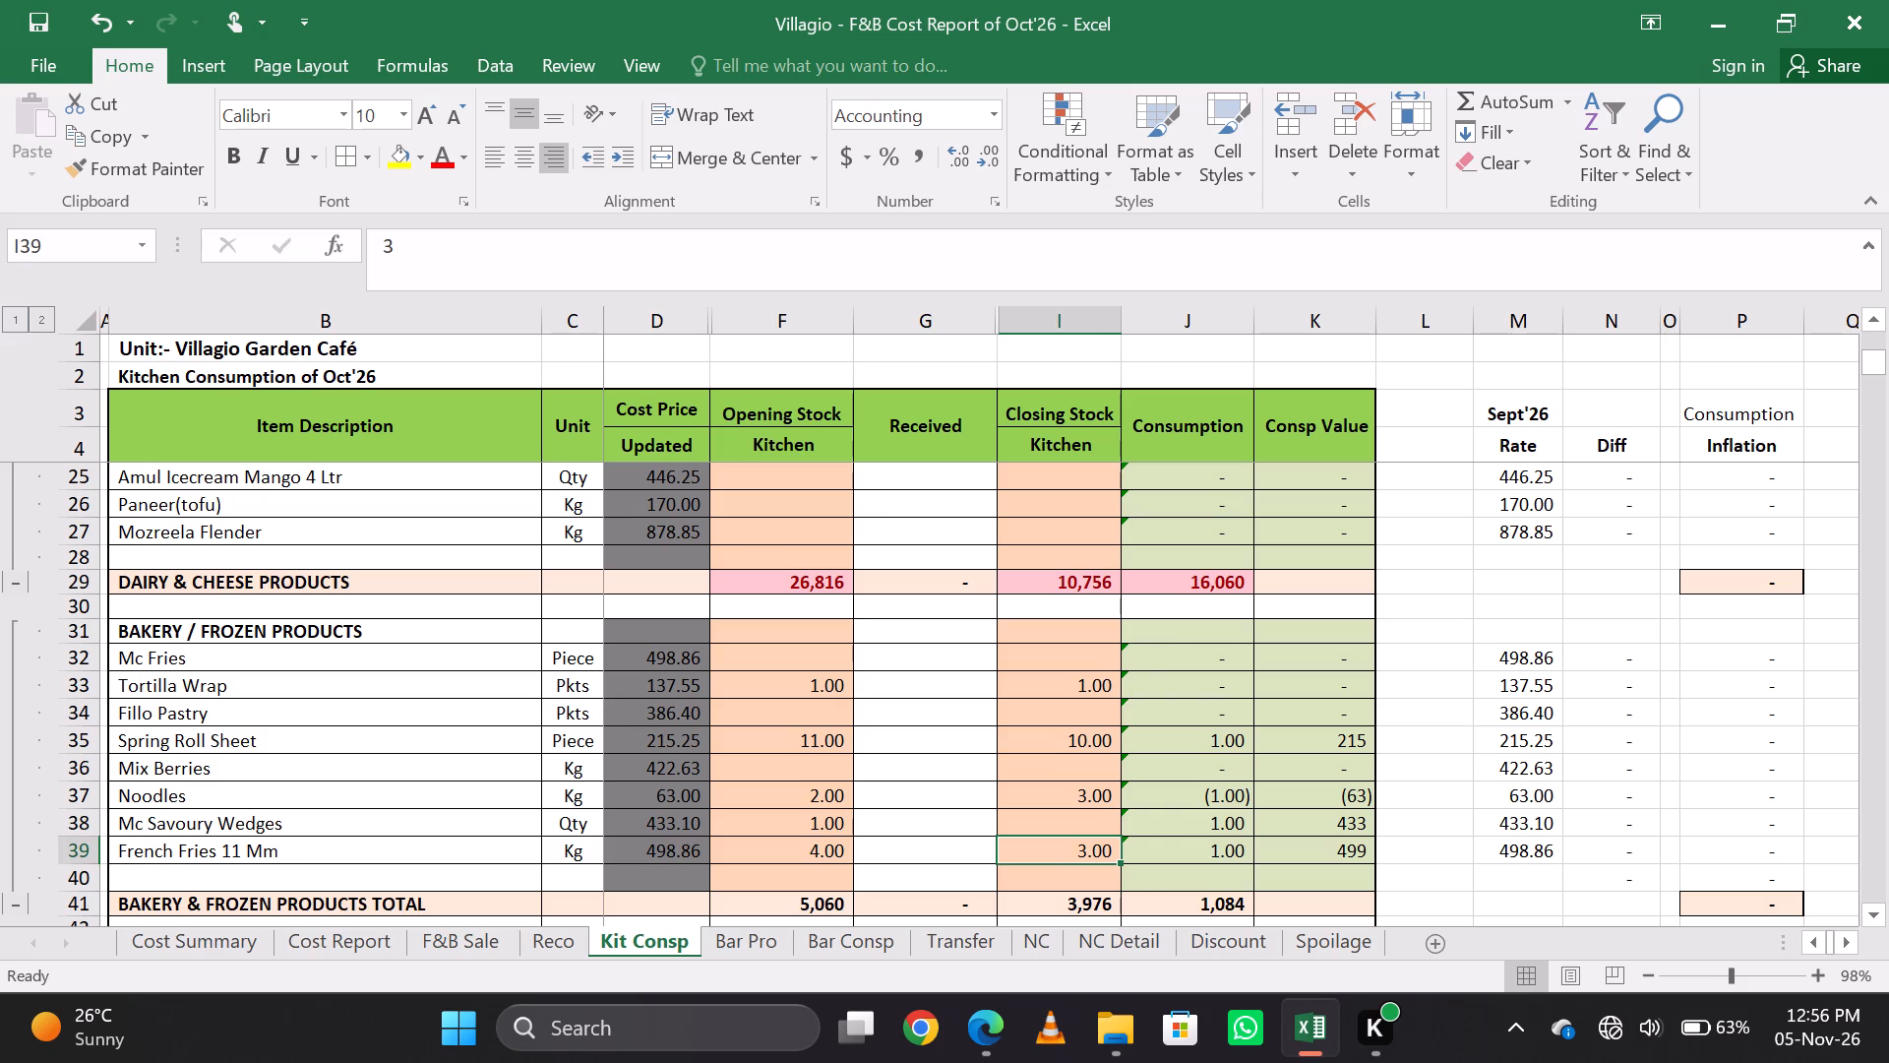
Search the sheet for "bur" to find Burata Cheese 200g and enter a kitchen closing stock of 5.
key("ctrl+f")
key("b")
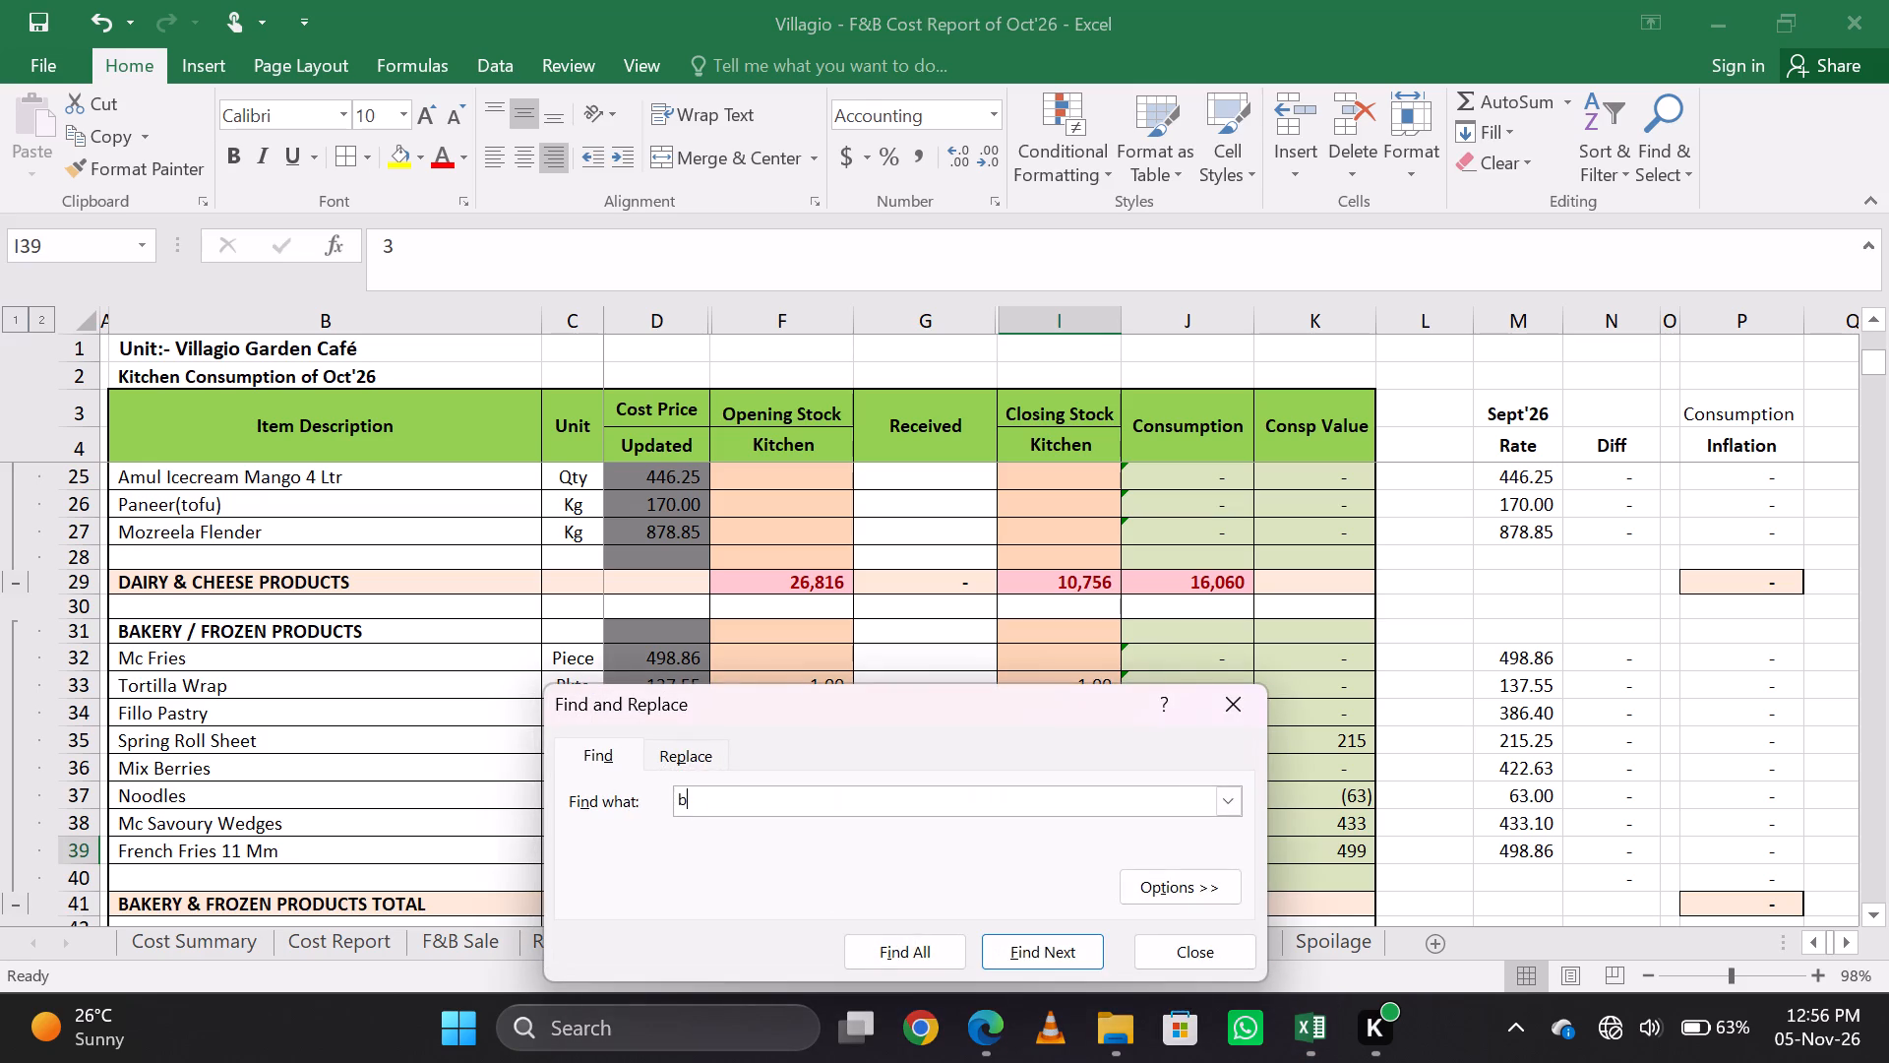
type("ur")
type("ar")
key("BackSpace")
key("BackSpace")
key("r")
key("Return")
key("Return")
key("BackSpace")
key("Return")
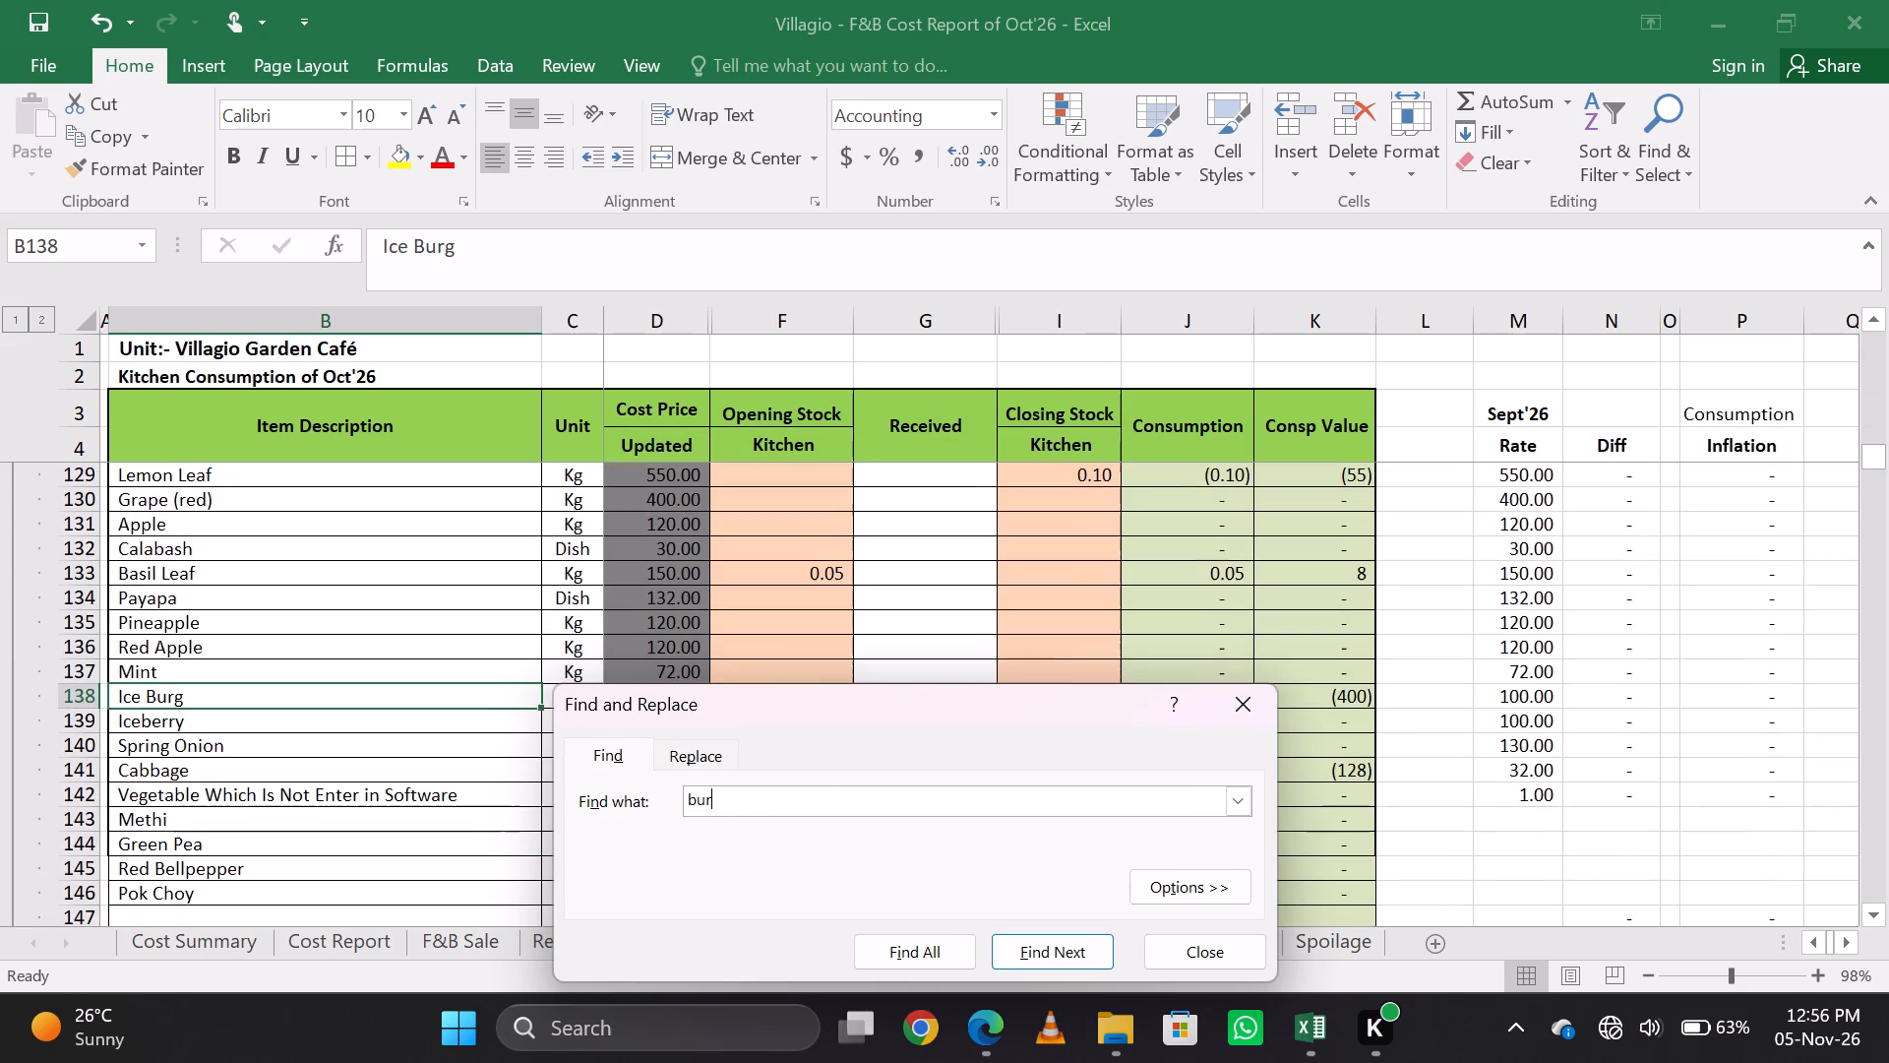
key("Return")
key("Return")
key("Return")
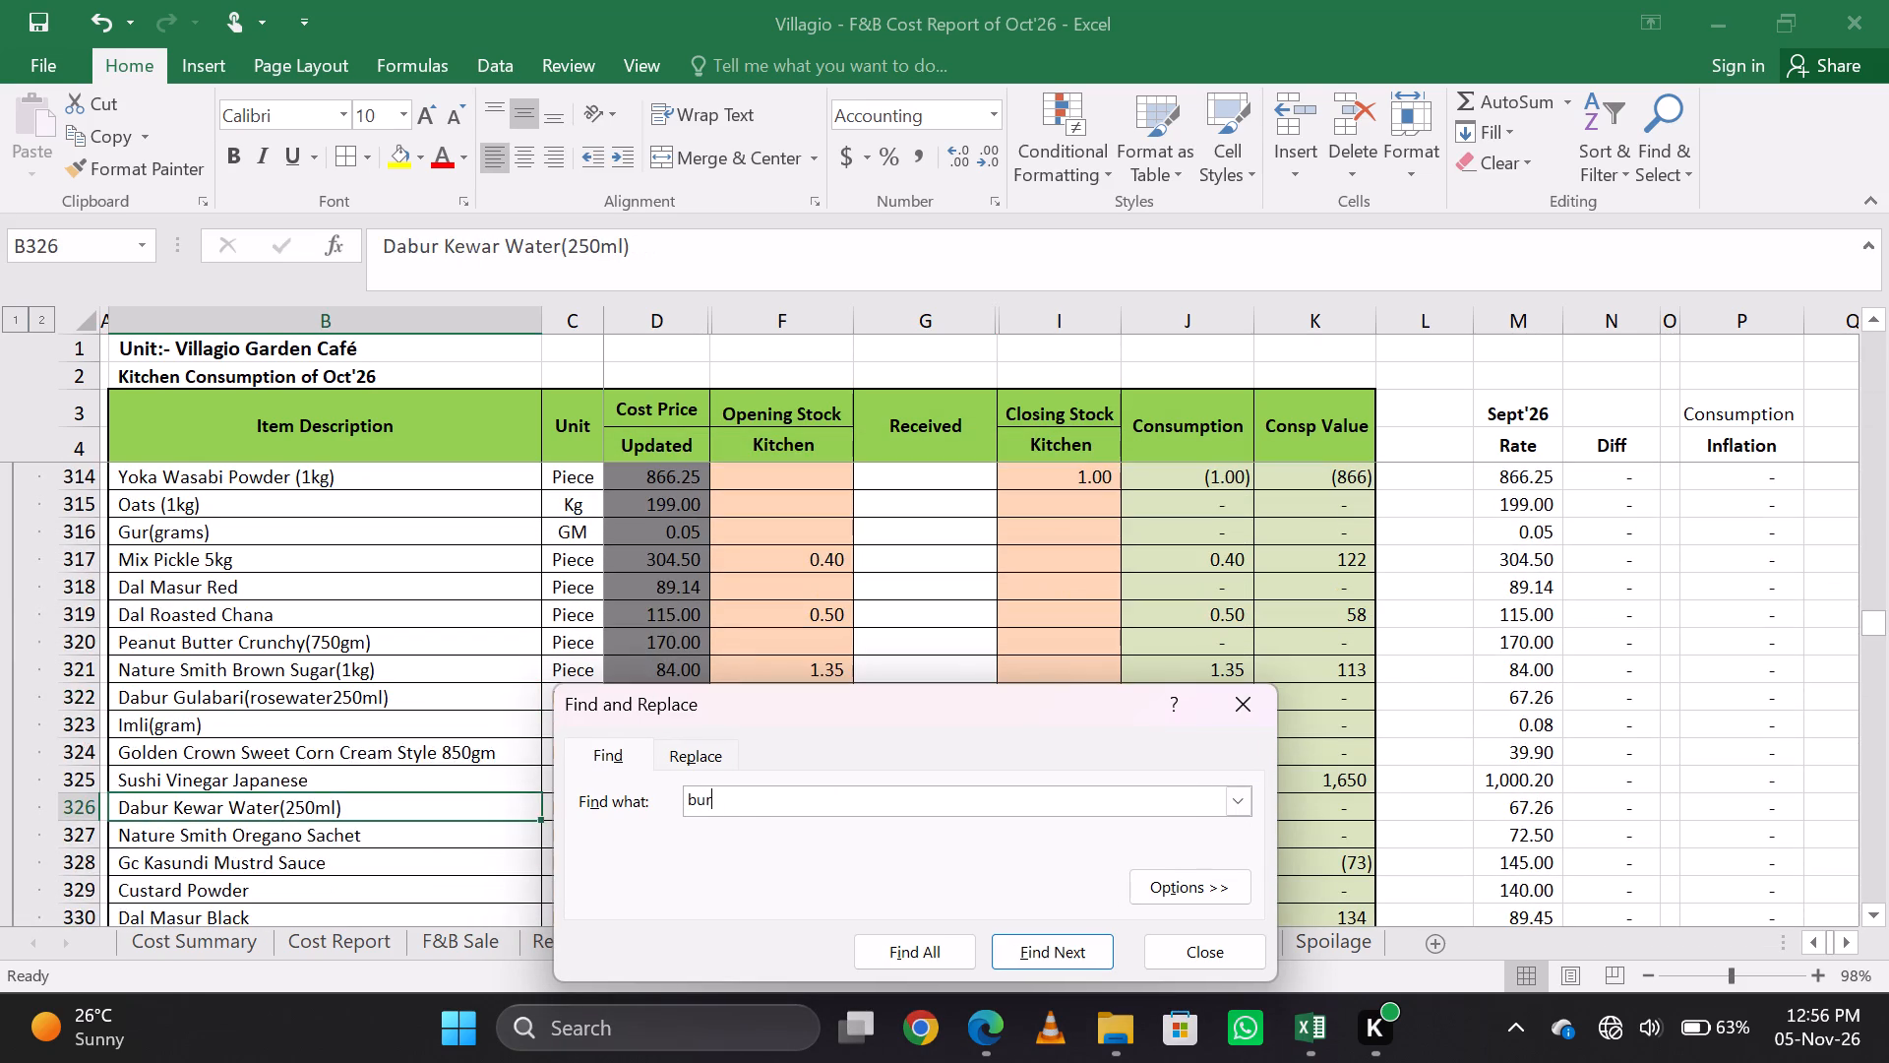
key("Return")
key("Return")
key("Return")
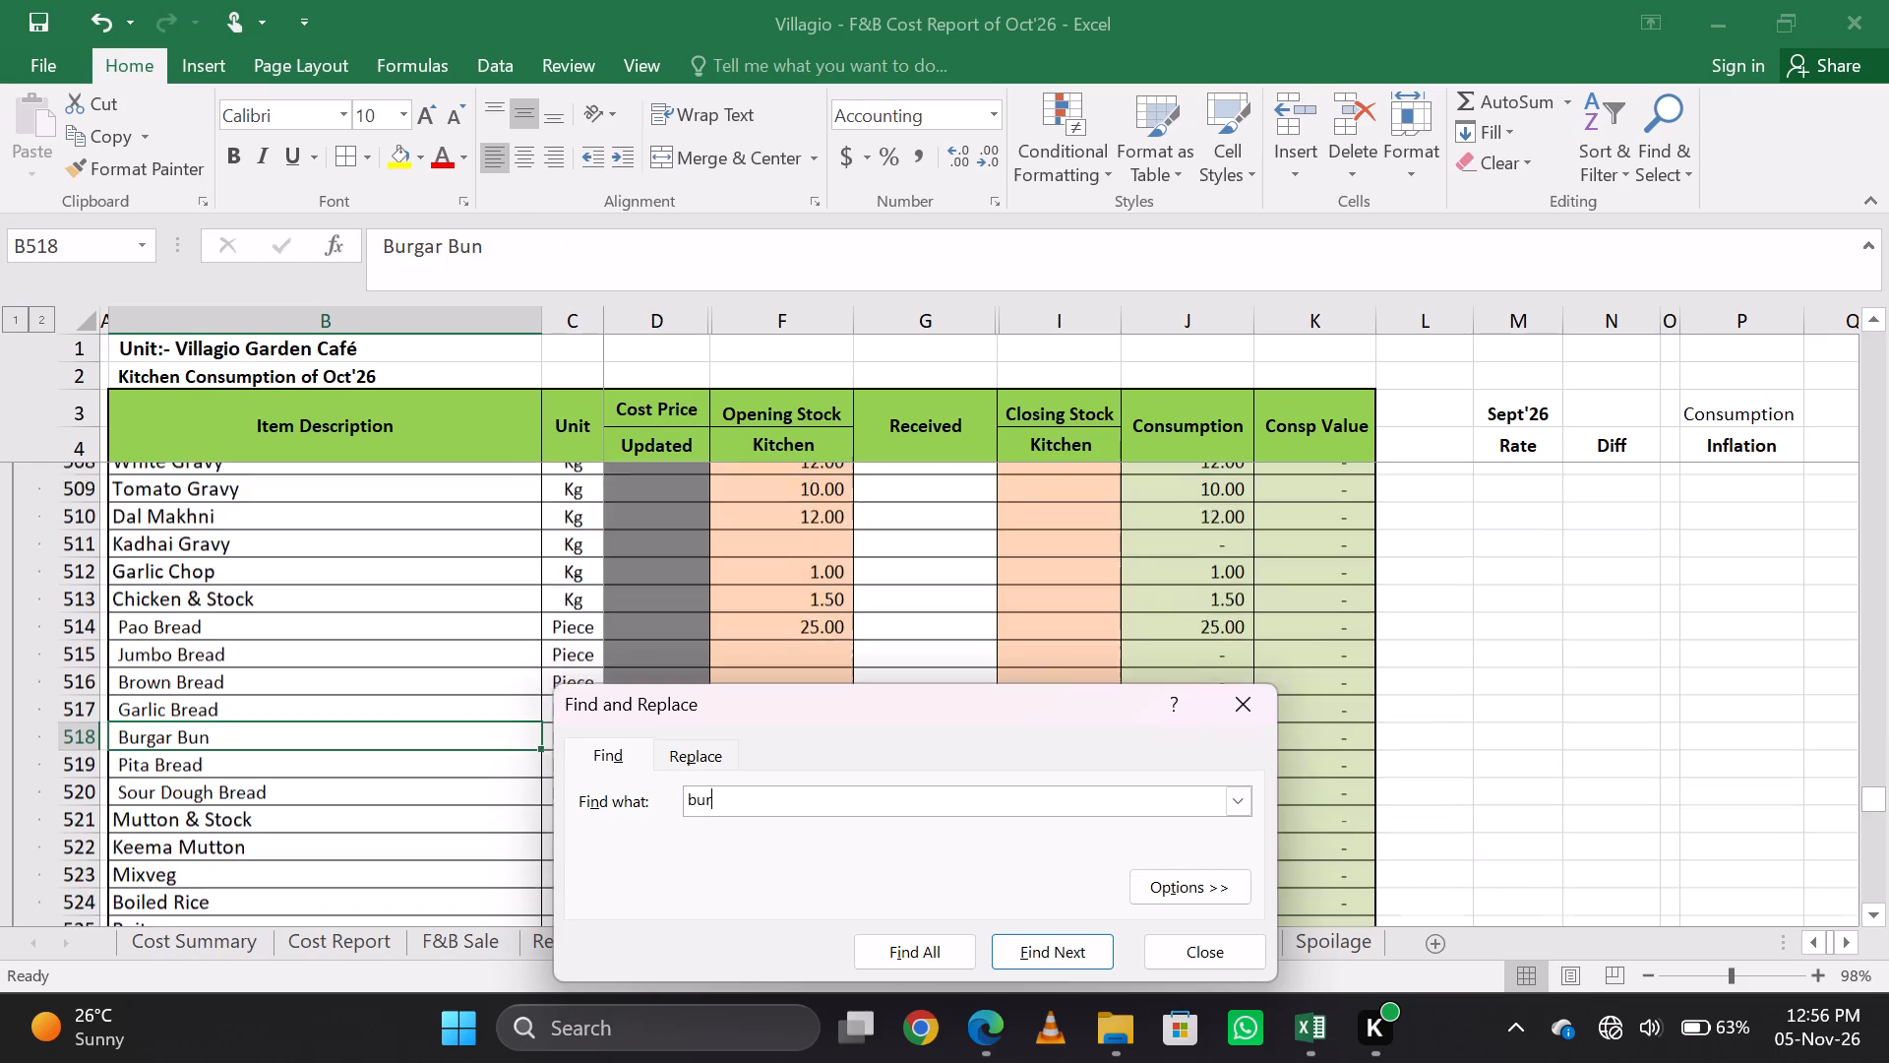
key("Return")
key("Return")
key("Return")
key("Return")
key("Return")
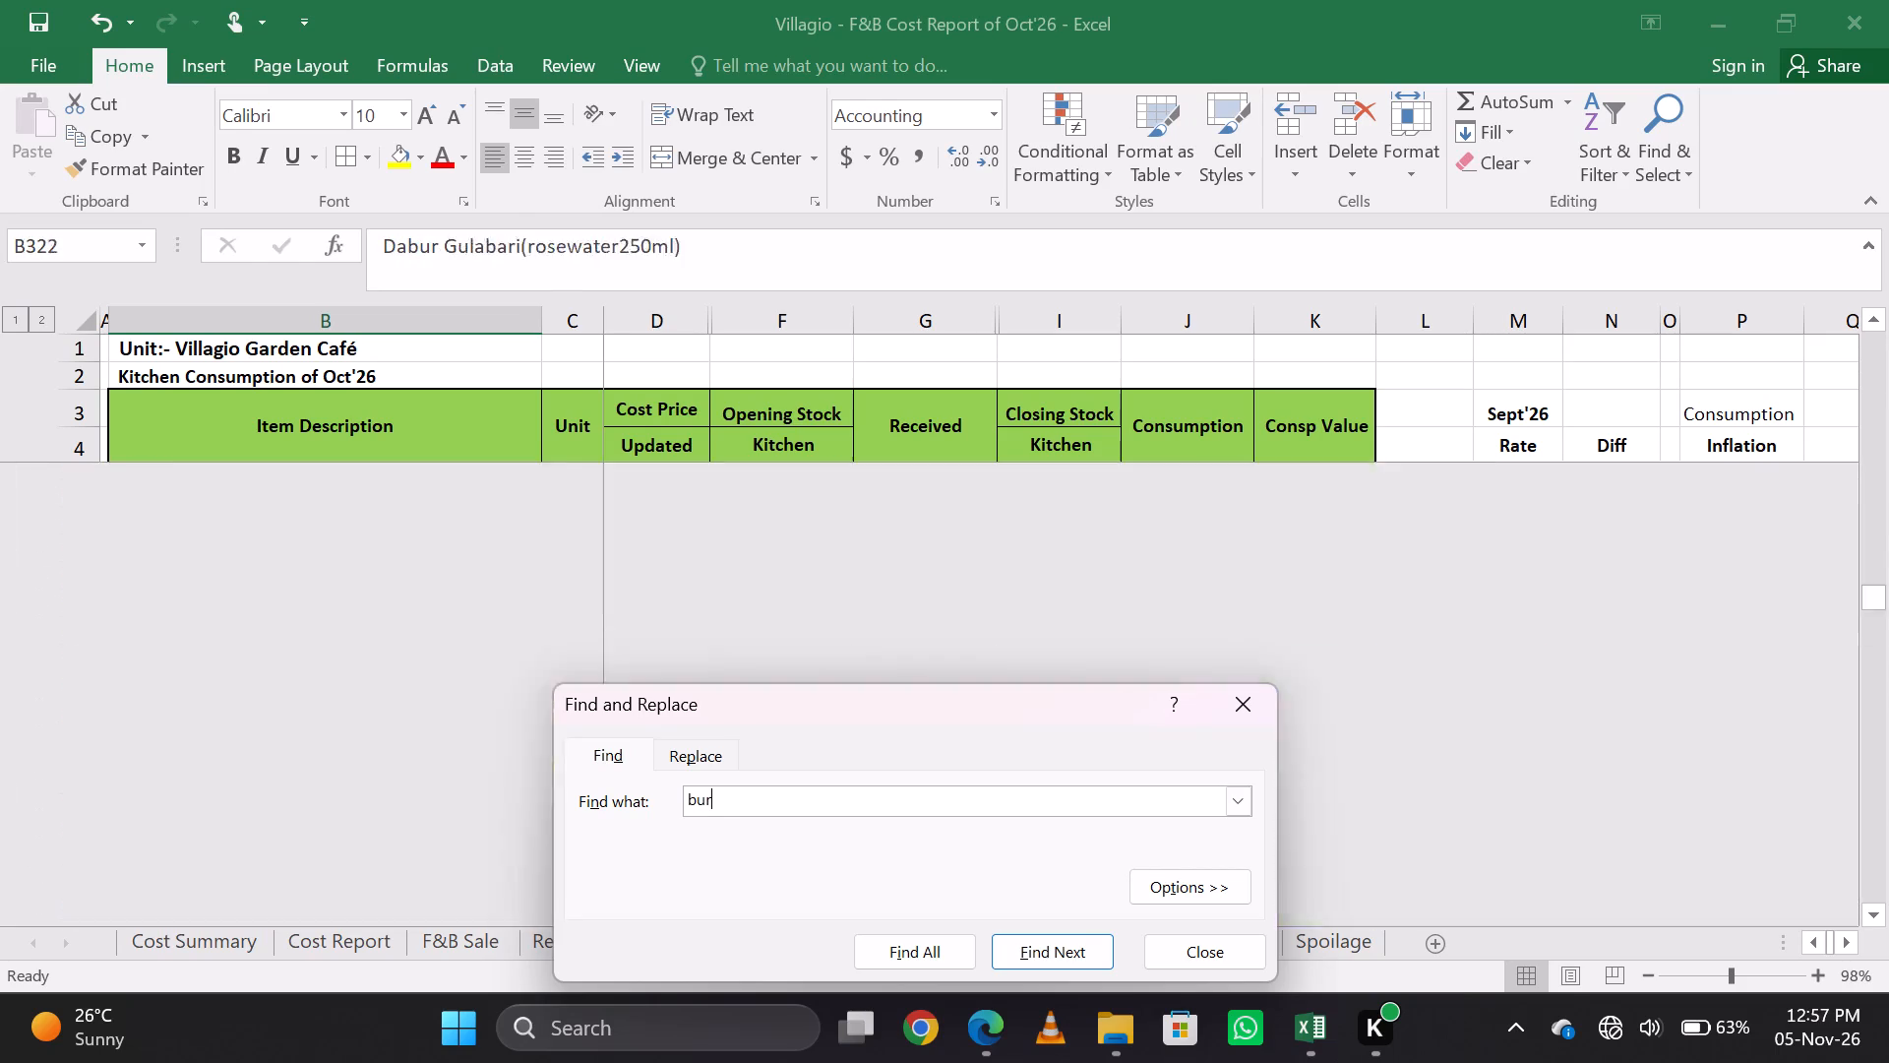
key("Return")
key("Return")
key("Return")
key("Return")
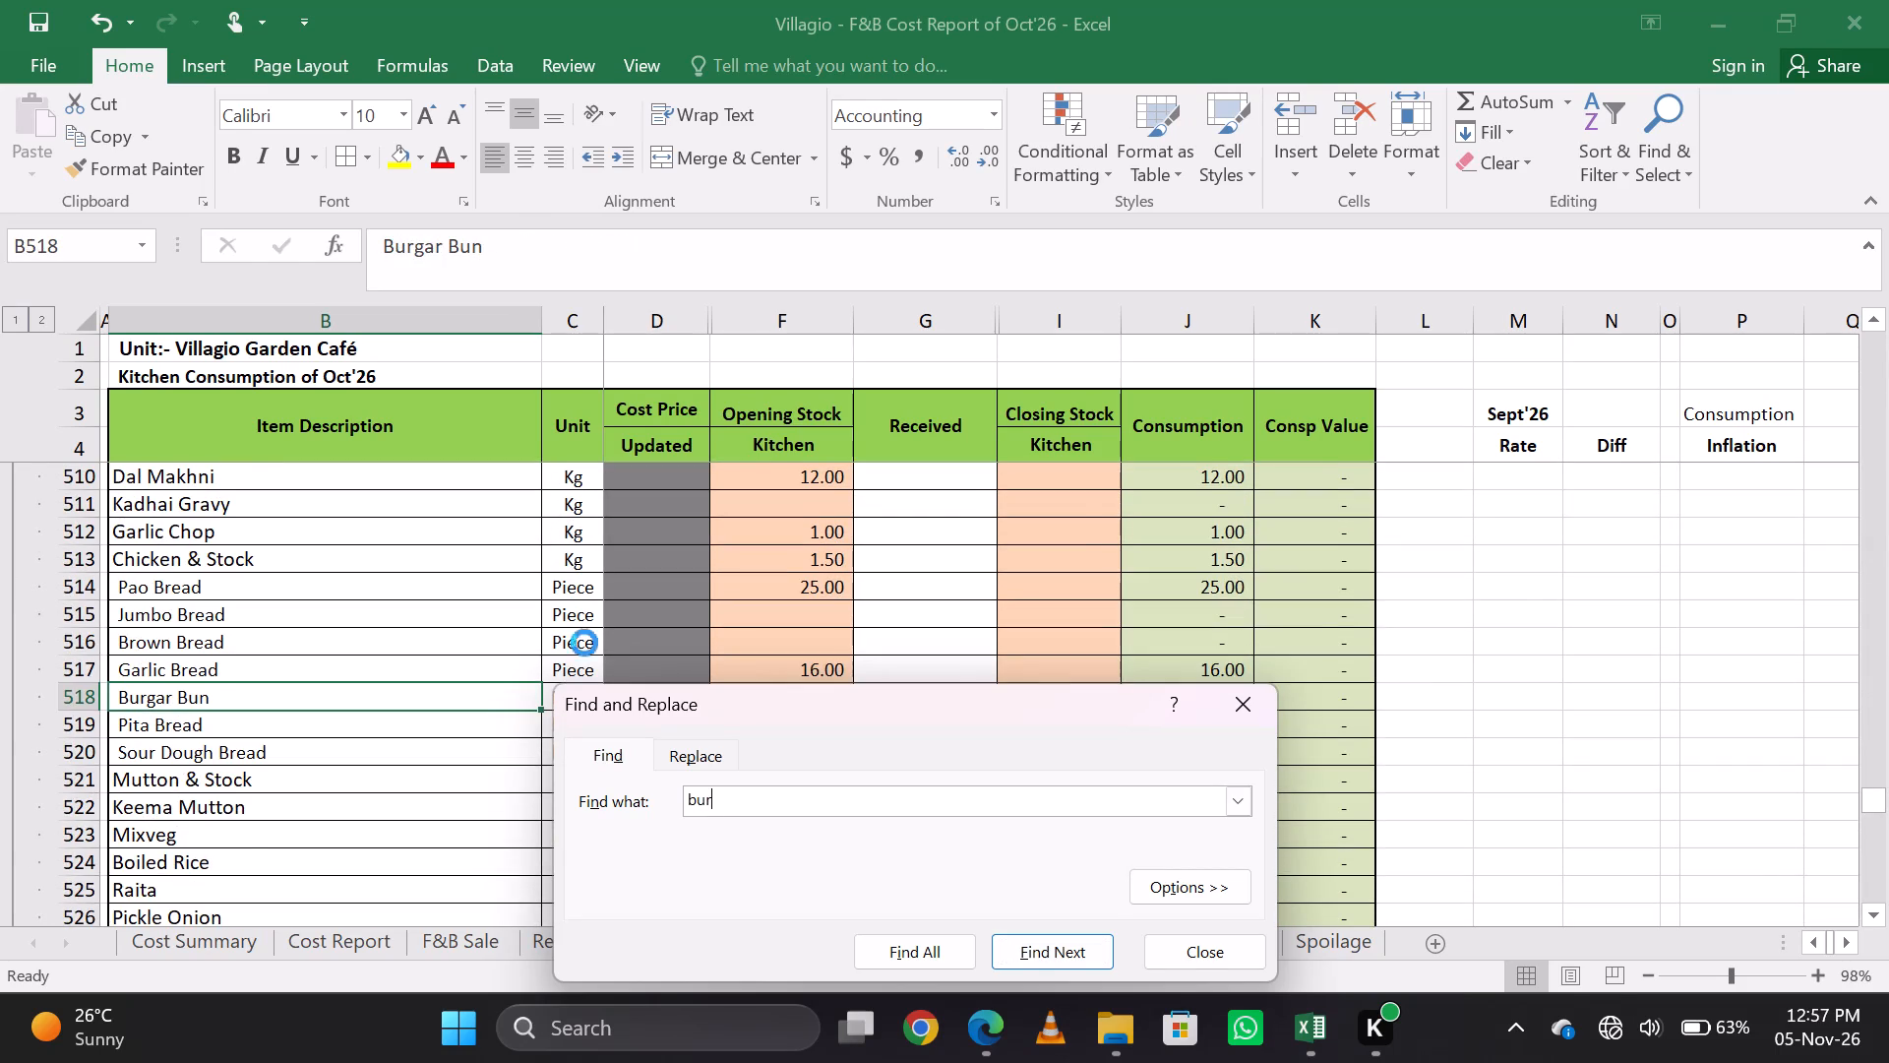
key("Escape")
key("Right")
key("Right")
key("Right")
key("Right")
key("Right")
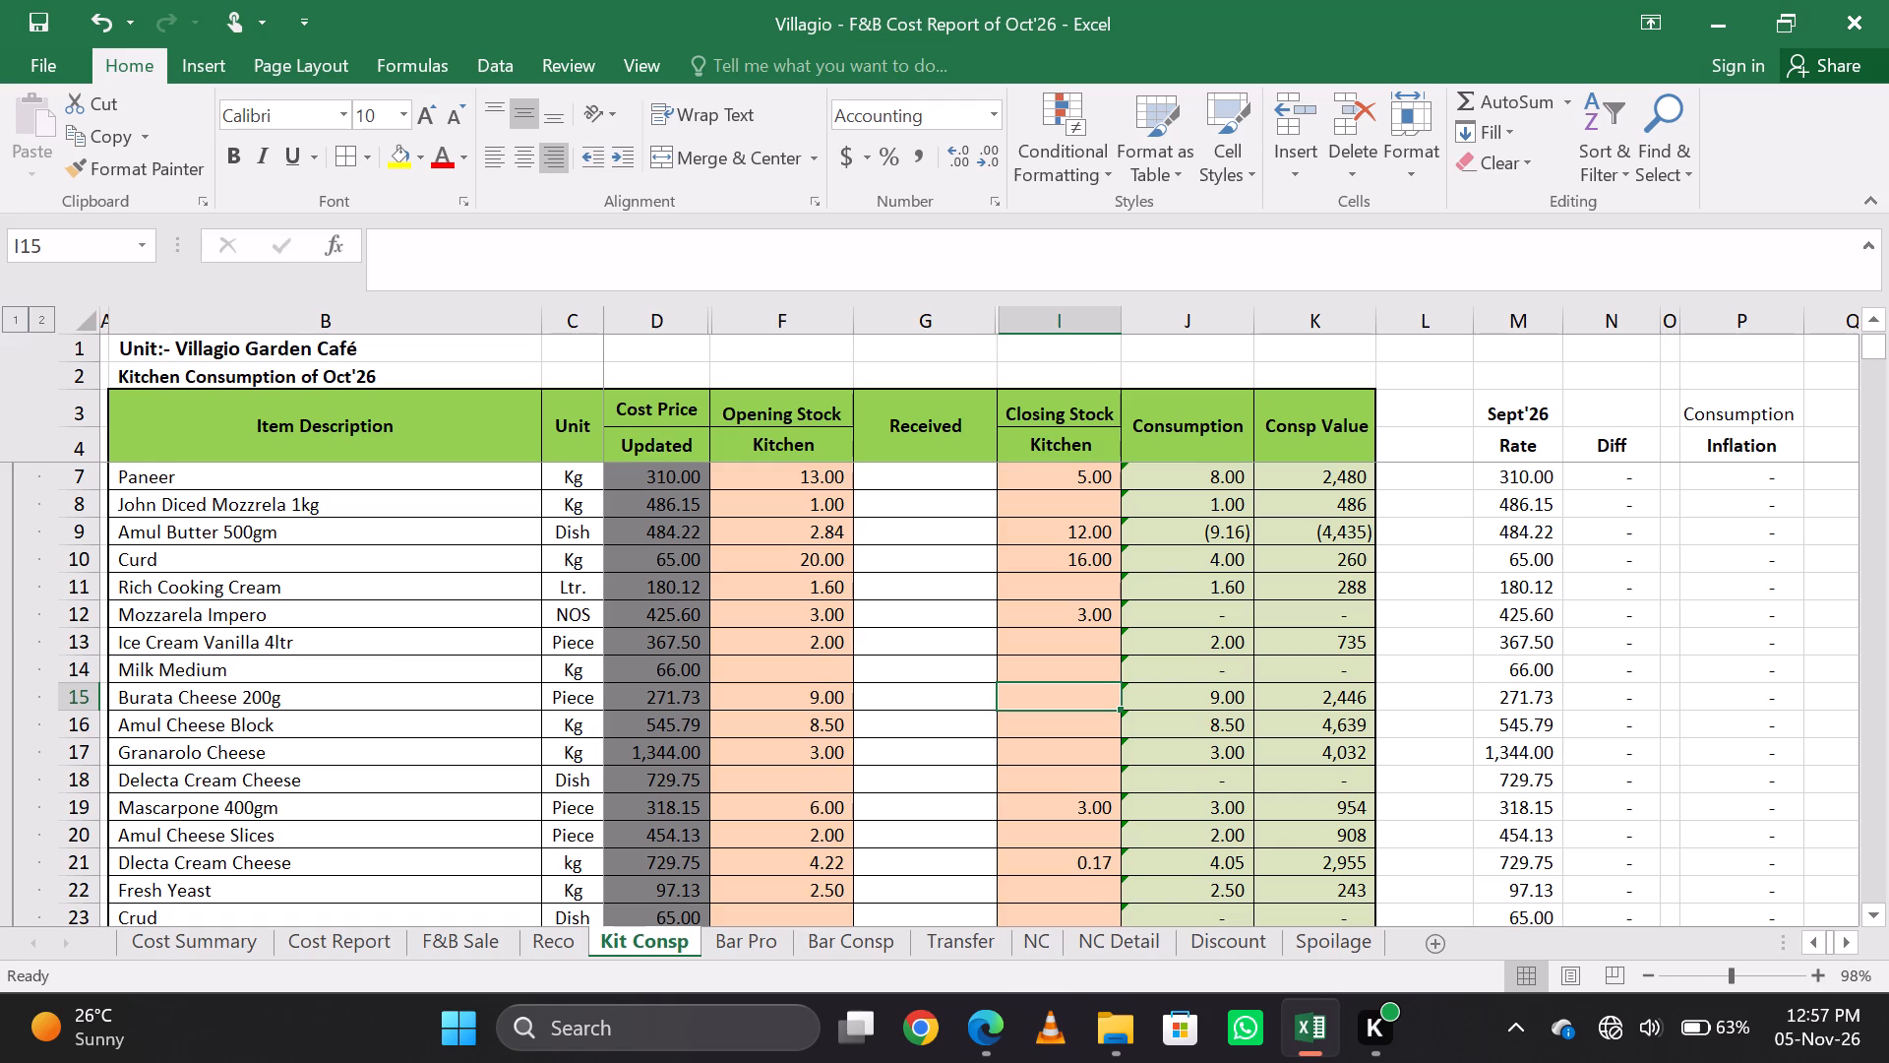
key("5")
key("Down")
key("Up")
Search the sheet for "dlec" to find Dlecta Cream Cheese and change its kitchen closing stock to the formula =0.17+4.
key("ctrl+f")
key("BackSpace")
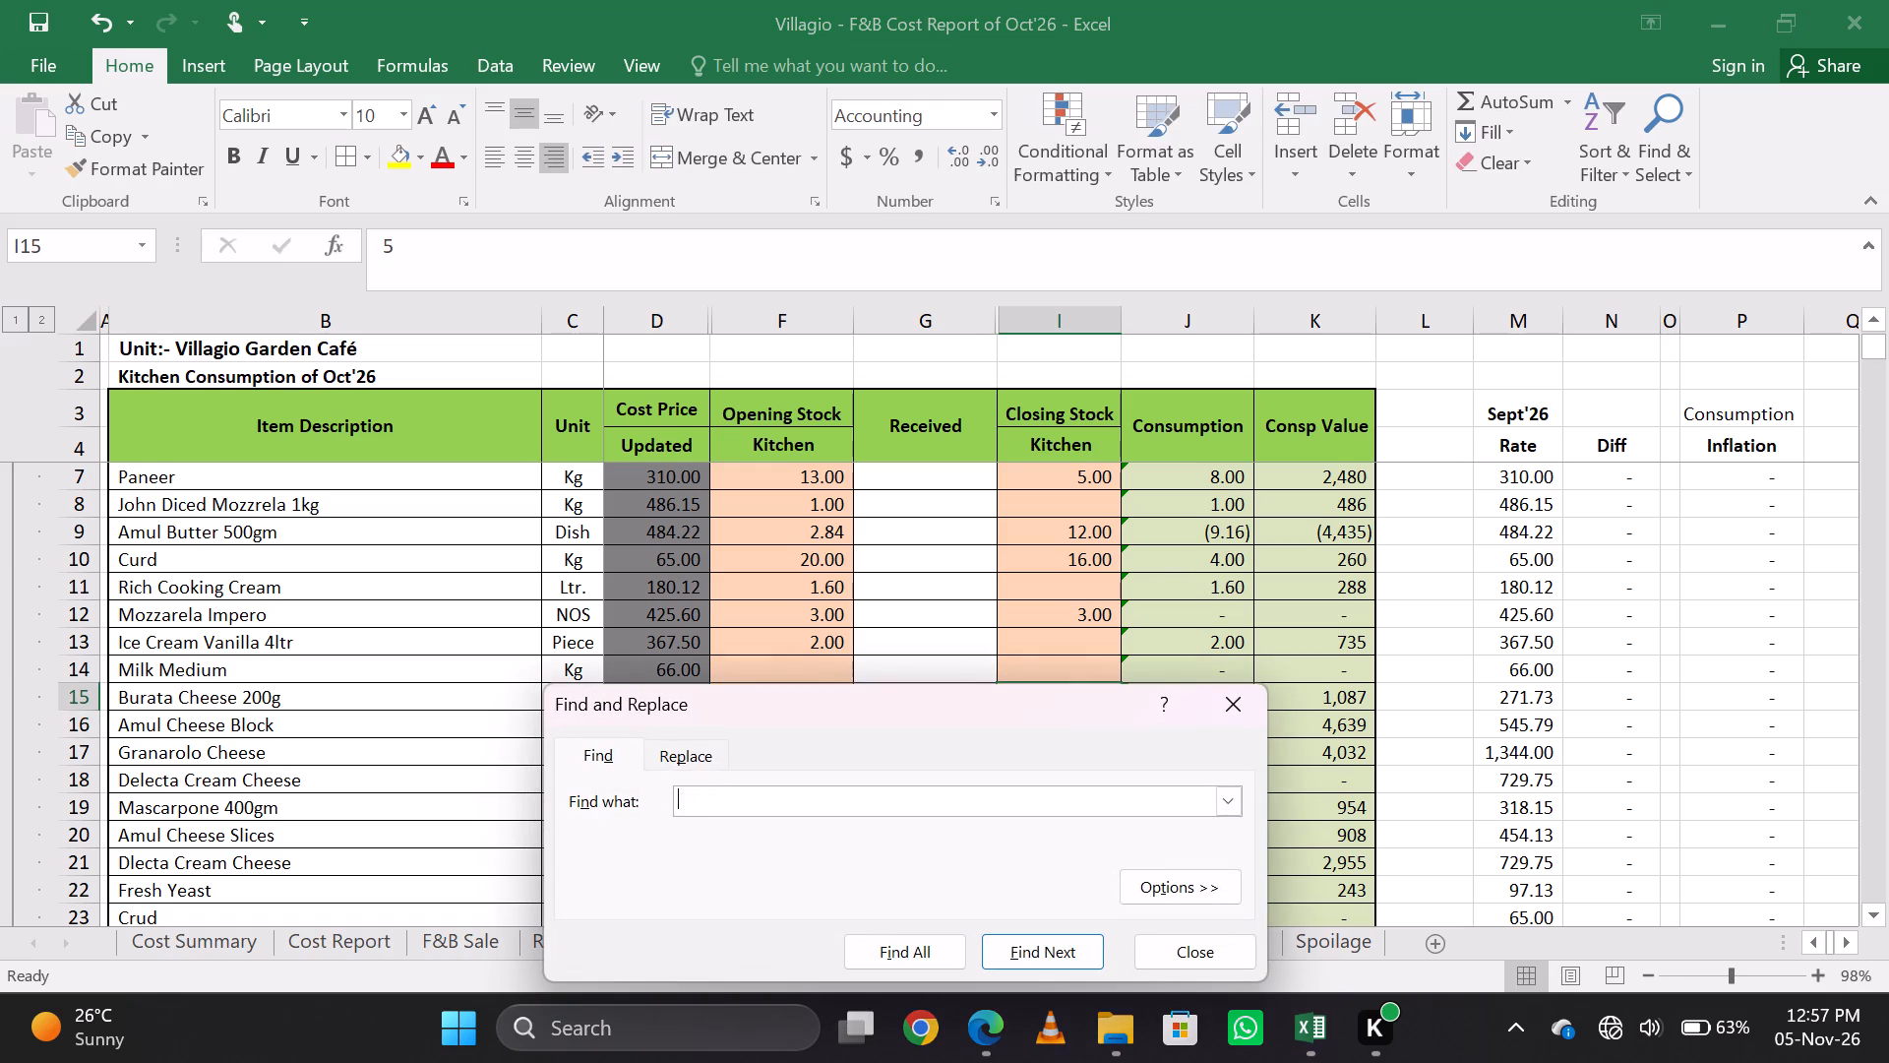
key("BackSpace")
key("BackSpace")
type("dlec")
key("Return")
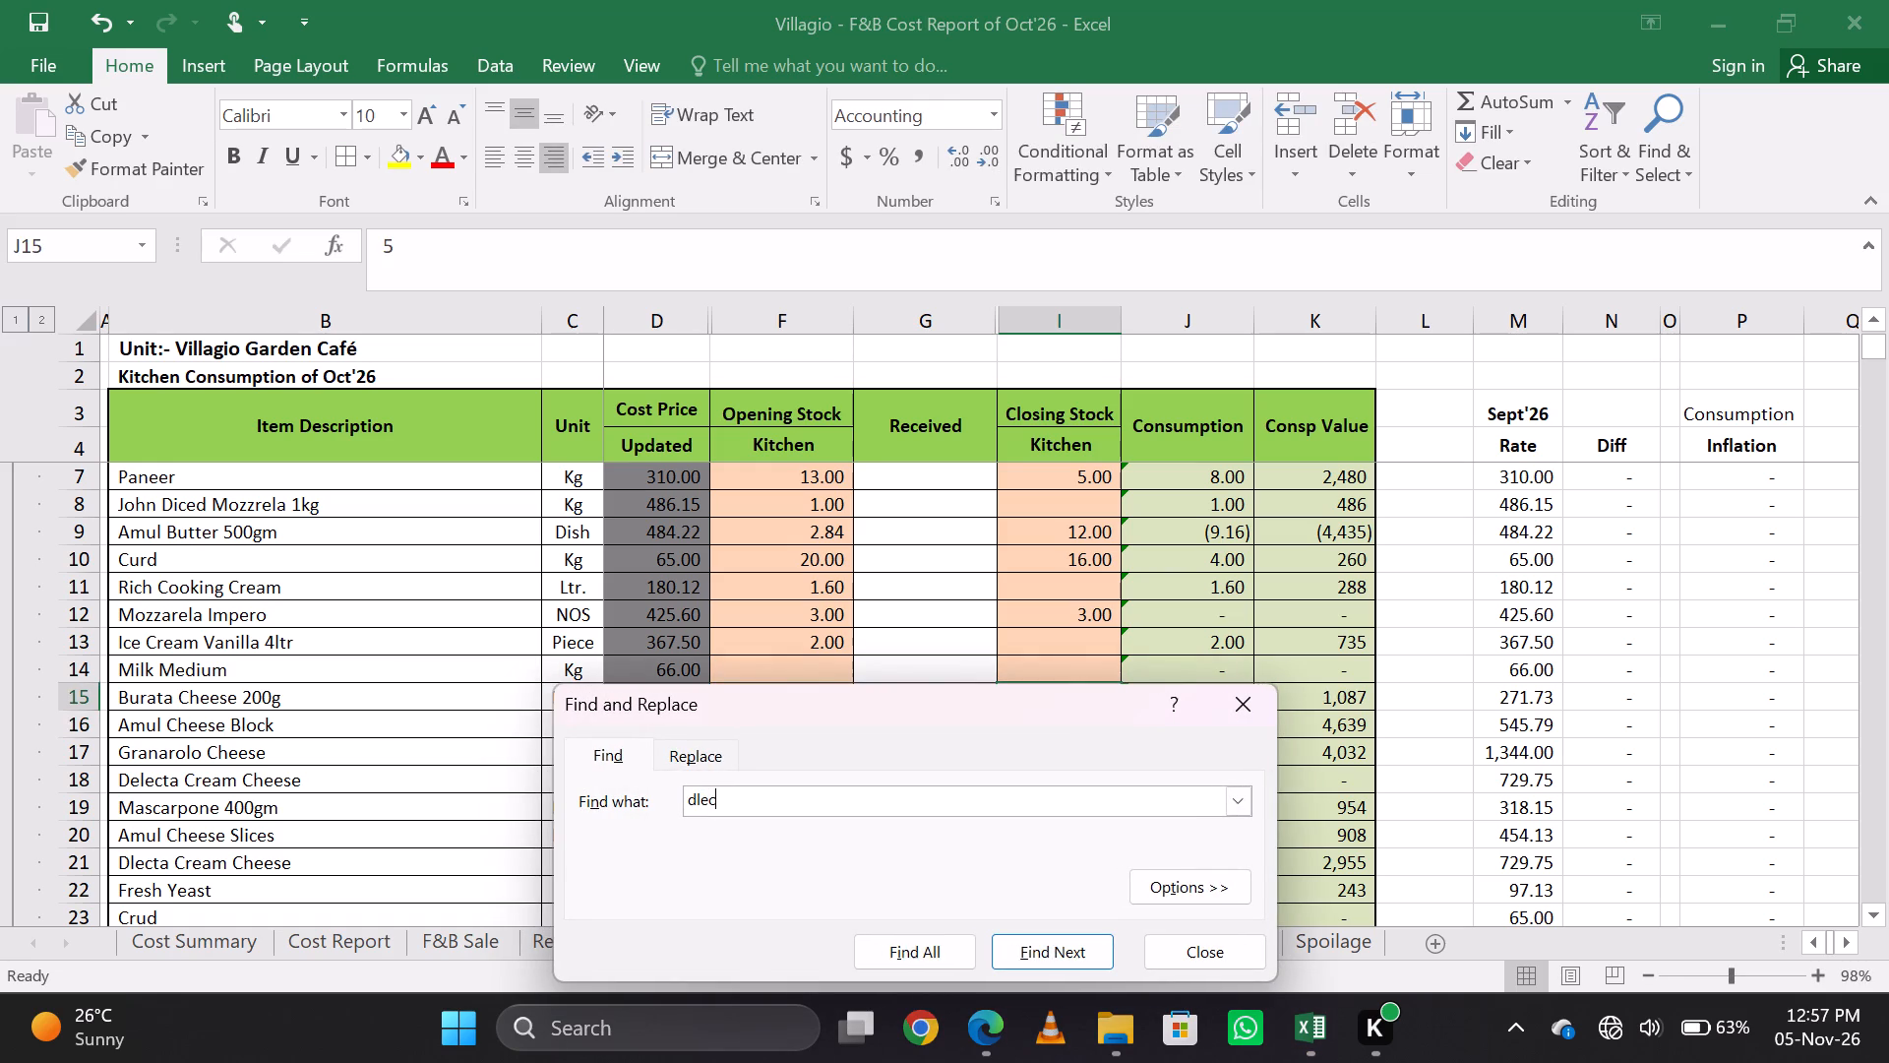
key("Escape")
key("Right")
key("Right")
key("Right")
key("Right")
key("Right")
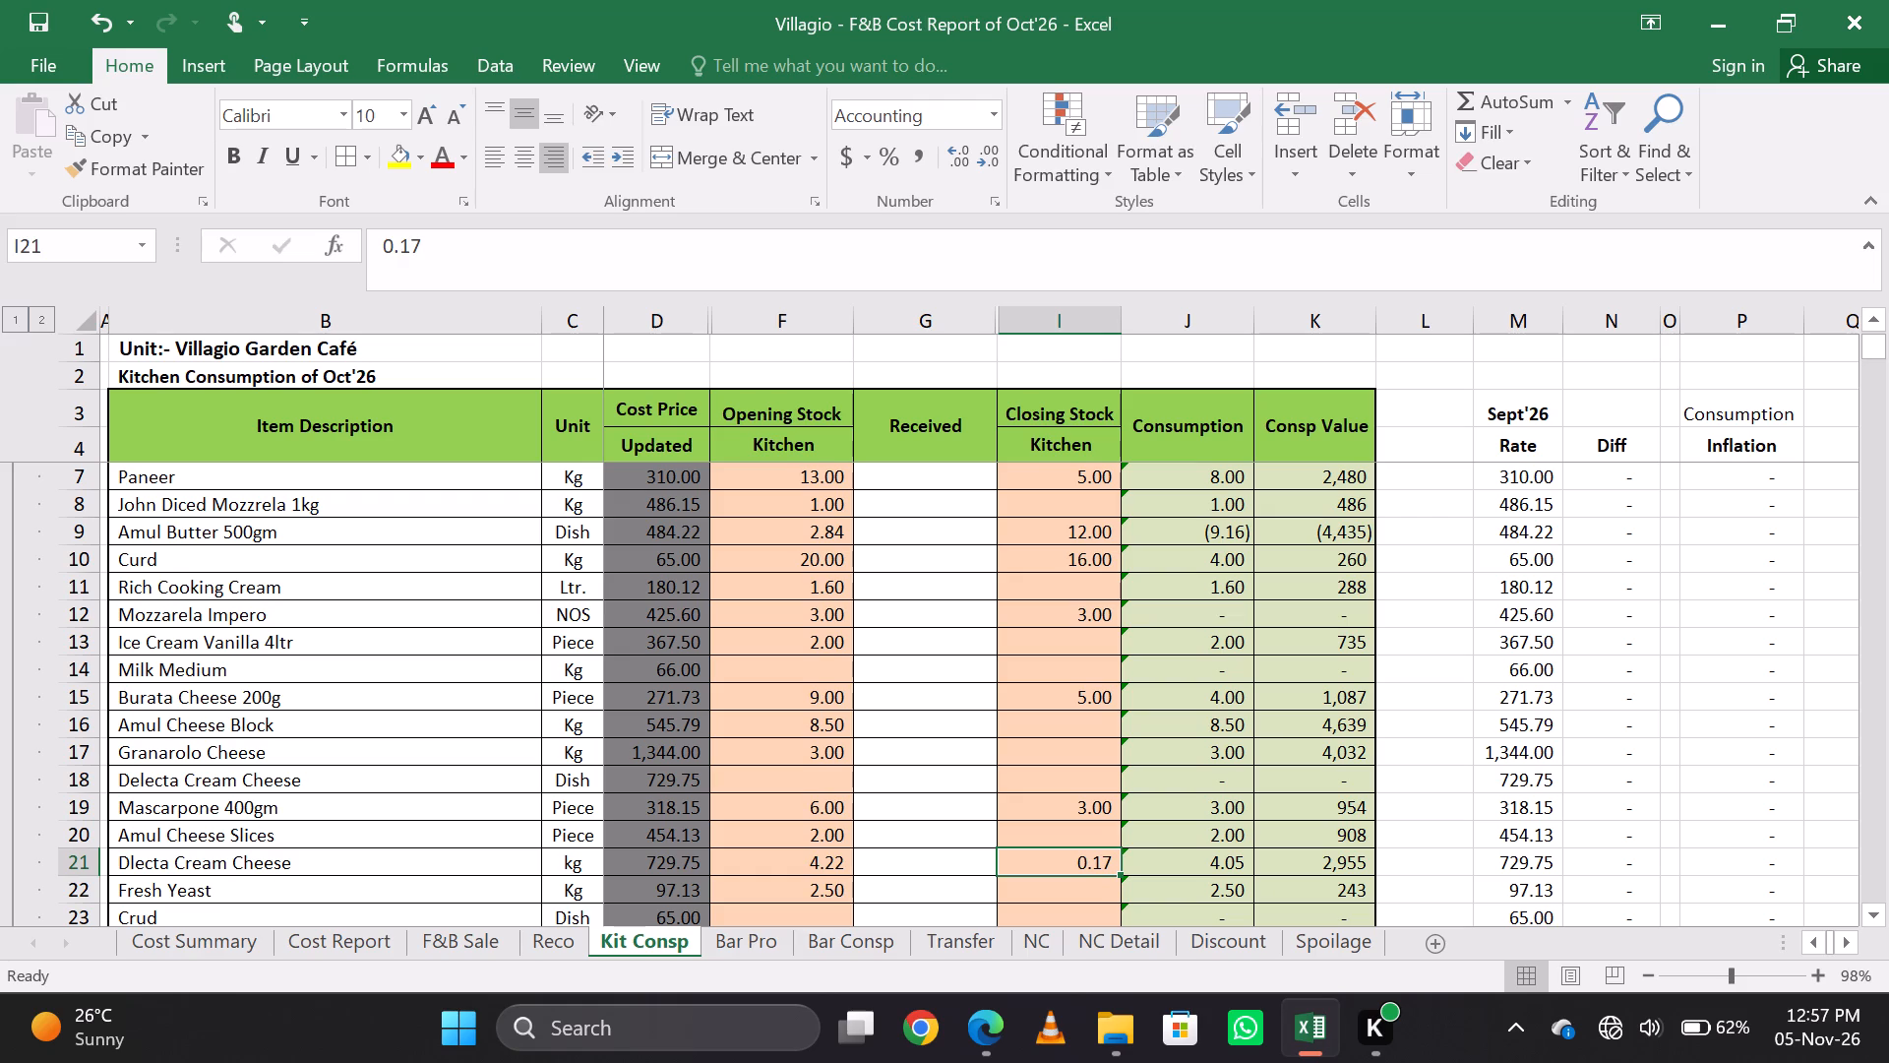
left_click(527, 254)
key("Page_Up")
key("Left")
key("Left")
key("Left")
key("Left")
key("Left")
key("Left")
key("Left")
key("Left")
key("Left")
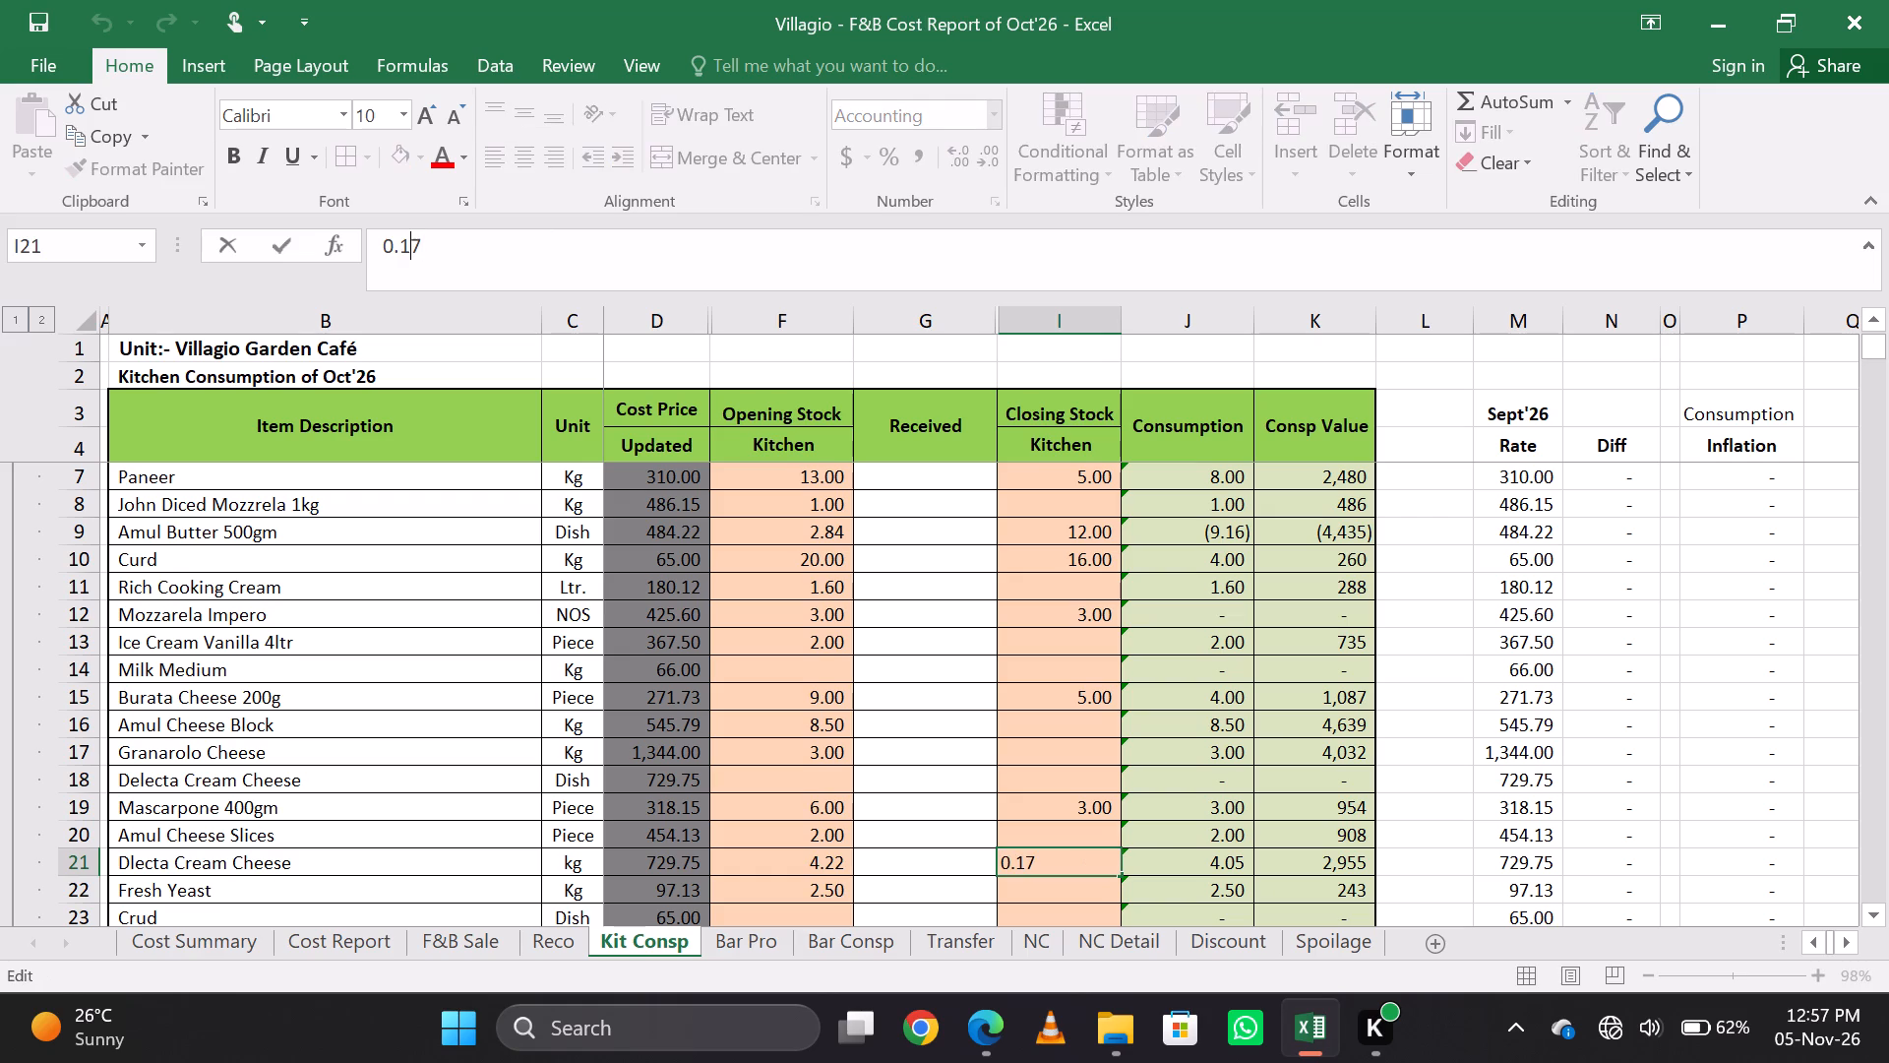
key("minus")
key("BackSpace")
key("equal")
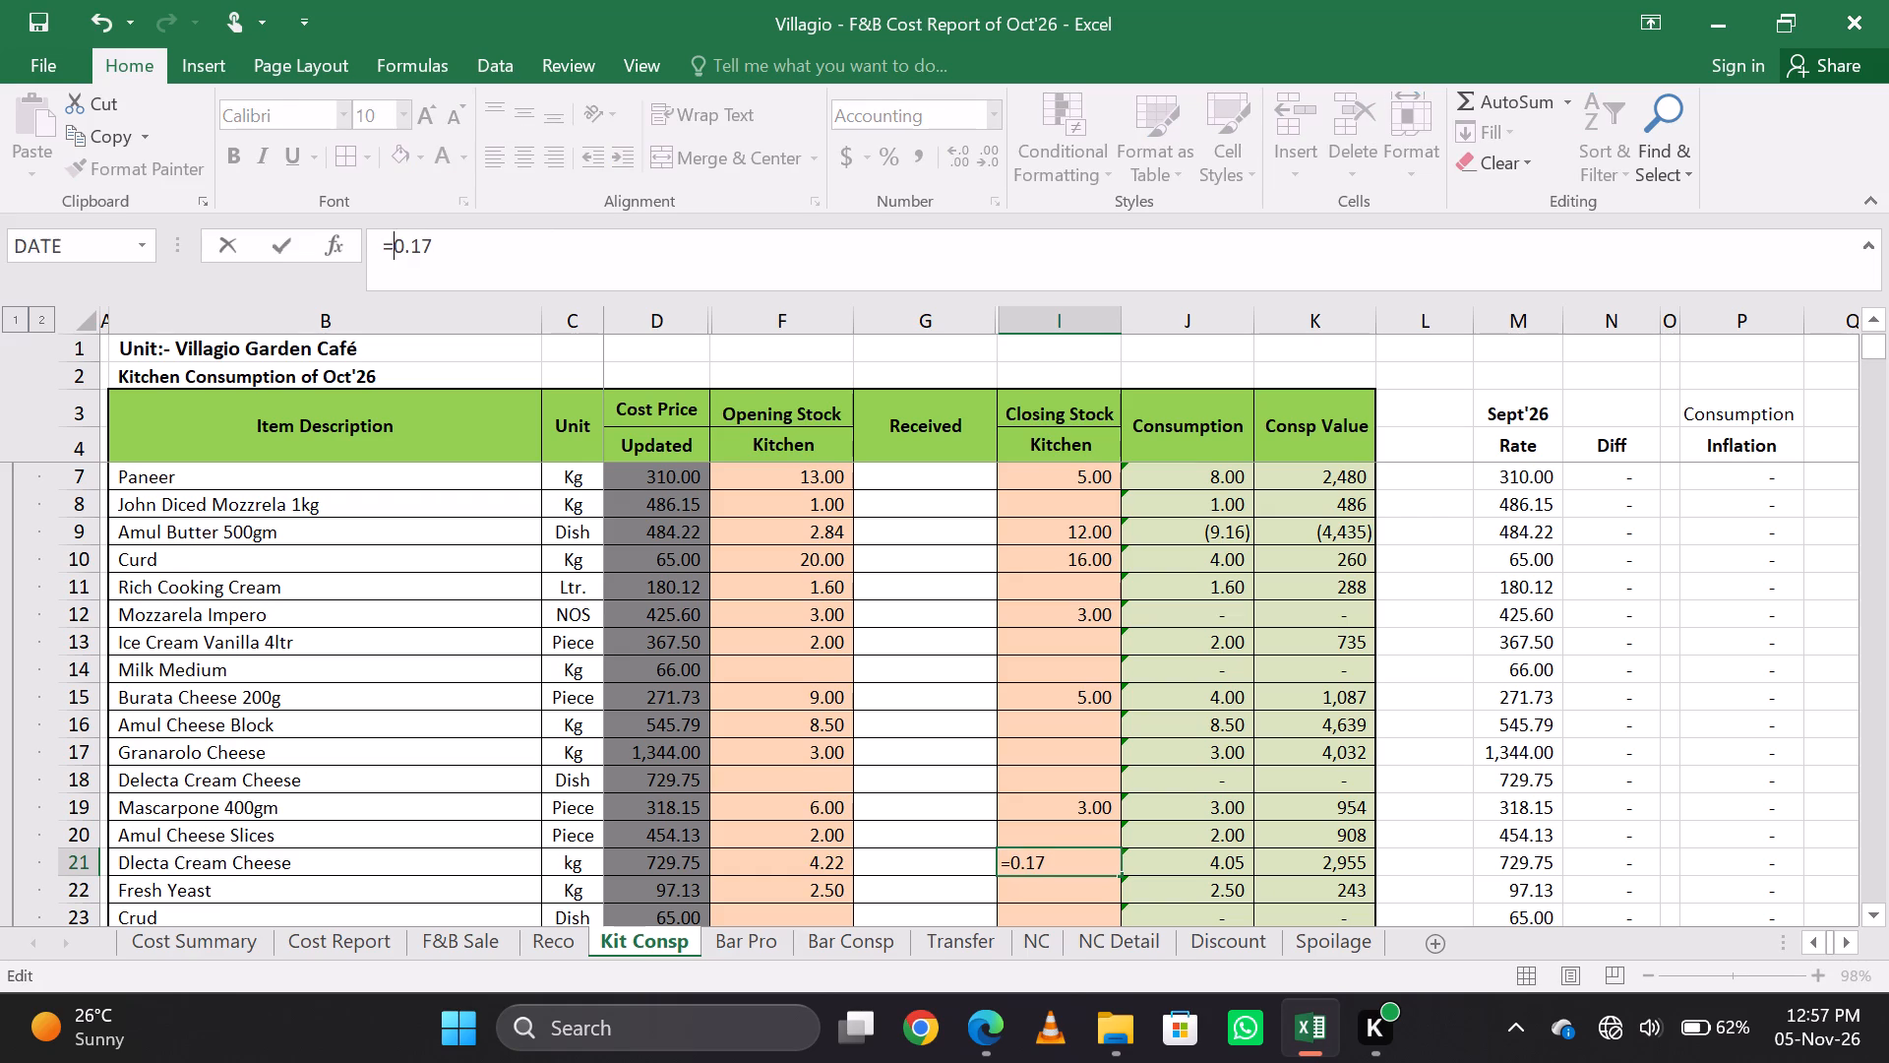
key("shift+Right")
key("Right")
key("Right")
key("Right")
key("Right")
type("+5")
key("BackSpace")
key("4")
key("Return")
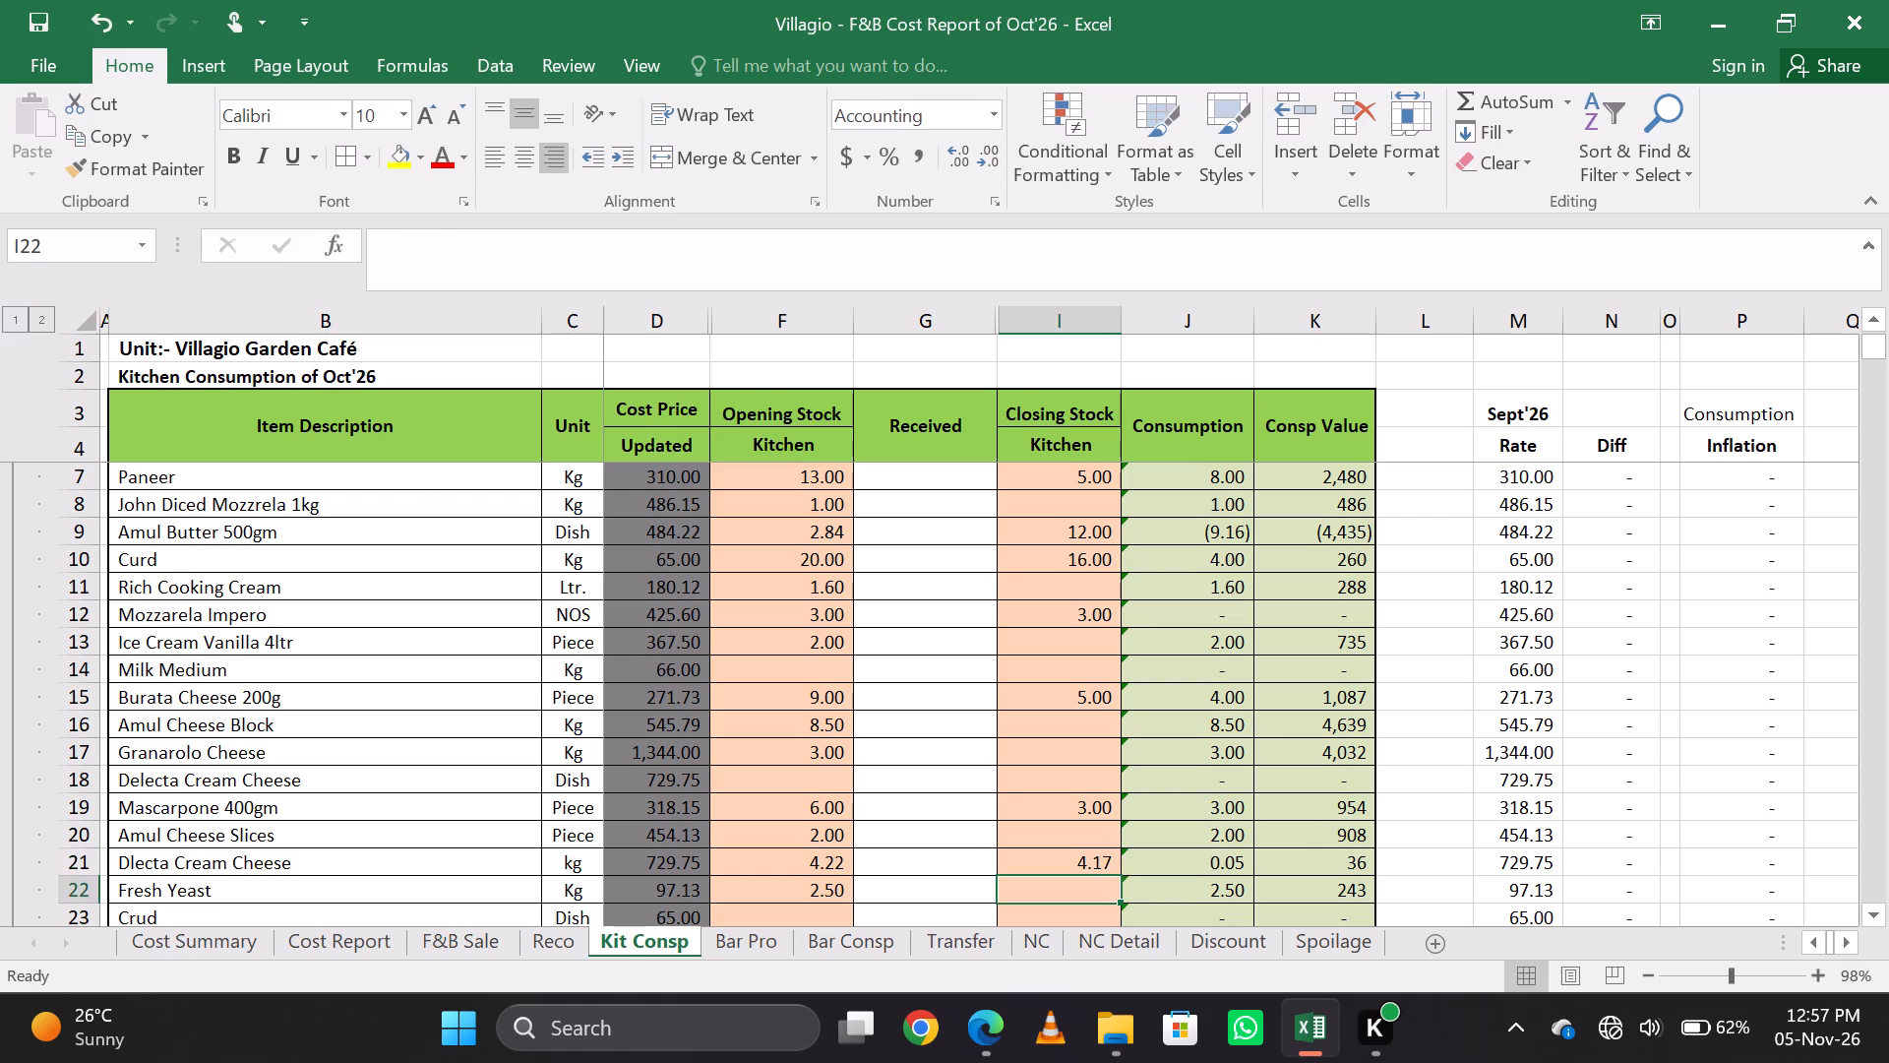
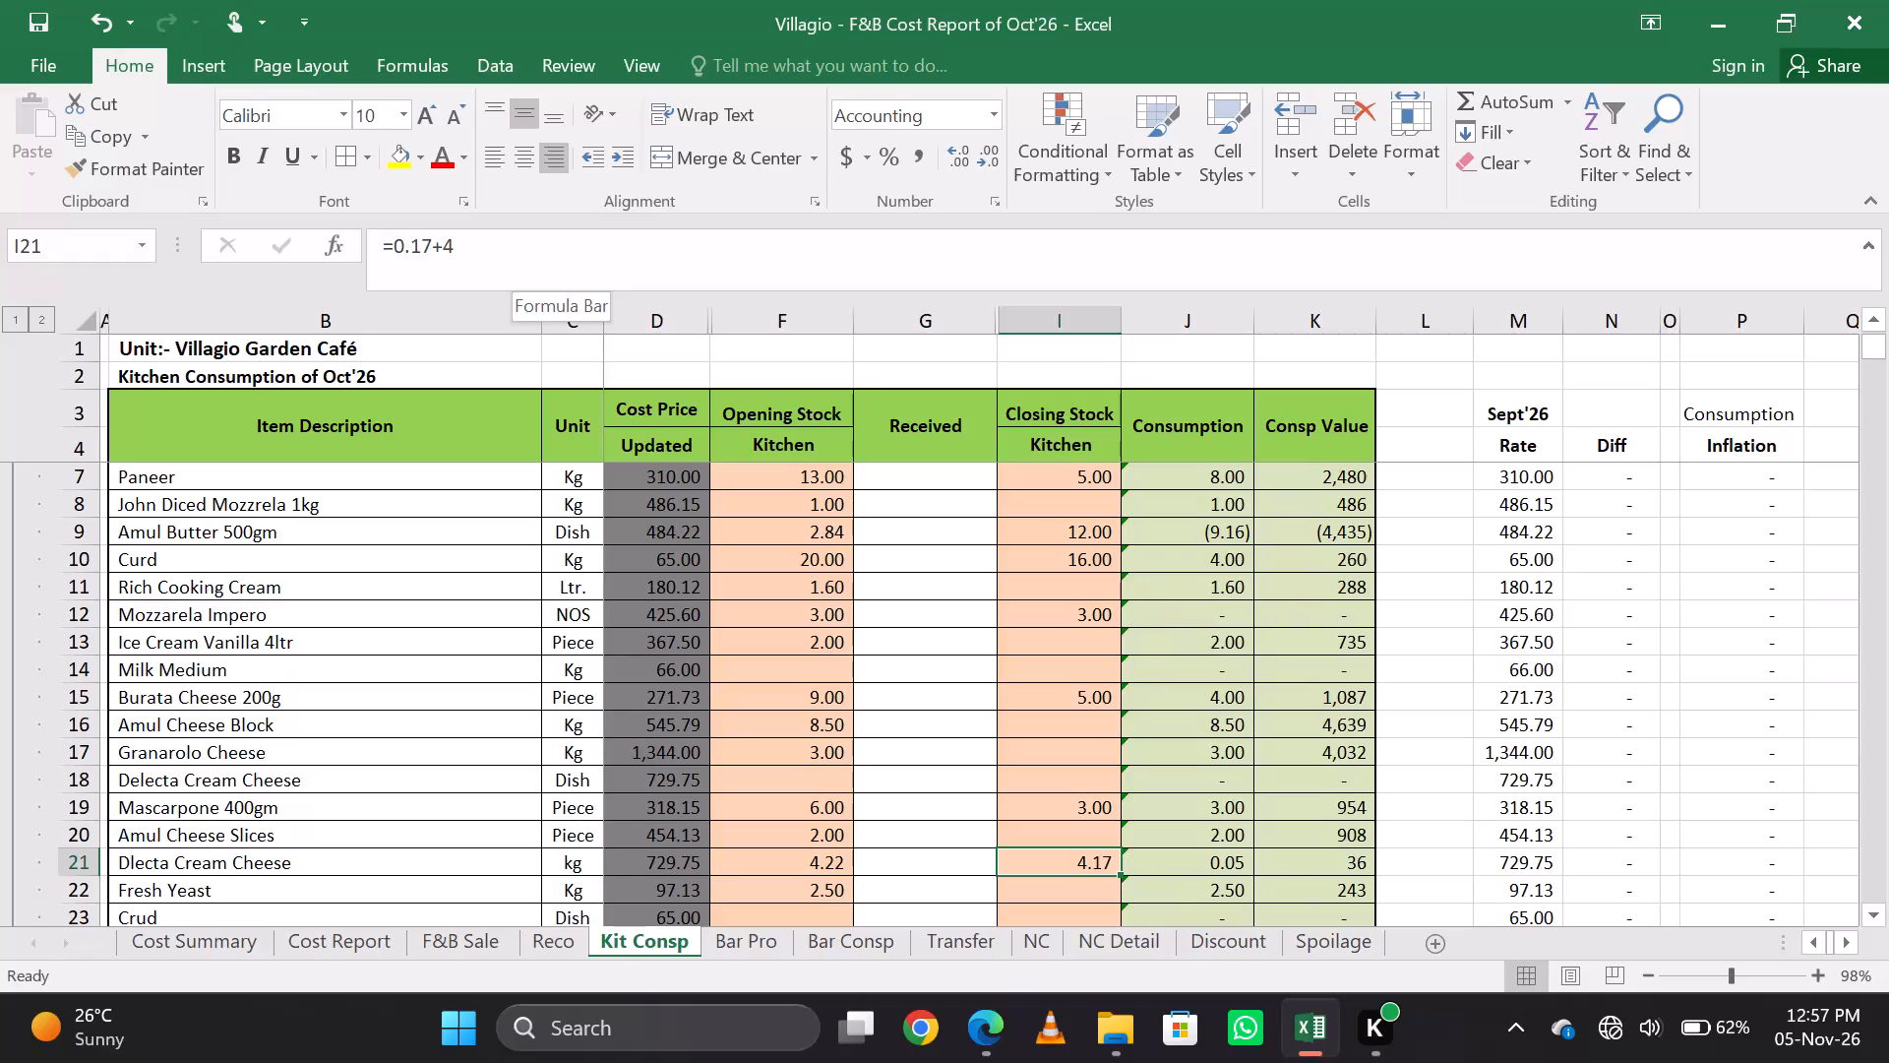
Save the cost report workbook with the Burata Cheese 200g kitchen closing stock cell selected.
left_click(1093, 725)
key("Up")
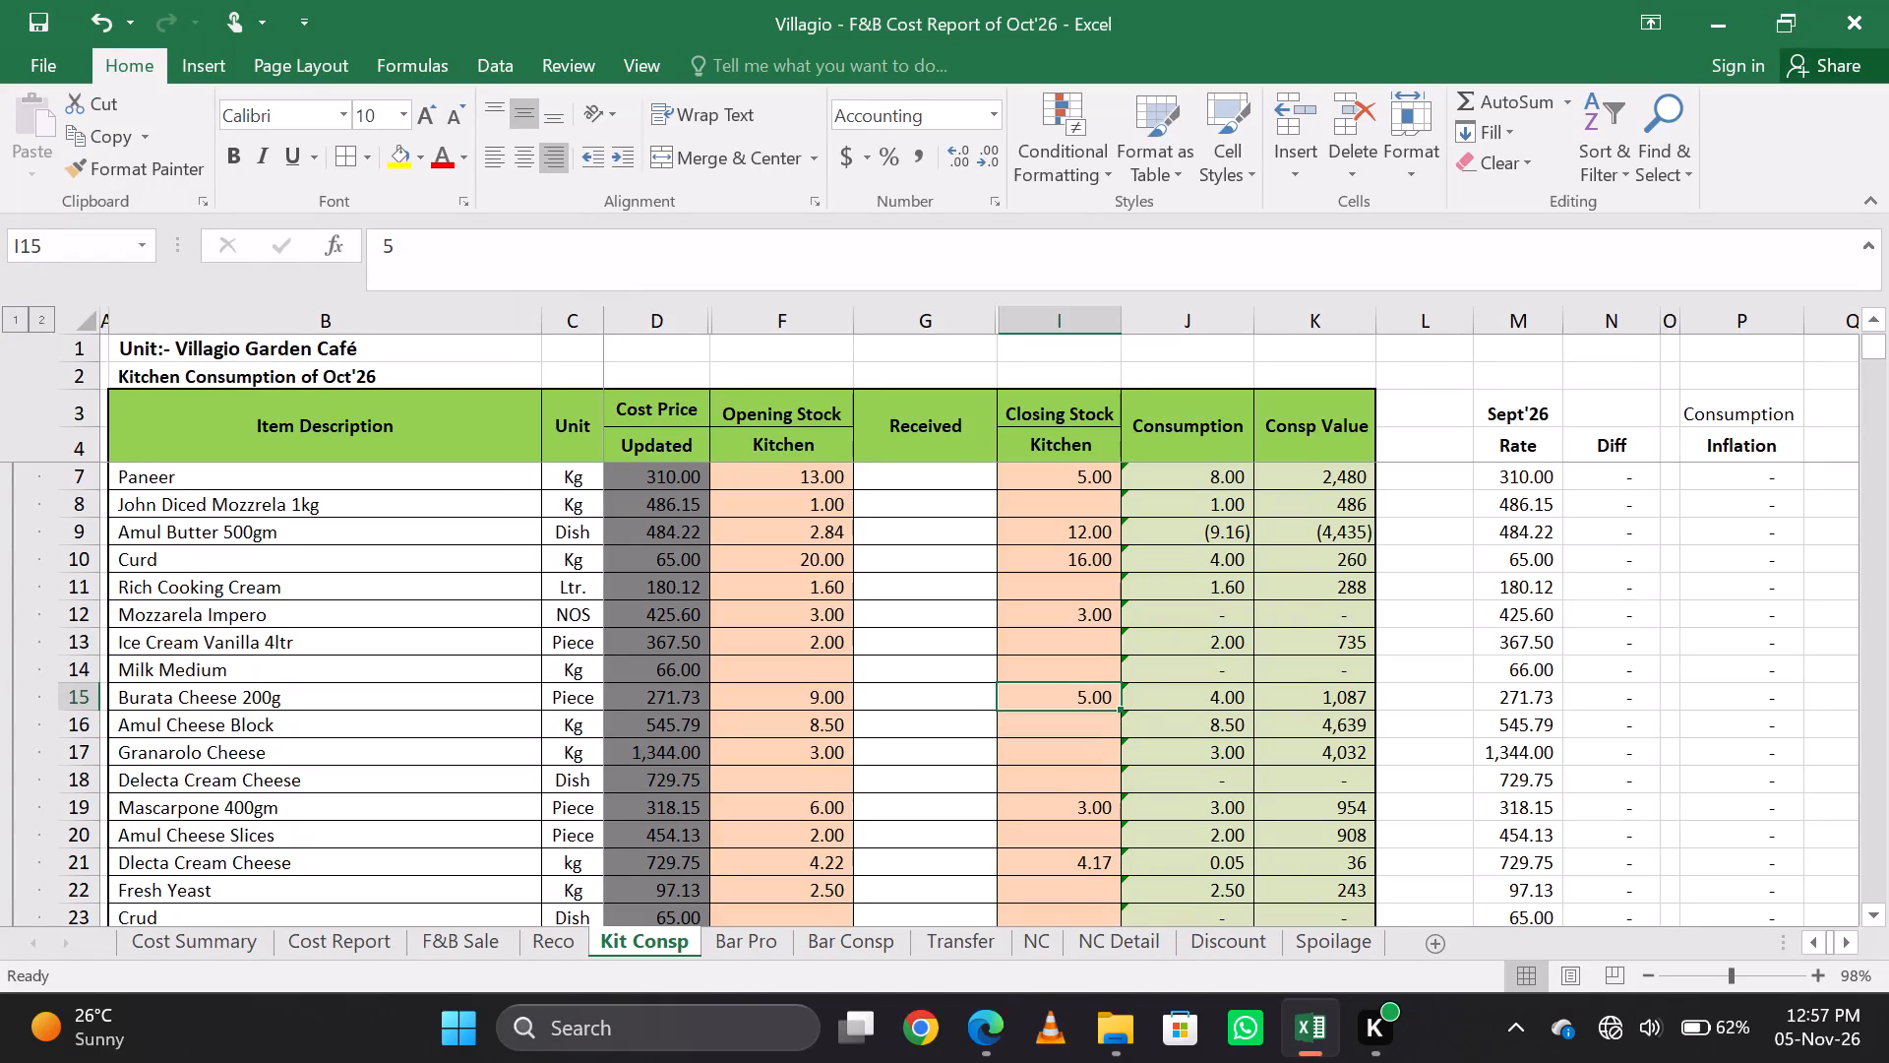
key("ctrl+s")
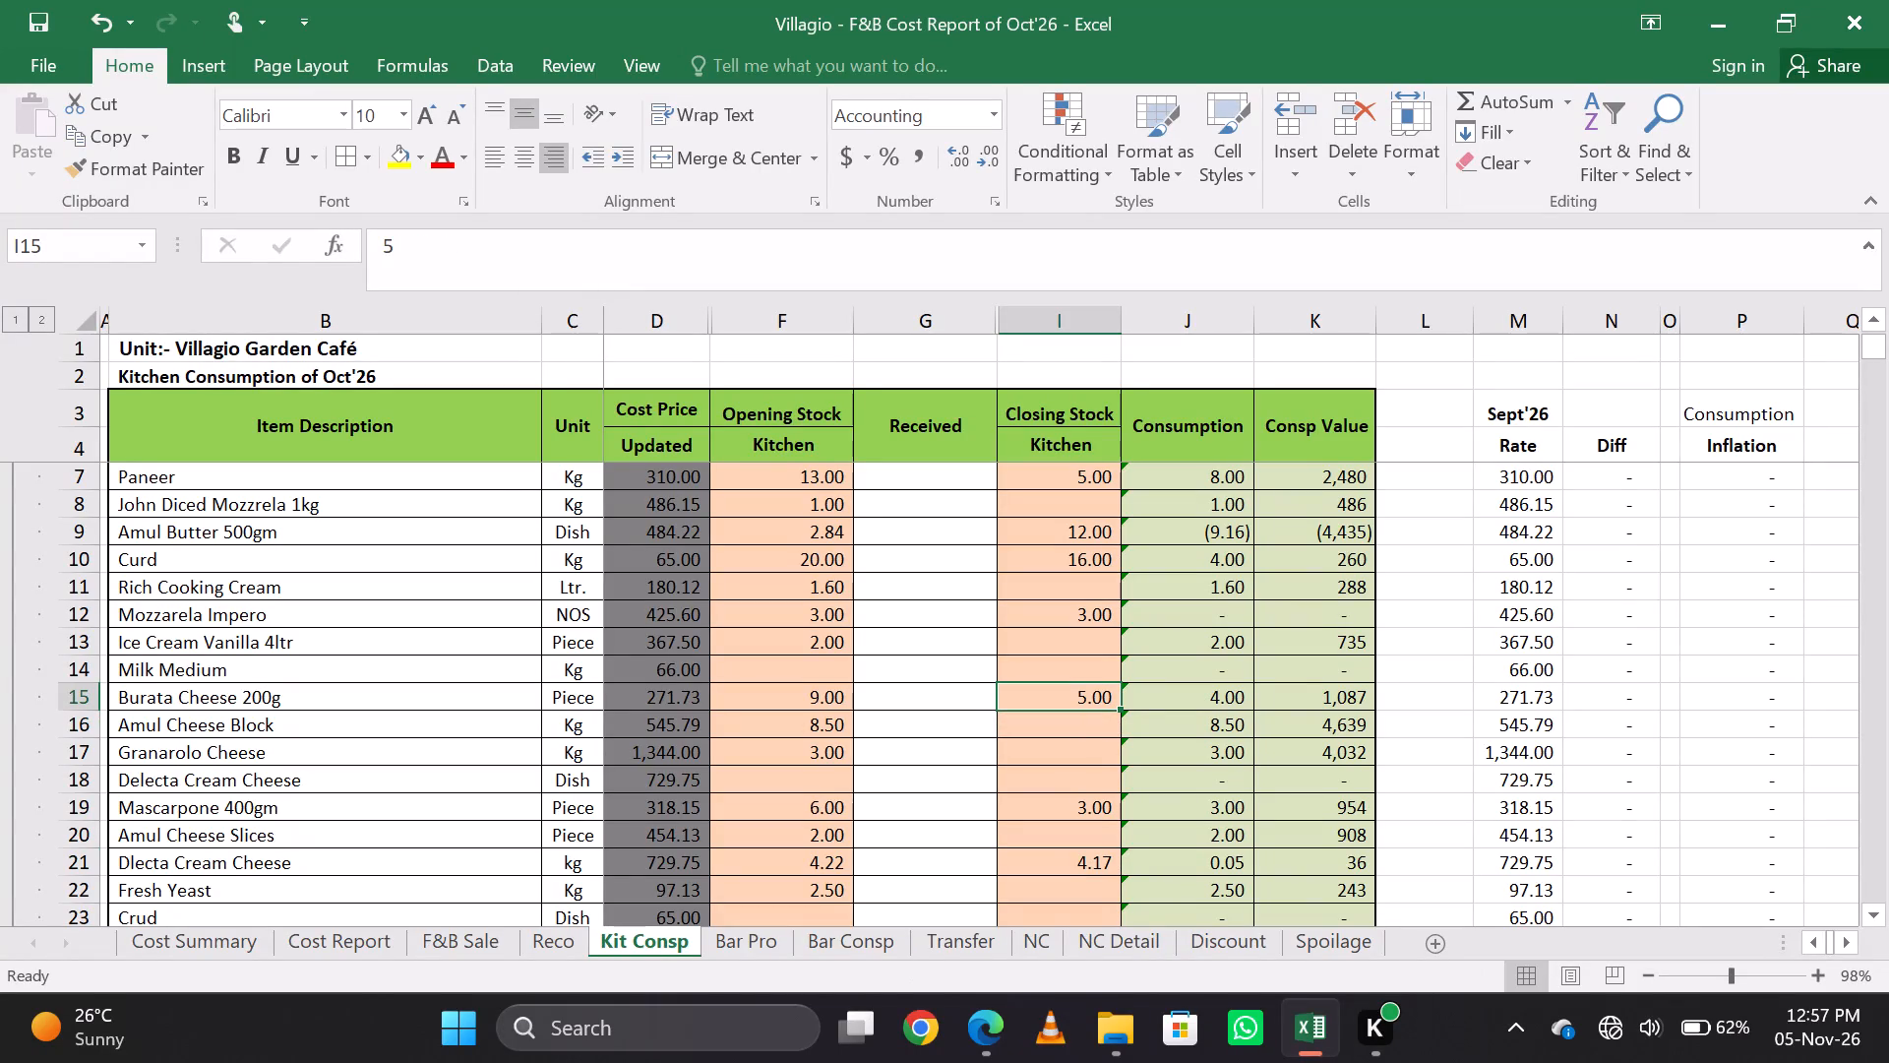
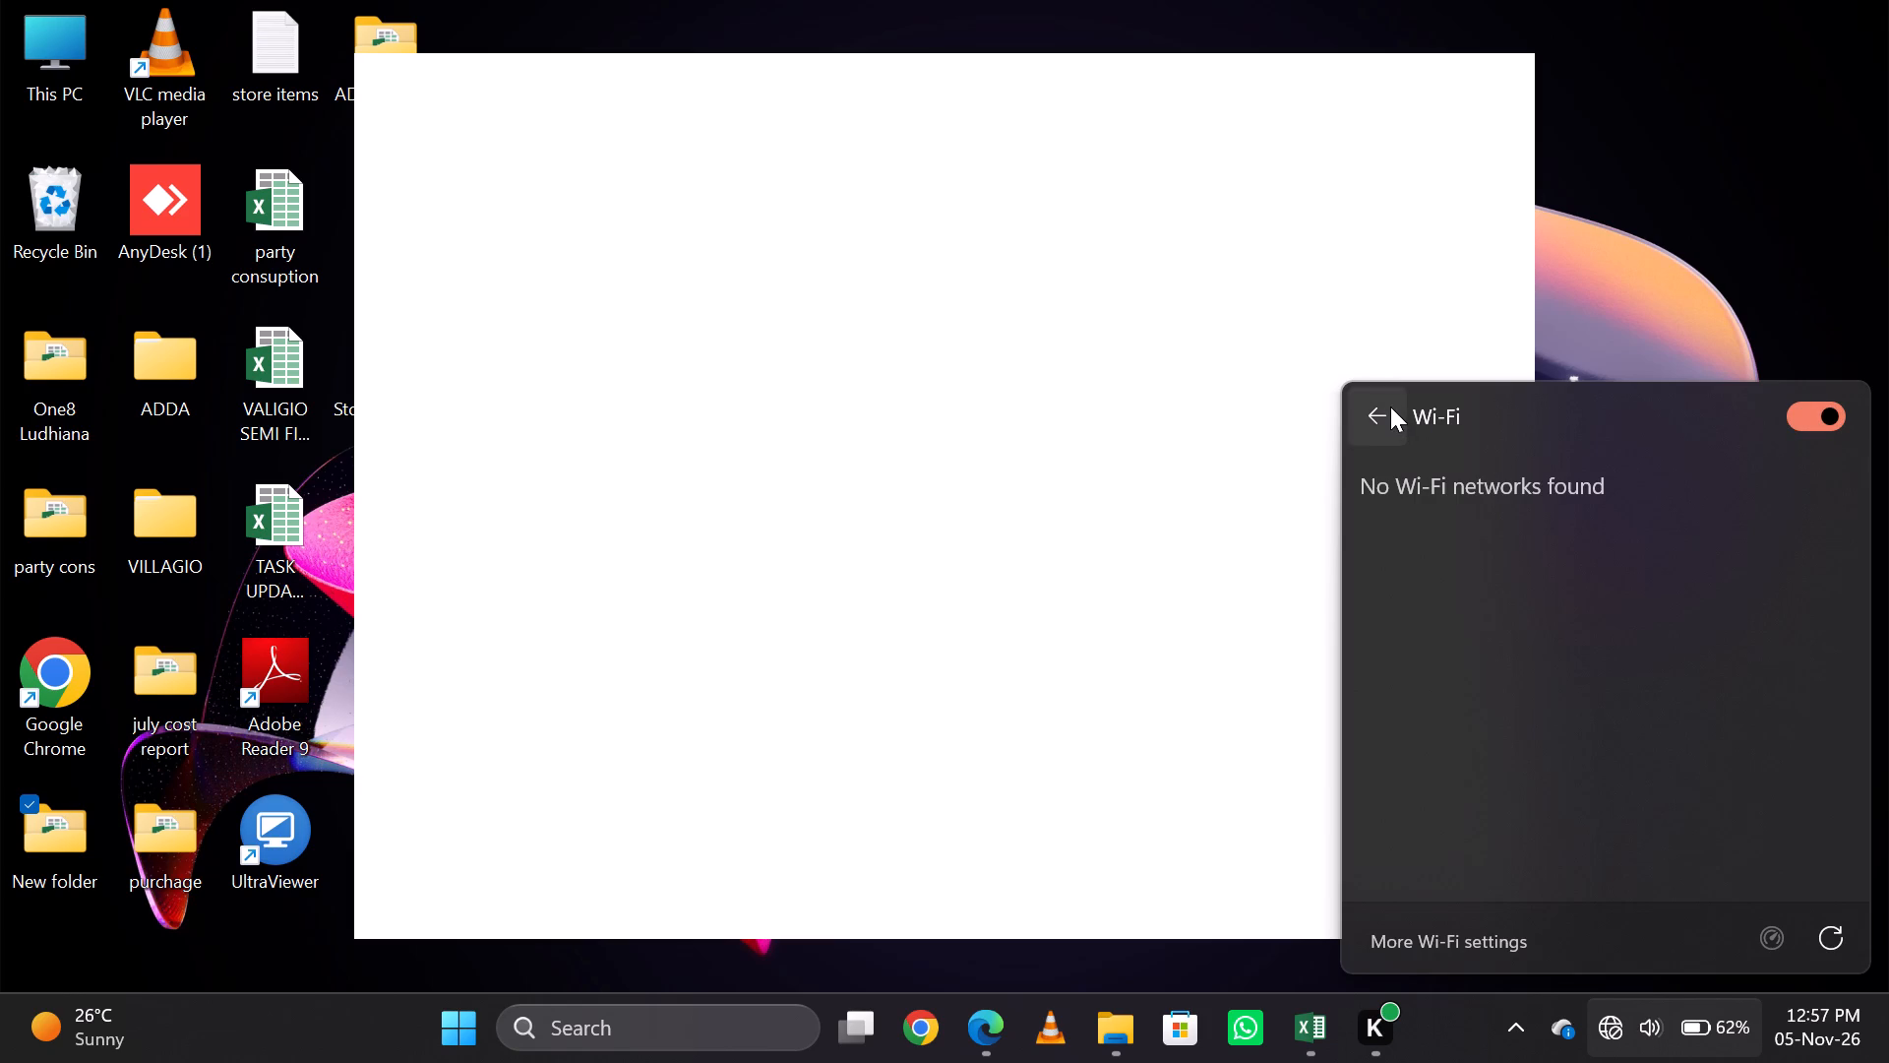
Connect the computer to the secured iPhone Wi-Fi network with automatic connection enabled.
left_click(1390, 406)
left_click(1483, 499)
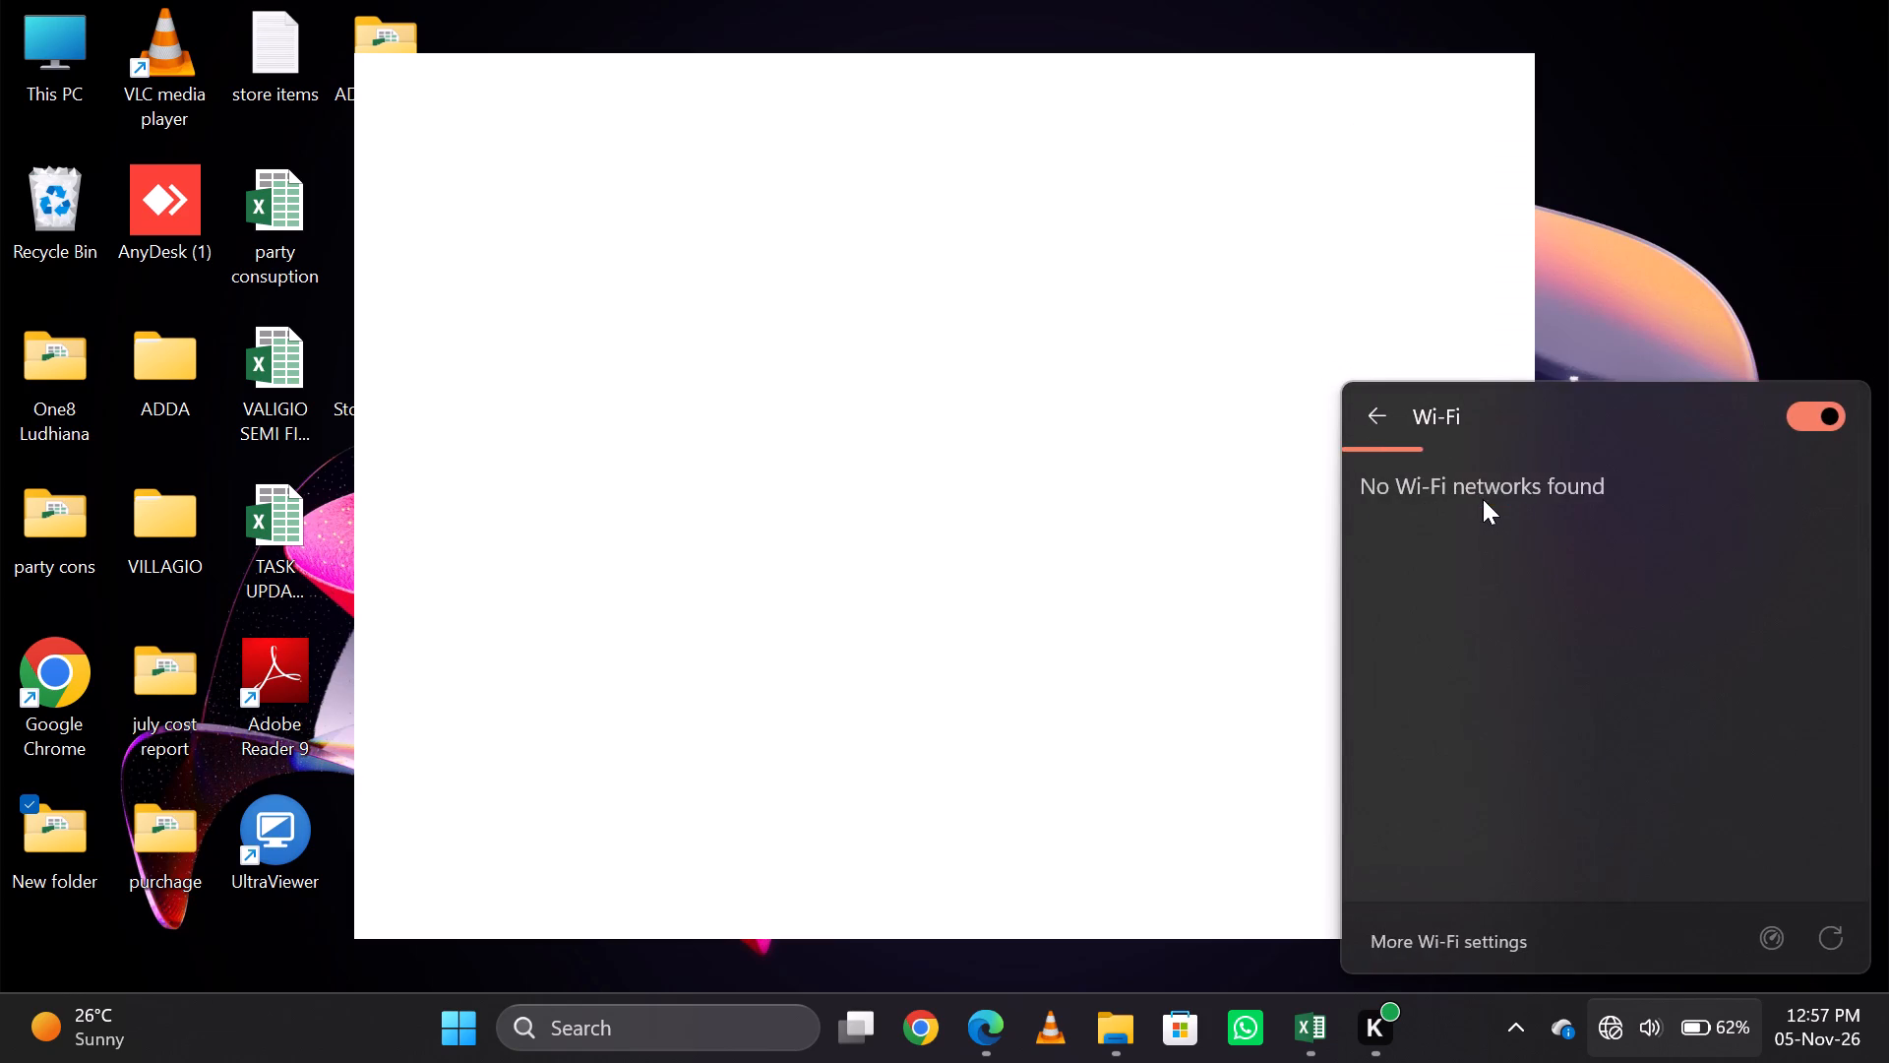
left_click(1483, 499)
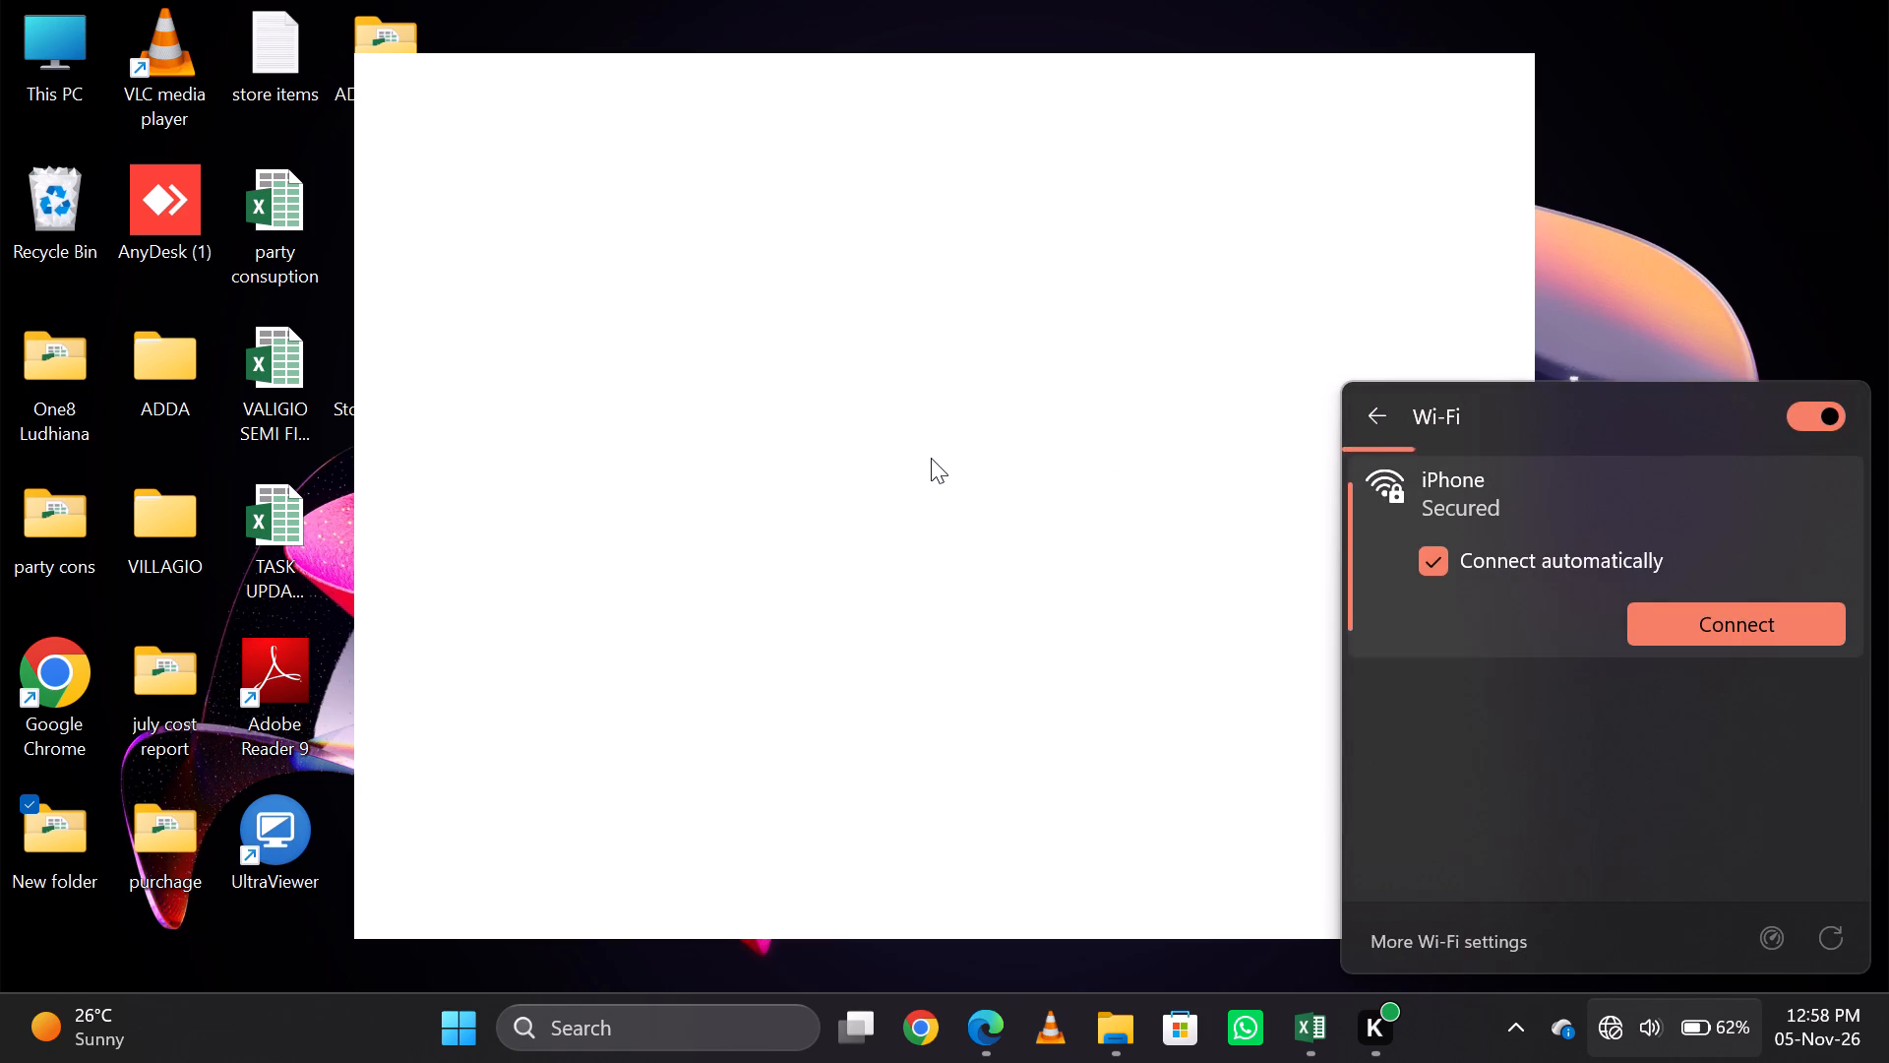
left_click(1638, 624)
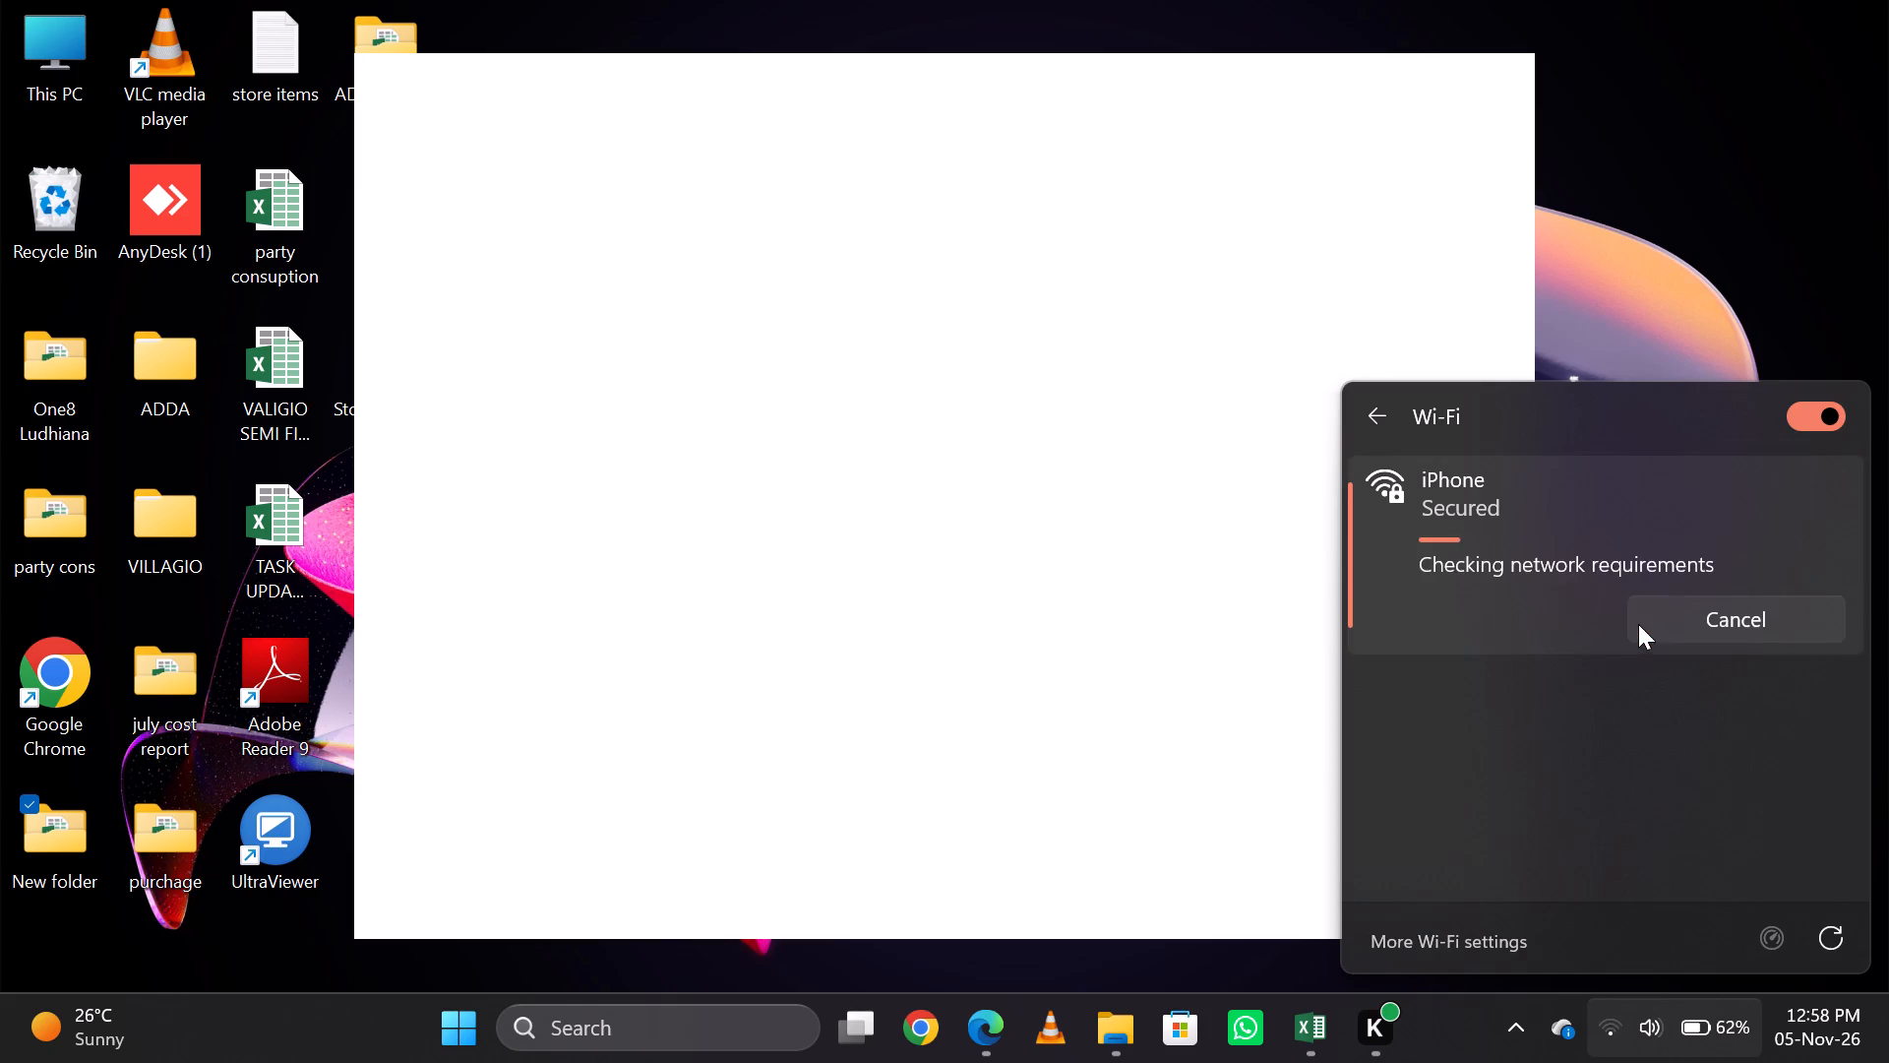